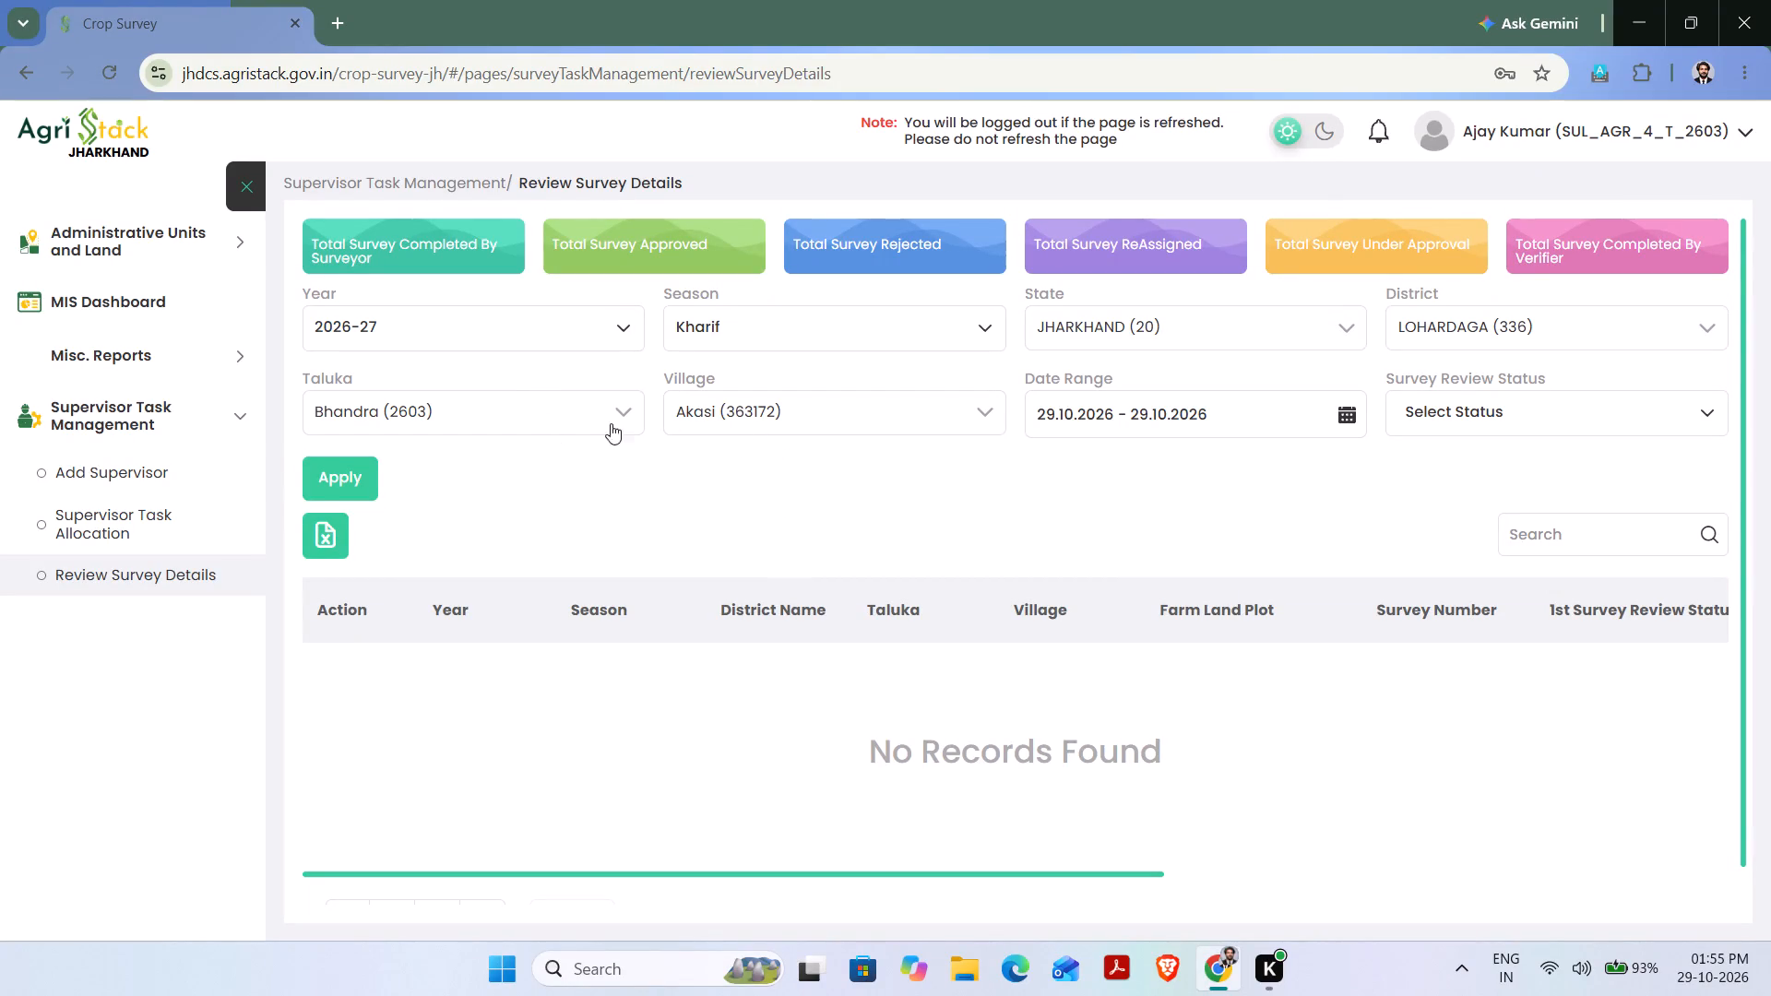
Change the village filter from Akasi to Kundo (363201).
click(769, 424)
click(775, 536)
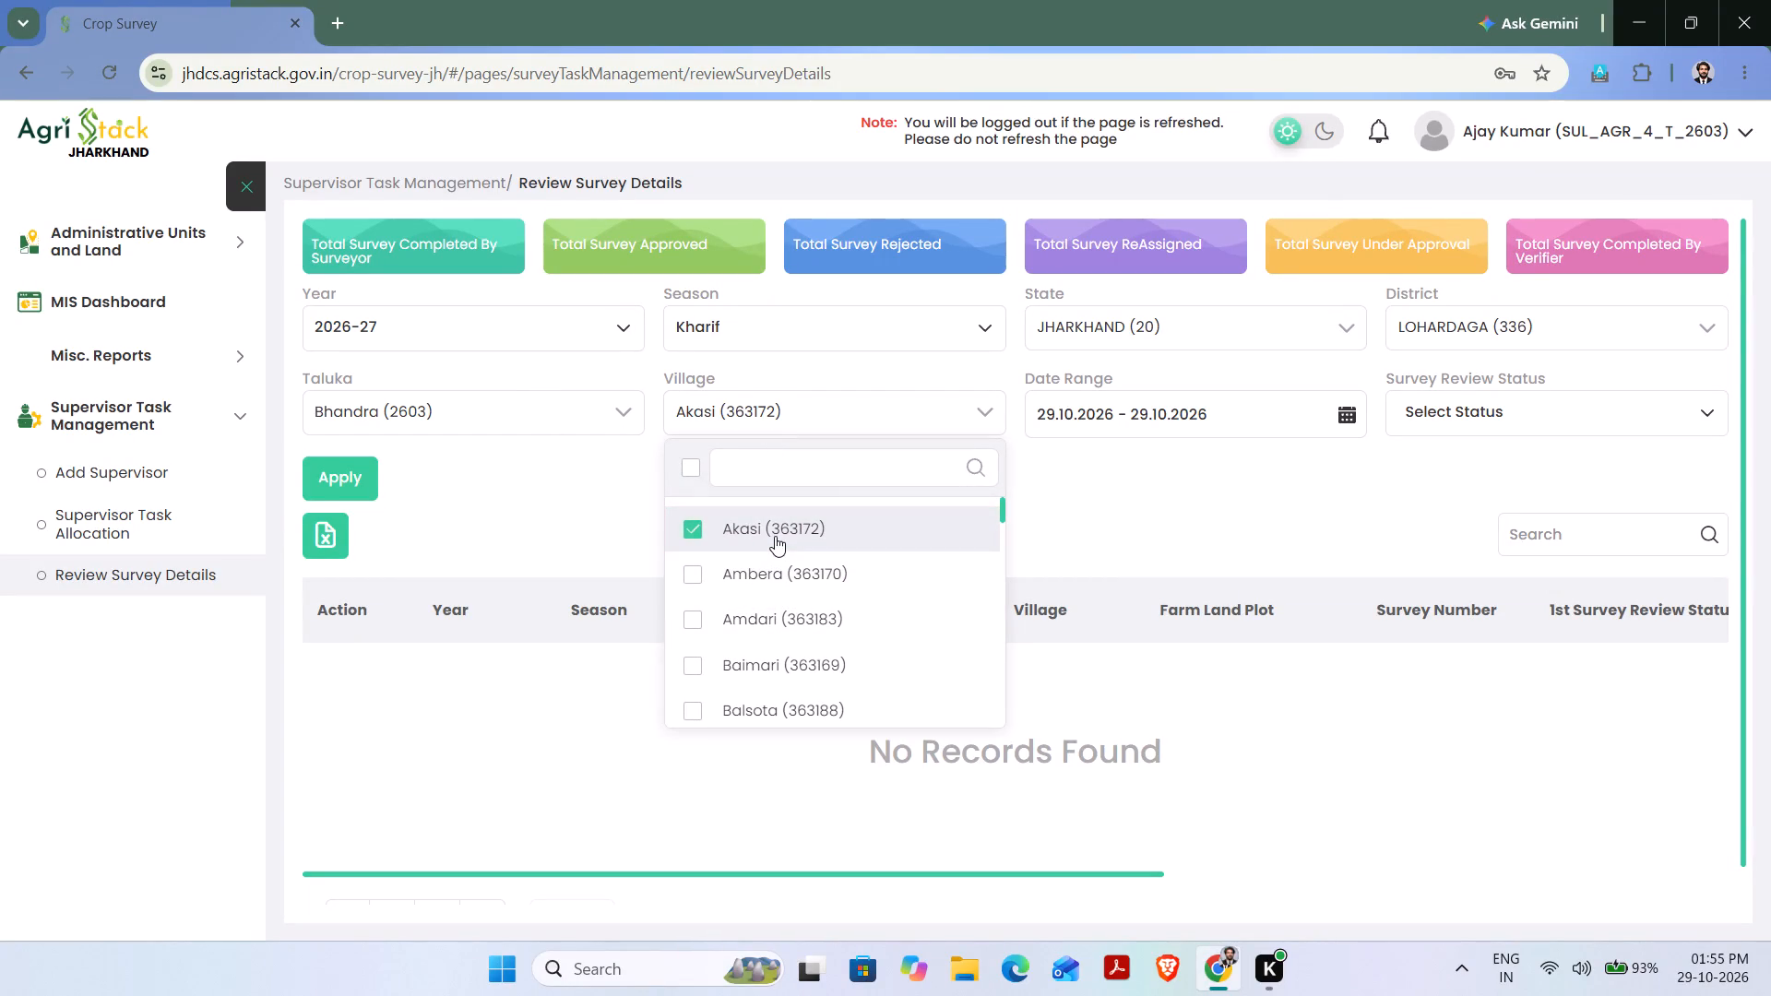
click(819, 470)
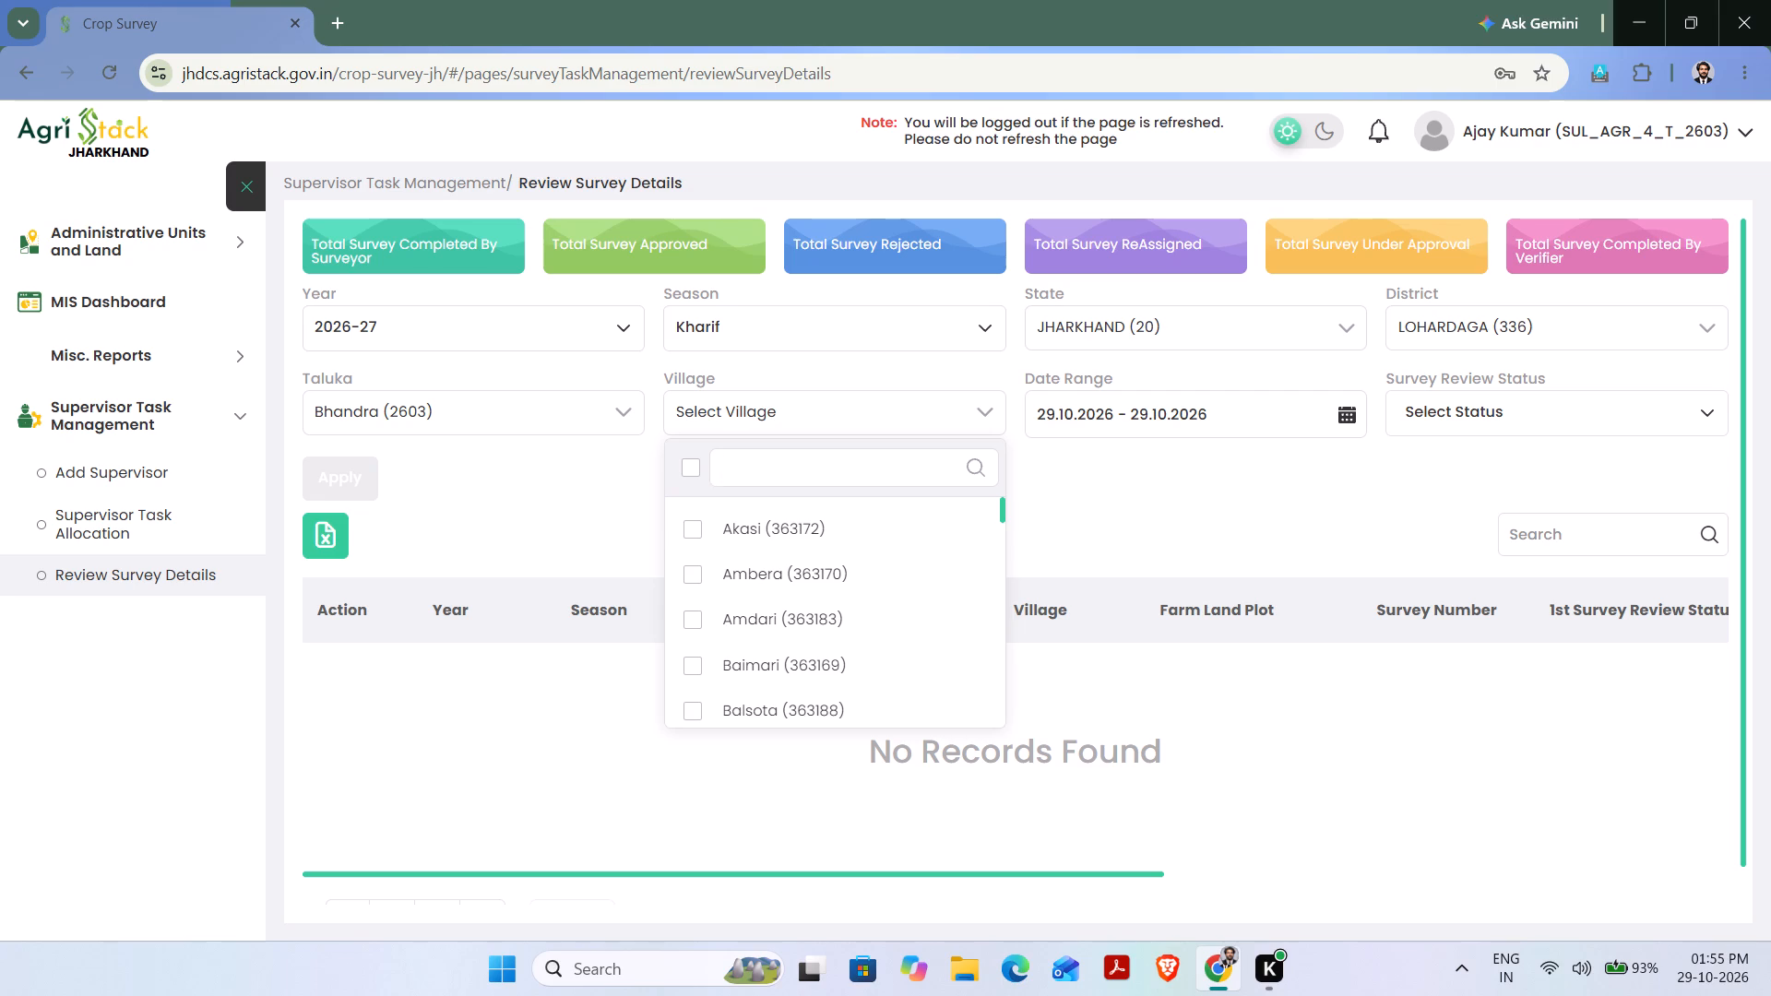
text(kun)
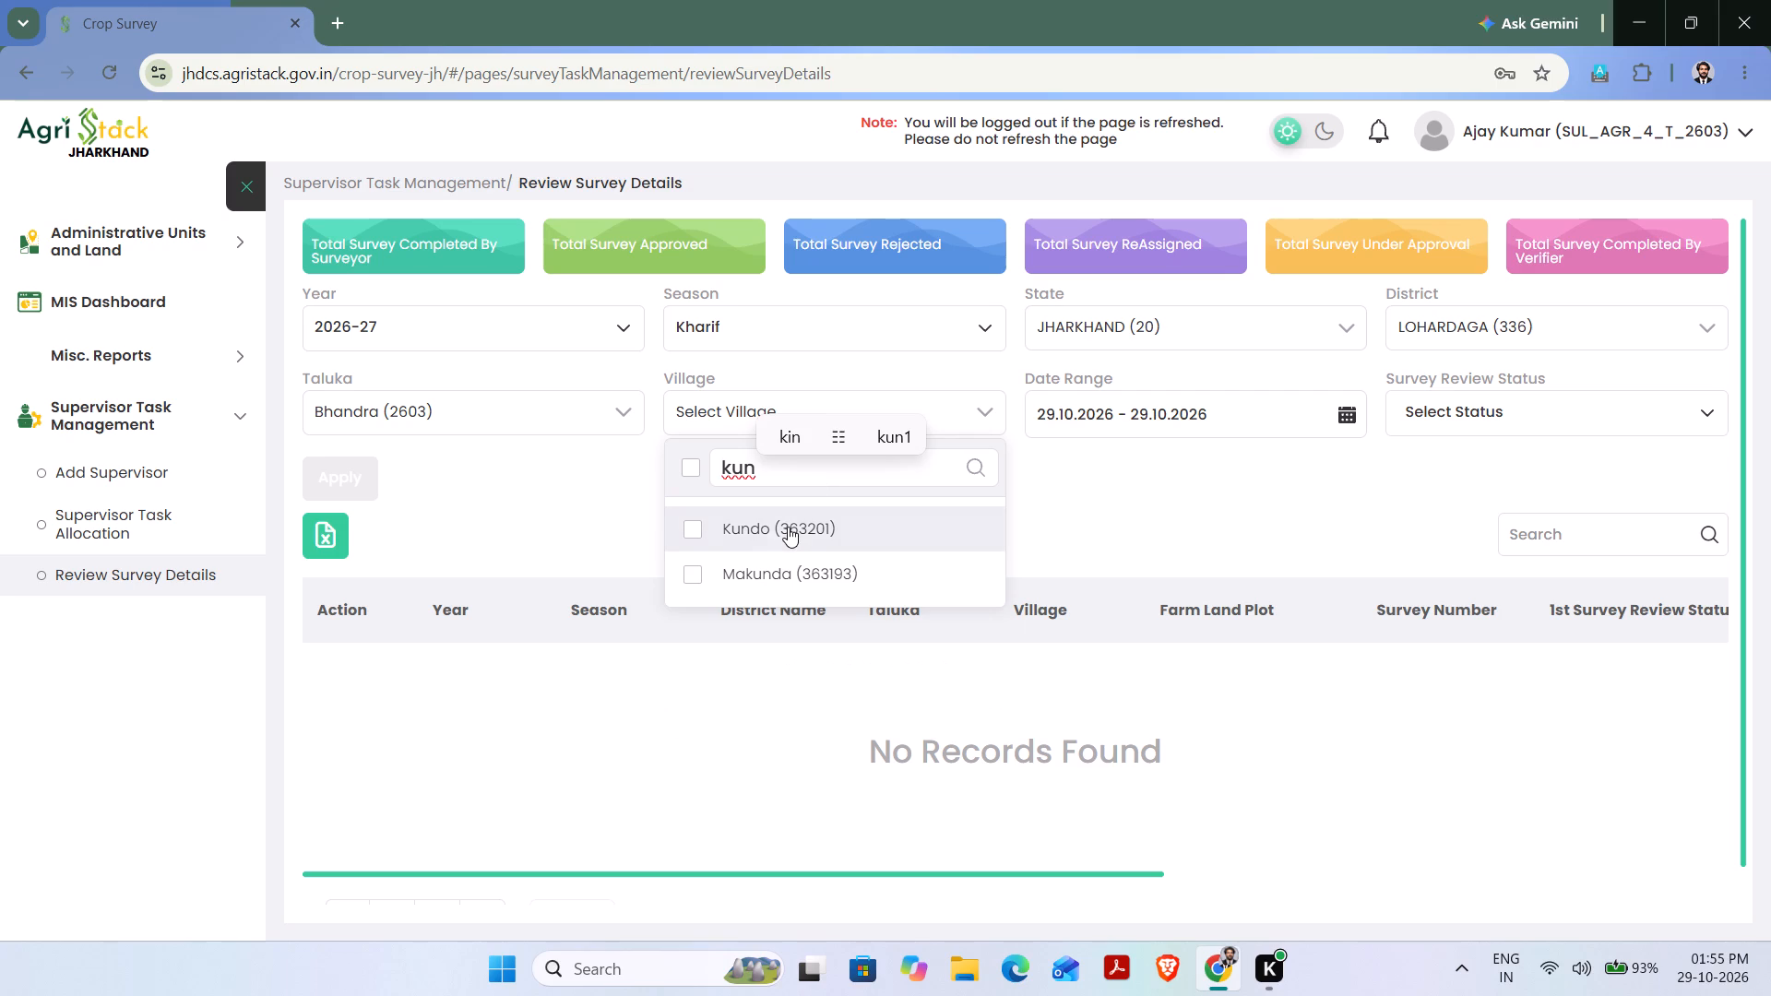
click(788, 527)
Set the survey date range to 01.09.2026 - 01.10.2026.
click(1342, 414)
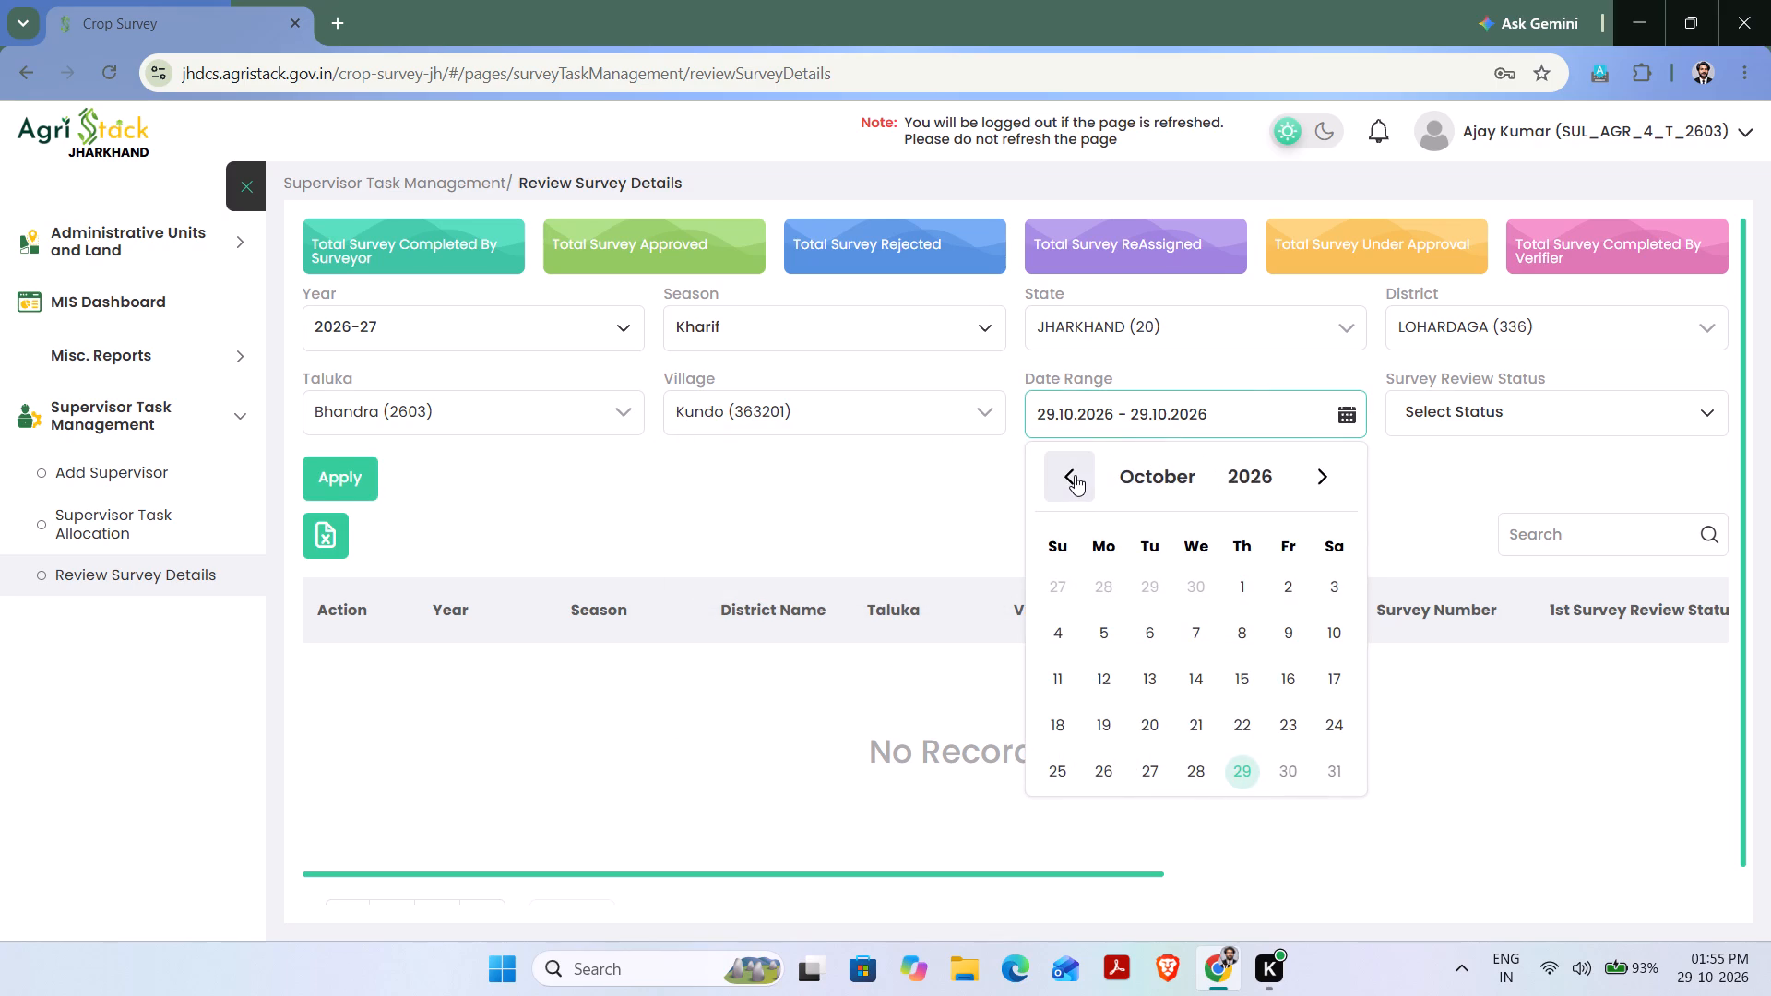
click(1064, 474)
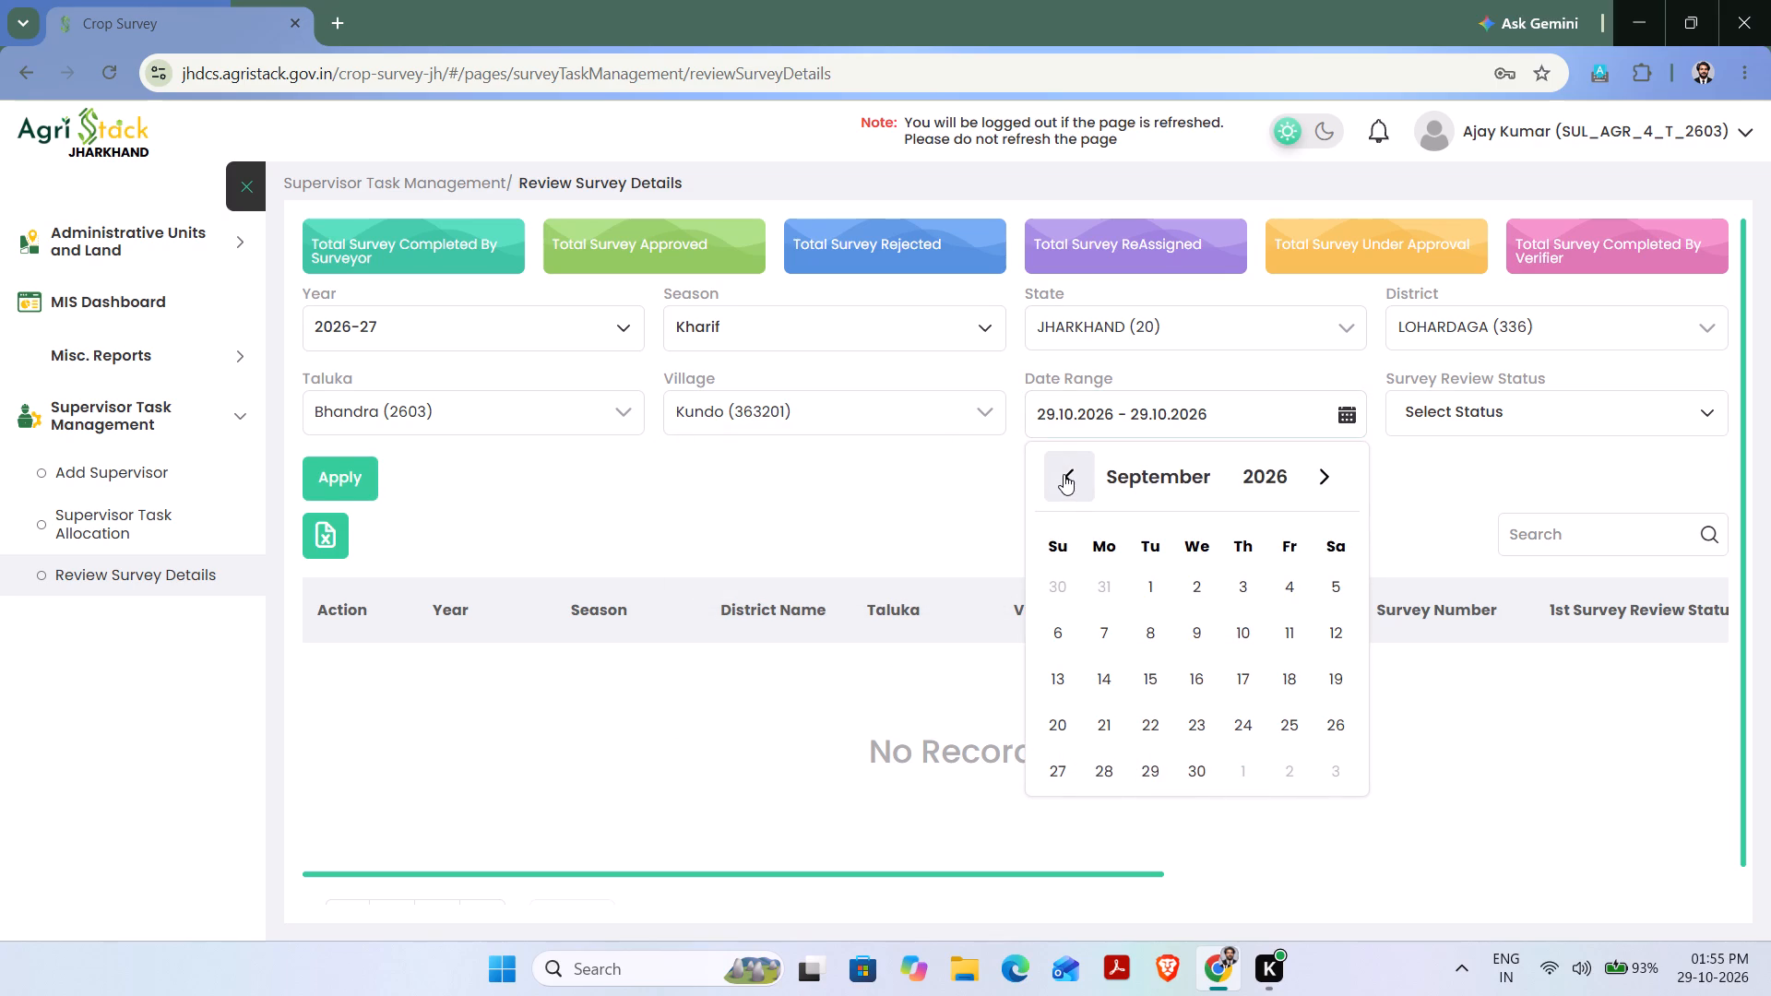
click(1141, 585)
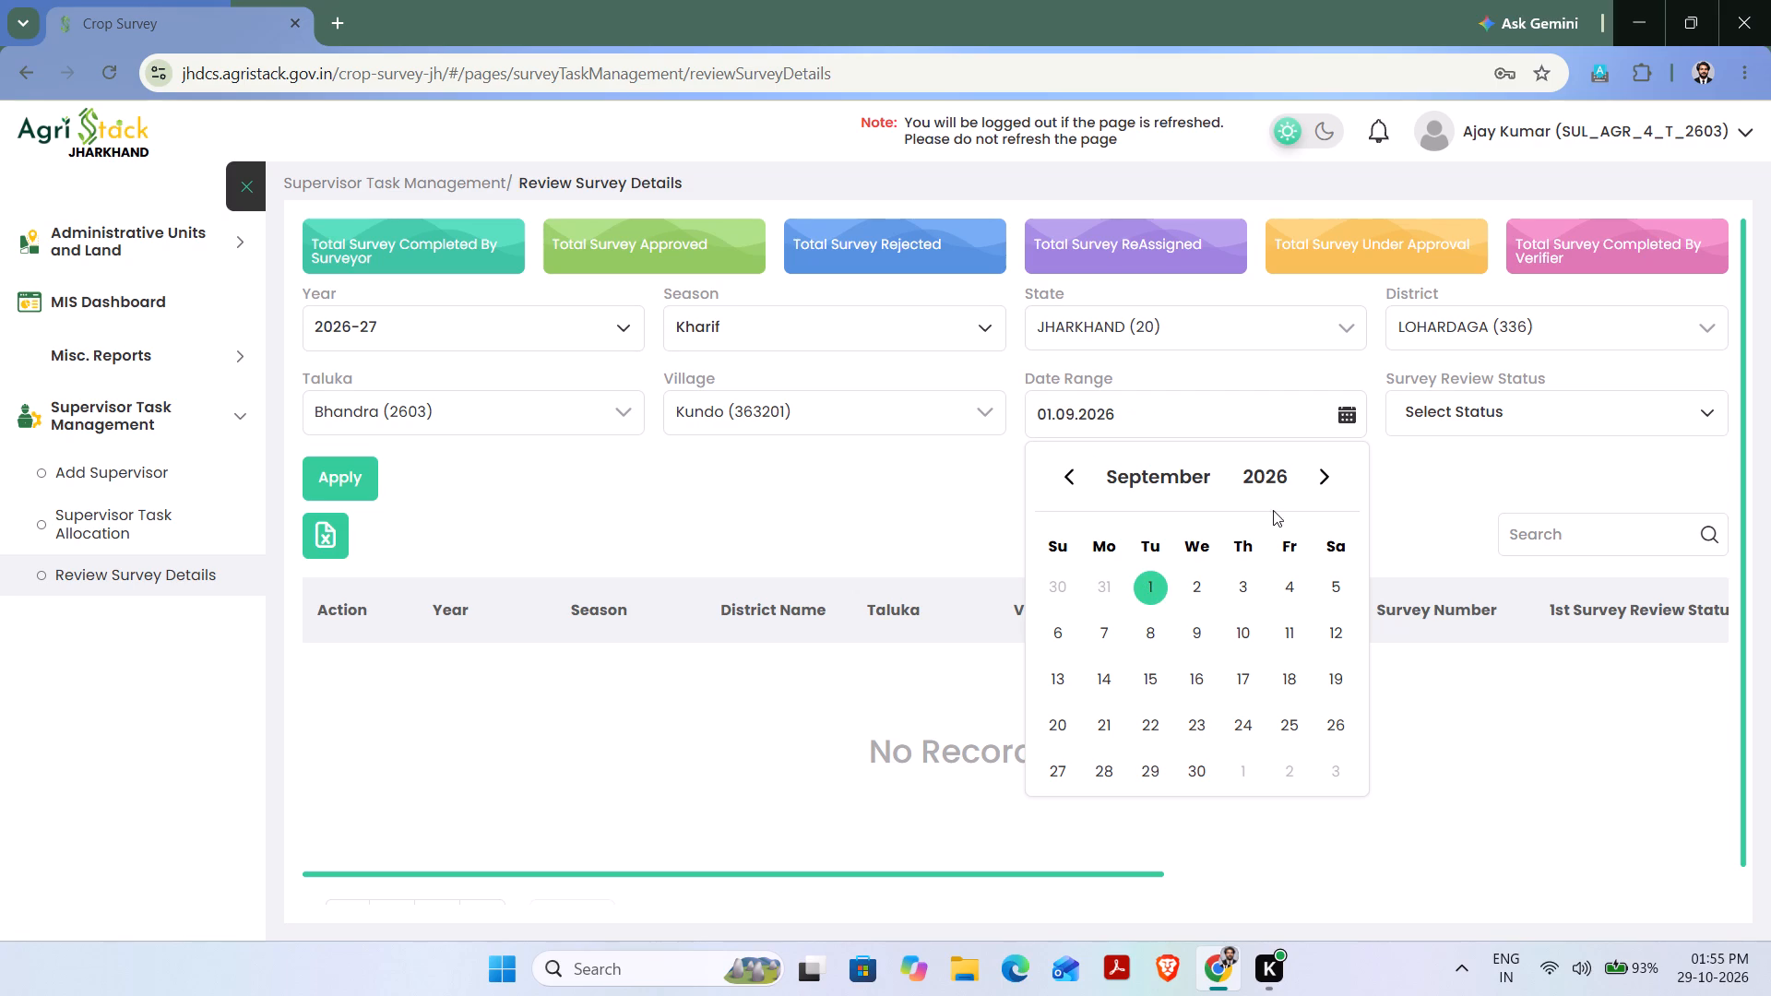
click(1313, 480)
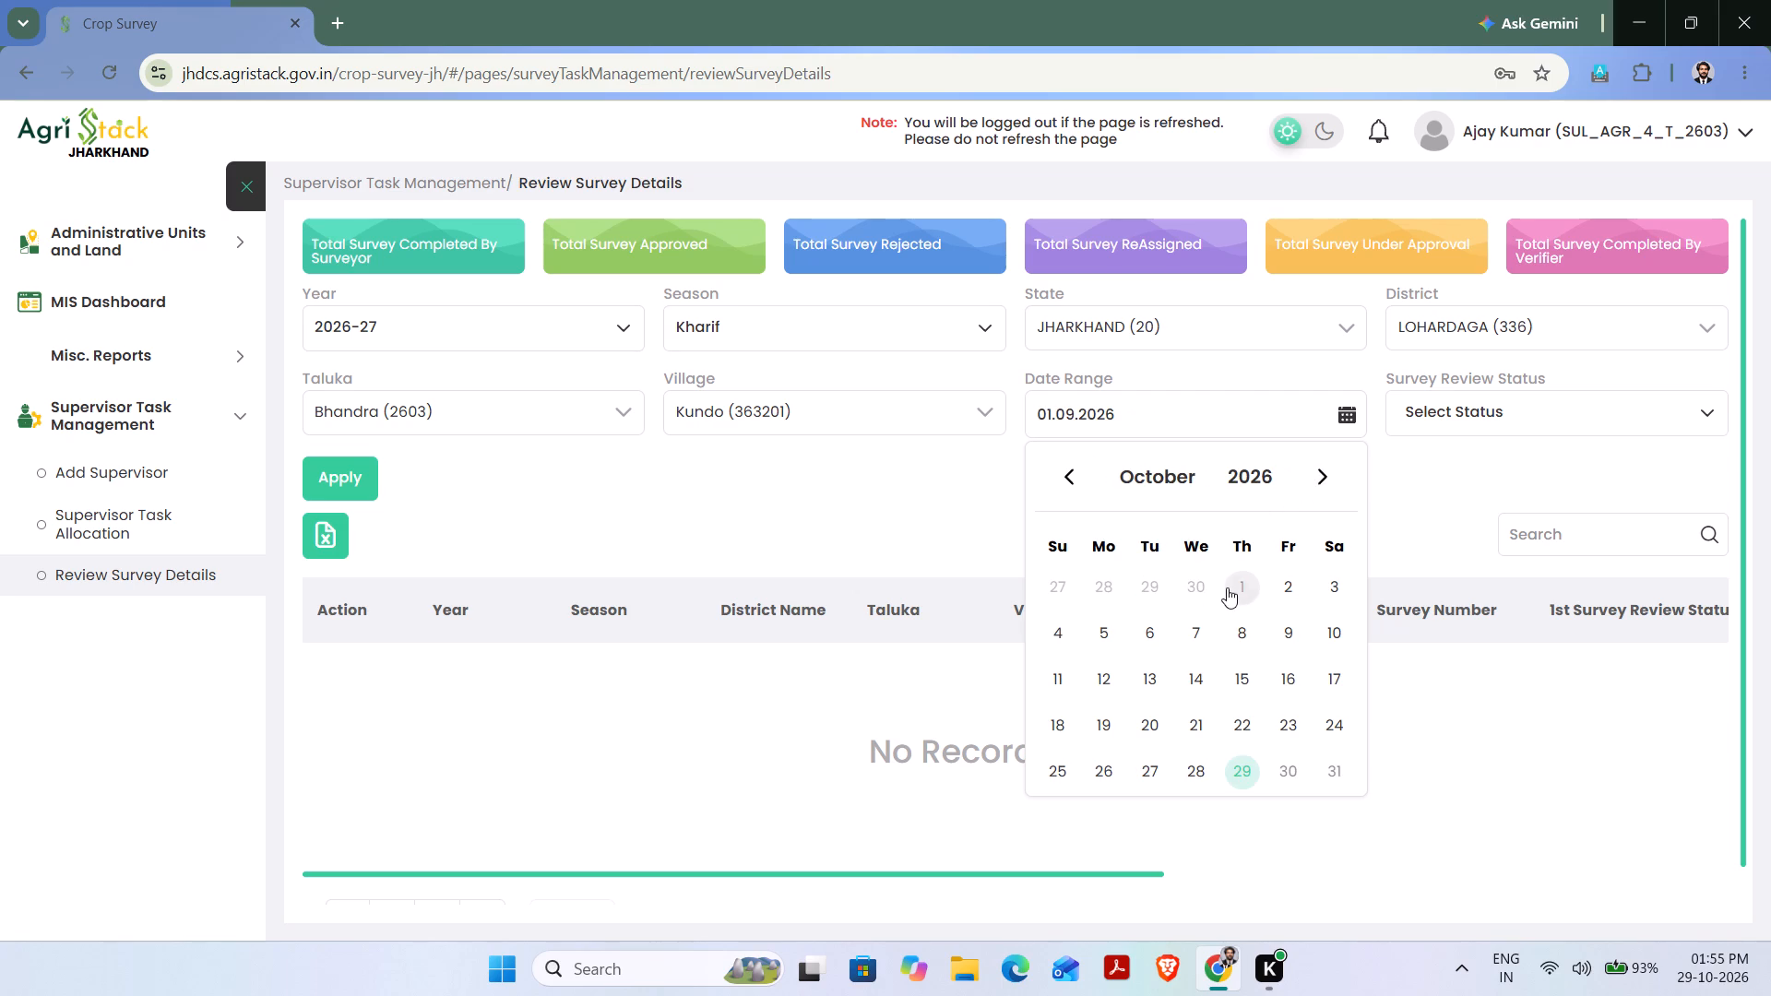
click(1232, 585)
Set the survey review status to 1st Survey Conducted and apply the filters.
click(1577, 410)
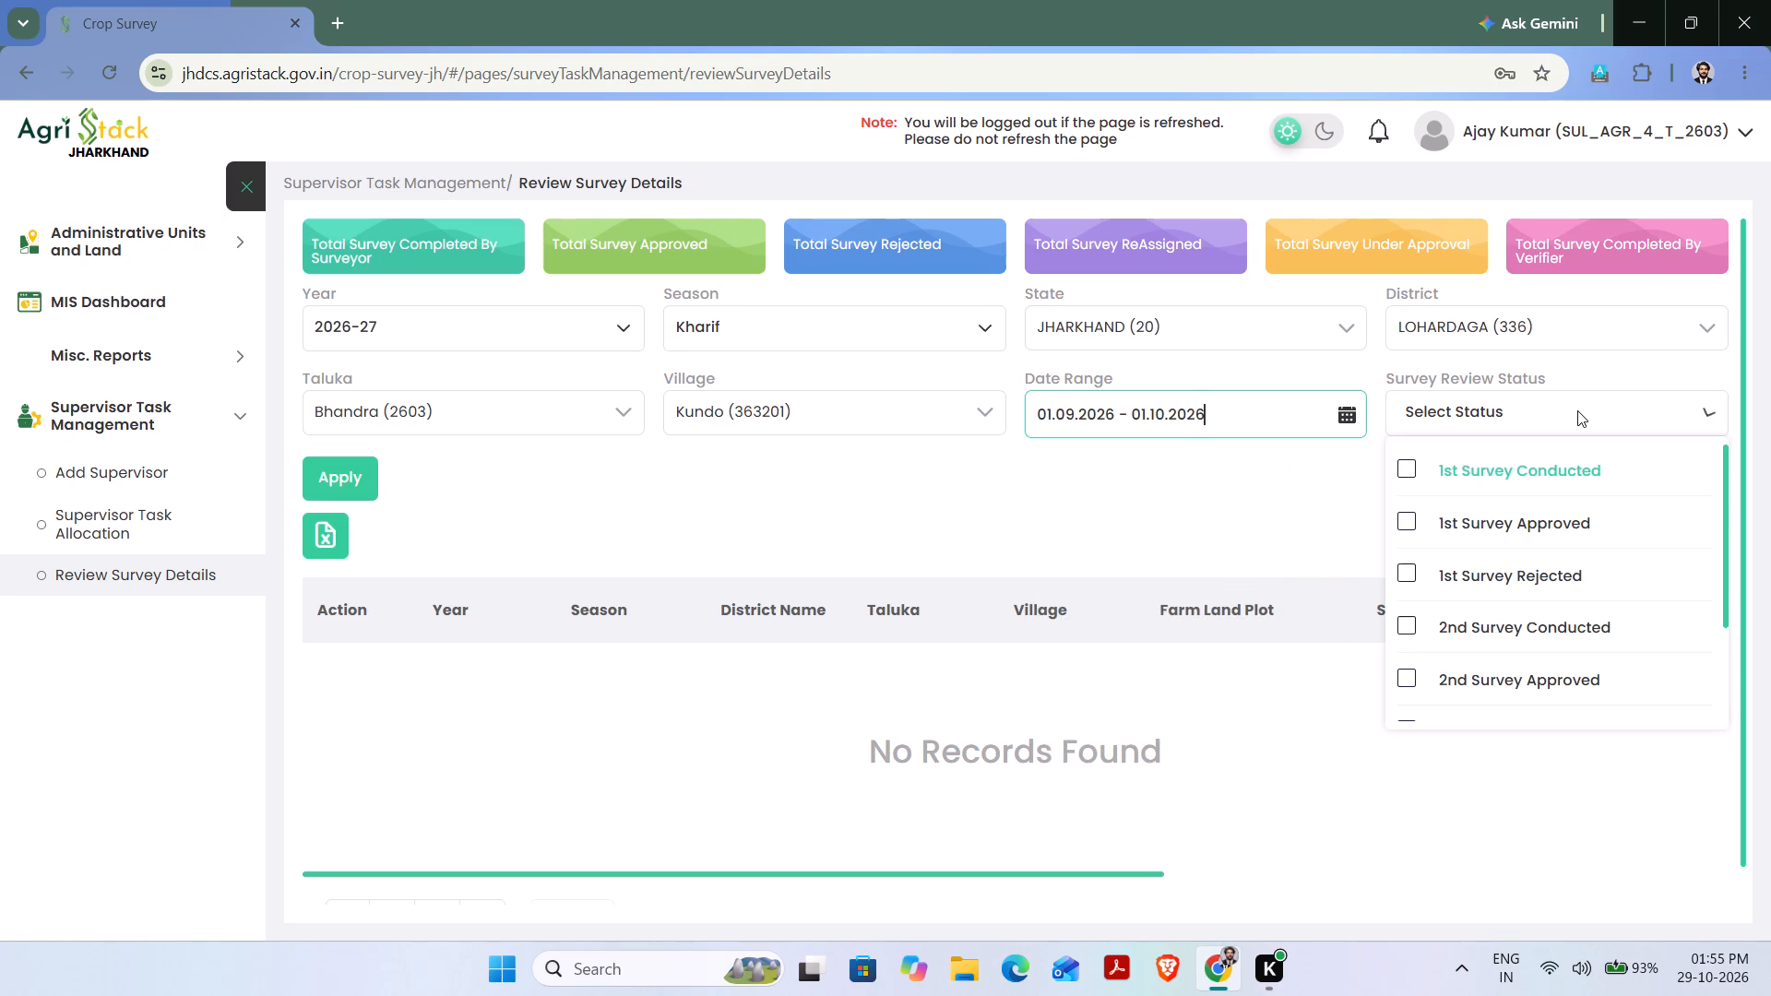
click(1528, 453)
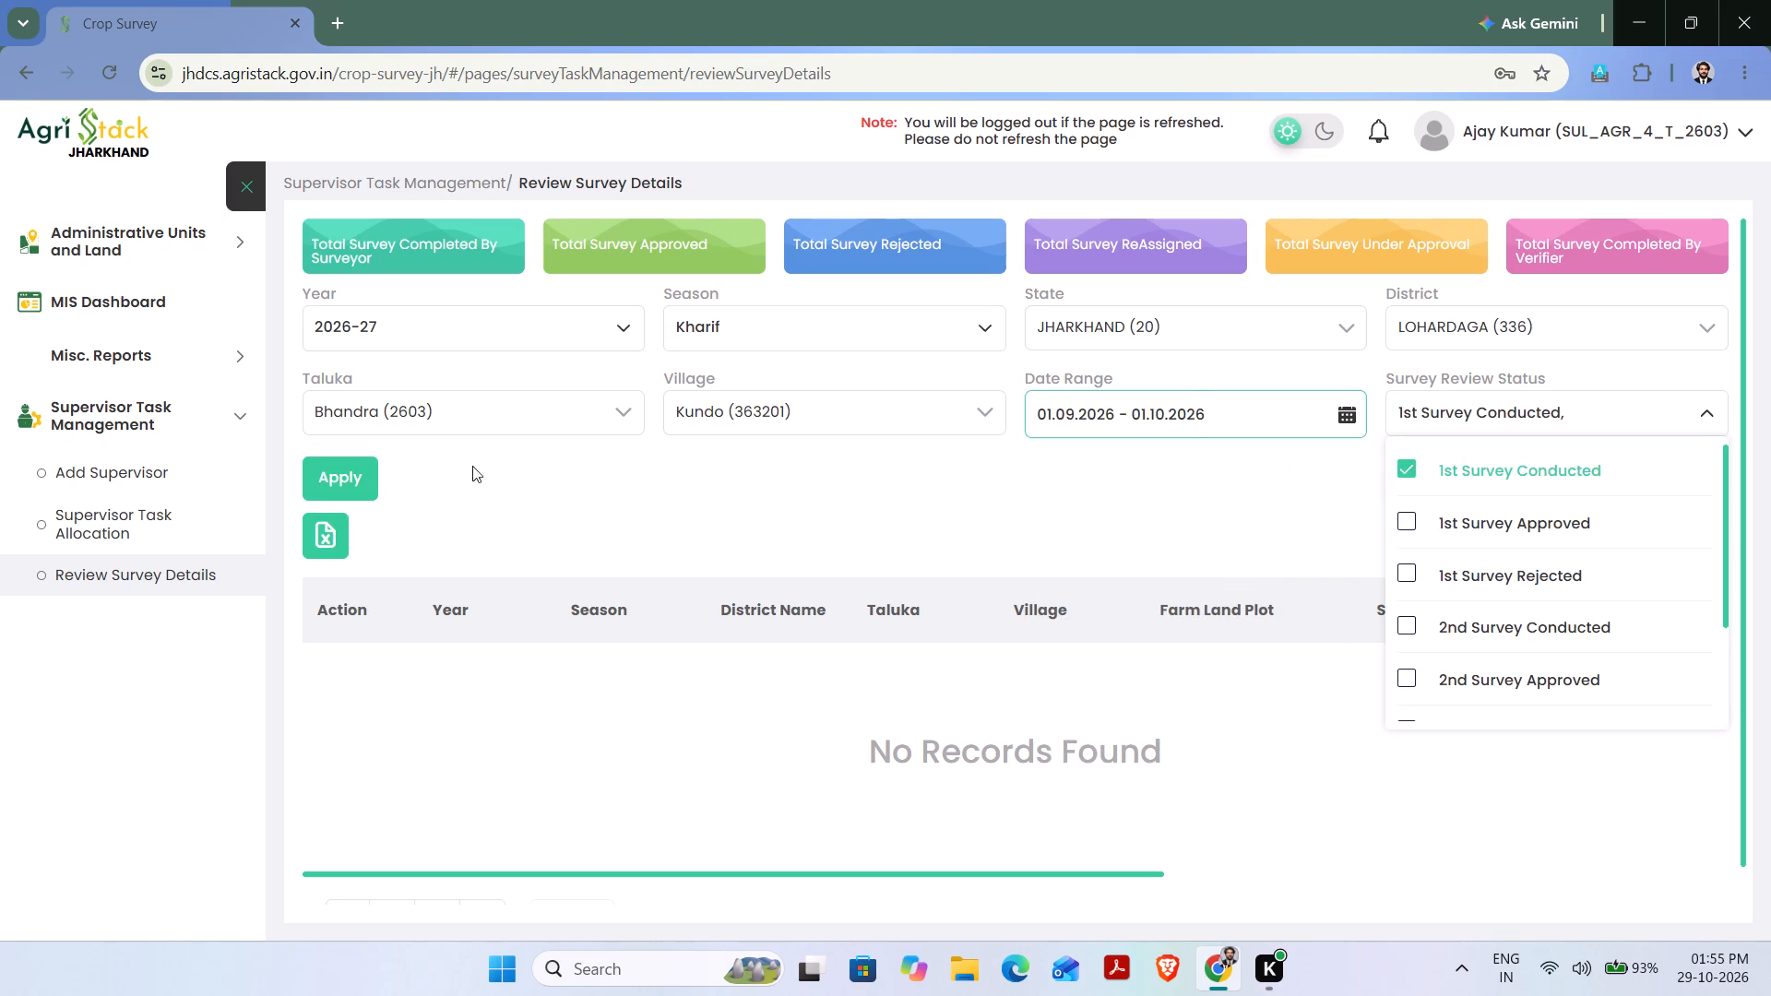
click(356, 472)
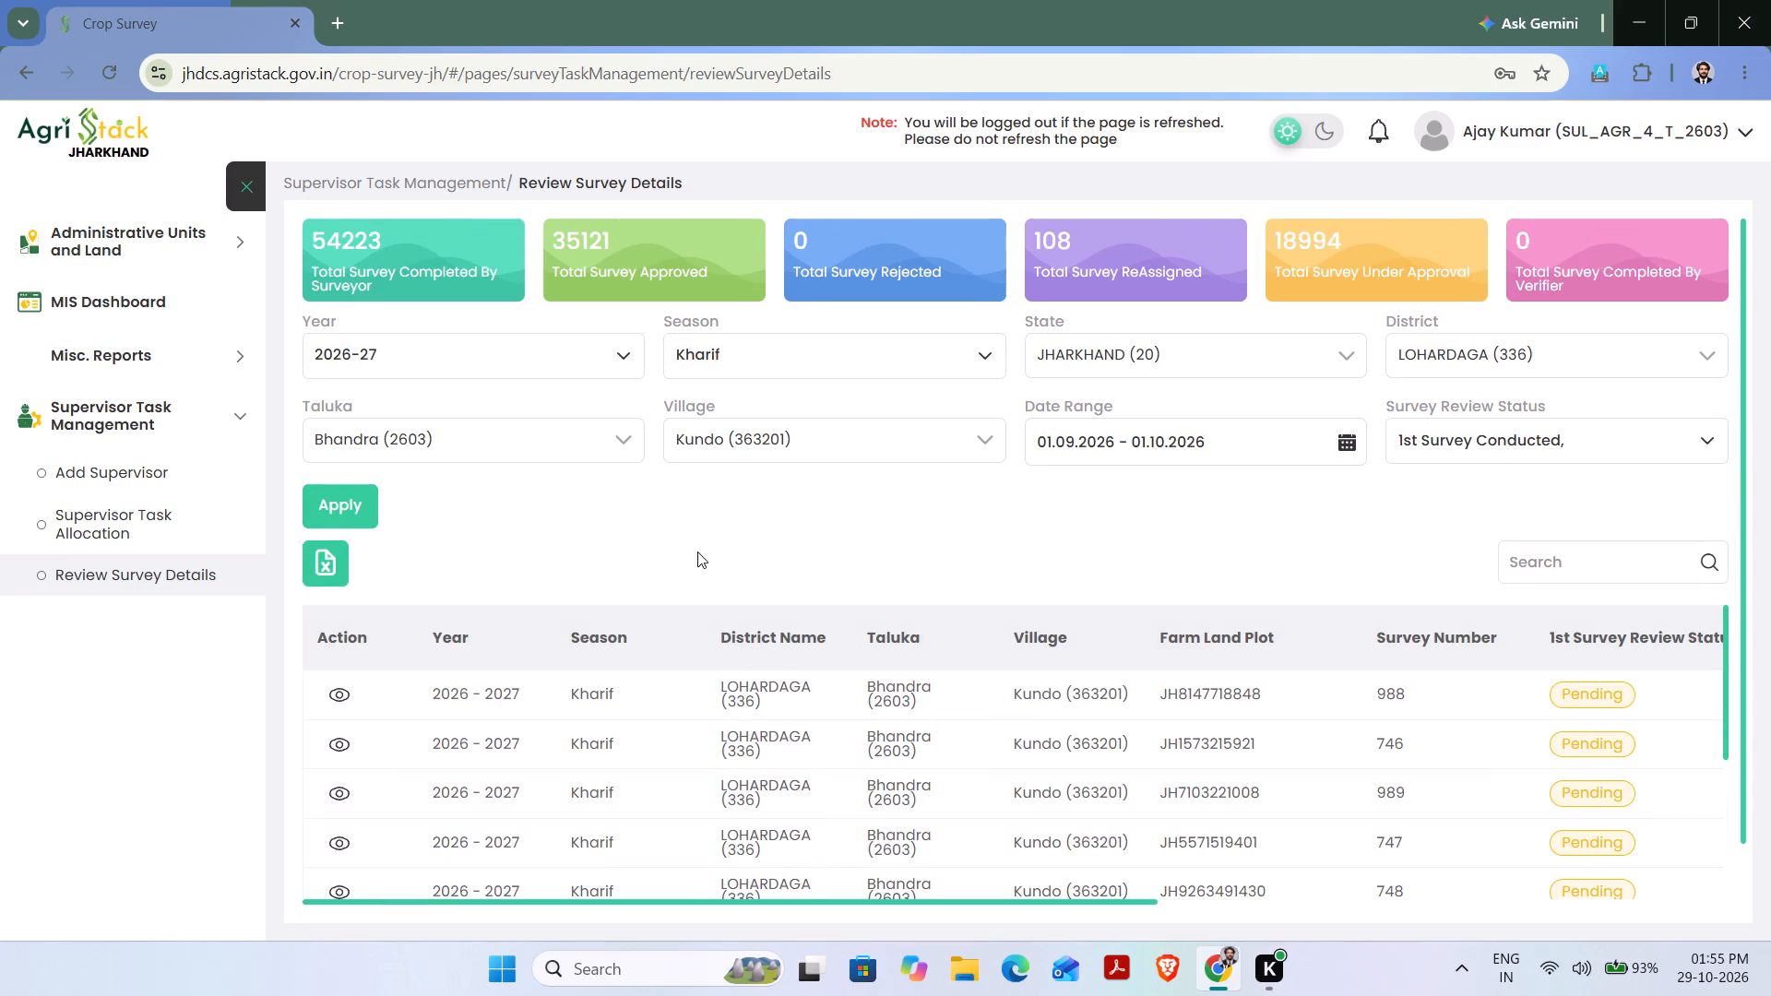
Open the details of survey number 988 and approve both of its fallow land photos.
scroll(703, 551, down, 2)
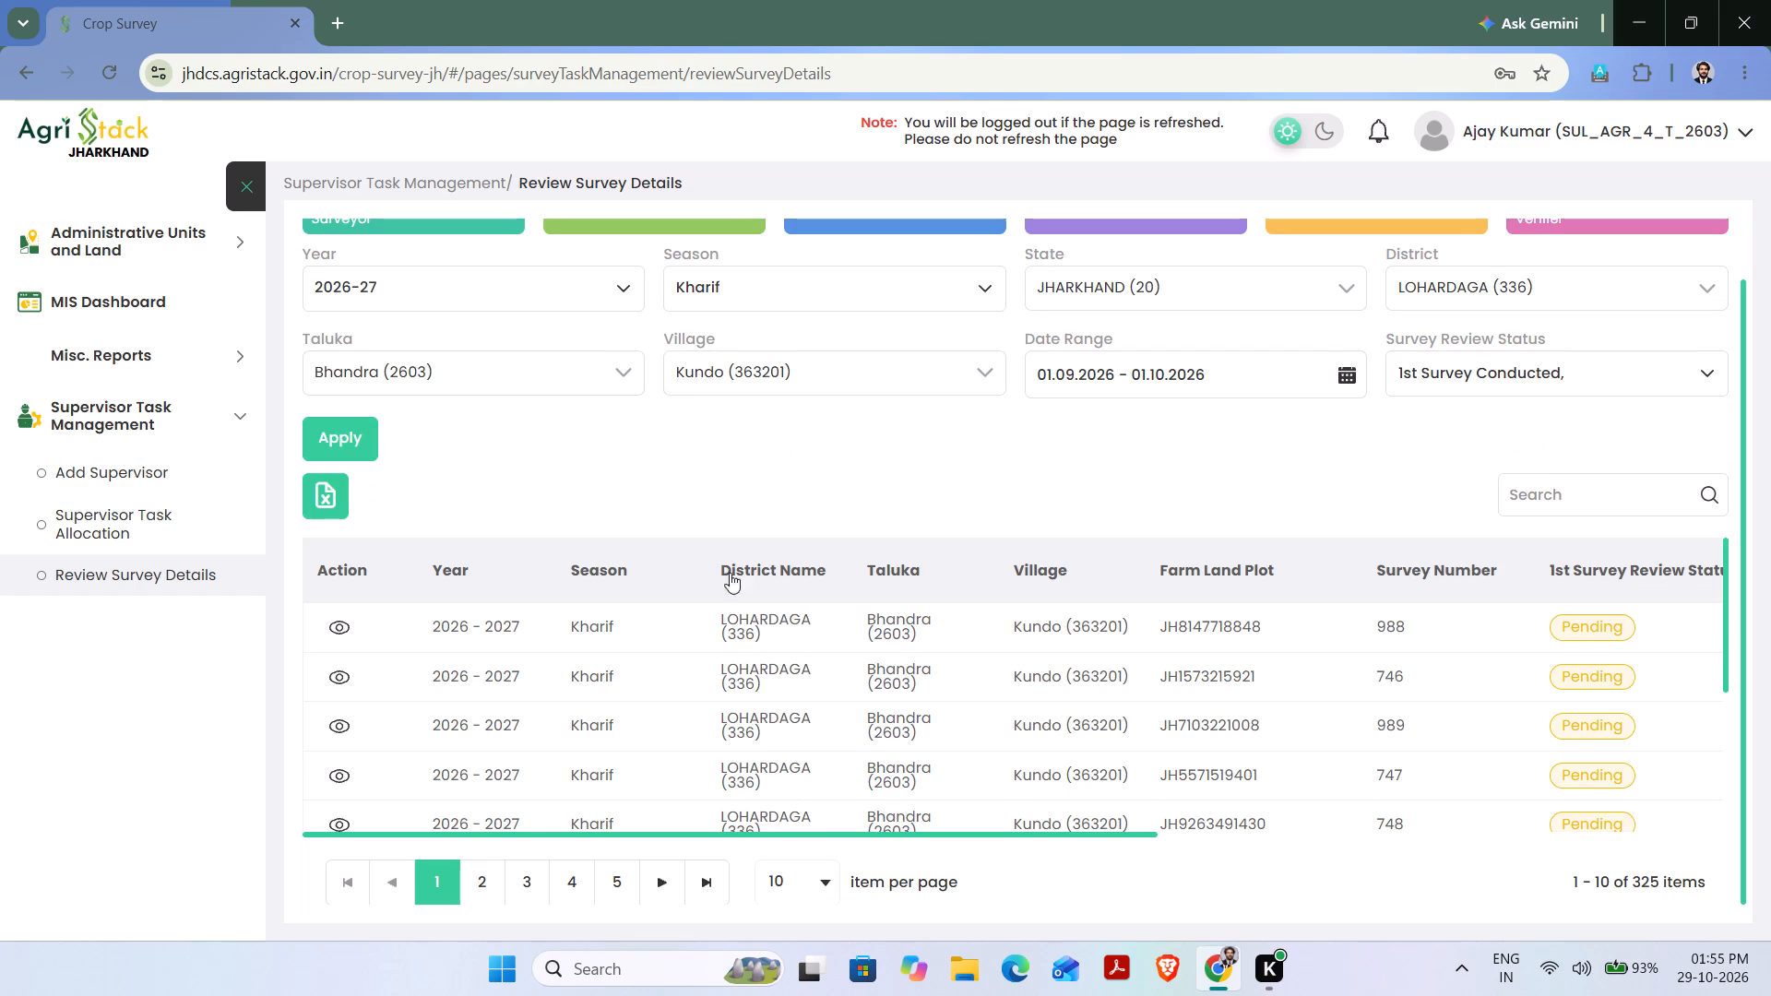
click(344, 627)
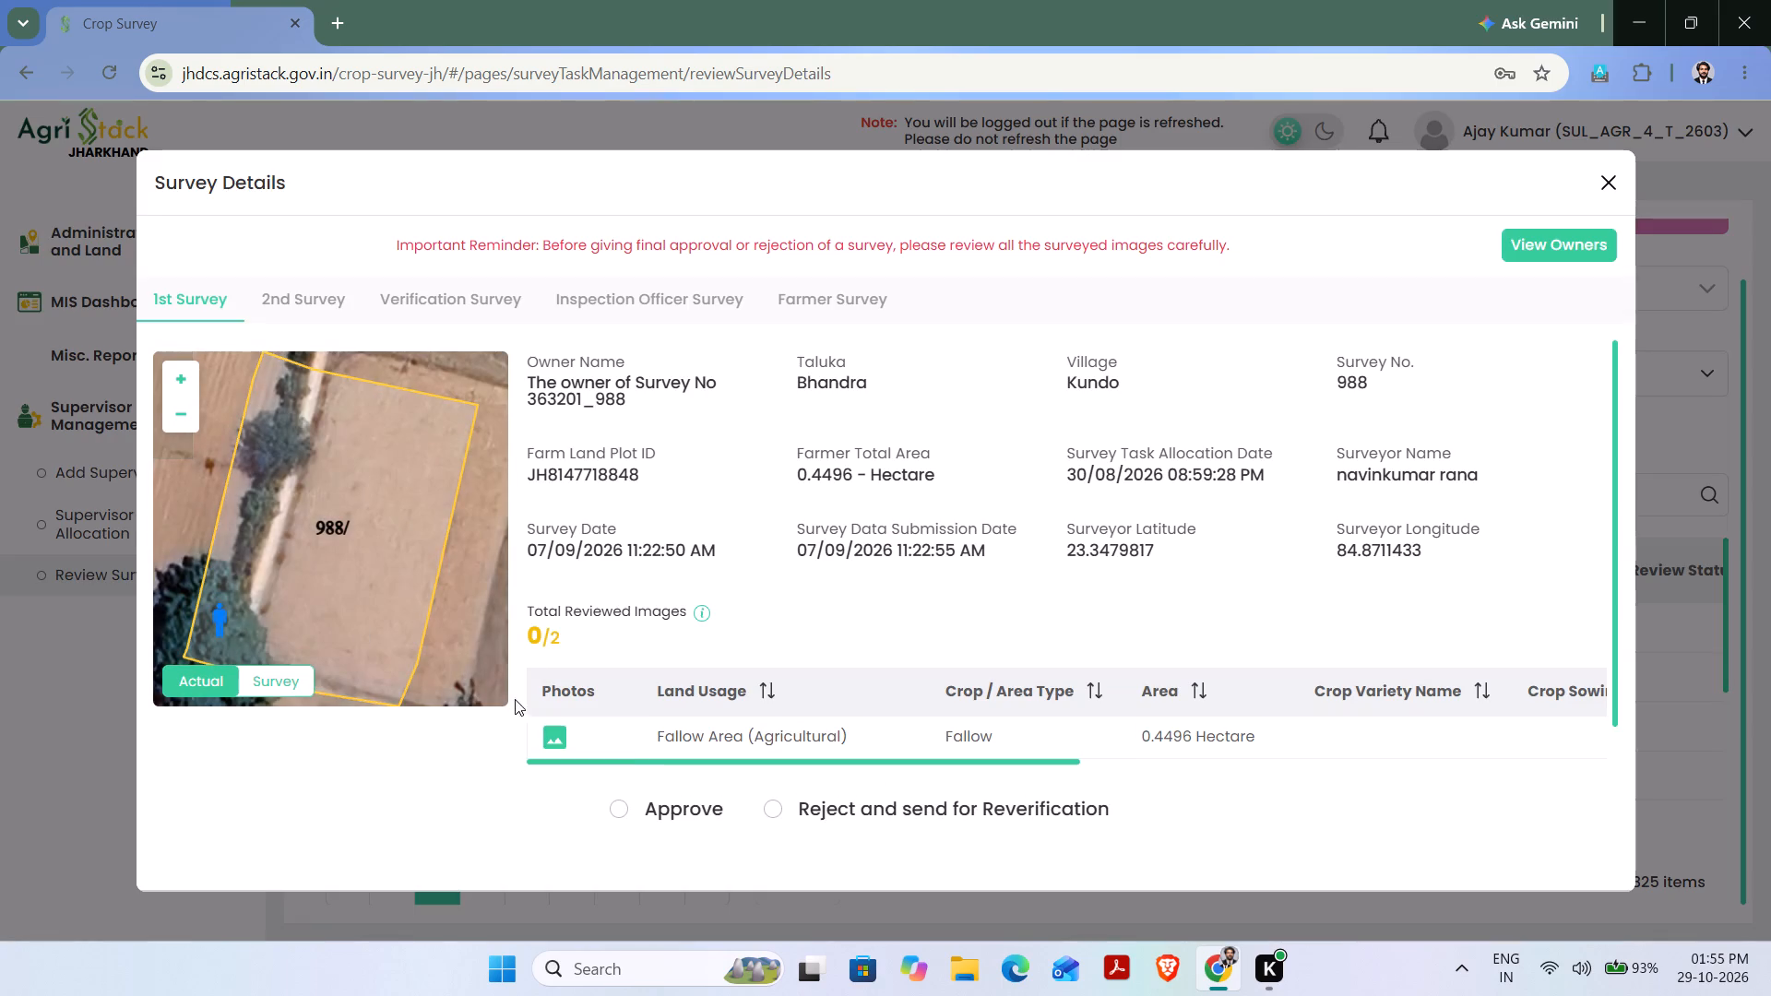
click(550, 734)
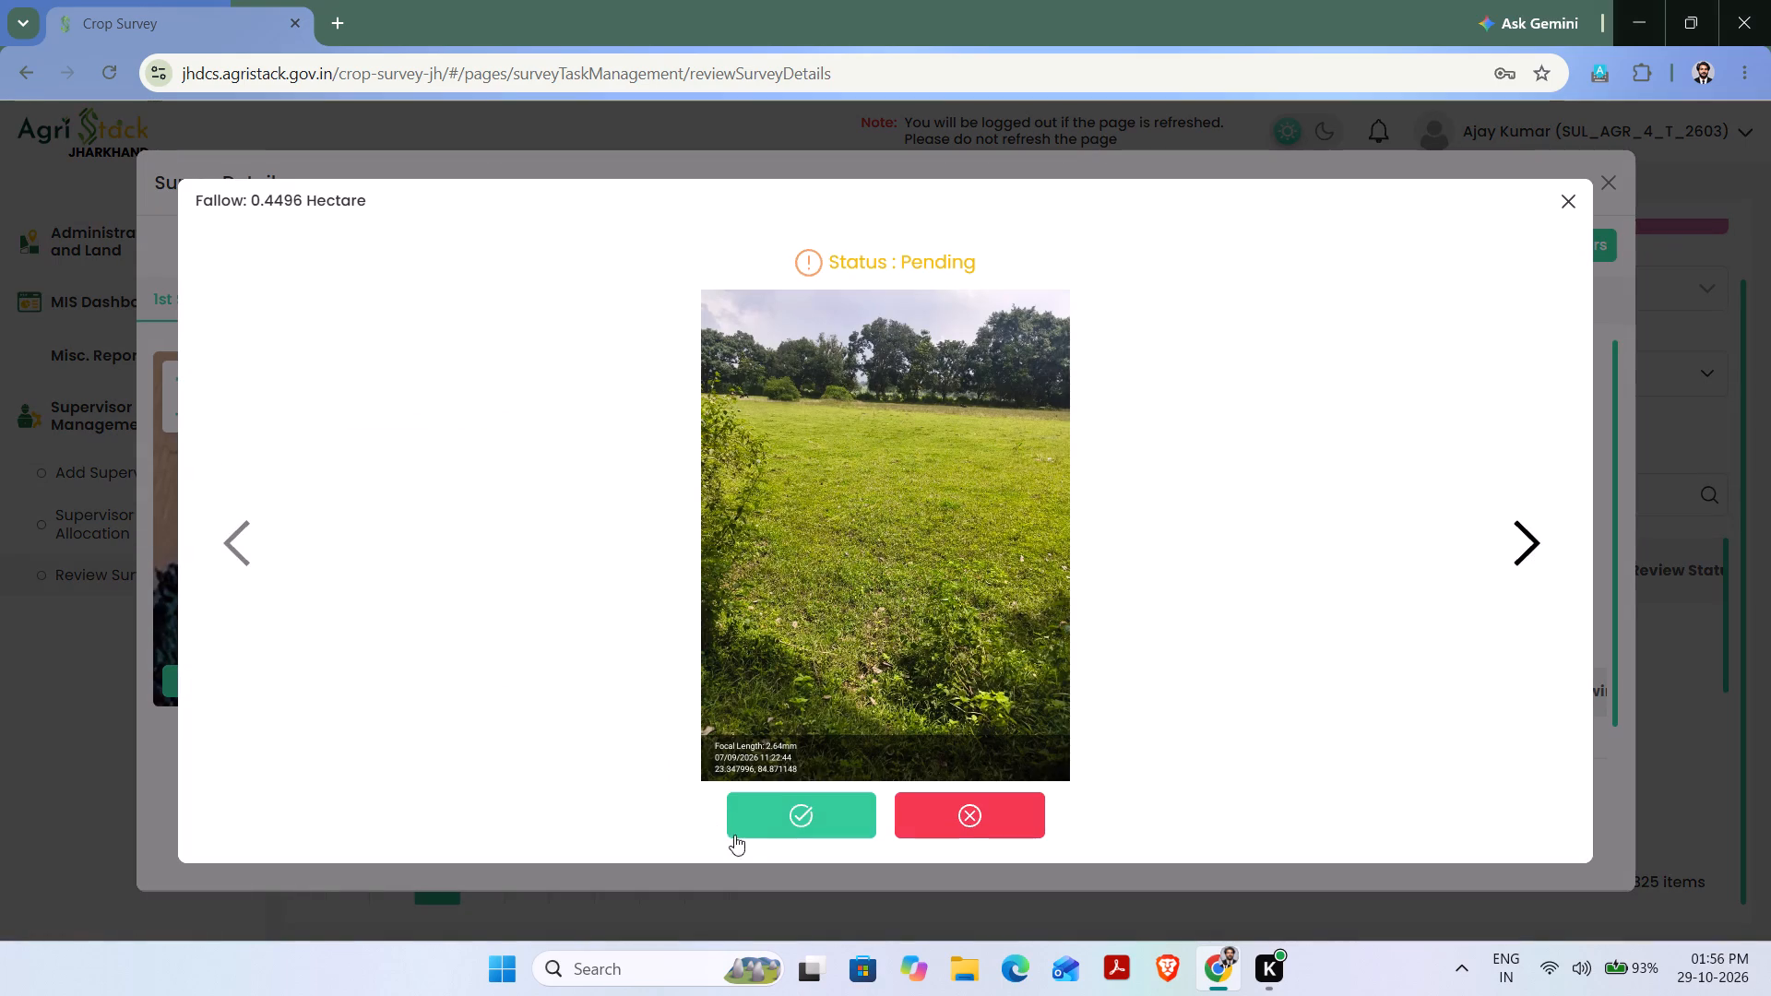
click(775, 816)
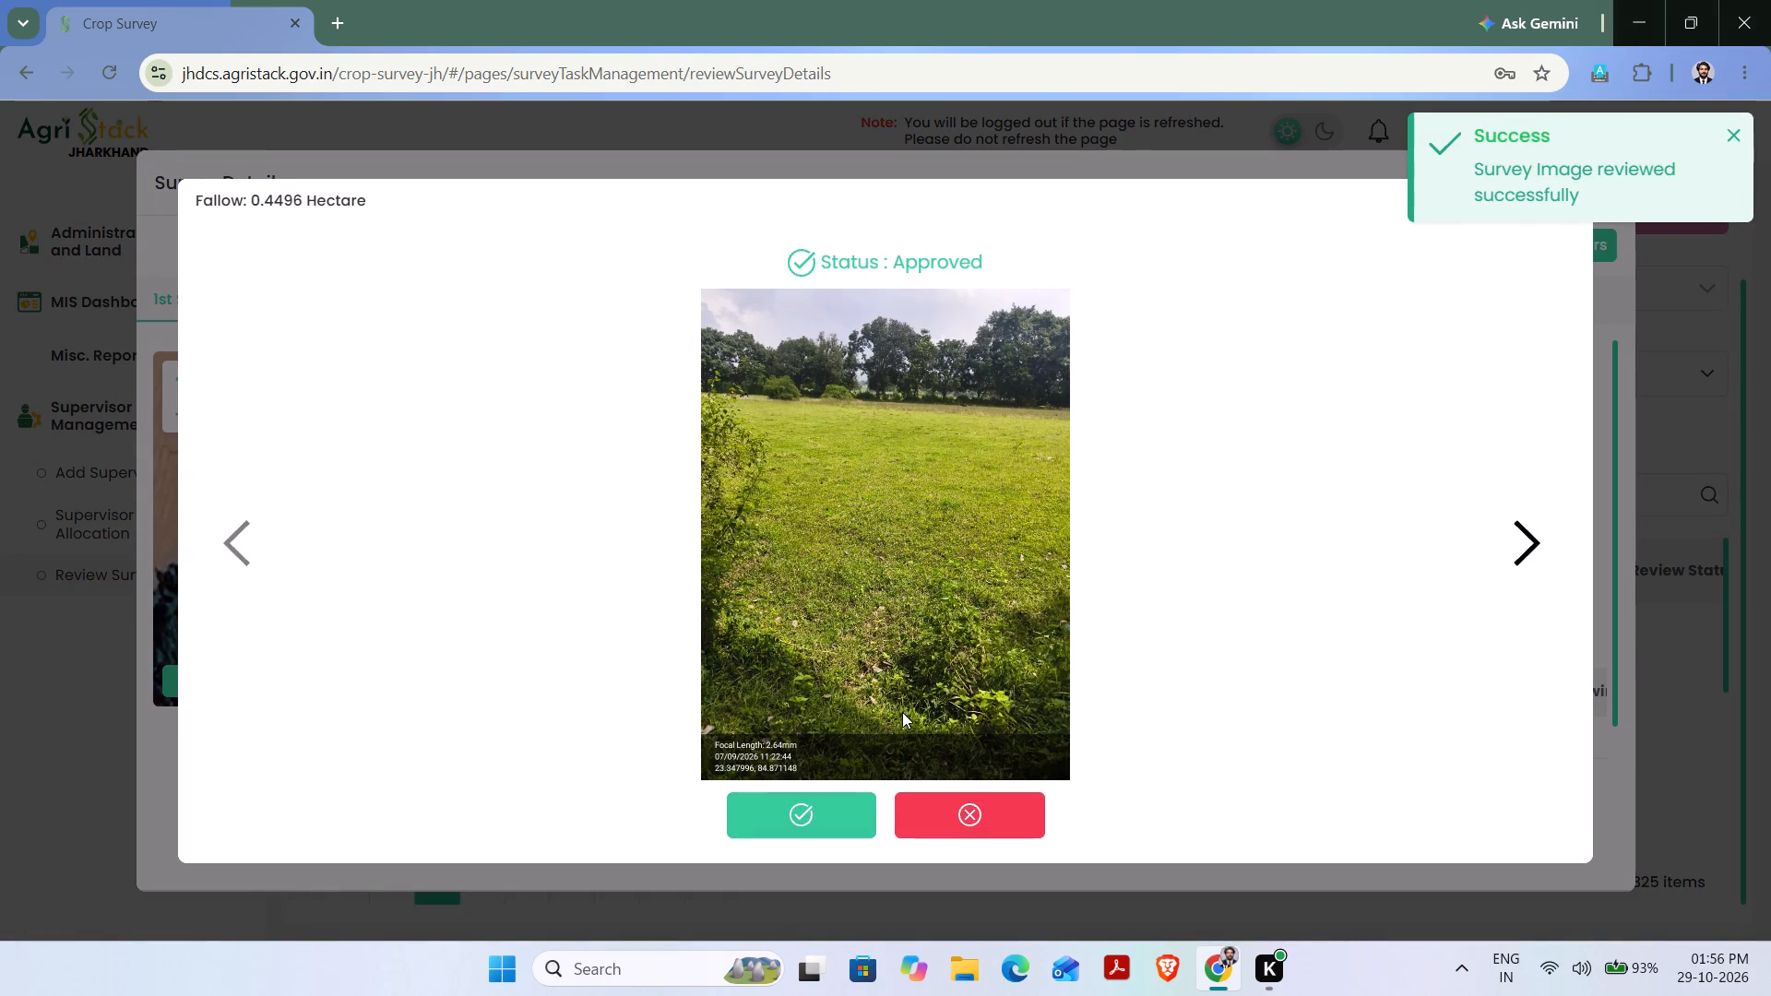
drag(898, 712, 832, 713)
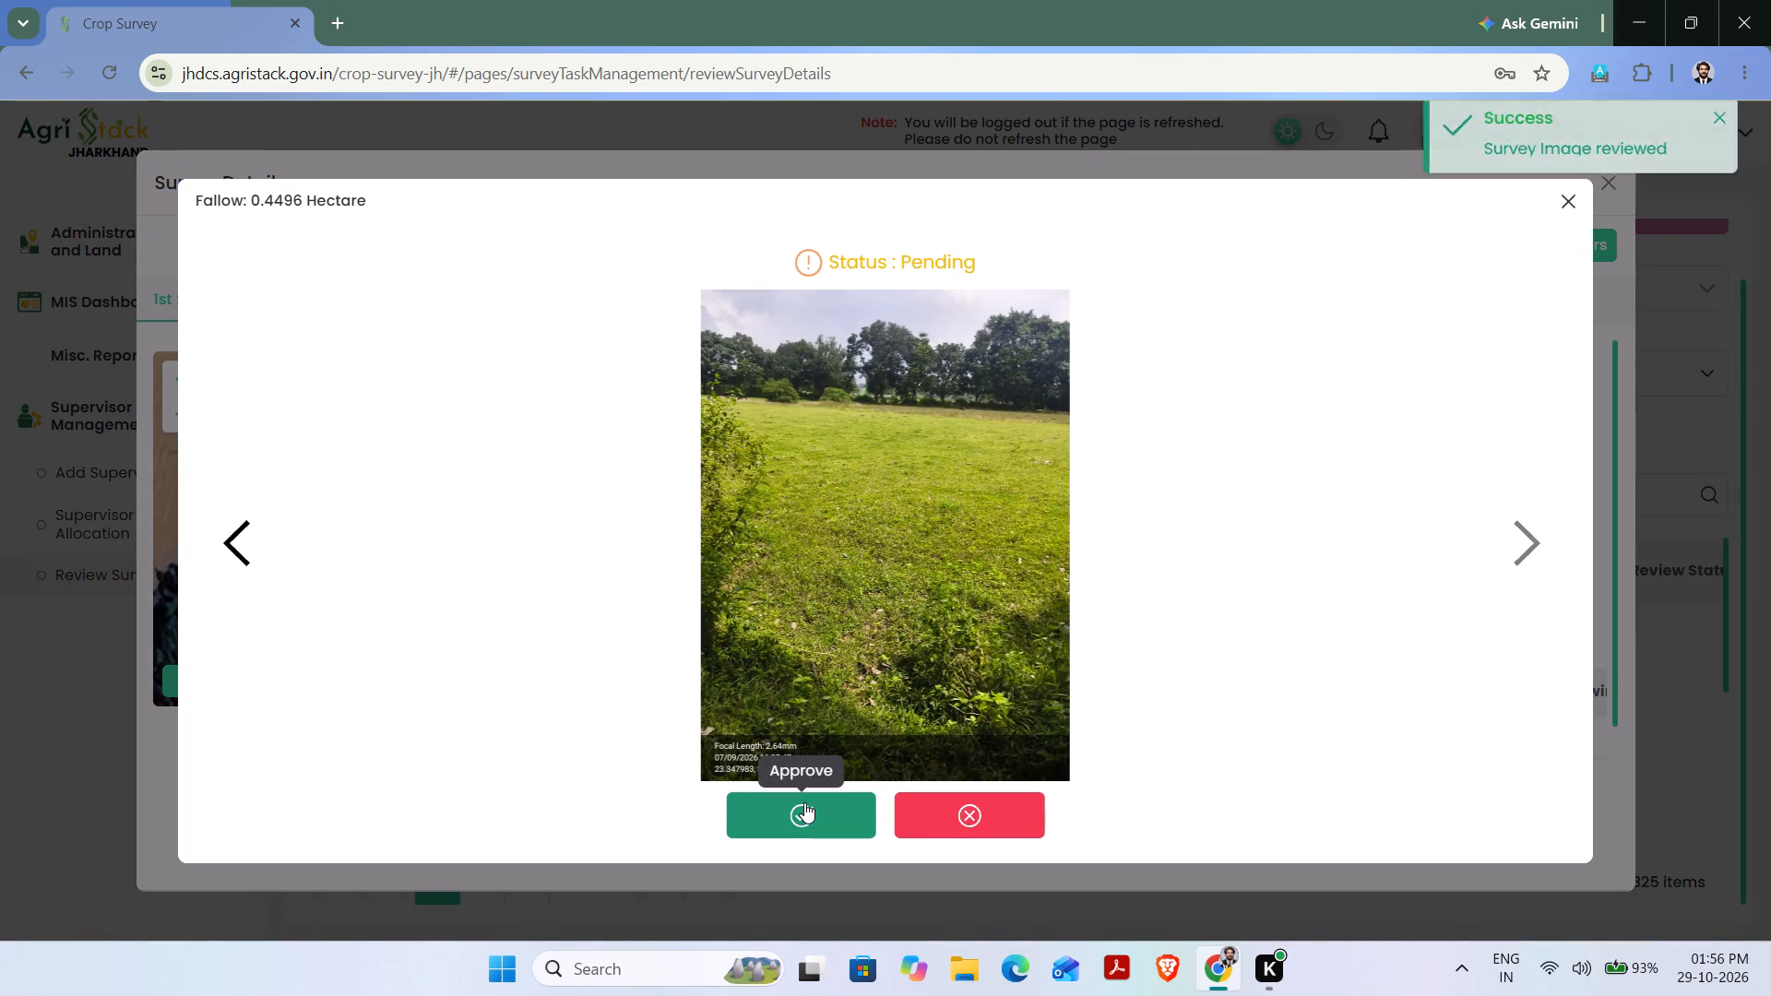
click(804, 802)
drag(957, 664, 880, 664)
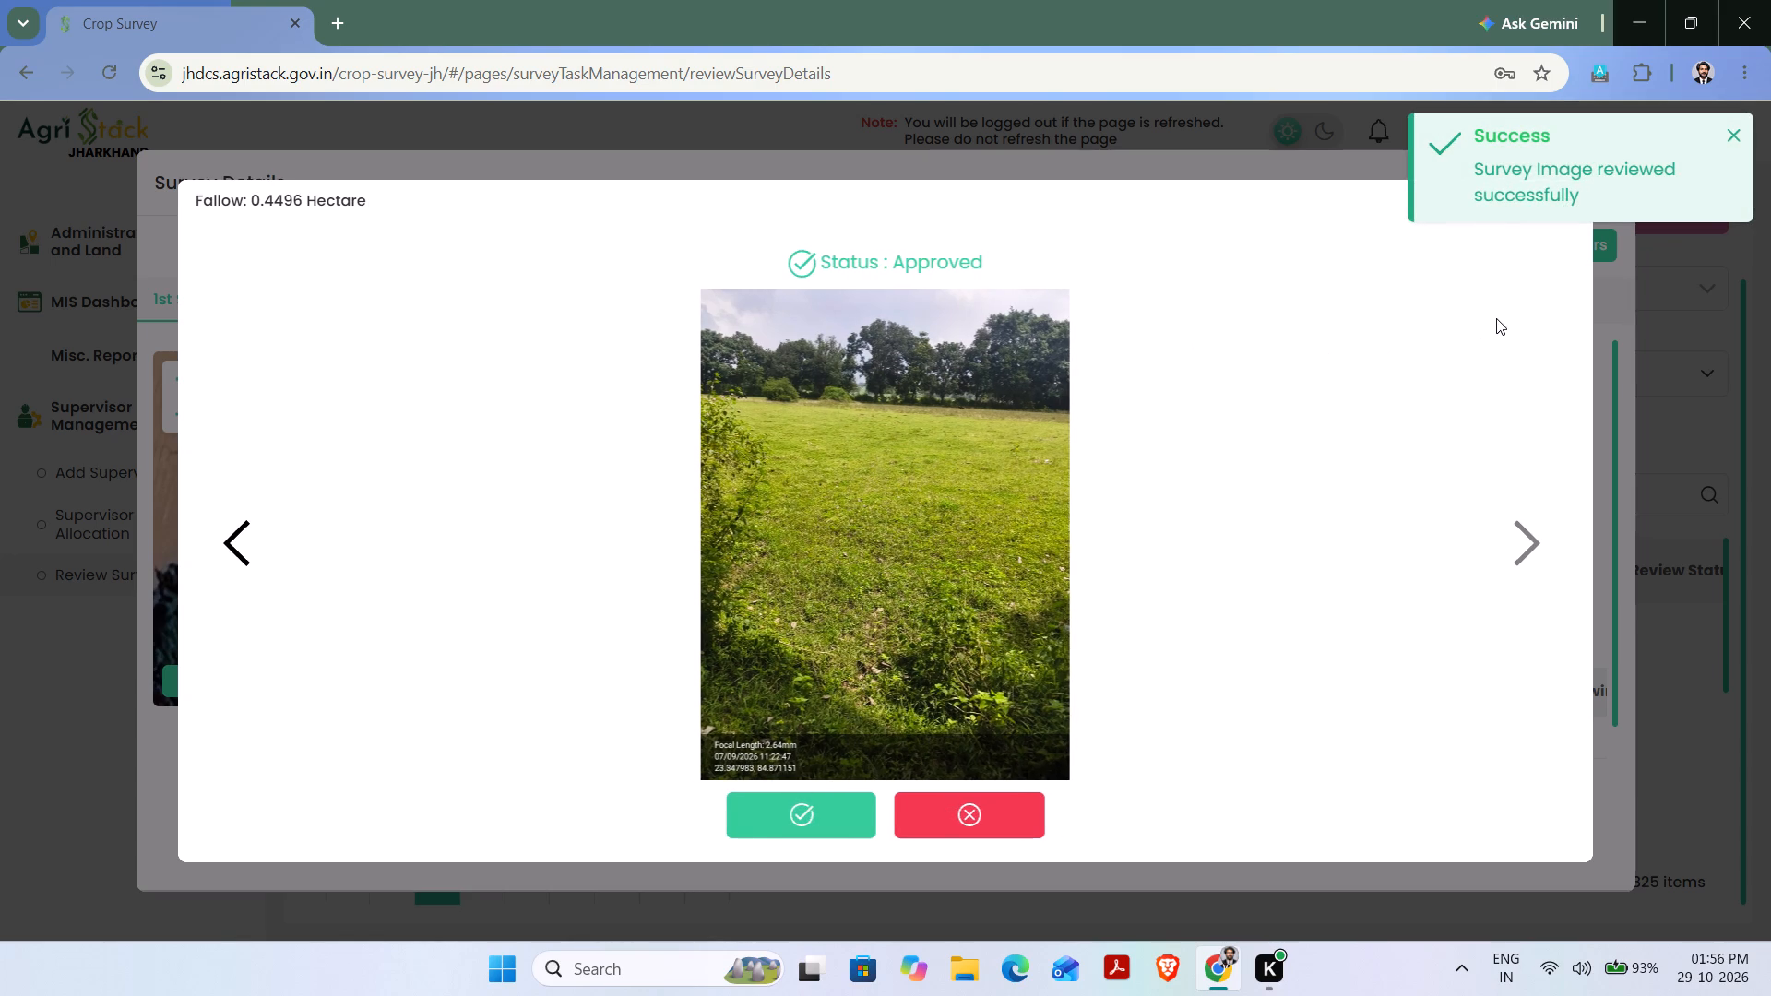
click(1574, 206)
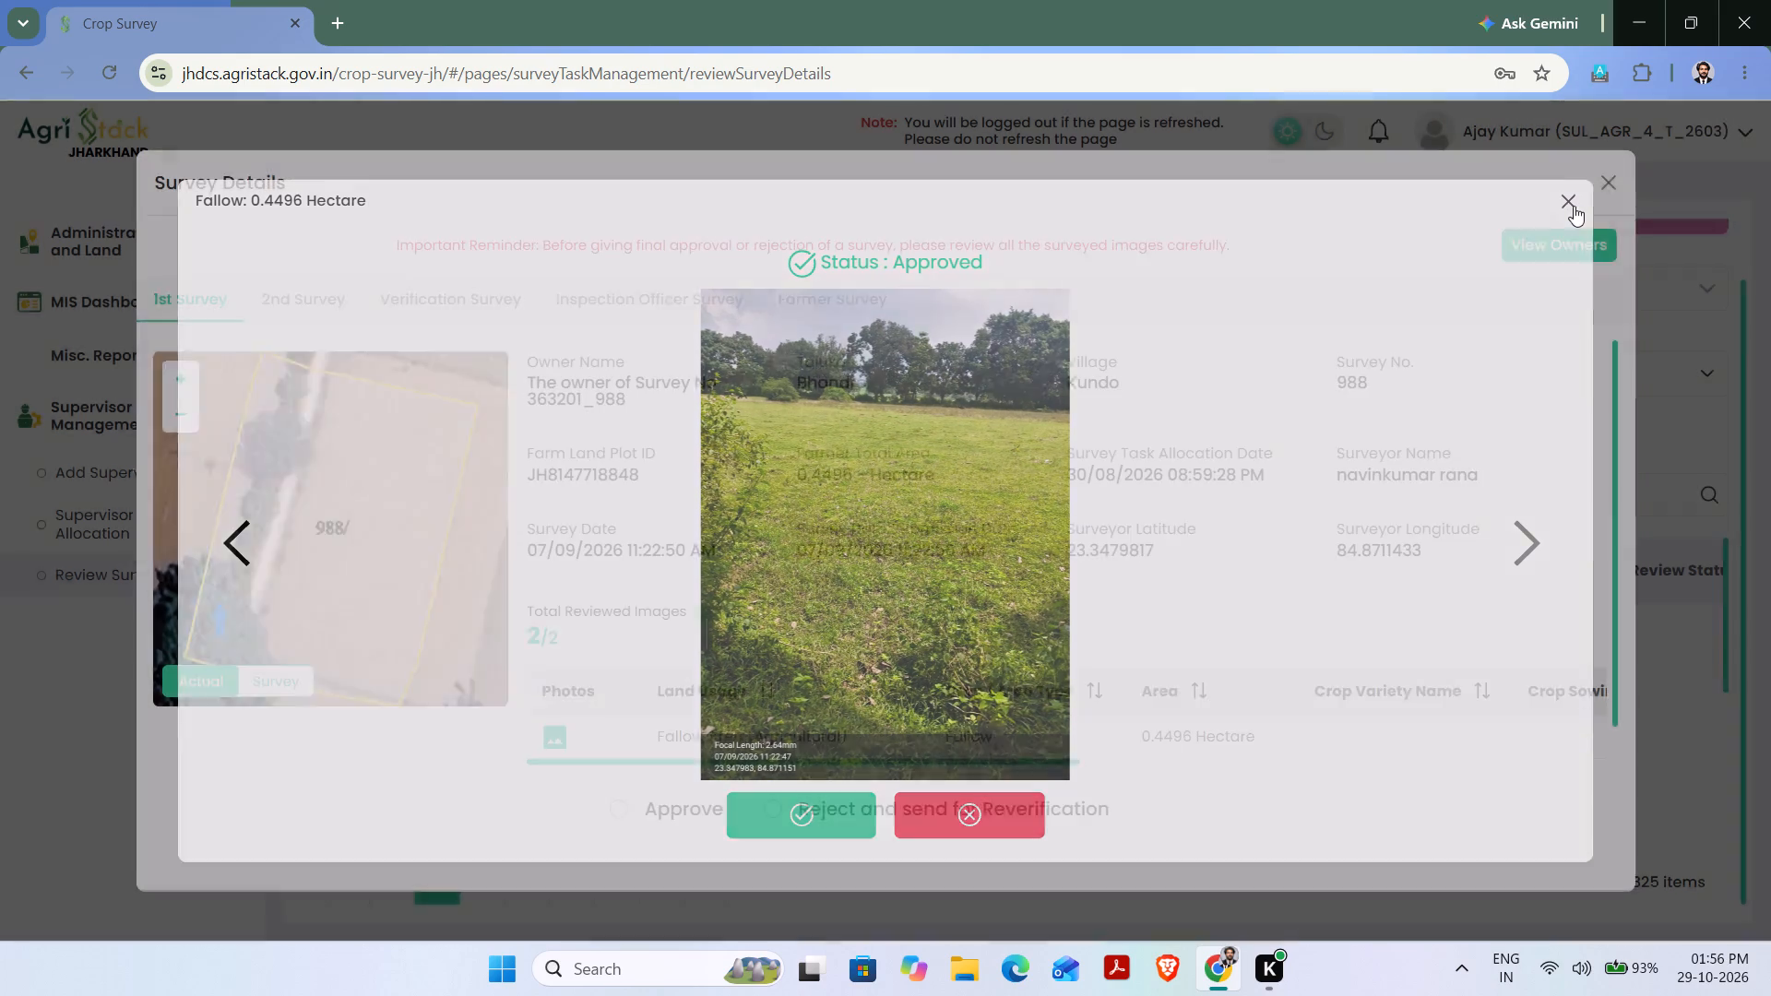
Approve the 1st survey of survey number 988, save the review and close its details.
scroll(570, 672, down, 2)
click(630, 650)
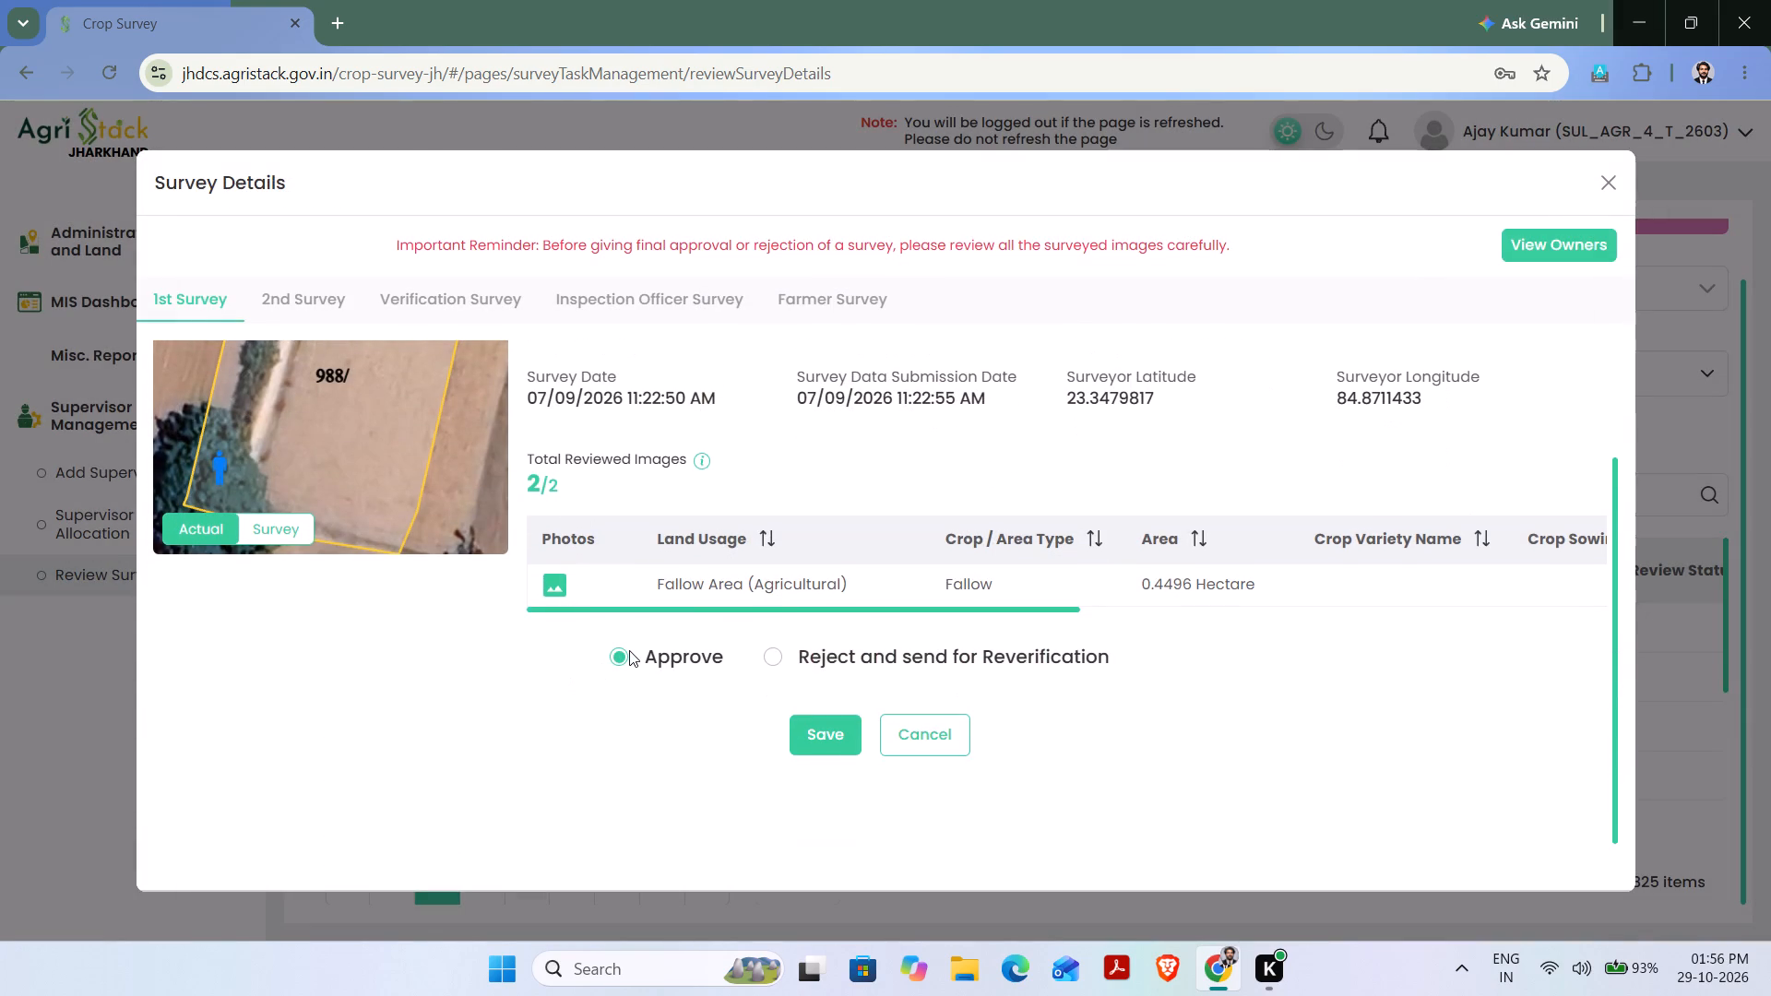
click(824, 741)
click(904, 567)
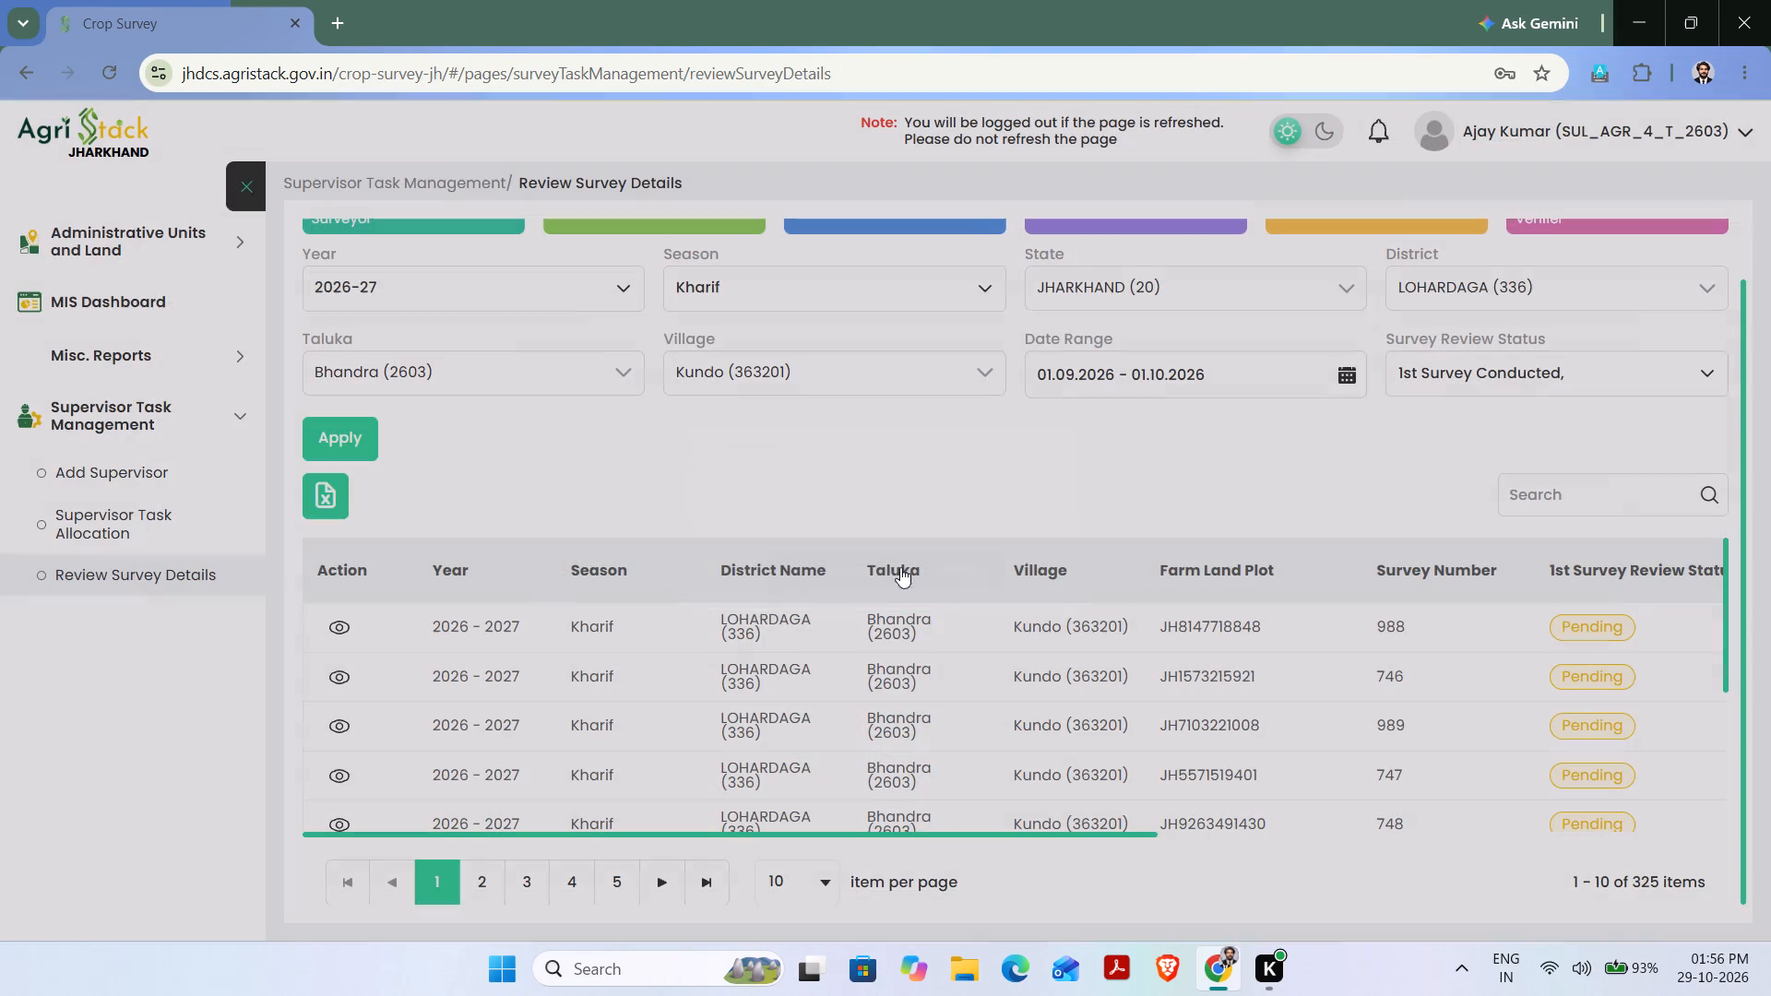
Open the details of survey number 746 and approve all three of its fallow land photos.
click(337, 669)
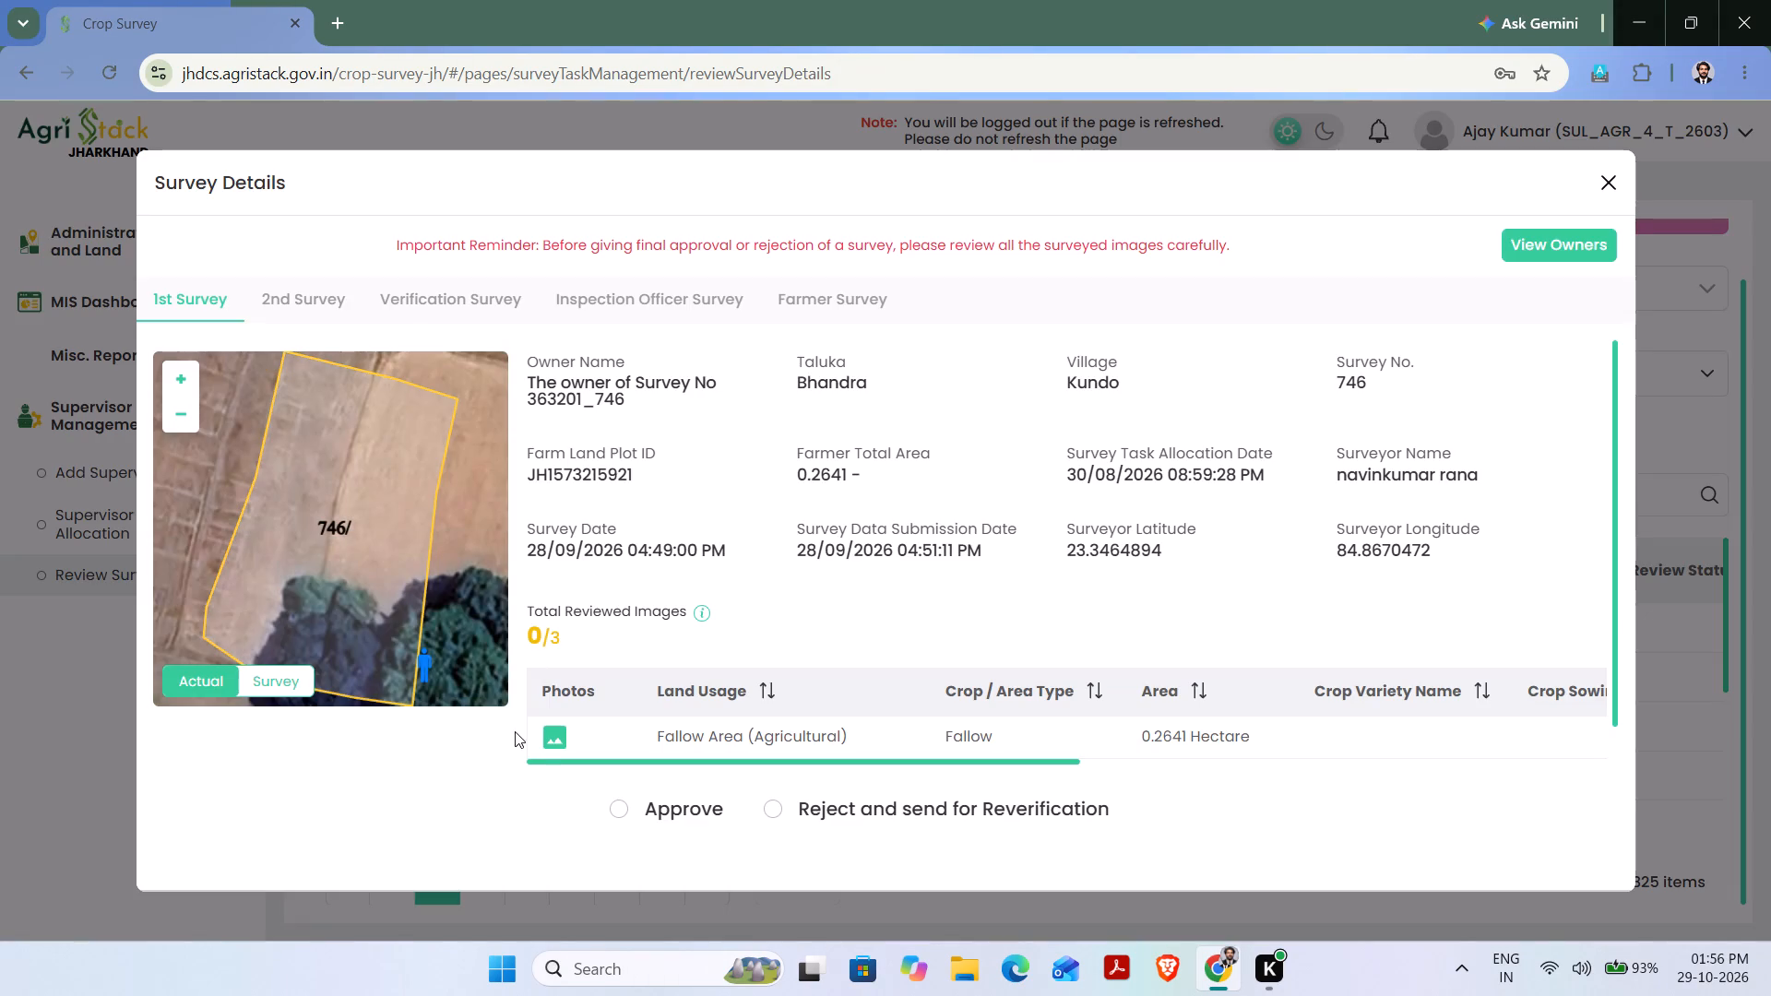
click(549, 734)
click(755, 824)
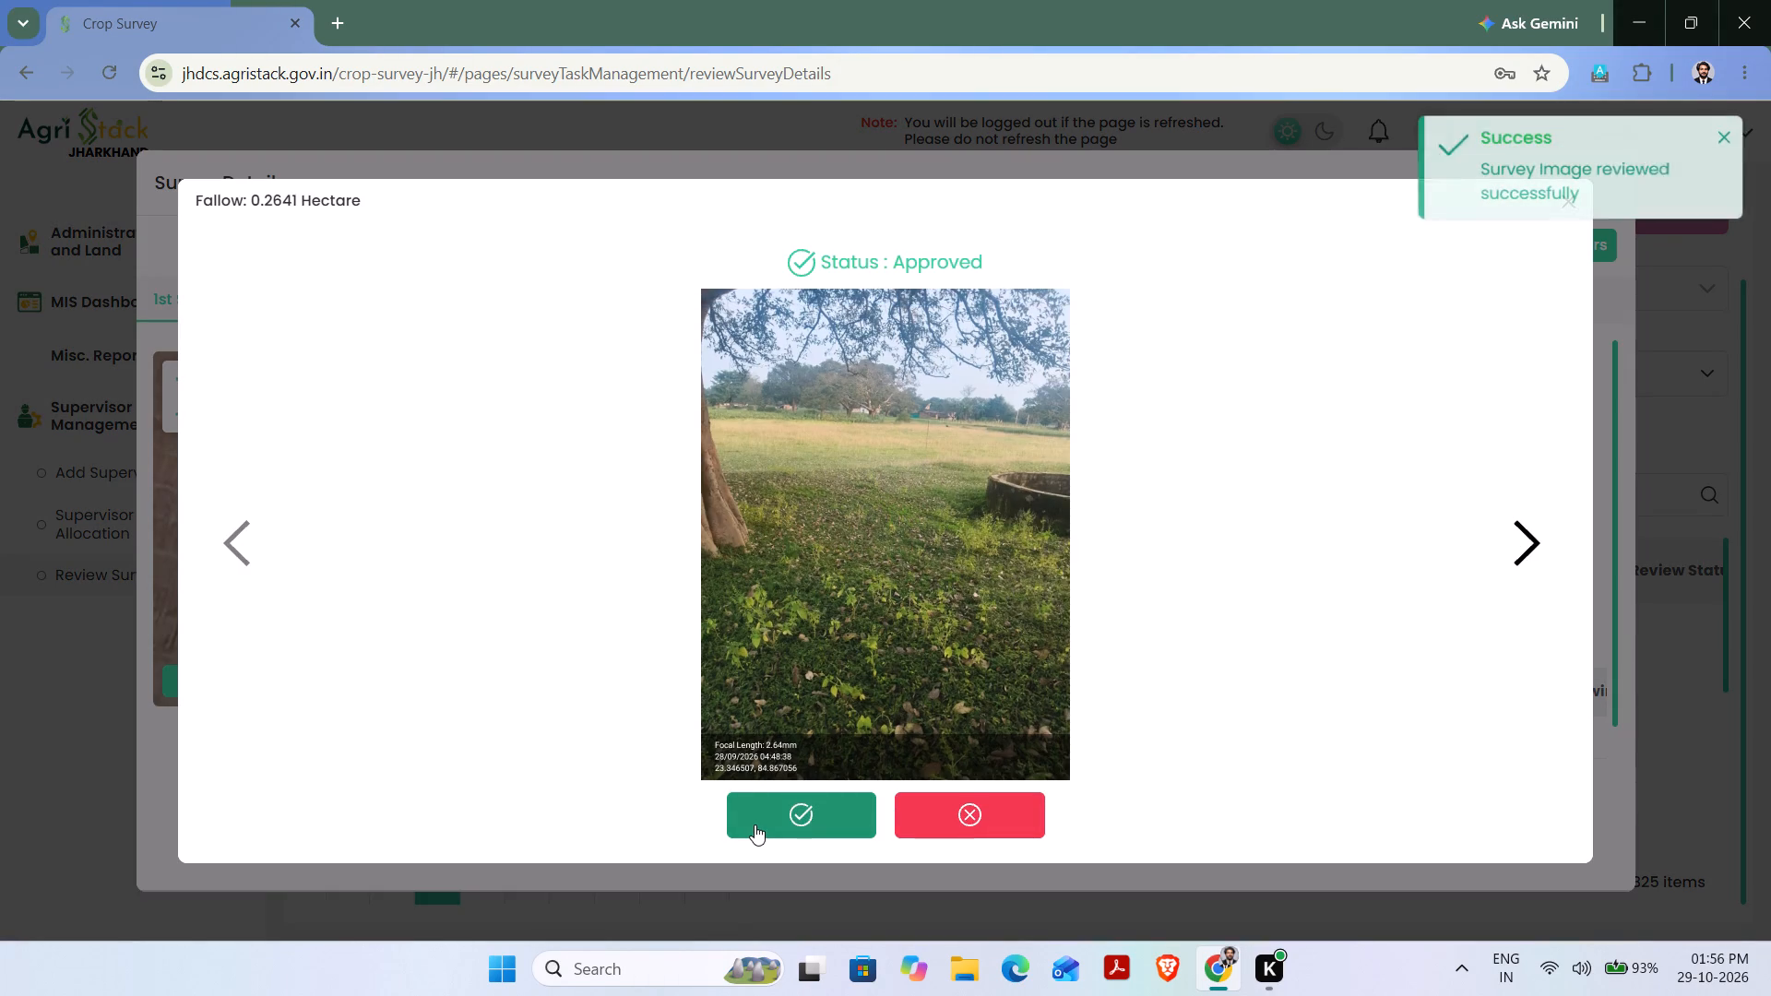
drag(865, 743, 723, 753)
click(755, 810)
drag(897, 718, 764, 729)
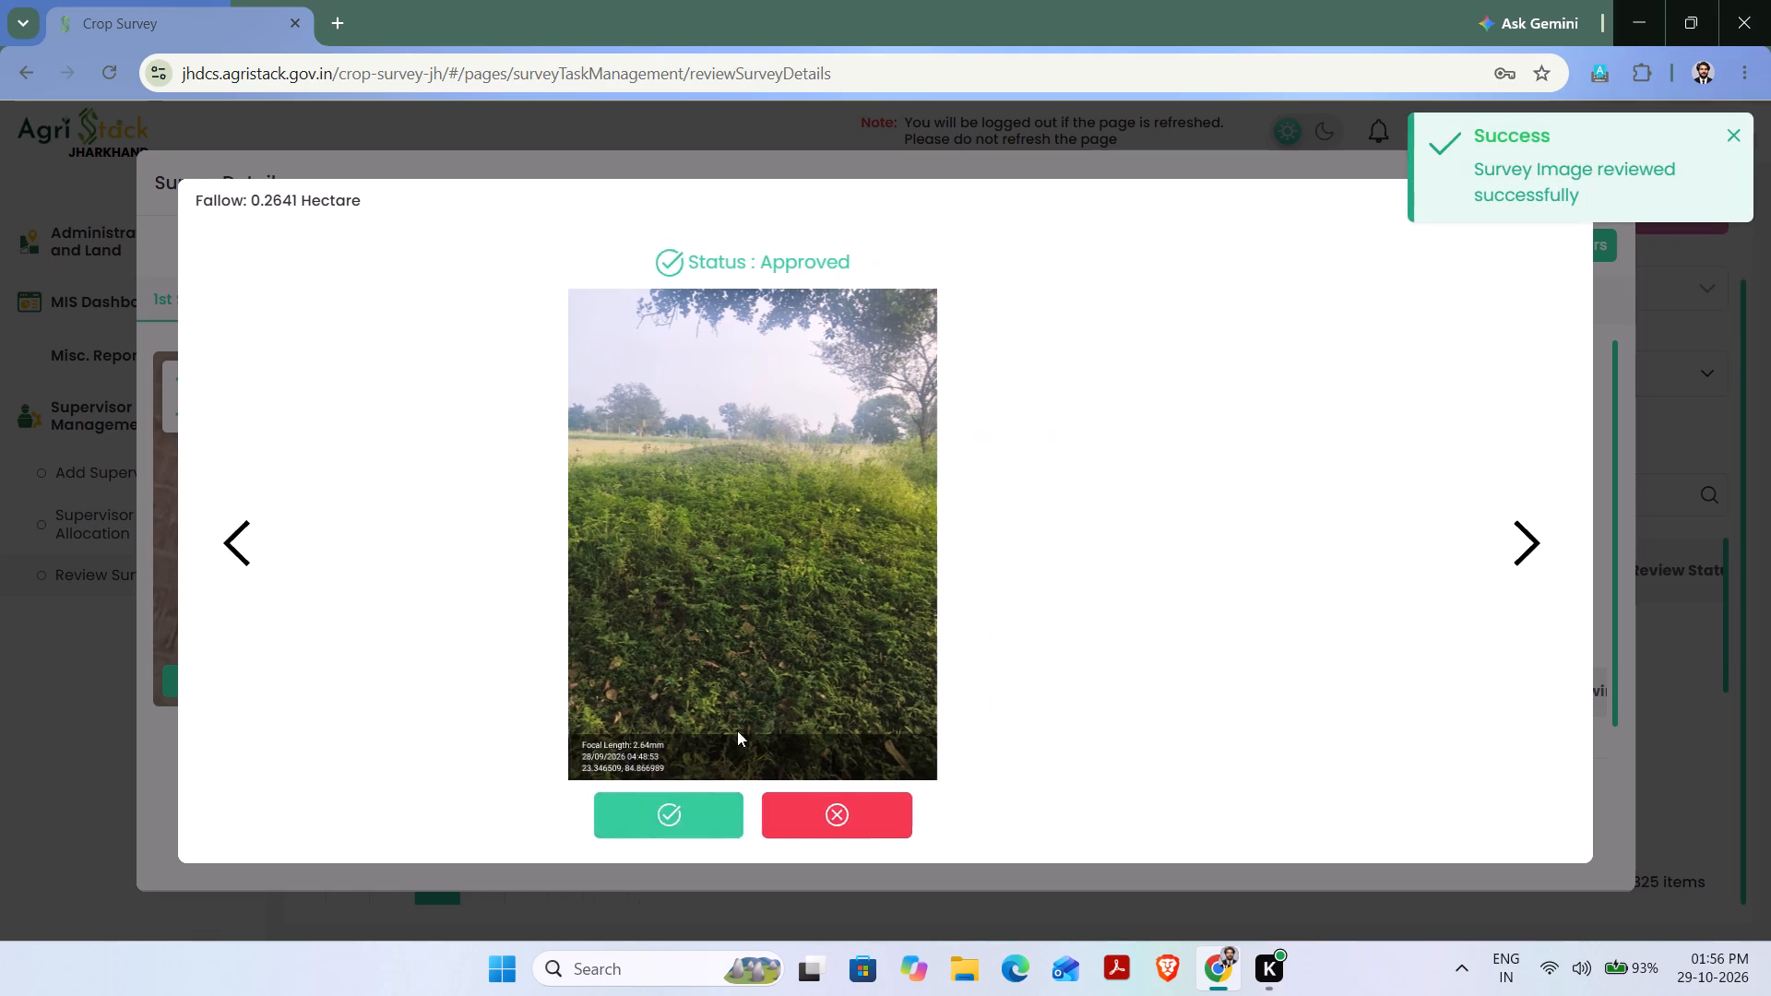
click(771, 812)
drag(915, 653, 912, 653)
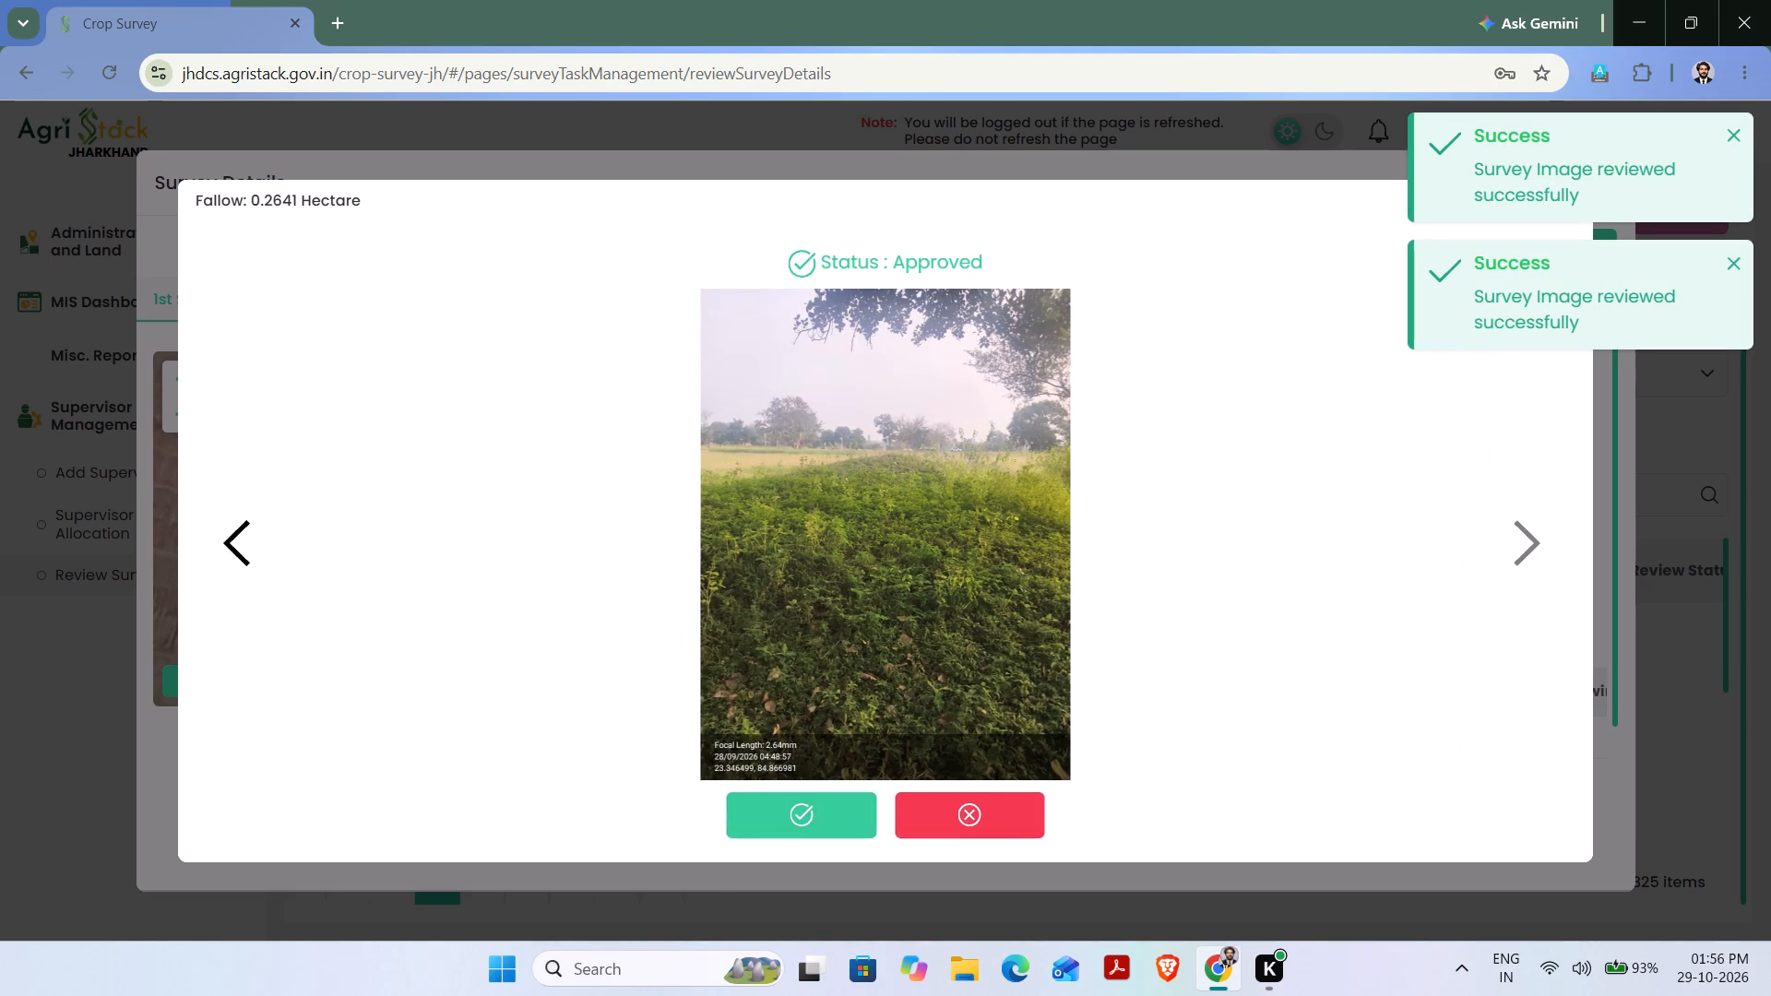
drag(912, 653, 864, 657)
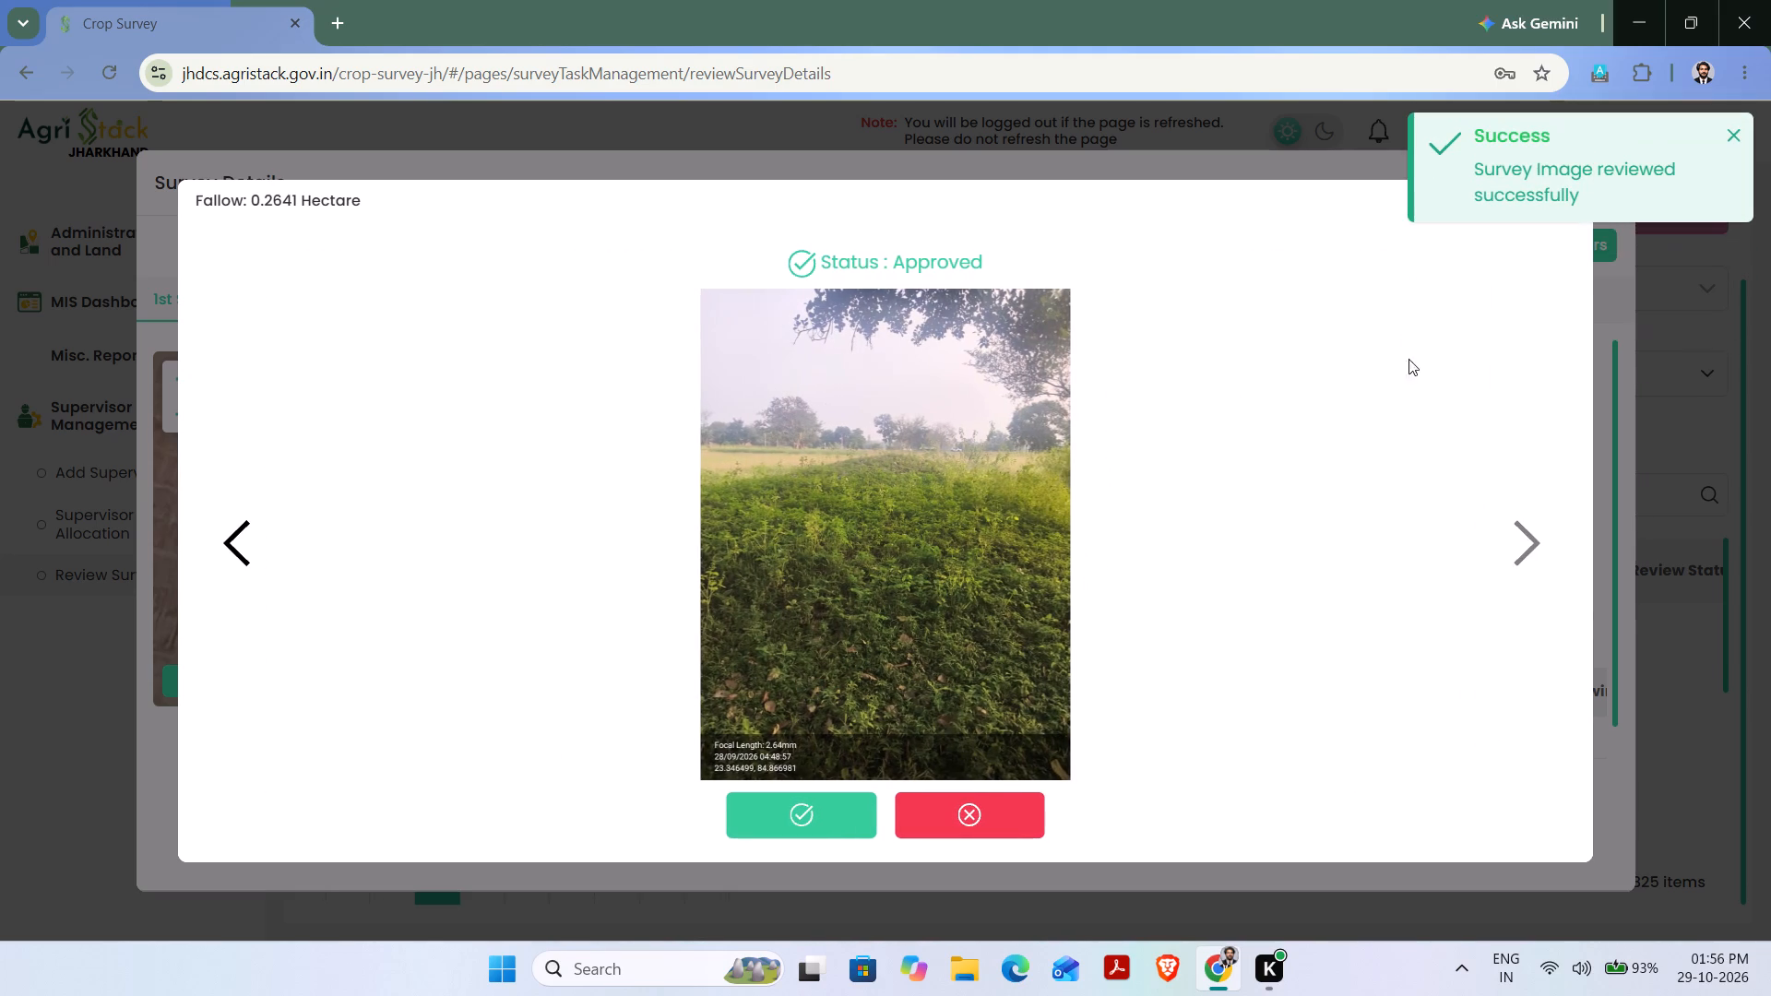
click(1570, 205)
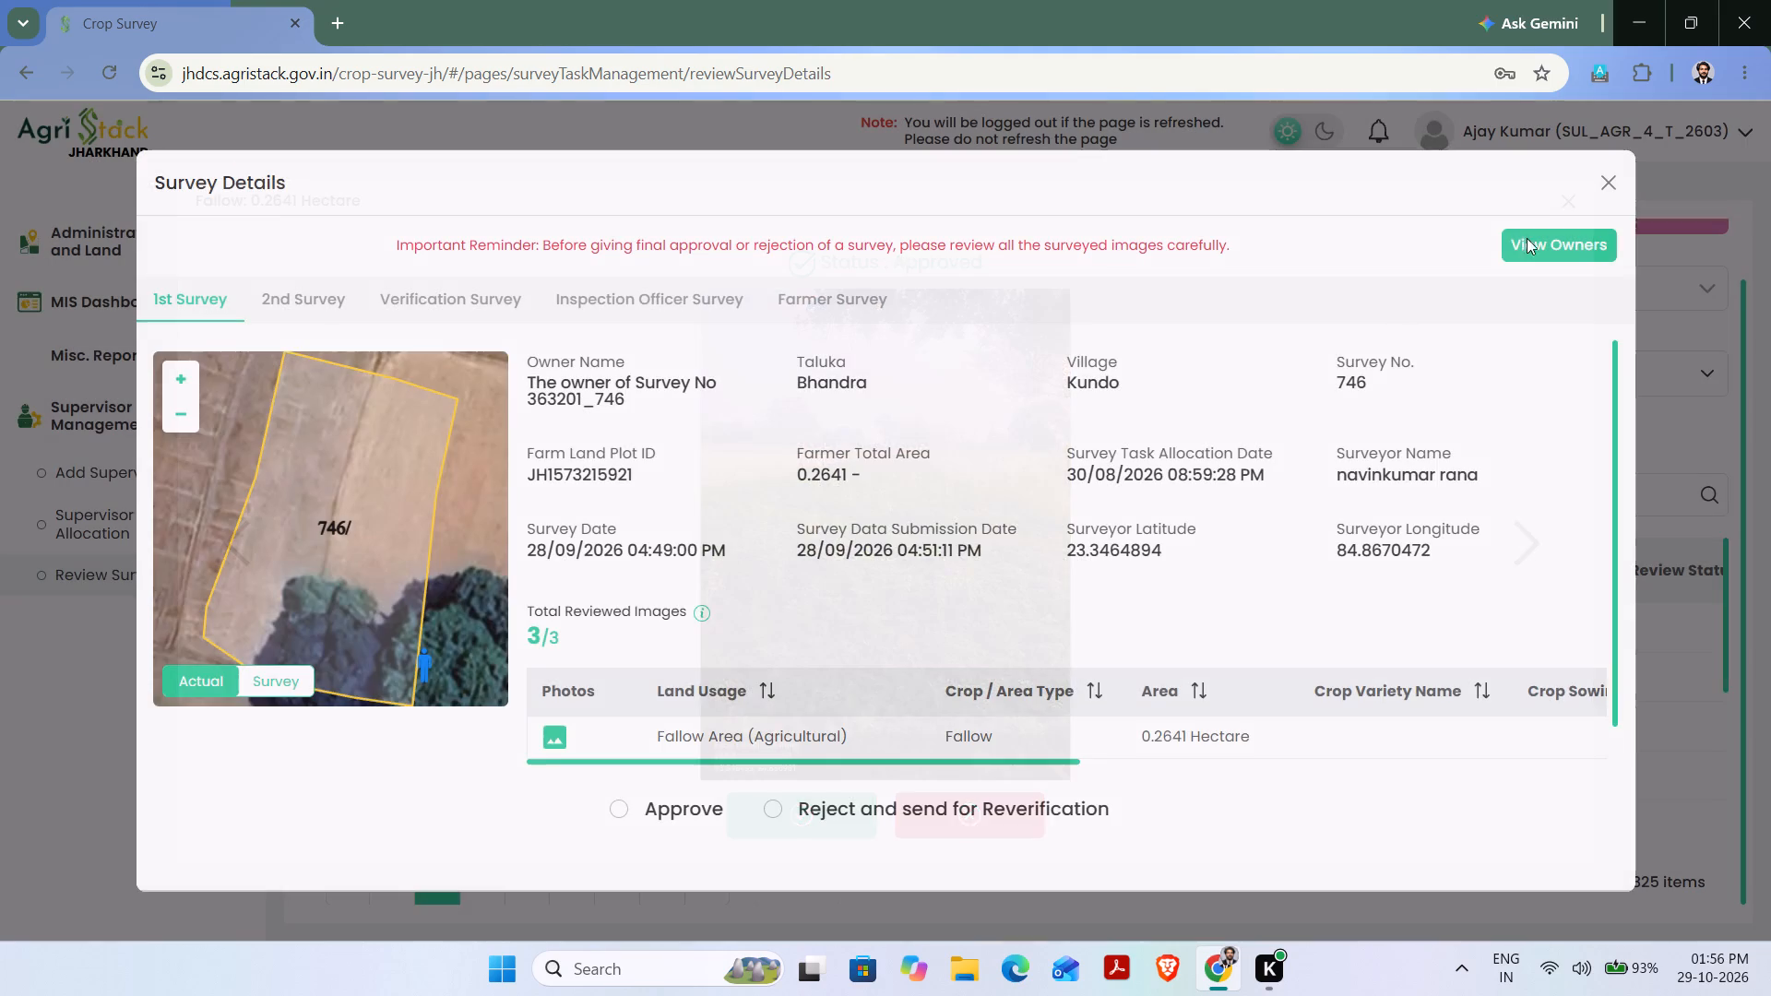
Approve the 1st survey of survey number 746, save the review and close its details.
scroll(753, 606, down, 1)
click(645, 673)
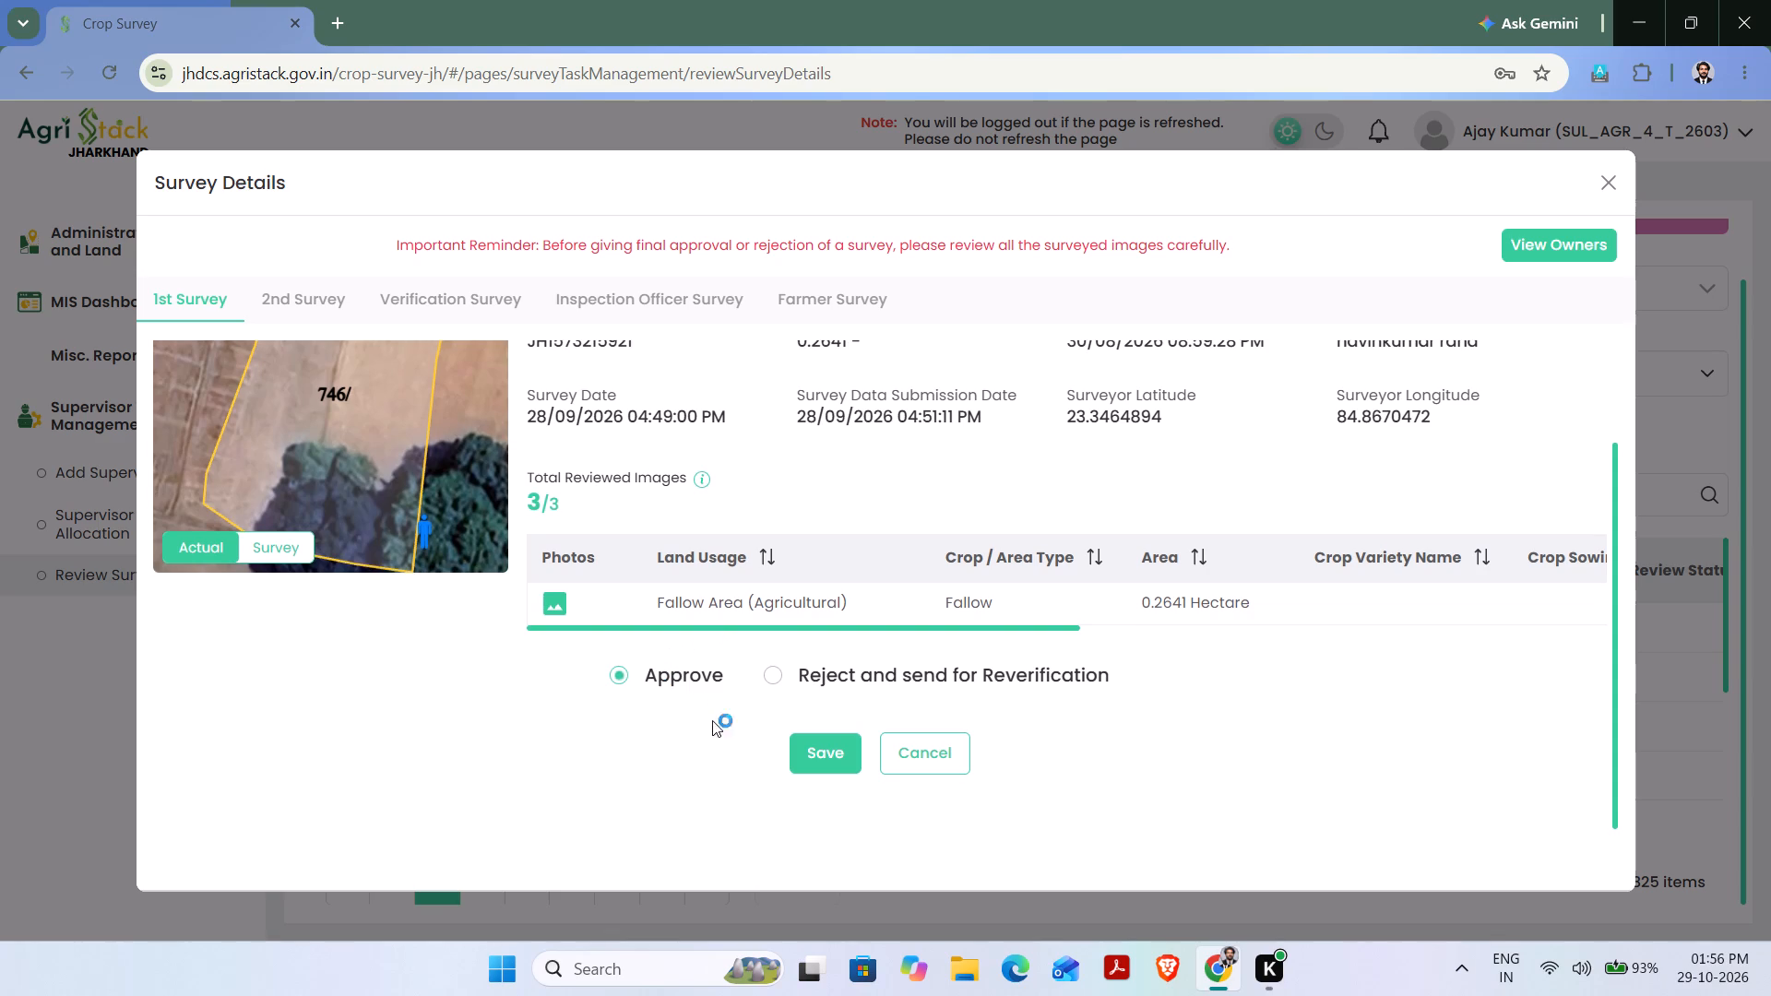
click(806, 755)
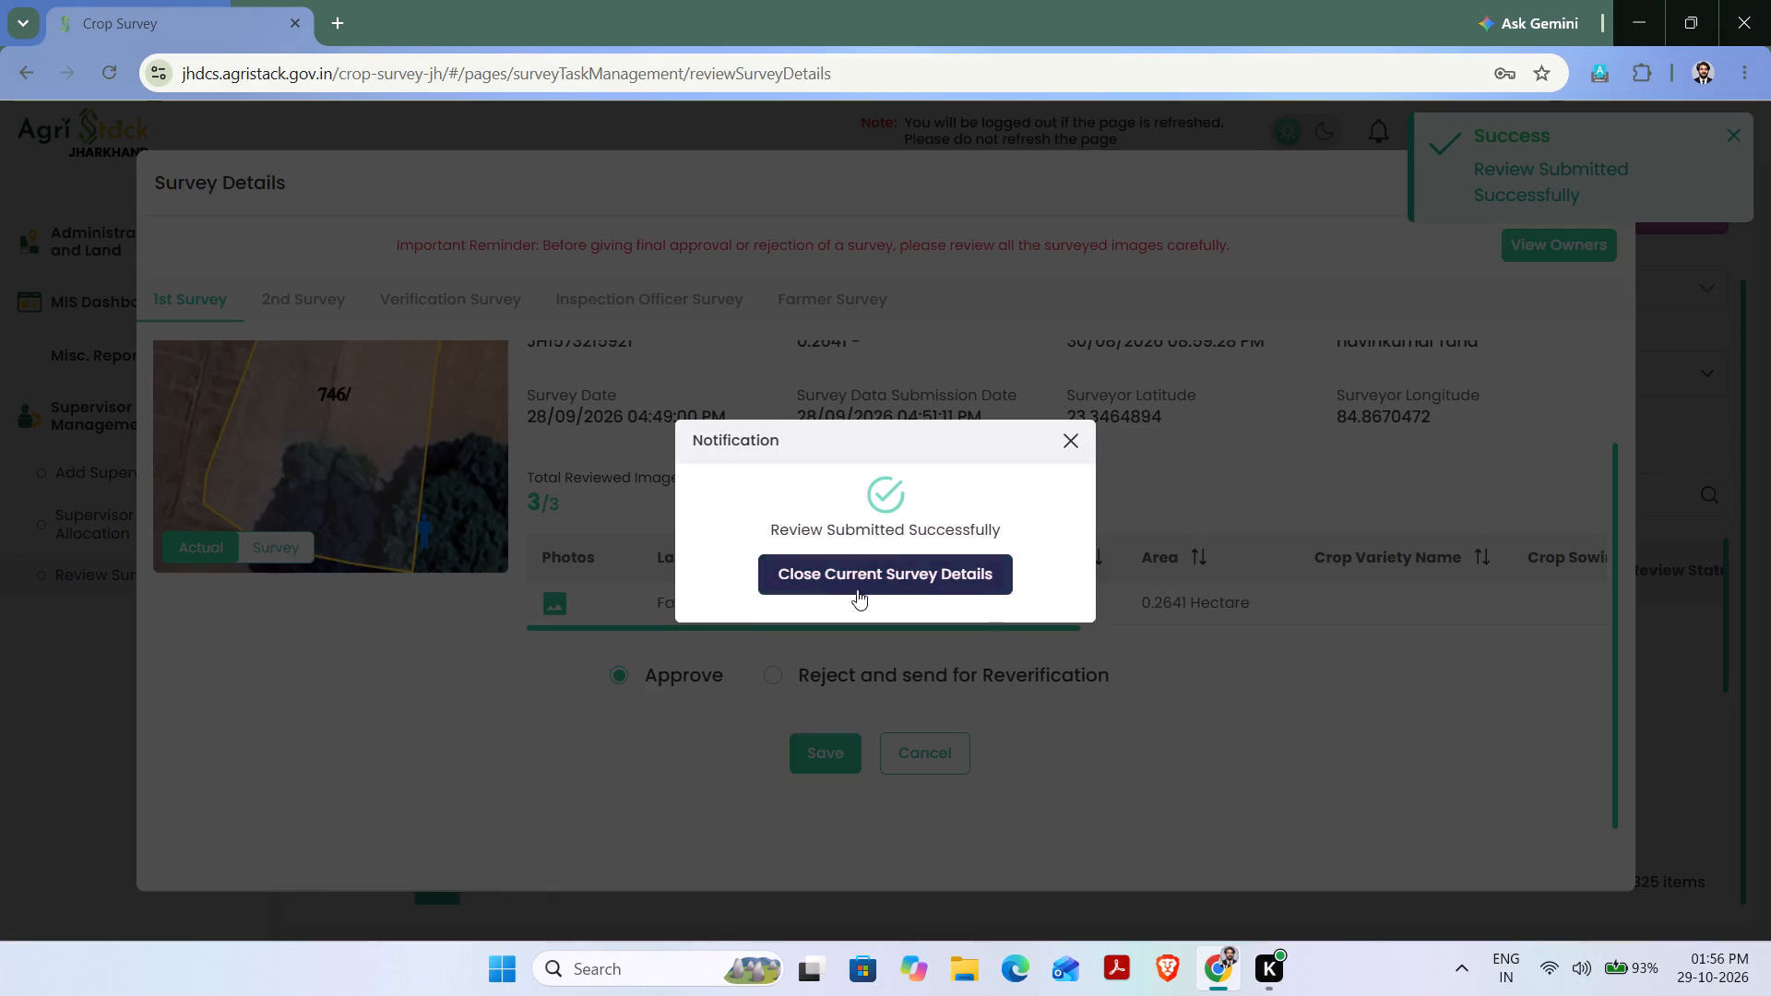
click(856, 584)
Open the details of survey number 989 and approve all three of its non-agricultural area photos.
click(337, 722)
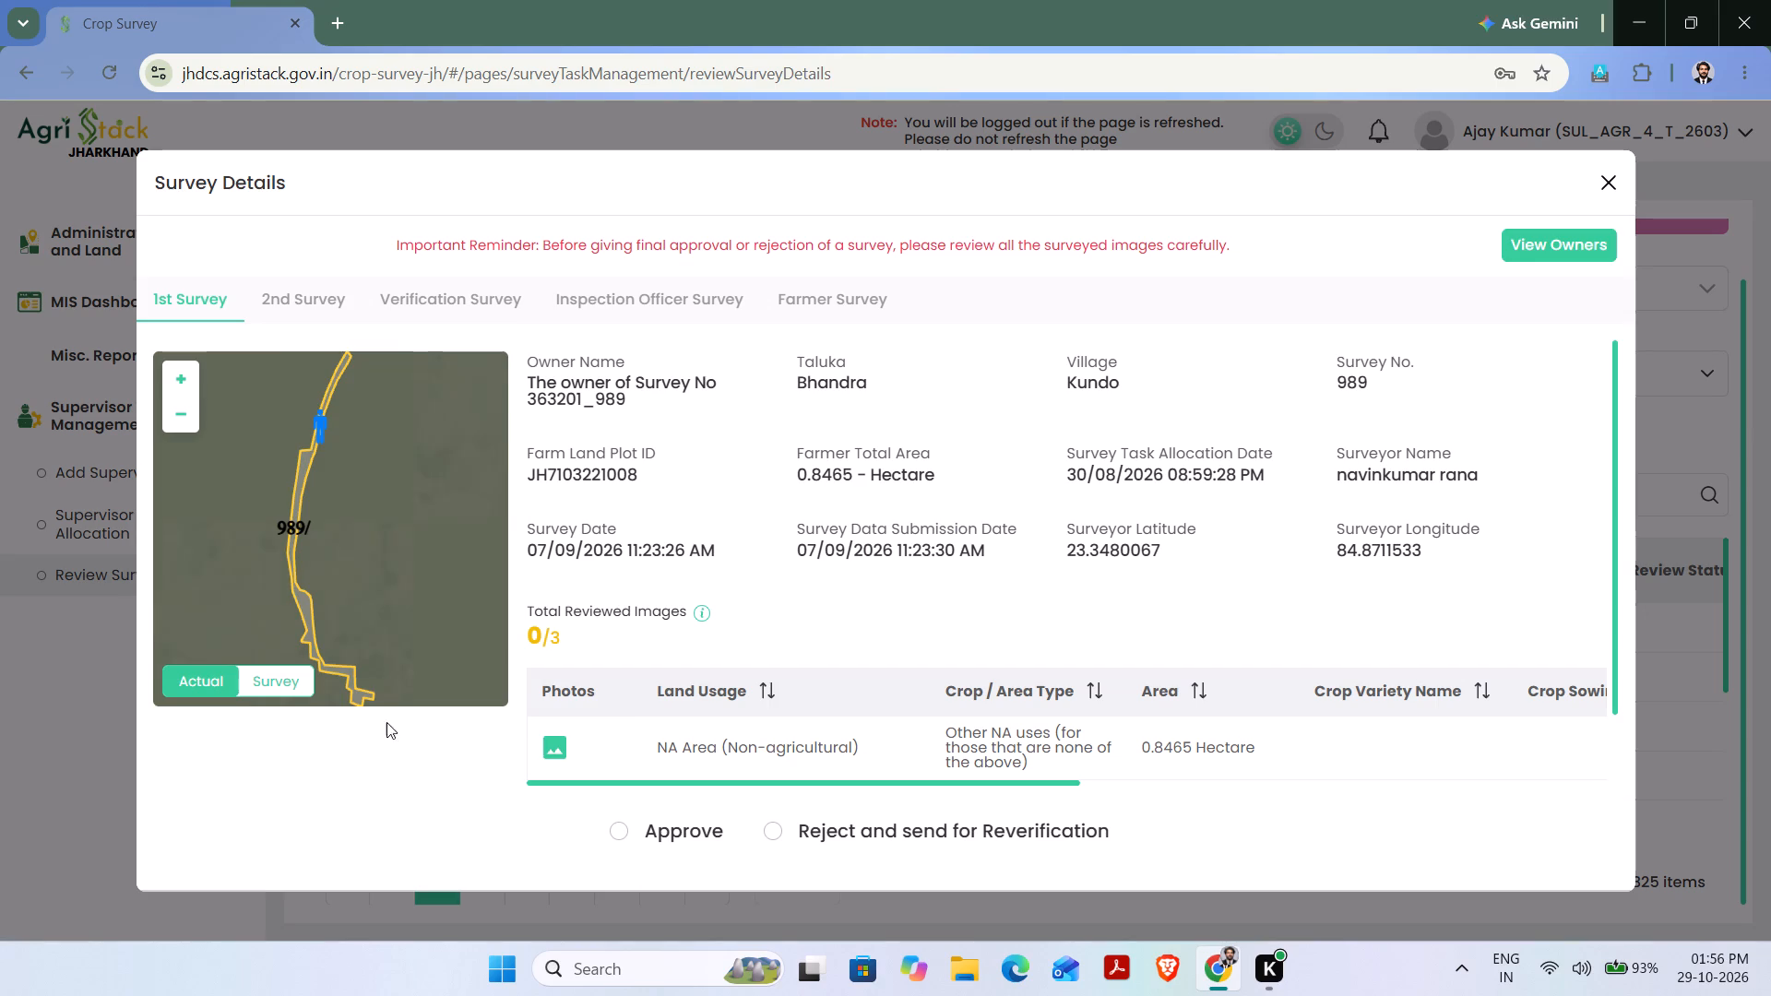
click(553, 747)
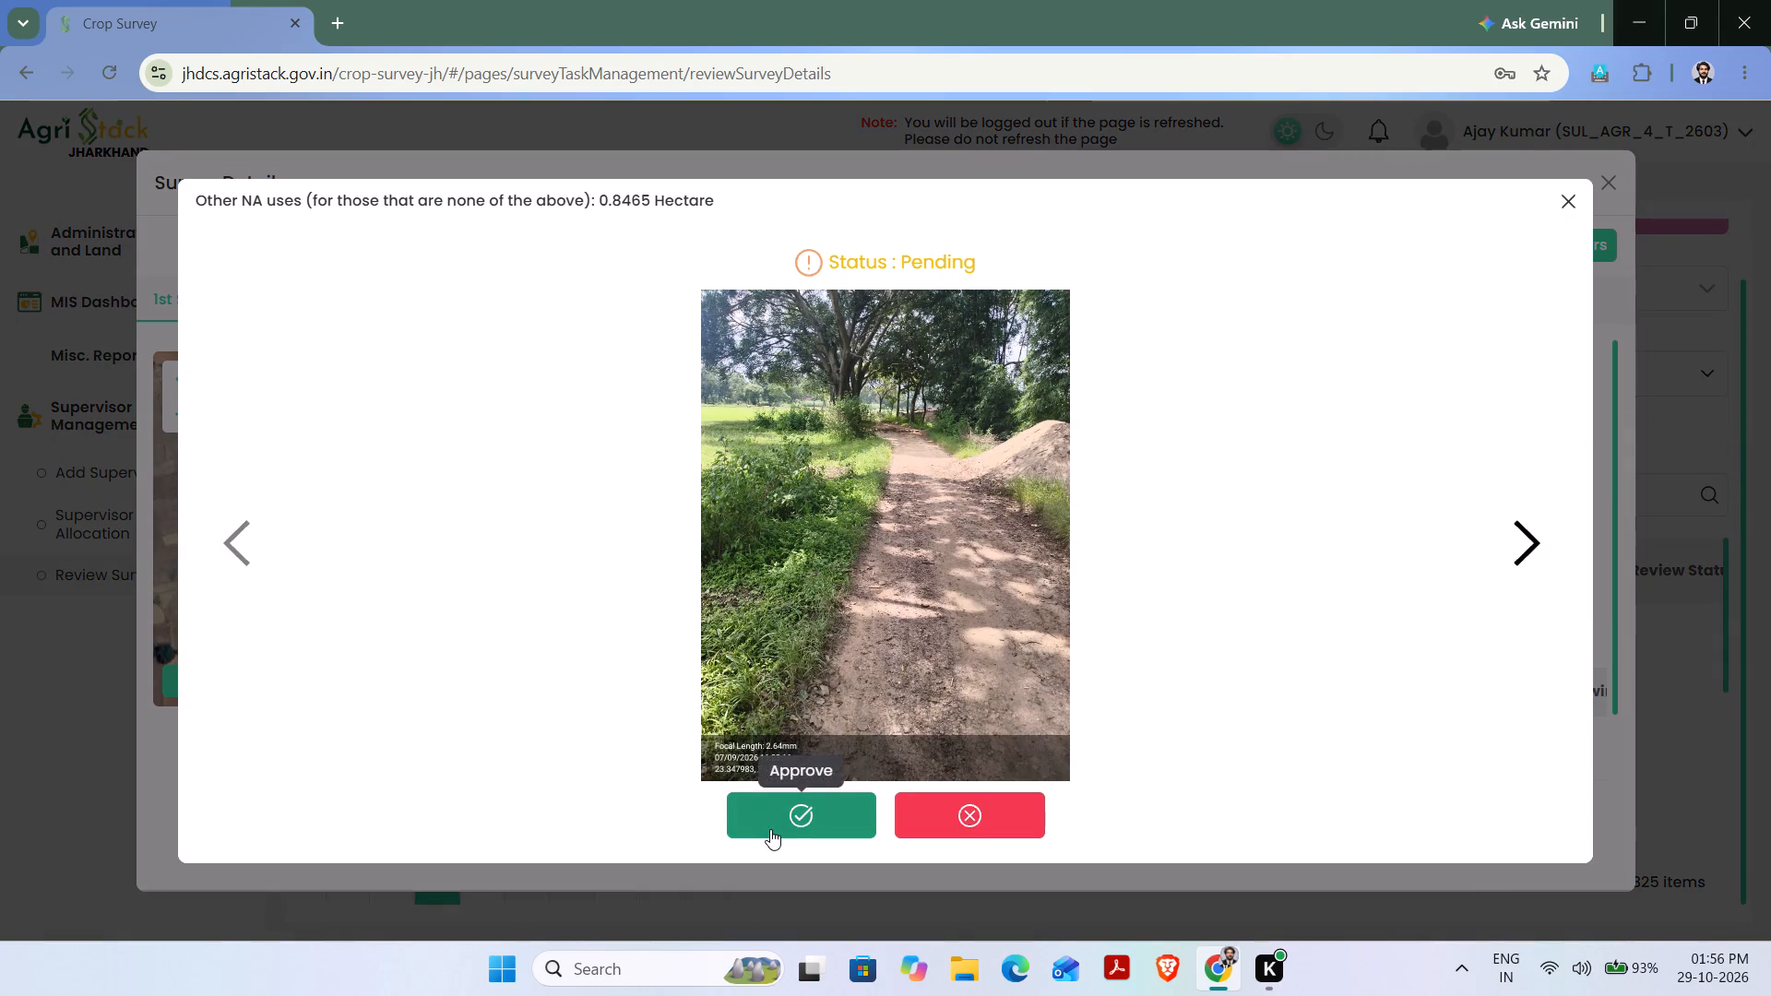
click(771, 829)
drag(939, 720, 810, 733)
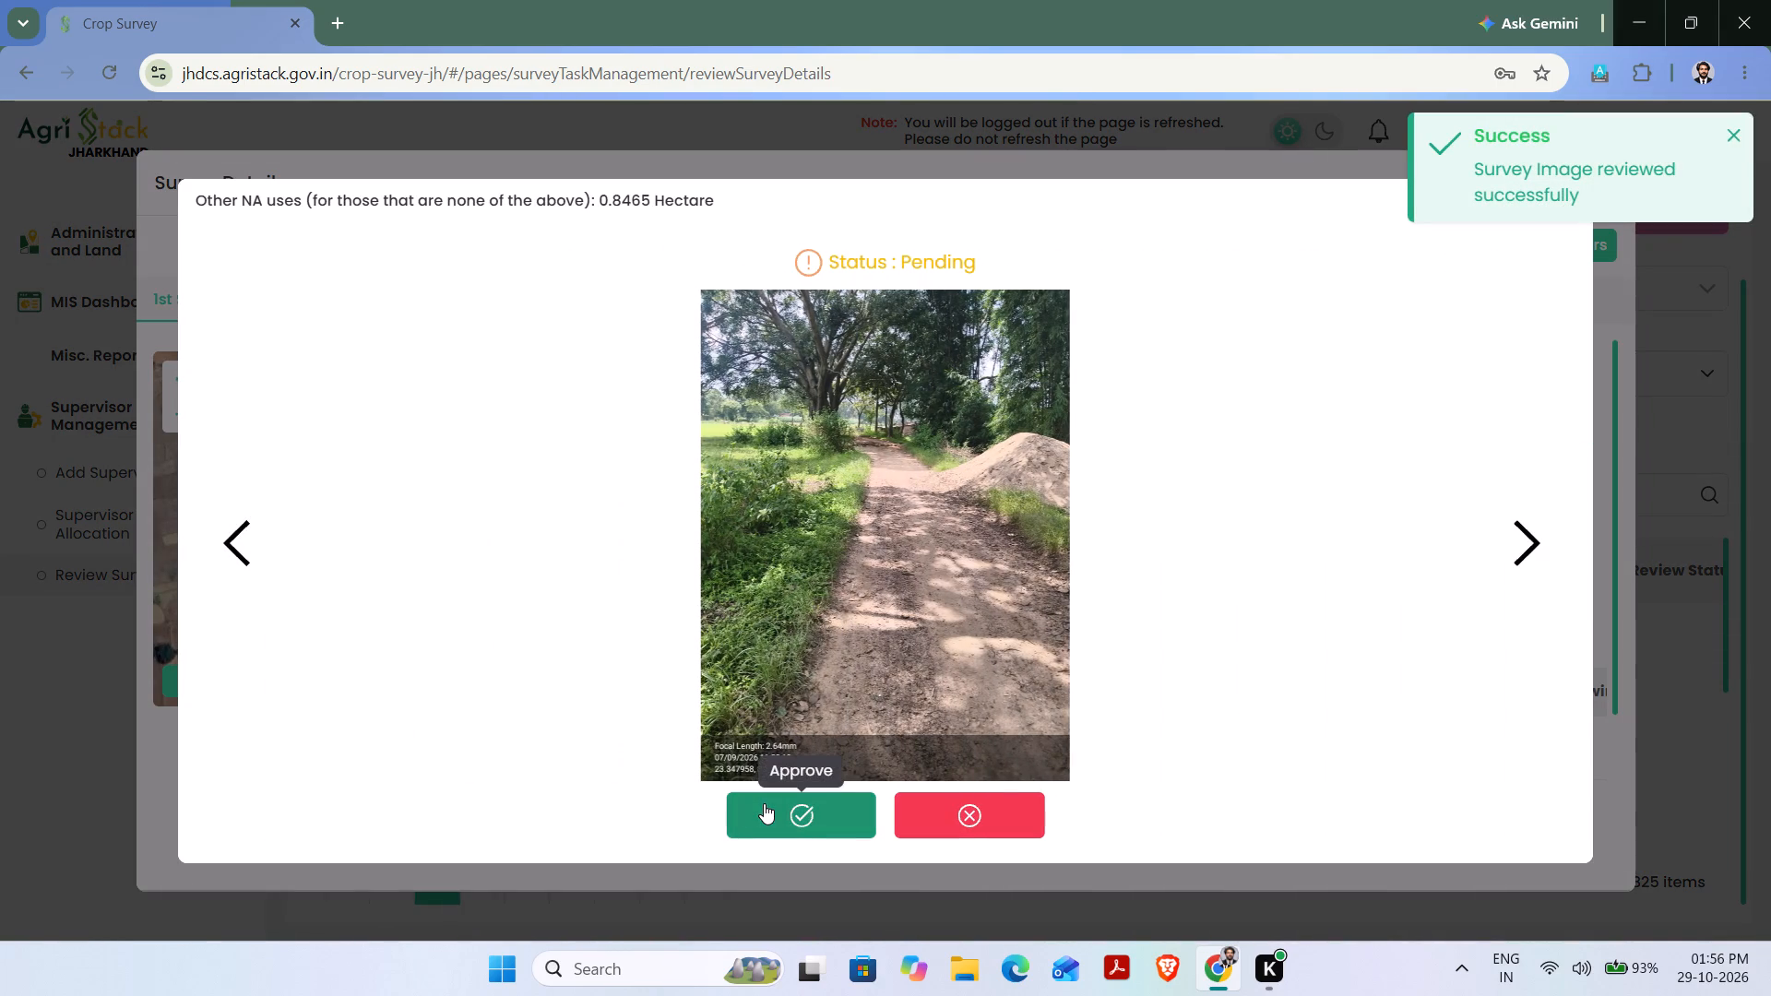
click(764, 800)
drag(949, 653, 784, 690)
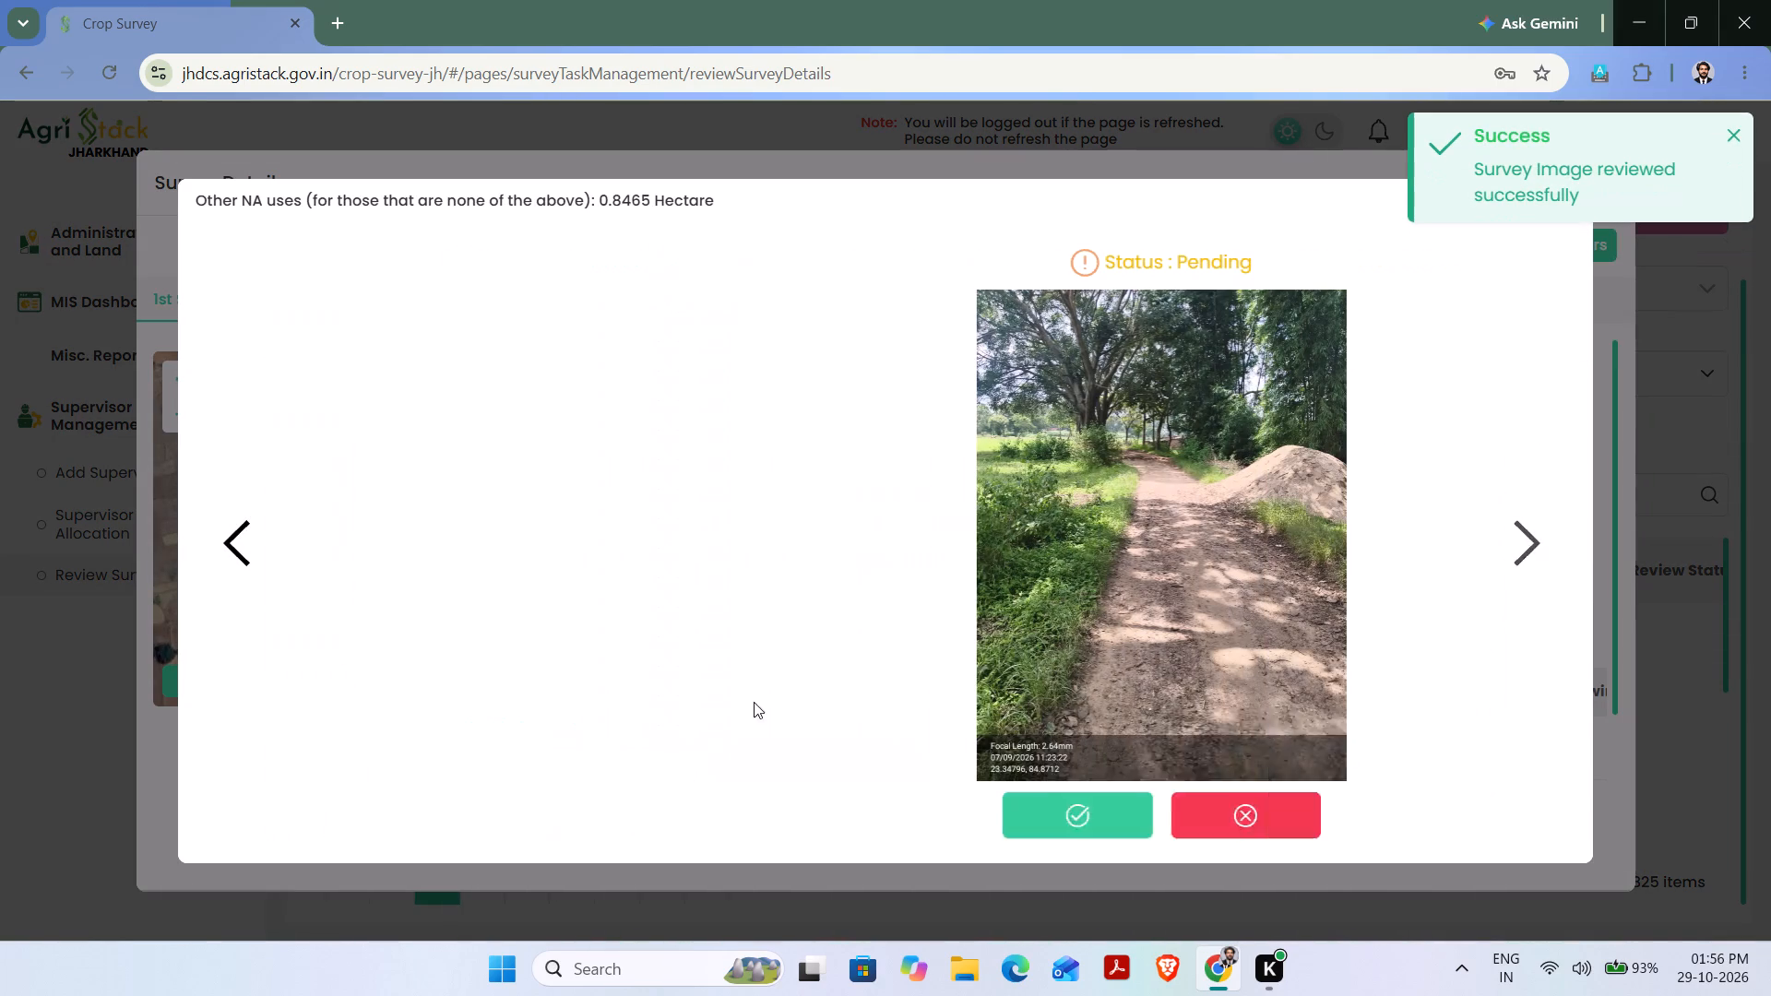
click(778, 805)
drag(941, 629, 867, 634)
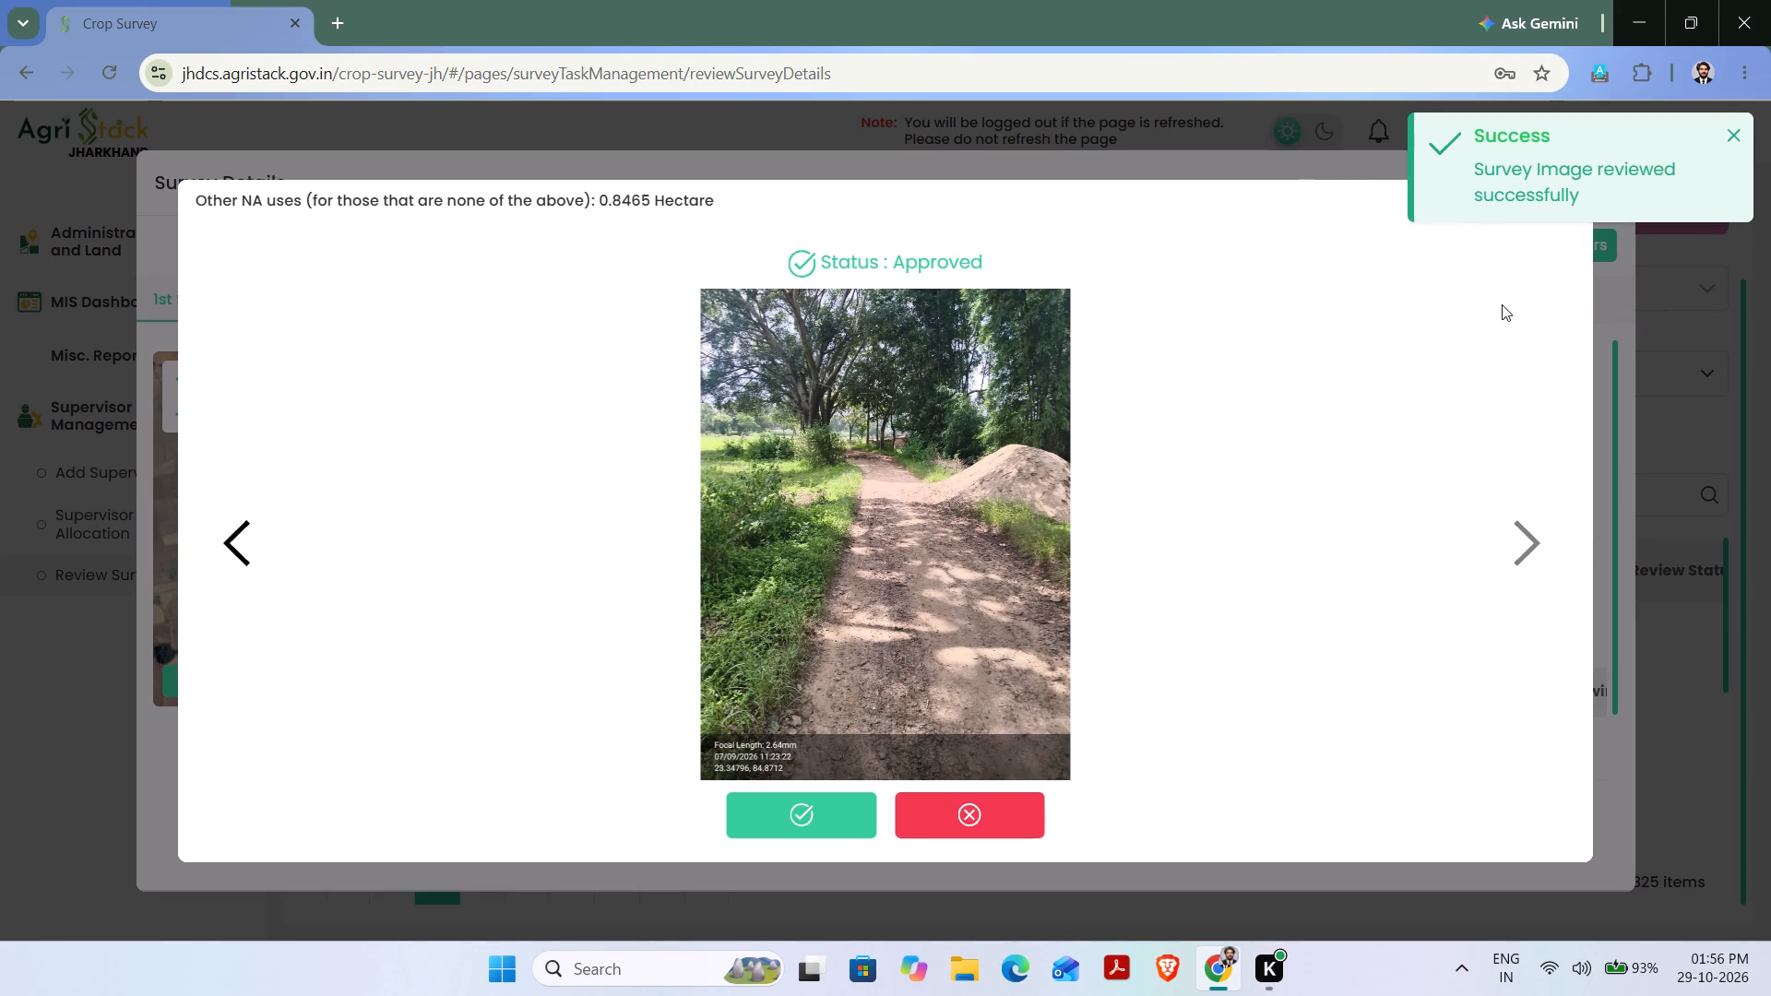
click(1566, 206)
Approve the 1st survey of survey number 989, save the review and close its details.
scroll(905, 555, down, 2)
click(694, 654)
click(805, 727)
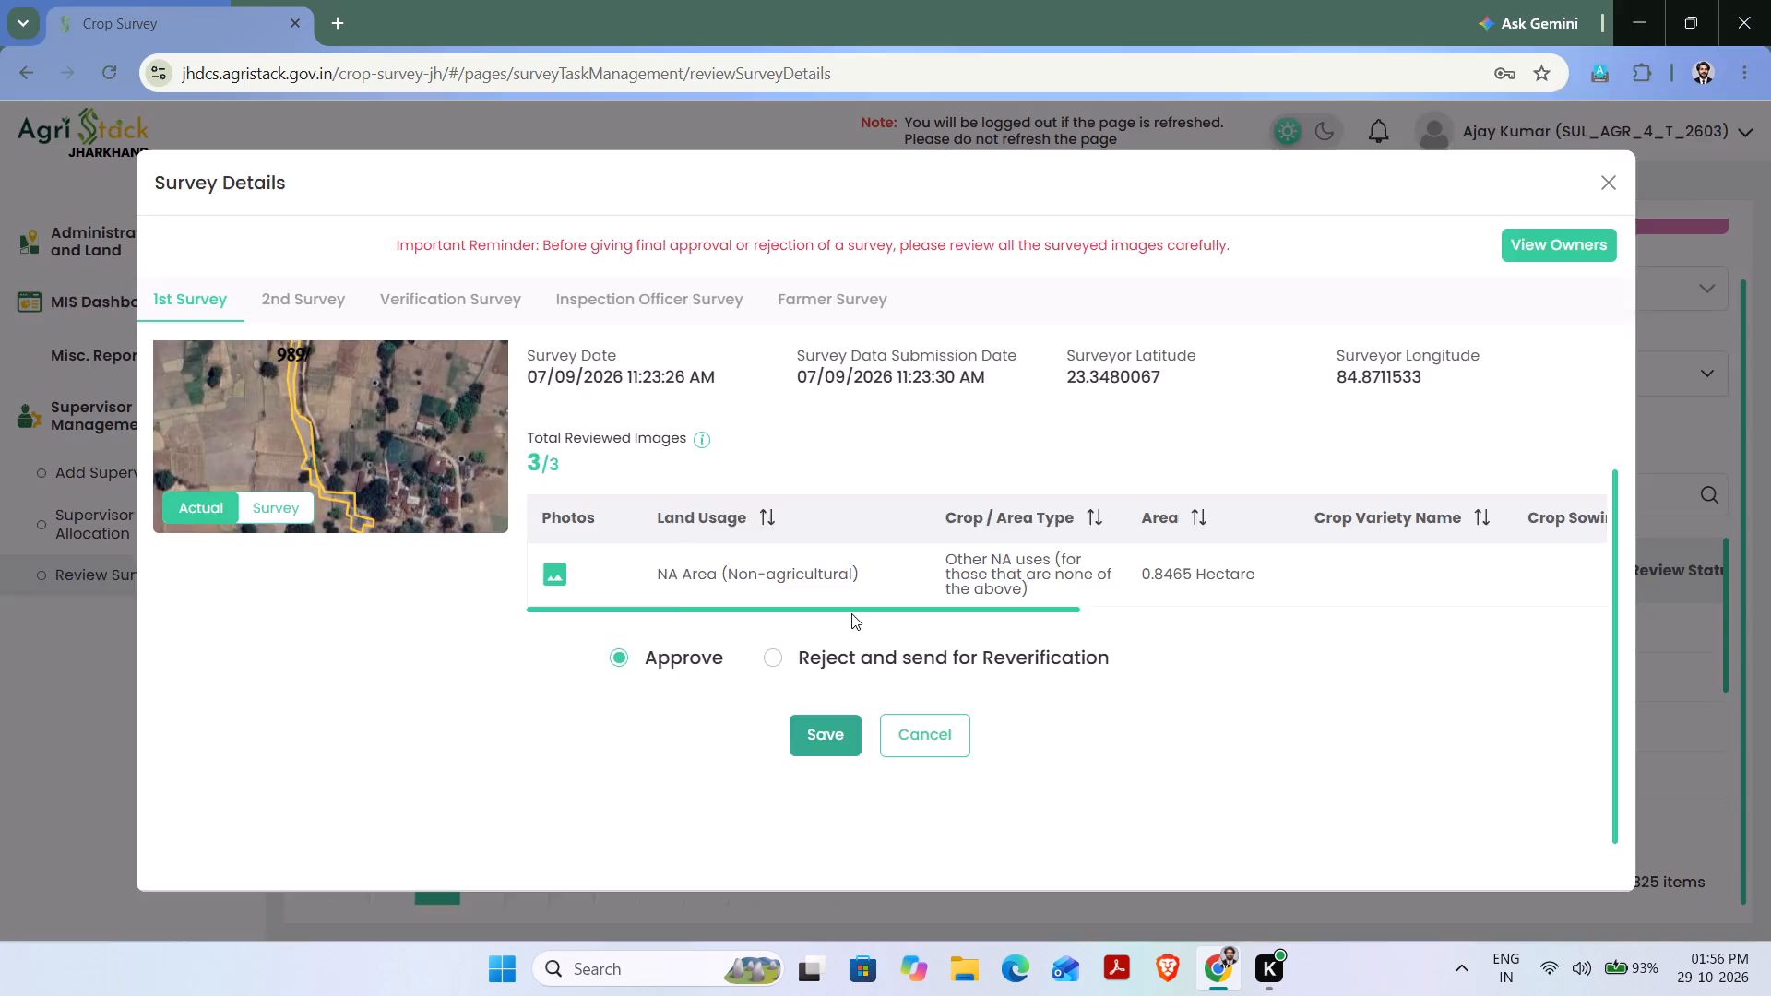
click(880, 576)
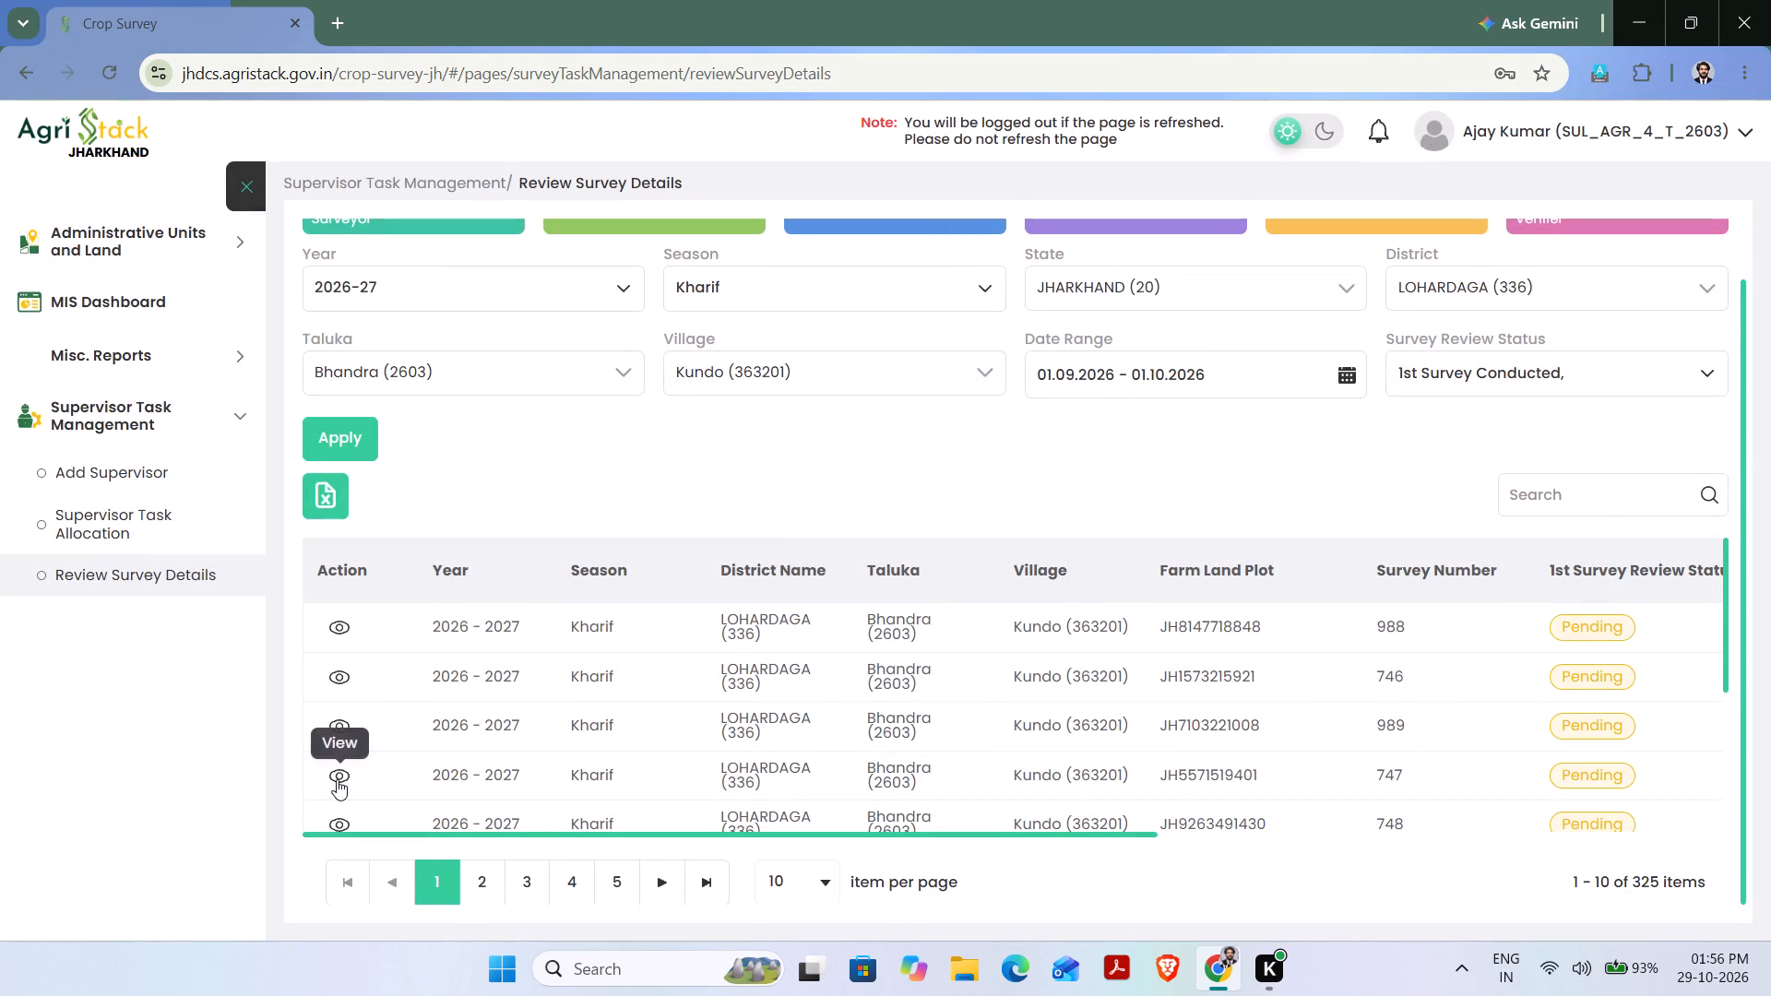
Open the details of survey number 747 and approve all three of its fallow land photos.
click(337, 779)
click(549, 730)
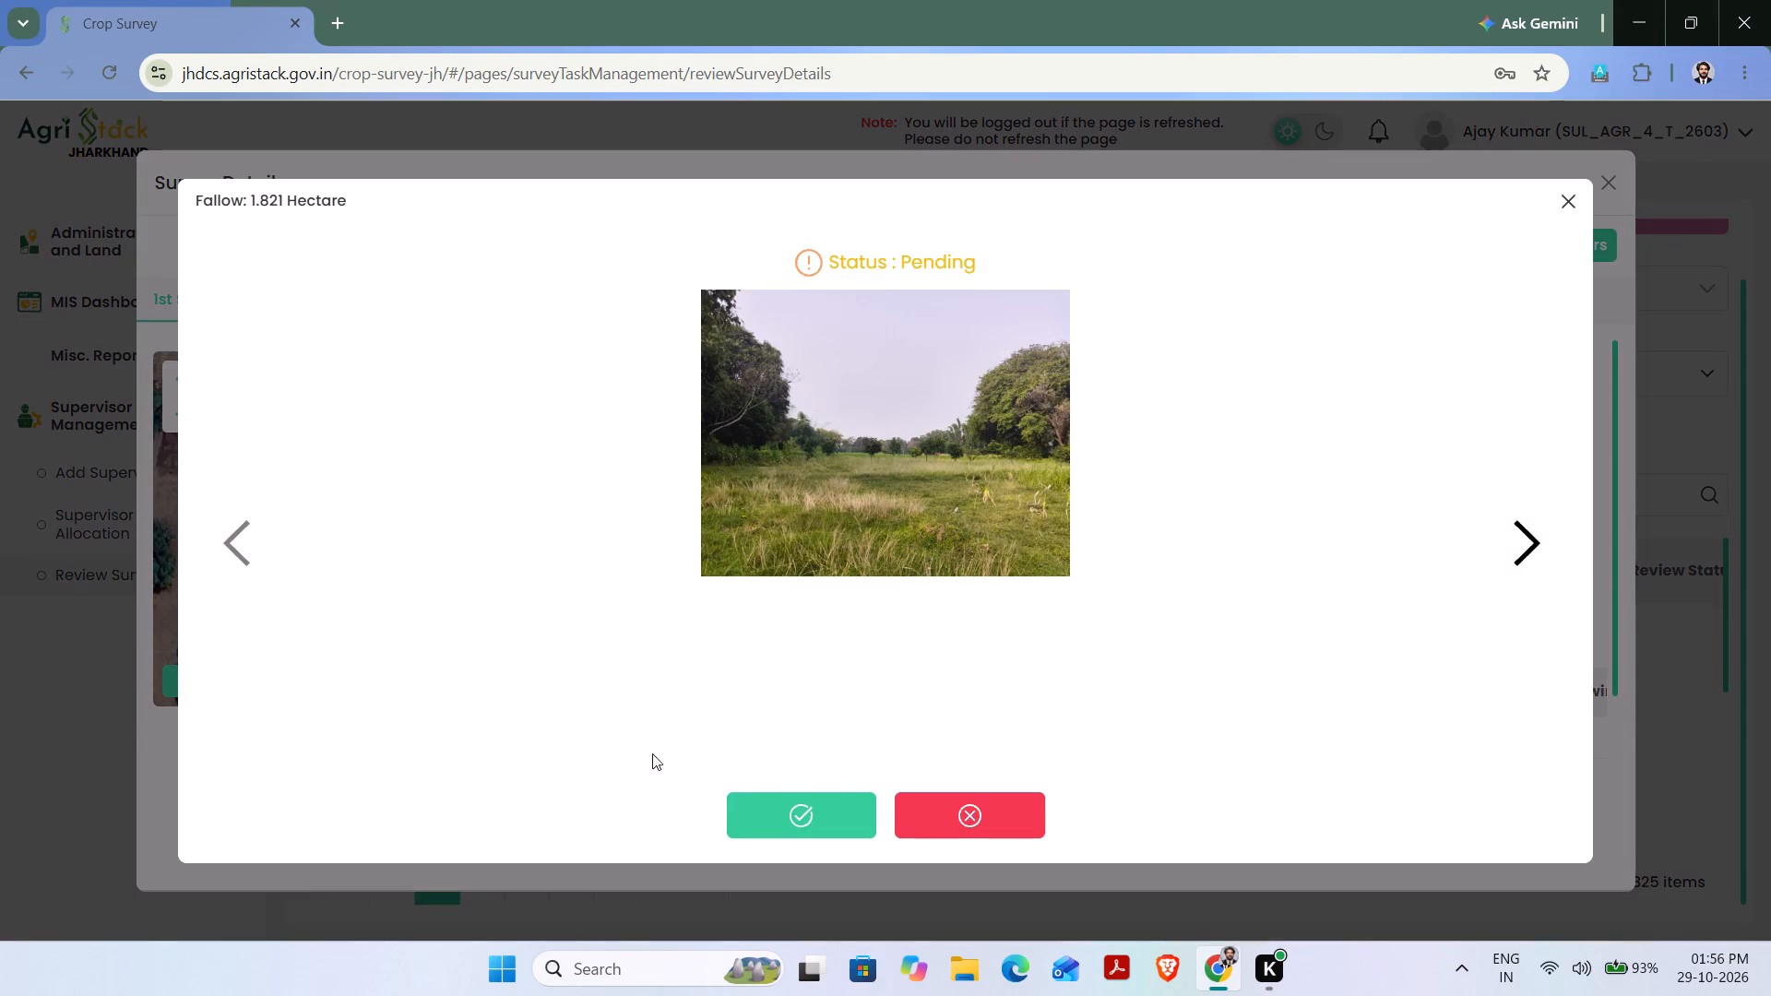
click(790, 802)
drag(866, 712, 713, 734)
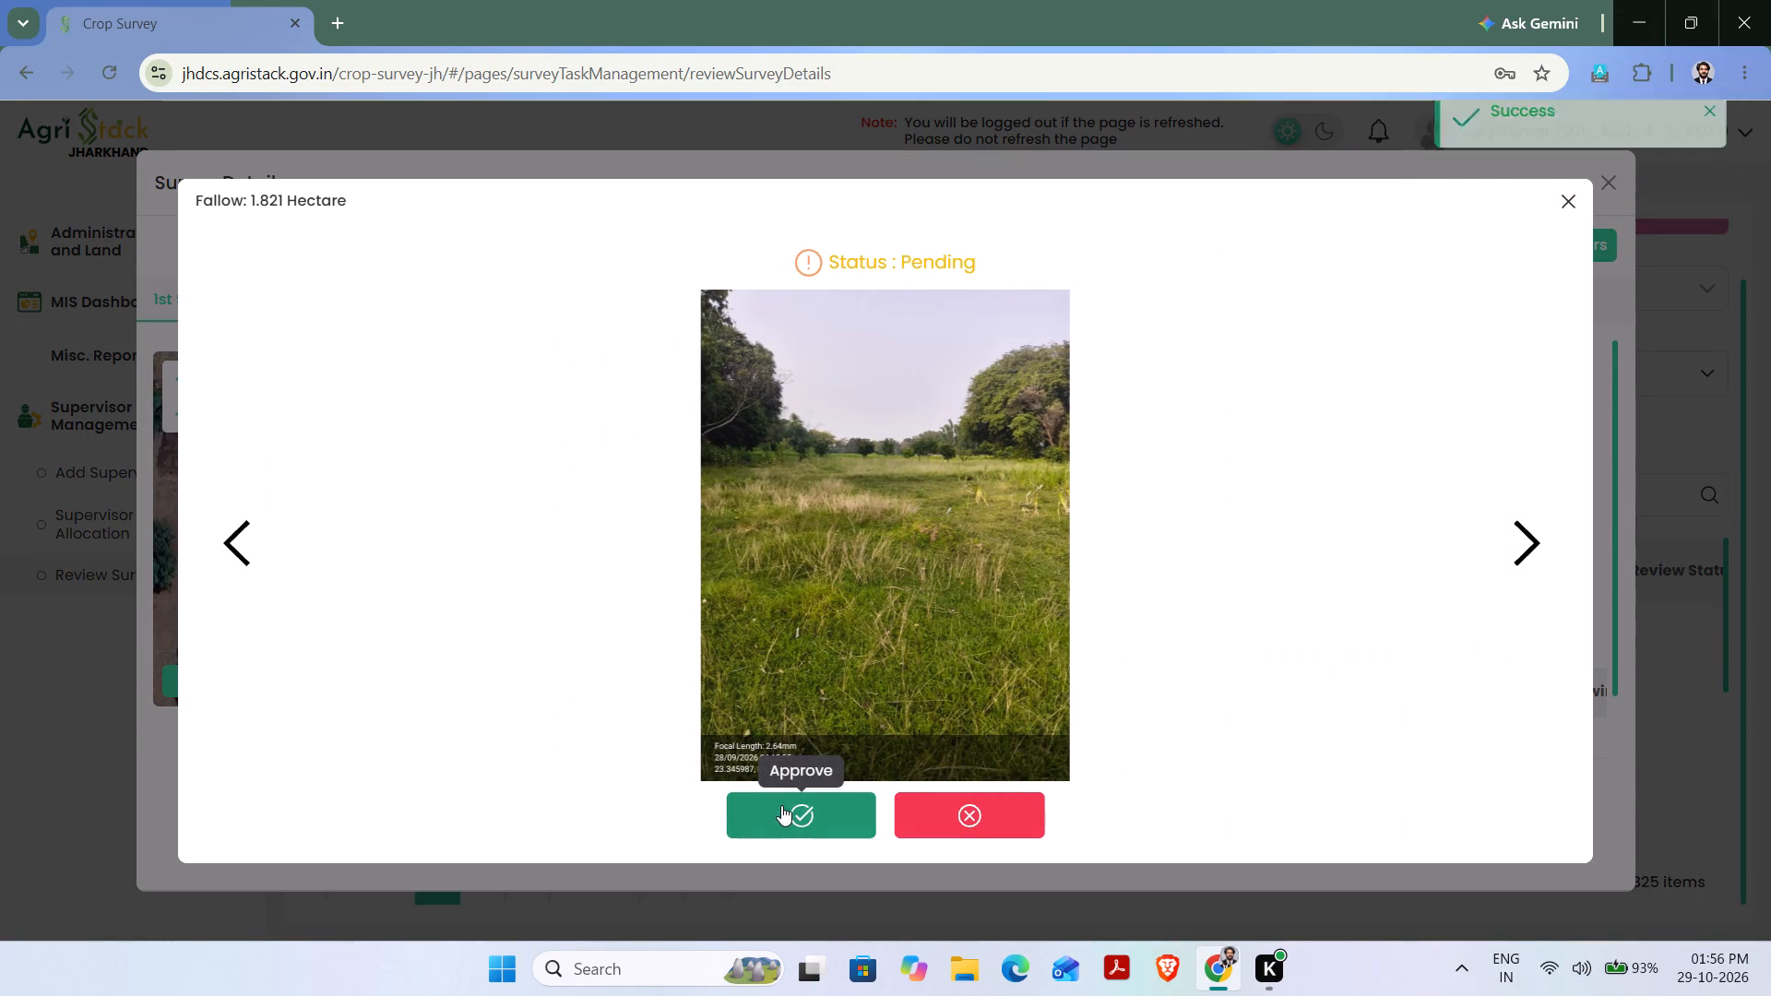
click(781, 804)
drag(913, 673, 722, 710)
click(776, 812)
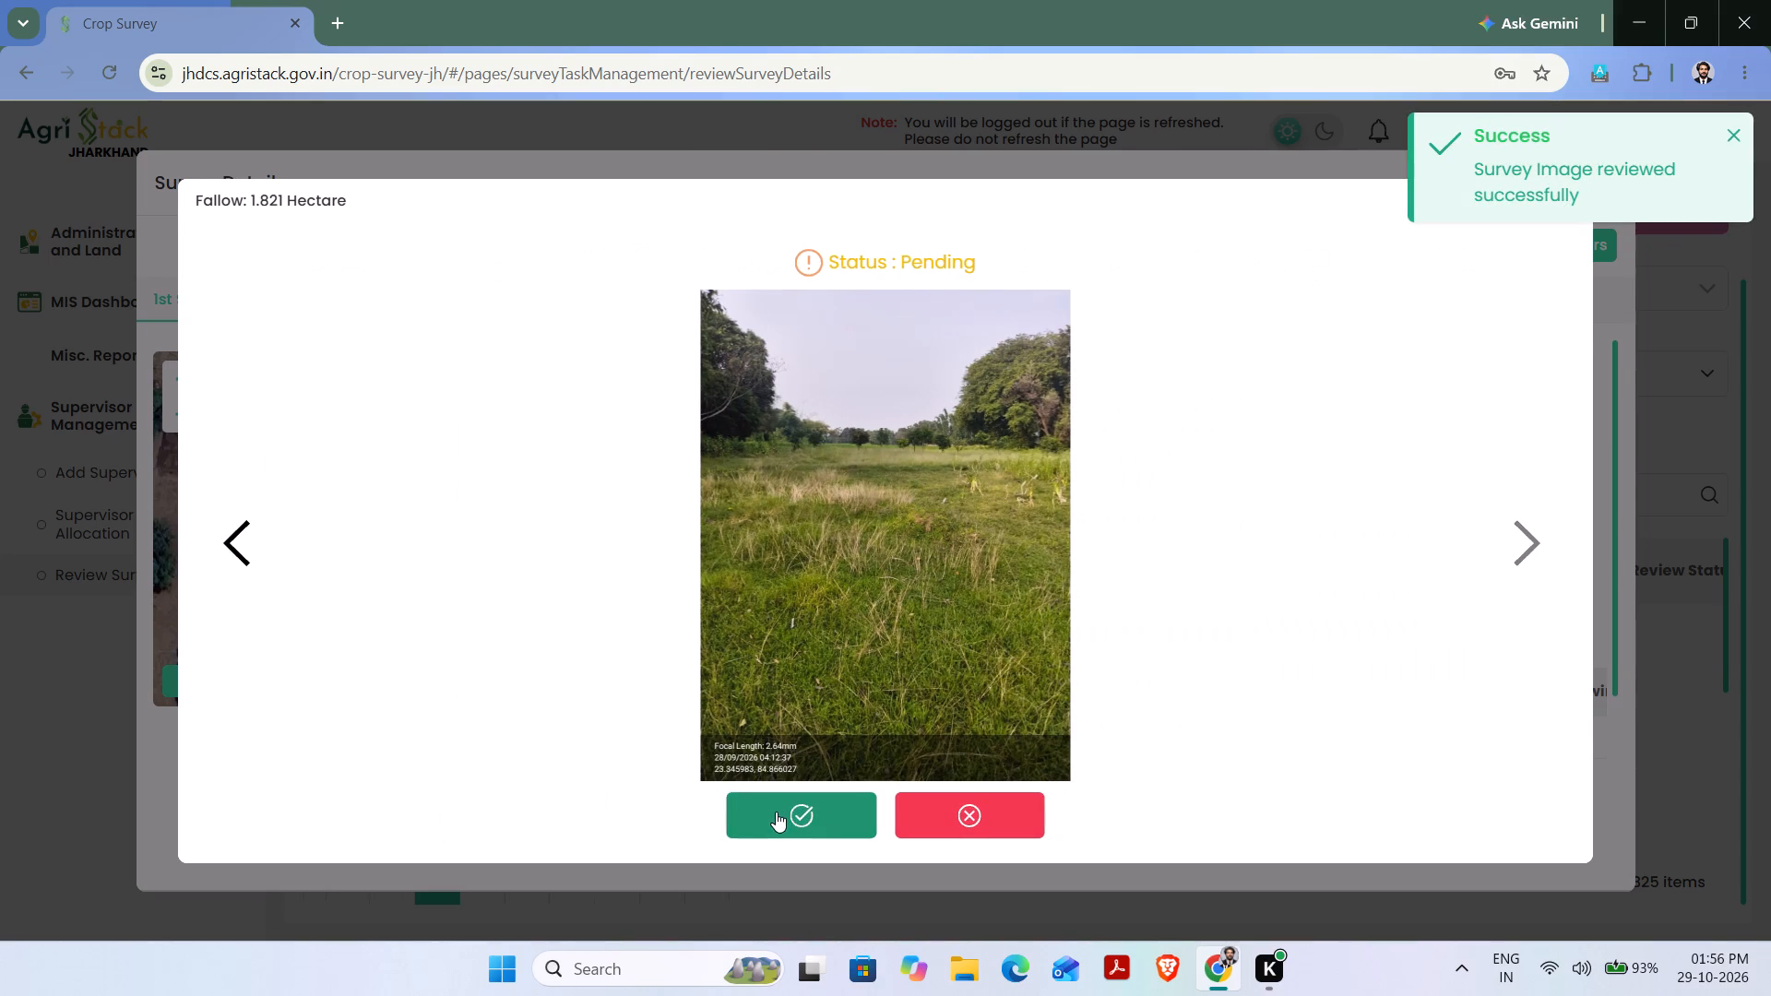
drag(934, 599, 811, 613)
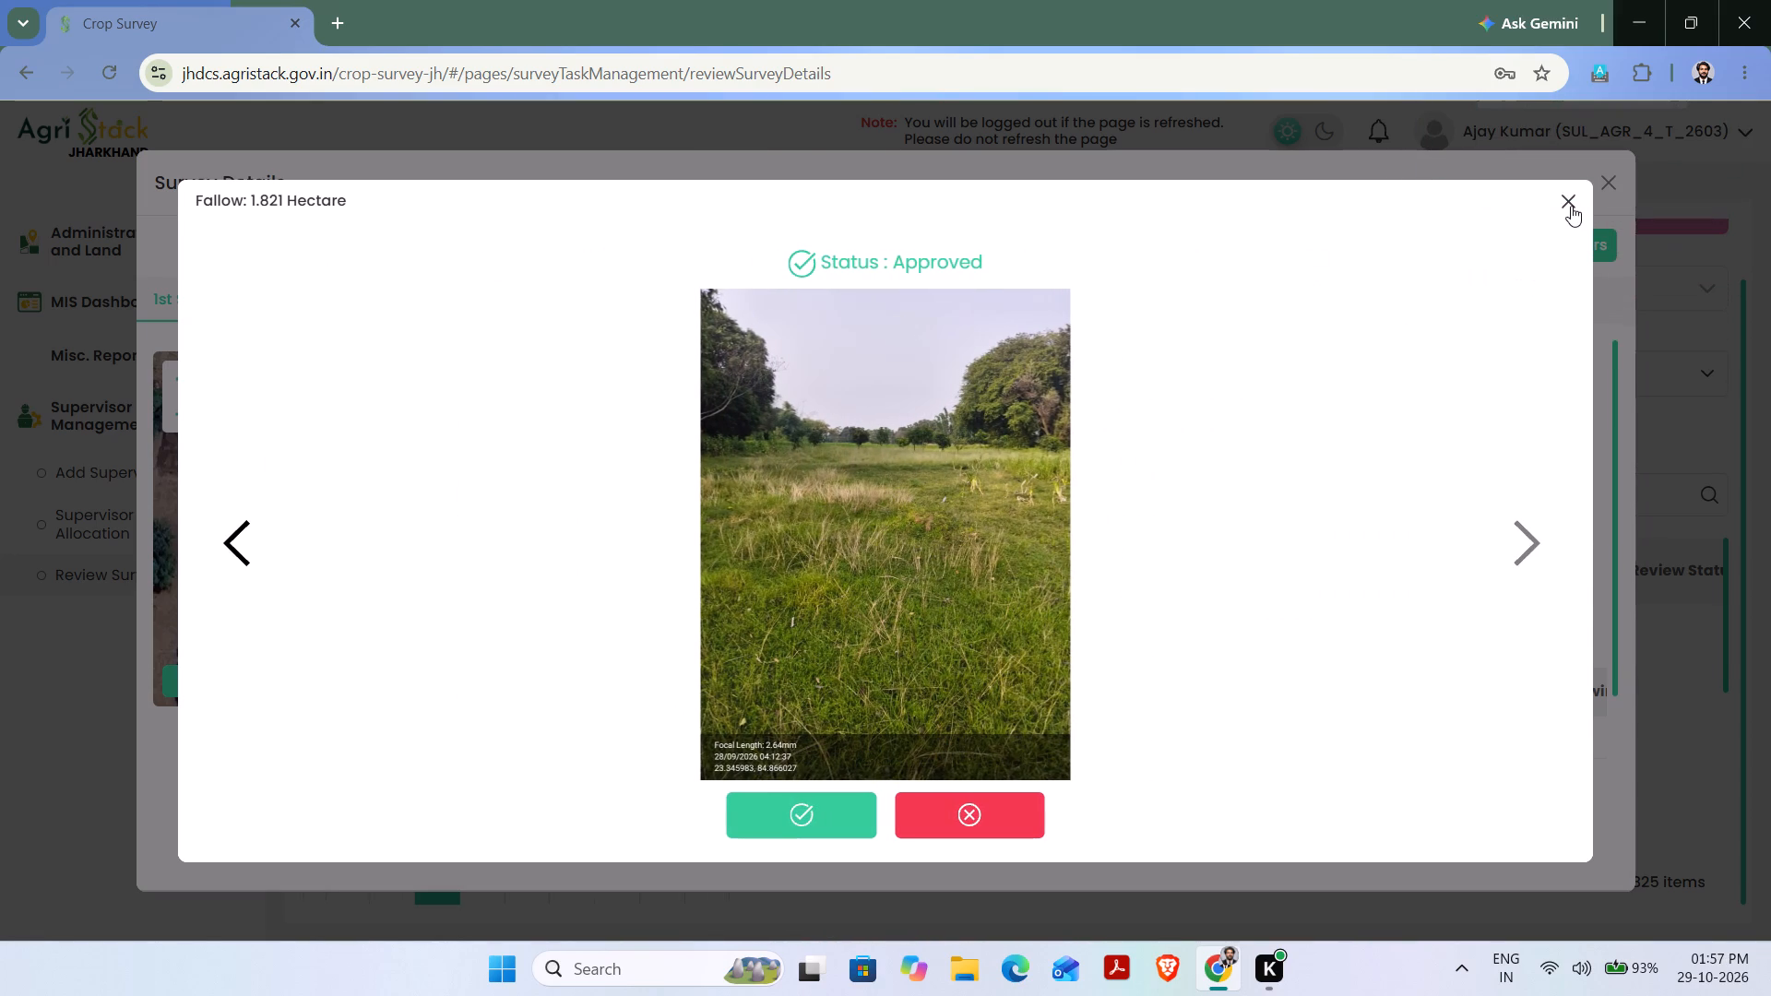
click(1571, 206)
Enter the captcha, approve the 1st survey of survey number 747, save the review and close its details.
scroll(921, 539, down, 2)
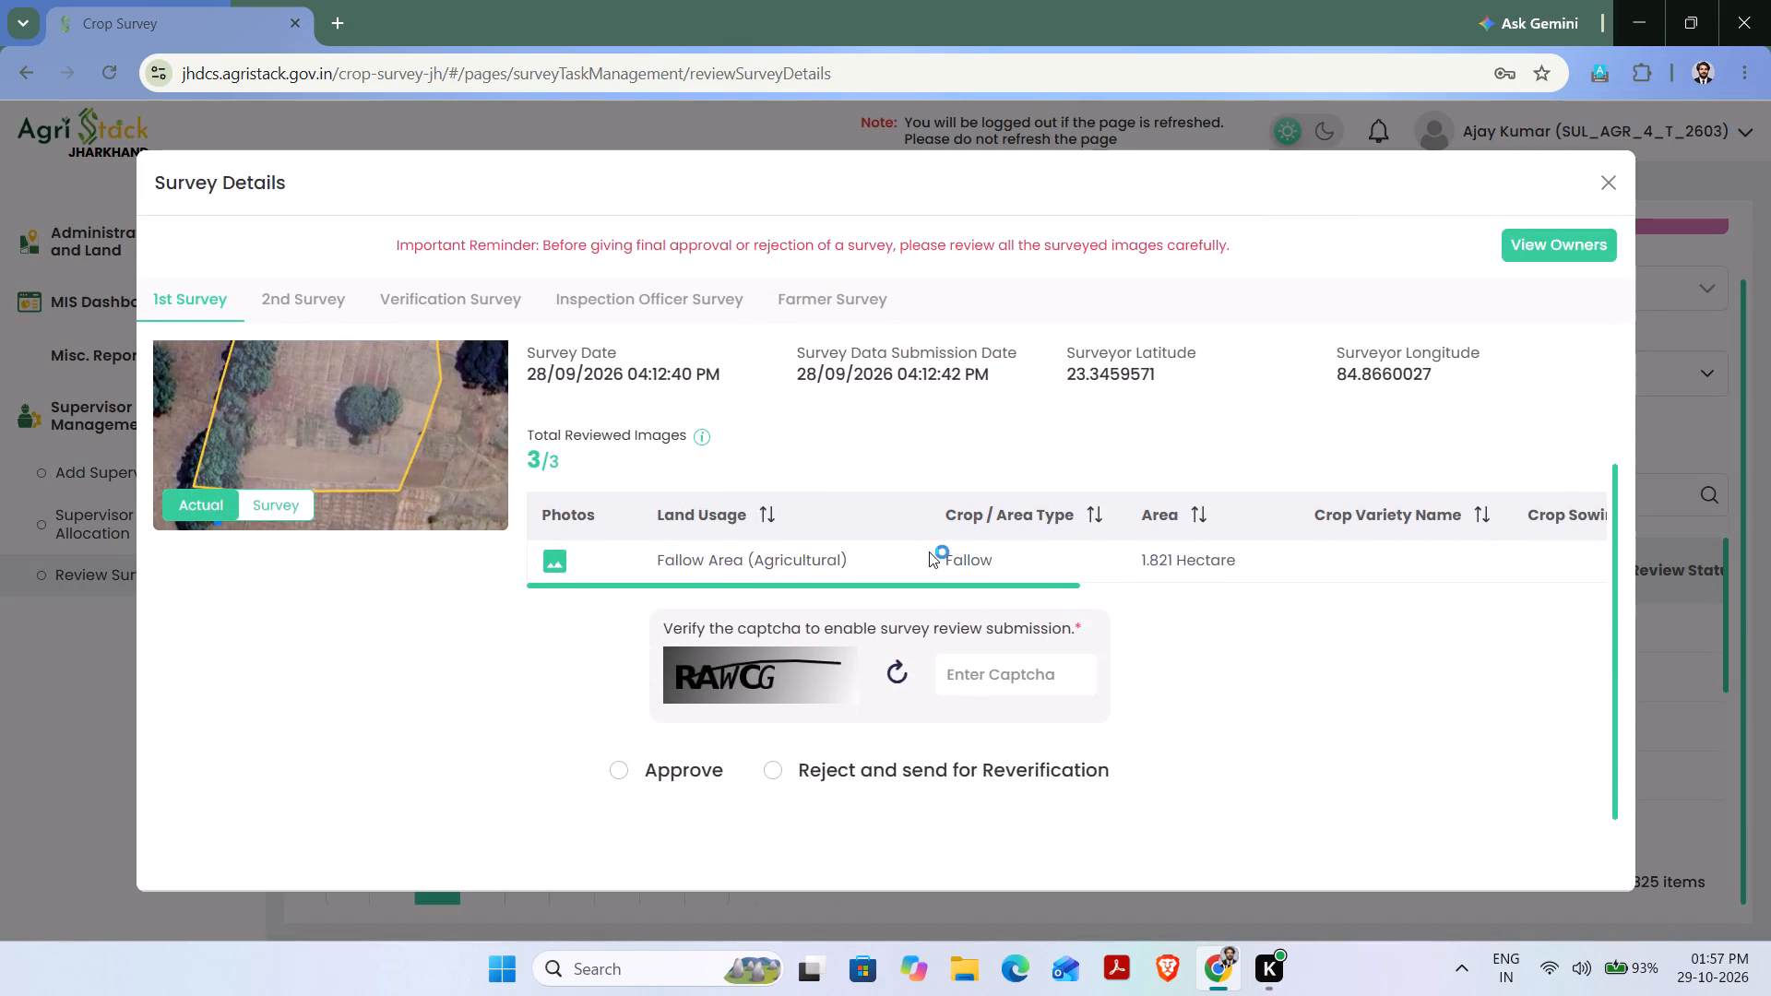
click(974, 669)
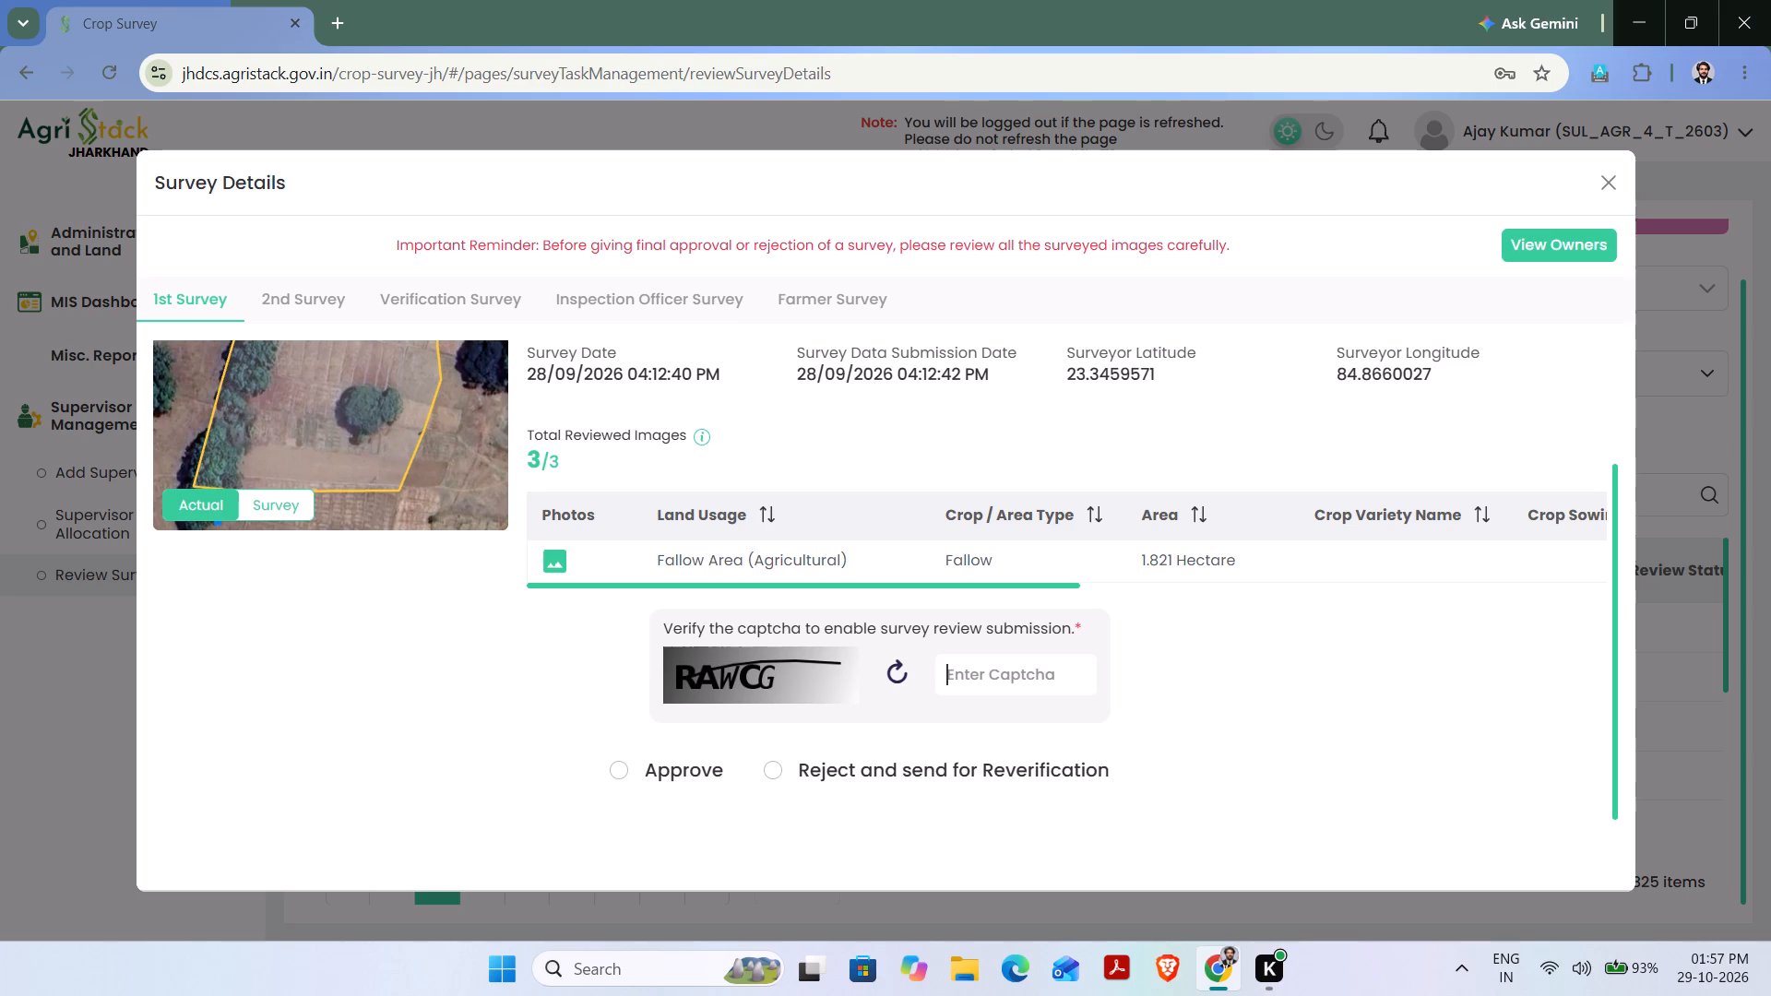
key(shift+r)
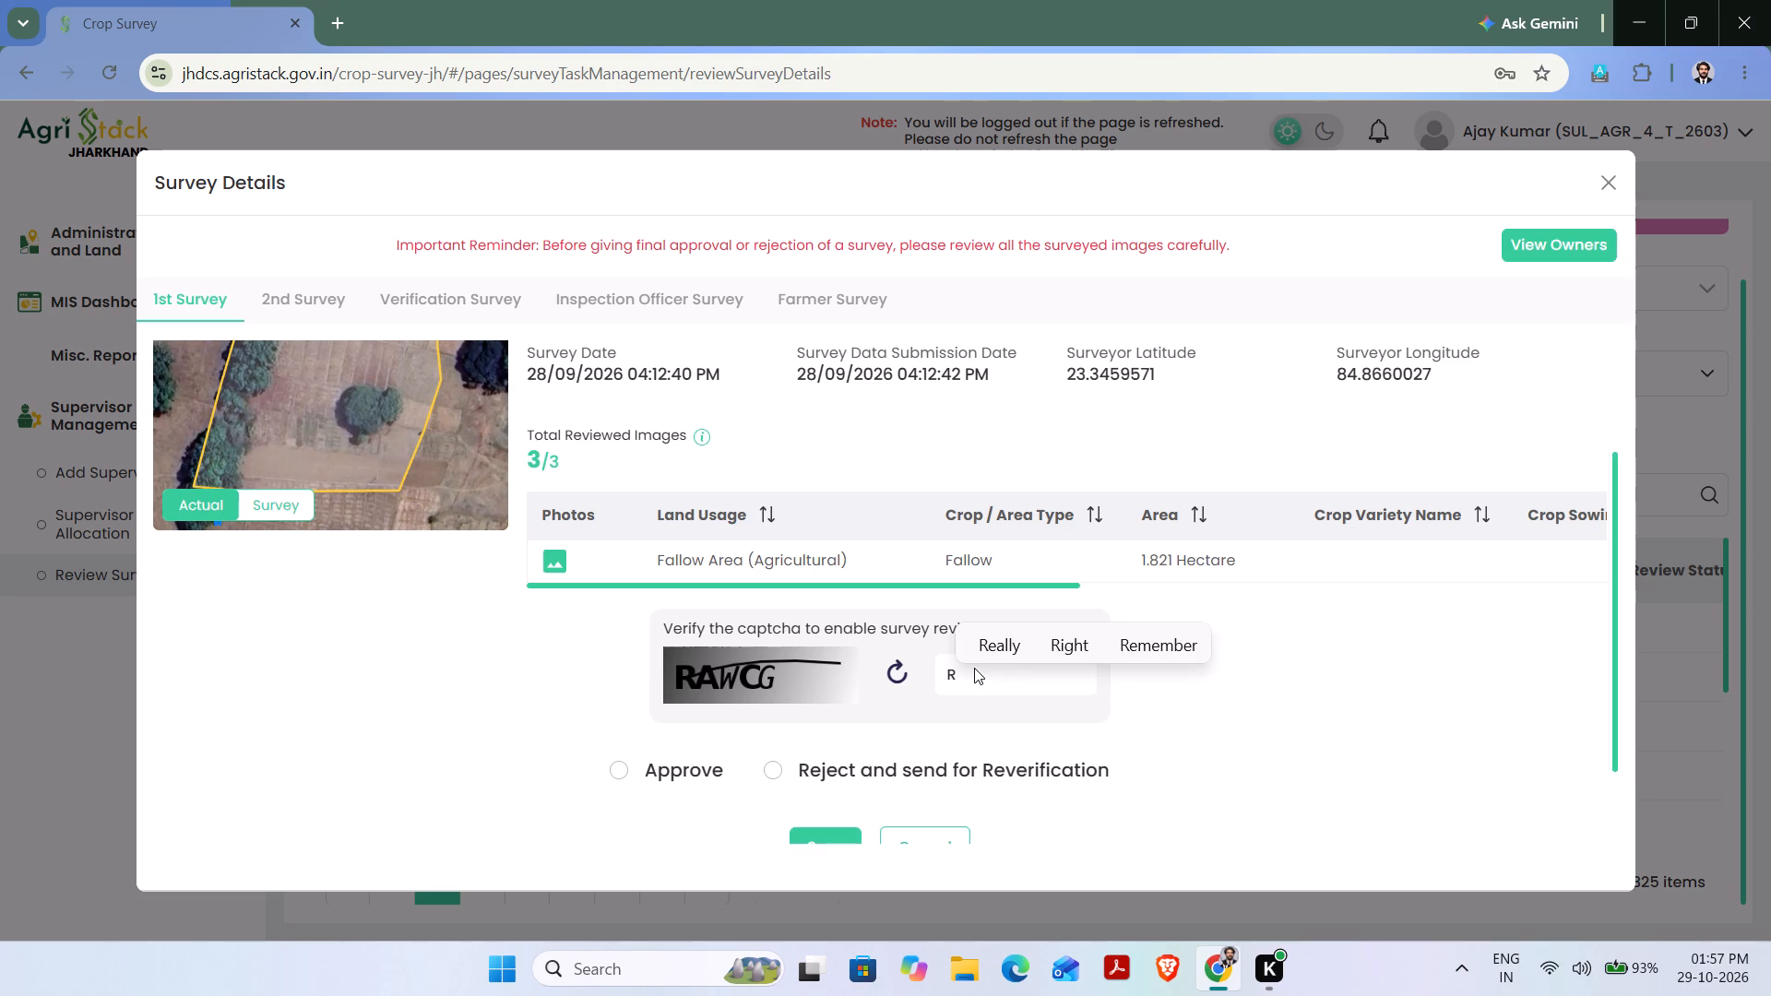
key(shift+a)
key(shift+w)
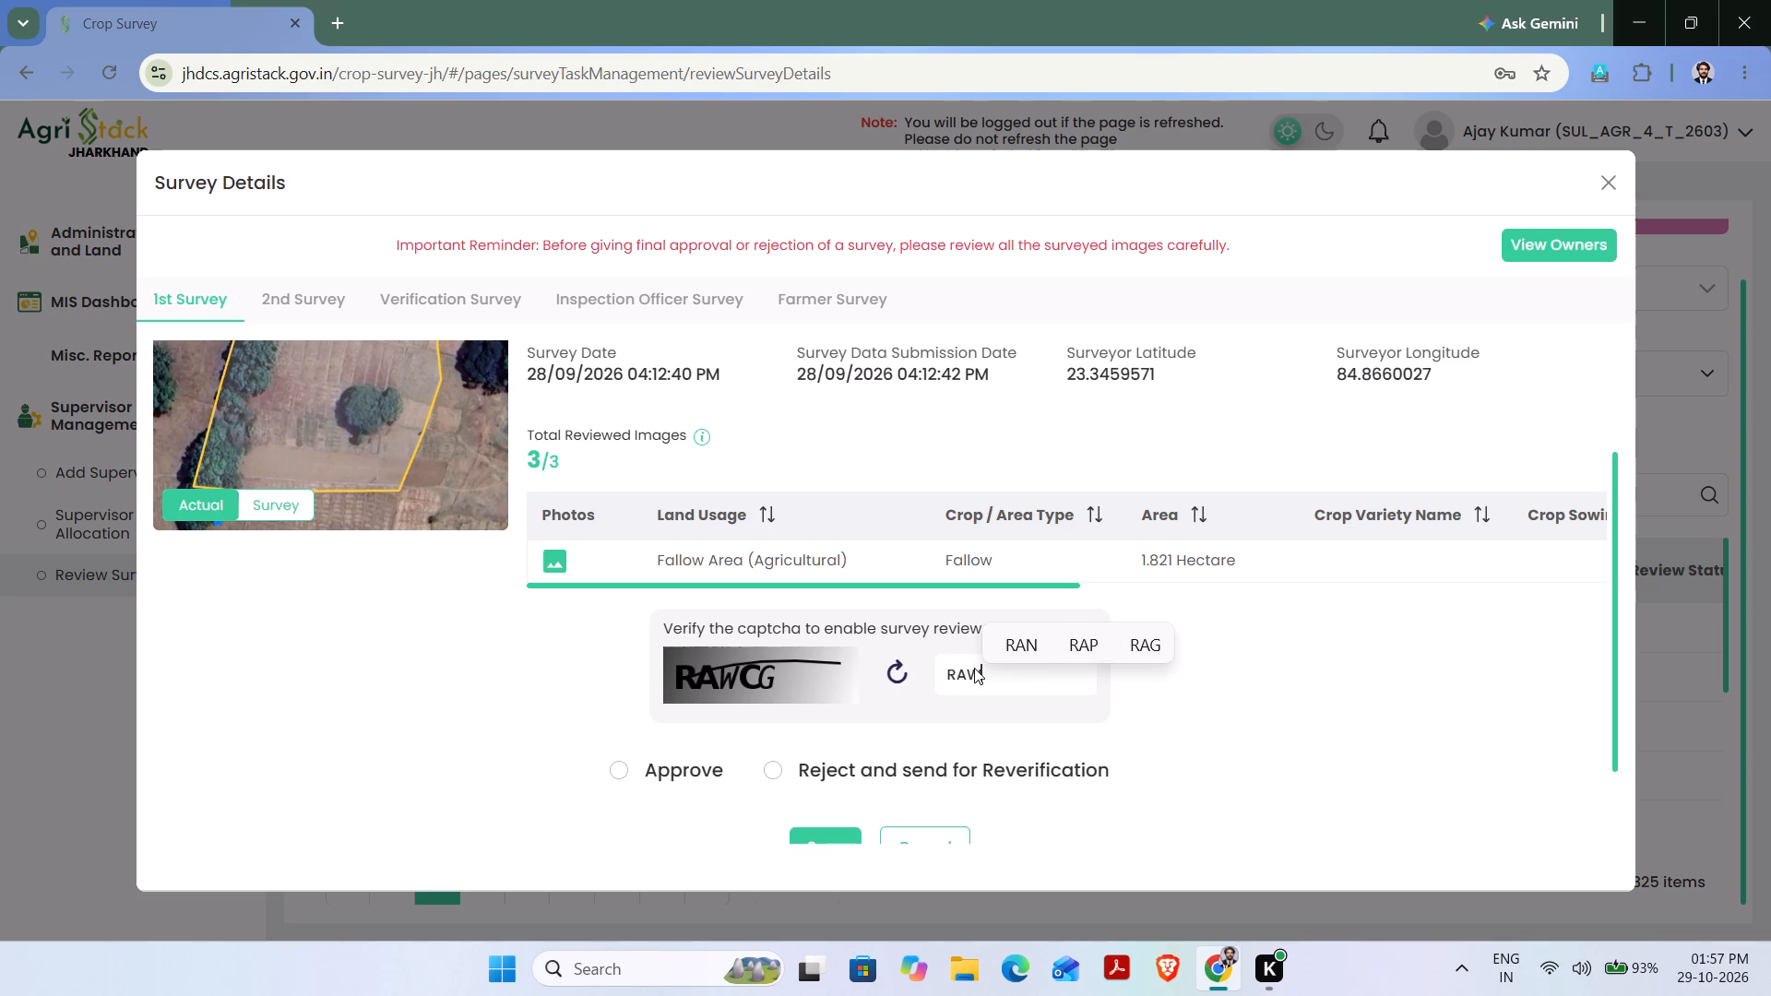
key(shift+c)
key(shift+g)
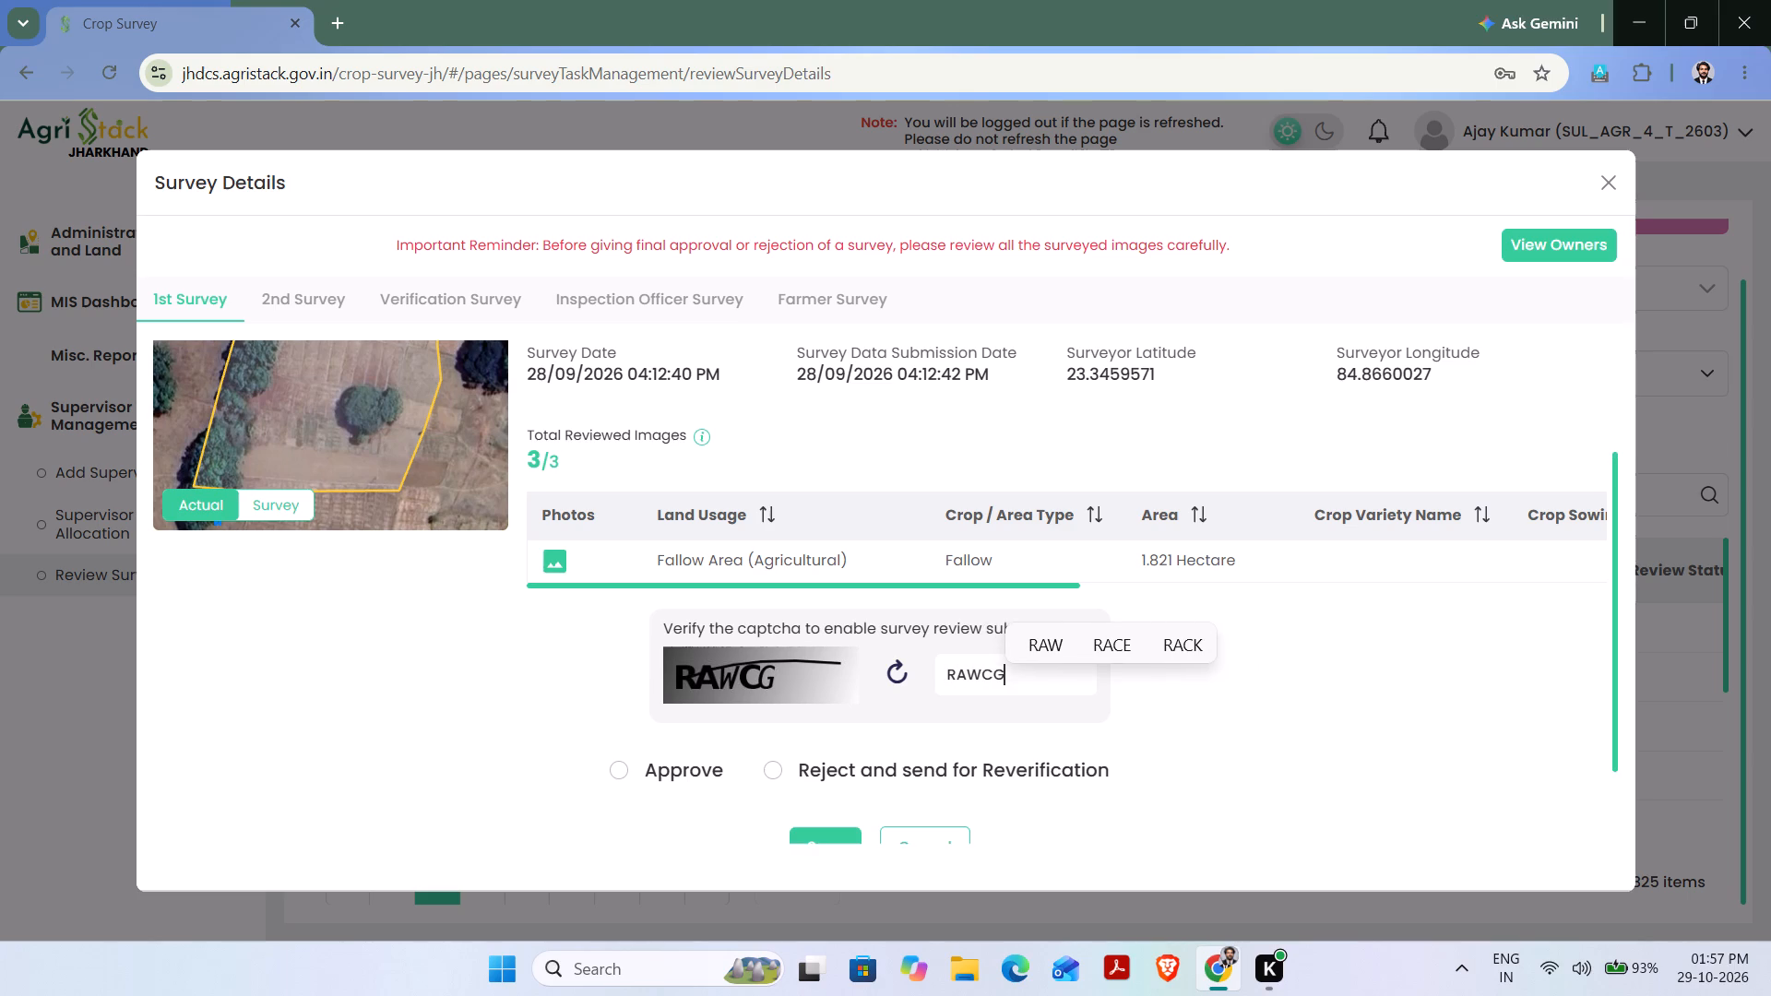
scroll(794, 757, down, 1)
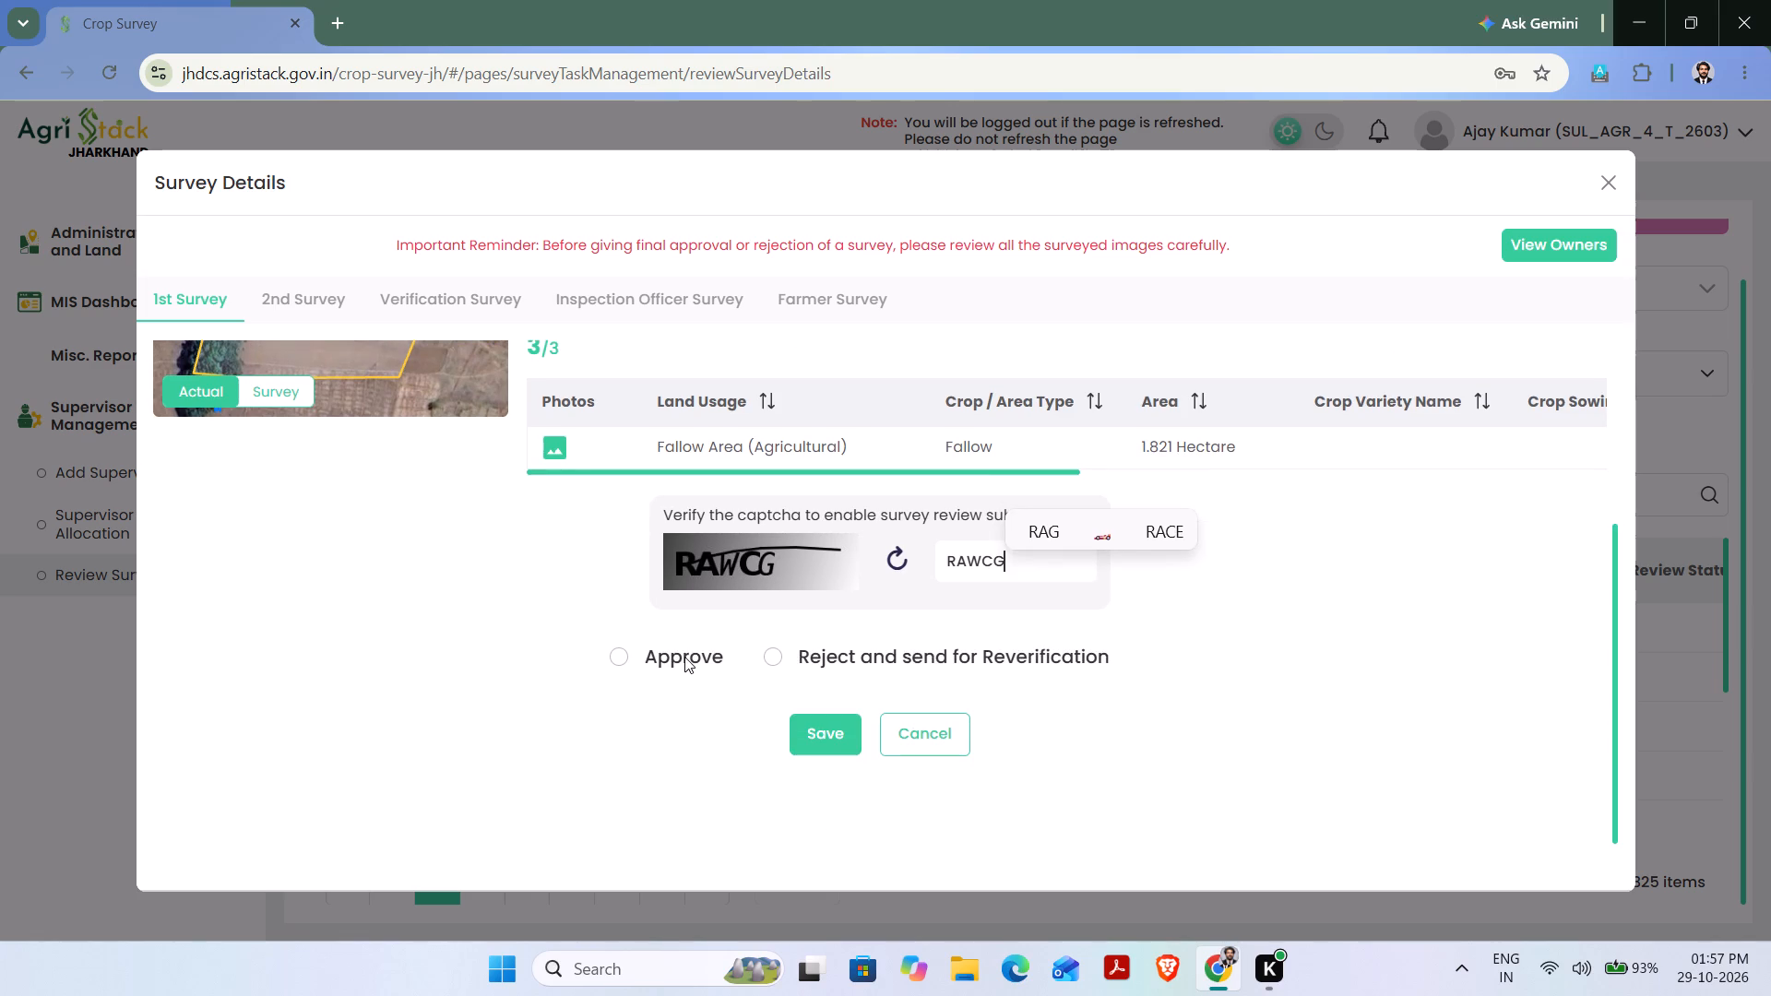
click(686, 663)
click(802, 729)
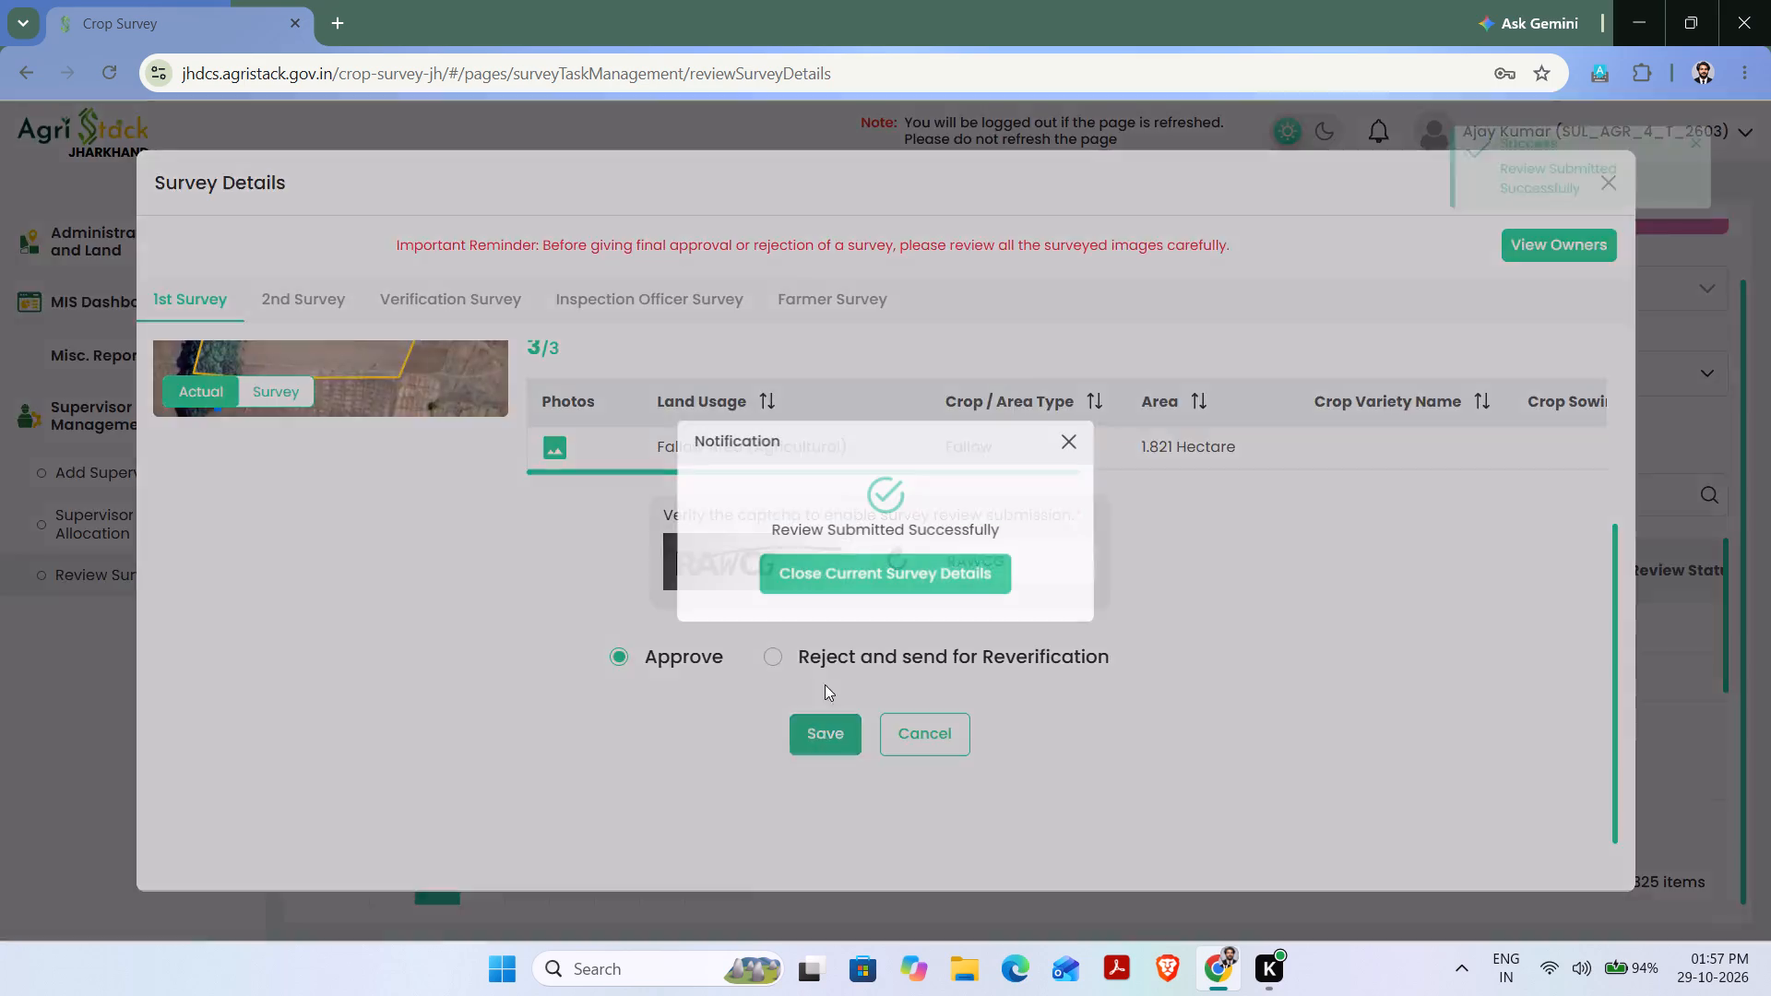
click(890, 570)
Open the details of survey number 748 and approve all three of its fallow land photos.
click(336, 821)
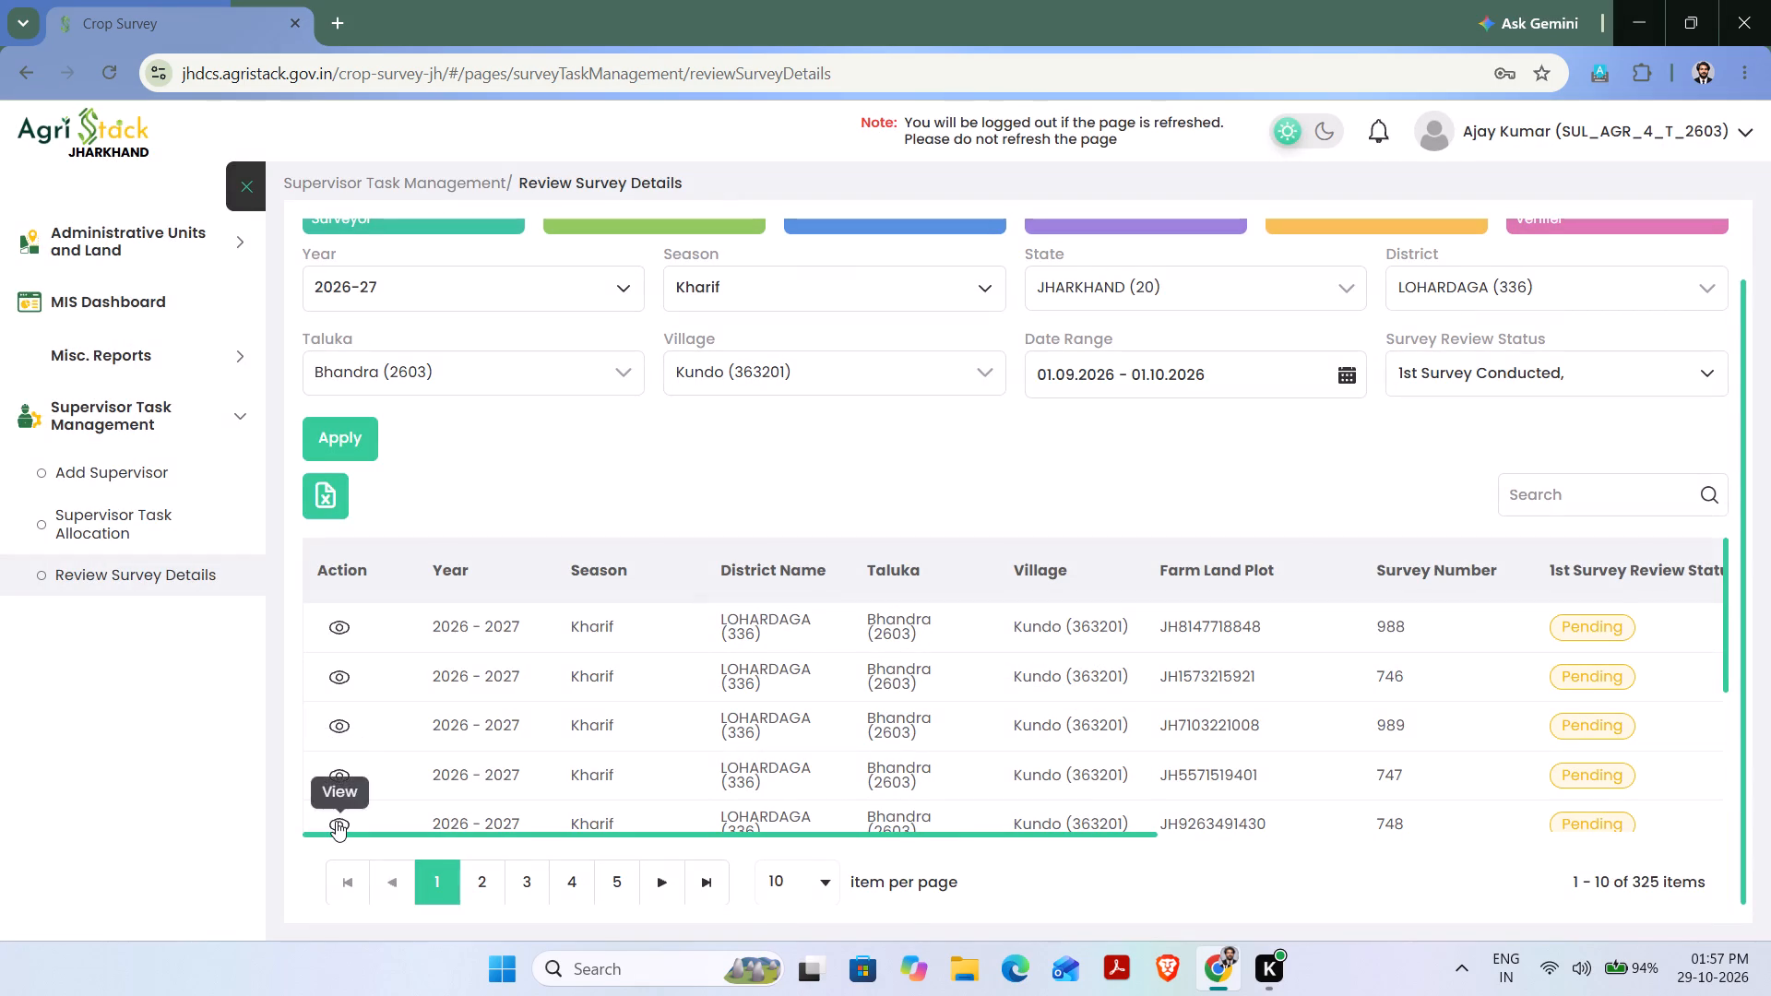
click(553, 732)
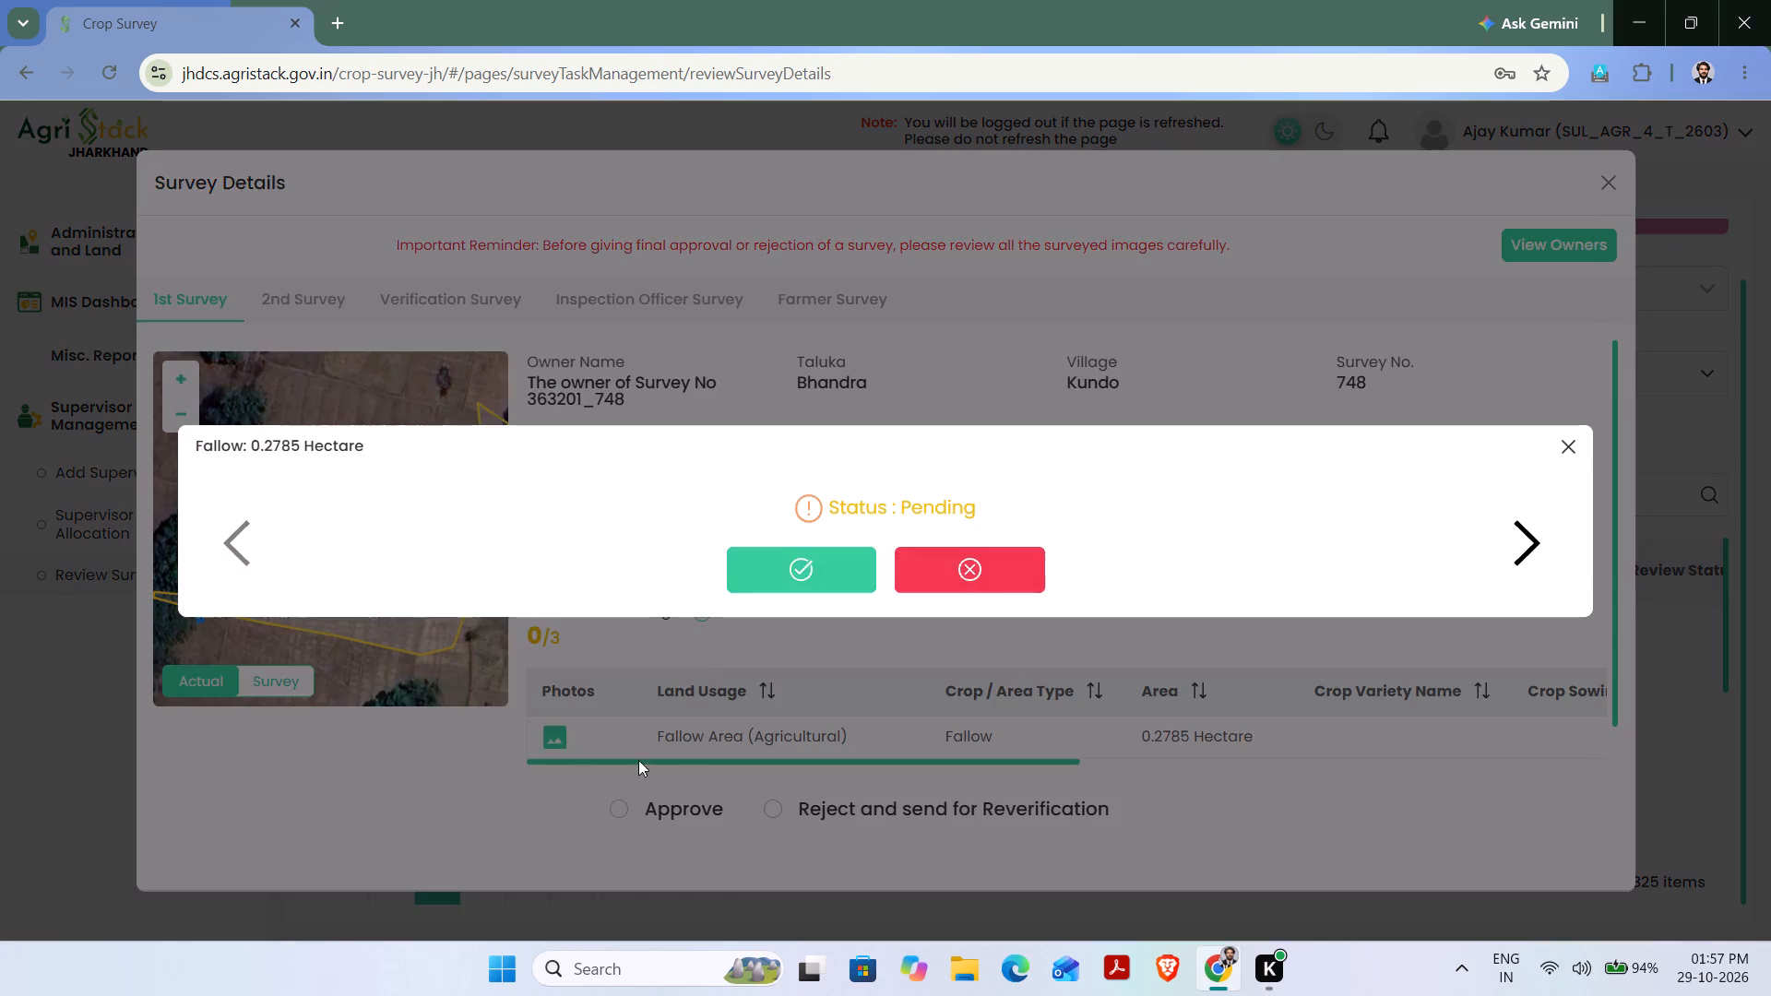
click(775, 813)
drag(883, 726, 702, 752)
click(800, 817)
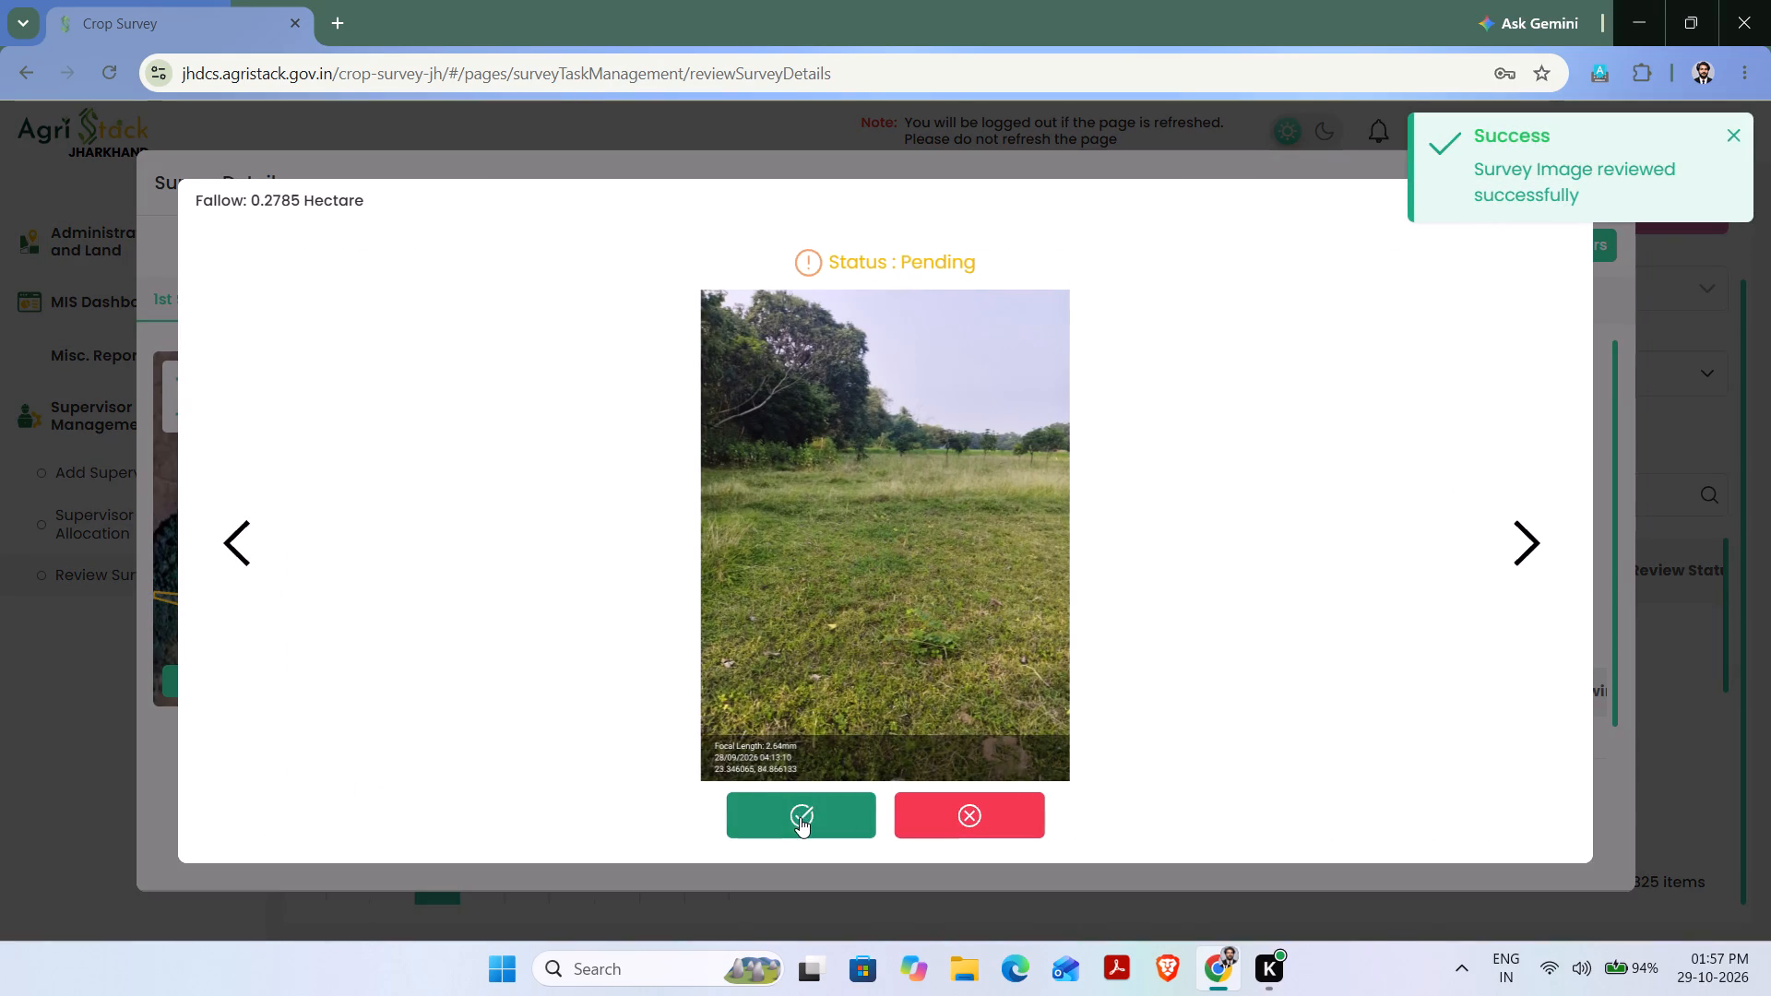
drag(812, 764, 651, 759)
click(749, 815)
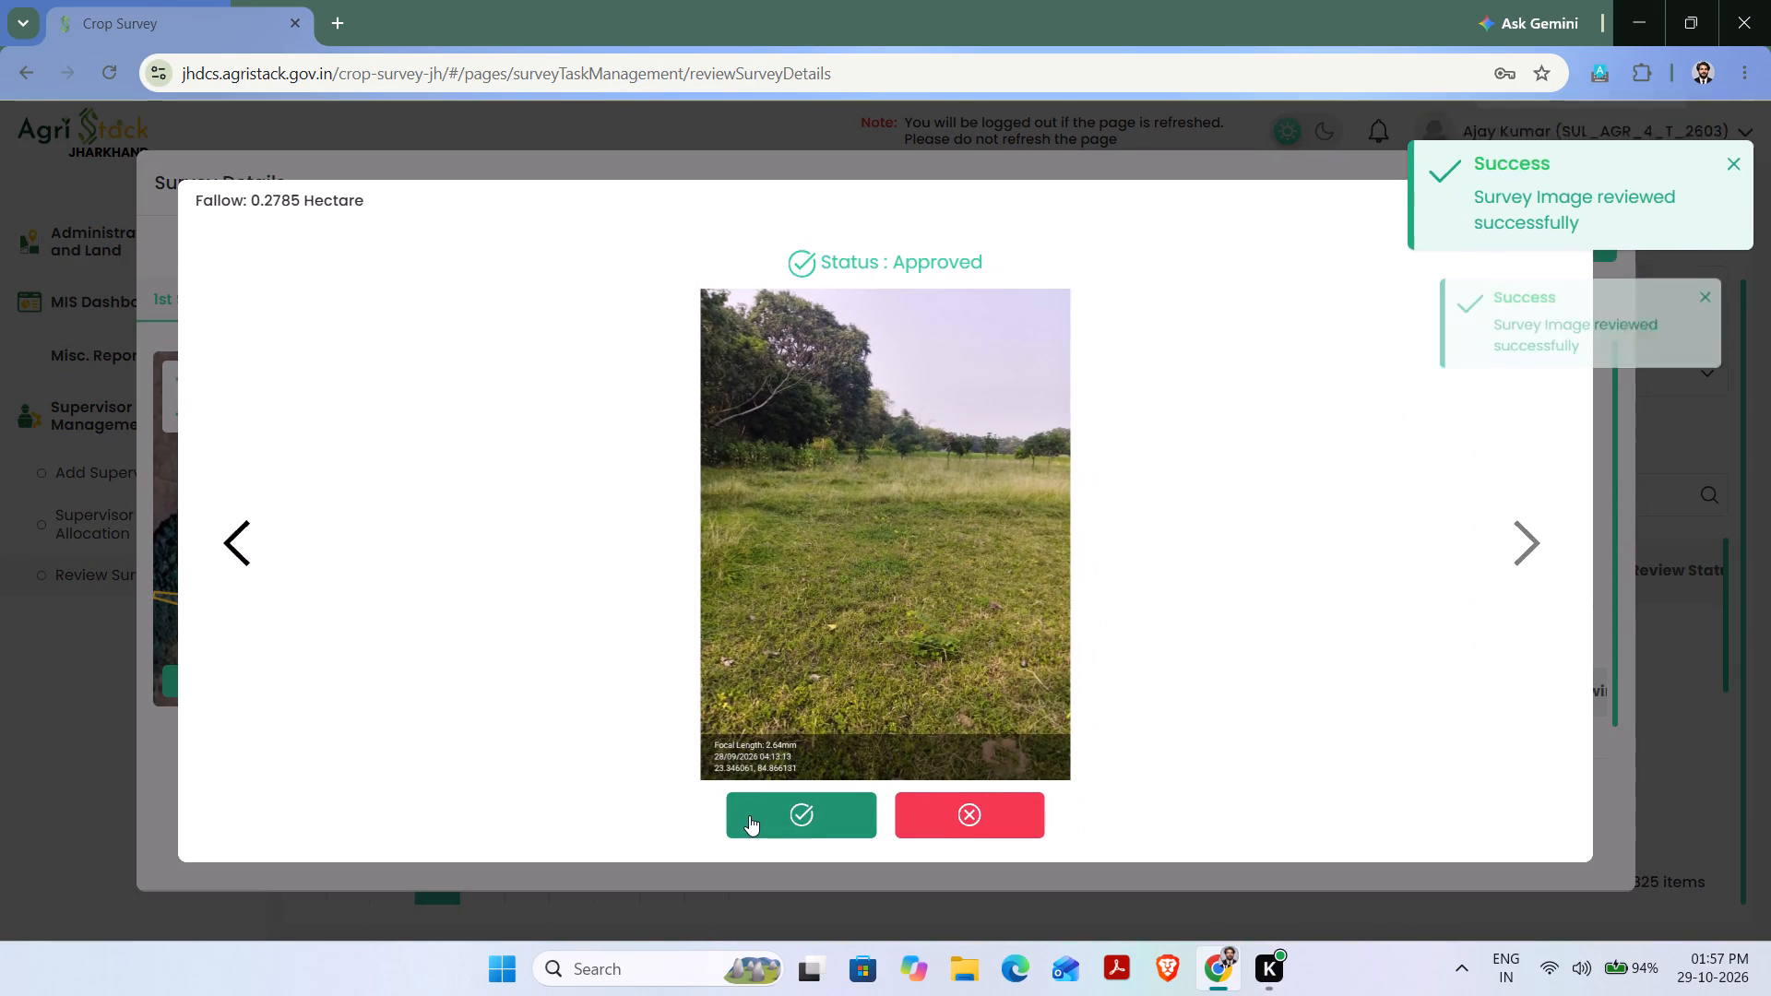
drag(919, 671, 879, 670)
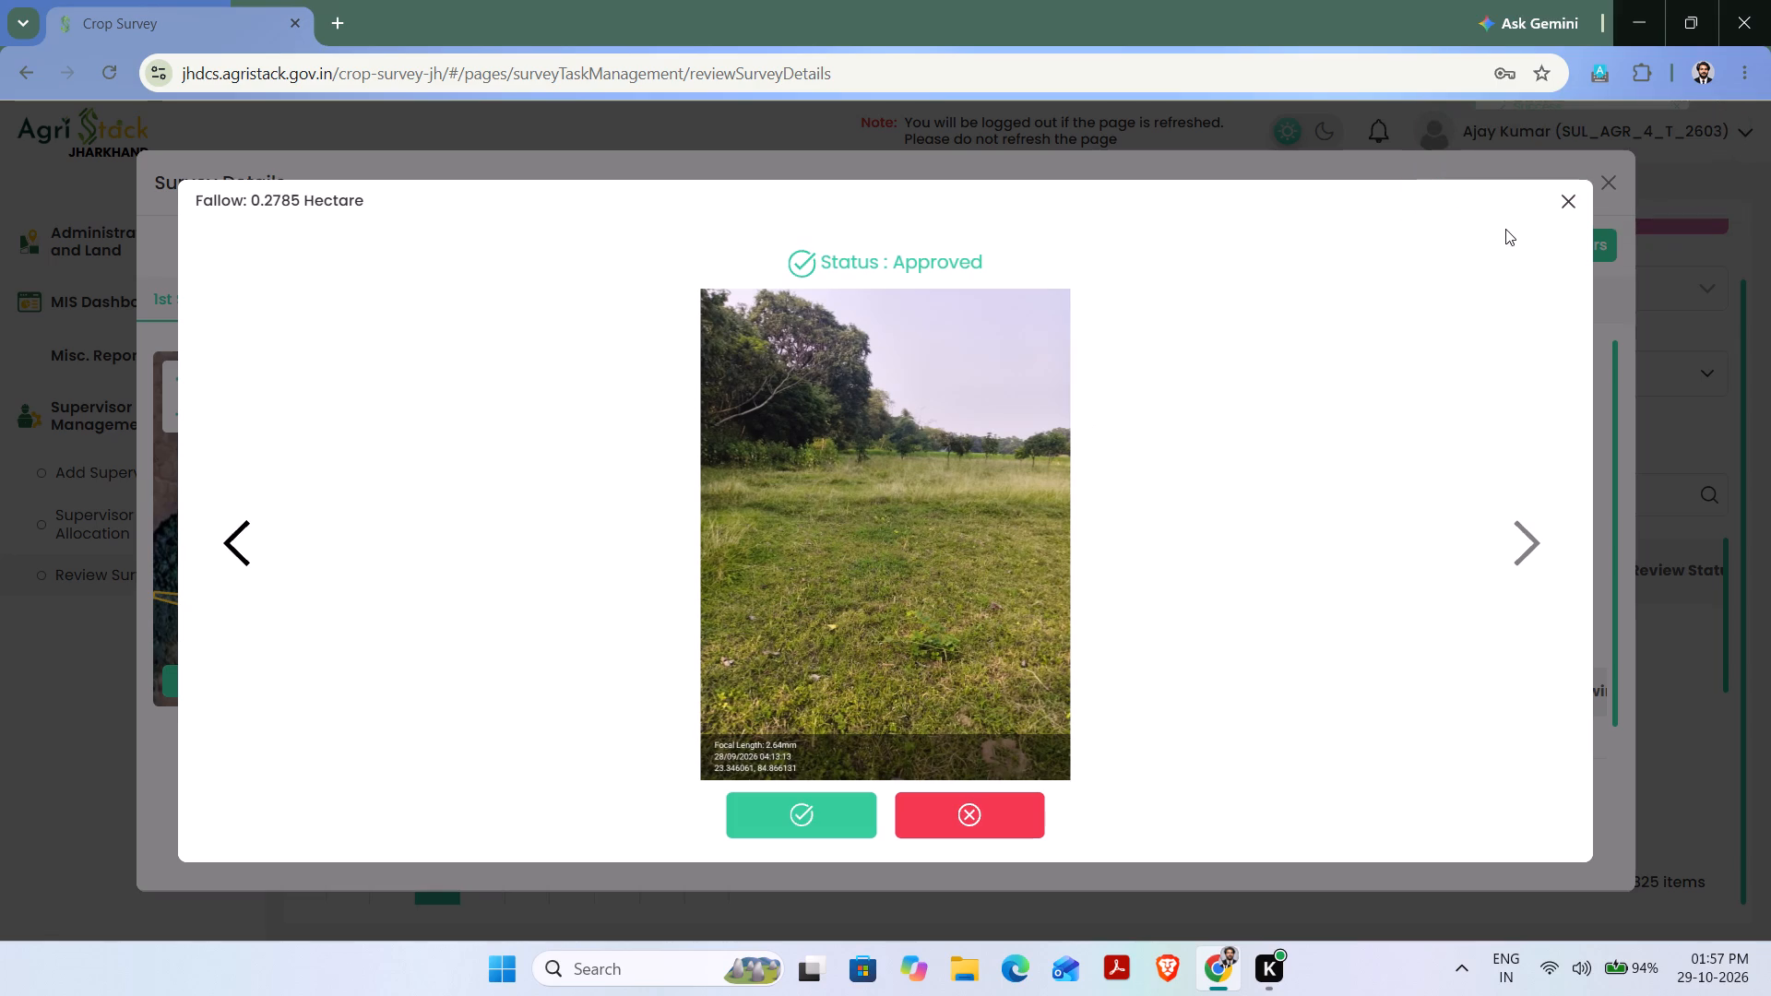
click(1569, 205)
Approve the 1st survey of survey number 748, save the review and close its details.
scroll(849, 501, down, 2)
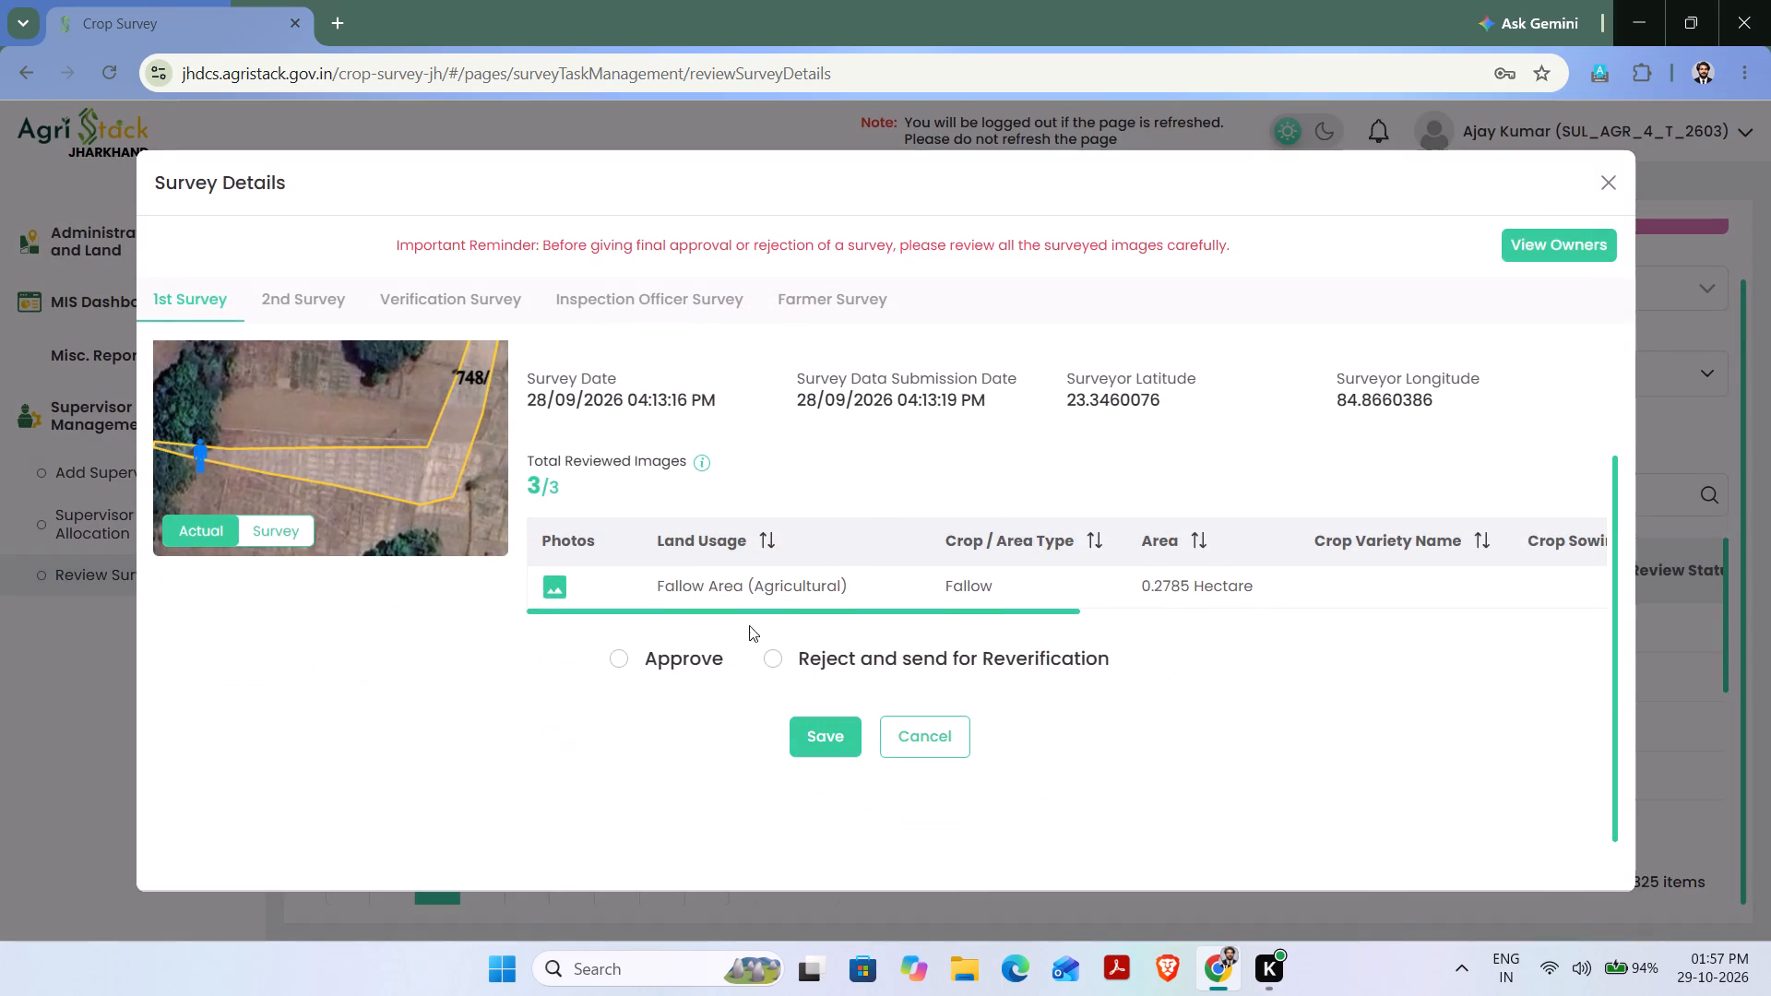
click(695, 642)
click(696, 652)
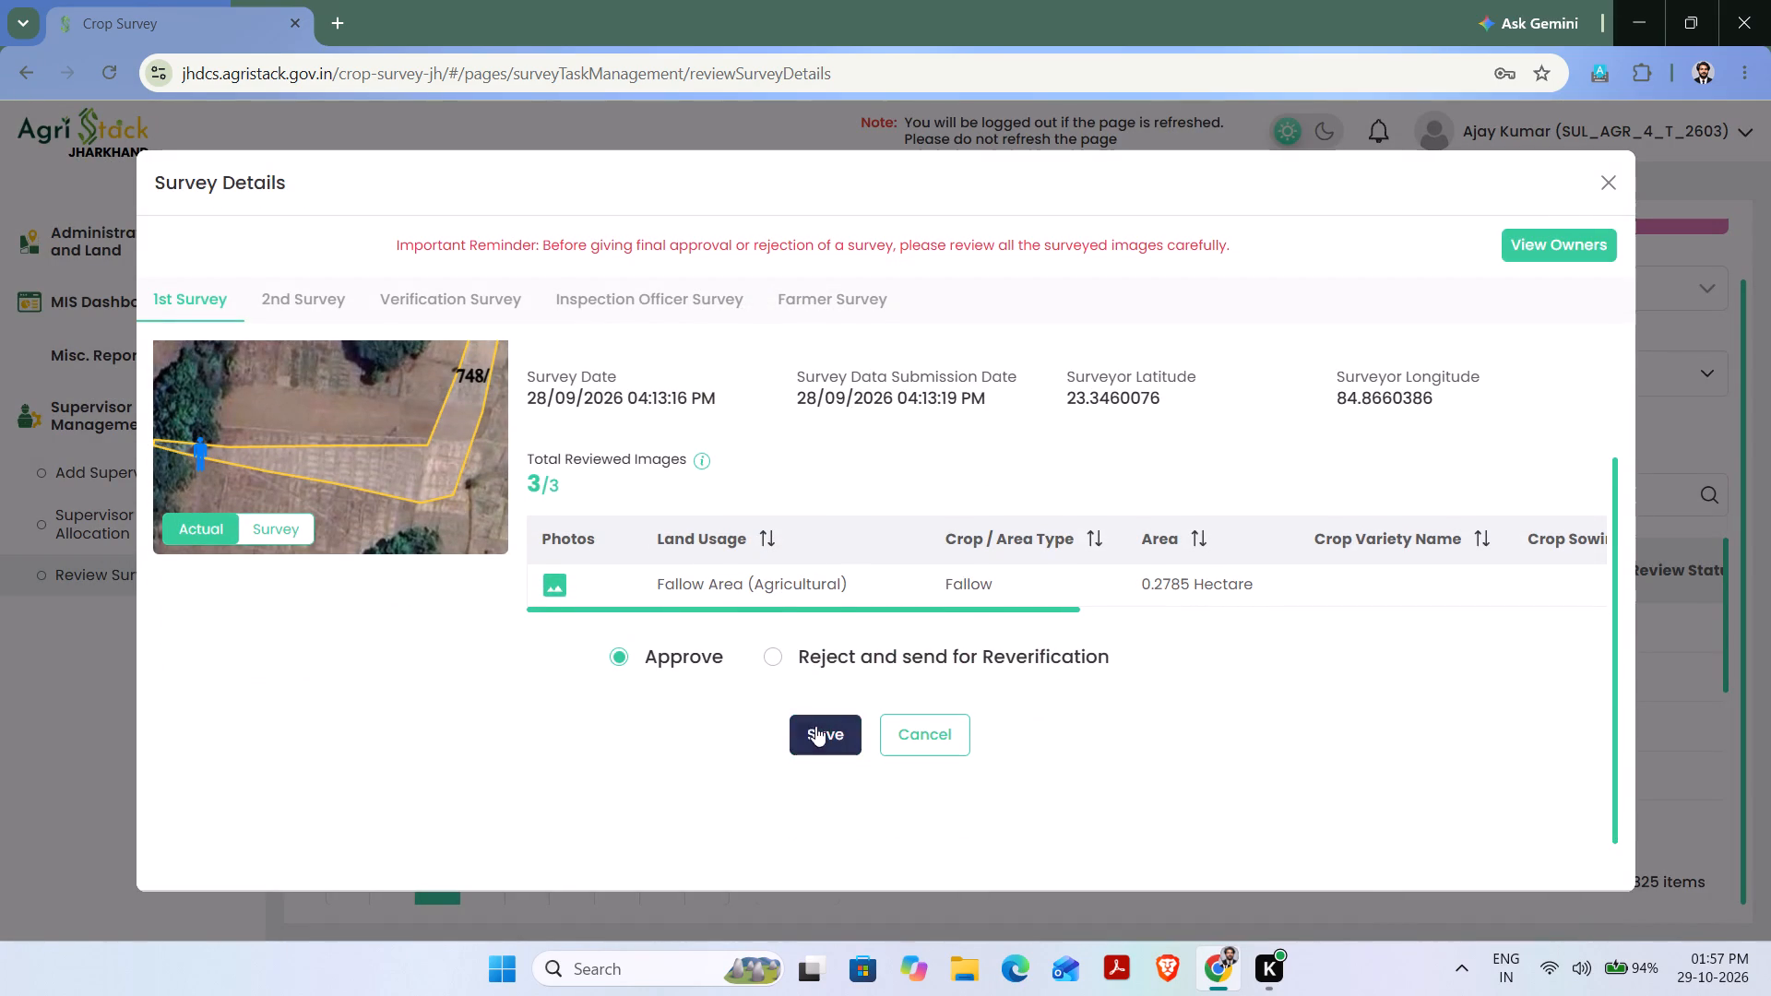
click(818, 729)
click(894, 564)
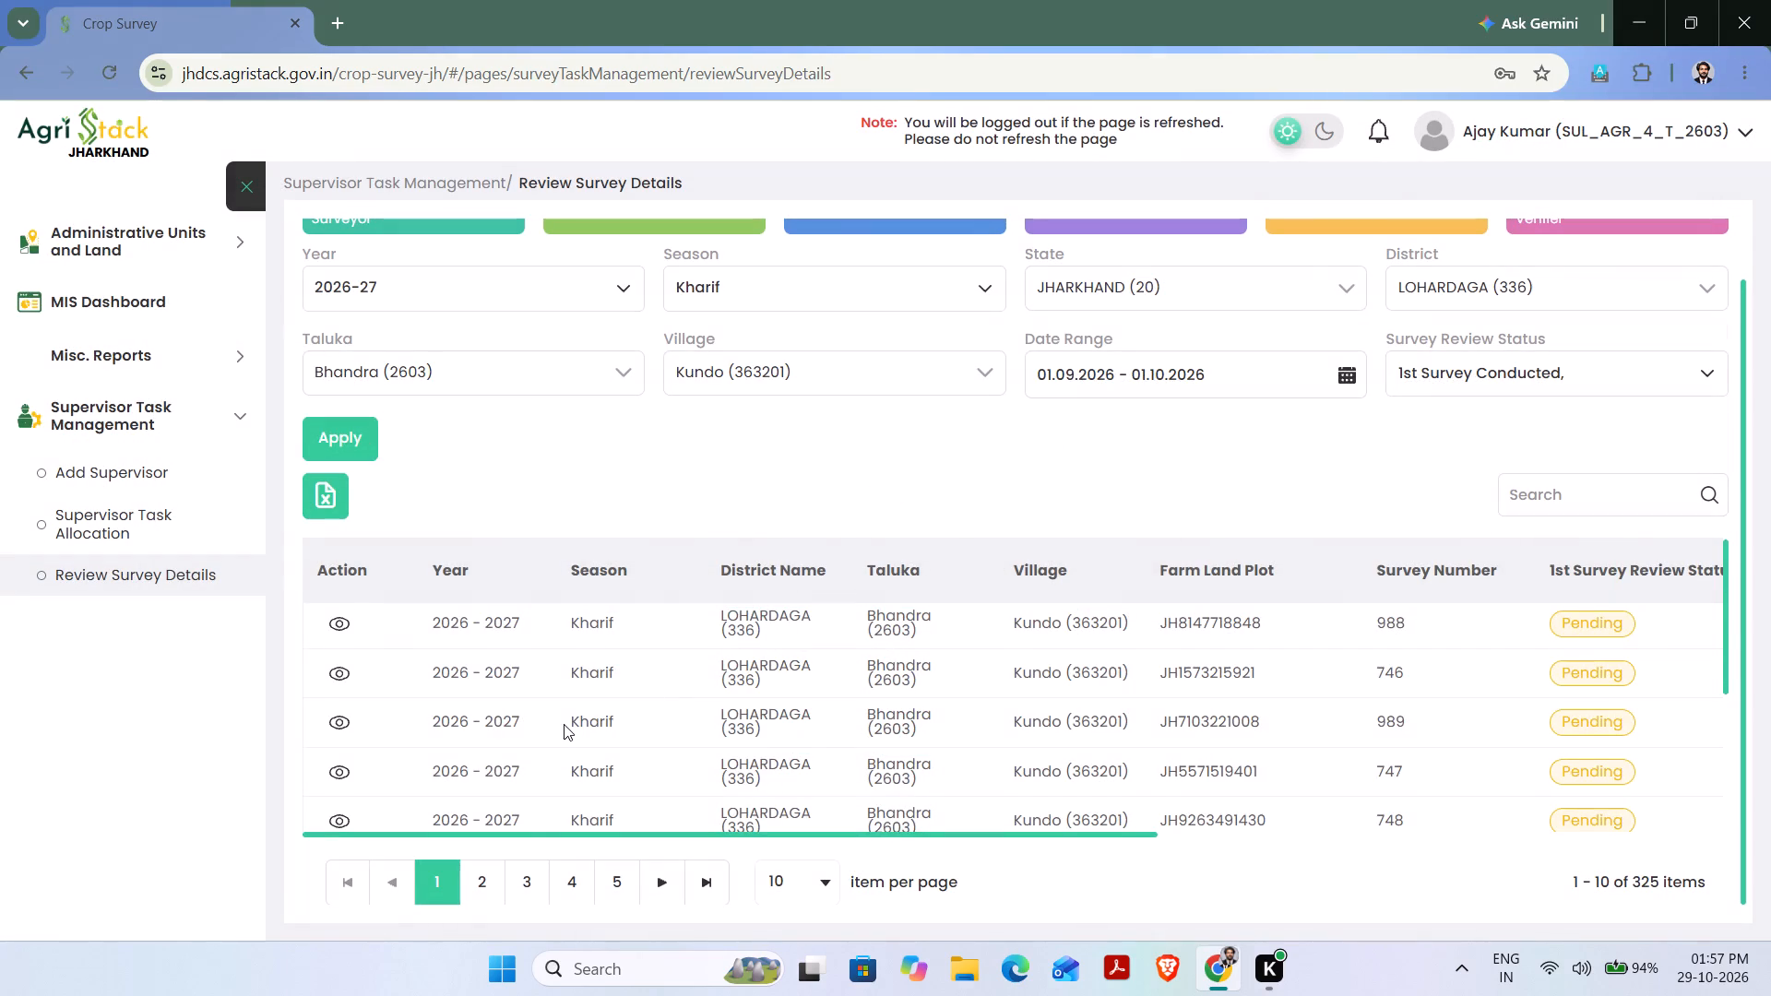
scroll(564, 724, down, 3)
click(346, 610)
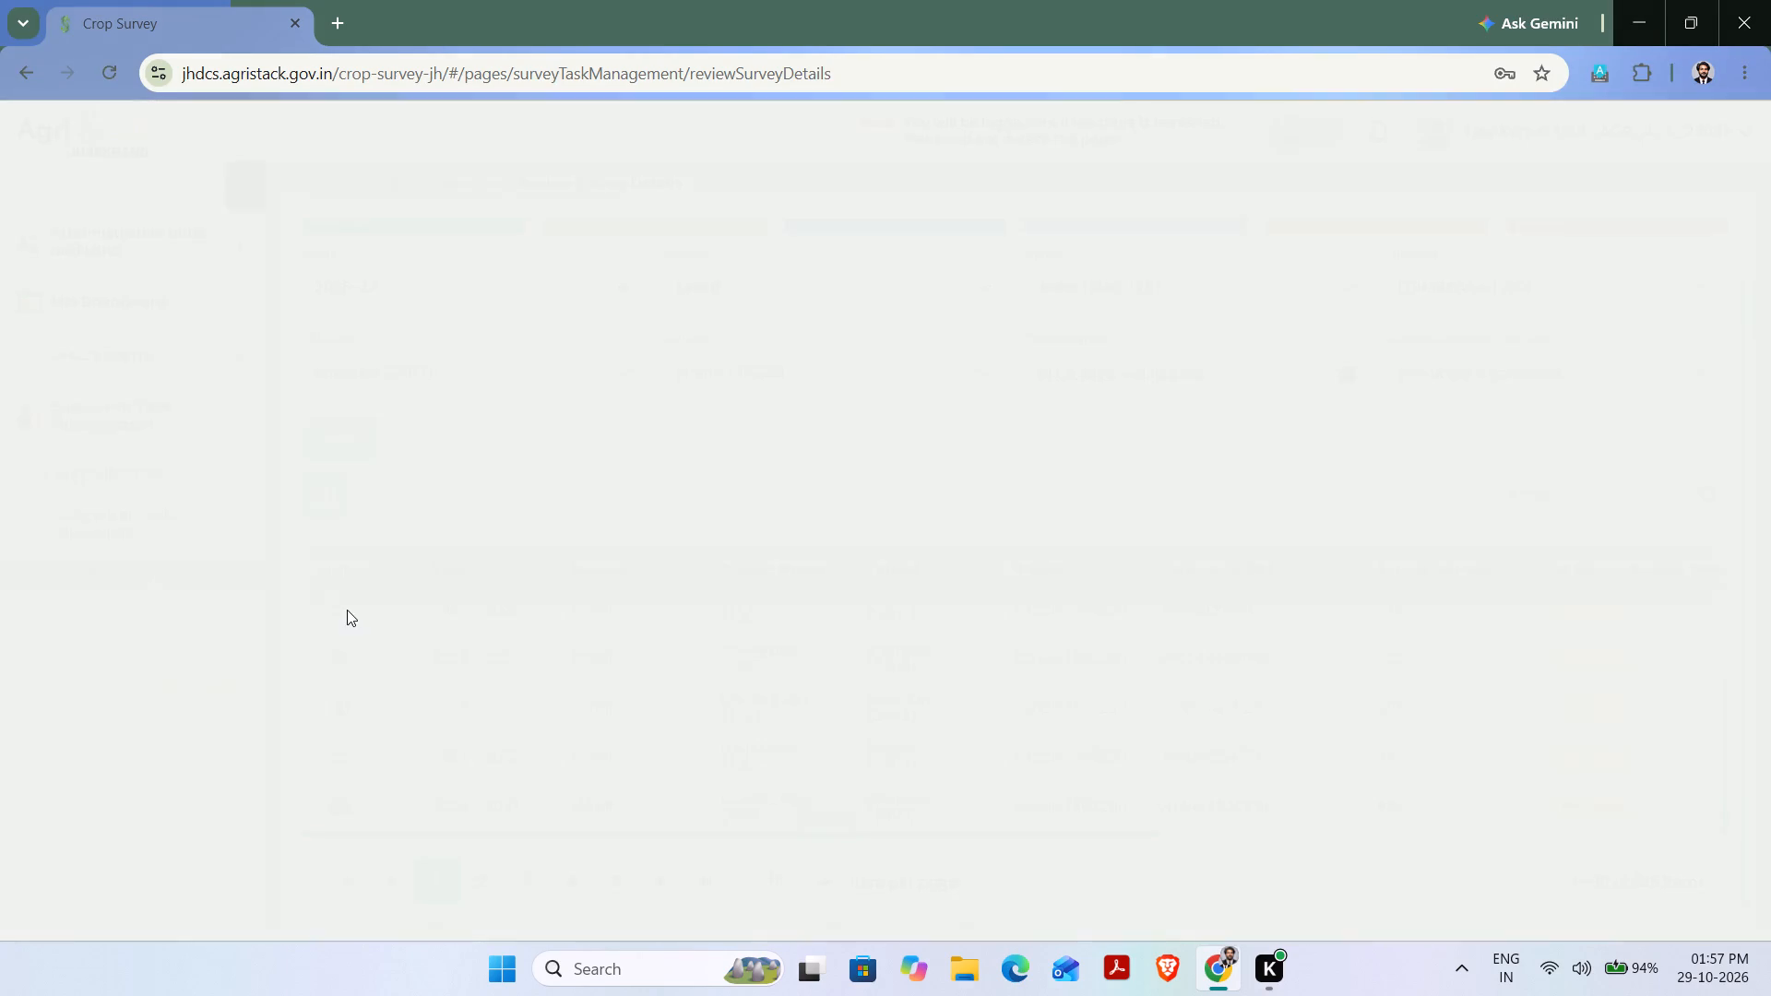
click(549, 731)
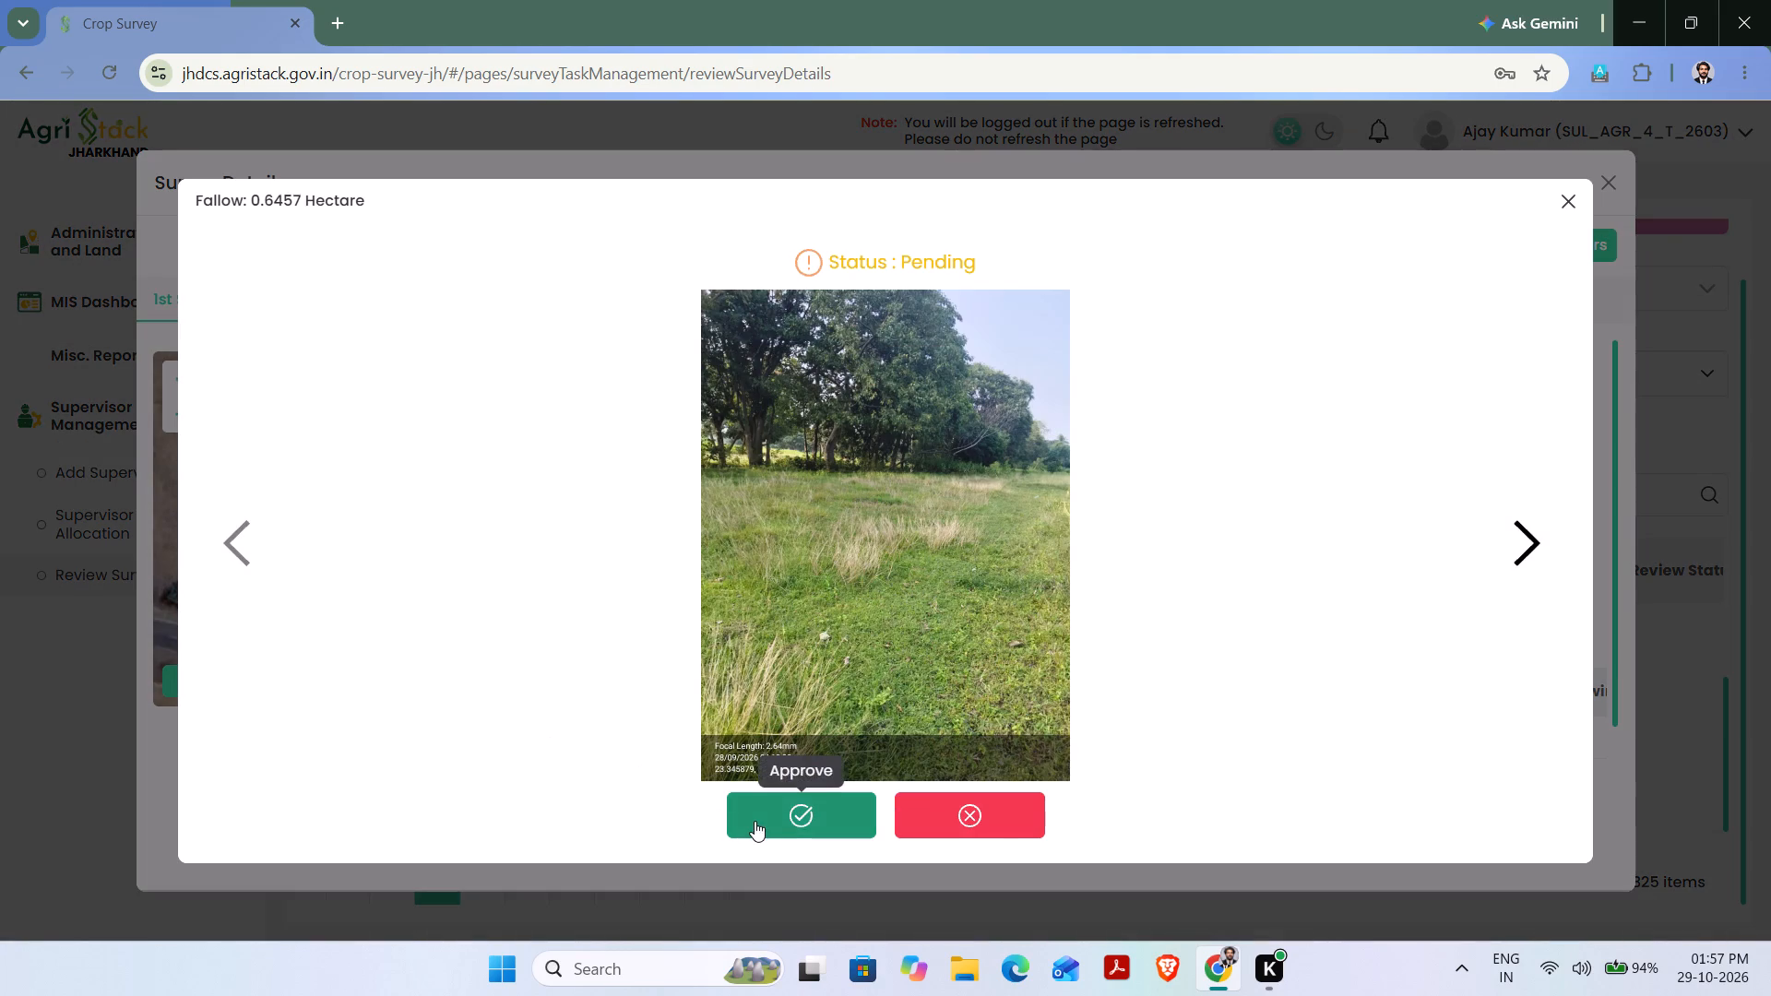
click(755, 821)
drag(918, 690, 789, 716)
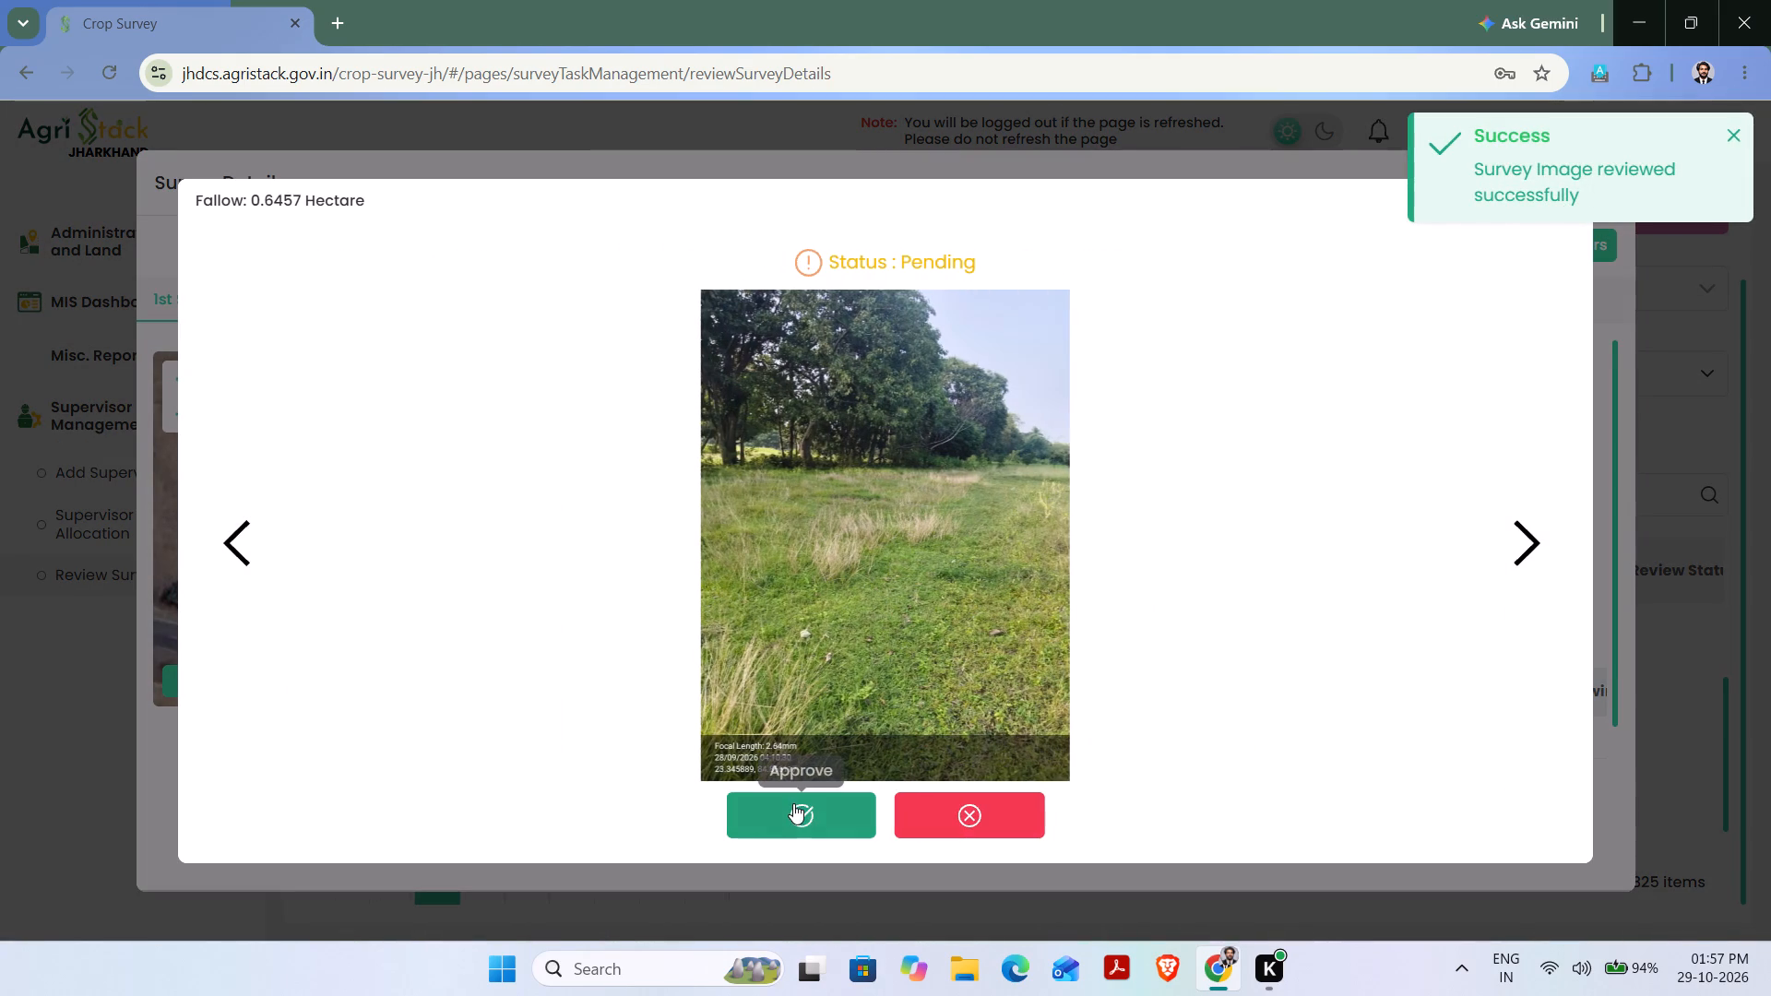
click(792, 801)
drag(929, 706, 838, 726)
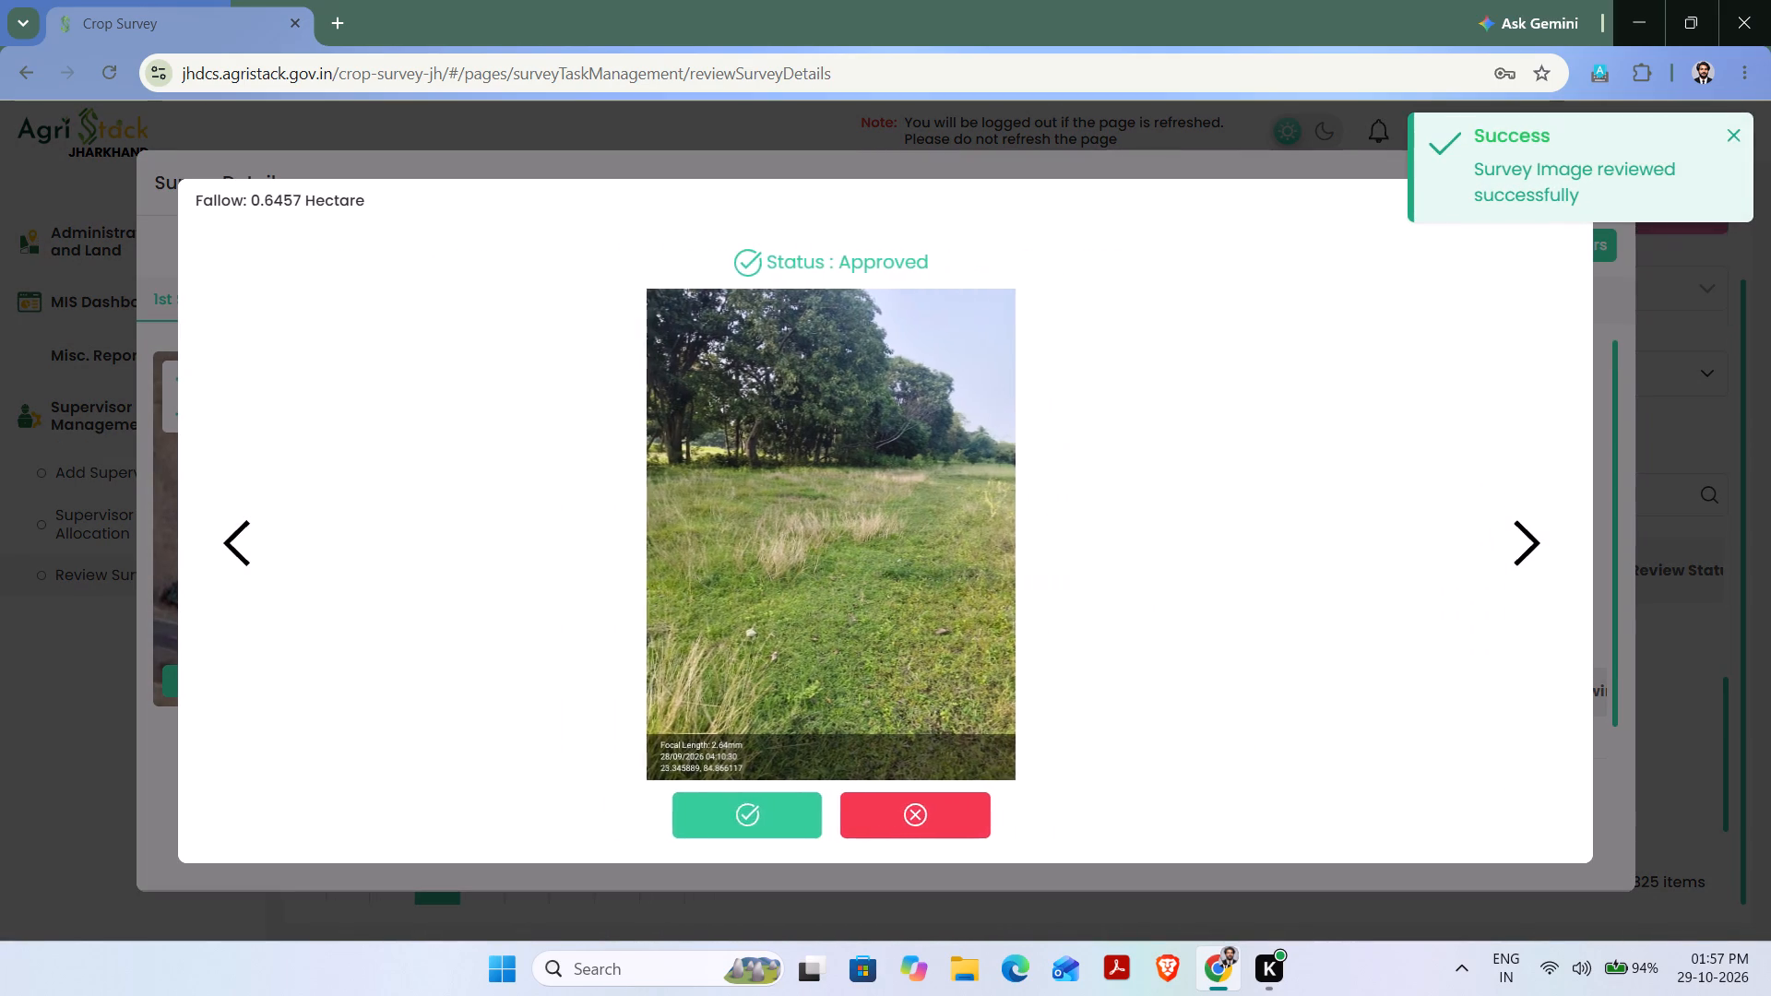
drag(838, 726, 820, 730)
click(816, 801)
drag(933, 682, 850, 691)
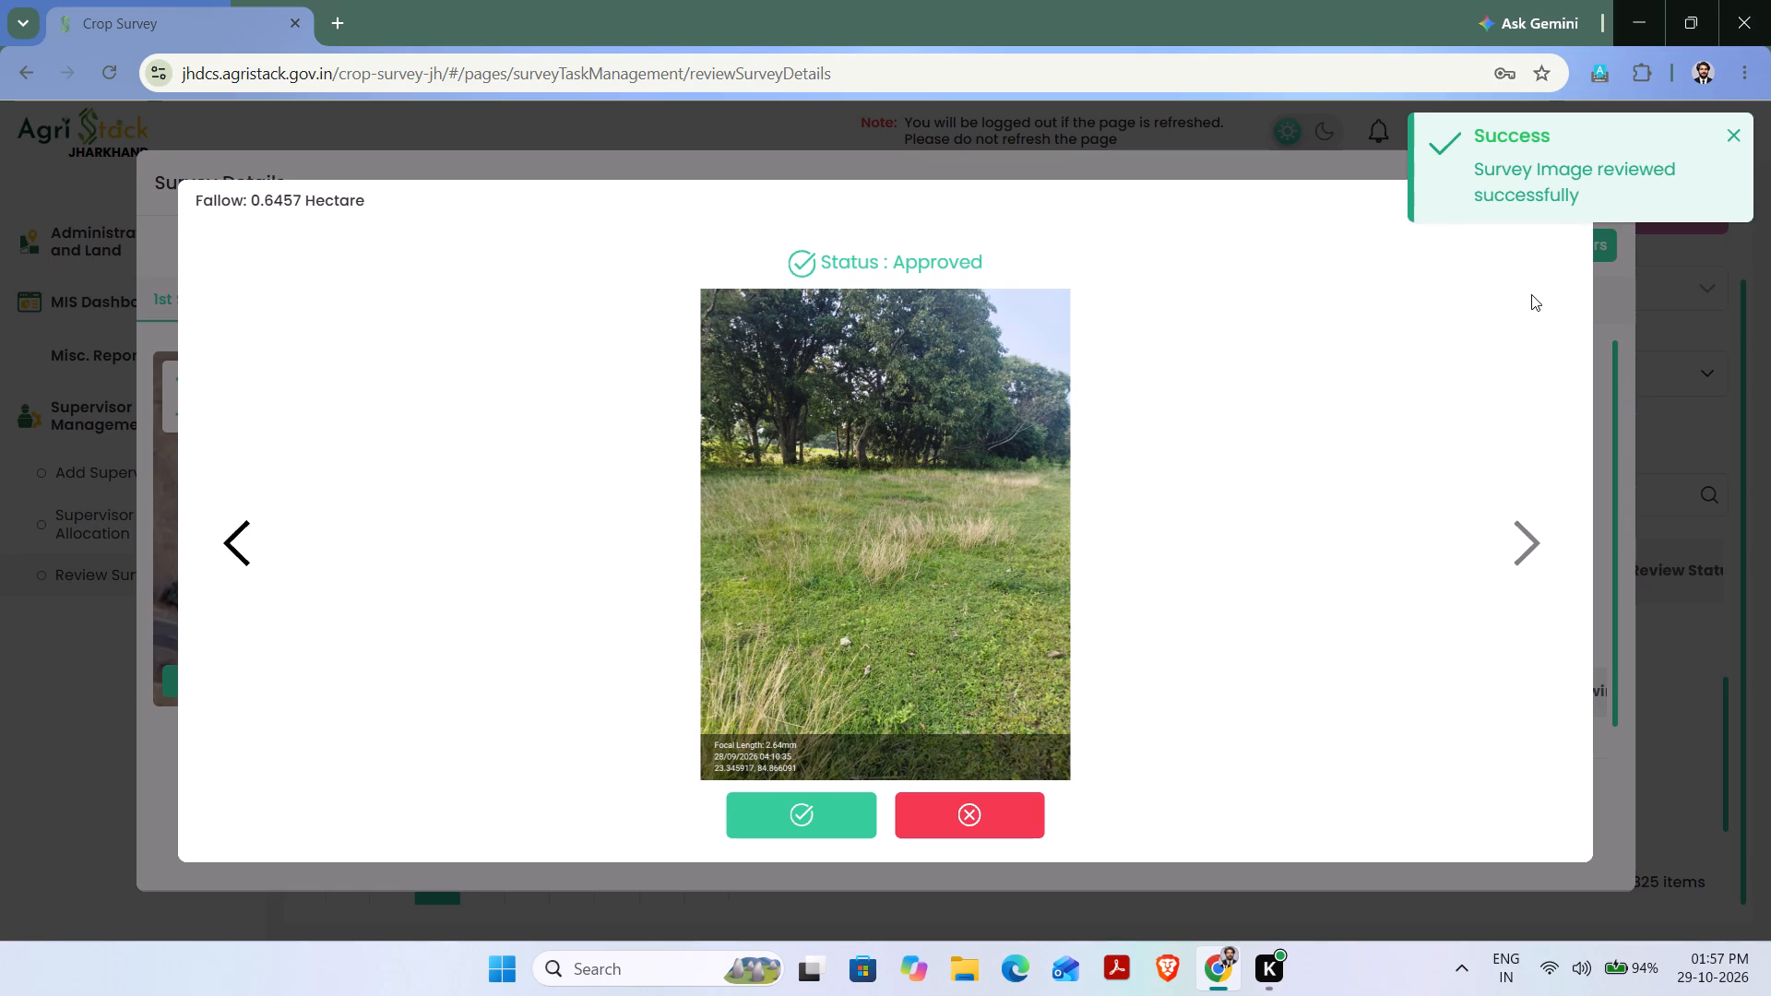
click(1576, 210)
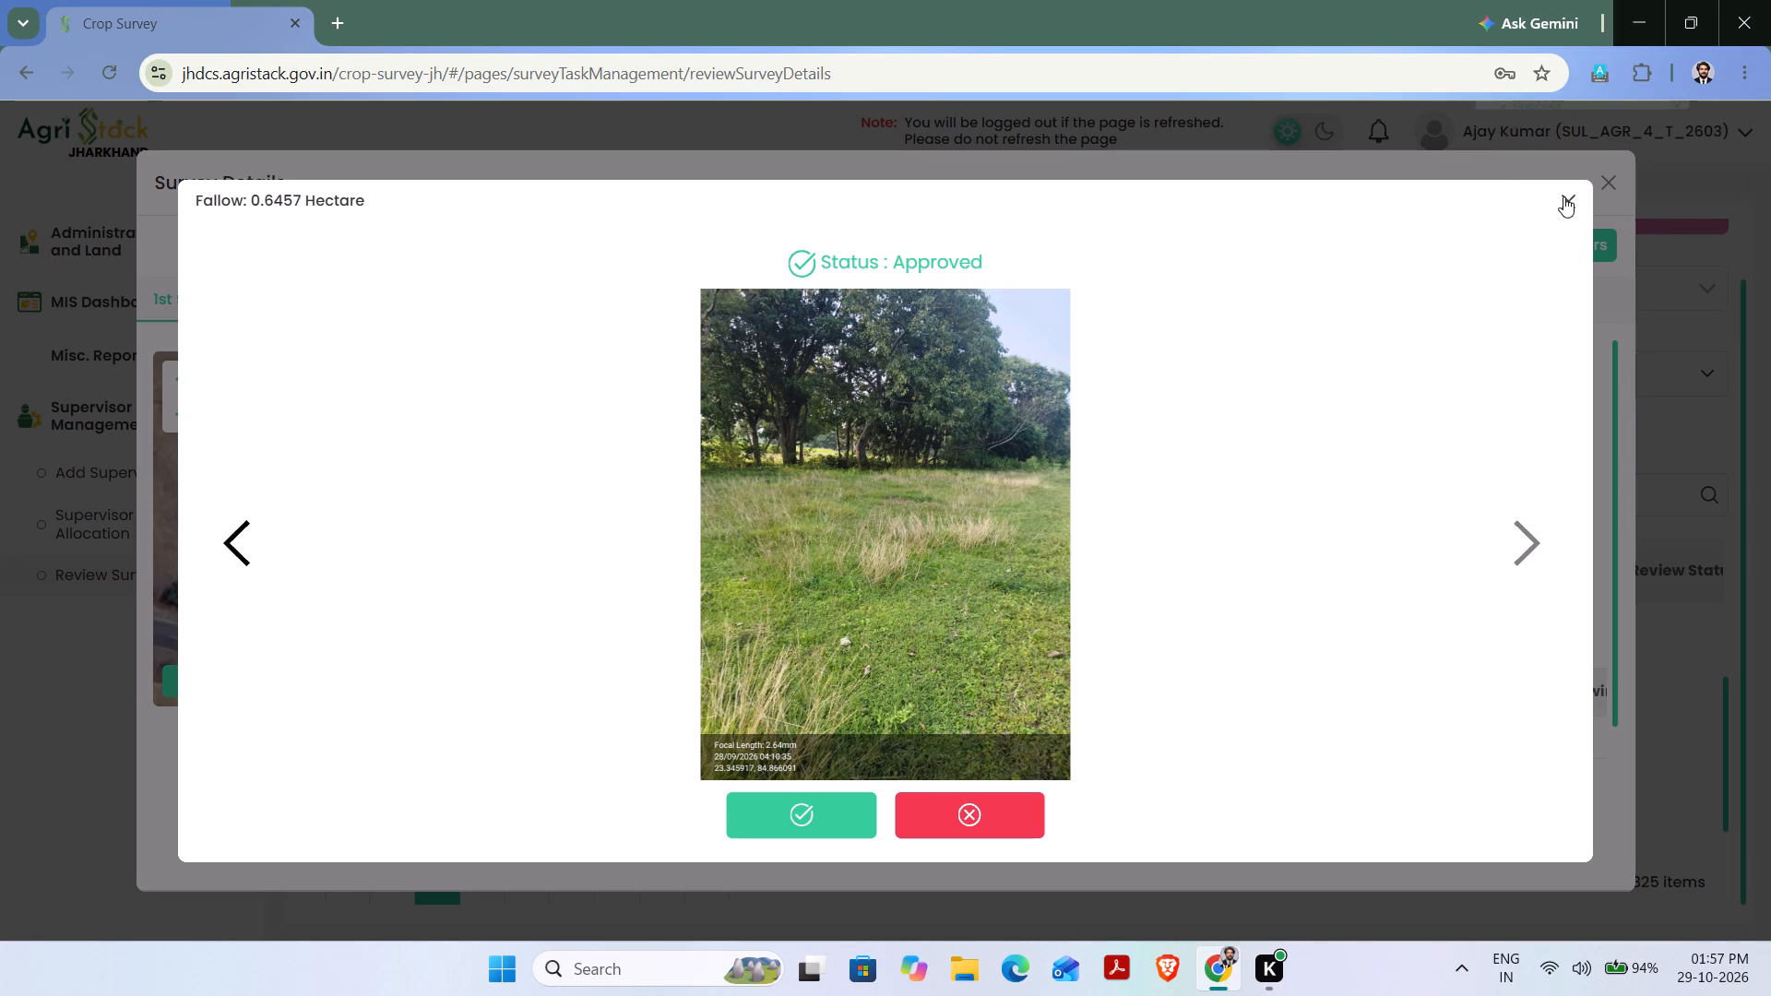
click(1570, 198)
Approve the 1st survey of survey number 749, save the review and close its details.
scroll(865, 550, down, 3)
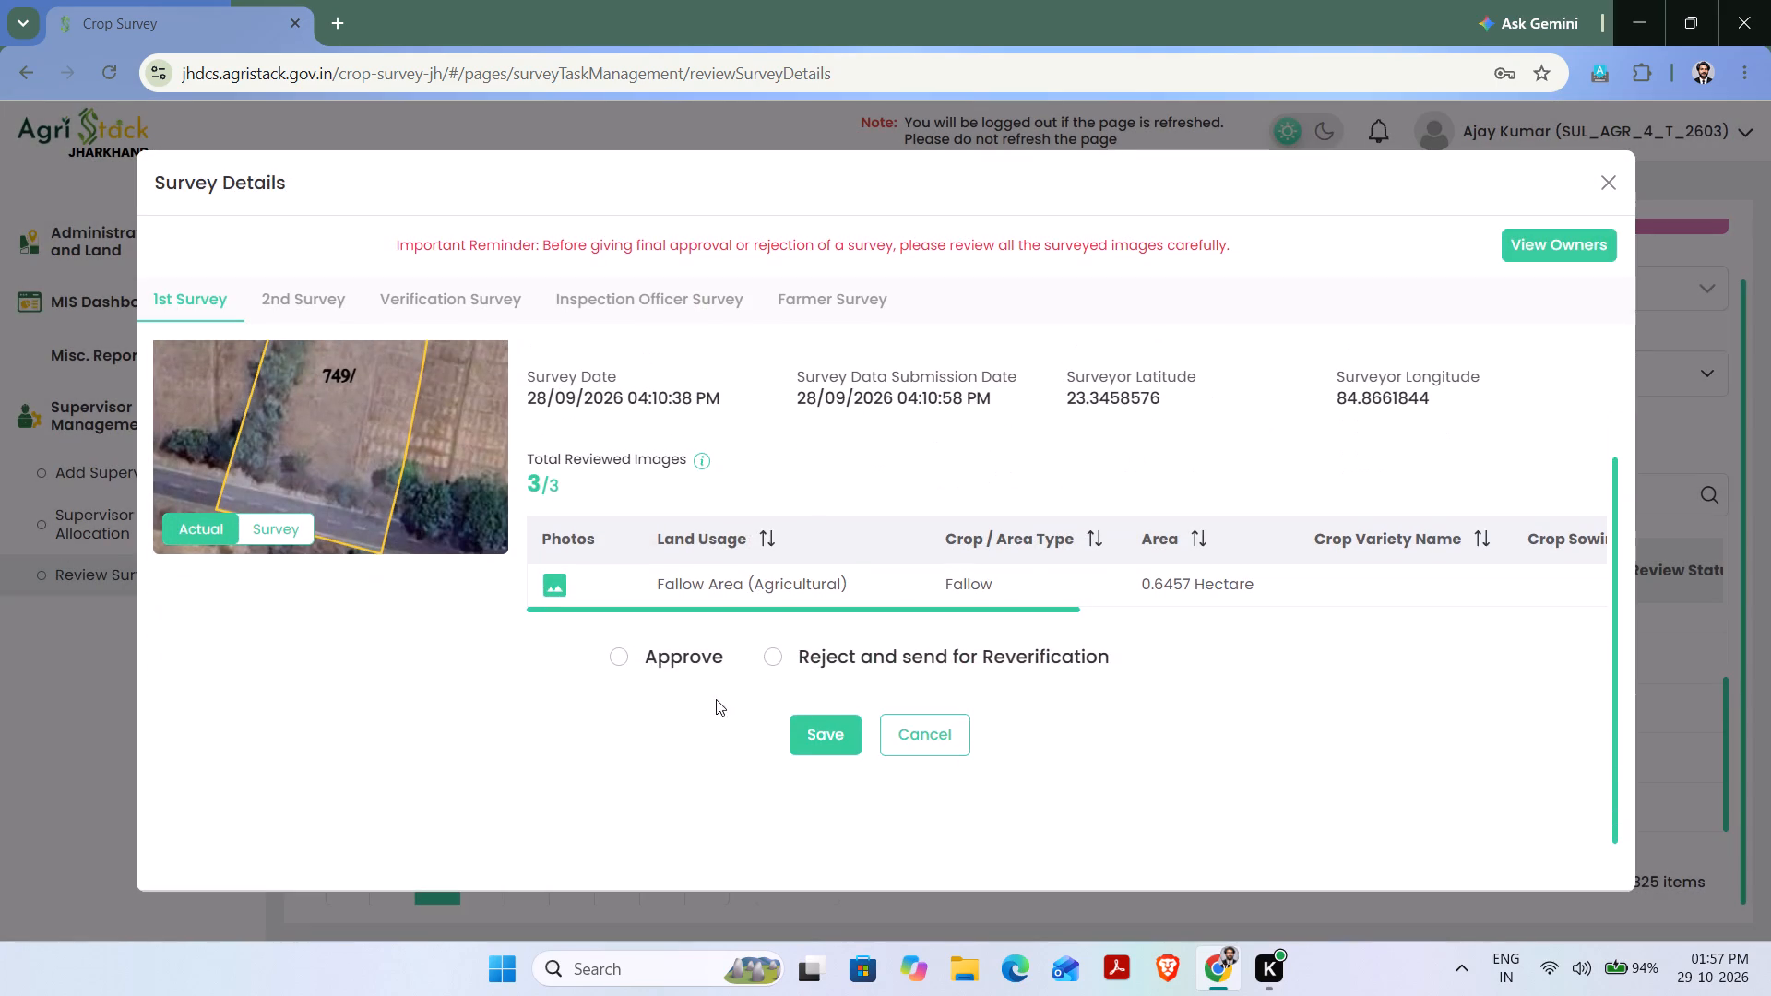
click(698, 658)
click(805, 715)
click(905, 576)
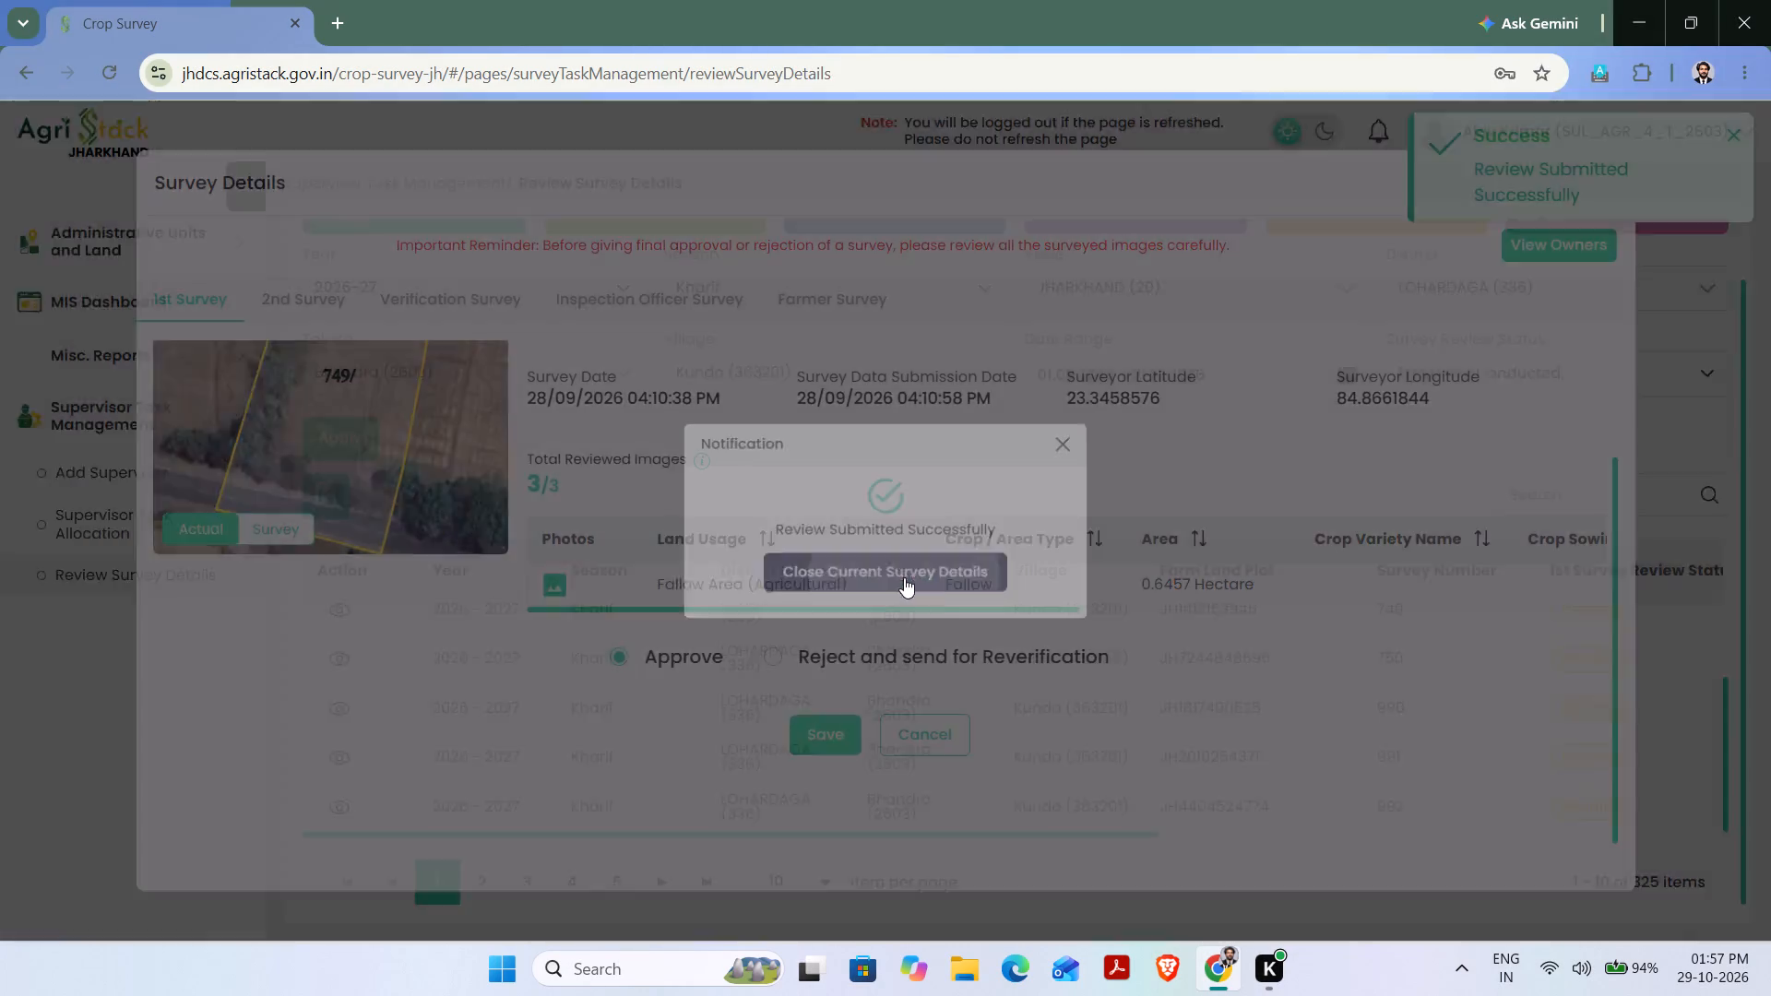
Open the details of survey number 750 and approve all three of its fallow land photos.
click(339, 656)
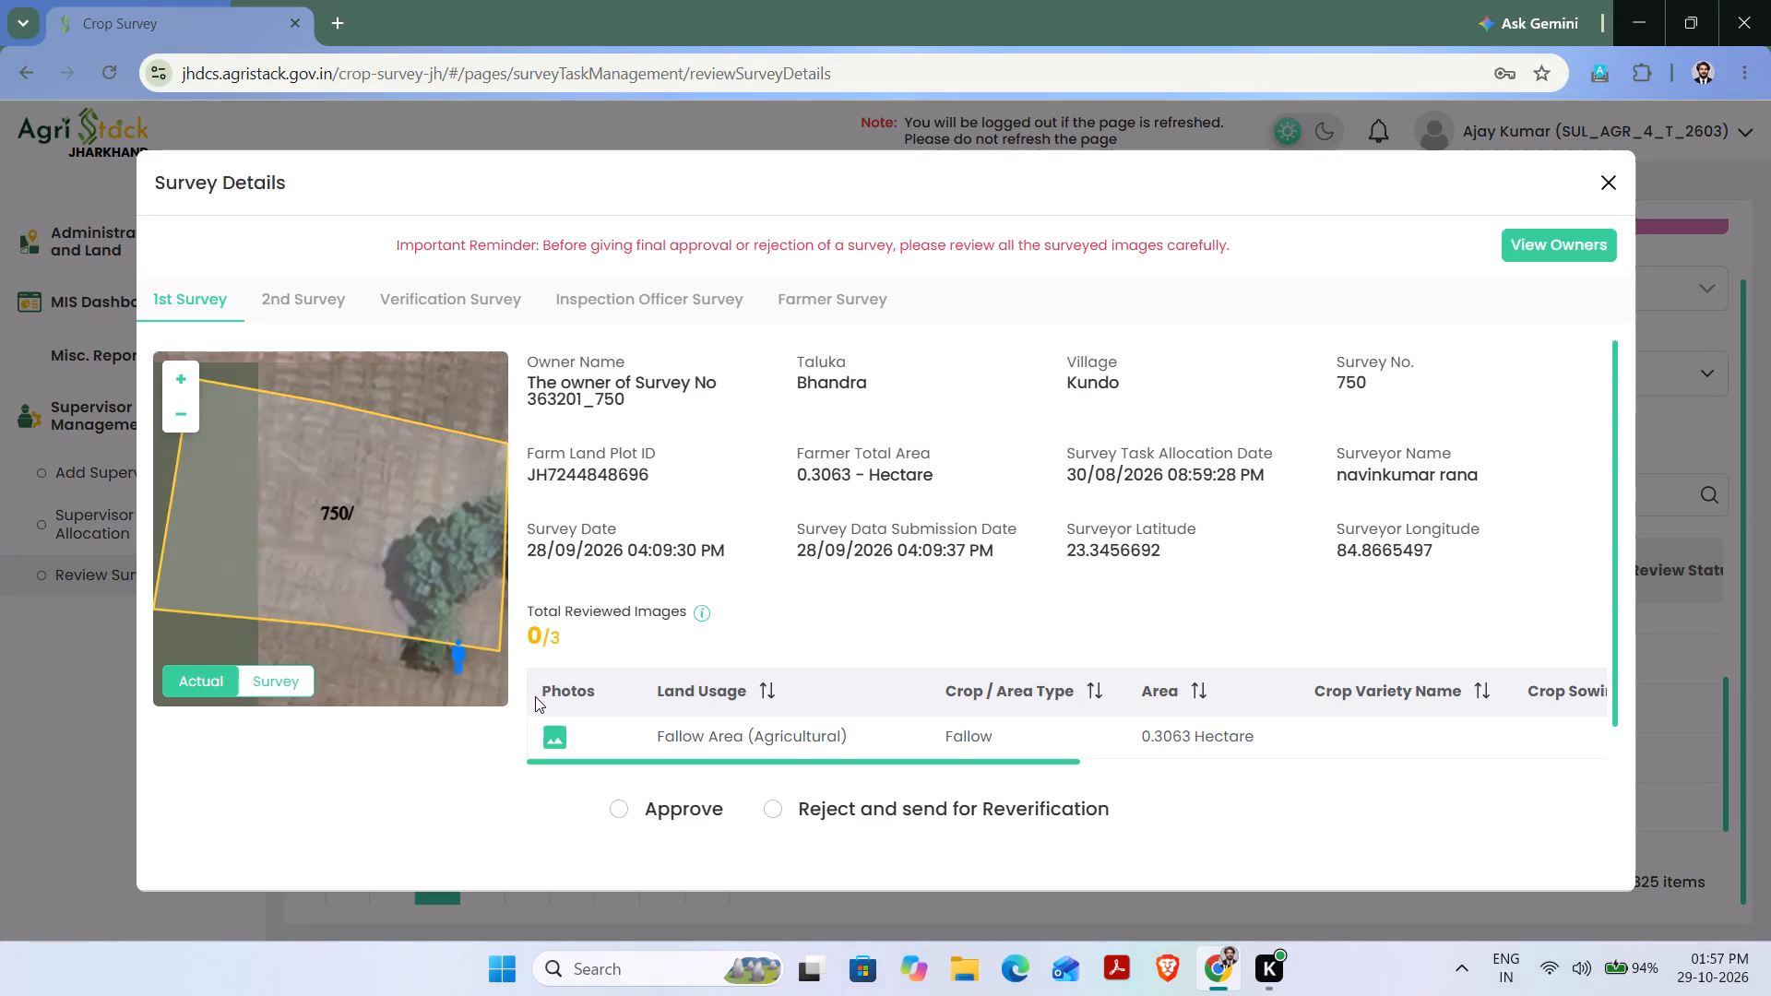
click(551, 726)
click(802, 824)
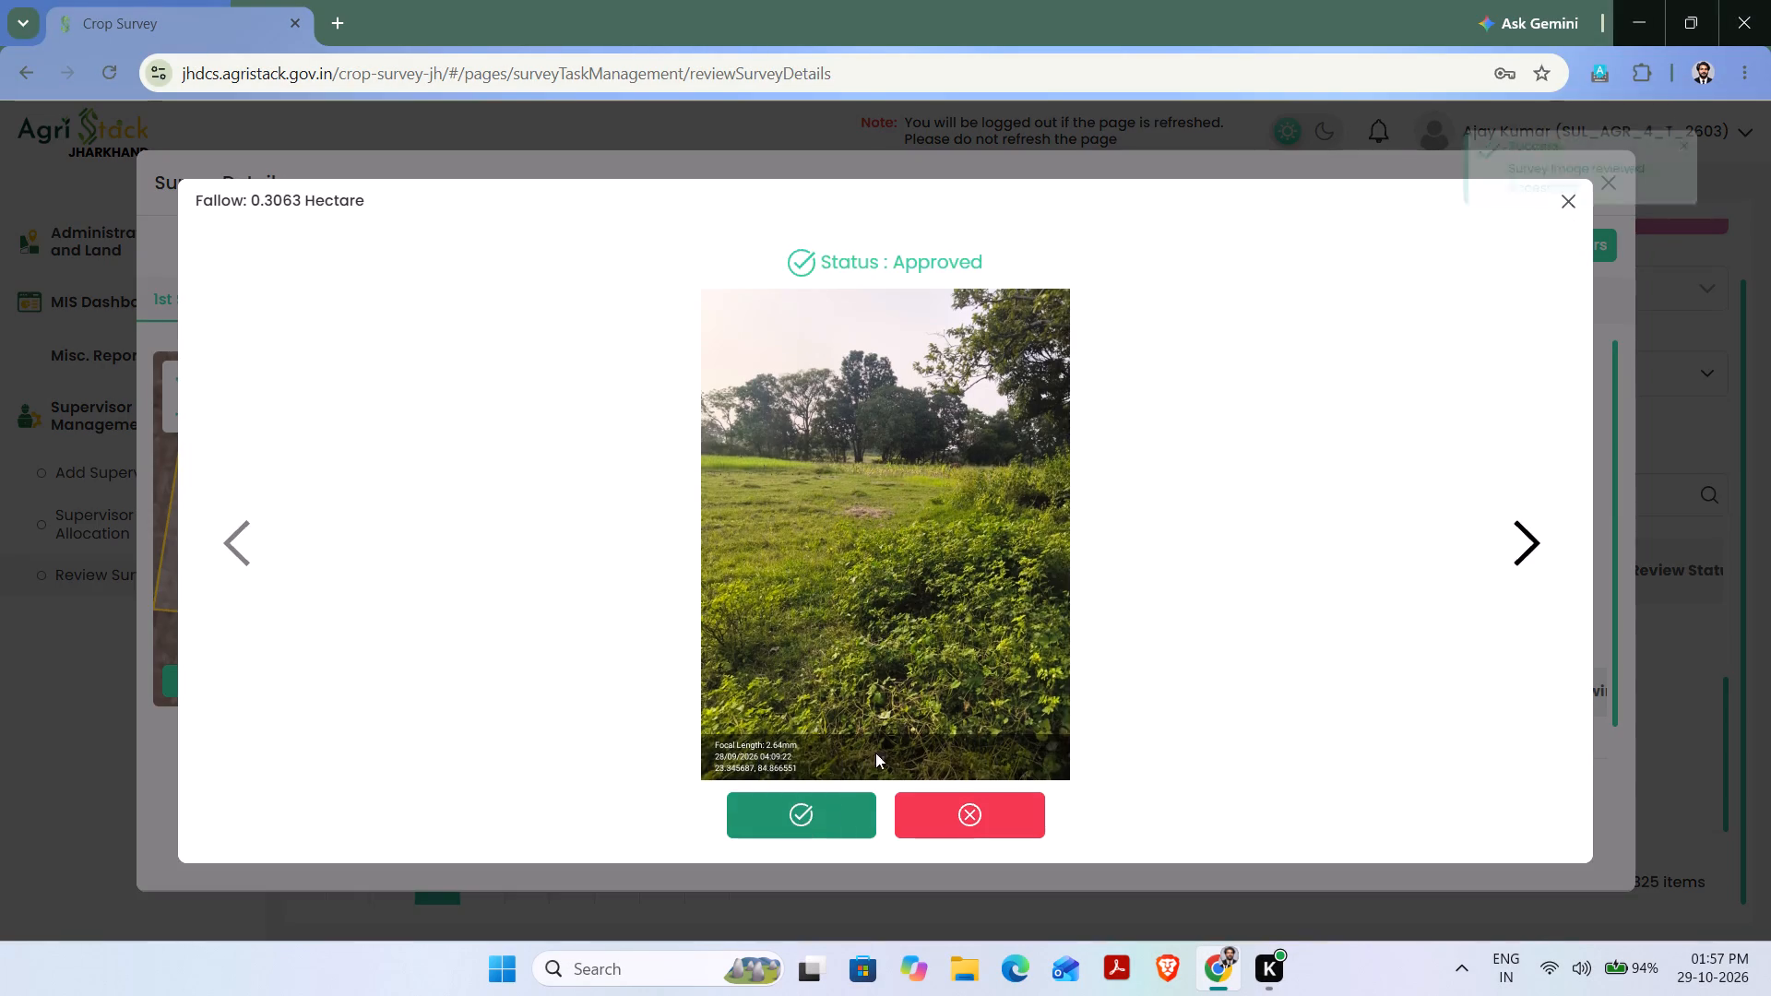
drag(931, 702, 818, 718)
click(772, 811)
drag(915, 694, 832, 698)
click(798, 799)
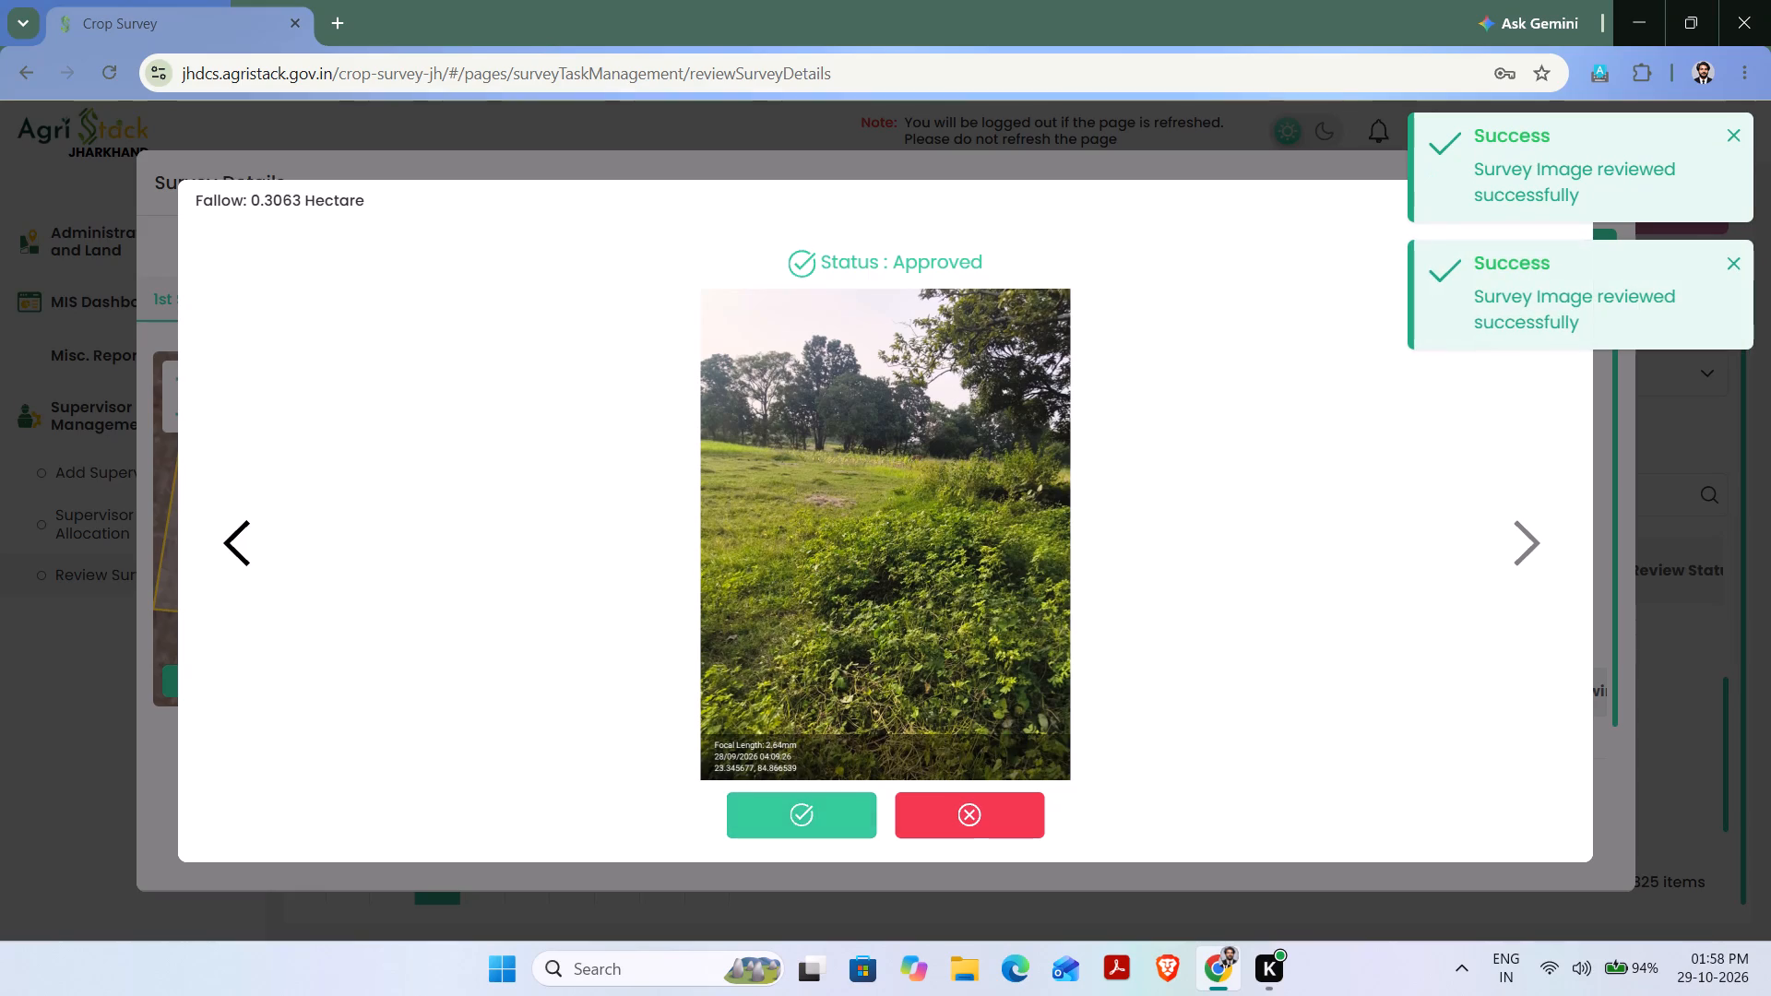
drag(958, 645, 884, 652)
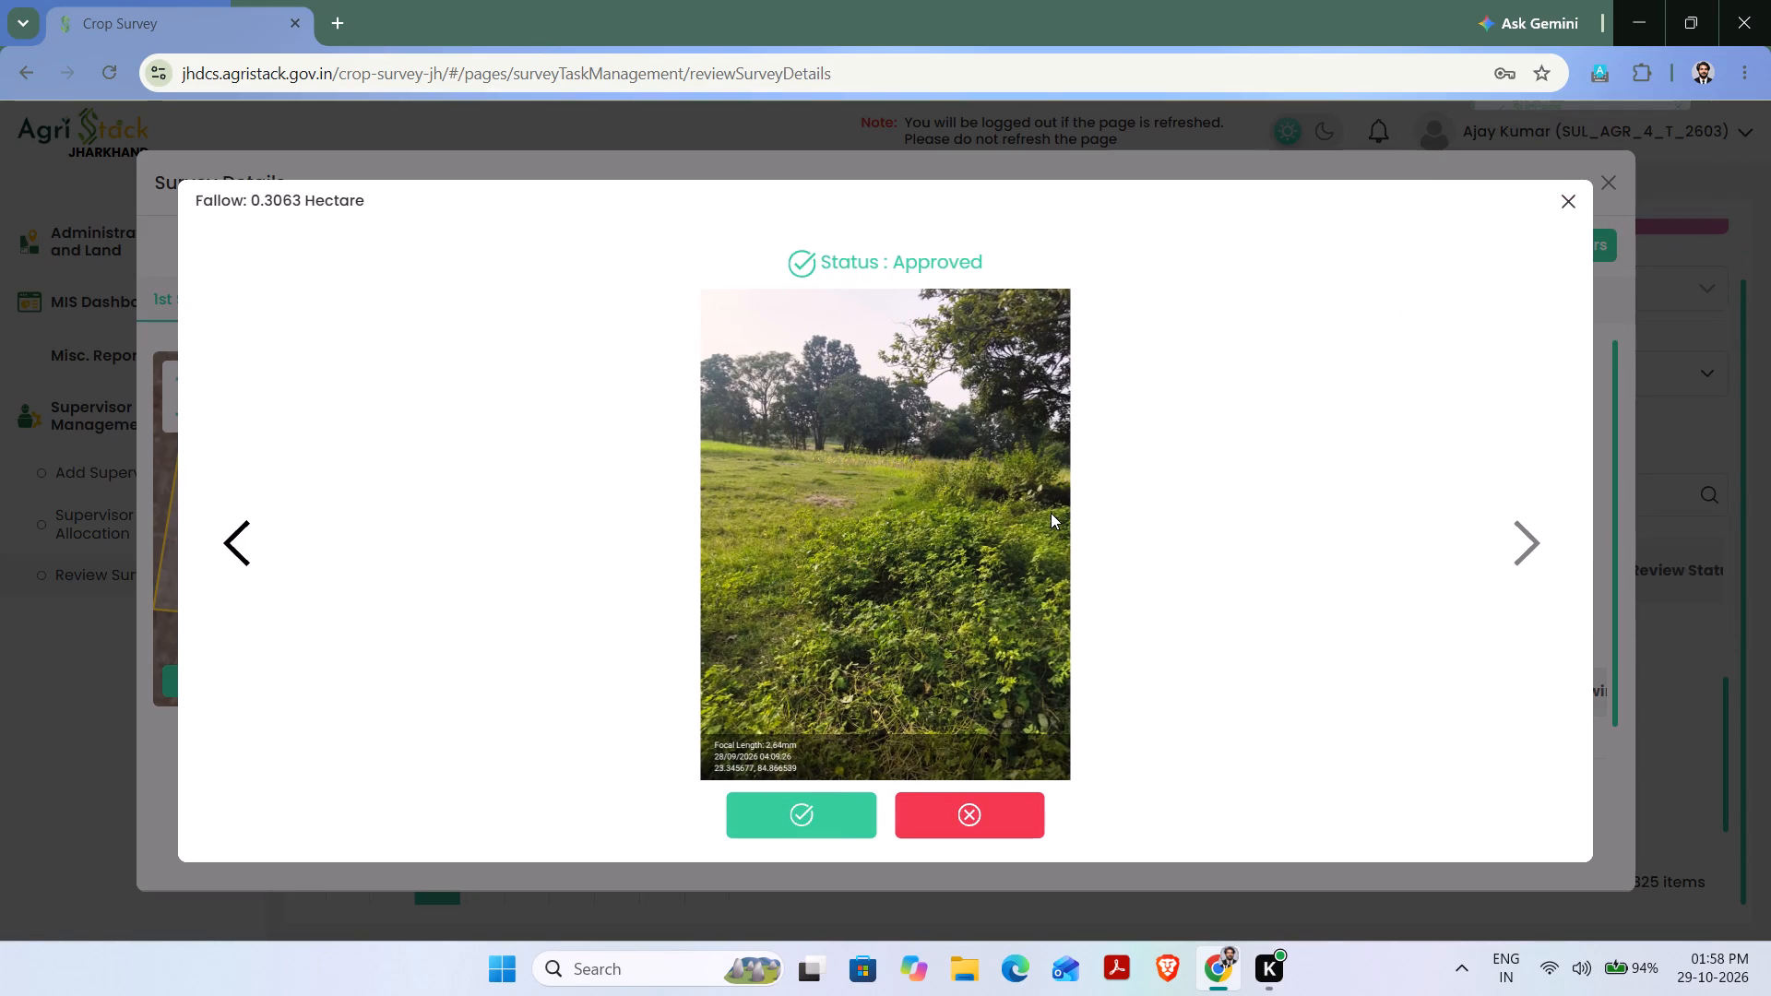
click(1568, 192)
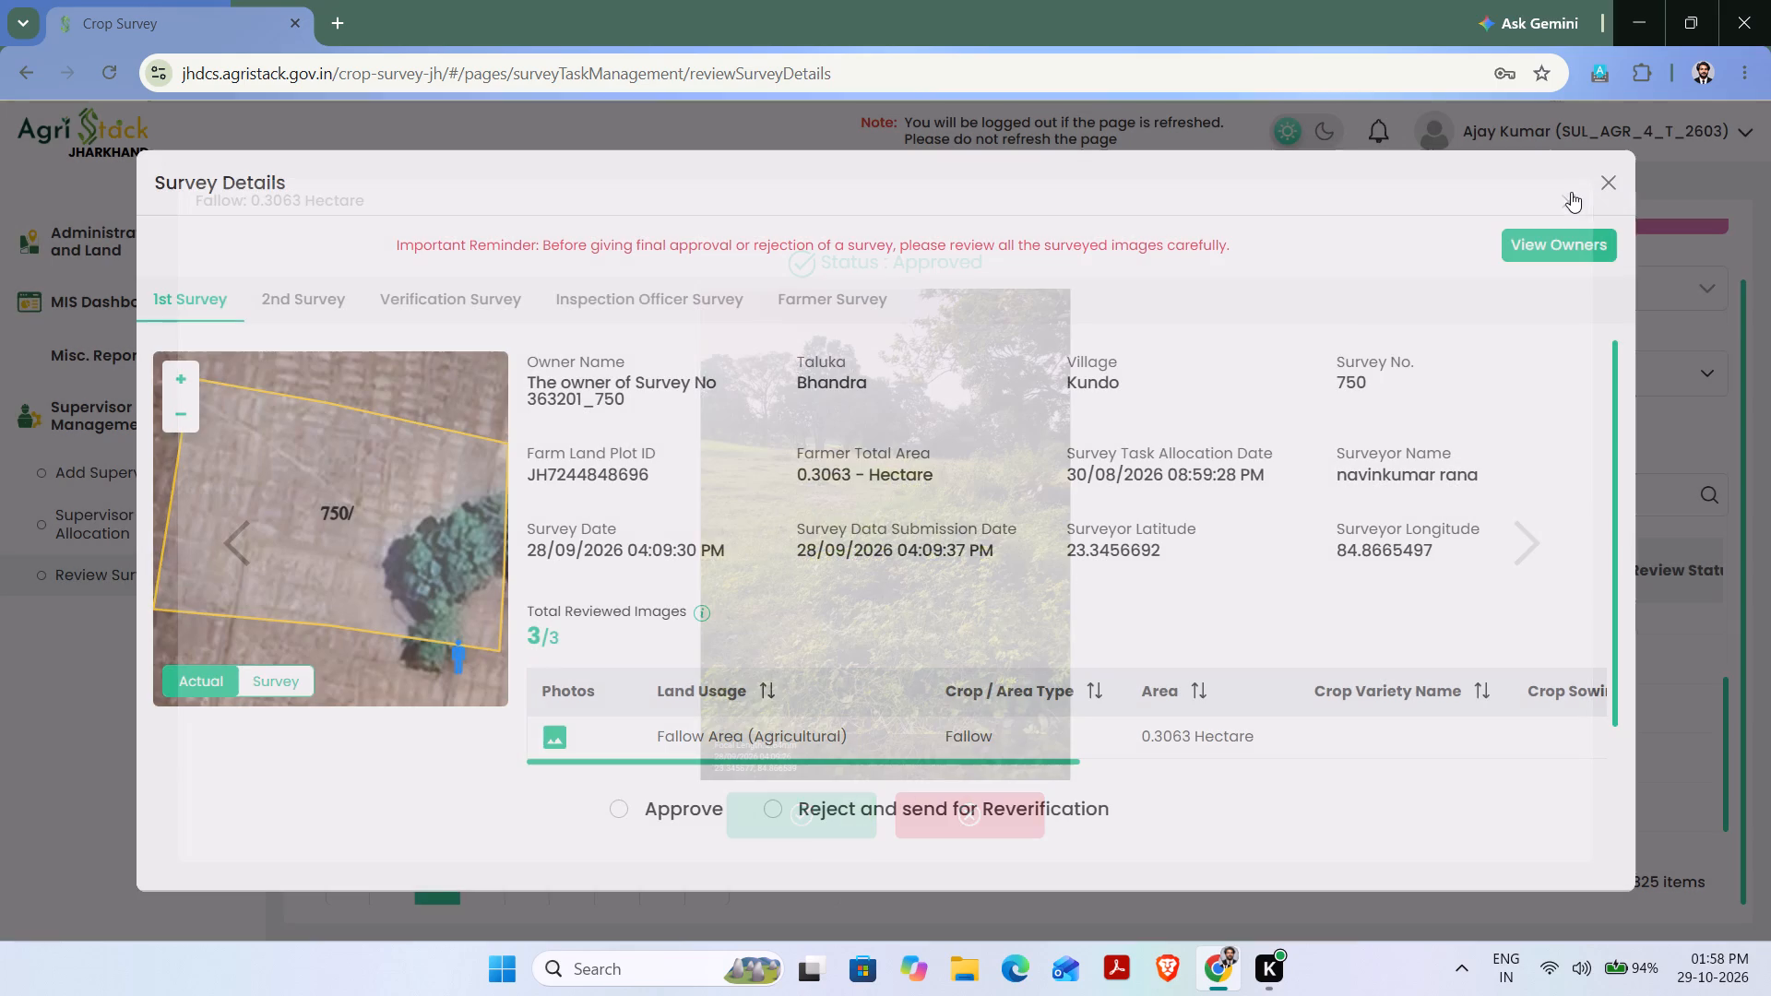
Approve the 1st survey of survey number 750, save the review and close its details.
scroll(957, 551, down, 2)
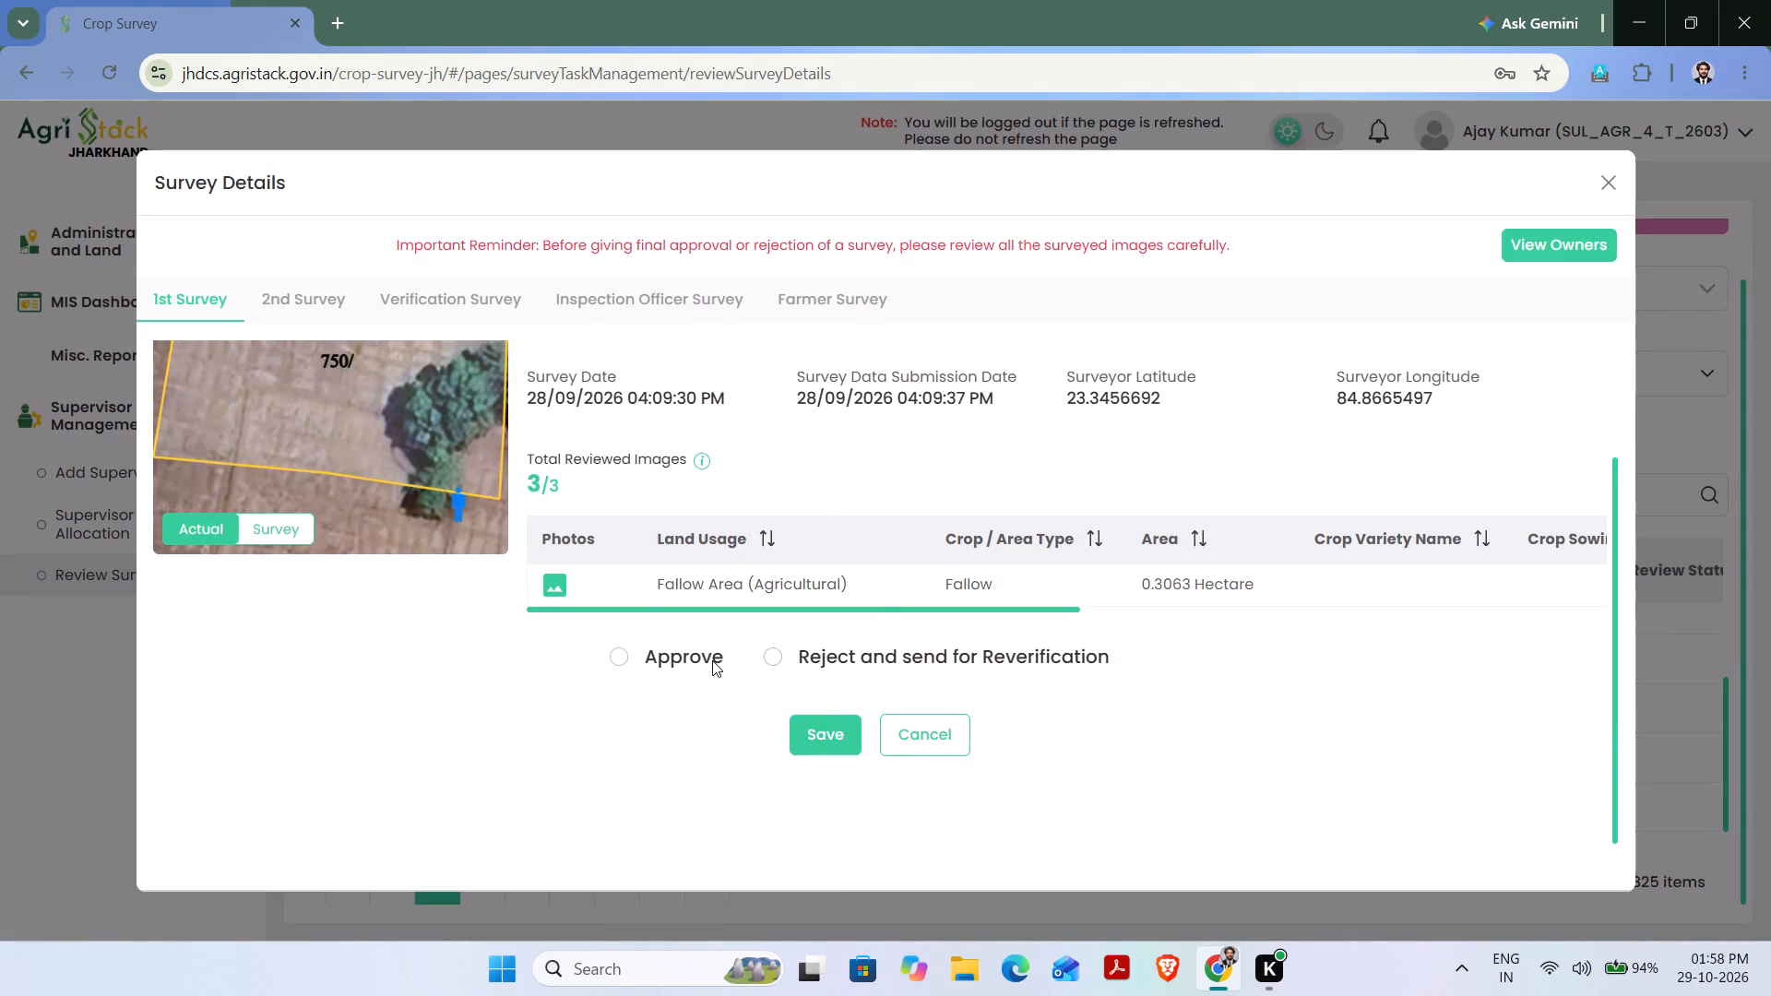
click(707, 658)
click(809, 741)
click(909, 580)
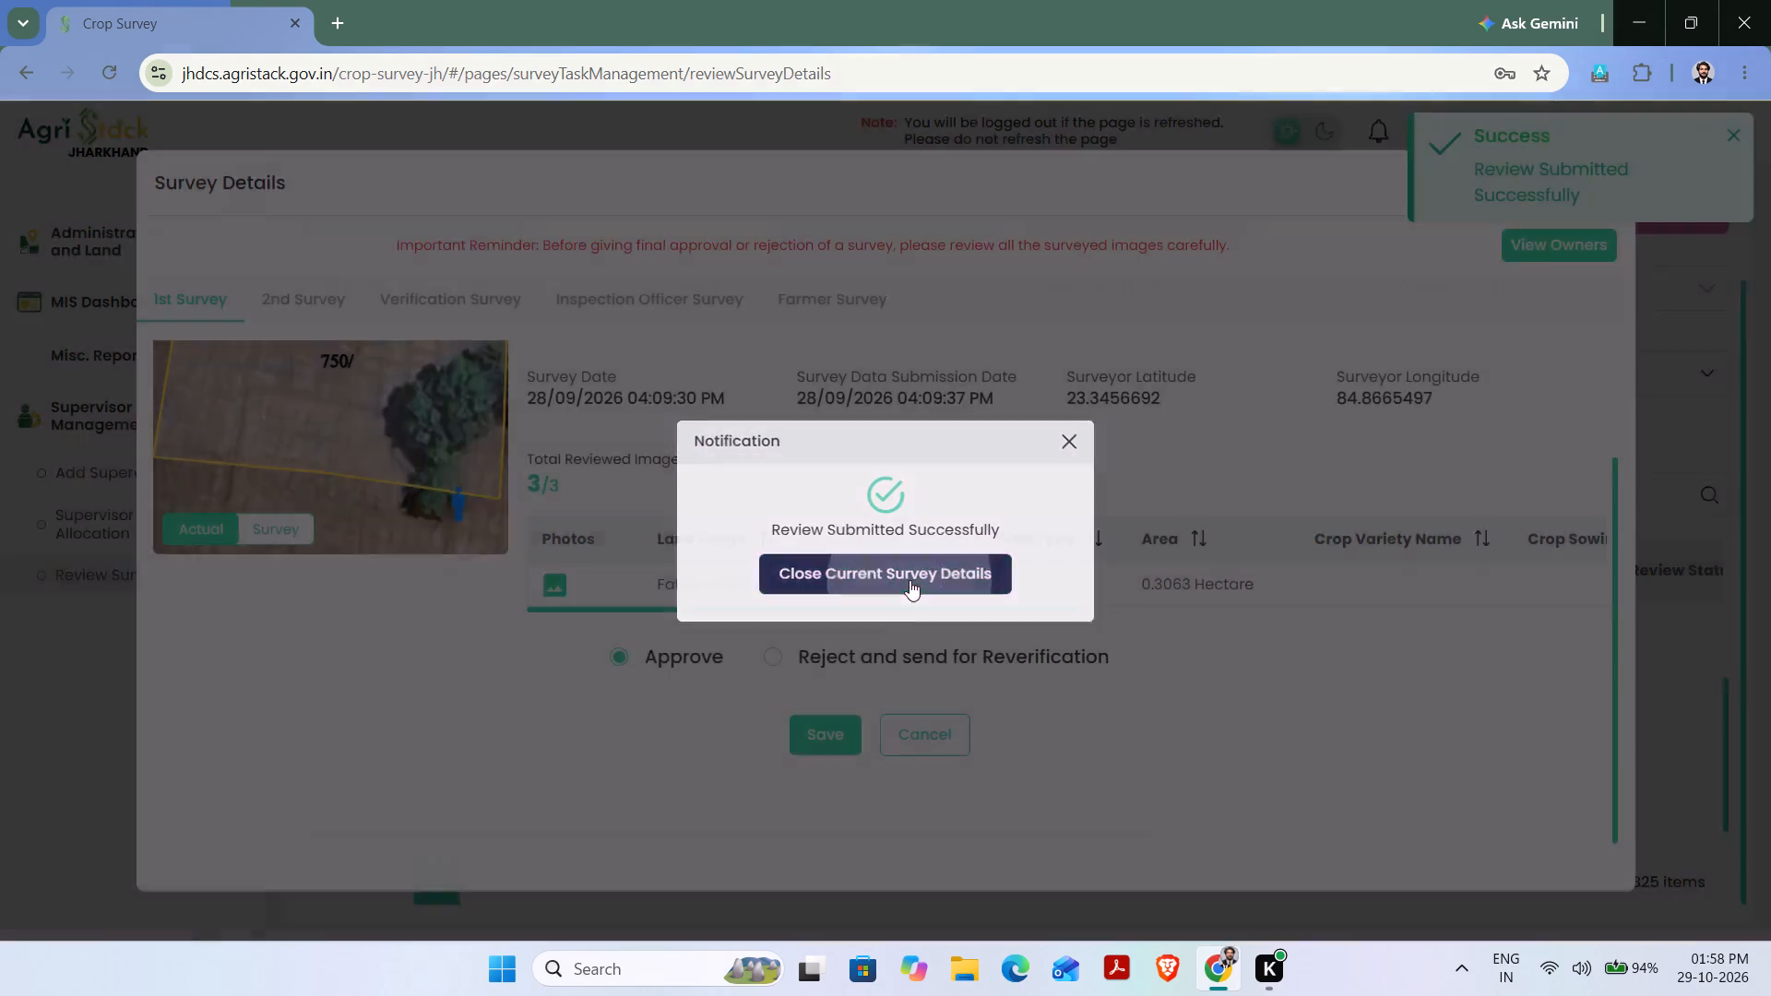
Open the details of survey number 990 and approve all three of its non-agricultural area photos.
click(338, 713)
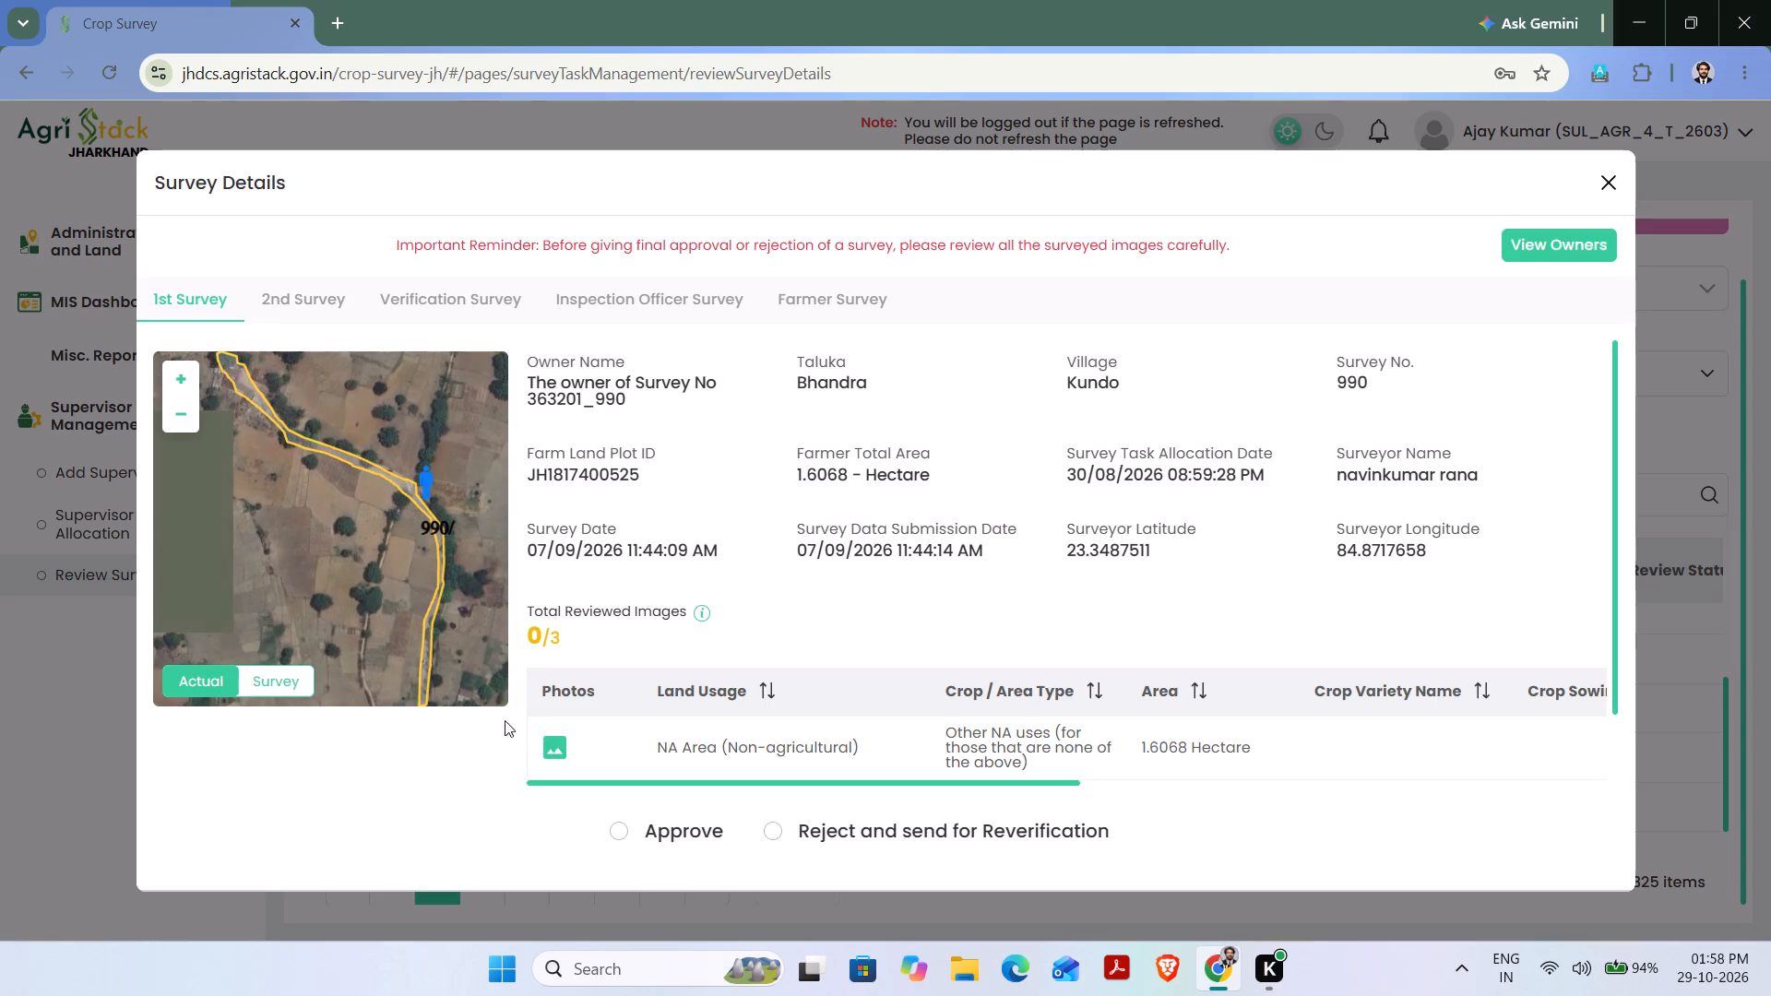
click(549, 746)
click(779, 821)
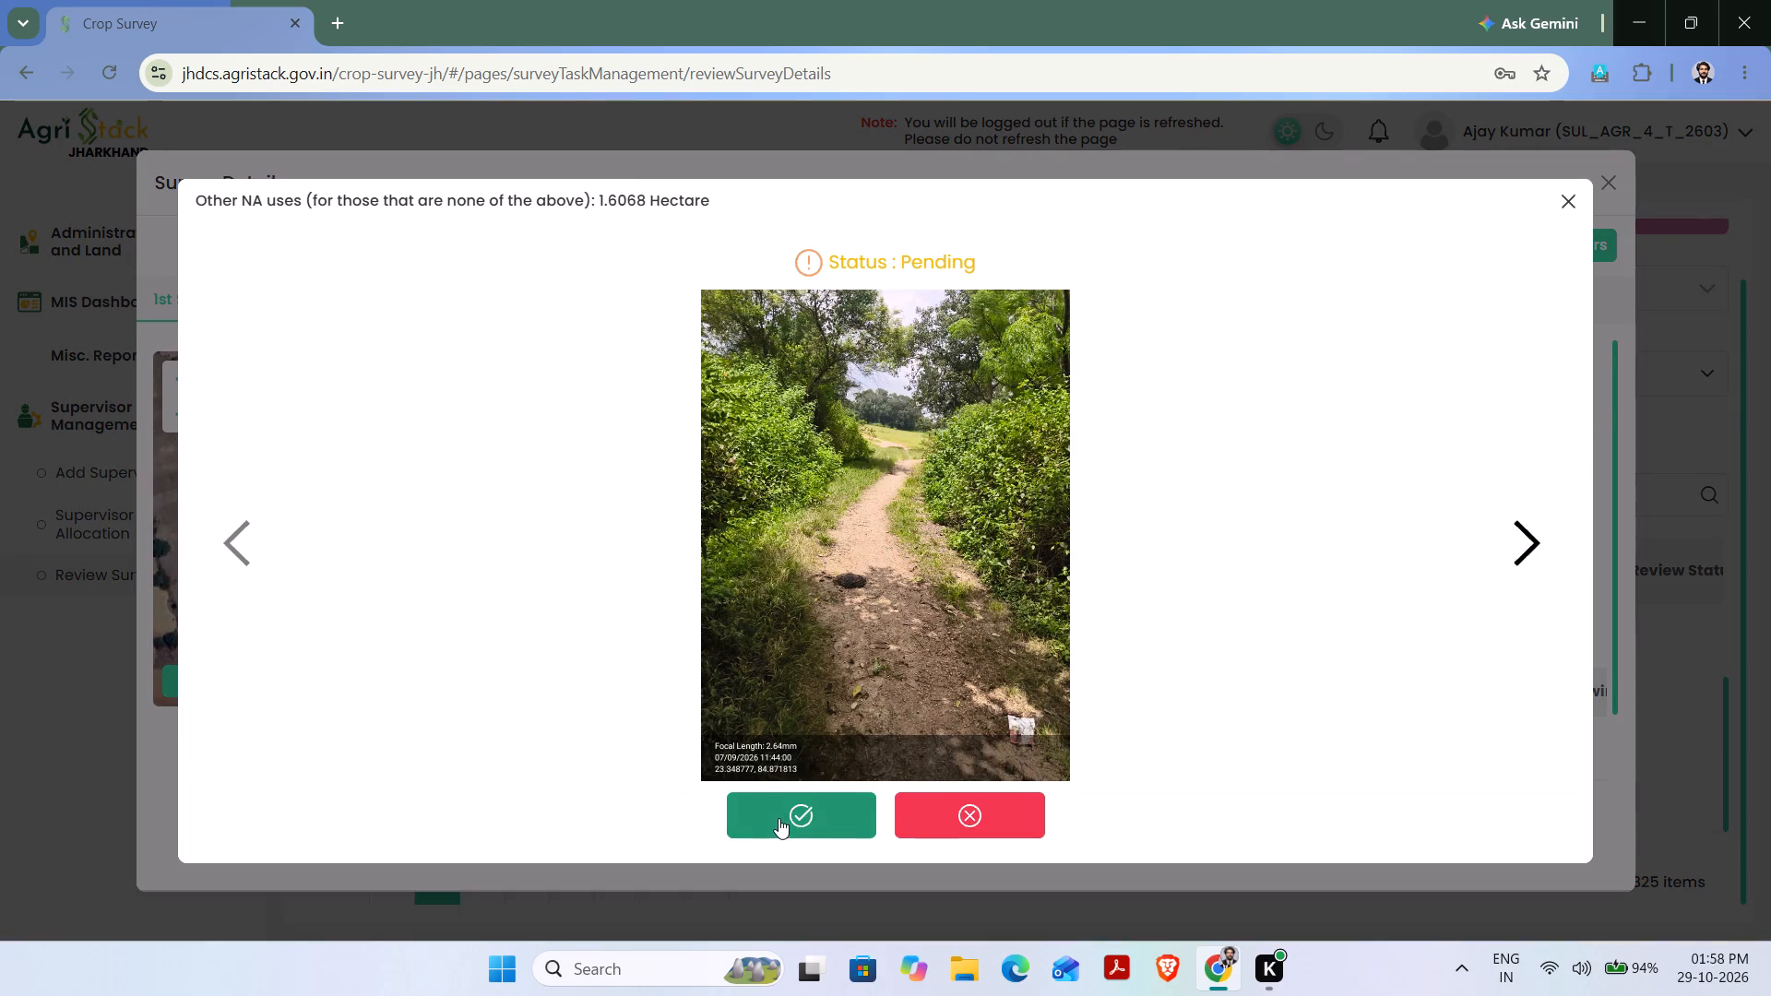
drag(885, 729, 765, 753)
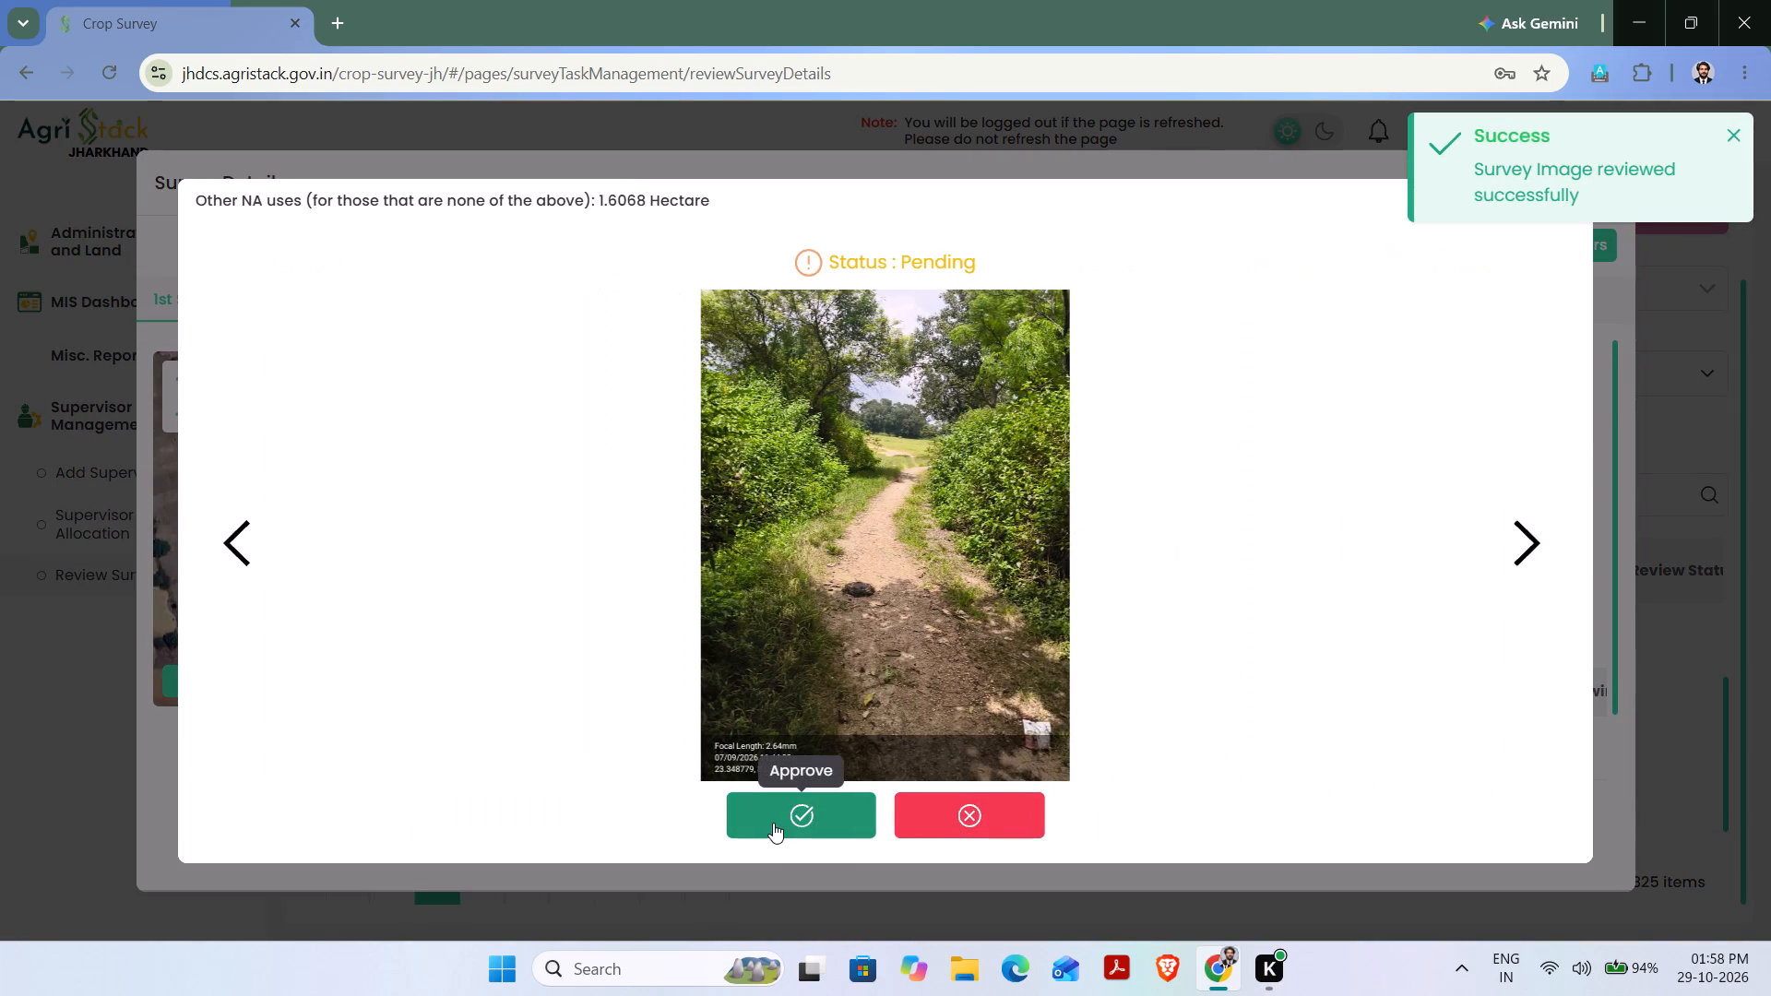
click(773, 823)
drag(896, 712, 722, 762)
click(760, 817)
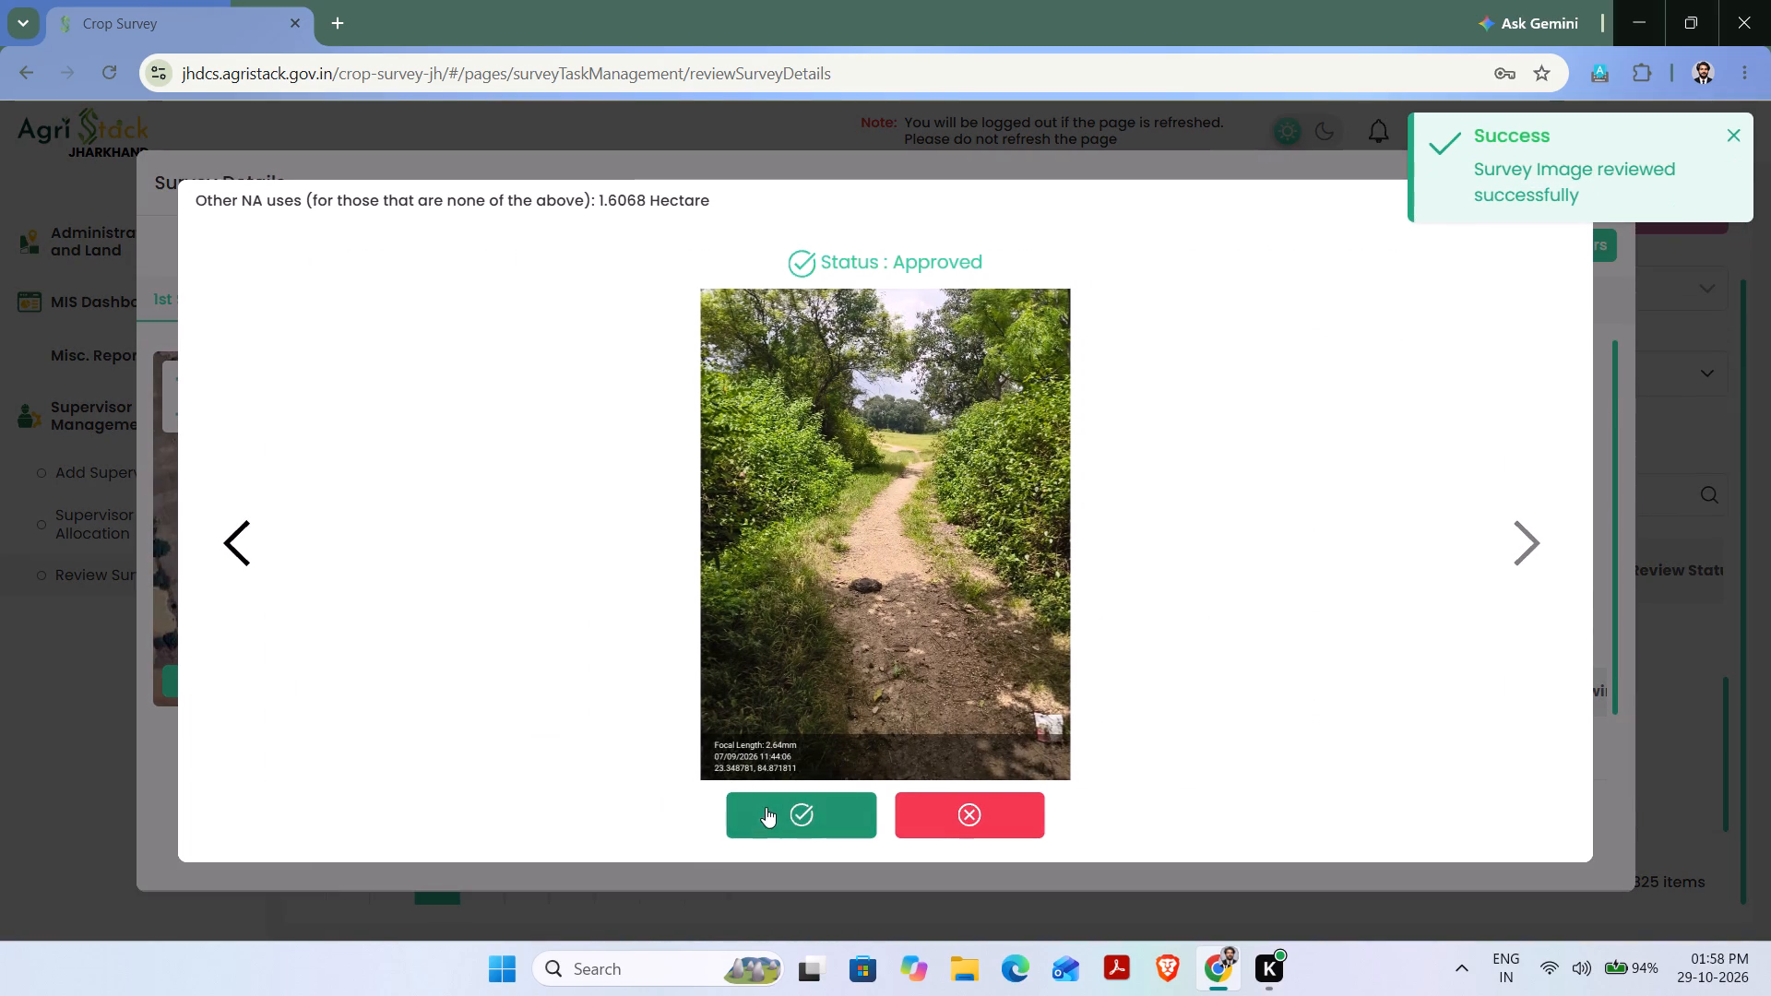
drag(874, 692, 784, 705)
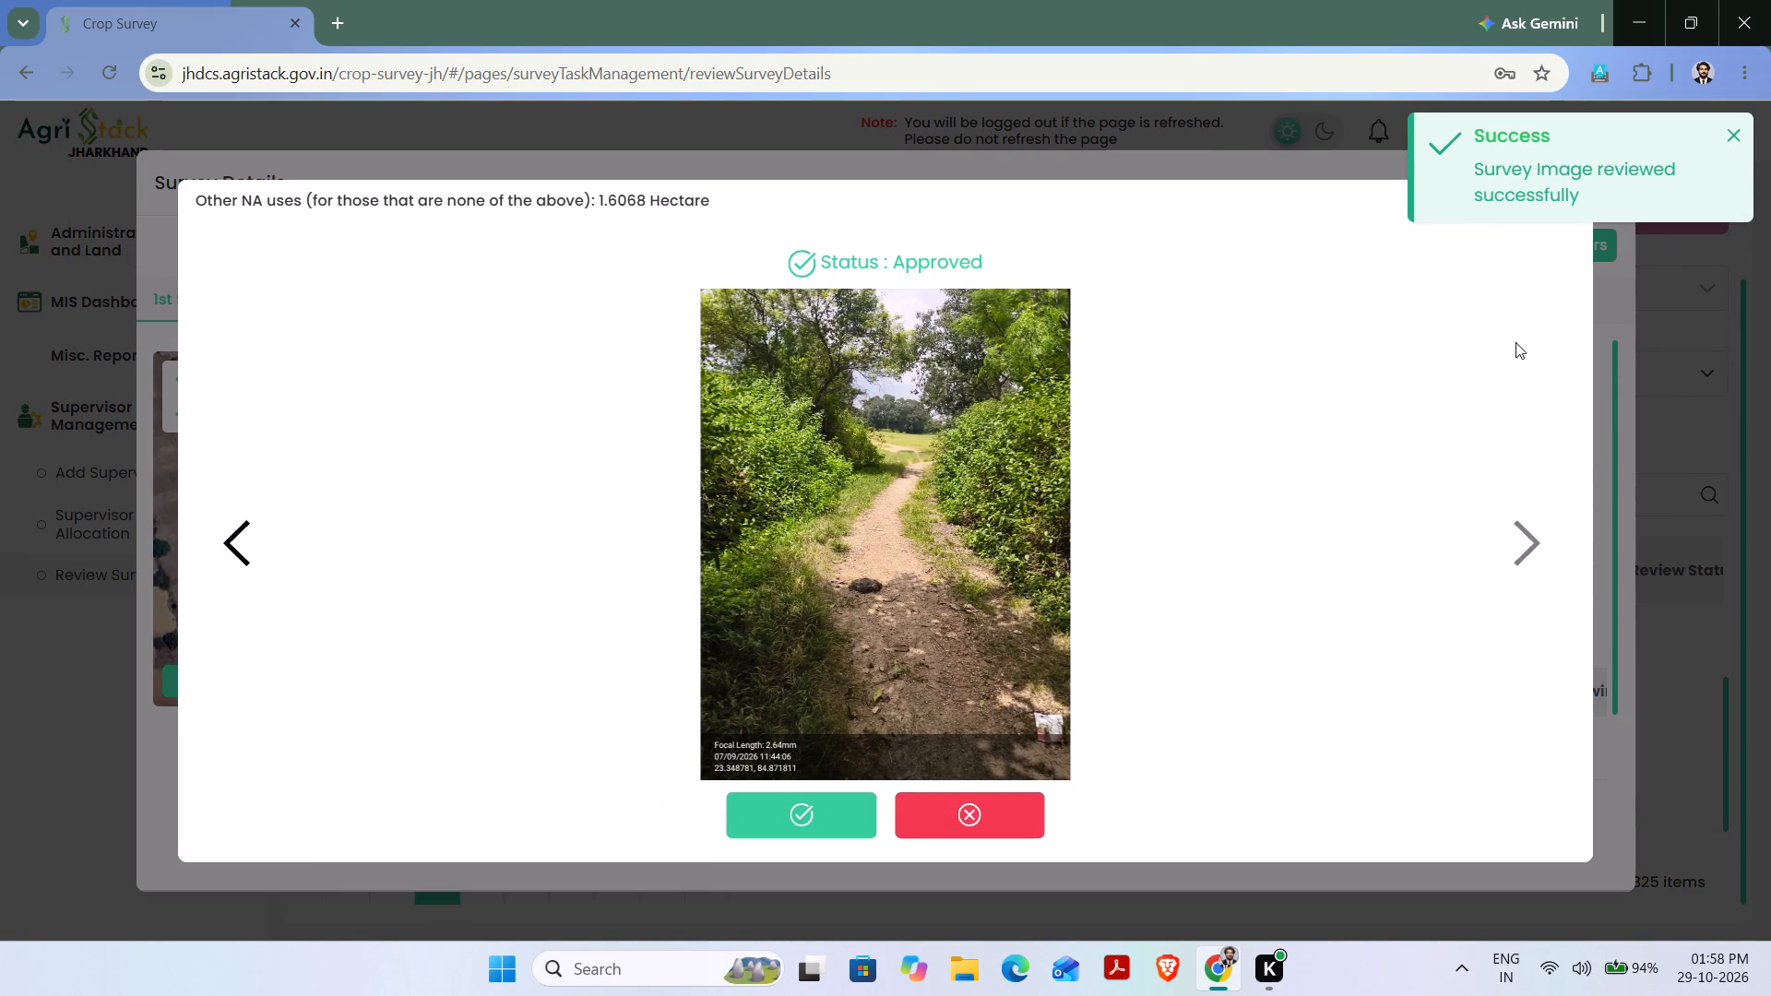
click(1569, 206)
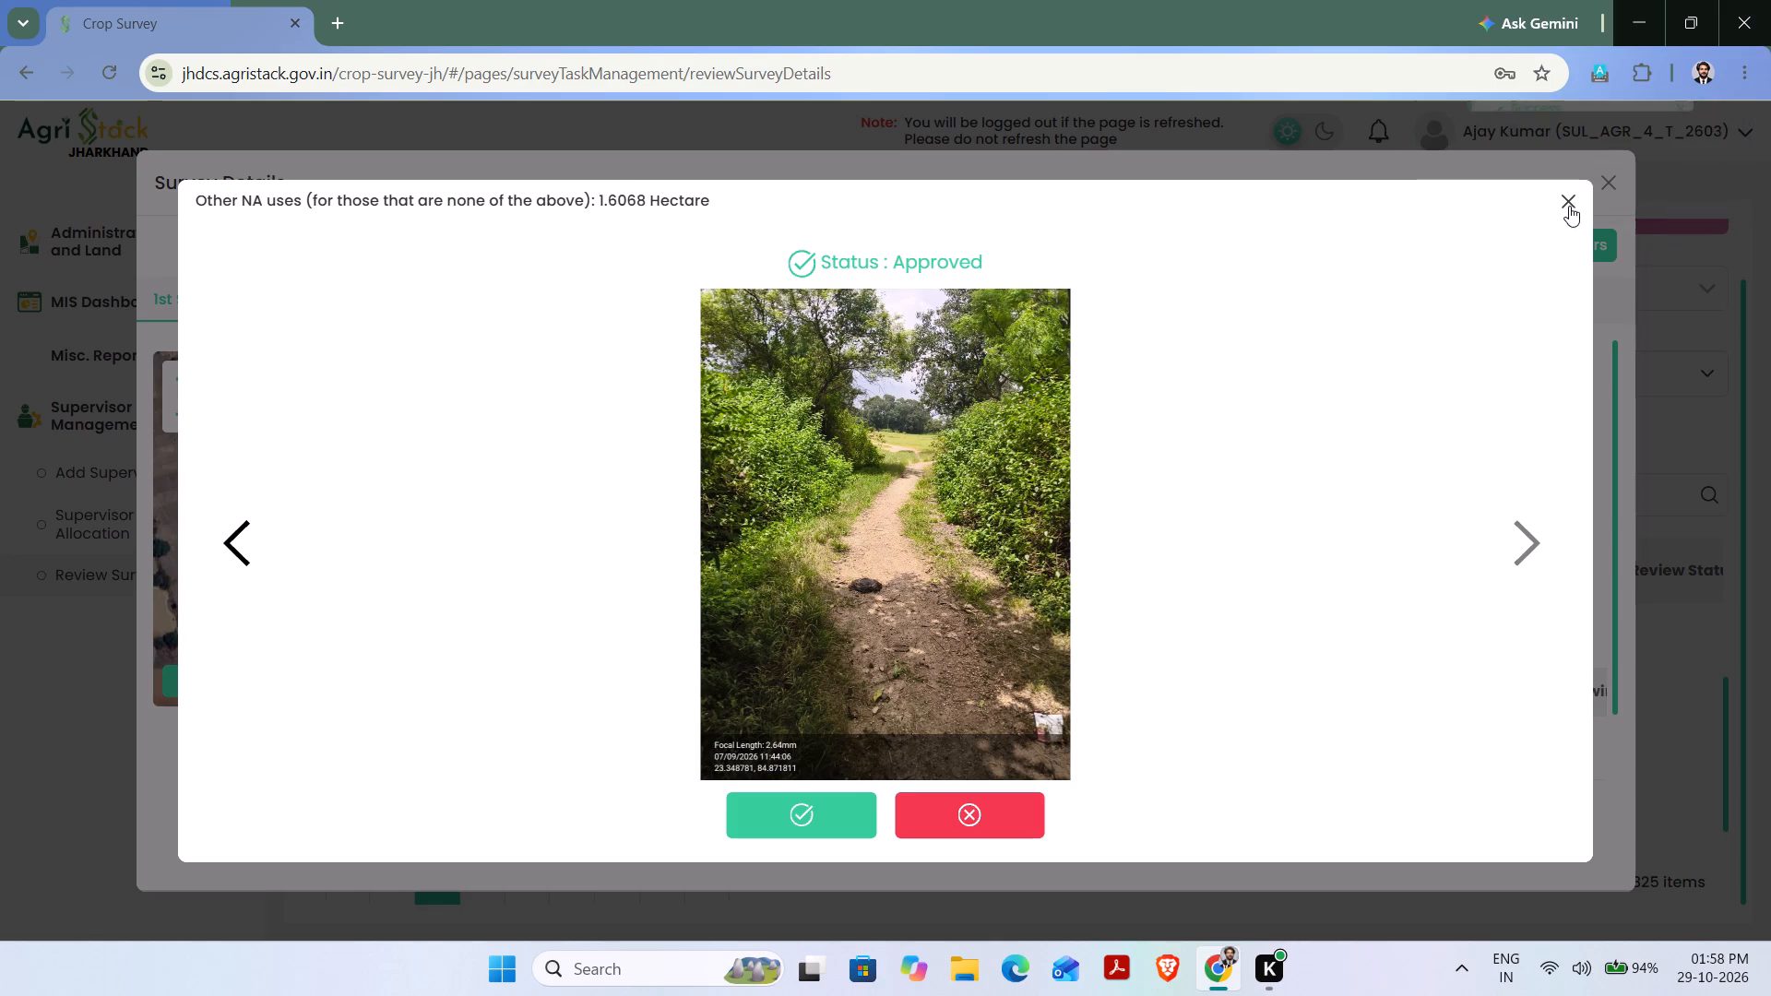
Approve the 1st survey of survey number 990, save the review and close its details.
scroll(885, 587, down, 2)
click(699, 659)
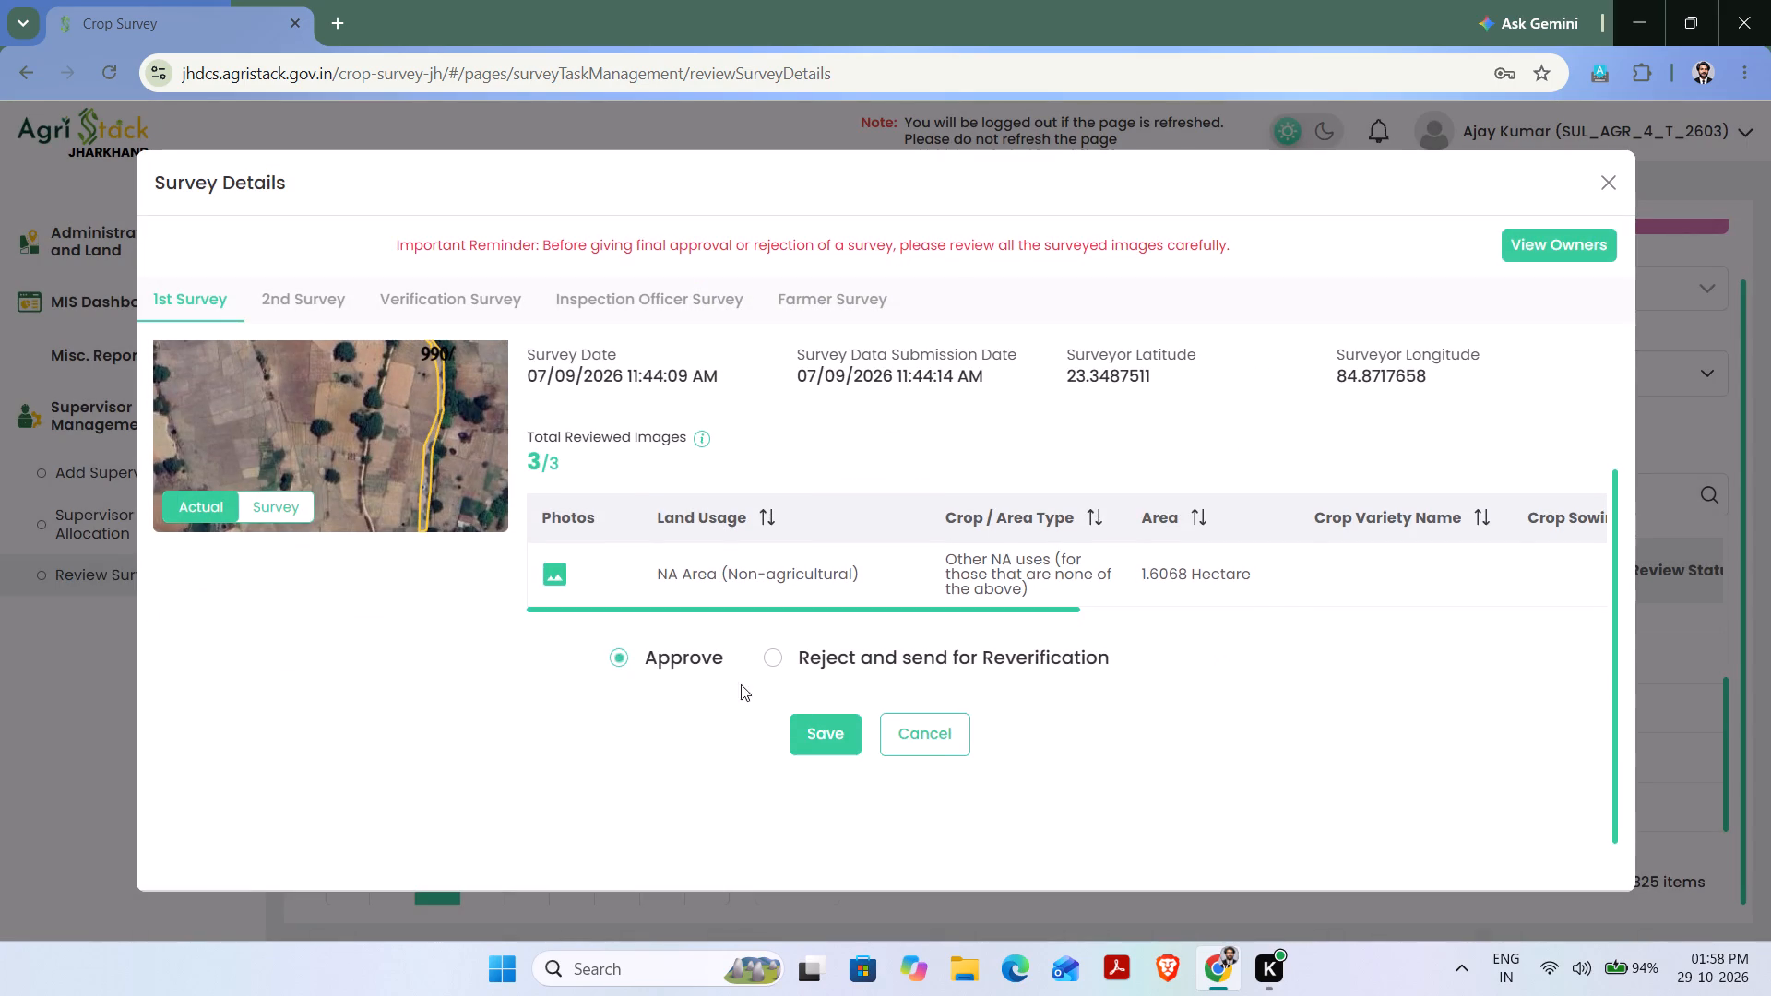
click(819, 723)
click(911, 574)
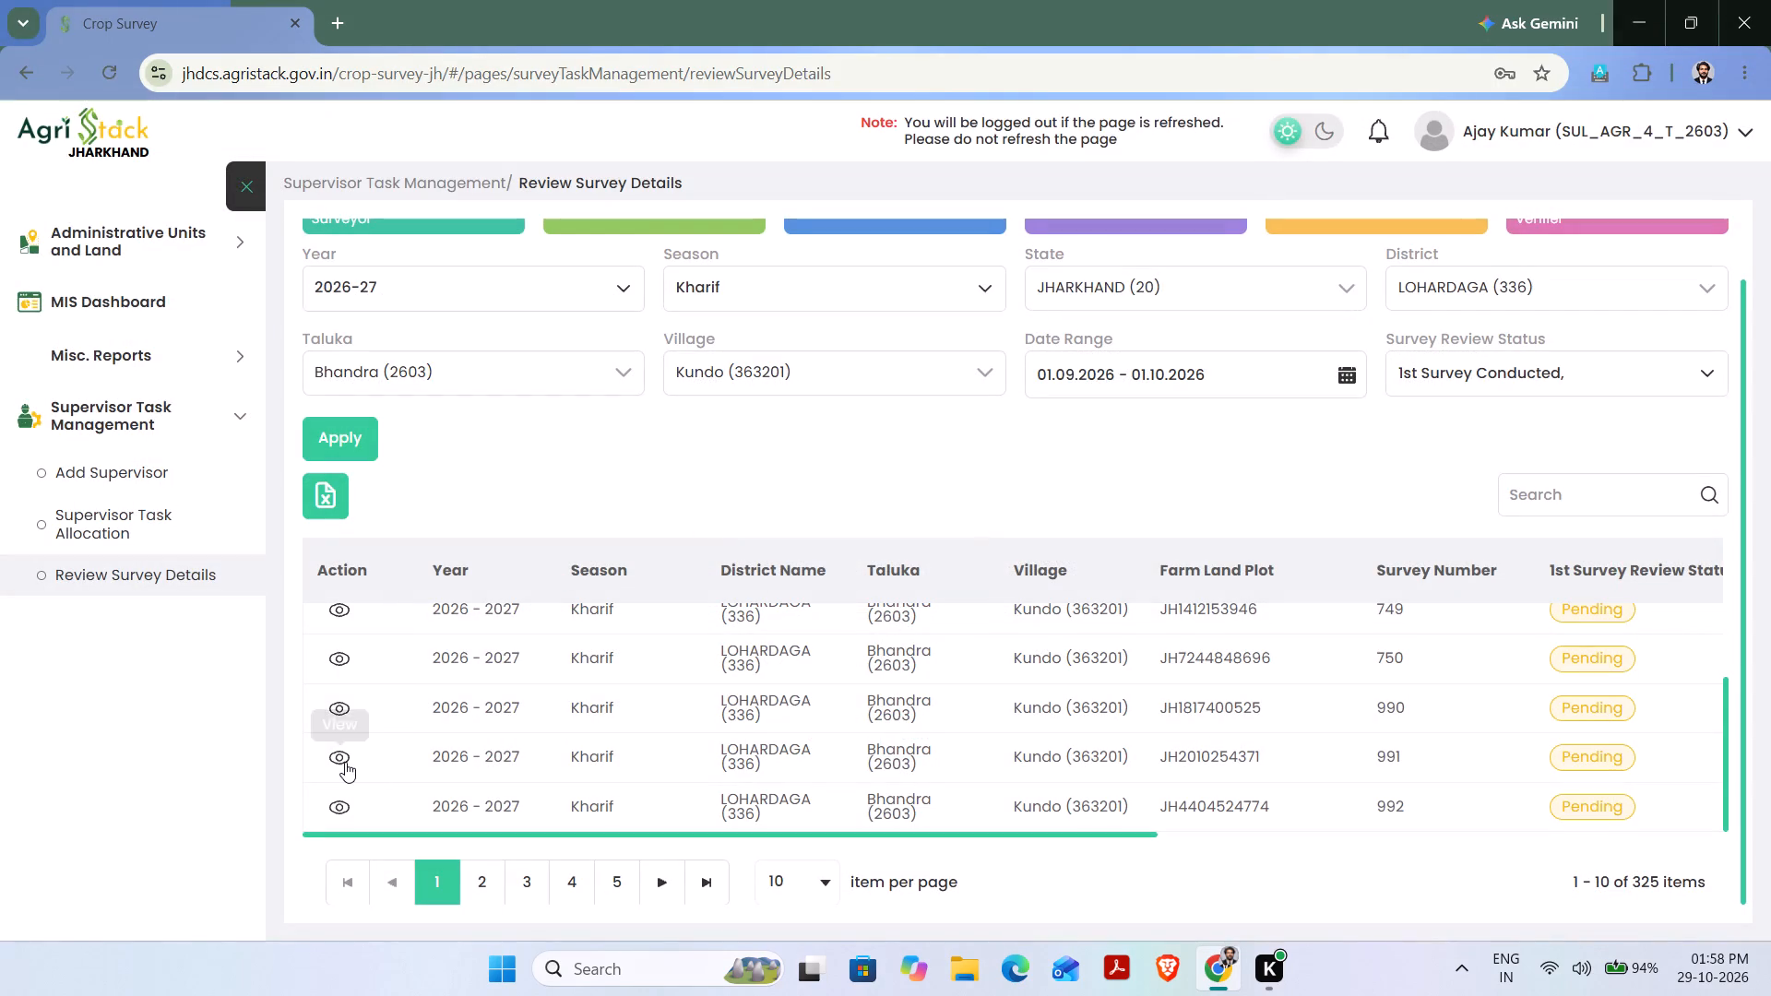
Open the details of survey number 991 and approve all three of its water tank photos.
click(347, 759)
click(555, 726)
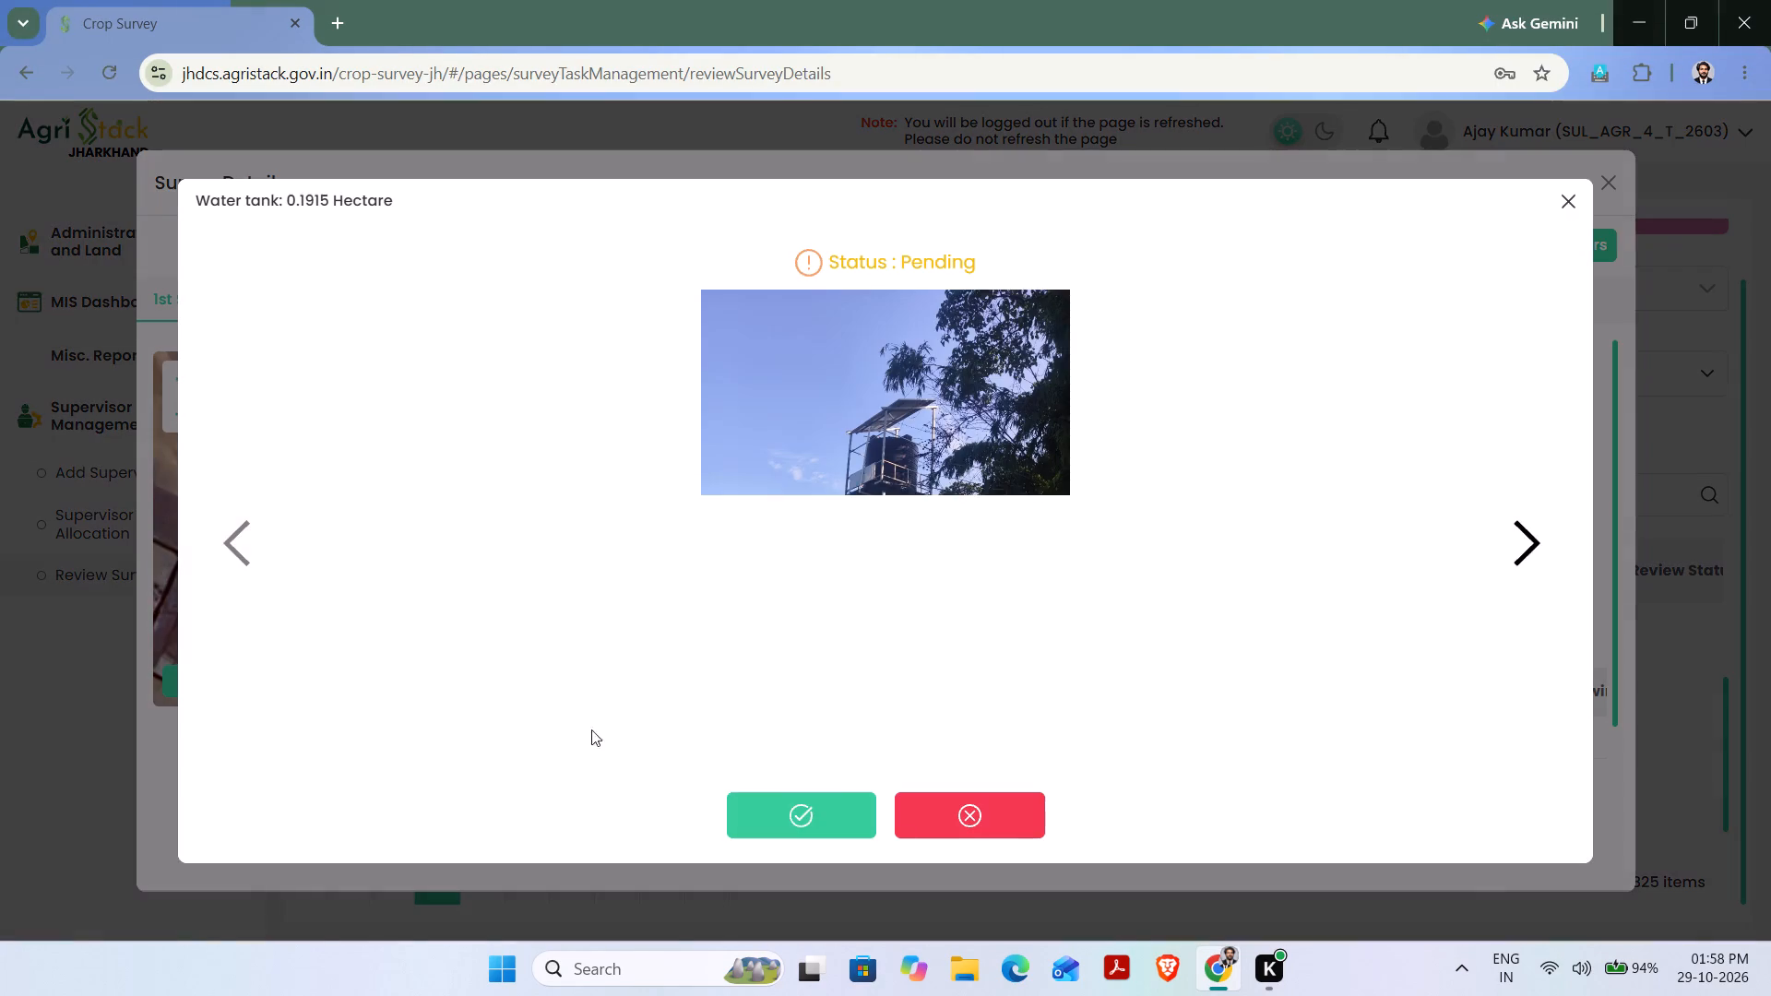
click(784, 799)
drag(885, 728, 707, 748)
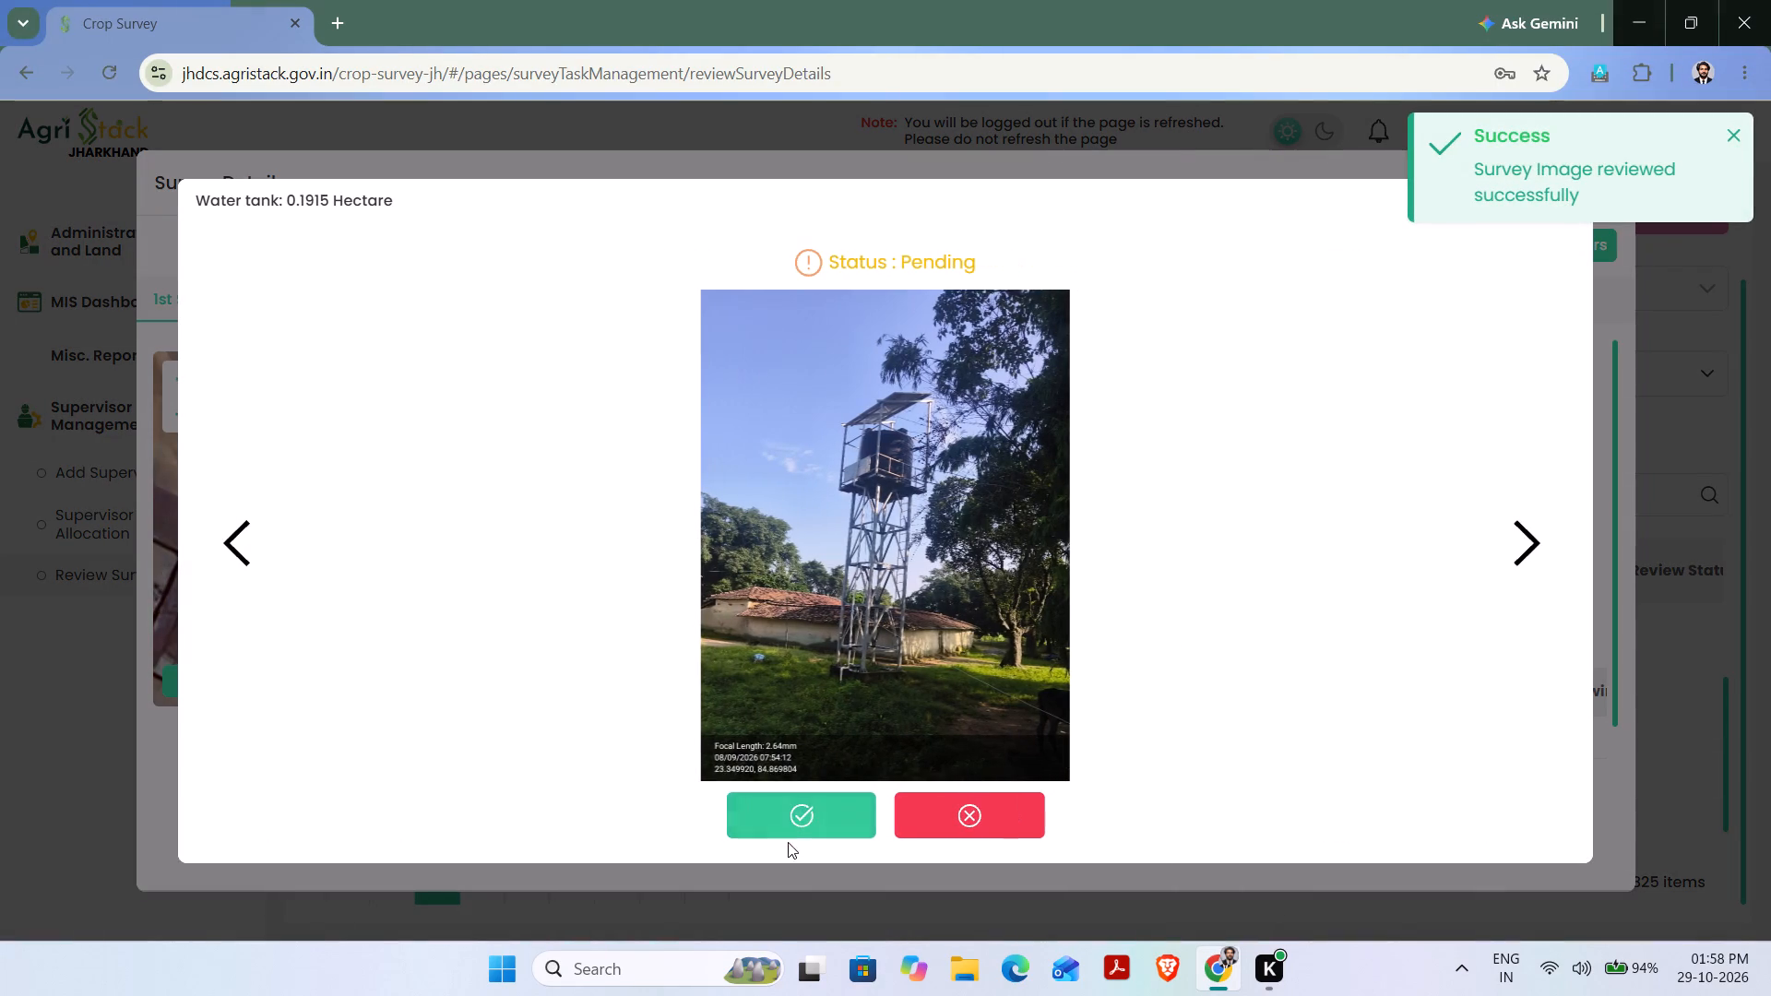
click(787, 817)
drag(833, 751, 687, 774)
click(771, 825)
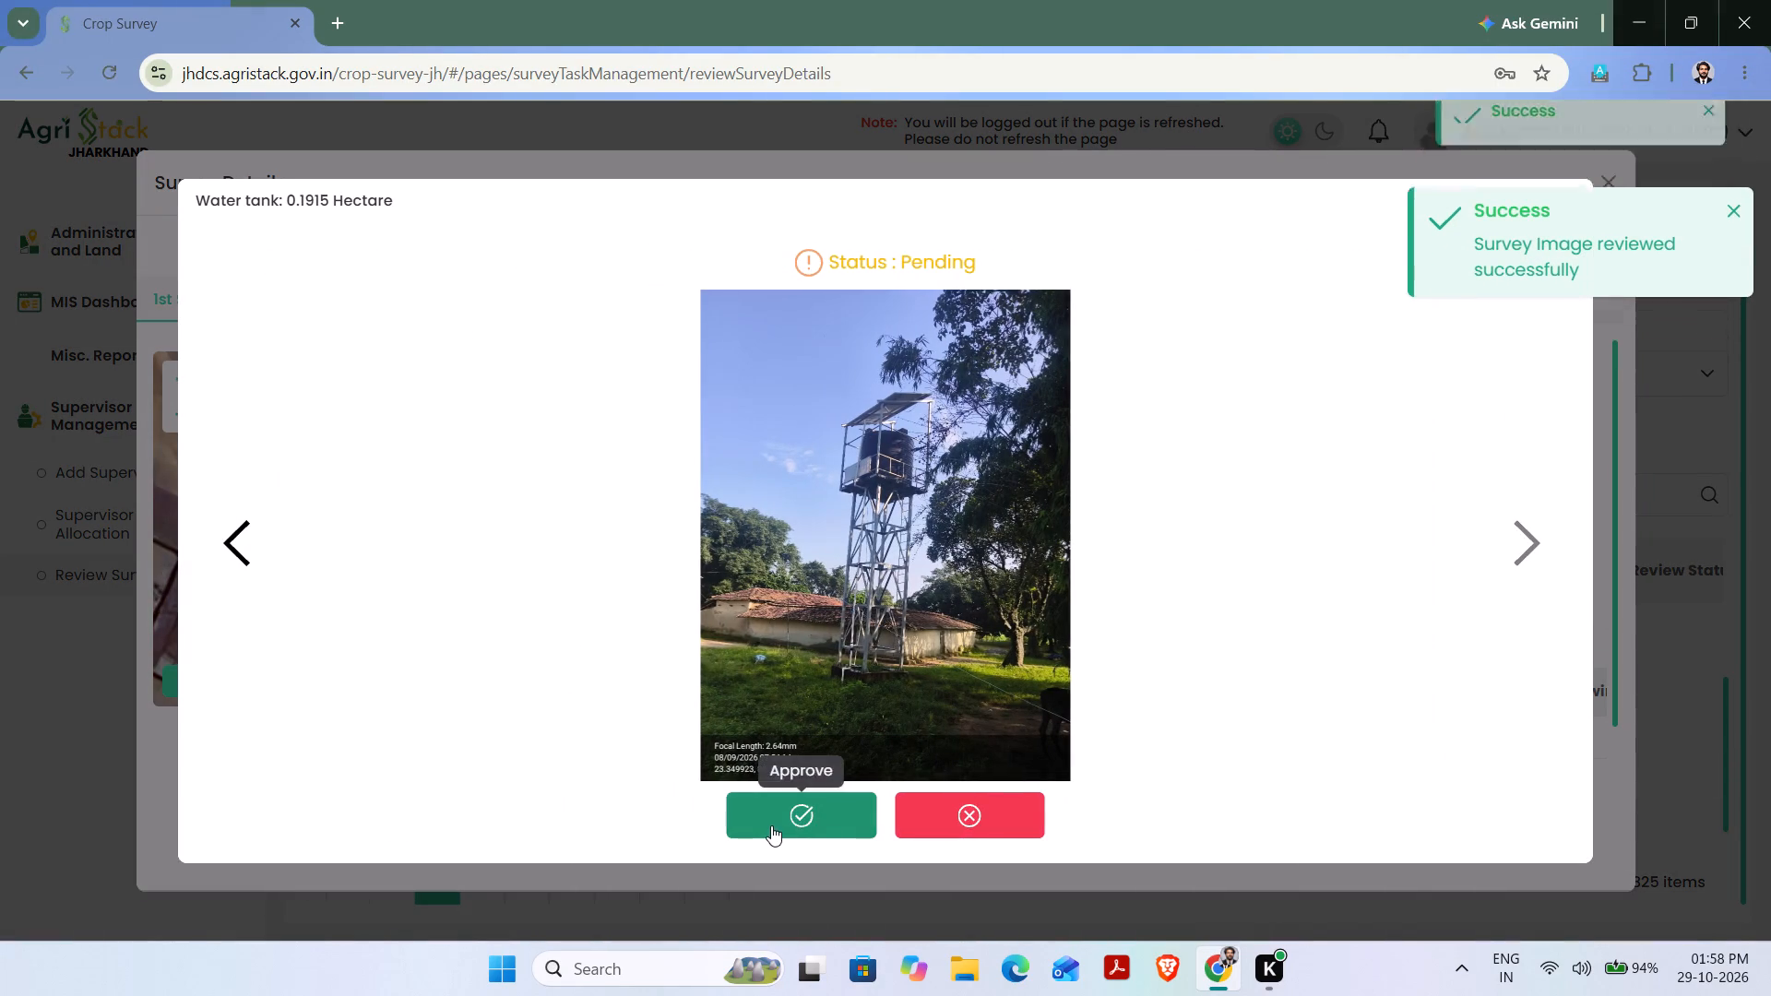
drag(982, 658, 835, 679)
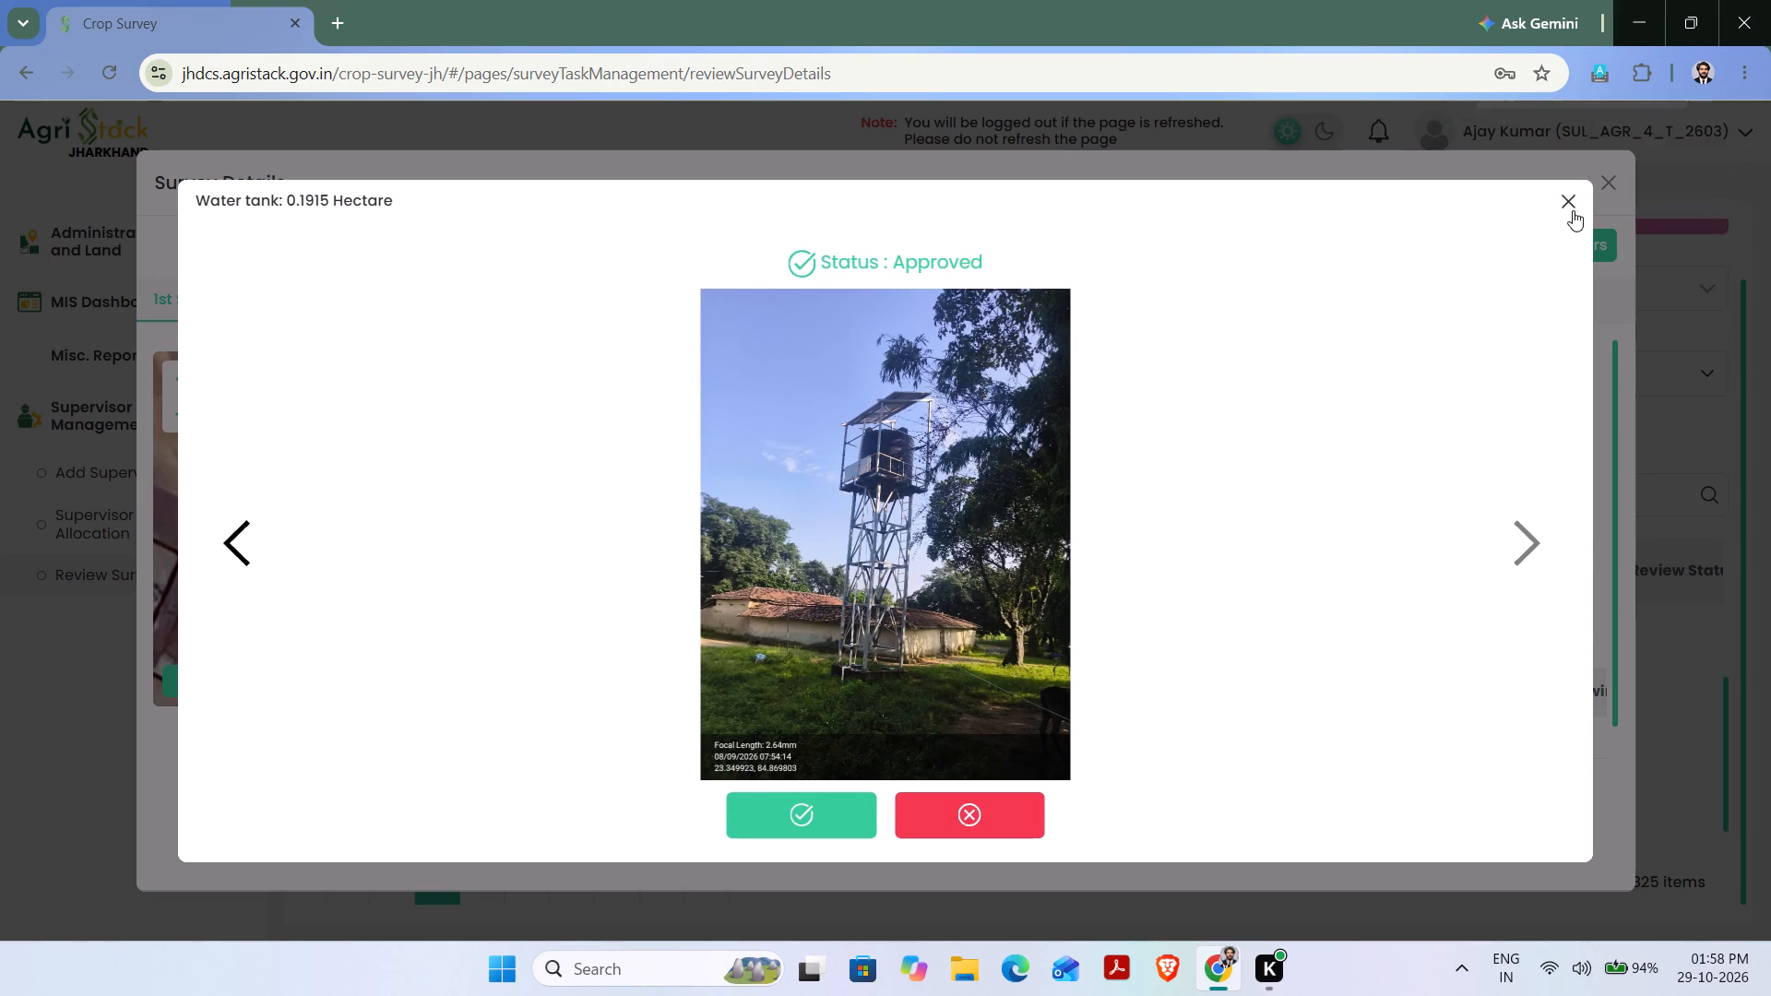
click(1573, 210)
Approve the 1st survey of survey number 991, save the review and close its details.
scroll(879, 644, down, 1)
click(701, 656)
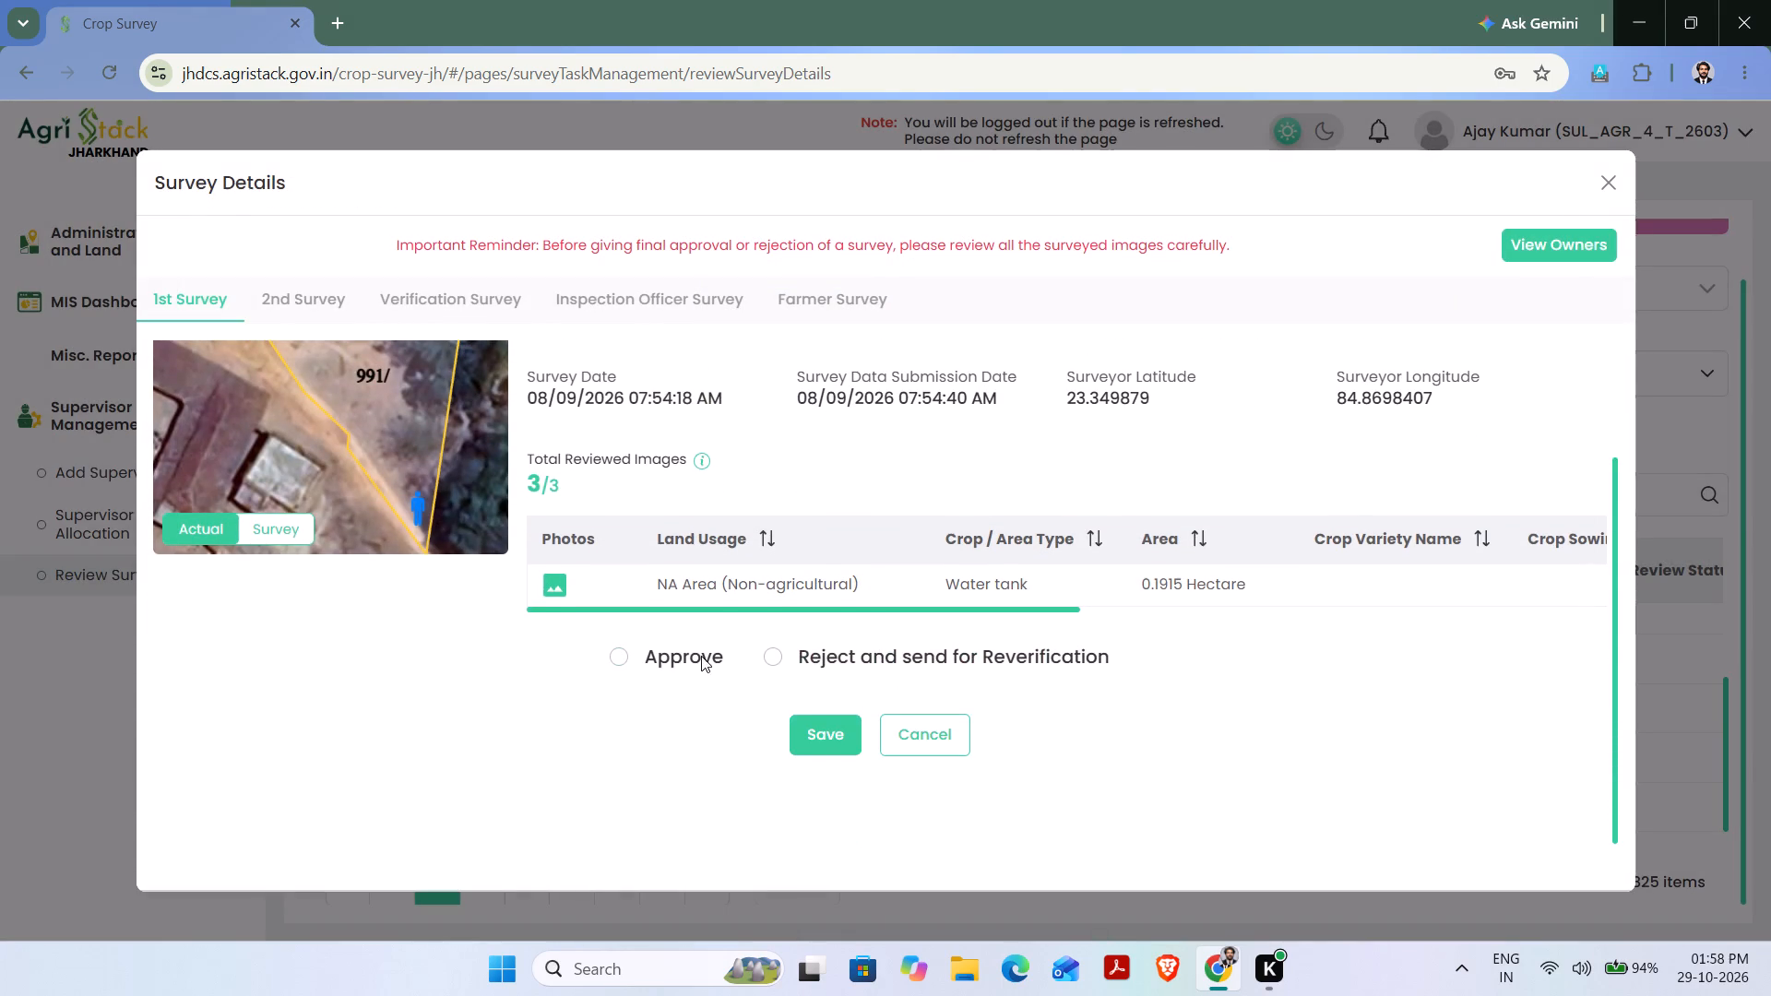
click(790, 721)
click(901, 581)
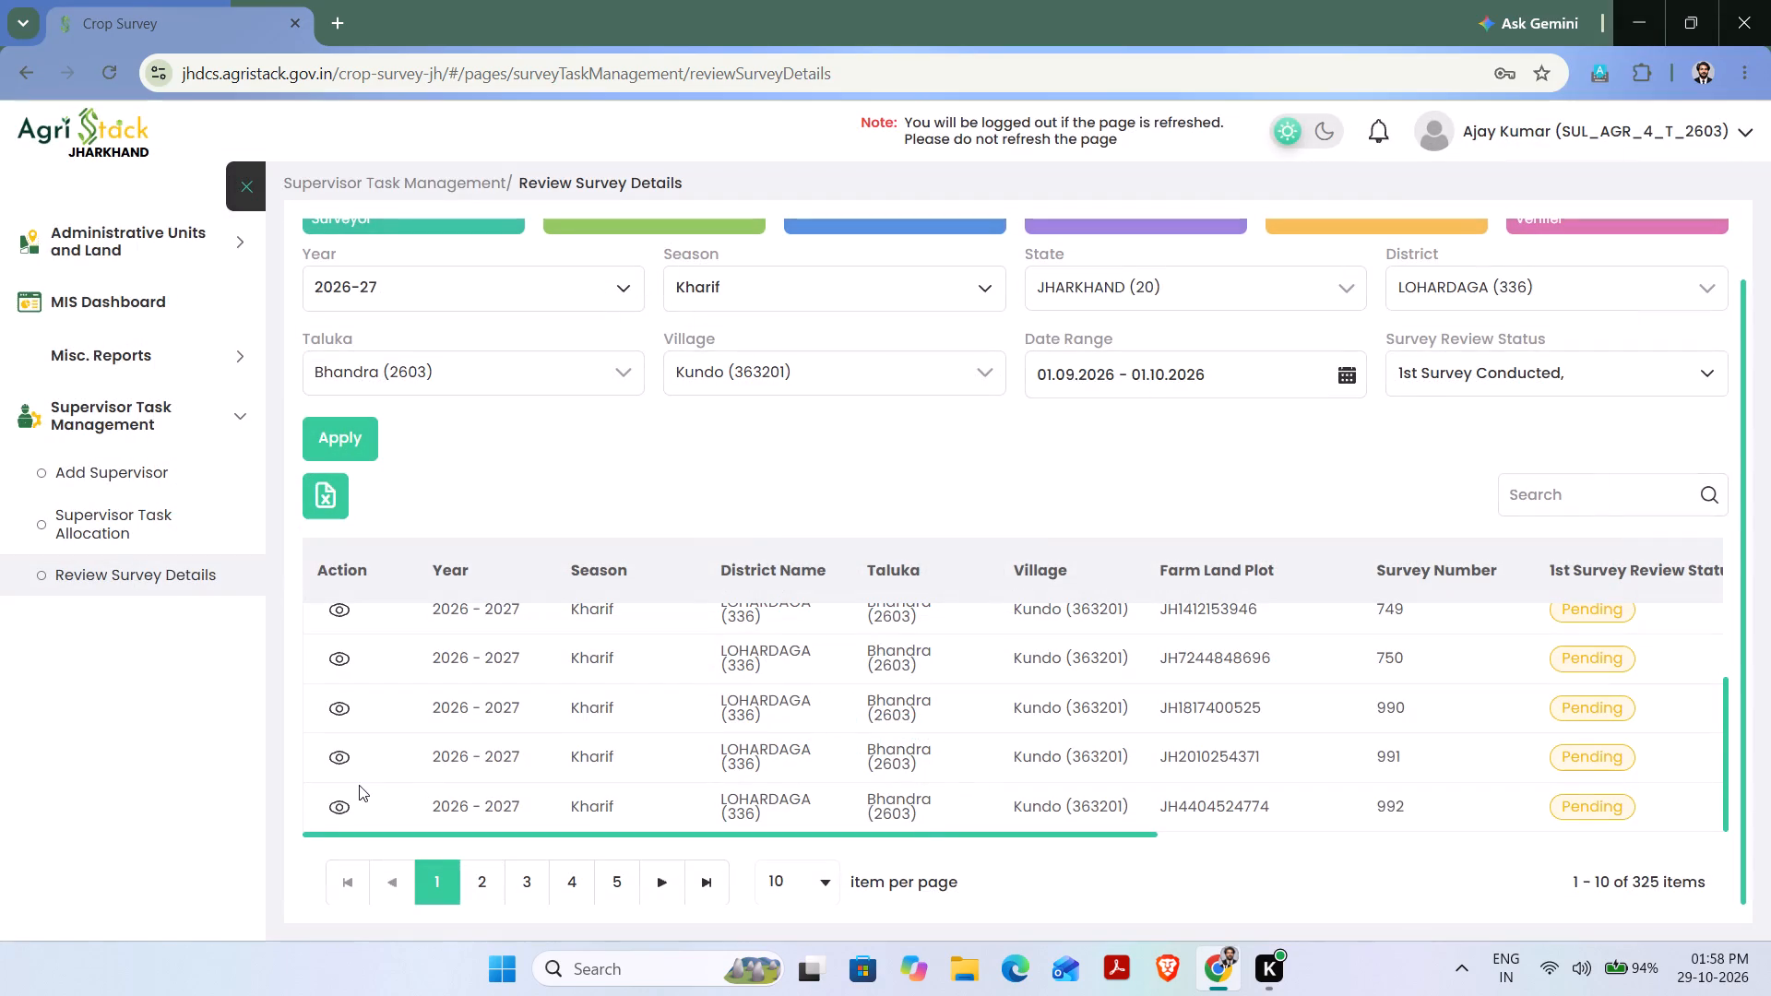
Open the details of survey number 992 and approve all three of its fallow land photos.
click(344, 800)
click(557, 731)
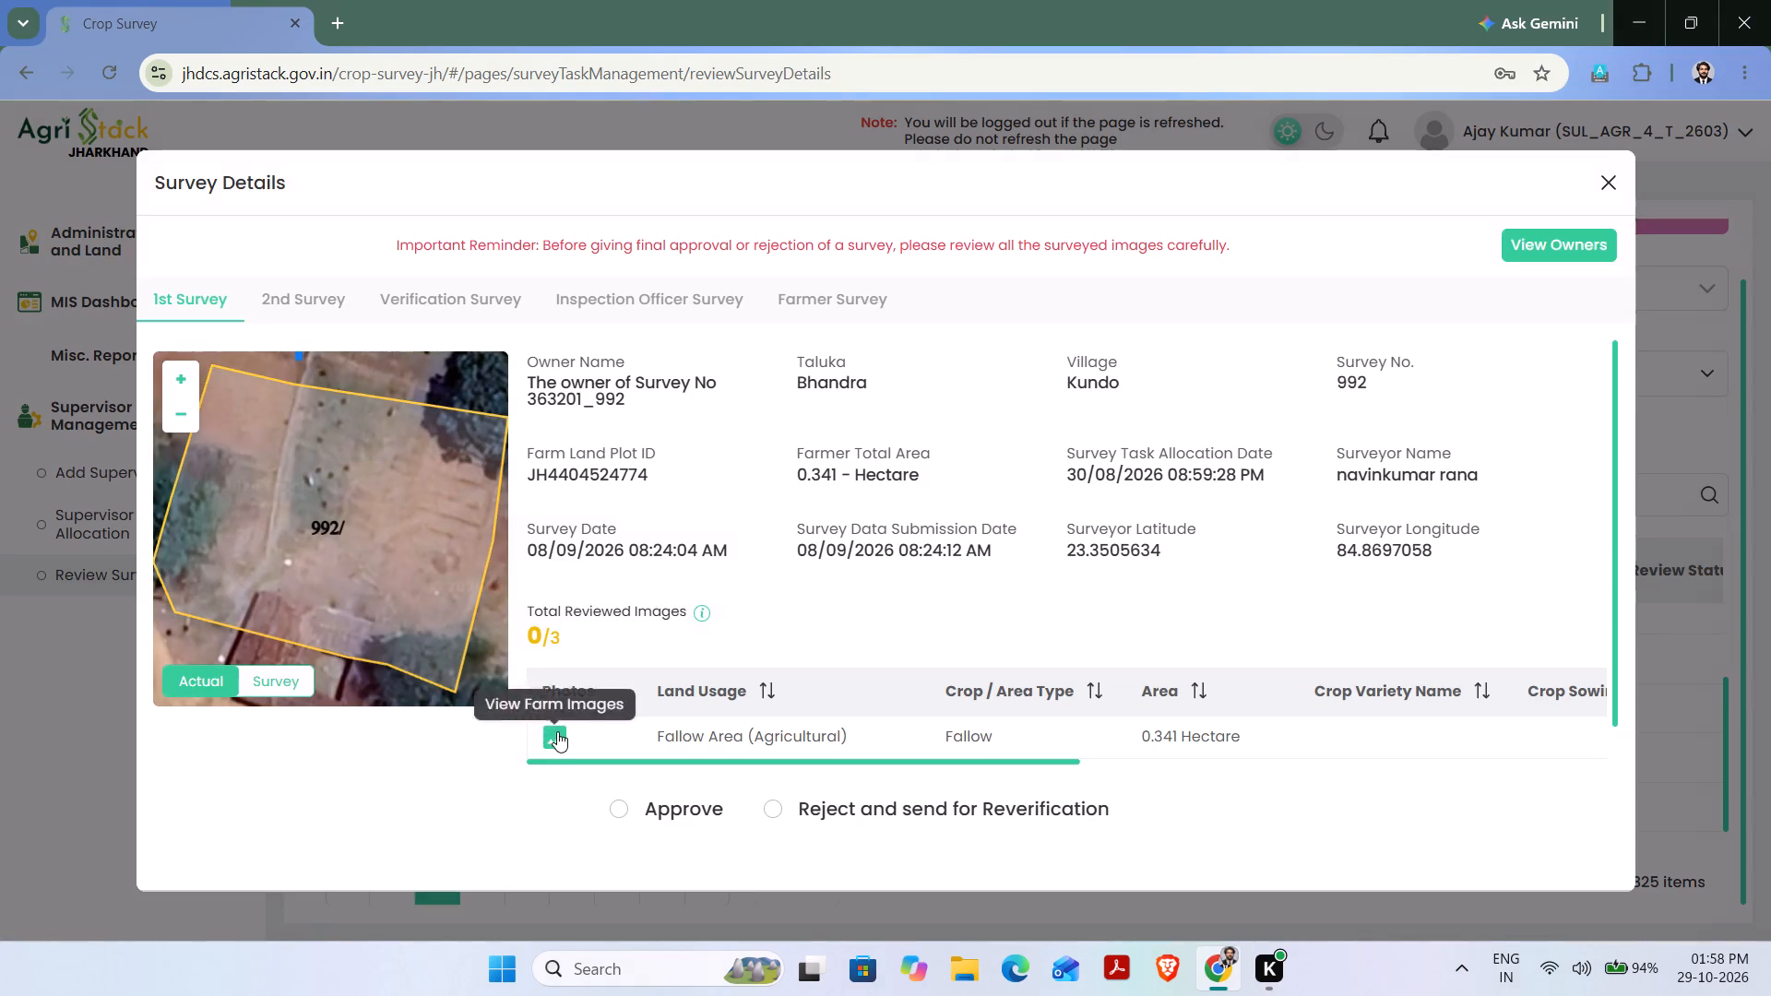
click(803, 799)
drag(874, 722, 743, 748)
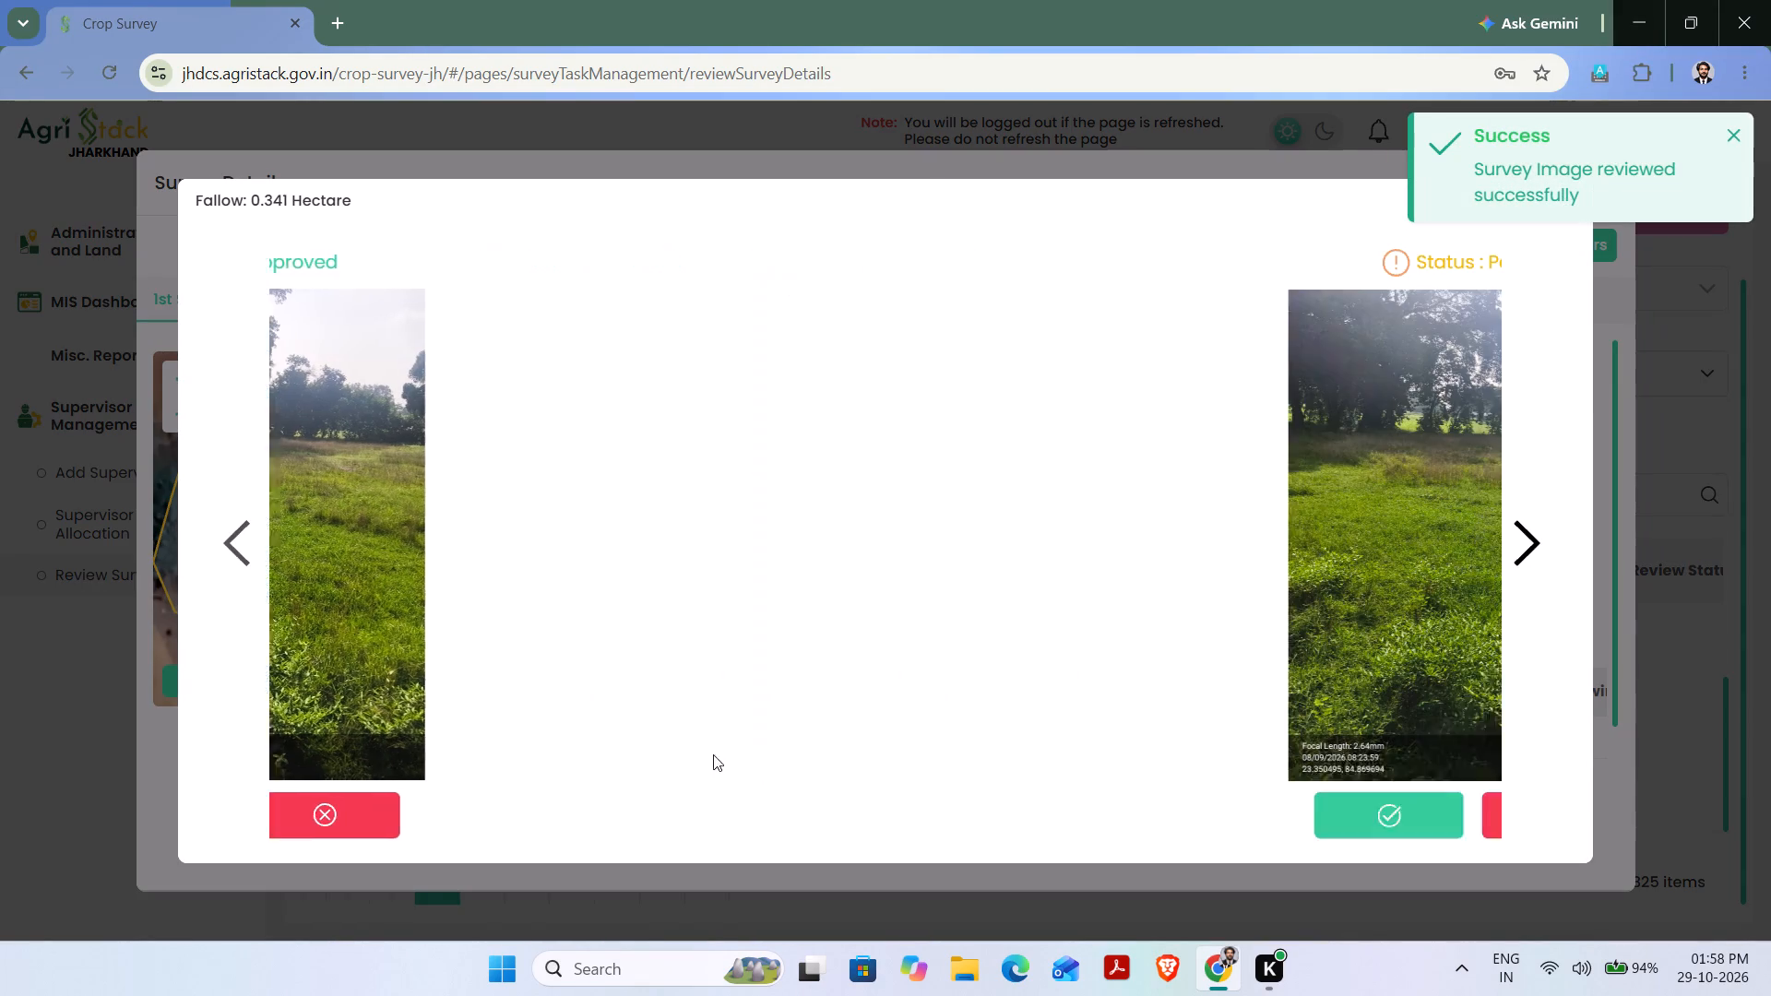
click(746, 818)
drag(880, 708, 716, 741)
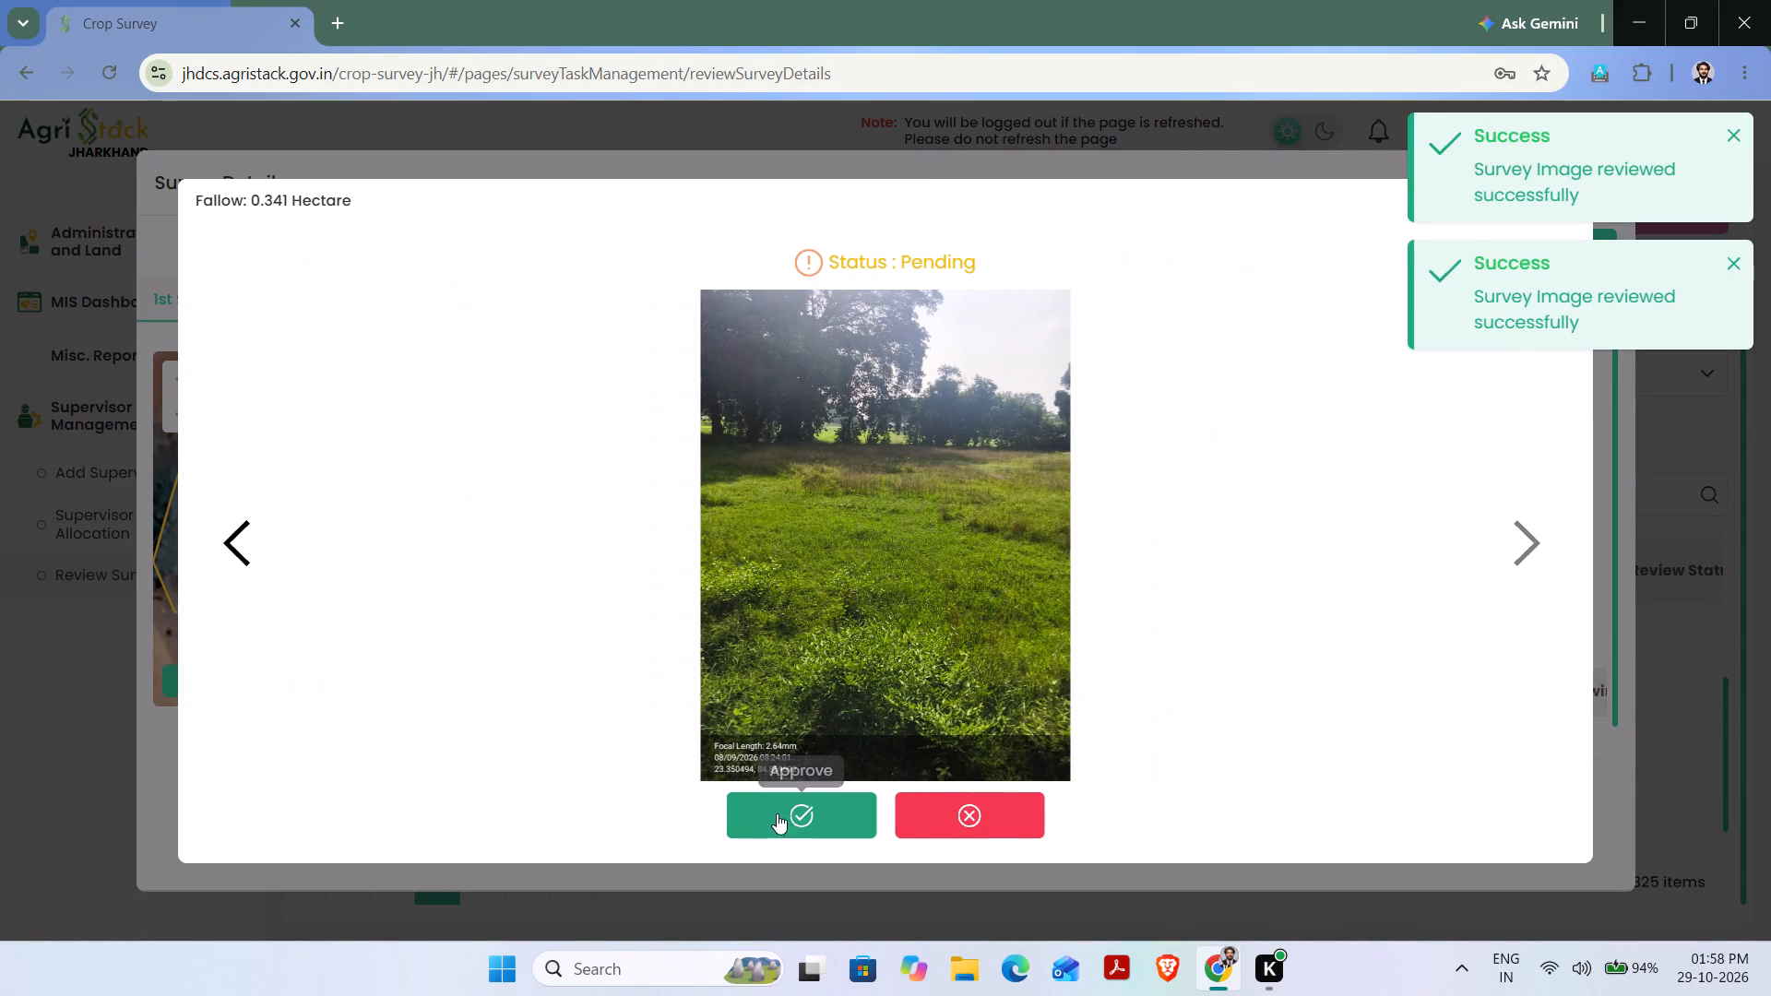
click(781, 813)
drag(858, 669, 769, 682)
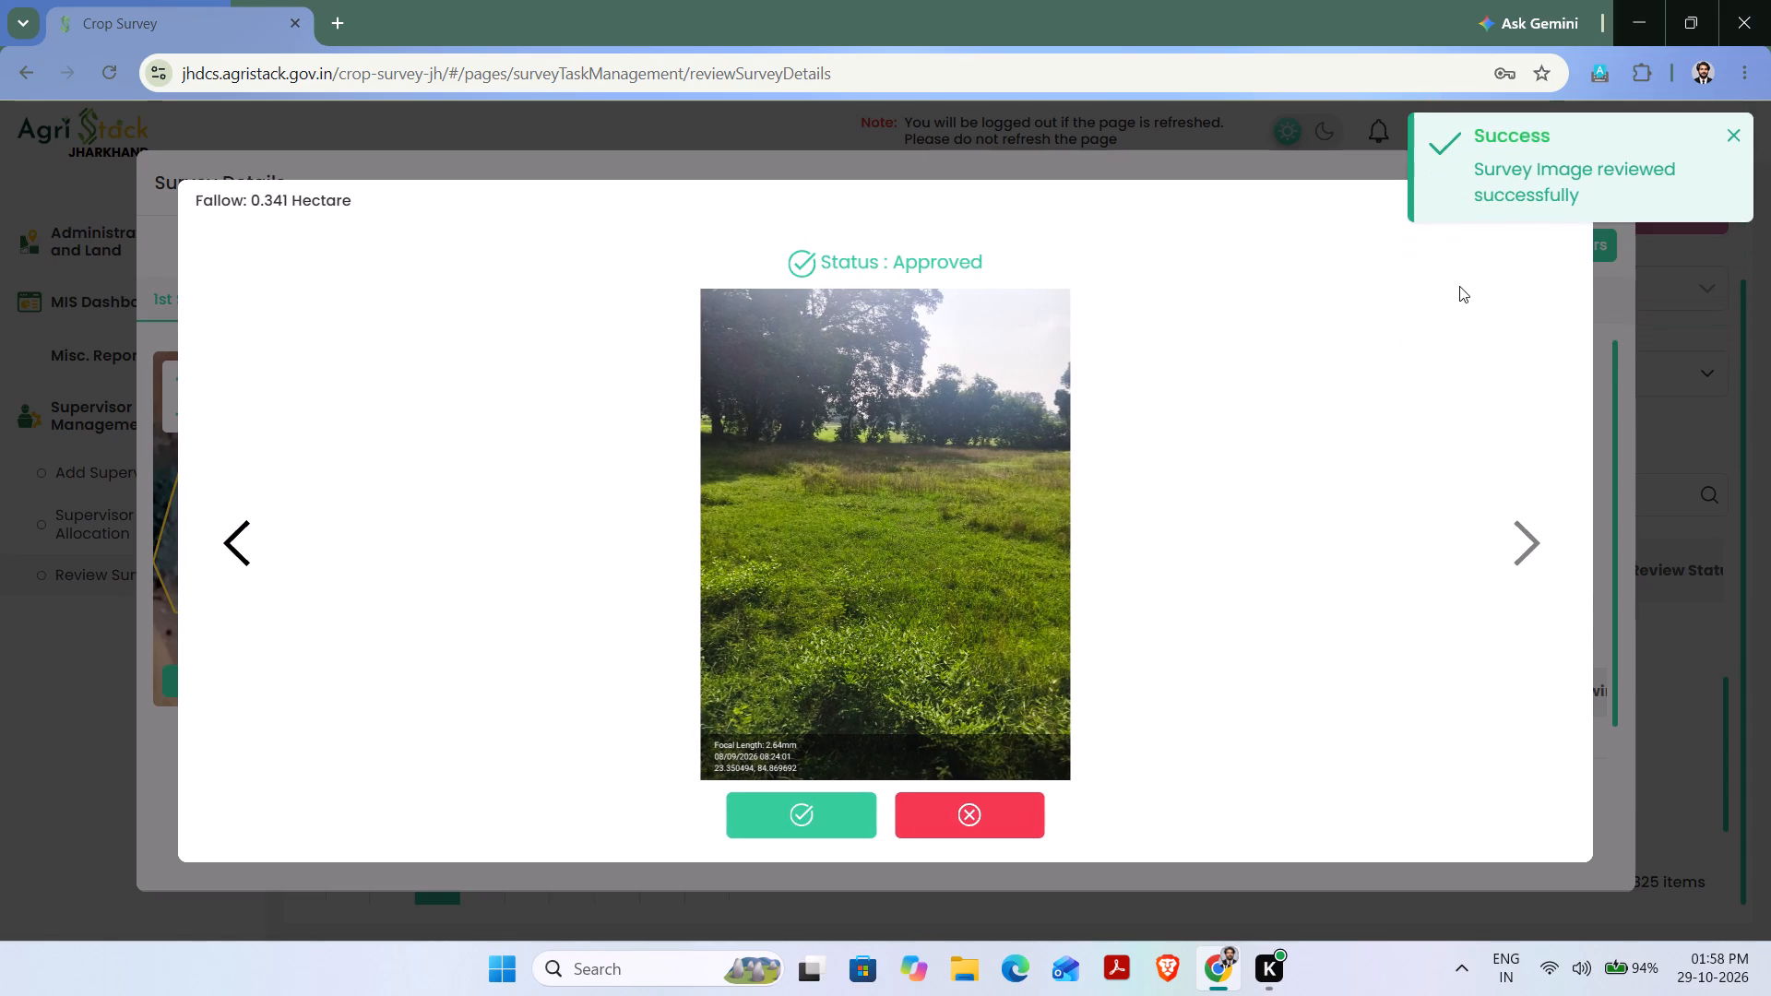
click(1564, 196)
Approve the 1st survey of survey number 992, save the review and close its details.
scroll(860, 627, down, 1)
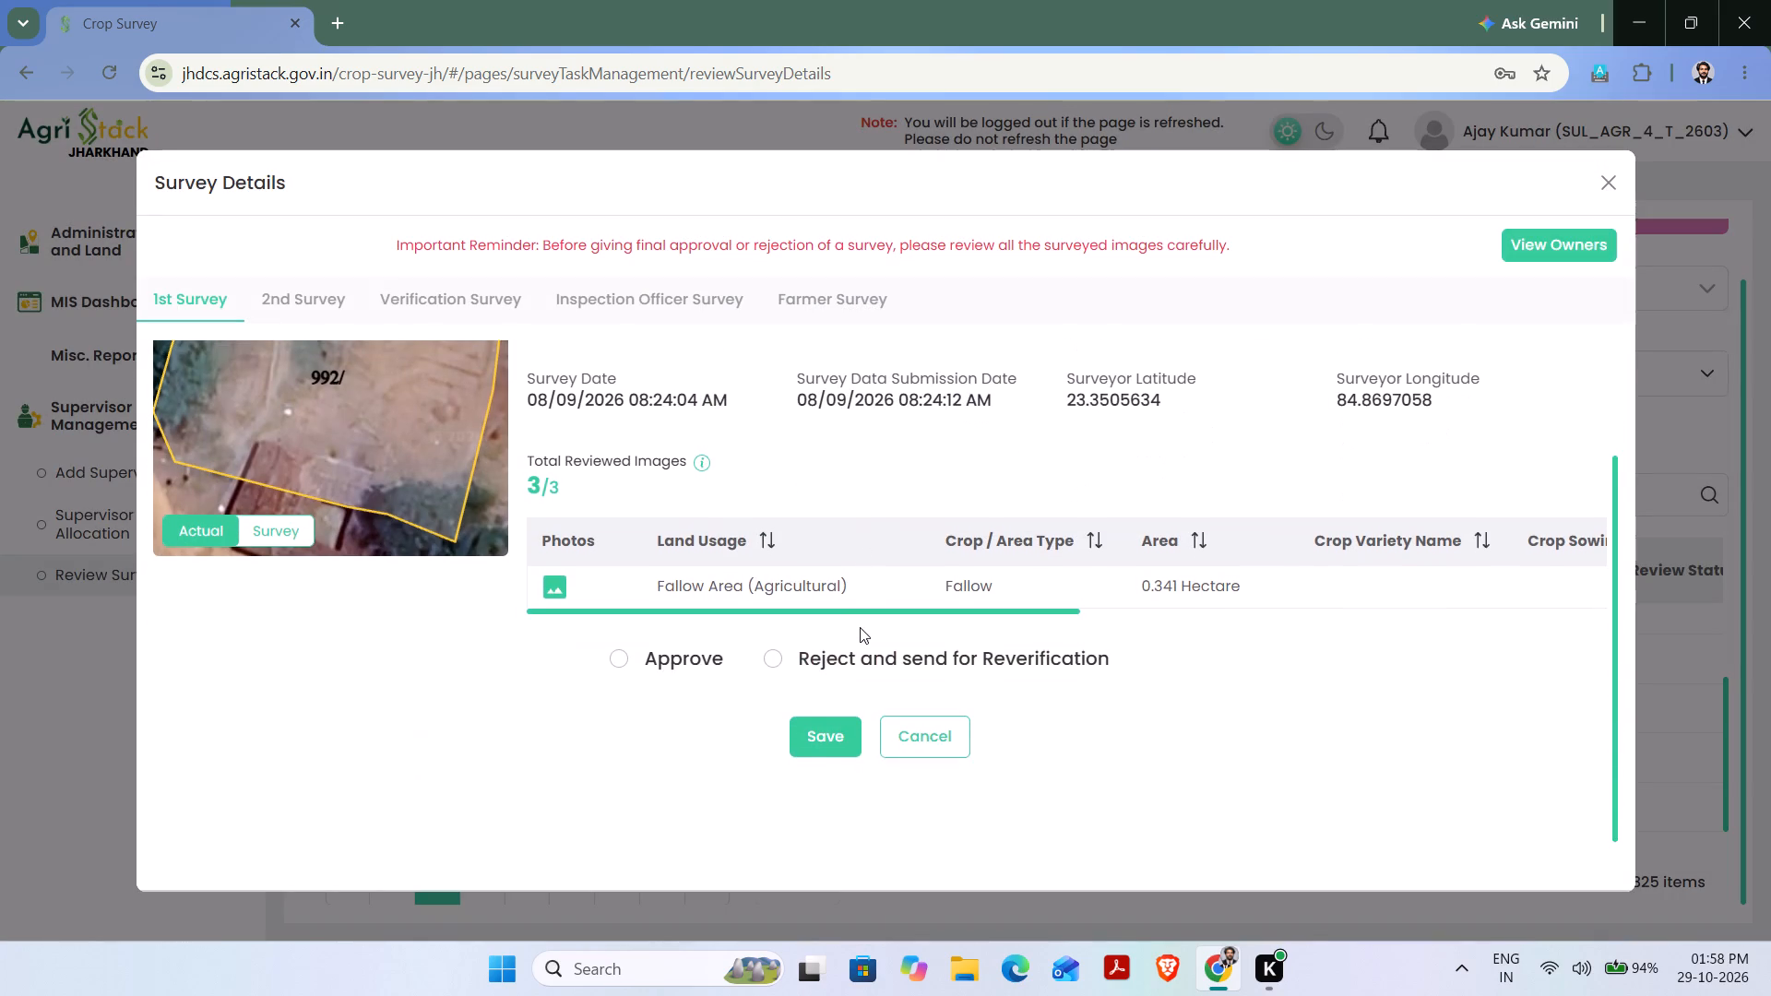
click(700, 664)
click(811, 741)
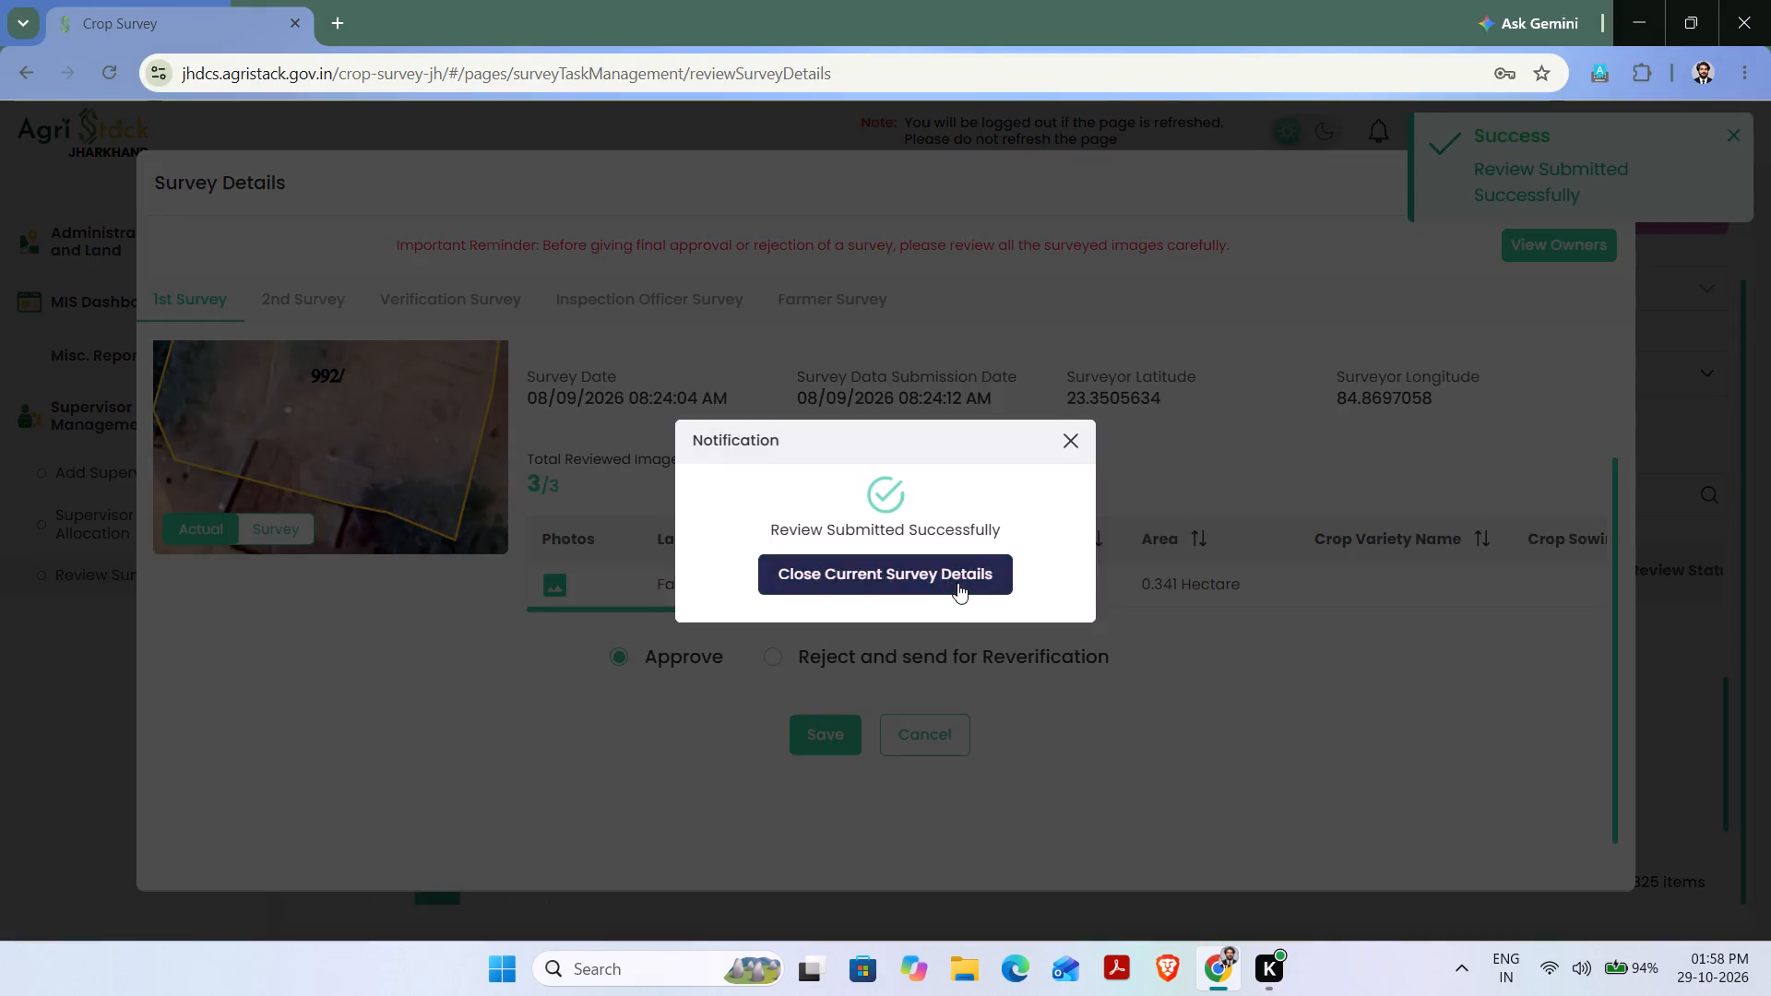
click(957, 582)
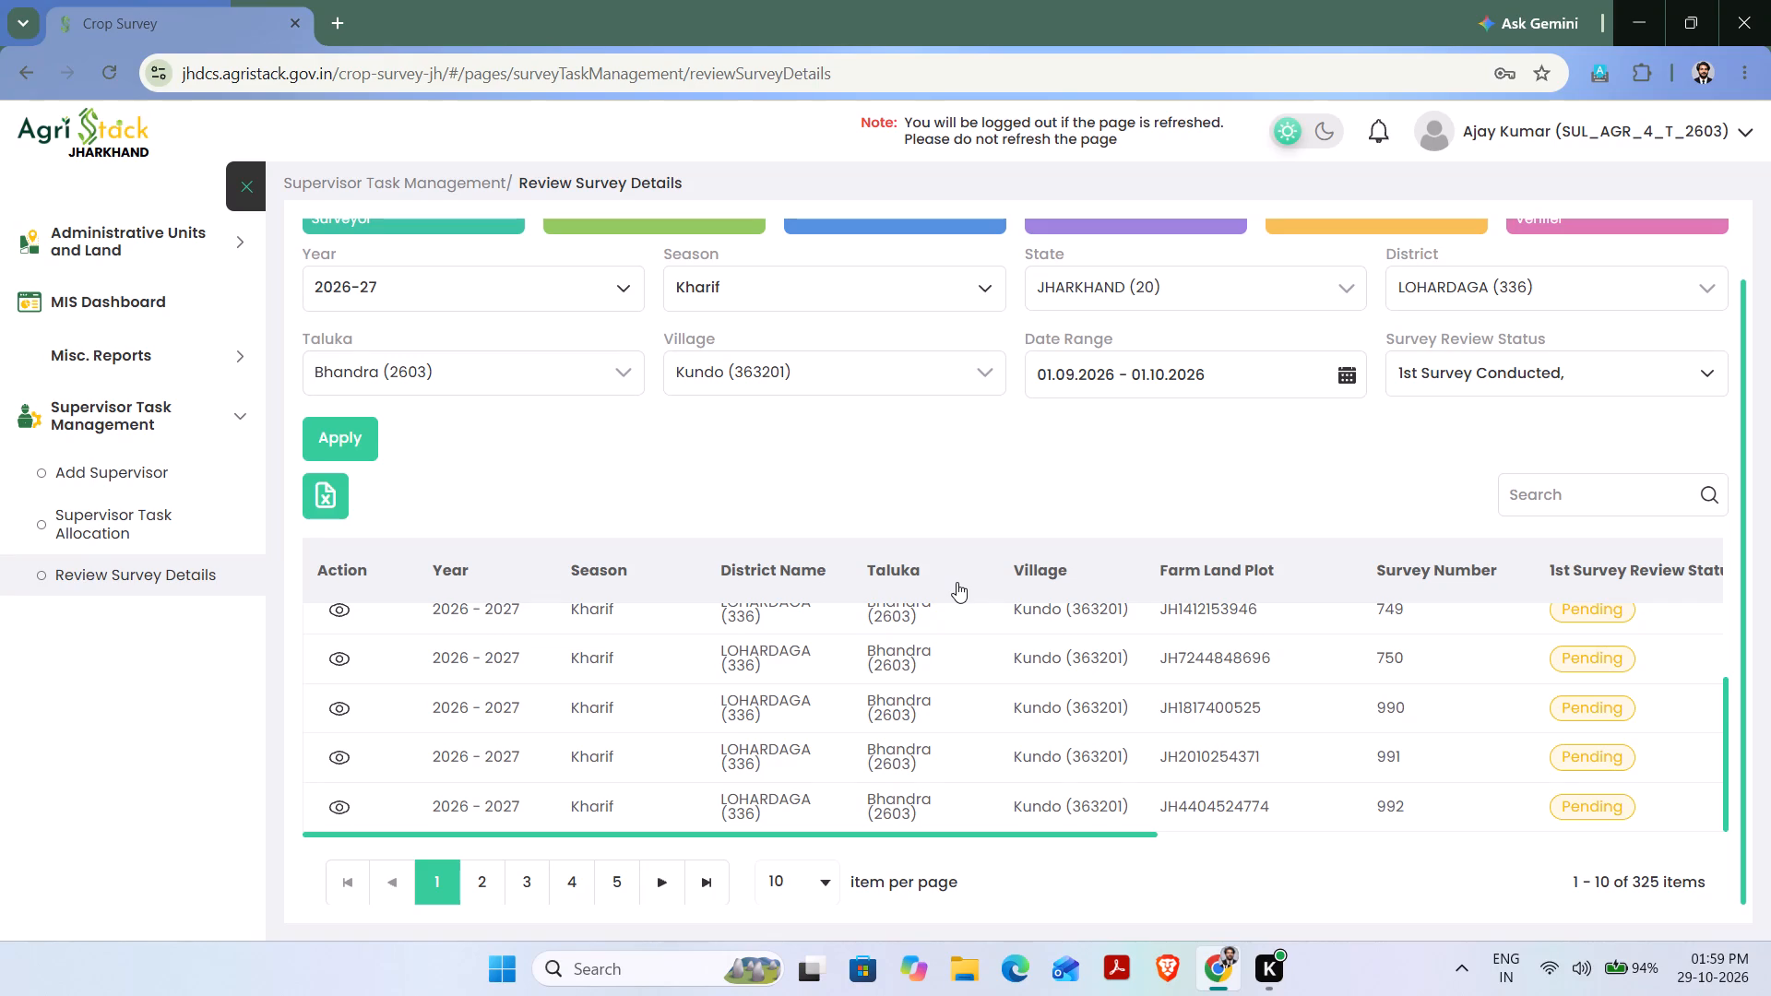
Reapply the current Kundo village filters to reload the list of surveys awaiting review.
click(326, 445)
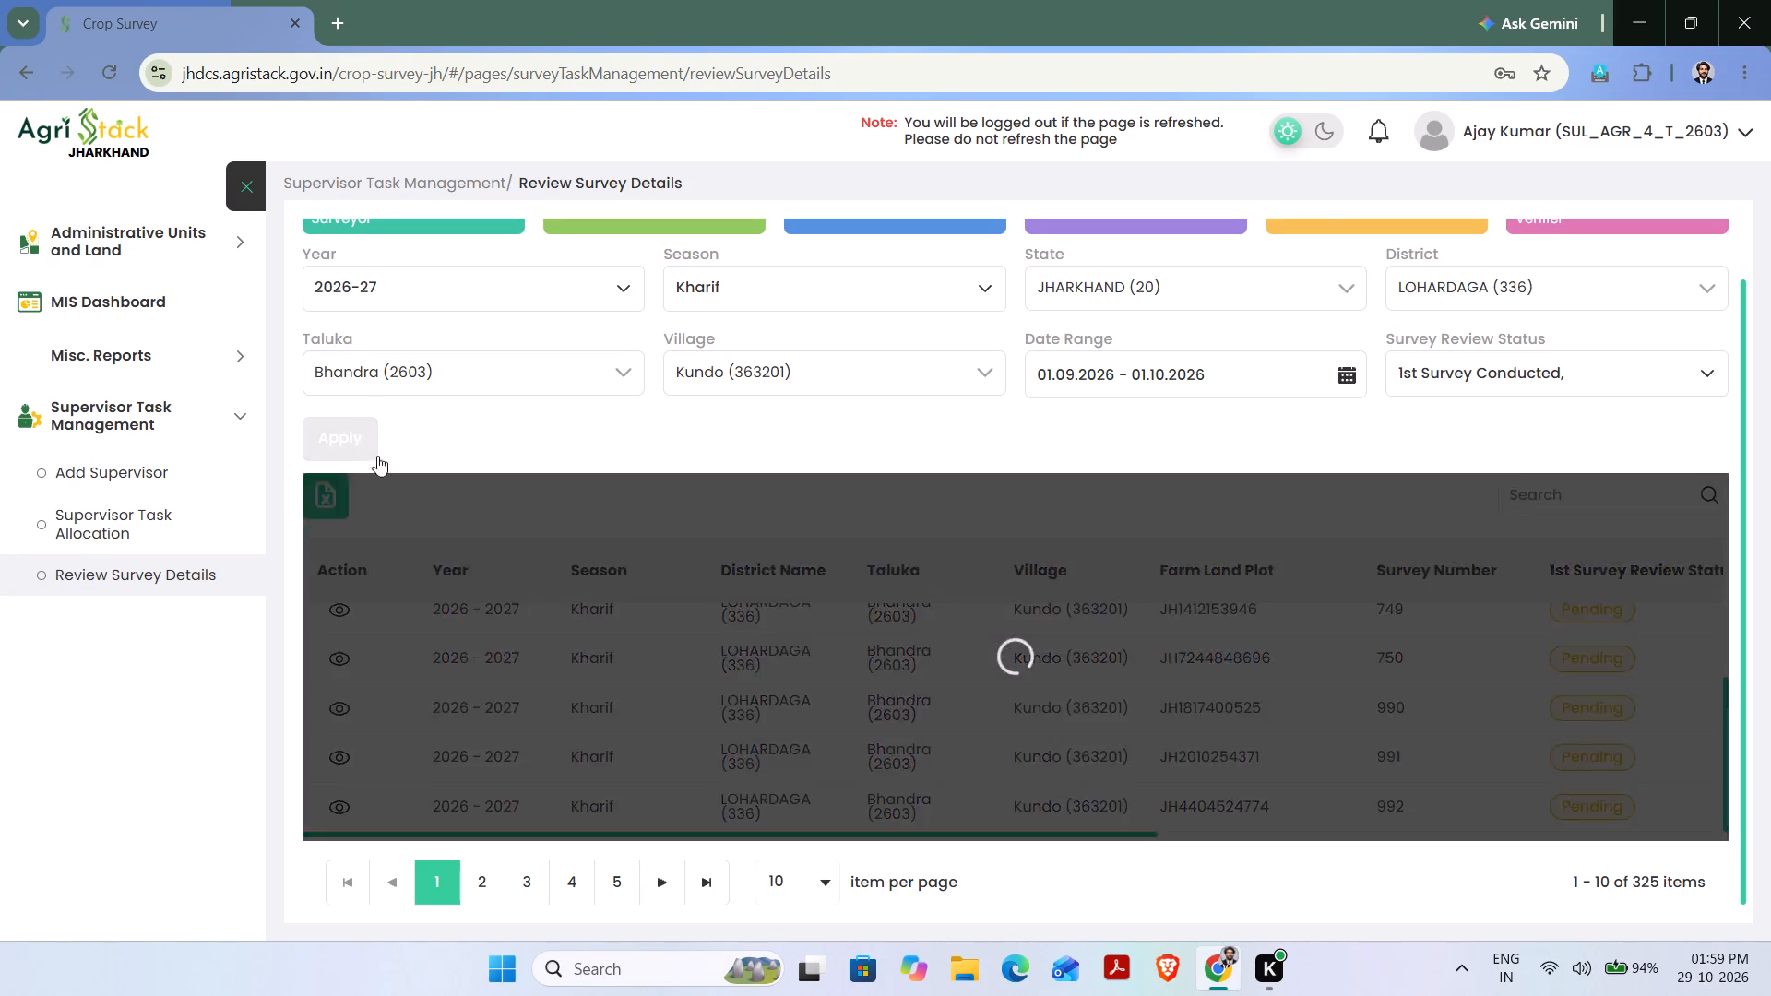
scroll(446, 708, up, 4)
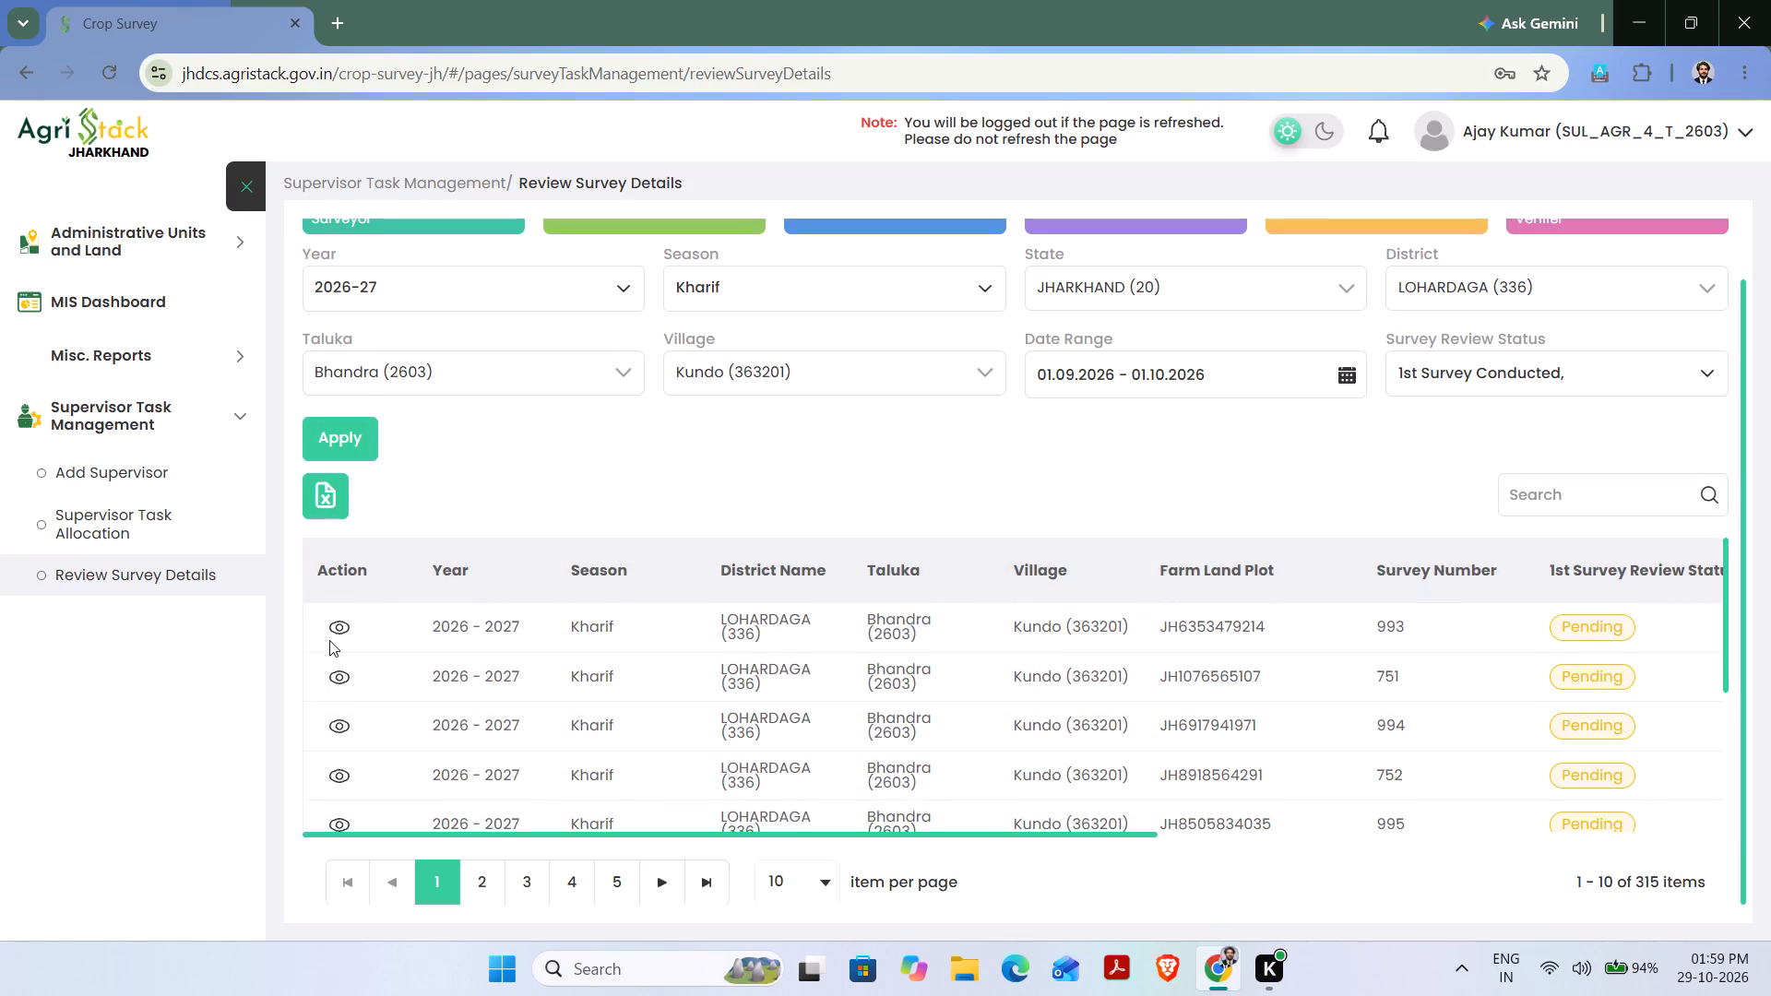
Open the details of survey number 993 and approve all three of its fallow land photos.
click(333, 631)
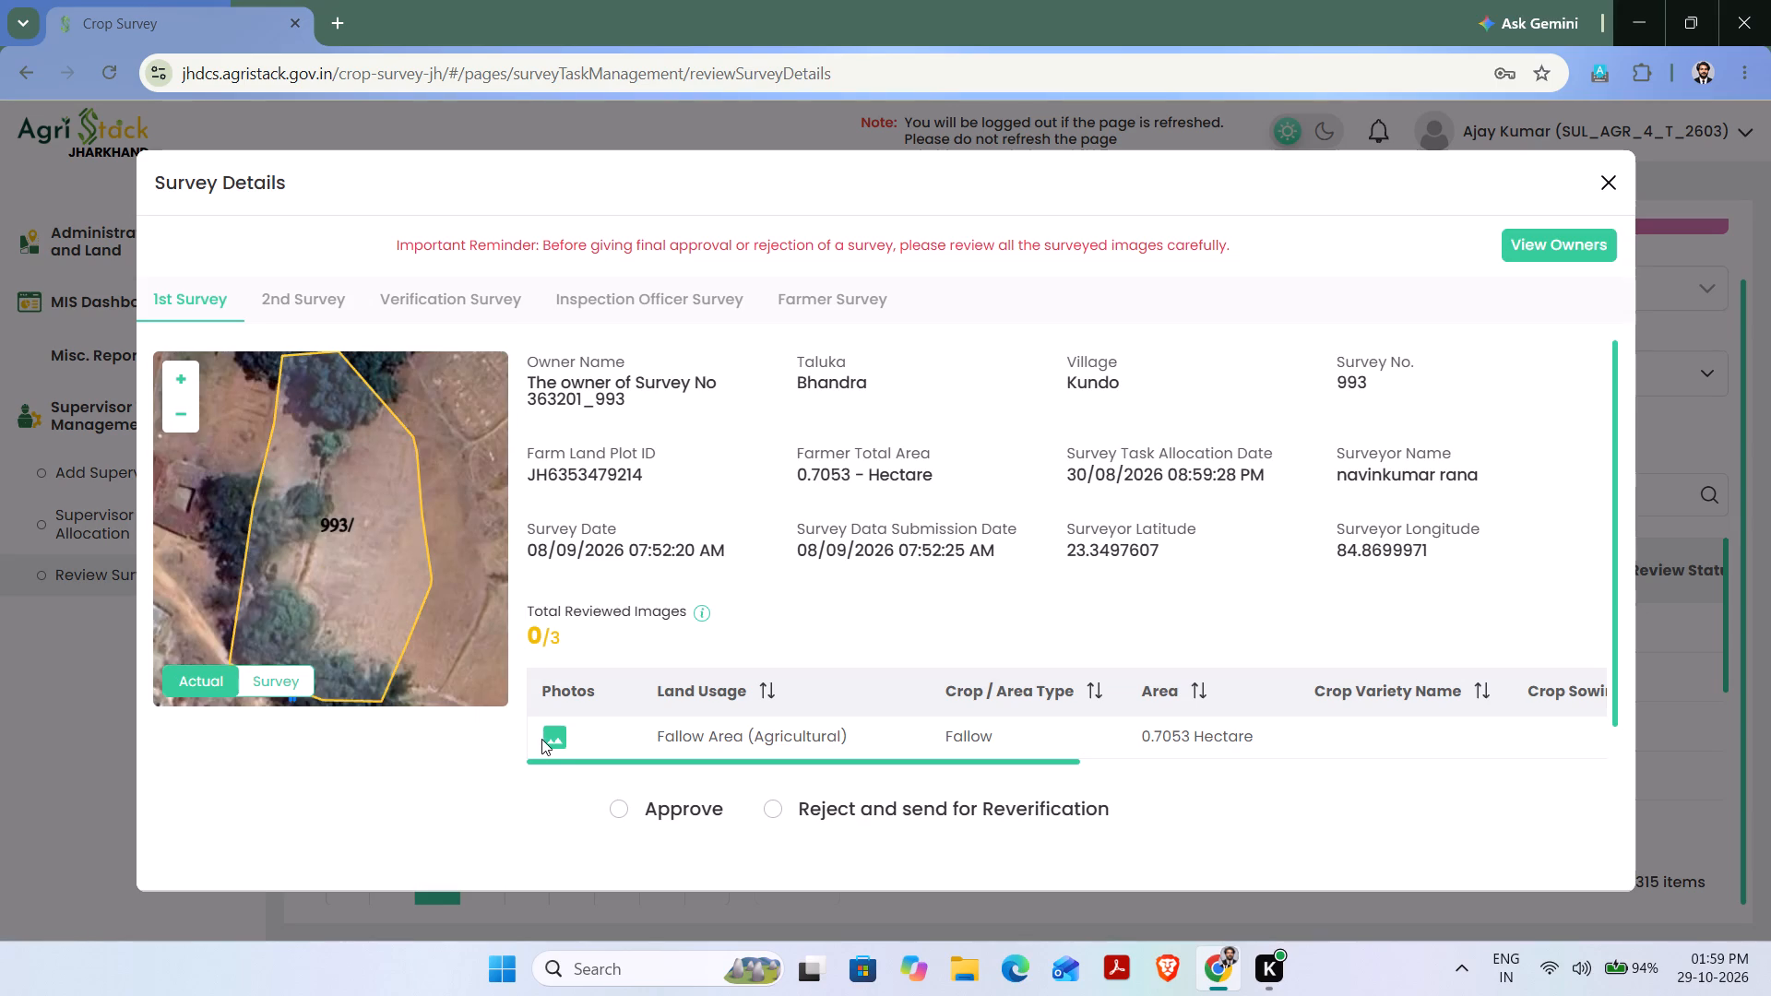
click(550, 739)
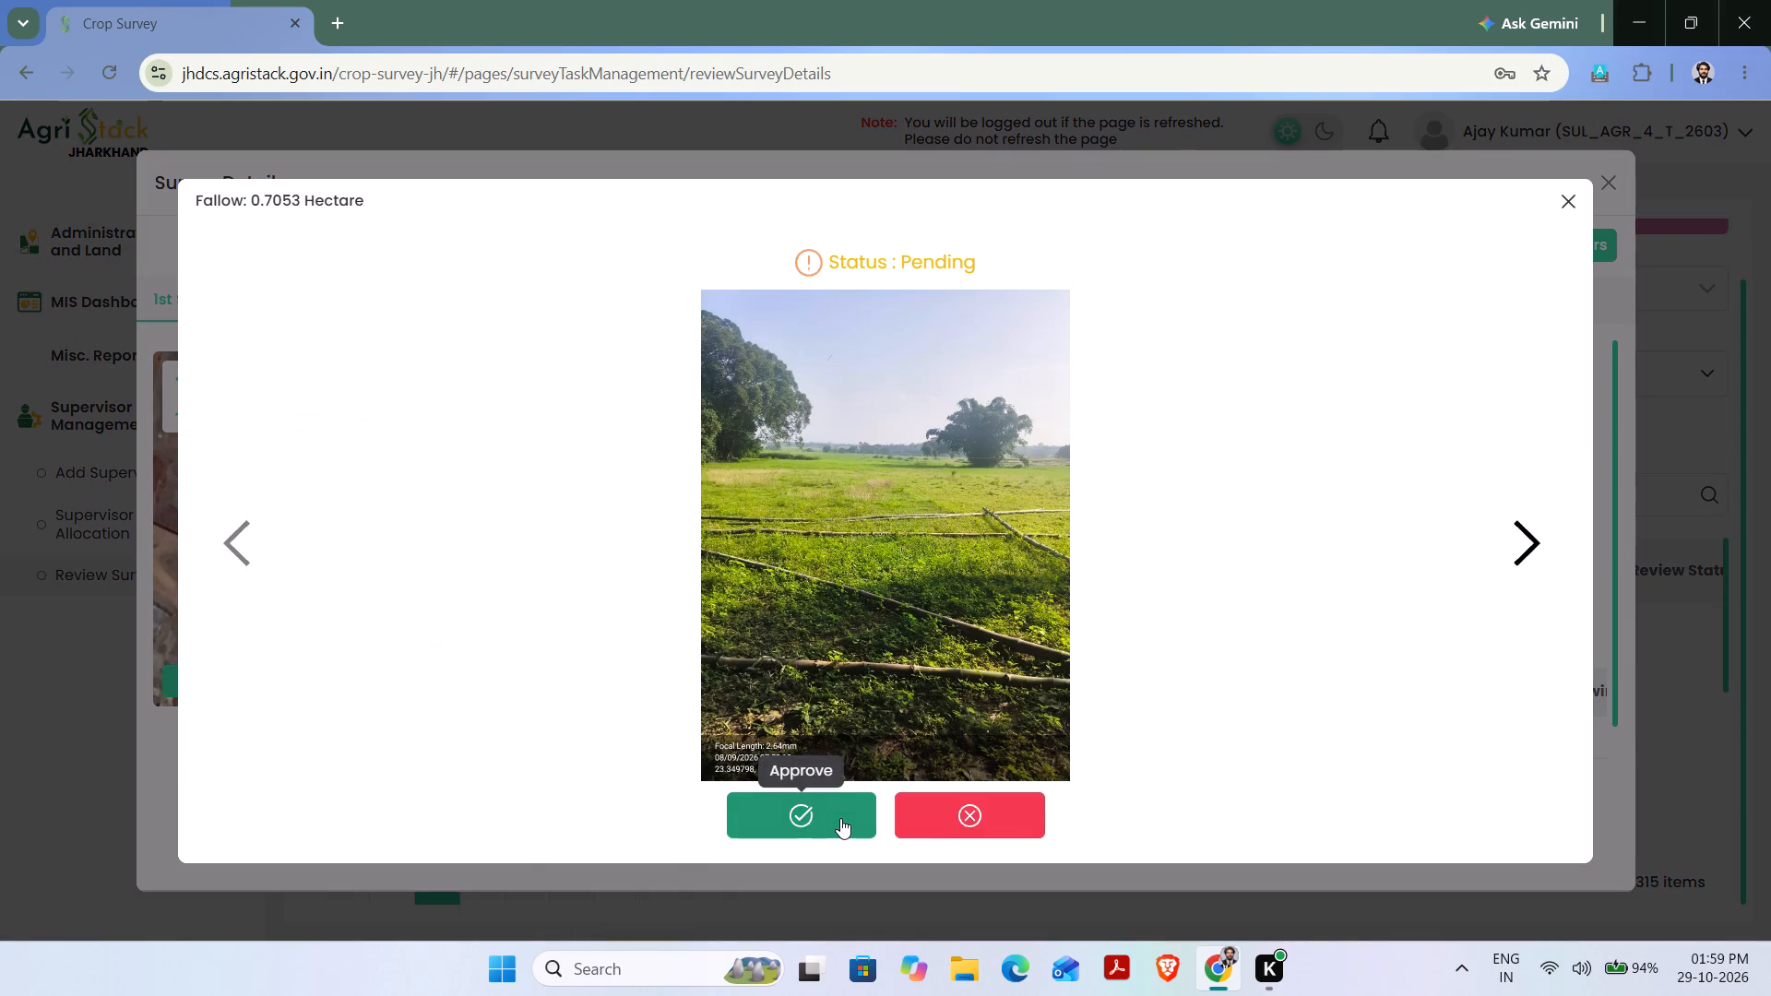
click(840, 817)
drag(920, 716, 782, 737)
click(788, 804)
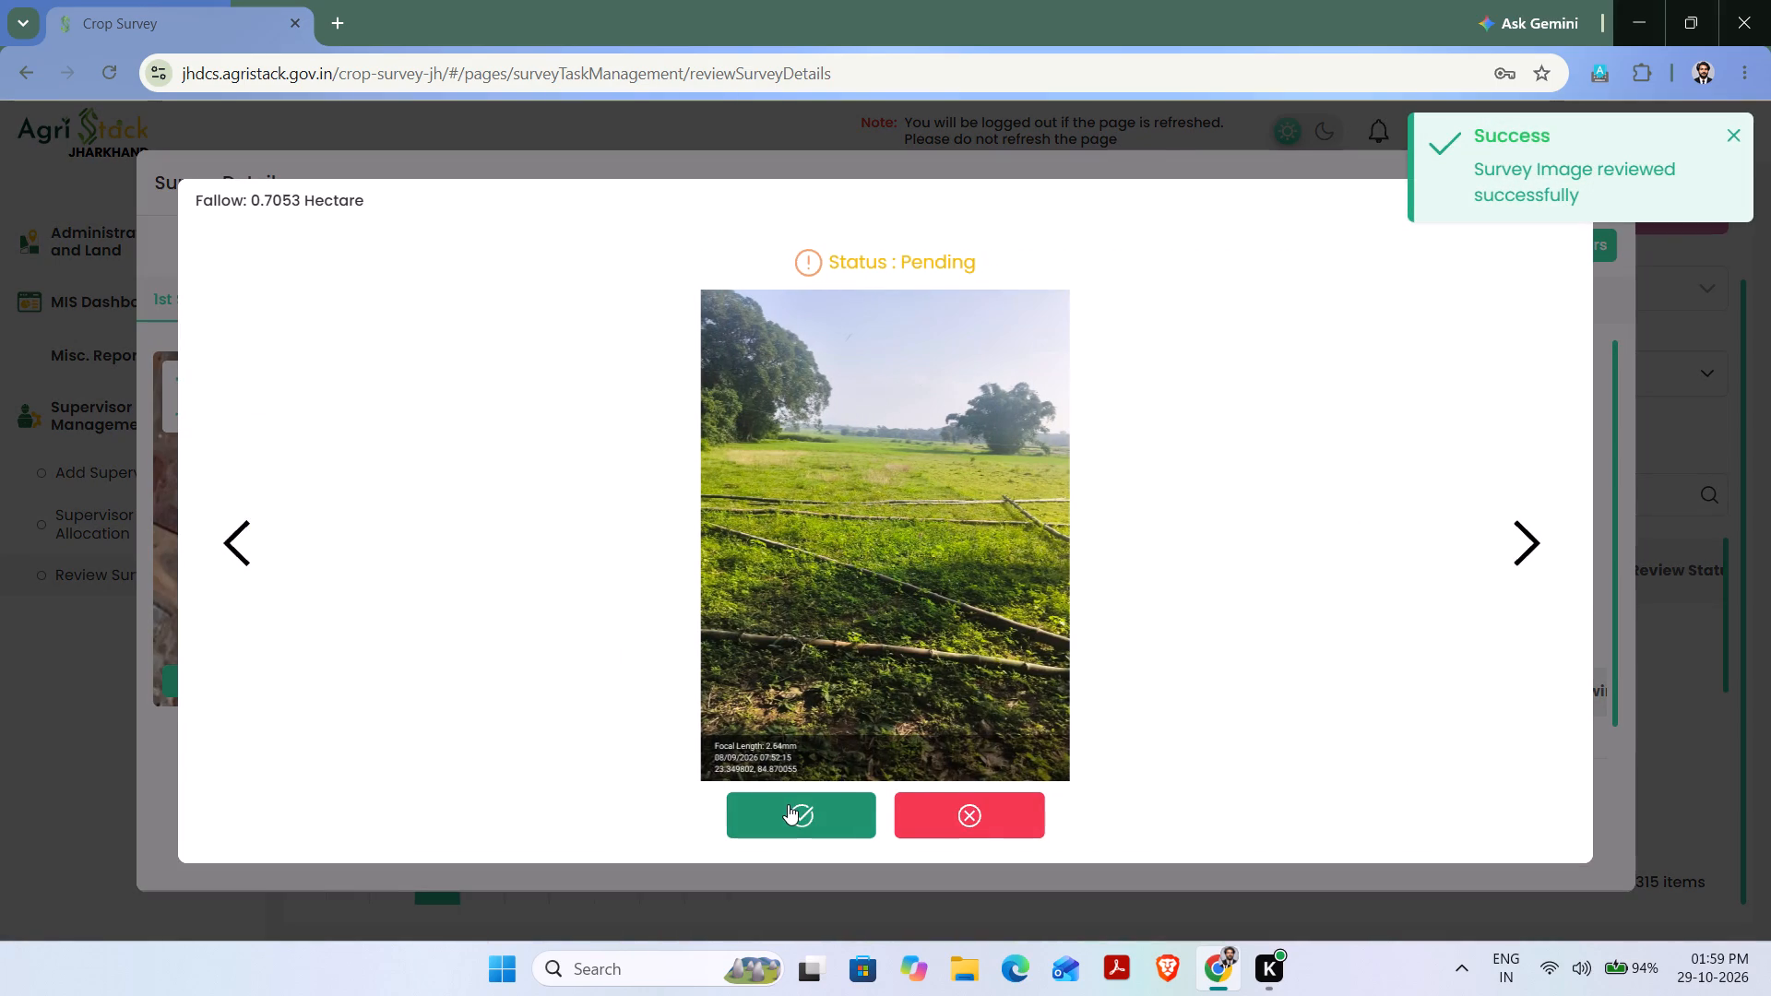
drag(906, 710, 824, 721)
click(847, 803)
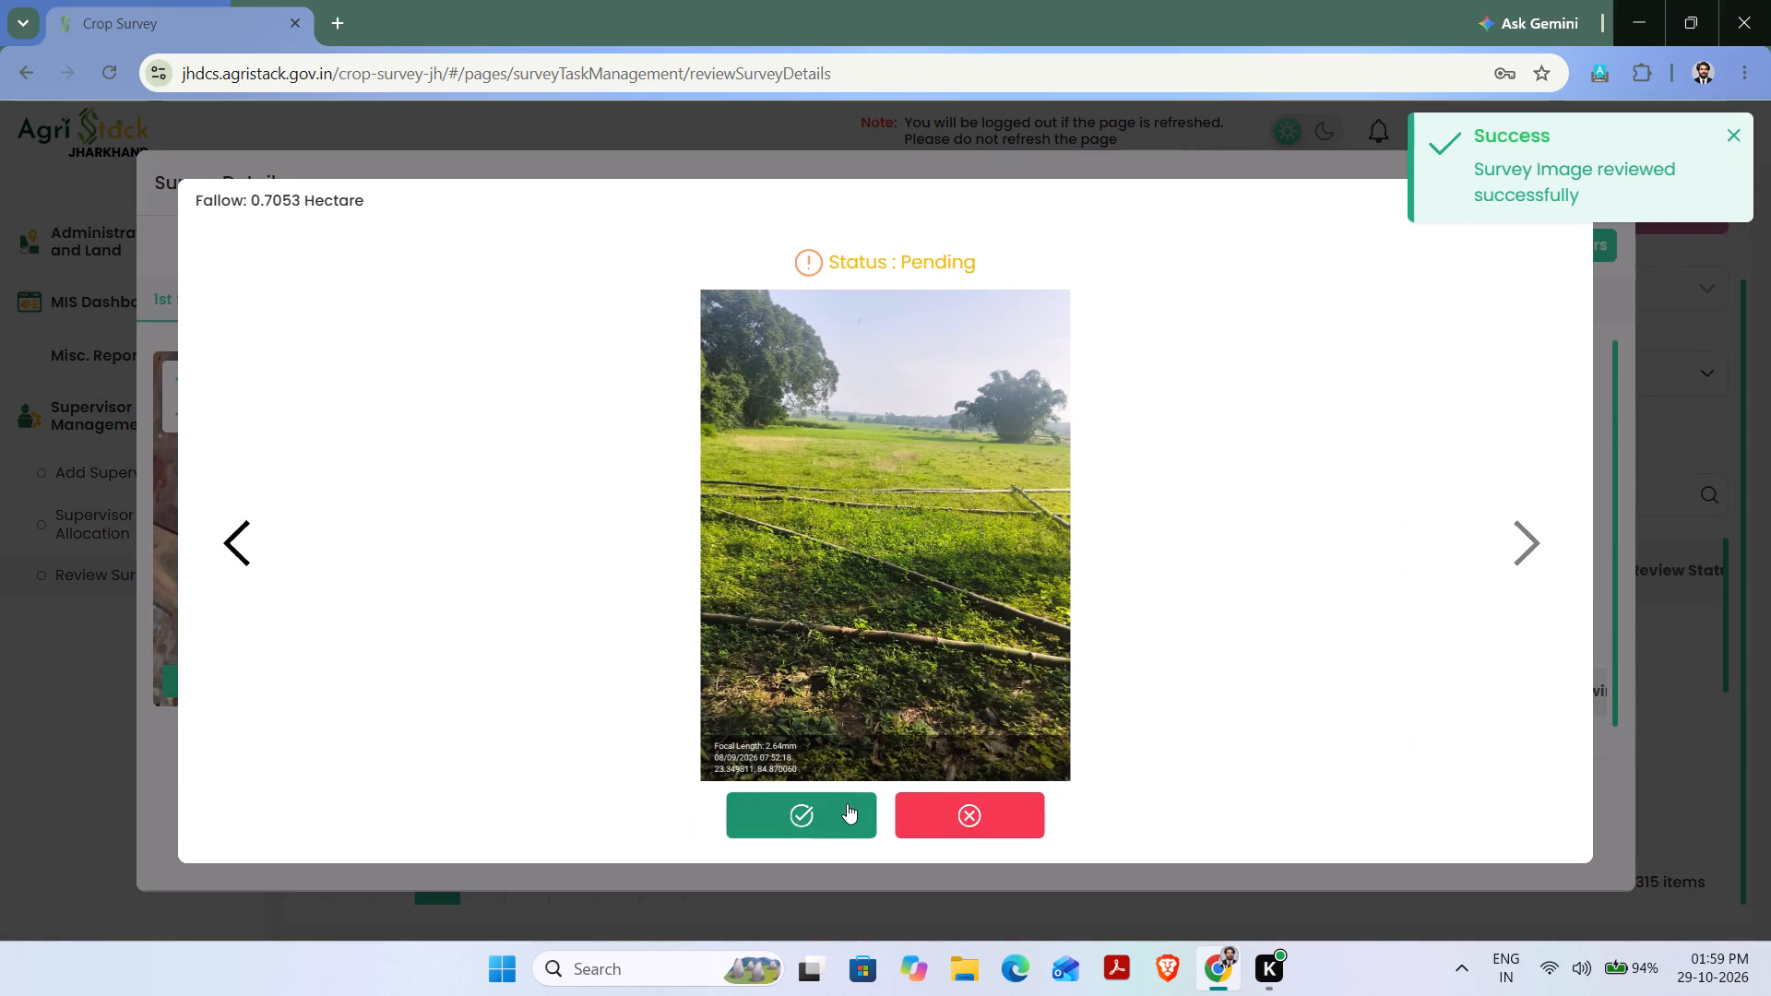
drag(957, 675, 873, 681)
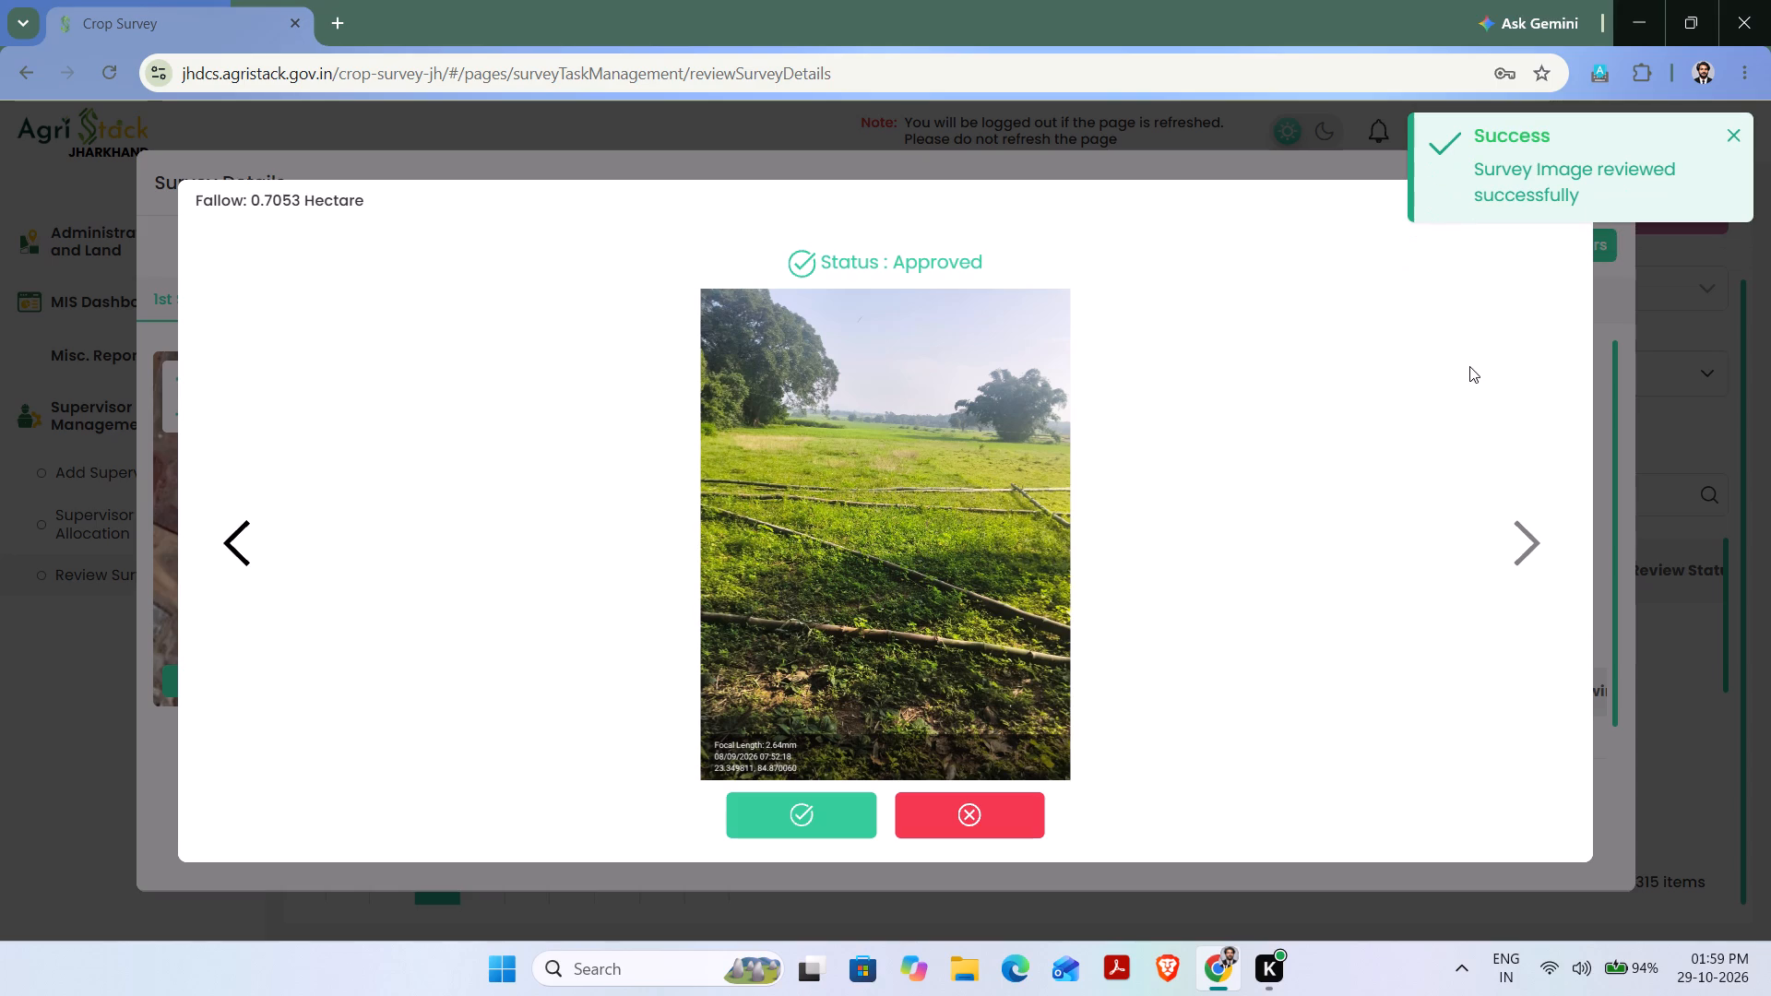
click(1567, 207)
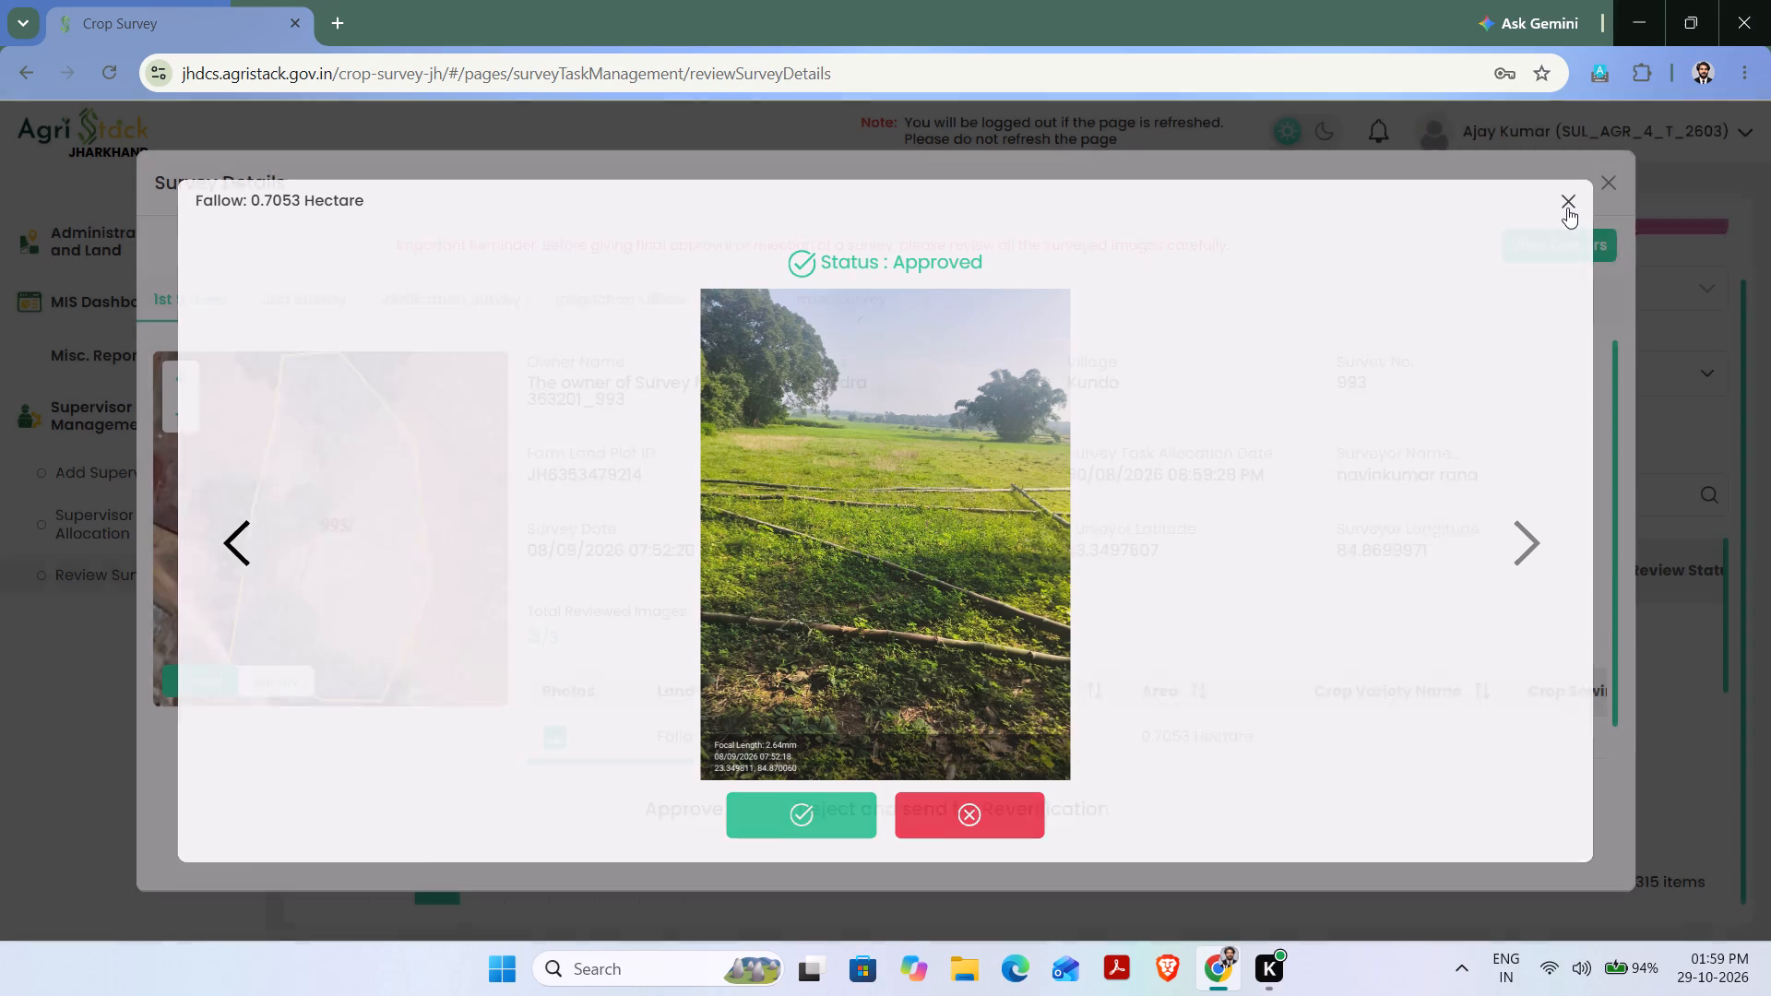
Approve the 1st survey of survey number 993, save the review and close its details.
scroll(745, 634, down, 1)
click(686, 660)
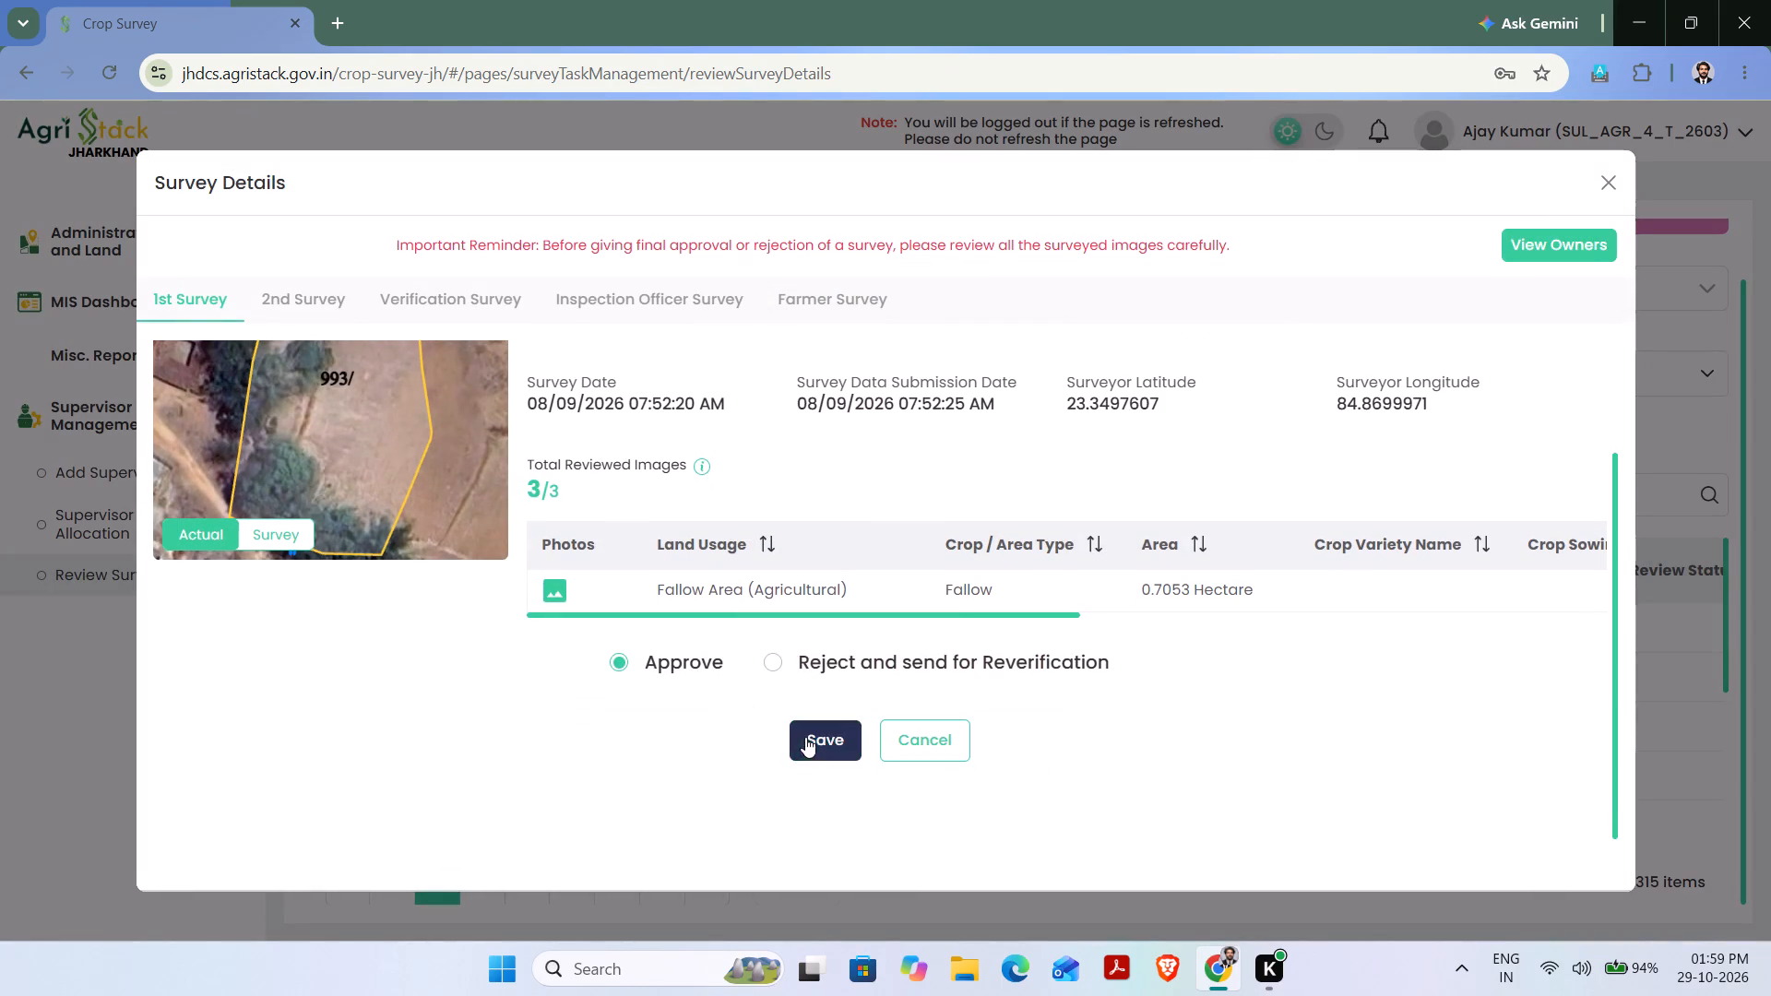
click(805, 737)
click(886, 588)
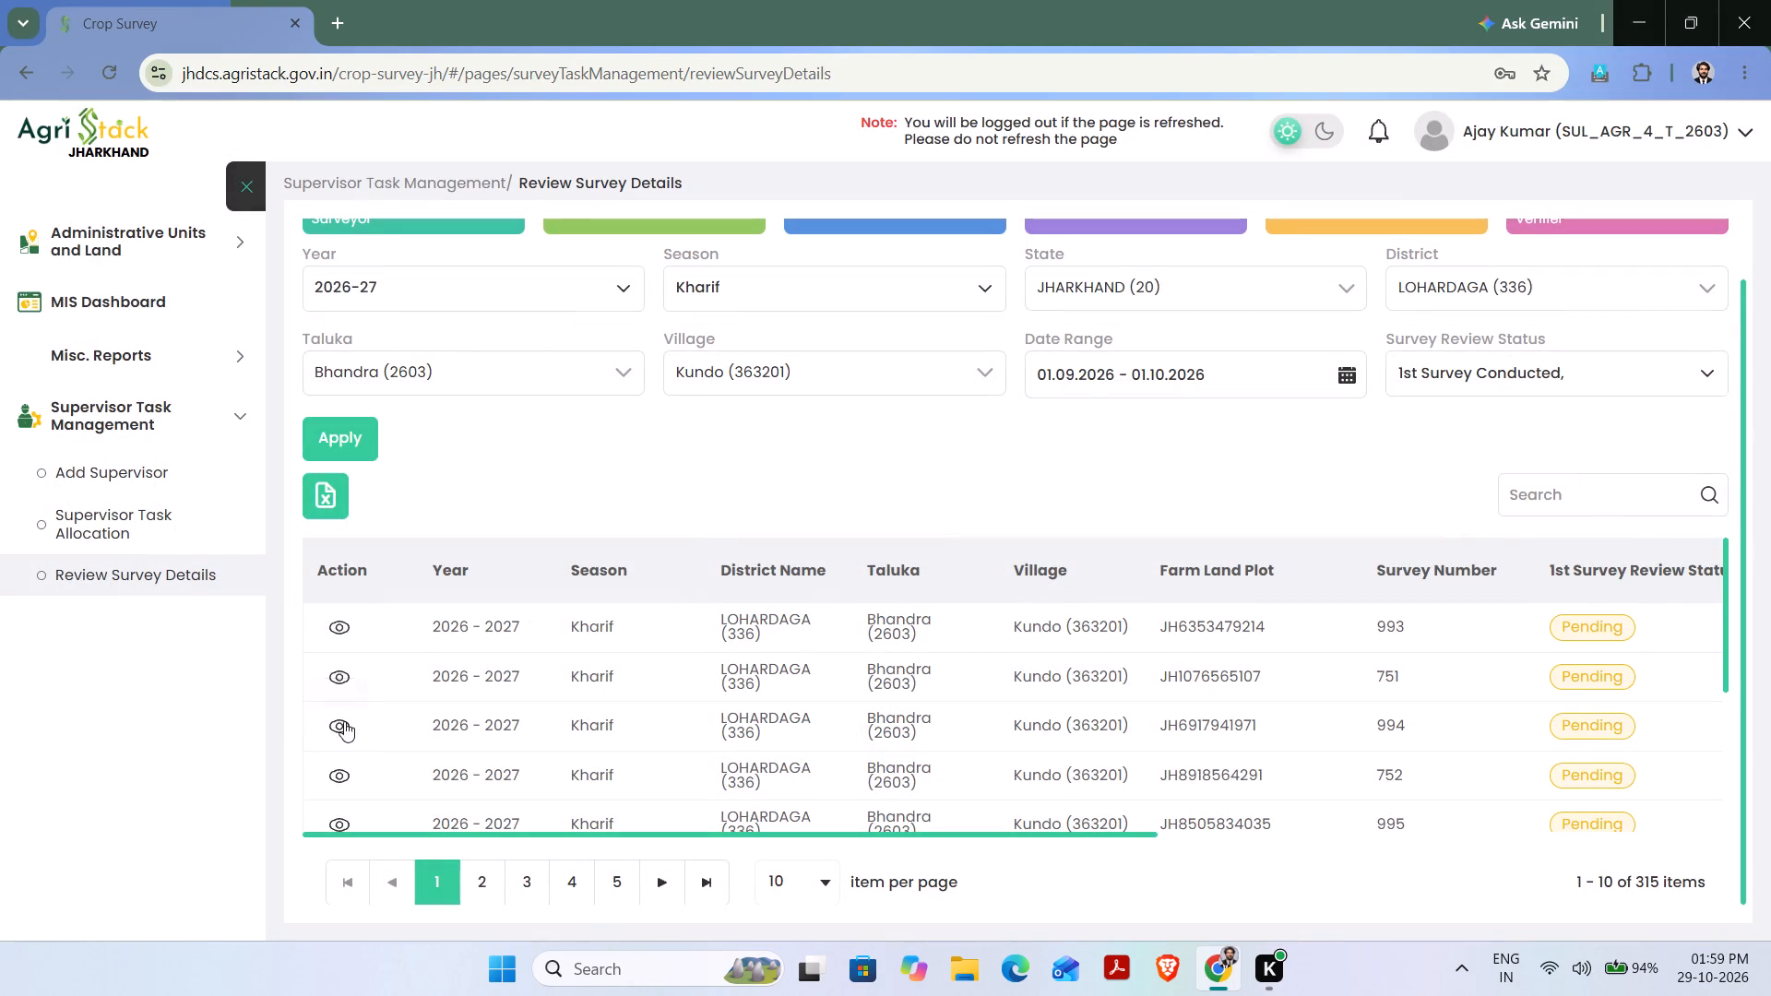
Open the details of survey number 751 and approve all three of its fallow land photos.
click(339, 683)
click(552, 729)
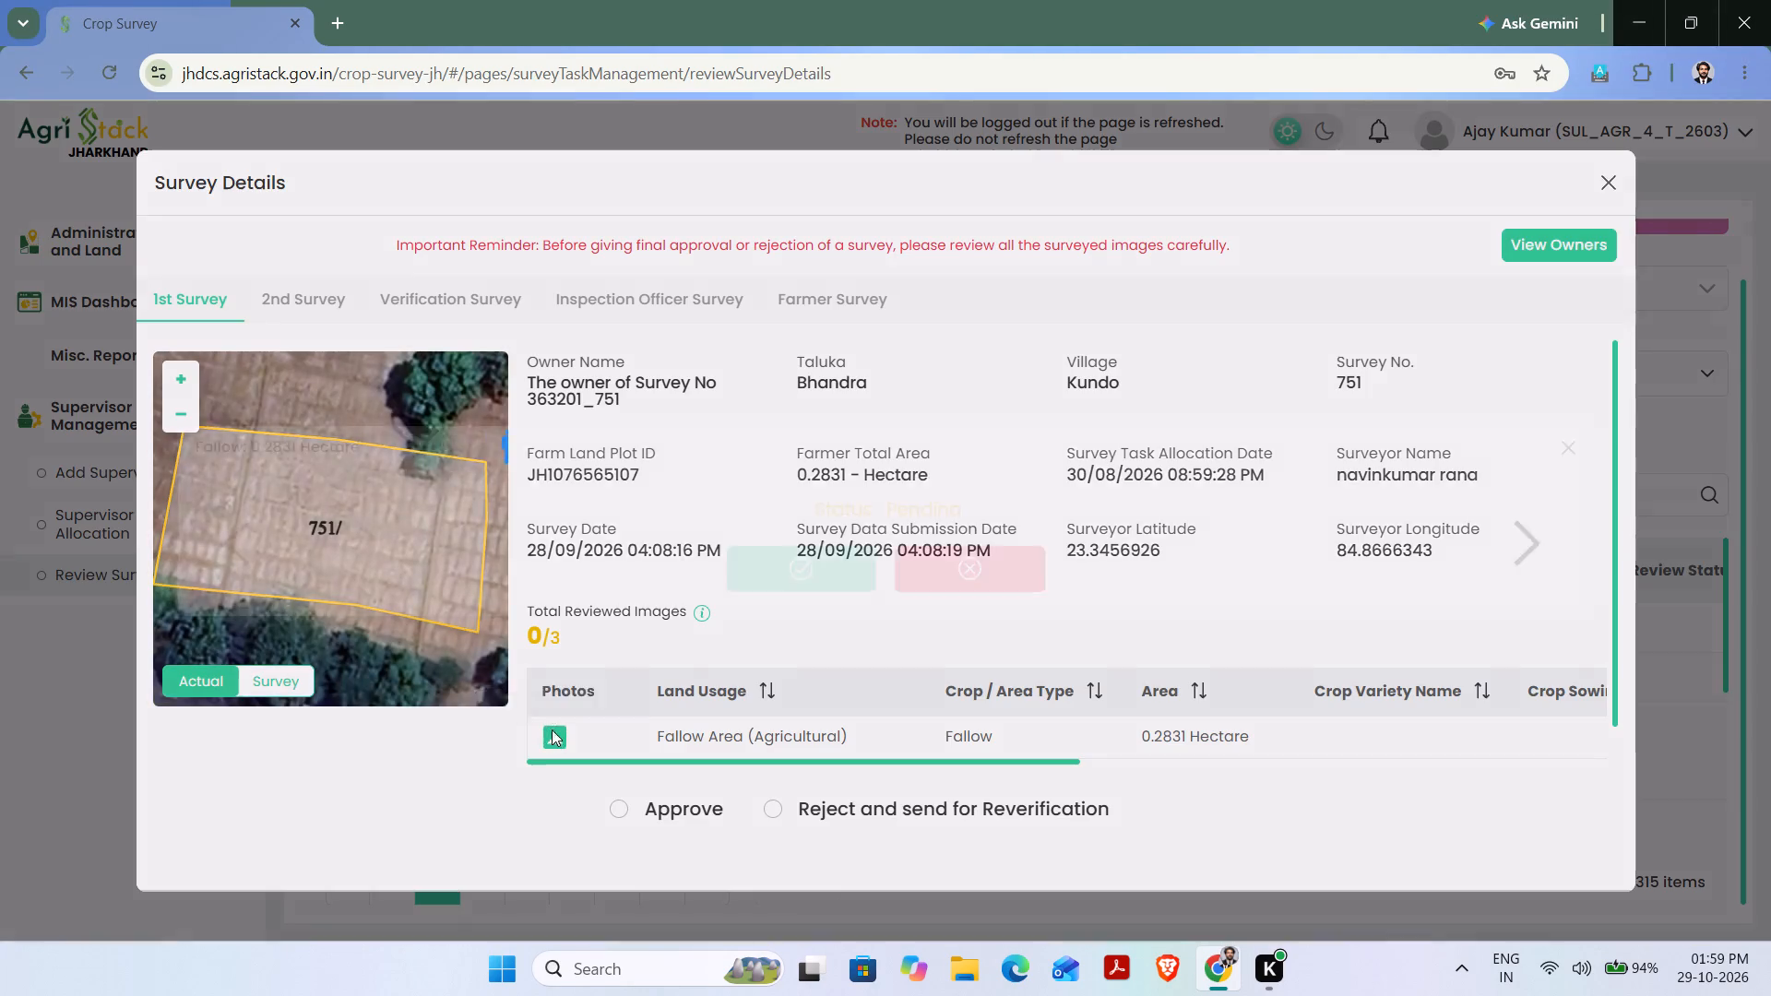
click(775, 802)
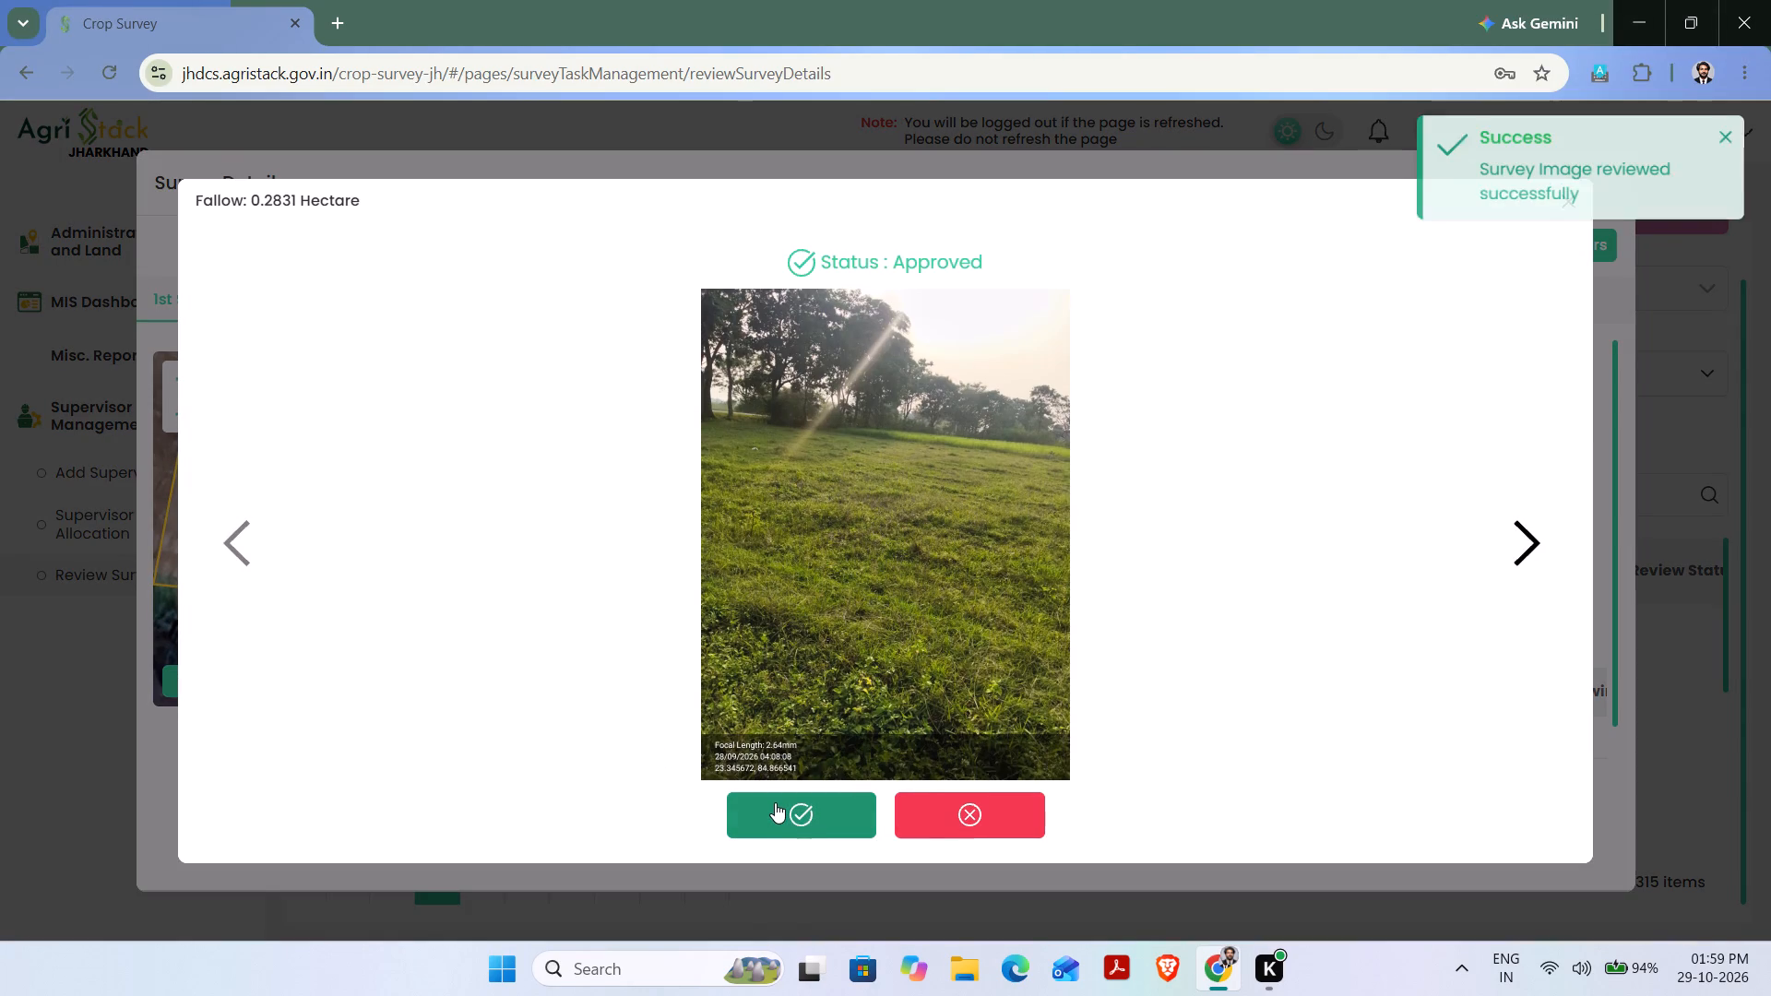
drag(720, 750, 688, 753)
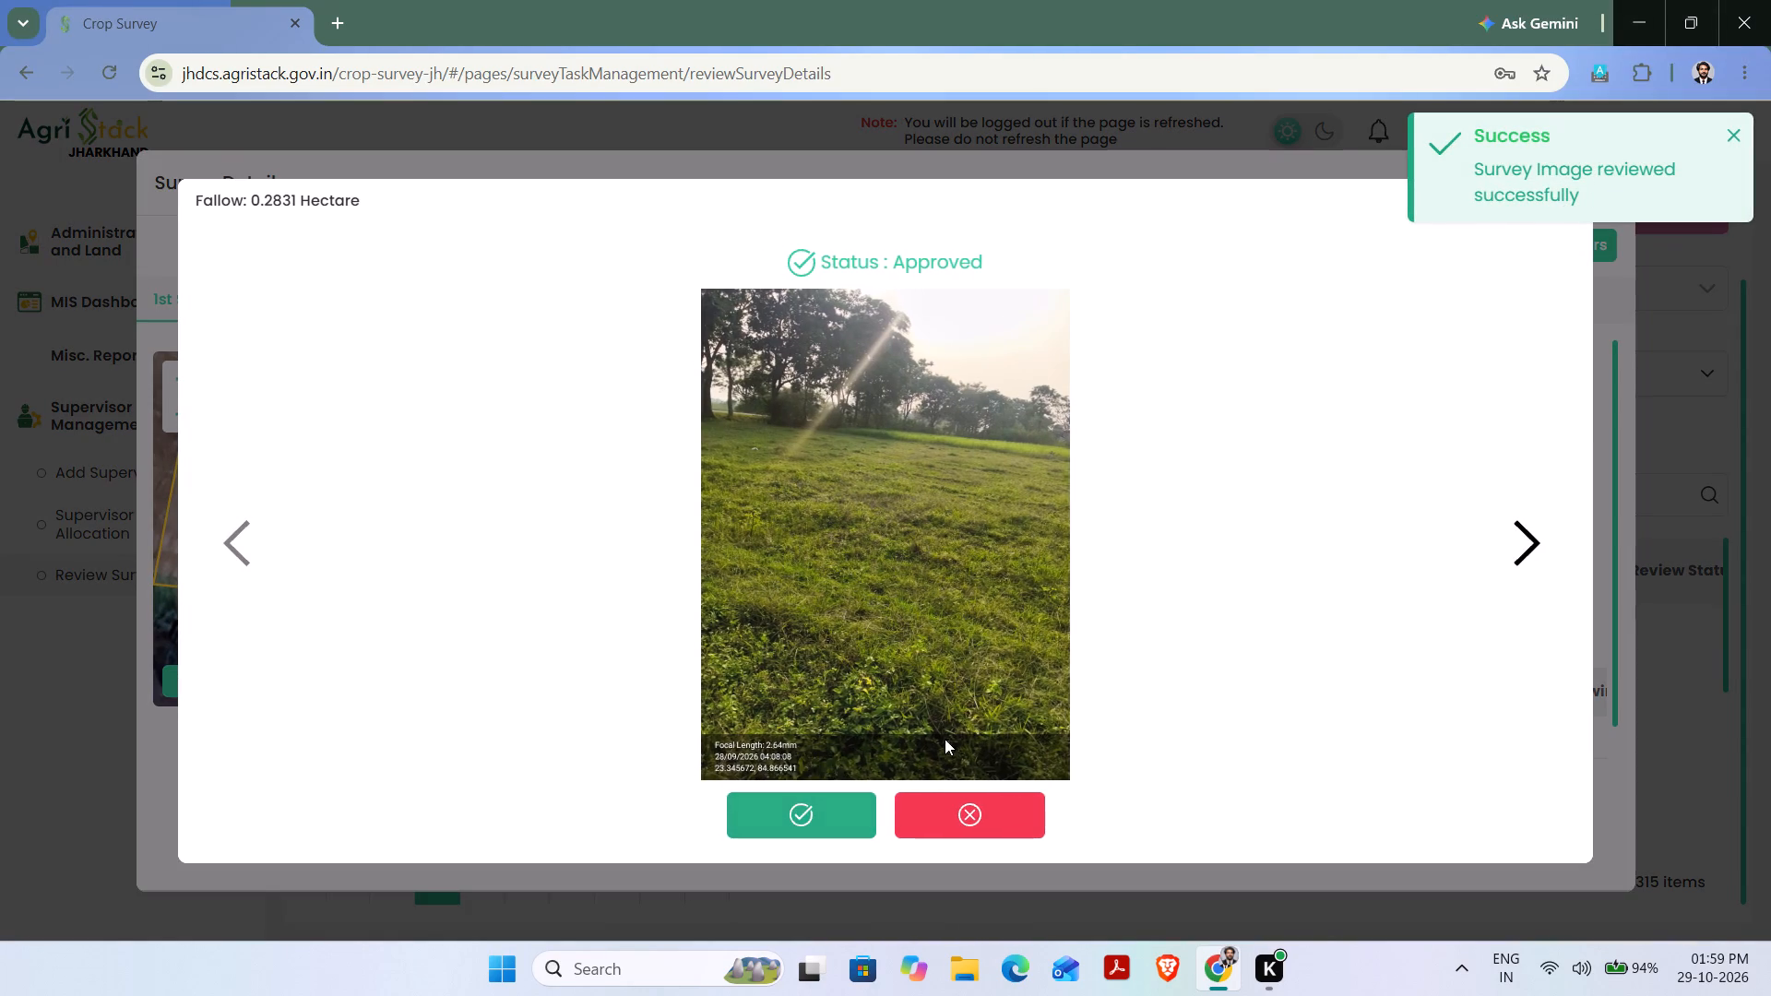
drag(921, 734, 758, 746)
click(781, 807)
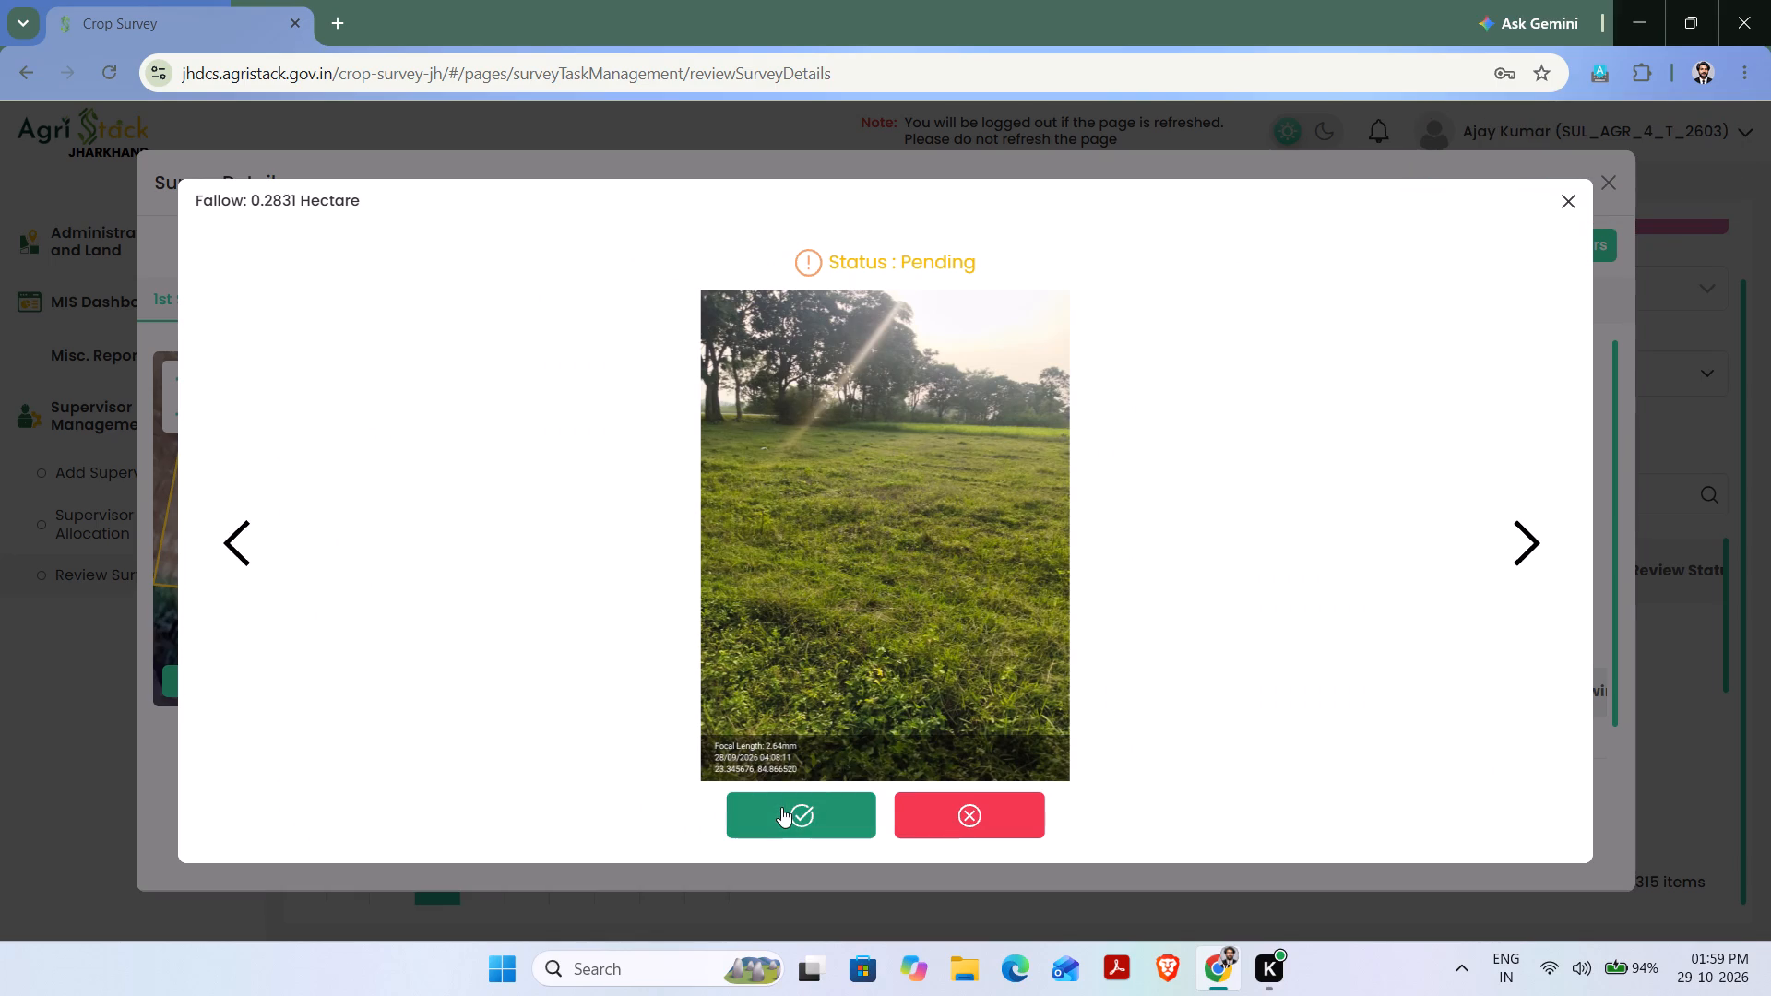
drag(932, 687, 776, 717)
click(796, 809)
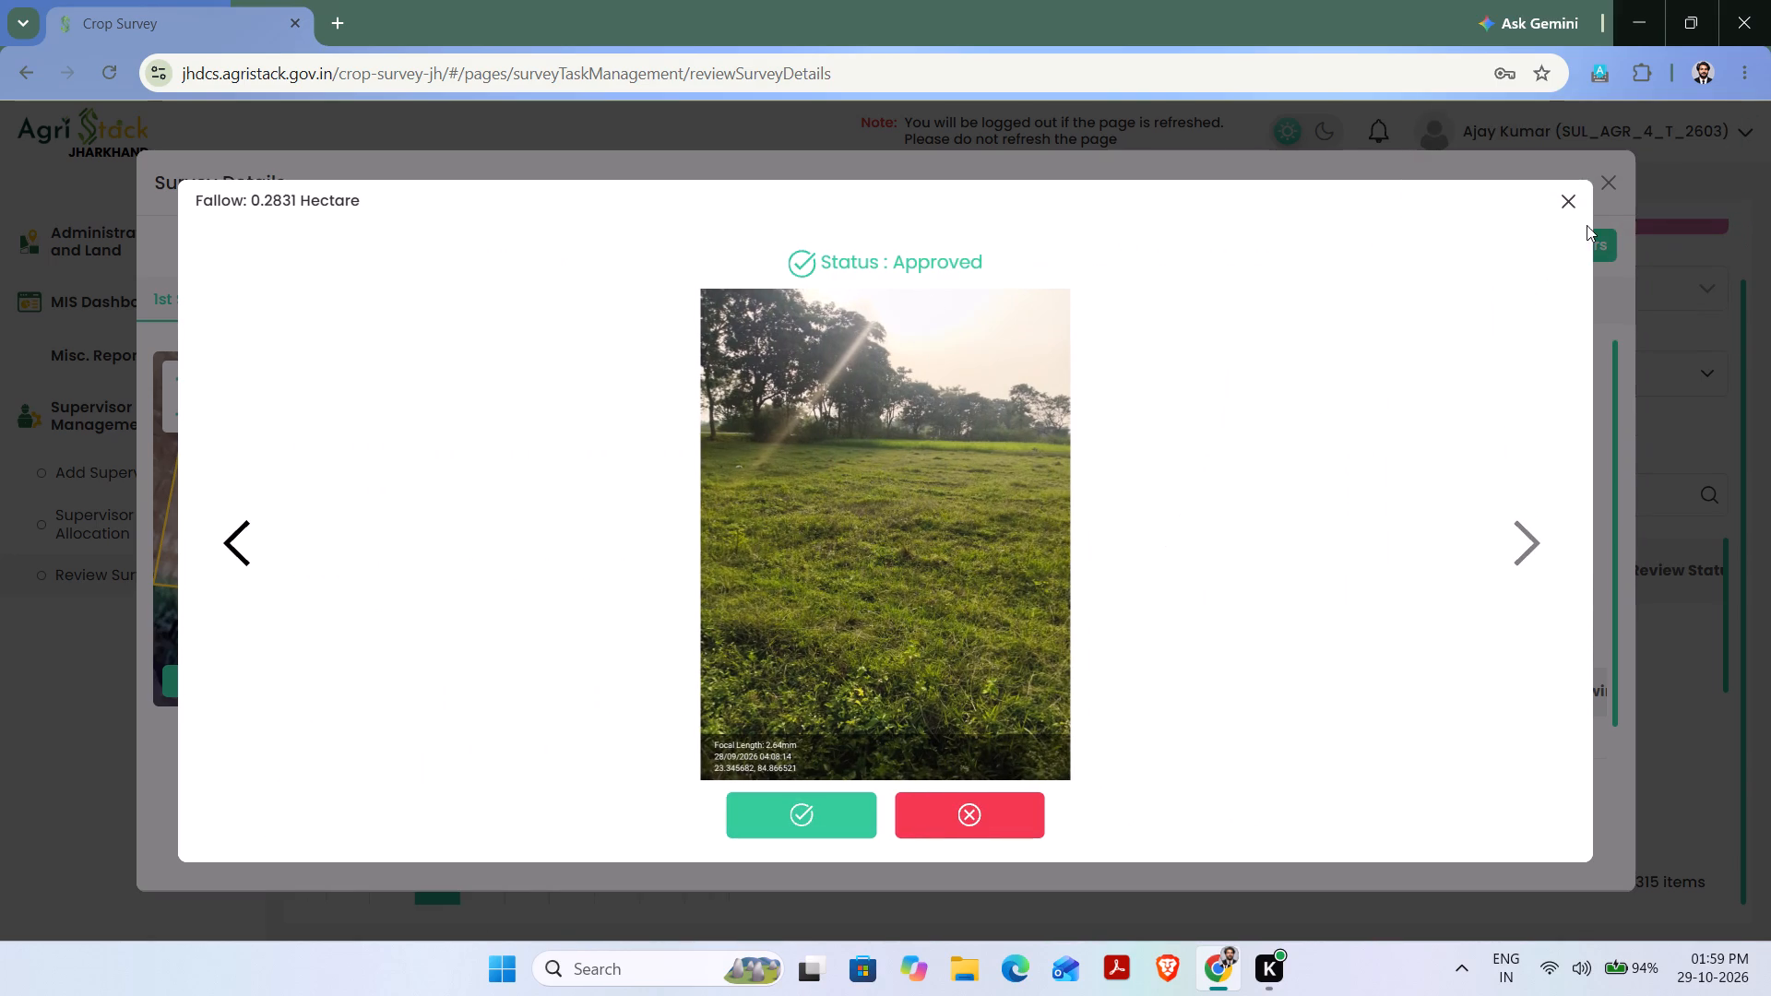
click(1570, 200)
Approve the 1st survey of survey number 751, save the review and close its details.
scroll(923, 636, down, 3)
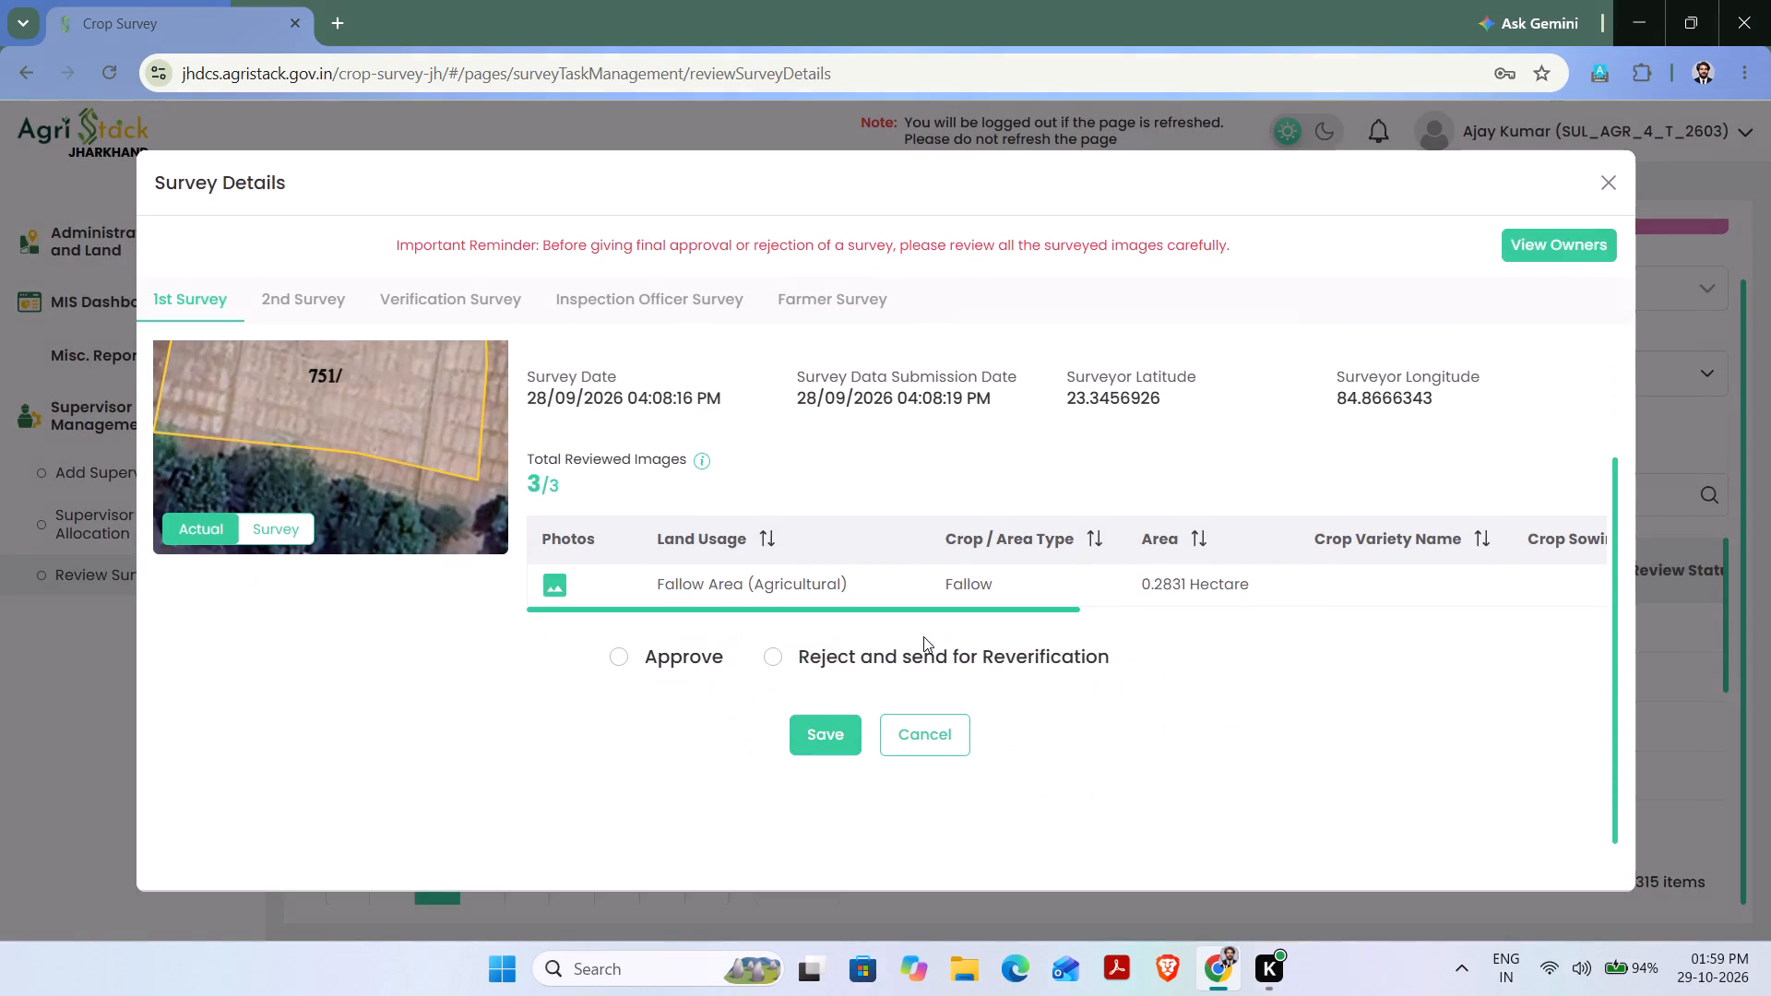
click(684, 661)
click(820, 737)
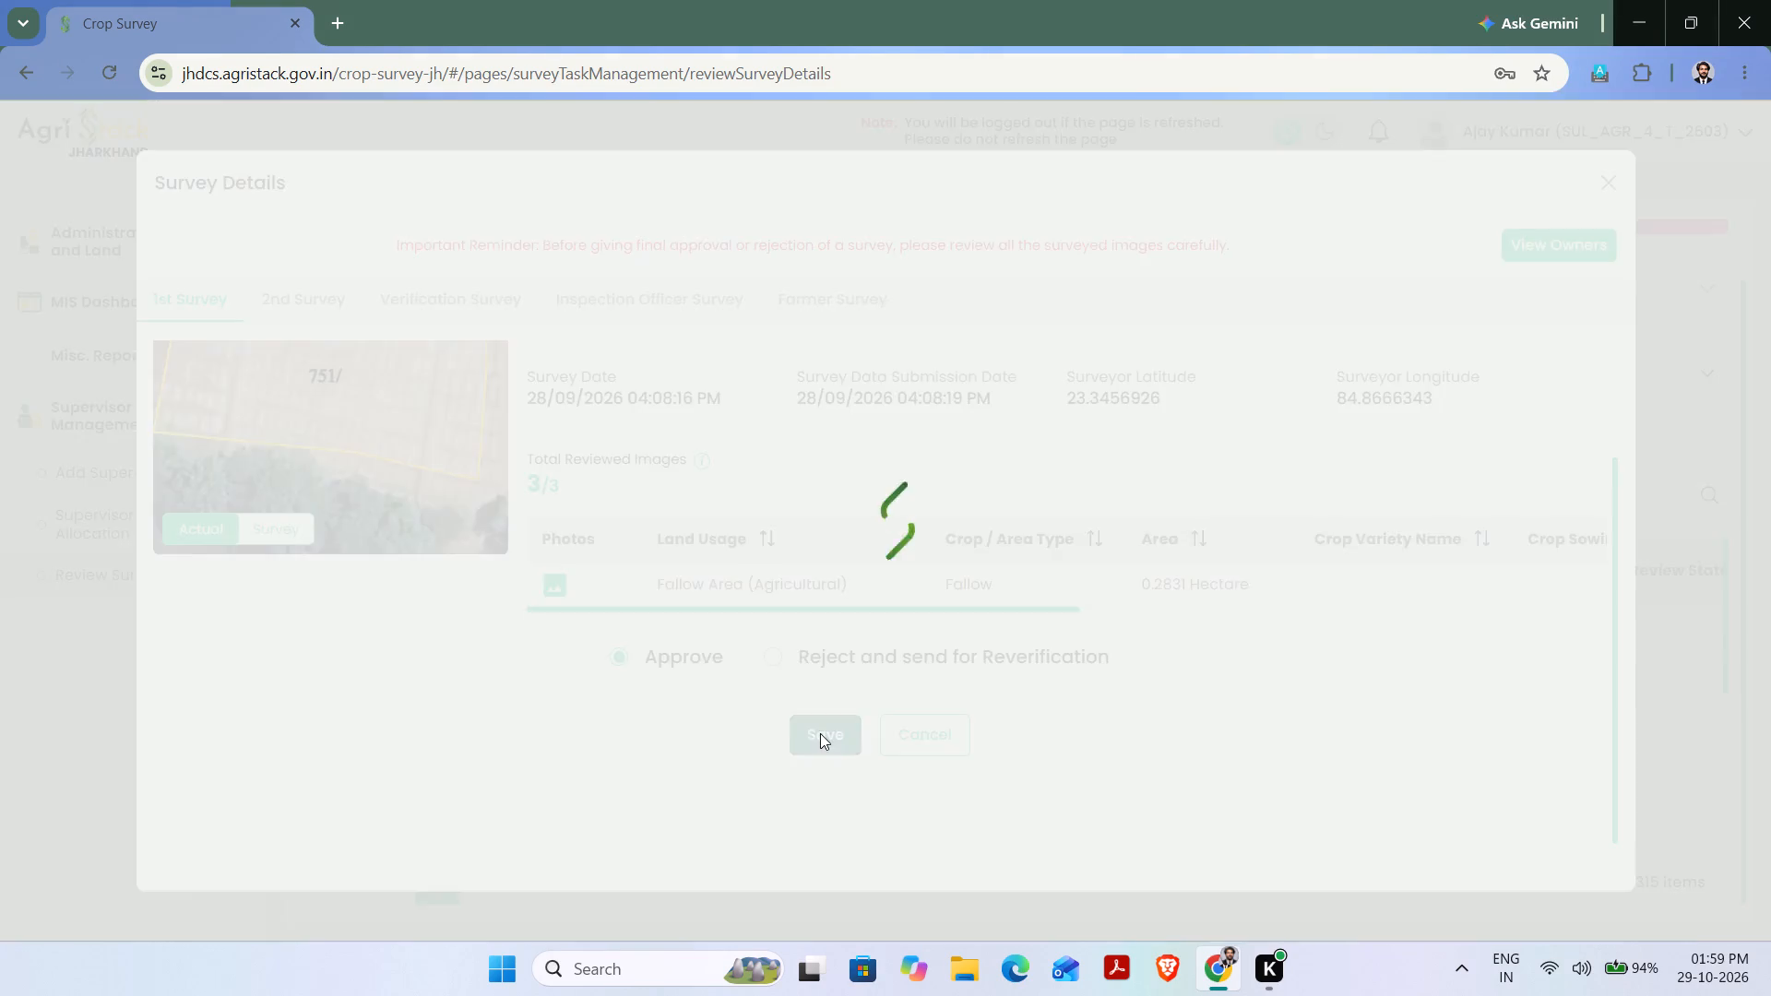
click(900, 579)
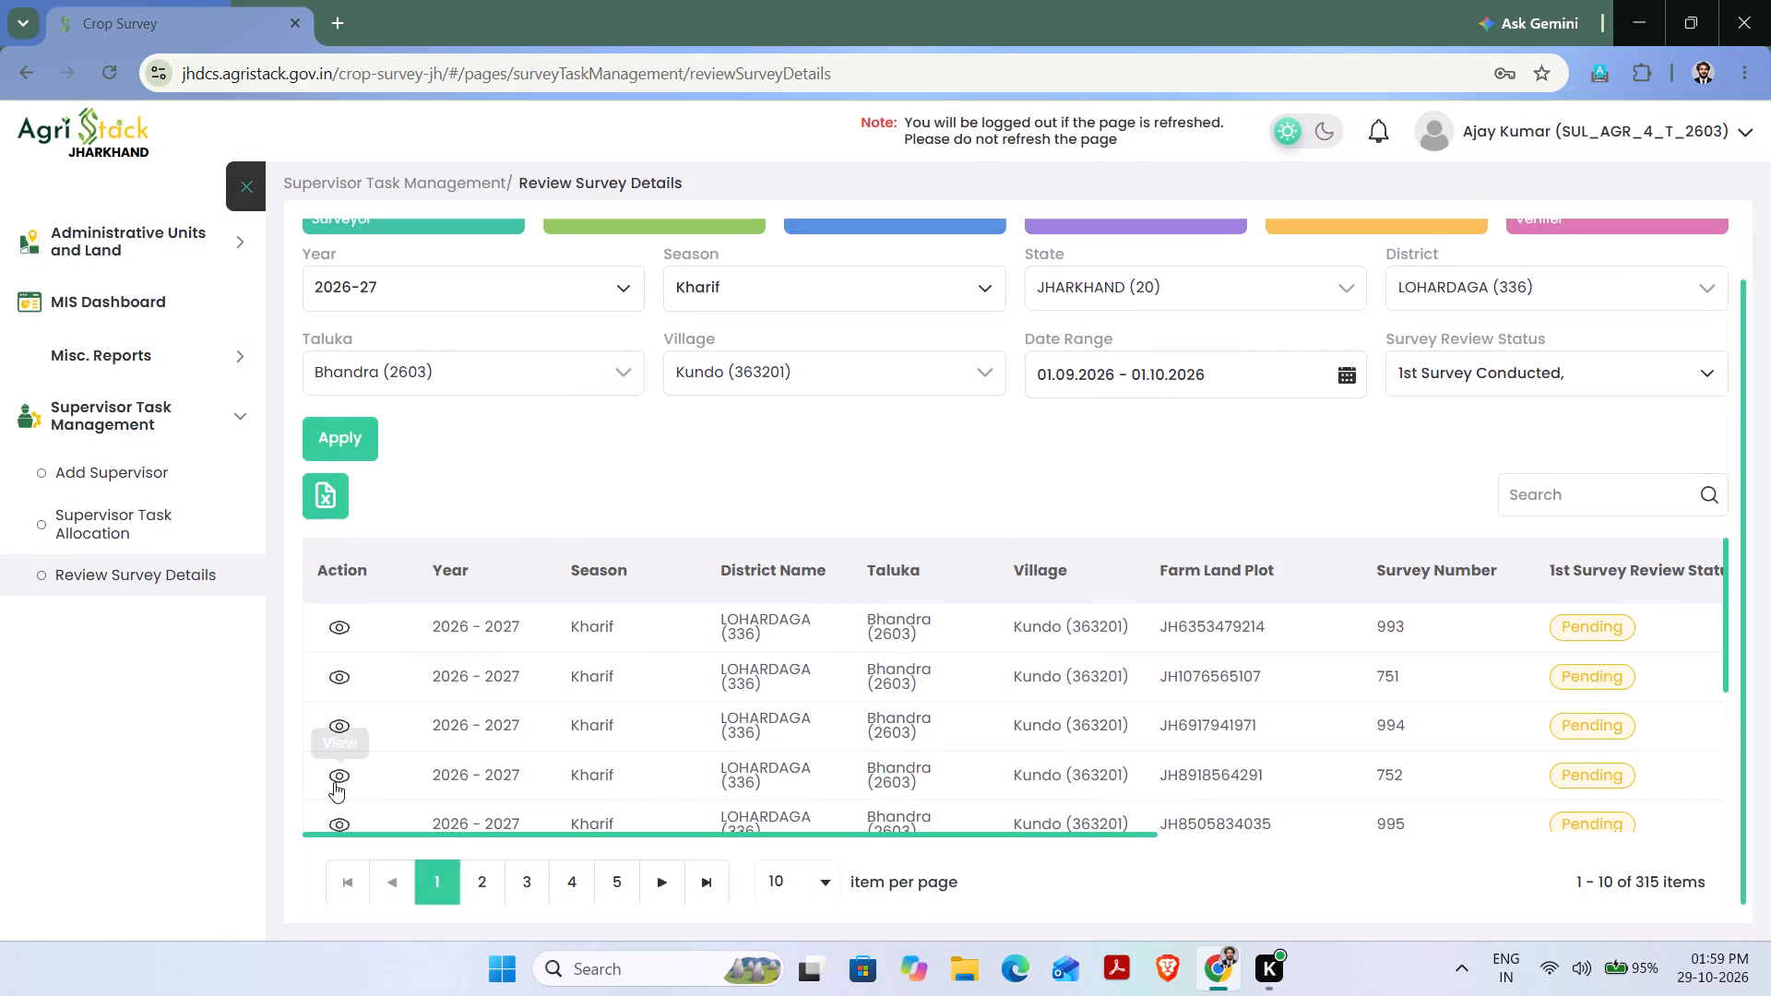
Open the details of survey number 752 and approve all three of its fallow land photos.
click(337, 772)
click(549, 742)
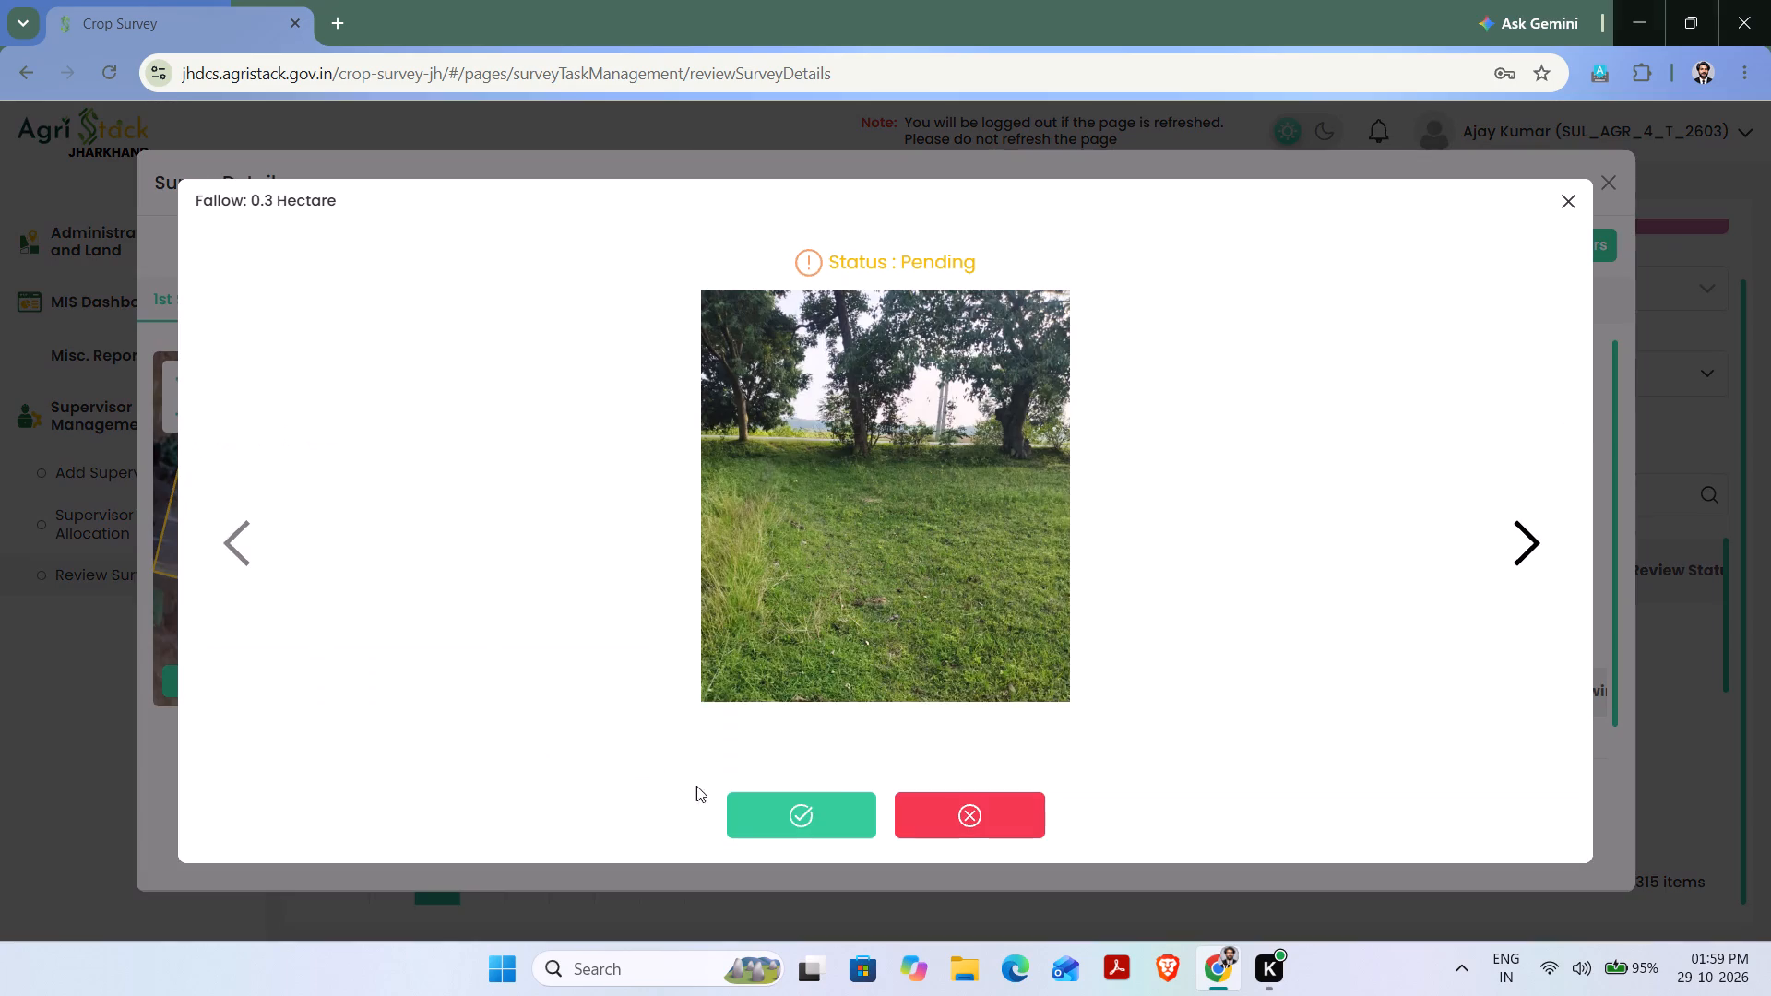
click(755, 808)
drag(924, 690, 771, 729)
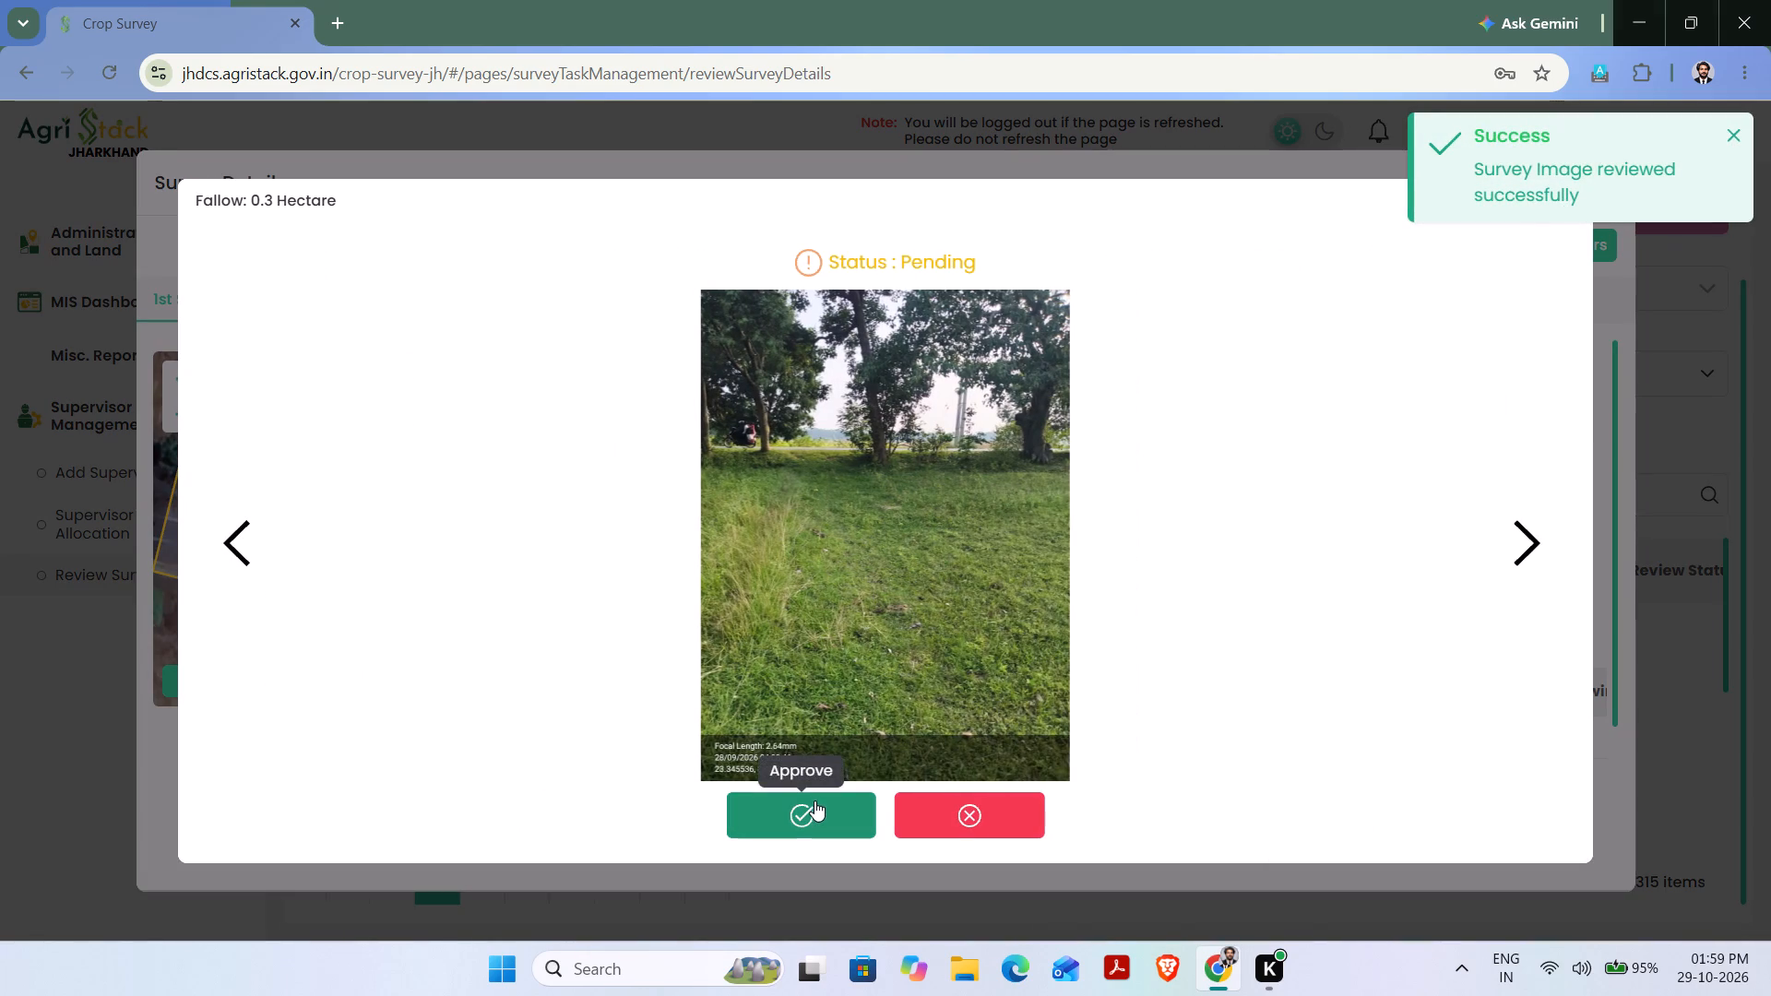
click(814, 801)
drag(968, 684, 867, 703)
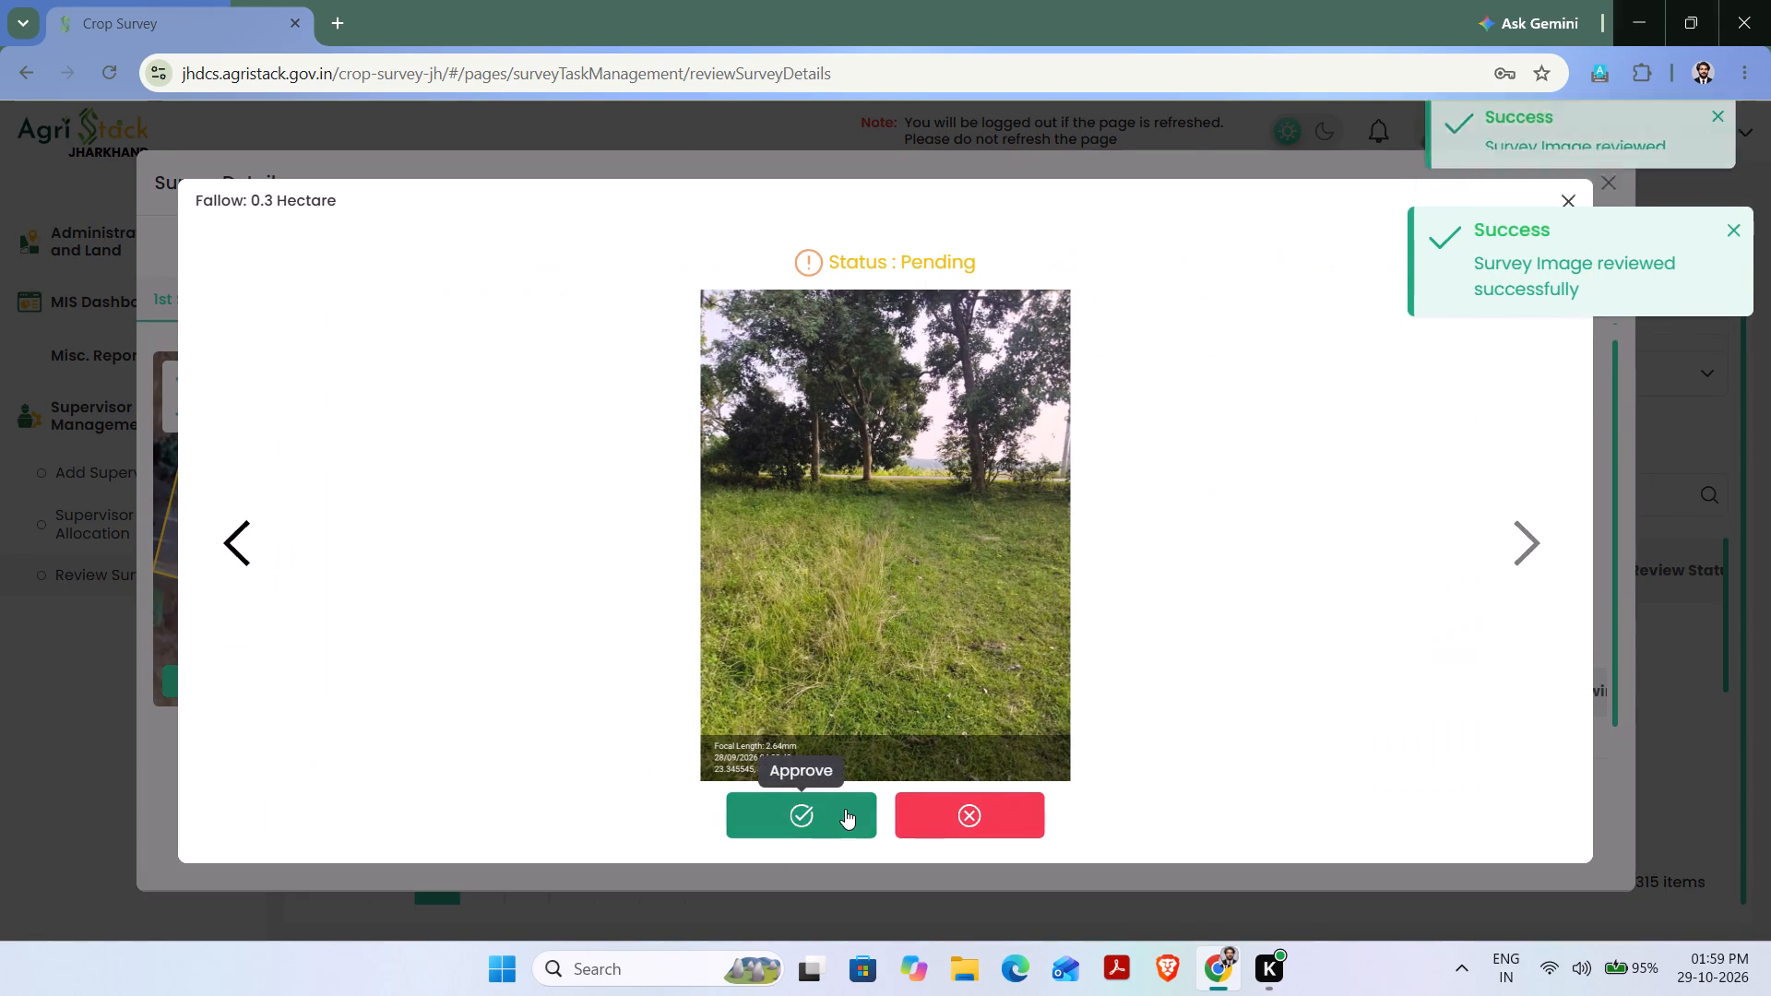
click(845, 807)
drag(951, 649, 850, 653)
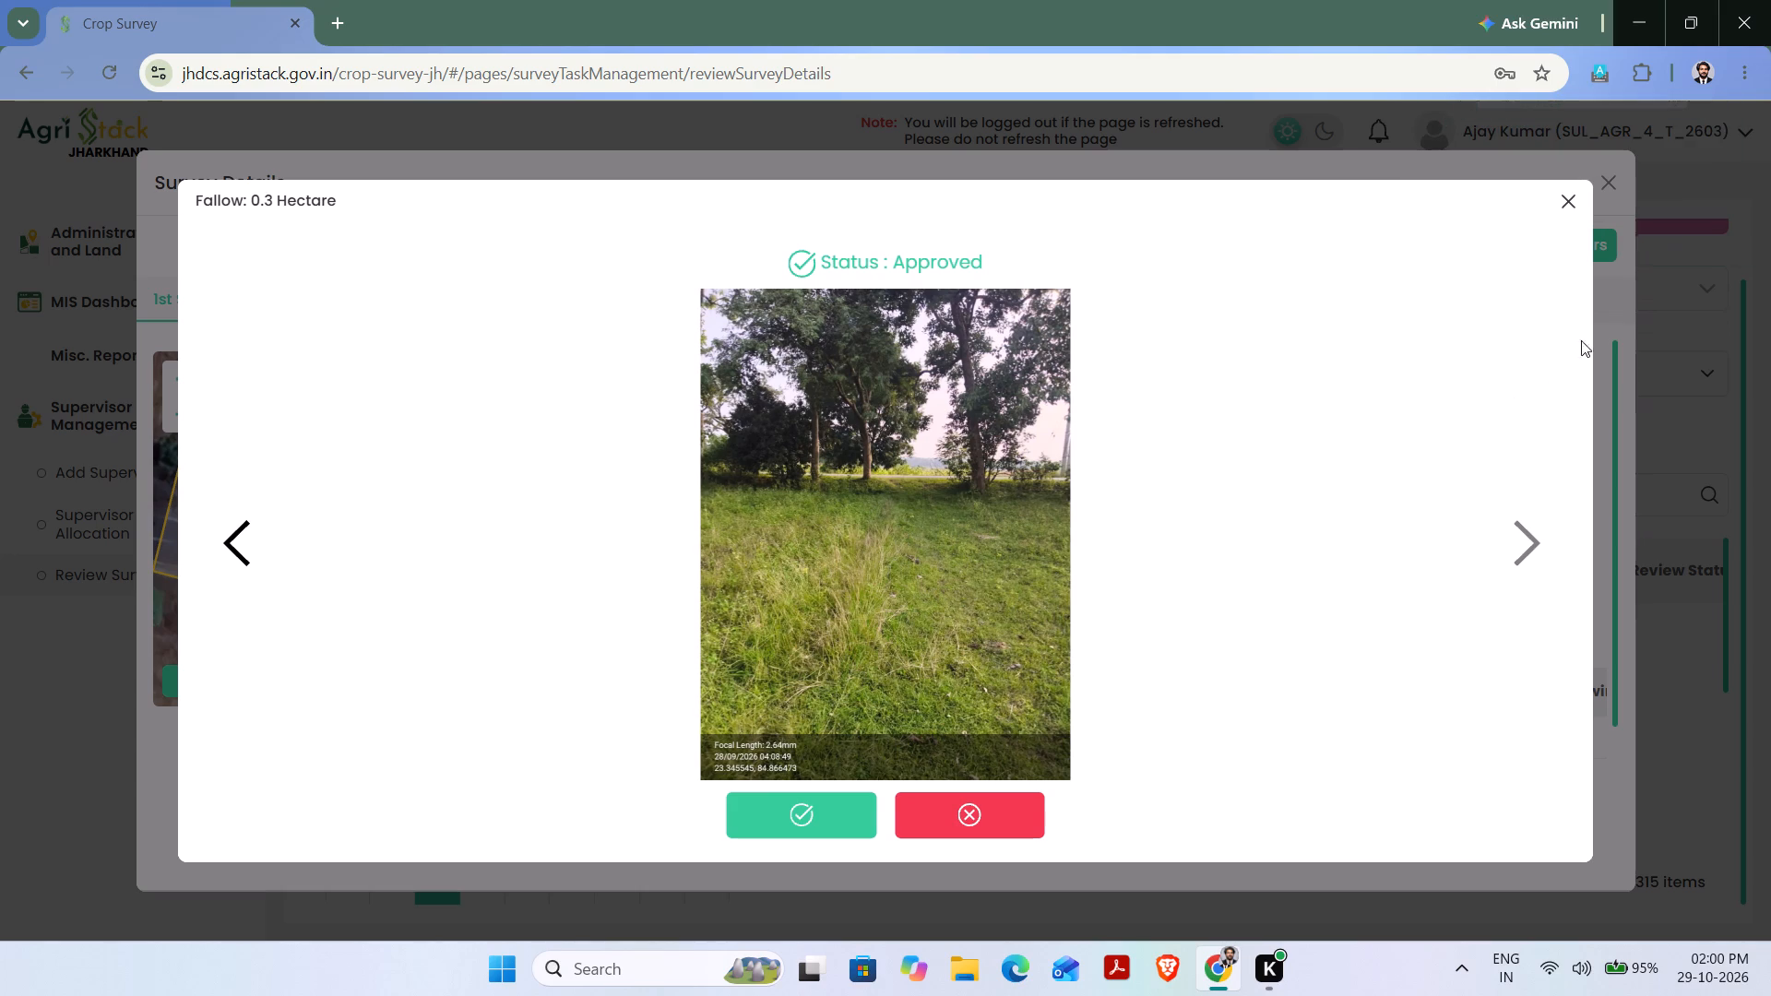
click(1565, 197)
Approve the 1st survey of survey number 752, save the review and close its details.
scroll(921, 735, down, 2)
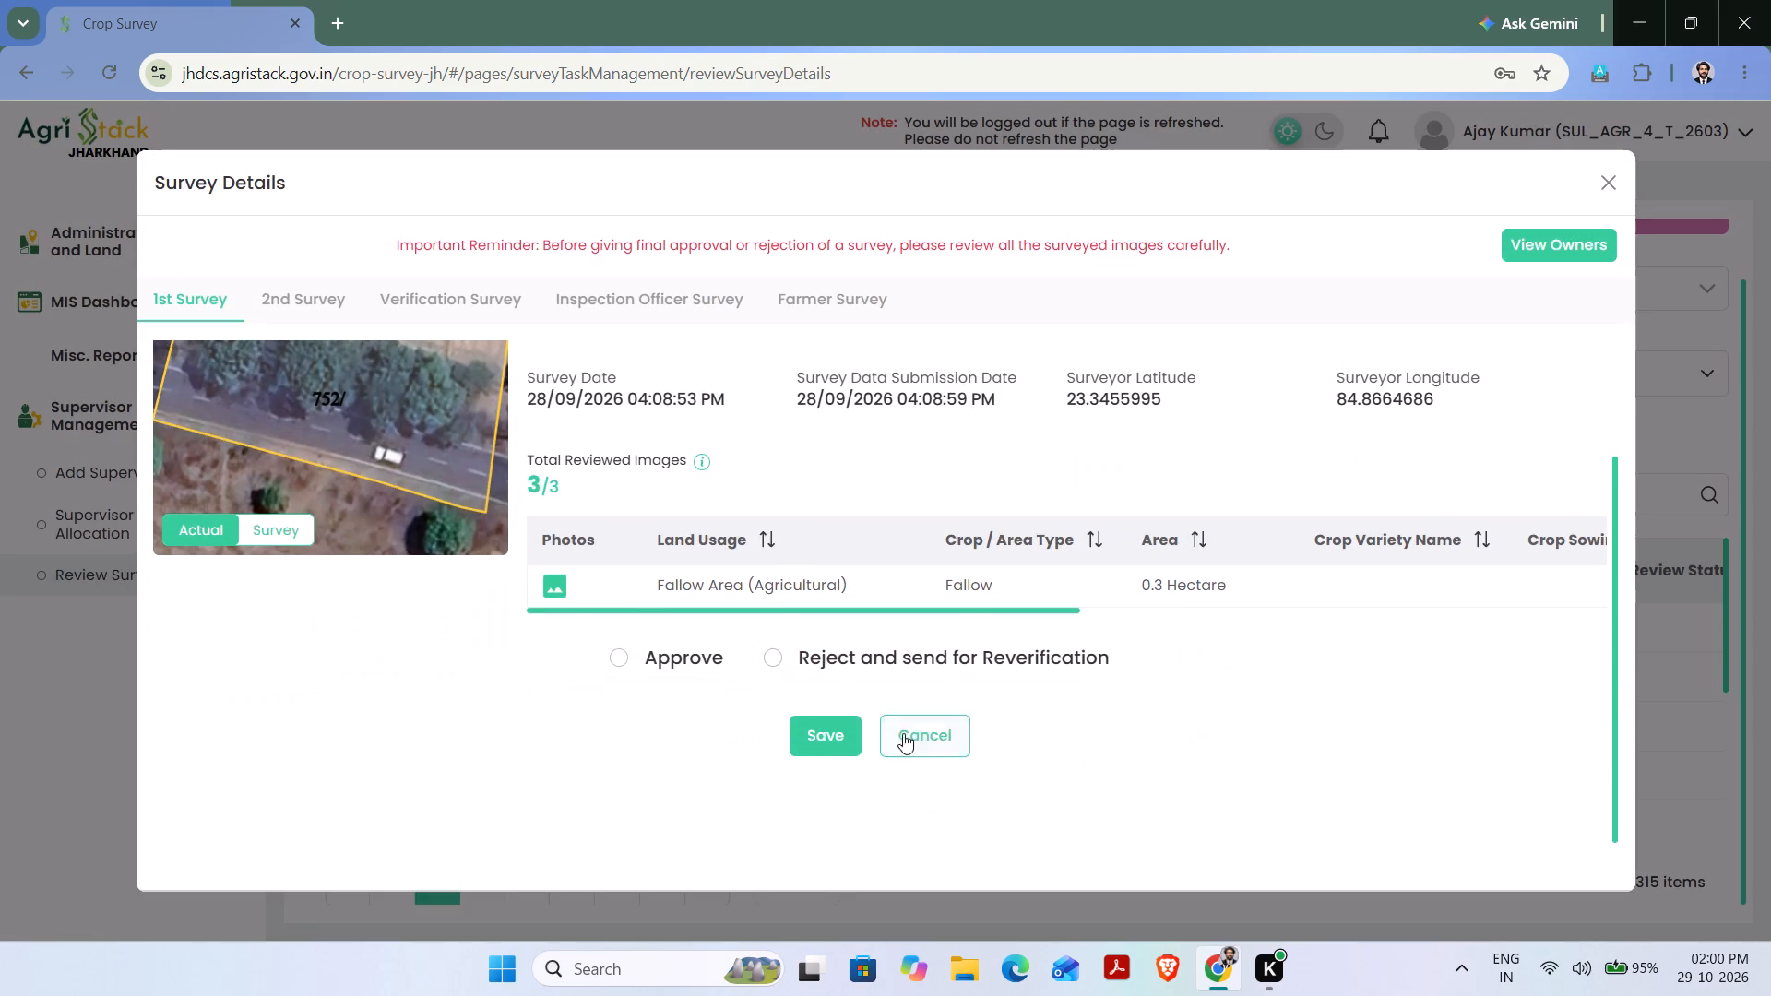
click(706, 655)
click(810, 744)
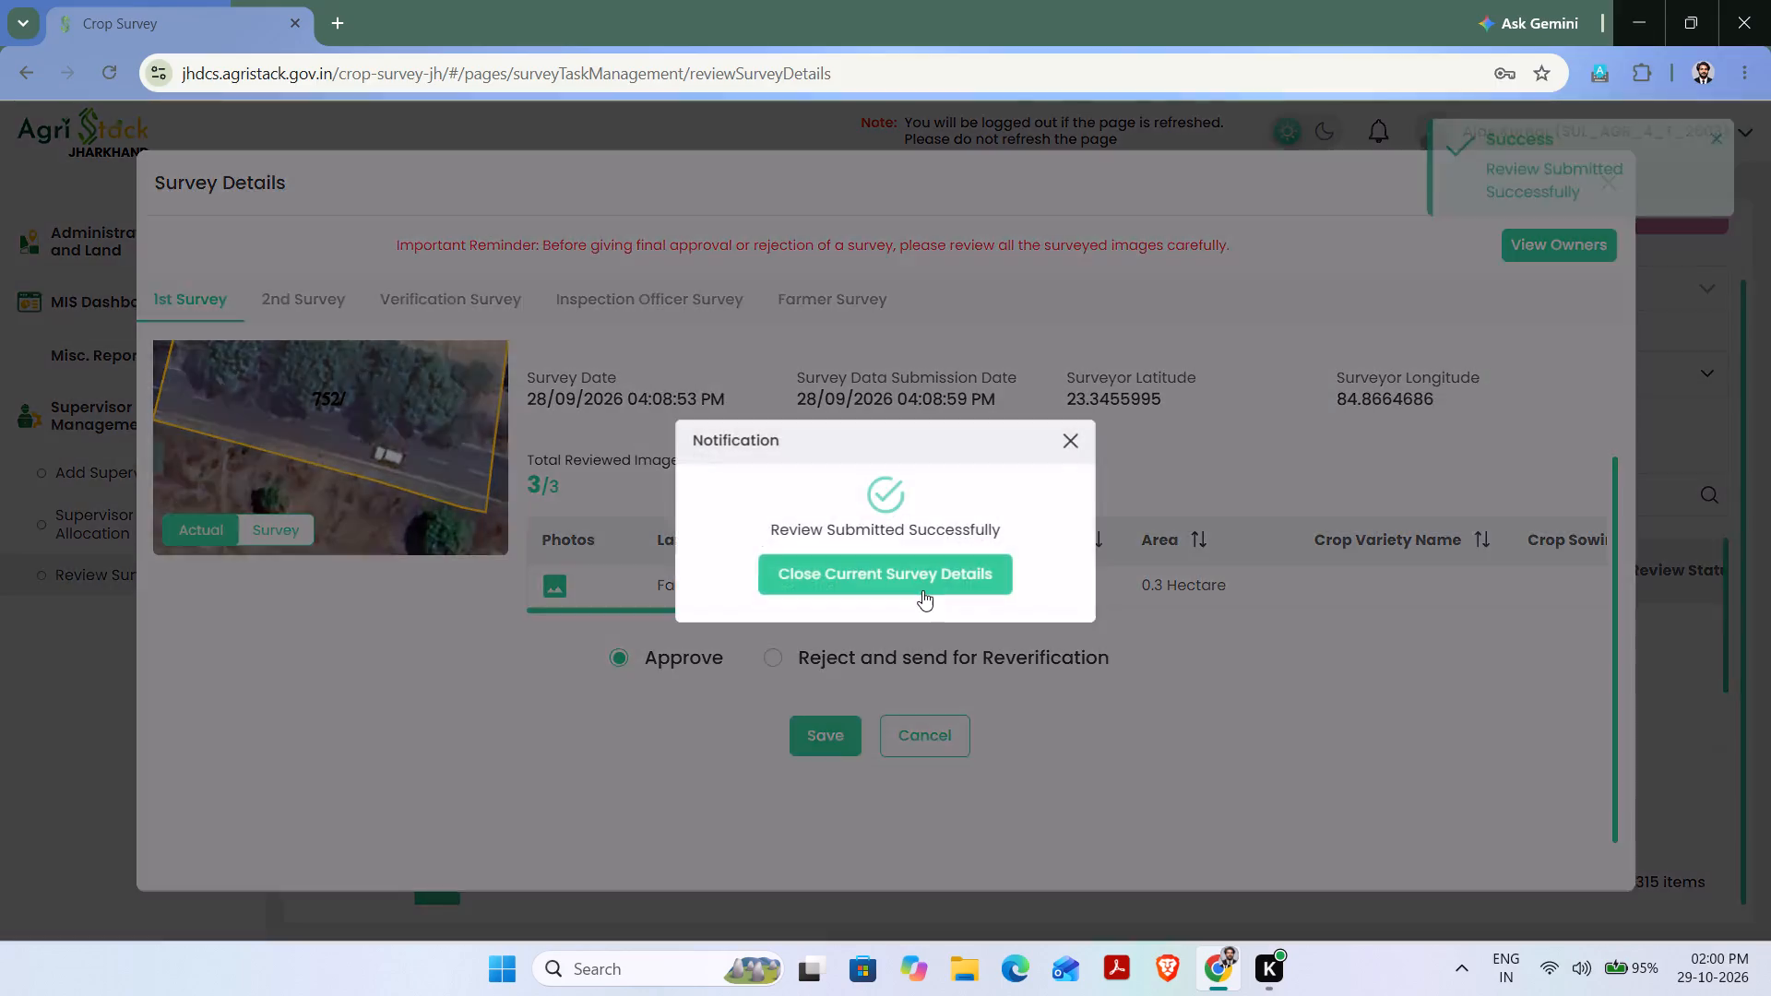
click(922, 589)
Open the details of survey number 994 and approve both of its harvested bamboo (बाँस) photos.
click(338, 719)
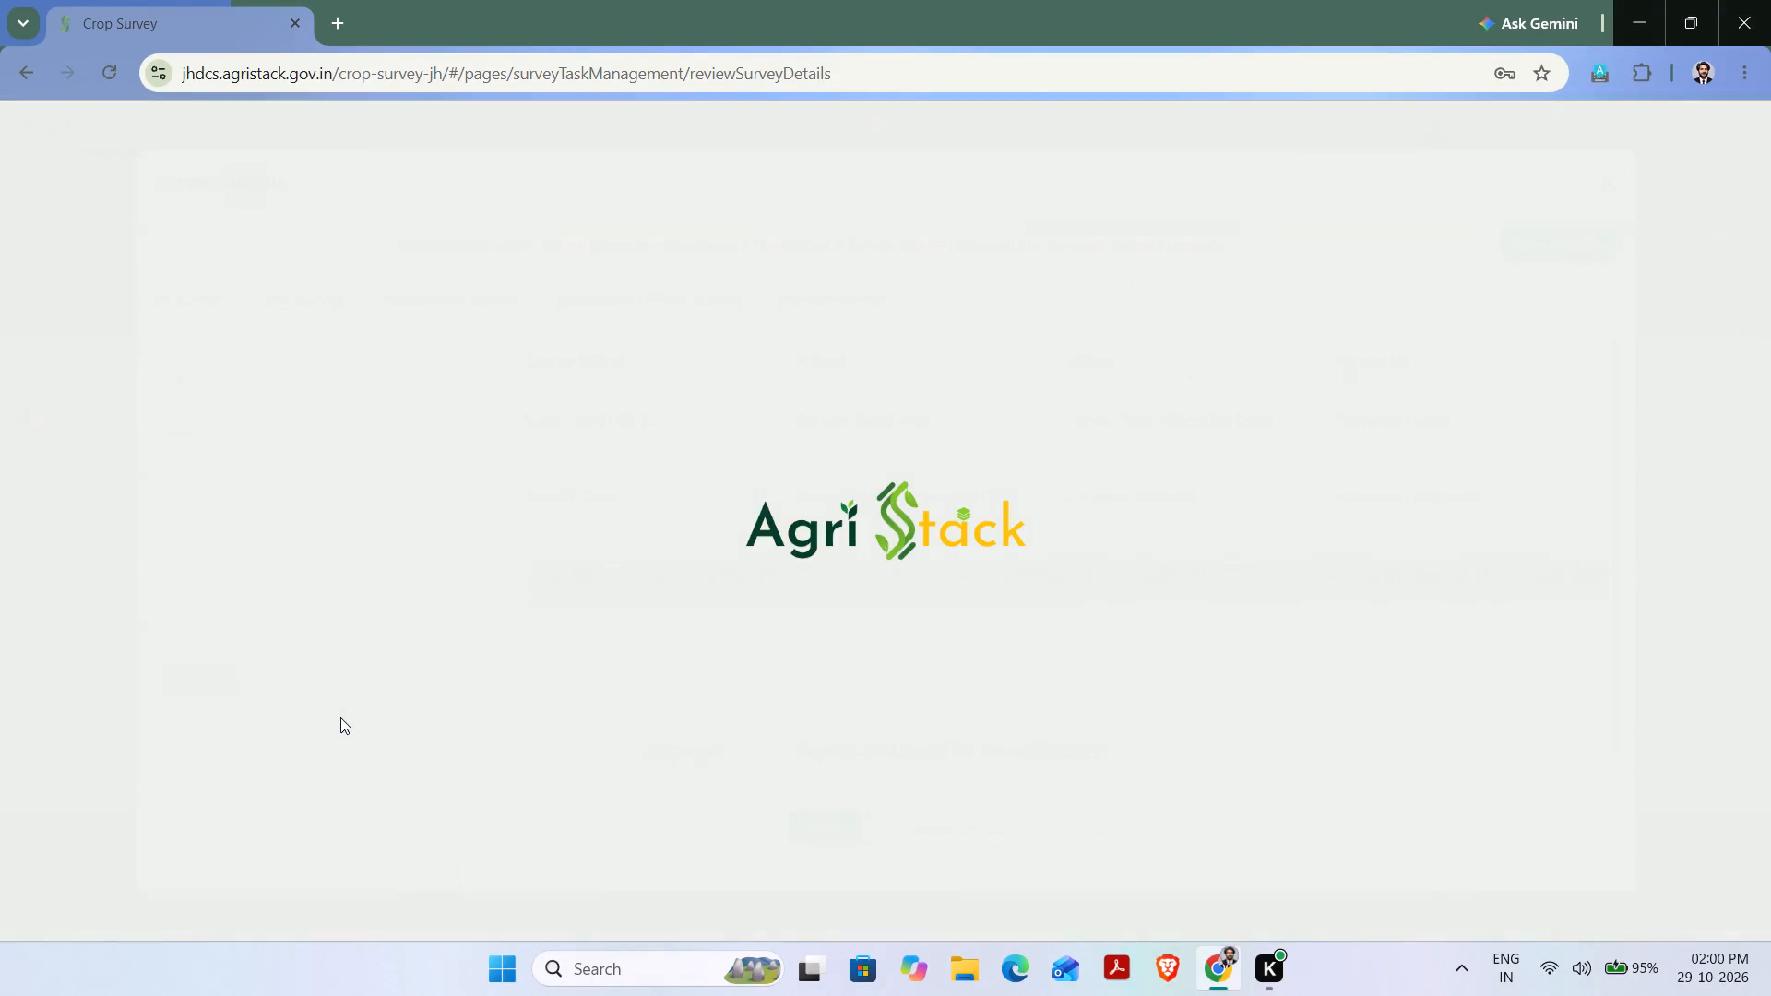
click(562, 736)
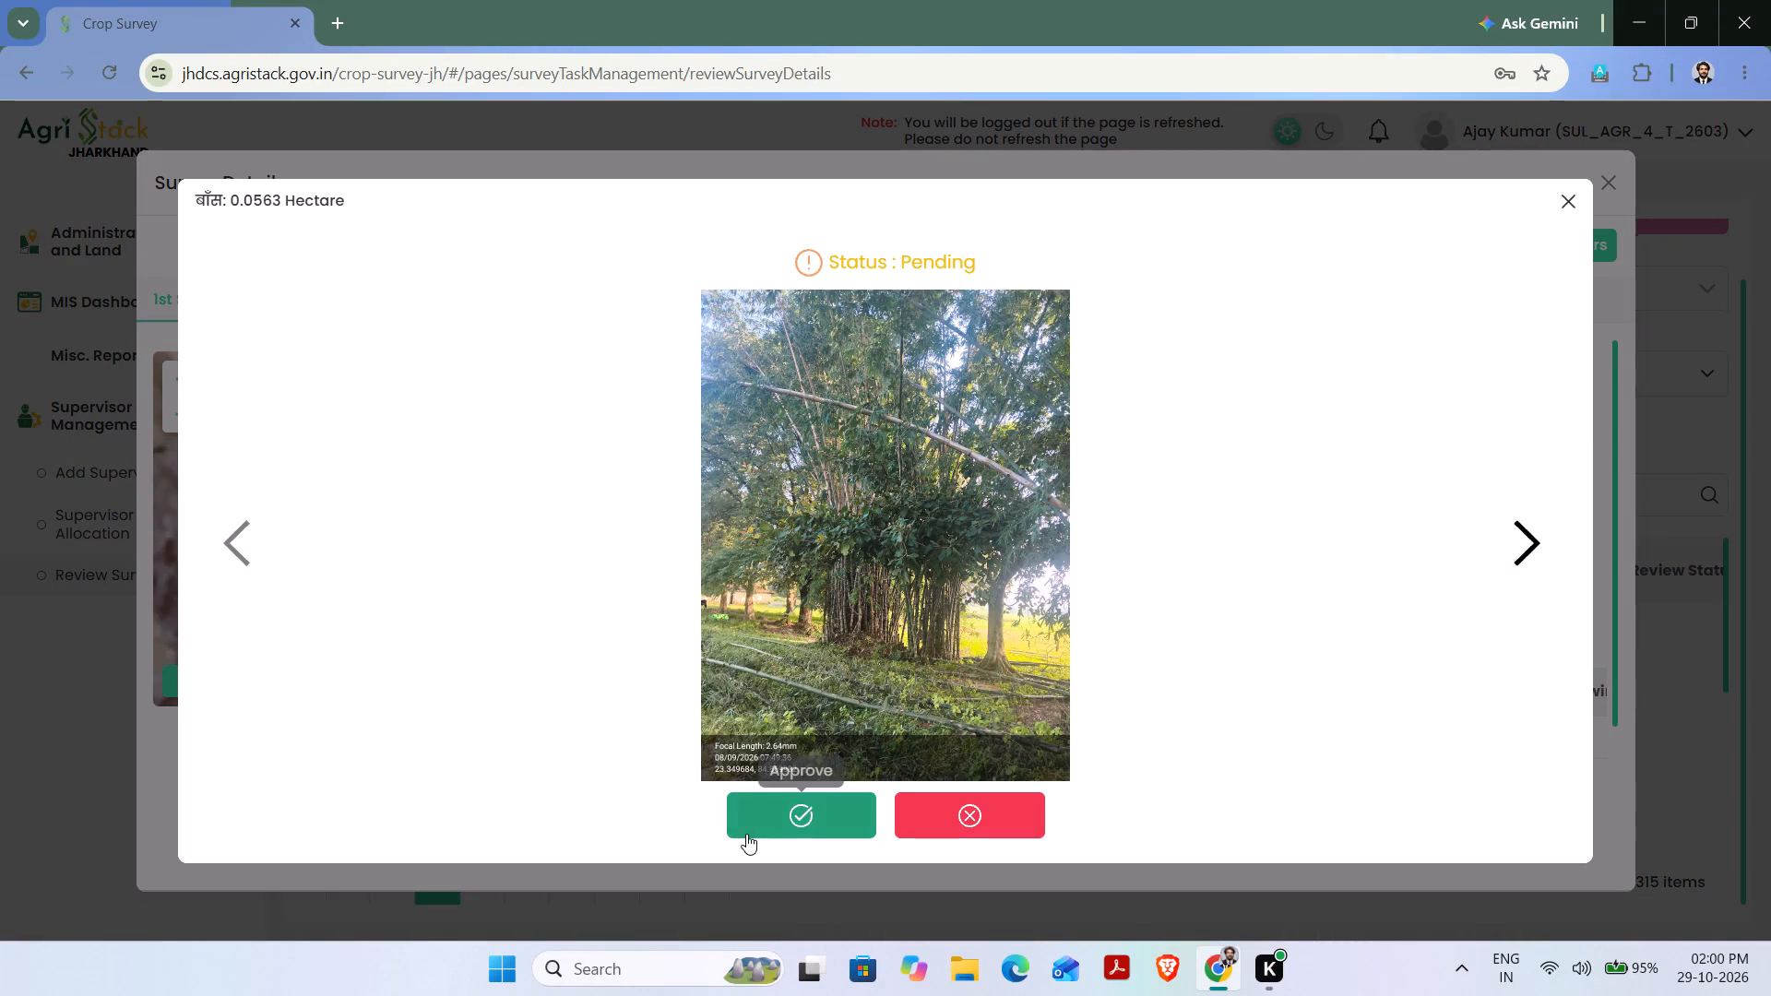
click(755, 824)
drag(910, 682, 755, 721)
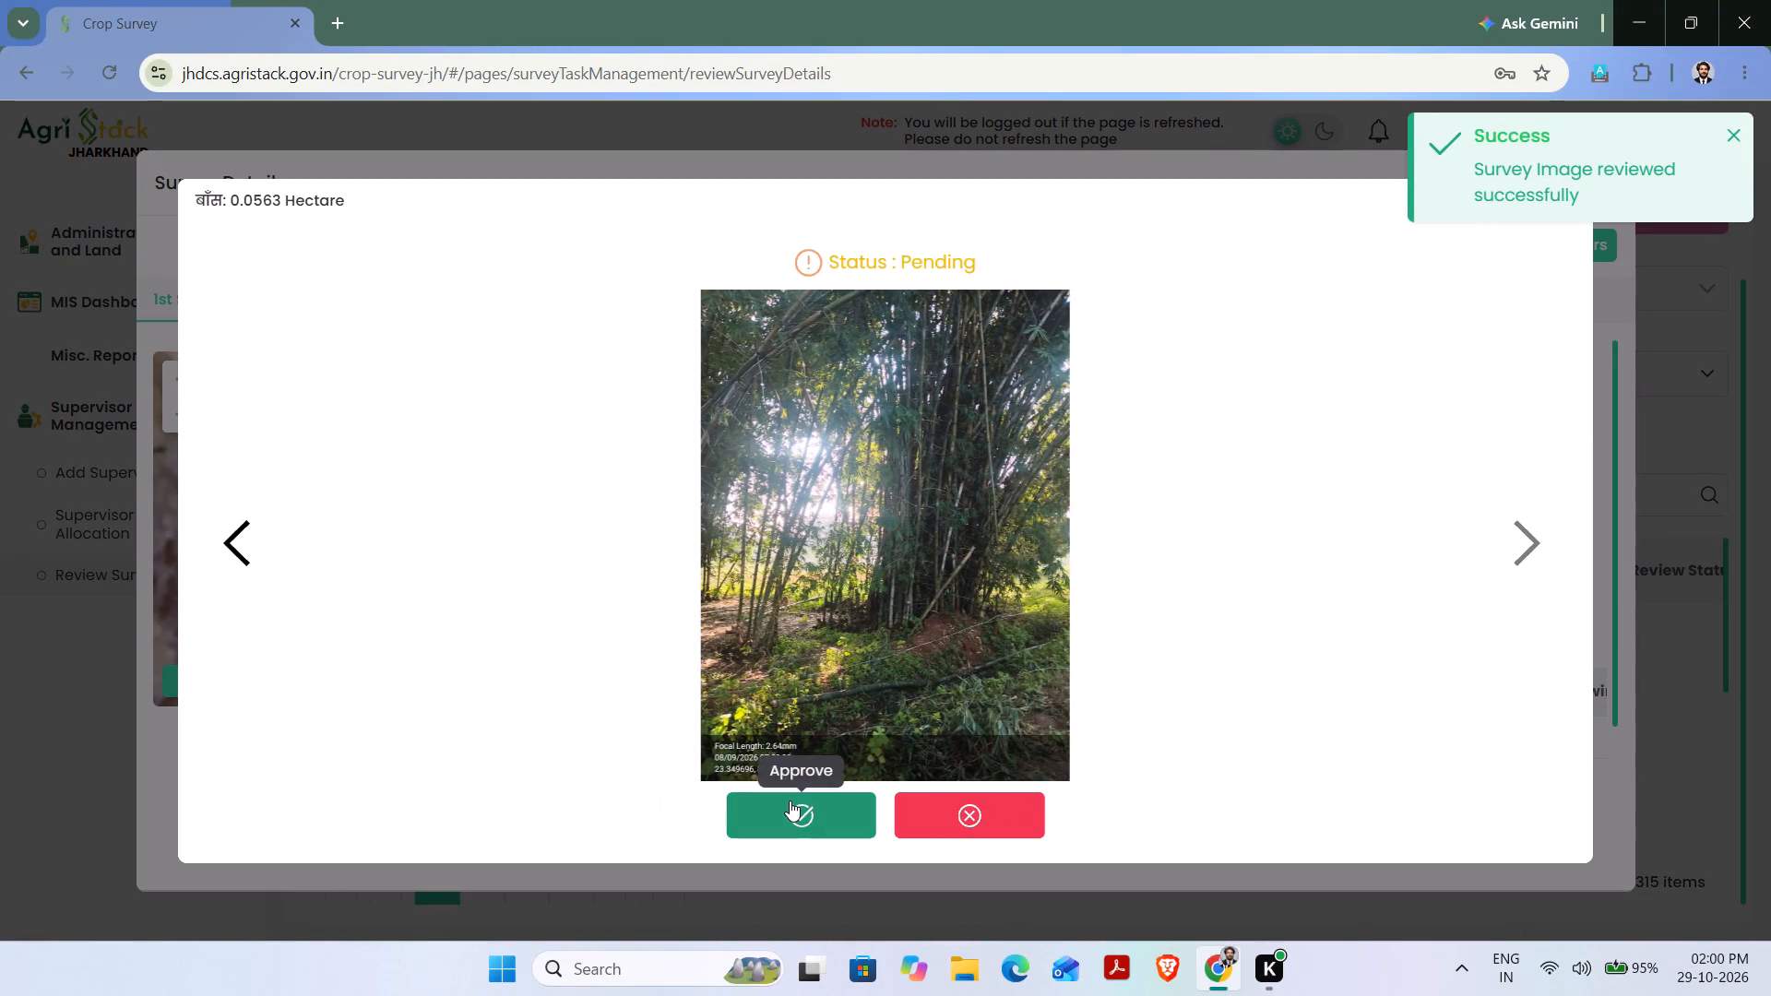
click(790, 800)
drag(958, 657, 859, 660)
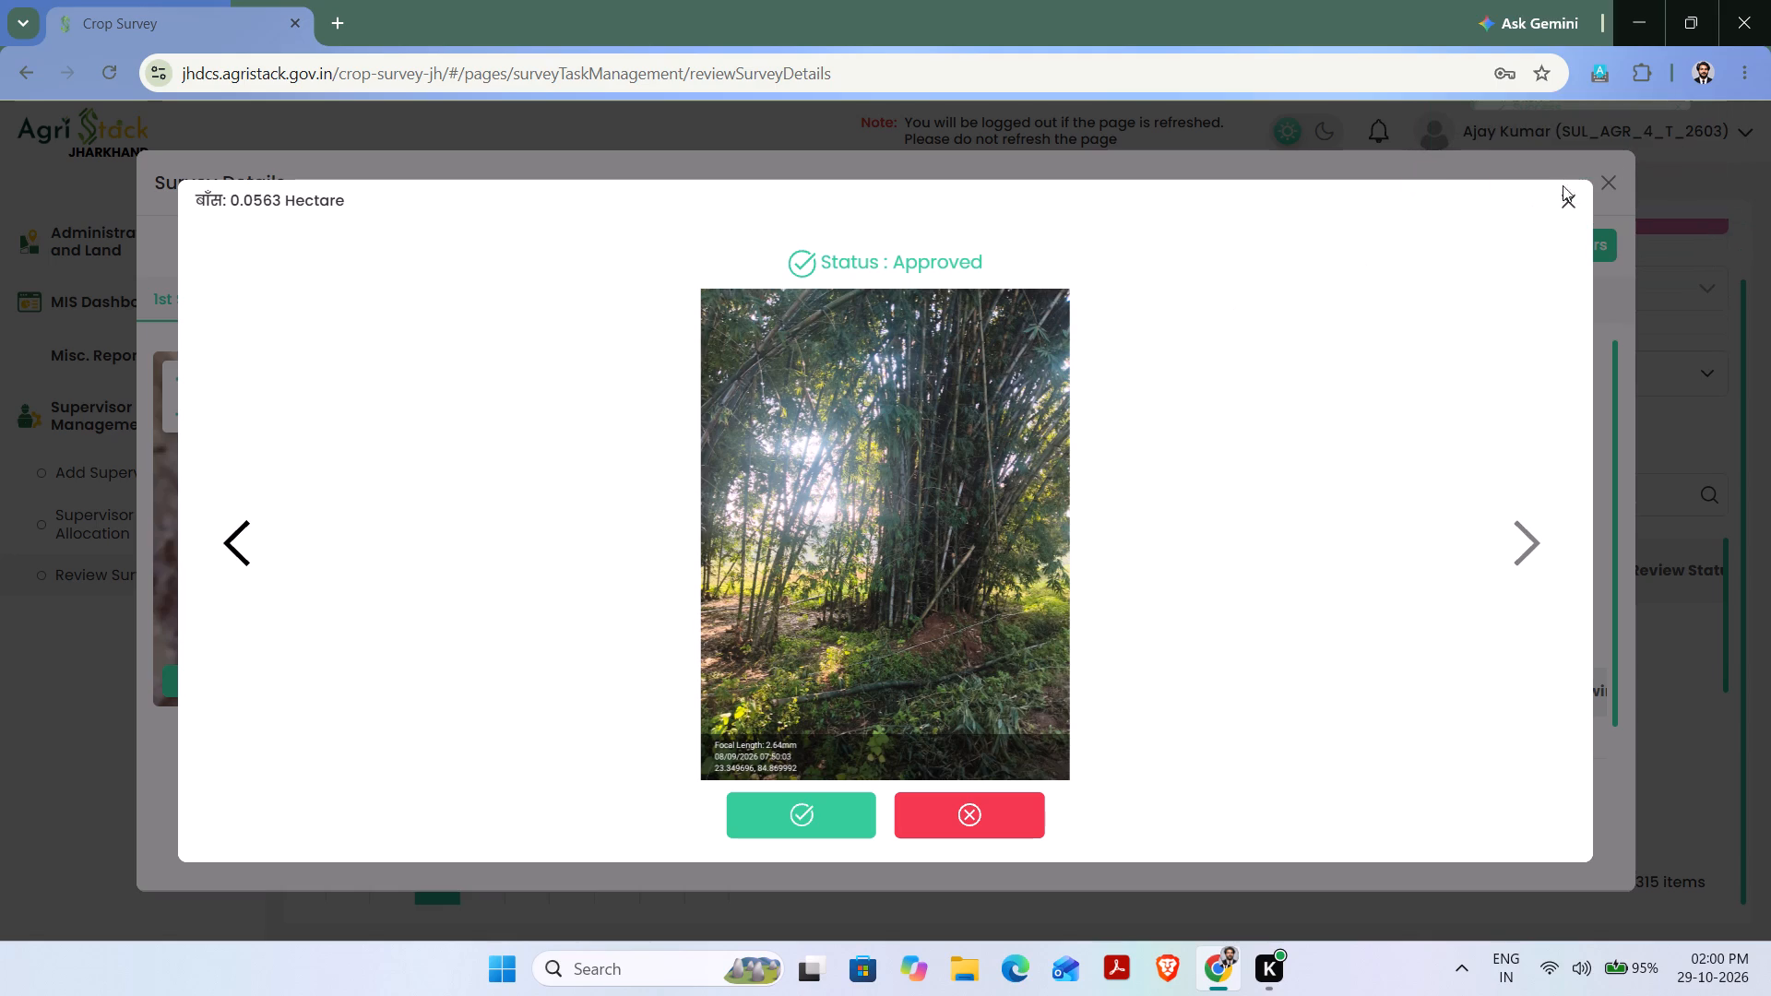
click(1571, 201)
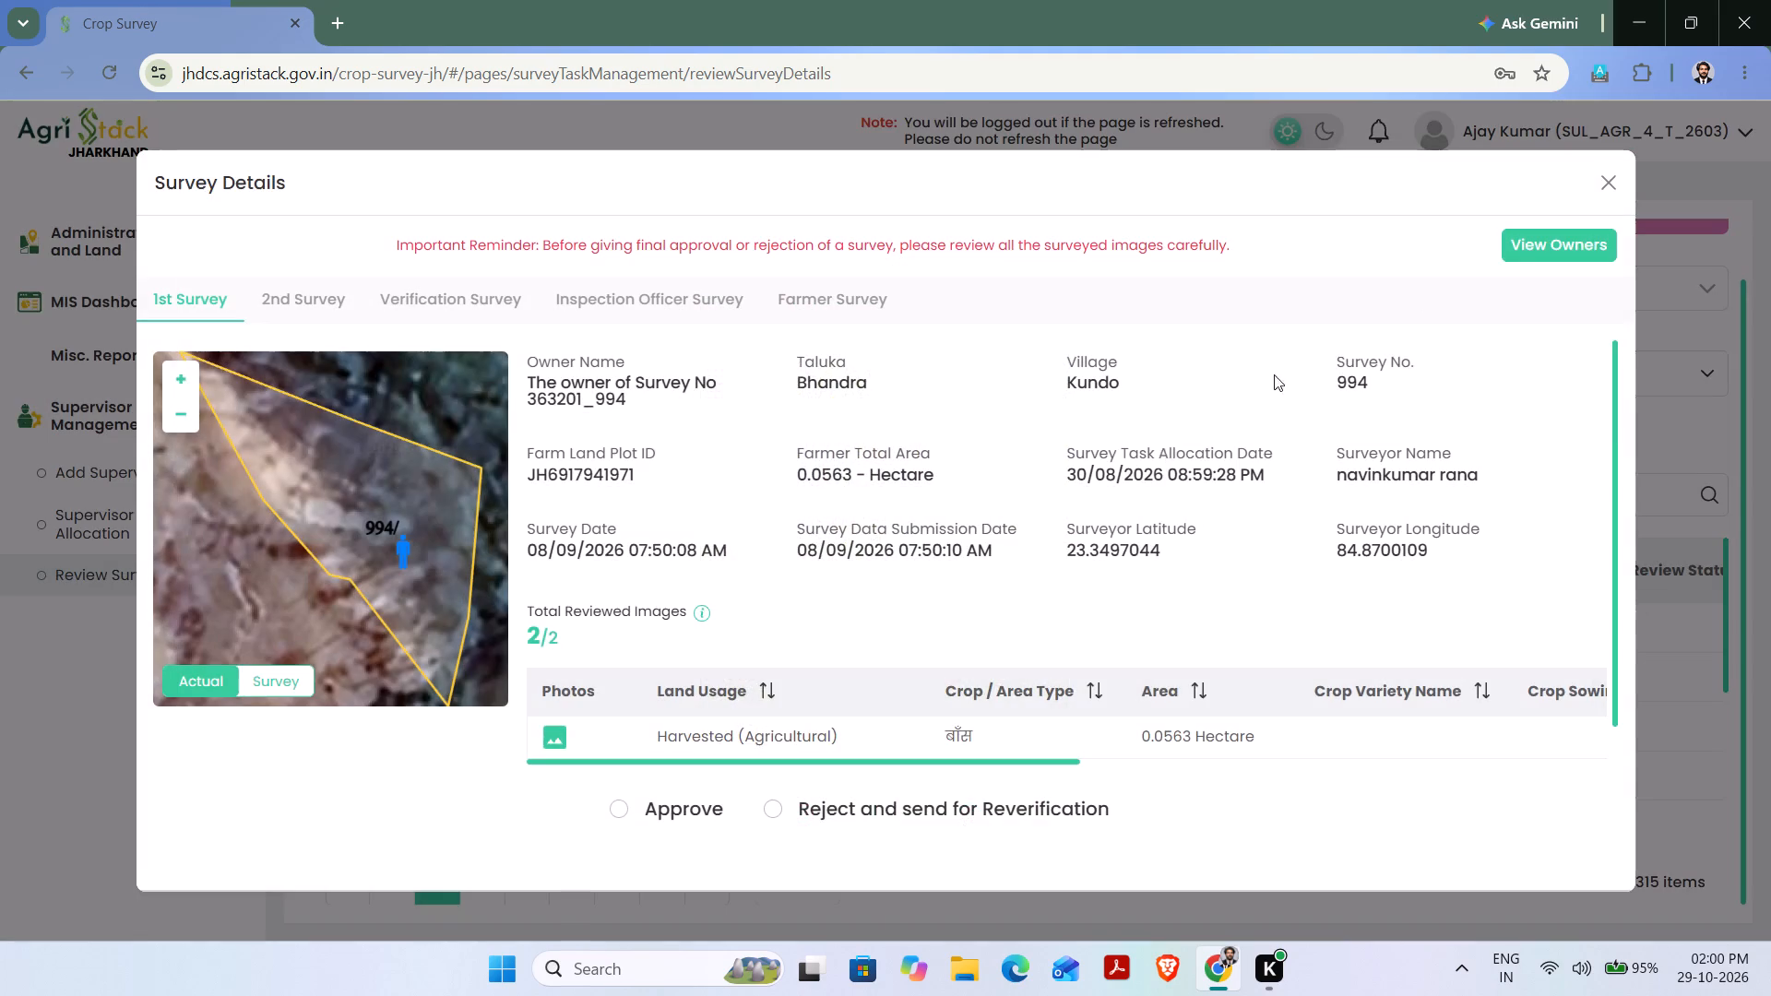
Approve the 1st survey of survey number 994, save the review and close its details.
scroll(1059, 498, down, 2)
click(694, 658)
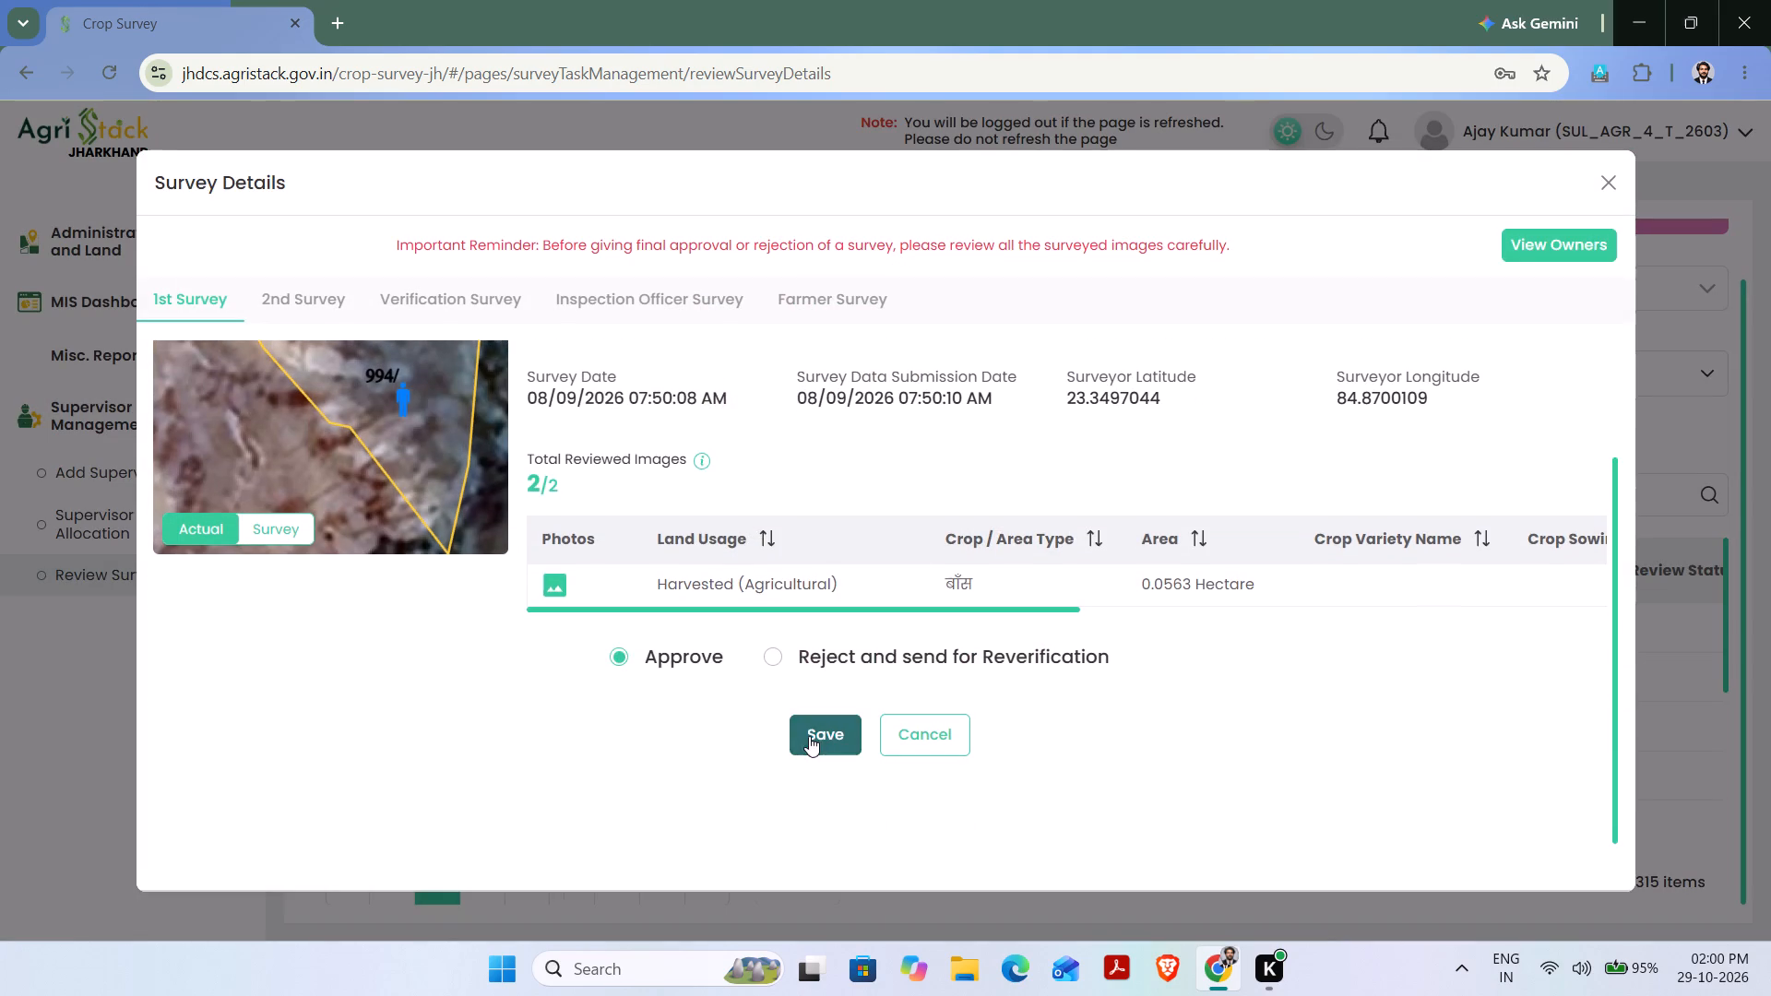
click(809, 736)
click(926, 563)
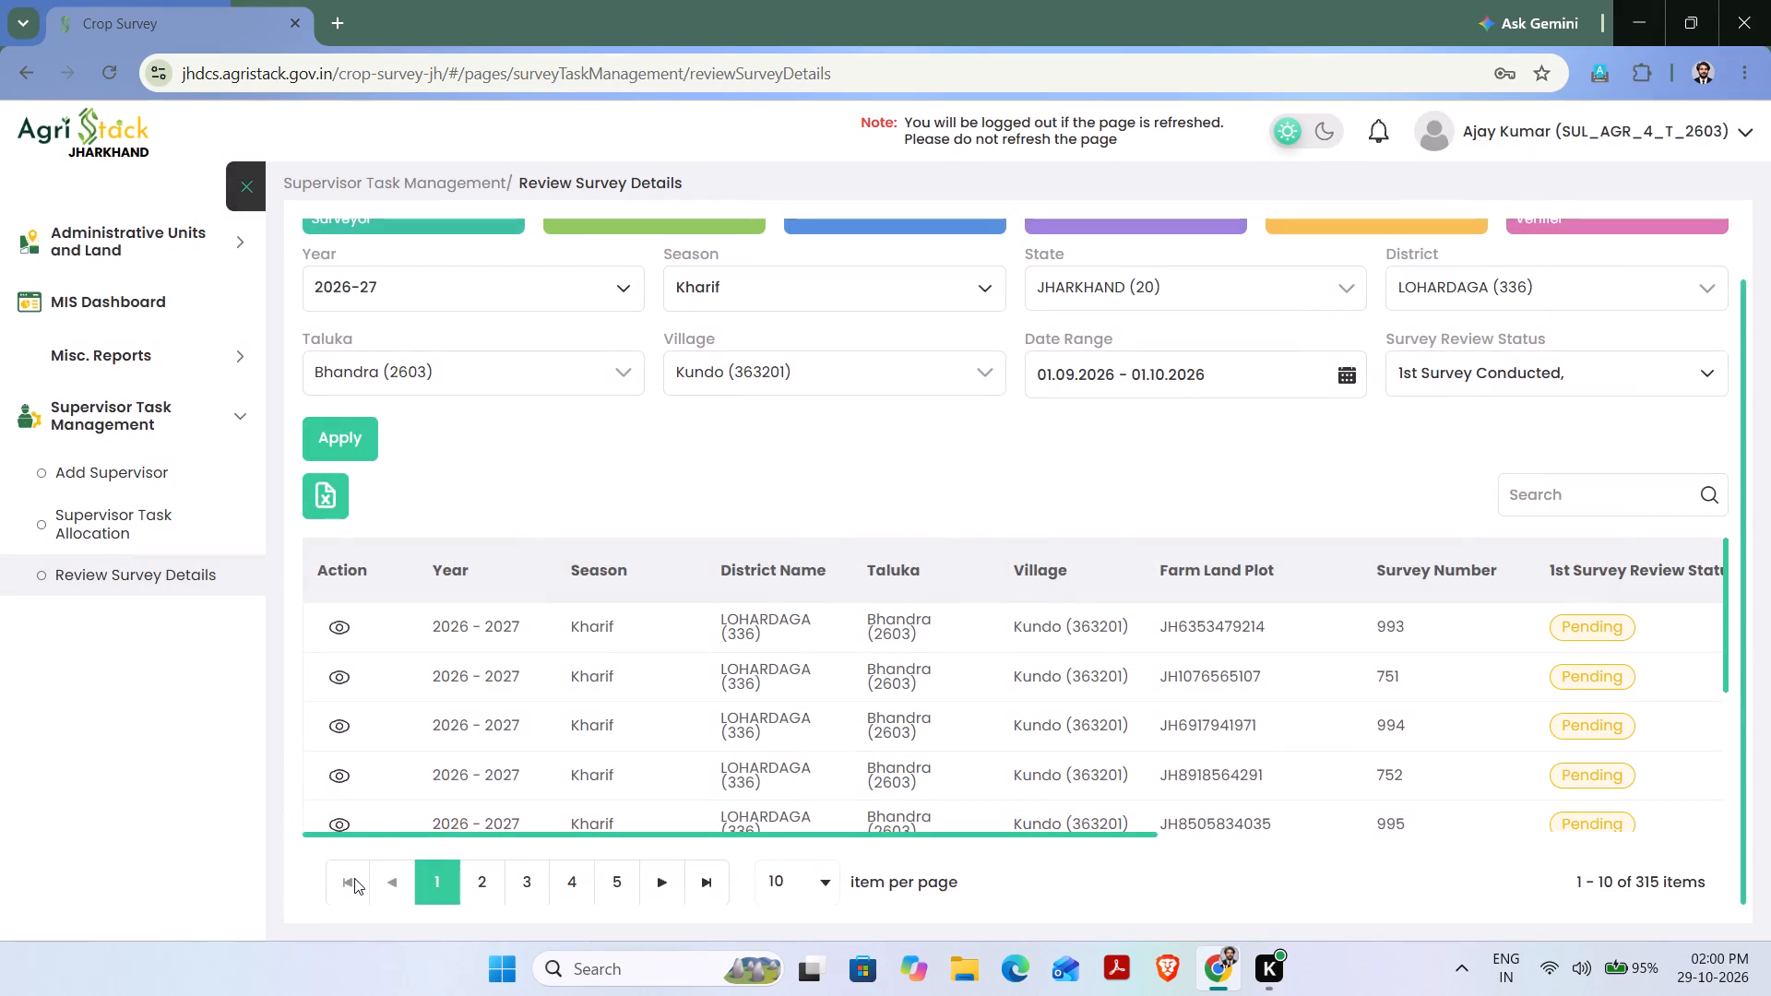
Open the details of survey number 995 and approve all three of its fallow land photos.
click(341, 824)
click(556, 735)
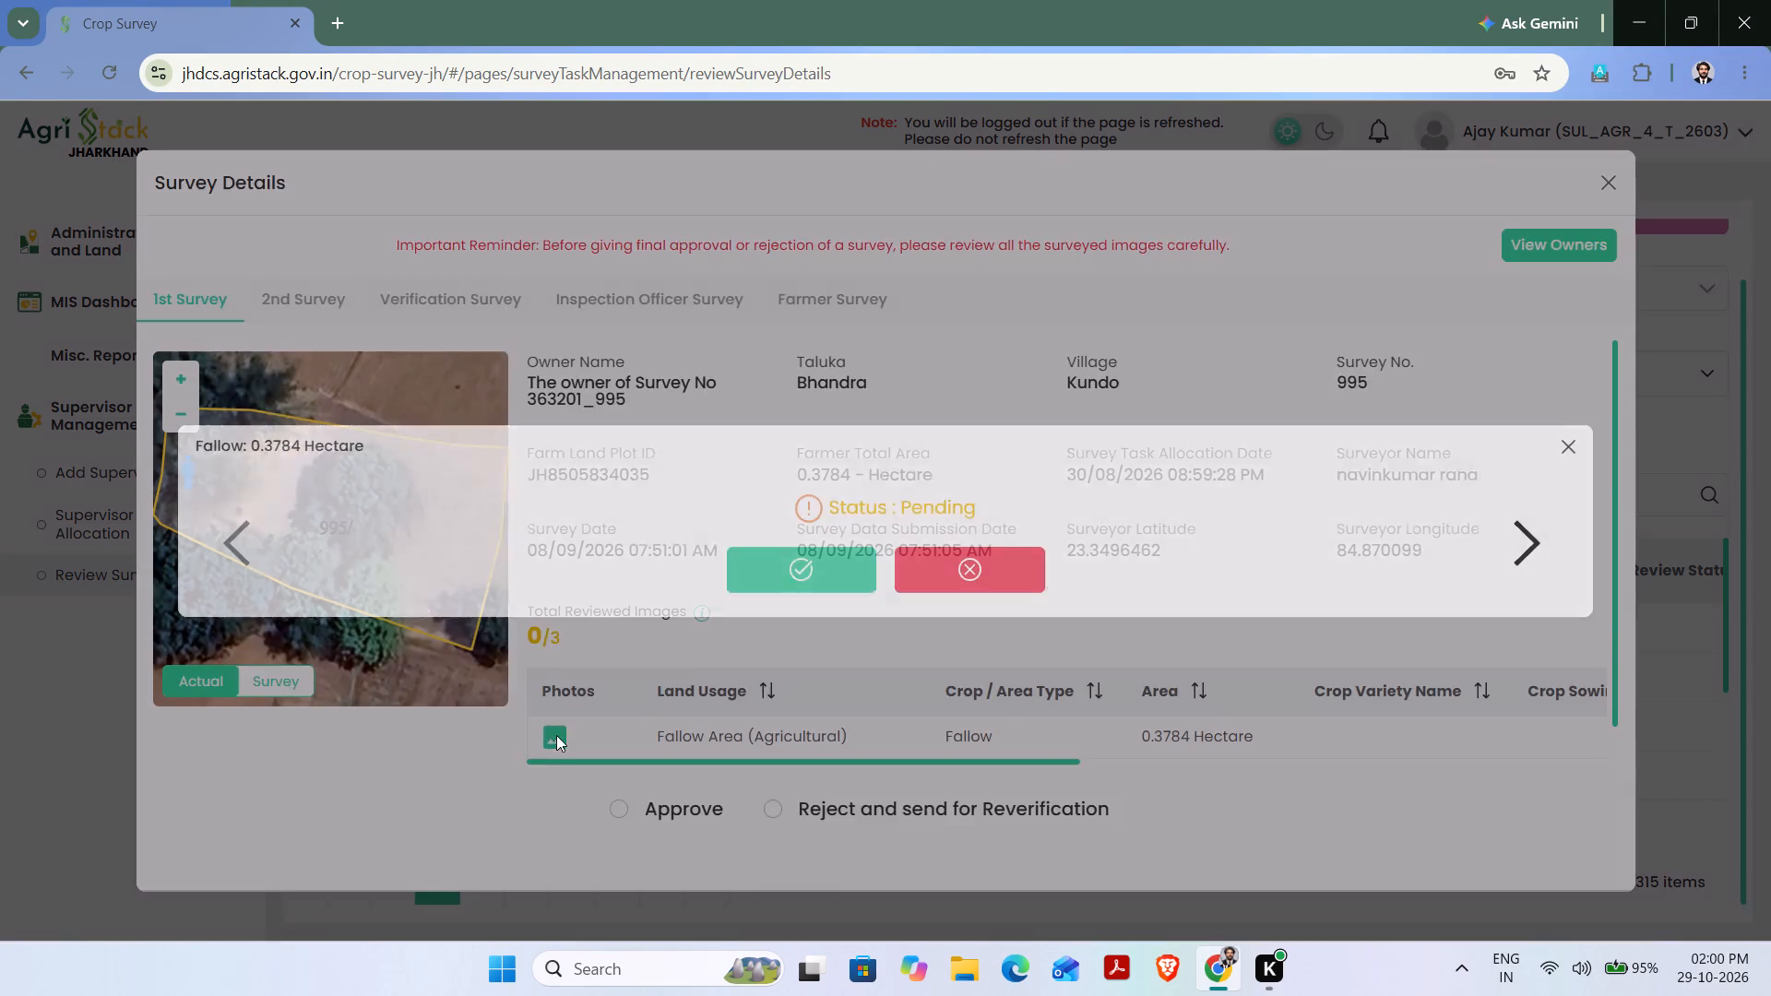
click(773, 808)
drag(936, 701, 760, 730)
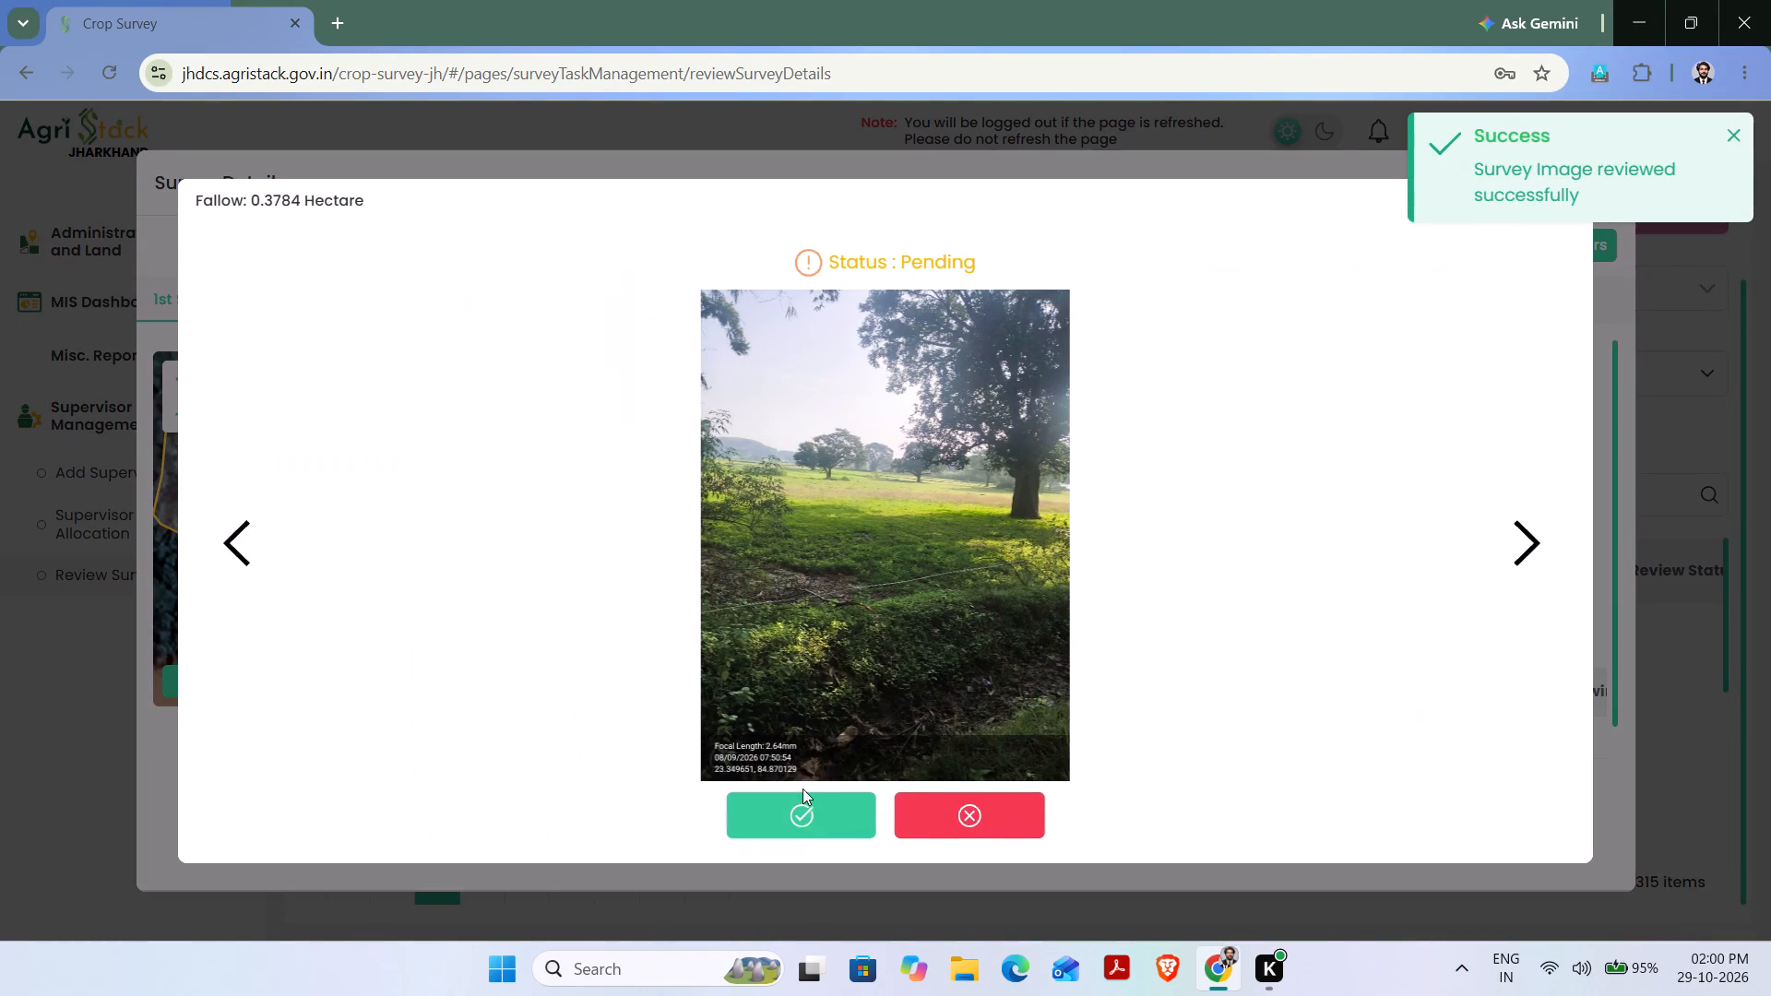
click(815, 799)
drag(970, 647, 812, 663)
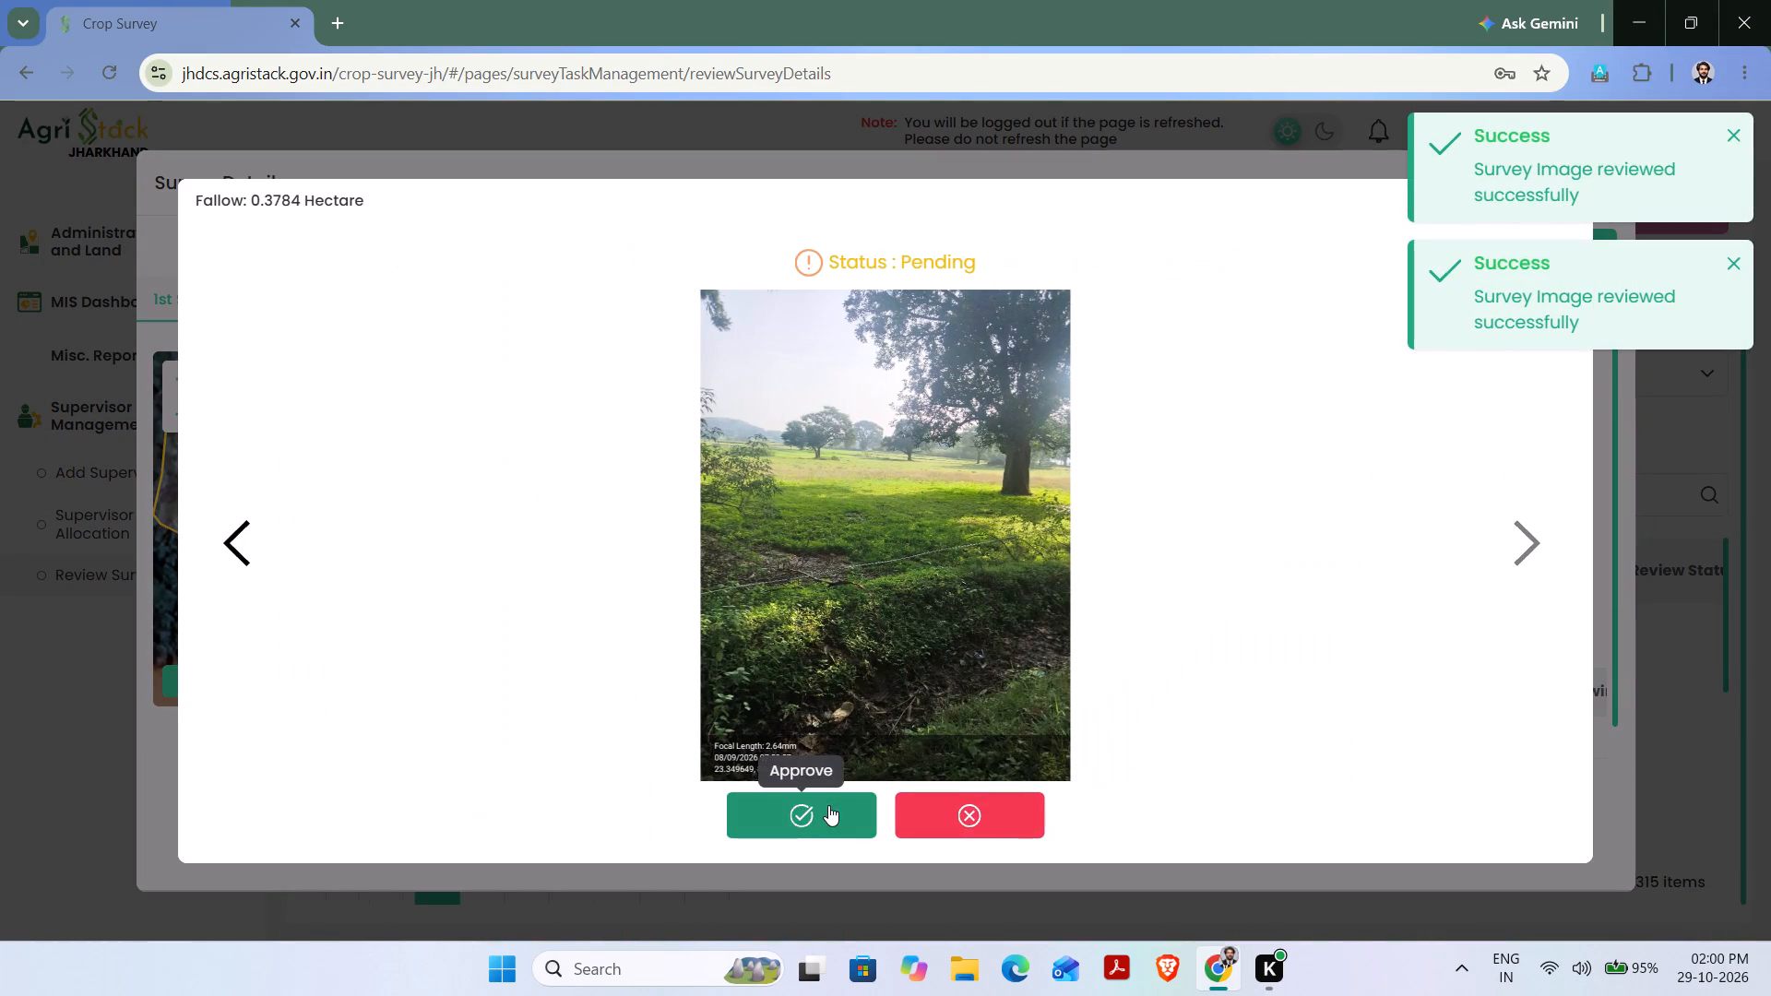
click(828, 805)
drag(968, 662, 875, 663)
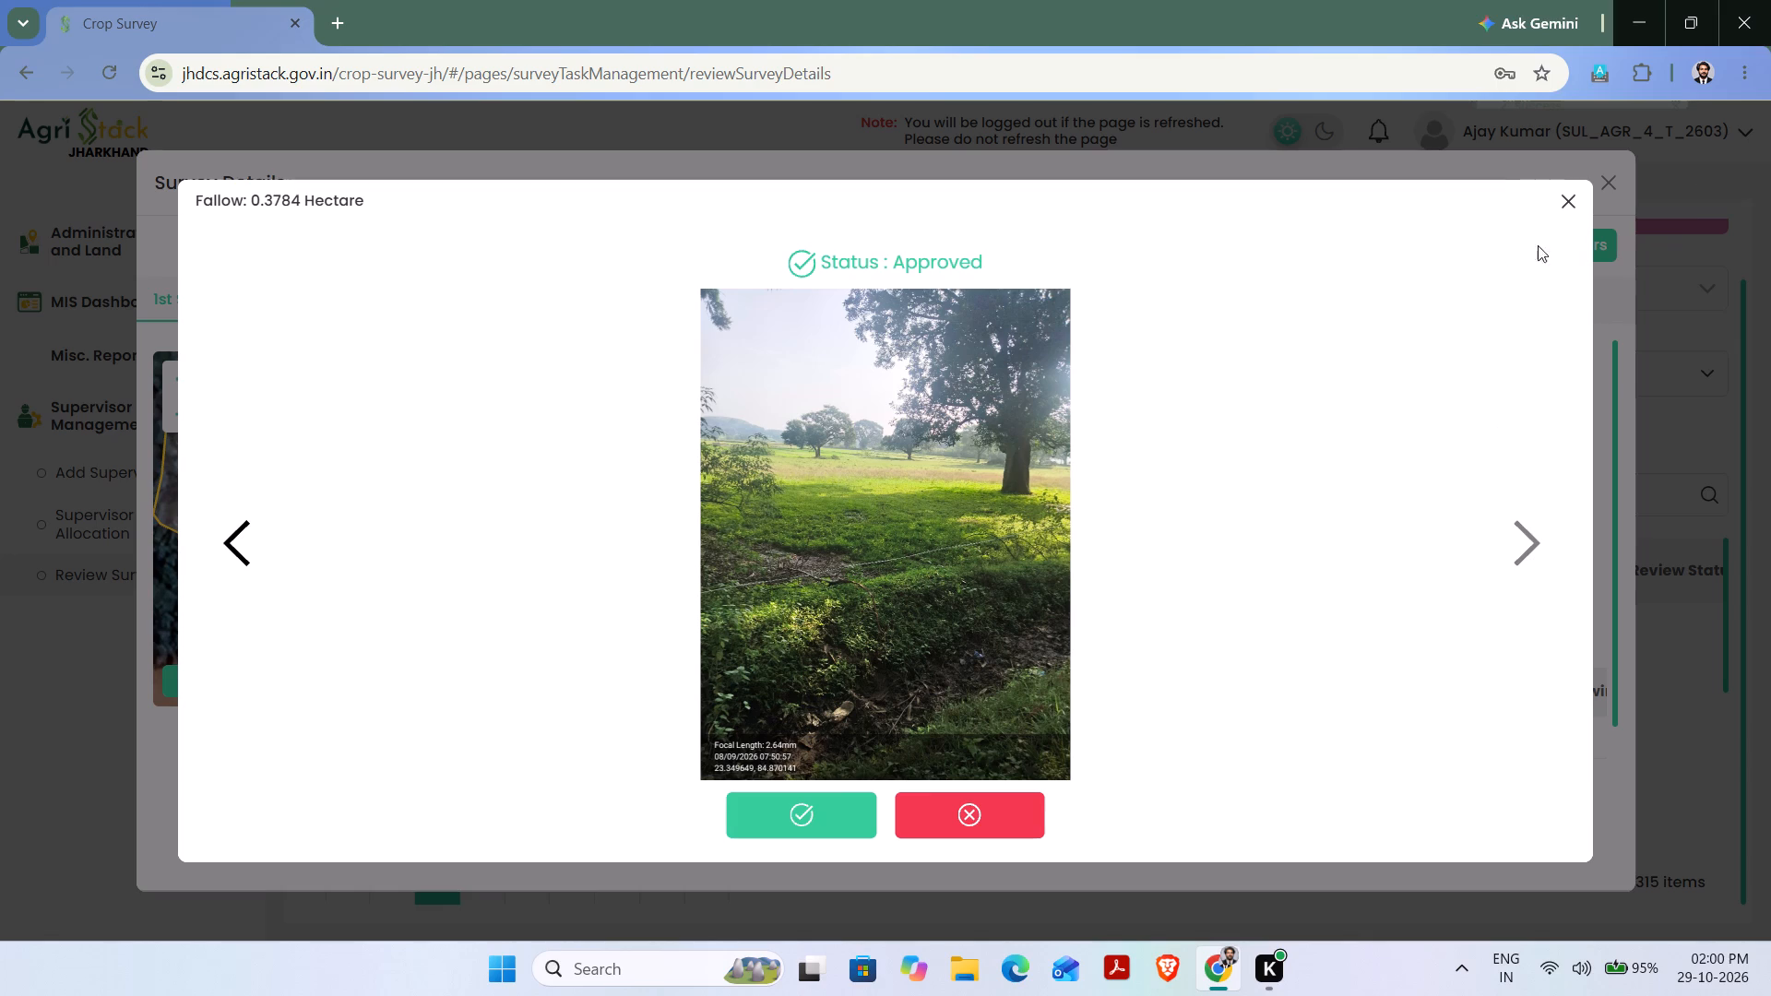
click(1563, 206)
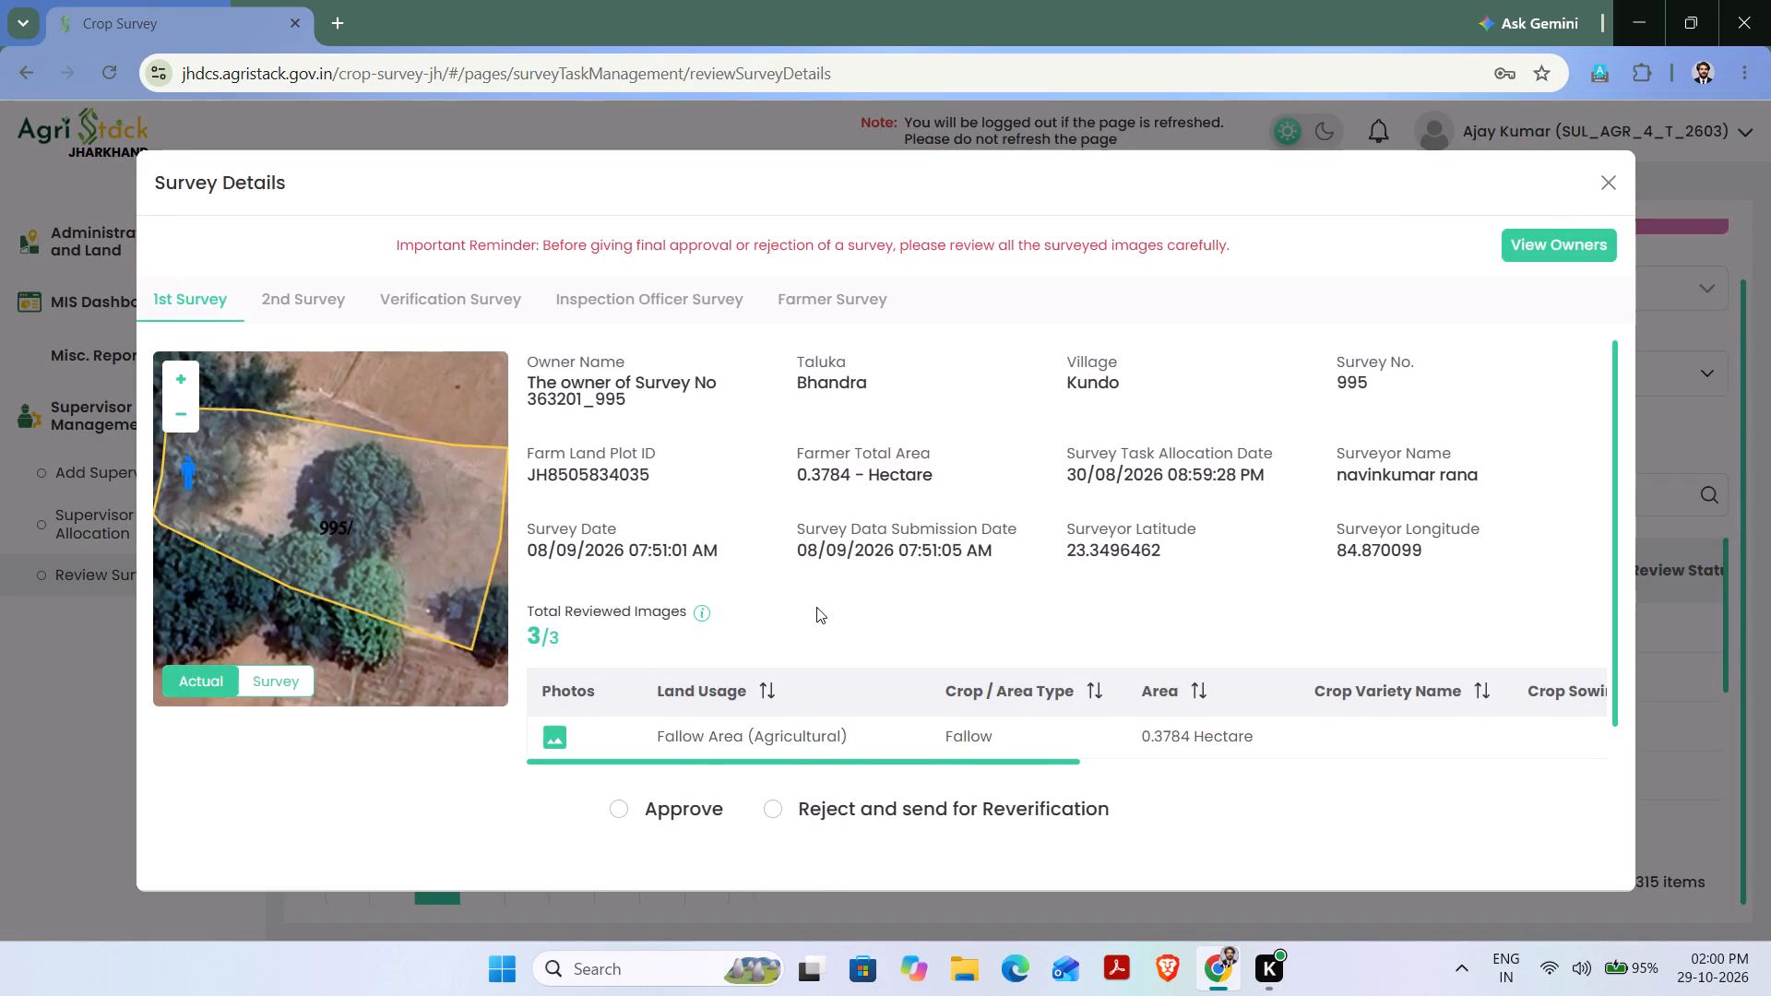
Approve the 1st survey of survey number 995, save the review and close its details.
scroll(816, 607, down, 3)
click(672, 648)
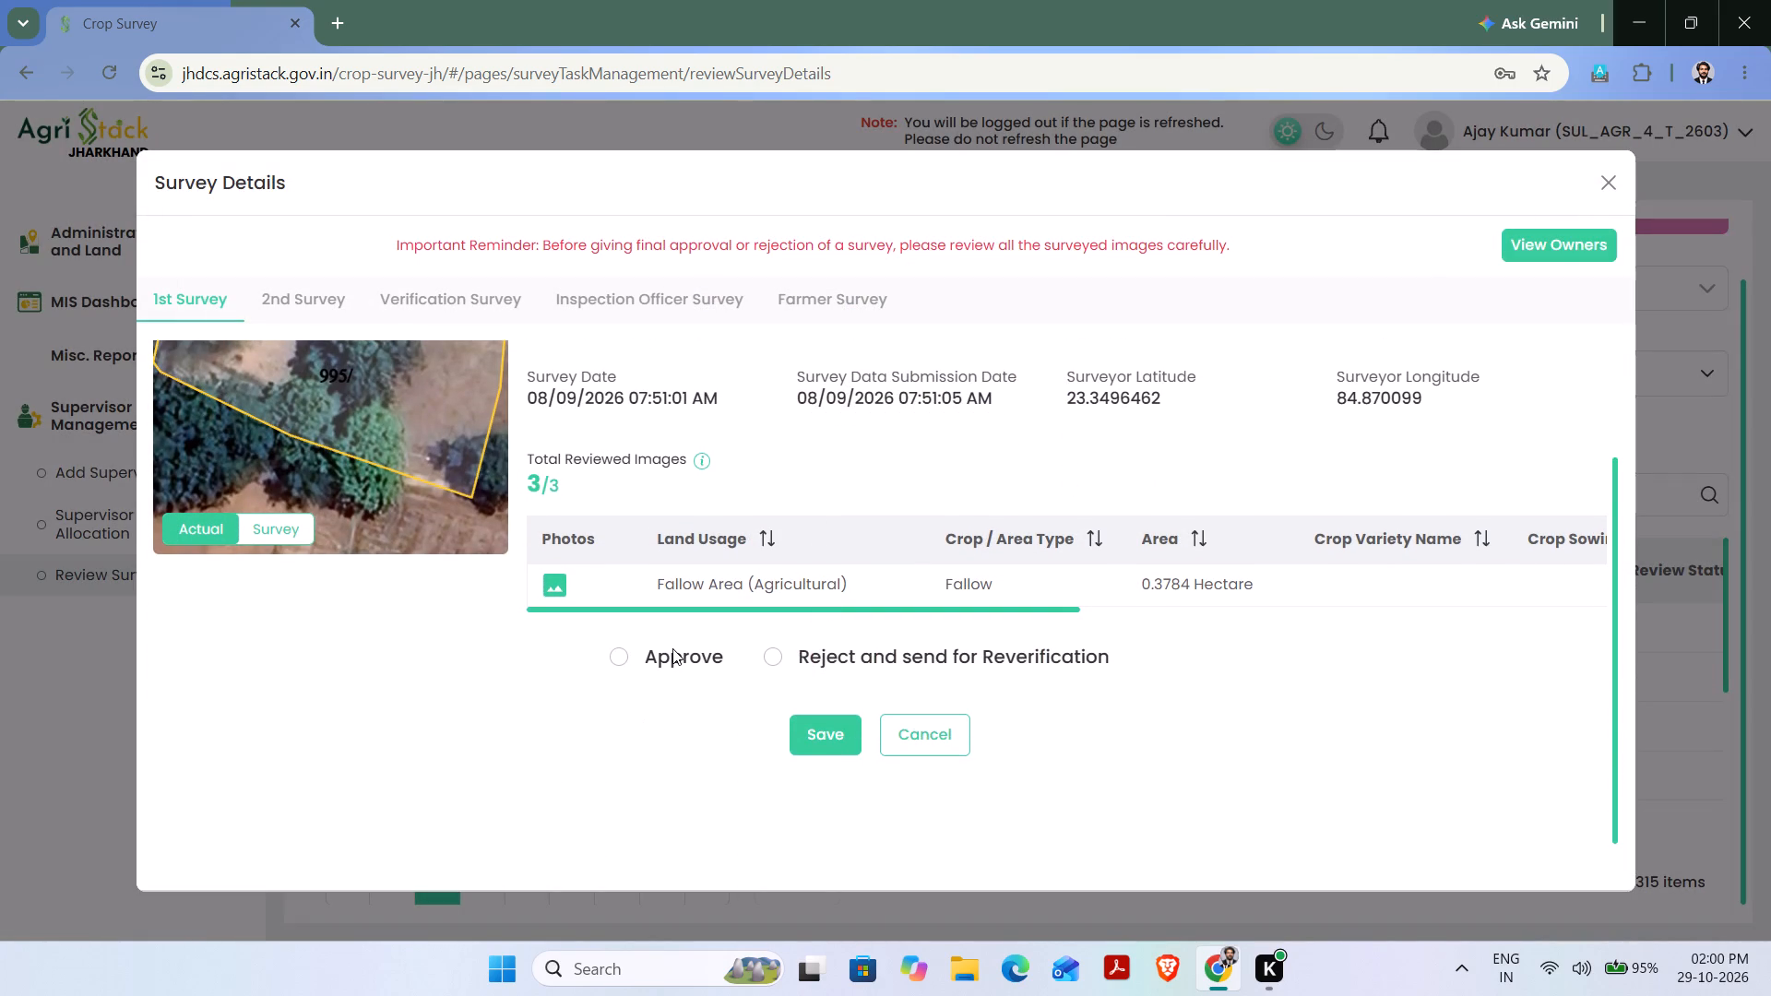
click(833, 730)
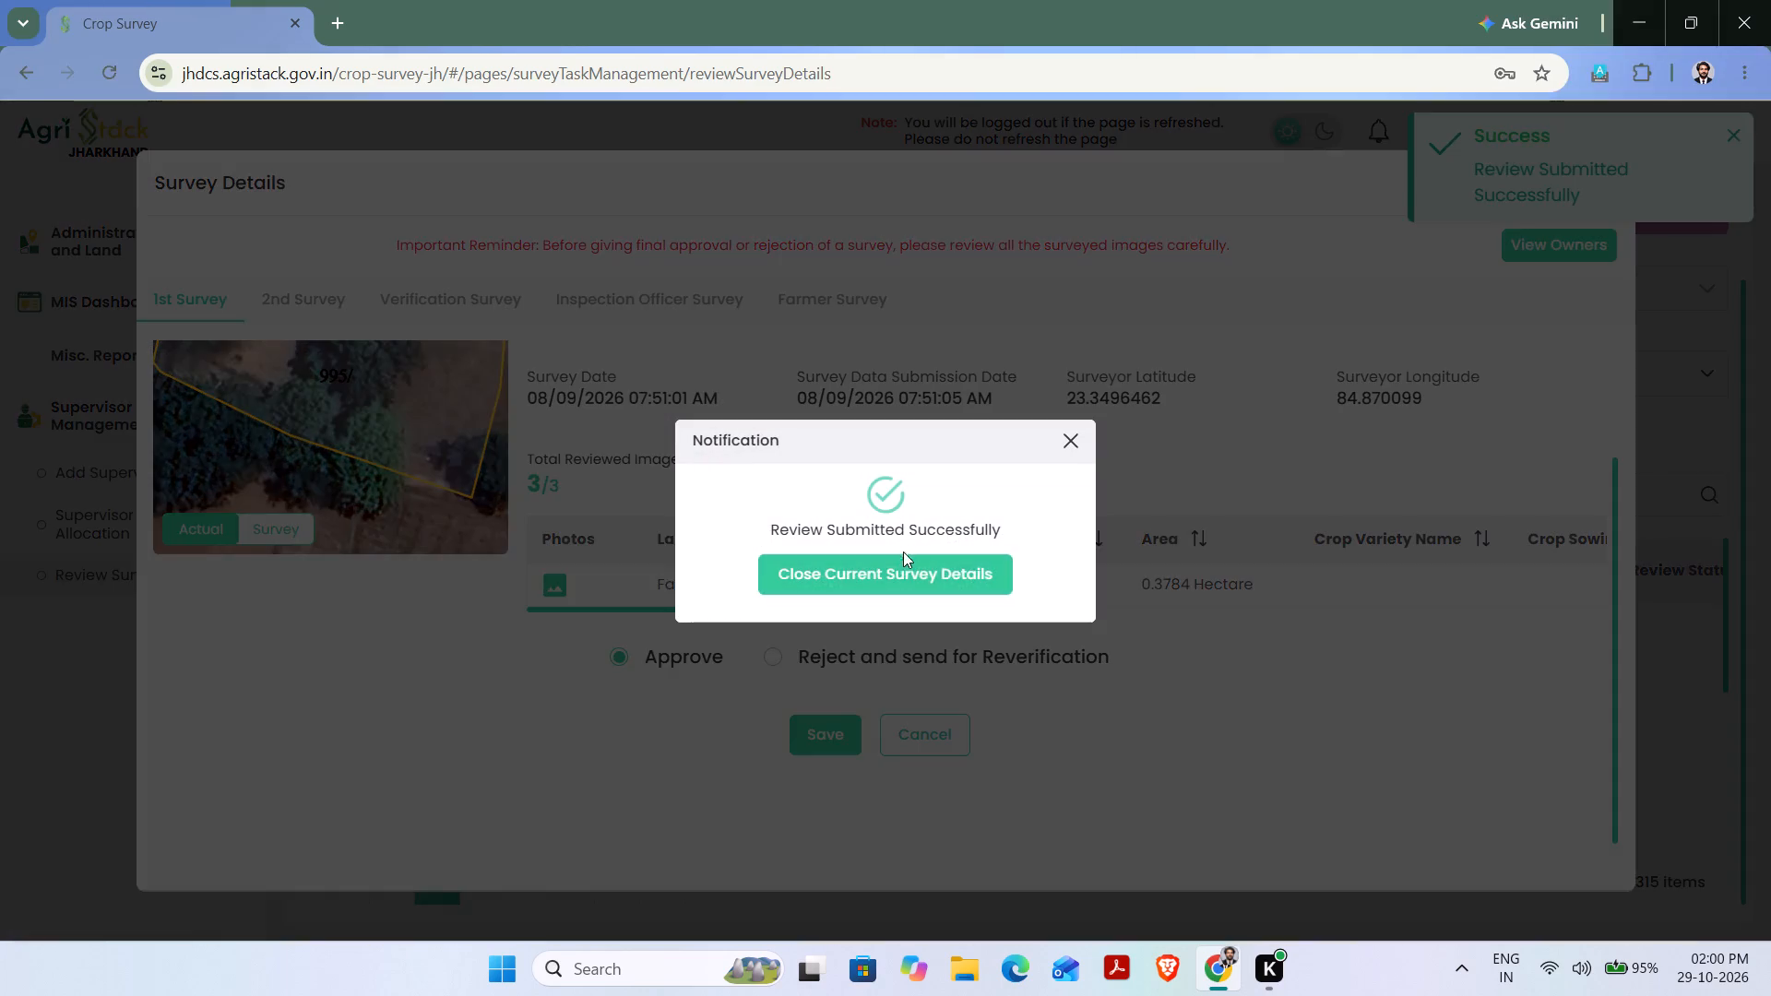
click(897, 564)
click(338, 815)
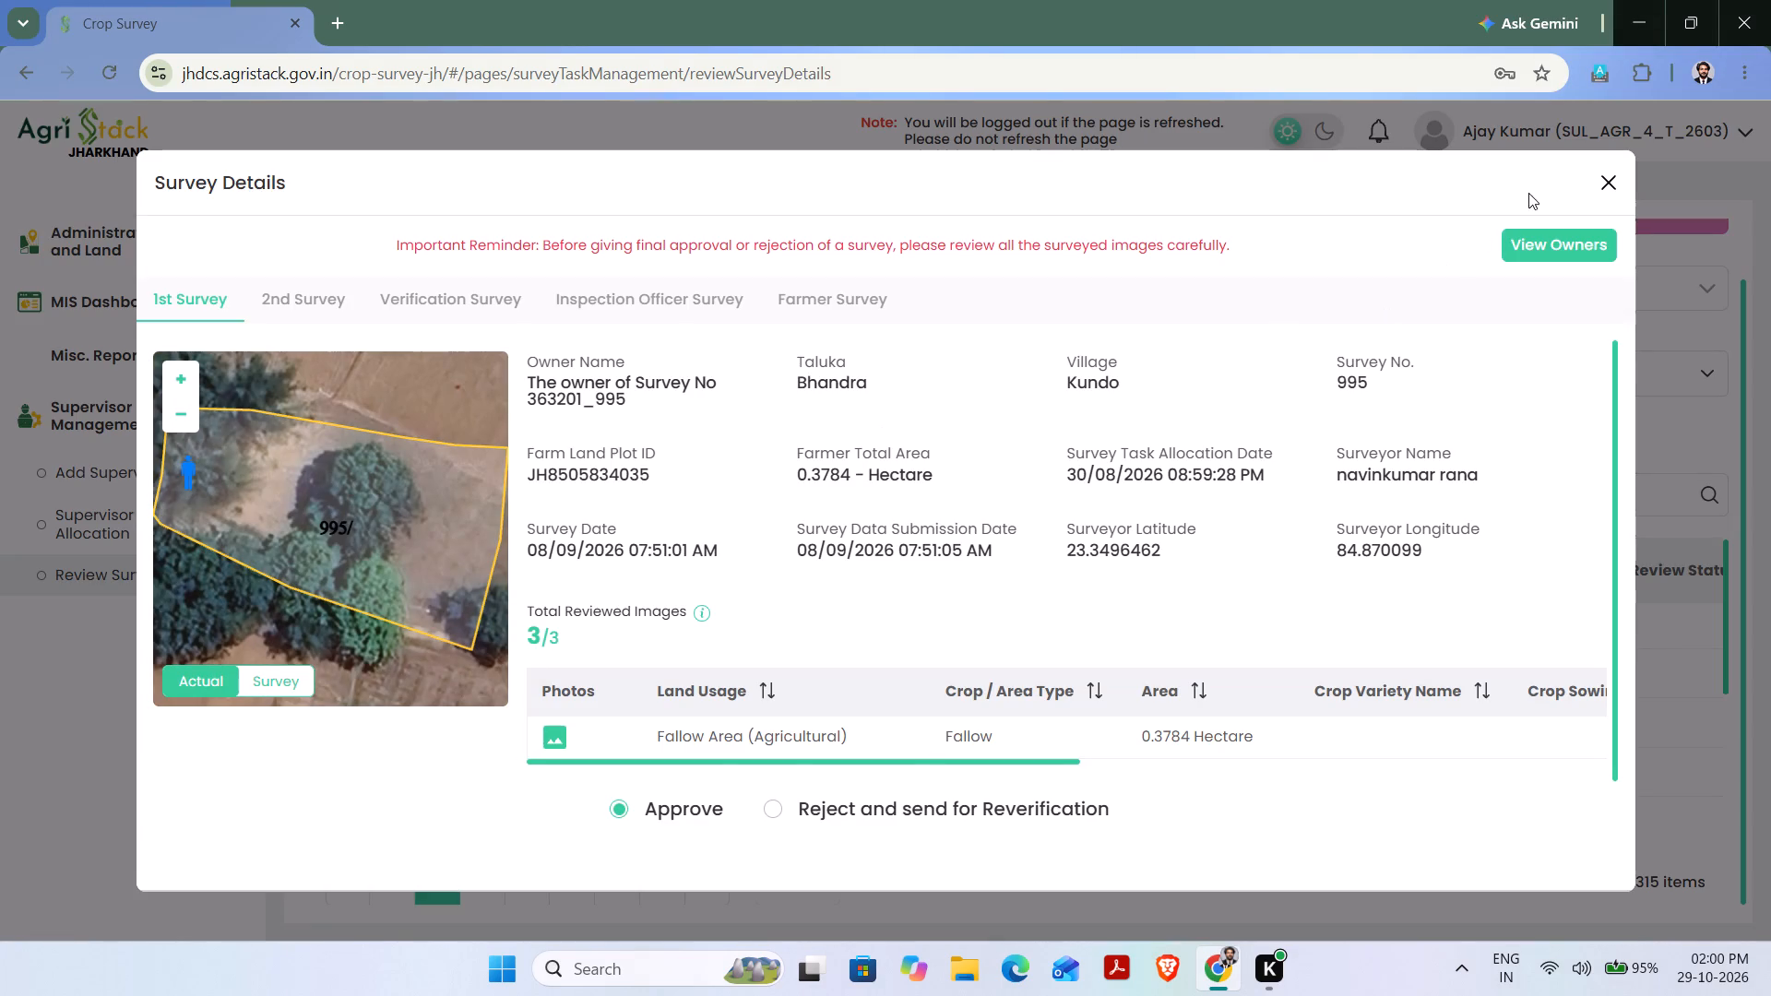
click(1607, 188)
Open the details of survey number 996 and approve all three of its fallow land photos.
scroll(614, 674, down, 1)
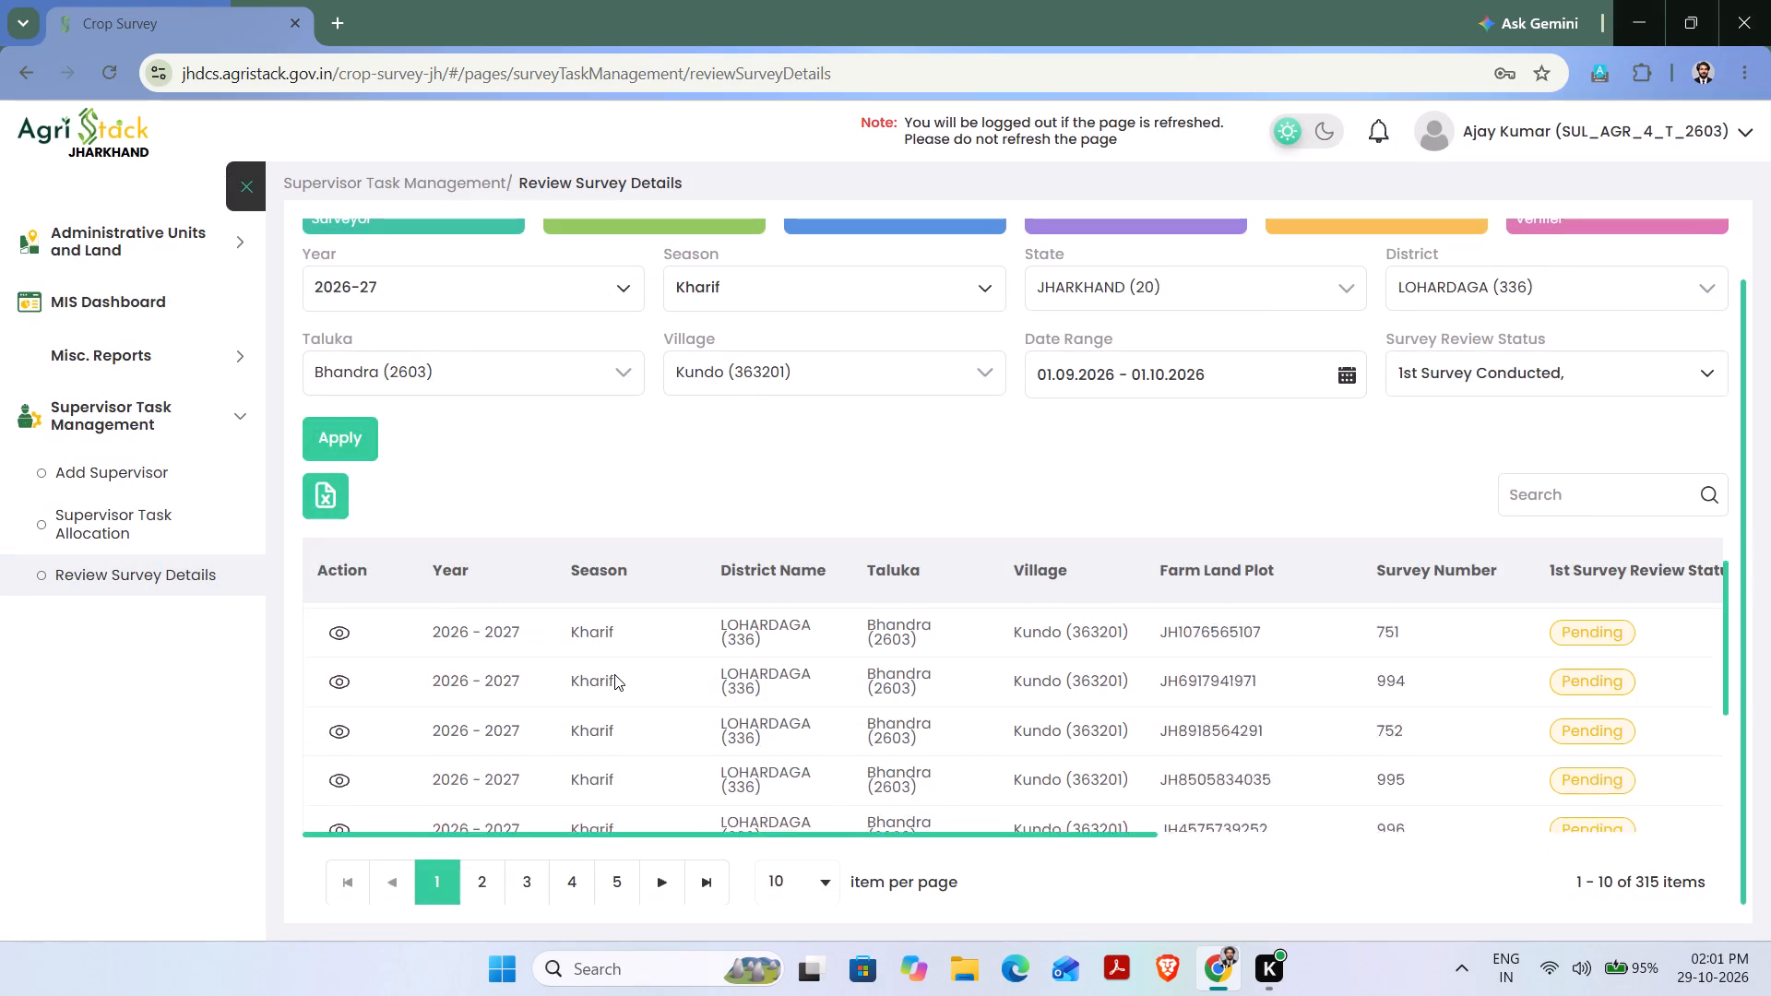
scroll(614, 674, down, 3)
click(342, 606)
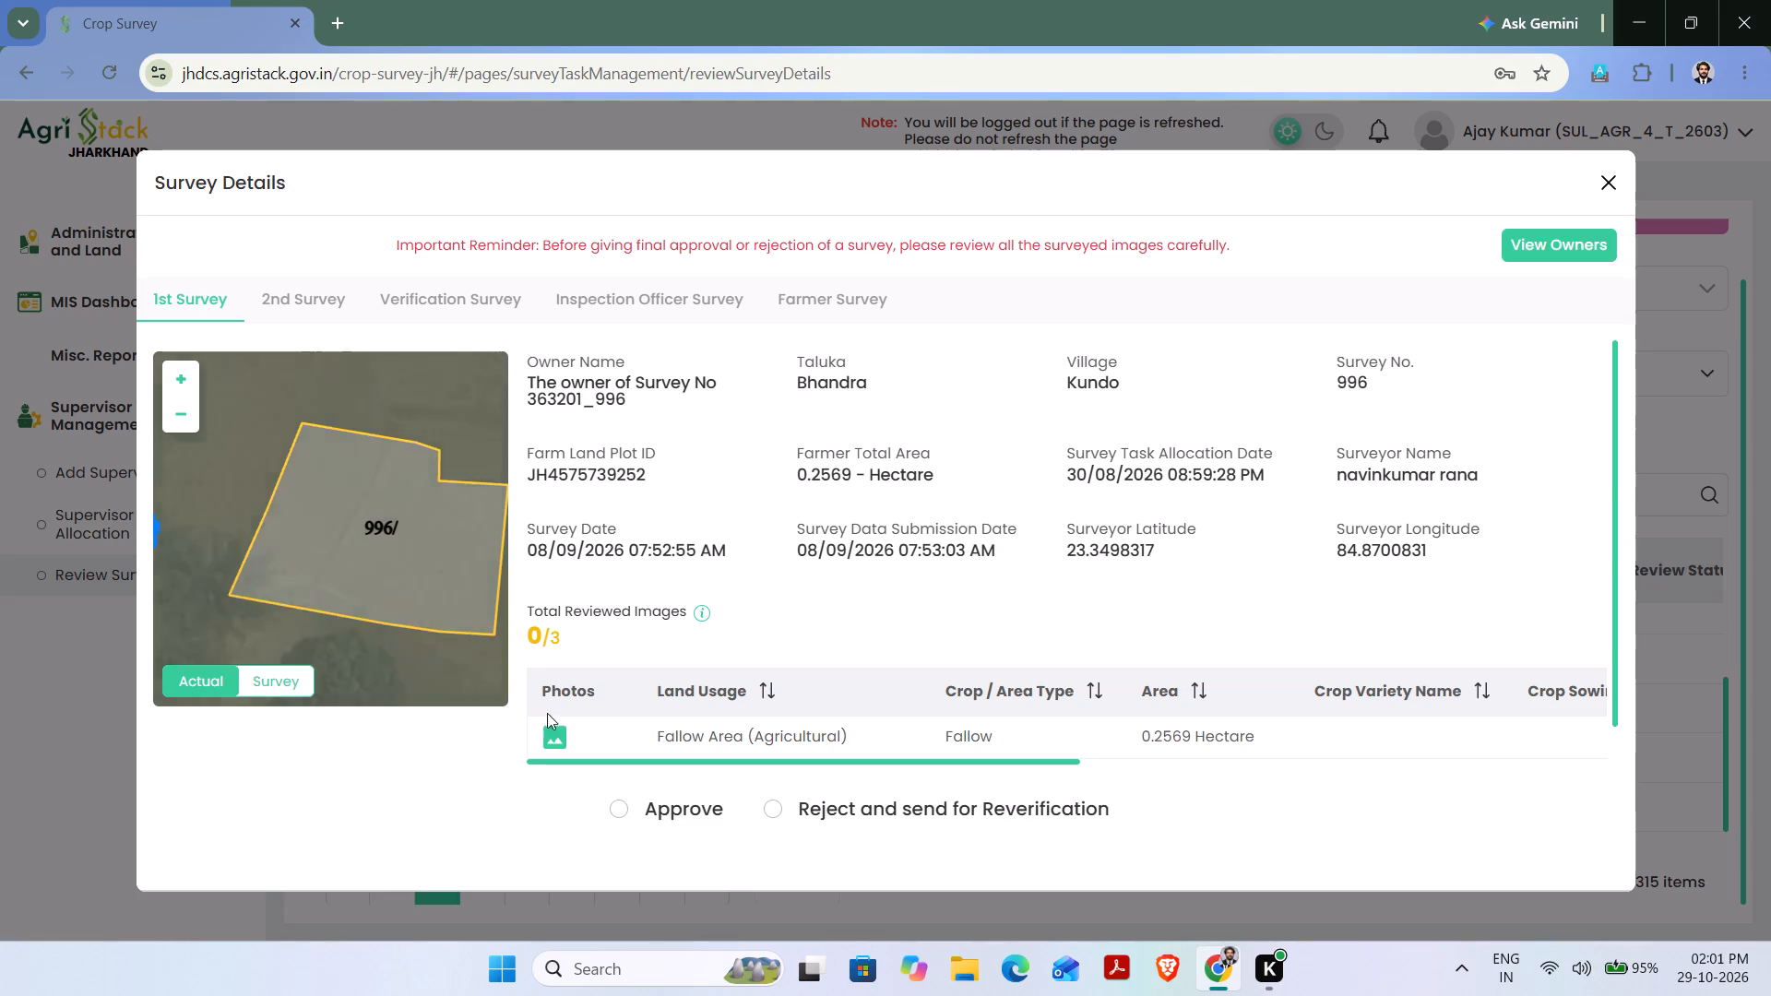
click(550, 731)
click(742, 810)
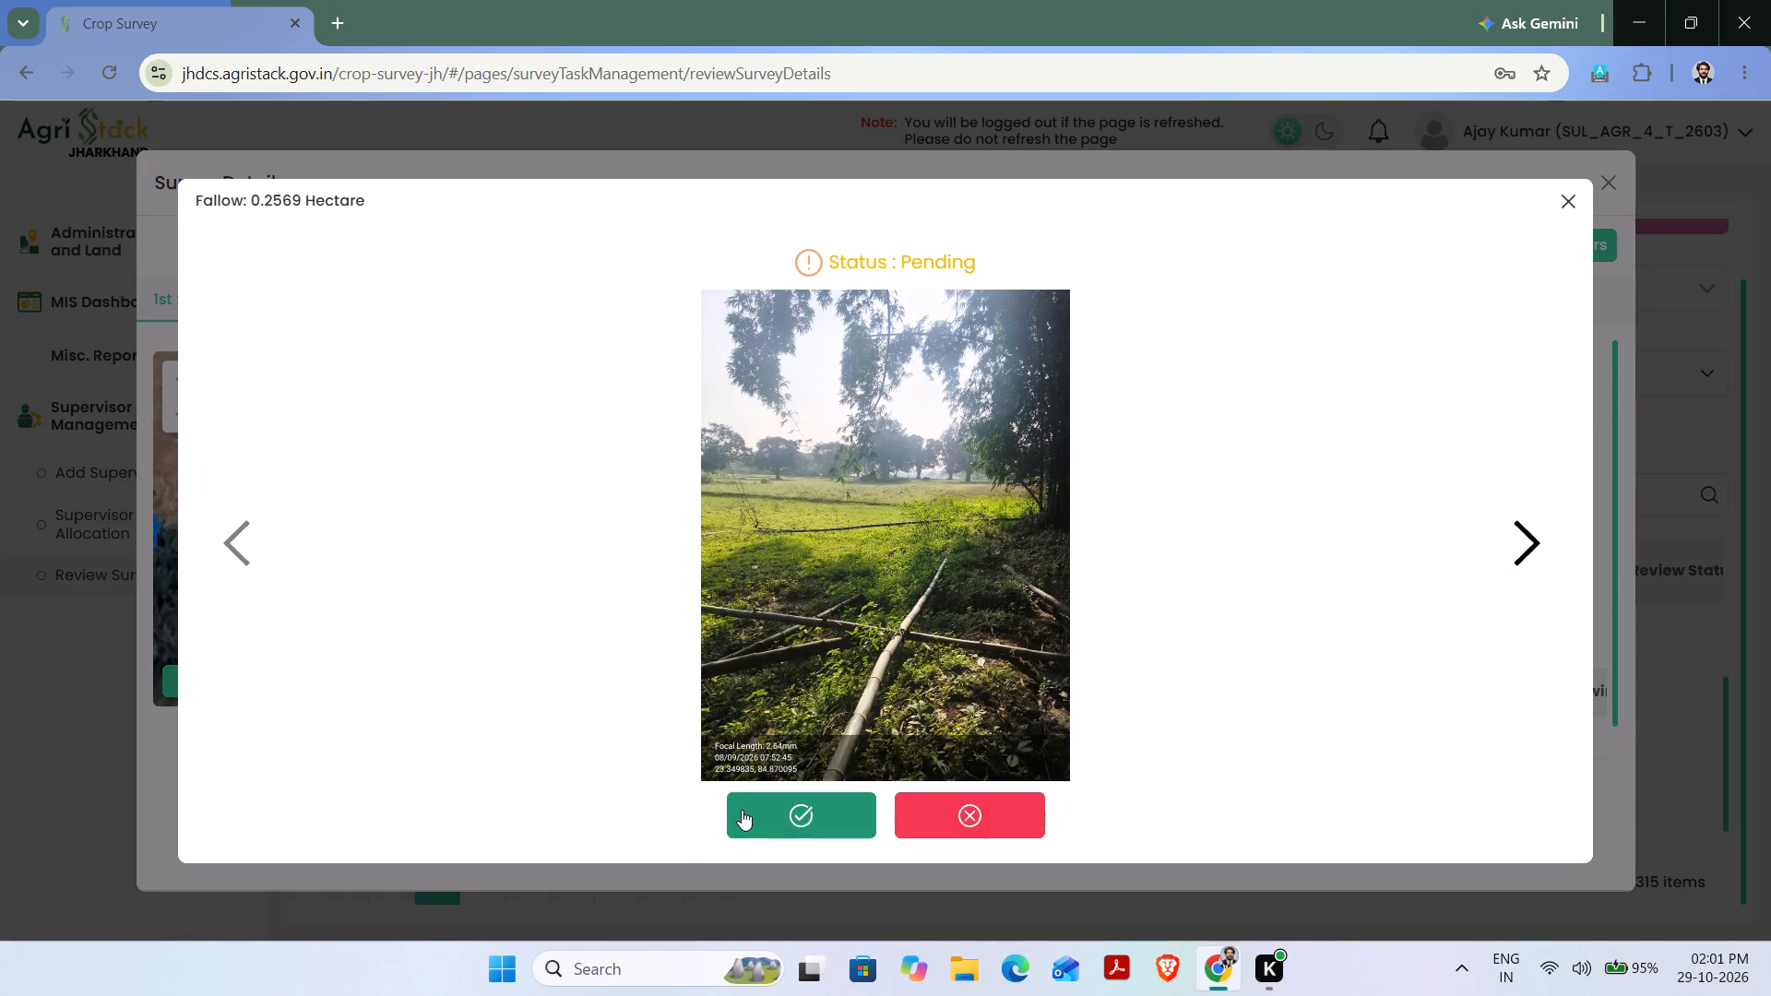
drag(906, 720, 805, 741)
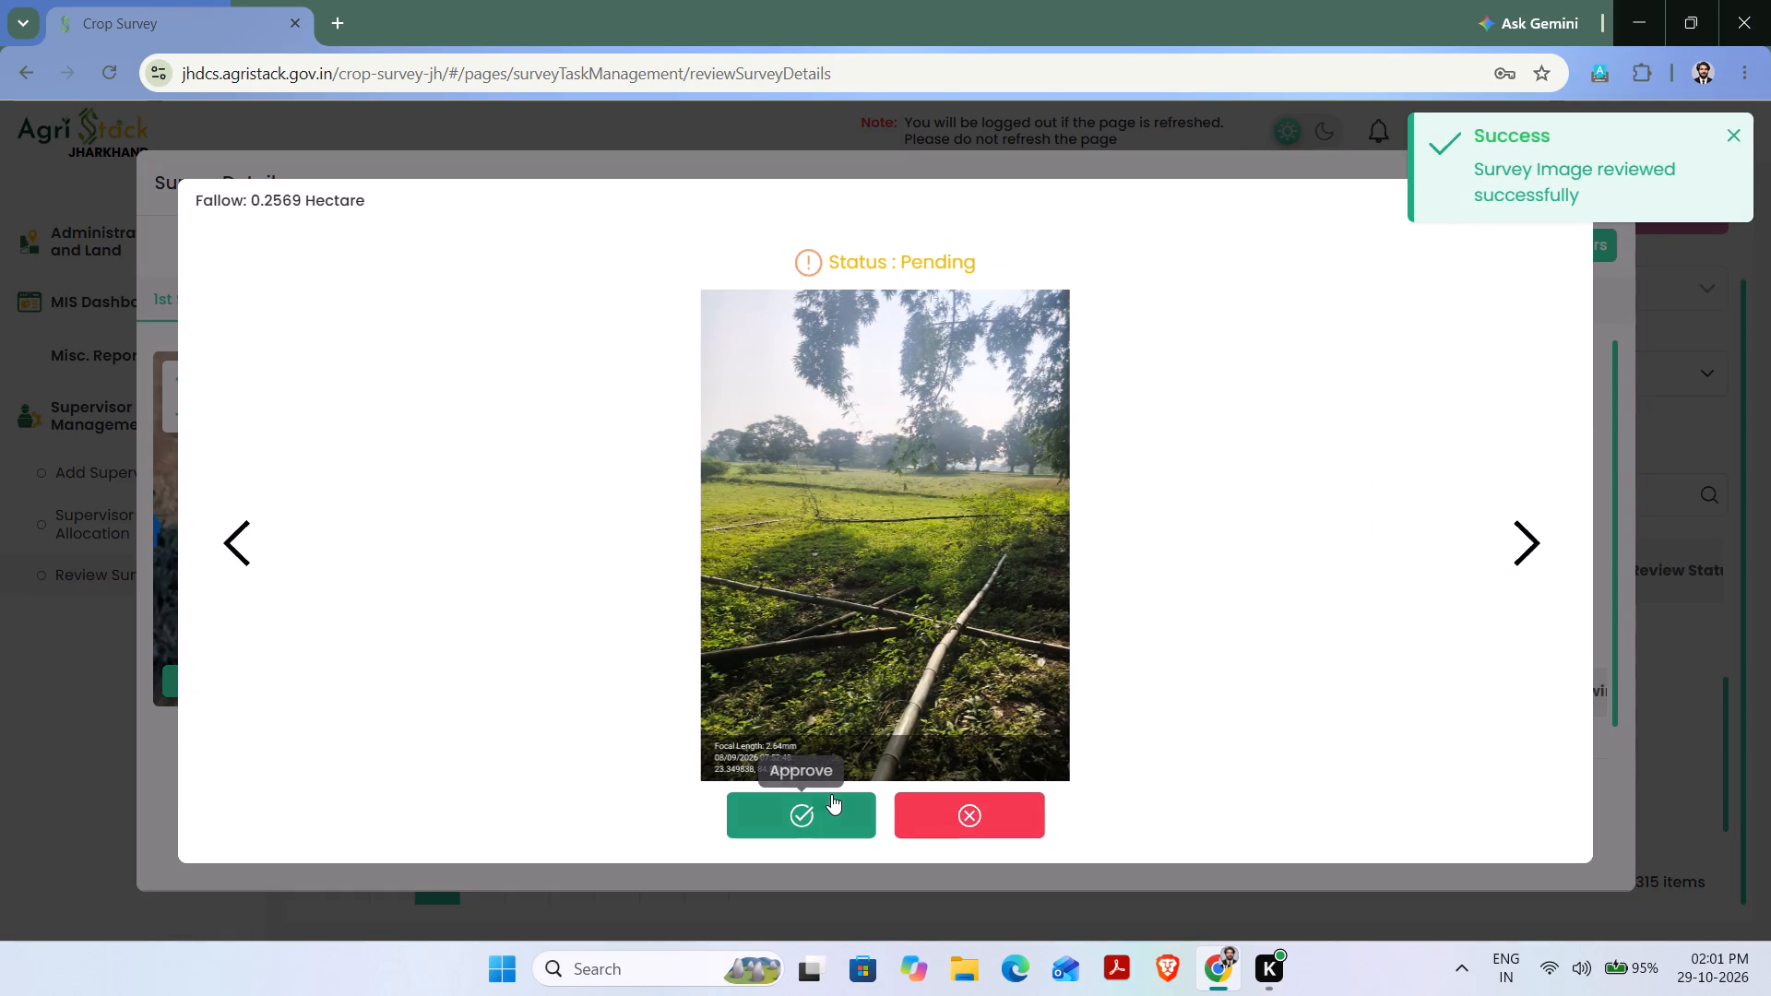
click(832, 794)
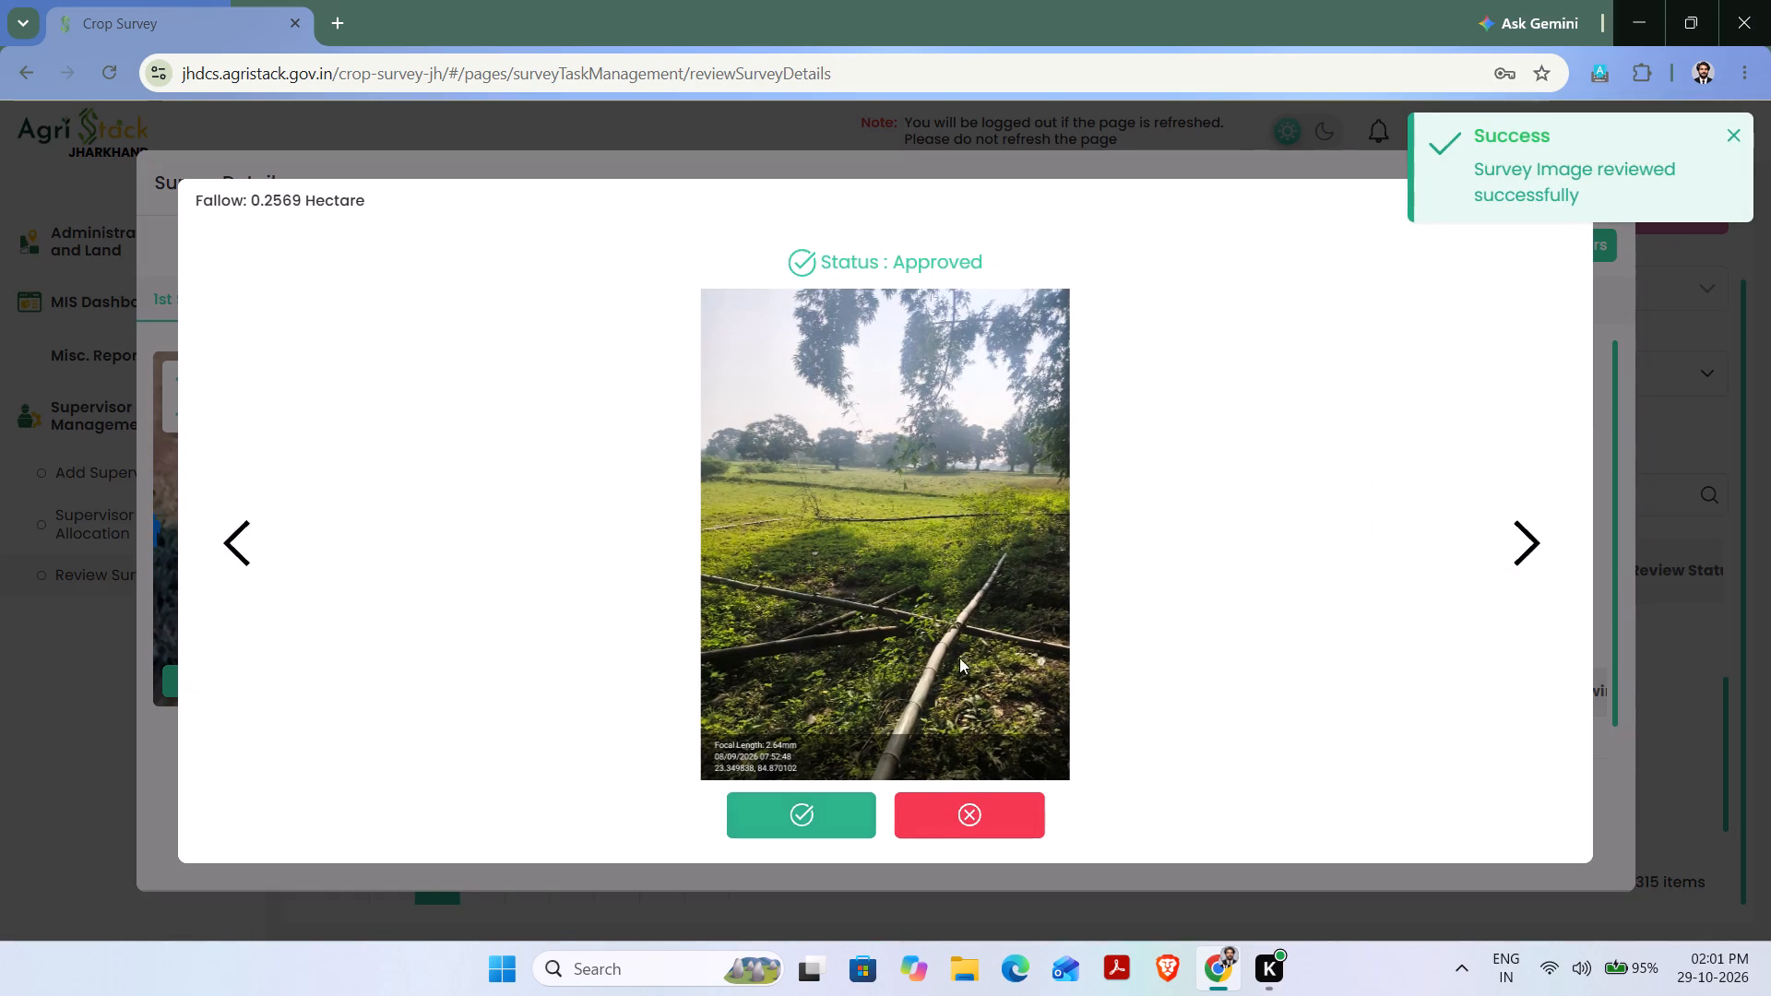
drag(963, 638, 768, 671)
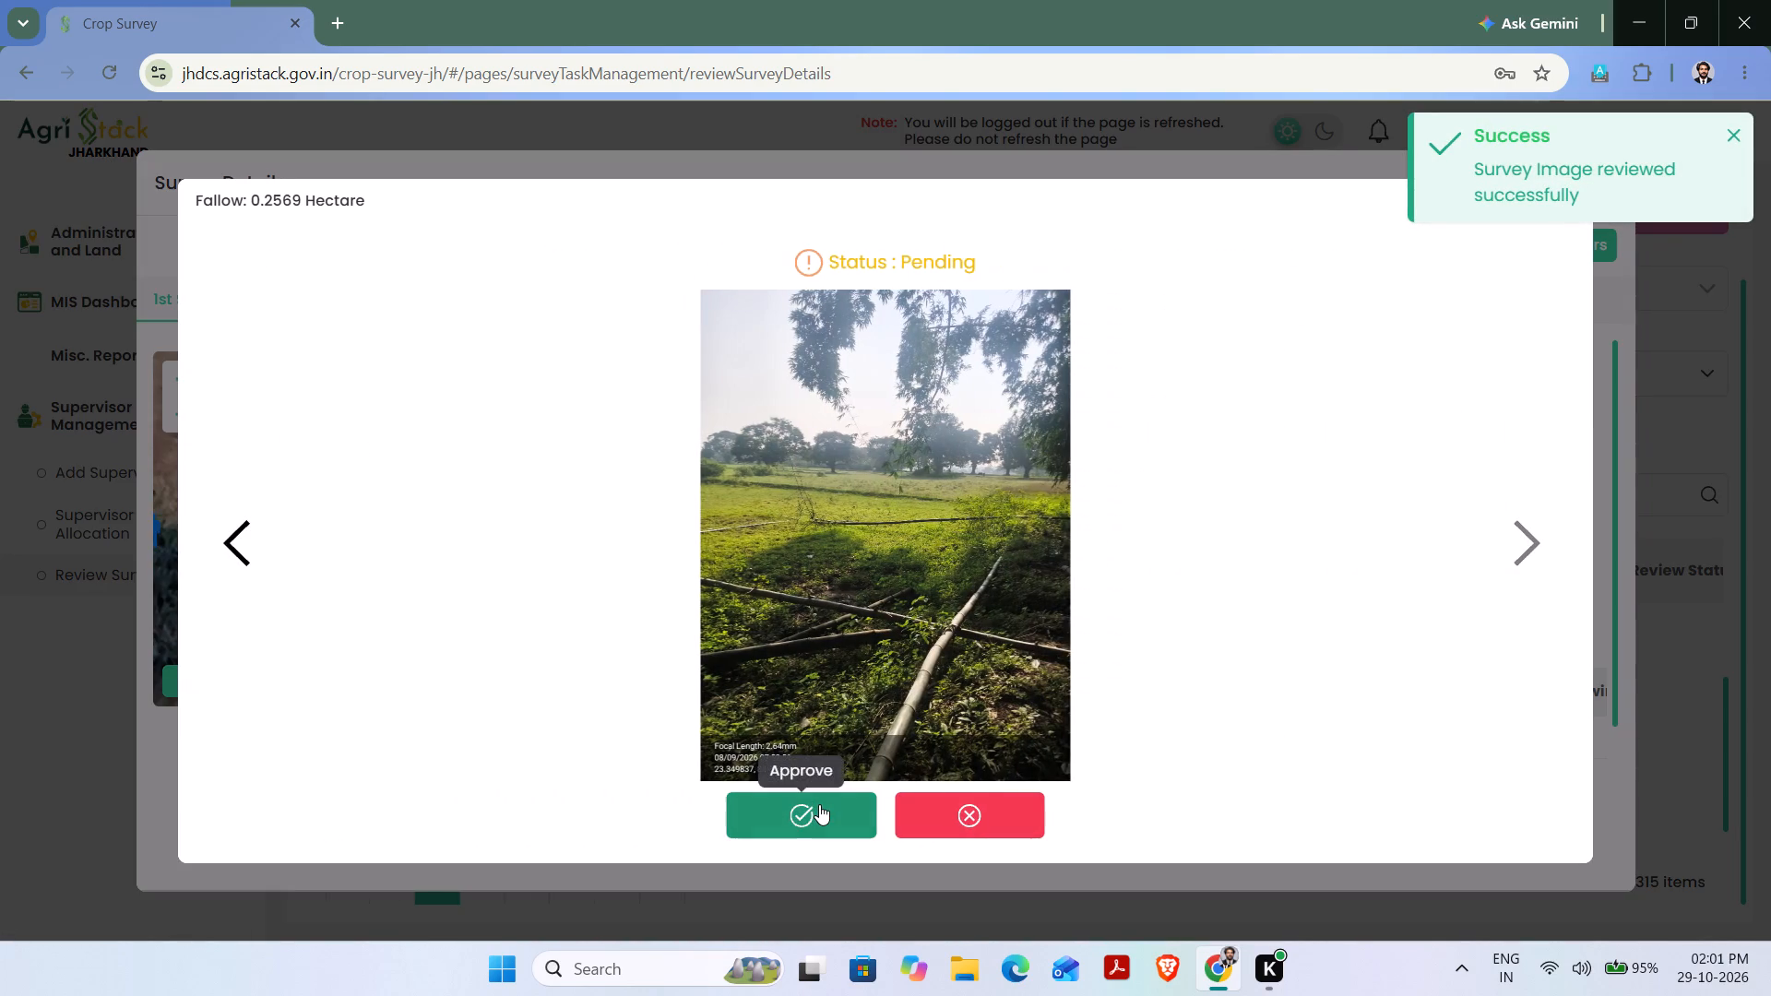
click(819, 804)
drag(967, 664, 897, 664)
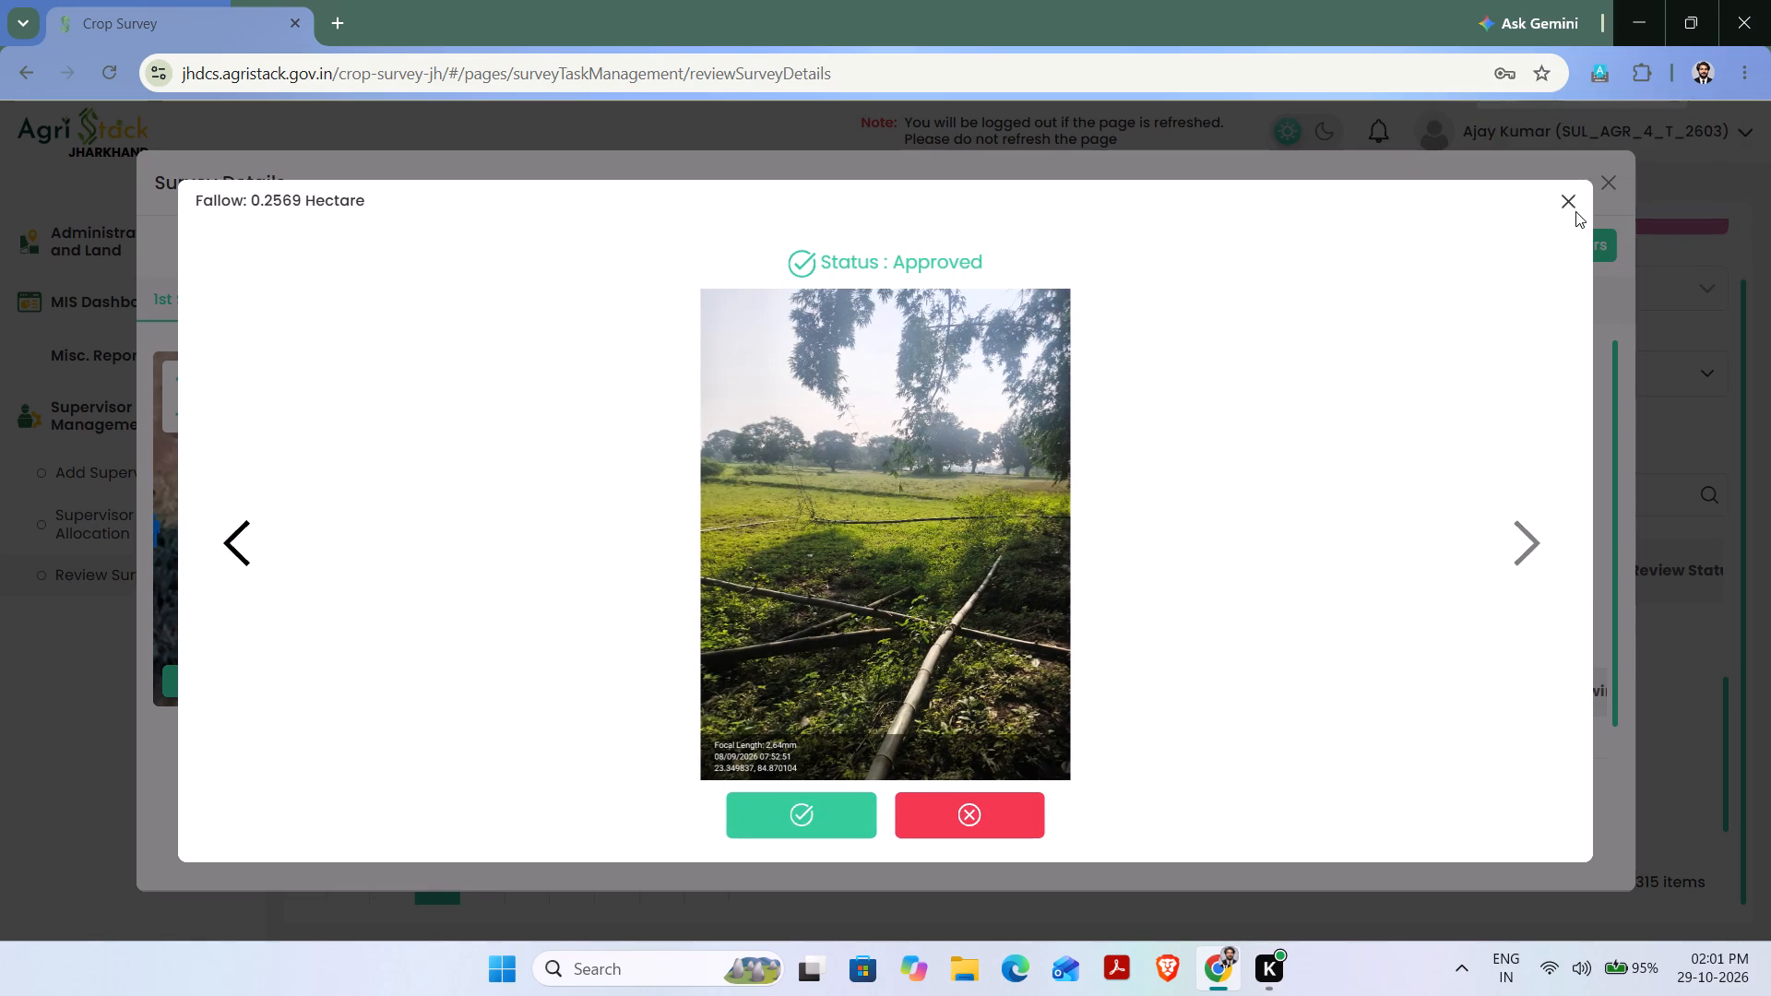
click(1567, 204)
Approve the 1st survey of survey number 996, save the review and close its details.
scroll(834, 593, down, 2)
click(701, 651)
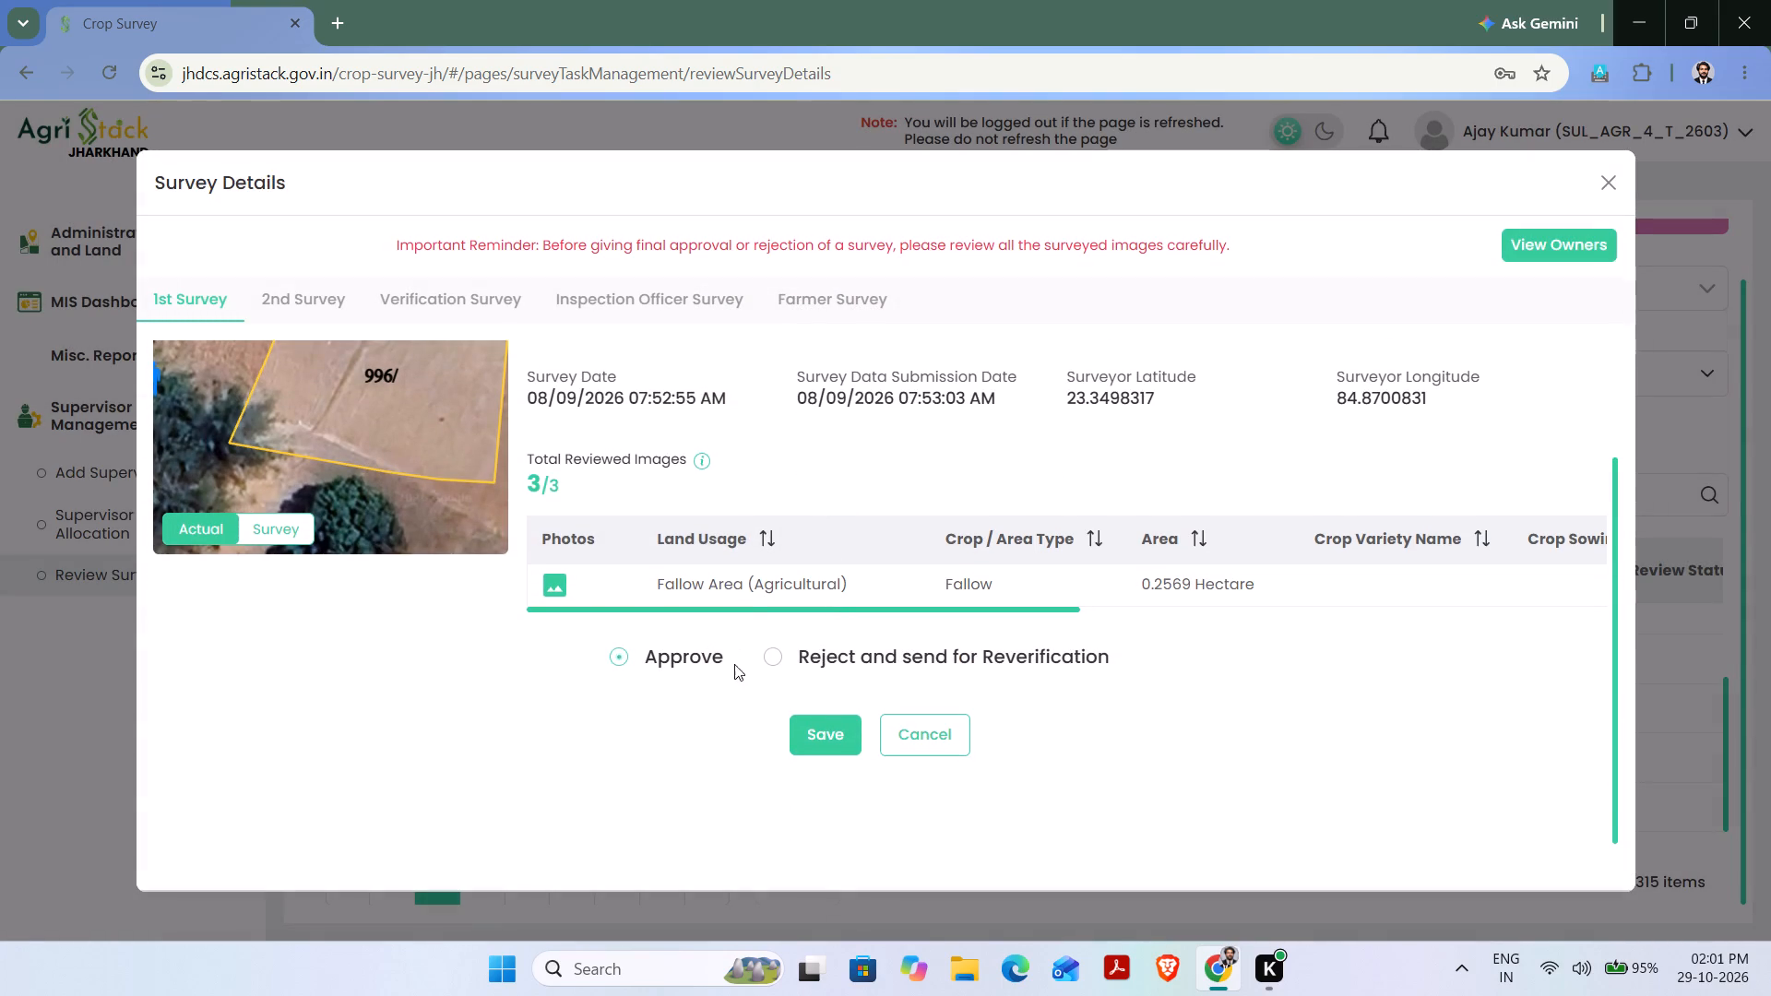
click(792, 713)
click(812, 726)
click(880, 561)
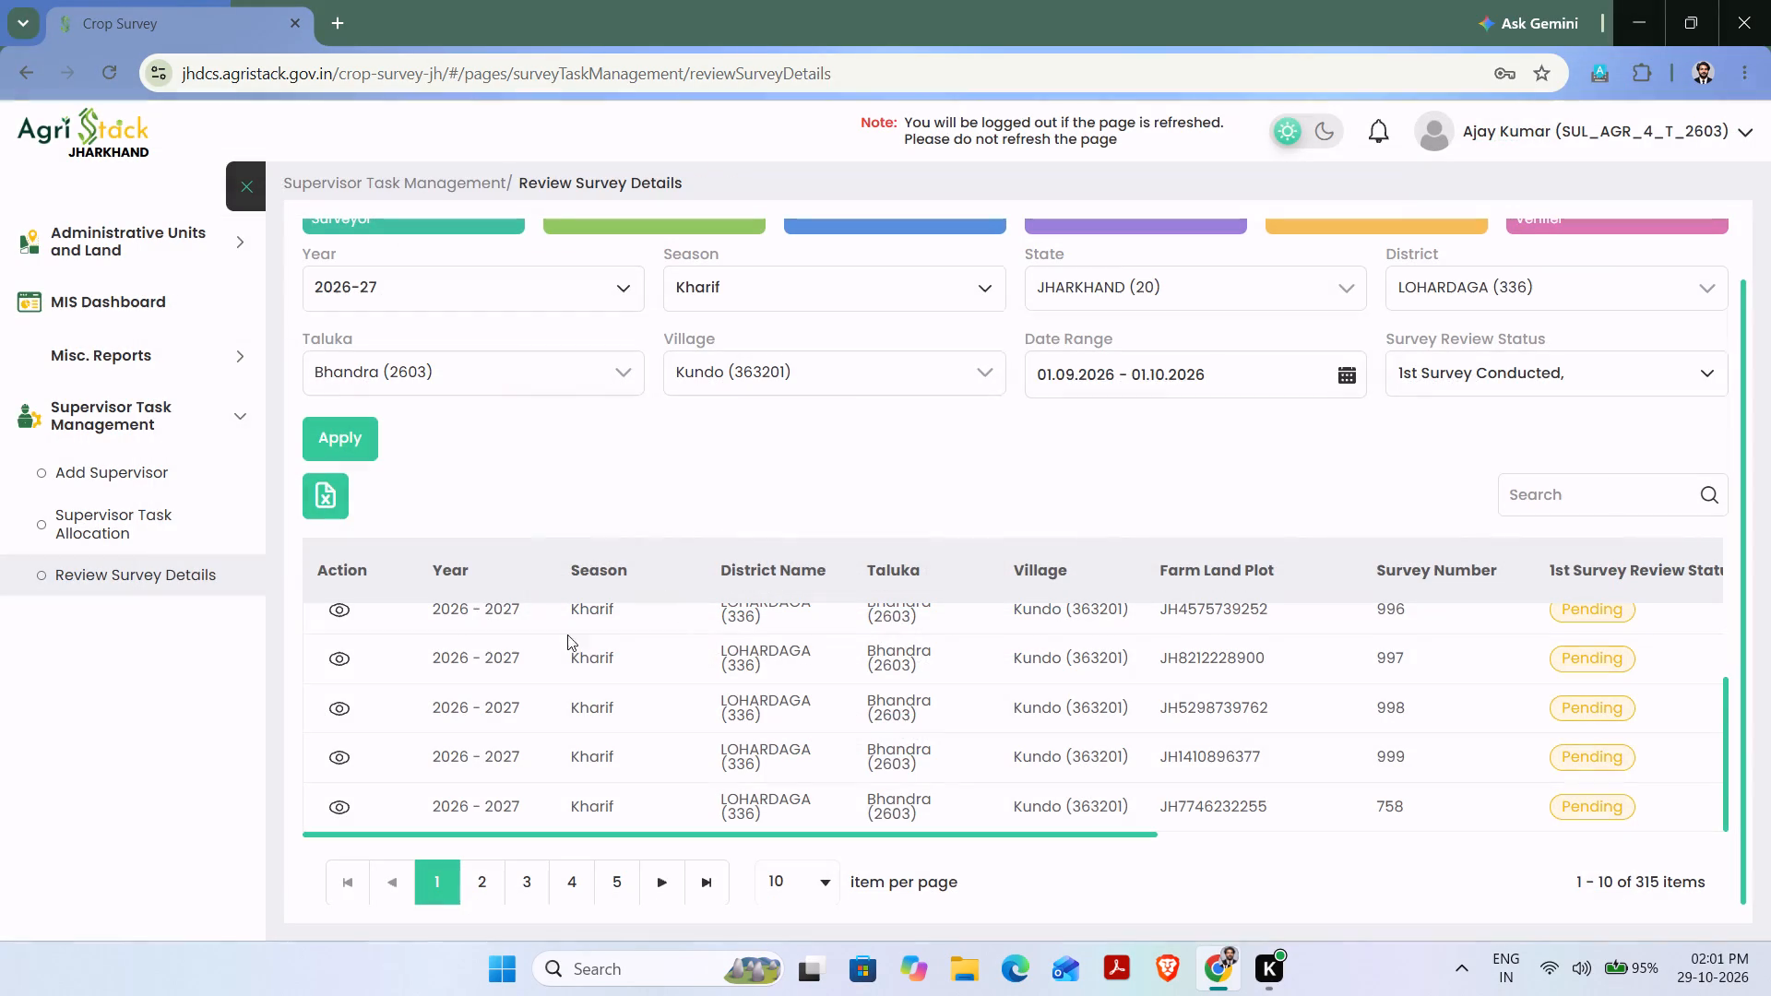
Open the details of survey number 997 and approve all three of its fallow land photos.
click(339, 659)
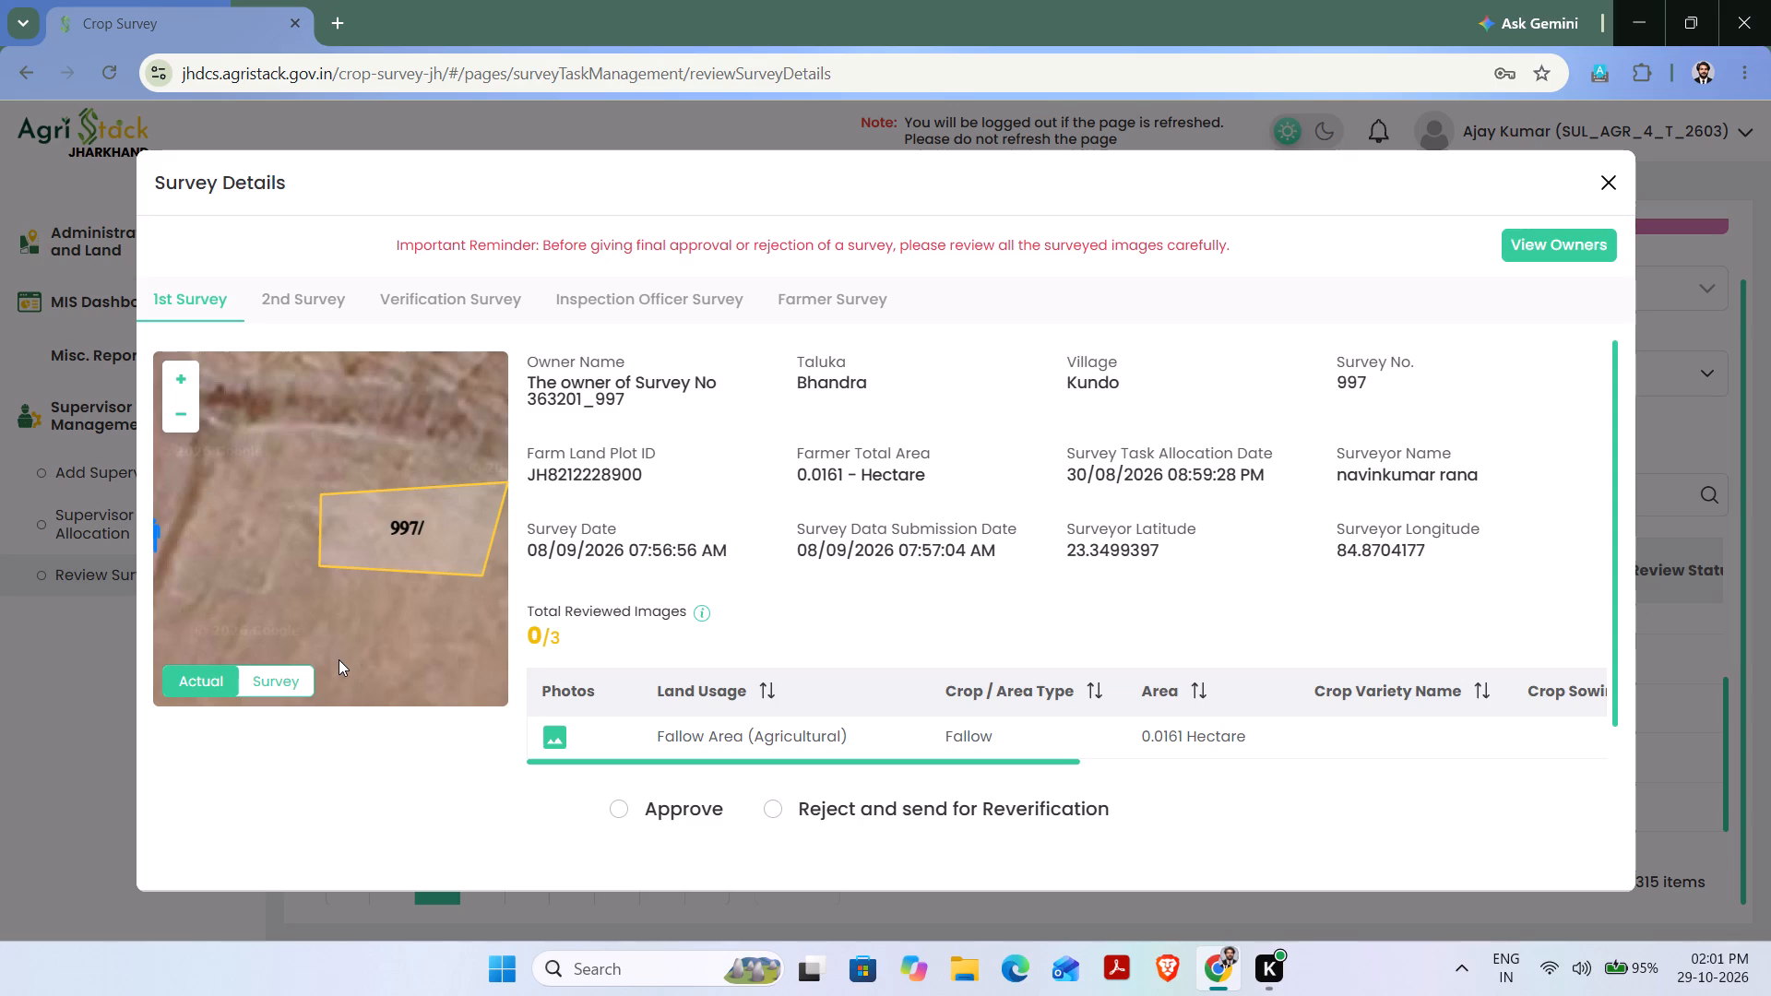
click(555, 732)
click(761, 819)
drag(938, 708, 840, 720)
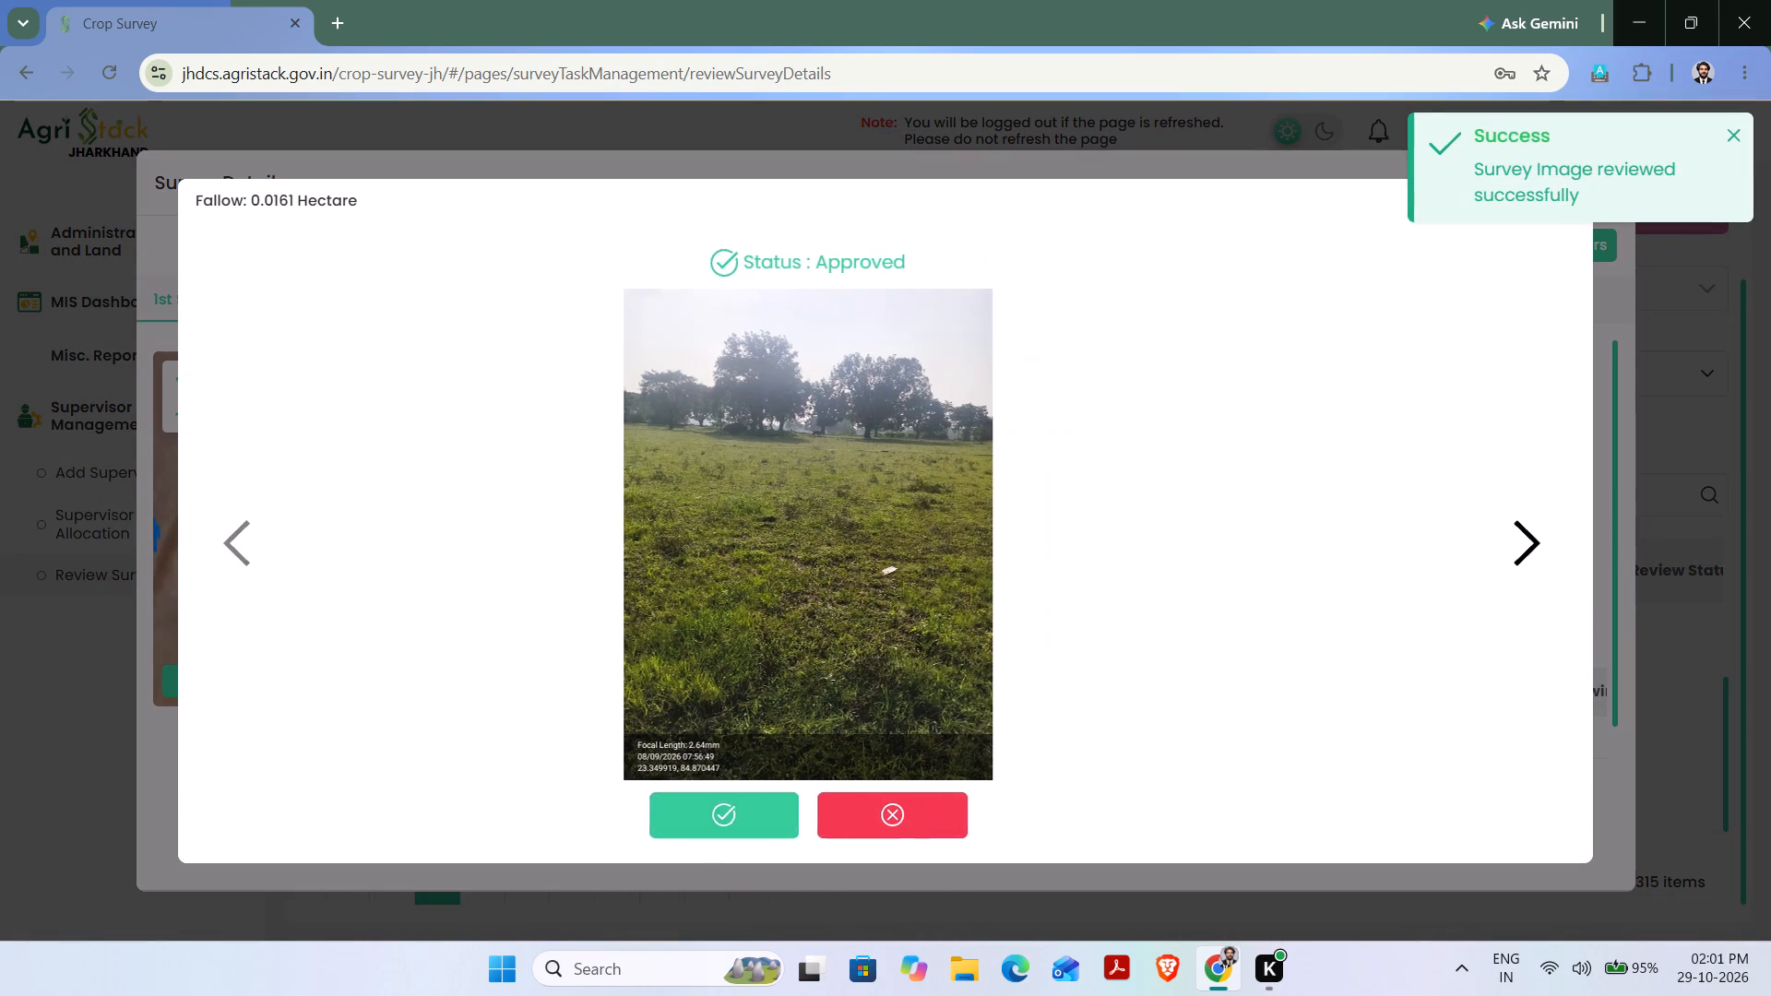
drag(840, 720, 821, 723)
click(817, 805)
drag(947, 705, 869, 710)
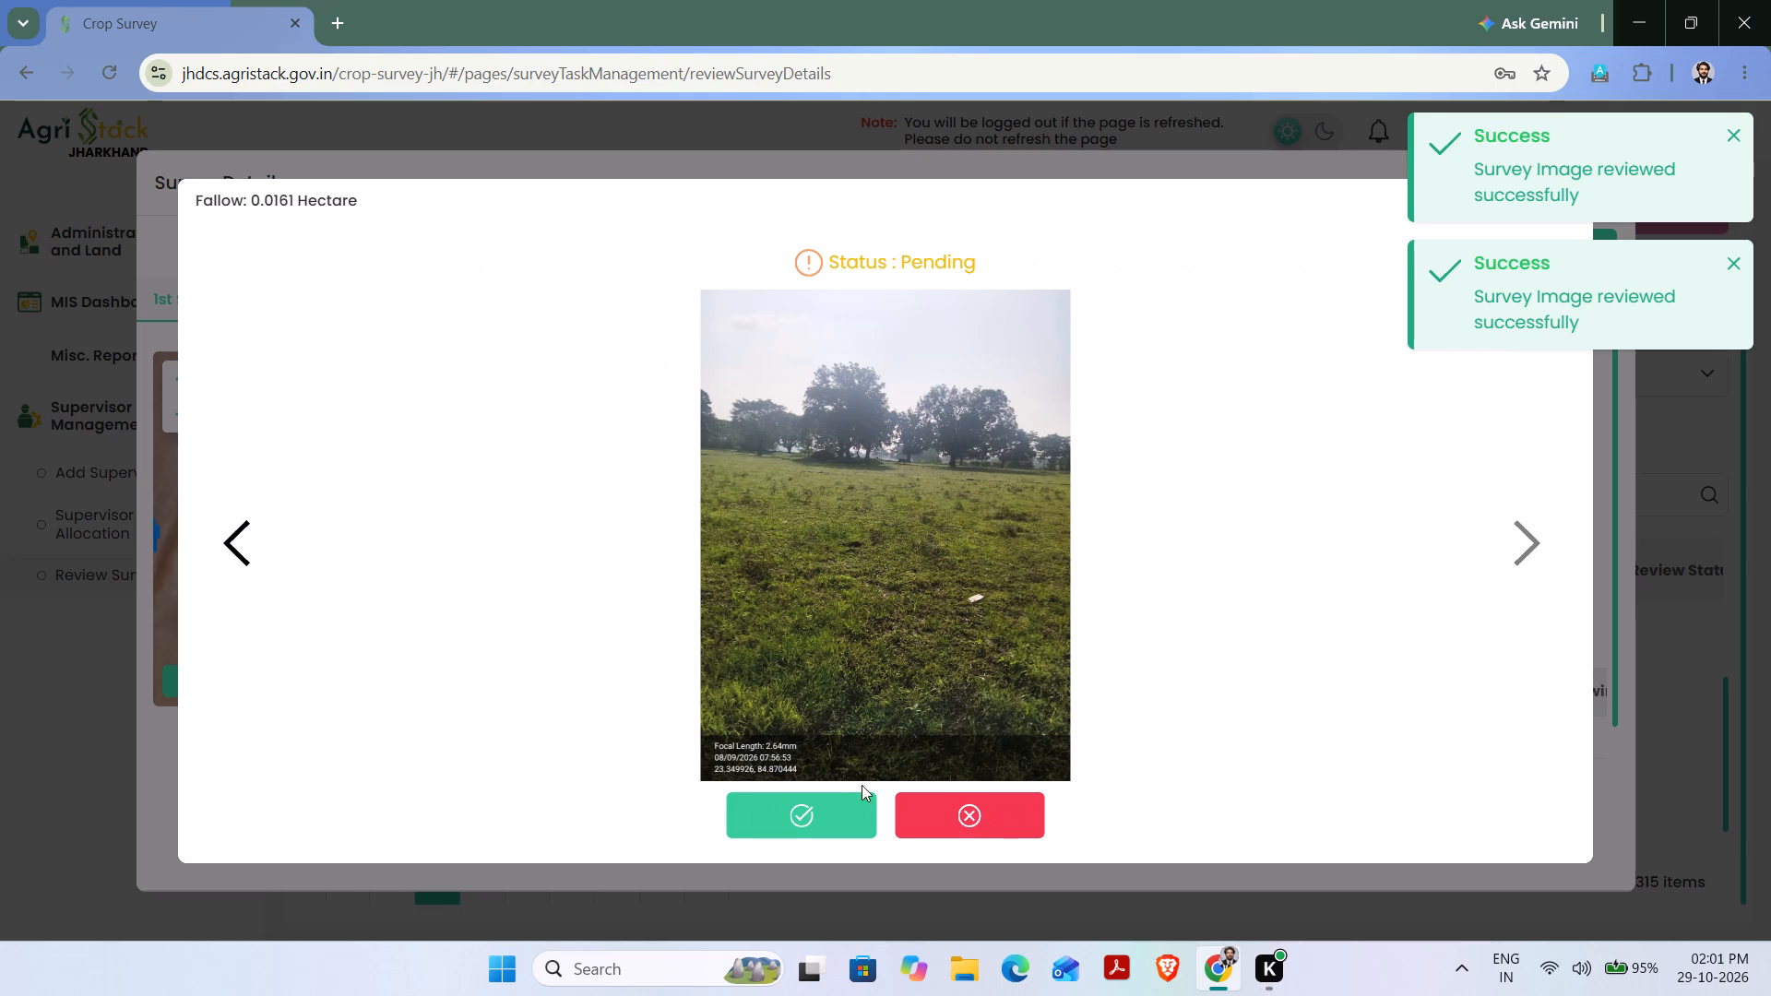
click(853, 808)
drag(1002, 667, 871, 680)
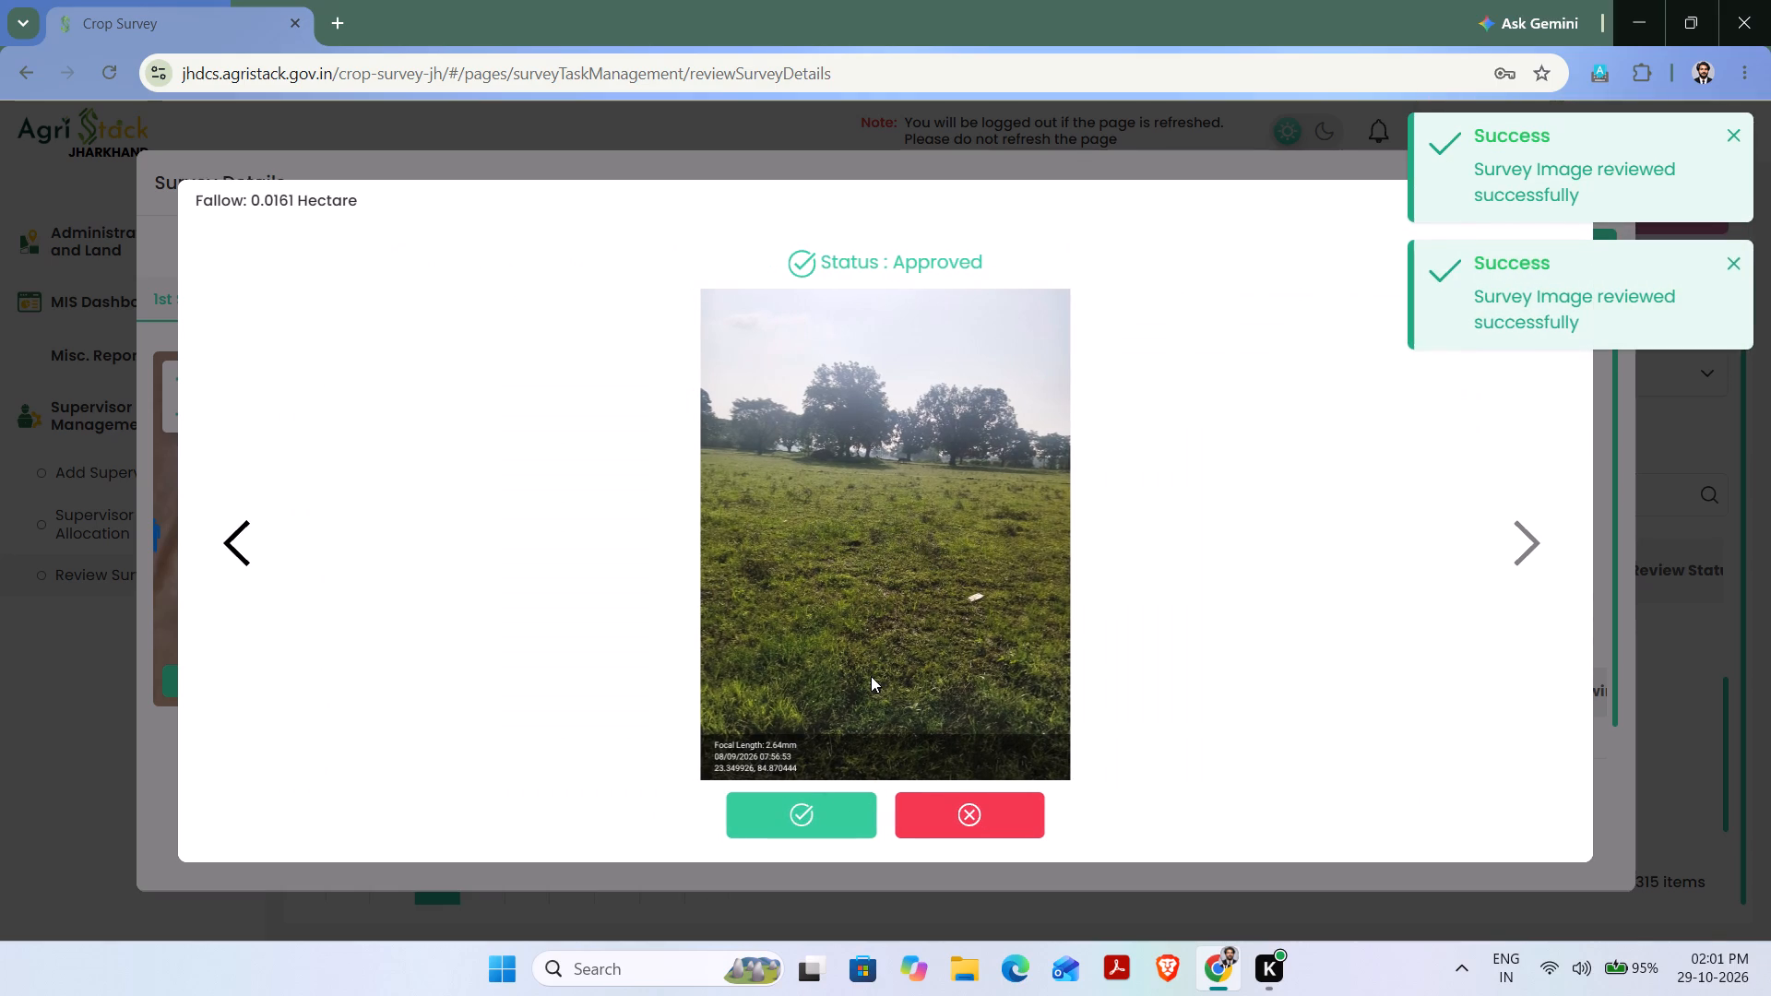
drag(871, 676, 1081, 391)
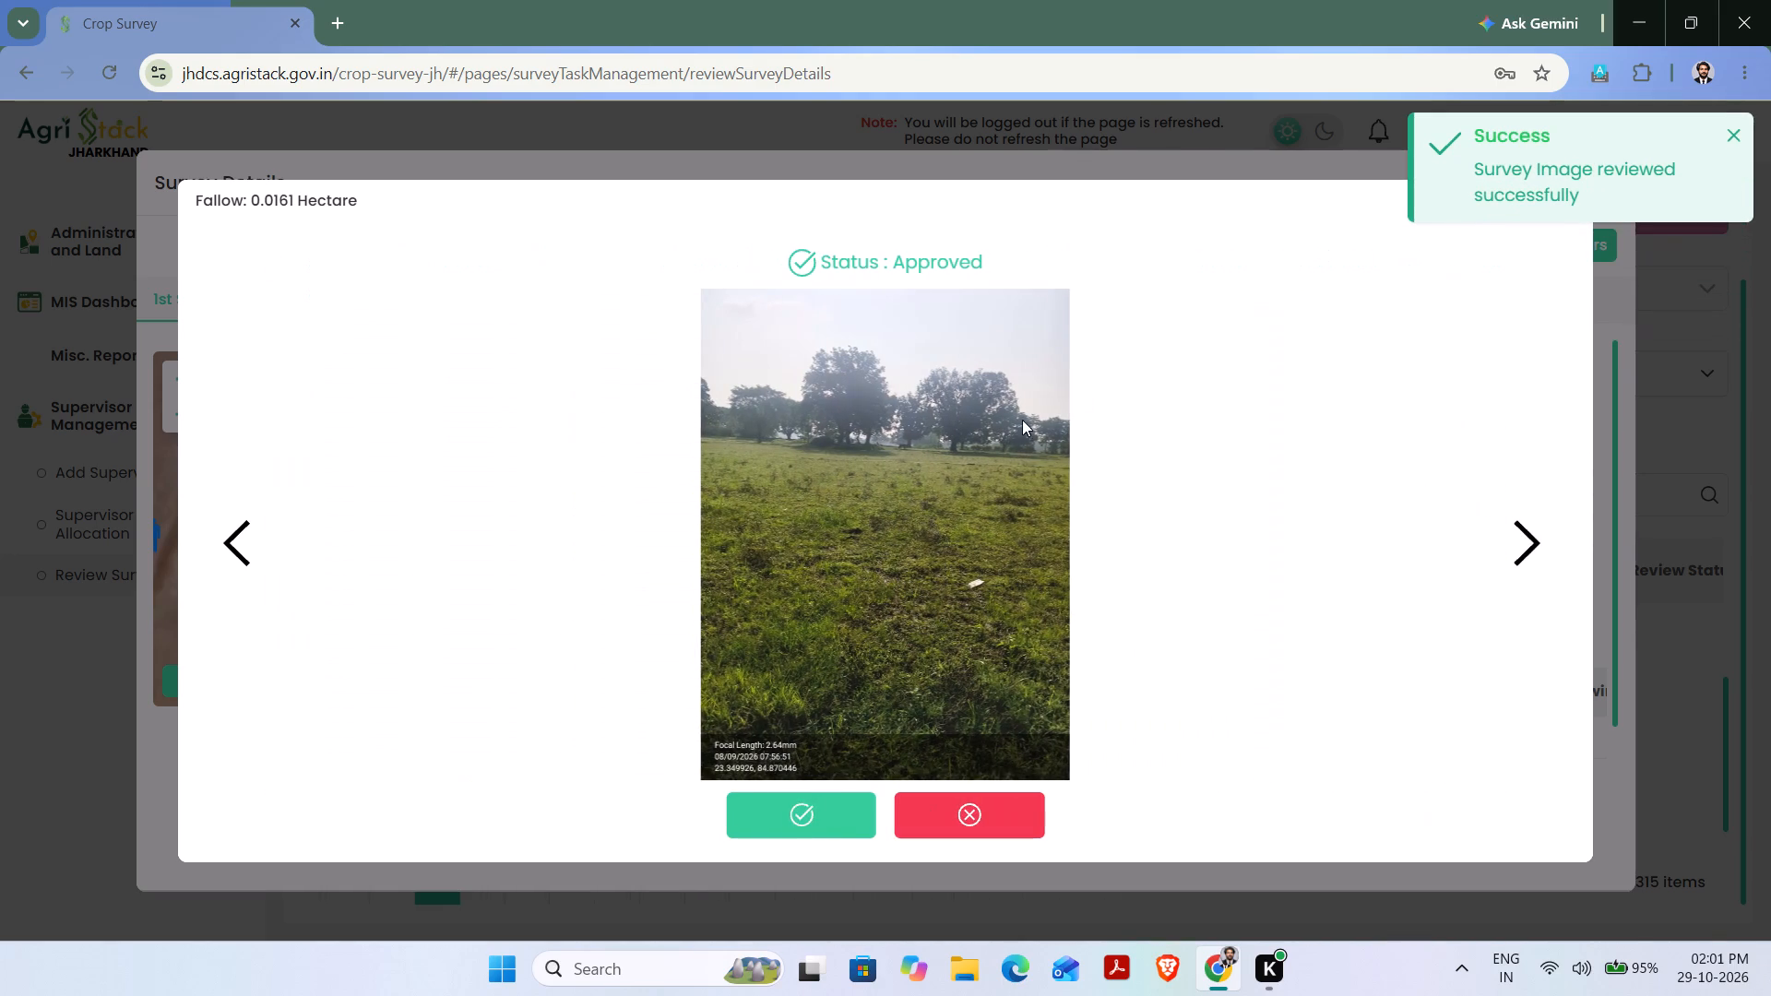
click(1565, 200)
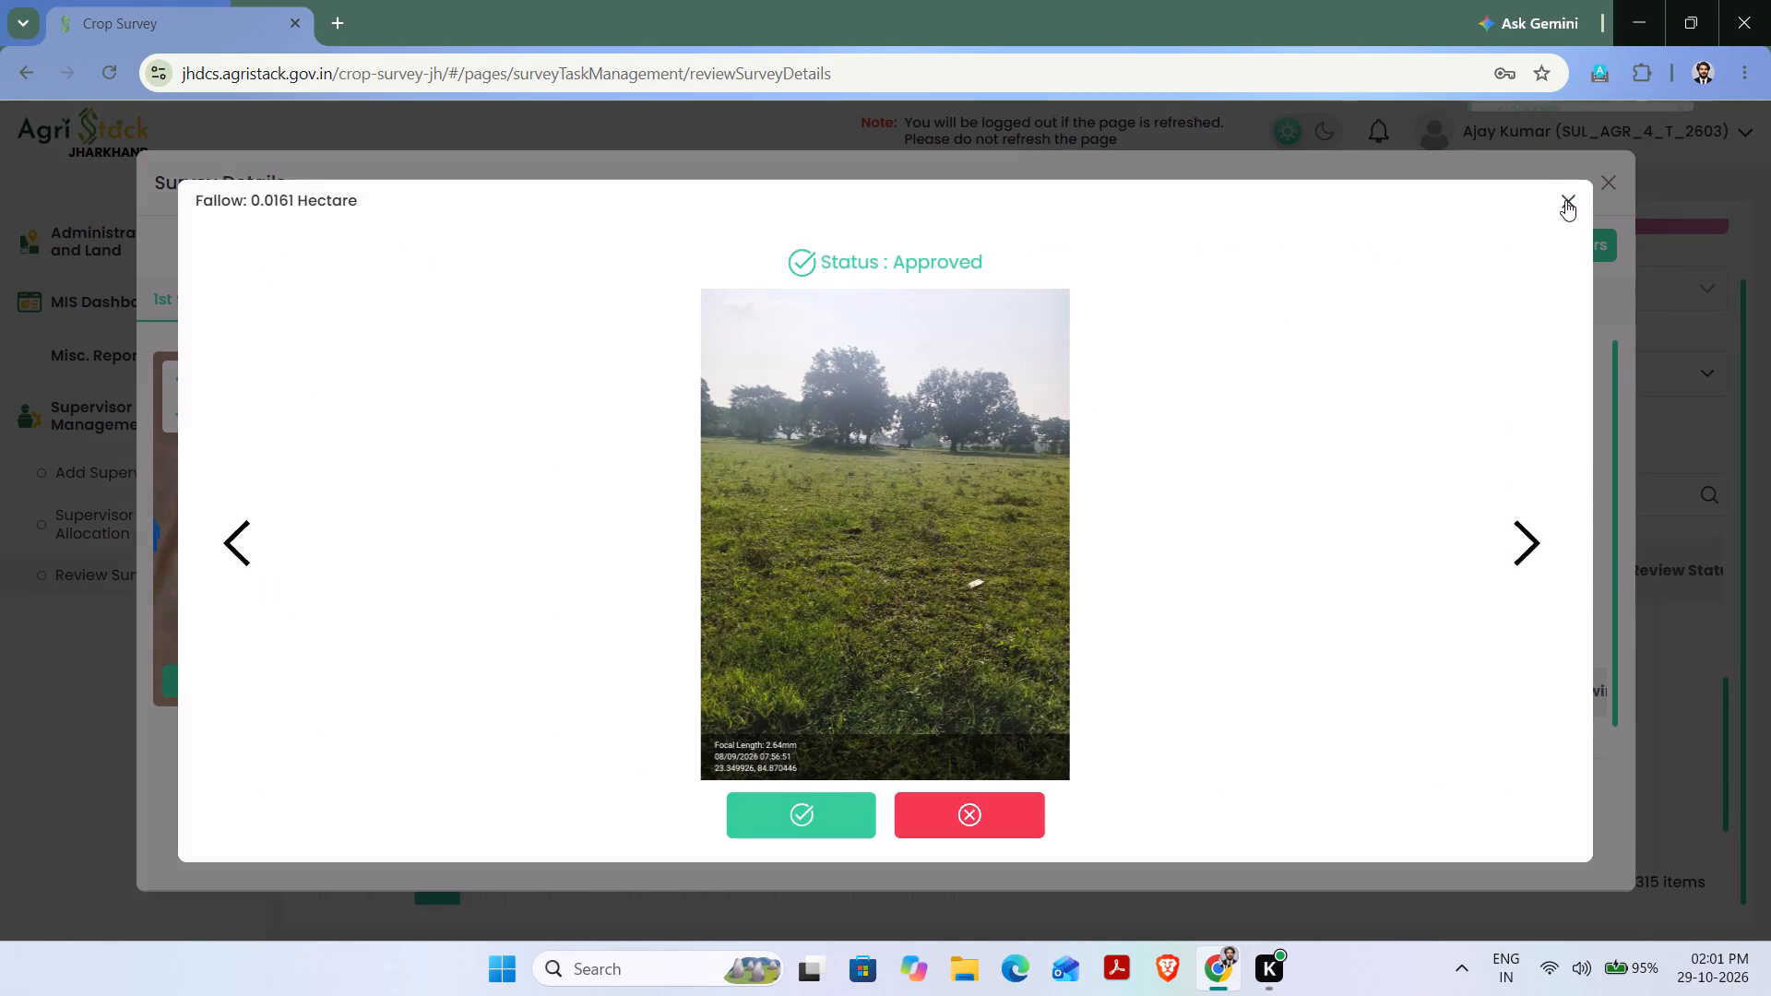
Approve the 1st survey of survey number 997, save the review and close its details.
scroll(921, 662, down, 1)
click(707, 657)
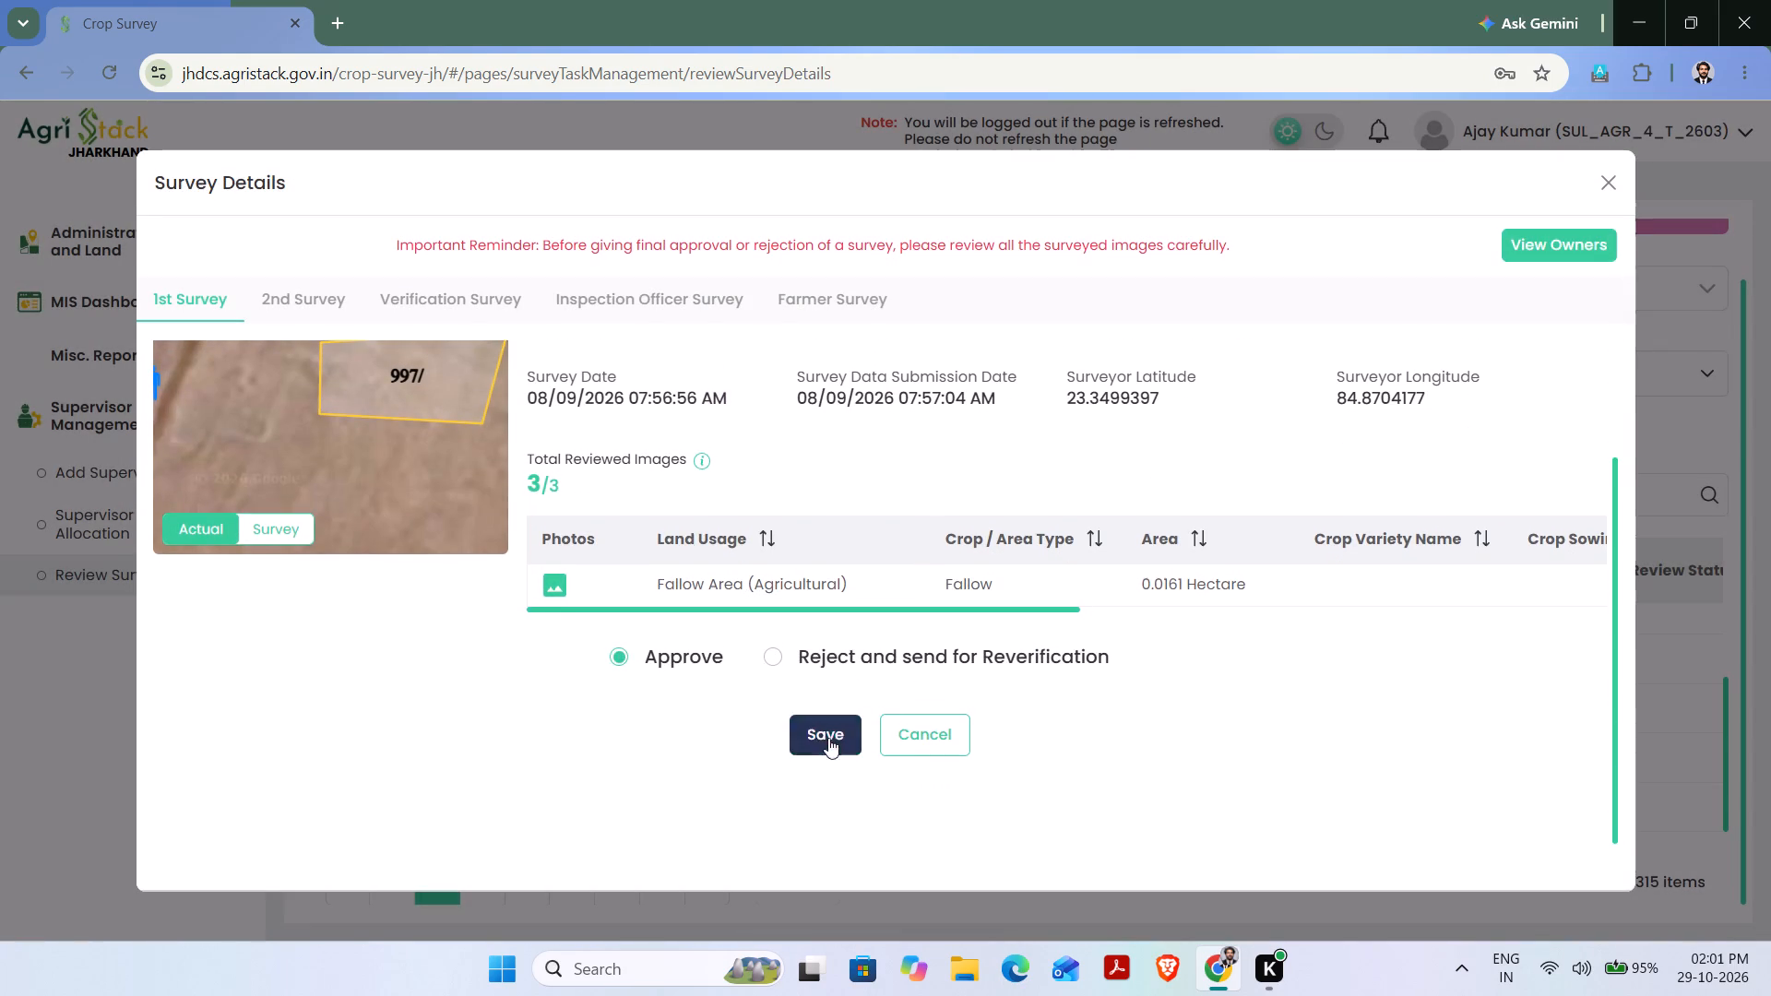
click(828, 738)
click(937, 584)
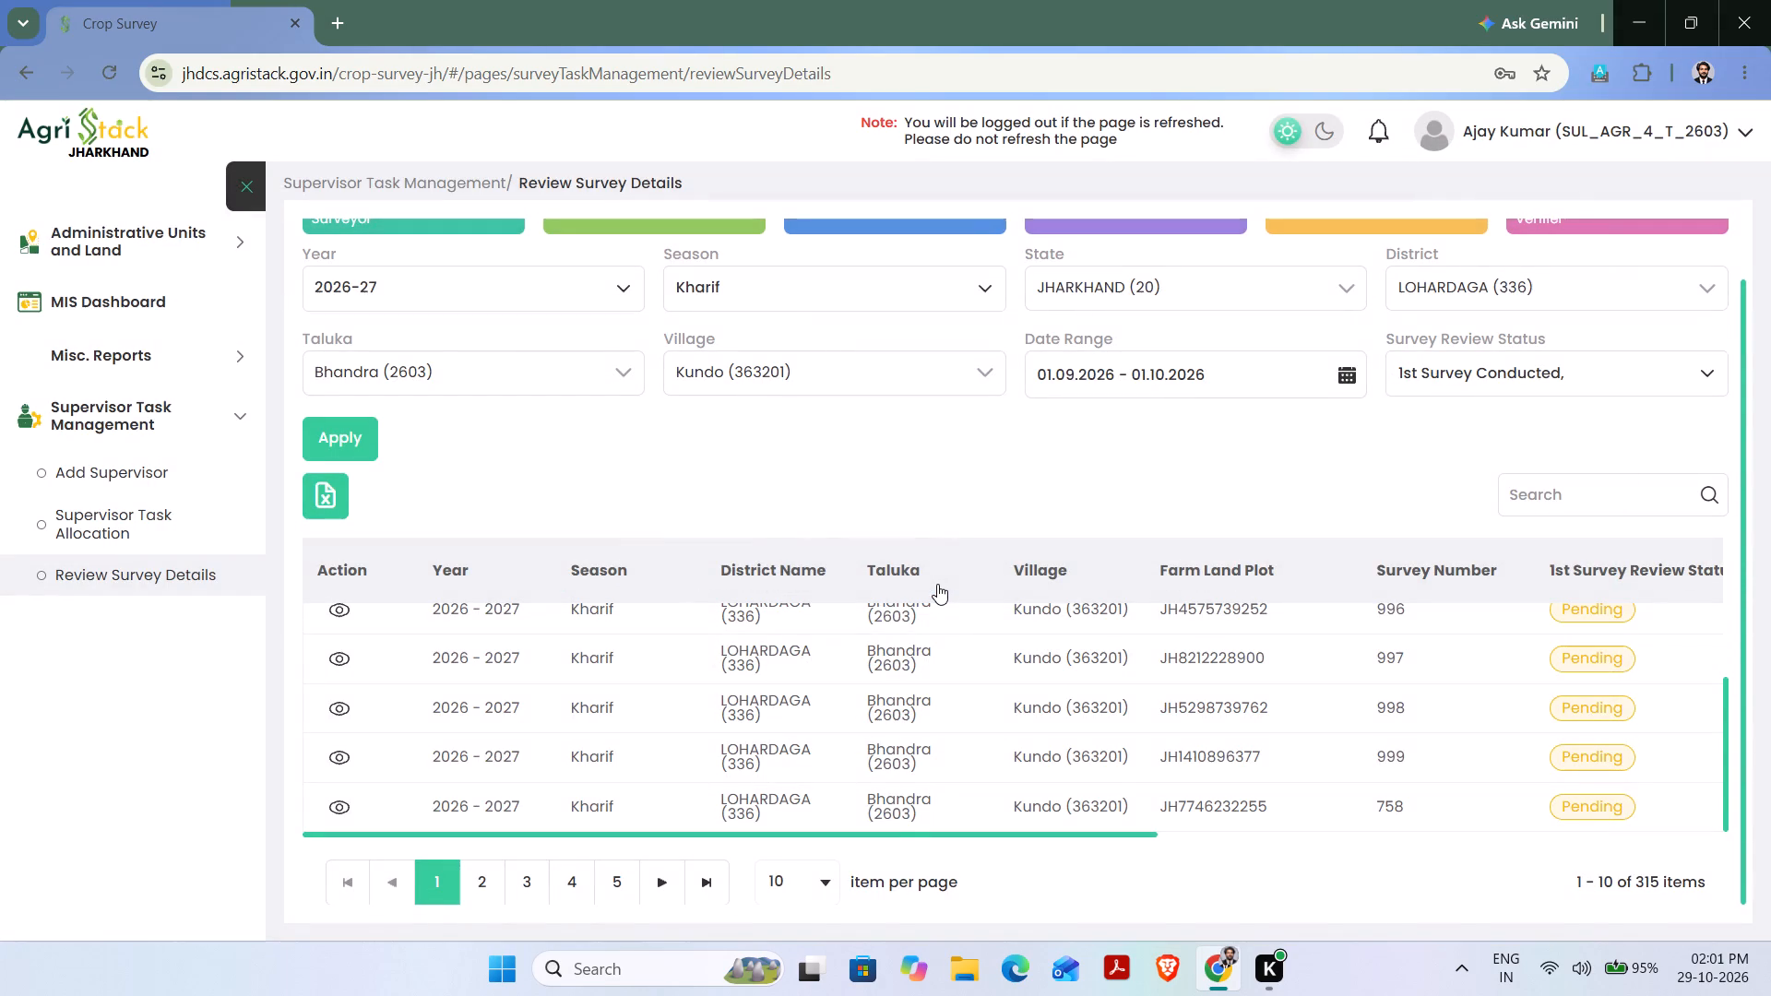
click(343, 662)
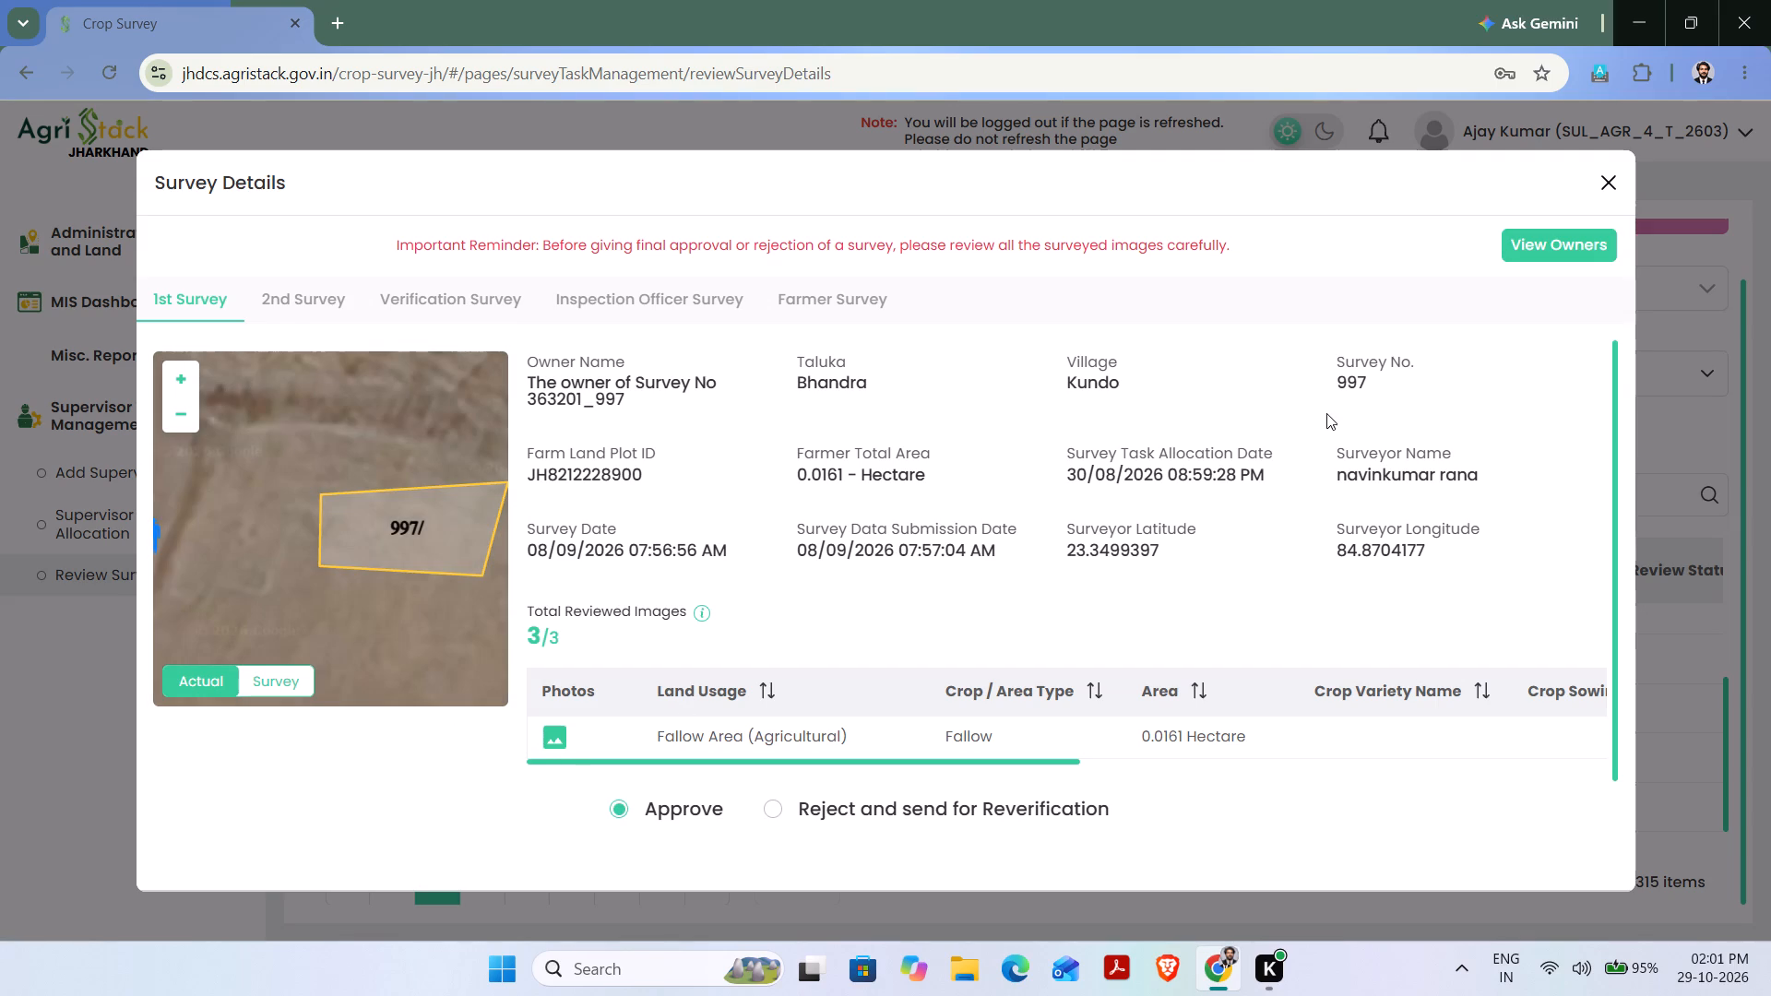
click(1606, 176)
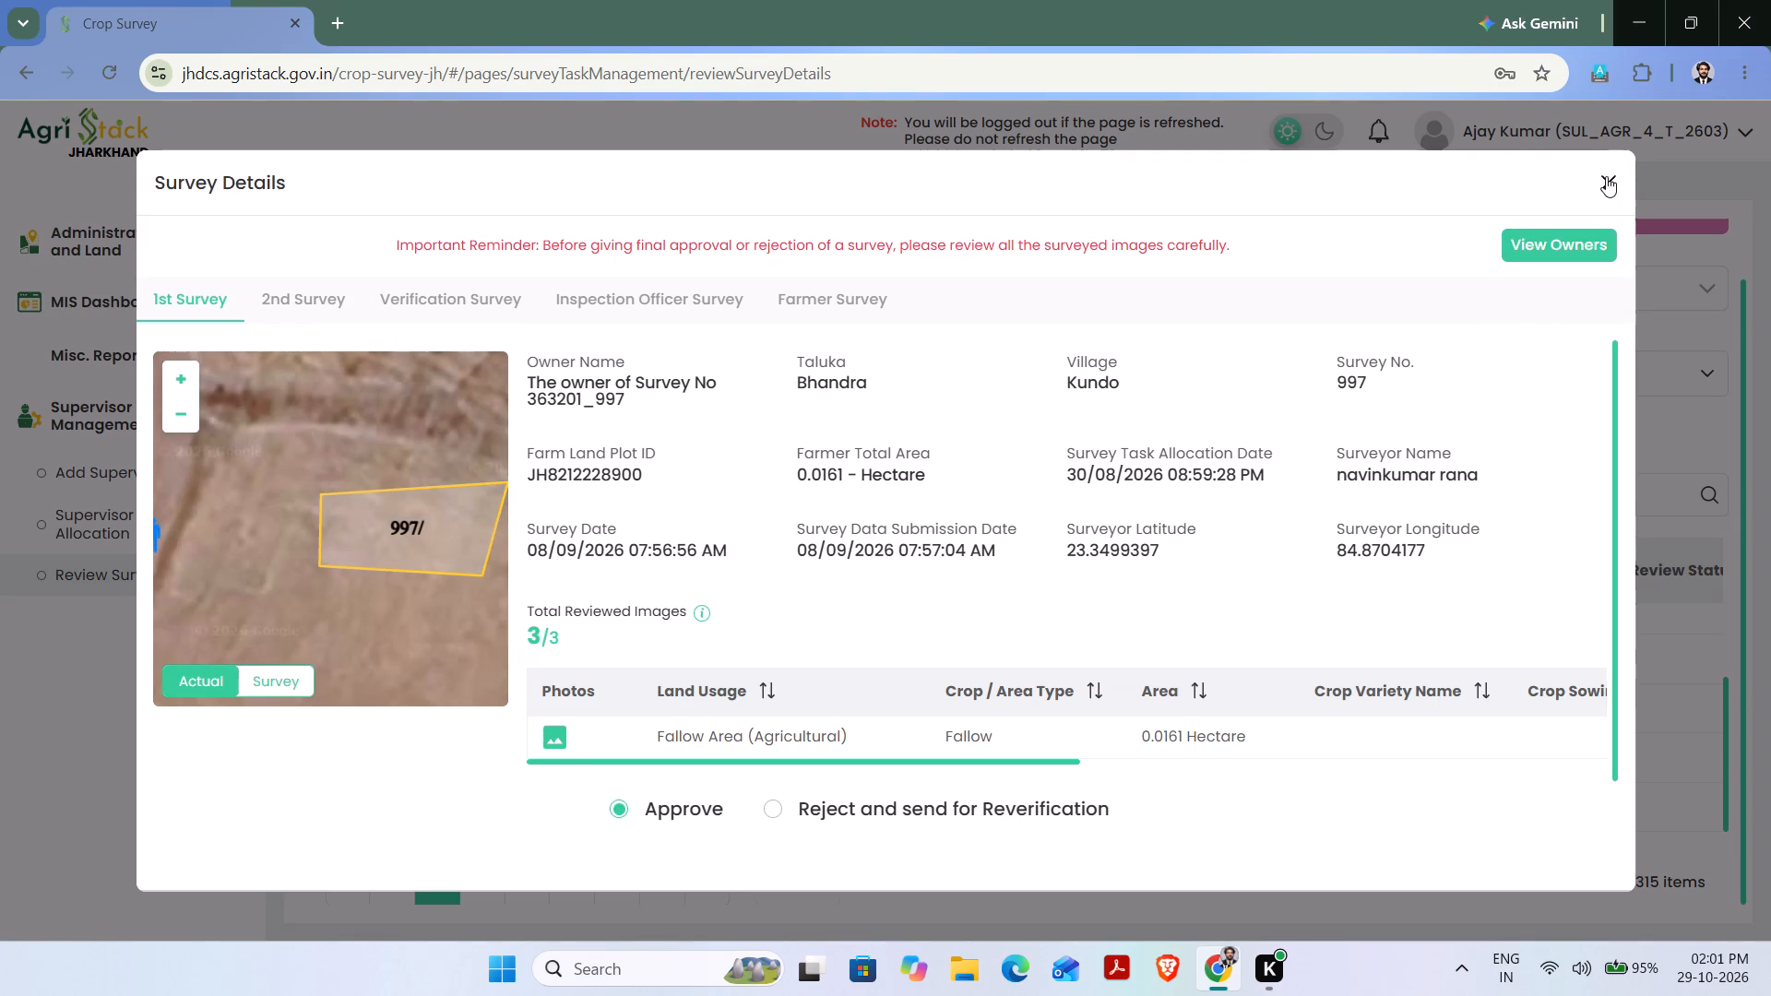
Open the details of survey number 998 and approve all three of its fallow land photos.
click(340, 704)
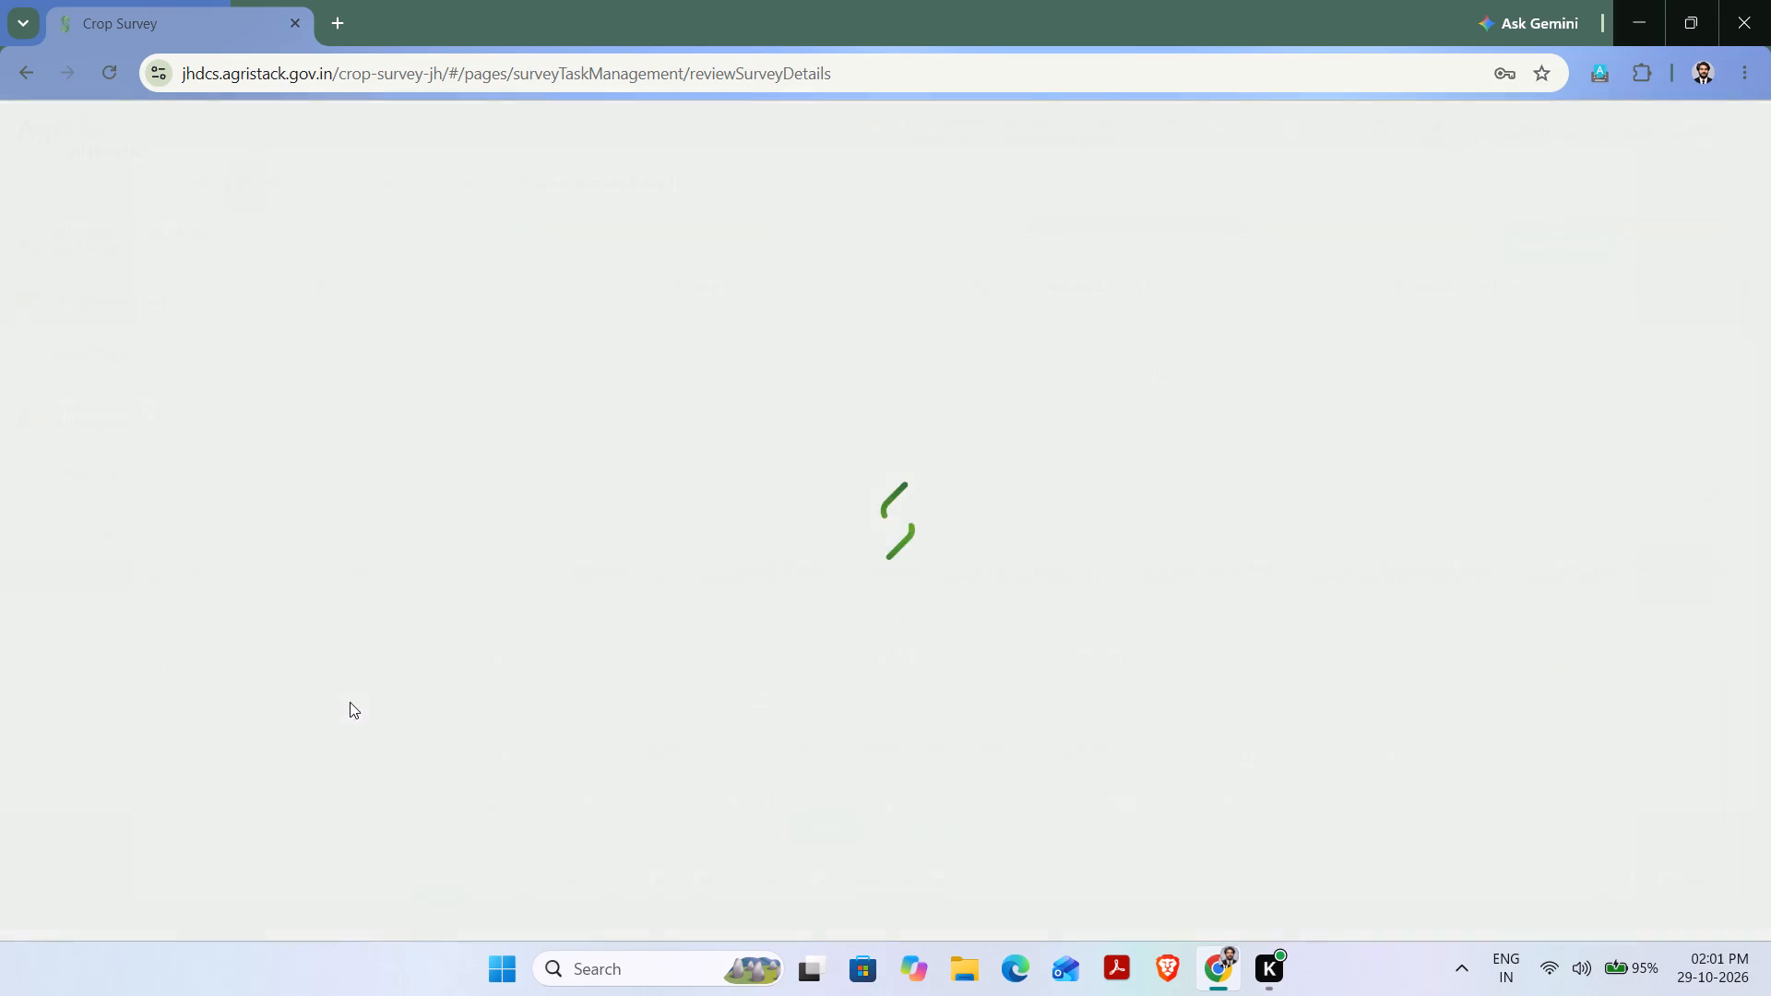
click(553, 731)
click(749, 809)
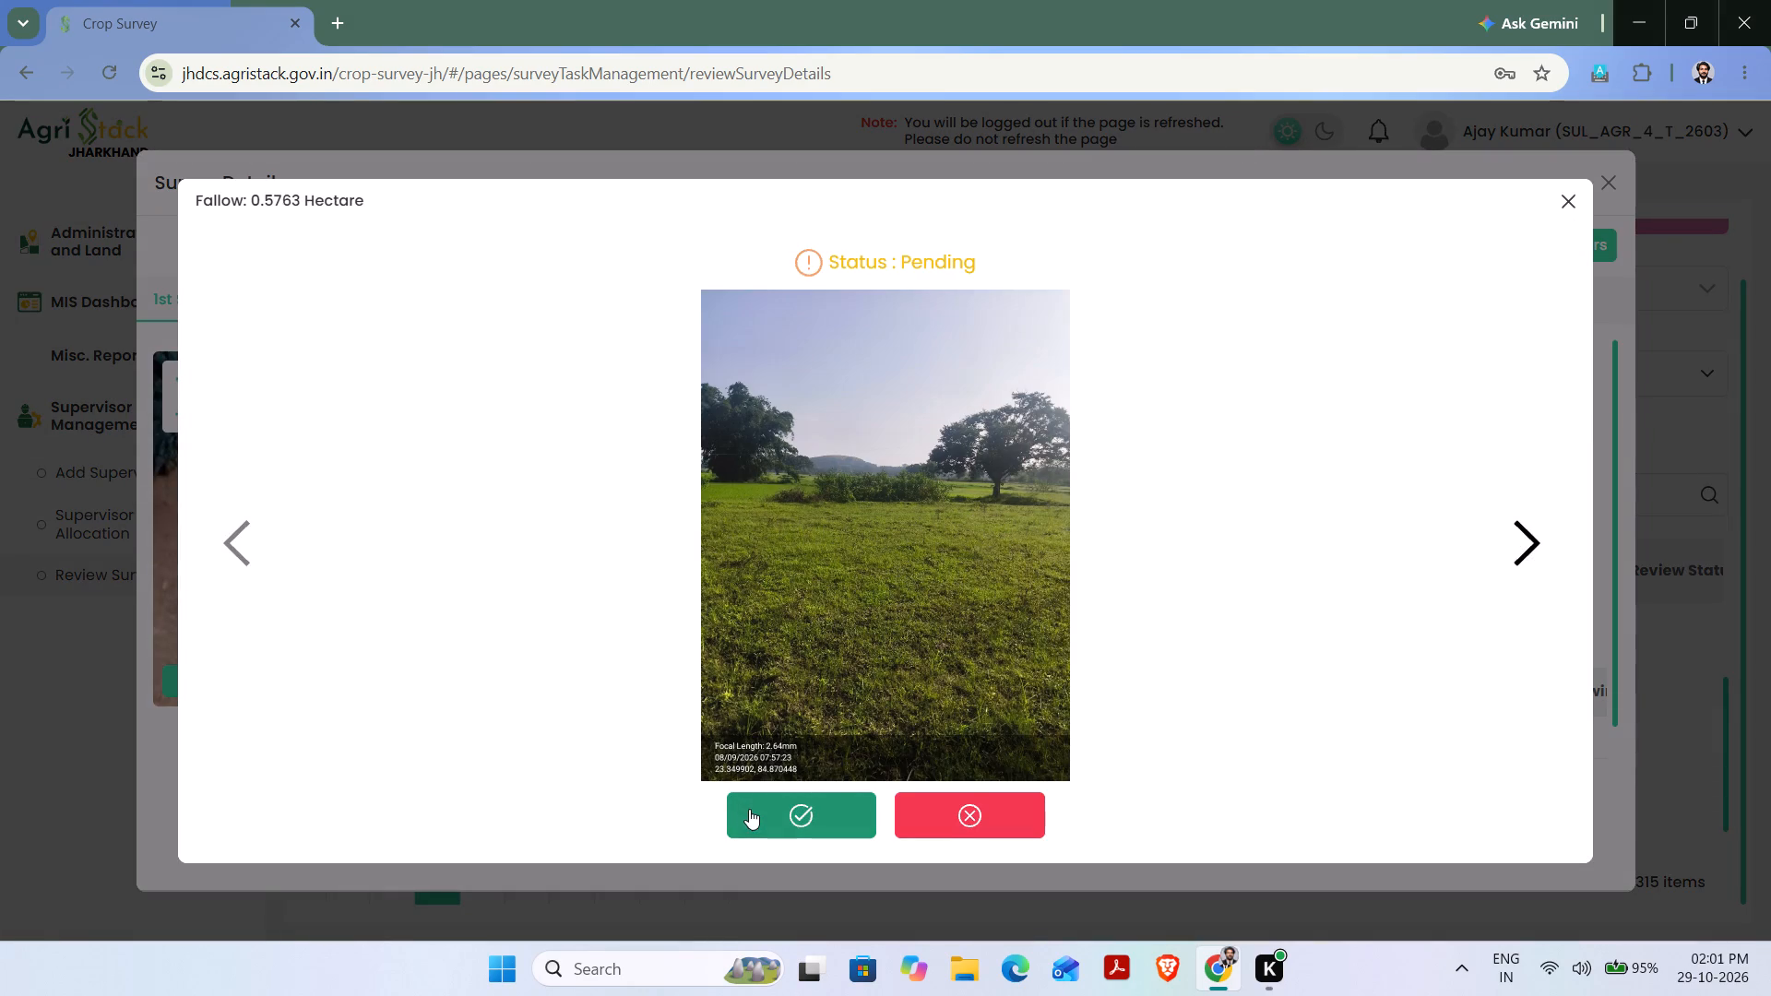
drag(912, 691, 771, 724)
click(802, 810)
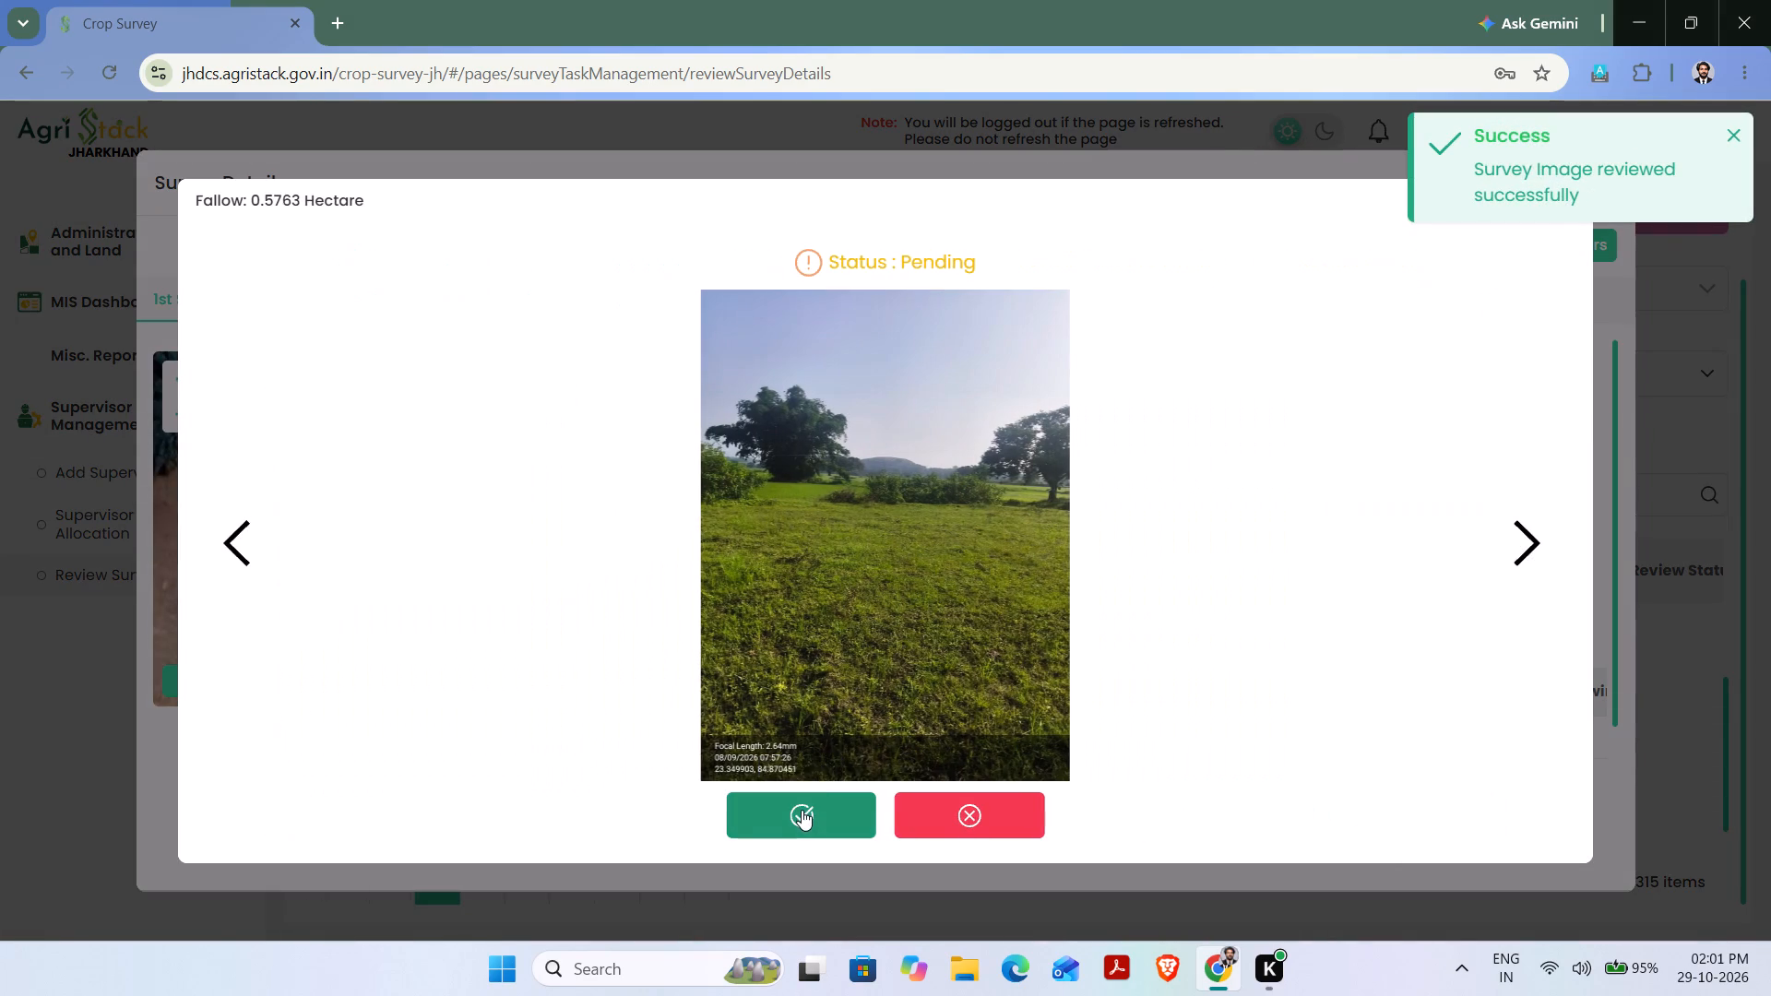
drag(957, 661, 788, 687)
click(780, 807)
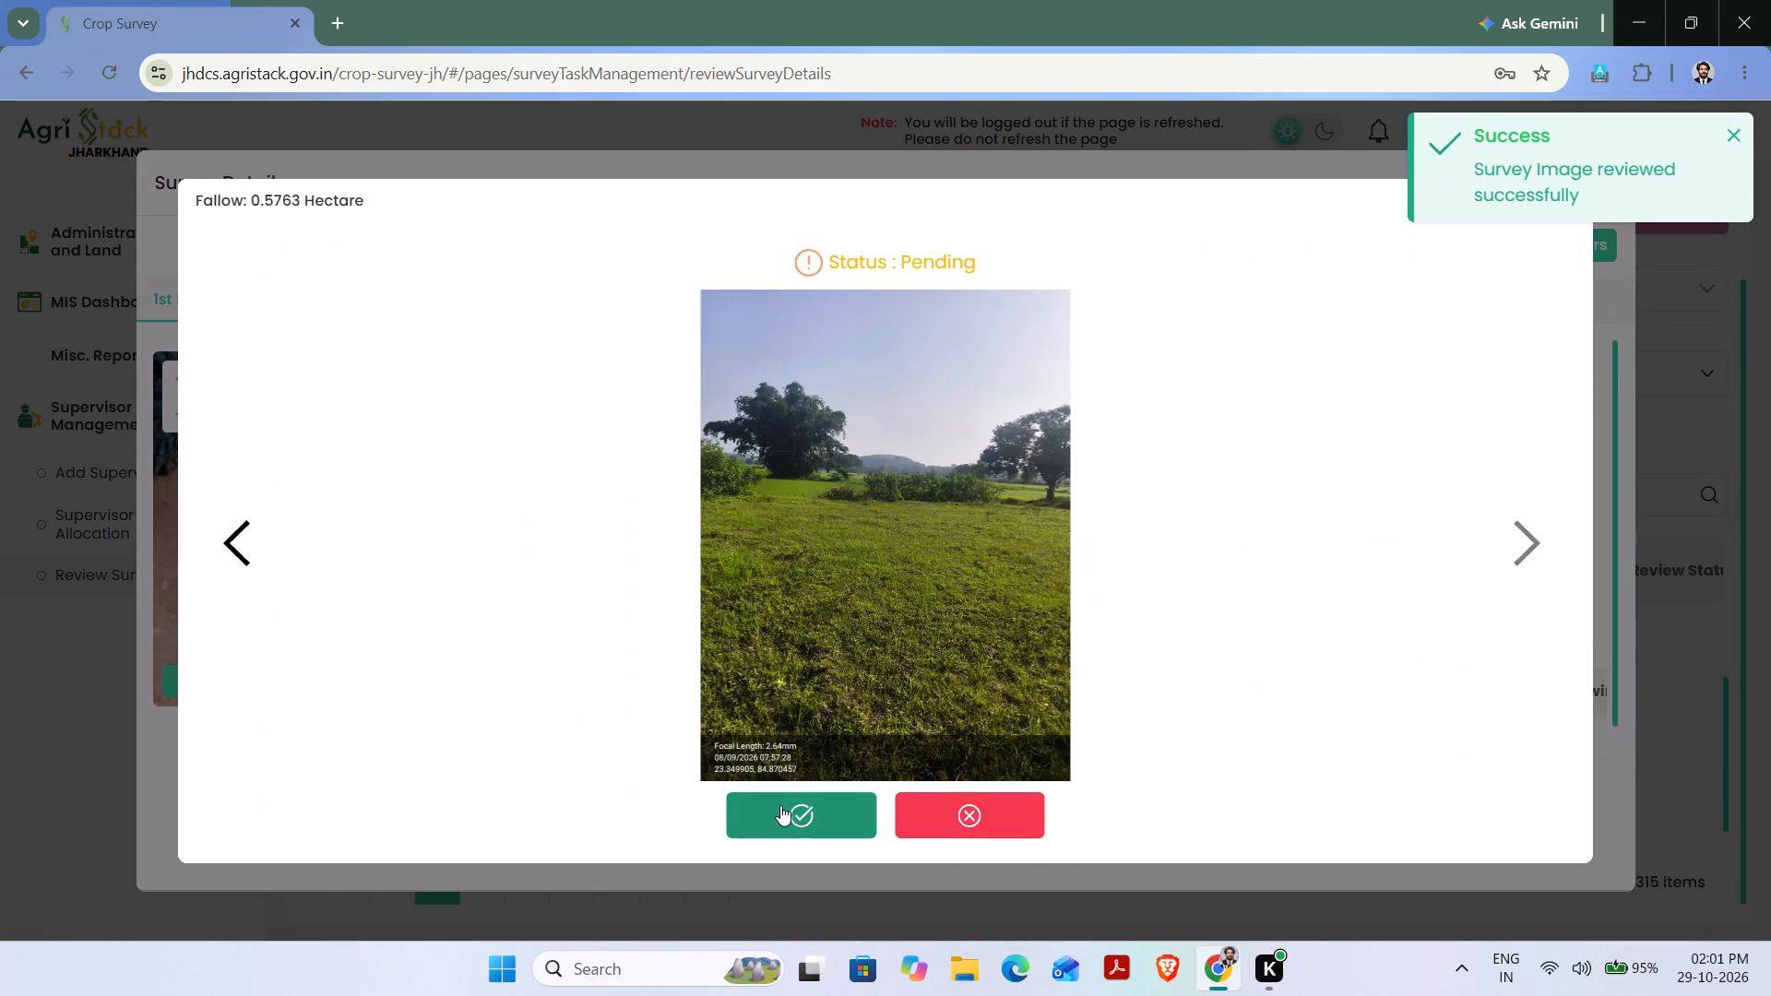
drag(962, 610, 897, 613)
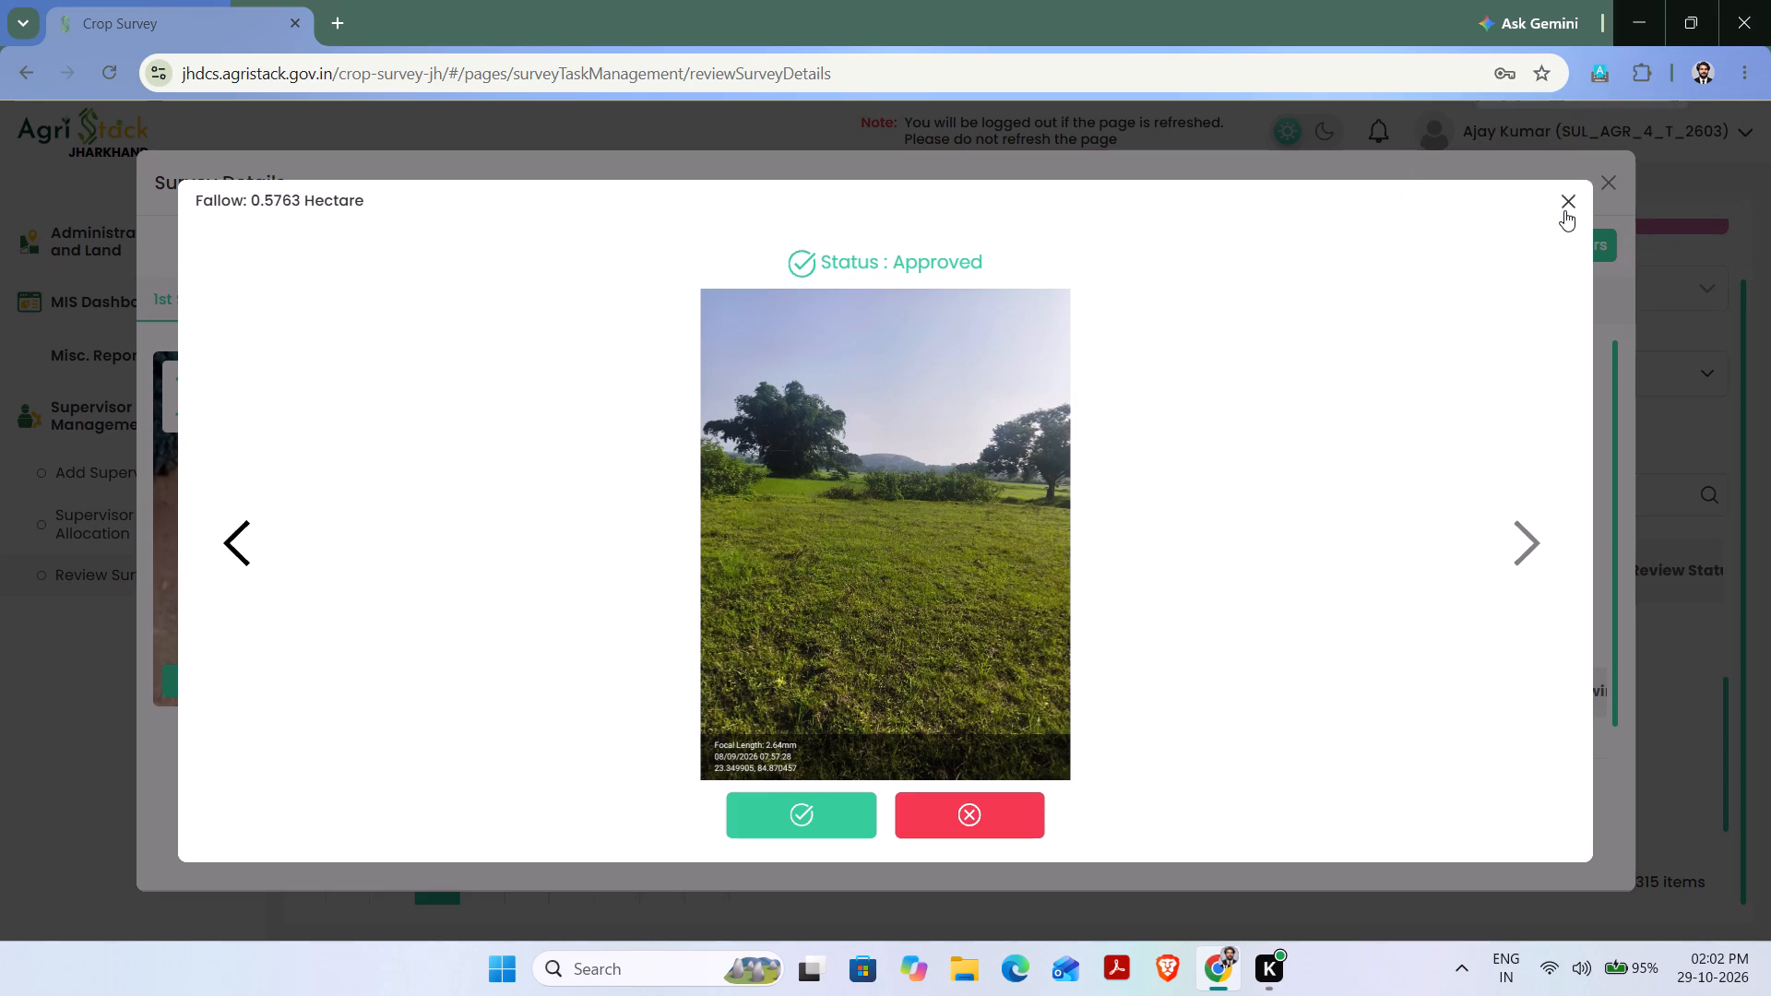
click(1564, 210)
Approve the 1st survey of survey number 998, save the review and close its details.
scroll(909, 660, down, 1)
click(716, 655)
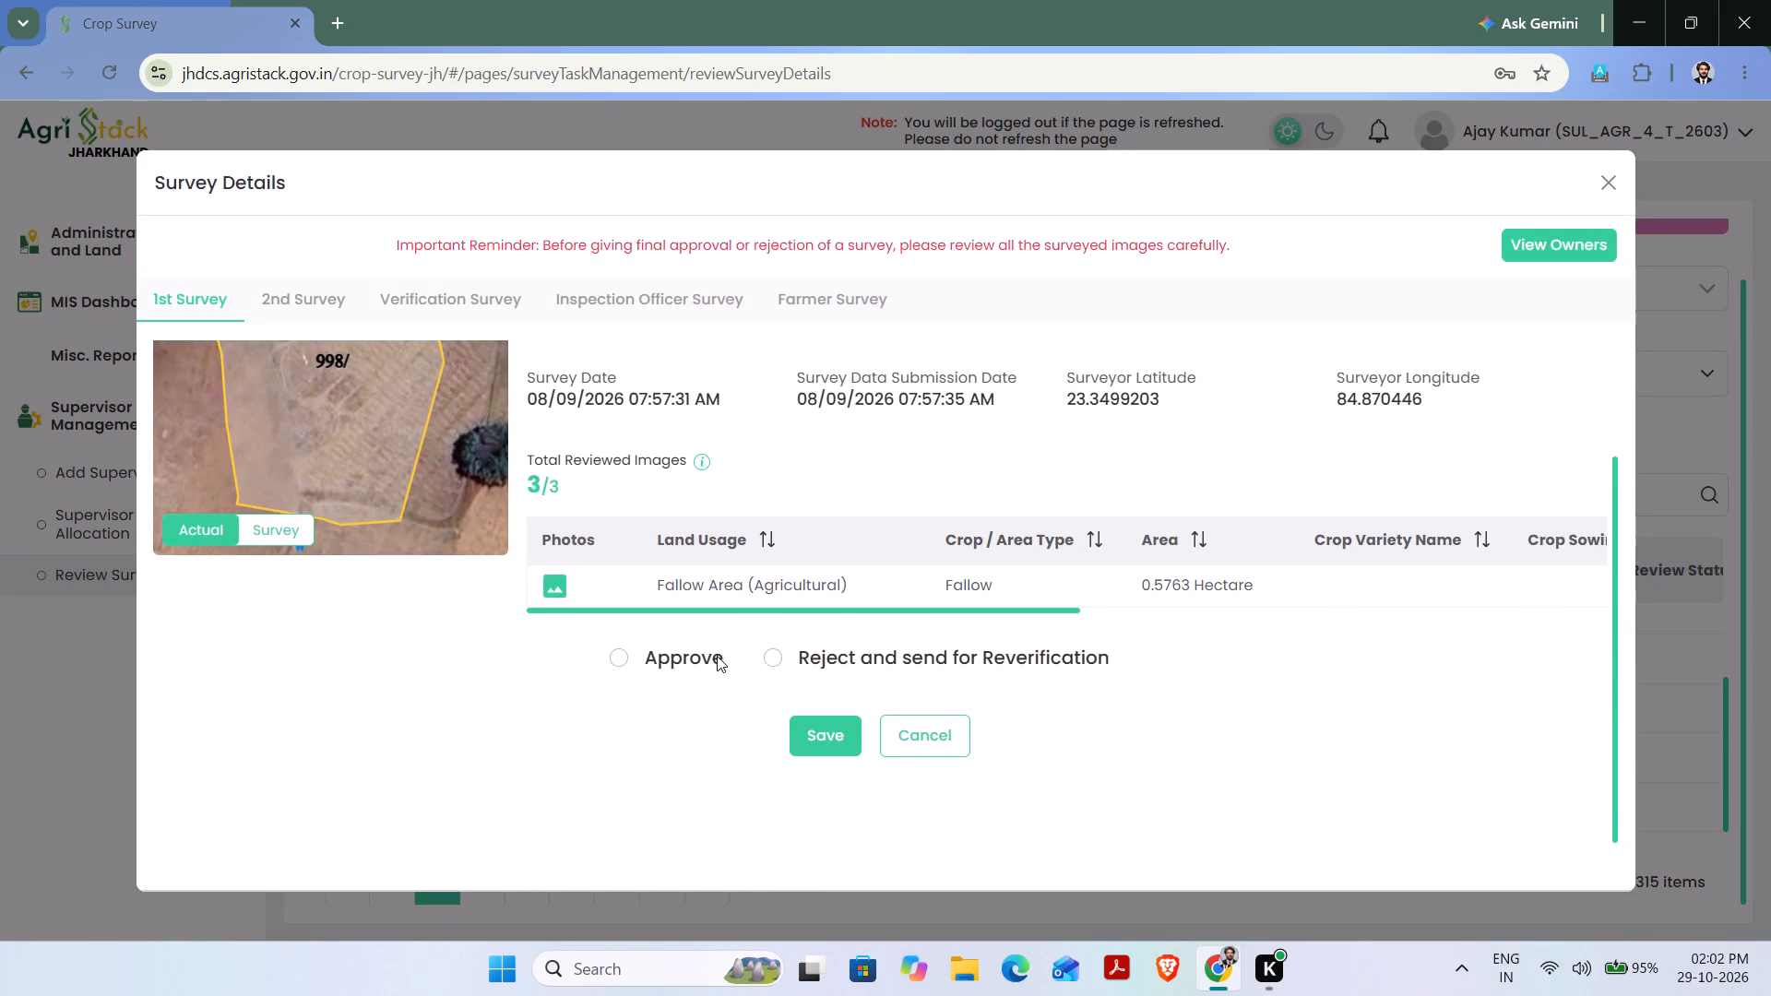
click(667, 659)
click(808, 729)
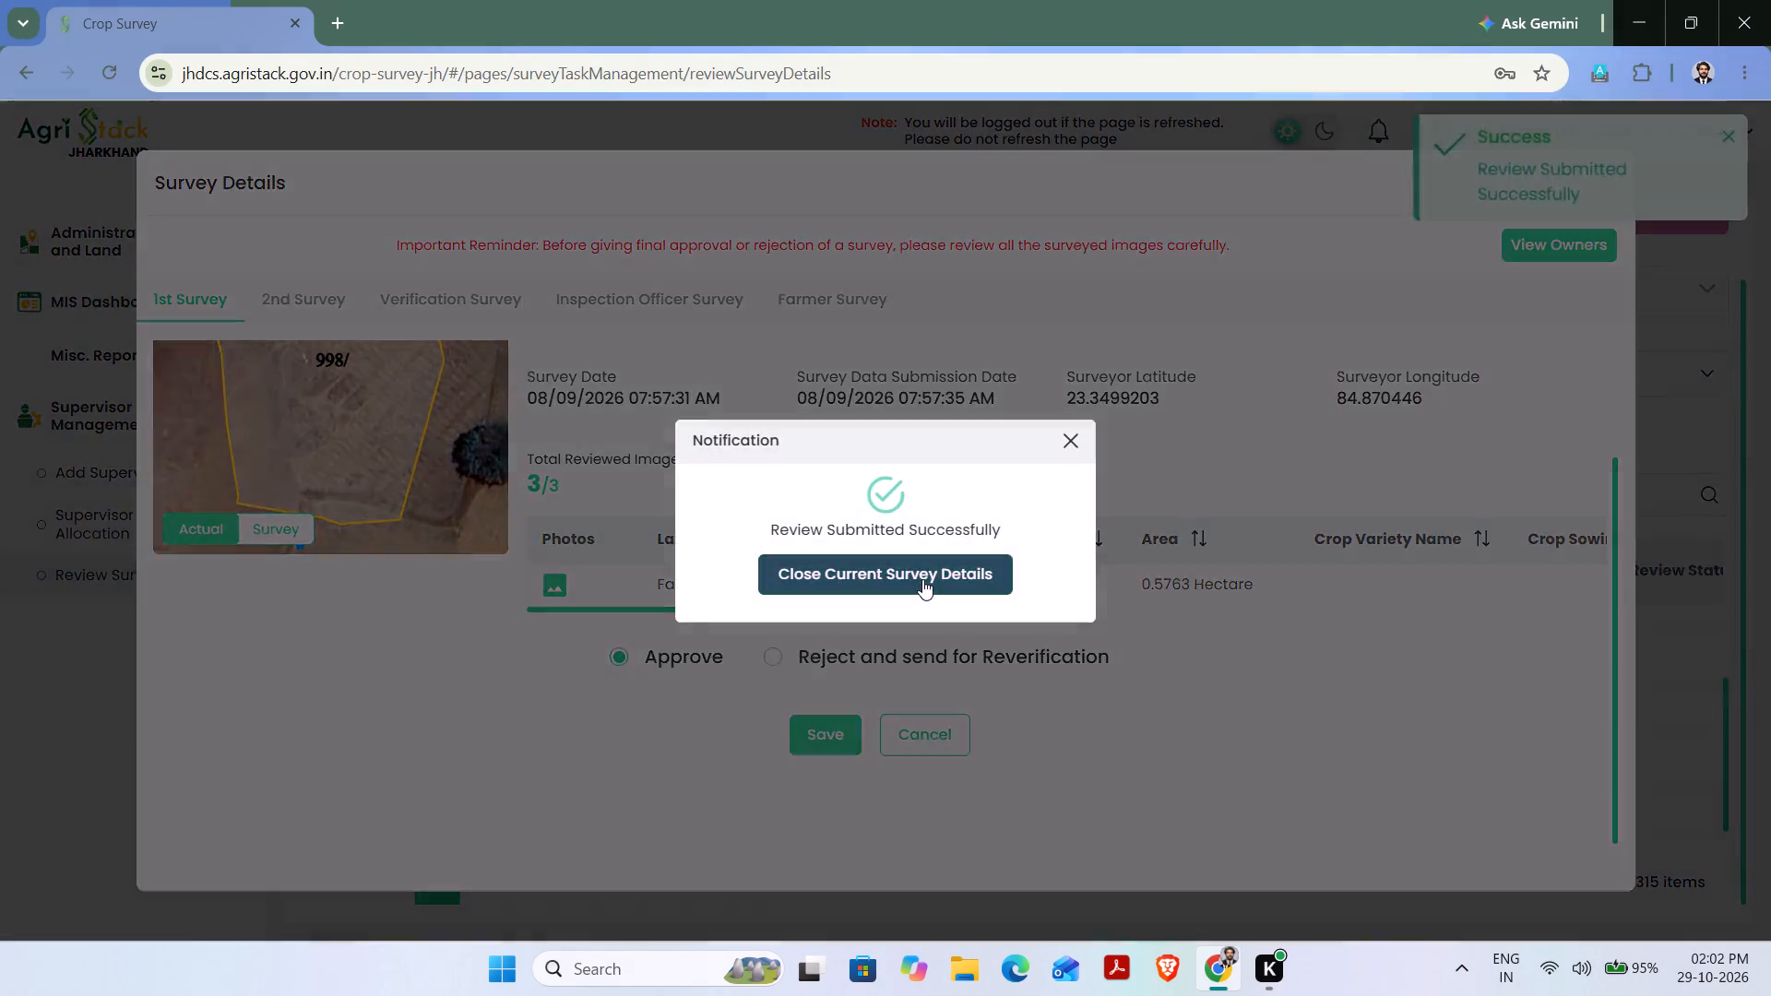
click(922, 579)
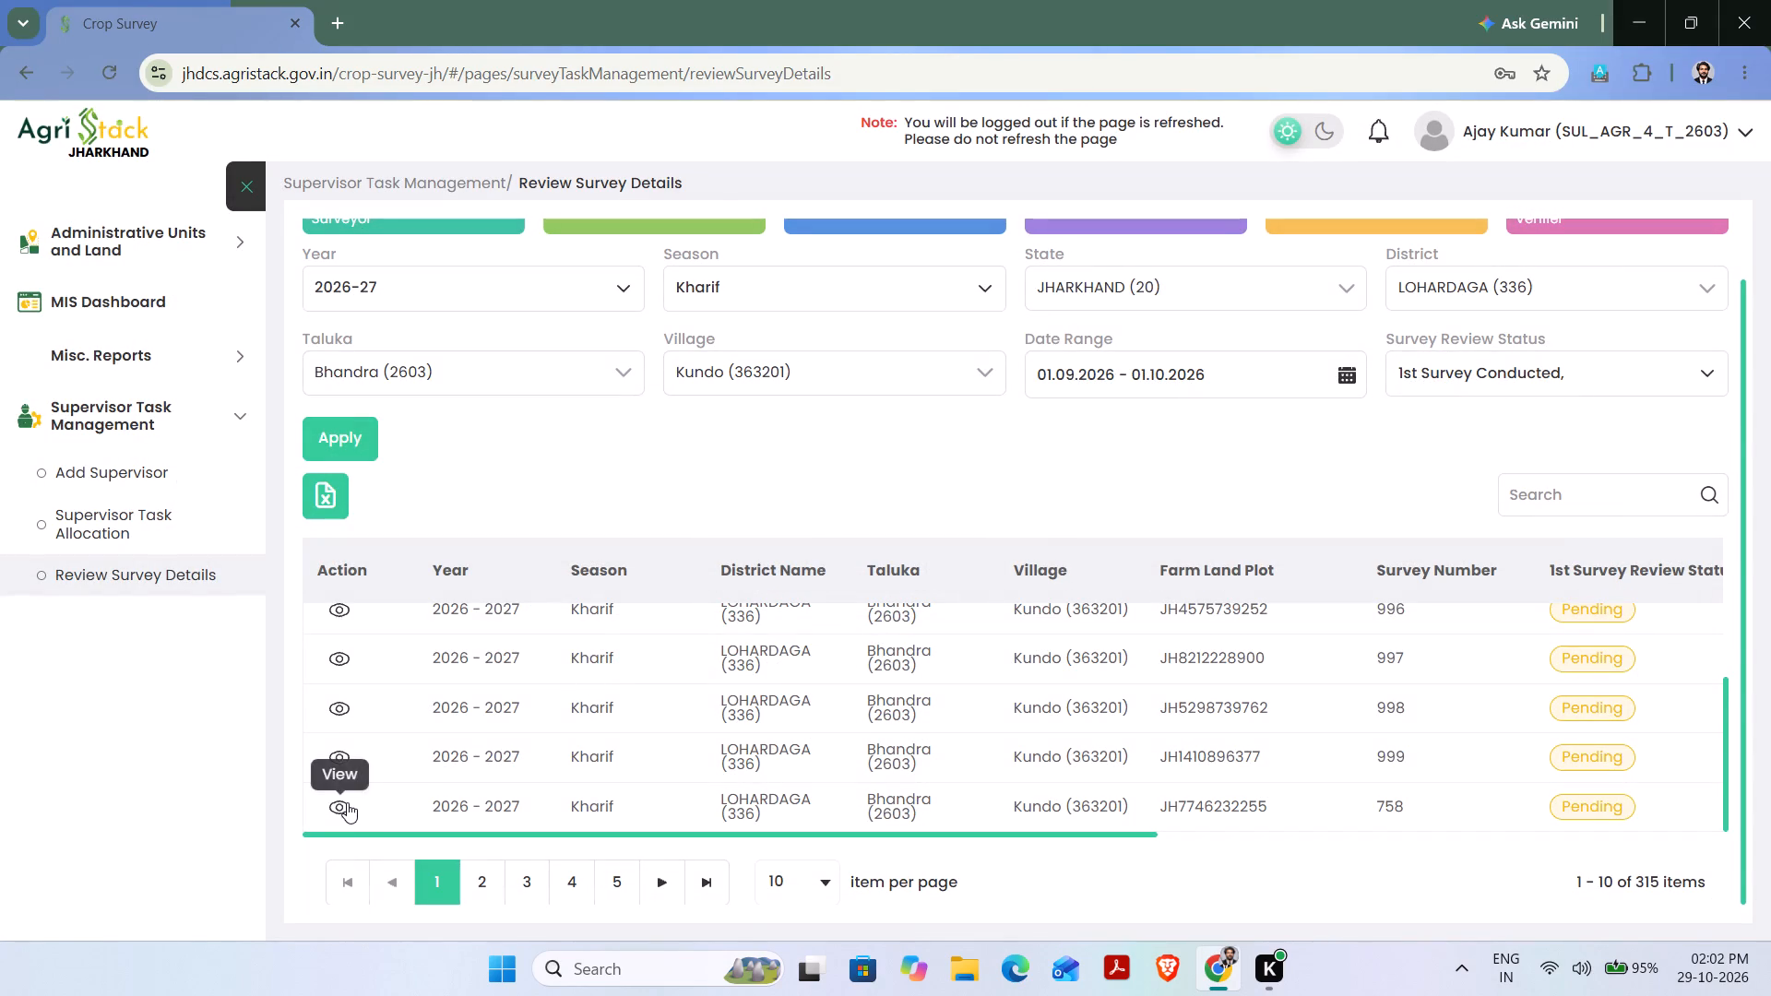
Open the details of survey number 758 and approve both of its fallow land photos.
click(347, 802)
click(561, 730)
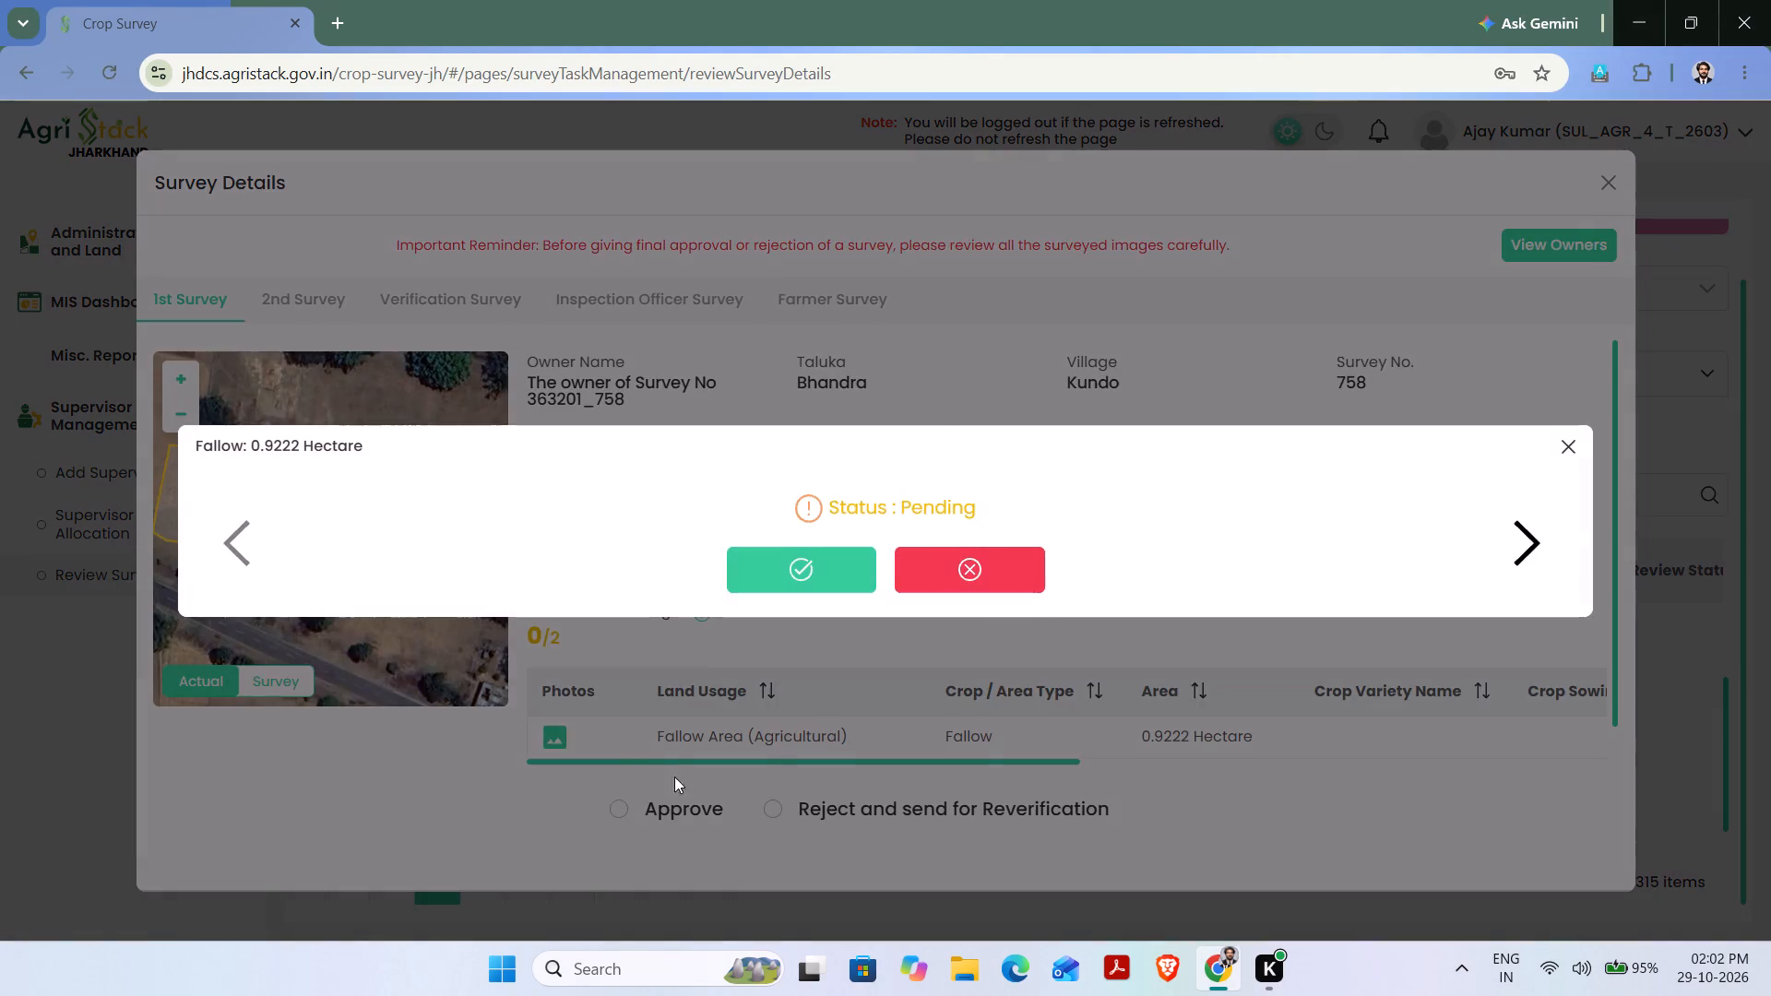
click(765, 800)
drag(919, 688, 729, 721)
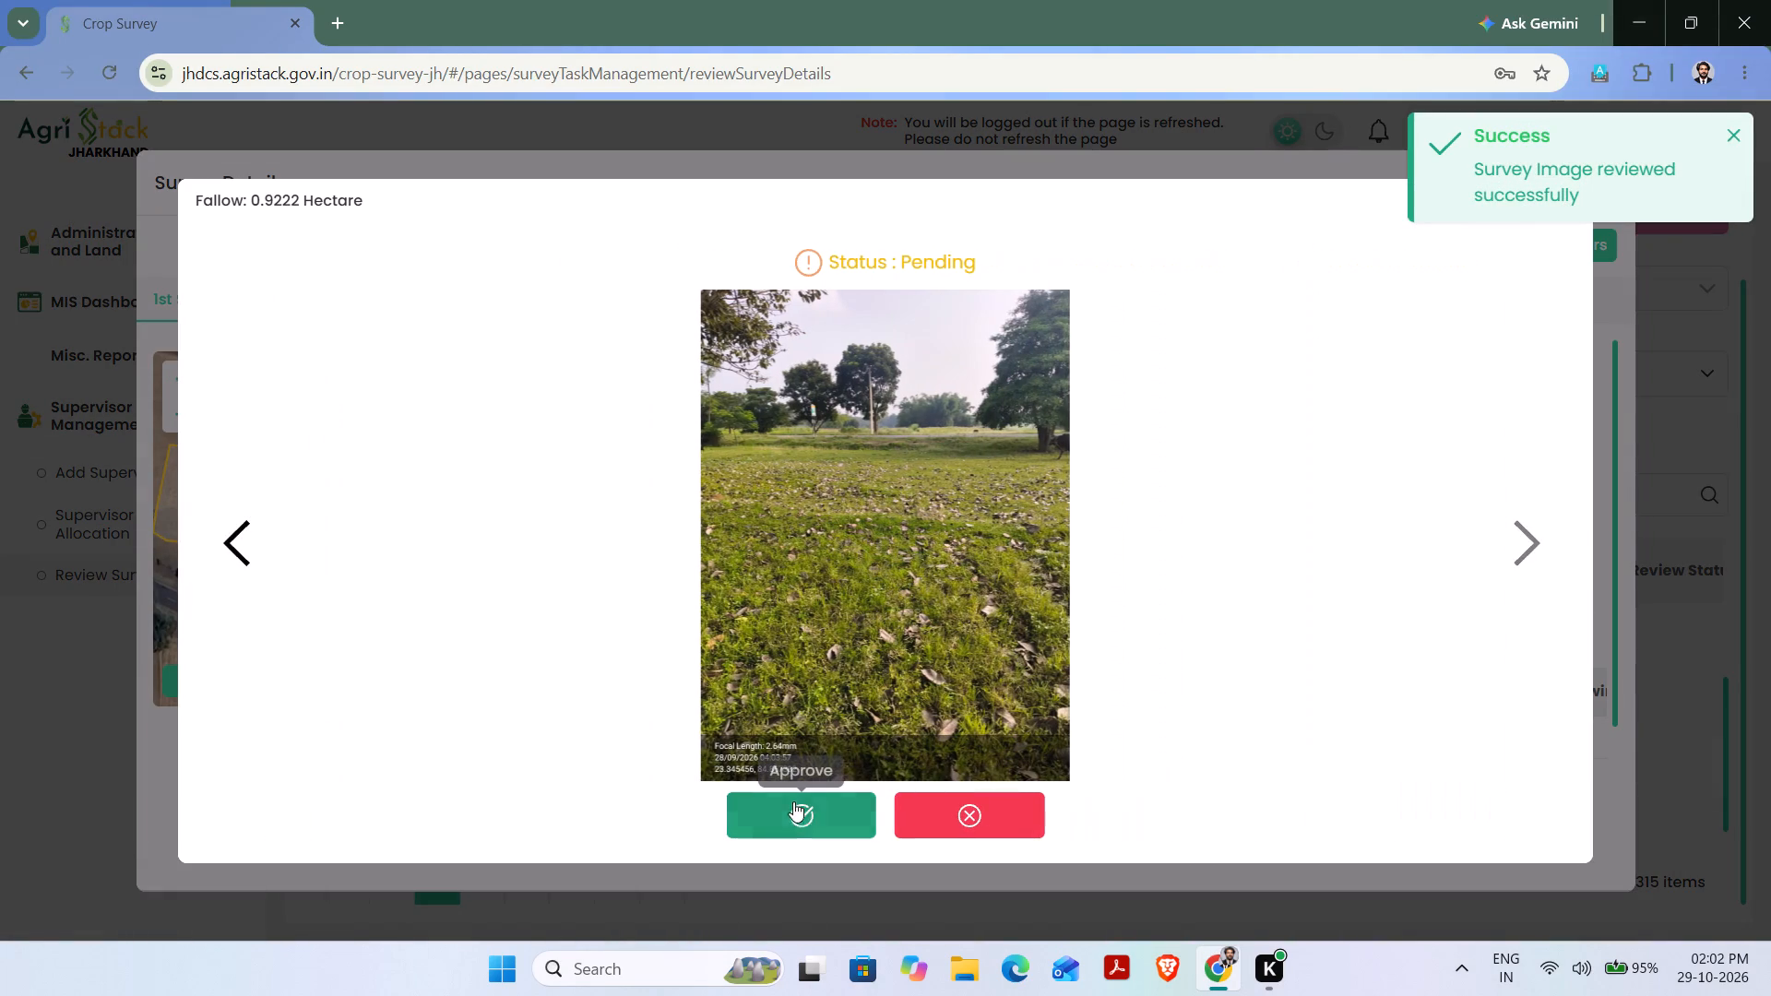
click(796, 810)
drag(952, 658, 777, 685)
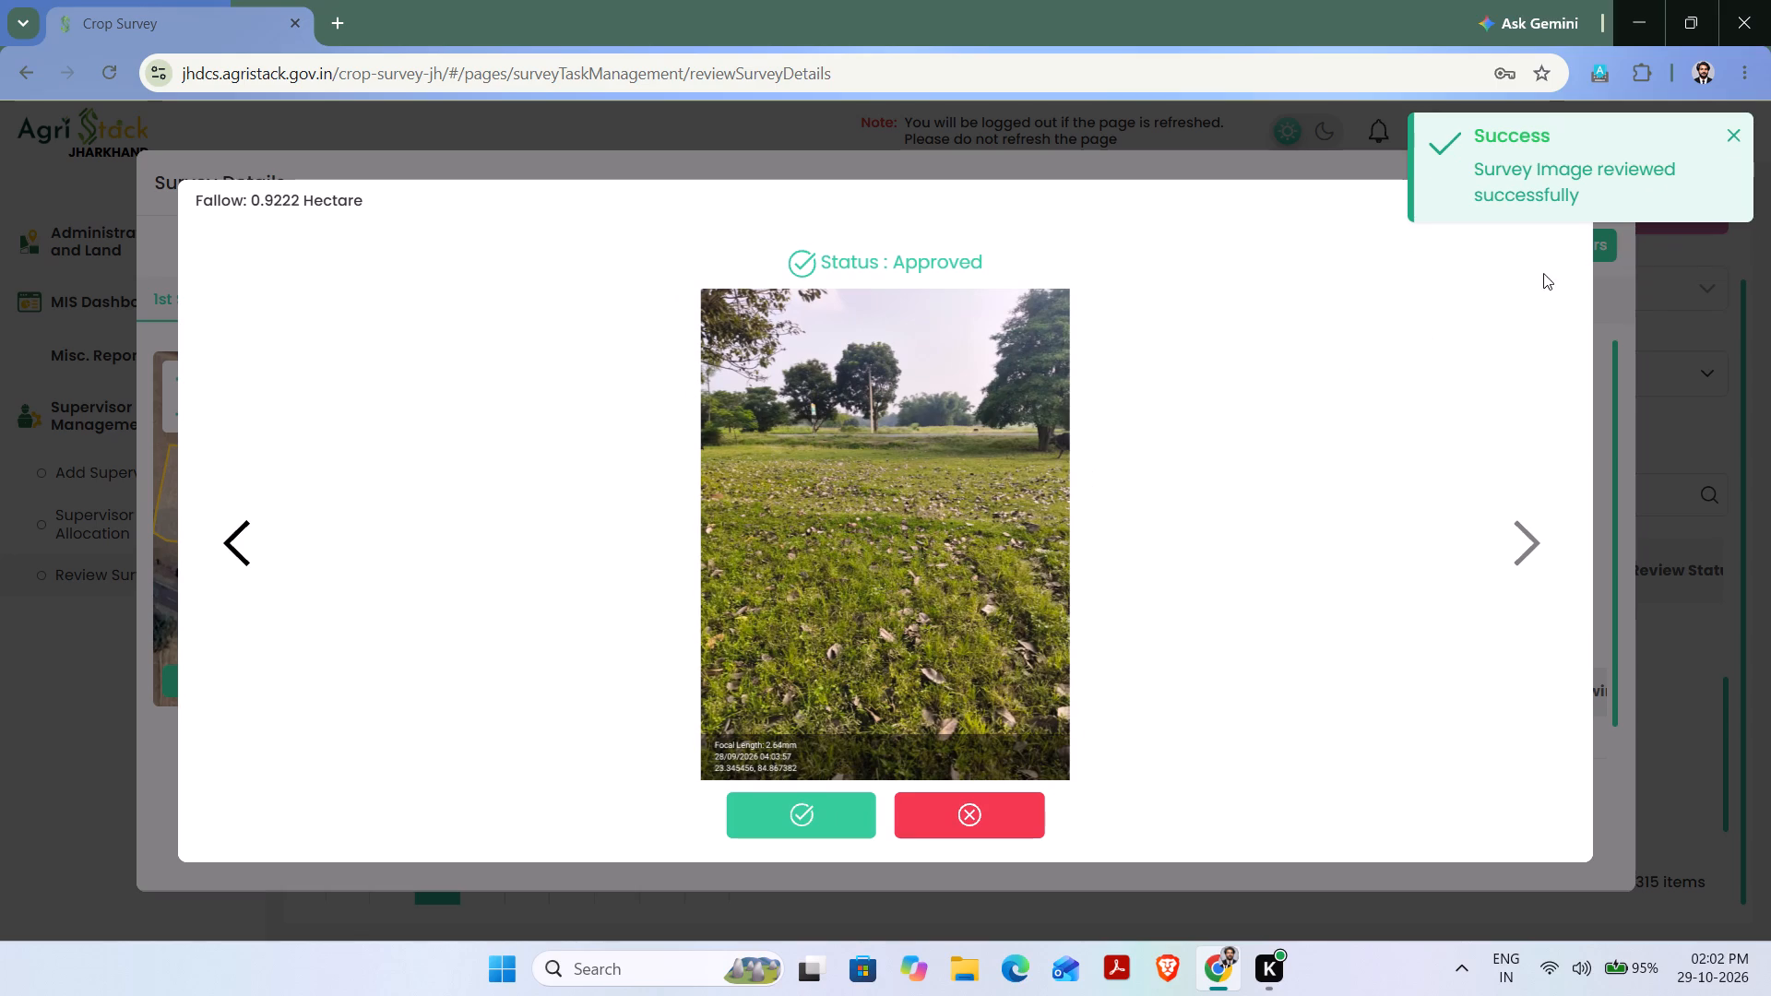
click(1566, 204)
Approve the 1st survey of survey number 758, save the review and close its details.
scroll(785, 624, down, 2)
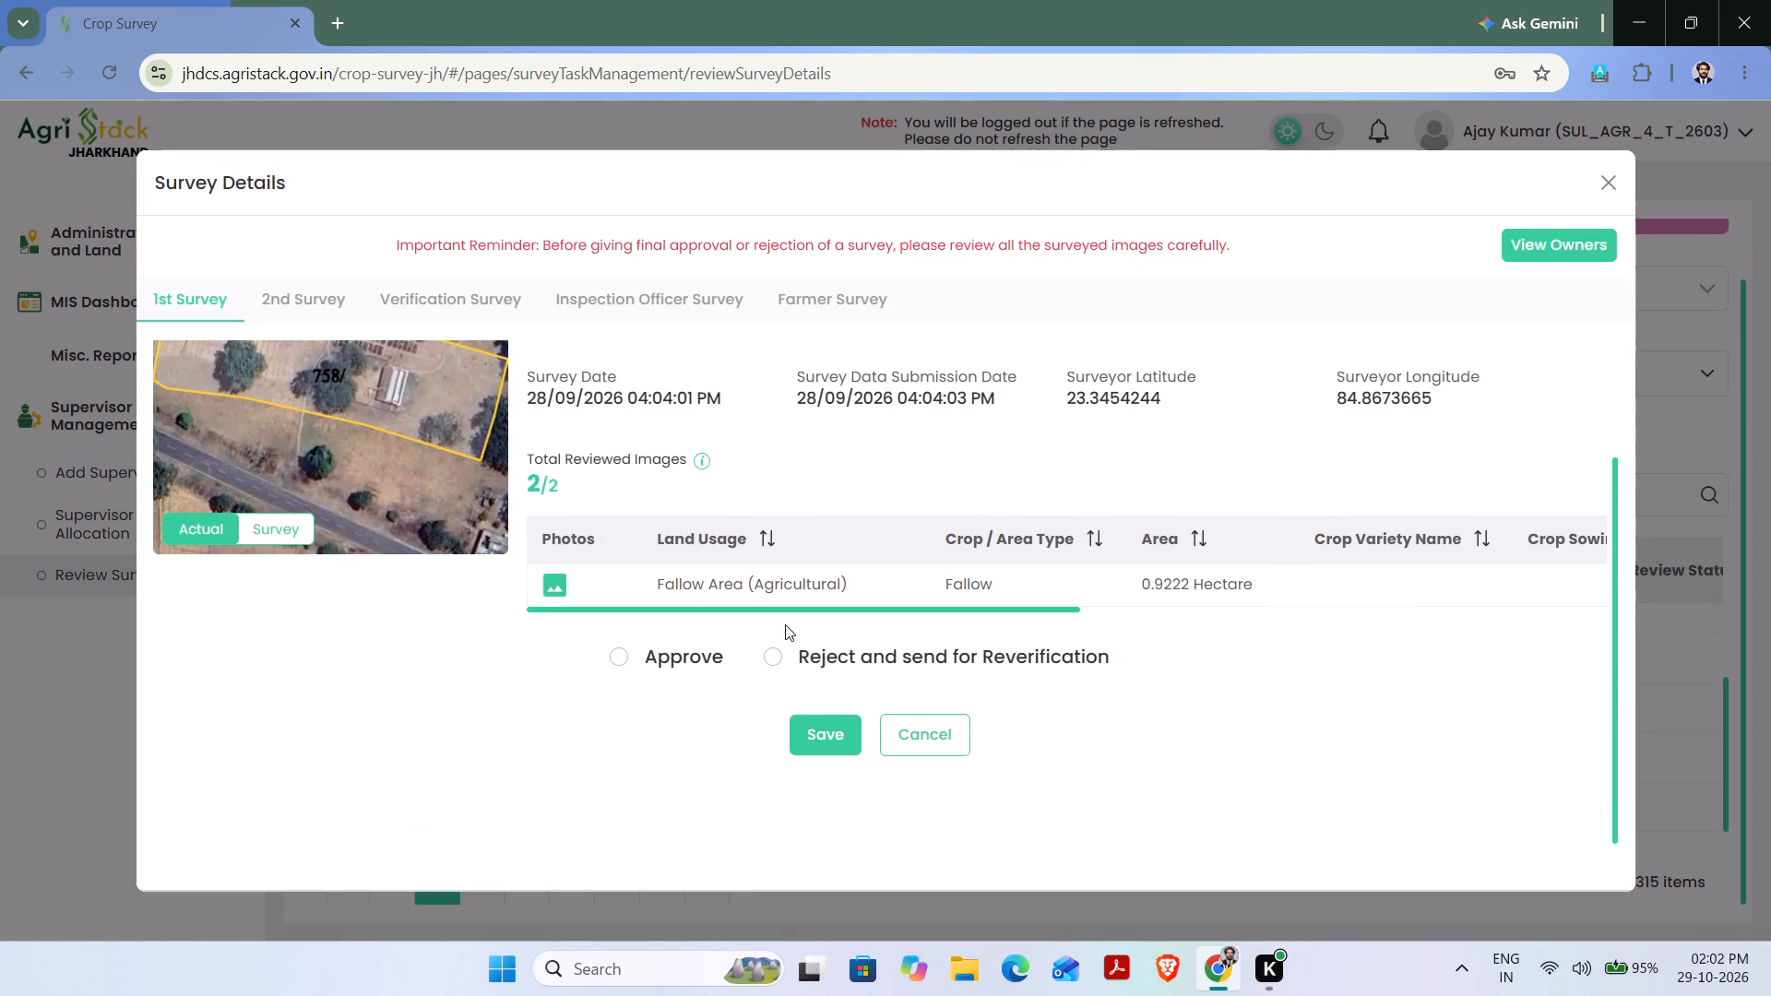
click(660, 650)
click(800, 719)
click(885, 570)
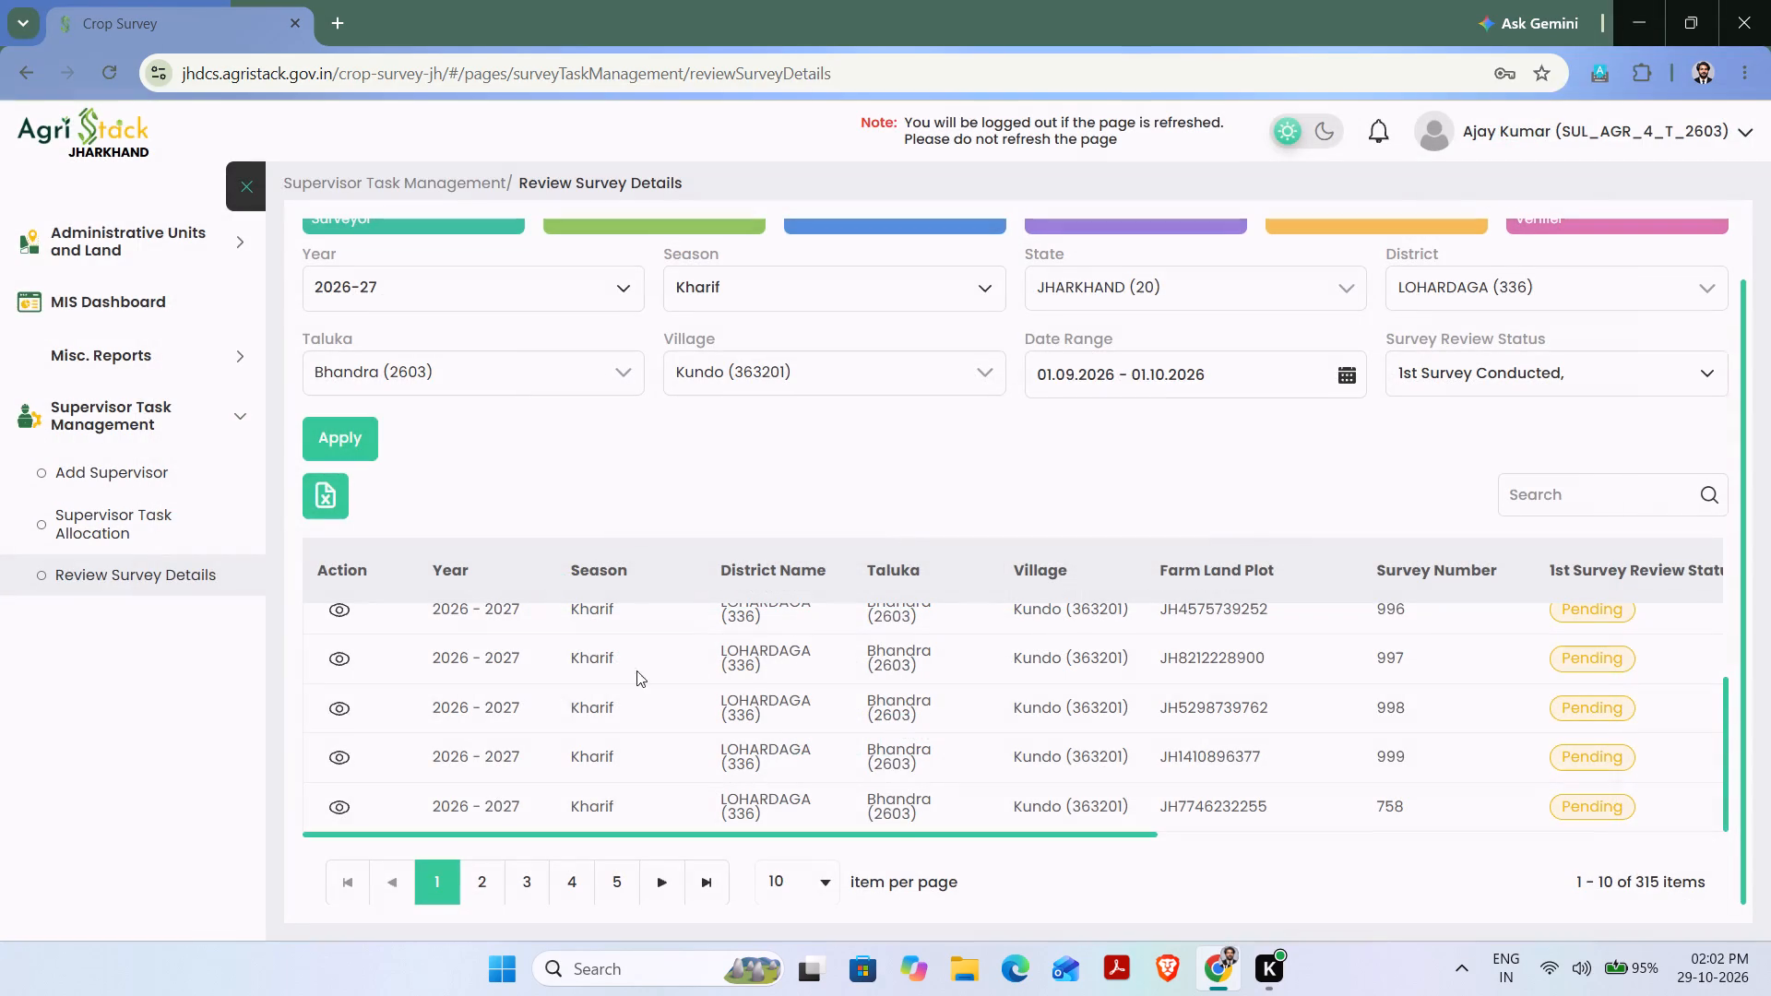
click(337, 754)
click(560, 731)
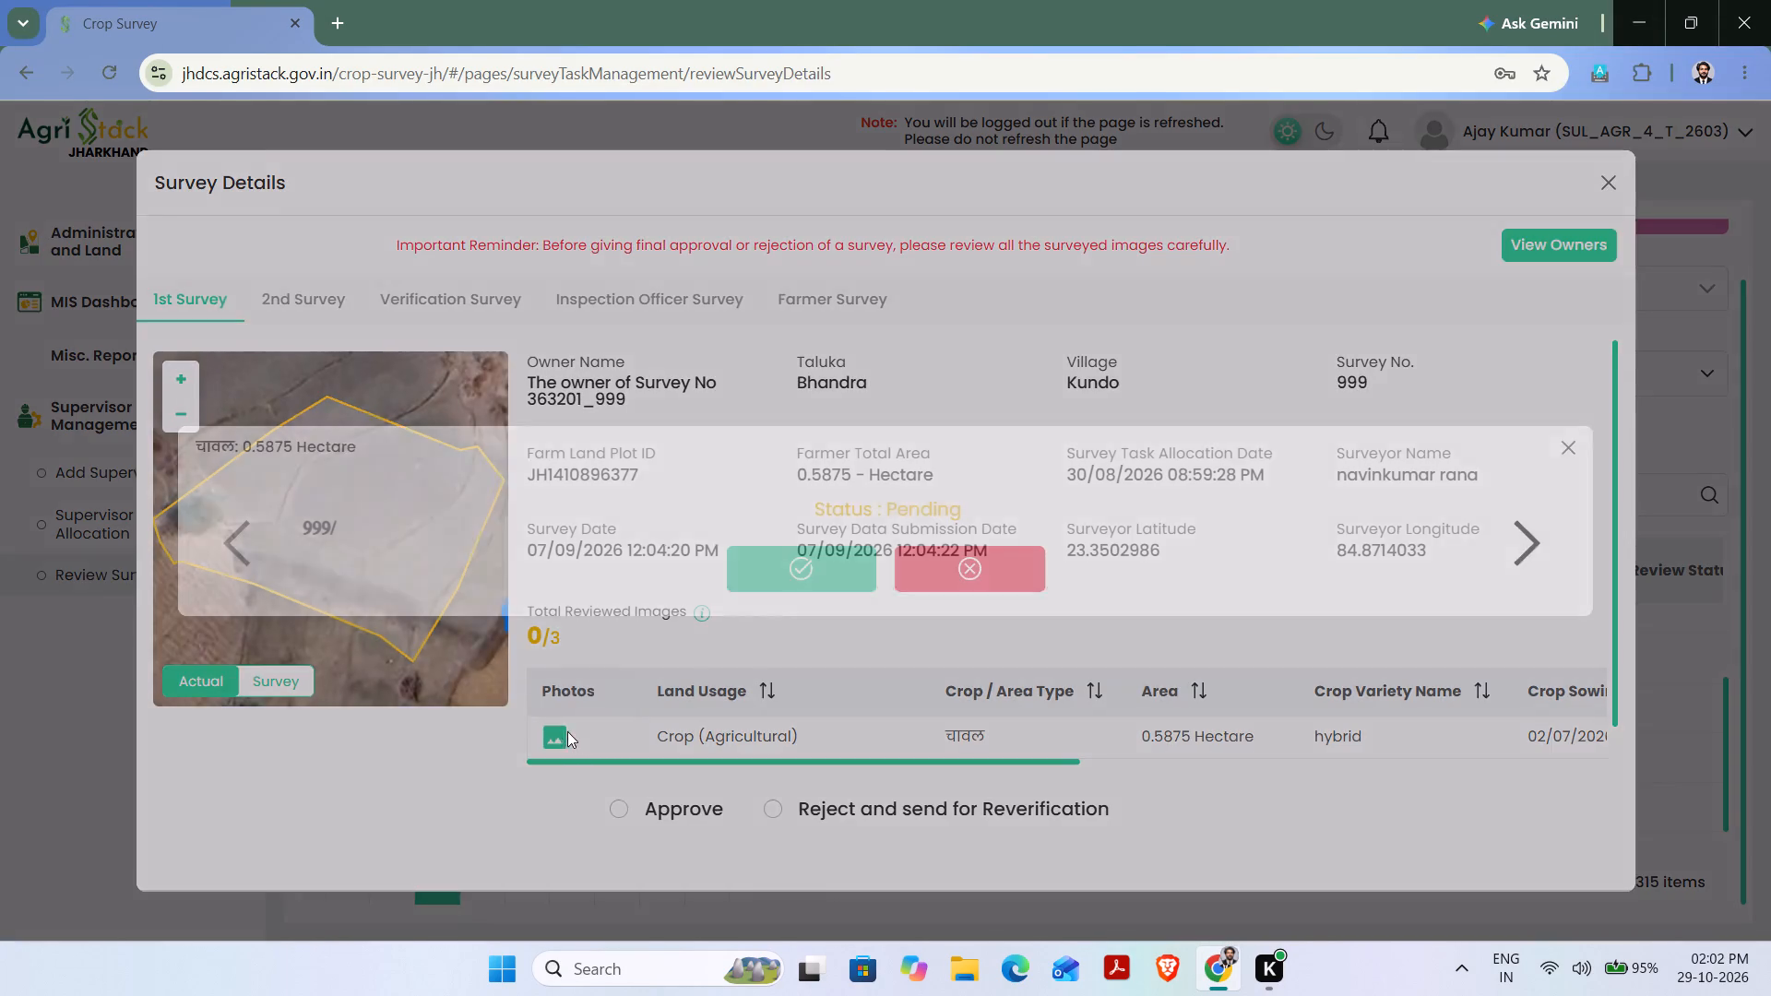
click(749, 802)
drag(881, 689, 757, 702)
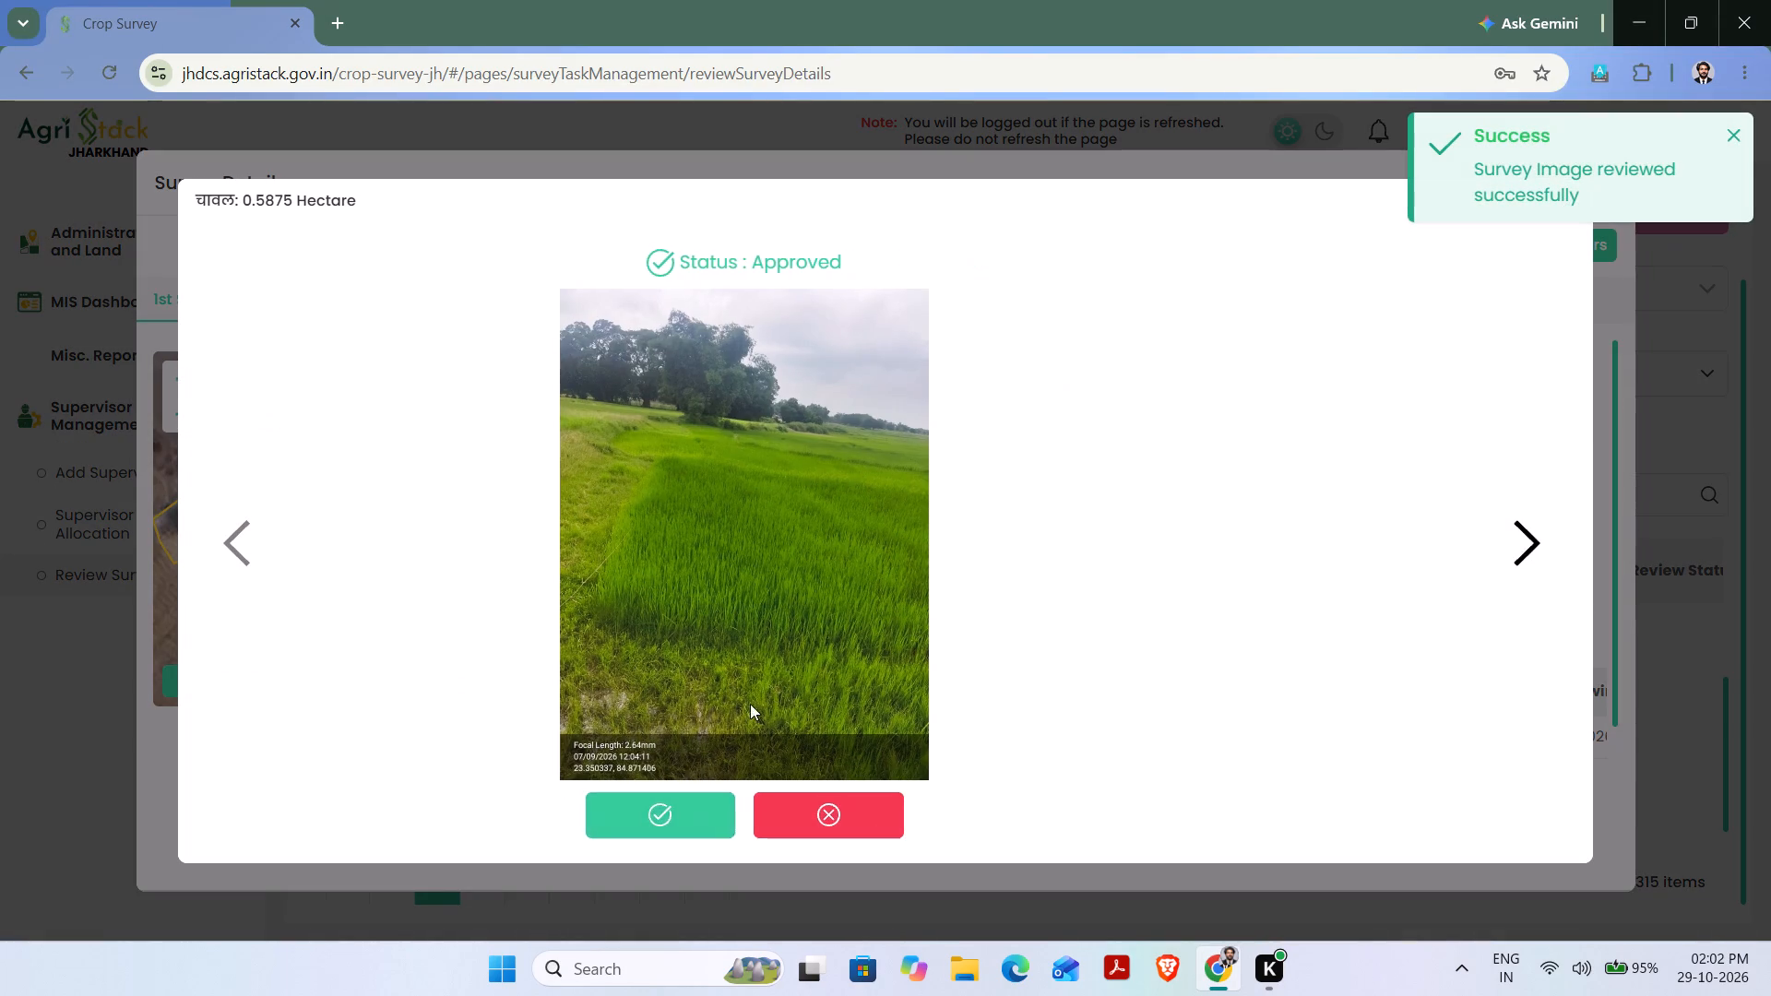
click(802, 804)
drag(933, 681, 806, 697)
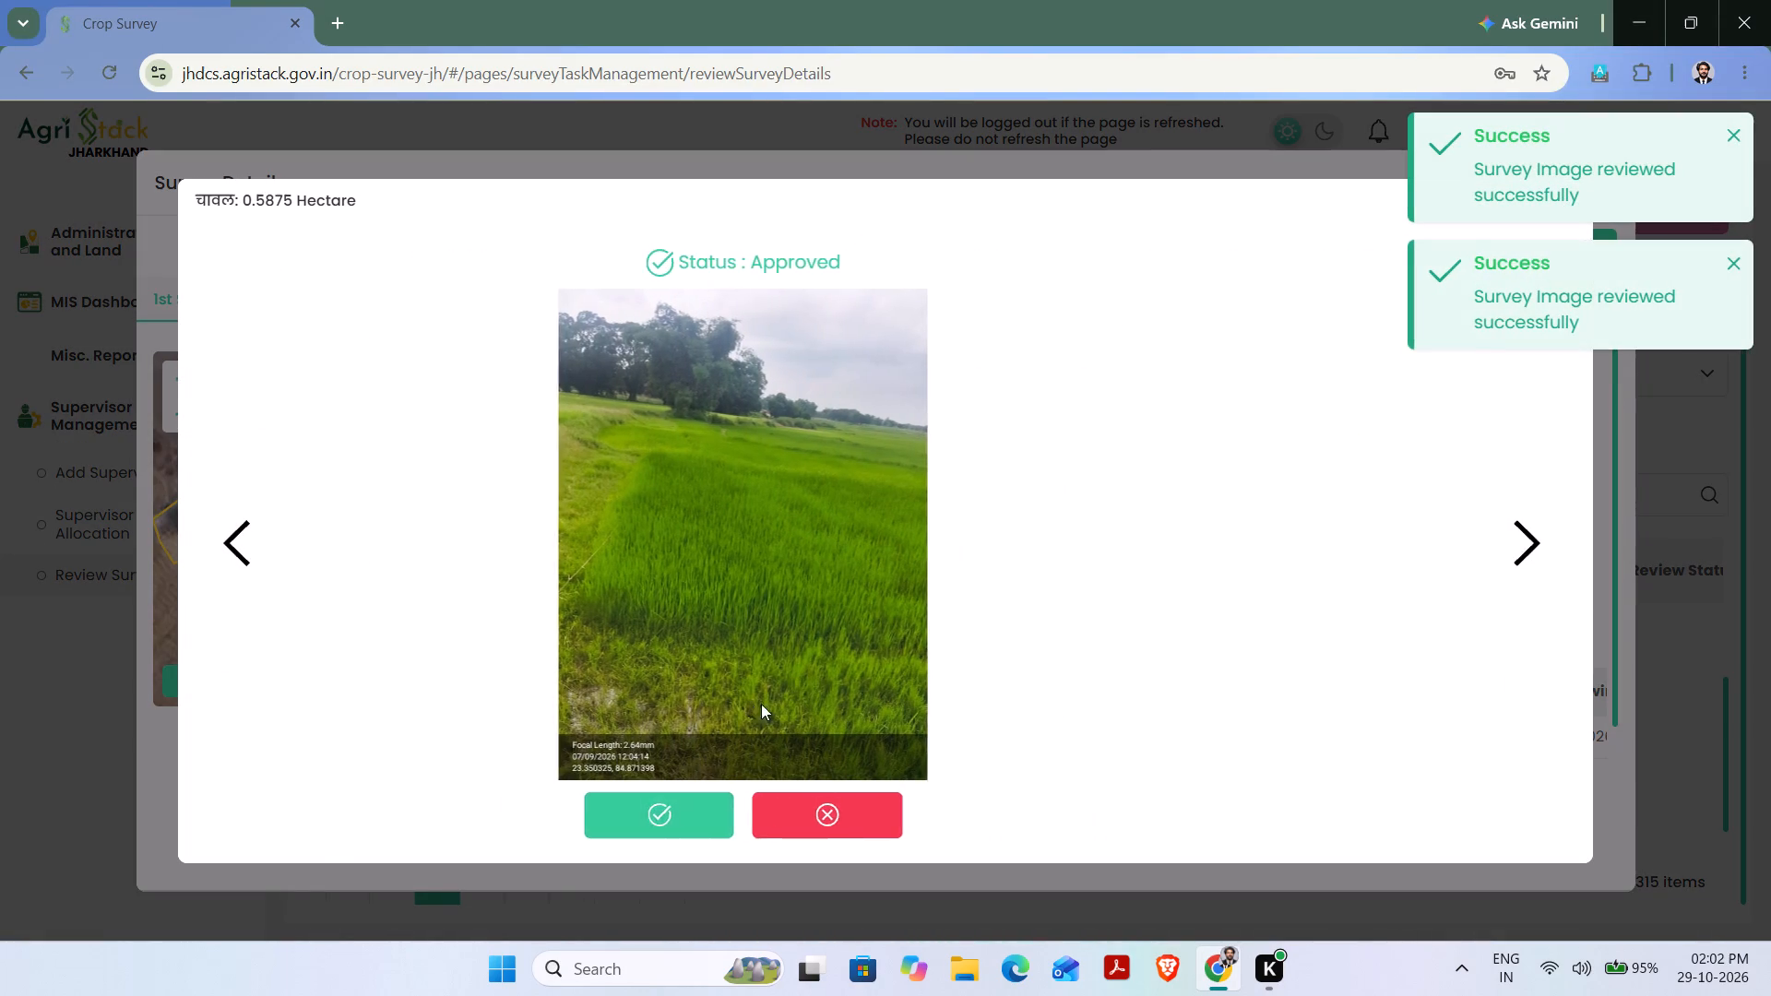
click(793, 797)
drag(919, 677, 800, 684)
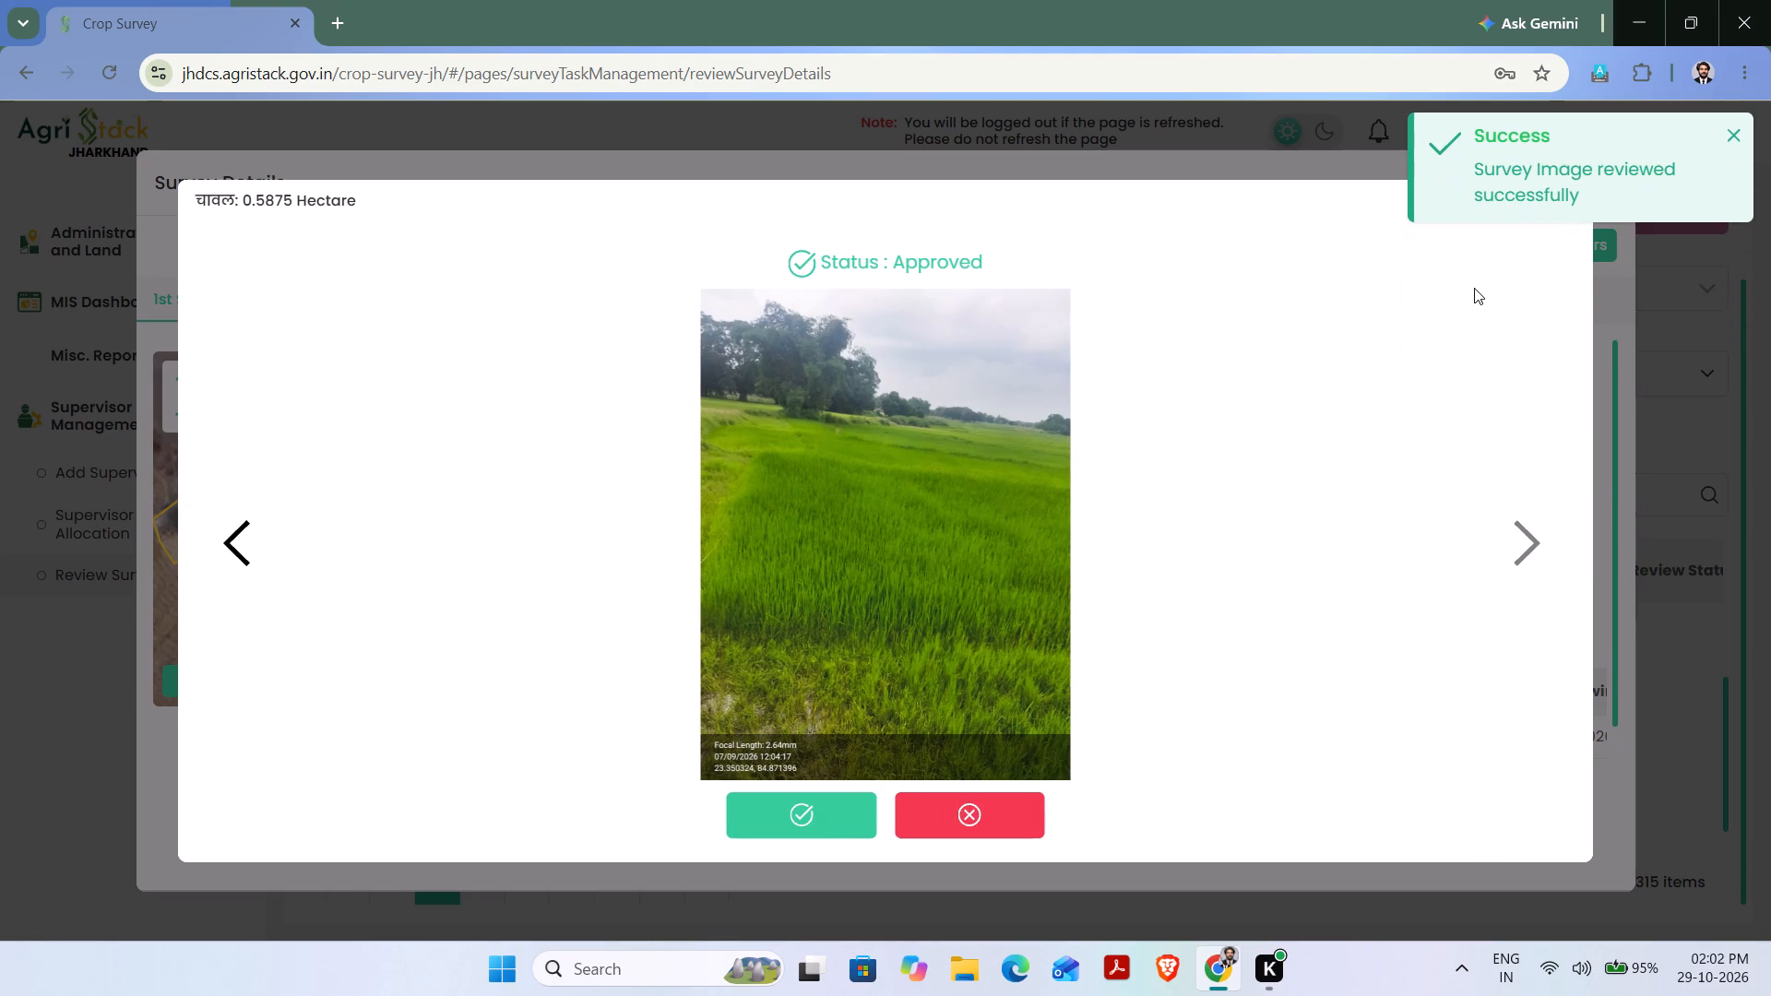
click(1565, 196)
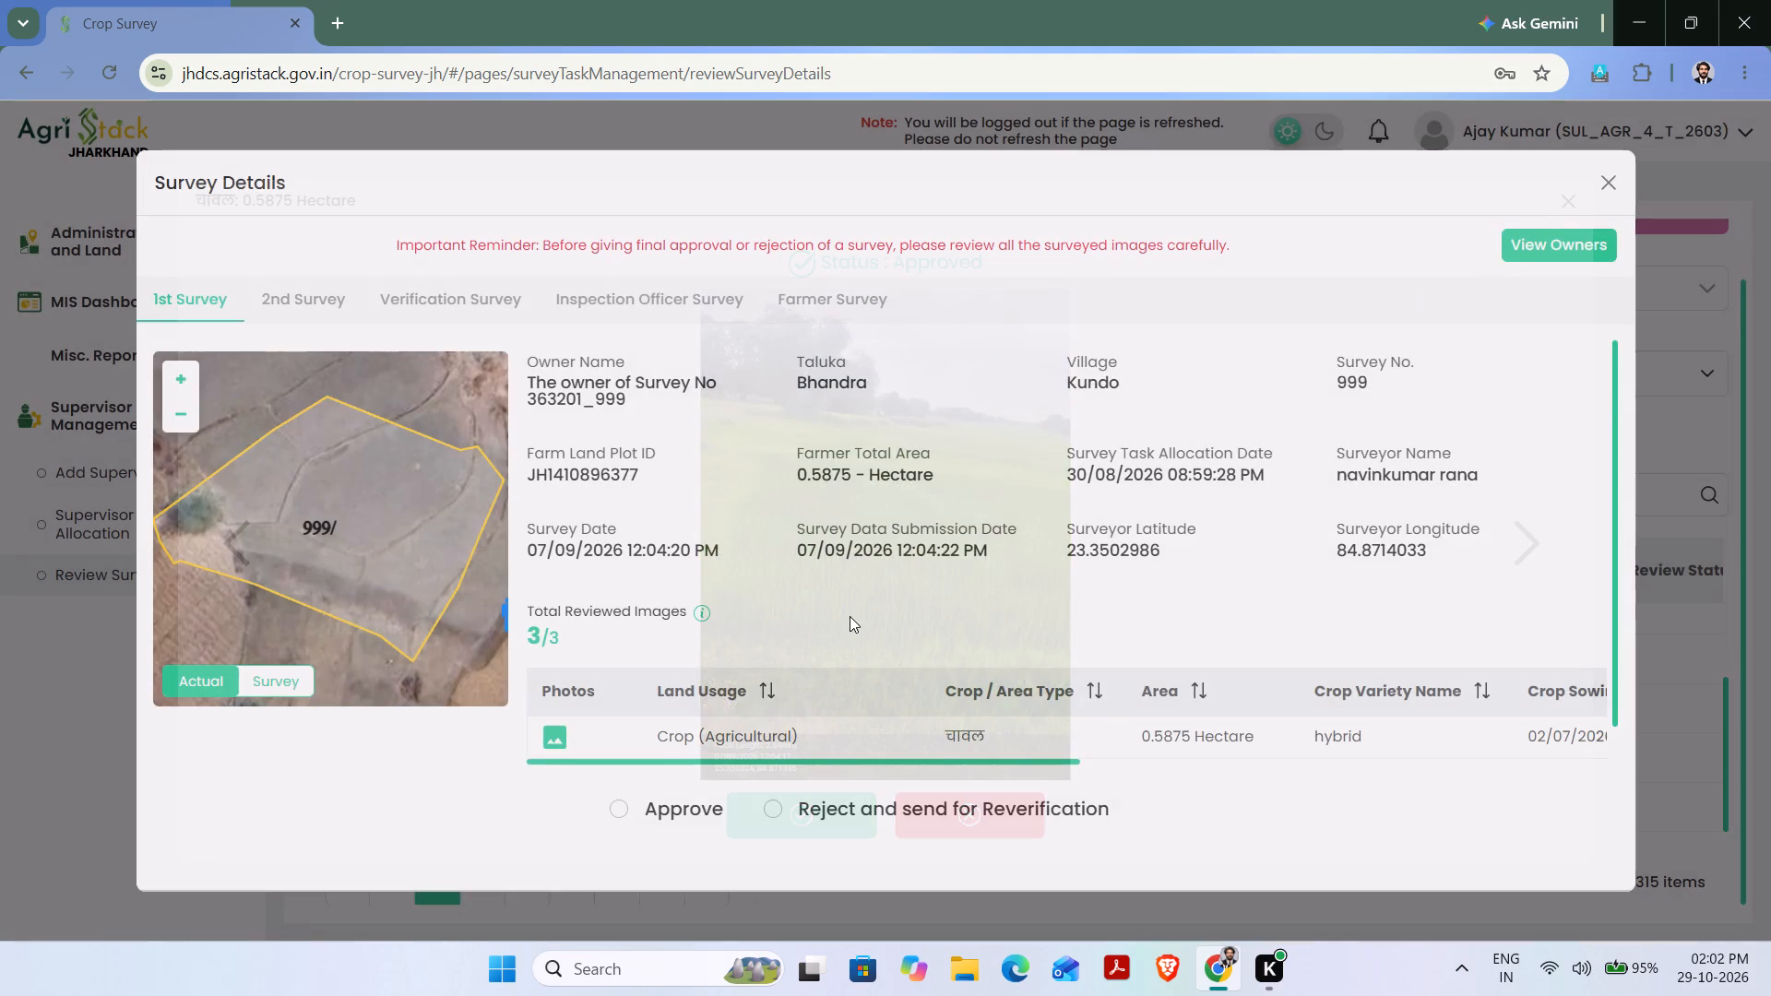
Approve the 1st survey of survey number 999, save the review and close its details.
scroll(850, 616, down, 2)
click(691, 655)
click(811, 726)
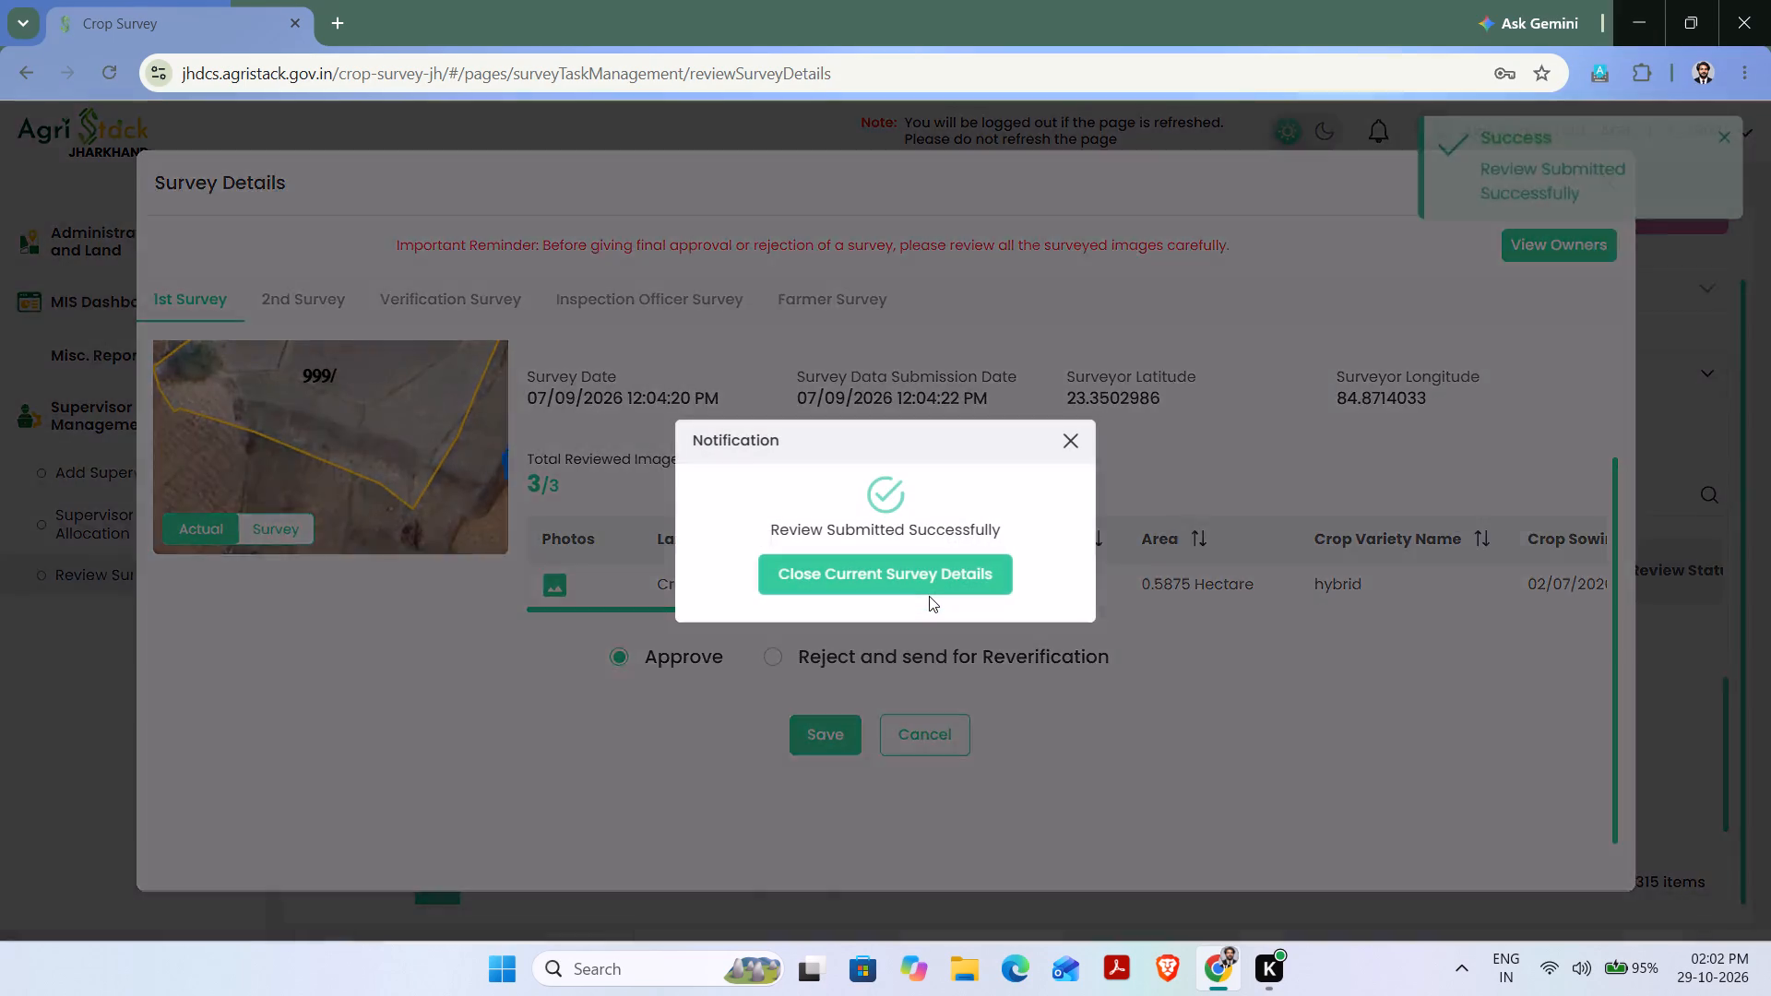
click(921, 575)
click(331, 701)
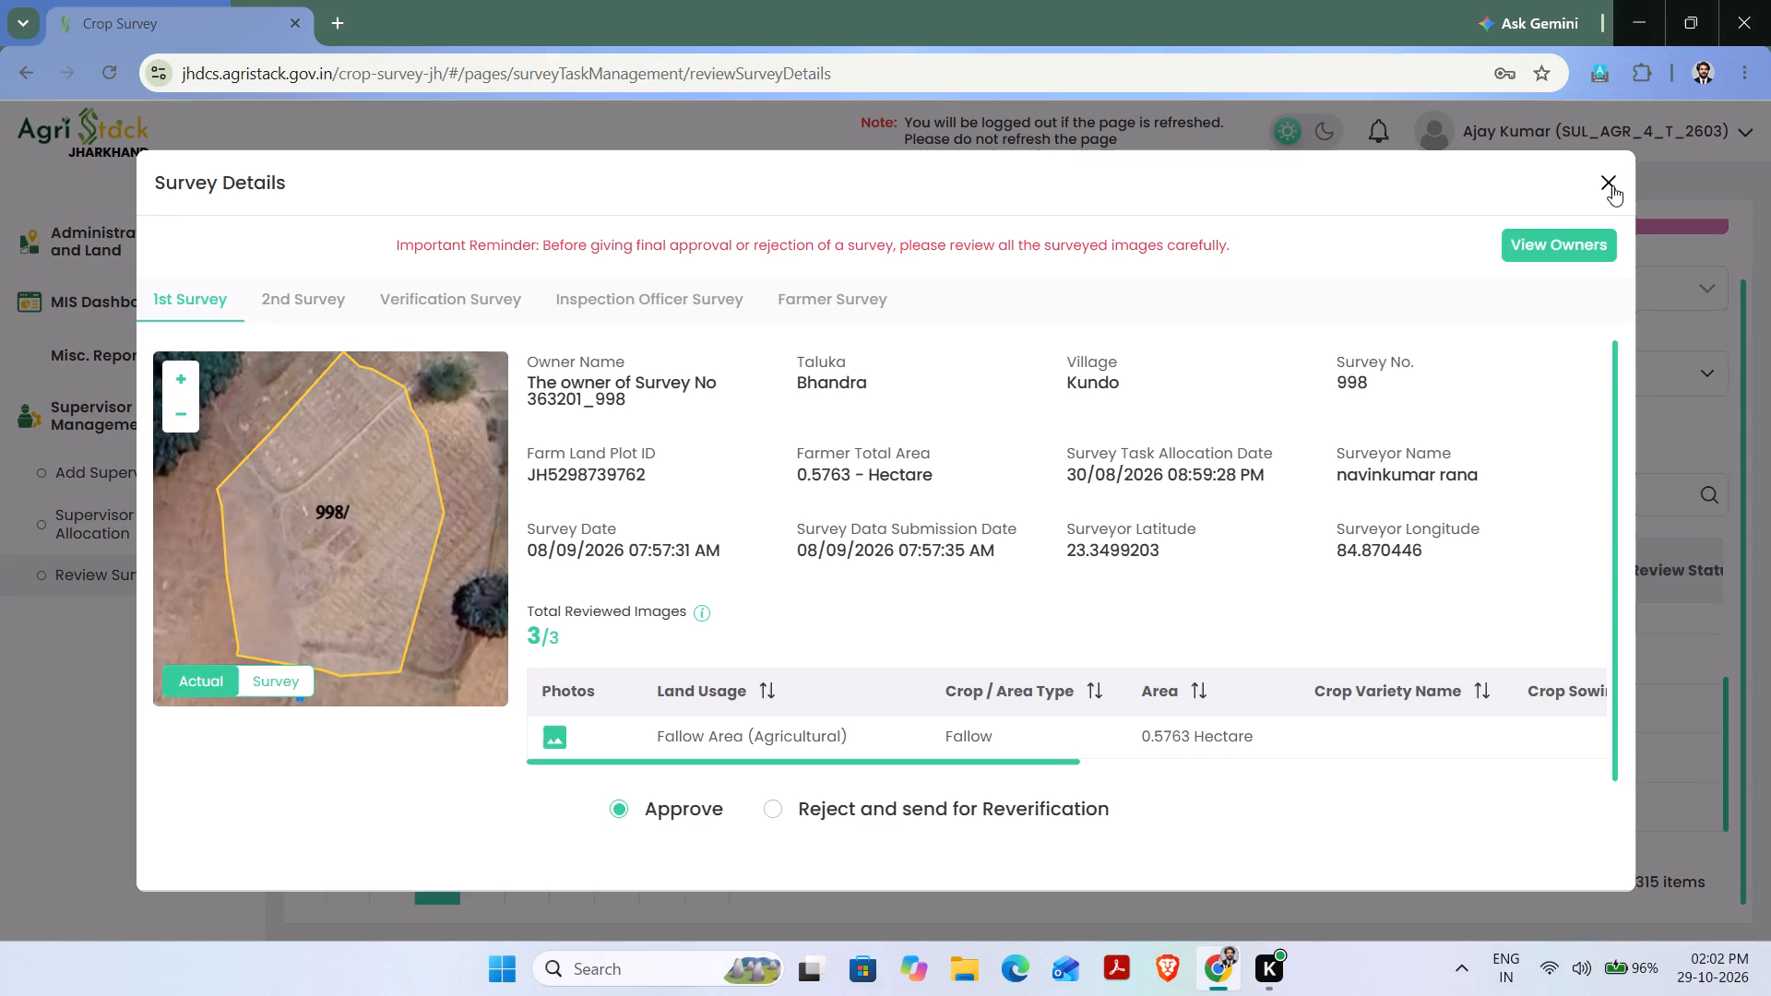
click(1612, 185)
Reload the survey list for Kundo village with the same filters.
click(356, 450)
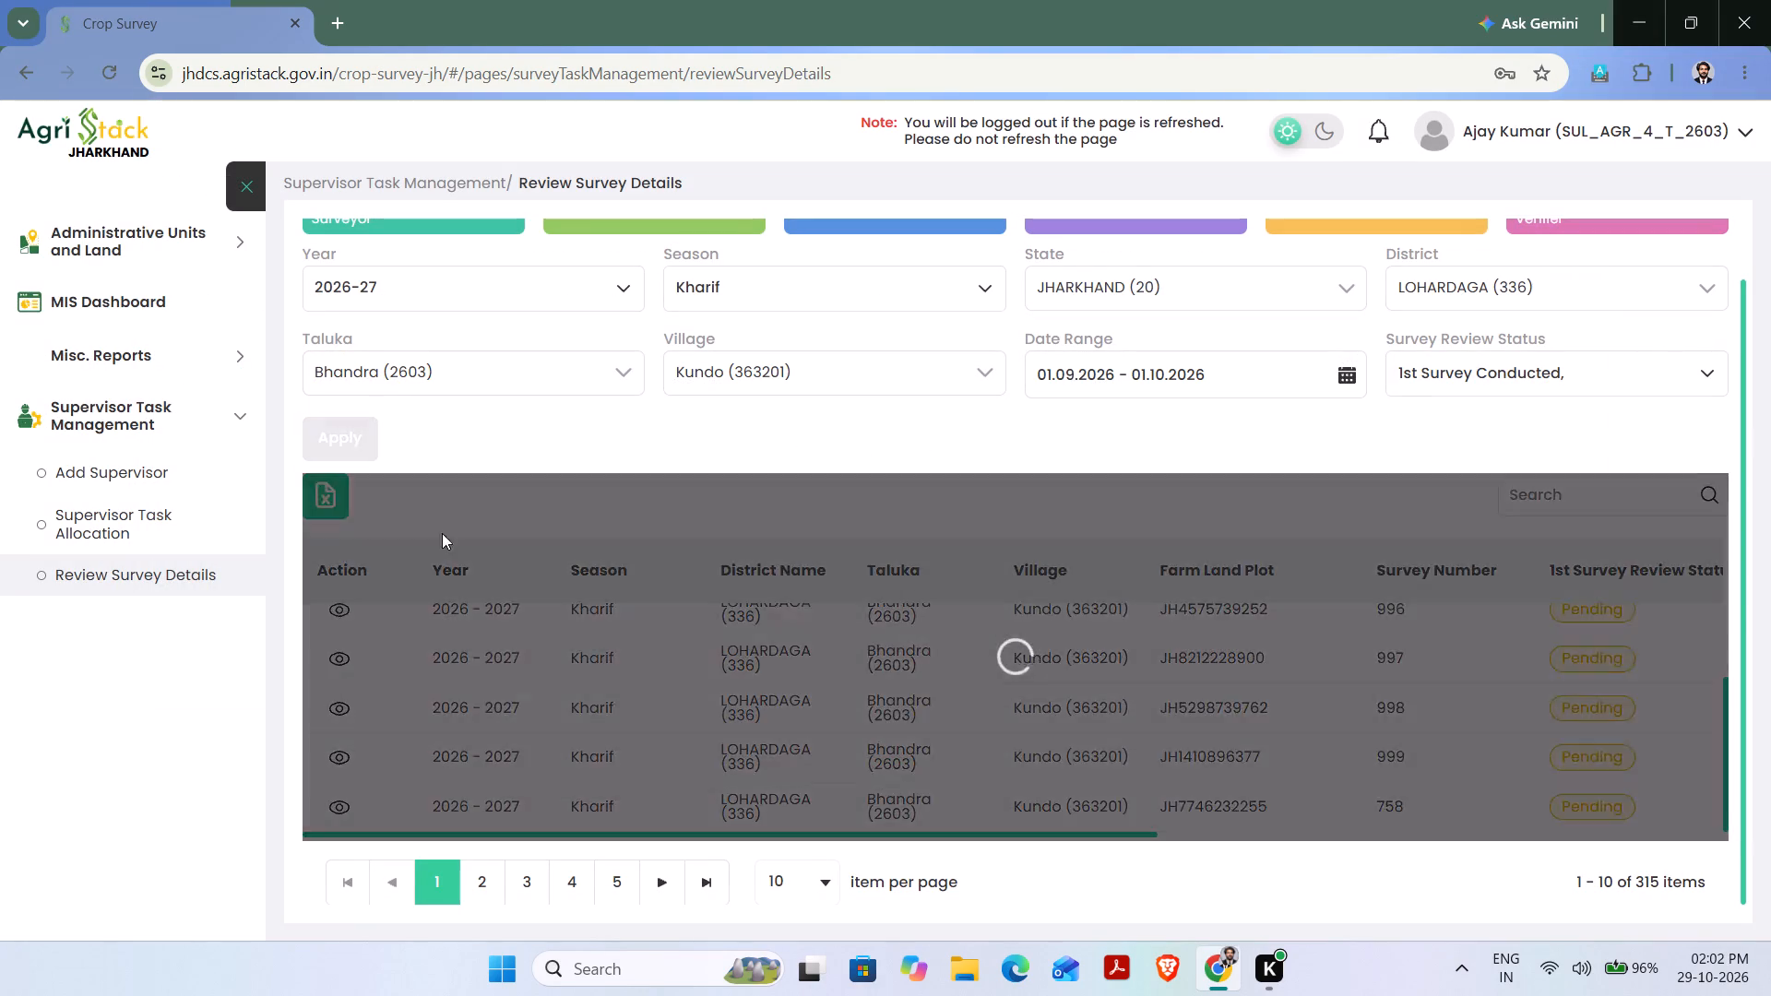
Open the details of survey number 759 and approve all three of its fallow land photos.
scroll(459, 630, up, 5)
click(337, 624)
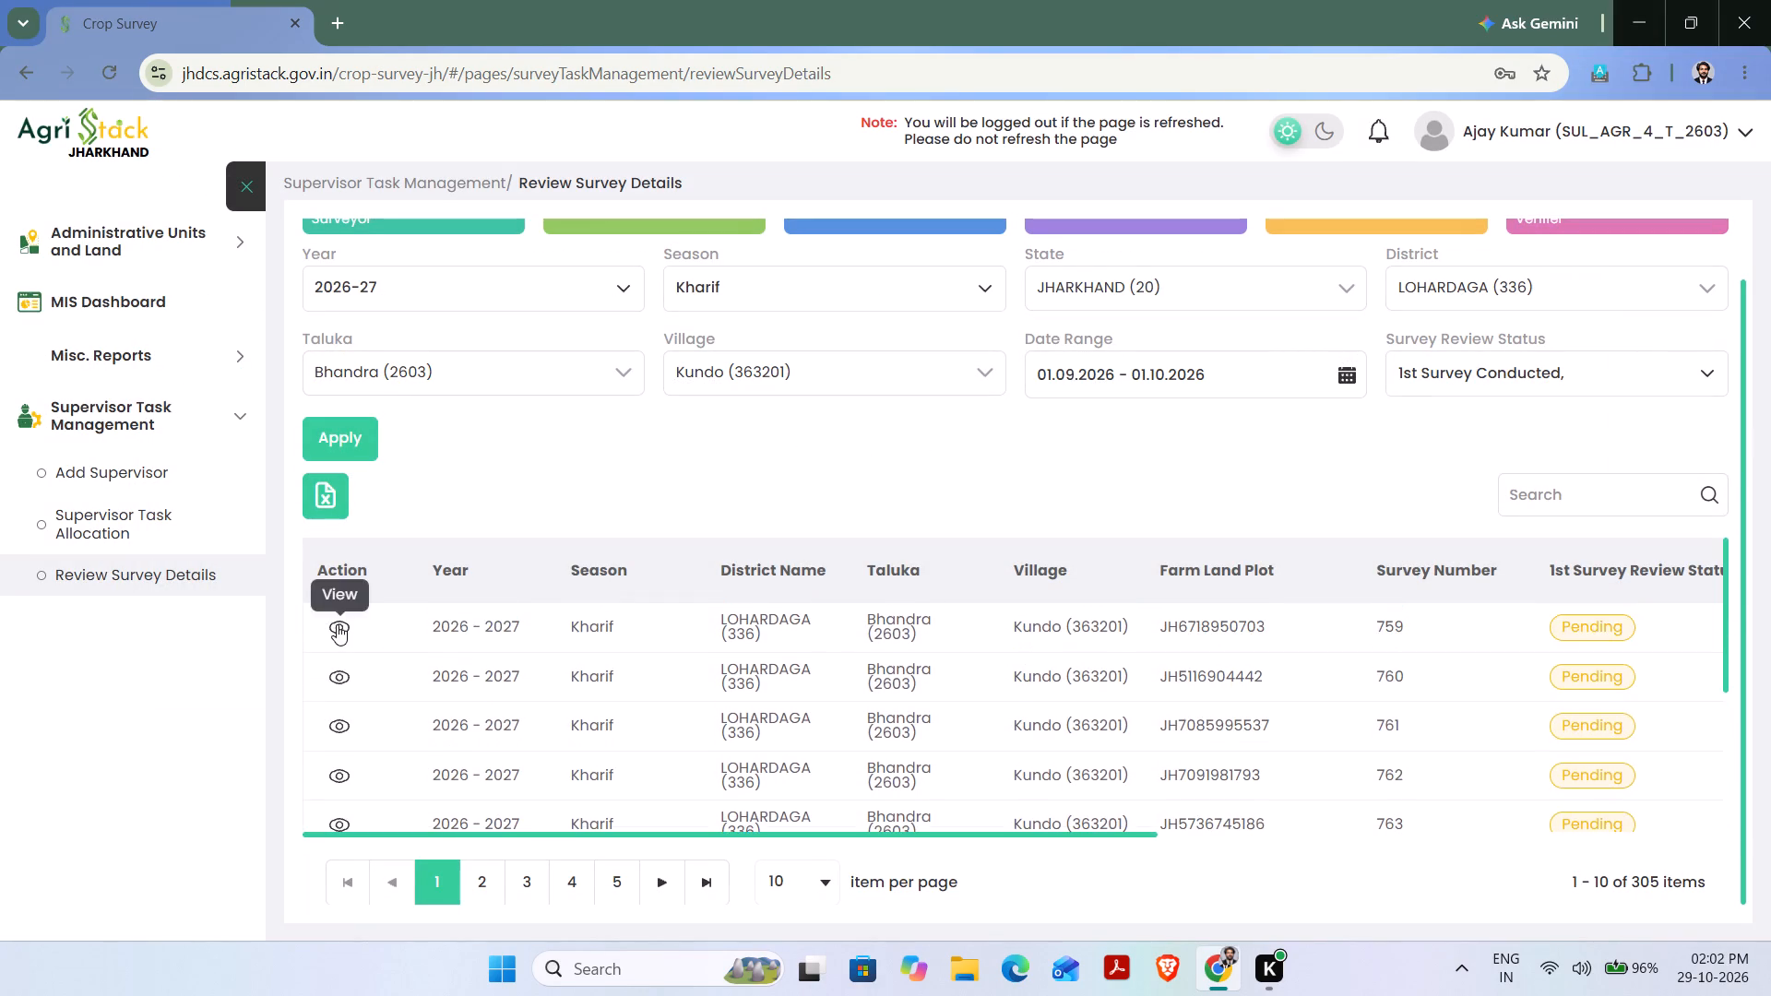
click(553, 733)
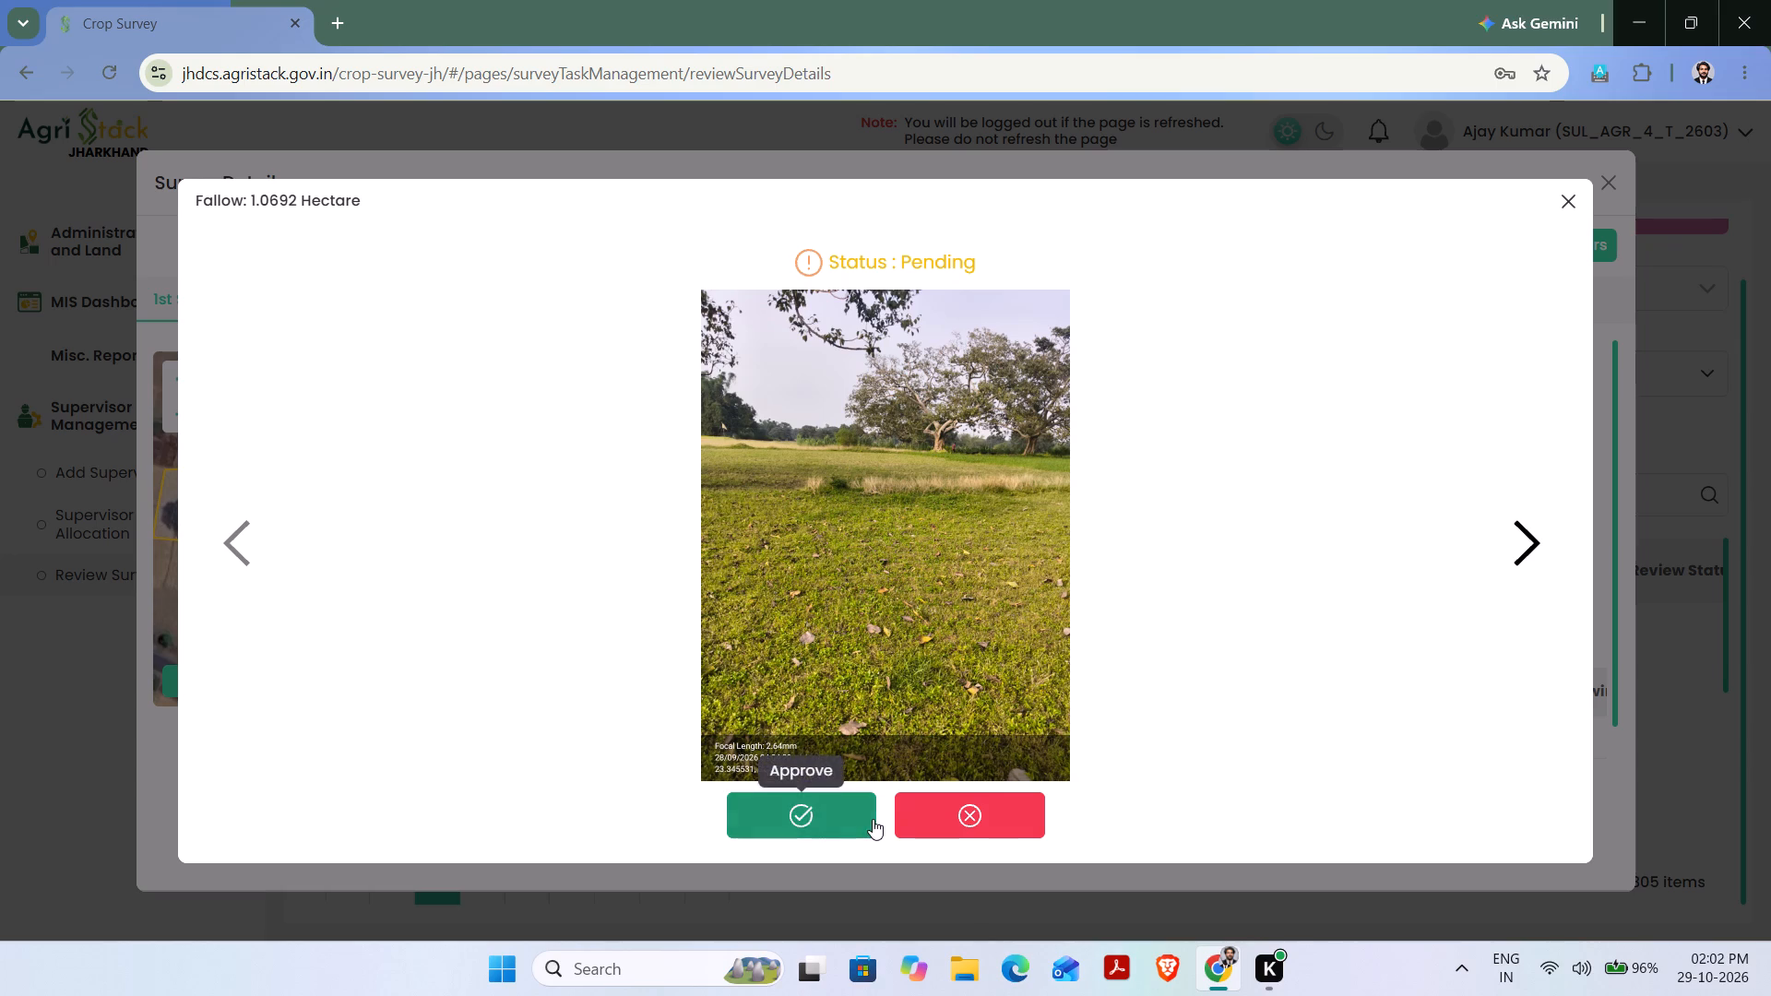
click(804, 786)
click(805, 817)
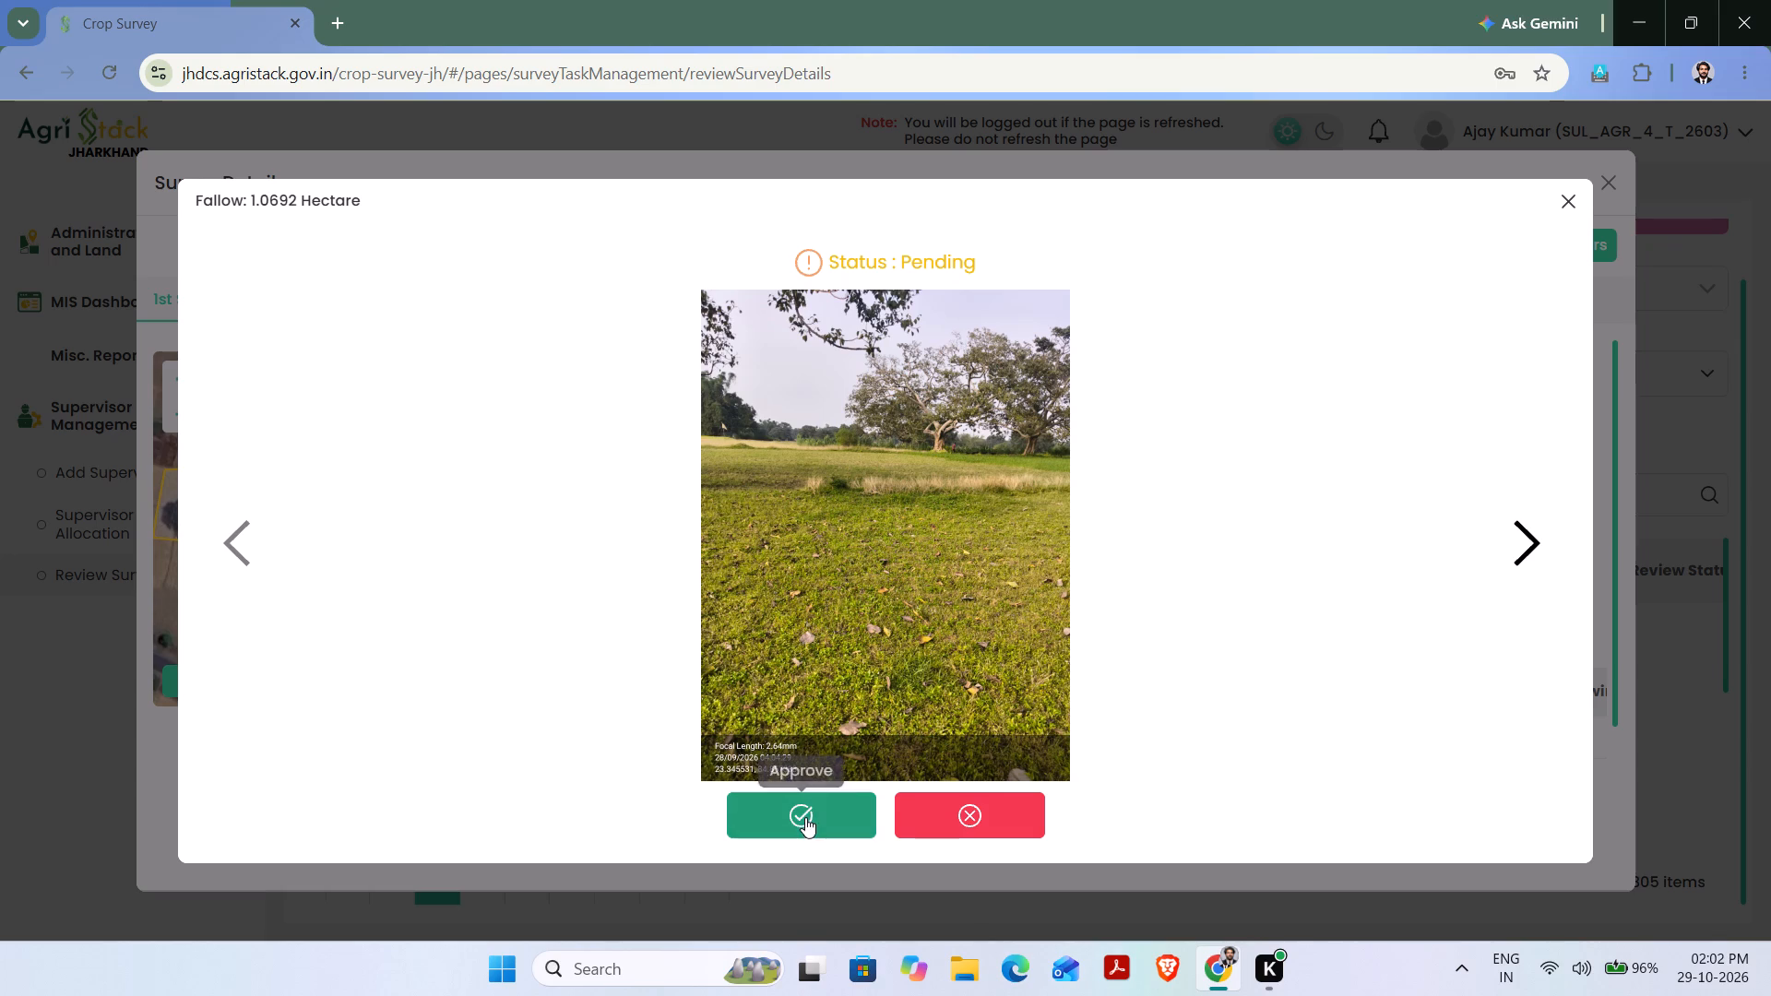
drag(996, 686, 874, 705)
click(830, 806)
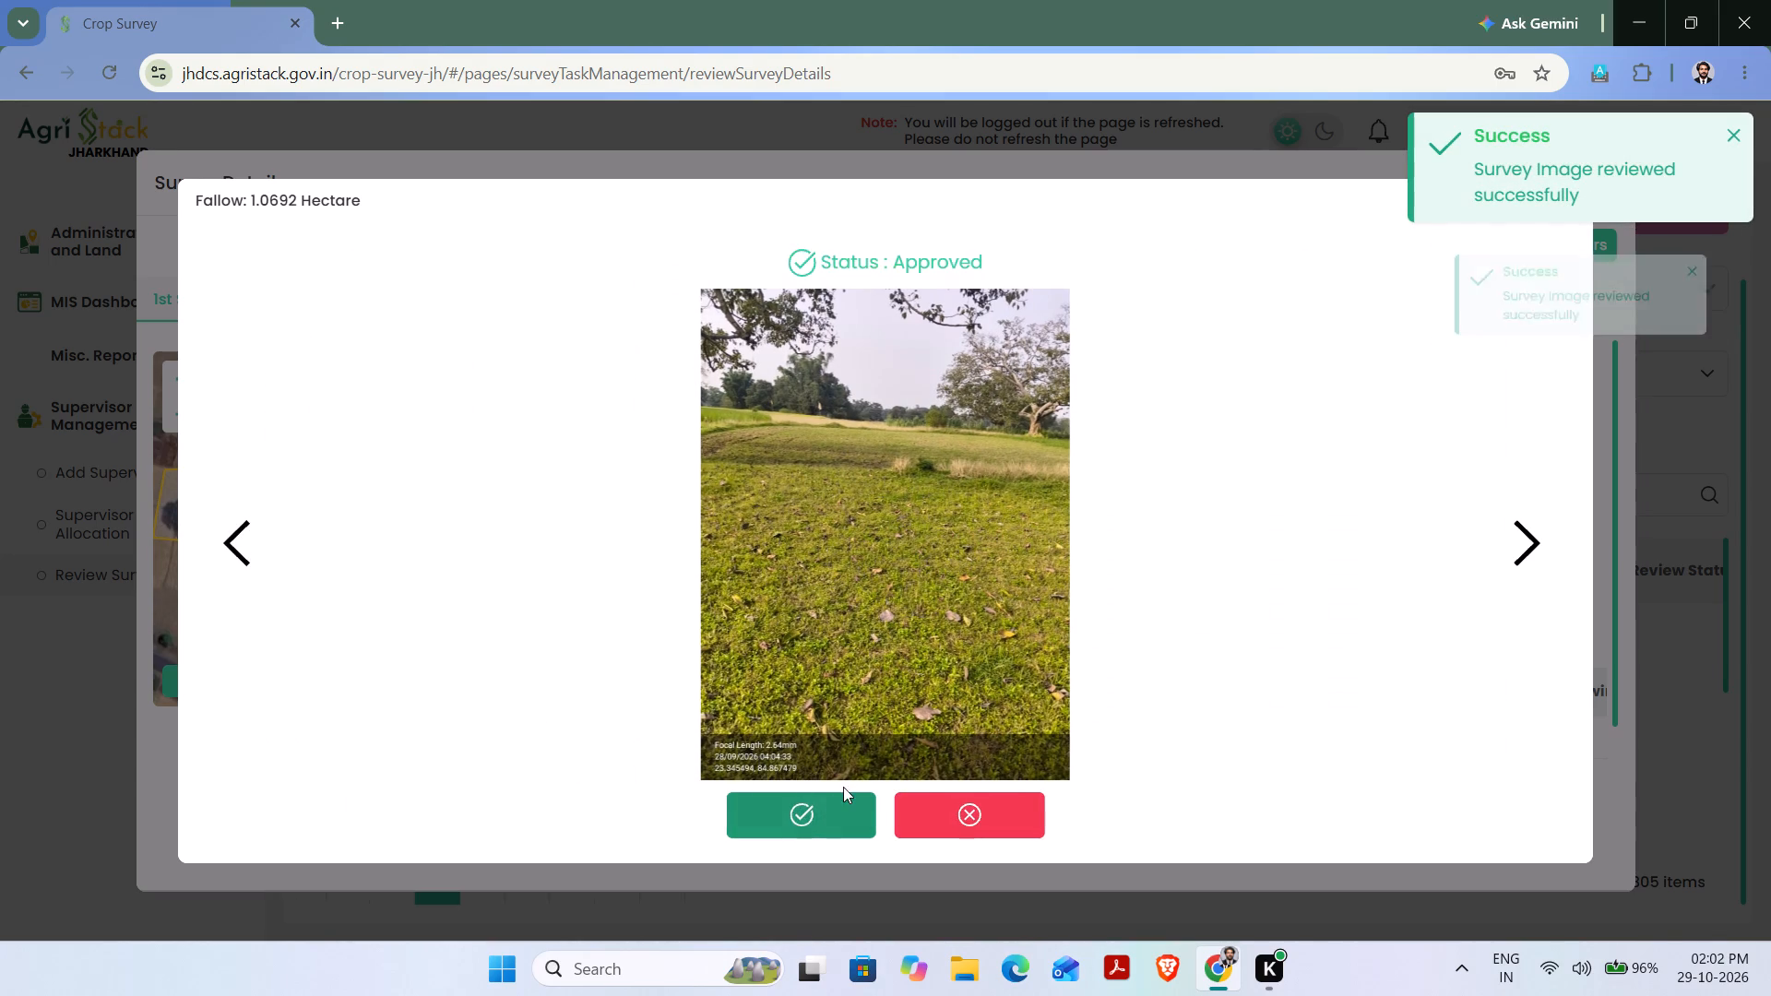
drag(981, 658, 846, 674)
click(801, 812)
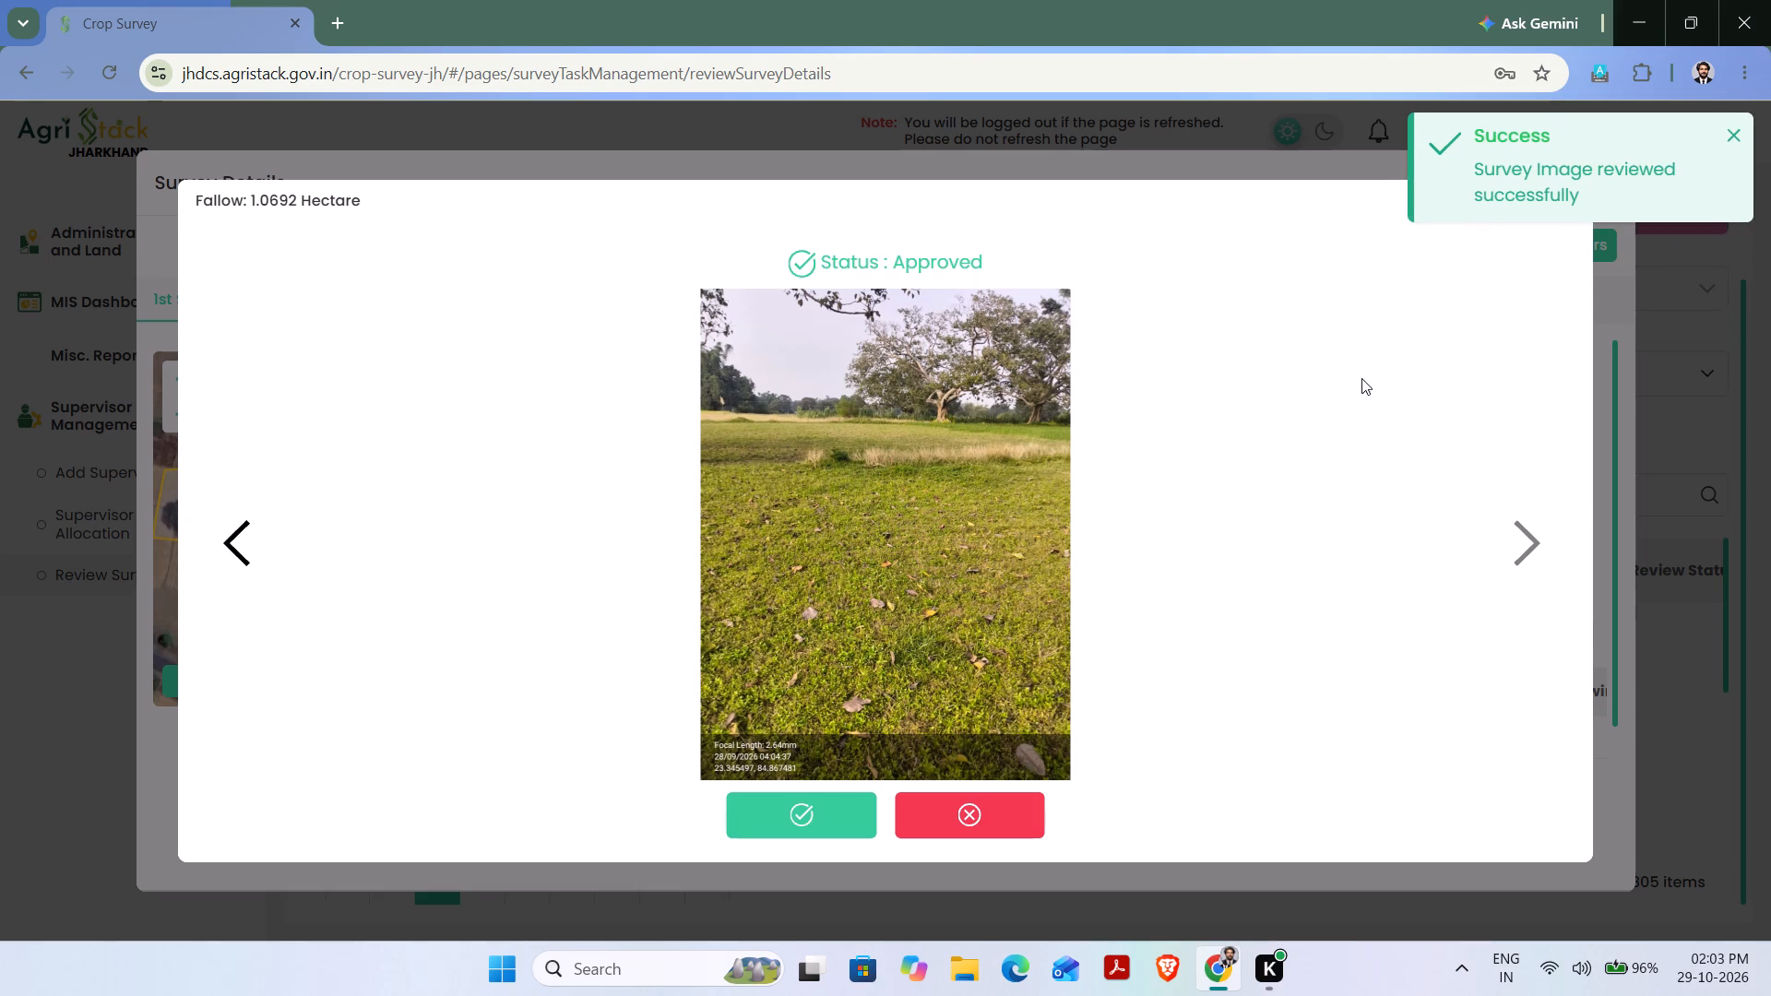
click(1565, 209)
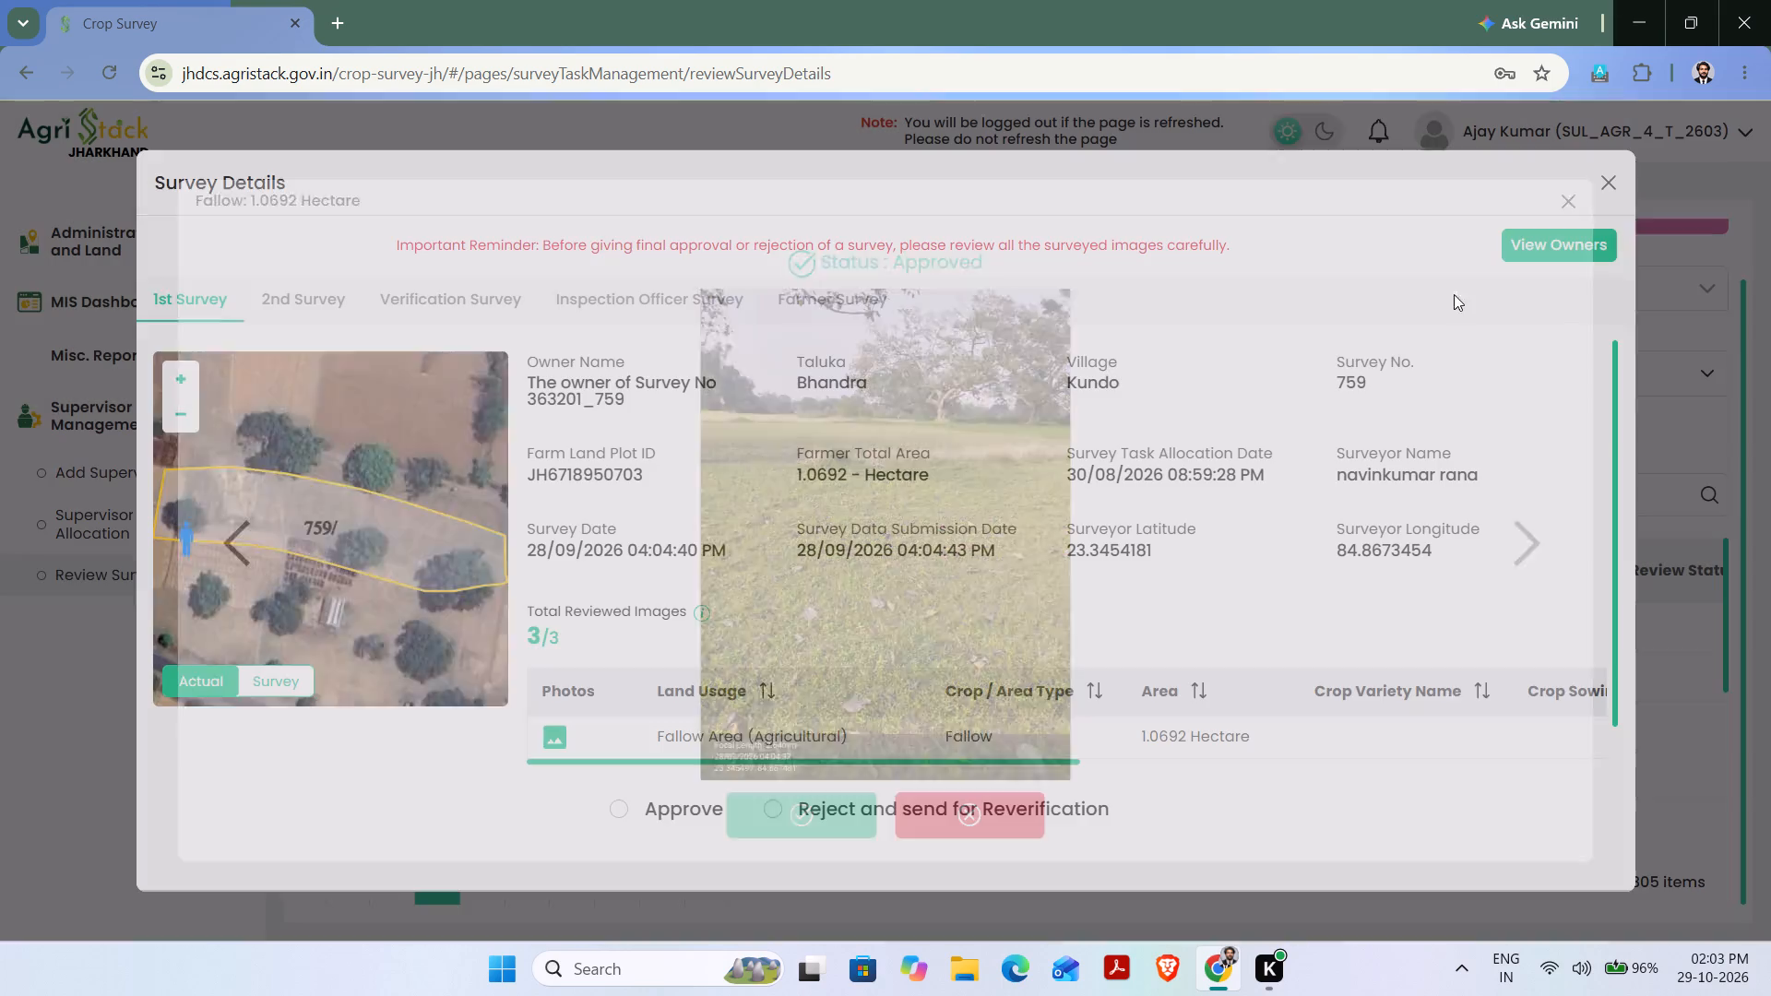
Approve the 1st survey of survey number 759, save the review and close its details.
scroll(969, 539, down, 1)
click(660, 651)
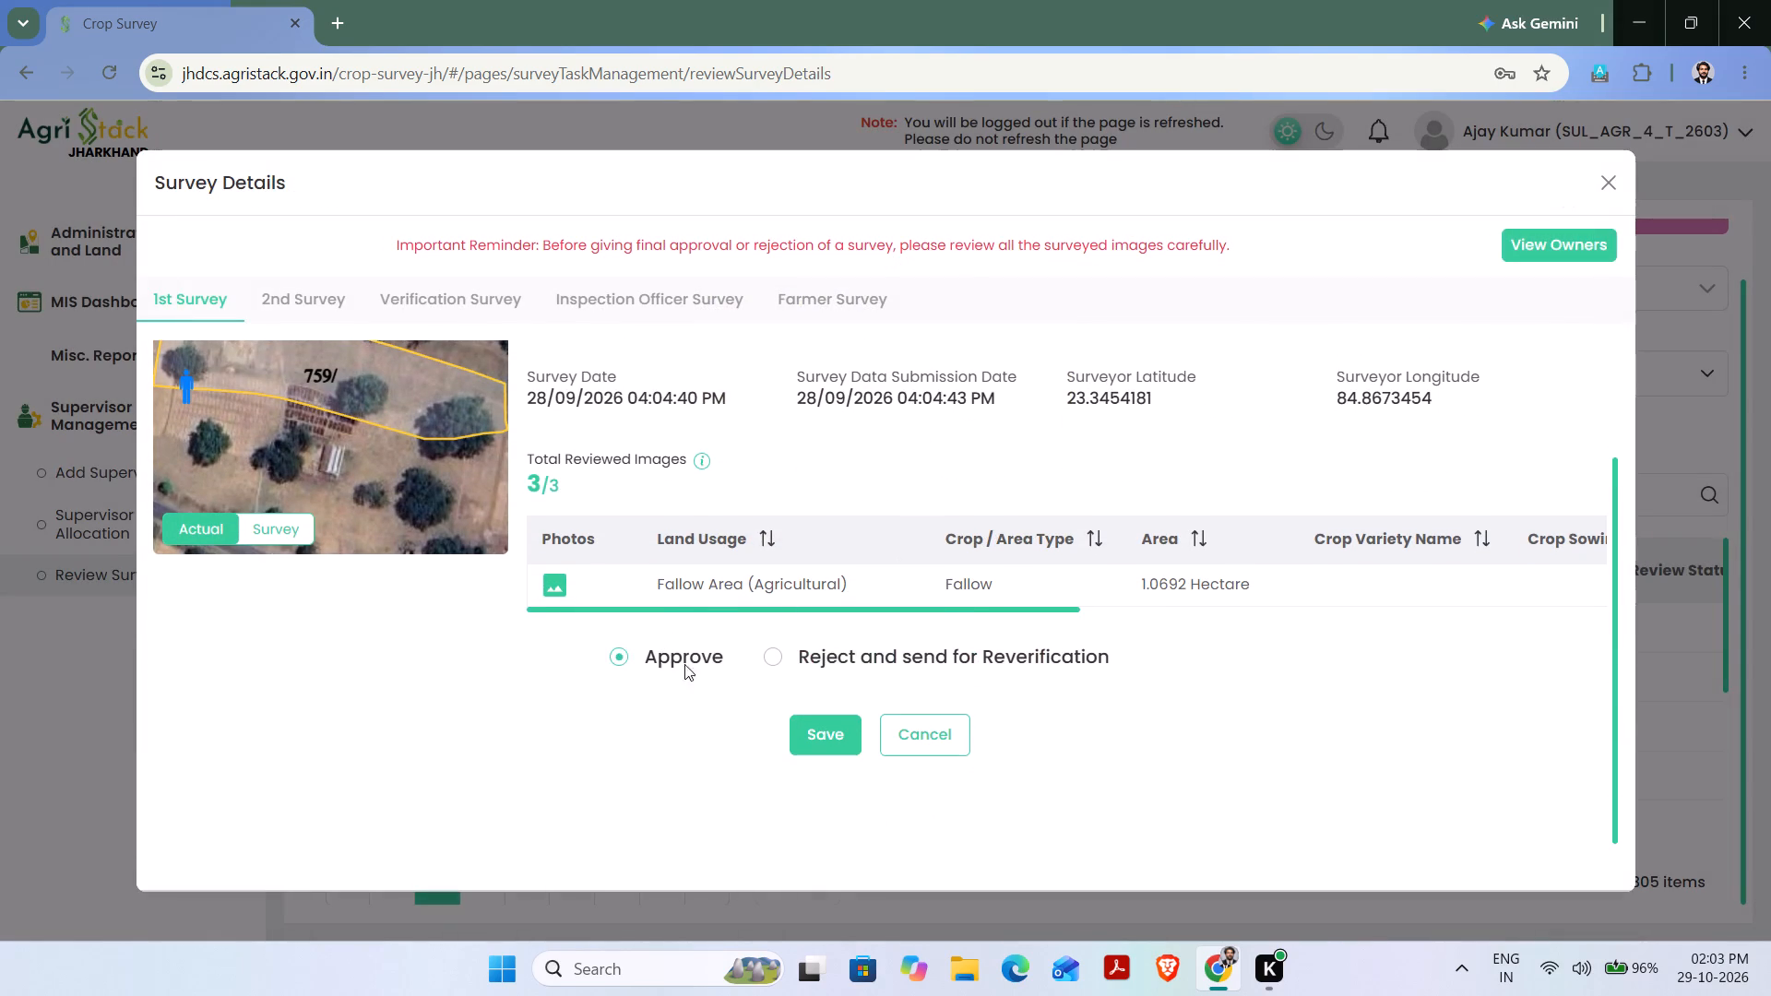
click(817, 733)
click(885, 575)
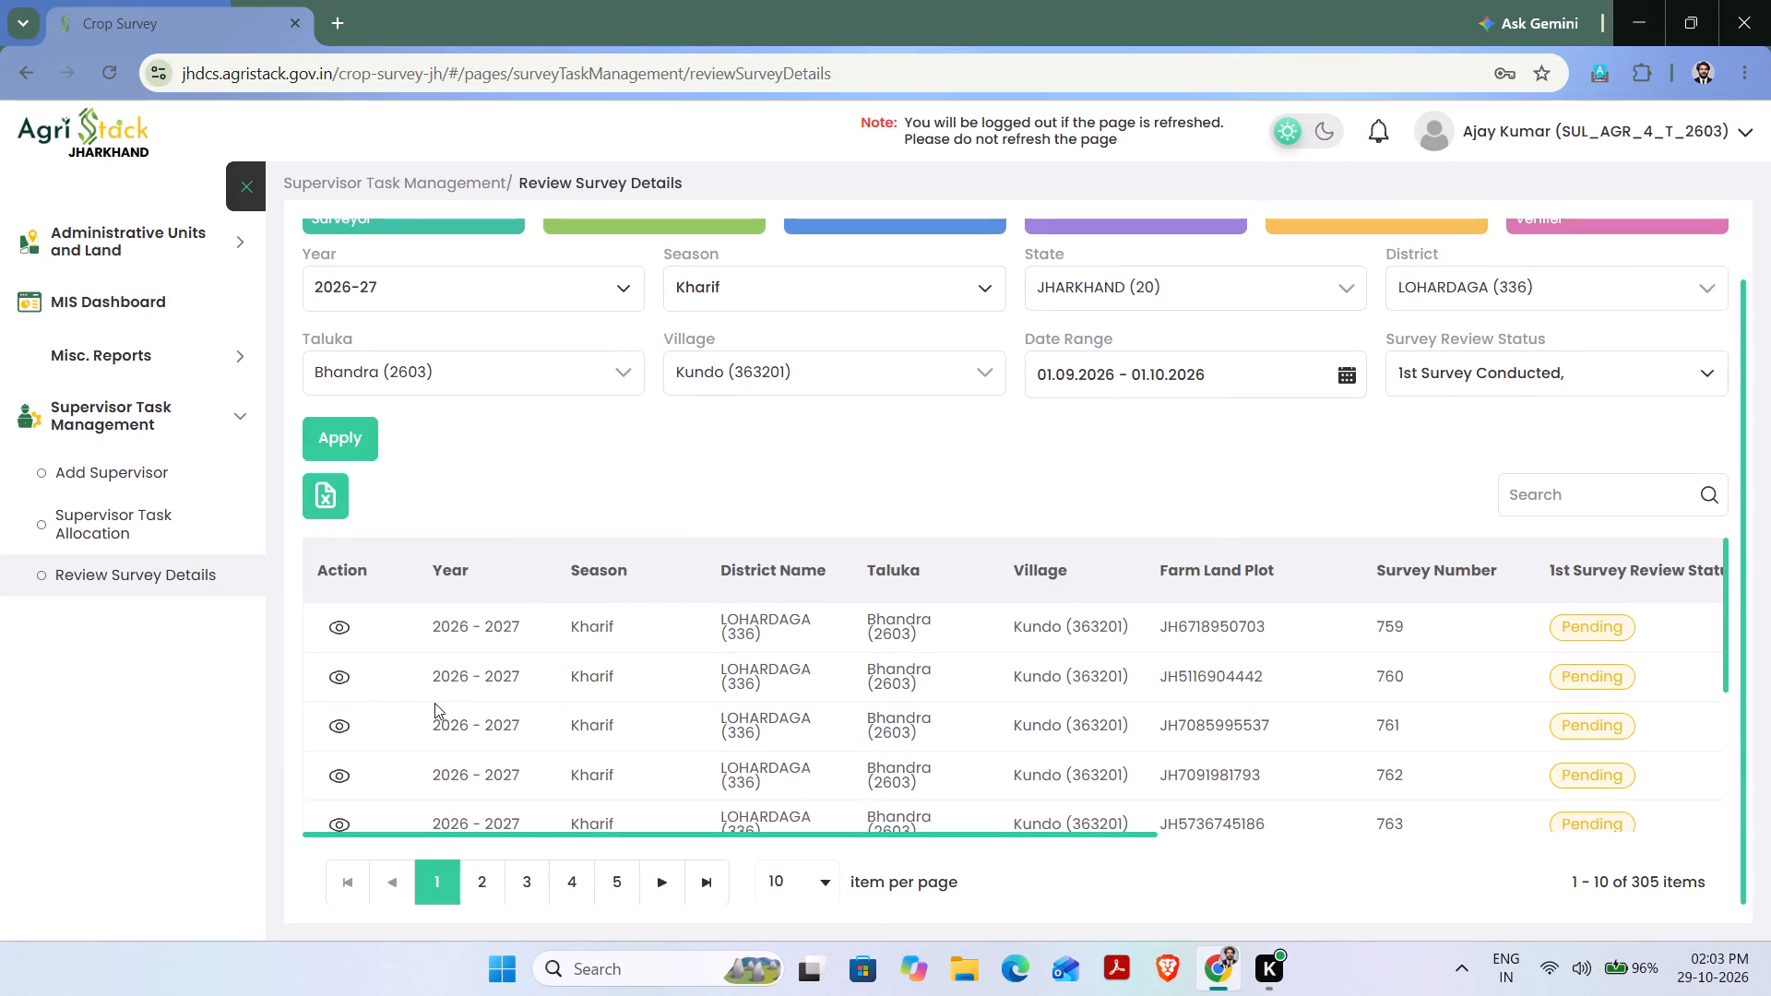
Open the details of survey number 760 and approve all three of its fallow land photos.
click(343, 686)
click(562, 736)
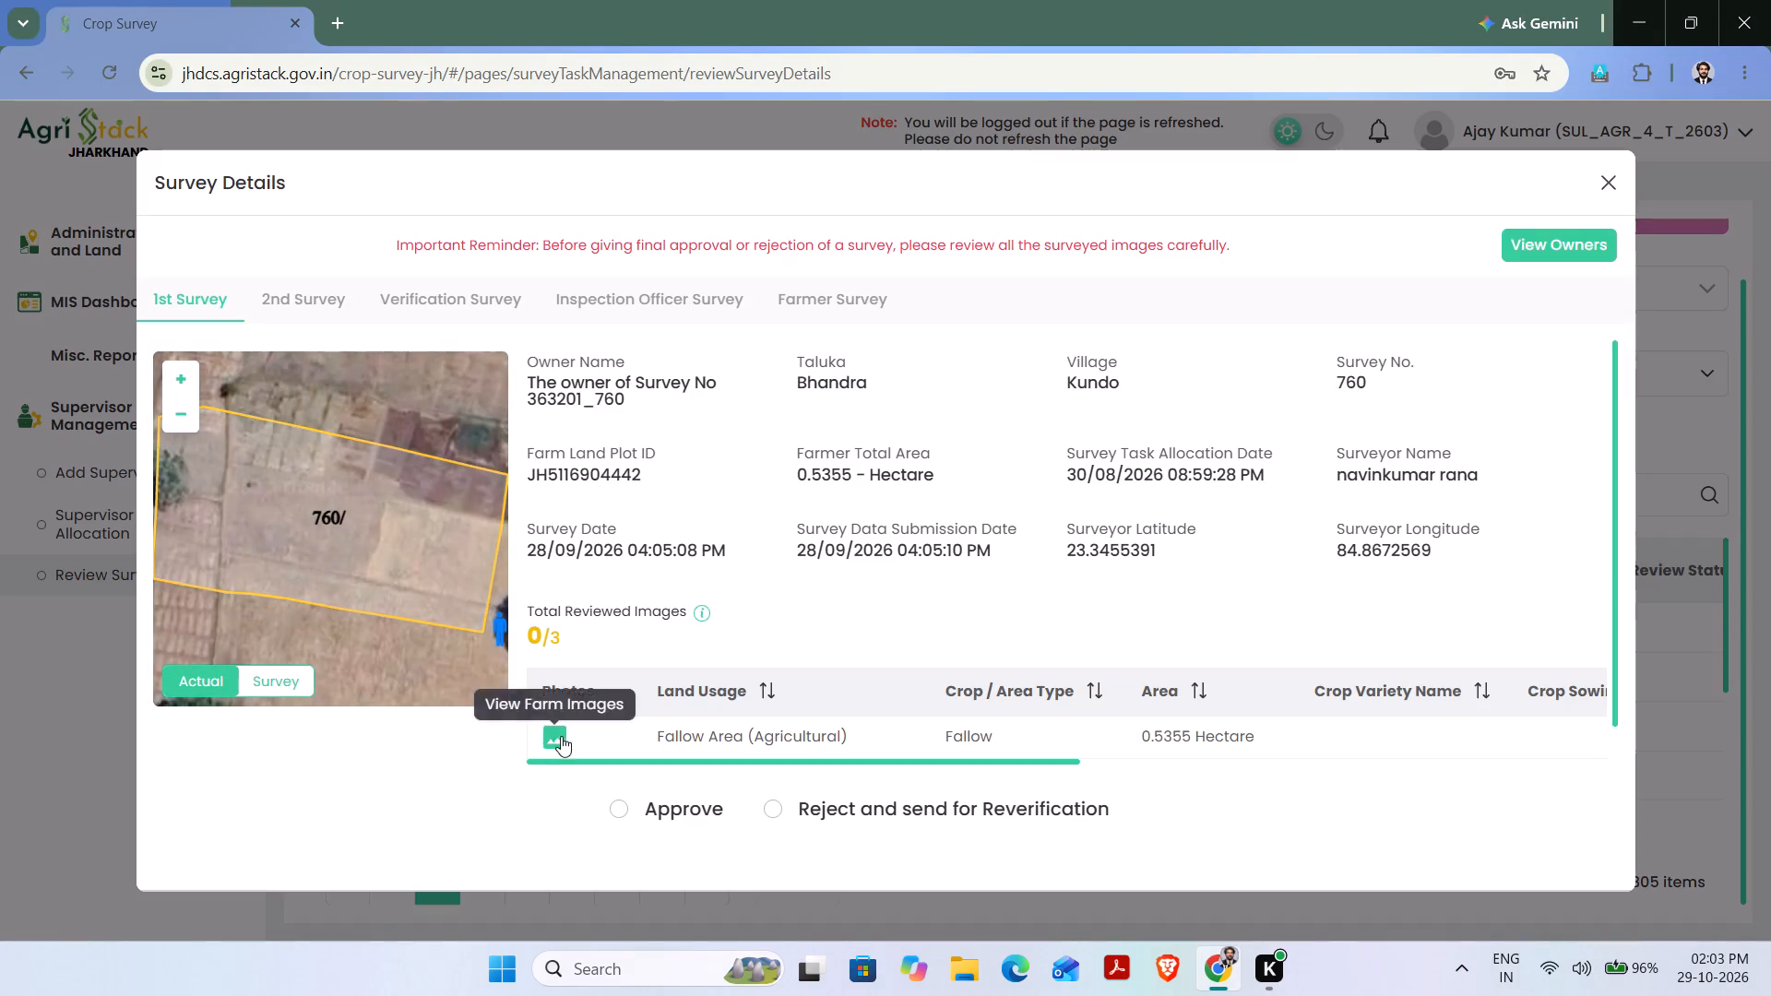
click(750, 810)
drag(879, 717, 723, 728)
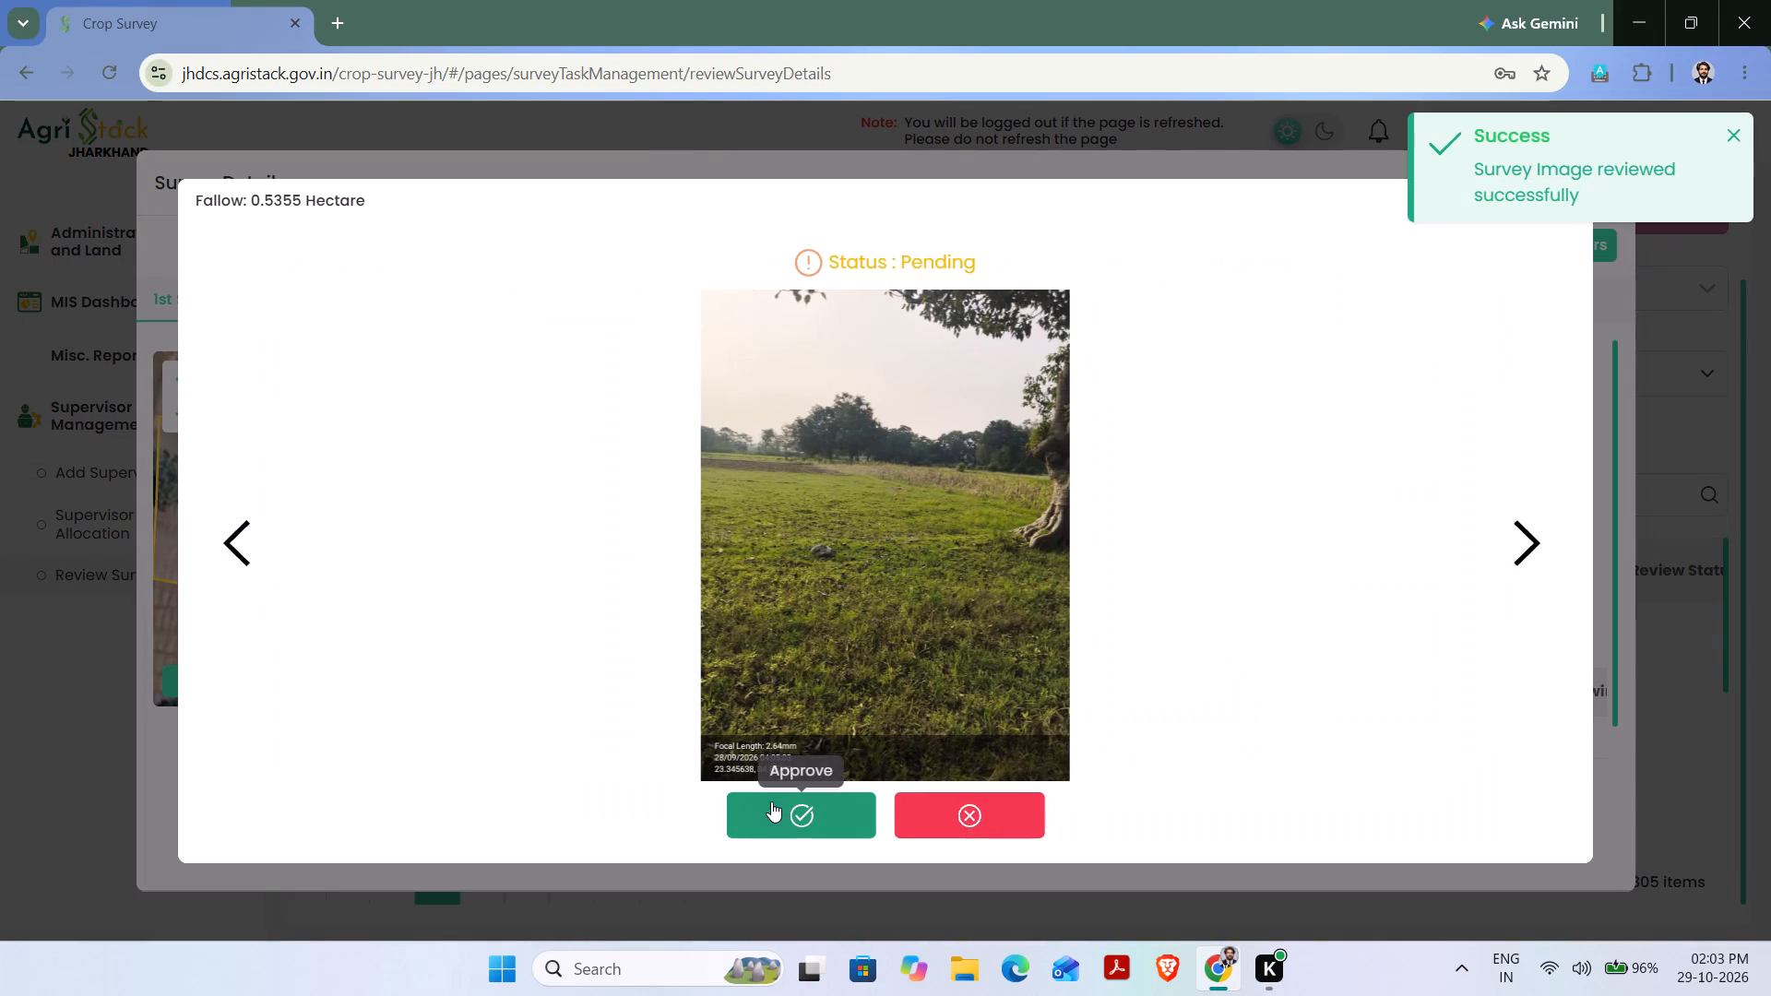
click(771, 804)
drag(892, 698, 790, 711)
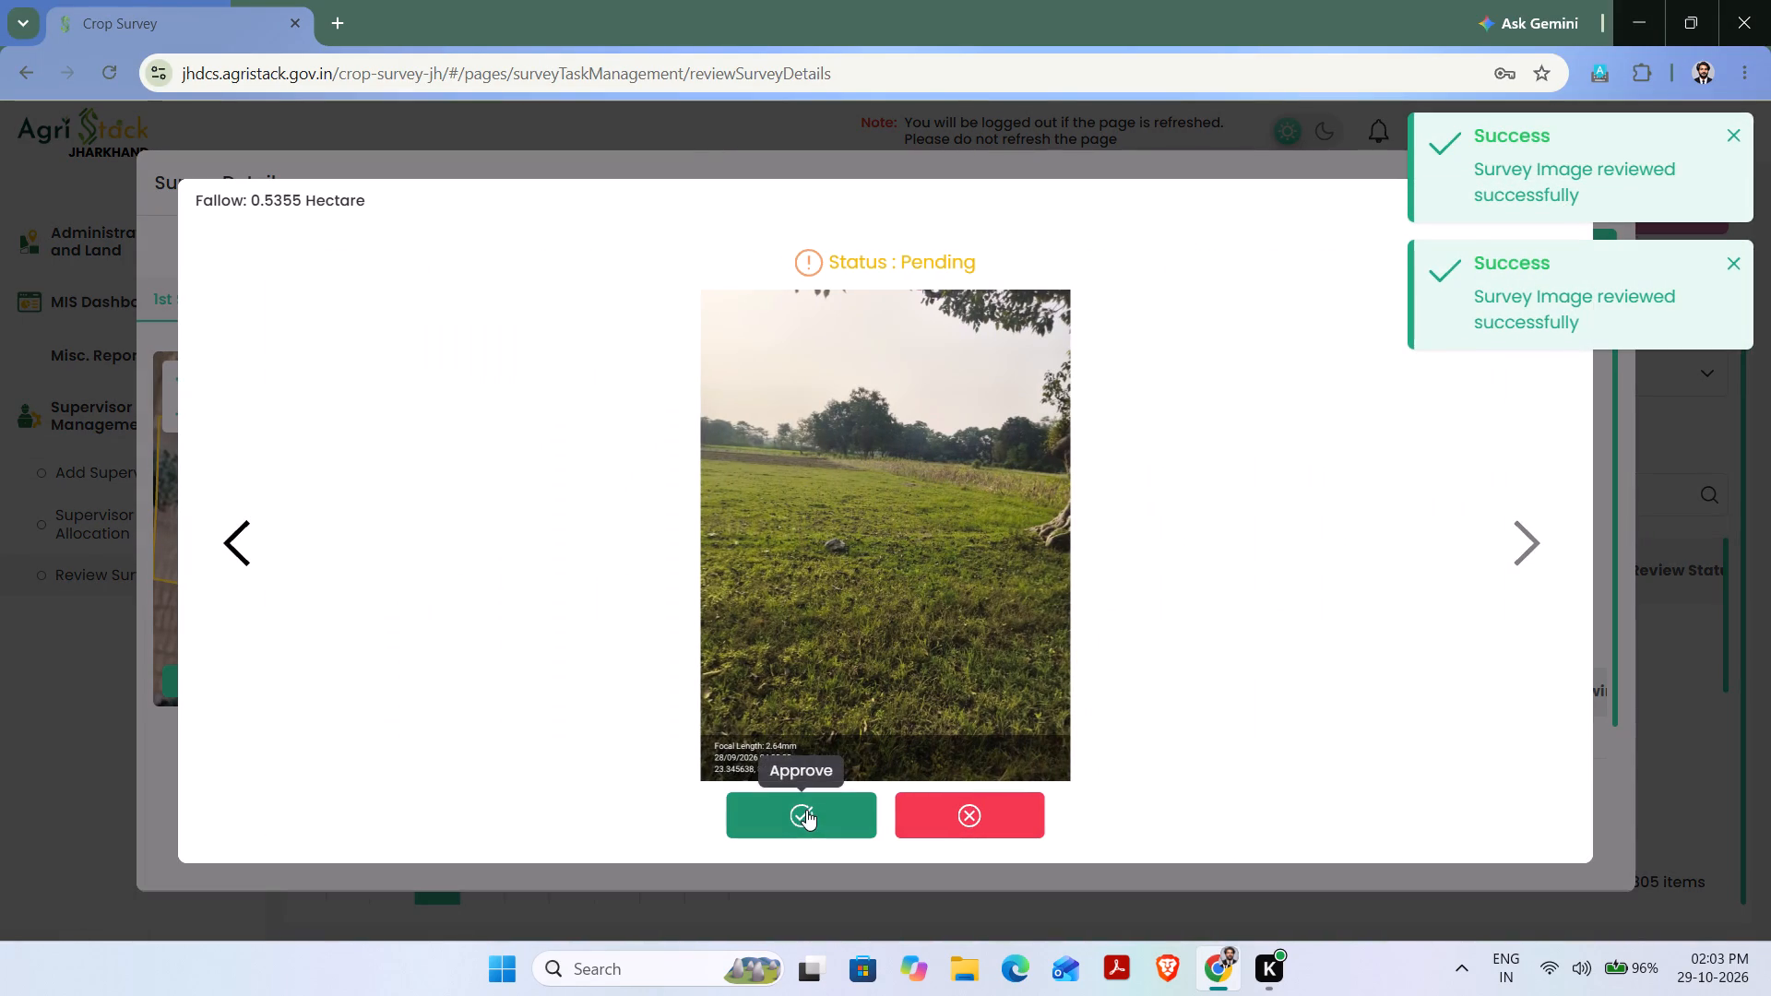
click(806, 810)
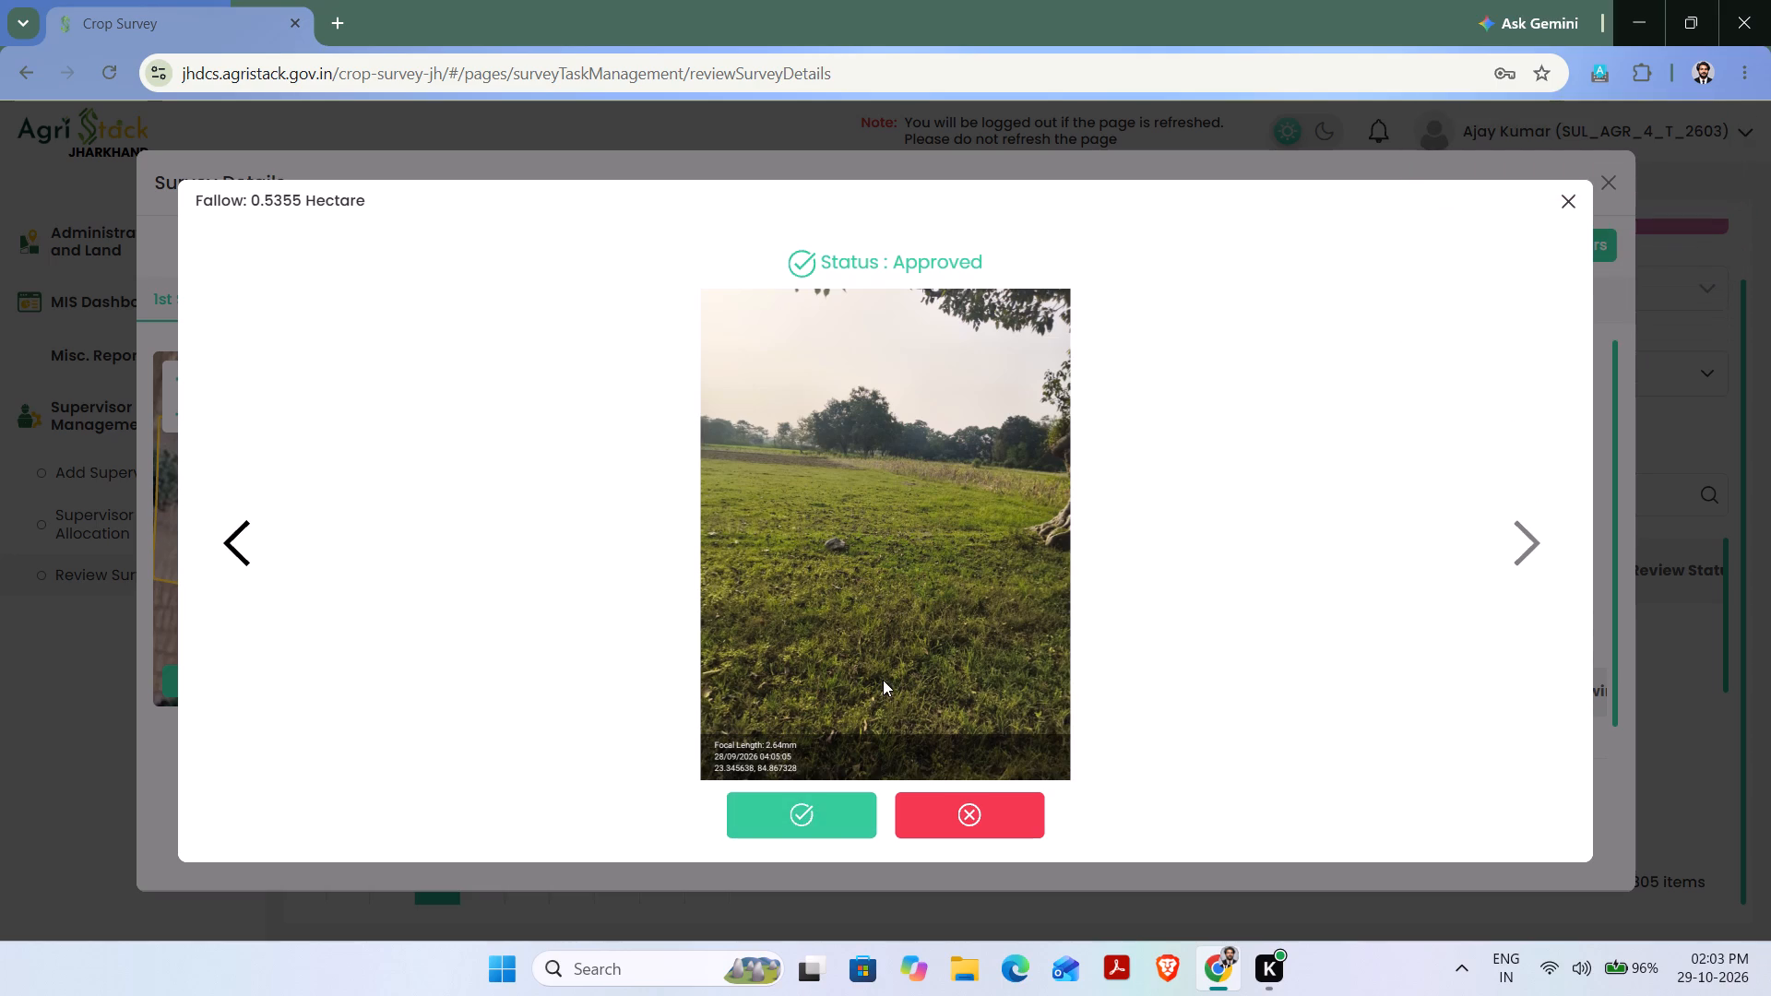
drag(883, 680, 776, 685)
click(1575, 200)
Approve the 1st survey of survey number 760, save the review and close its details.
scroll(1027, 512, down, 1)
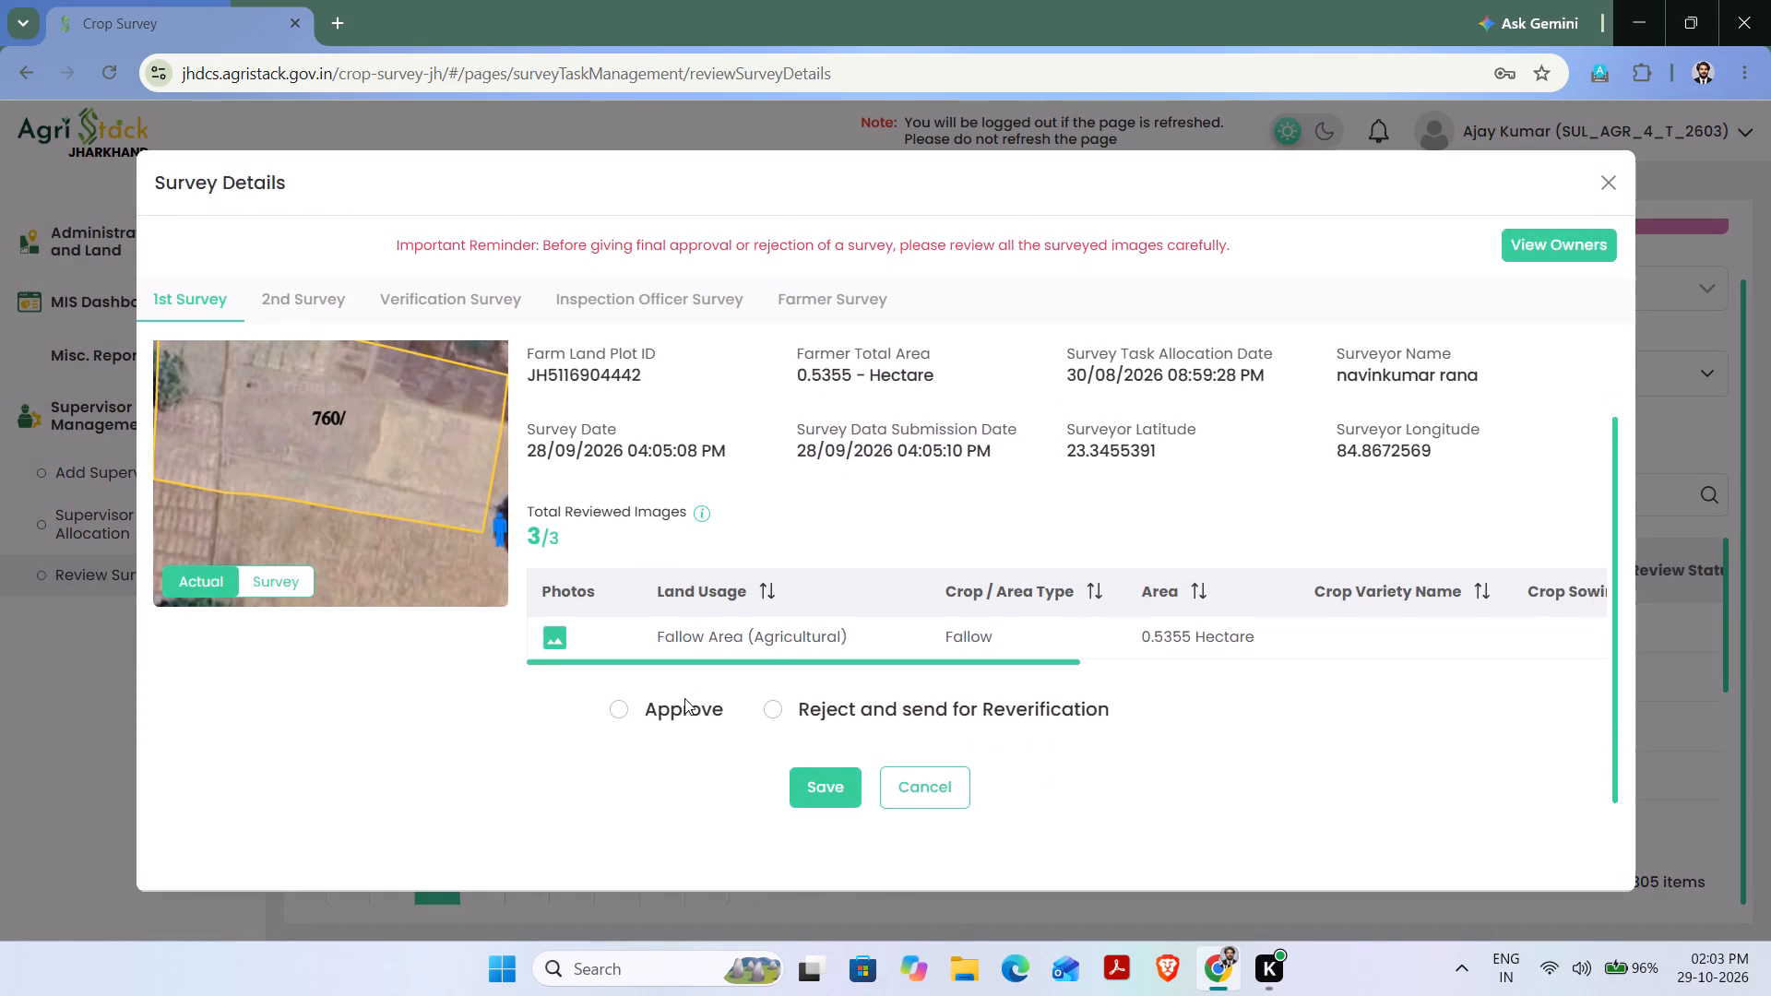
click(689, 698)
click(824, 776)
click(891, 594)
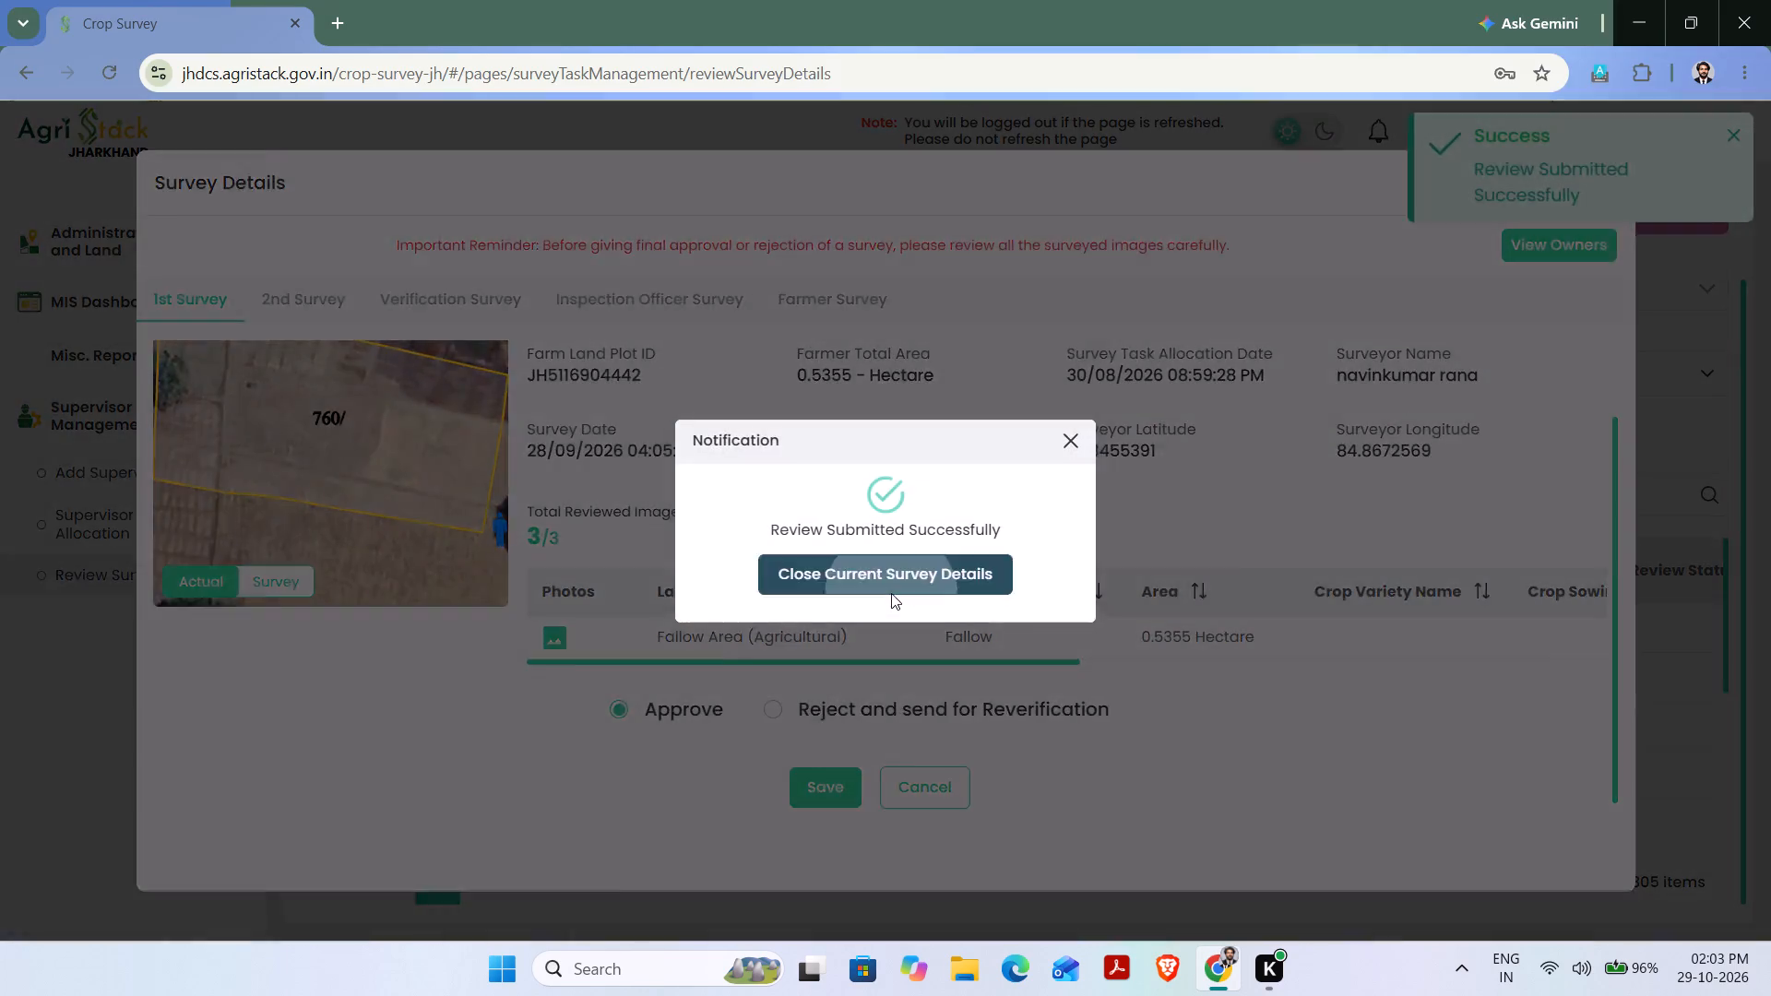
click(339, 684)
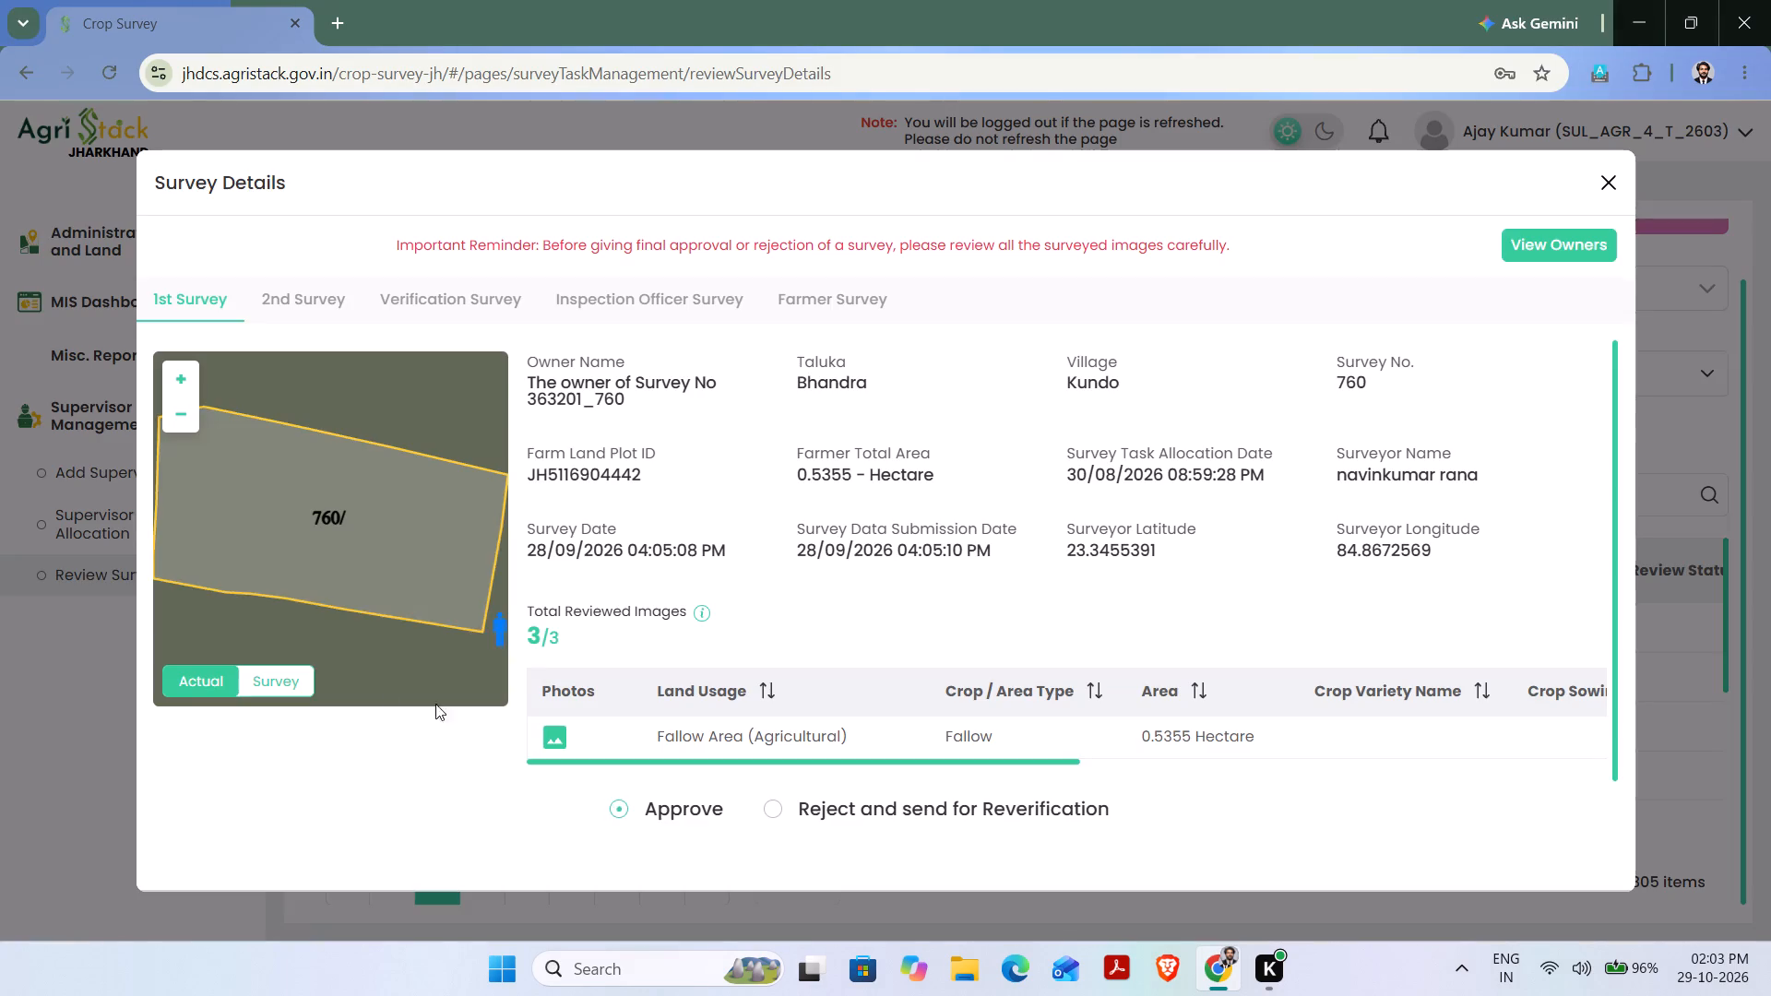
click(1609, 176)
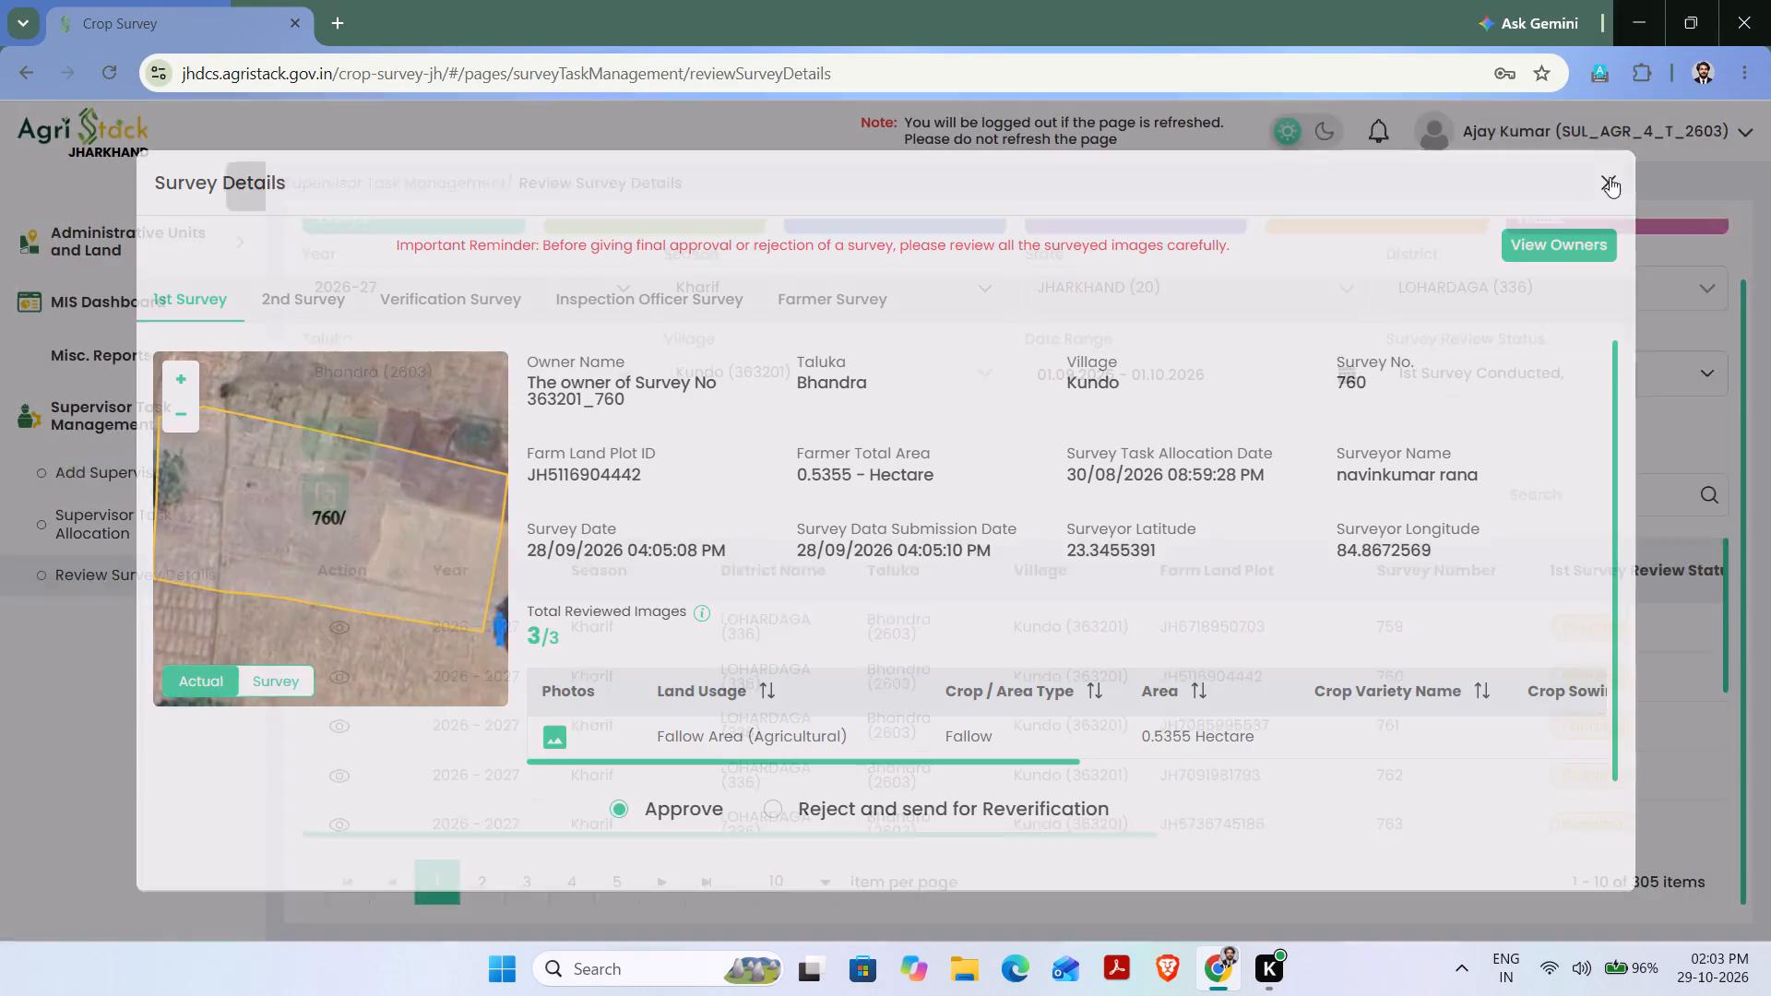
Open the details of survey number 761 and approve all three of its fallow land photos.
click(344, 730)
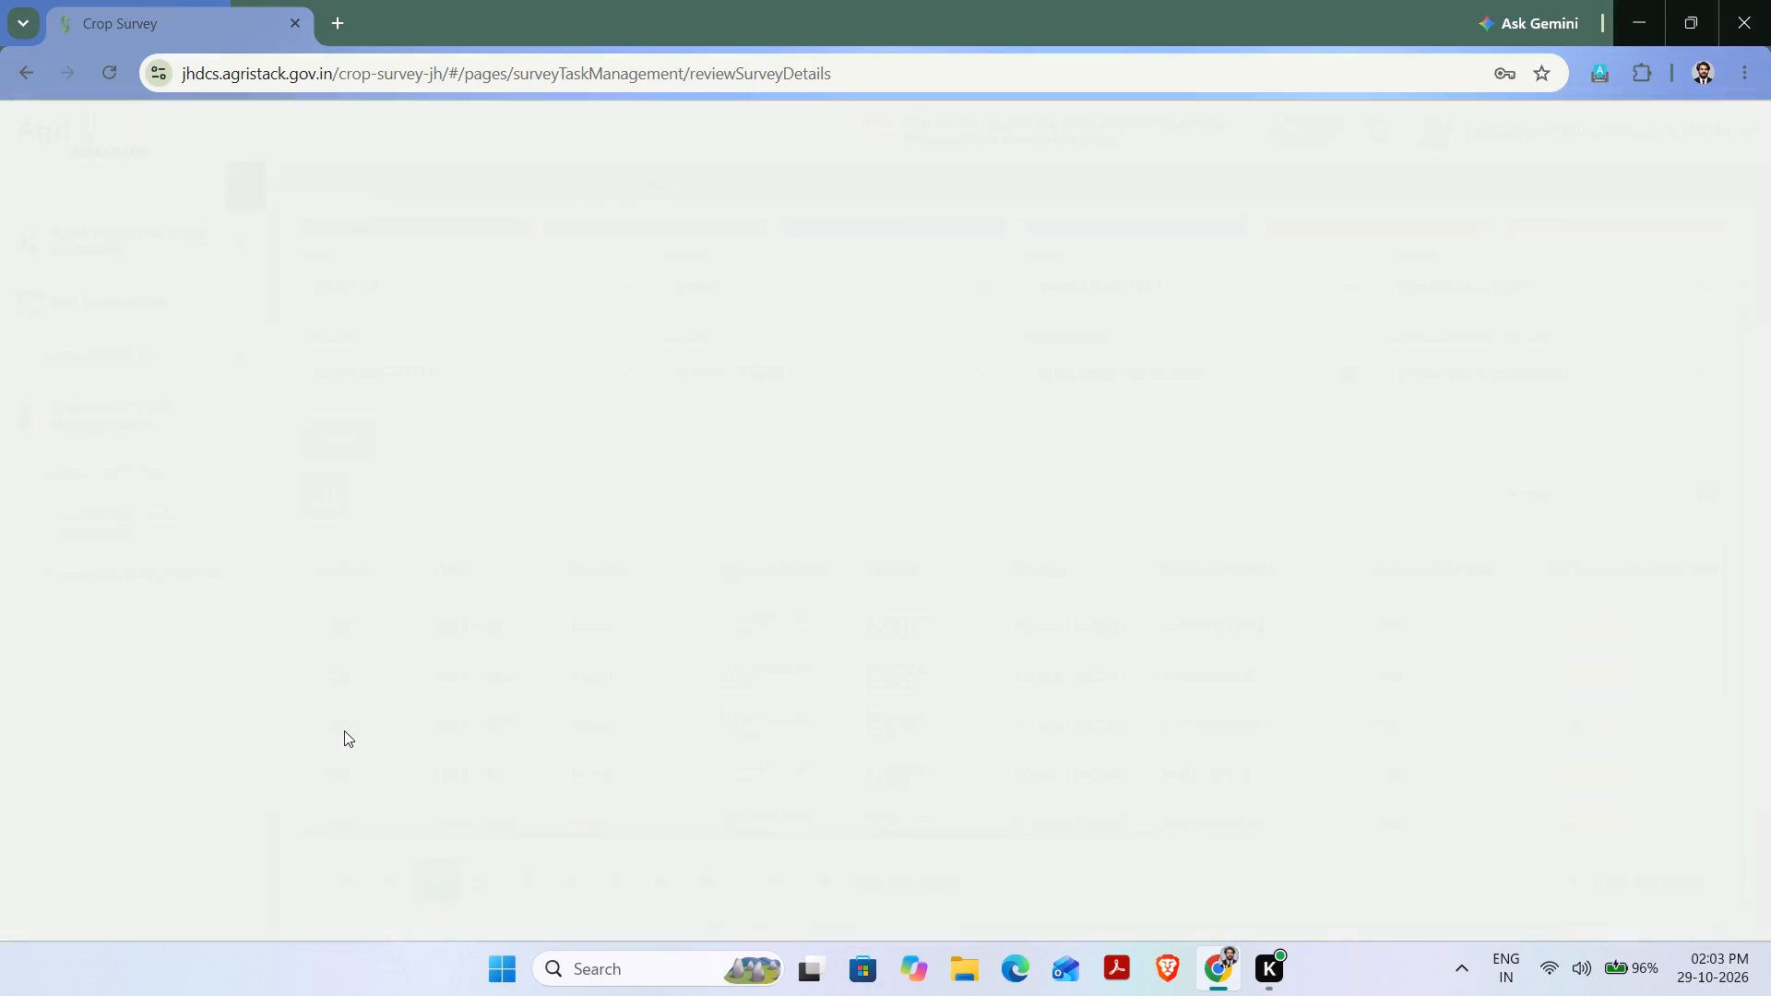
click(558, 732)
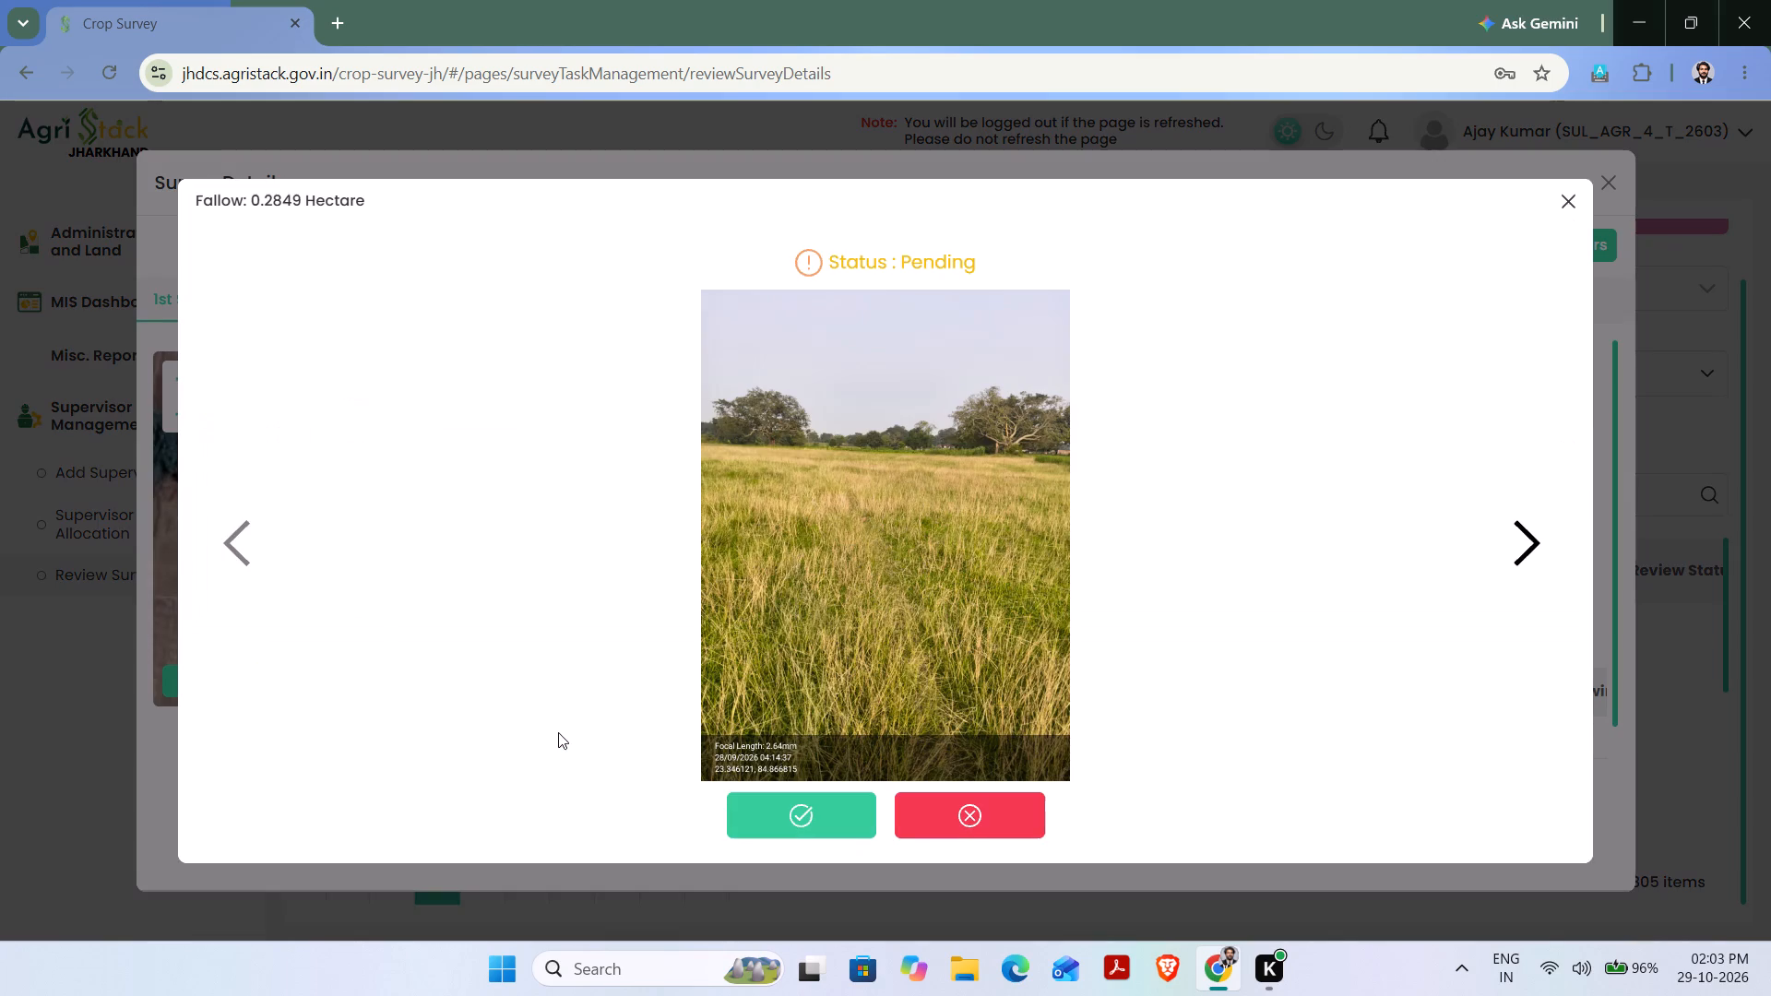
click(761, 802)
drag(939, 691, 780, 729)
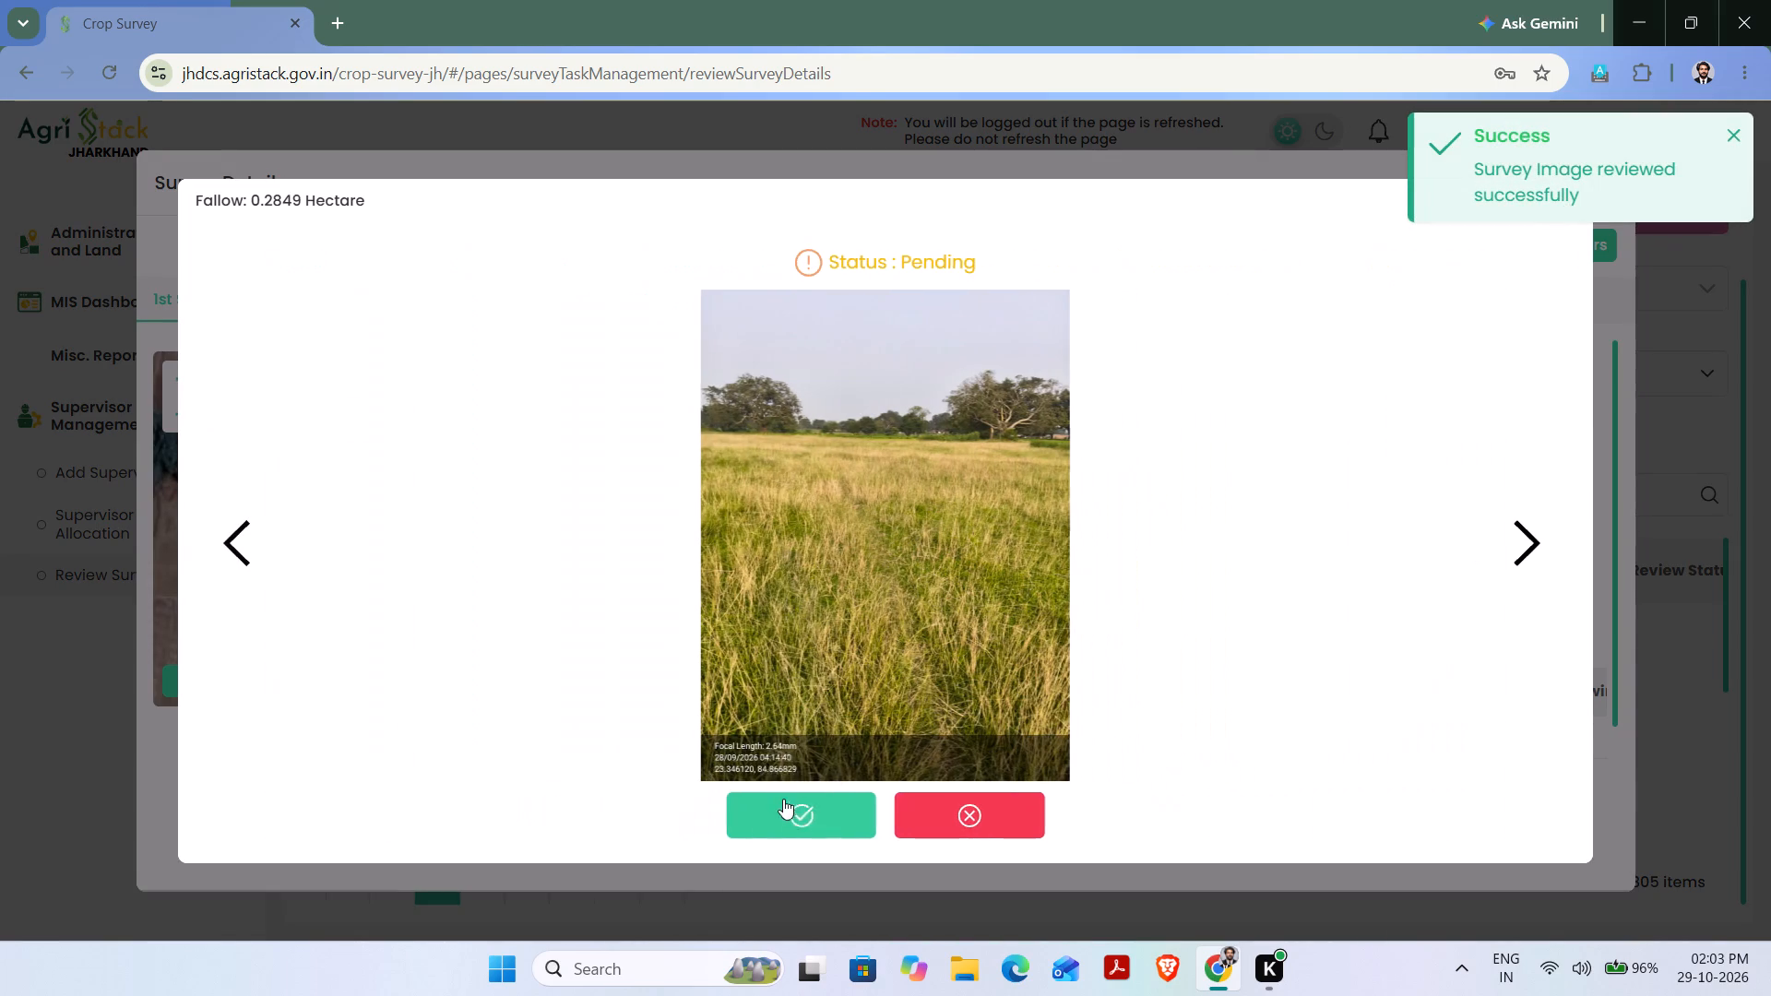
click(802, 822)
drag(945, 682, 836, 707)
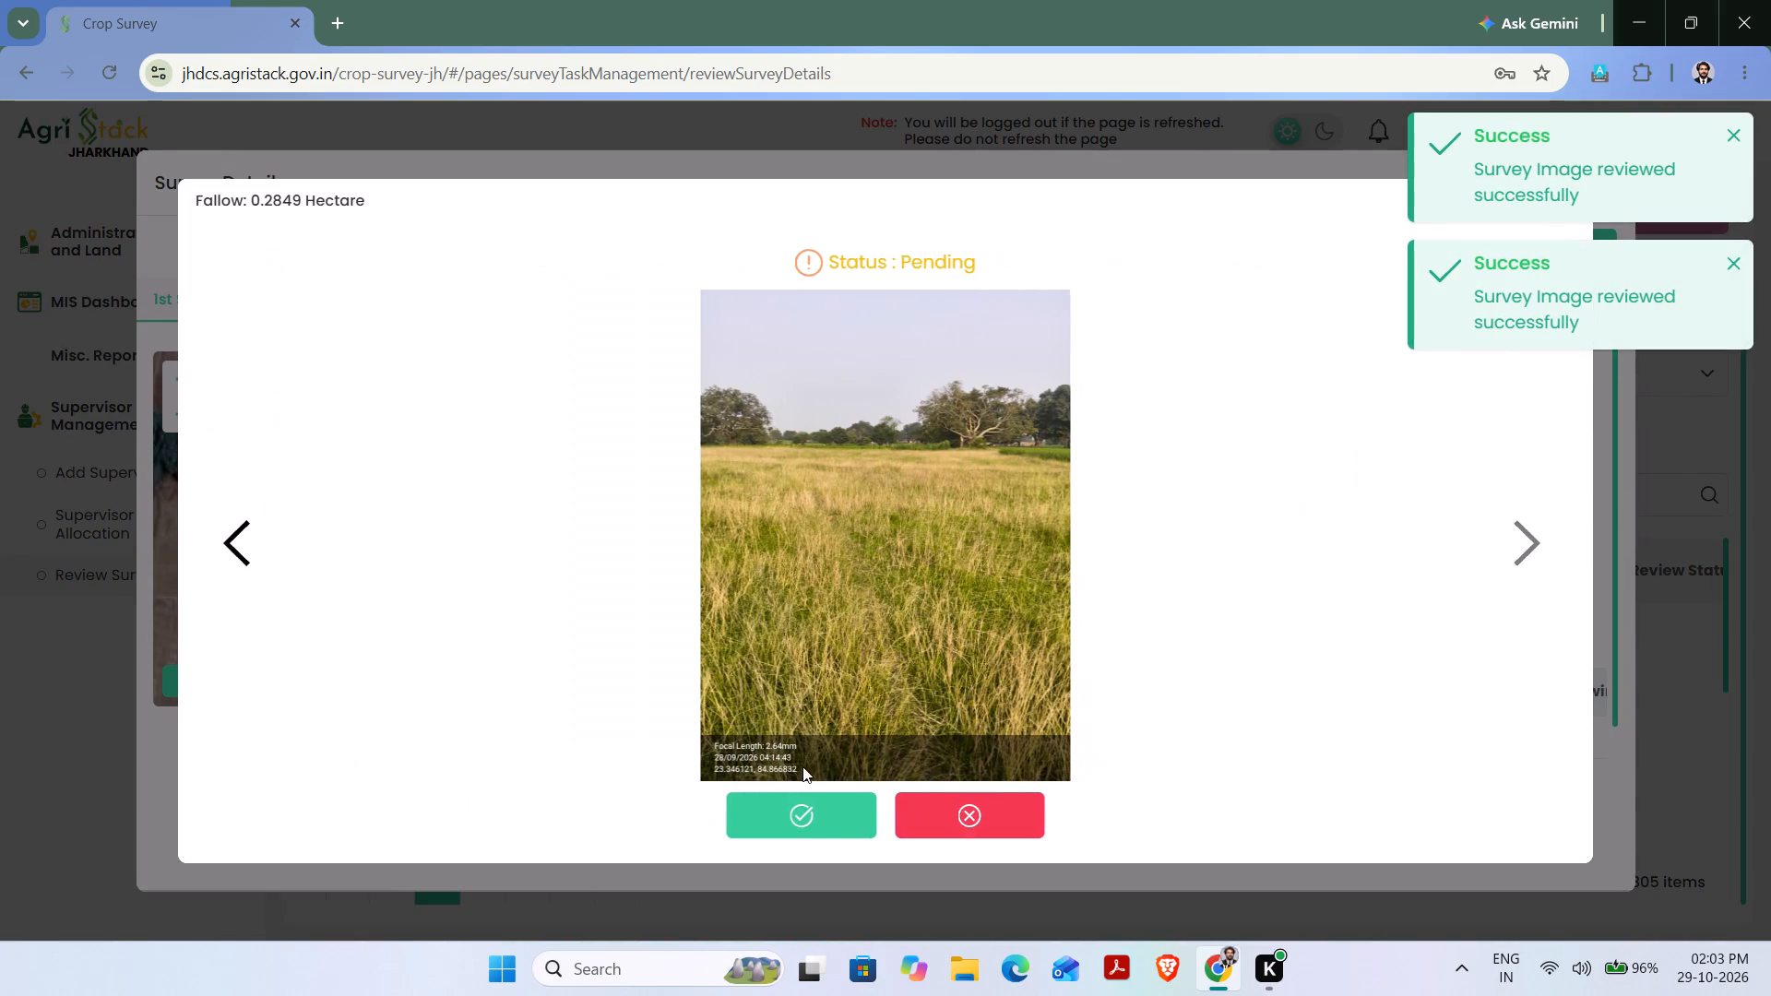
click(821, 816)
drag(964, 627, 872, 646)
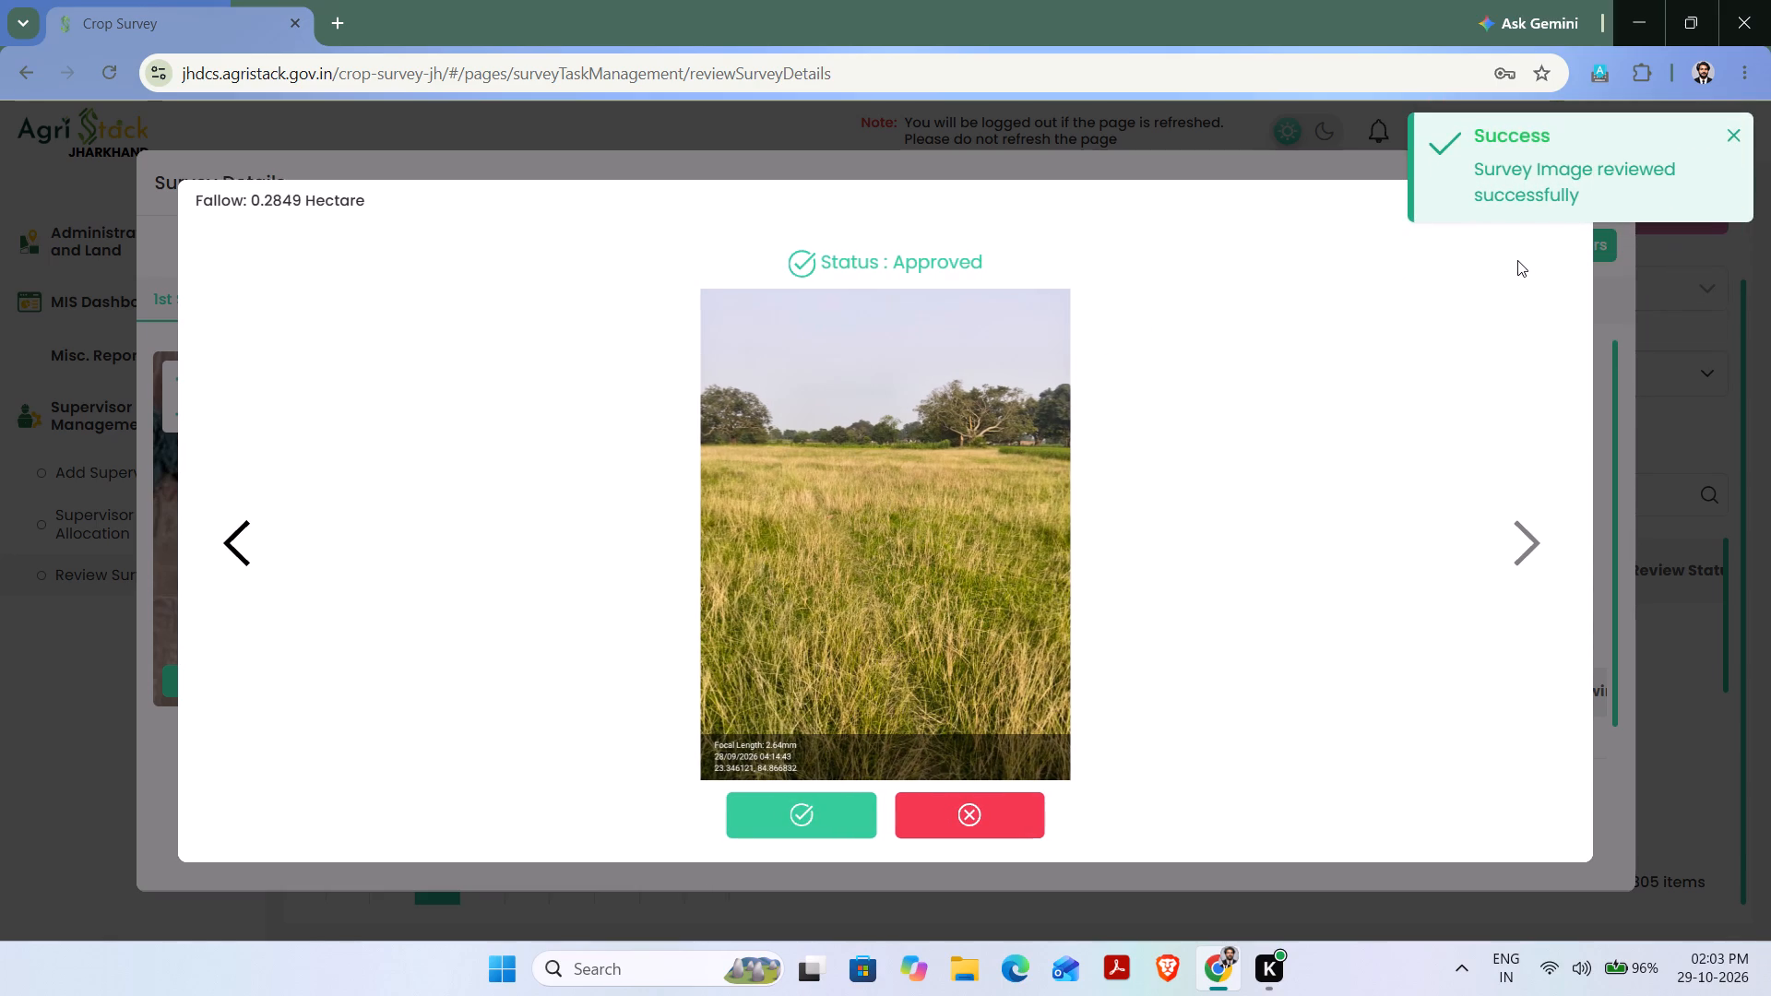
click(1572, 198)
Approve the 1st survey of survey number 761, save the review and close its details.
scroll(798, 616, down, 1)
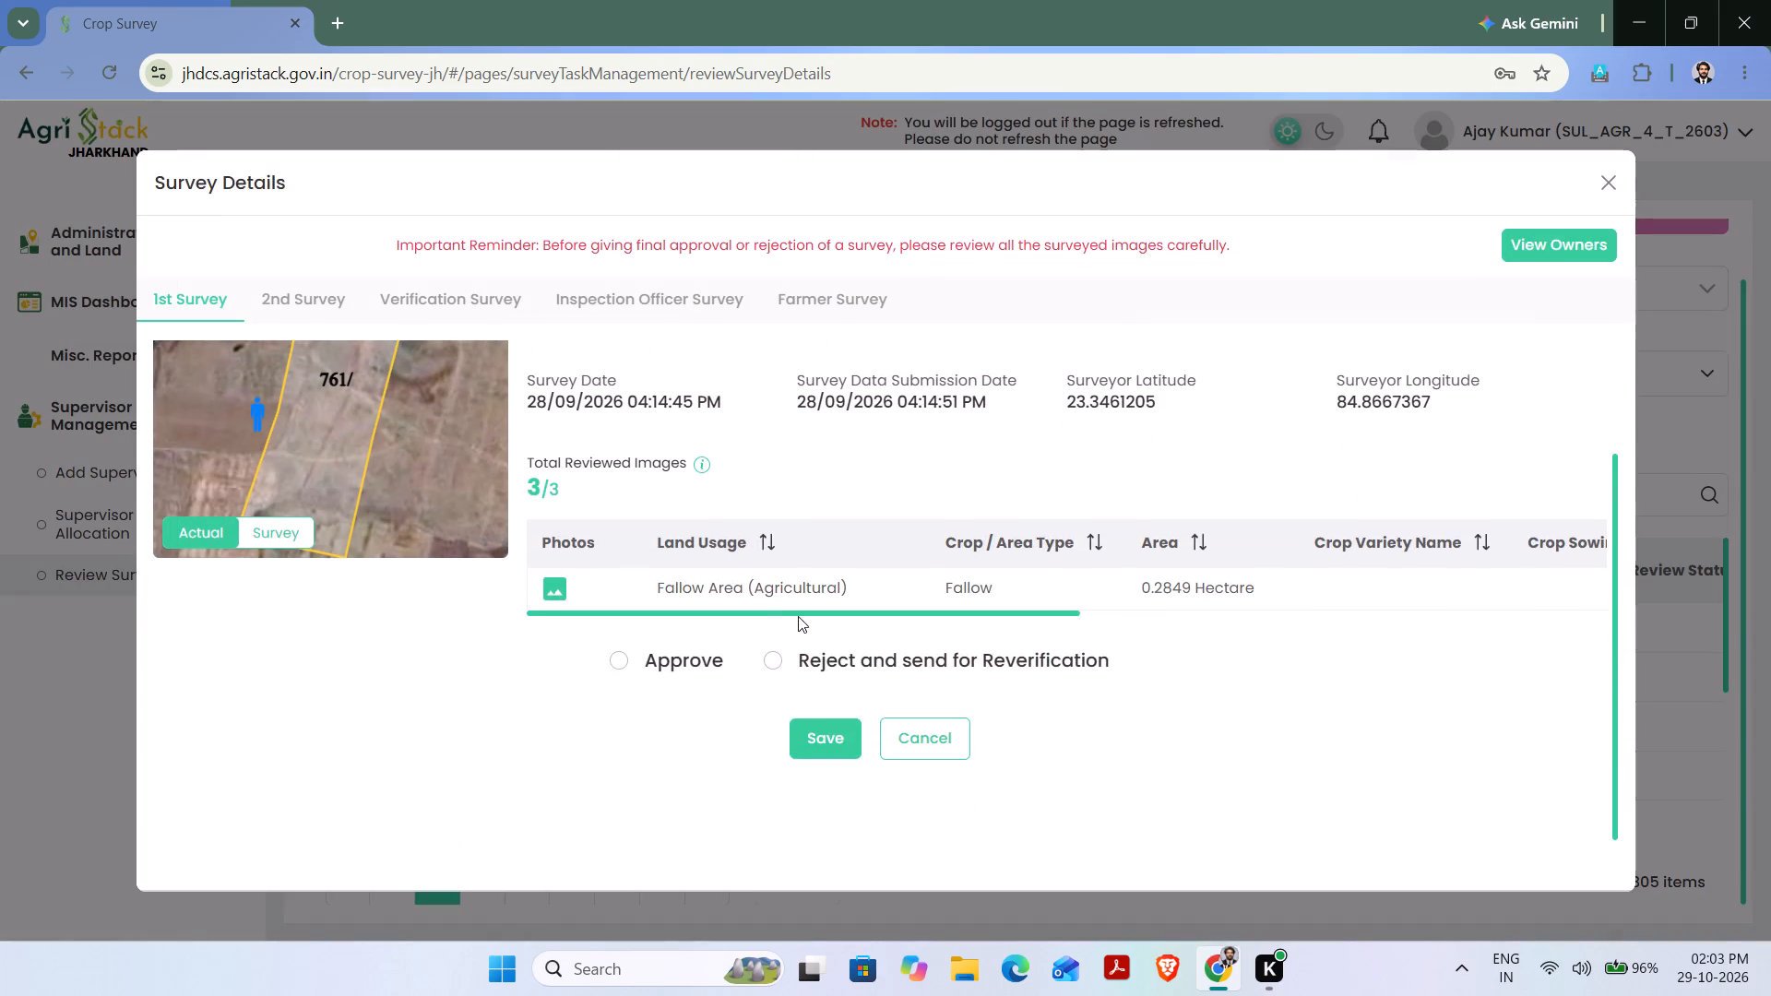
click(675, 650)
click(846, 735)
click(913, 575)
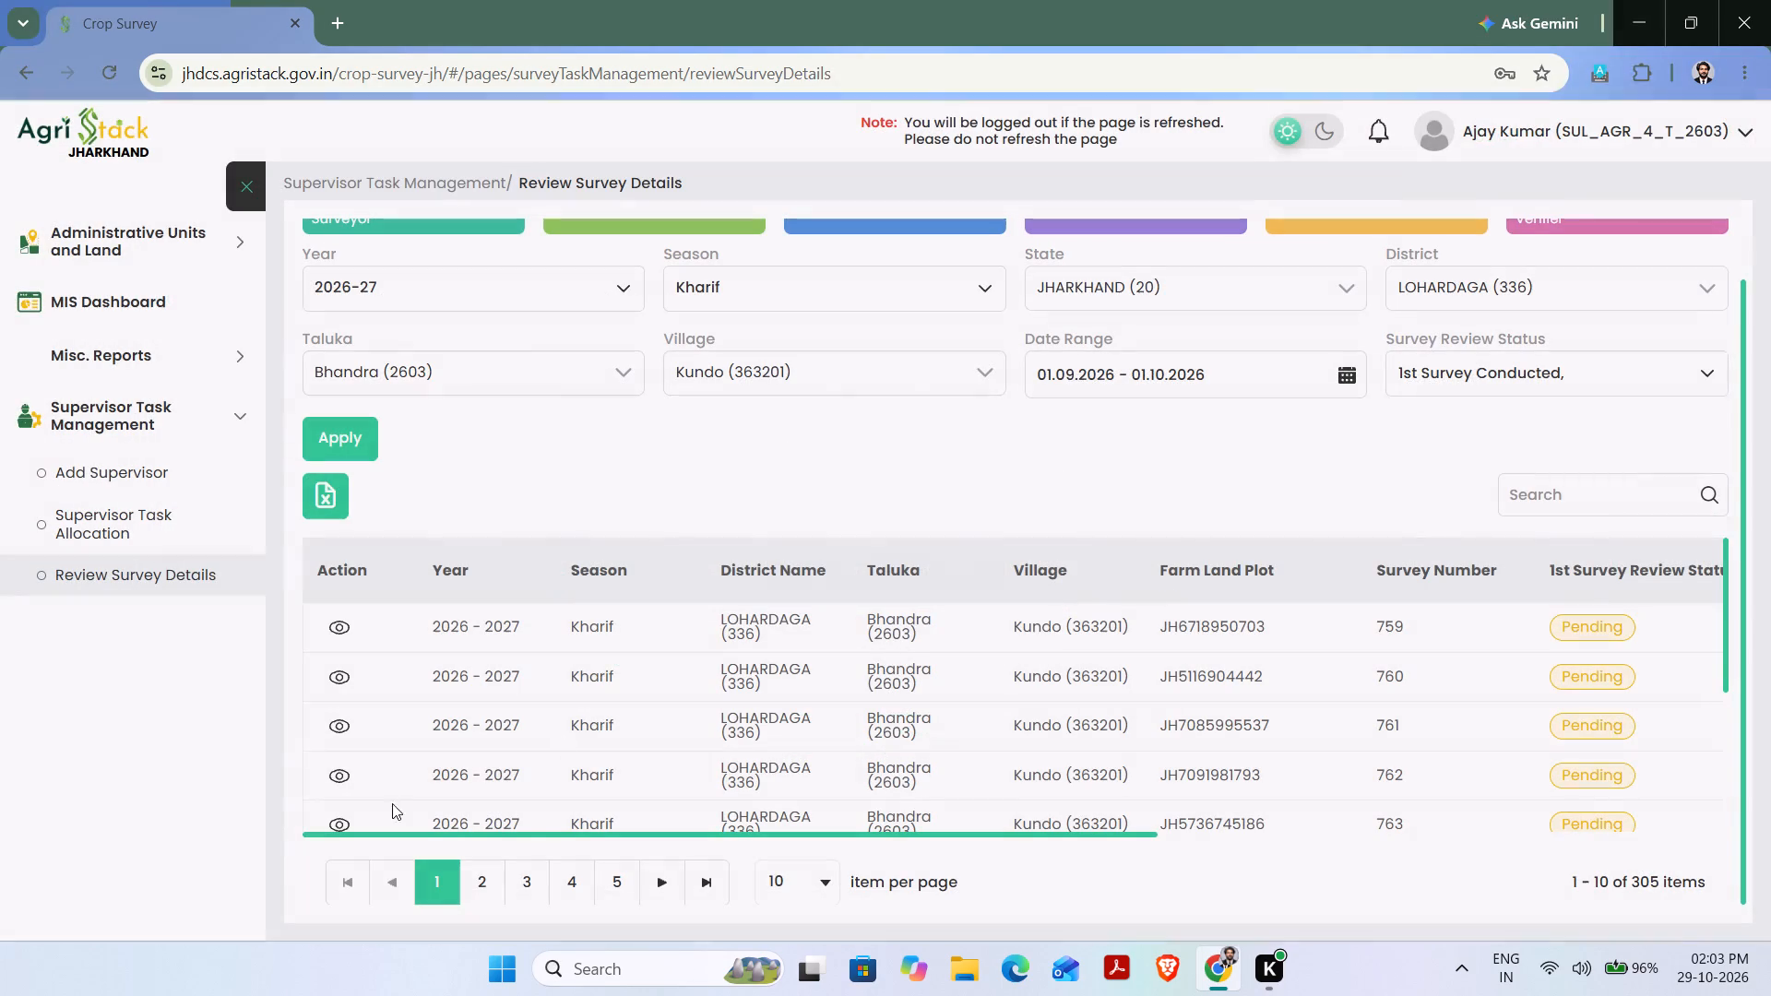
Open the details of survey number 762 and approve all three of its fallow land photos.
click(336, 769)
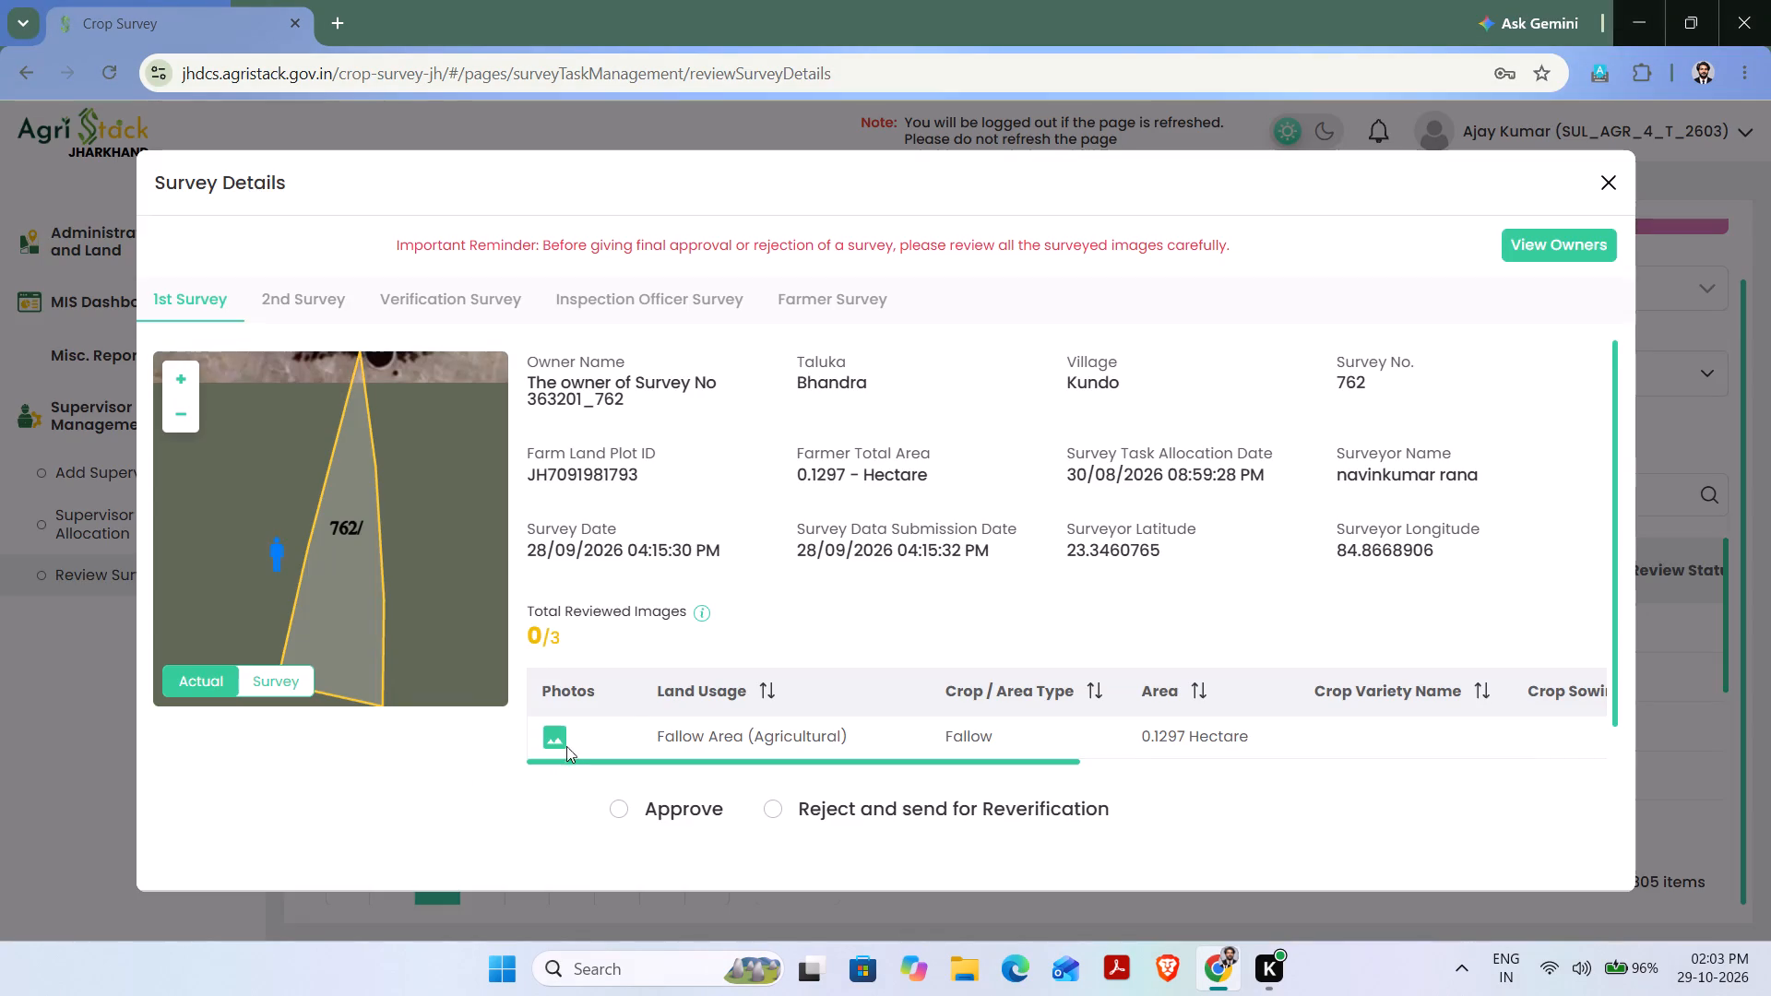
click(544, 730)
click(748, 808)
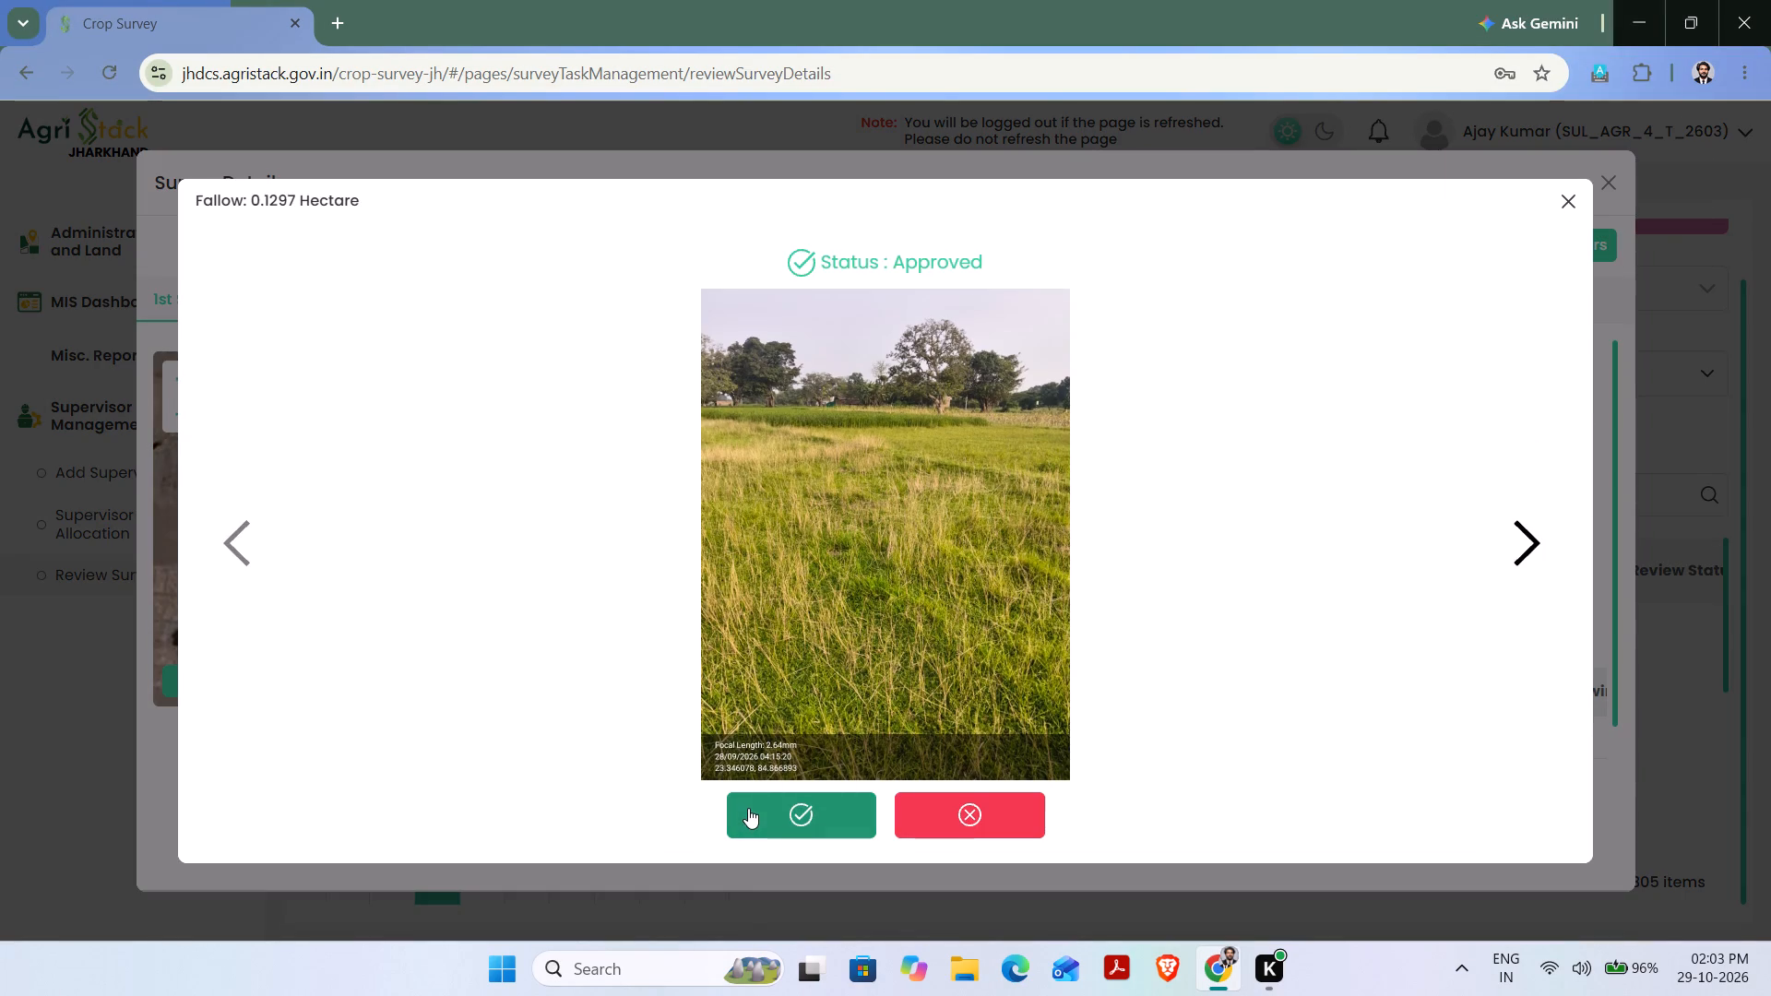
drag(881, 732, 770, 748)
click(828, 830)
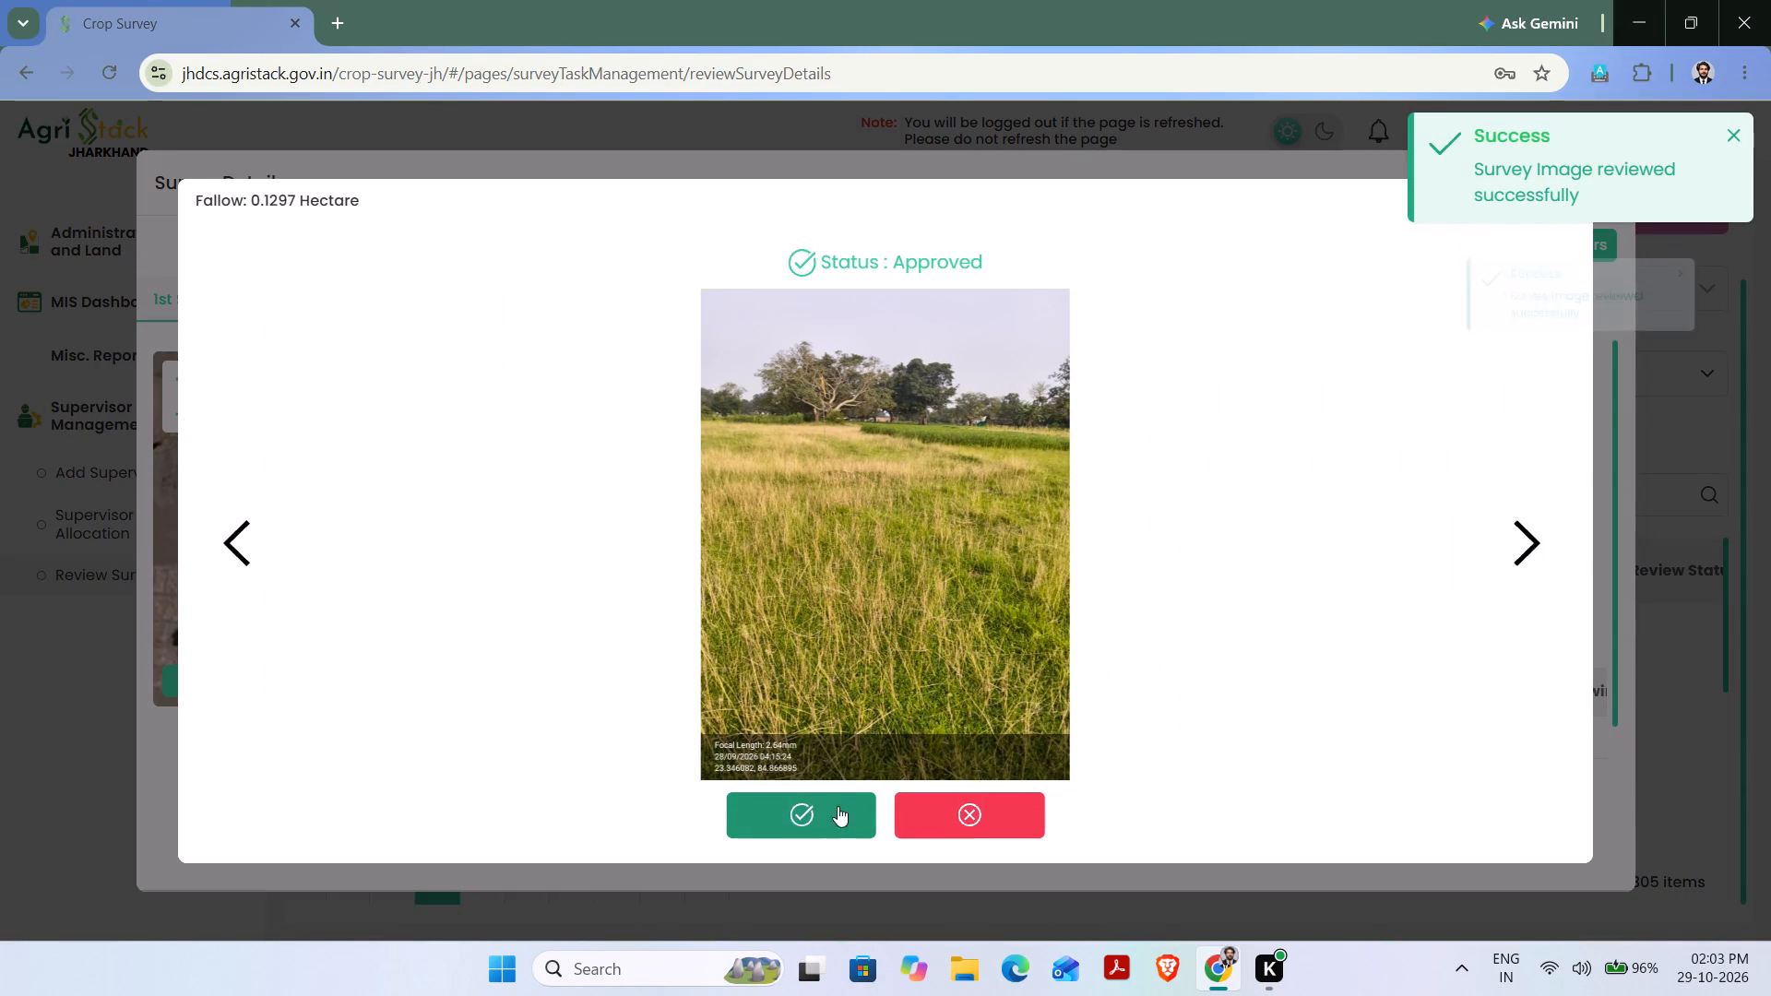
drag(931, 701, 781, 723)
click(775, 824)
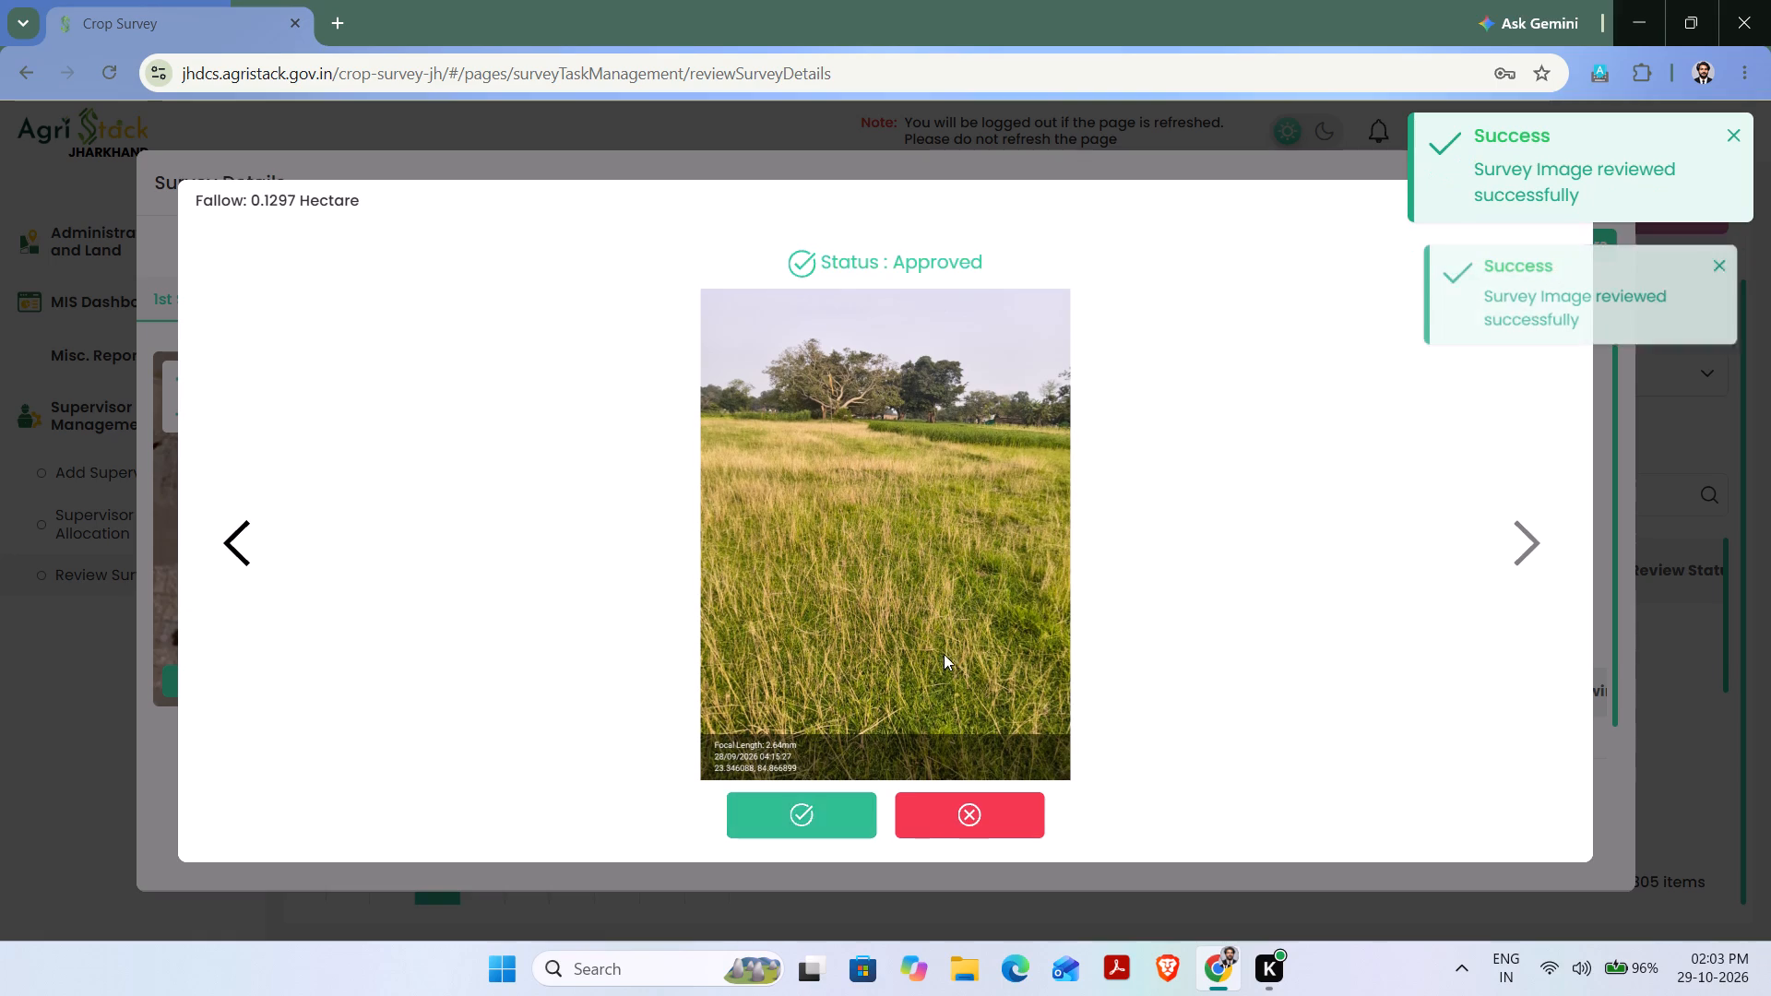
drag(936, 657, 778, 670)
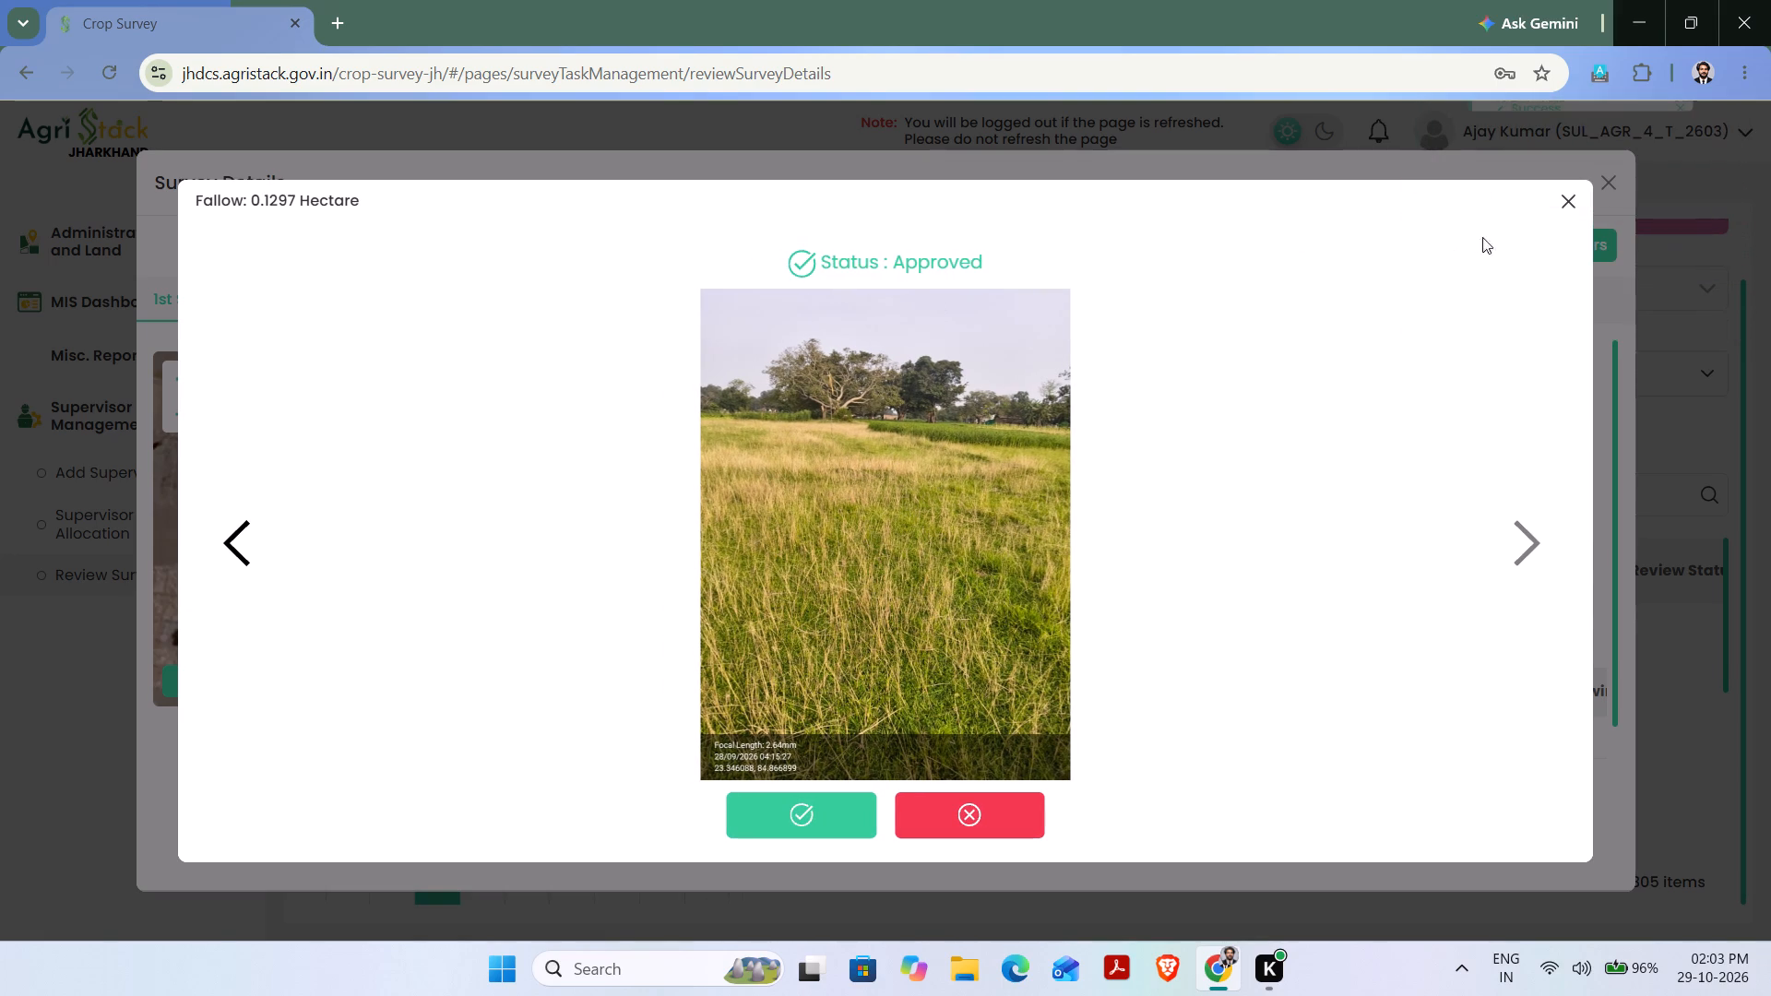
click(1576, 196)
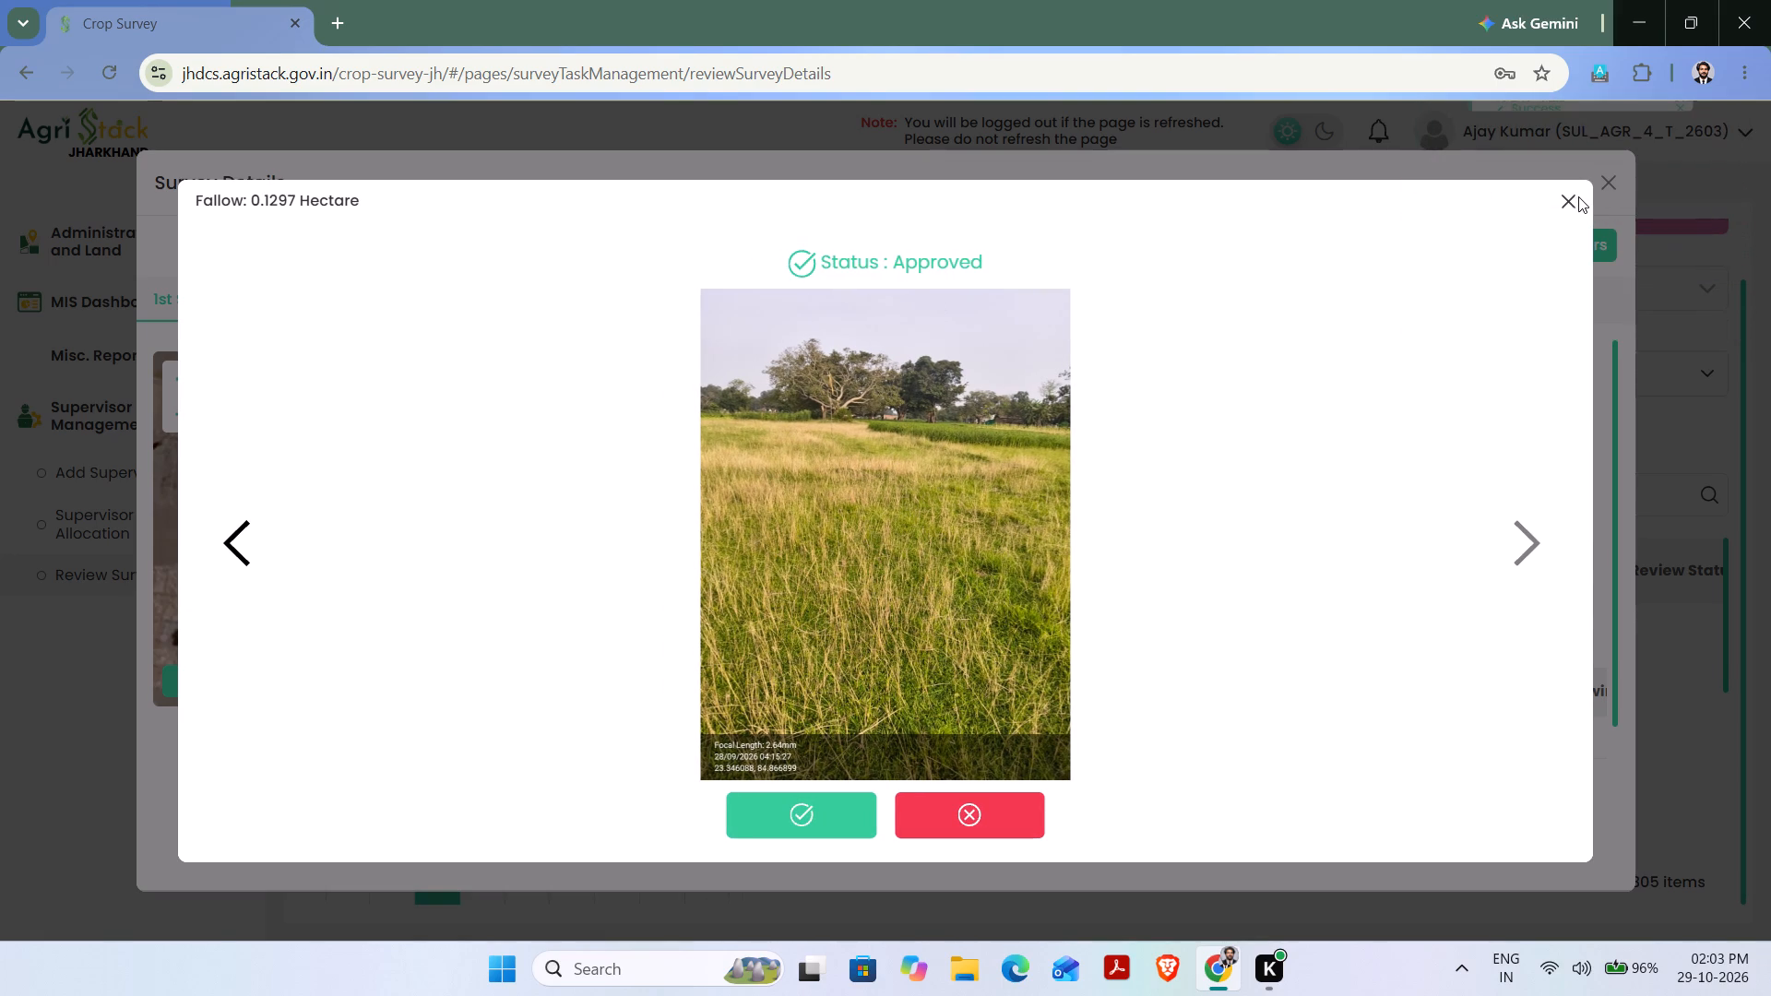
click(1564, 198)
Approve the 1st survey of survey number 762, save the review and close its details.
scroll(948, 537, down, 2)
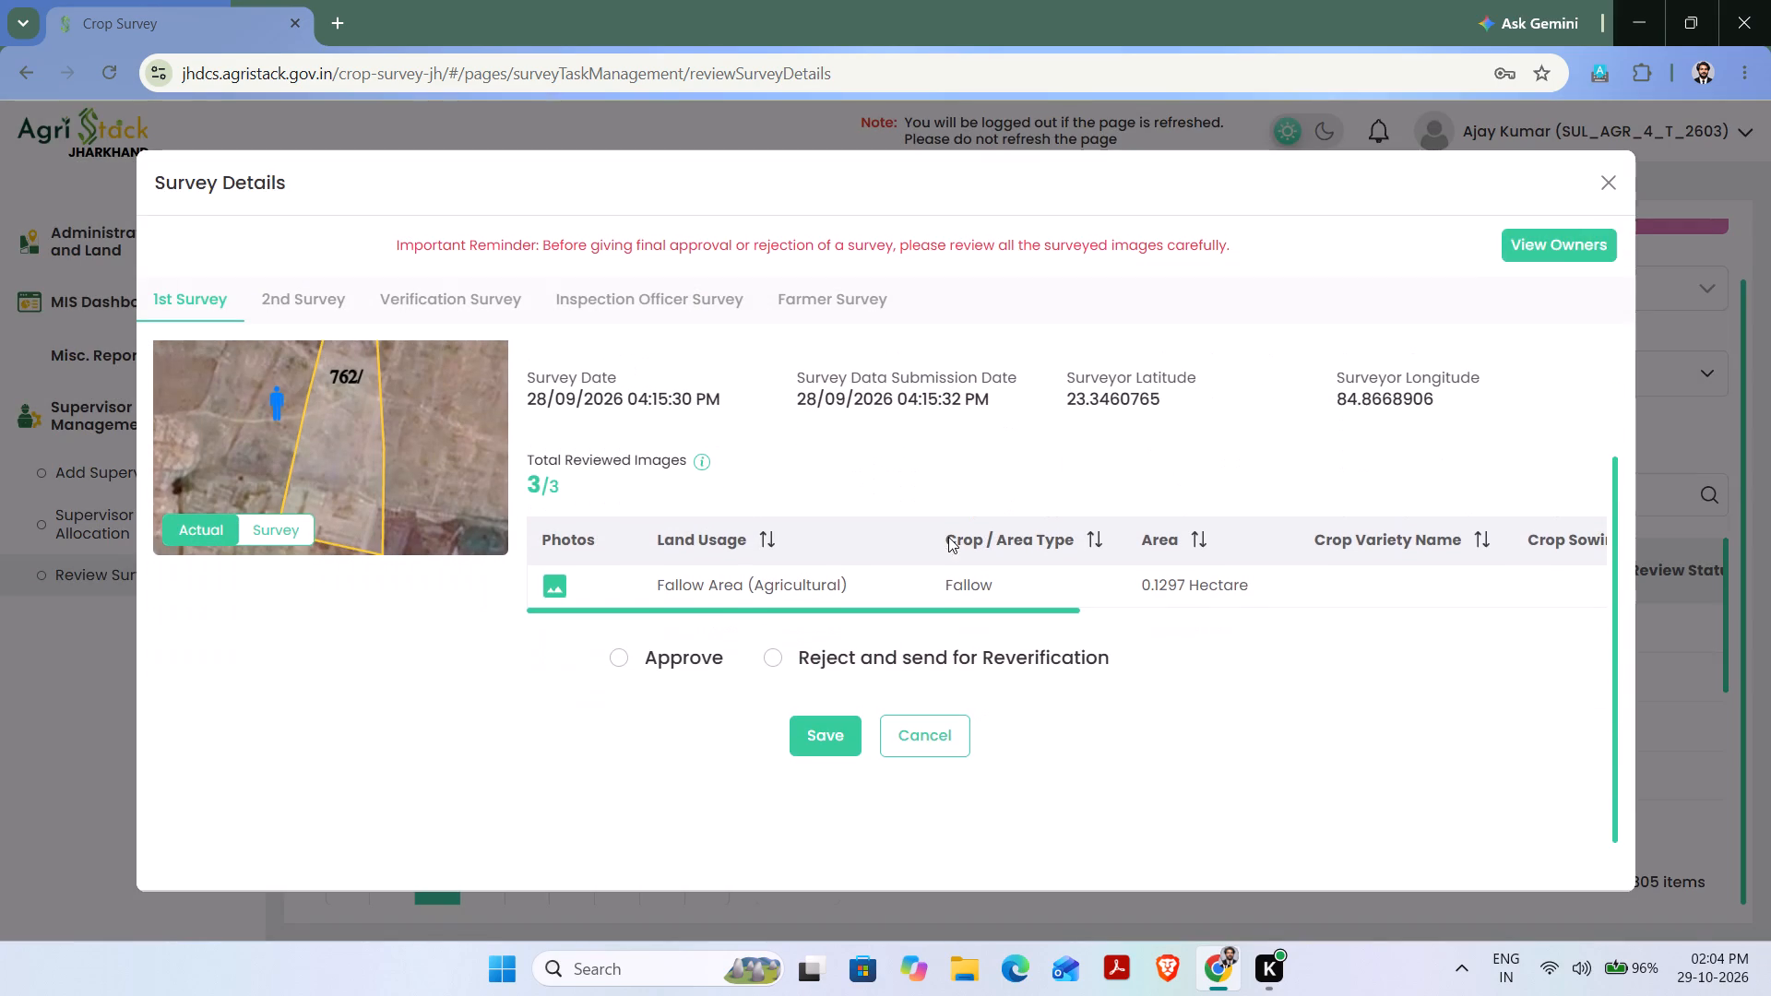
click(662, 654)
click(838, 740)
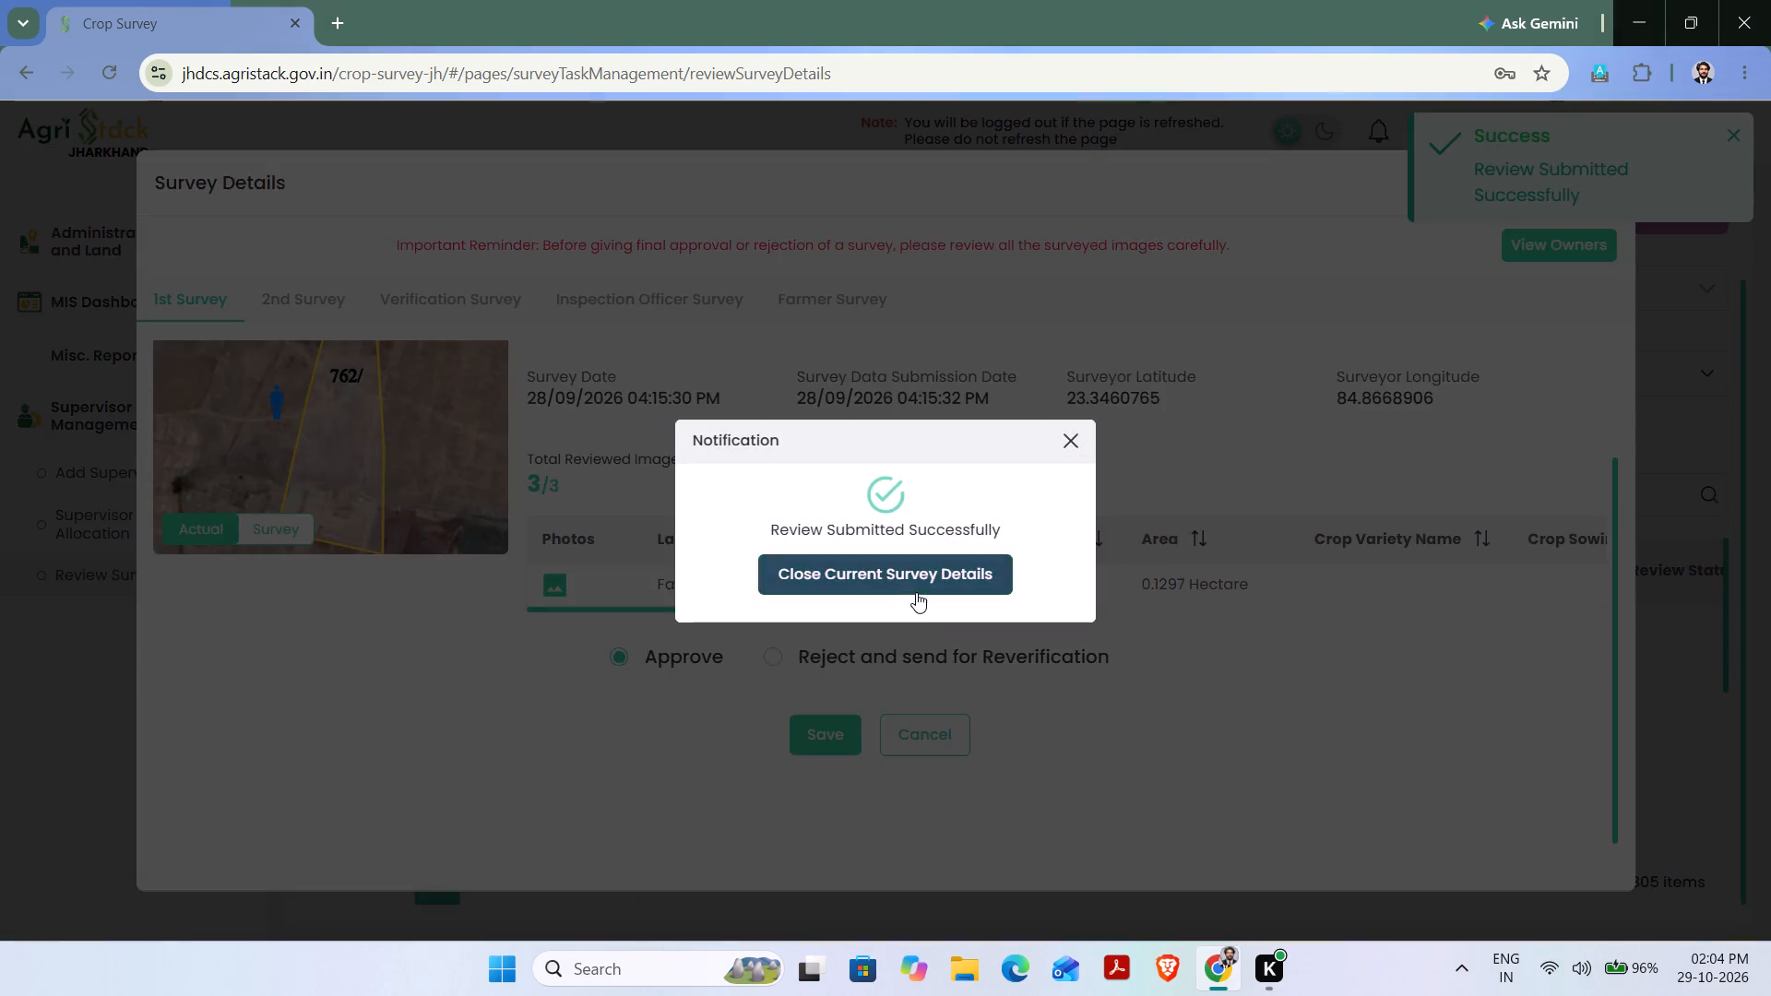
double_click(916, 592)
Open the details of survey number 763 and approve all three of its fallow land photos.
click(335, 813)
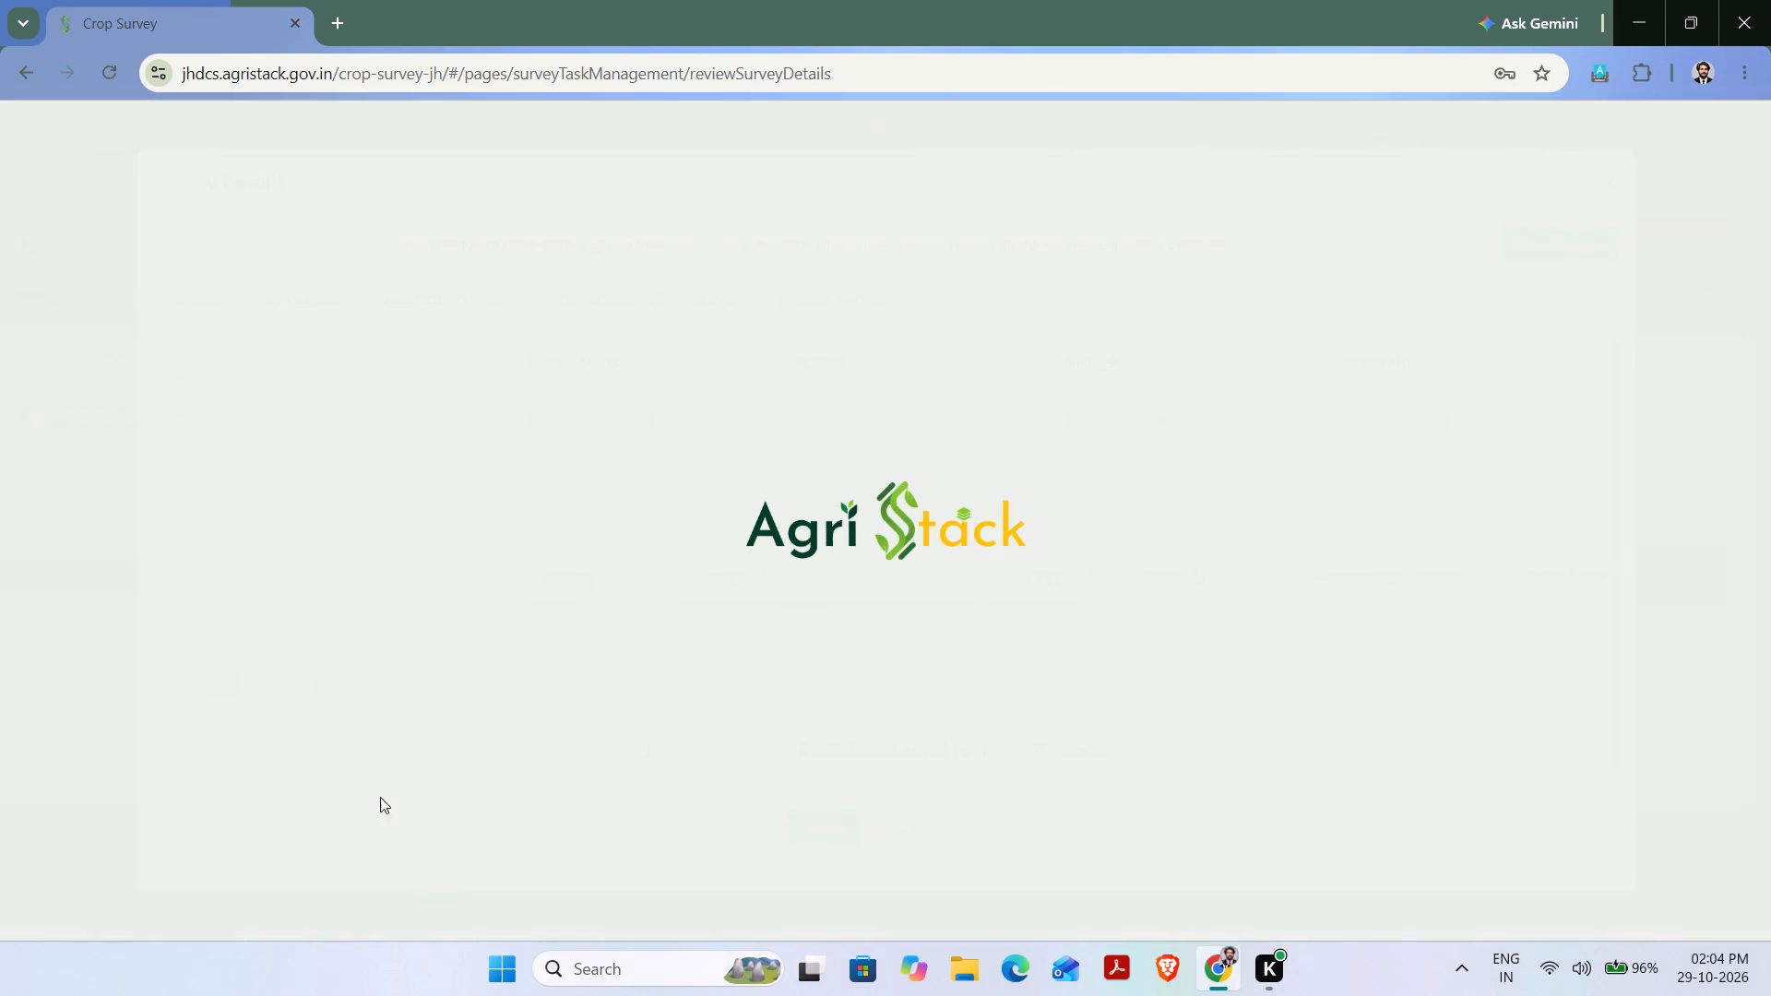
click(553, 731)
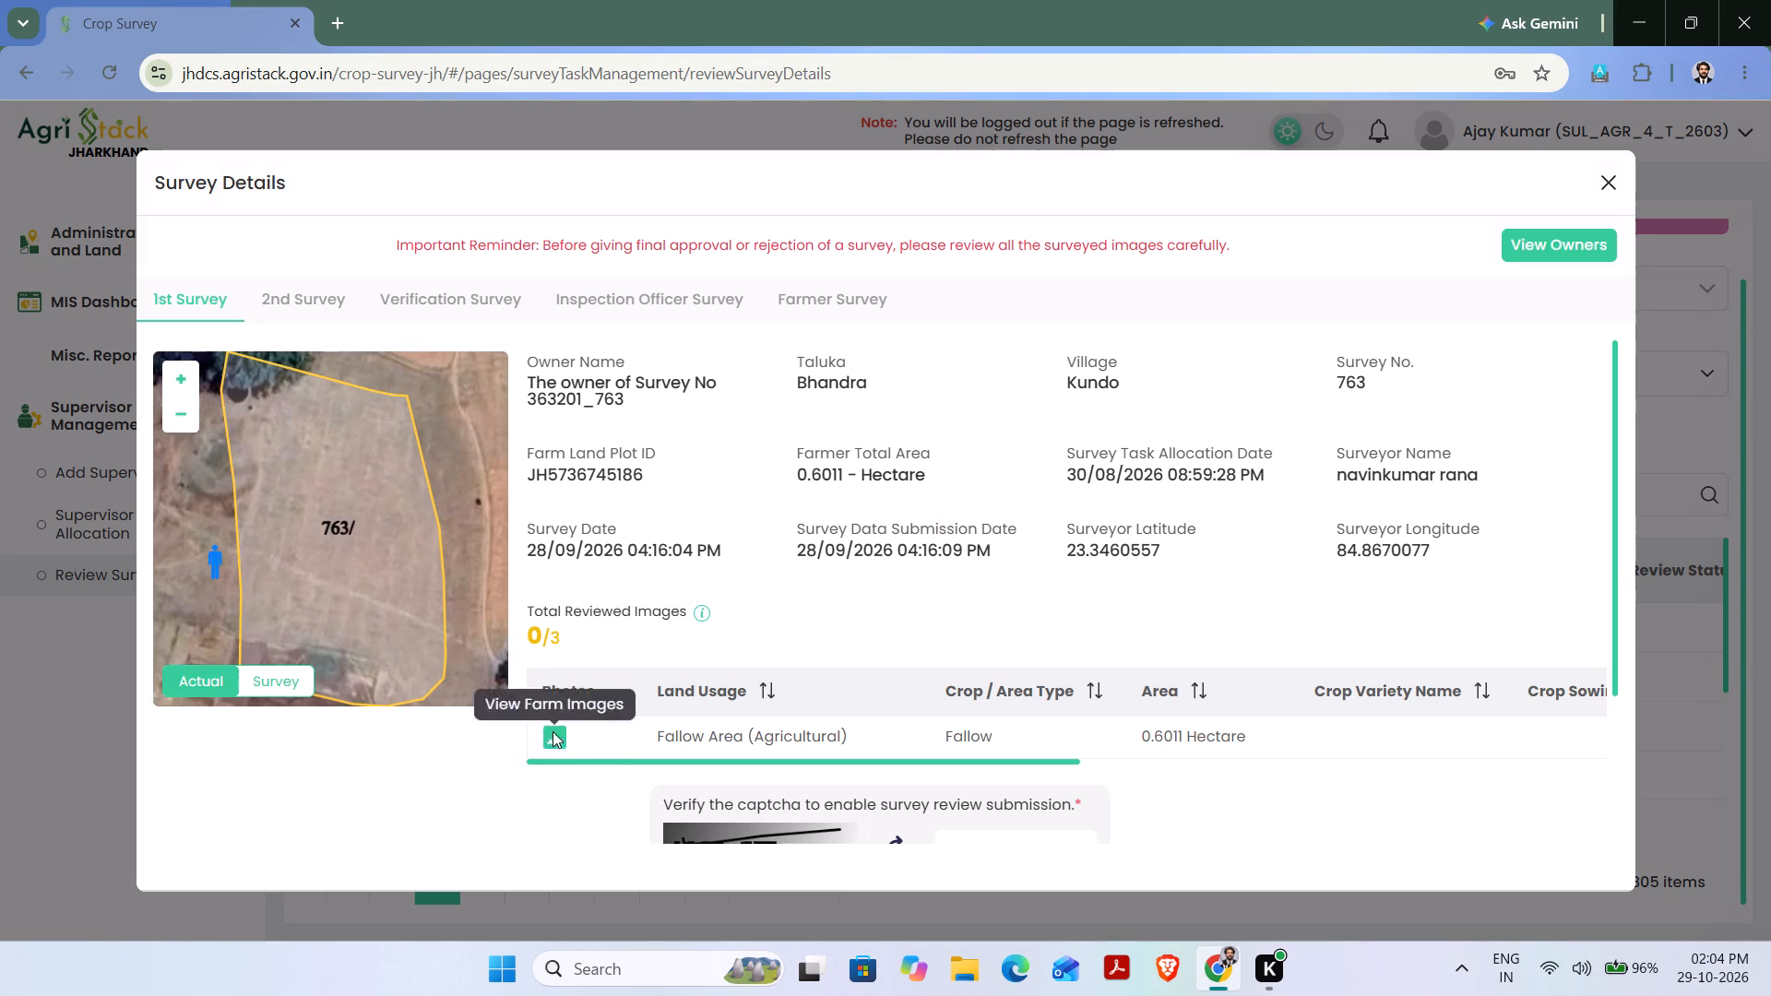
click(769, 813)
drag(942, 727, 817, 740)
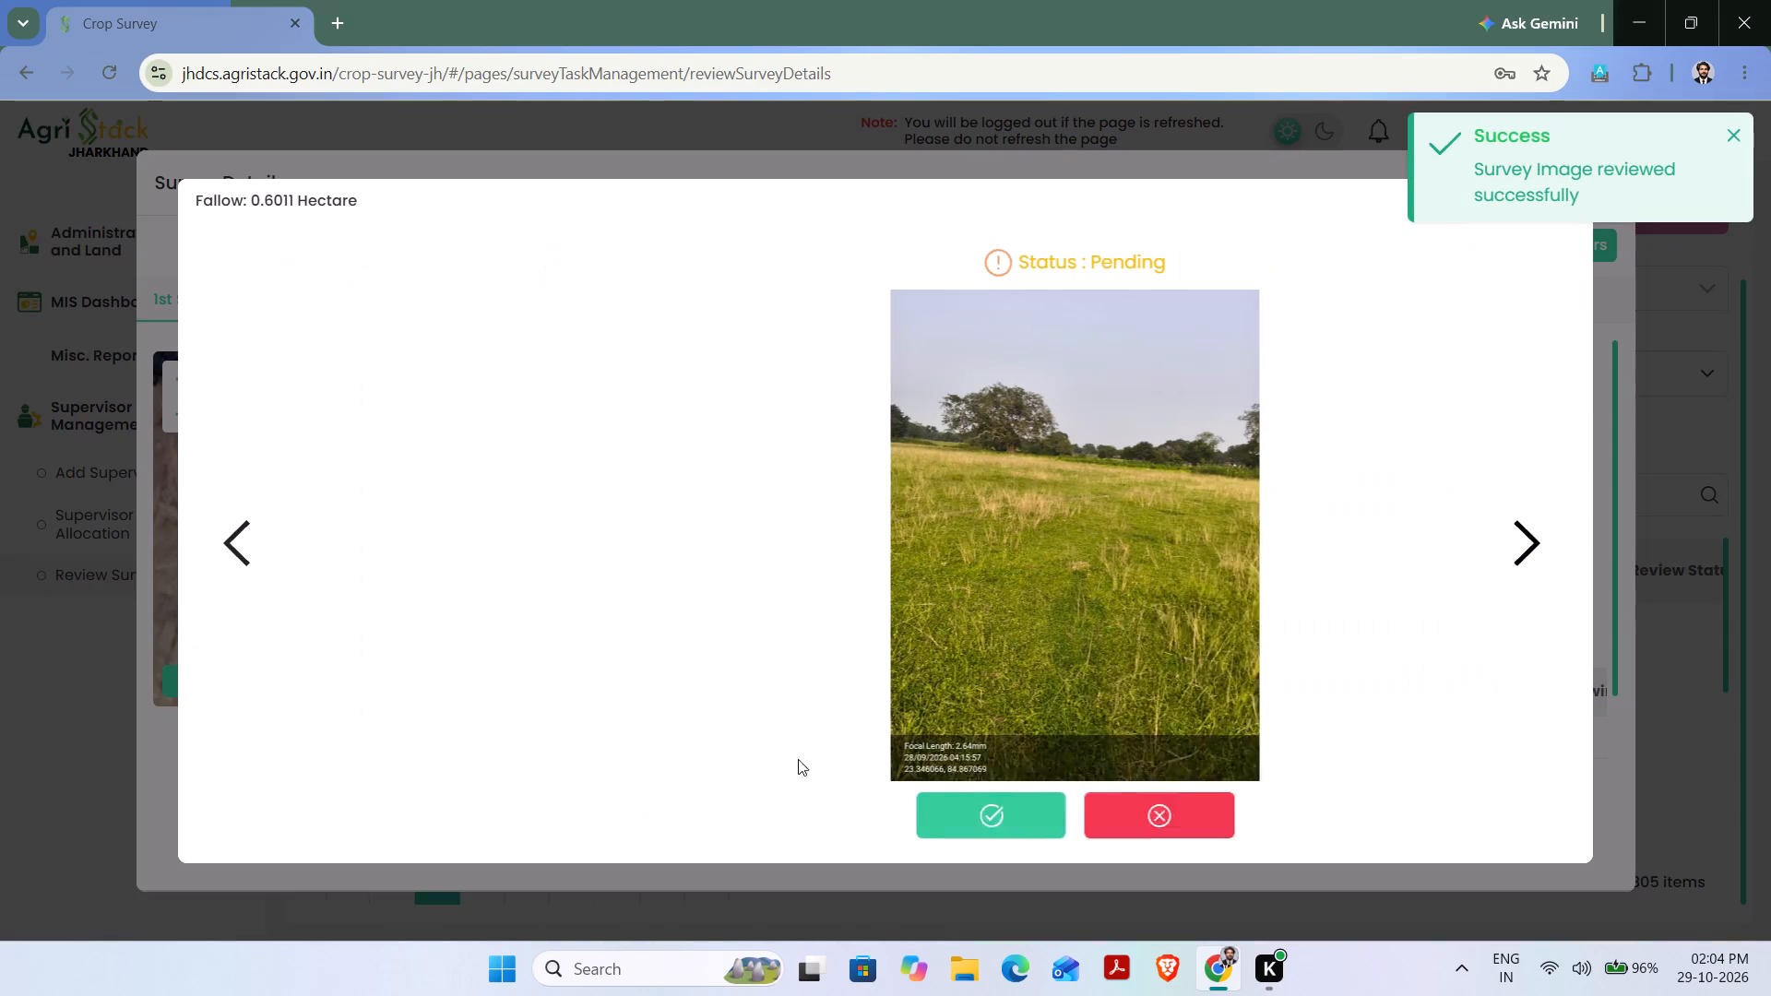
click(814, 812)
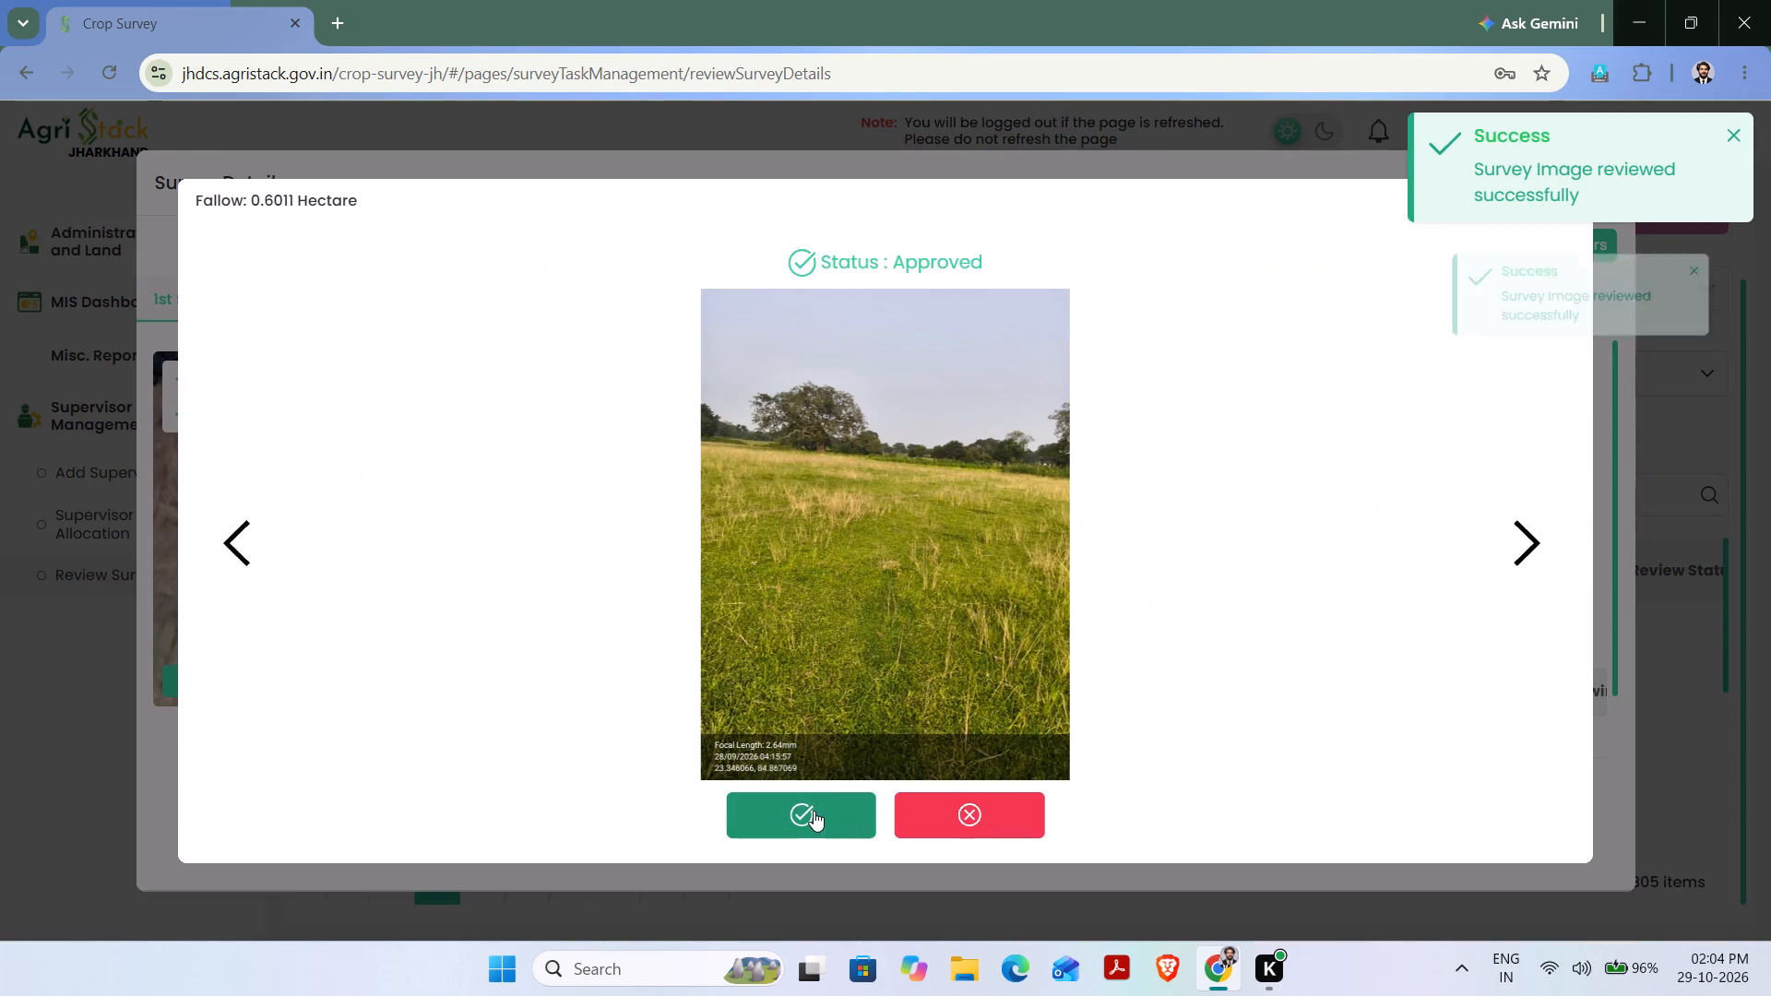
drag(972, 676, 814, 702)
click(852, 808)
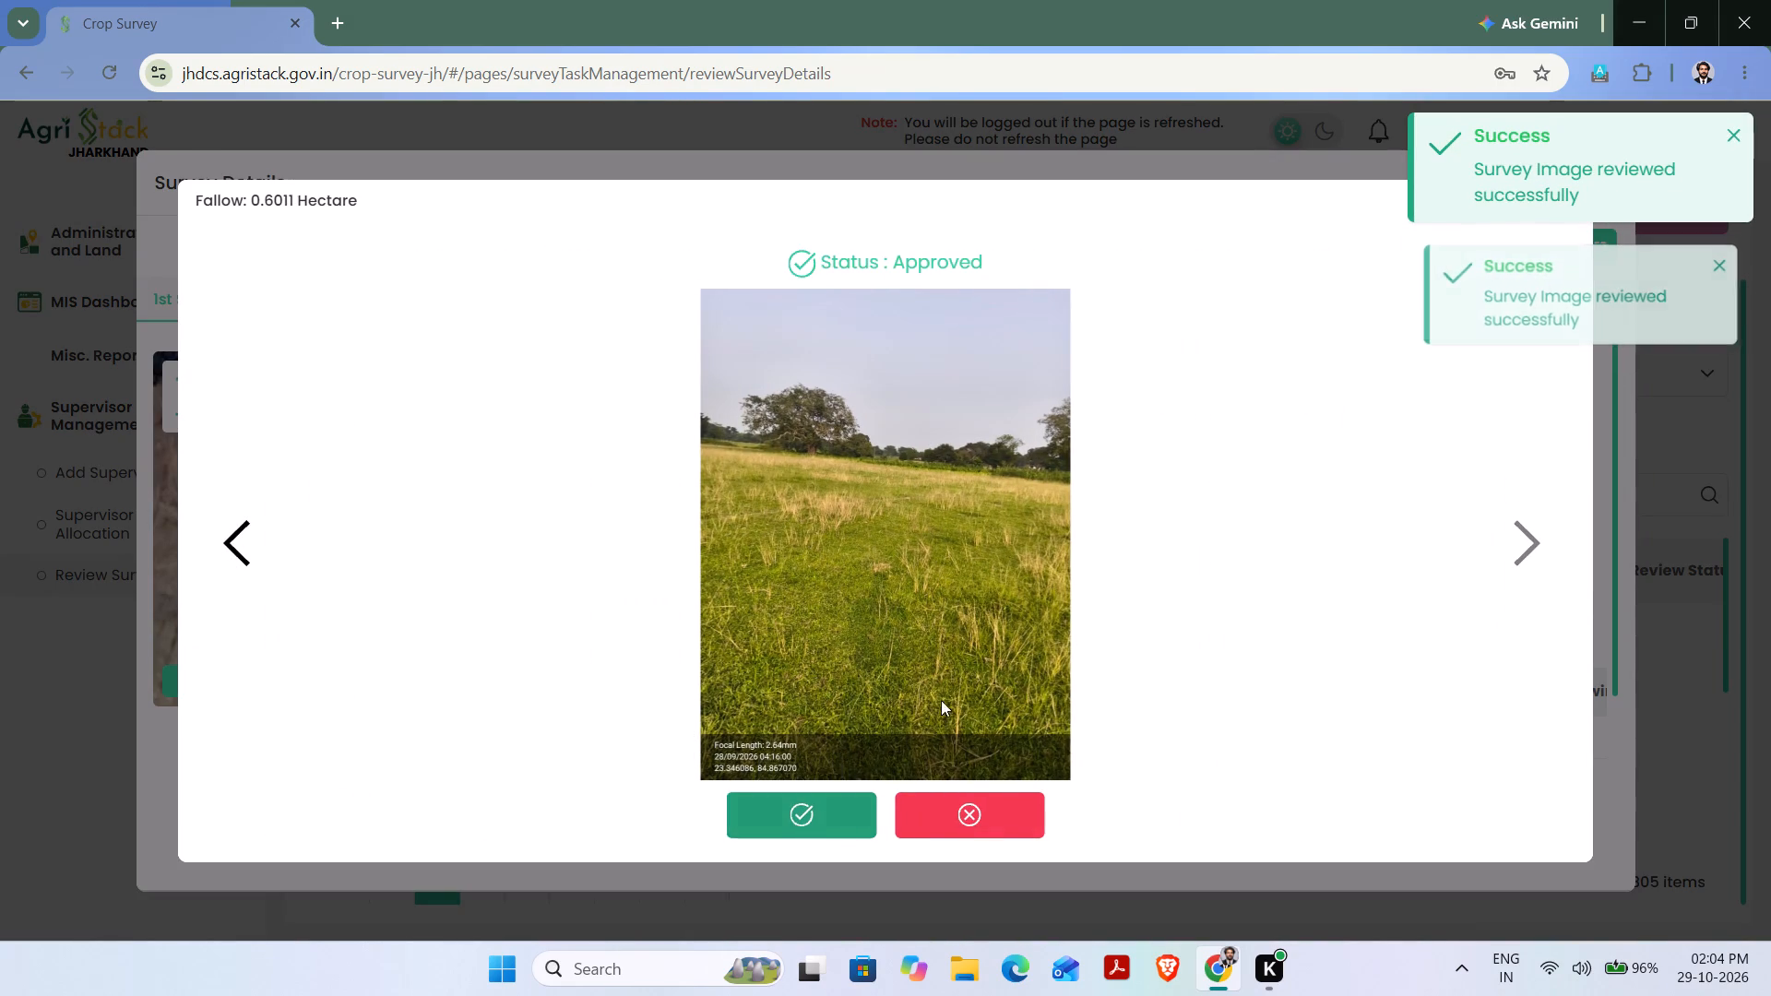
drag(977, 653, 889, 664)
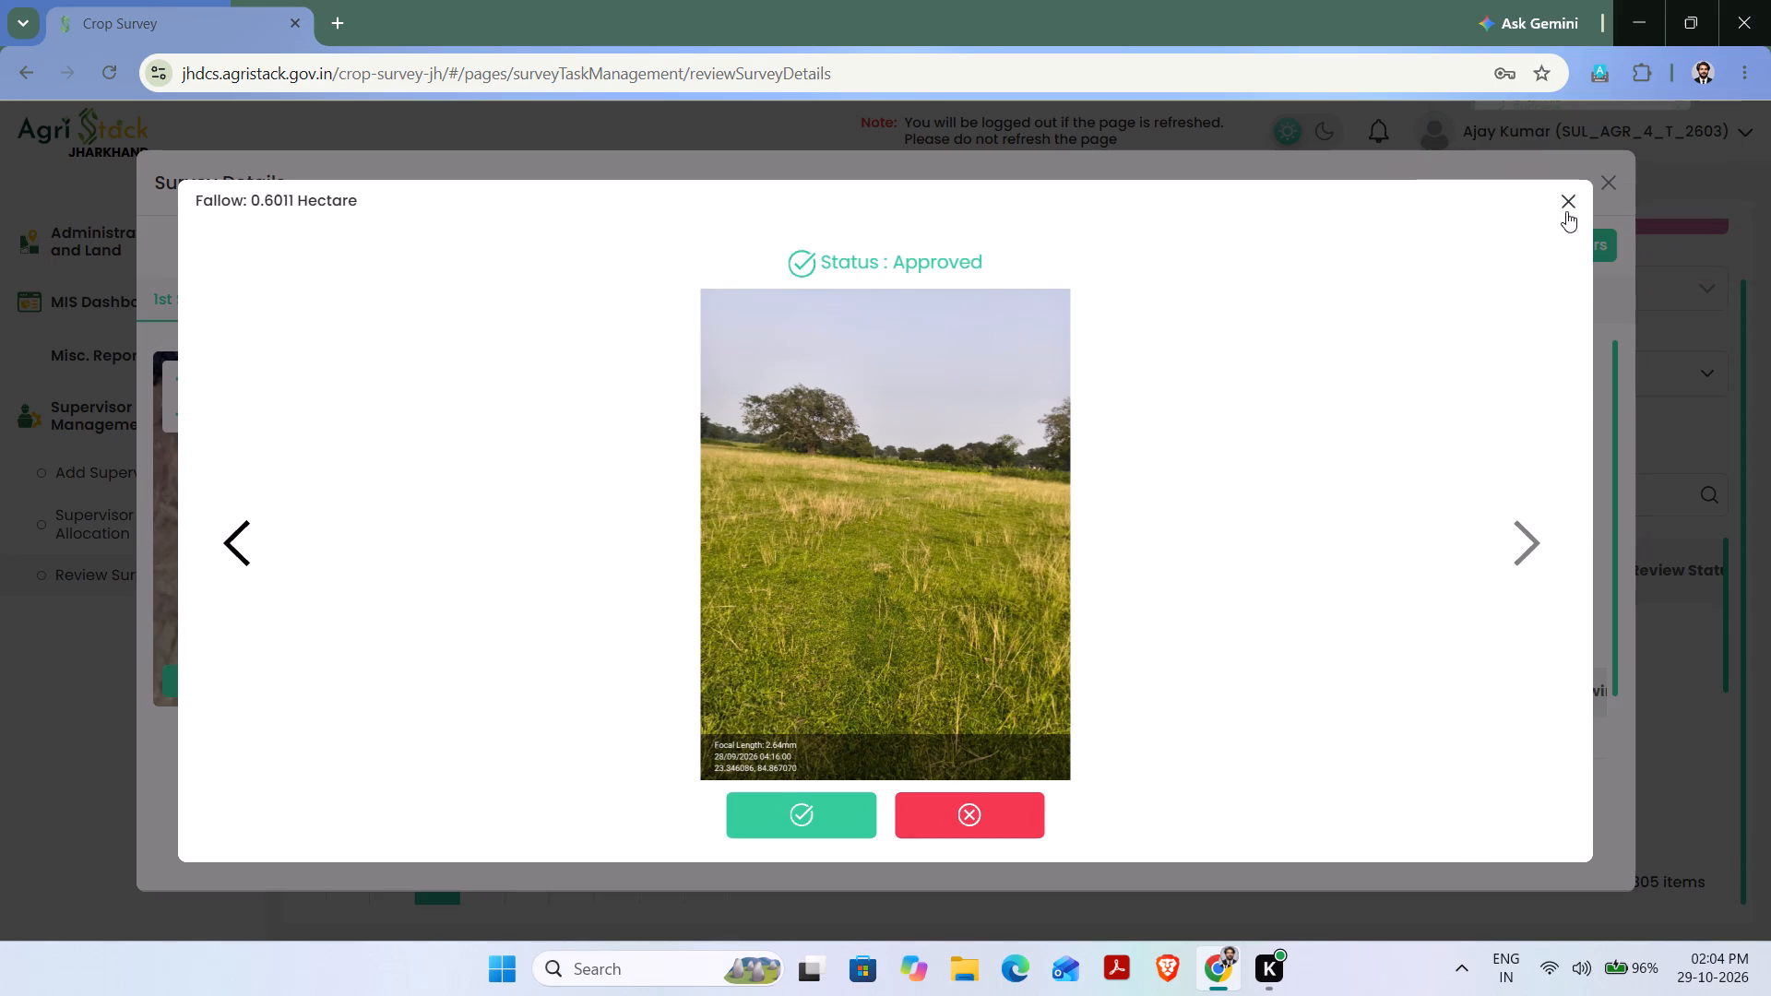
click(1567, 207)
Enter the captcha that enables the review submission for survey number 763.
scroll(1009, 563, down, 1)
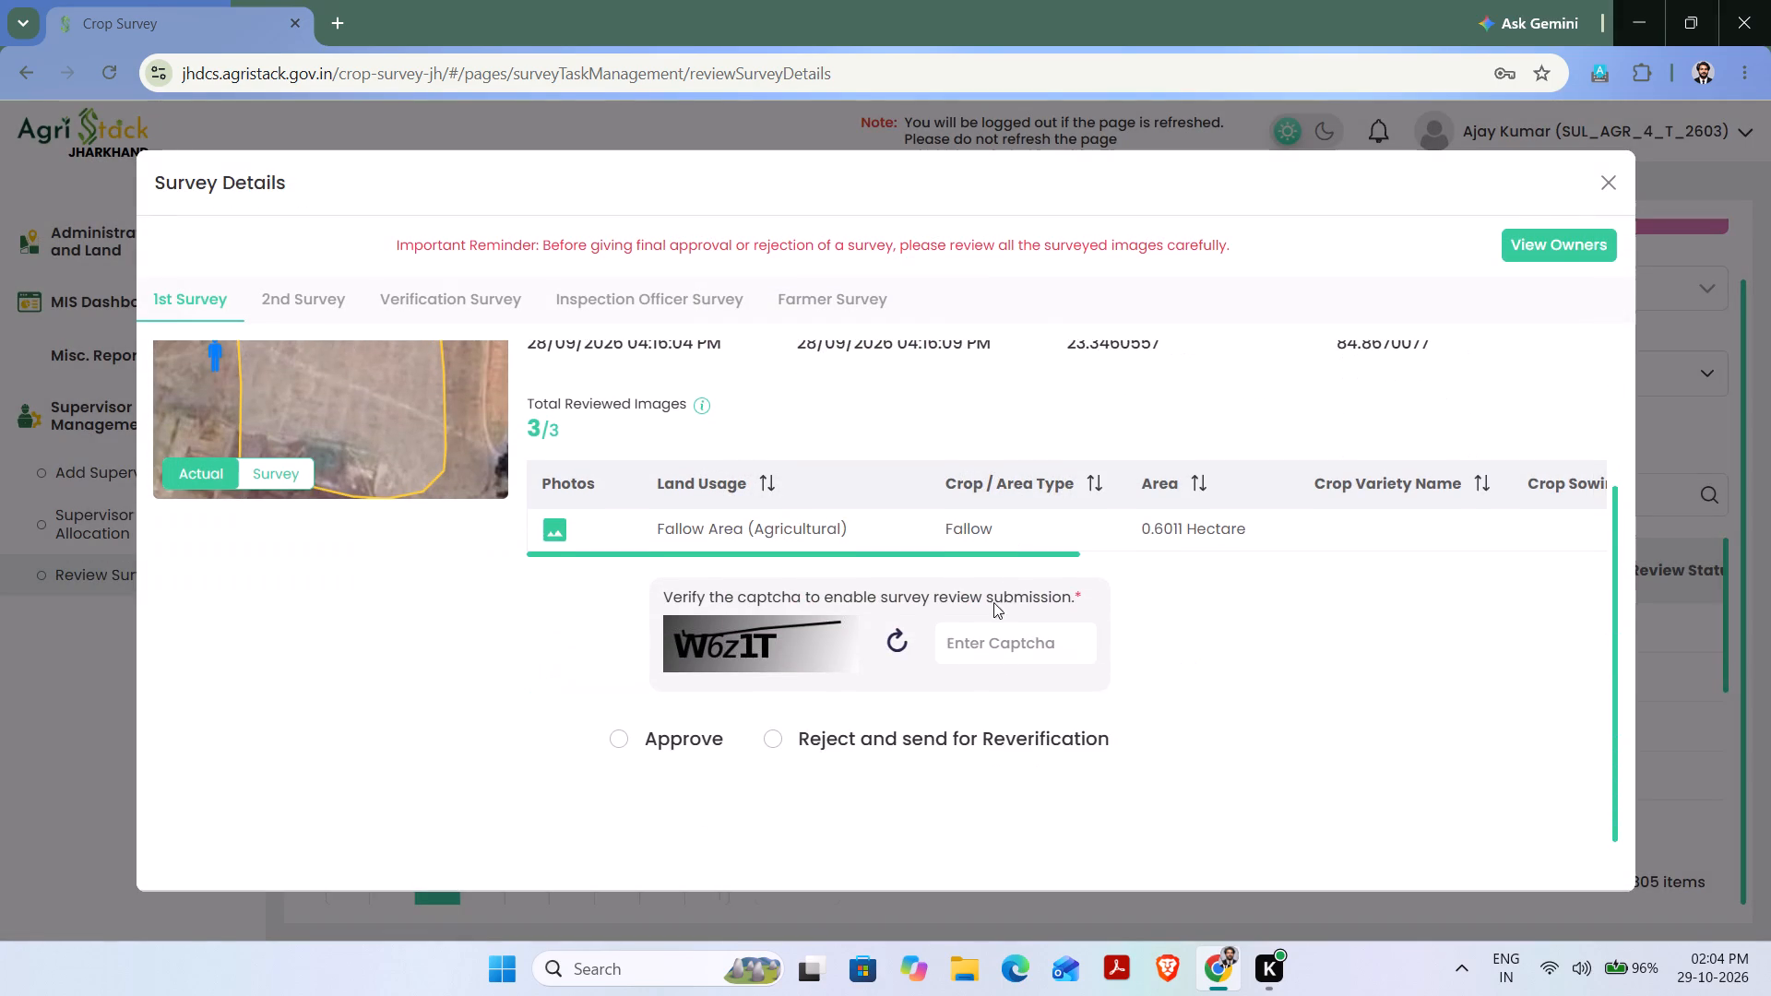
click(979, 648)
key(shift+w)
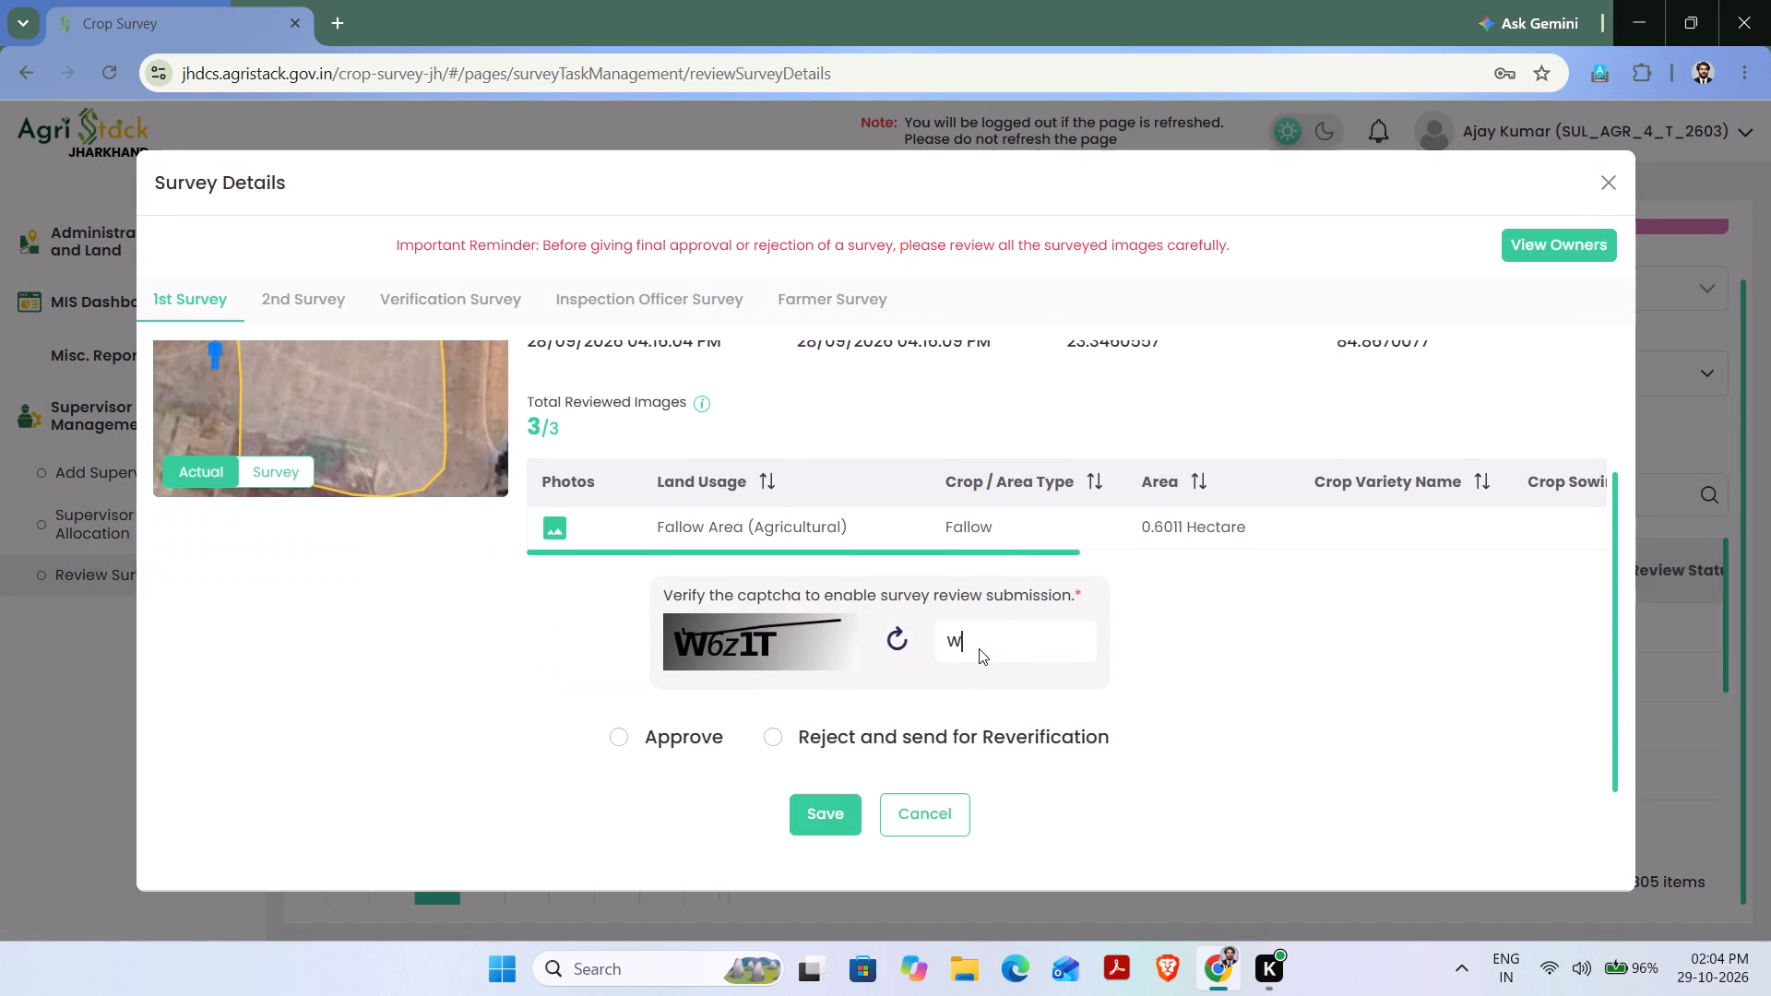
key(6)
key(z)
key(1)
key(shift+t)
Approve the 1st survey of survey number 763, save the review and return to the survey list.
click(676, 730)
click(810, 805)
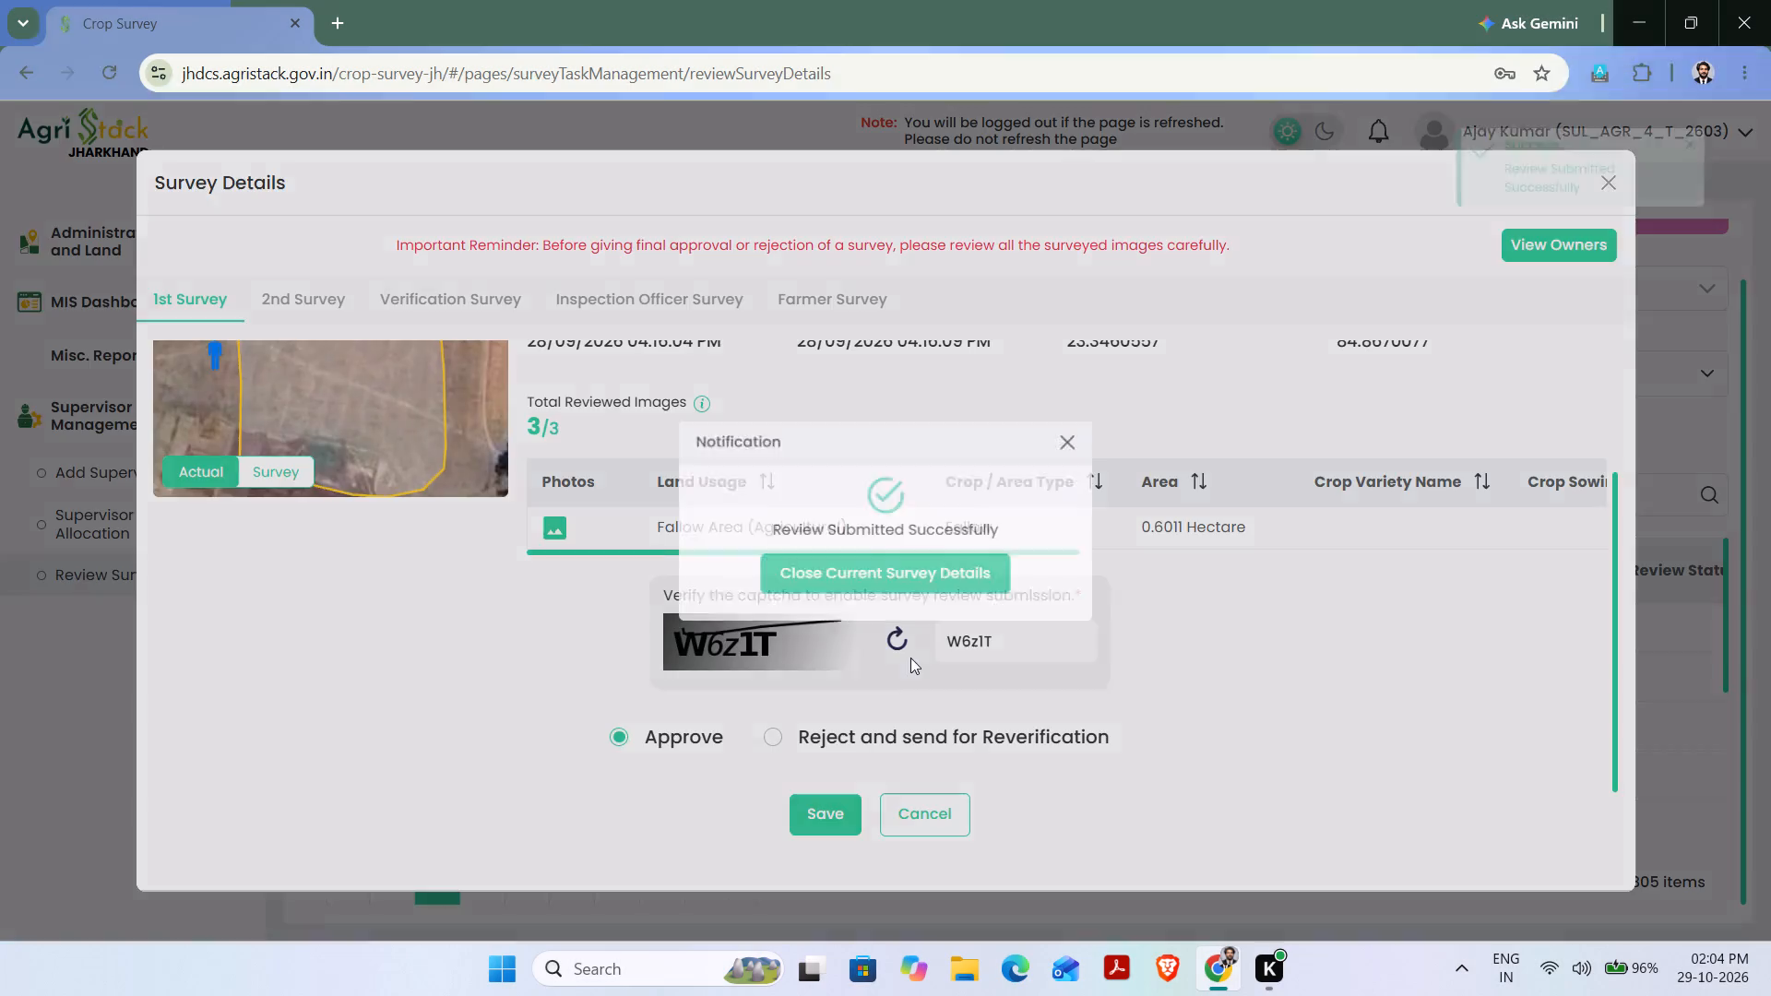
click(906, 577)
click(341, 768)
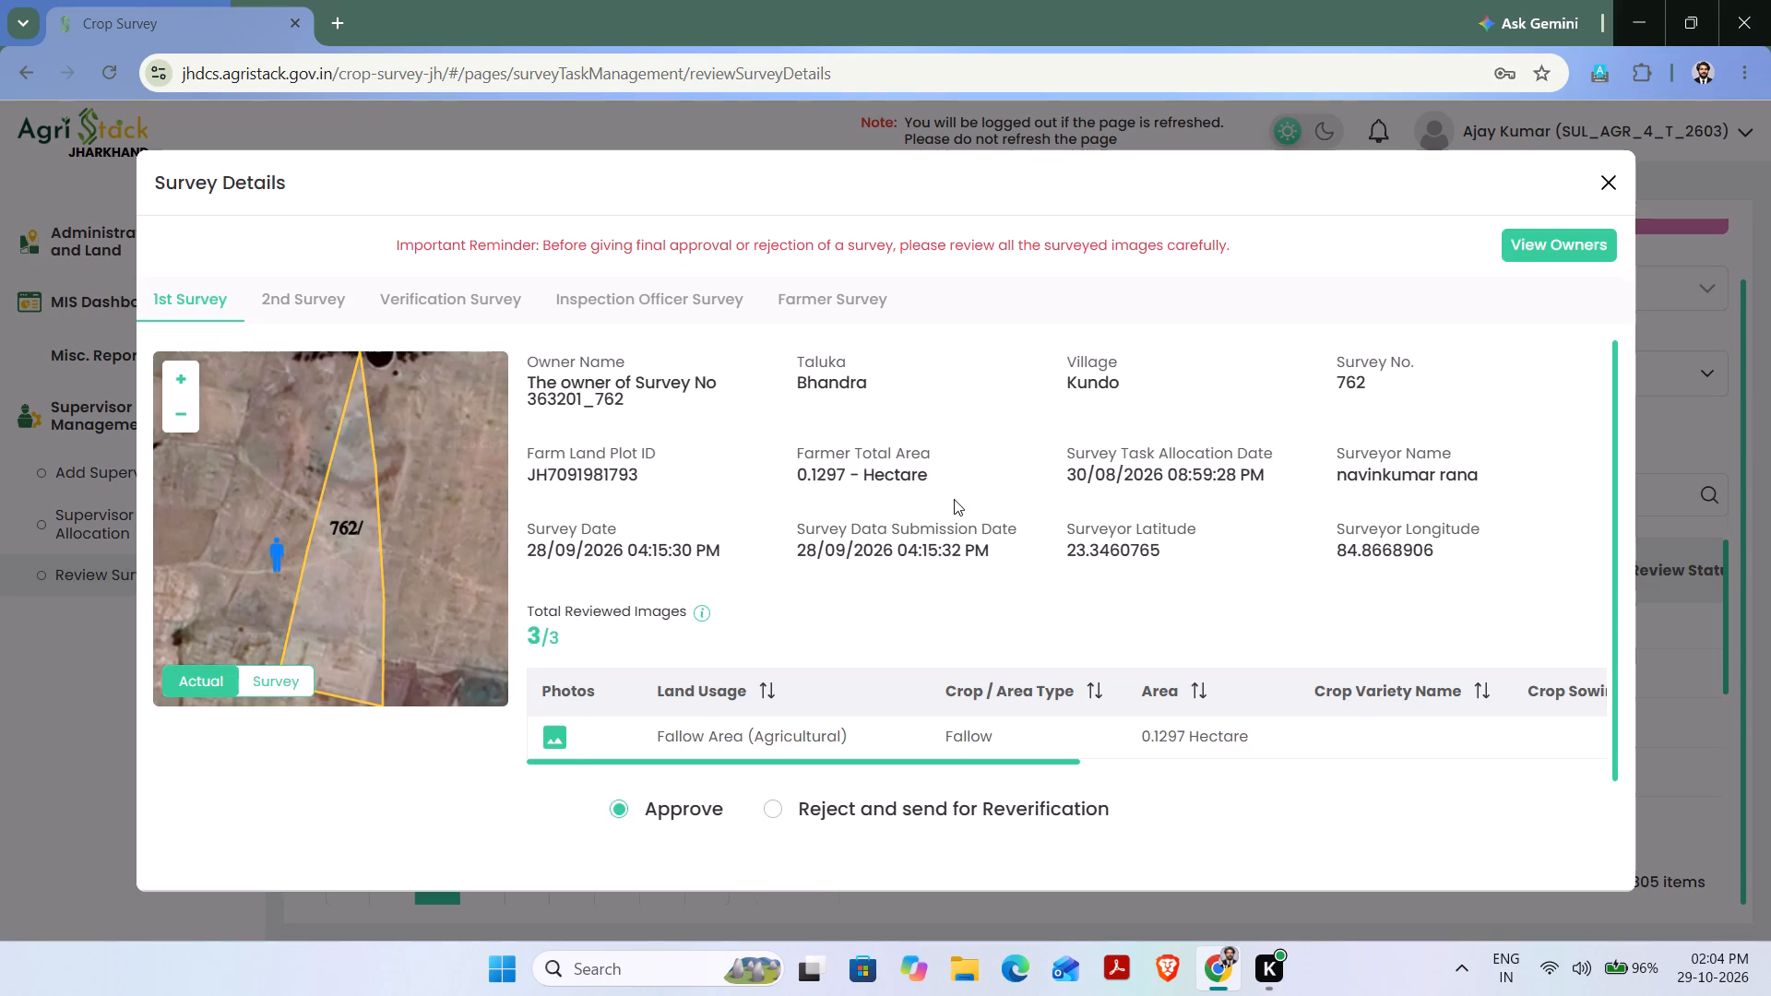
click(1603, 175)
Open the details of survey number 764 and approve all three of its fallow land photos.
scroll(548, 759, down, 3)
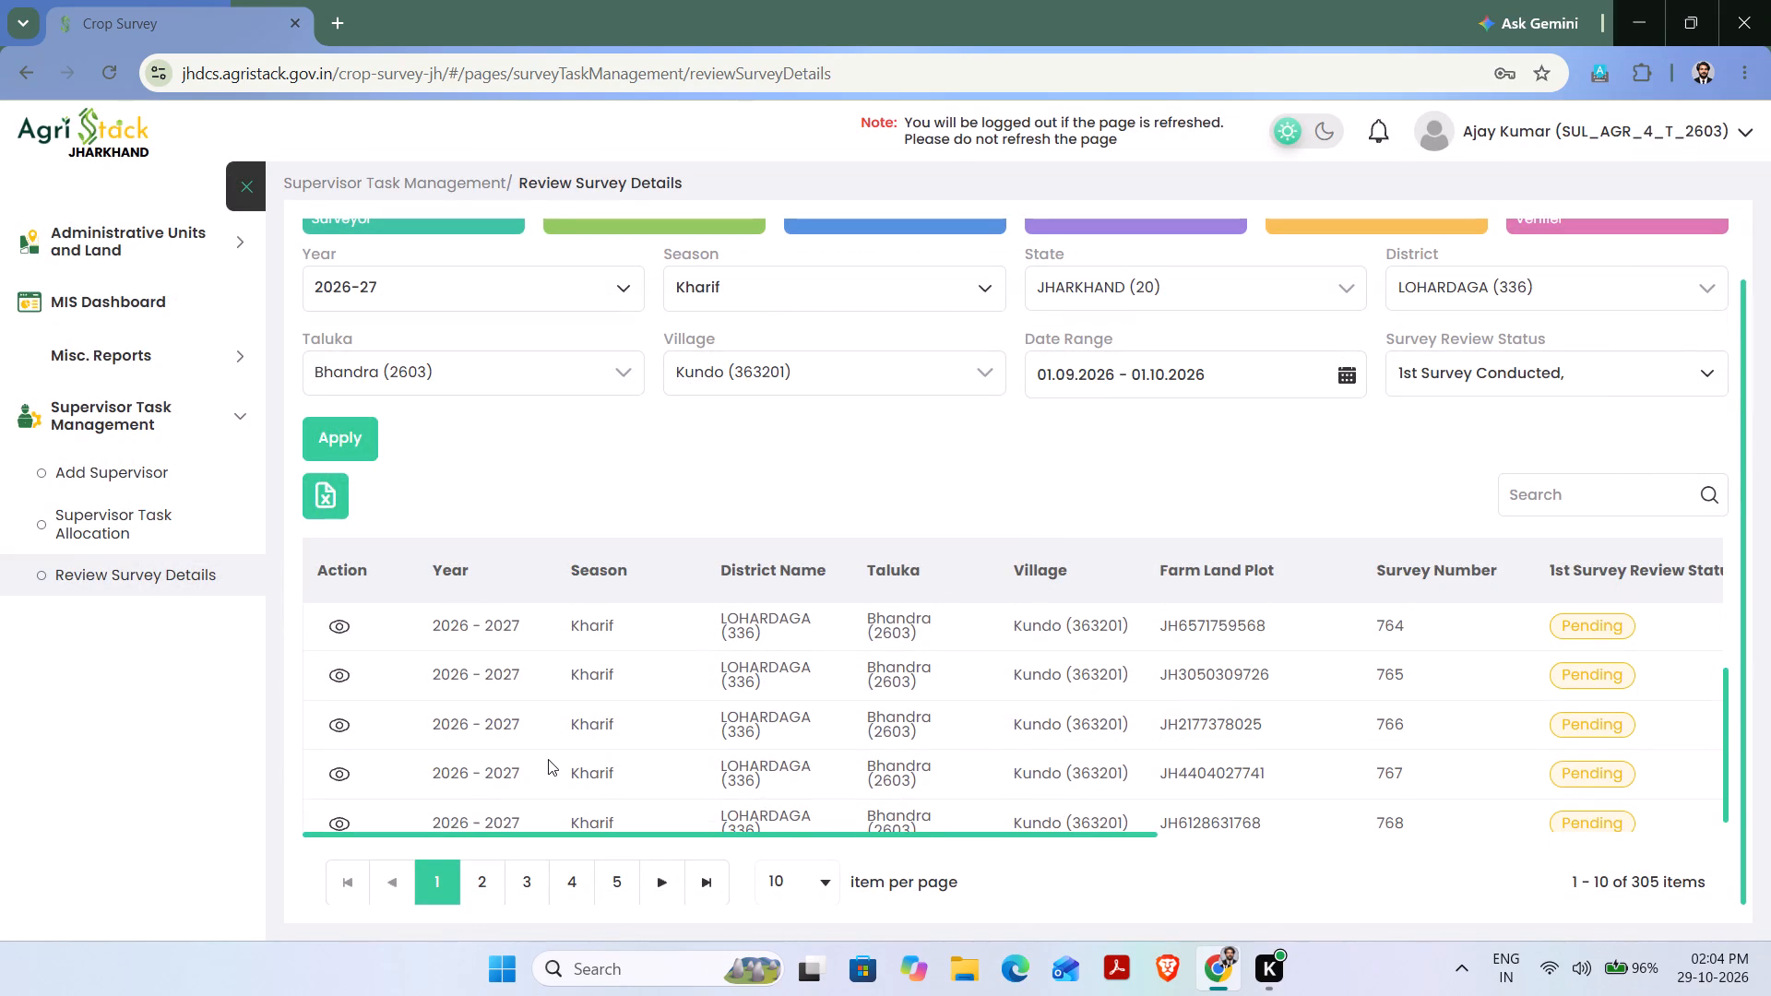
scroll(548, 759, down, 1)
click(342, 614)
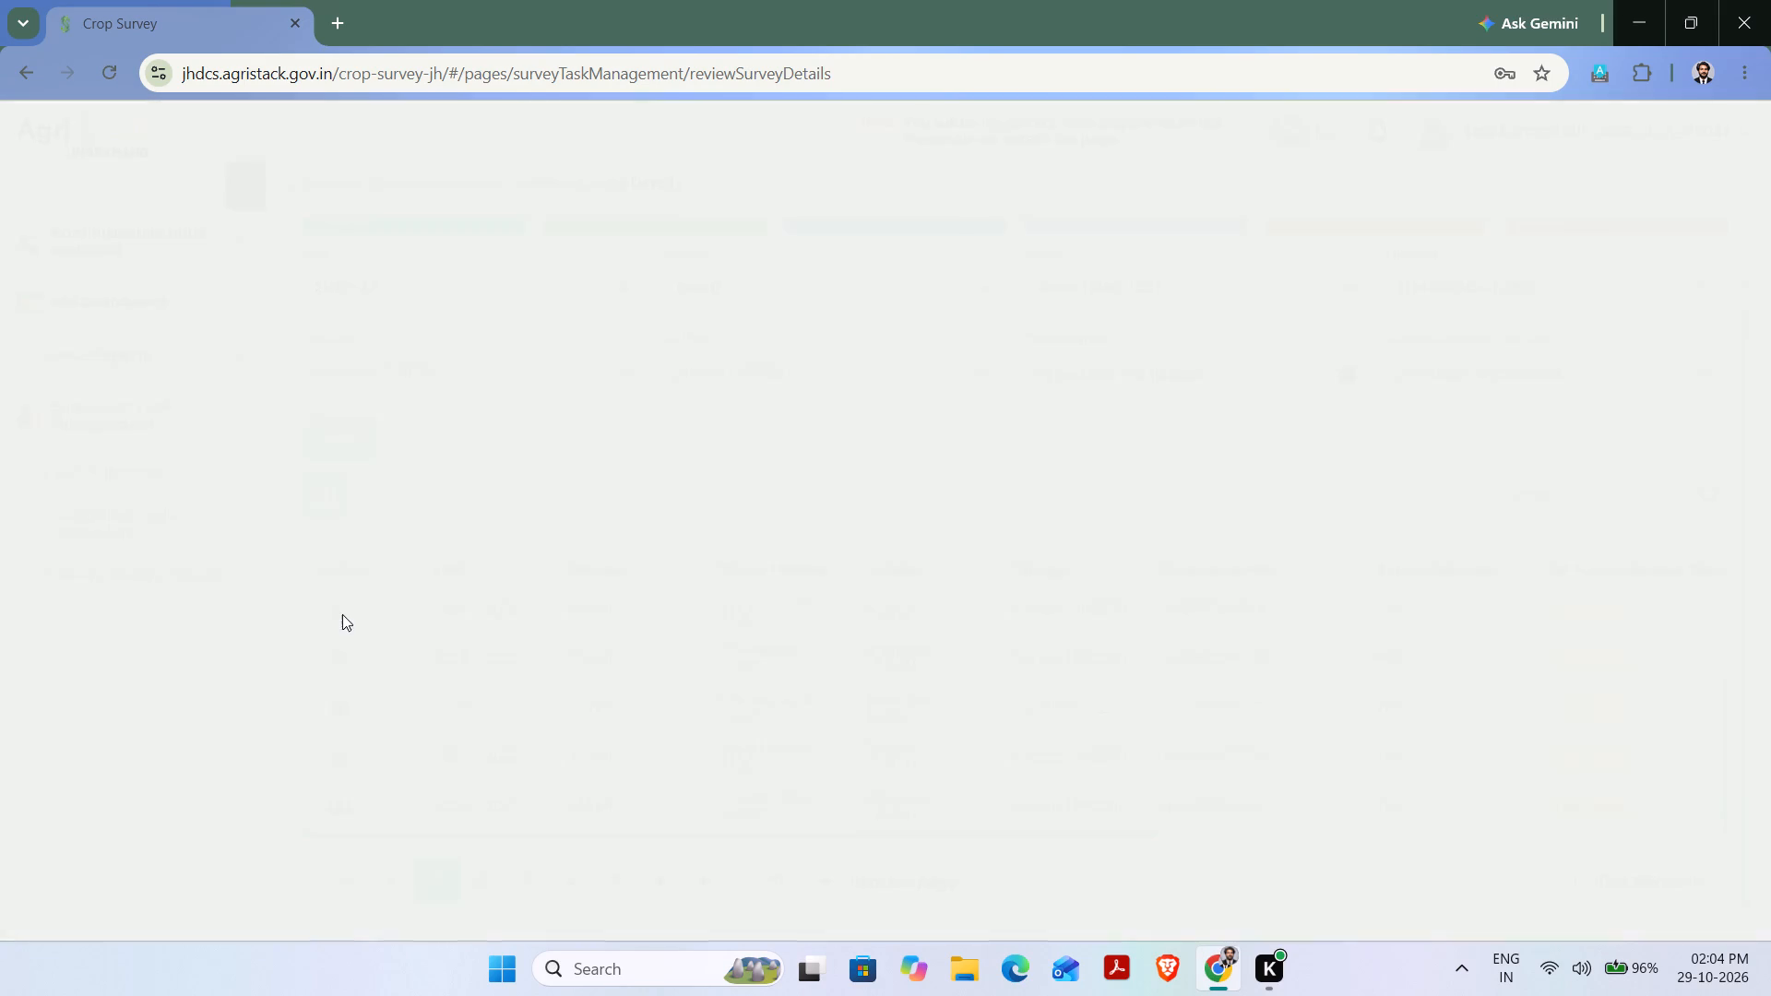
click(547, 730)
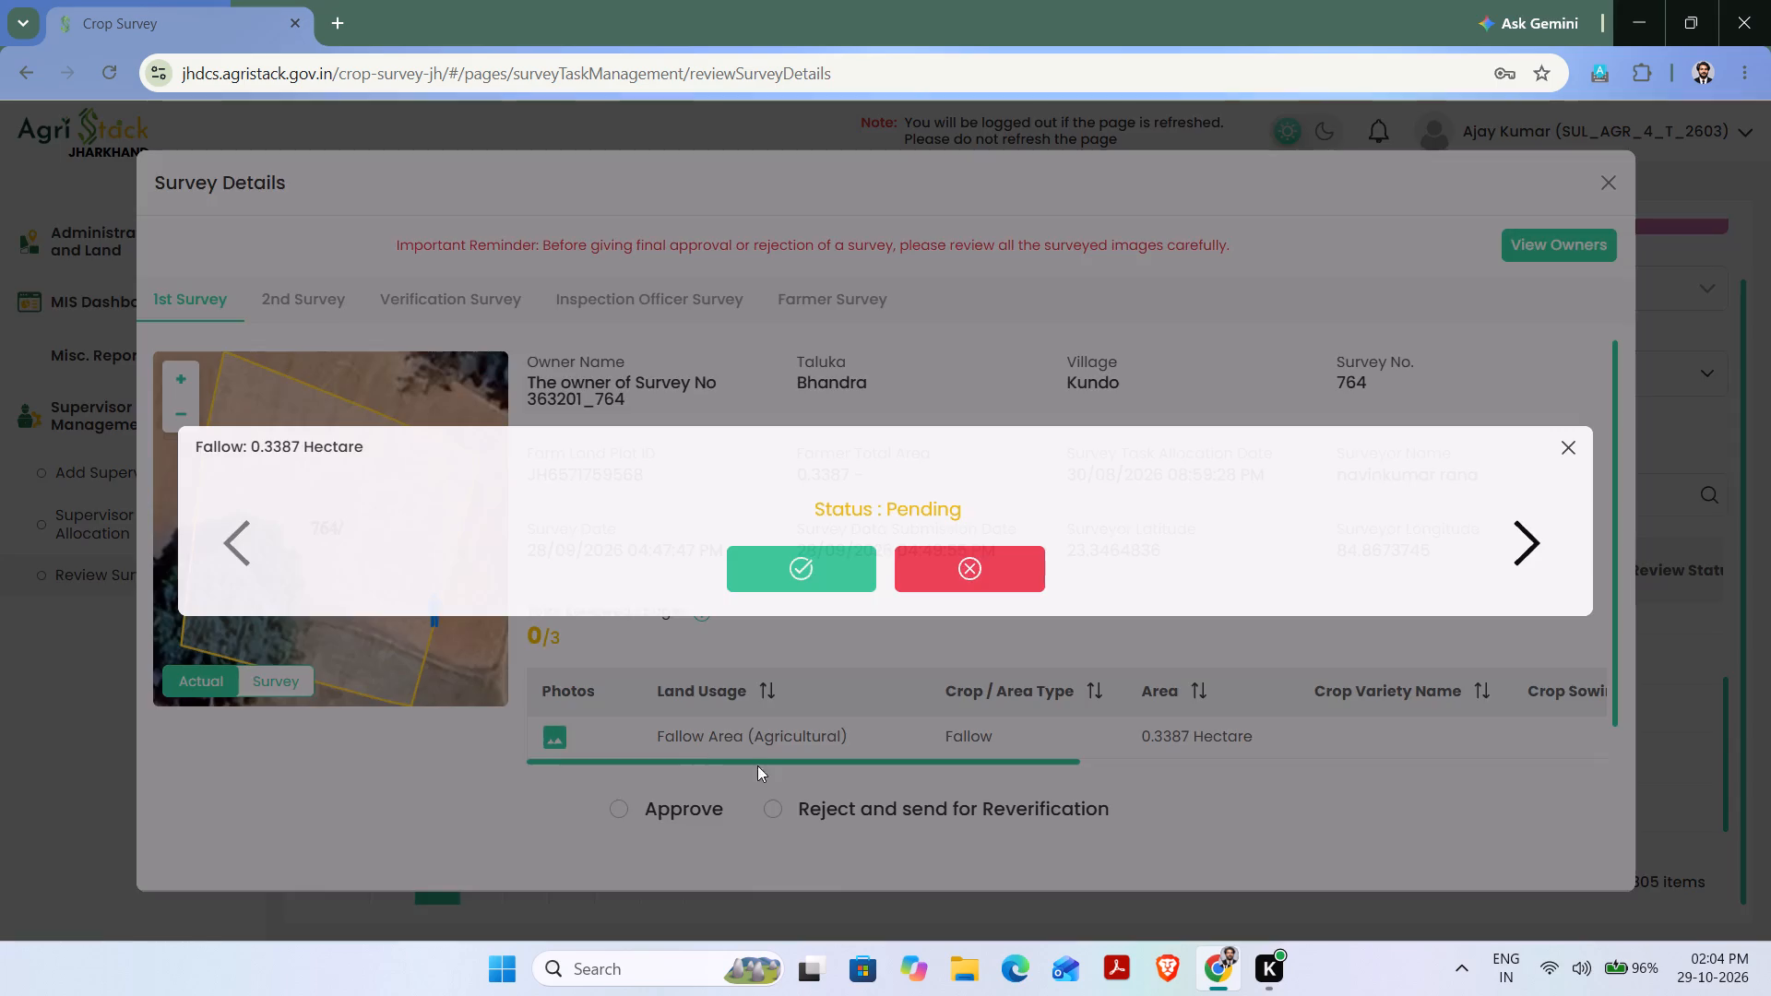
click(789, 821)
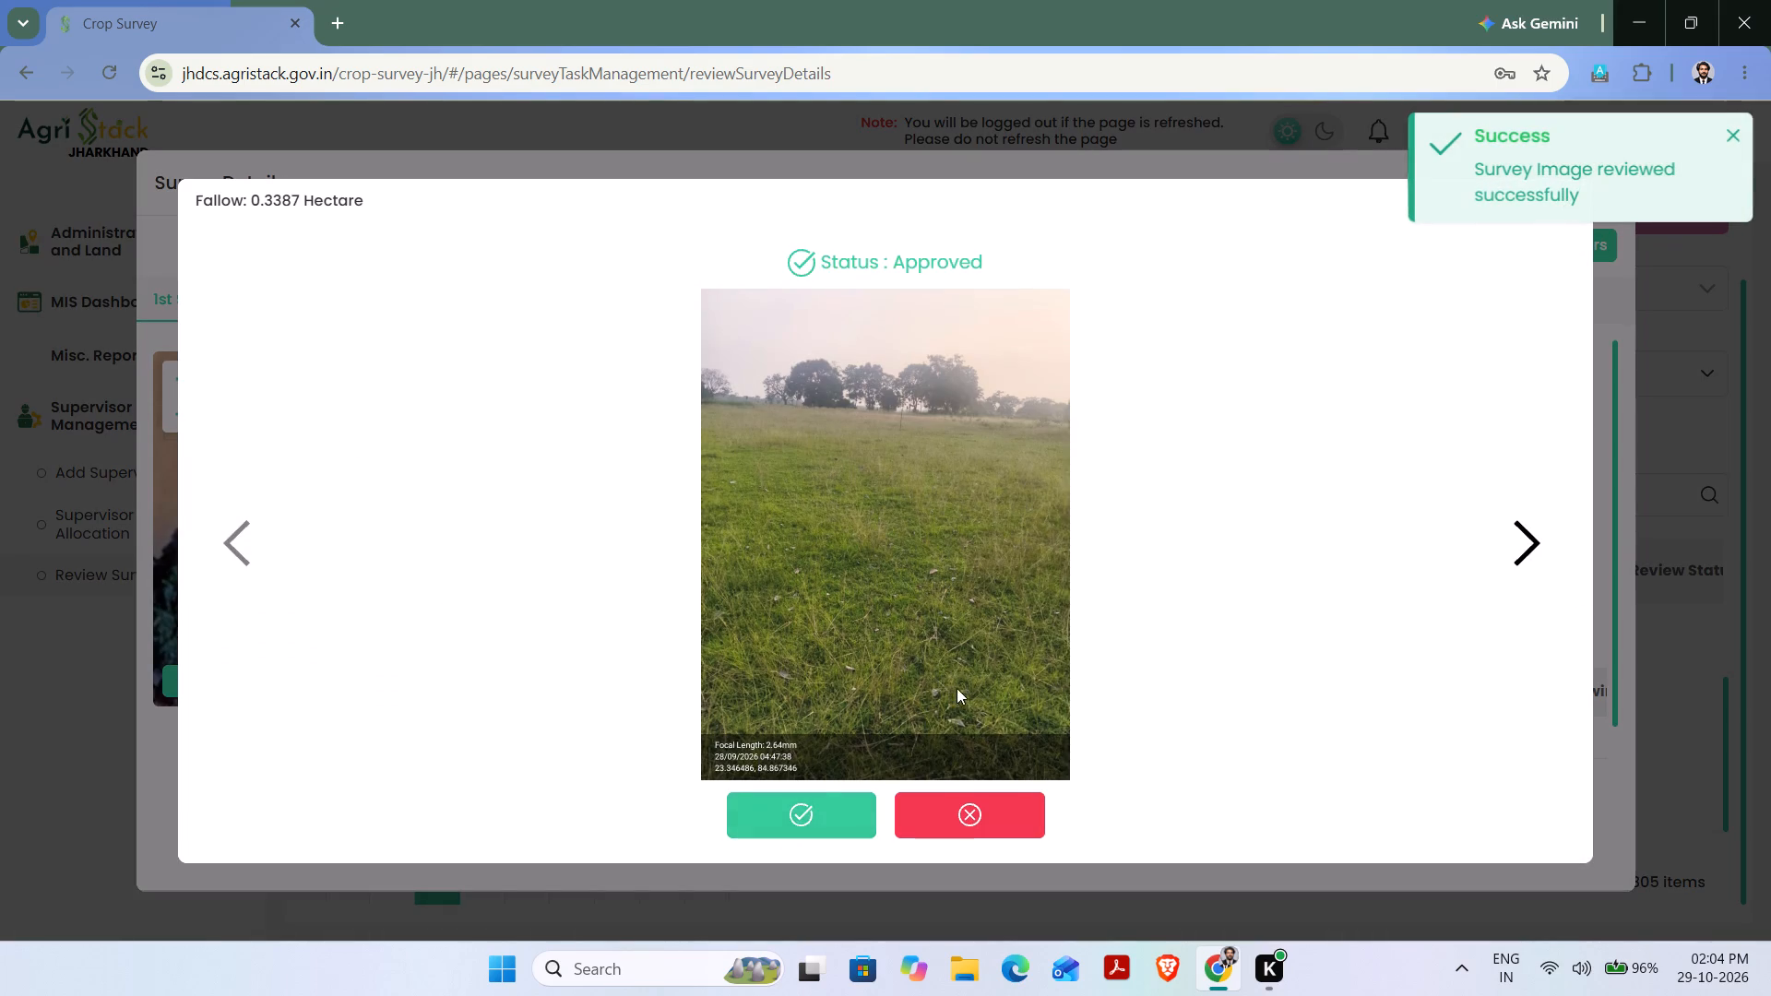
drag(957, 688, 826, 705)
click(816, 815)
drag(918, 673, 789, 689)
click(802, 808)
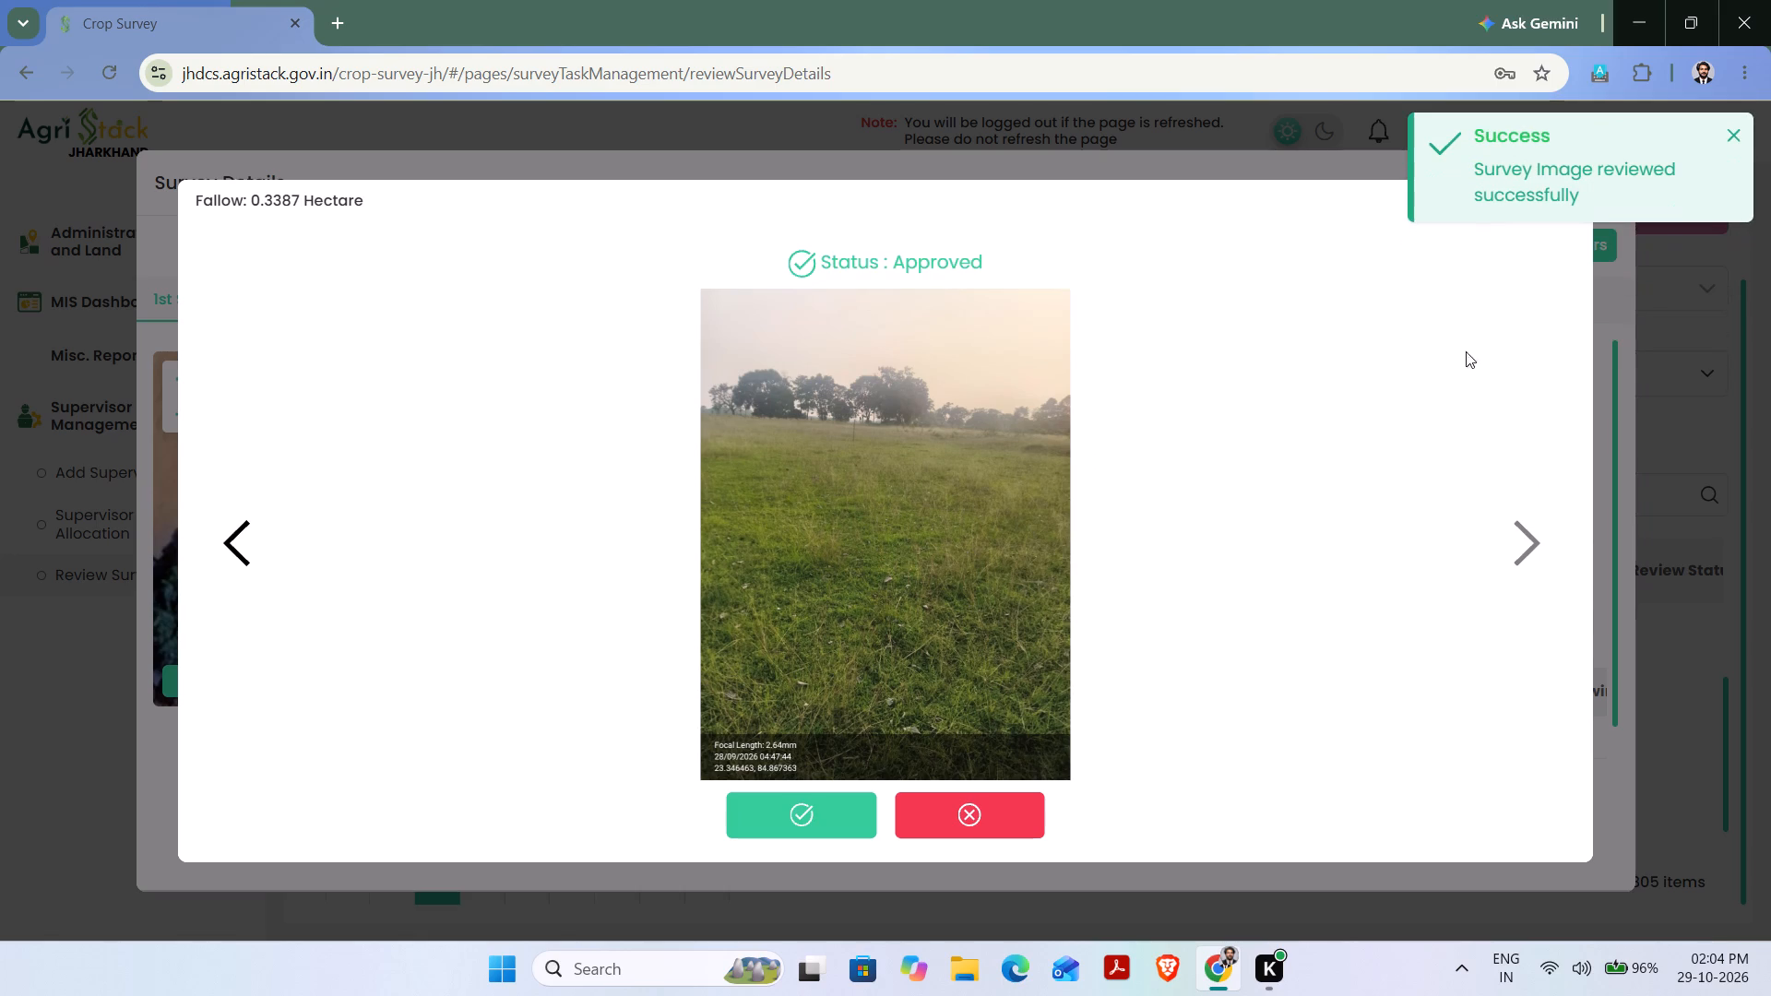
click(1572, 204)
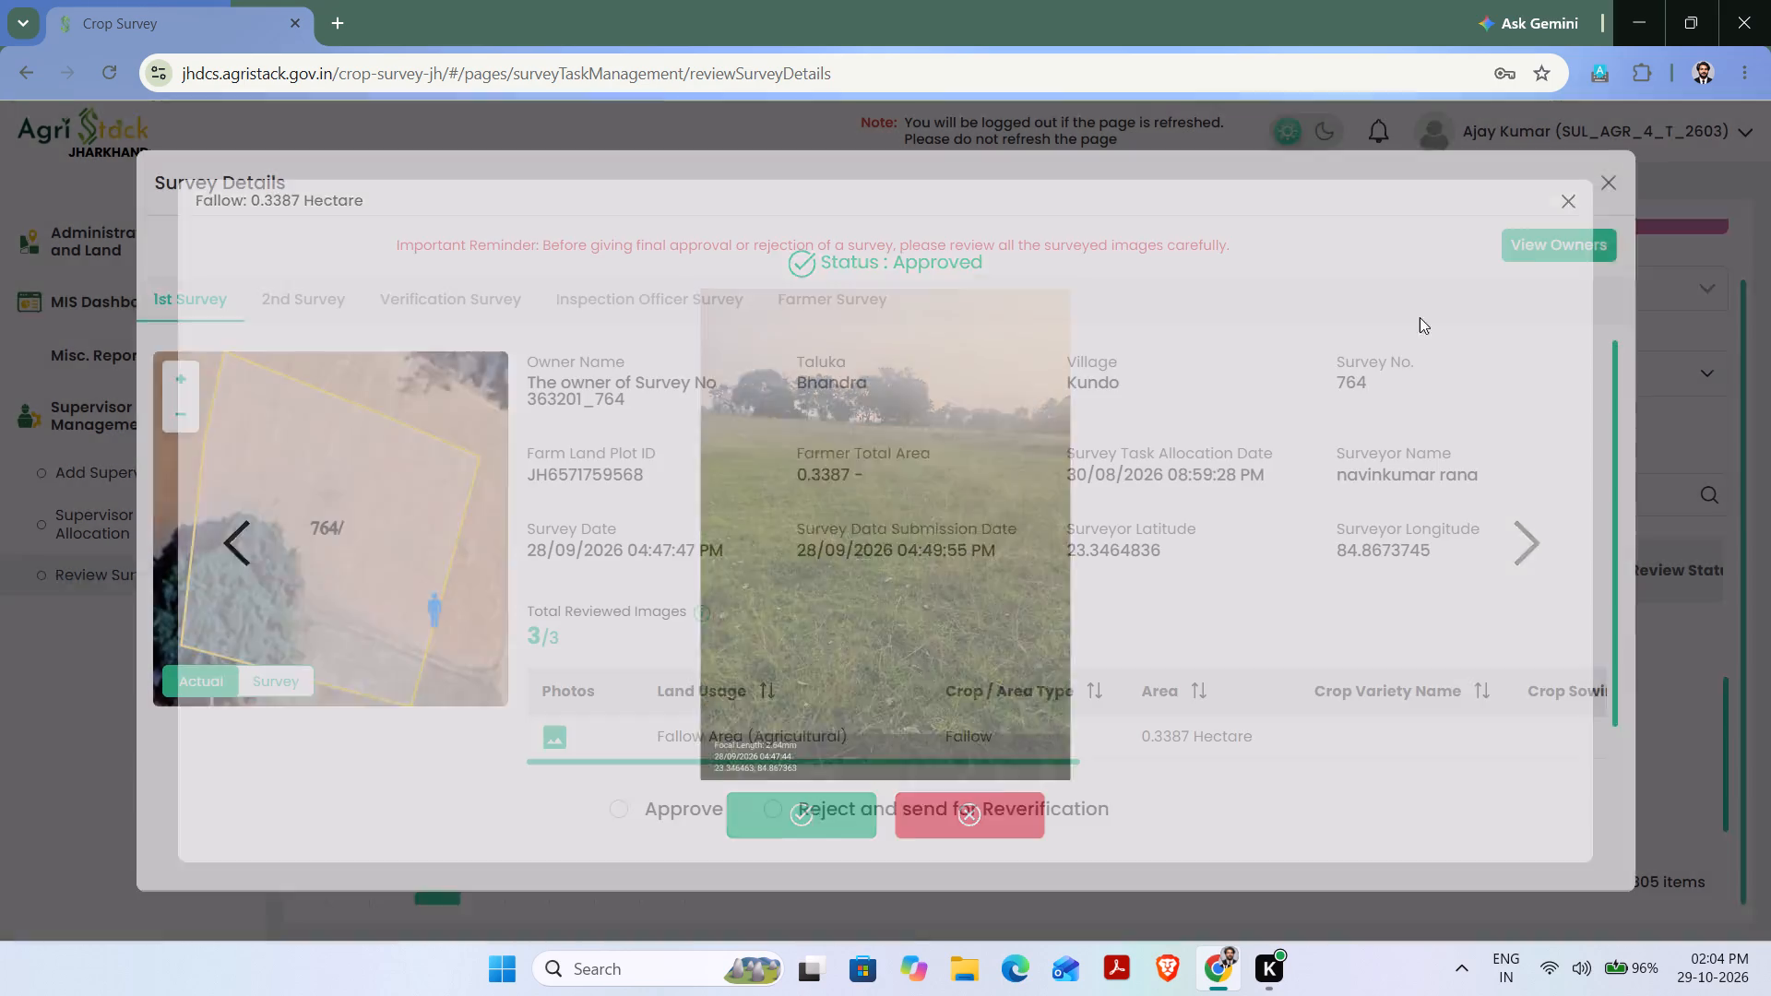
Approve the 1st survey of survey number 764, save the review and close its details.
scroll(828, 682, down, 1)
click(688, 663)
click(836, 743)
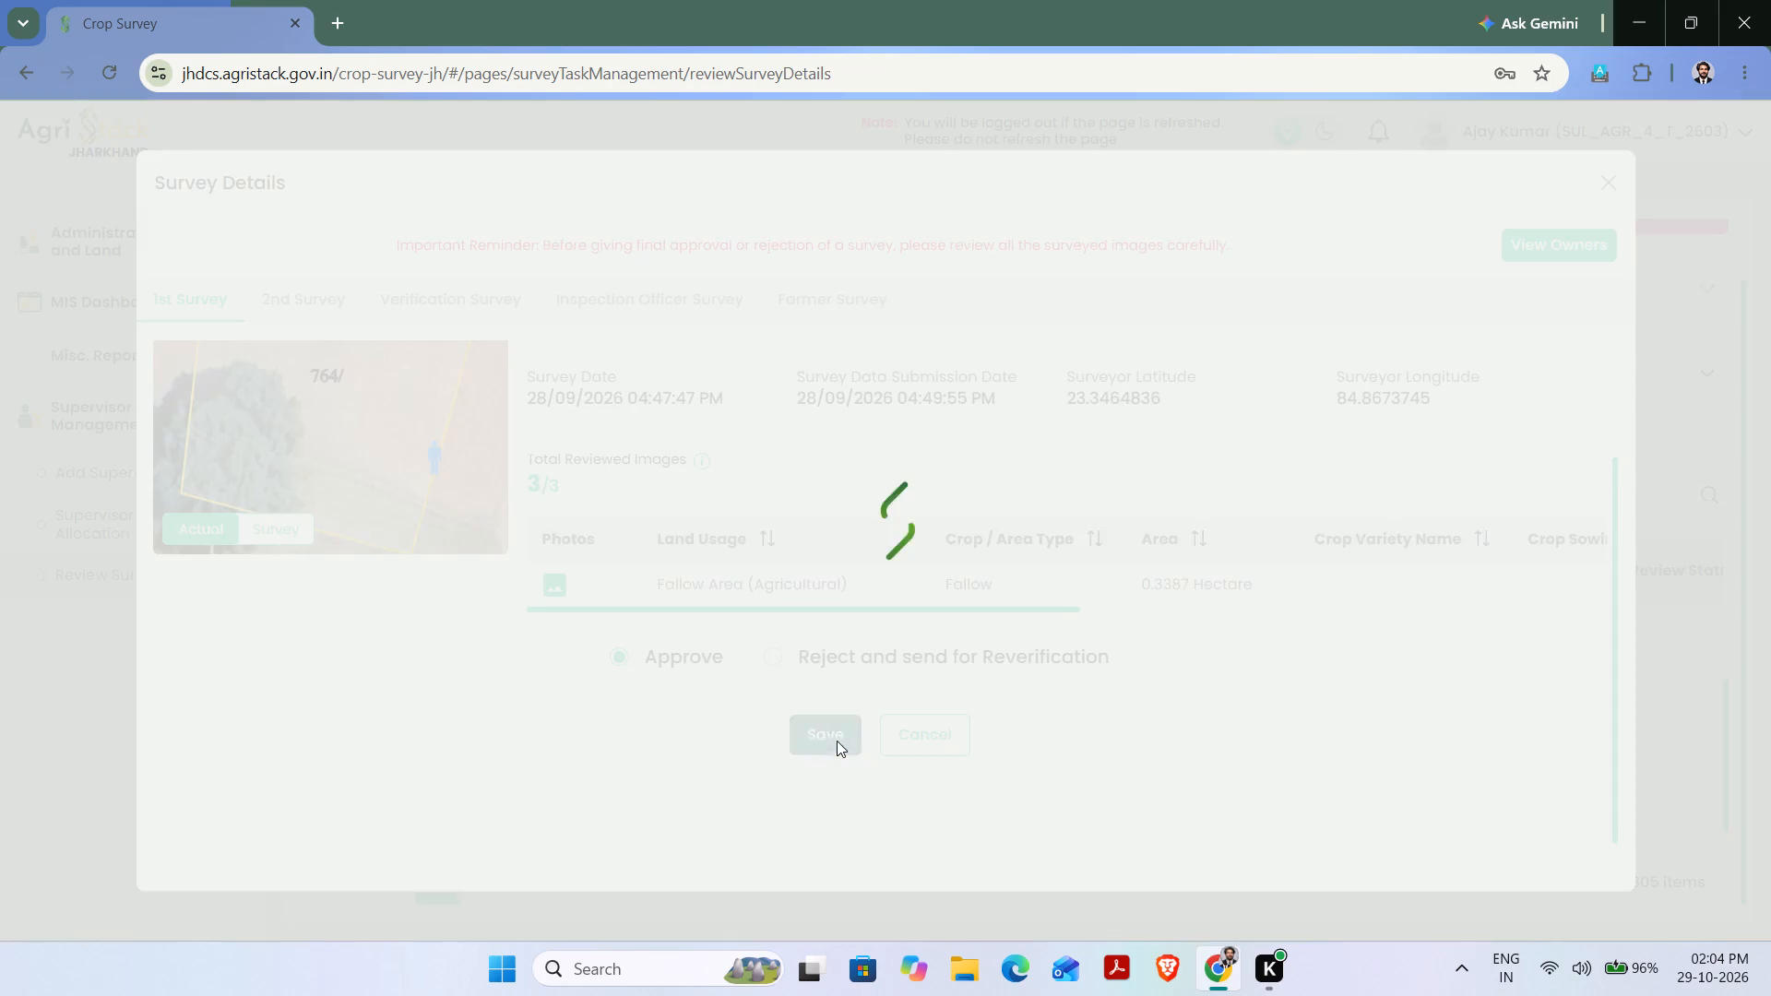
click(906, 545)
click(897, 563)
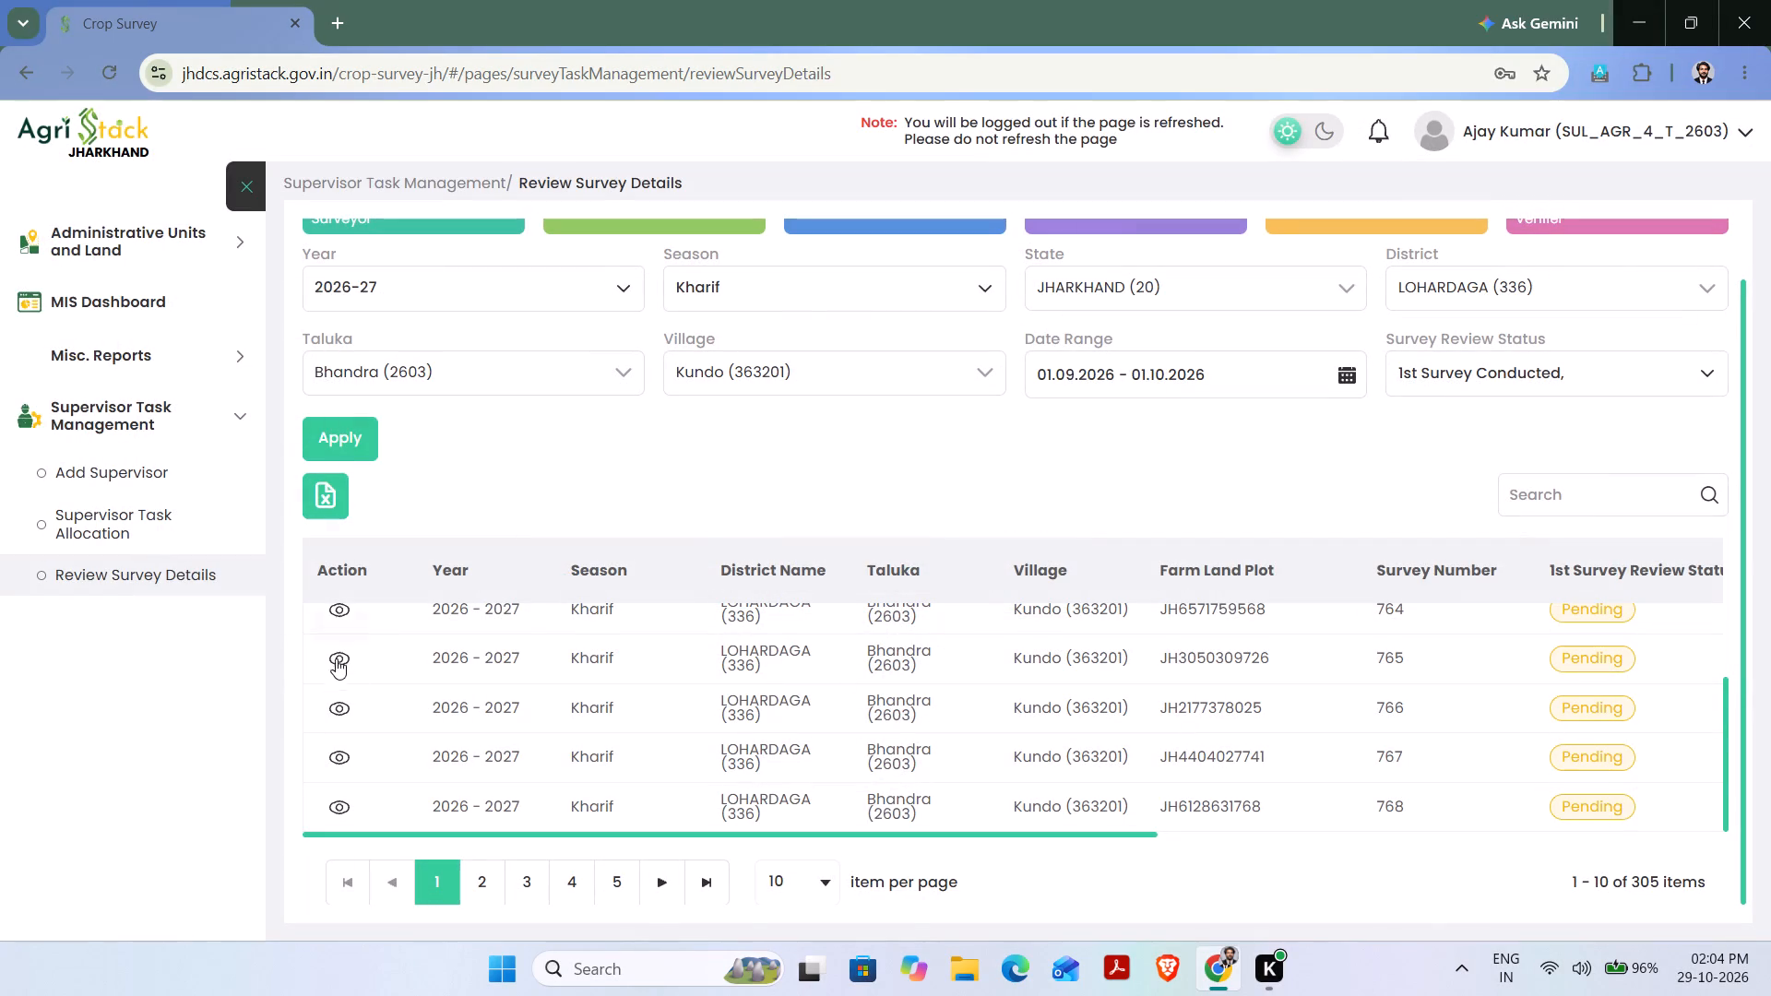
Open the details of survey number 765 and approve all three of its fallow land photos.
click(338, 652)
click(557, 742)
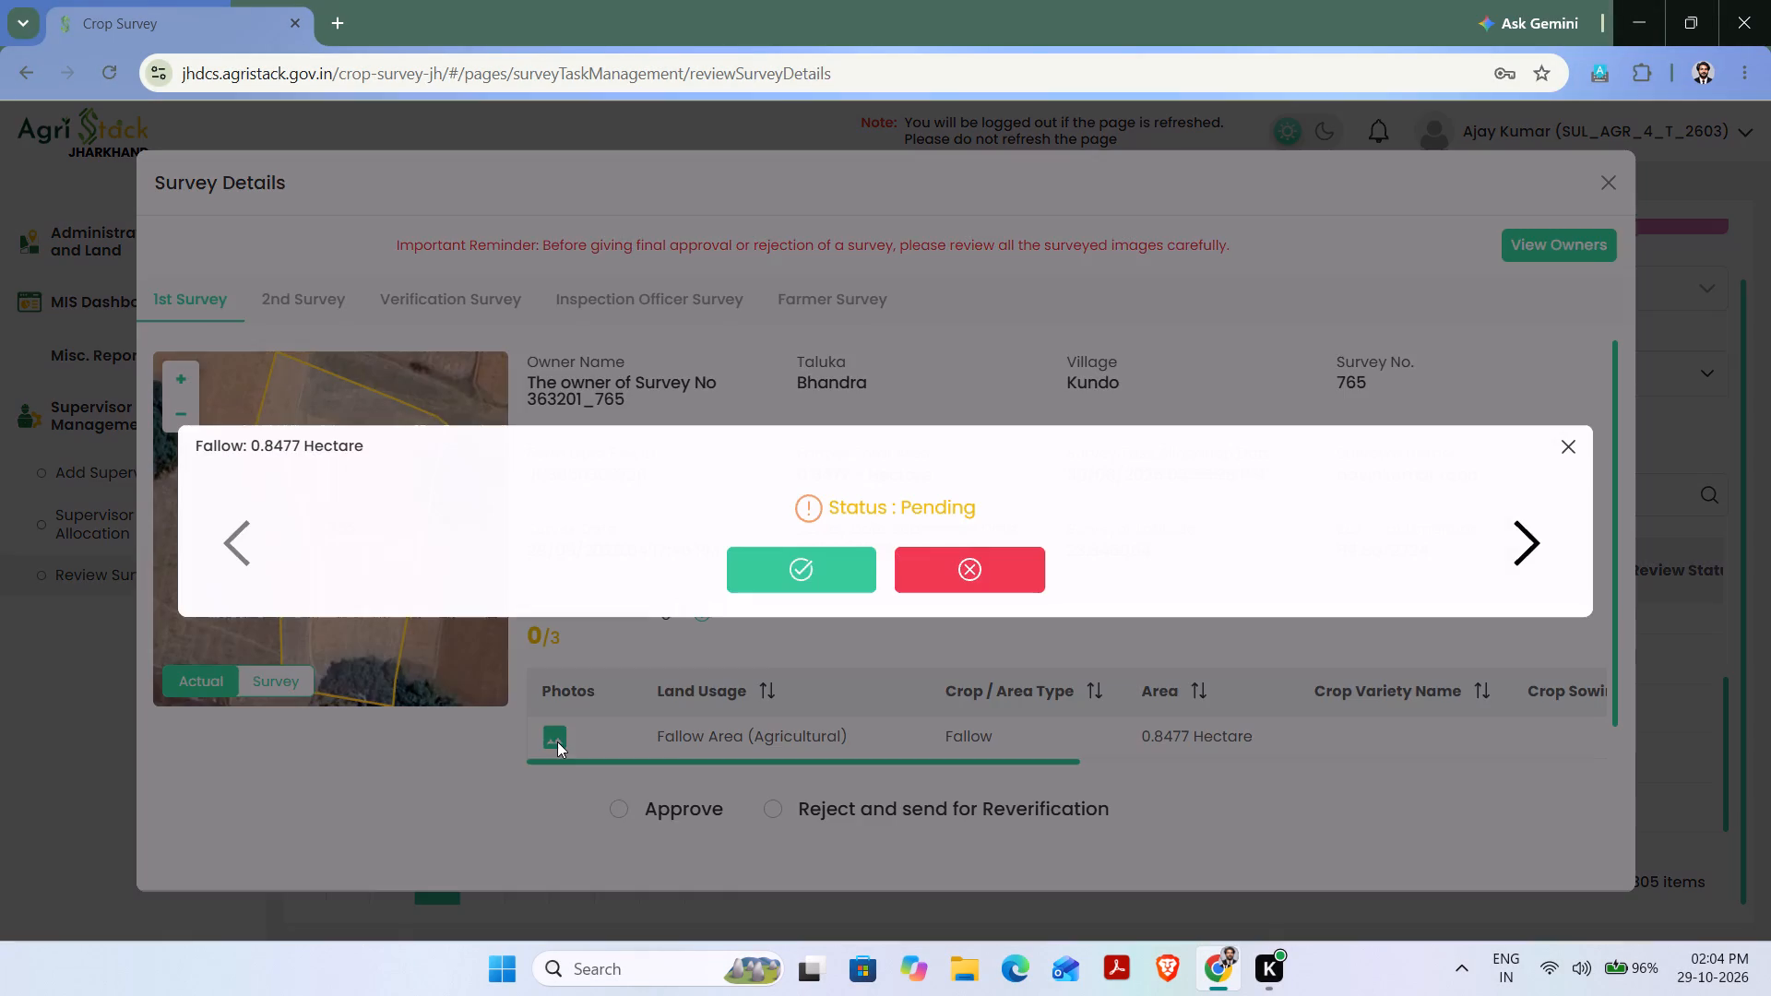
click(772, 800)
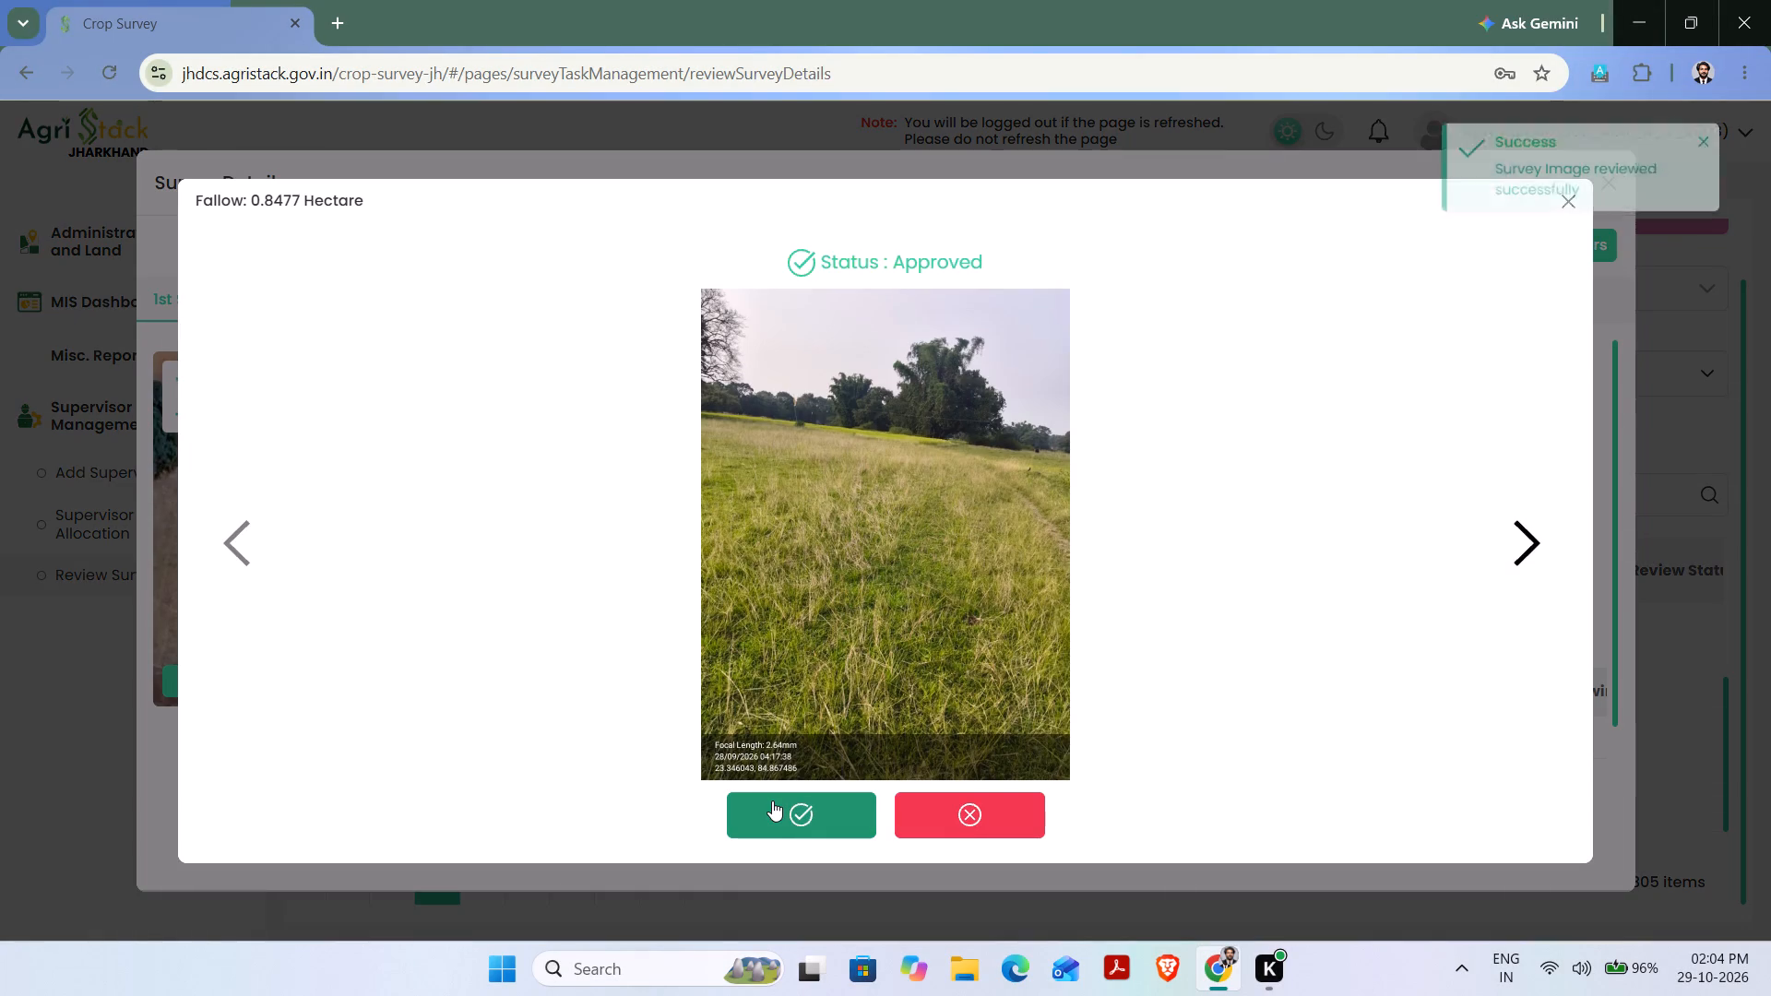
drag(922, 727, 756, 744)
click(775, 808)
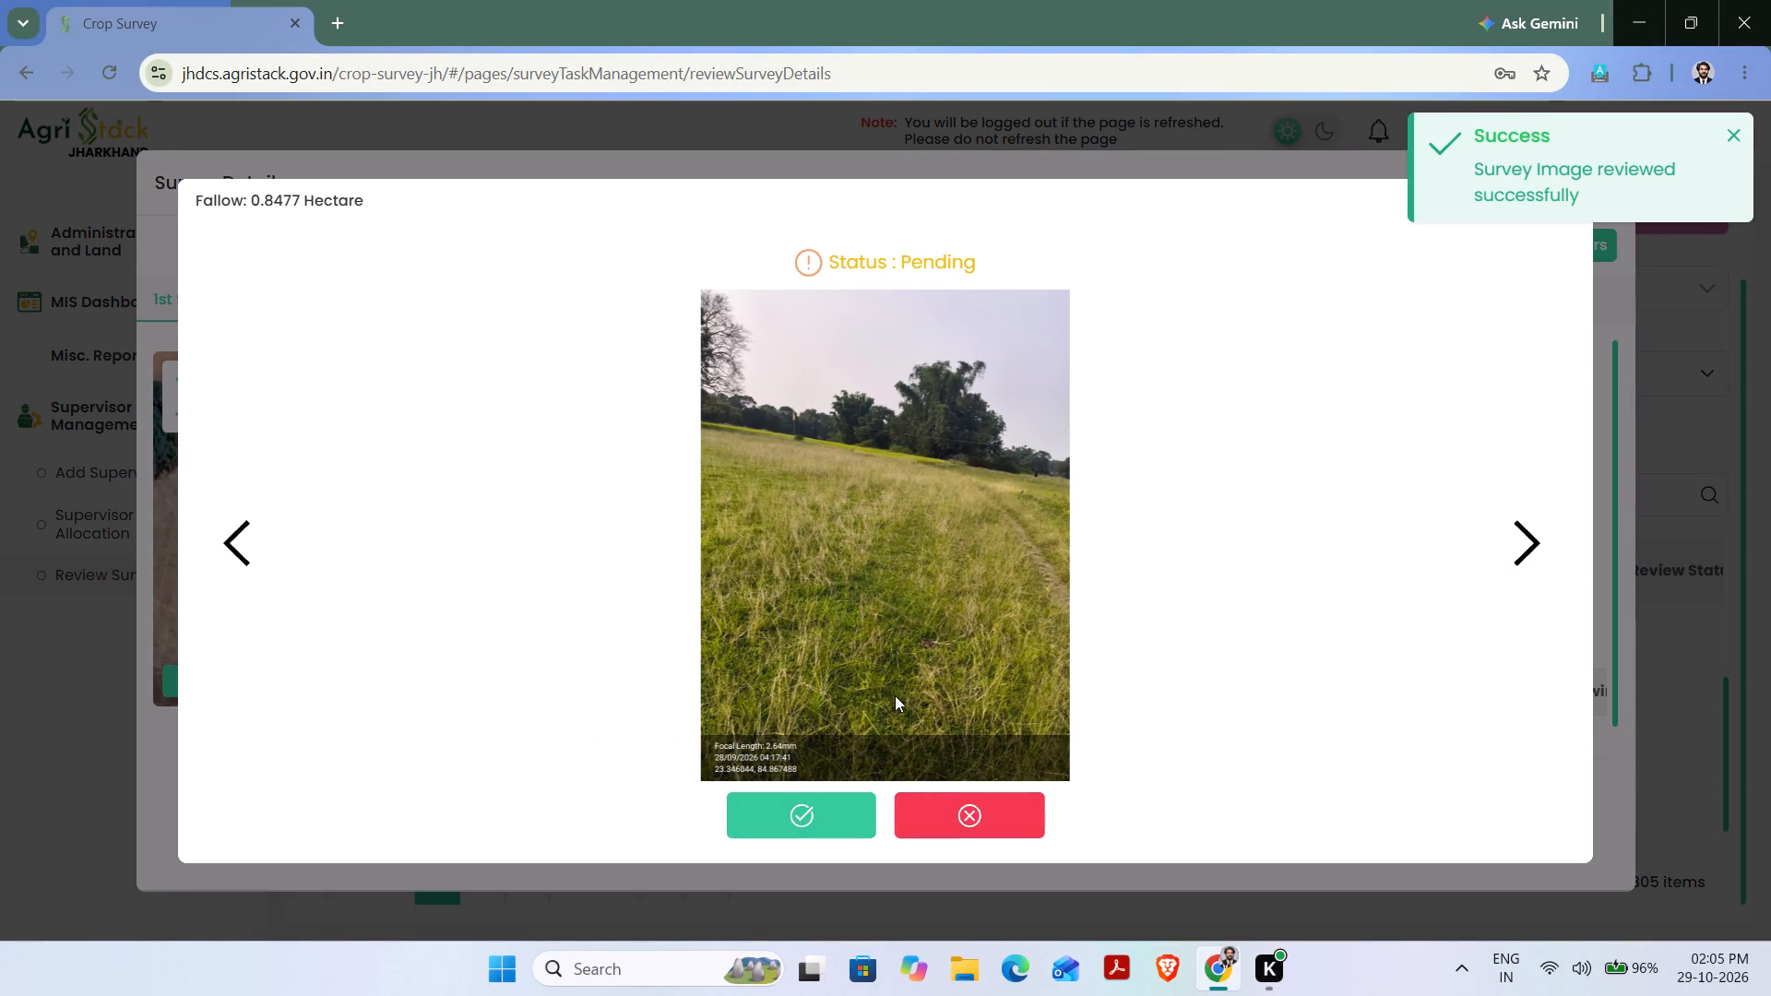
drag(885, 697, 767, 710)
click(771, 803)
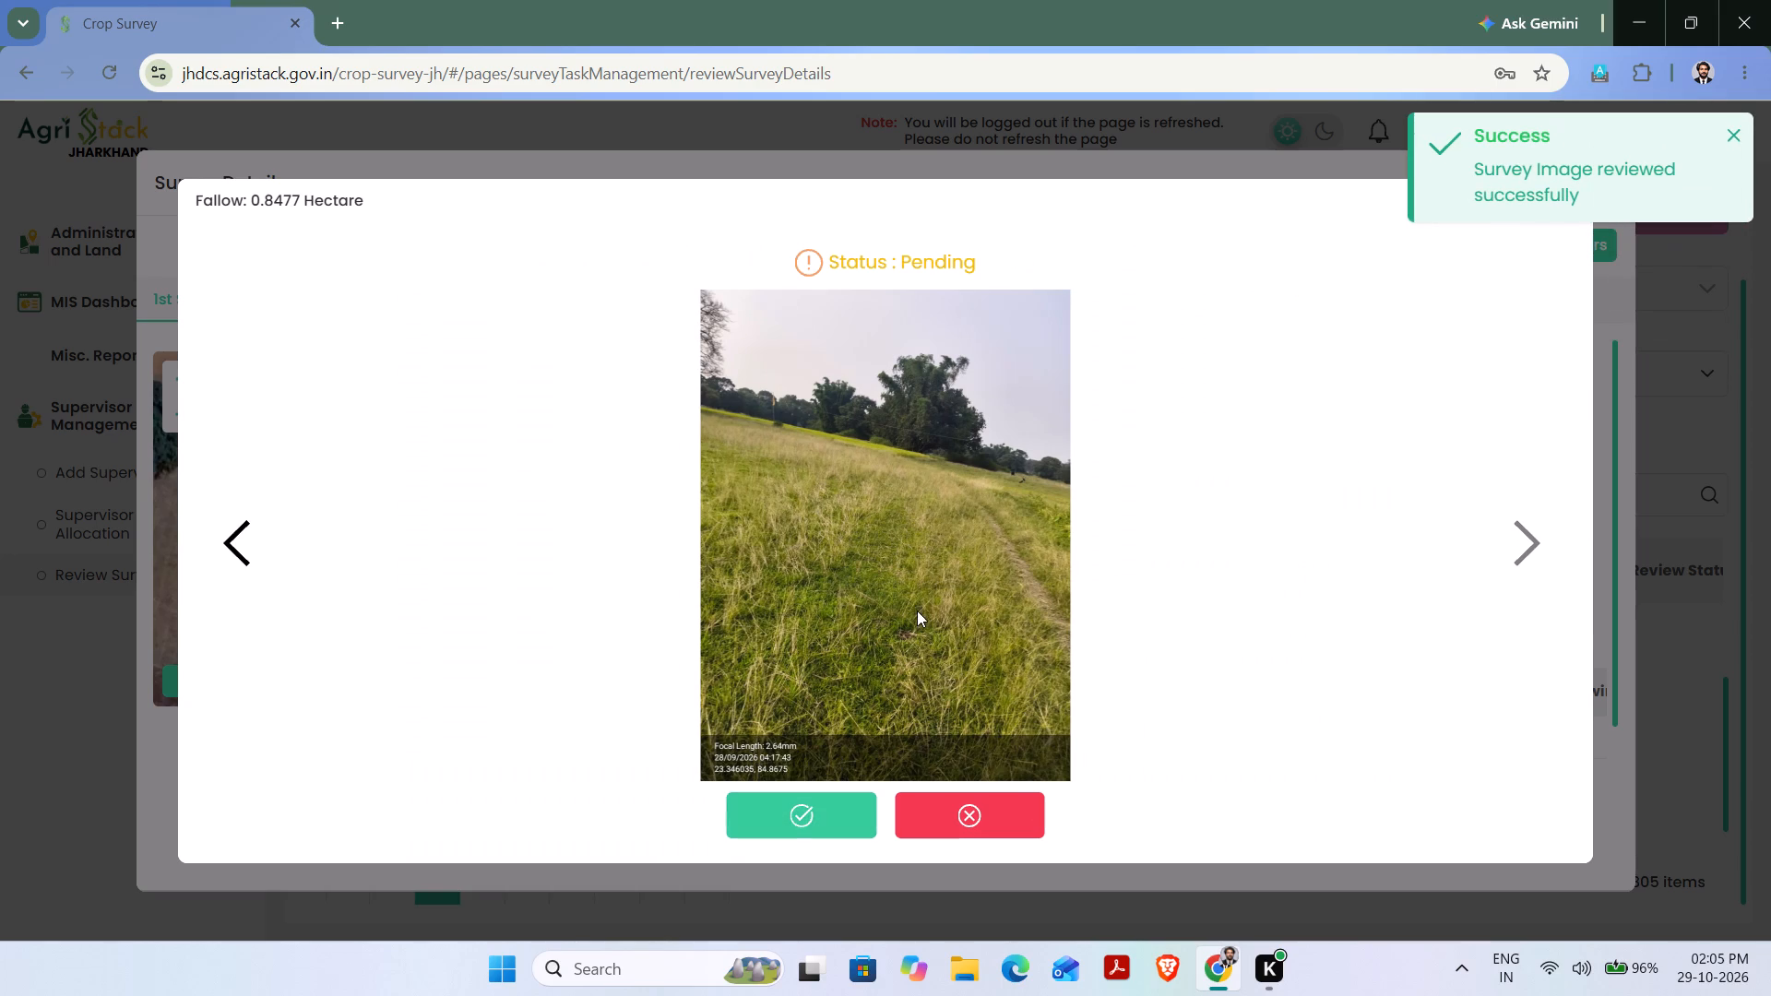
drag(908, 611, 881, 611)
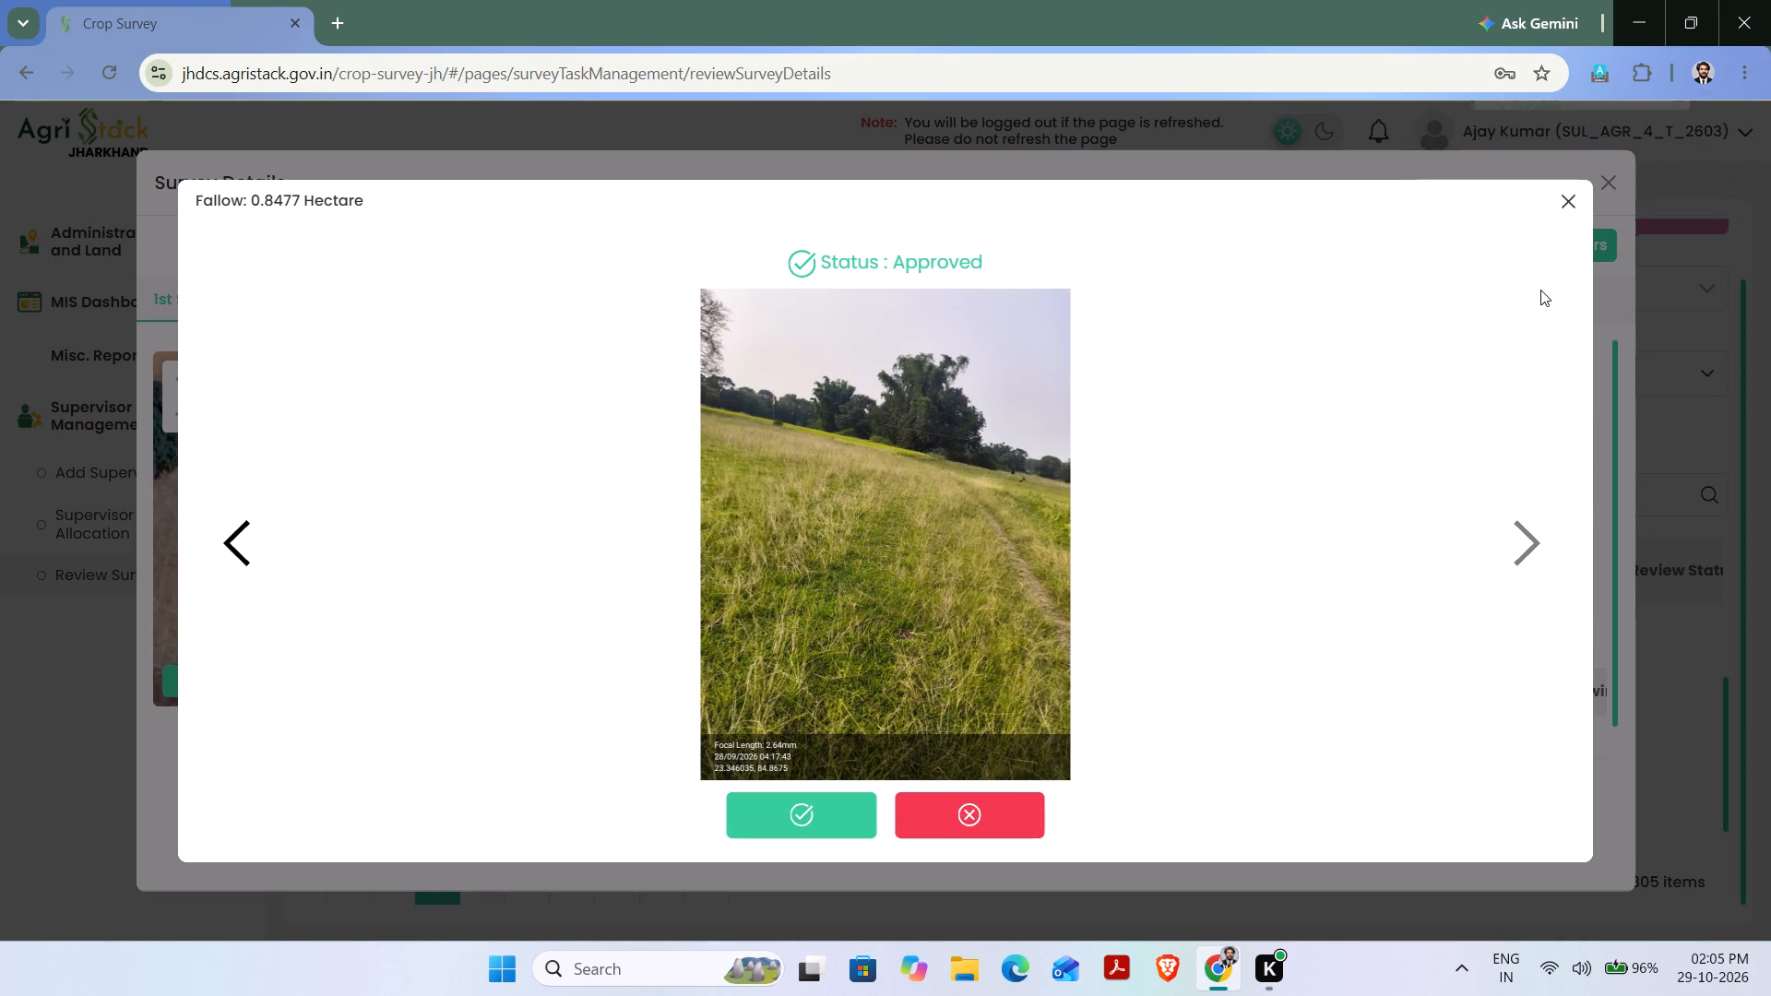
Approve the 1st survey of survey number 765, save the review and close its details.
click(1573, 200)
scroll(1014, 570, down, 1)
click(685, 707)
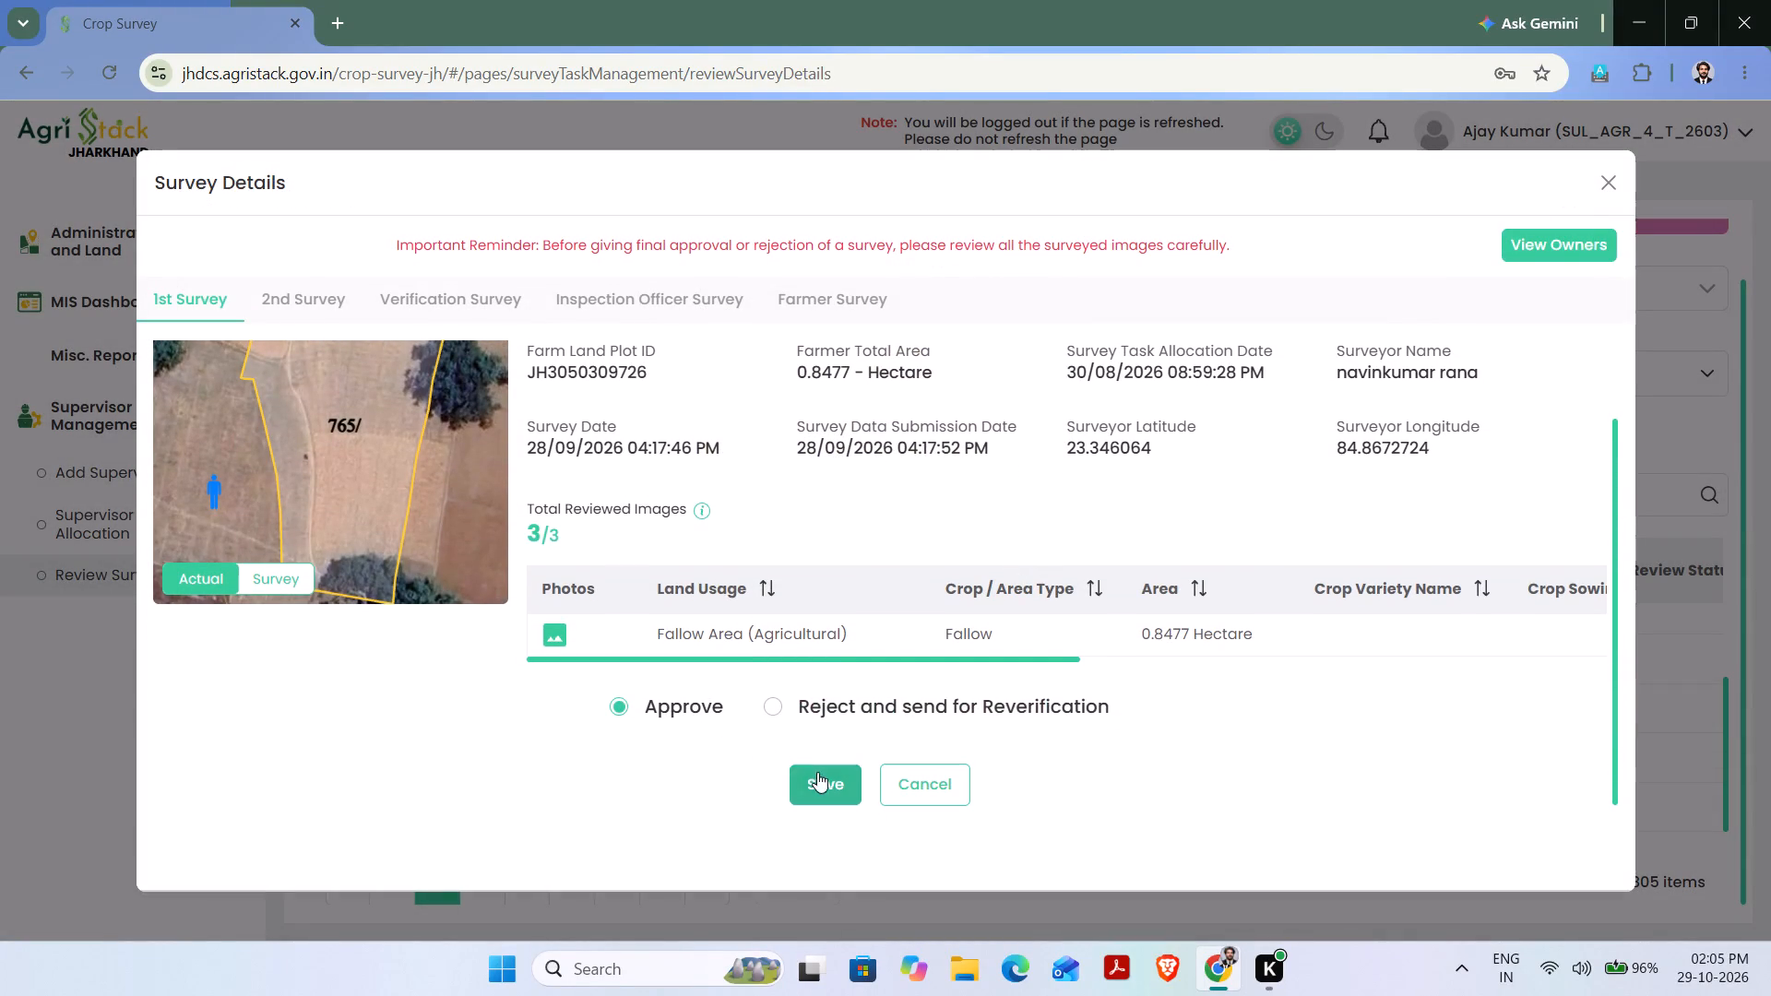
click(826, 777)
click(894, 586)
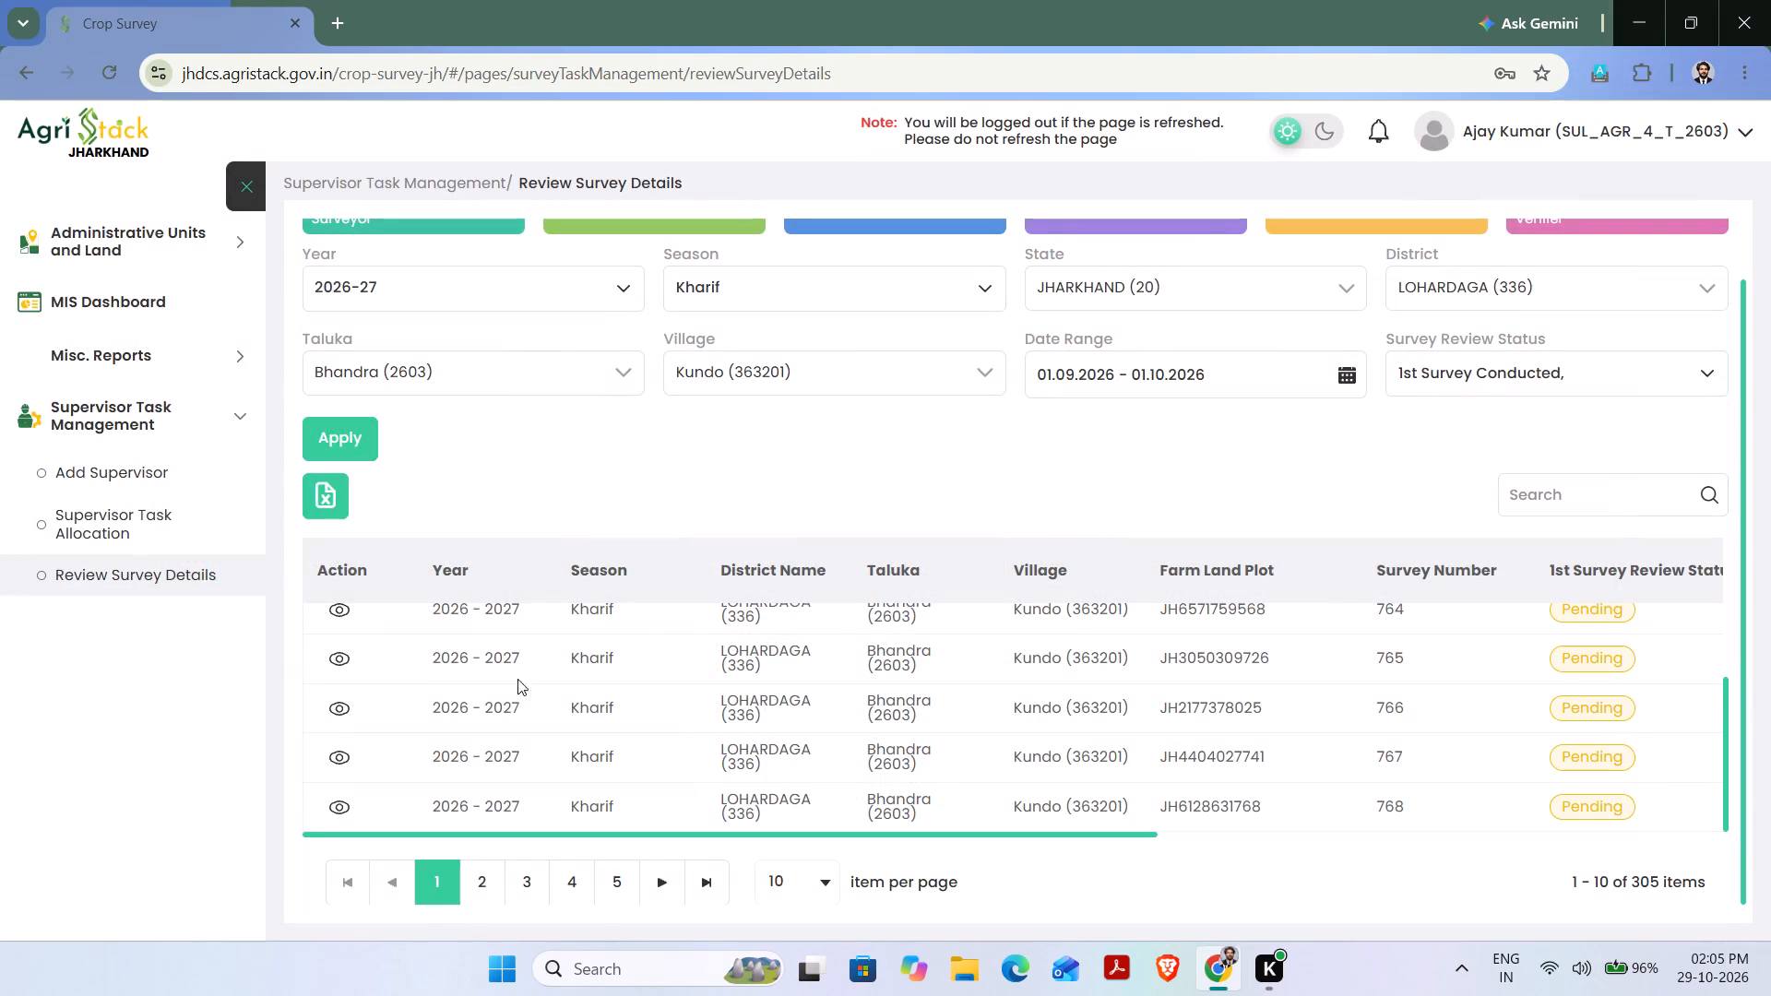
Reopen the details of survey number 765 to check its review, and close them.
click(337, 659)
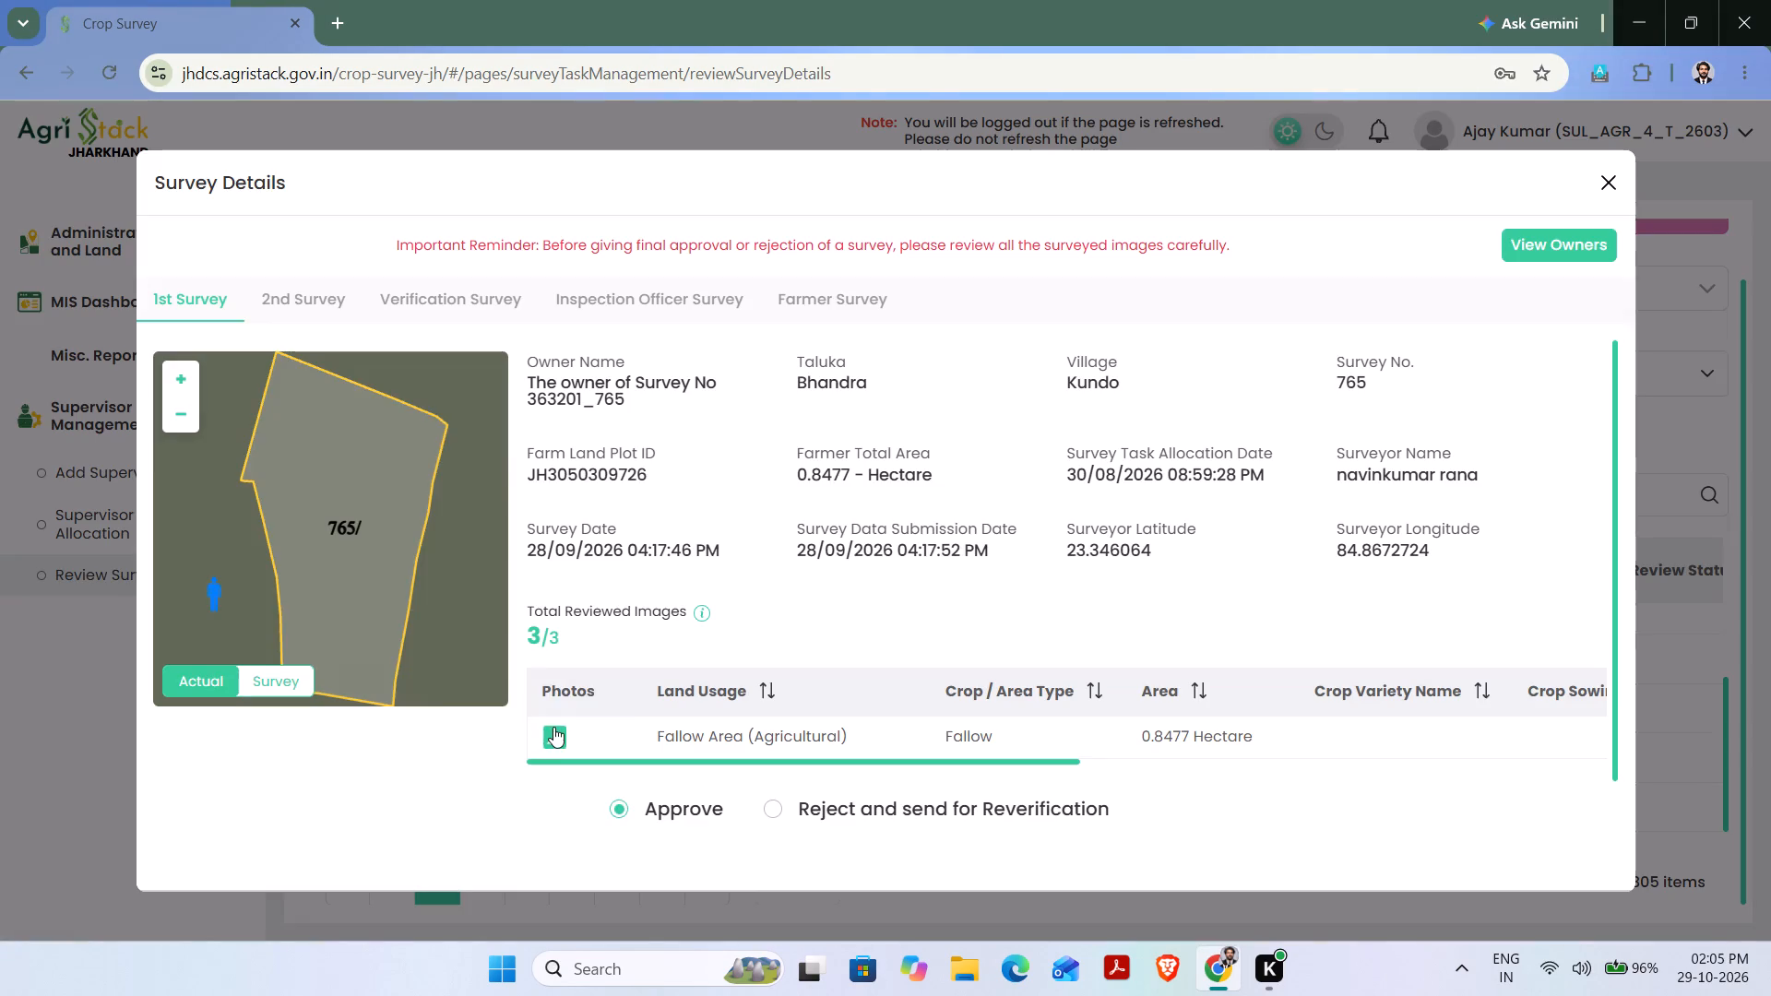
click(1599, 182)
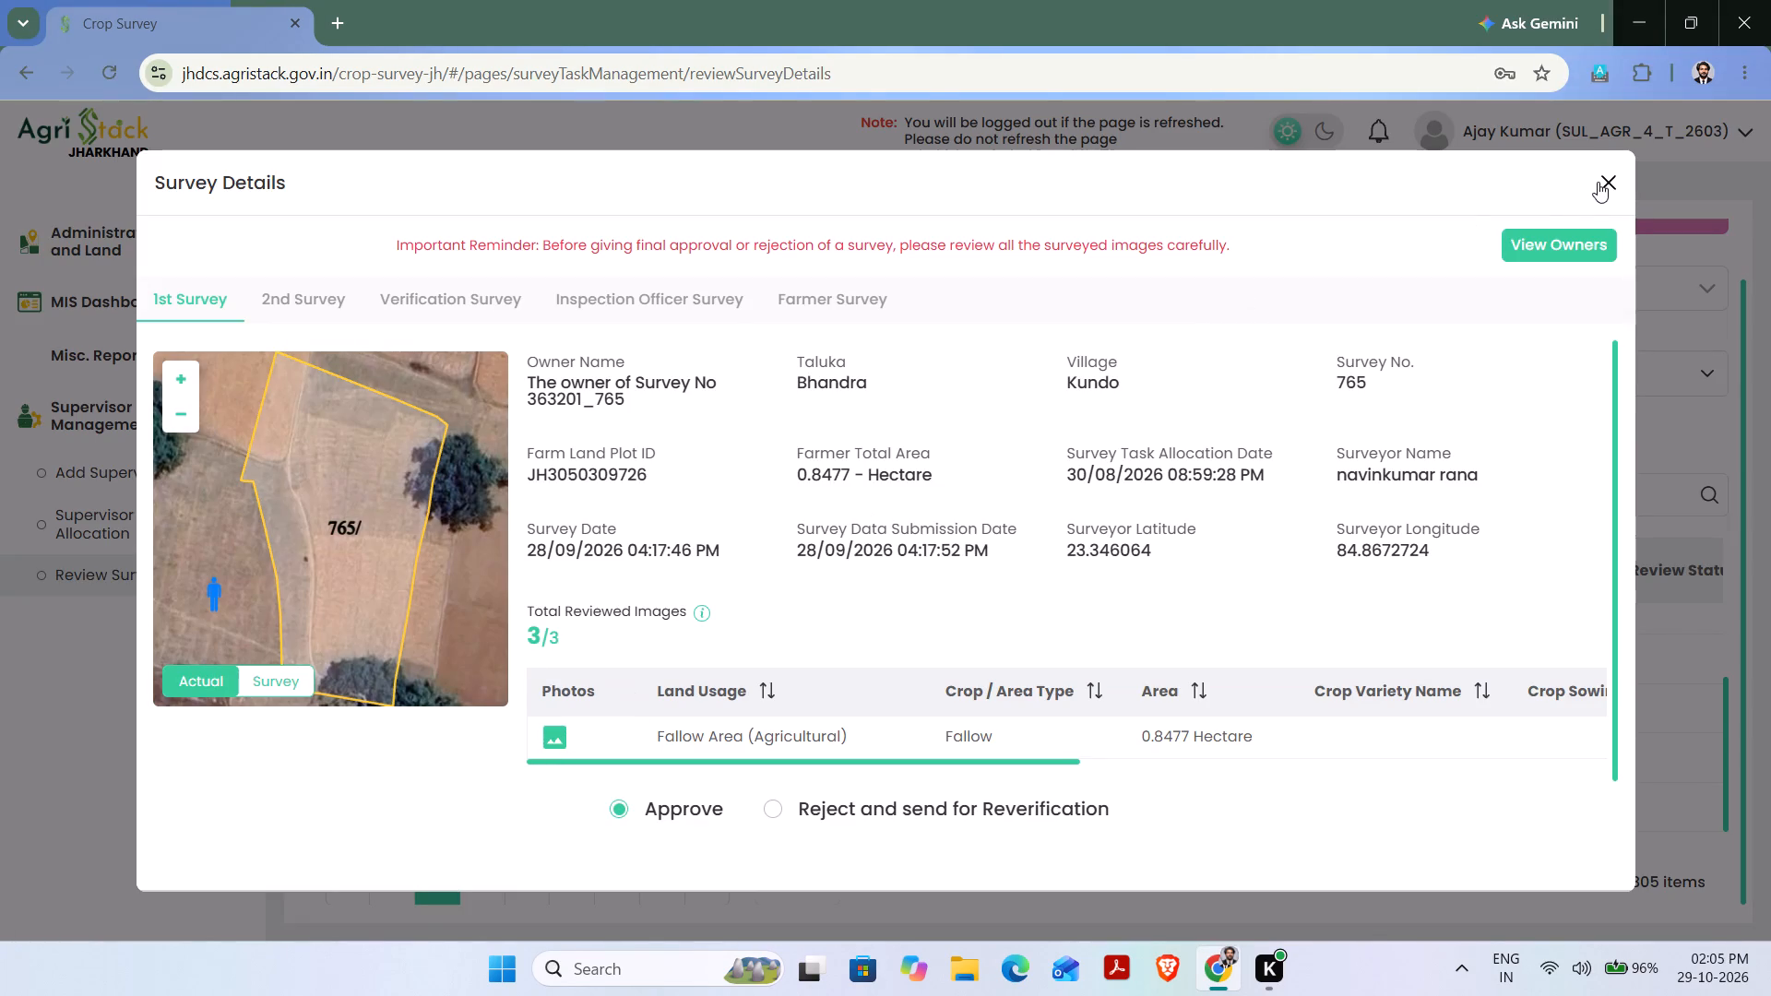
Open the details of survey number 766 and approve all three of its fallow land photos.
click(338, 713)
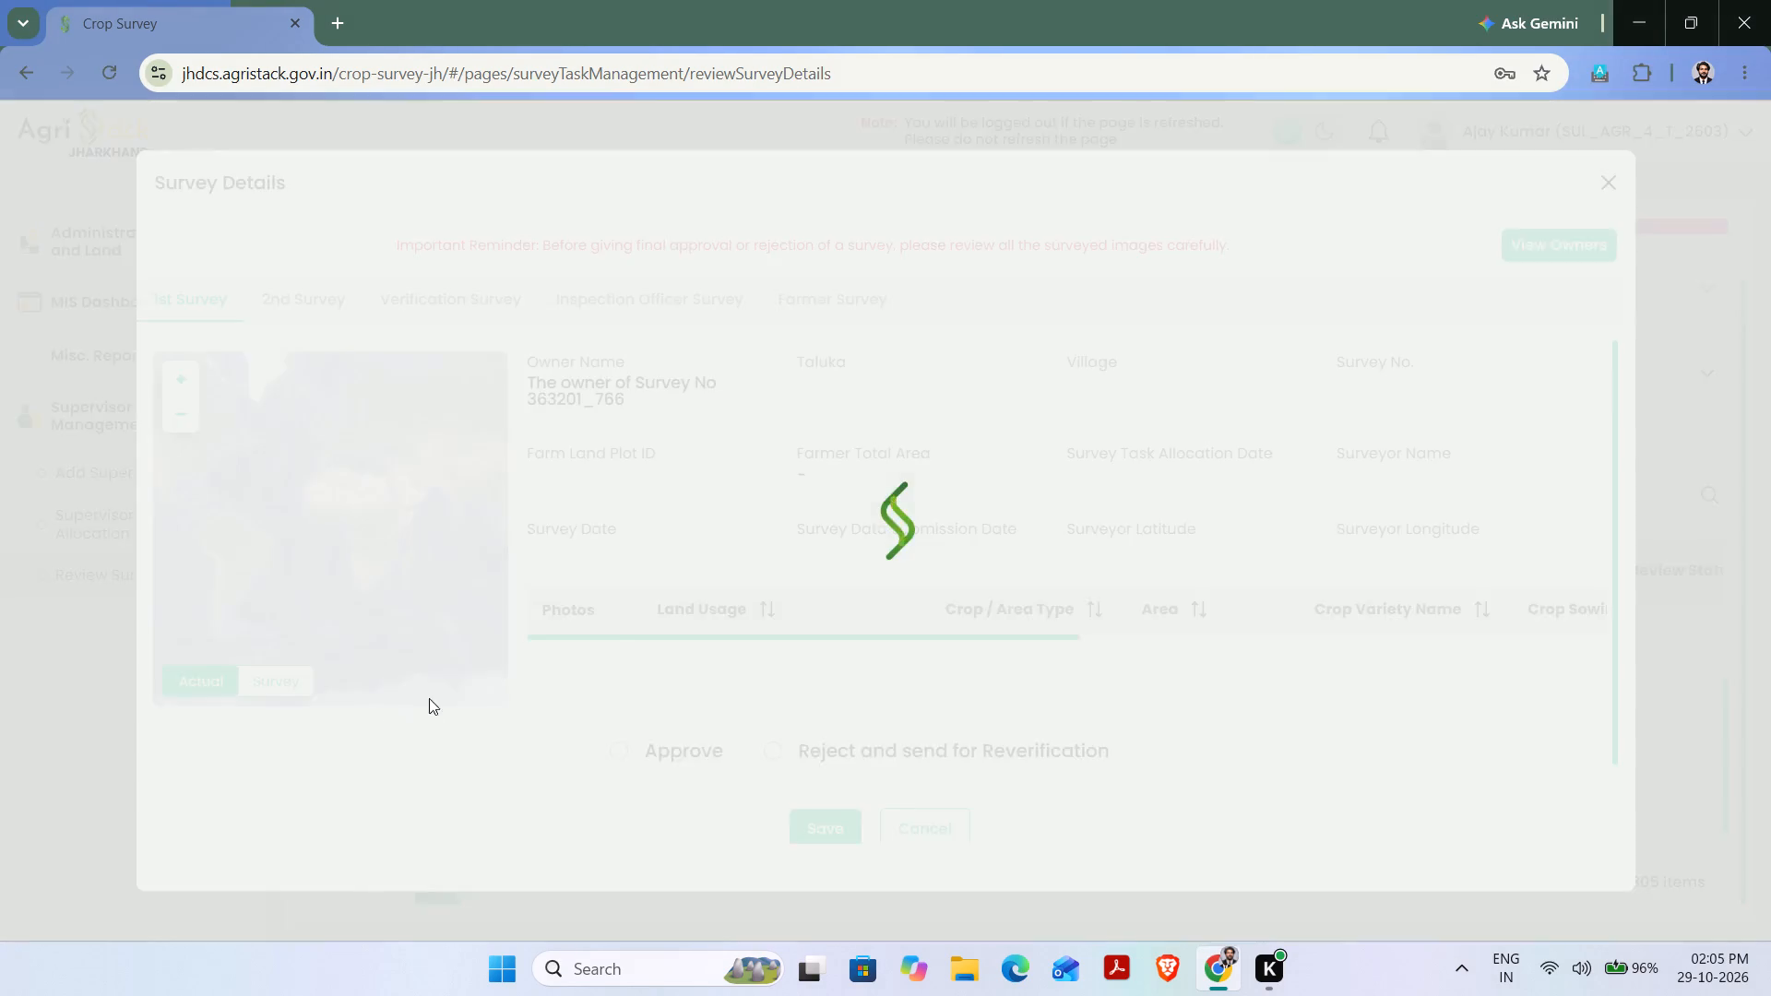
click(552, 730)
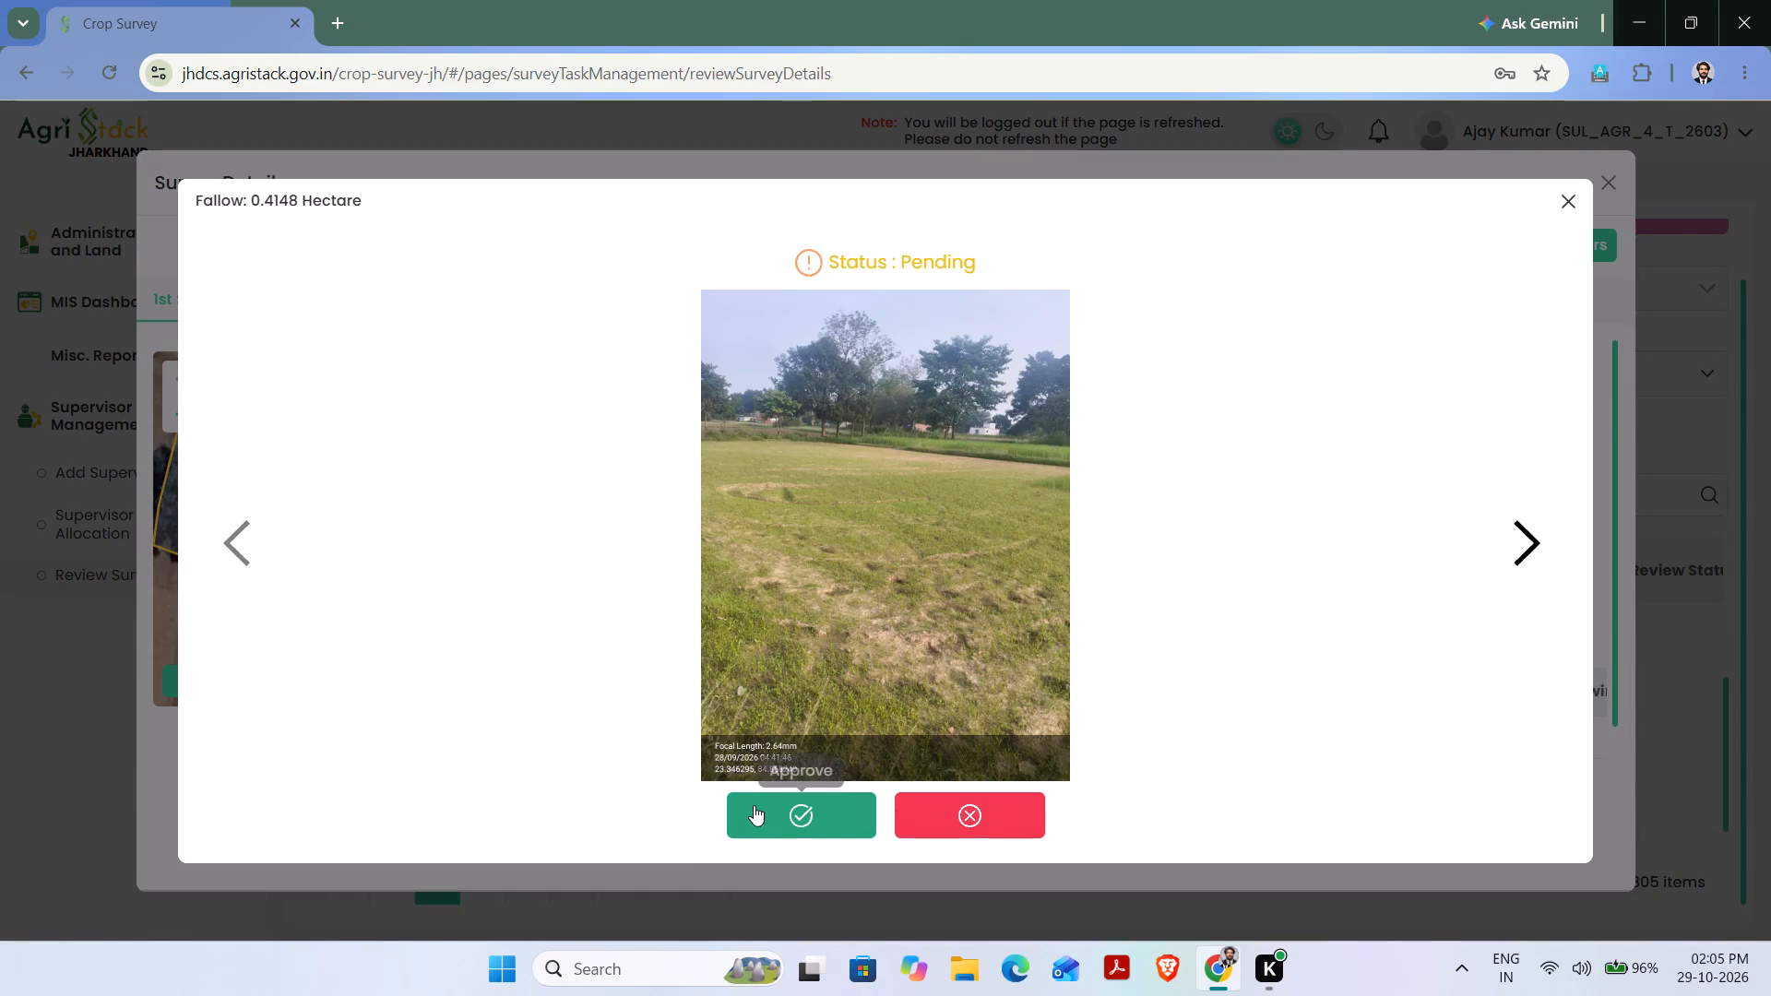
click(766, 817)
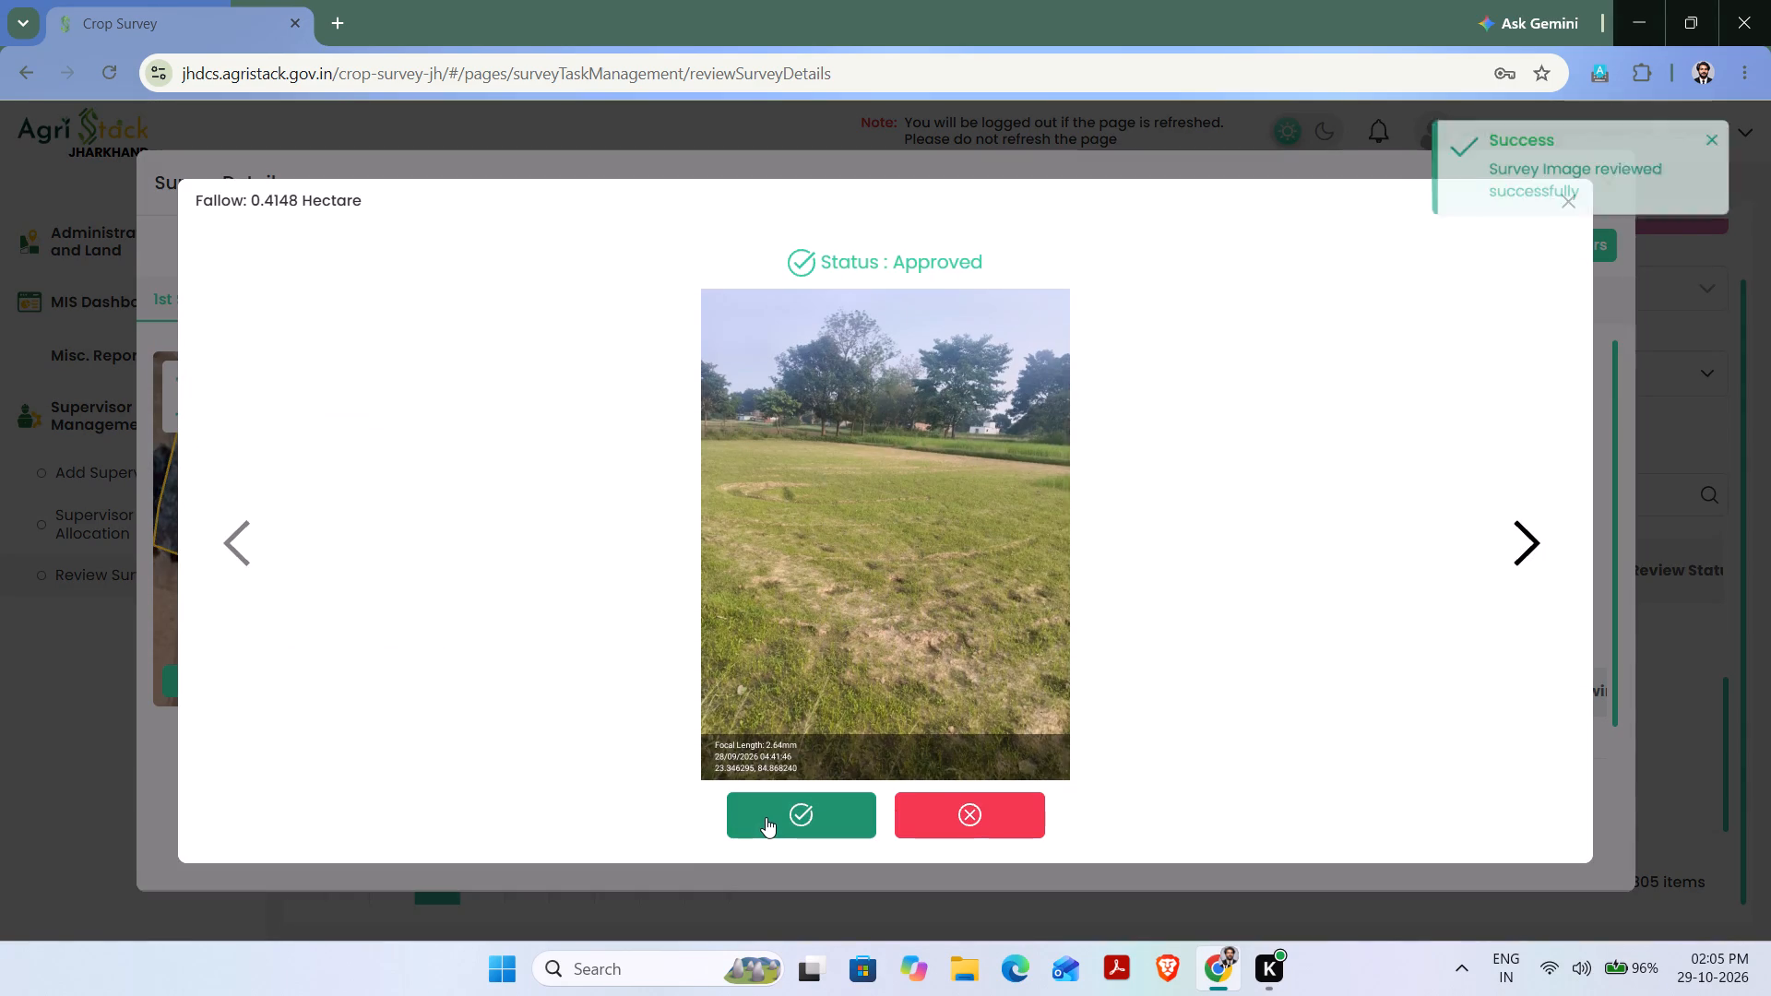
drag(896, 672, 787, 691)
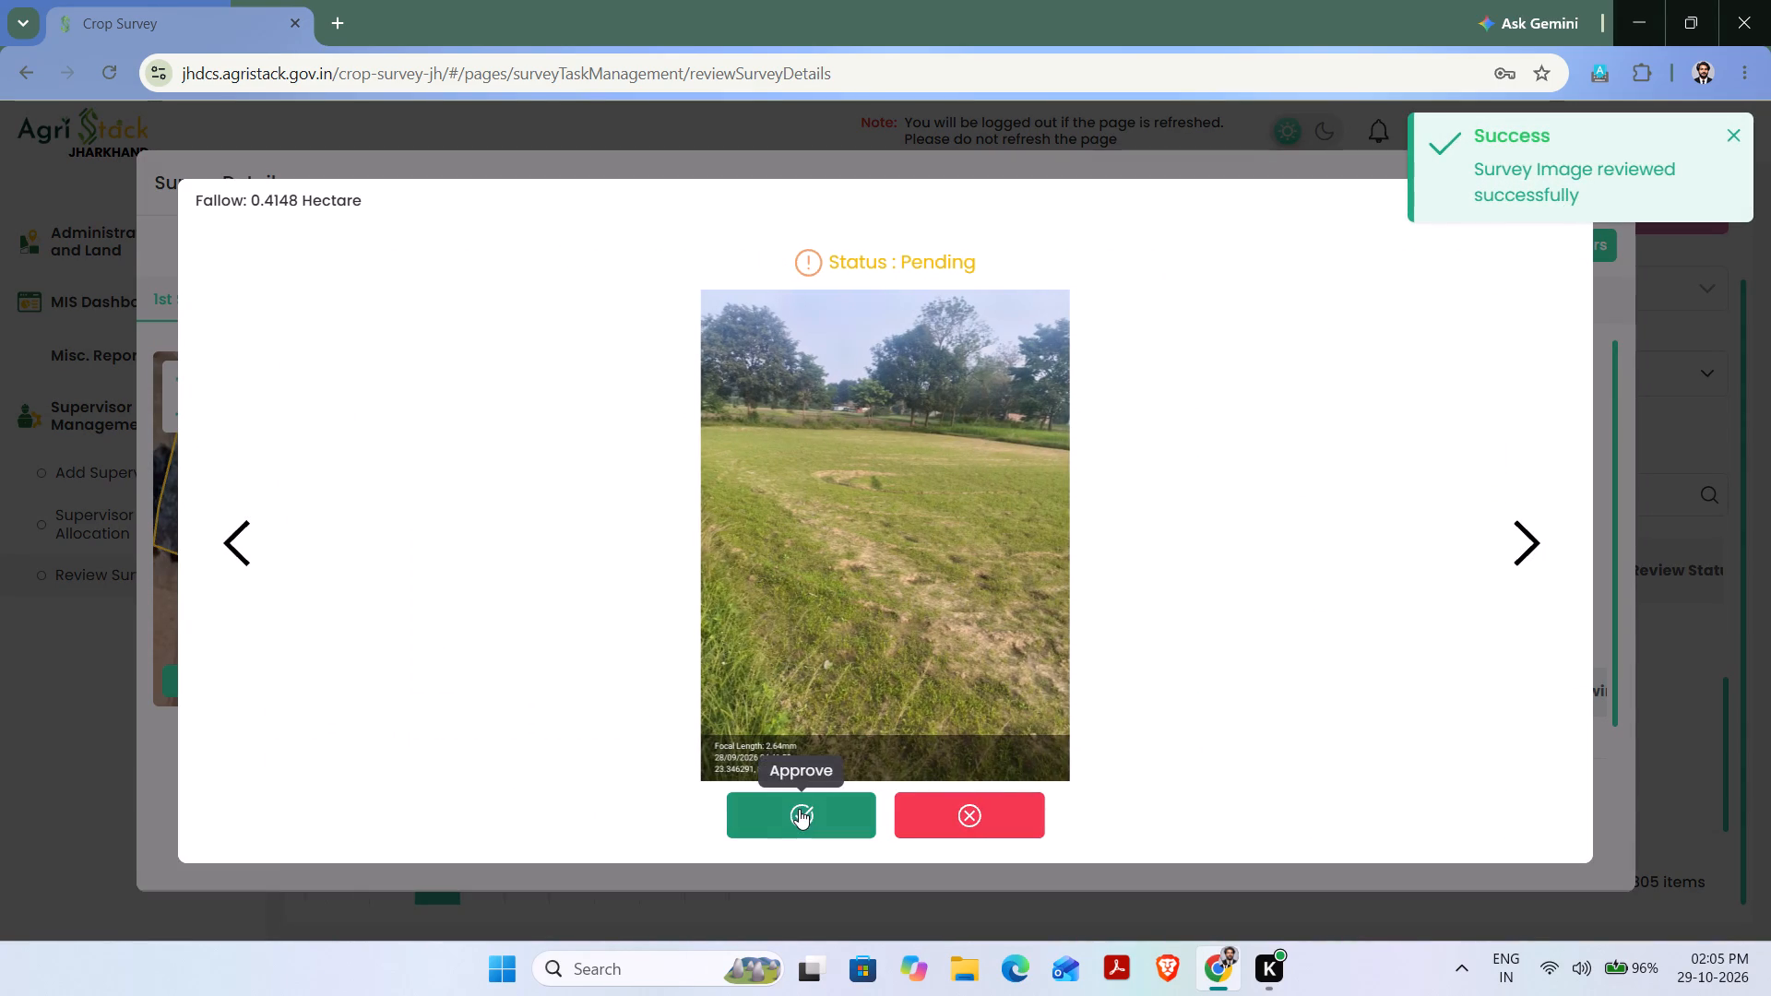
click(800, 808)
drag(933, 634, 792, 651)
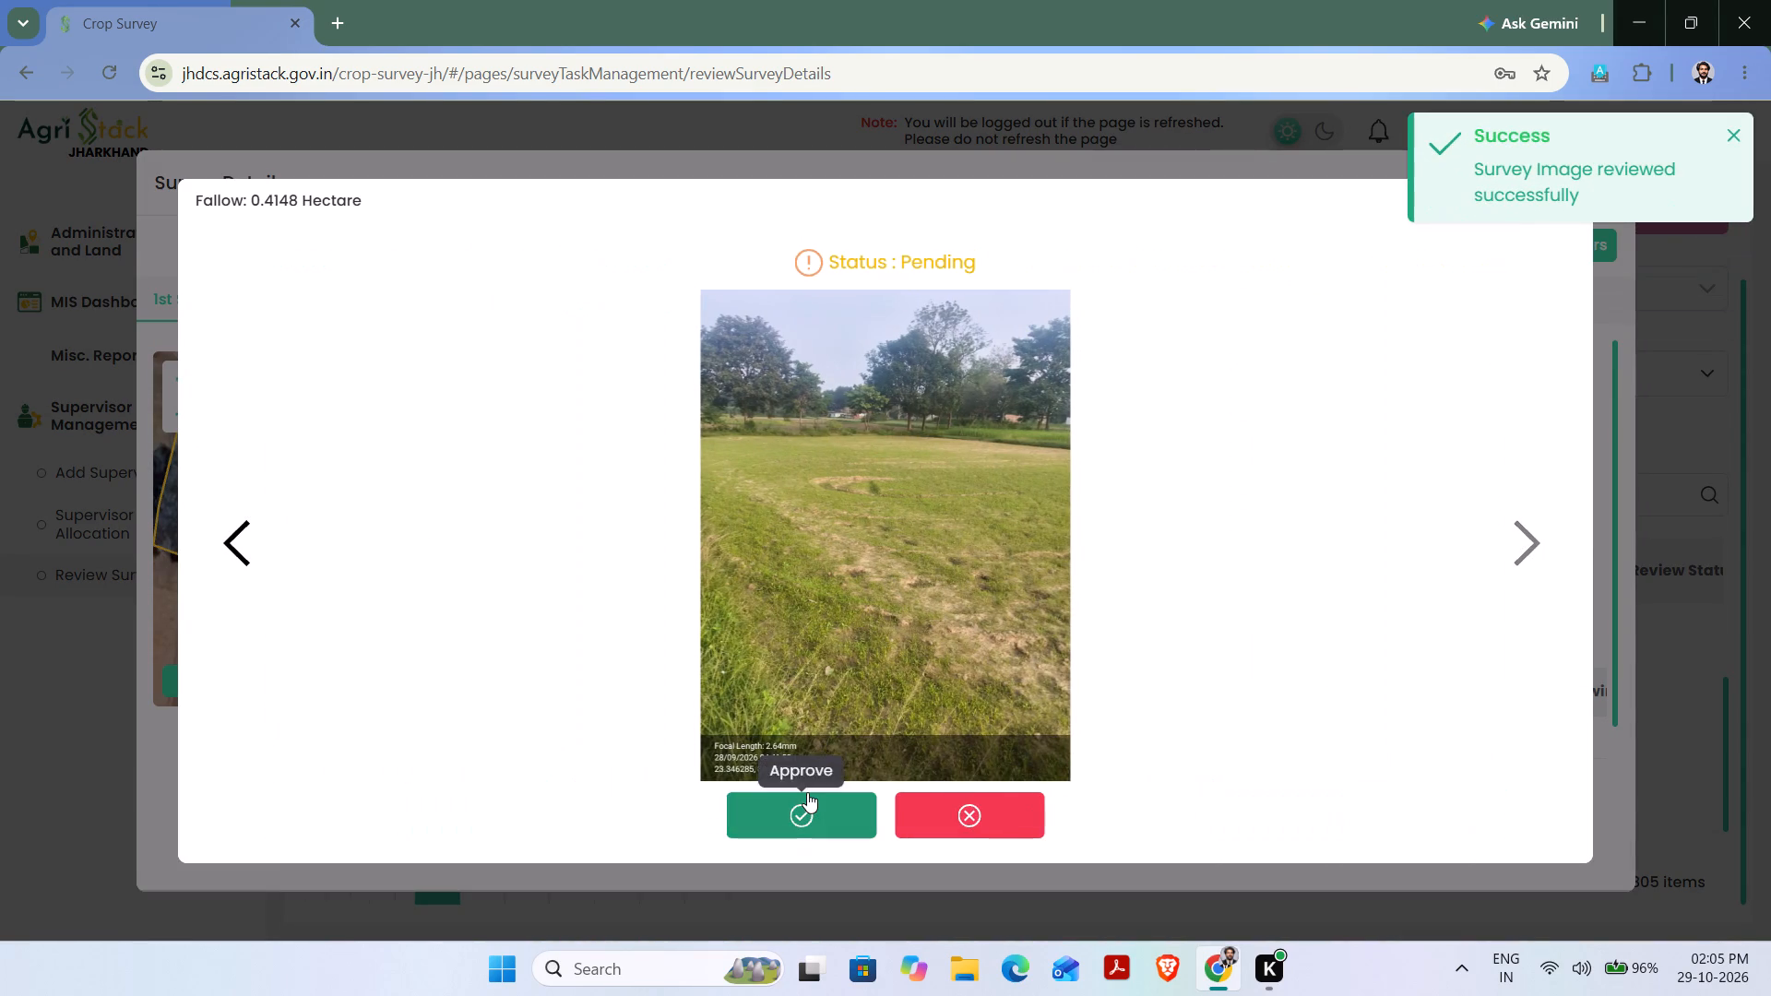
click(807, 792)
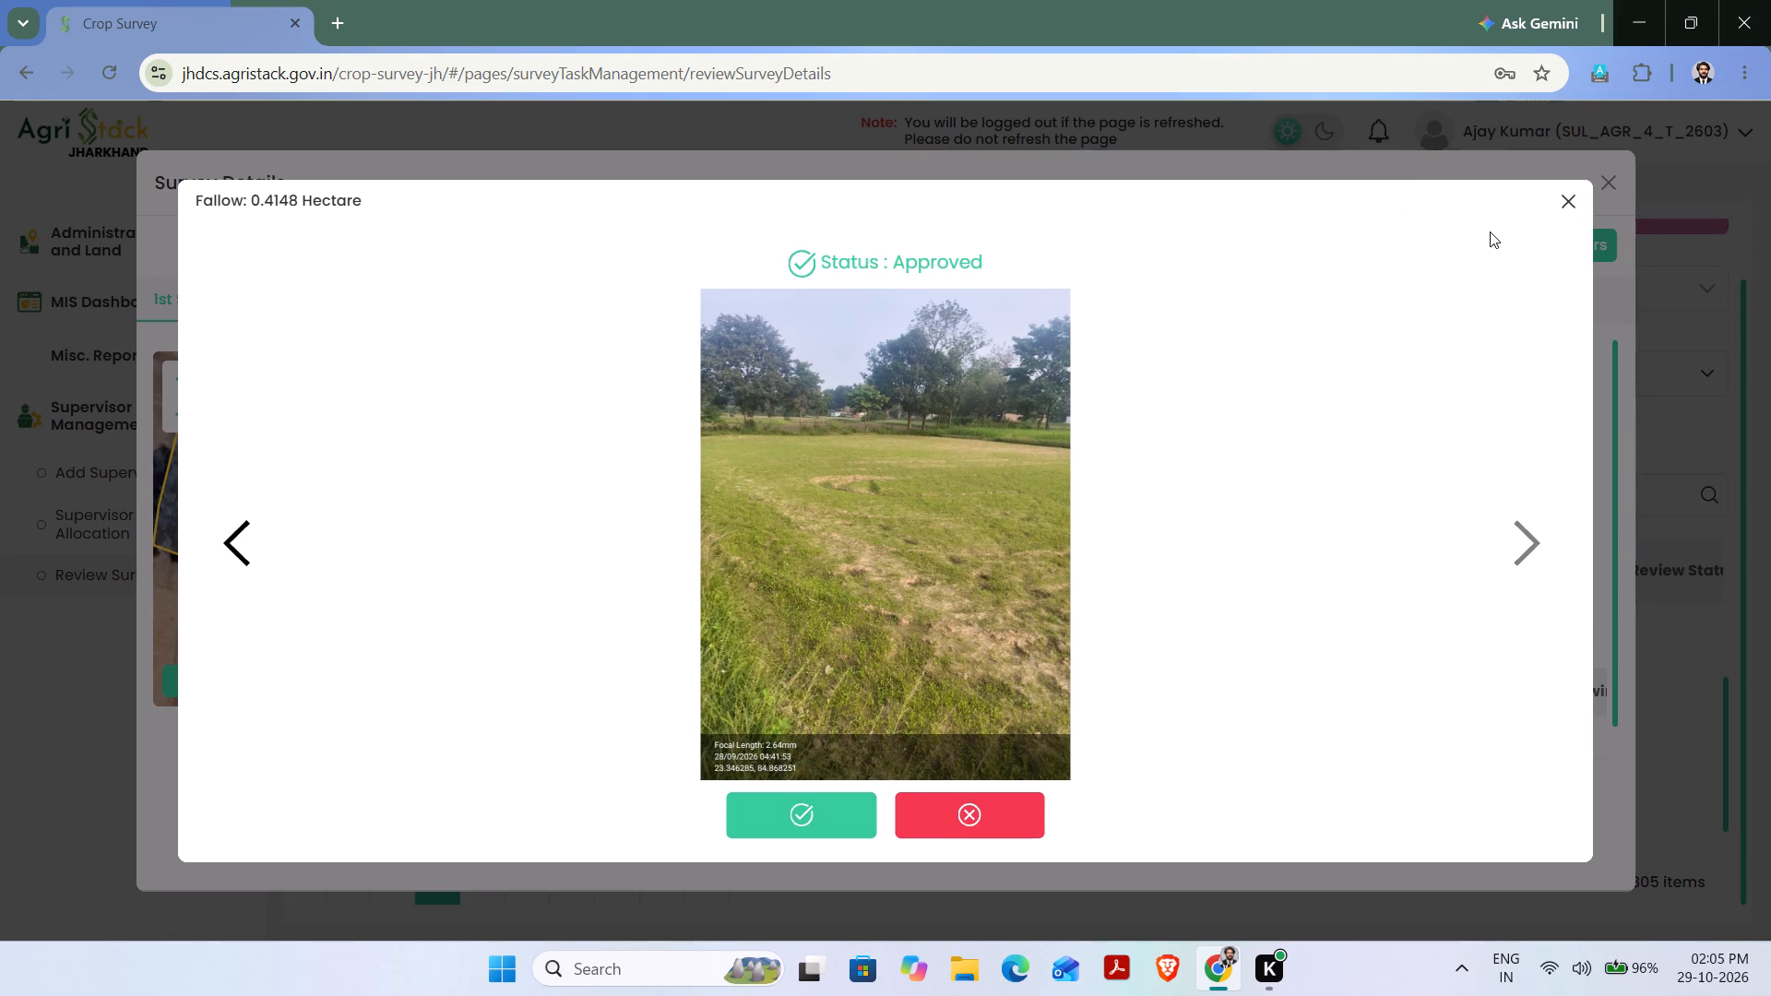
click(1556, 196)
click(1565, 194)
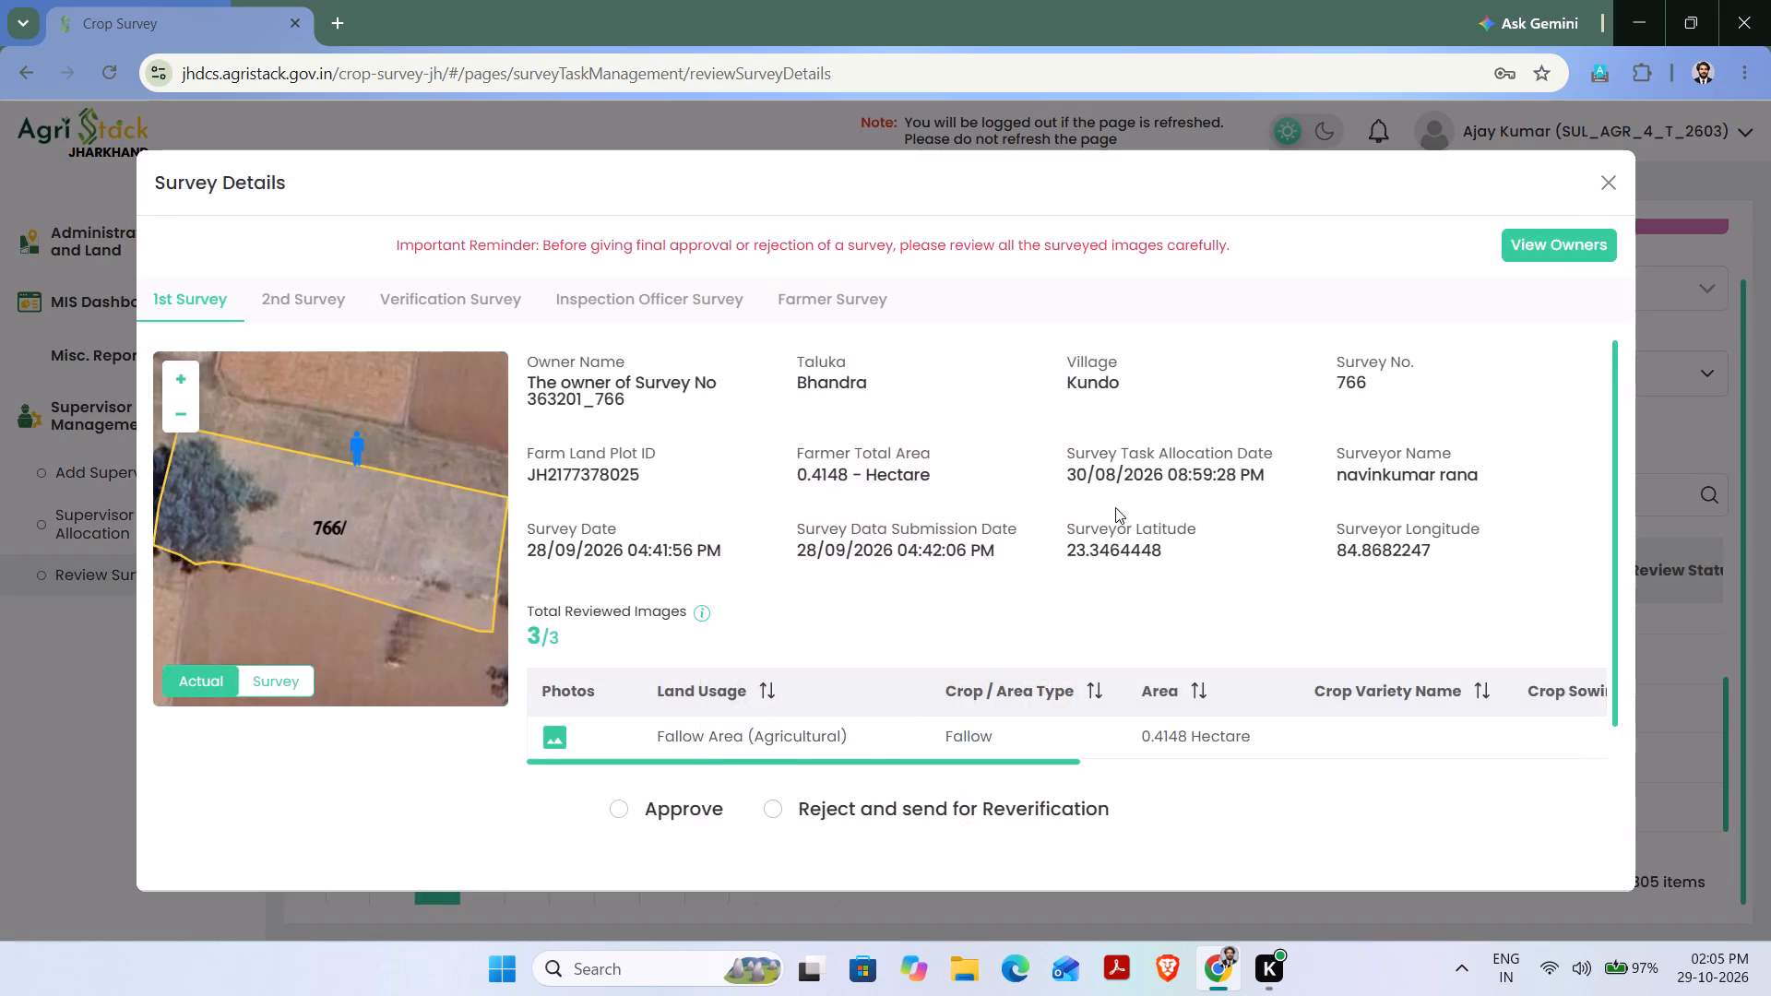
Approve the 1st survey of survey number 766, save the review and close its details.
scroll(1106, 514, down, 2)
click(684, 667)
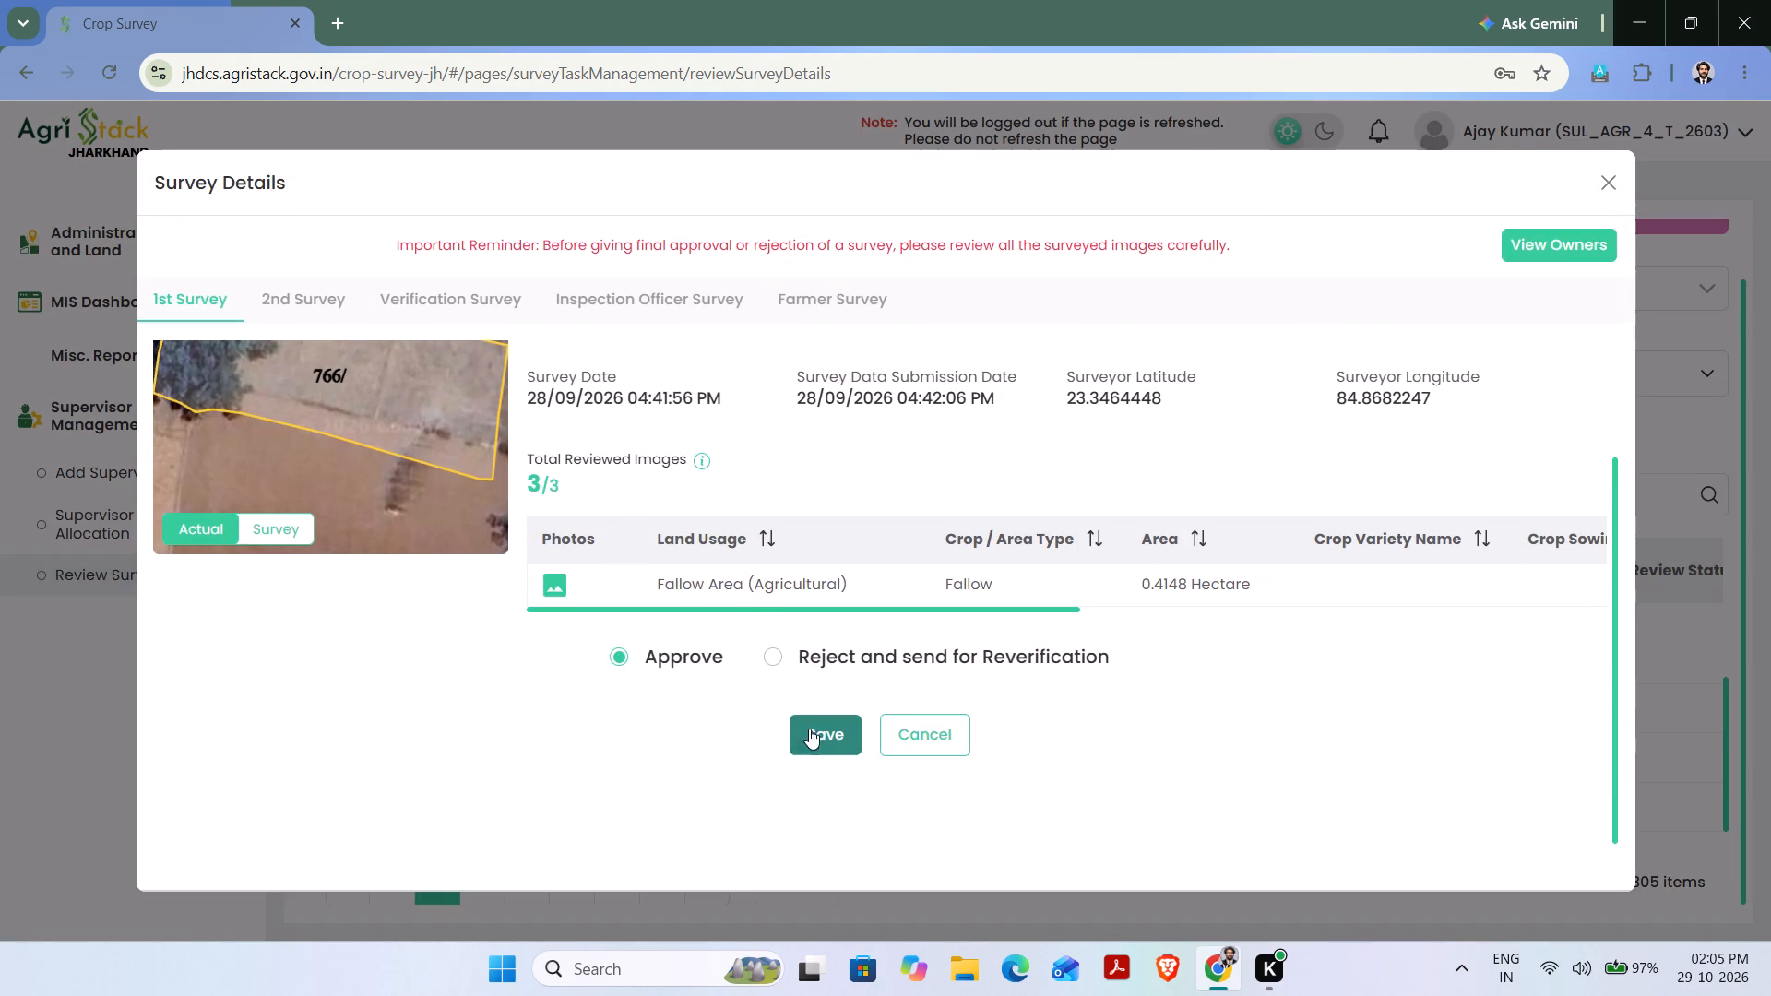
click(812, 729)
click(932, 561)
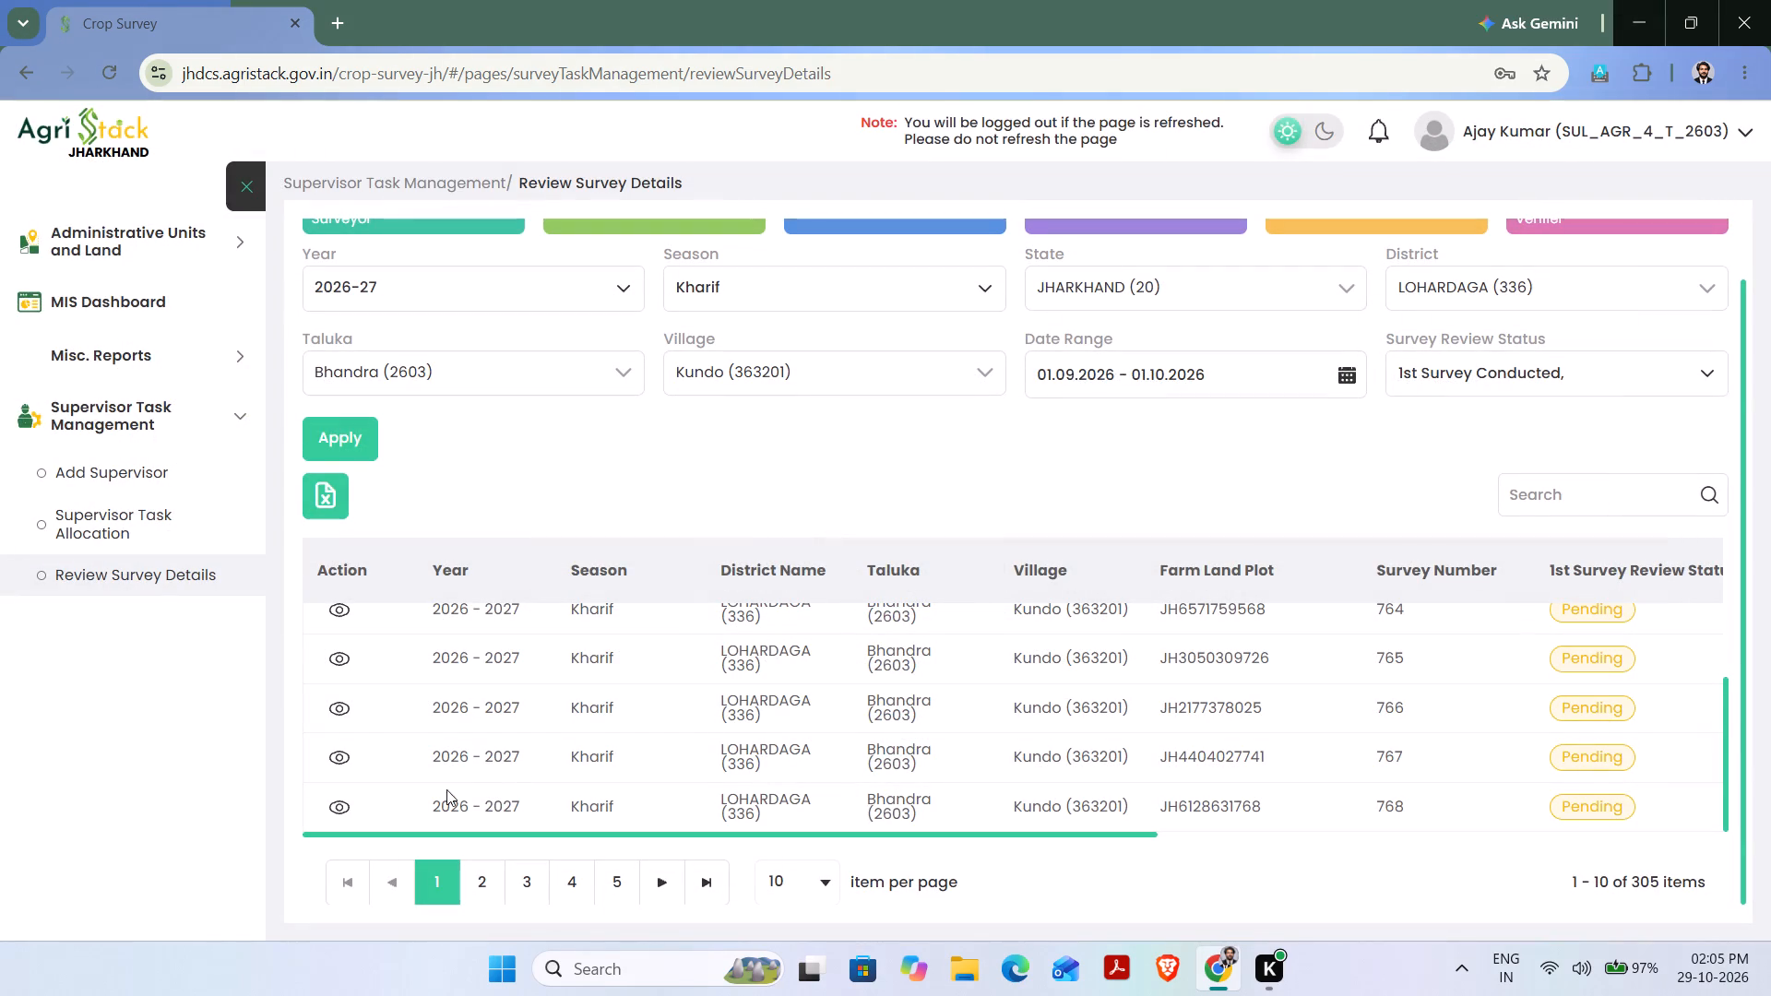
Open the details of survey number 768 and approve all three of its fallow land photos.
click(349, 800)
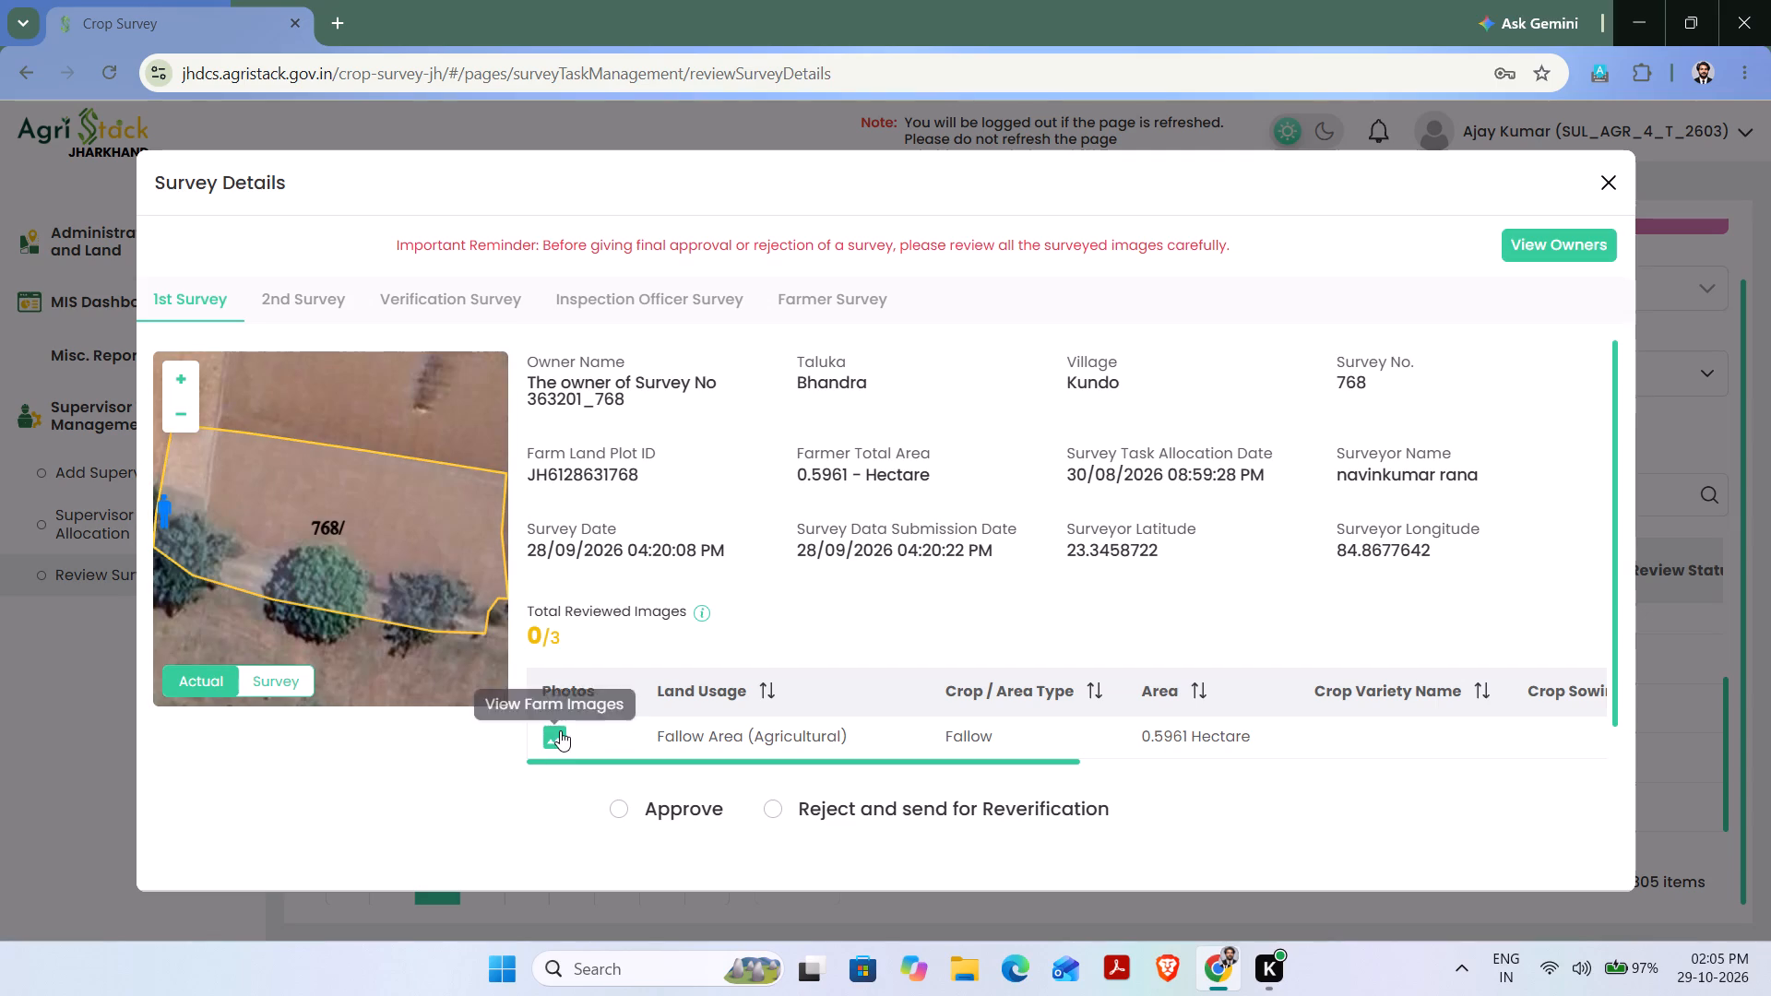
click(560, 730)
click(773, 818)
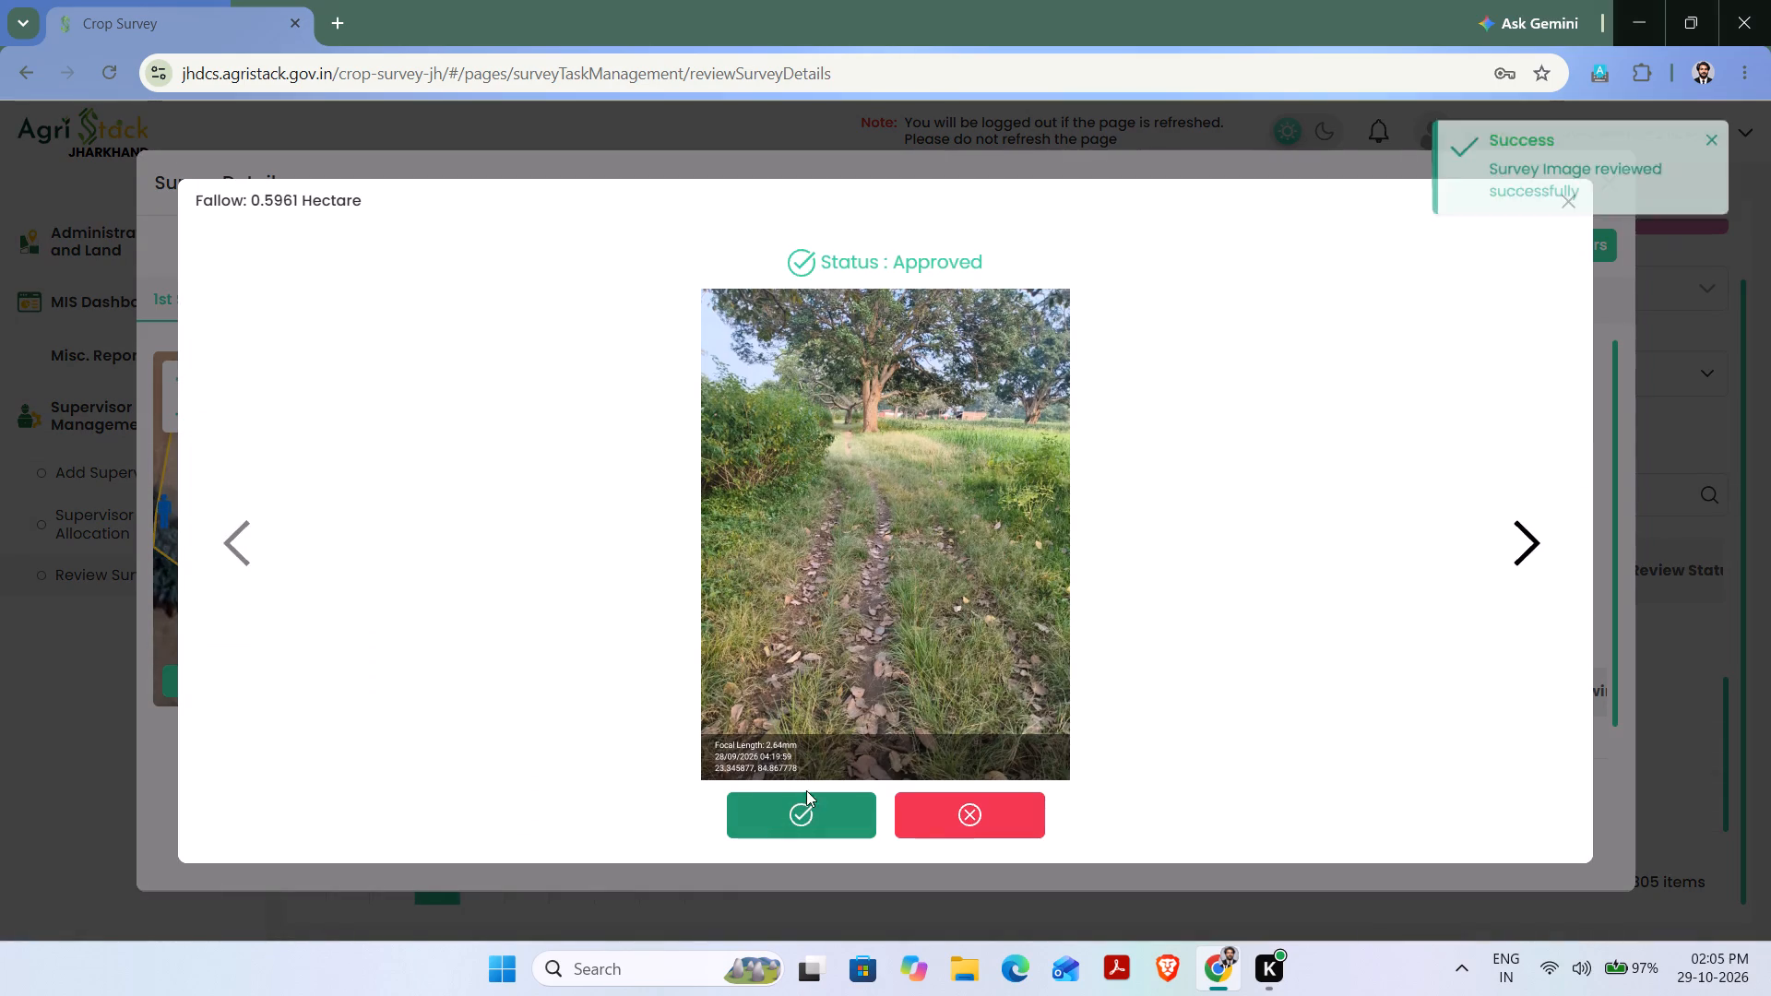
drag(933, 698, 808, 717)
click(804, 807)
drag(954, 673, 800, 712)
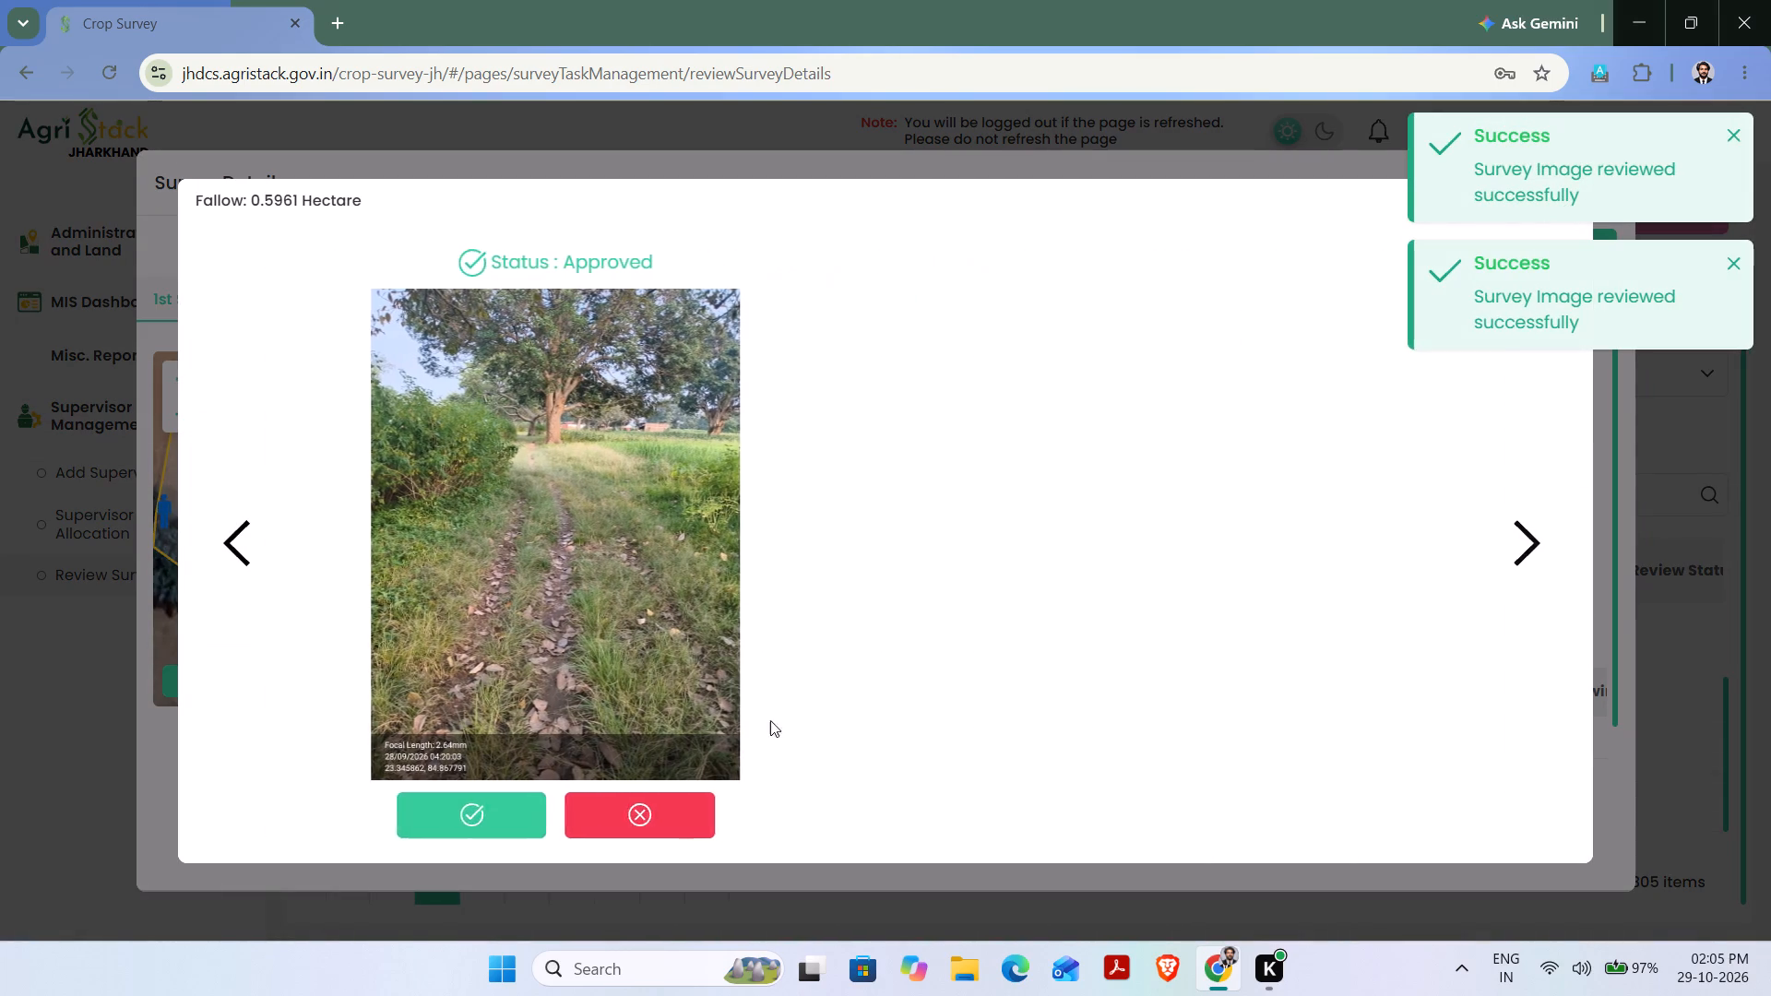
click(816, 815)
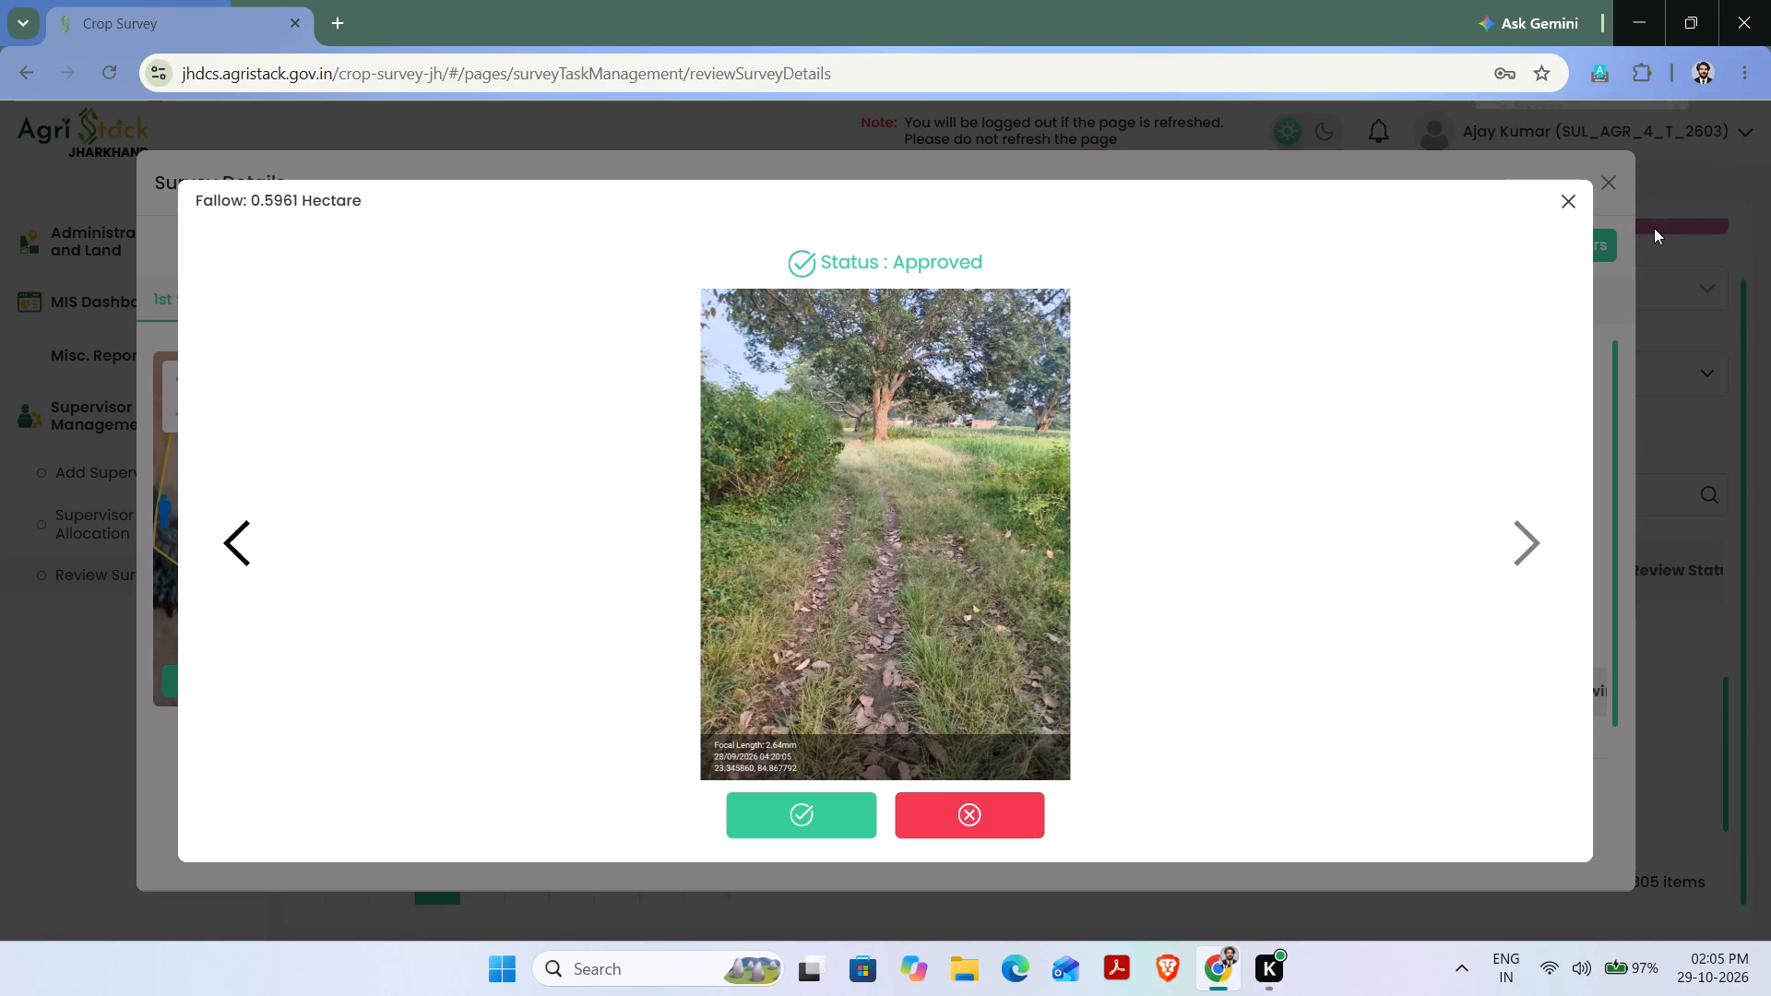
click(1572, 194)
Approve the 1st survey of survey number 768, save the review and close its details.
scroll(845, 691, down, 1)
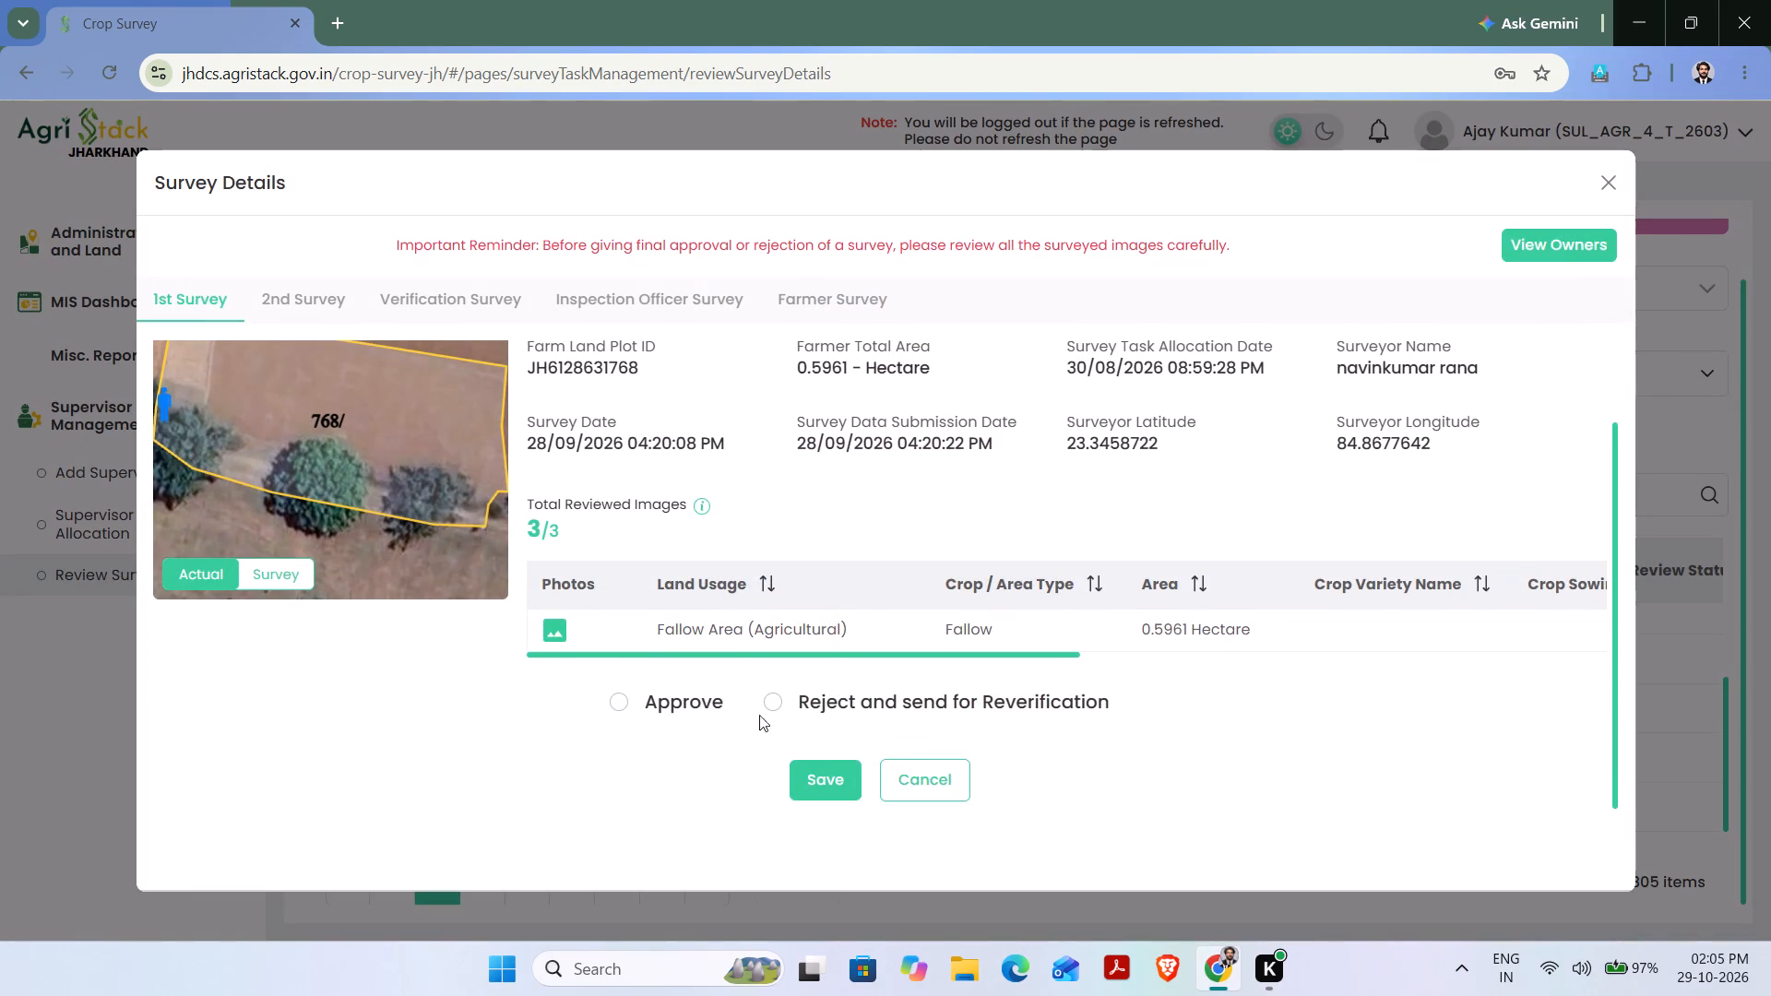
click(672, 697)
click(821, 779)
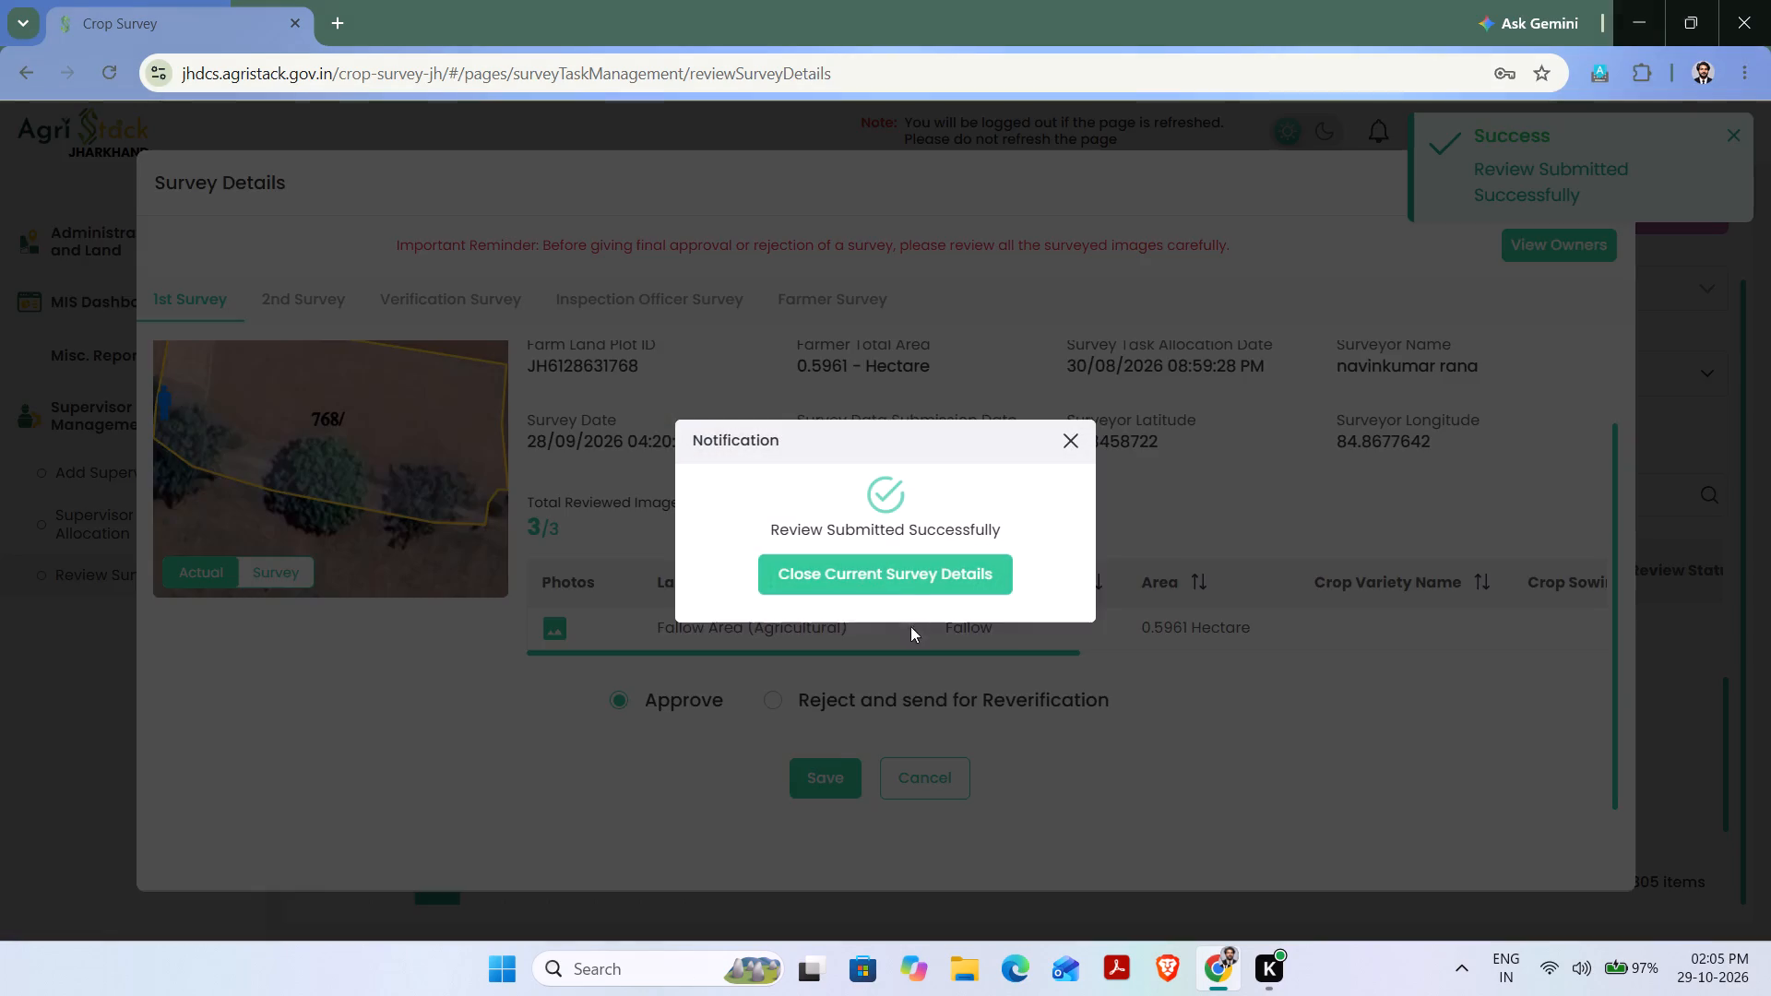
click(911, 581)
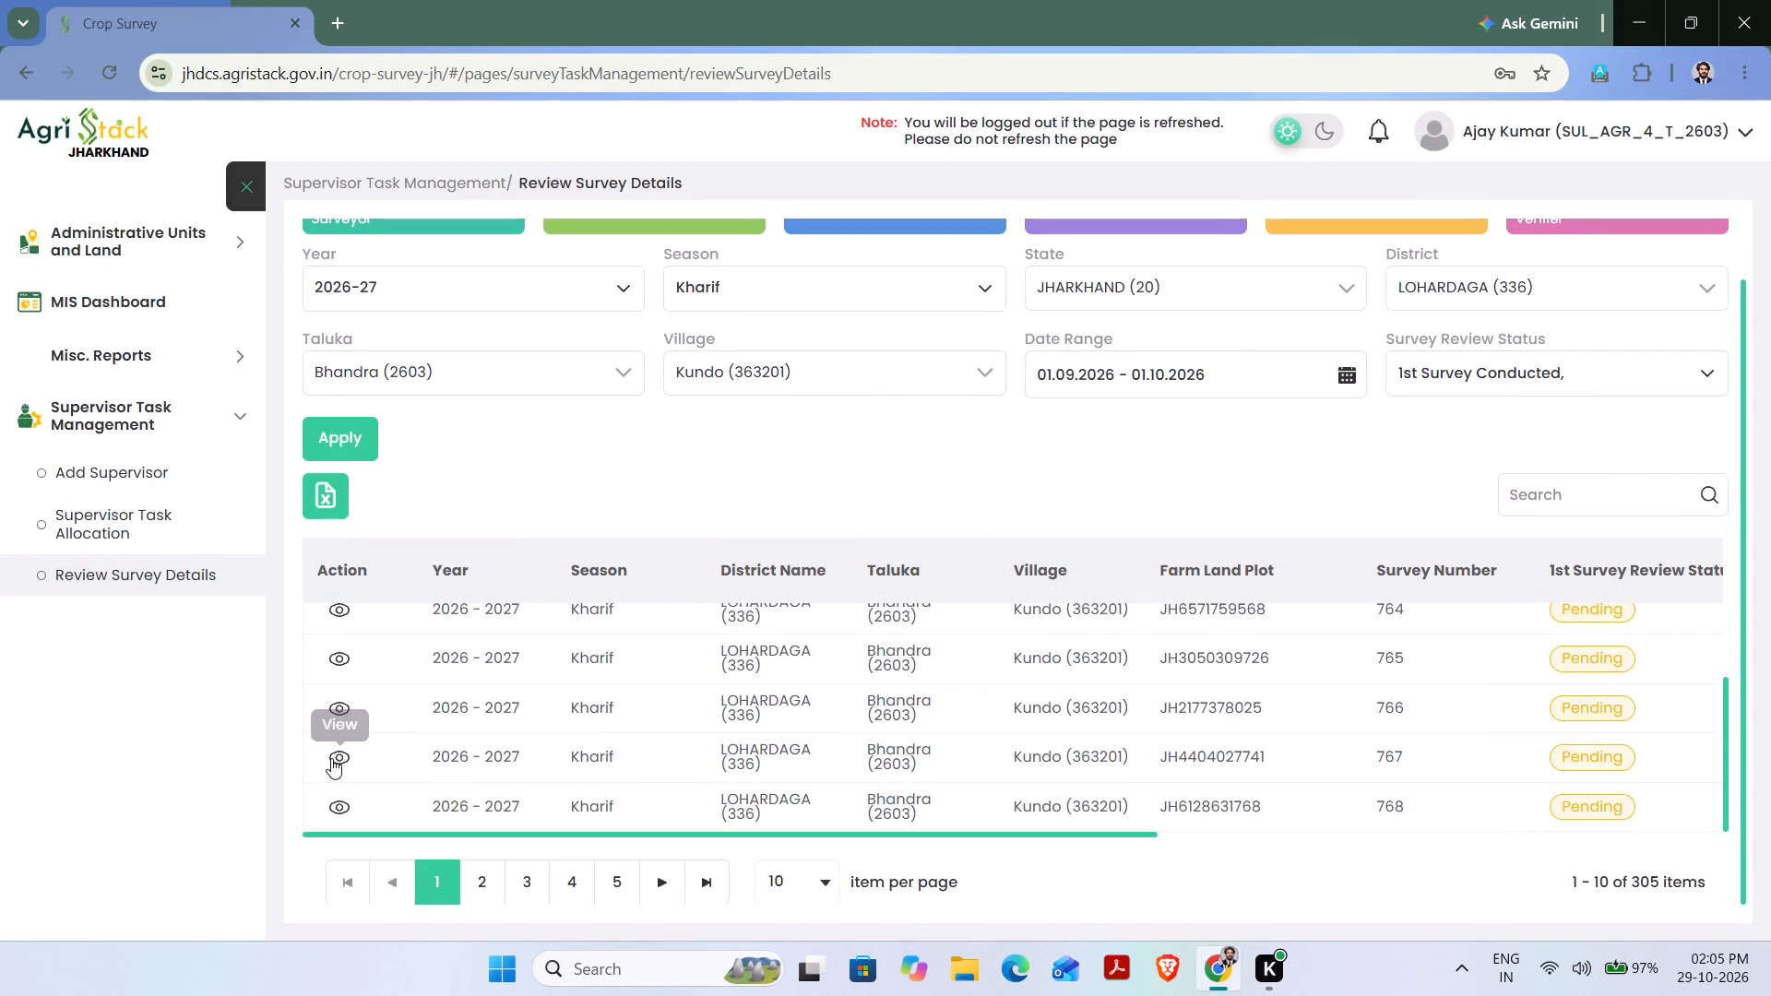
Open the details of survey number 767 and approve all three of its fallow land photos.
click(331, 758)
click(547, 738)
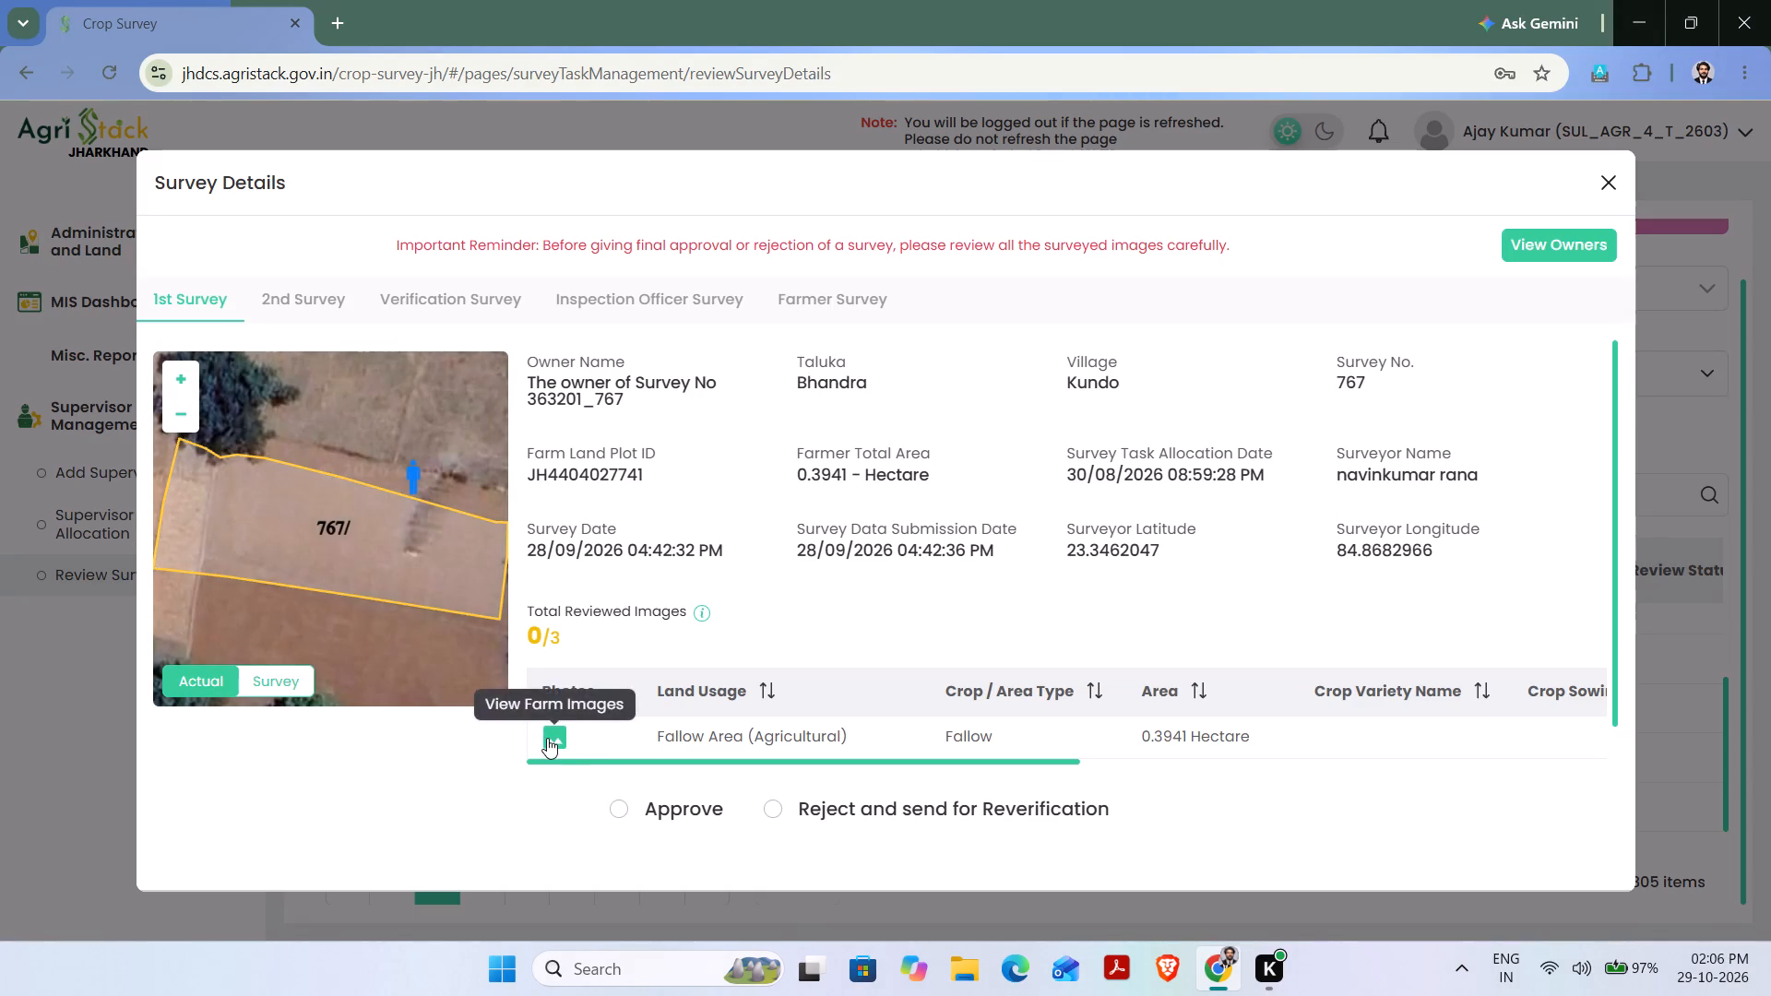
click(763, 808)
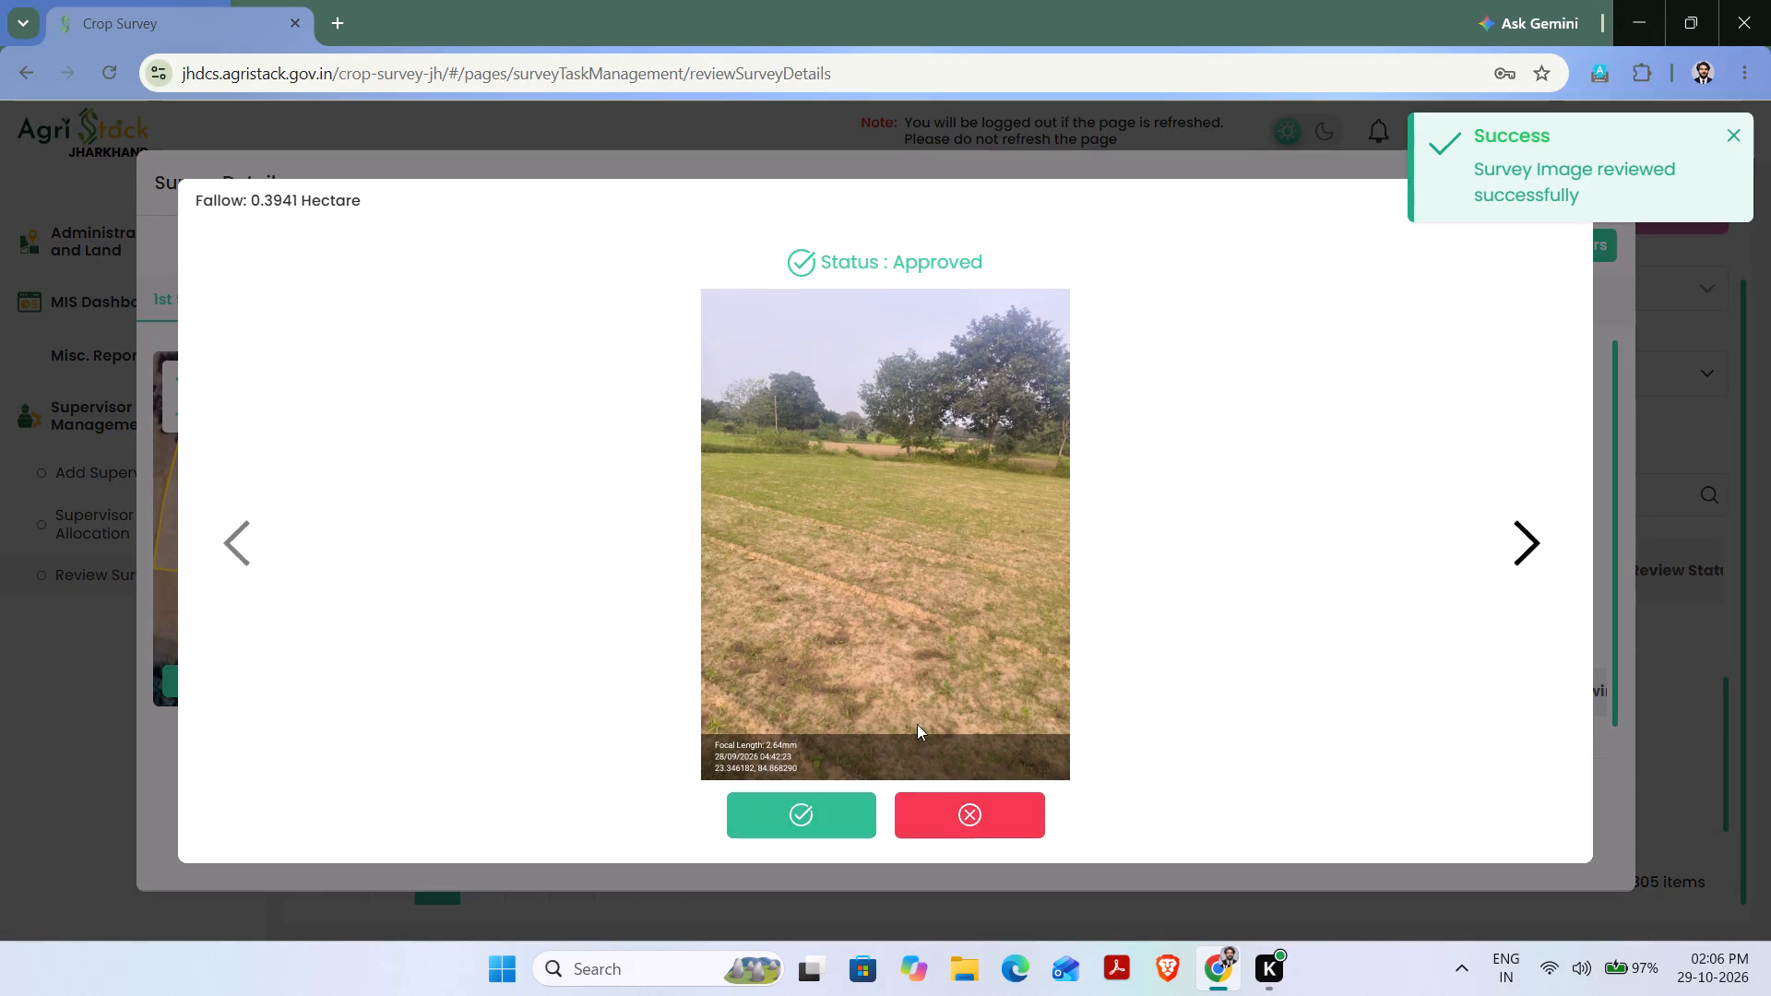
drag(915, 724, 812, 736)
click(797, 820)
drag(937, 681, 822, 710)
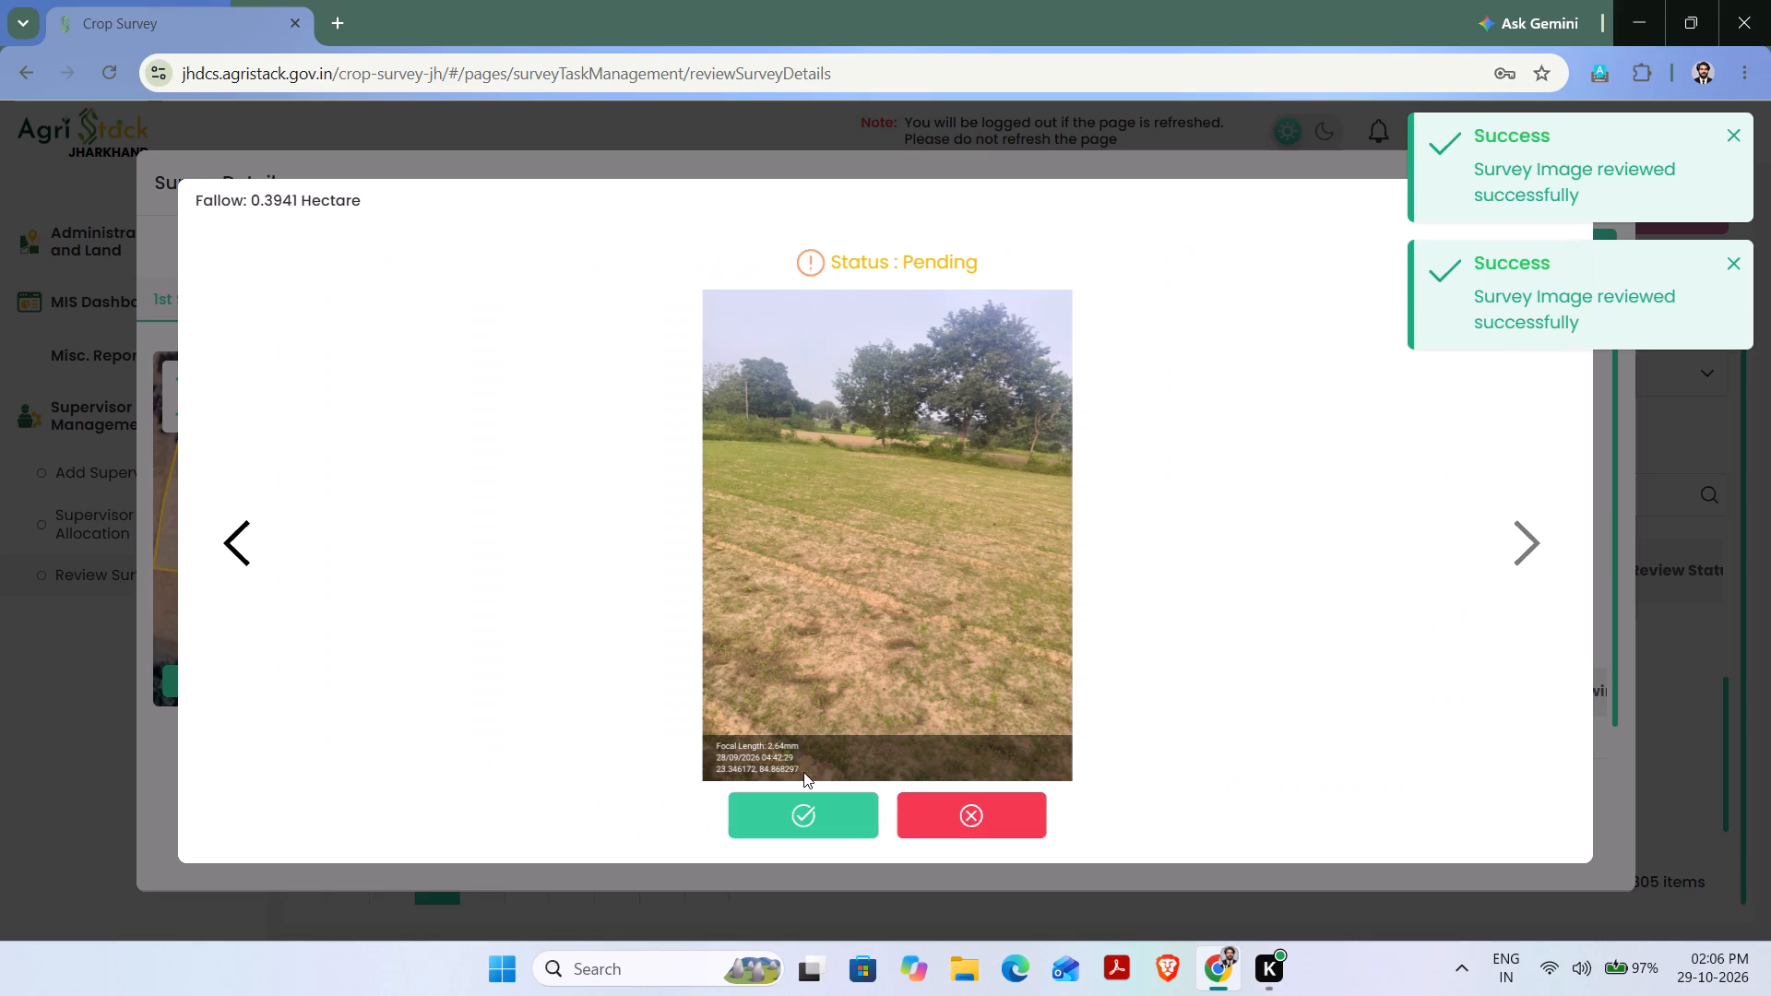
click(796, 802)
drag(952, 672, 883, 673)
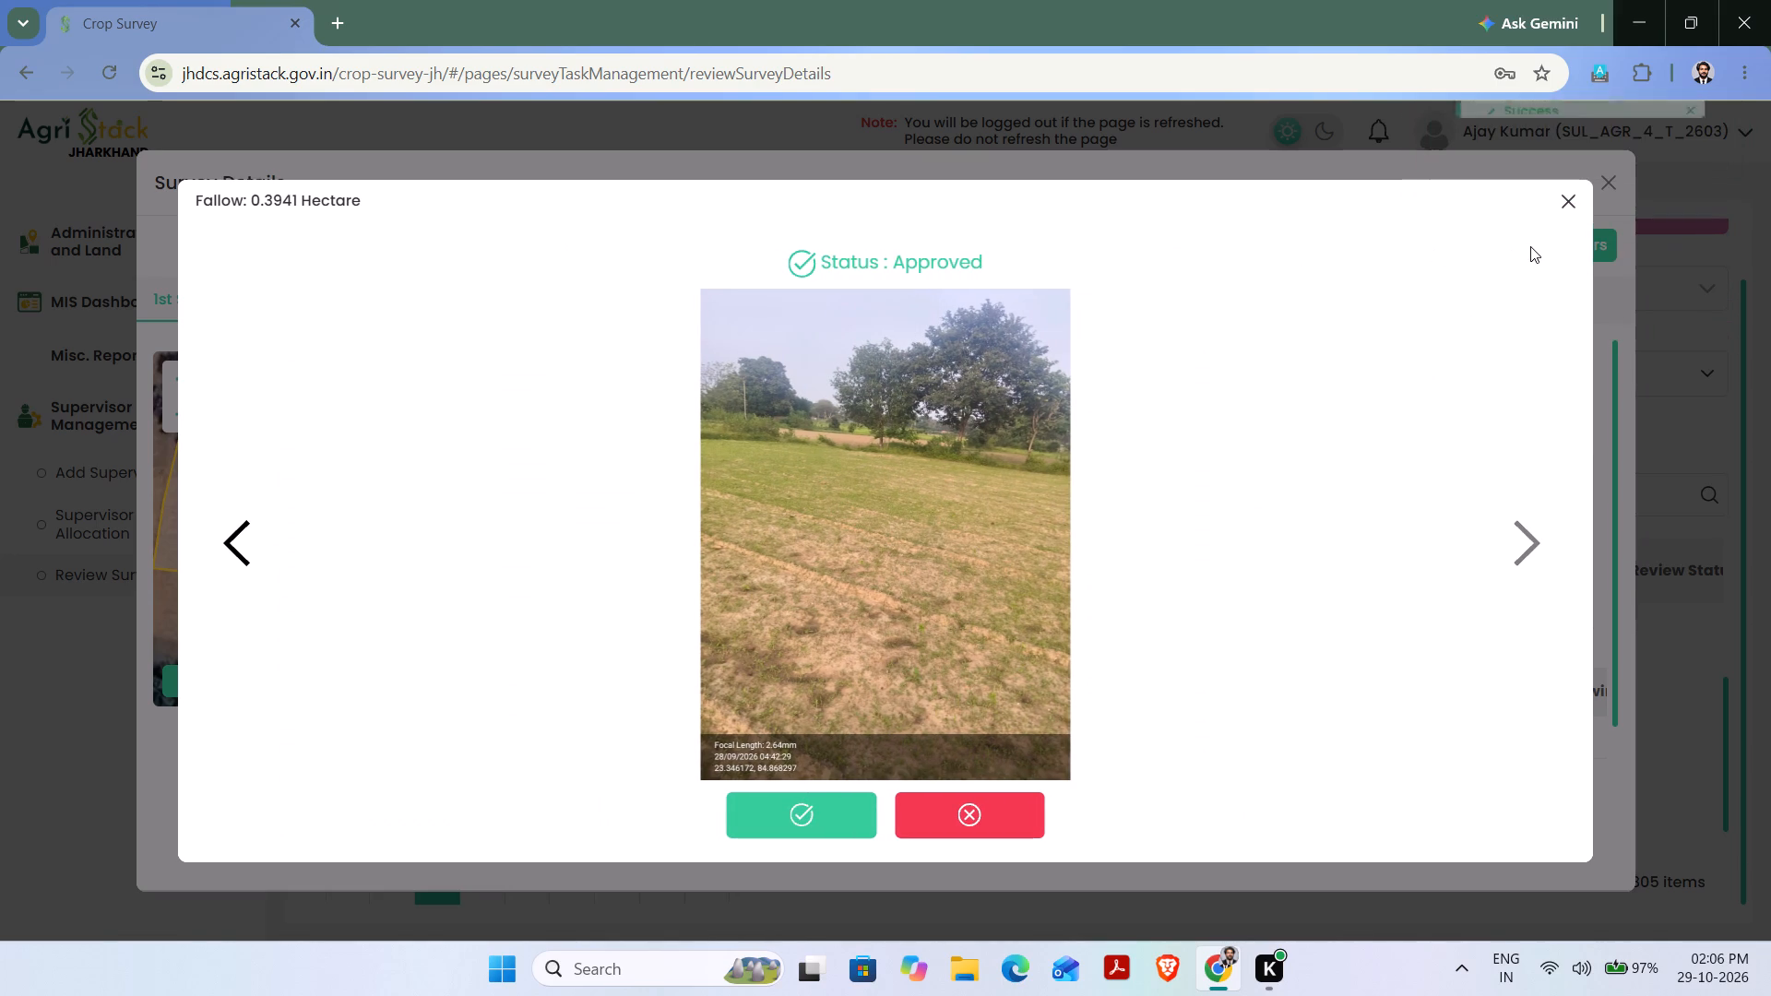
click(1563, 201)
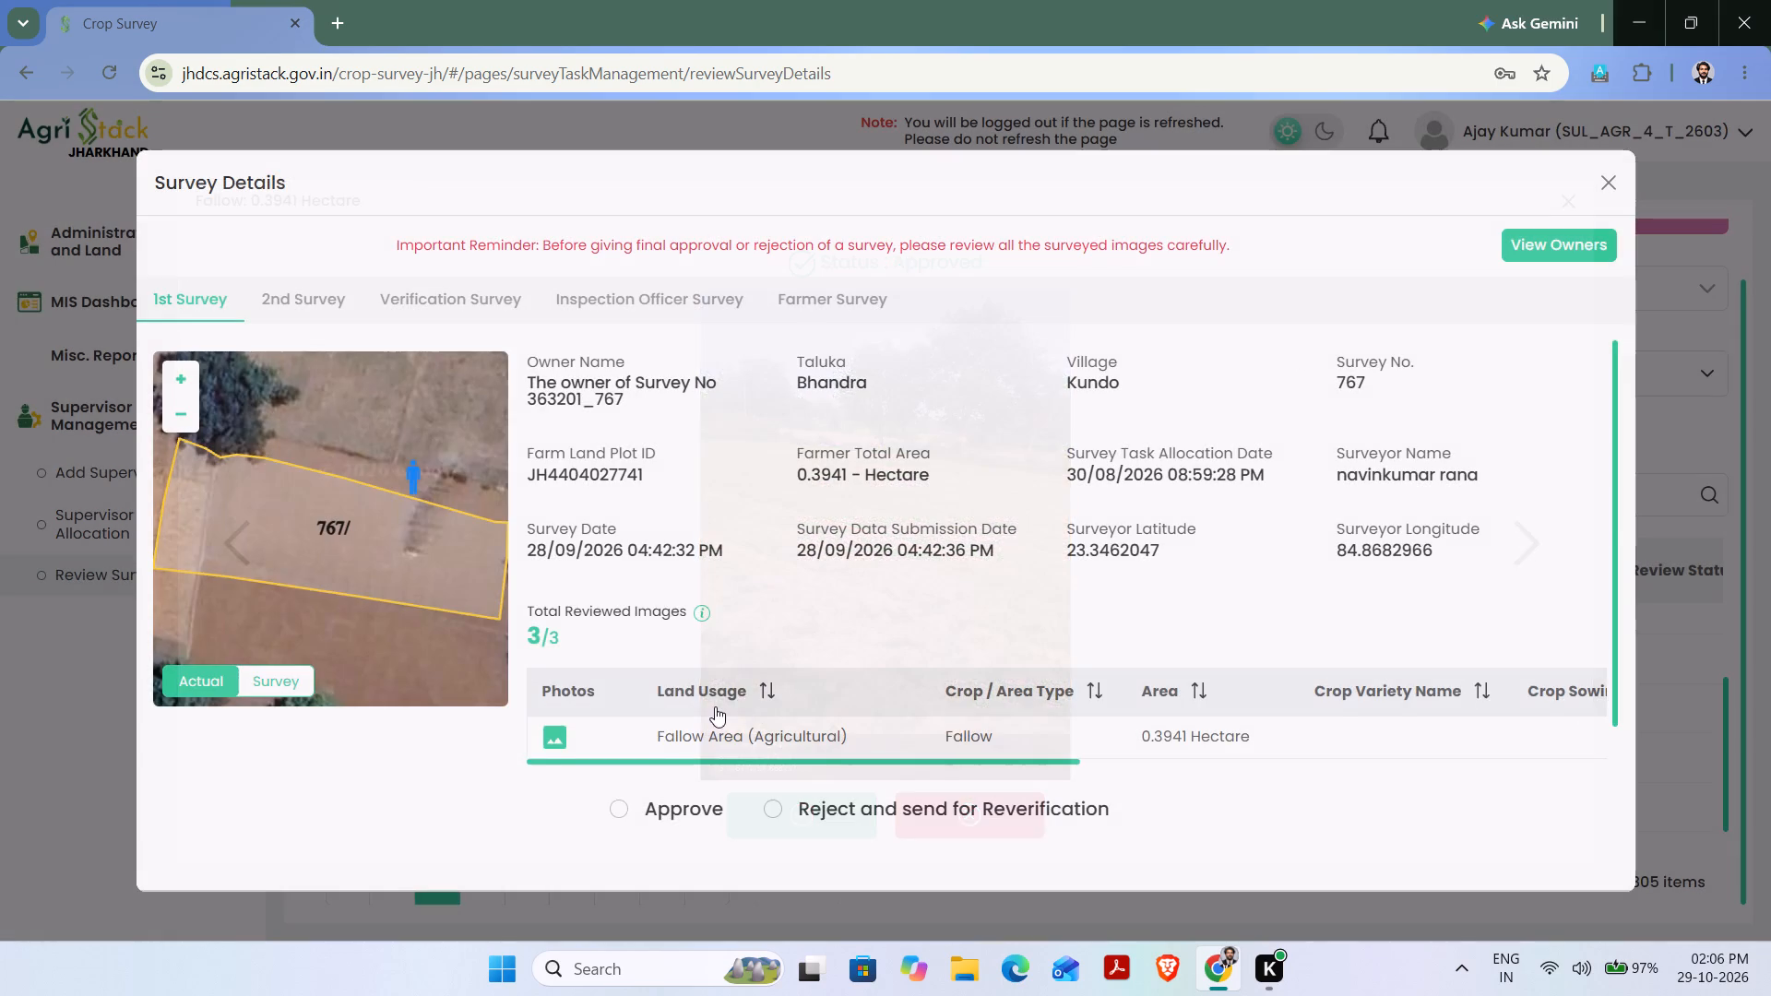
Approve the 1st survey of survey number 767, save the review and close its details.
scroll(715, 706, down, 1)
click(692, 648)
click(826, 746)
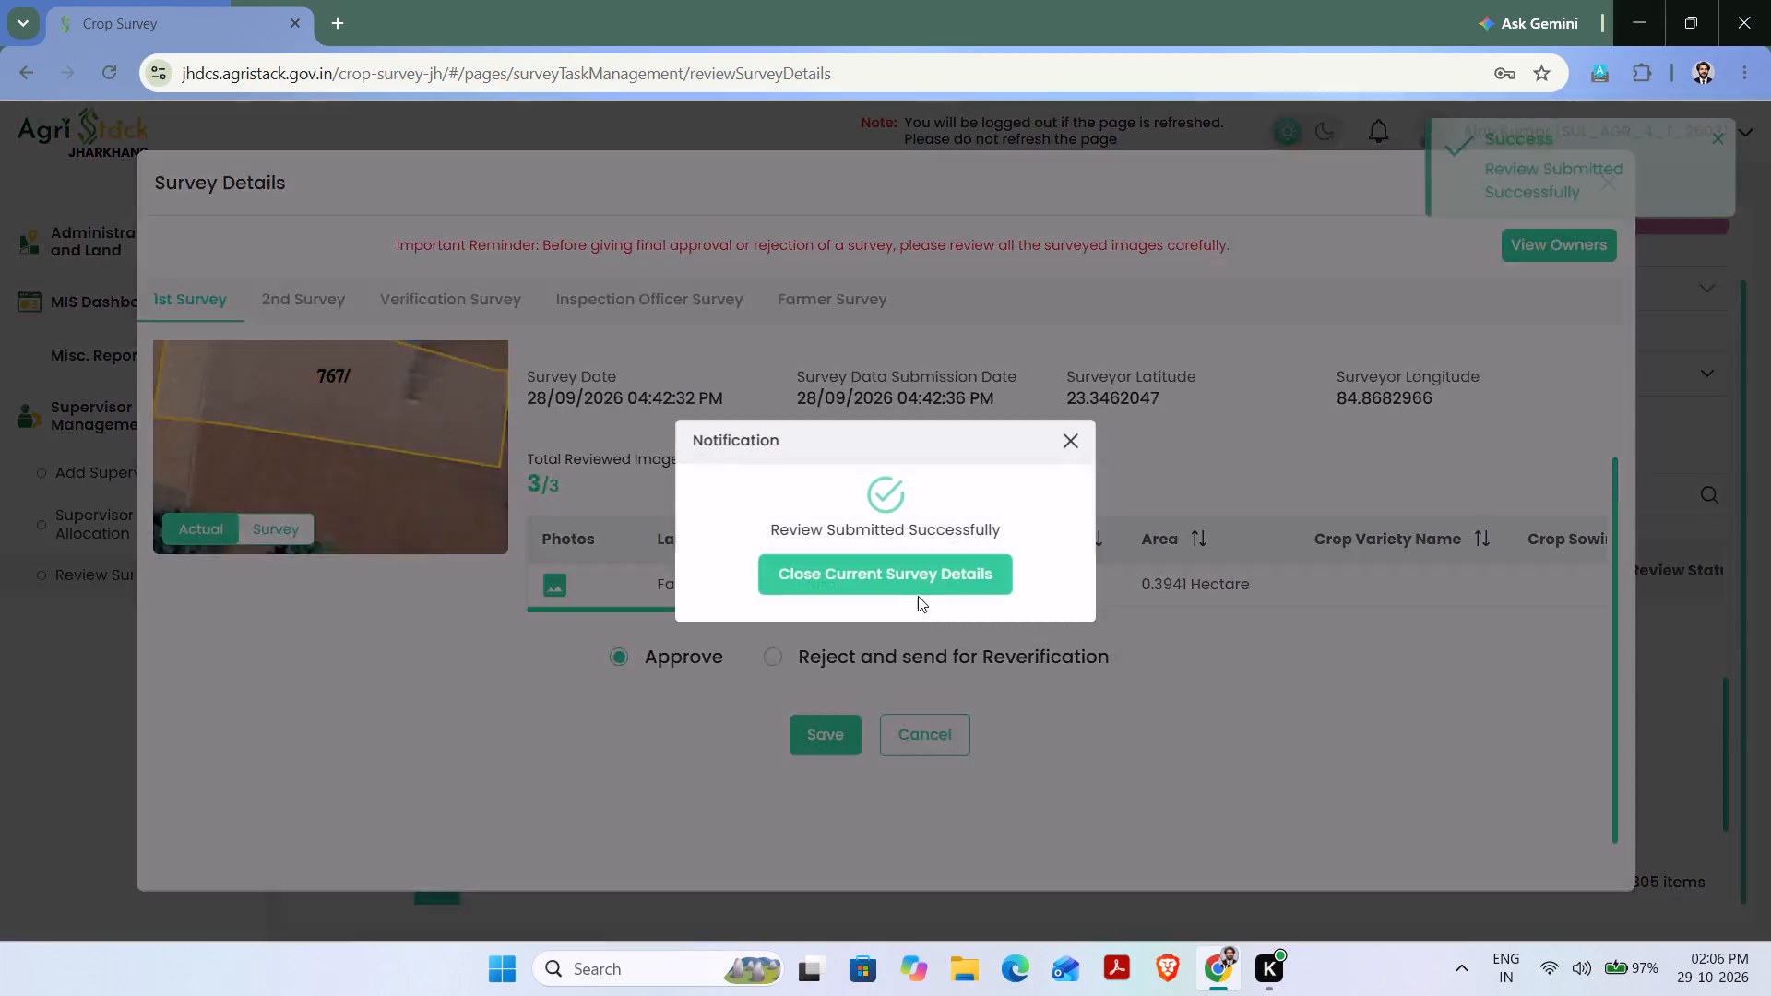
click(923, 587)
Reopen the details of survey number 766 to check its review, and close them.
click(344, 705)
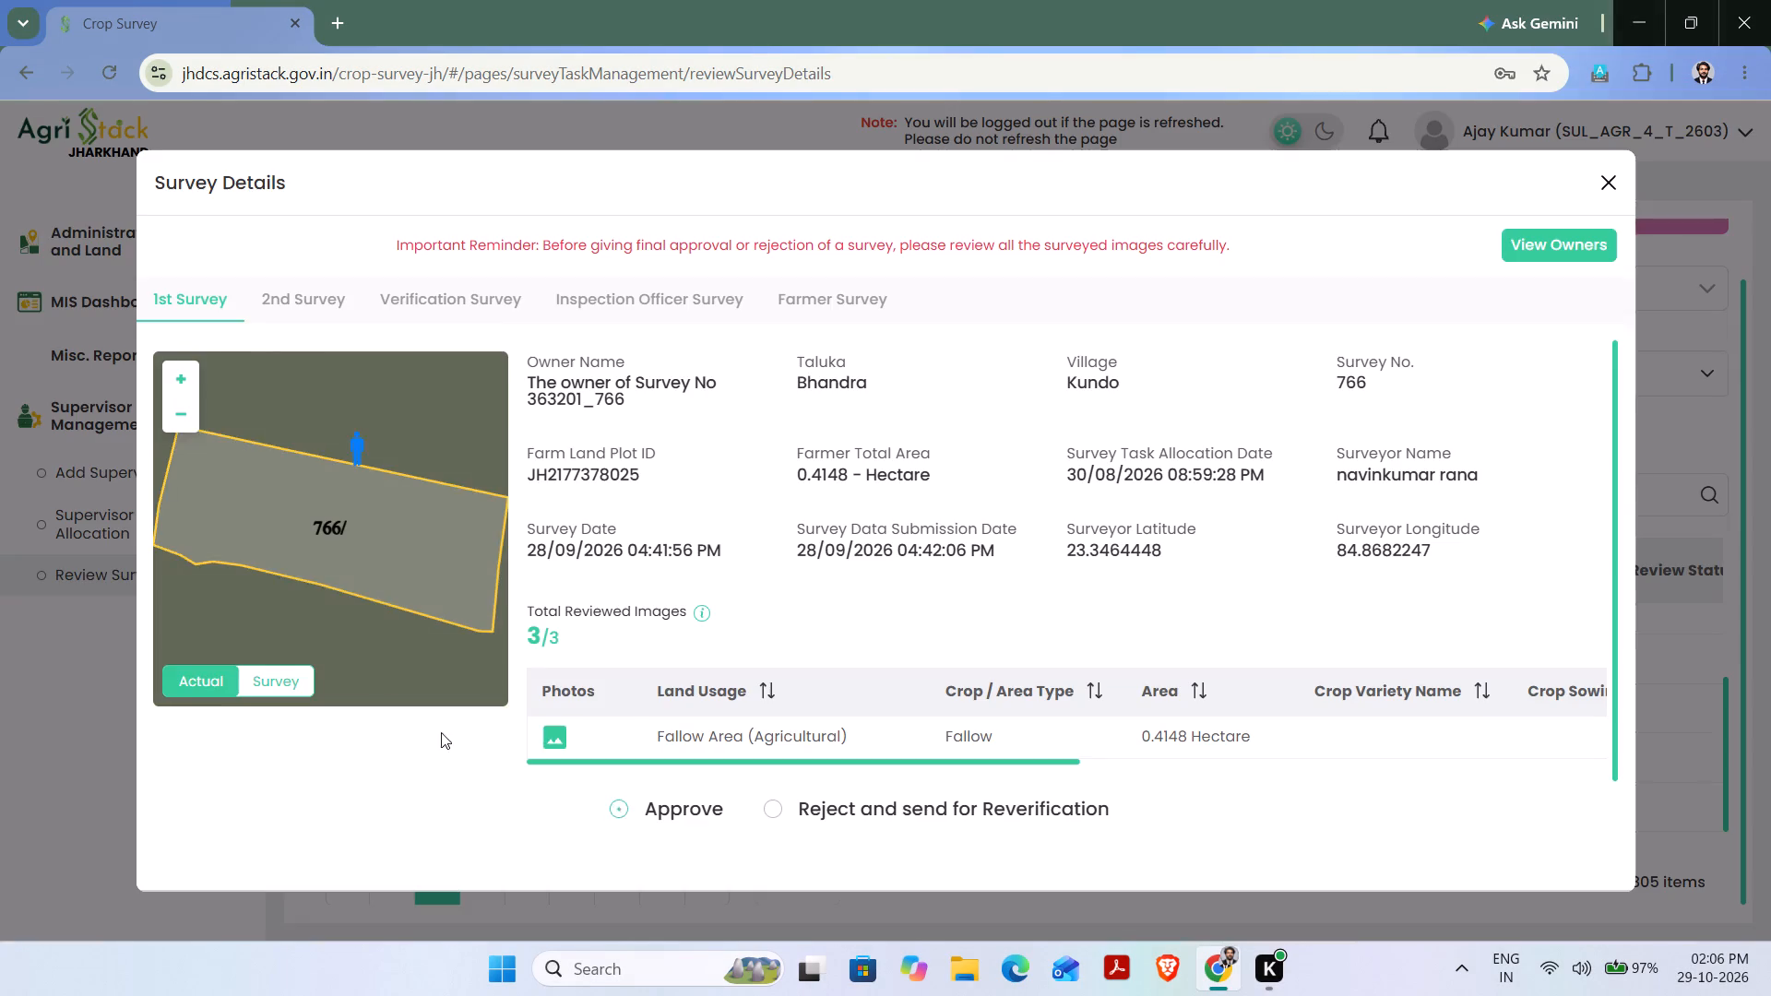
click(1604, 184)
Reload the Kundo survey list with the same filters to get the next batch of pending surveys.
scroll(572, 765, down, 1)
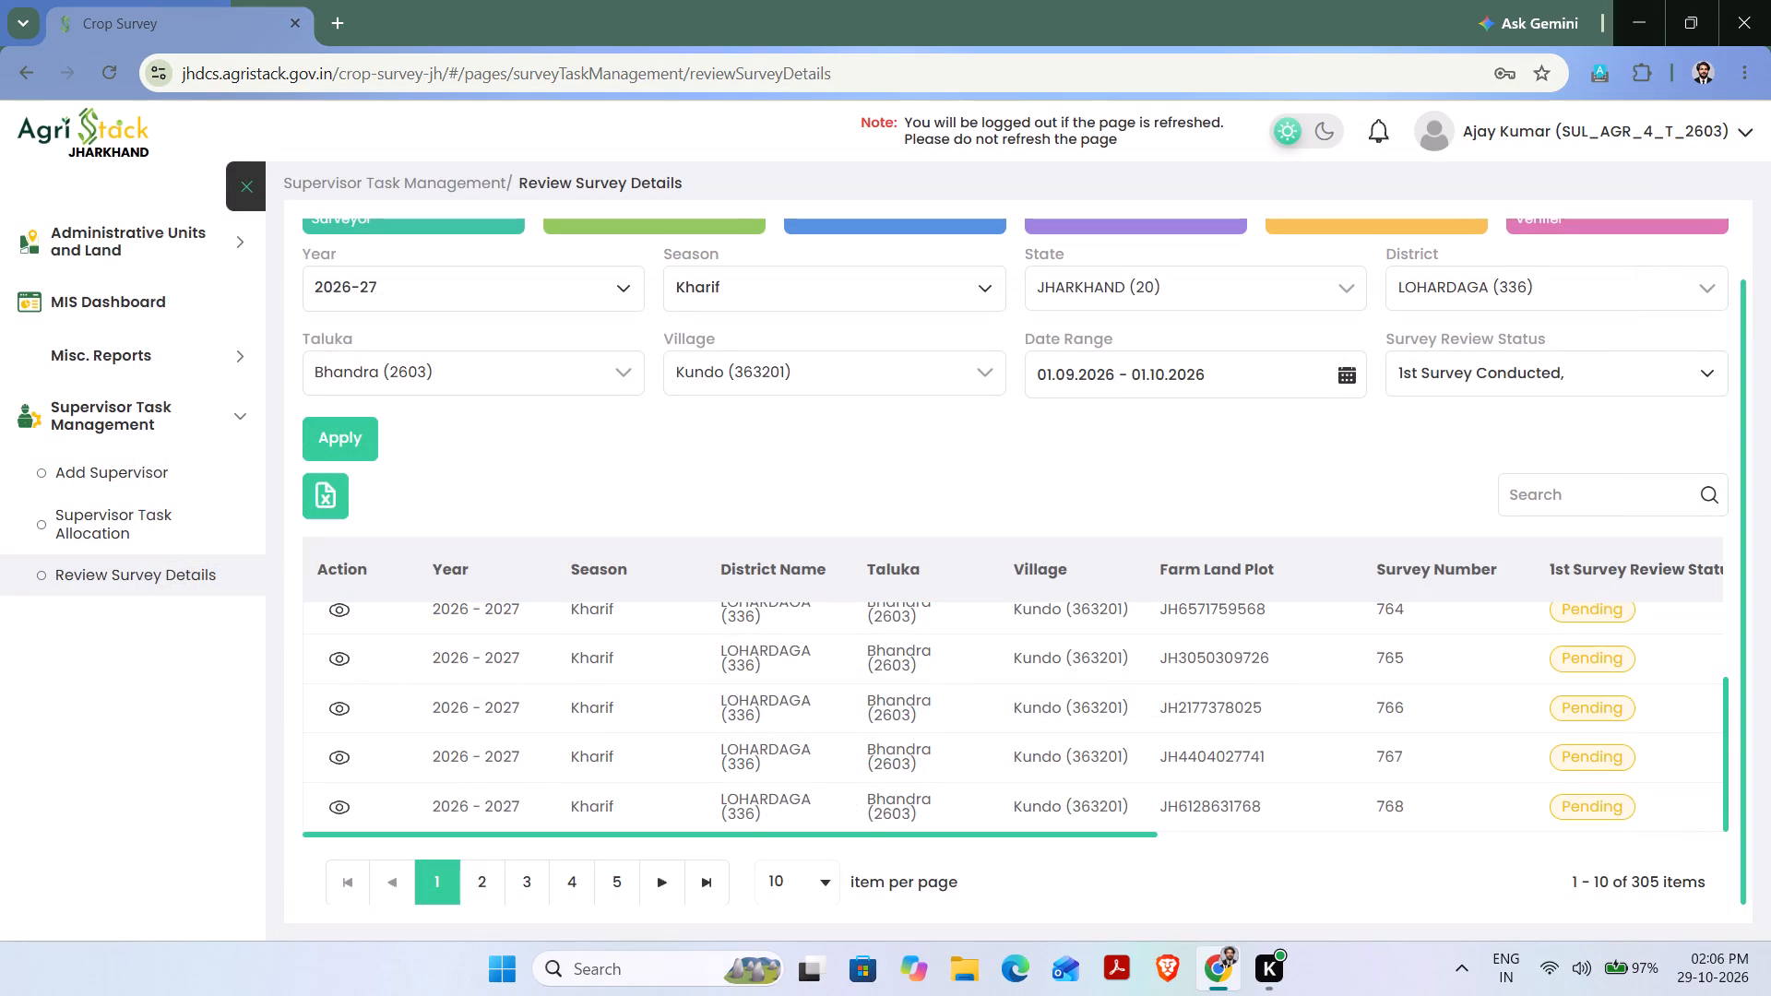
click(344, 436)
Open the details of survey number 769 and approve all three of its fallow land photos.
scroll(439, 672, up, 5)
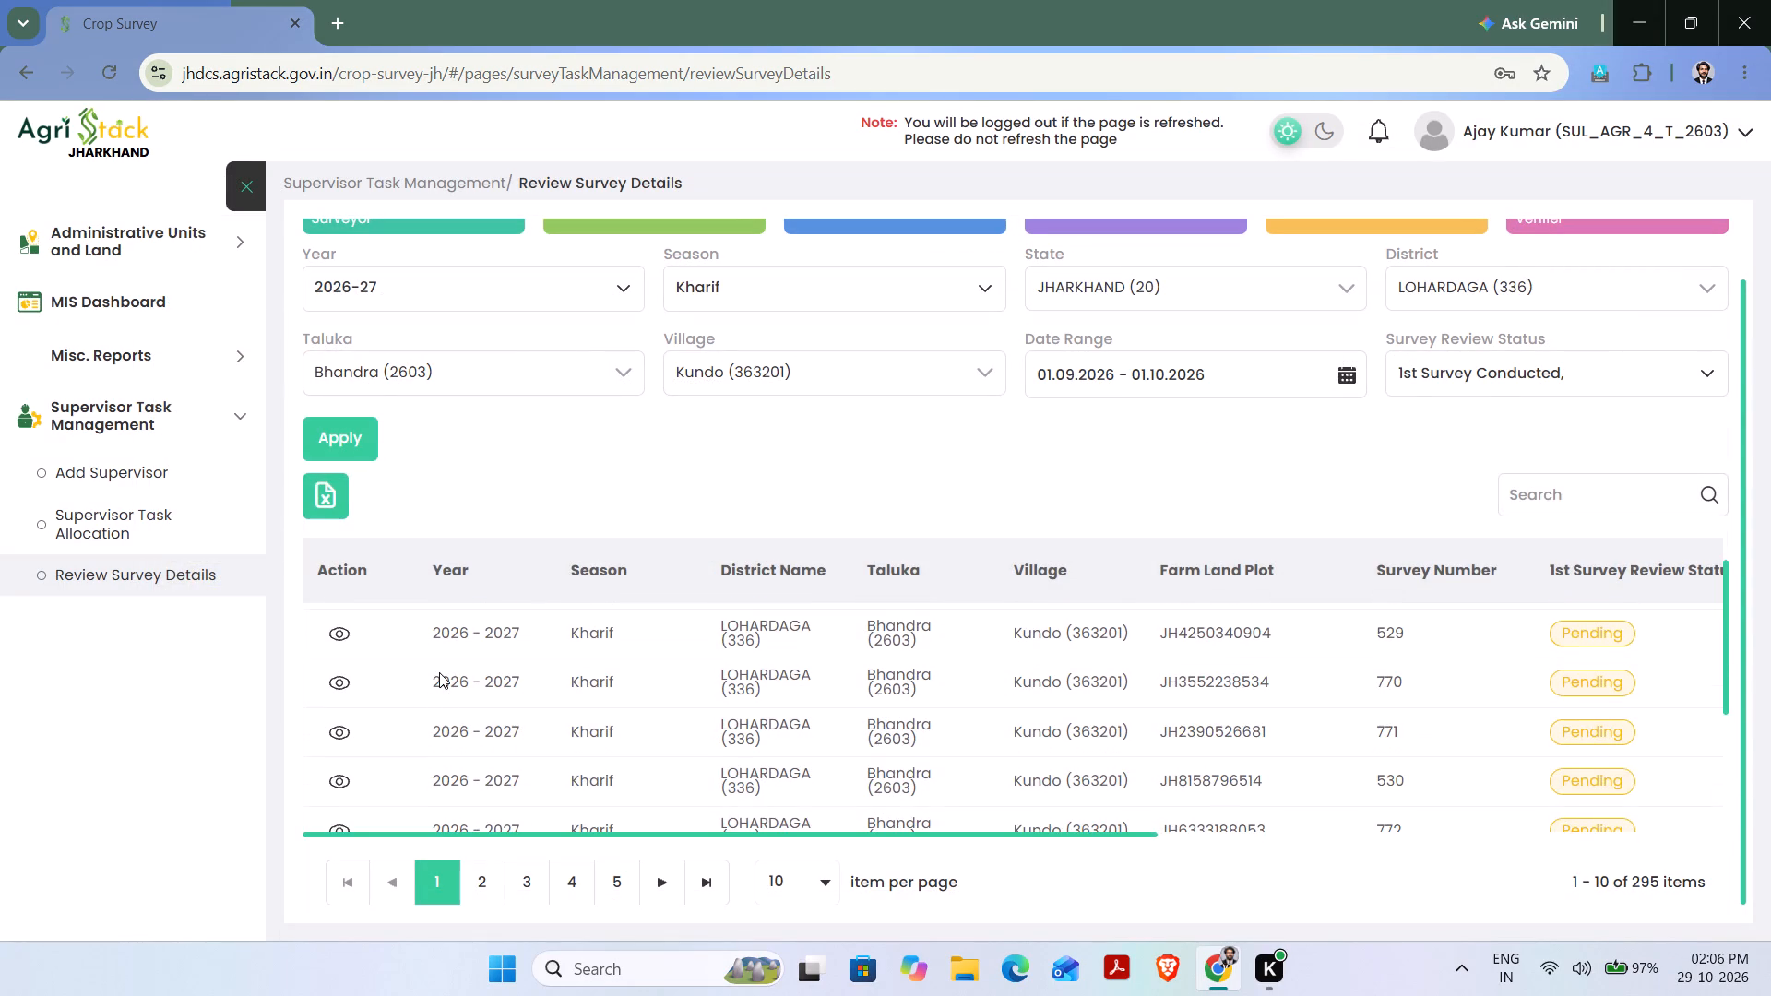
scroll(439, 672, up, 1)
click(339, 633)
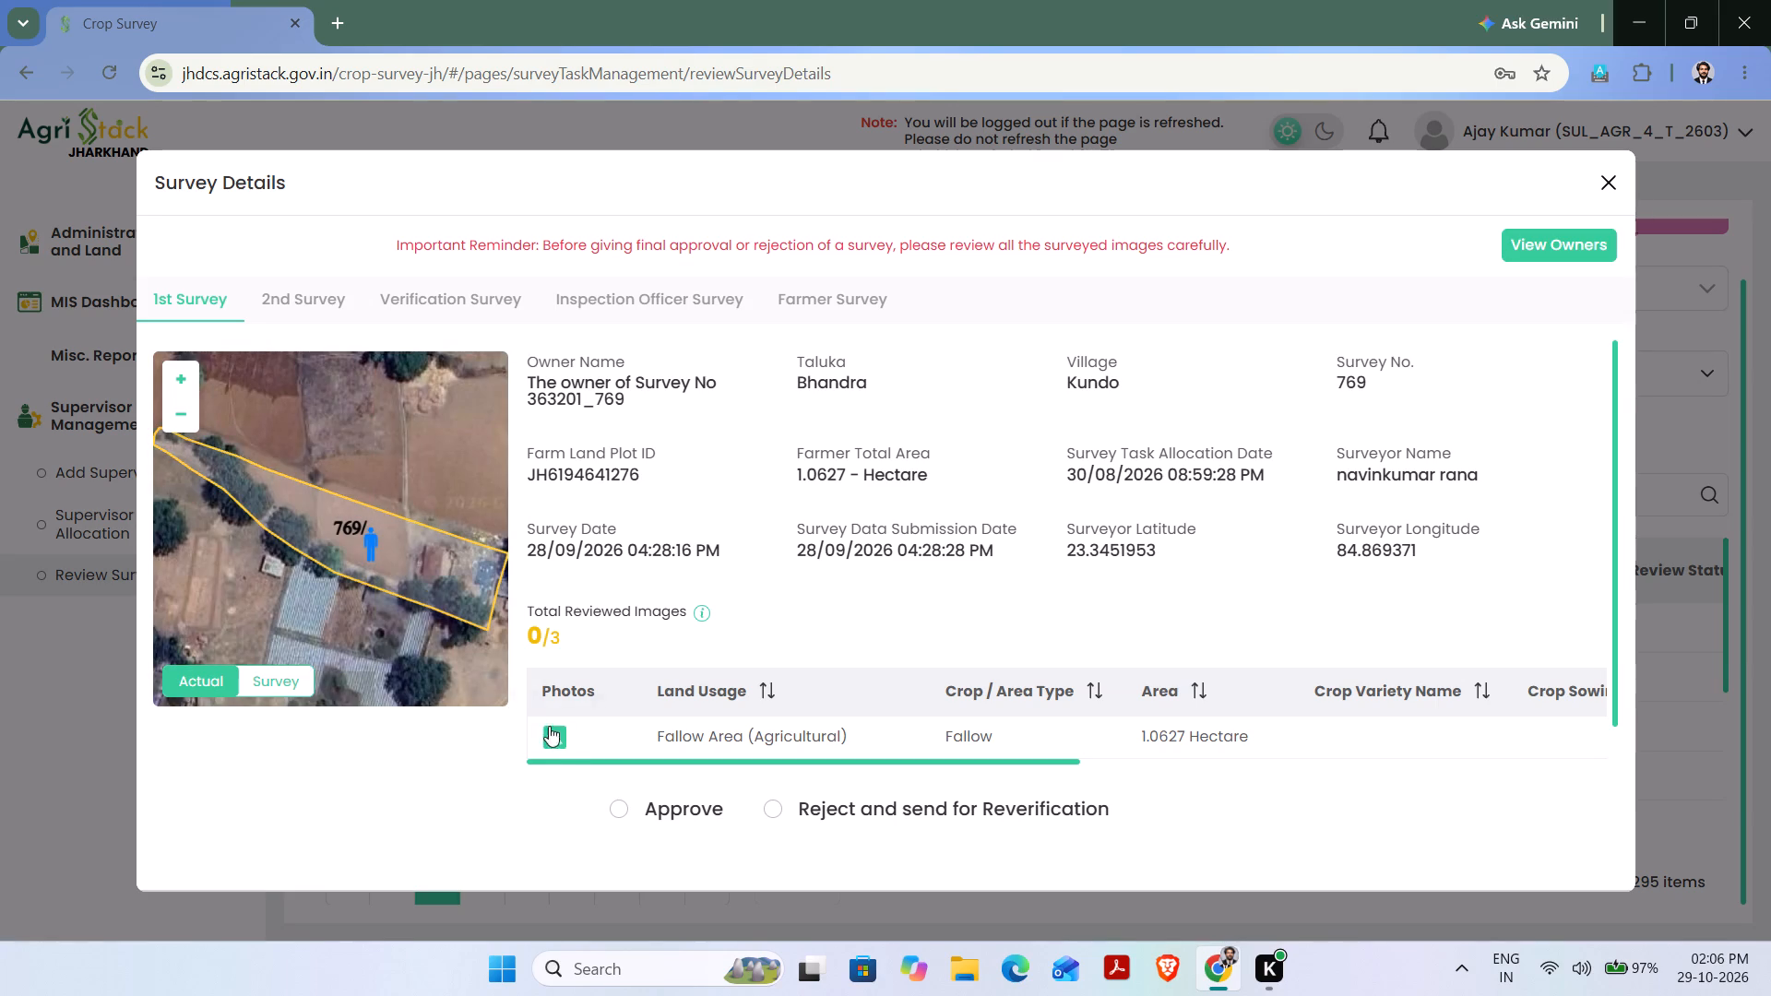
click(554, 736)
click(775, 814)
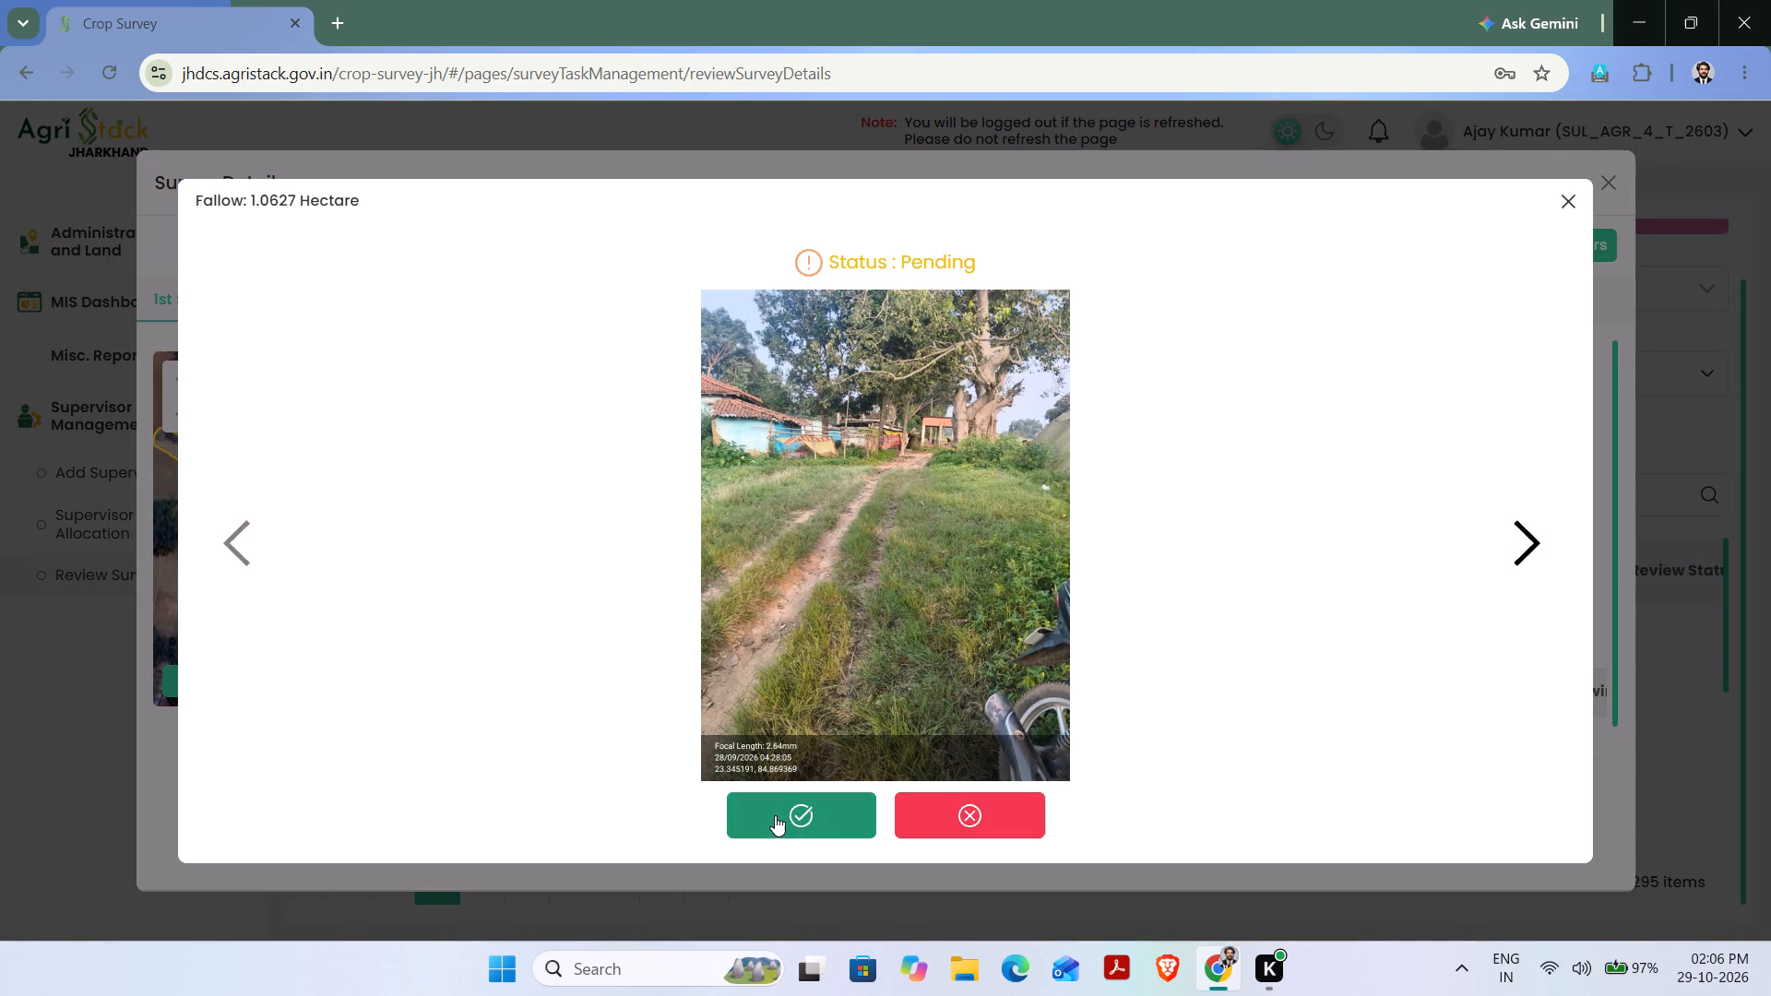
drag(911, 705, 777, 729)
click(849, 806)
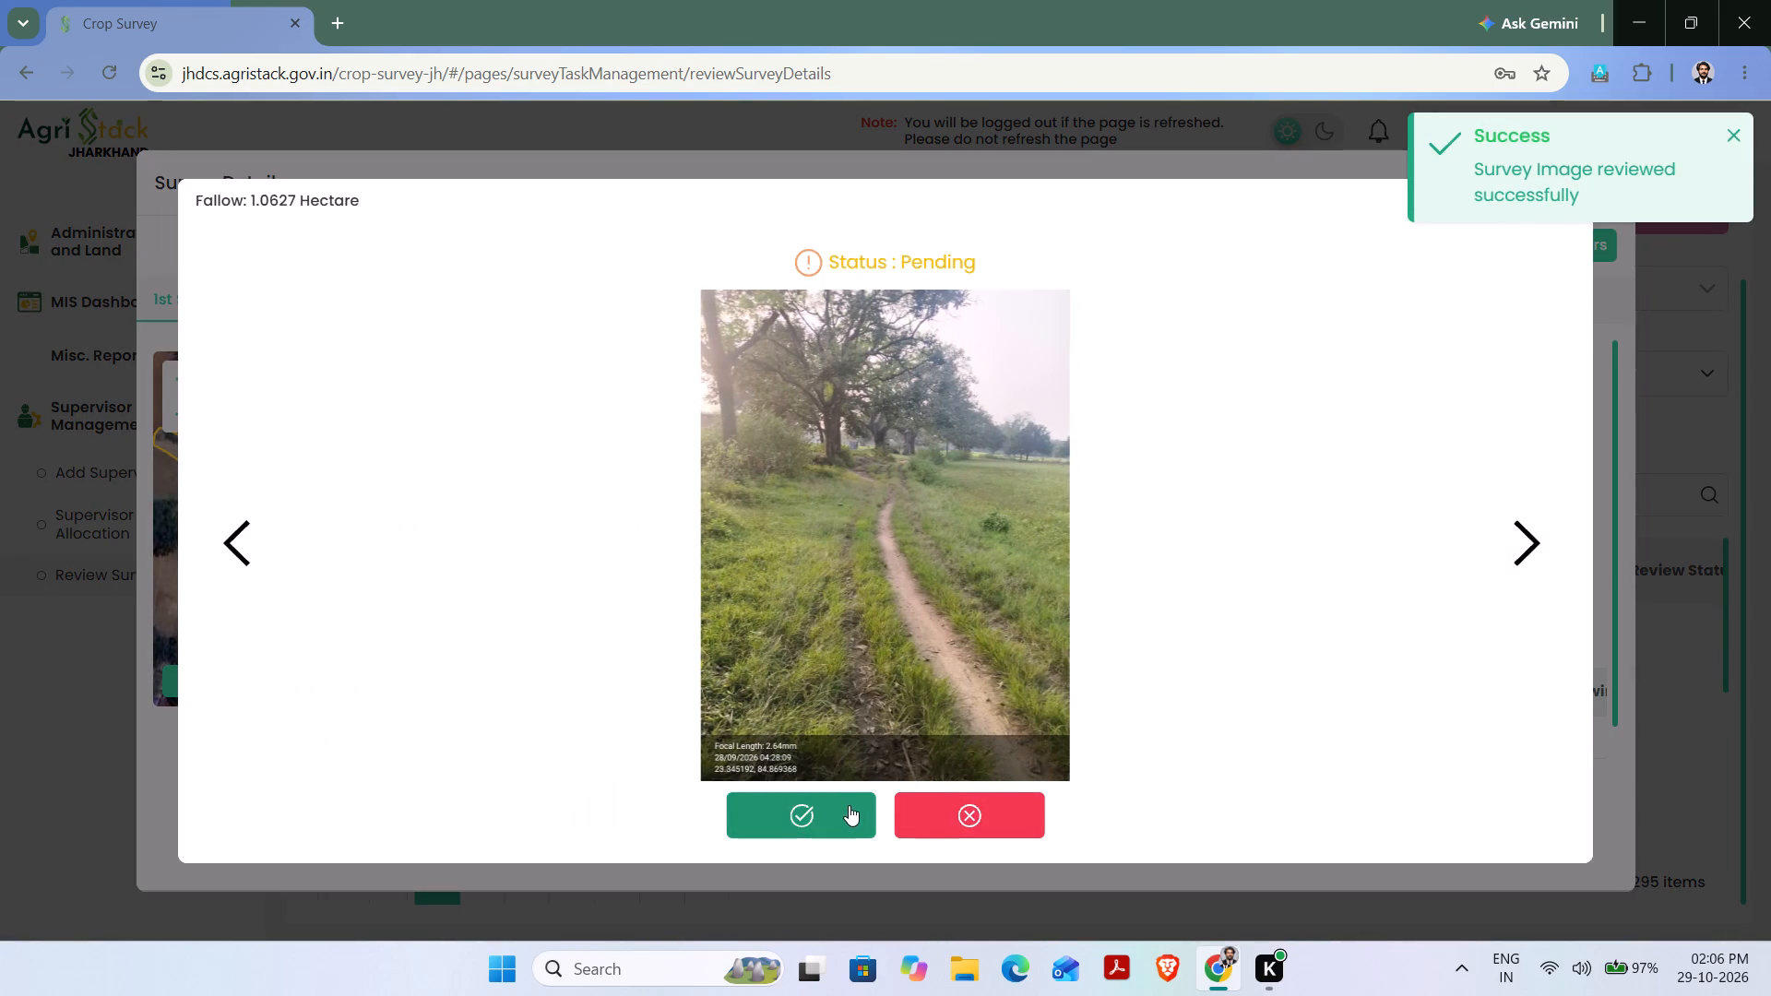
drag(983, 675, 841, 700)
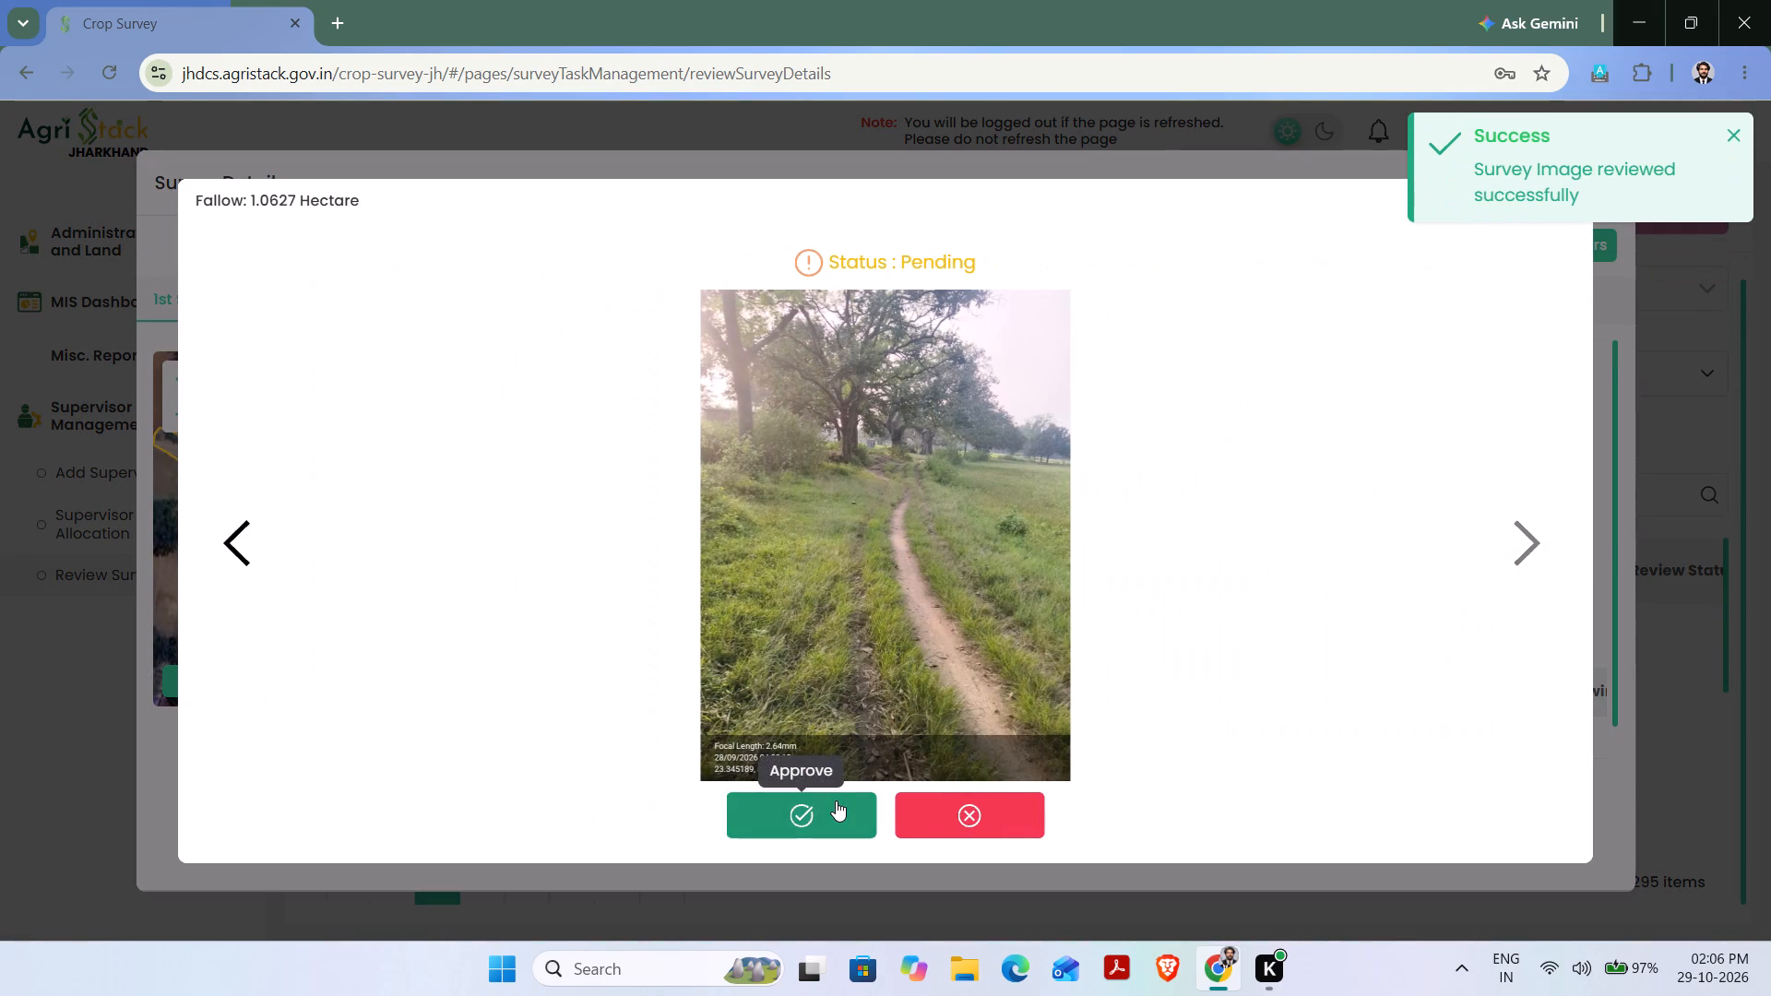
click(836, 800)
drag(967, 633, 925, 633)
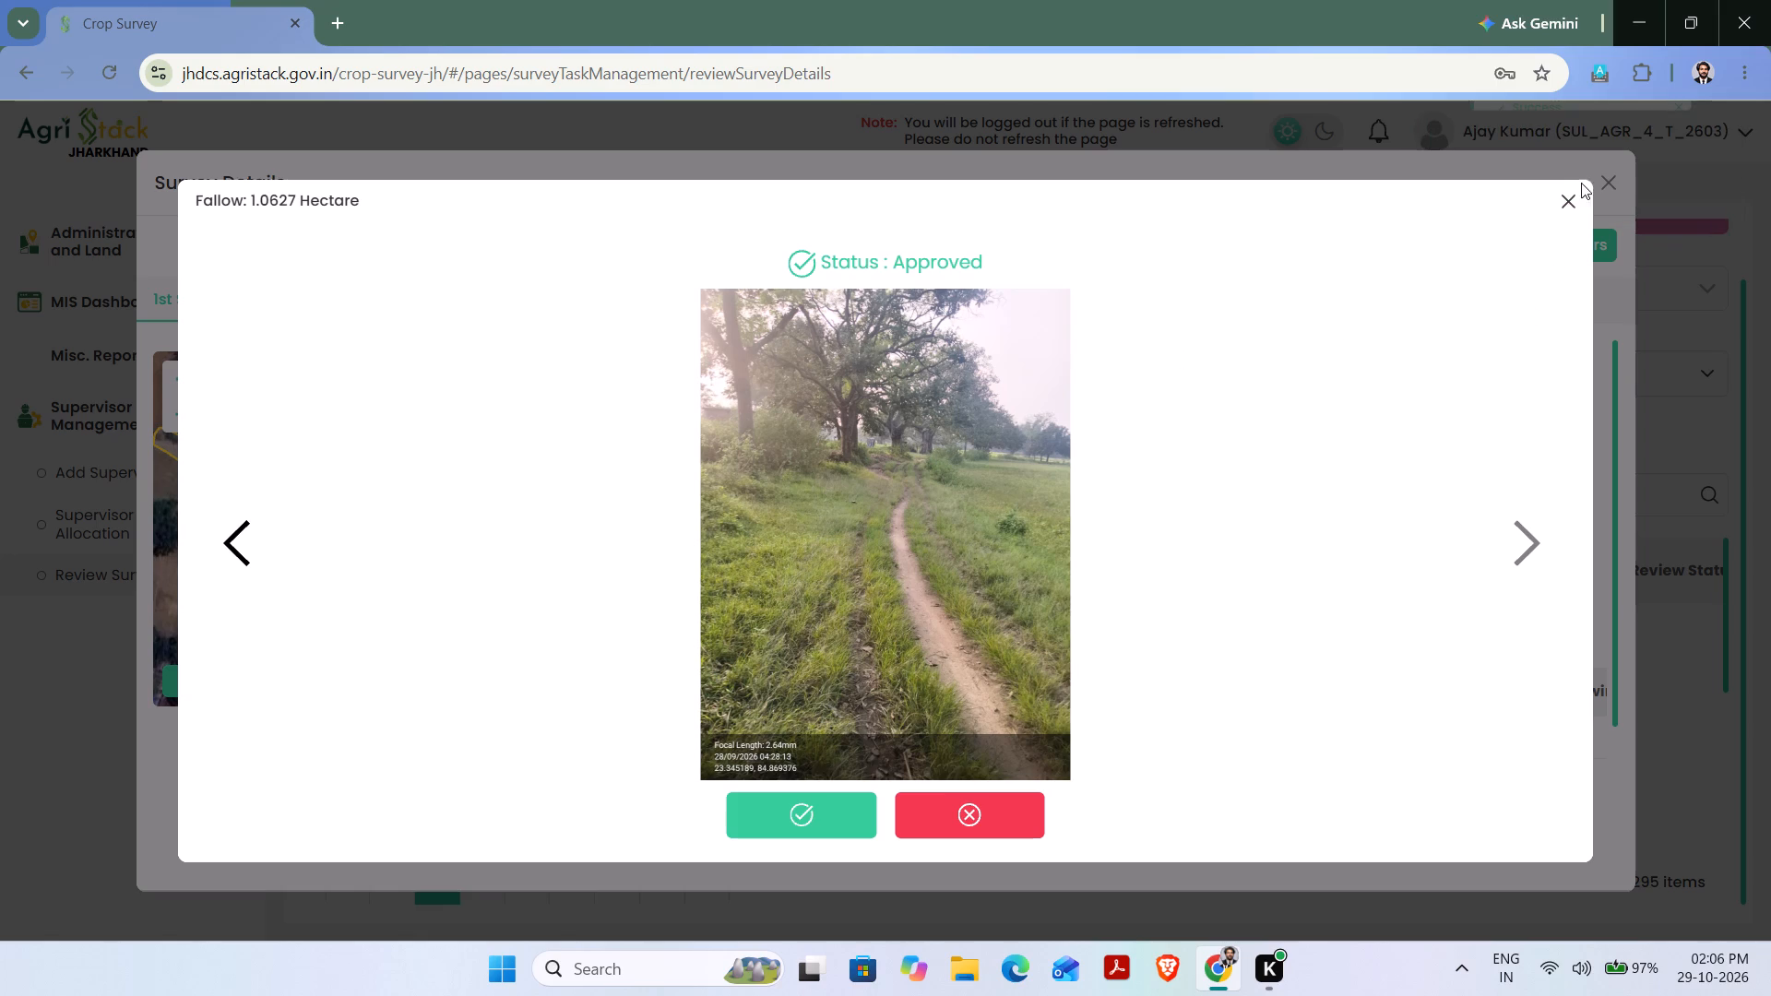
Approve the 1st survey of survey number 769, save the review and close its details.
click(1566, 200)
scroll(886, 615, down, 2)
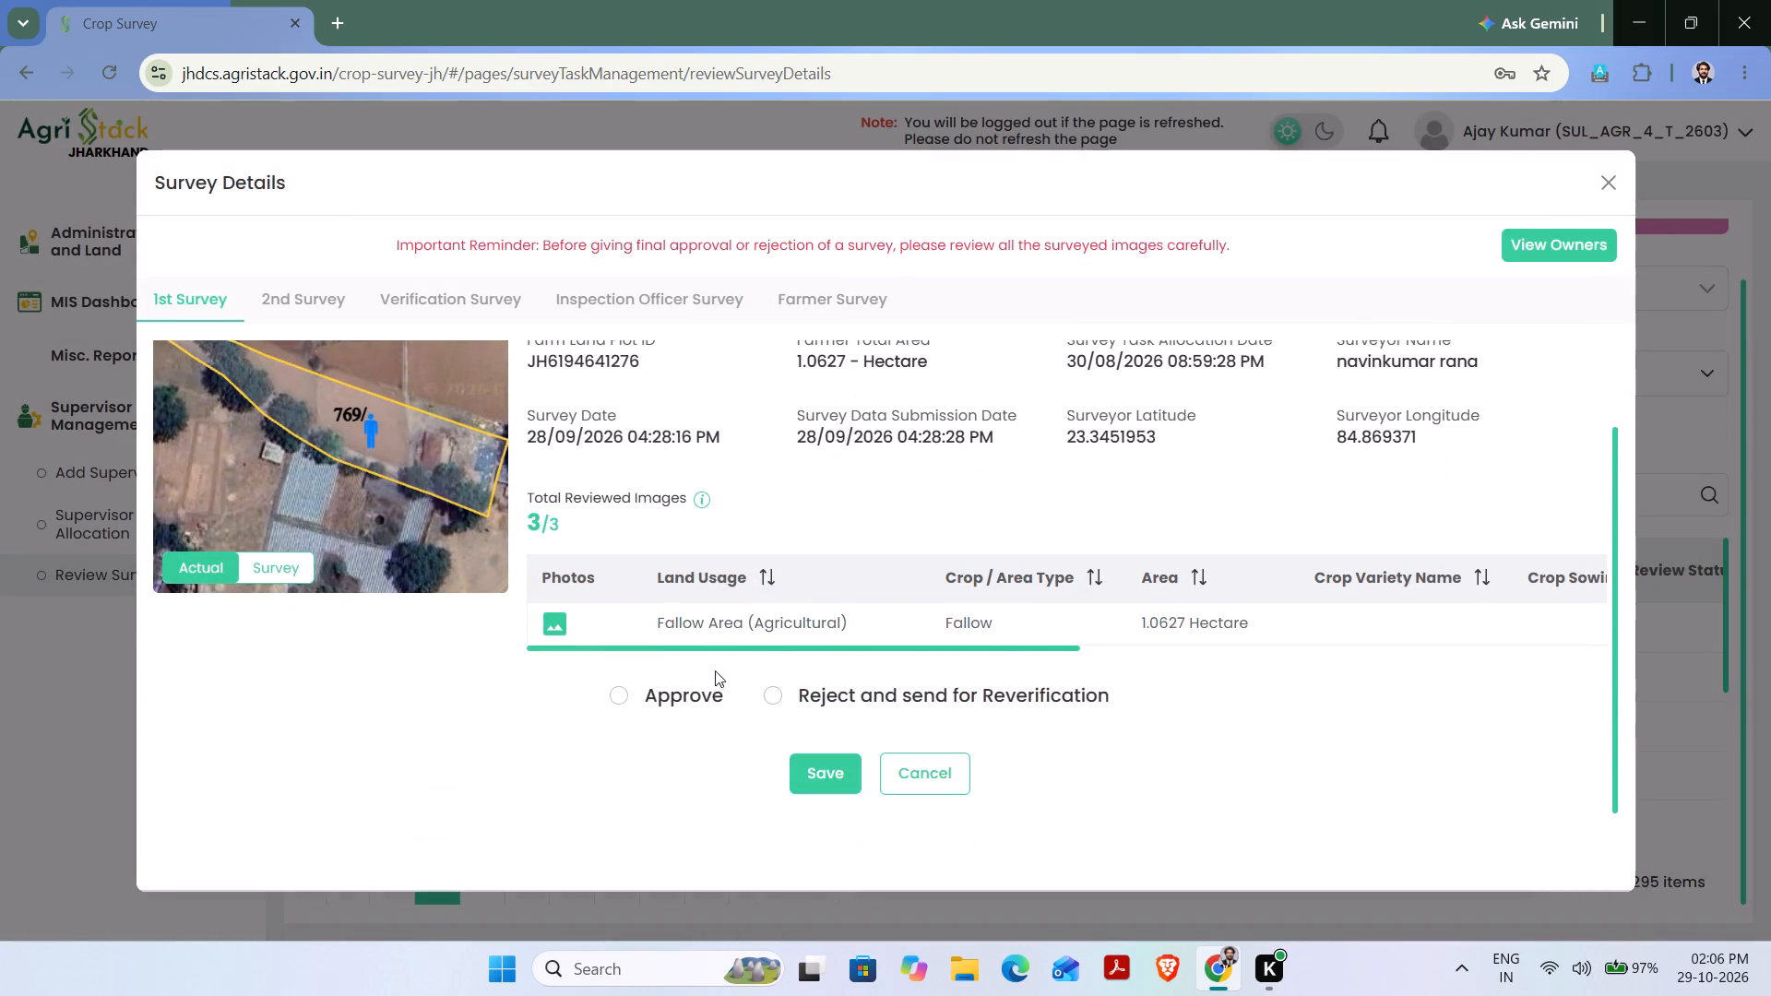
click(698, 663)
click(805, 725)
click(912, 567)
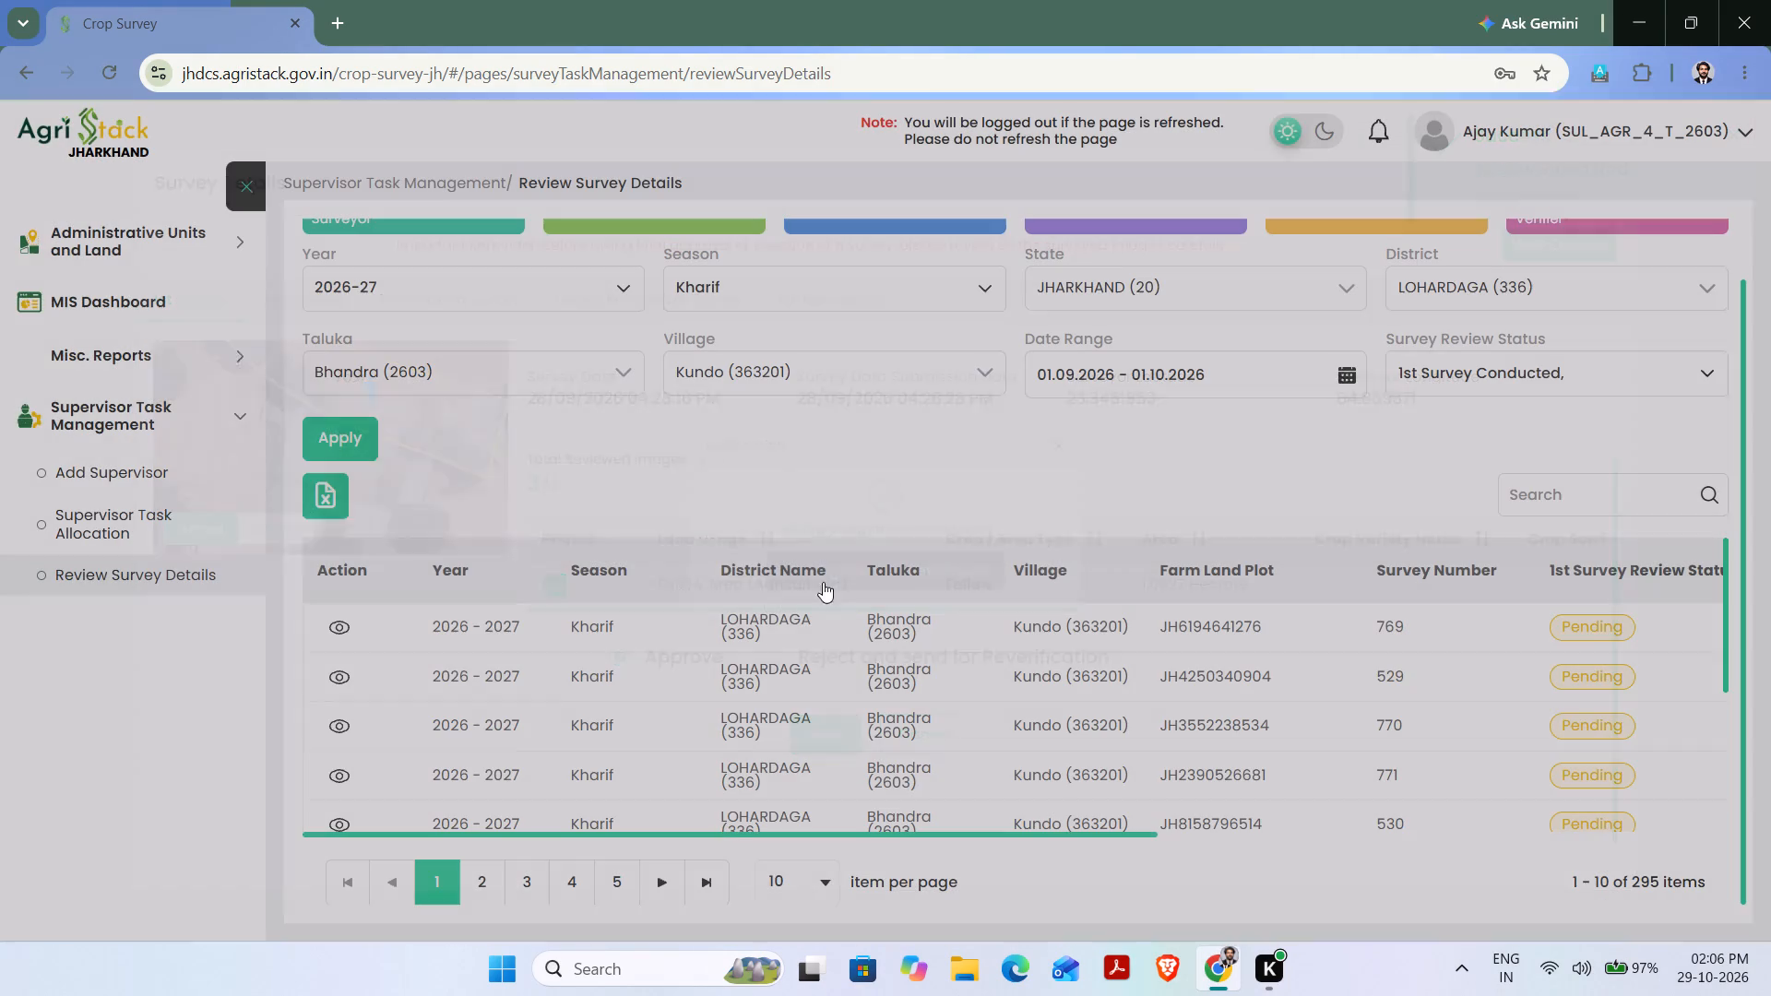
Open the details of survey number 529 and approve all three of its house photos.
click(350, 685)
click(344, 679)
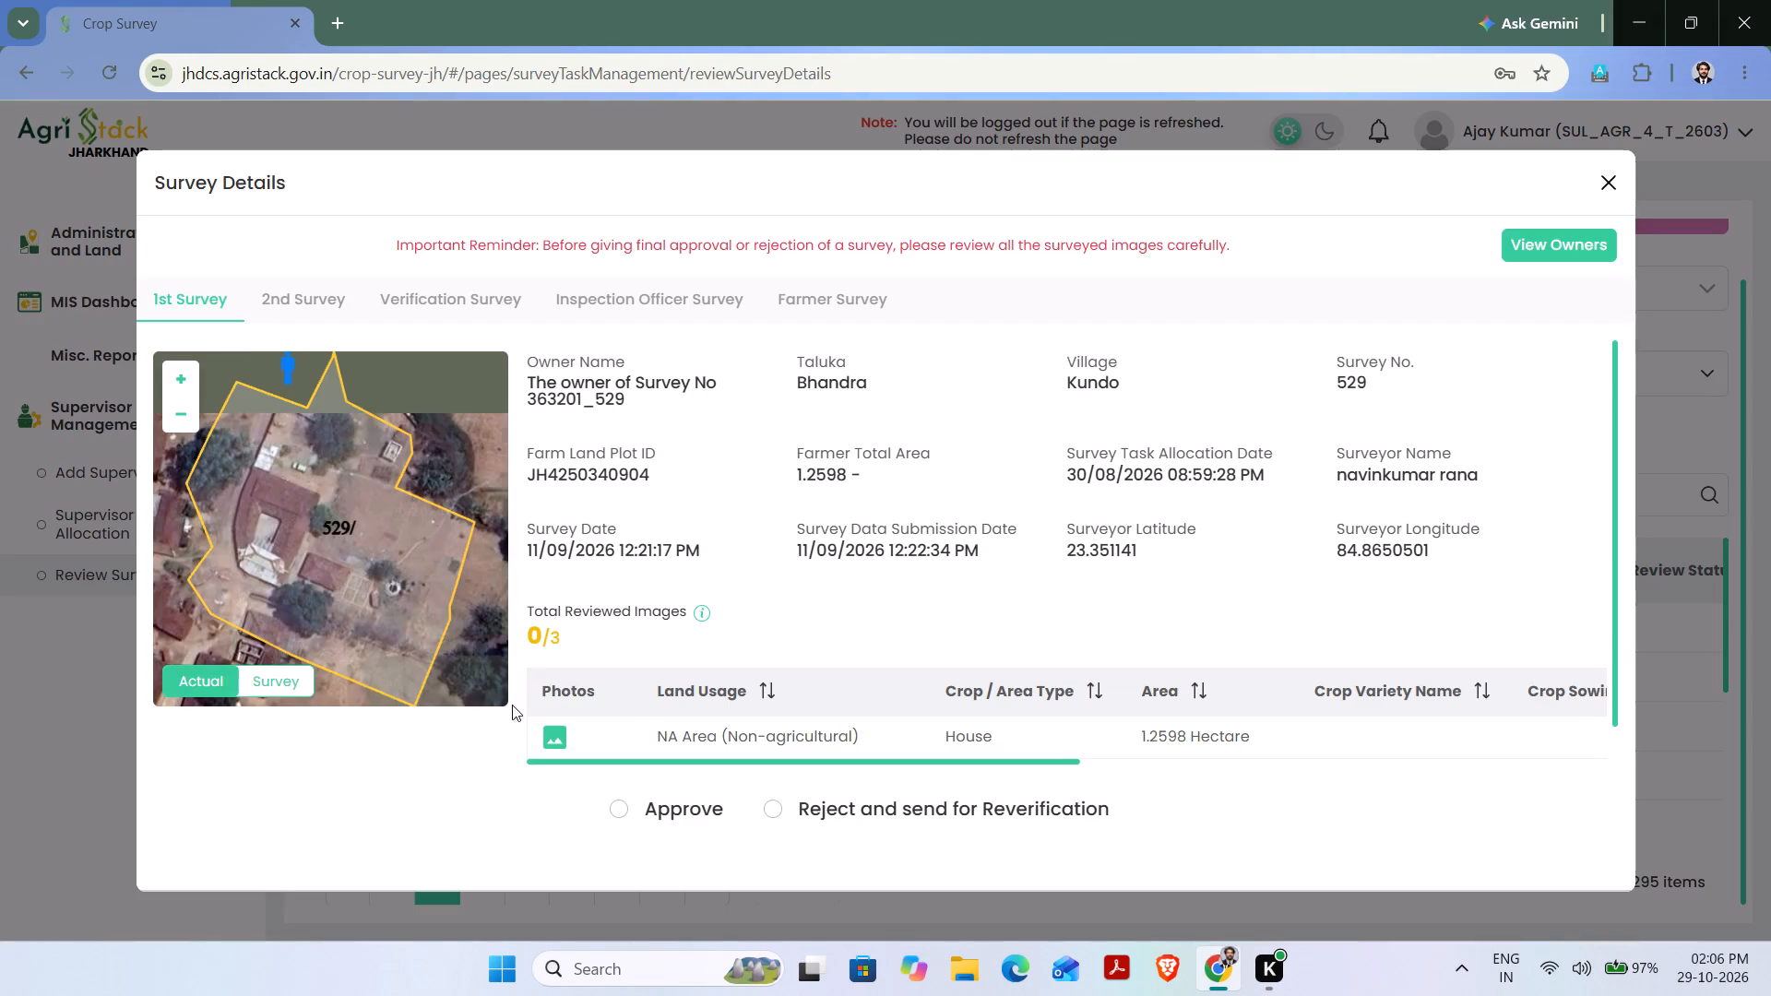
click(546, 728)
click(741, 809)
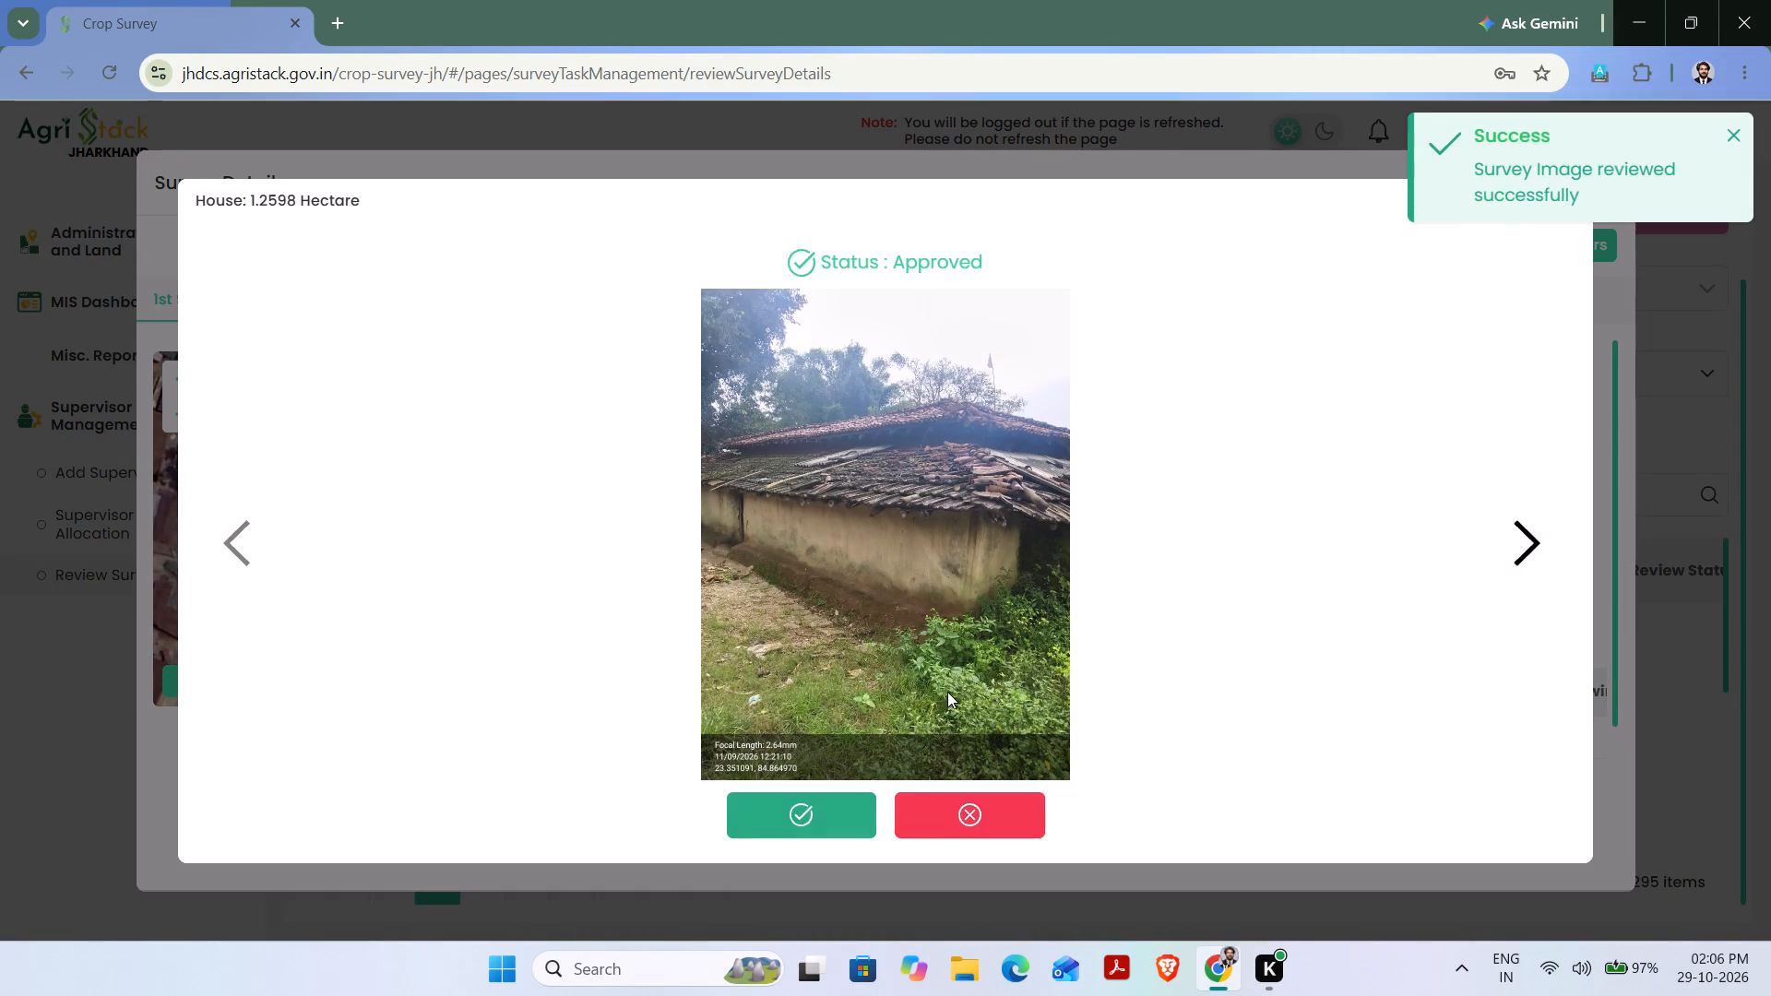
drag(917, 697, 792, 718)
click(820, 804)
drag(953, 682, 826, 695)
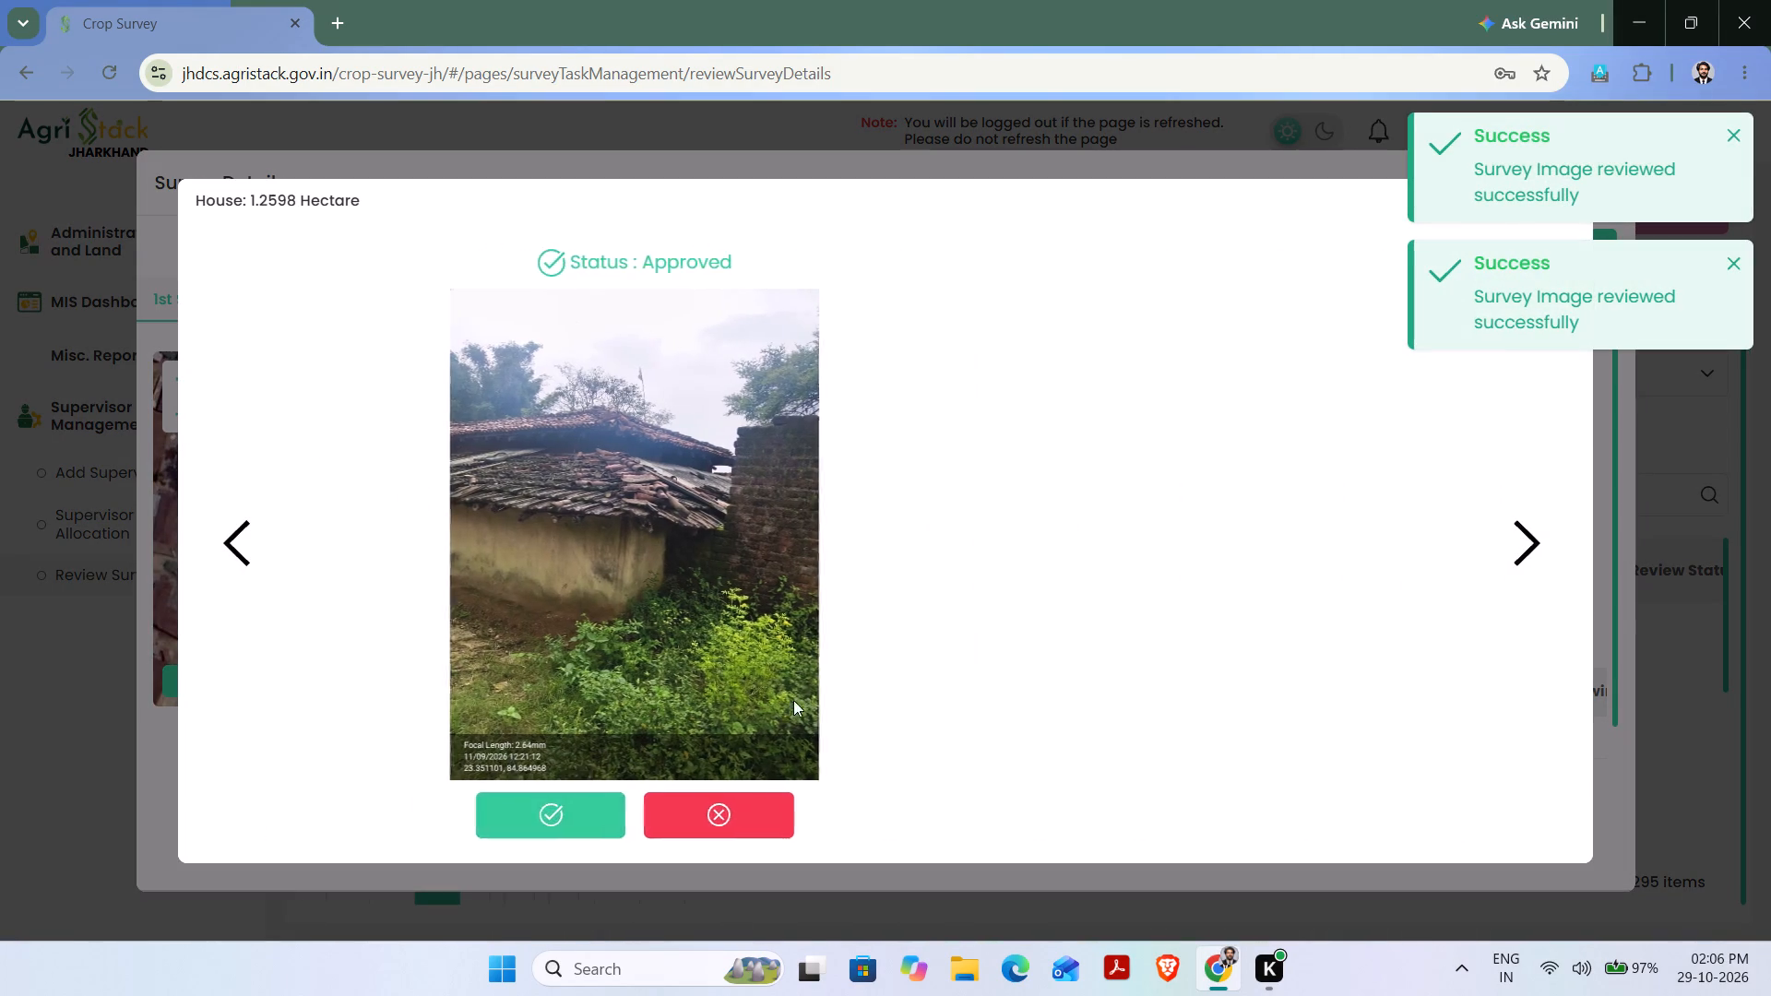
click(819, 810)
drag(973, 611, 909, 599)
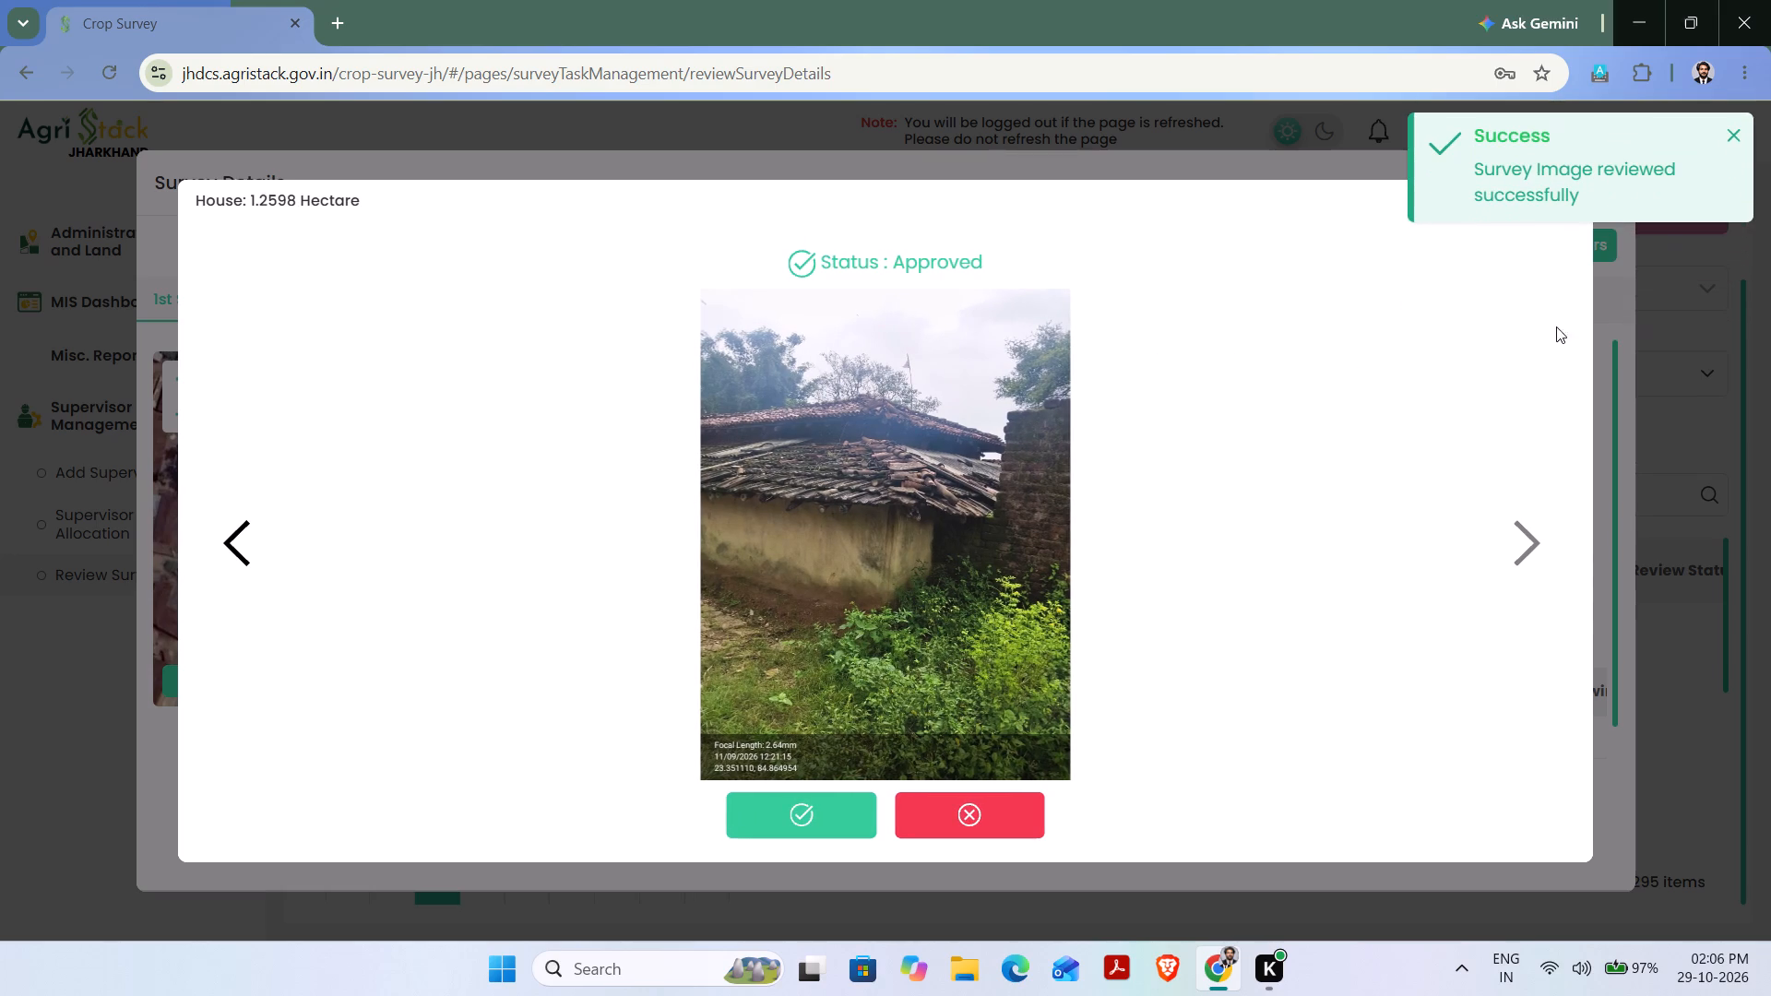
Approve the 1st survey of survey number 529, save the review and close its details.
click(1580, 185)
click(1565, 203)
scroll(802, 630, down, 1)
click(668, 677)
click(821, 739)
click(937, 559)
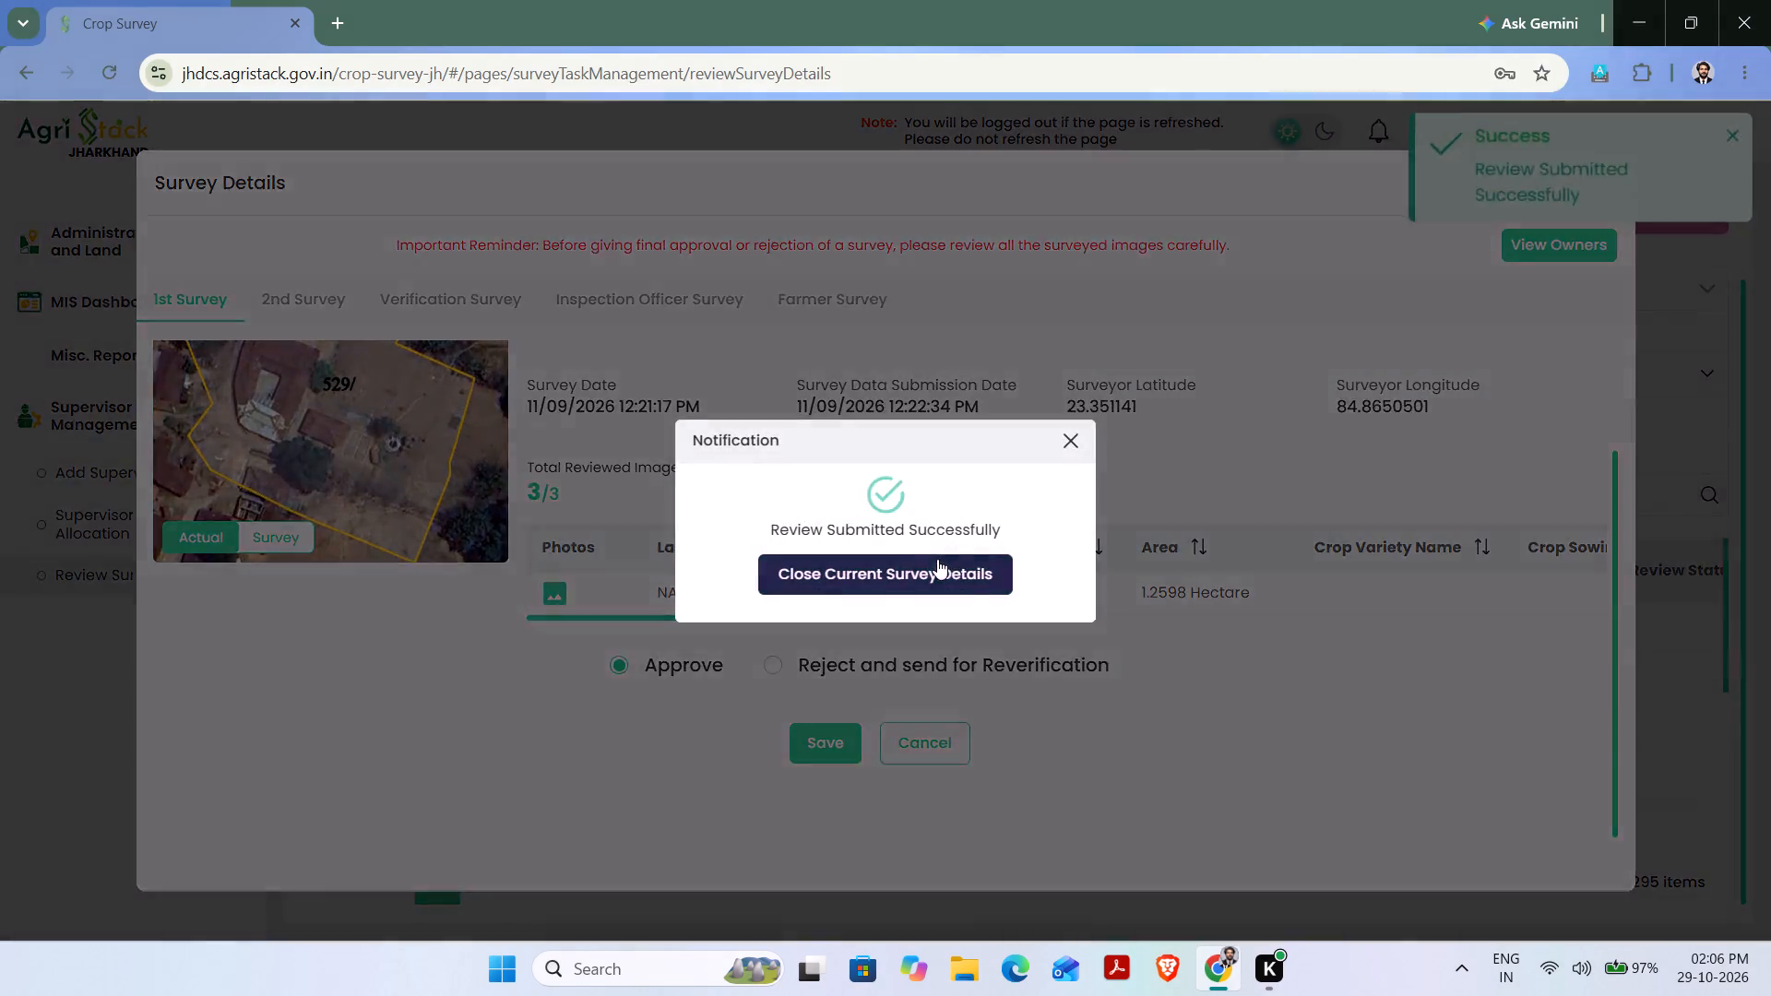
Reopen the details of survey number 529 to check its review, and close them.
click(334, 669)
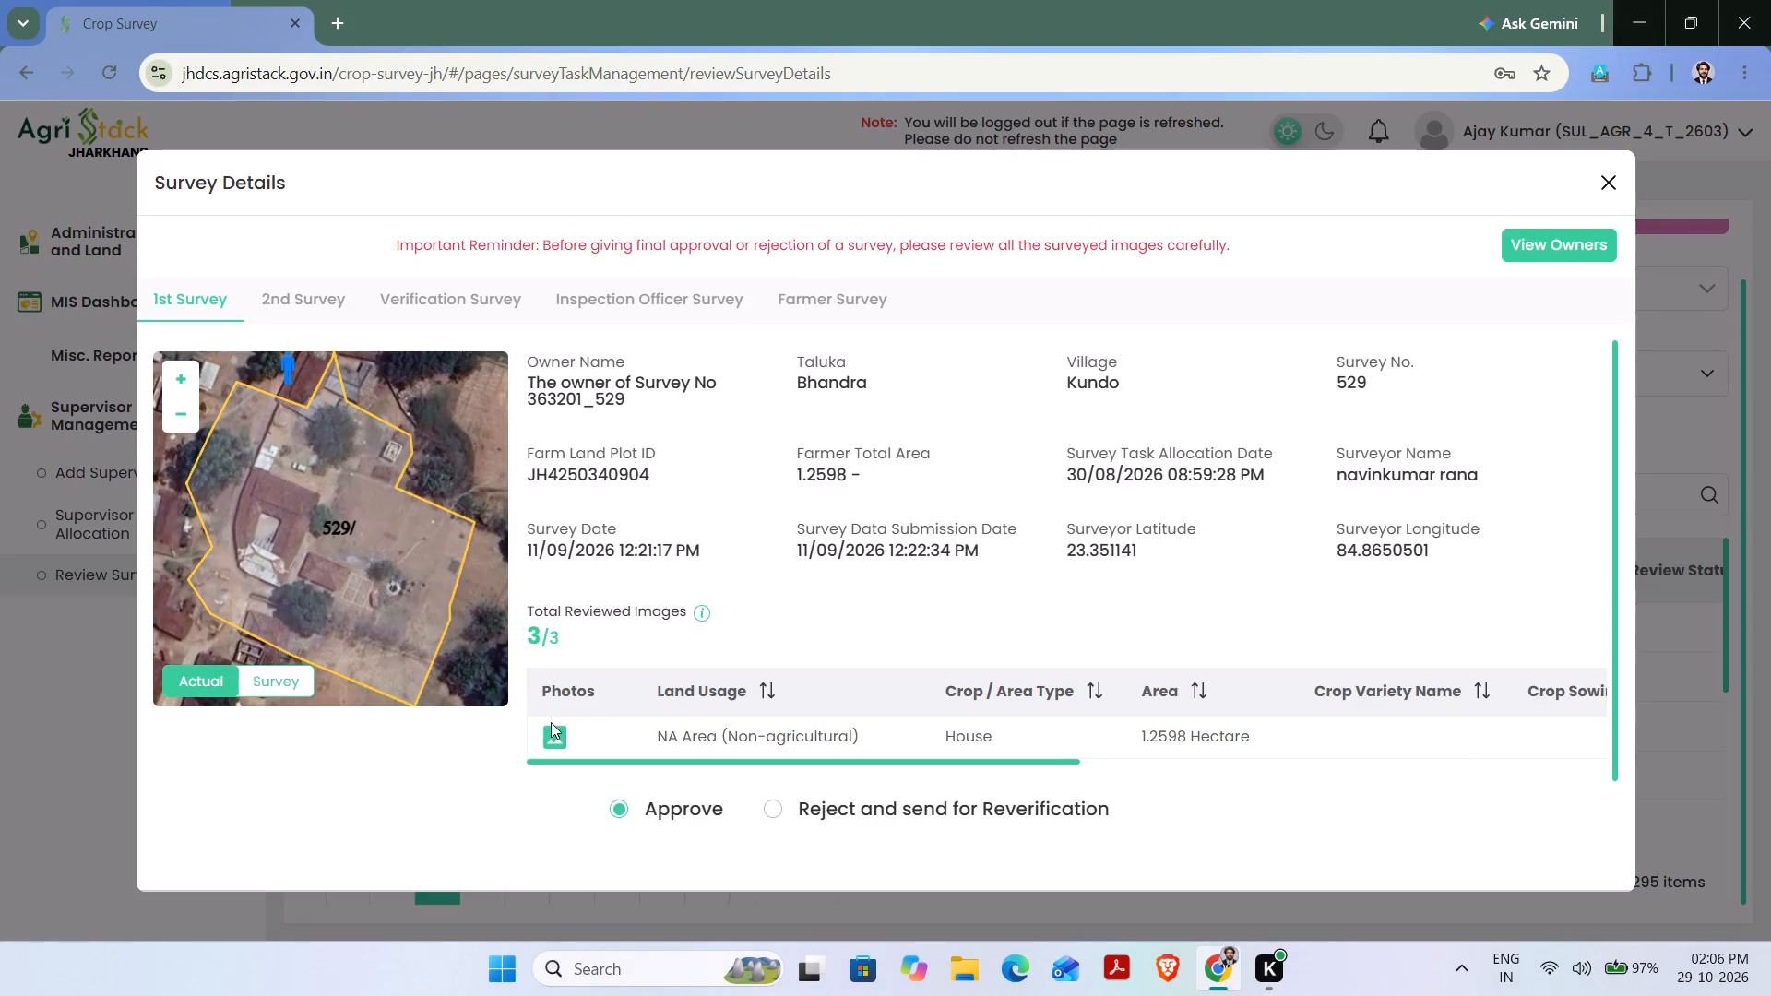
click(1600, 184)
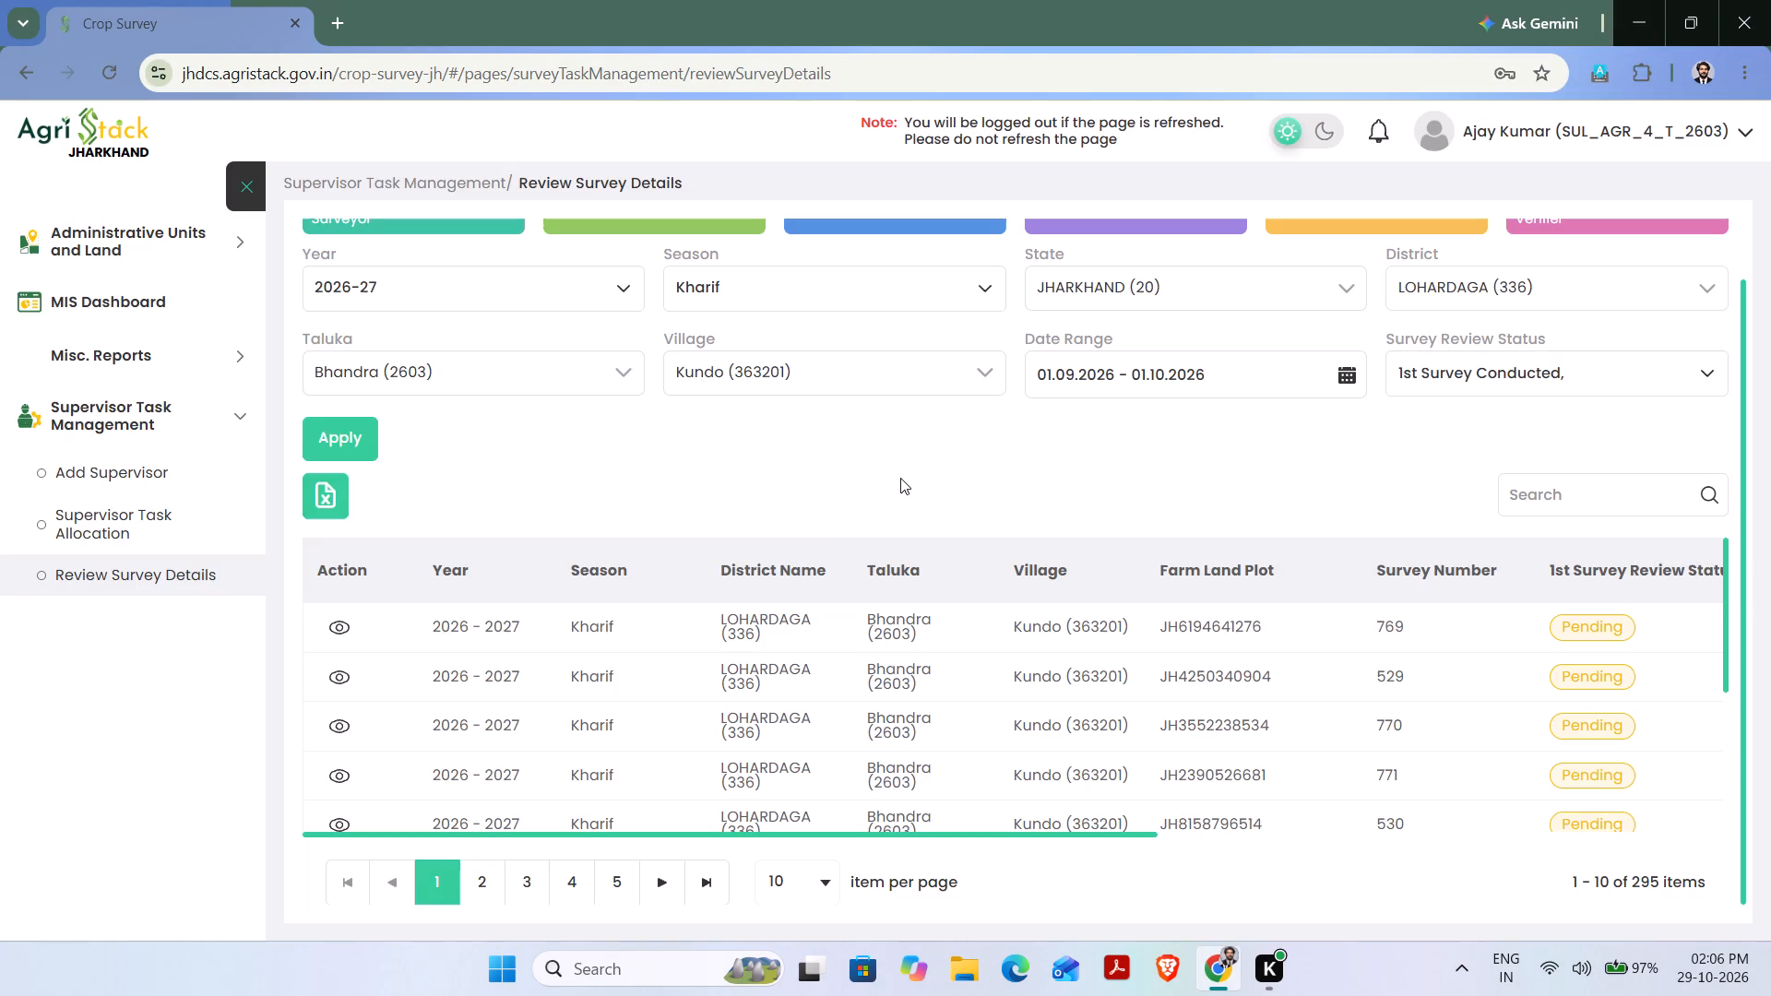
Open the details of survey number 770 and approve all three of its fallow land photos.
click(340, 731)
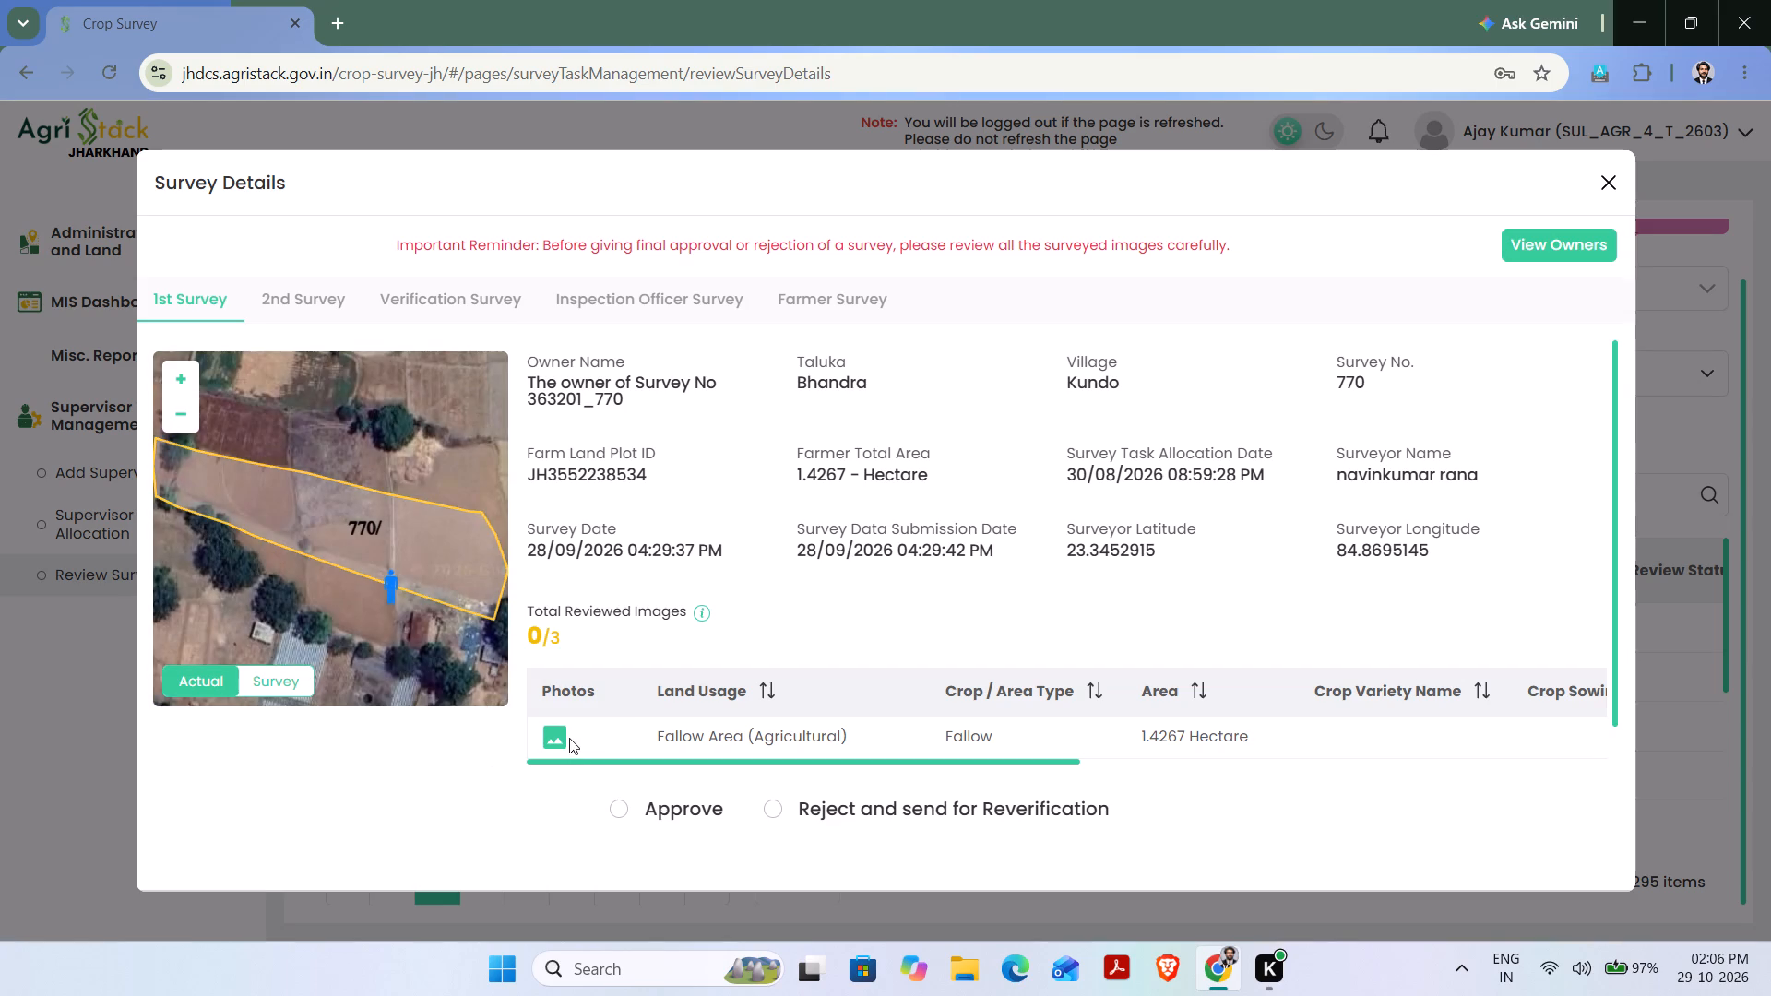
click(553, 741)
click(778, 805)
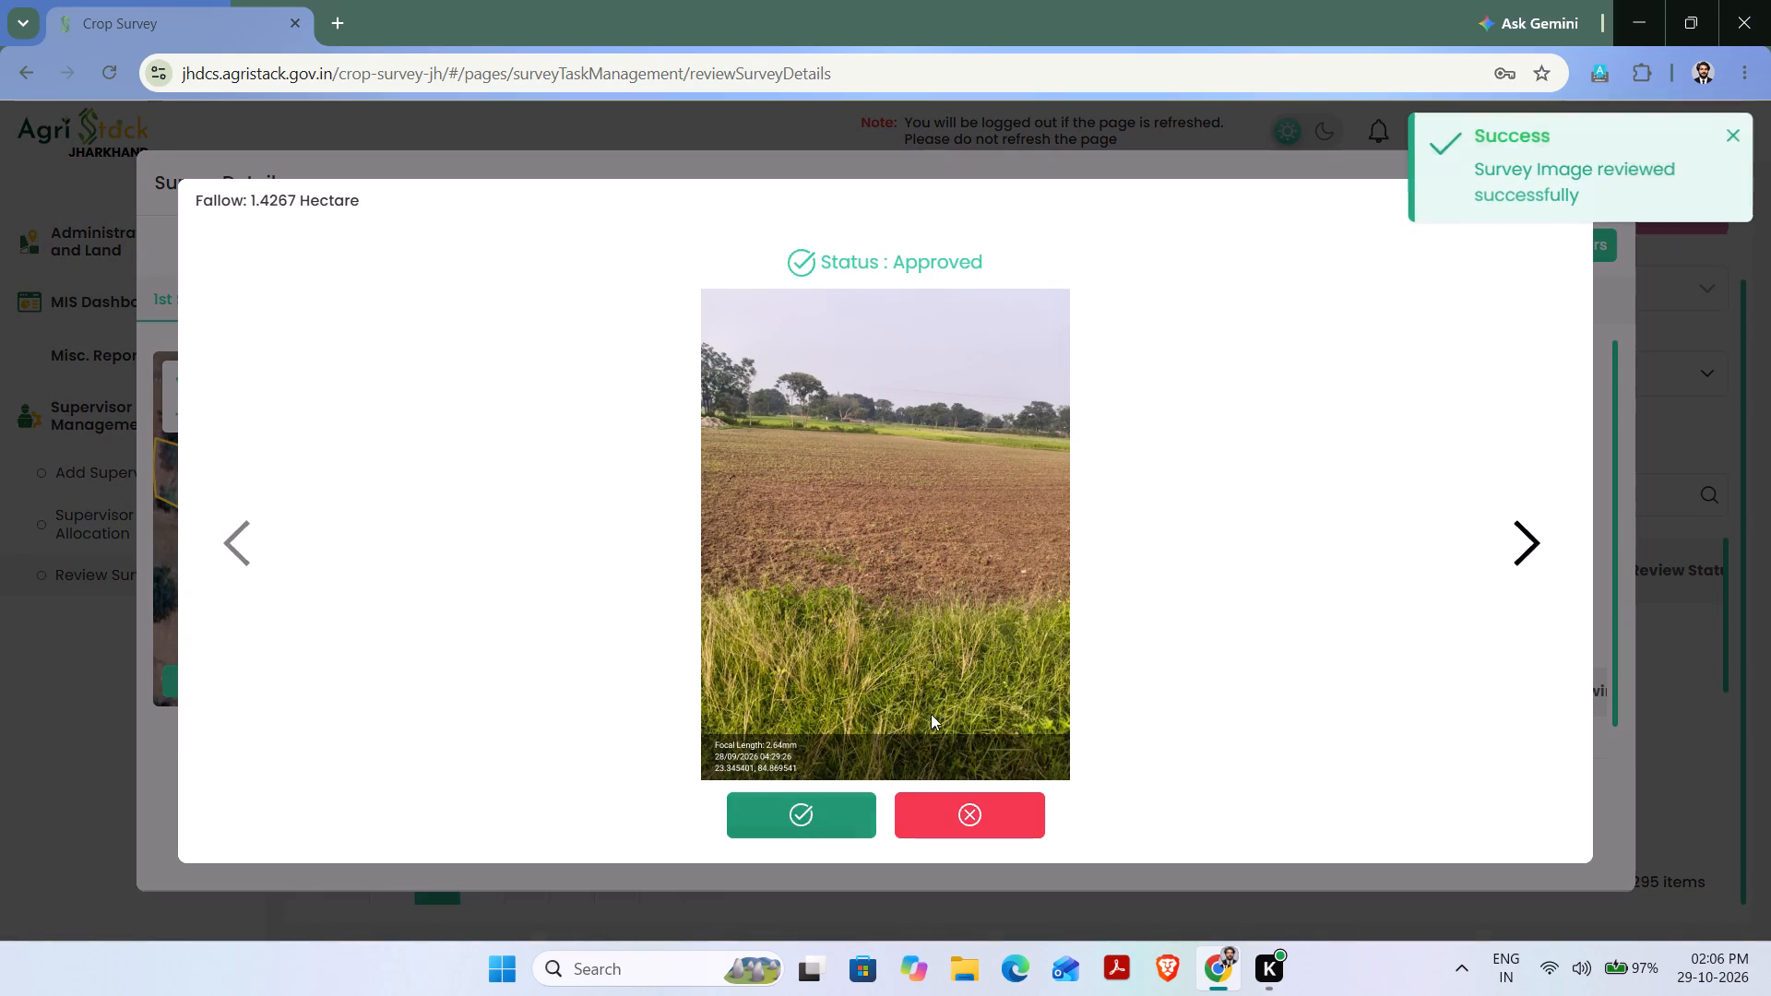
drag(945, 698, 802, 736)
click(847, 808)
drag(957, 672, 792, 700)
click(801, 812)
drag(975, 617, 942, 621)
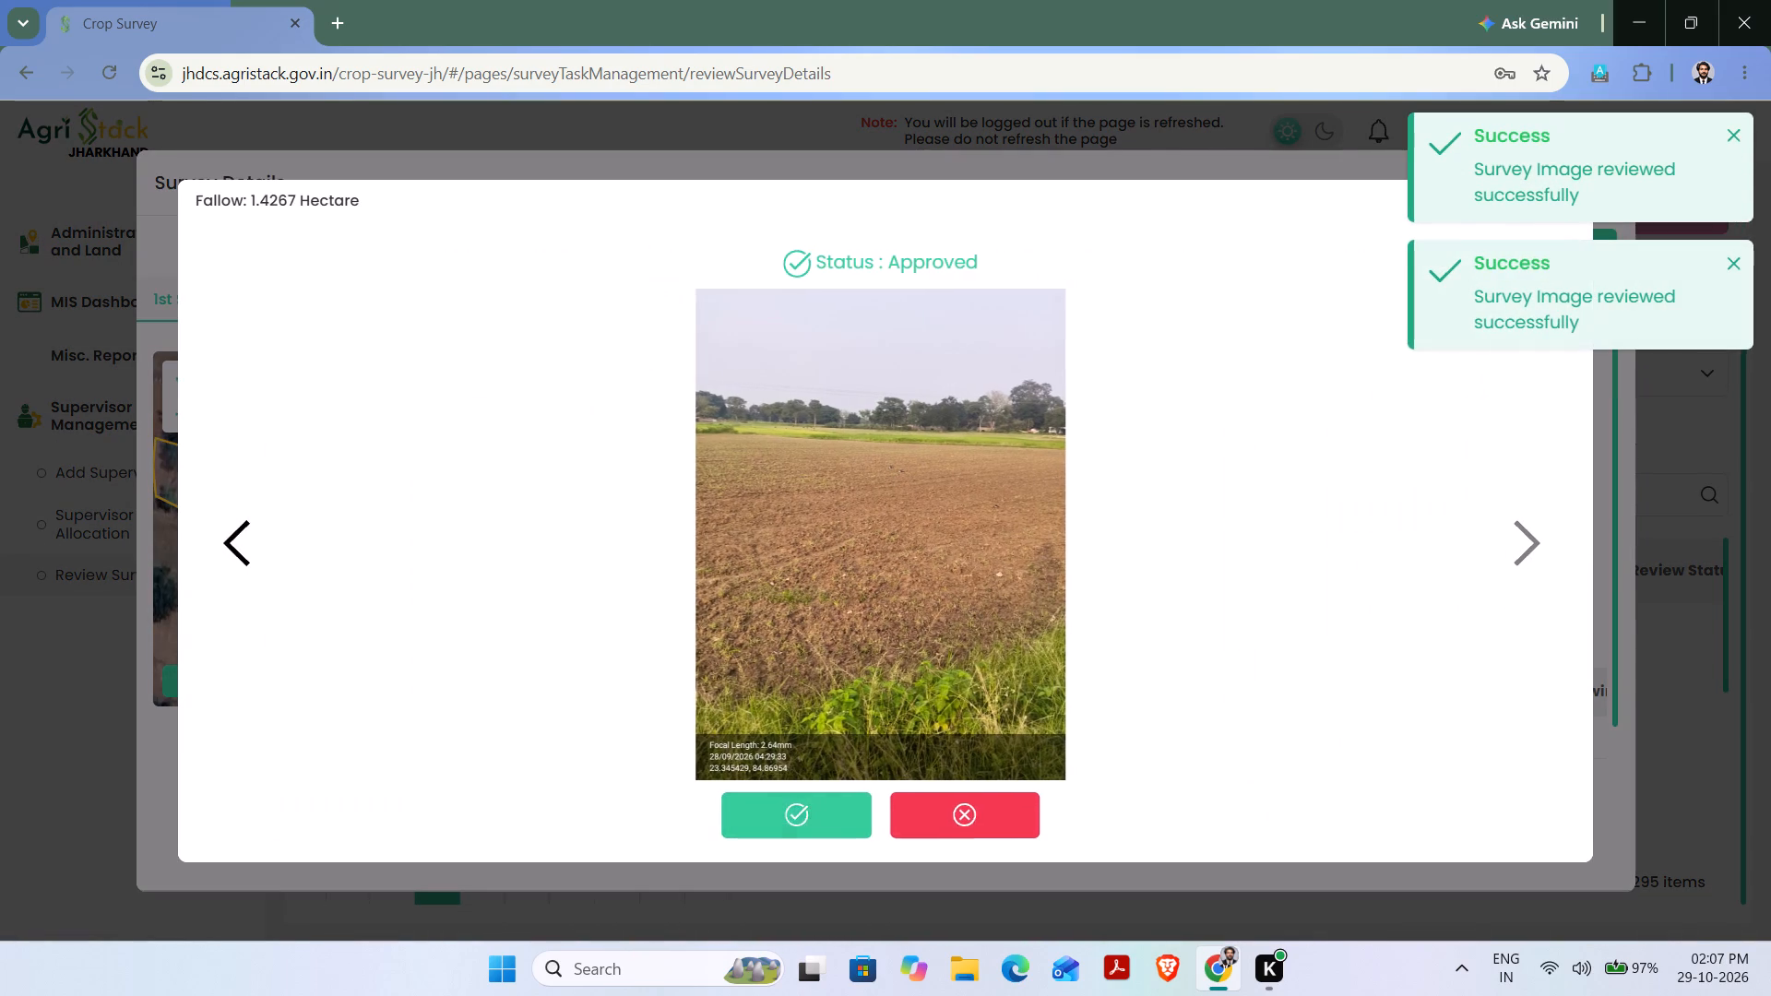
drag(942, 621, 918, 622)
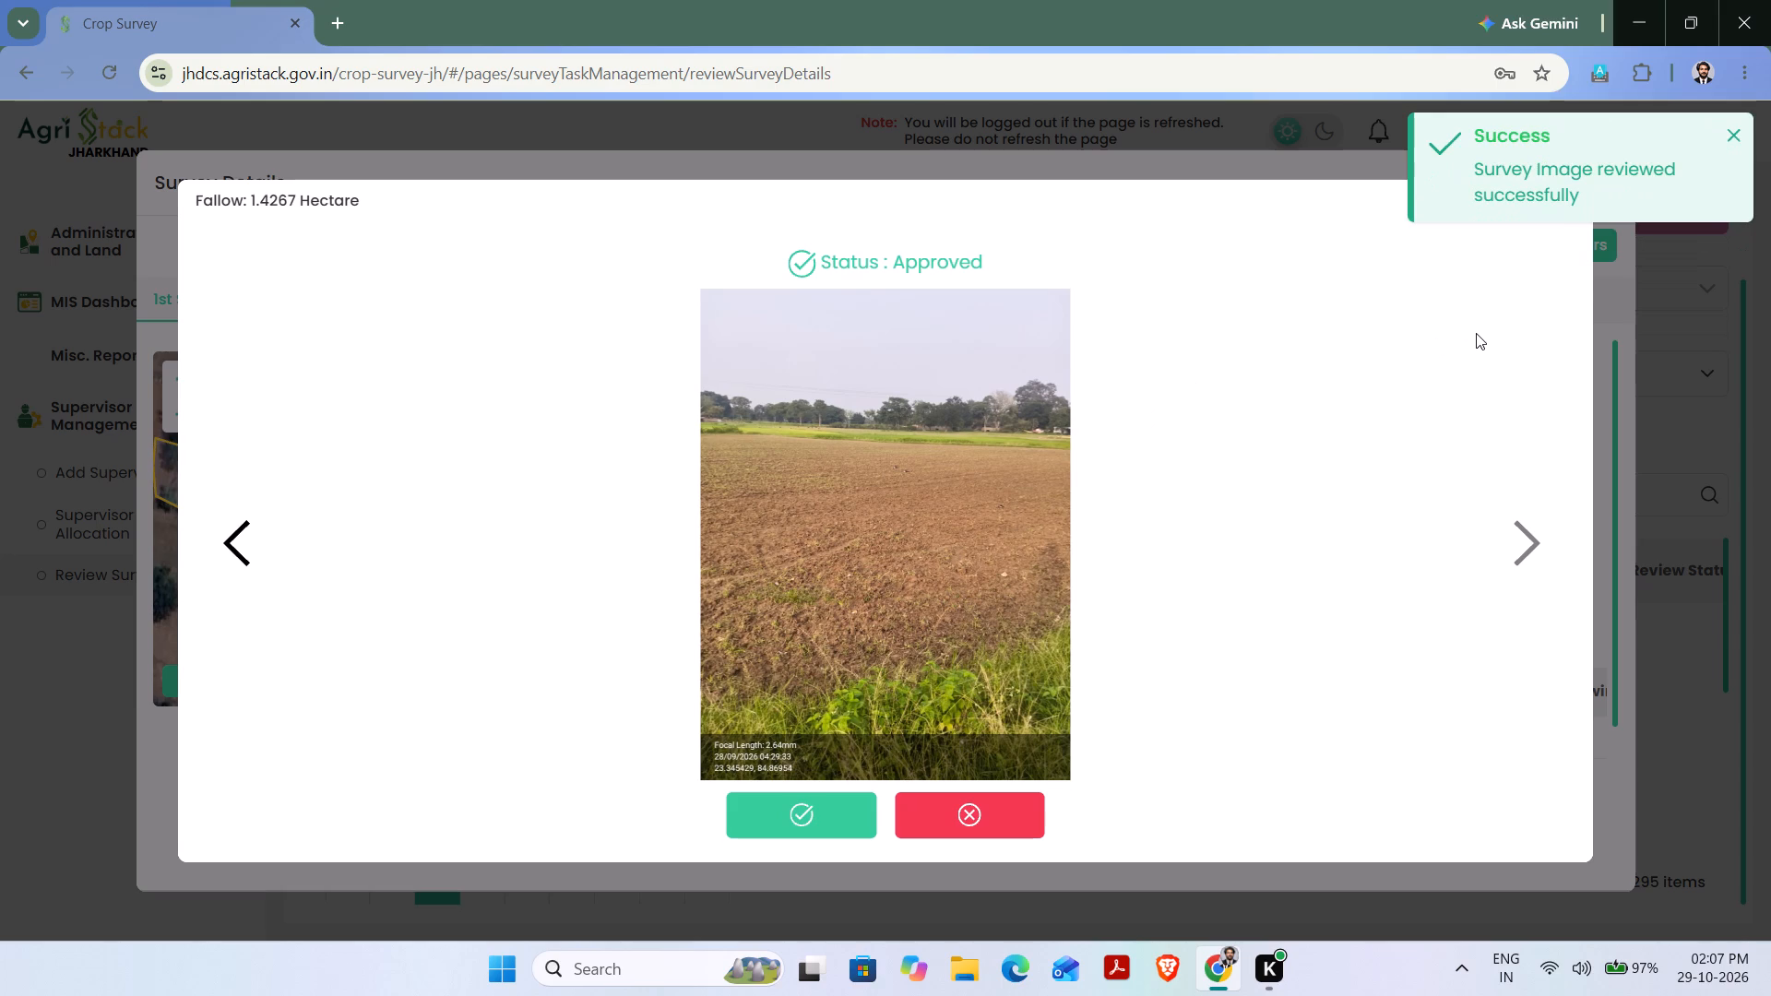
Approve the 1st survey of survey number 770, save the review and close its details.
click(1556, 196)
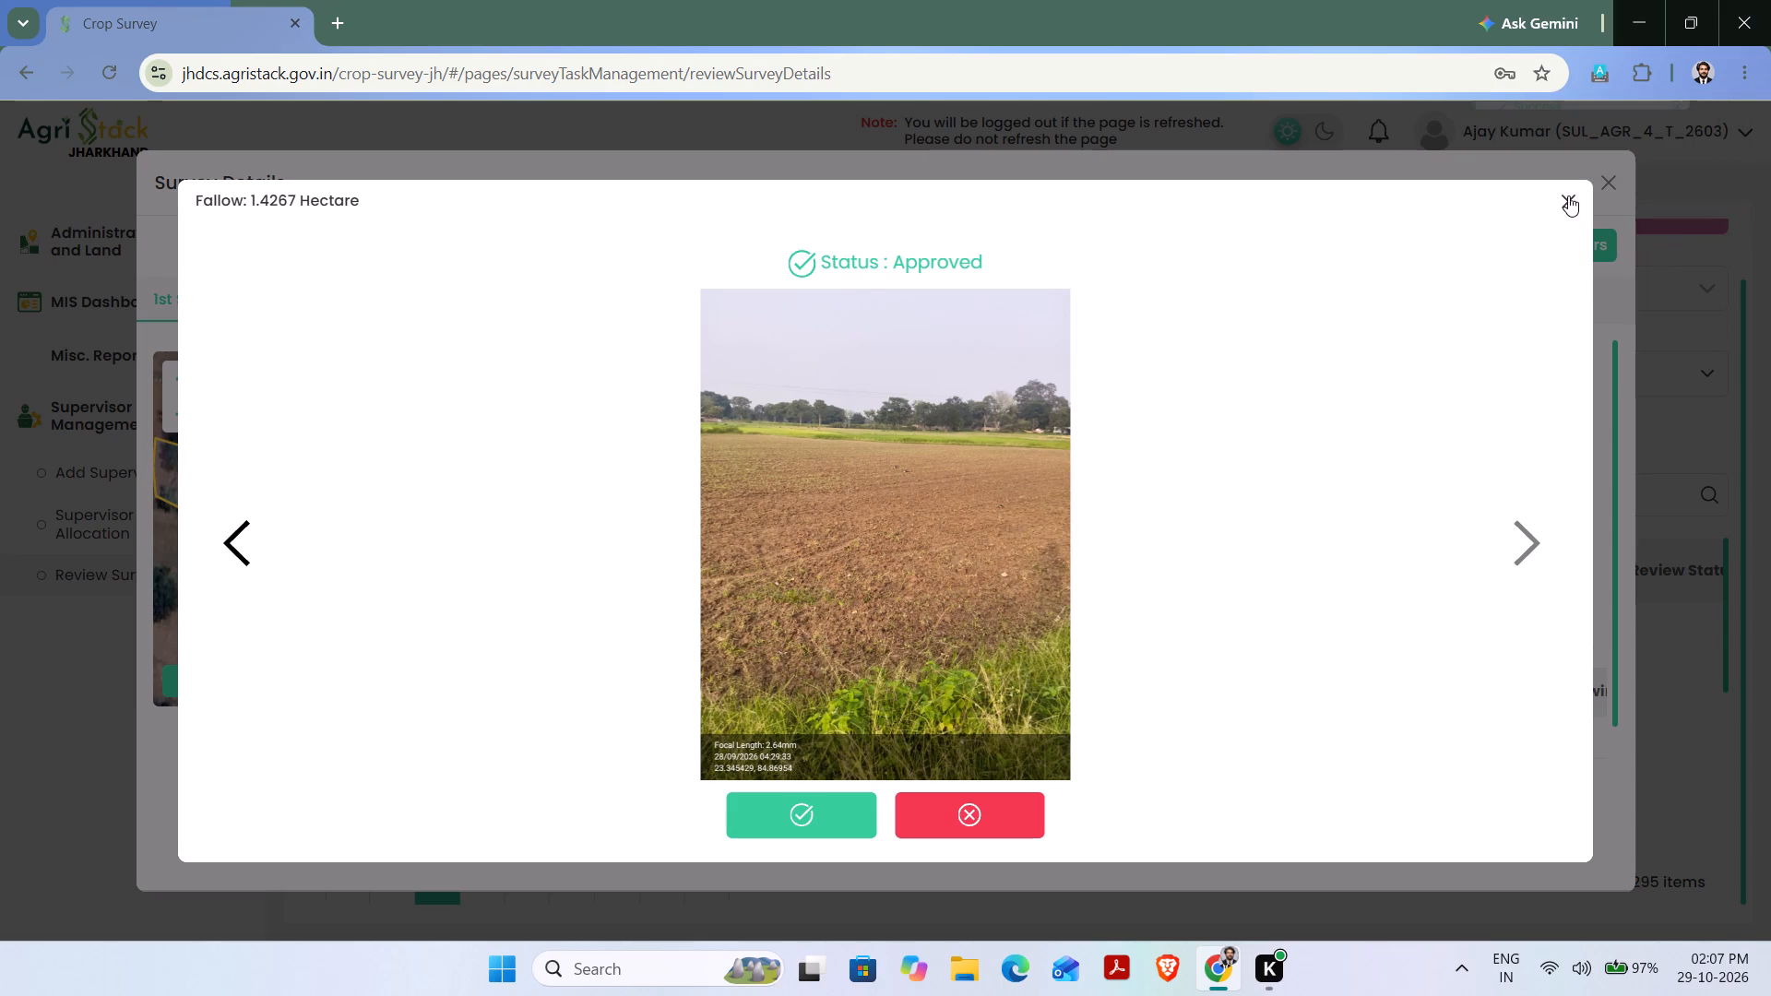
click(1570, 196)
scroll(724, 676, down, 2)
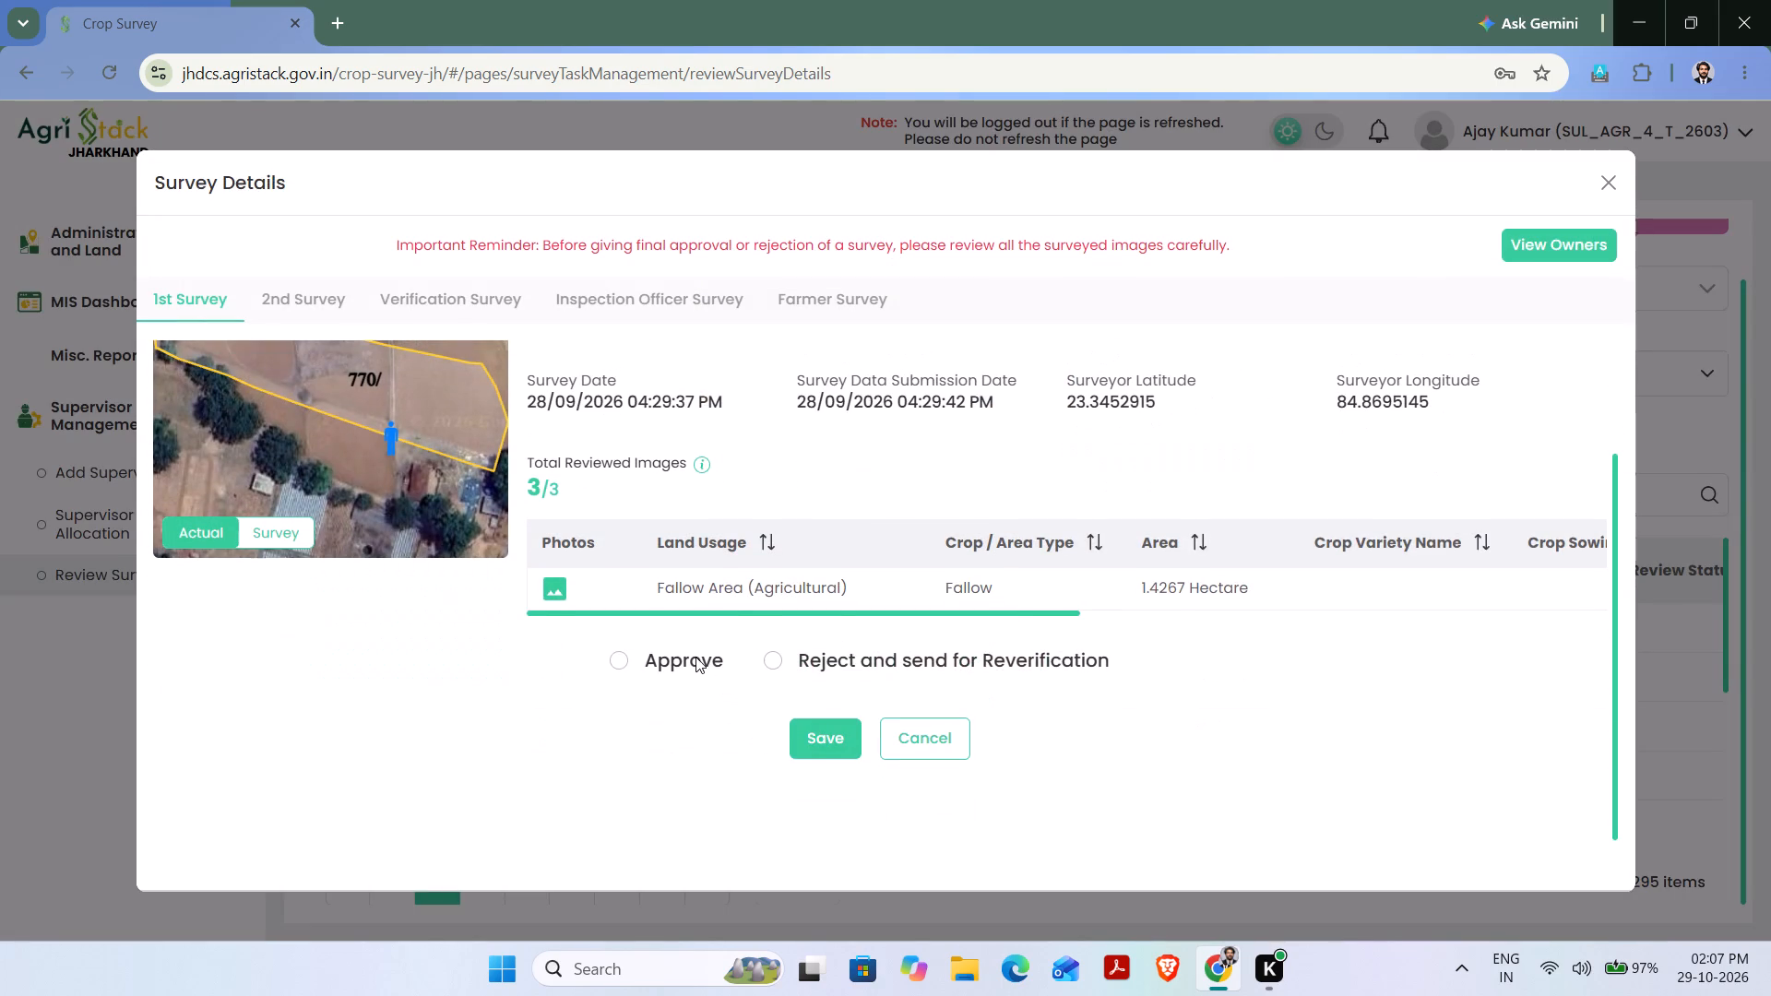
click(695, 657)
click(796, 728)
click(881, 587)
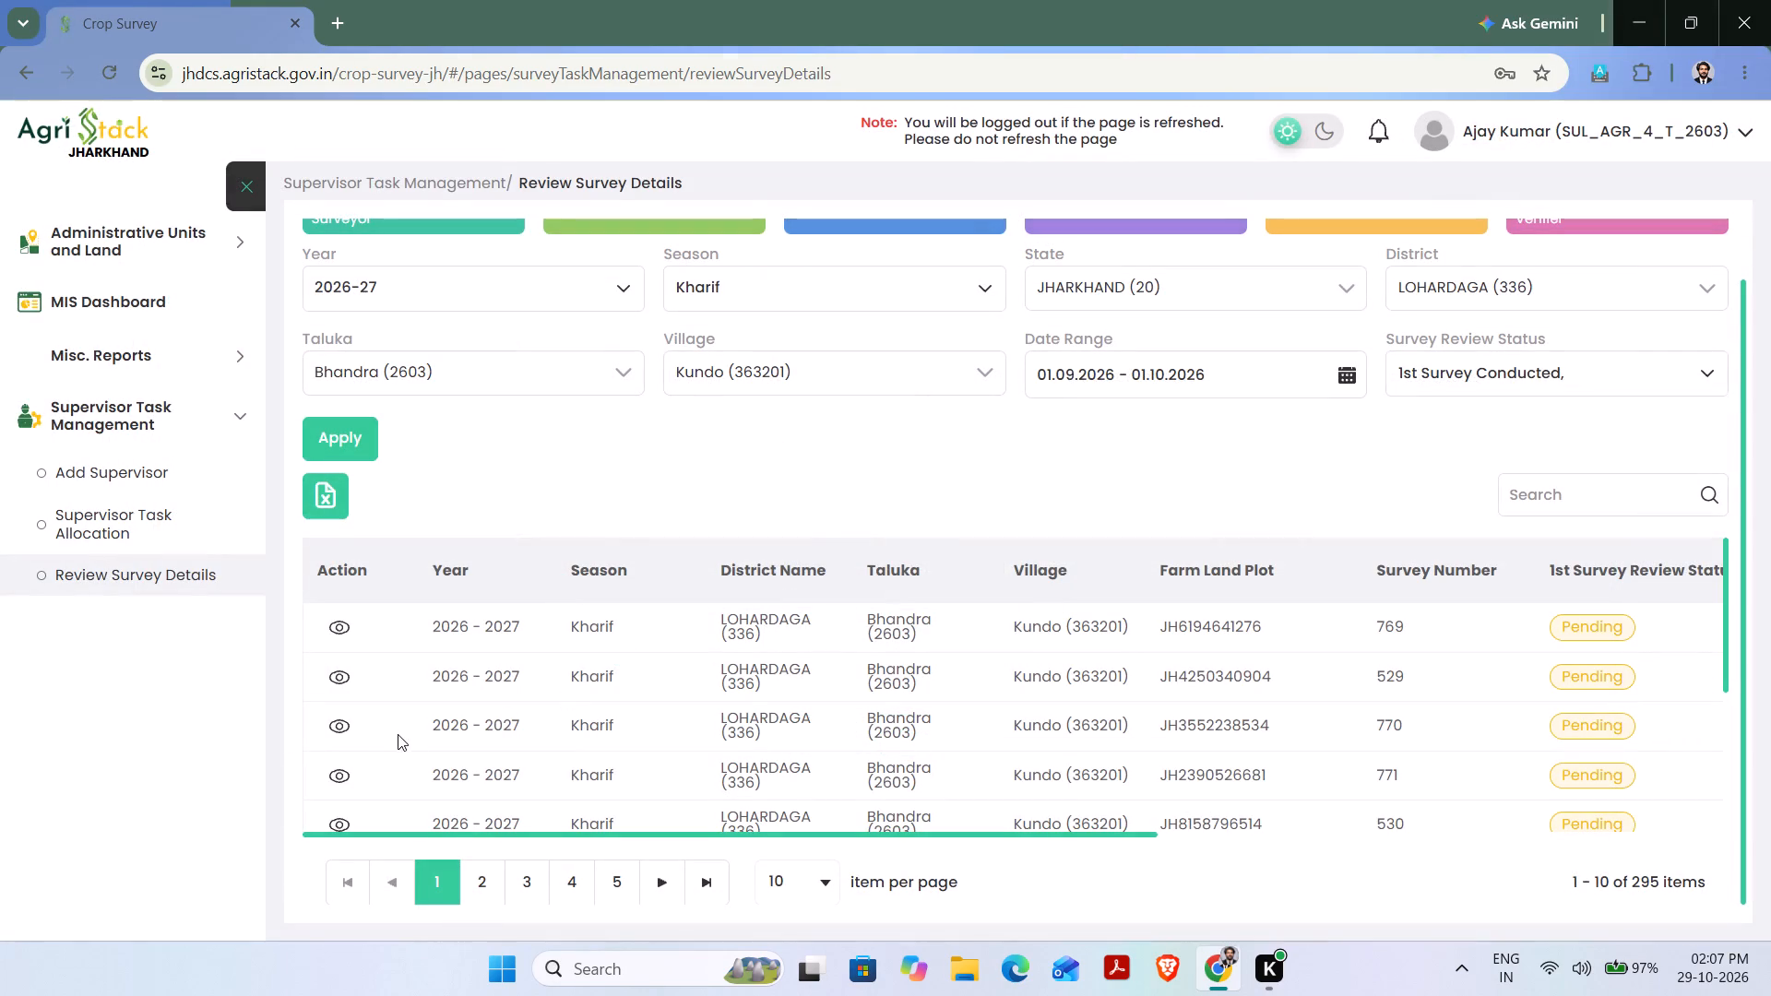
Open the details of survey number 771 and approve all three of its fallow land photos.
click(328, 767)
click(344, 760)
click(345, 776)
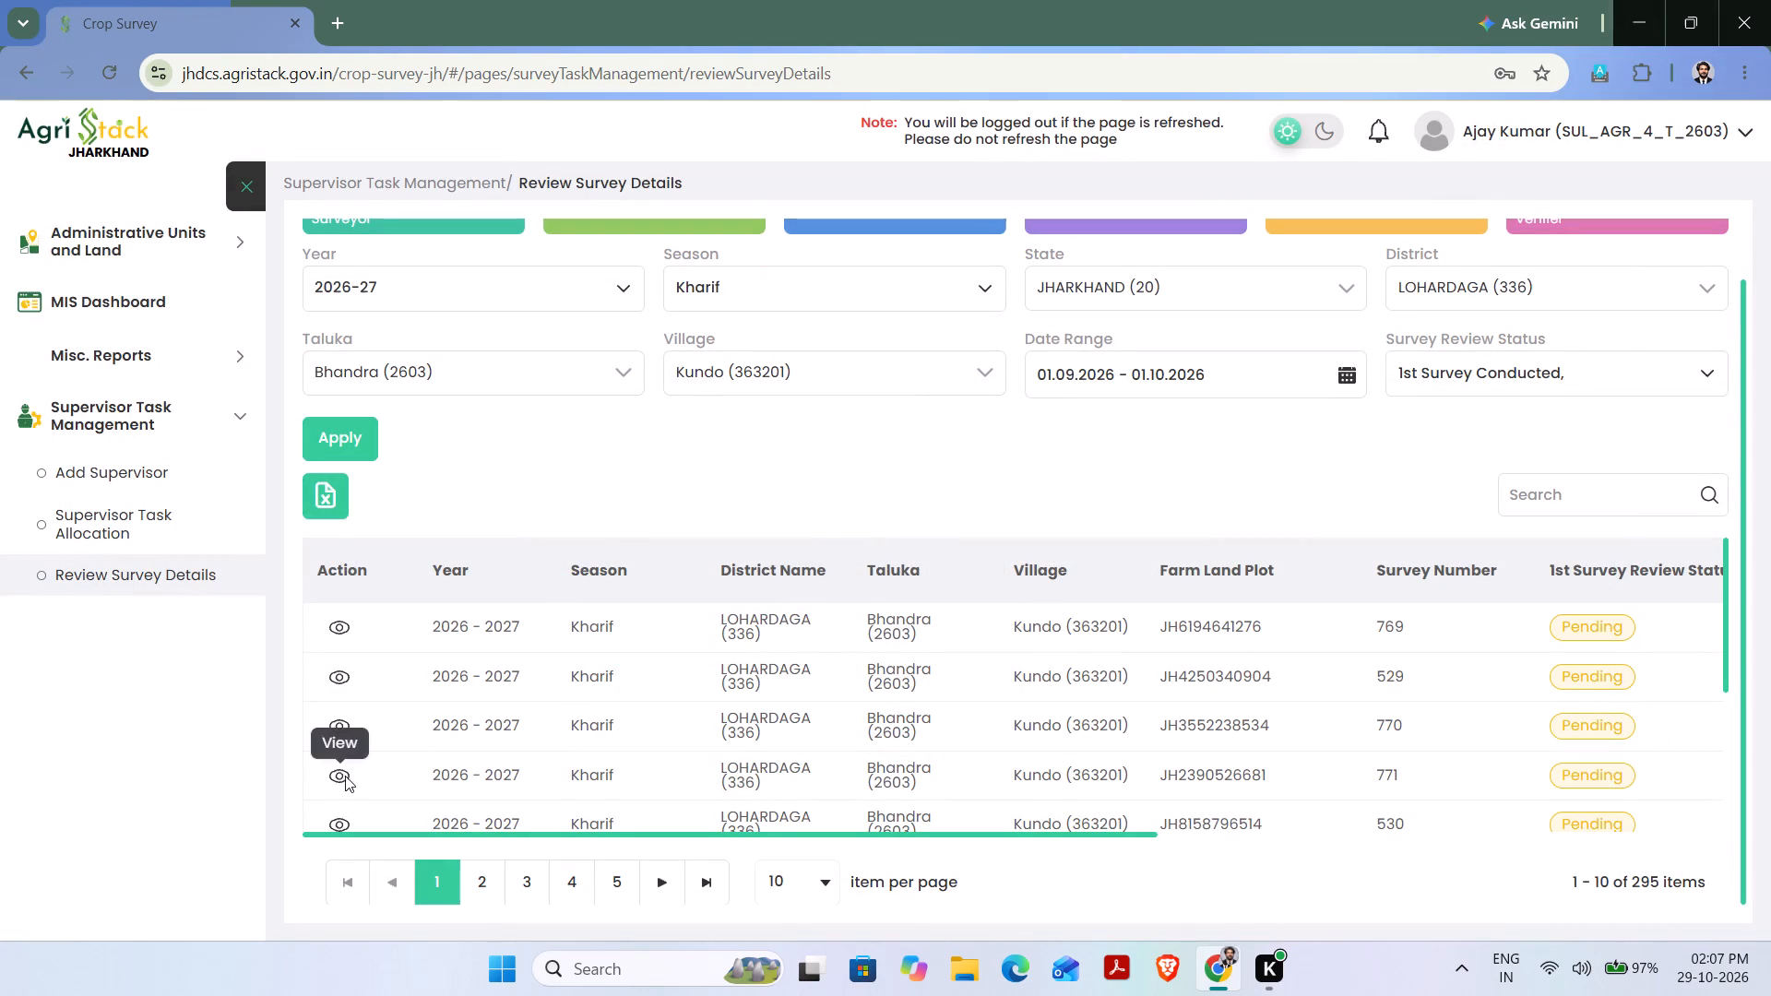
click(541, 740)
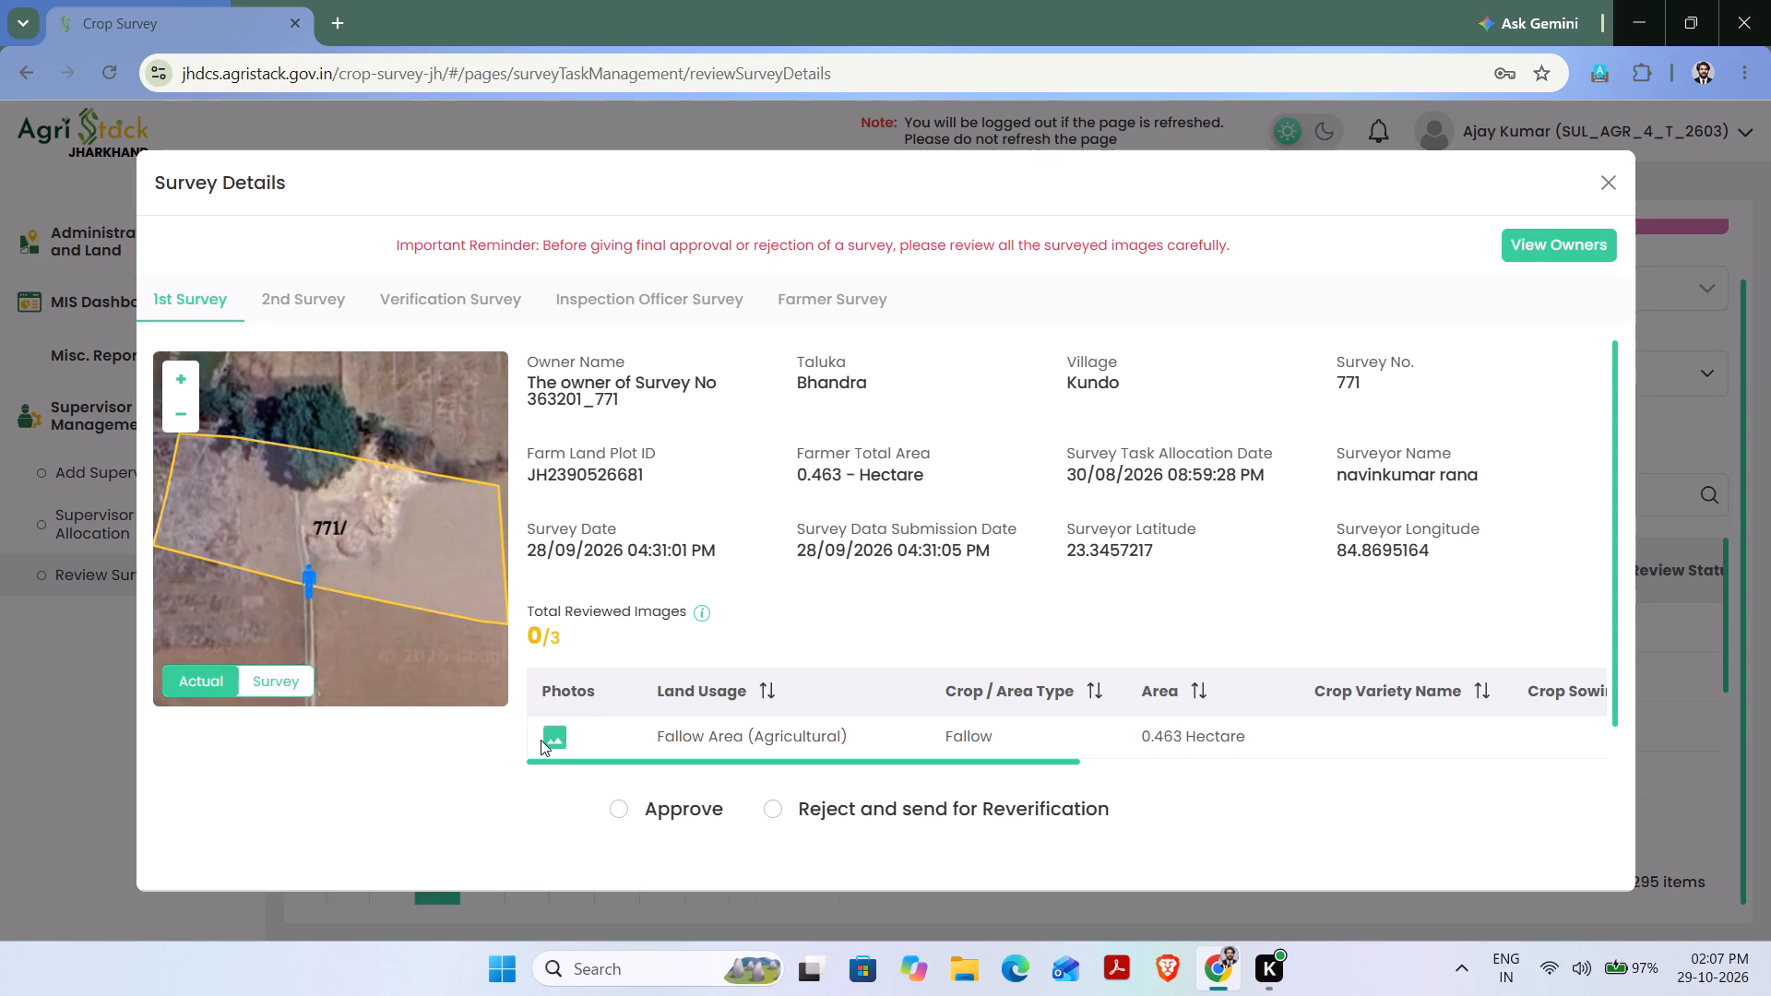
click(553, 740)
click(770, 809)
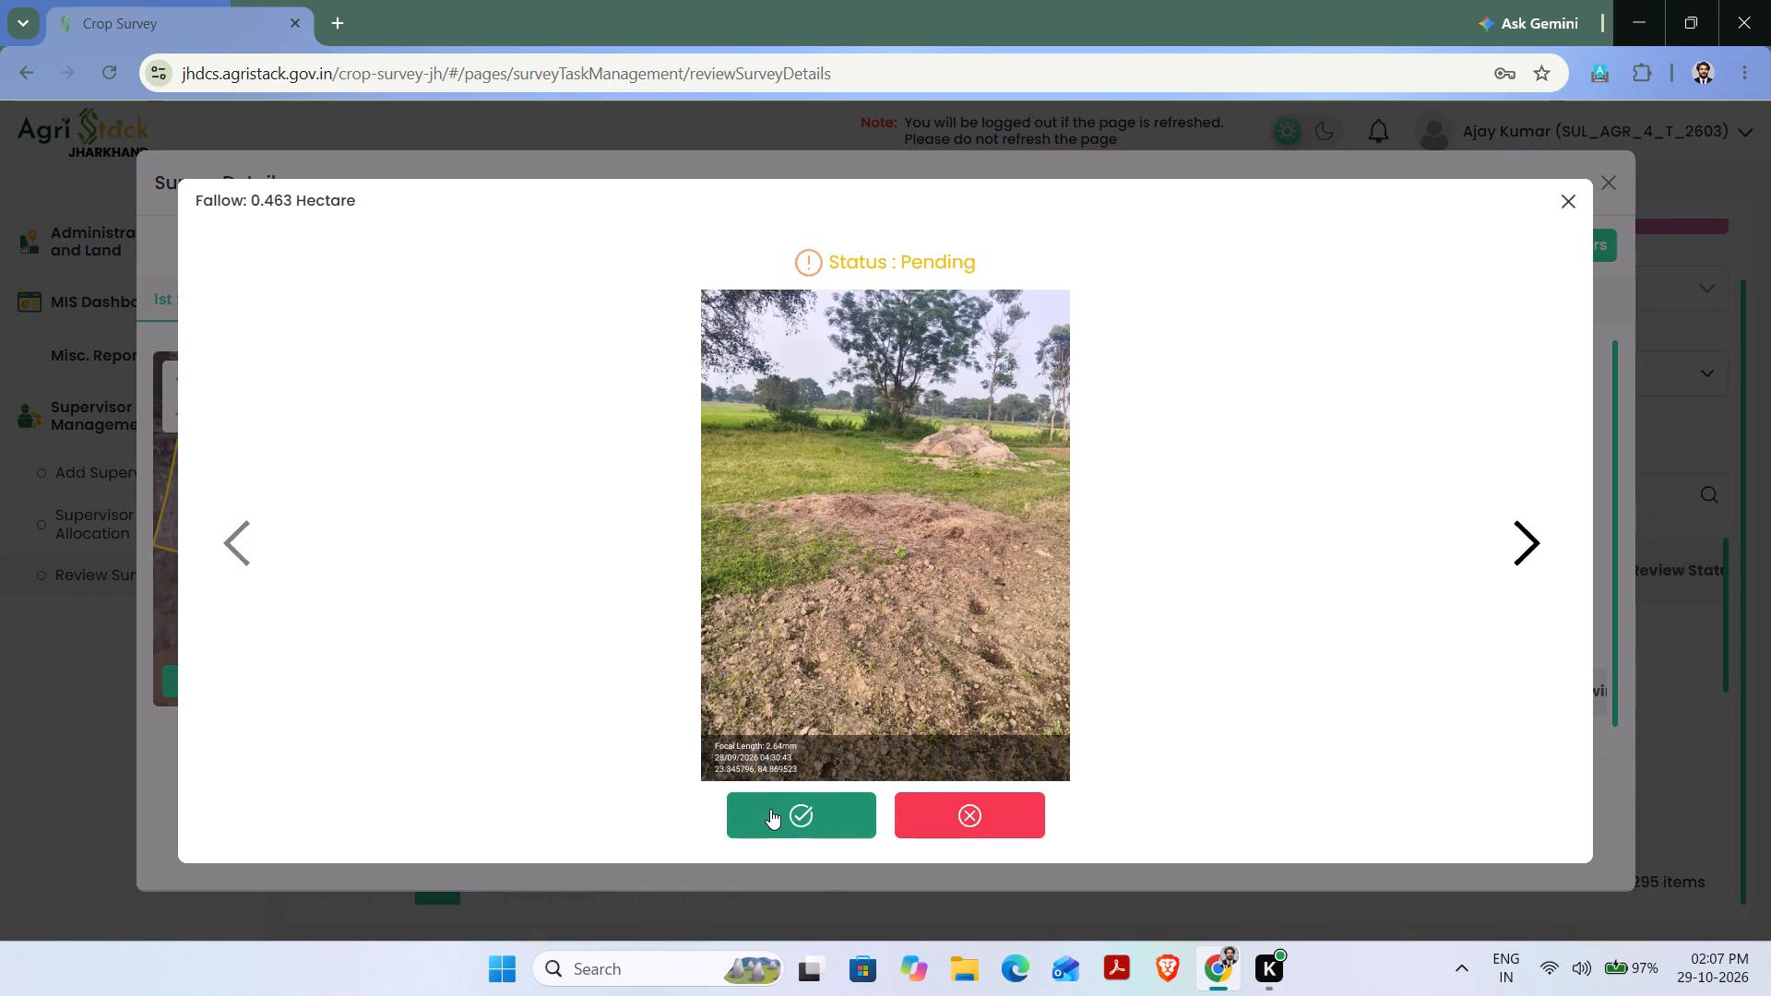
drag(915, 737, 803, 753)
click(804, 824)
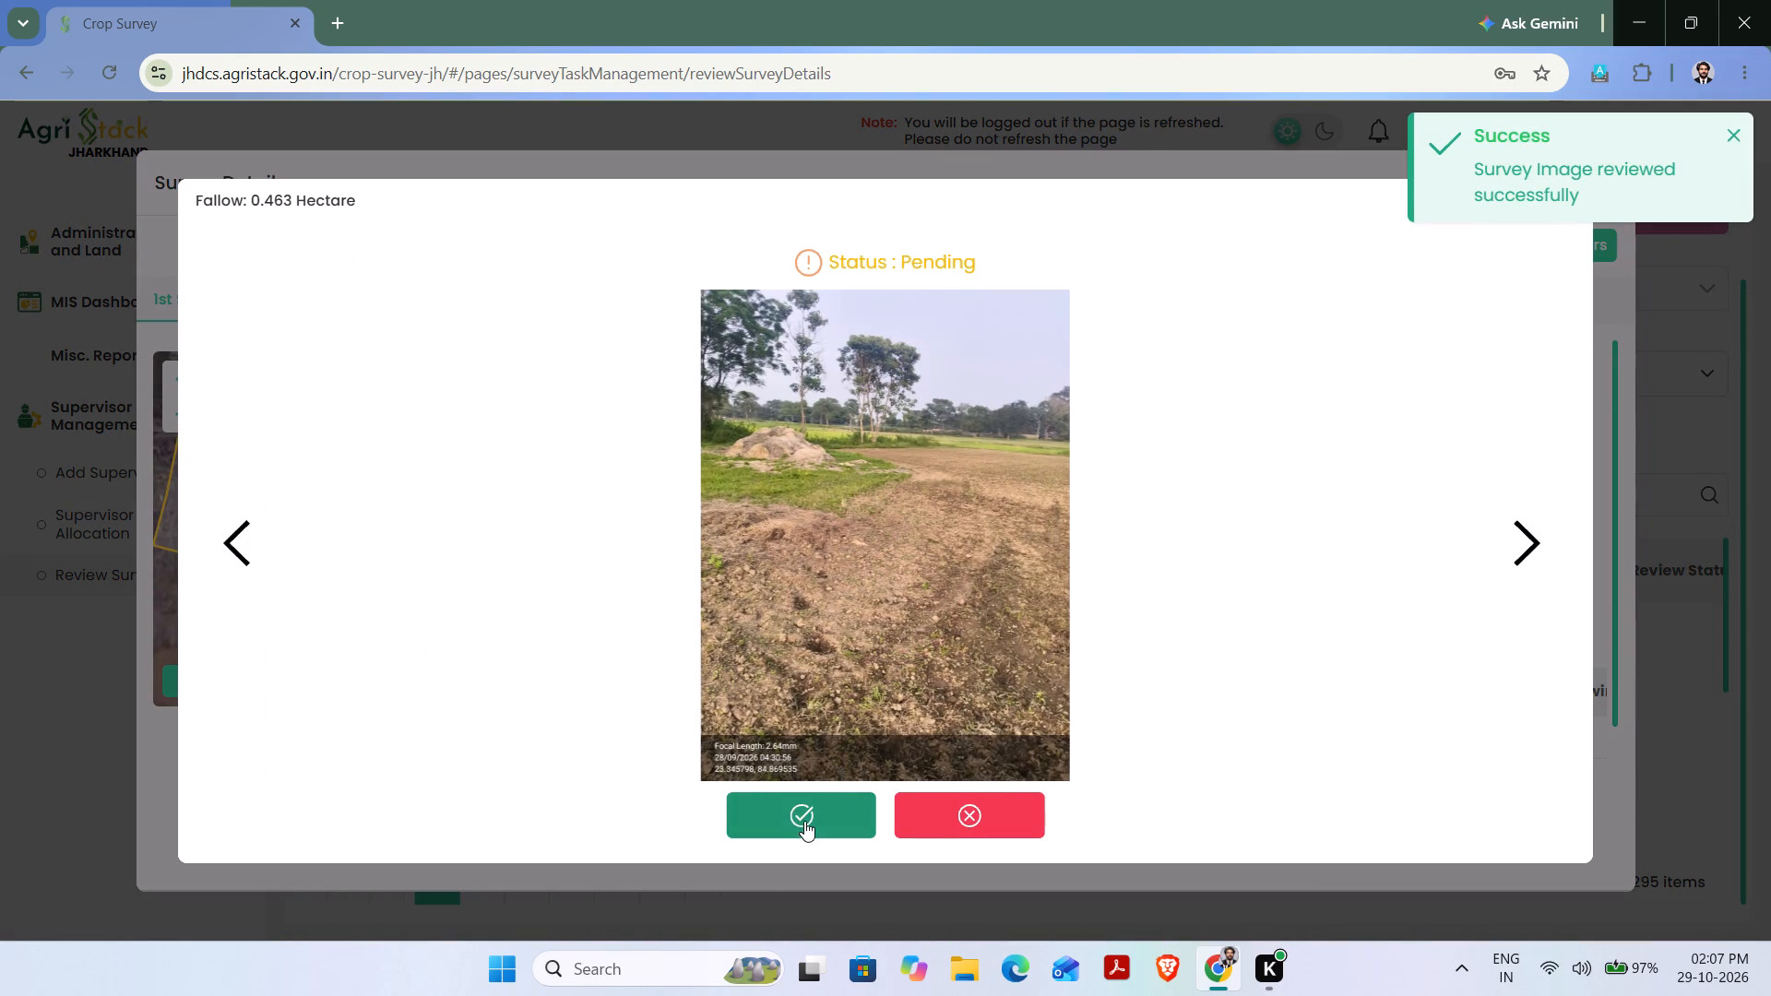
drag(905, 705, 769, 736)
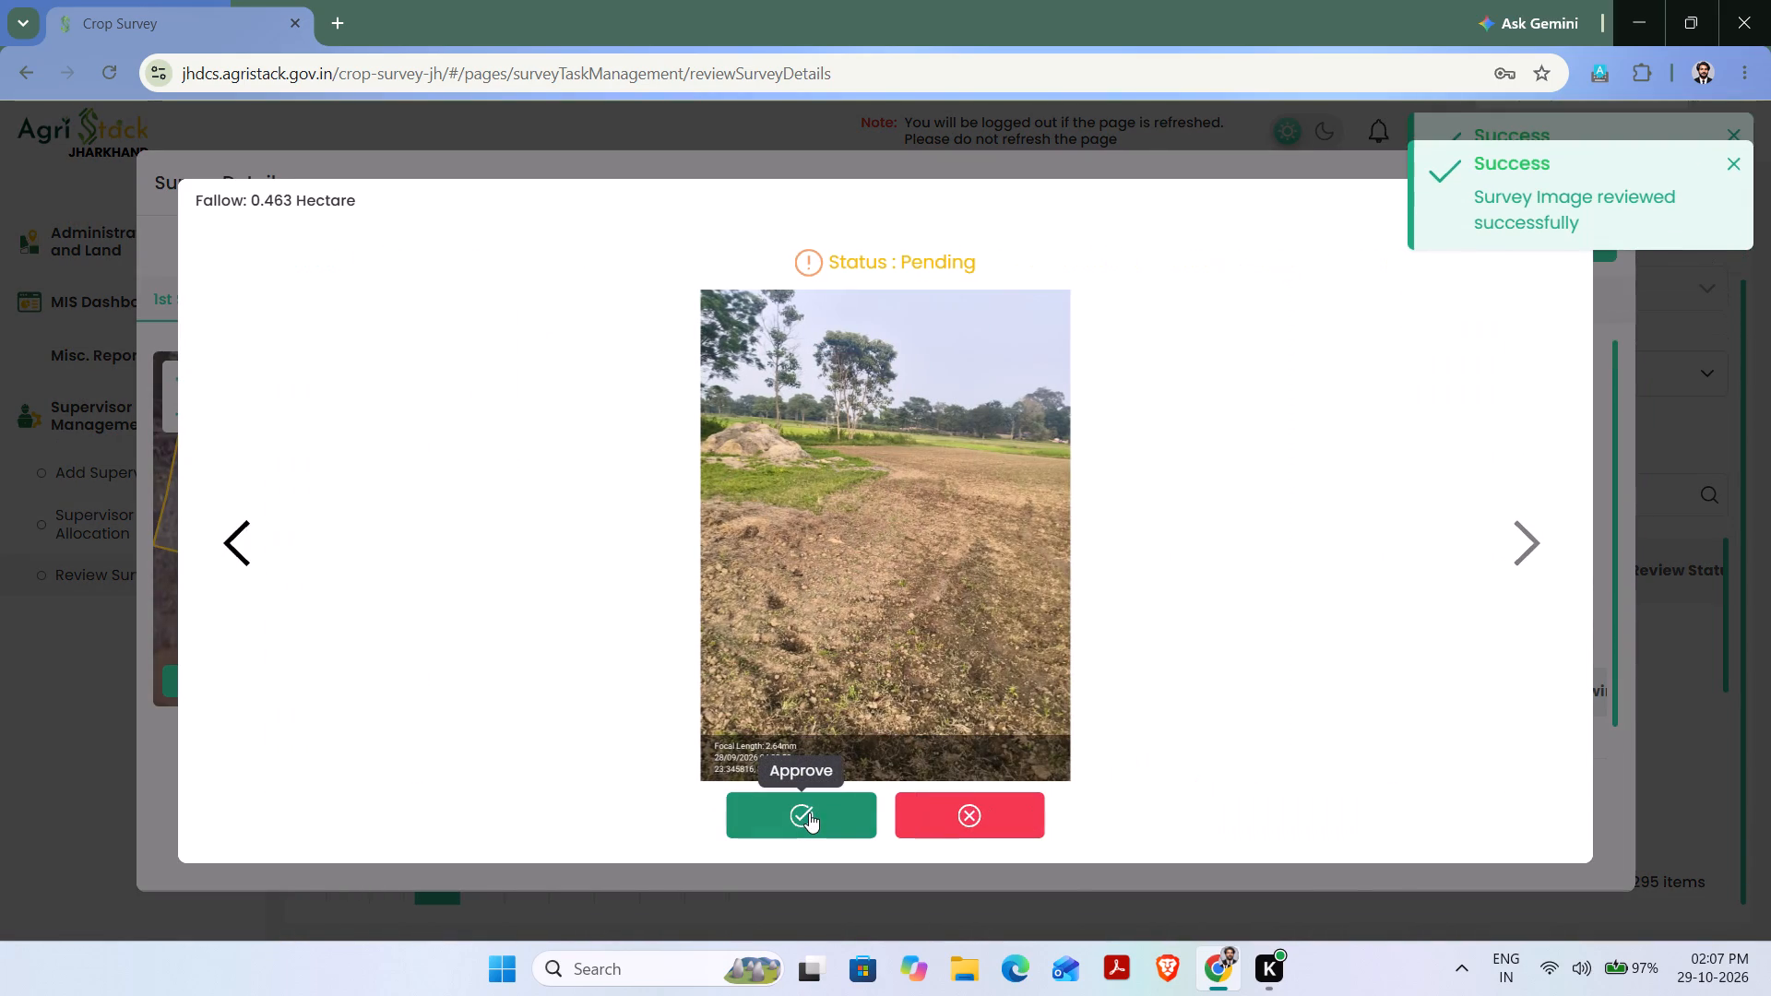
click(809, 812)
drag(951, 653, 866, 658)
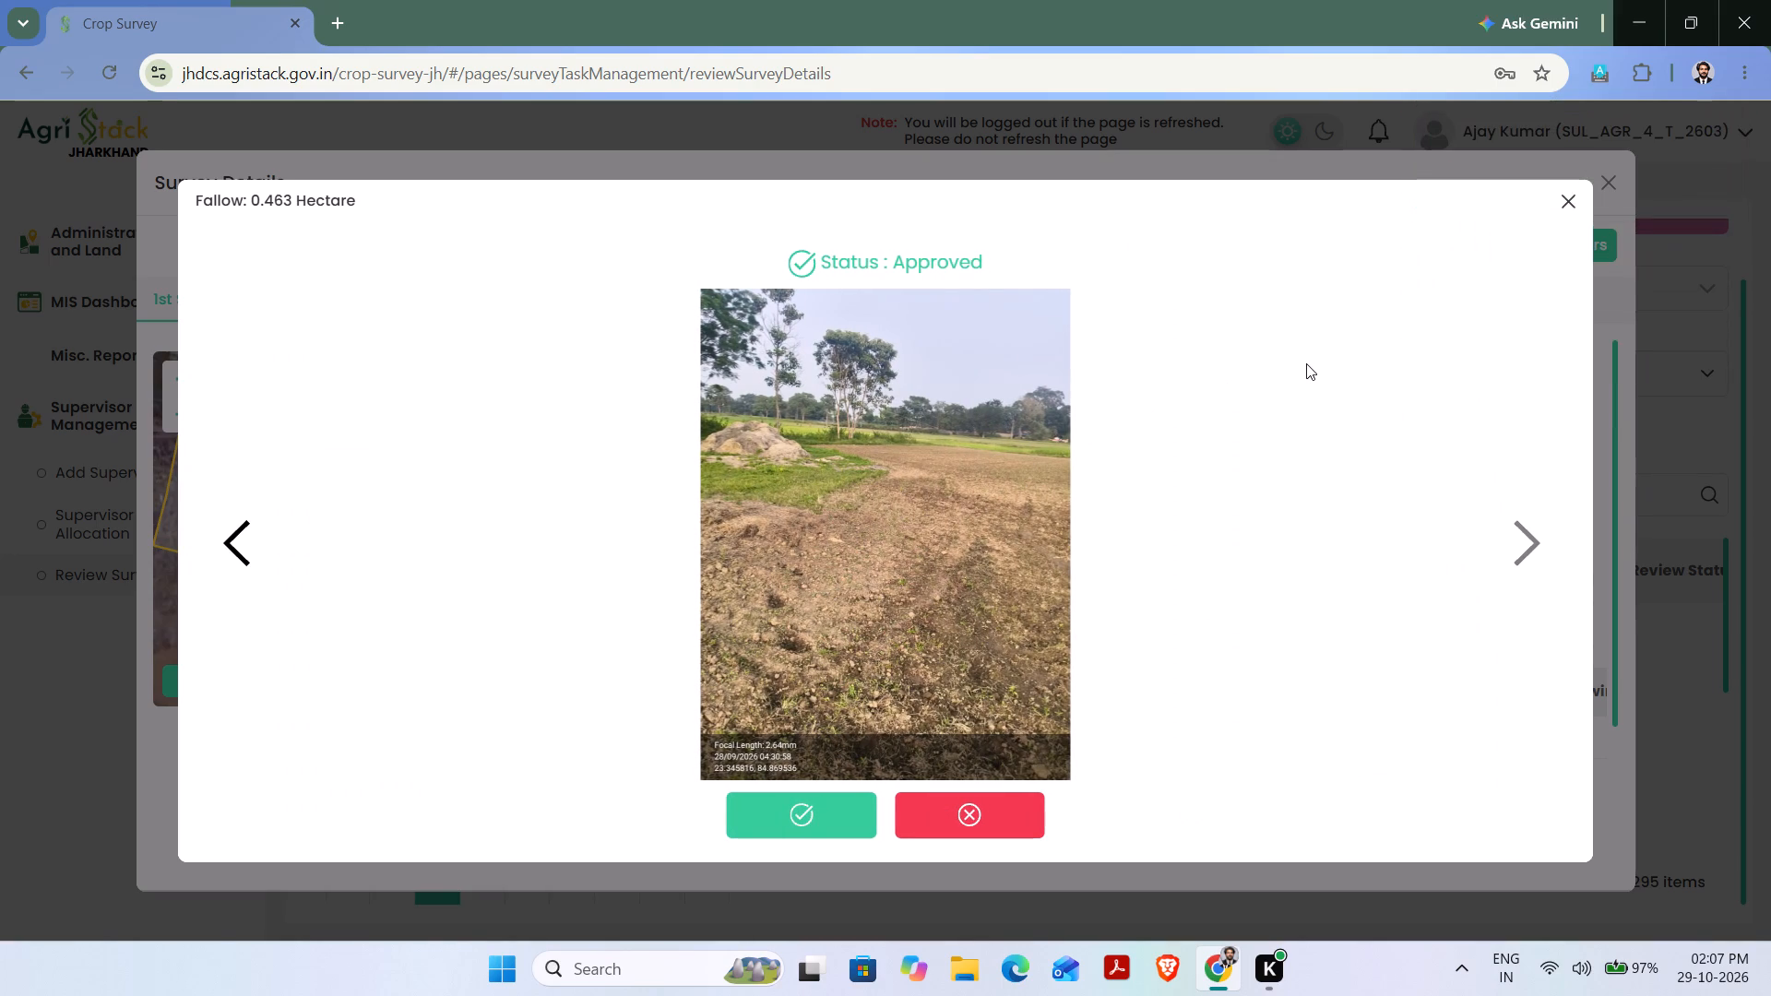
Approve the 1st survey of survey number 771, save the review and close its details.
click(1570, 210)
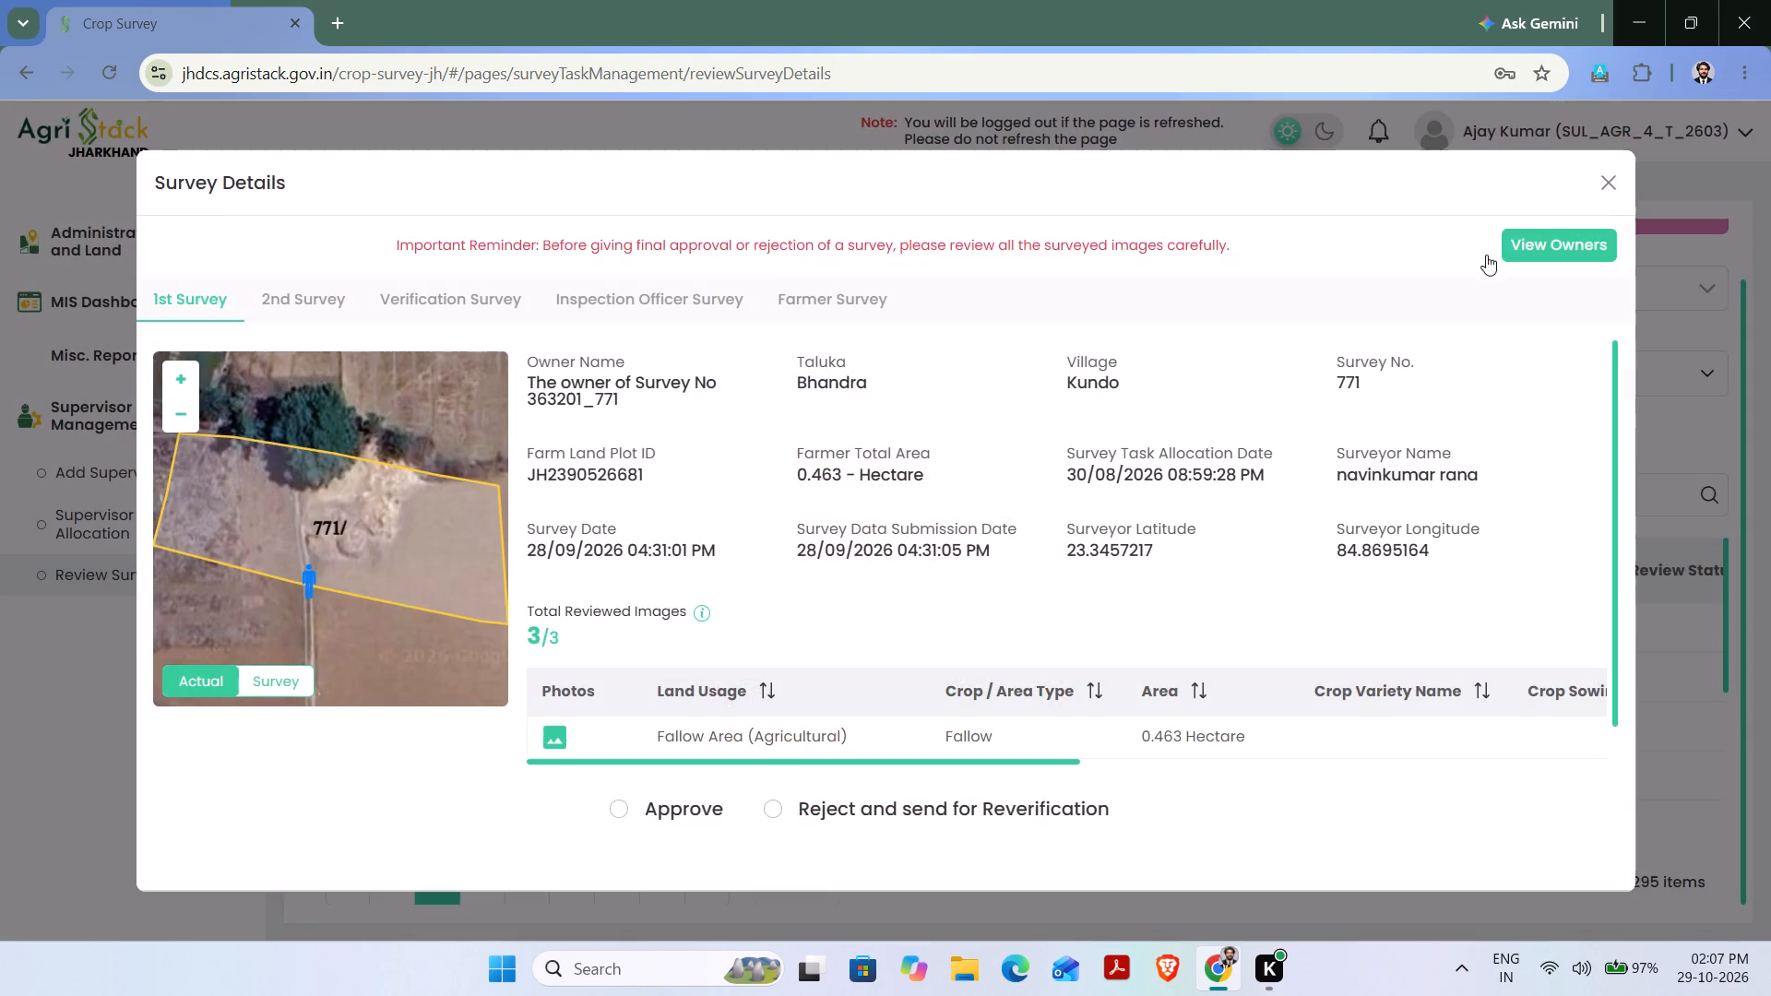
scroll(1049, 474, down, 1)
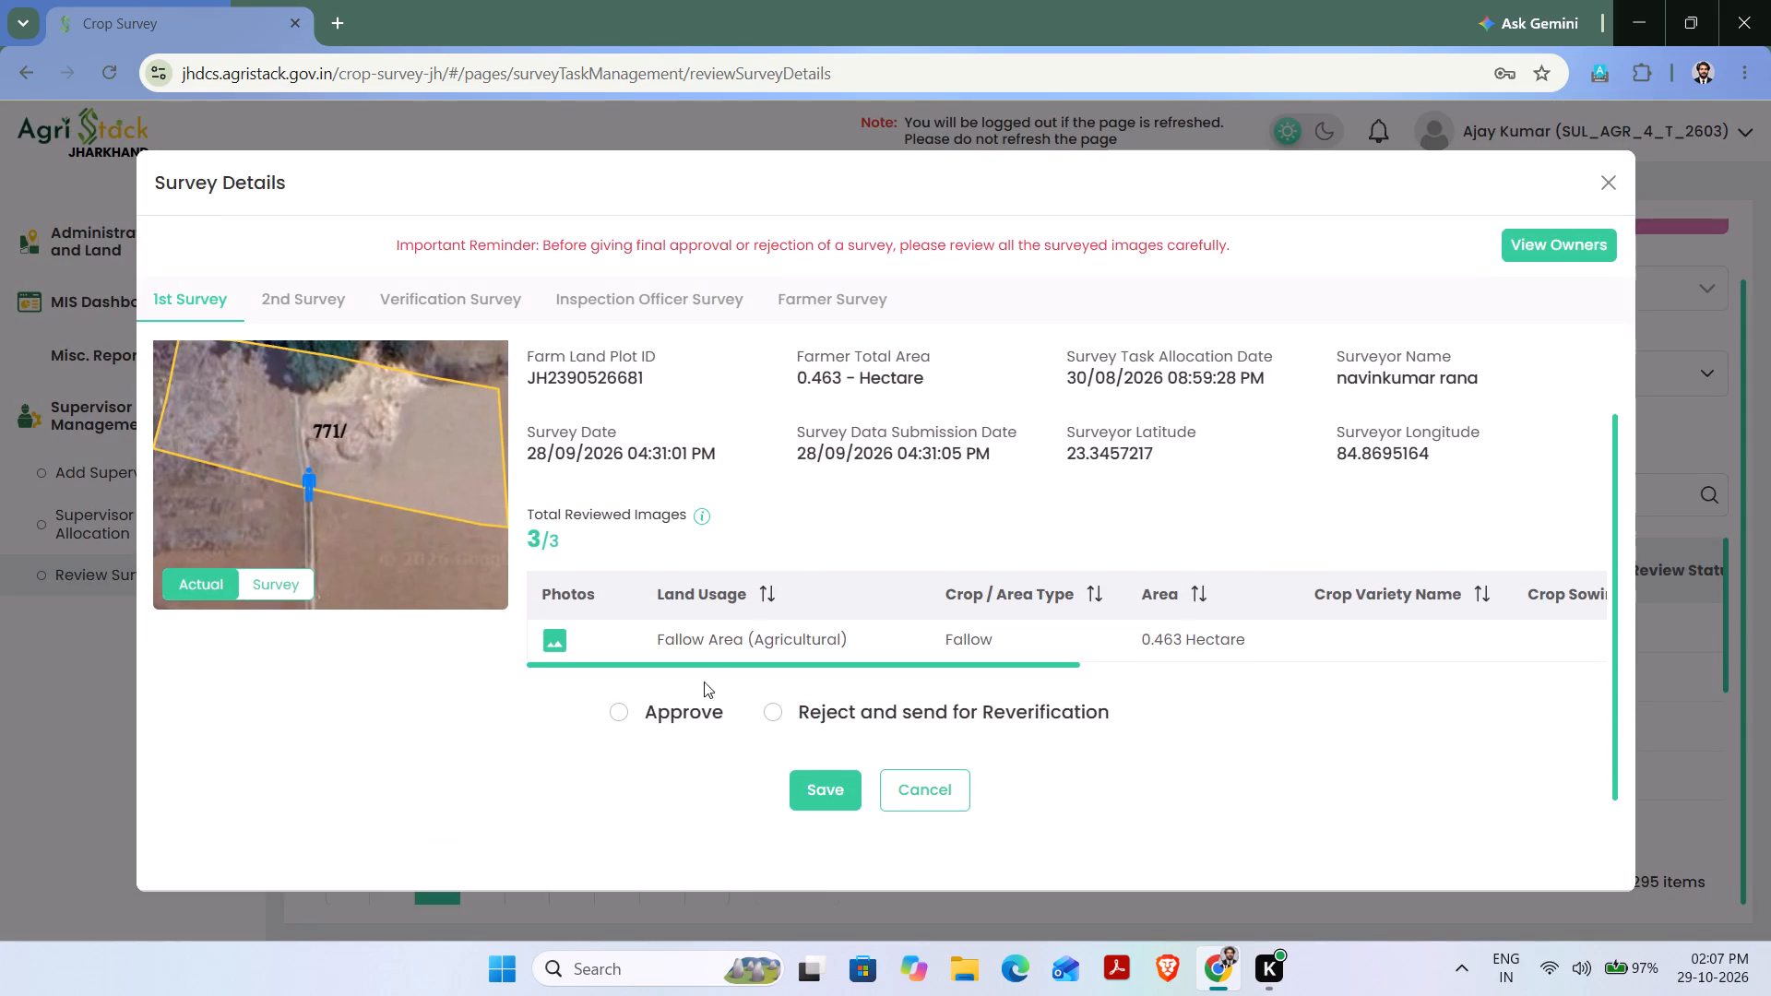
click(694, 710)
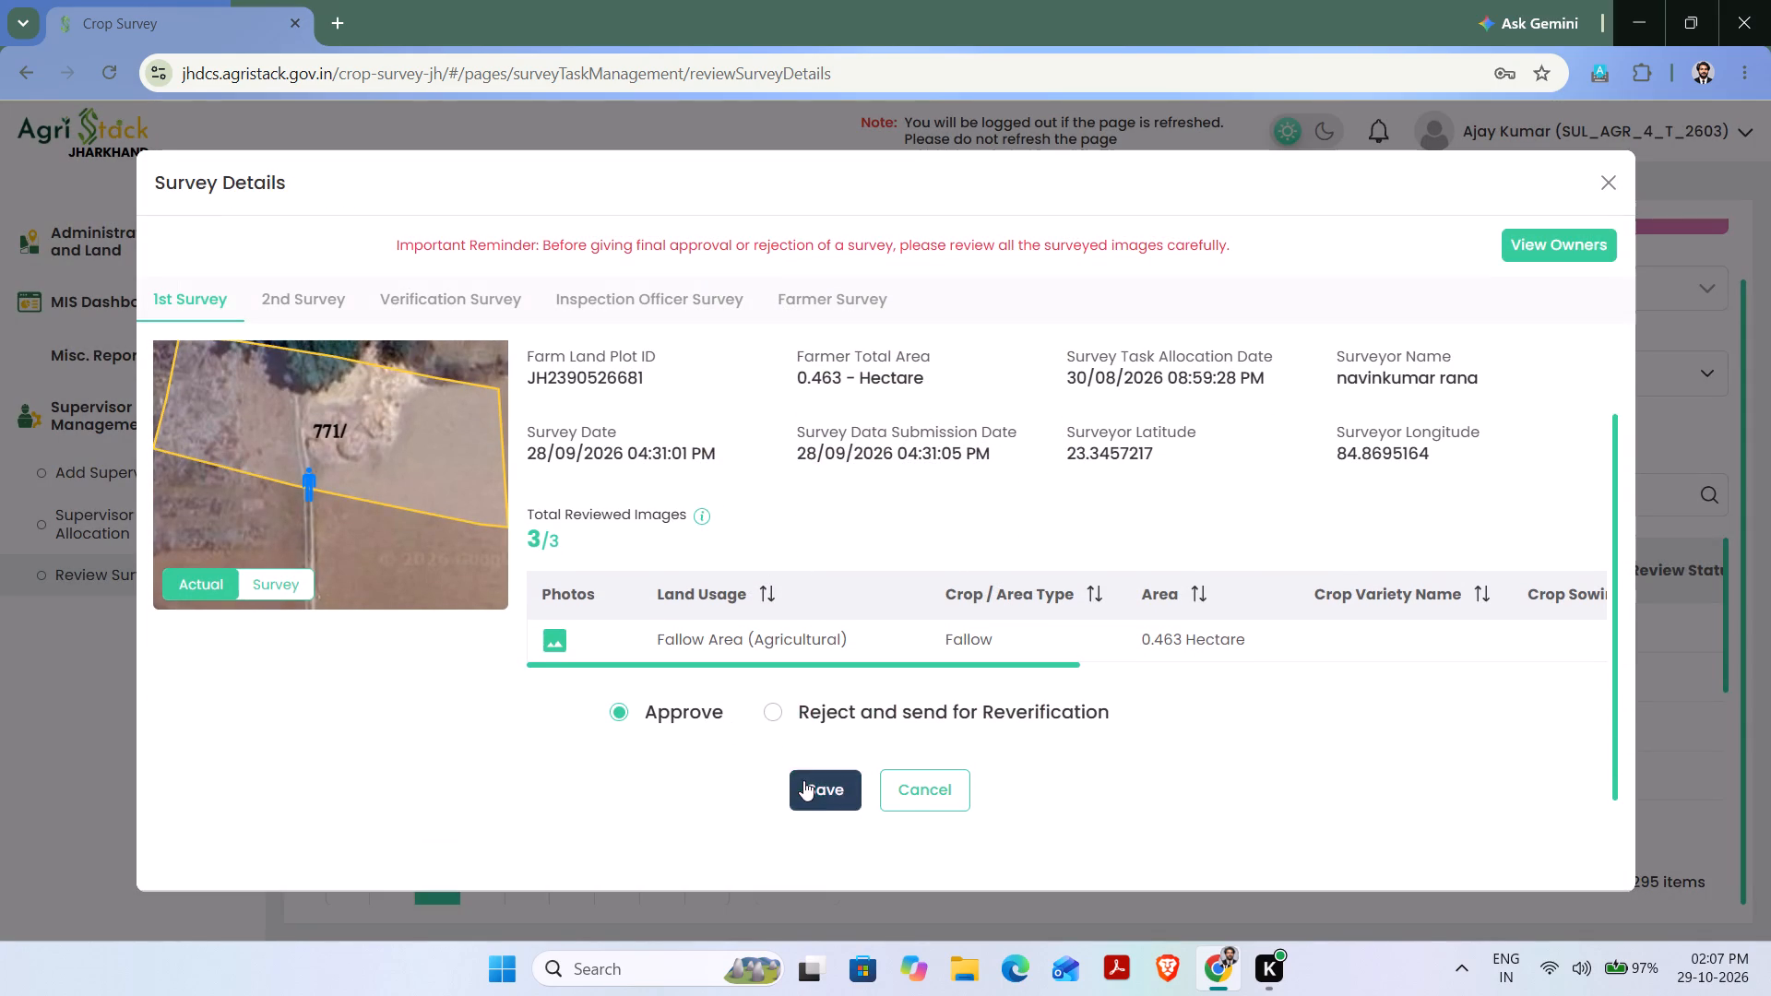
click(803, 780)
click(922, 579)
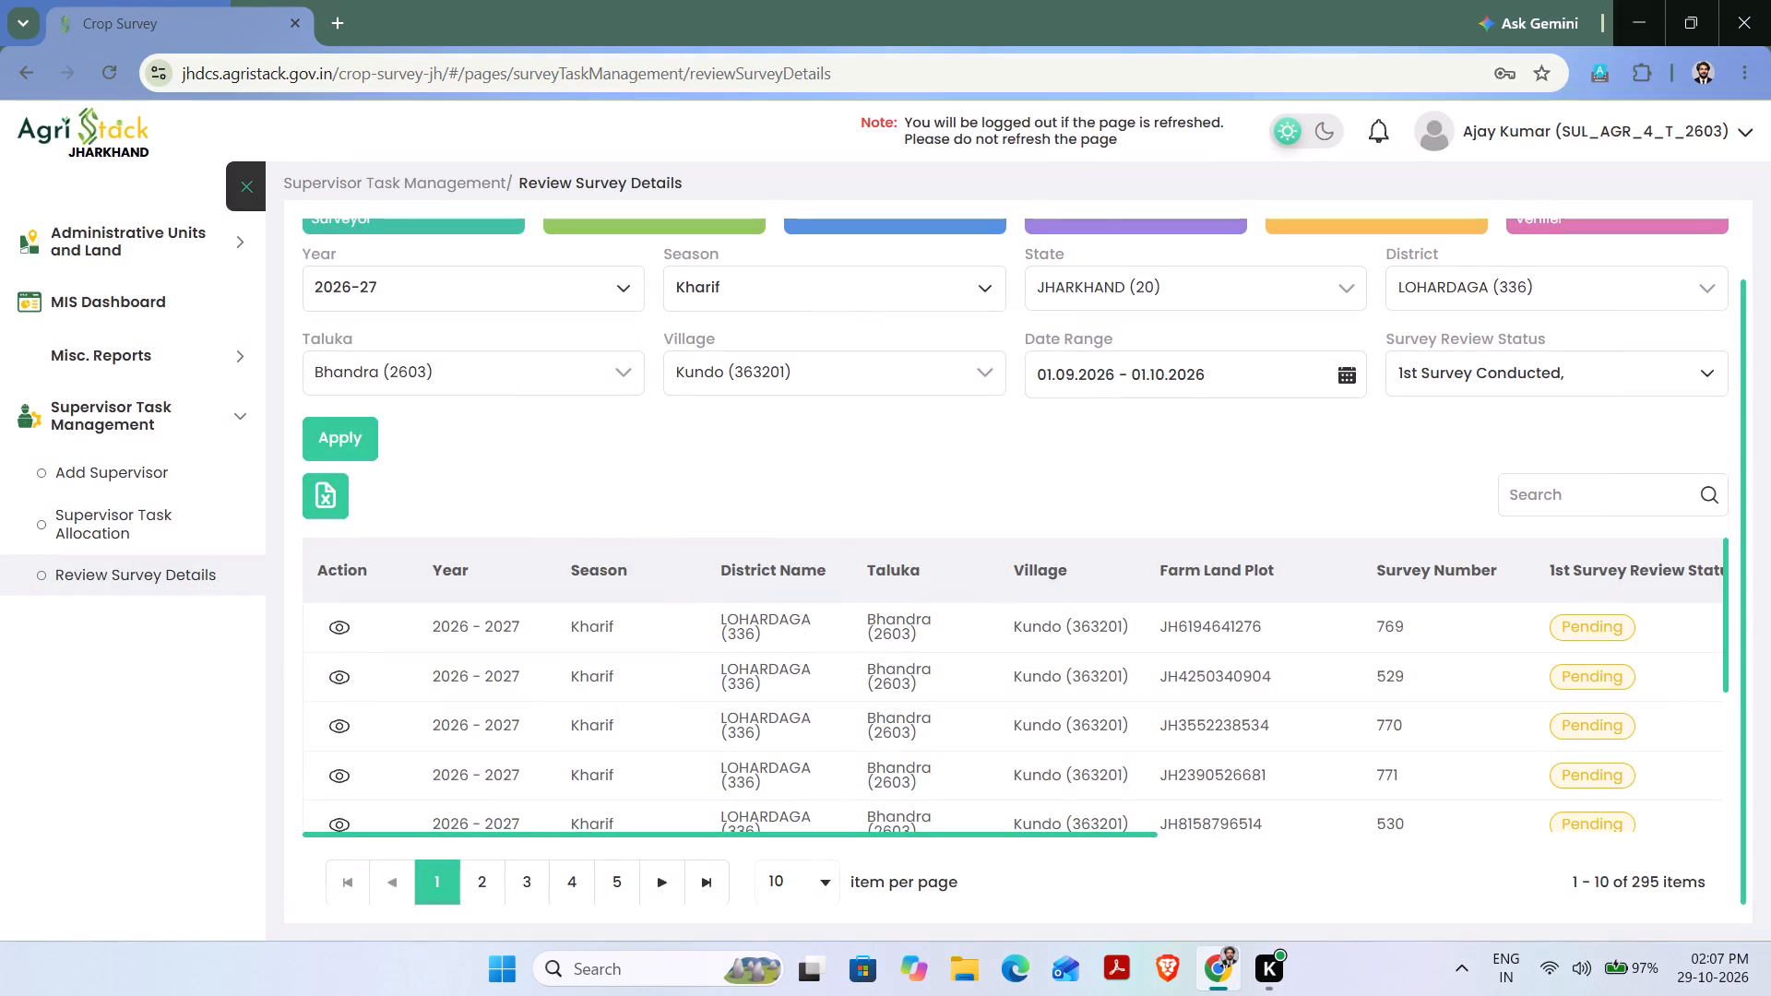
Reopen the details of survey number 529 to check its review again, and close them.
click(342, 682)
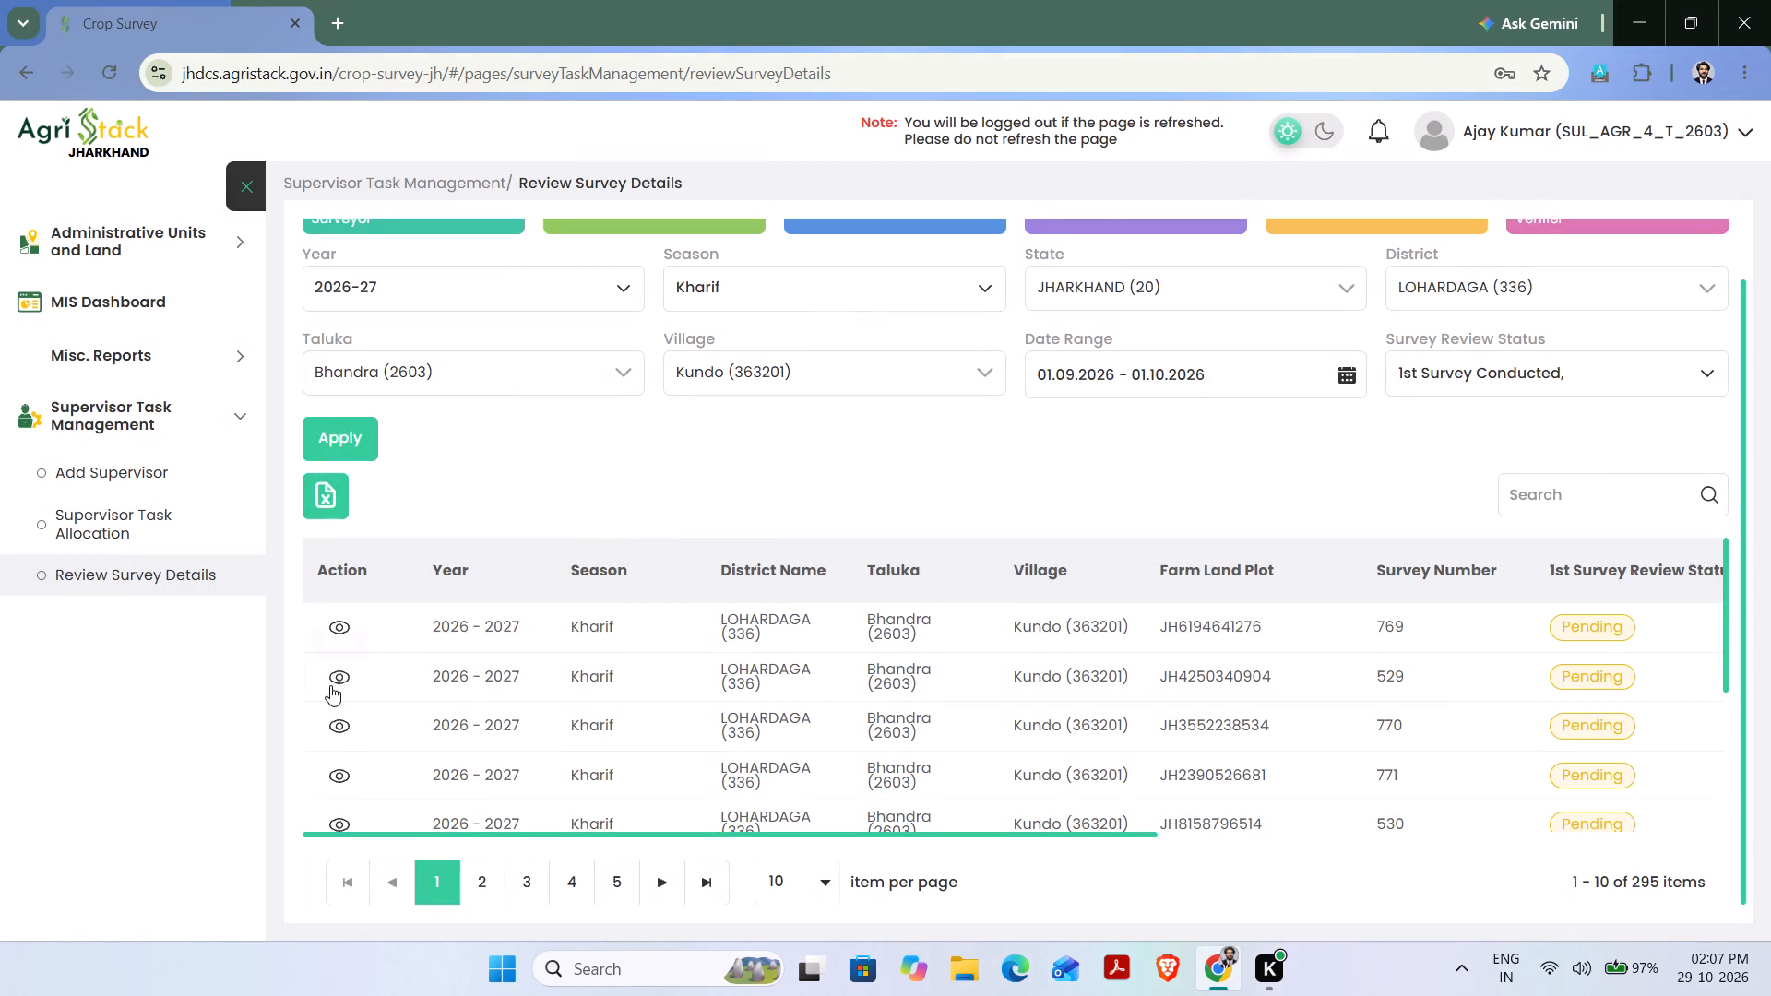
click(336, 689)
click(339, 679)
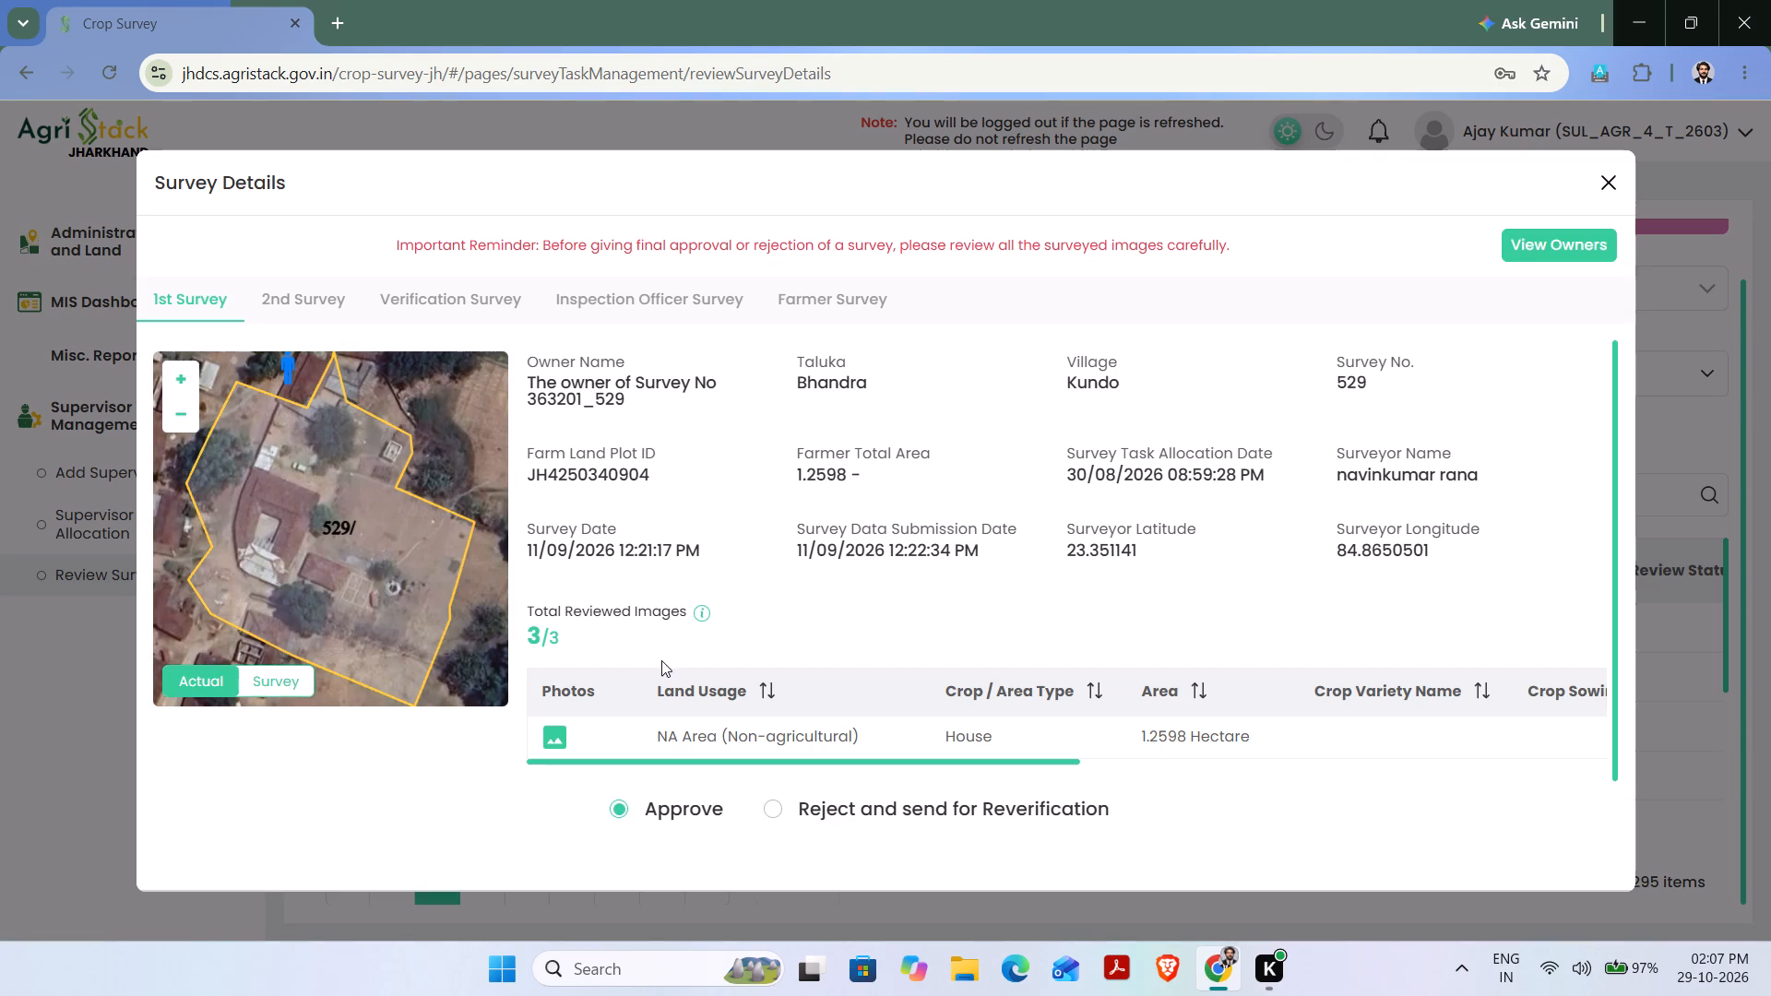
click(1605, 177)
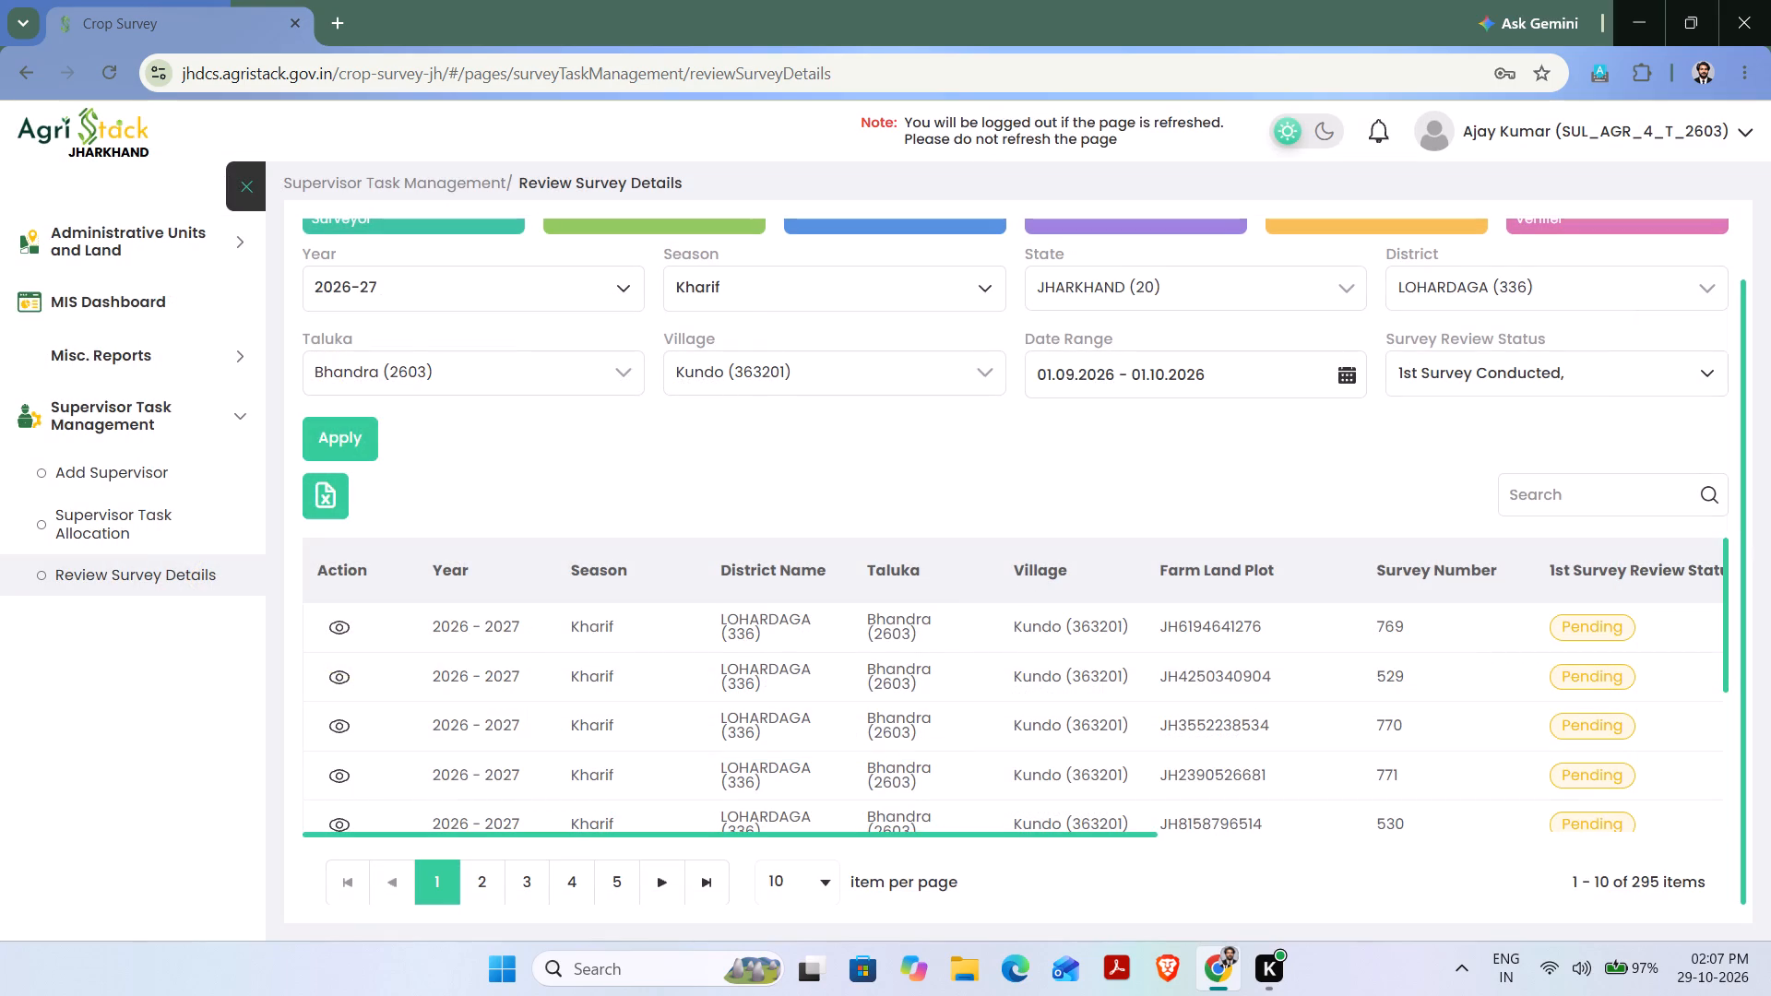
Open the details of survey number 530 and approve all three of its house photos.
click(341, 819)
click(556, 734)
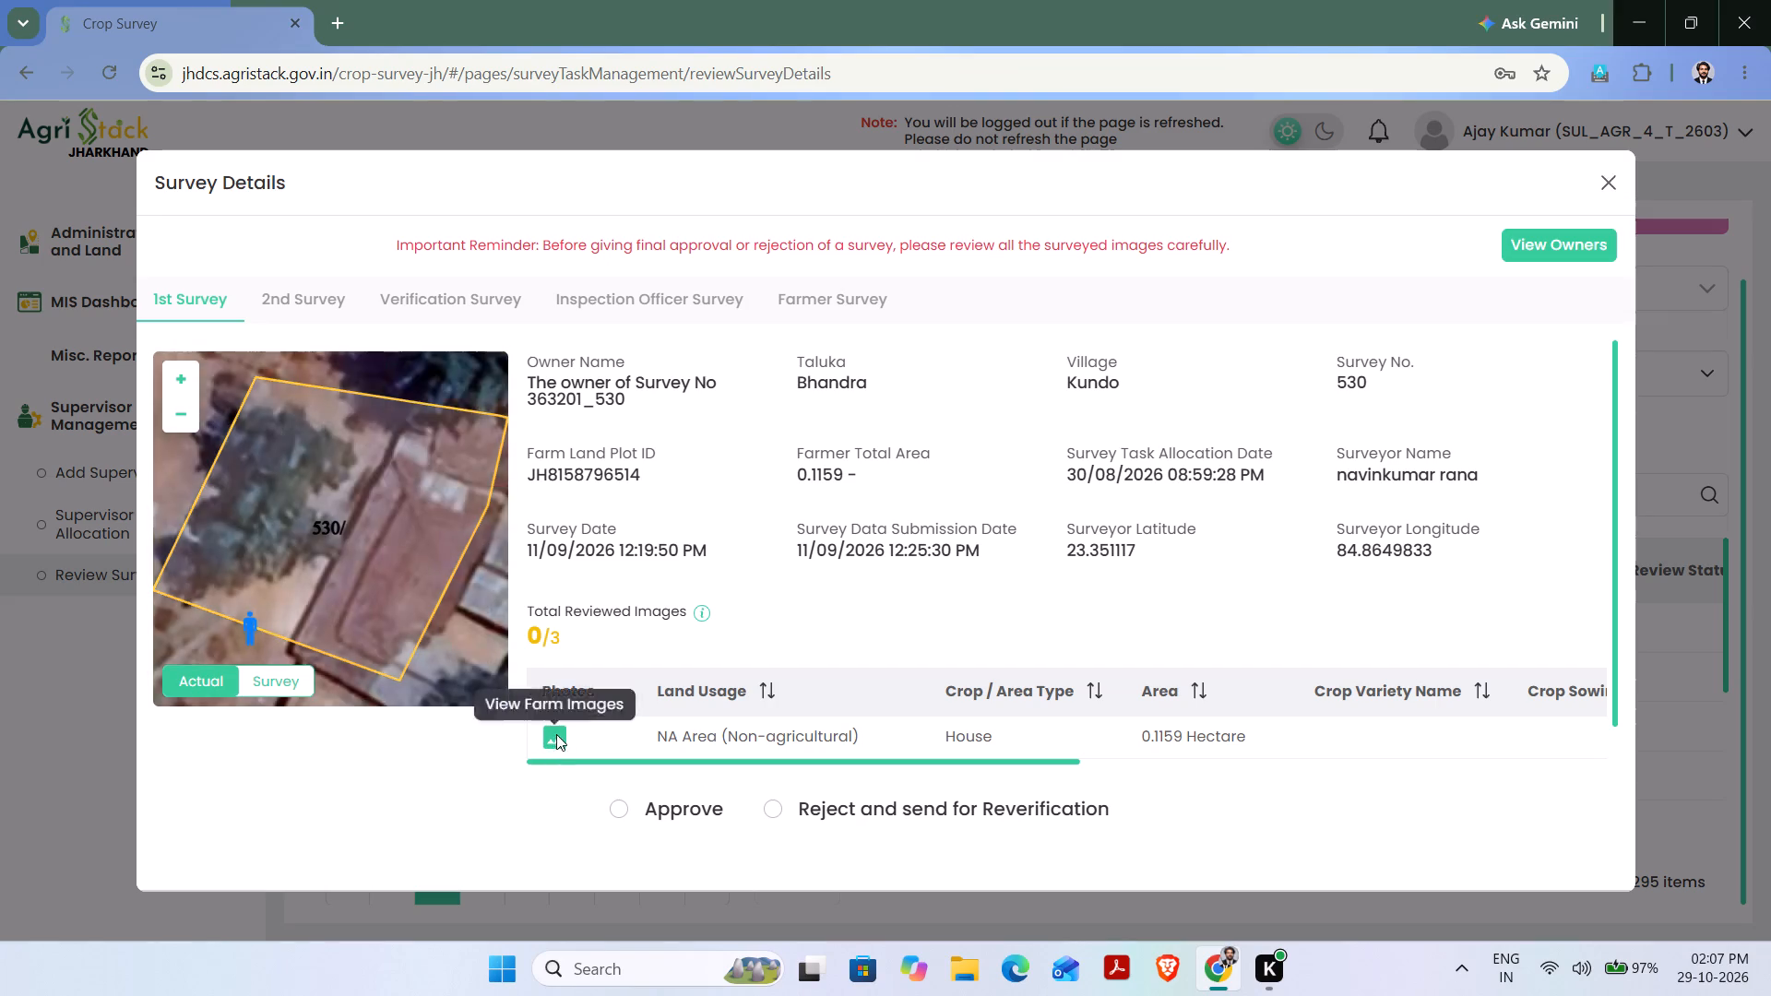
click(759, 812)
drag(920, 711, 781, 725)
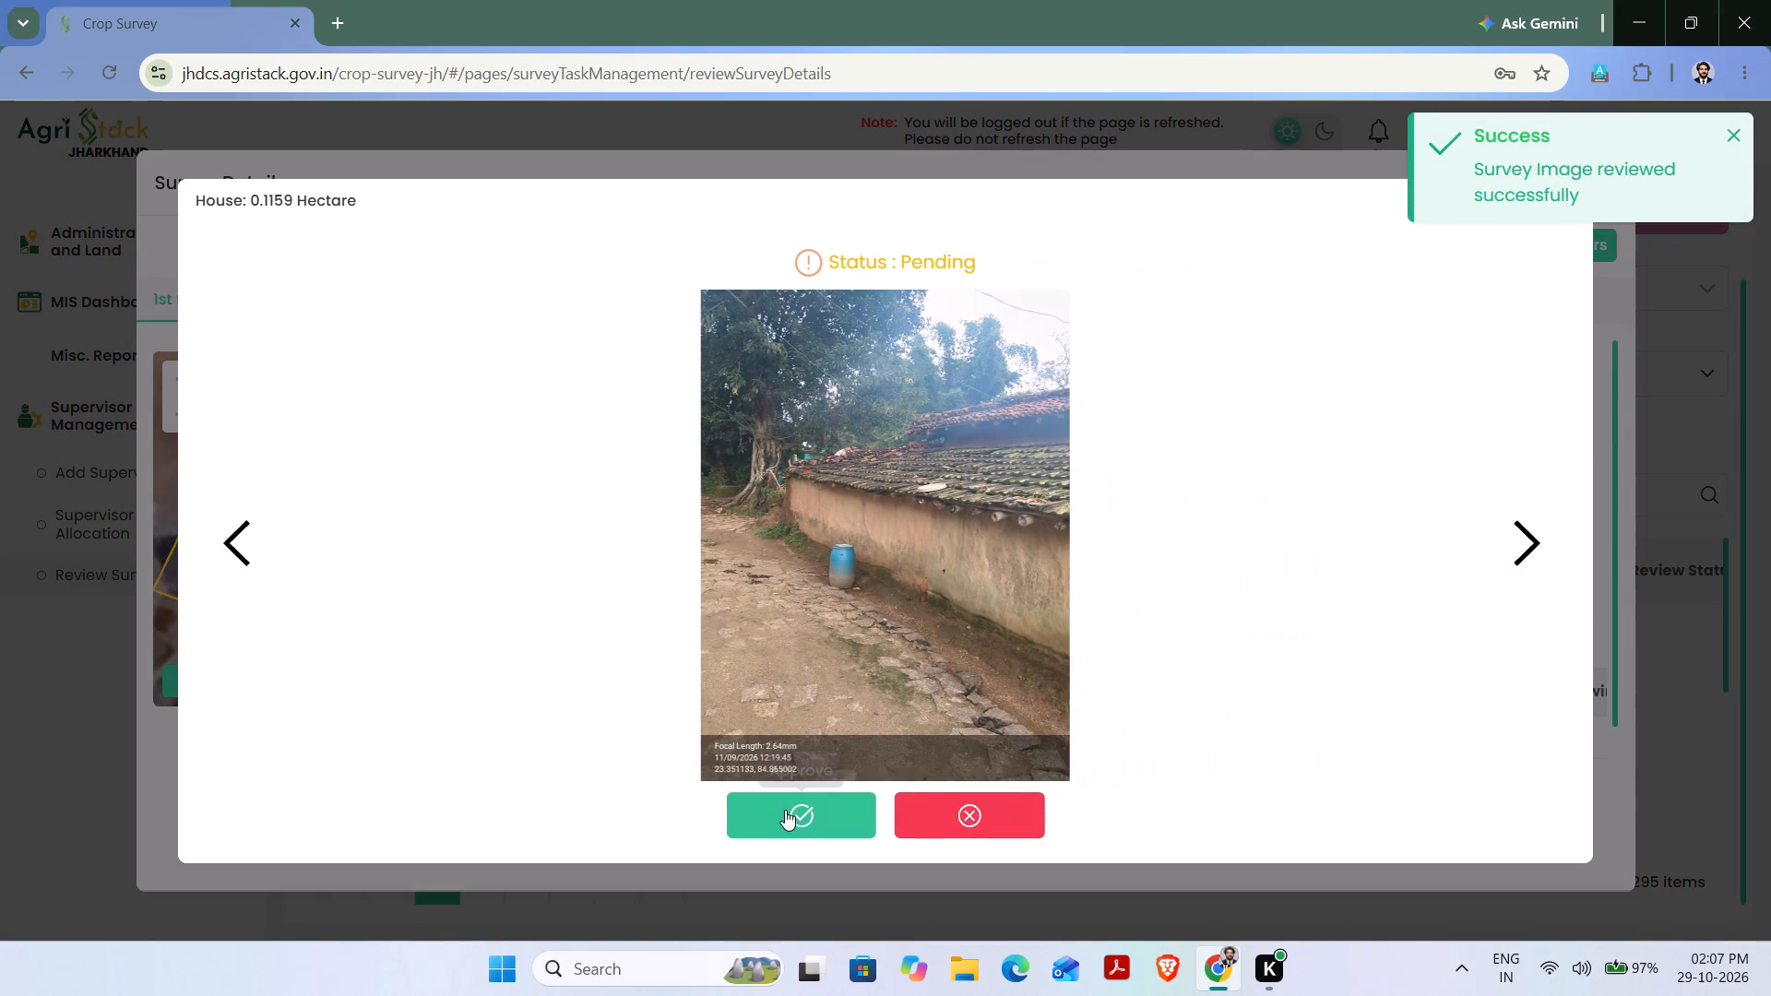
click(782, 812)
drag(919, 688, 805, 709)
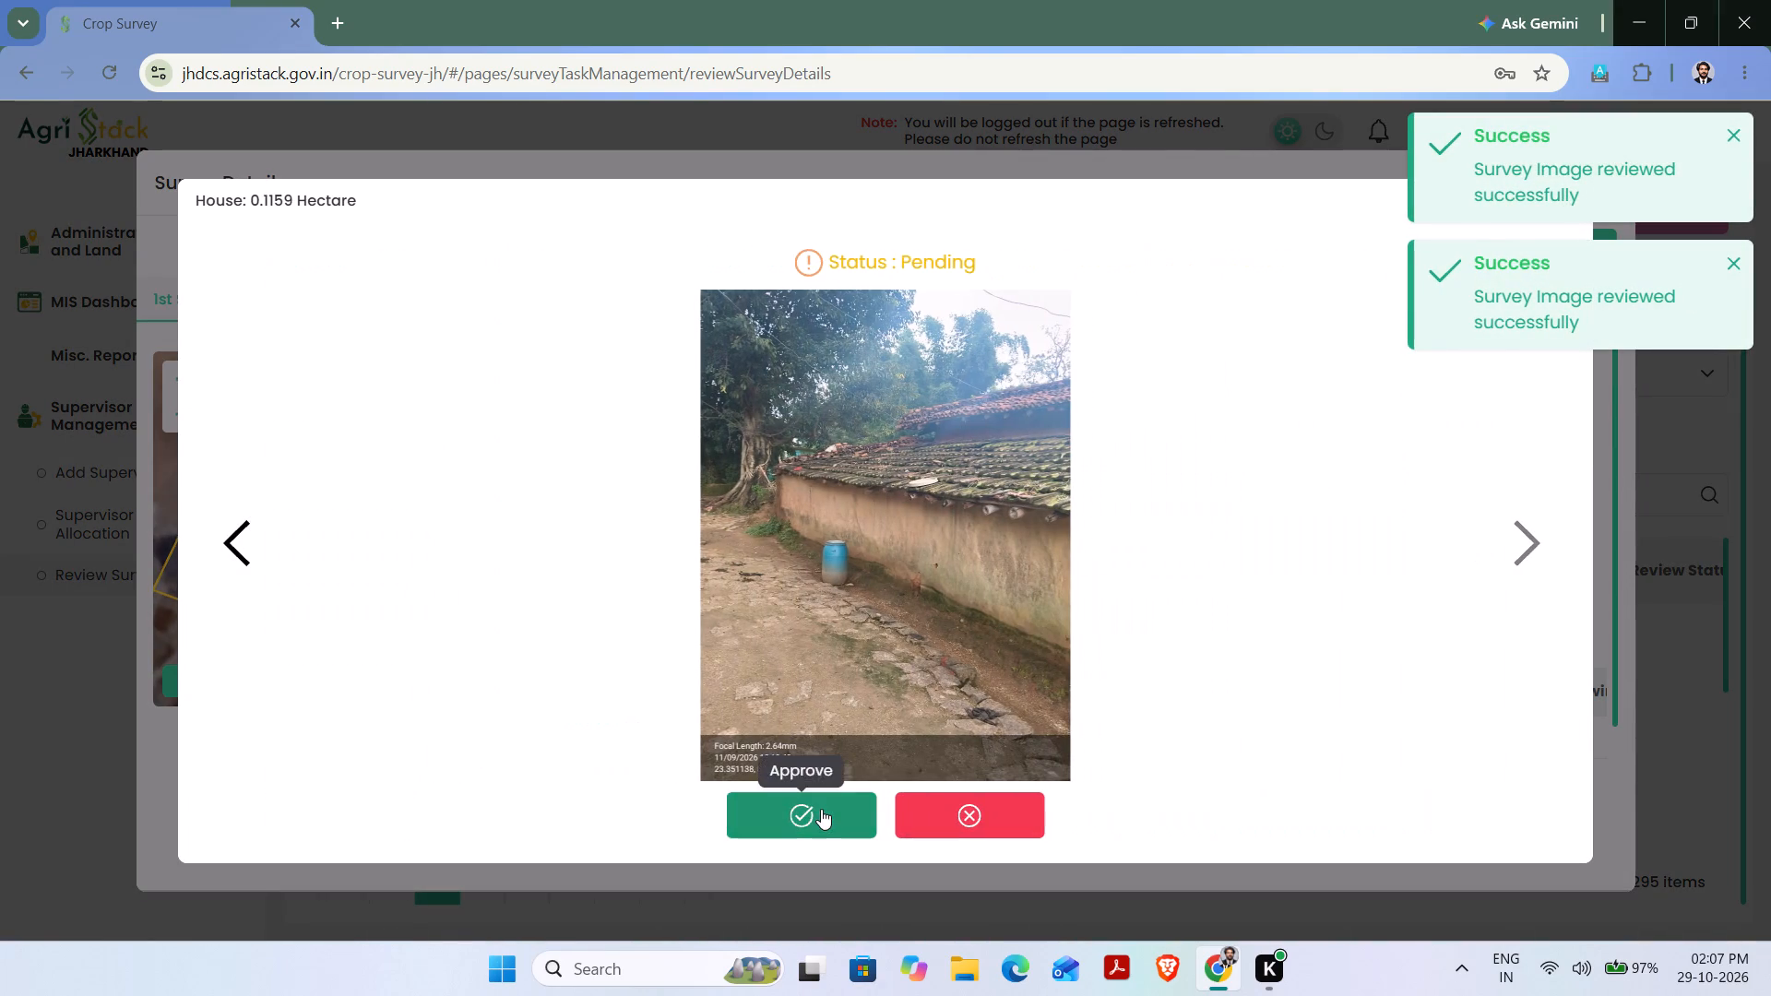
click(821, 809)
drag(921, 659, 846, 655)
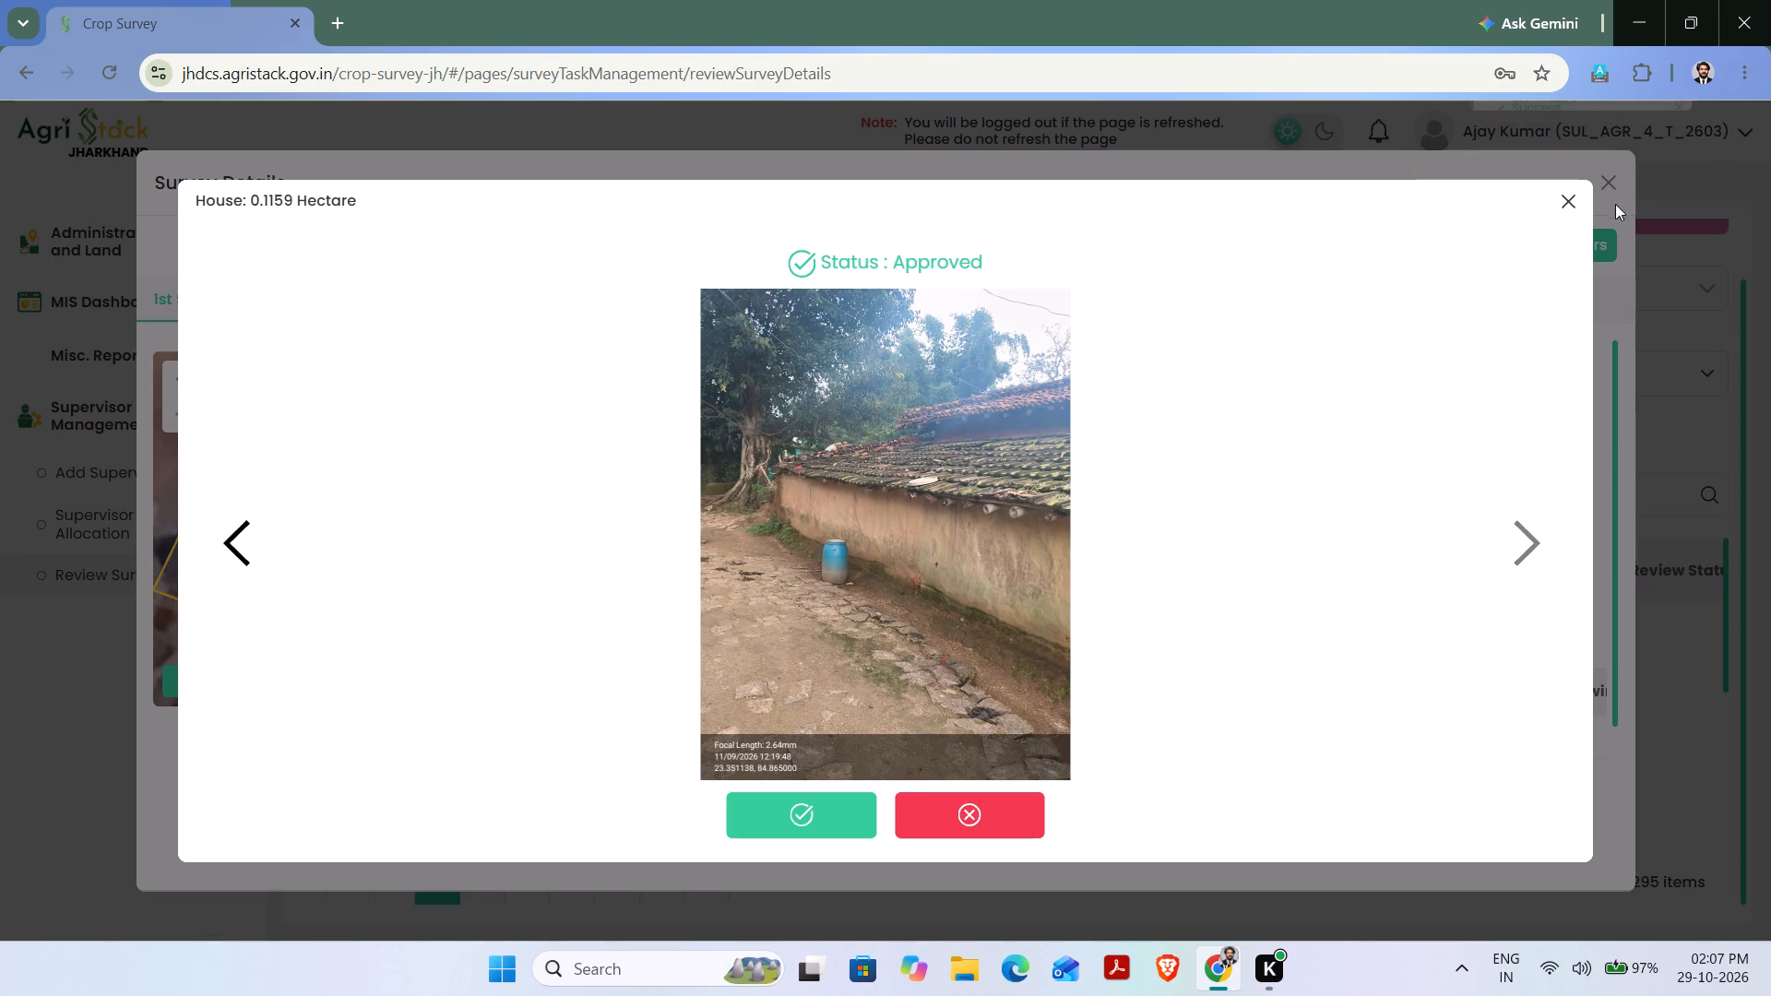
Approve the 1st survey of survey number 530 and save the review.
click(1565, 202)
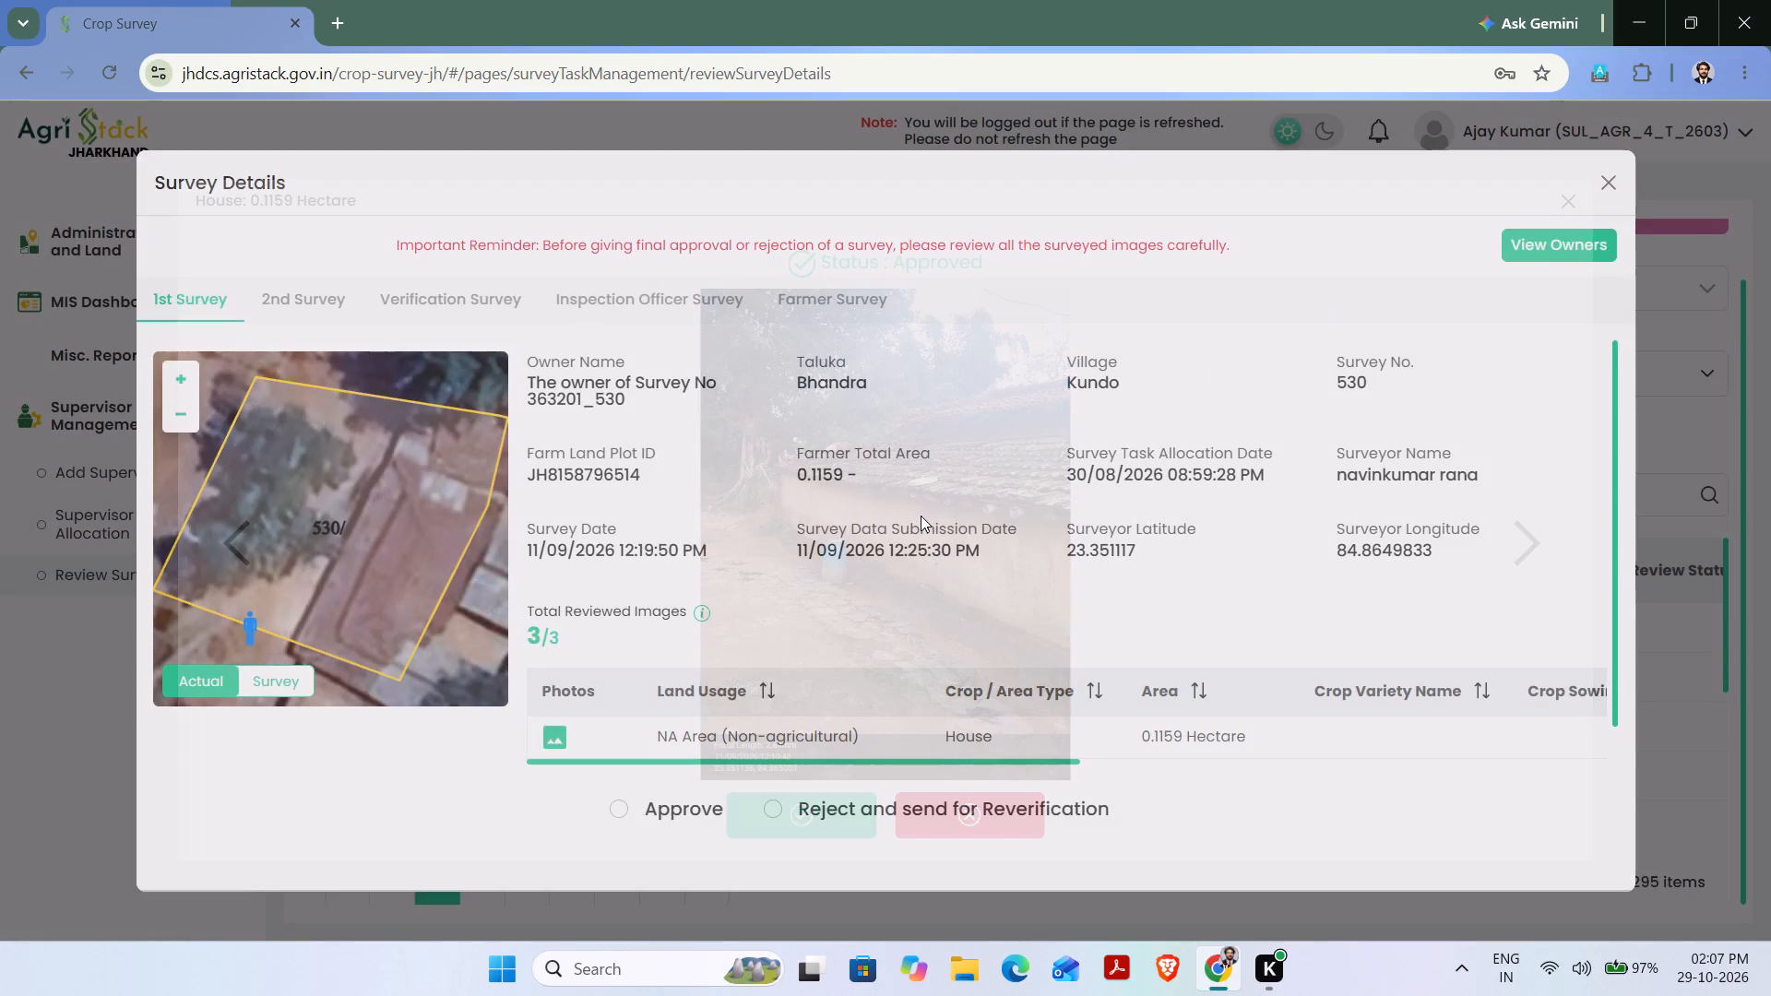
scroll(921, 516, down, 2)
click(648, 665)
click(826, 732)
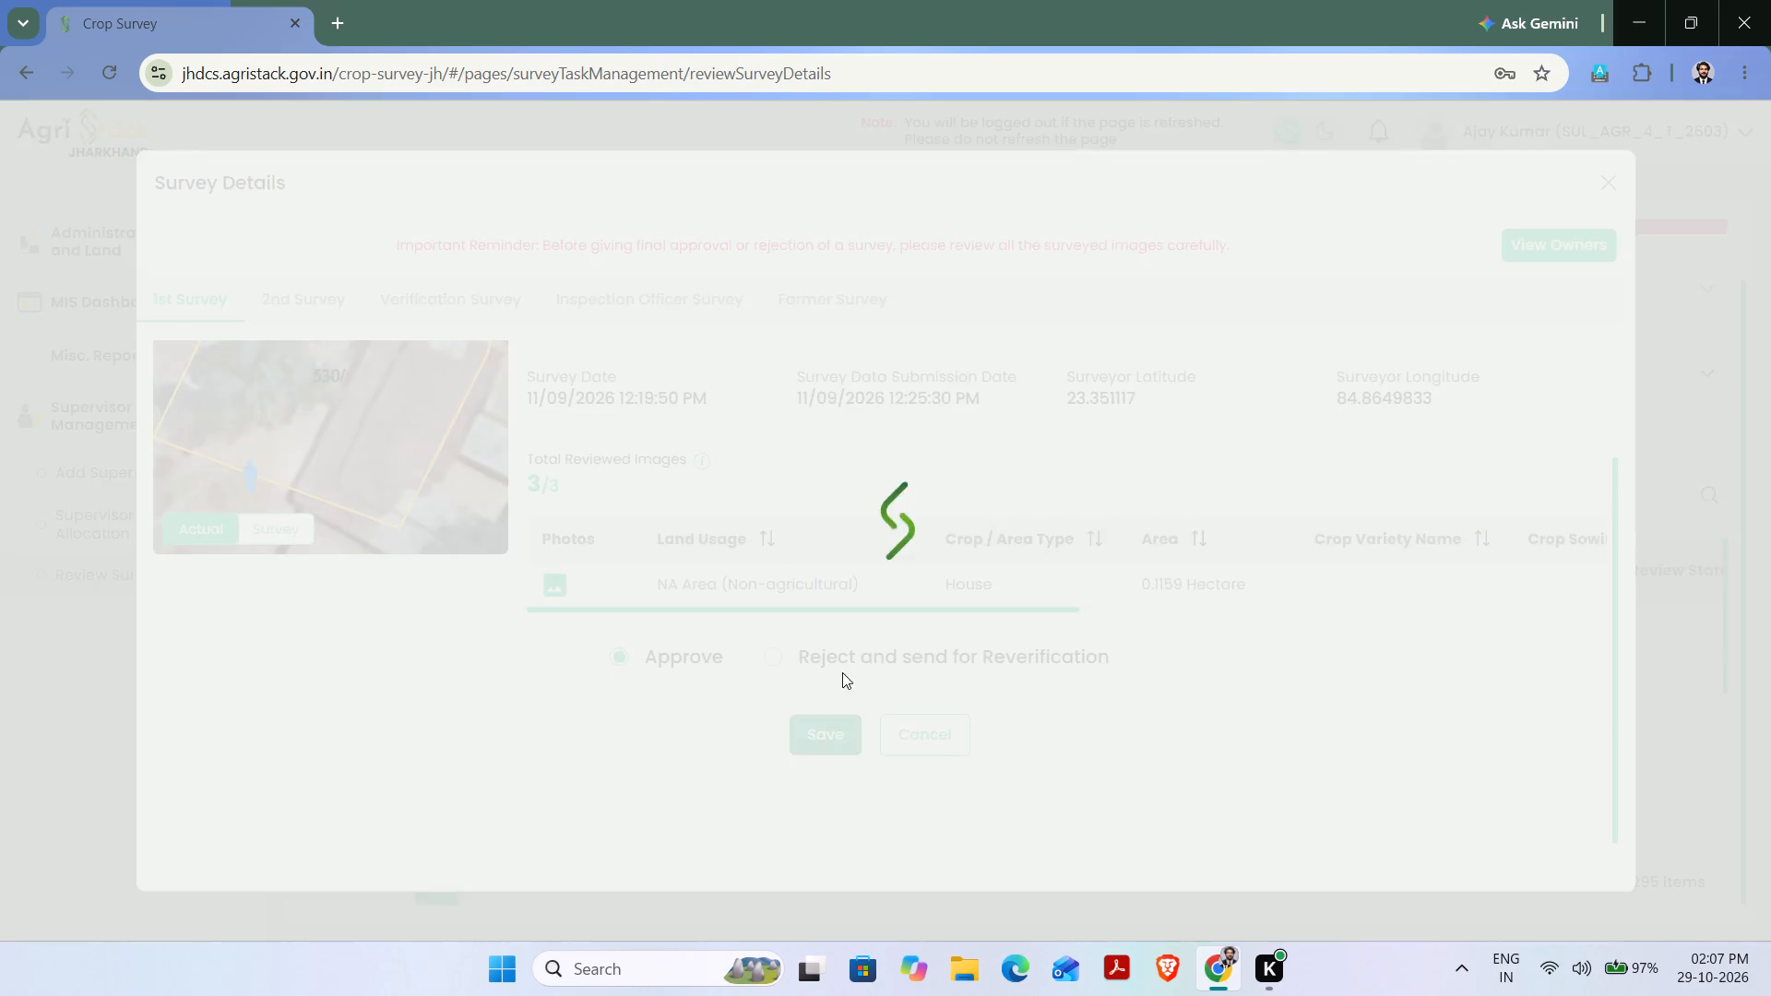
Close the details of survey number 530 to return to the survey list.
click(869, 585)
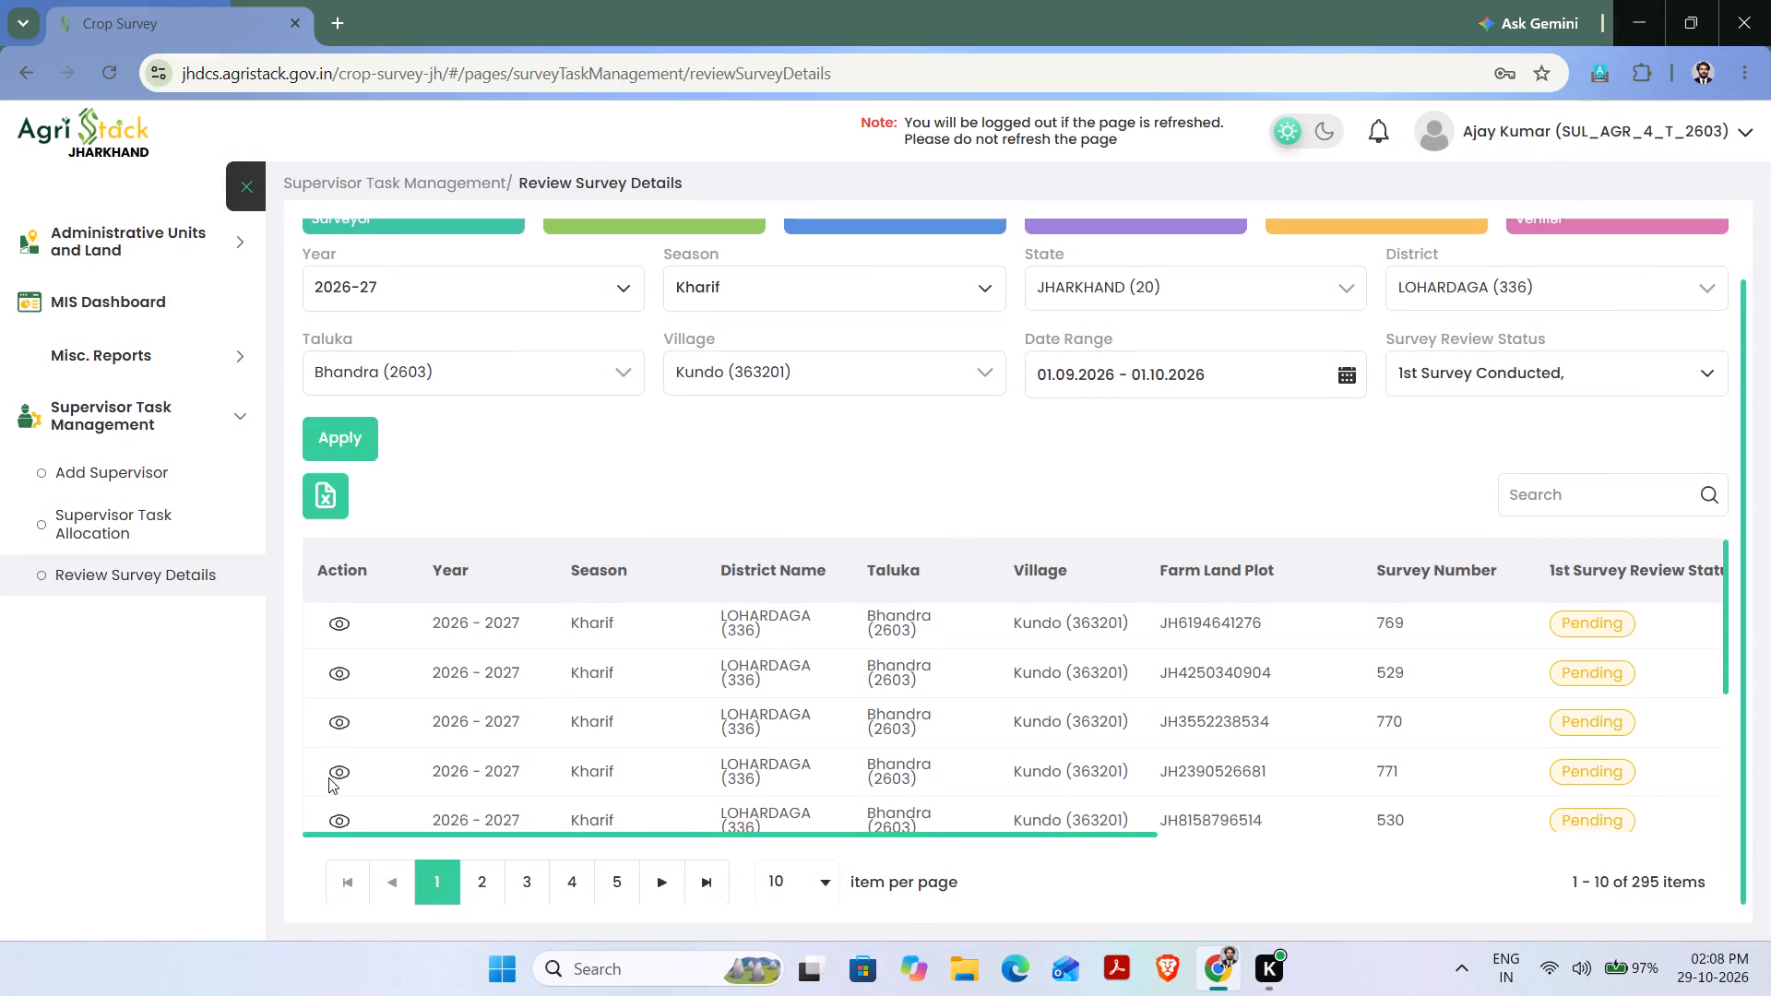
Reopen the details of survey number 771 to check its review again, and close them.
click(333, 777)
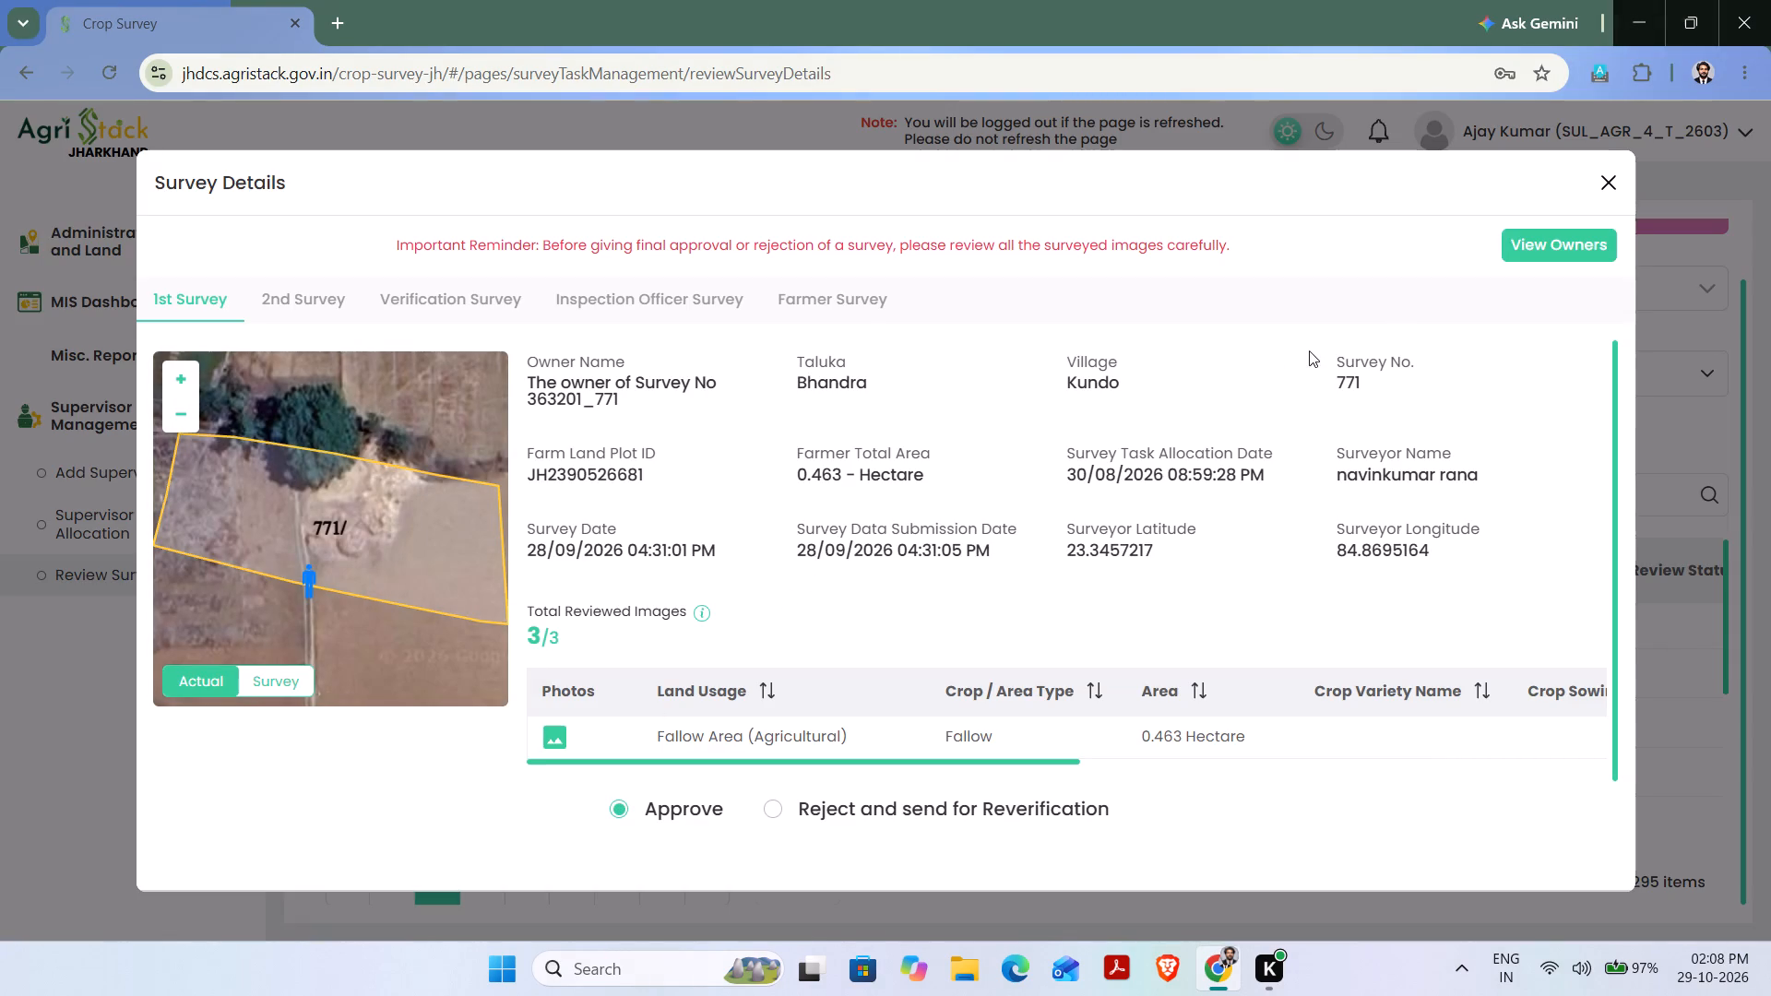
click(1604, 175)
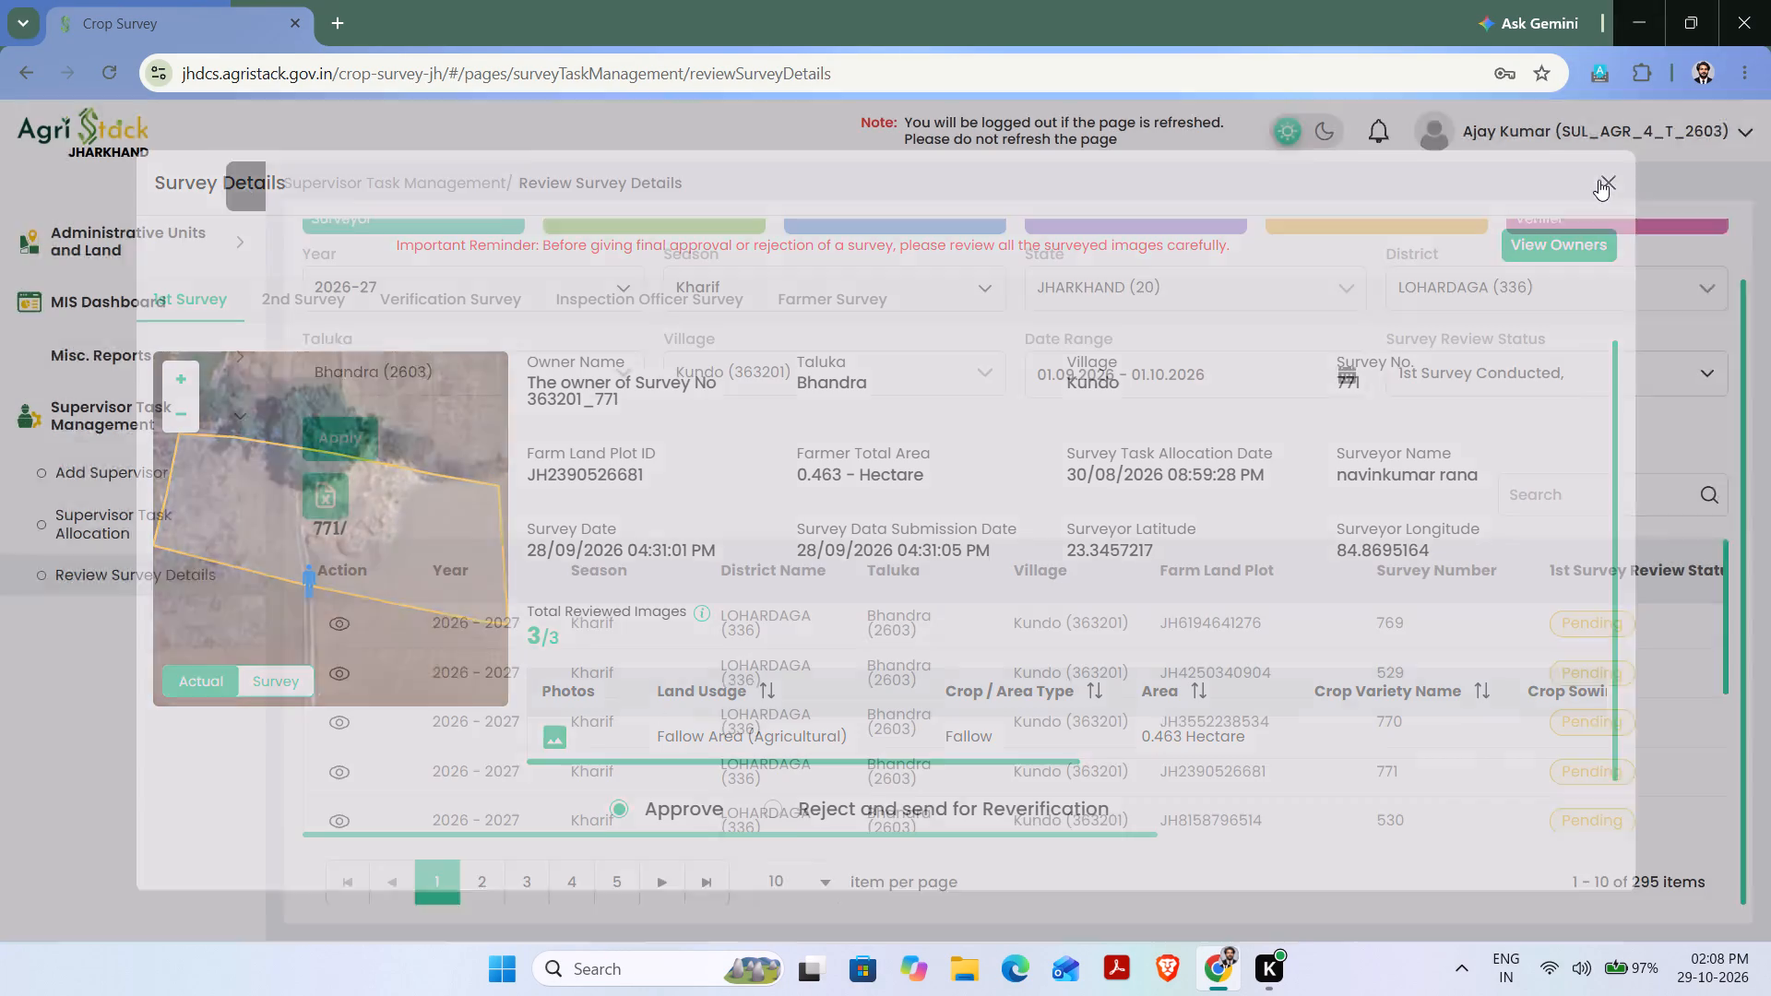
Open the details of survey number 772 and approve all three of its fallow land photos.
scroll(554, 763, down, 4)
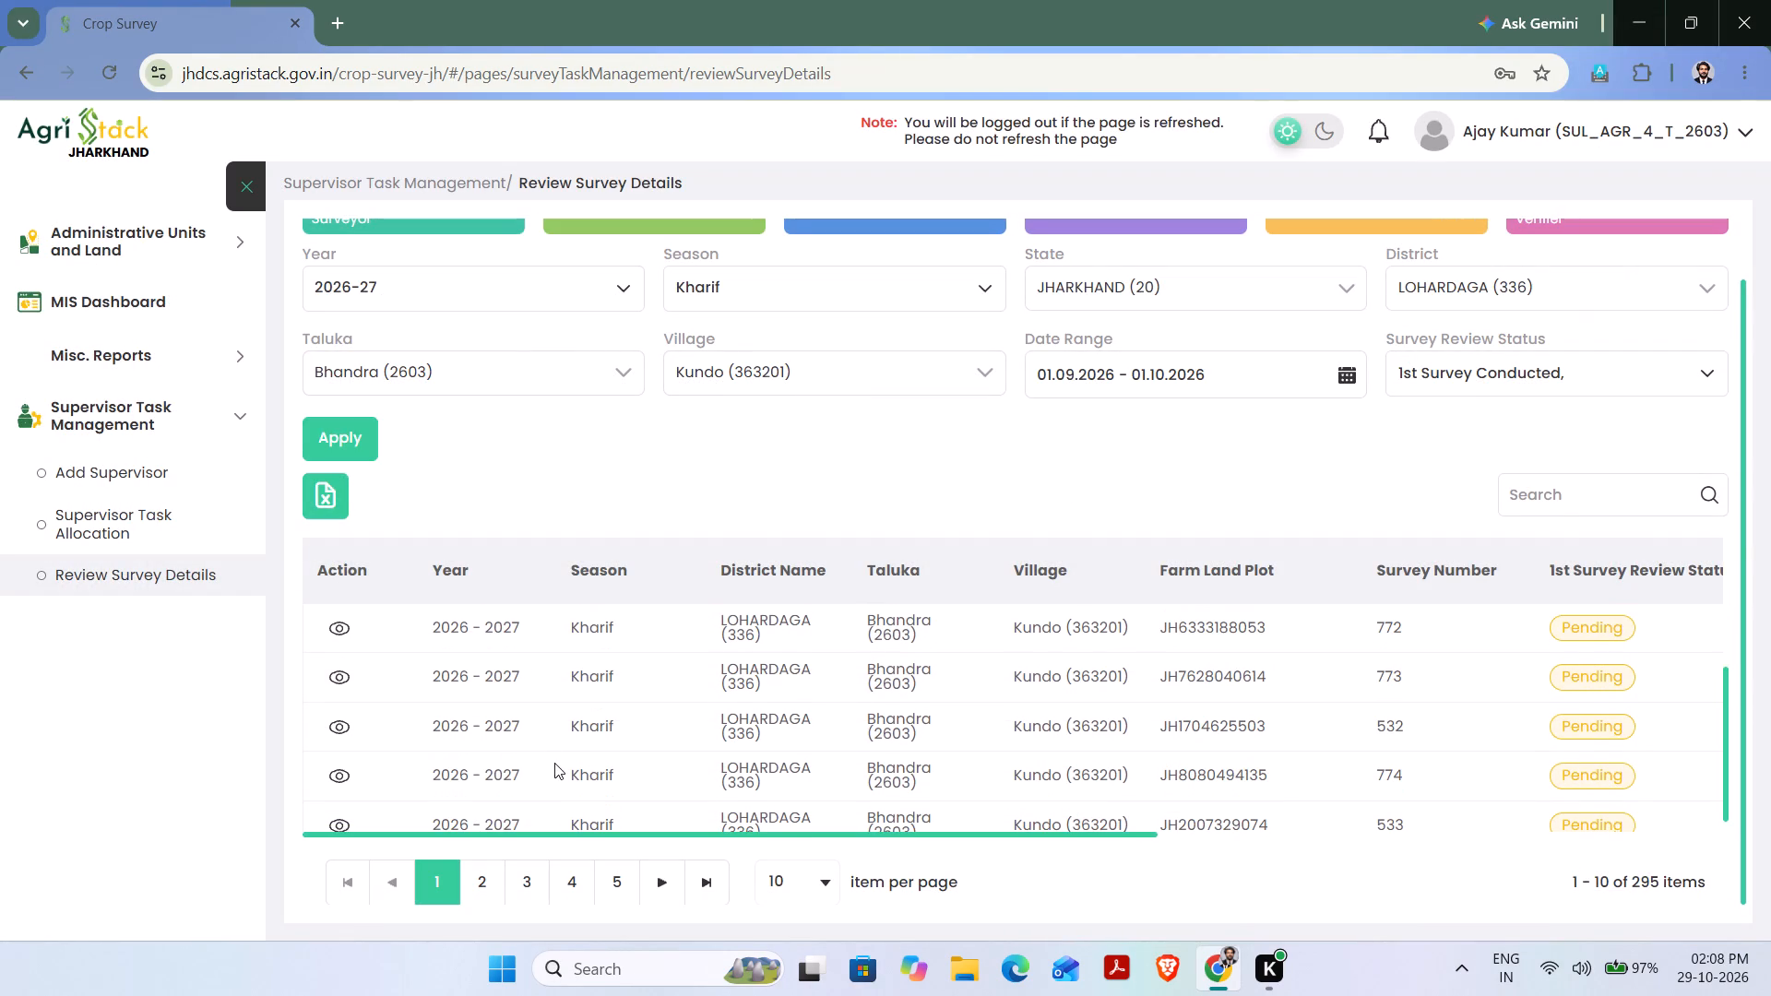
click(348, 617)
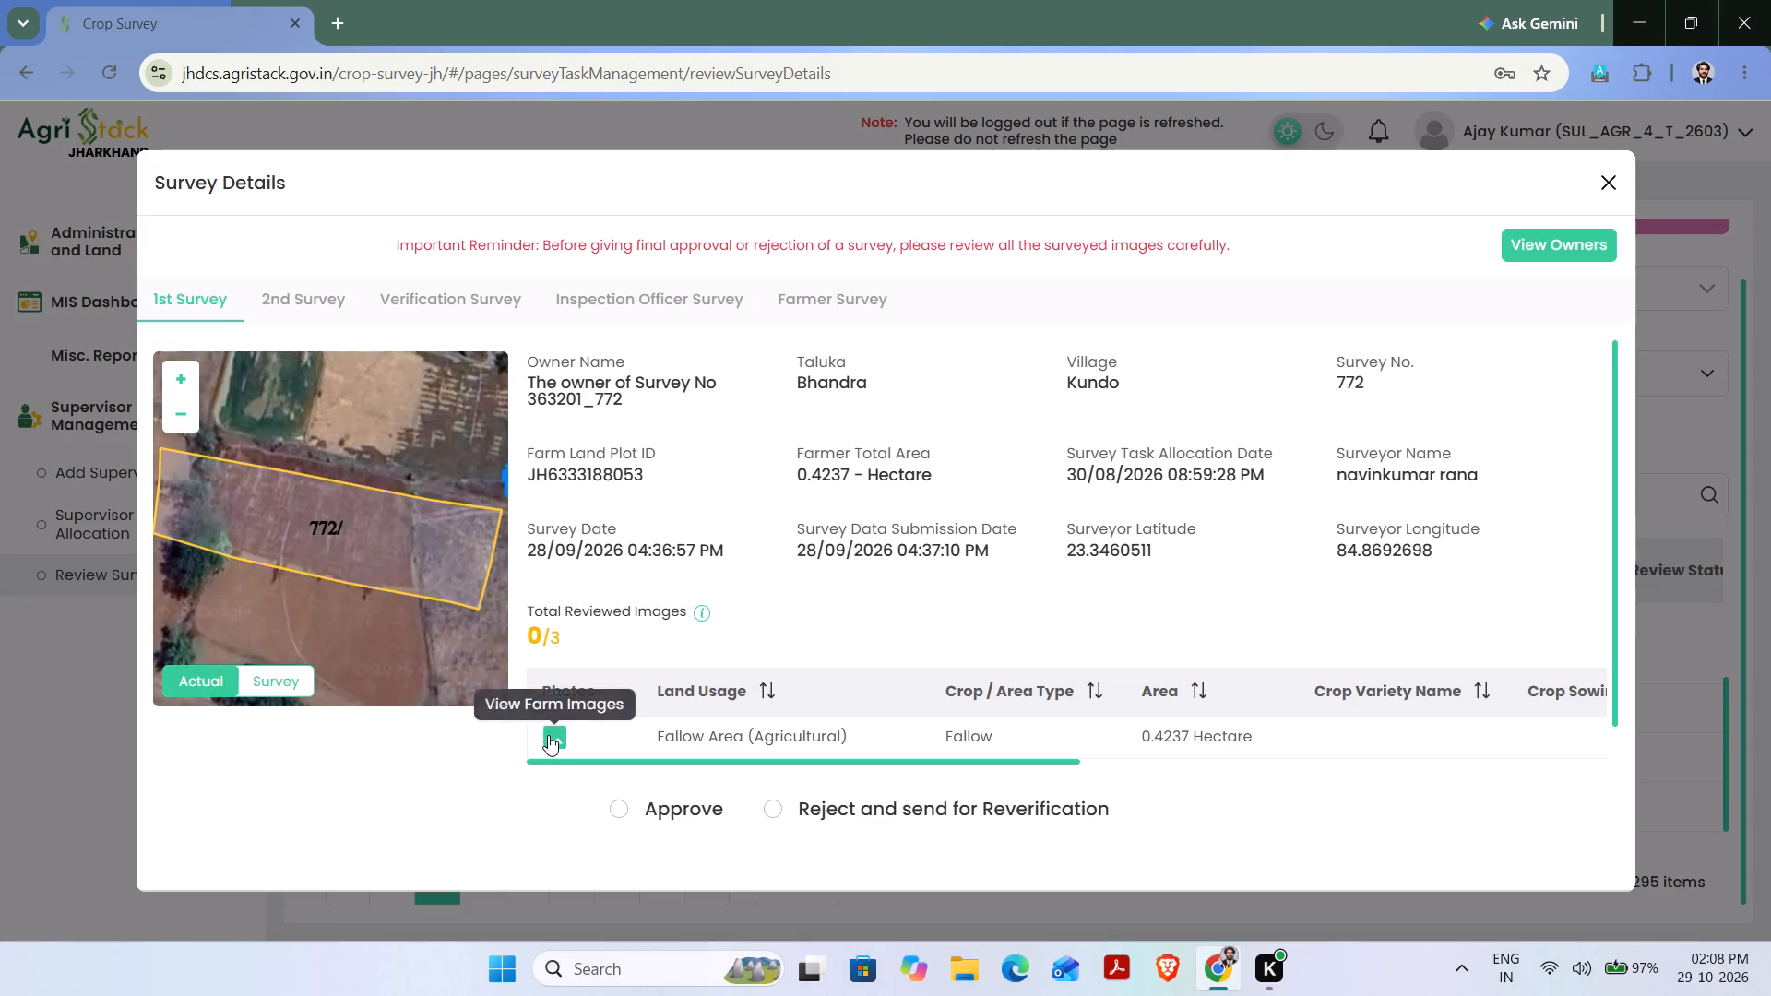
click(548, 735)
click(759, 811)
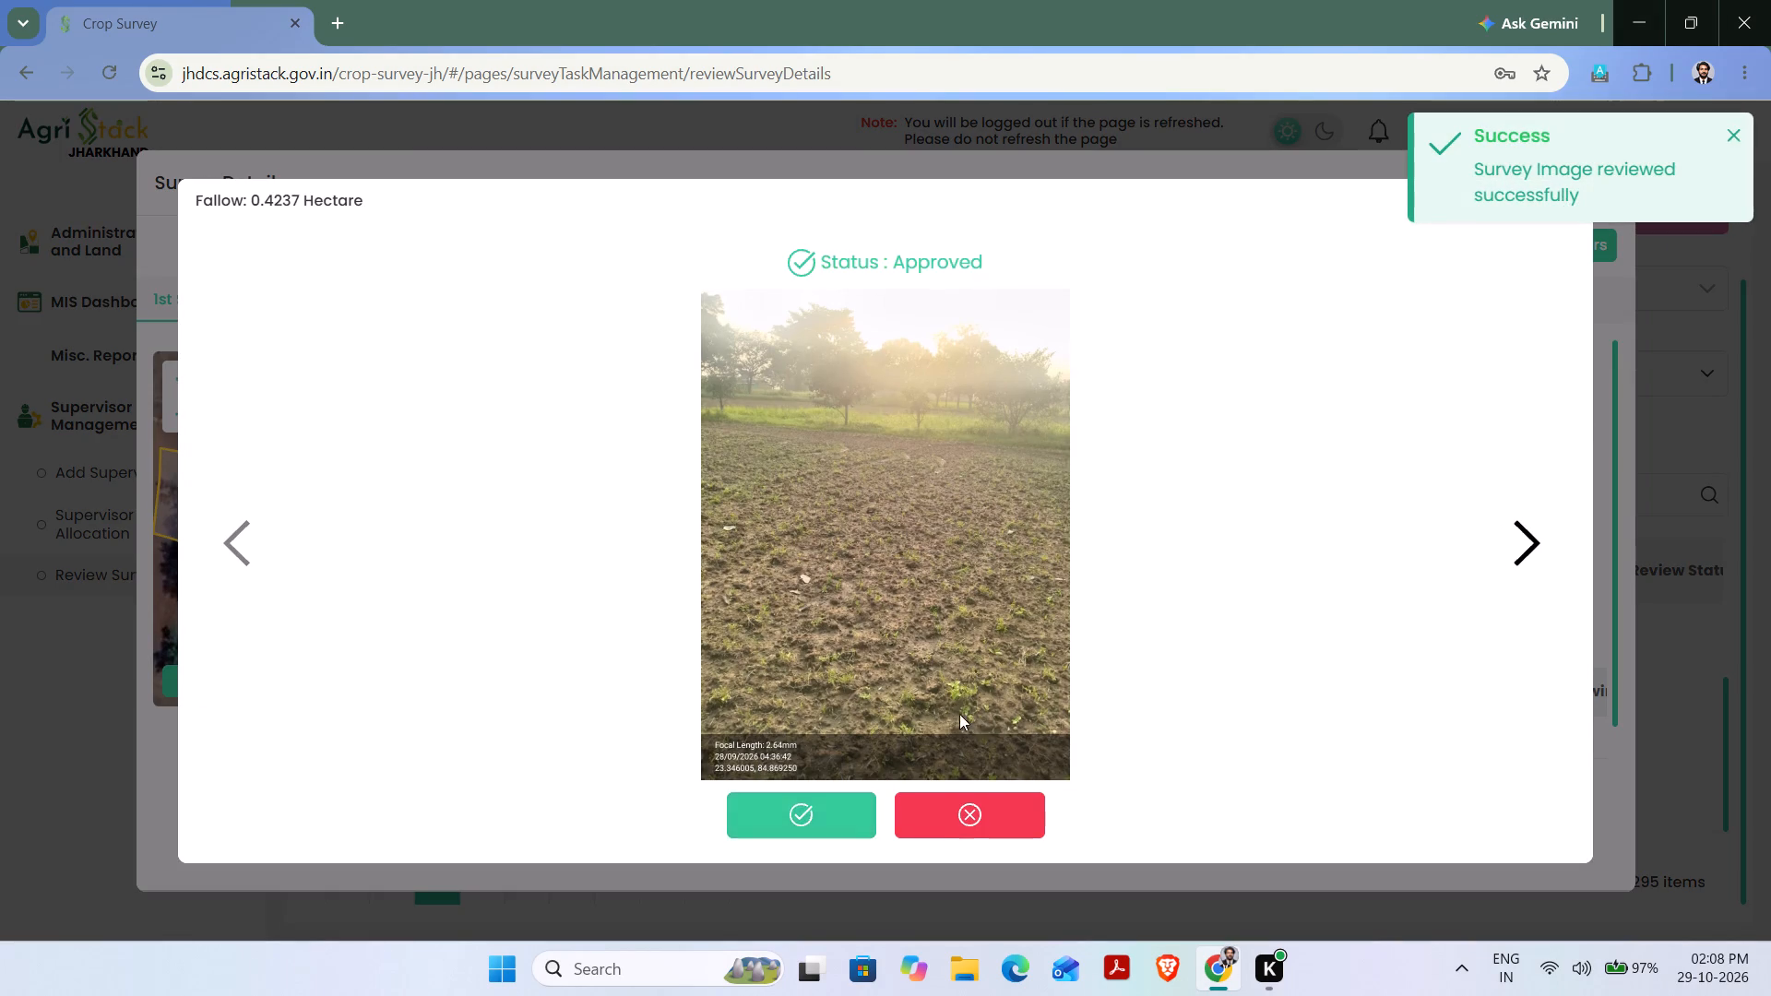
drag(959, 714, 816, 727)
click(852, 808)
drag(978, 680, 885, 689)
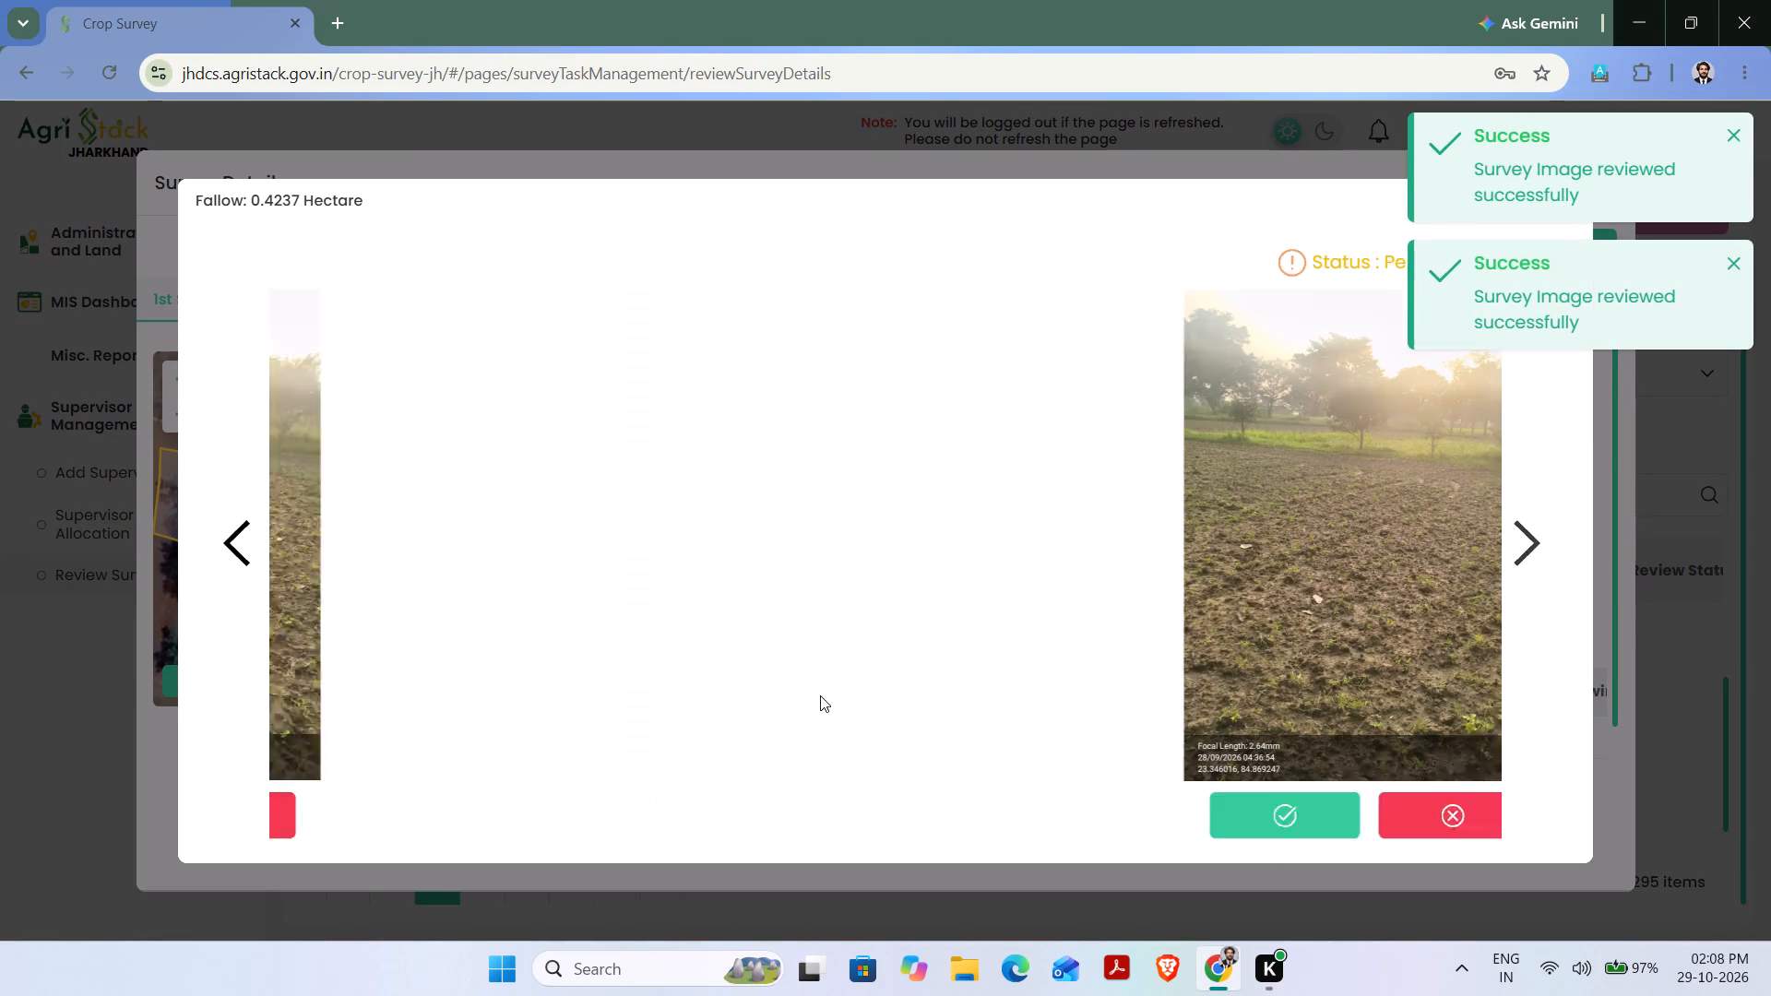
click(812, 802)
drag(967, 638, 897, 642)
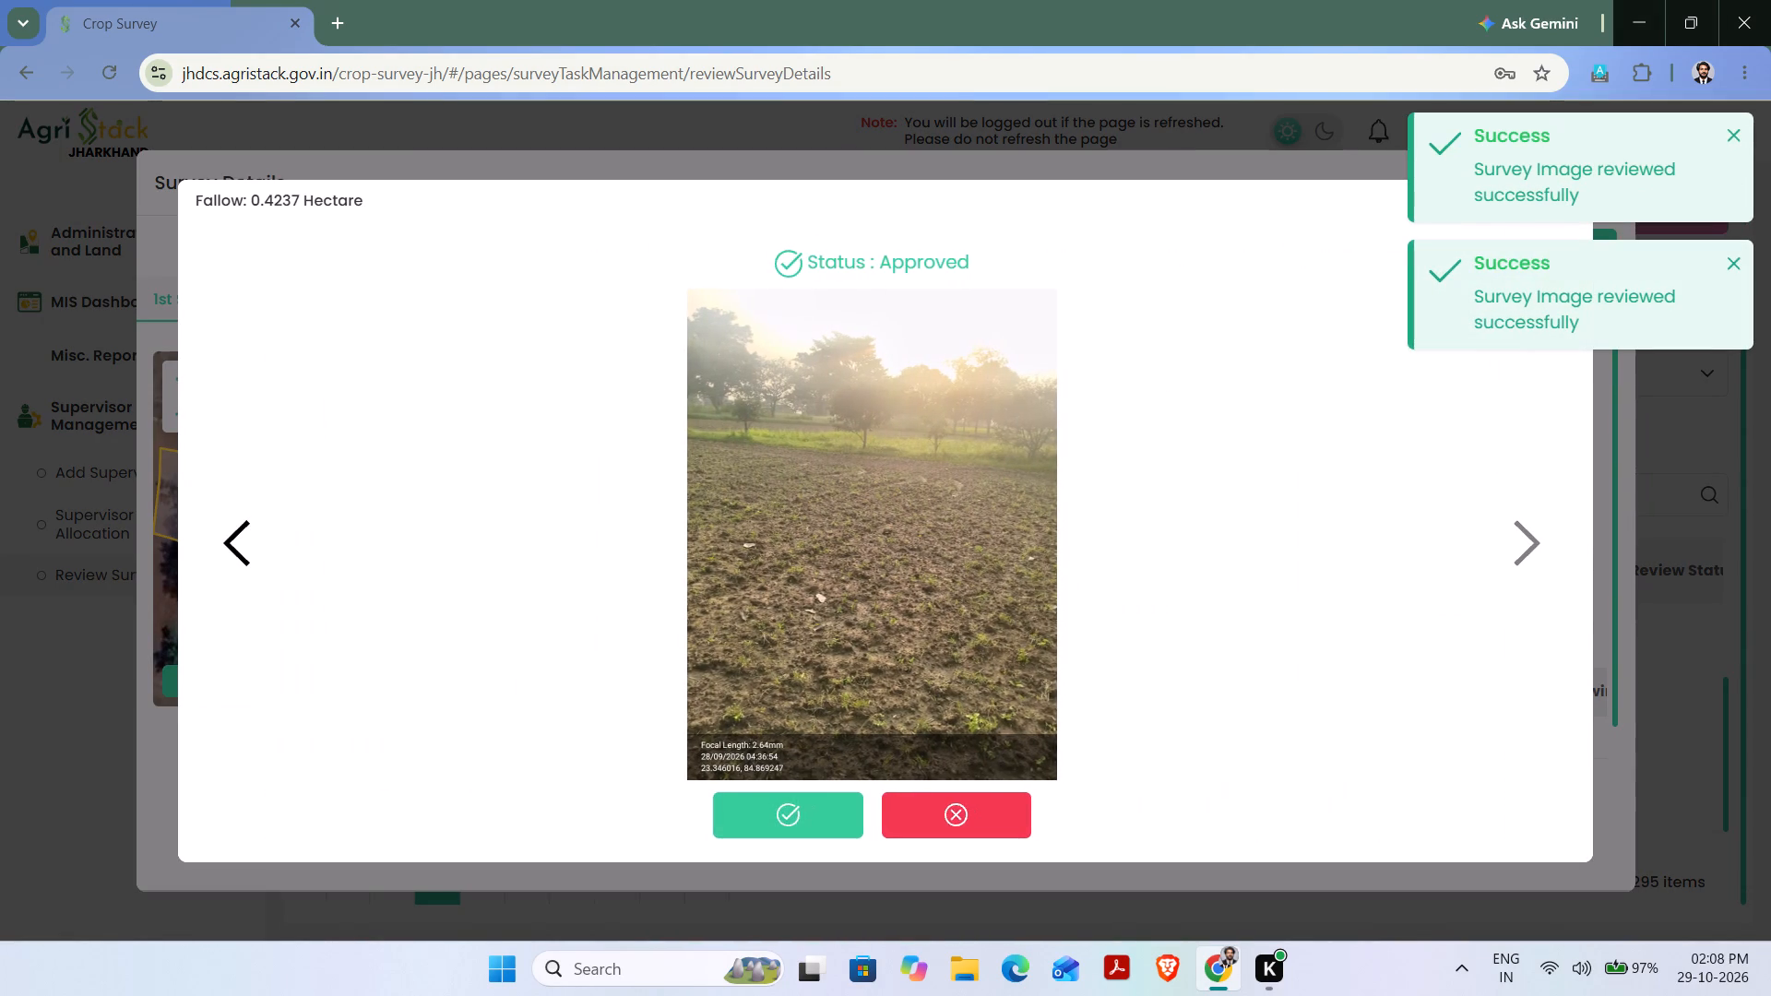
drag(897, 642, 897, 642)
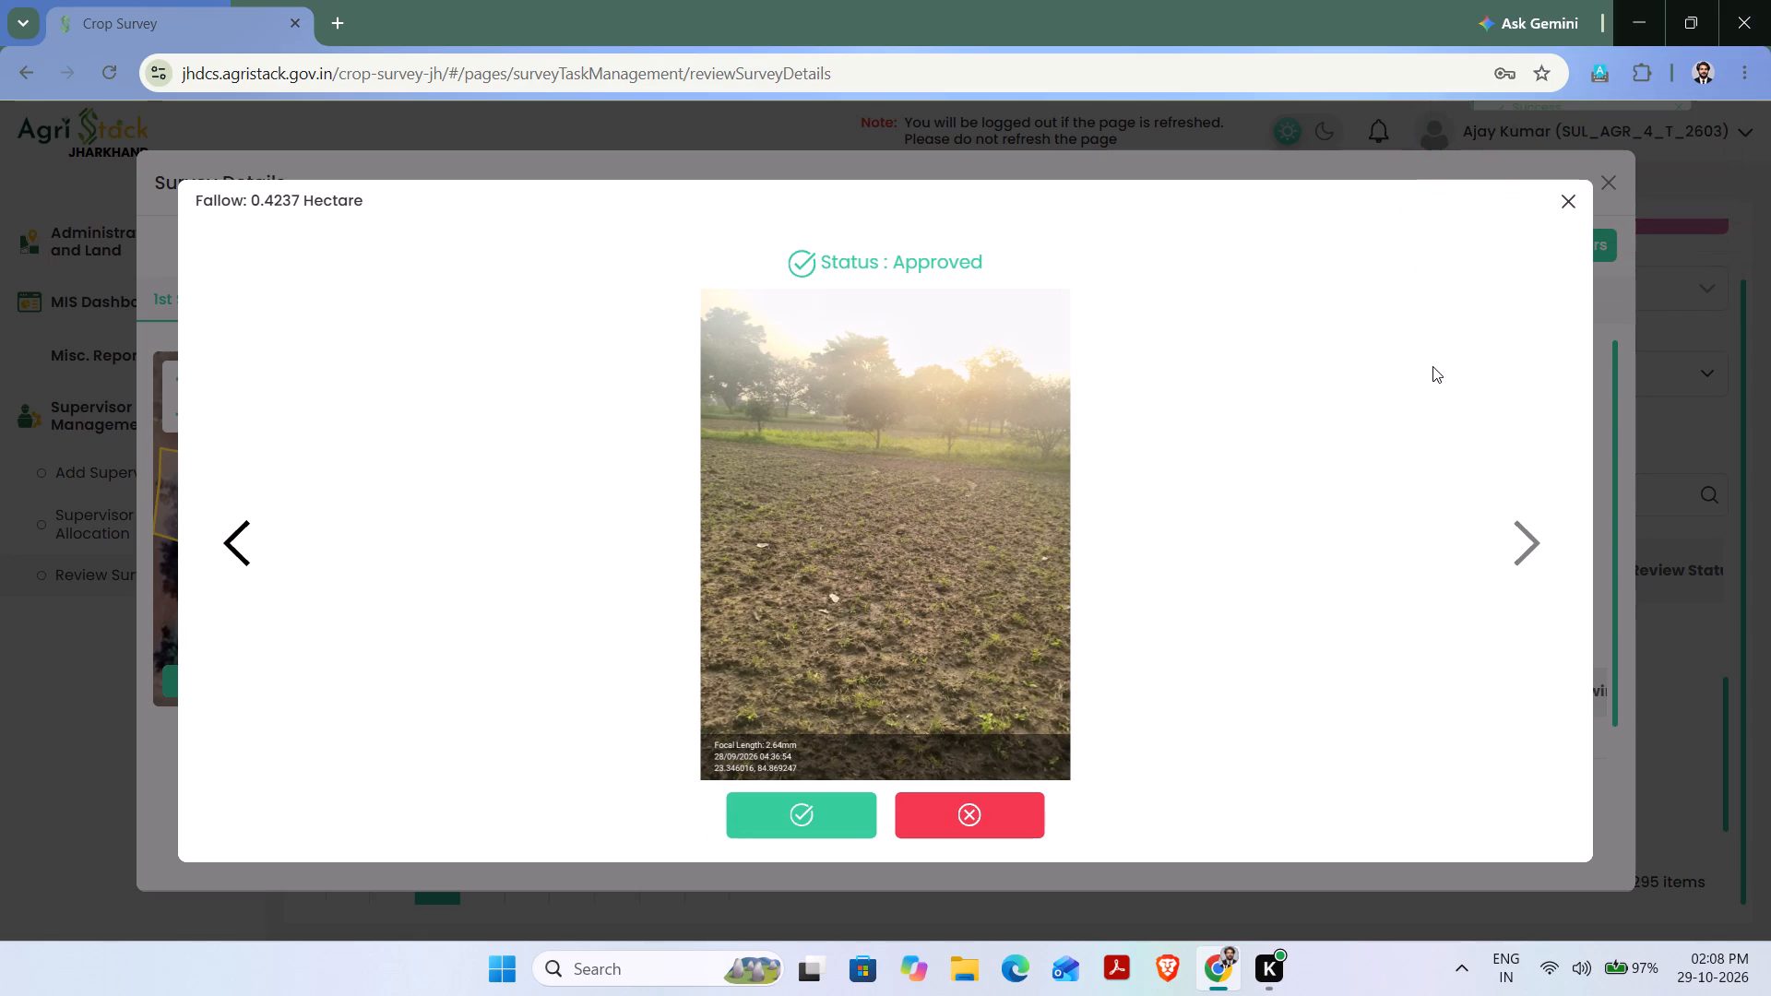
click(1564, 206)
Approve the 1st survey of survey number 772, save the review and close its details.
scroll(1009, 587, down, 3)
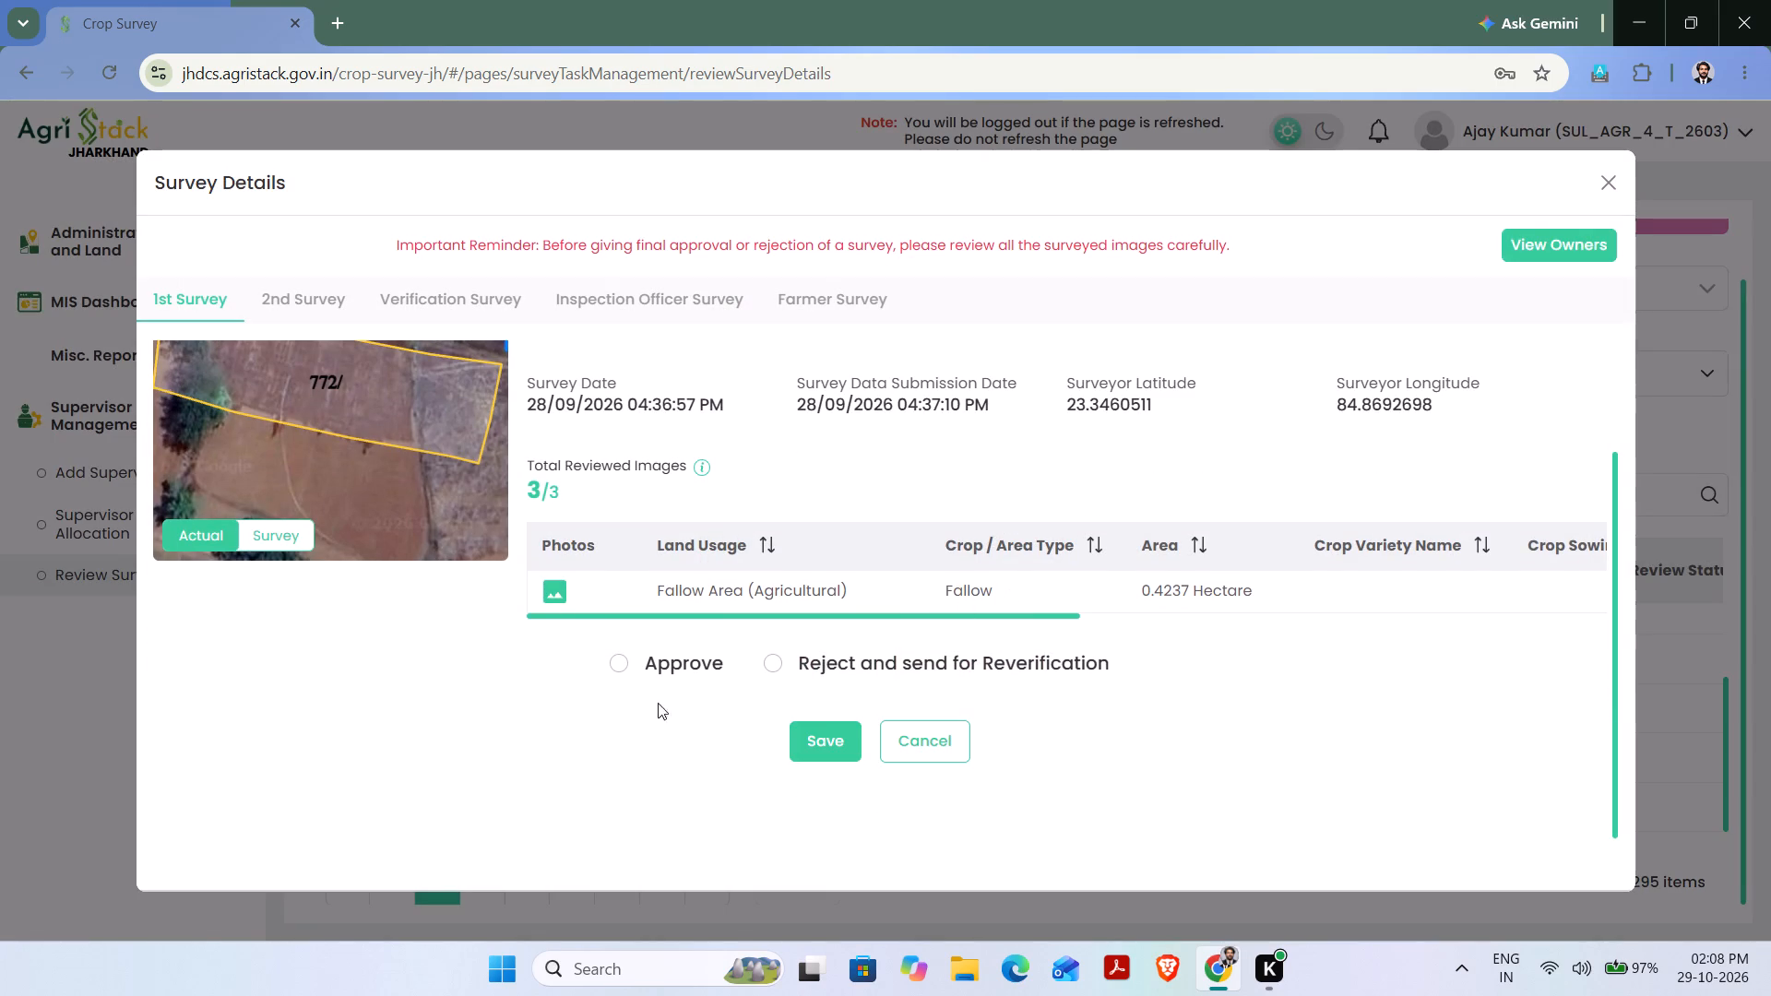
click(655, 659)
click(821, 736)
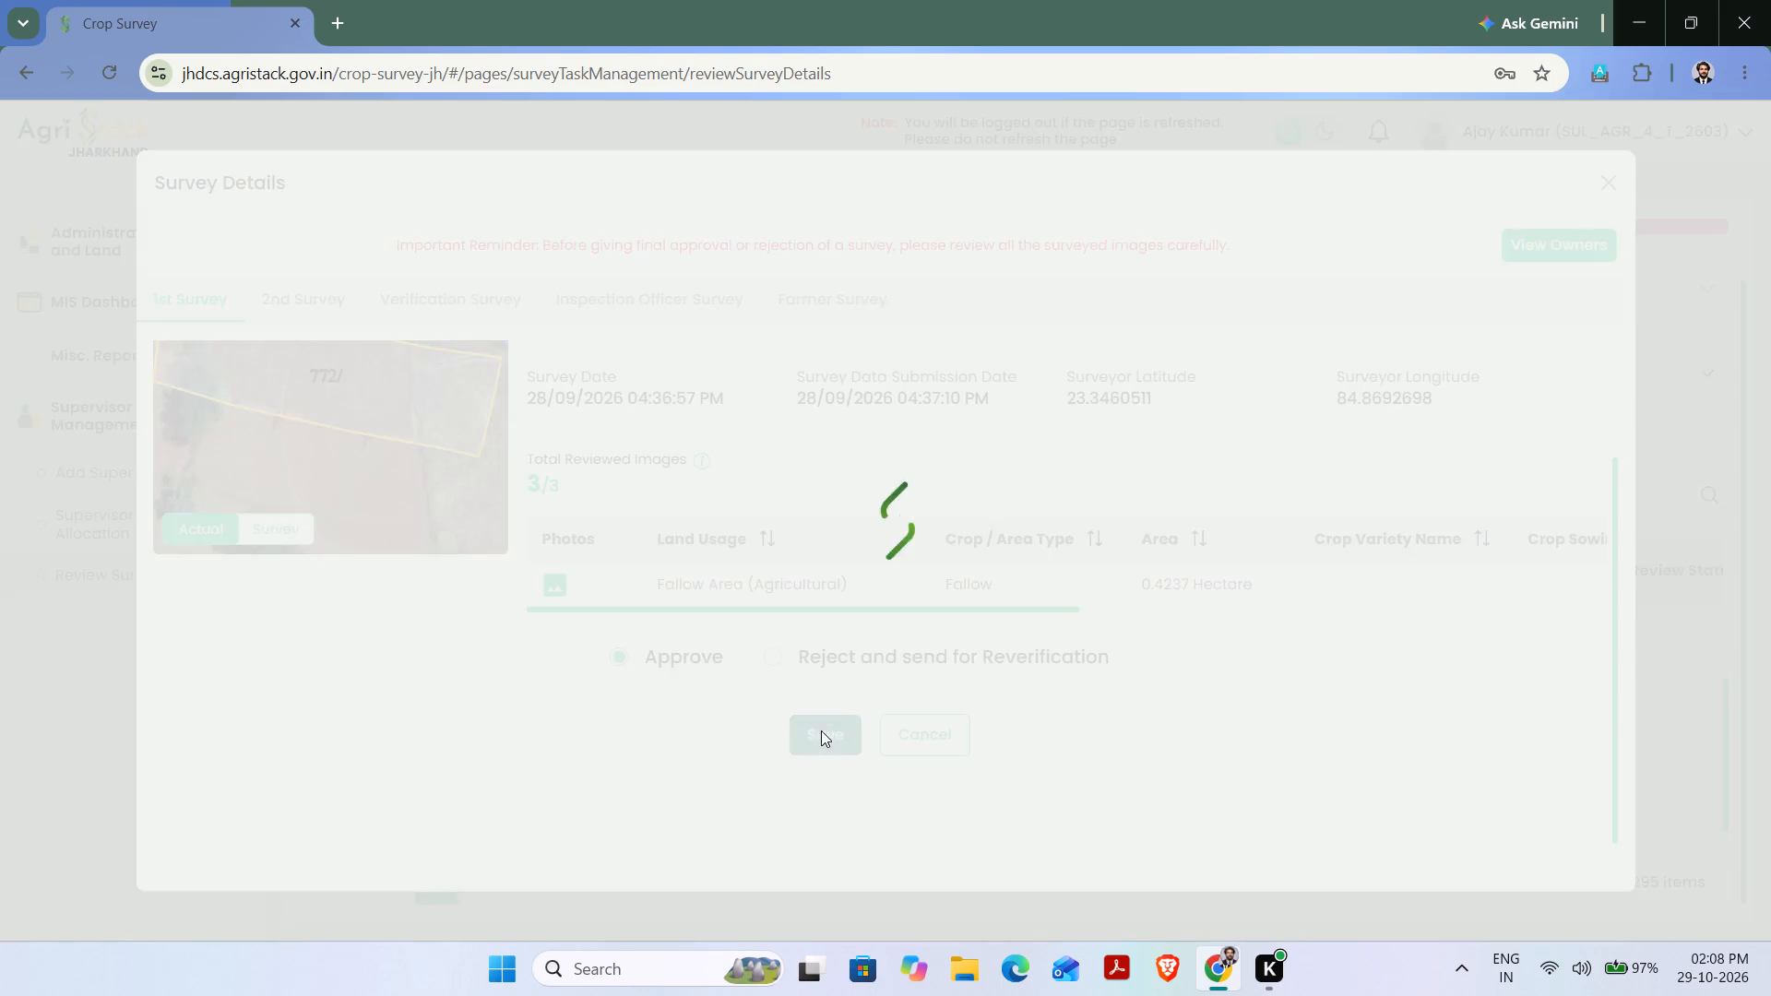
click(885, 560)
Open the details of survey number 773 and approve all three of its fallow land photos.
click(345, 656)
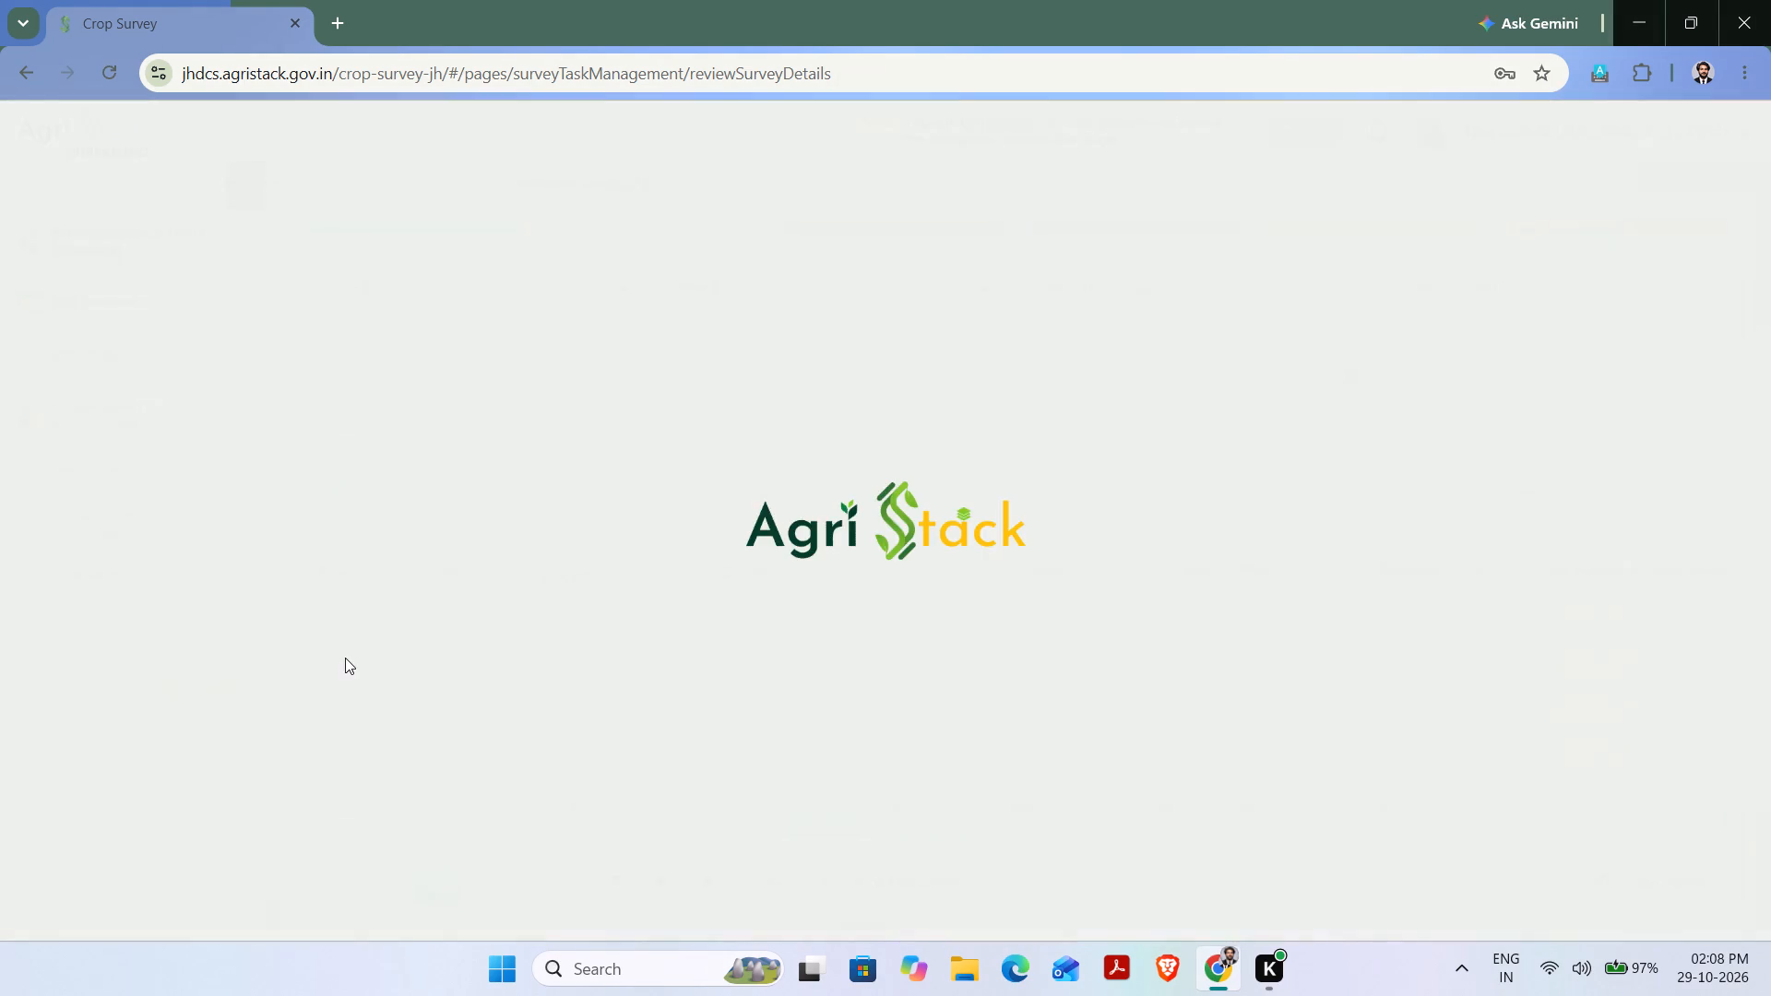
click(551, 731)
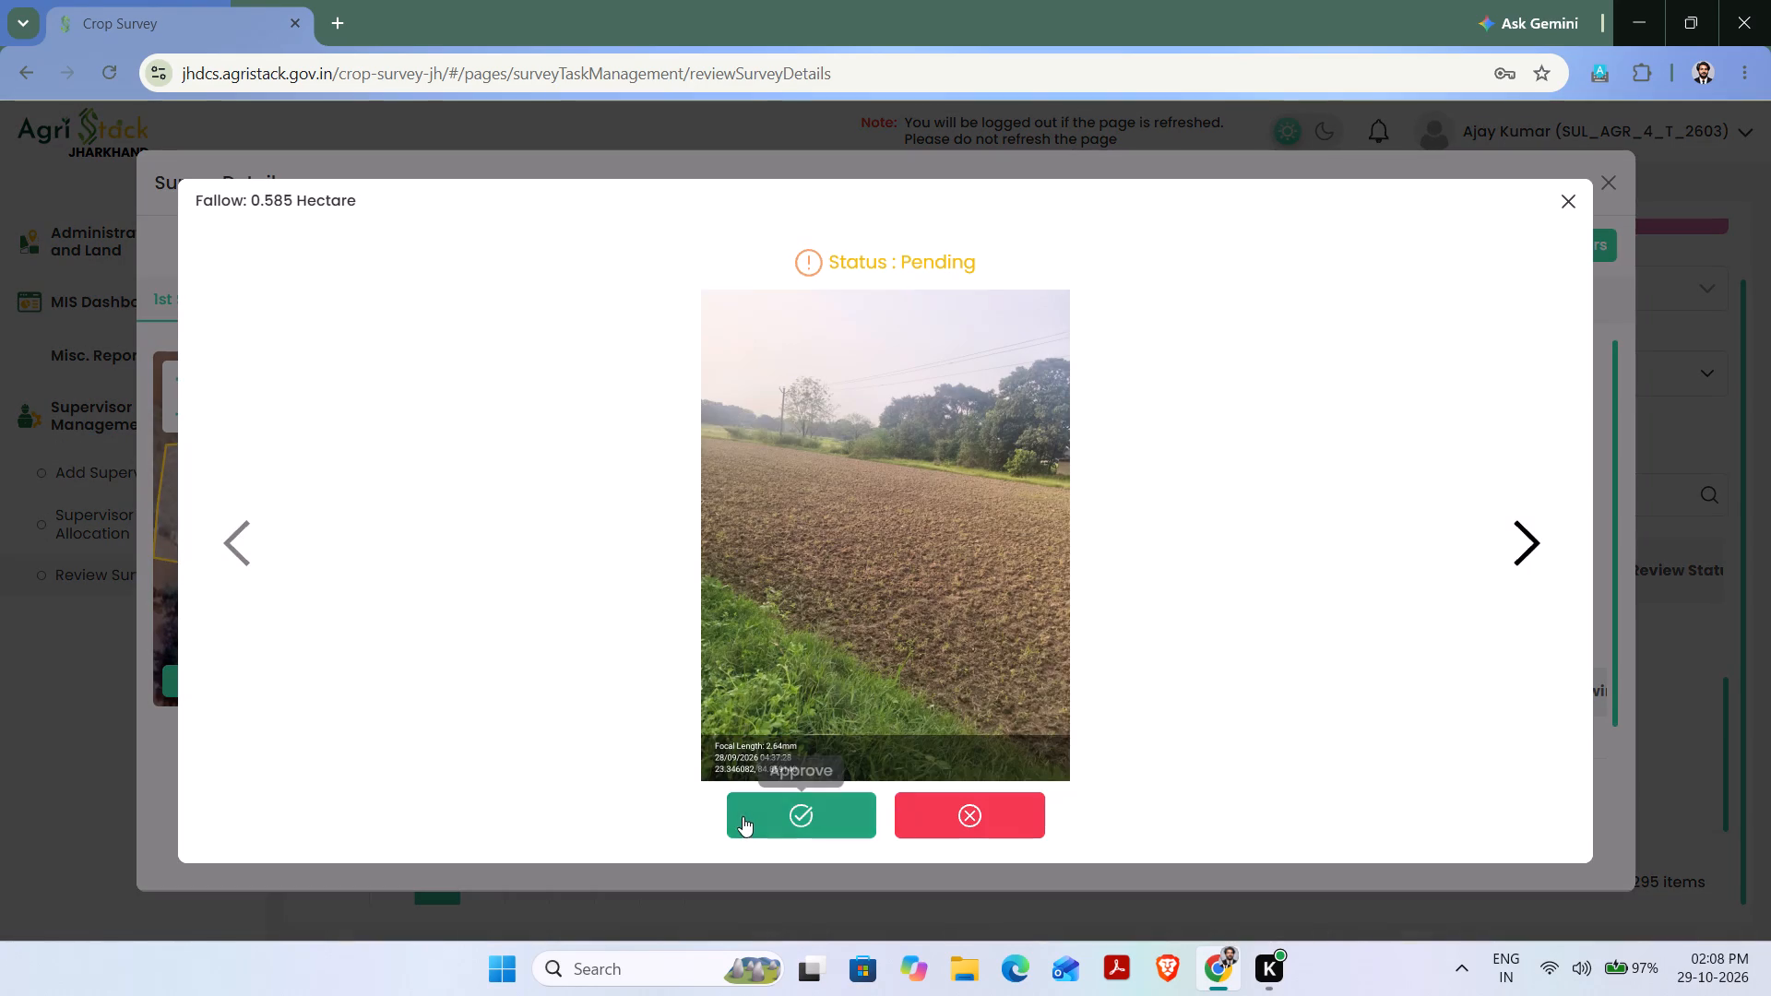
click(744, 817)
drag(920, 711, 786, 725)
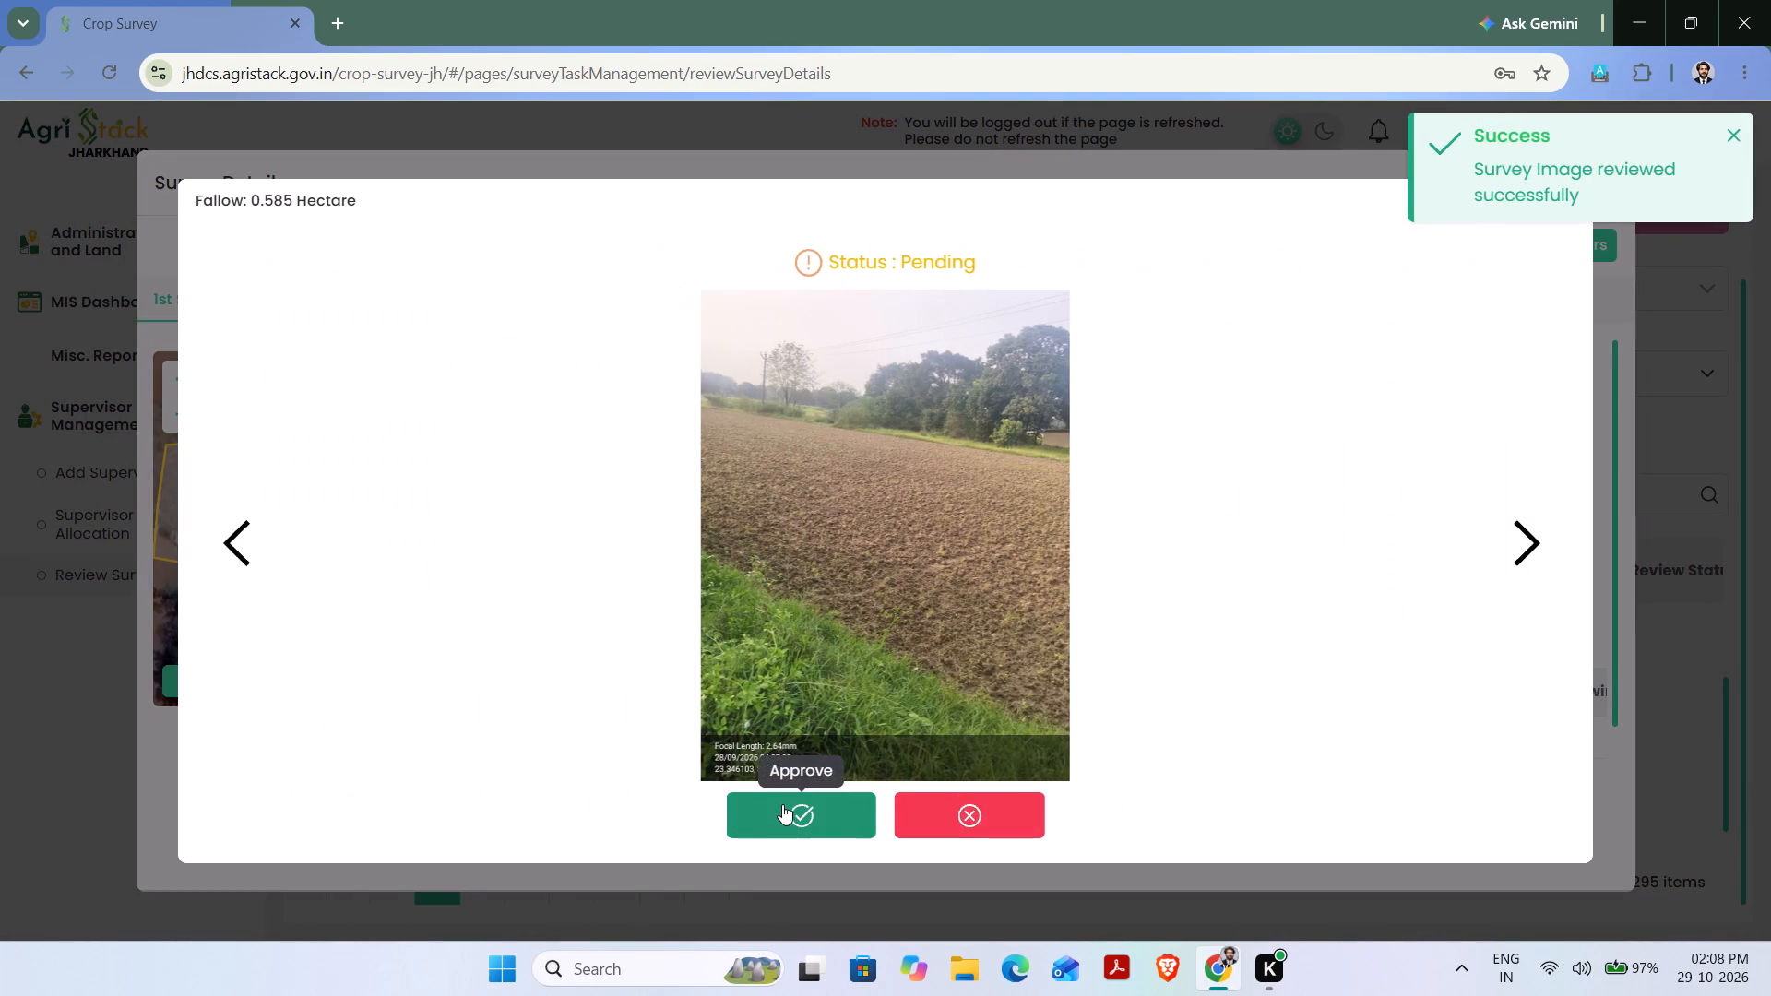
click(783, 801)
drag(946, 694, 798, 709)
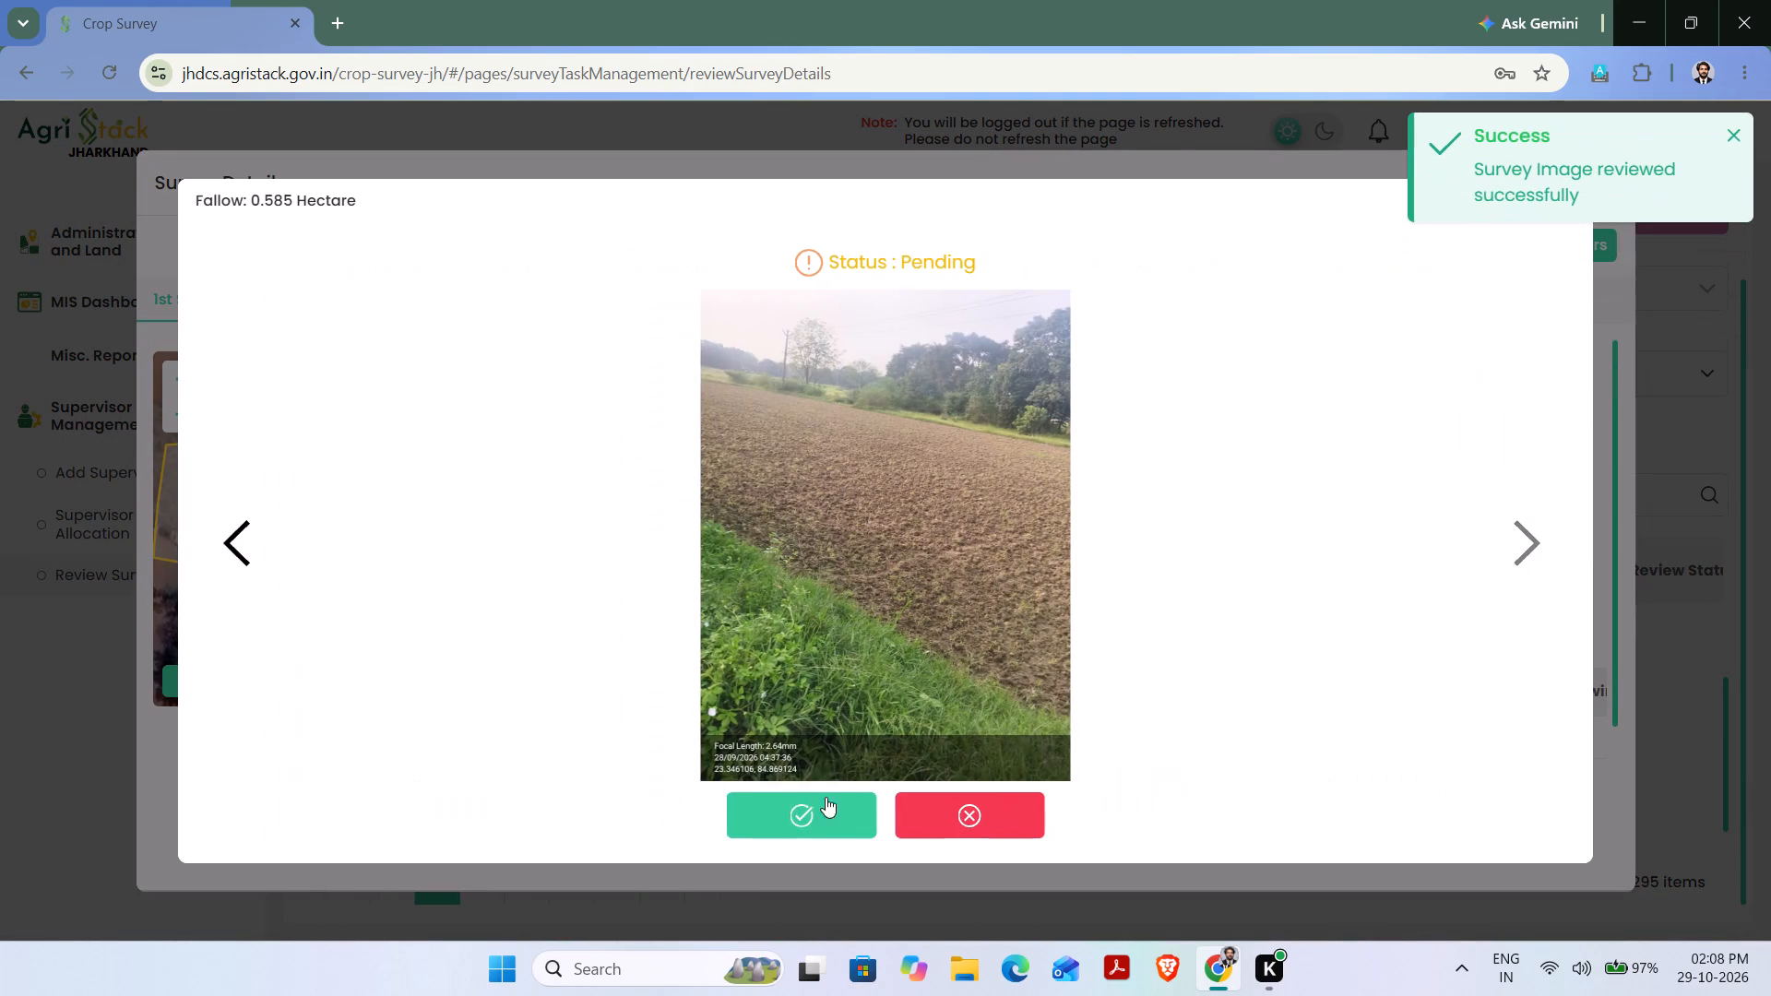
click(823, 817)
drag(984, 668, 887, 670)
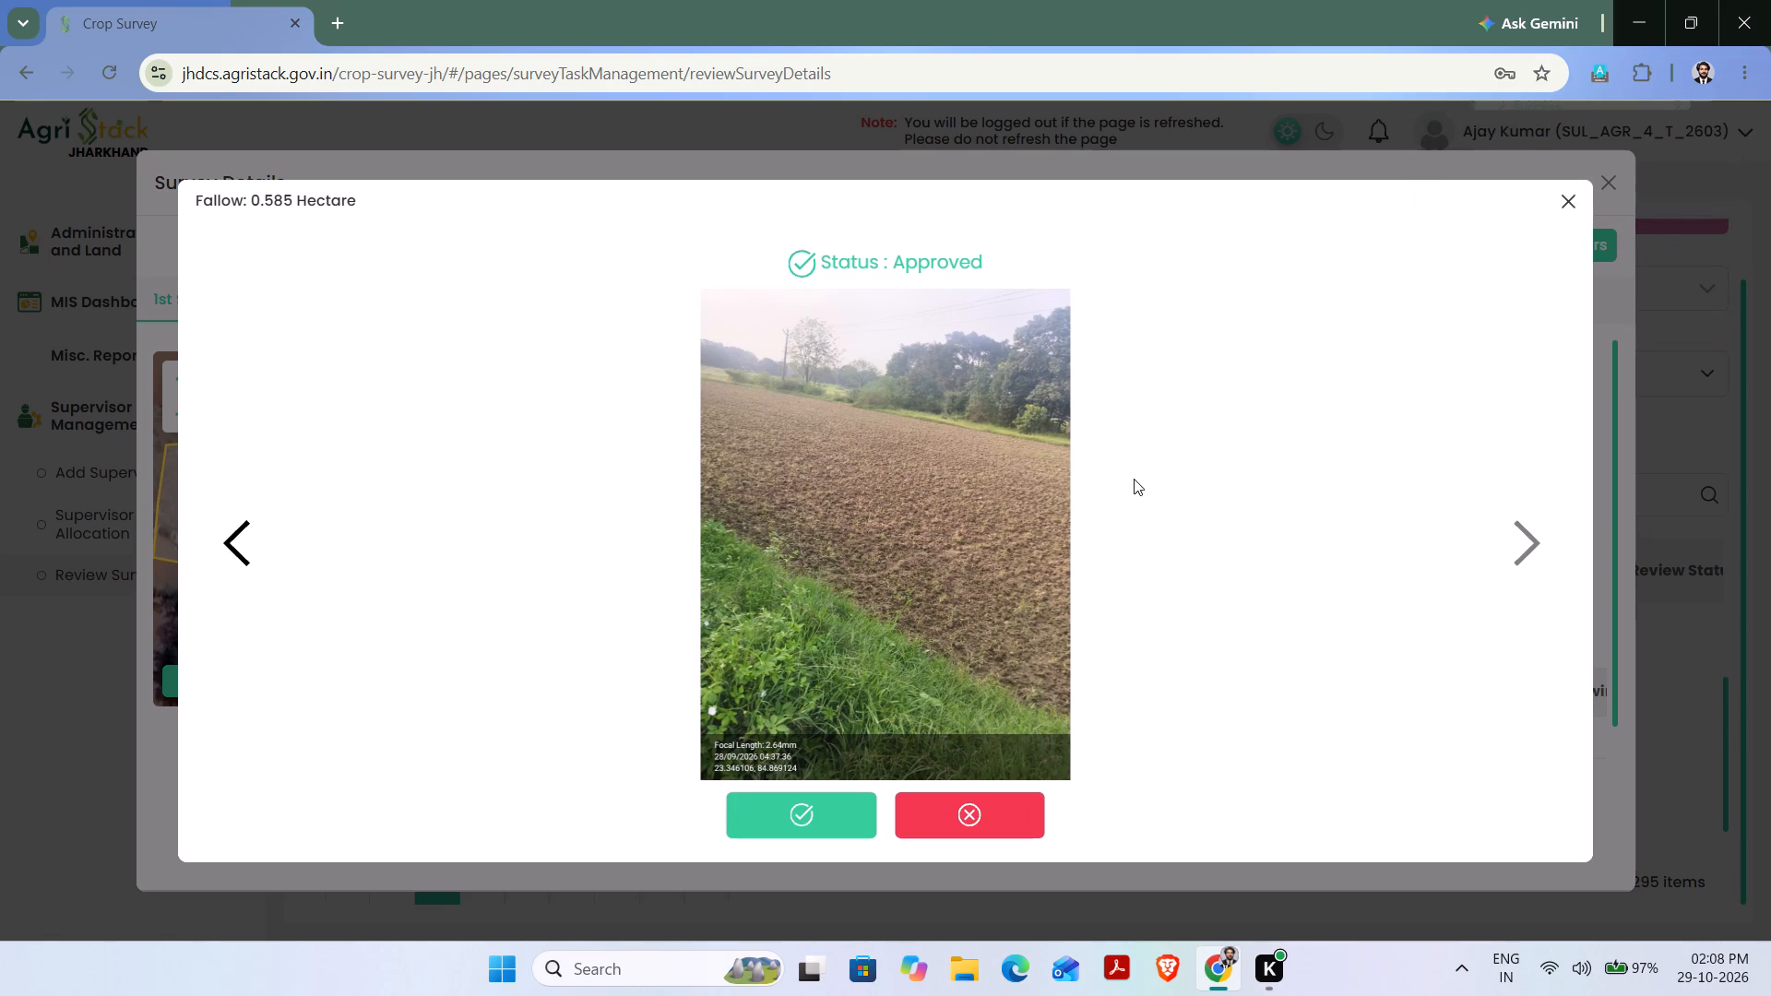
click(1570, 210)
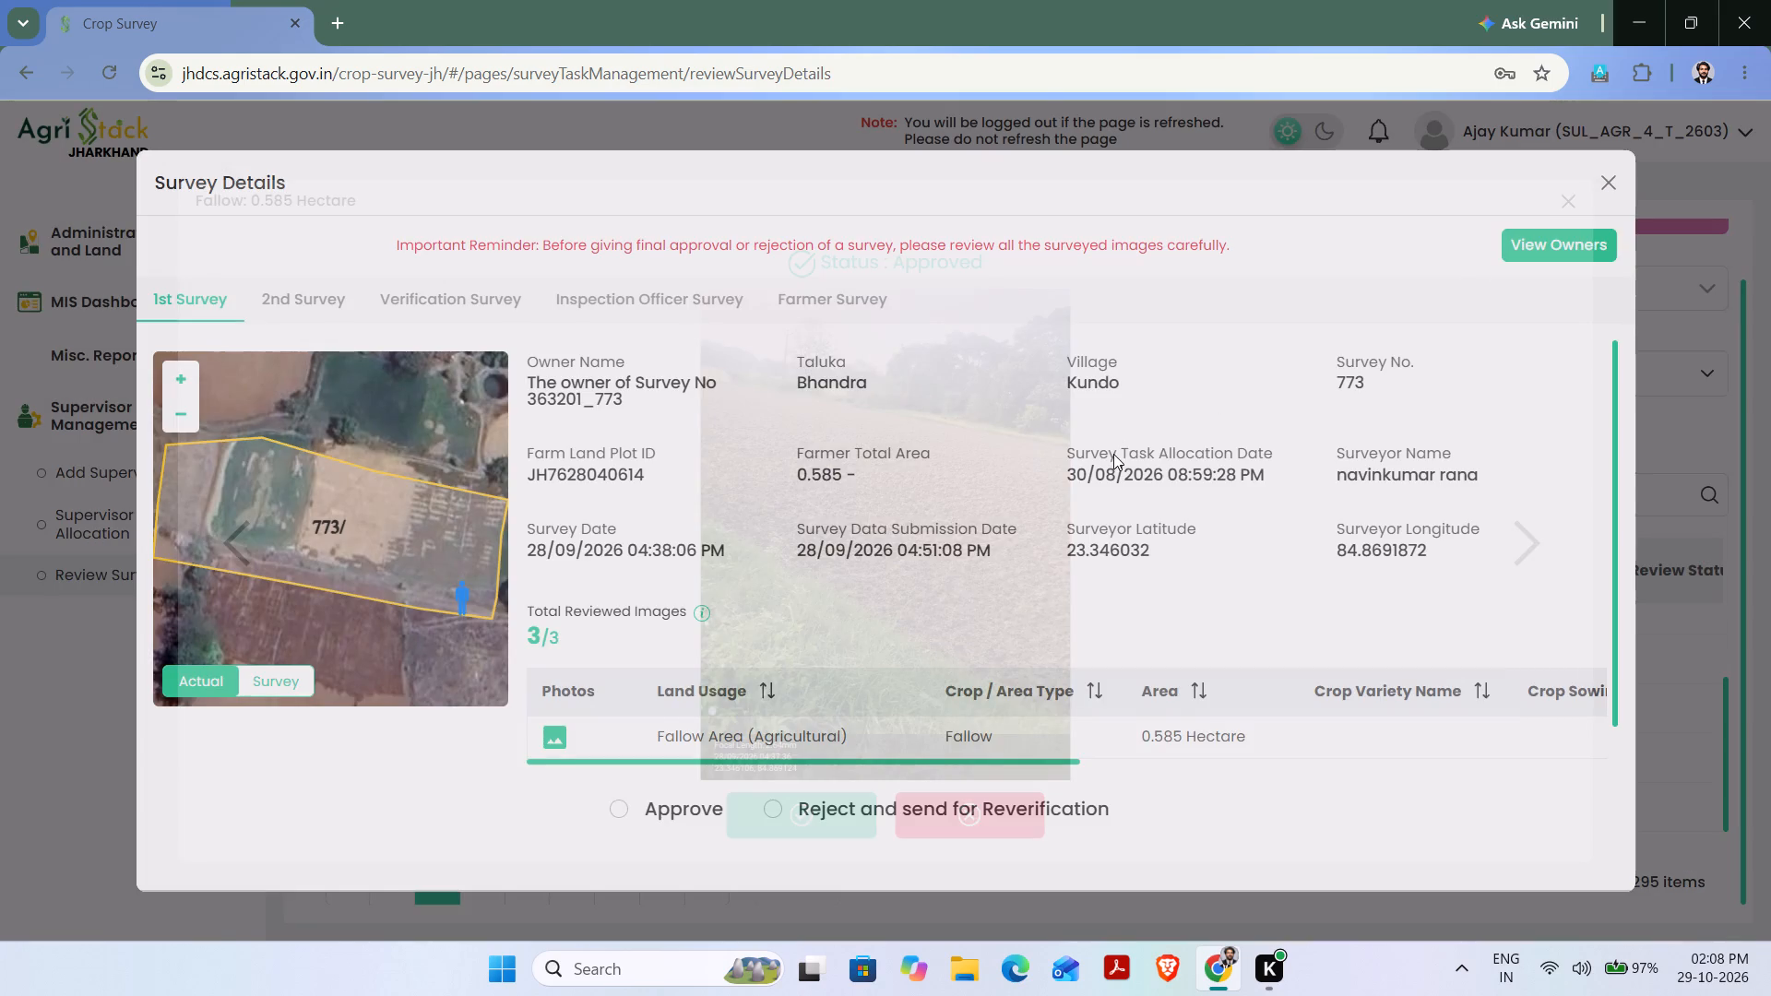
Approve the 1st survey of survey number 773, save the review and close its details.
scroll(1113, 454, down, 2)
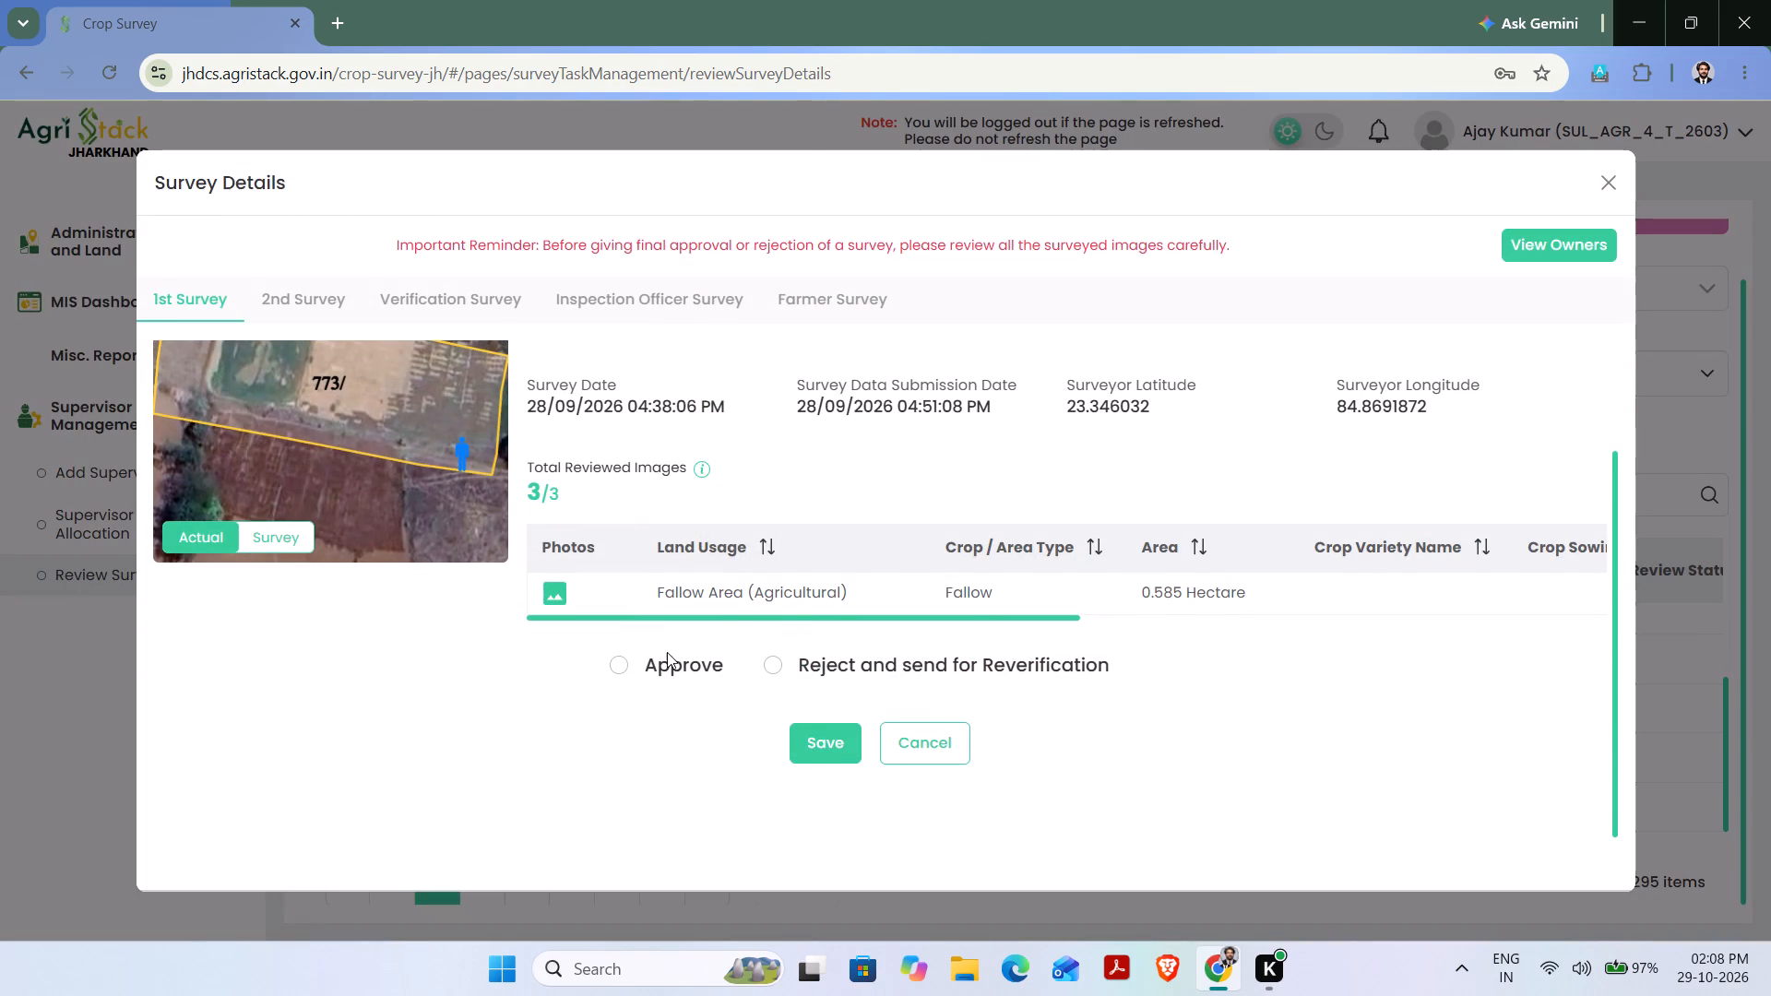
click(666, 652)
click(814, 749)
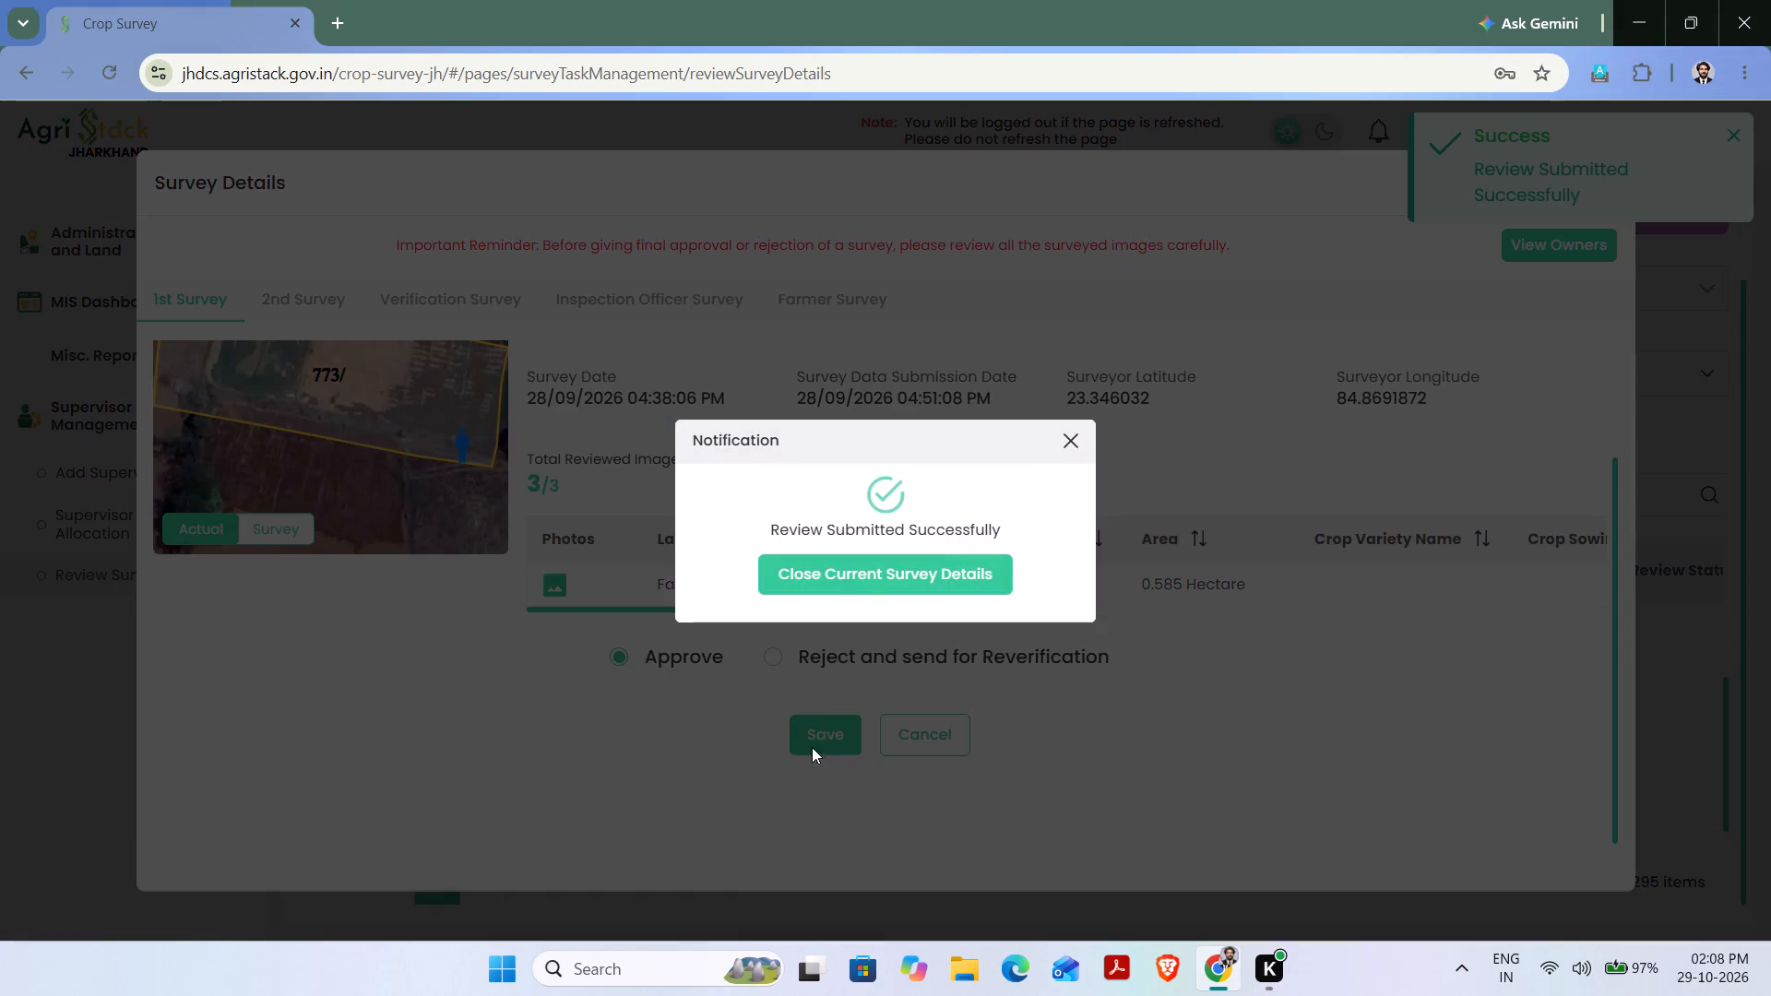
click(861, 591)
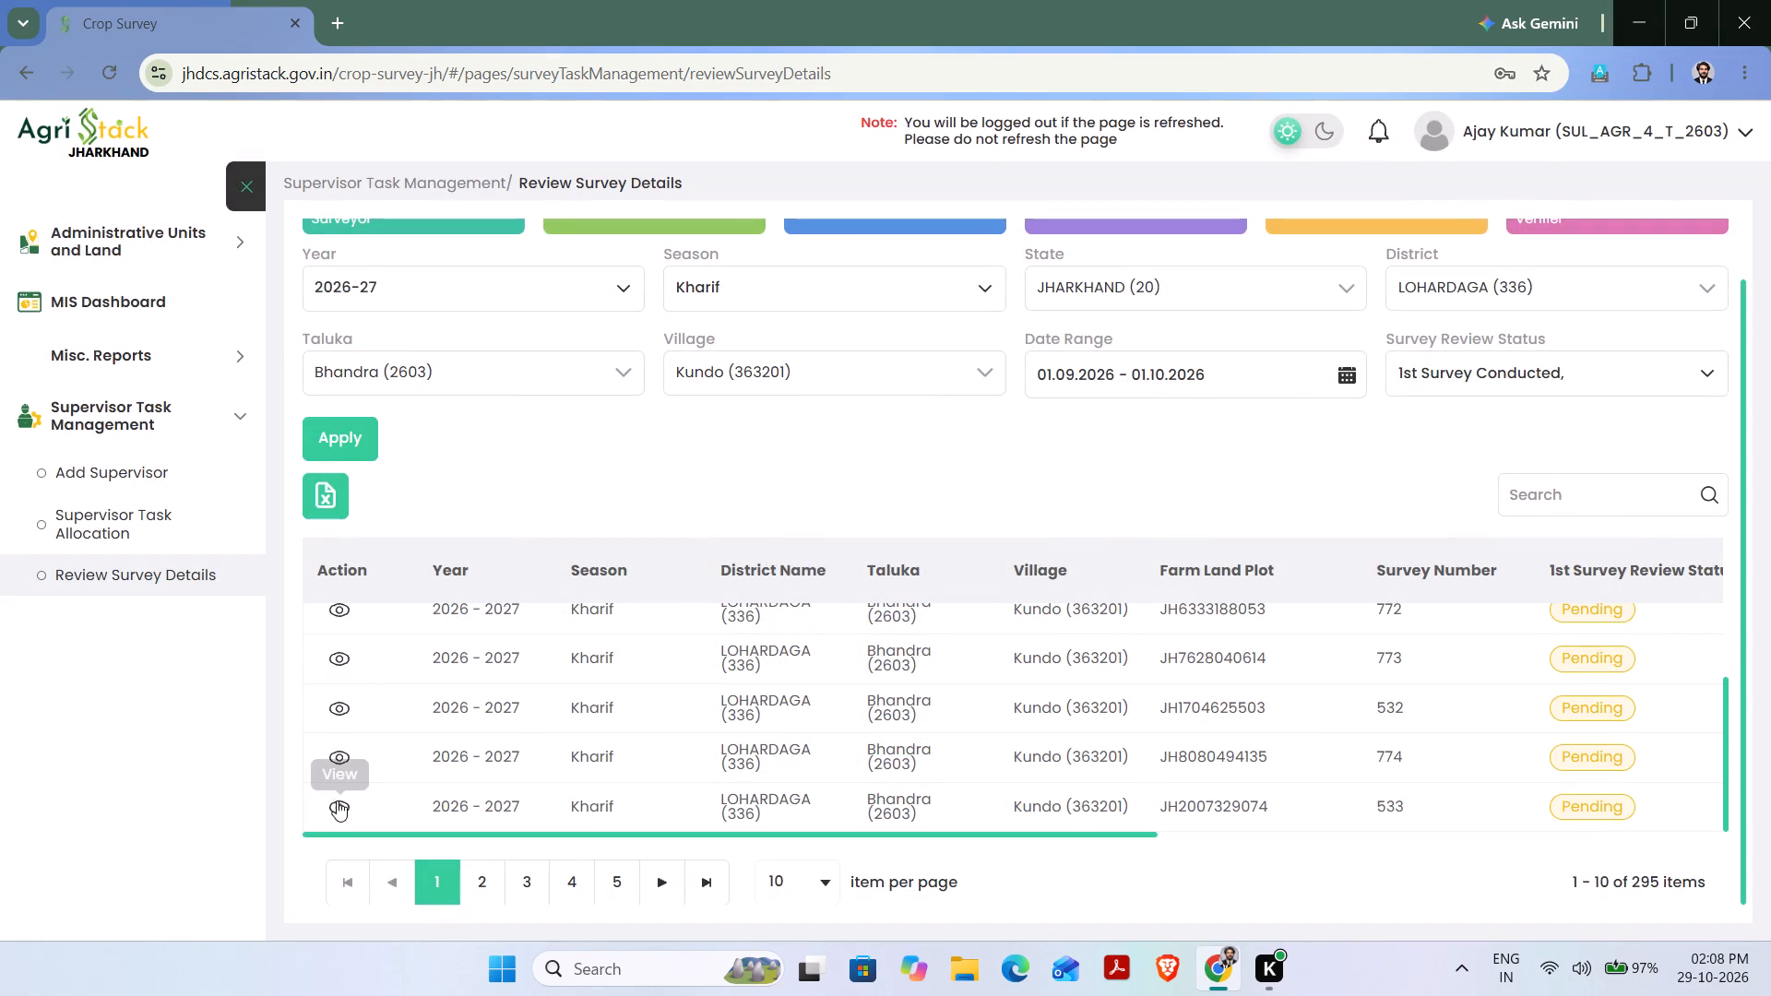
Open the details of survey number 533 and approve all three of its house photos.
click(337, 804)
click(553, 729)
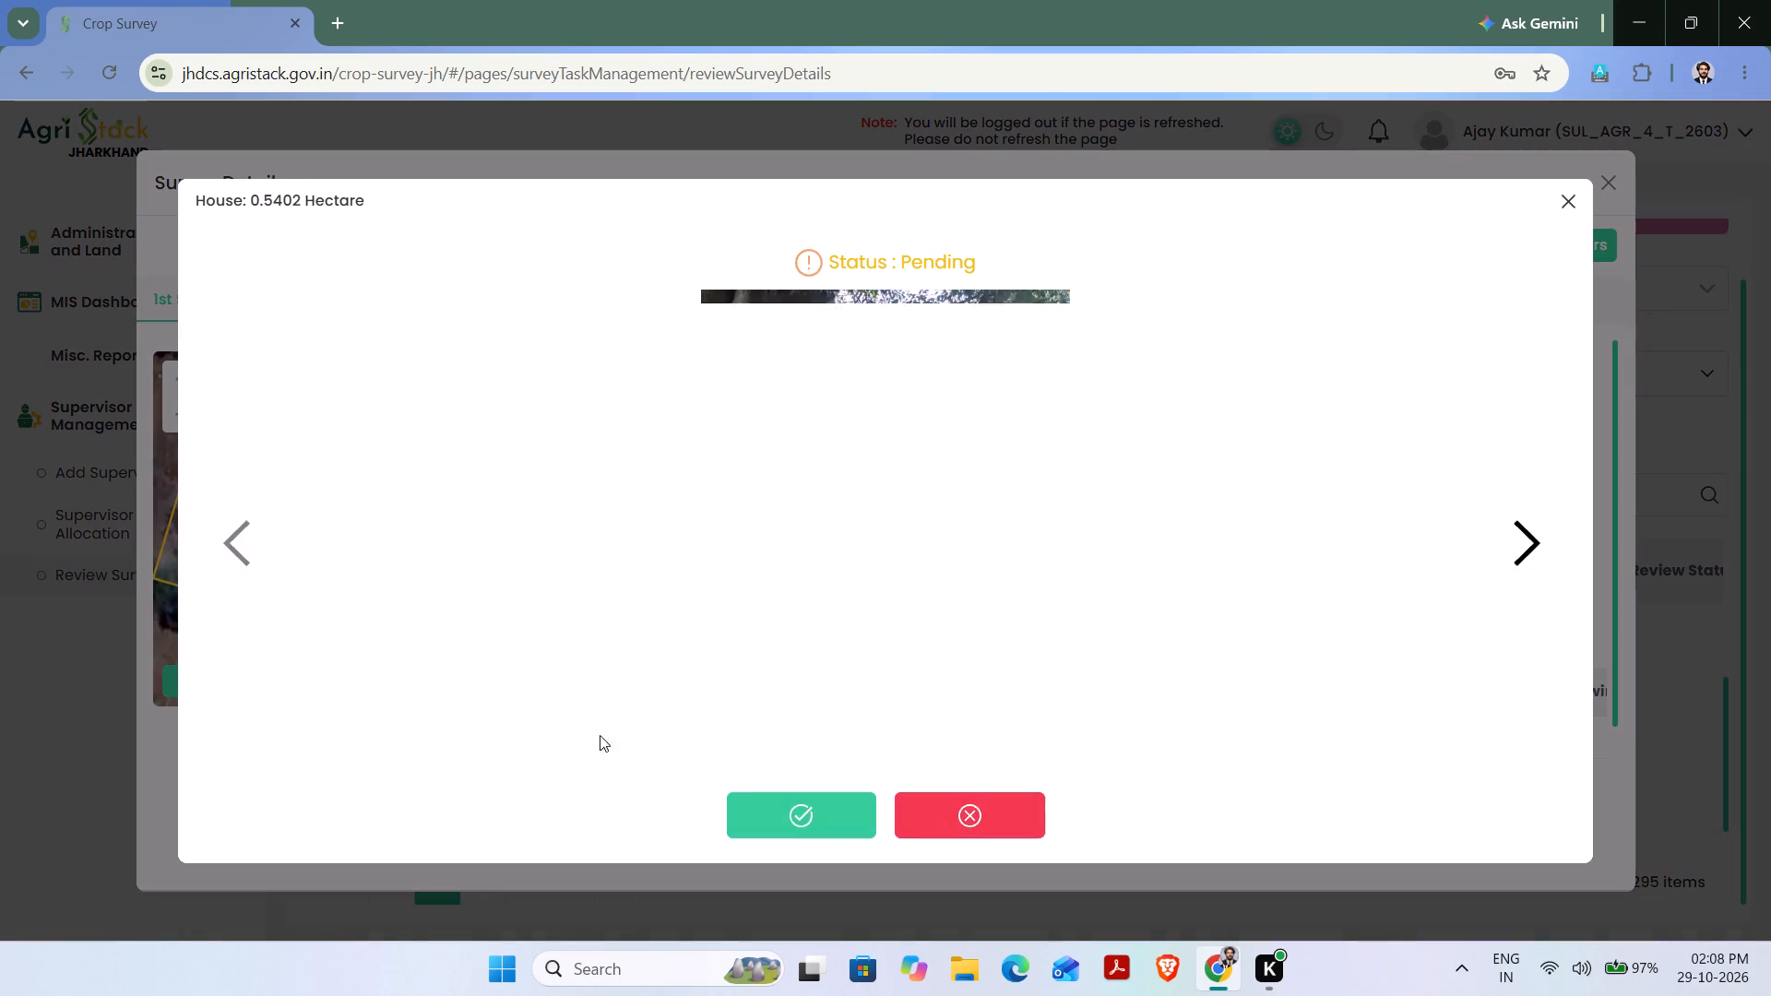
click(759, 800)
drag(898, 706, 782, 728)
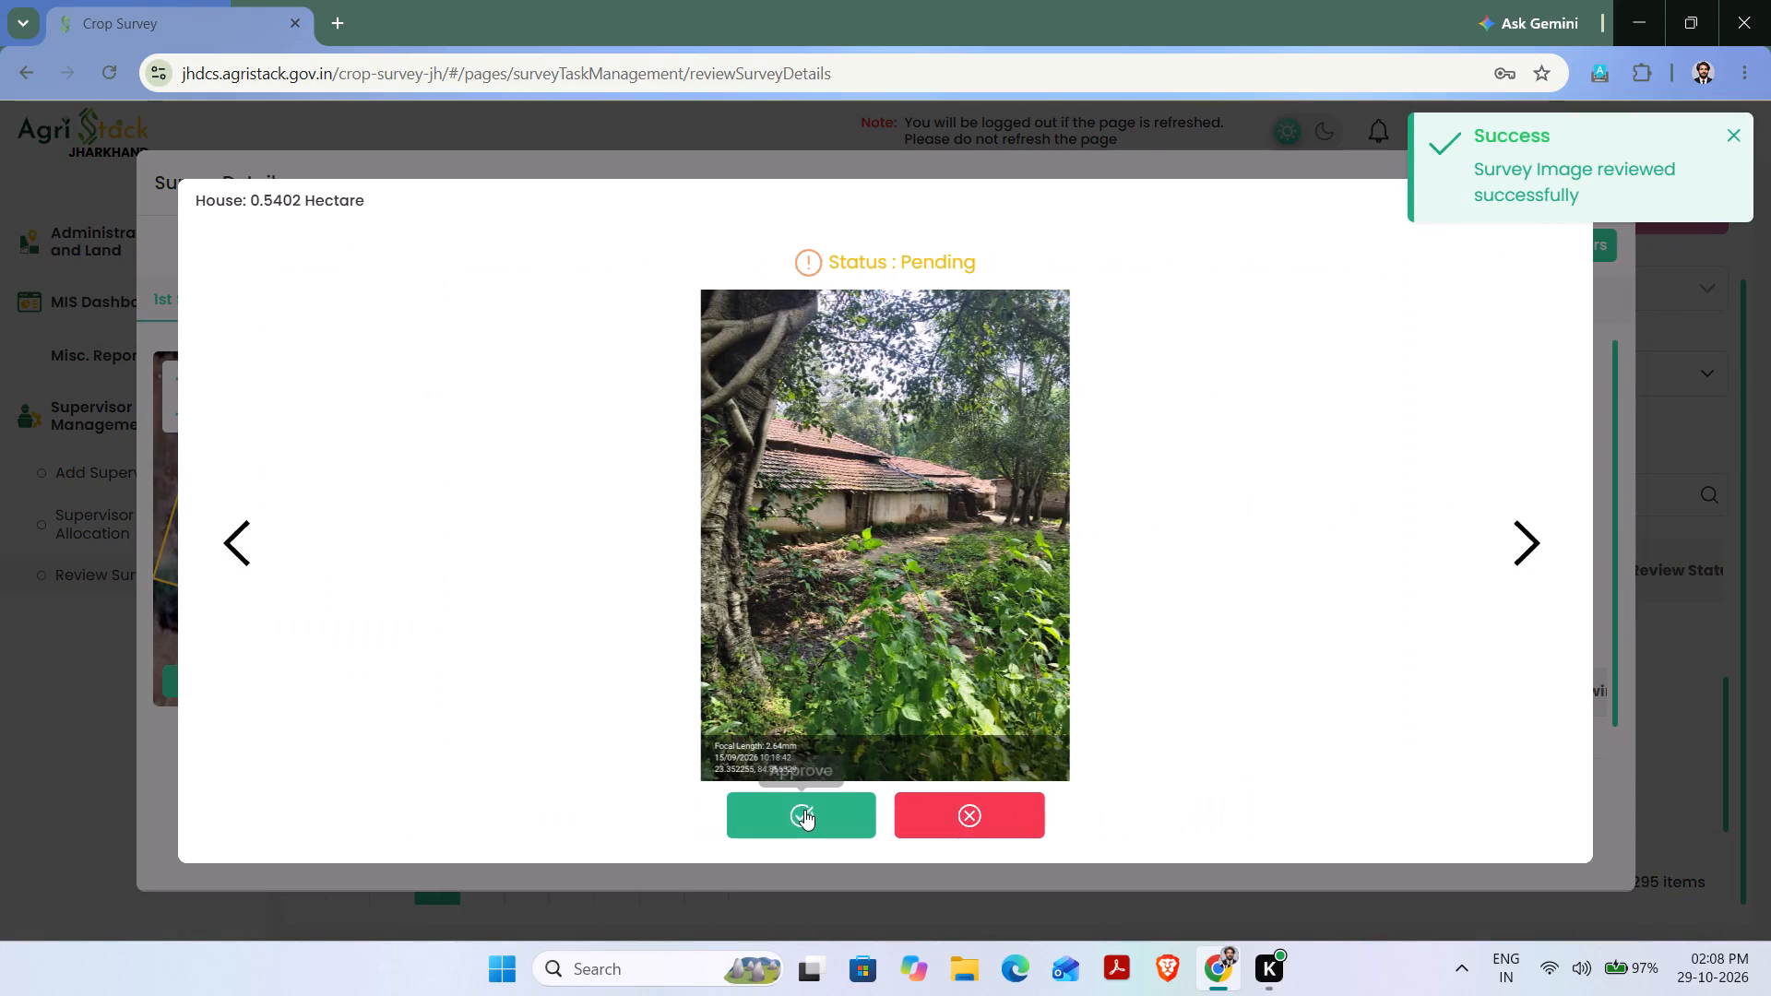
click(805, 811)
drag(917, 687, 758, 715)
click(796, 809)
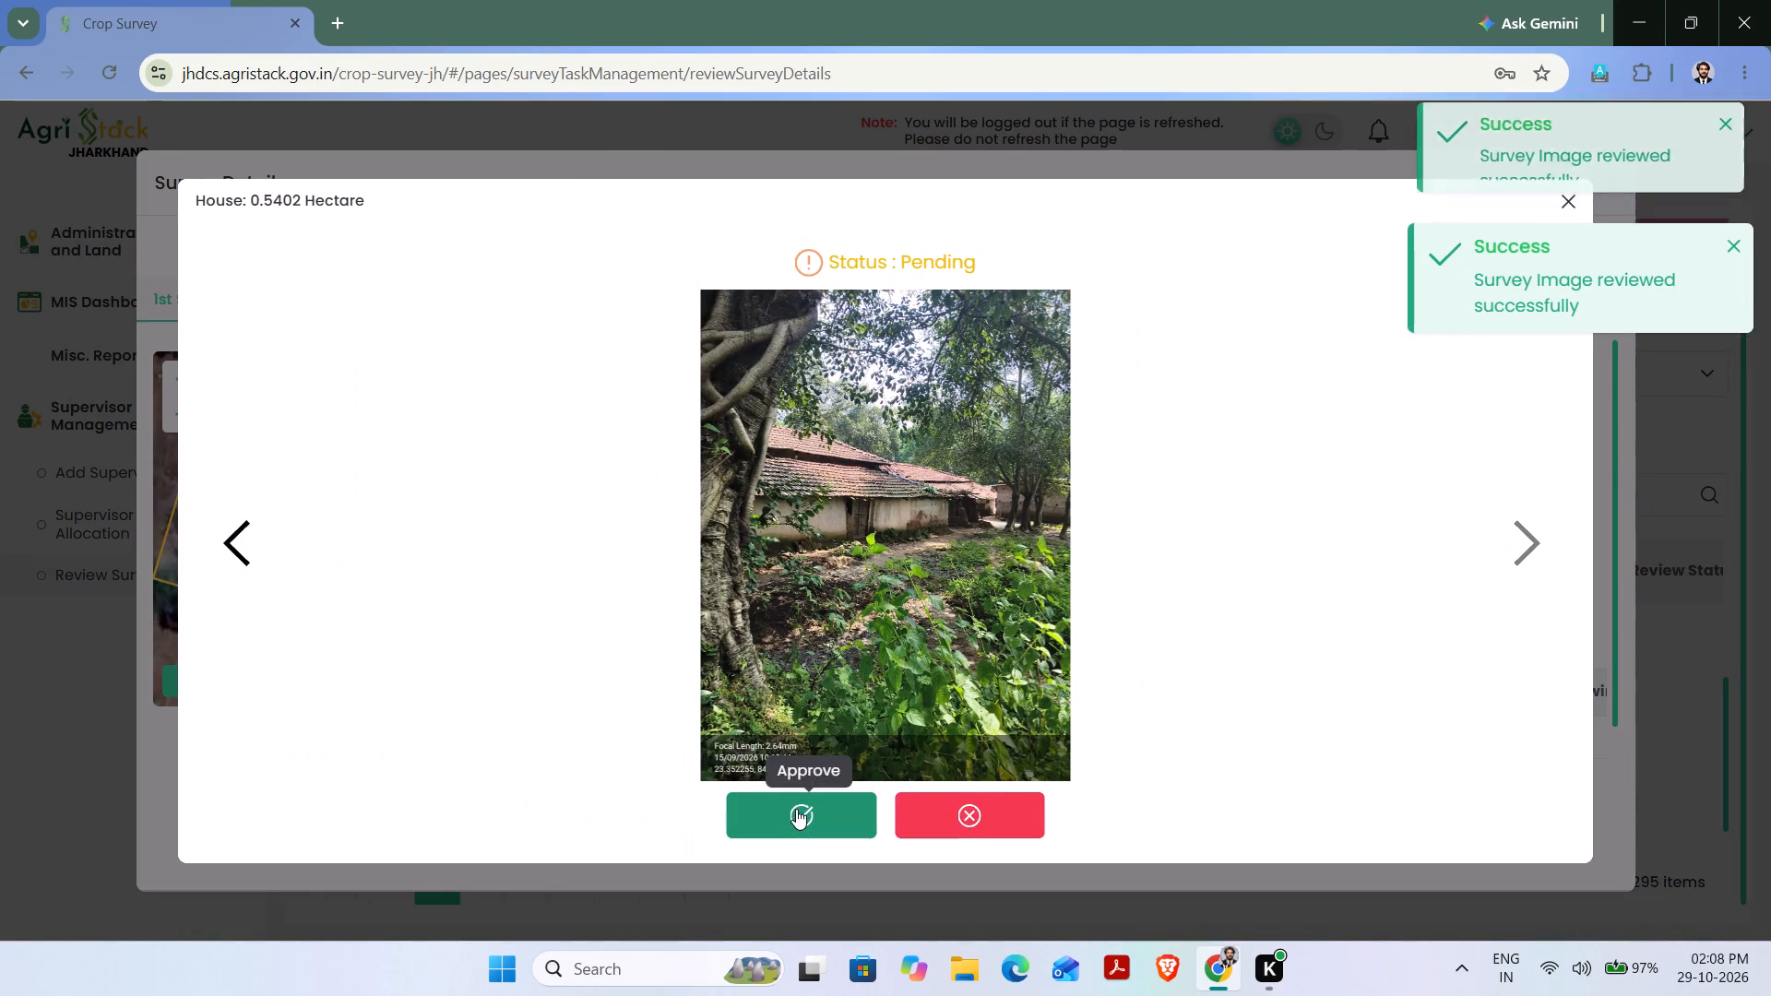
drag(933, 656, 864, 659)
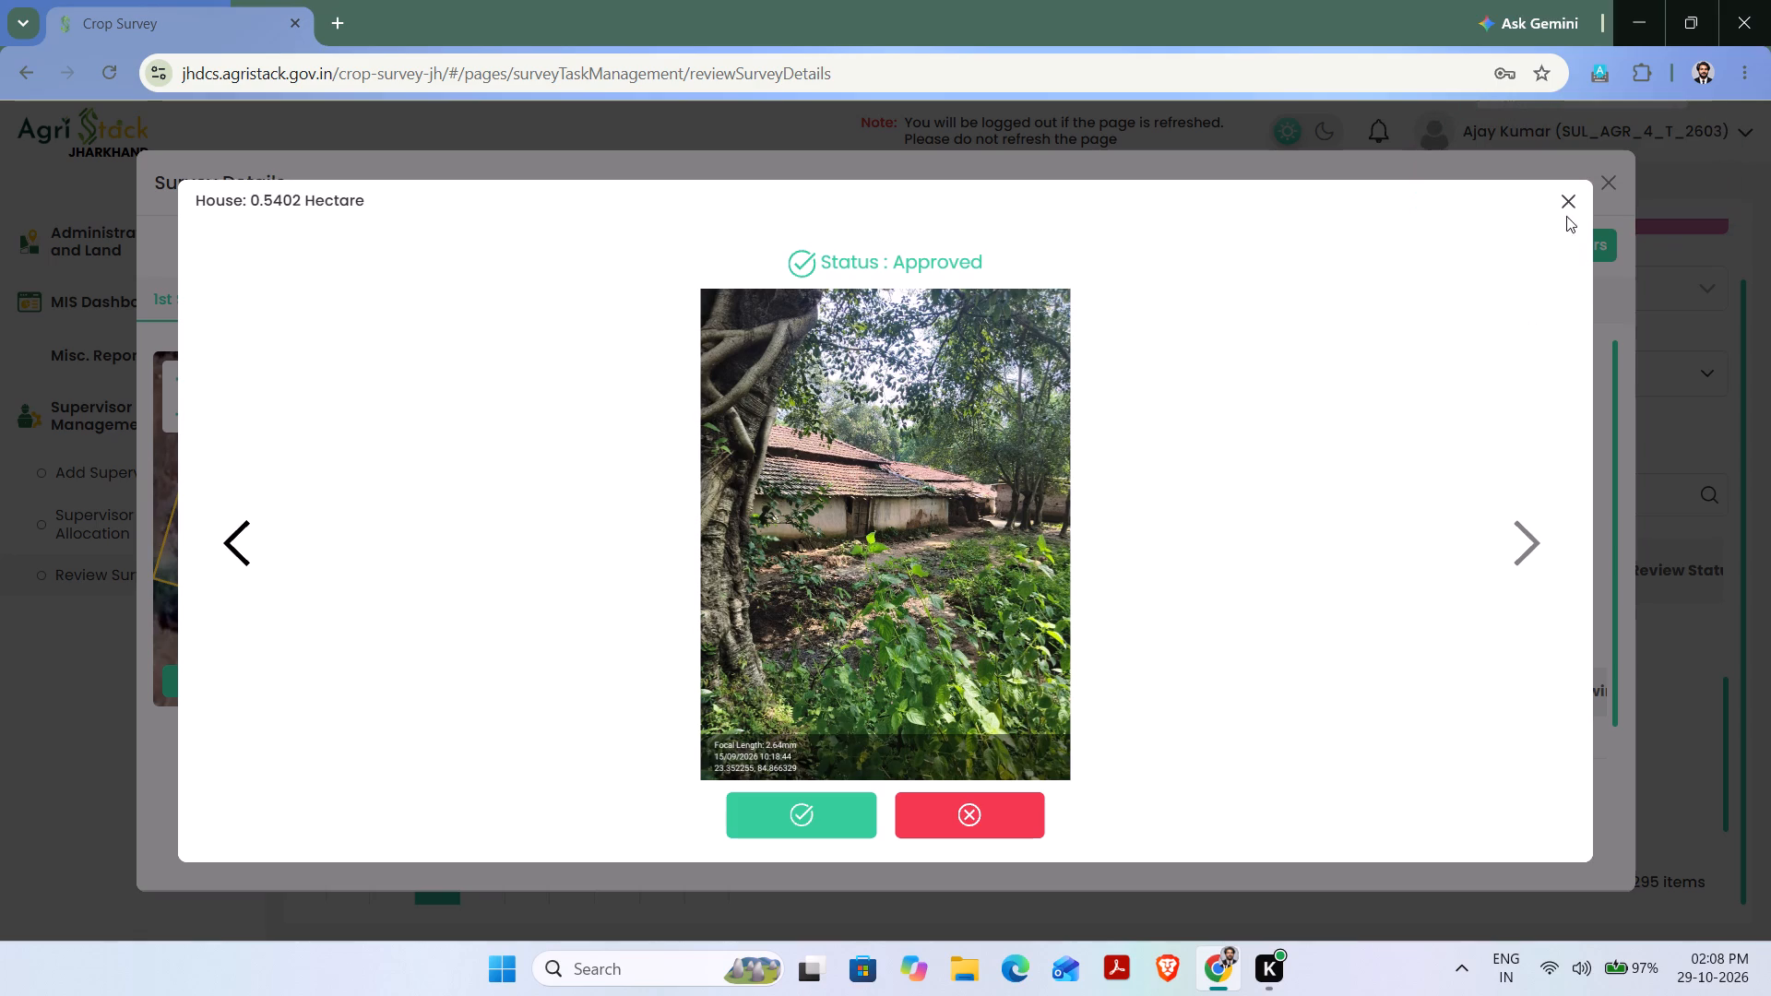
click(1566, 208)
Approve the 1st survey of survey number 533, save the review and close its details.
scroll(921, 647, down, 2)
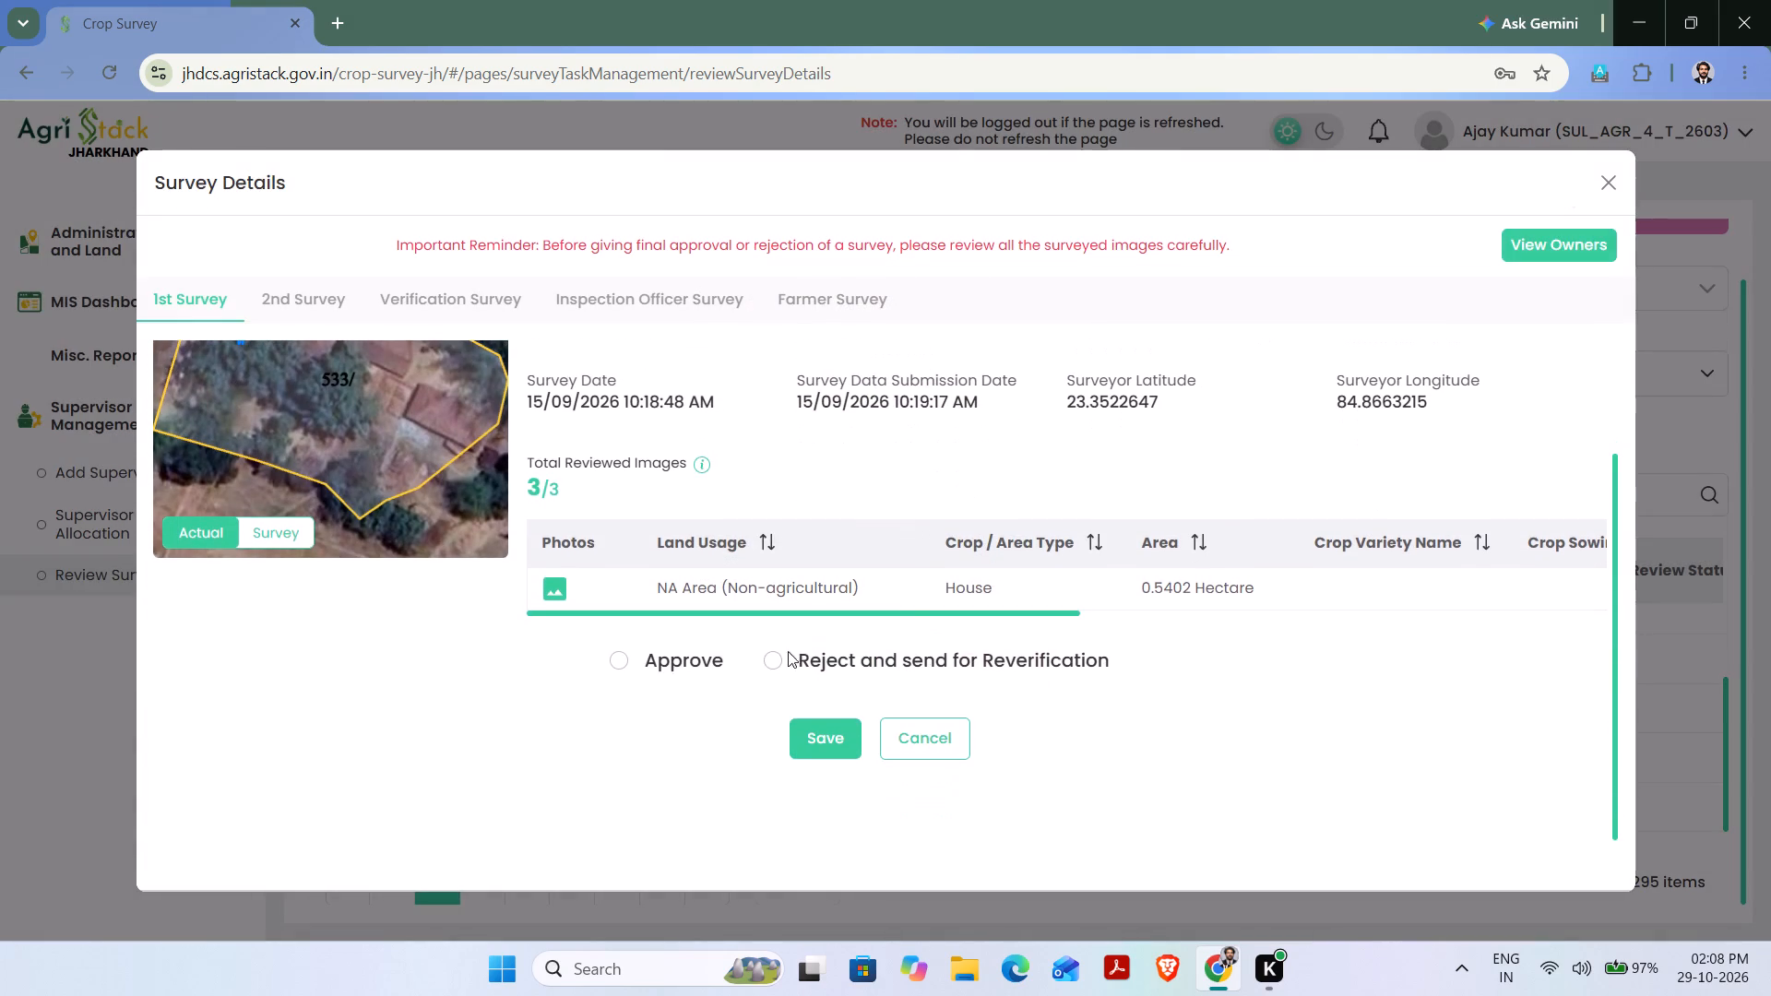
click(698, 653)
click(822, 751)
click(893, 588)
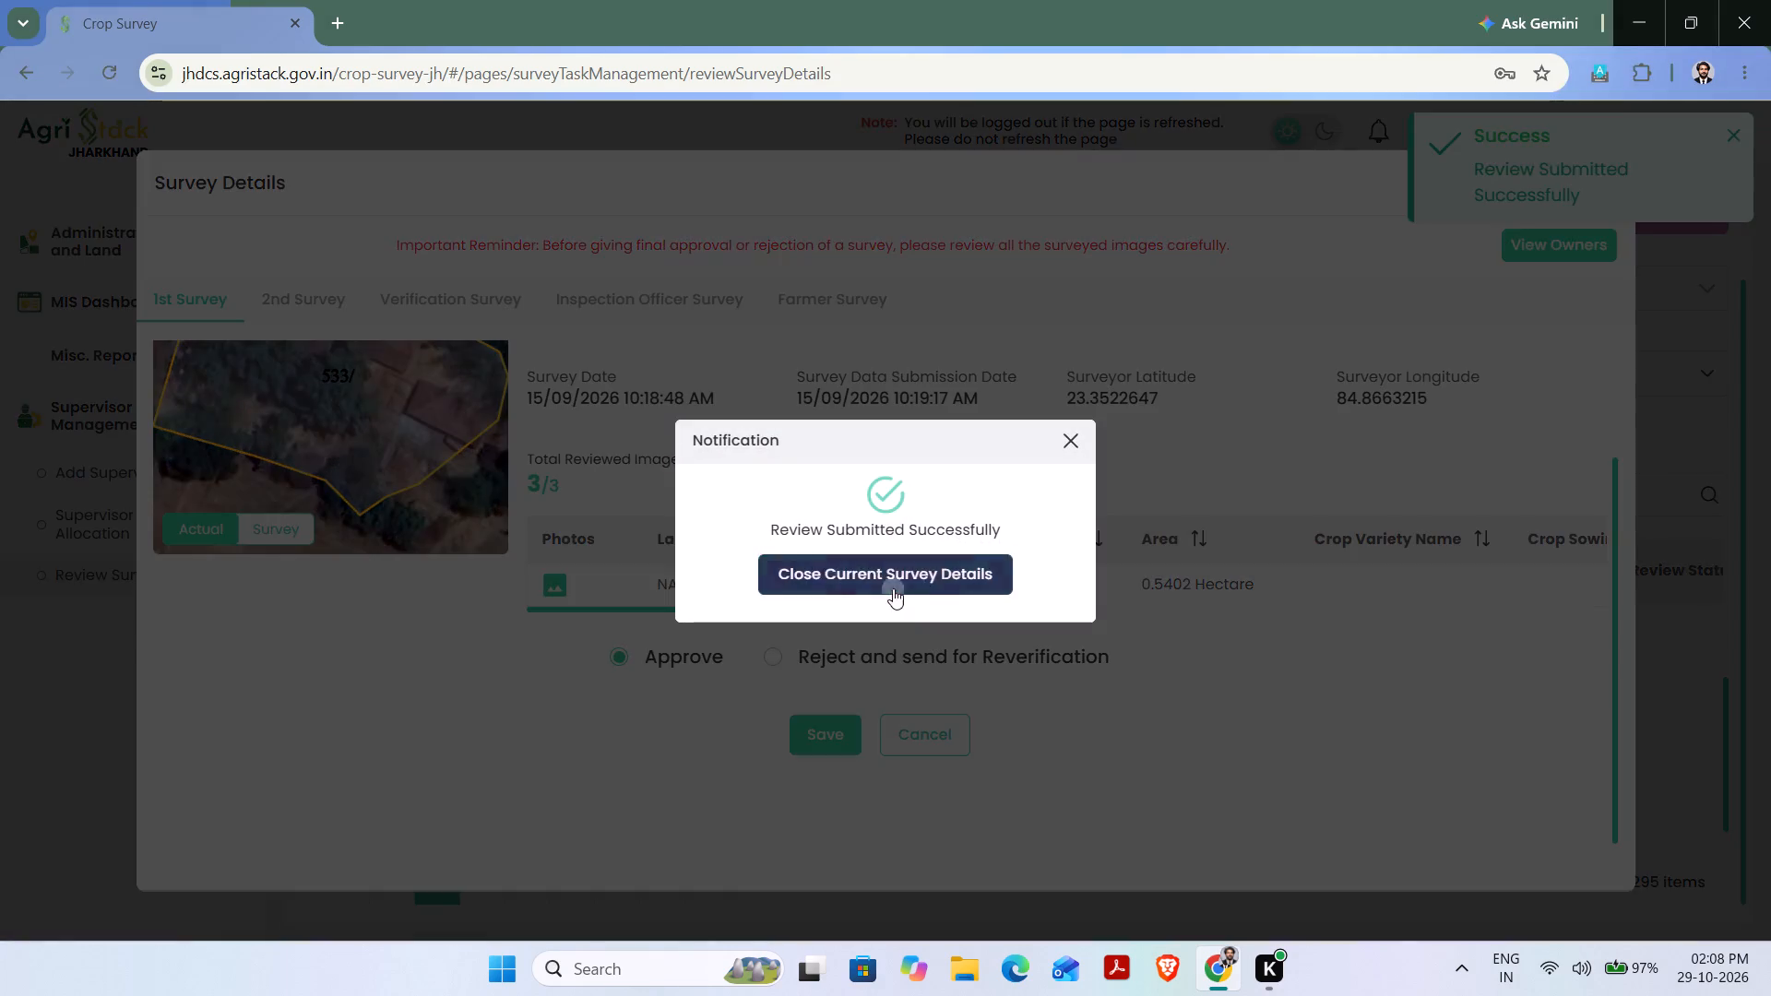
Open the details of survey number 774 and approve all three of its rice (चावल) crop photos.
click(350, 757)
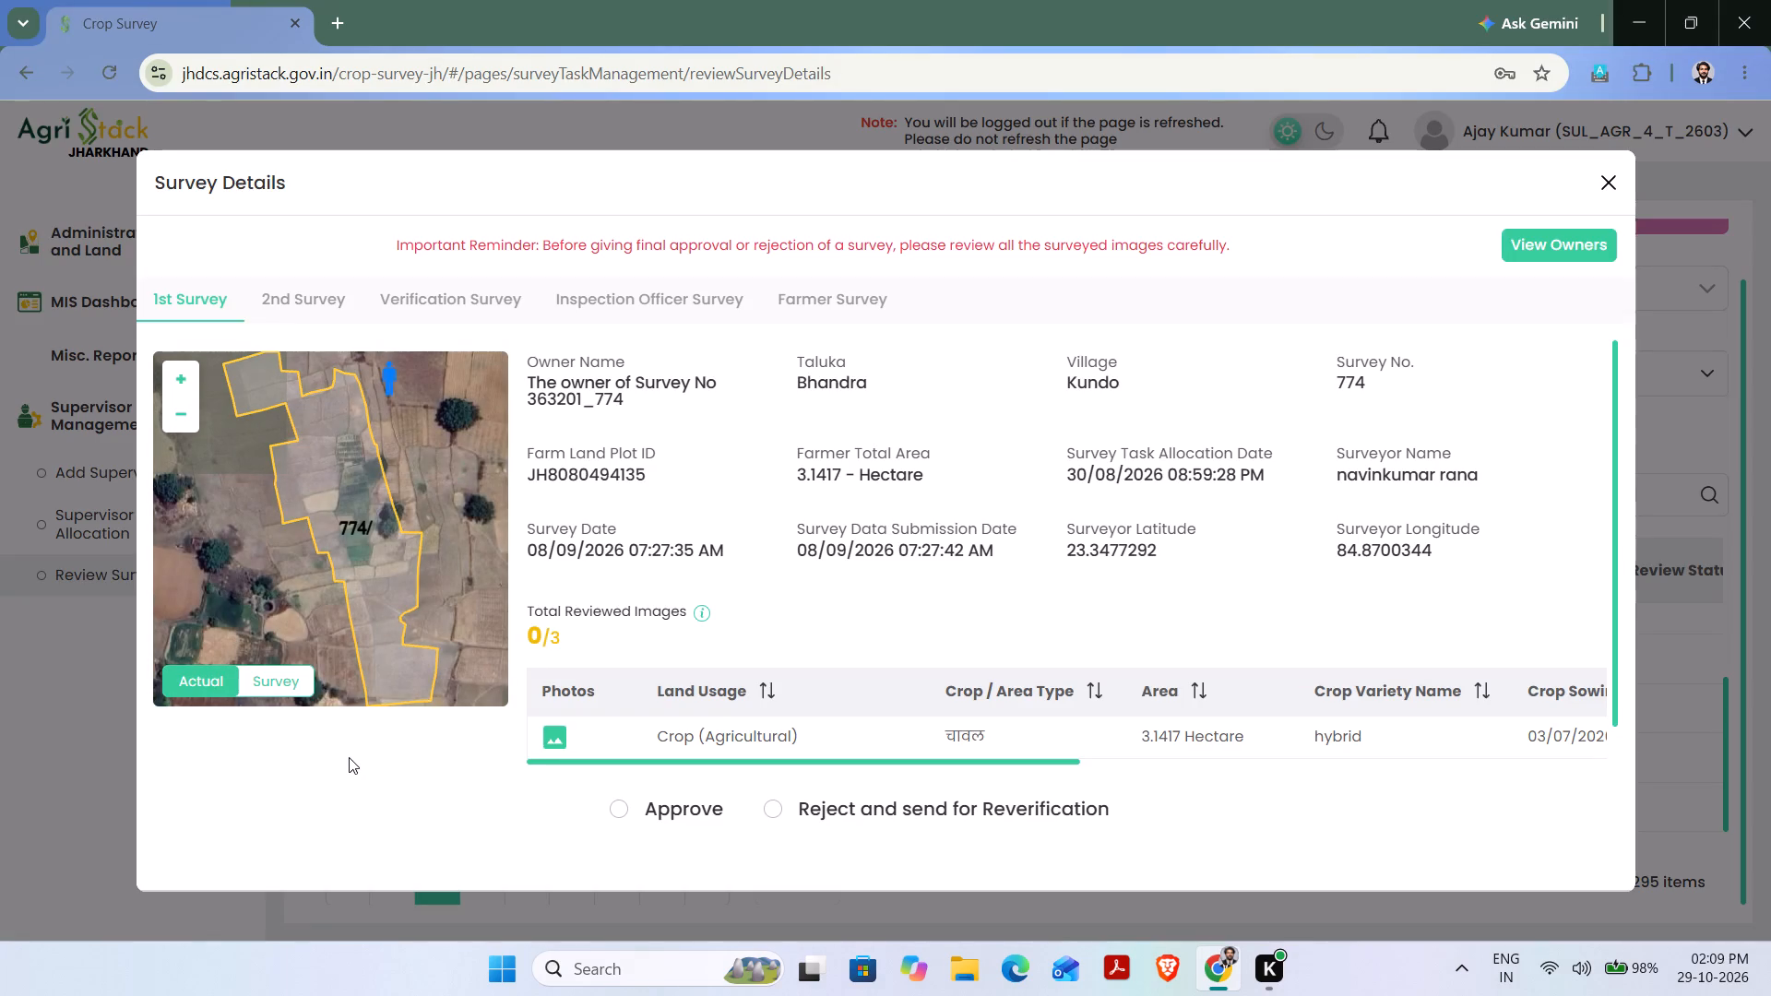
click(550, 740)
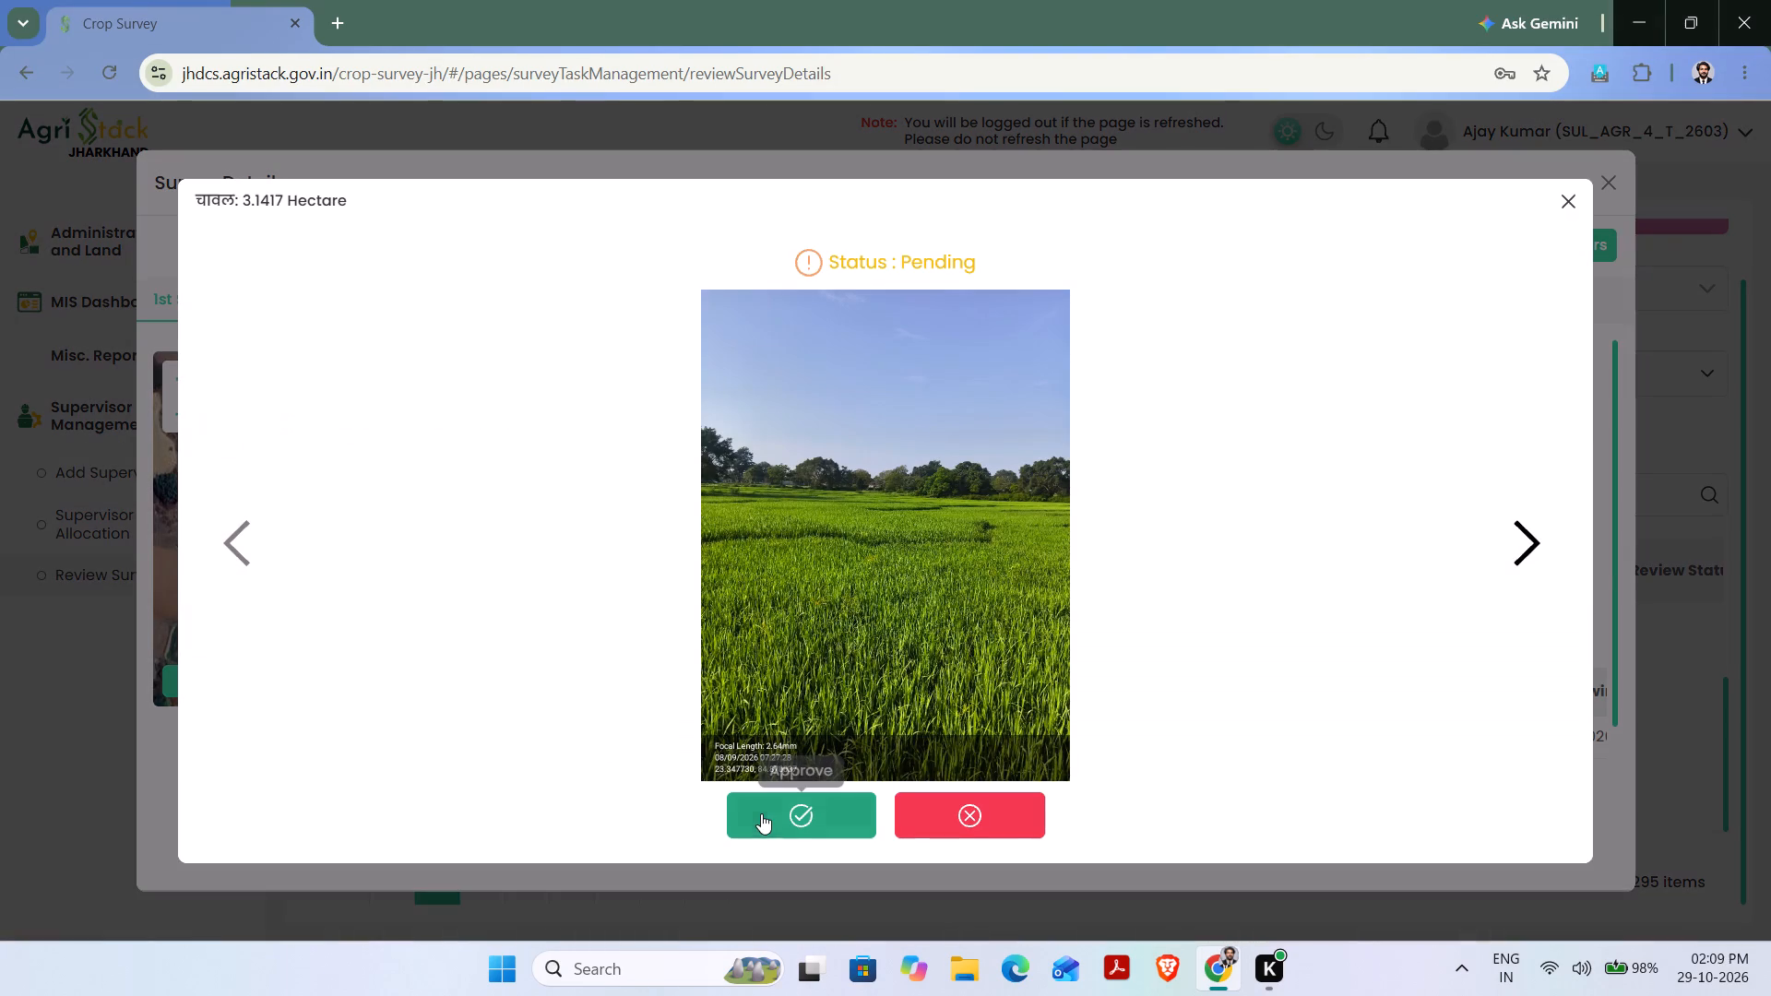
click(761, 814)
drag(897, 725, 759, 741)
click(785, 827)
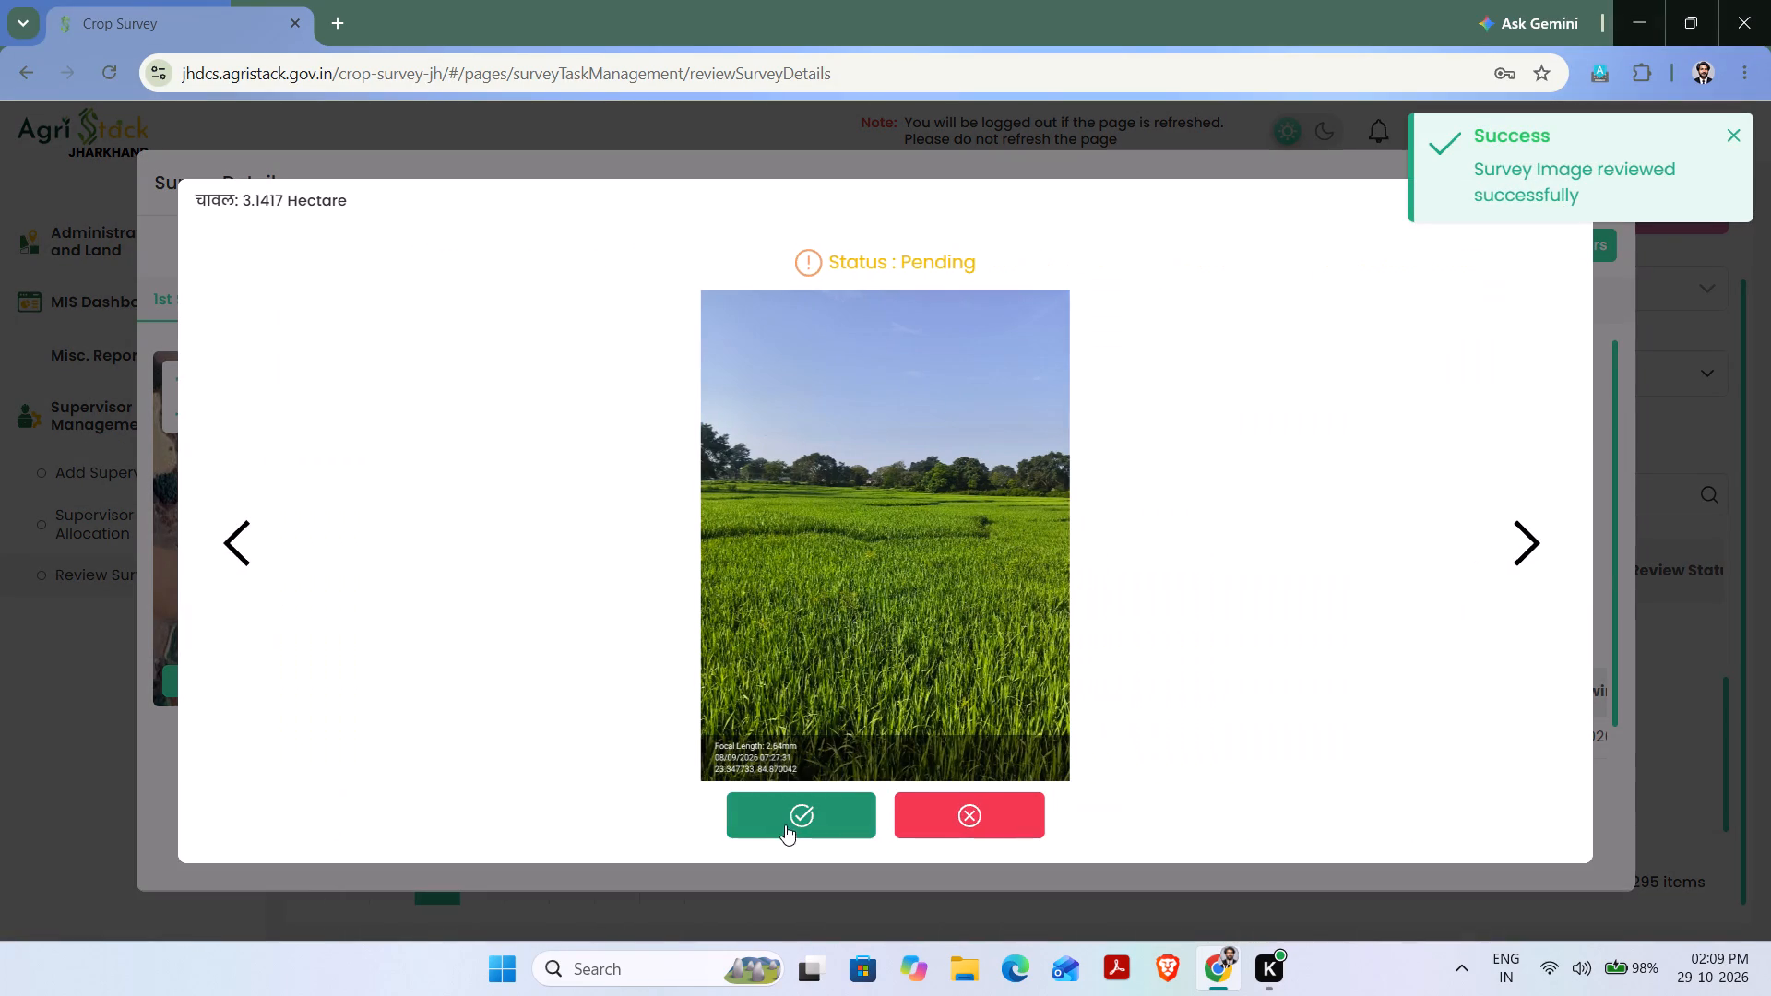
drag(909, 700, 801, 728)
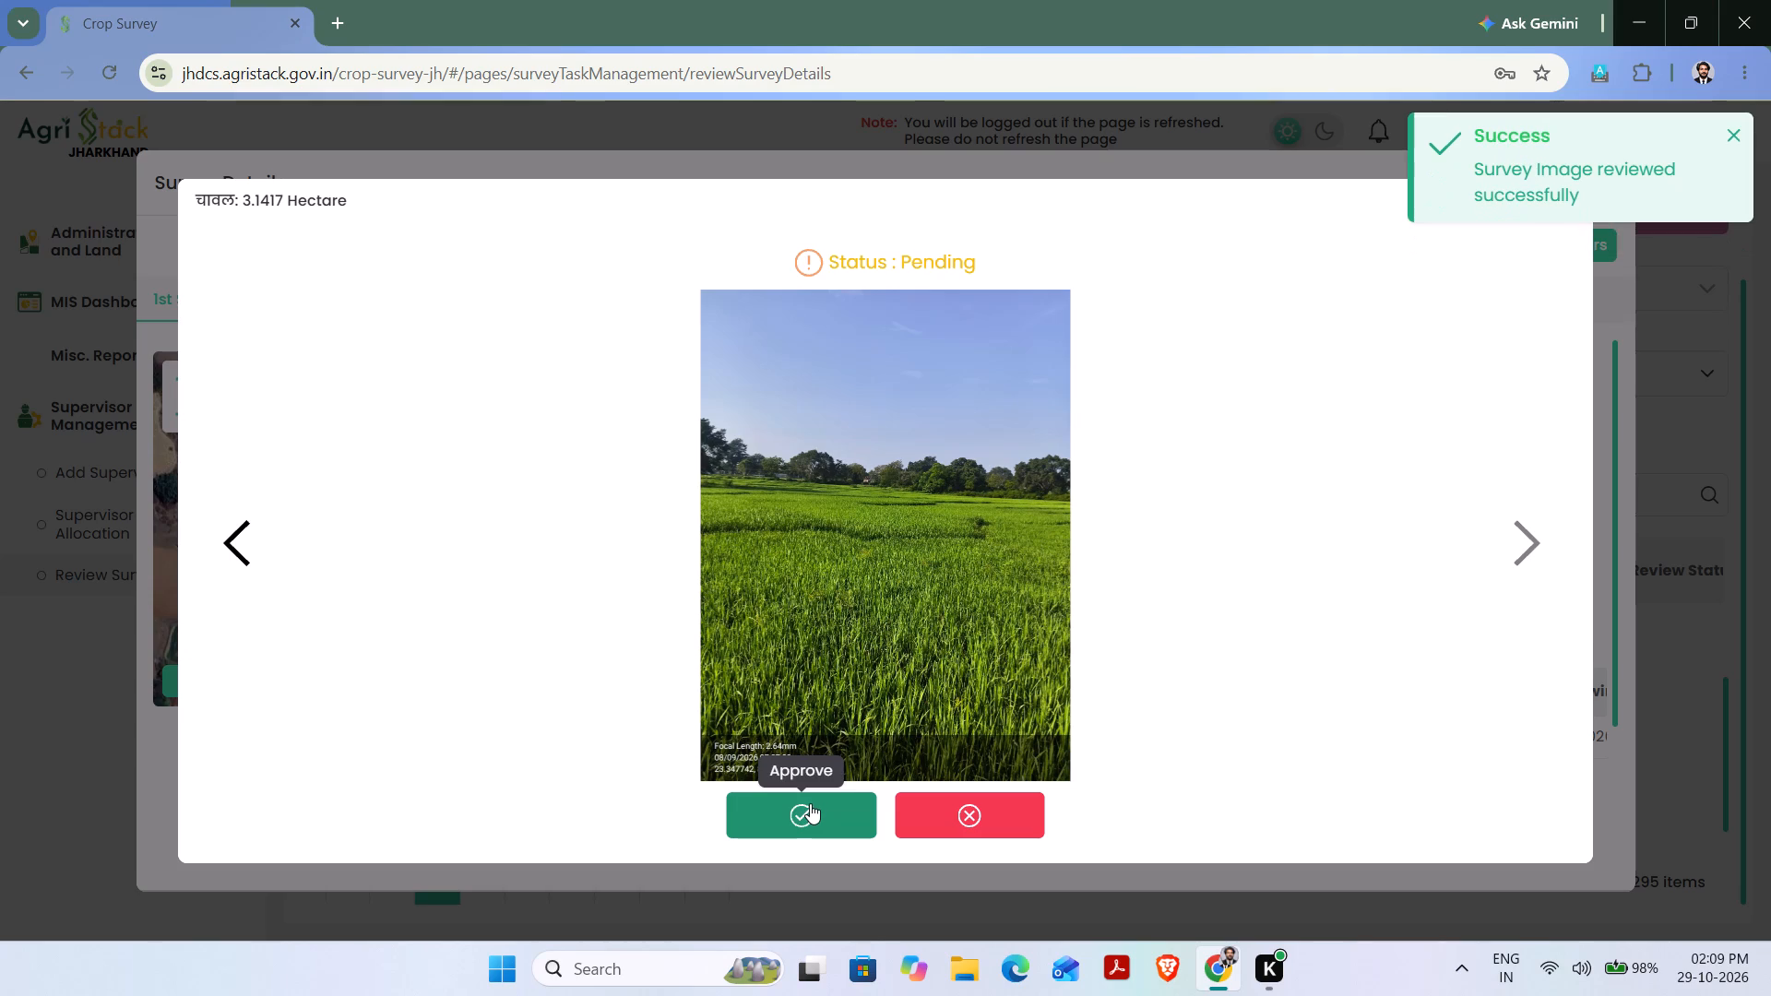
click(810, 802)
drag(984, 627, 889, 636)
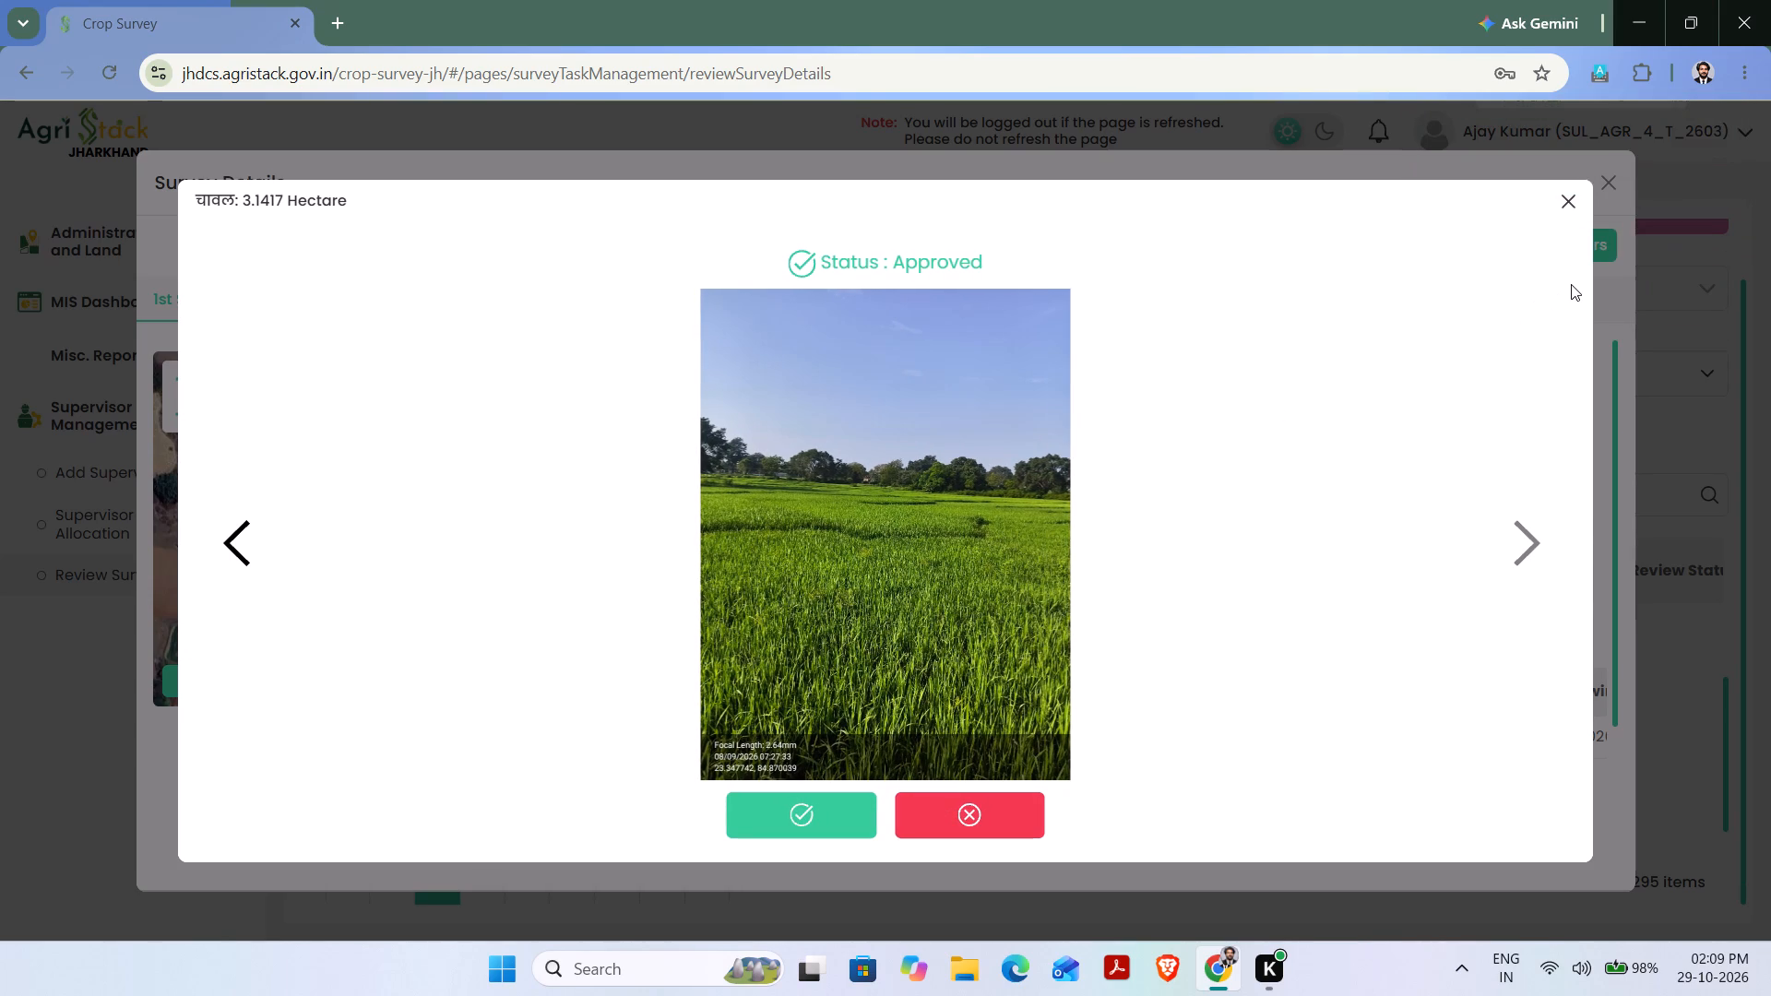
click(1571, 210)
Approve the 1st survey of survey number 774, save the review and close its details.
scroll(921, 587, down, 2)
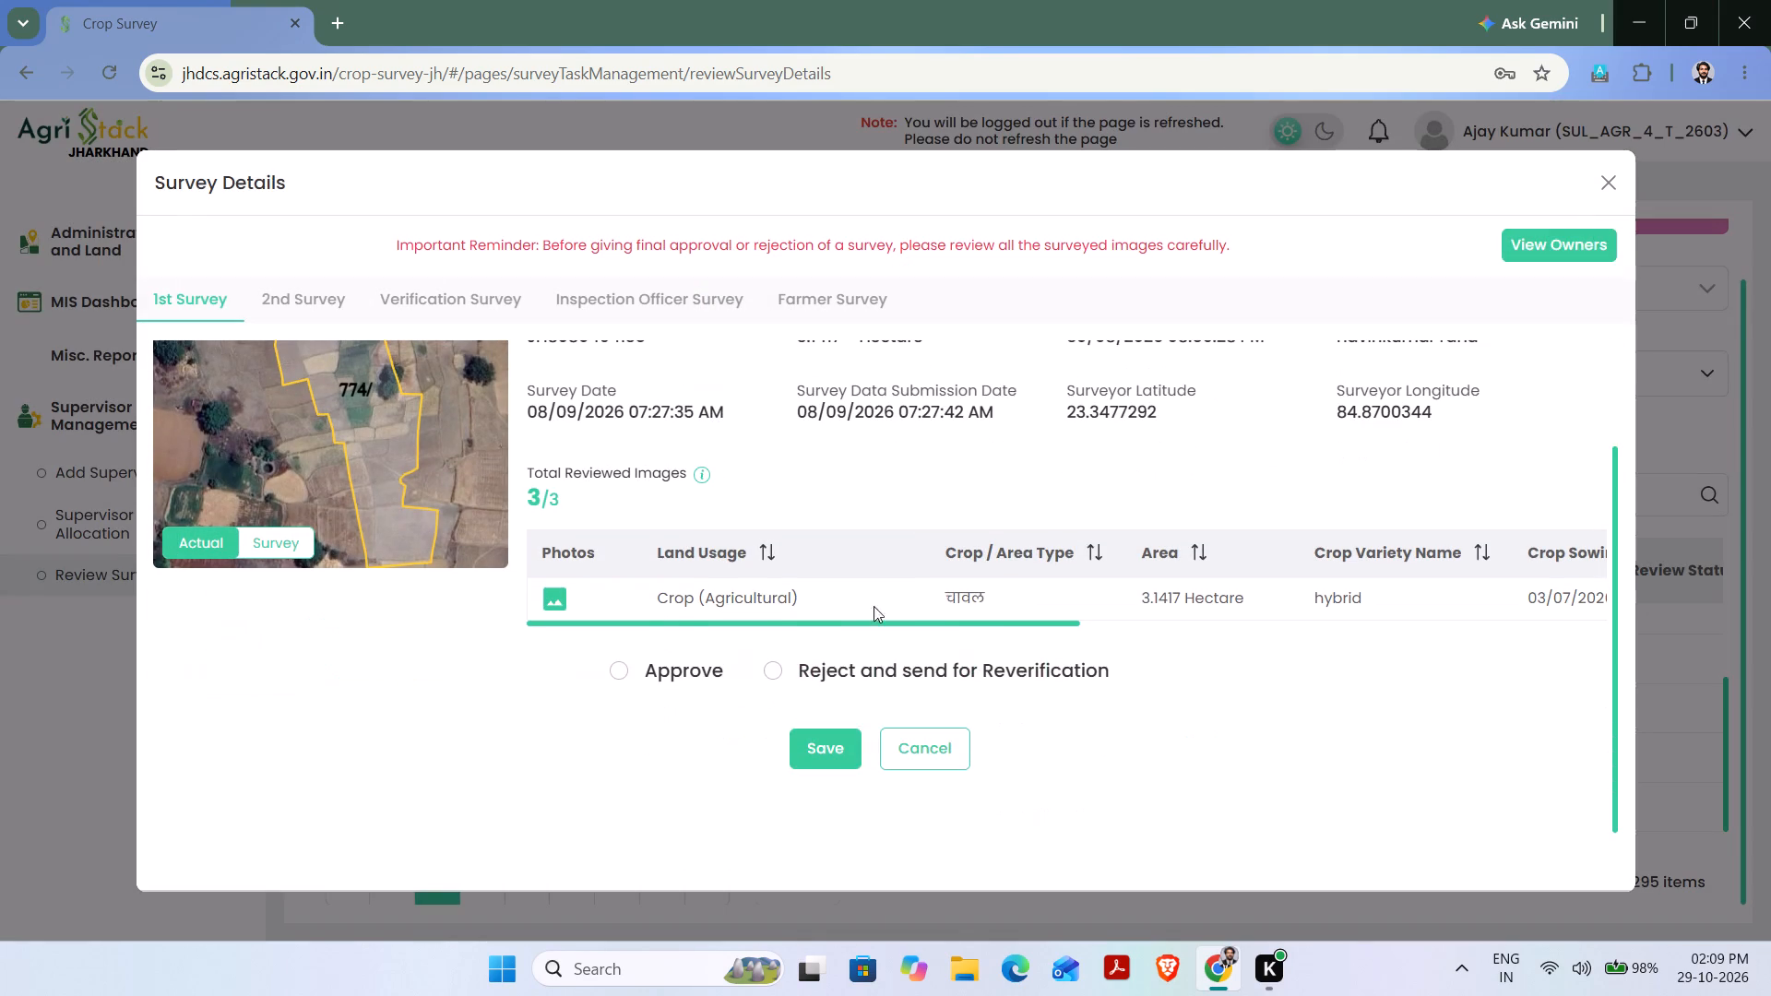
click(680, 659)
click(828, 726)
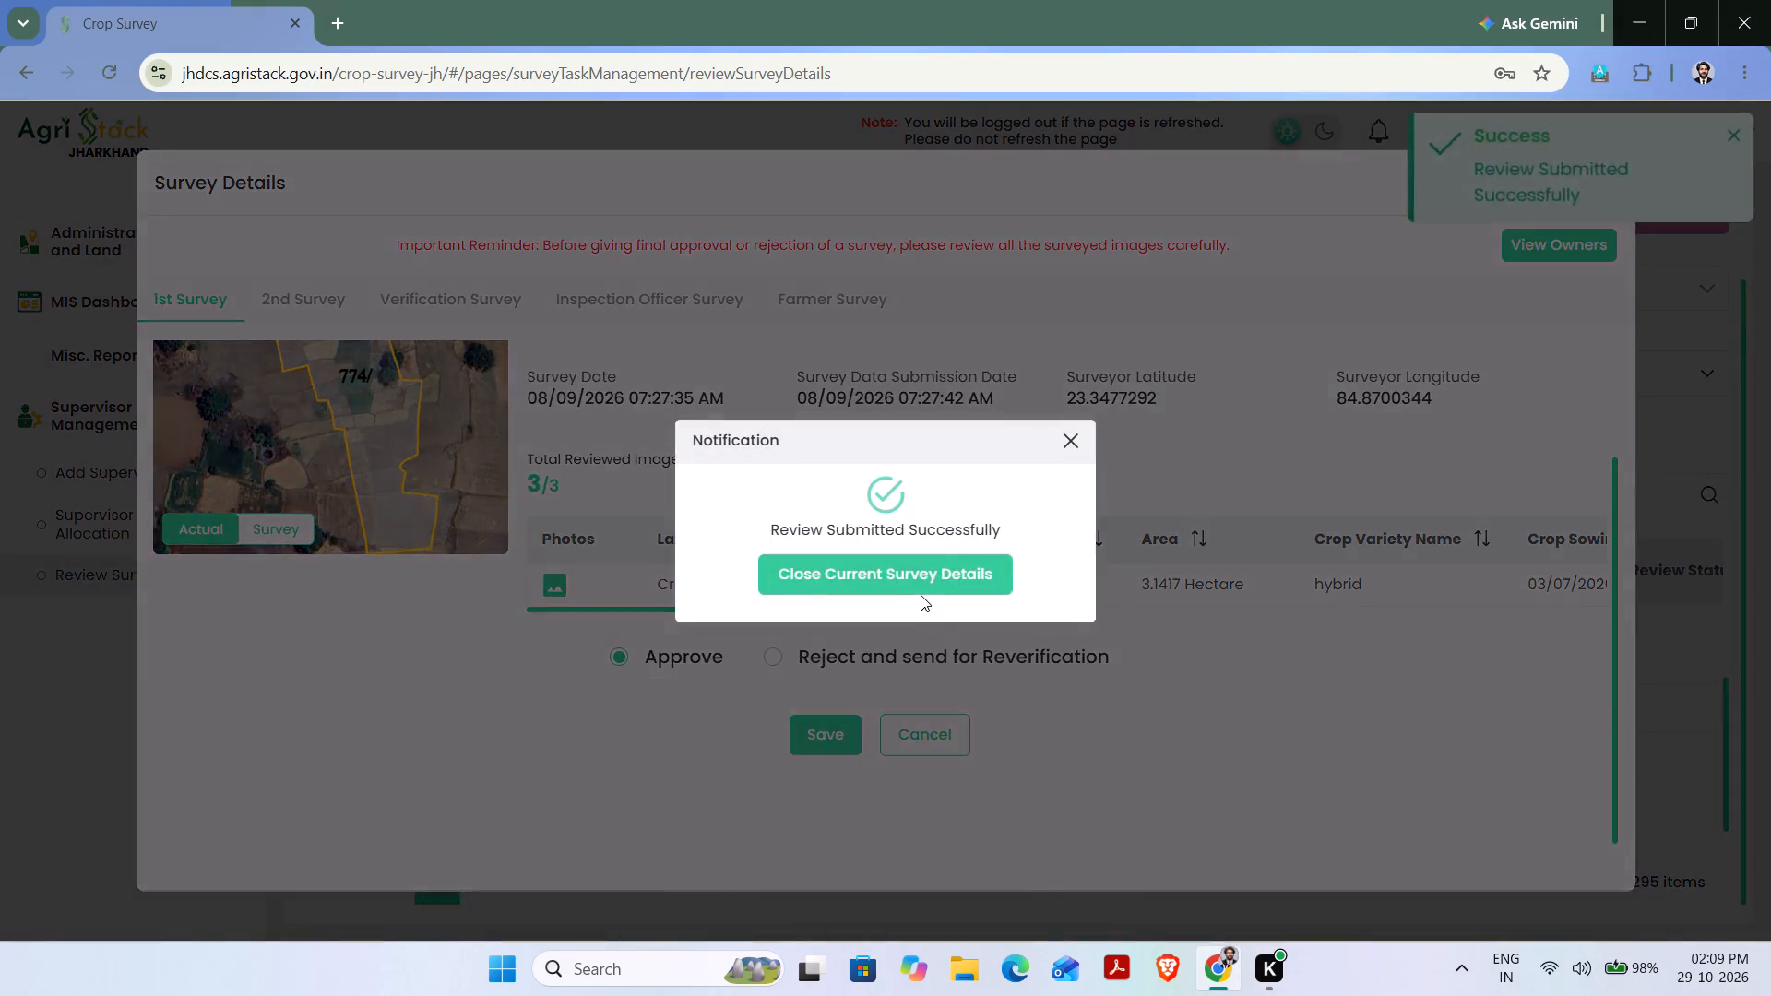
click(916, 588)
Open the details of survey number 532 and approve all three of its Other NA uses photos.
click(336, 708)
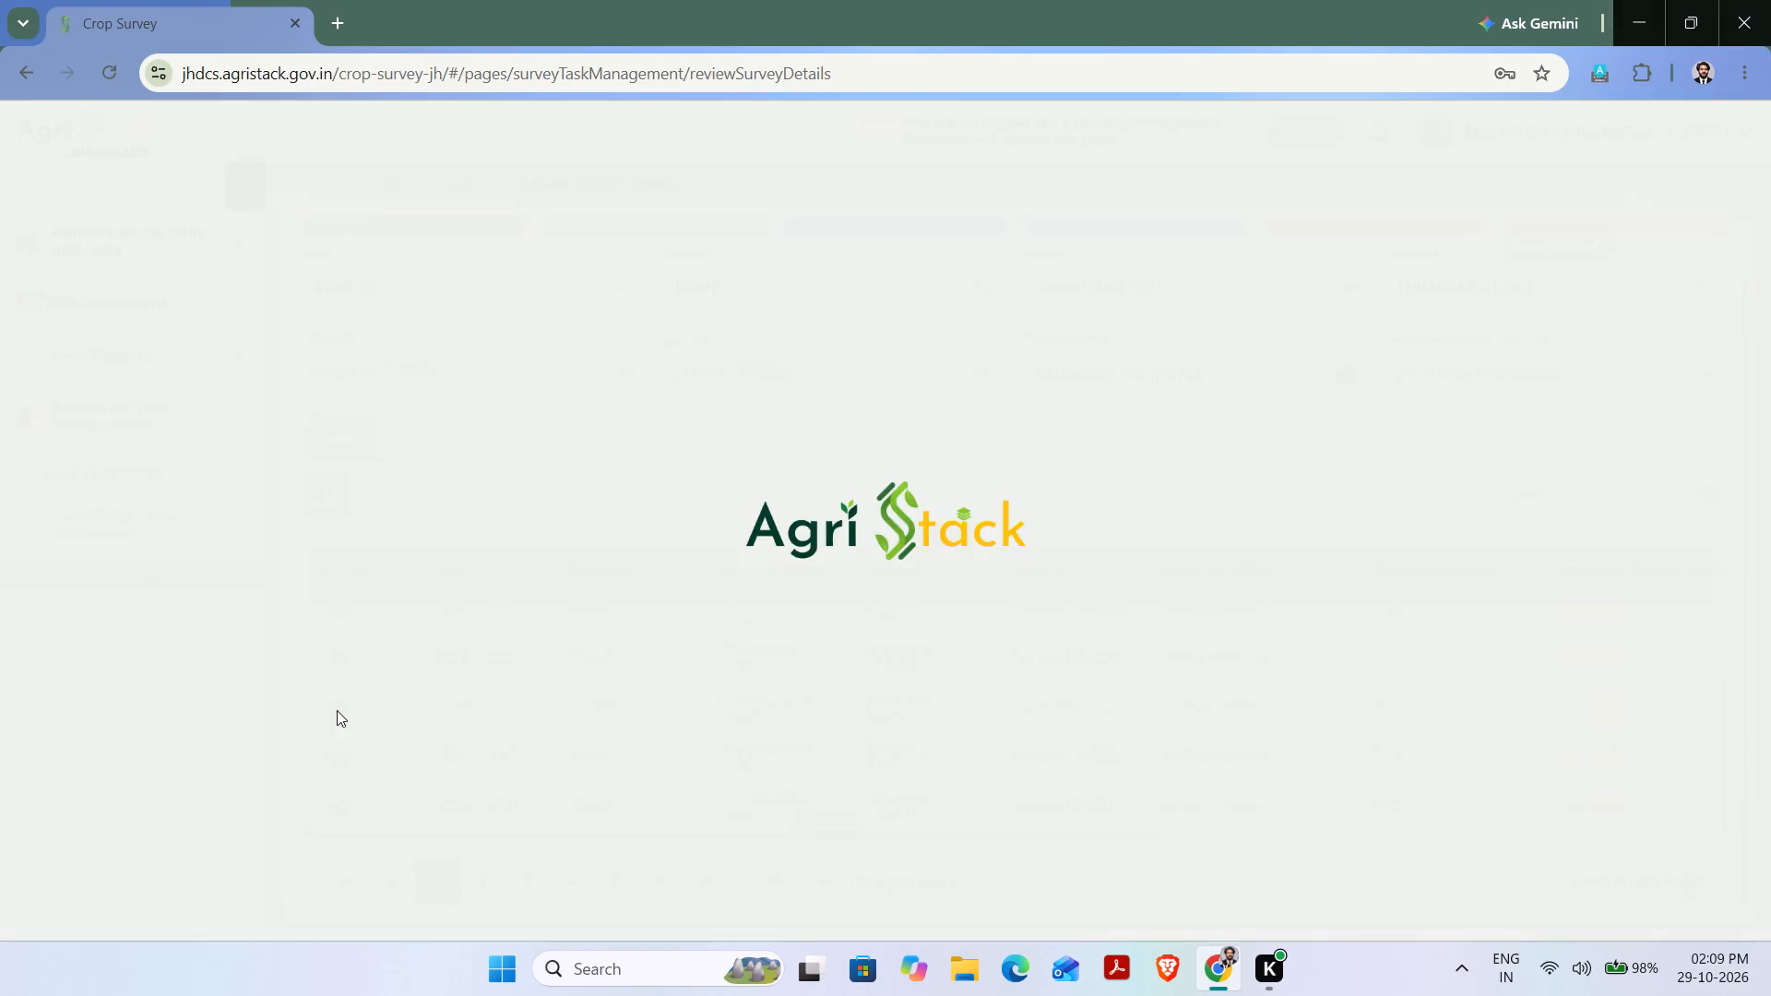
click(556, 741)
click(777, 821)
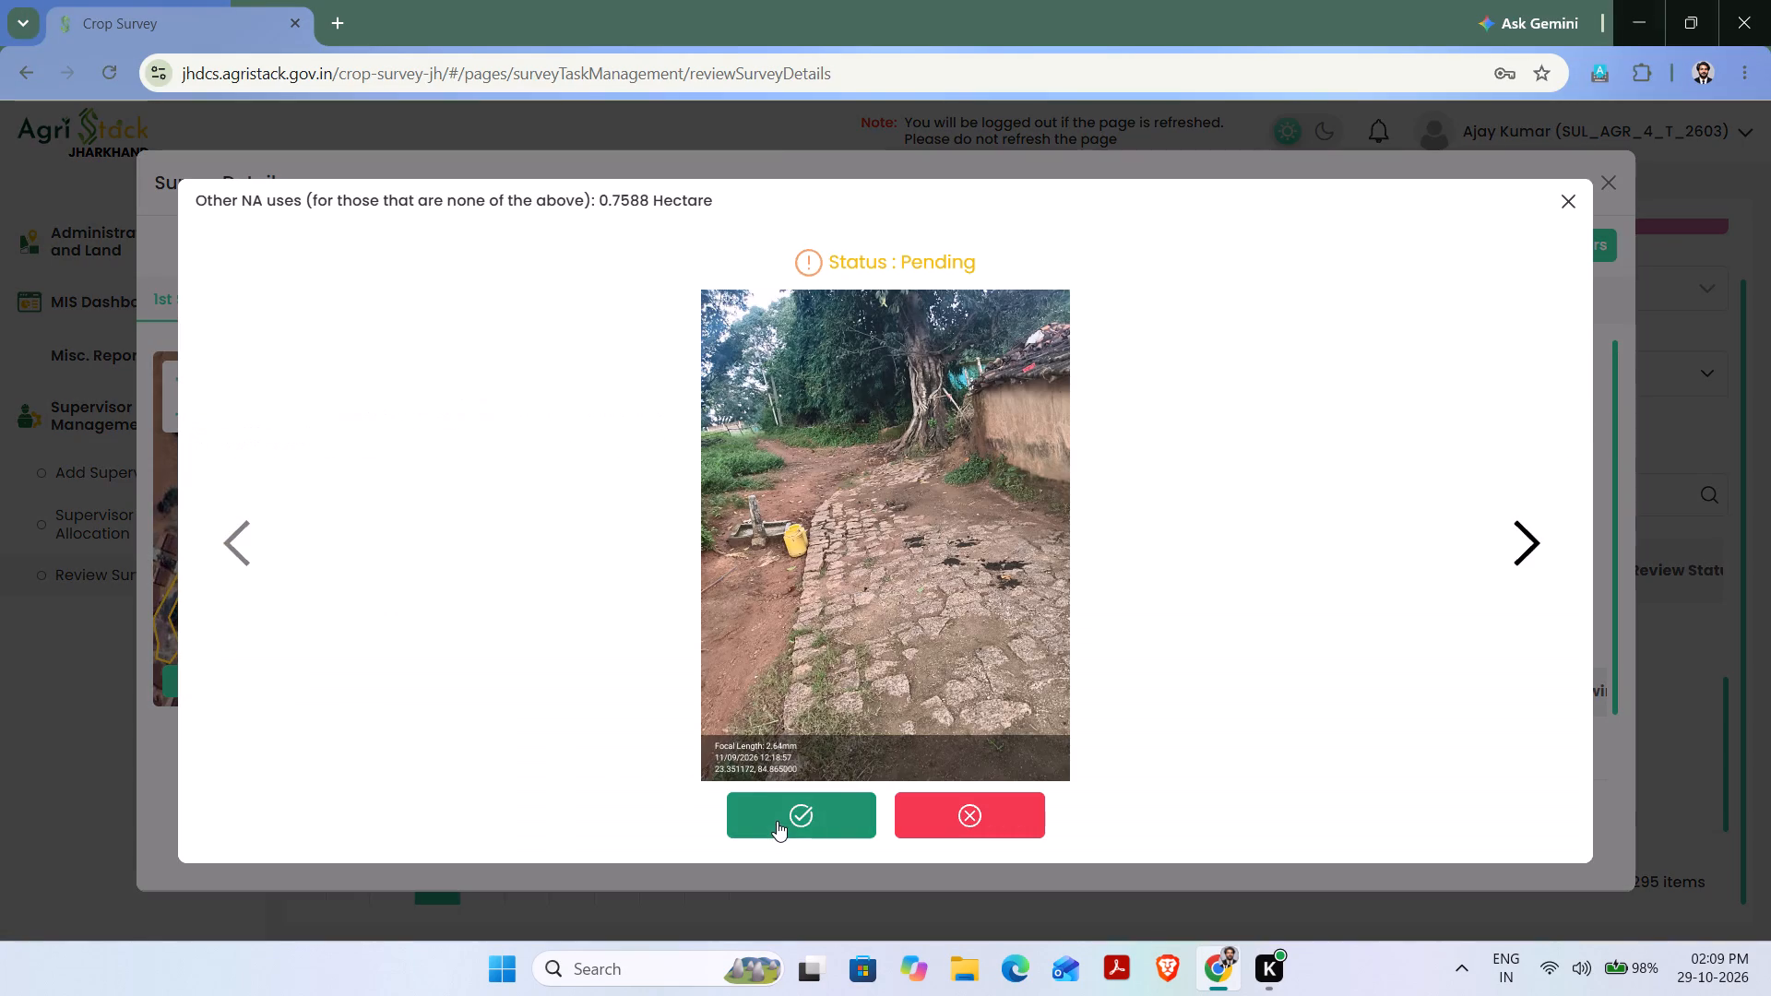
drag(954, 699, 799, 726)
click(814, 802)
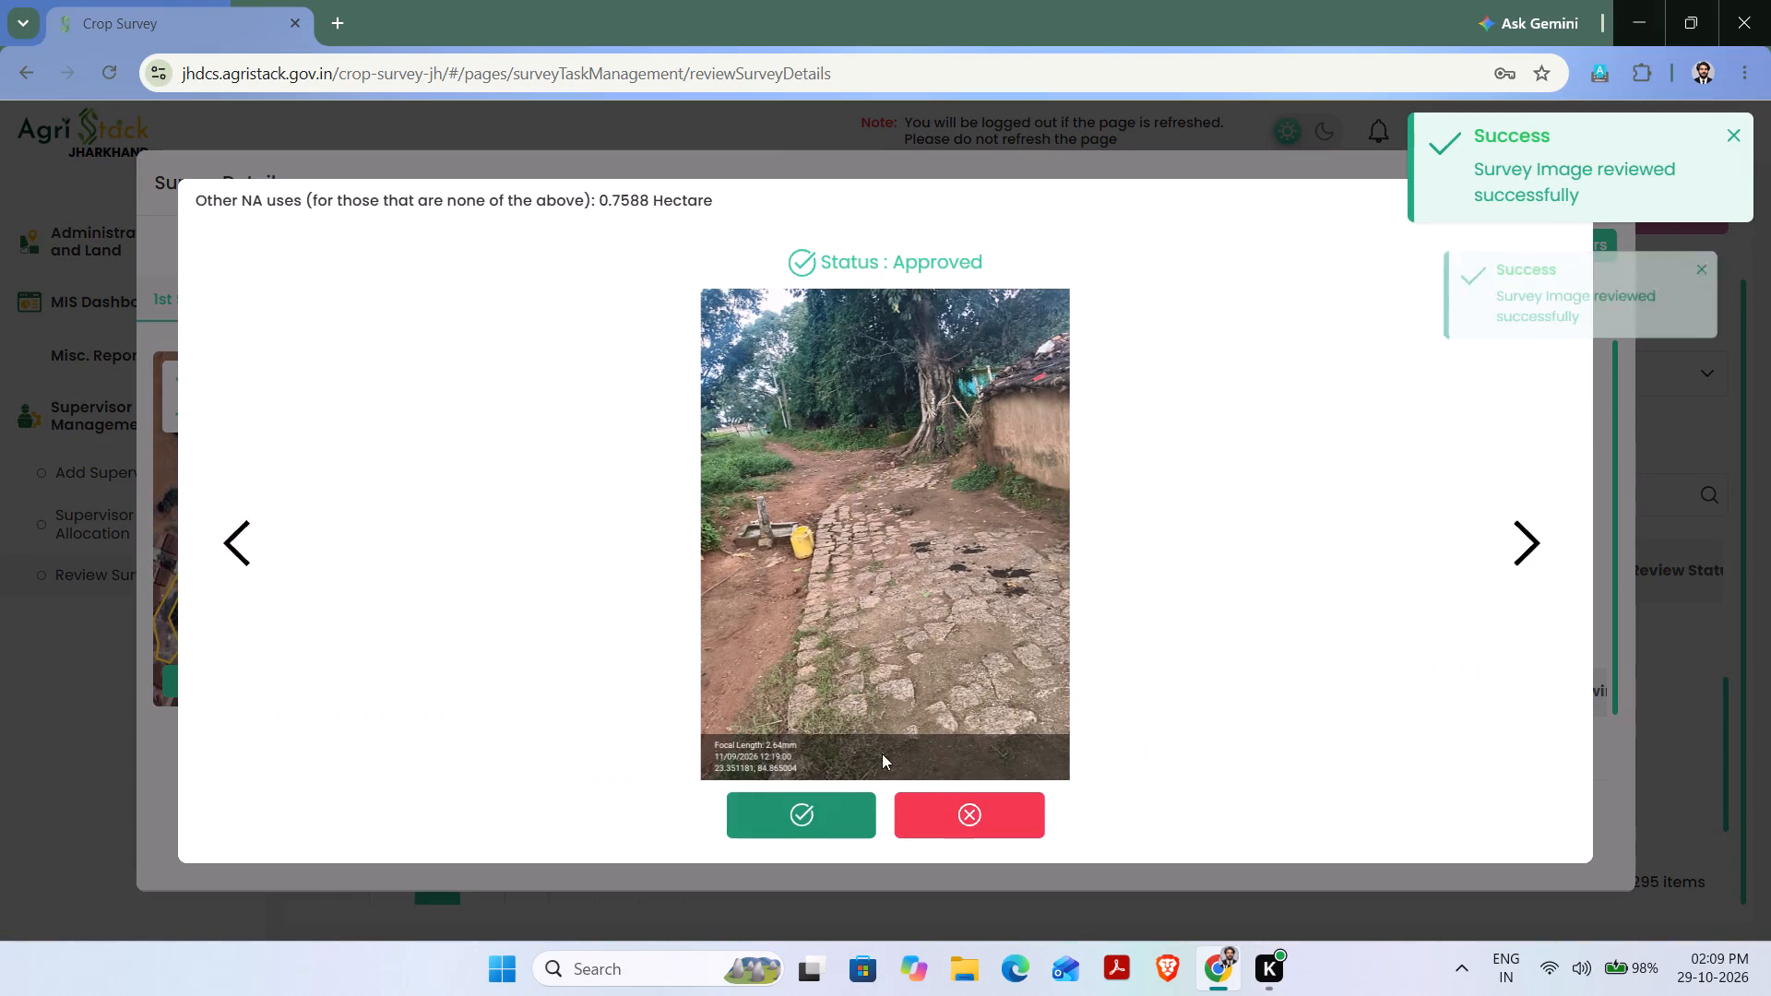
drag(947, 702, 799, 724)
click(811, 809)
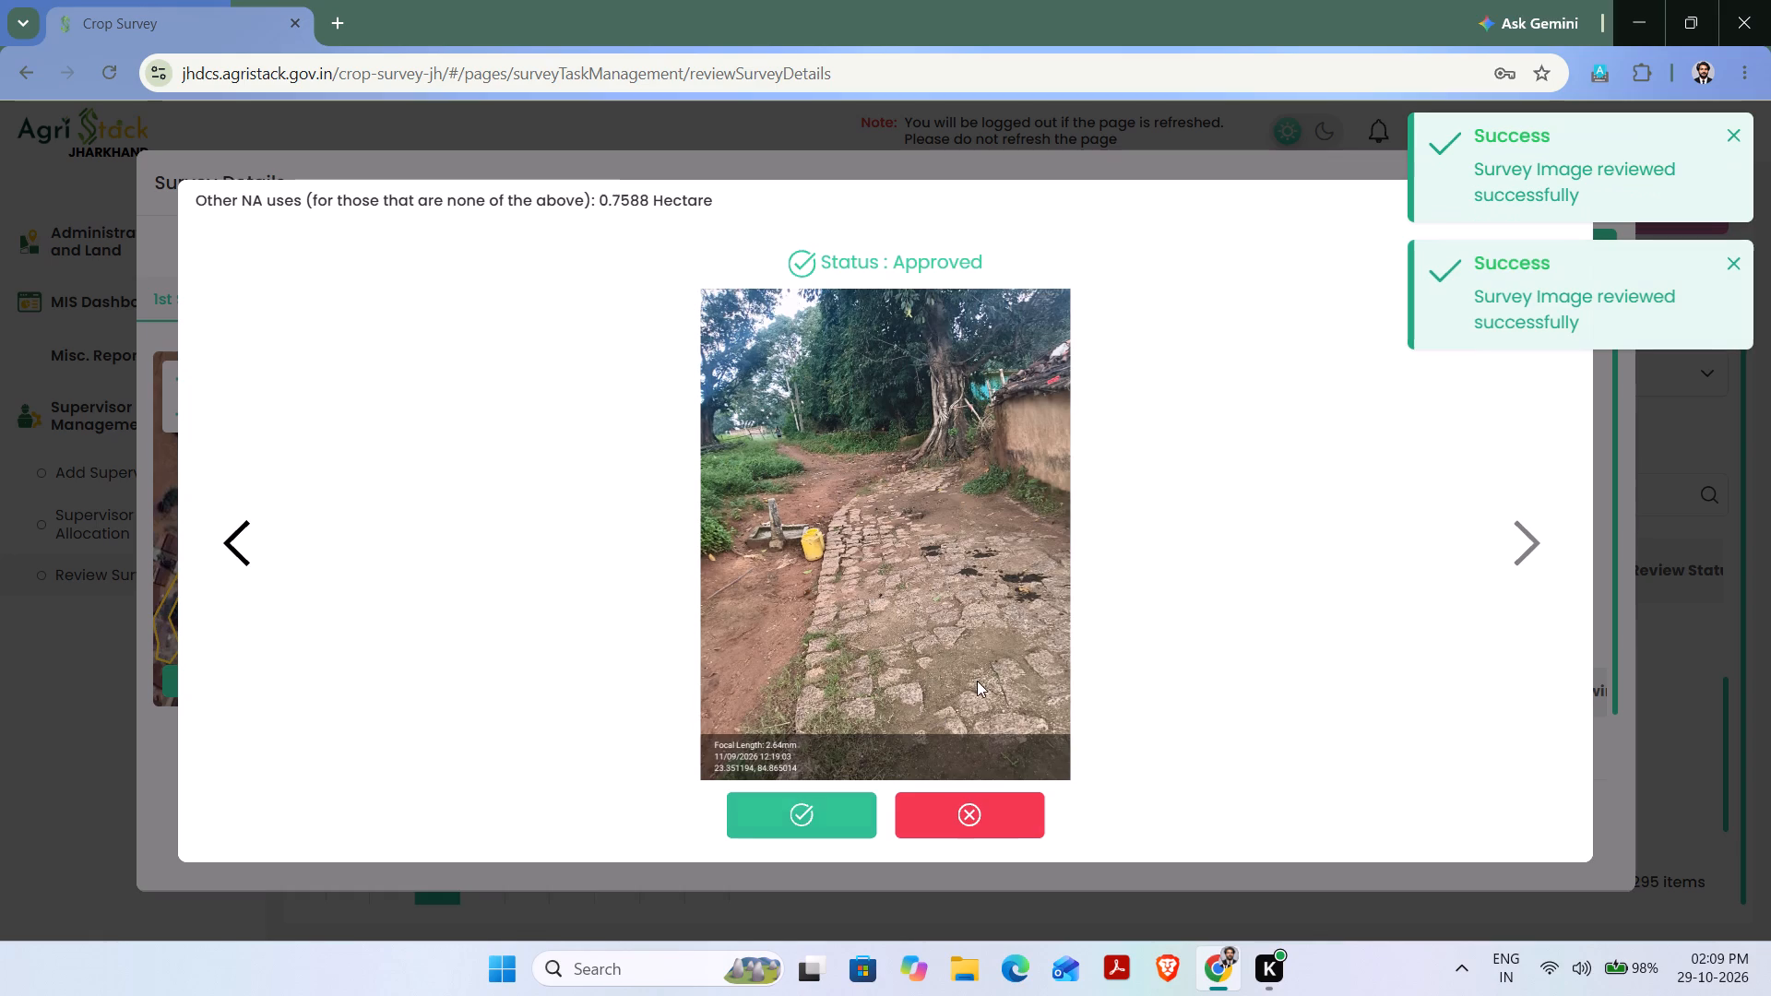
drag(940, 685, 827, 694)
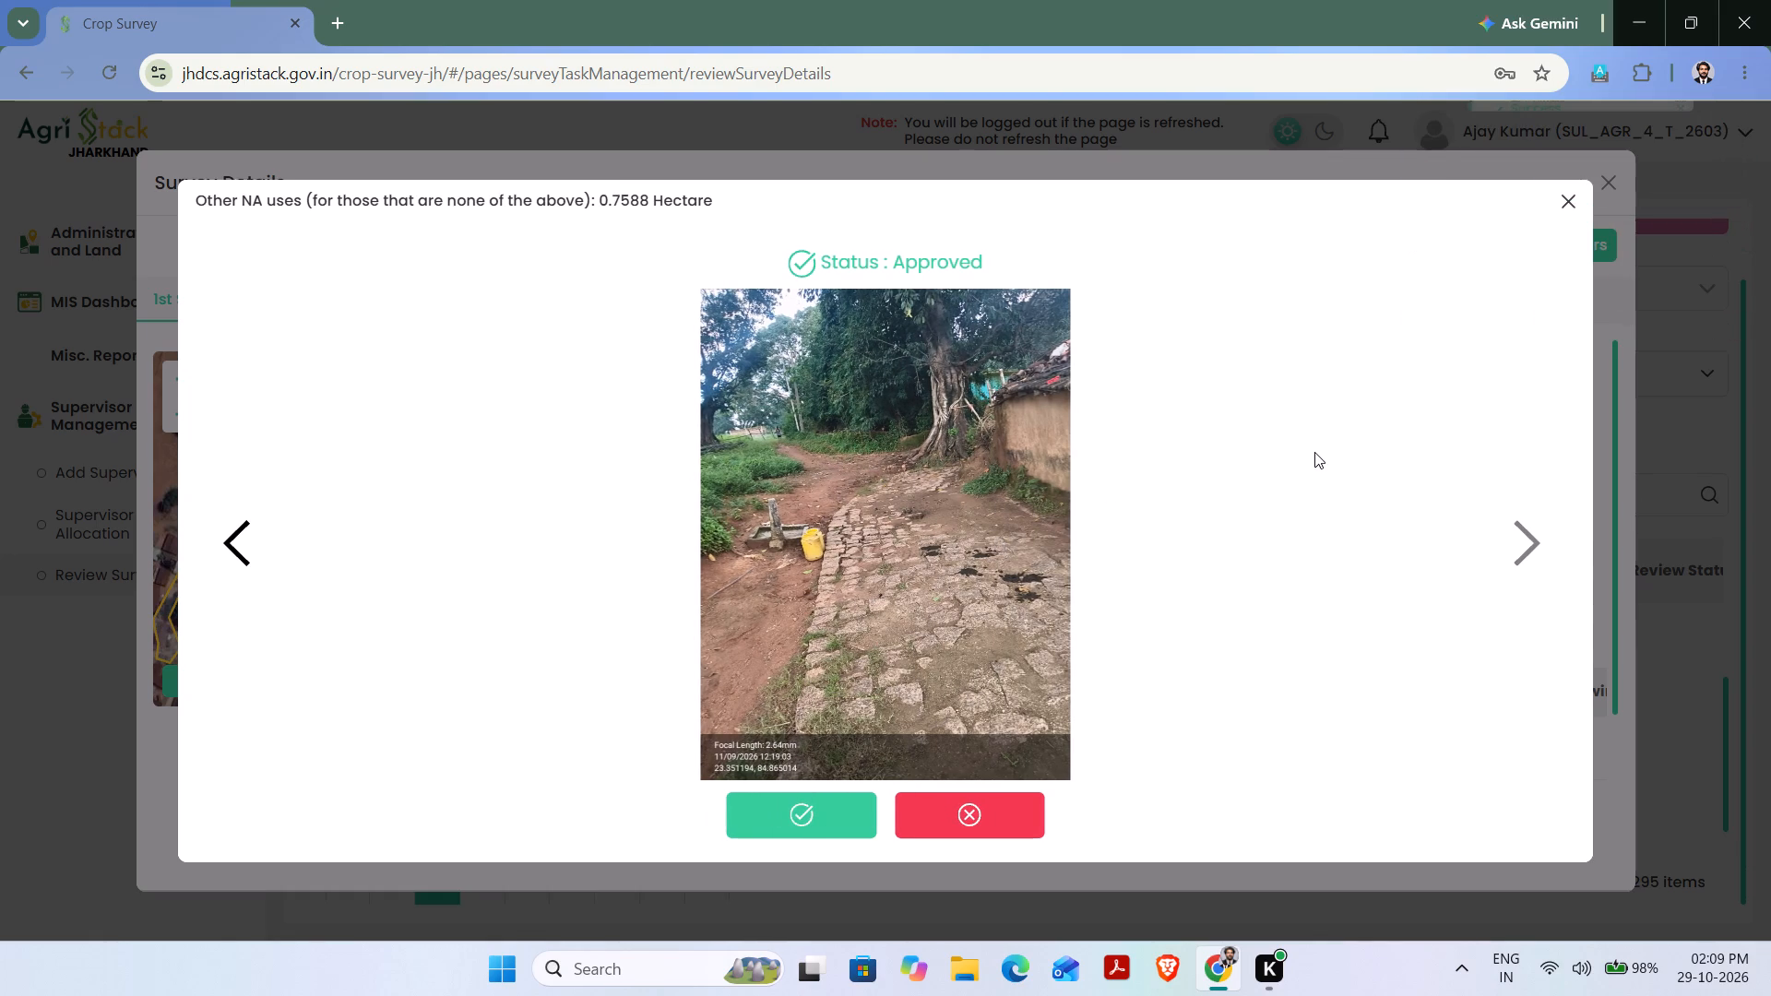
click(1570, 202)
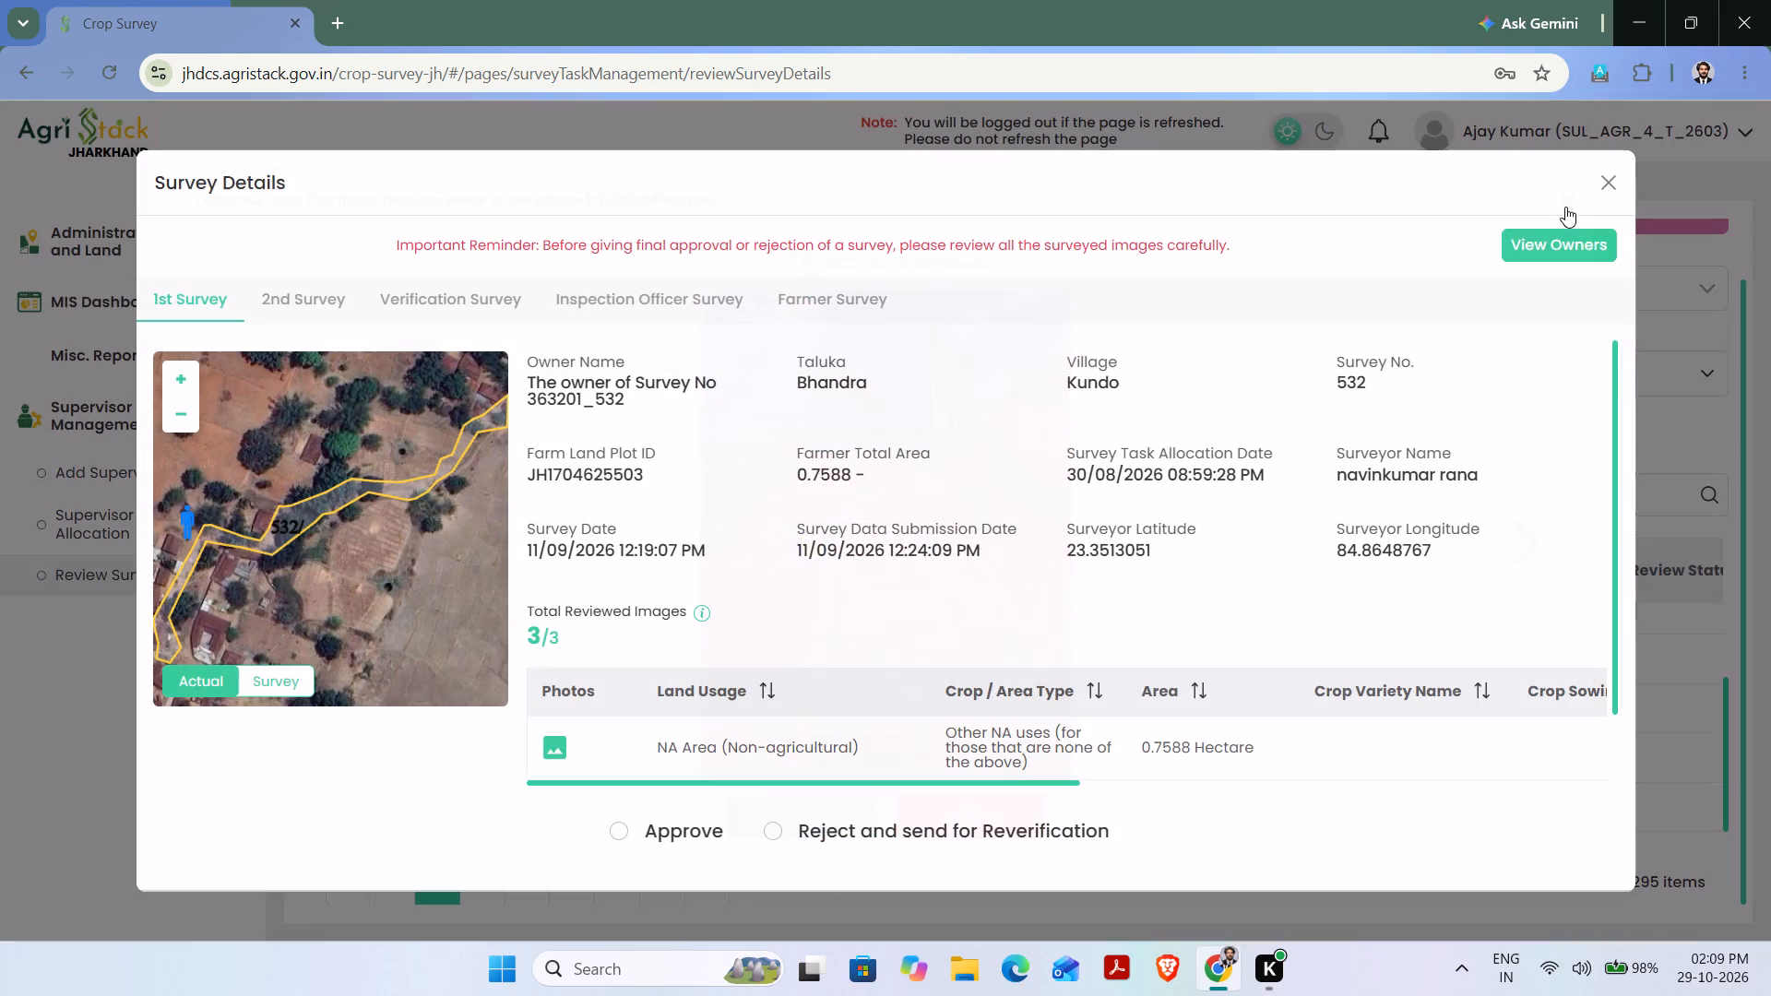
Approve the 1st survey of survey number 532, save the review and close its details.
scroll(831, 662, down, 2)
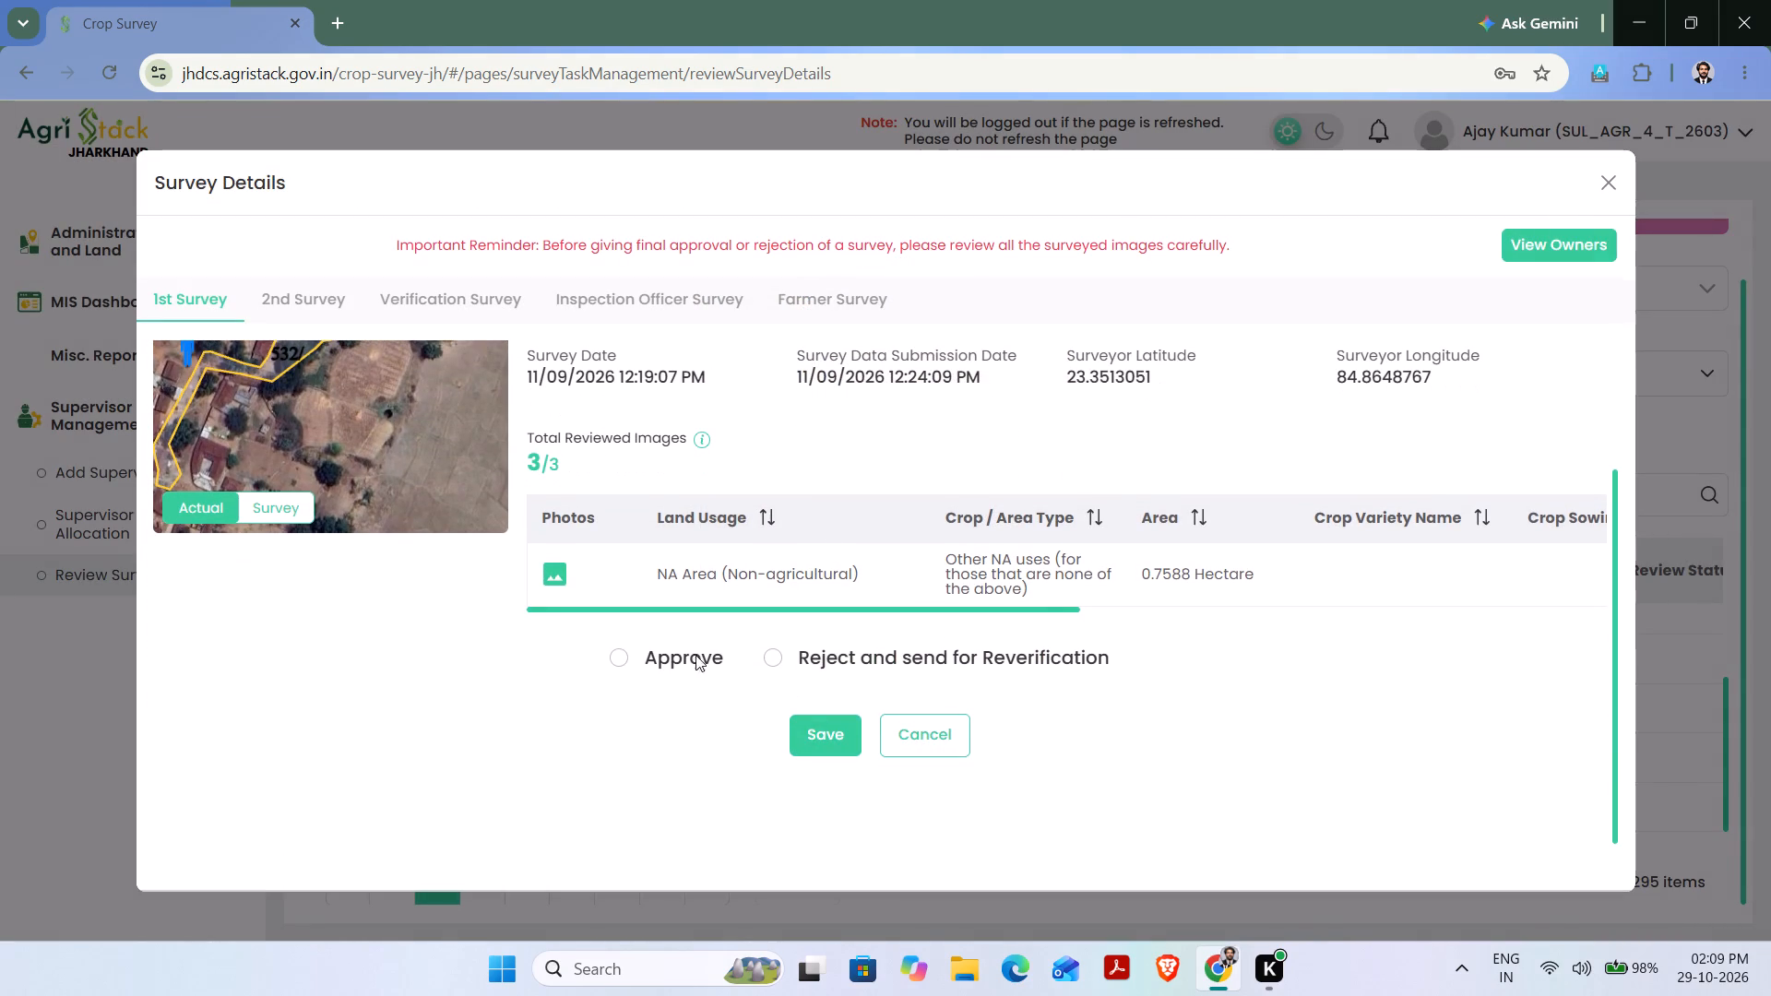
click(693, 649)
click(801, 720)
click(912, 589)
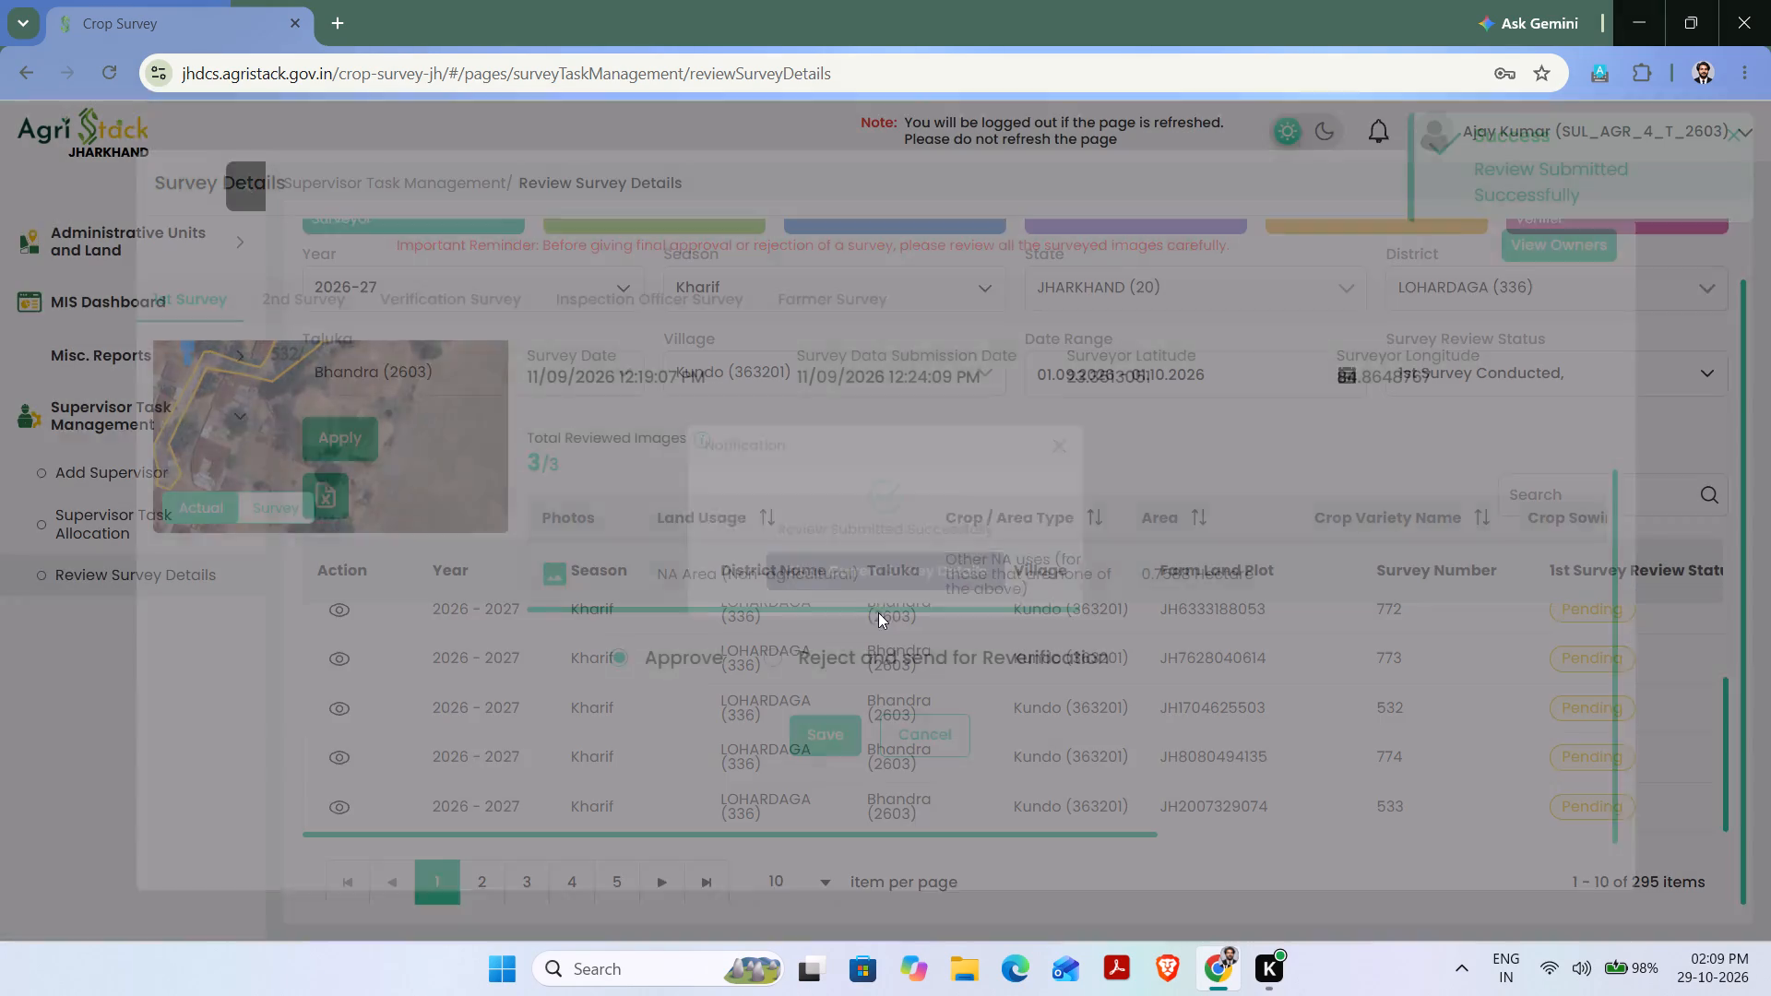
Open the details of survey number 773 to check its review status and close them.
click(337, 664)
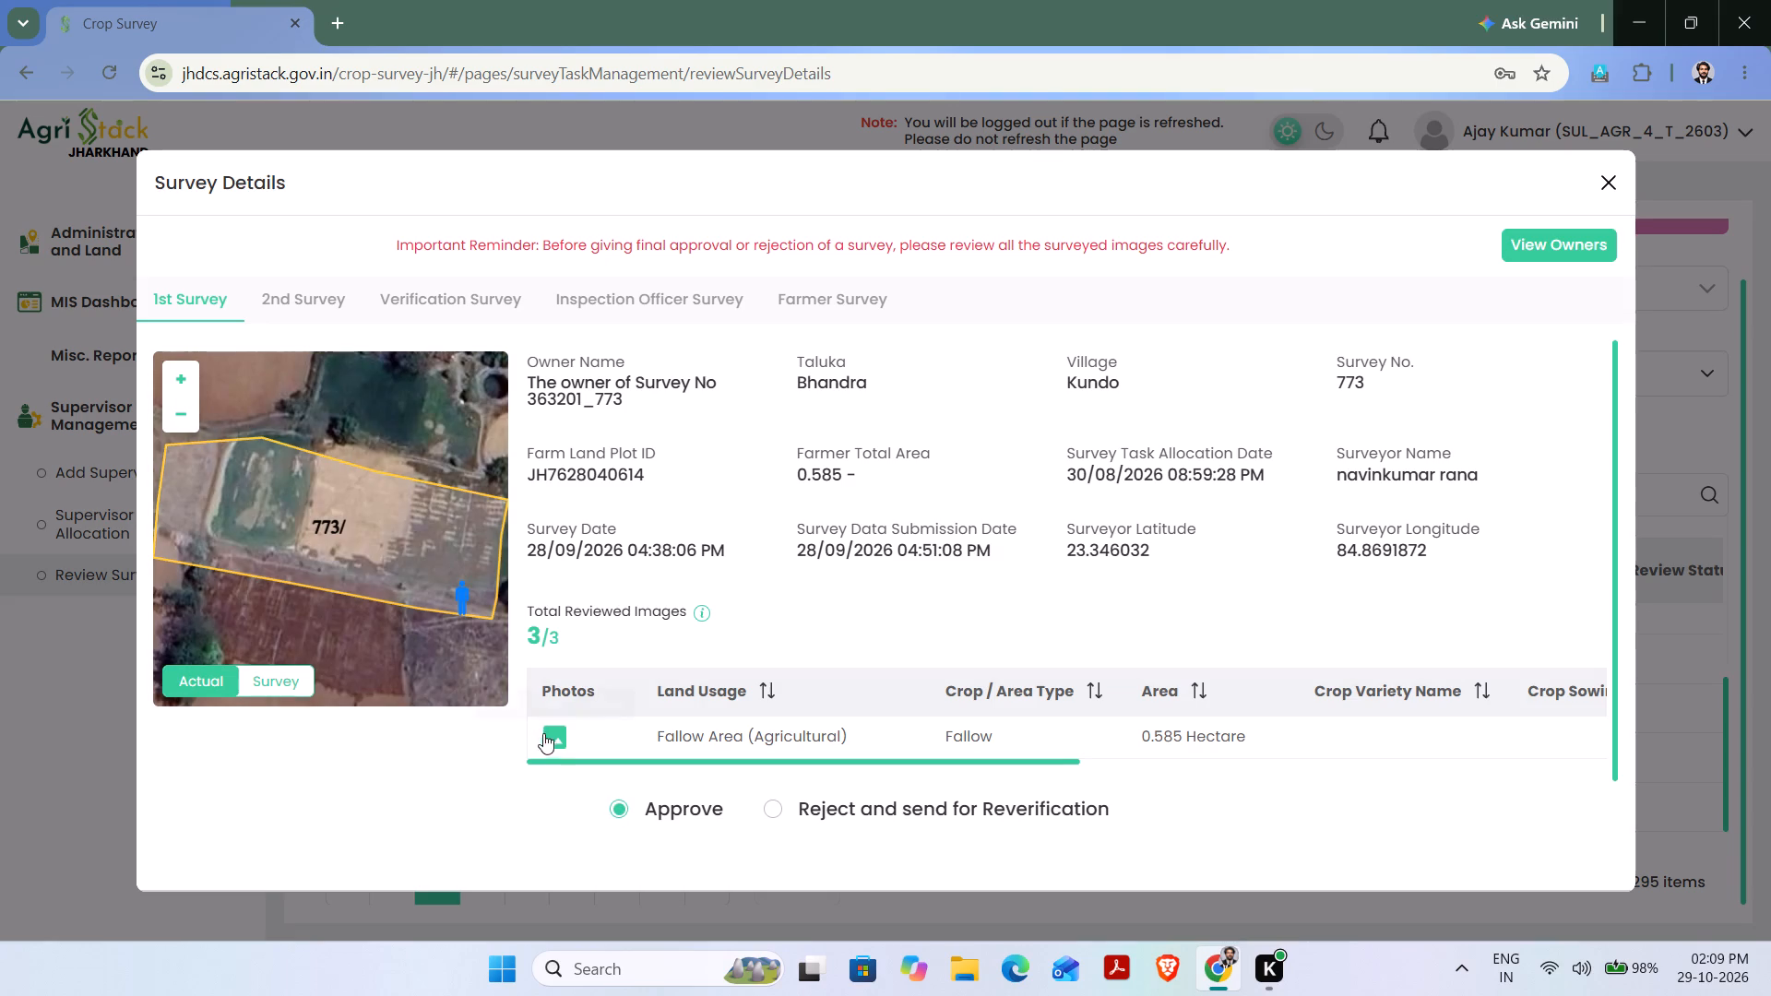
click(1604, 184)
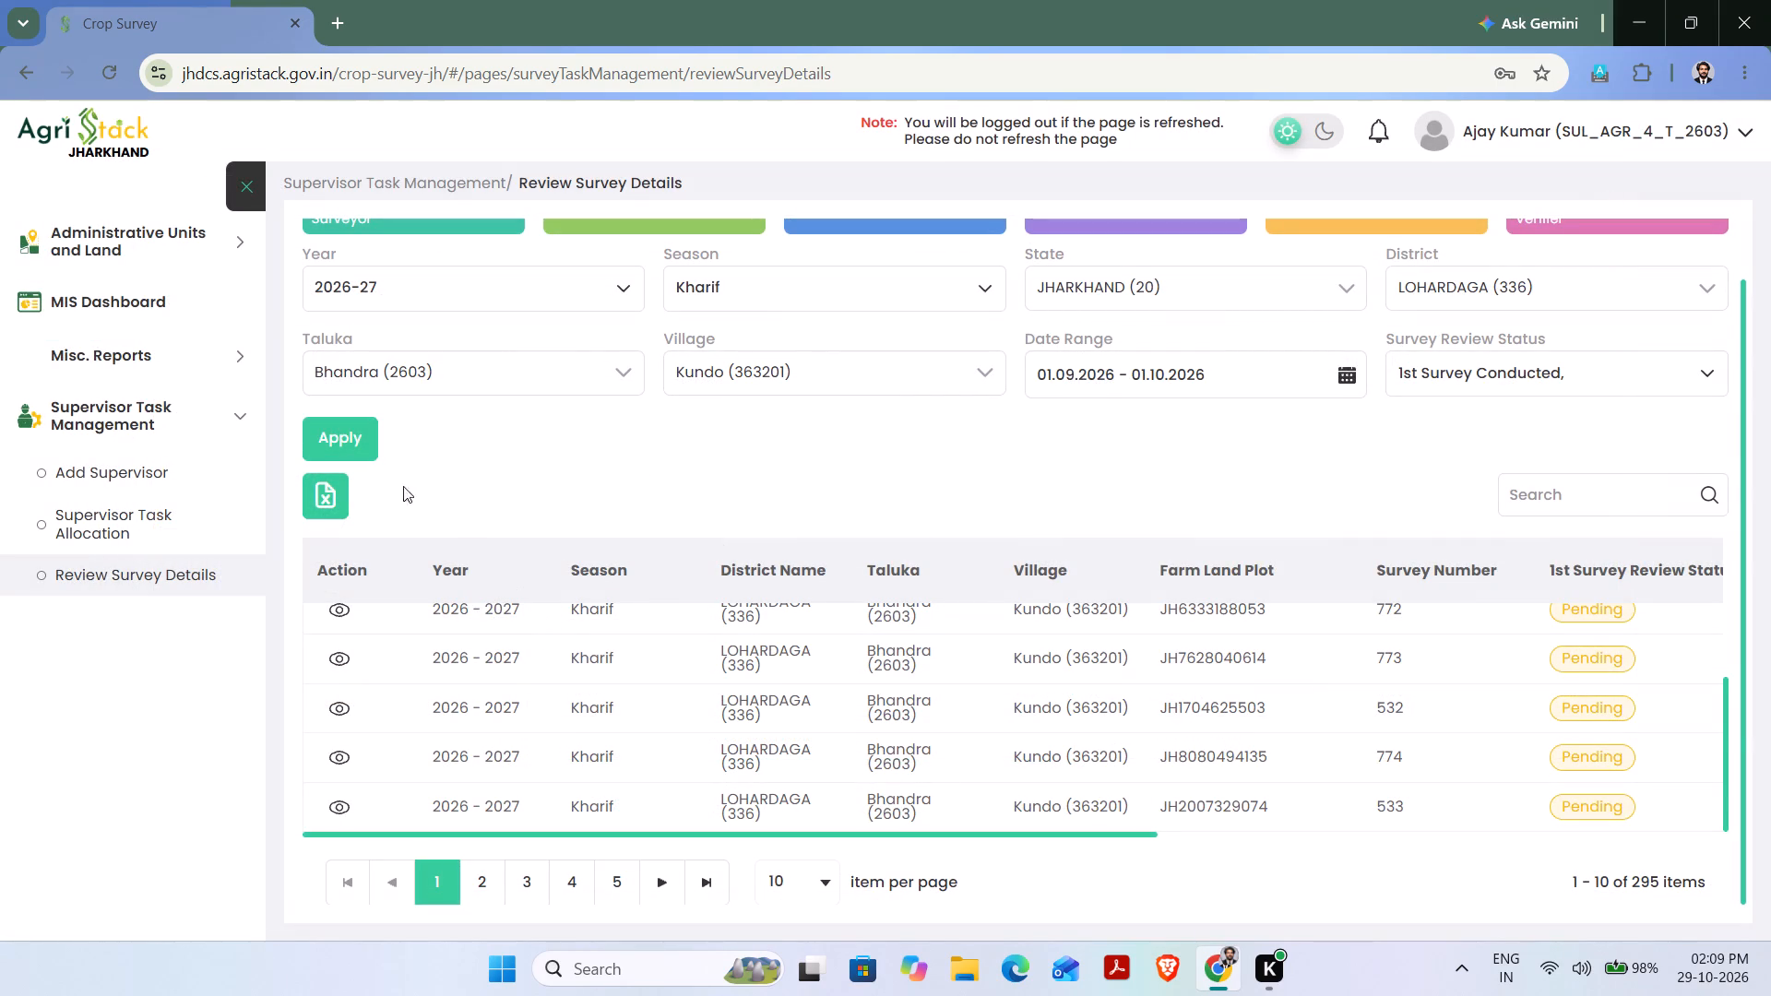
Reload the pending 1st survey list for Kundo village with the same filters.
click(368, 462)
click(357, 443)
Open the details of survey number 775 and approve all three of its Fallow photos.
scroll(431, 647, up, 2)
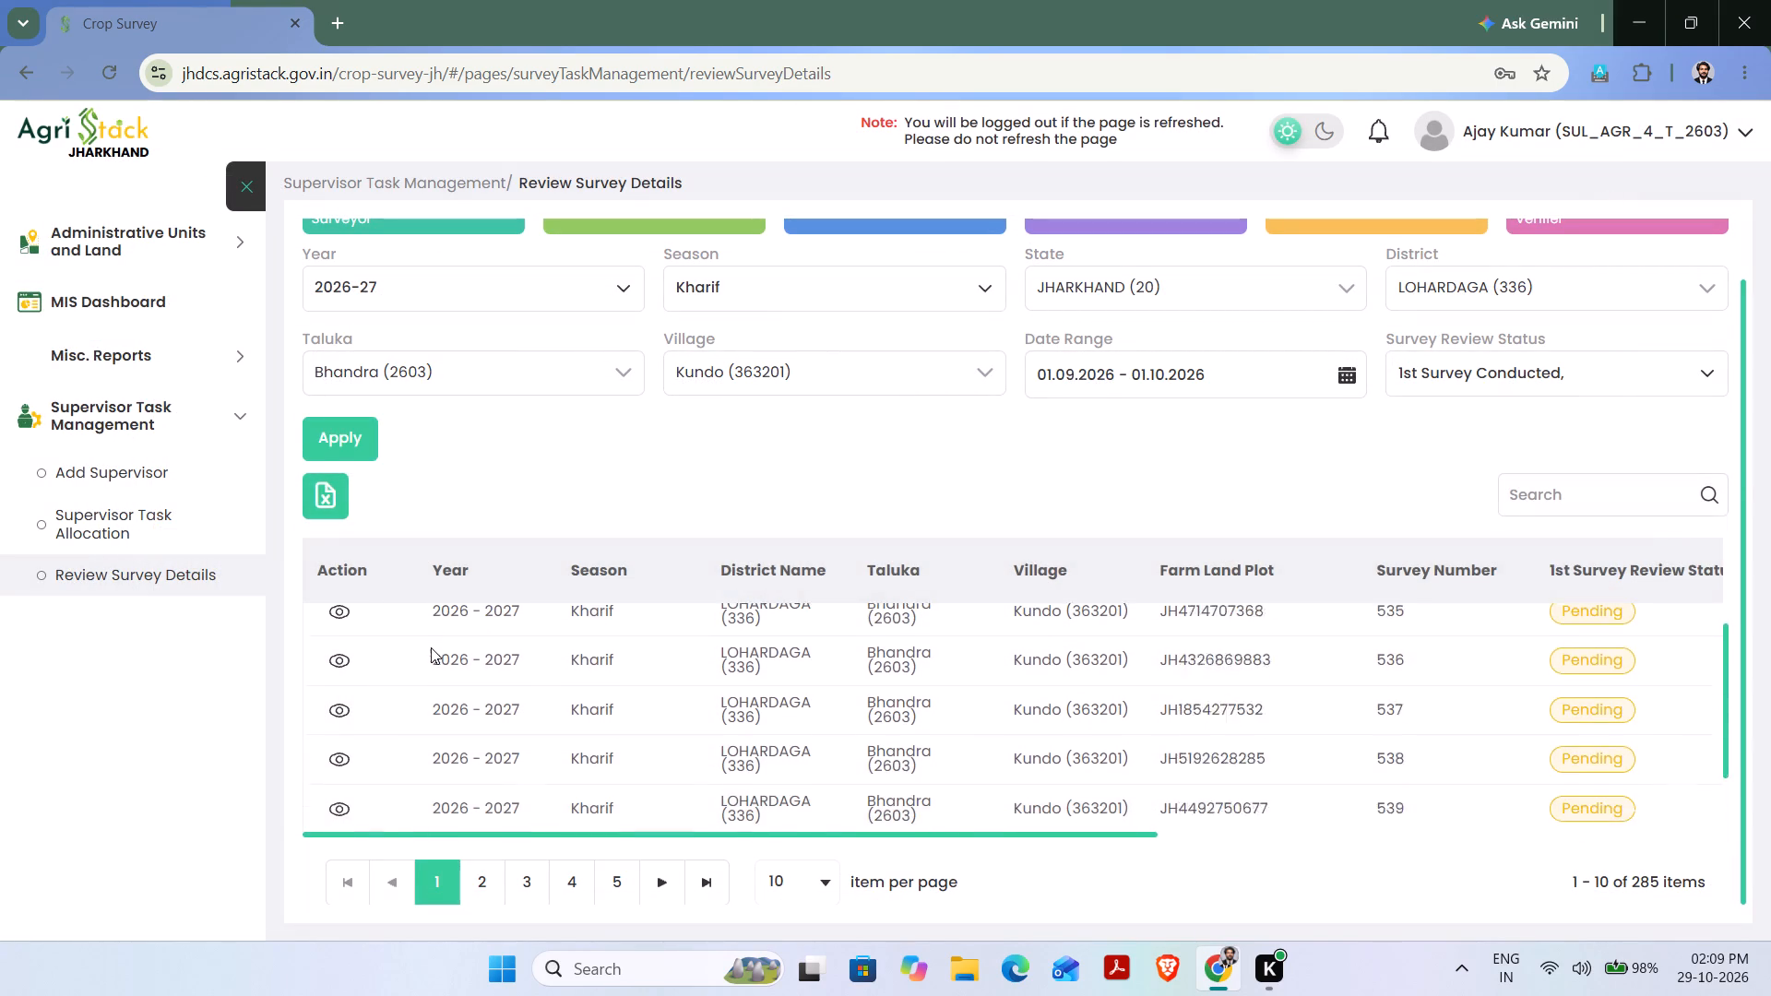
scroll(431, 647, up, 2)
click(340, 631)
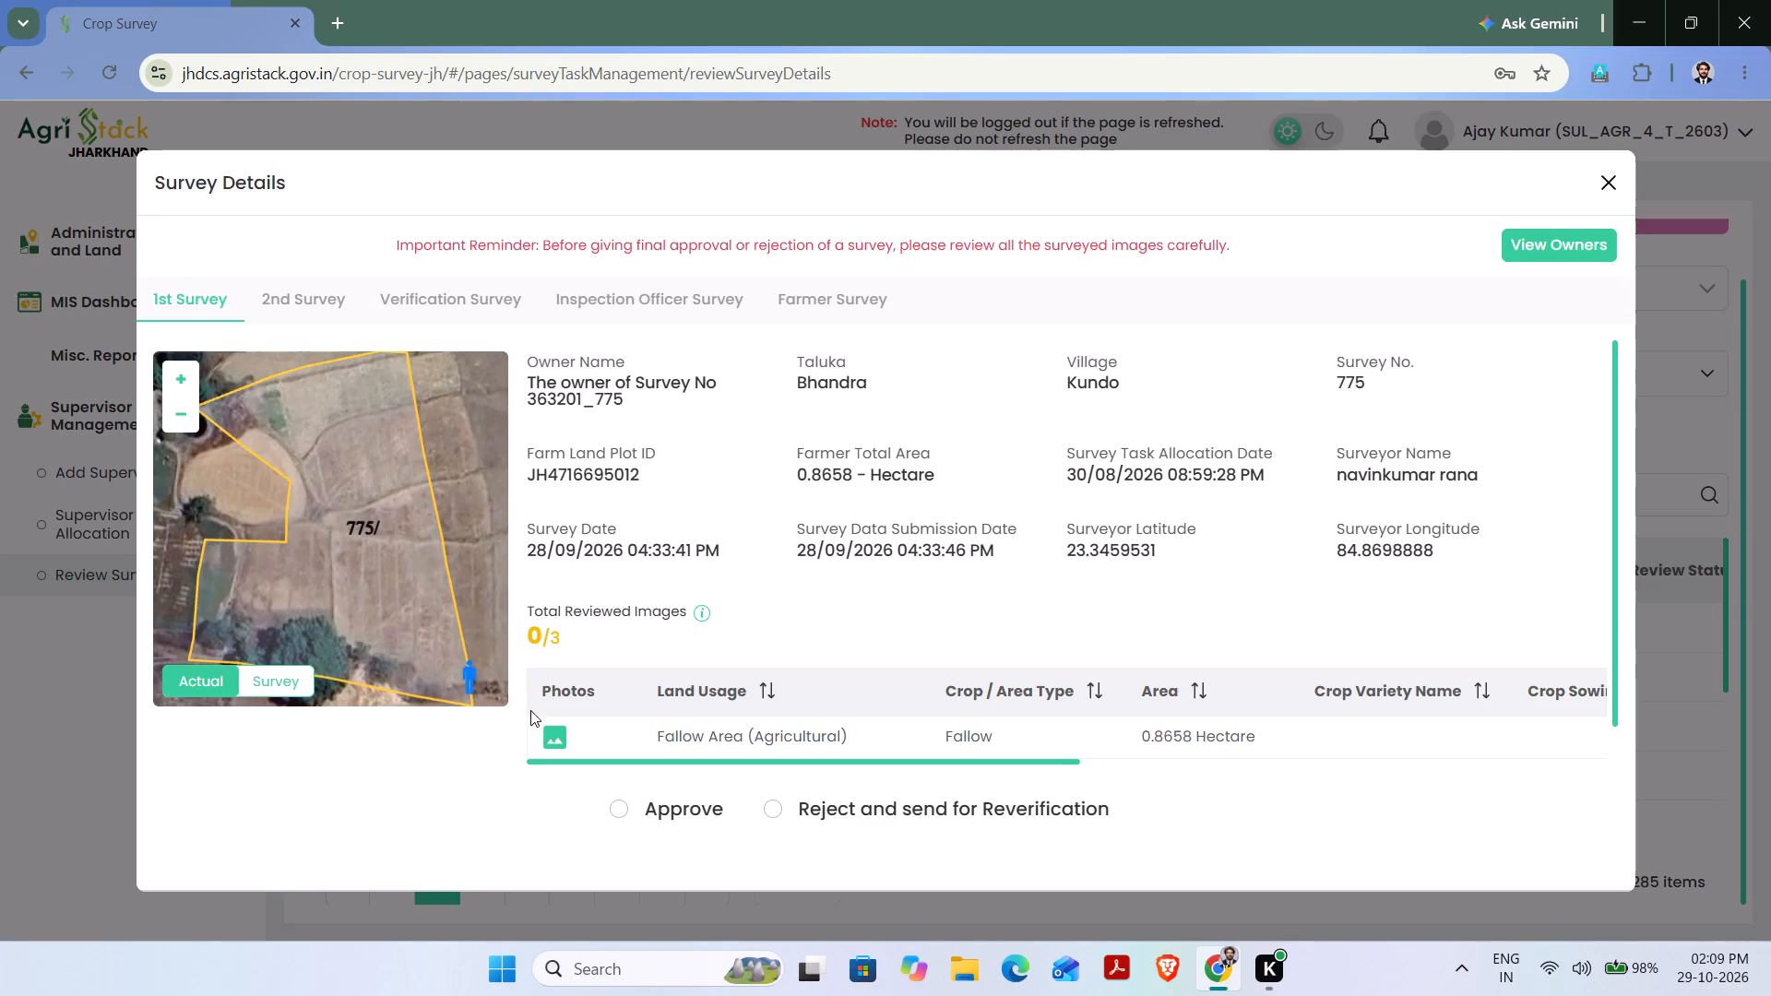
click(545, 729)
click(747, 806)
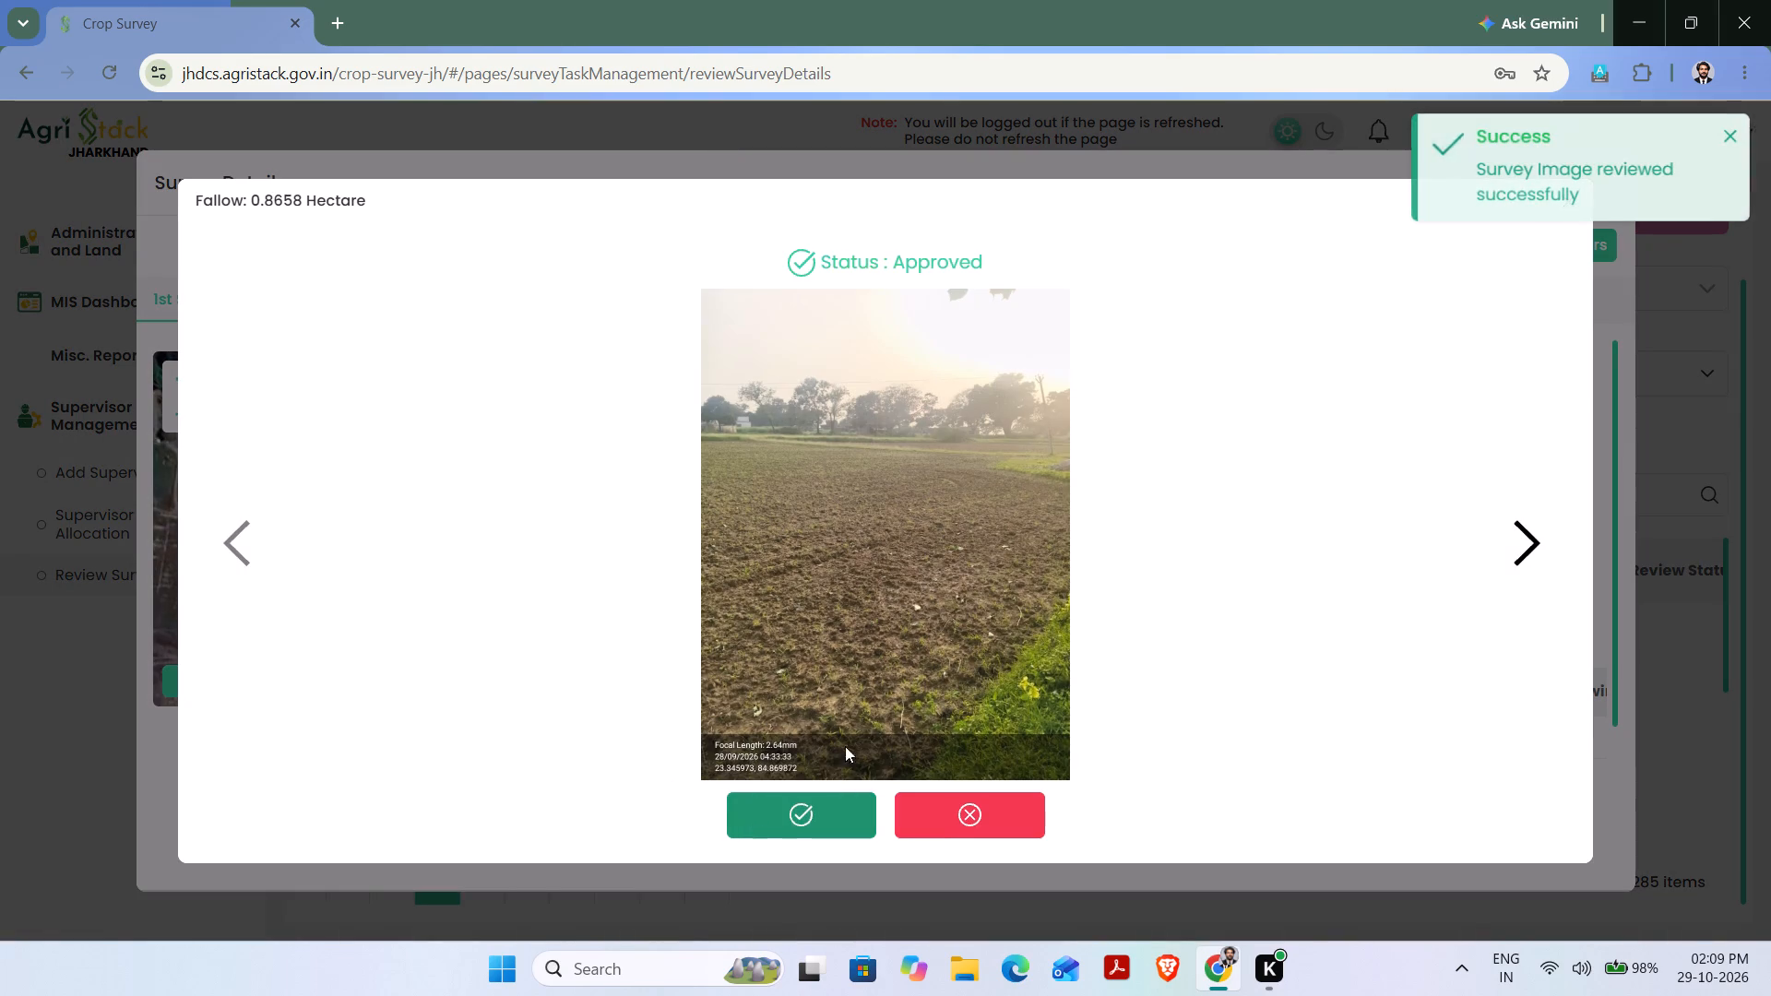
drag(913, 689, 777, 704)
click(790, 814)
drag(919, 670, 793, 701)
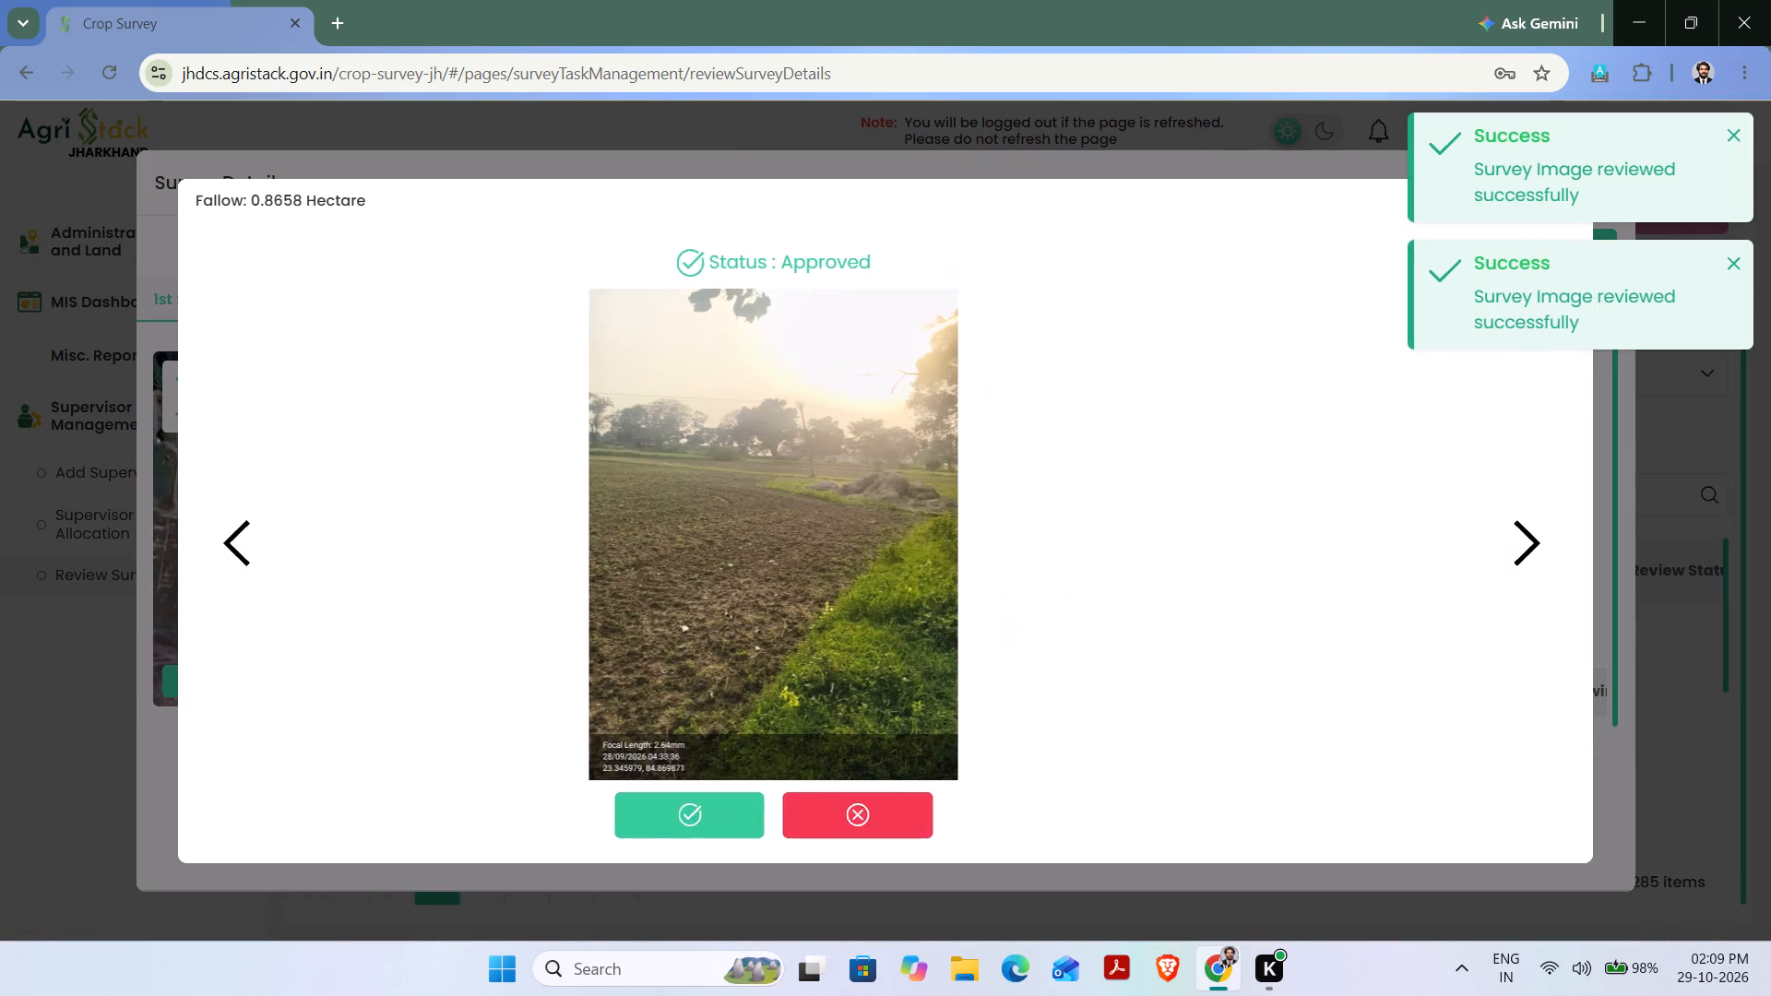
drag(793, 701, 790, 702)
click(802, 811)
drag(926, 637, 825, 644)
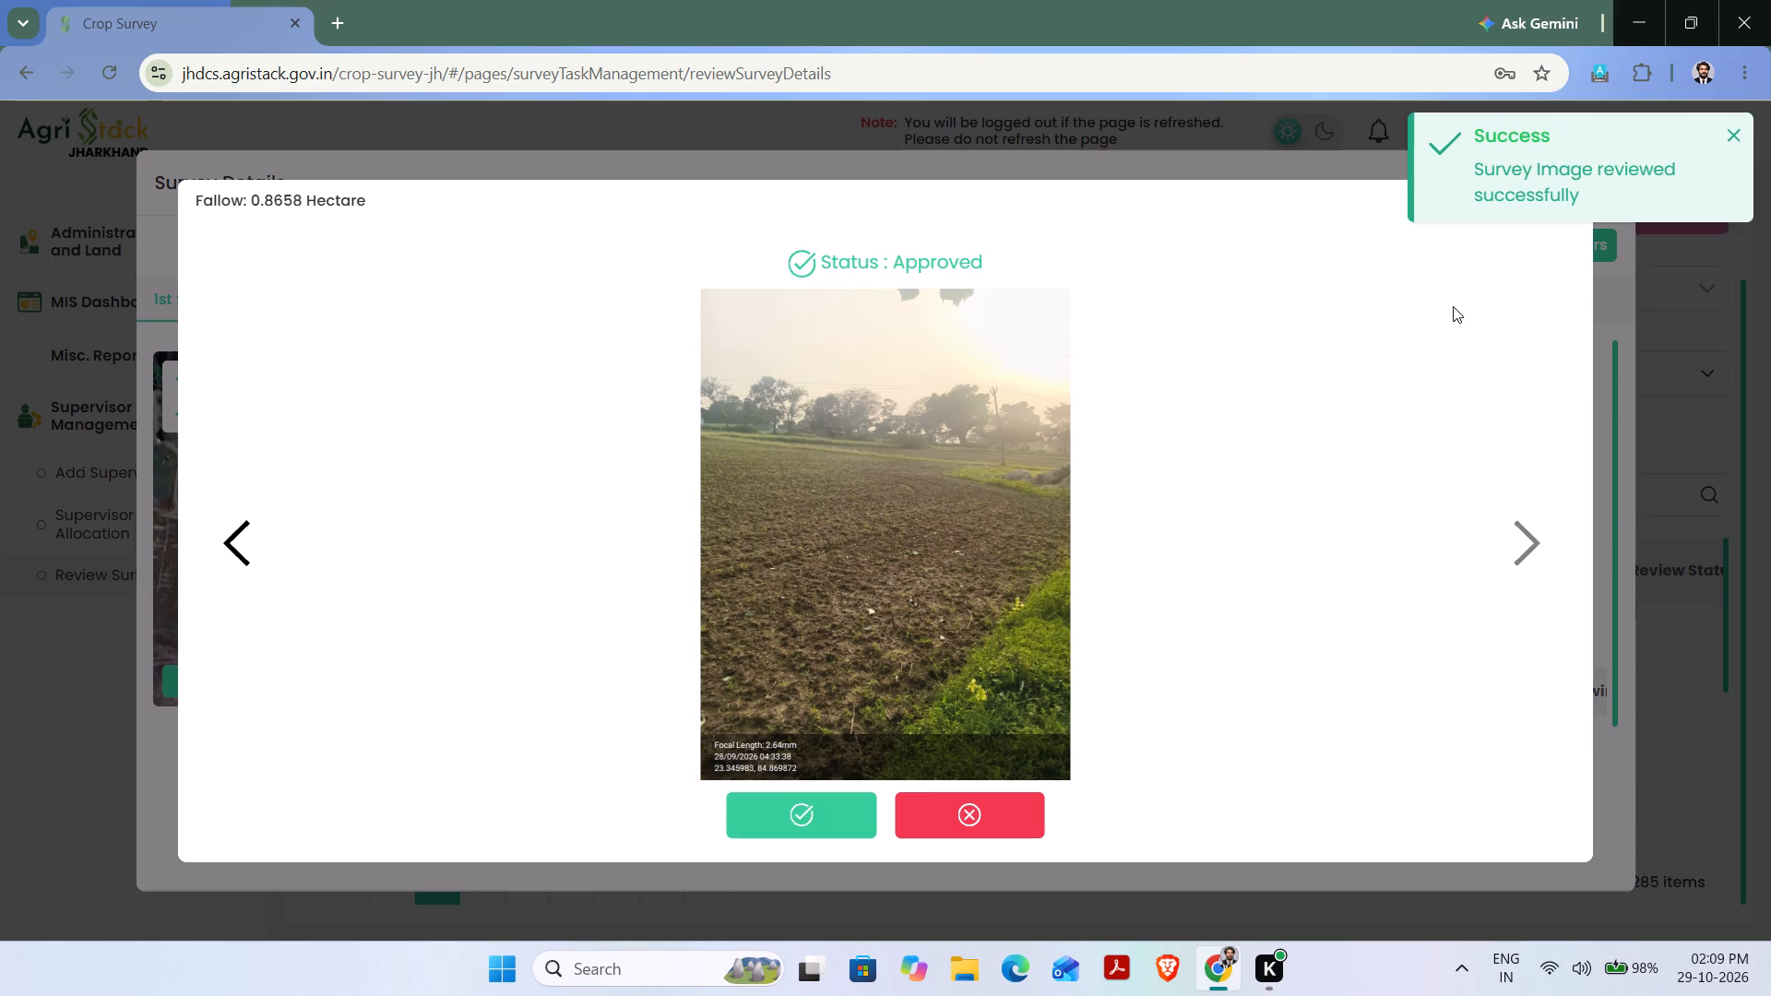
click(1563, 204)
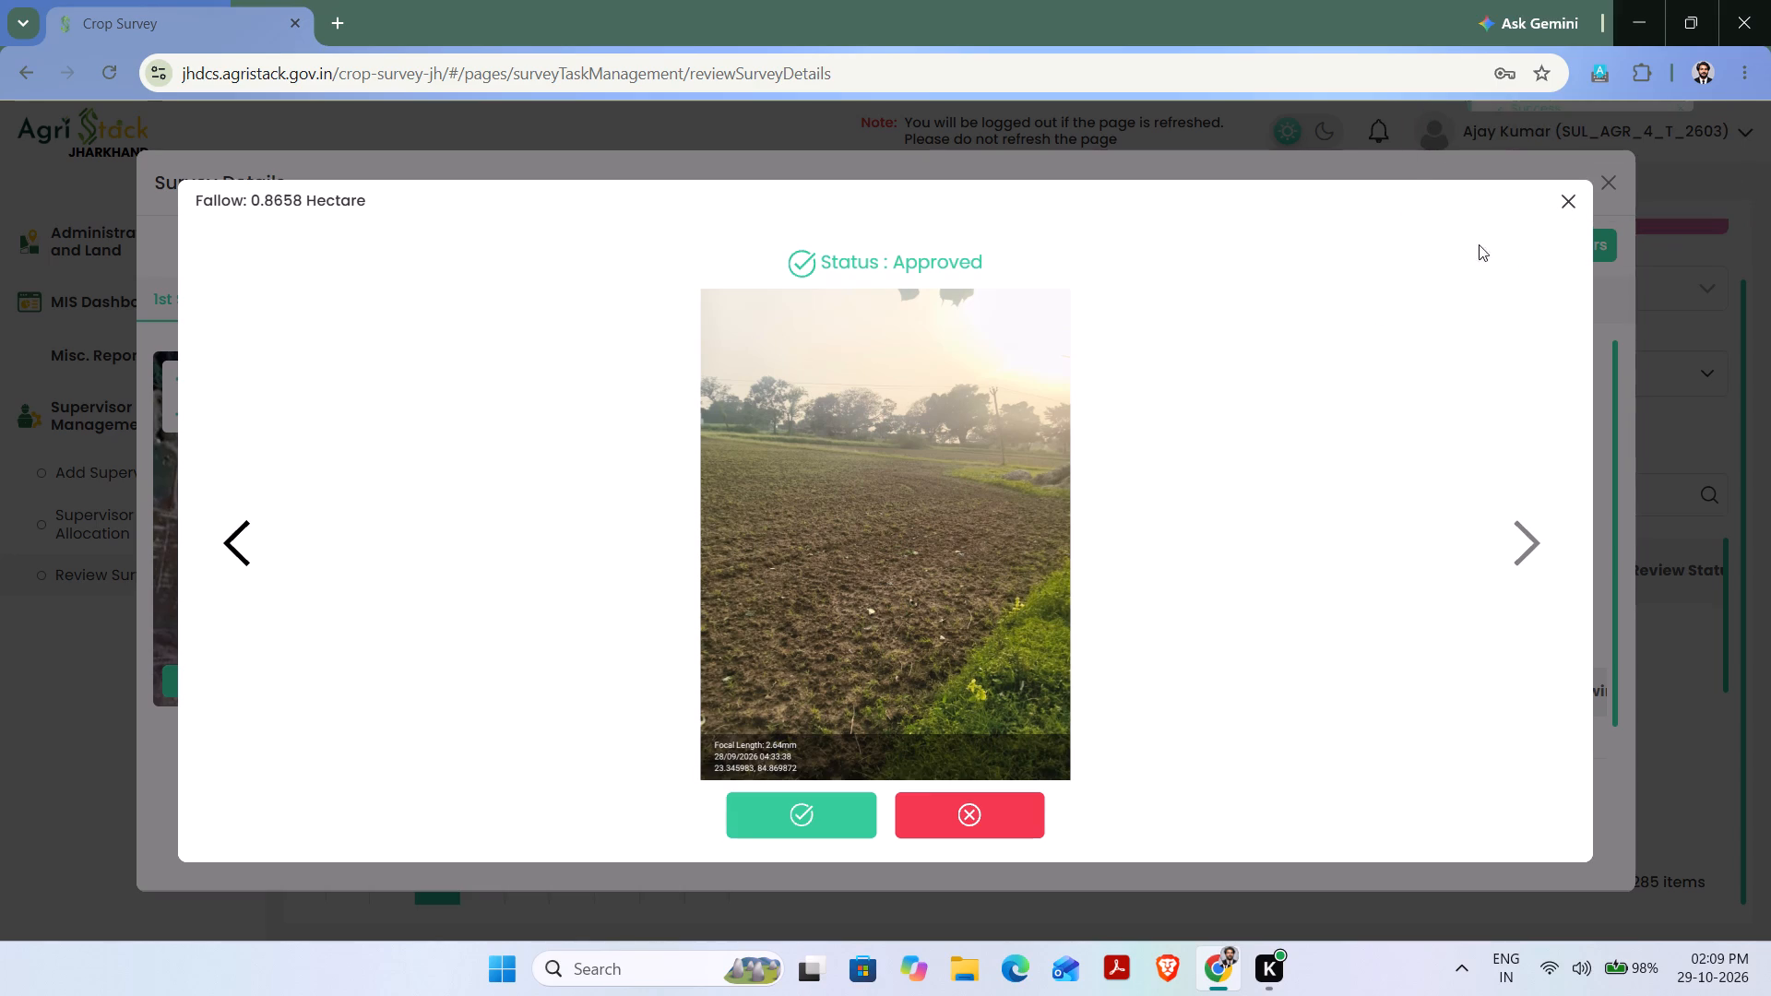
click(1565, 211)
Approve the 1st survey of survey number 775, save the review and close its details.
scroll(824, 616, down, 2)
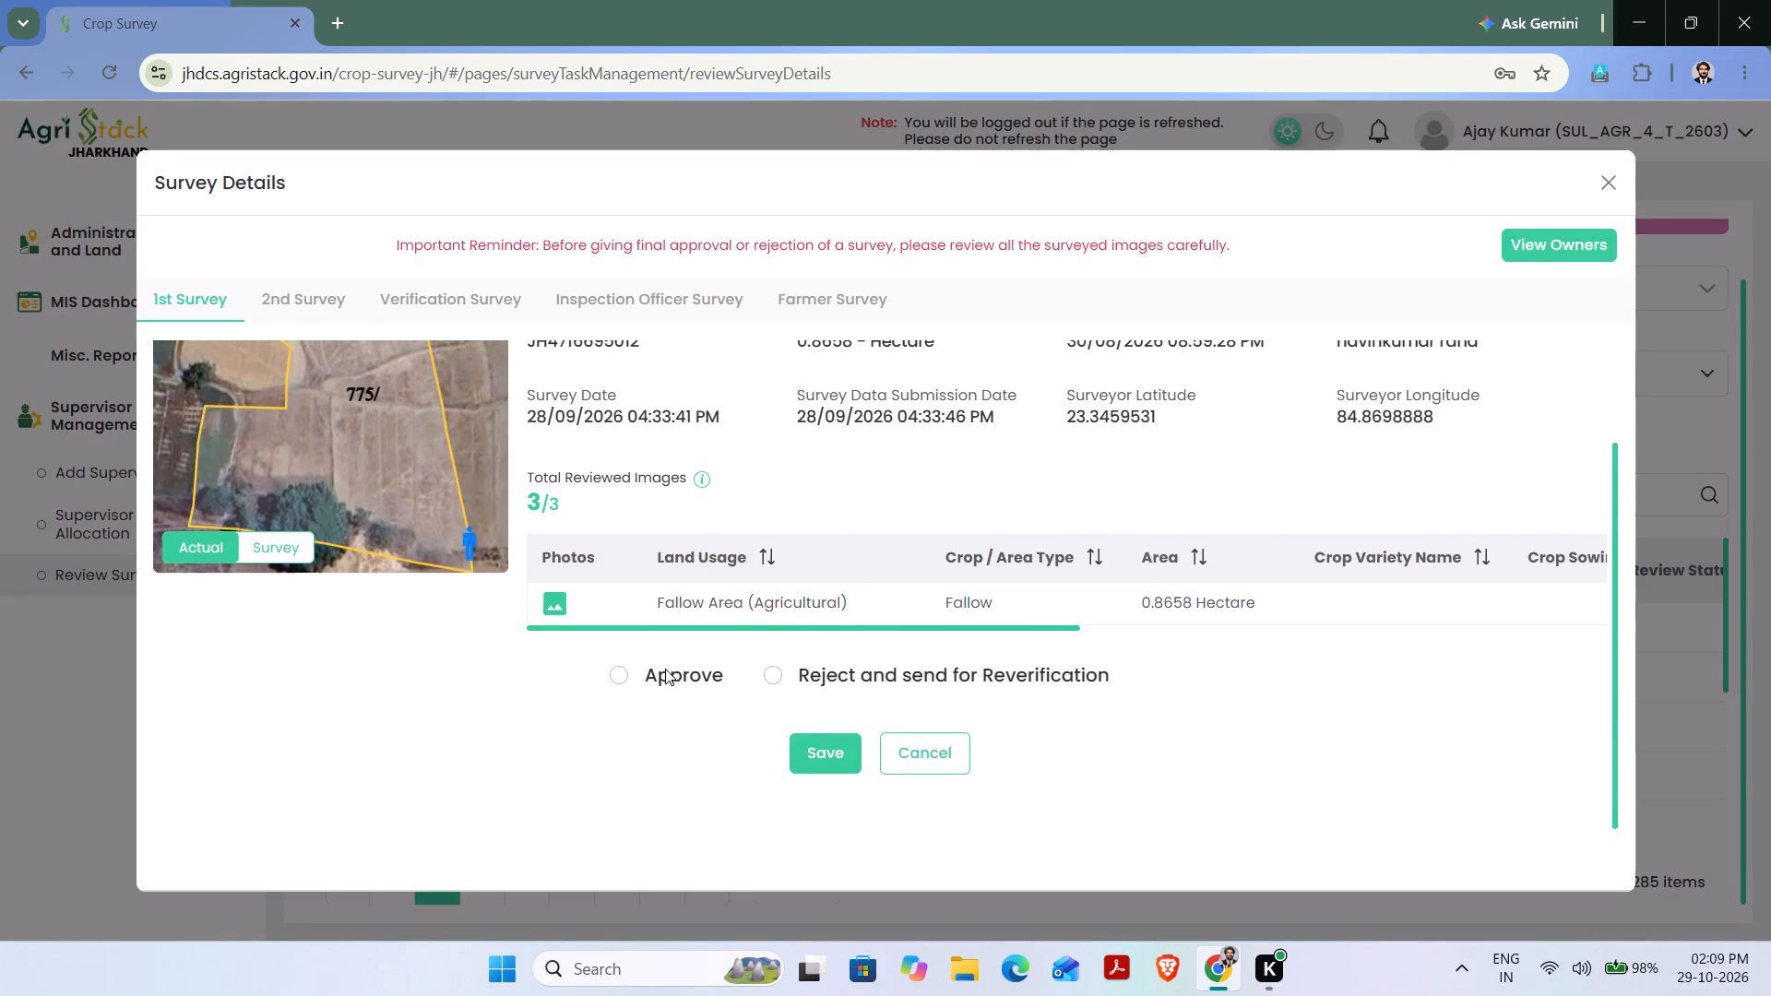
click(665, 662)
drag(822, 733, 824, 719)
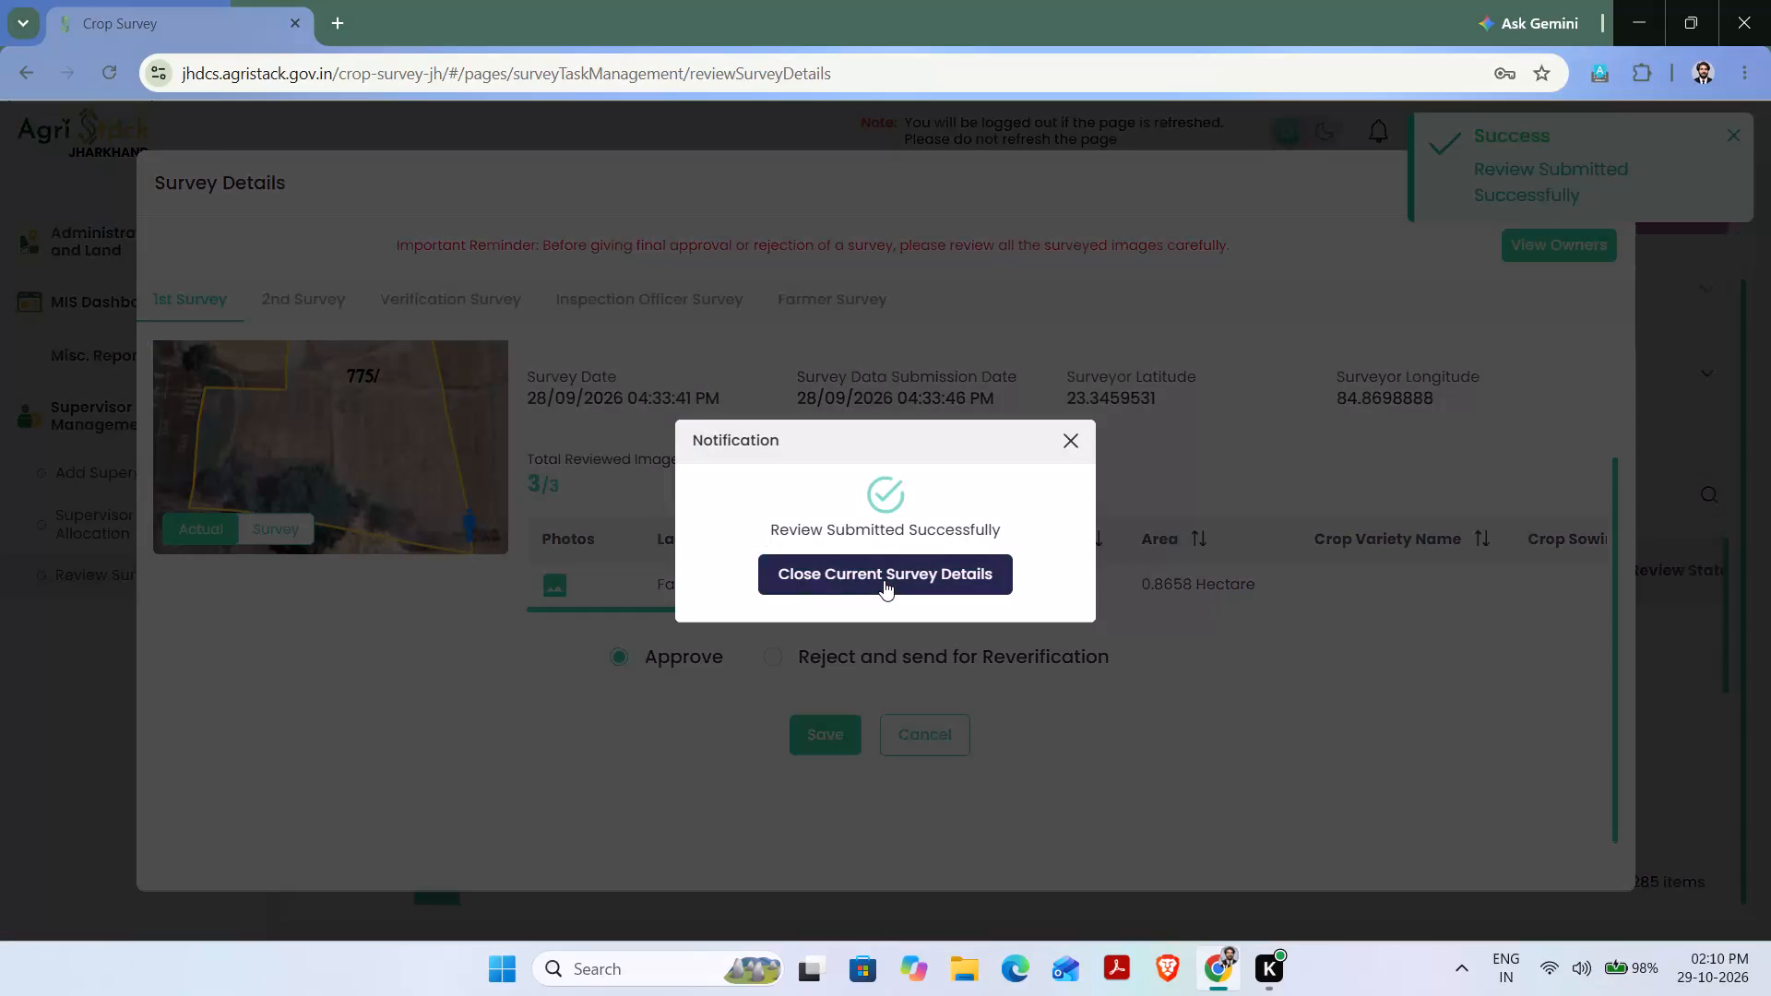
click(884, 580)
Open the details of survey number 534 and approve both of its Waste photos.
click(339, 670)
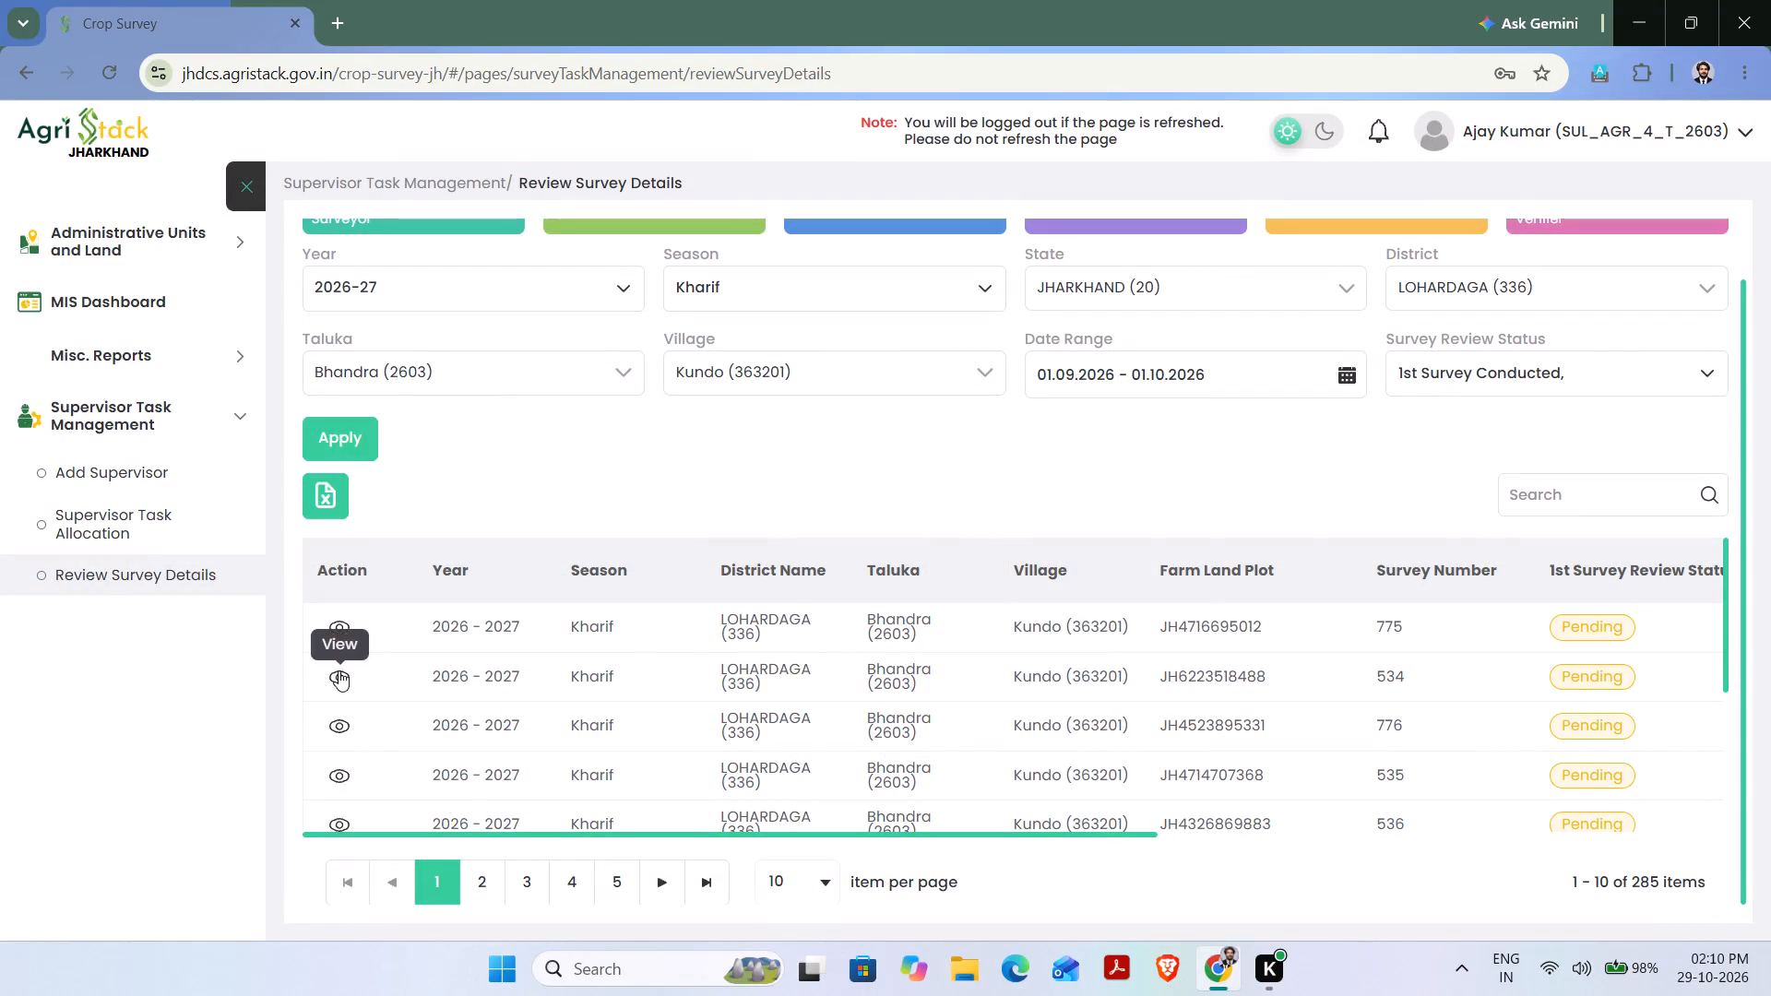
click(559, 738)
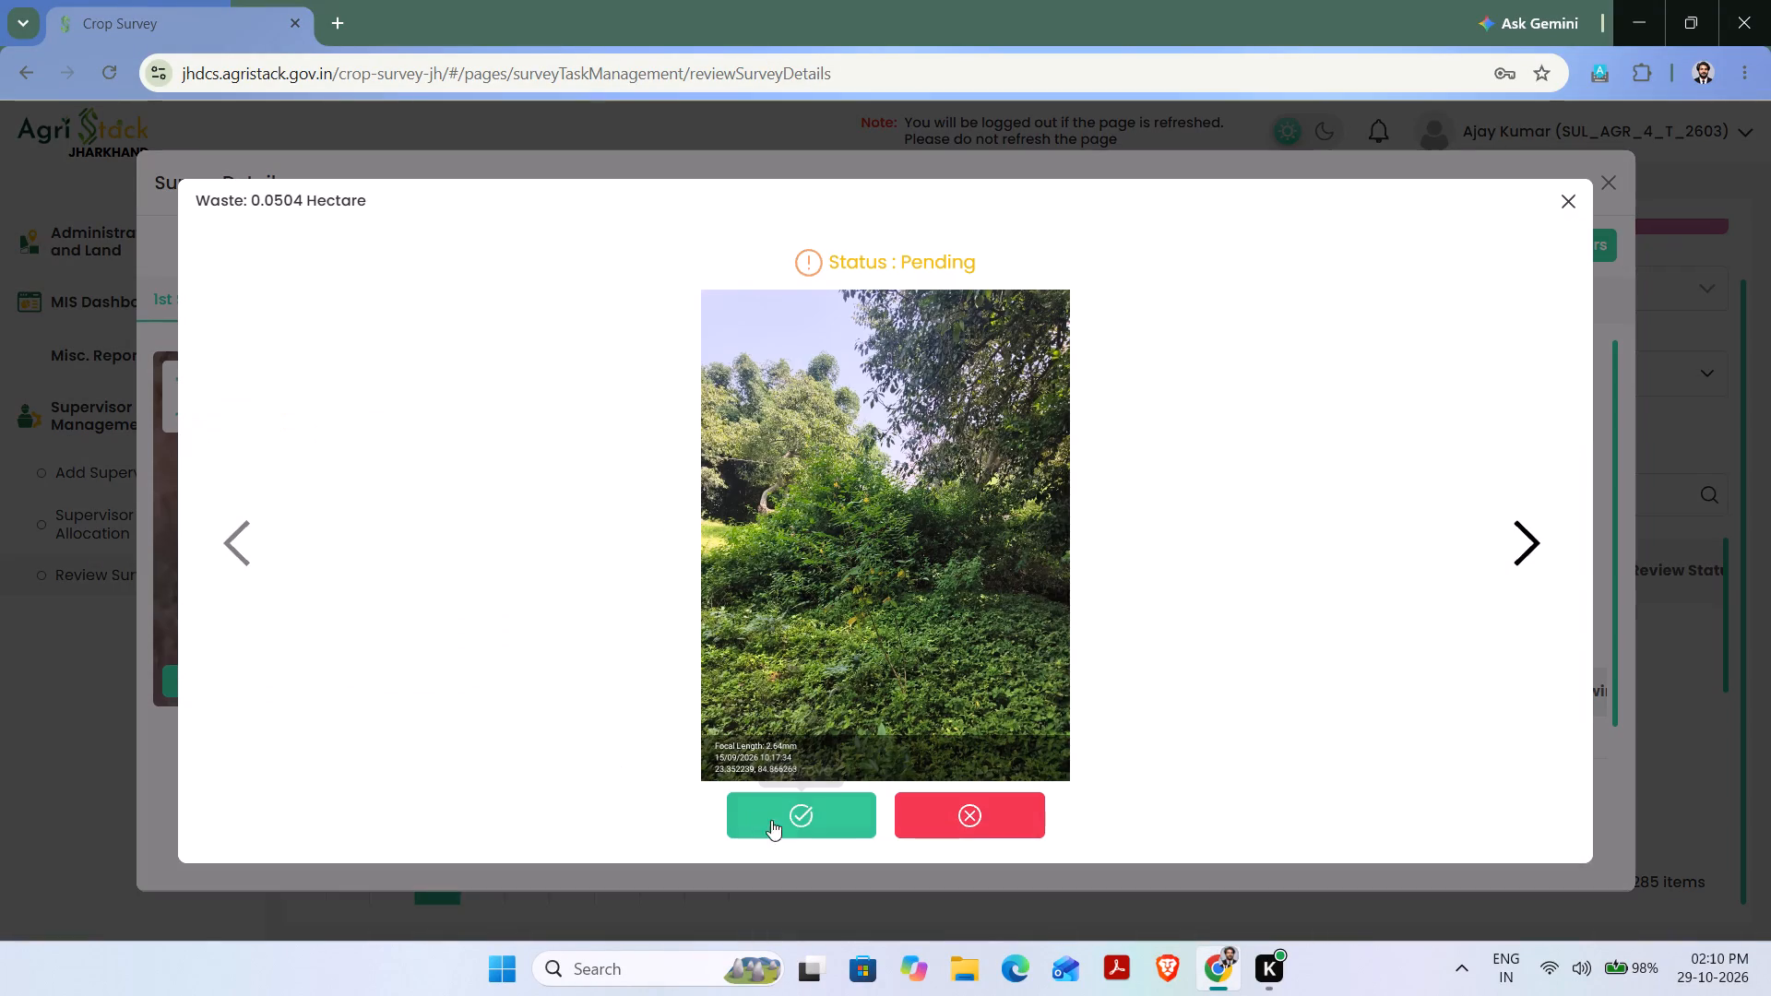
click(785, 826)
drag(938, 694, 822, 714)
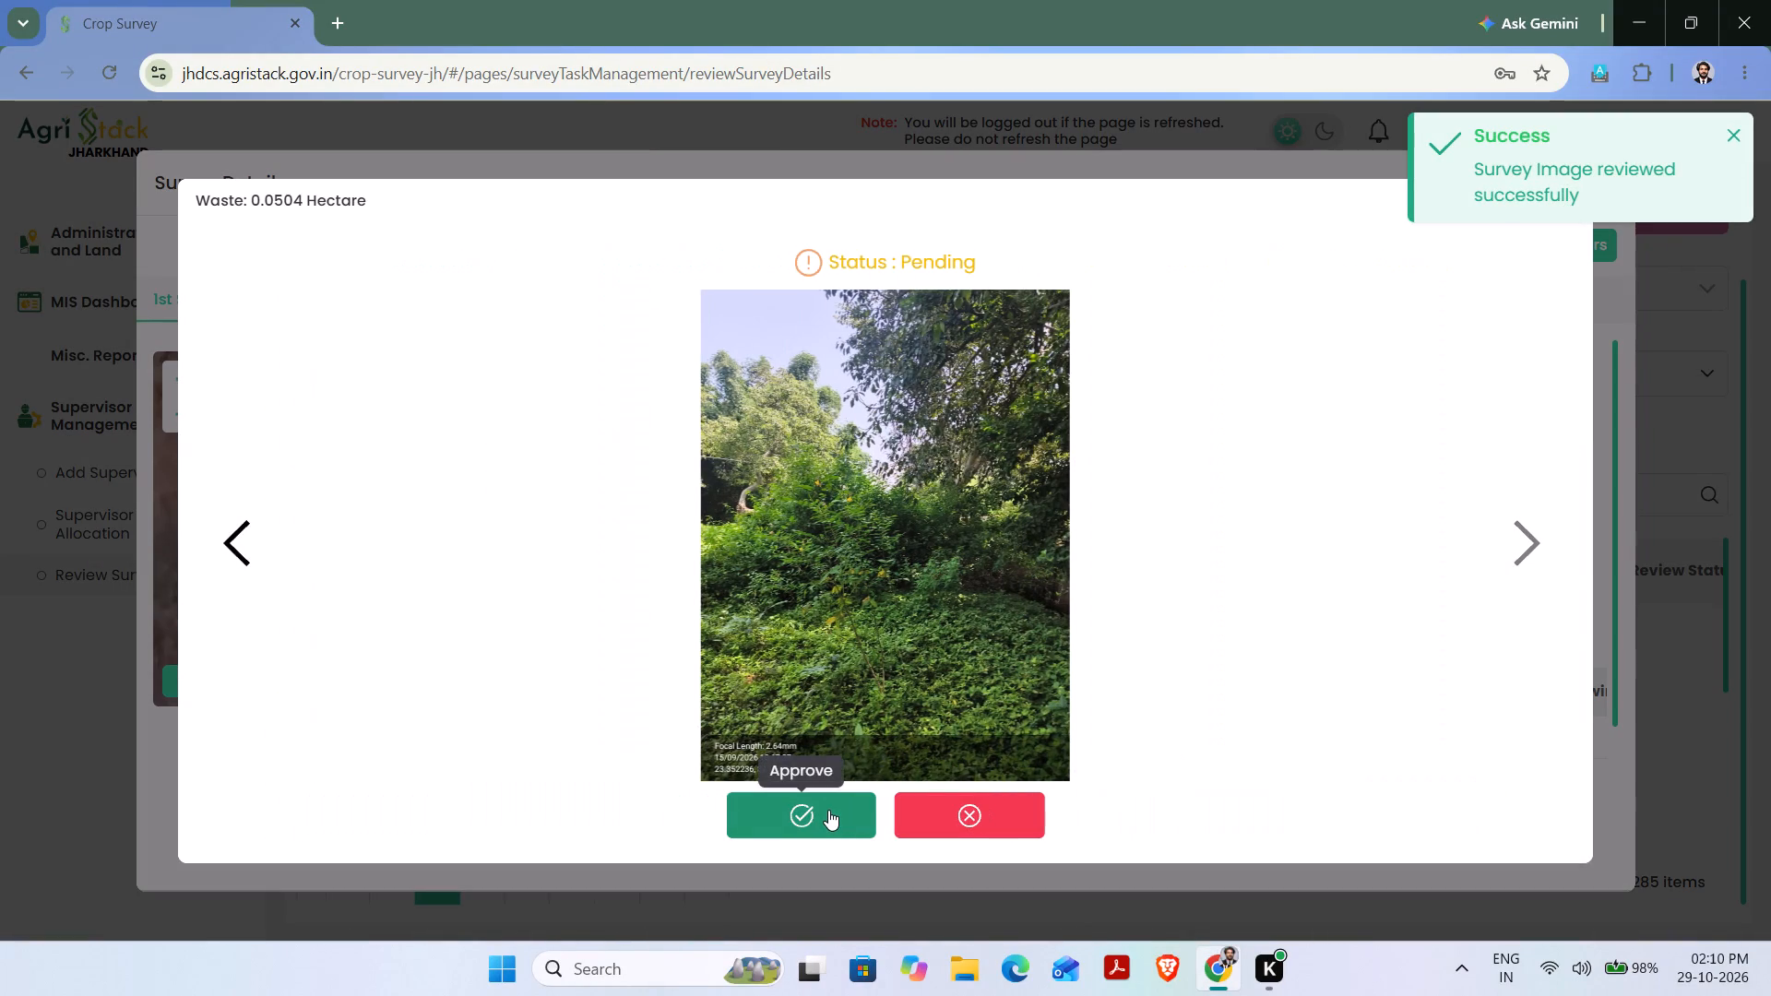
click(828, 809)
drag(996, 654, 946, 665)
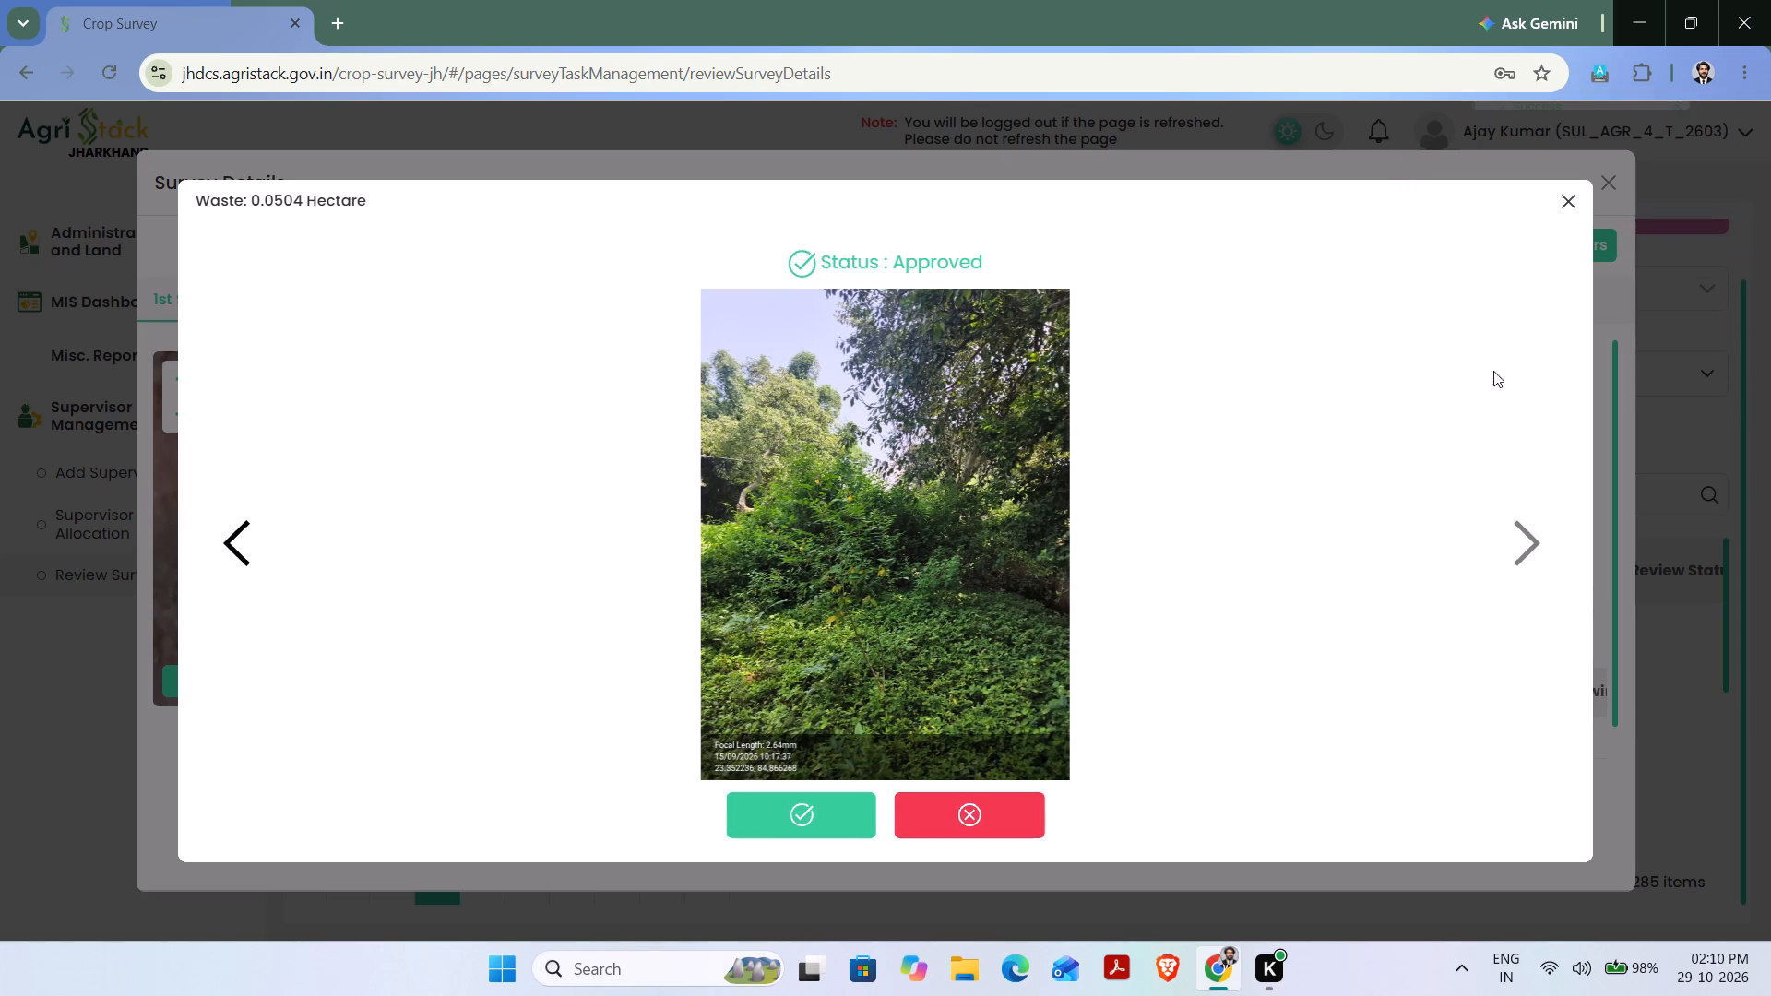
click(1566, 205)
Approve the 1st survey of survey number 534, save the review and close its details.
scroll(881, 675, down, 2)
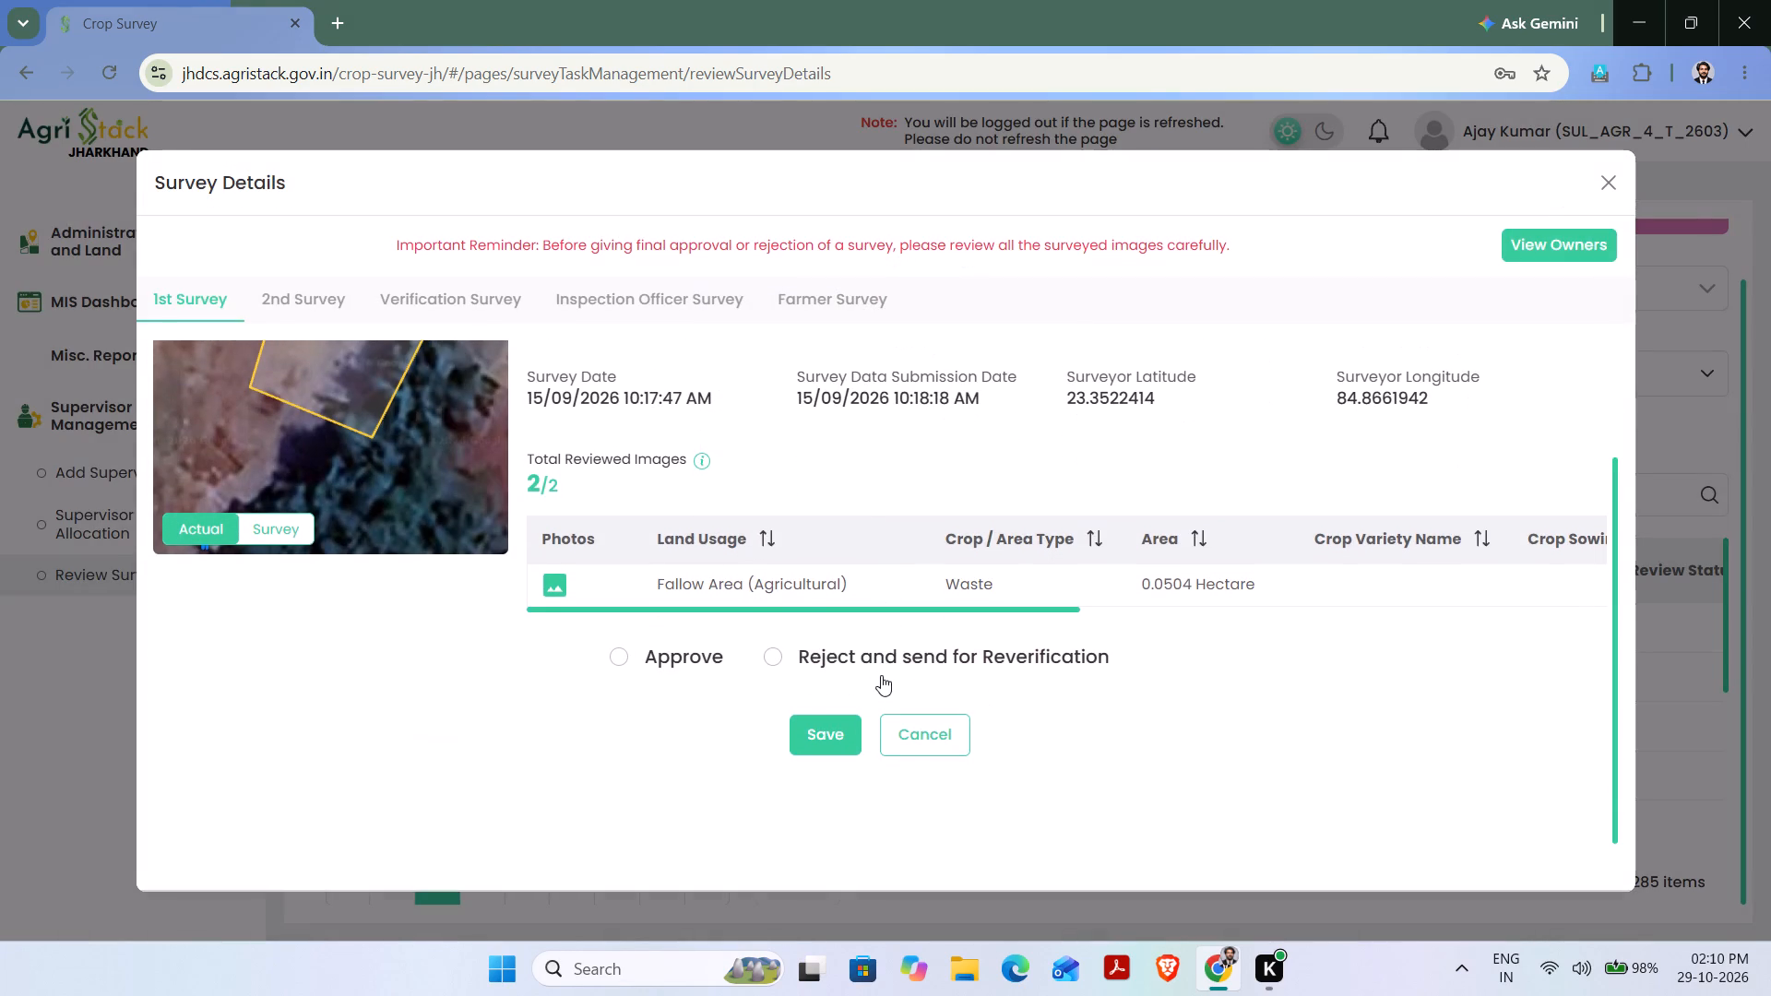
click(707, 659)
click(836, 756)
click(837, 729)
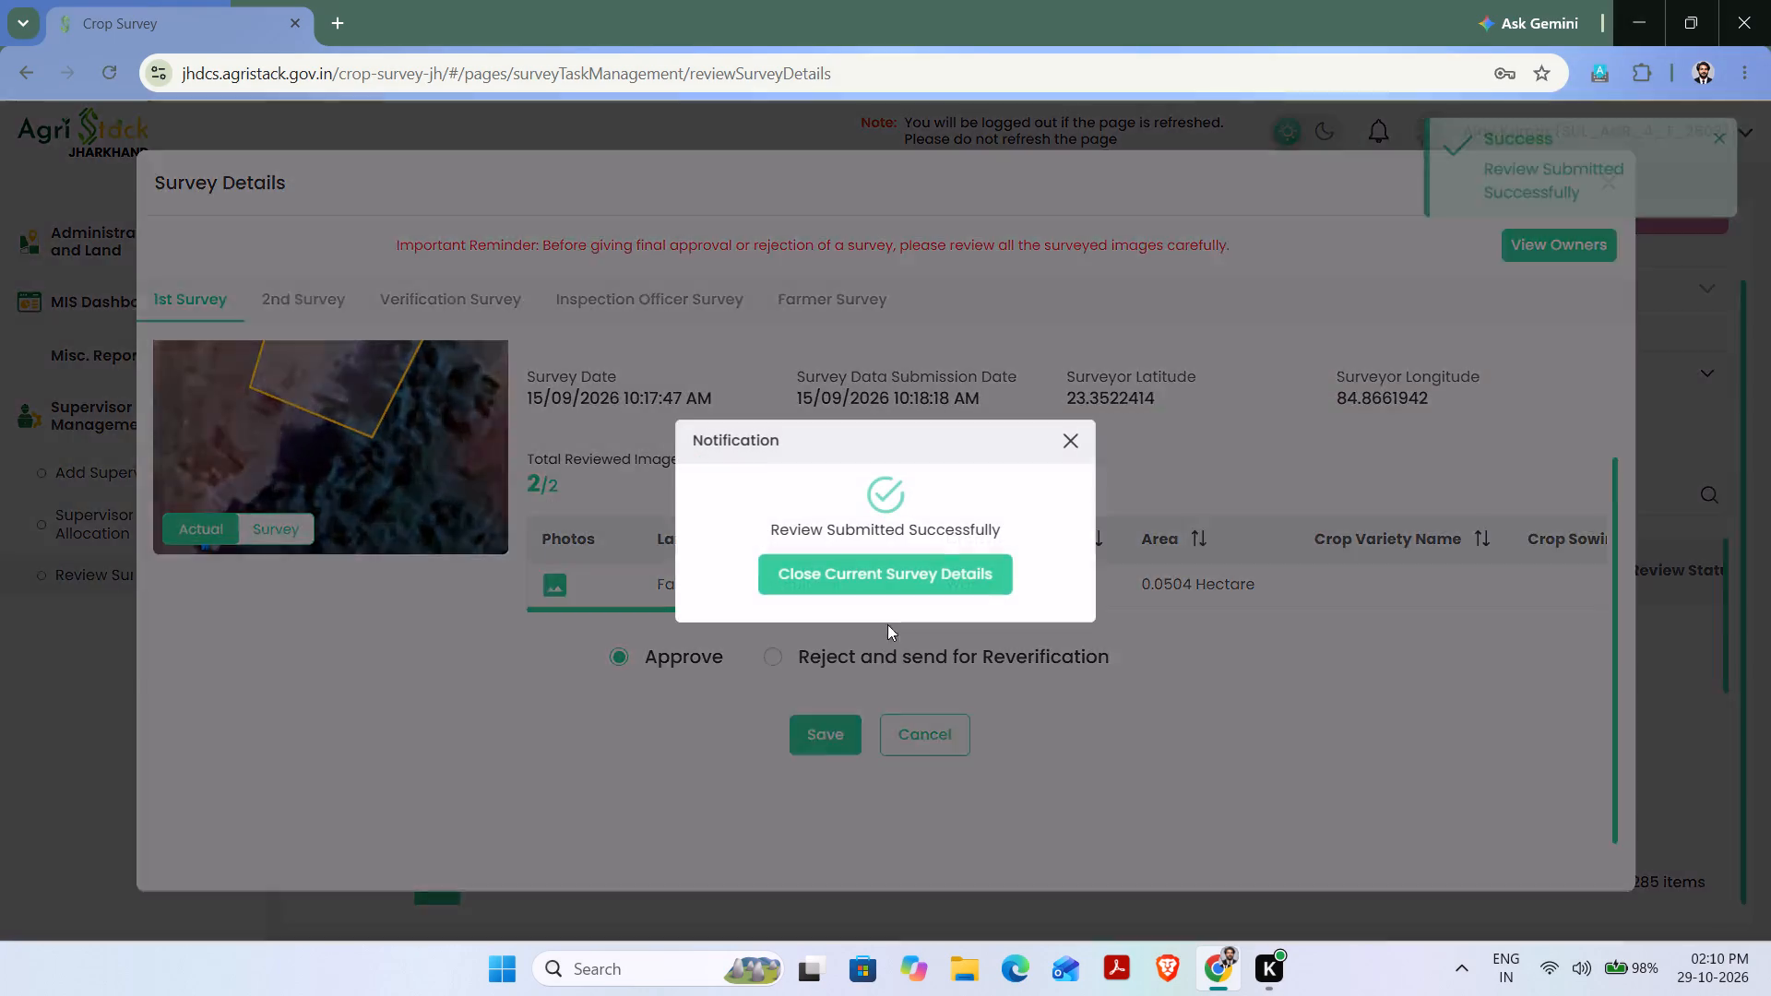
click(895, 564)
Open the details of survey number 776 and approve all three of its Fallow photos.
click(335, 725)
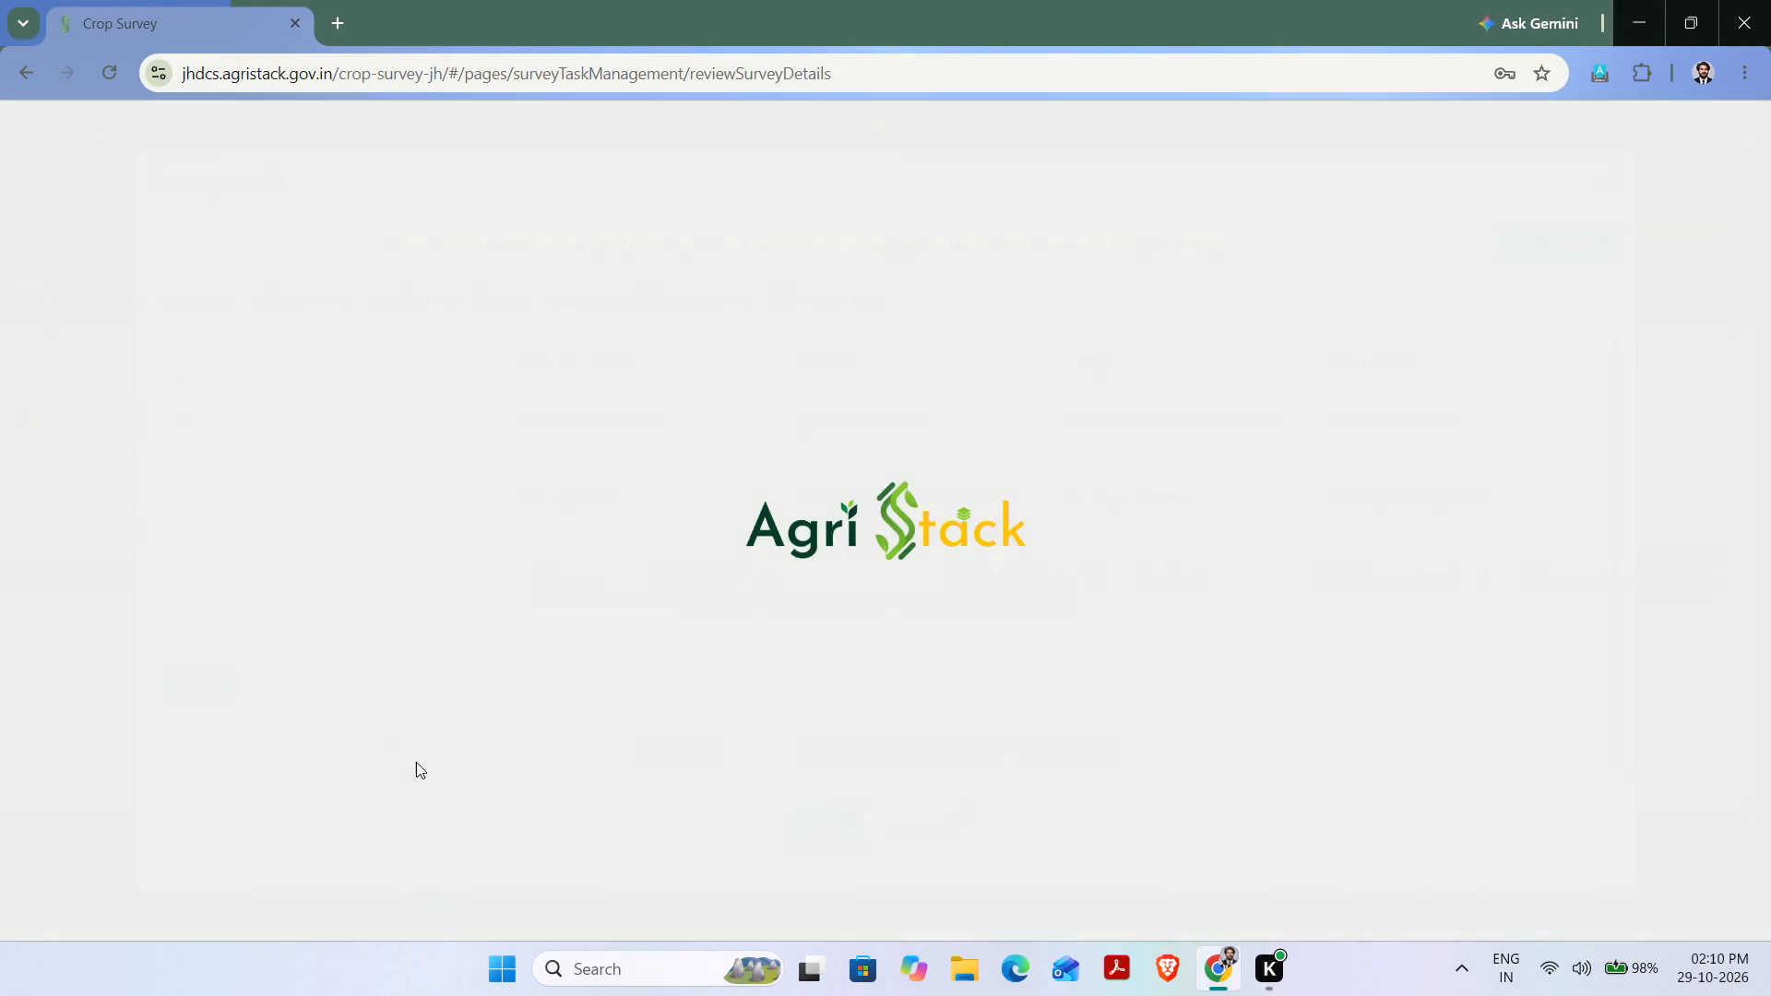
click(561, 743)
click(773, 824)
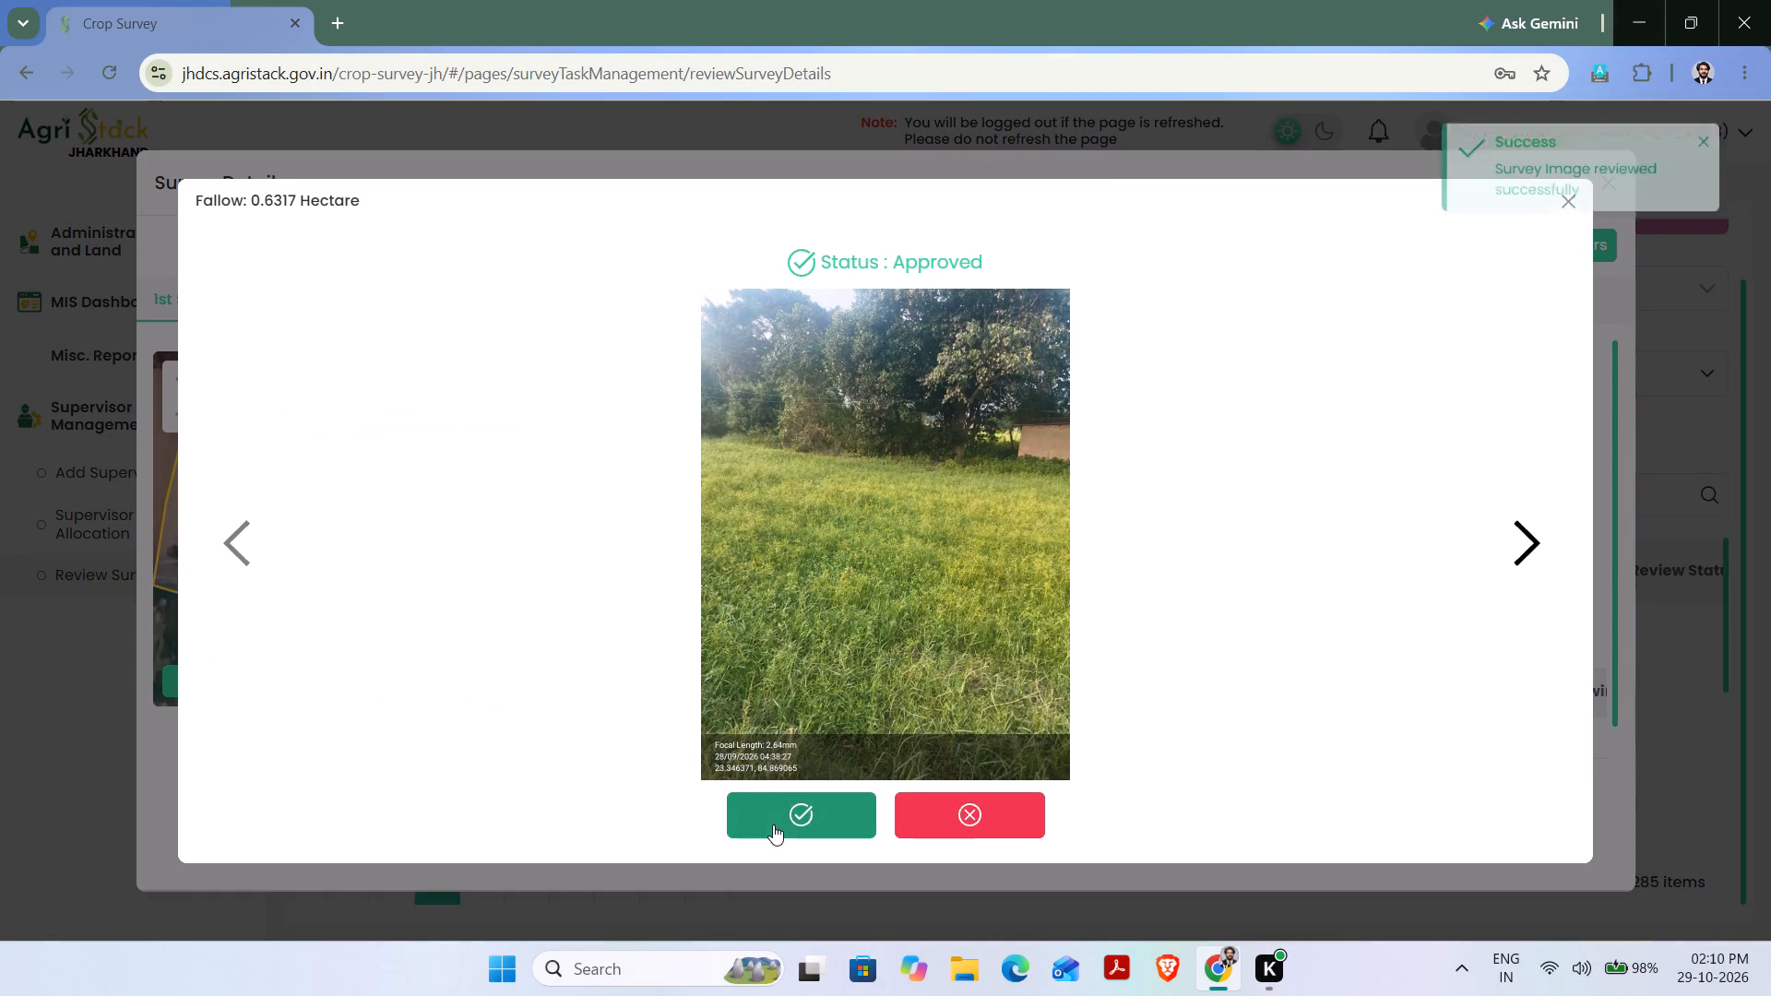
drag(940, 677, 837, 695)
click(806, 815)
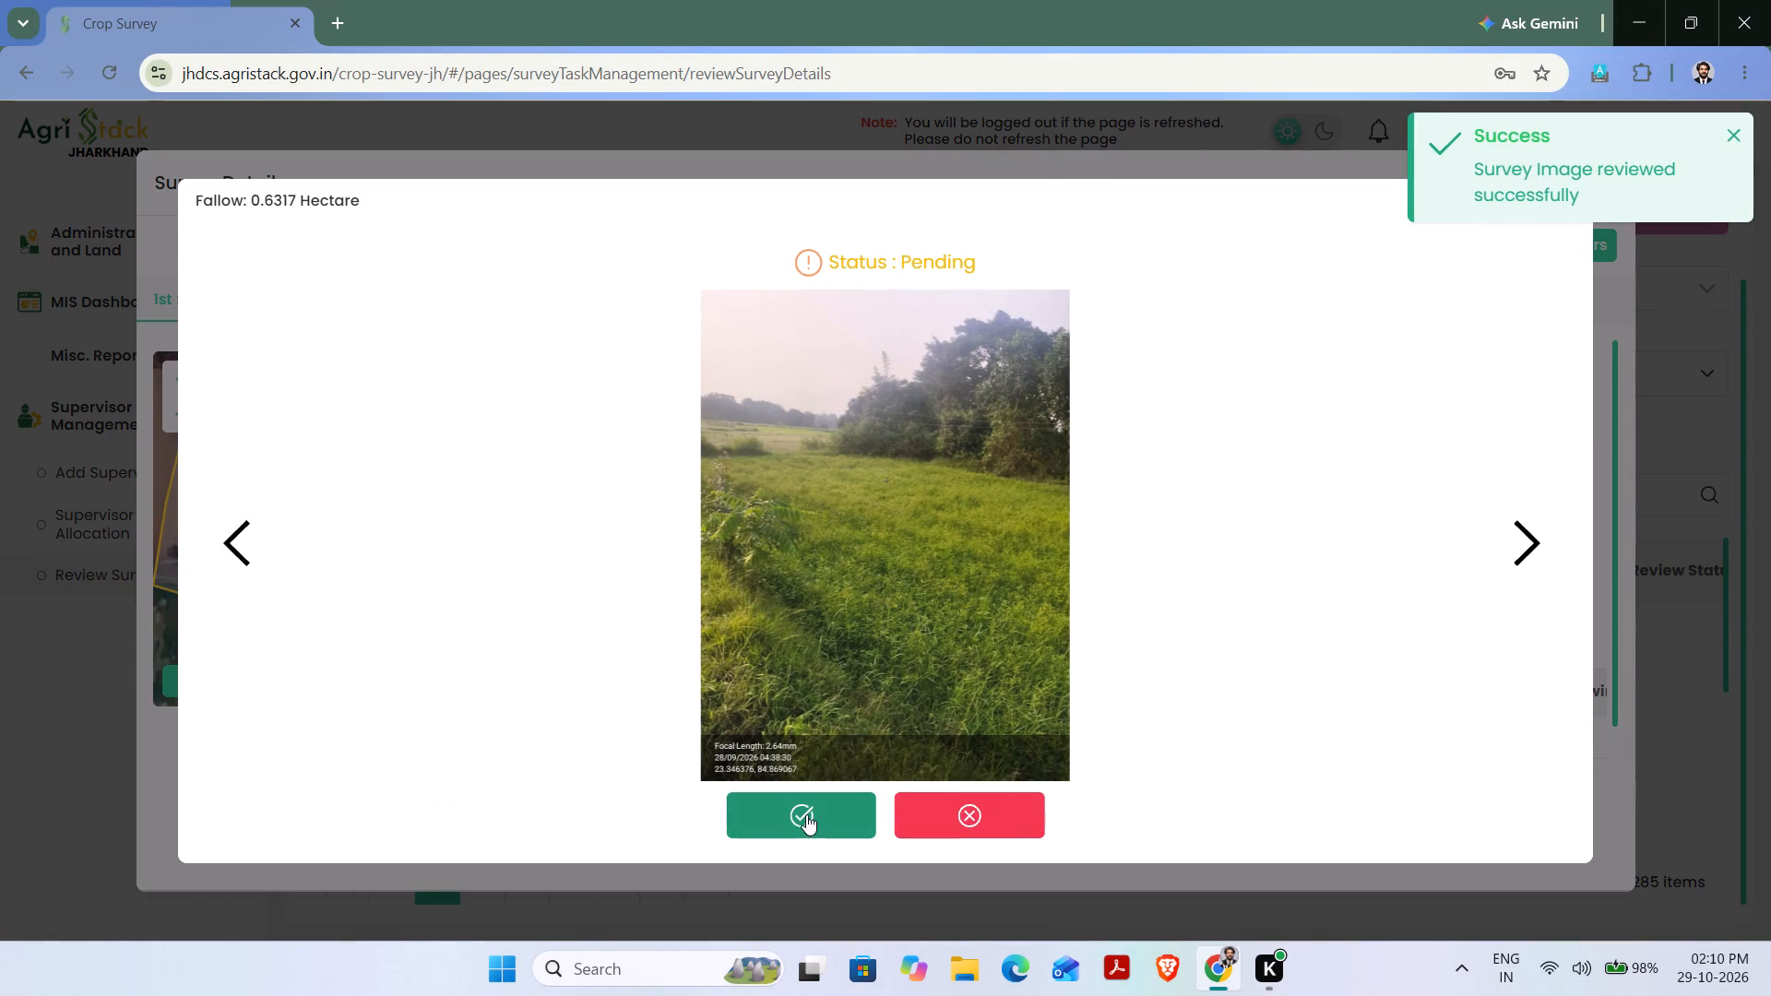
drag(975, 663, 876, 685)
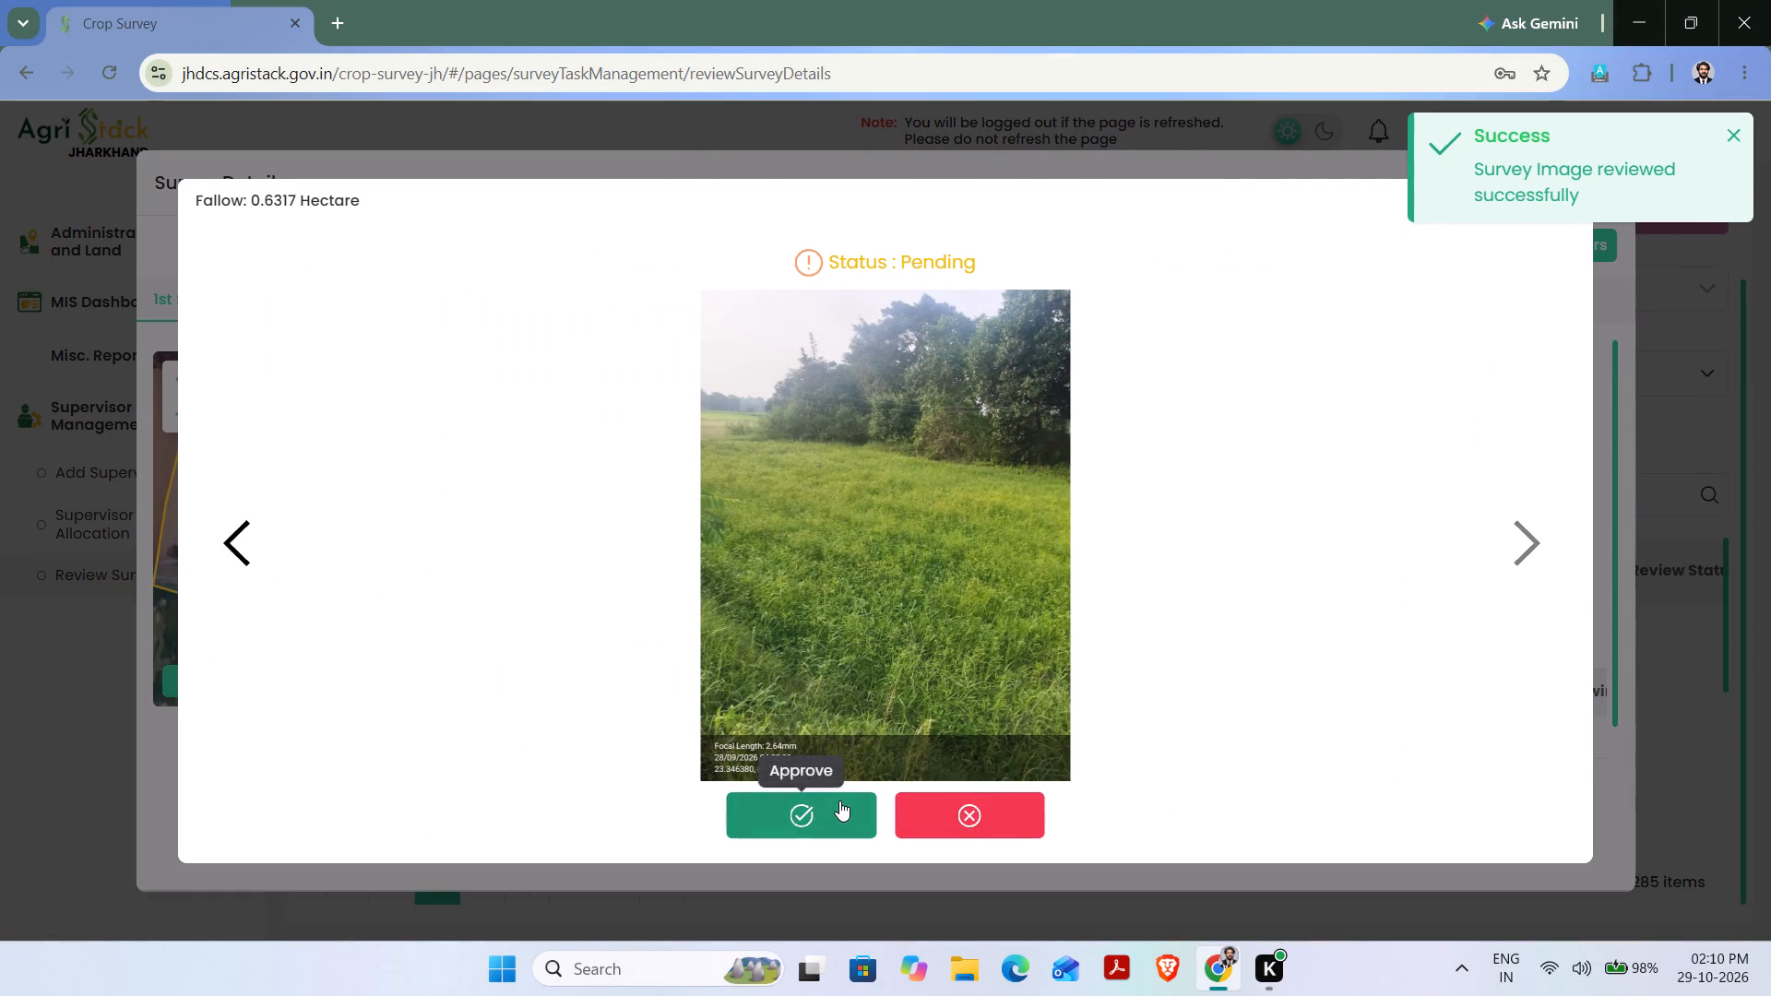
click(839, 800)
drag(966, 622, 909, 625)
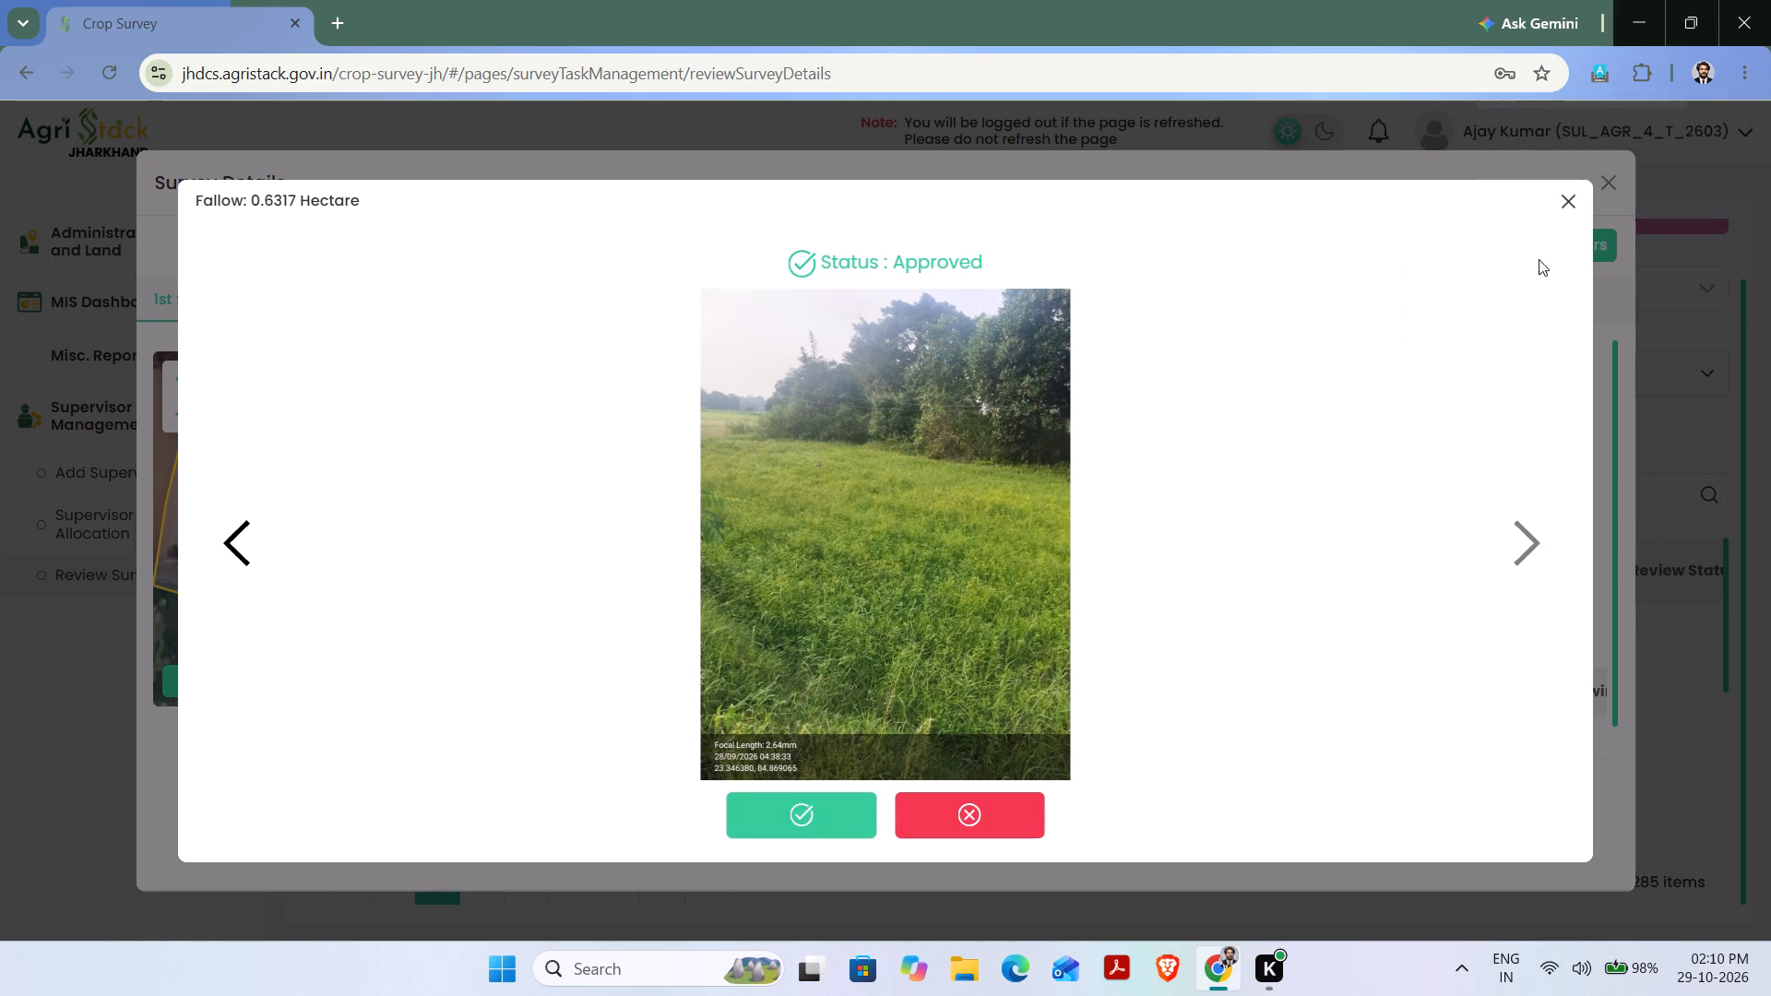
click(1567, 196)
Approve the 1st survey of survey number 776, save the review and close its details.
scroll(975, 608, down, 2)
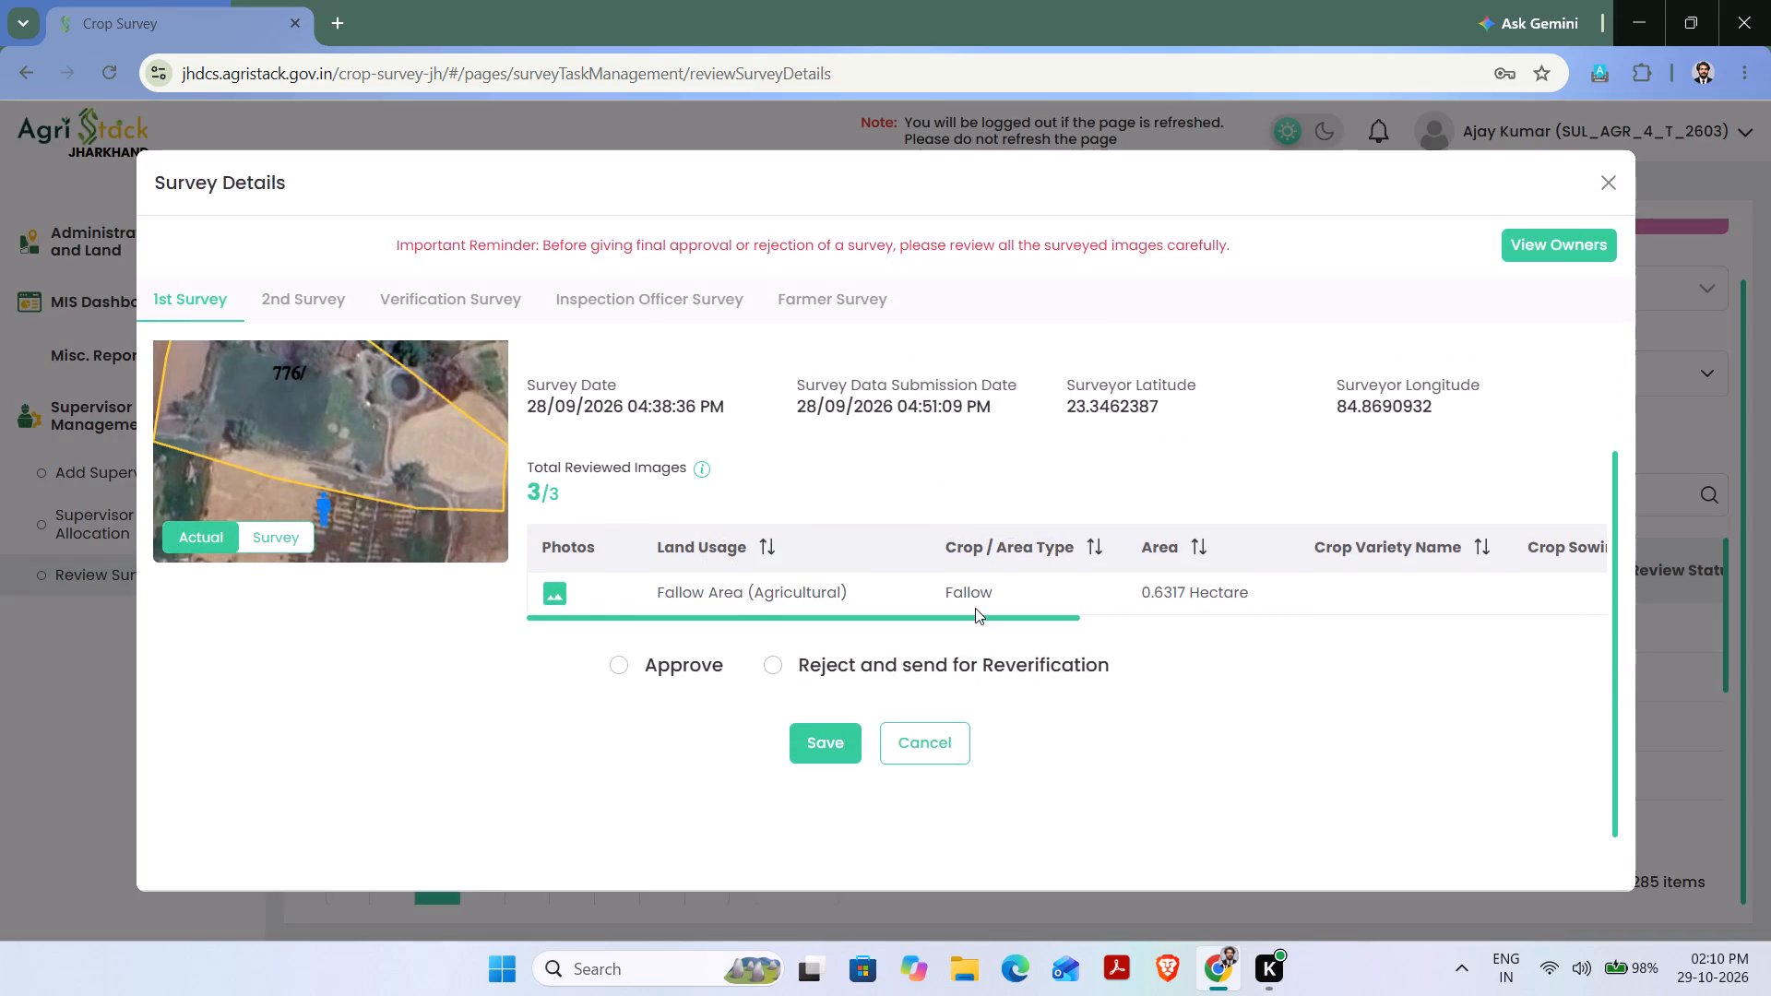
click(701, 662)
click(831, 739)
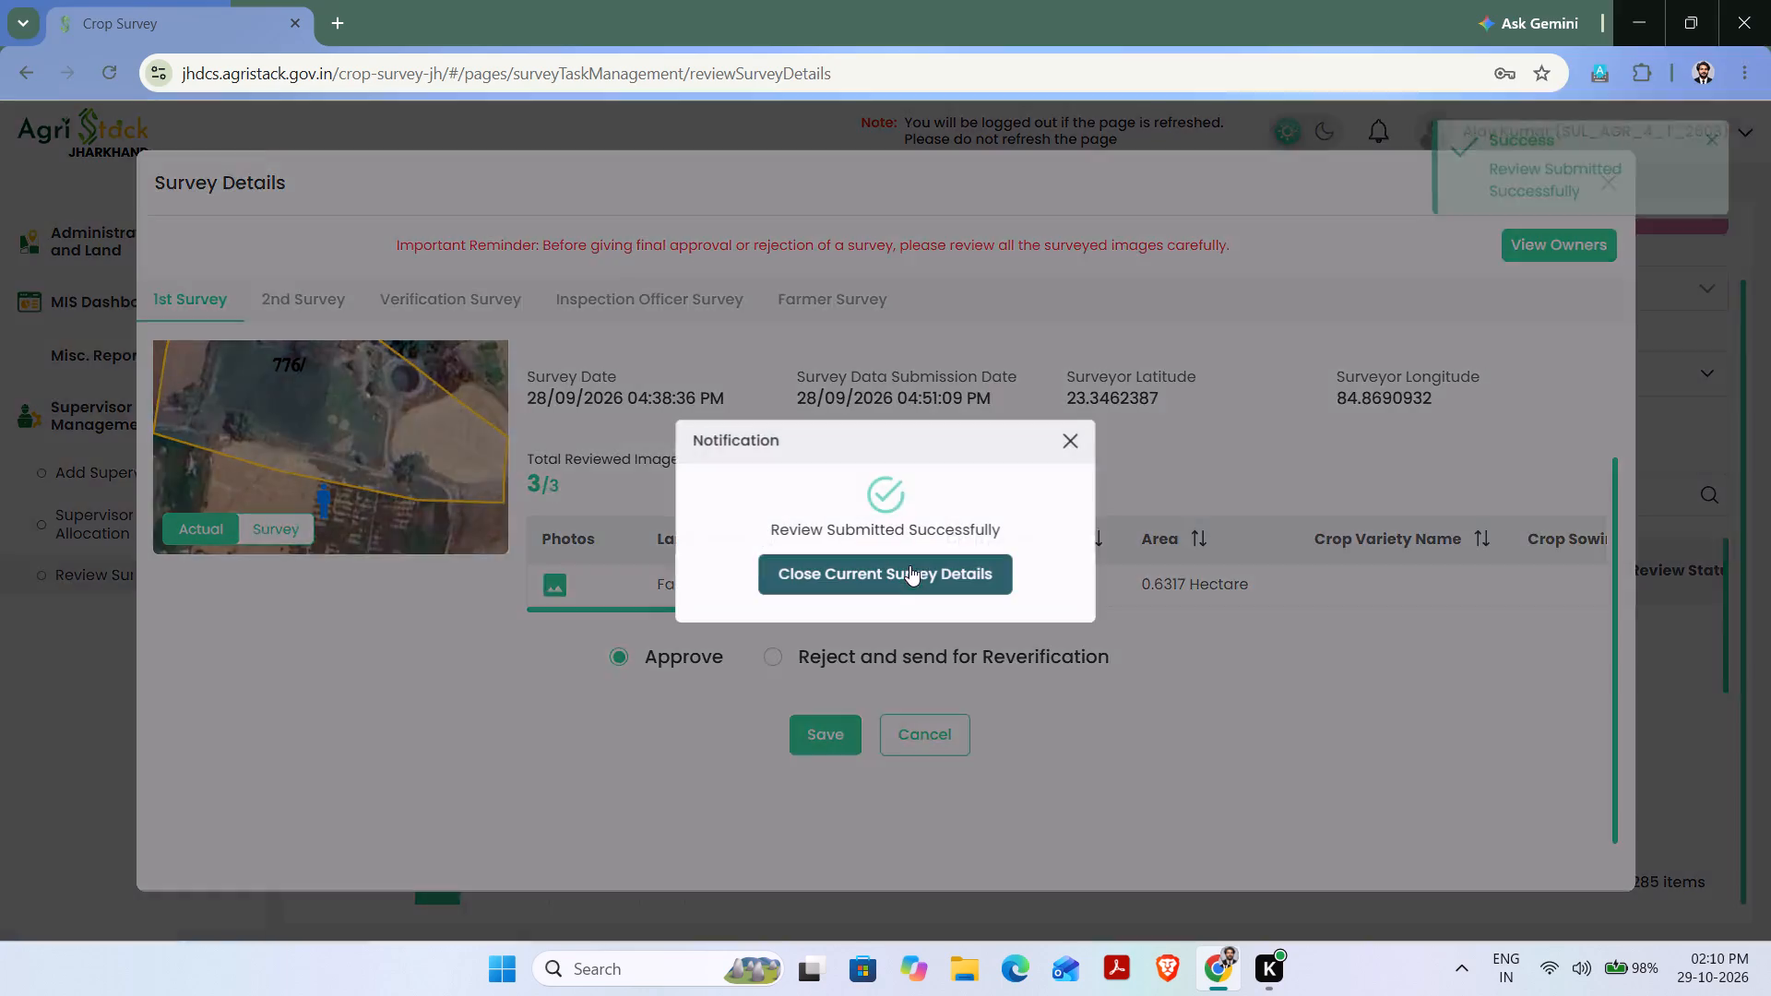
click(909, 563)
Open the details of survey number 535 and approve all three of its Fallow photos.
click(340, 768)
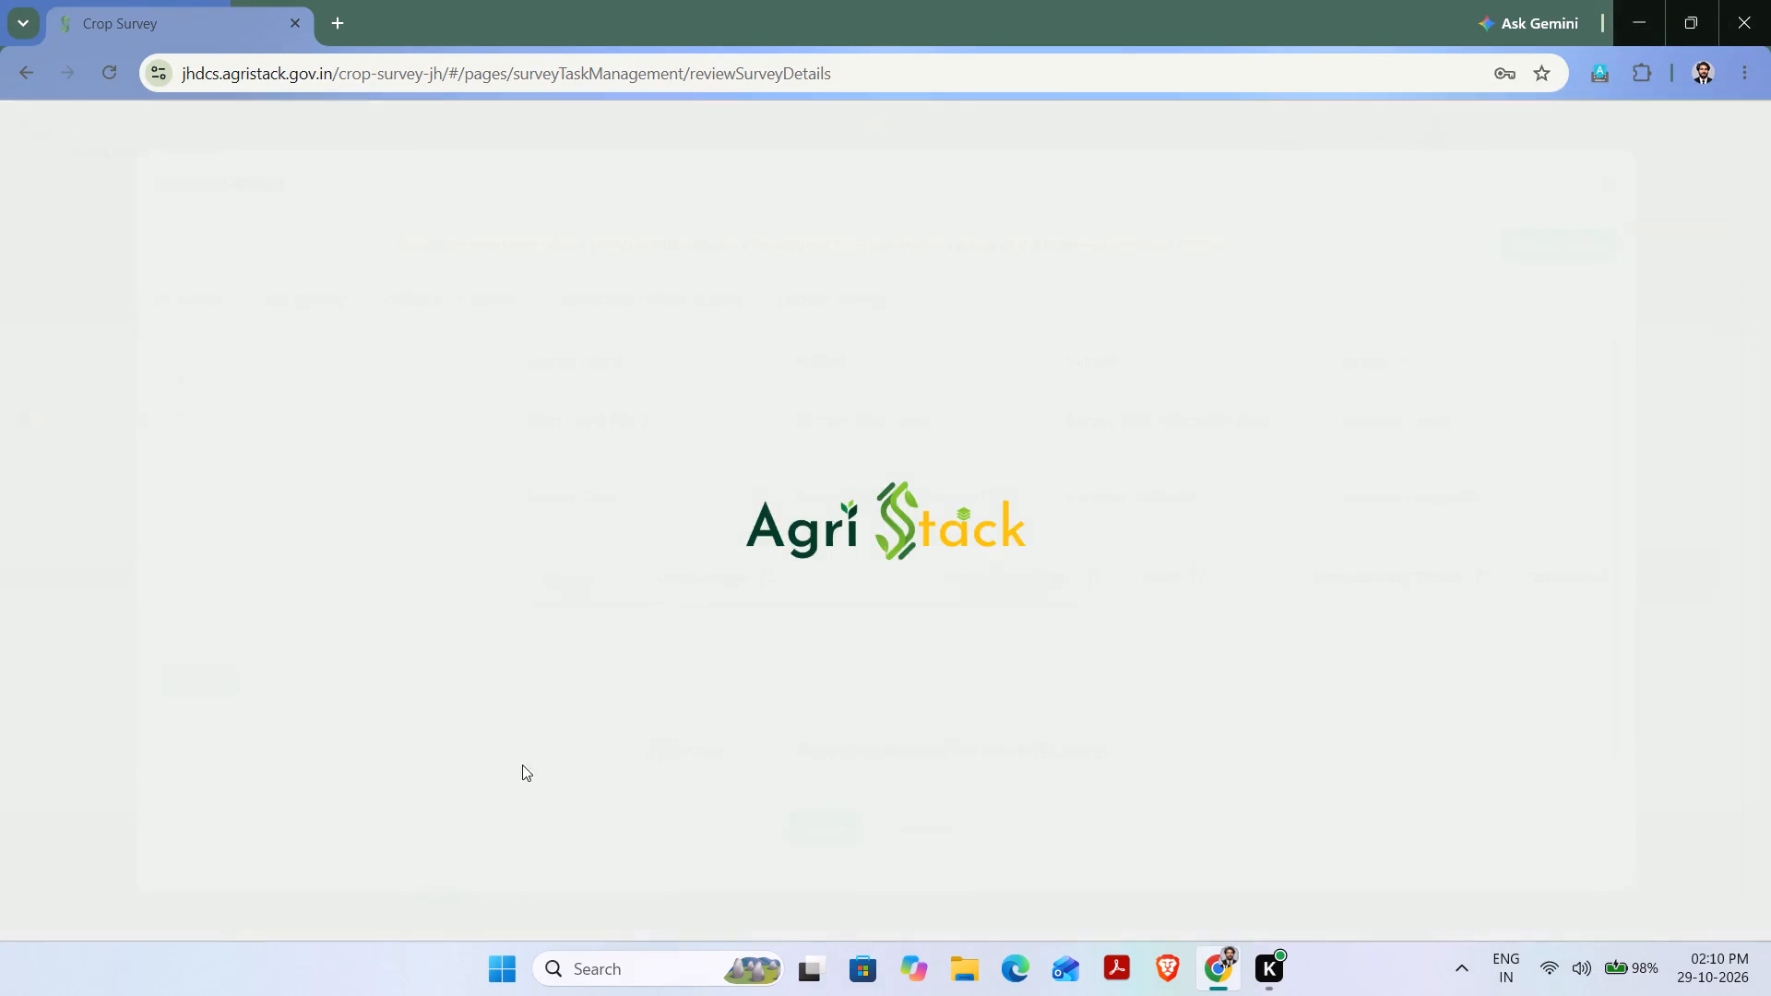
click(550, 732)
click(552, 737)
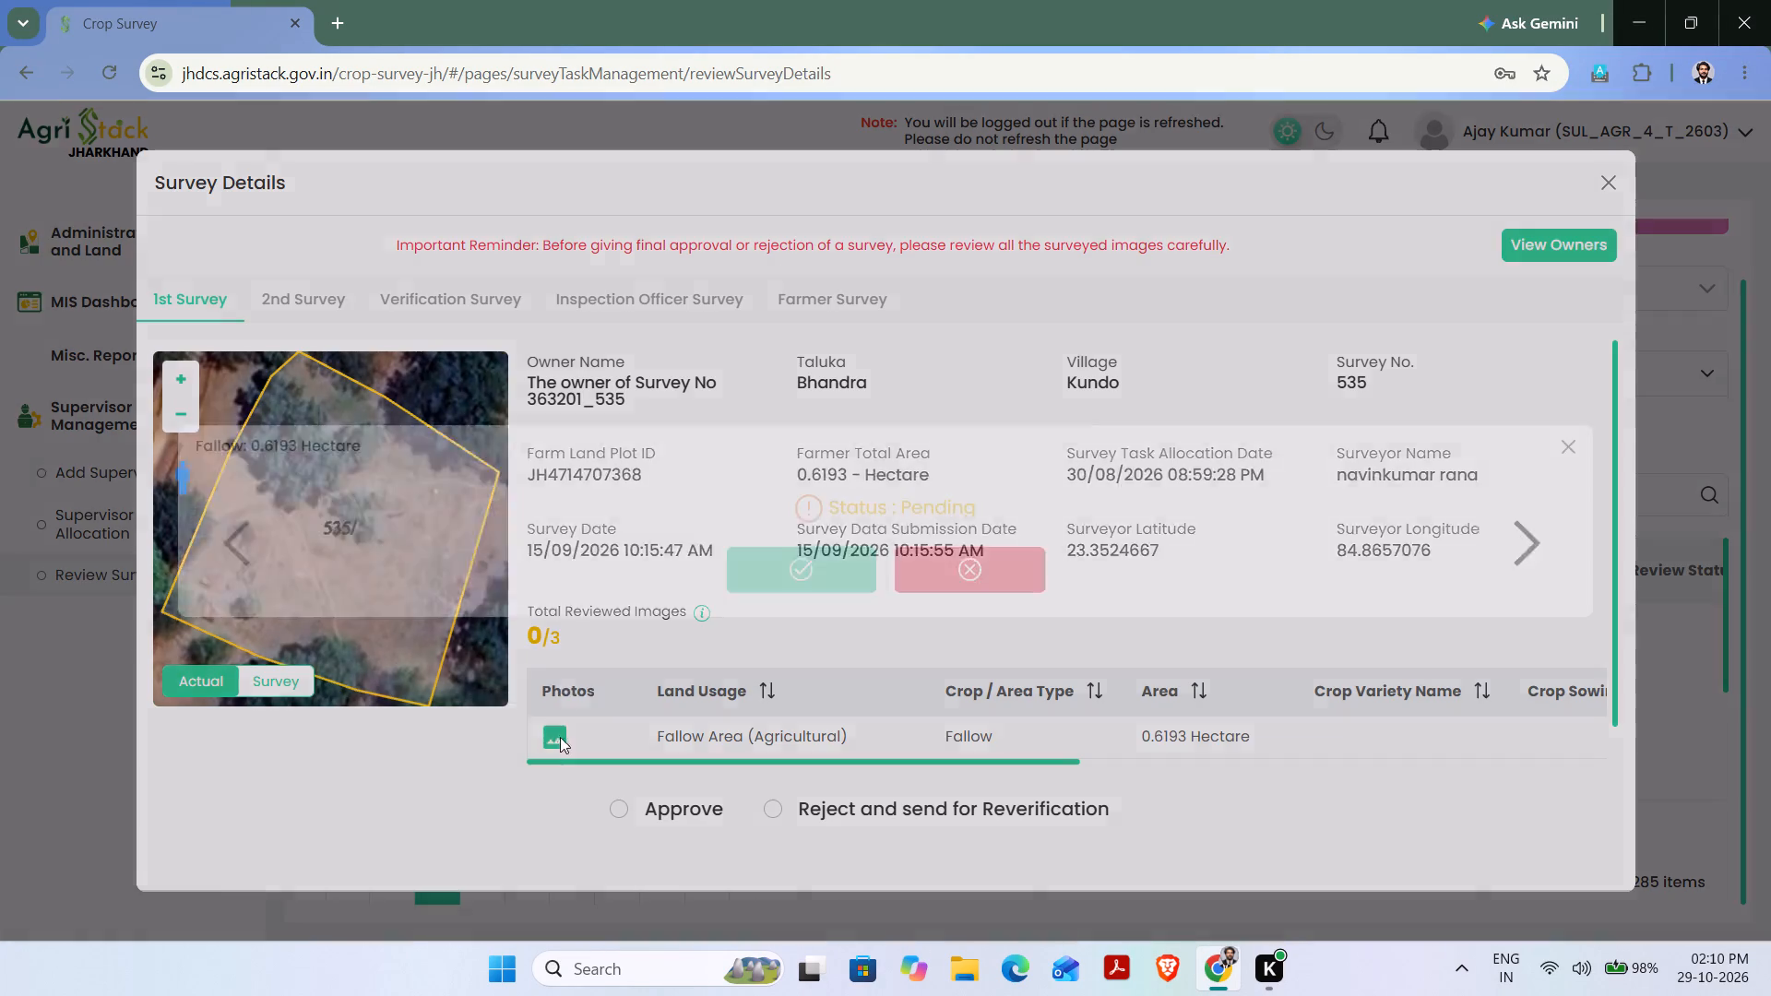
click(775, 800)
drag(939, 690, 806, 702)
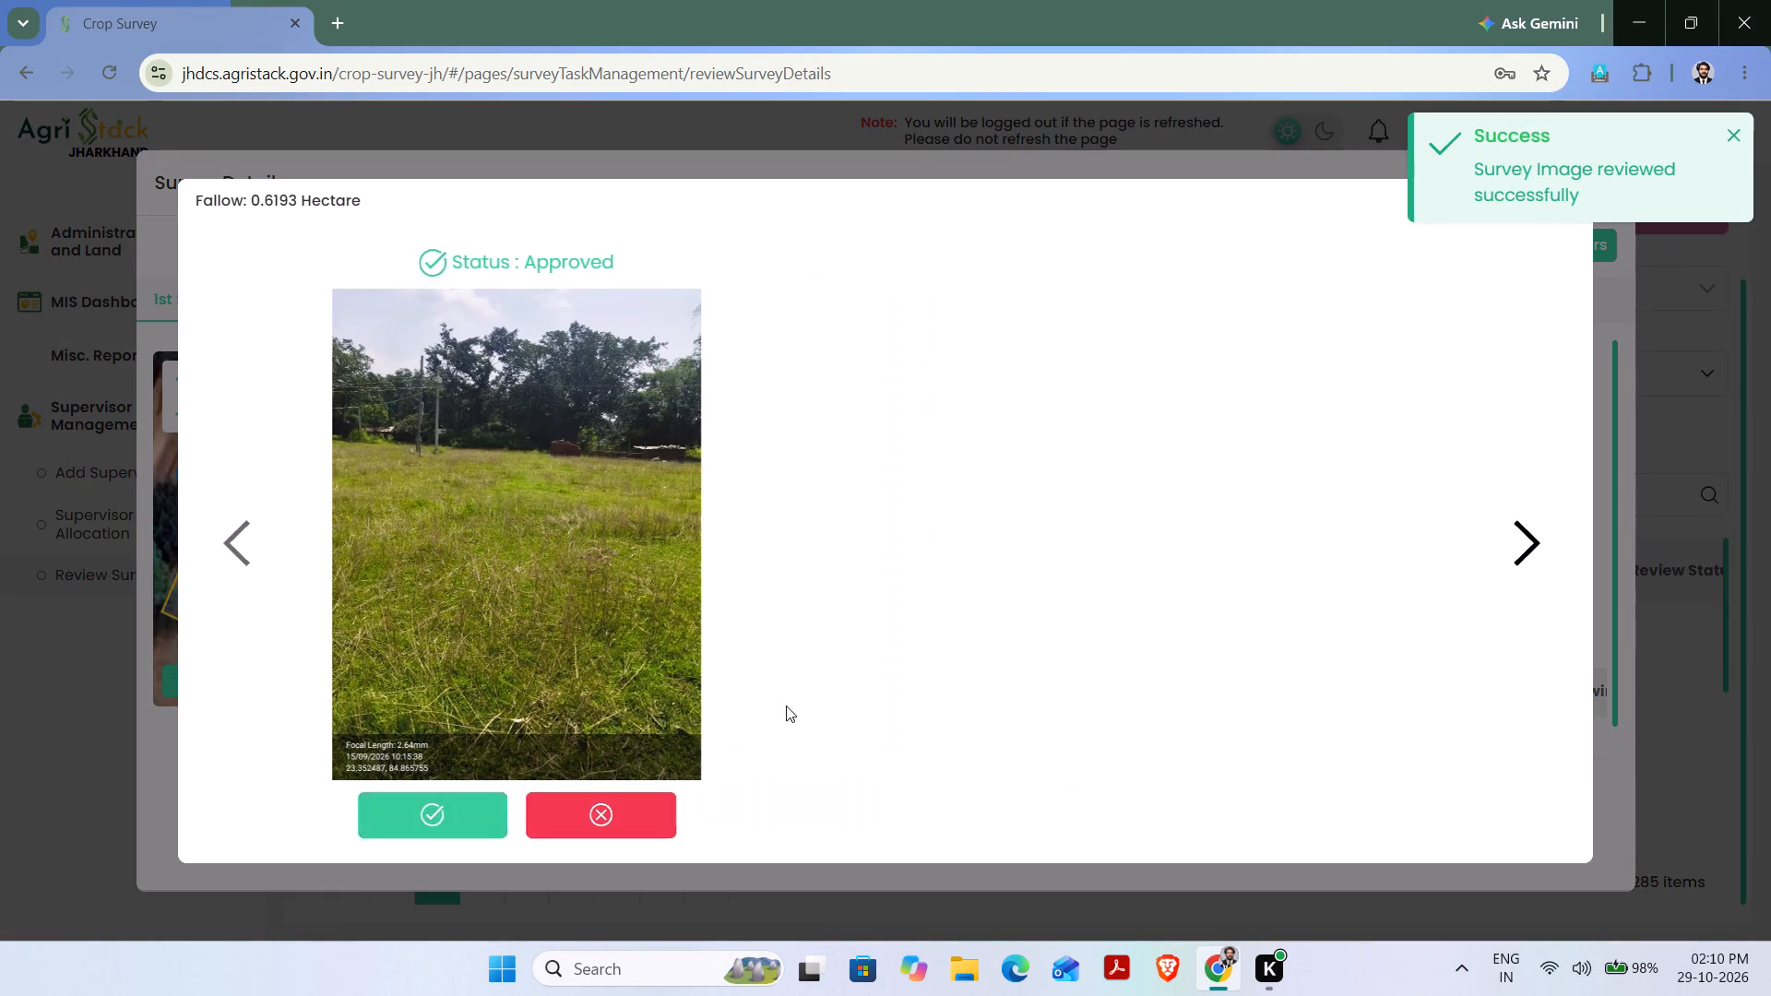
click(821, 807)
drag(929, 675, 832, 682)
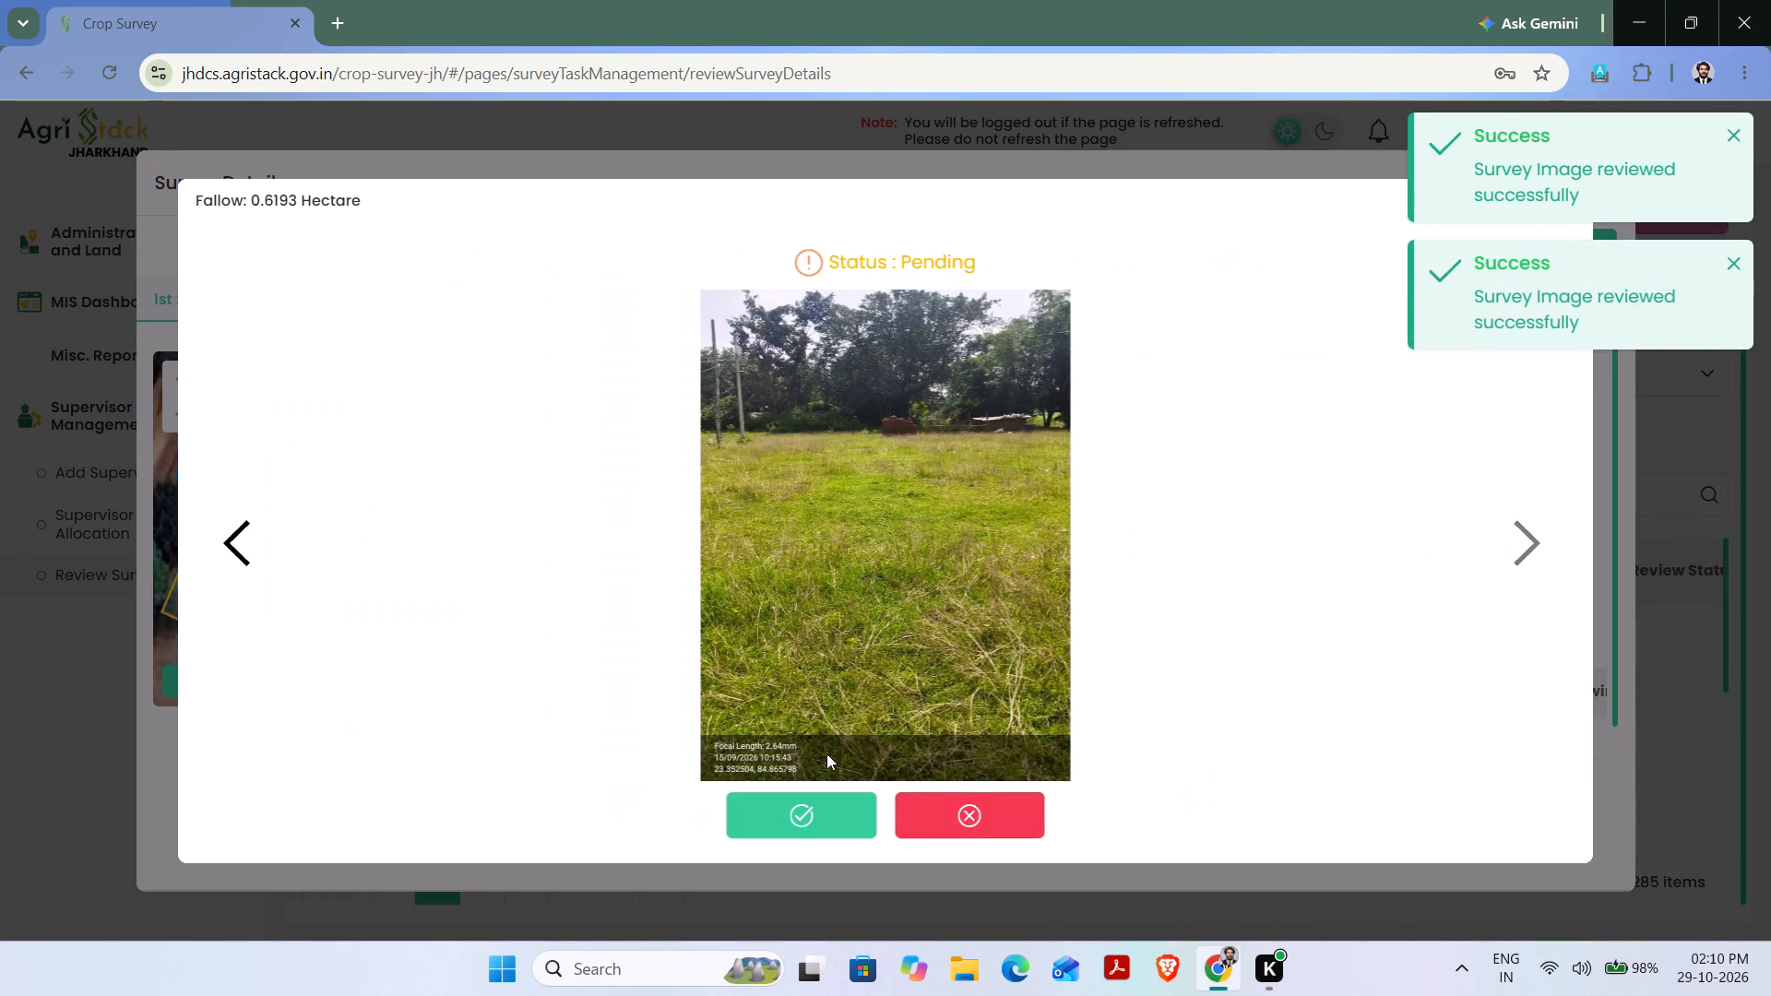
click(825, 809)
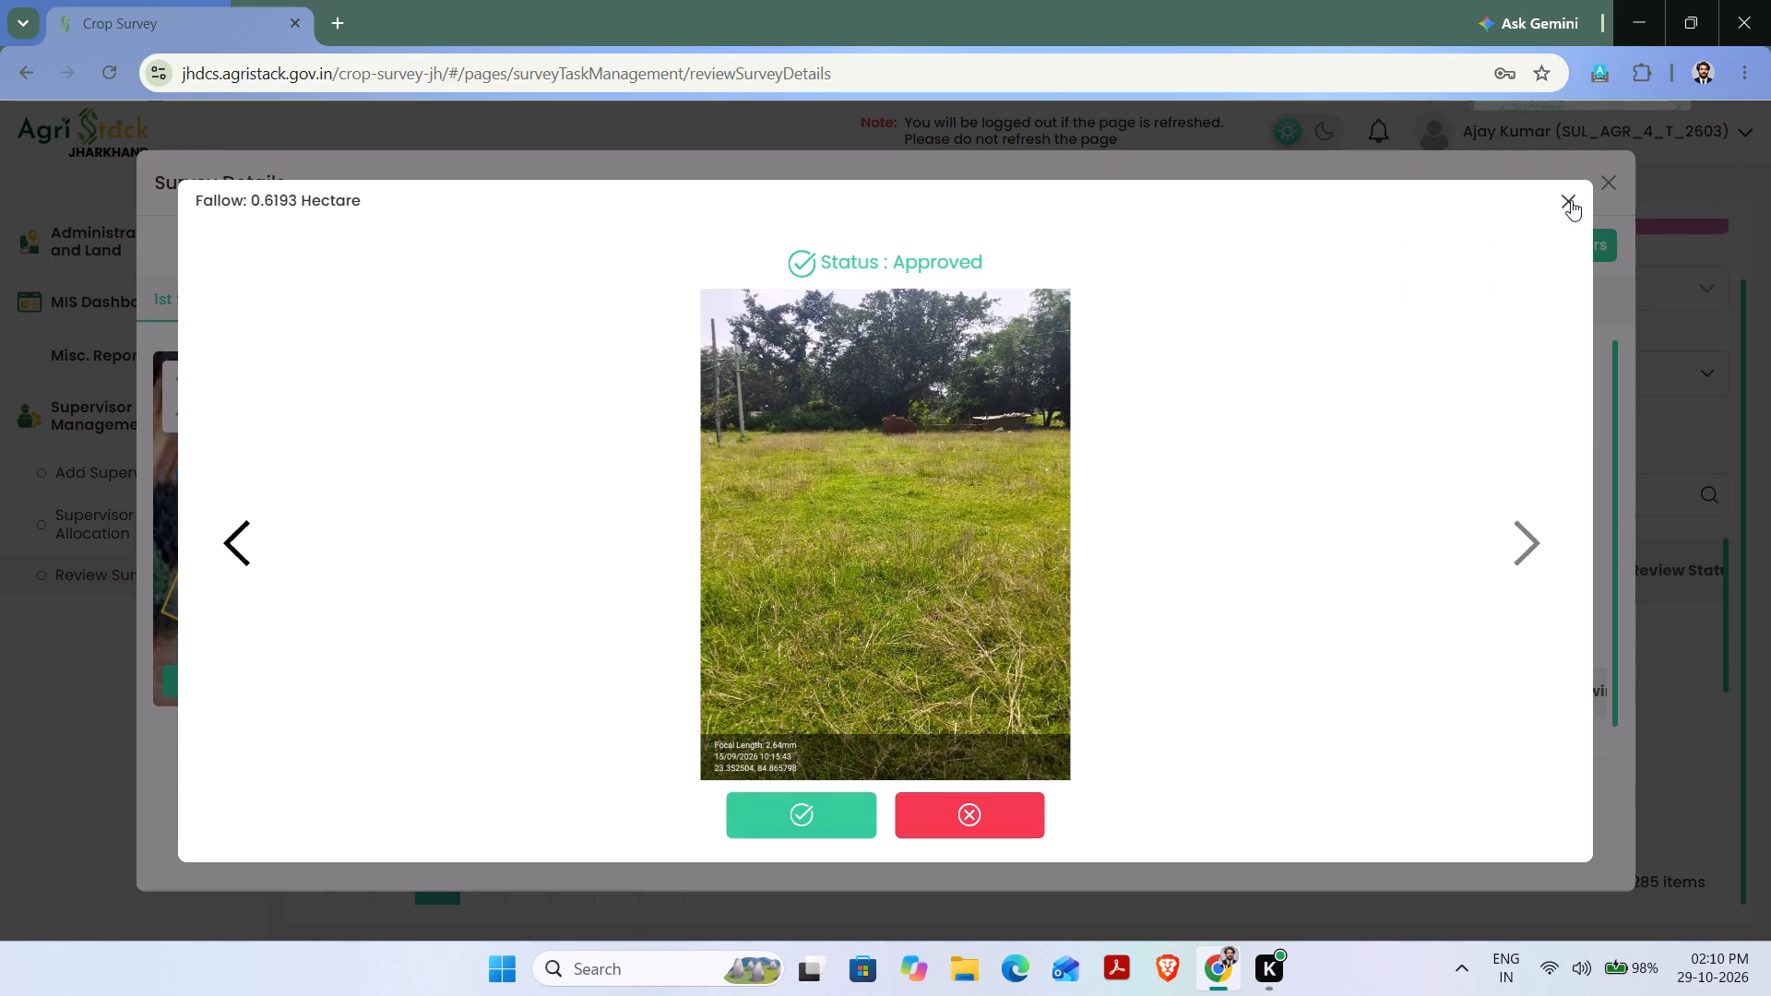
click(1564, 197)
Approve the 1st survey of survey number 535, save the review and close its details.
scroll(1093, 584, down, 3)
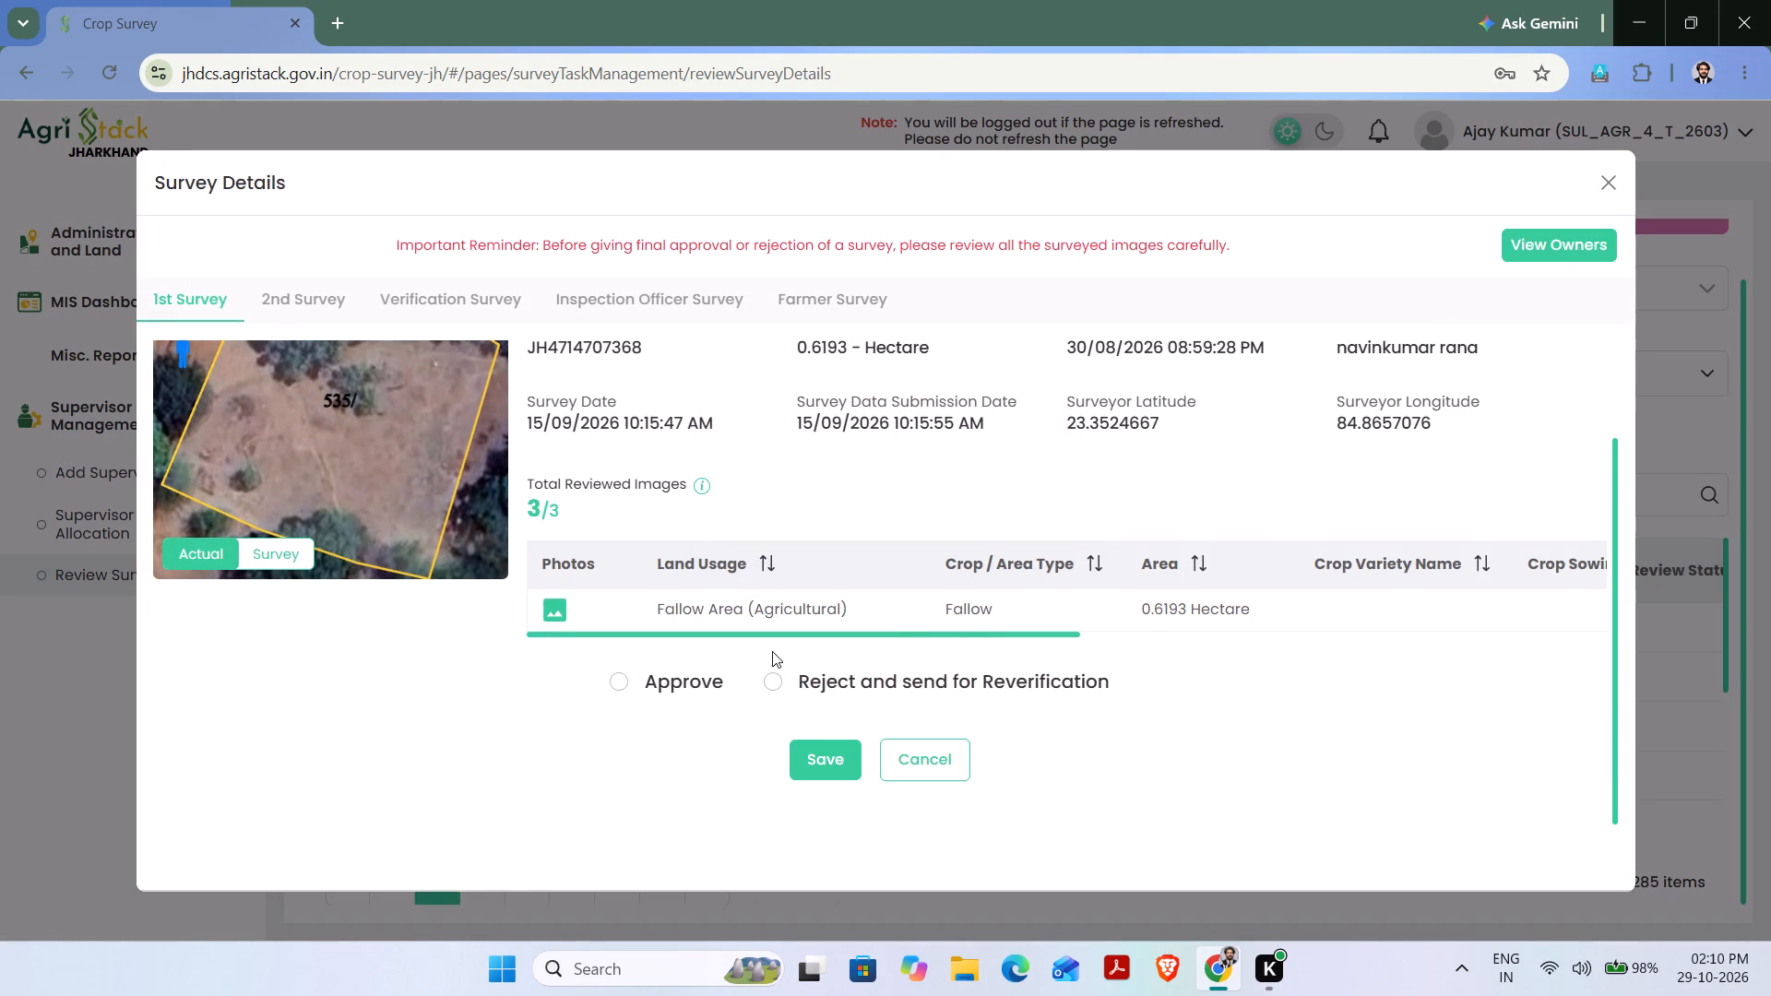
click(706, 656)
click(822, 744)
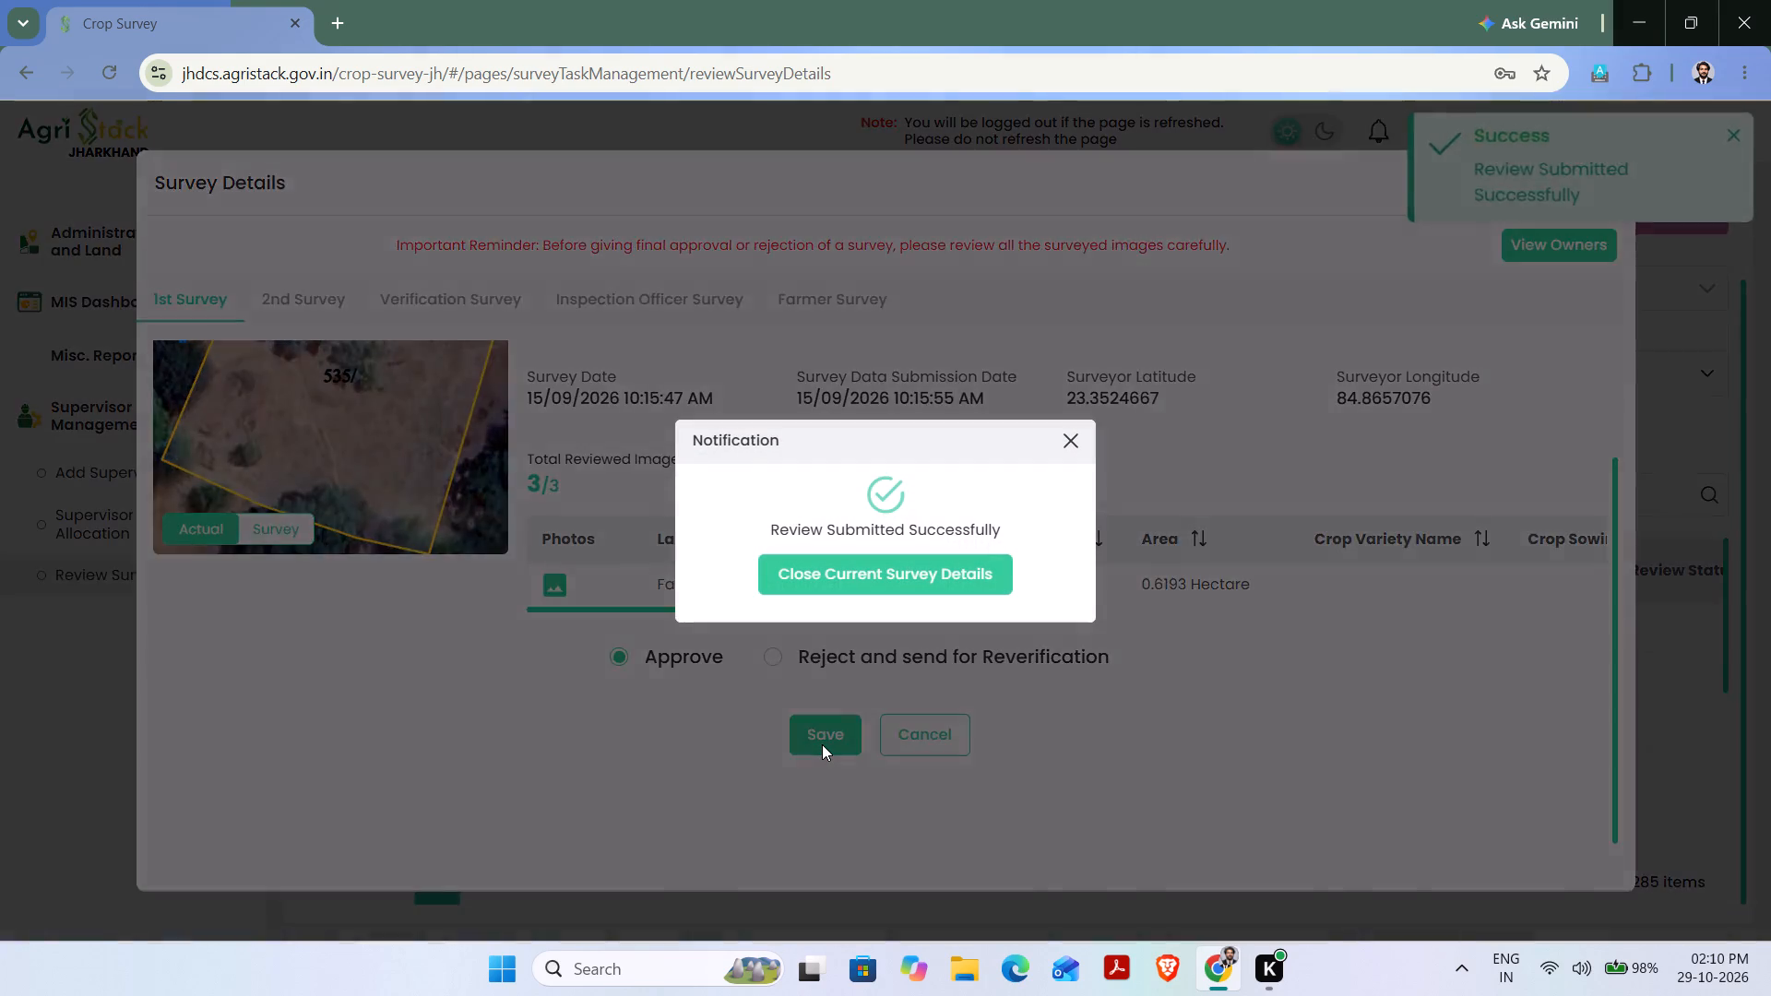
click(897, 577)
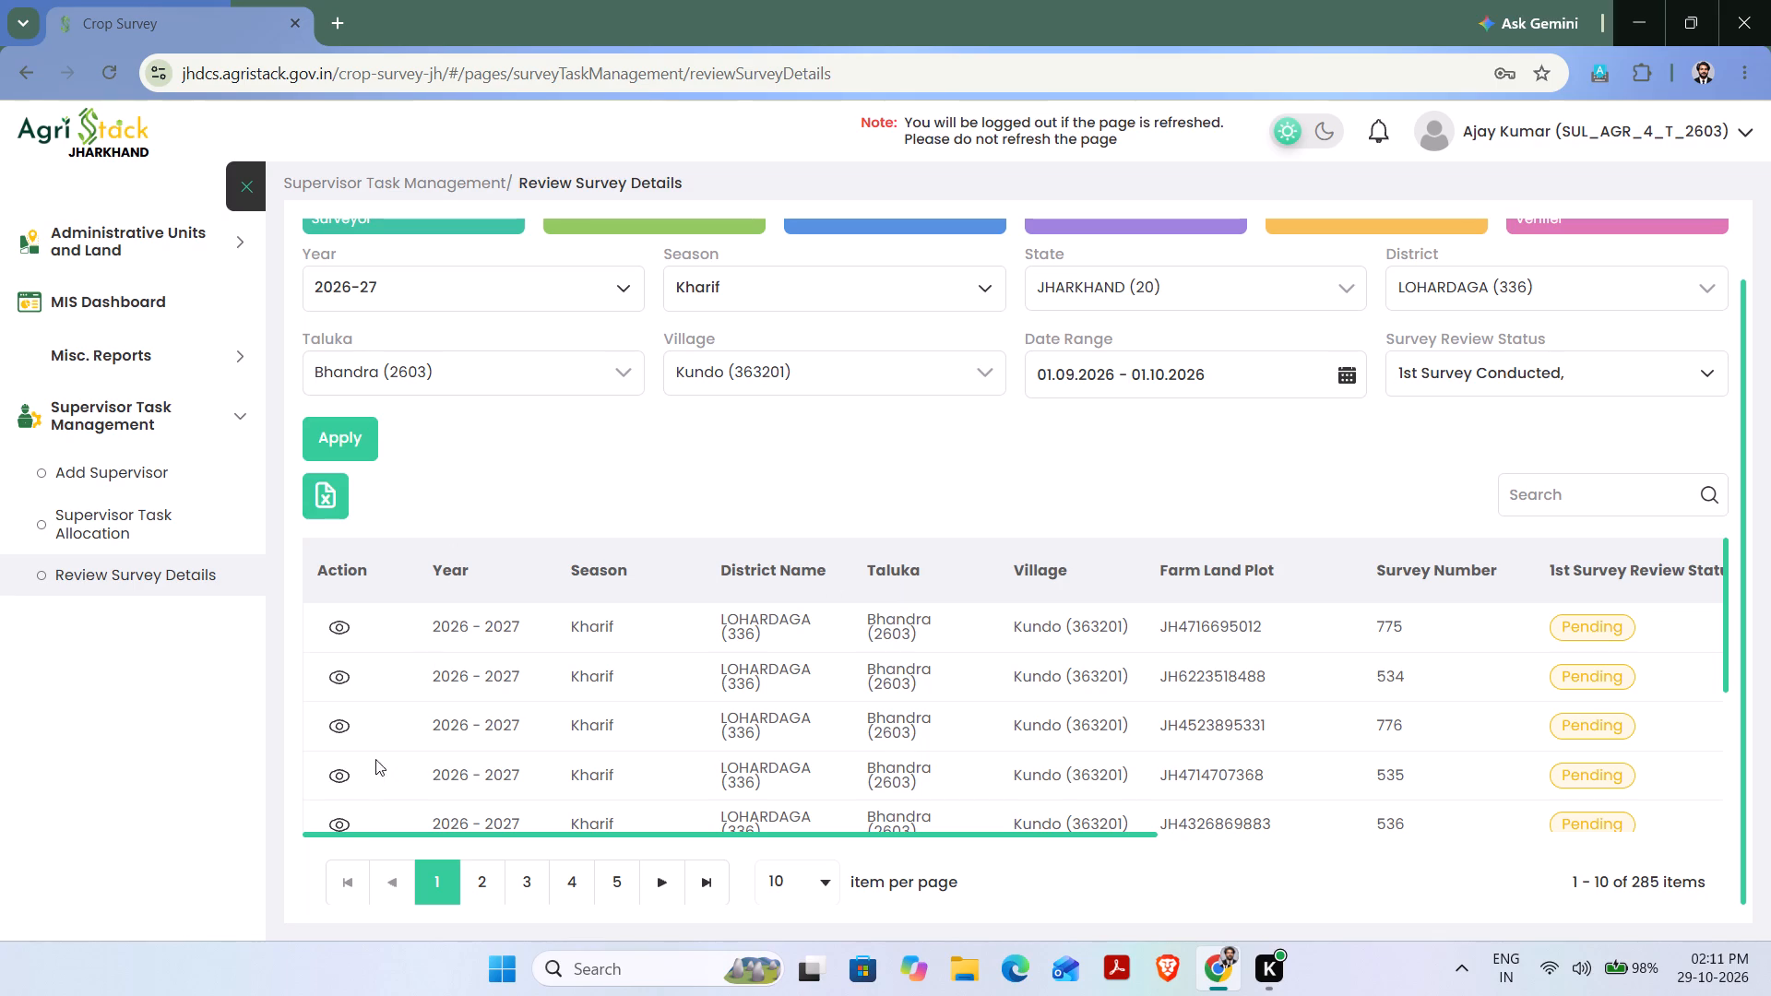
Open the details of survey number 536 and approve both of its Waste photos.
click(337, 827)
click(549, 732)
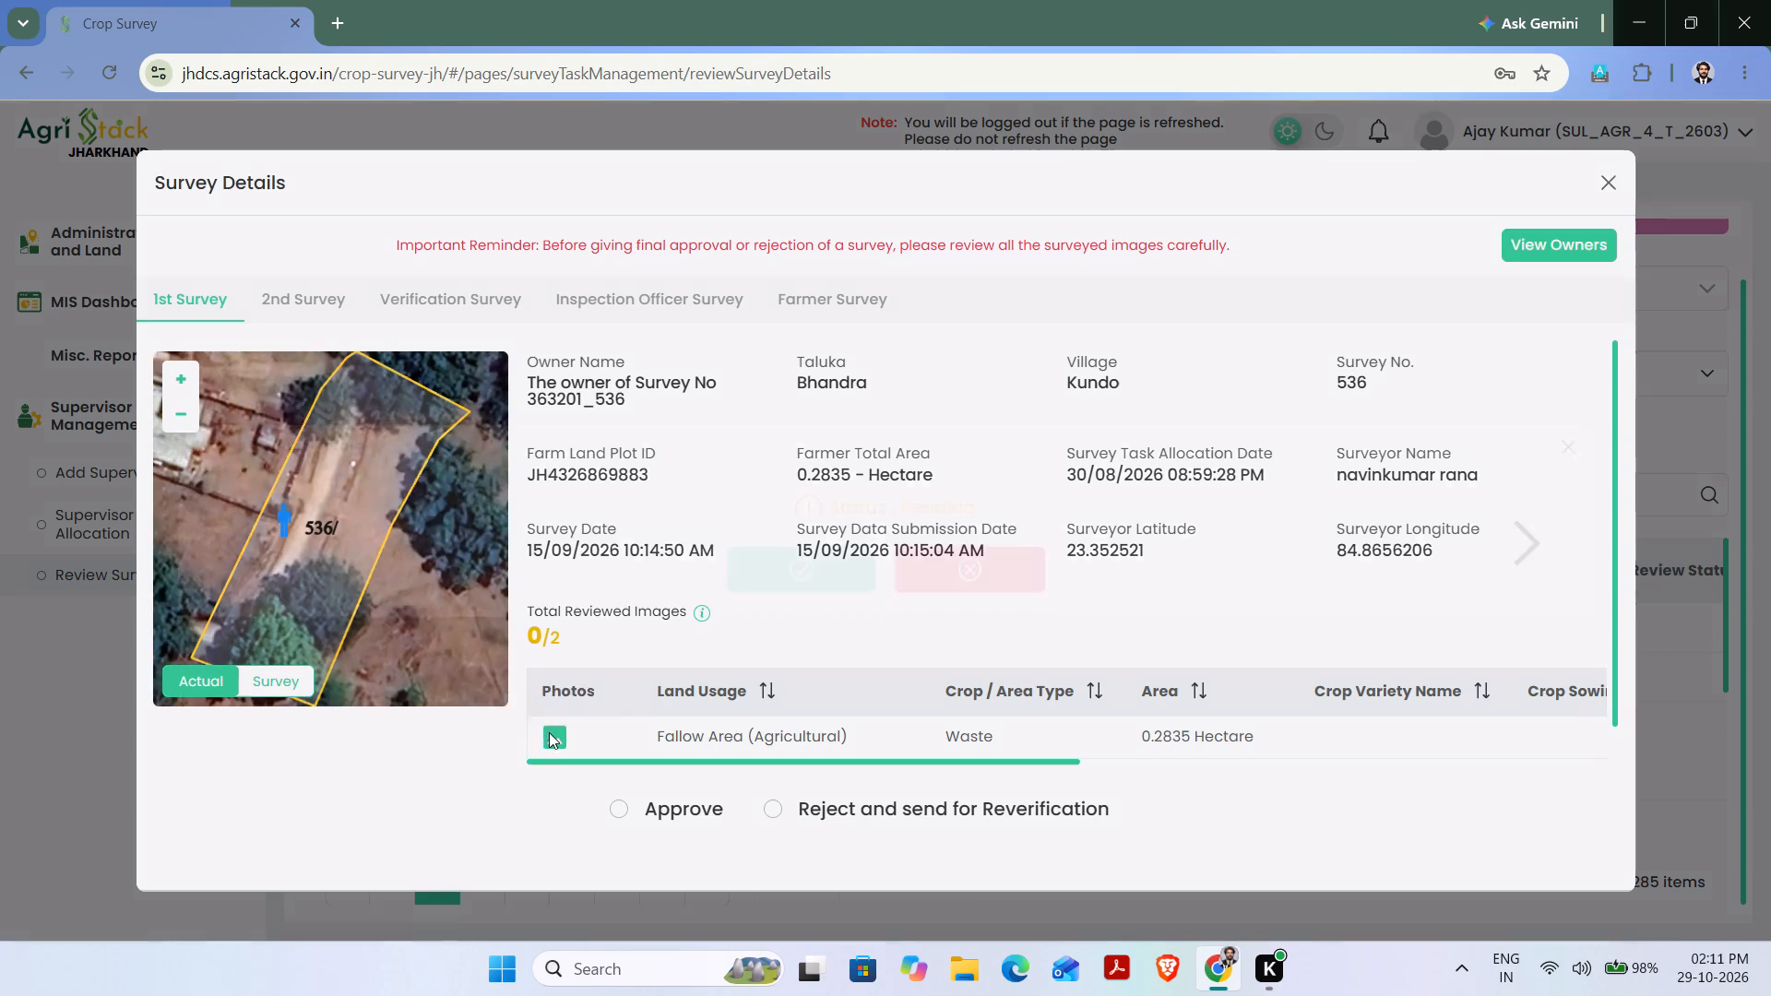
click(768, 800)
drag(927, 700, 751, 749)
click(779, 826)
drag(909, 699, 752, 744)
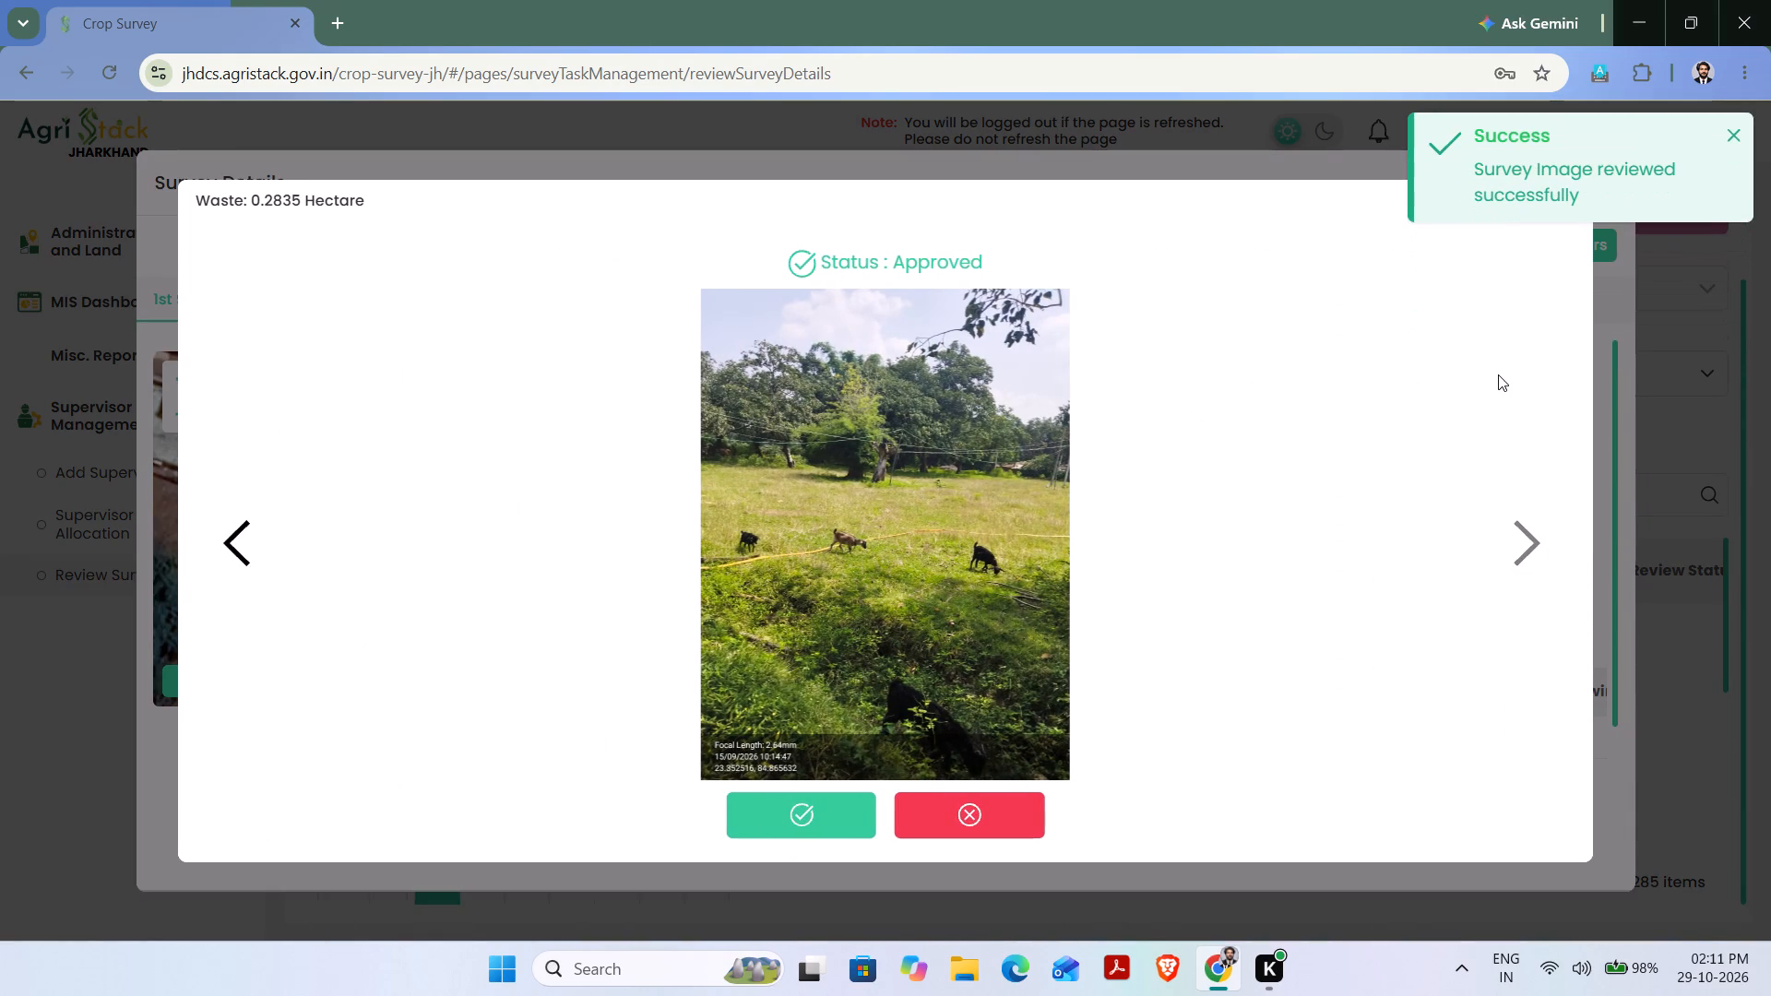
click(1559, 200)
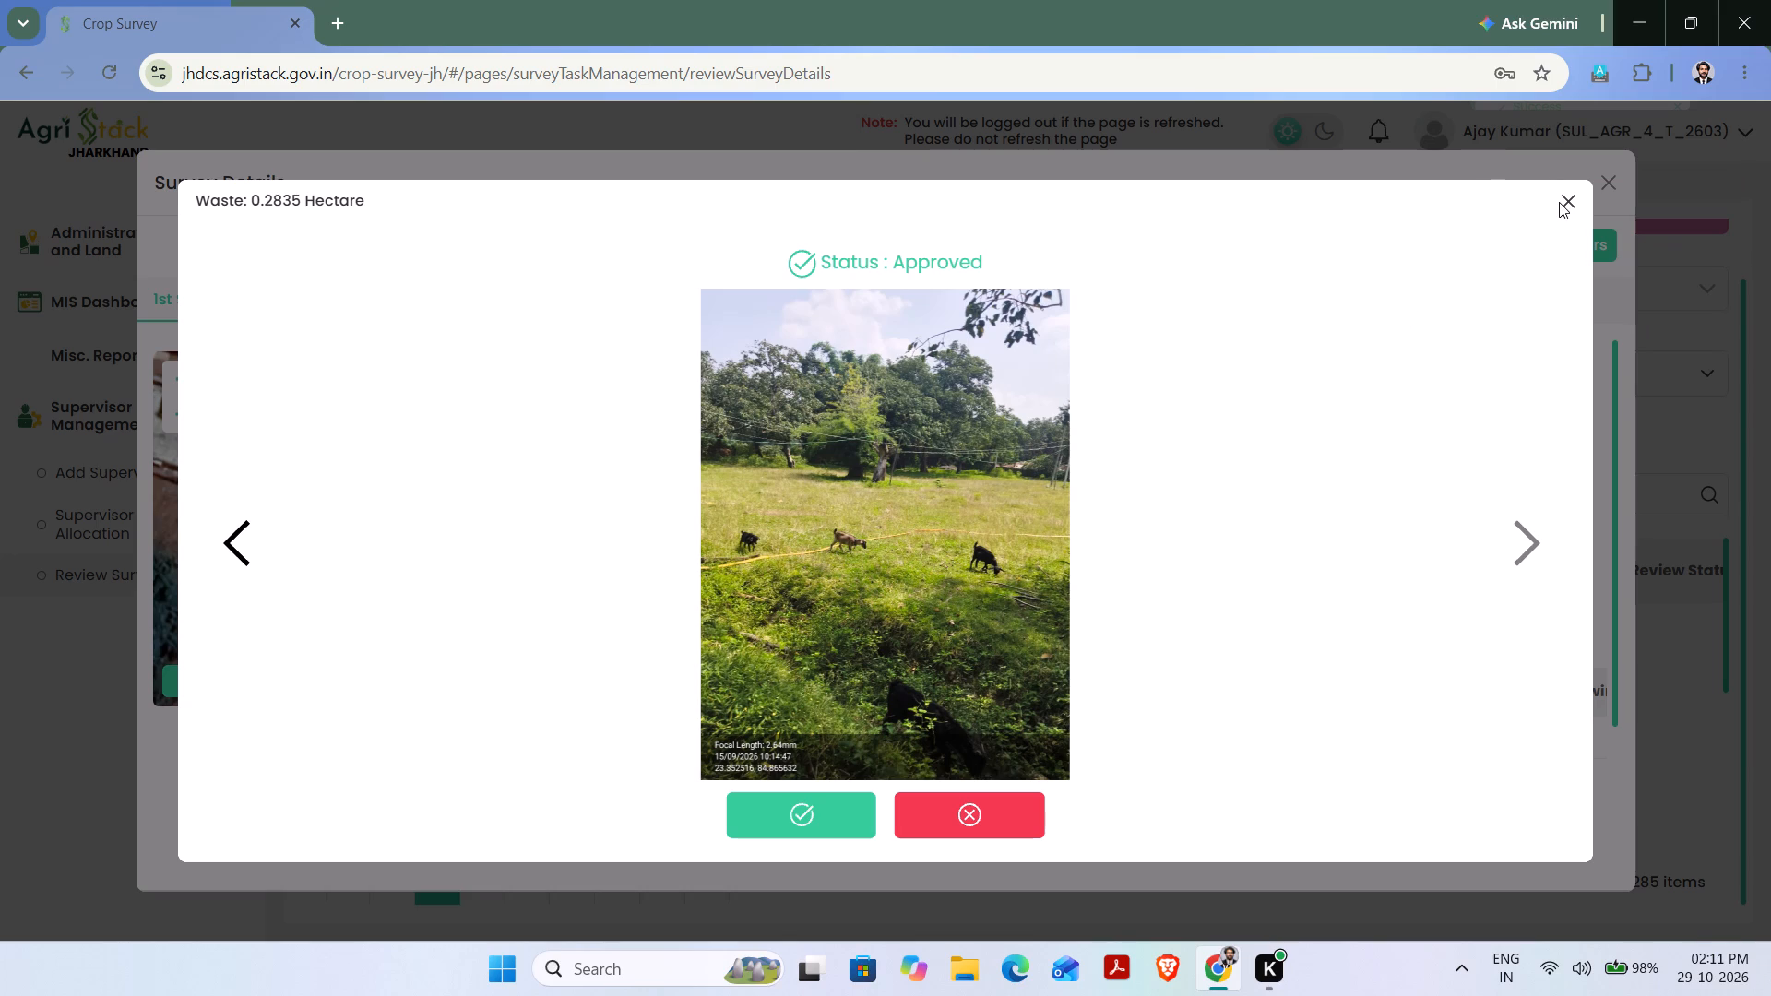
click(1568, 200)
Approve the 1st survey of survey number 536, save the review and close its details.
scroll(889, 595, down, 1)
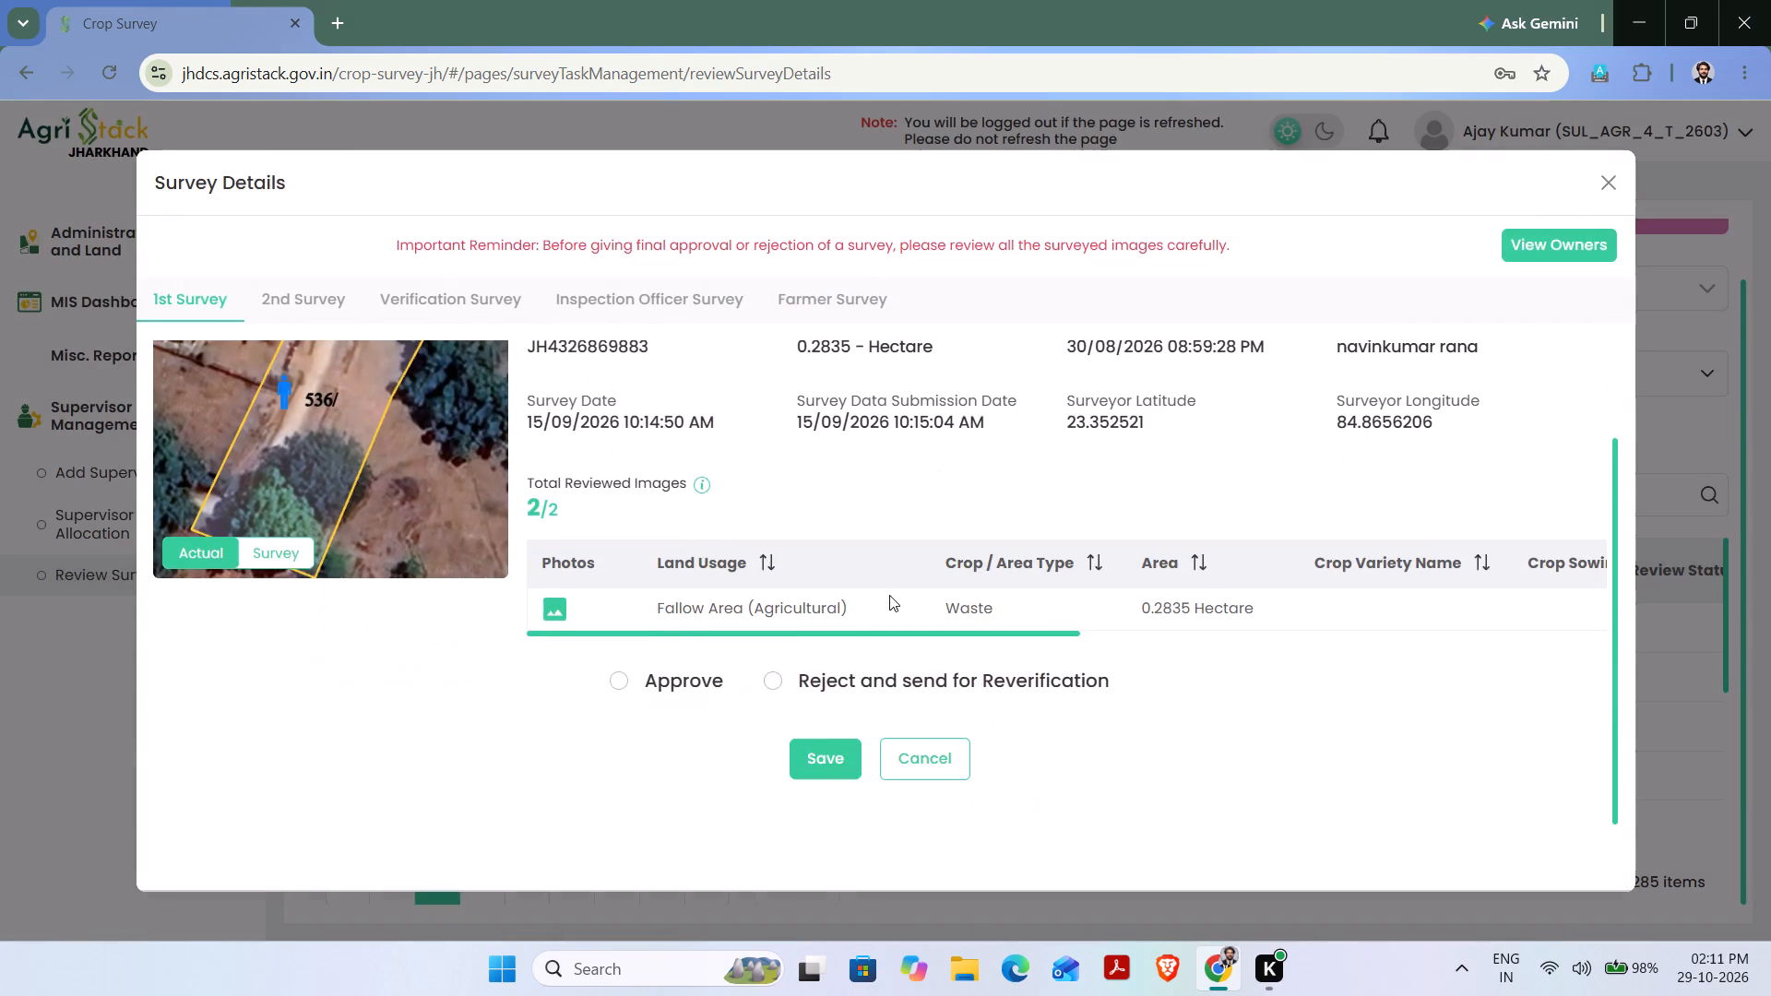
scroll(889, 595, down, 1)
click(683, 662)
click(819, 723)
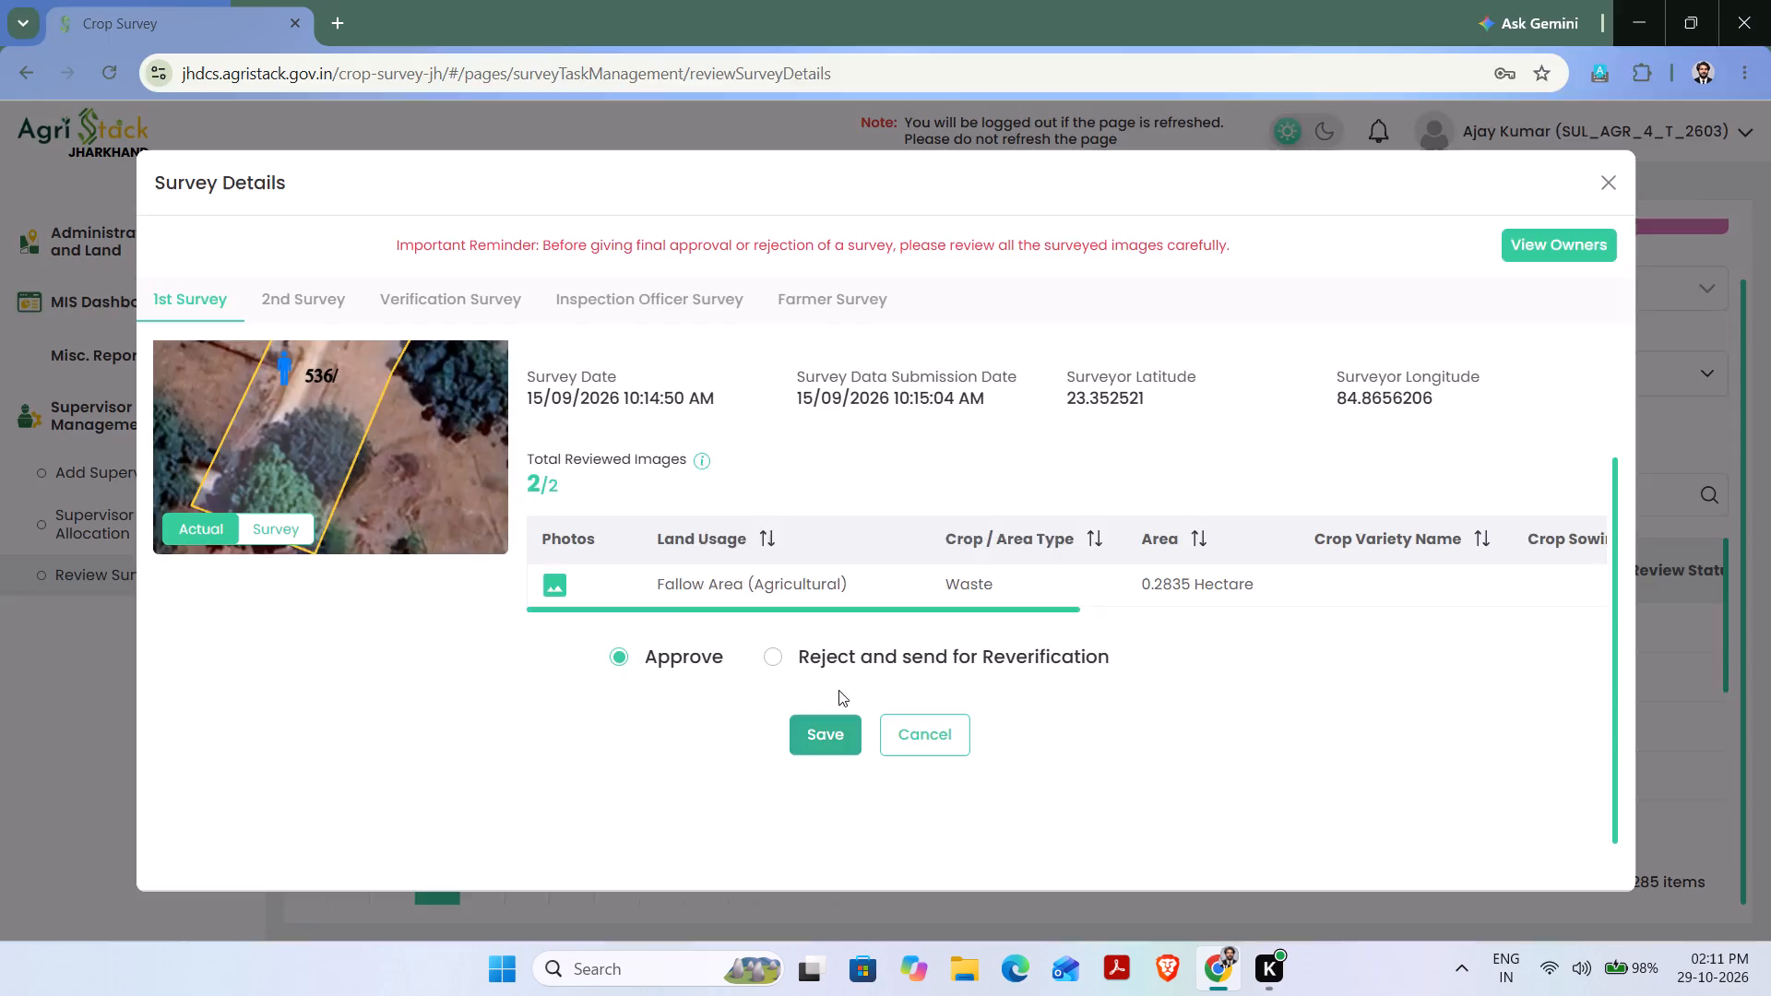
click(899, 572)
Open the details of survey number 537 and approve all three of its Other NA uses photos.
scroll(458, 770, down, 3)
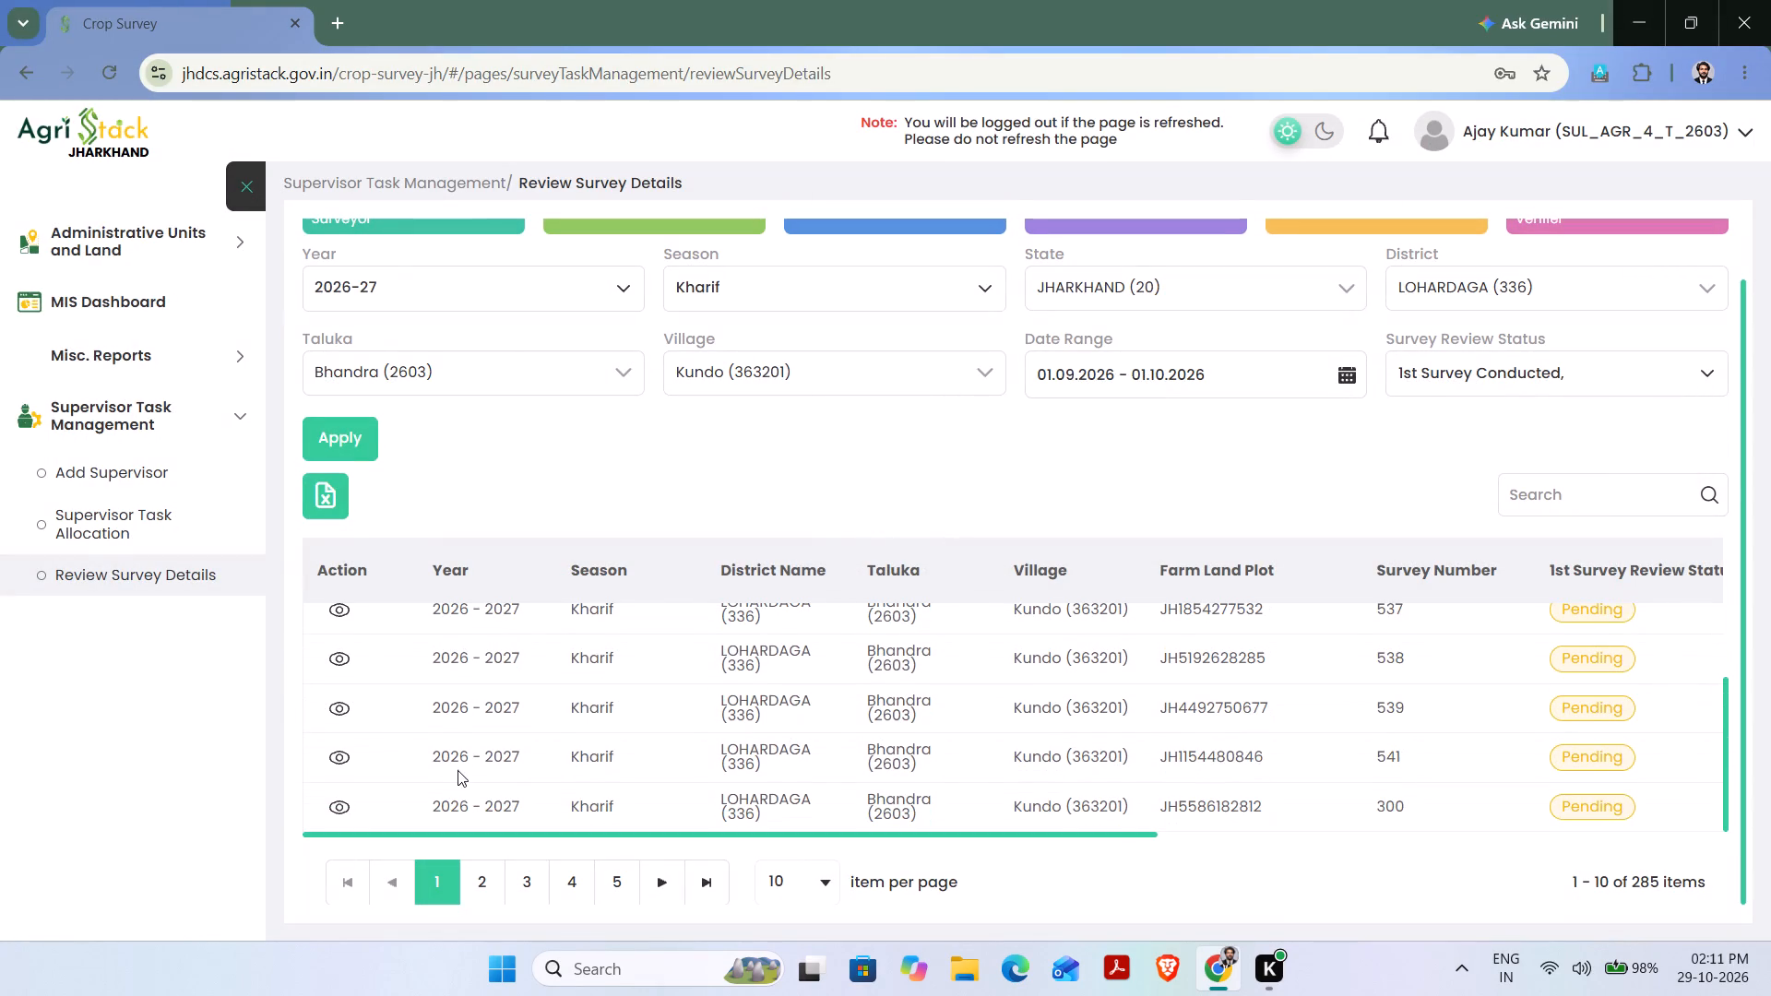
click(338, 608)
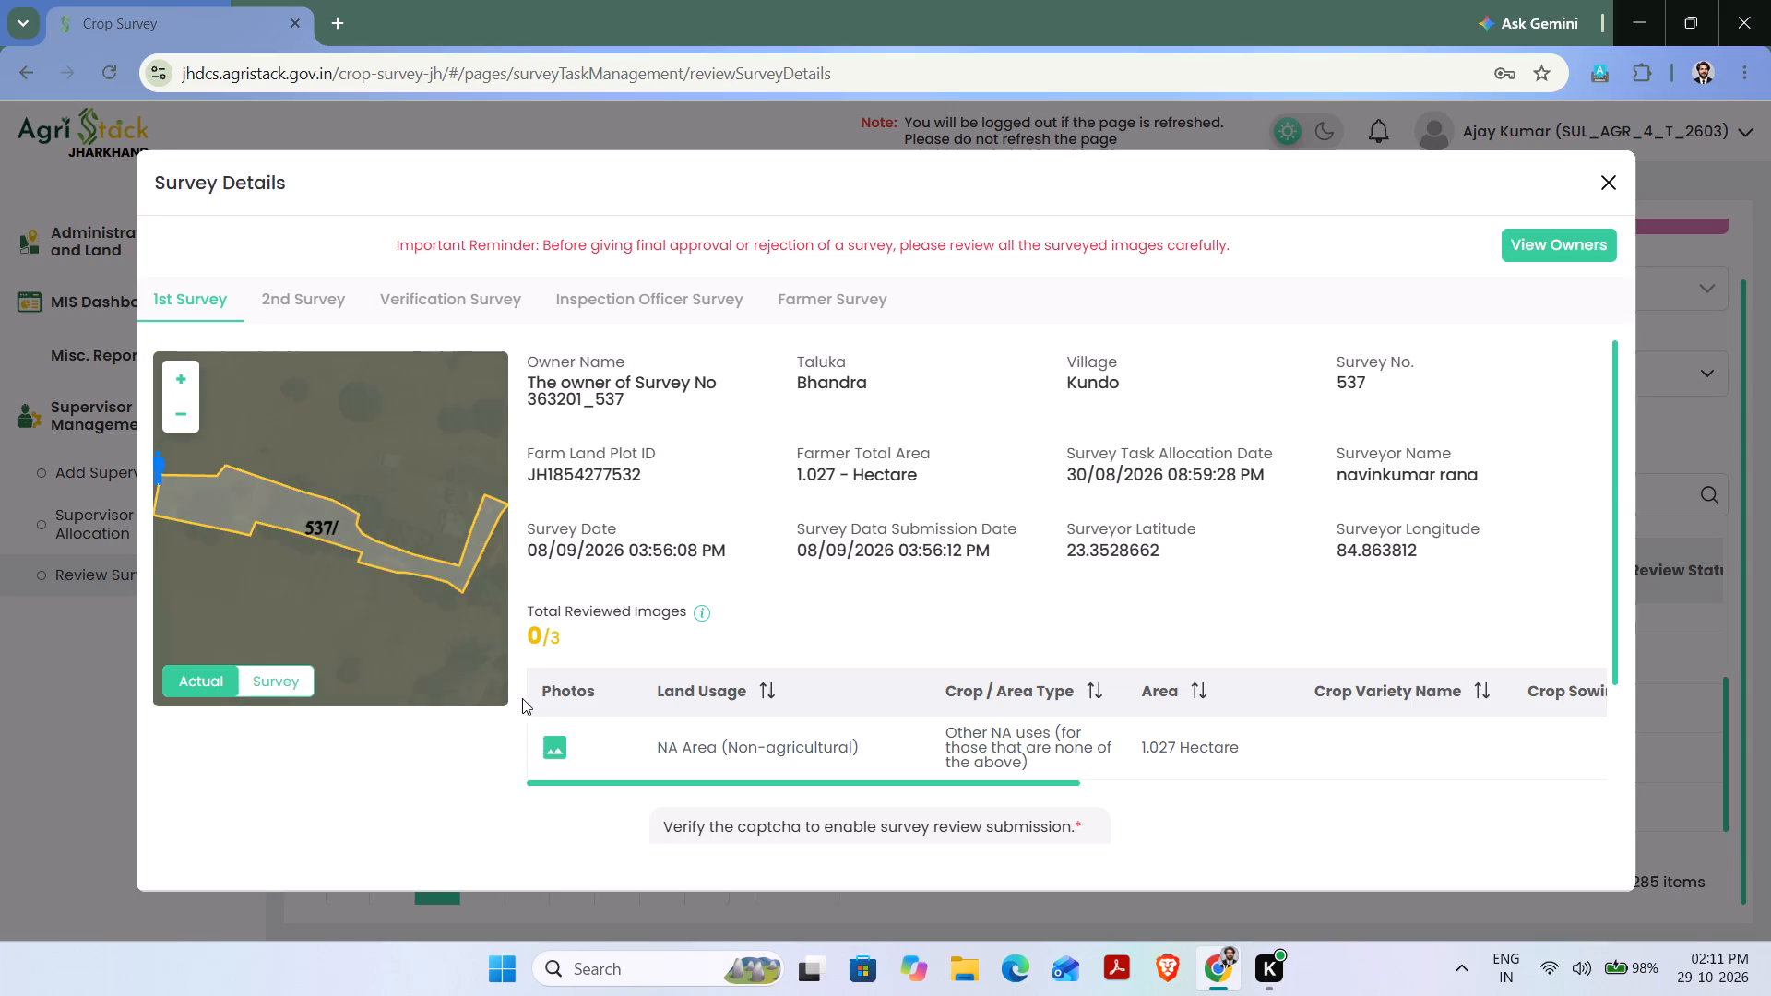
click(554, 743)
click(760, 824)
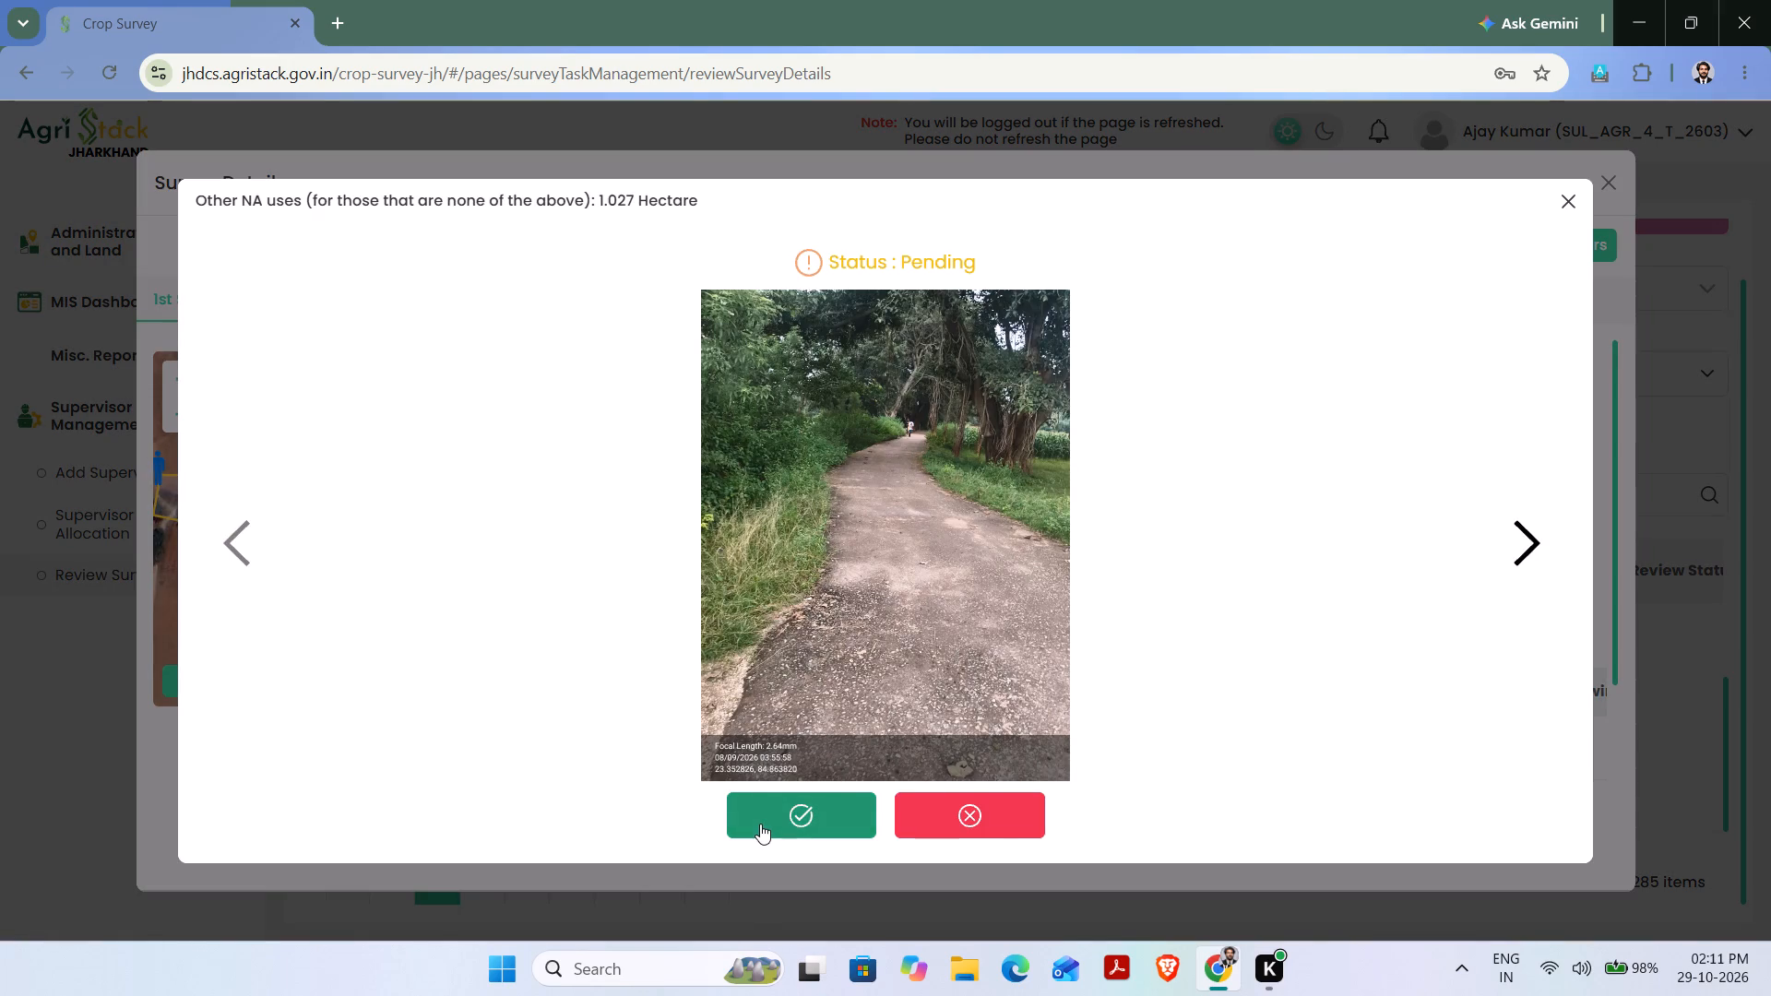
drag(899, 702, 755, 730)
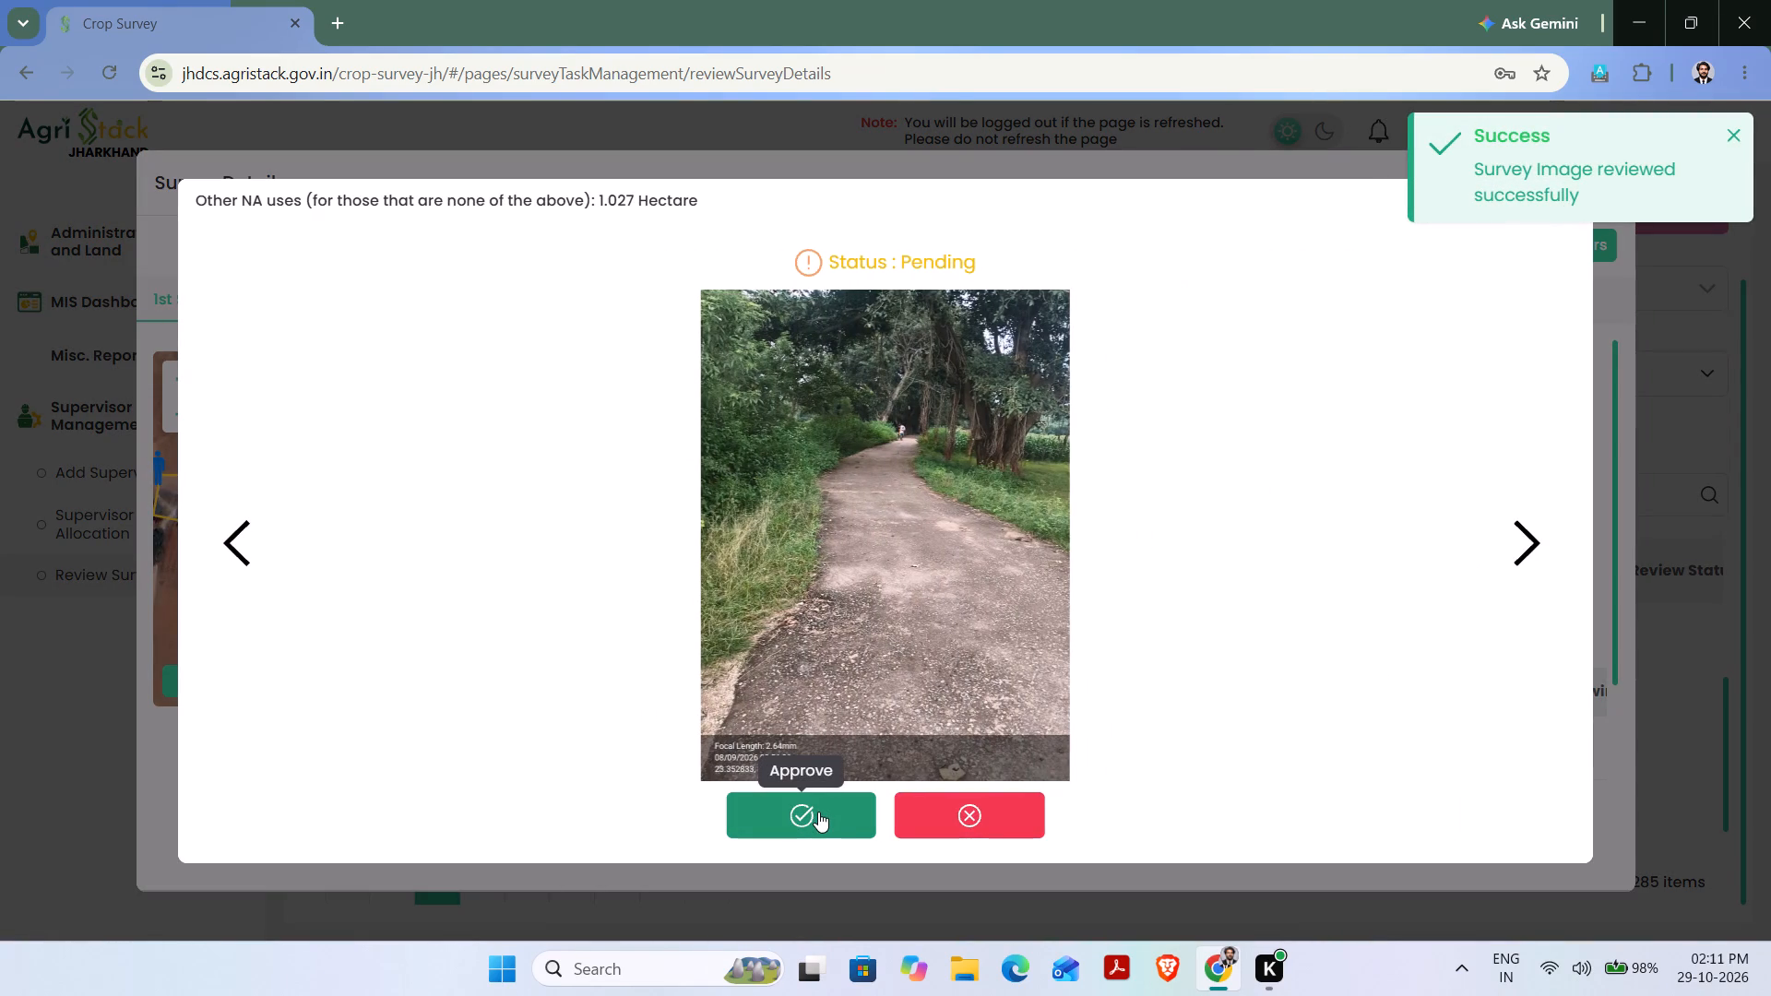
click(818, 812)
drag(916, 729, 782, 758)
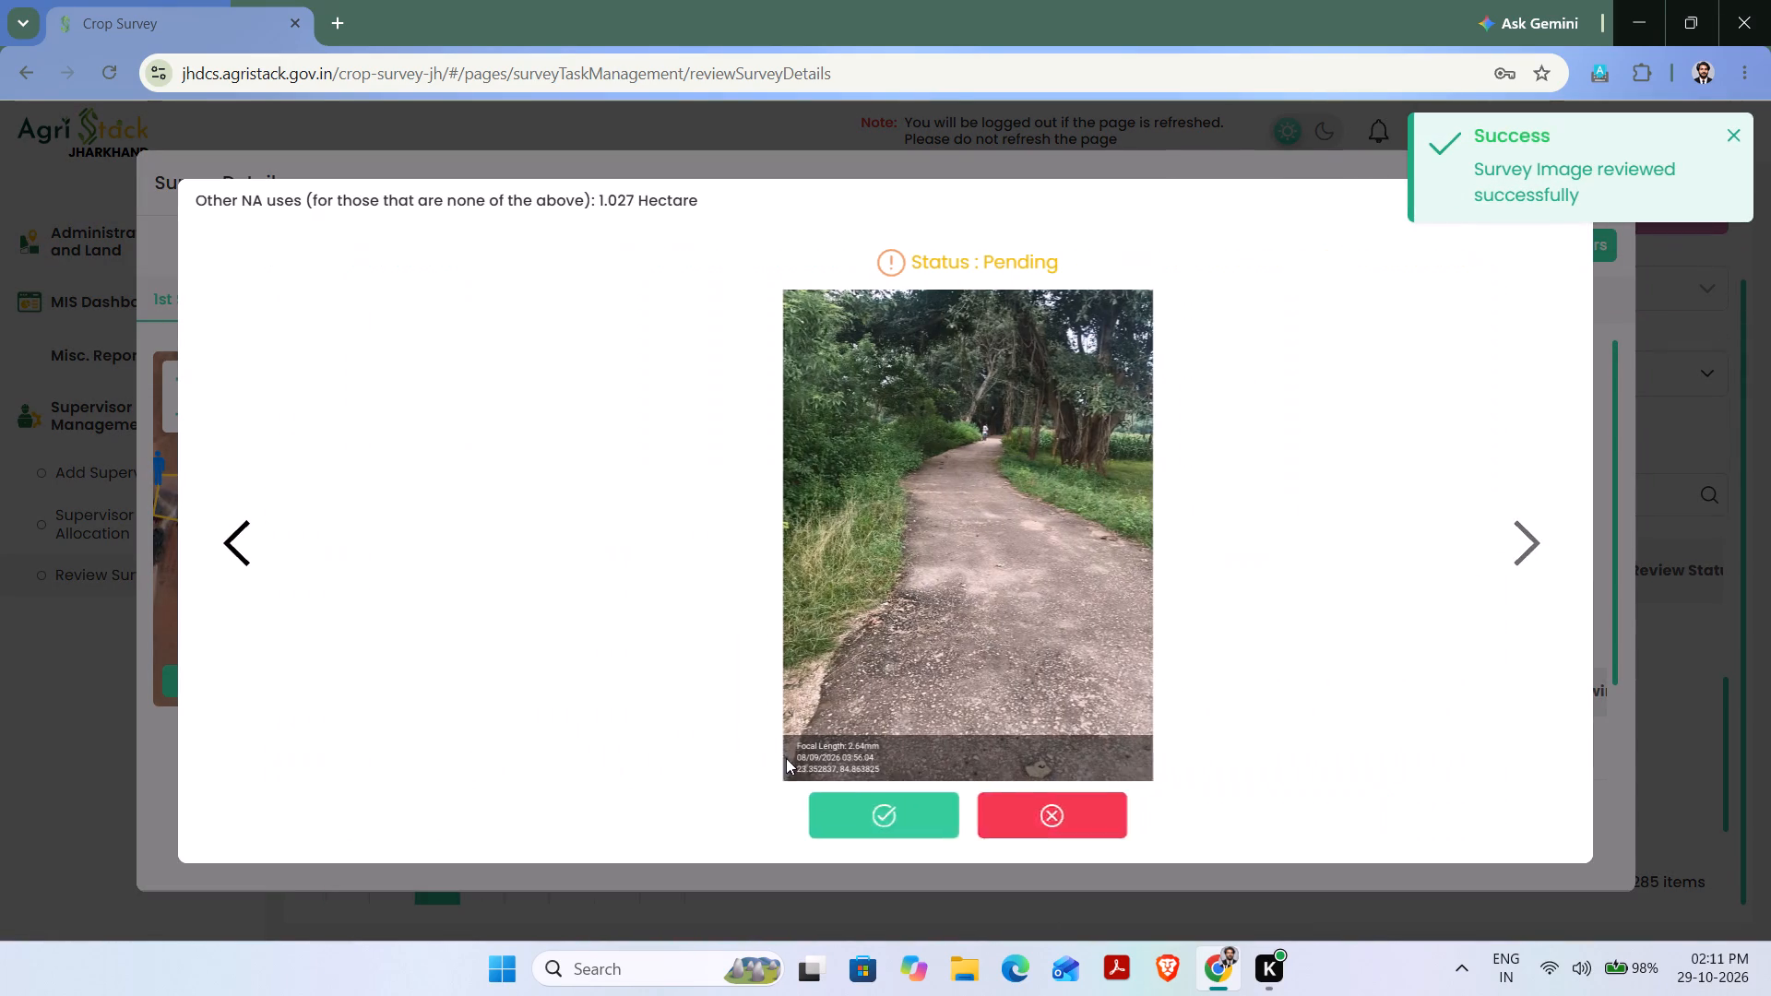
click(802, 815)
drag(927, 661, 880, 665)
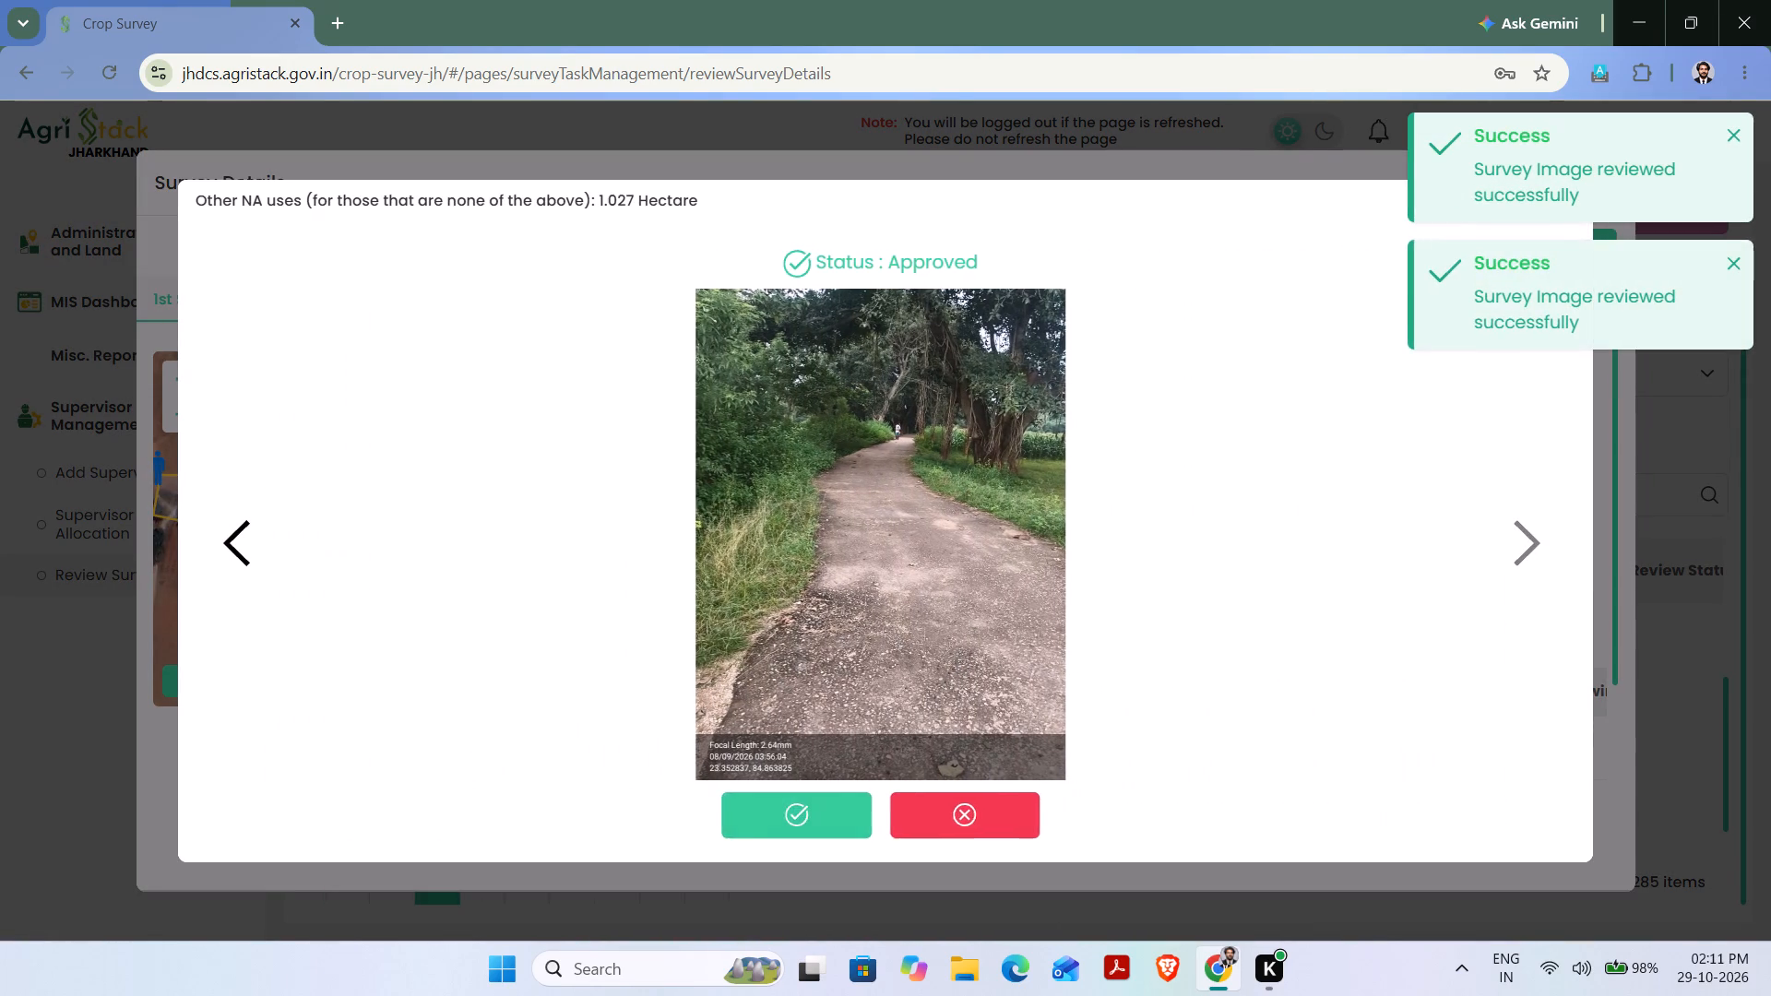
drag(880, 665, 851, 665)
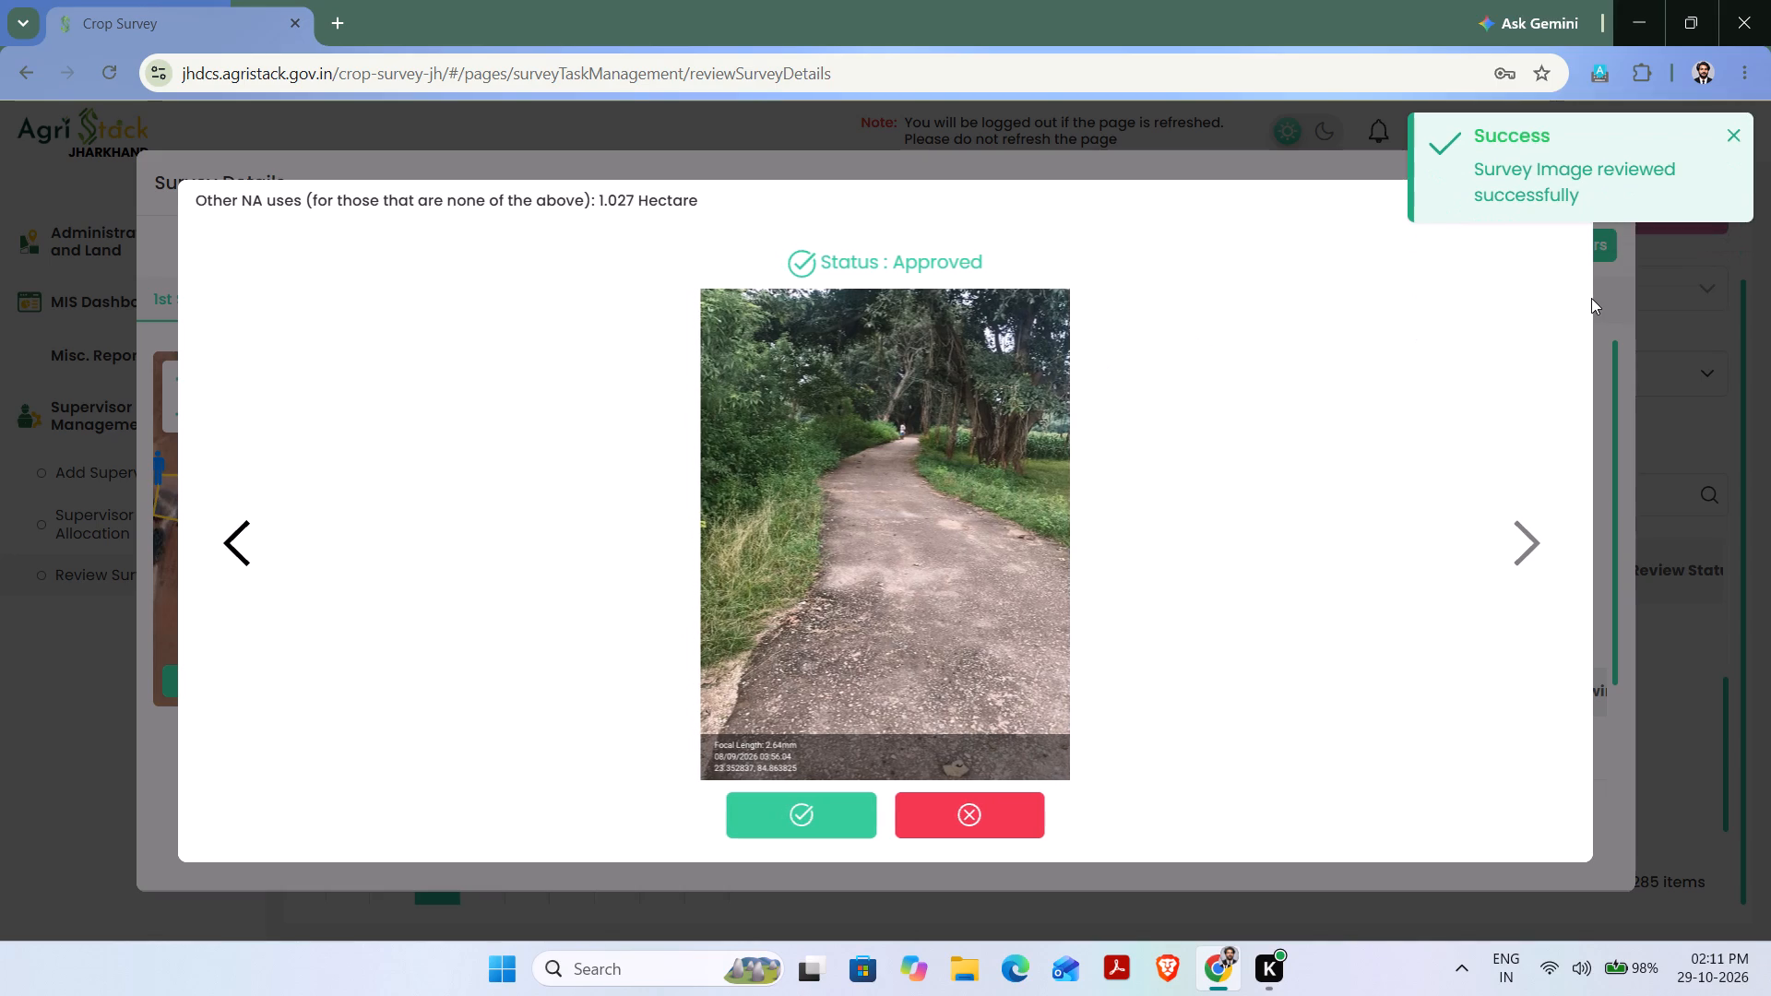
click(1567, 203)
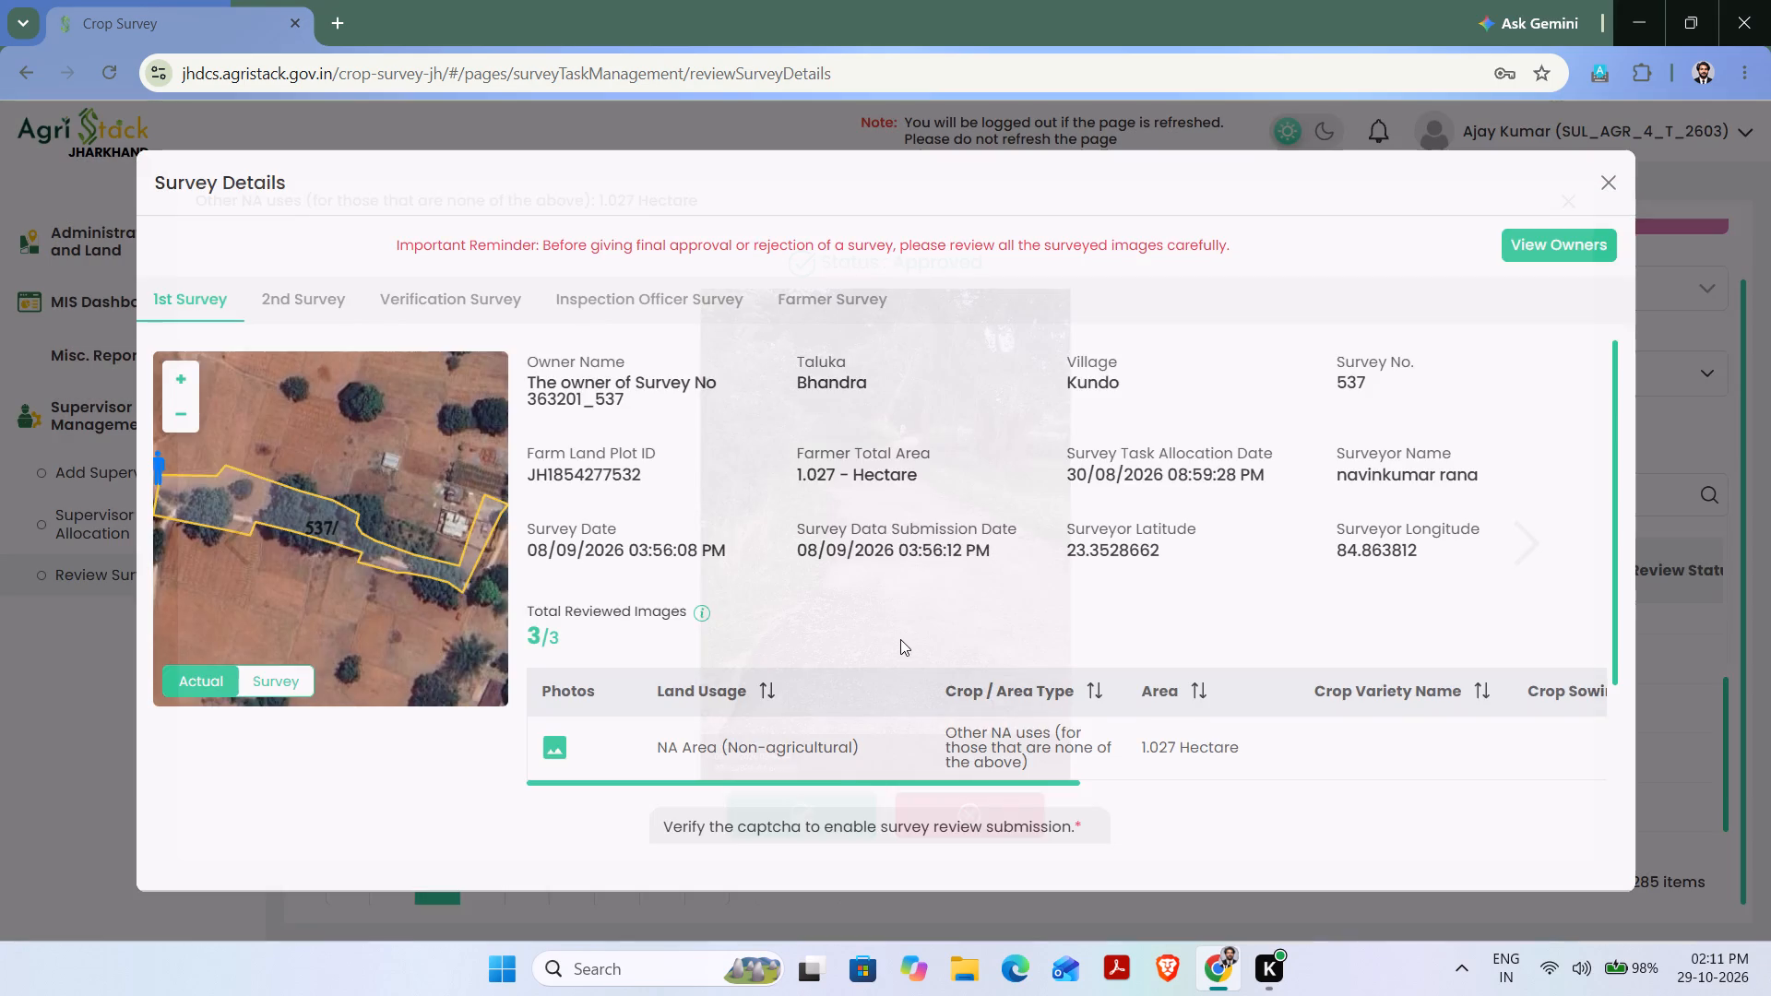
Enter the captcha that enables the review submission for survey number 537.
scroll(900, 639, down, 2)
click(1024, 647)
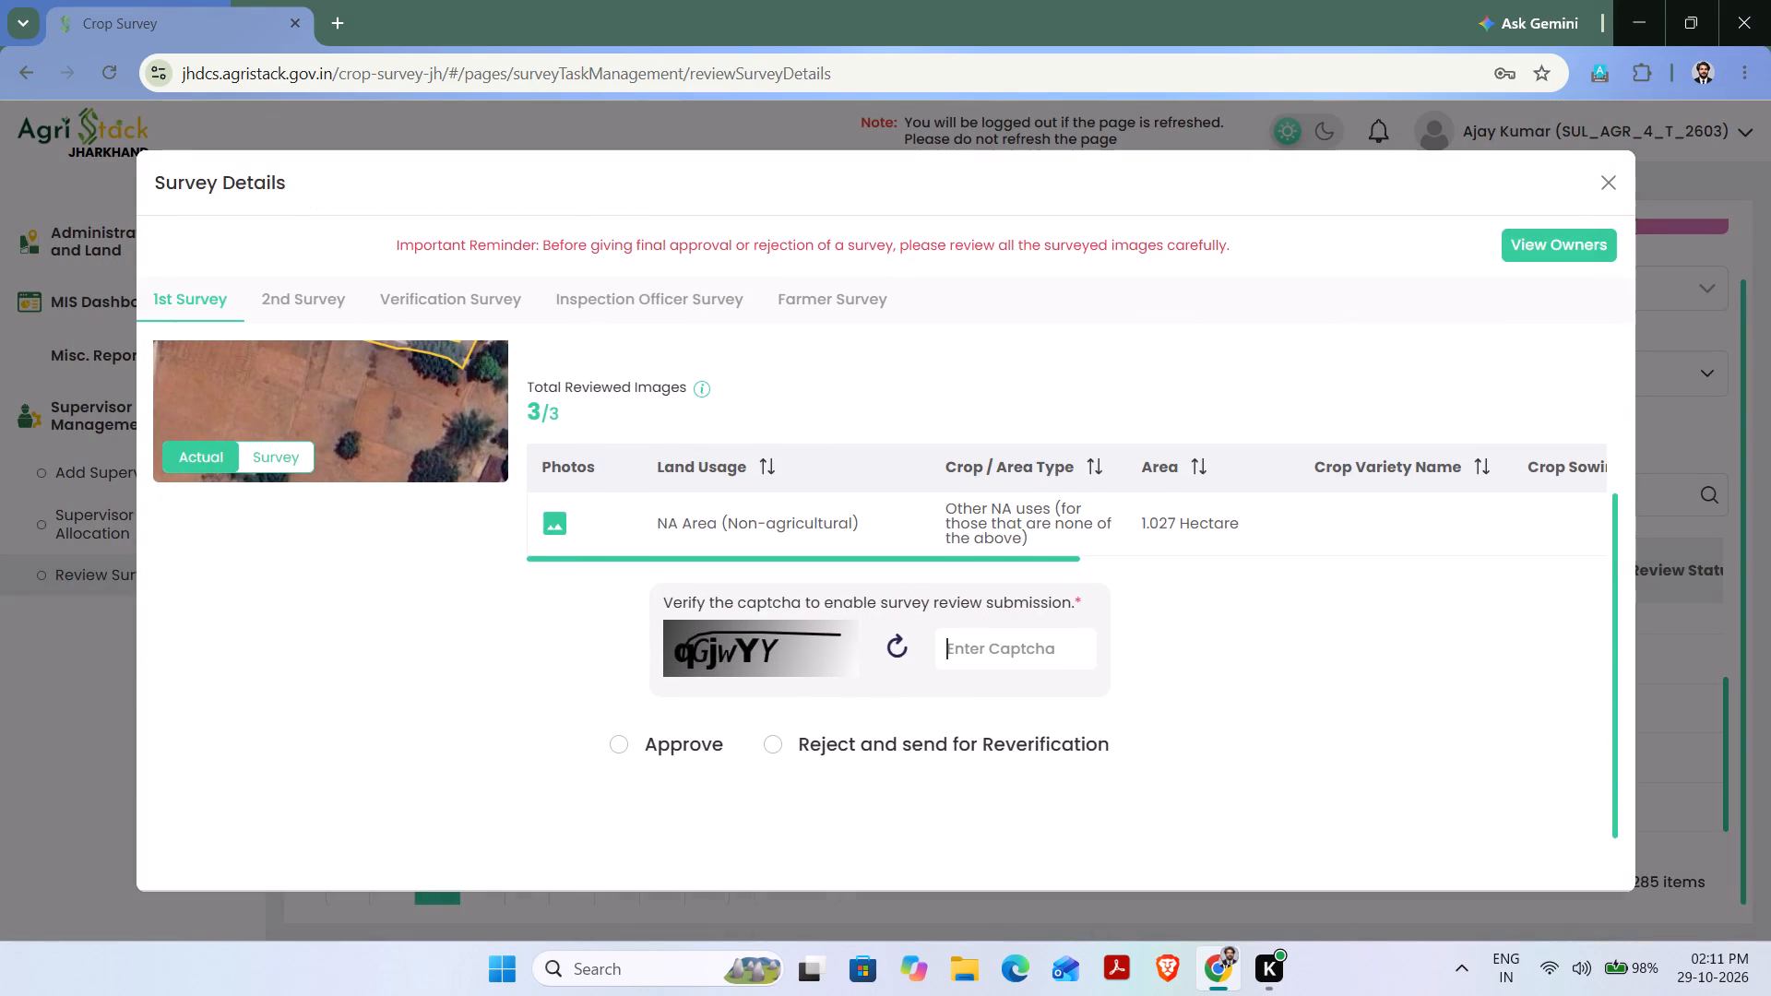
key(q)
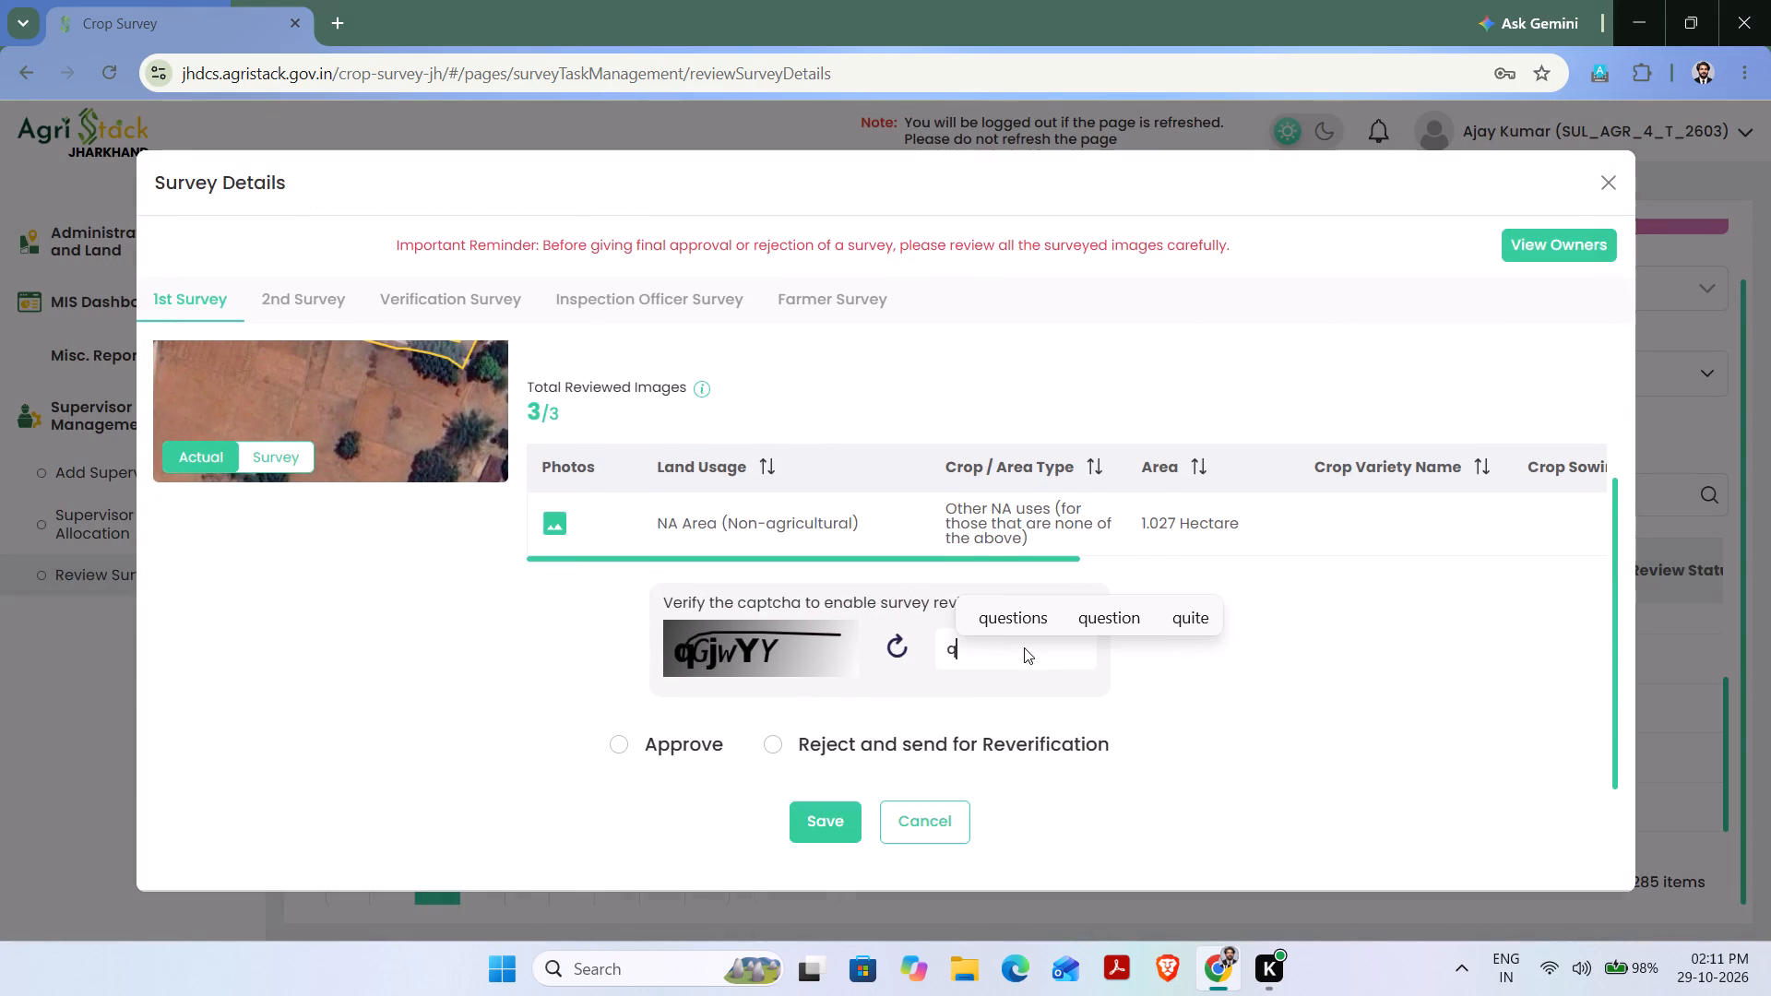
key(shift+g)
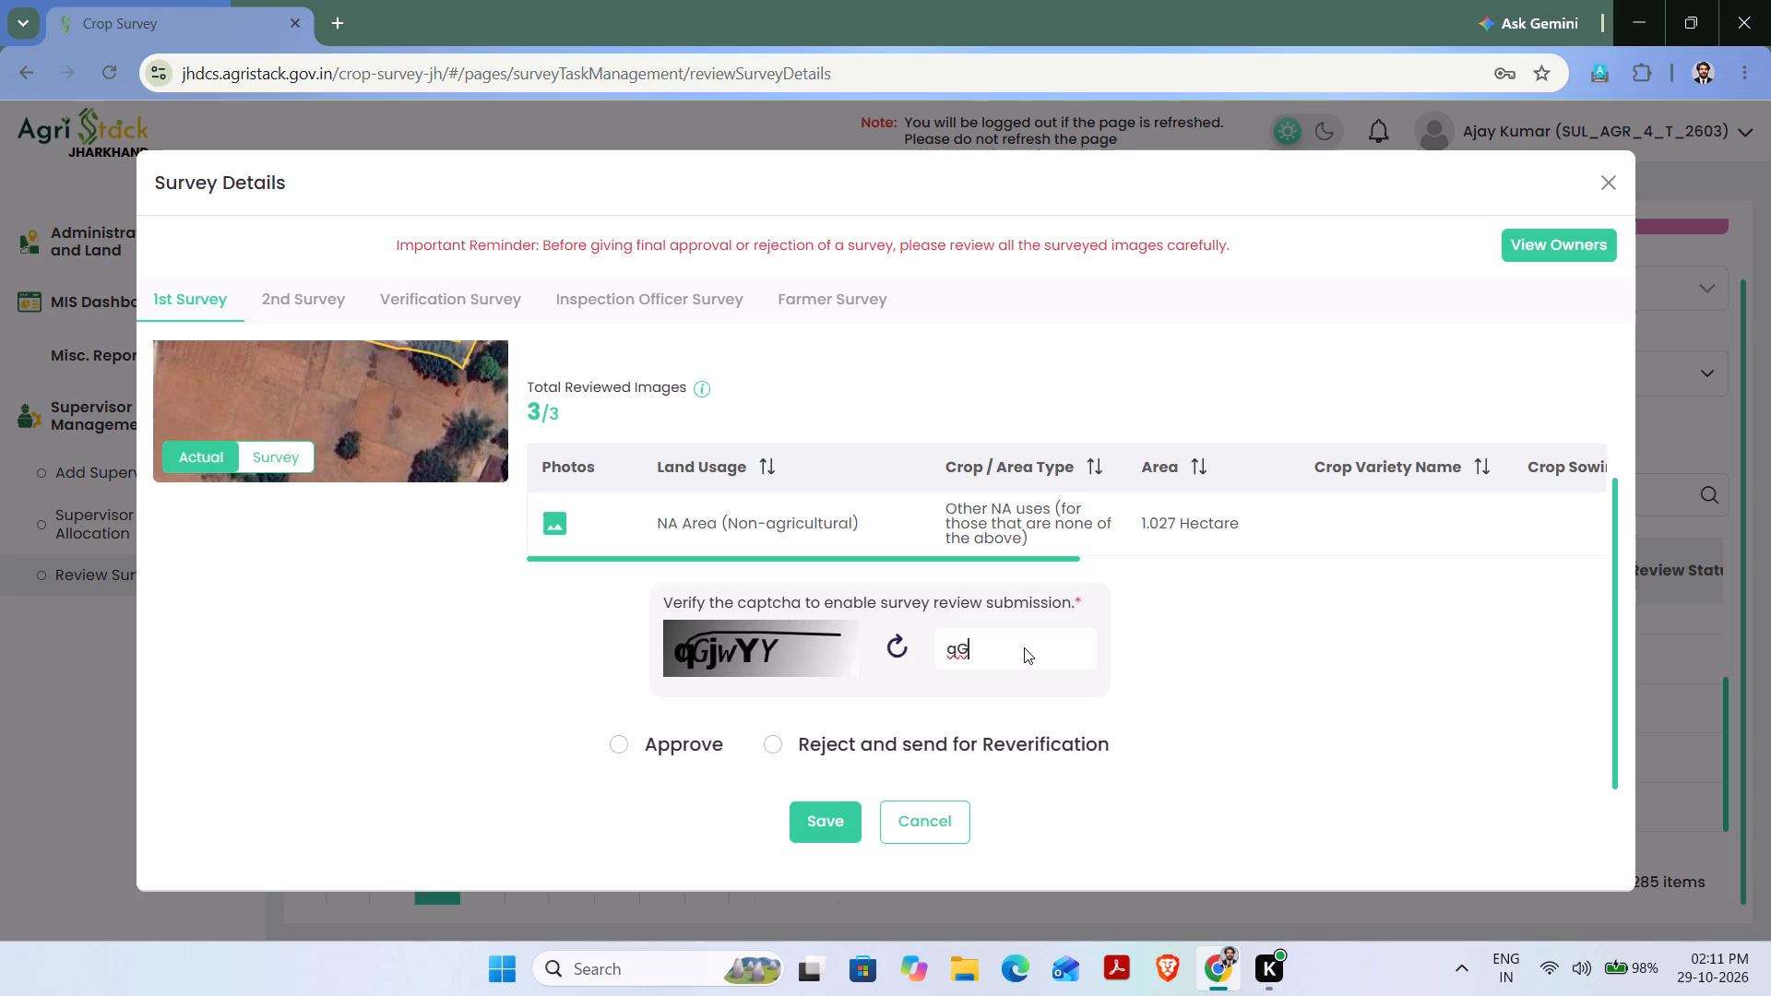
key(j)
key(w)
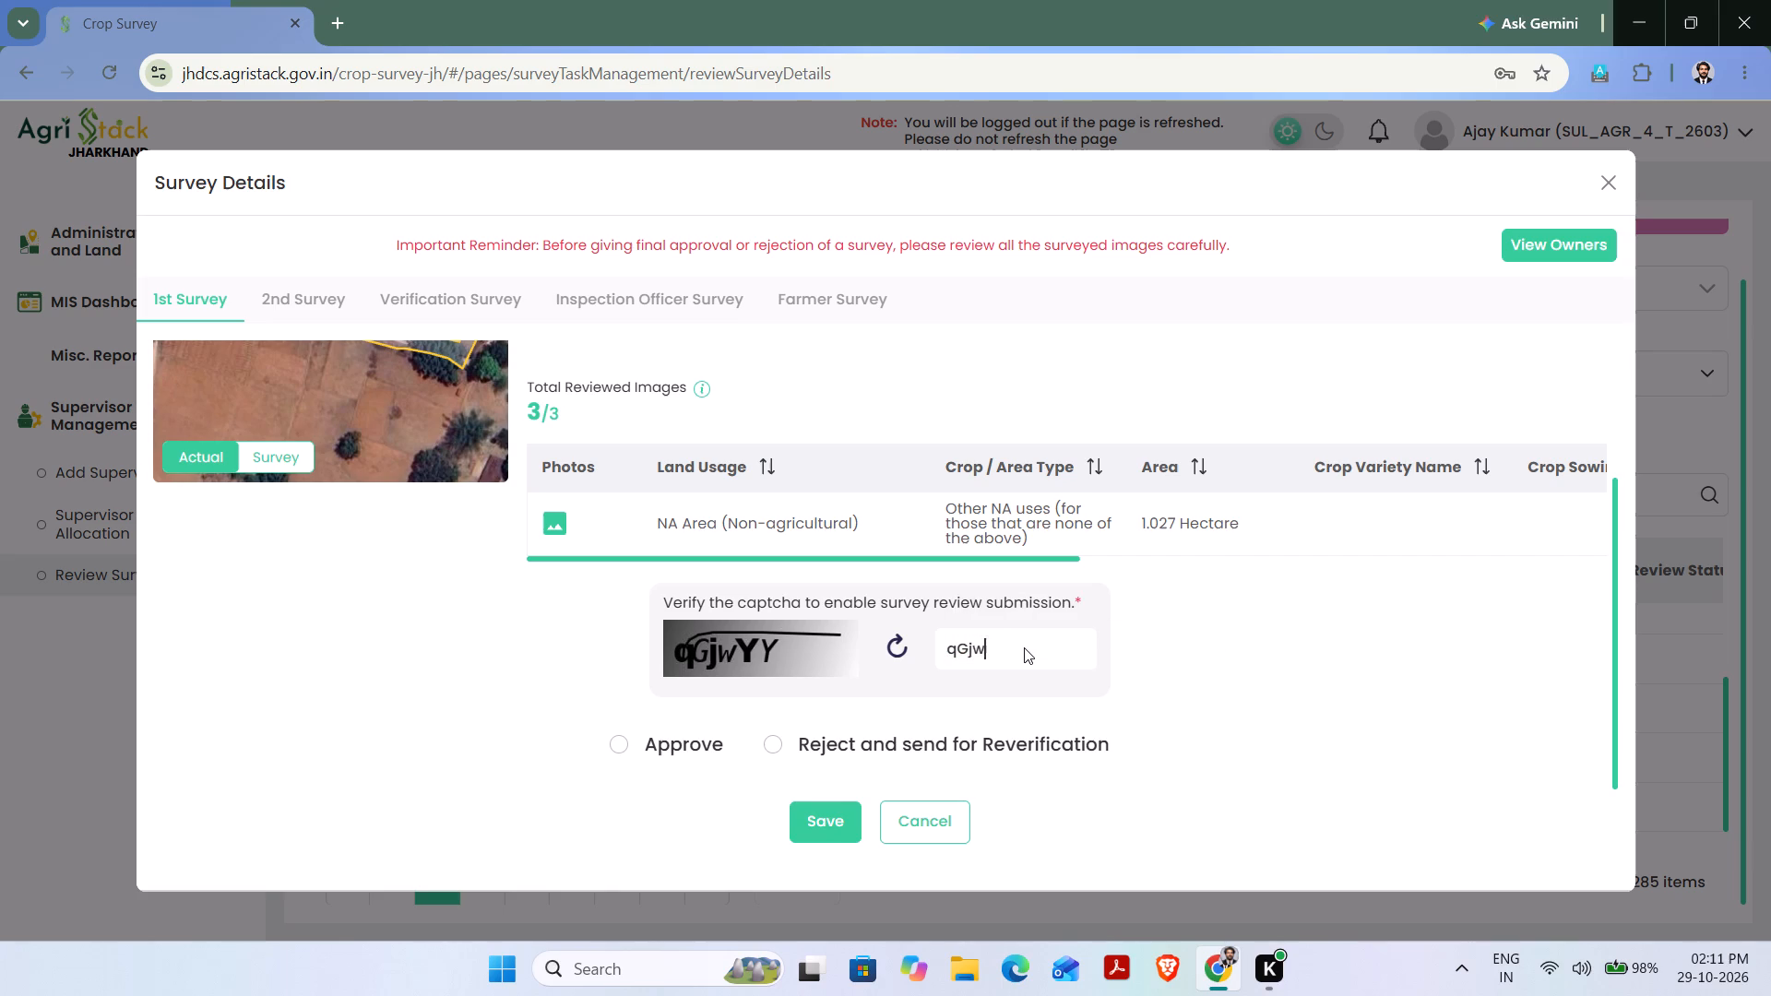
key(shift+y)
key(shift+y)
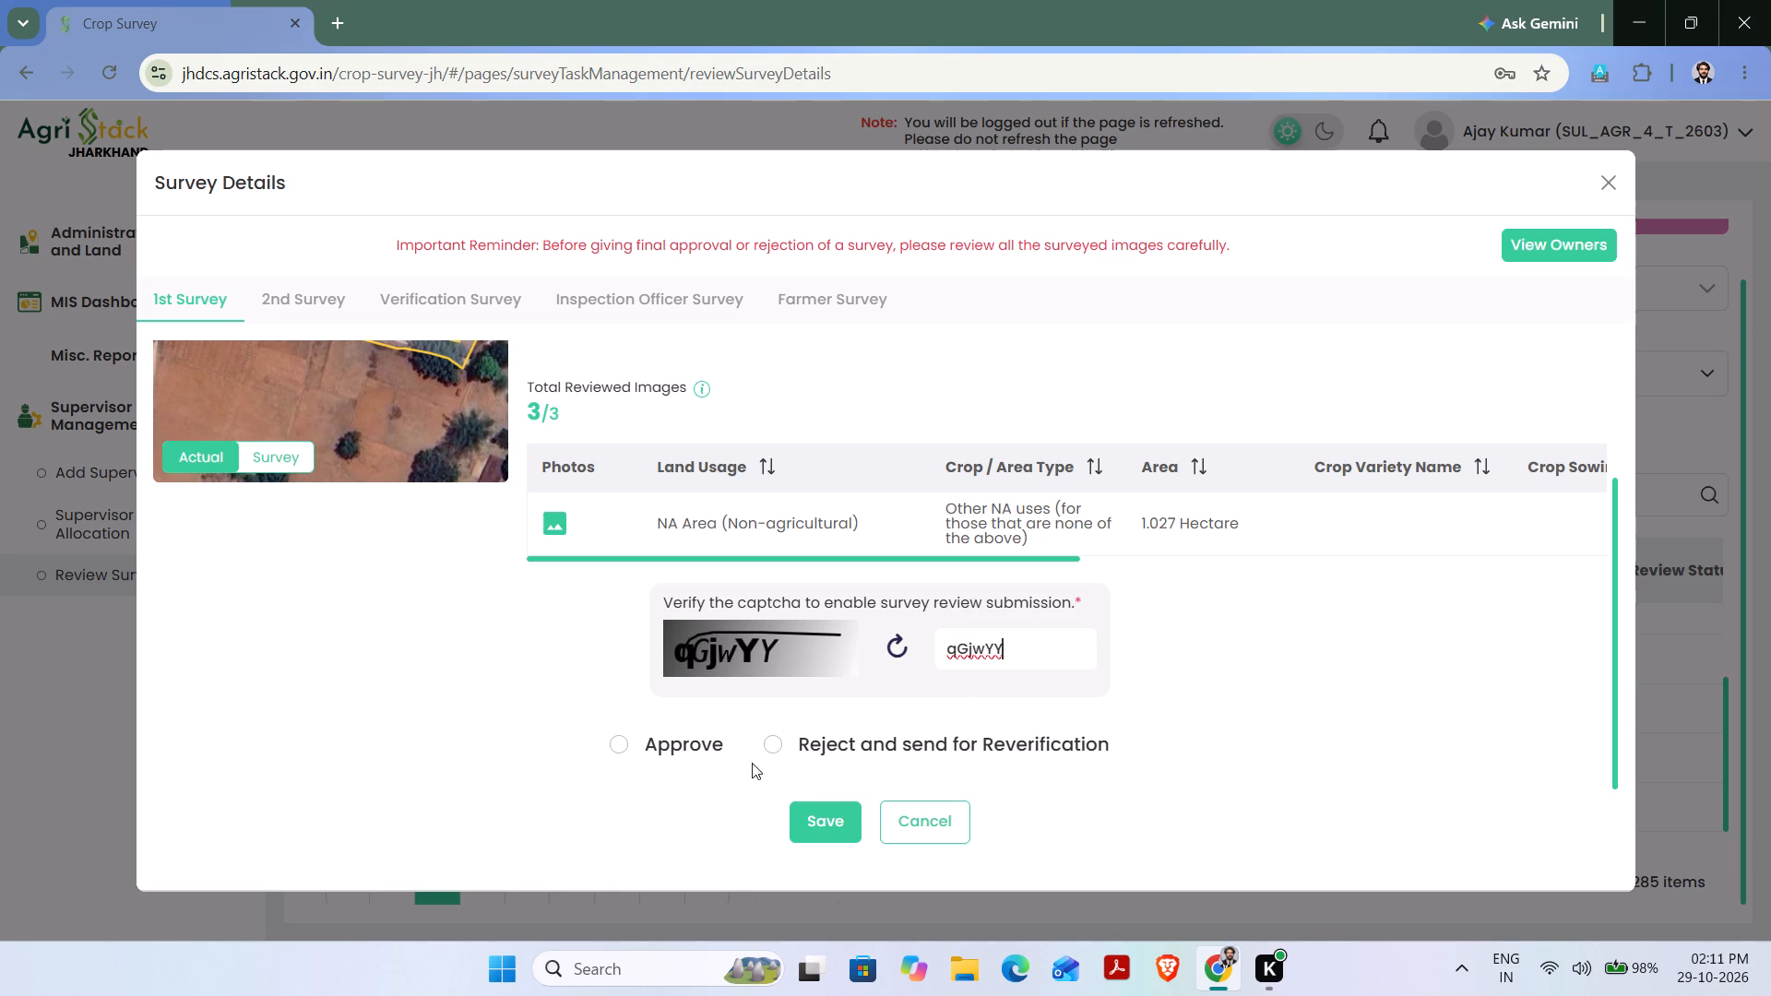
Approve the 1st survey of survey number 537, save the review and close its details.
click(707, 742)
click(814, 828)
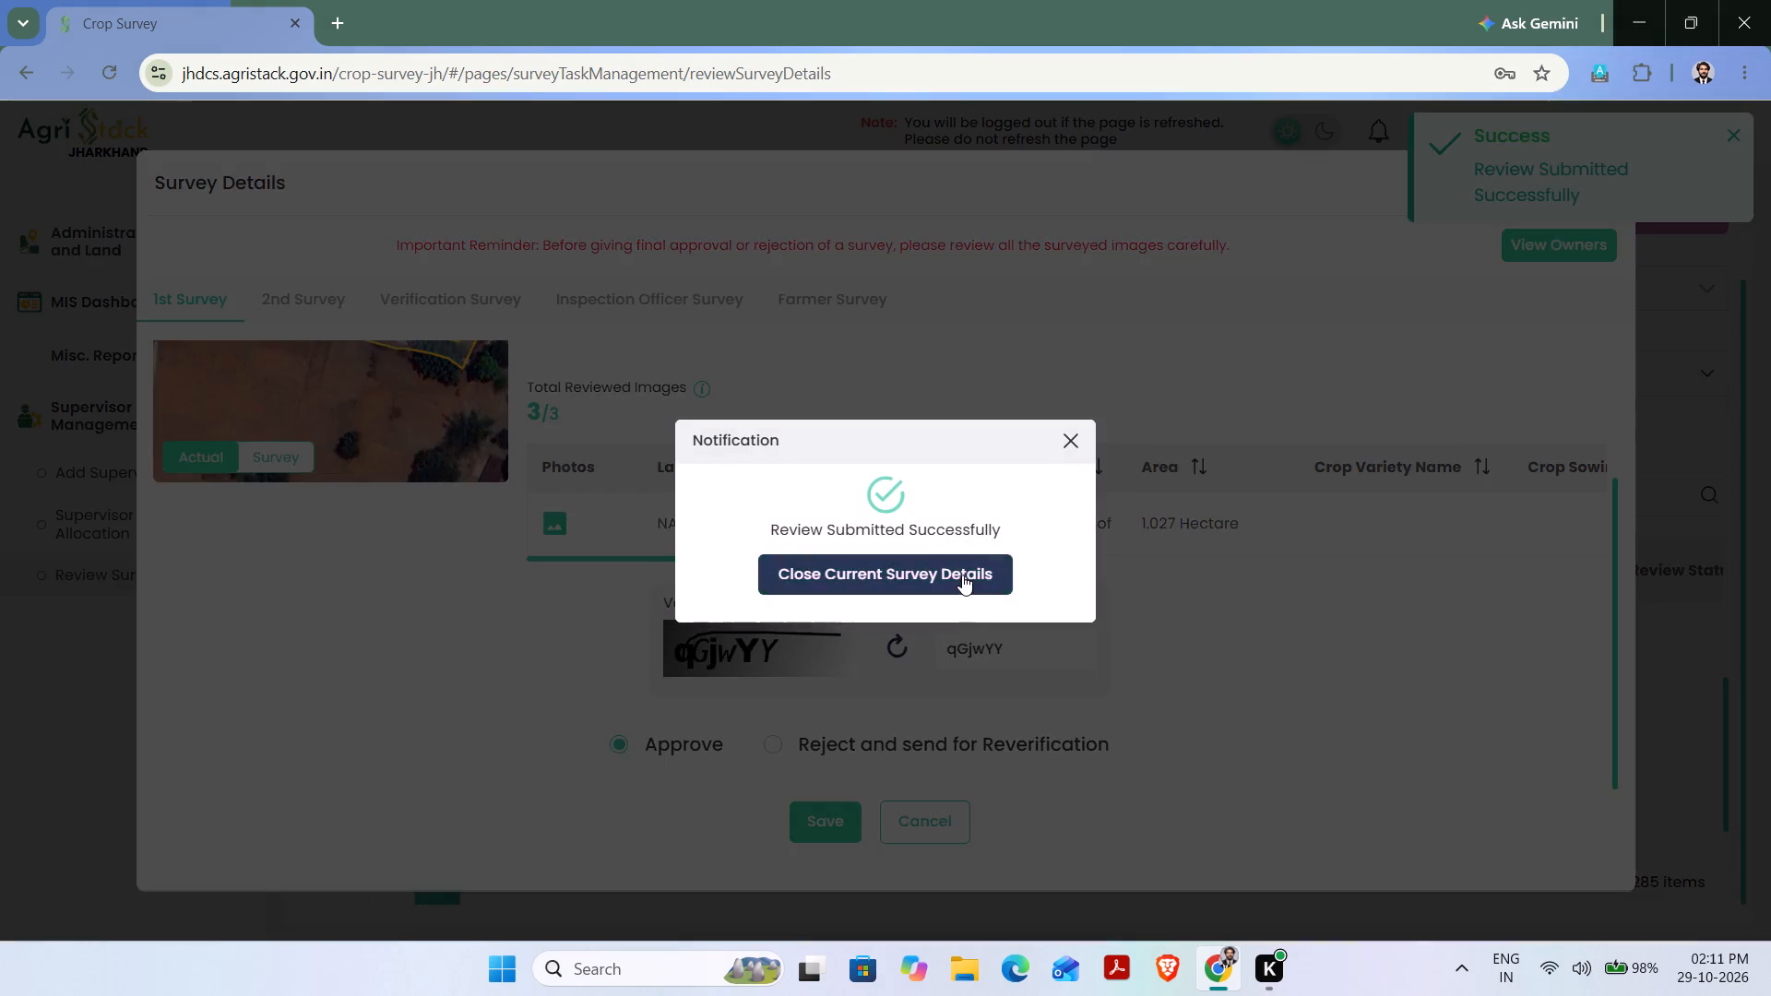
click(962, 575)
Open the details of survey number 300 and approve all three of its Waste photos.
click(347, 798)
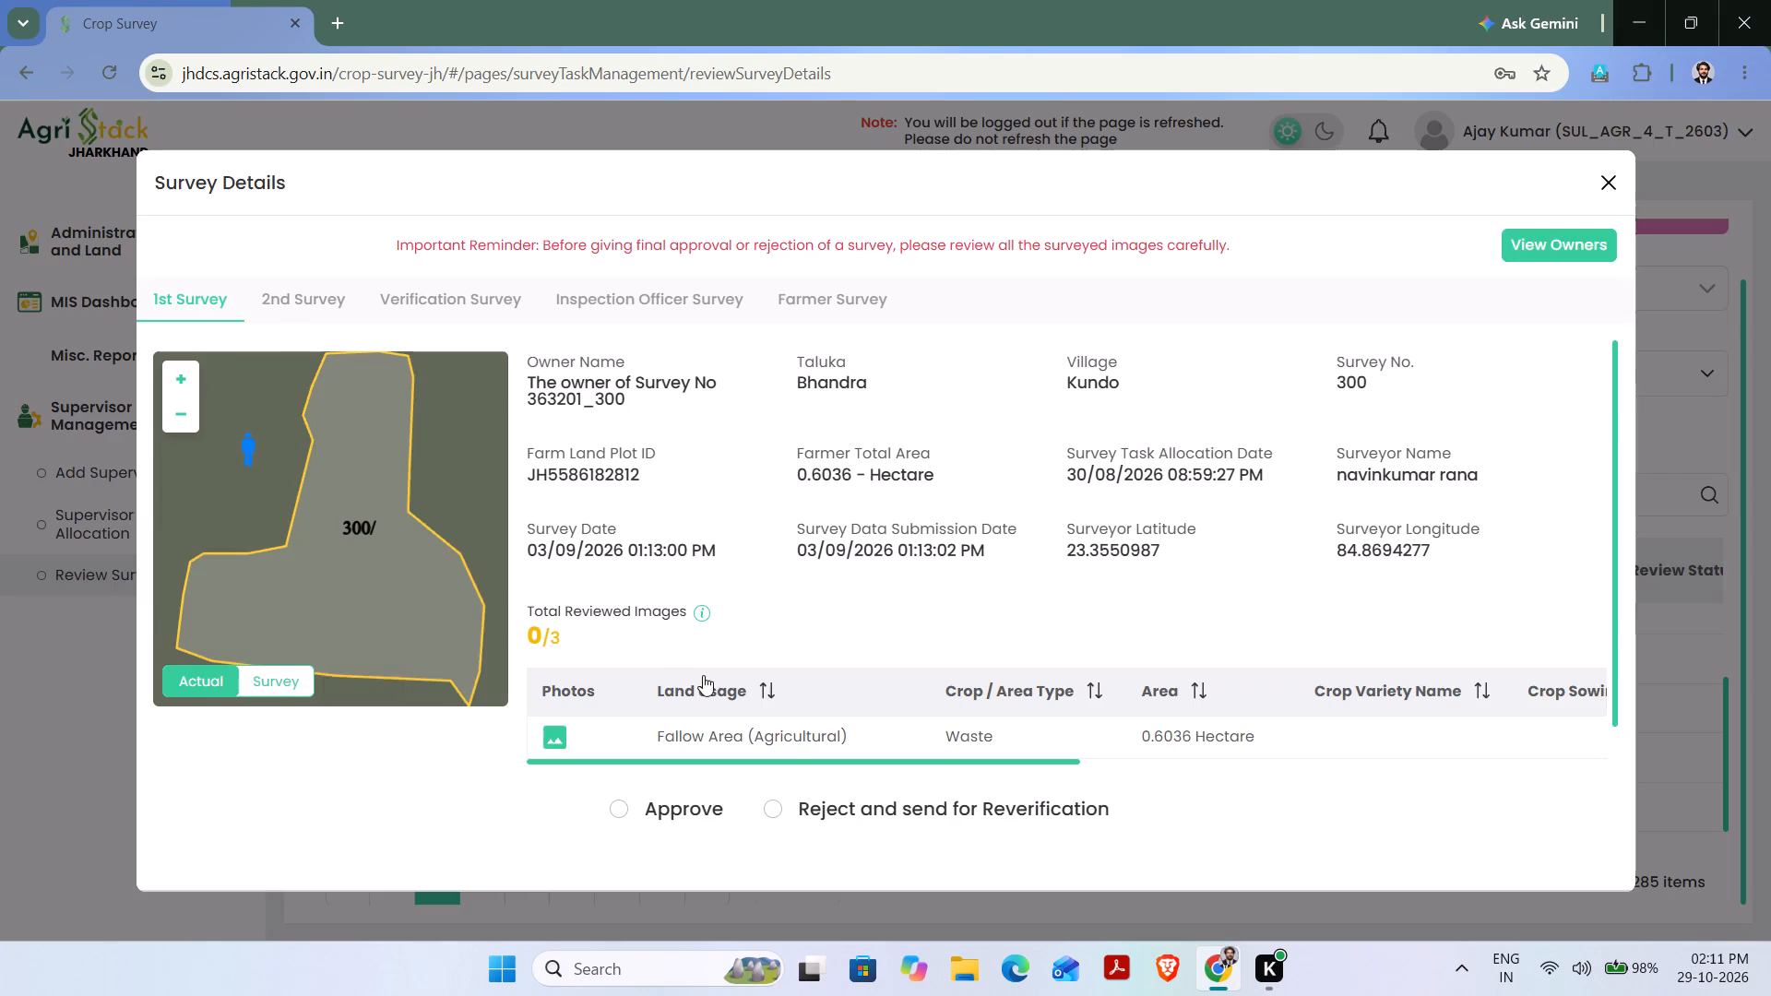
click(557, 735)
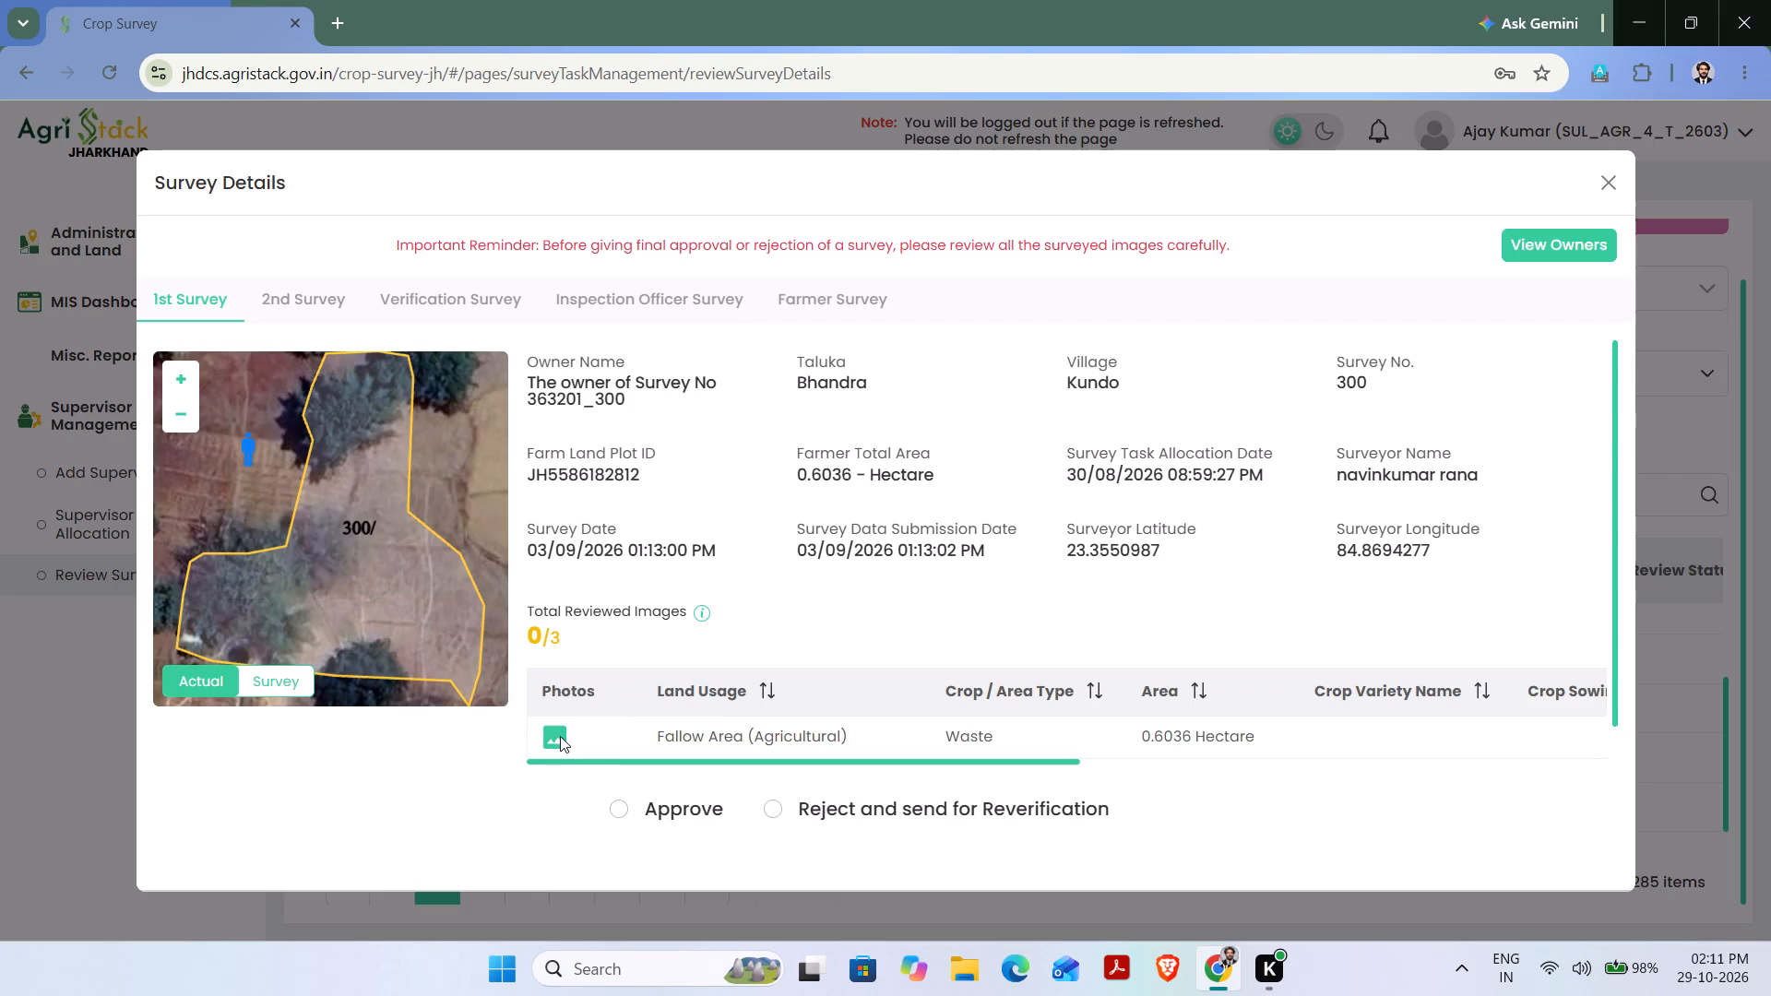
click(767, 808)
drag(898, 698, 744, 722)
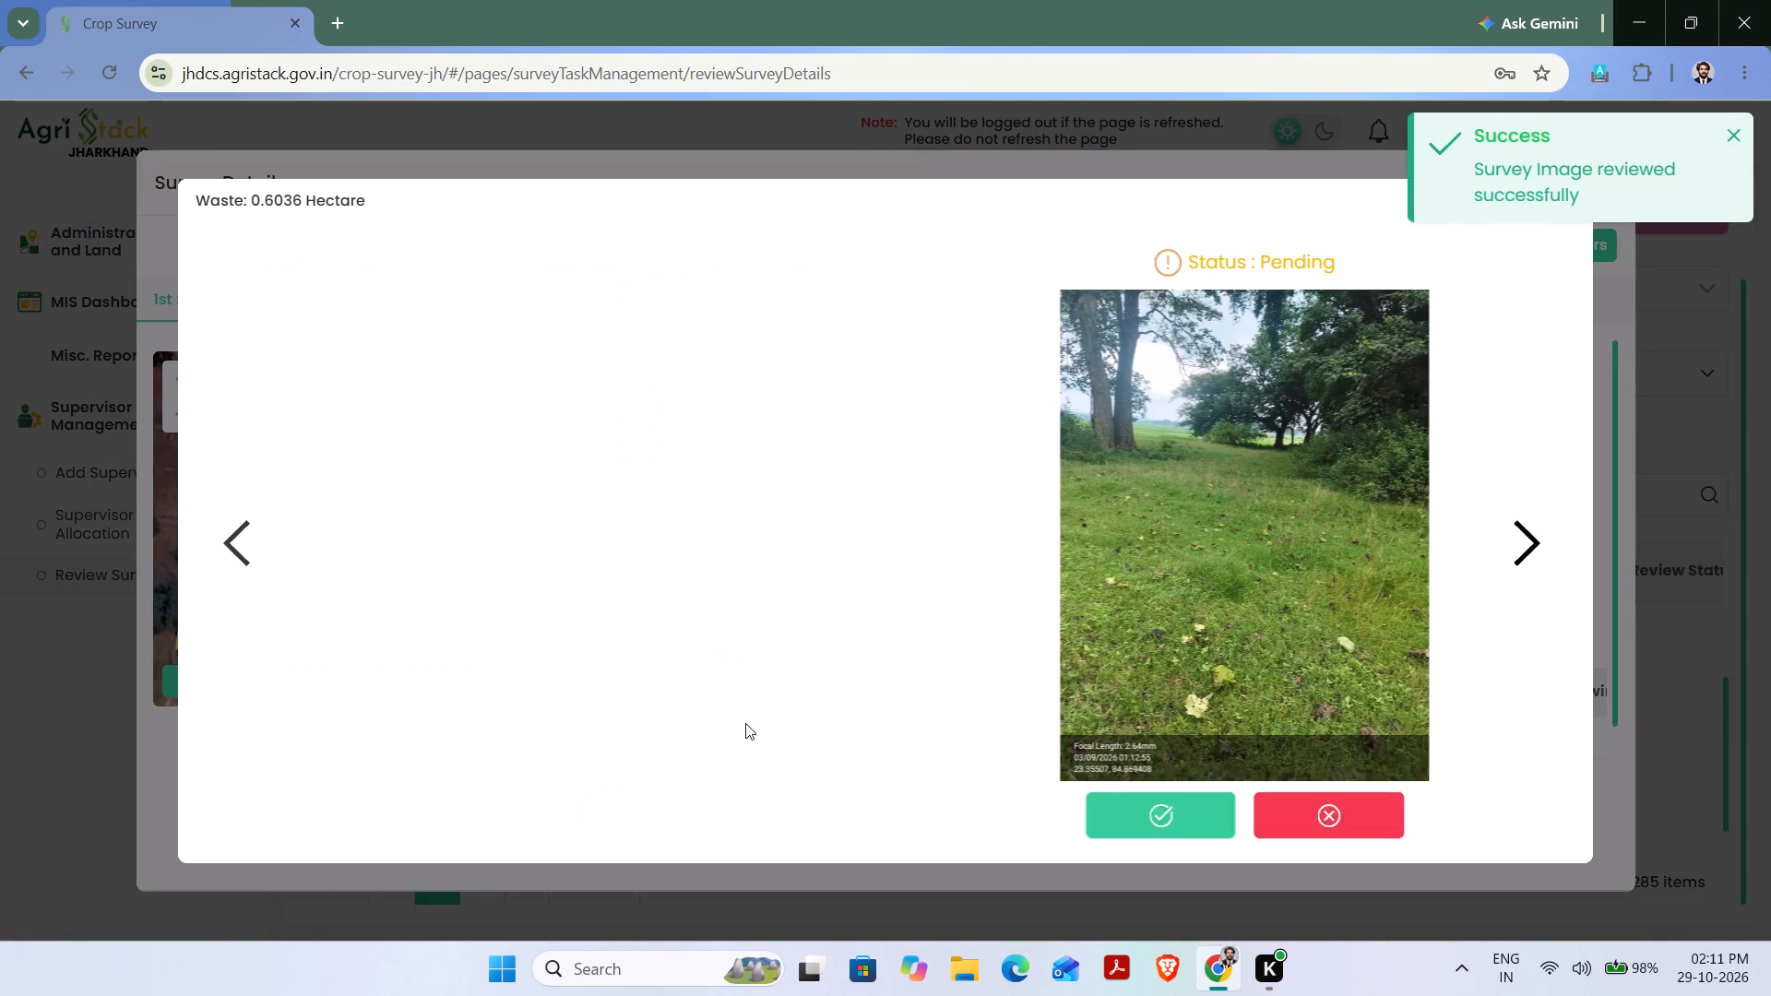
click(793, 814)
drag(945, 636, 791, 667)
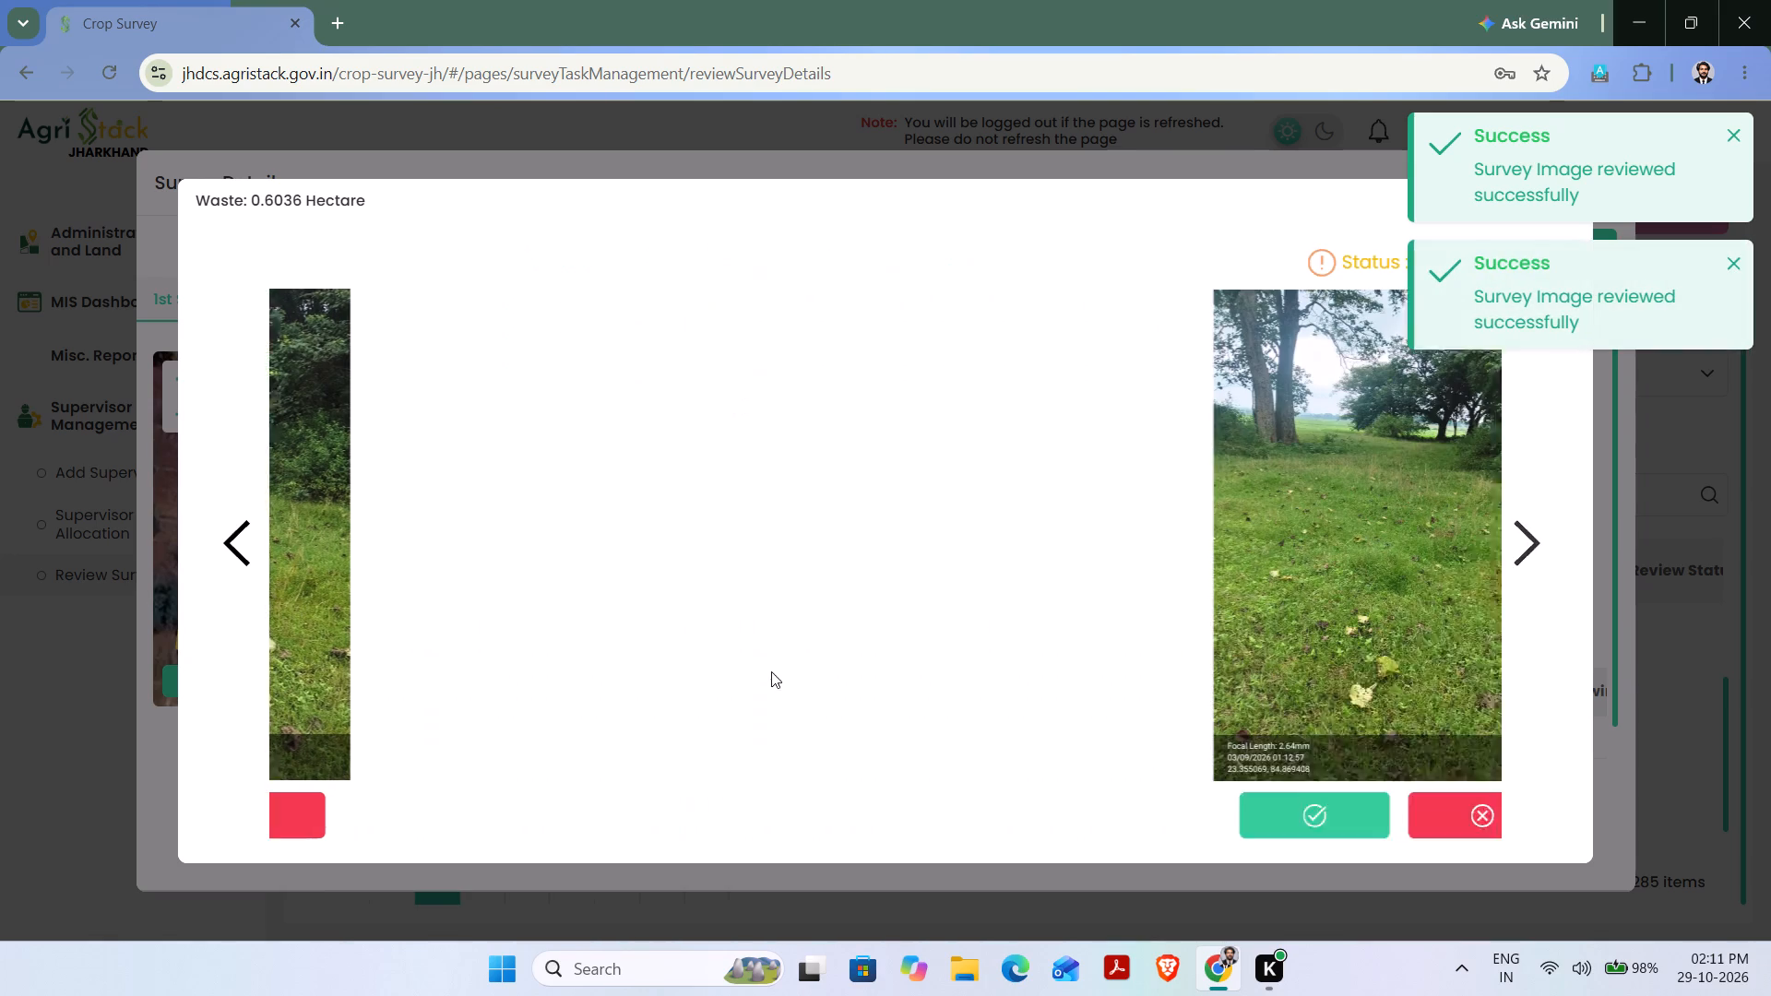
click(802, 809)
drag(949, 694, 853, 694)
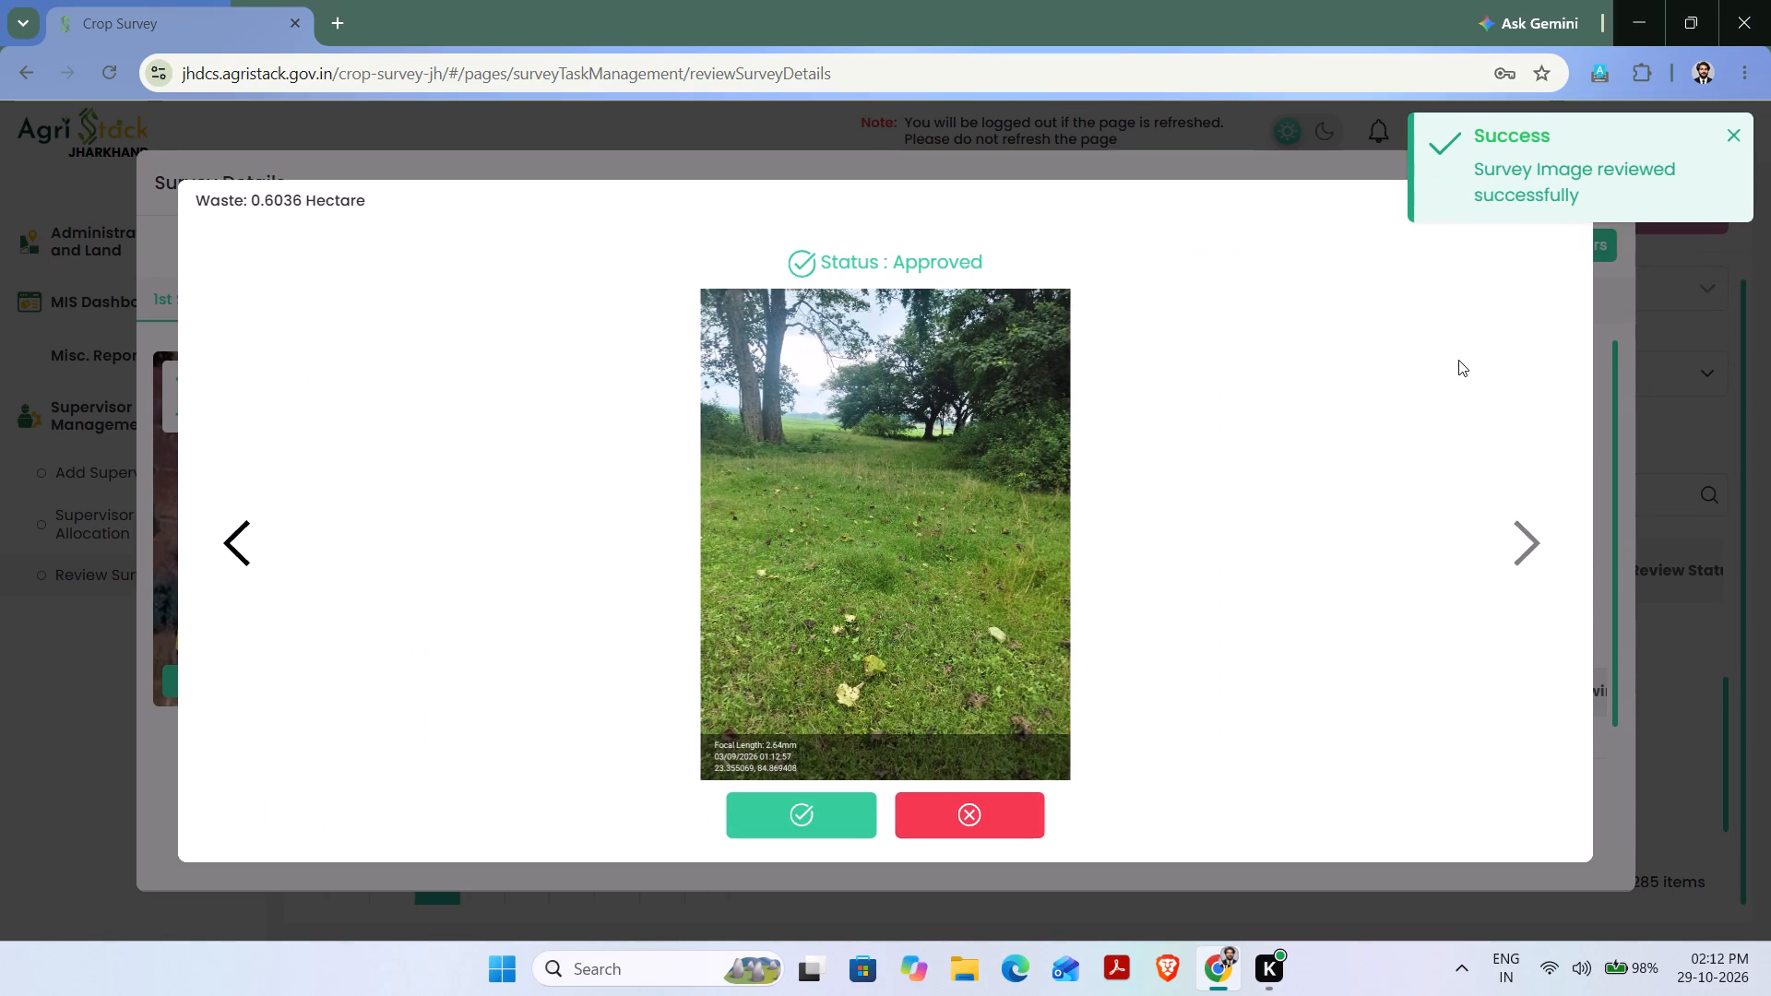
click(1566, 197)
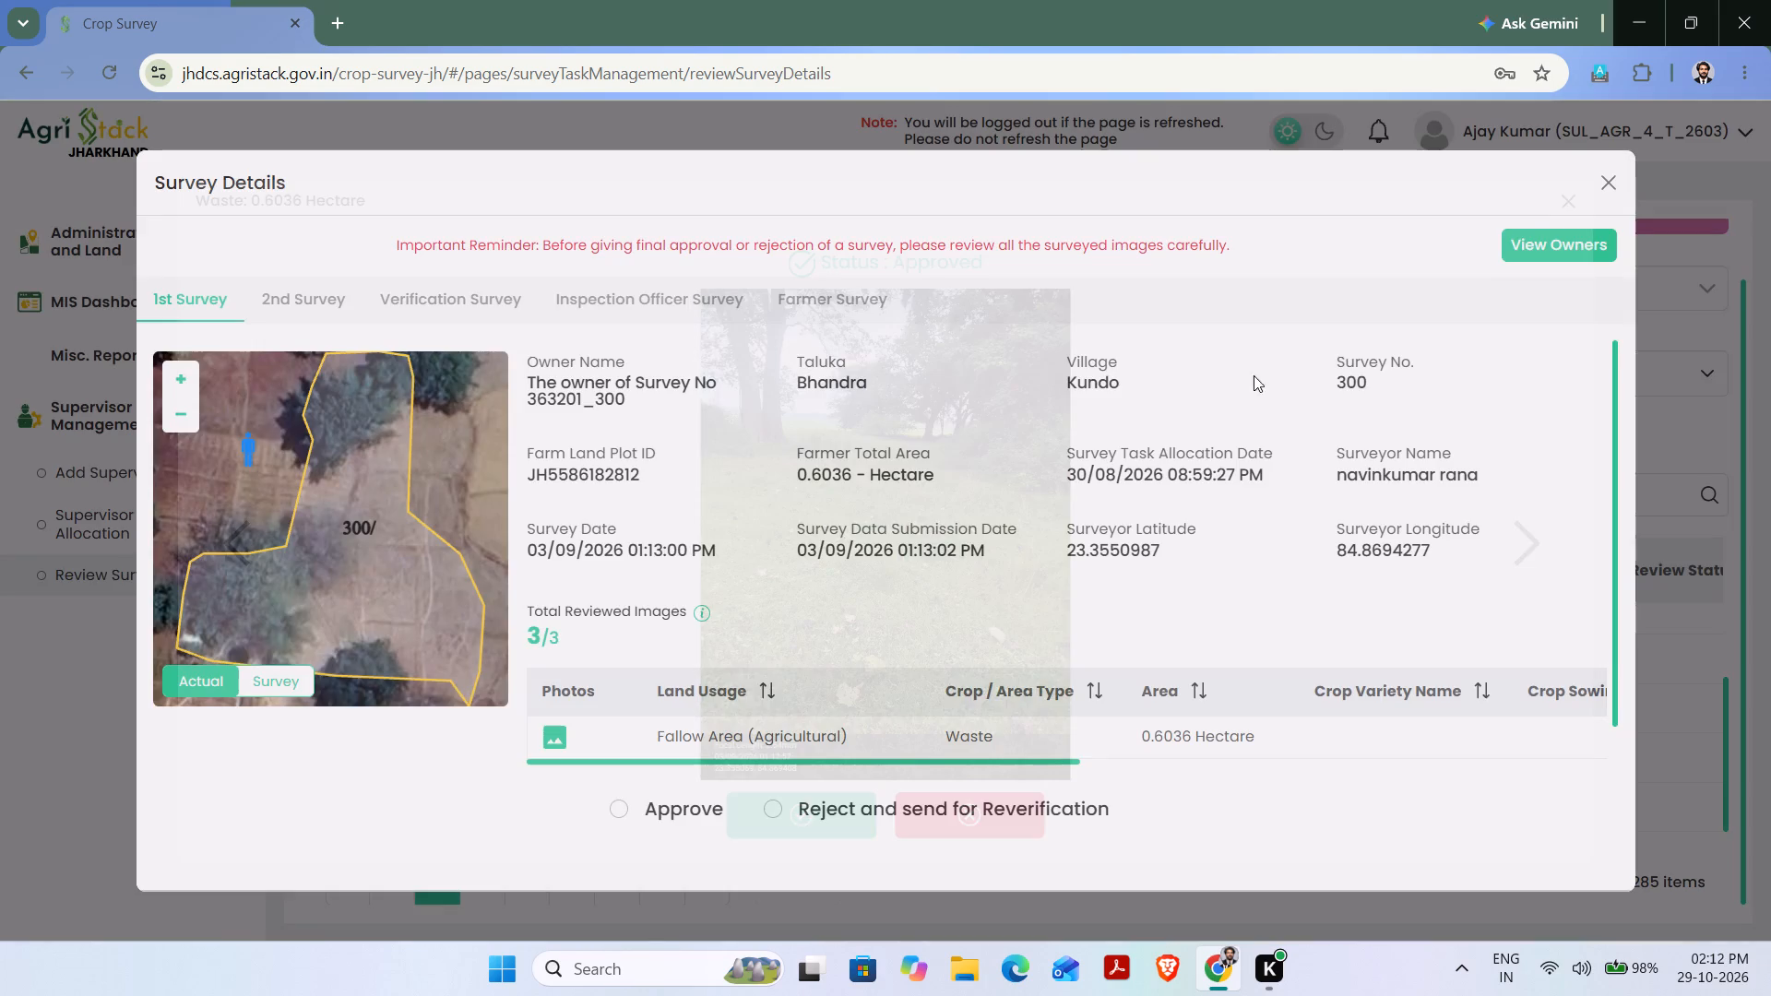
Approve the 1st survey of survey number 300, save the review and close its details.
scroll(970, 559, down, 2)
click(702, 650)
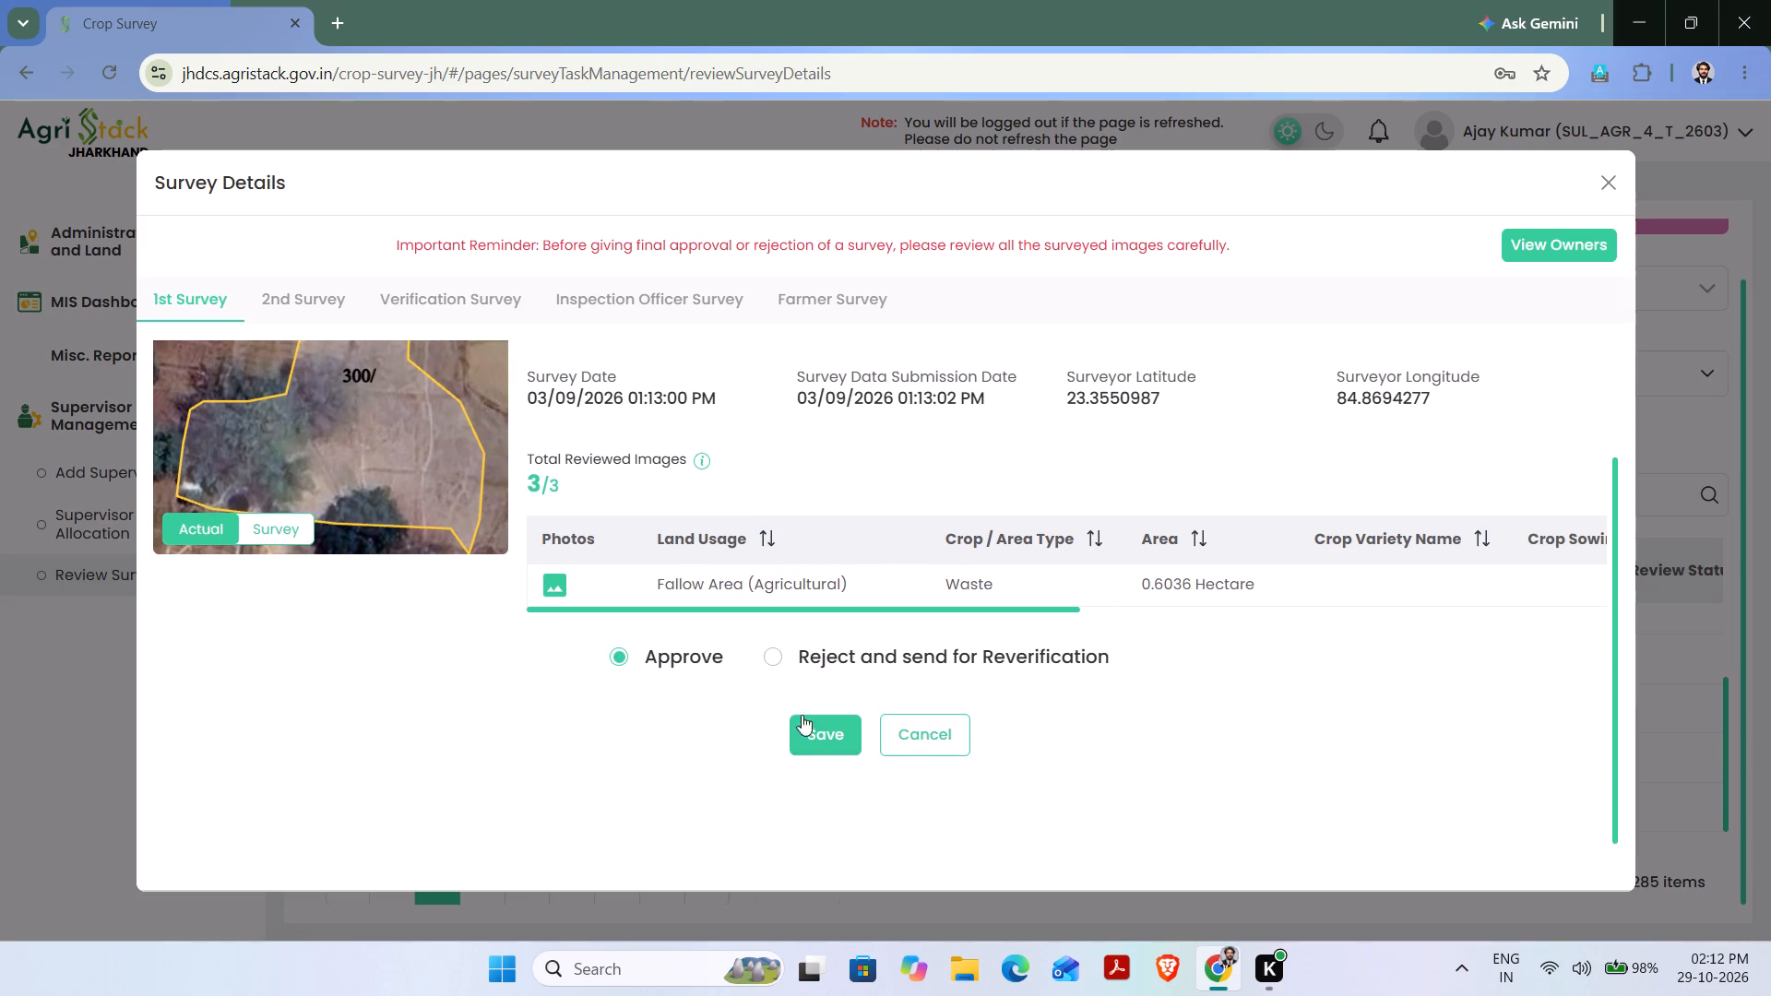
click(828, 728)
click(905, 571)
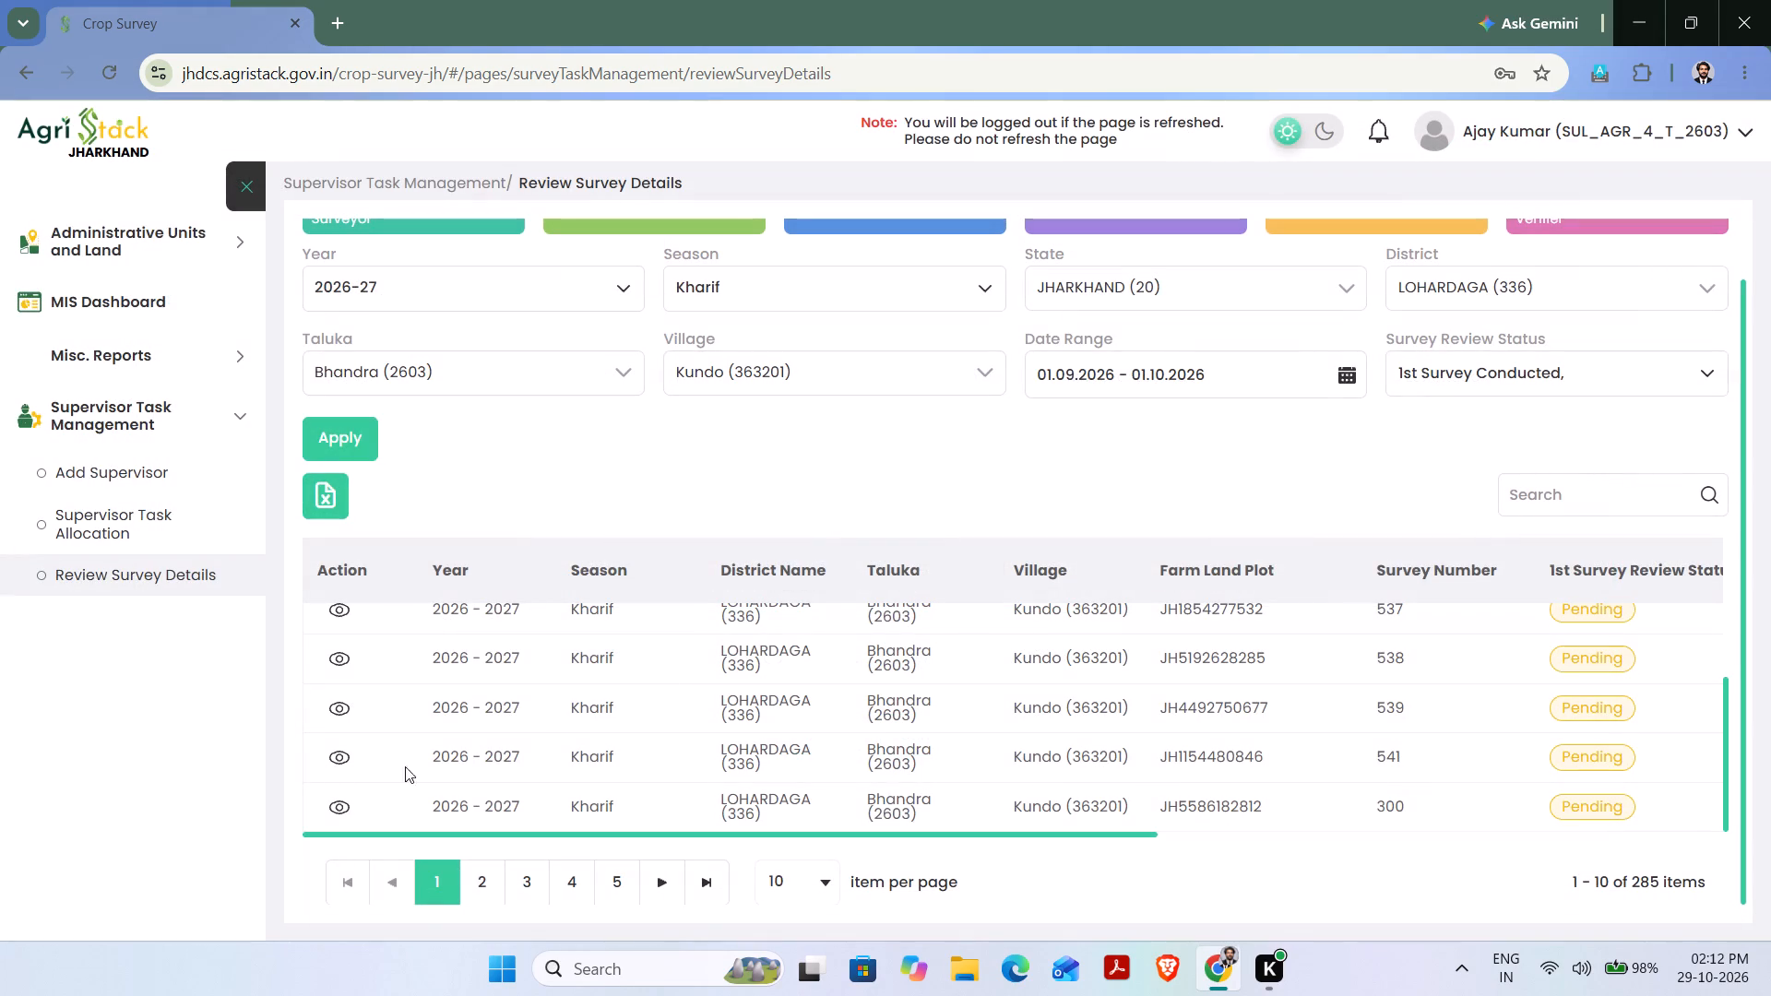
Open the details of survey number 541 and approve all three of its Fallow photos.
click(344, 756)
click(562, 740)
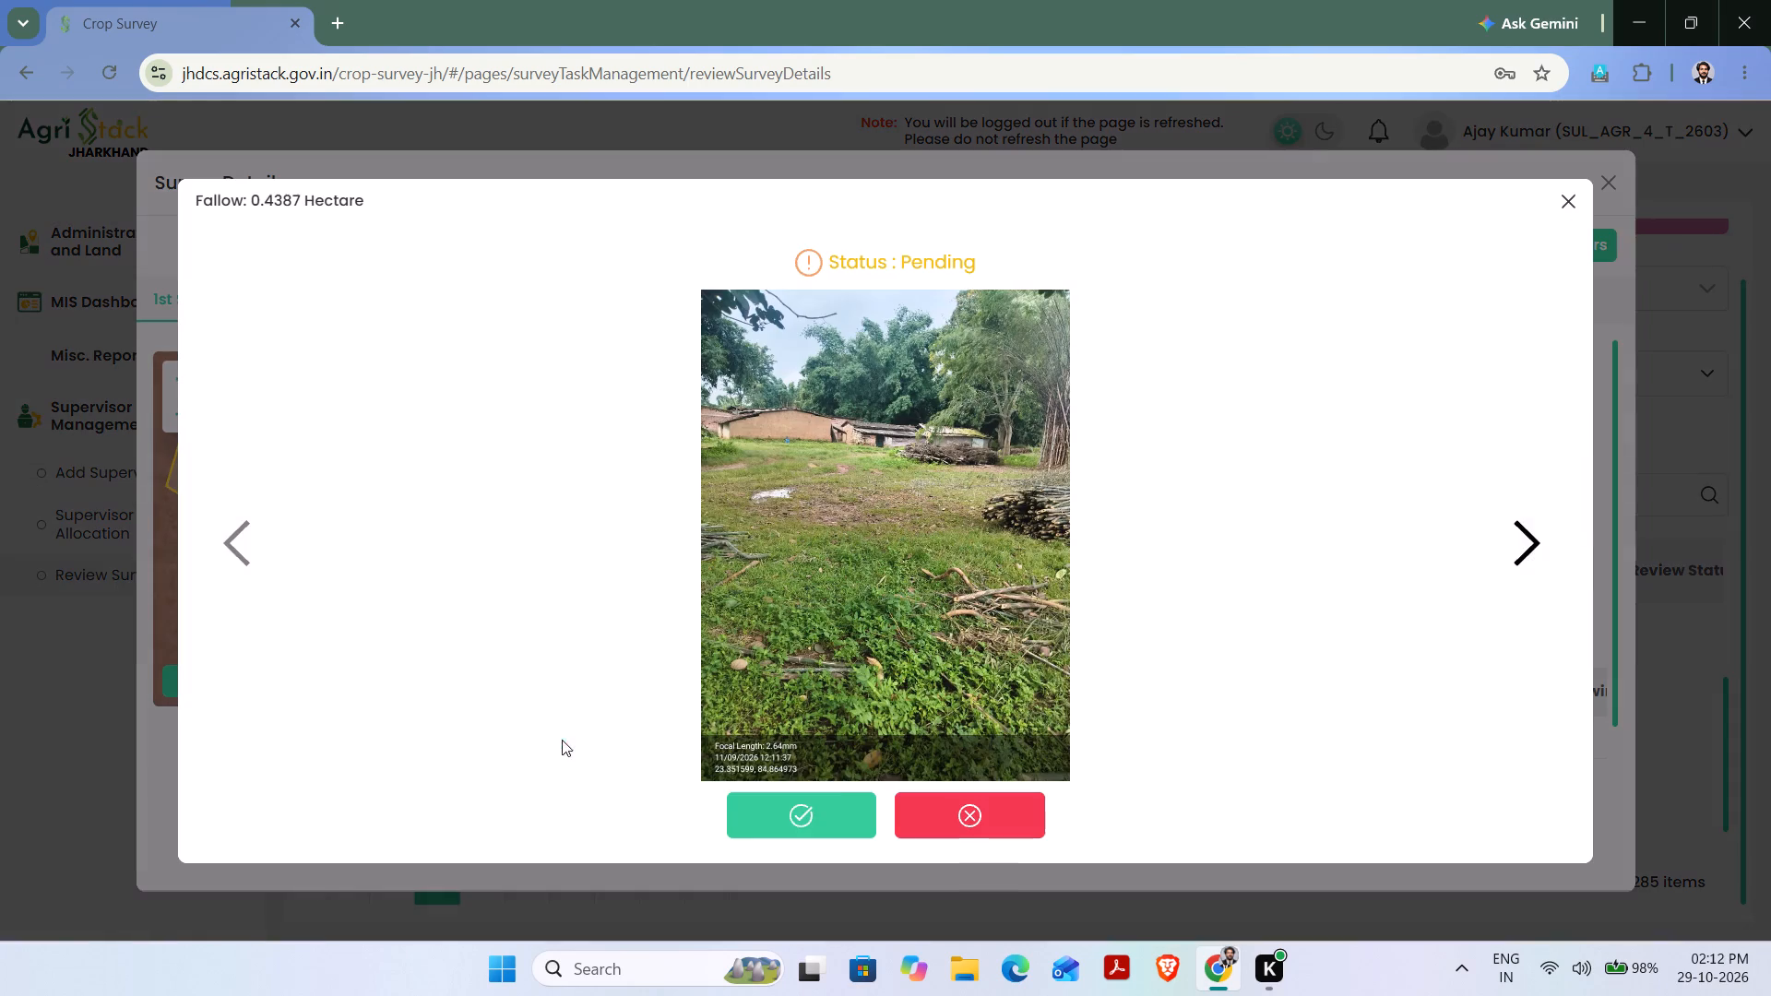
click(783, 825)
drag(918, 729, 779, 748)
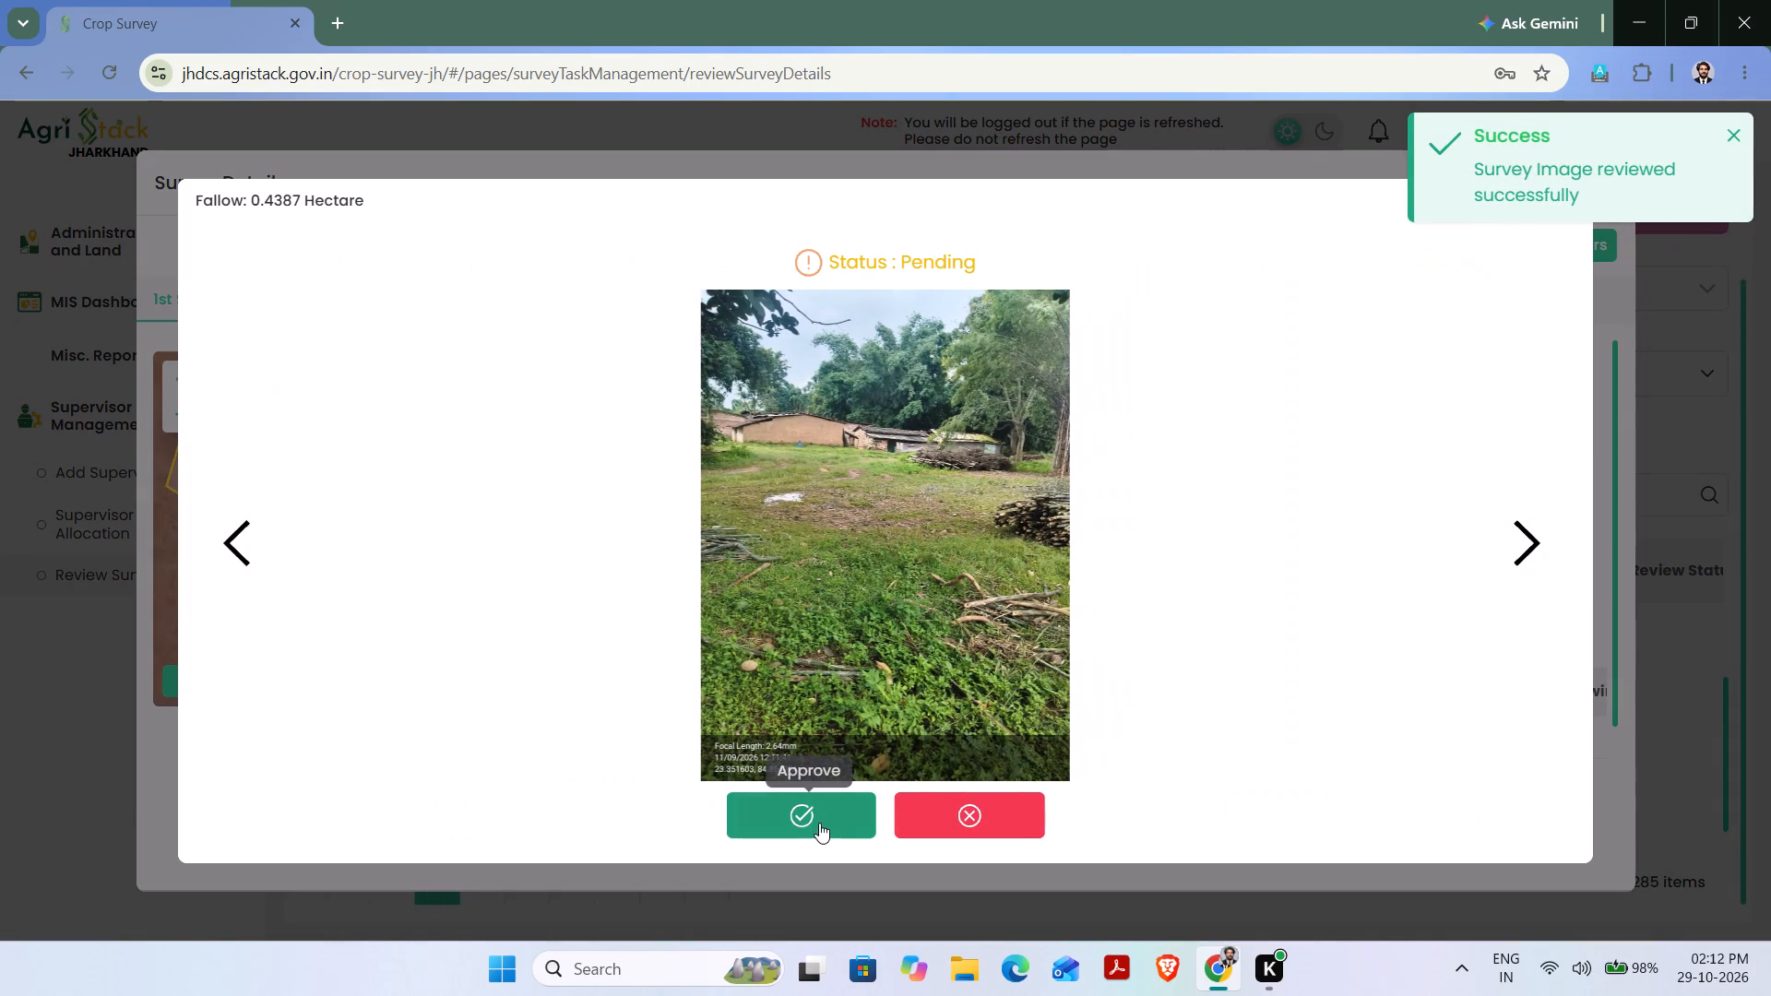
click(819, 822)
drag(931, 714, 769, 749)
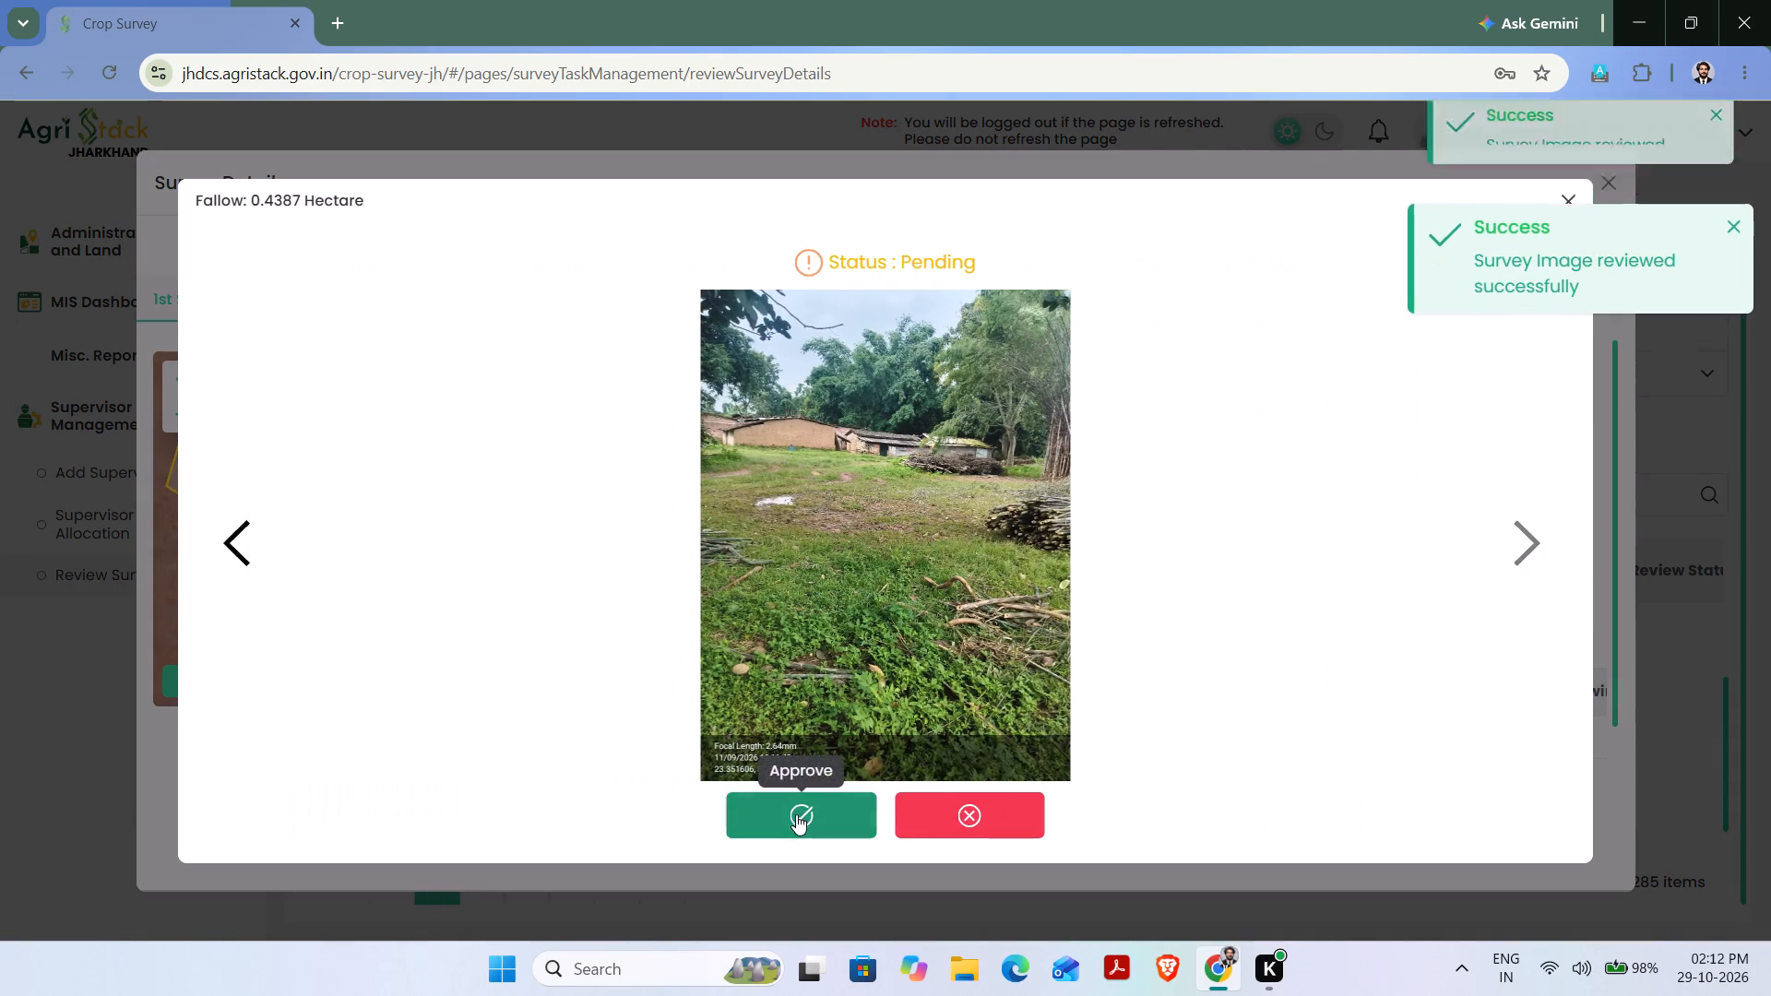
click(798, 814)
drag(883, 686, 780, 694)
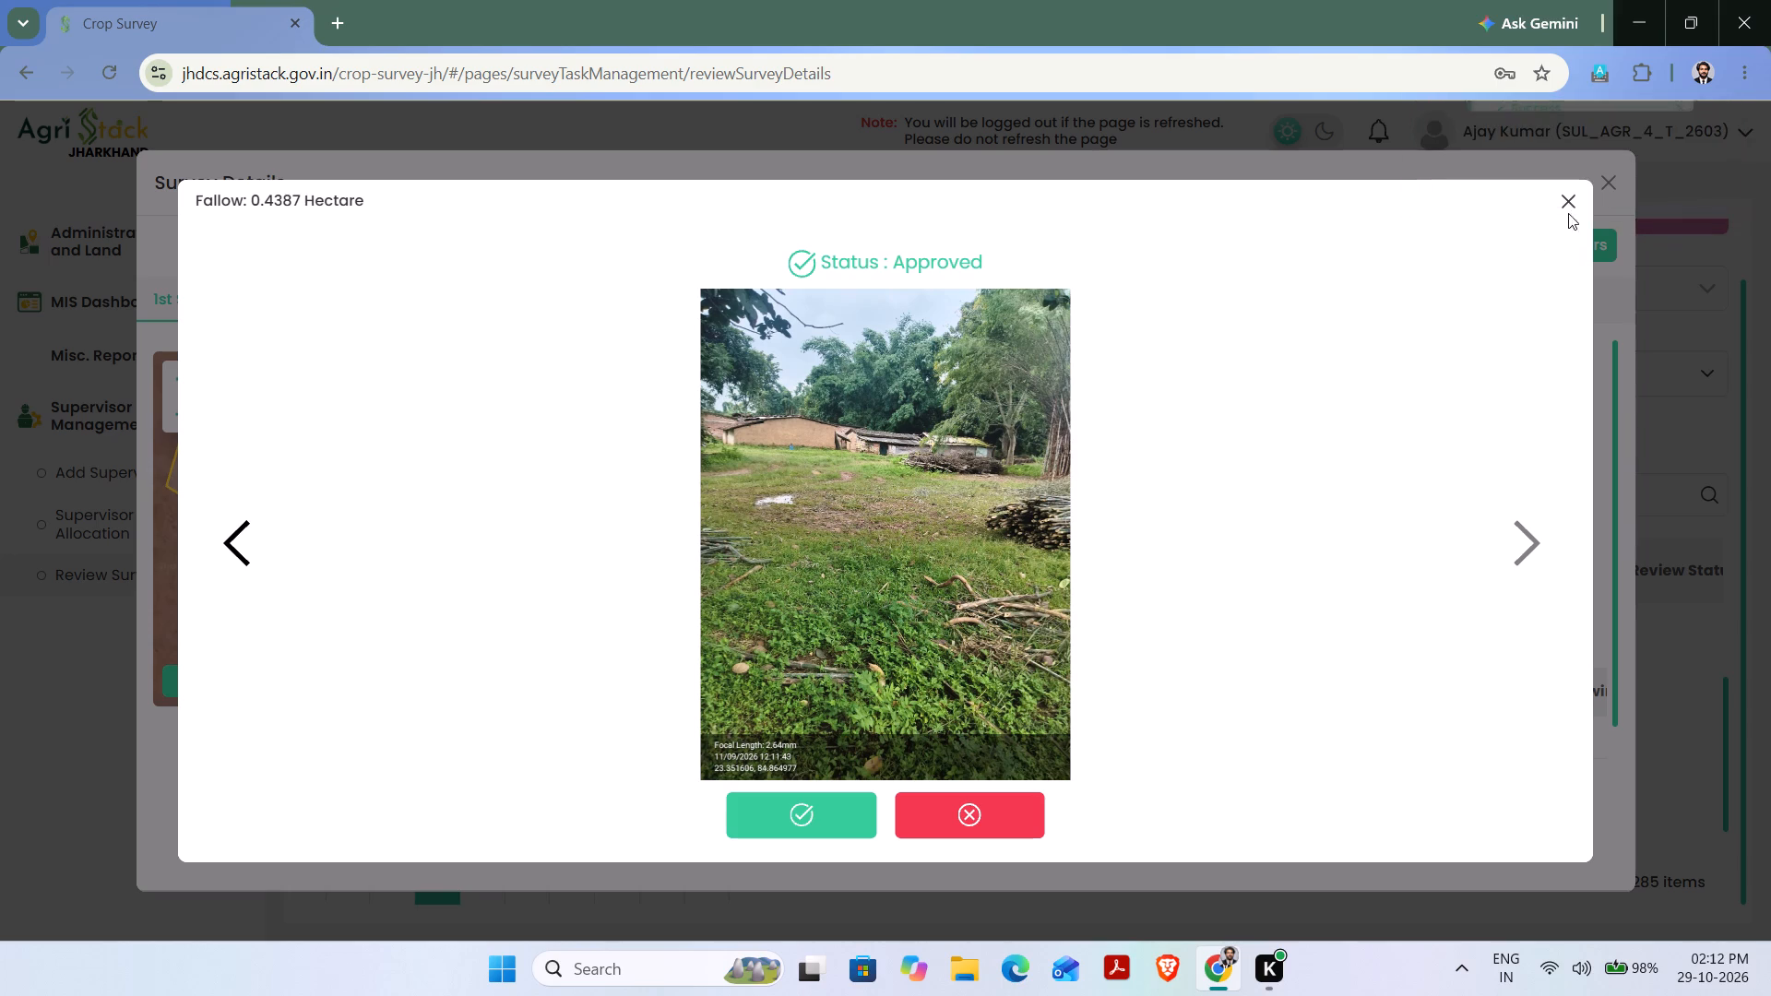
click(1571, 204)
Approve the 1st survey of survey number 541, save the review and close its details.
scroll(905, 608, down, 2)
click(706, 656)
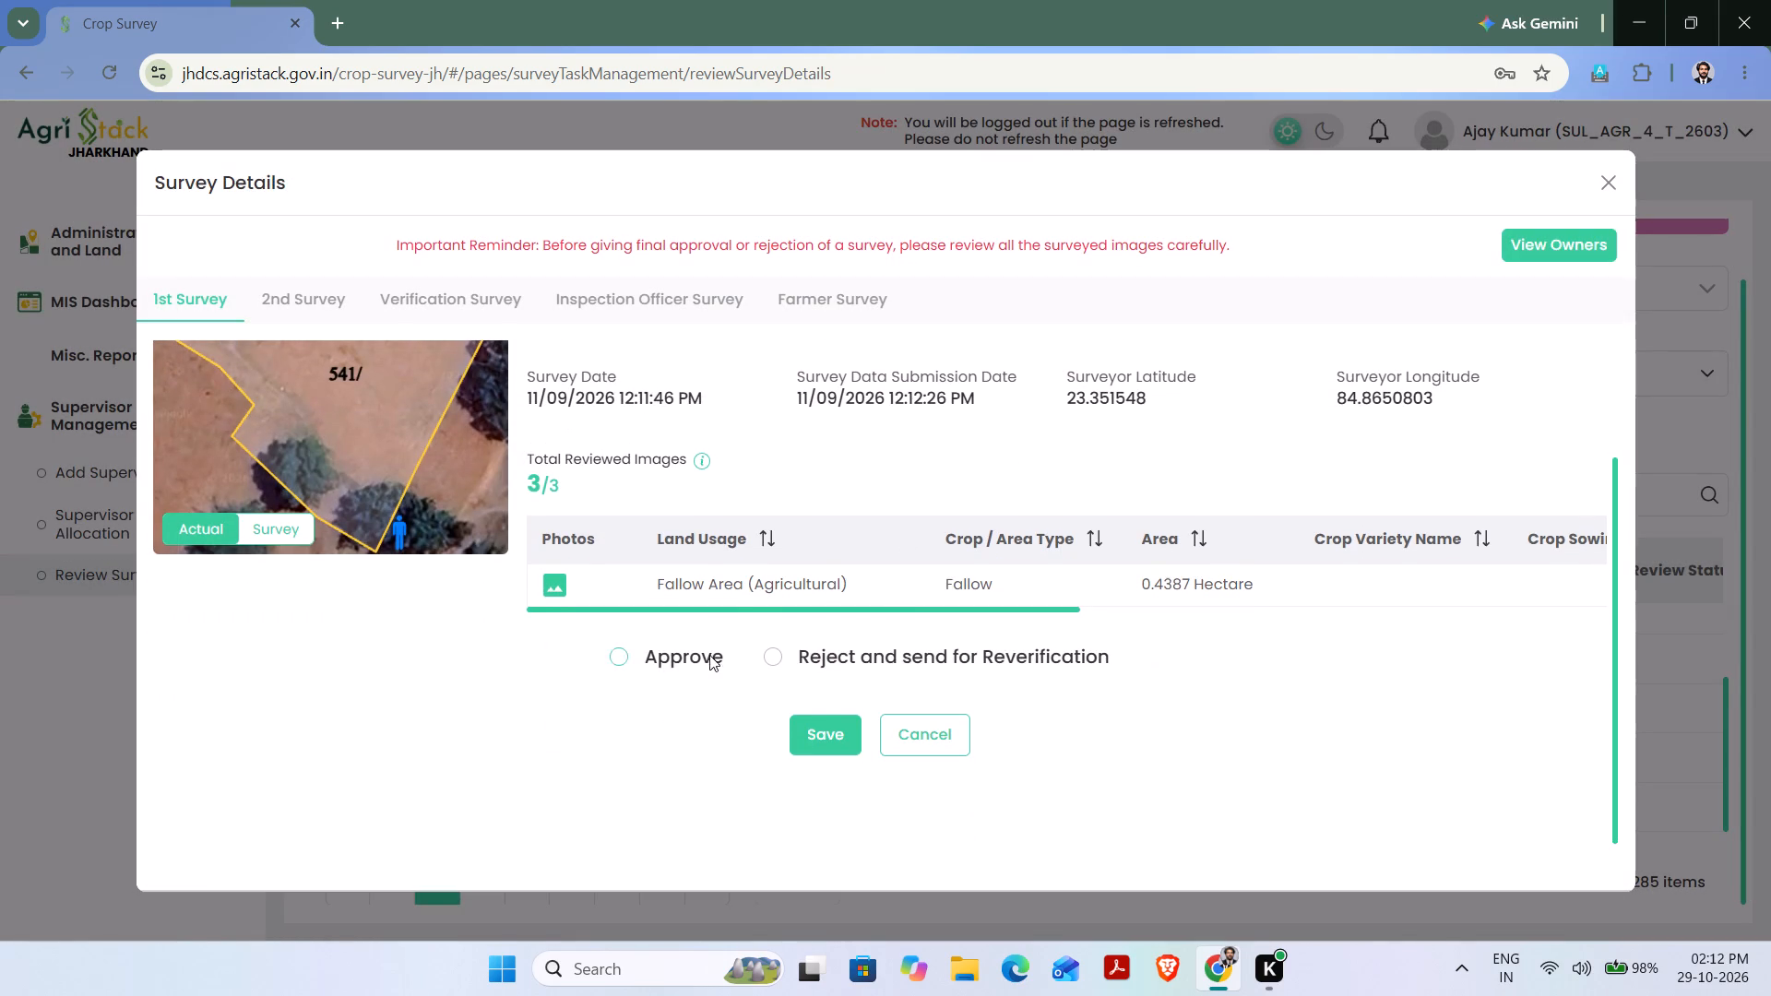
click(838, 725)
click(895, 575)
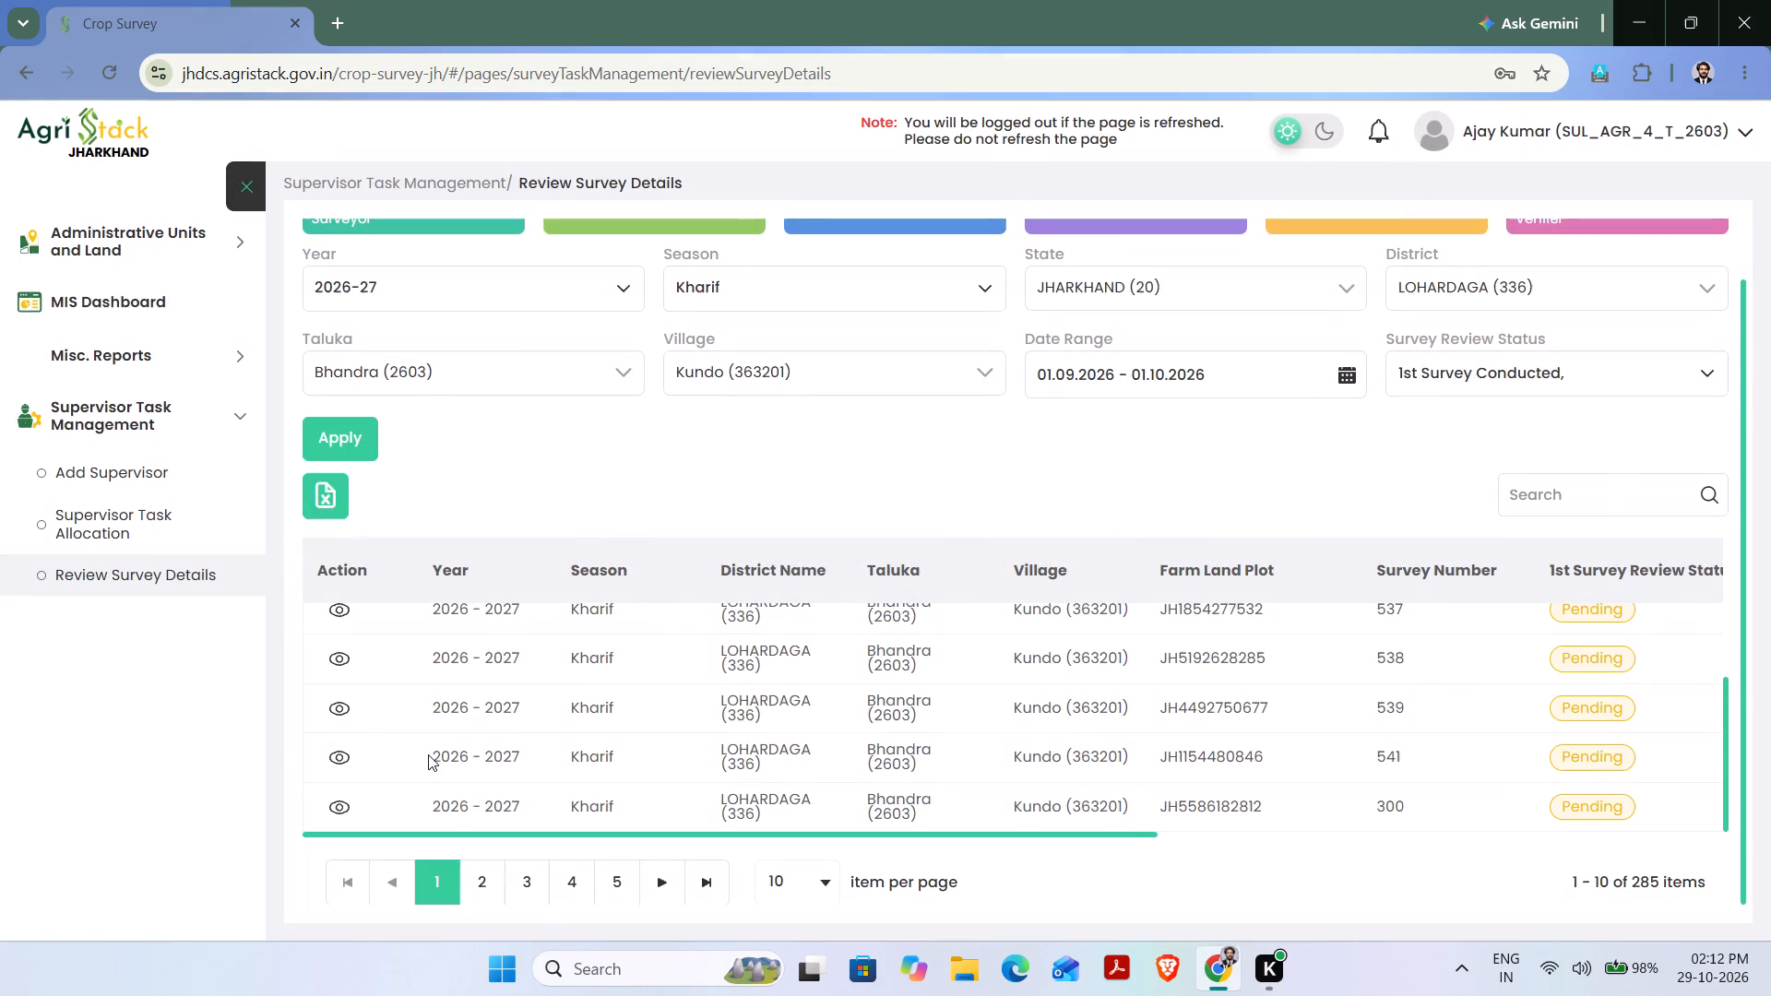
Open the details of survey number 539 and approve all three of its आम photos.
click(348, 705)
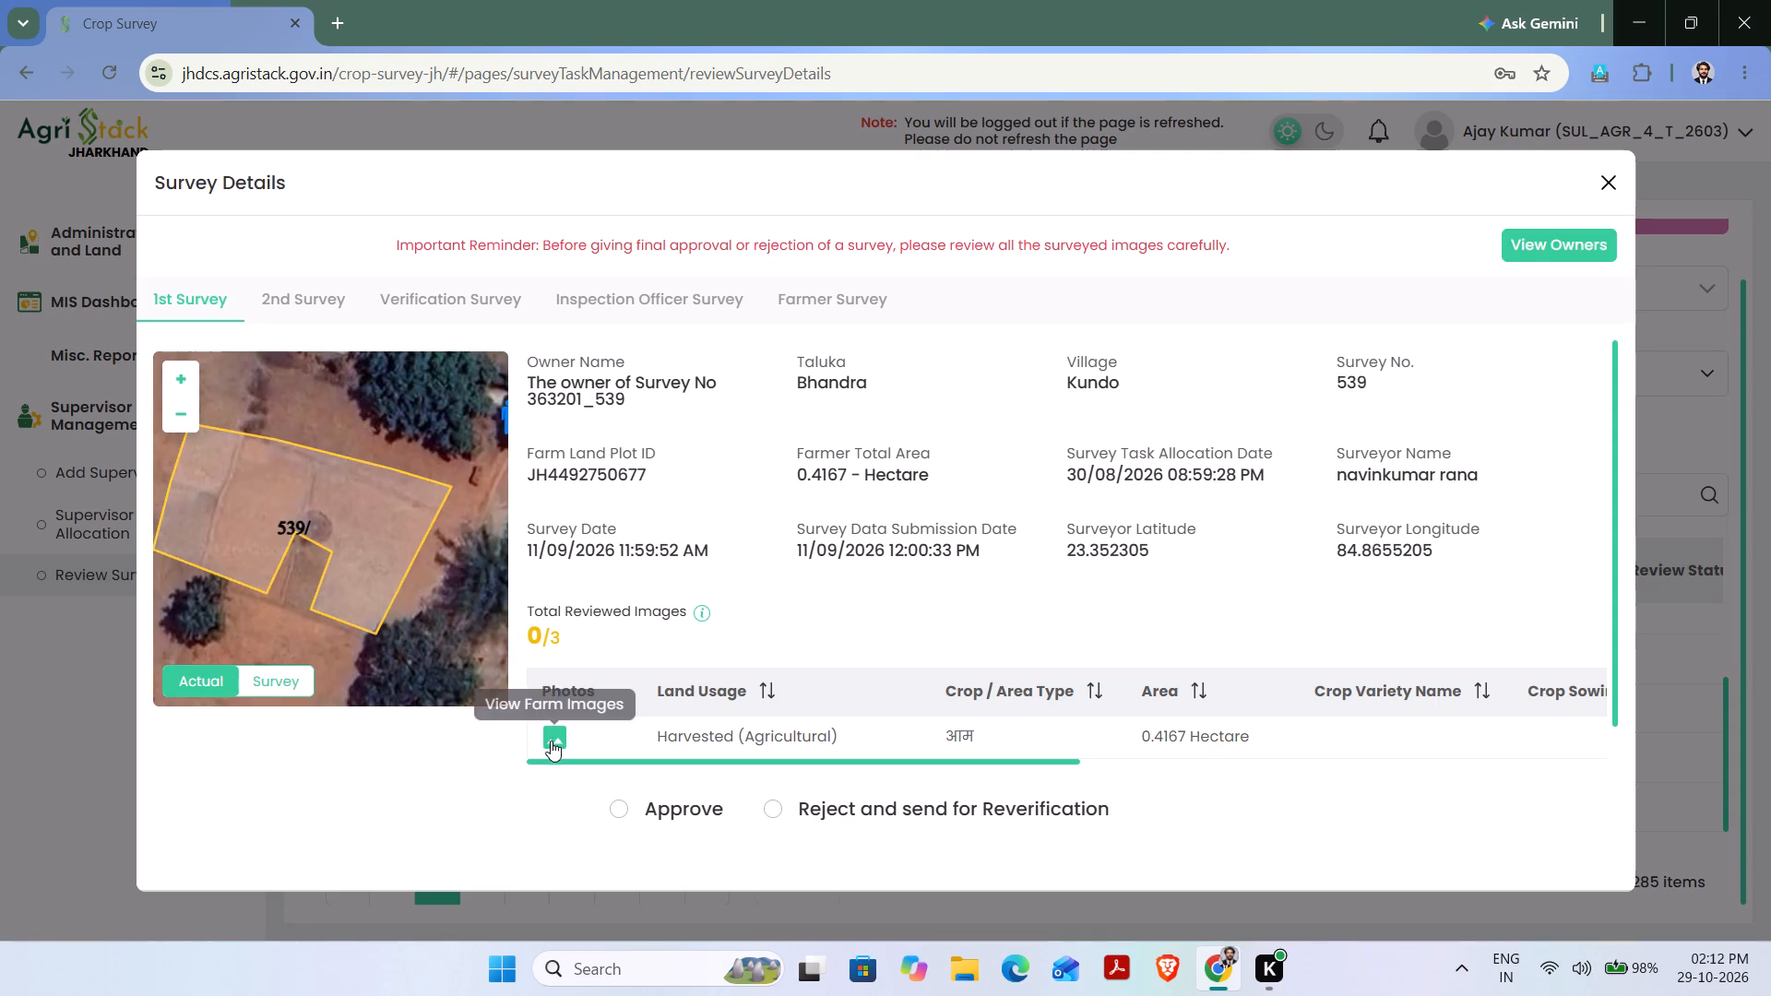
click(551, 736)
click(792, 810)
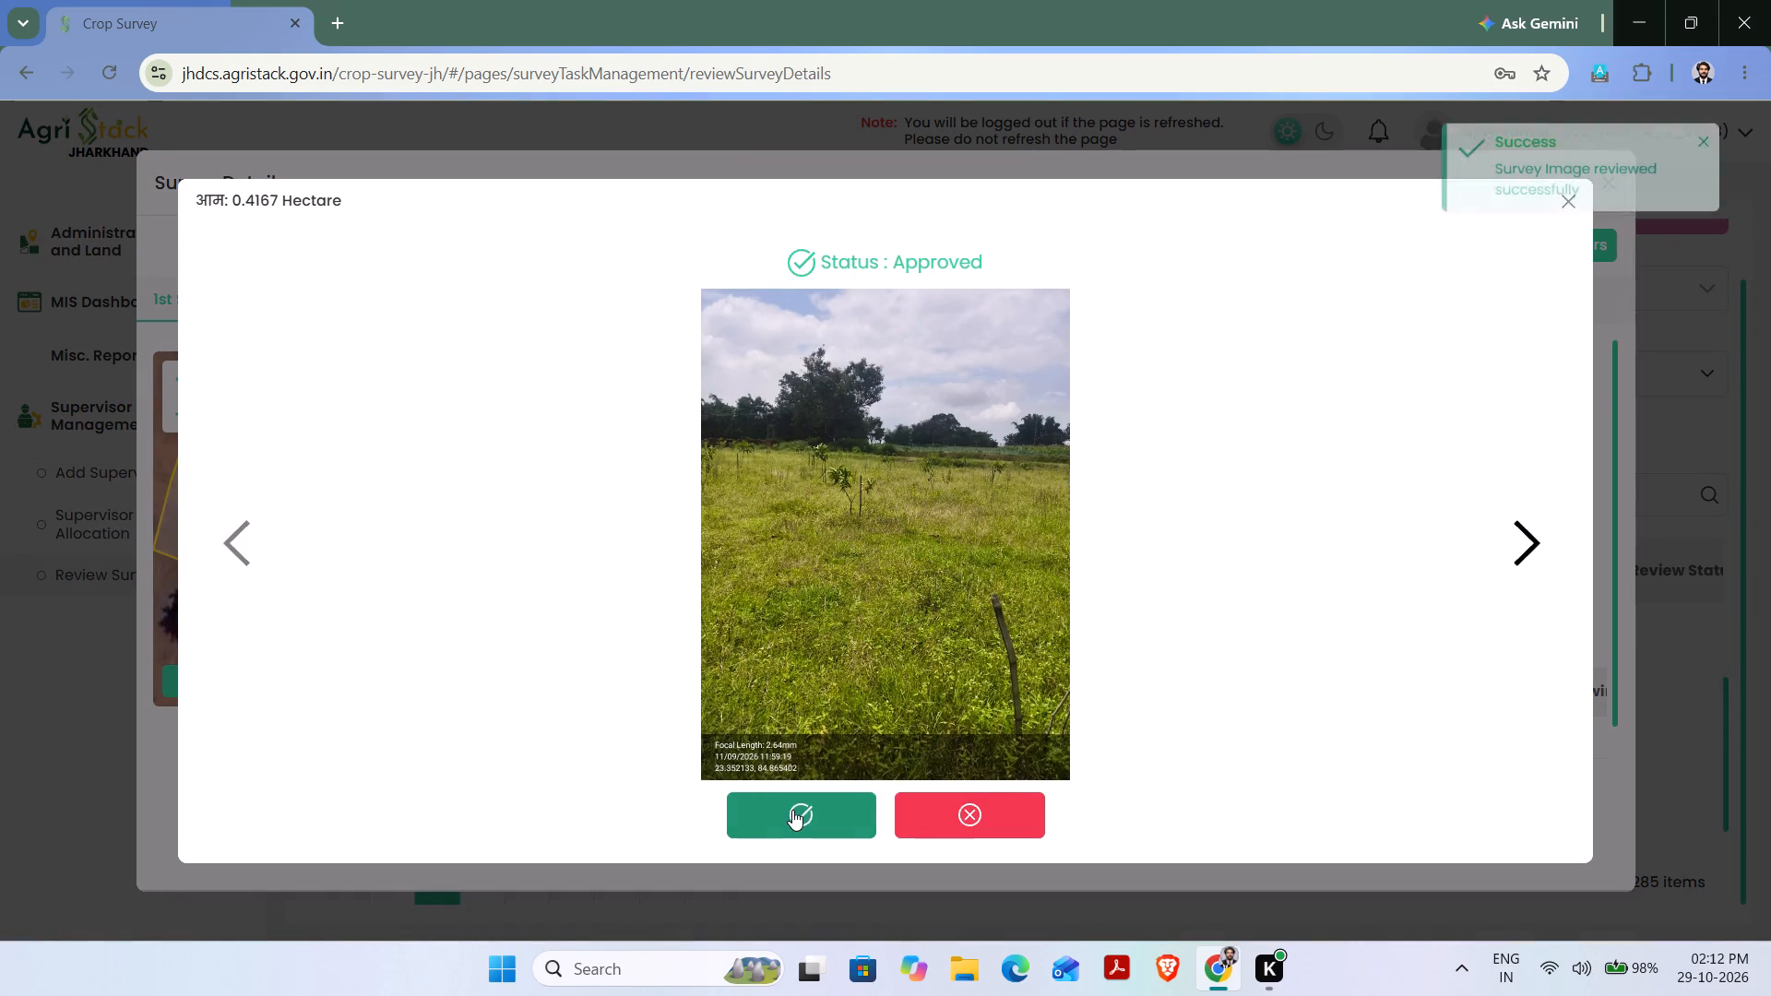
drag(909, 722, 729, 755)
click(817, 833)
drag(909, 692, 890, 695)
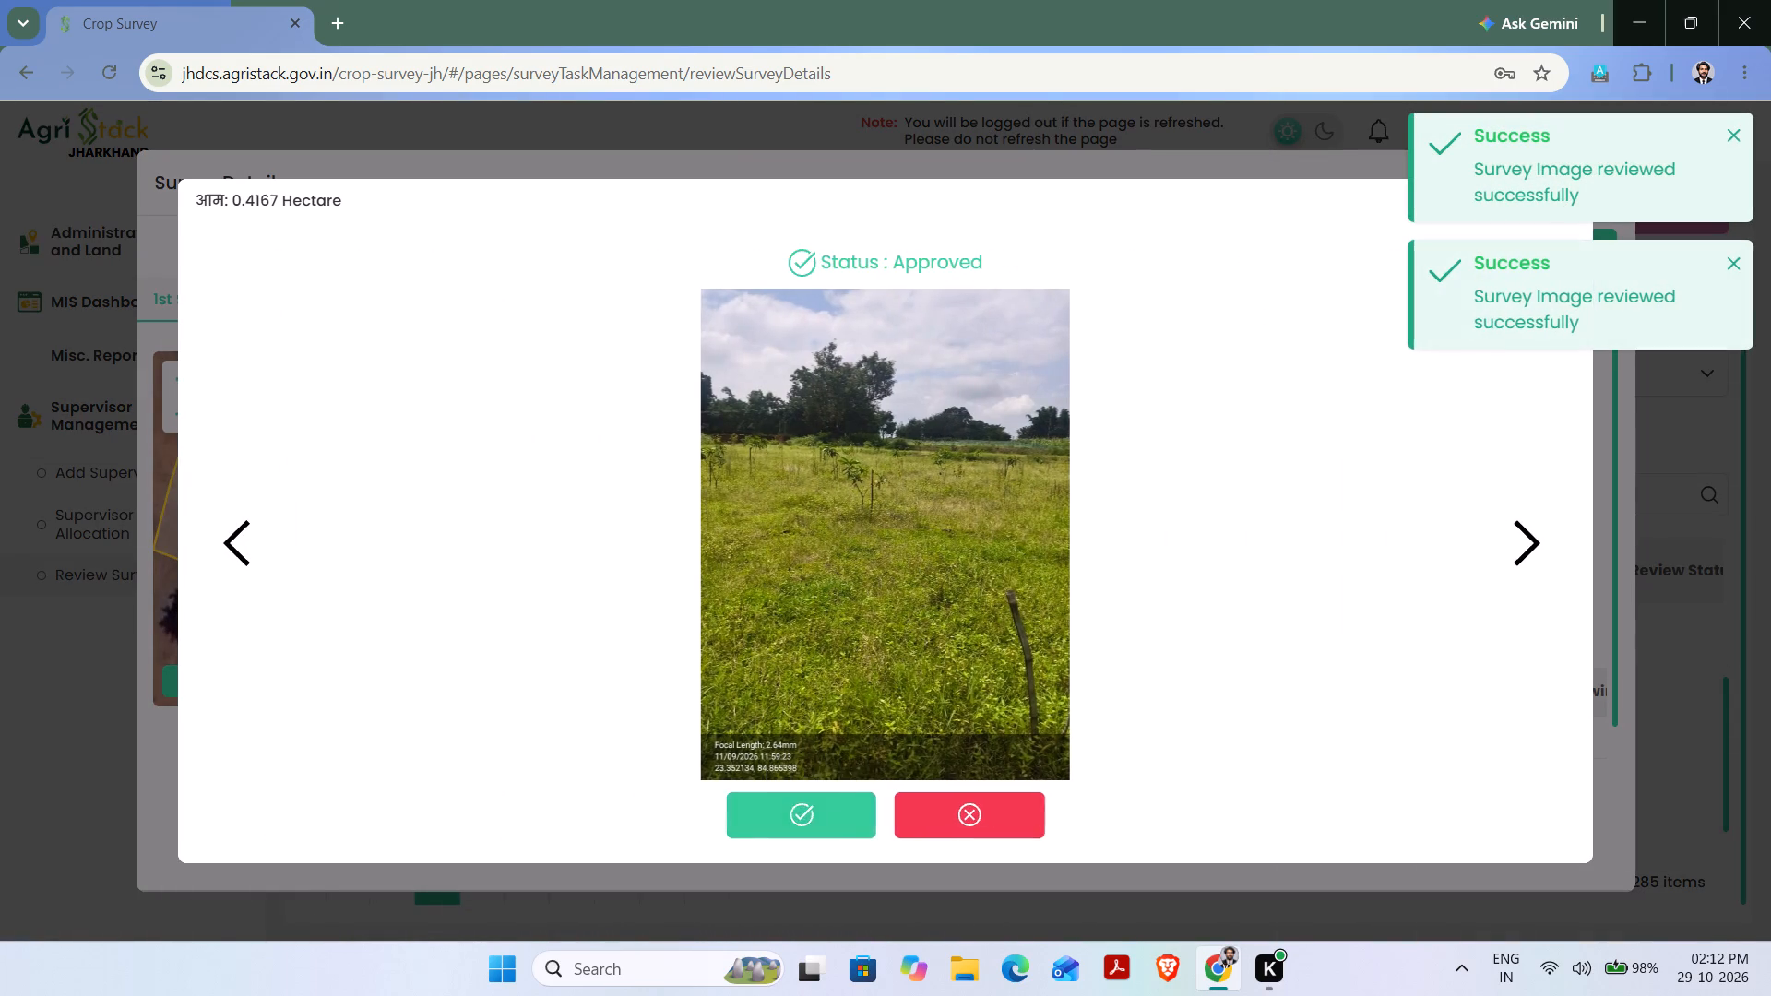
drag(890, 695, 763, 722)
click(811, 815)
drag(896, 668, 838, 670)
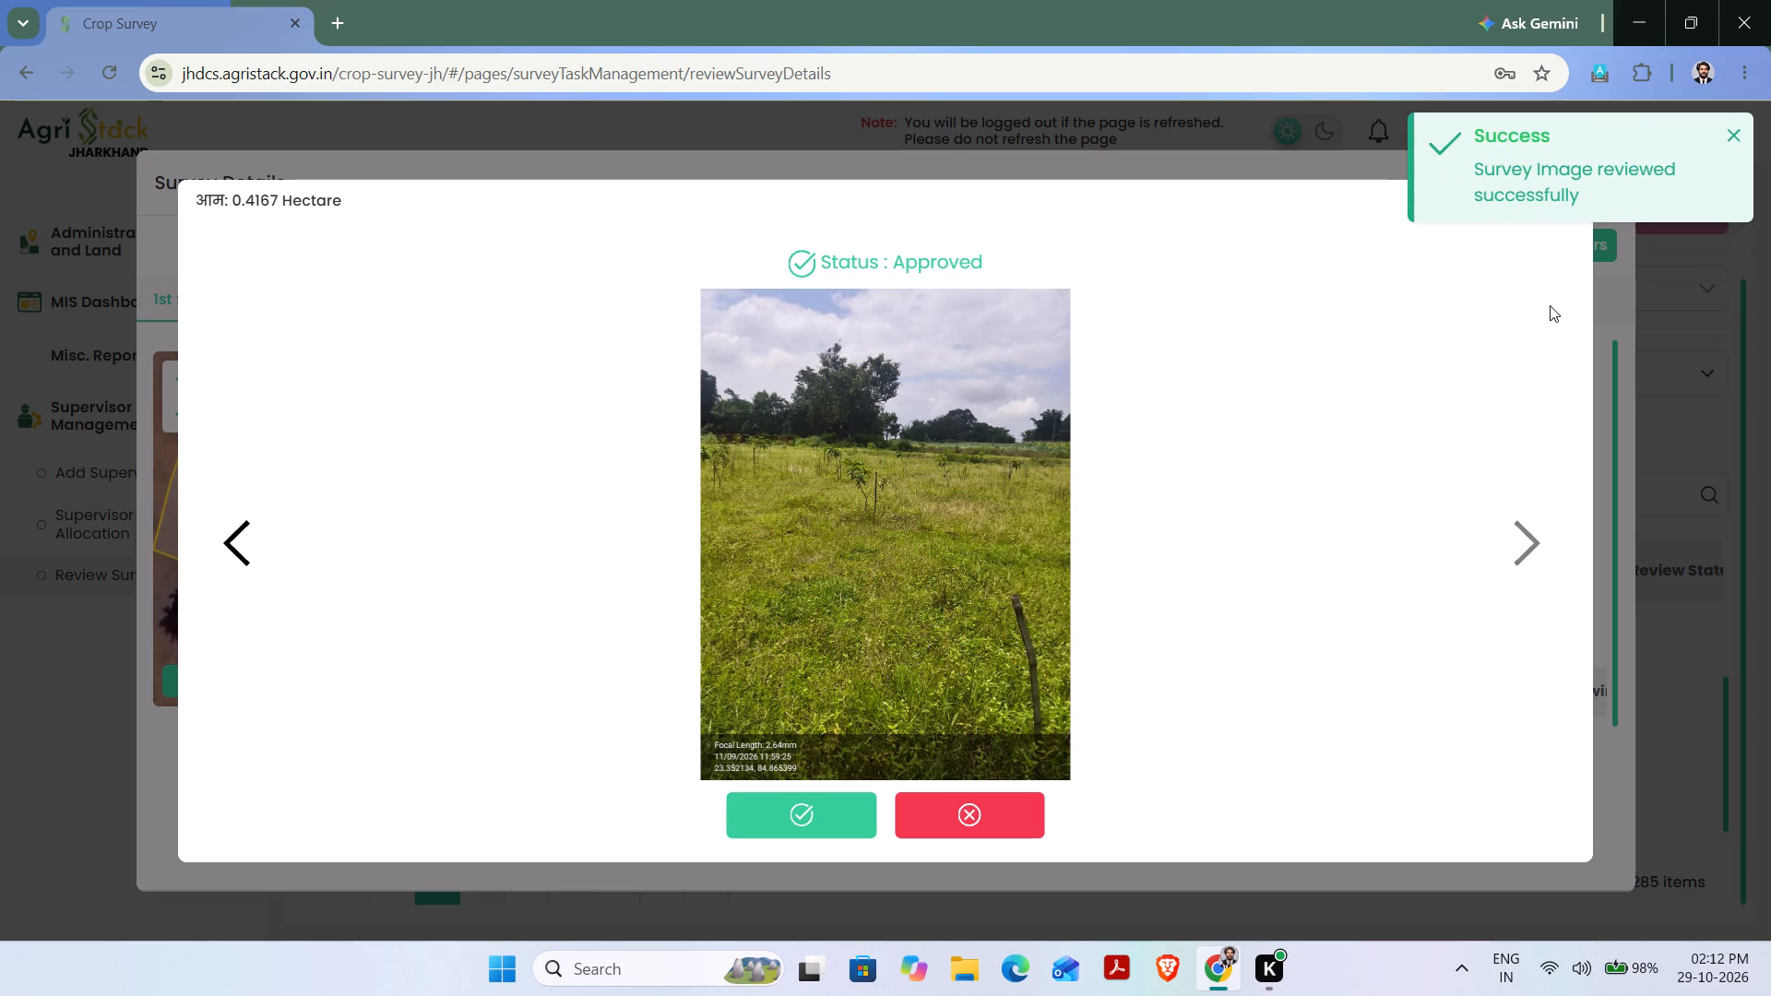
click(1570, 203)
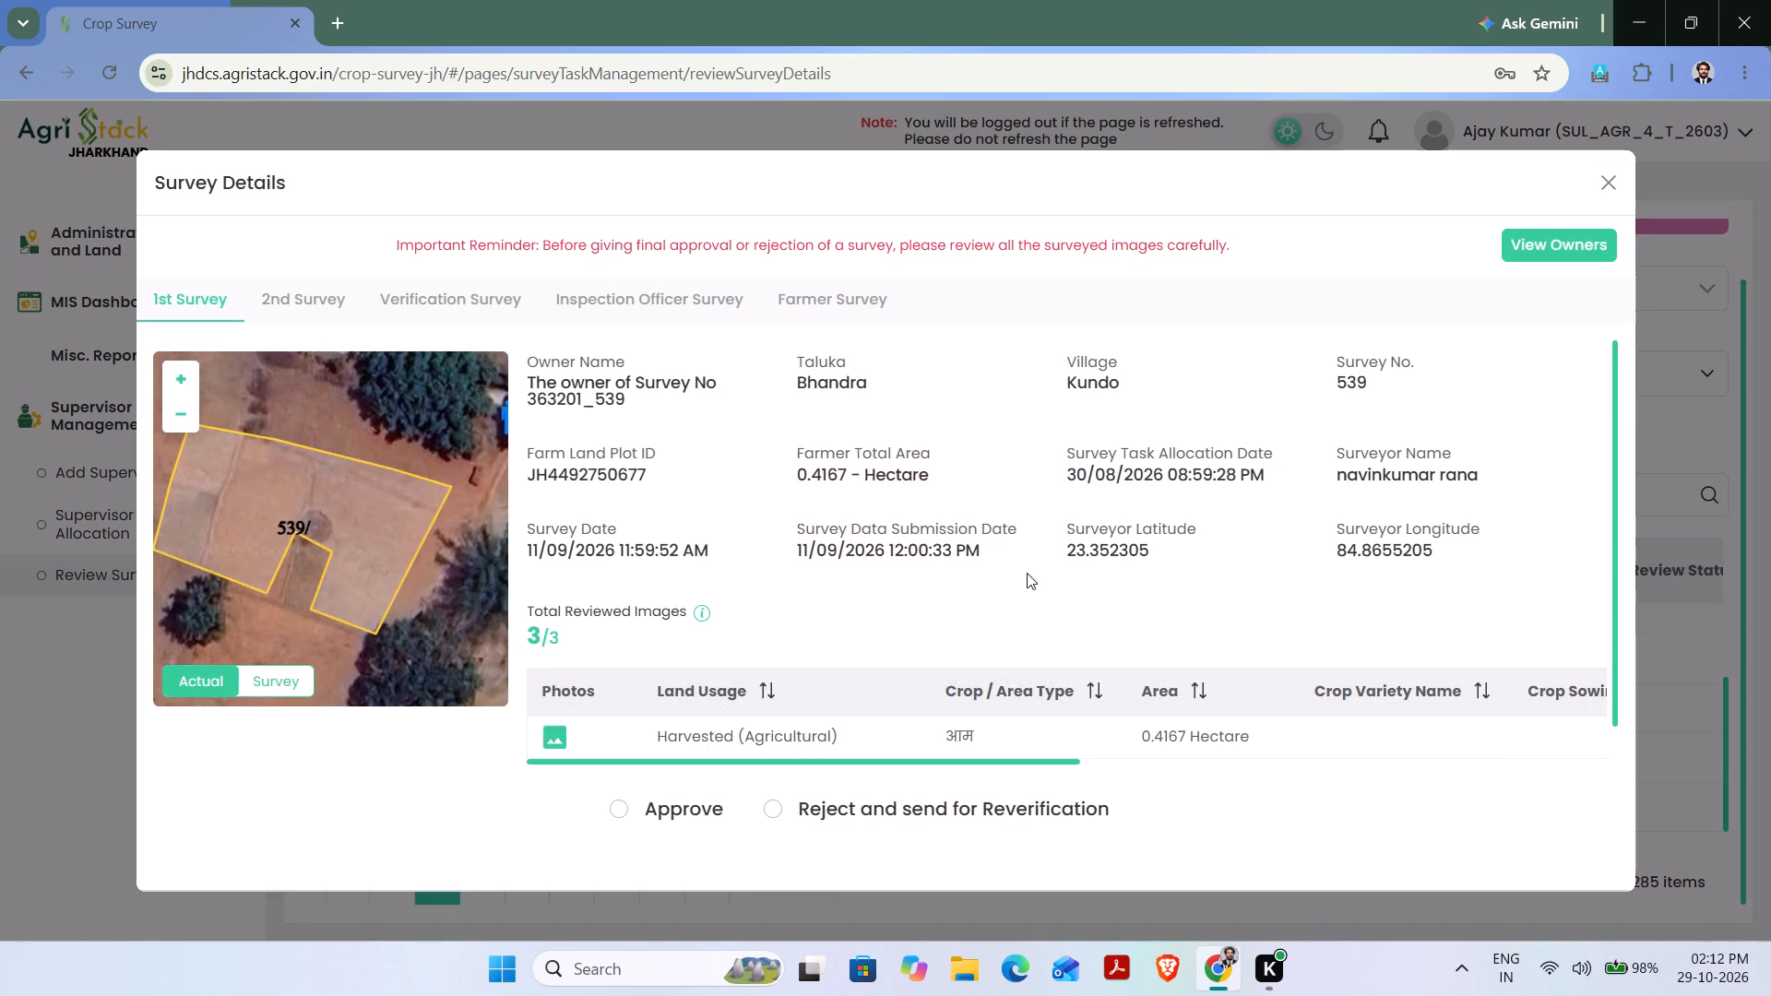
Approve the 1st survey of survey number 539, save the review and close its details.
scroll(1027, 573, down, 1)
click(708, 659)
click(798, 721)
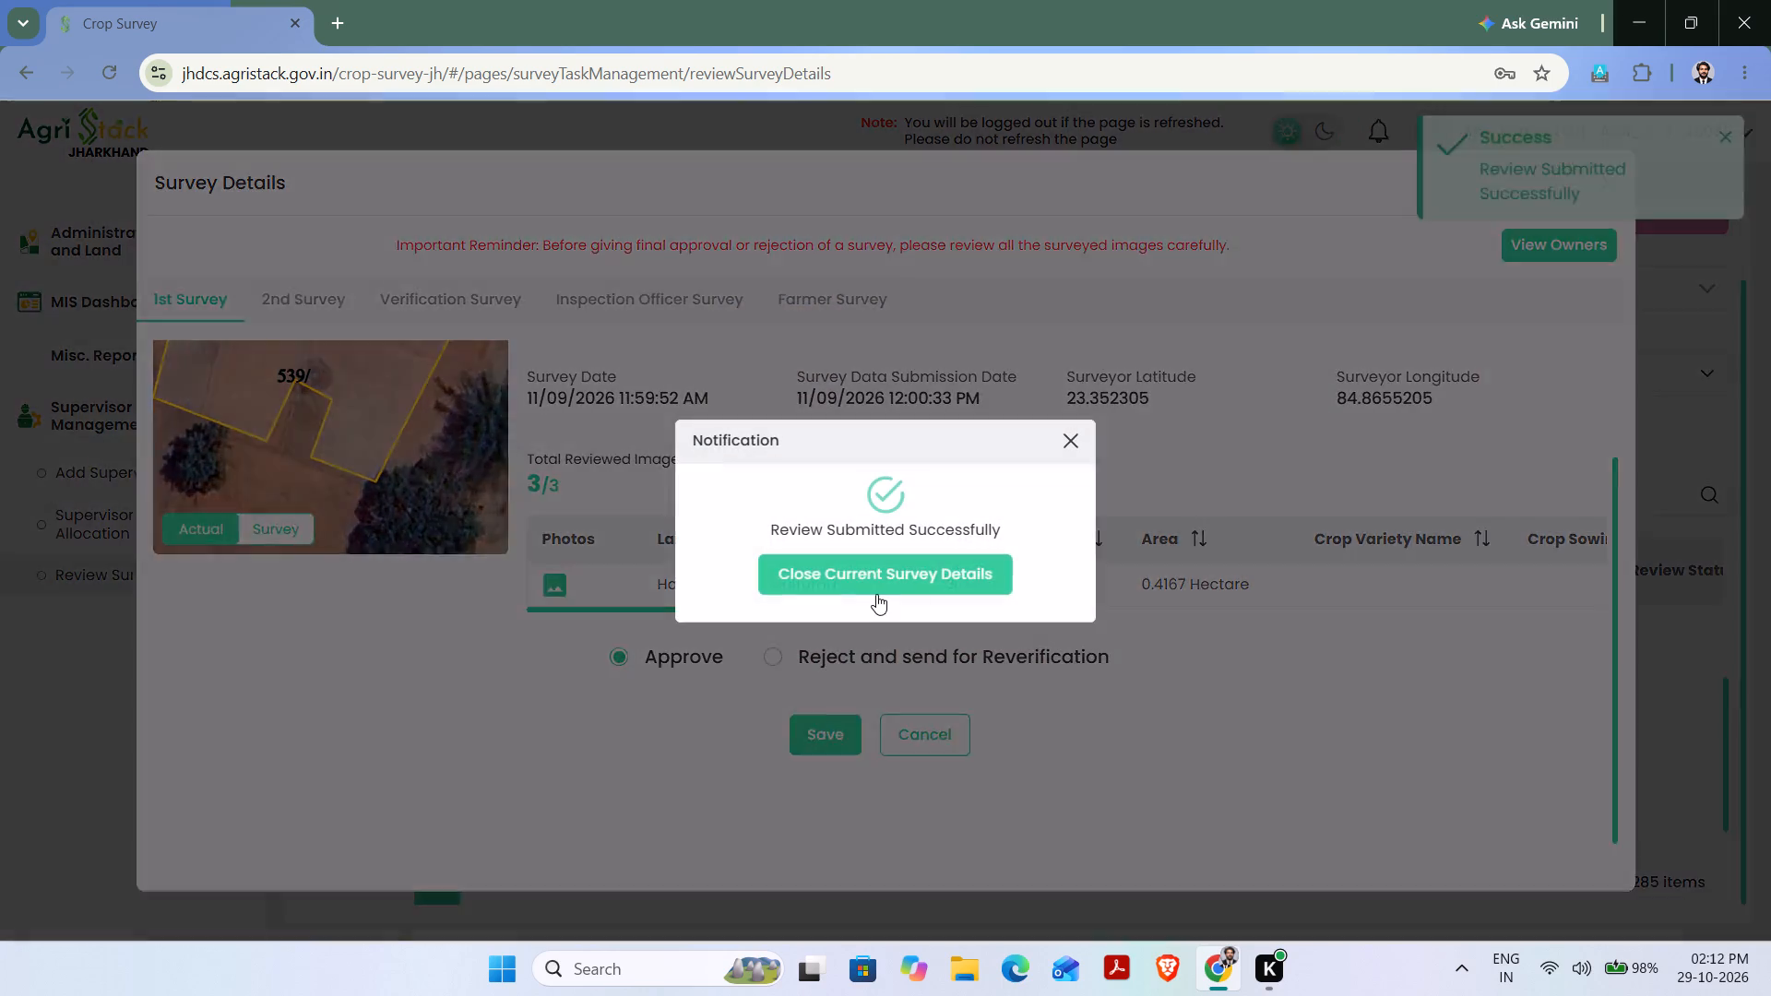
click(875, 582)
Open the details of survey number 538 and approve all three of its Fallow photos.
click(349, 671)
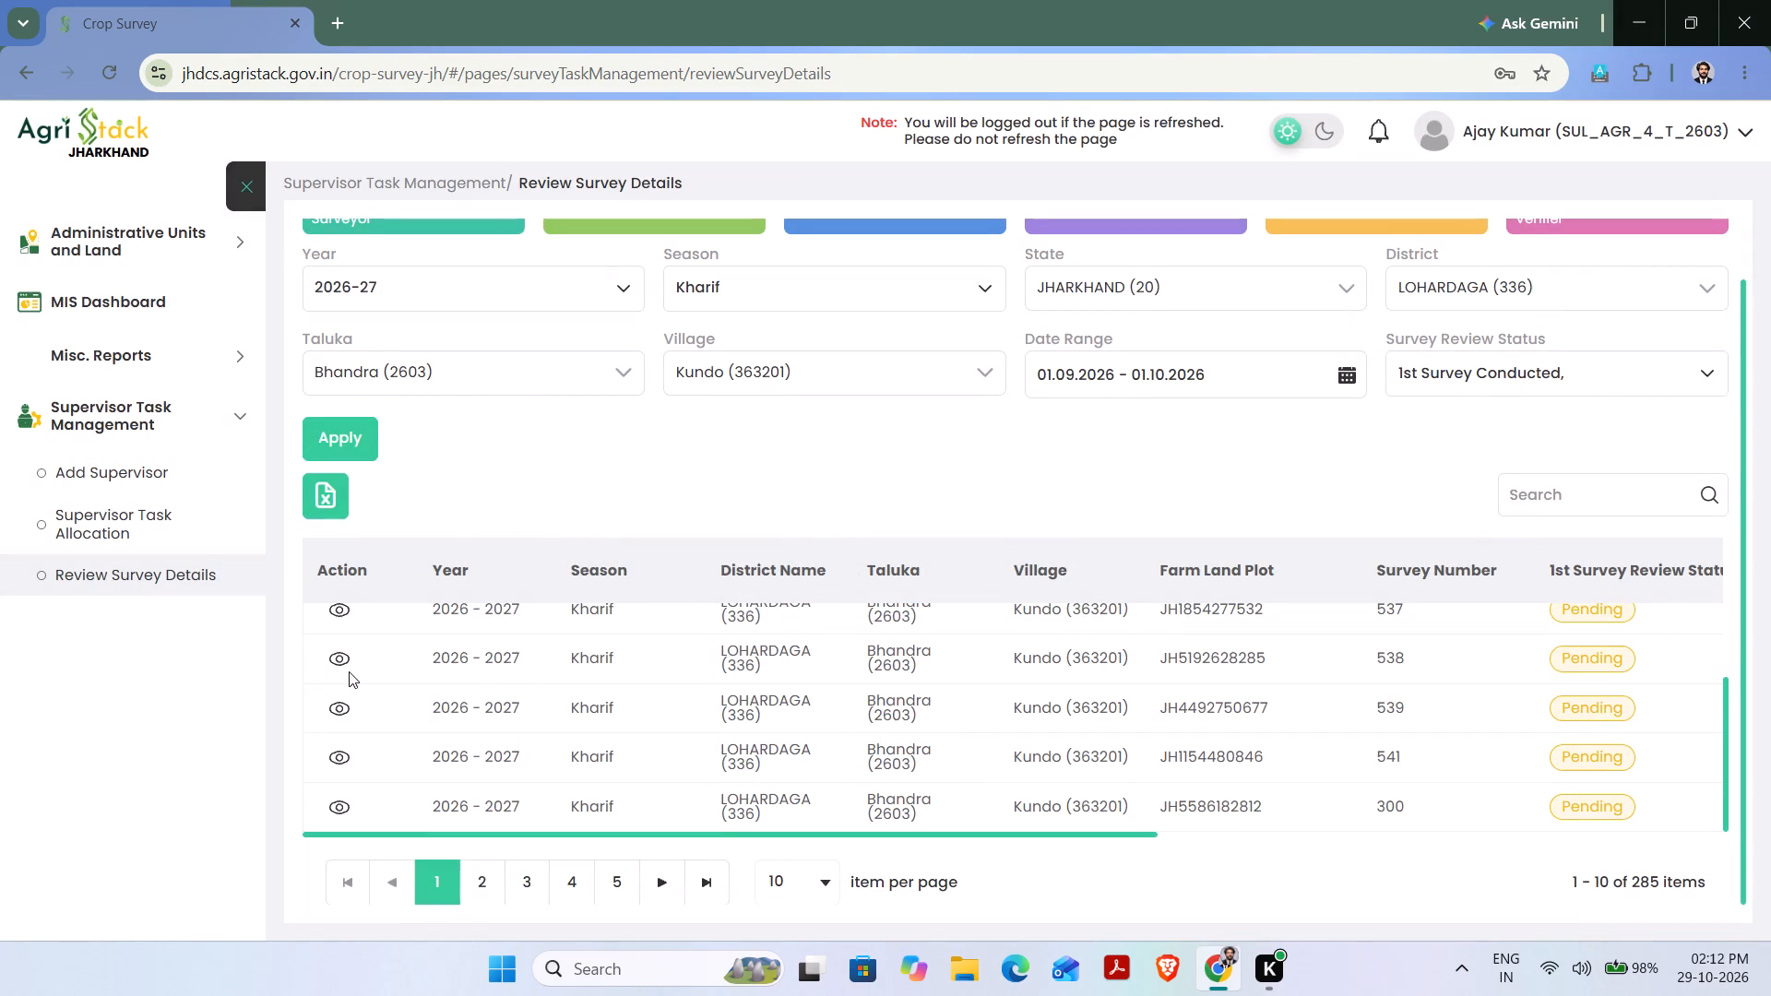
click(341, 659)
click(564, 736)
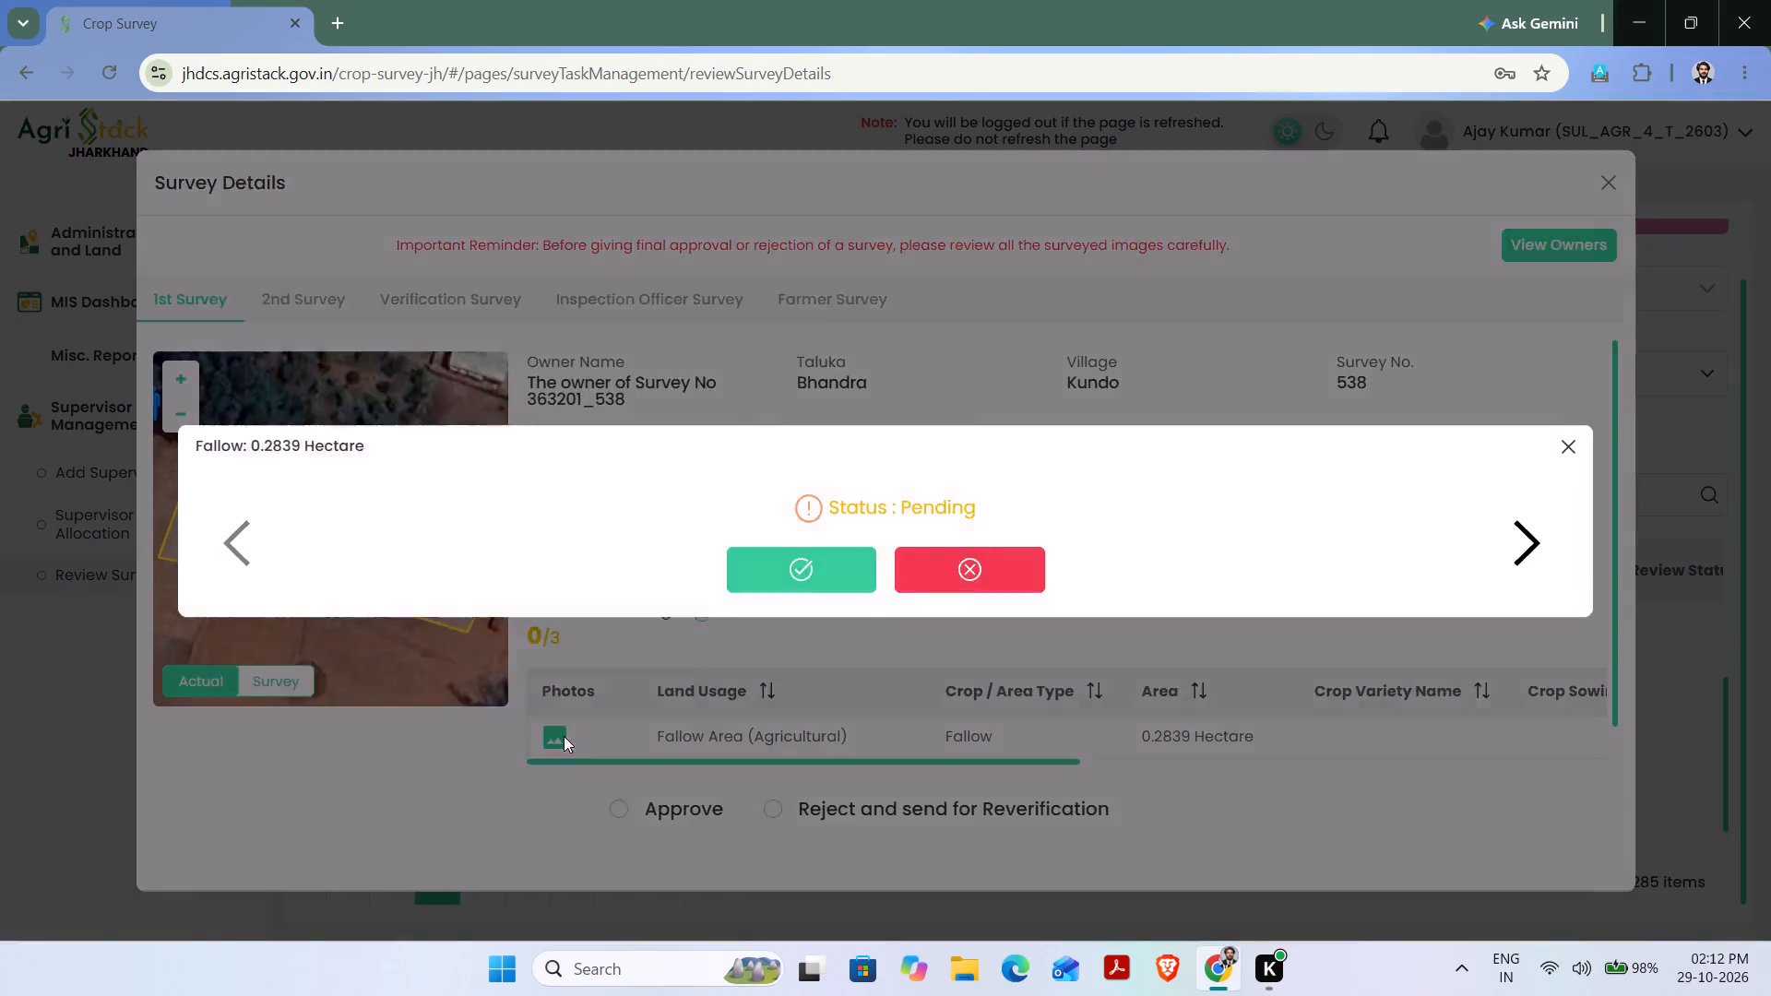
click(751, 820)
drag(900, 706, 748, 733)
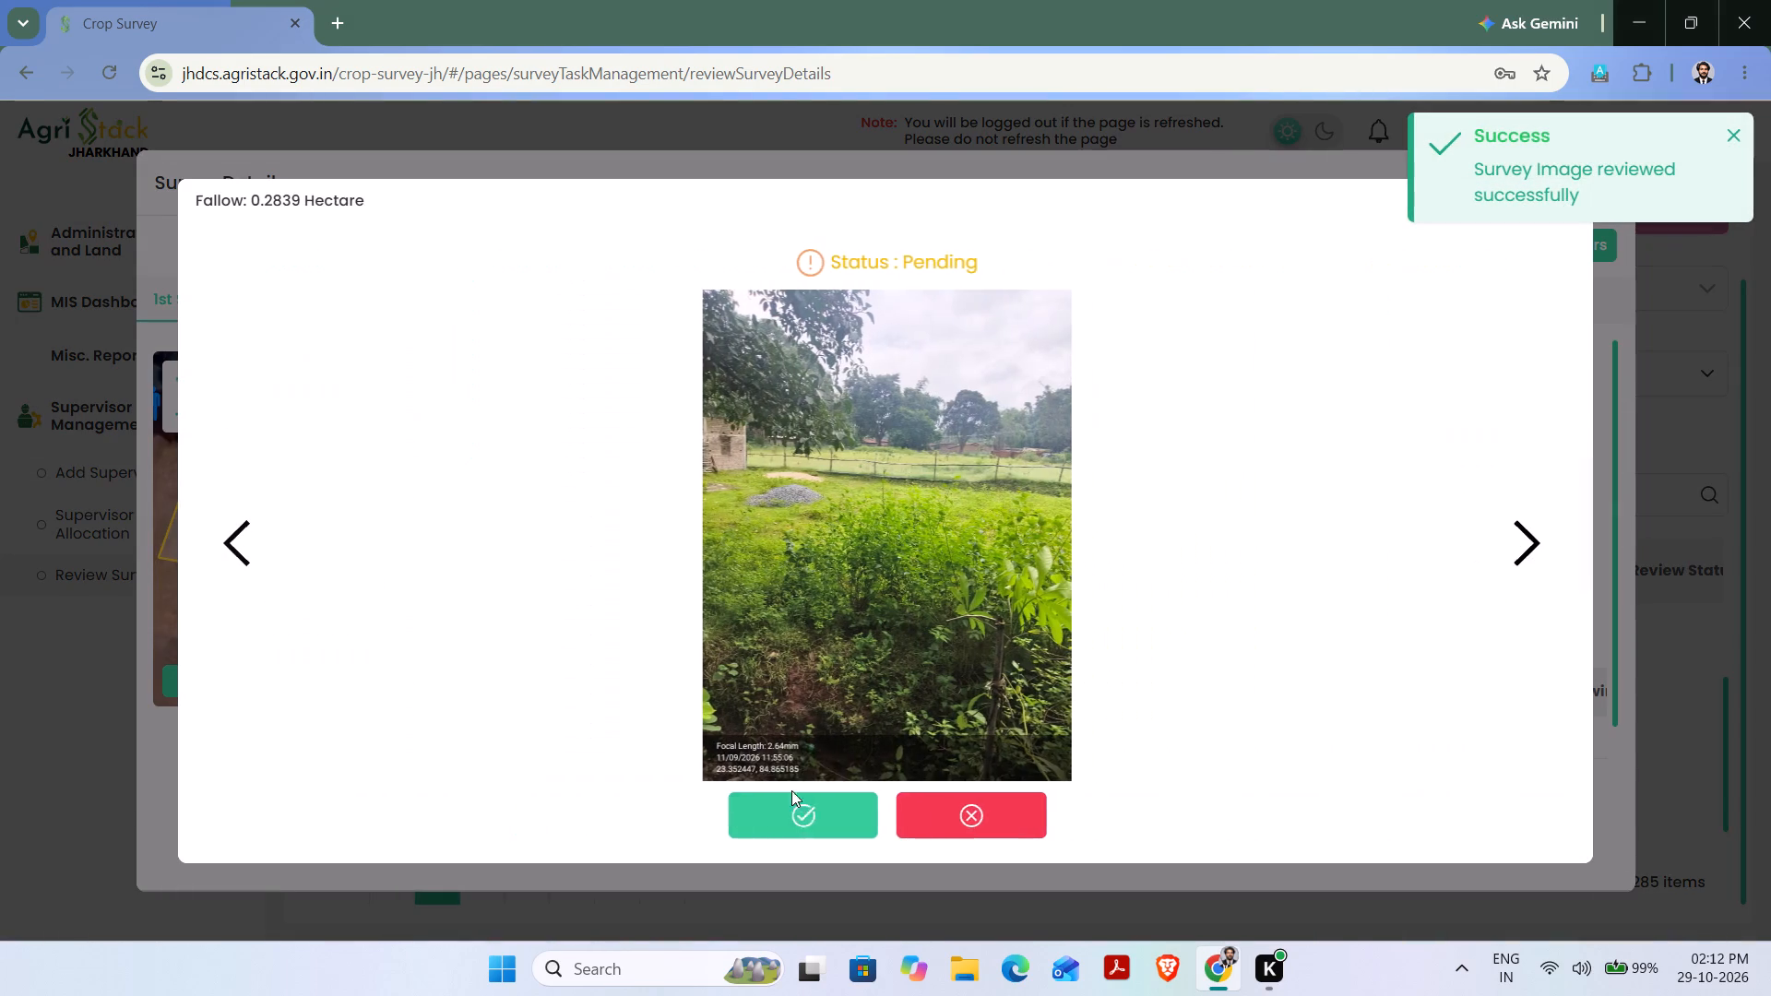
click(803, 809)
drag(879, 678, 719, 695)
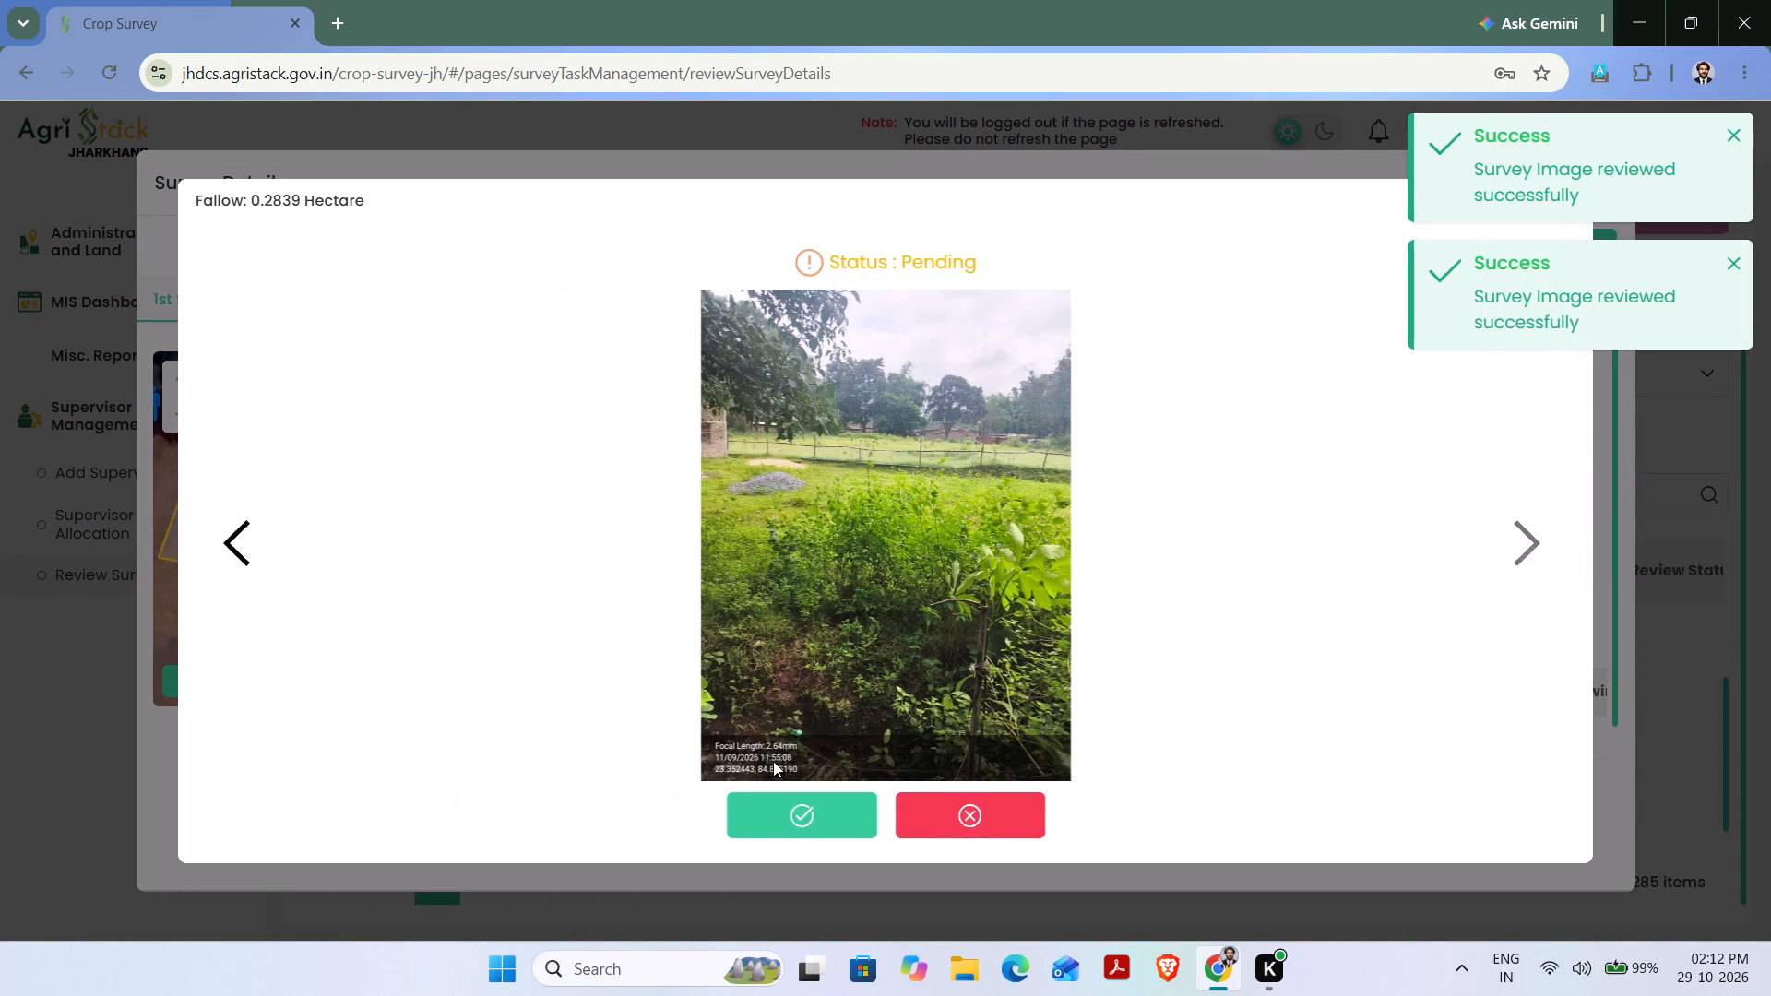
click(788, 822)
drag(888, 675, 777, 684)
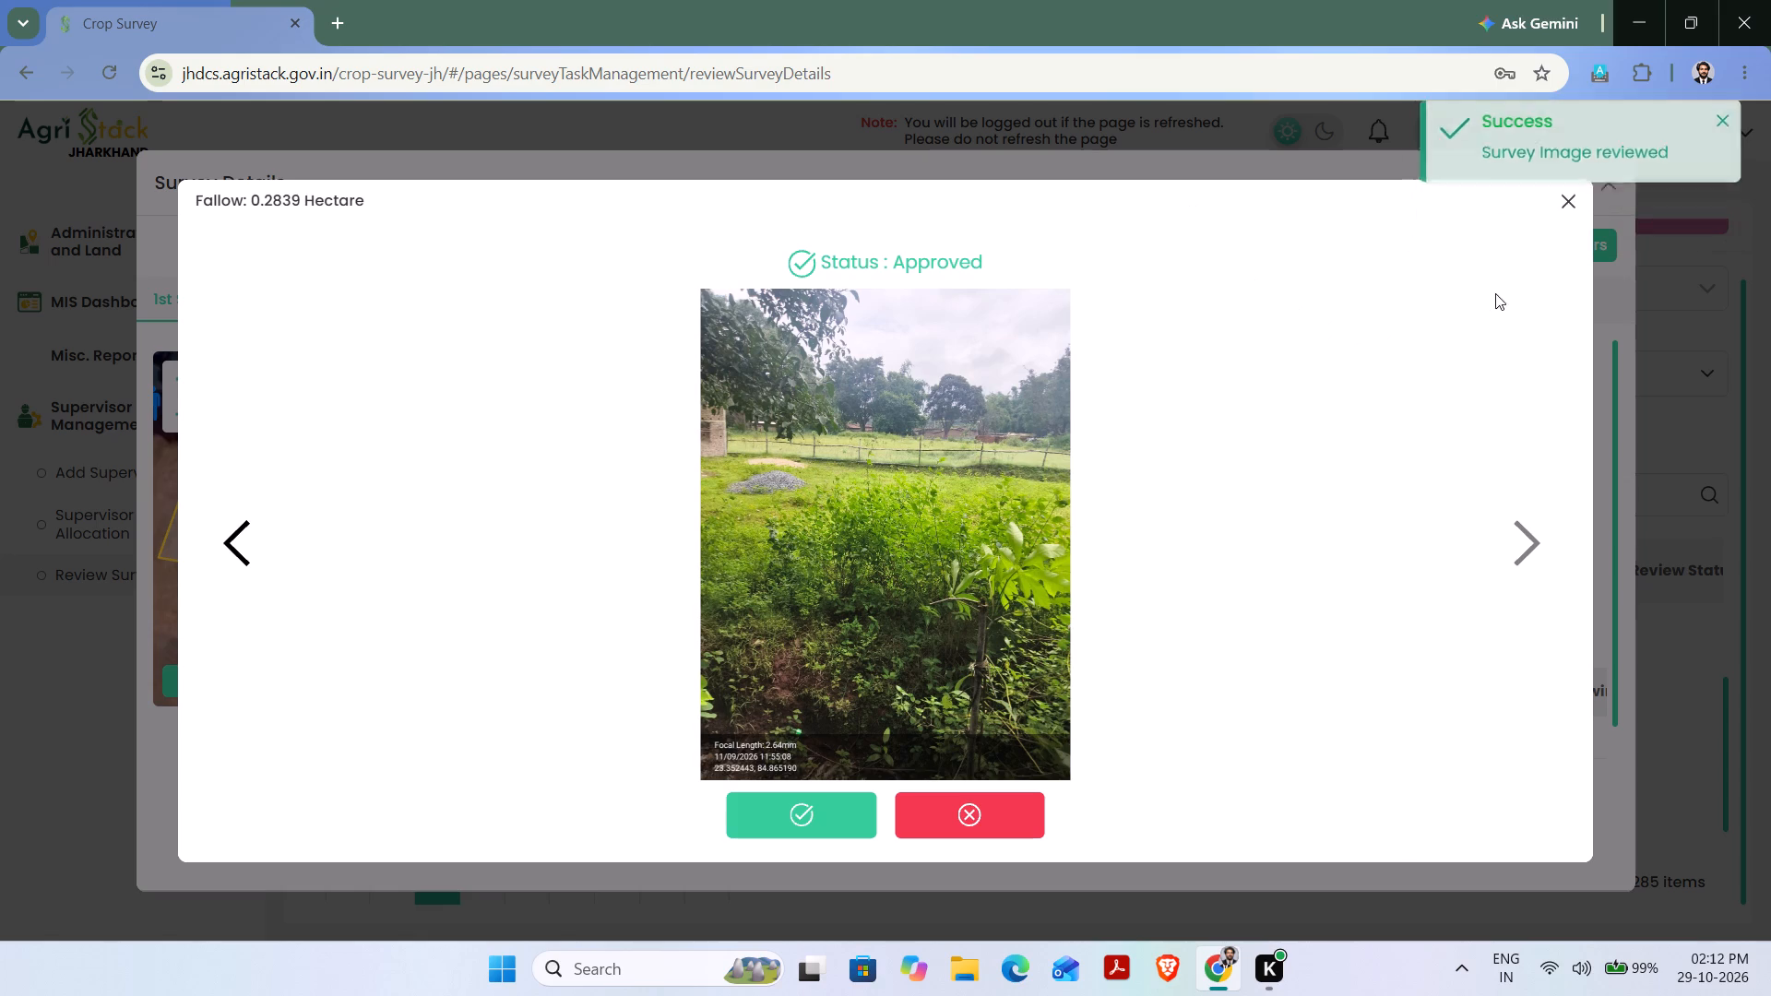
click(1565, 199)
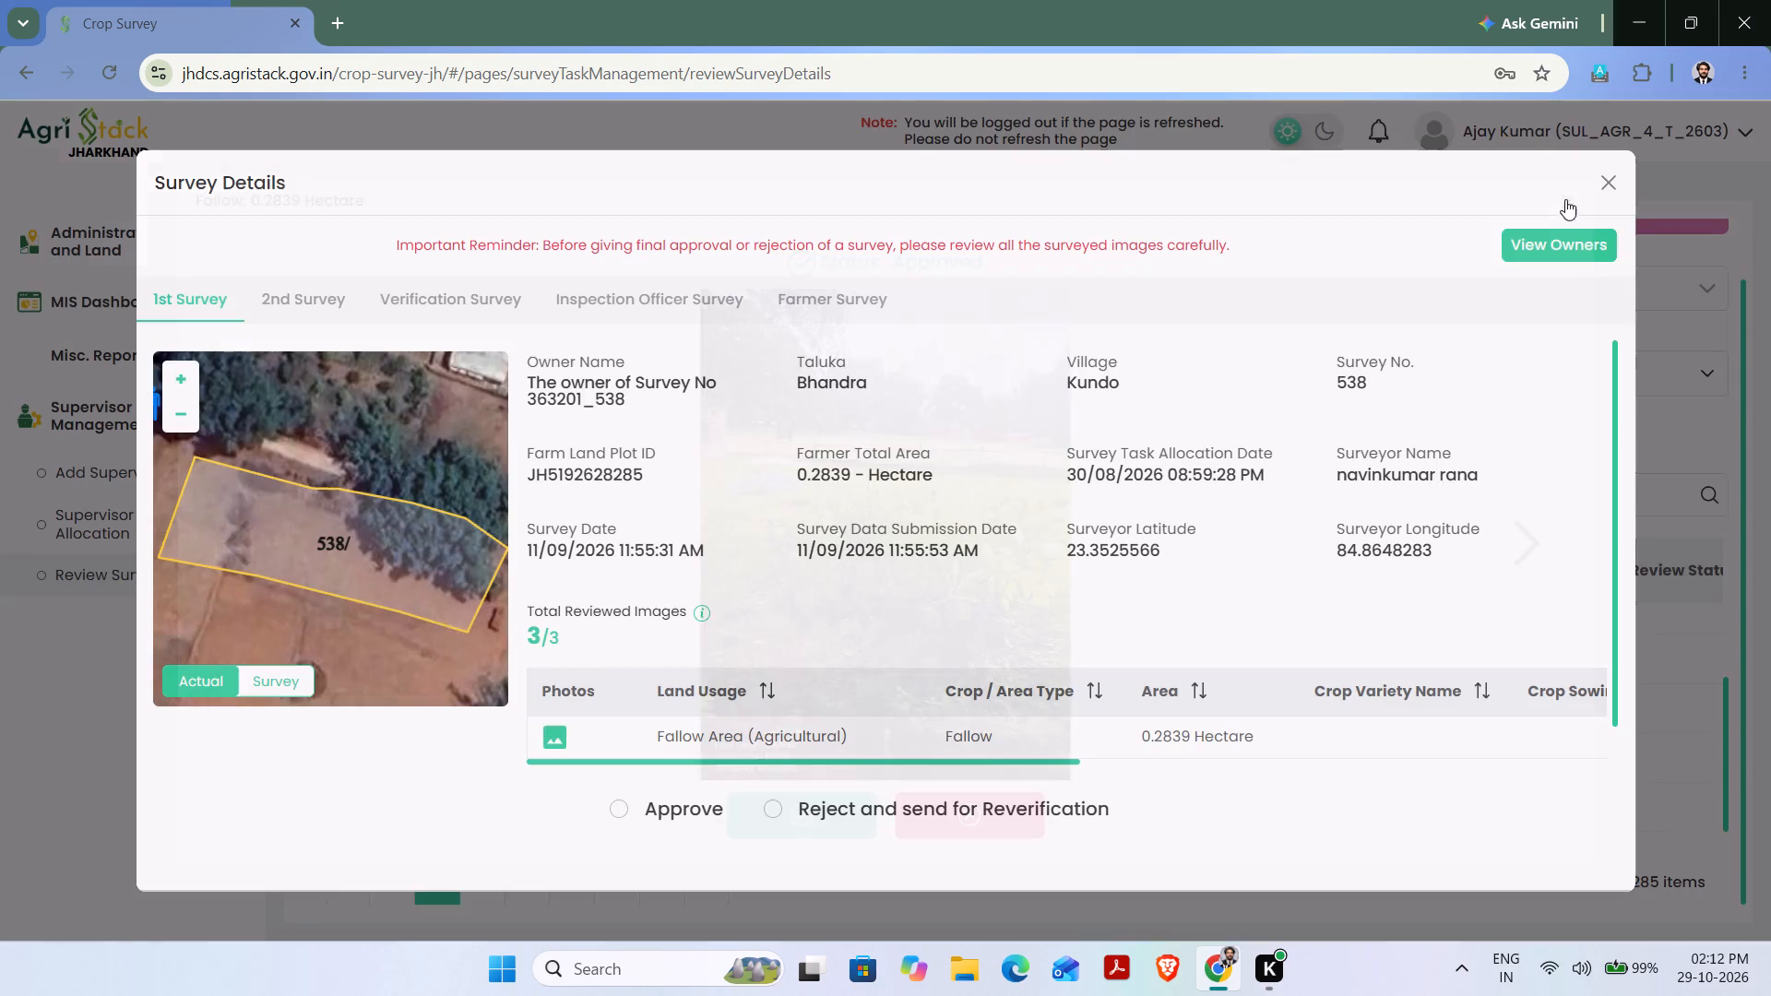
Approve the 1st survey of survey number 538, save the review and close its details.
scroll(961, 511, down, 2)
click(687, 651)
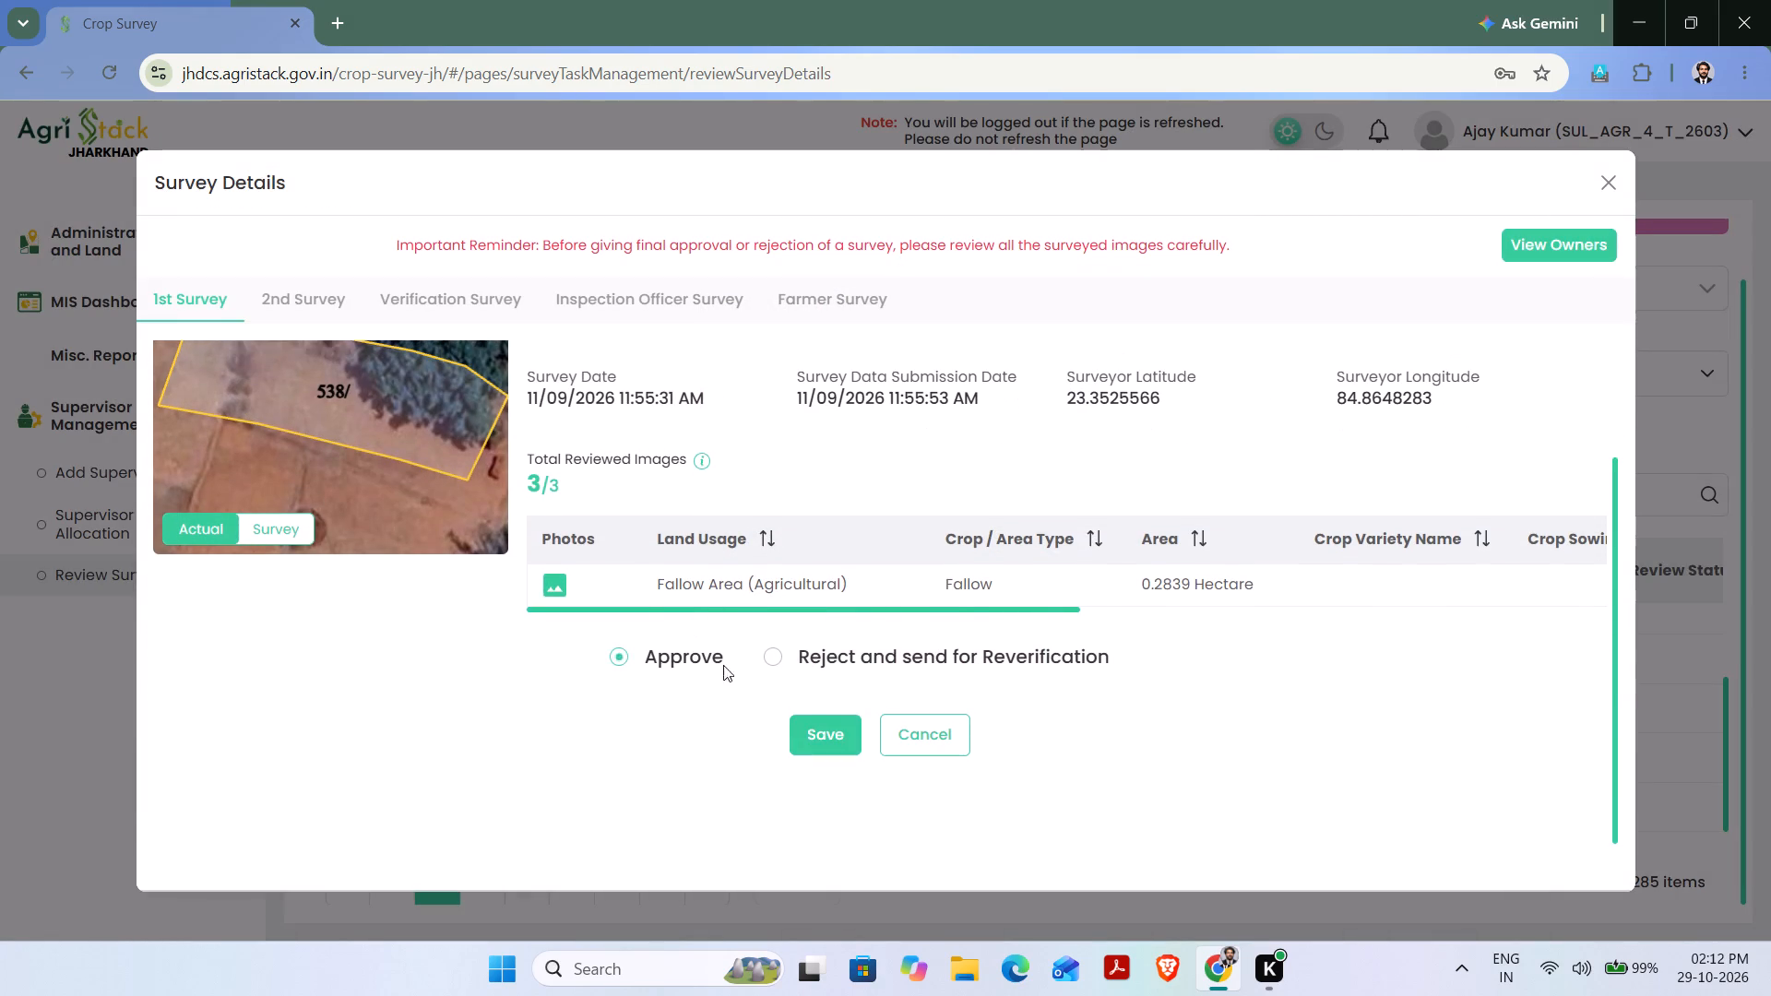
click(803, 722)
click(884, 563)
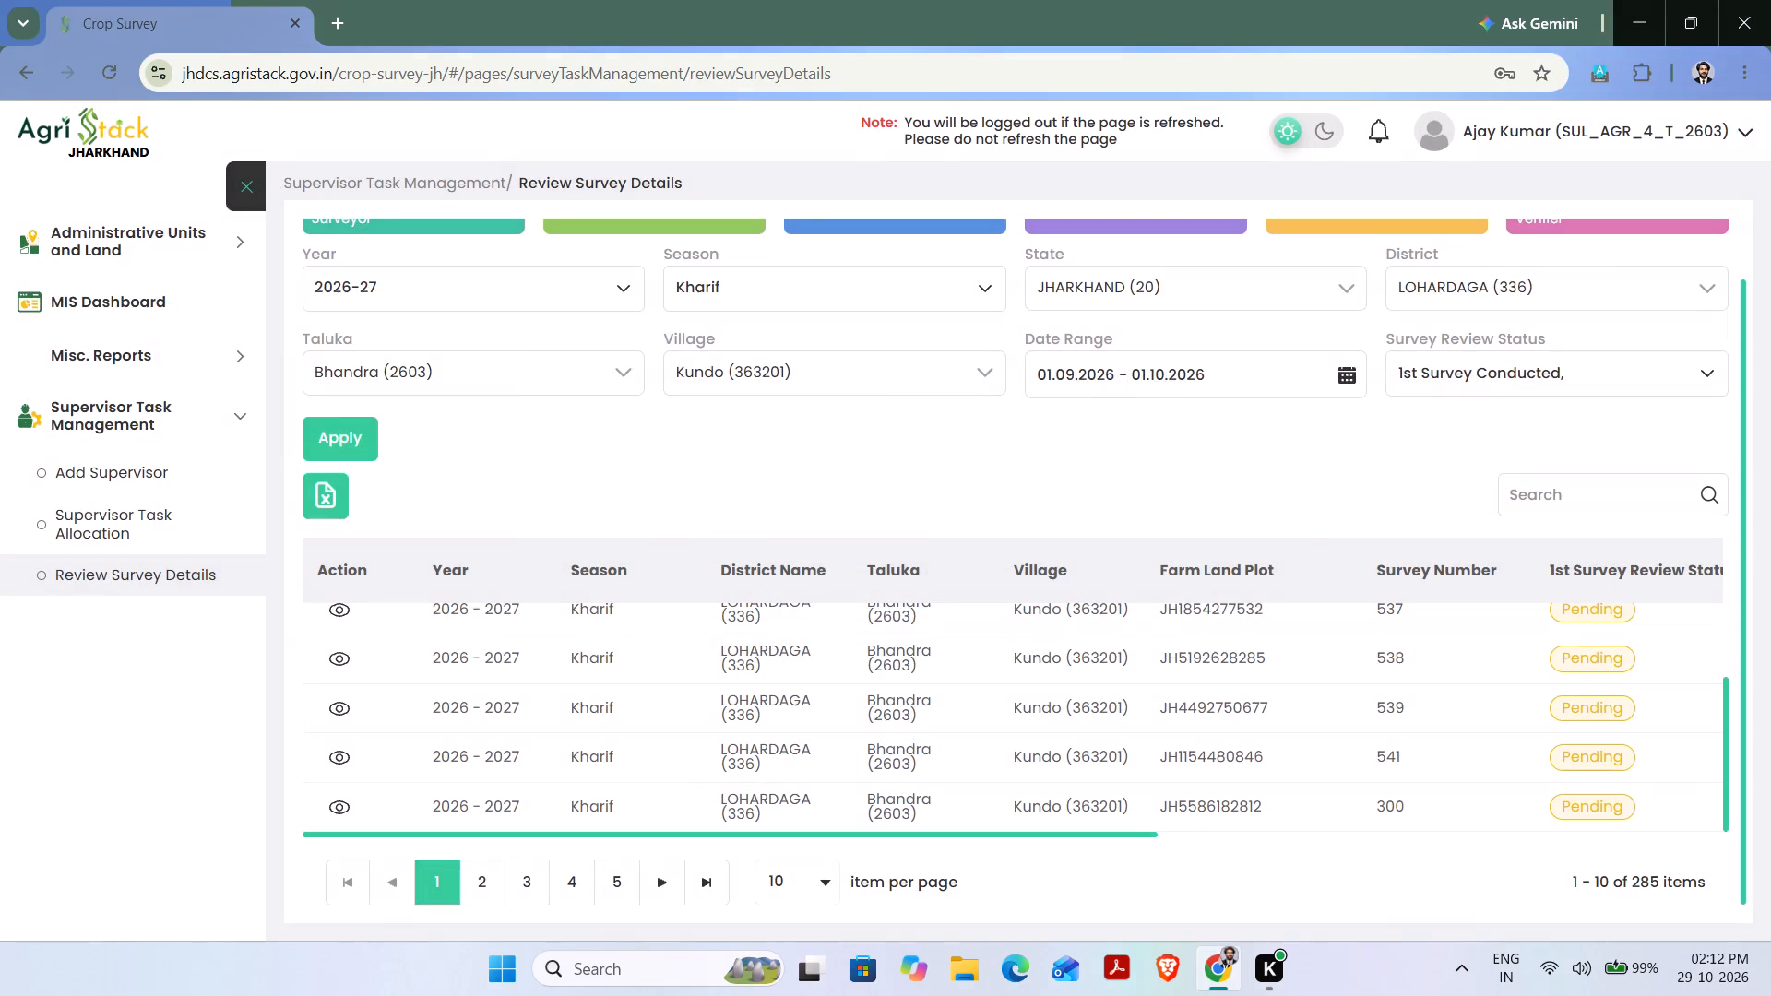
Reopen the details of survey number 537 to check its review status, and close them again.
click(339, 617)
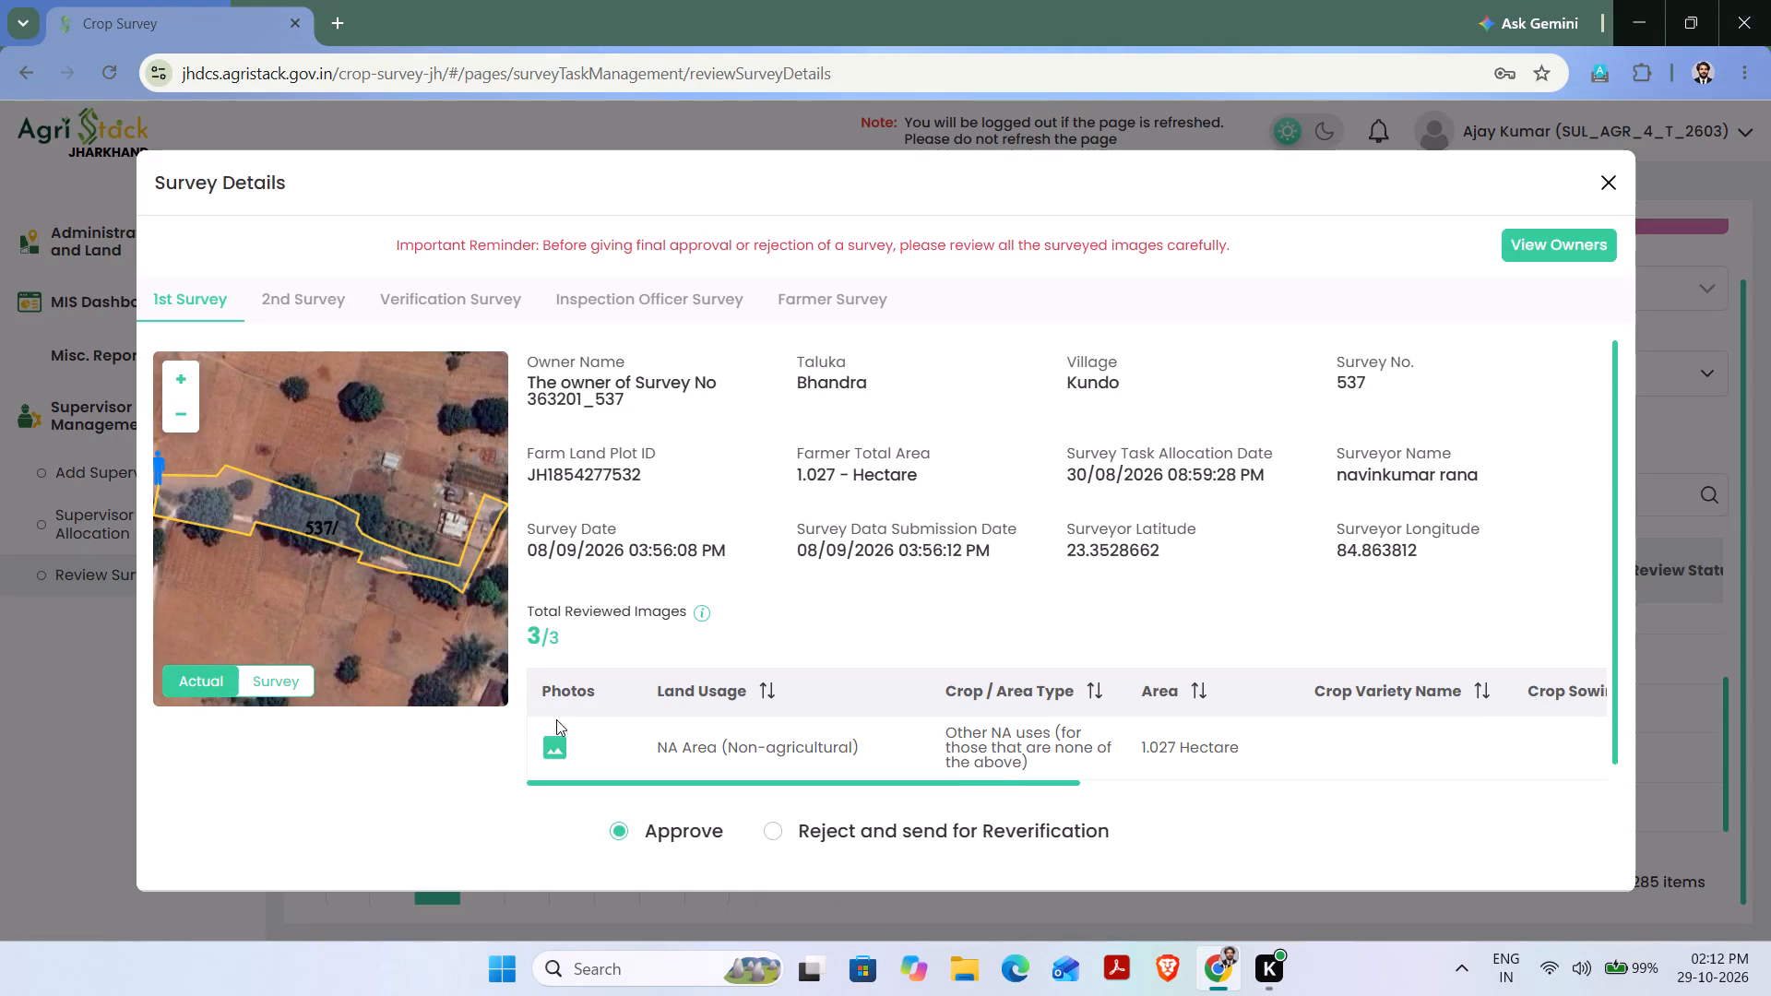
click(1605, 176)
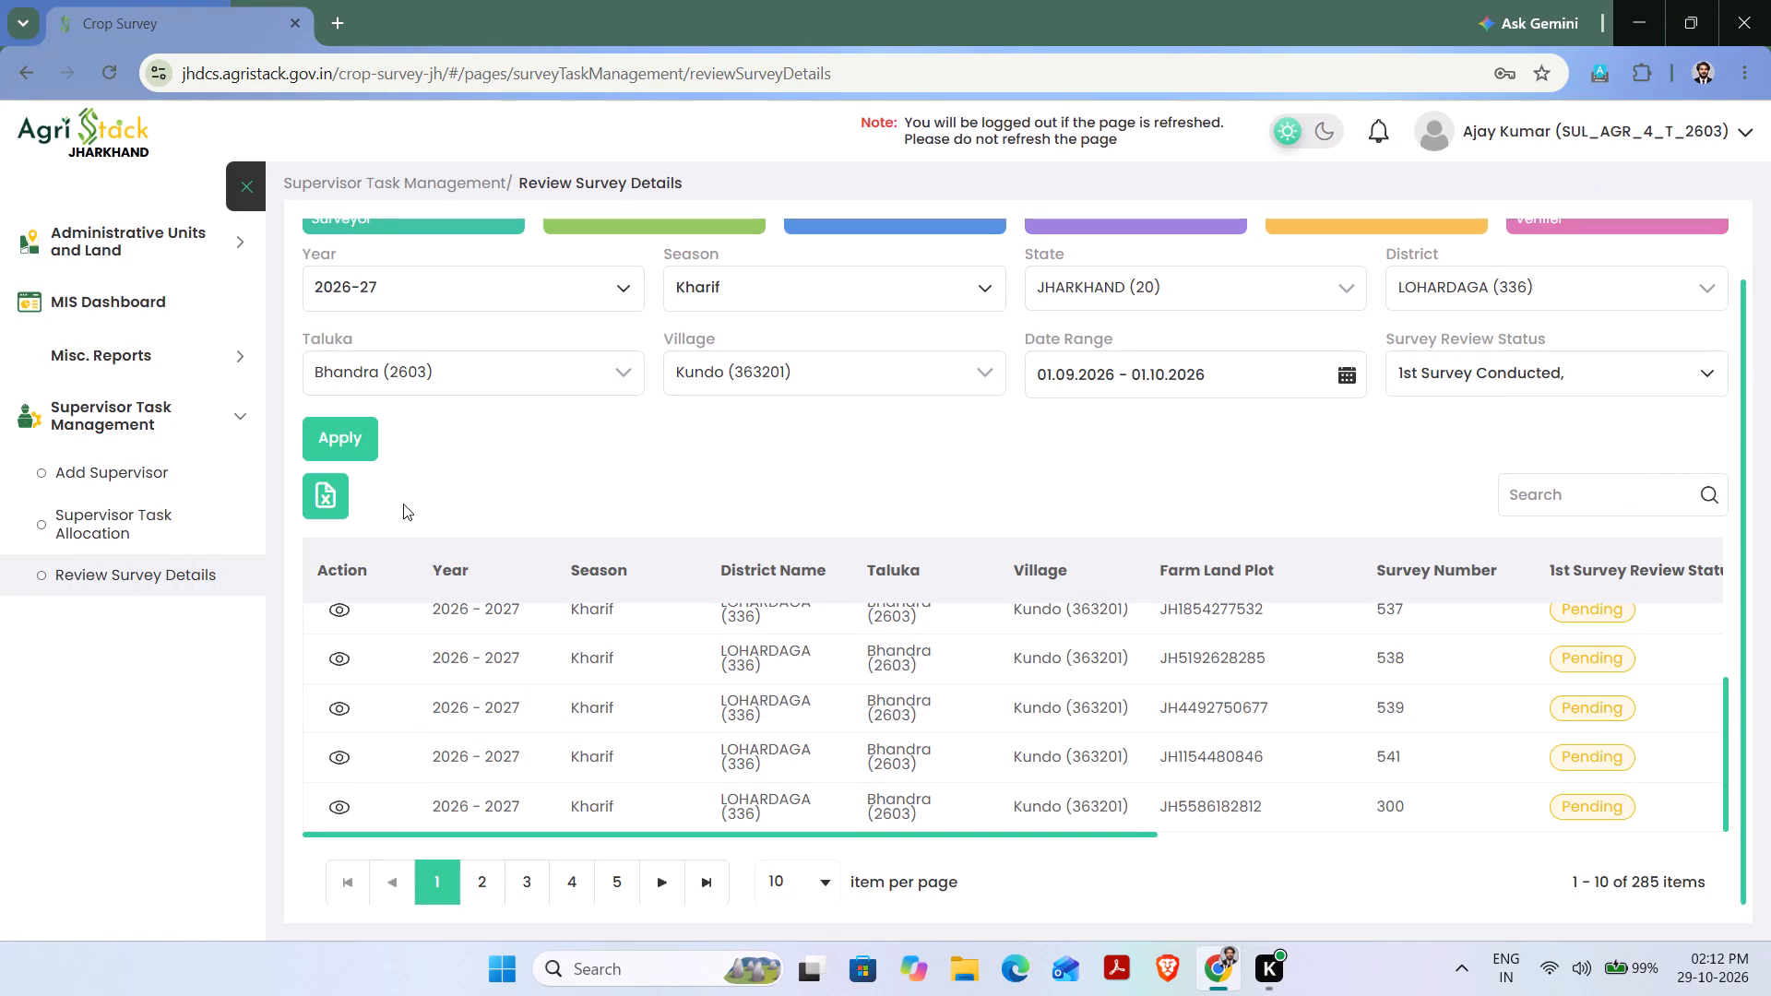
Reload the Kundo survey list with the same filters to bring up the next batch of pending surveys.
click(349, 425)
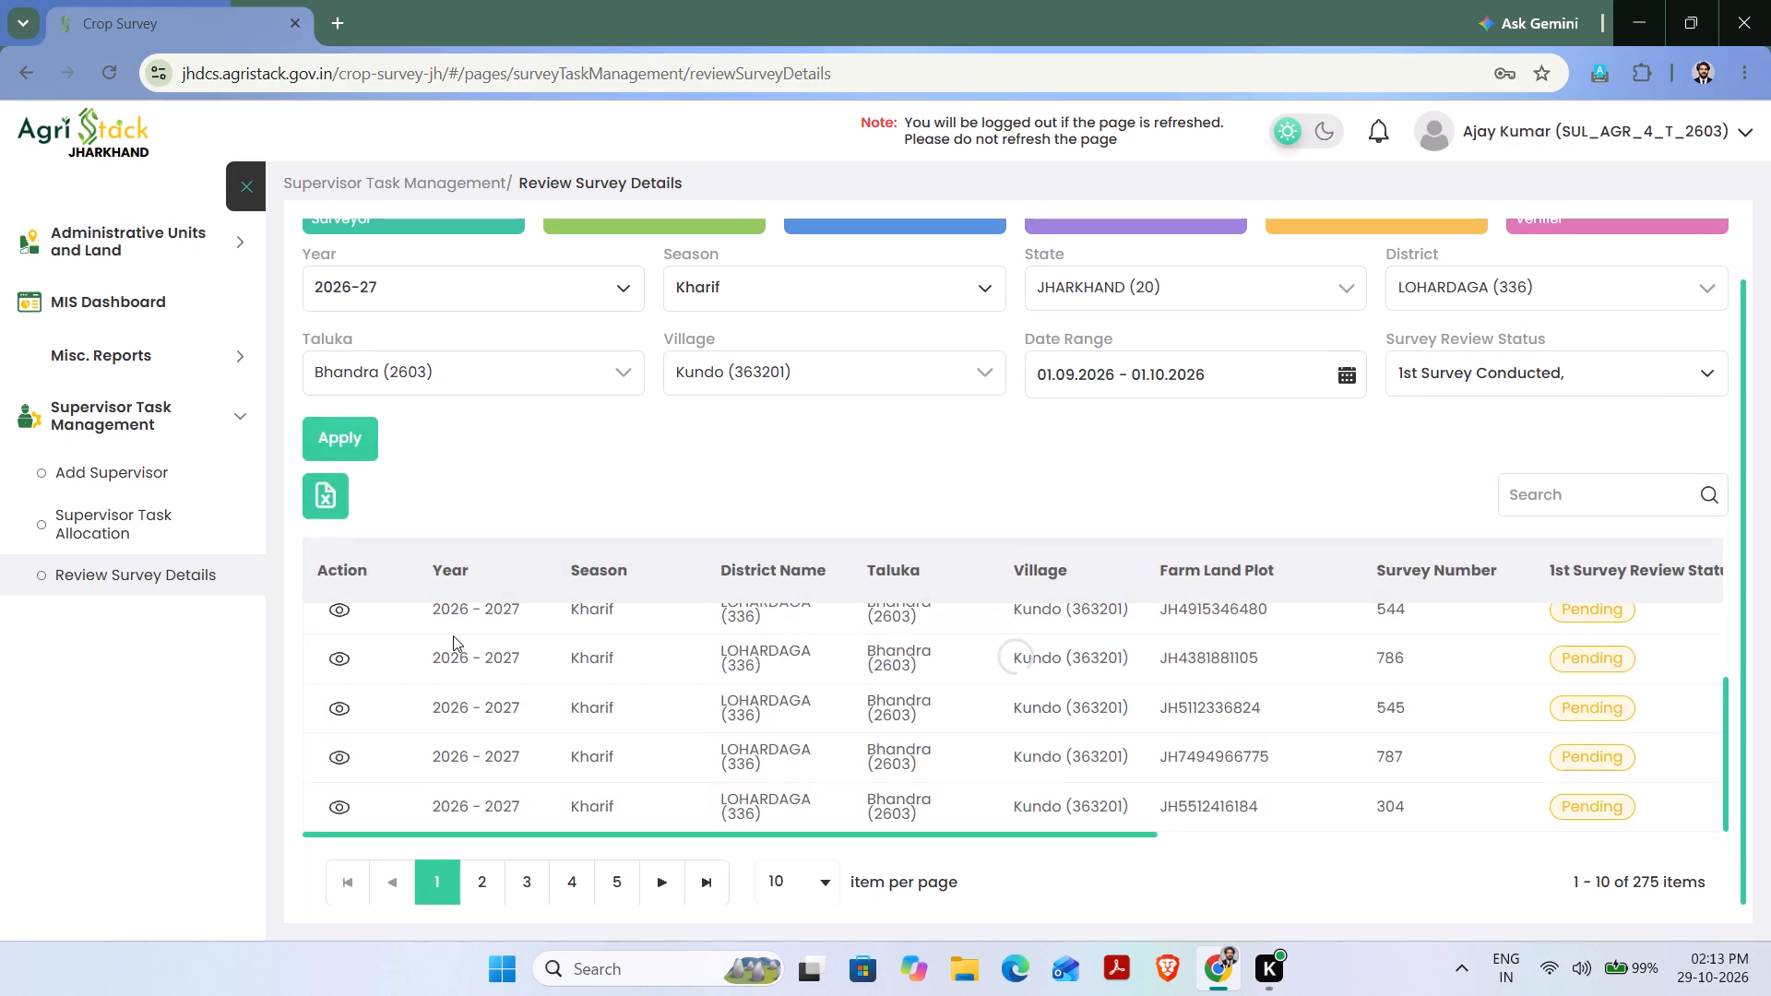
Open the details of survey number 542 and approve all three of its Fallow photos.
scroll(453, 635, up, 5)
click(345, 628)
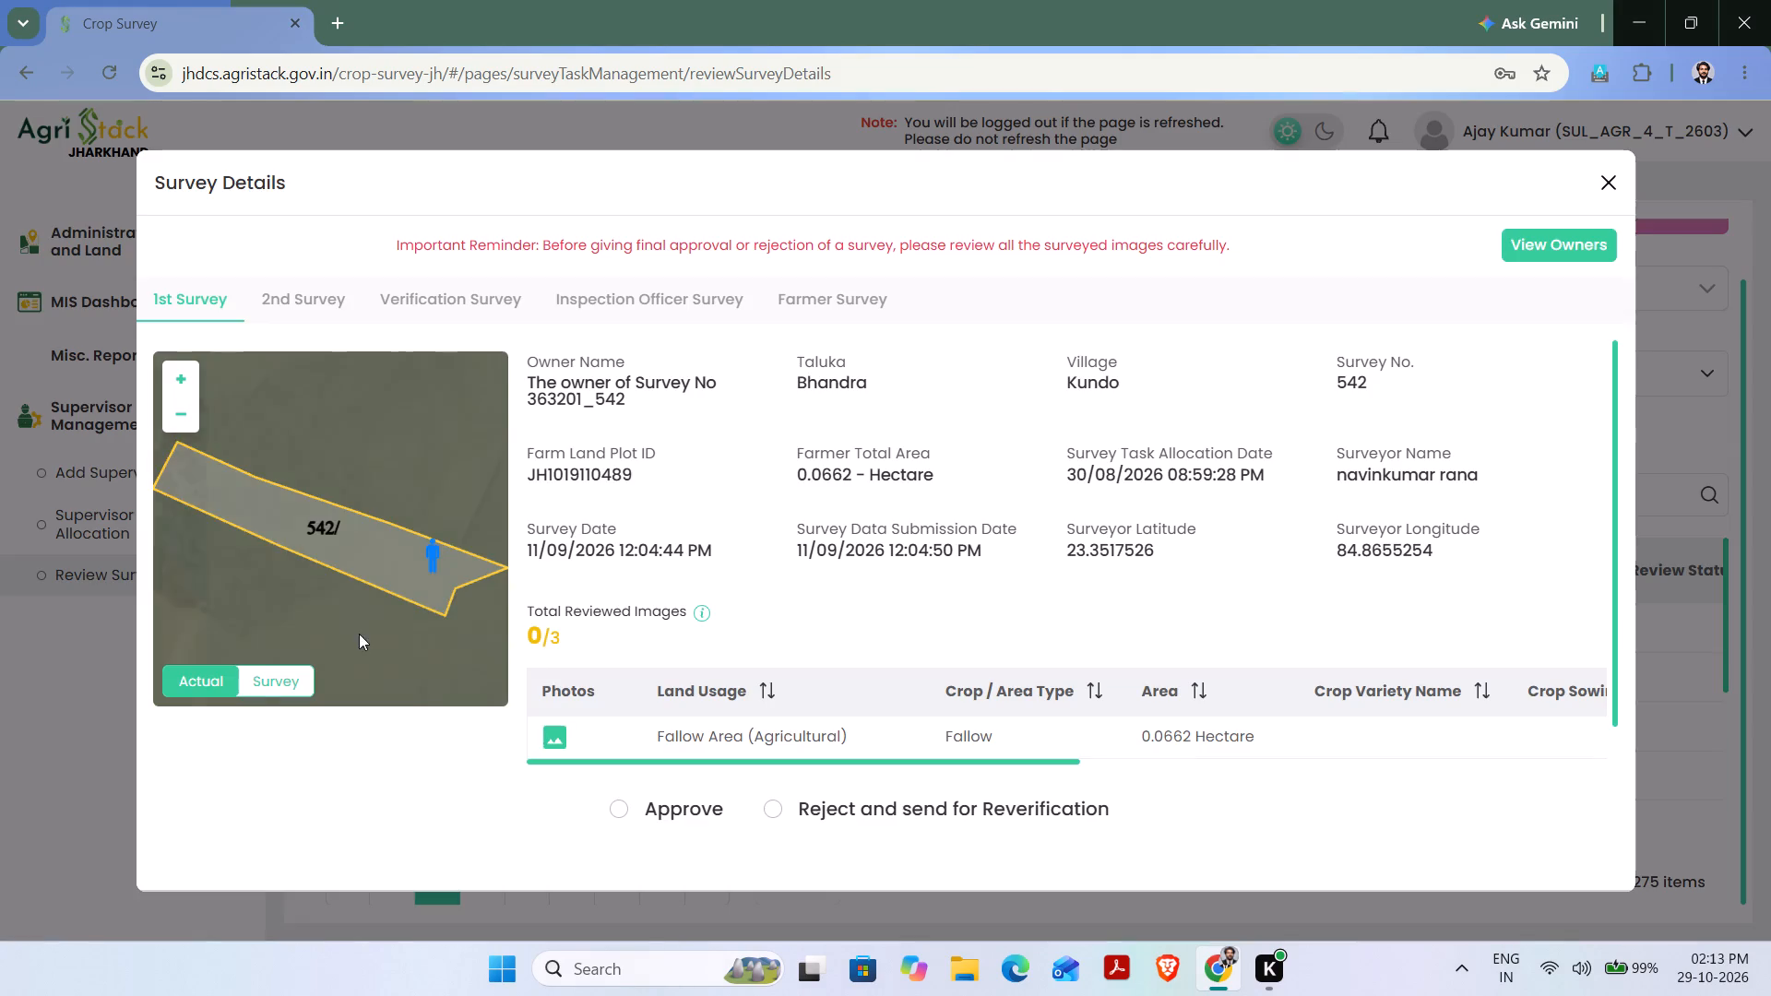
click(546, 734)
click(789, 814)
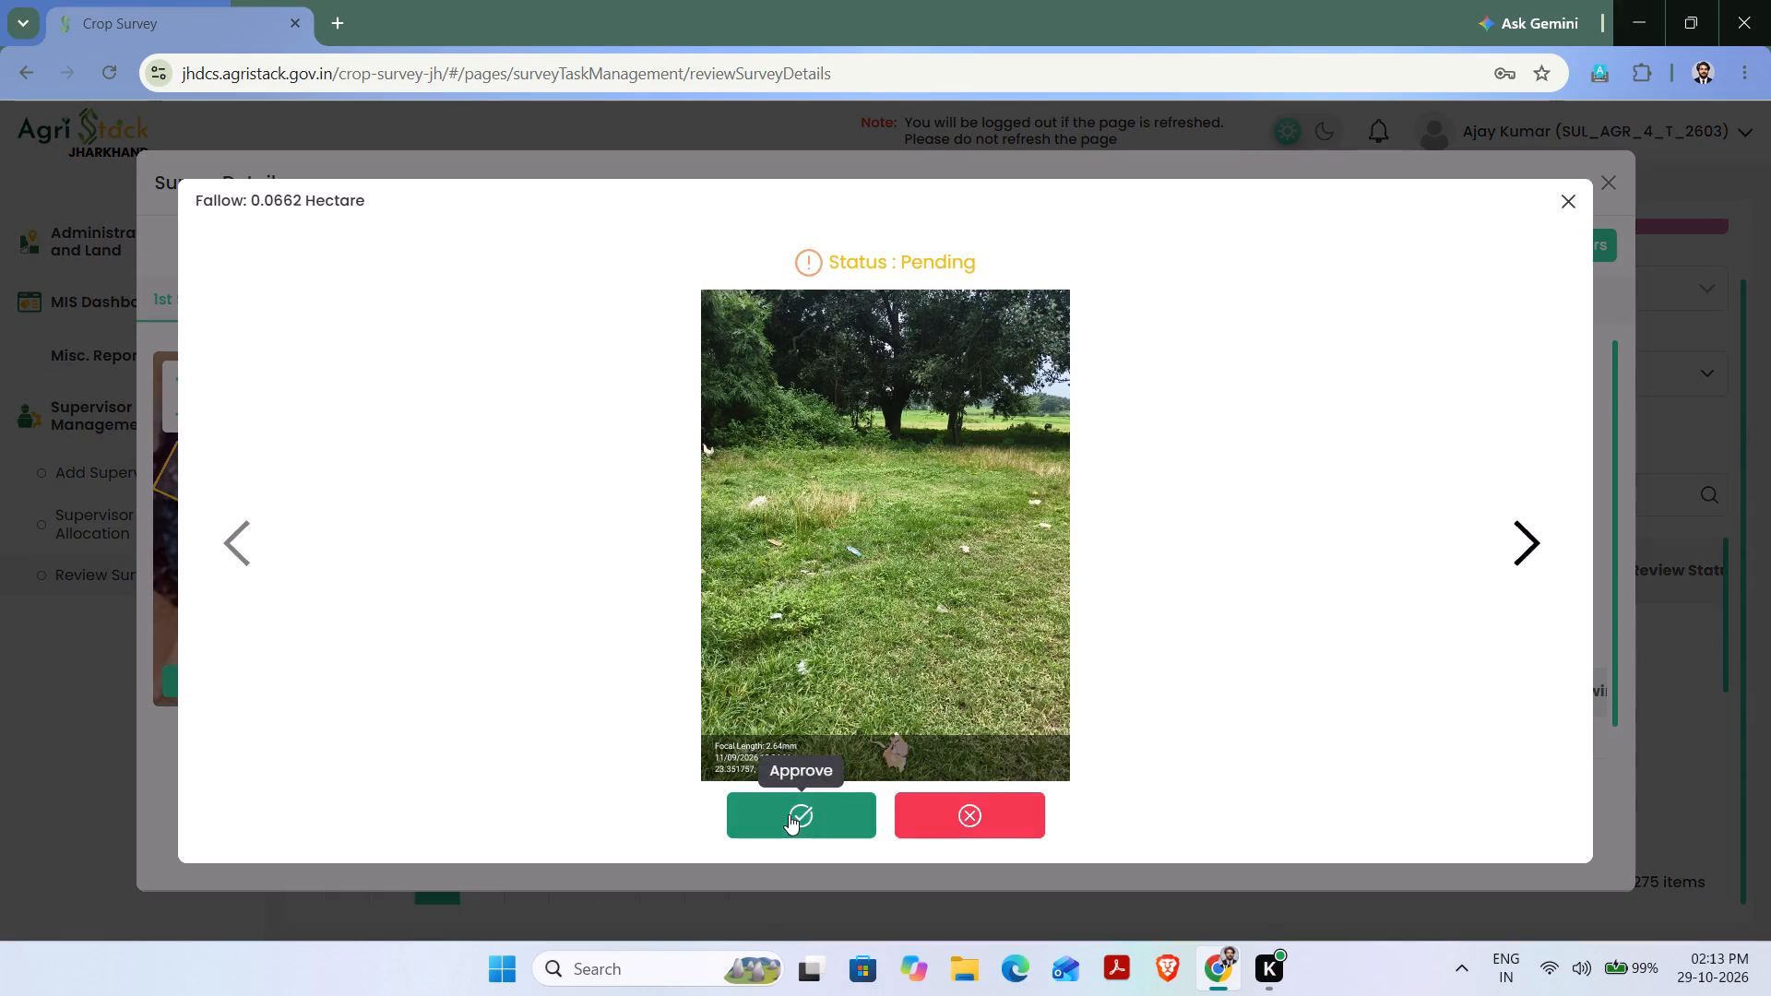
drag(929, 708, 786, 732)
click(811, 815)
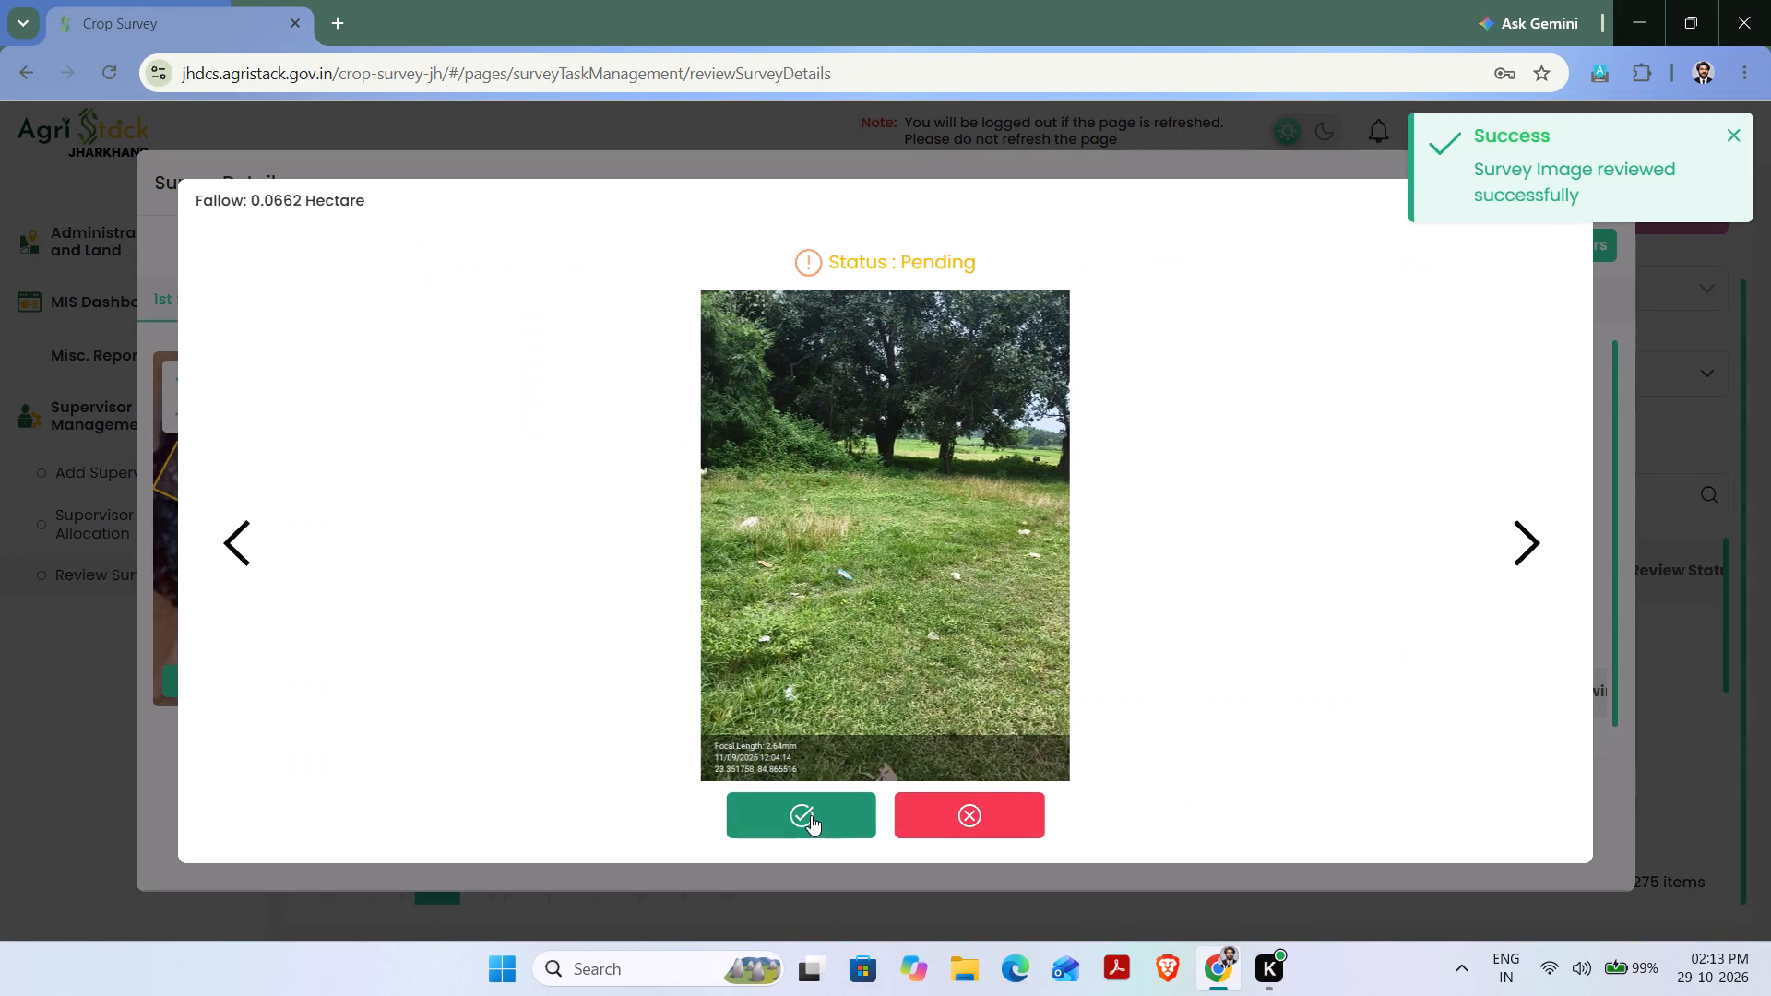
drag(941, 689, 812, 711)
click(830, 813)
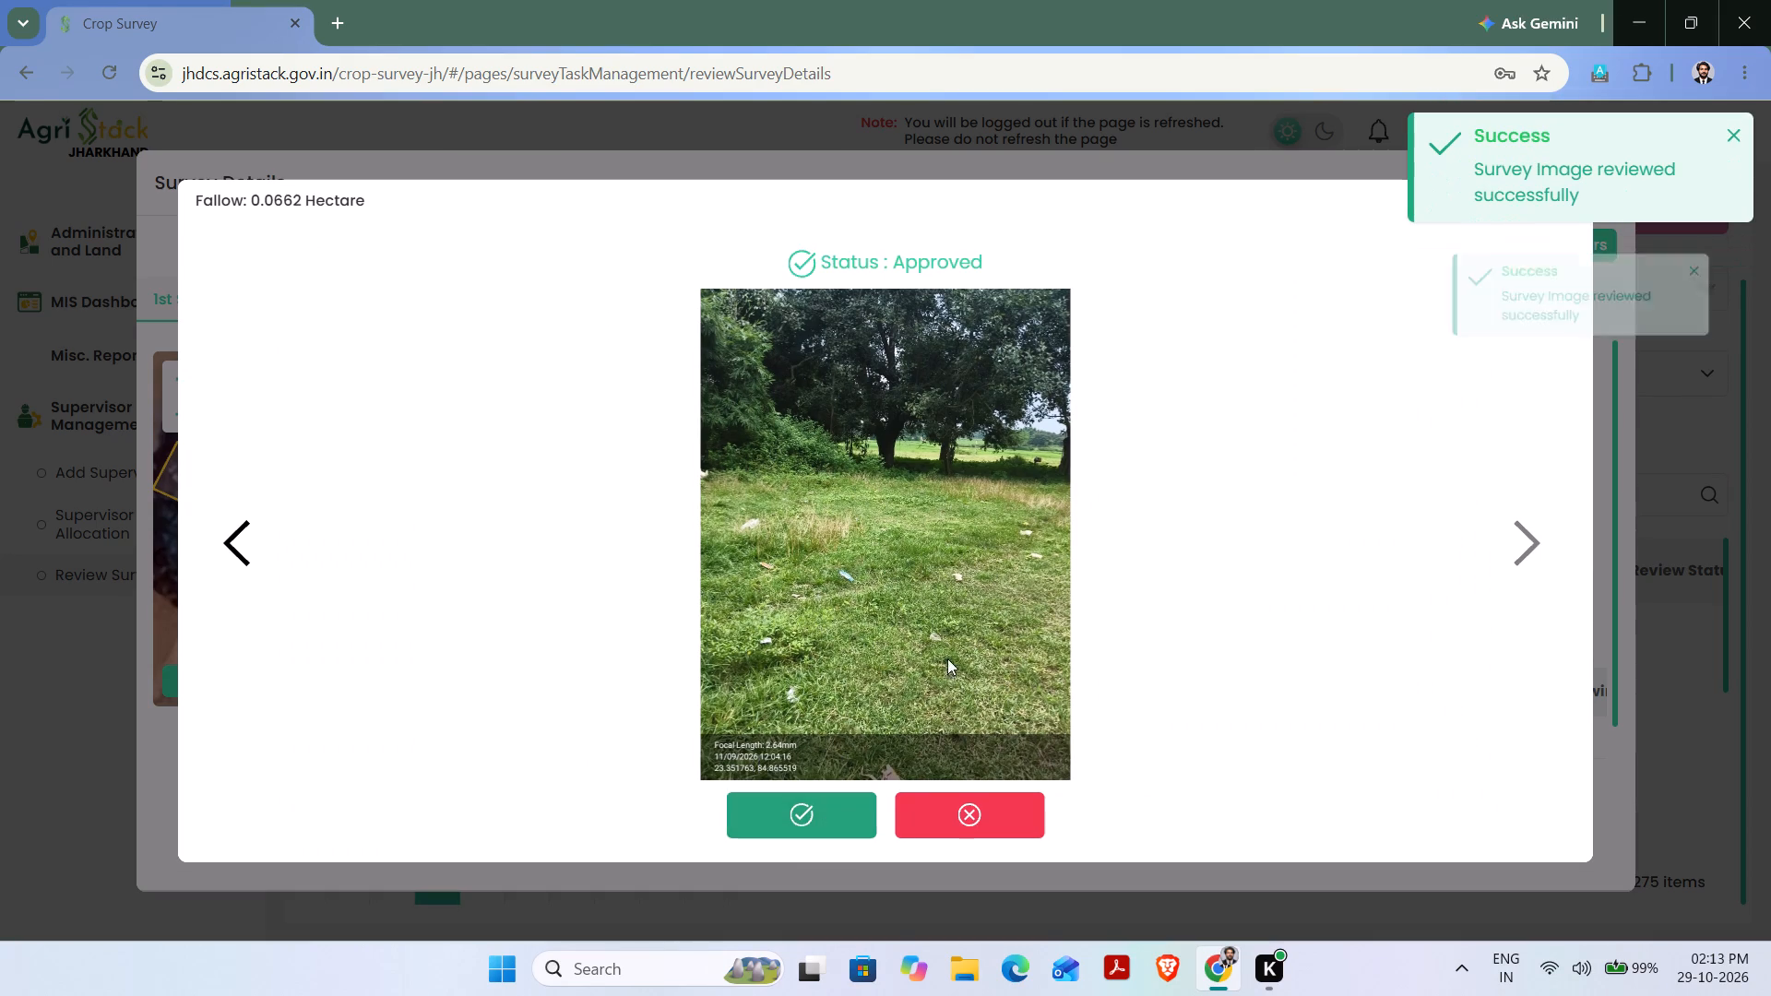
drag(965, 630, 896, 634)
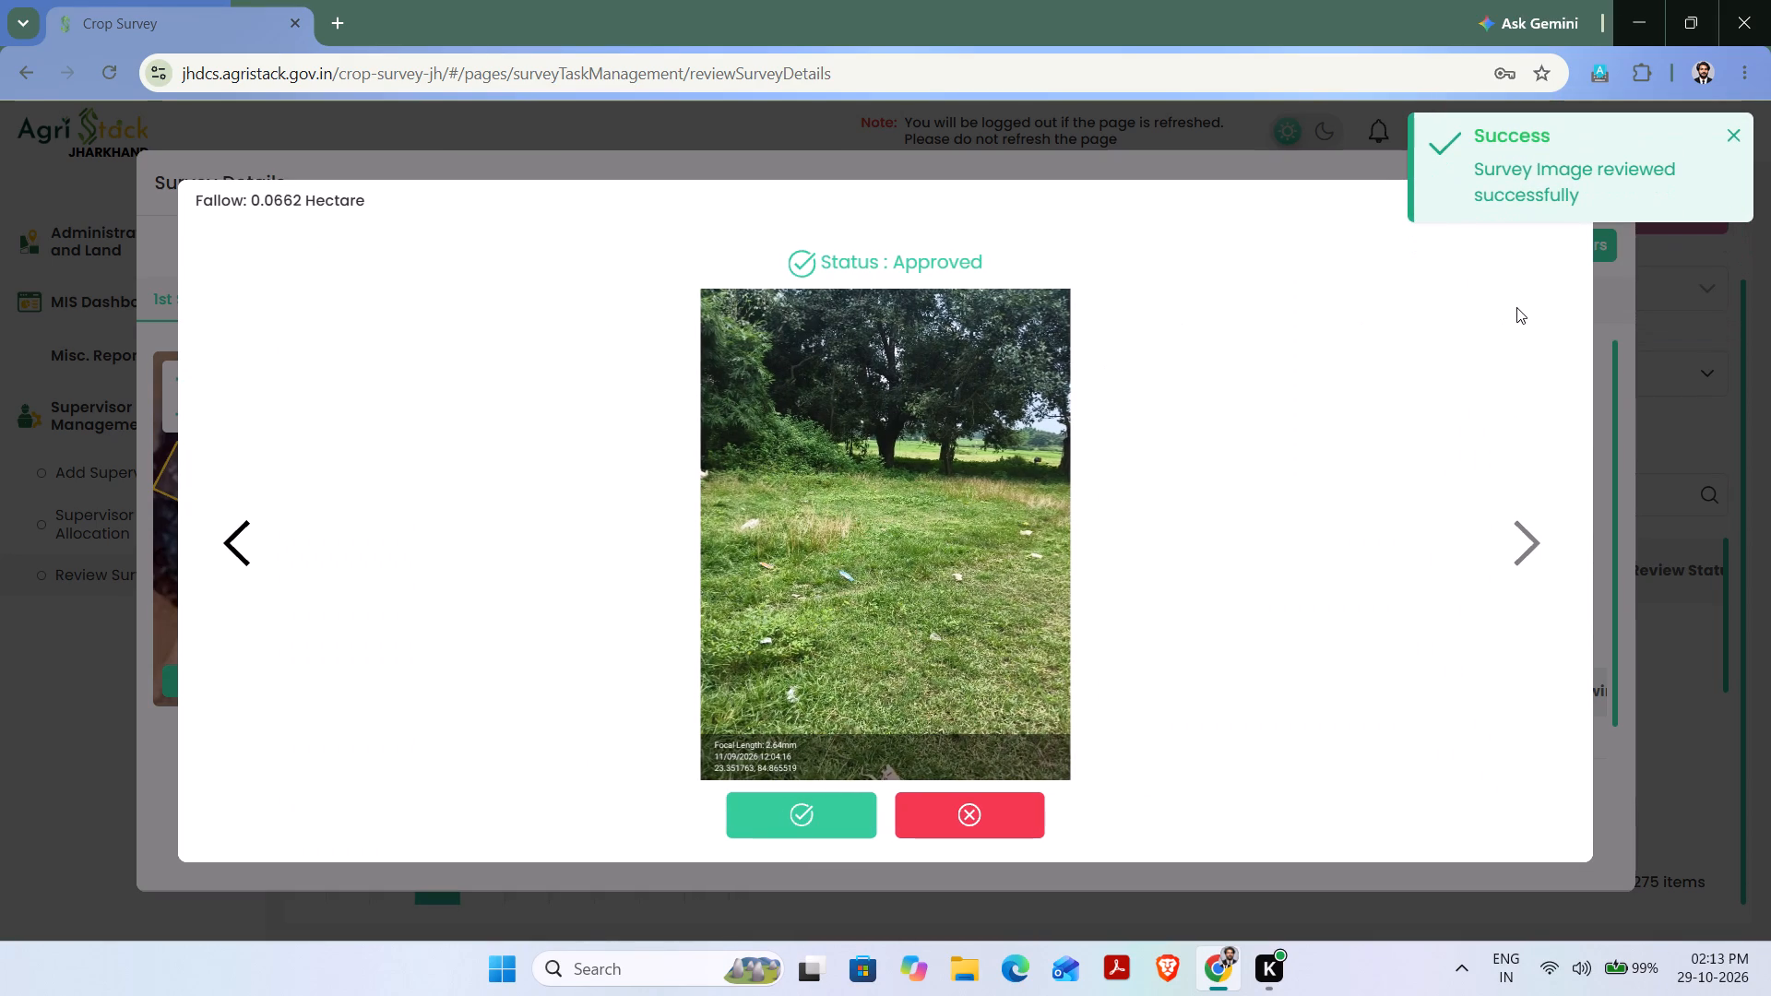
click(1568, 206)
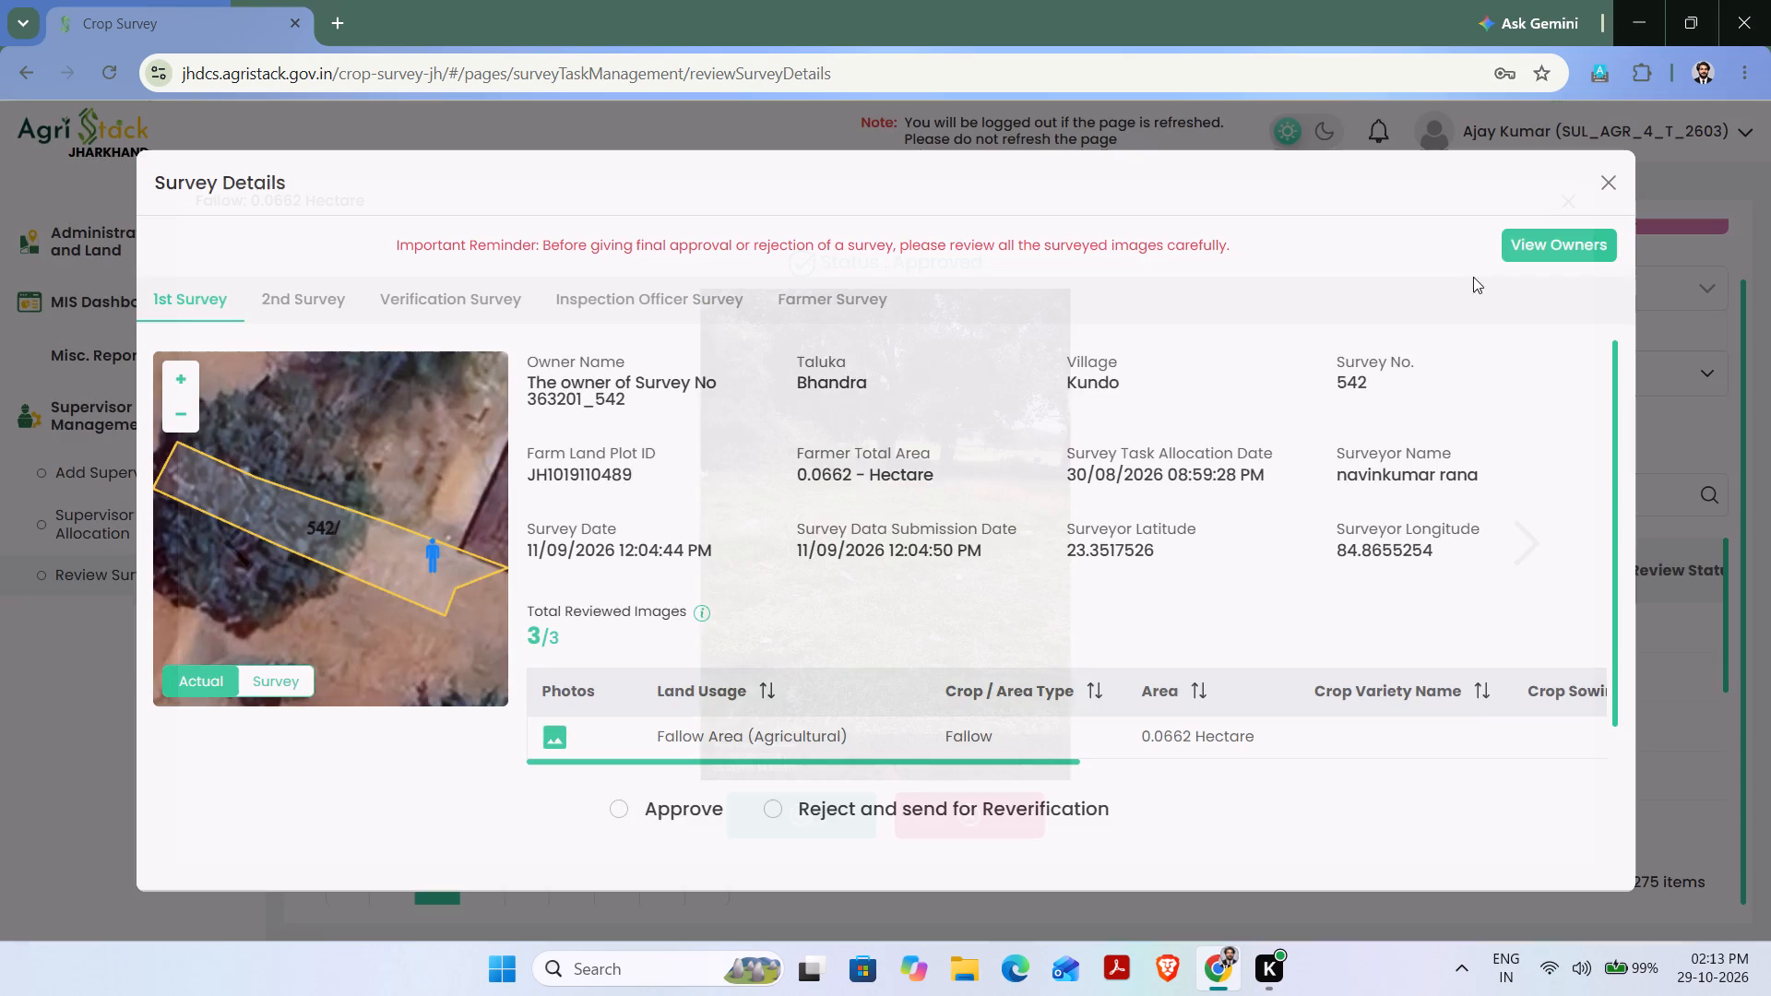
Approve the 1st survey of survey number 542, save the review and close its details.
scroll(921, 609, down, 2)
click(666, 662)
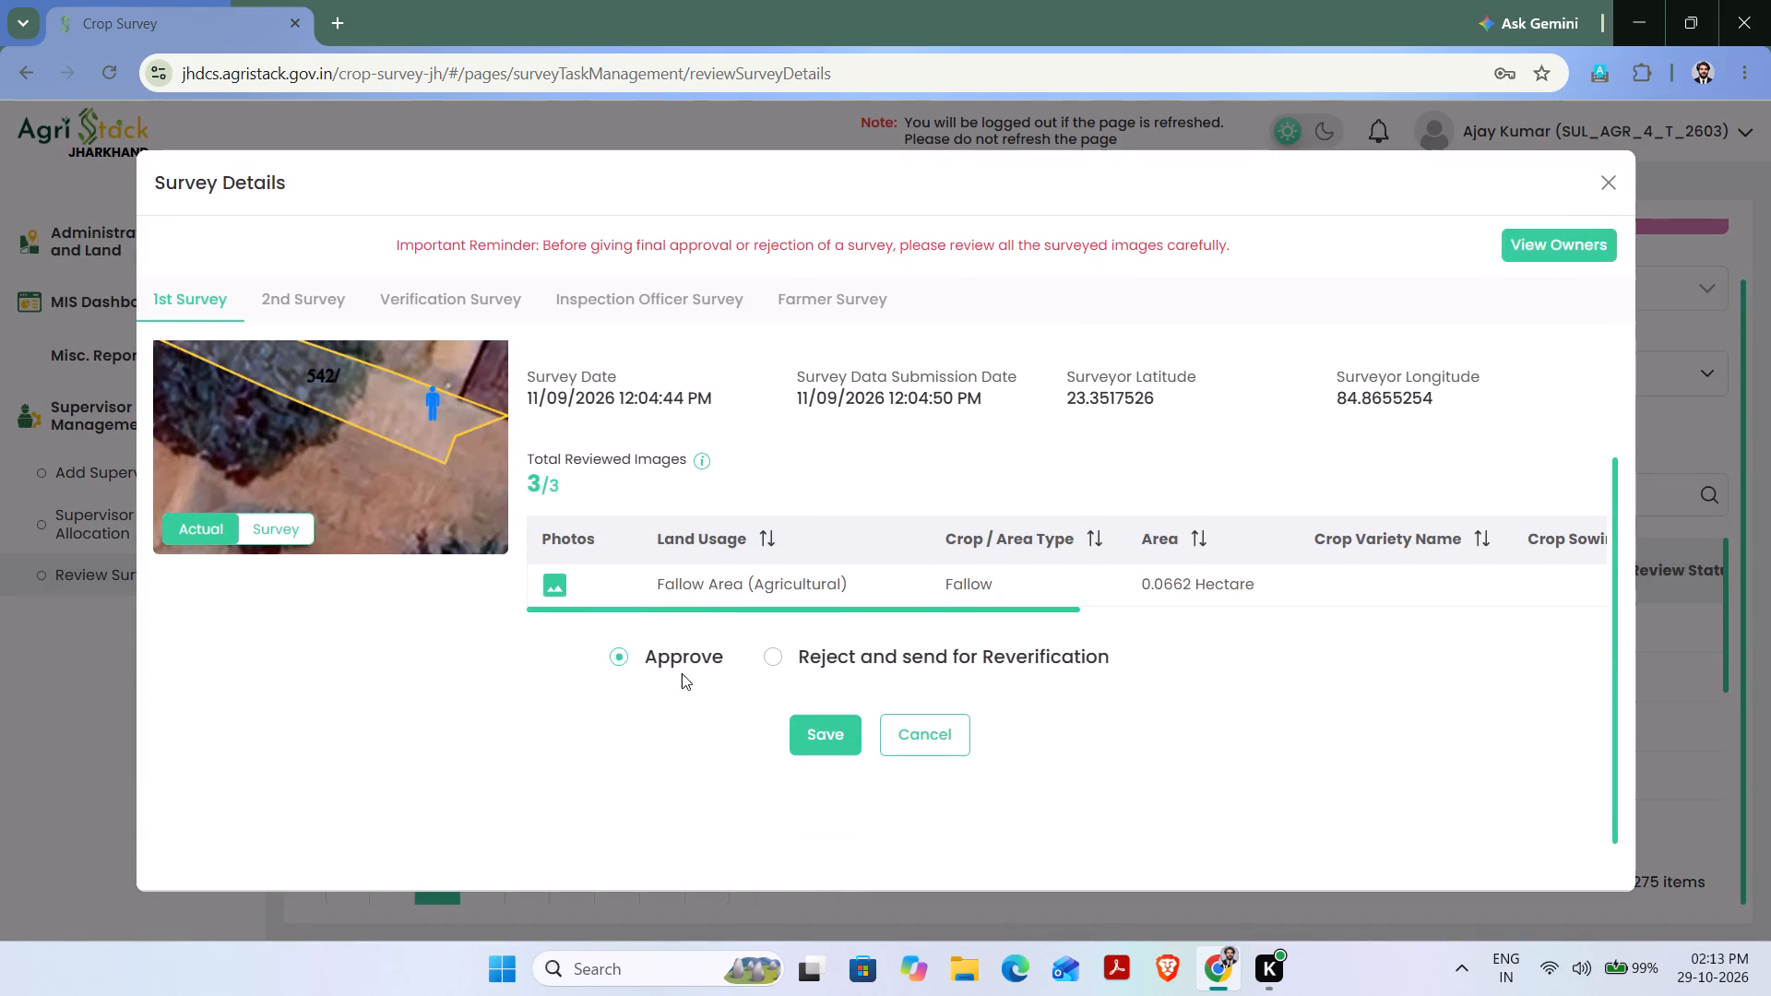
click(816, 728)
click(855, 576)
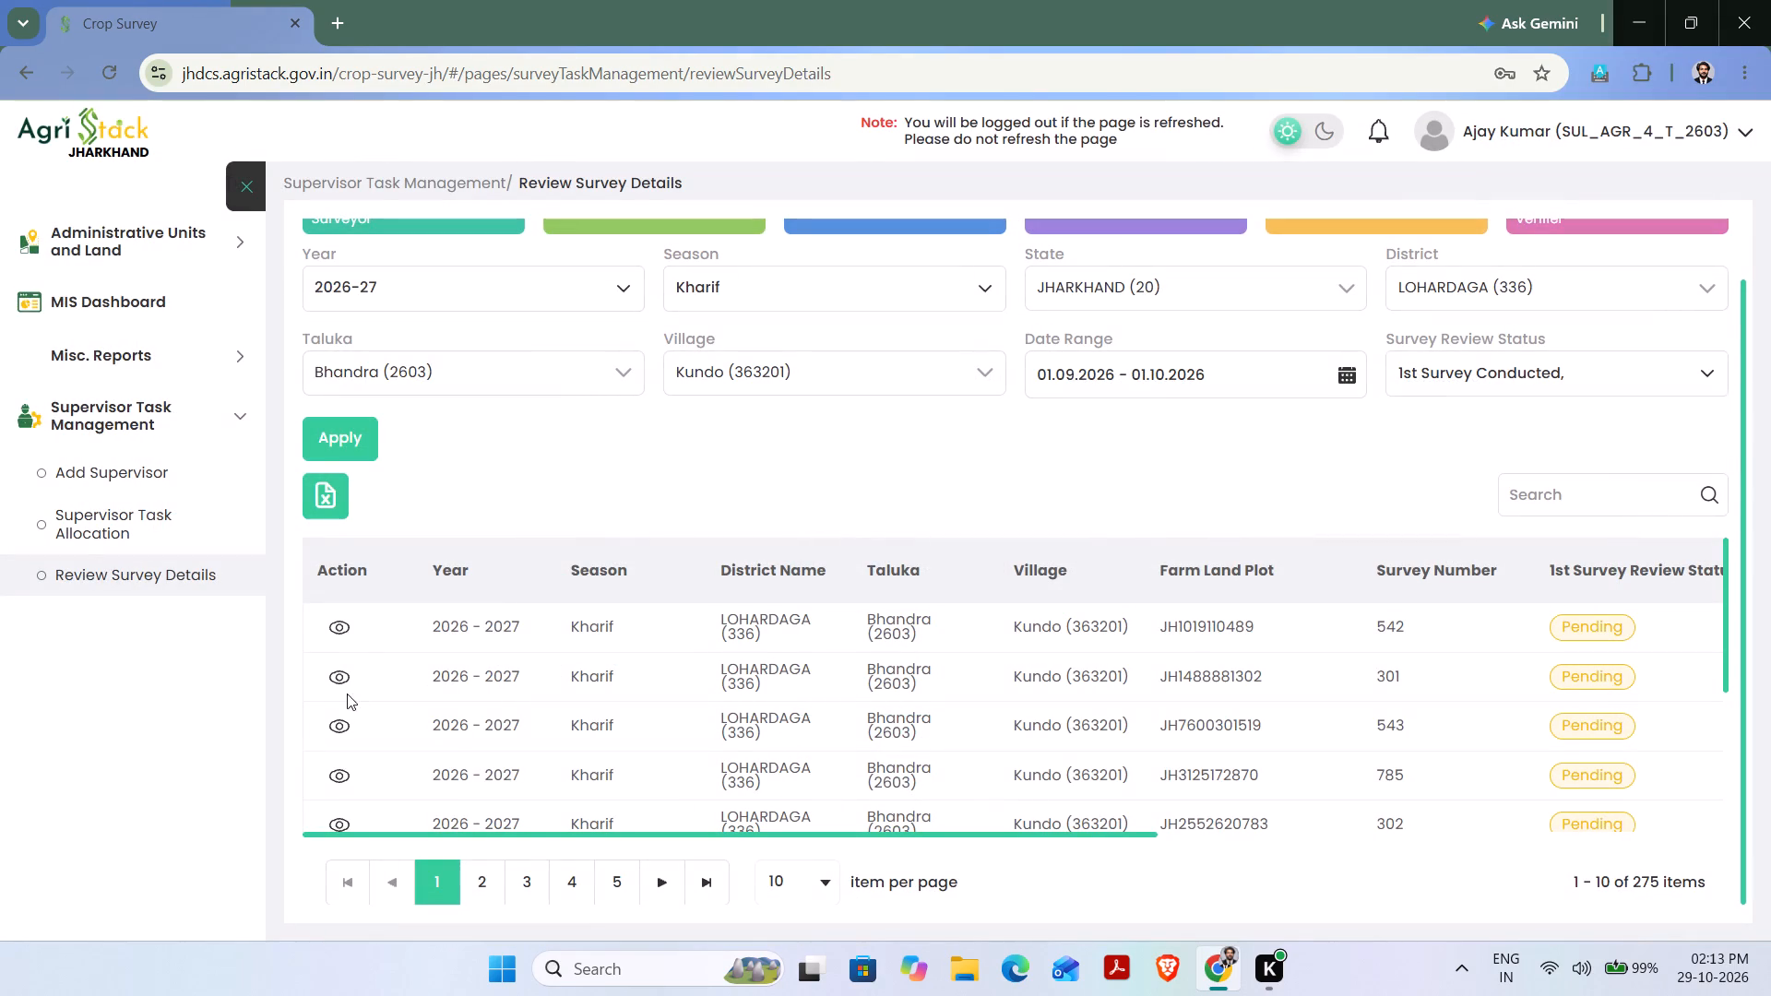
Open the details of survey number 301 and approve all three of its Waste photos.
click(341, 675)
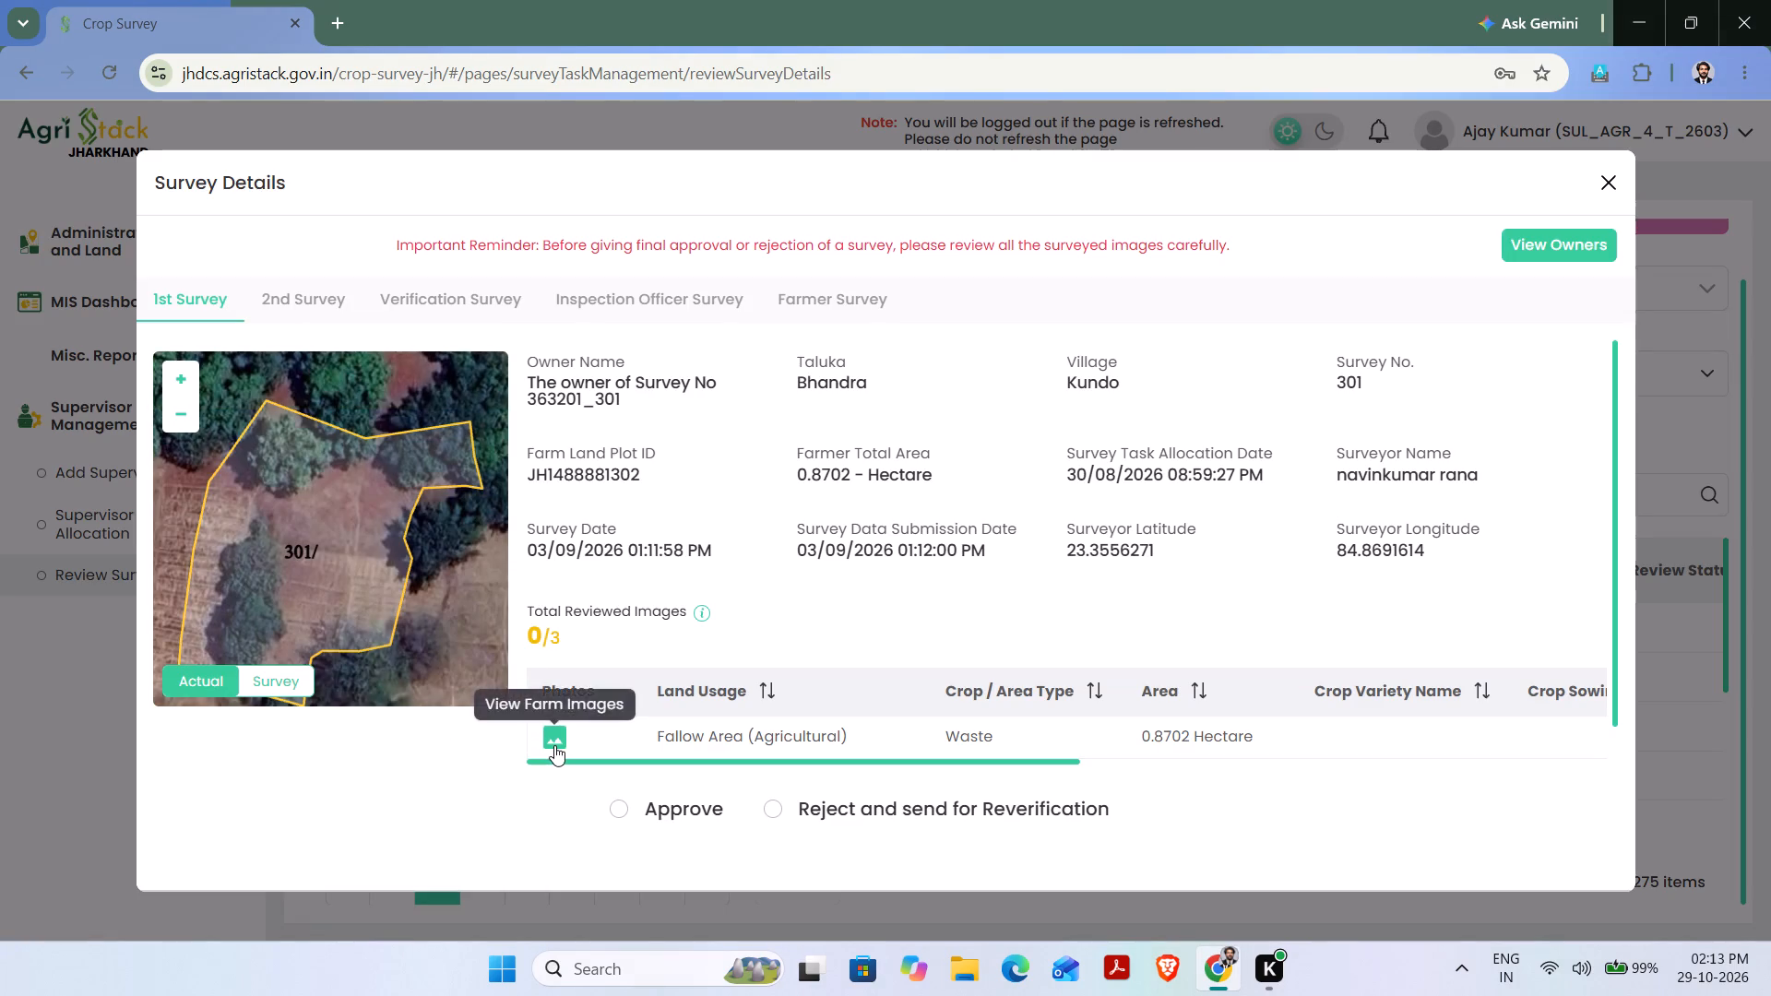
click(554, 745)
click(776, 827)
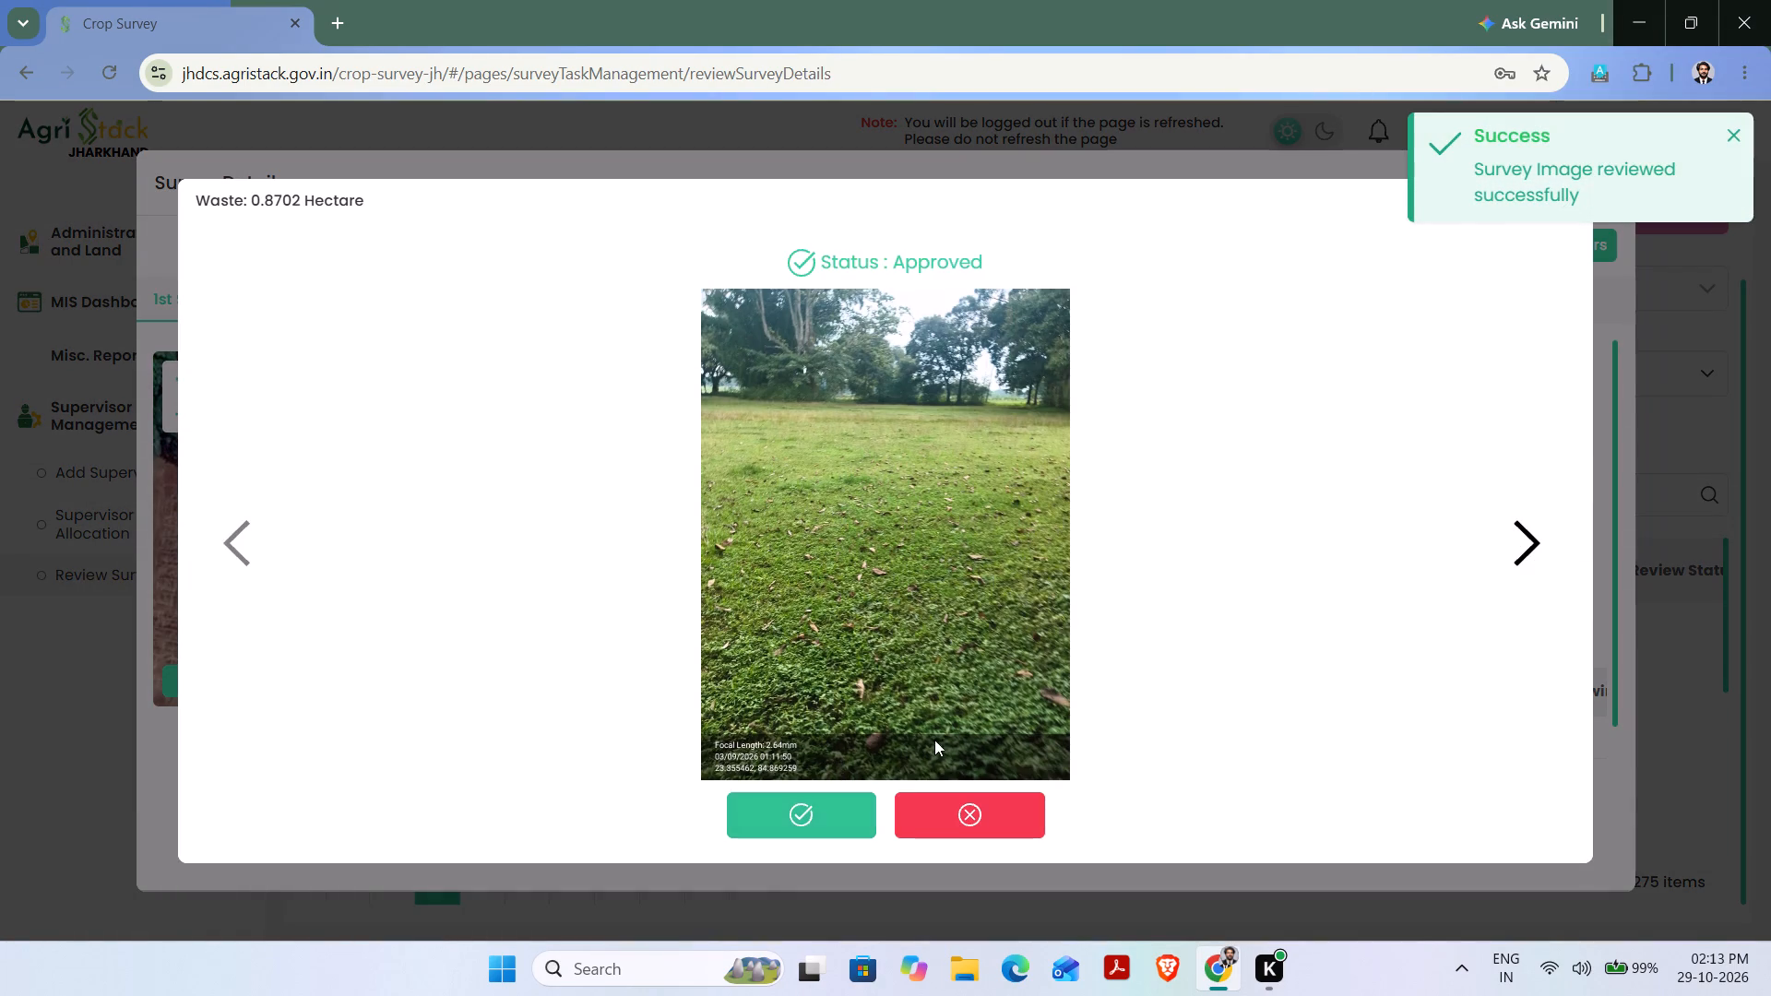
drag(918, 741, 769, 766)
click(805, 813)
drag(905, 715, 791, 727)
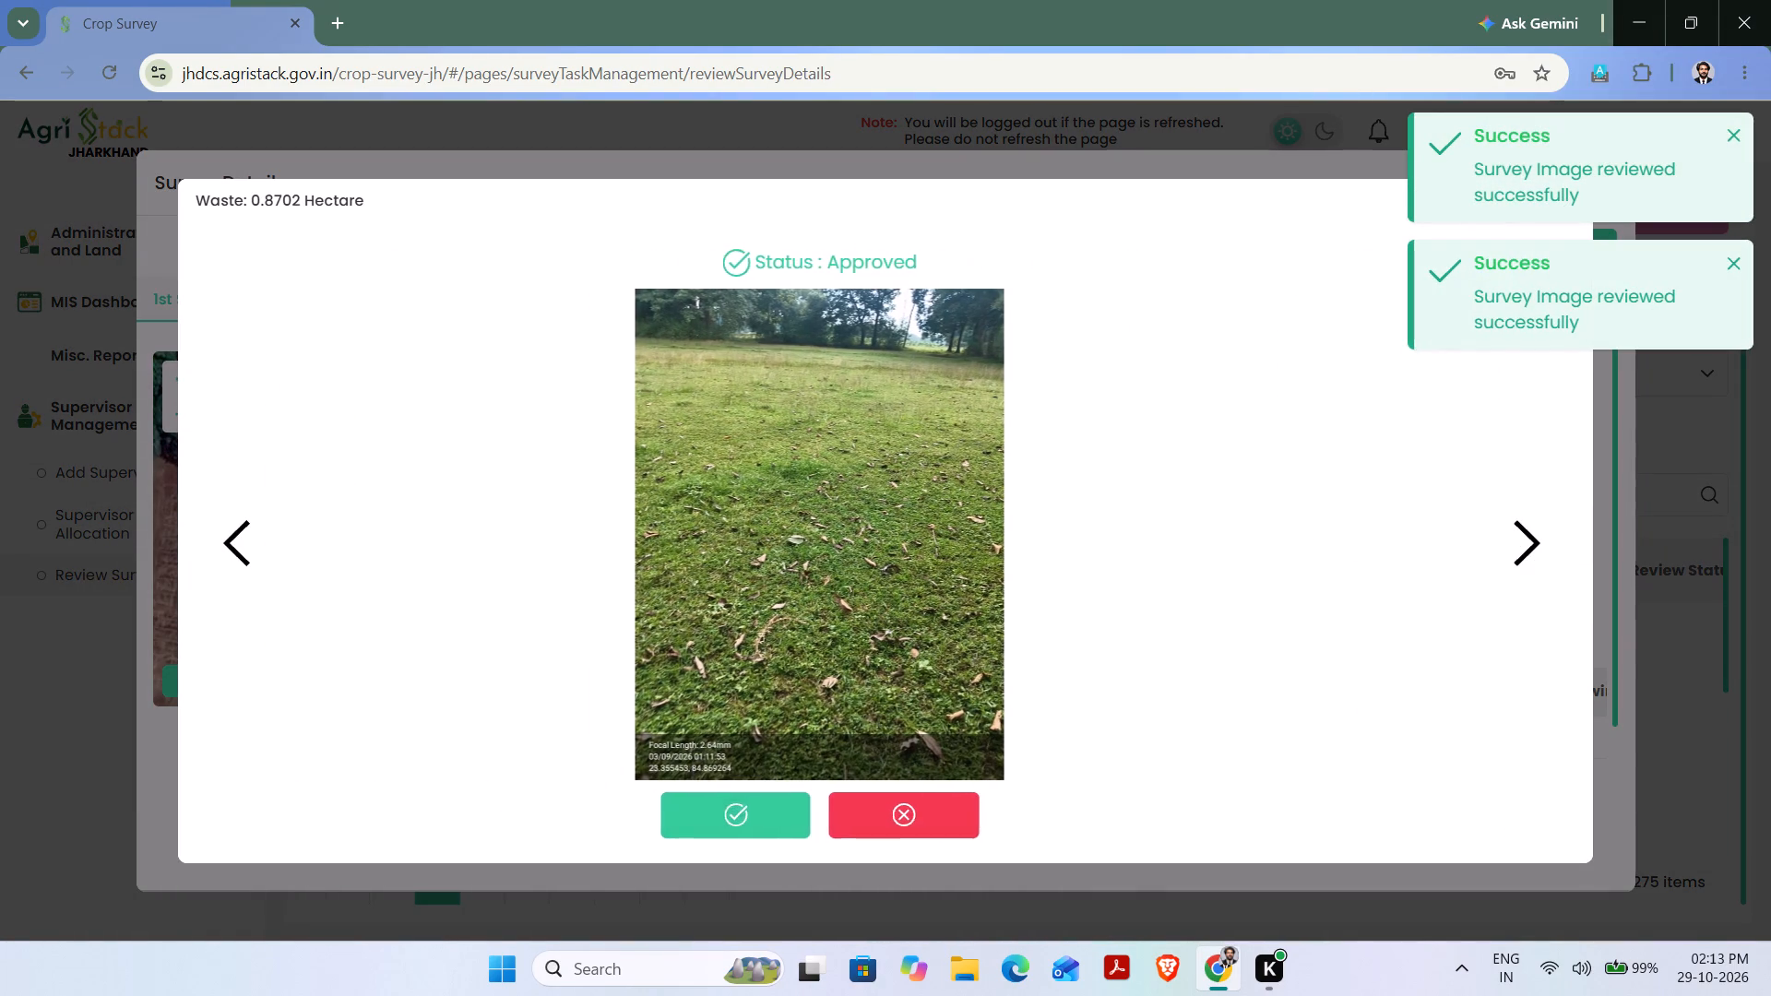
drag(791, 727, 760, 735)
click(803, 815)
drag(957, 671, 880, 669)
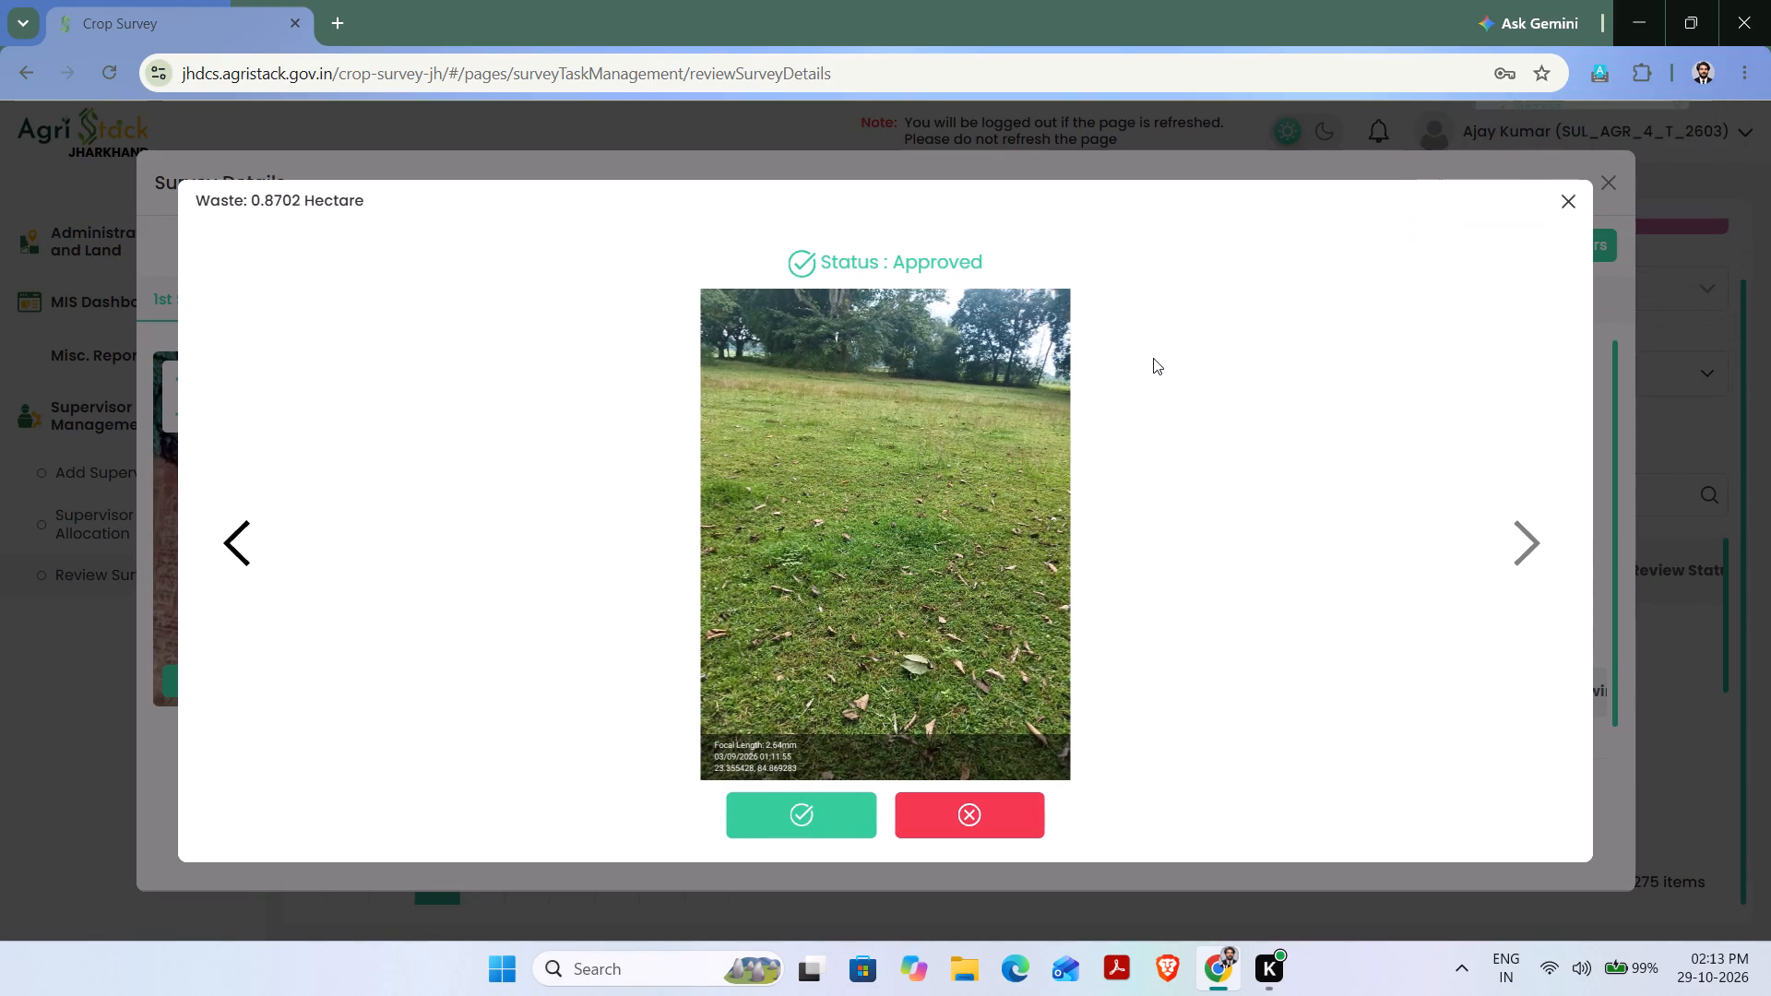
click(1565, 193)
Approve the 1st survey of survey number 301, save the review and close its details.
scroll(1061, 475, down, 2)
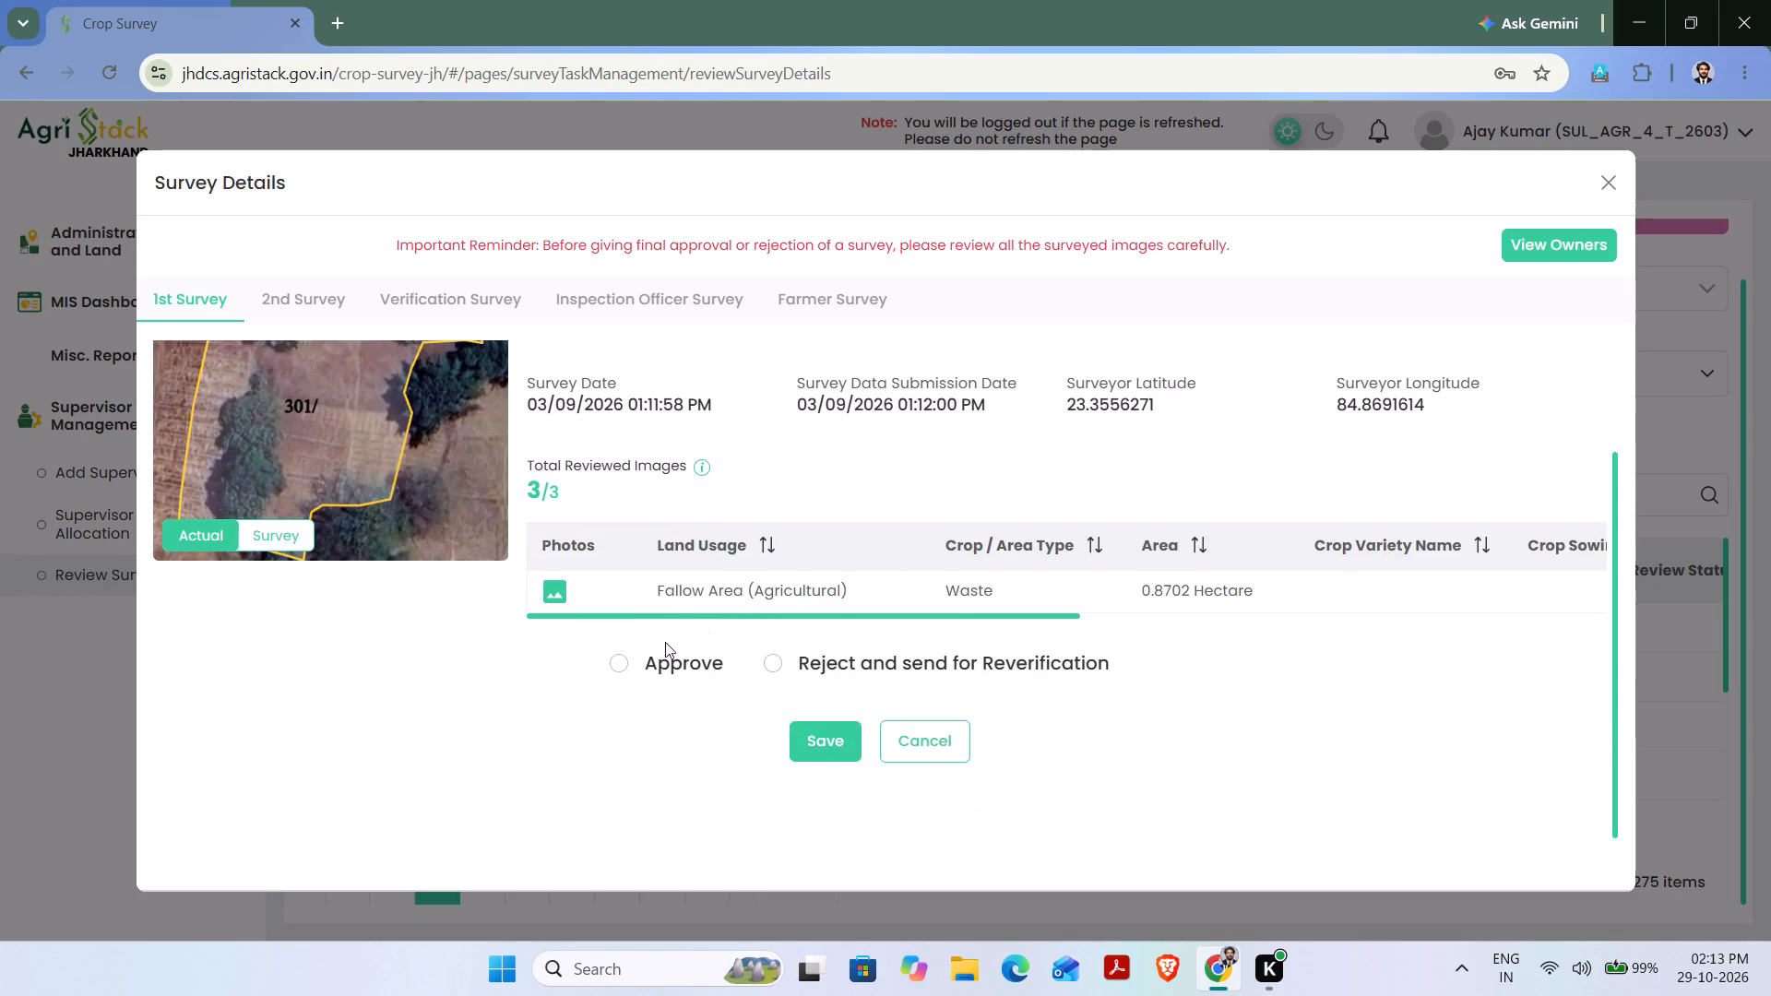
click(650, 659)
click(812, 744)
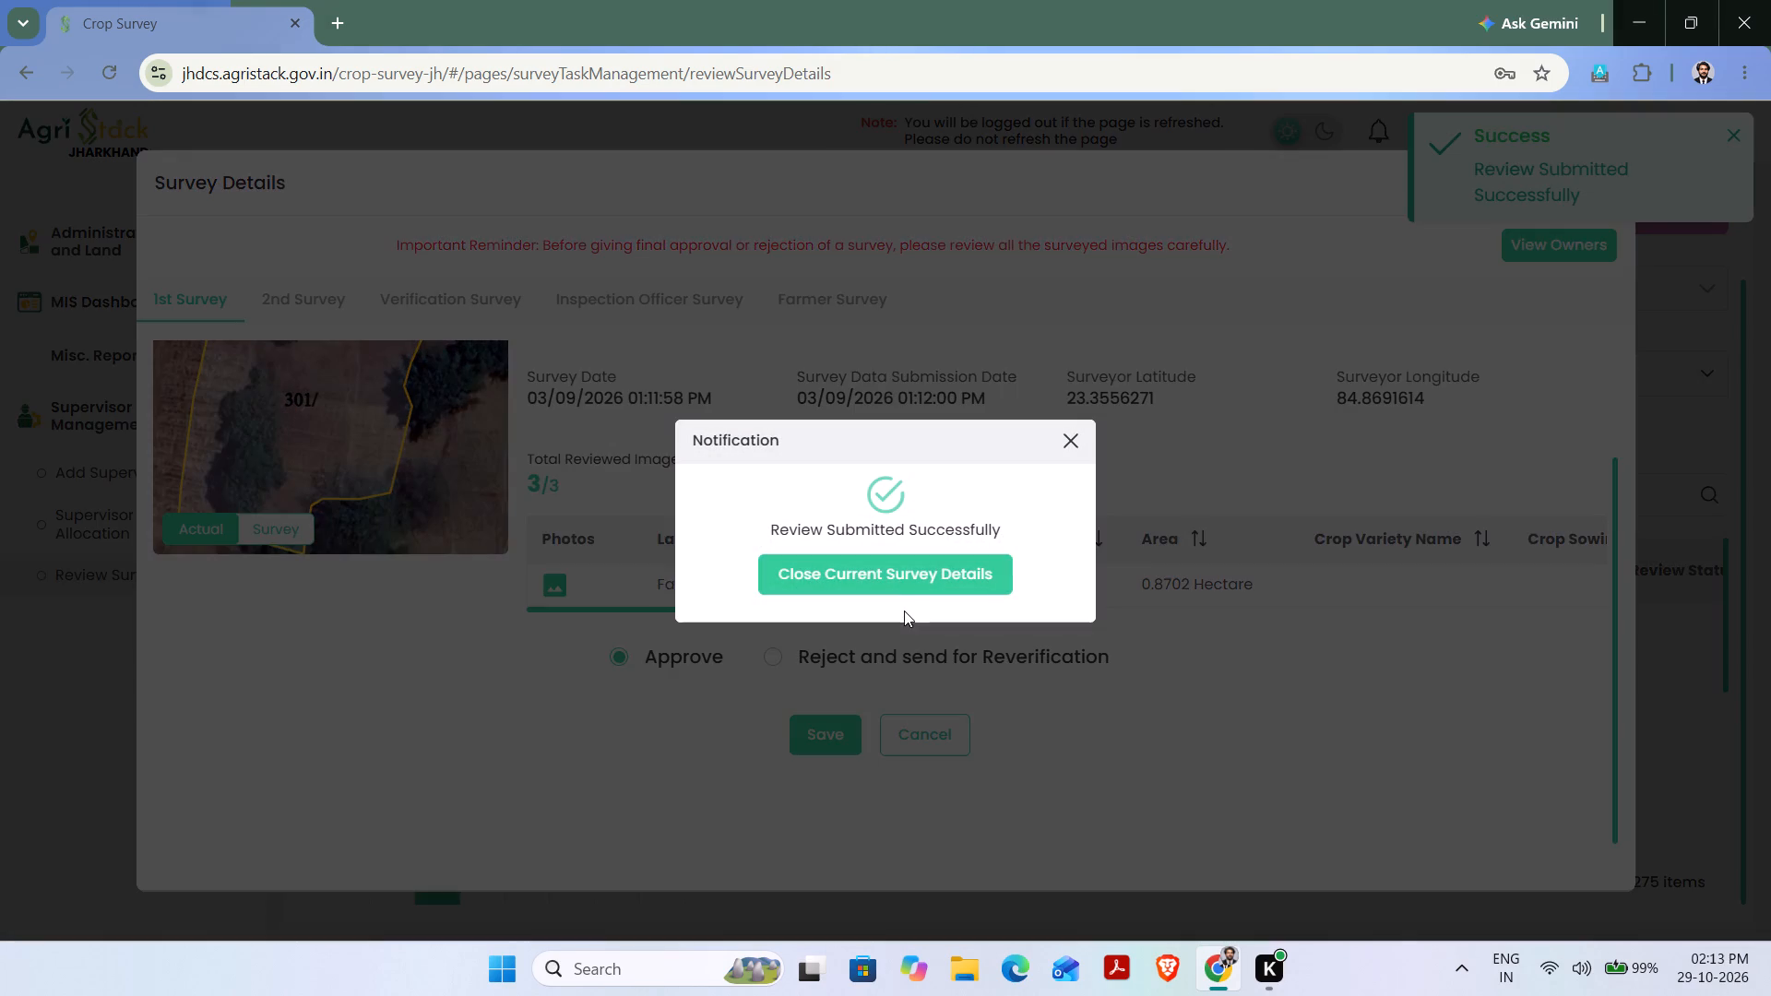
click(904, 570)
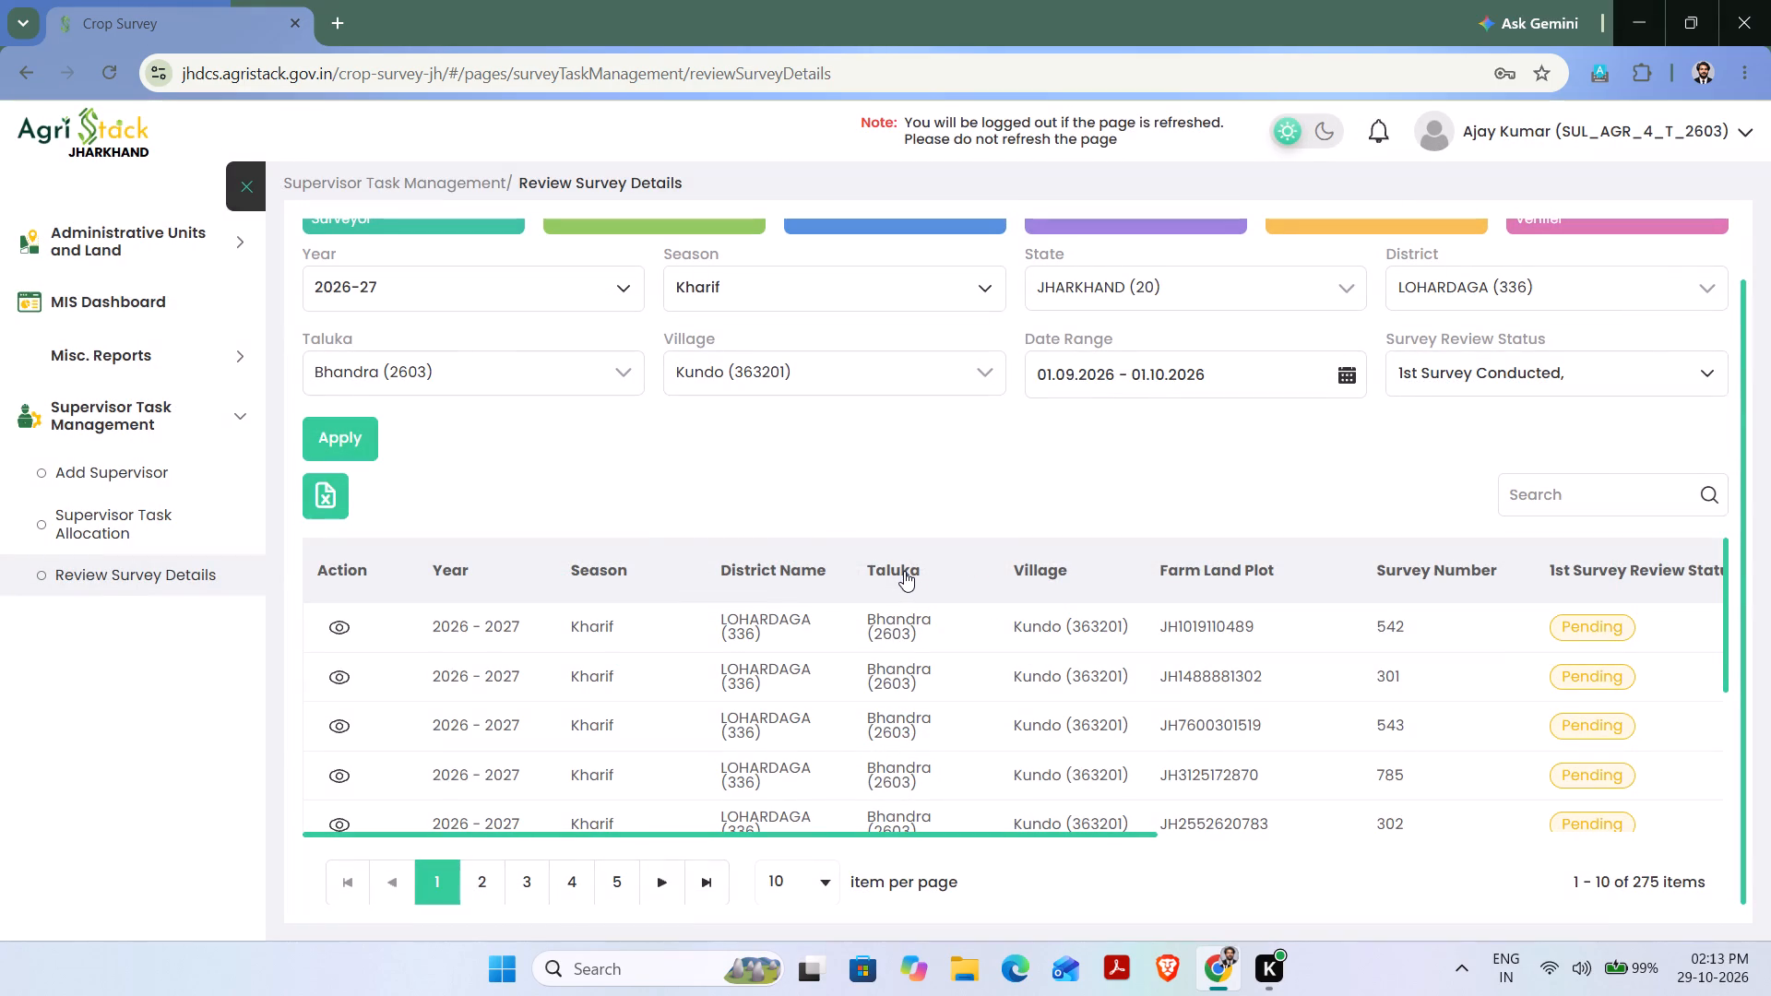
Reopen the details of survey number 301 to check its review status, and close them again.
click(335, 684)
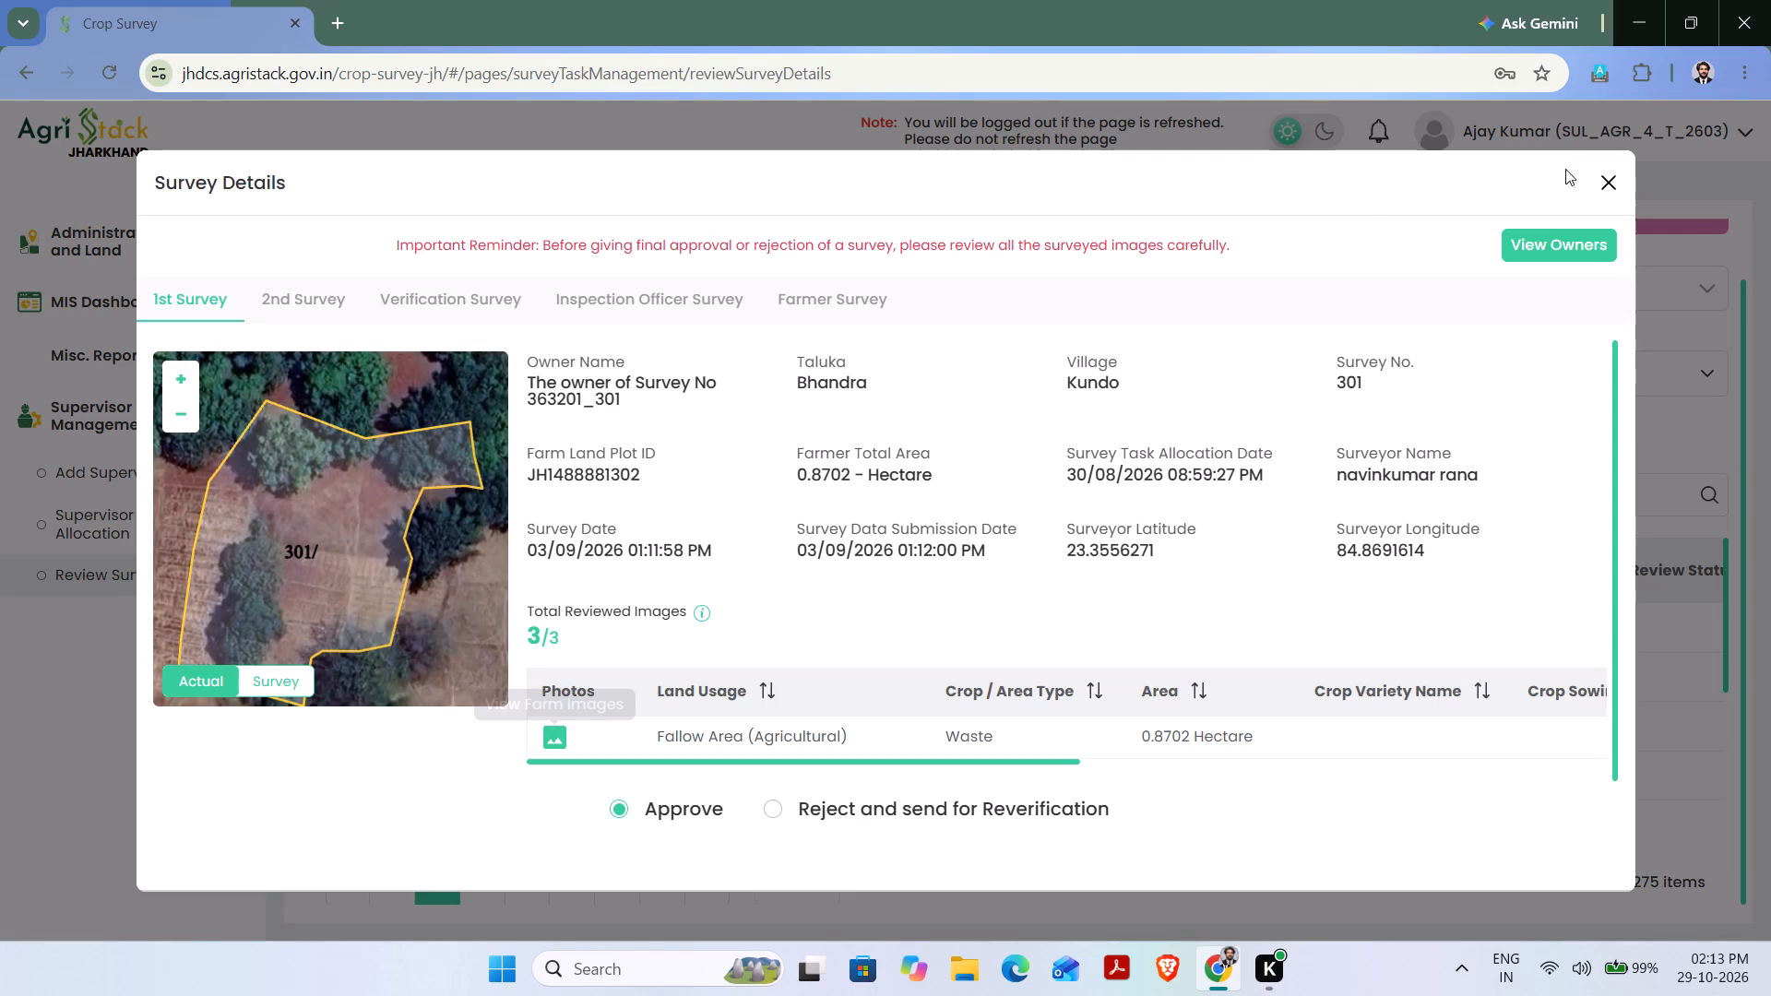
click(1609, 184)
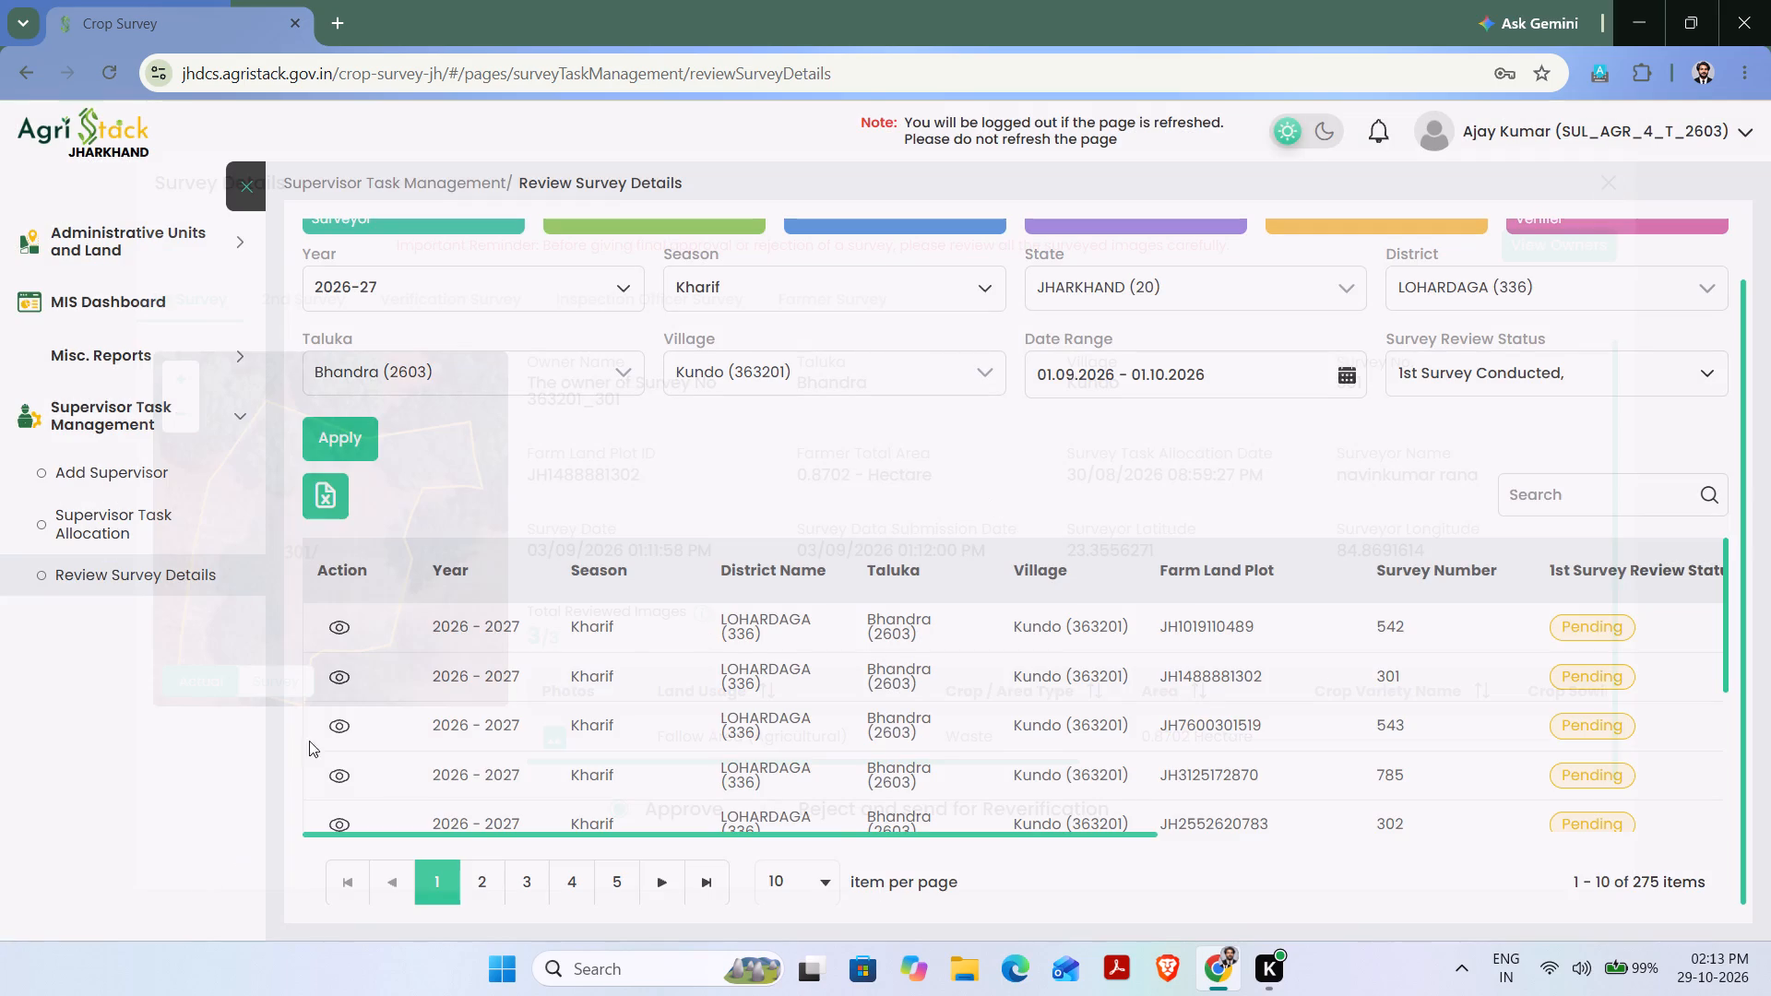
Open the details of survey number 543 and approve all three of its Fallow photos.
click(334, 722)
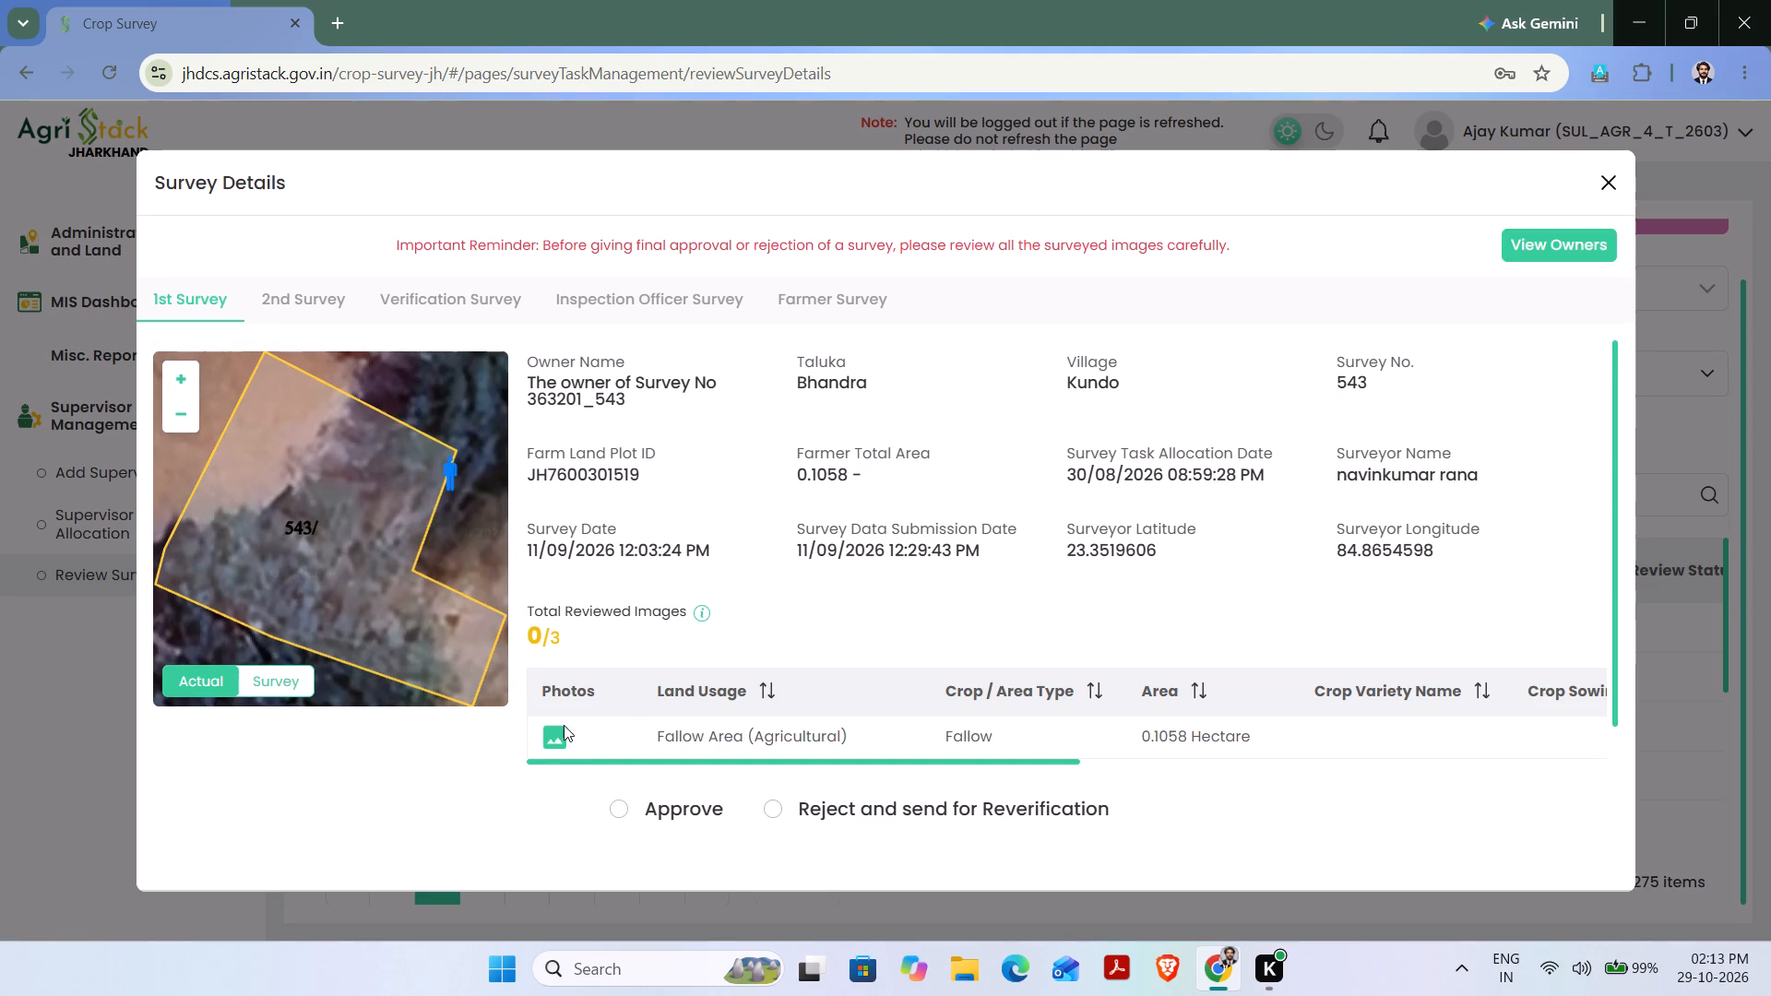
click(557, 733)
click(760, 800)
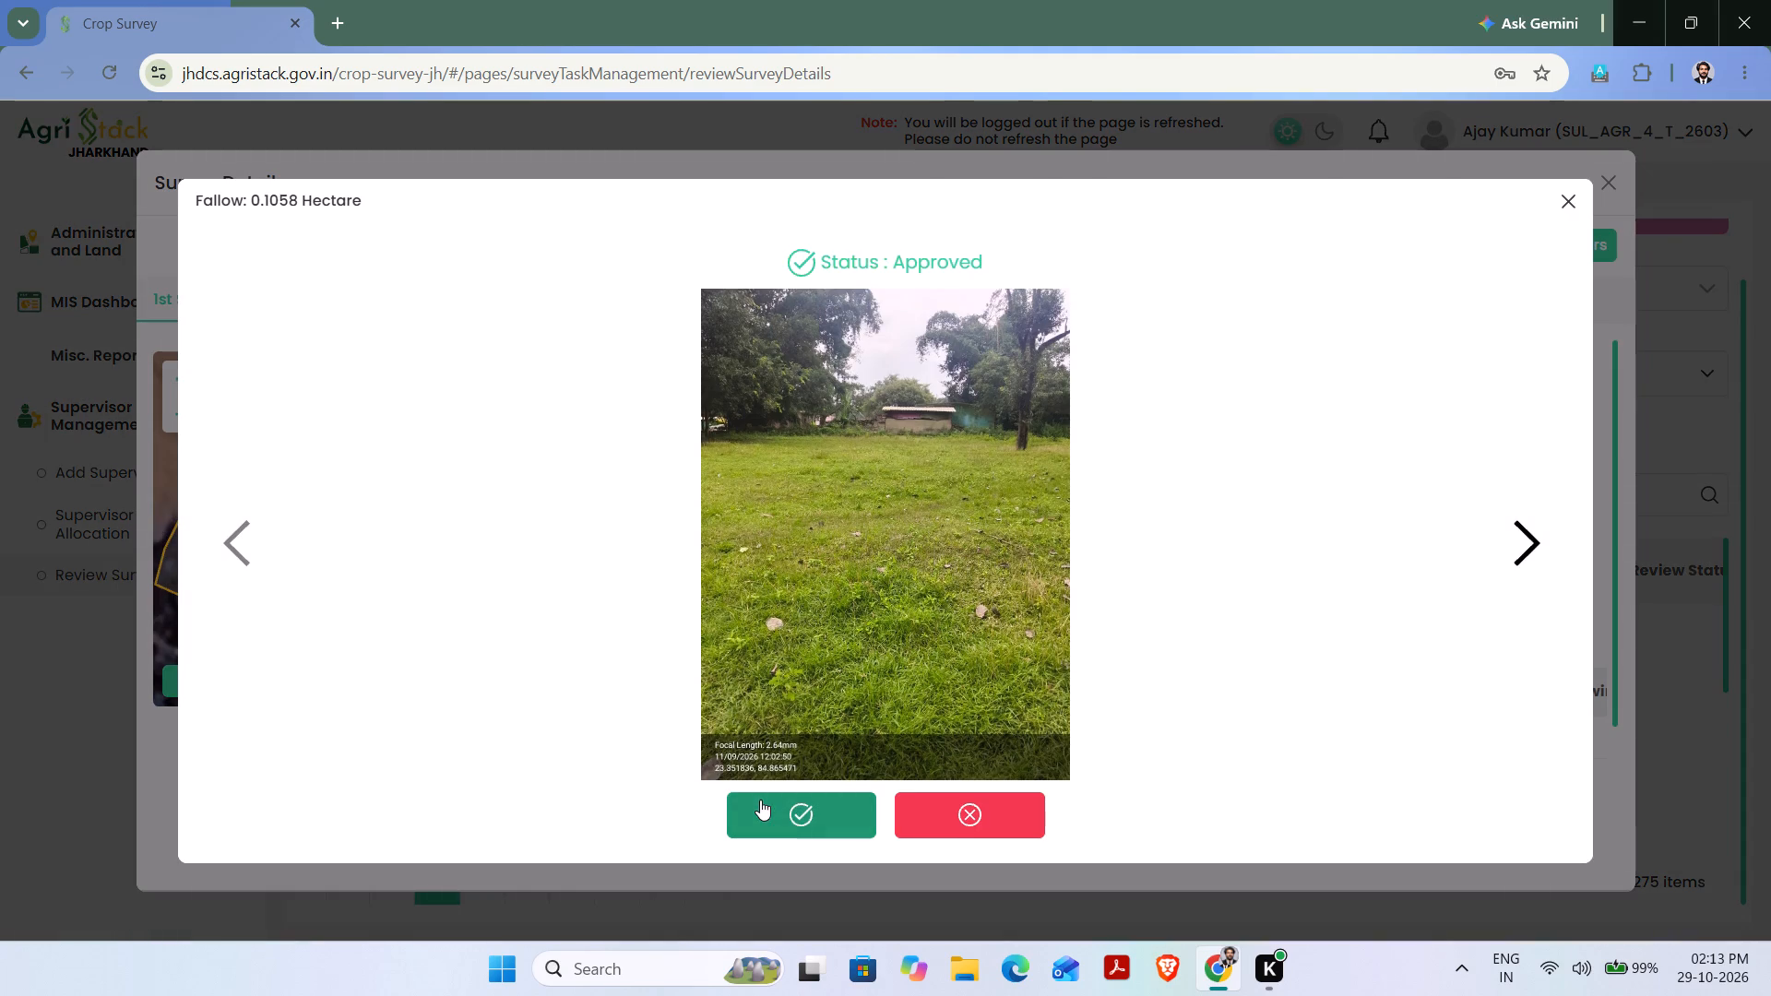
drag(889, 719, 761, 743)
click(774, 817)
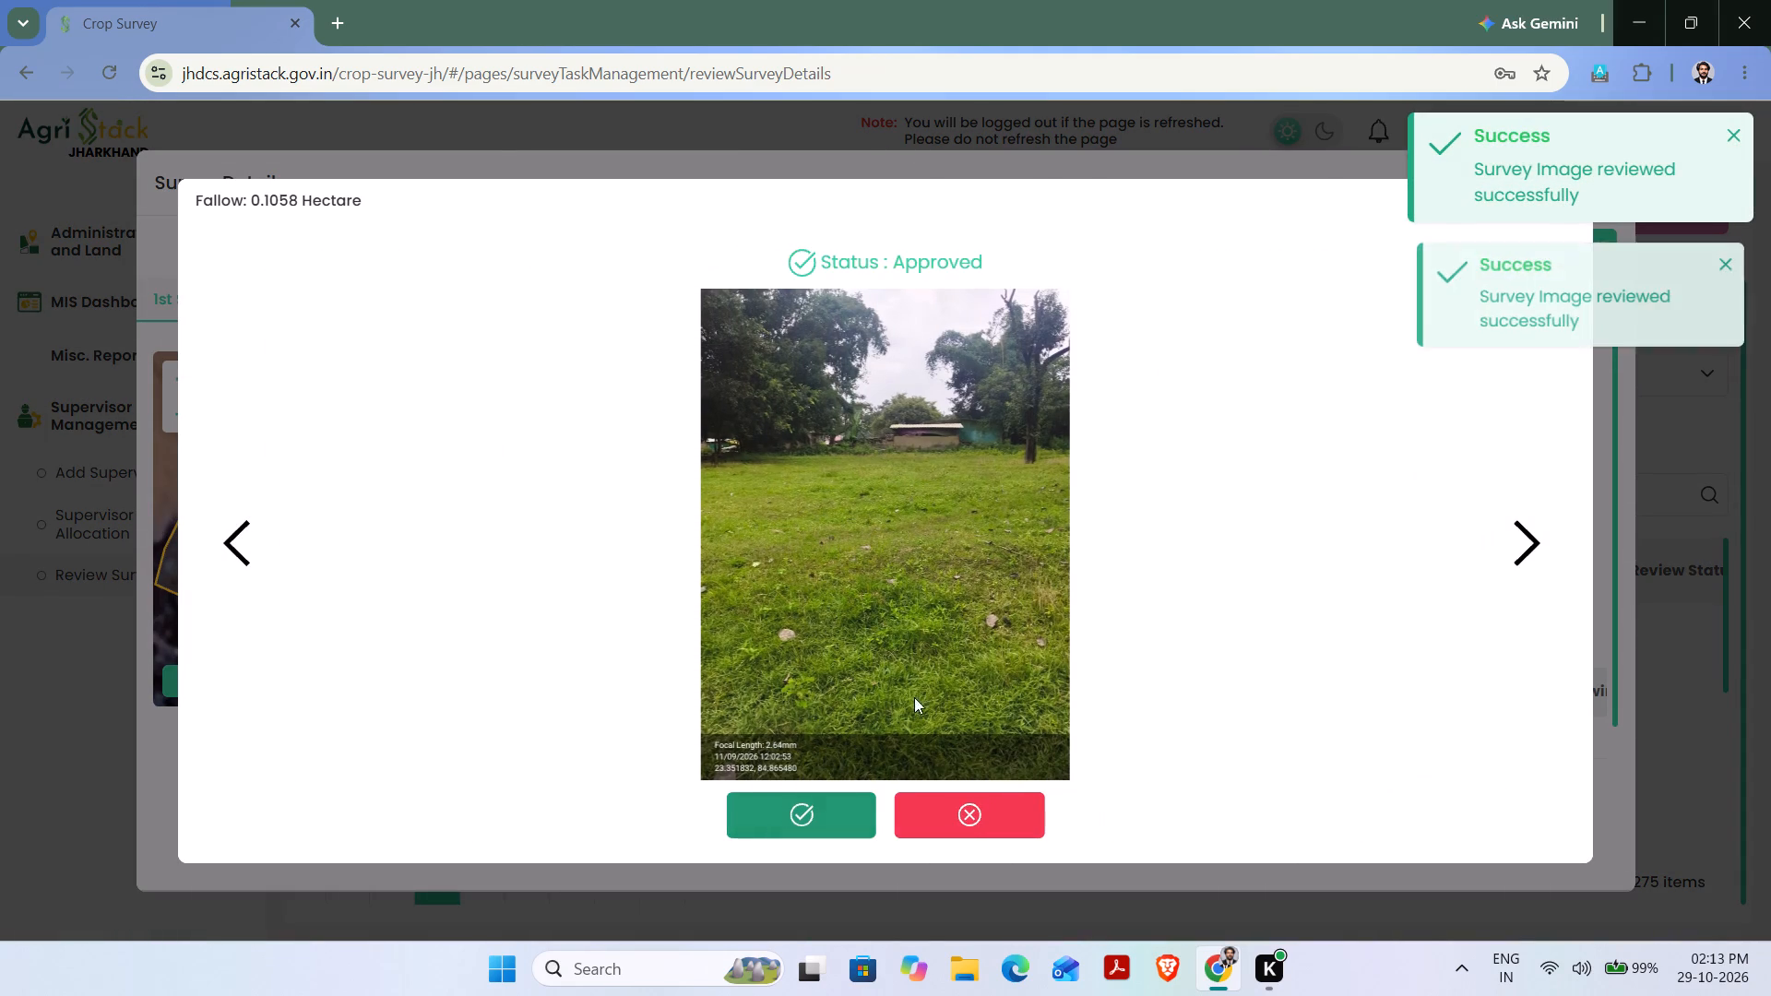
drag(925, 682, 822, 698)
click(810, 812)
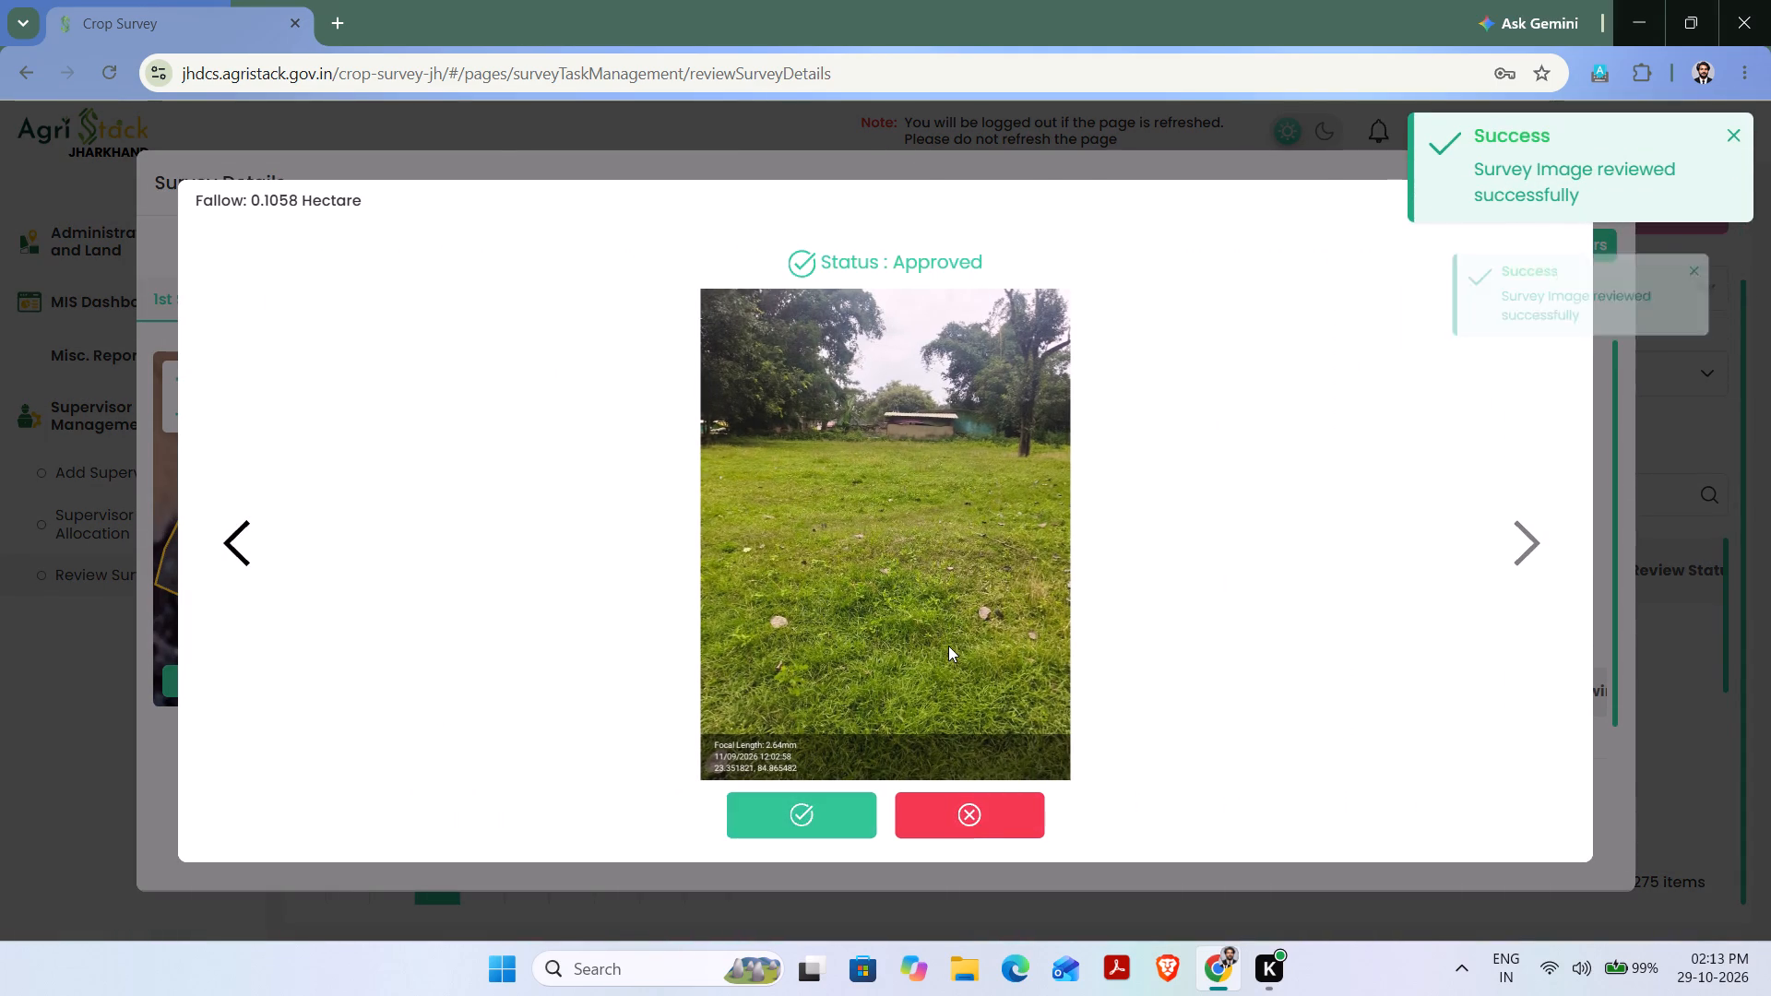
drag(938, 650, 872, 660)
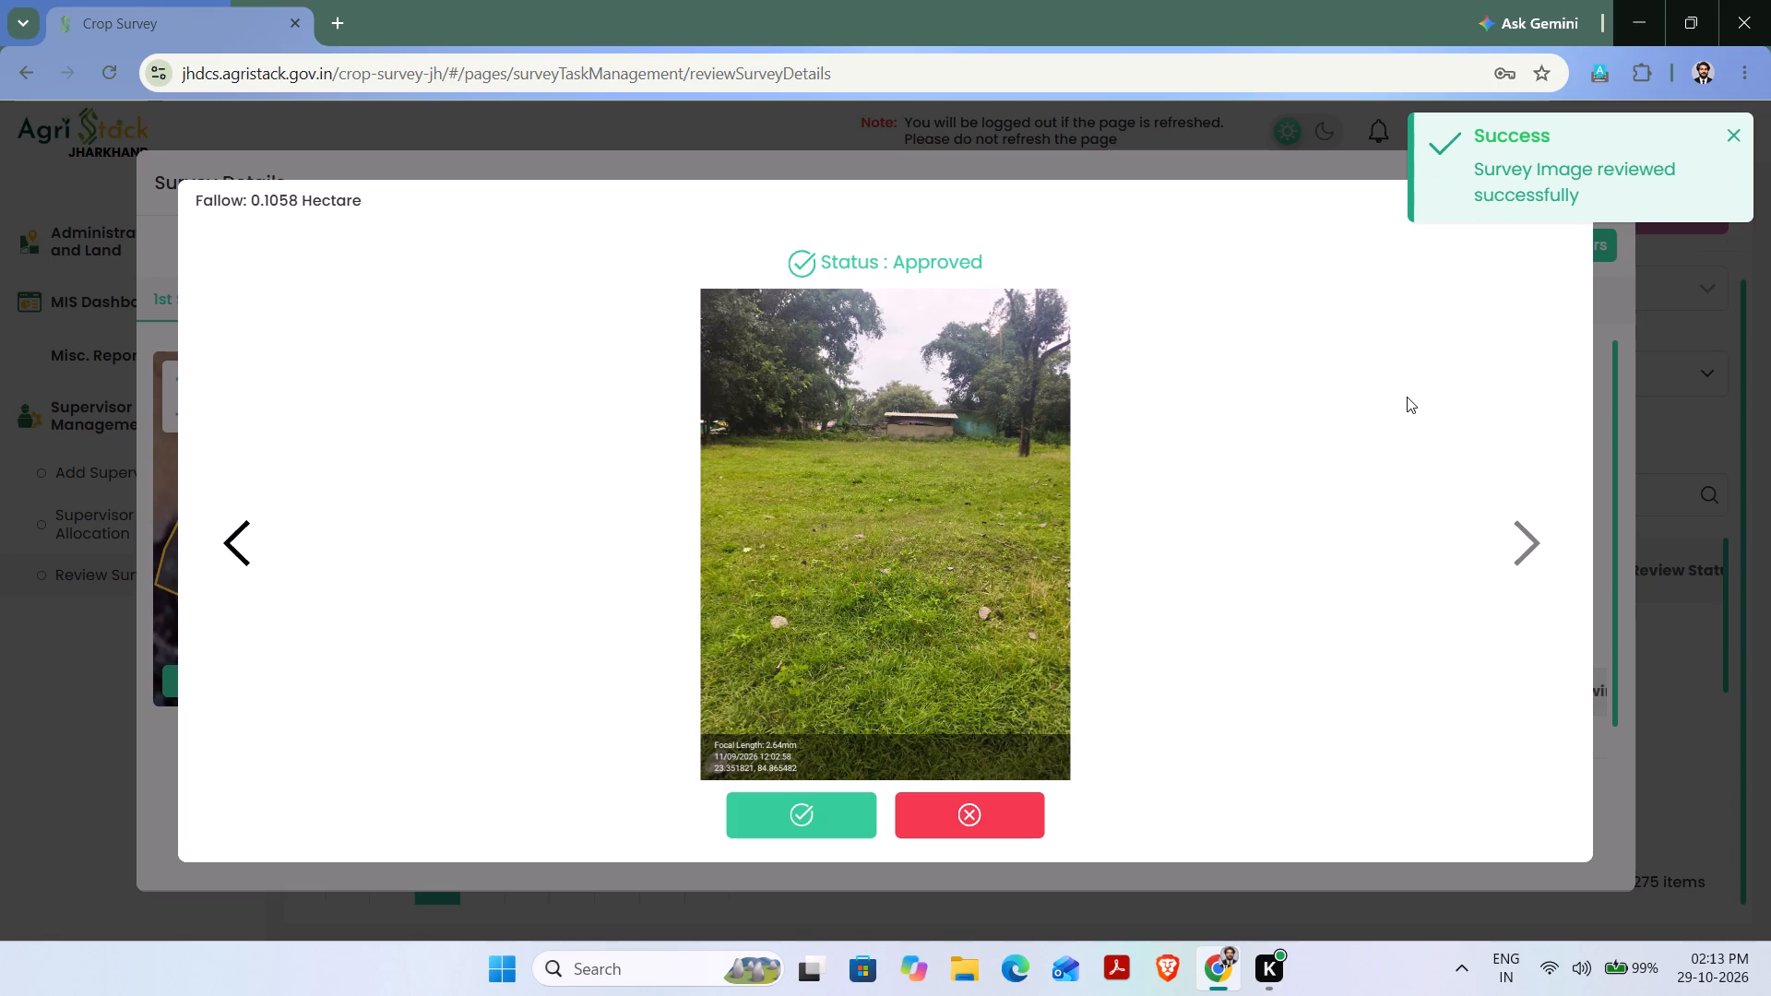
click(1562, 207)
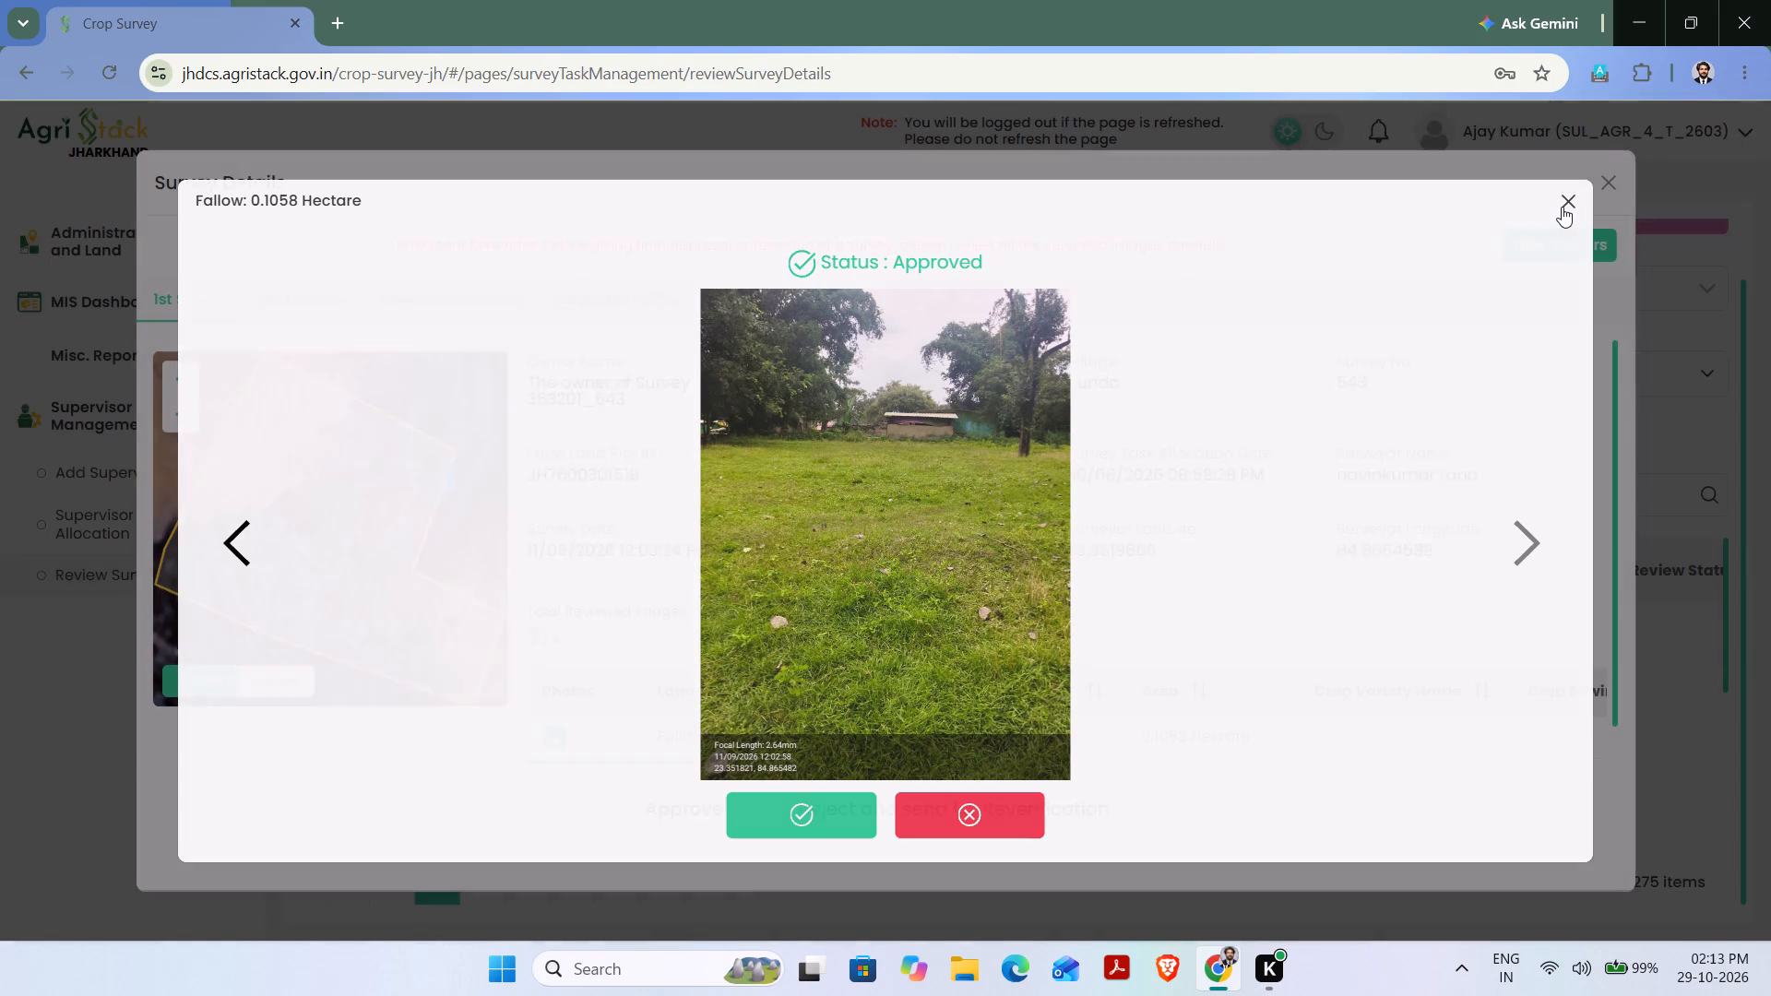
Approve the 1st survey of survey number 543, save the review and close its details.
scroll(893, 632, down, 1)
click(683, 667)
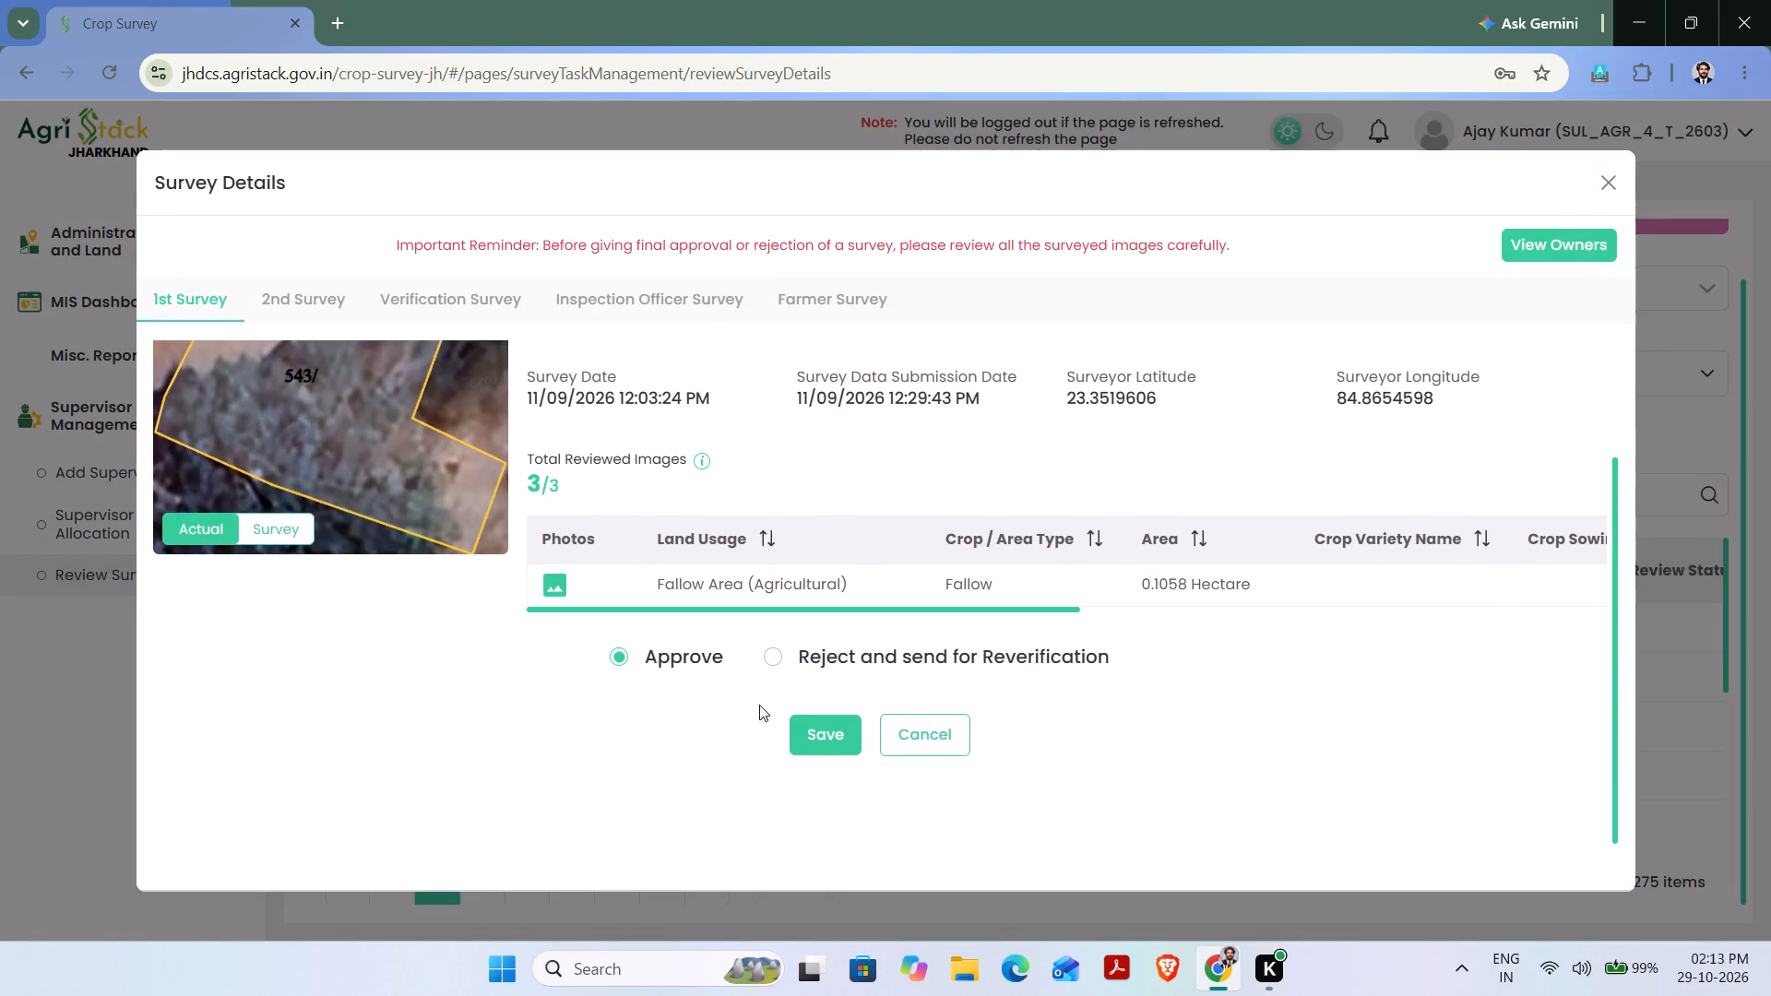
click(828, 728)
click(887, 582)
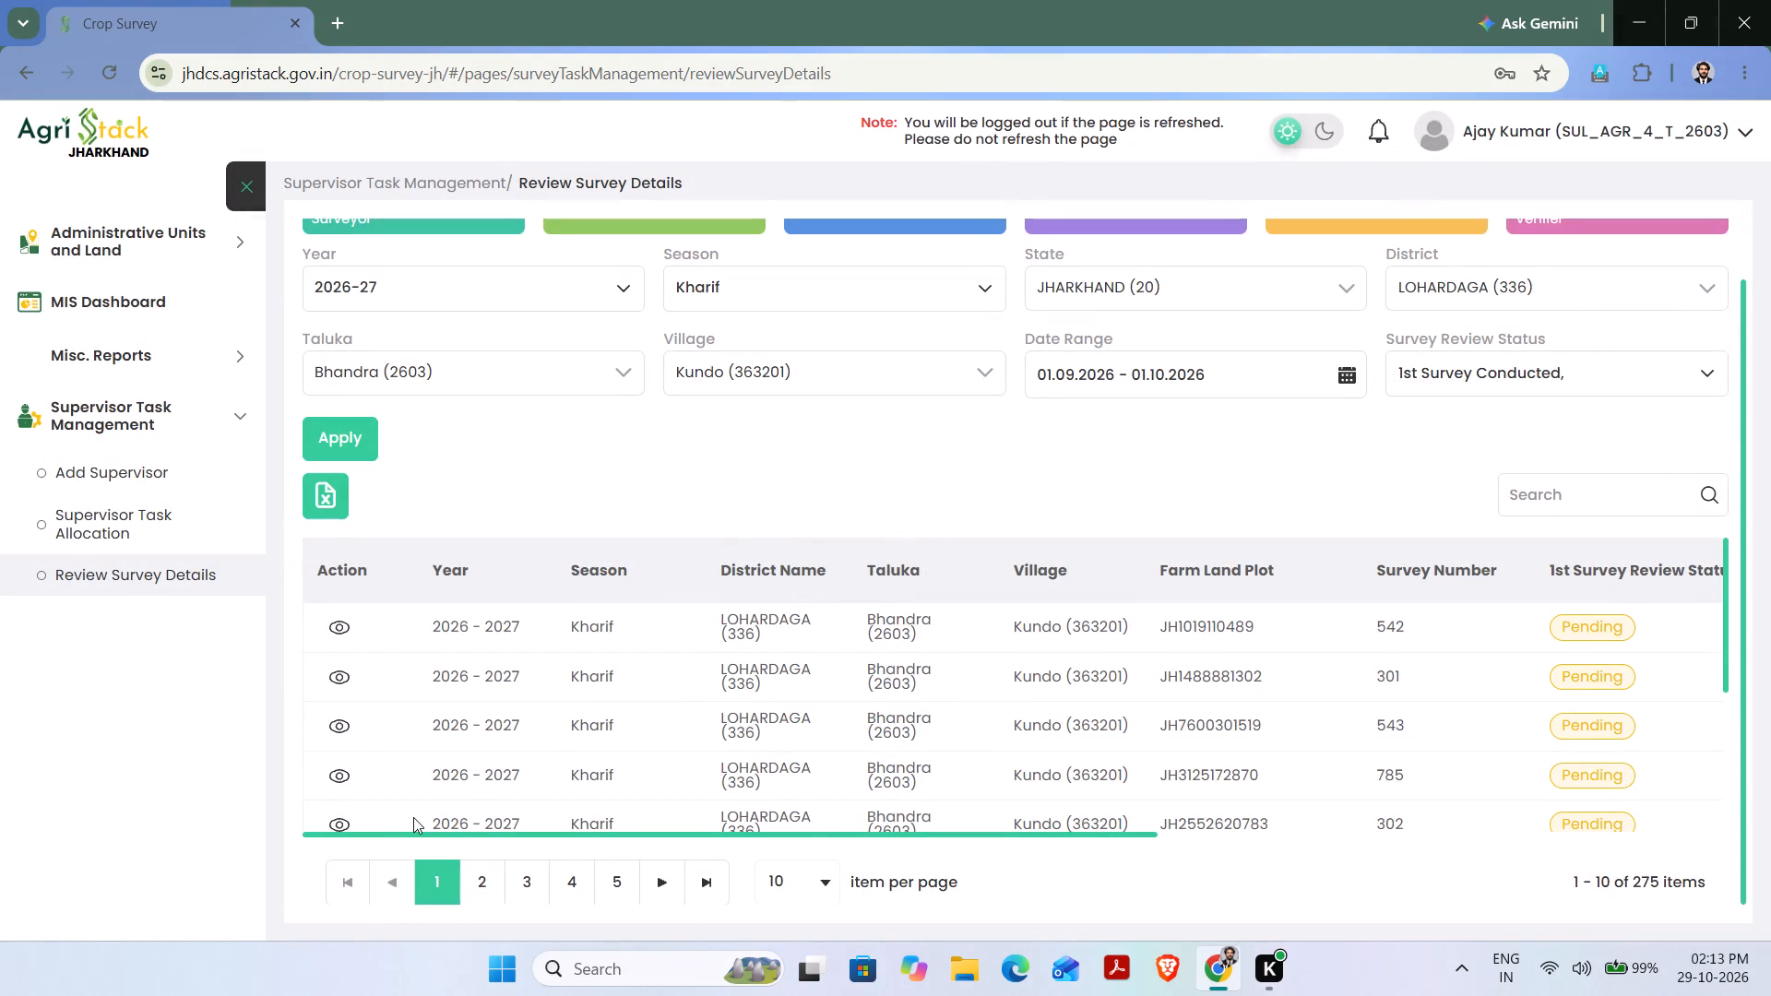
Open the details of survey number 785 and approve all three of its चावल crop photos.
click(341, 771)
click(557, 741)
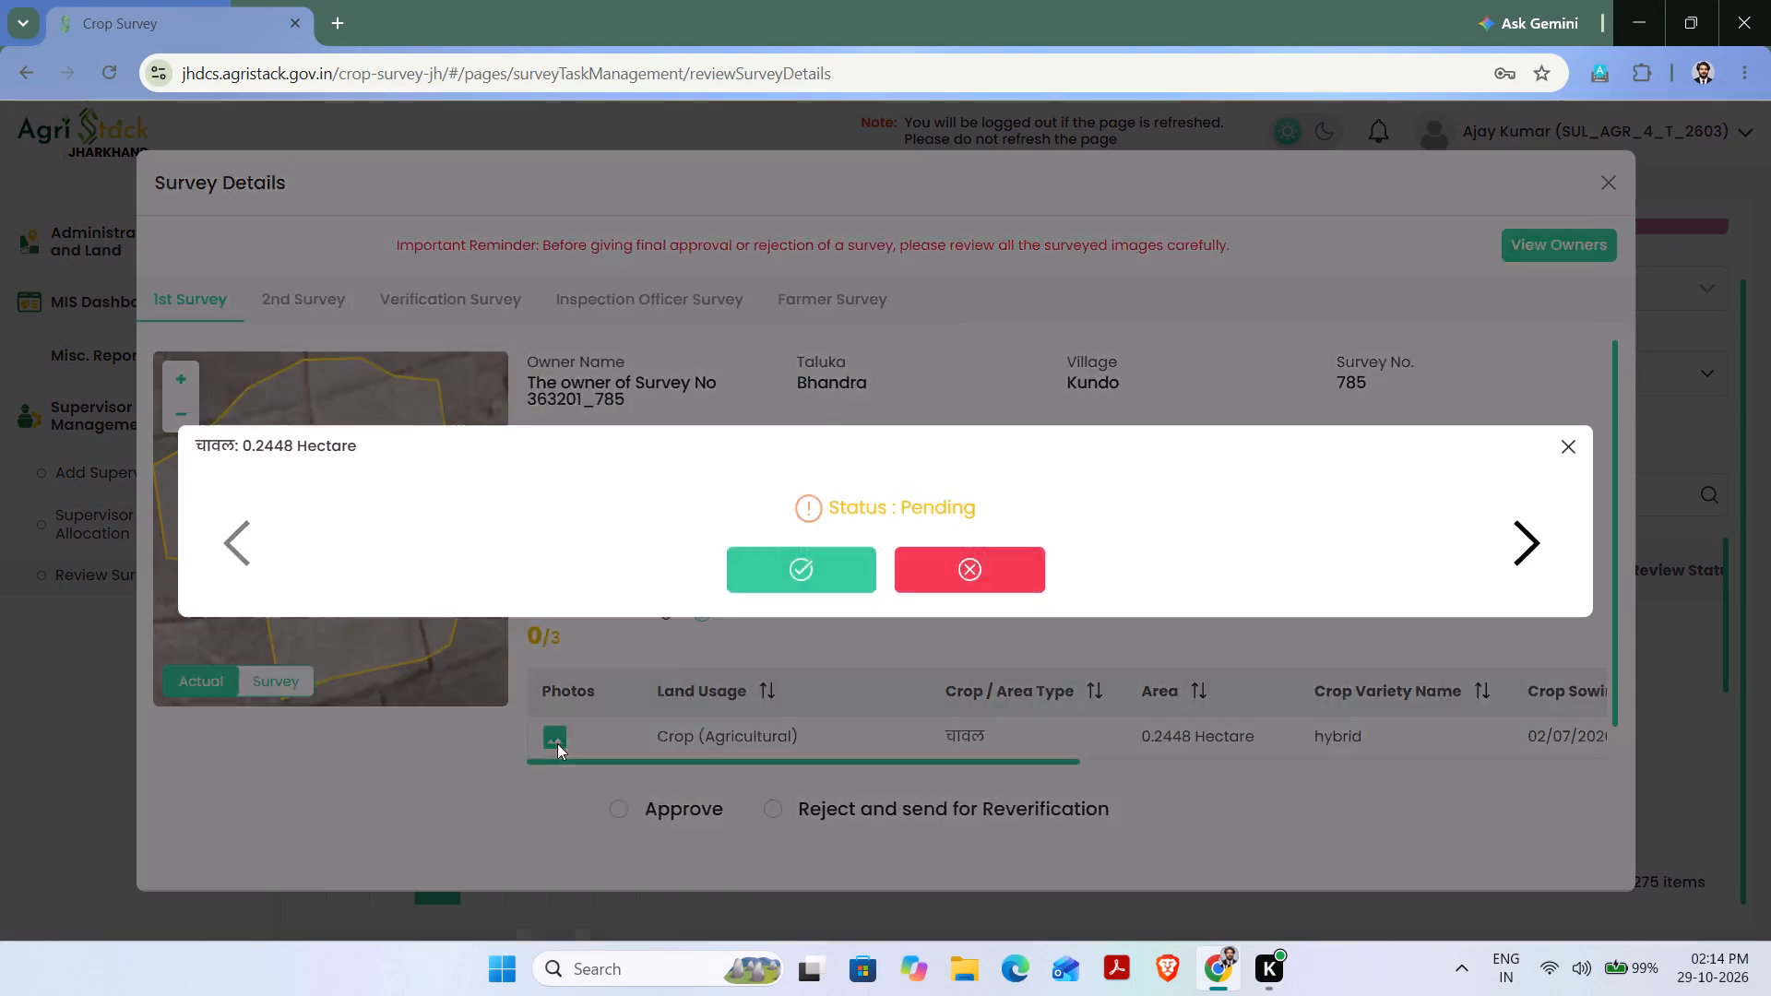
click(755, 800)
drag(909, 710, 792, 731)
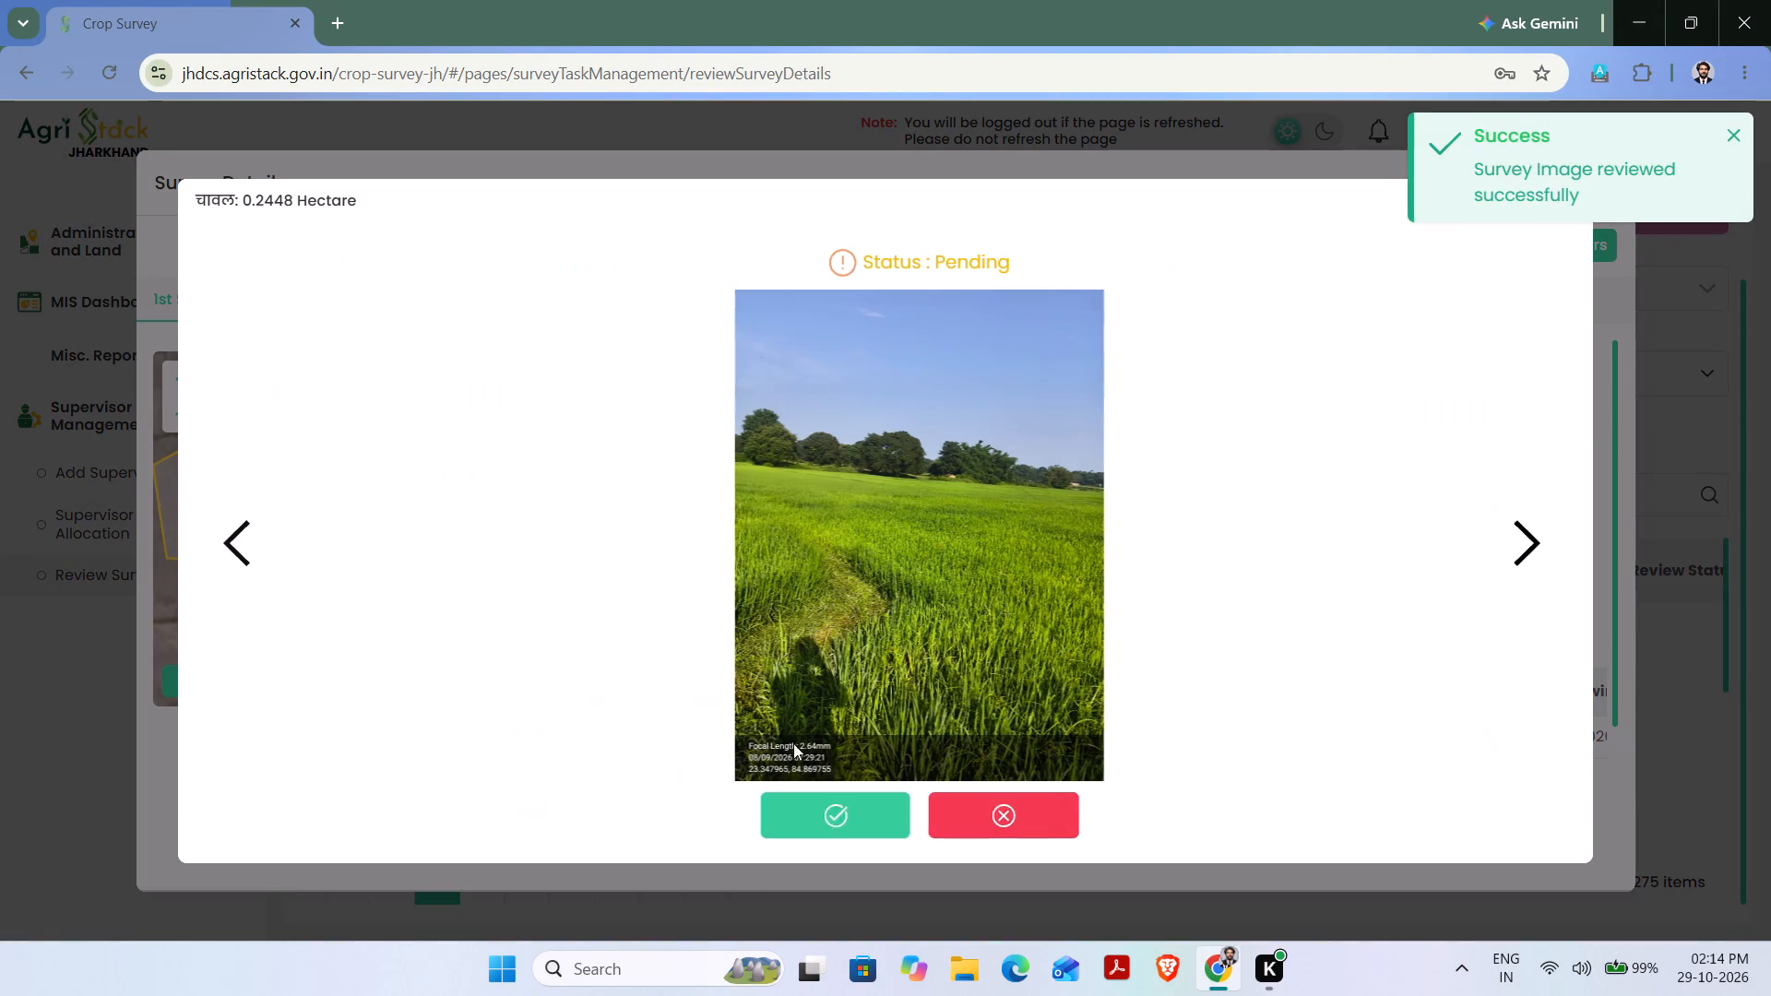
click(804, 812)
drag(910, 691, 788, 723)
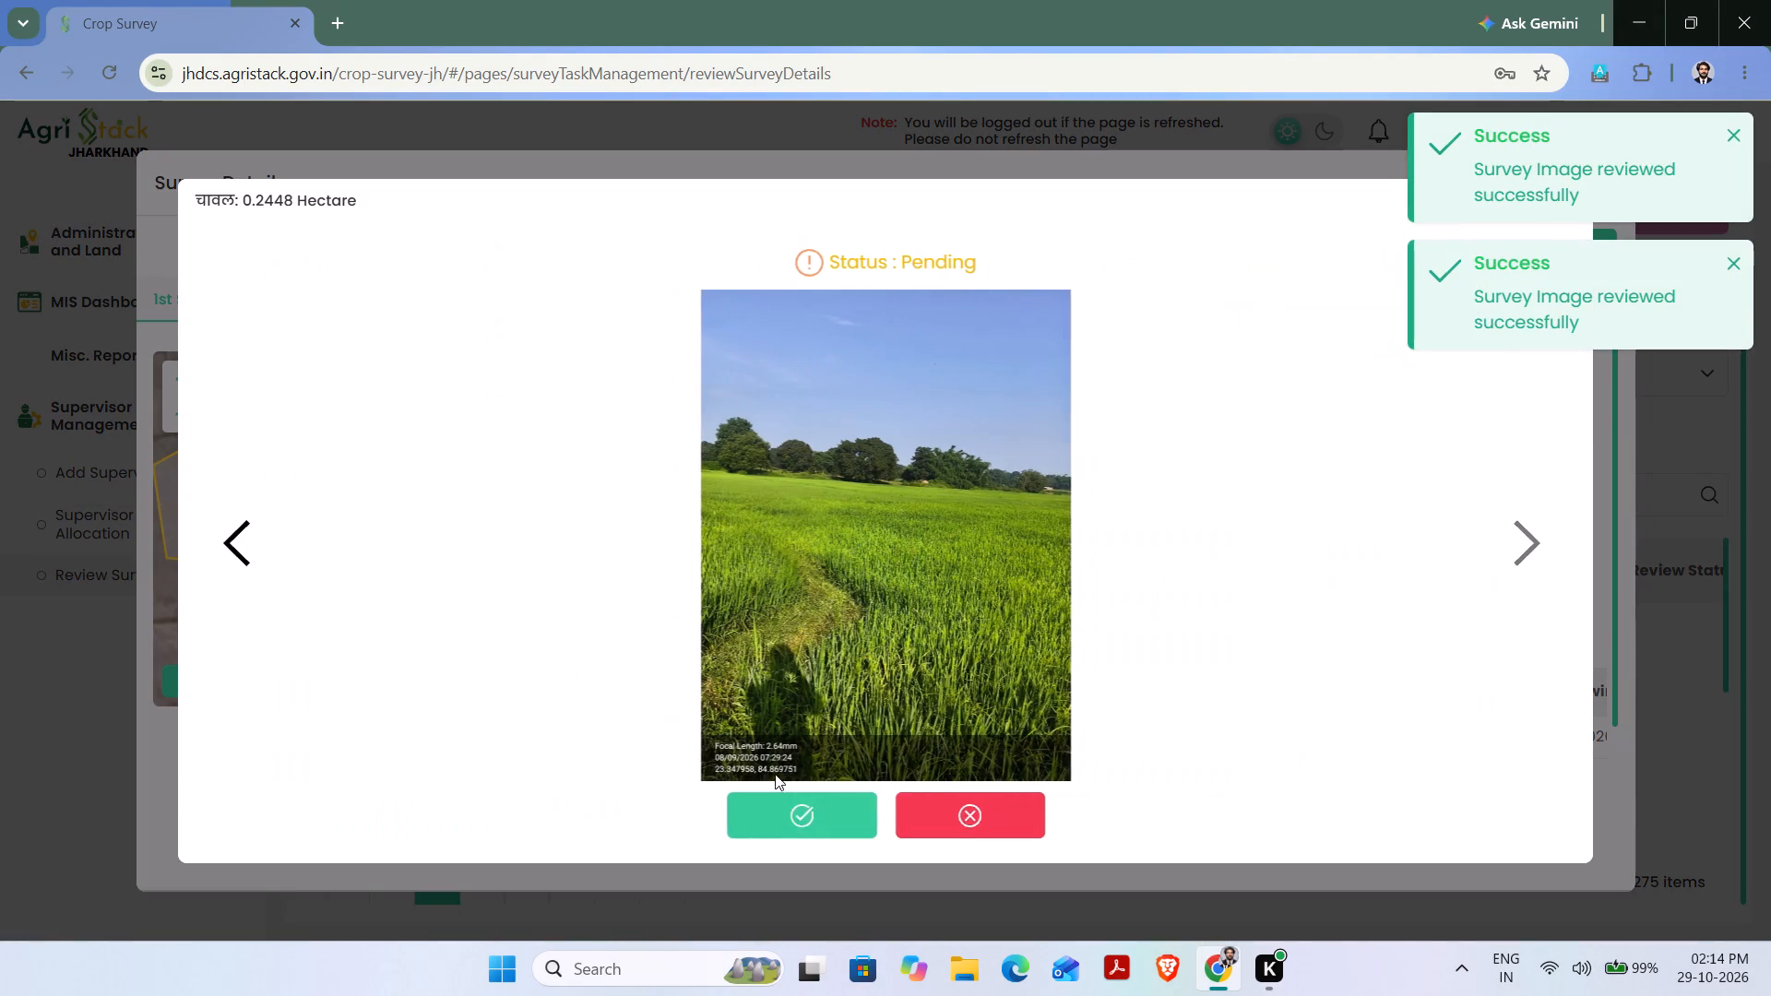
click(780, 807)
drag(926, 653, 850, 663)
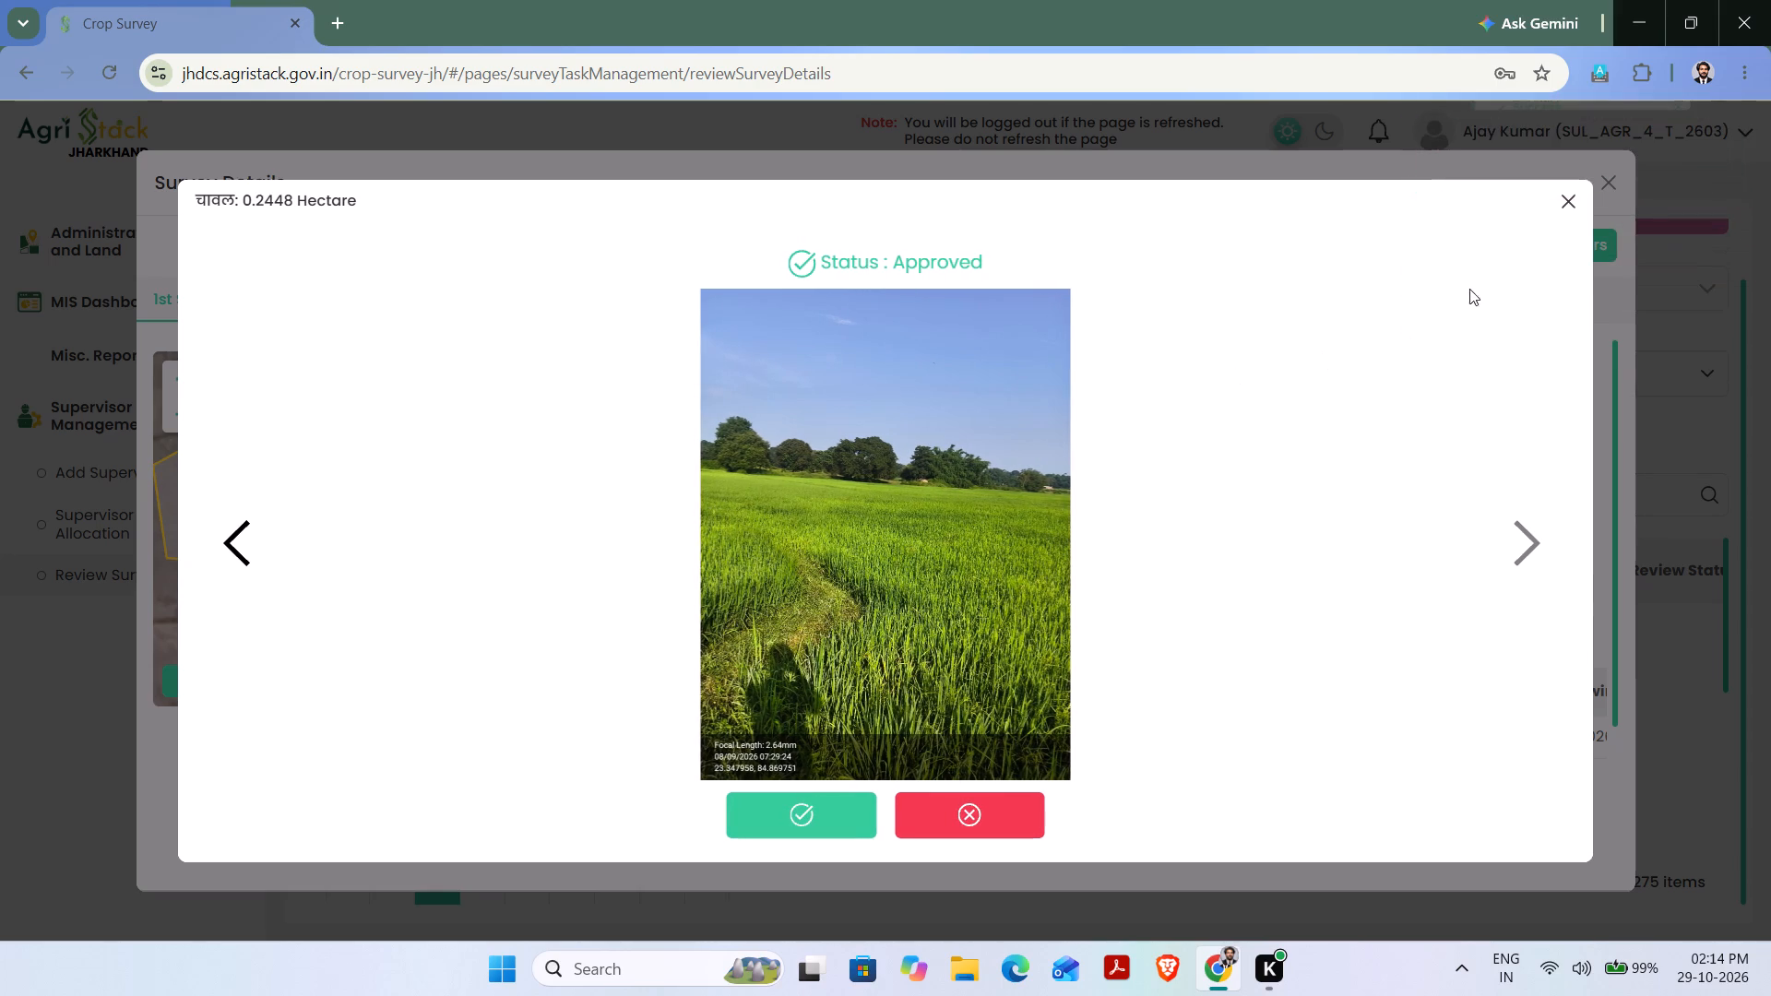
click(1566, 207)
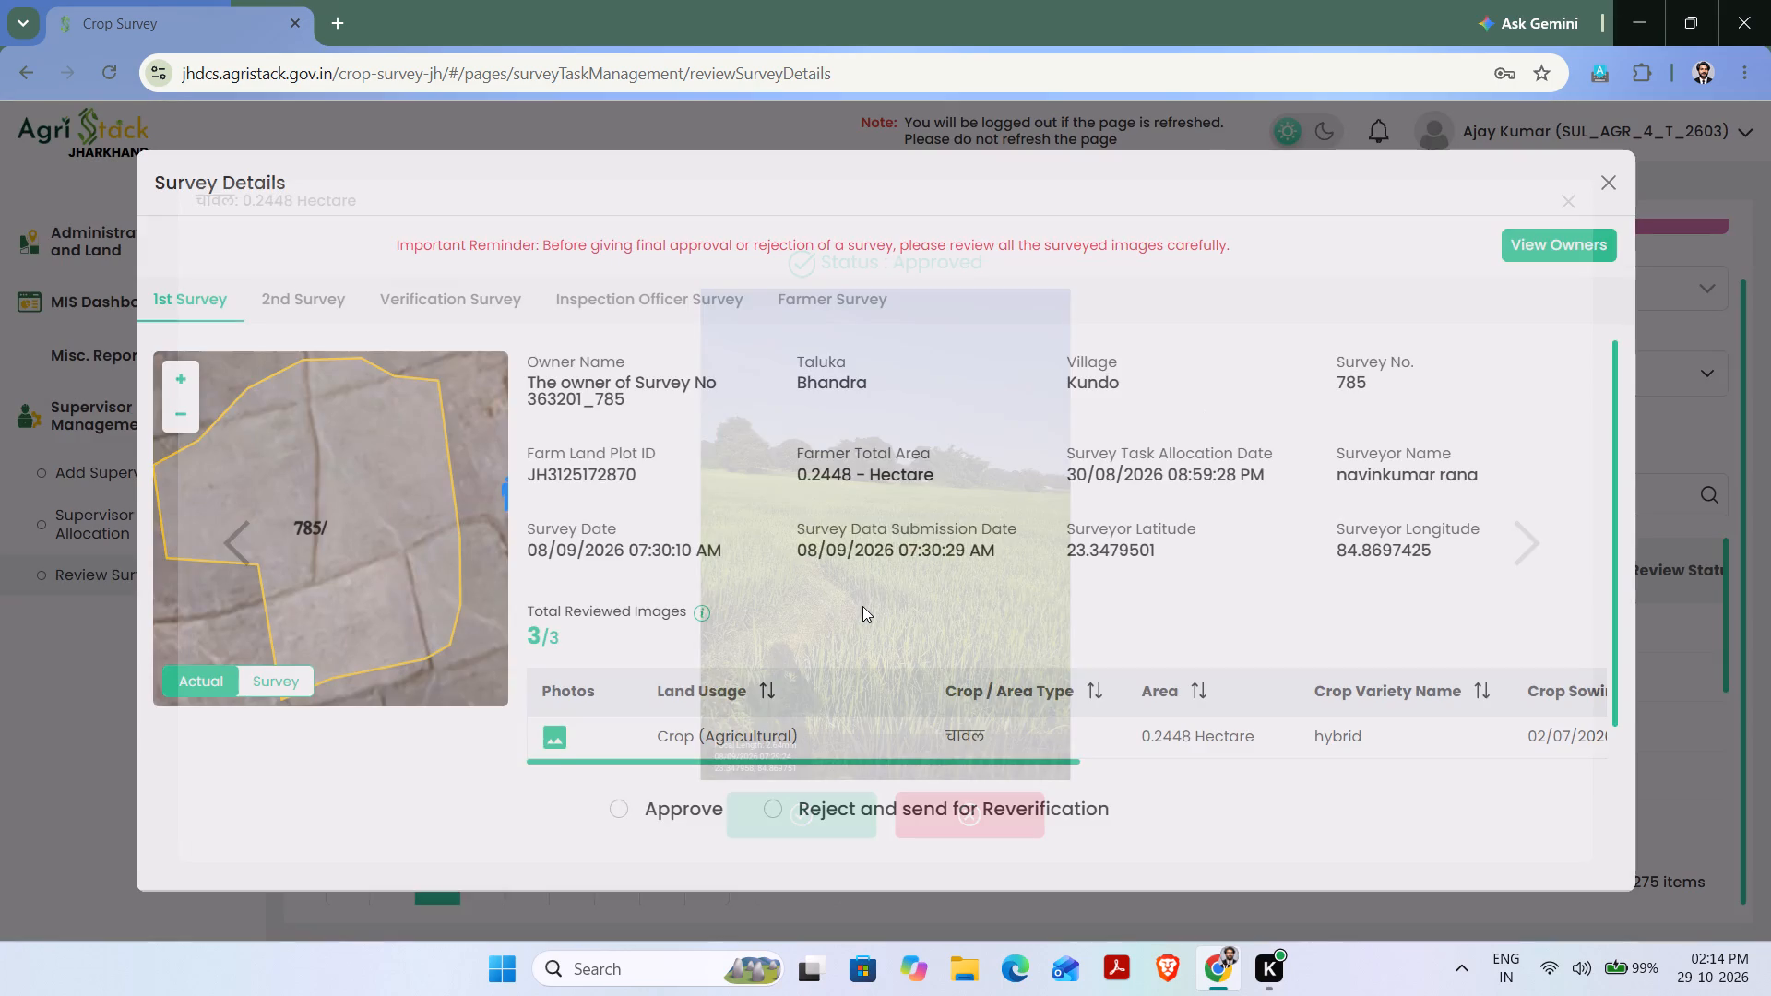
Approve the 1st survey of survey number 785, save the review and close its details.
scroll(862, 606, down, 2)
click(661, 653)
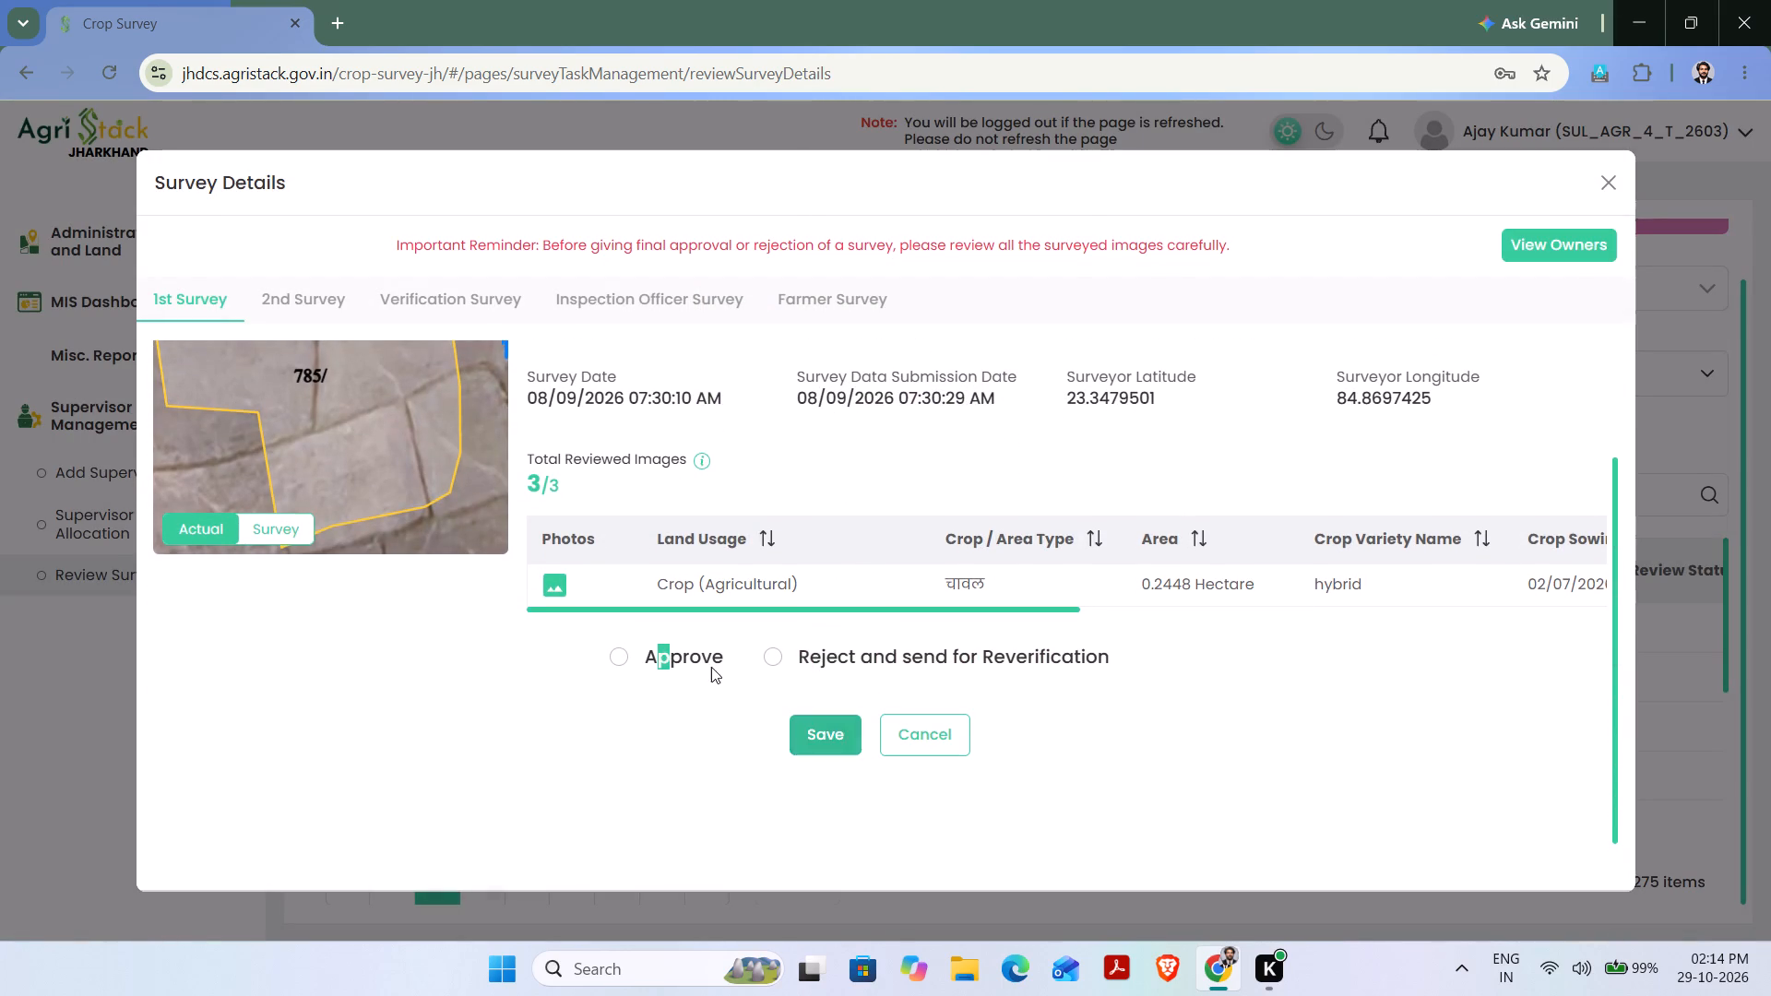
click(710, 664)
click(815, 717)
click(921, 558)
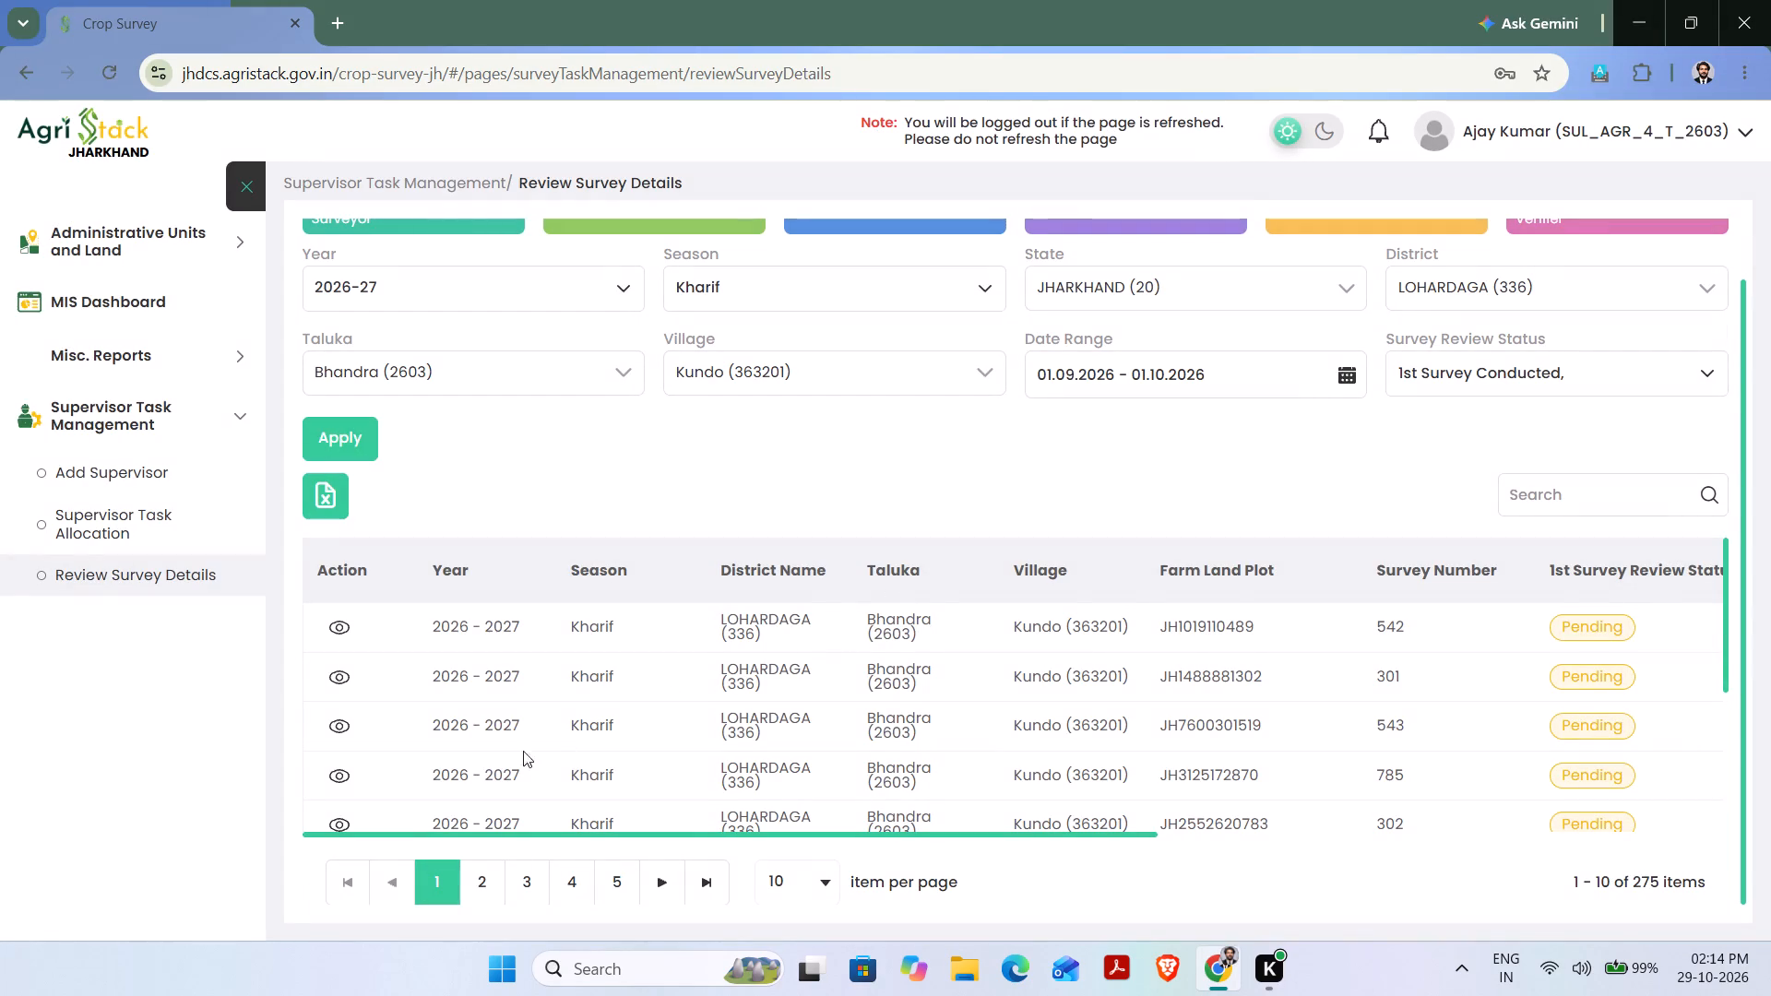
Open the details of survey number 302 and approve all three of its Forest Land photos.
click(328, 818)
click(338, 821)
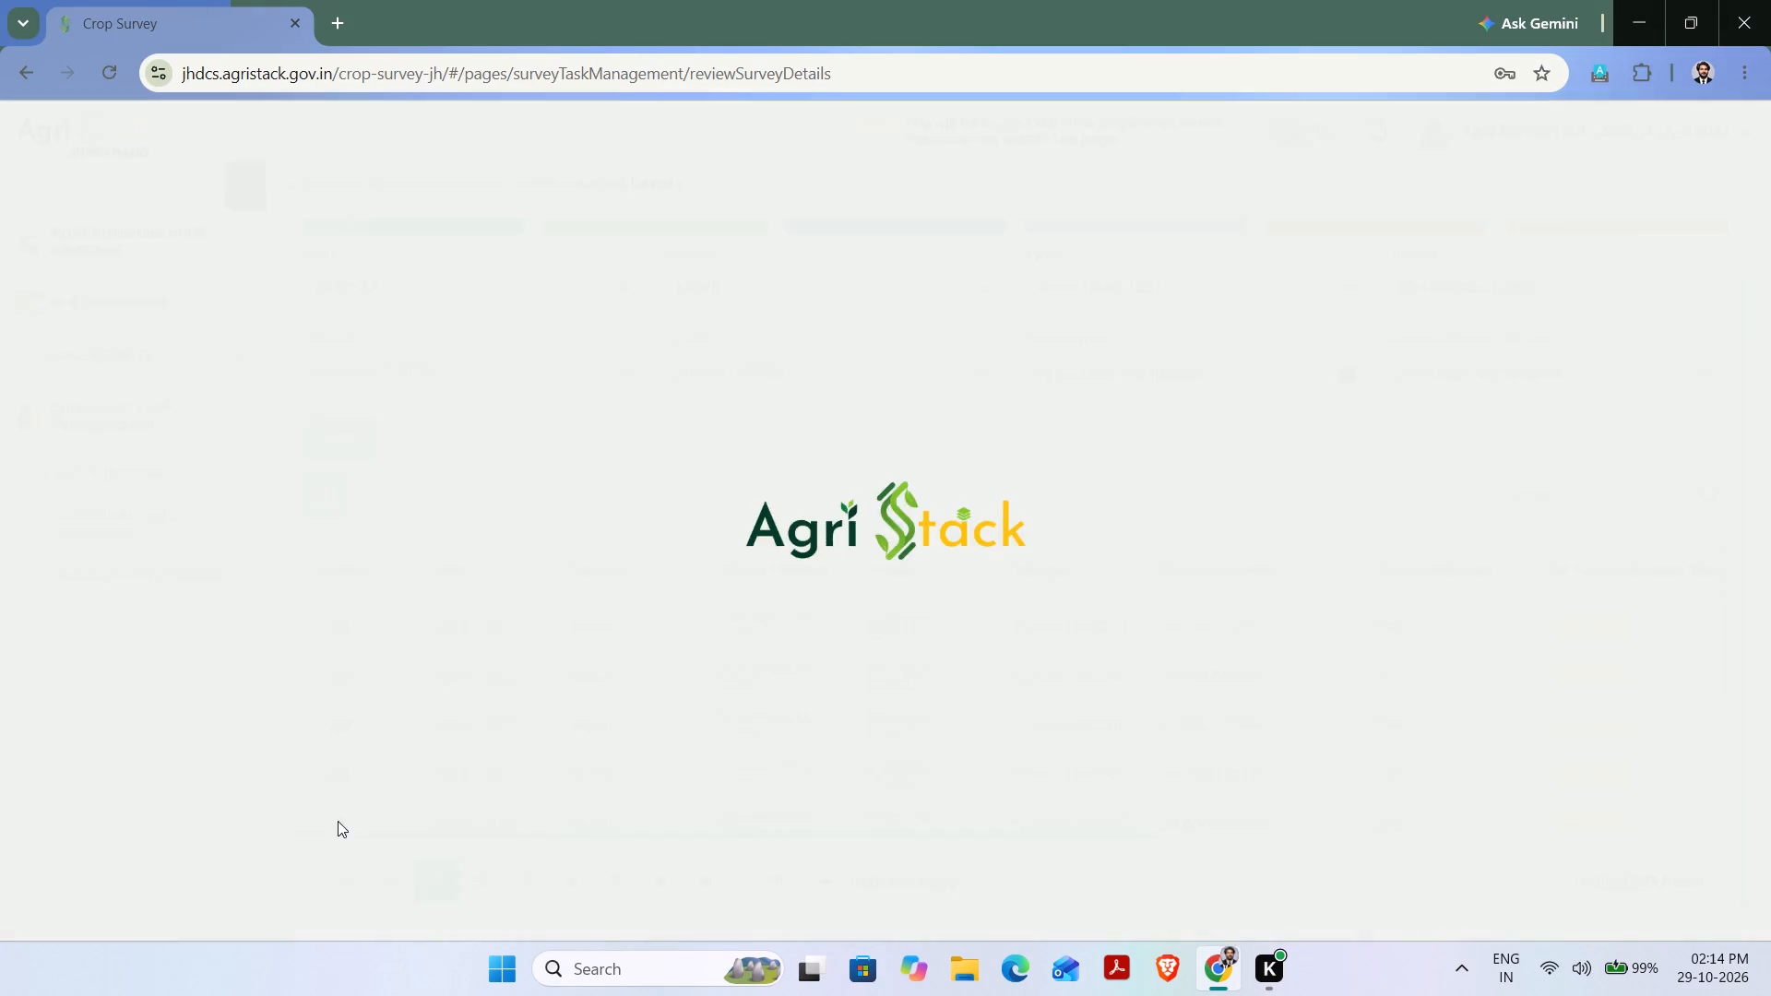
click(555, 741)
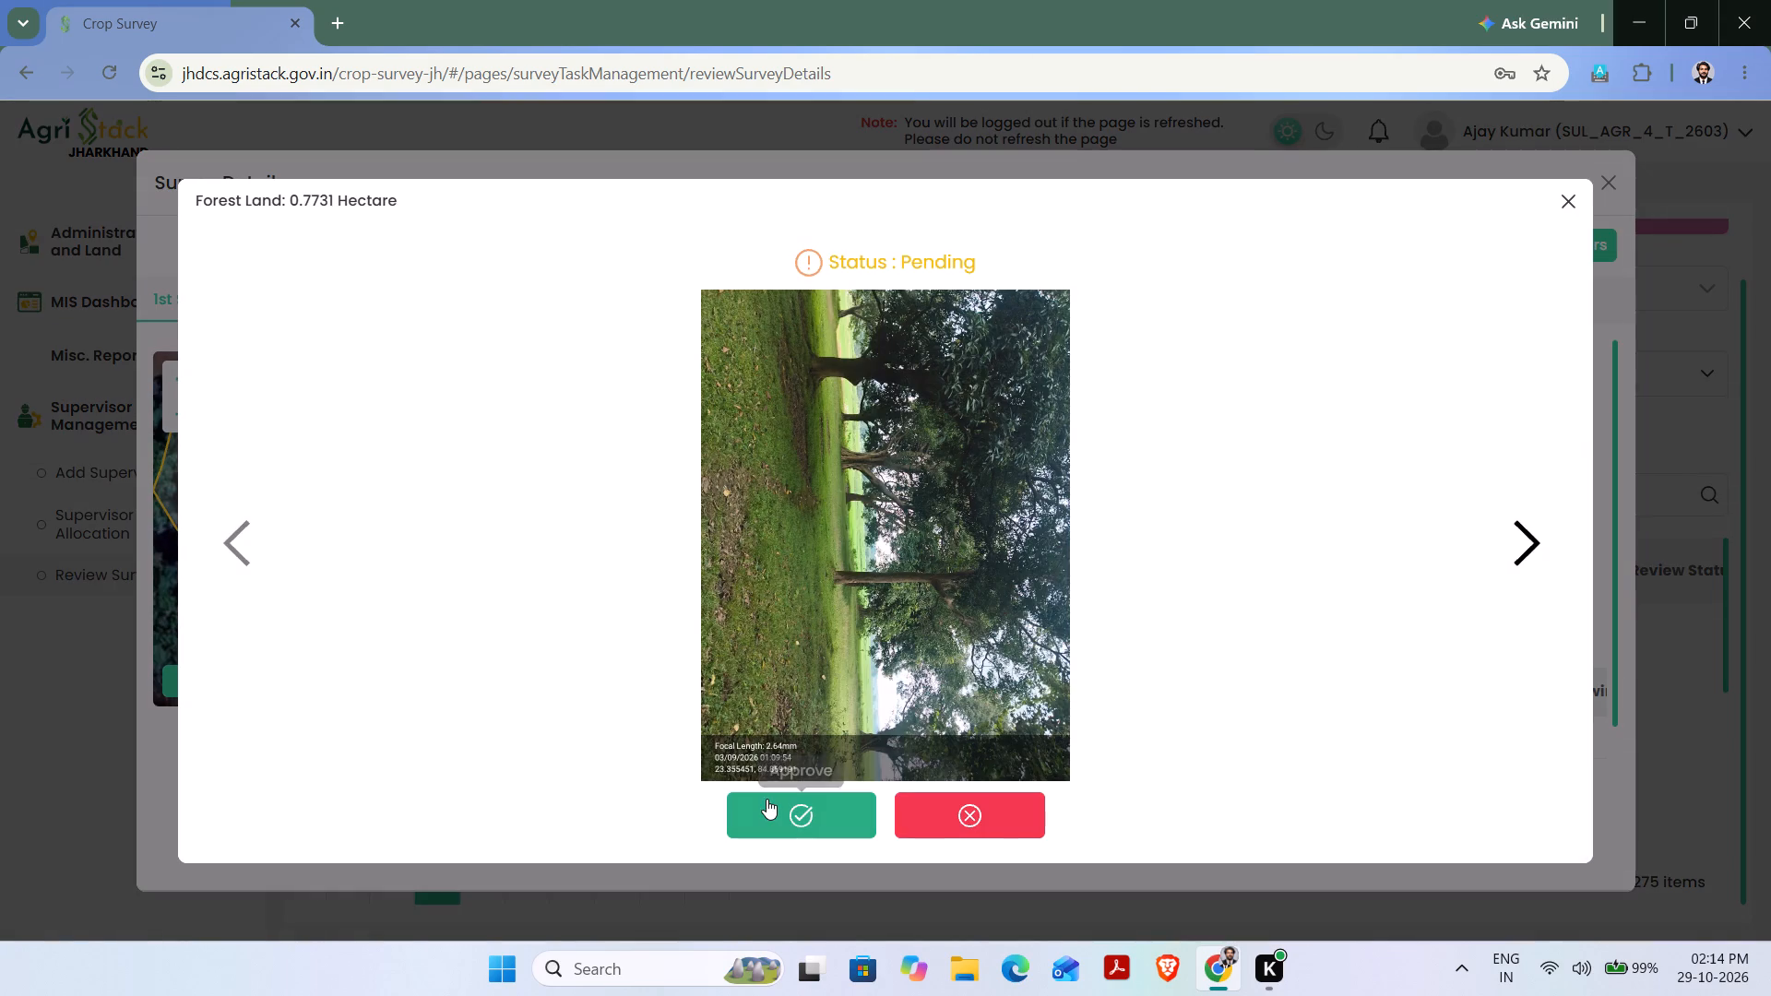
click(767, 799)
drag(886, 732, 735, 765)
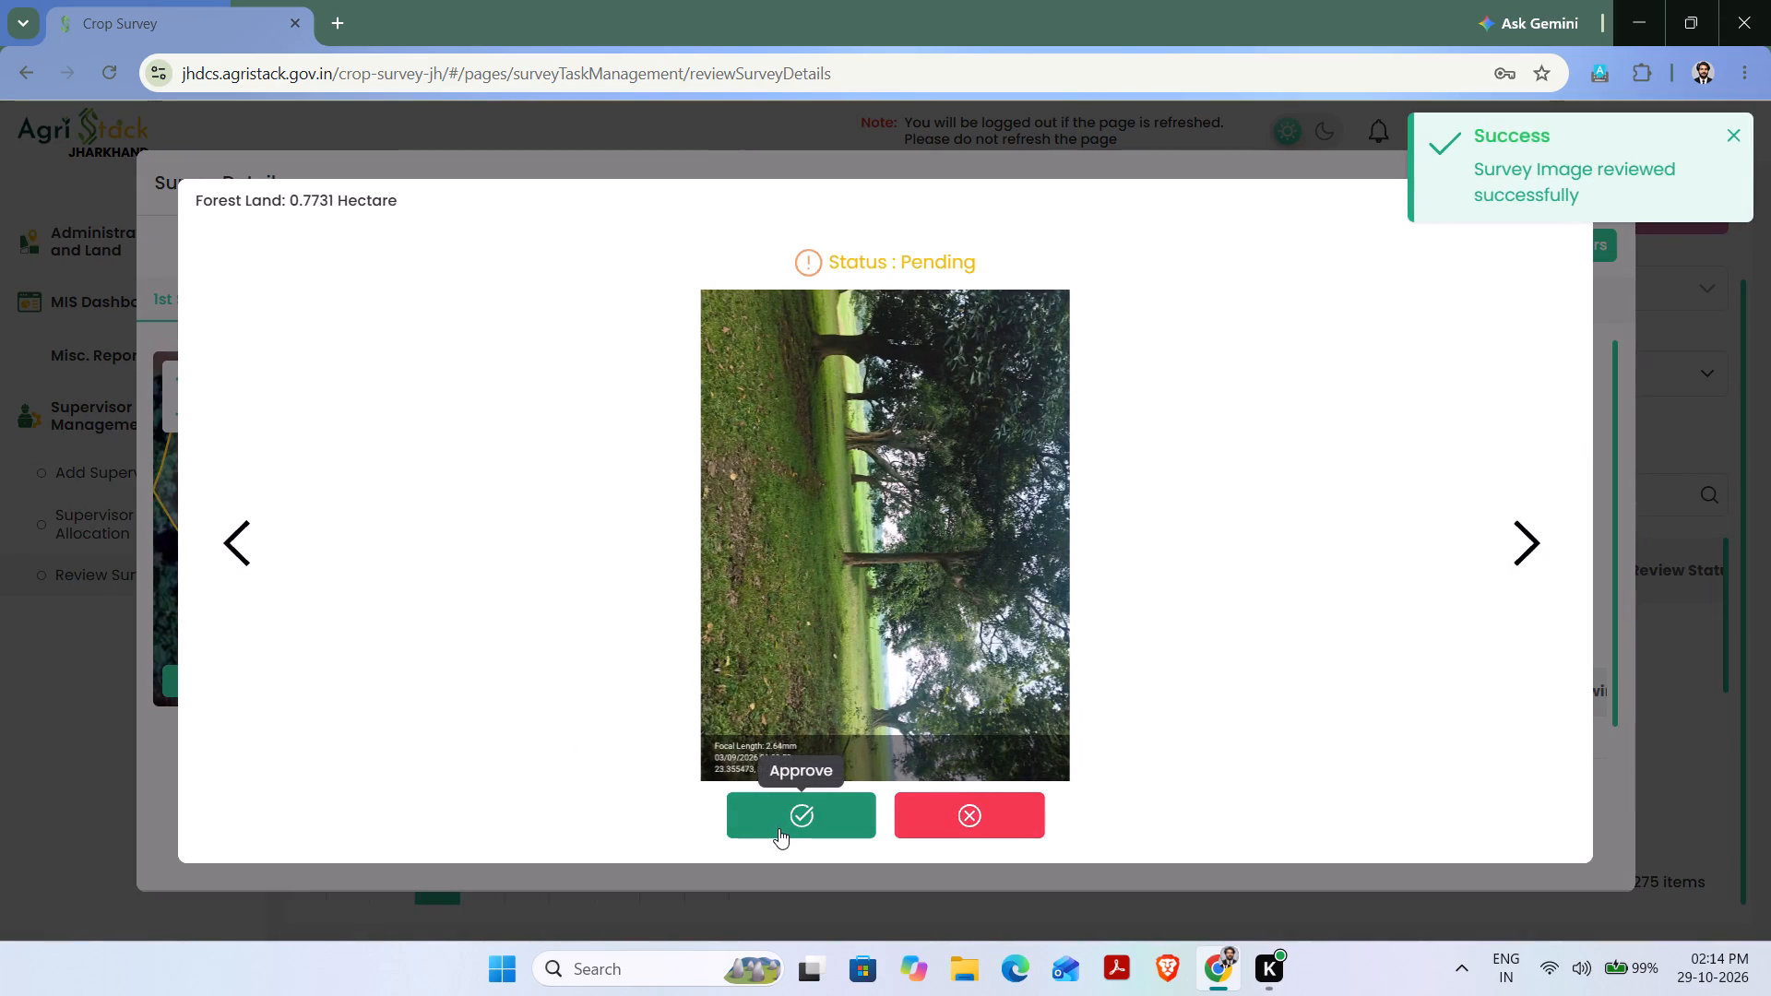
click(779, 824)
drag(933, 668, 803, 695)
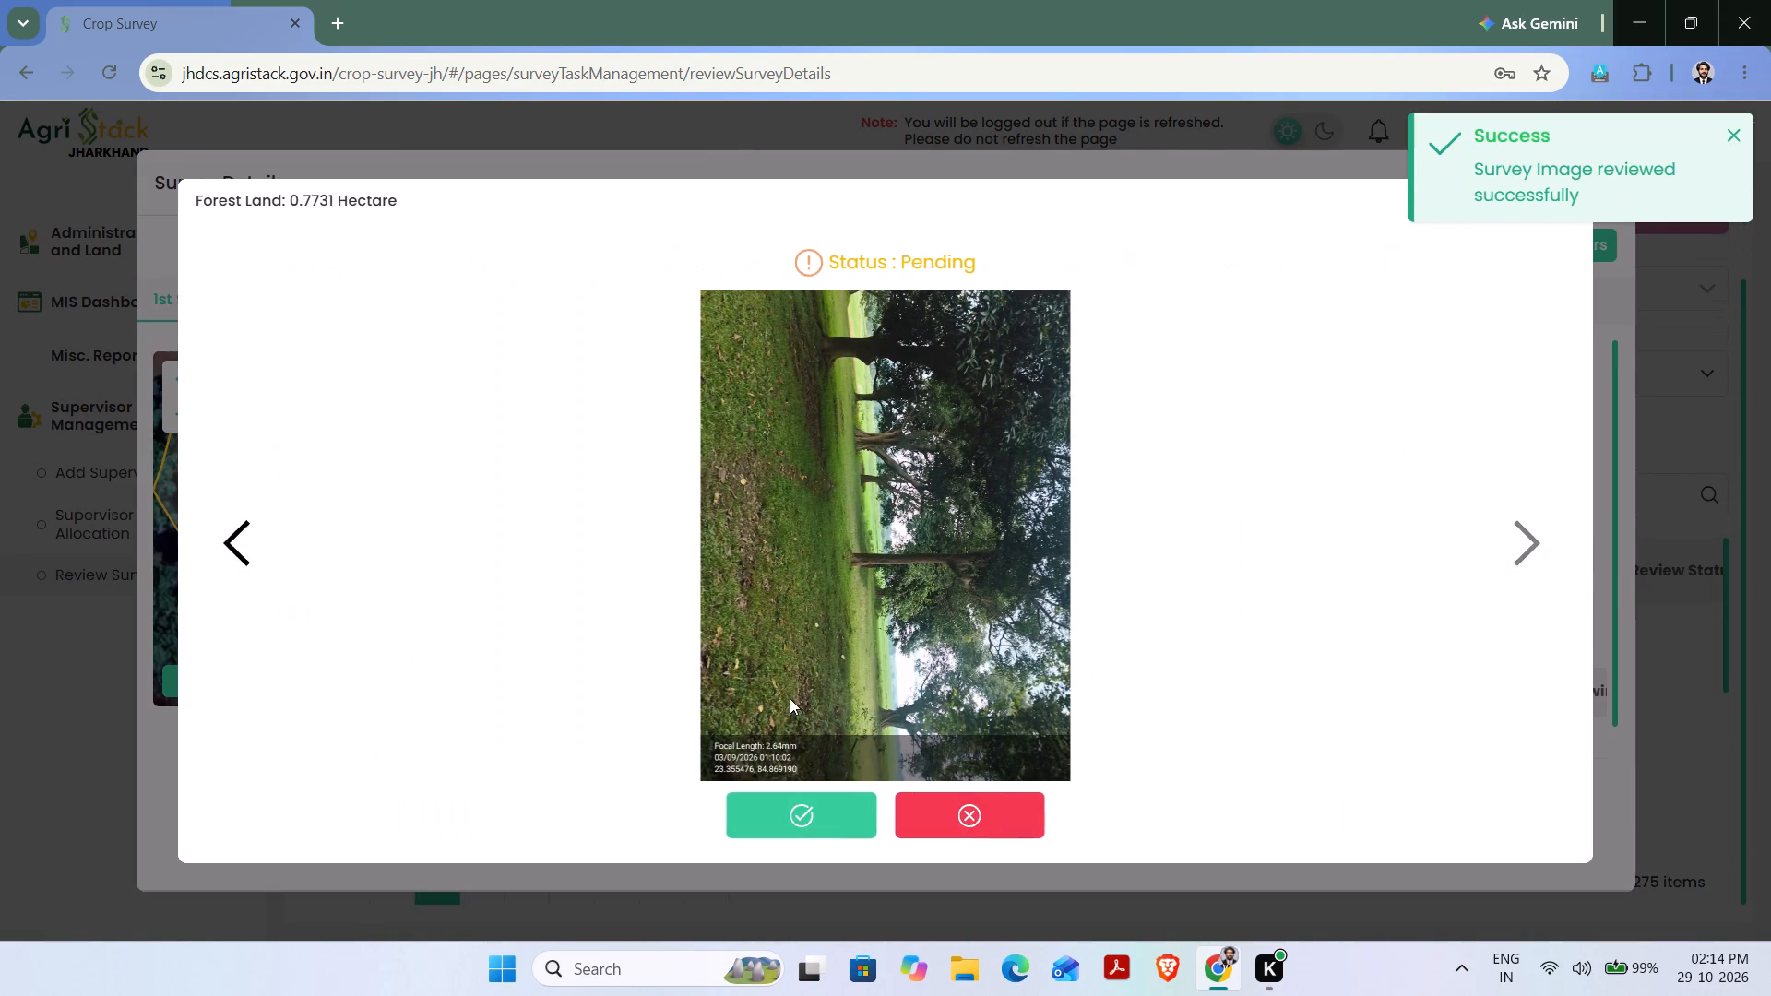
click(771, 797)
drag(779, 663, 823, 653)
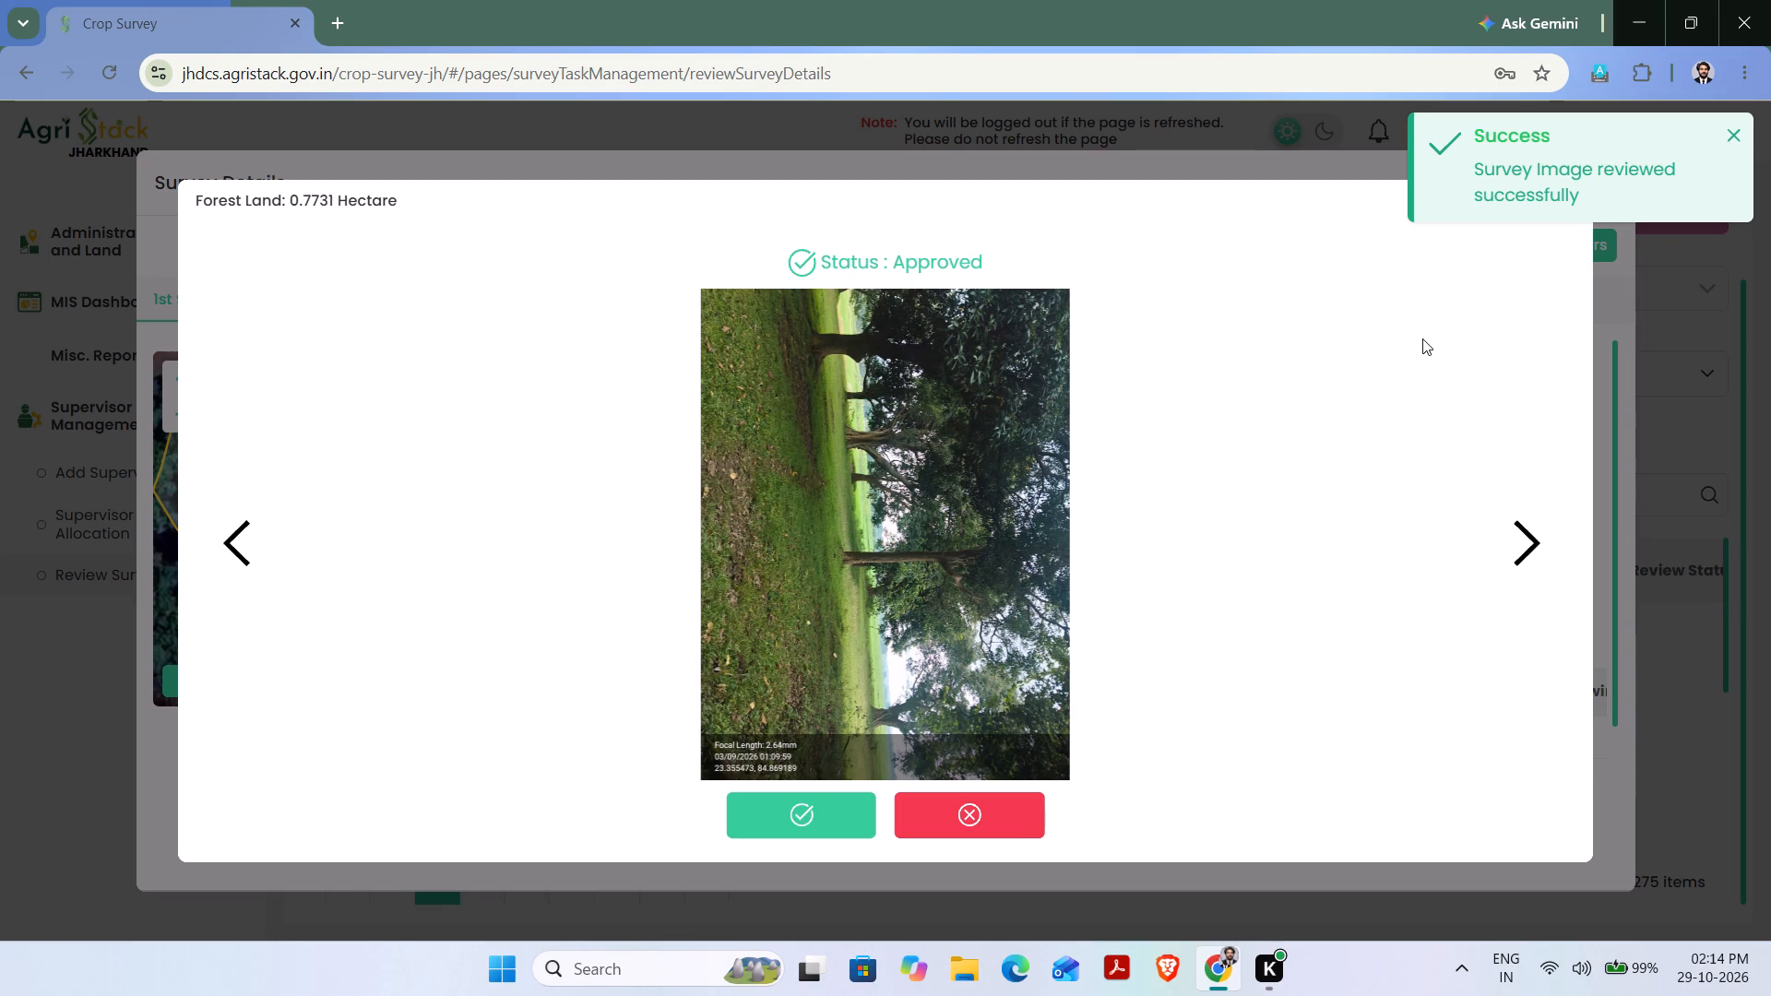
click(1564, 207)
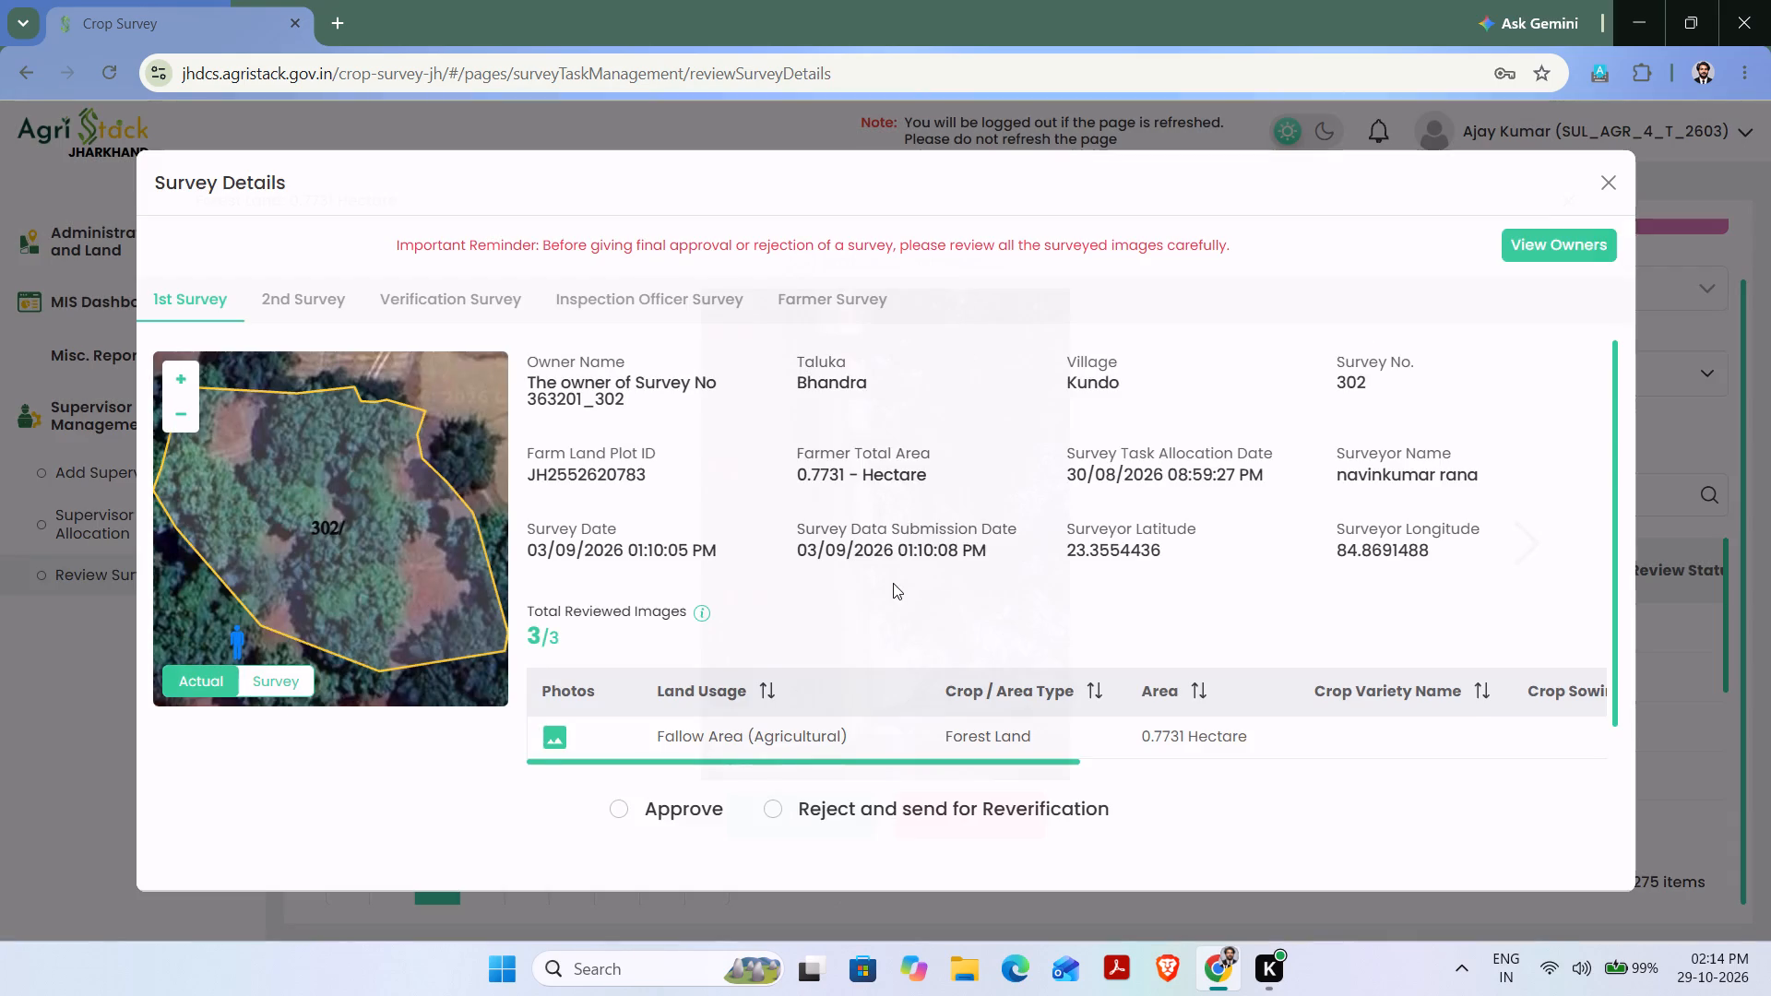
Approve the 1st survey of survey number 302, save the review and close its details.
scroll(893, 583, down, 1)
click(683, 688)
click(806, 748)
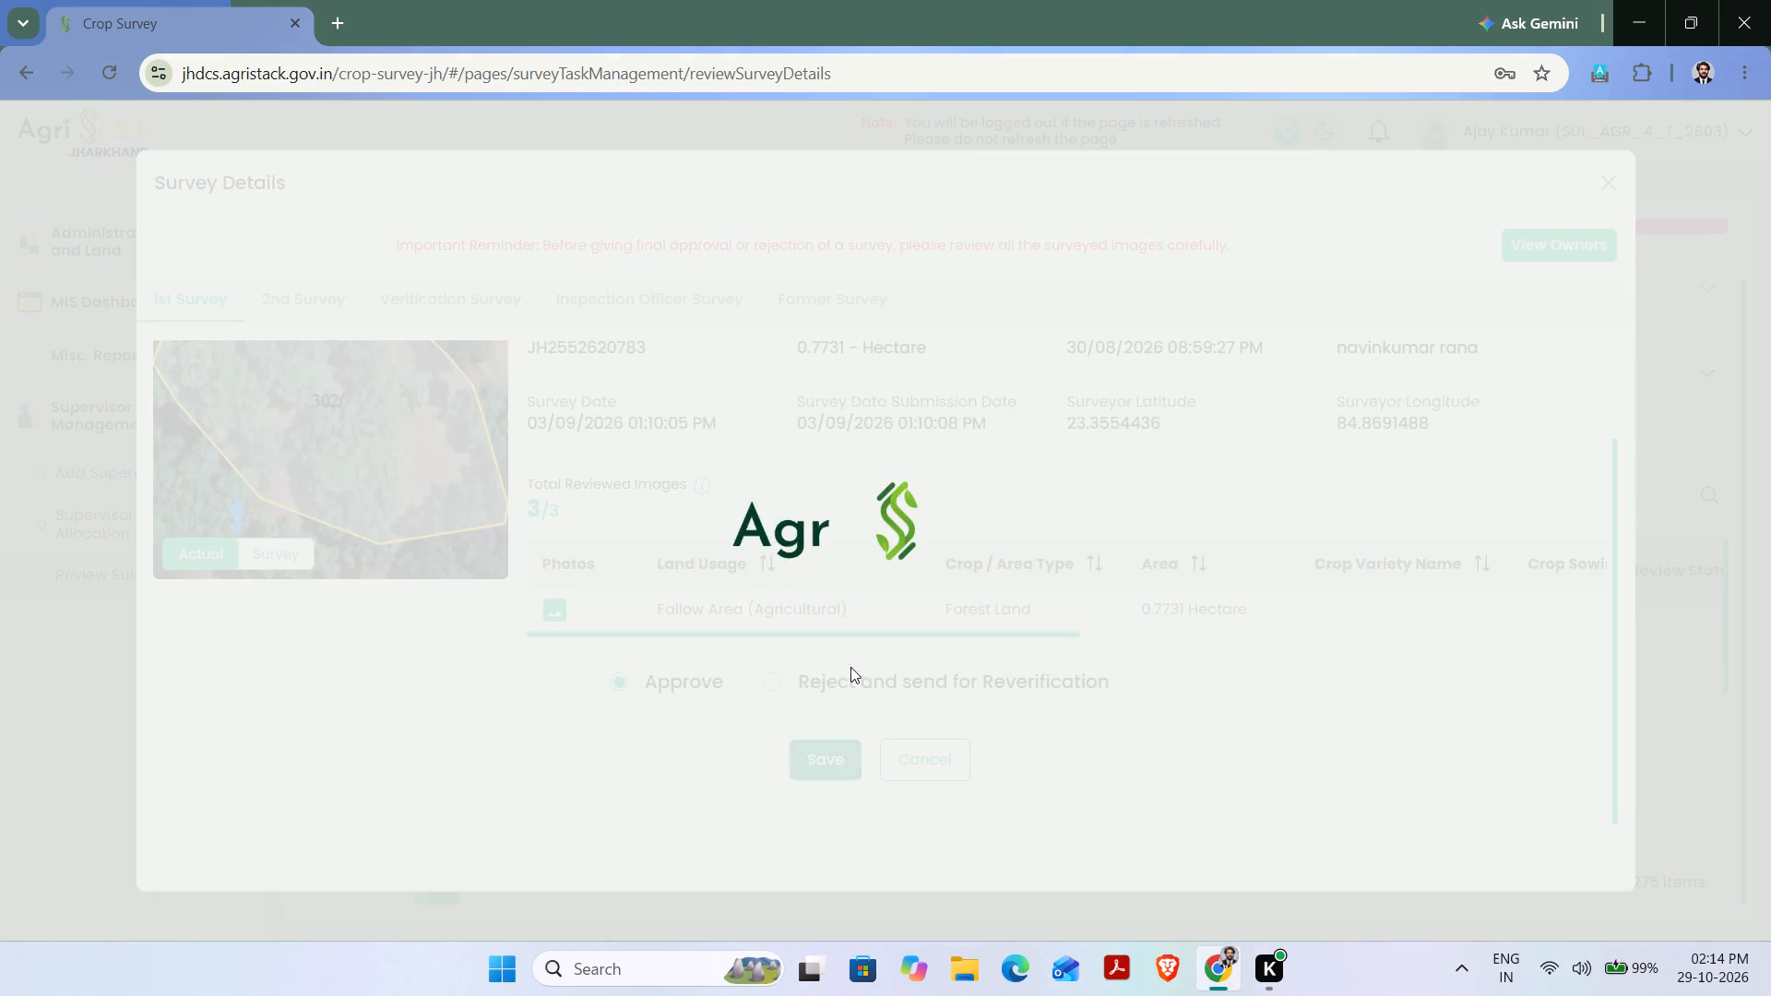
click(894, 582)
Open the details of survey number 544 and approve all three of its Waste photos.
scroll(417, 790, down, 2)
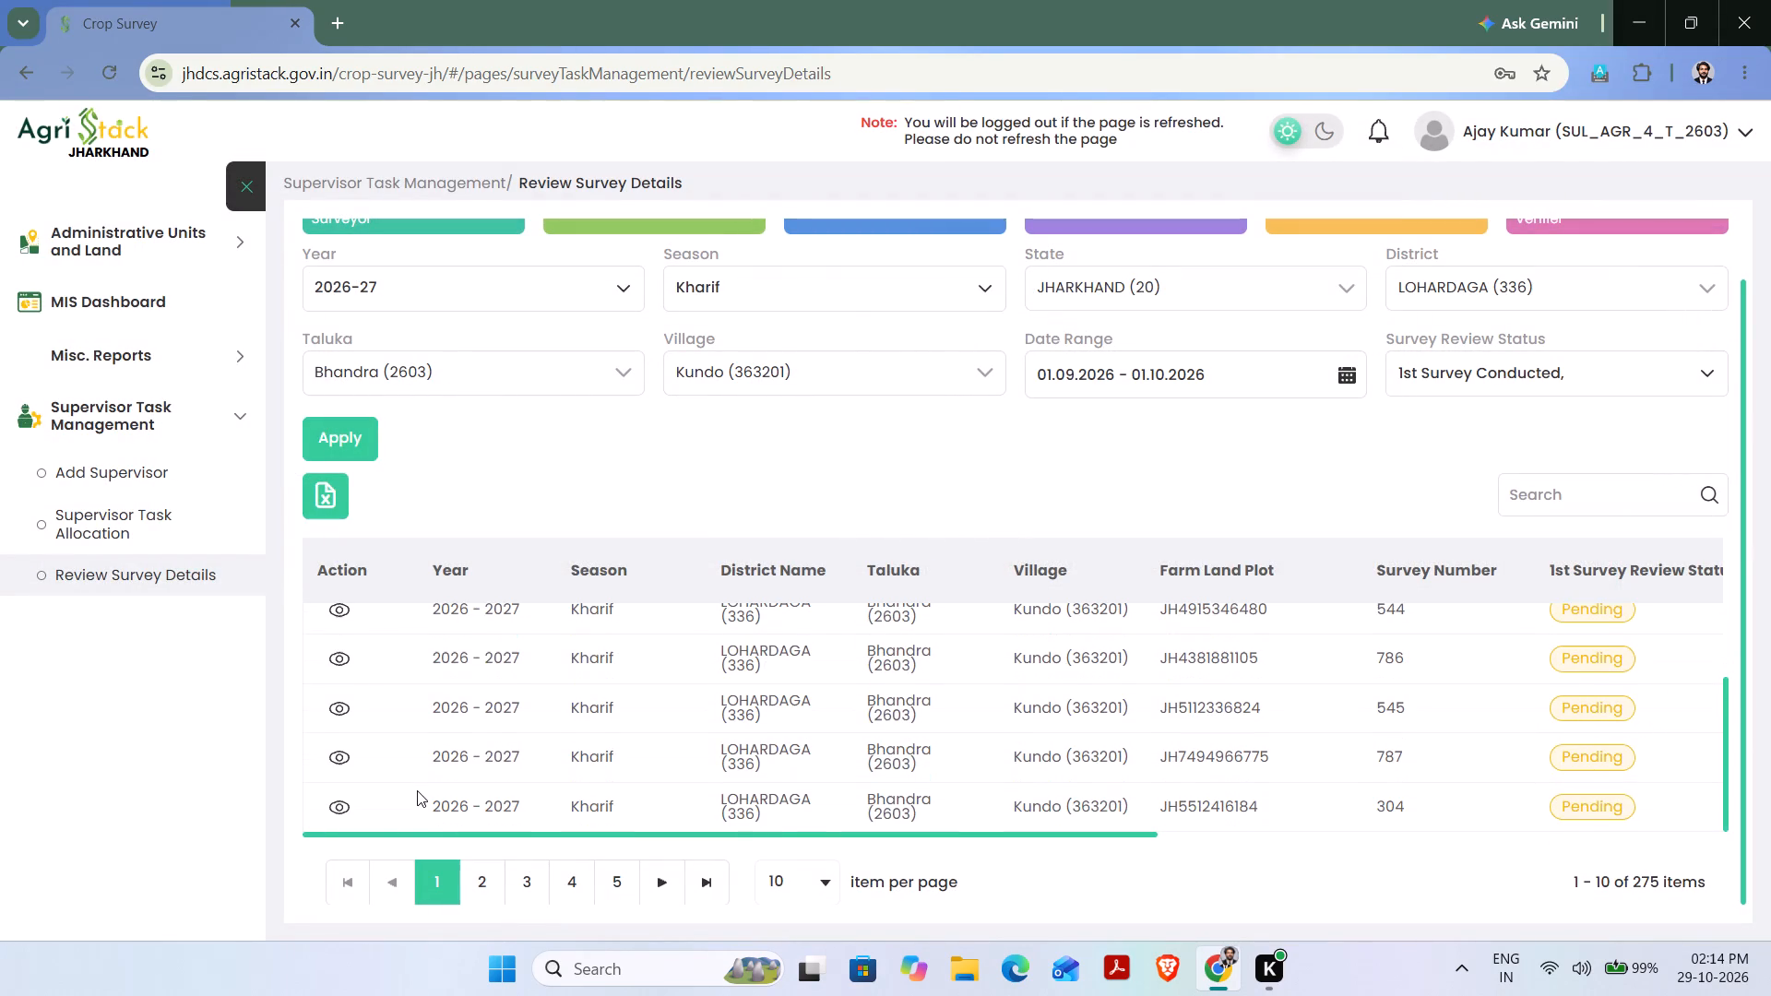
scroll(417, 790, down, 1)
click(343, 607)
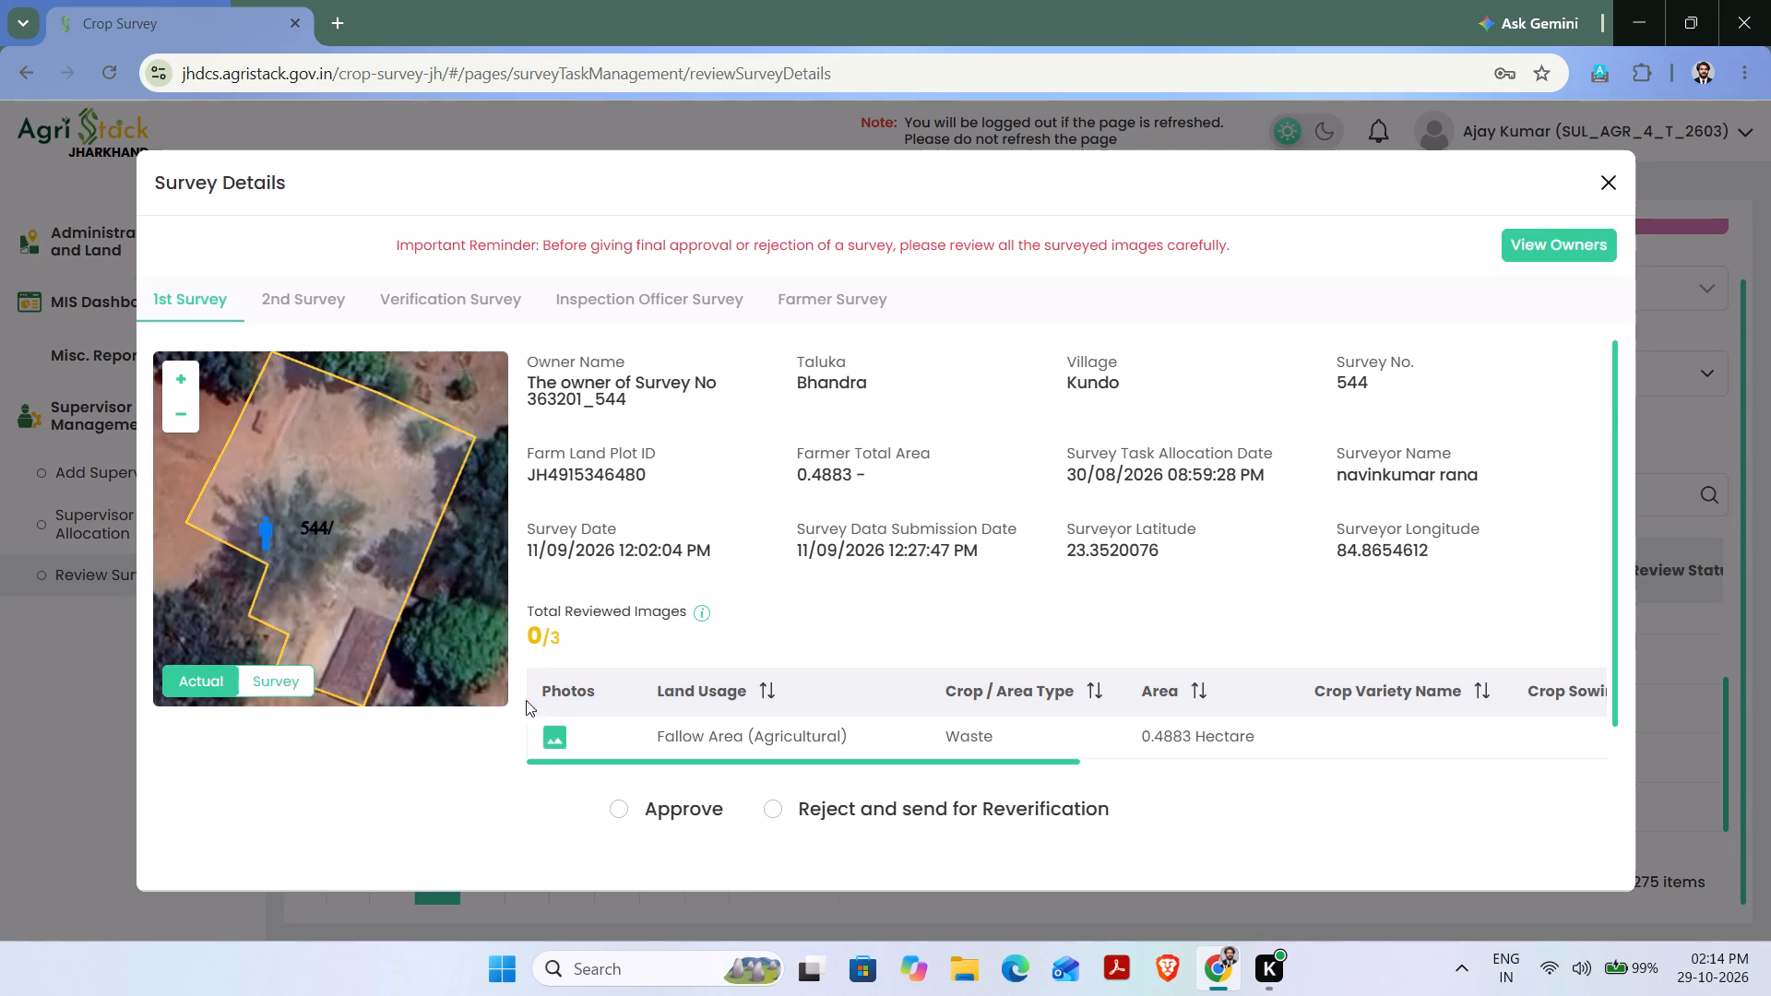
click(558, 735)
click(741, 812)
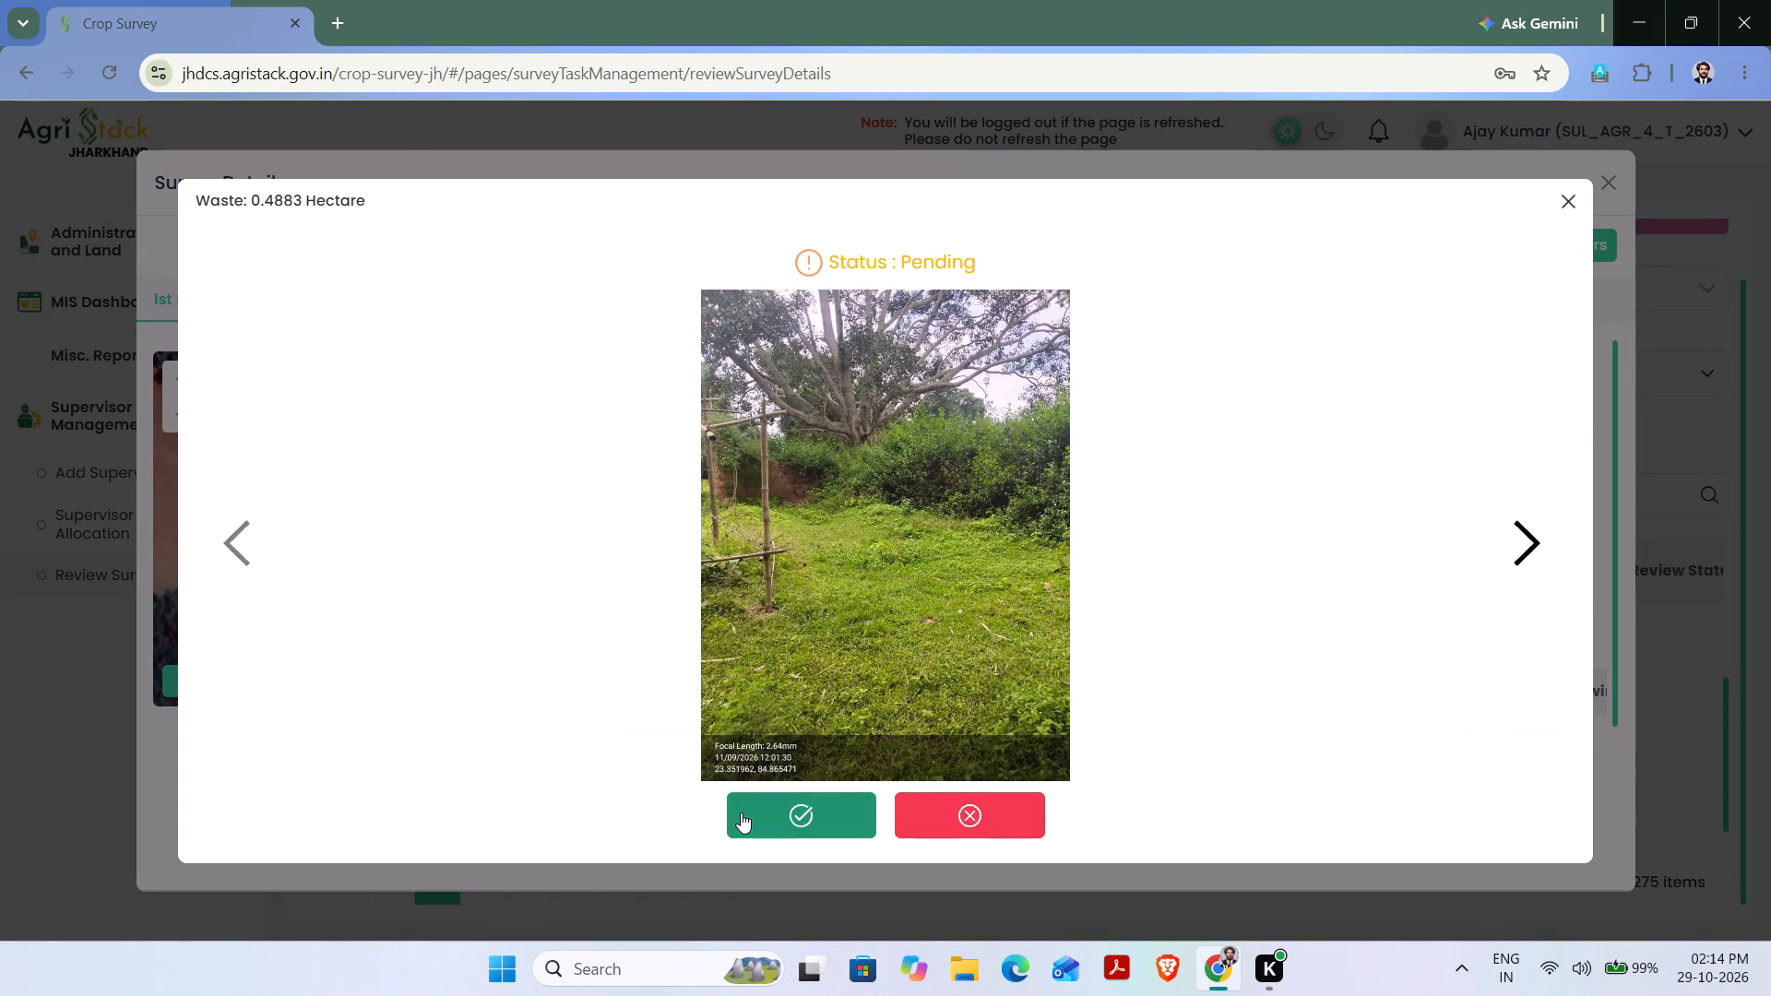
drag(909, 717, 787, 737)
click(794, 832)
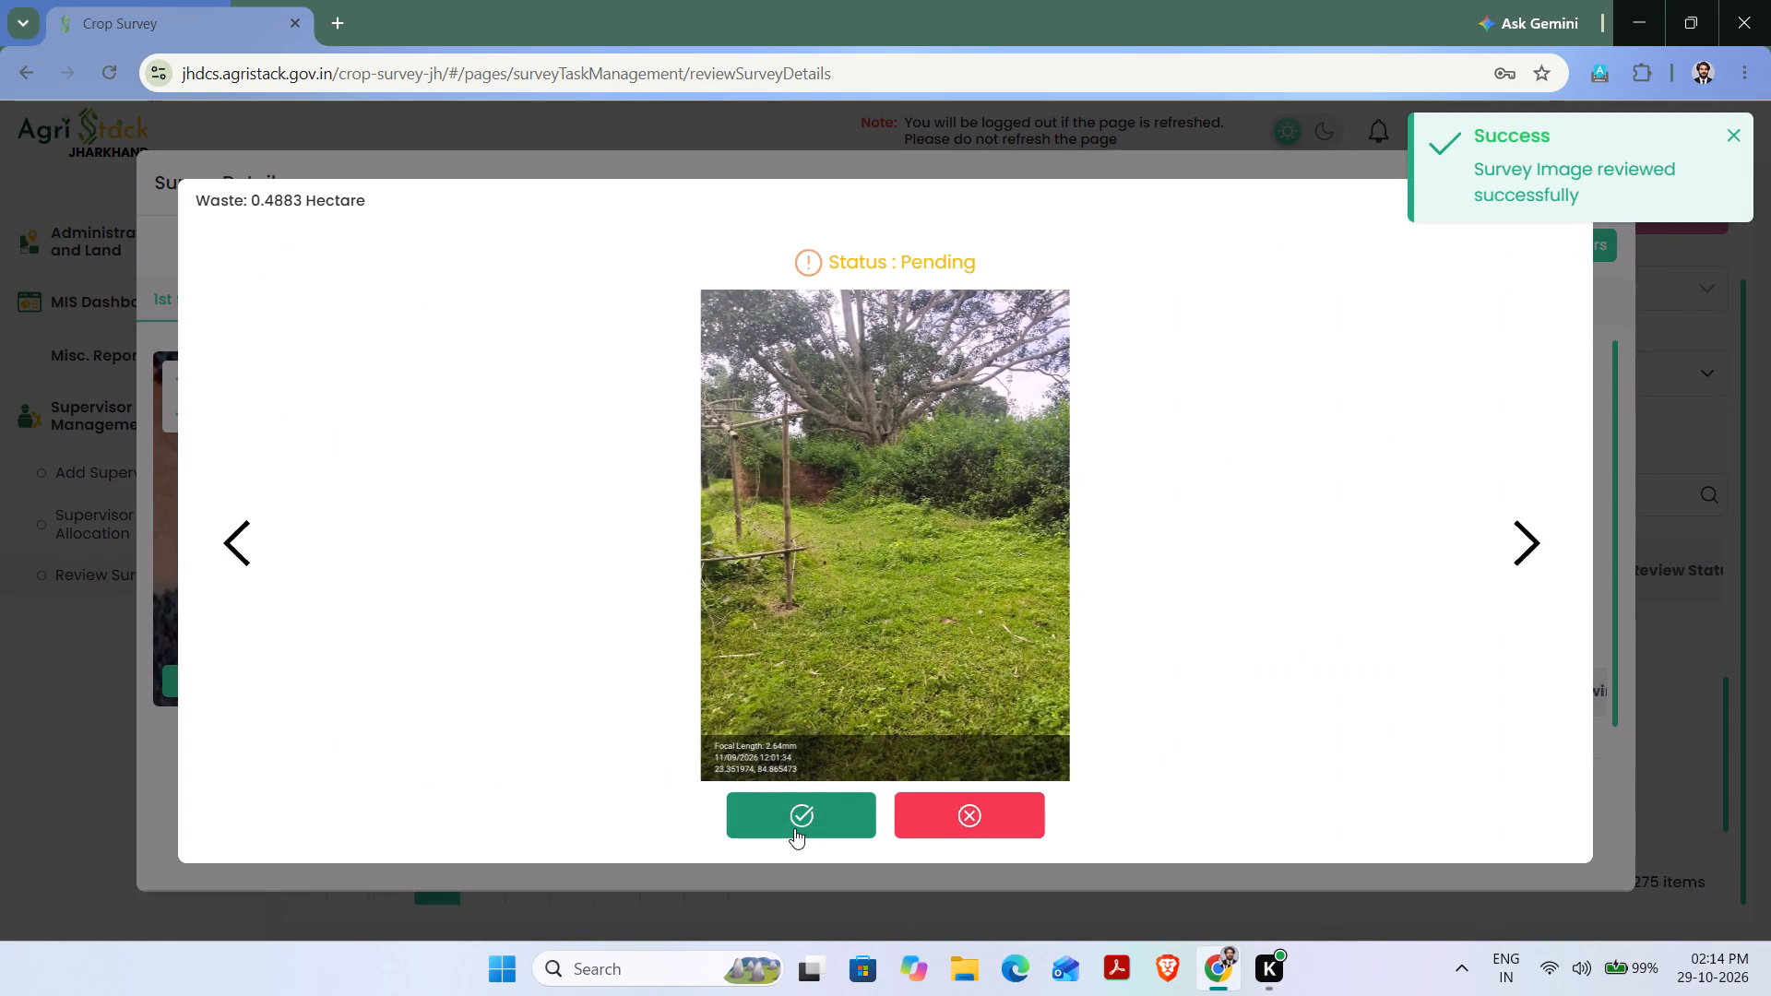
drag(922, 701, 767, 728)
click(785, 823)
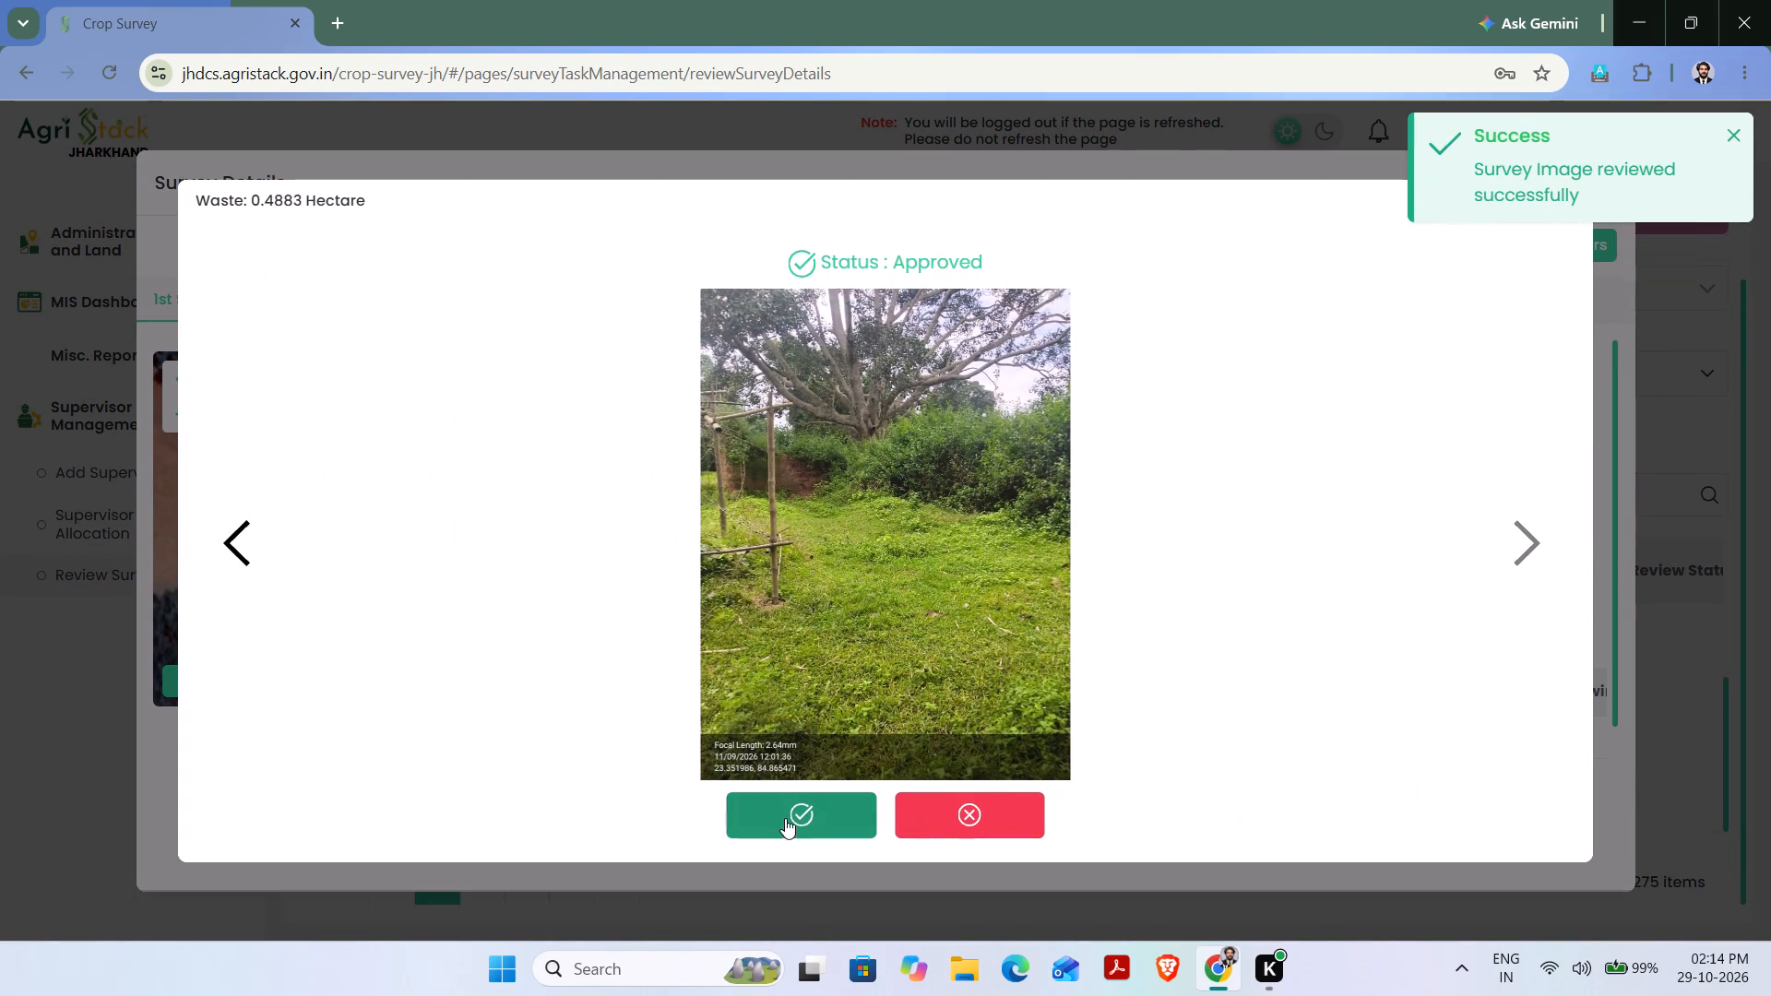
drag(865, 657, 814, 660)
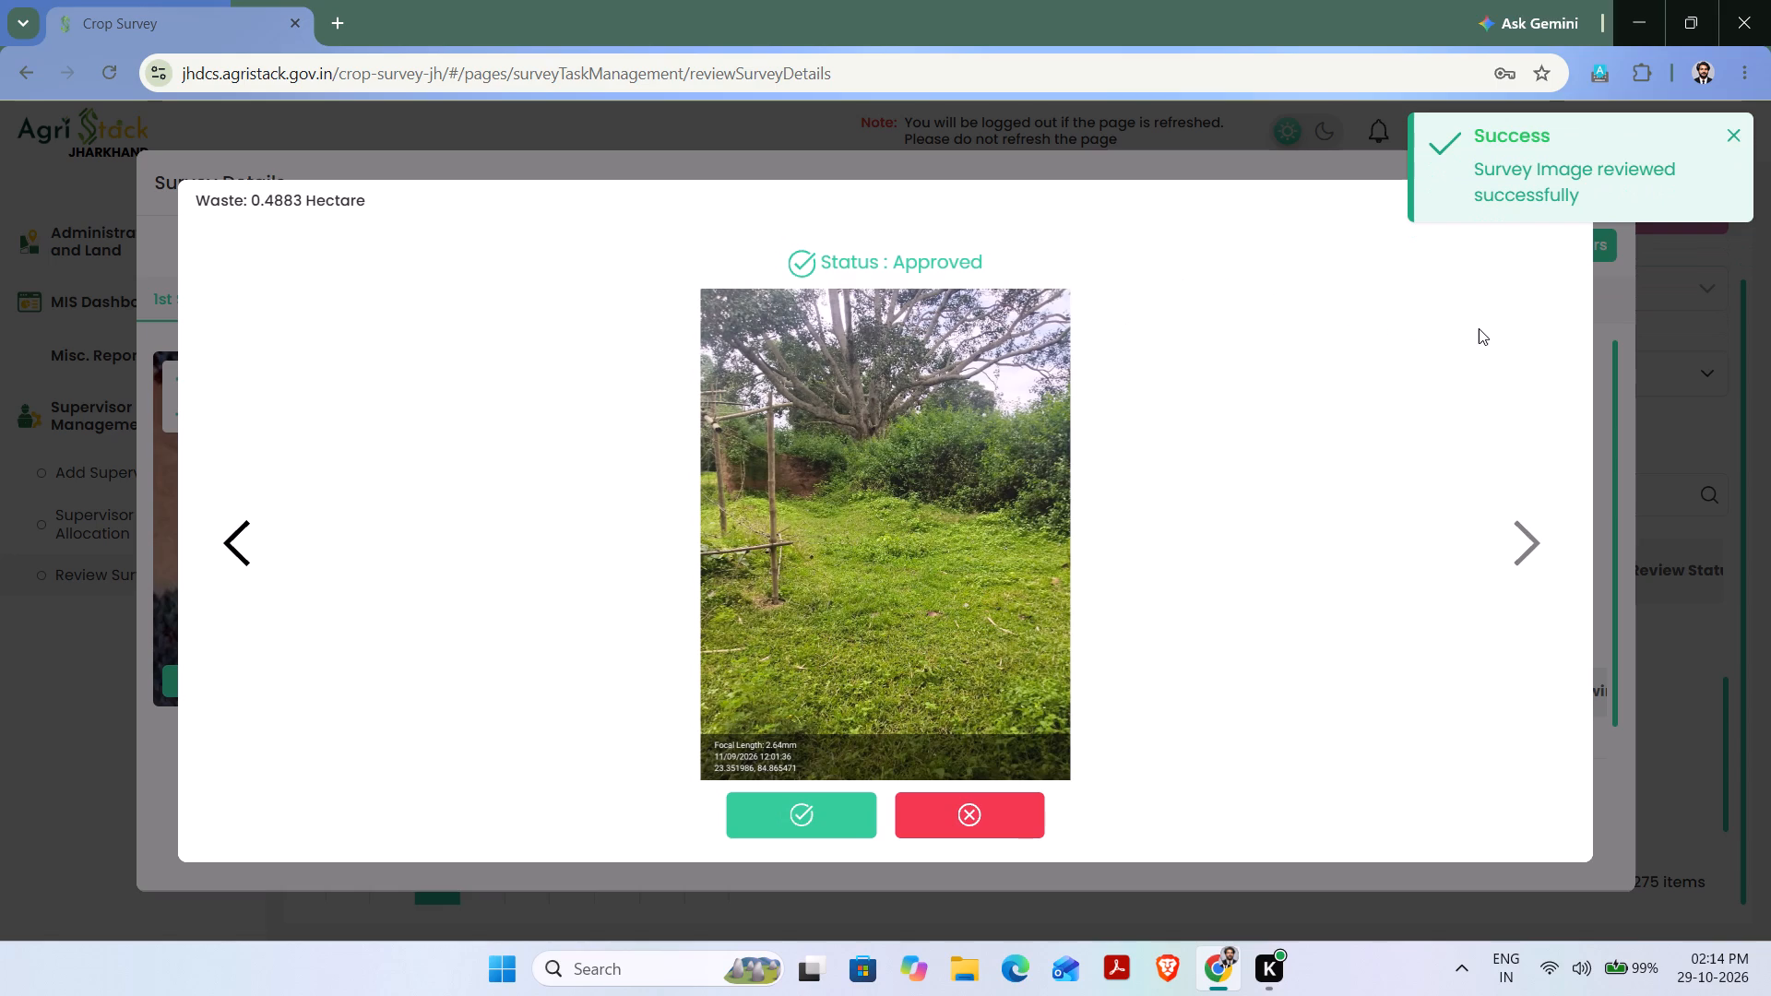
click(1567, 203)
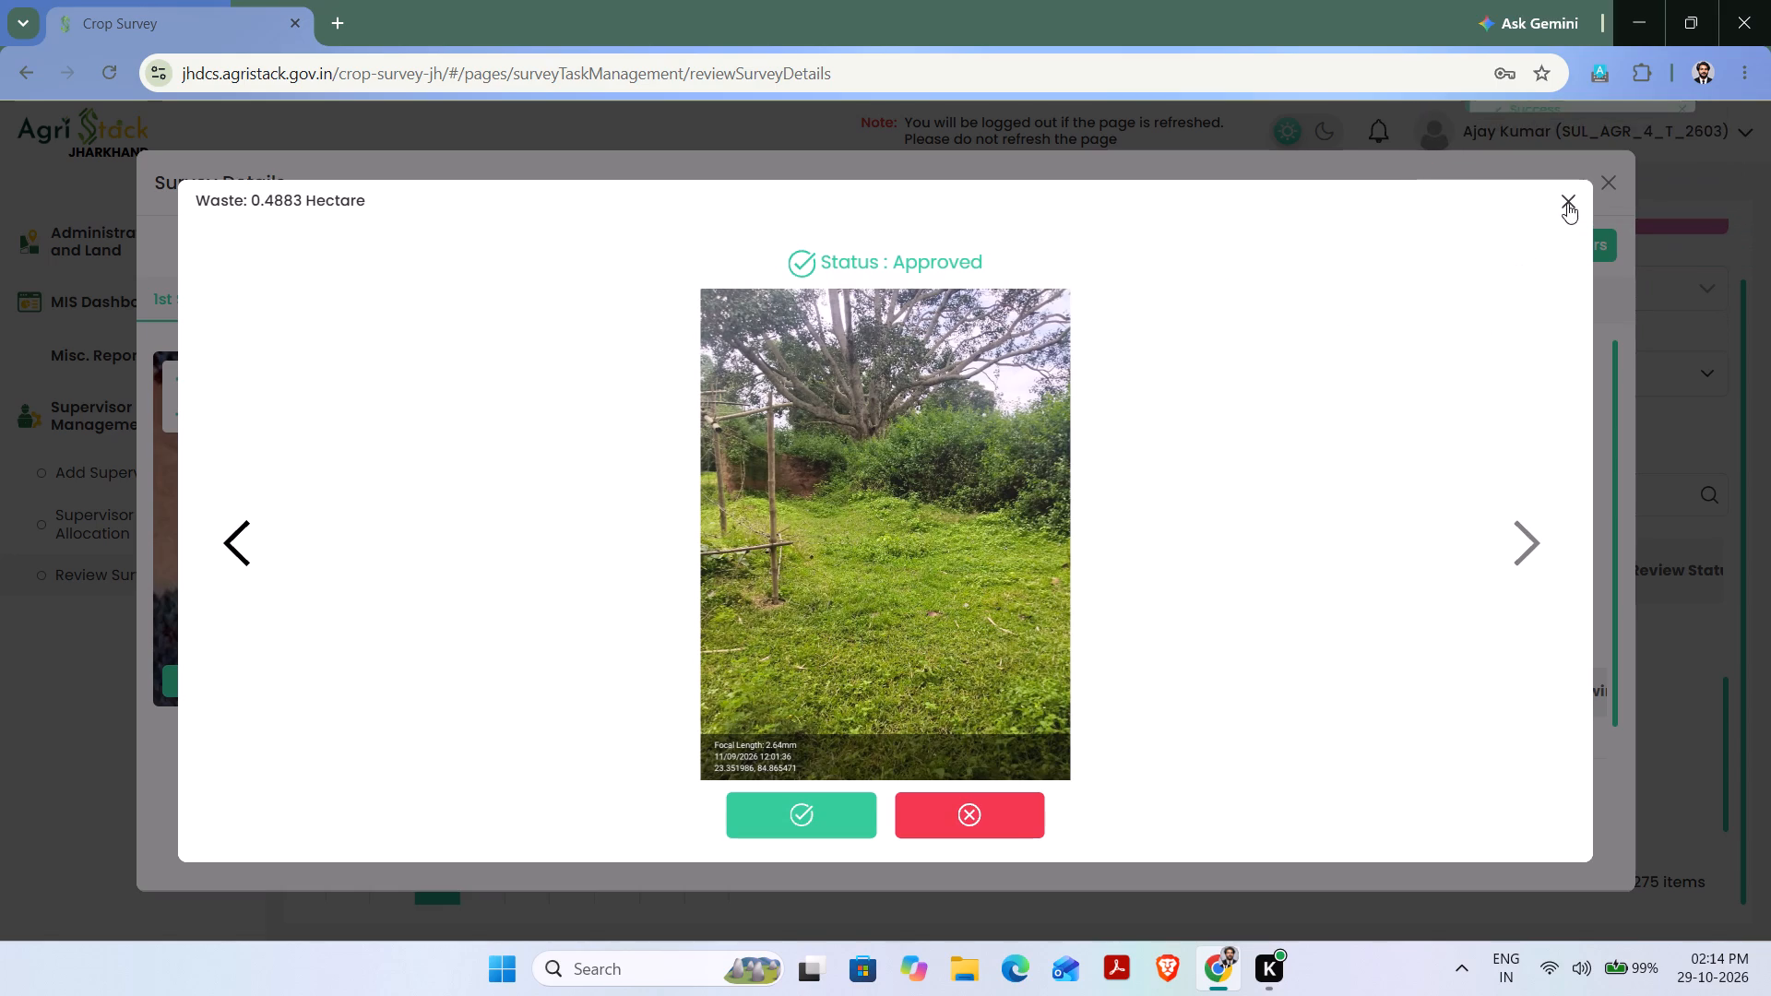
Approve the 1st survey of survey number 544, save the review and close its details.
scroll(835, 617, down, 2)
click(690, 659)
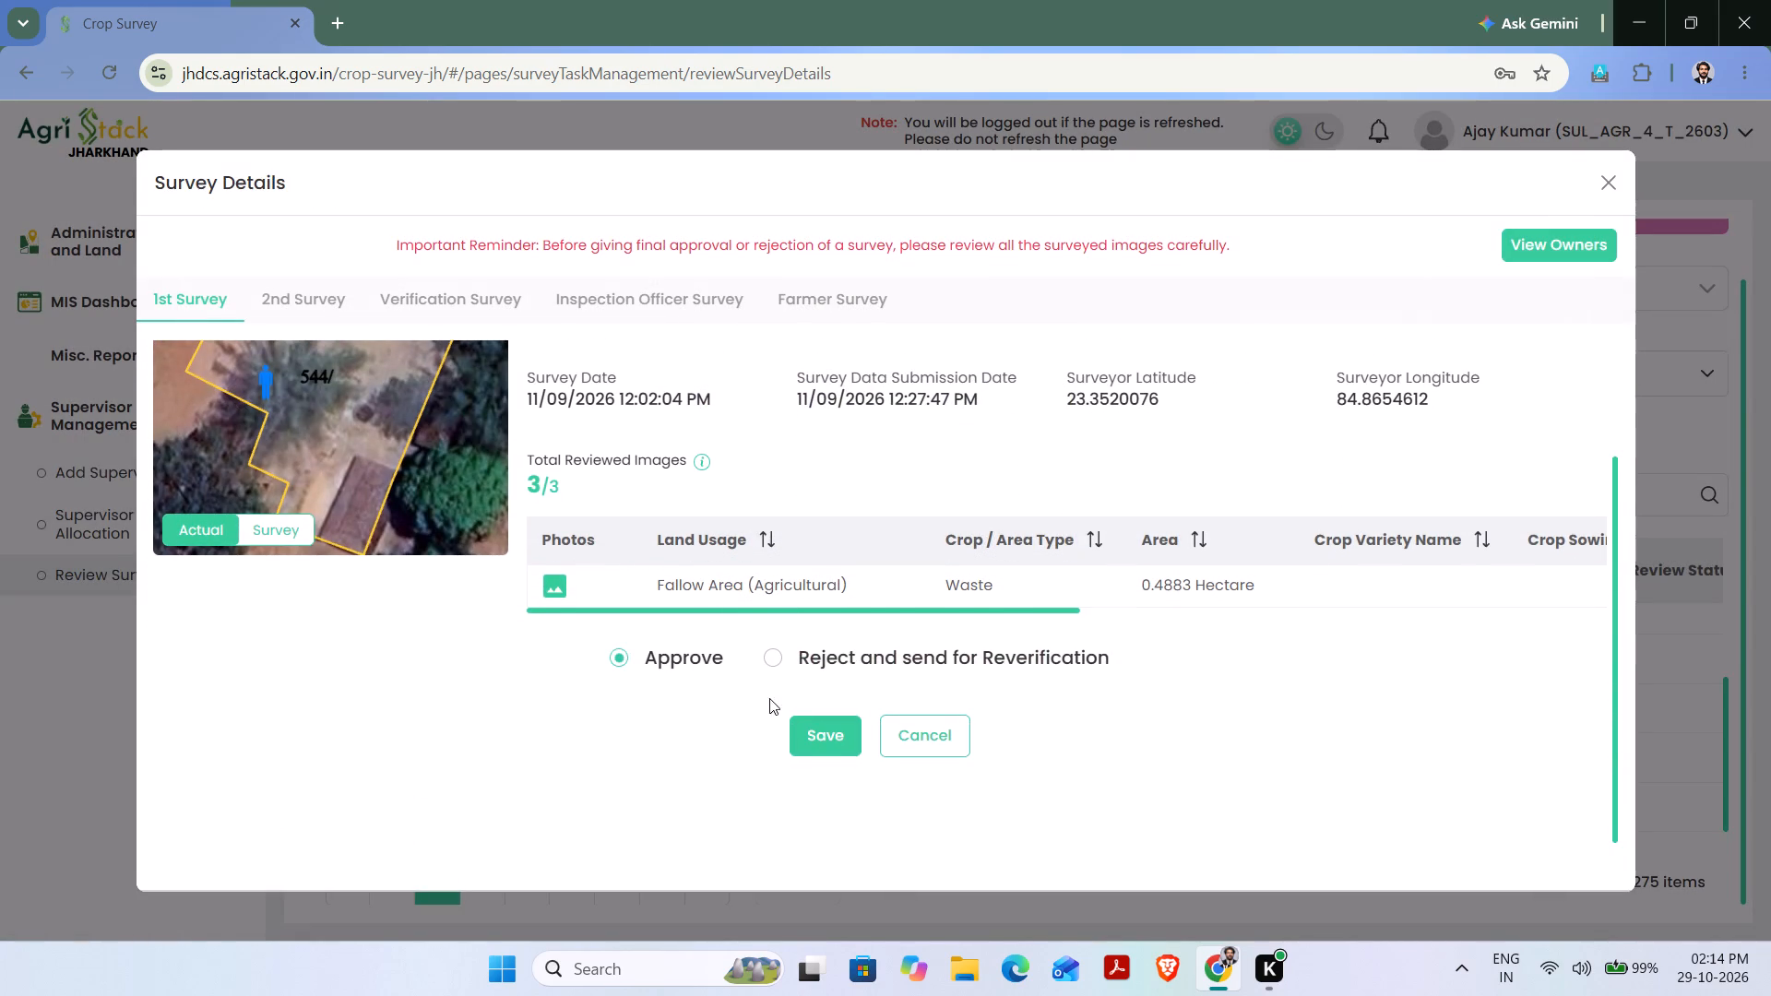
click(836, 729)
click(909, 583)
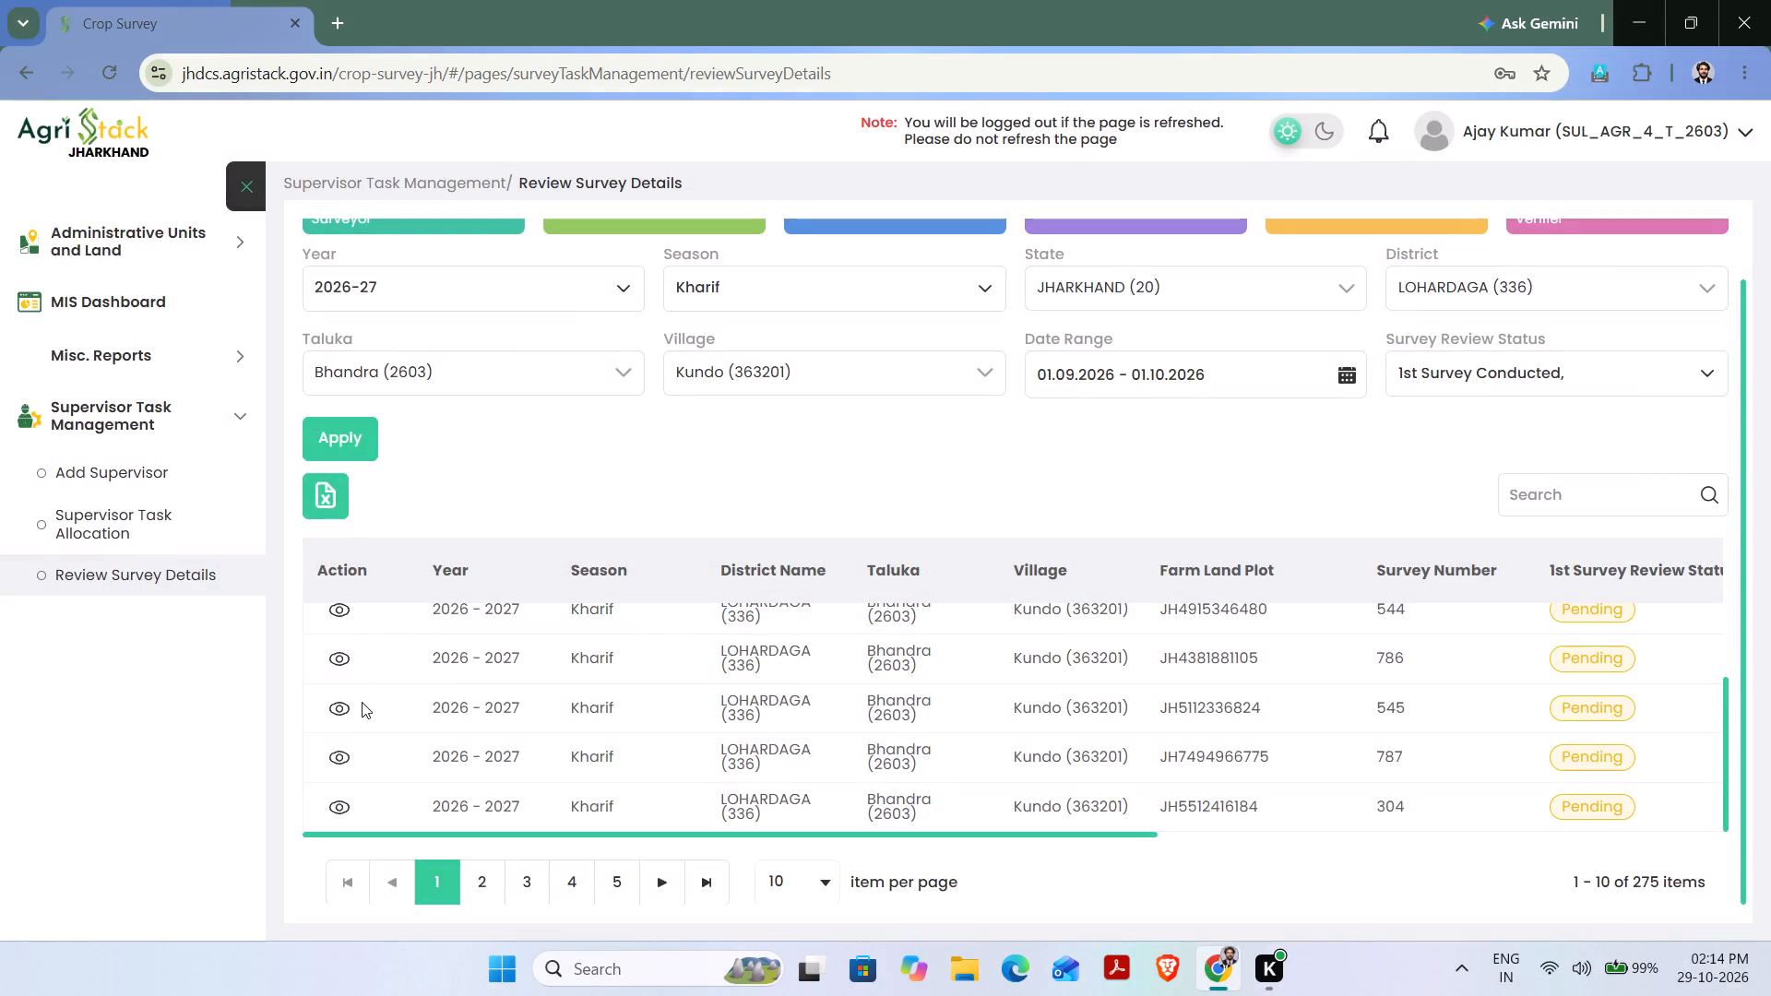
Open the details of survey number 786 and approve all three of its चावल crop photos.
click(339, 651)
click(556, 749)
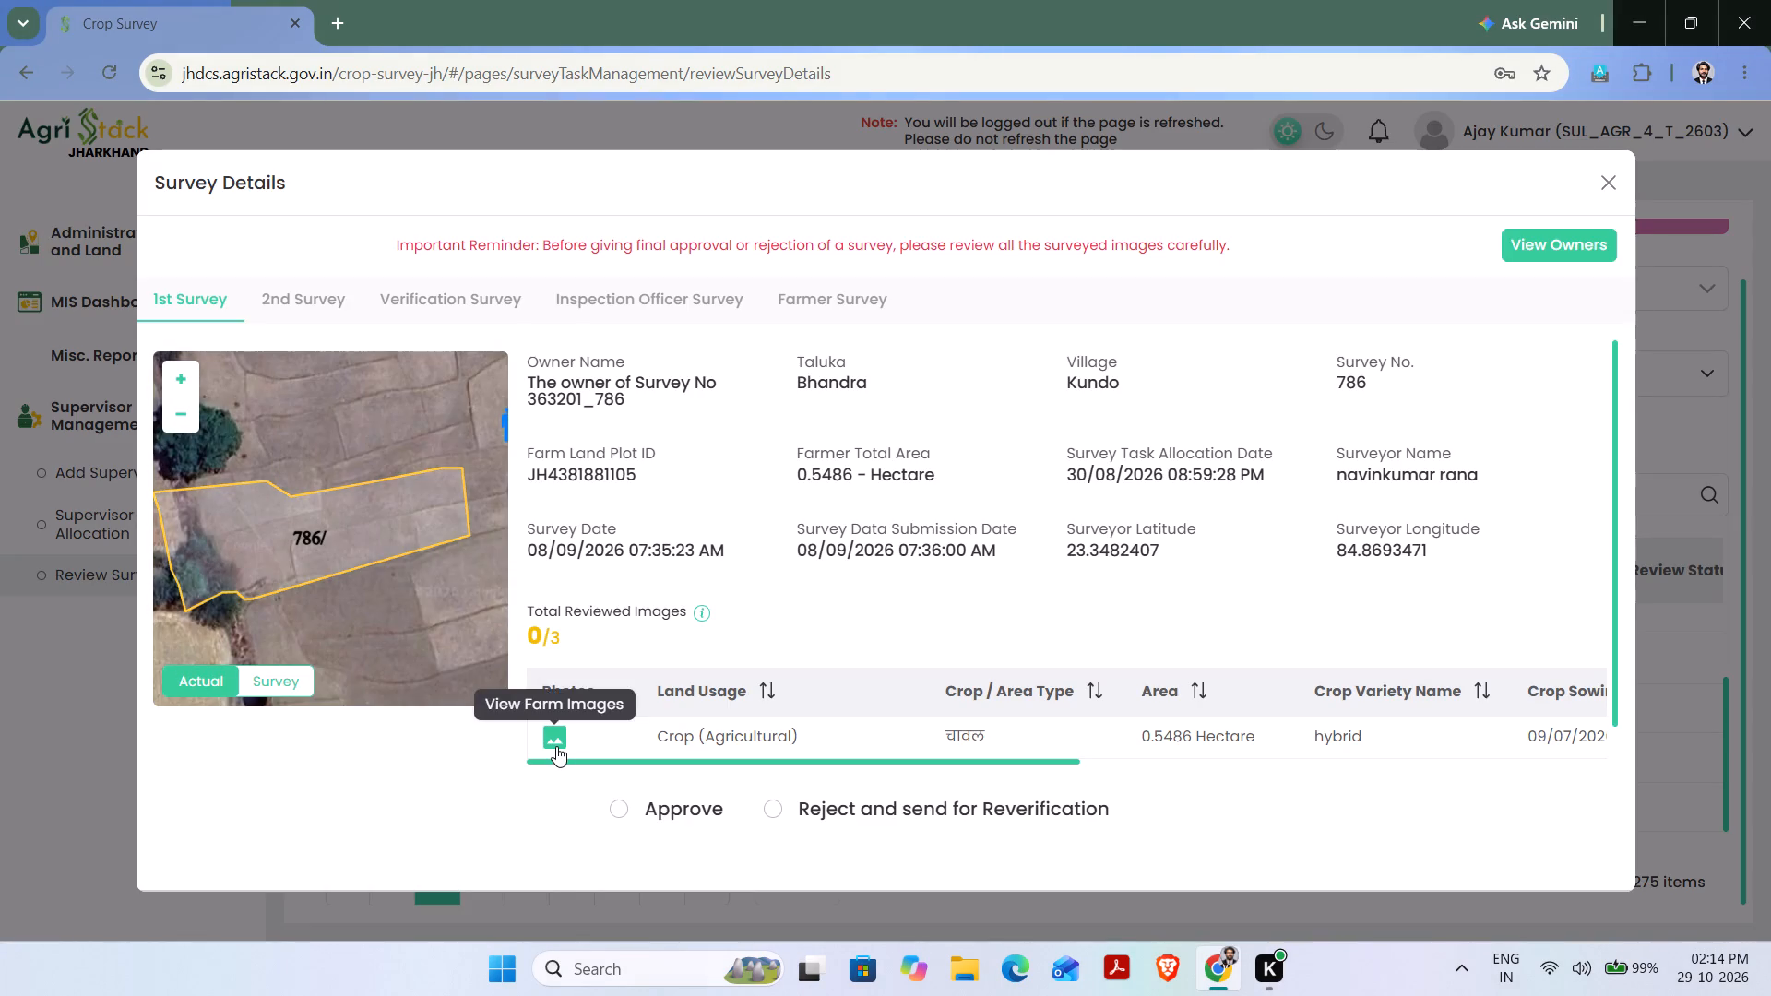
click(556, 746)
click(753, 824)
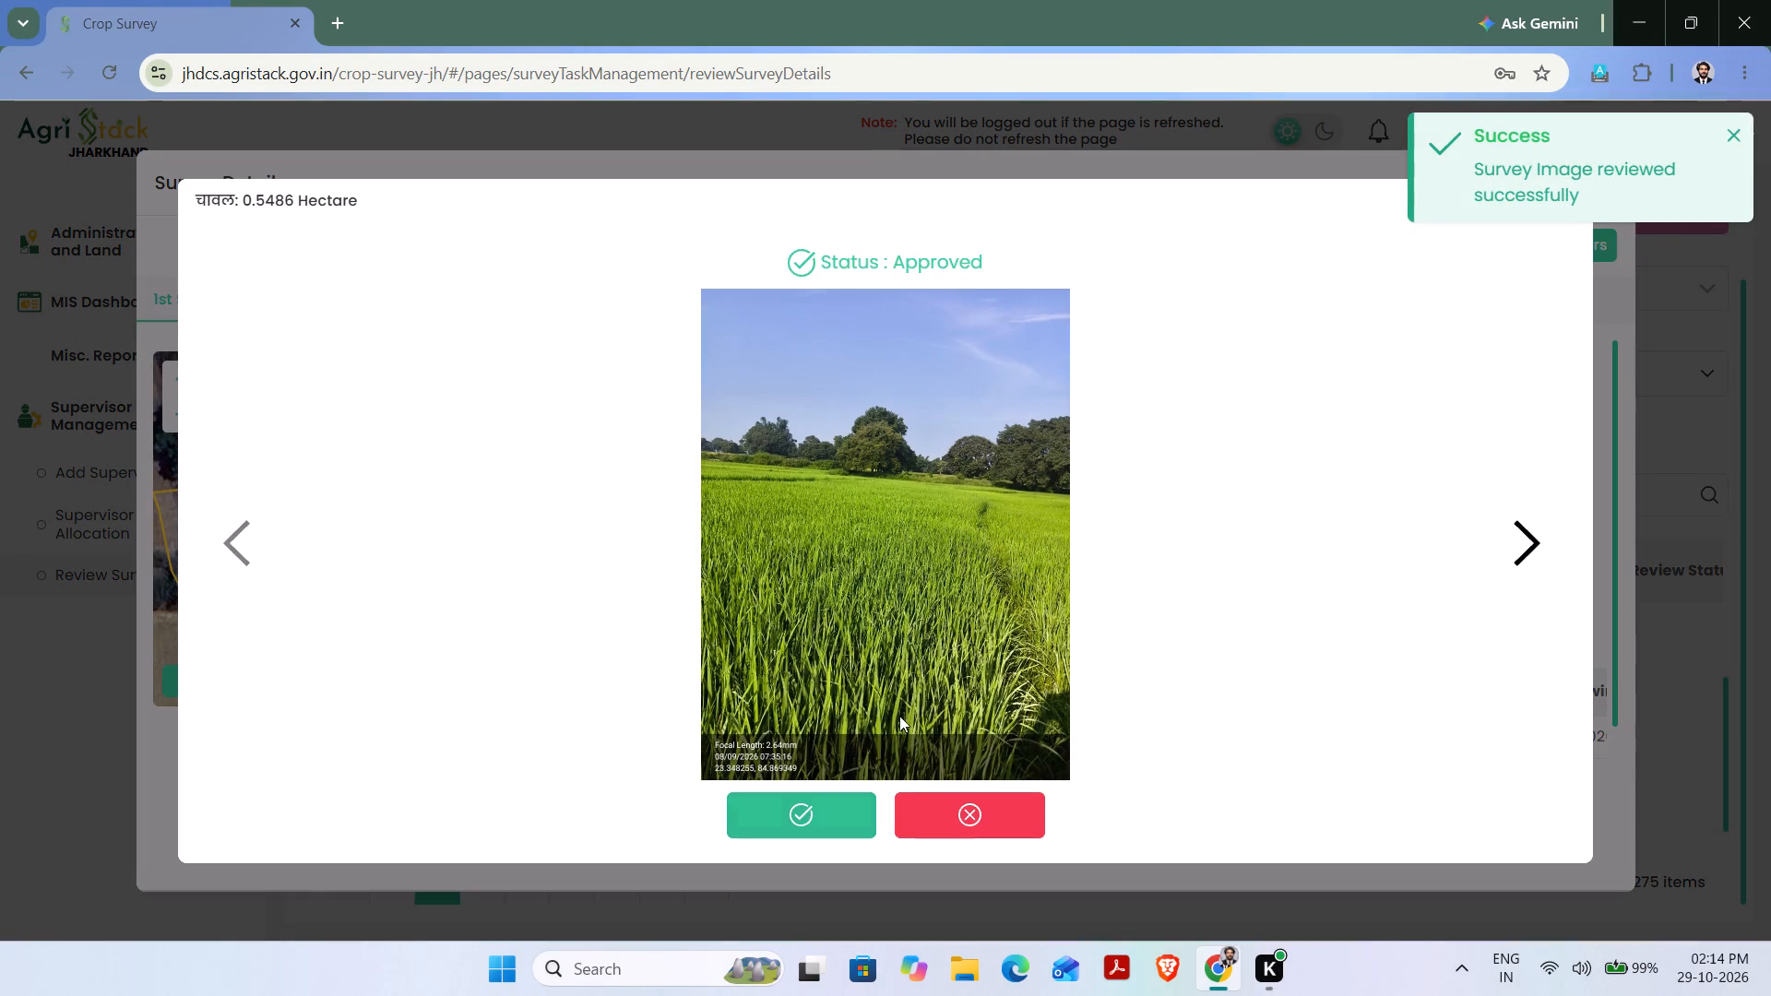
drag(897, 715, 731, 751)
click(750, 827)
drag(903, 682, 729, 713)
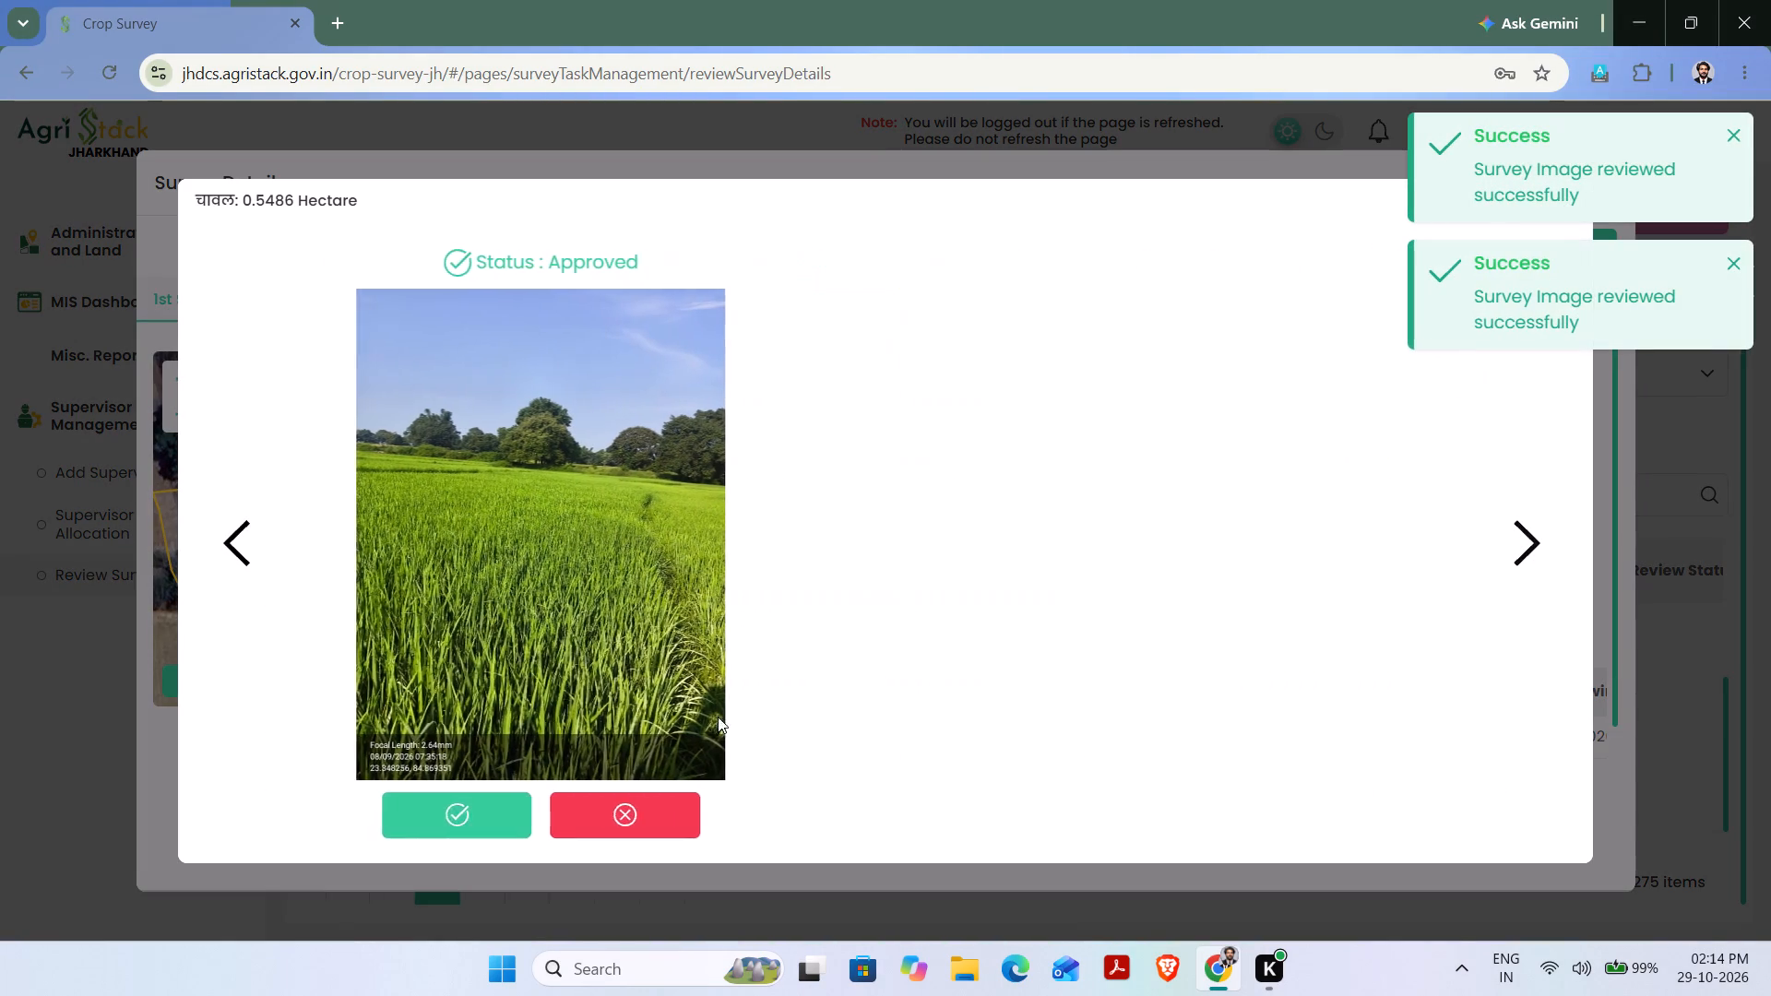
click(744, 807)
drag(881, 666, 824, 670)
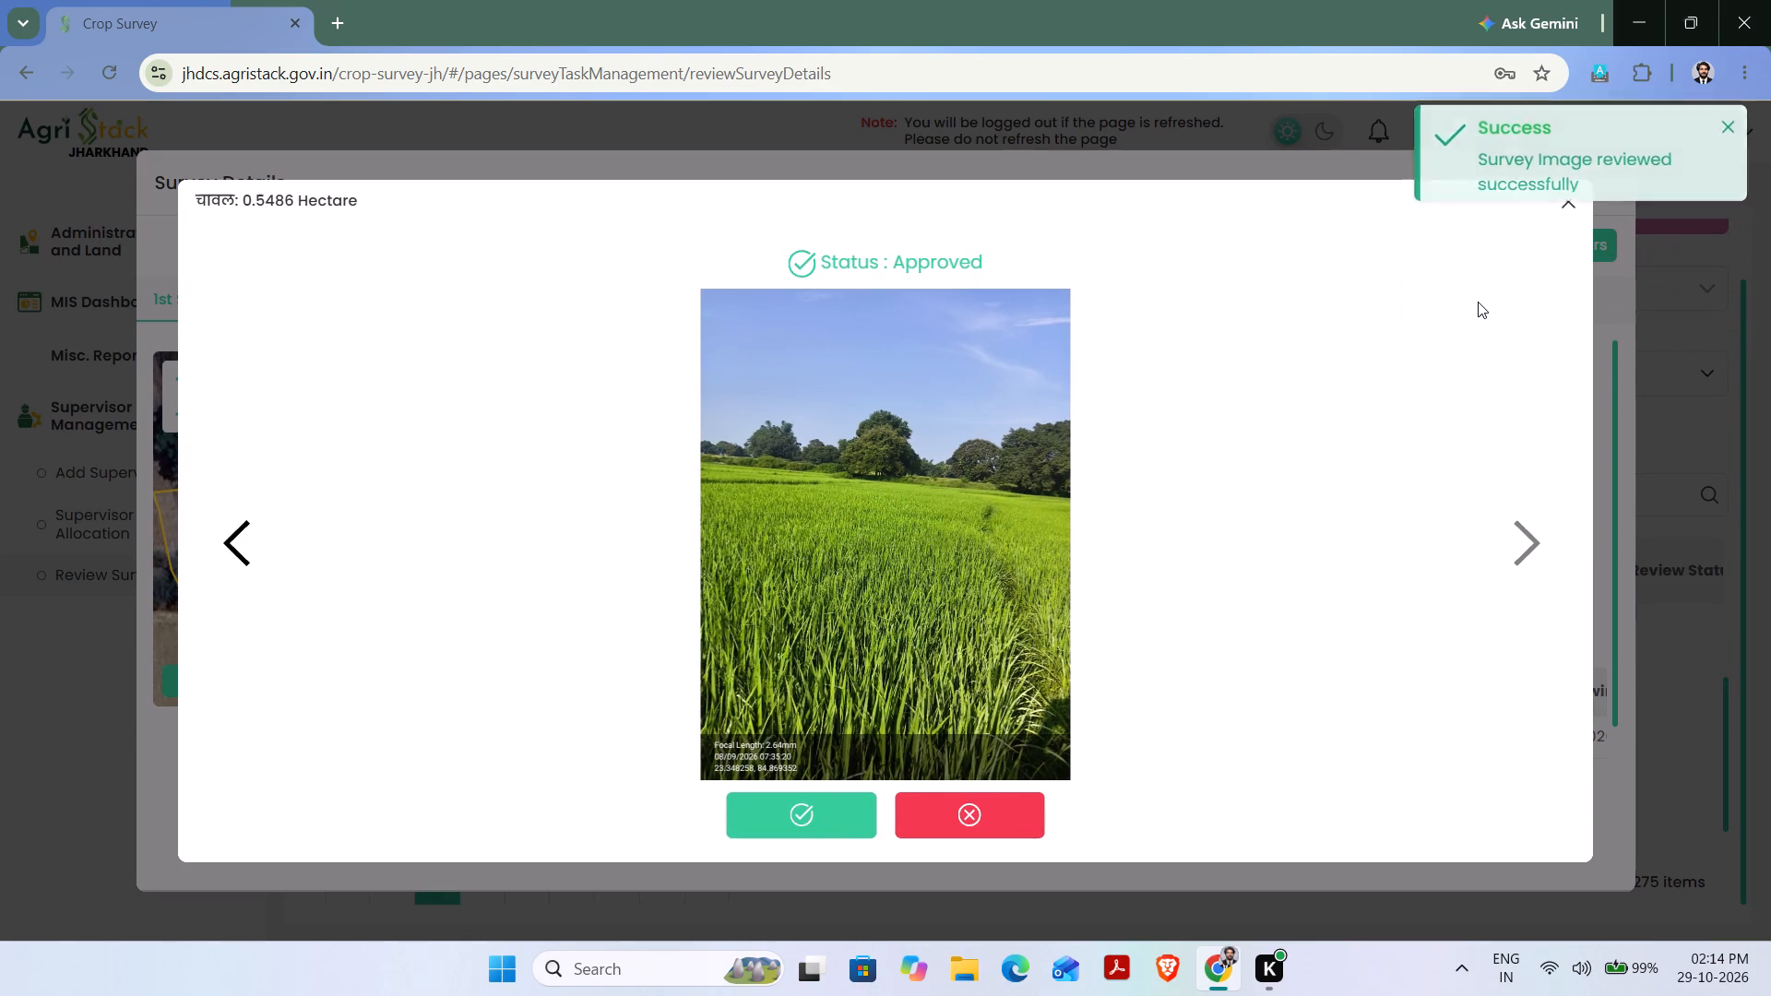
click(1564, 204)
Approve the 1st survey of survey number 786, save the review and close its details.
scroll(830, 555, down, 1)
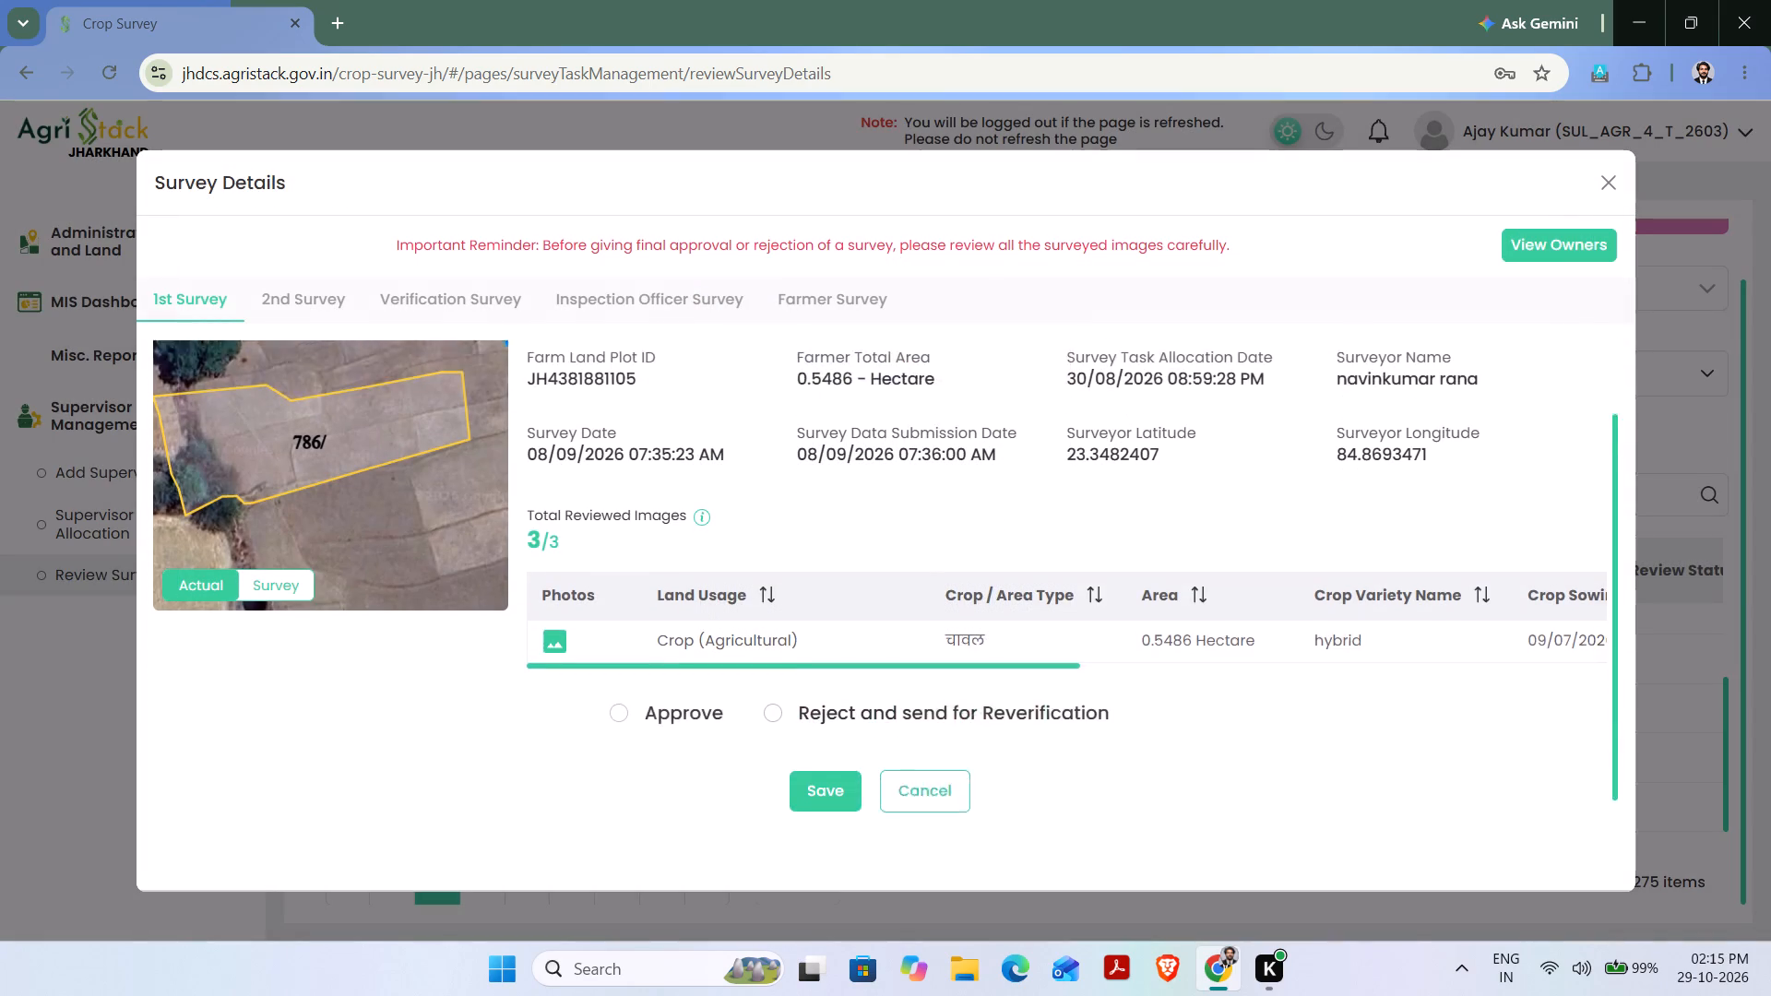
scroll(830, 555, down, 1)
click(666, 658)
click(811, 728)
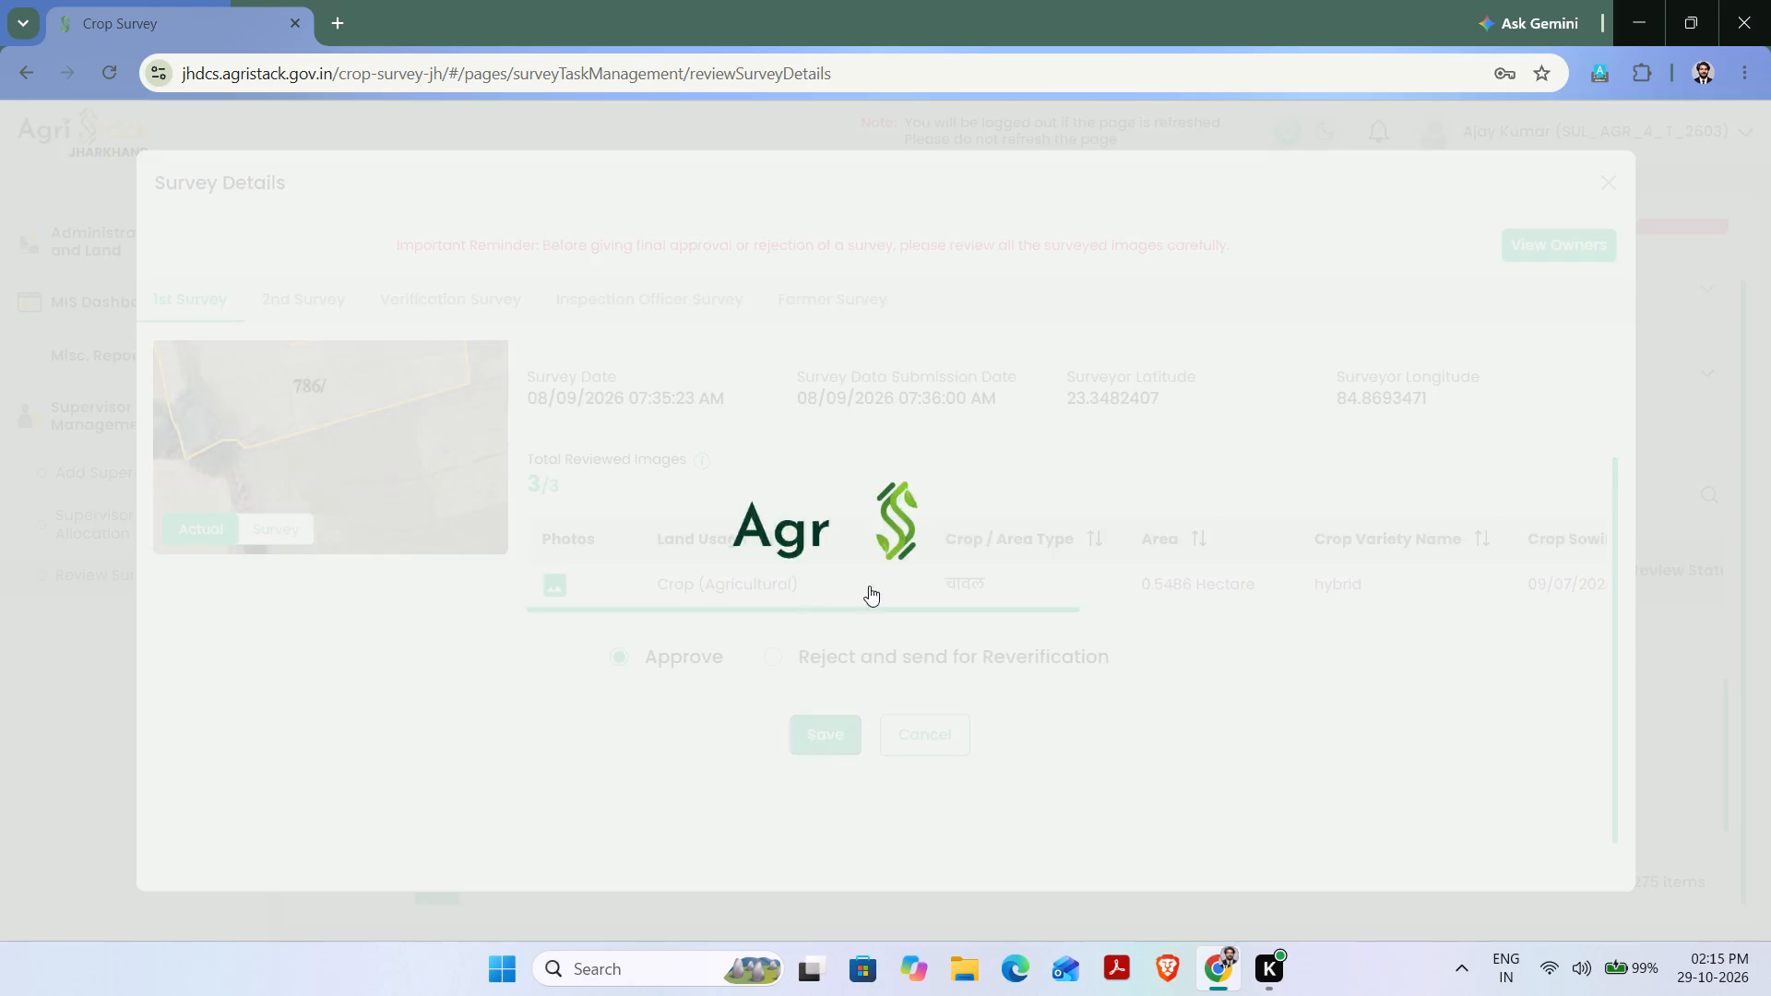
click(885, 551)
click(878, 565)
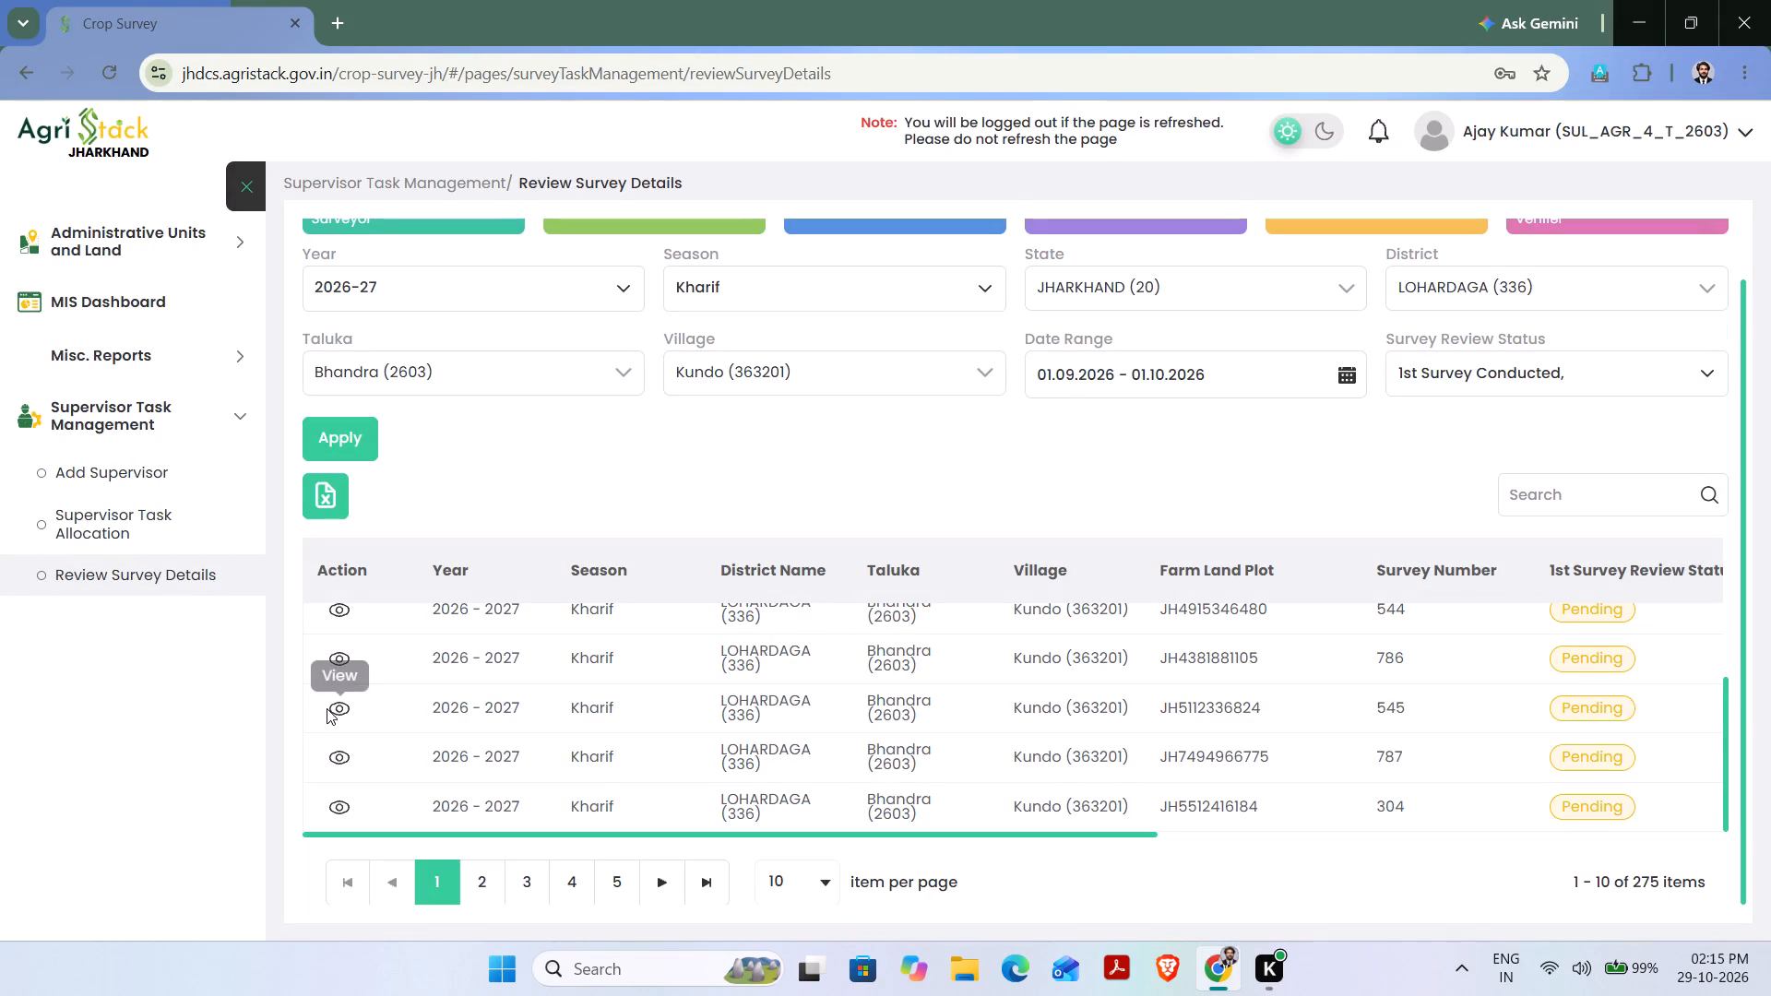
Open the details of survey number 545 and approve all three of its Fallow photos.
click(327, 708)
click(340, 708)
click(560, 727)
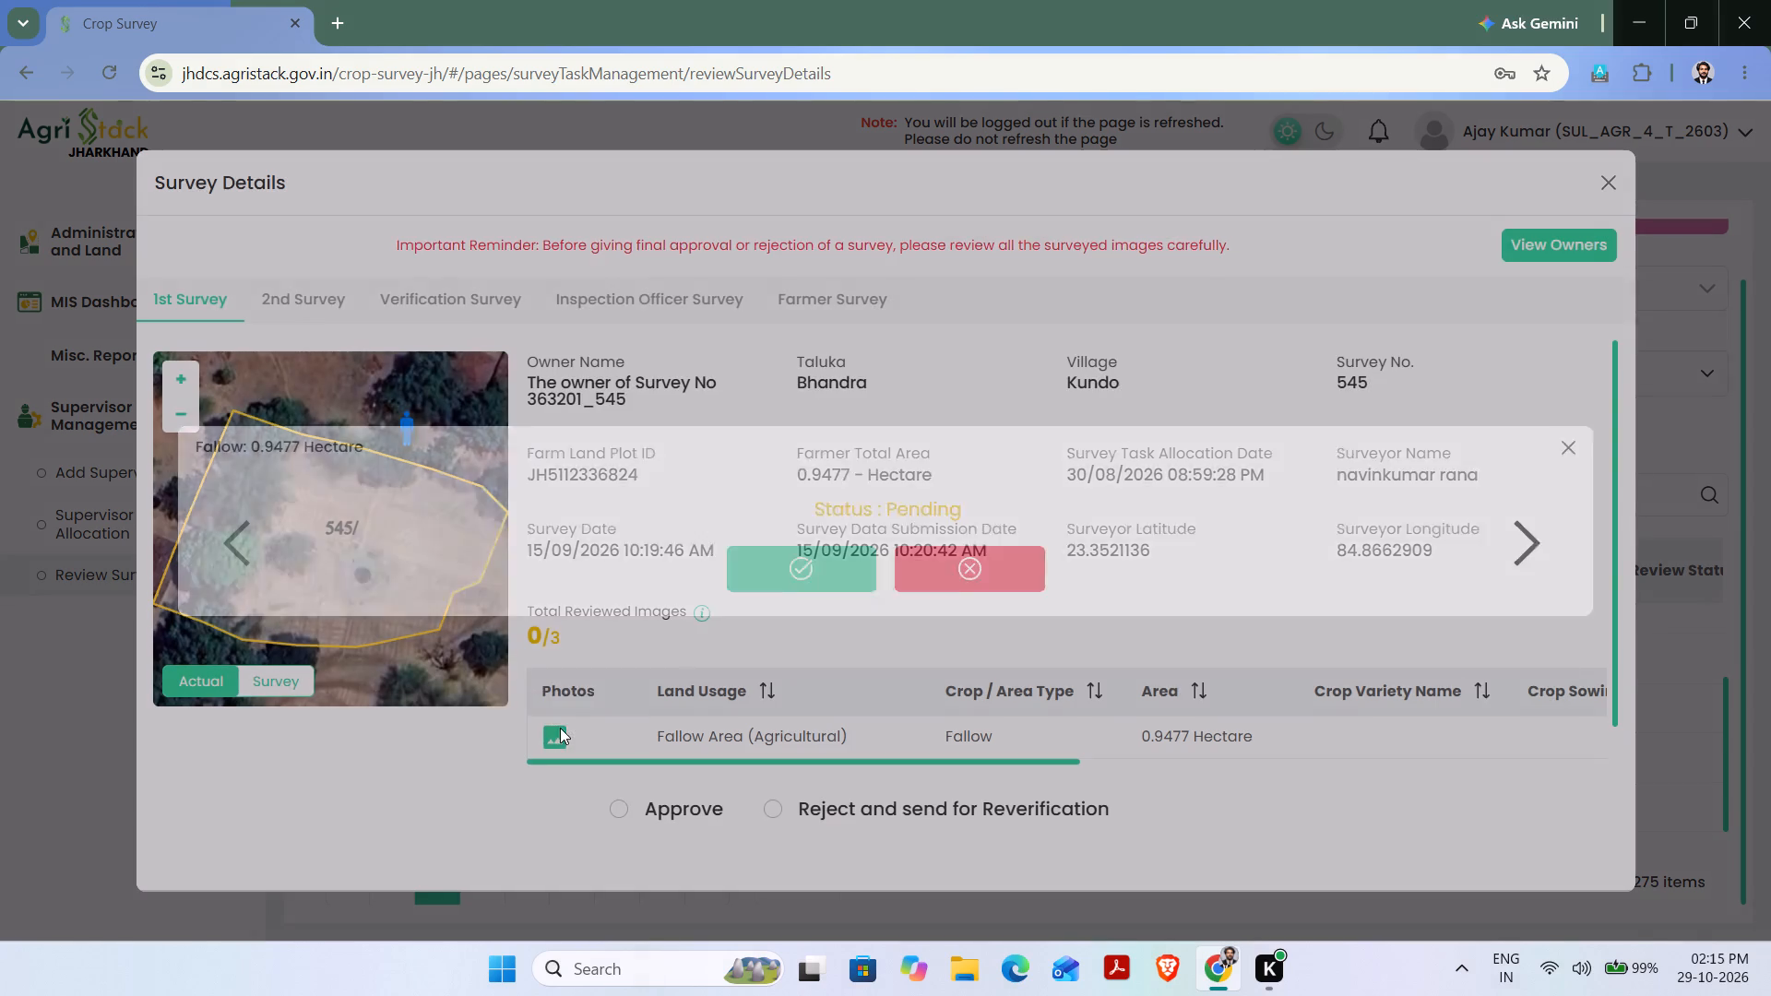
click(763, 813)
drag(907, 711, 730, 739)
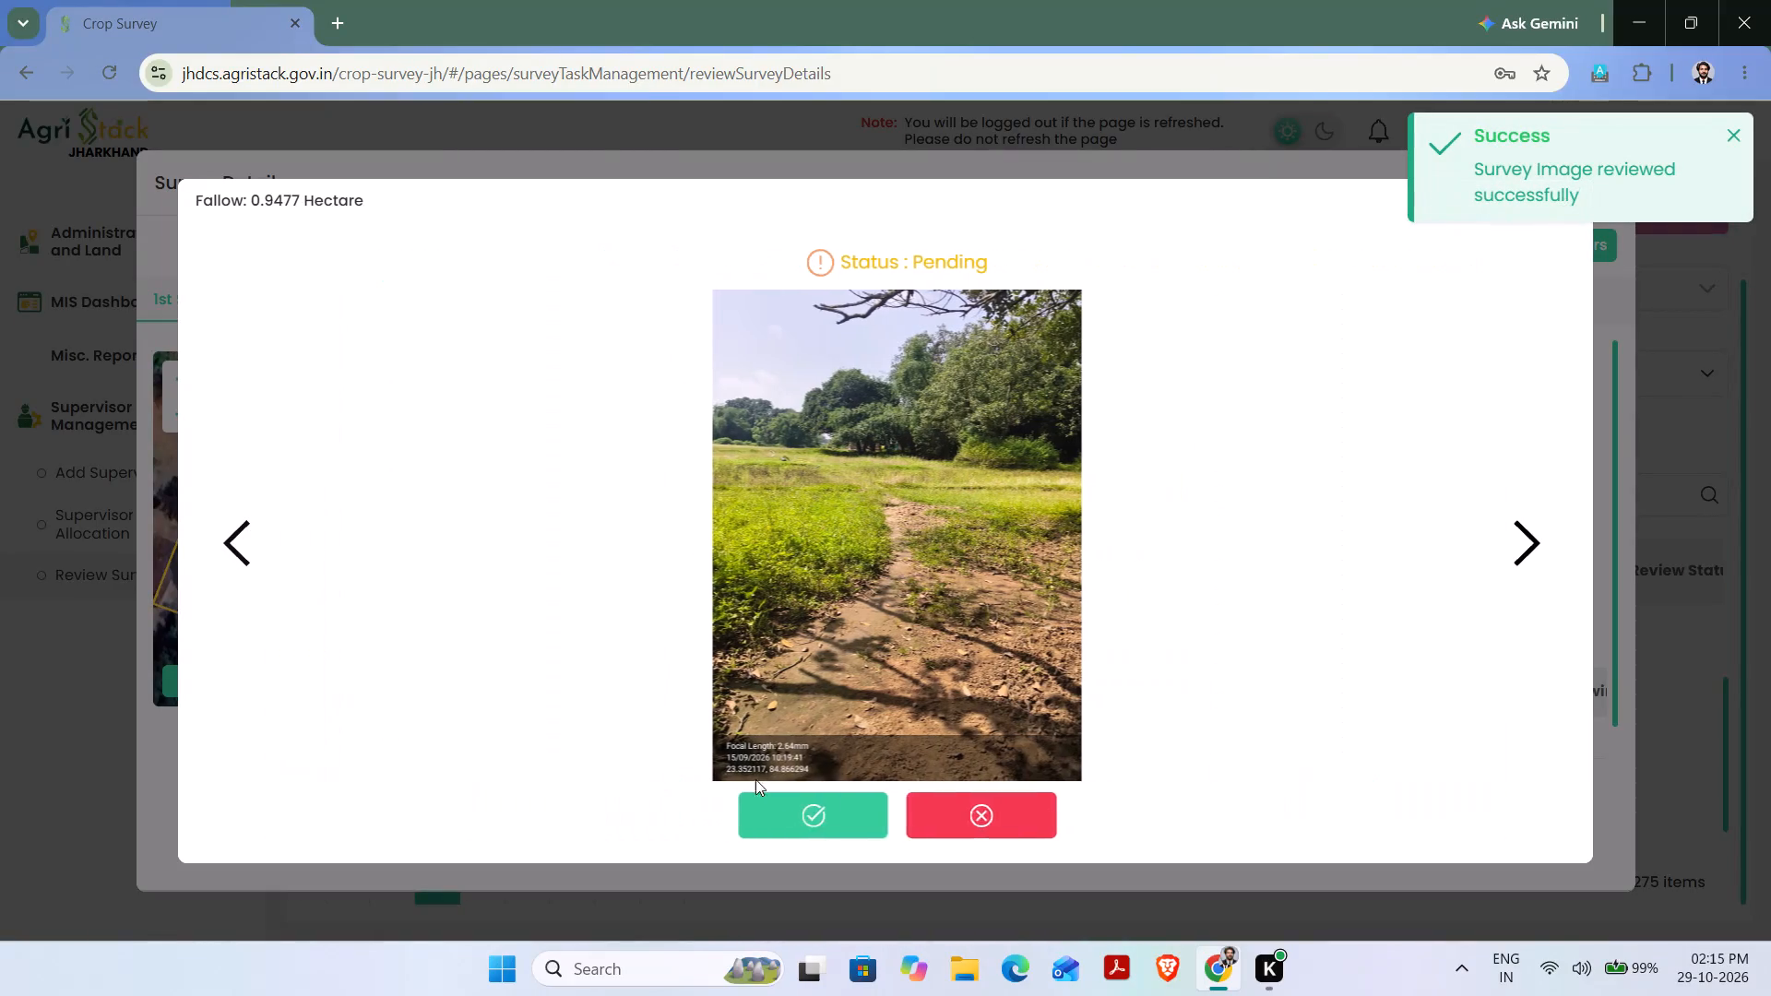
click(777, 803)
drag(896, 691, 767, 727)
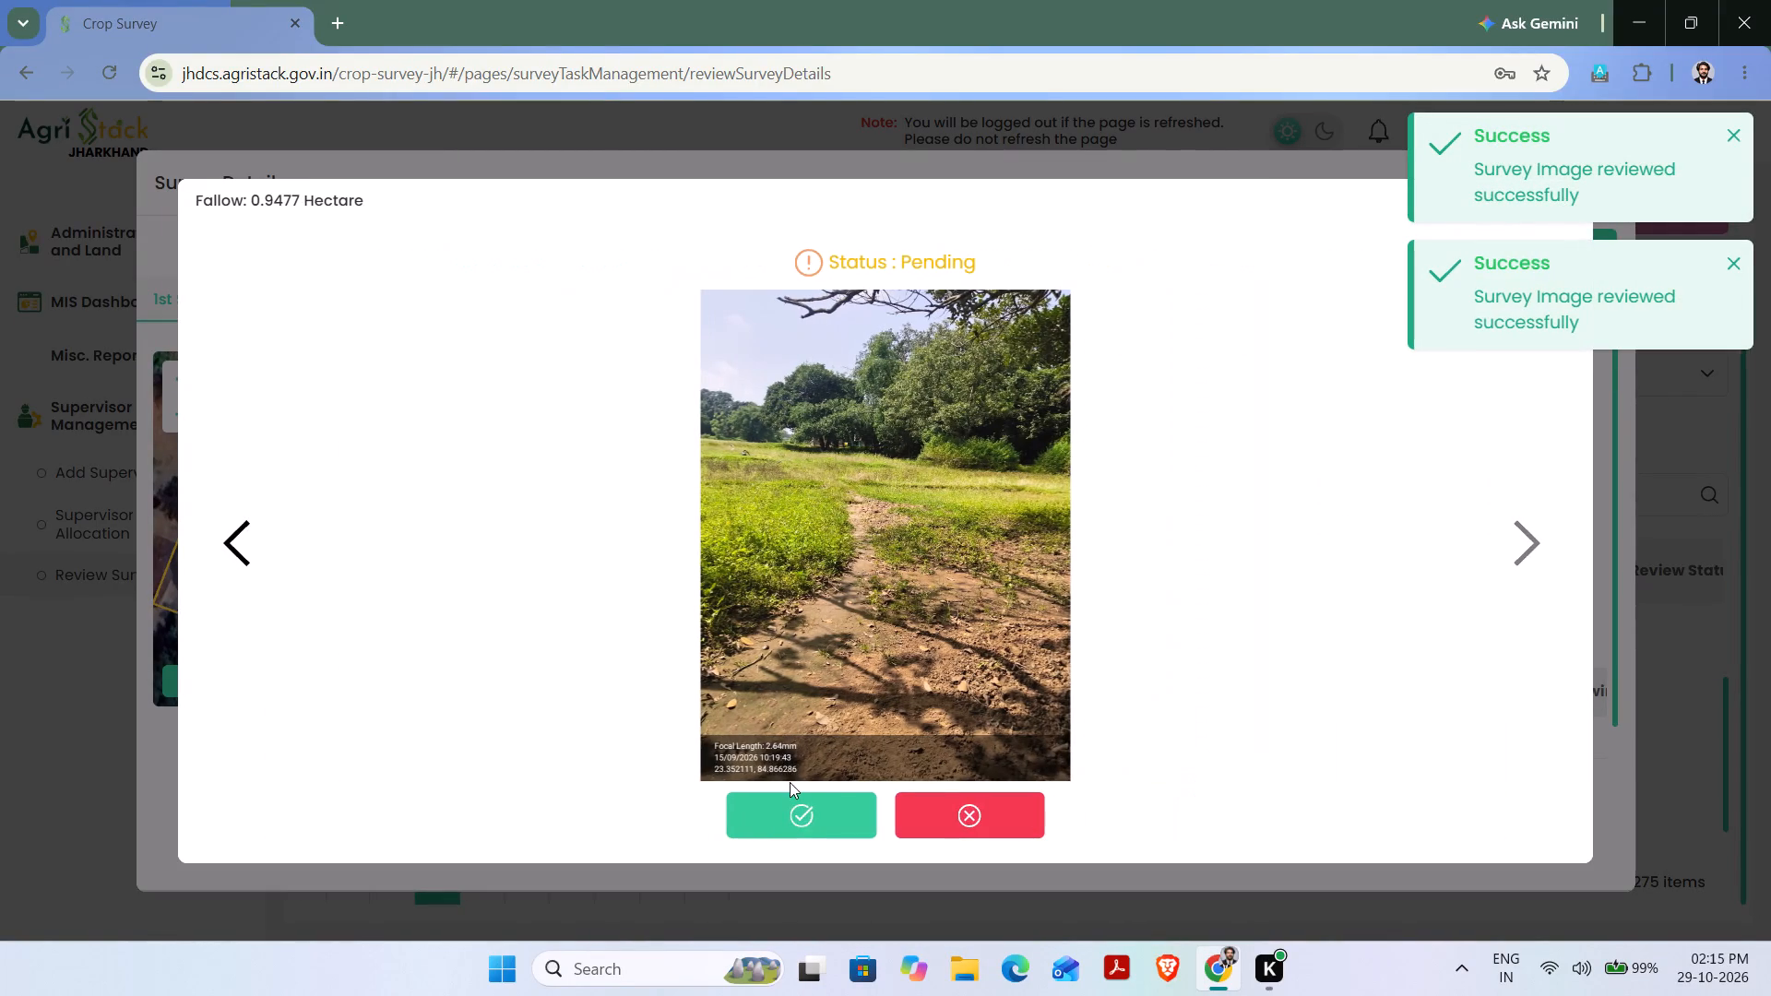
click(790, 814)
drag(937, 663, 882, 675)
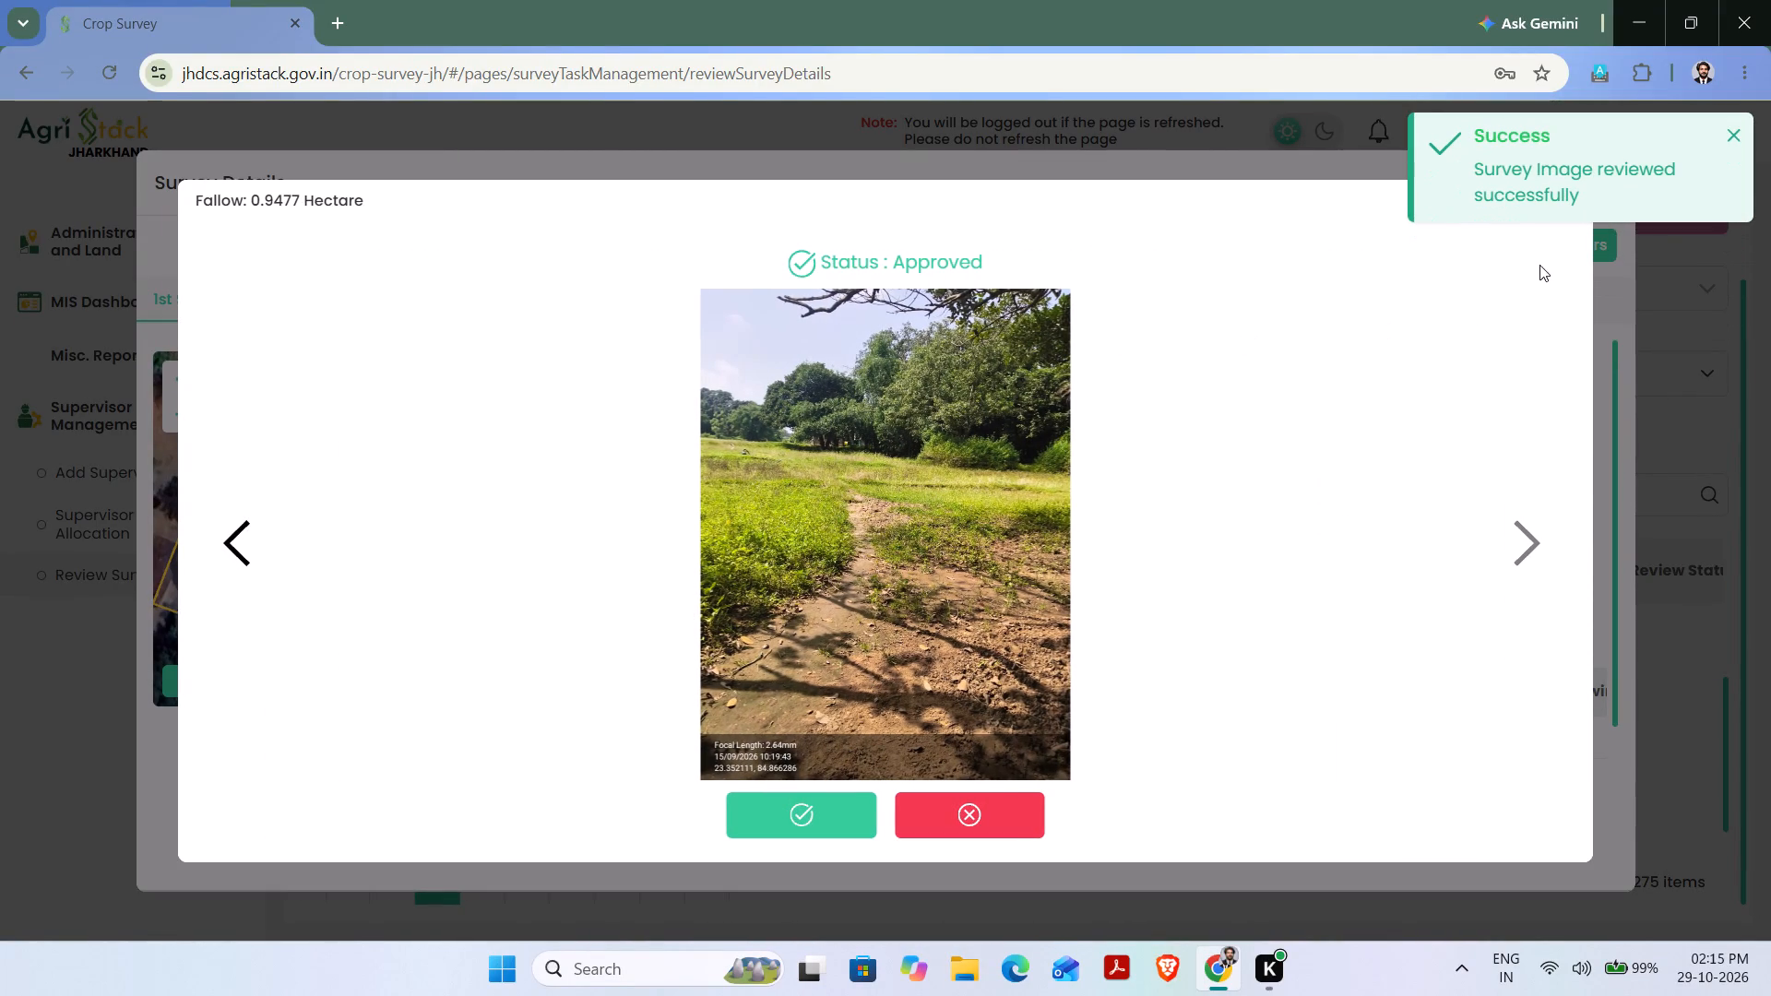
click(1568, 209)
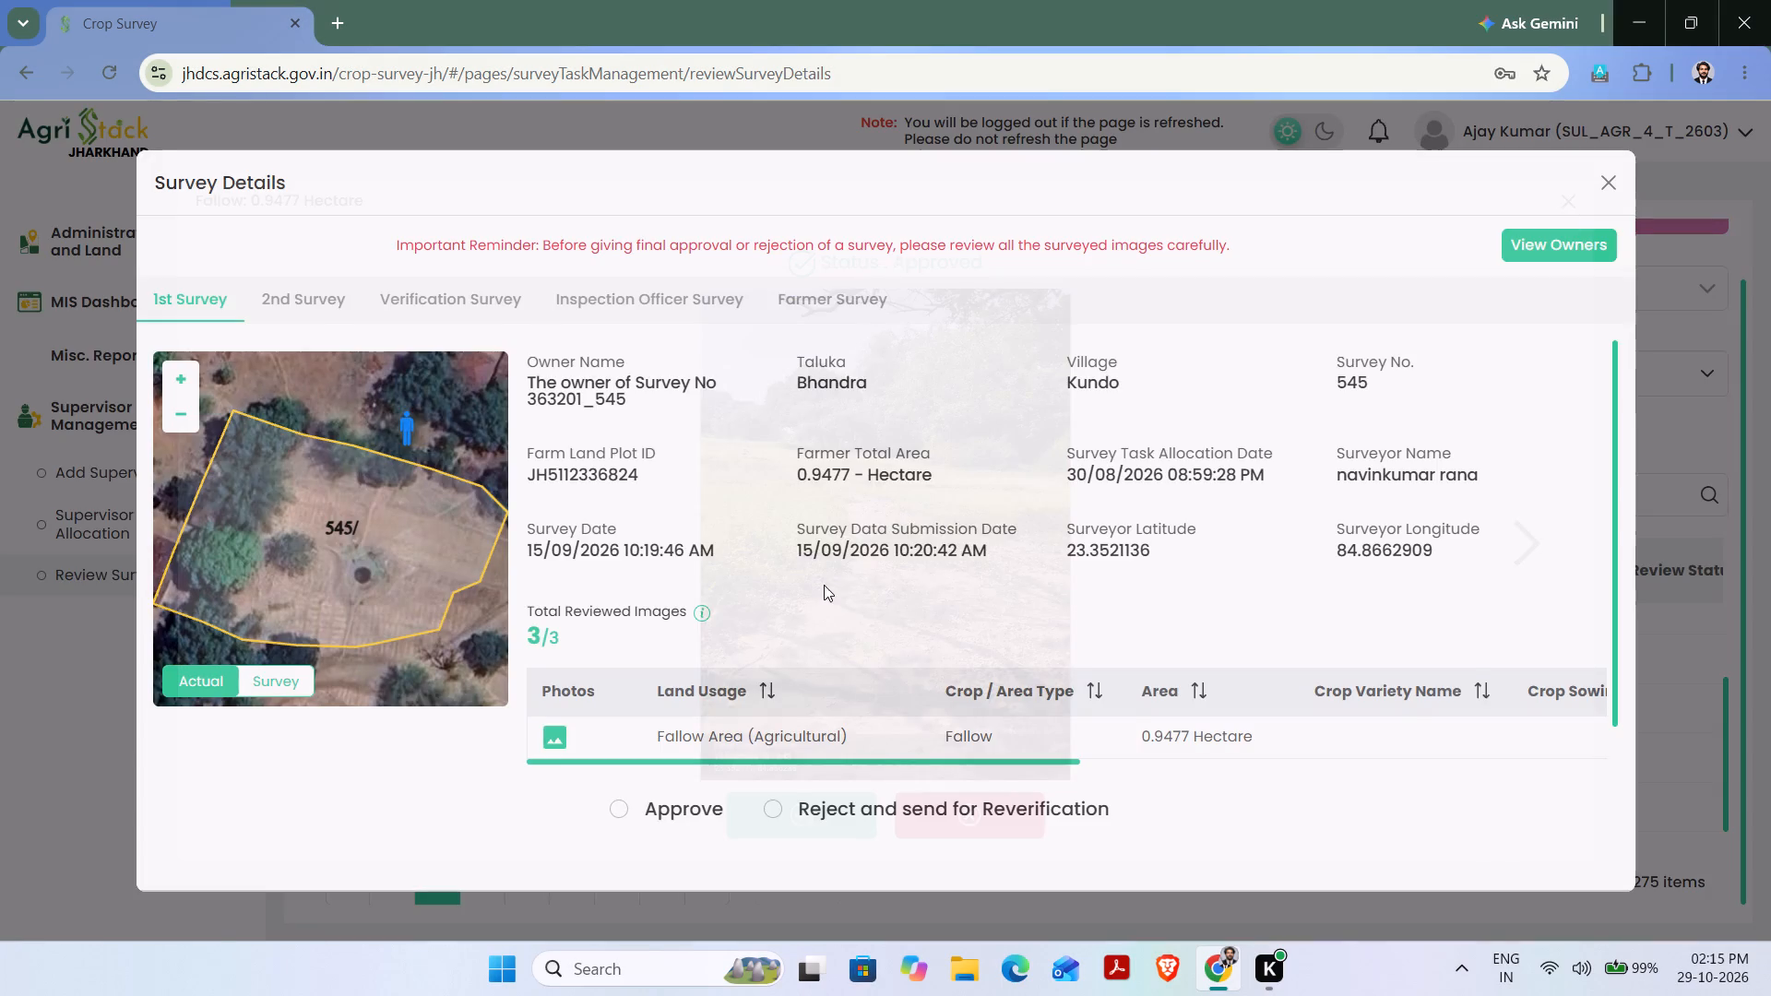
Approve the 1st survey of survey number 545, save the review and close its details.
scroll(824, 585, down, 2)
click(699, 650)
click(822, 729)
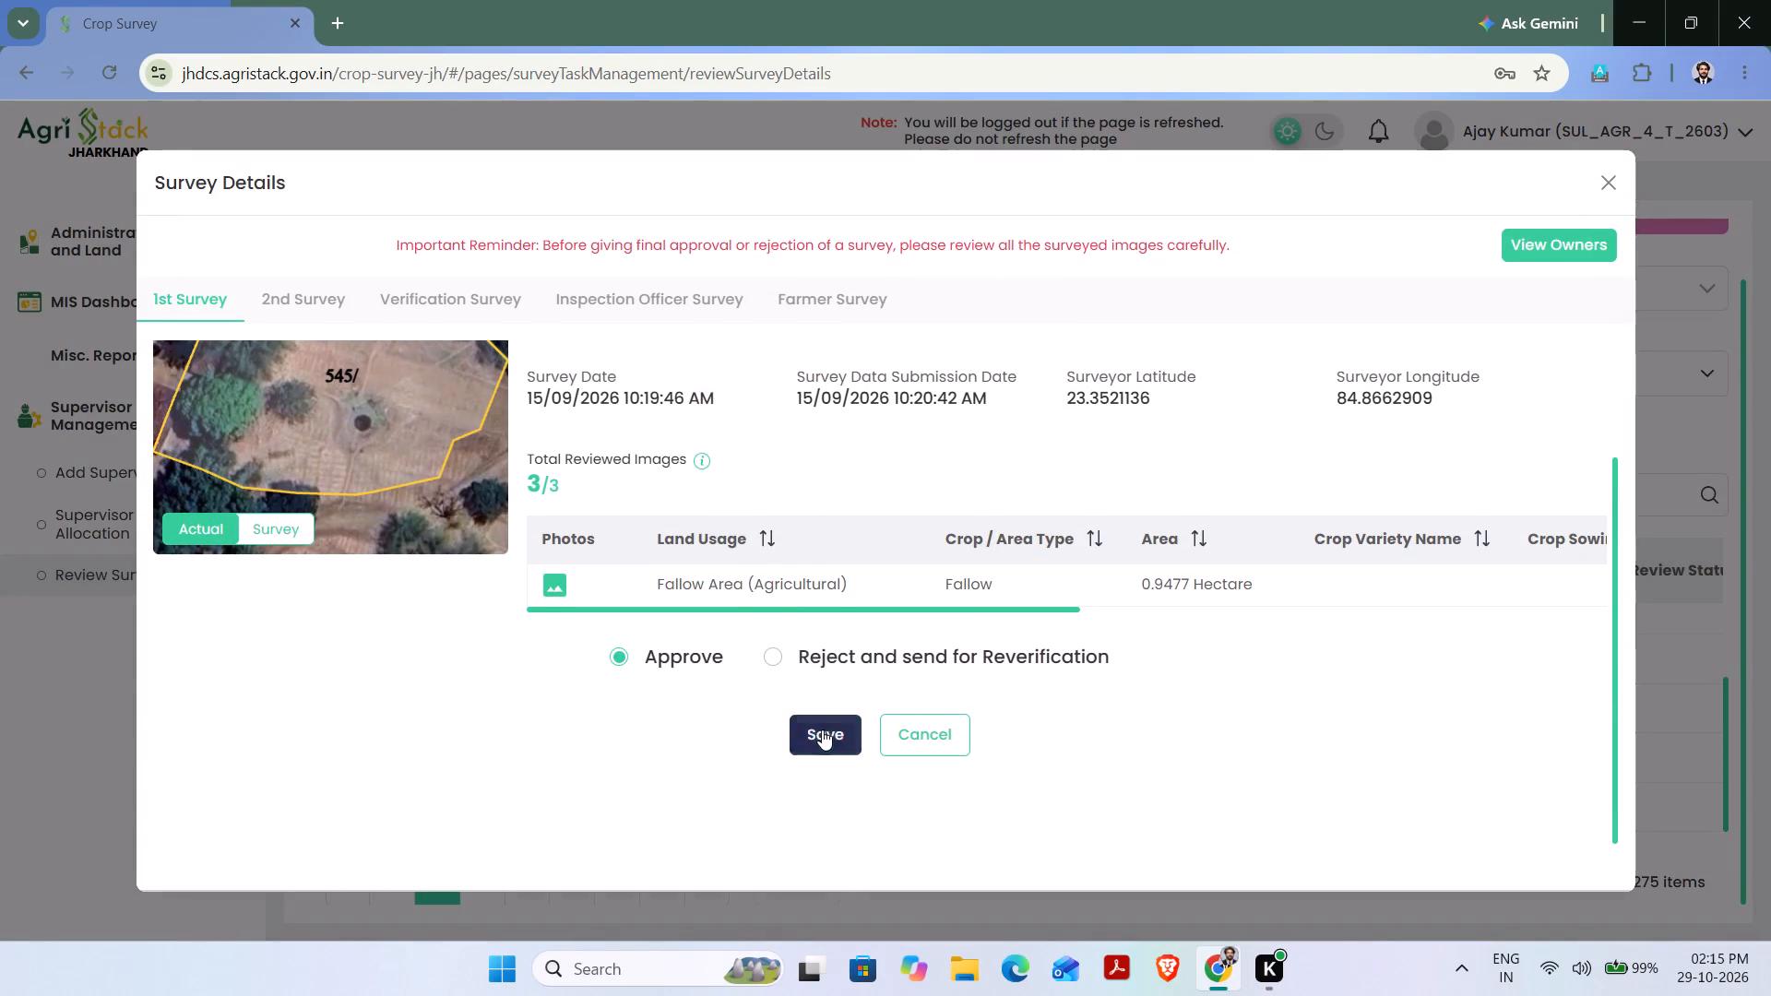
click(885, 553)
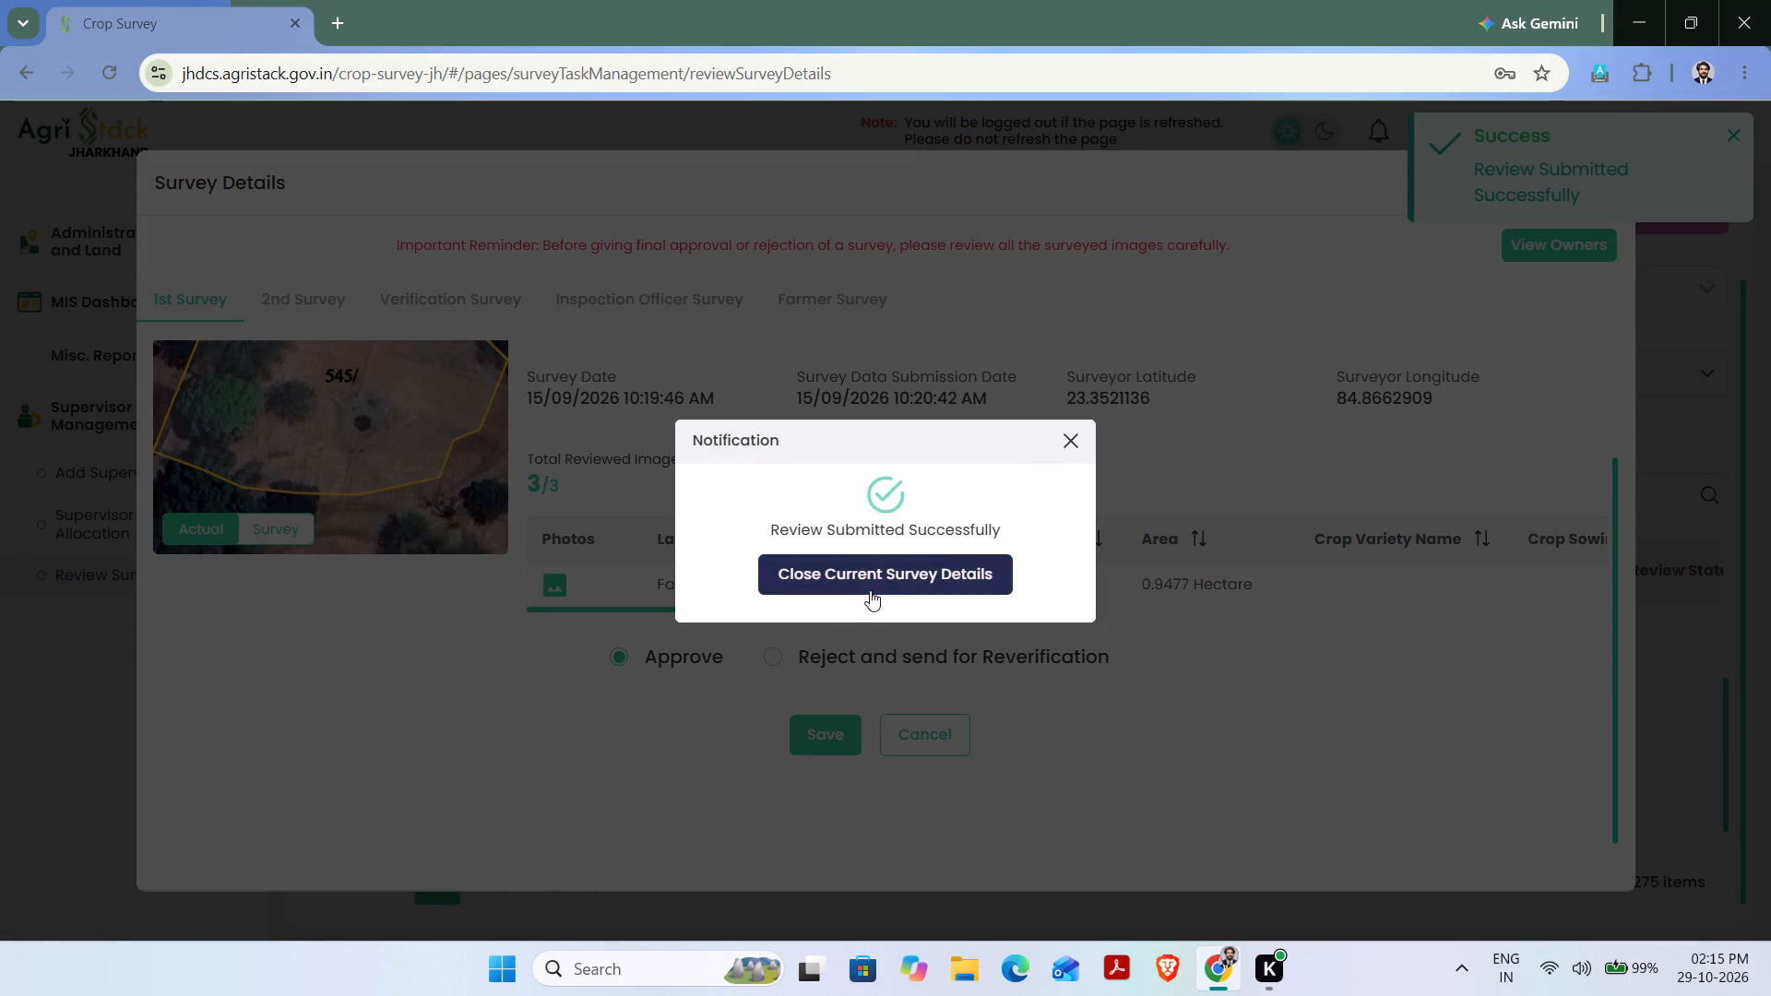
click(870, 589)
Open the details of survey number 787 and approve all three of its चावल crop photos.
click(340, 751)
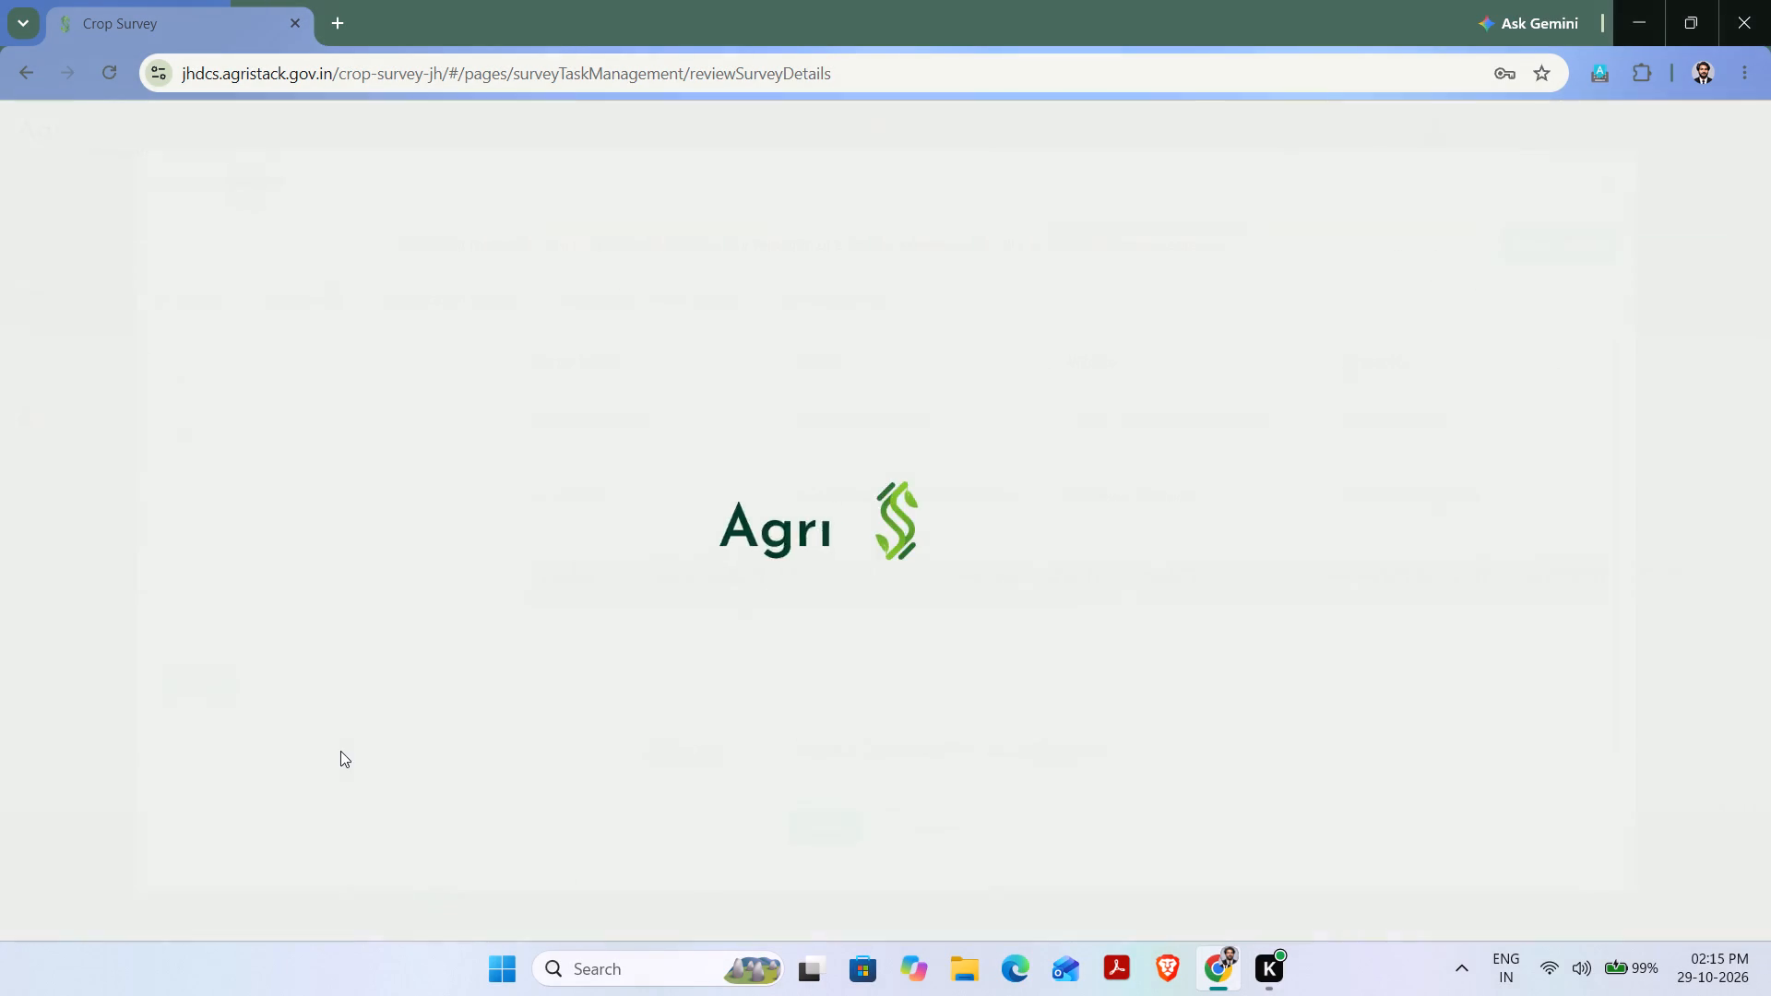
click(553, 734)
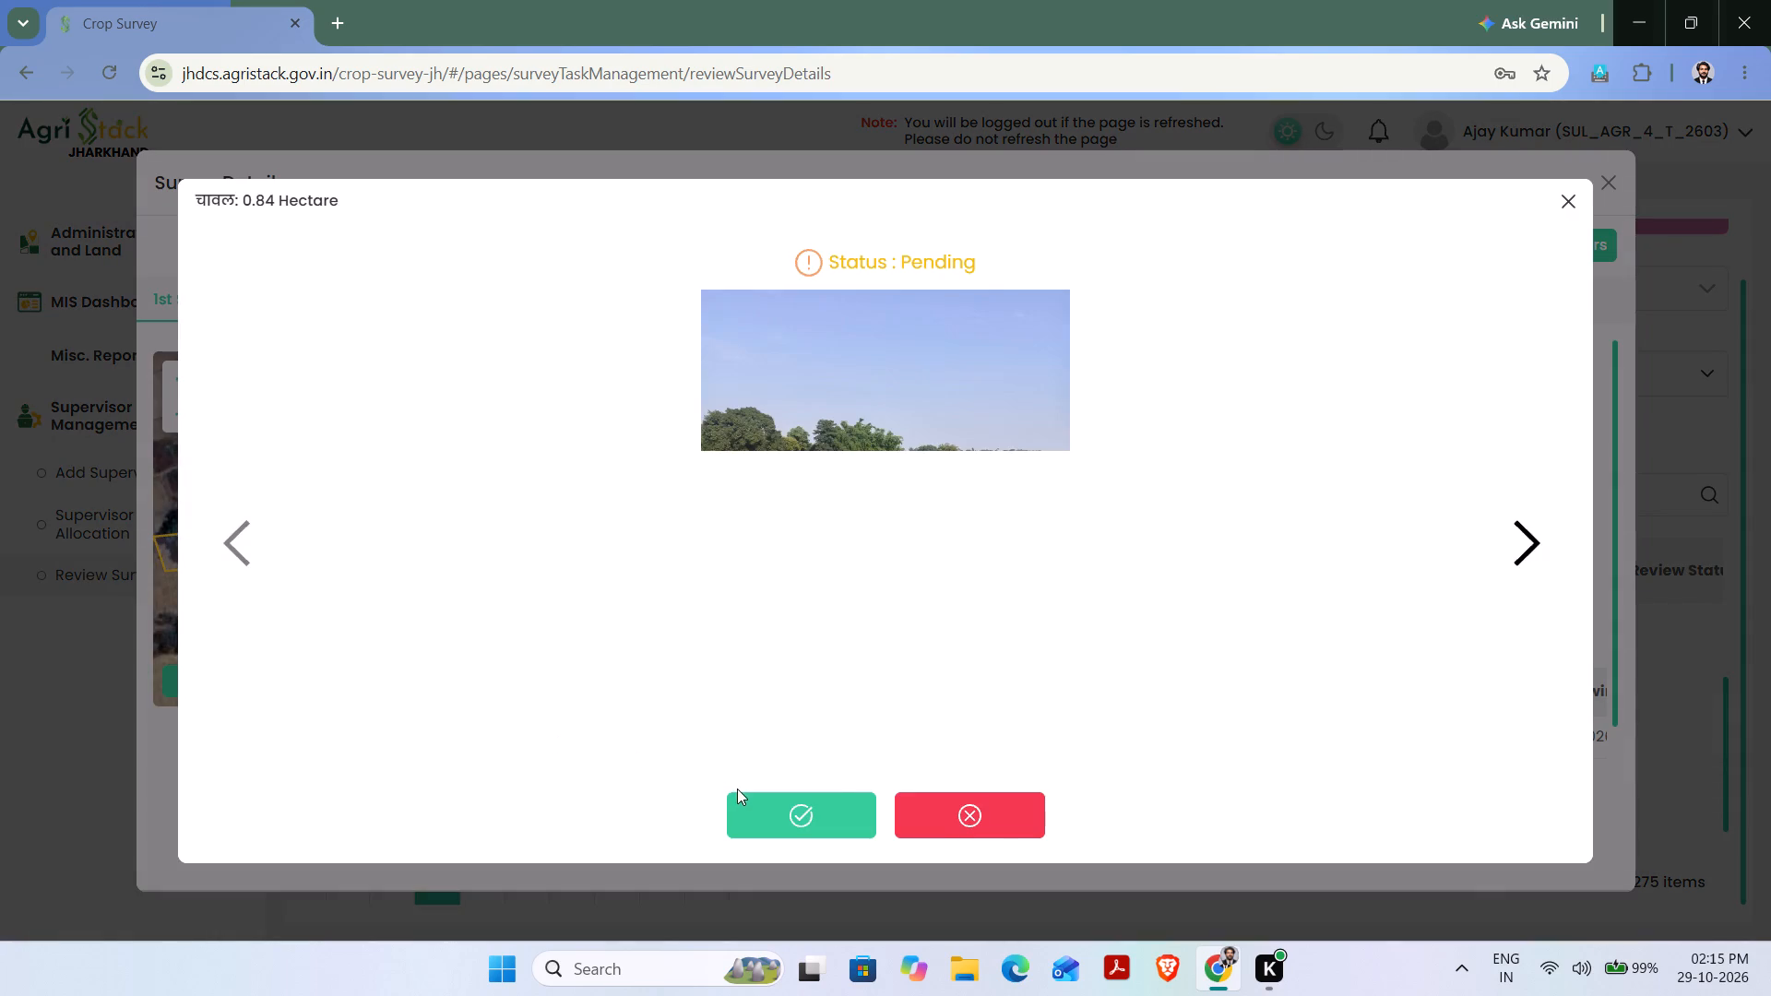
click(755, 801)
drag(934, 695, 756, 716)
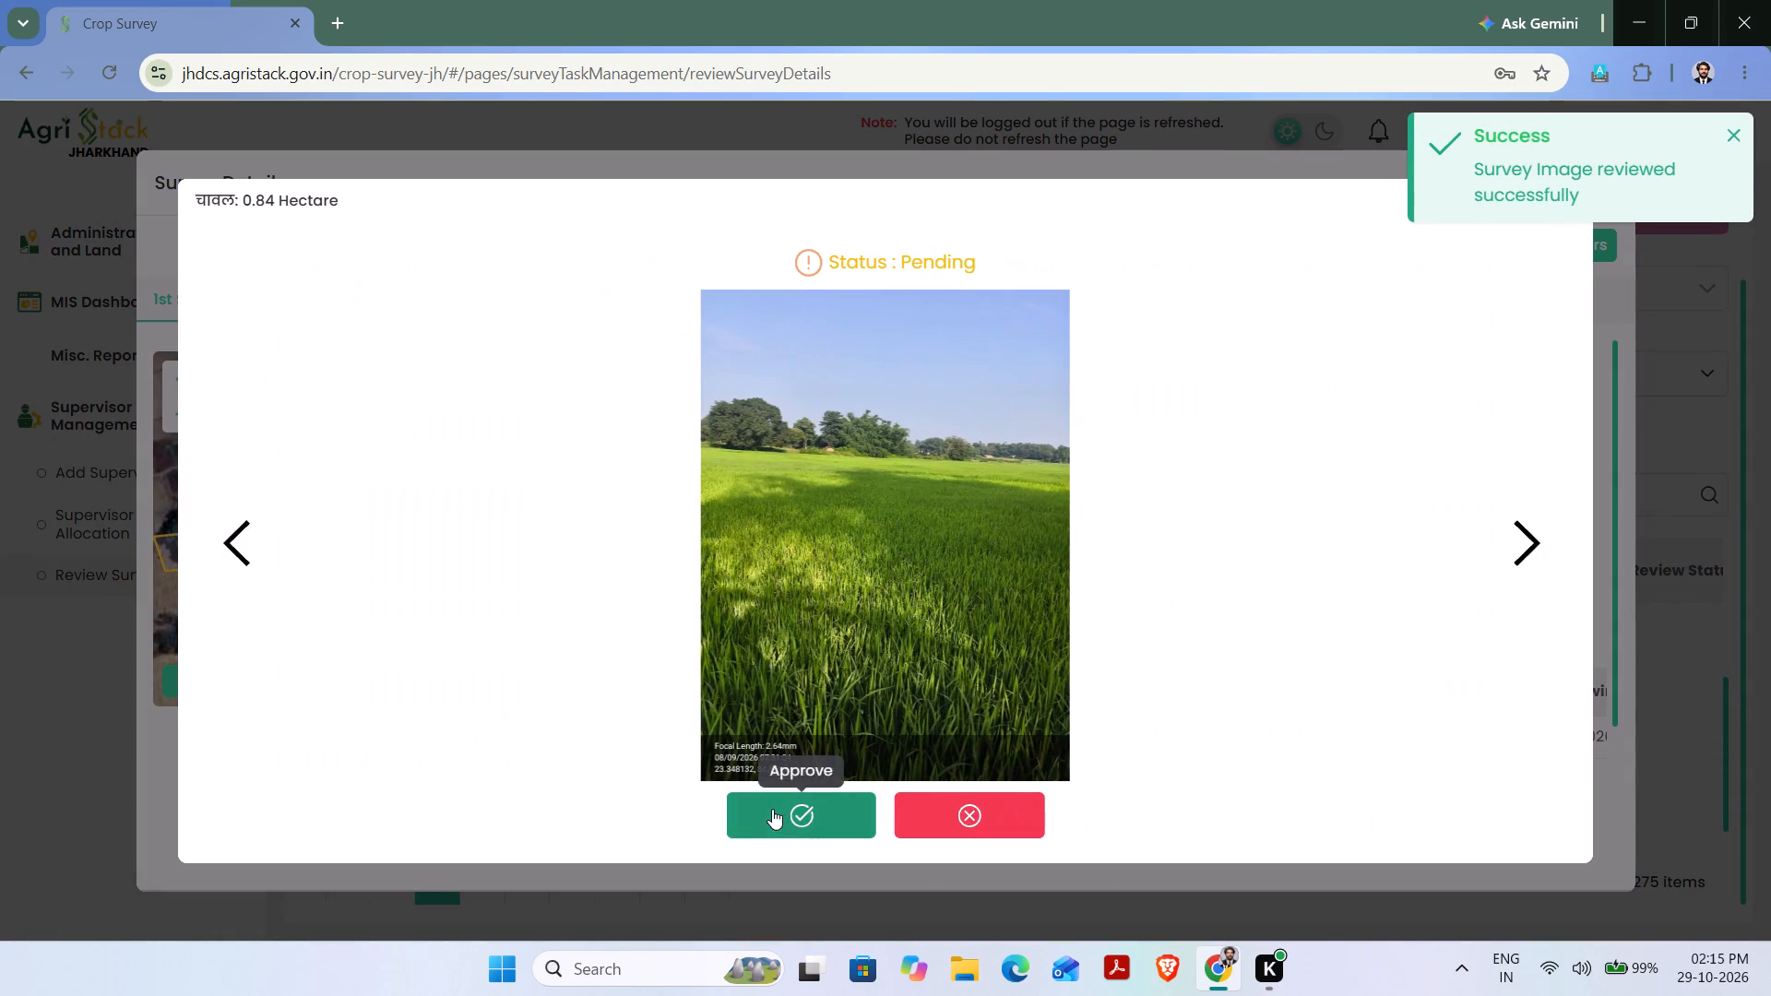
click(772, 809)
drag(885, 691, 788, 716)
click(786, 809)
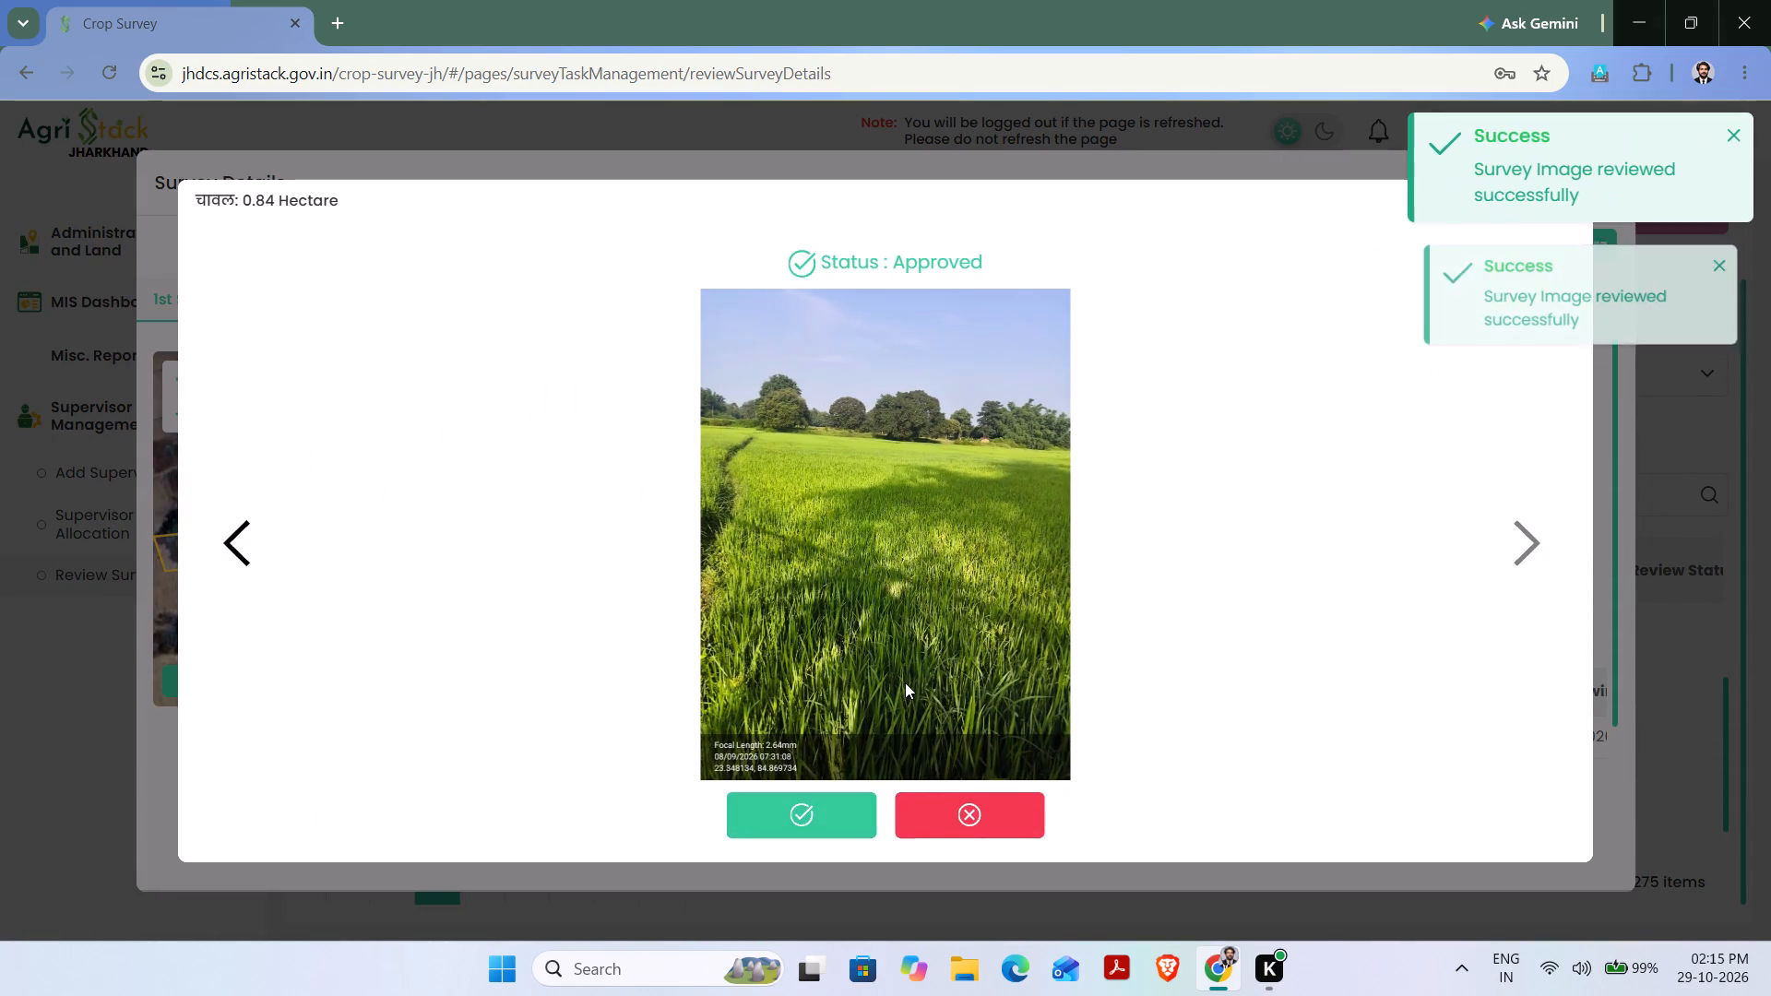
drag(897, 685, 820, 687)
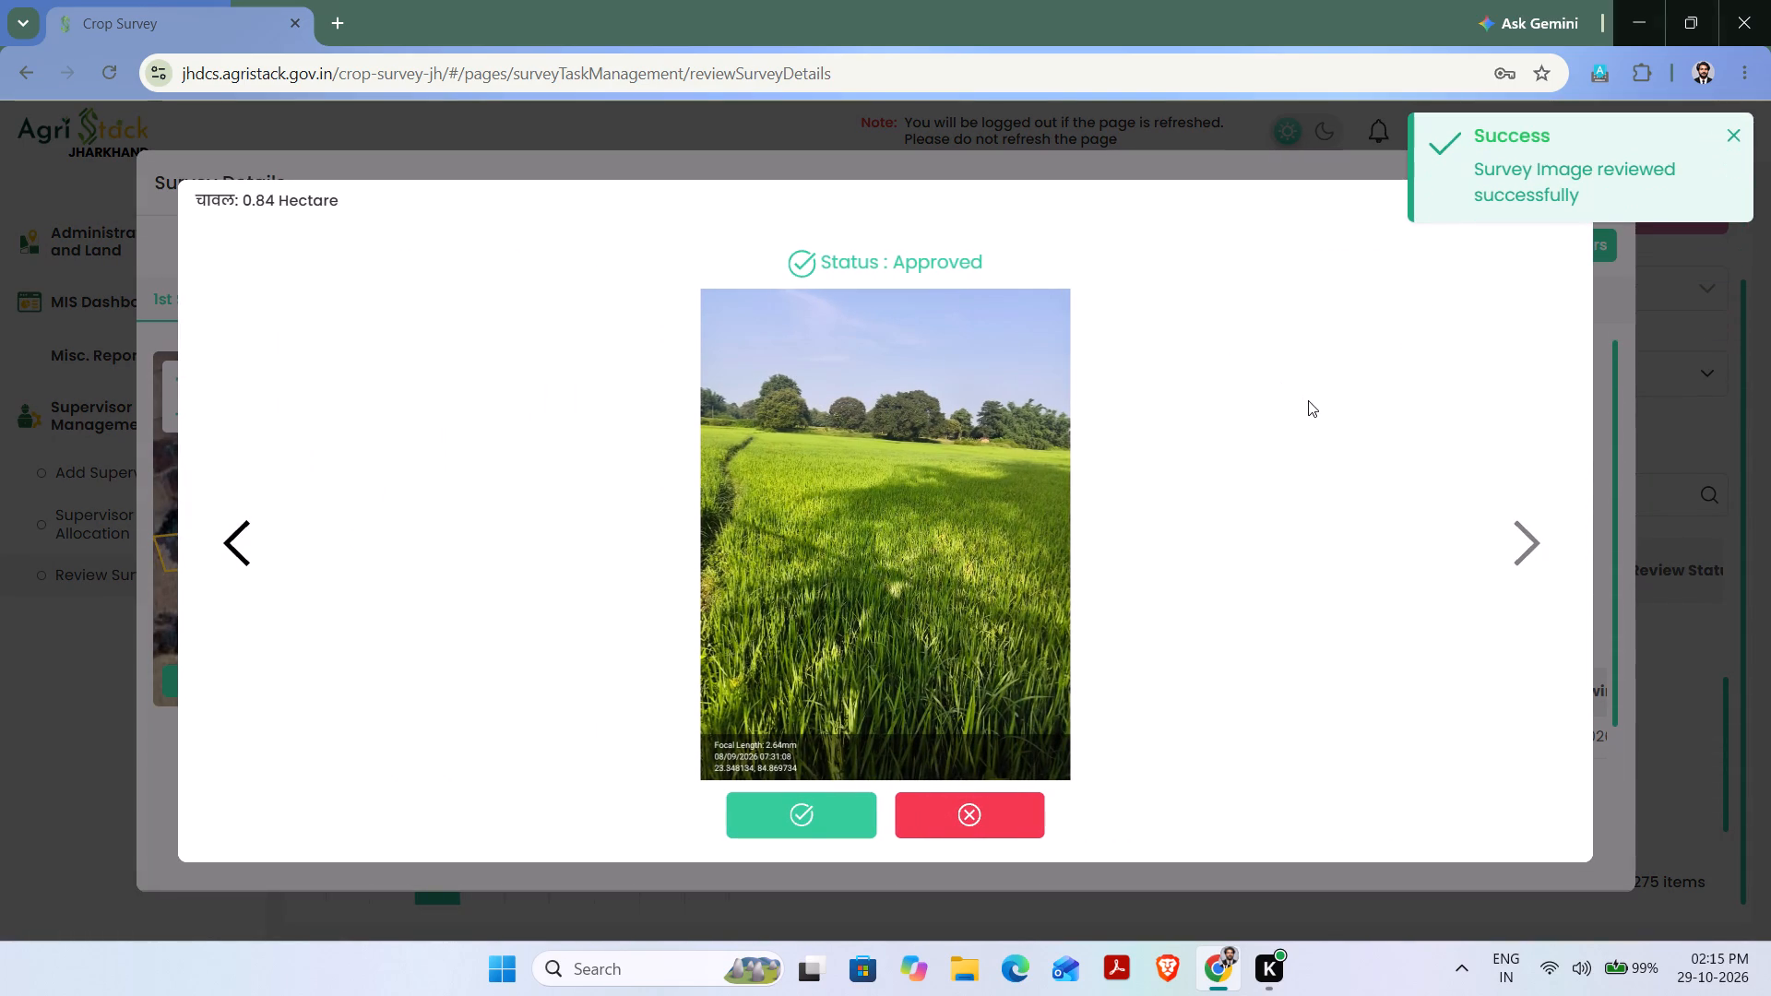
click(1569, 201)
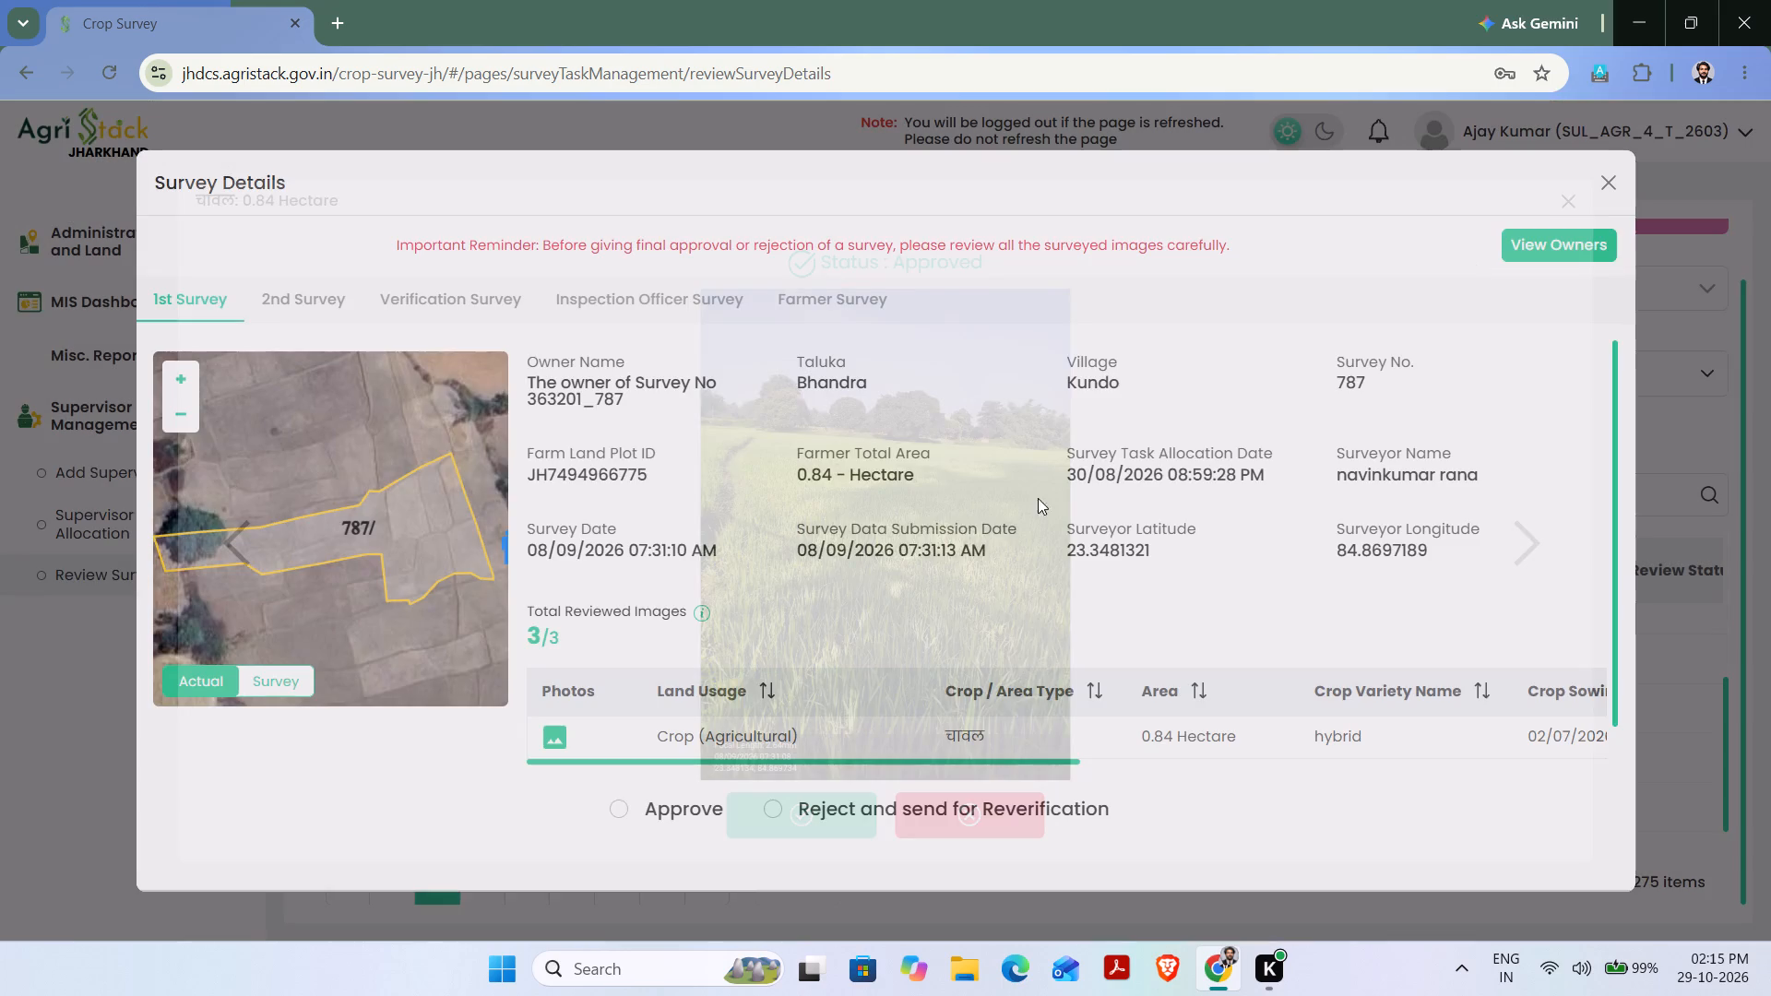
Approve the 1st survey of survey number 787, save the review and close its details.
scroll(939, 577, down, 2)
click(675, 659)
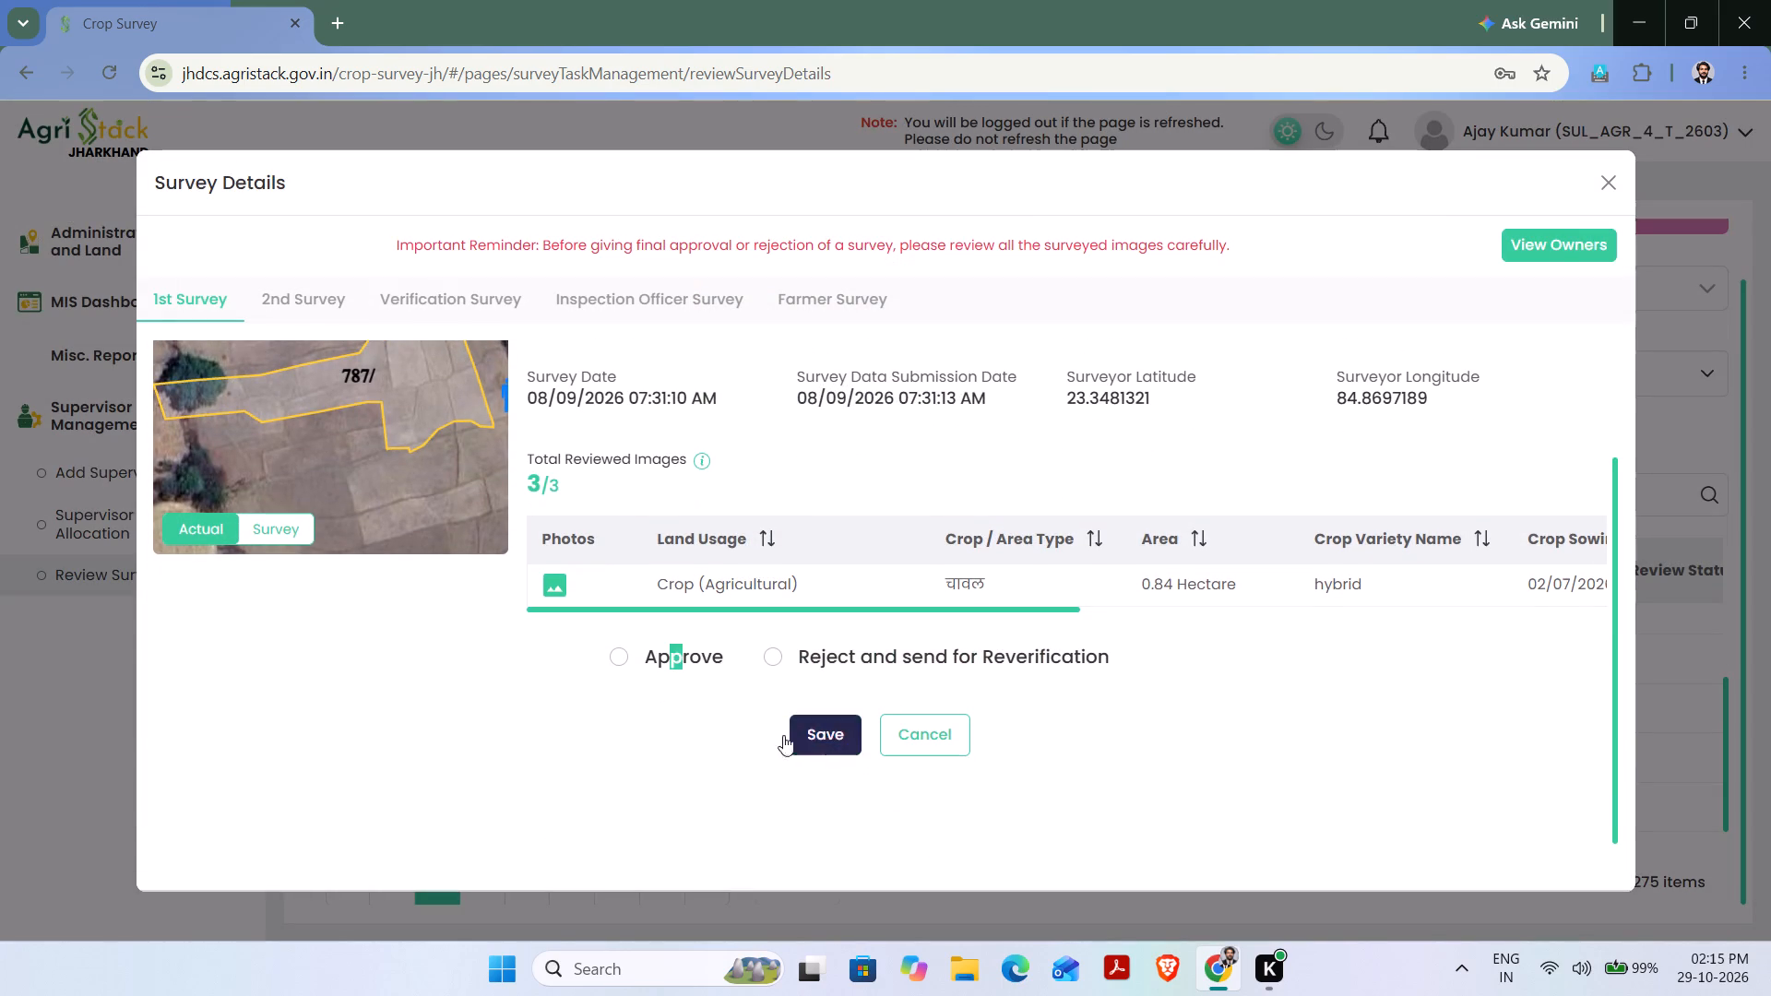
click(692, 669)
click(818, 729)
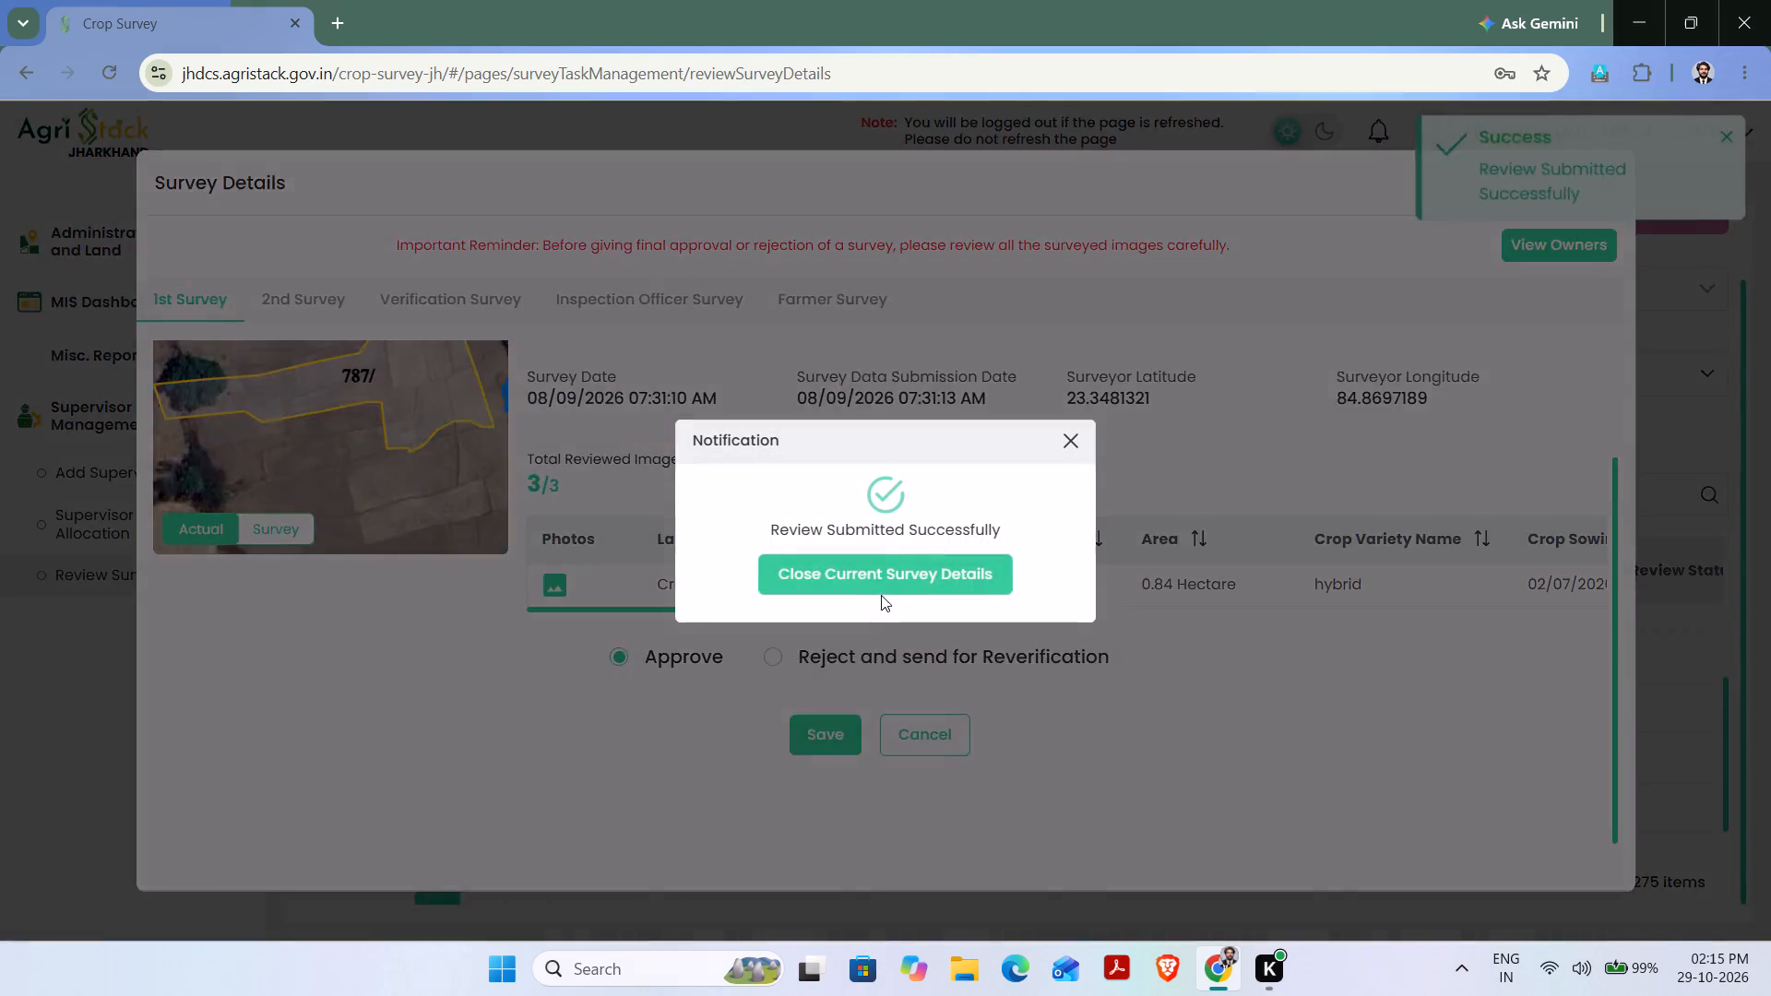
click(887, 573)
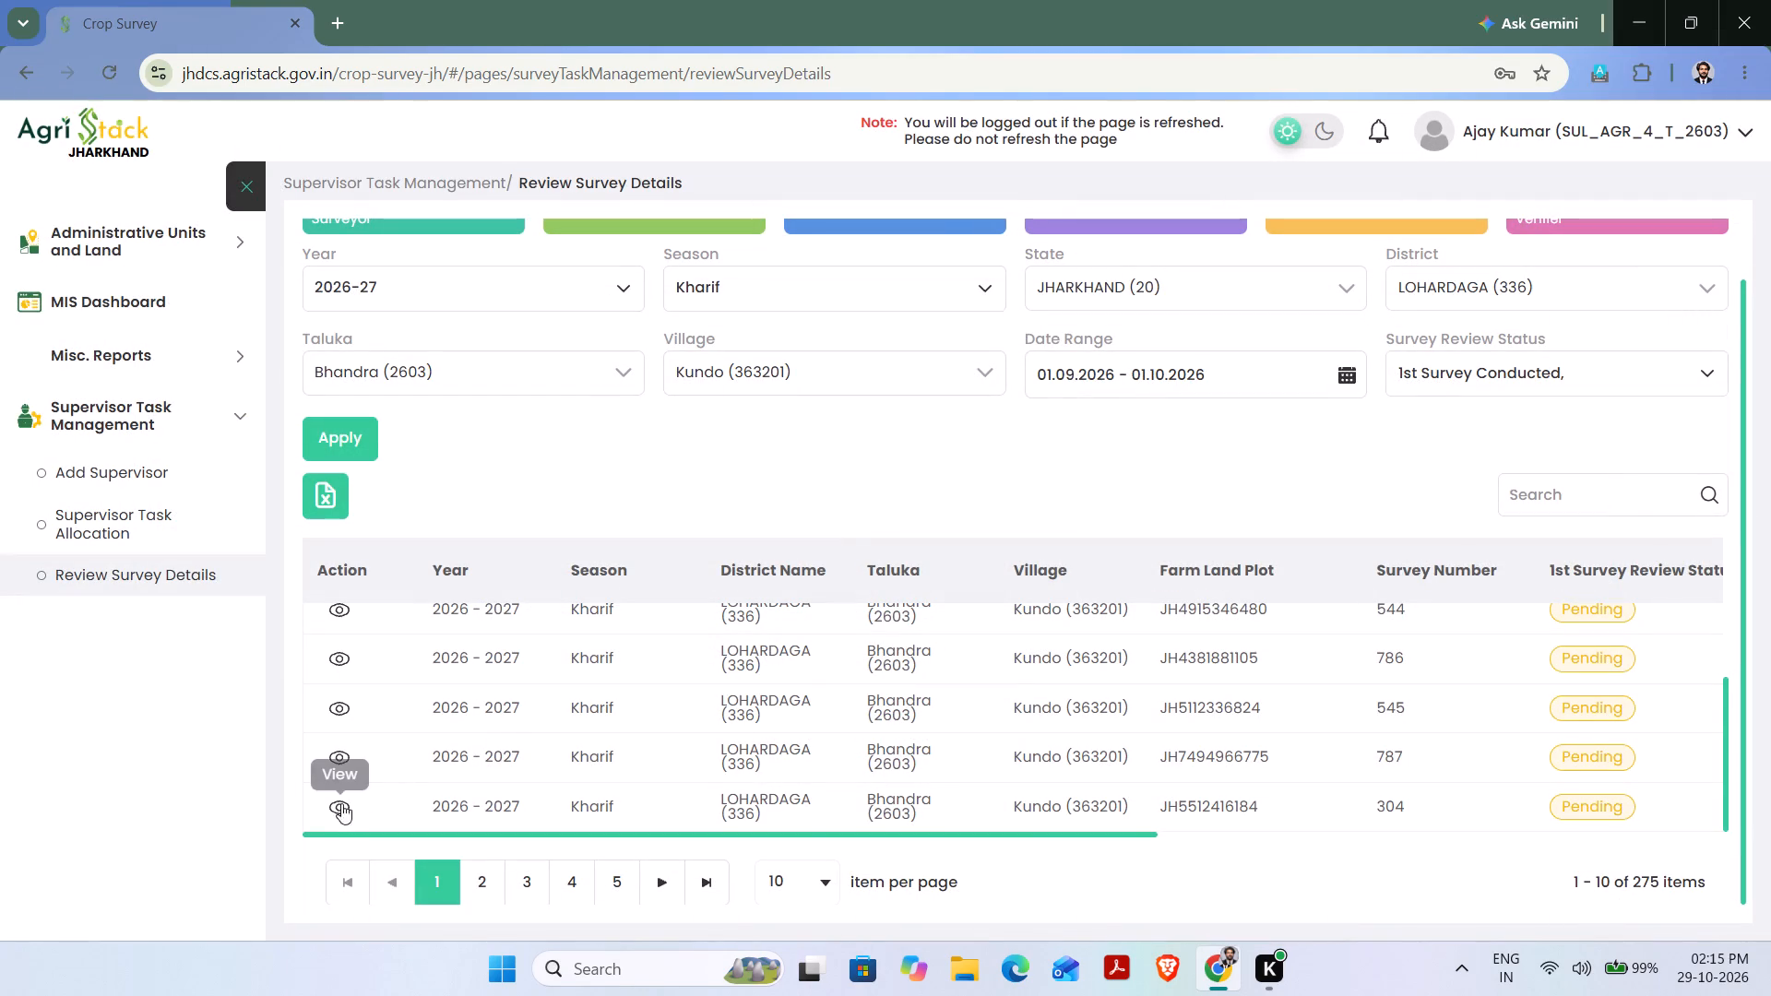
Open the details of survey number 304 and approve all three of its Waste photos.
click(340, 803)
click(549, 746)
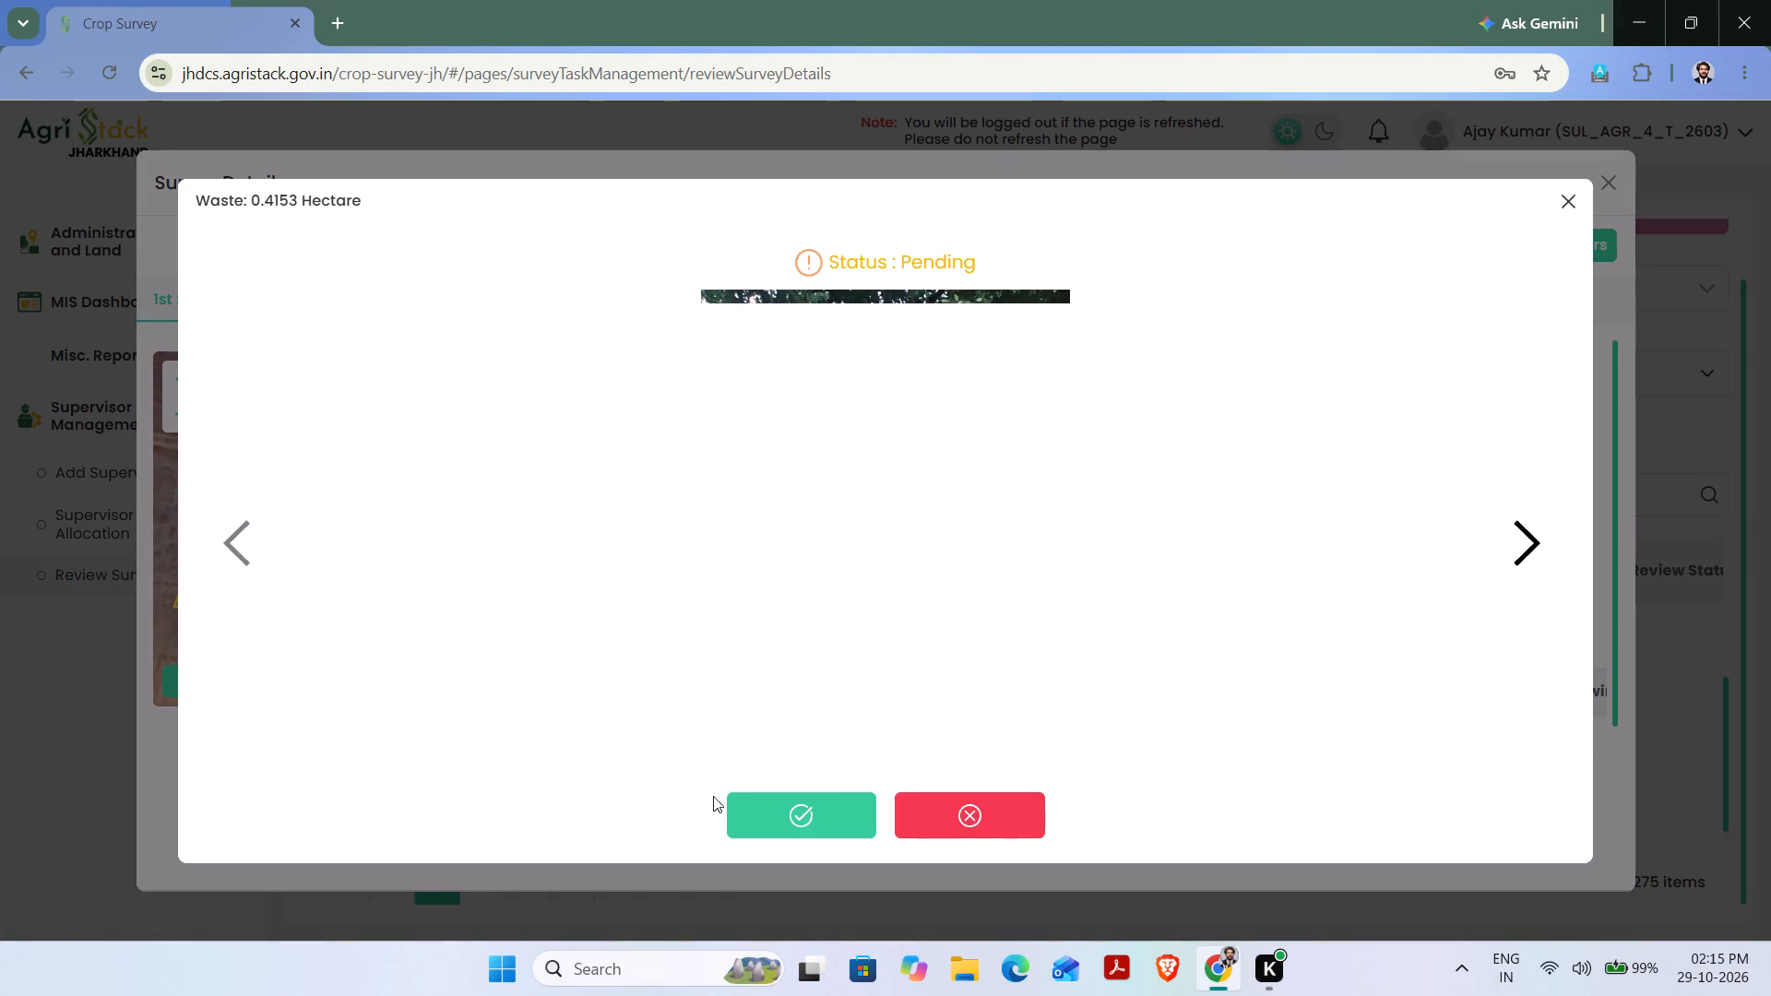
click(740, 808)
drag(899, 697, 719, 745)
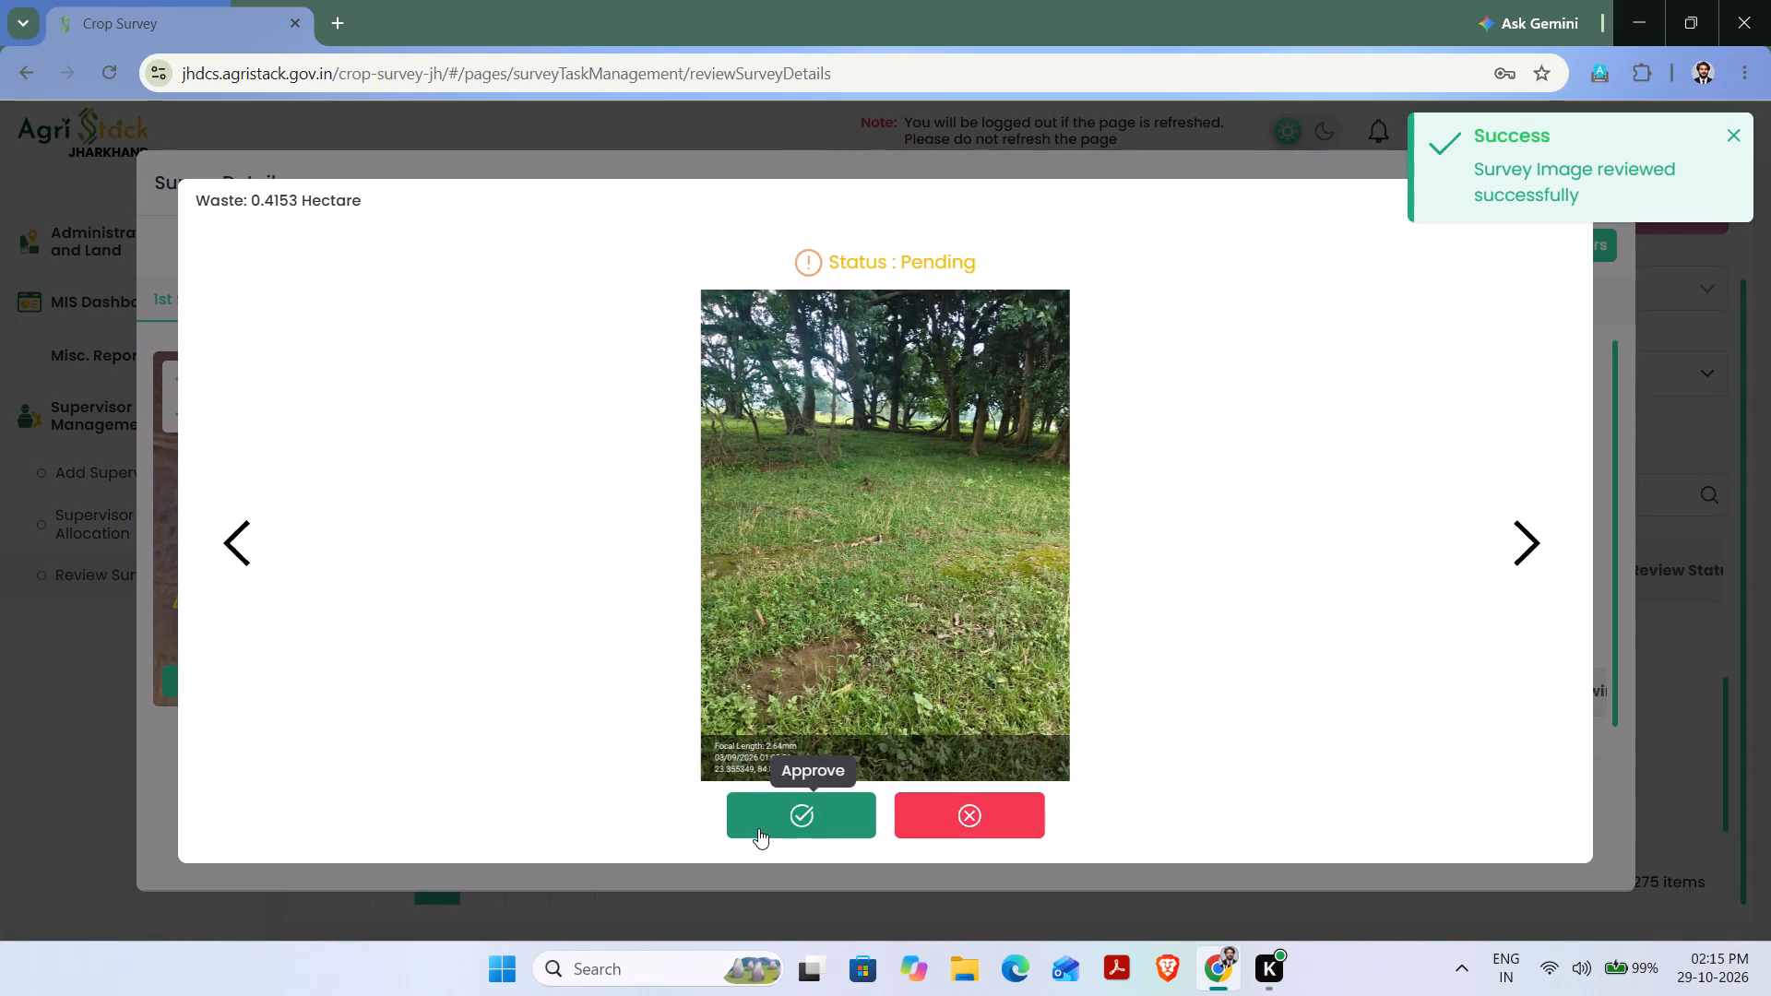
click(760, 816)
drag(901, 717, 745, 745)
click(765, 816)
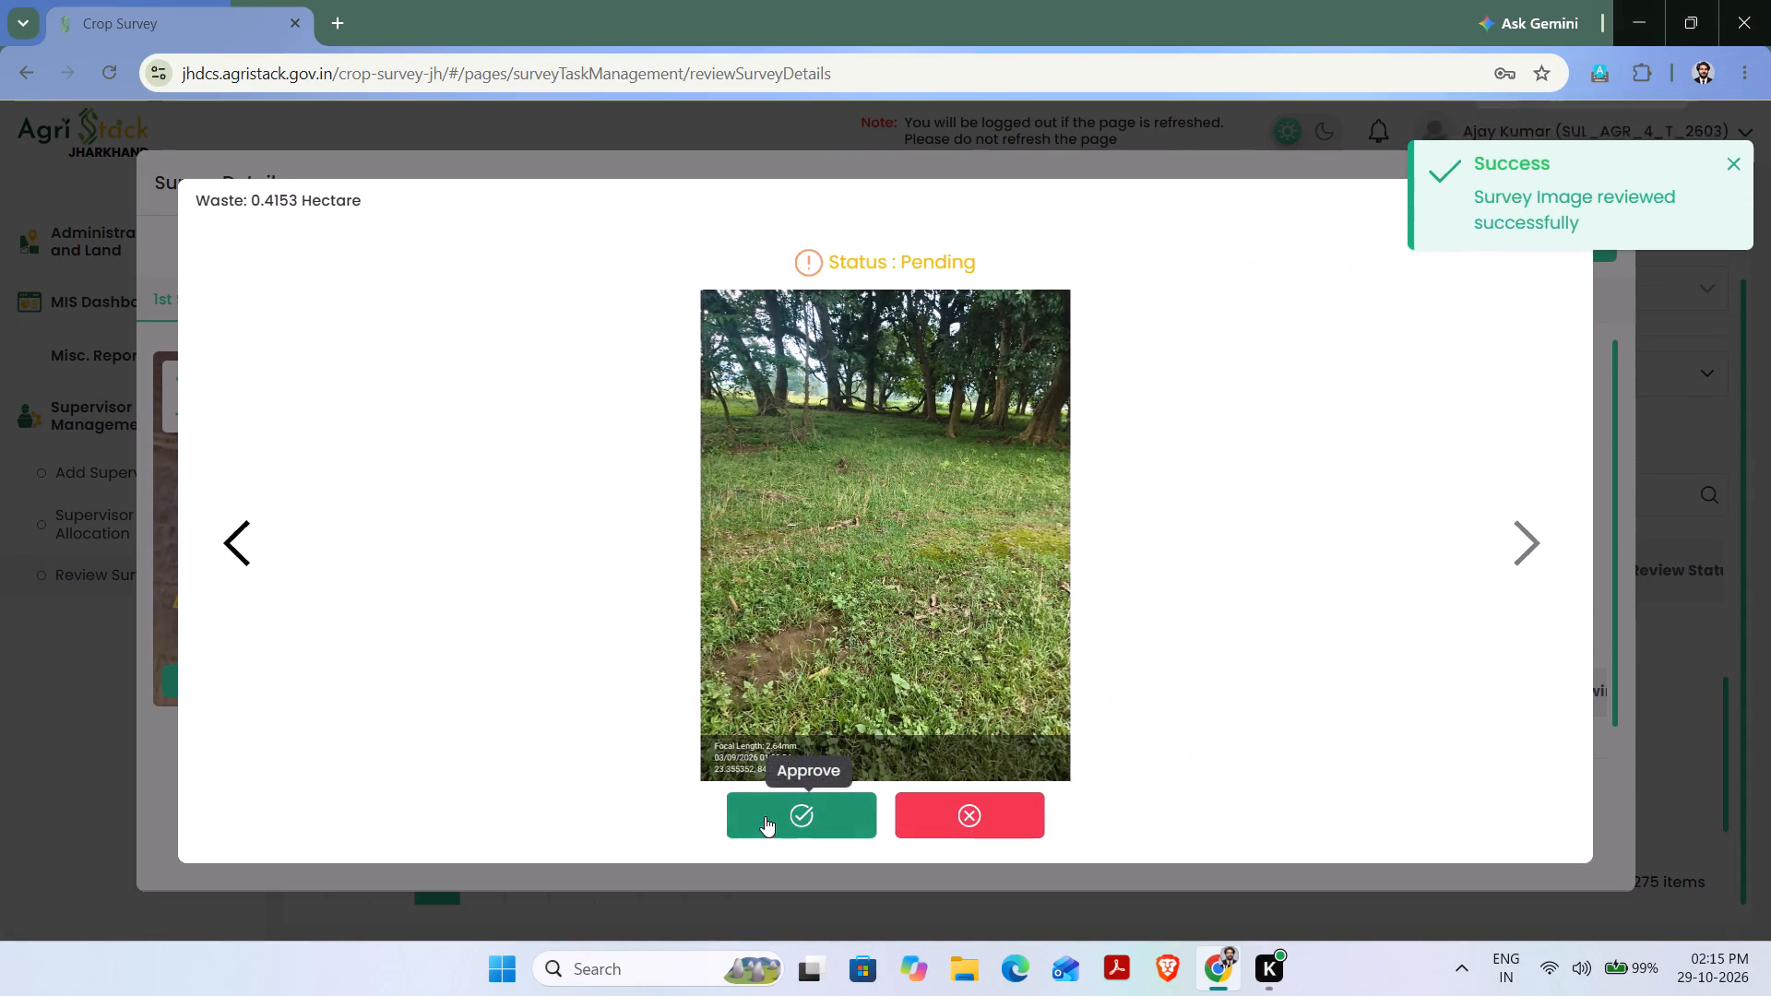
drag(910, 657, 816, 674)
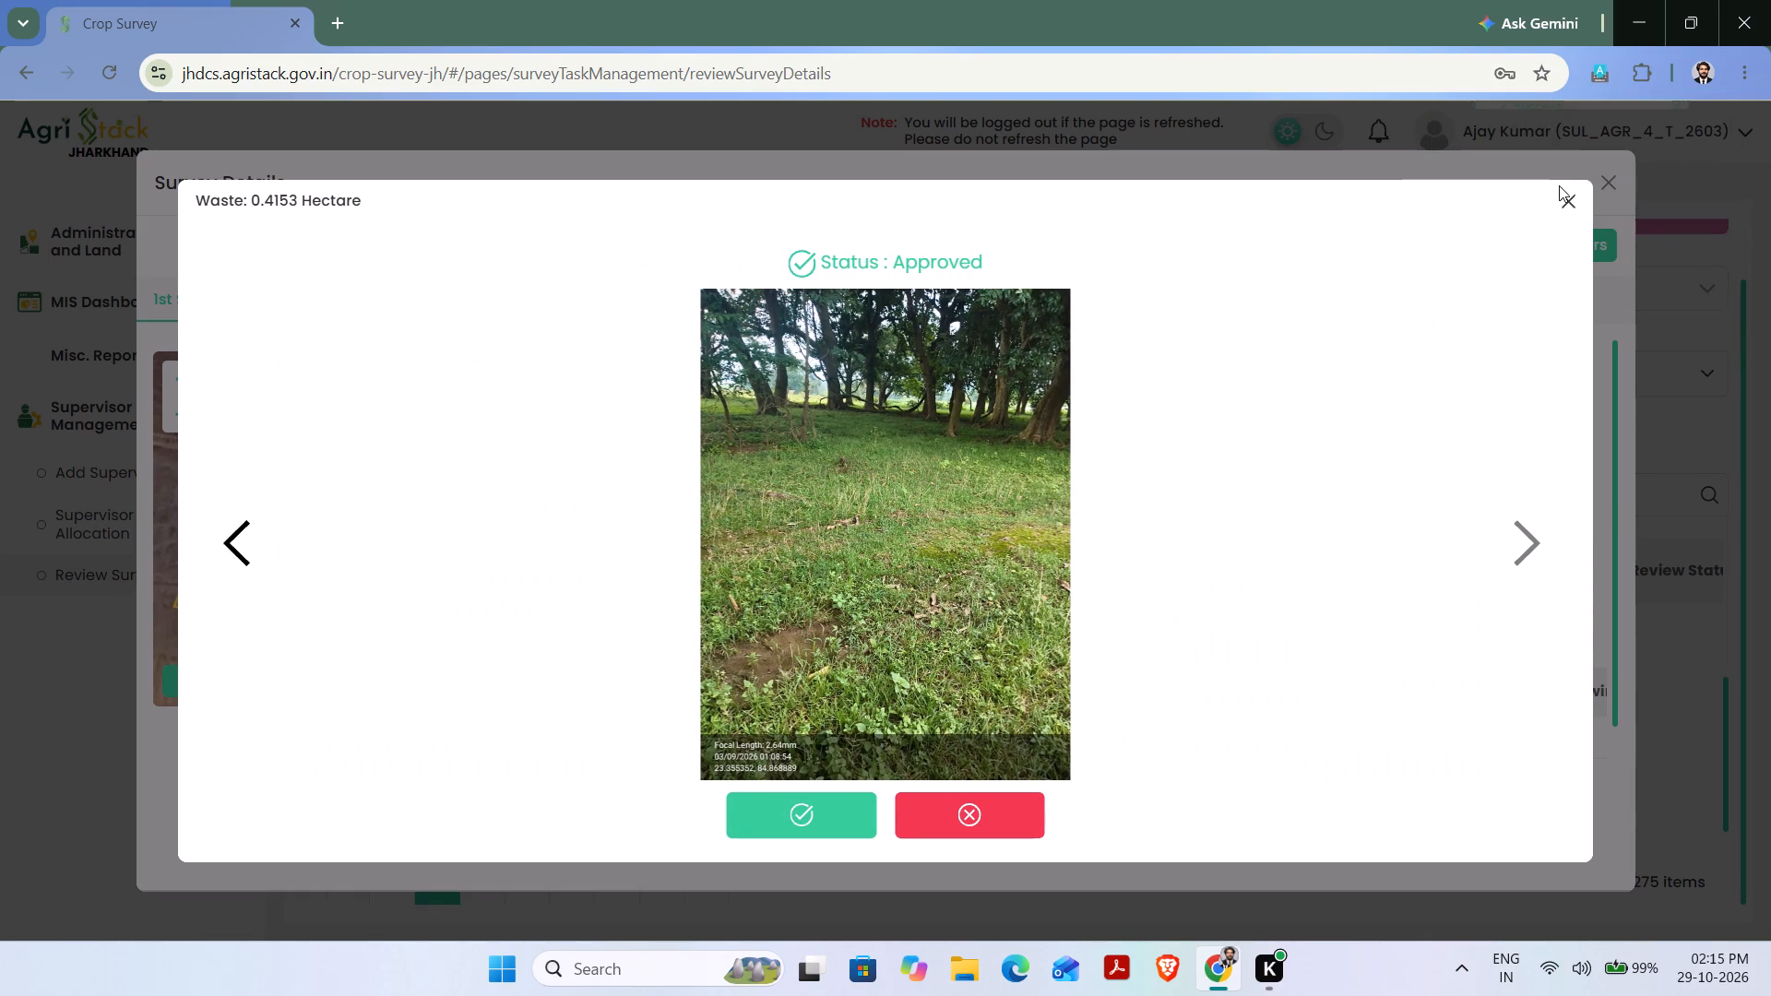
click(1564, 197)
Approve the 1st survey of survey number 304, save the review and close its details.
scroll(748, 644, down, 2)
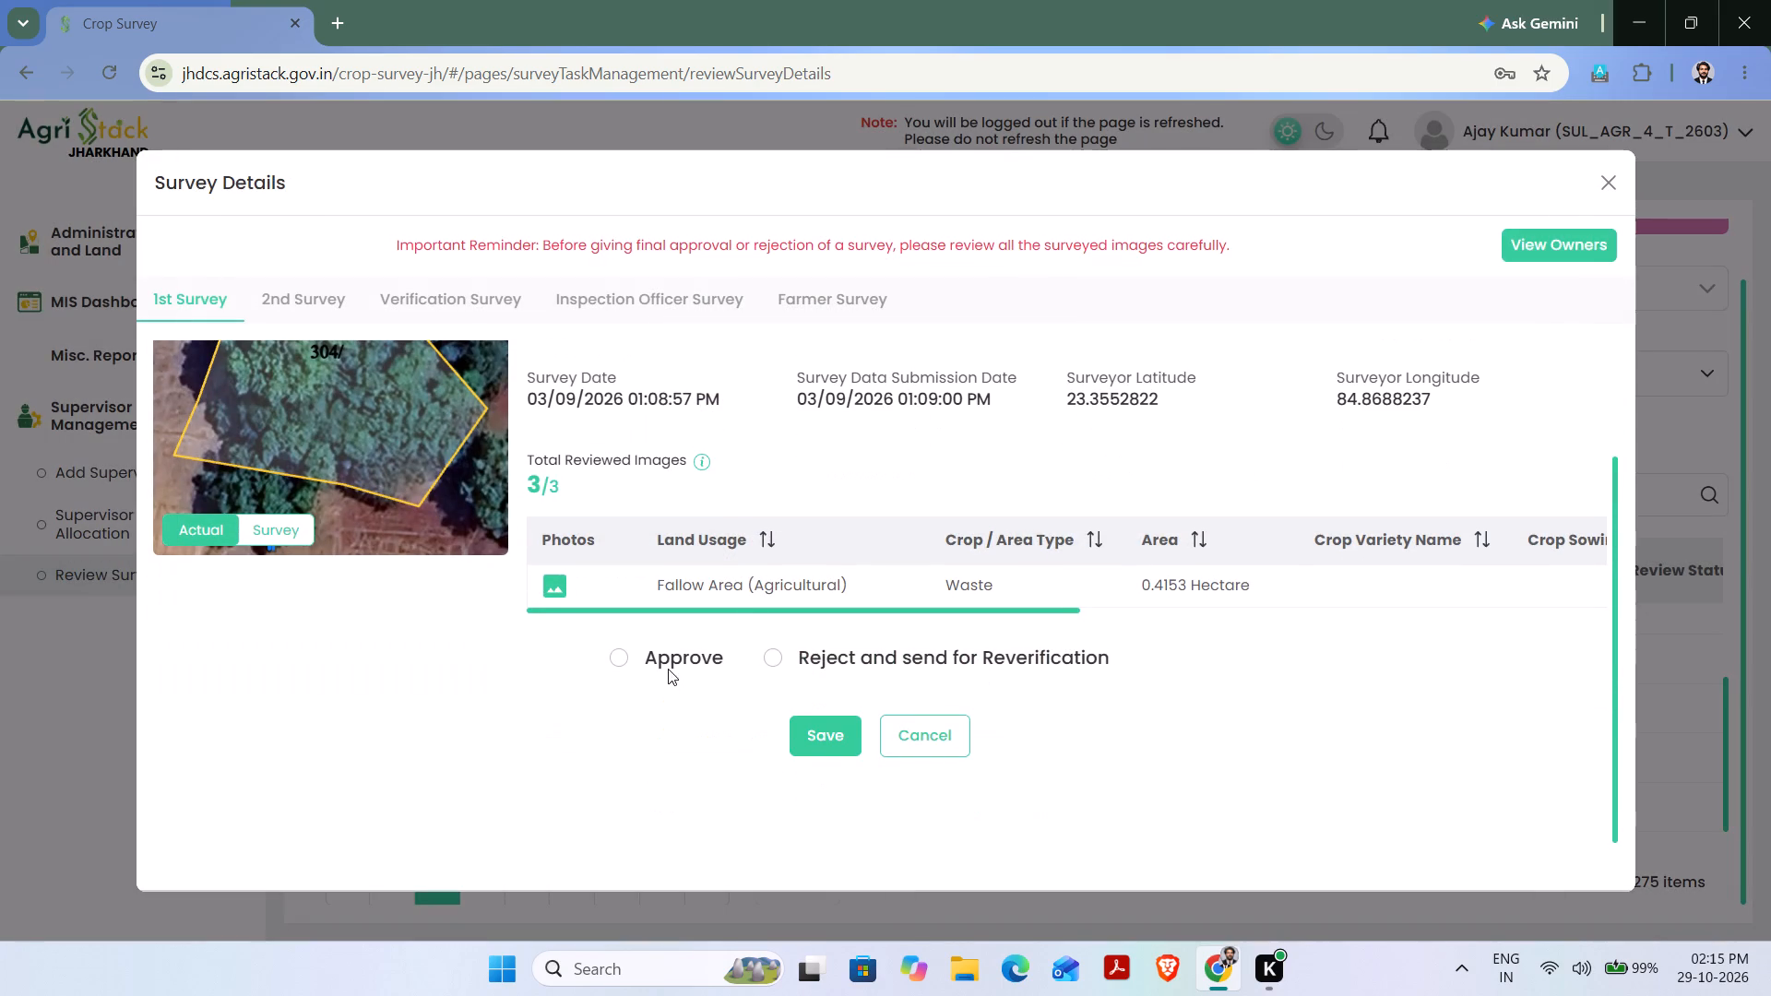
click(670, 667)
click(795, 729)
click(869, 571)
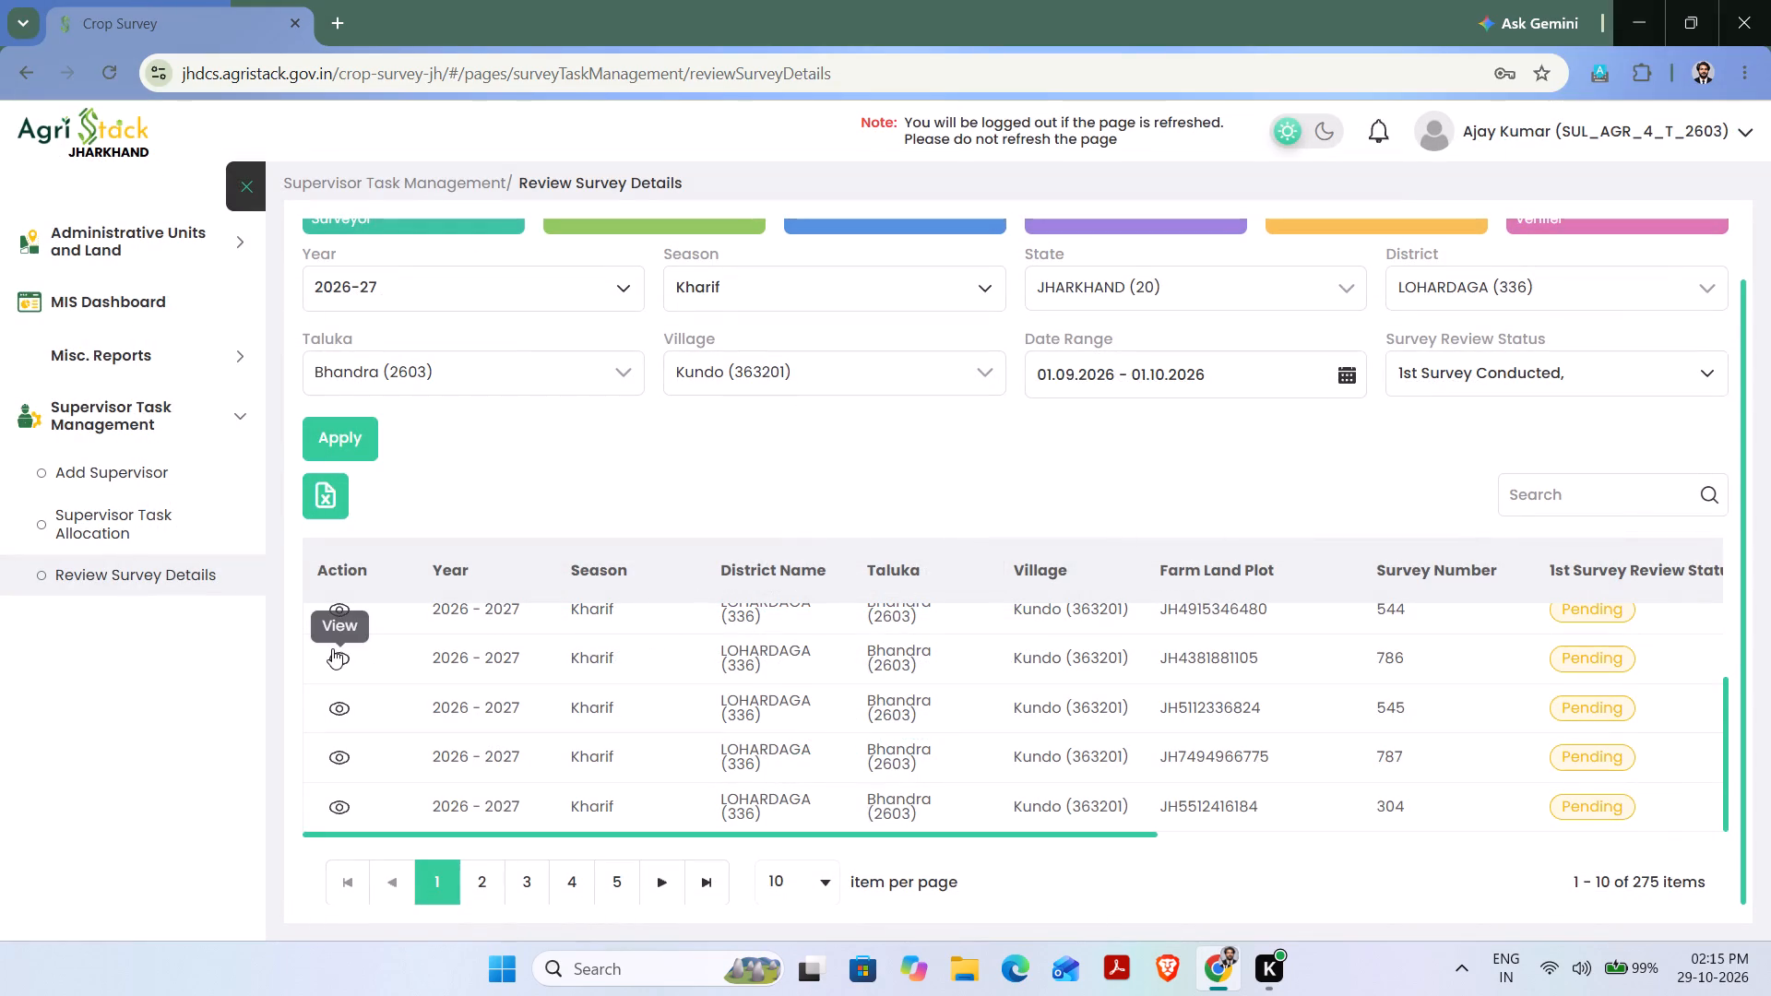
Reload the list of pending Kundo surveys with the same filters to get the next batch.
scroll(393, 695, down, 1)
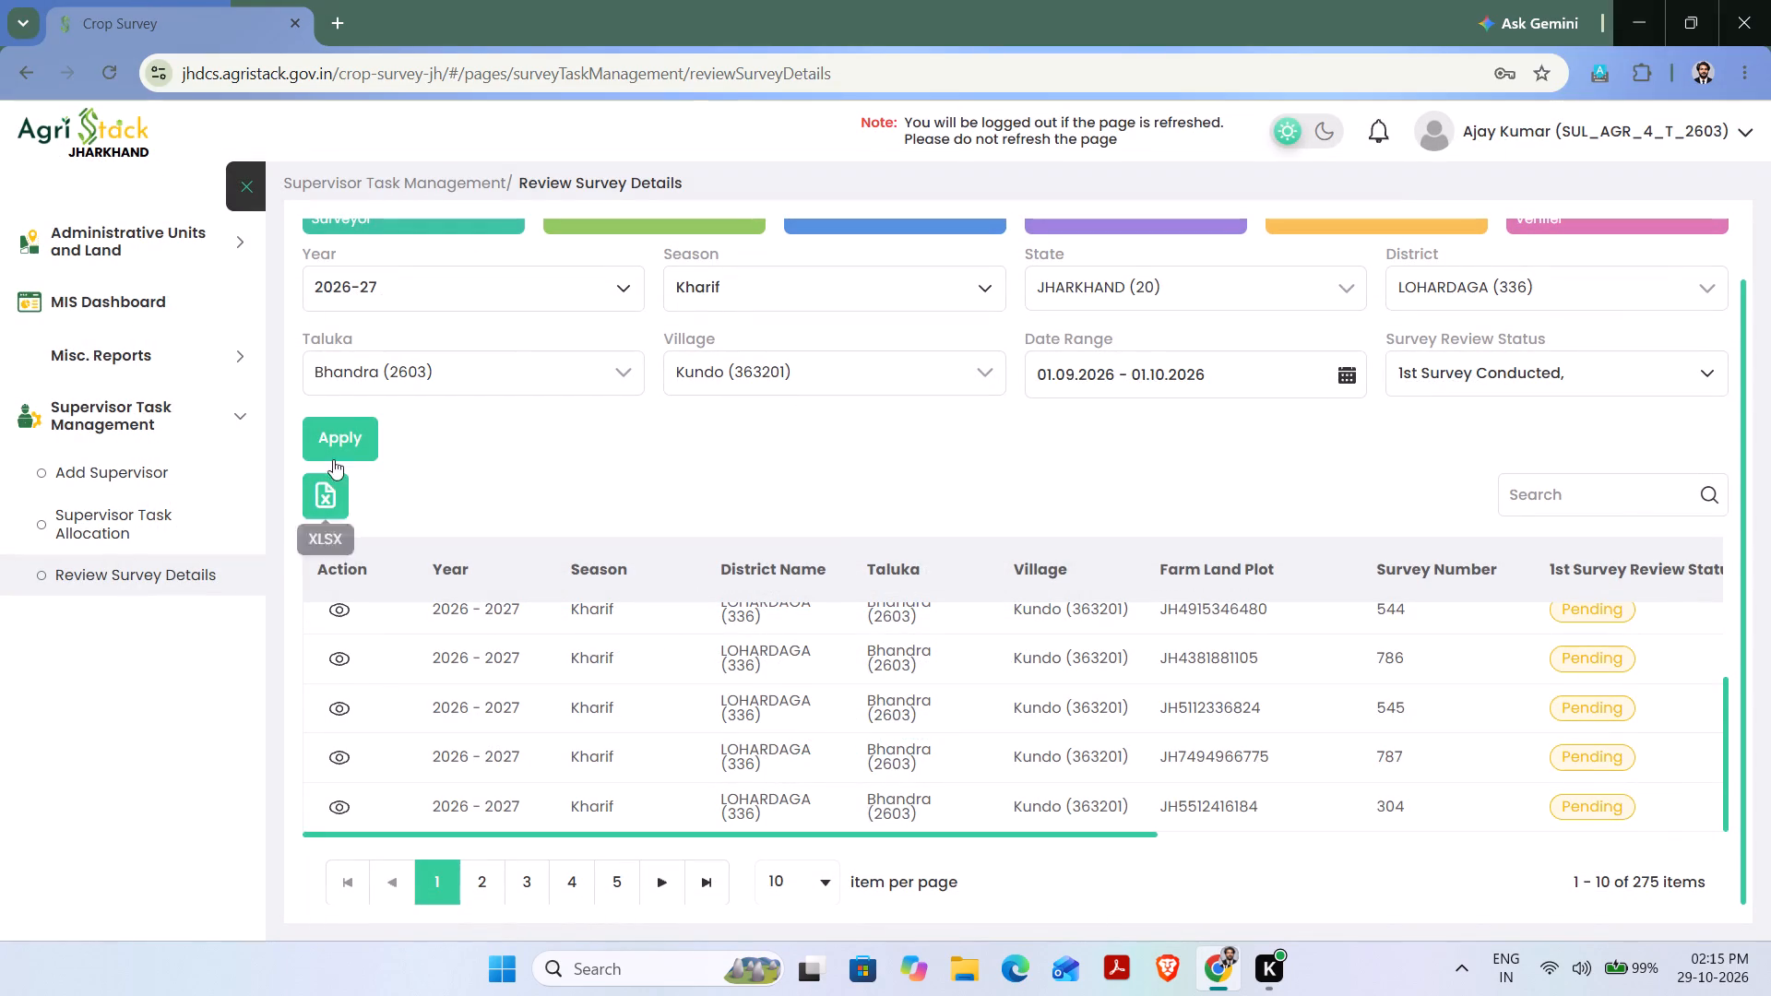
click(343, 429)
scroll(431, 625, up, 4)
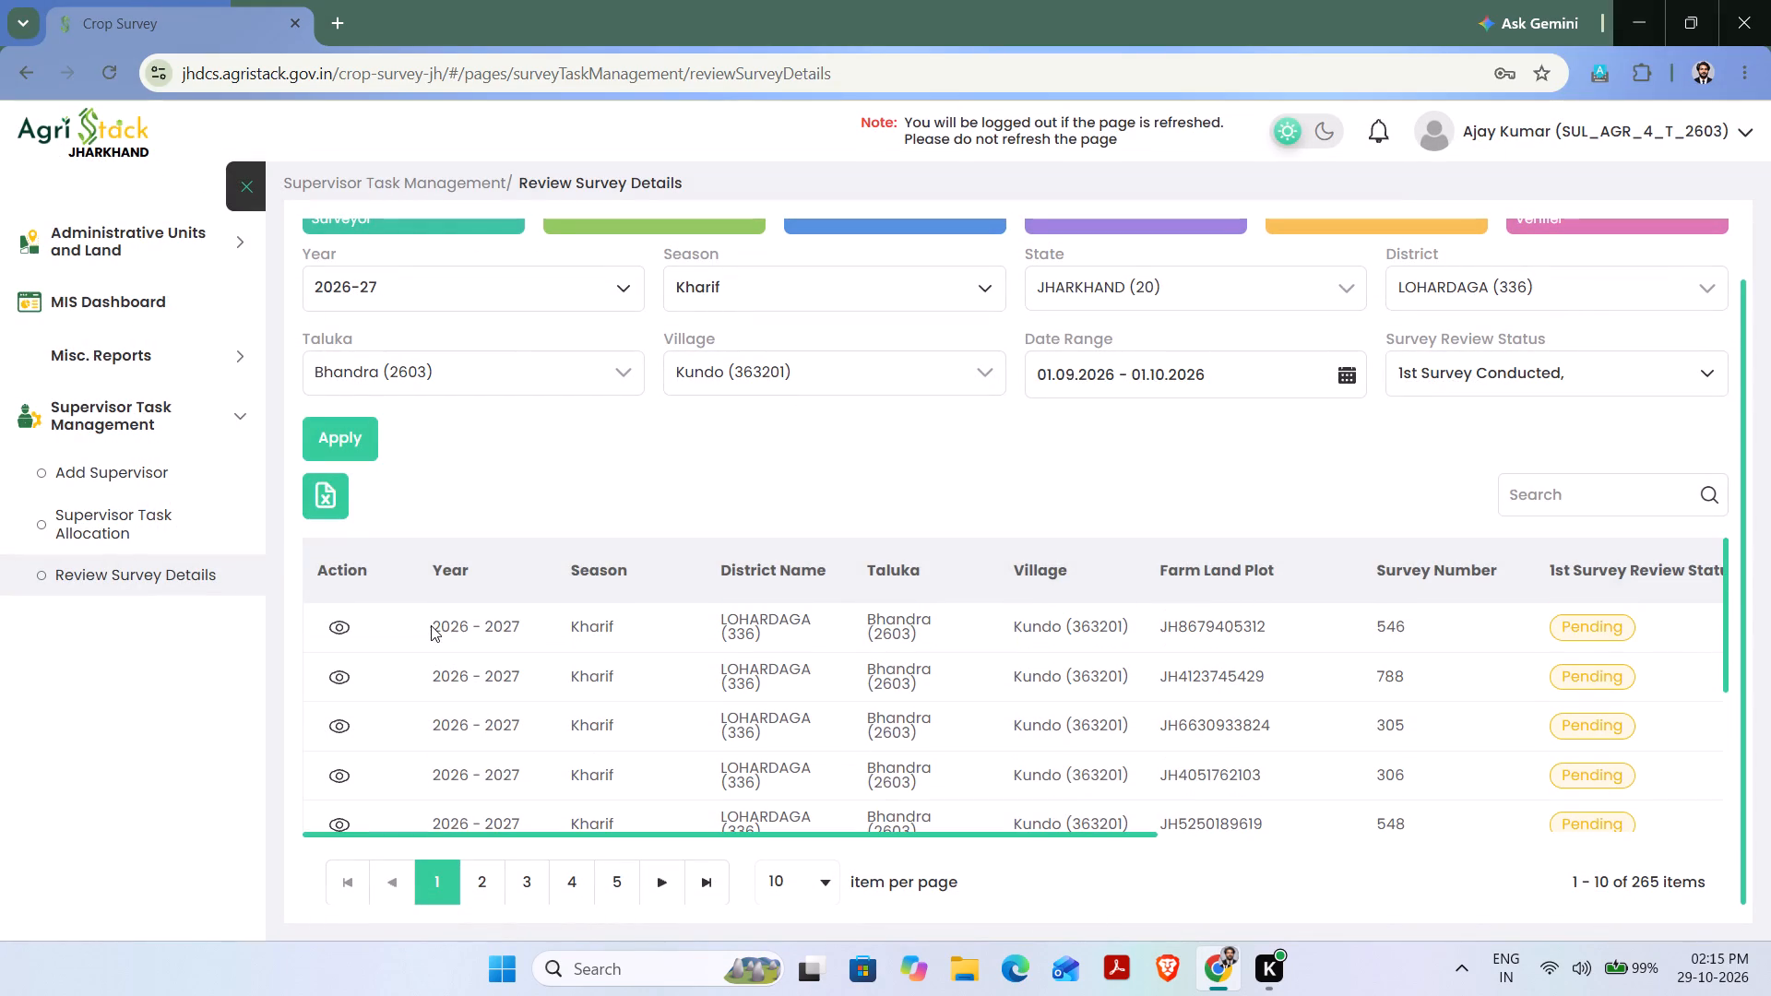
Open the details of survey number 546 and approve all three of its Fallow photos.
click(334, 622)
click(562, 732)
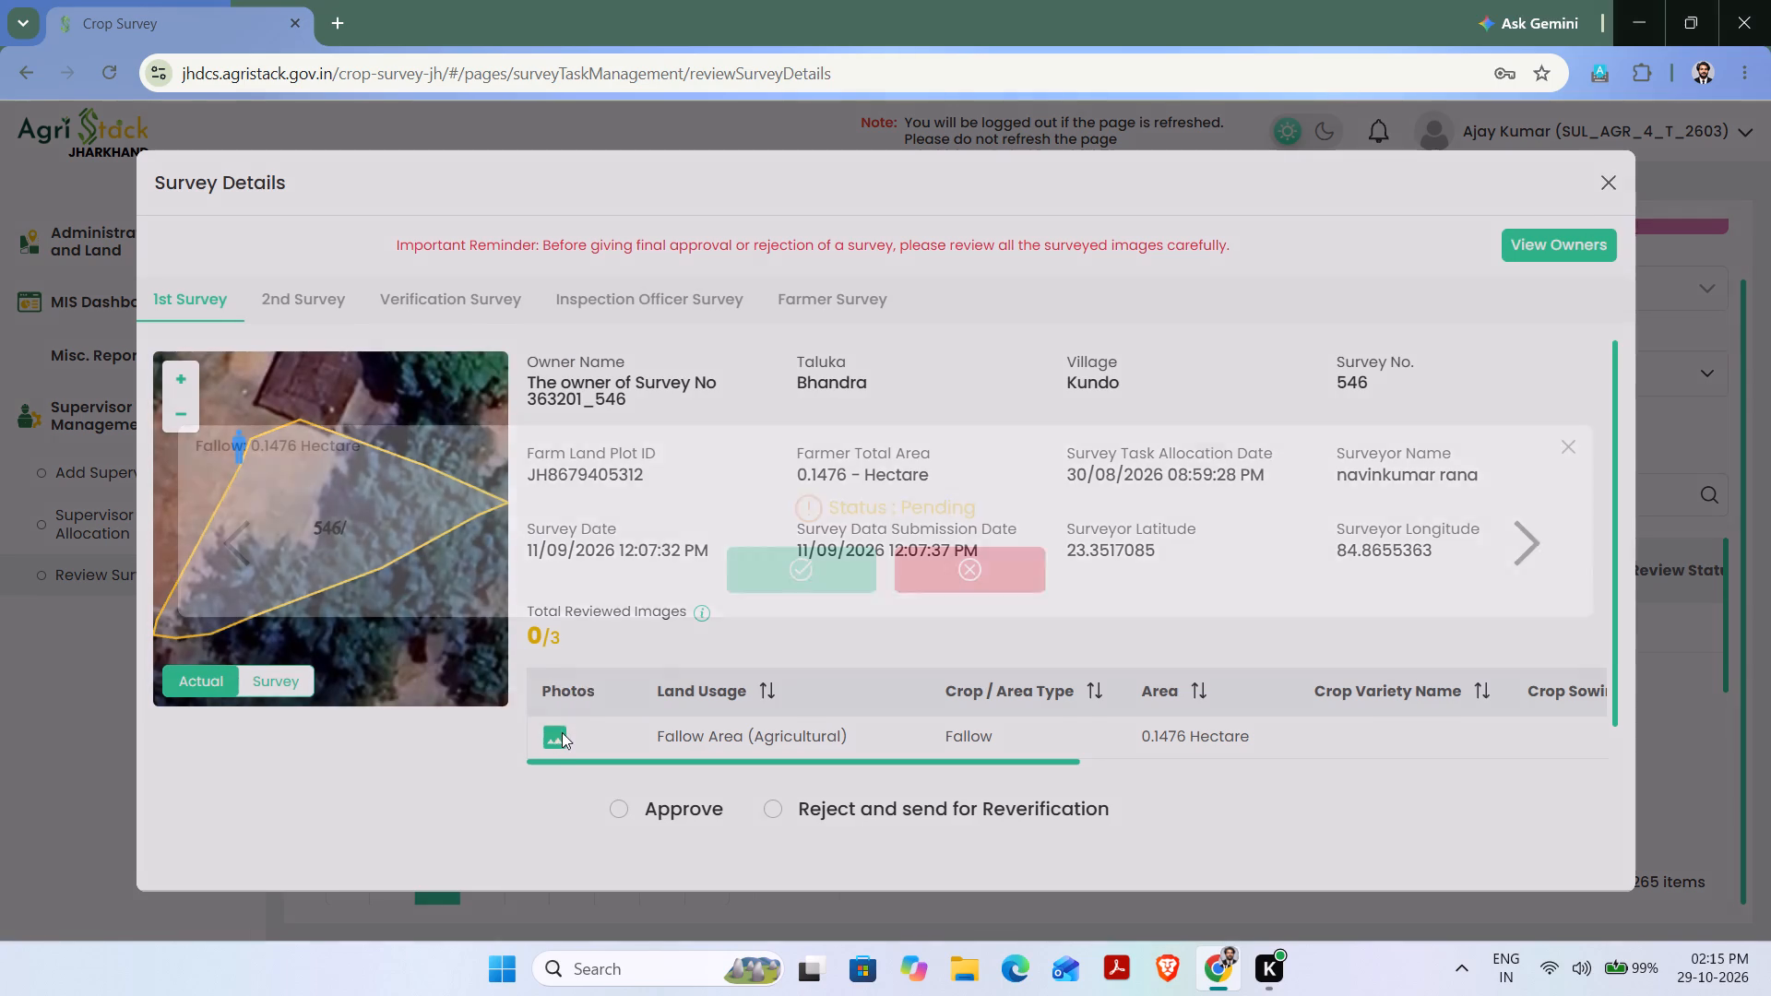
click(785, 806)
drag(948, 685, 775, 711)
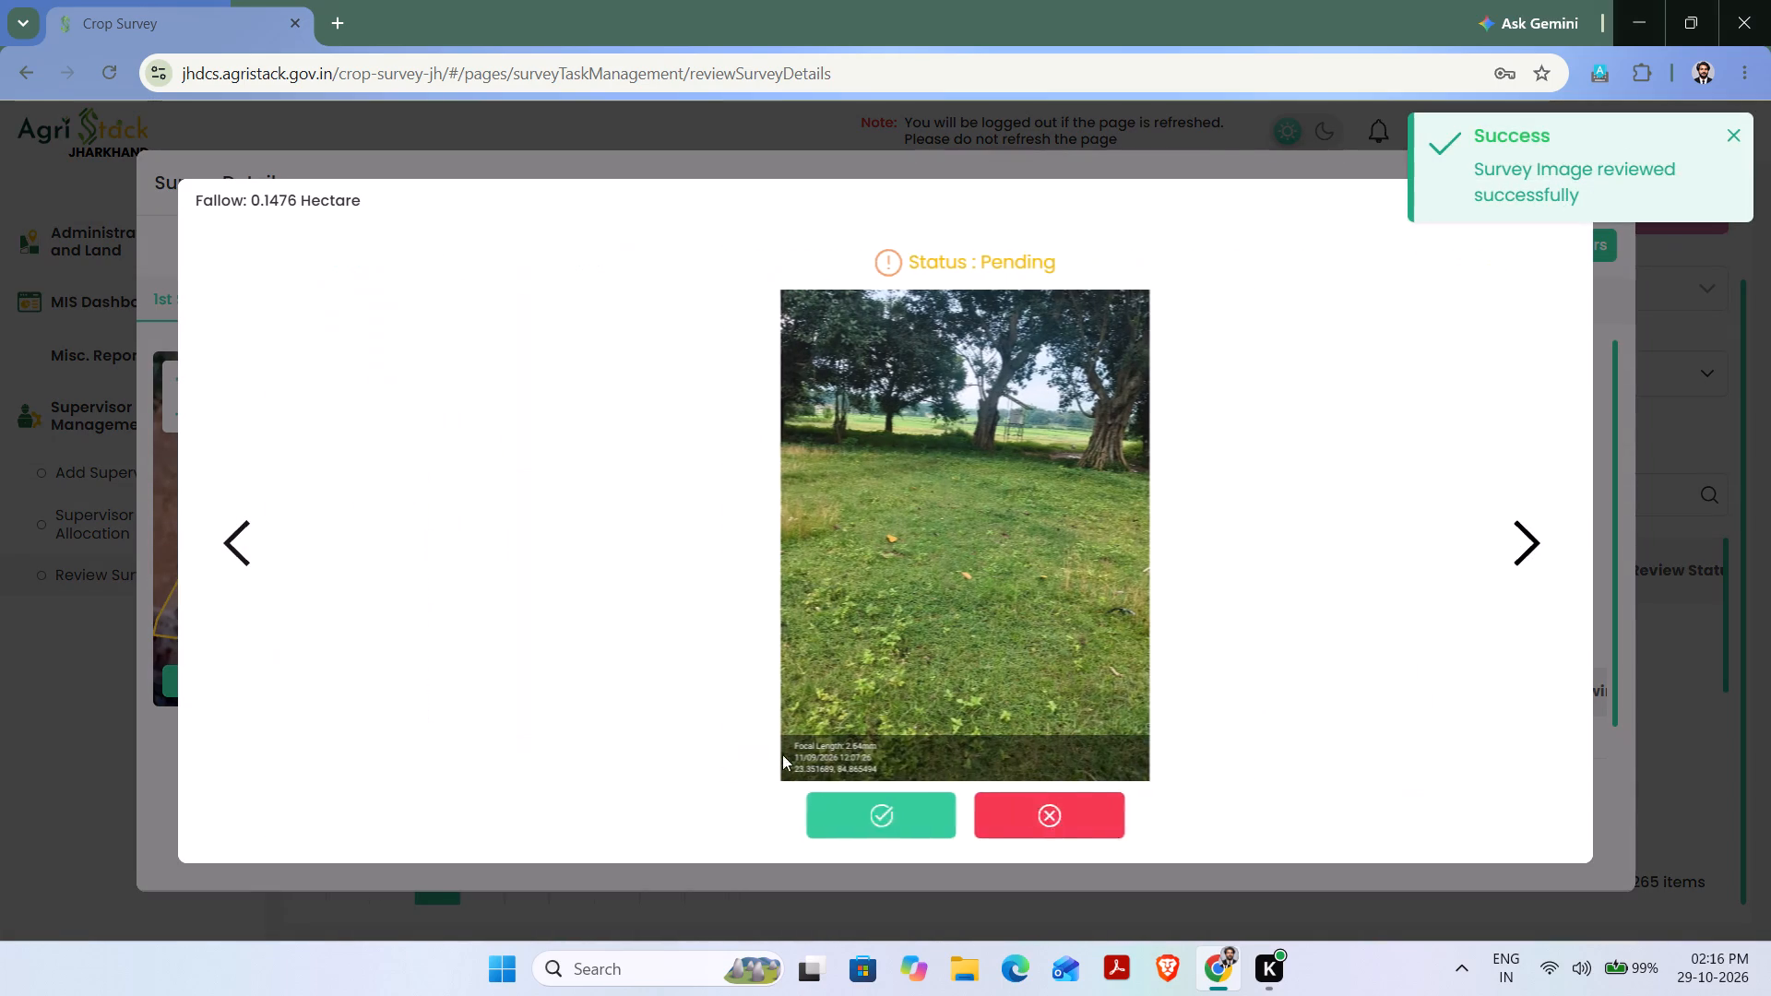
click(778, 798)
drag(919, 704, 768, 715)
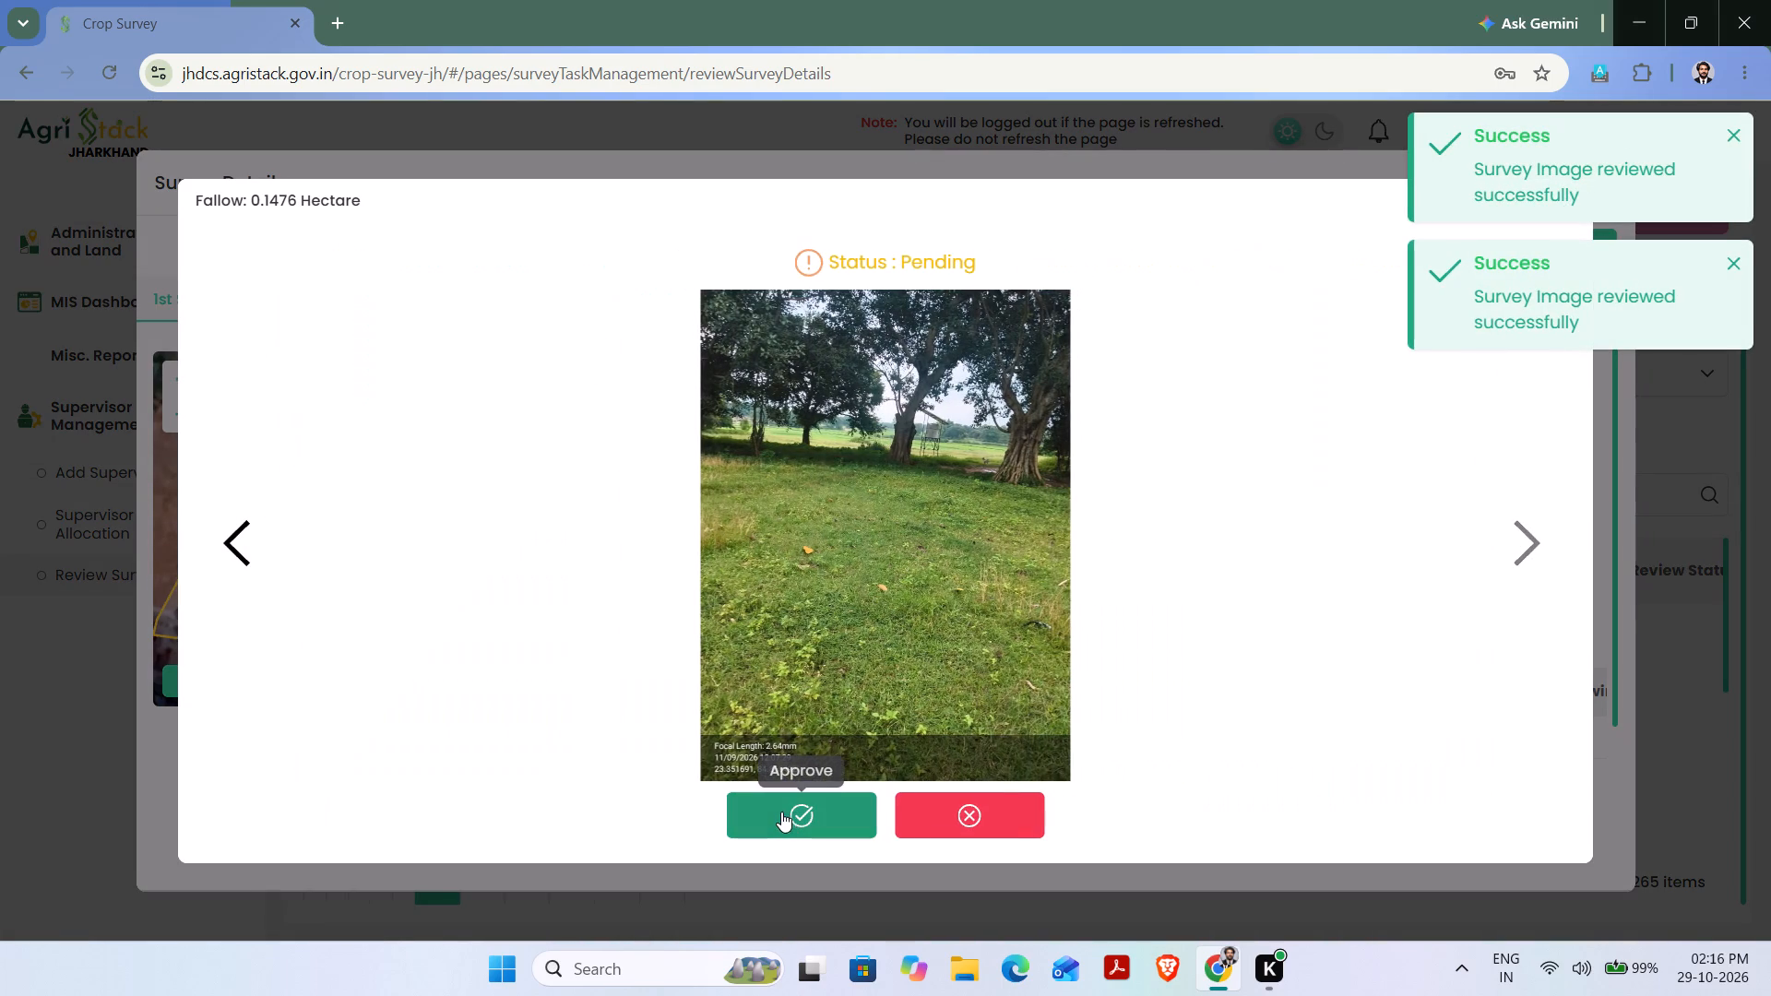
click(780, 810)
drag(961, 645, 885, 651)
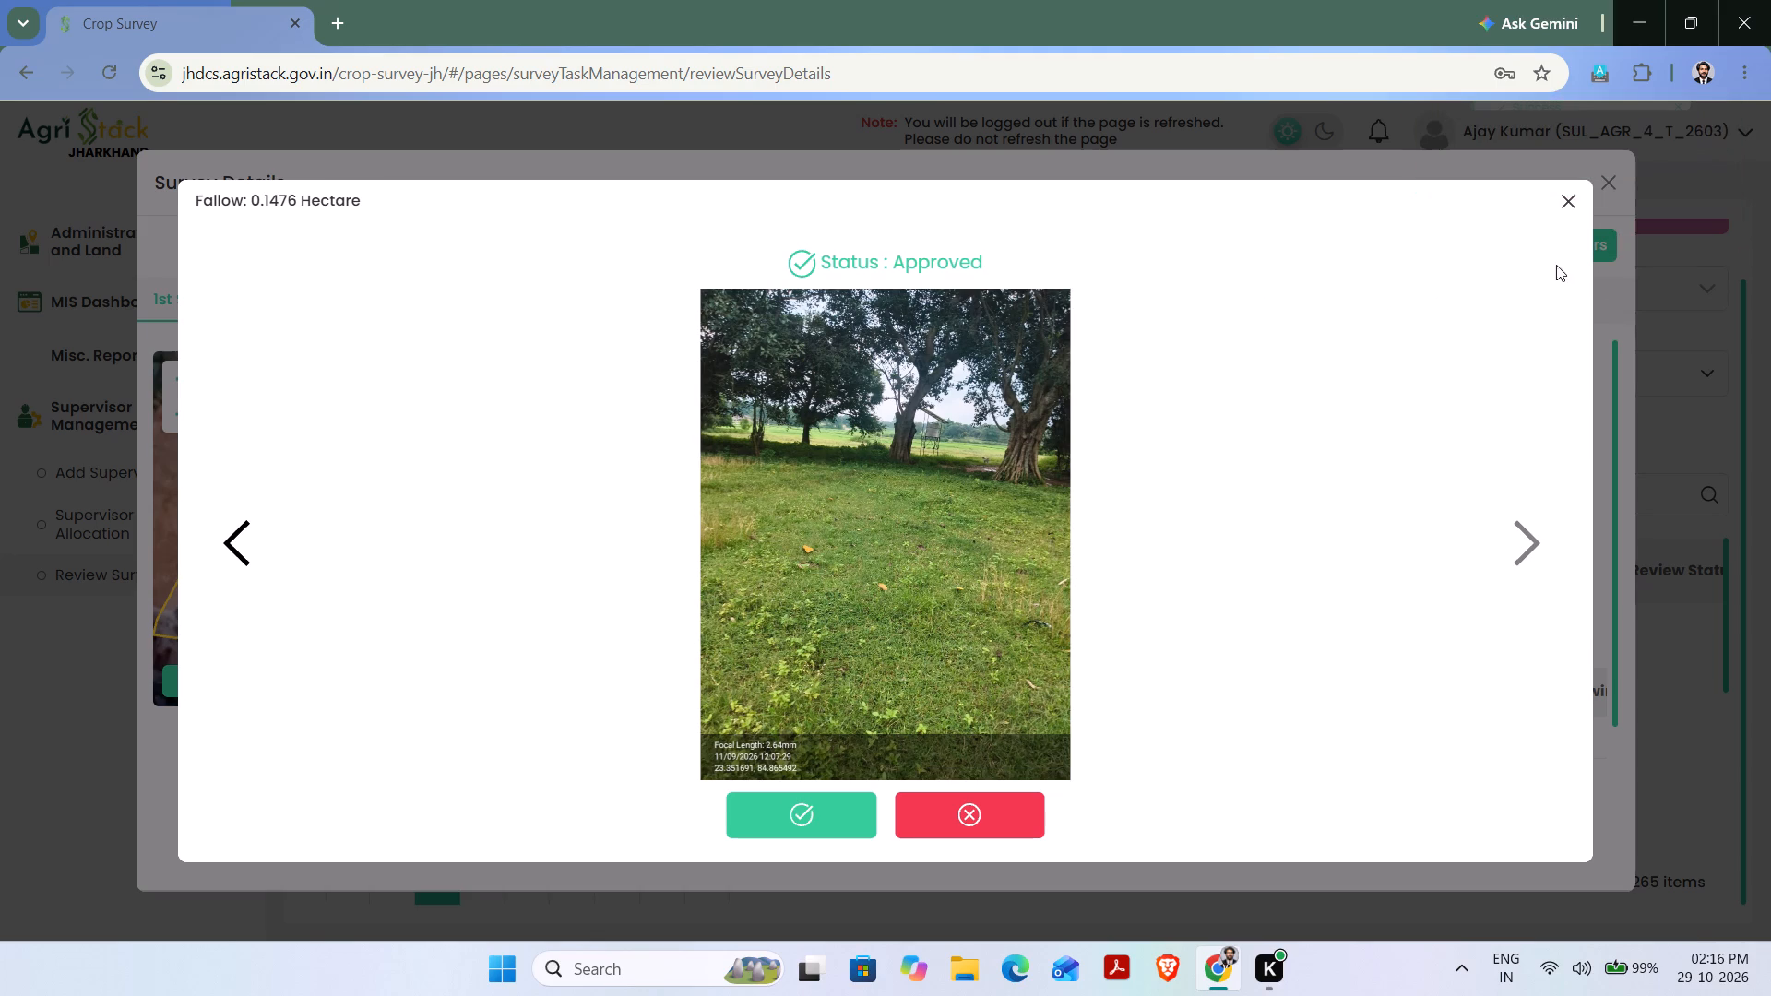
click(1570, 201)
Approve the 1st survey of survey number 546, save the review and close its details.
scroll(879, 644, down, 1)
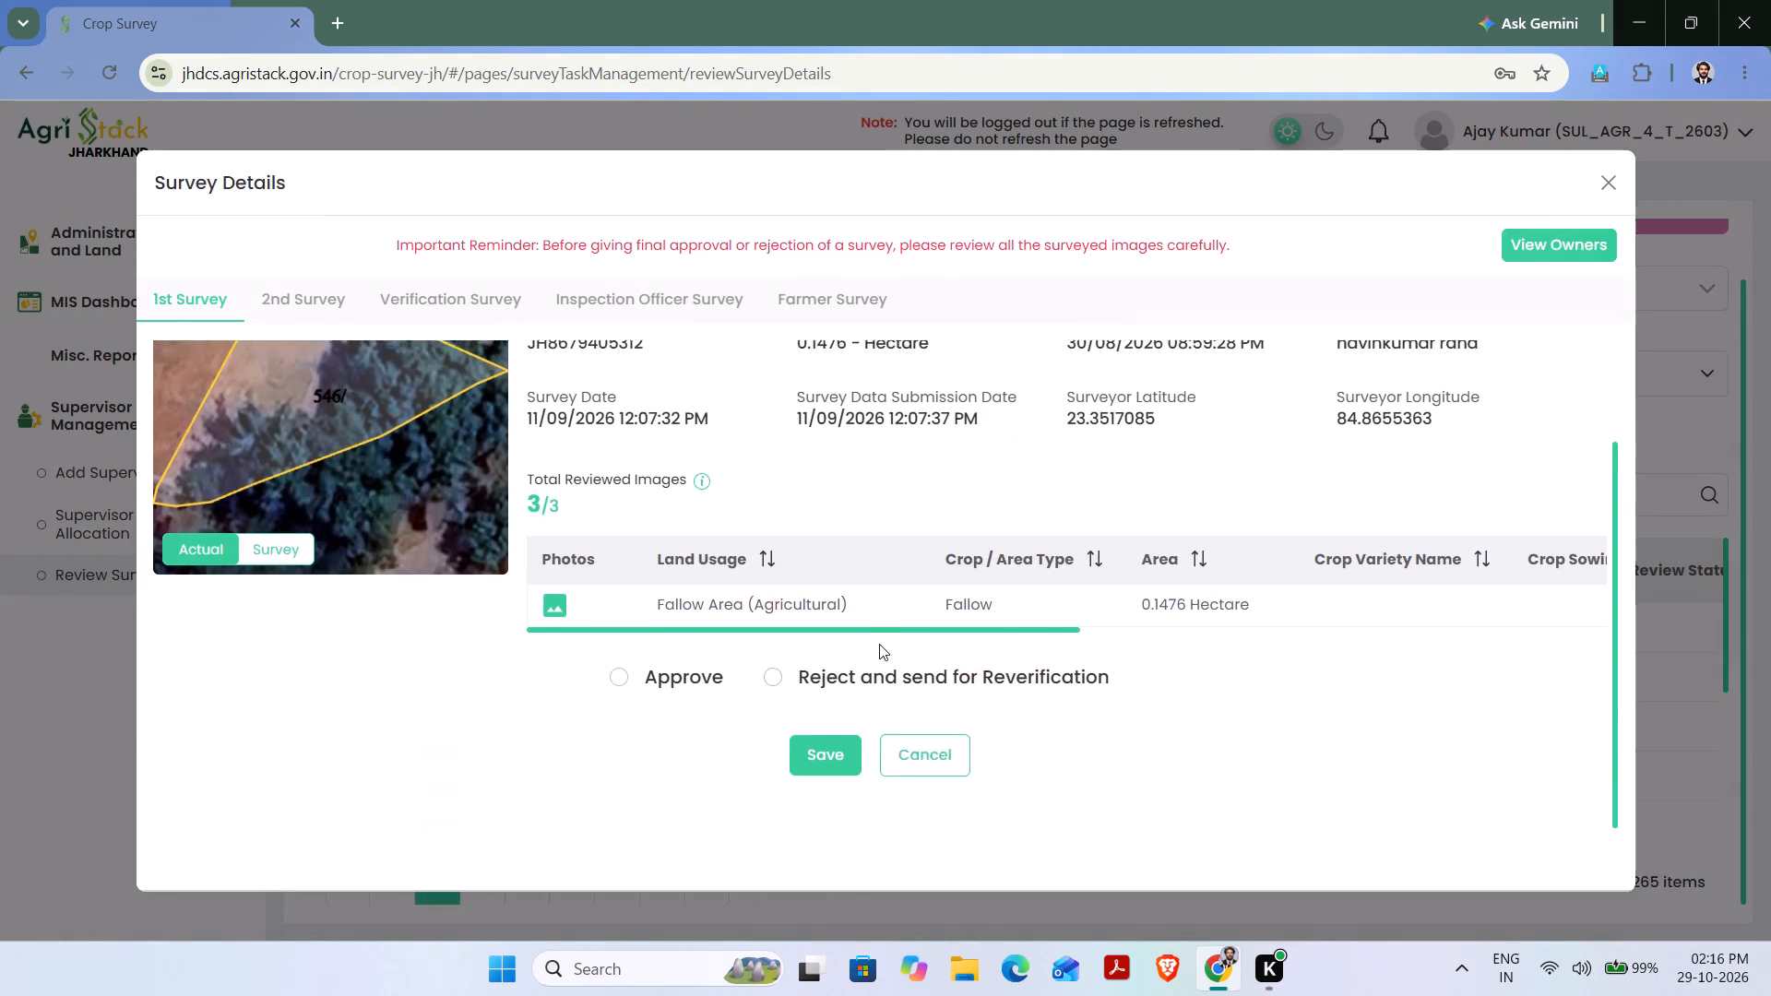
scroll(879, 644, down, 1)
click(702, 656)
click(817, 748)
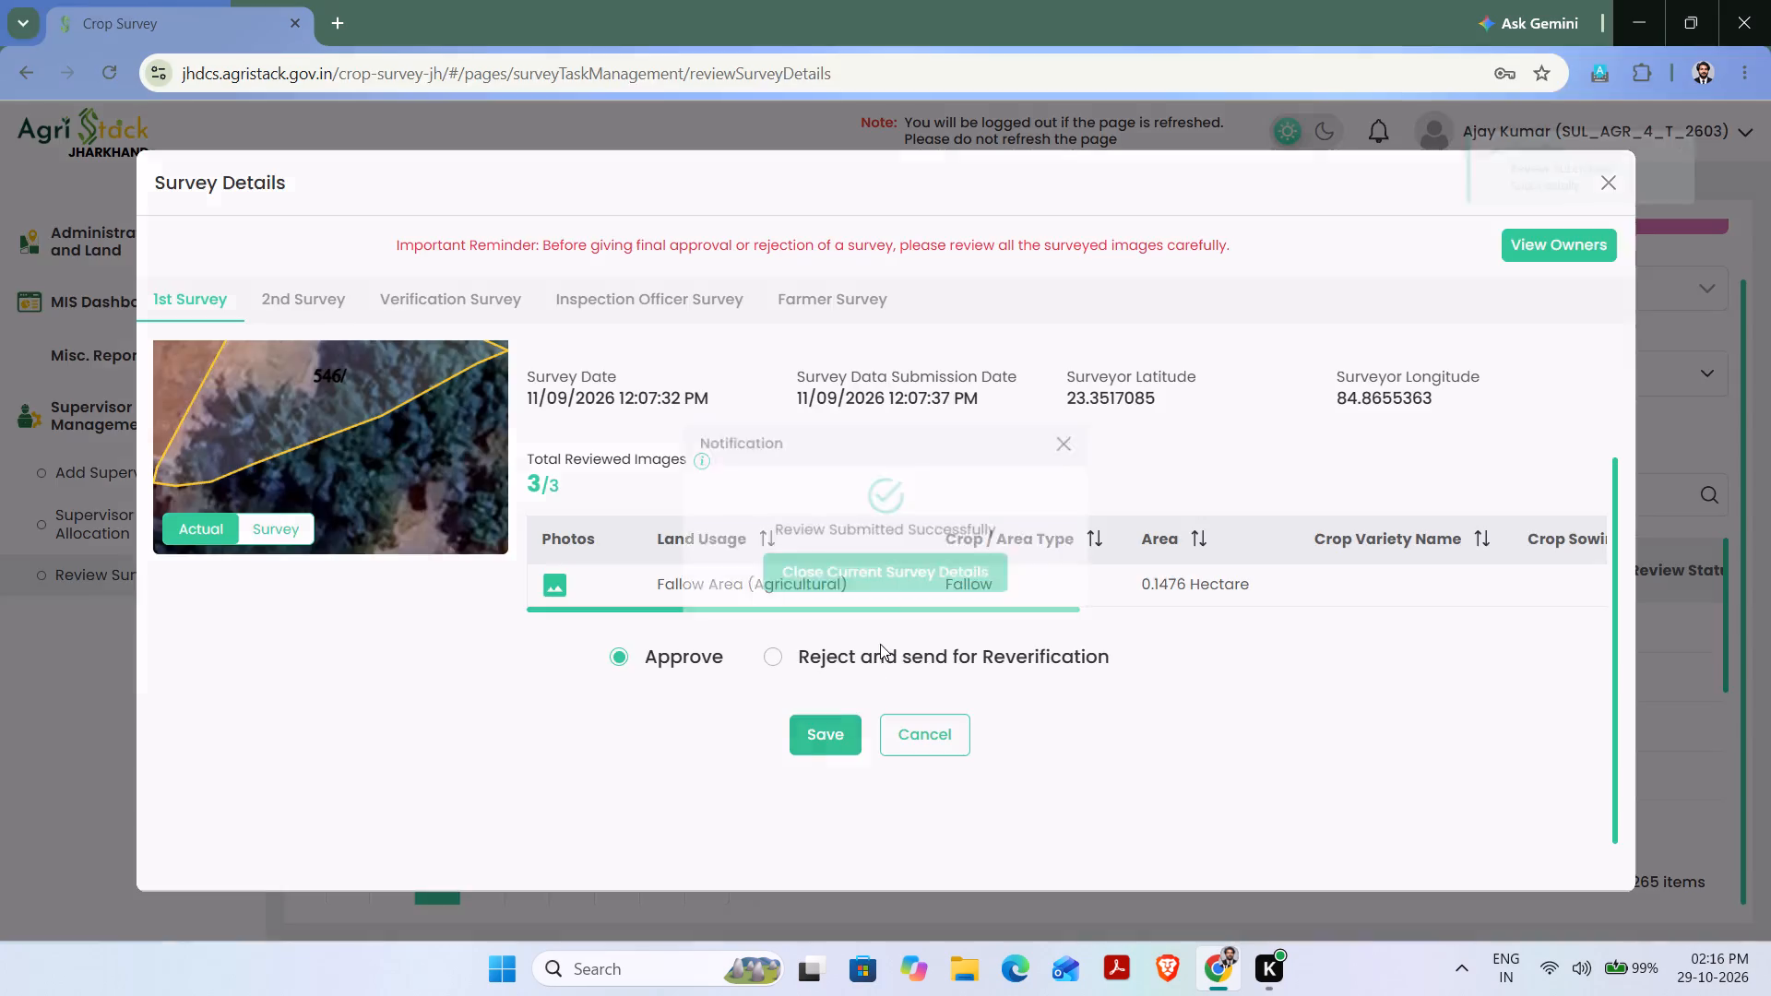
click(903, 584)
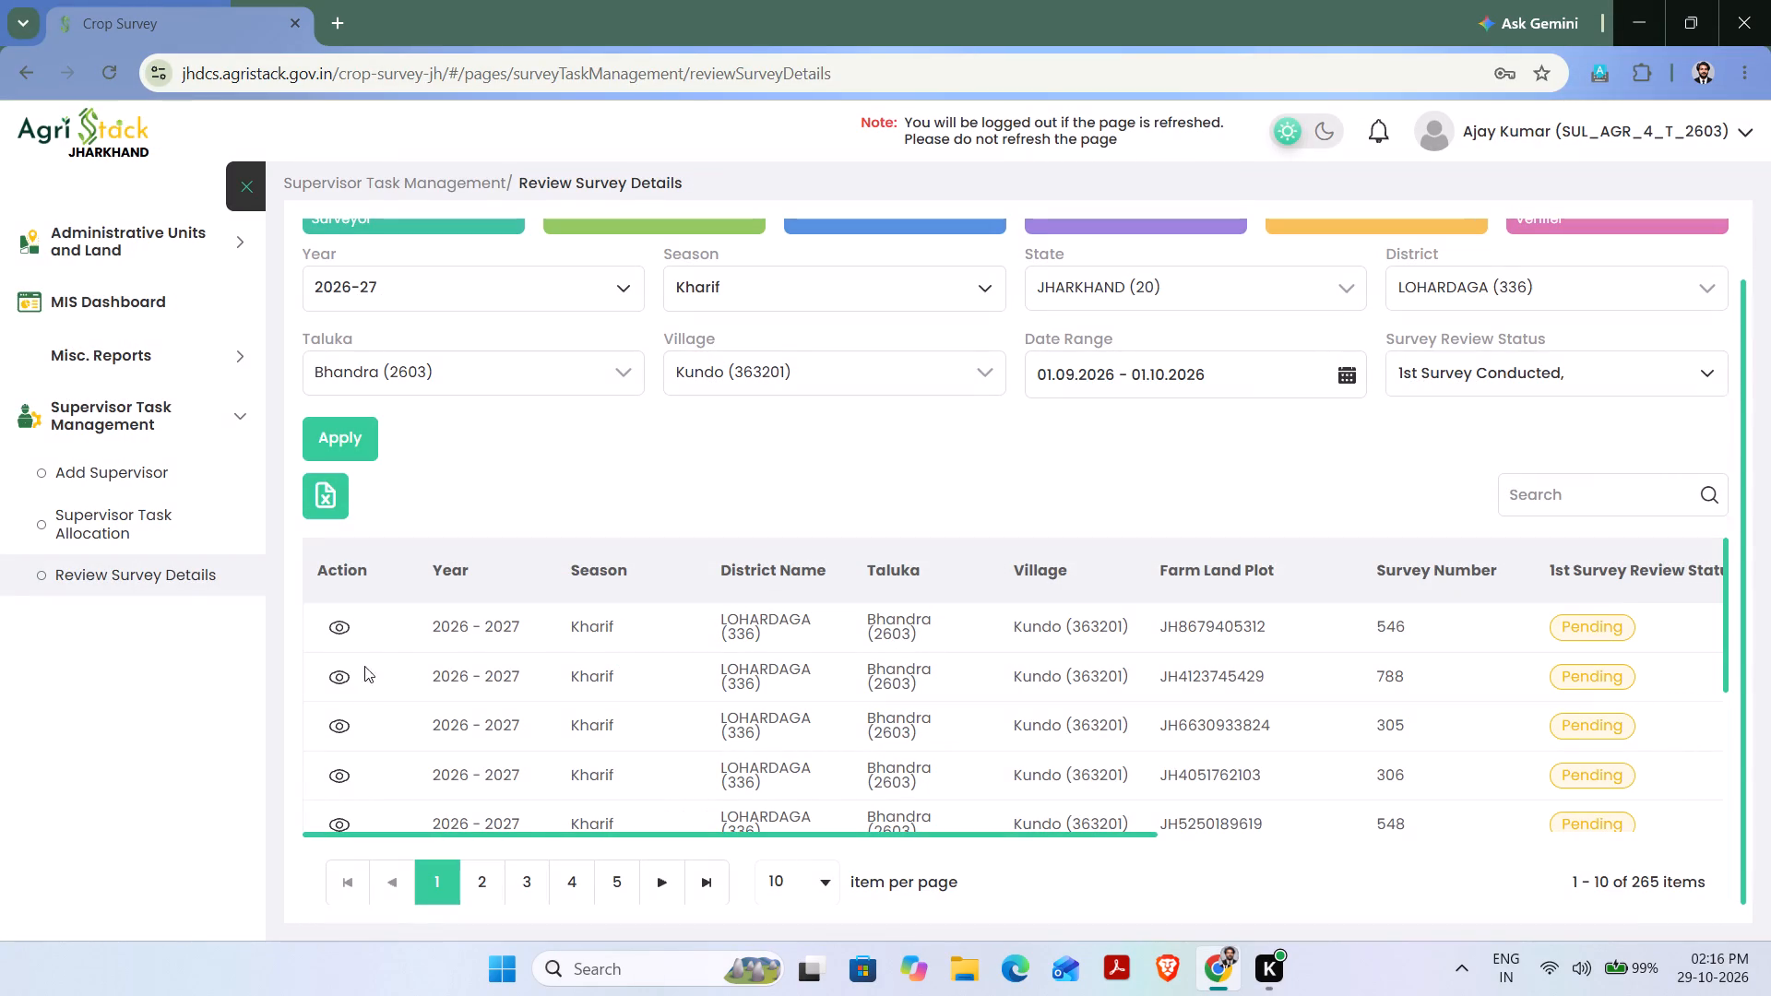
Open the details of survey number 788 and approve all three of its चावल crop photos.
click(339, 672)
click(552, 739)
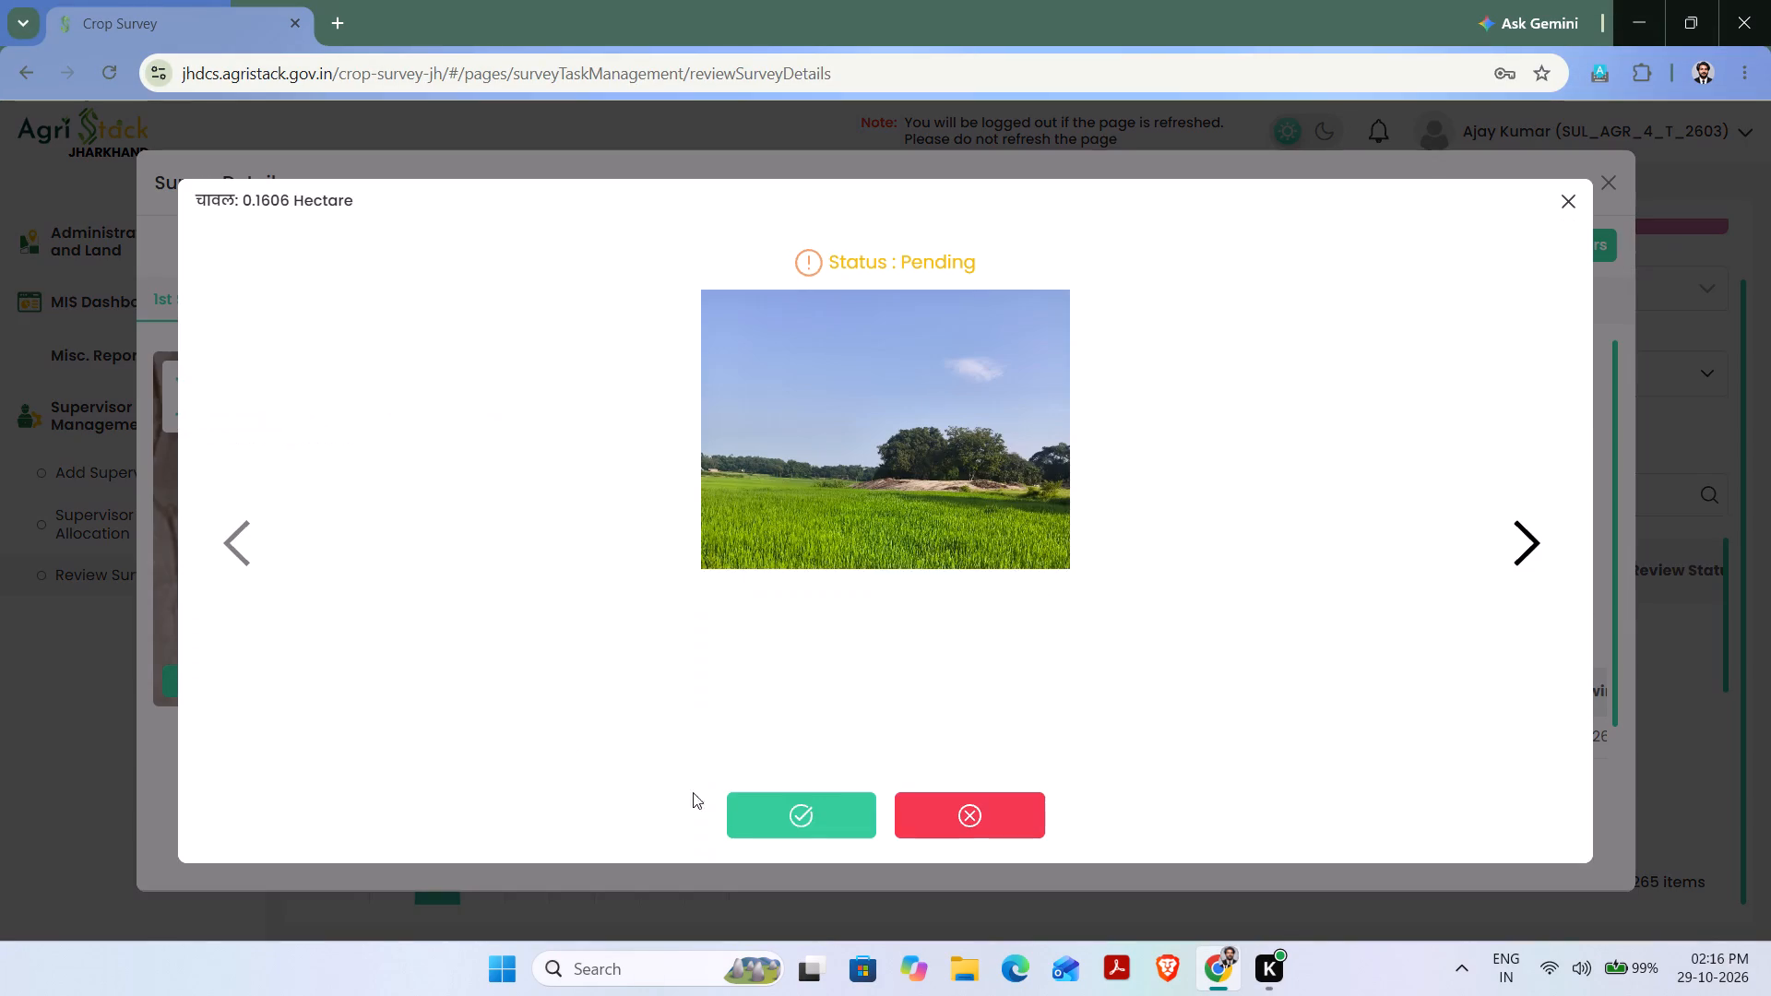
click(748, 806)
drag(891, 728, 732, 753)
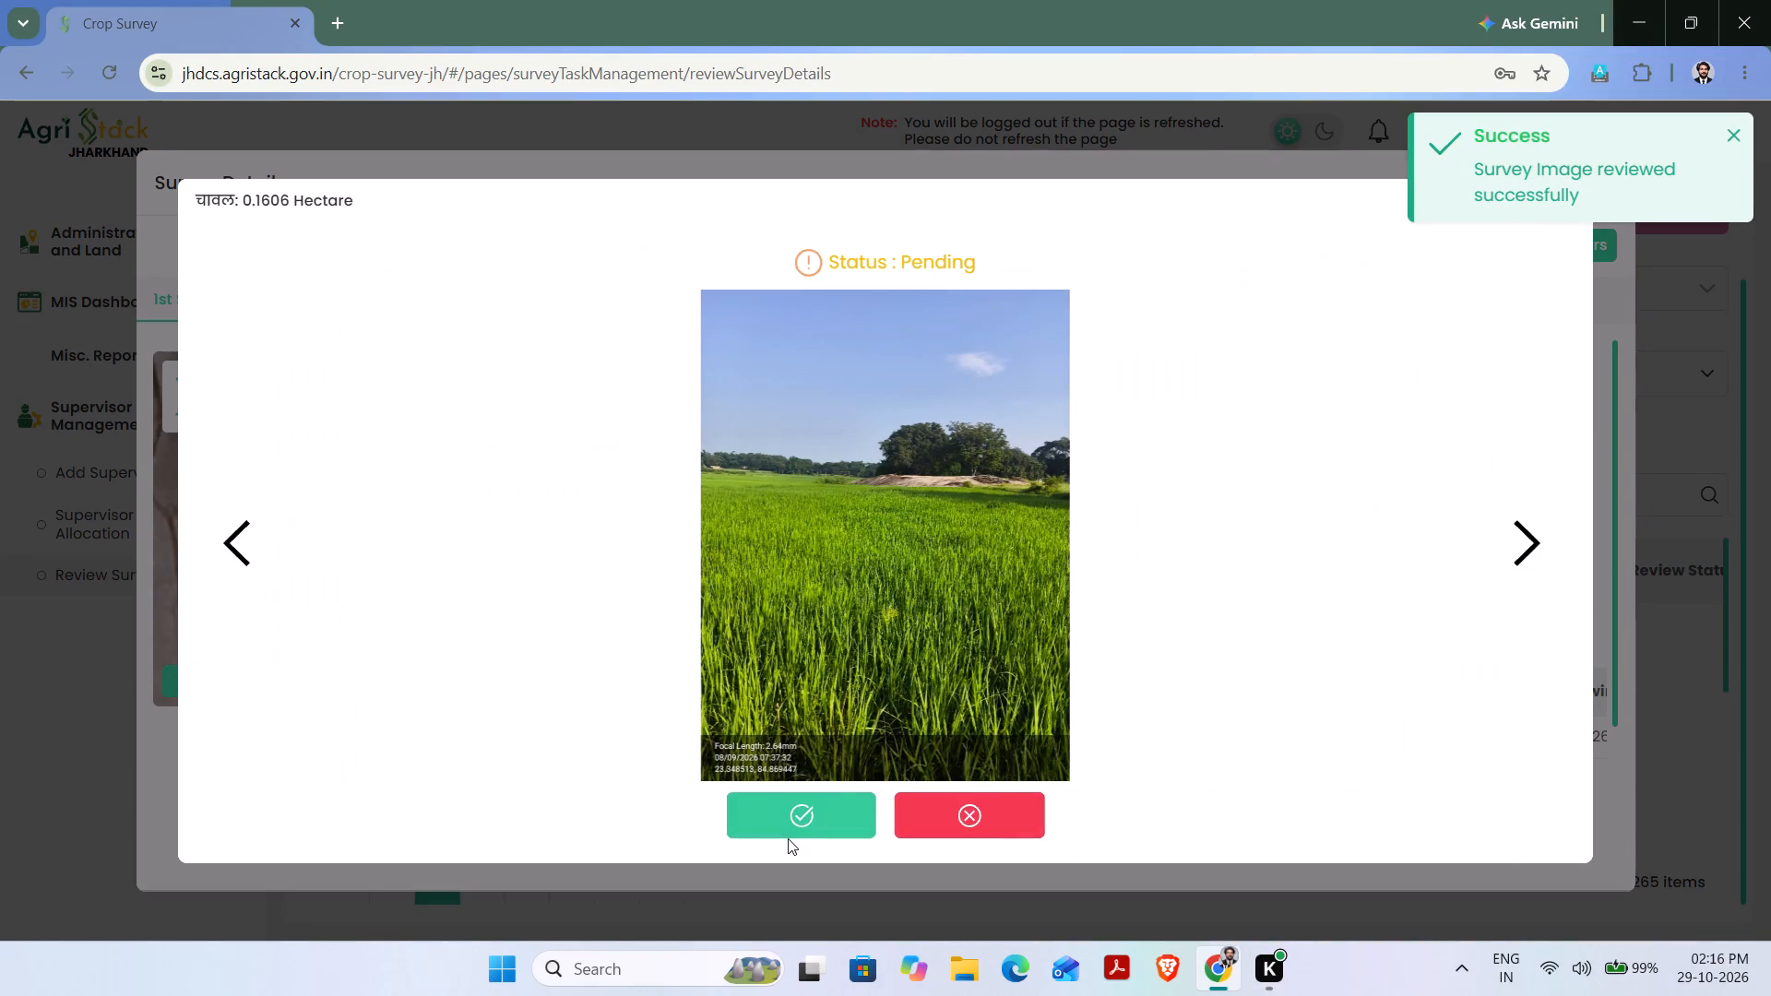
click(788, 825)
drag(919, 725, 767, 746)
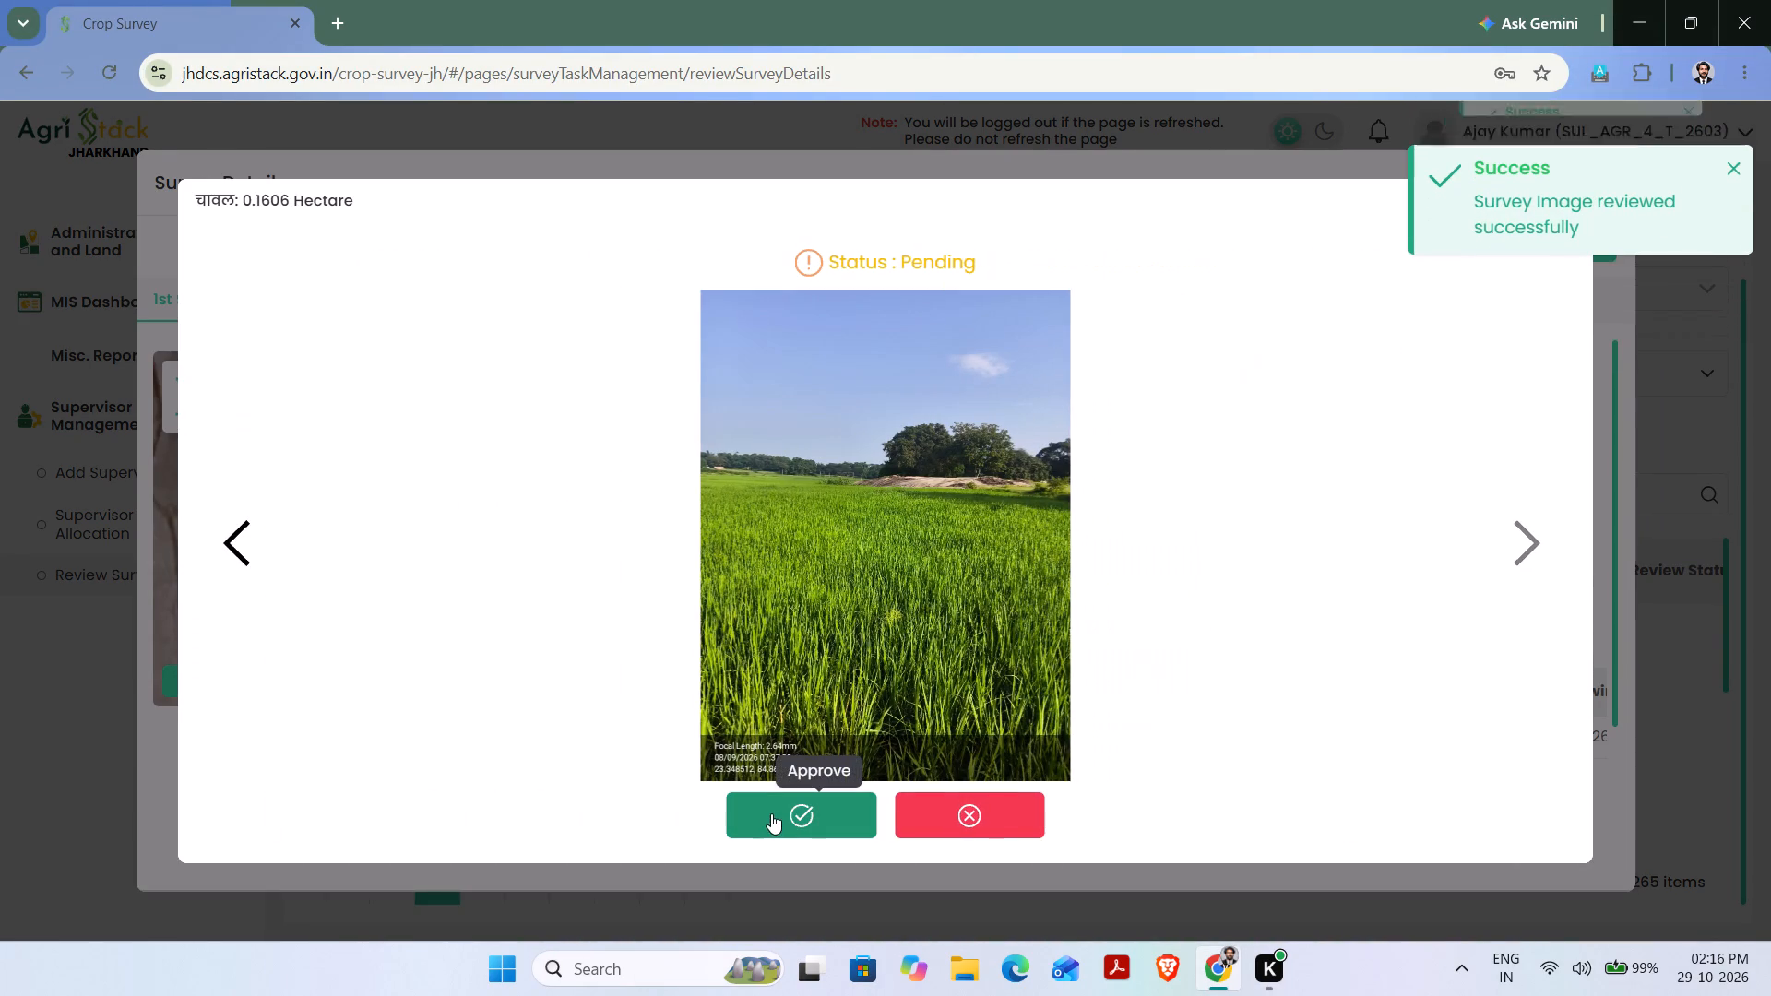
click(772, 811)
drag(918, 684, 811, 686)
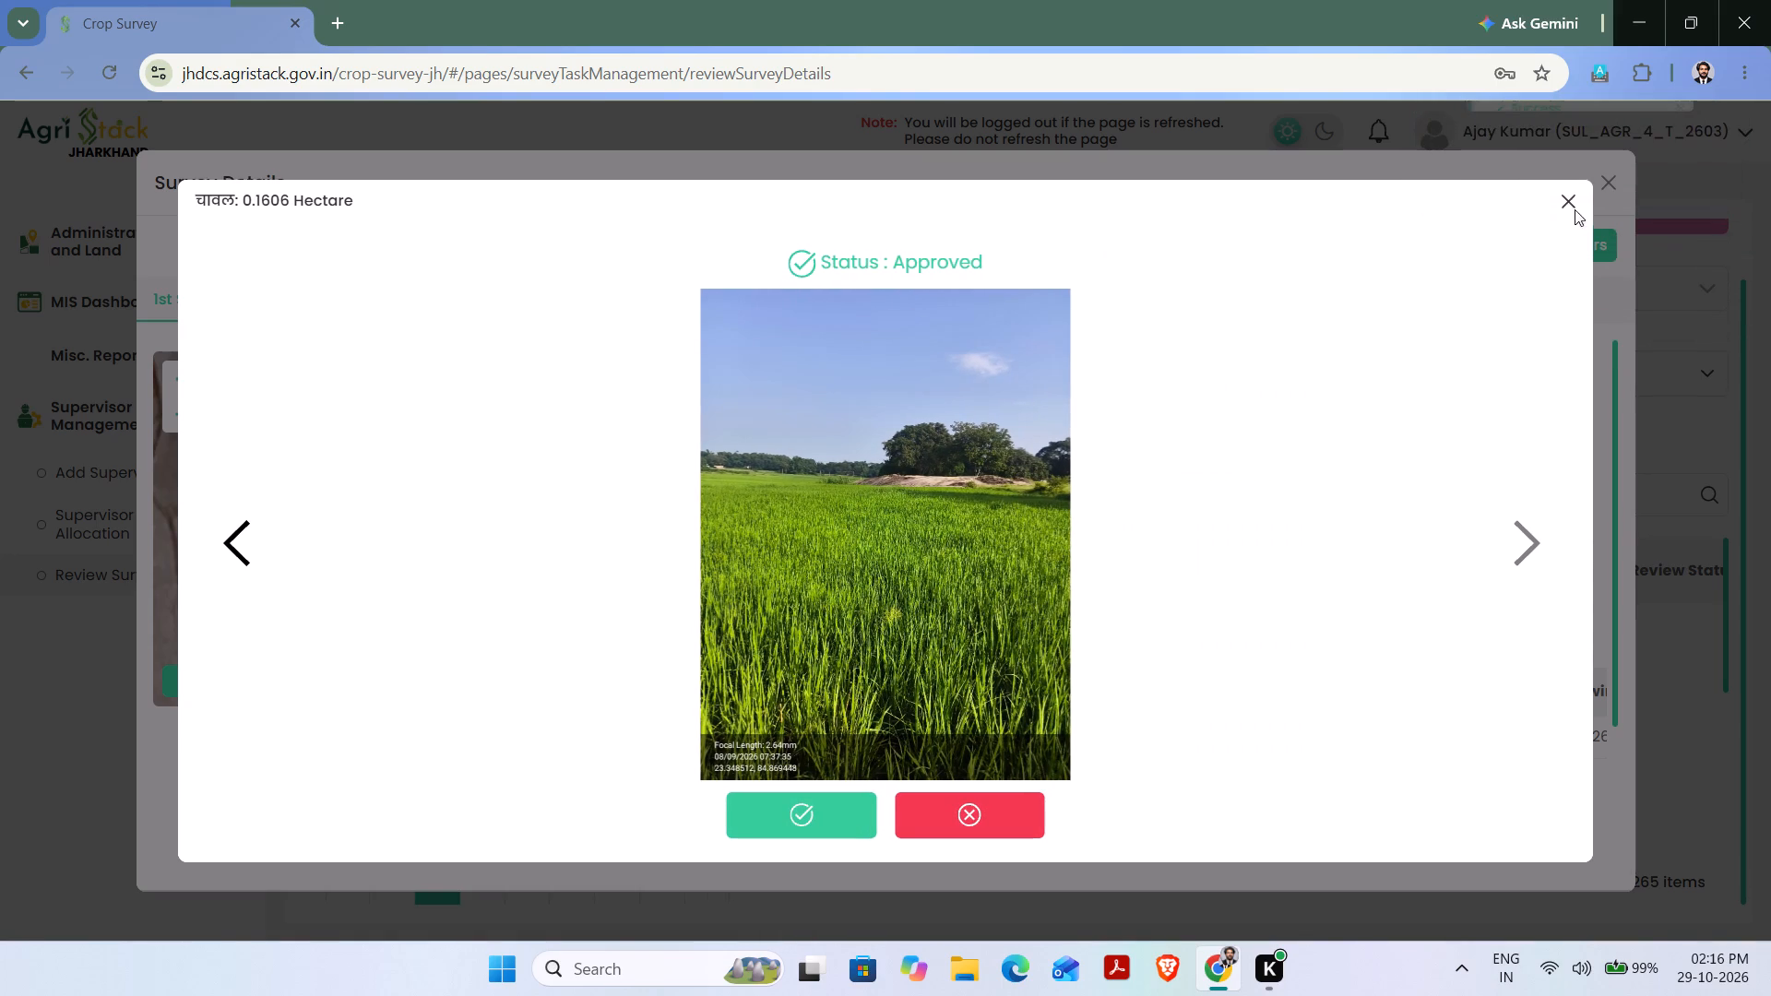
click(1575, 208)
Approve the 1st survey of survey number 788, save the review and close its details.
scroll(862, 592, down, 1)
click(661, 700)
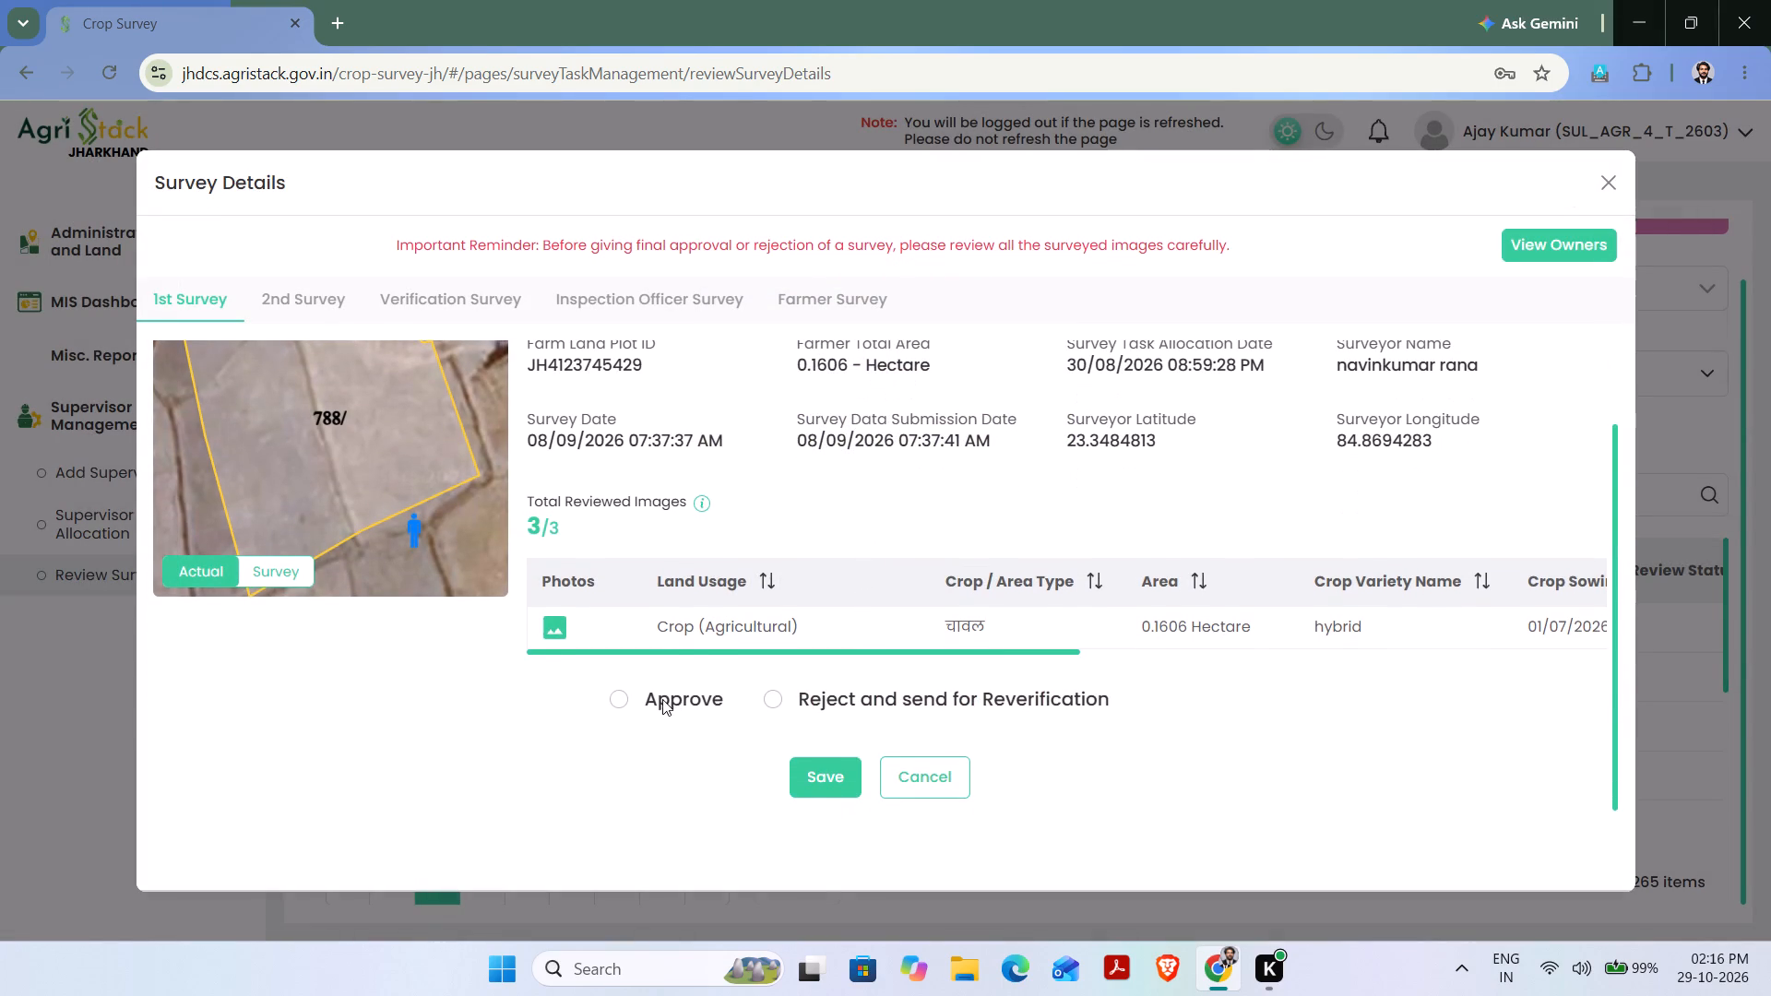
click(806, 781)
click(891, 580)
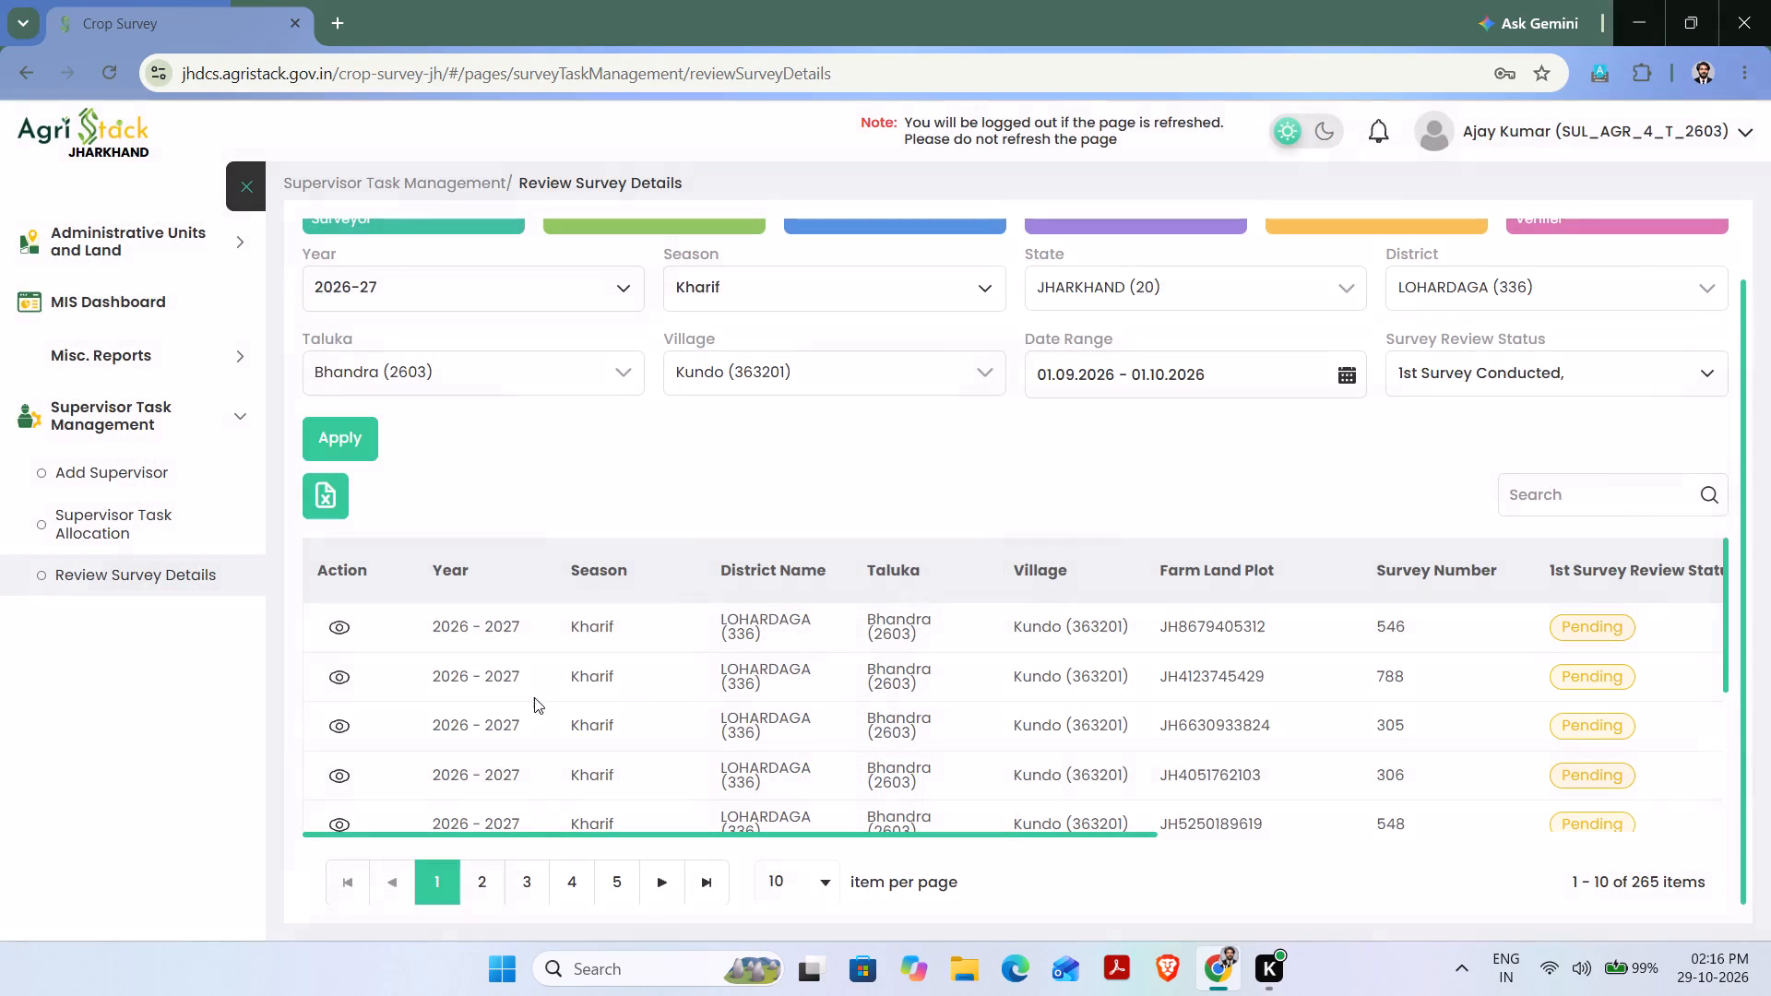
Open the details of survey number 305 and approve all three of its Fallow photos.
click(343, 720)
click(340, 717)
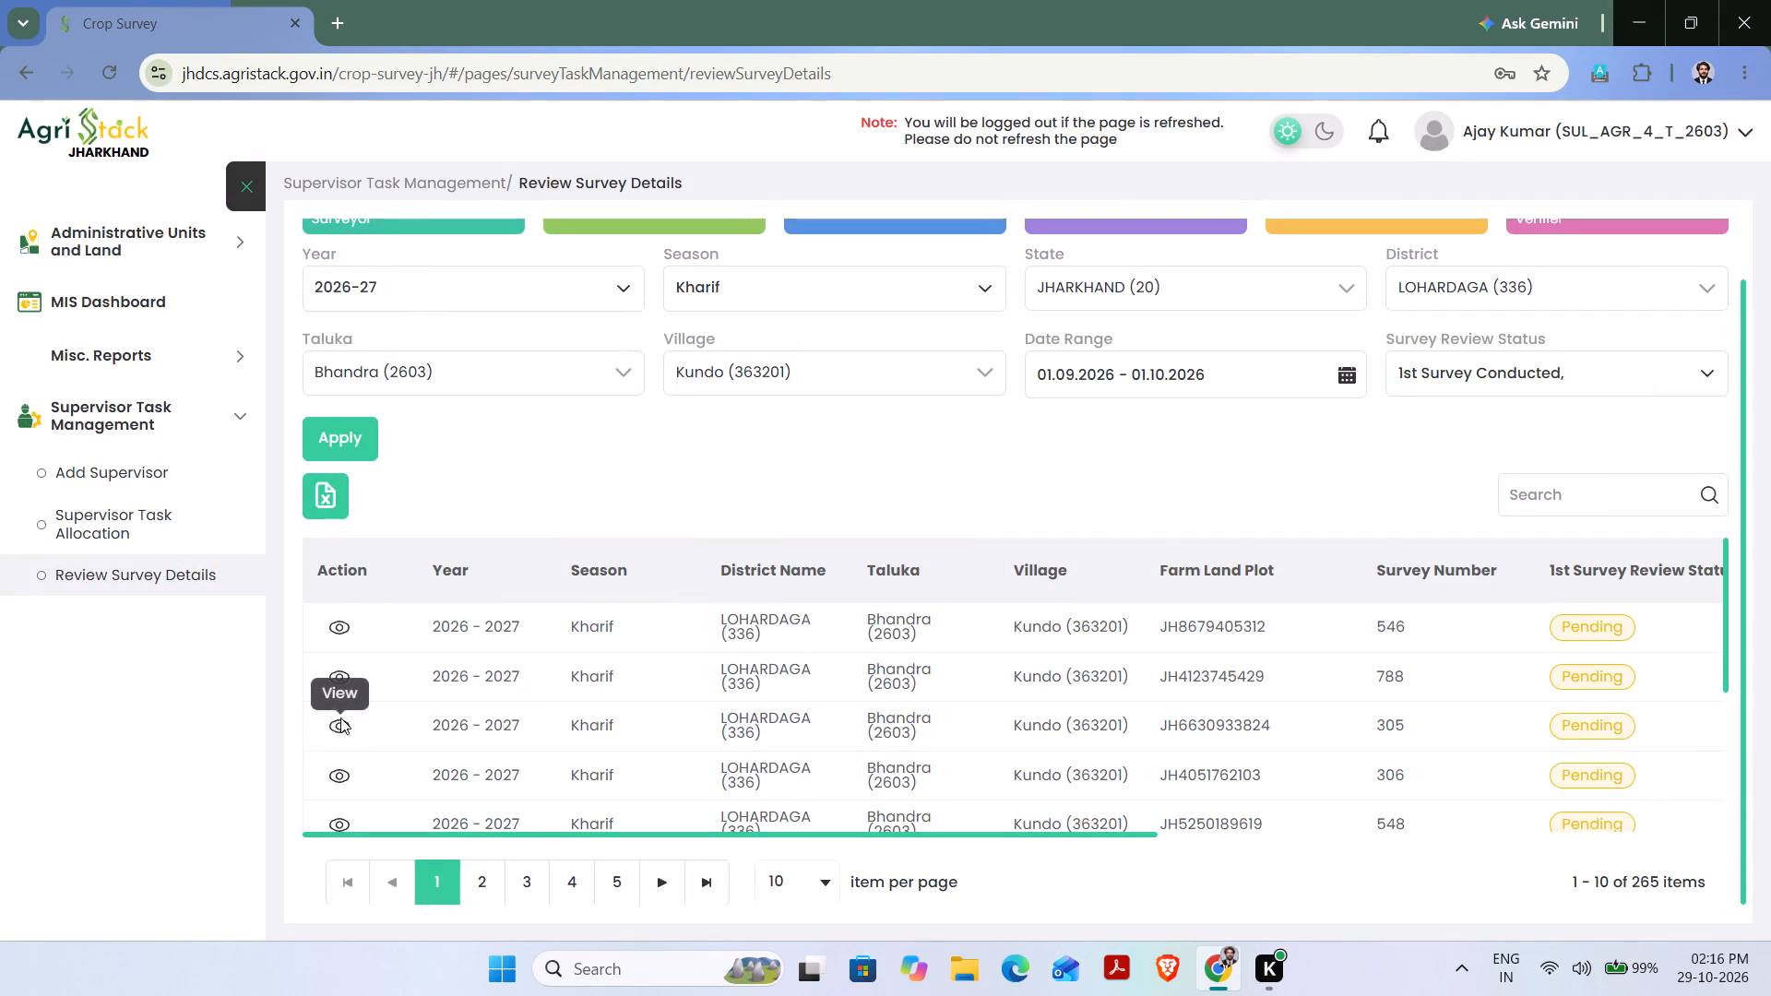
click(553, 729)
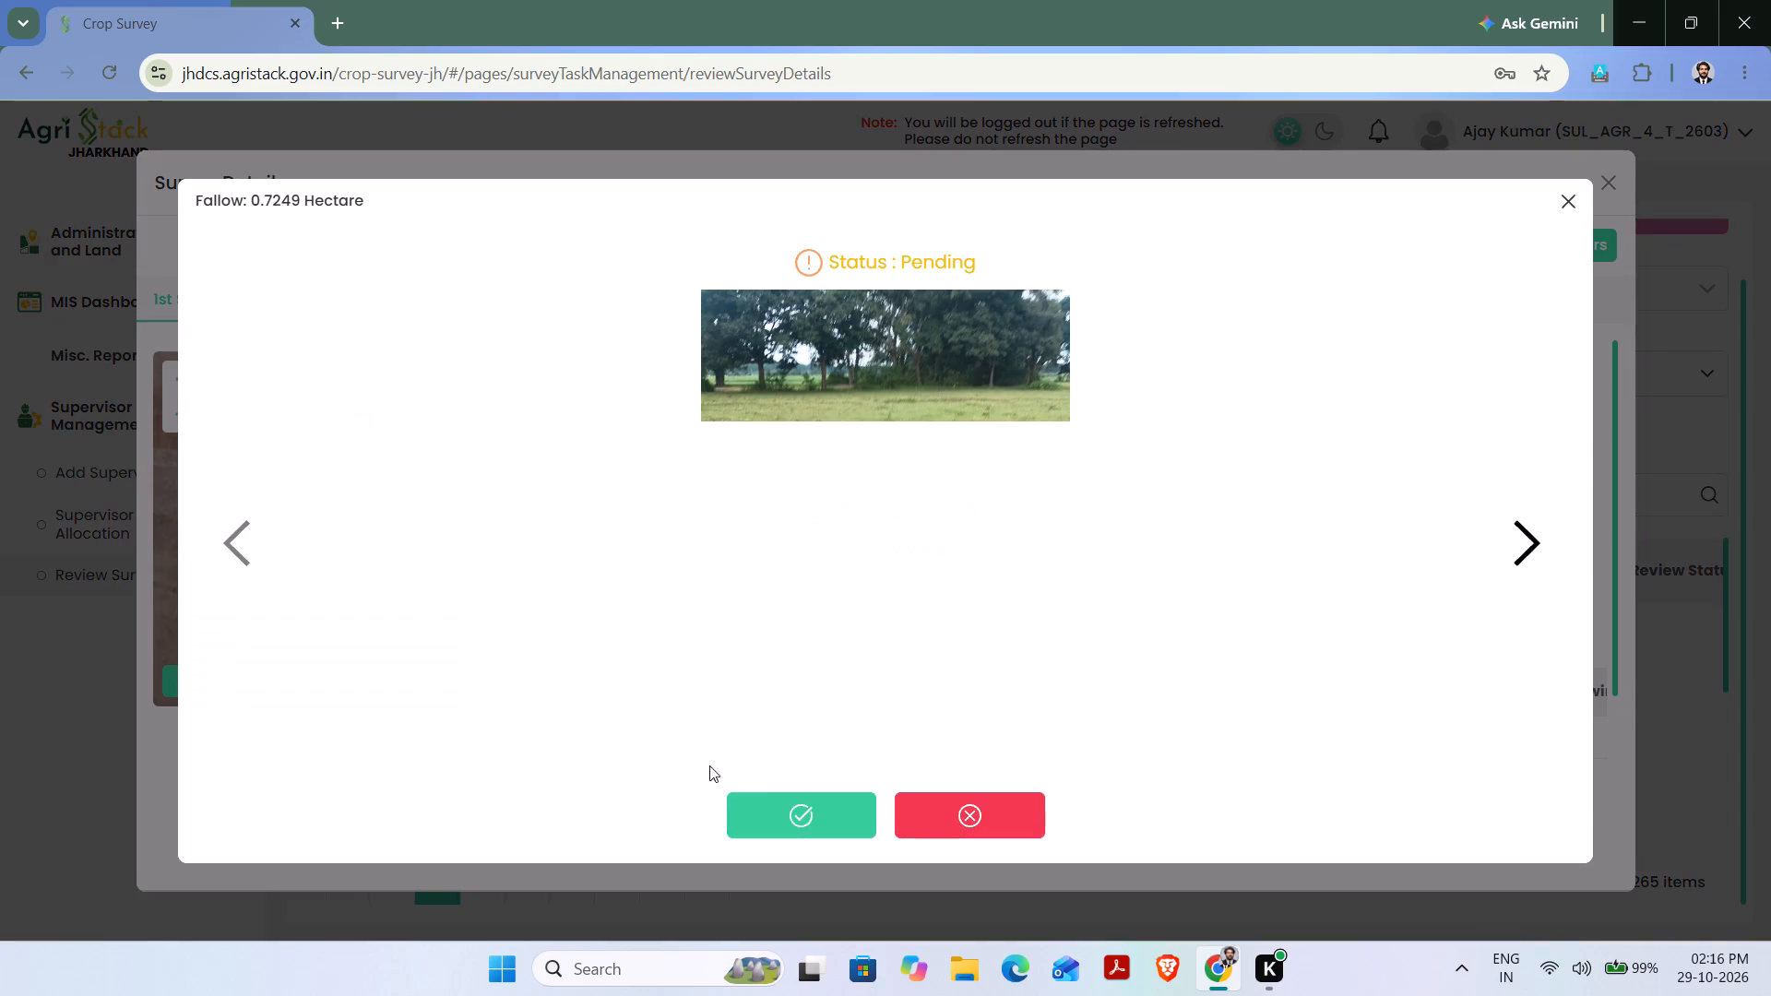
click(775, 818)
drag(922, 702, 758, 729)
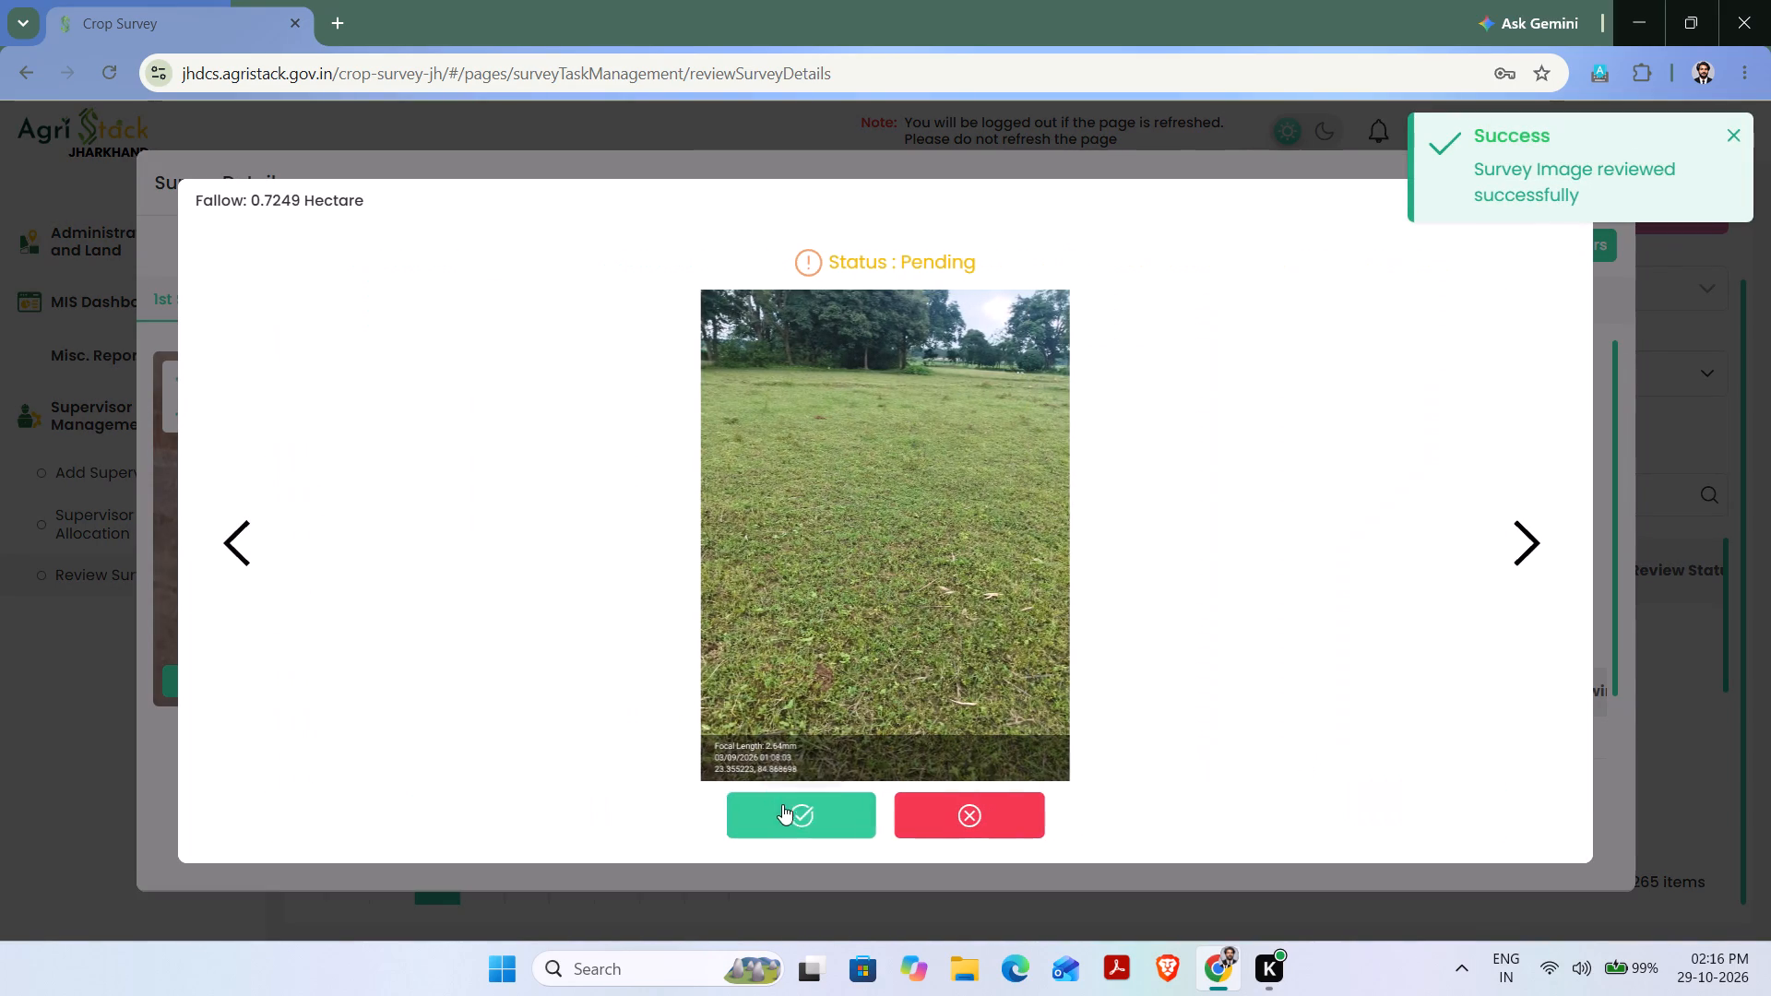
click(783, 812)
drag(933, 707, 800, 738)
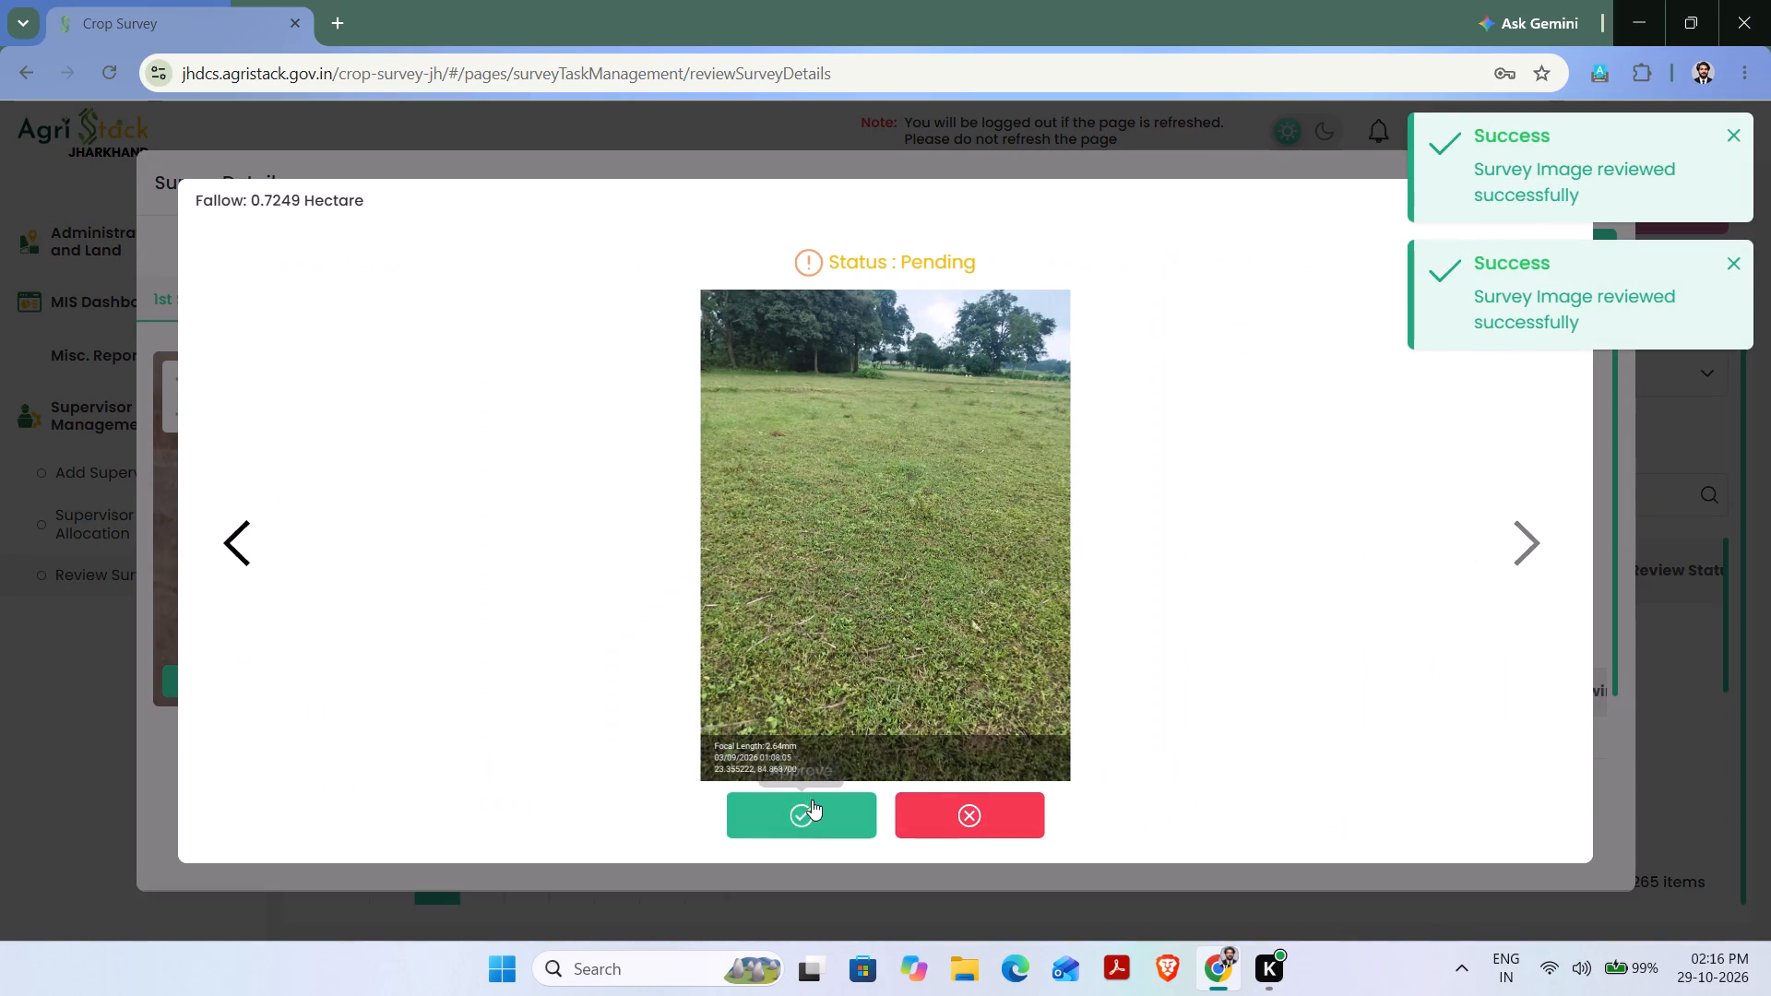
click(813, 803)
drag(918, 667, 849, 674)
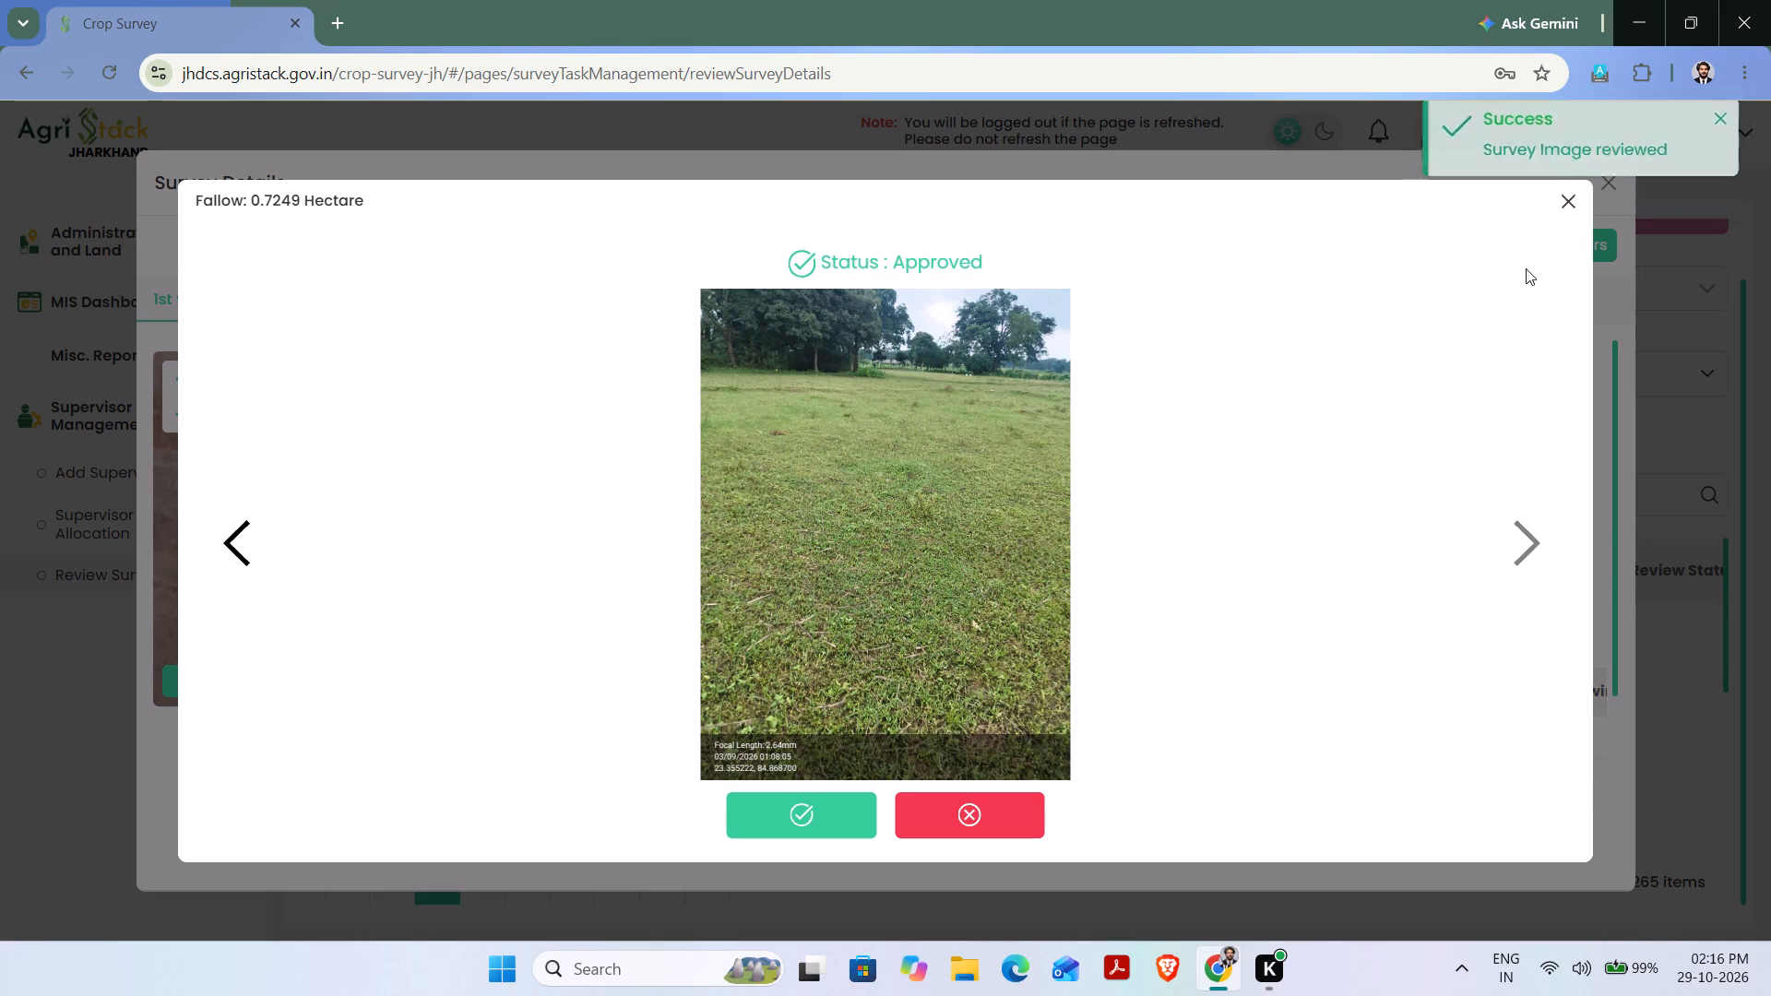
click(1562, 207)
Enter the displayed captcha to enable the review submission for survey number 305.
scroll(909, 575, down, 1)
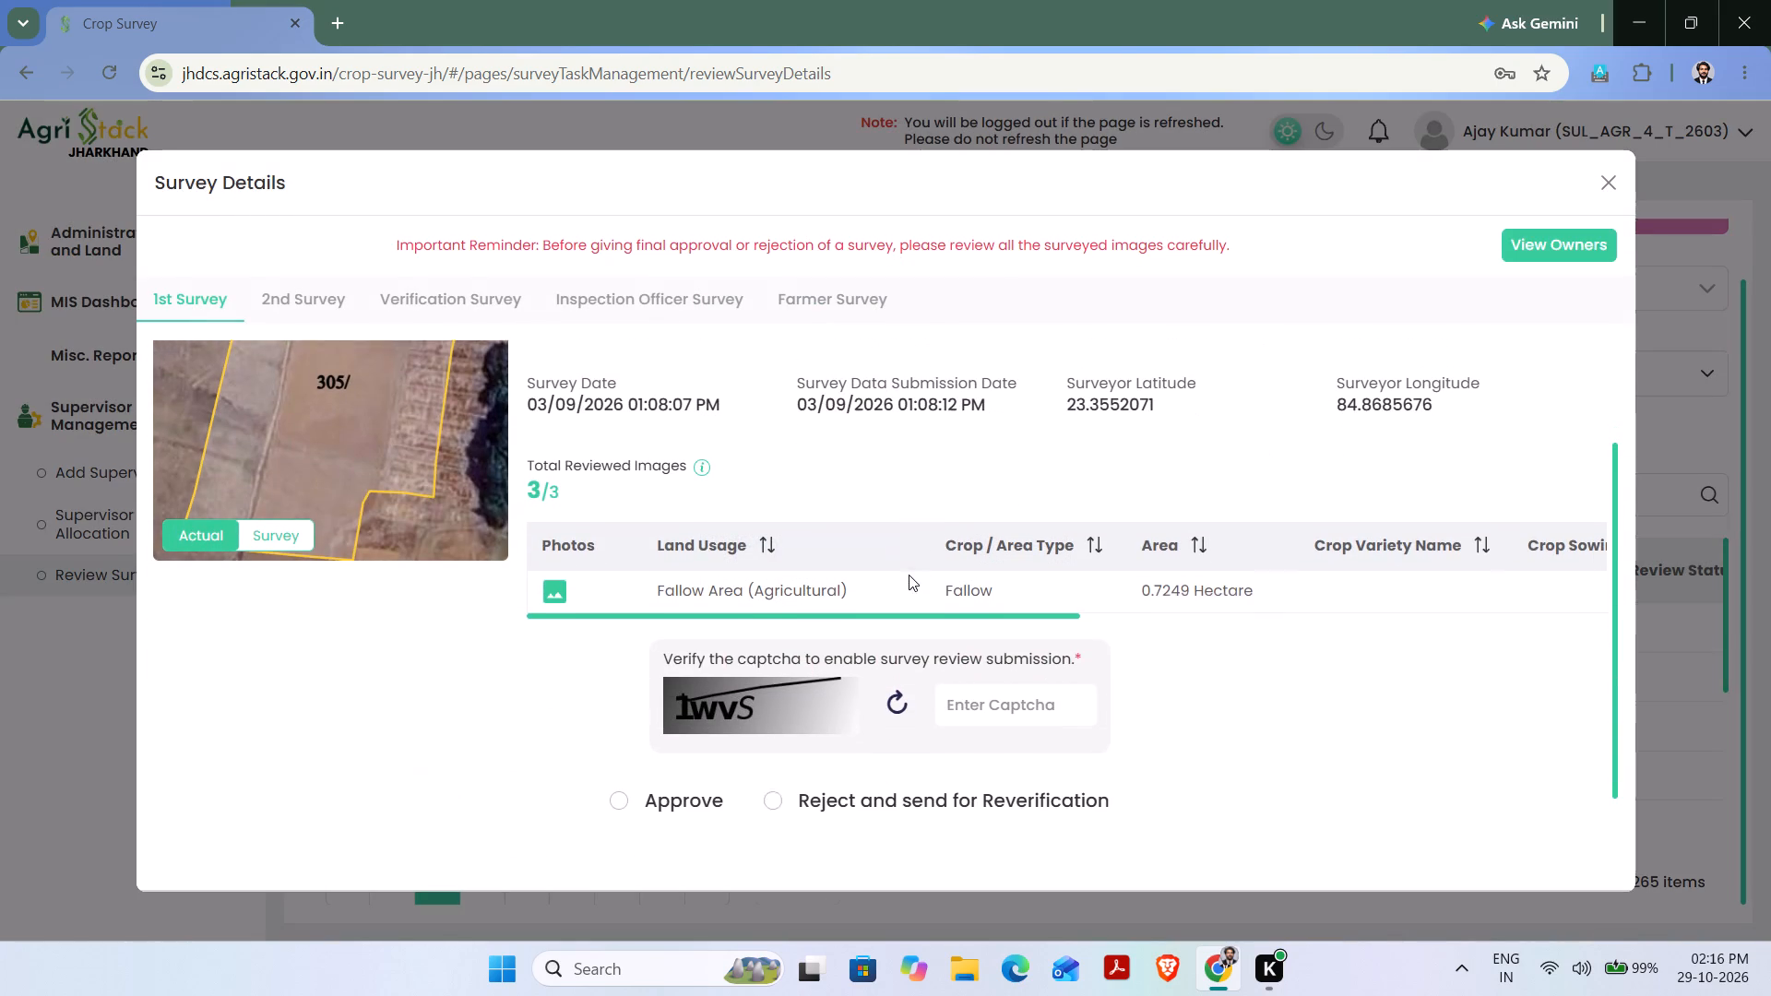
scroll(909, 575, down, 1)
click(1036, 684)
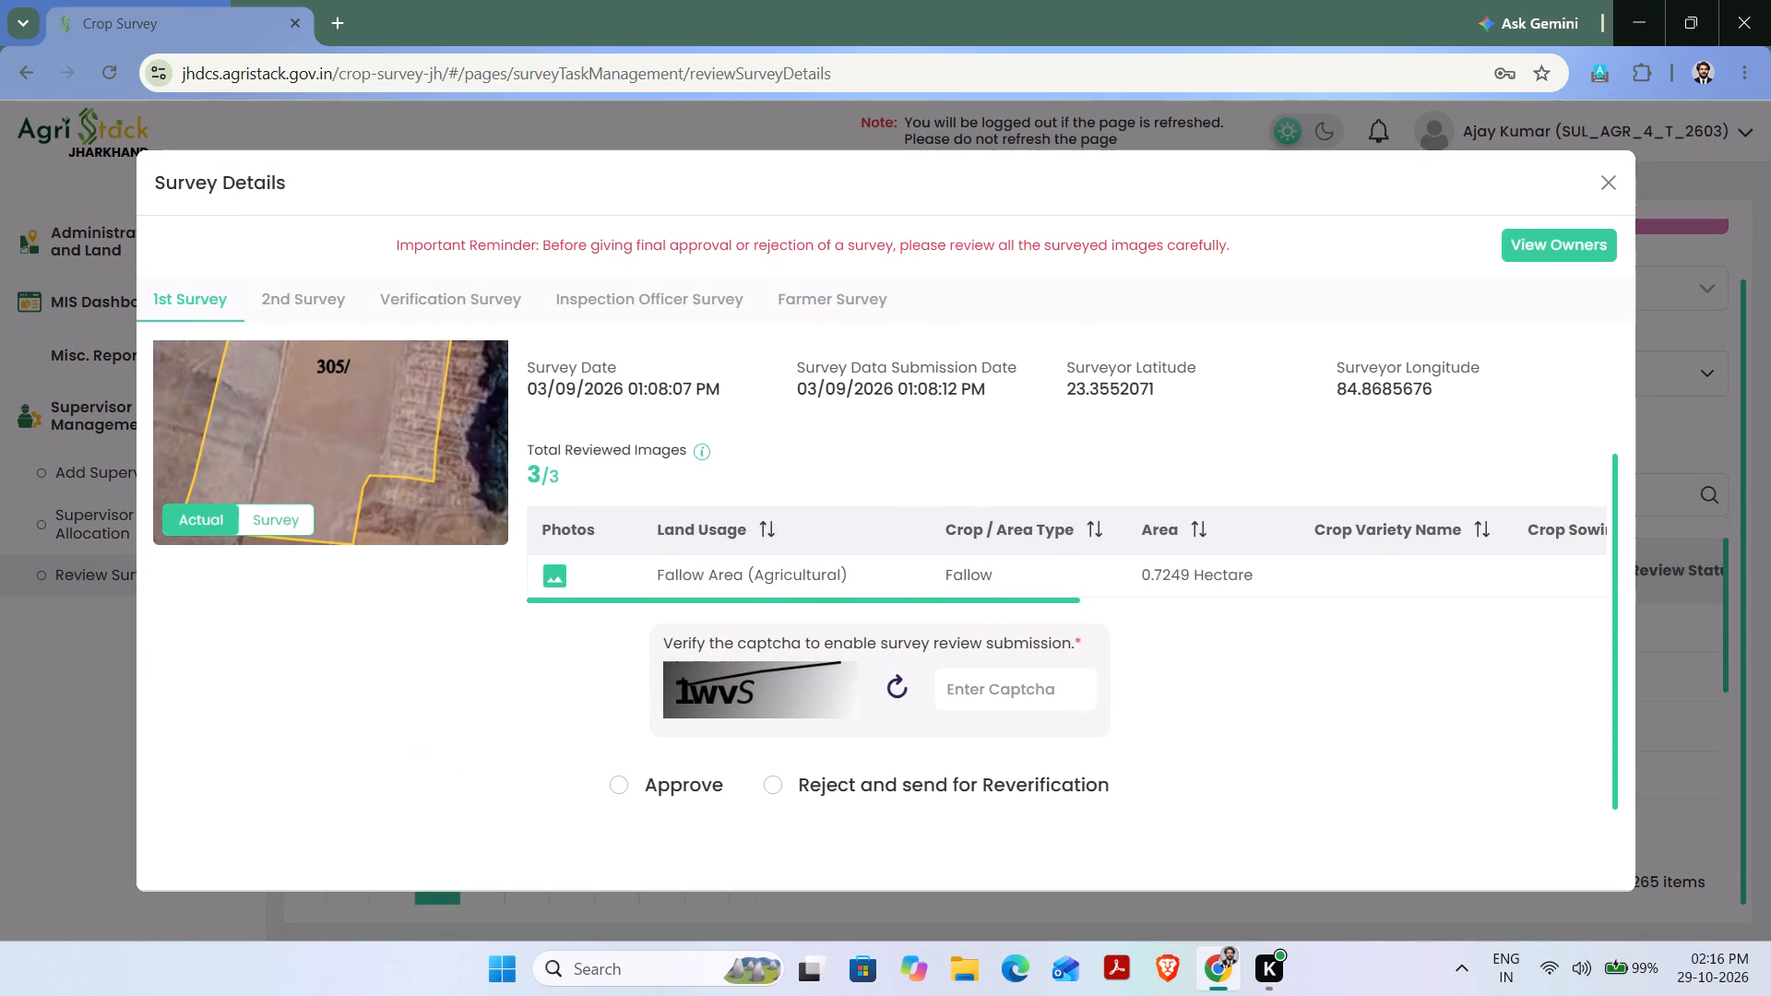
key(1)
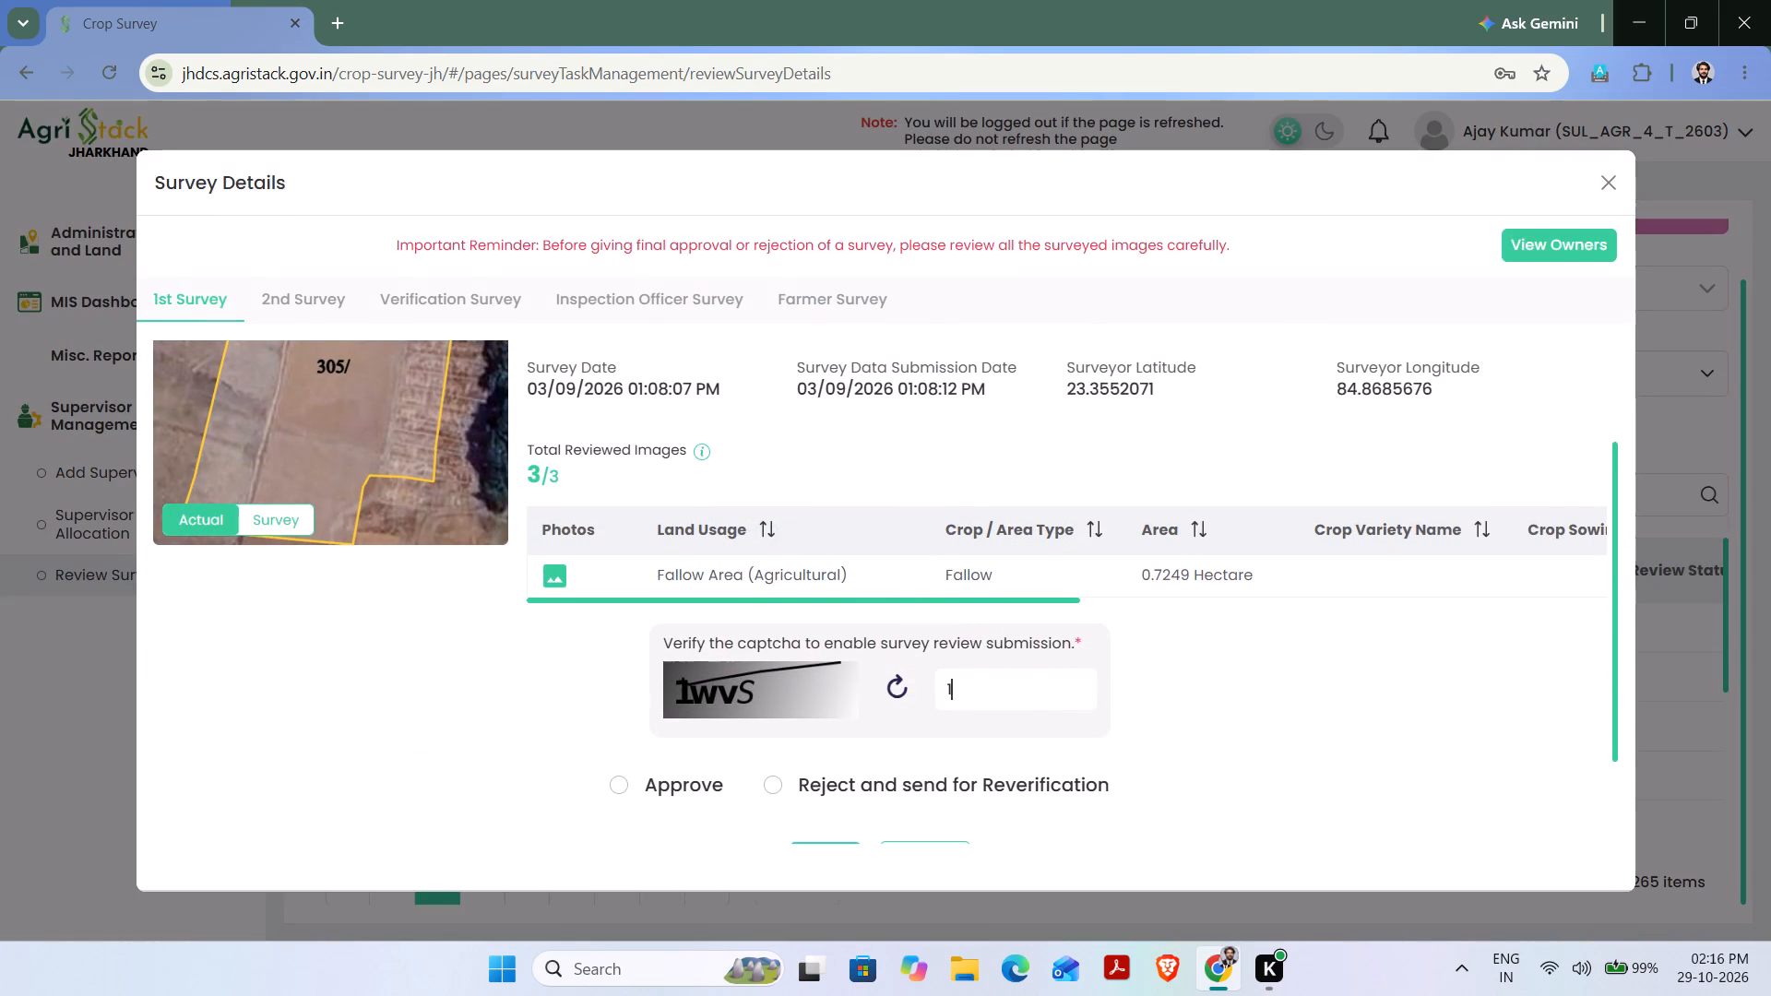
key(w)
key(v)
key(shift+s)
Approve the 1st survey of survey number 305, save the review and close its details.
scroll(1036, 683, down, 1)
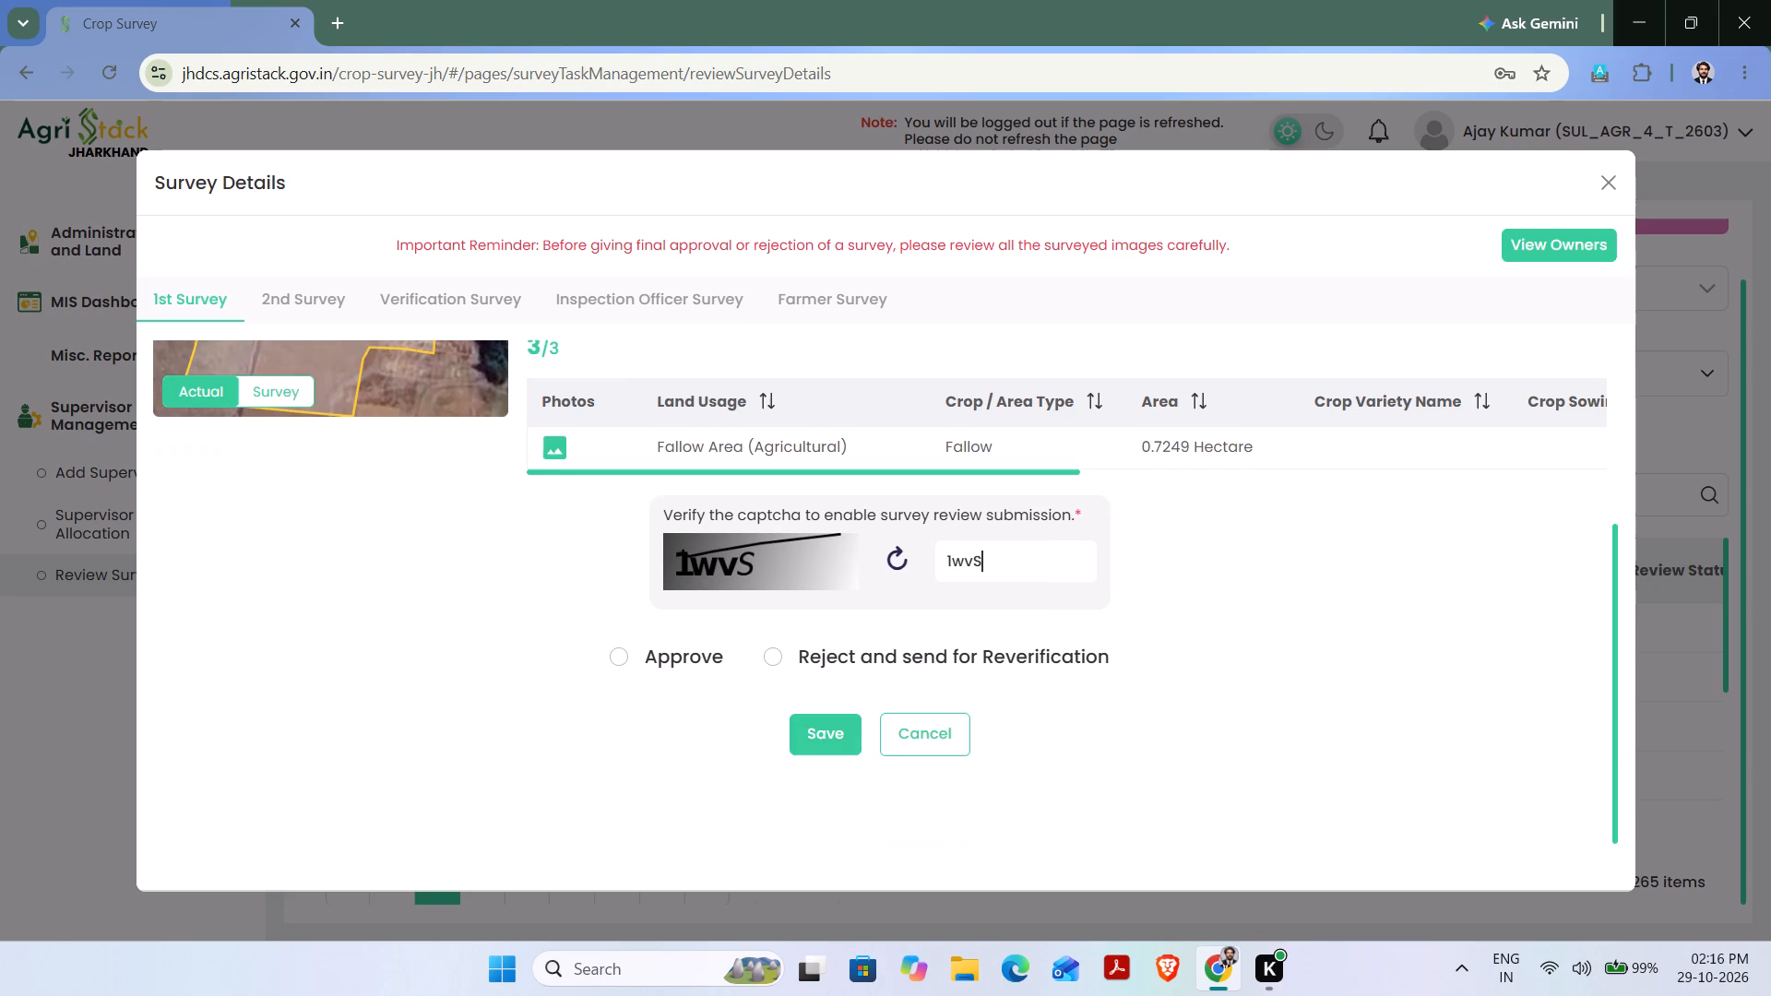
click(676, 665)
click(826, 729)
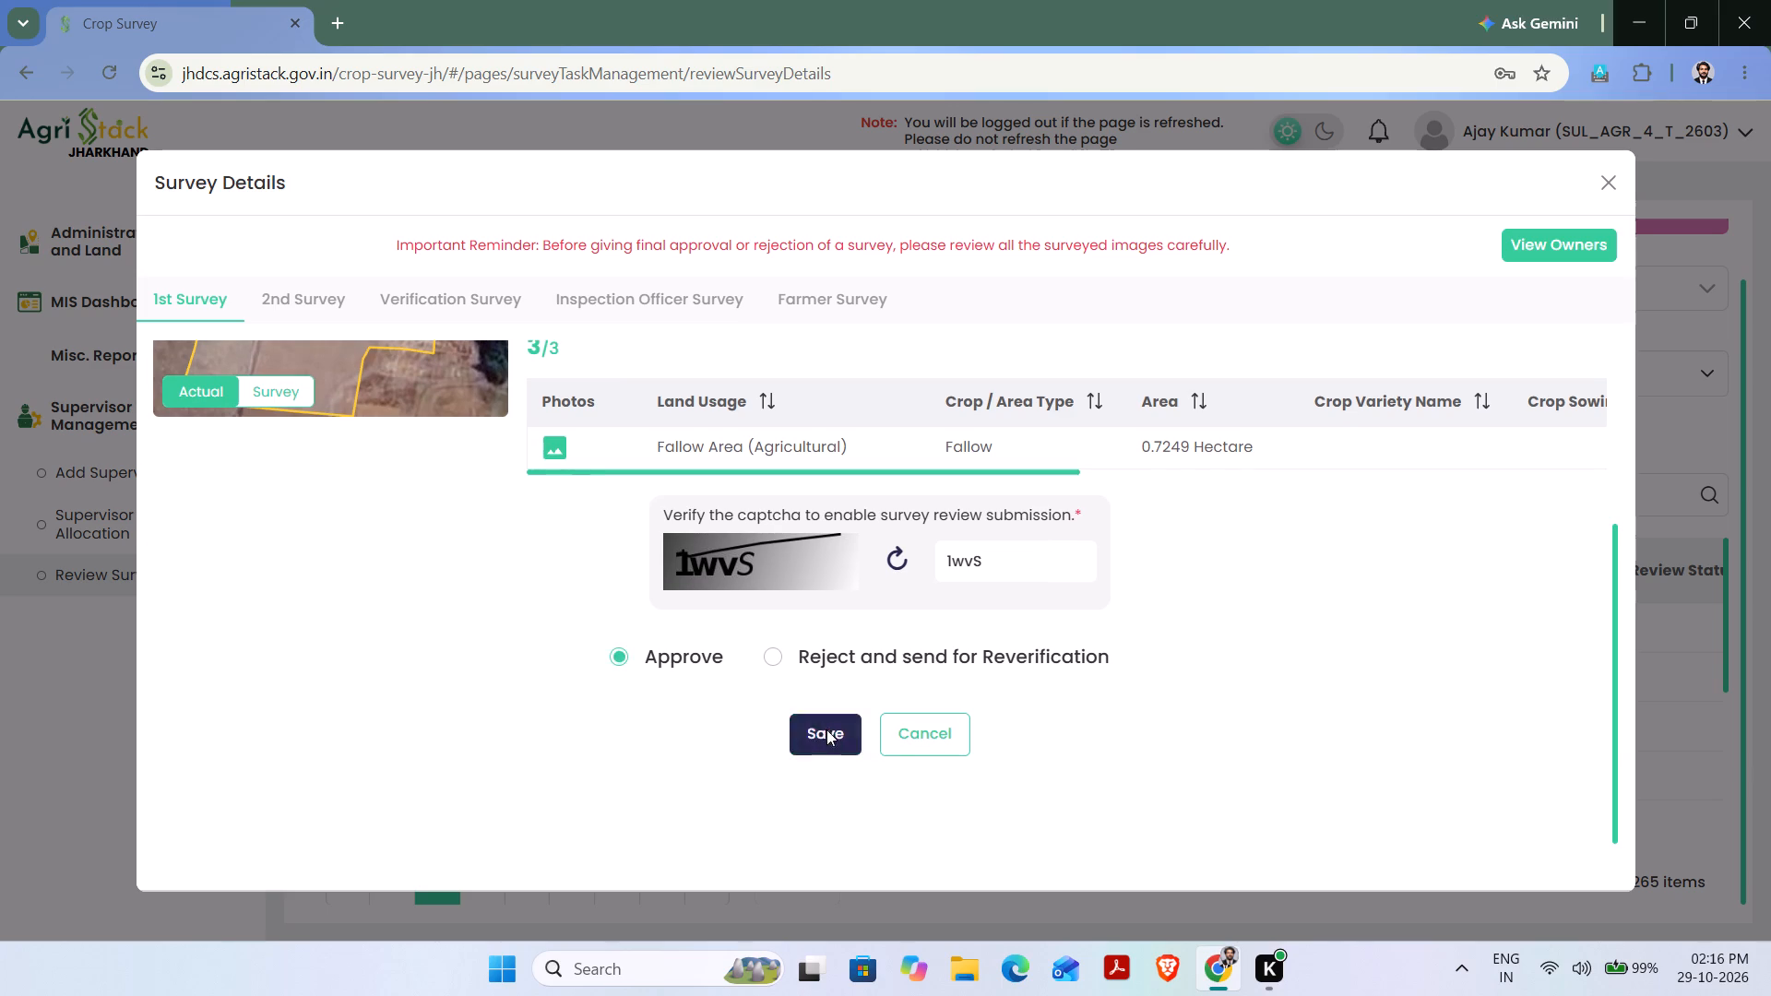
click(909, 556)
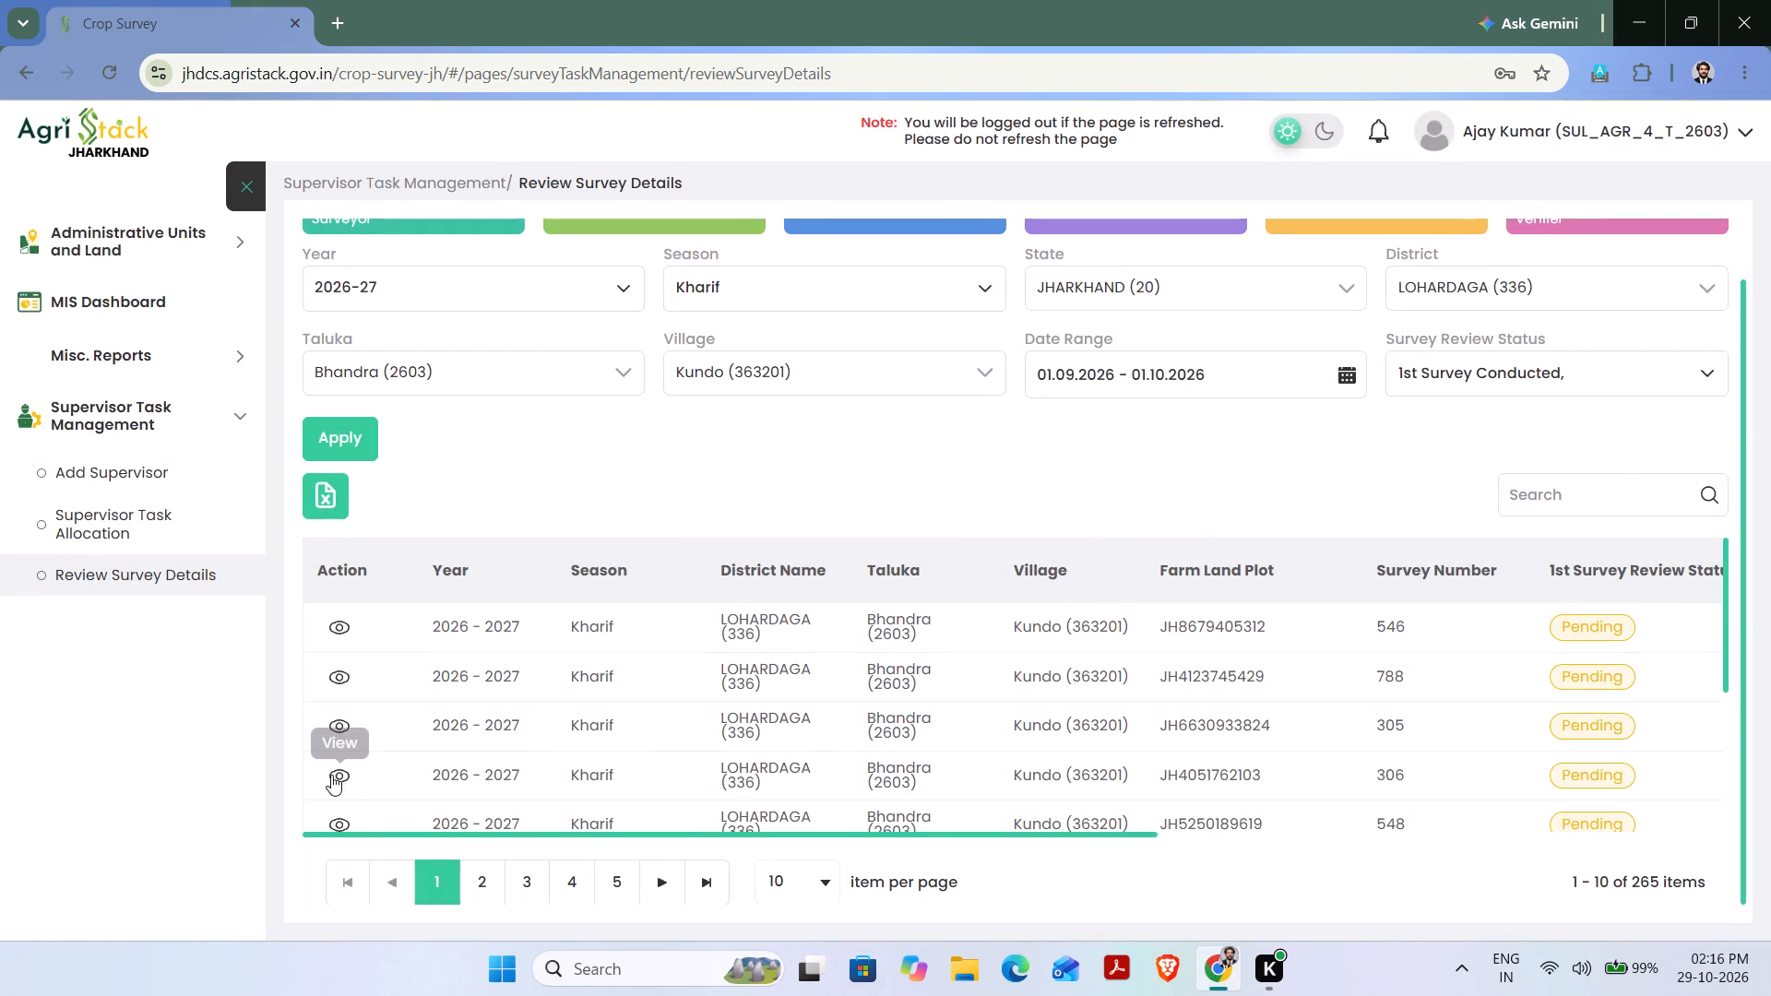
Open the details of survey number 306 and approve all three of its Fallow photos.
click(330, 773)
click(559, 742)
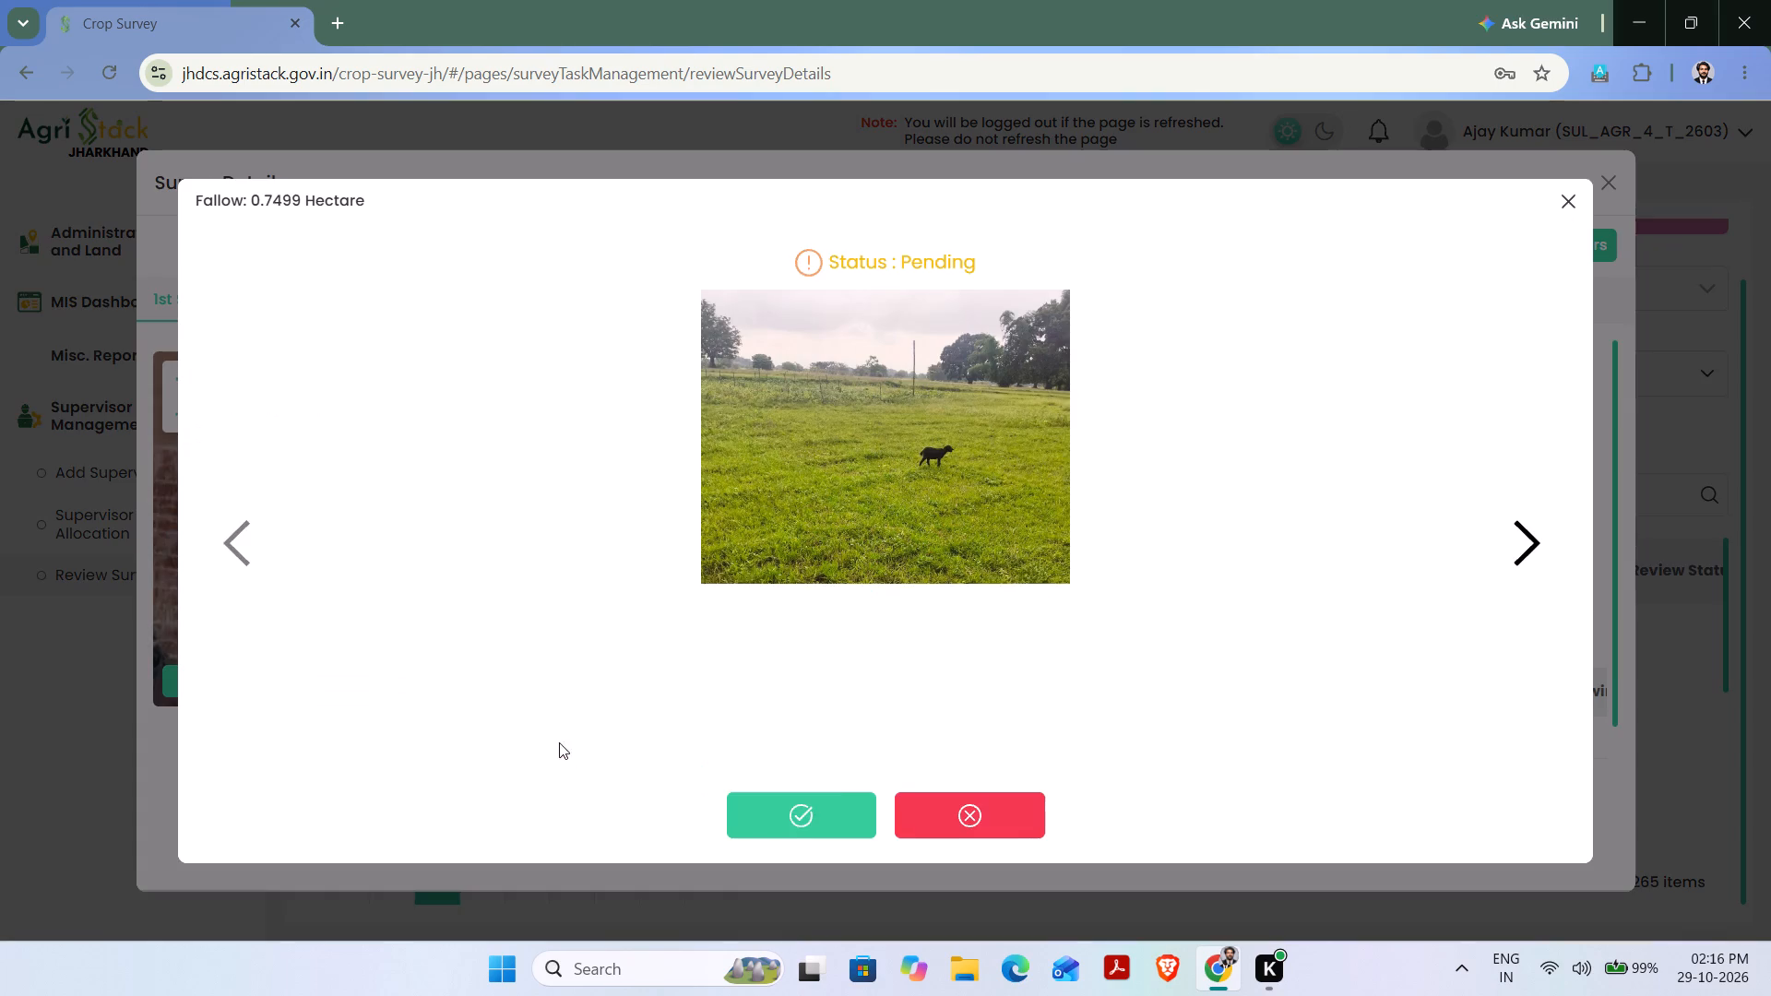
click(802, 823)
drag(956, 696, 768, 741)
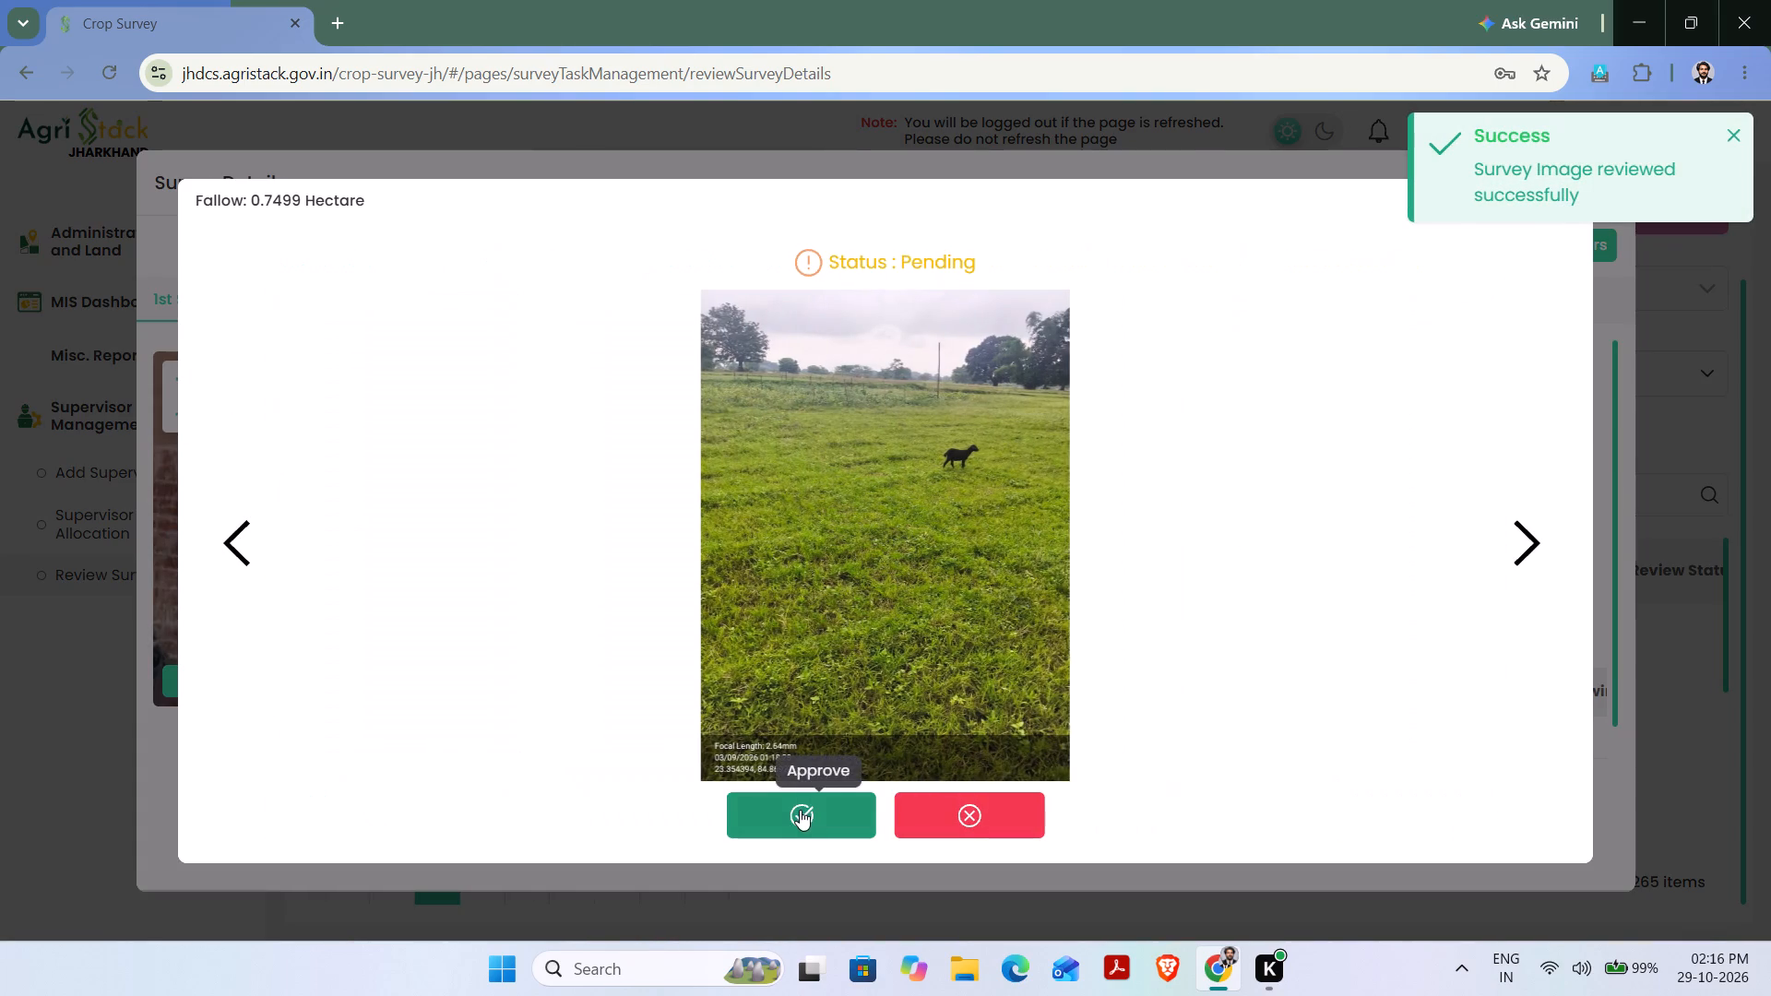
click(800, 809)
drag(960, 665, 830, 689)
click(823, 800)
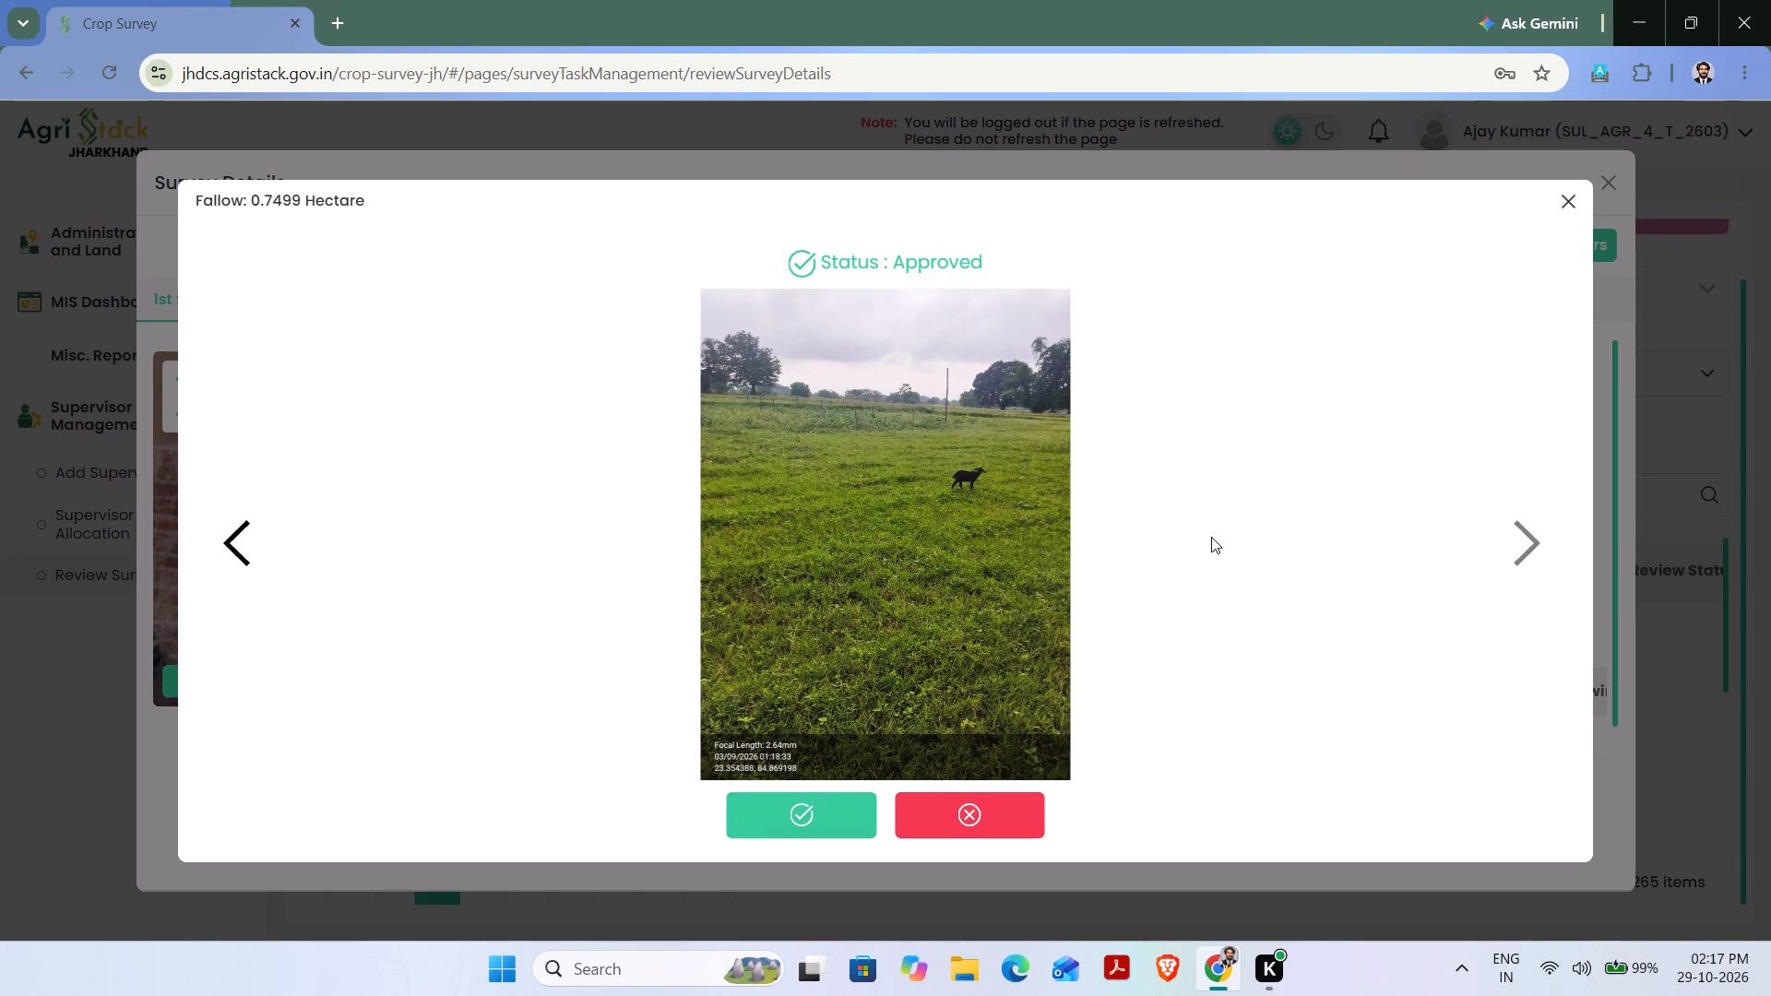
click(1571, 196)
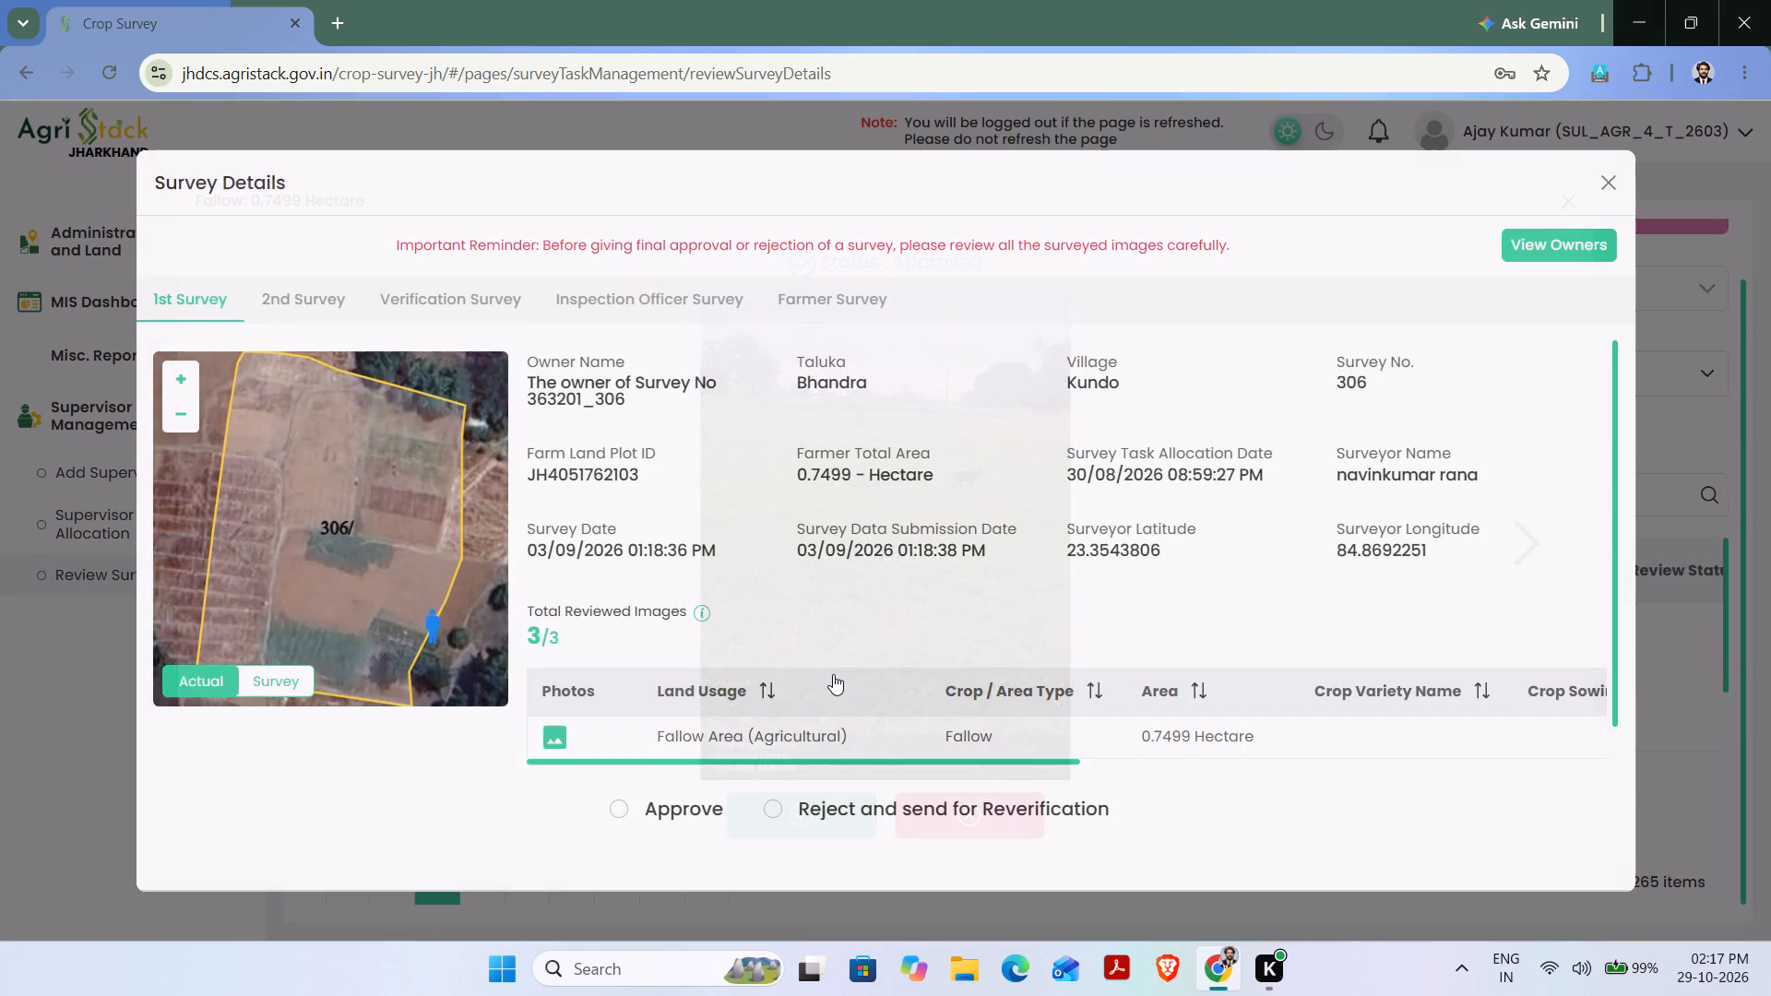
Approve the 1st survey of survey number 306, save the review and close its details.
scroll(833, 674, down, 2)
click(687, 666)
click(814, 733)
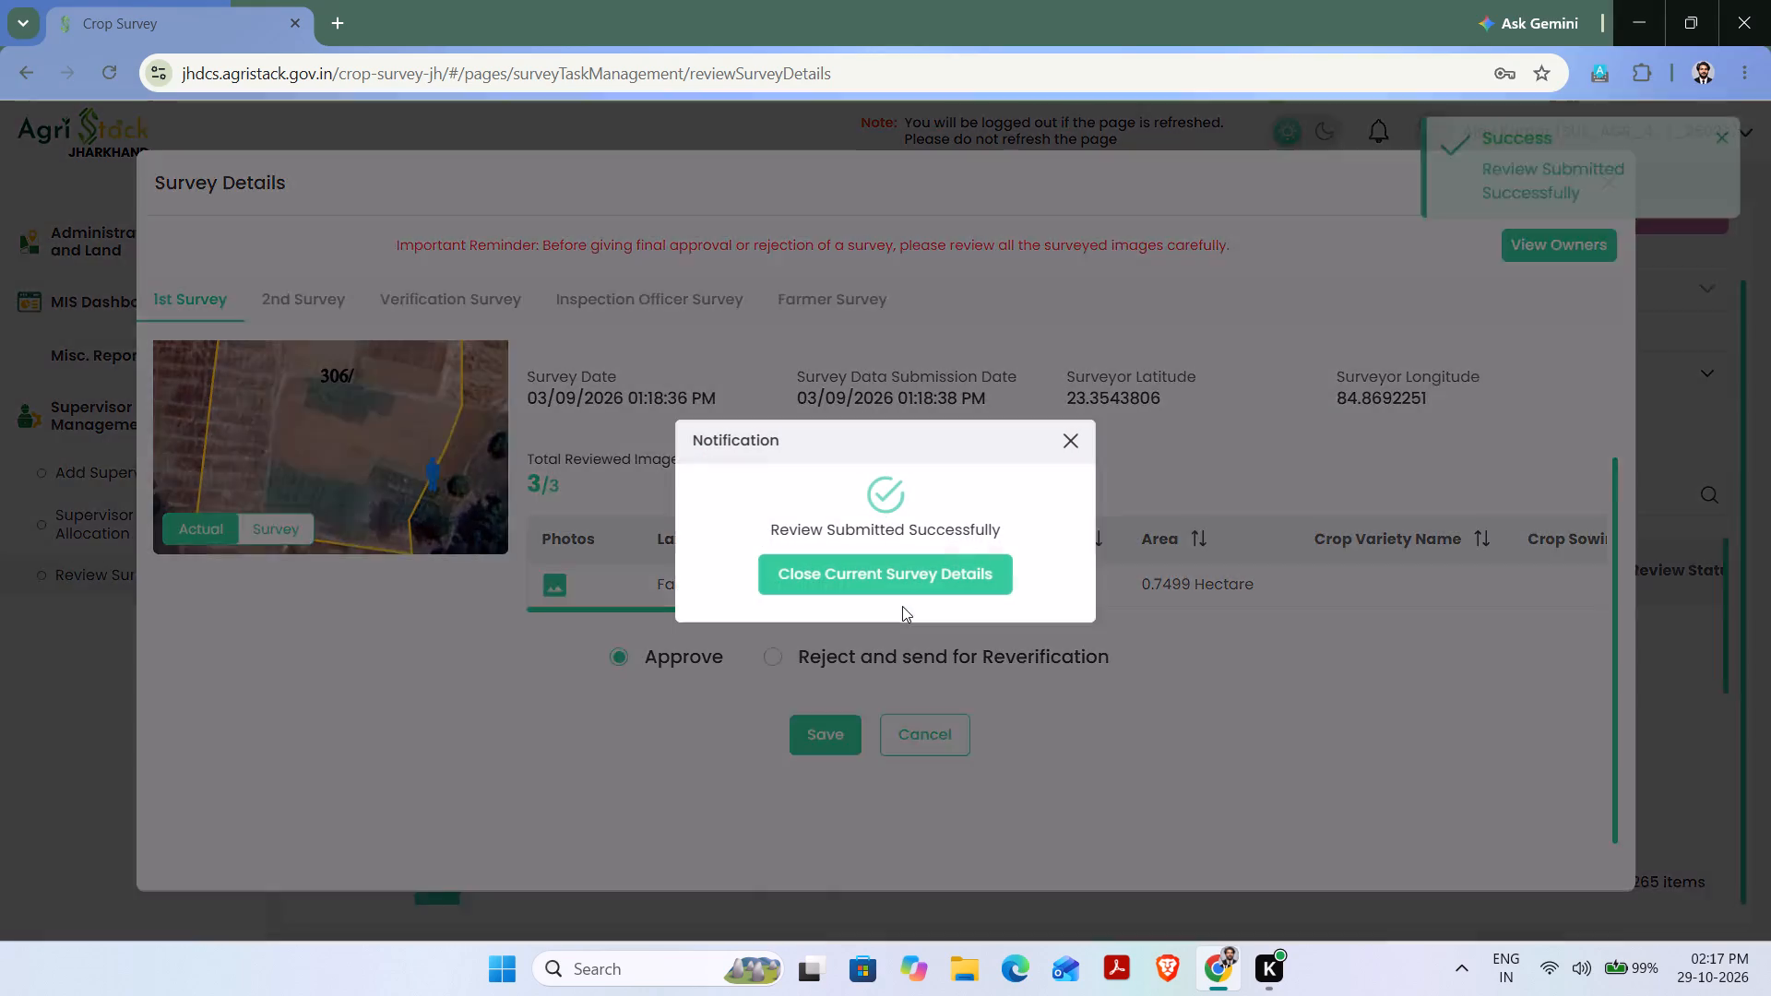
click(891, 570)
Open the details of survey number 548 and approve all three of its Fallow photos.
click(340, 822)
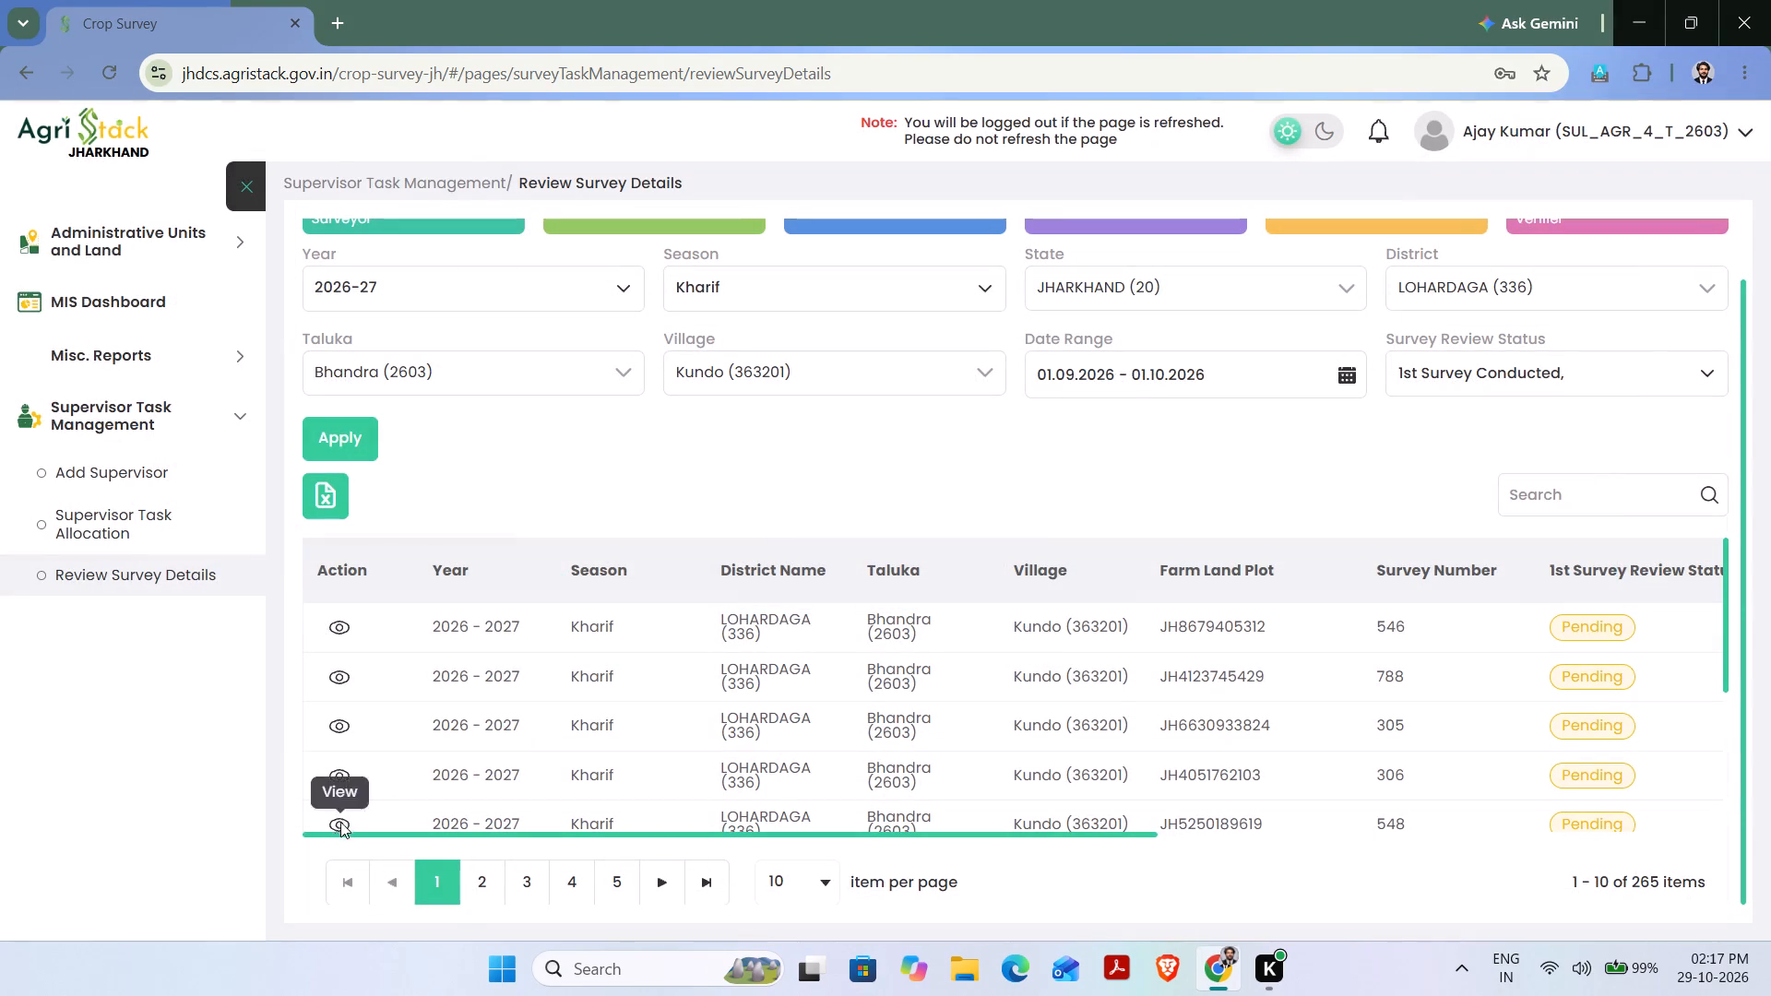
click(552, 733)
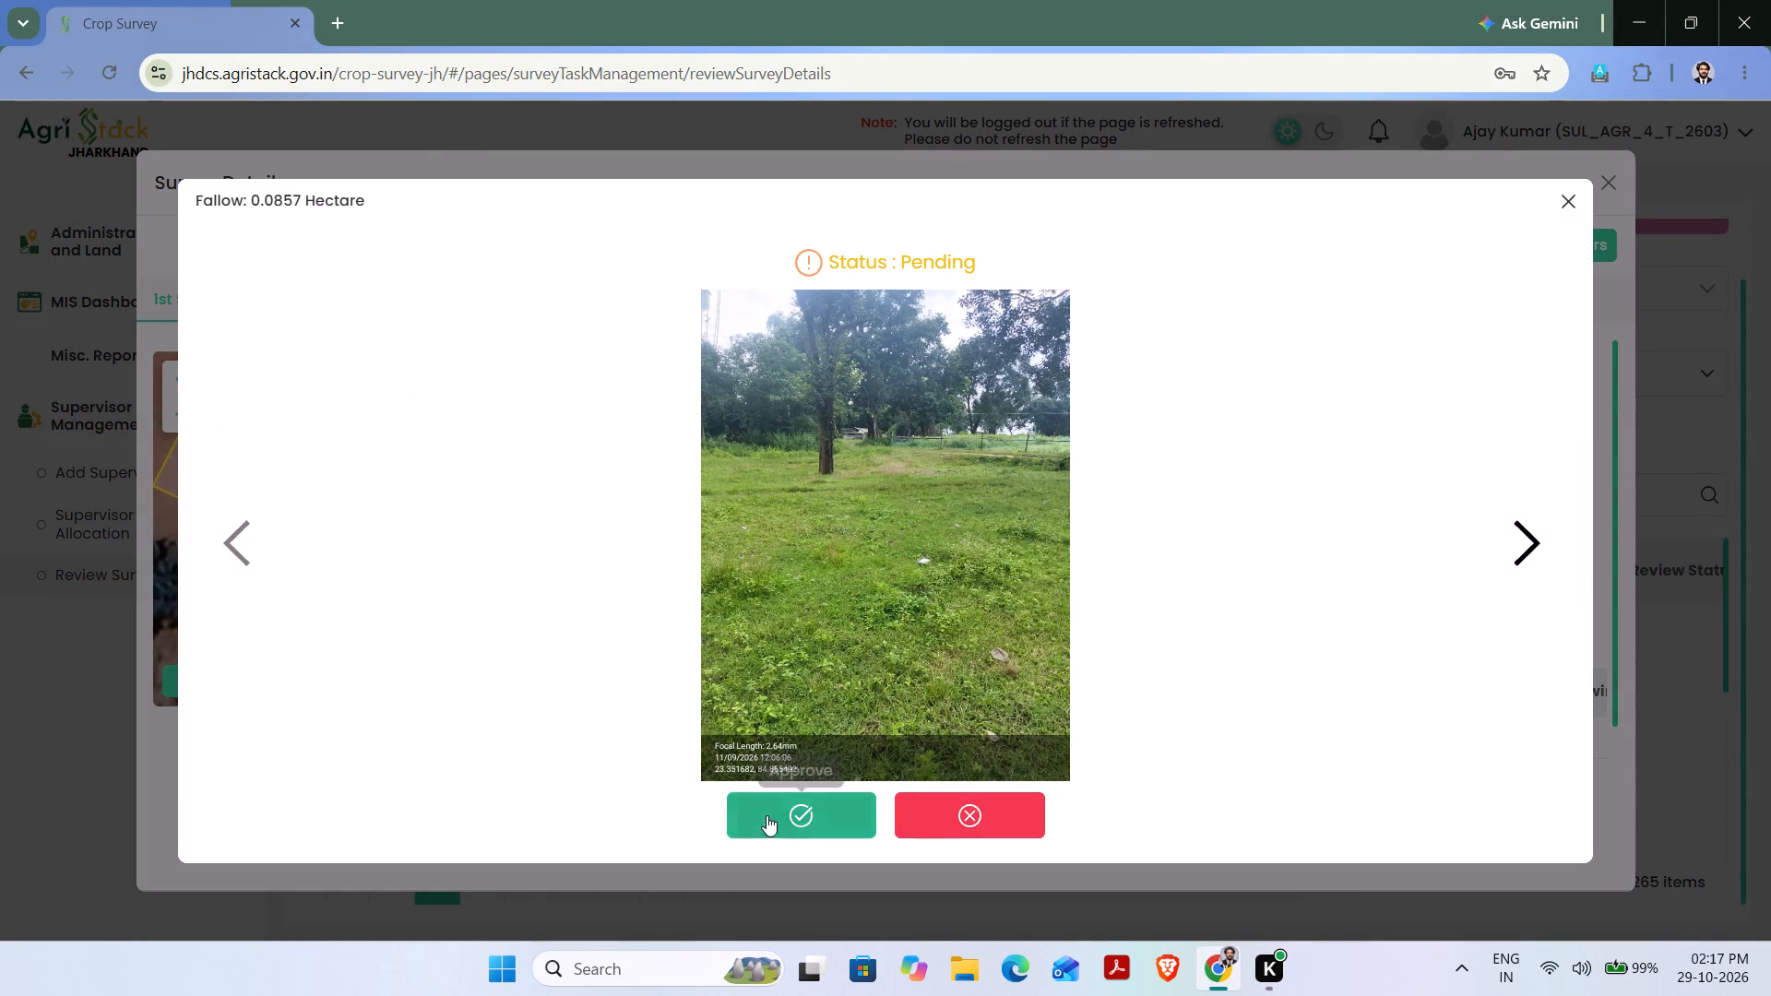
click(767, 816)
drag(922, 706, 758, 738)
click(773, 819)
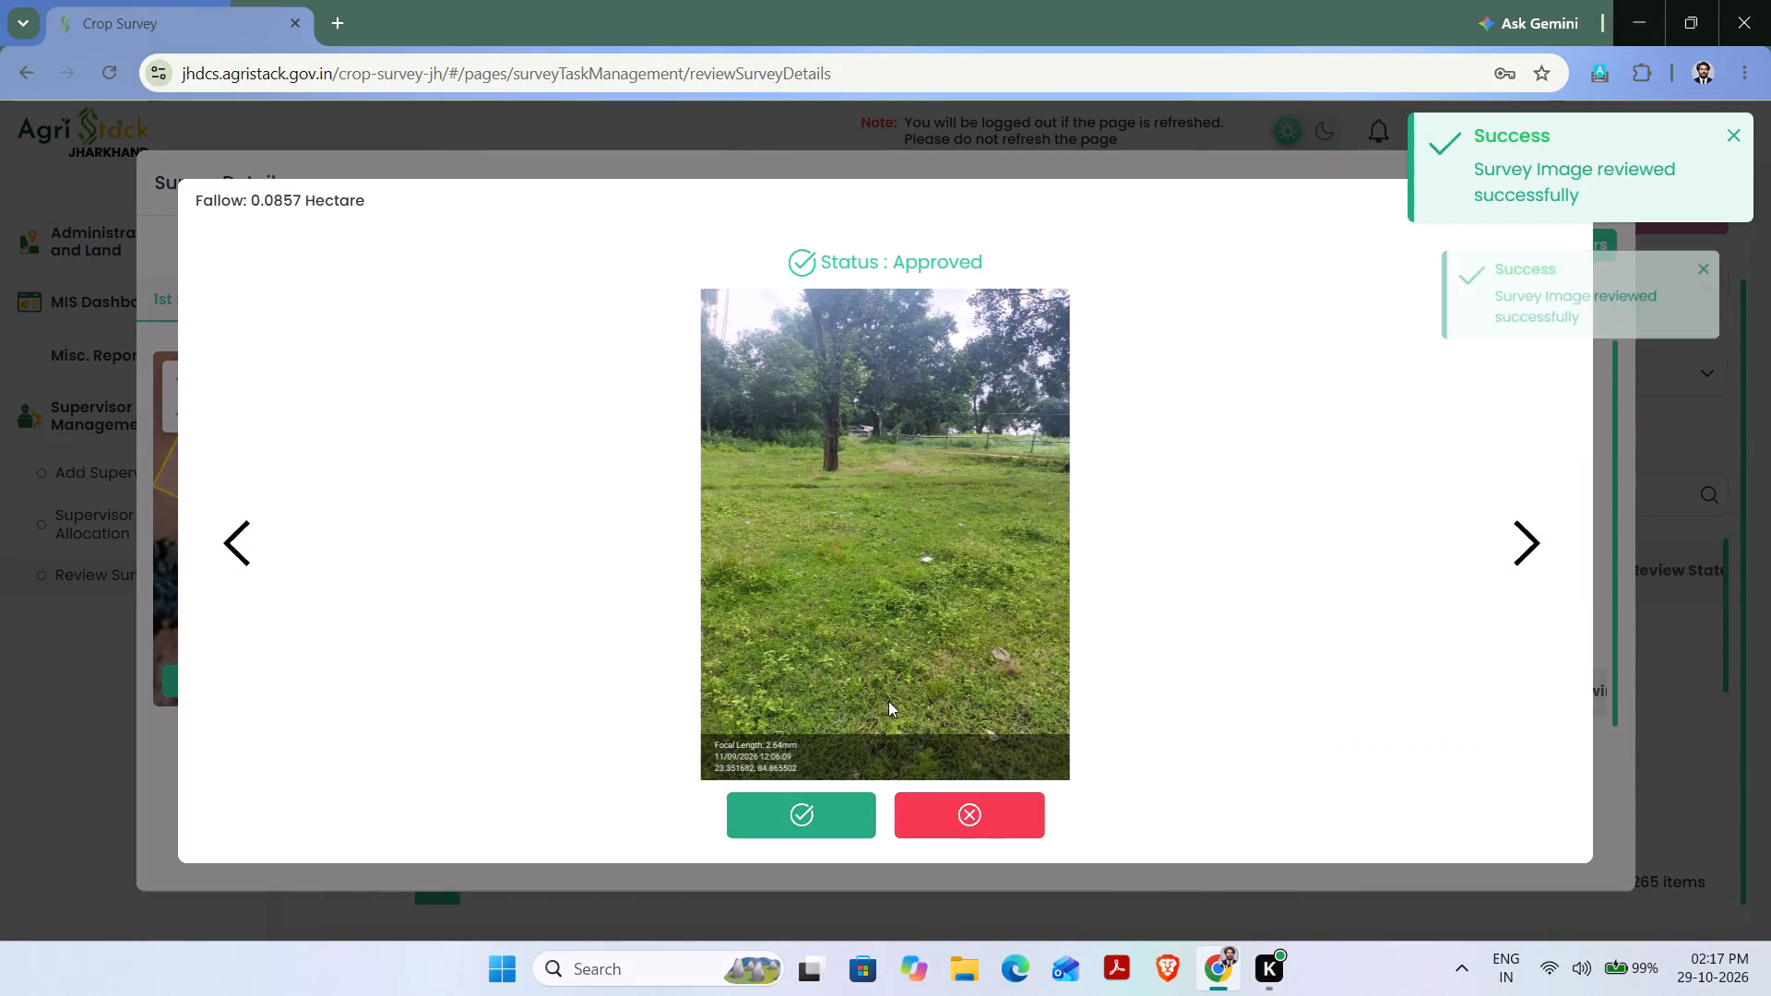
drag(894, 694, 775, 726)
click(787, 802)
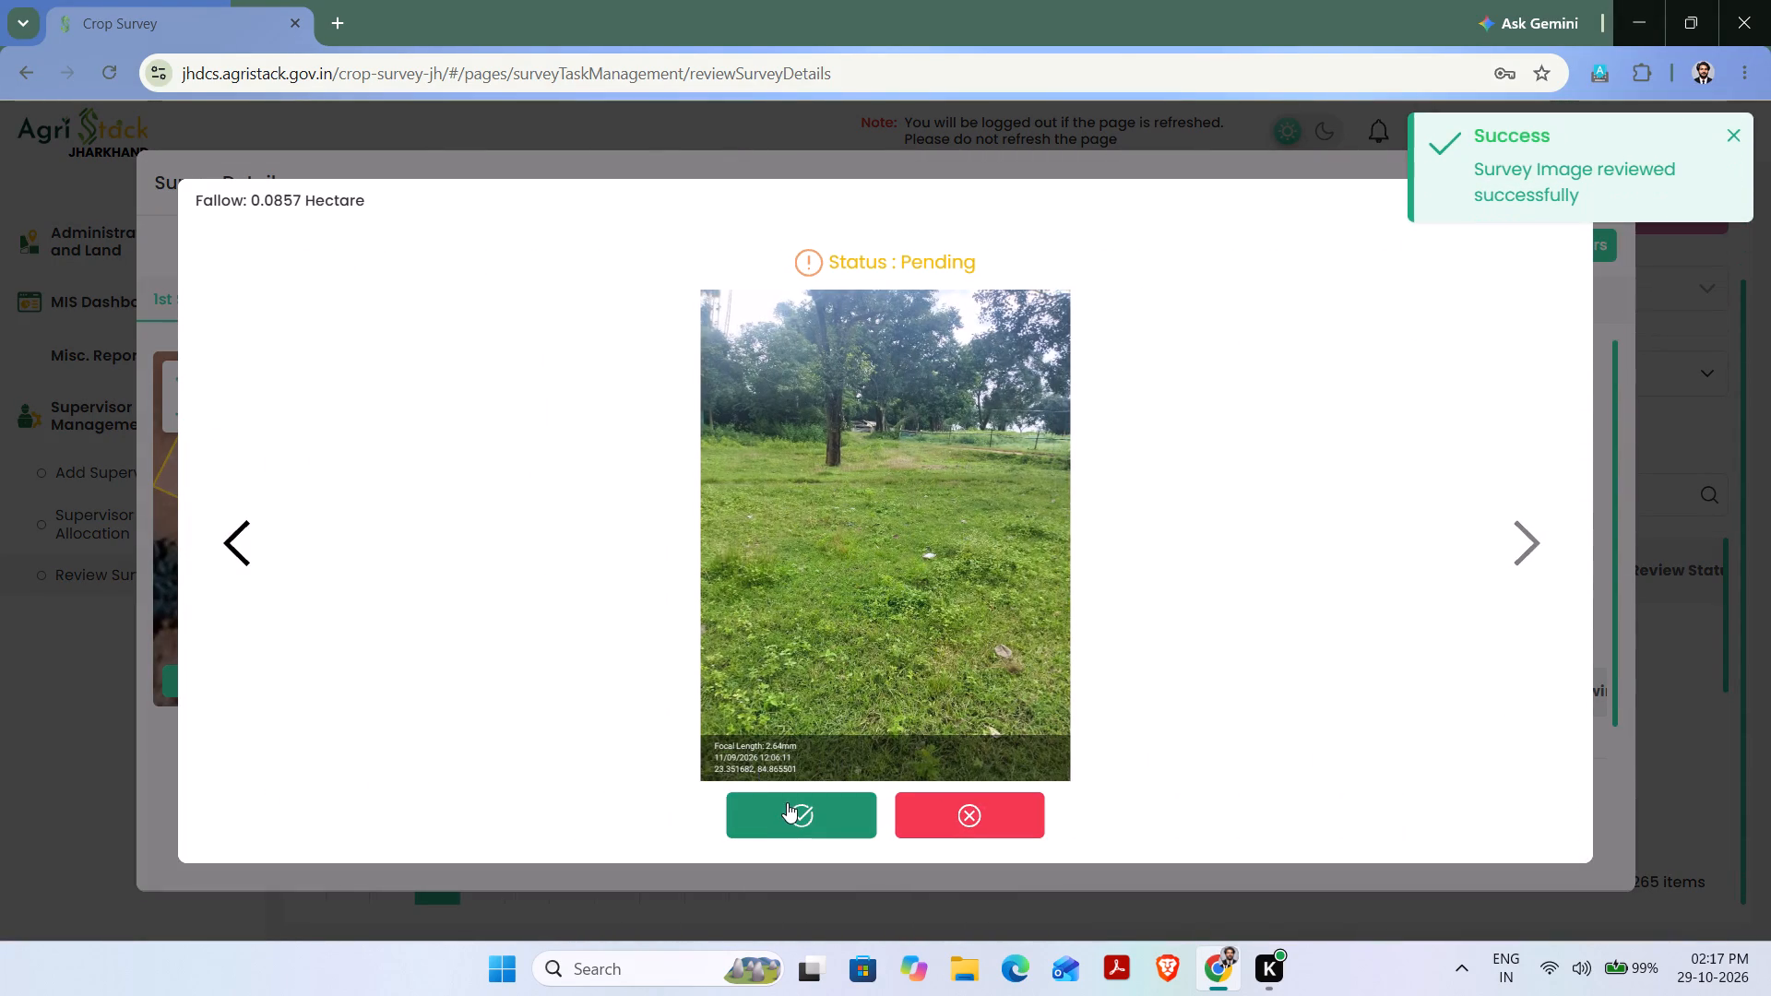
drag(1009, 583, 911, 594)
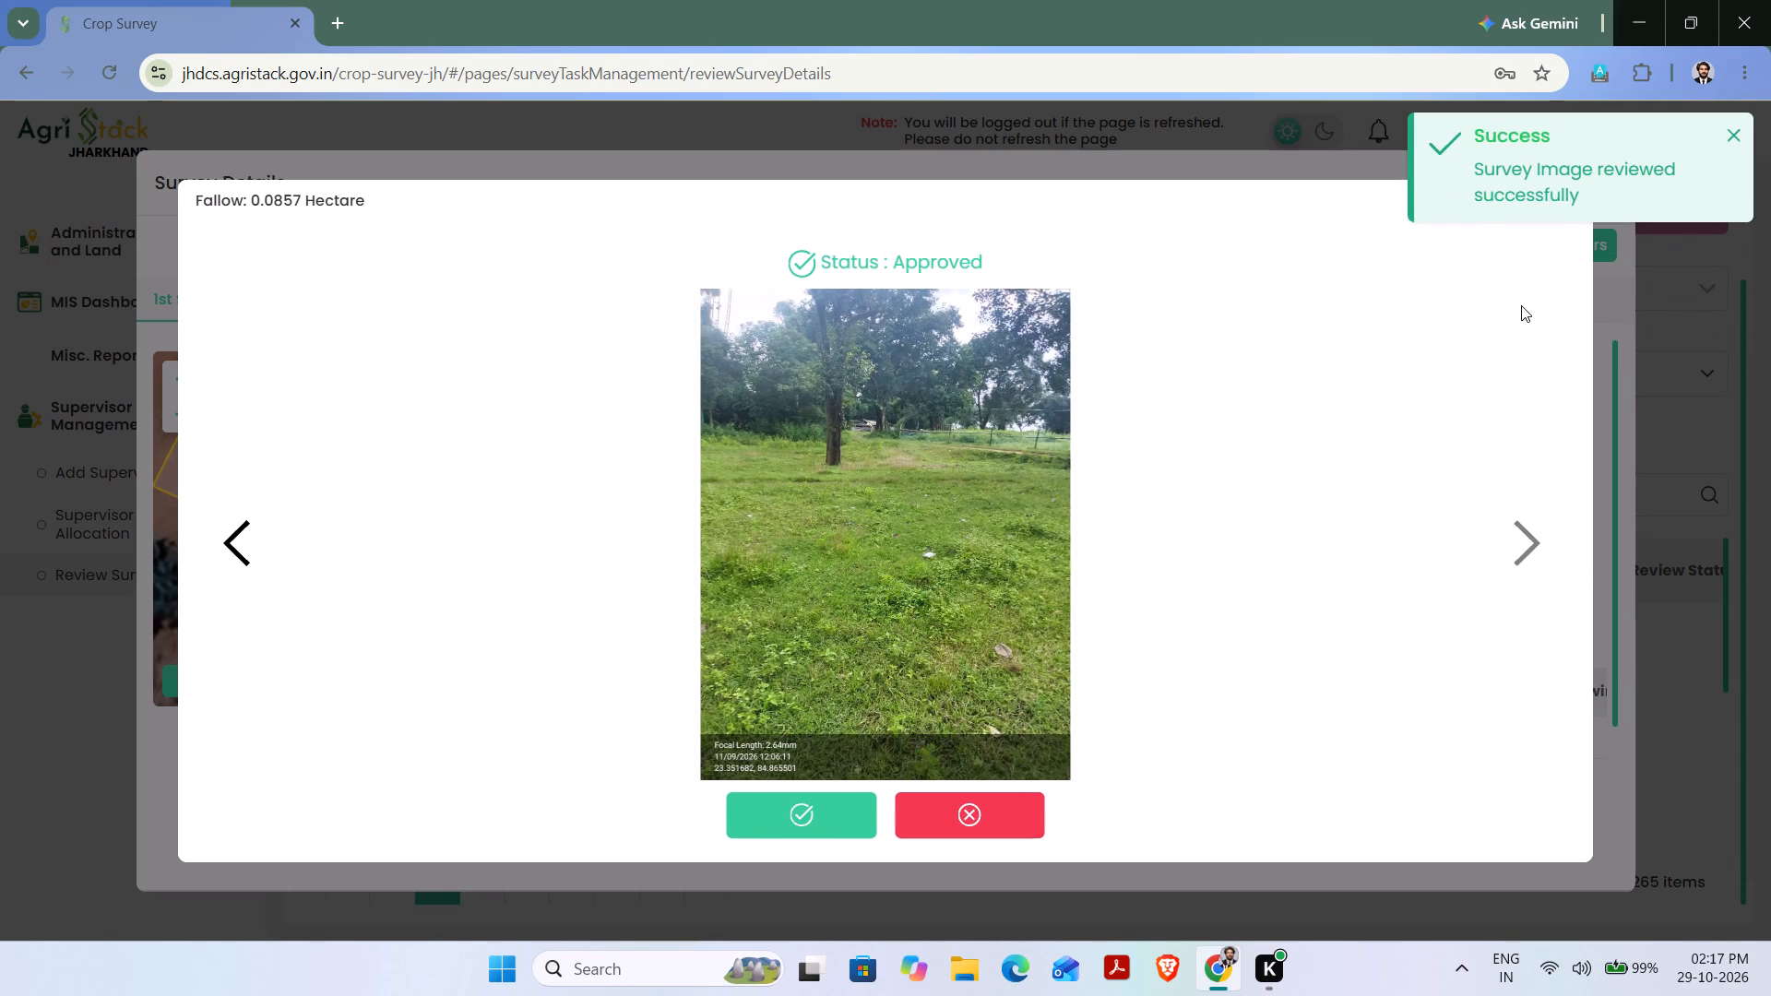
click(1571, 203)
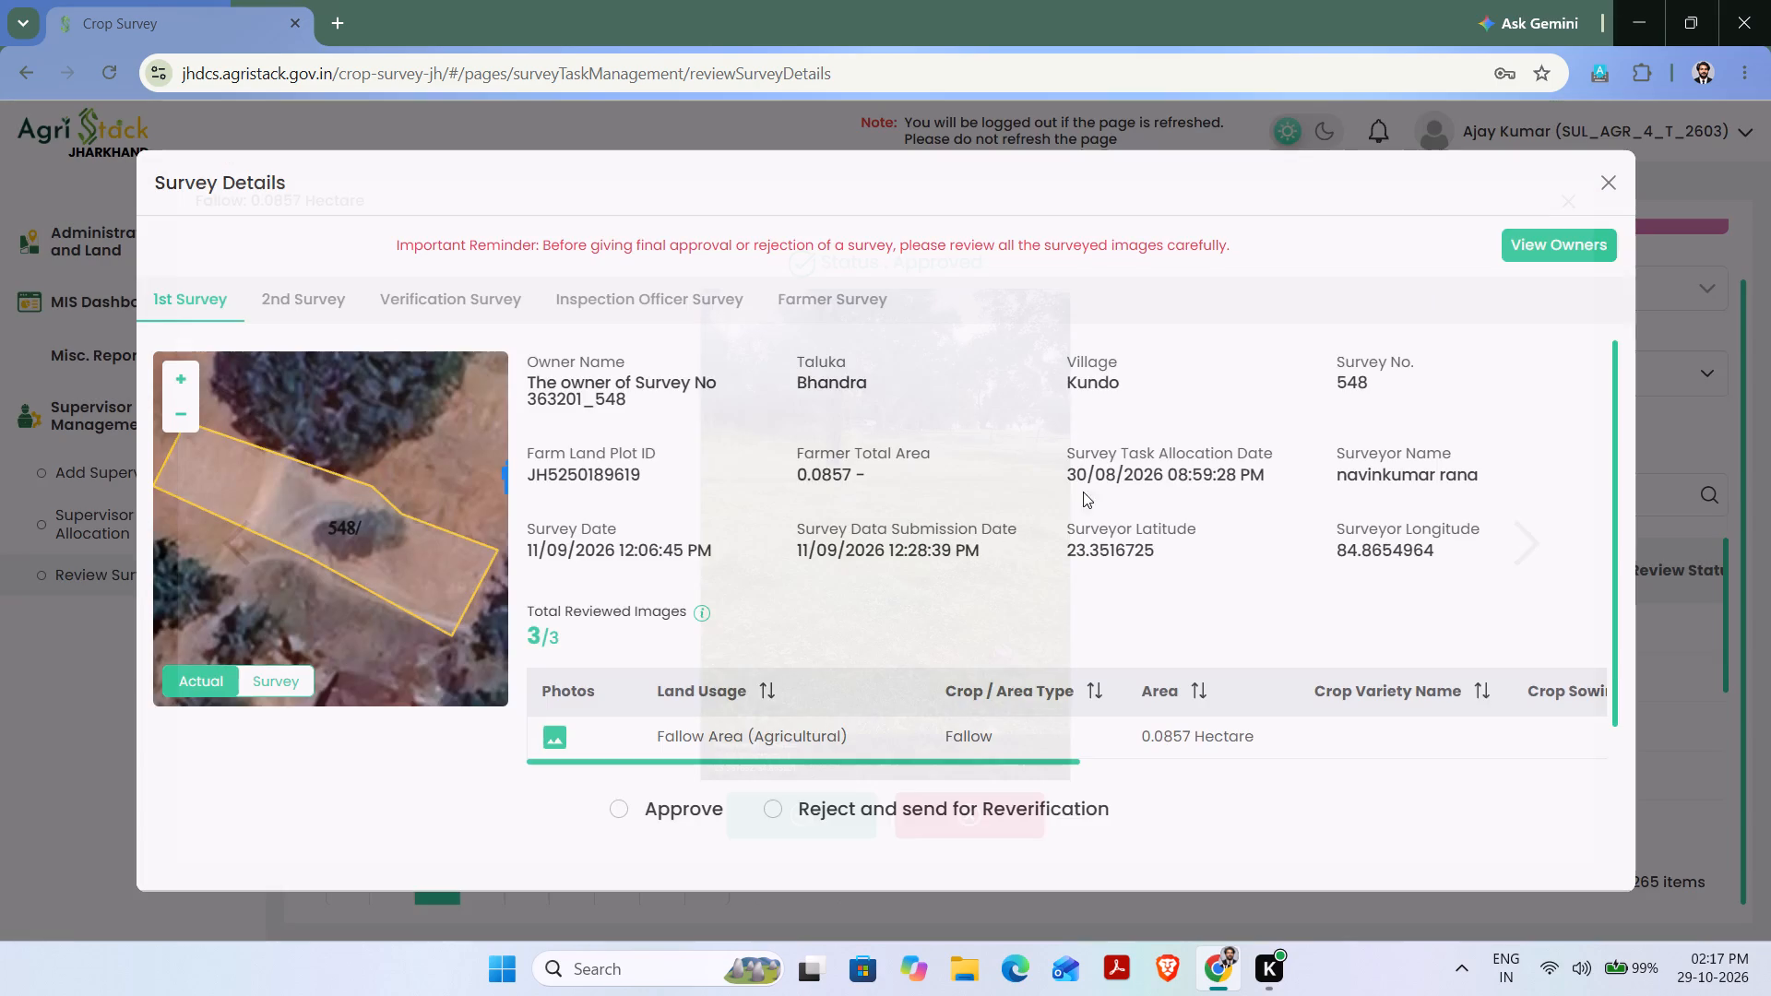
Approve the 1st survey of survey number 548, save the review and close its details.
scroll(902, 592, down, 3)
click(659, 664)
click(819, 727)
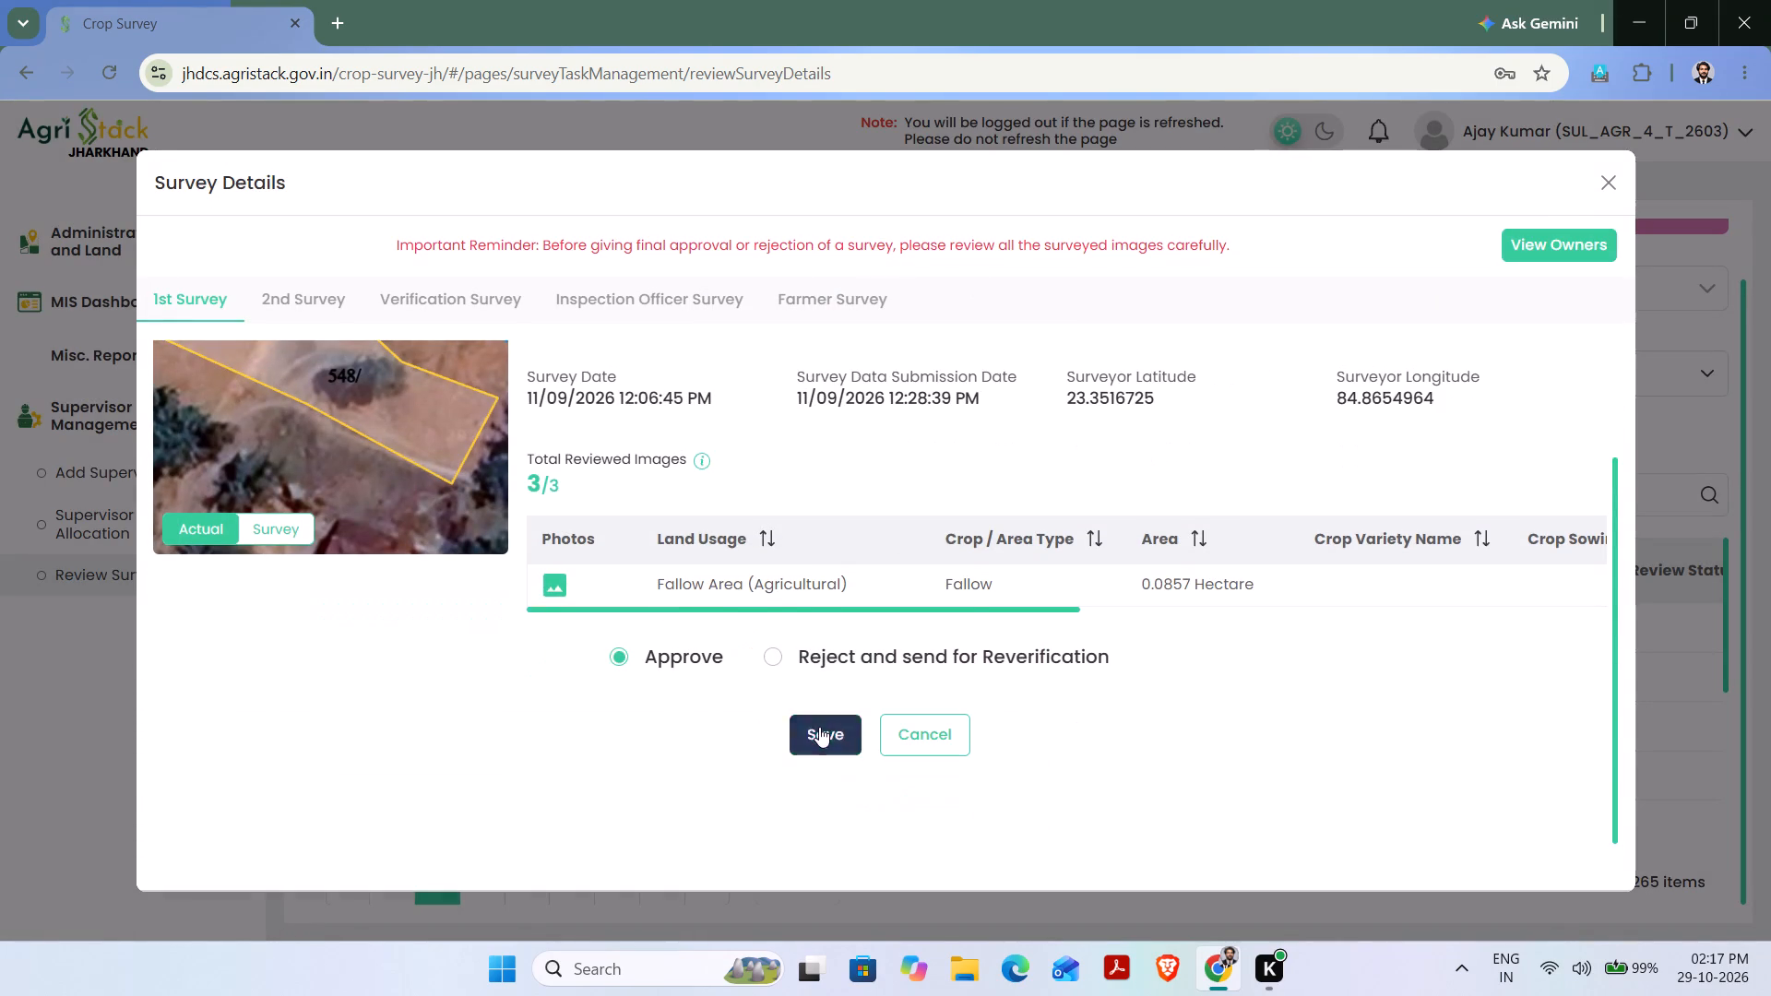
click(890, 582)
Open the details of survey number 307 and approve all three of its Fallow photos.
scroll(568, 709, down, 3)
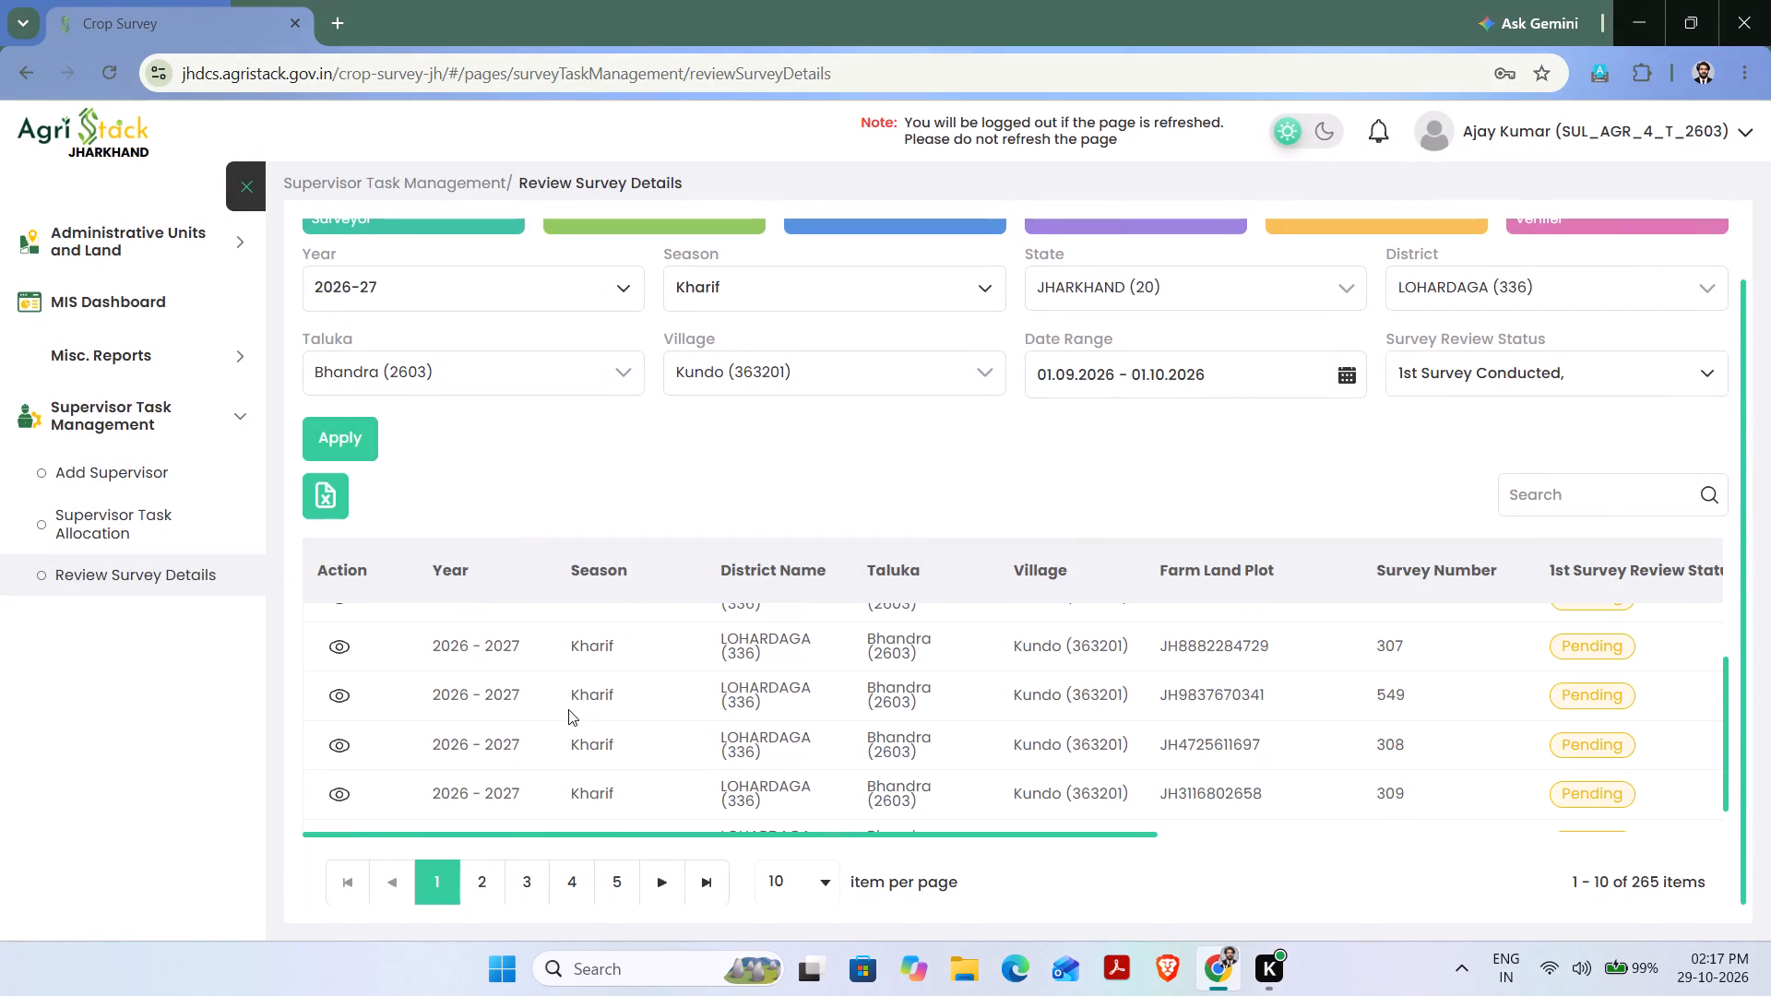
click(339, 613)
click(556, 742)
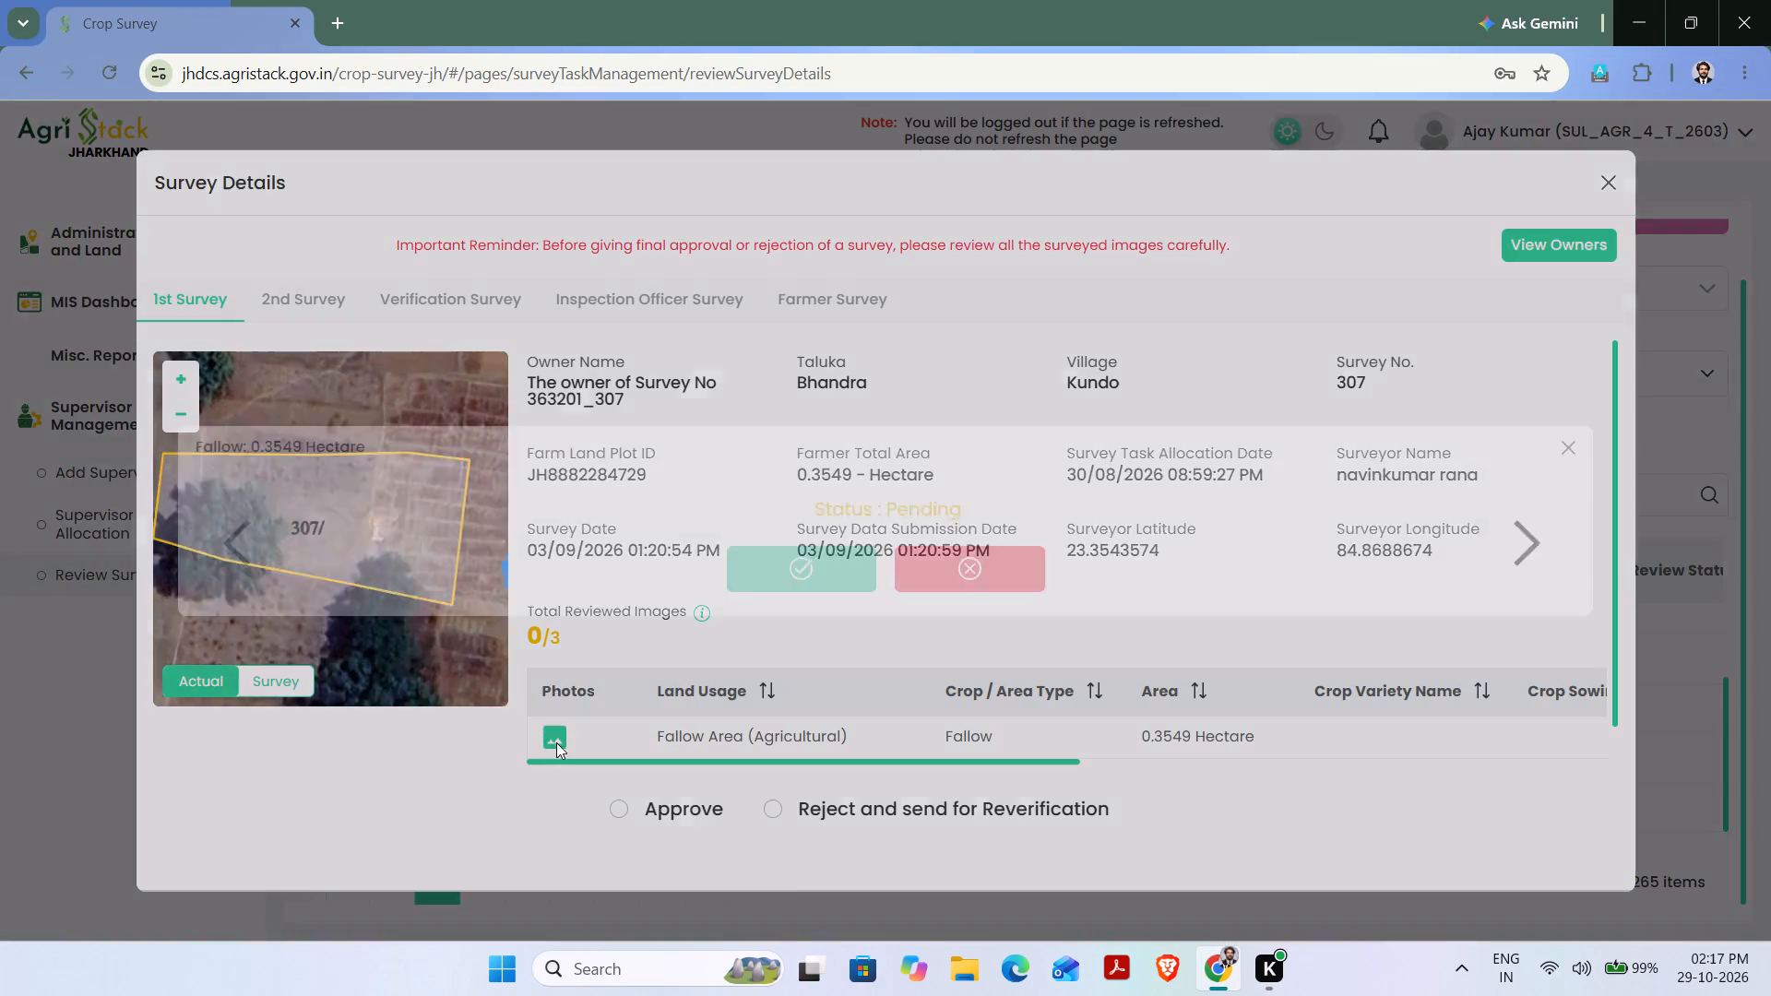
click(754, 821)
drag(893, 704, 766, 731)
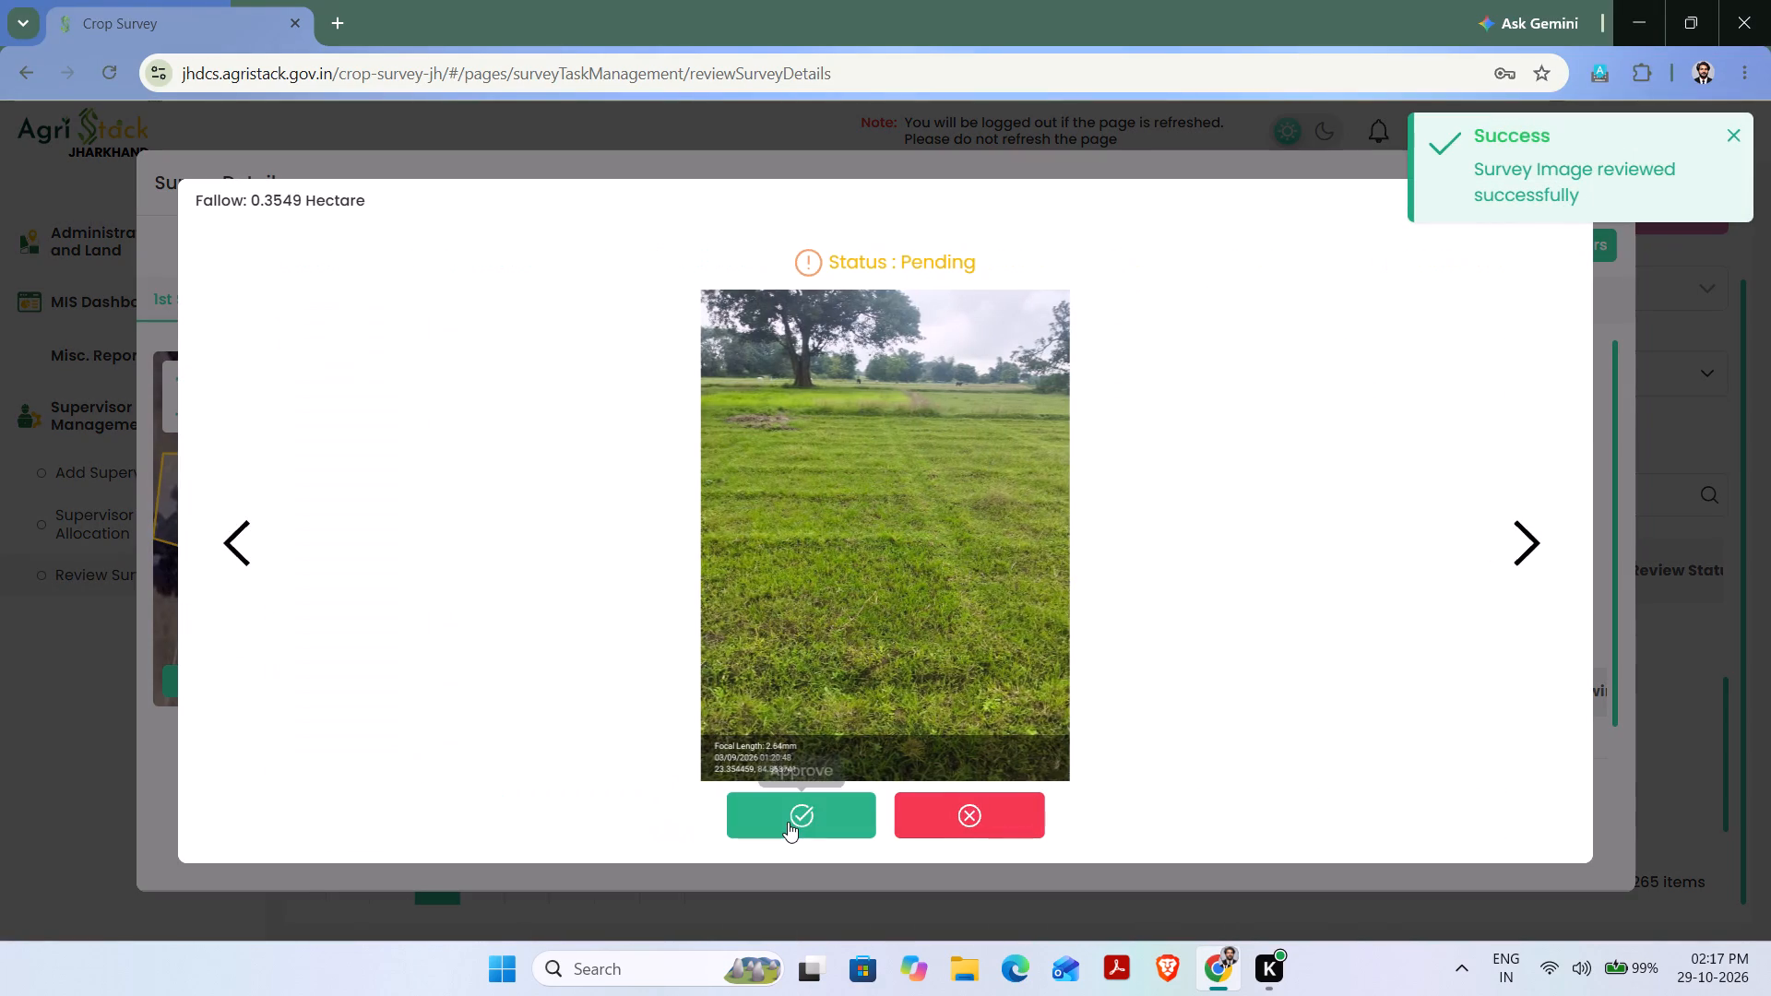
click(787, 819)
drag(903, 696, 779, 713)
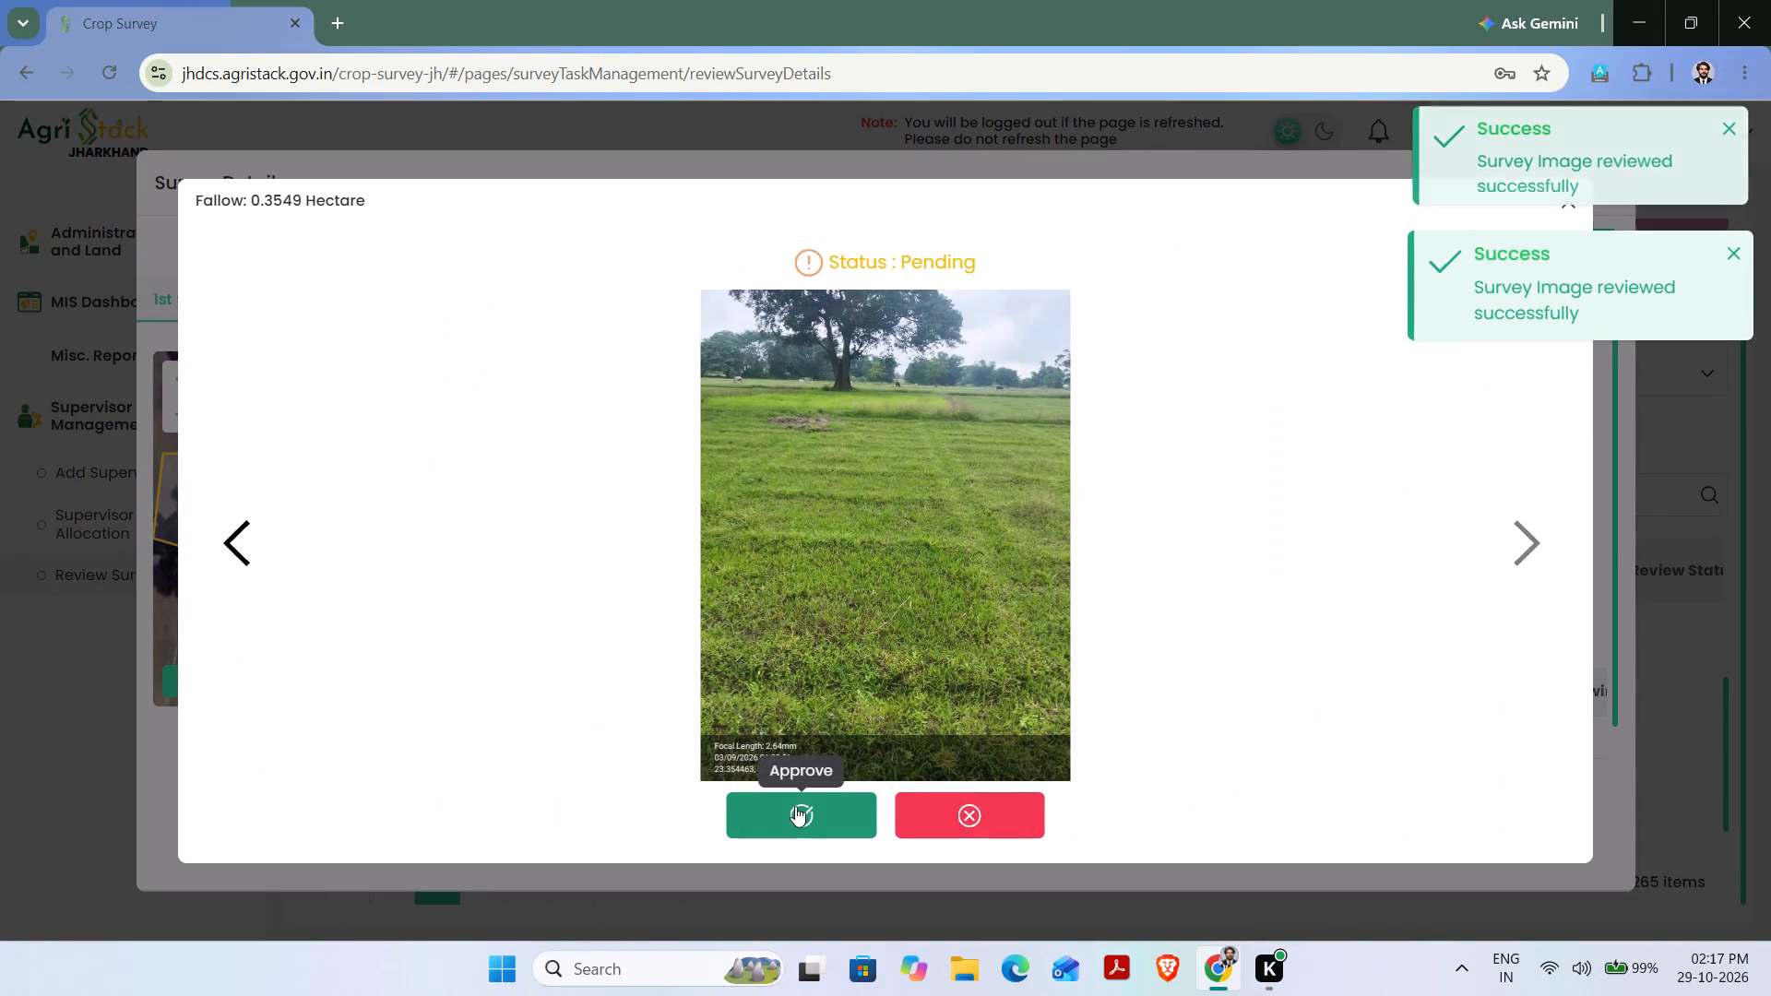
click(792, 807)
drag(918, 645, 807, 658)
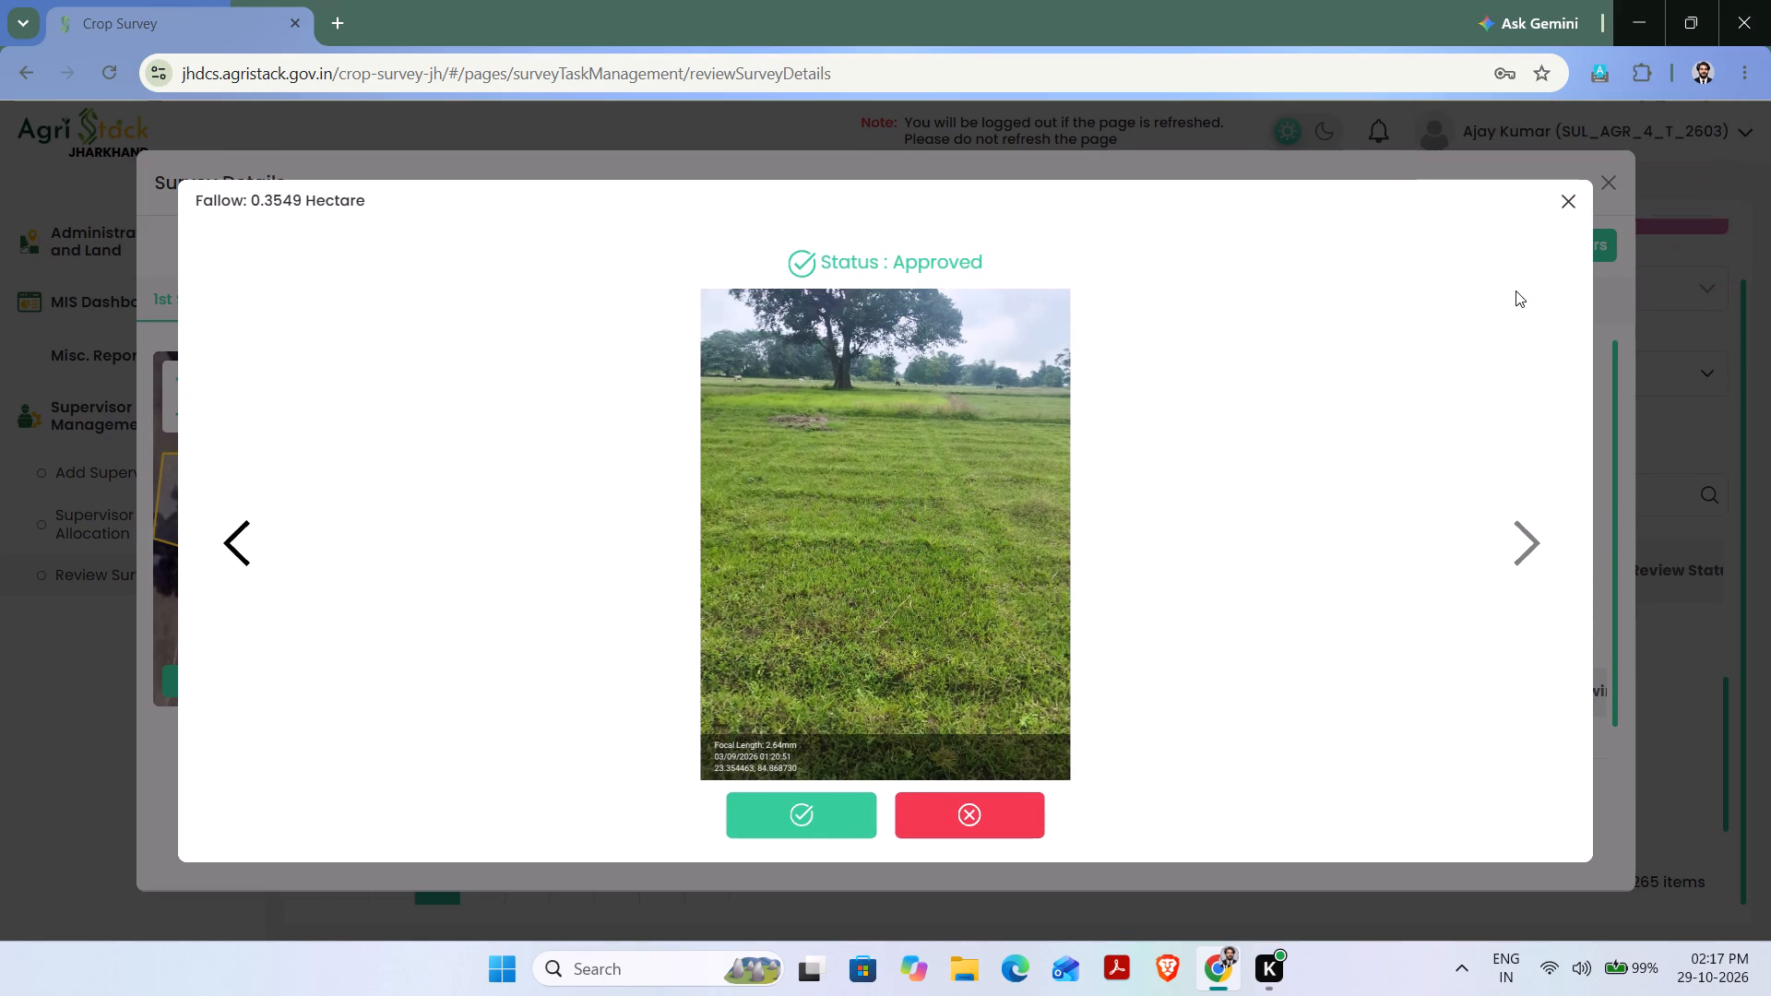
click(1566, 207)
Approve the 1st survey of survey number 307, save the review and close its details.
scroll(1014, 582, down, 2)
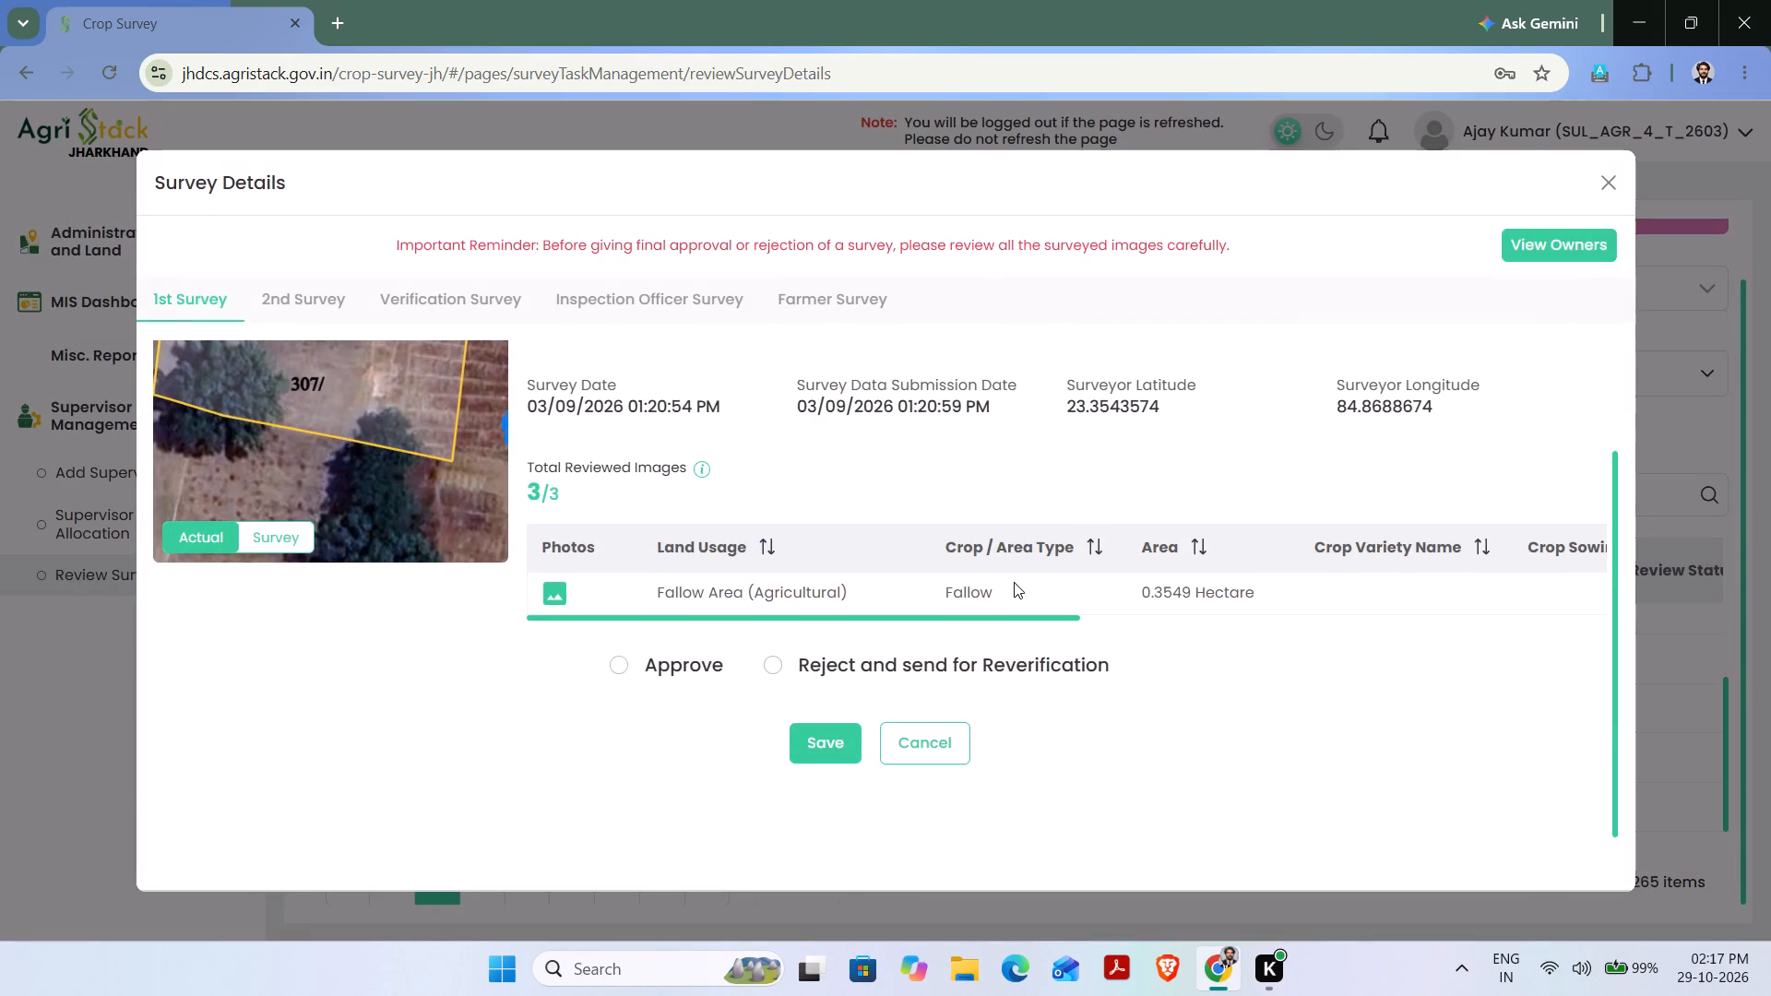
click(711, 650)
click(820, 725)
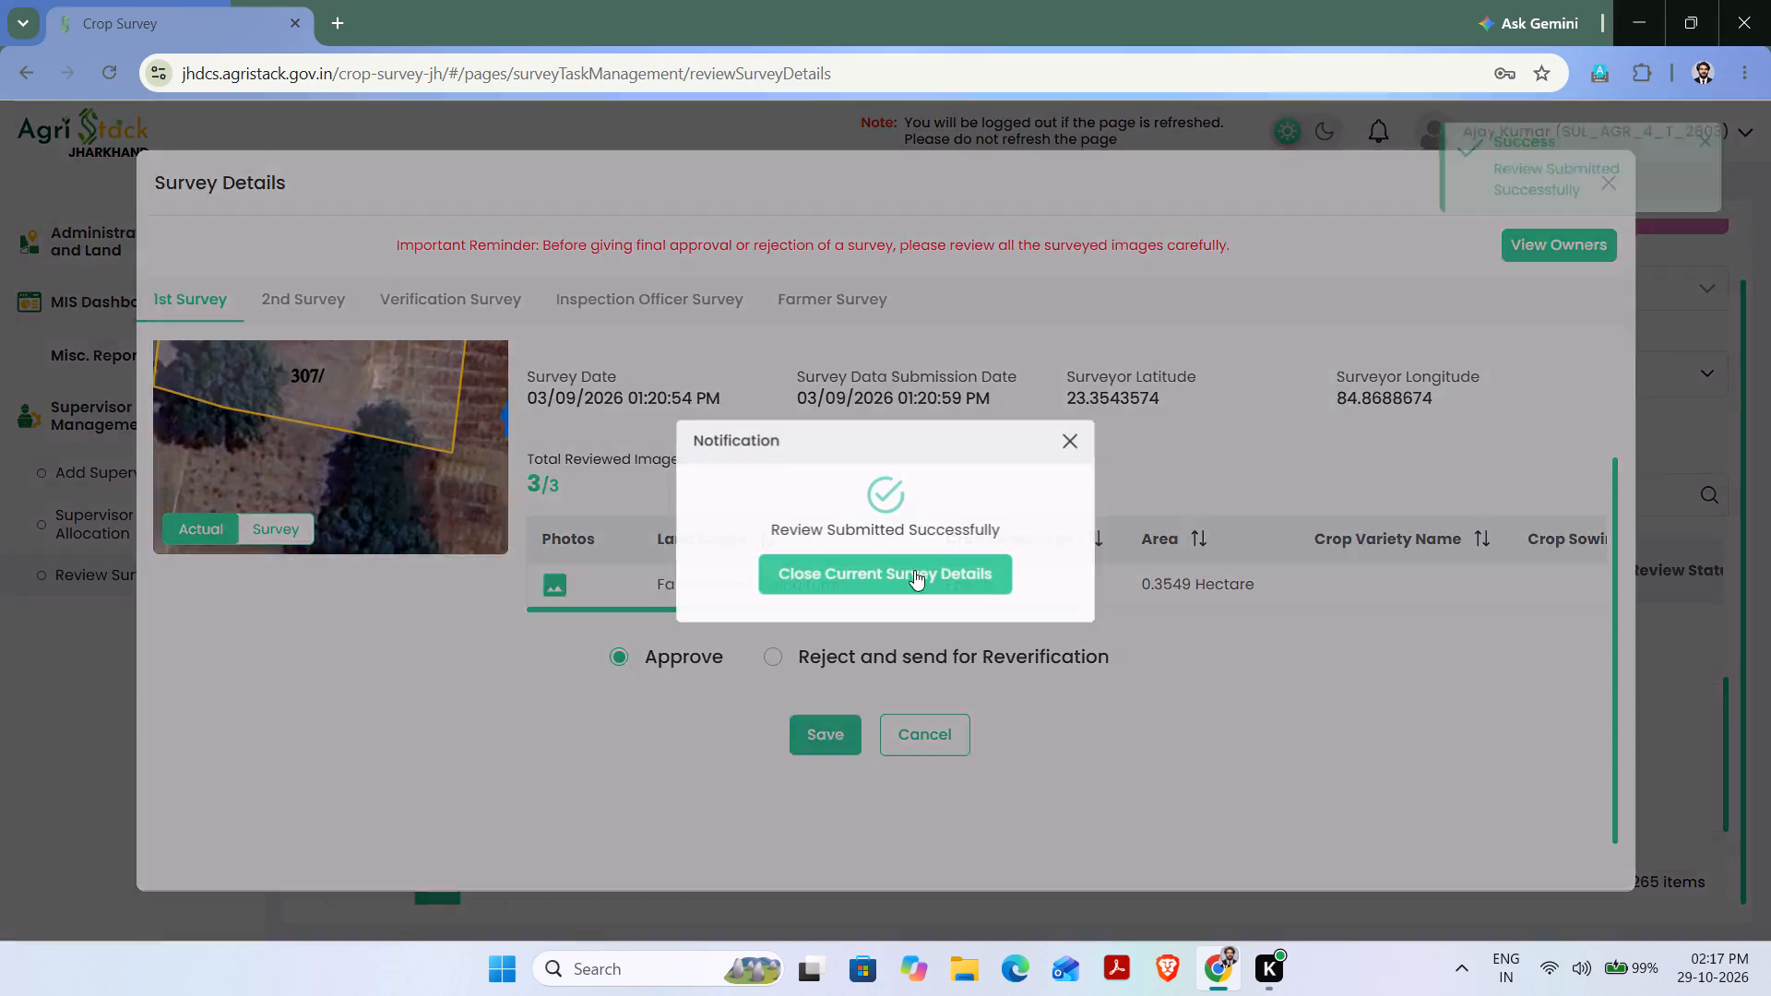
click(917, 551)
click(916, 561)
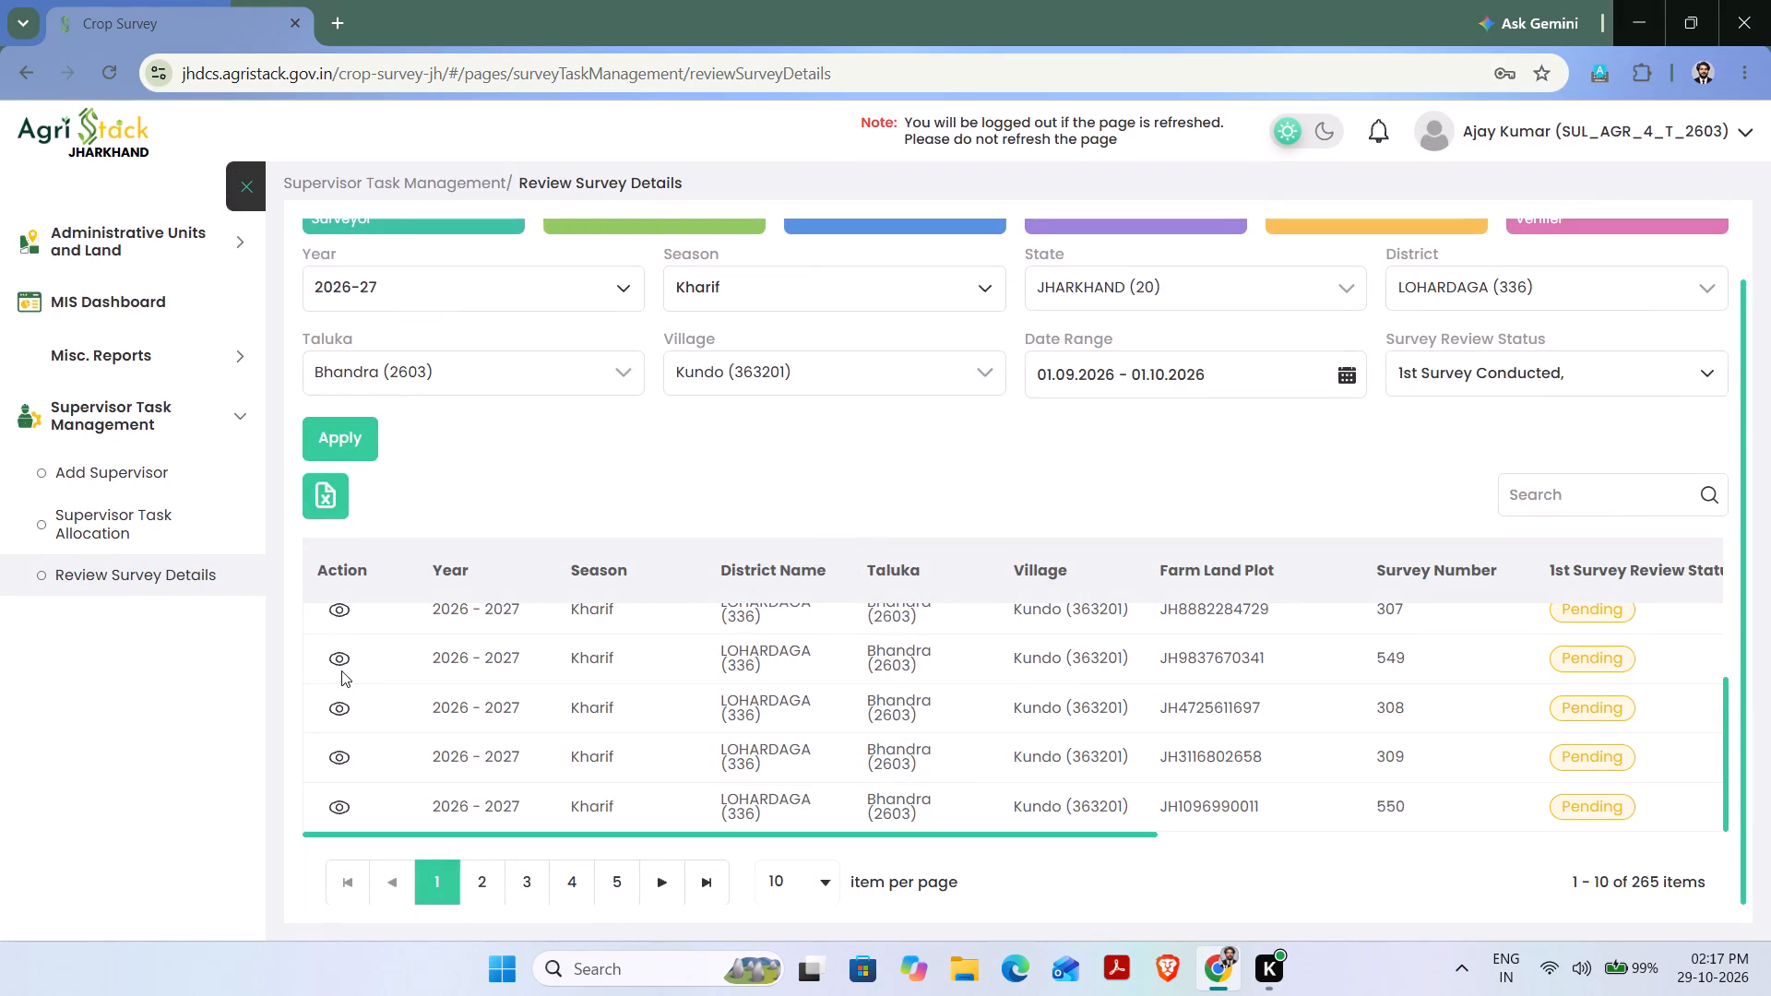
Open the details of survey number 549 and approve all three of its Fallow photos.
click(341, 670)
click(339, 654)
click(547, 739)
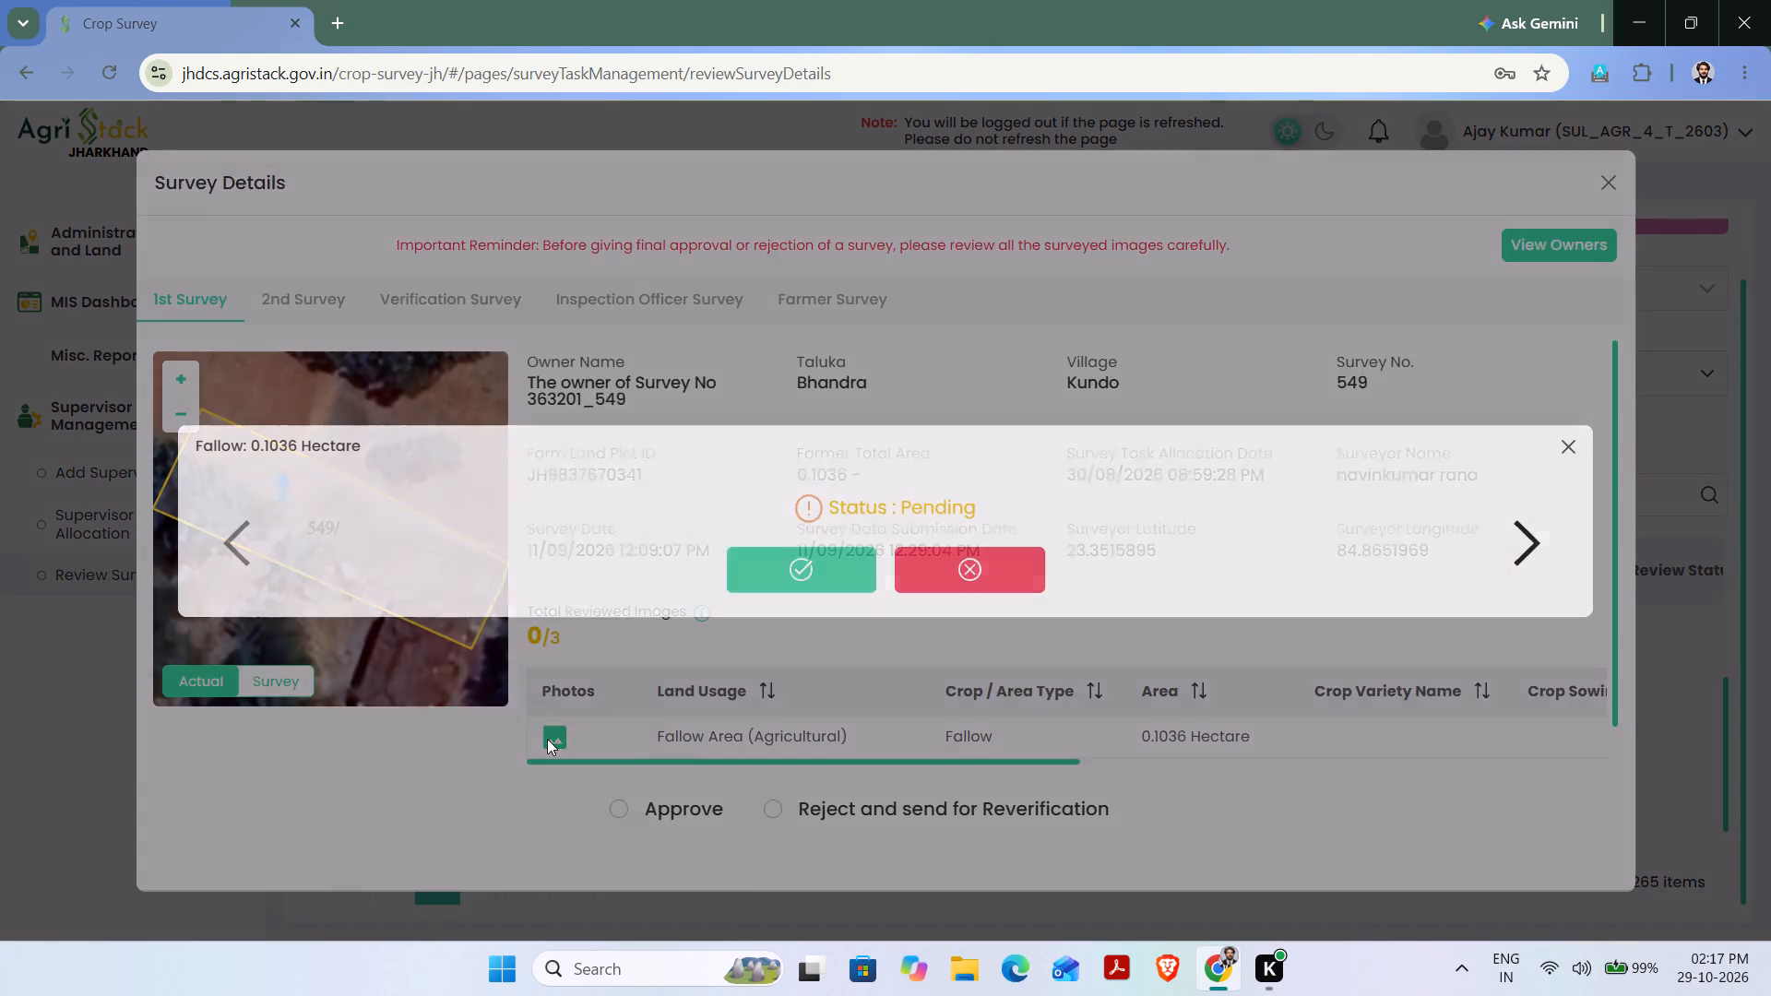
click(804, 817)
drag(940, 706, 750, 738)
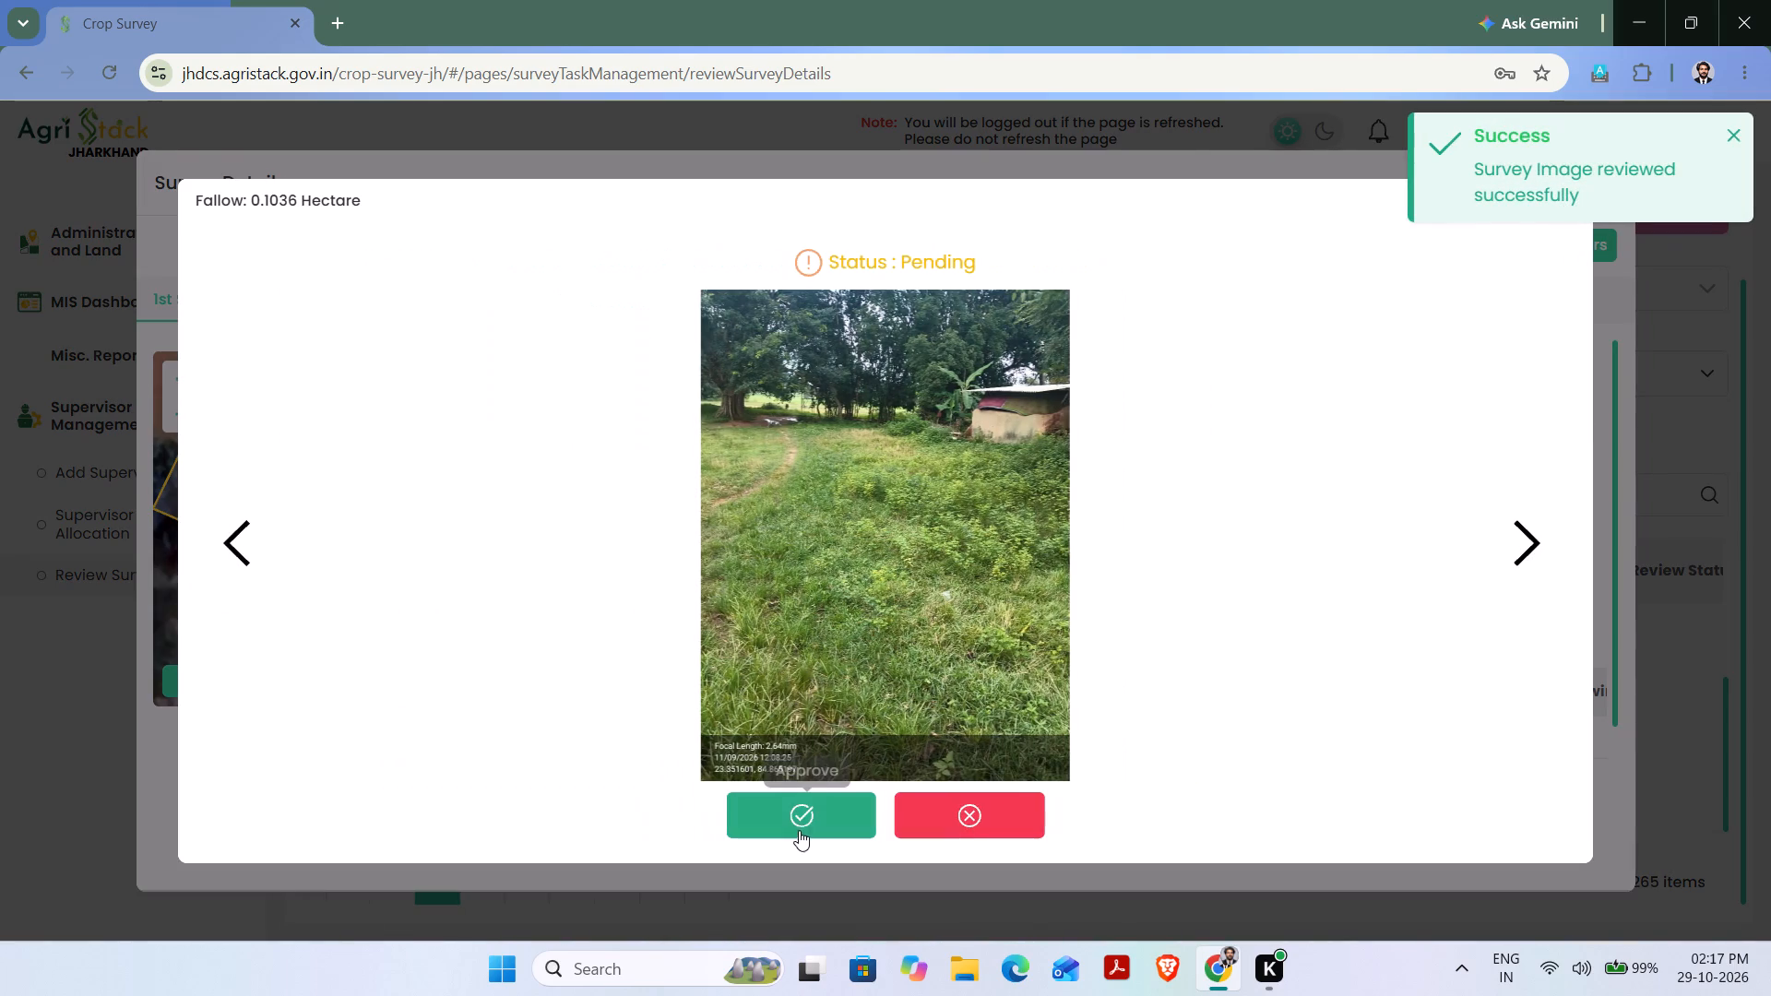
click(800, 810)
drag(881, 725, 753, 750)
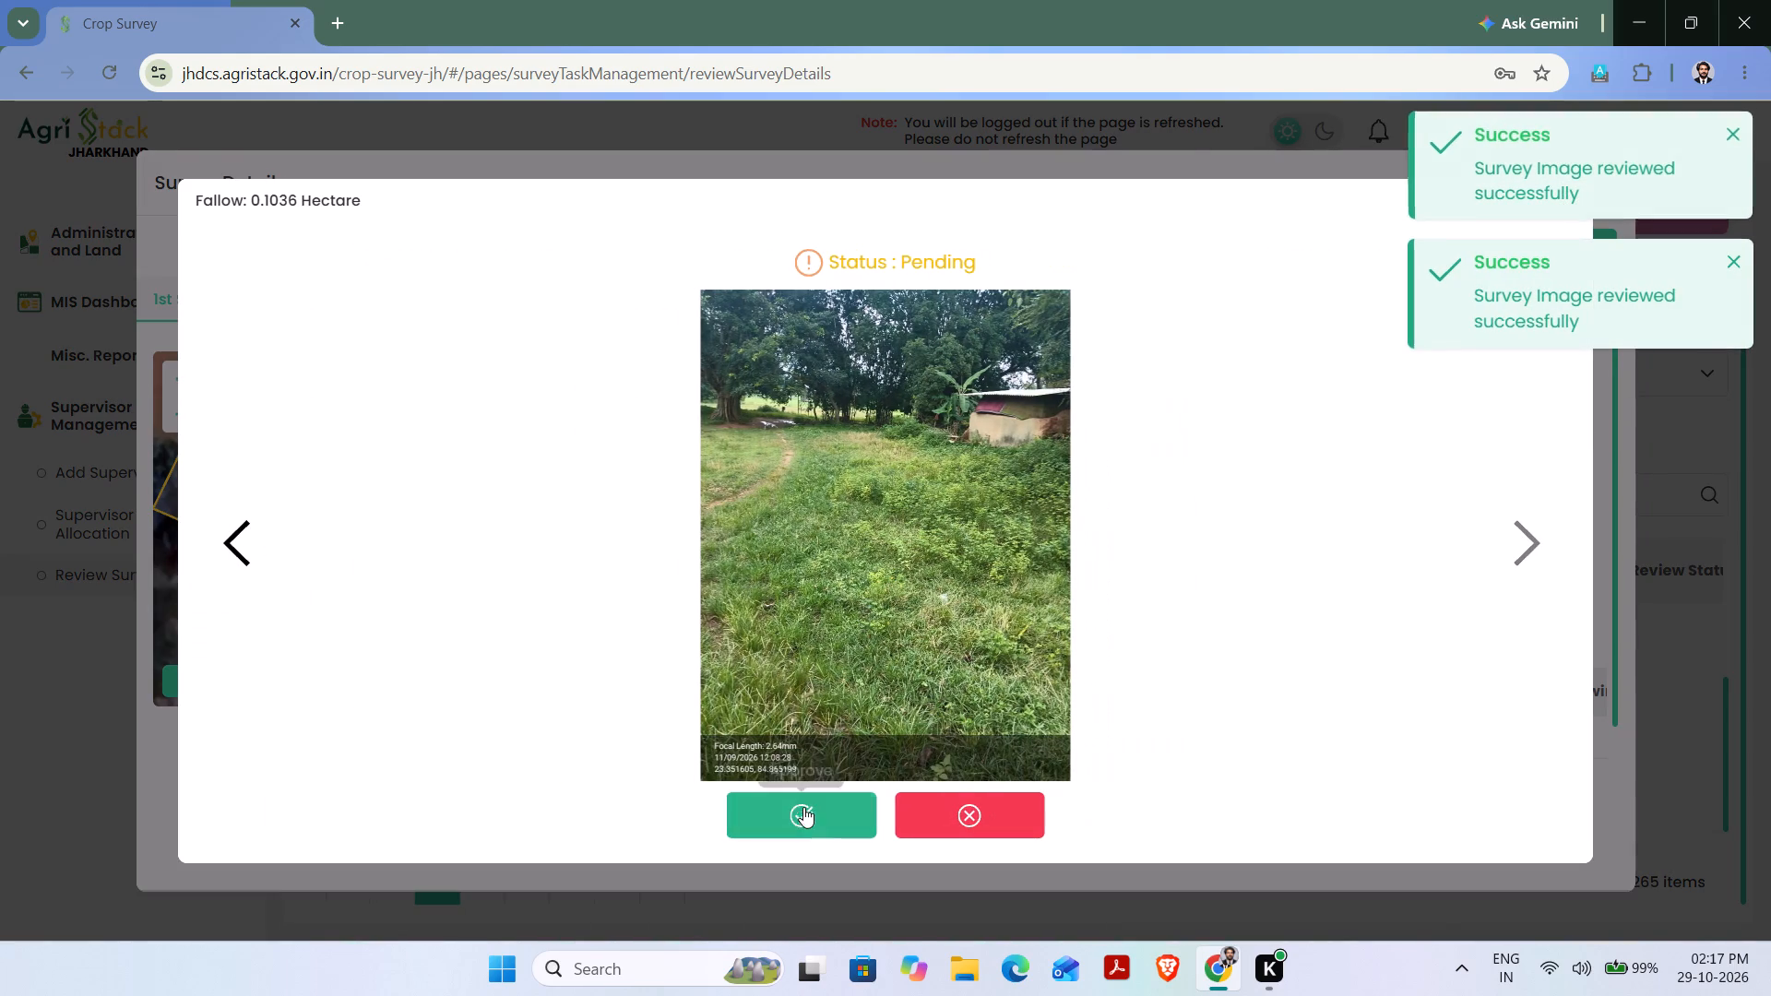
click(808, 813)
drag(936, 640, 872, 645)
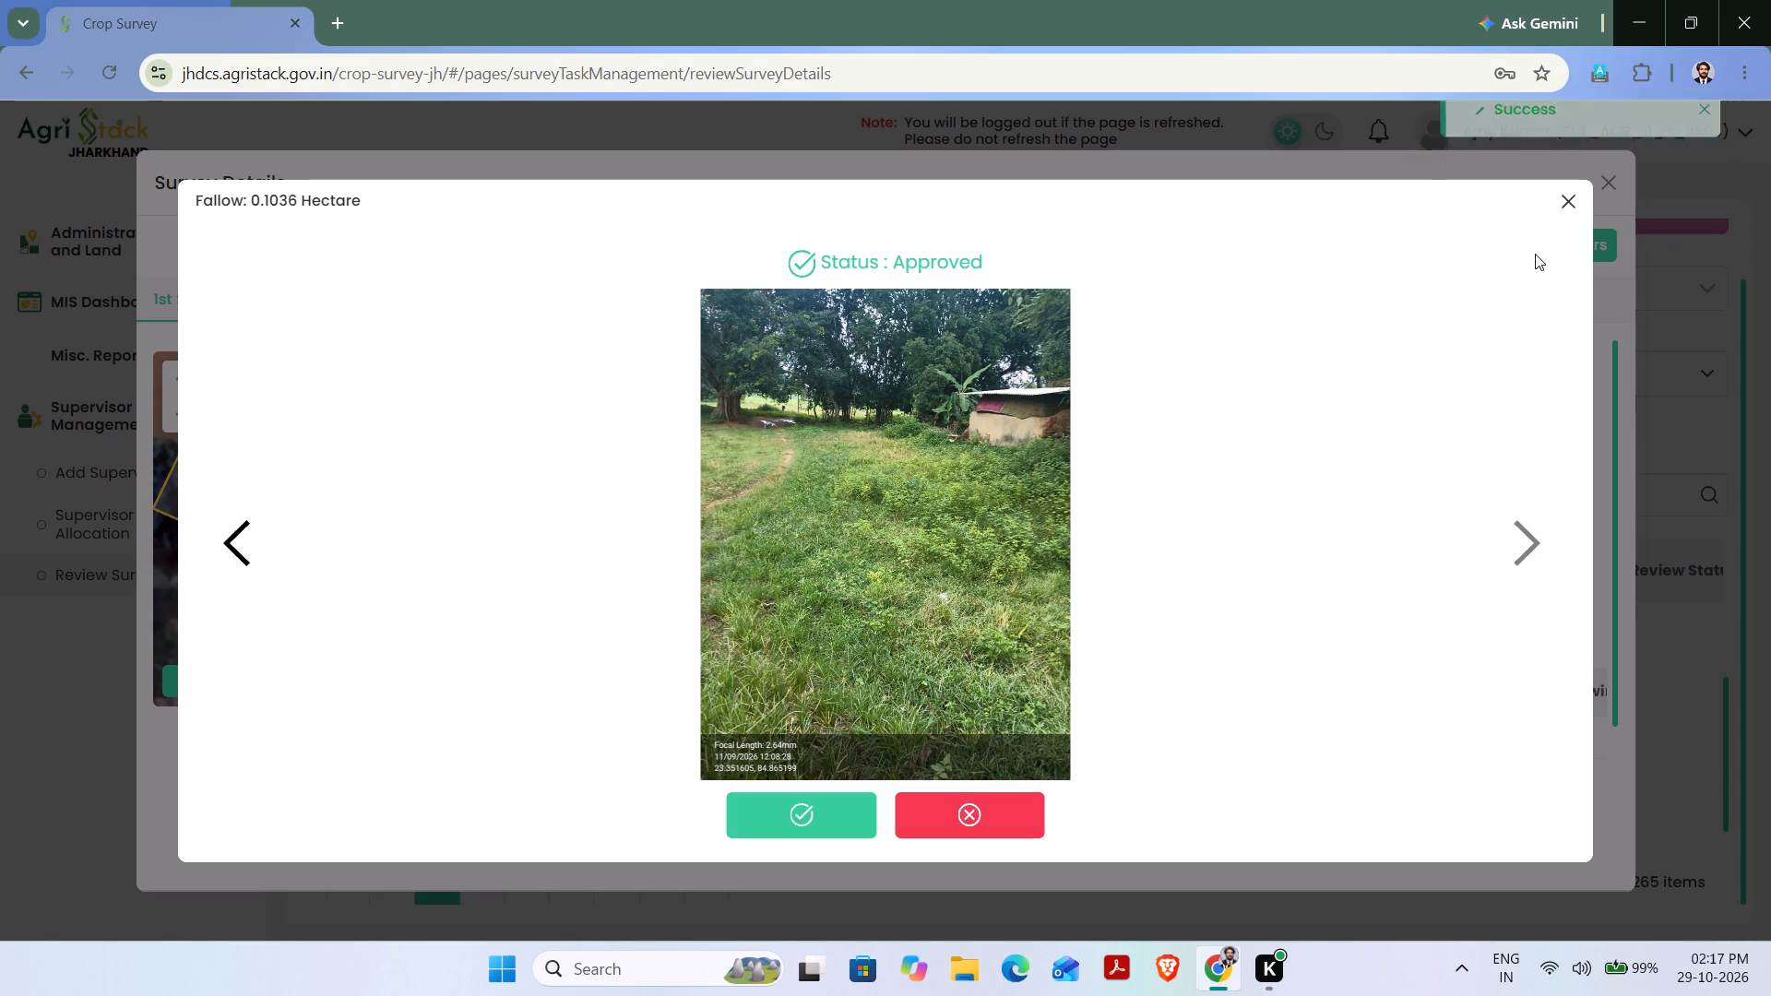
click(1568, 201)
Approve the 1st survey of survey number 549, save the review and close its details.
scroll(1033, 563, down, 2)
click(666, 656)
click(819, 730)
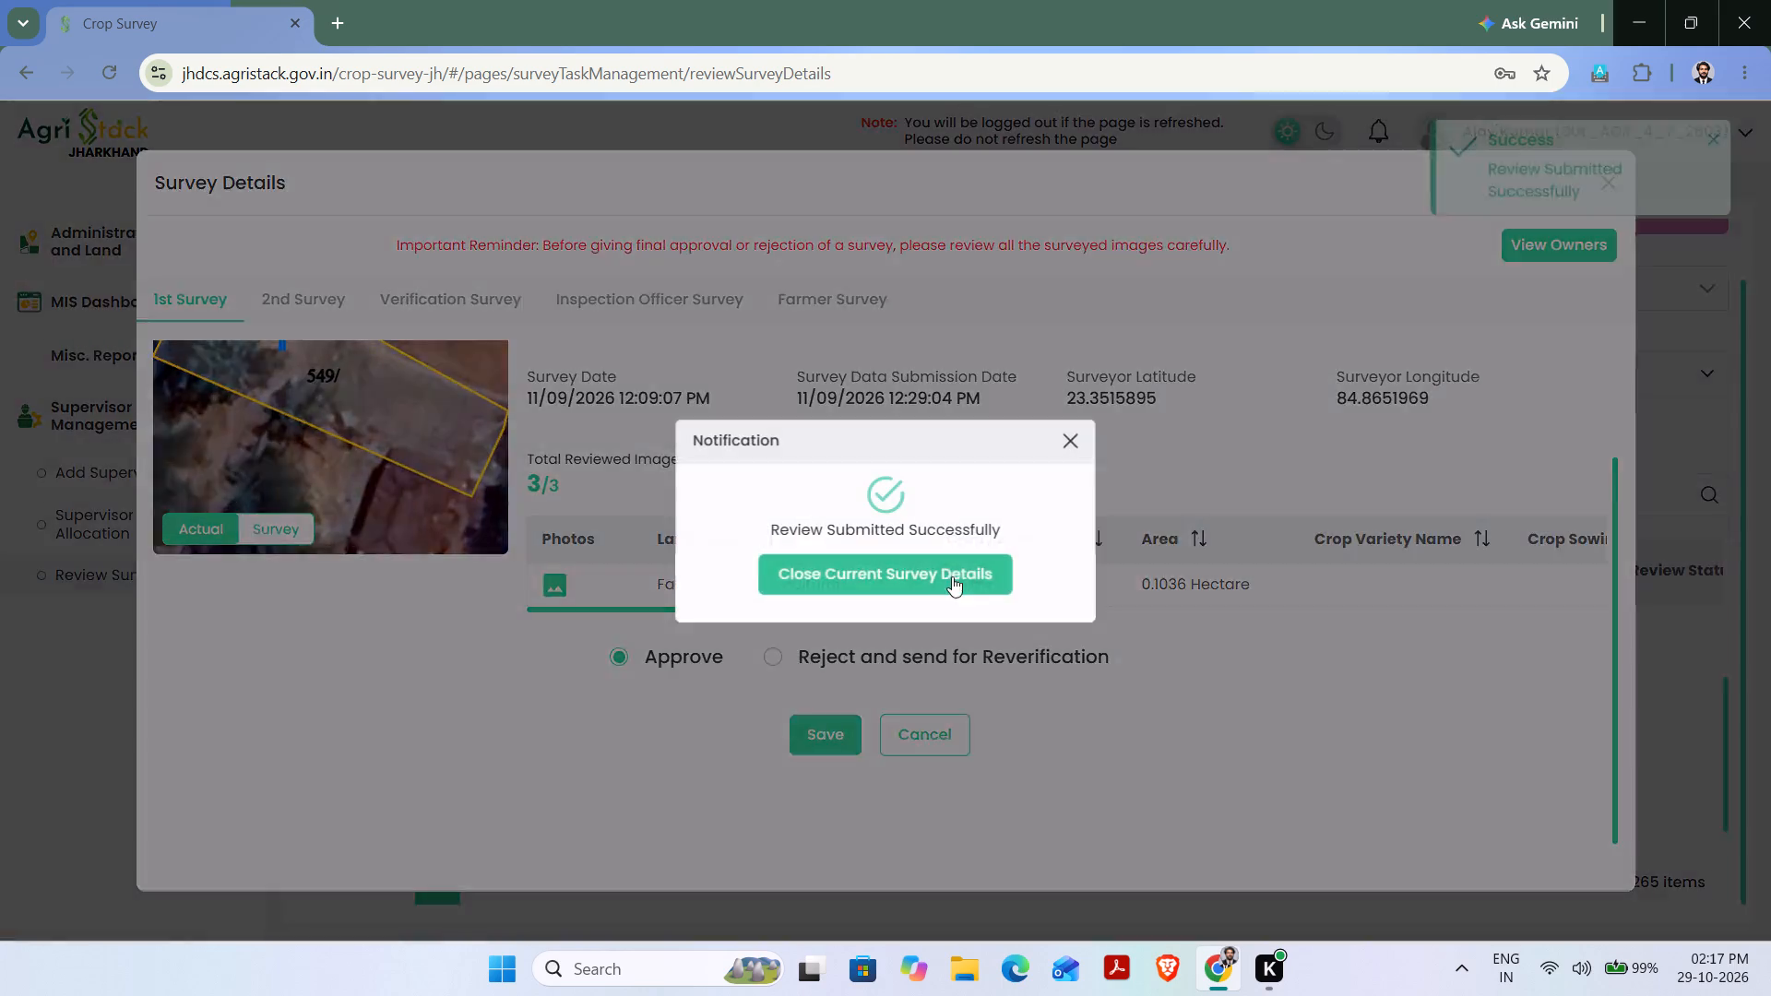
click(957, 571)
Open the details of survey number 308 and approve all three of its Fallow photos.
click(341, 706)
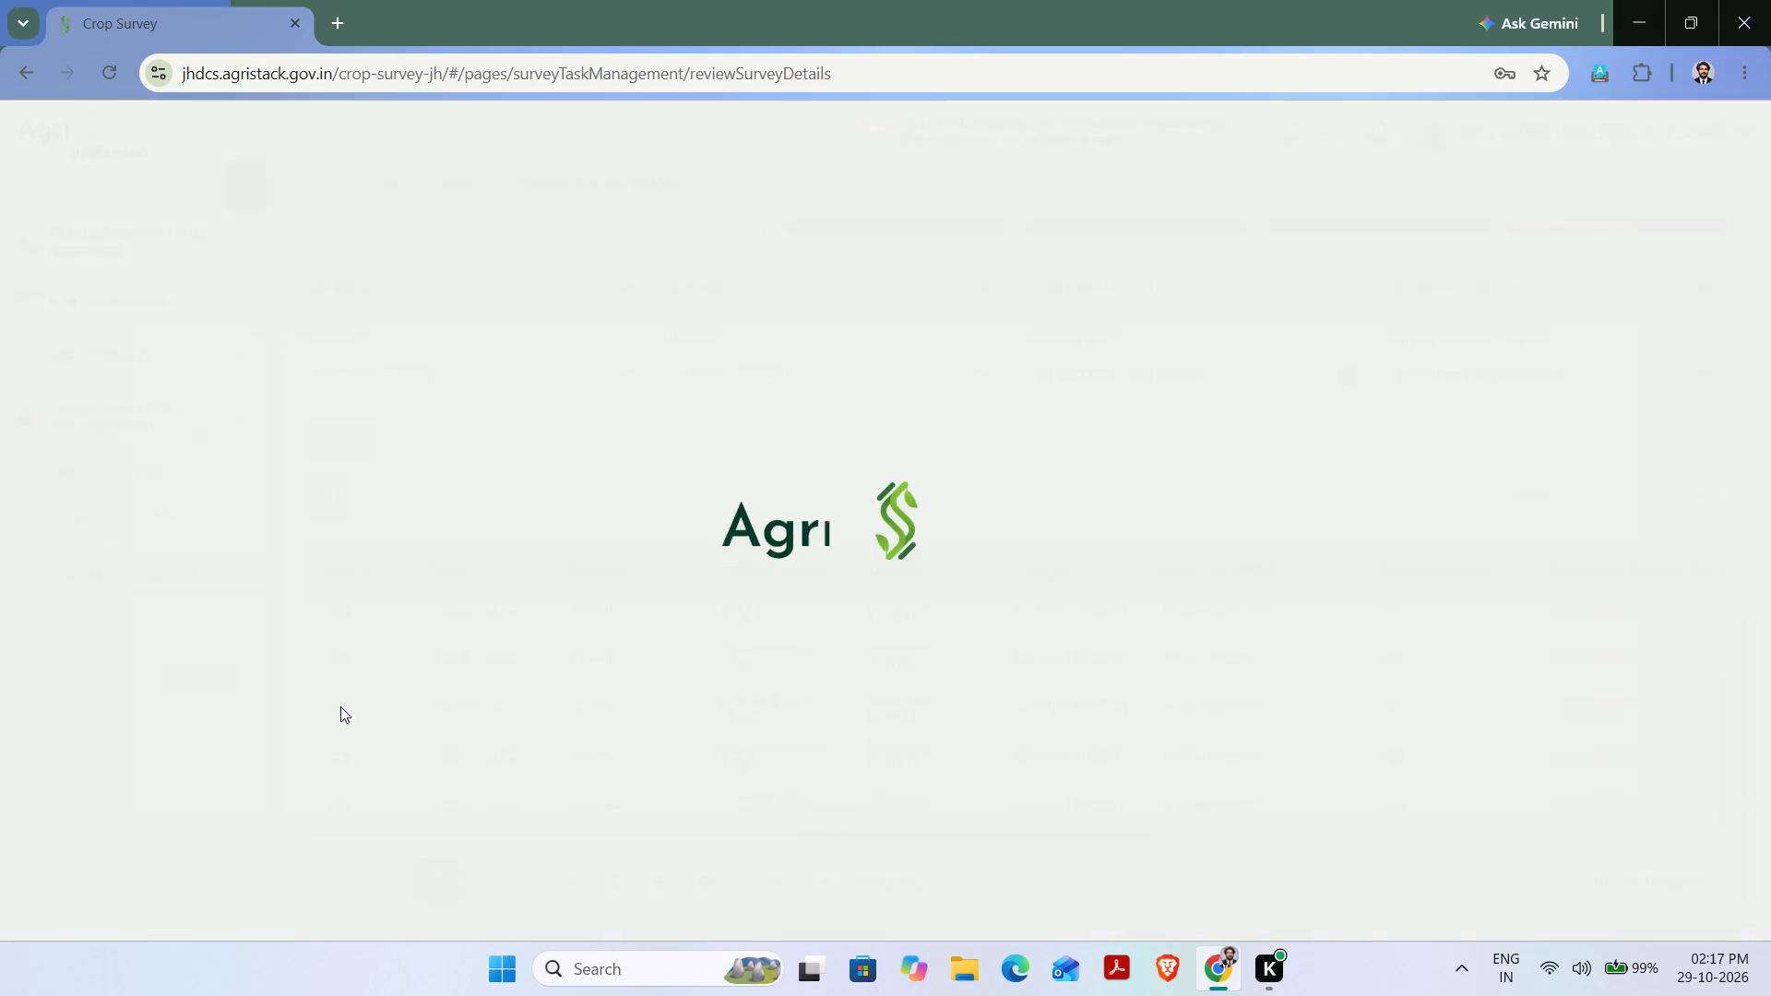
click(563, 737)
click(779, 812)
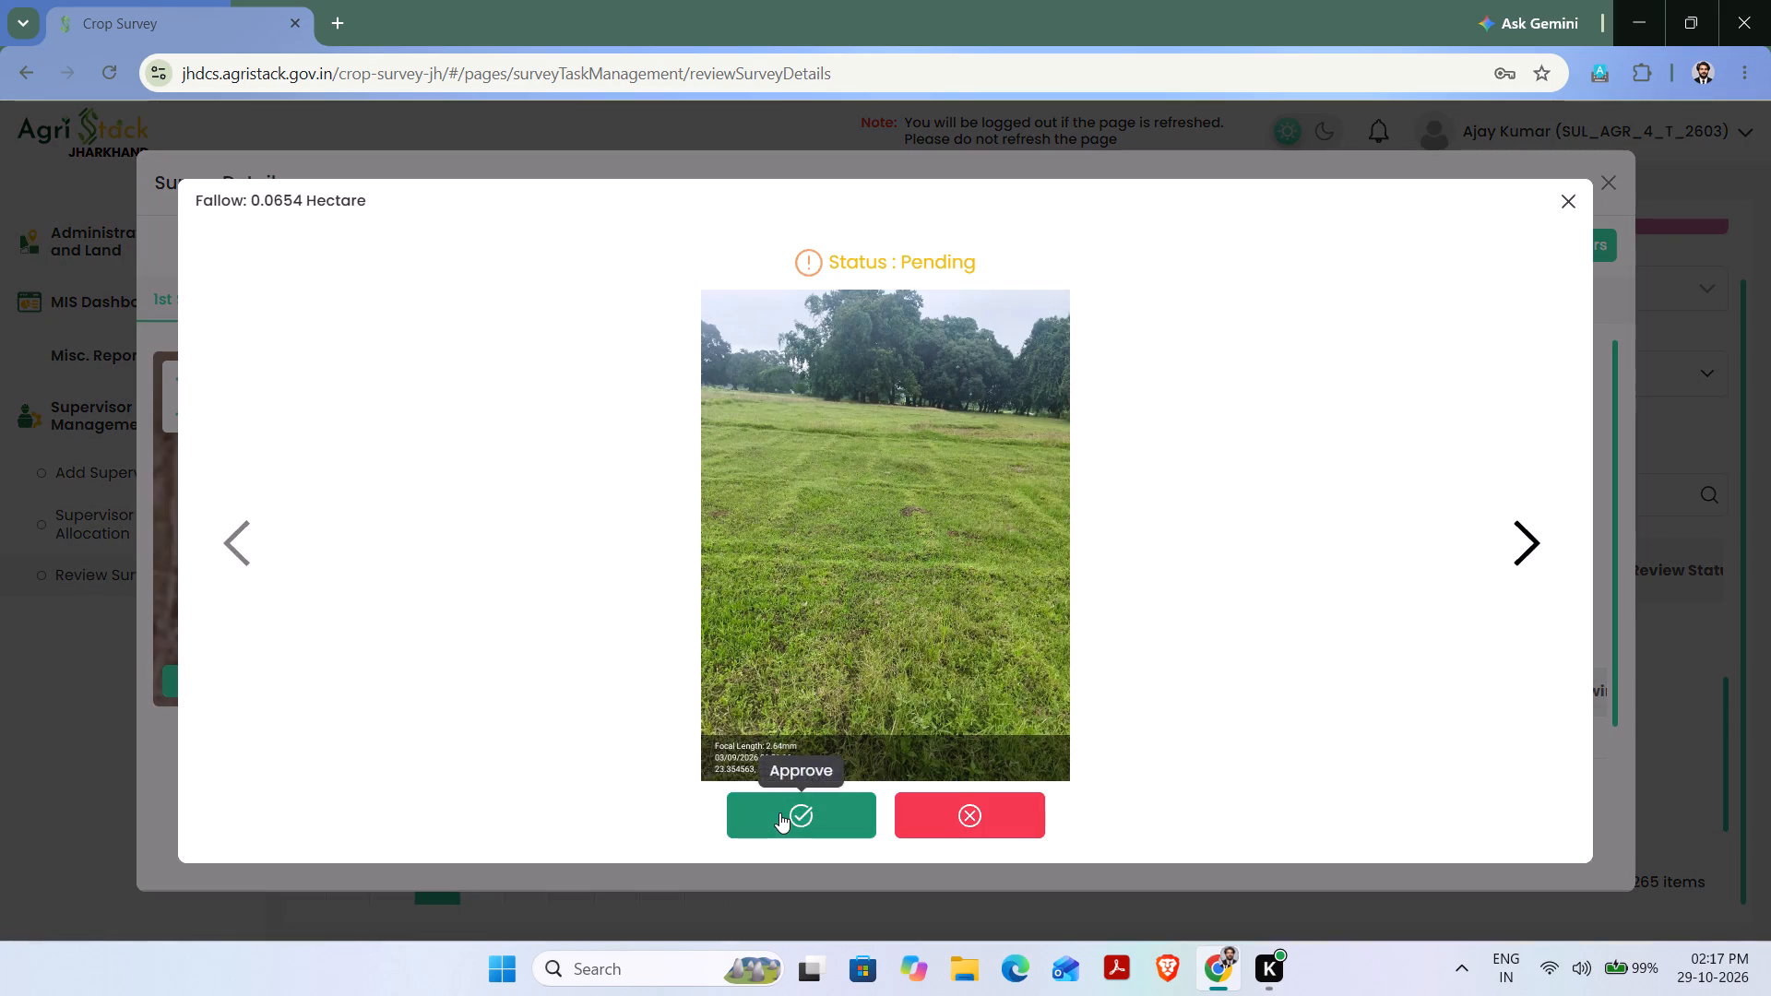
drag(931, 714, 724, 752)
click(765, 827)
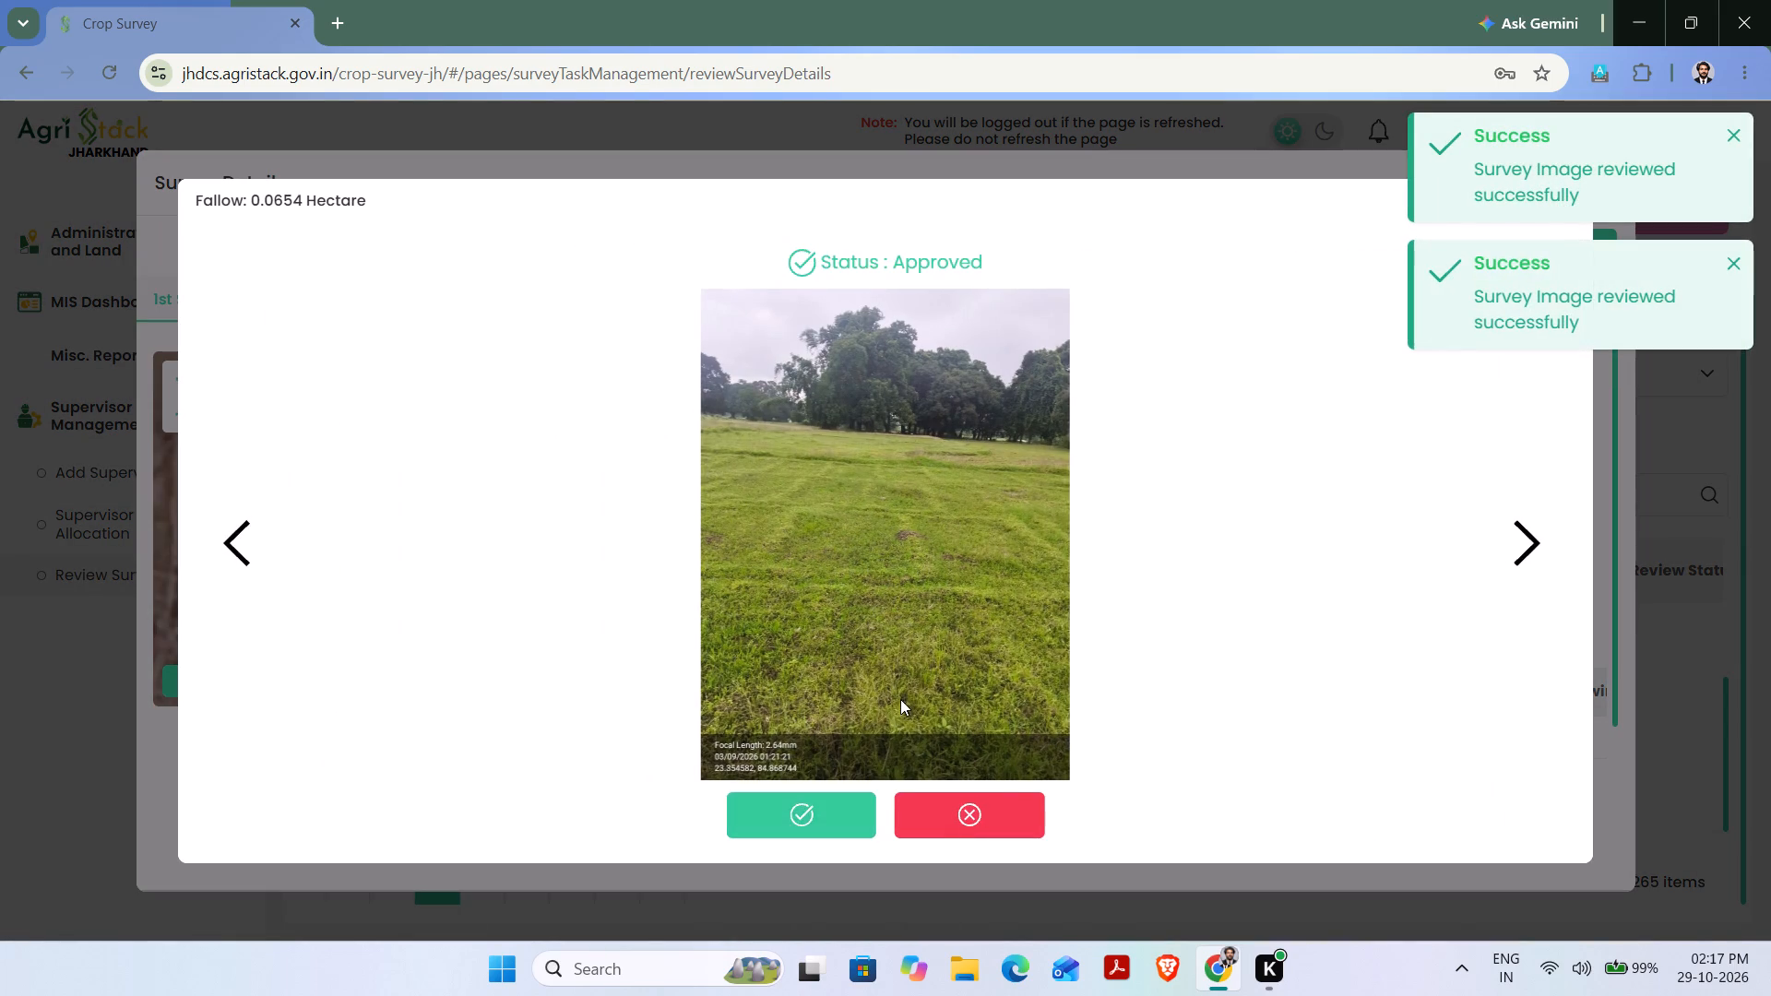
drag(897, 699, 780, 724)
click(795, 810)
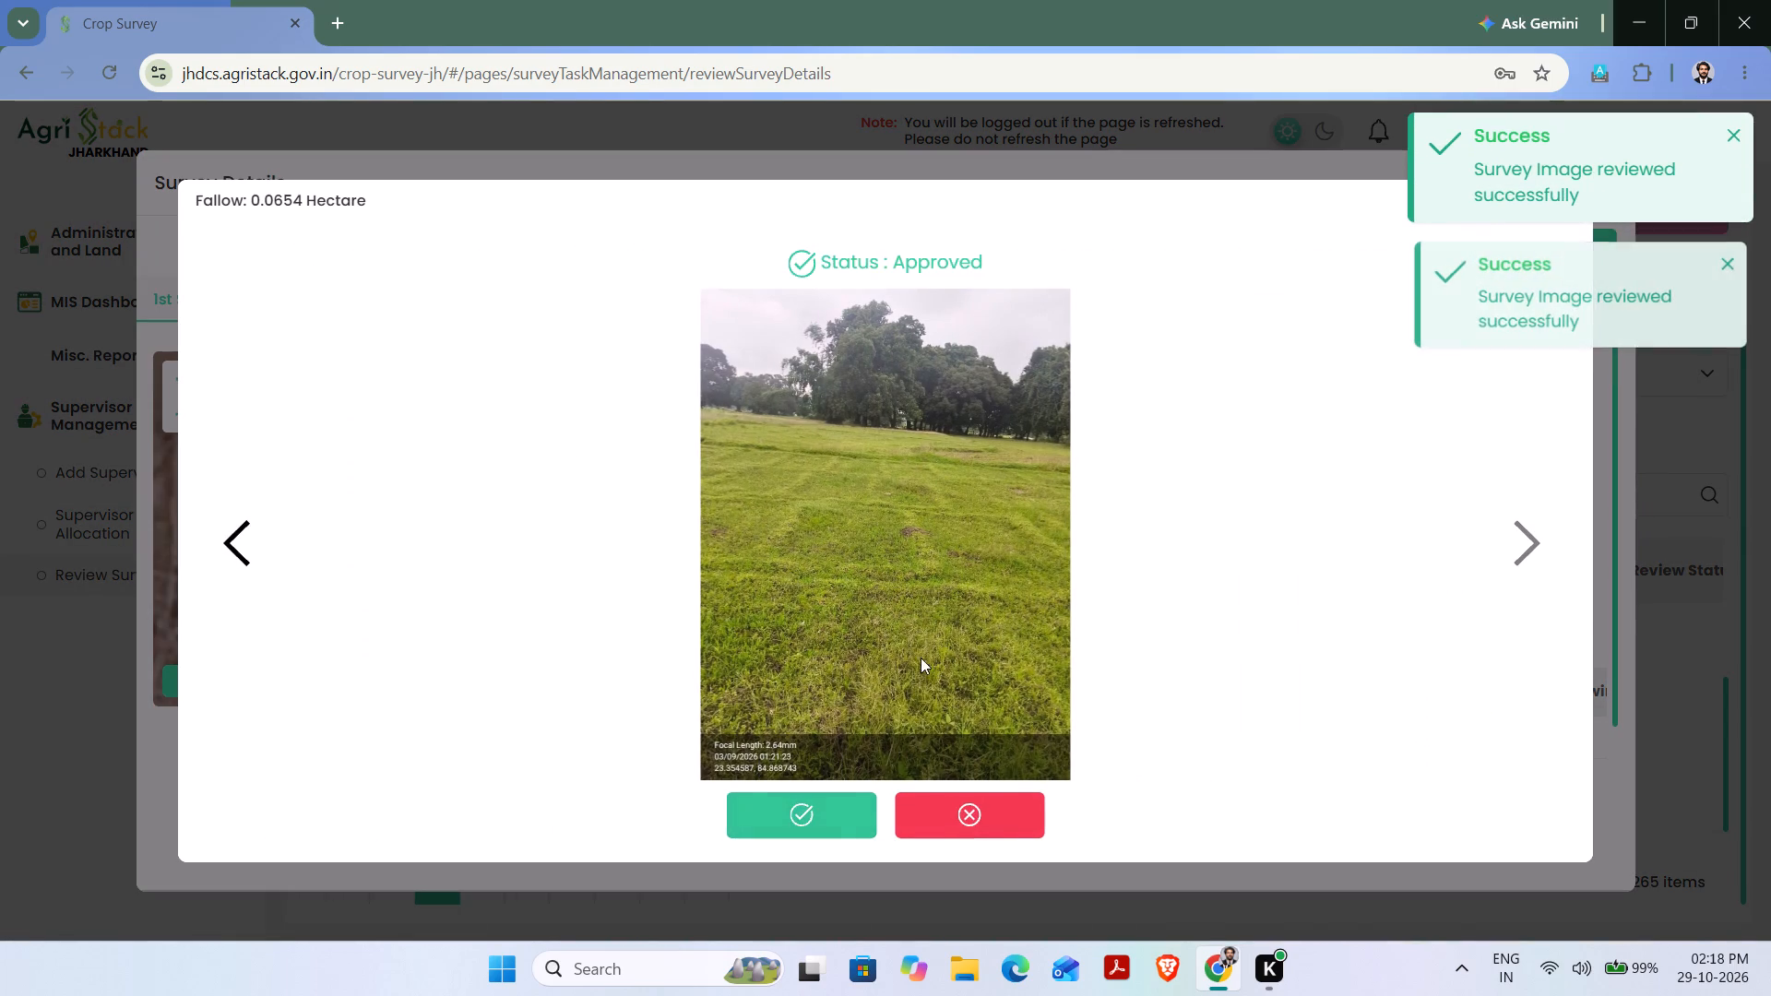
drag(921, 658, 848, 667)
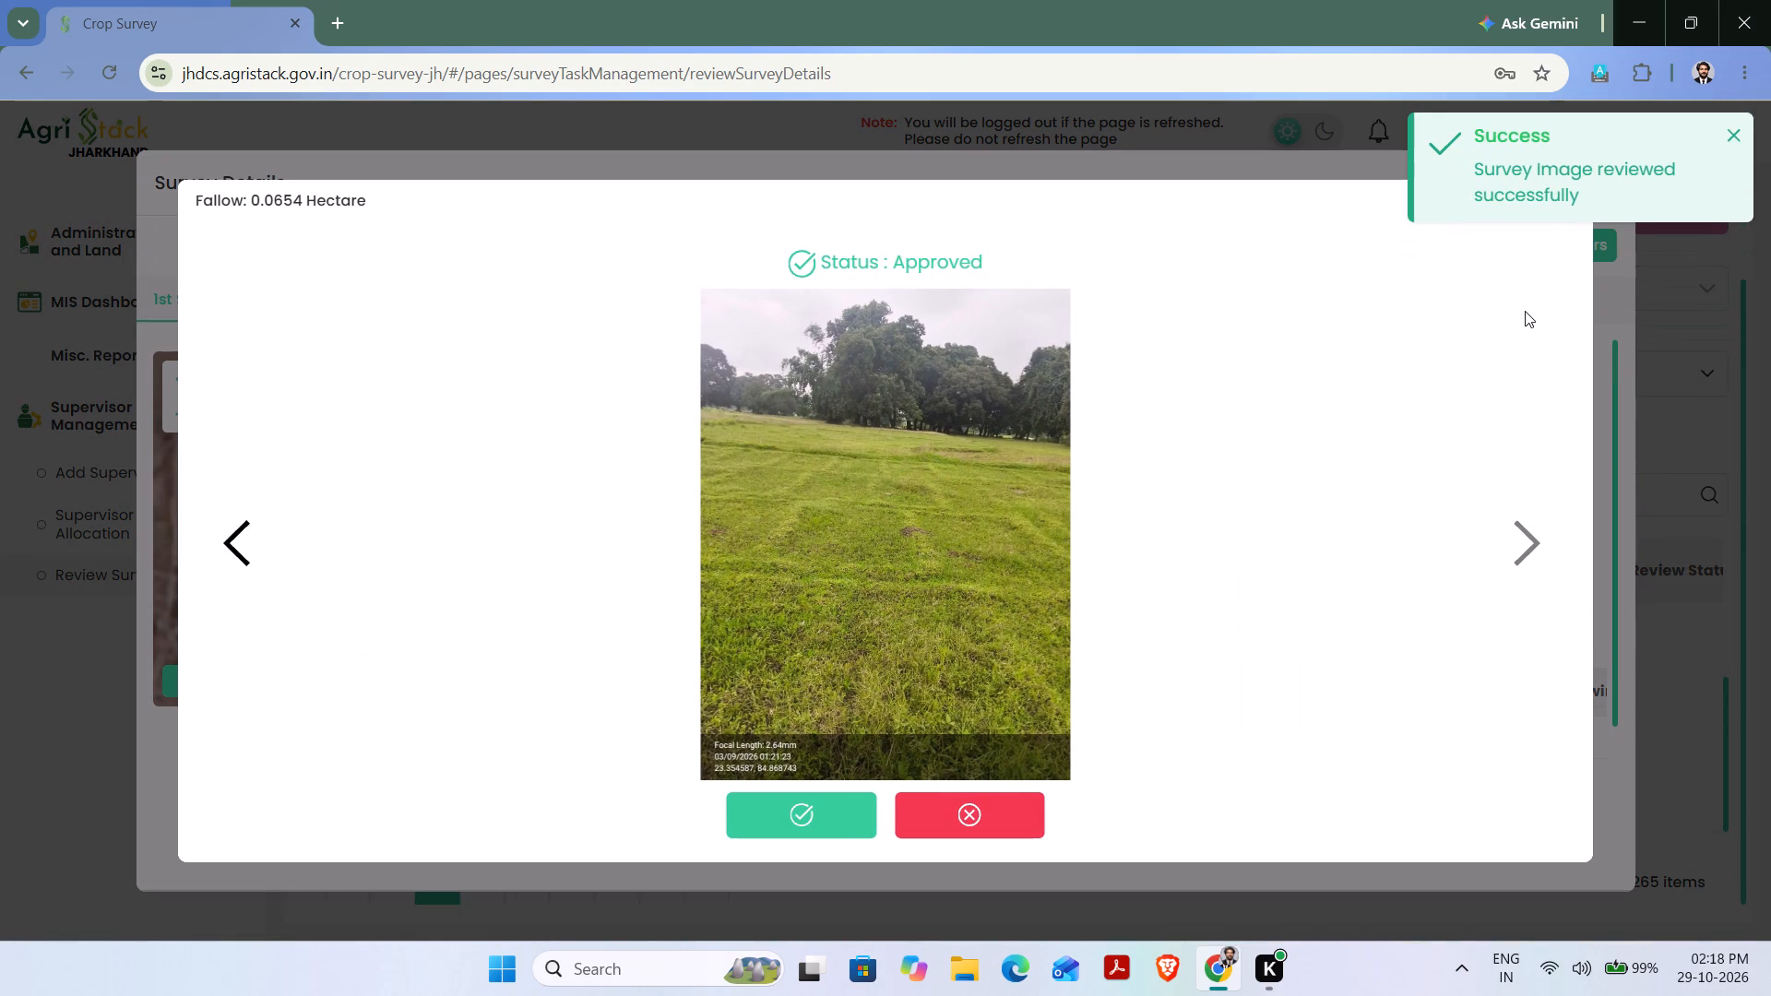
click(1573, 204)
Approve the 1st survey of survey number 308, save the review and close its details.
scroll(852, 573, down, 2)
click(669, 663)
click(842, 731)
click(910, 566)
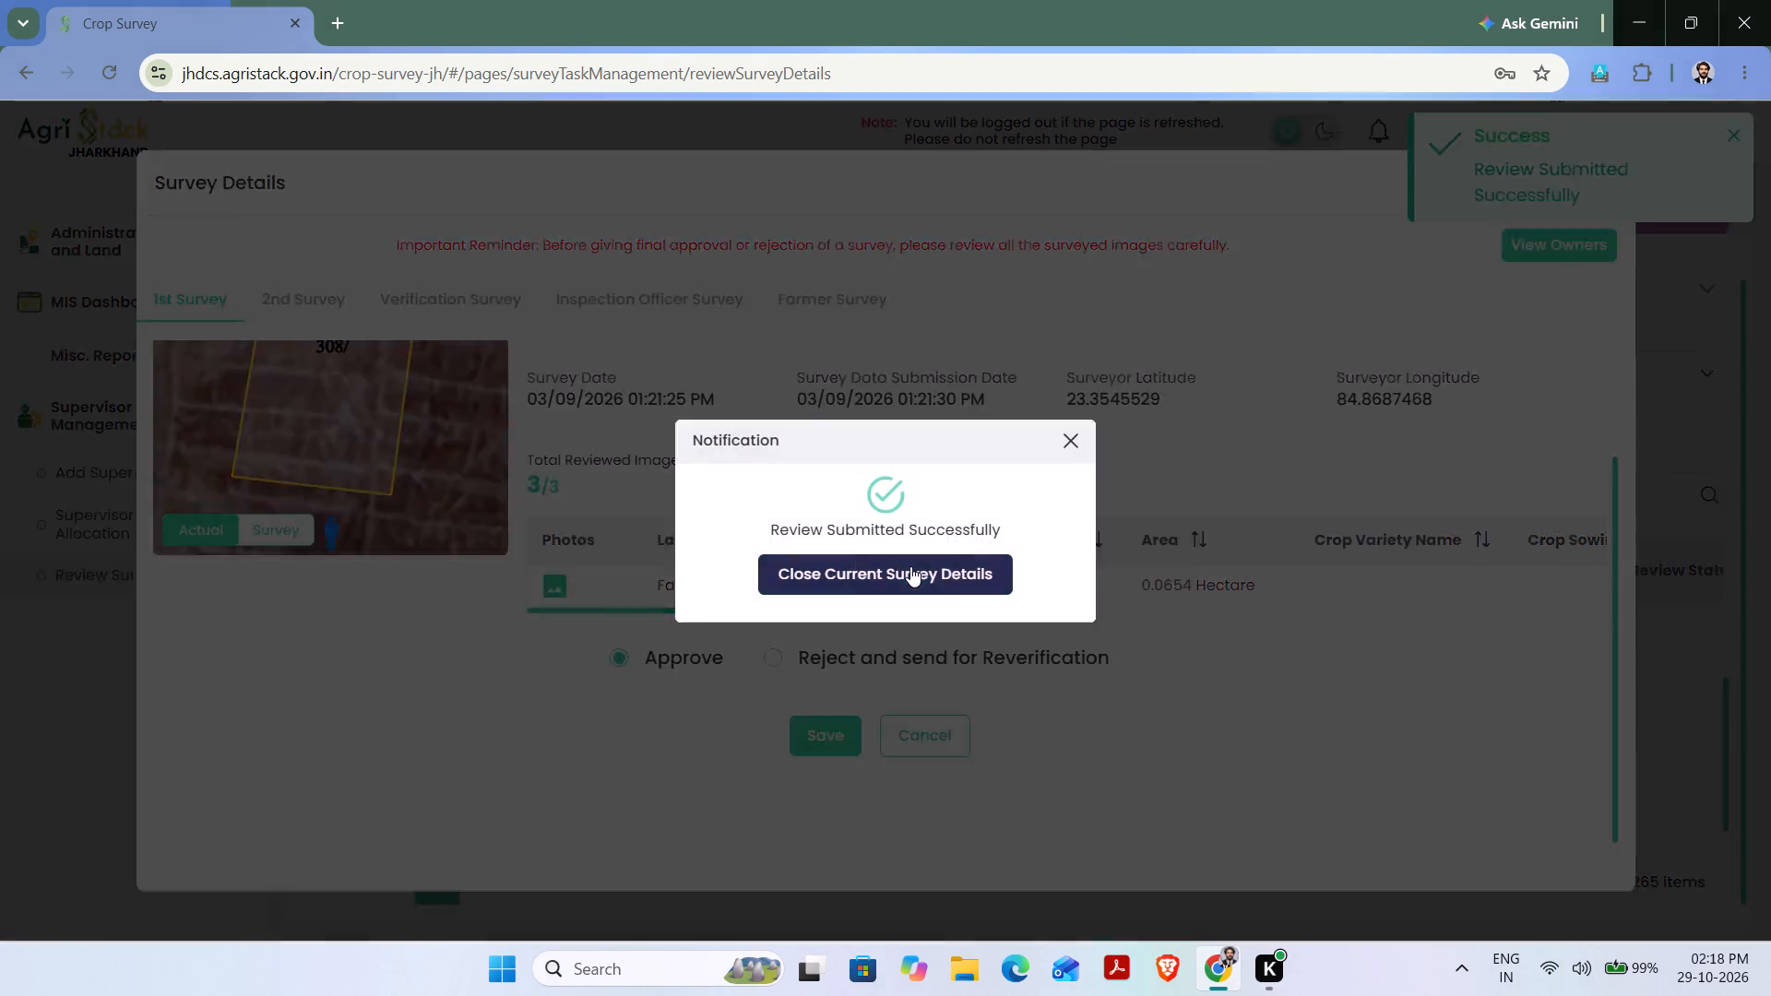
Open the details of survey number 309 and approve all three of its Fallow photos.
click(341, 753)
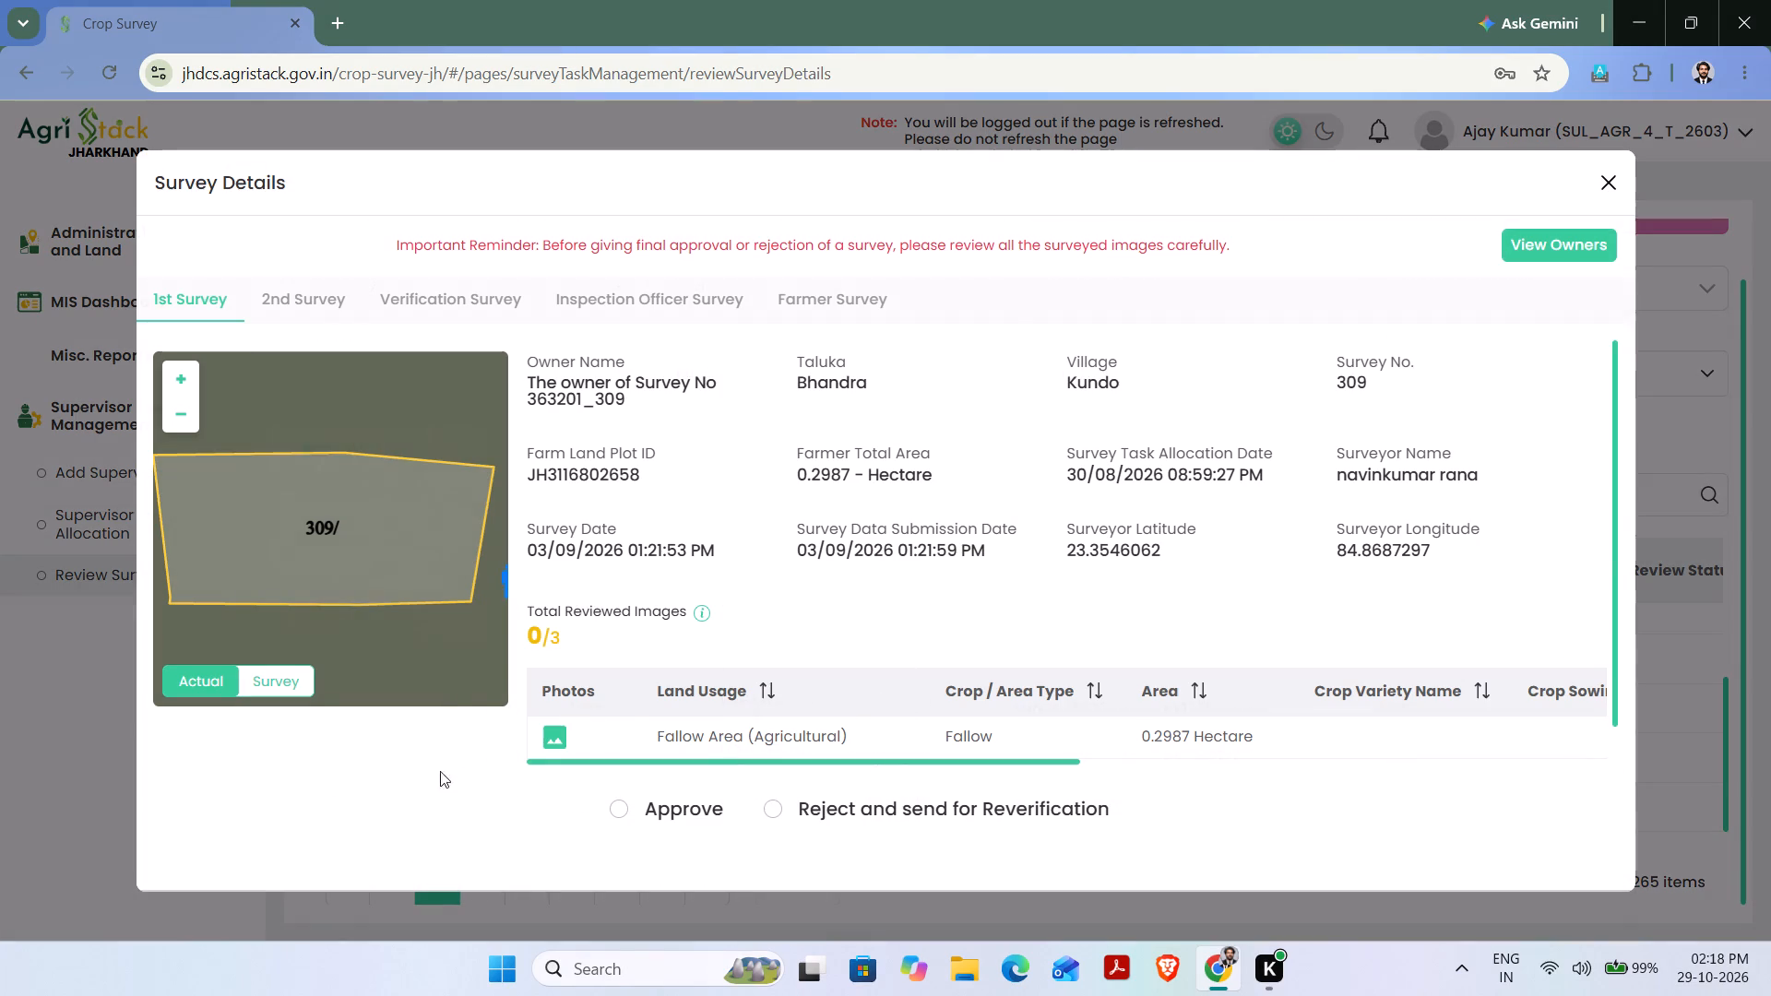
click(556, 741)
click(770, 809)
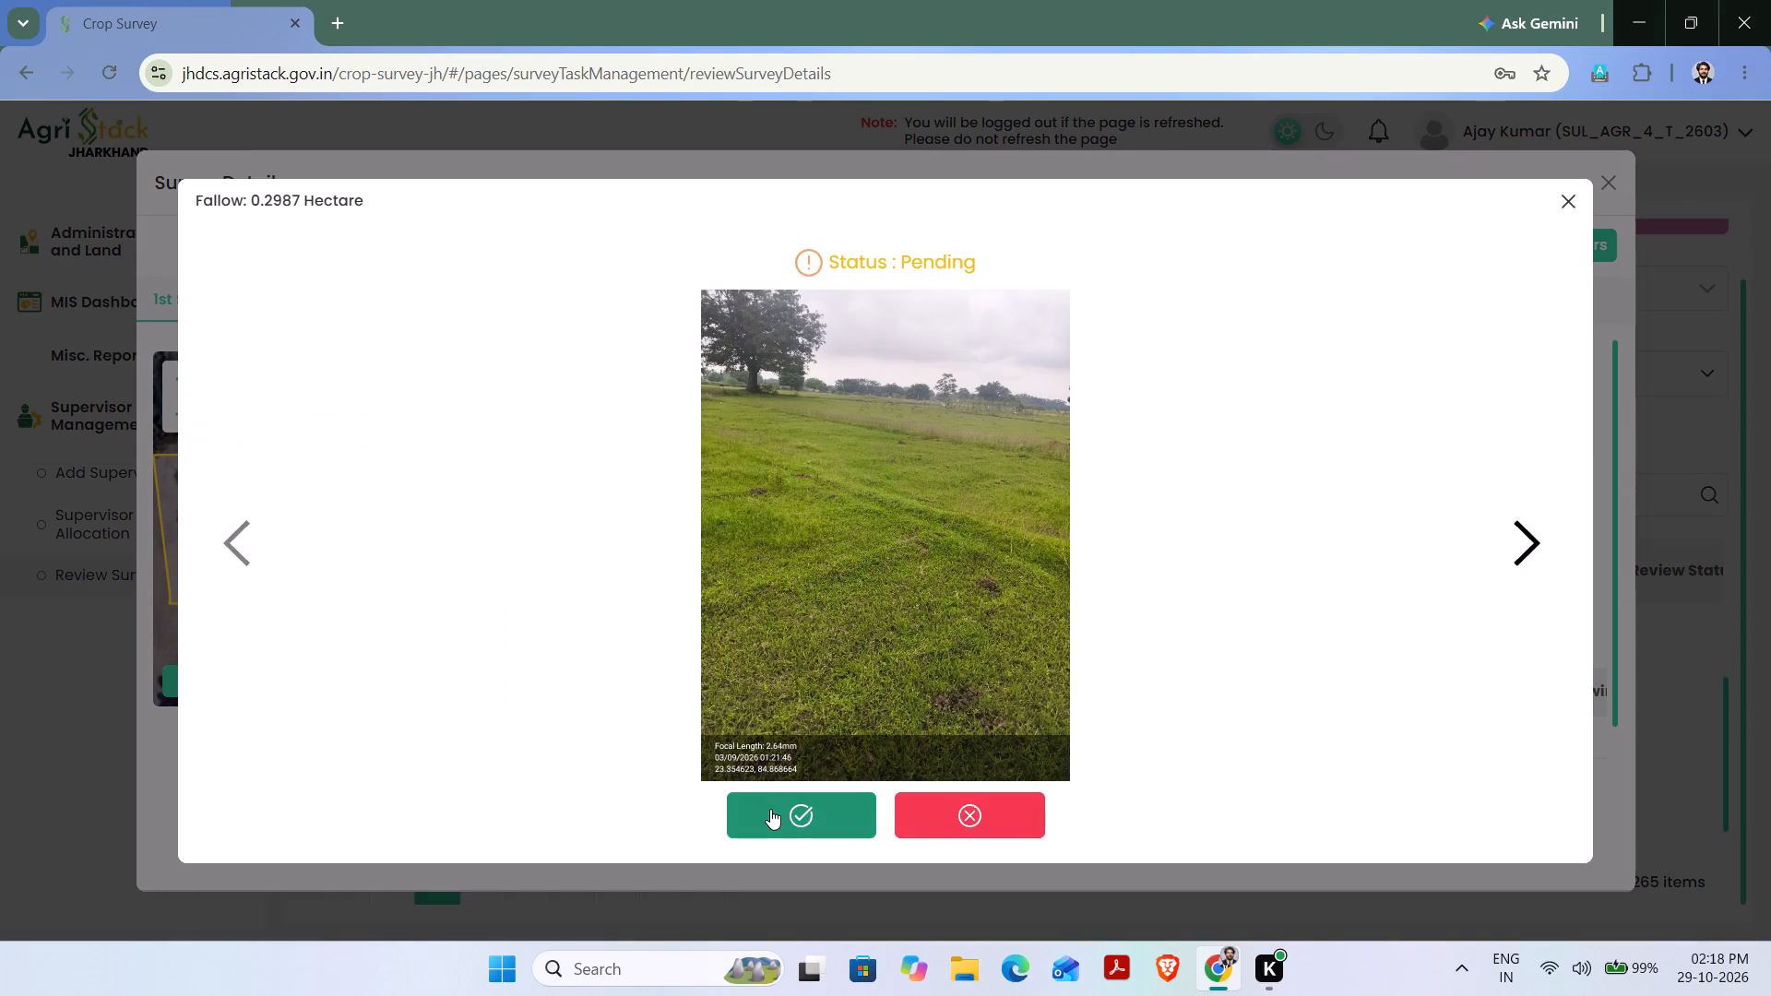
drag(917, 713, 802, 735)
click(806, 815)
drag(927, 710, 897, 716)
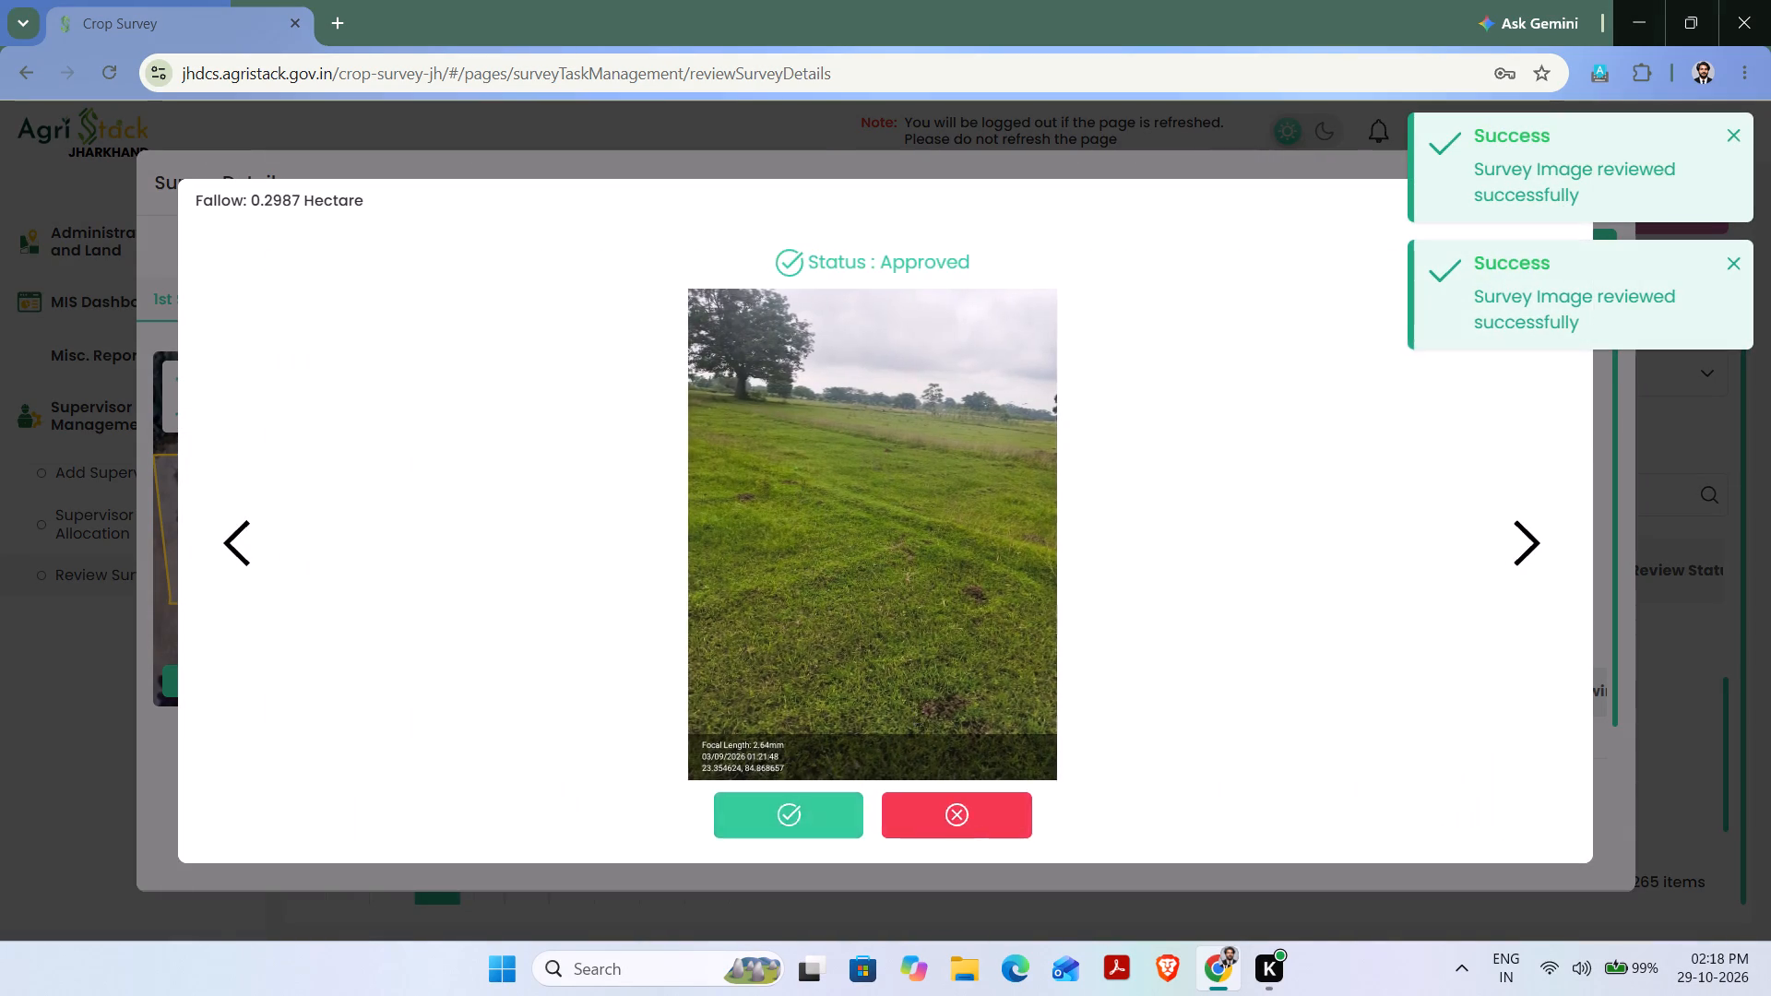
drag(897, 716, 844, 724)
click(816, 812)
drag(853, 676, 843, 672)
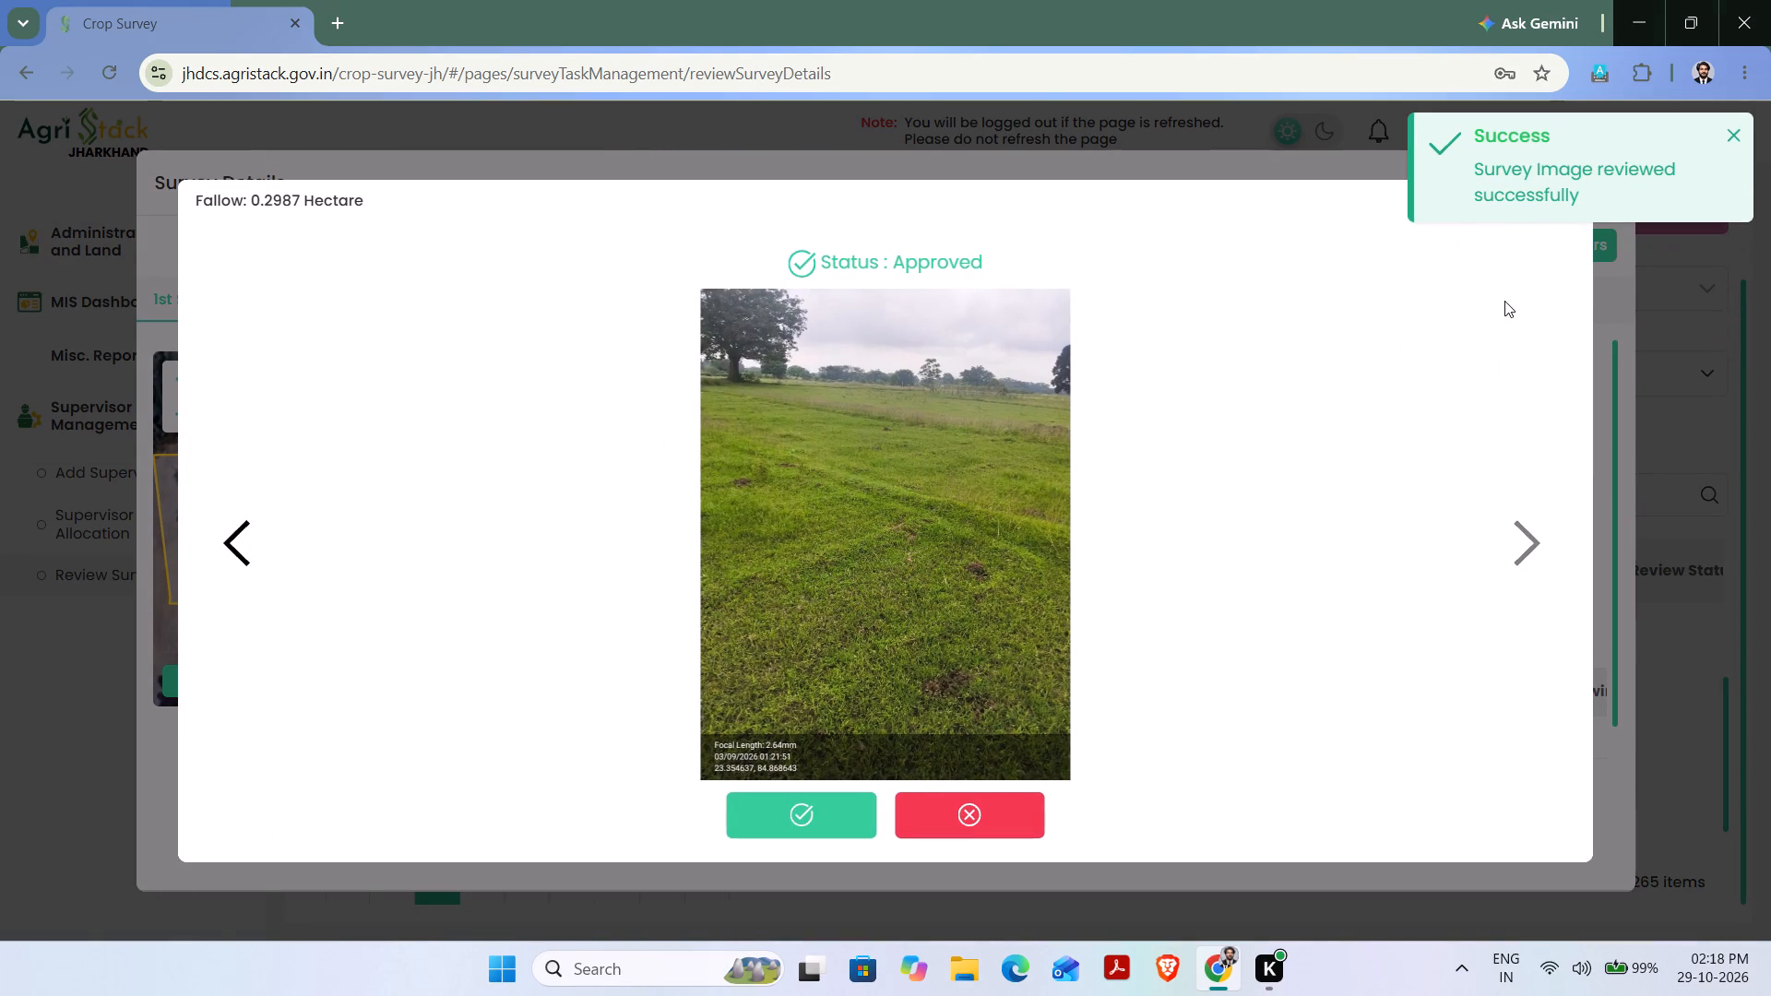
Approve the 1st survey of survey number 309, save the review and close its details.
click(1575, 206)
scroll(902, 520, down, 2)
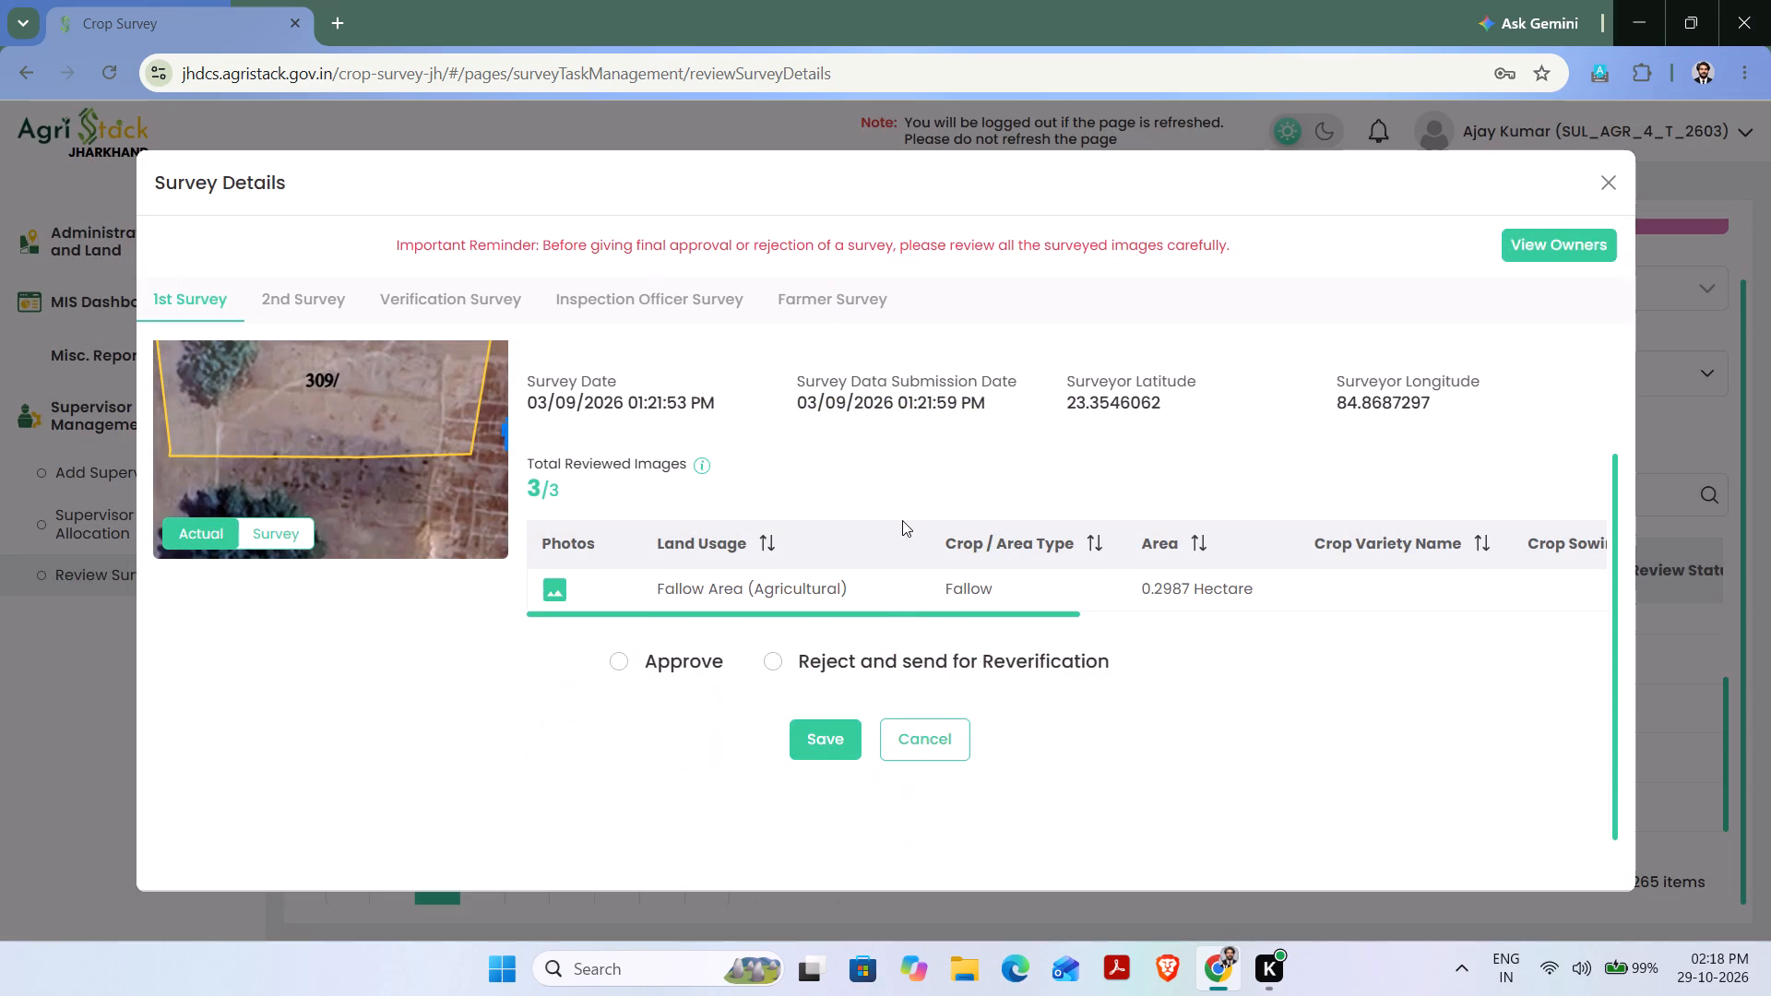
click(670, 659)
click(809, 737)
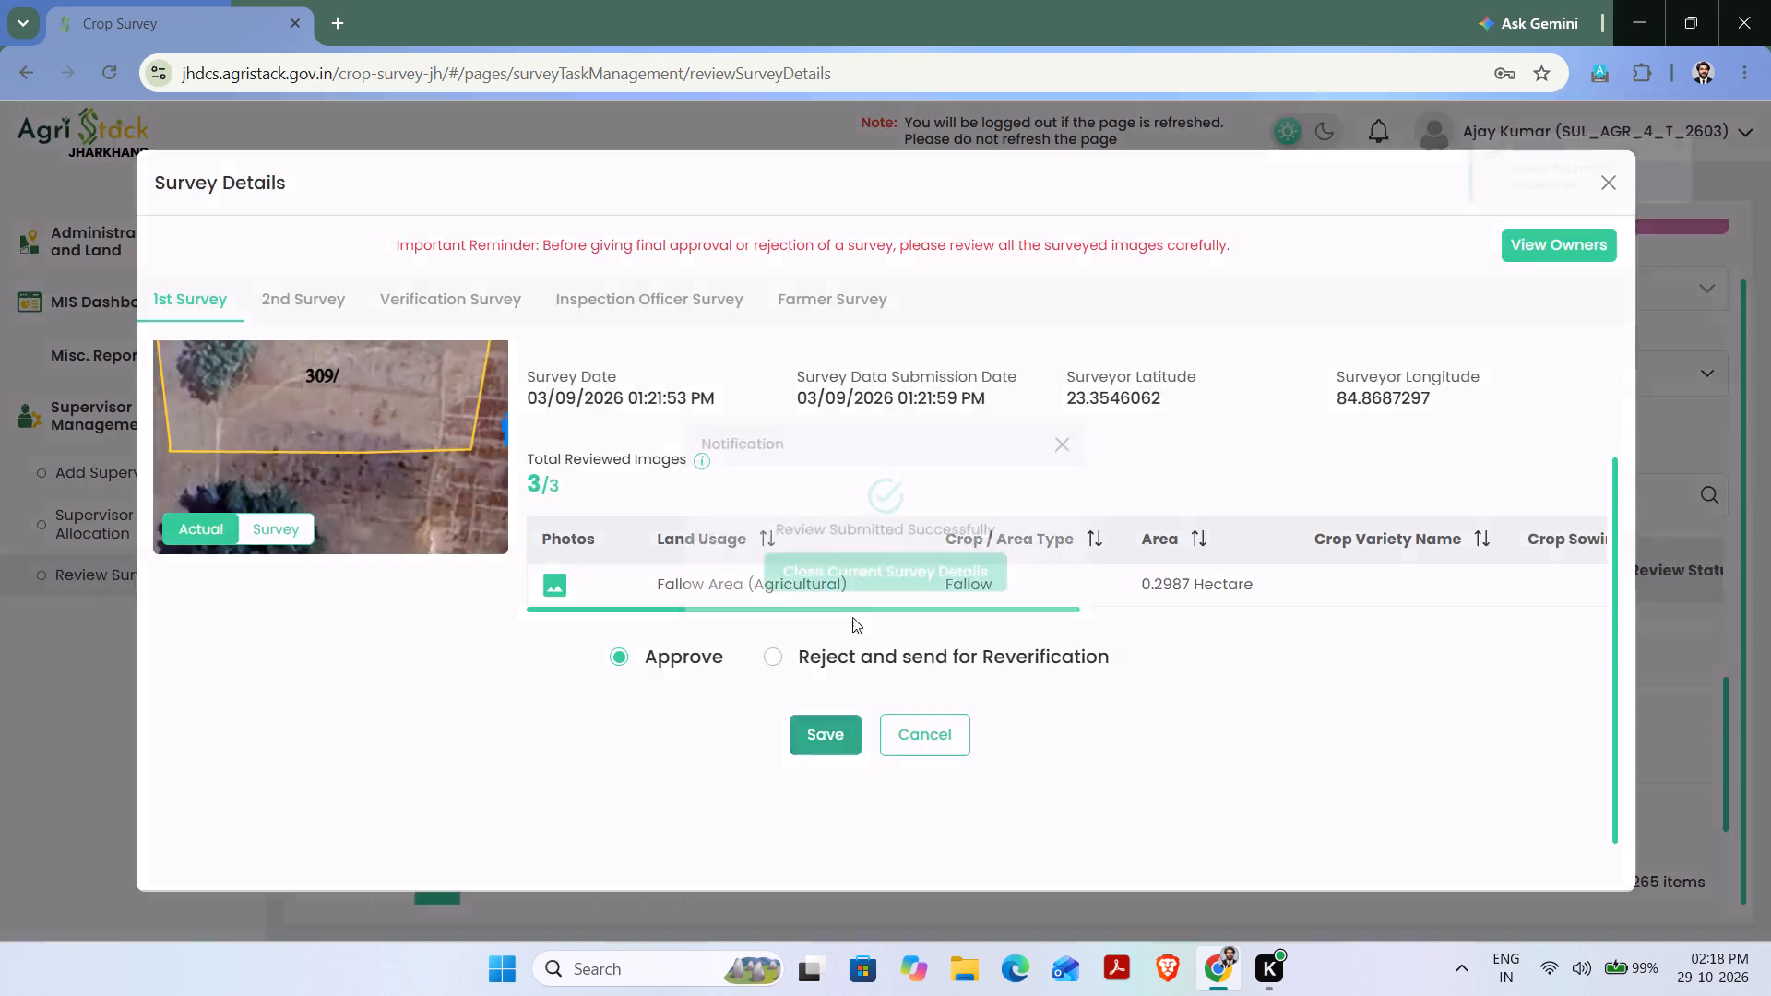
click(871, 559)
Open the details of survey number 550 and approve both of its Waste photos.
click(330, 796)
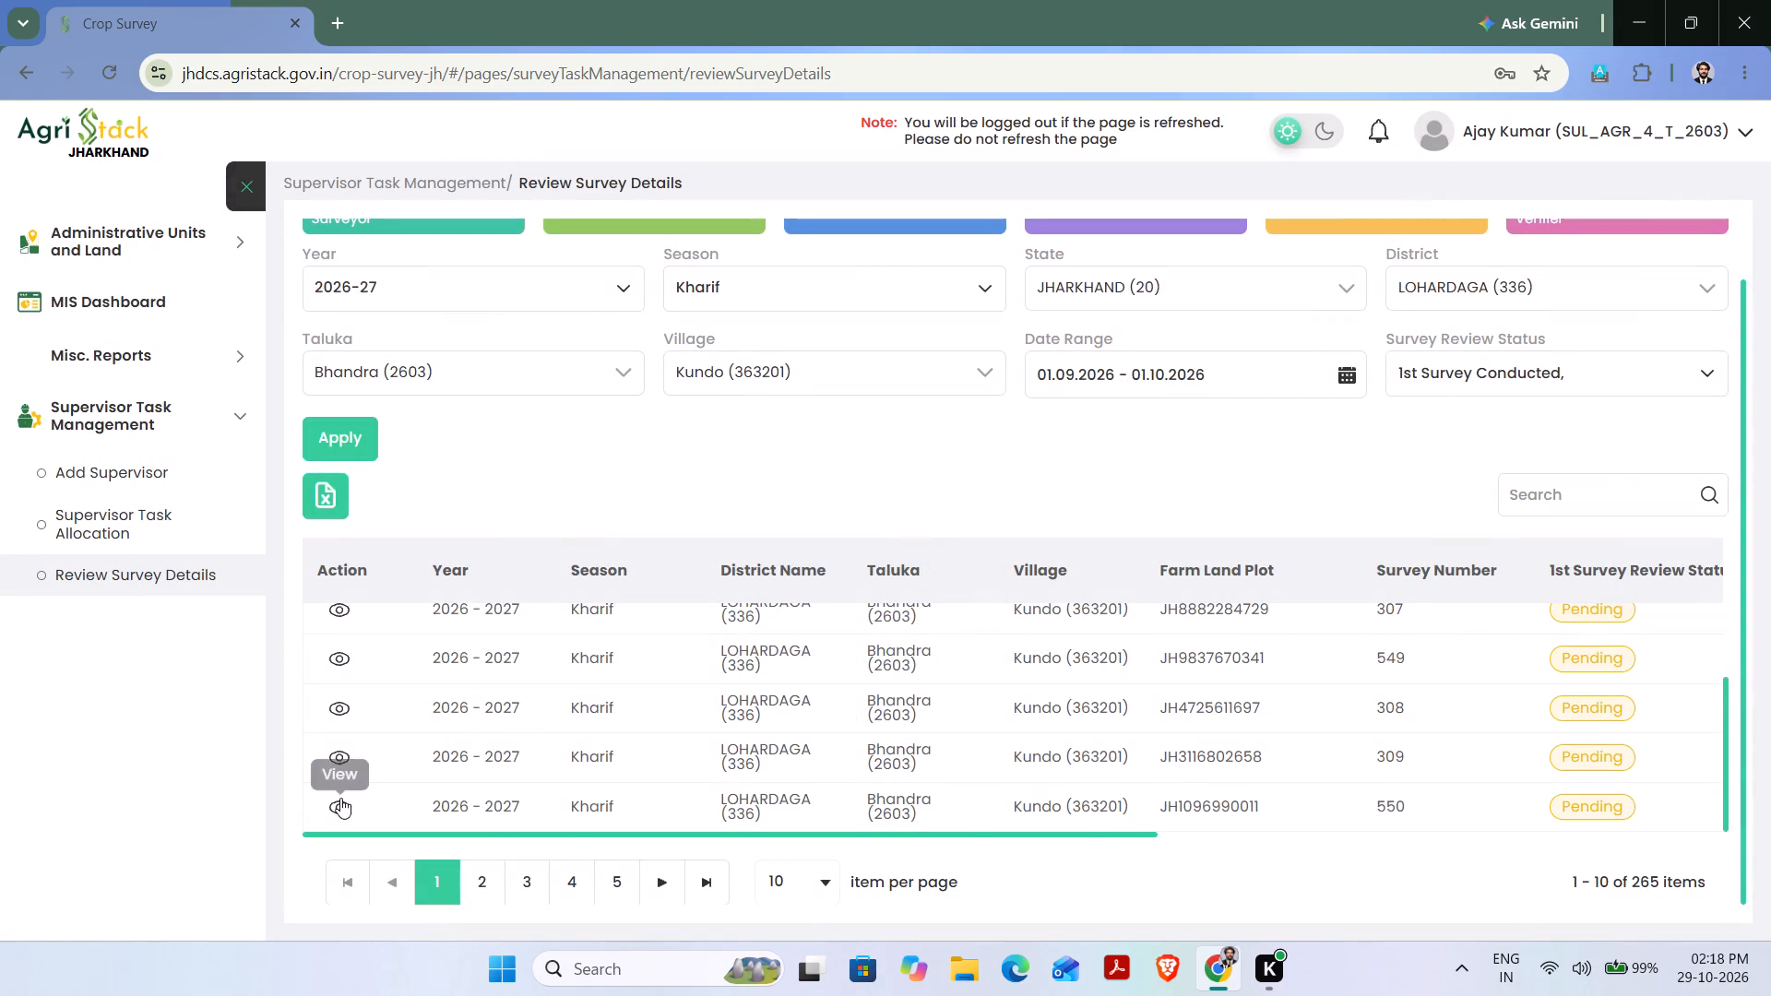
click(340, 798)
click(556, 753)
click(554, 734)
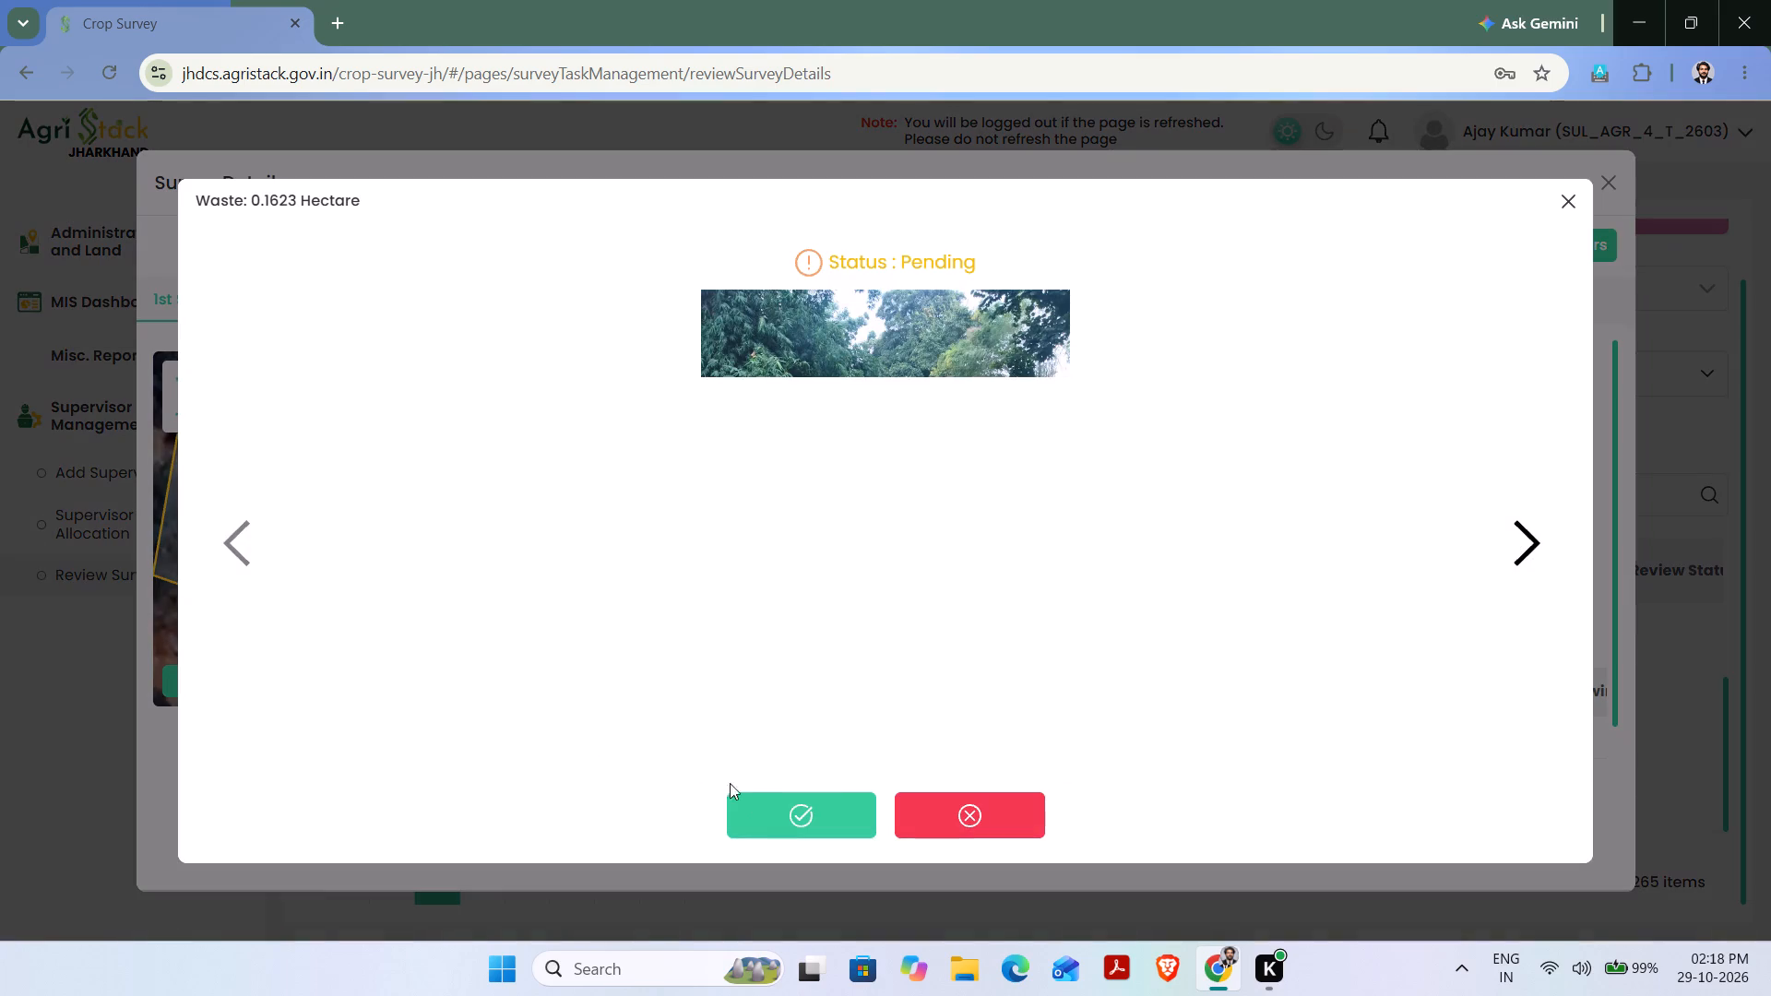
click(771, 808)
drag(890, 725, 745, 749)
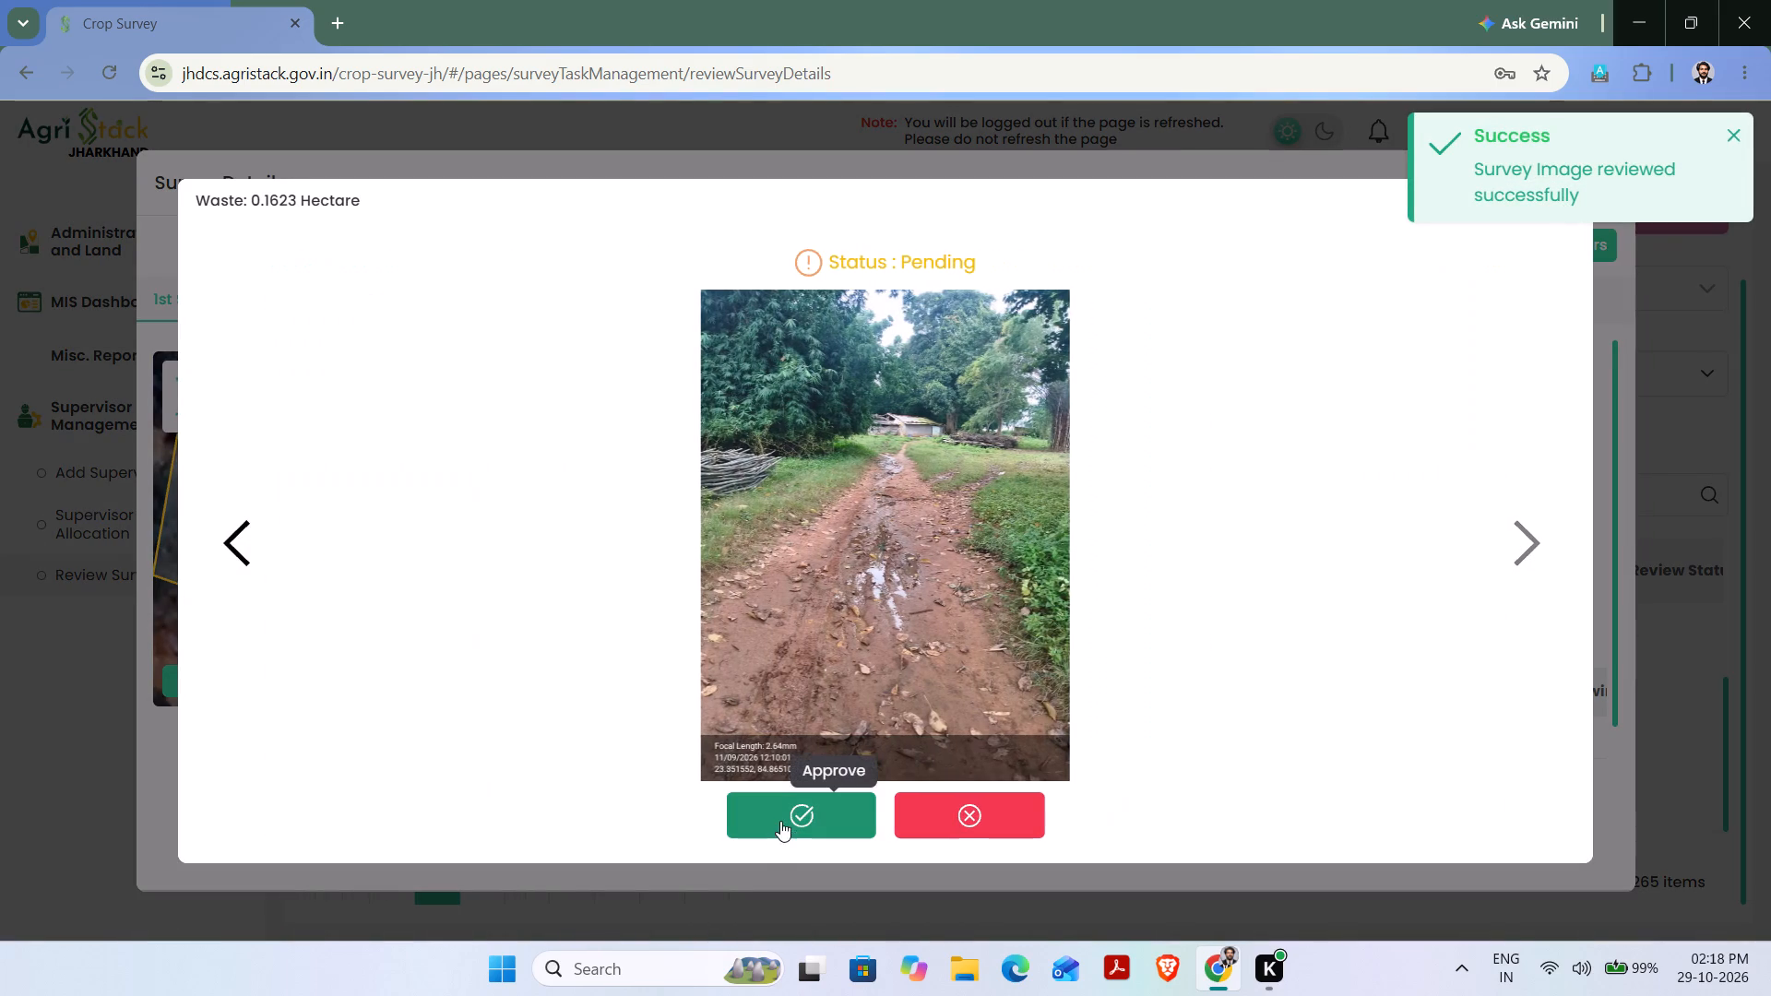
click(780, 816)
drag(919, 697, 737, 747)
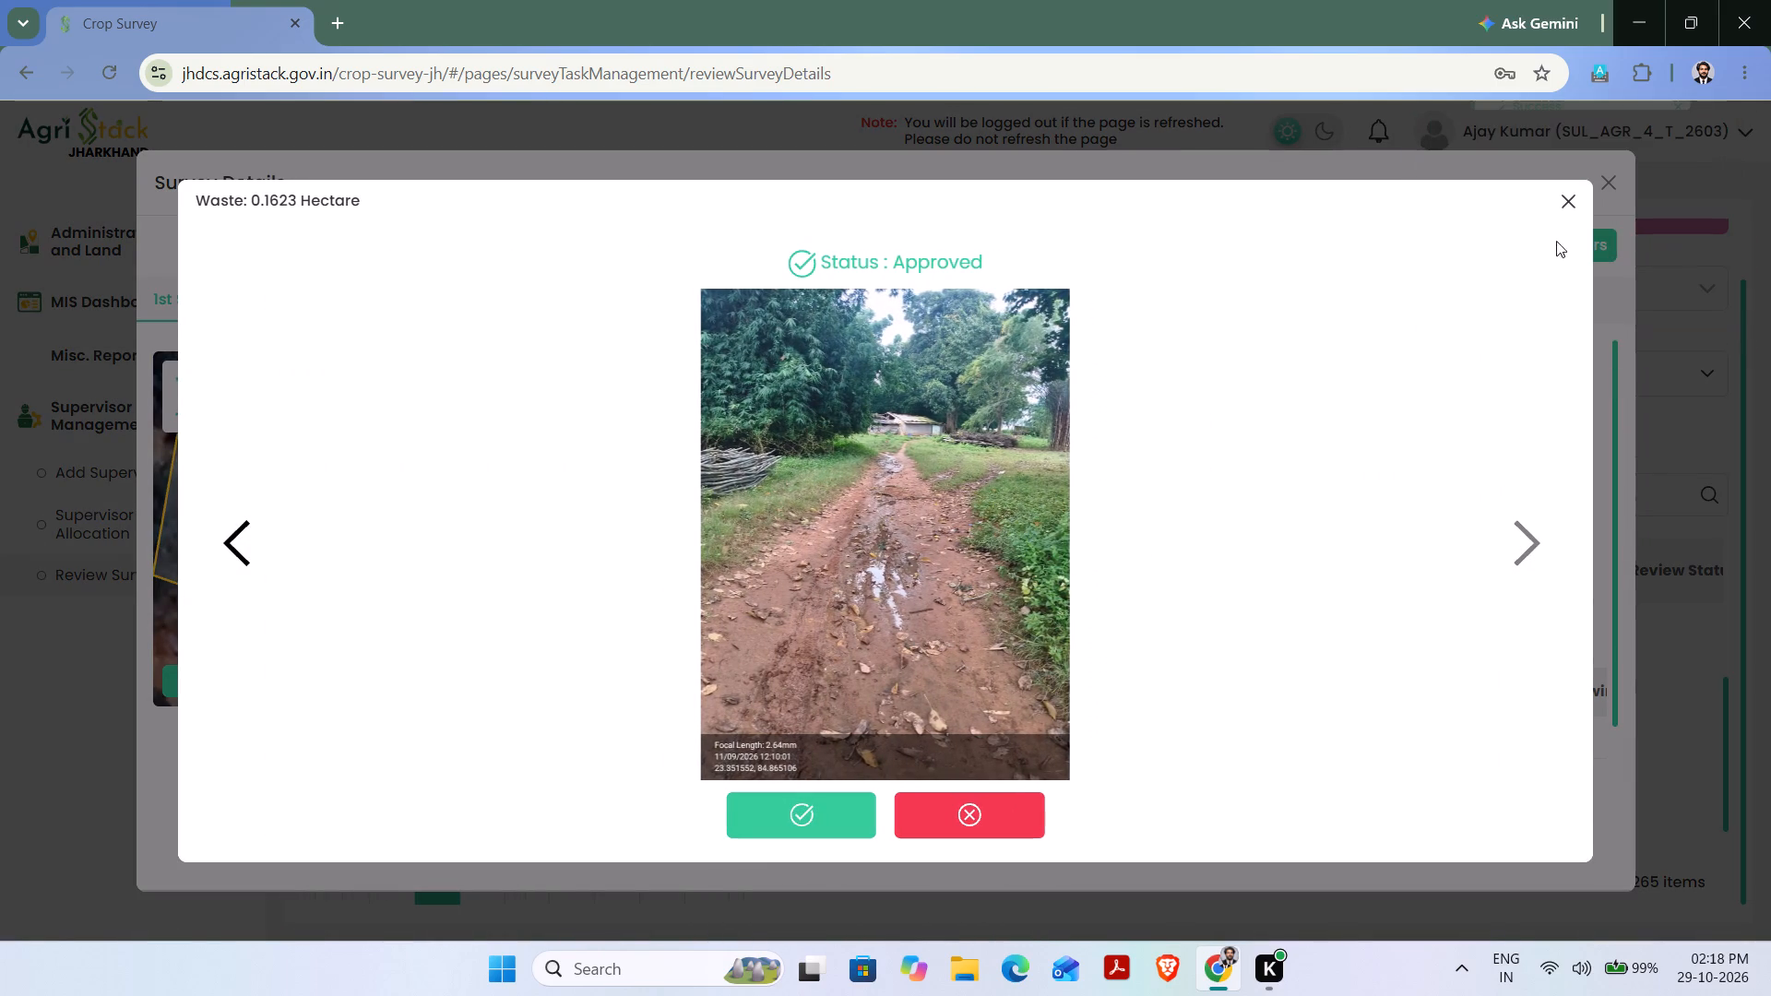
click(1564, 206)
Approve the 1st survey of survey number 550, save the review and close its details.
scroll(833, 624, down, 2)
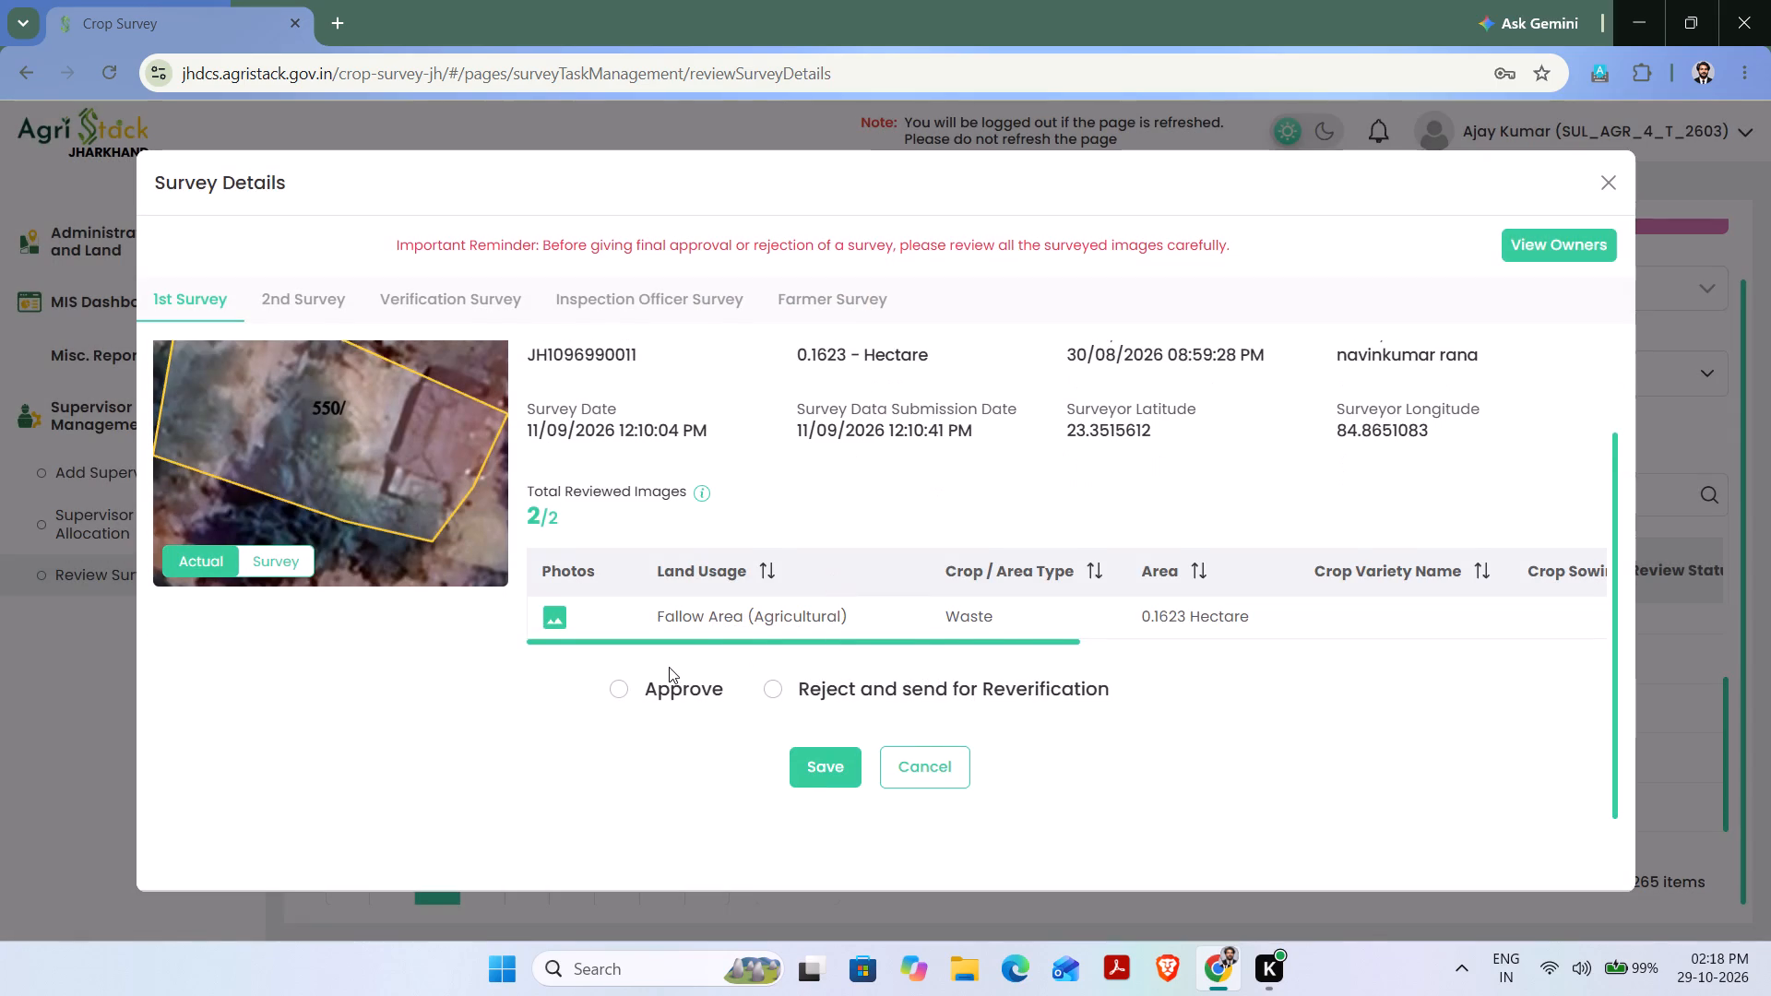
click(671, 662)
click(802, 739)
click(882, 579)
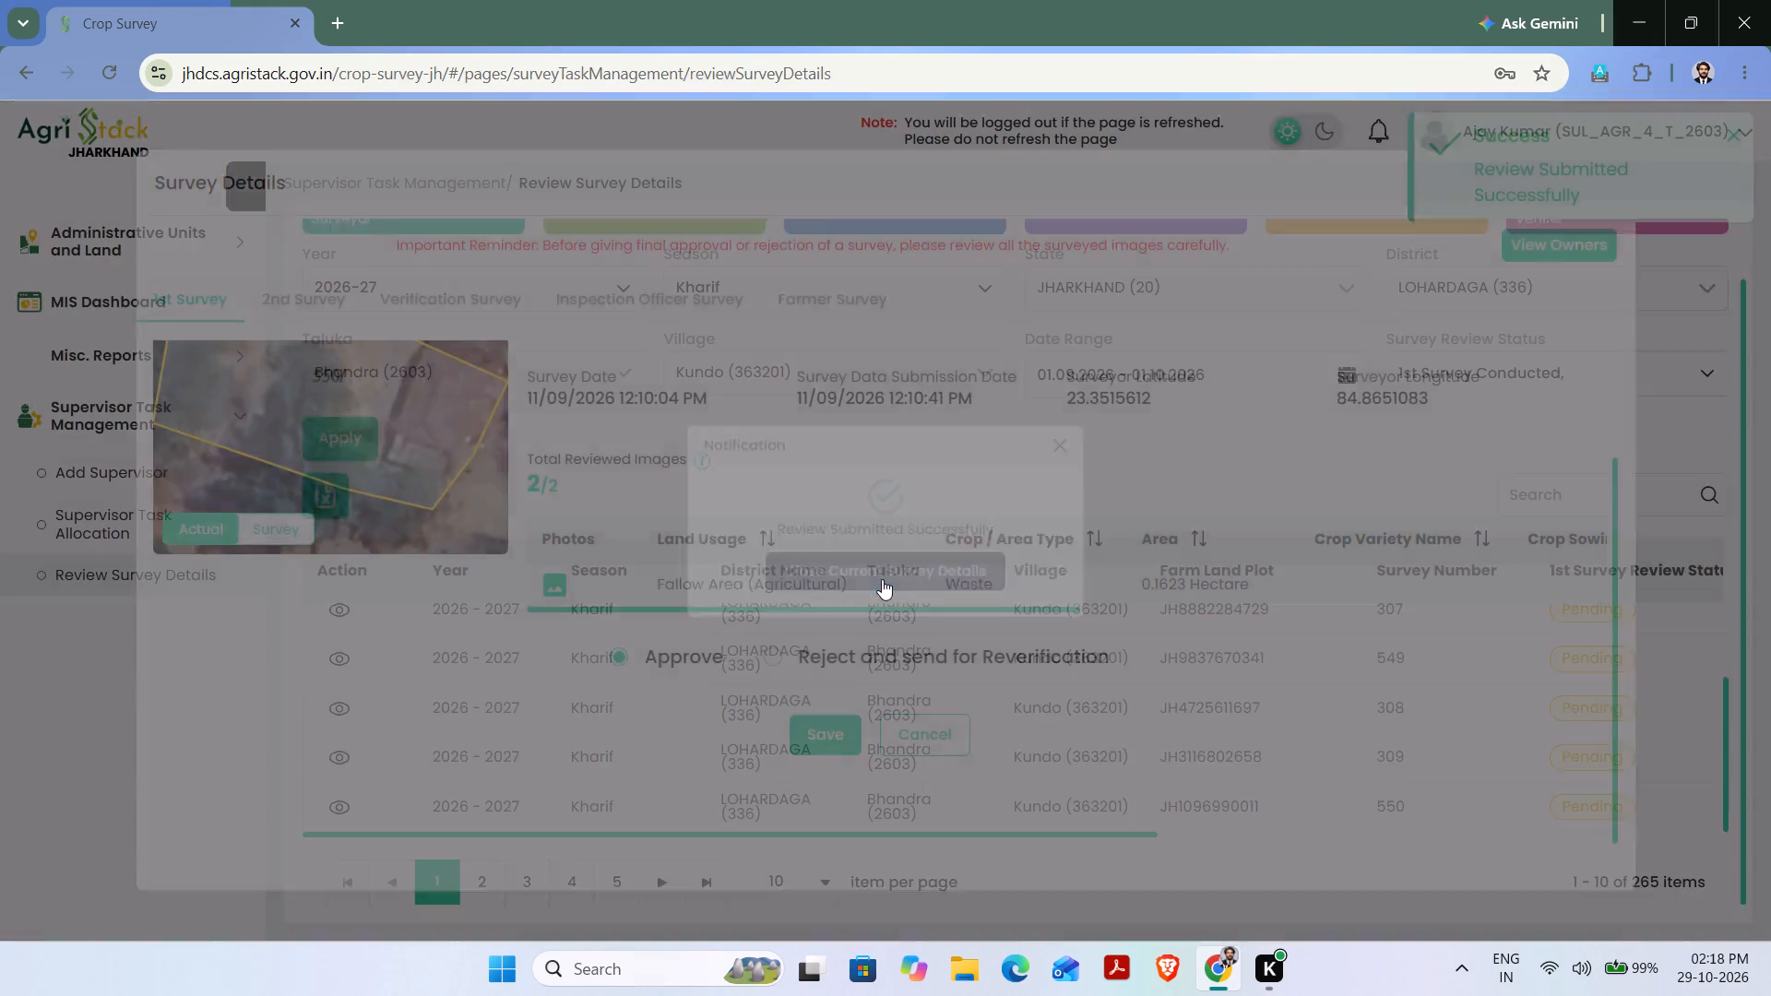
Reload the list of pending 1st surveys for Kundo village with the same filters.
click(308, 434)
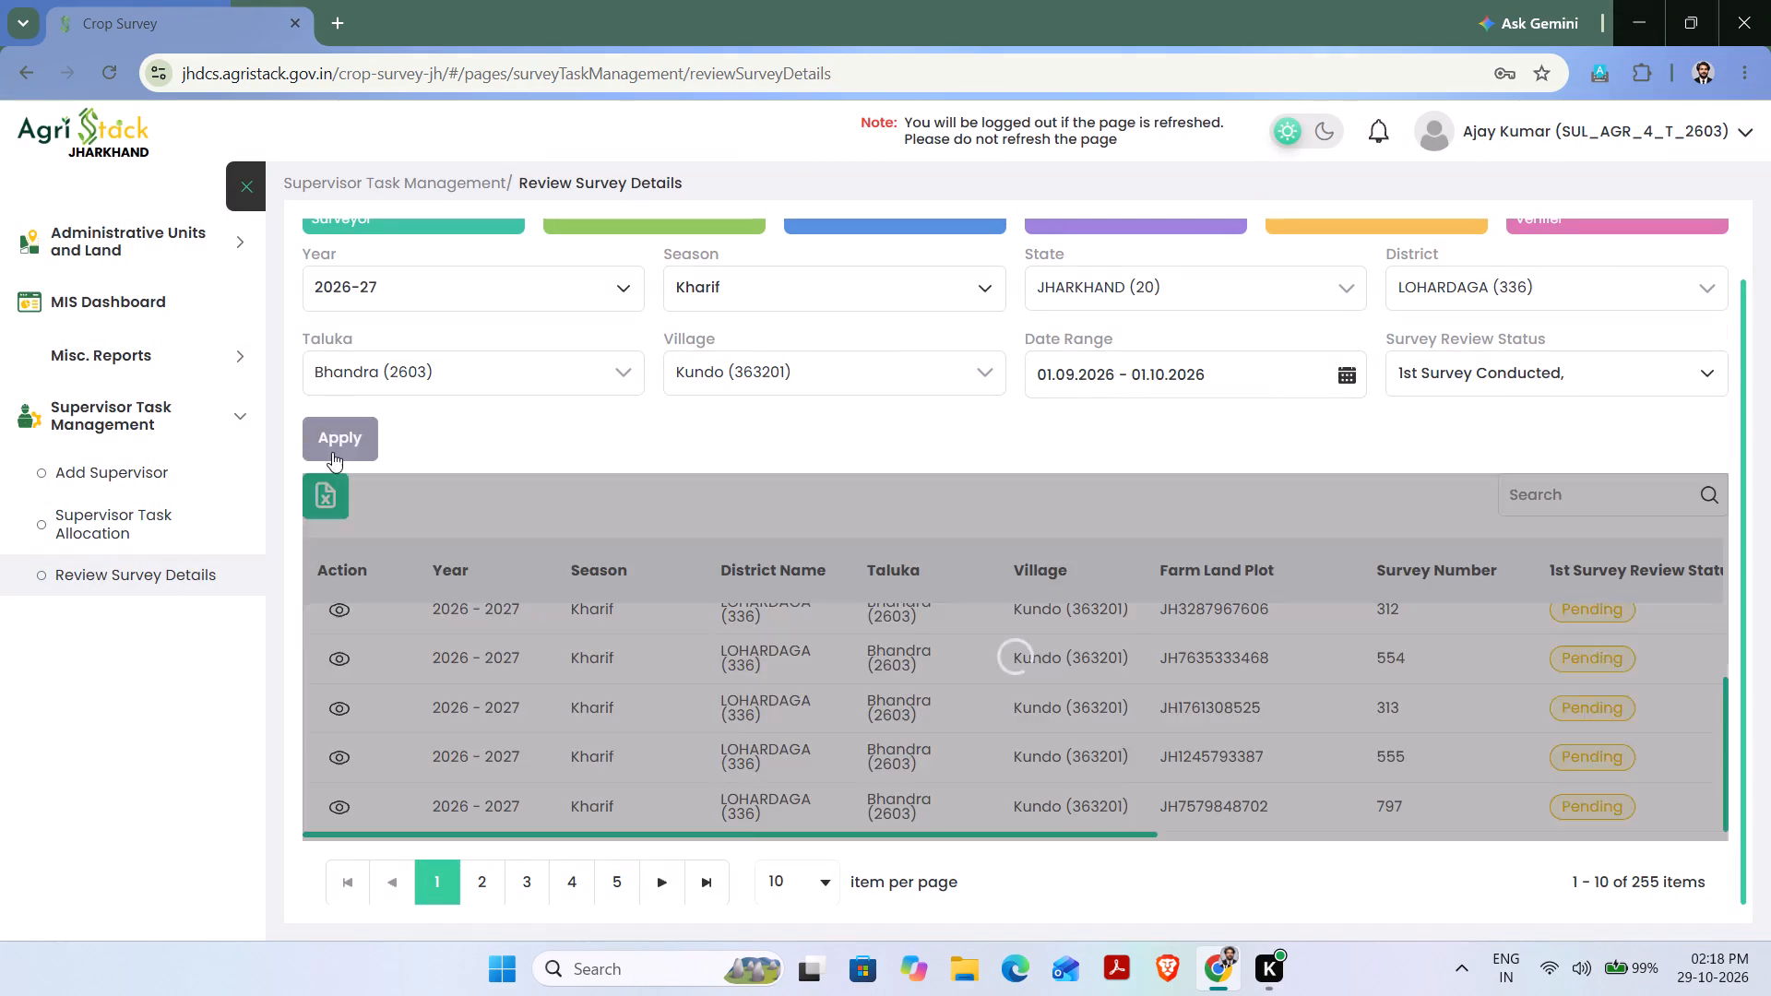
Open the details of survey number 551 and approve both of its मक्का photos.
scroll(424, 664, up, 5)
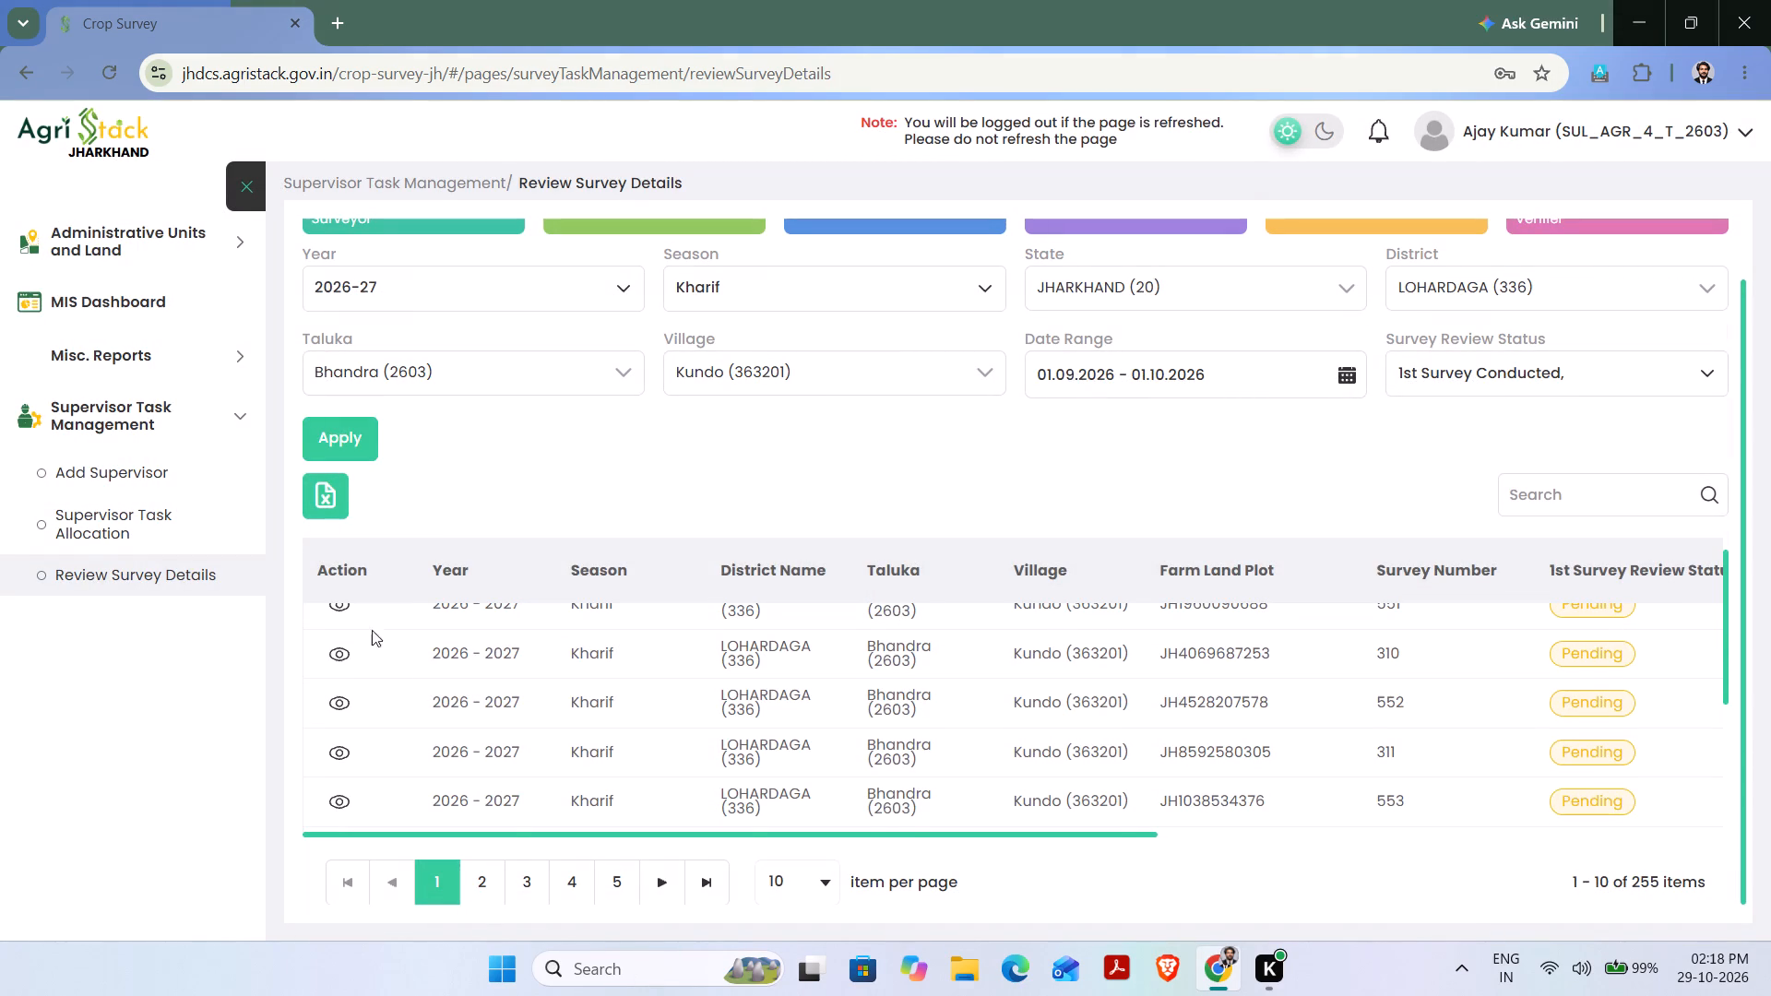
click(336, 621)
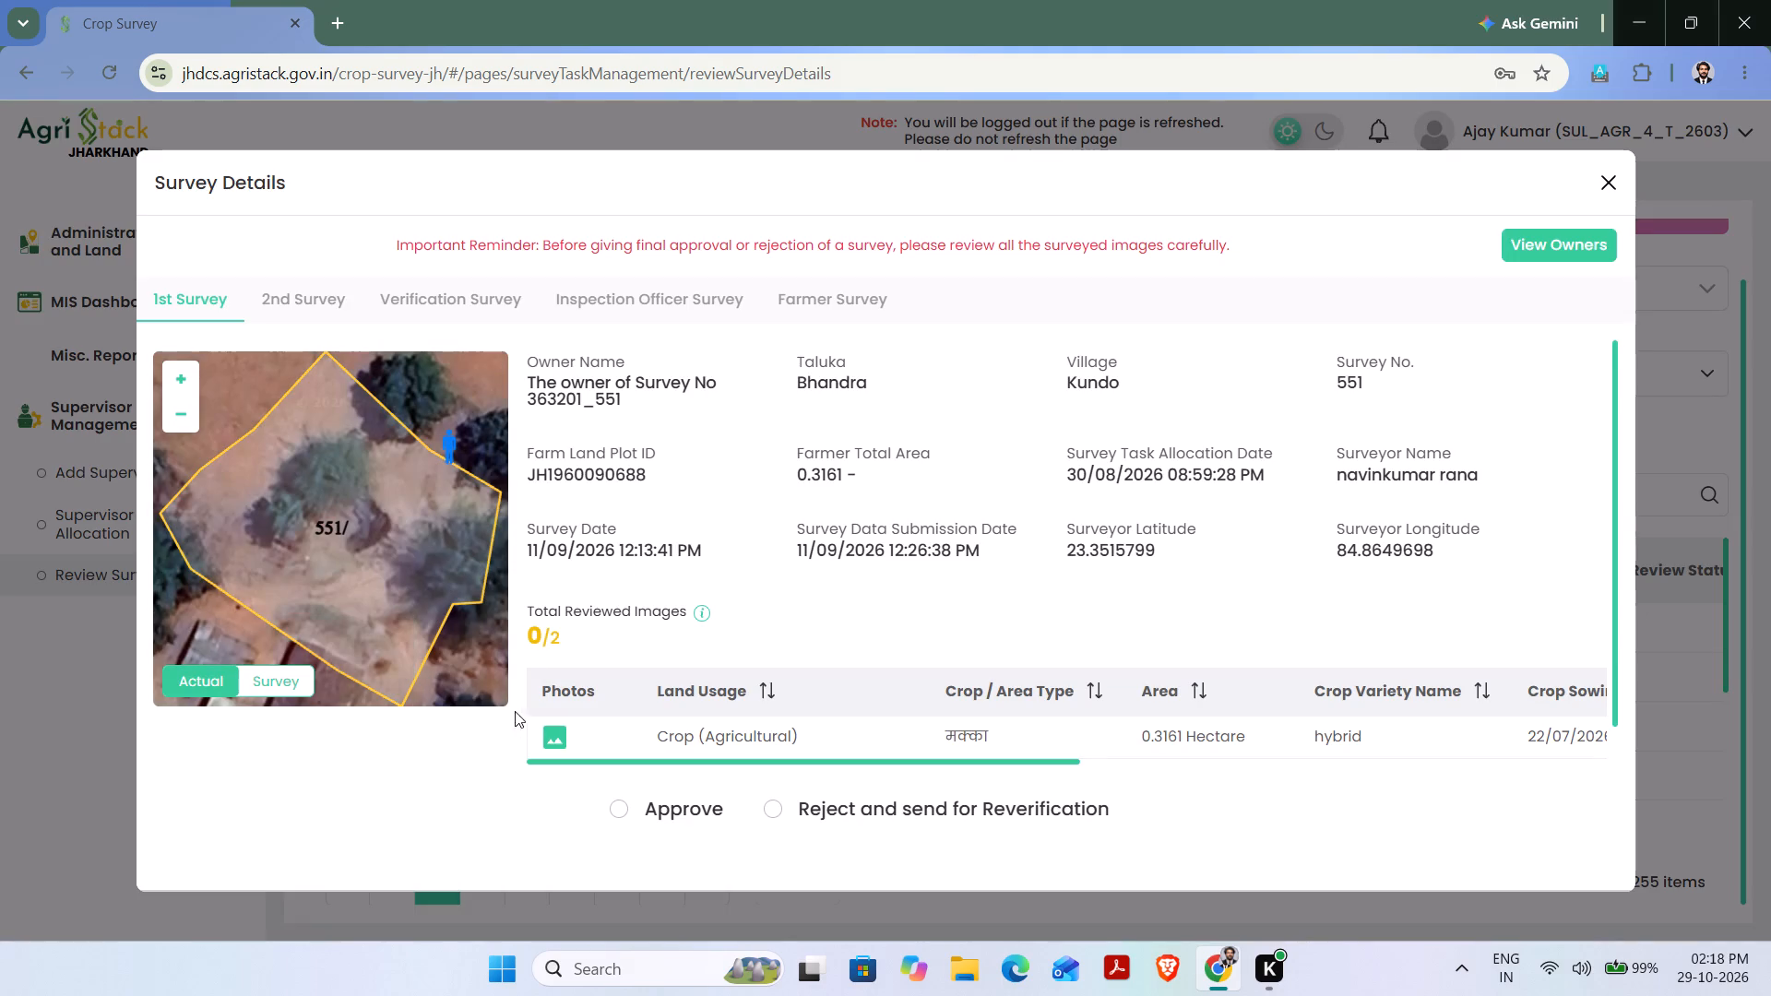
click(558, 736)
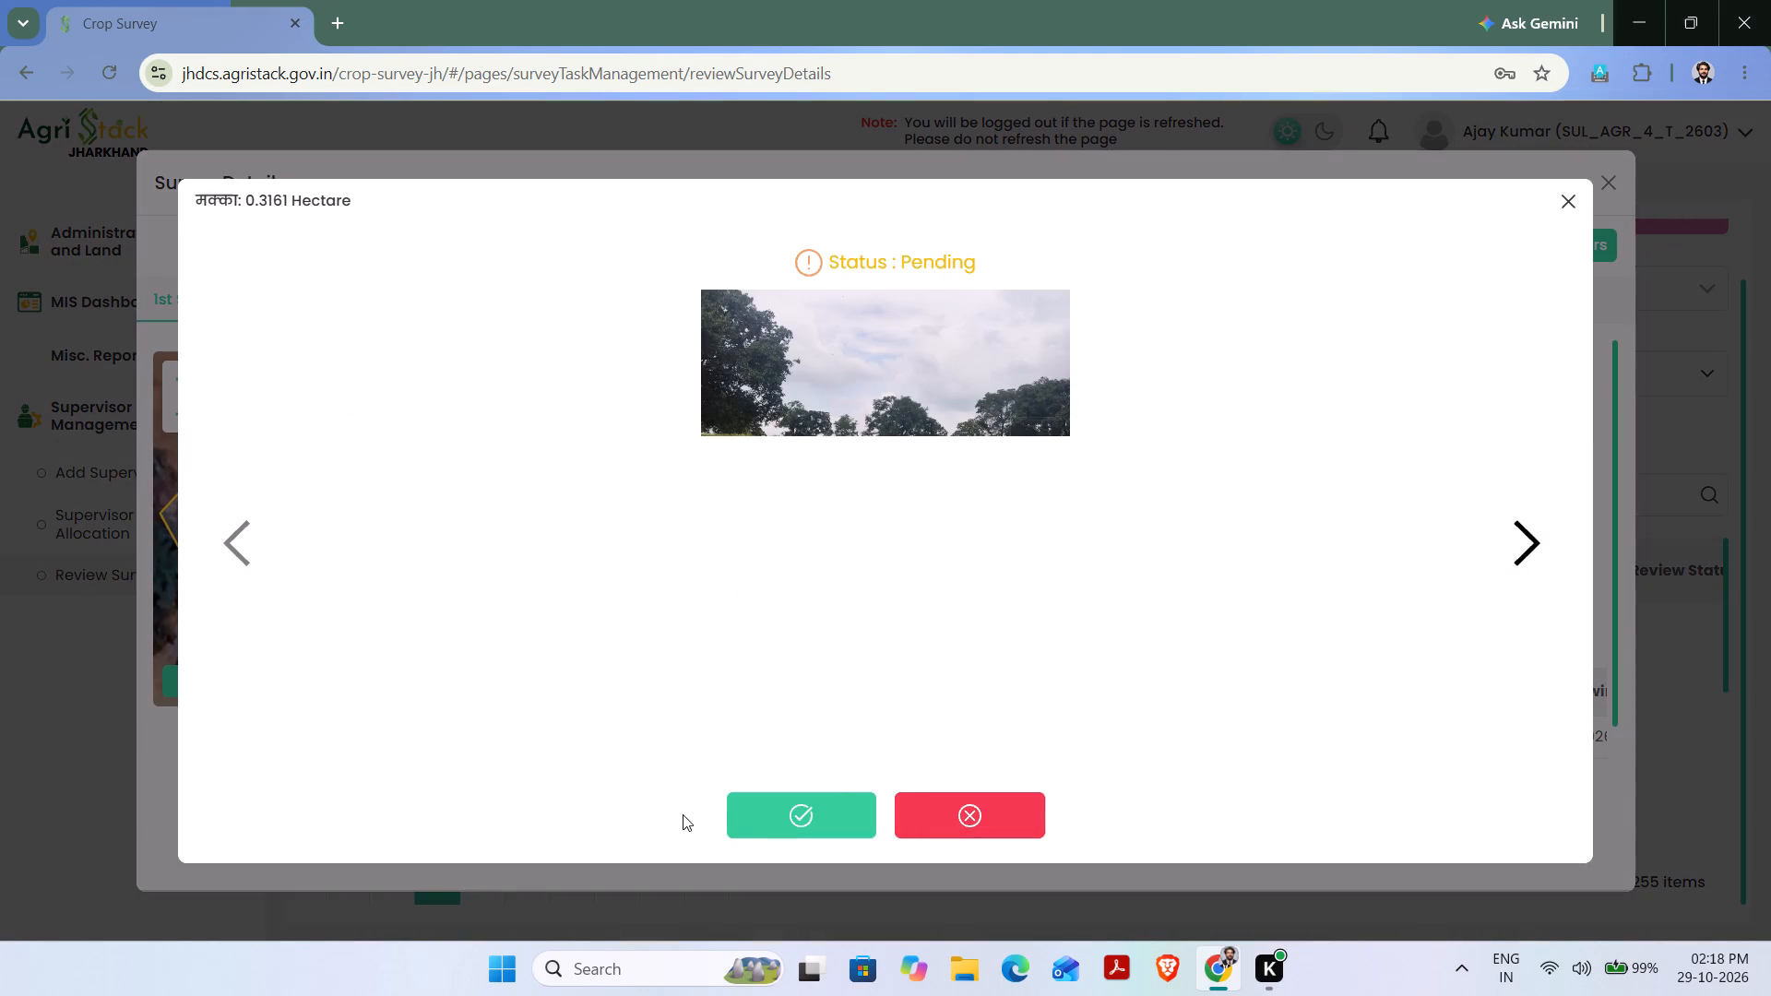
click(767, 812)
drag(970, 711, 829, 709)
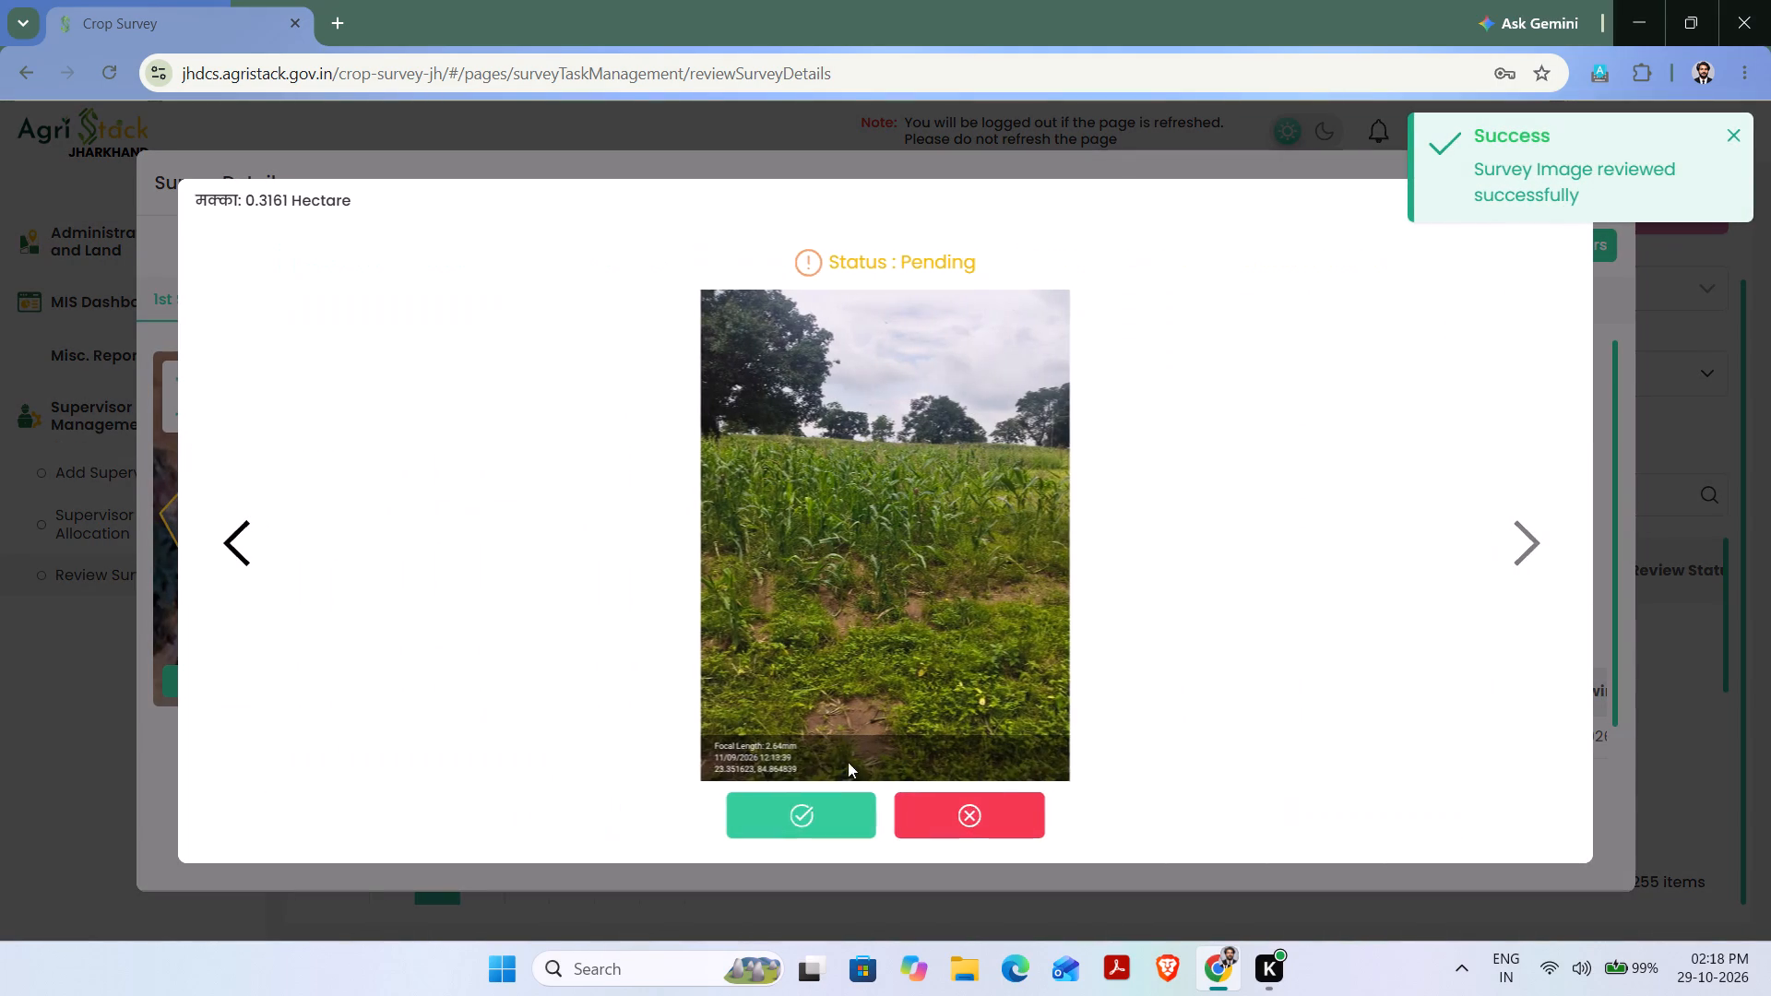
click(860, 804)
drag(981, 650, 838, 684)
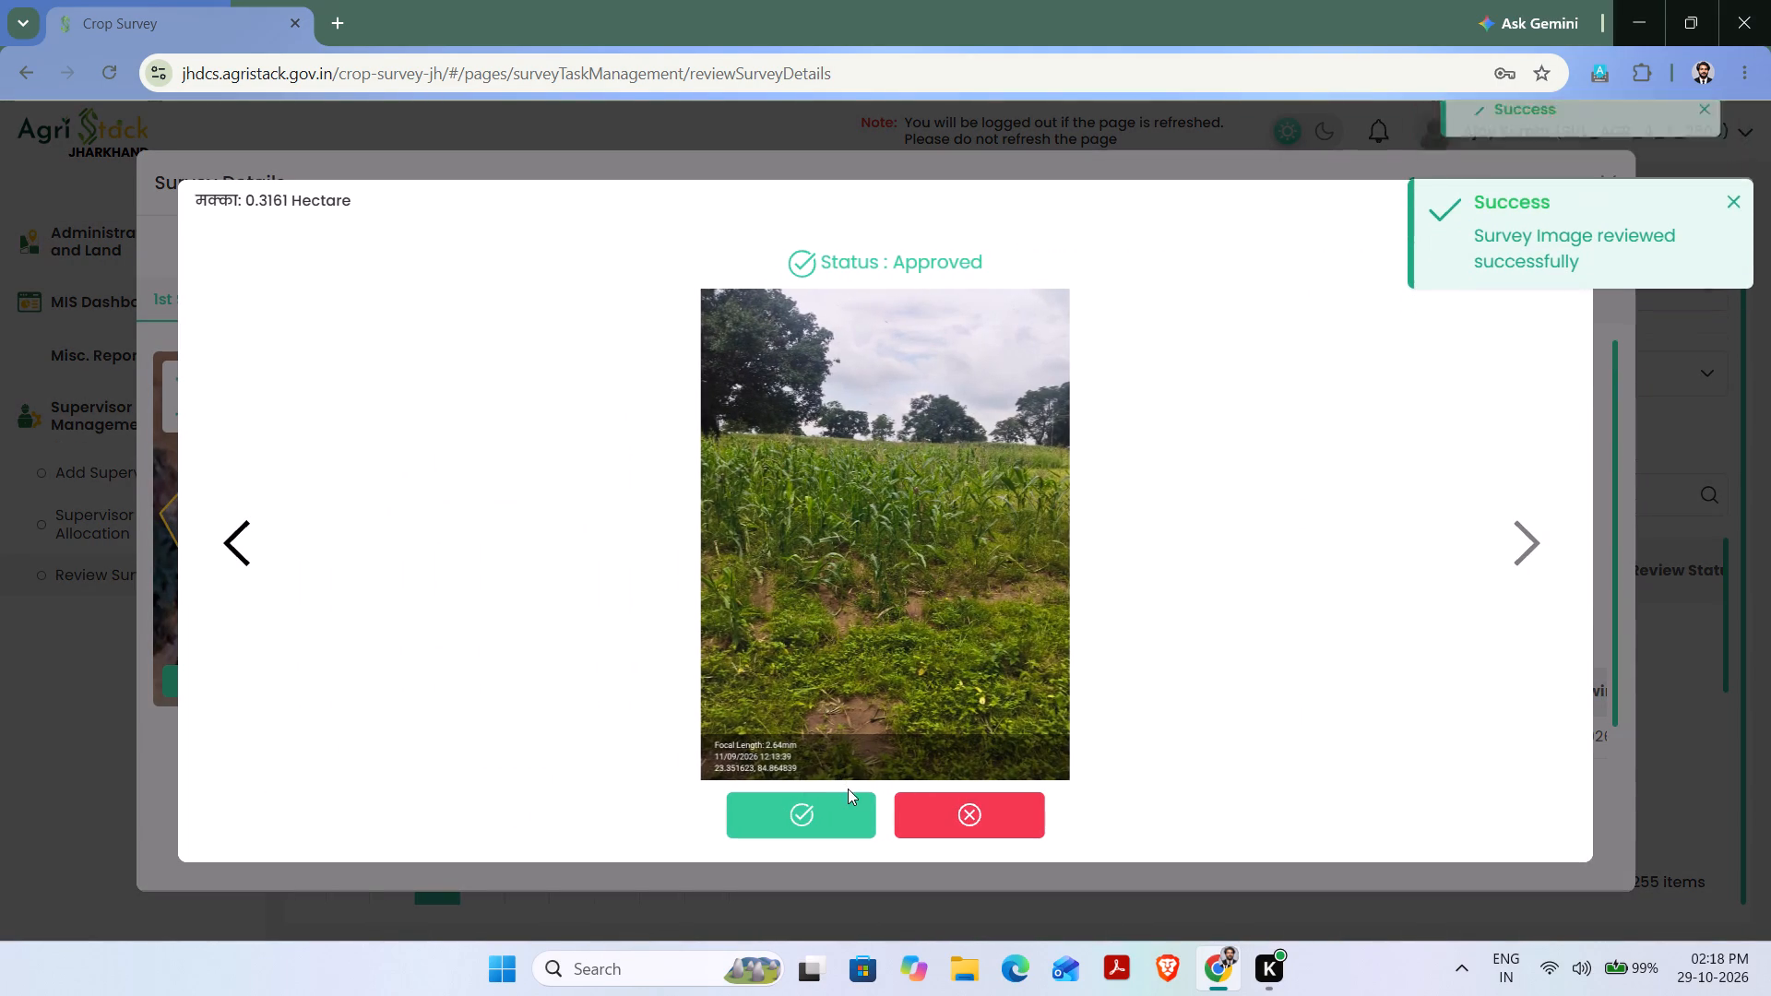
drag(1023, 573, 841, 607)
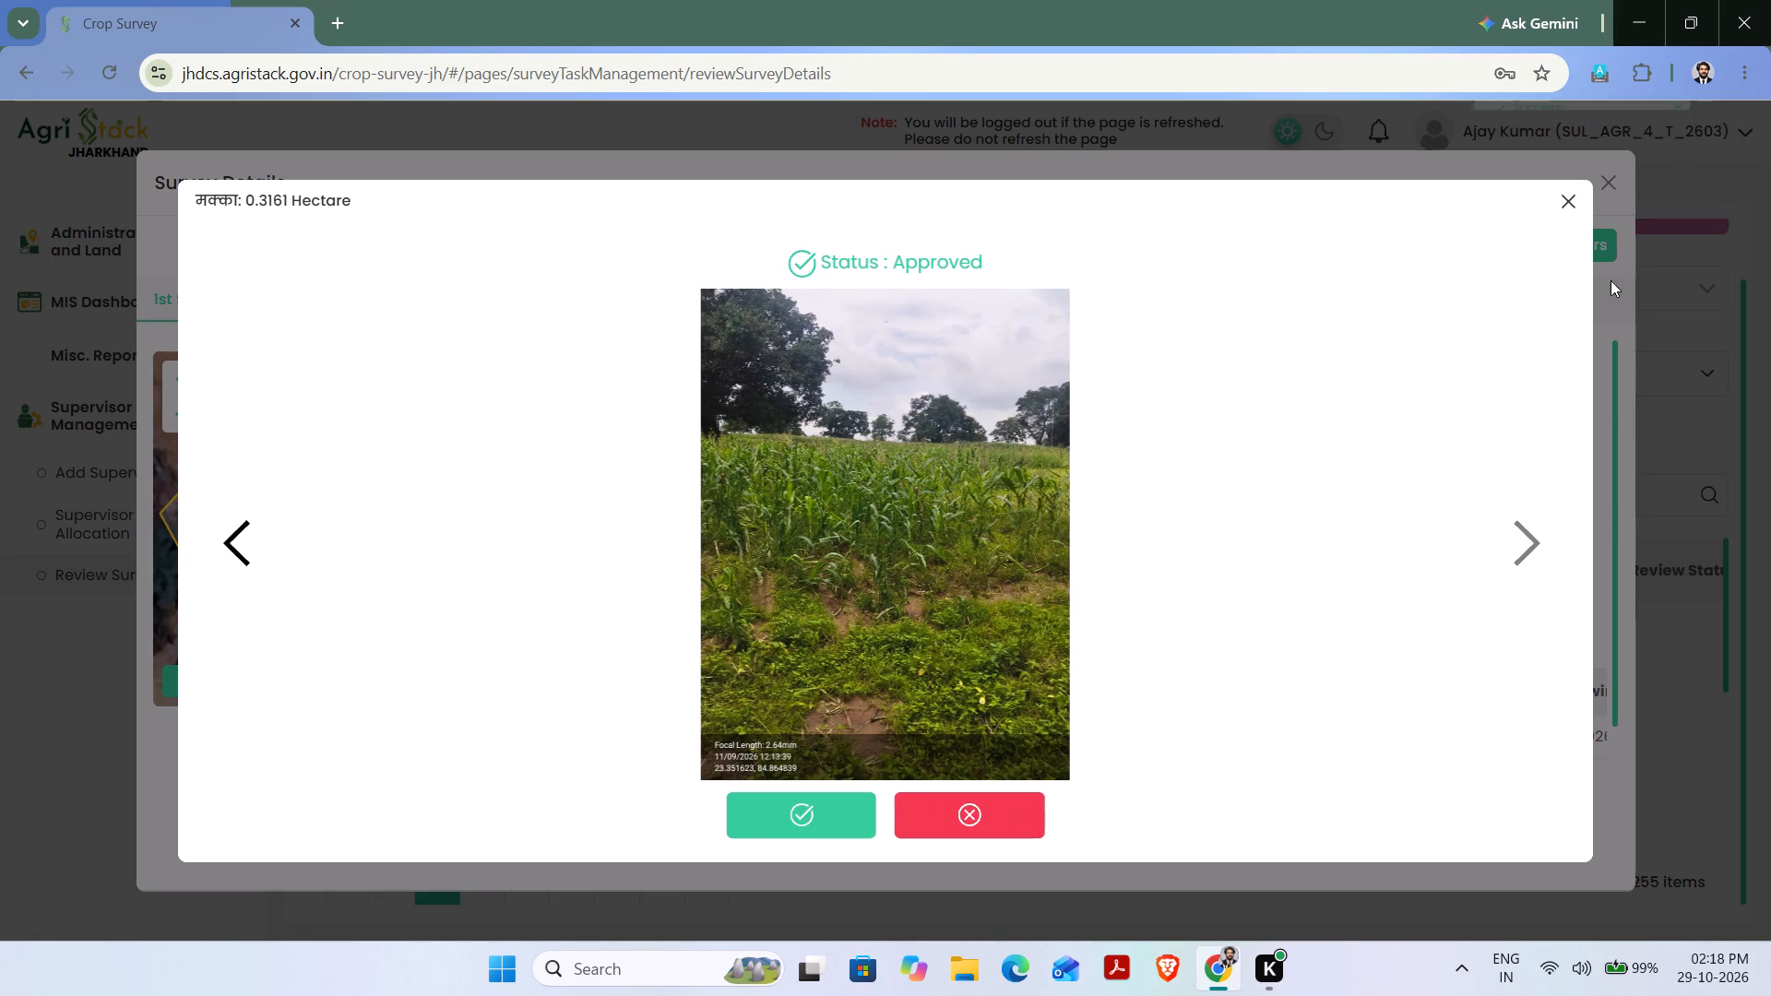
click(1570, 206)
Approve the 1st survey of survey number 551, save the review and close its details.
scroll(1021, 612, down, 2)
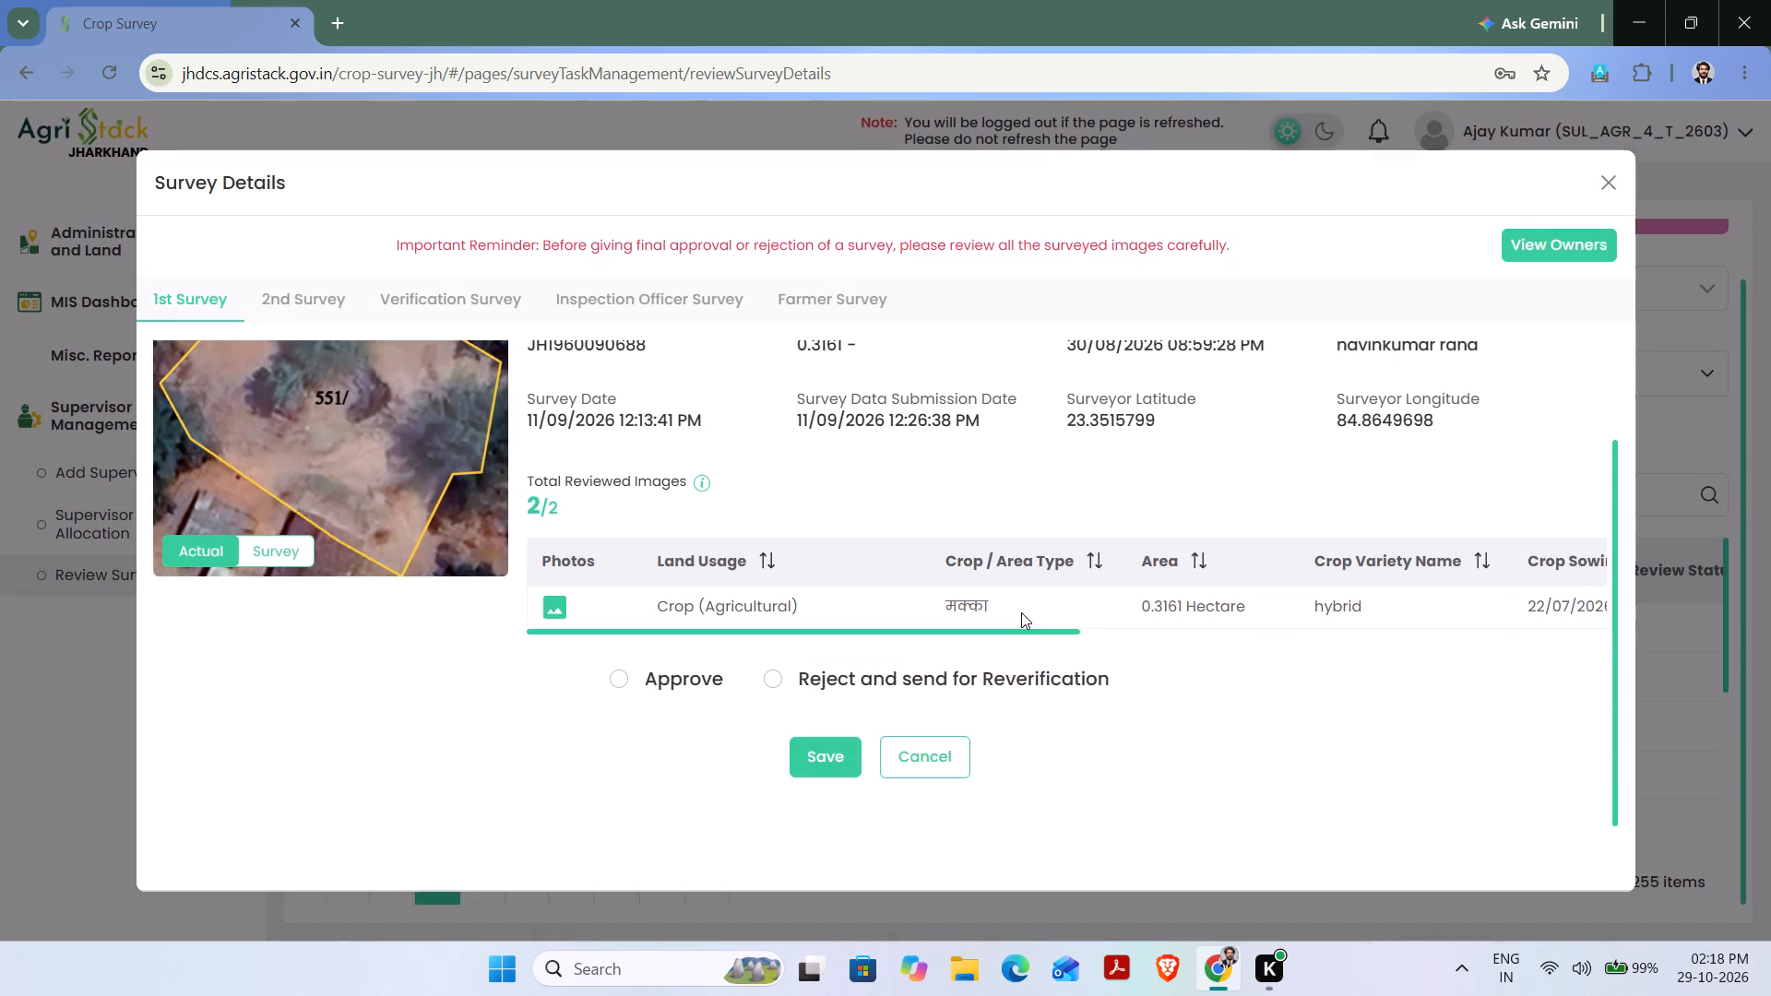
click(664, 670)
click(801, 733)
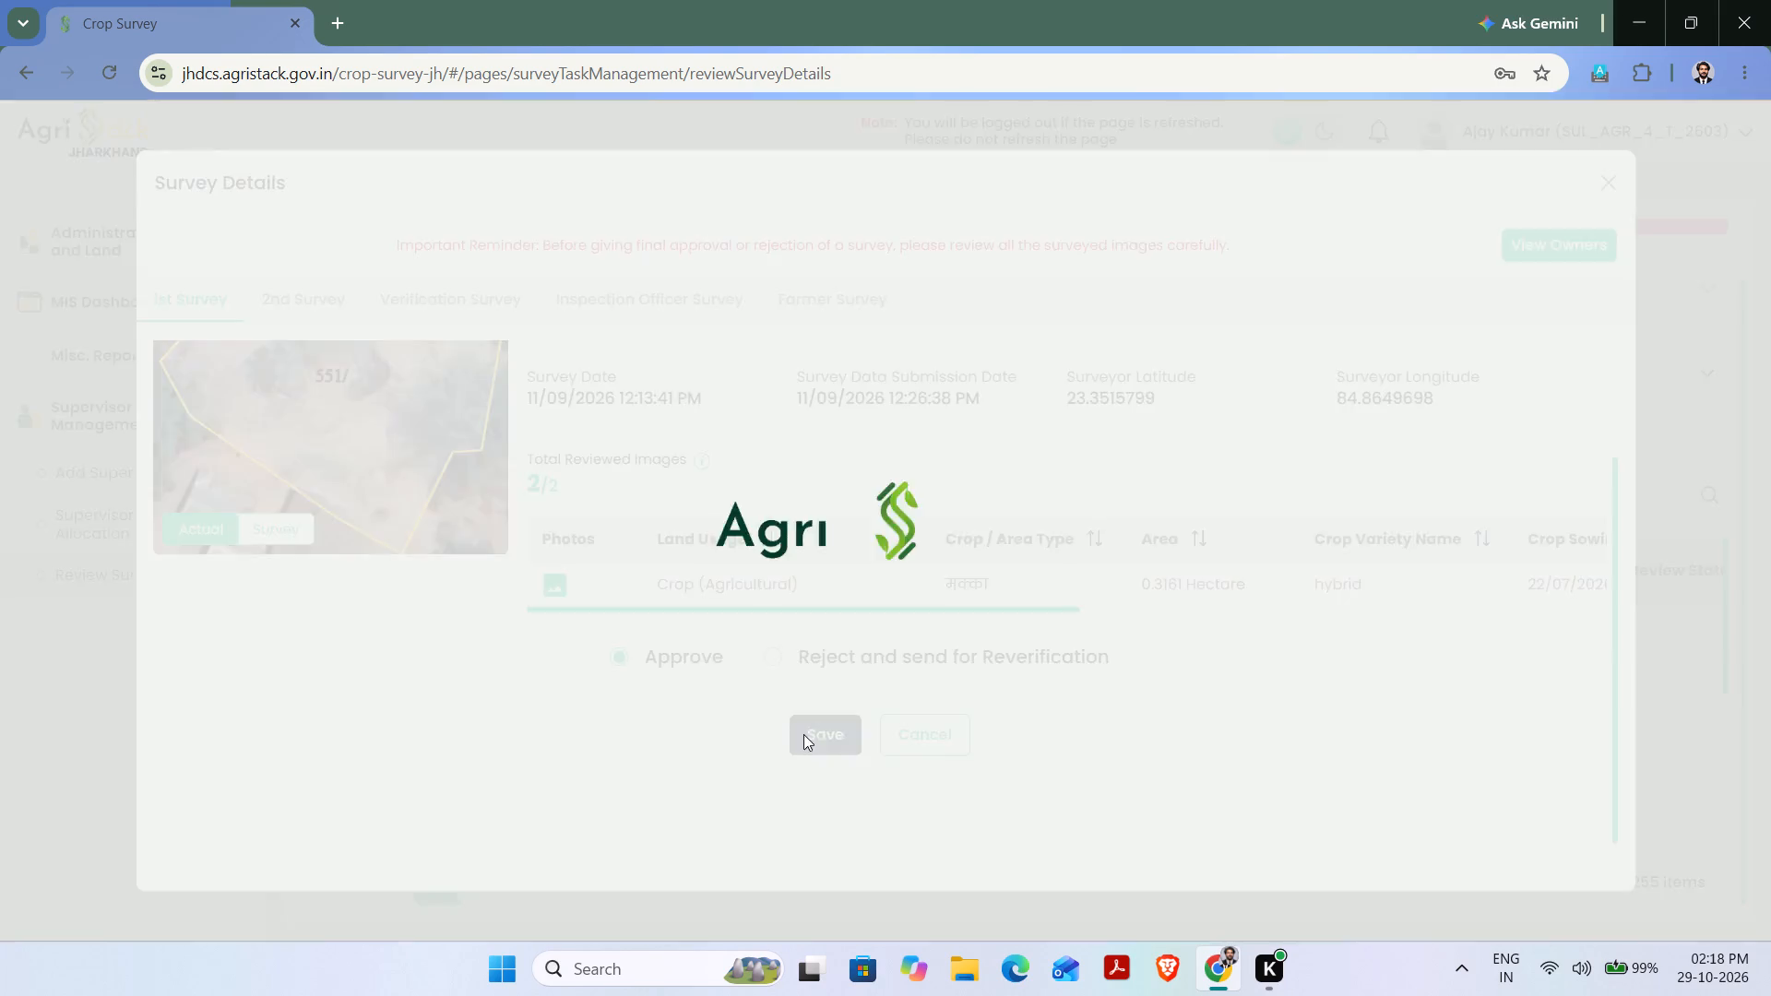
click(890, 580)
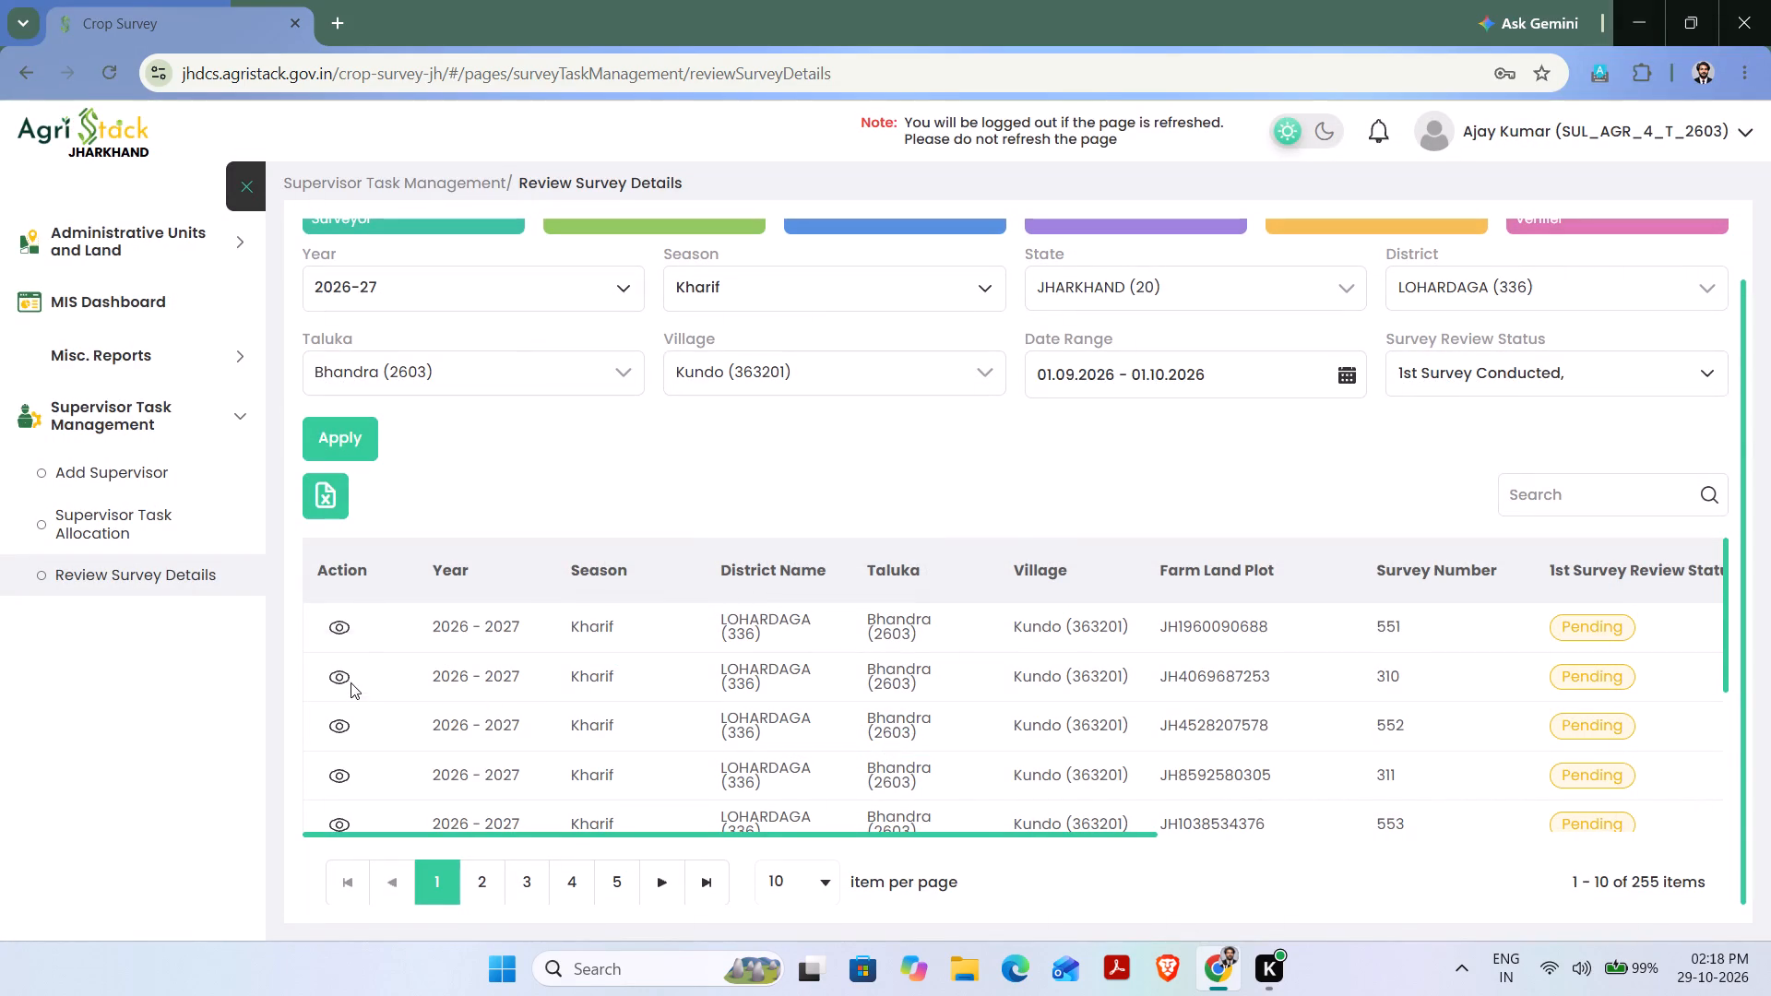
Open the details of survey number 310 and approve all three of its Fallow photos.
click(348, 675)
click(553, 745)
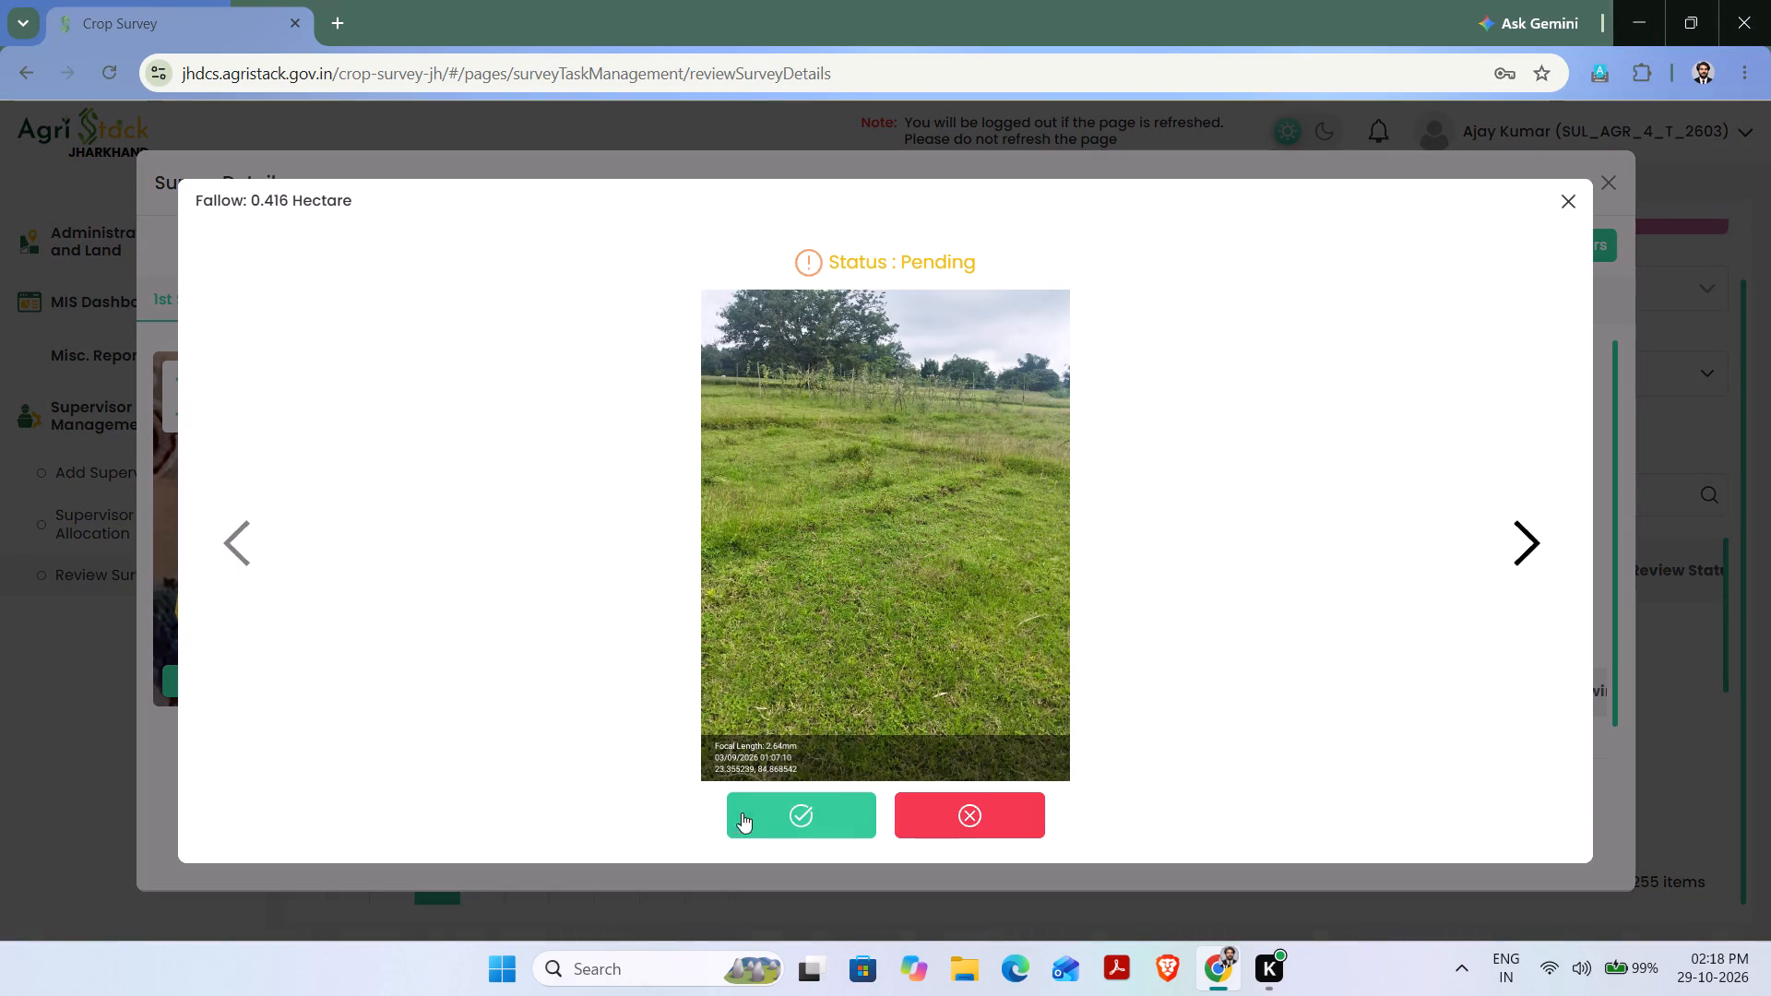
click(754, 823)
drag(896, 722, 724, 743)
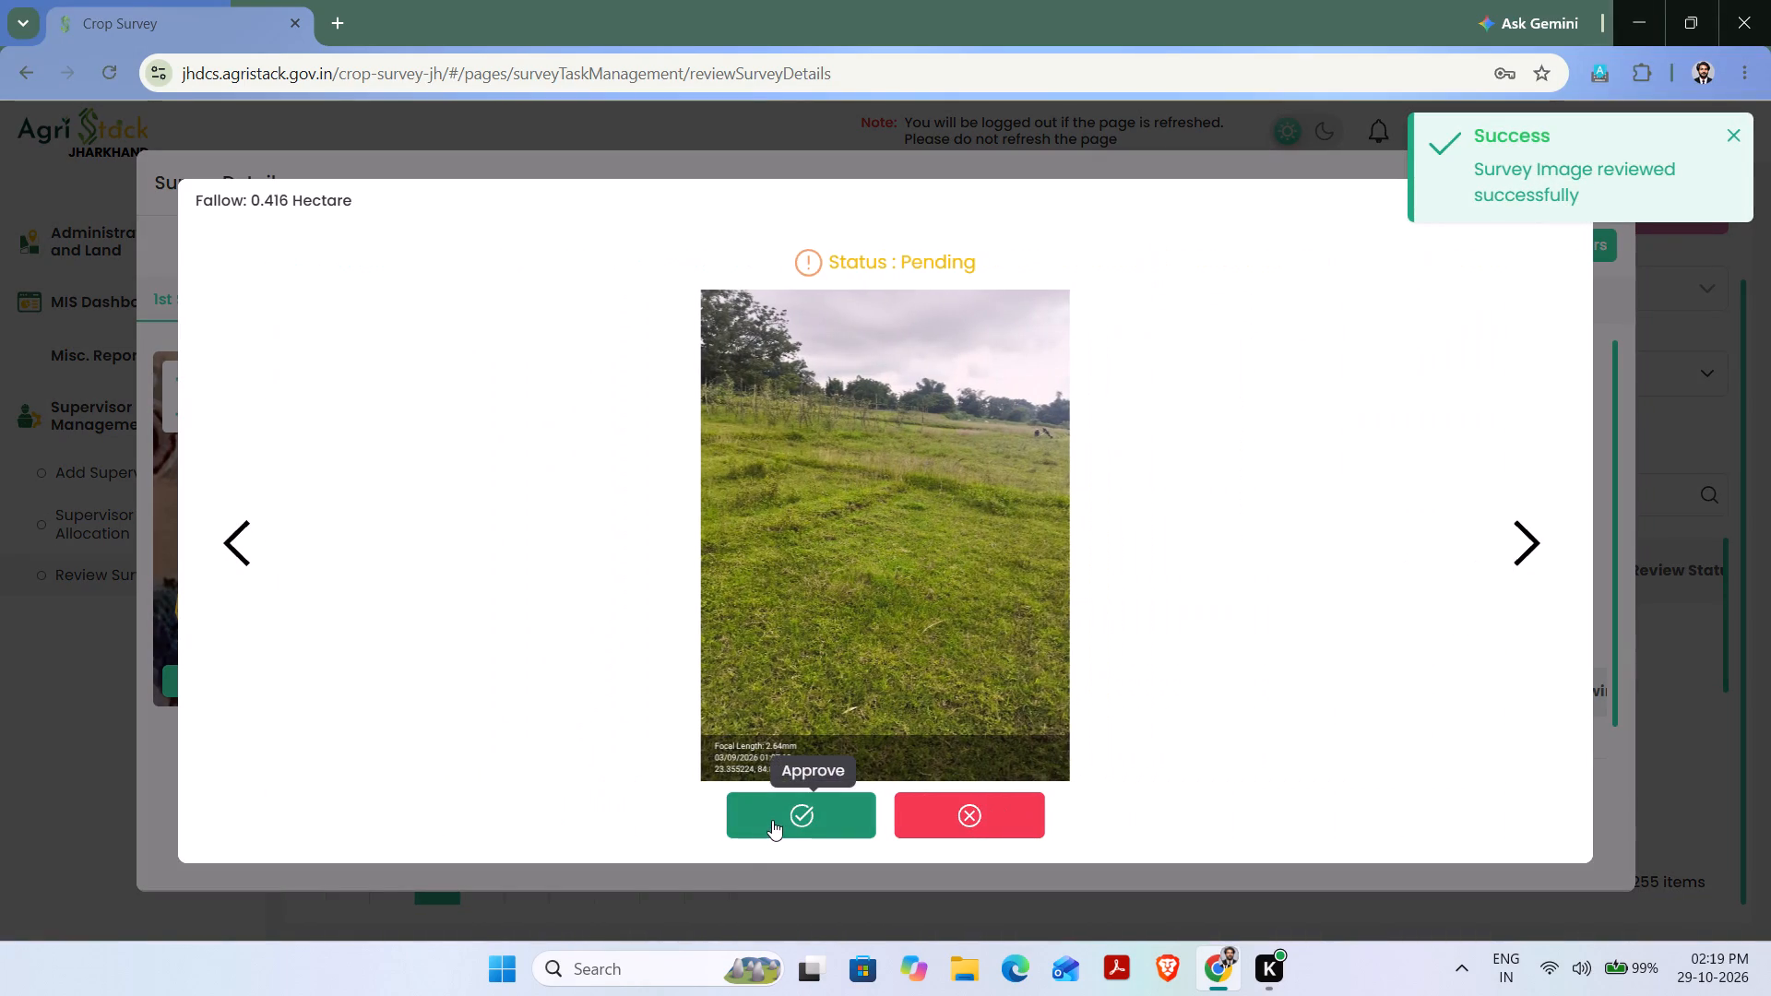
click(772, 819)
drag(898, 705, 735, 721)
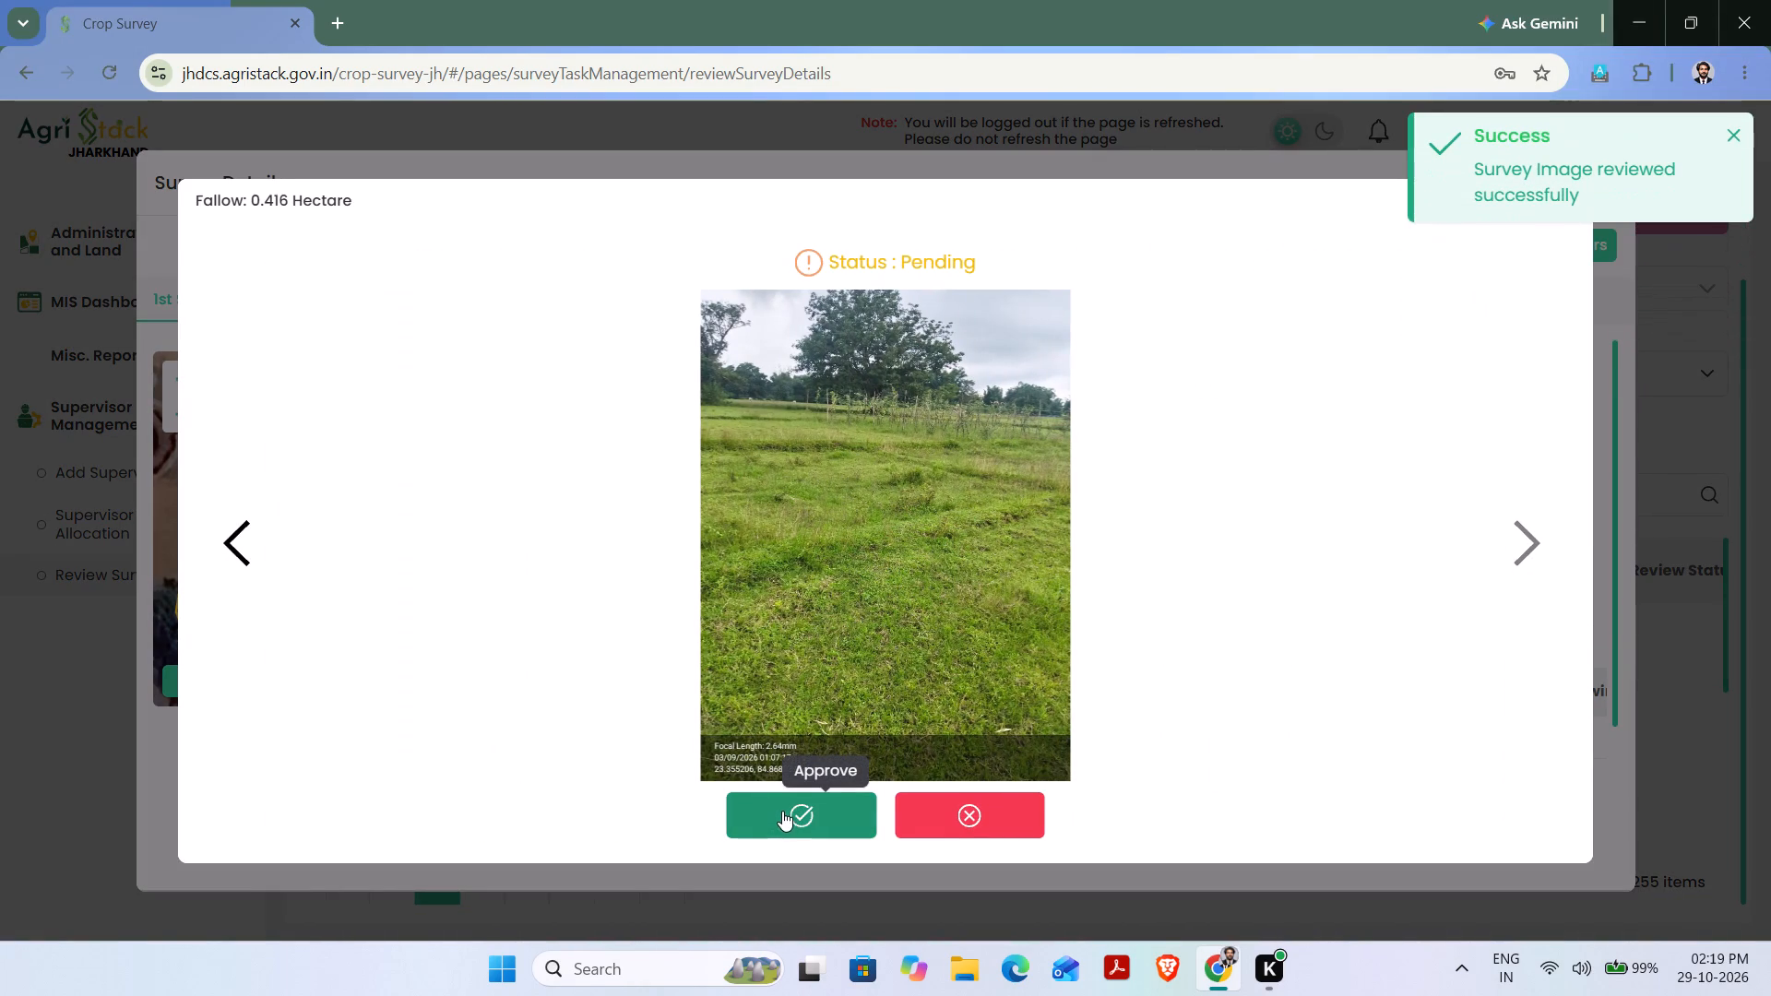
click(782, 811)
drag(924, 658, 798, 664)
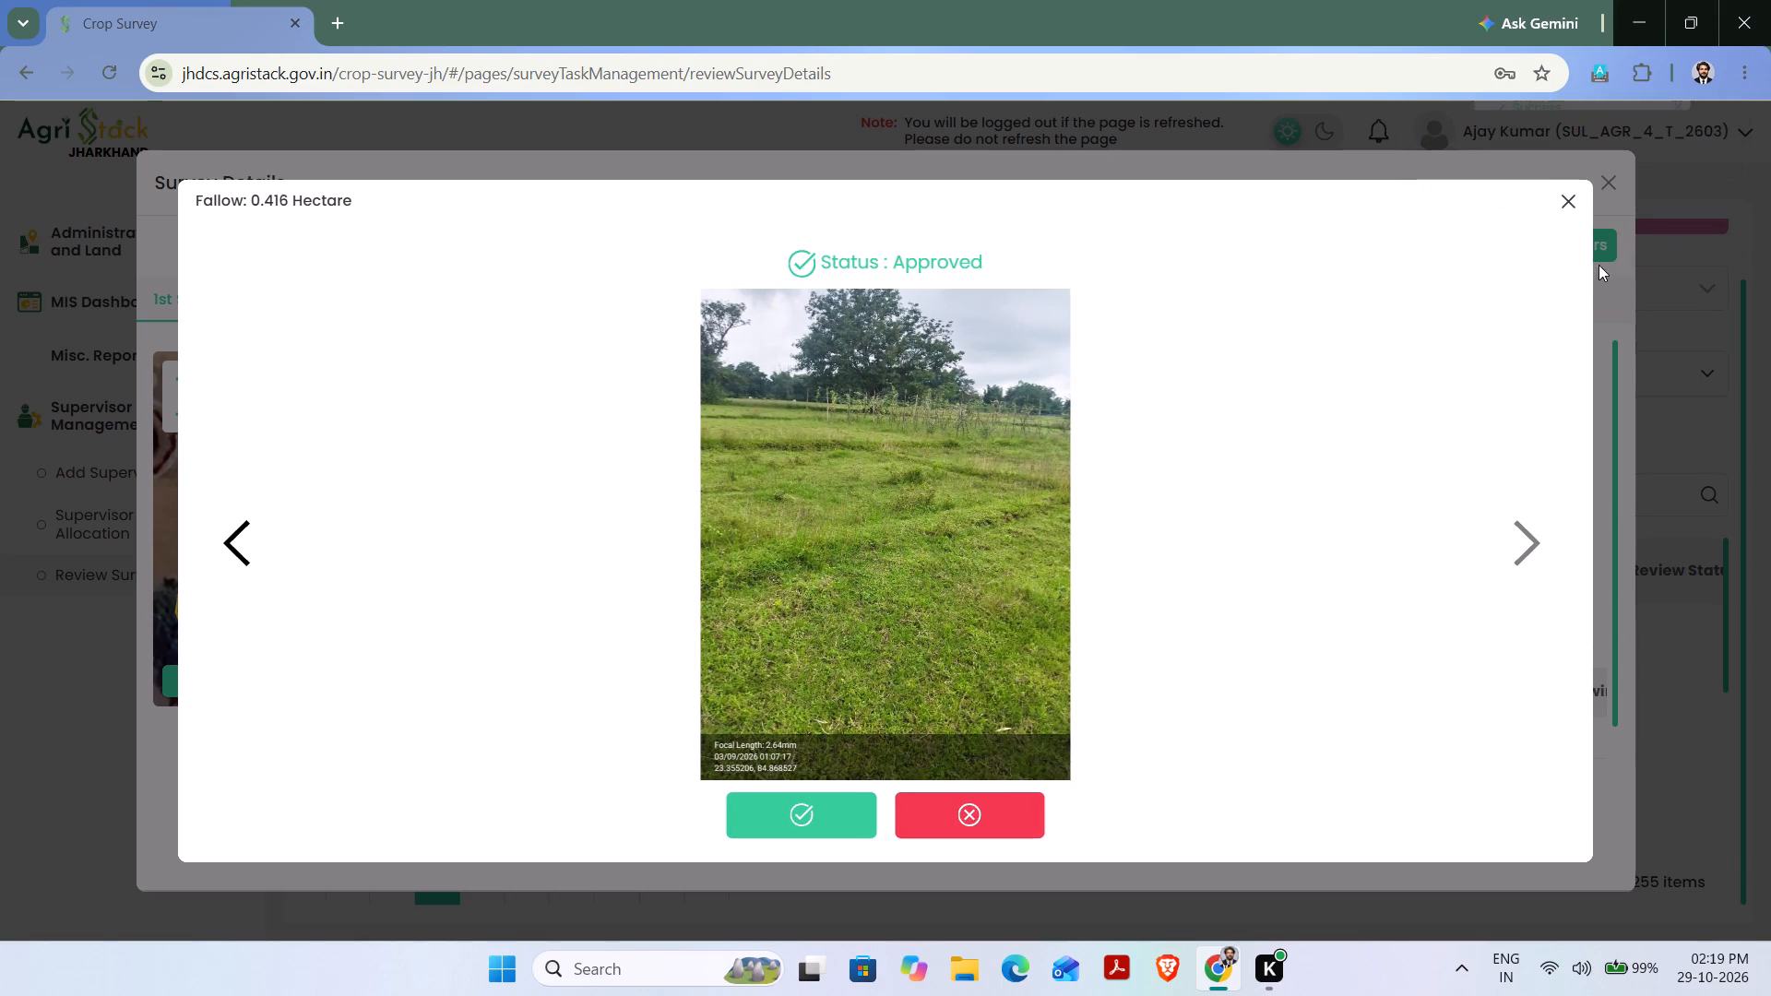
click(1569, 201)
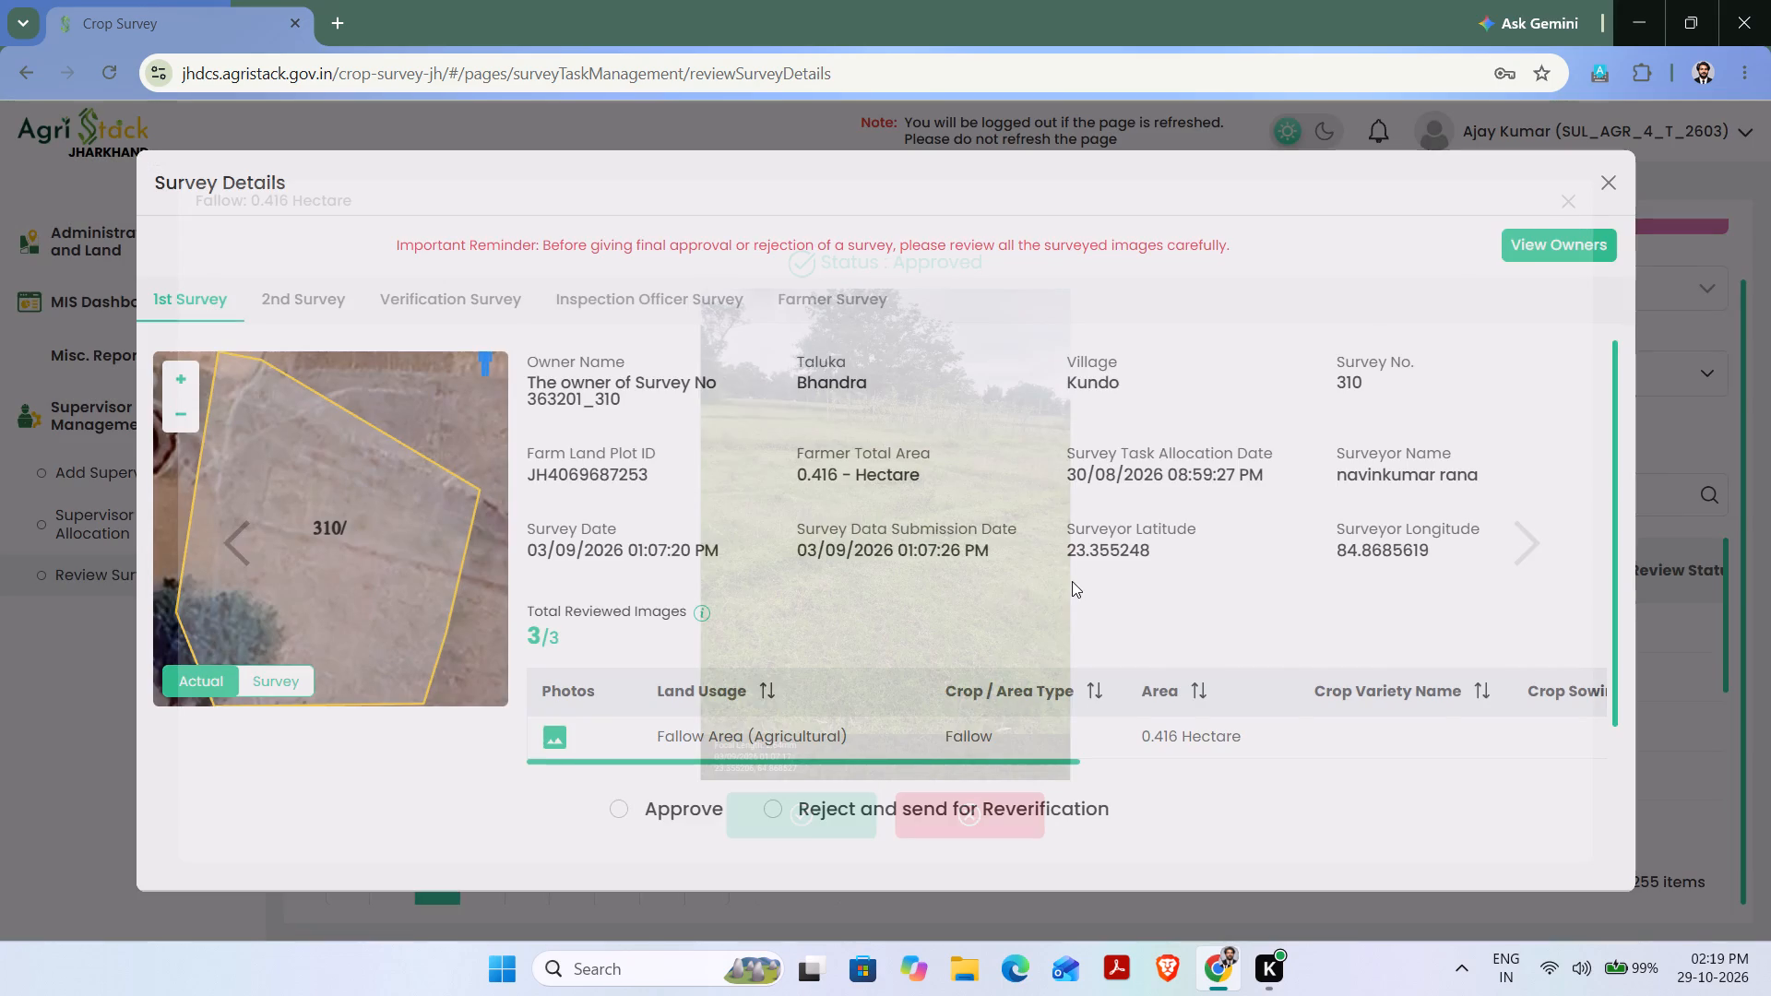
Approve the 1st survey of survey number 310, save the review and close its details.
scroll(1072, 581, down, 3)
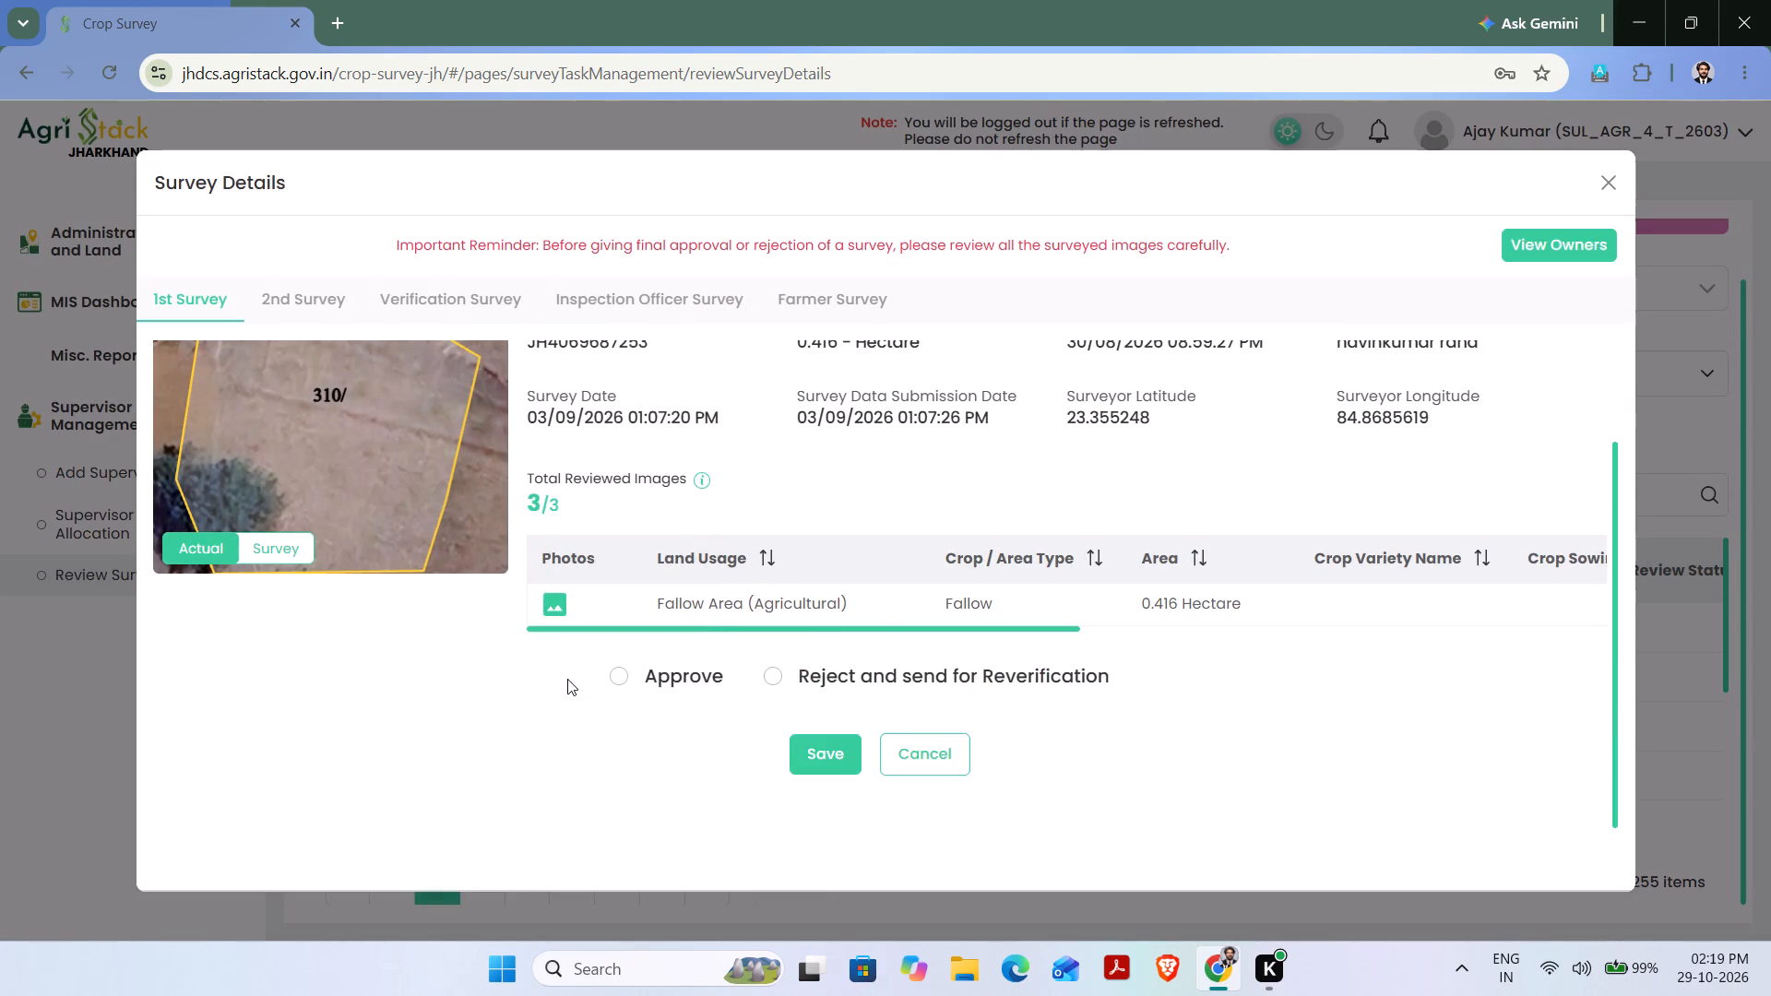
click(633, 656)
click(798, 725)
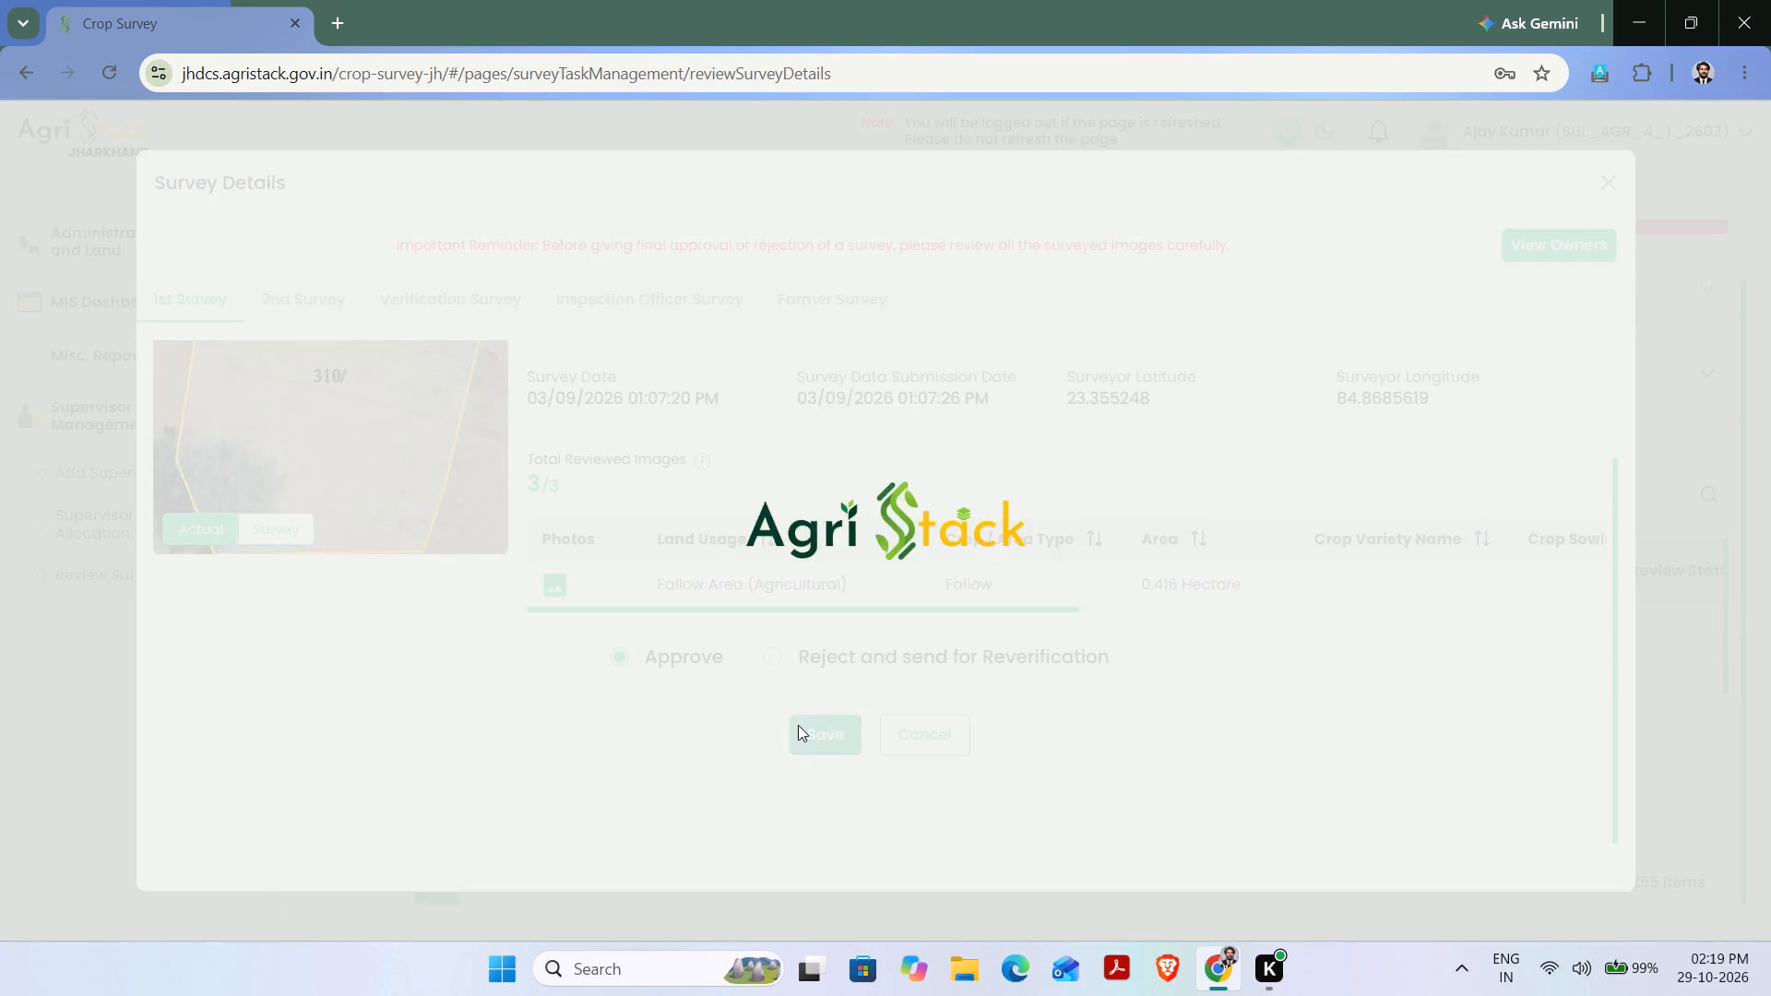
click(924, 582)
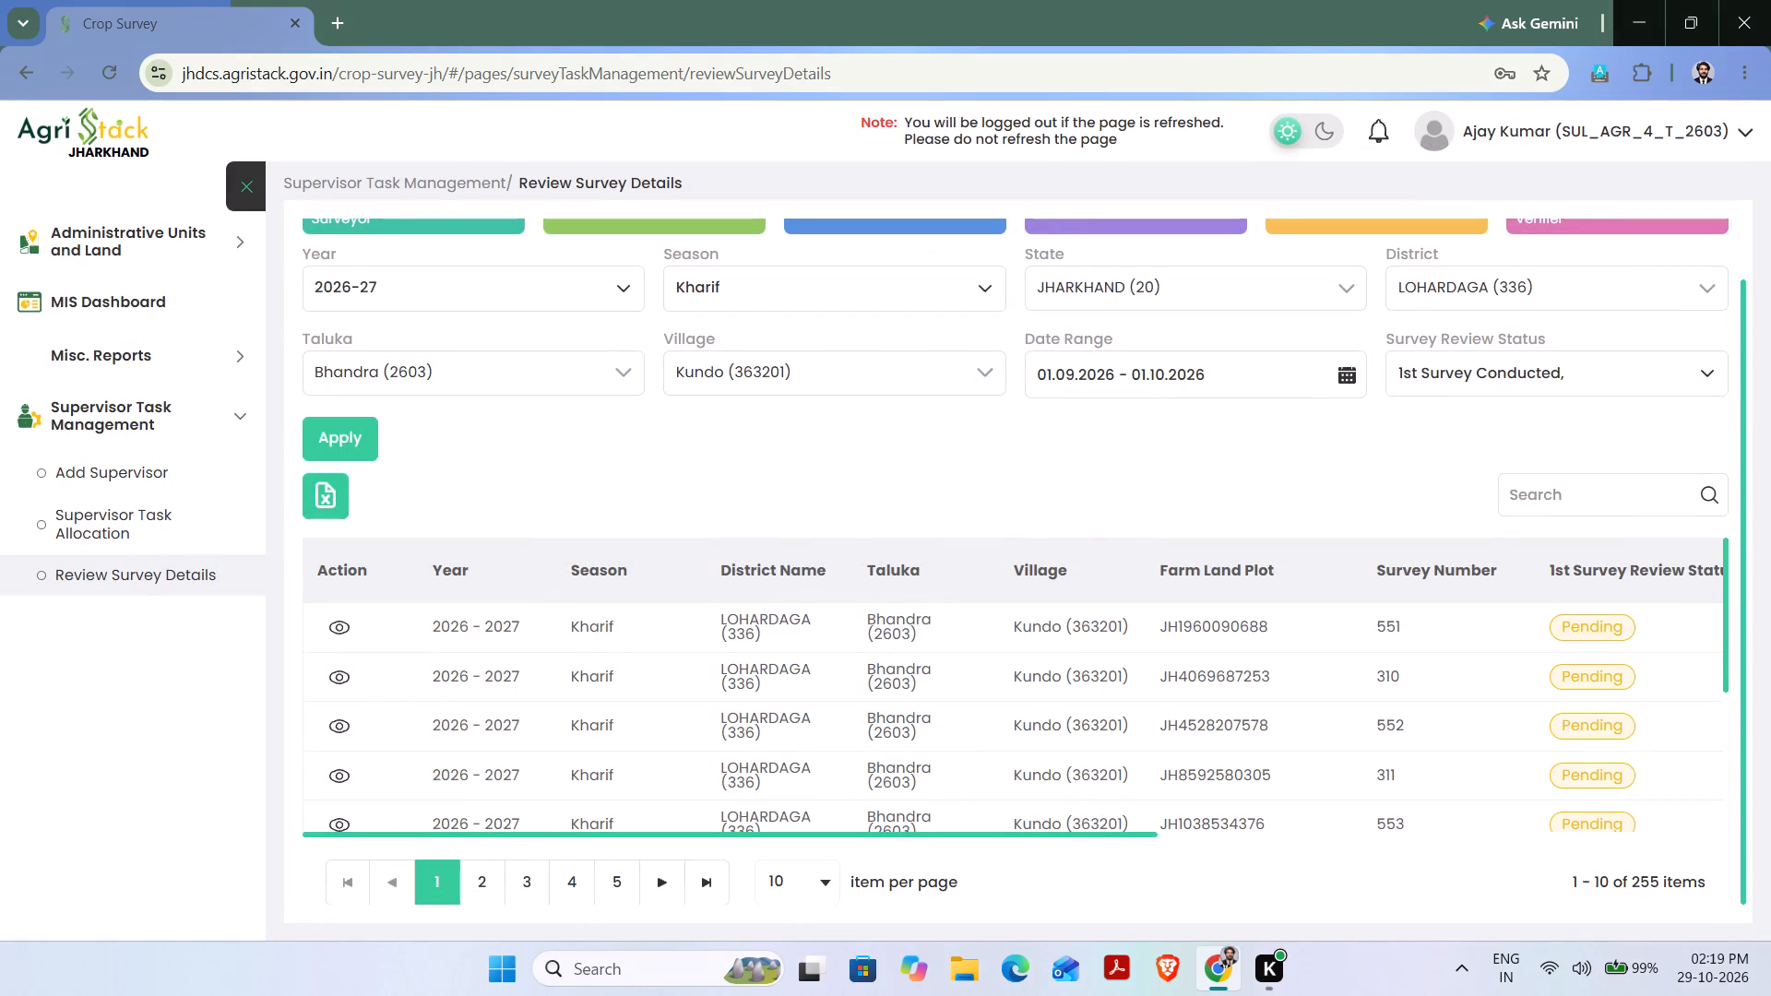
Open the details of survey number 552 and approve both of its मक्का photos.
click(340, 722)
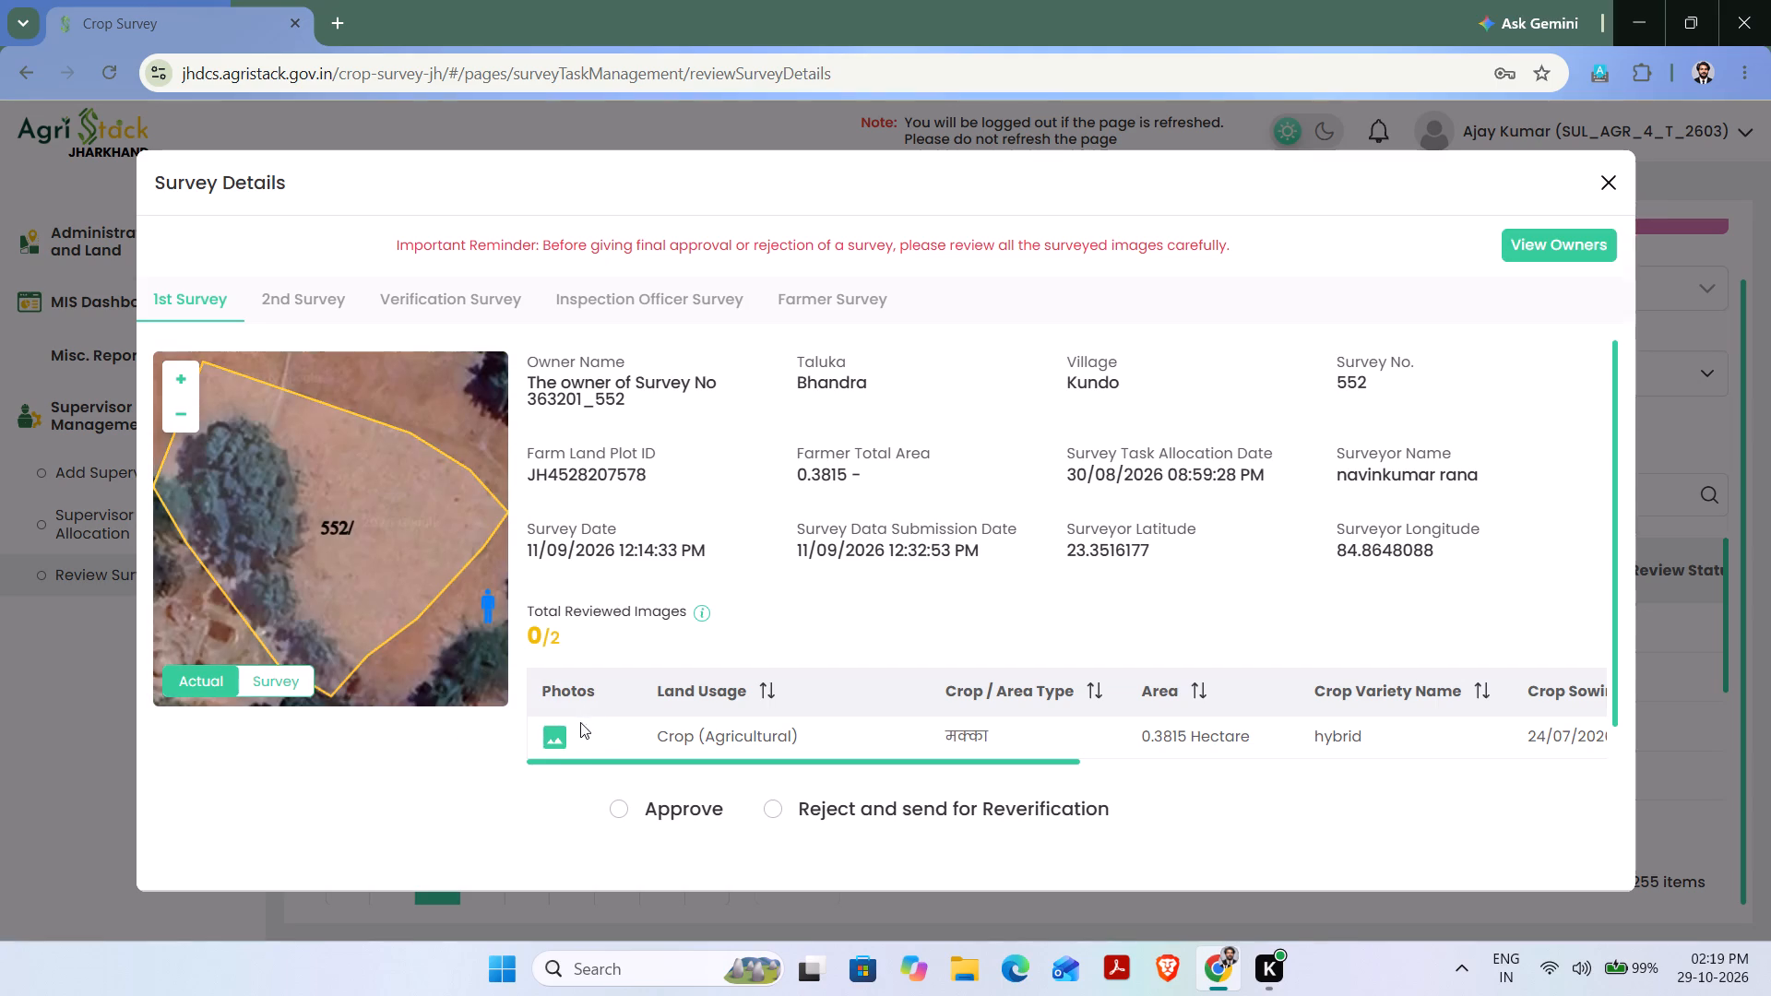
click(549, 735)
click(760, 812)
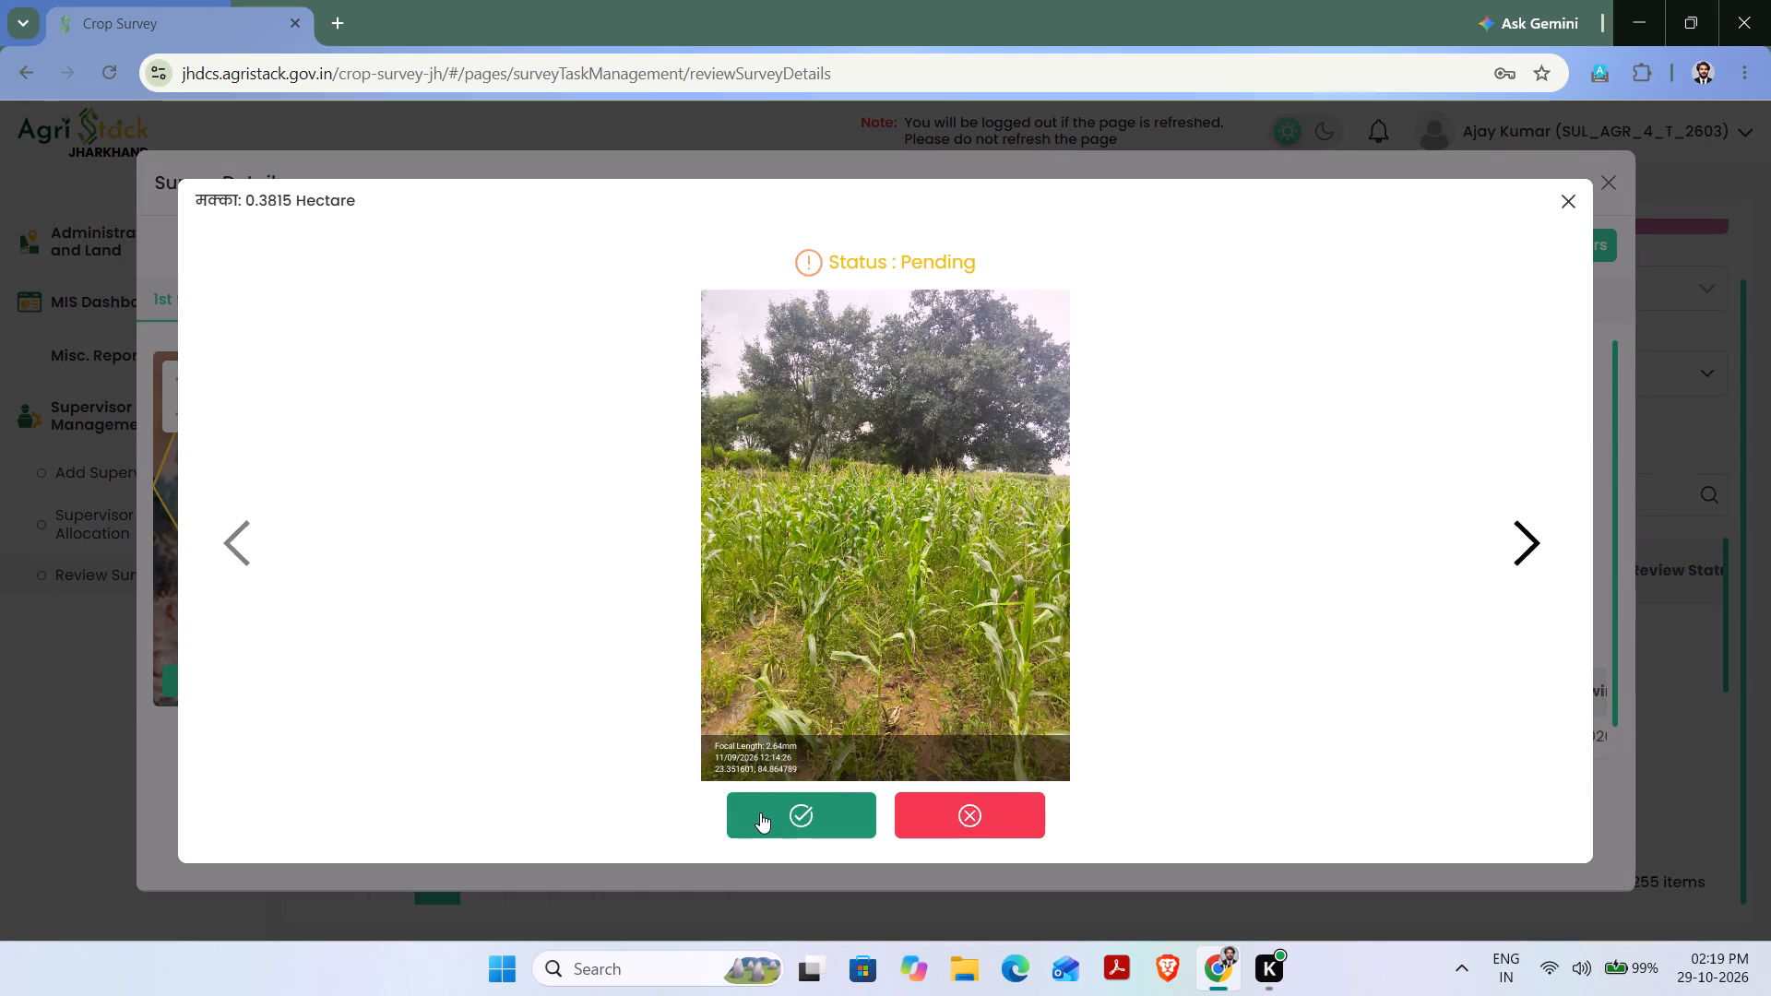
drag(916, 698, 745, 721)
click(813, 826)
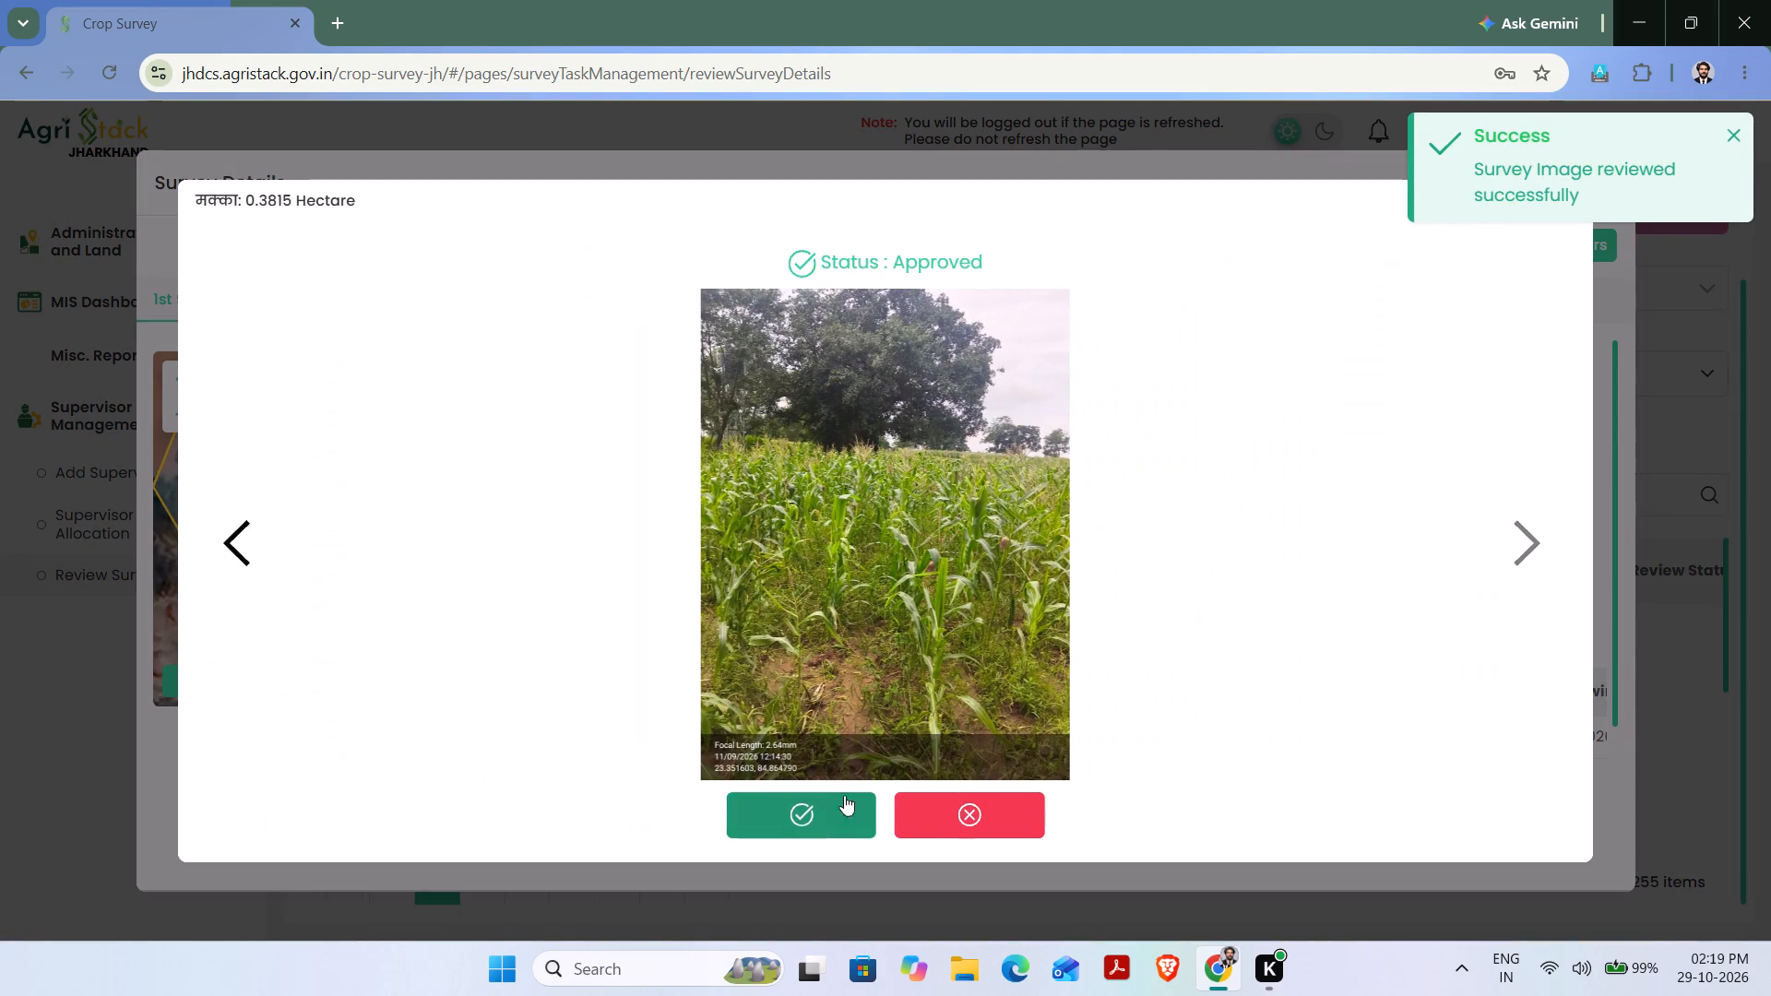
drag(921, 712, 749, 730)
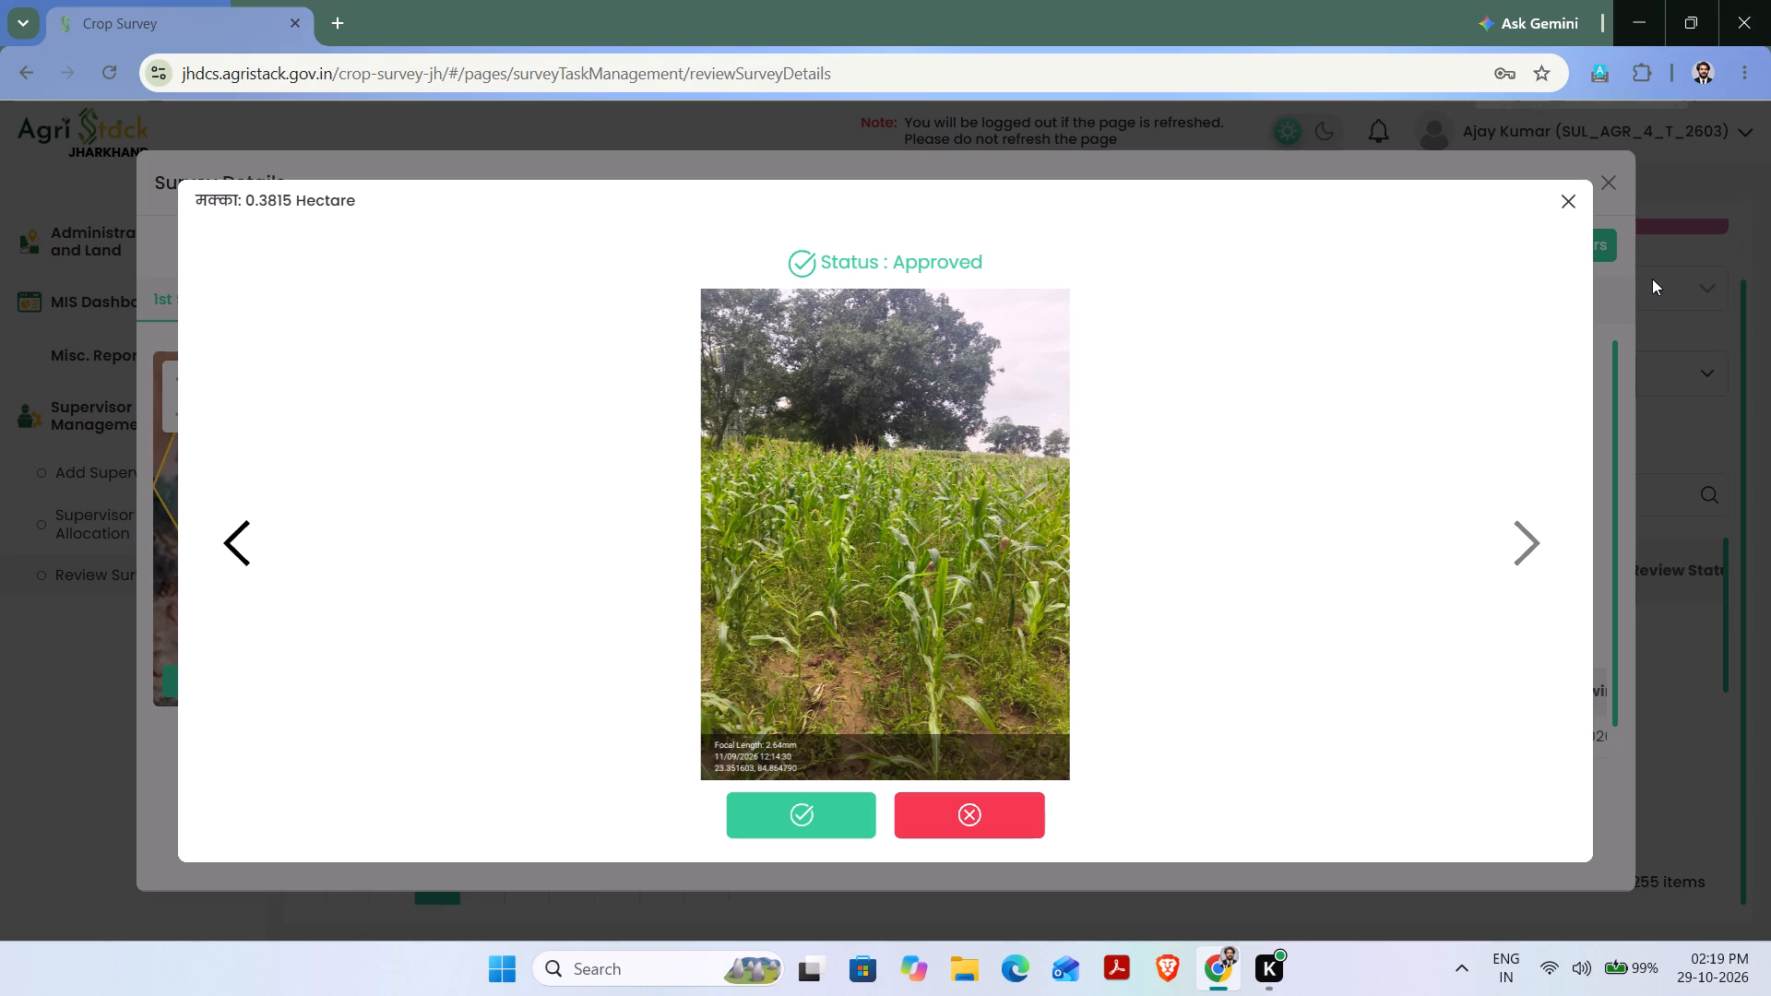
click(1570, 192)
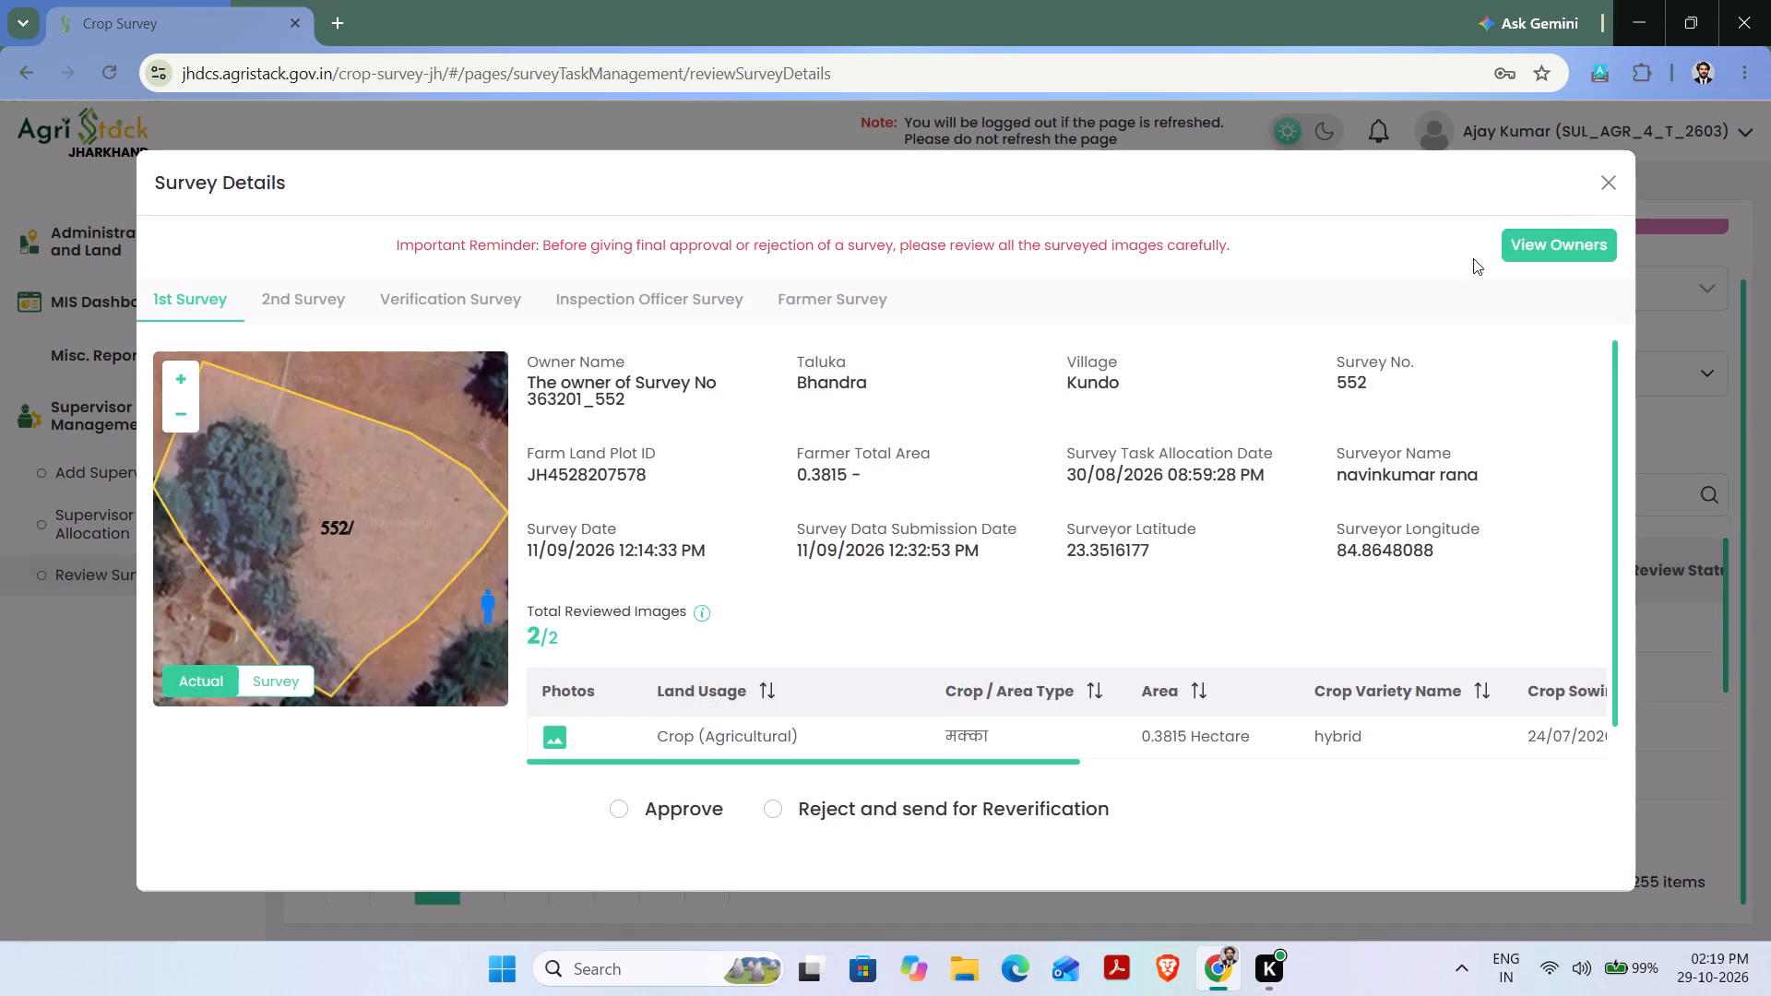
Approve the 1st survey of survey number 552, save the review and close its details.
scroll(1237, 462, down, 2)
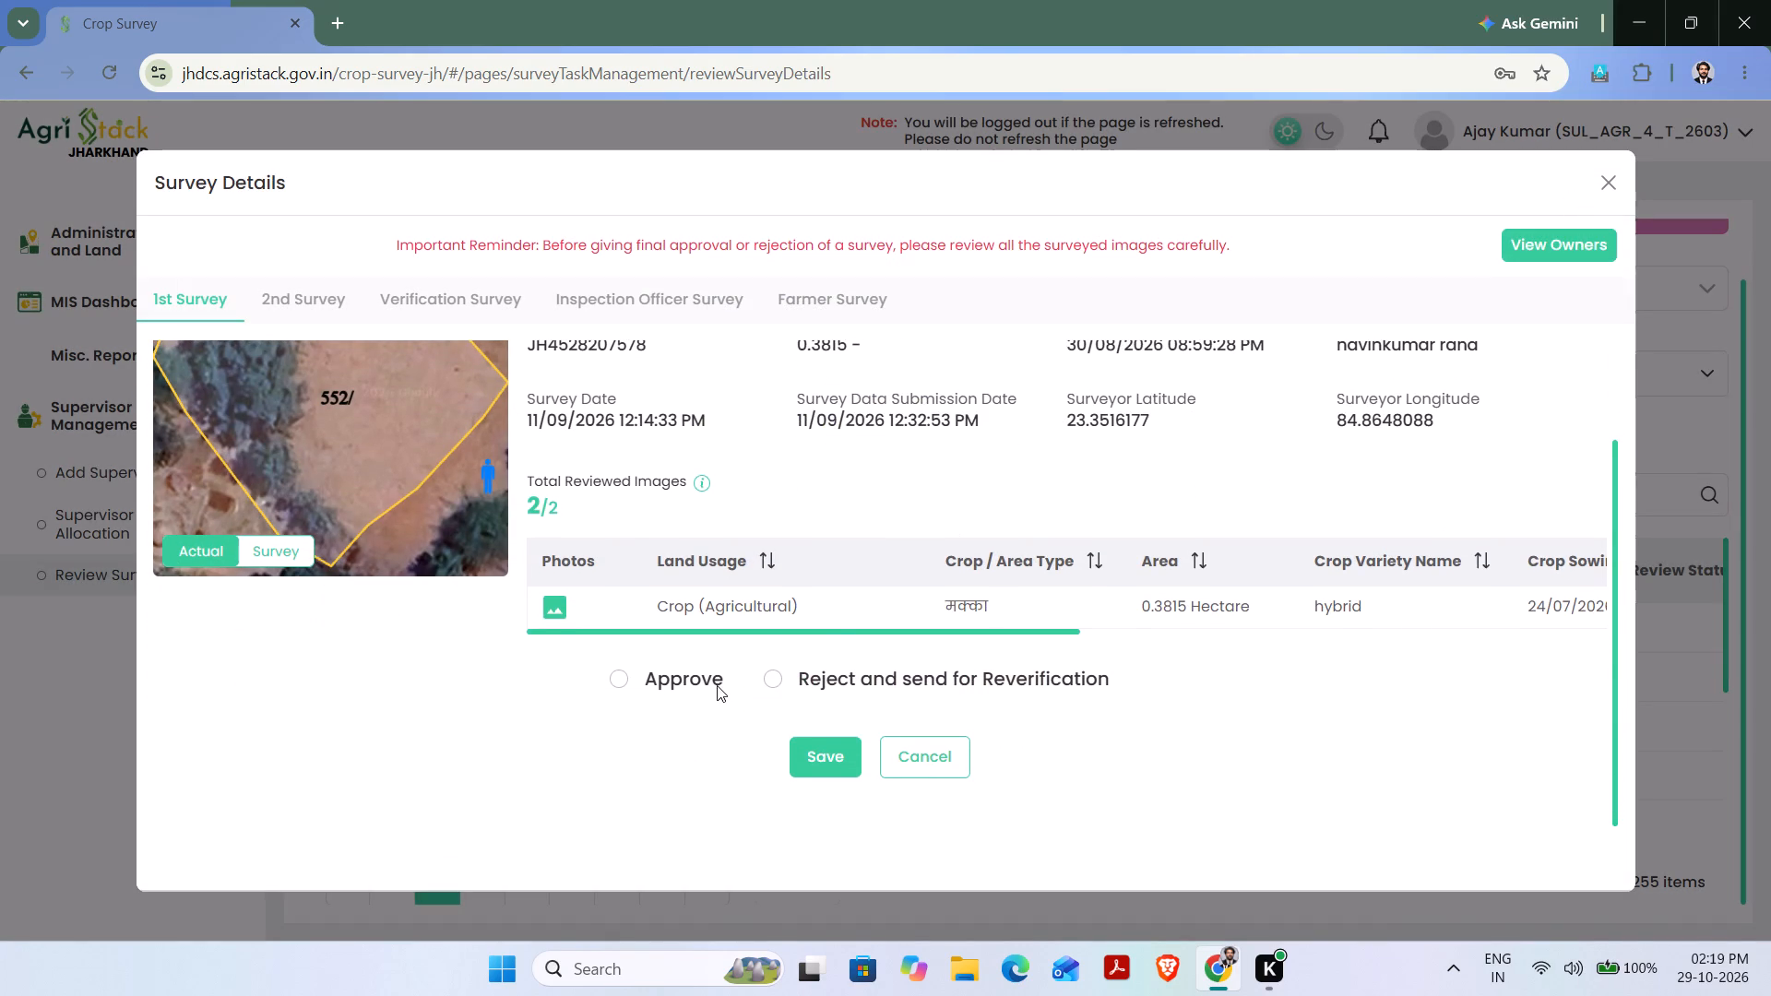
click(717, 685)
click(840, 753)
click(936, 567)
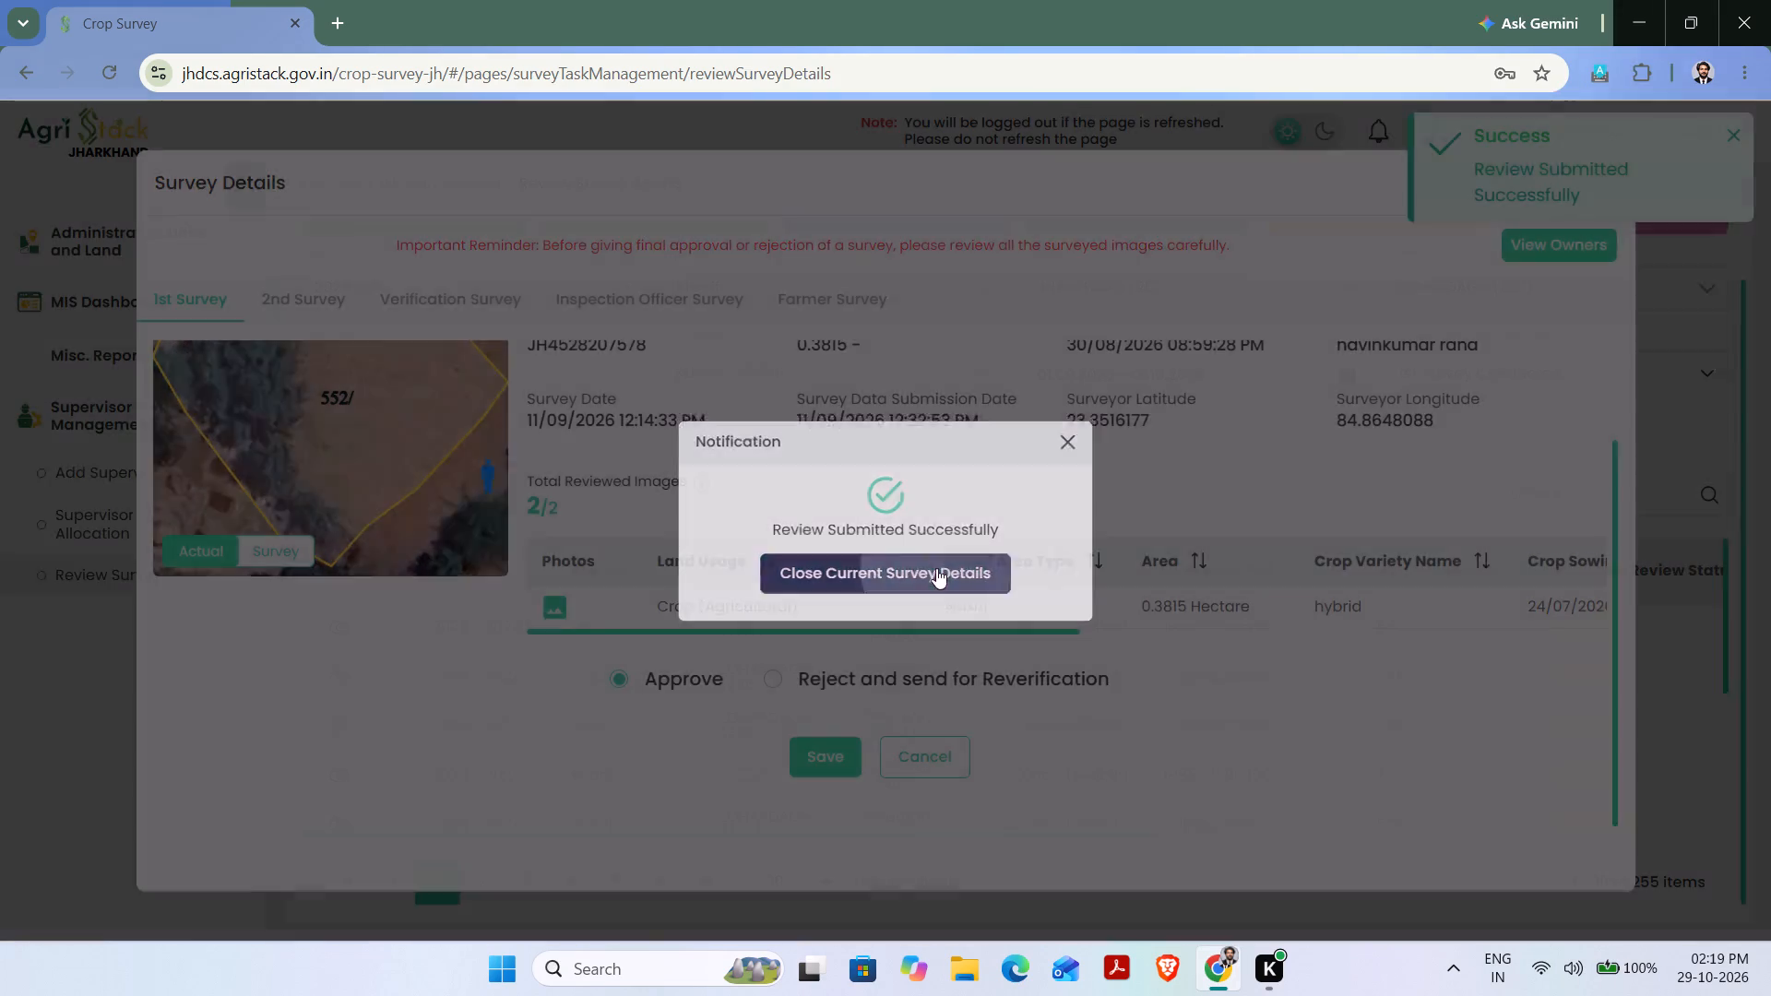
click(337, 728)
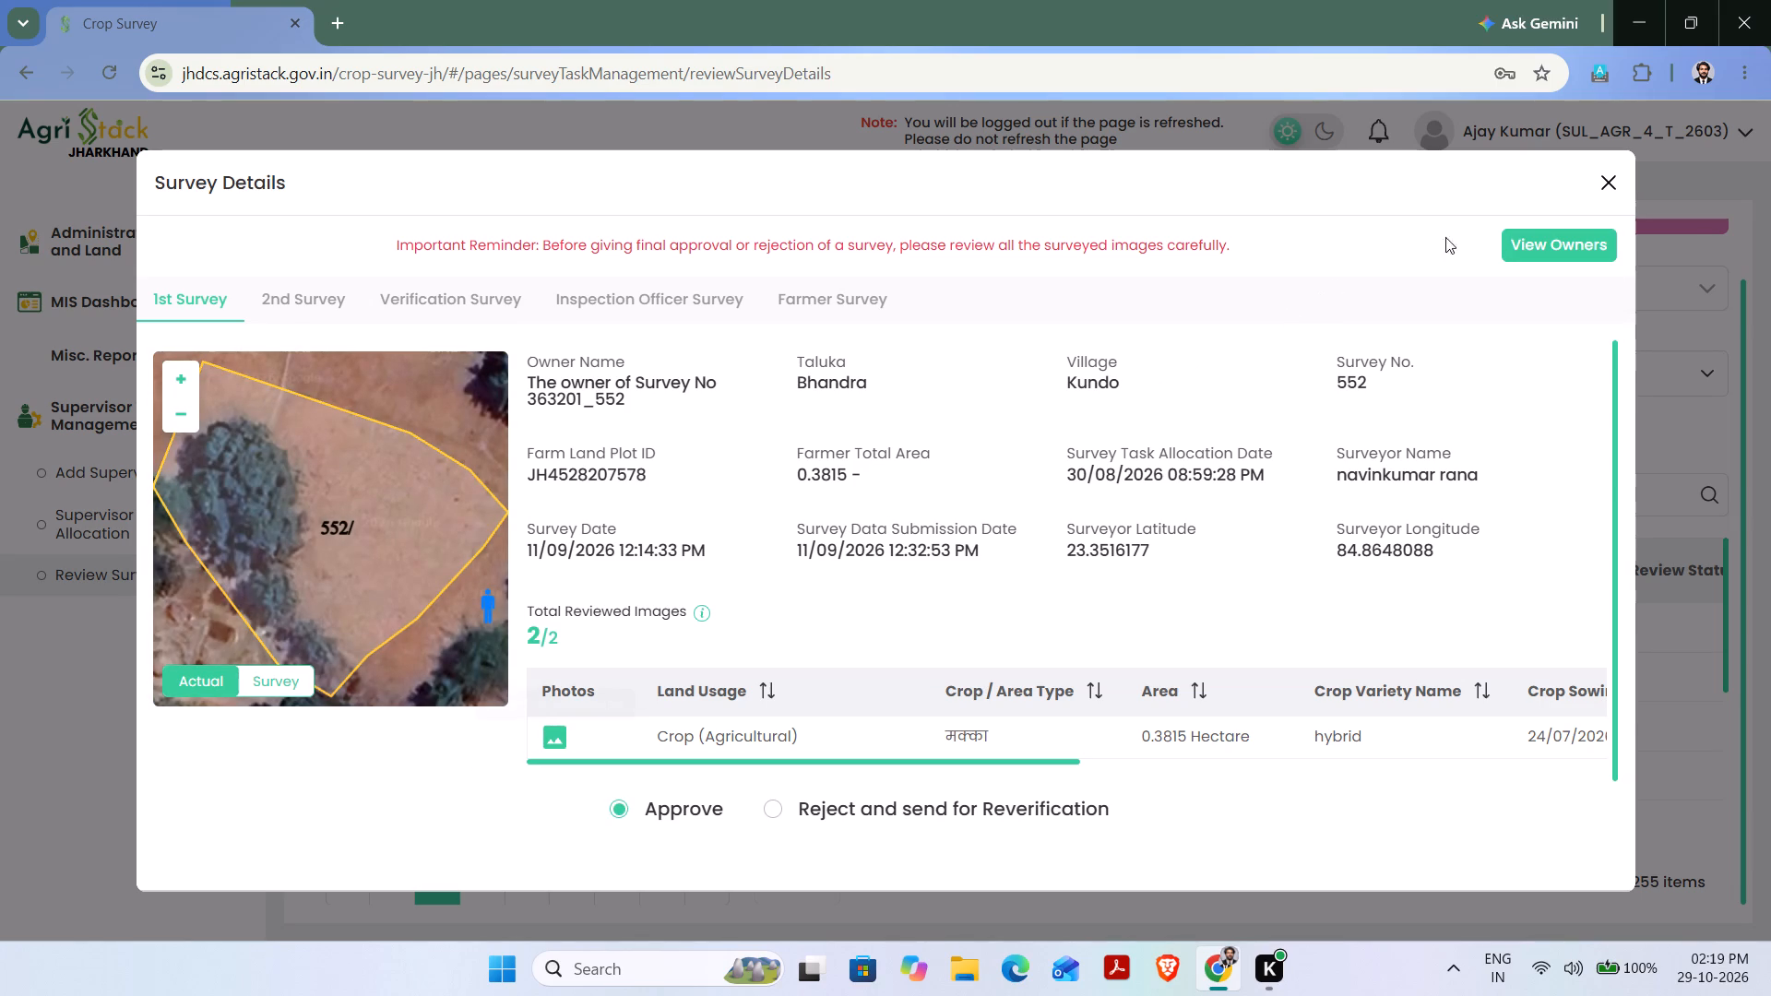
click(1604, 174)
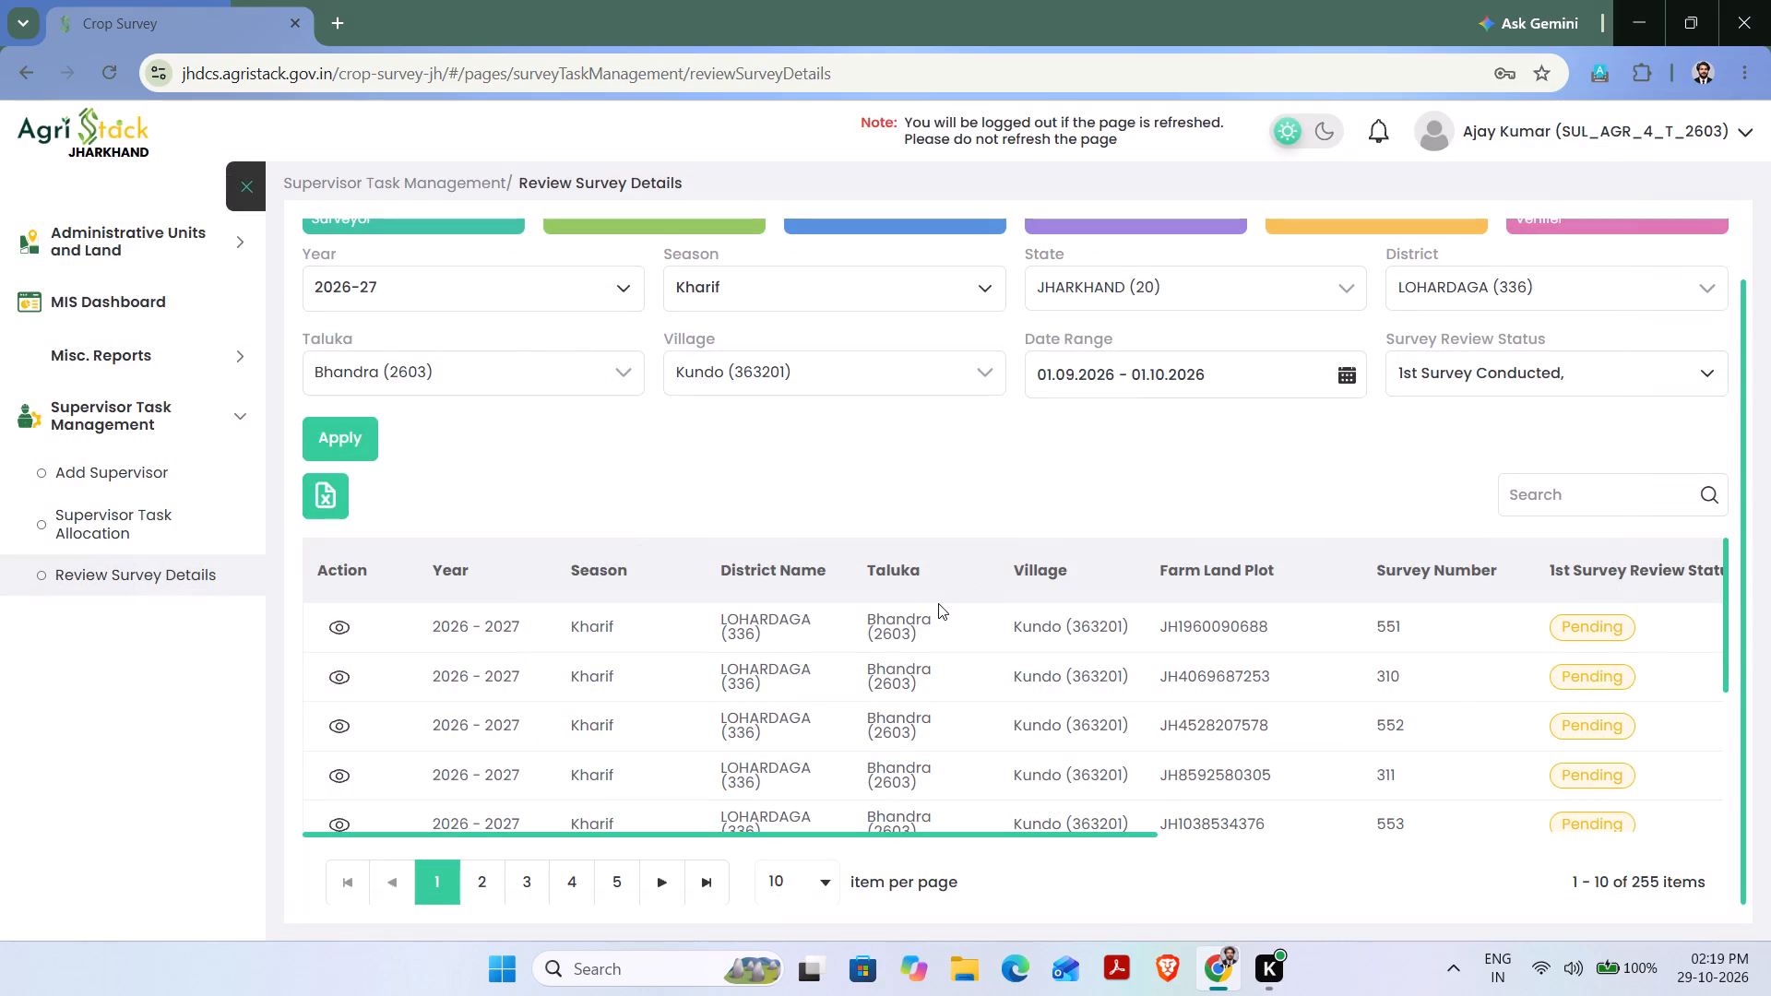
Open the details of survey number 311 and approve all three of its Fallow photos.
click(340, 774)
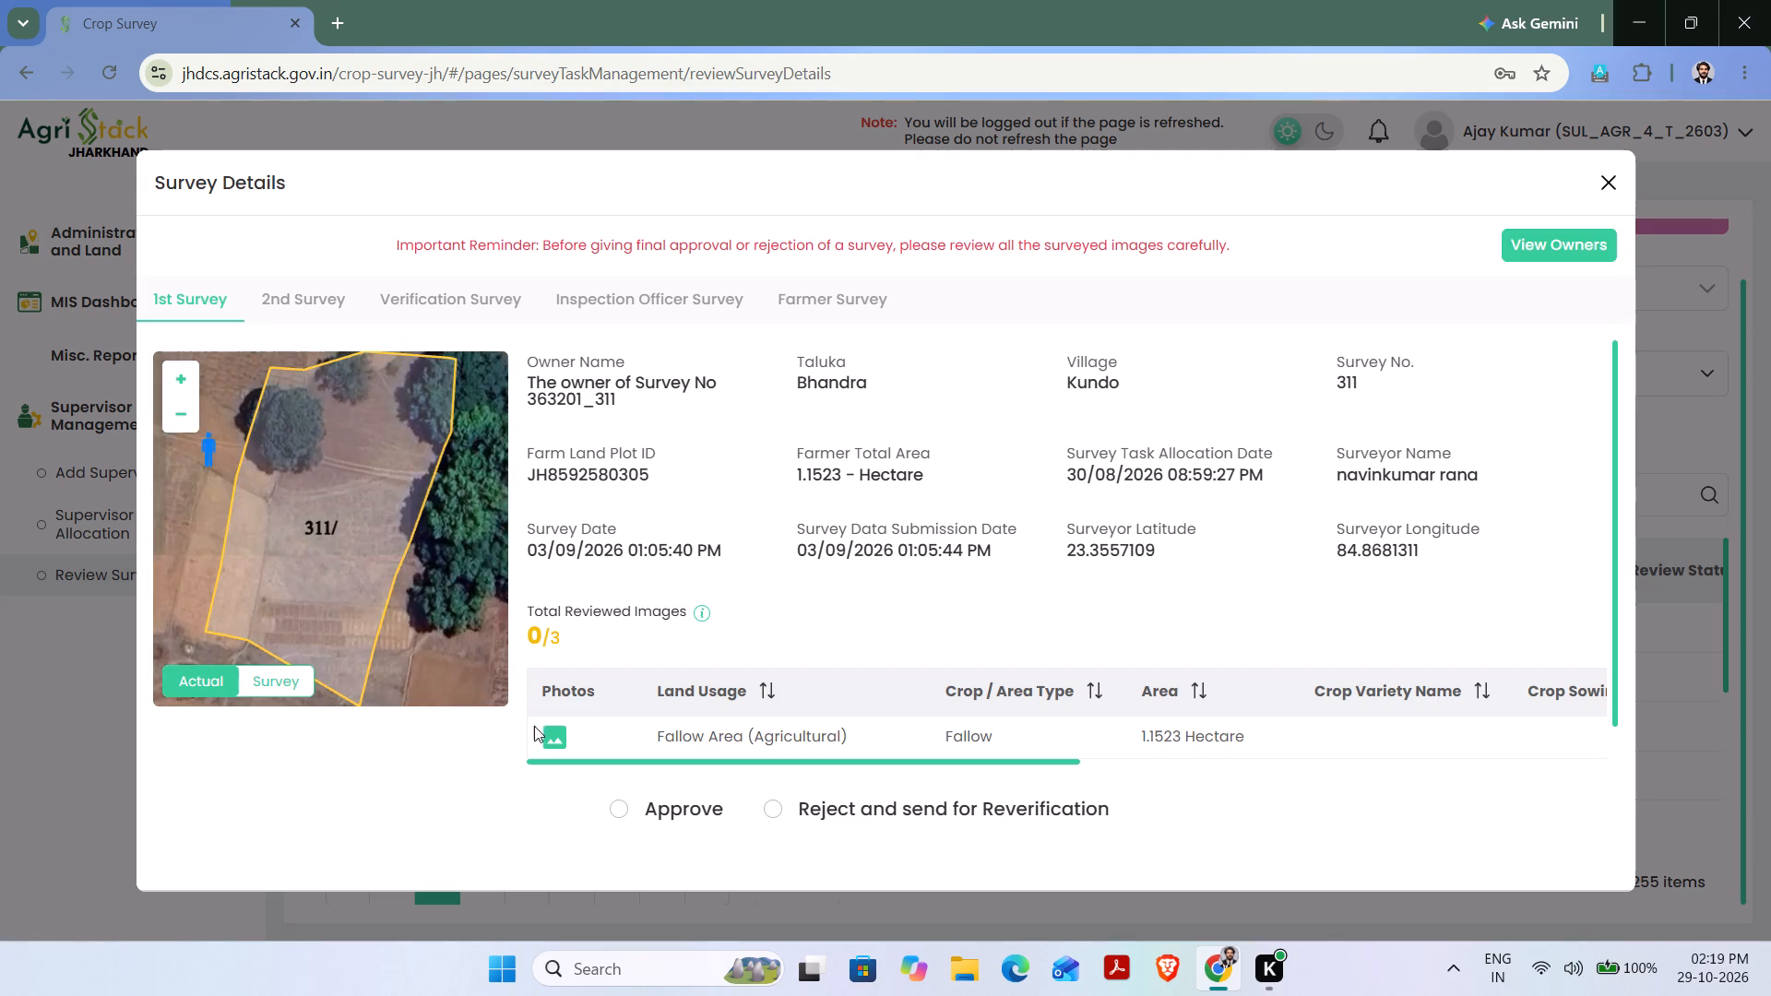
click(551, 729)
click(783, 823)
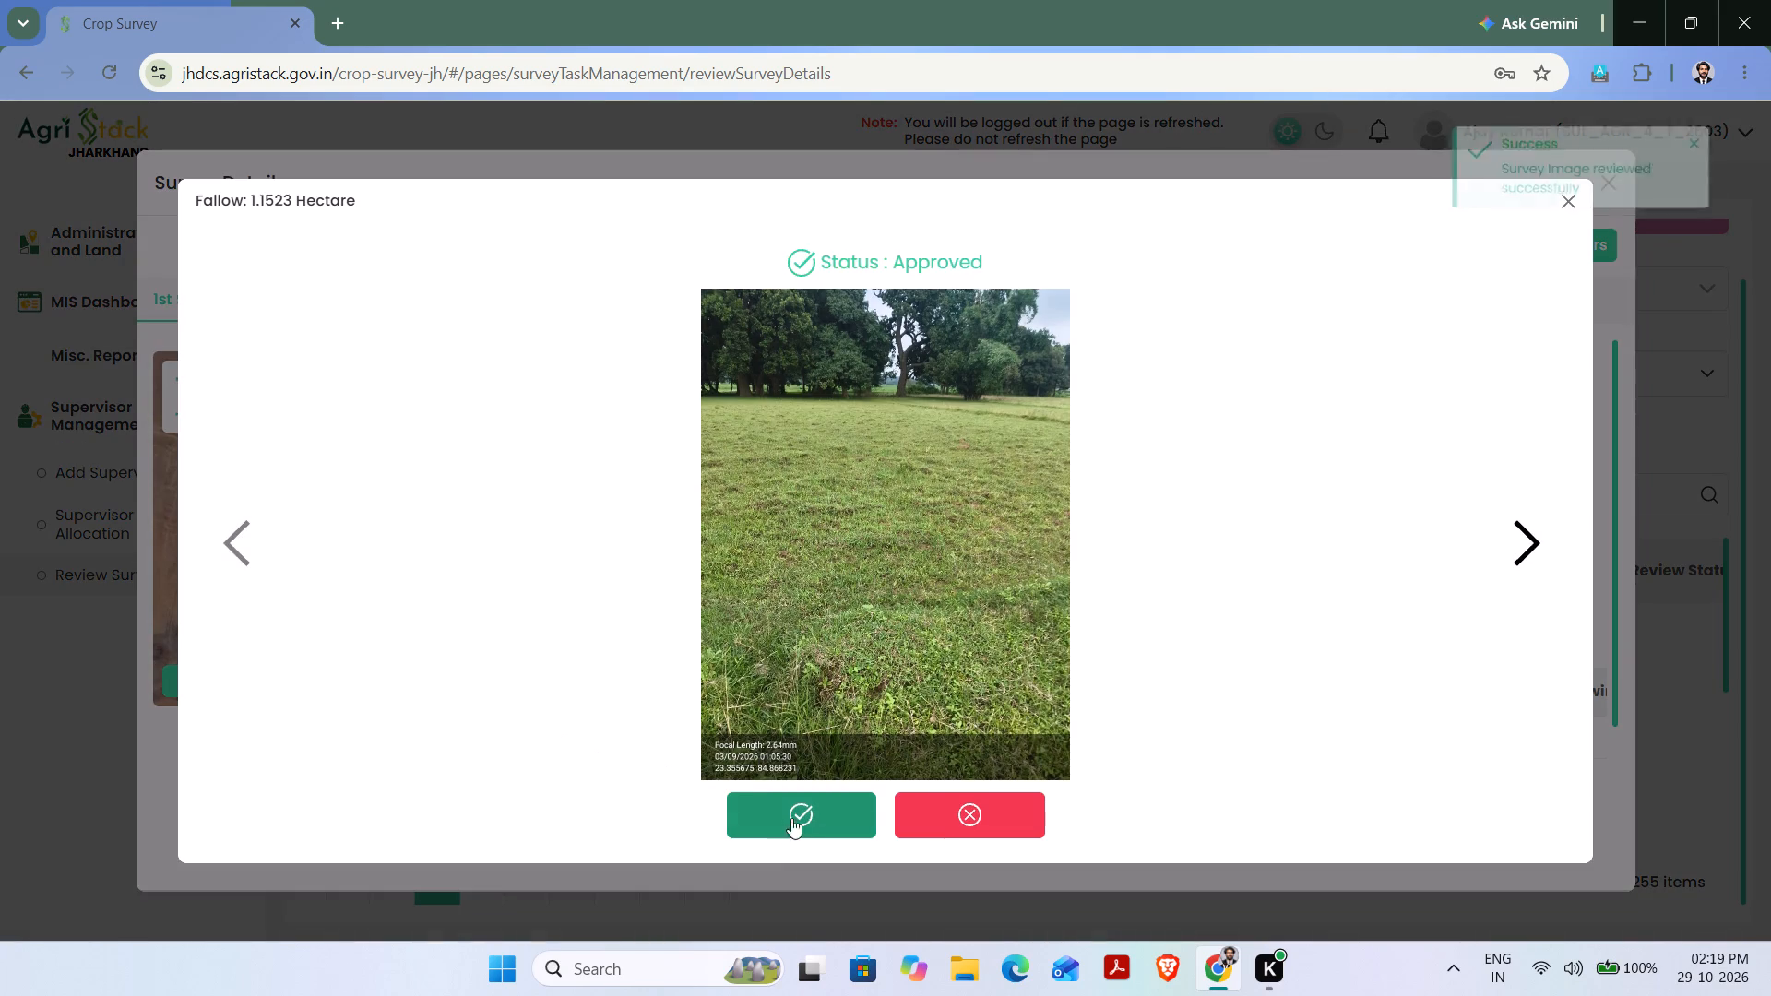
drag(990, 690, 831, 721)
click(860, 812)
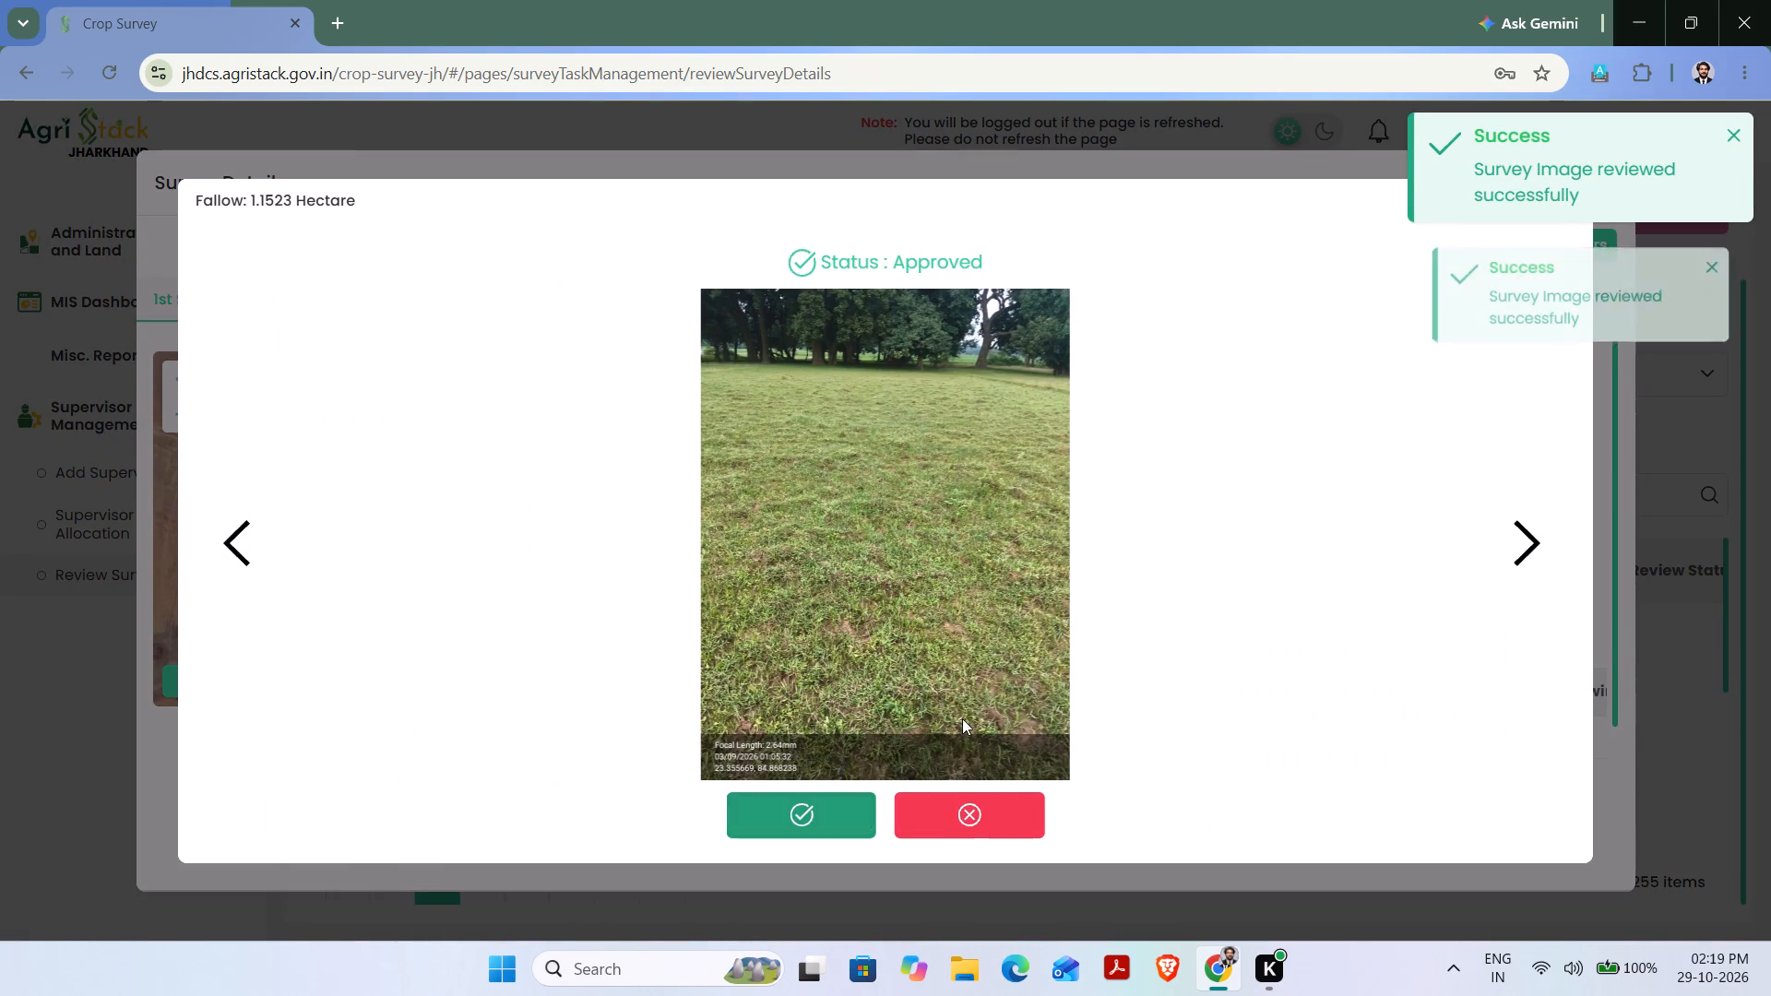
drag(969, 705, 843, 729)
click(842, 814)
drag(978, 646, 873, 661)
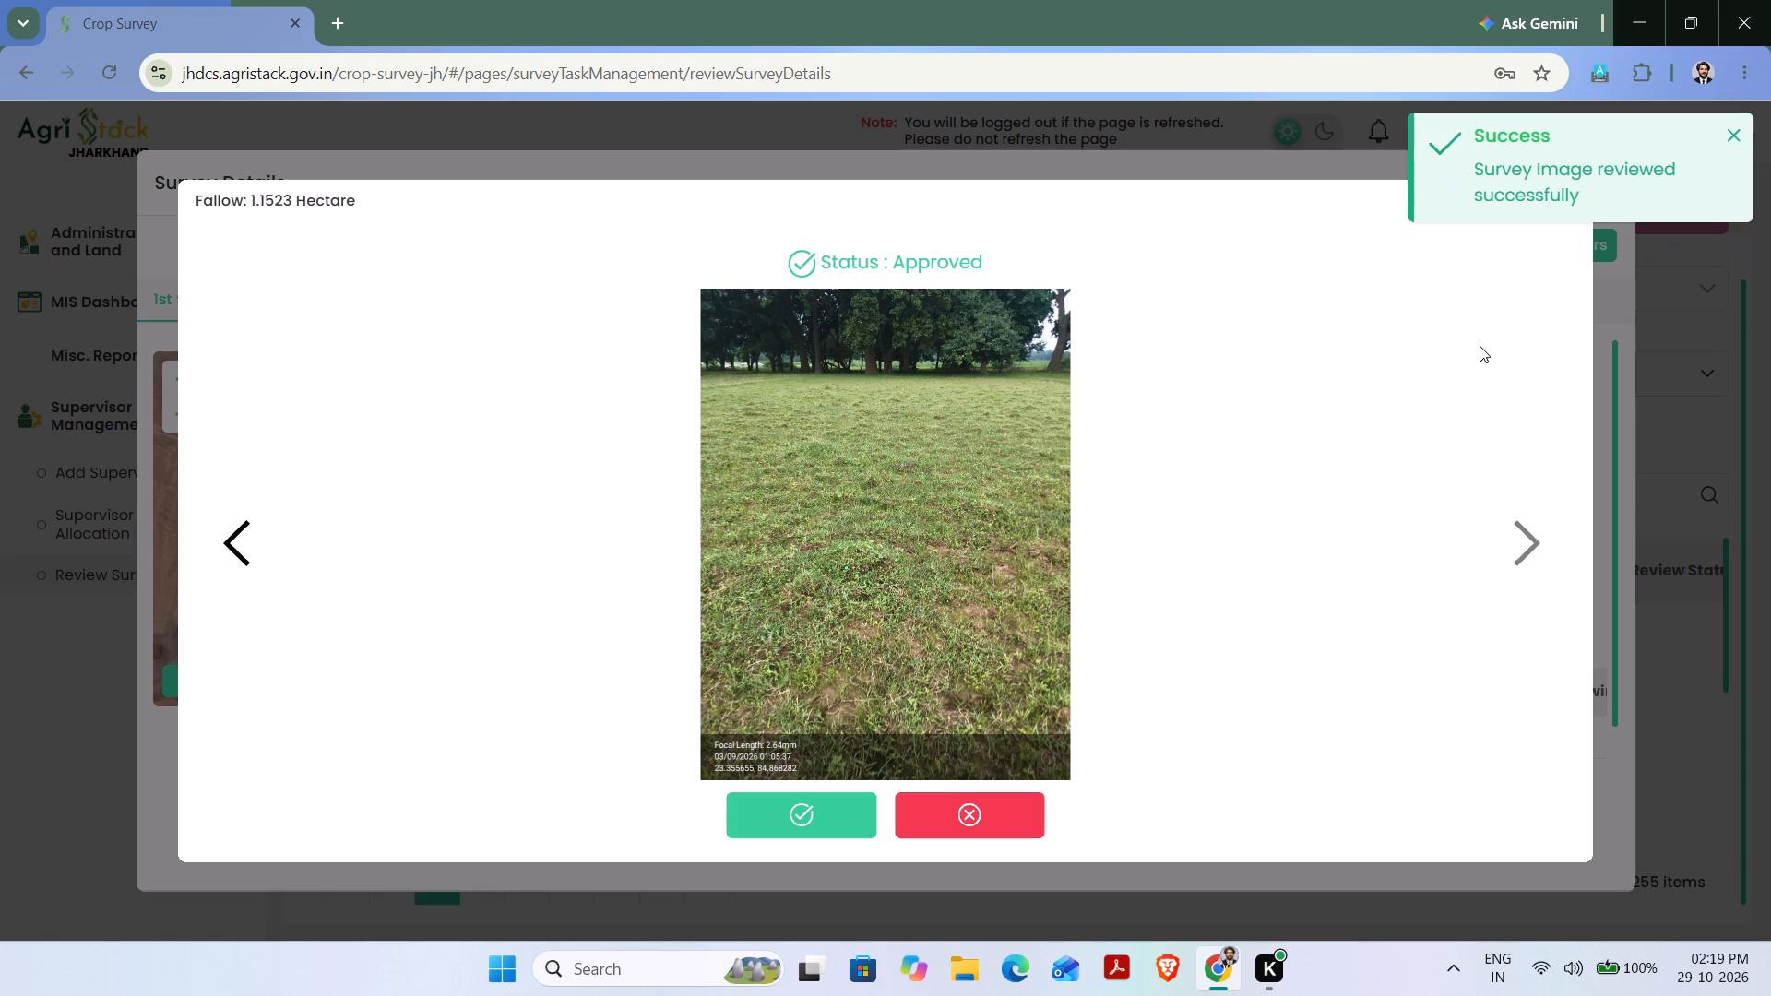
click(1563, 207)
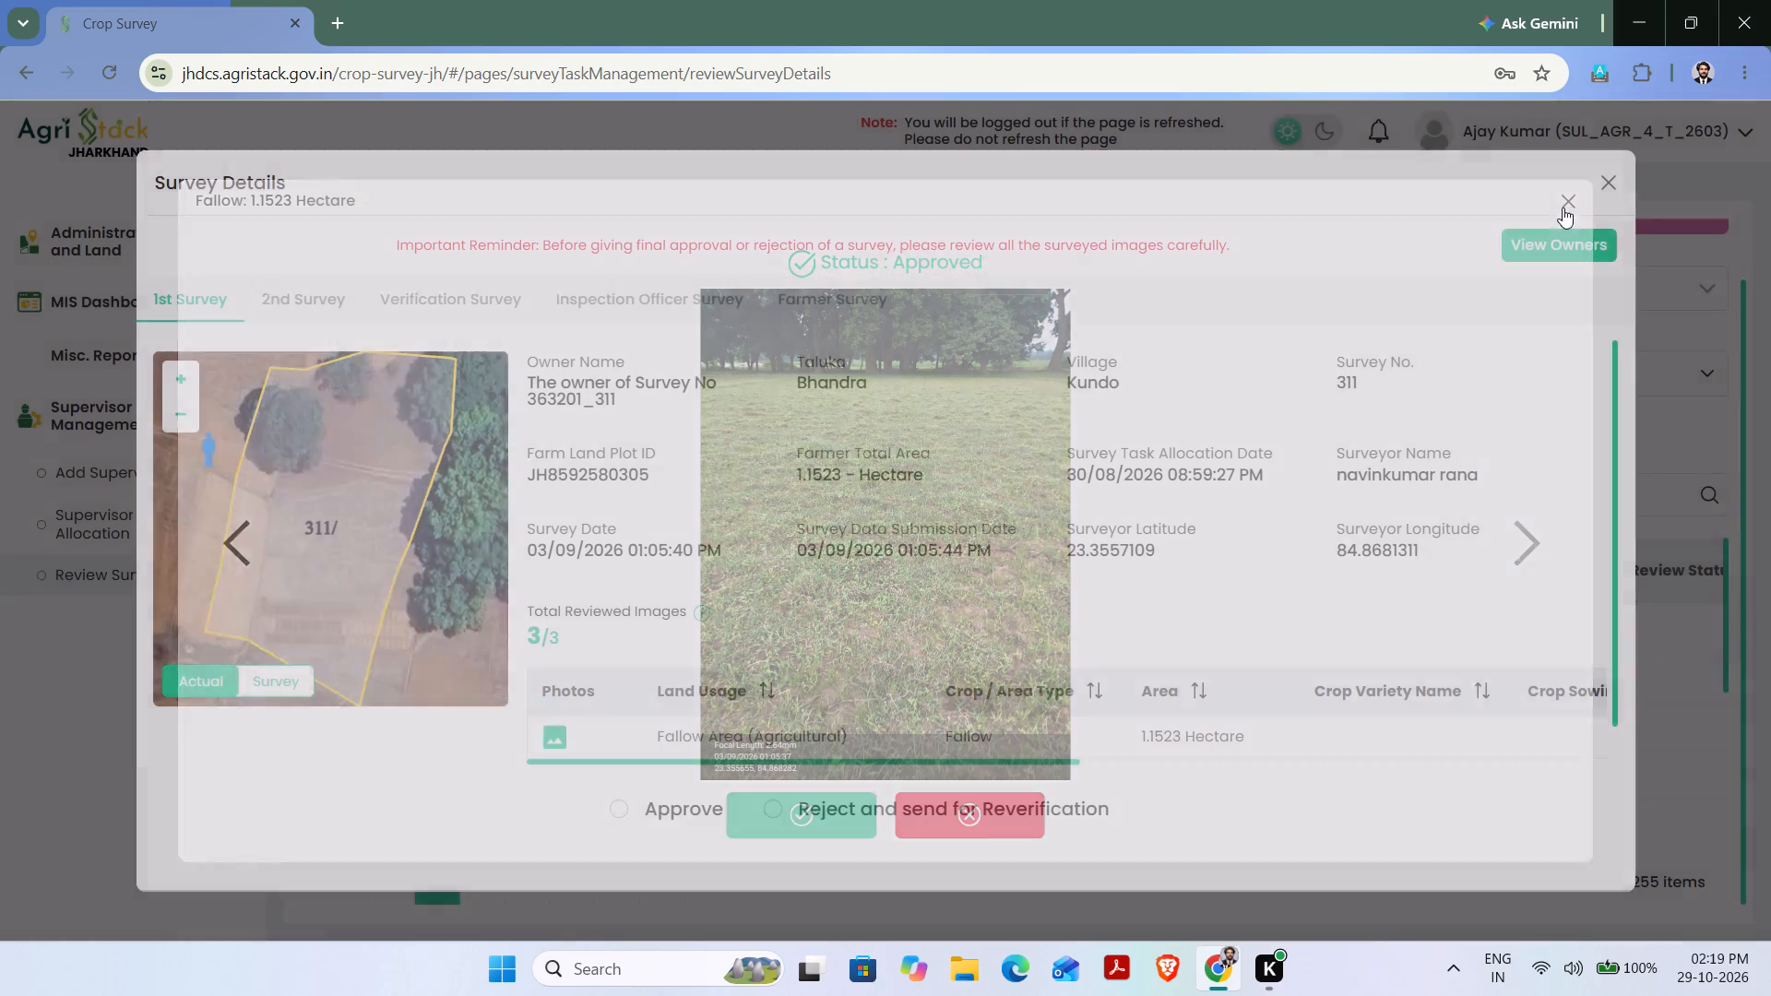
Approve the 1st survey of survey number 311, save the review and close its details.
scroll(927, 623, down, 2)
click(696, 674)
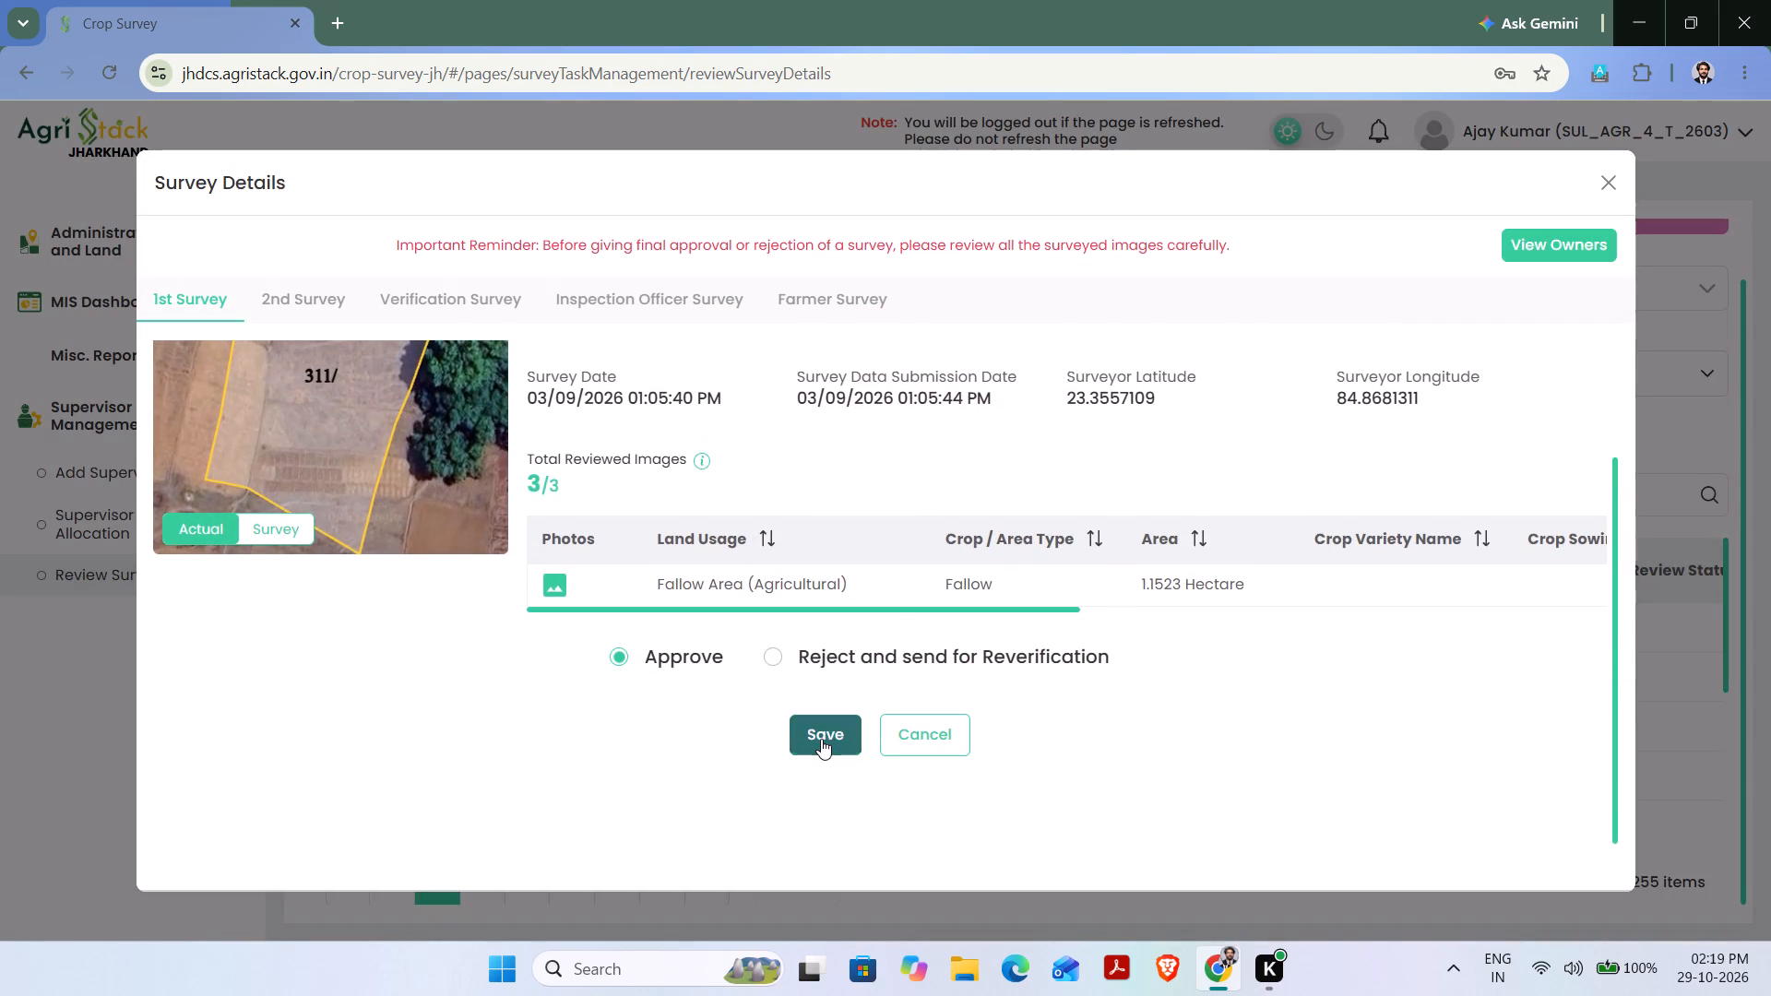
click(821, 739)
click(956, 572)
Open the details of survey number 553 and approve all three of its मक्का photos.
click(348, 816)
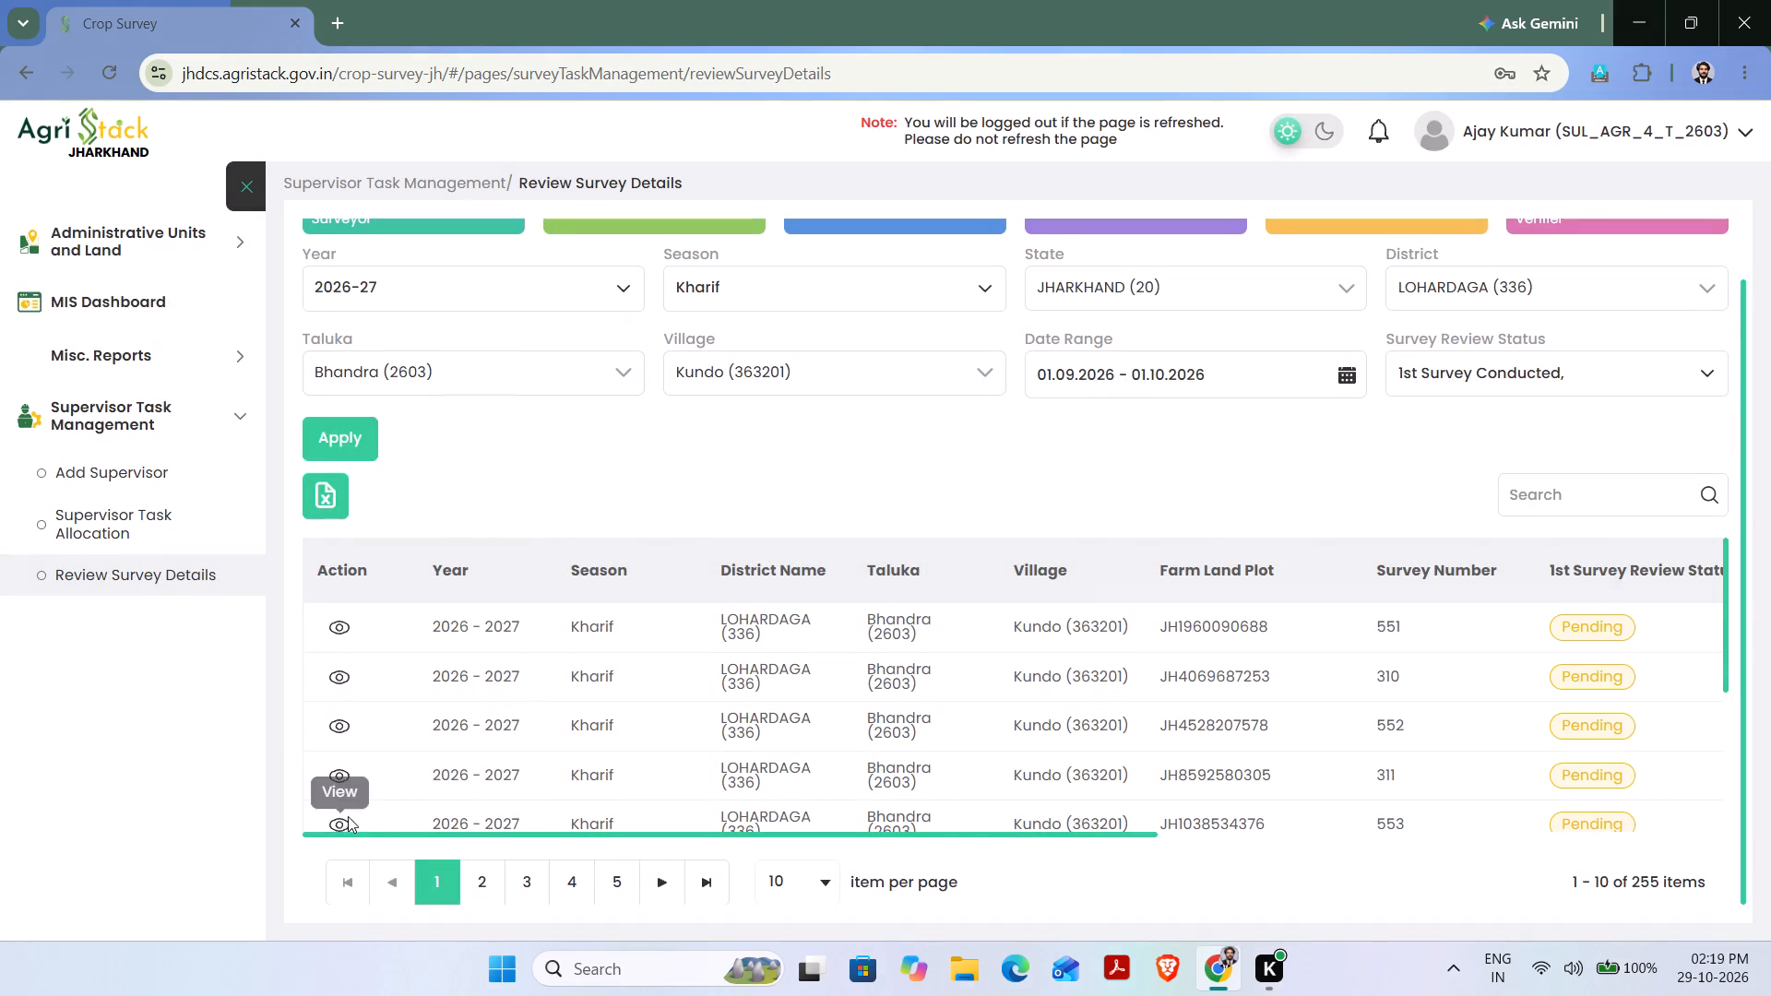
click(543, 735)
click(755, 804)
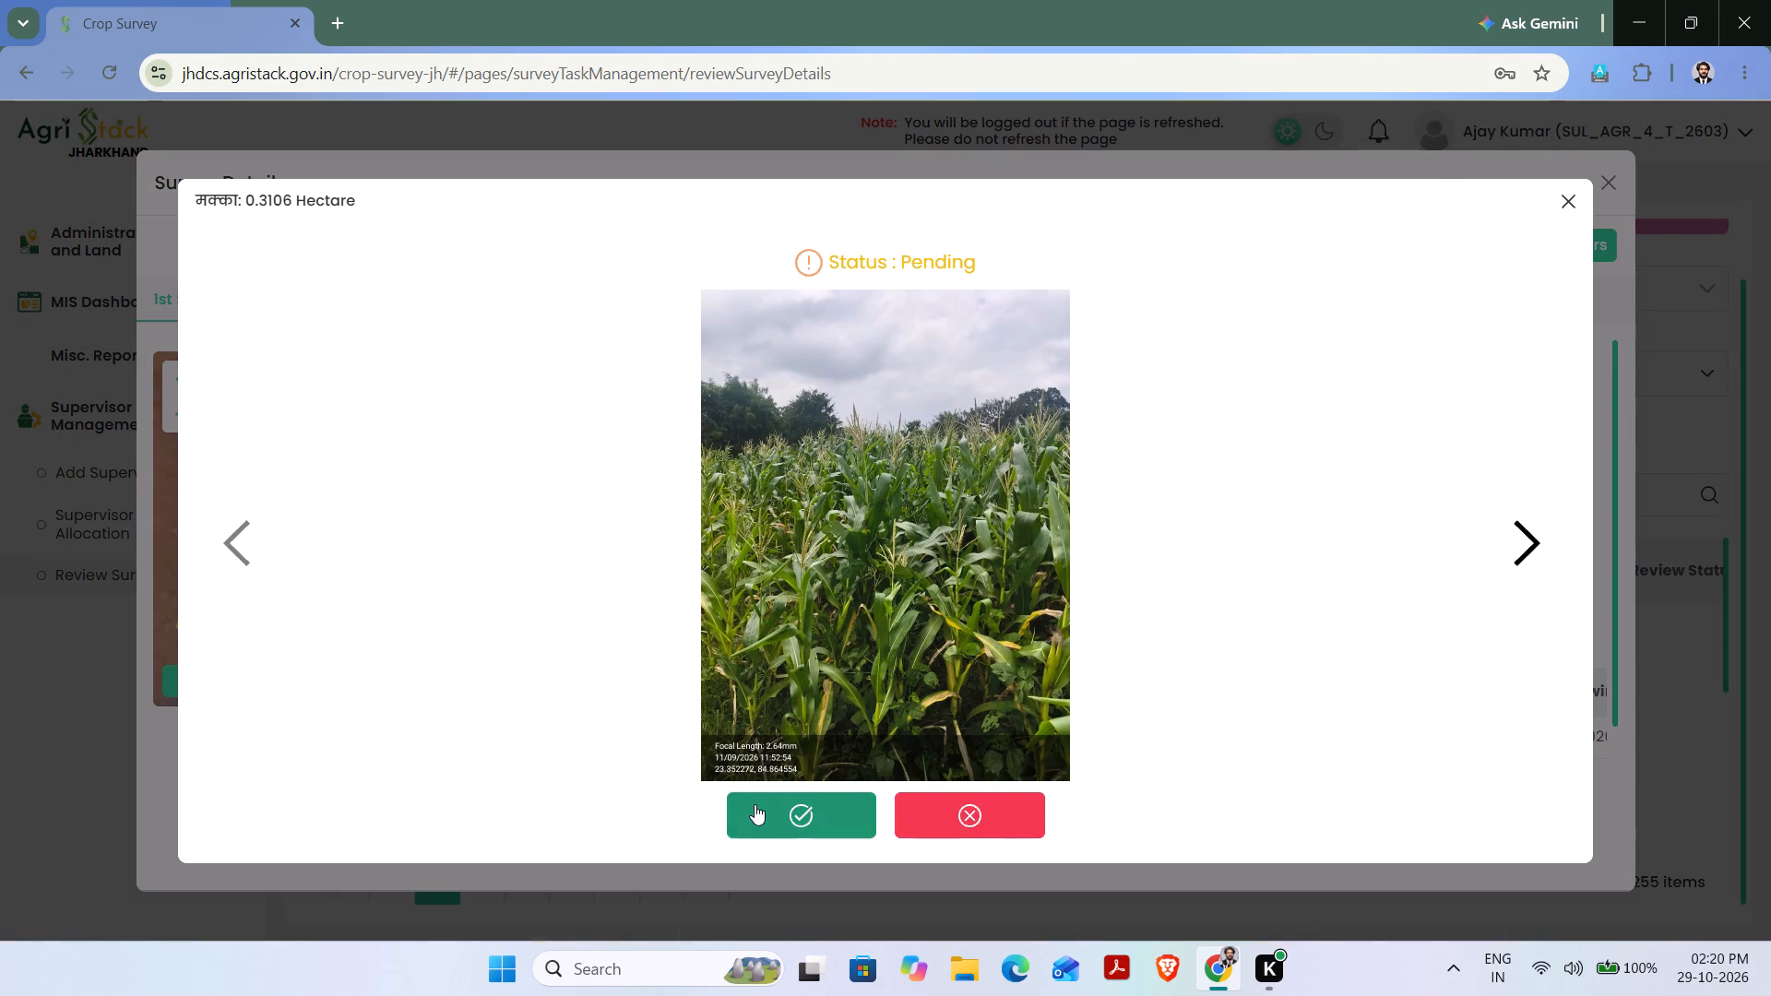
drag(949, 697, 823, 715)
click(809, 813)
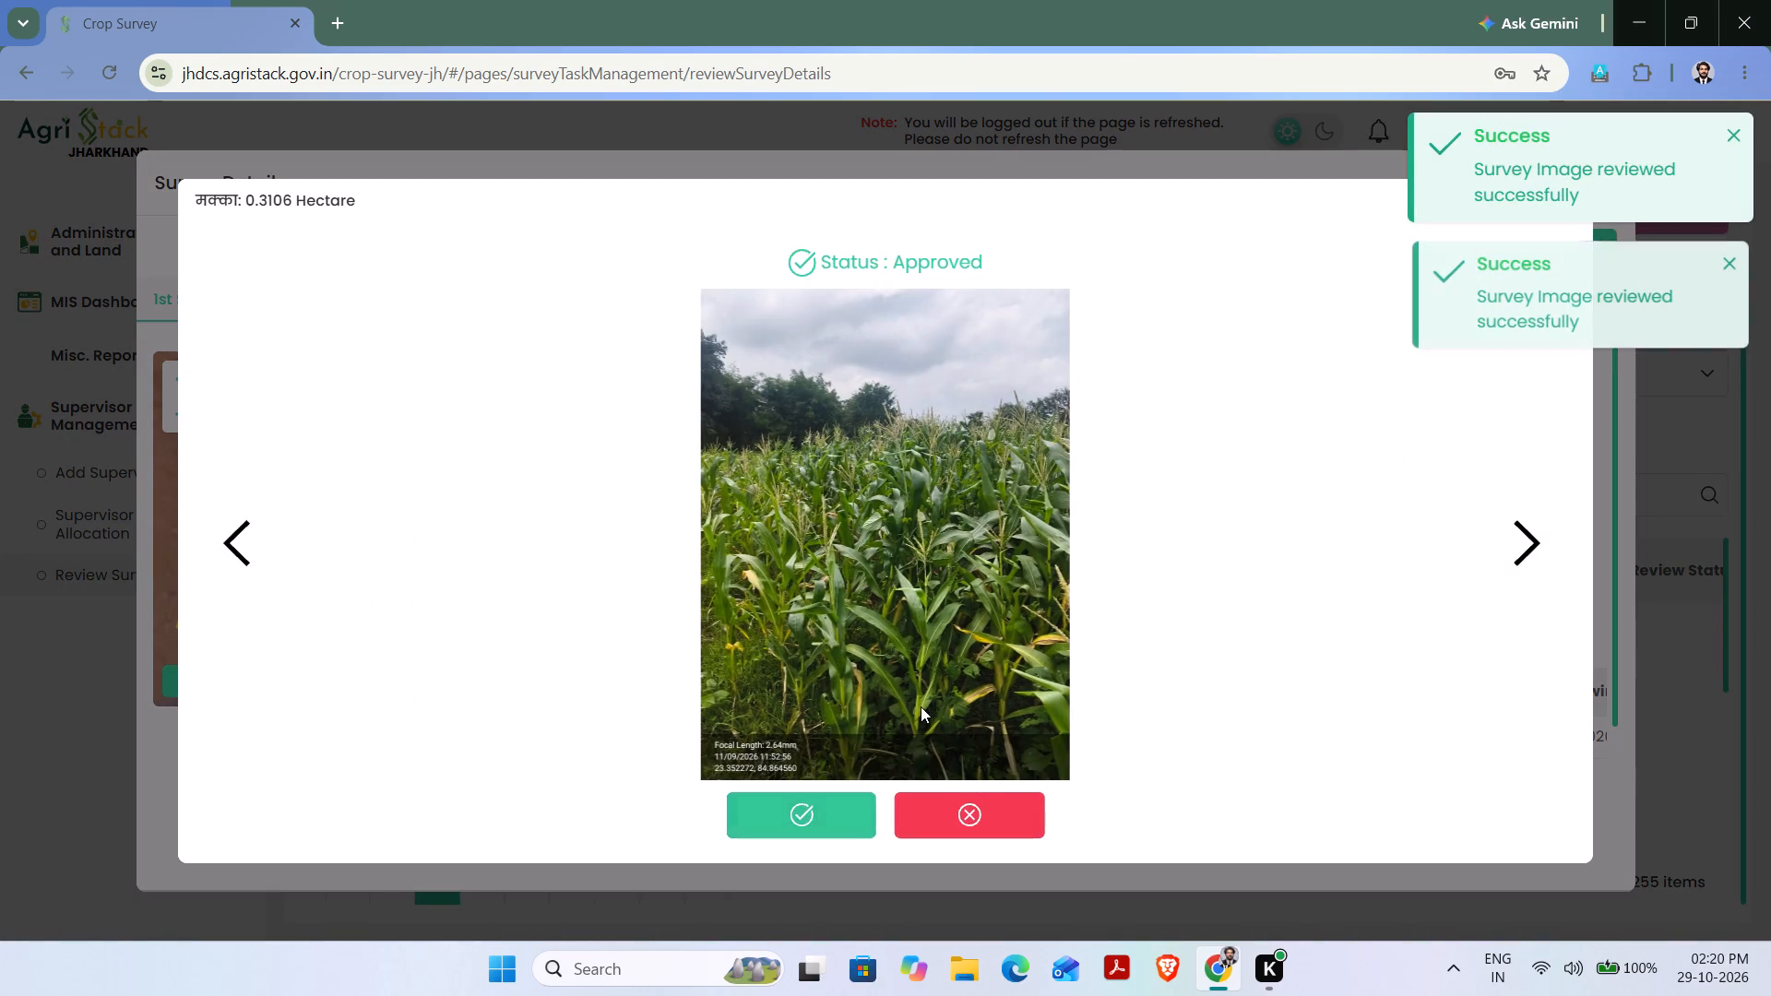
drag(921, 706, 808, 730)
click(789, 822)
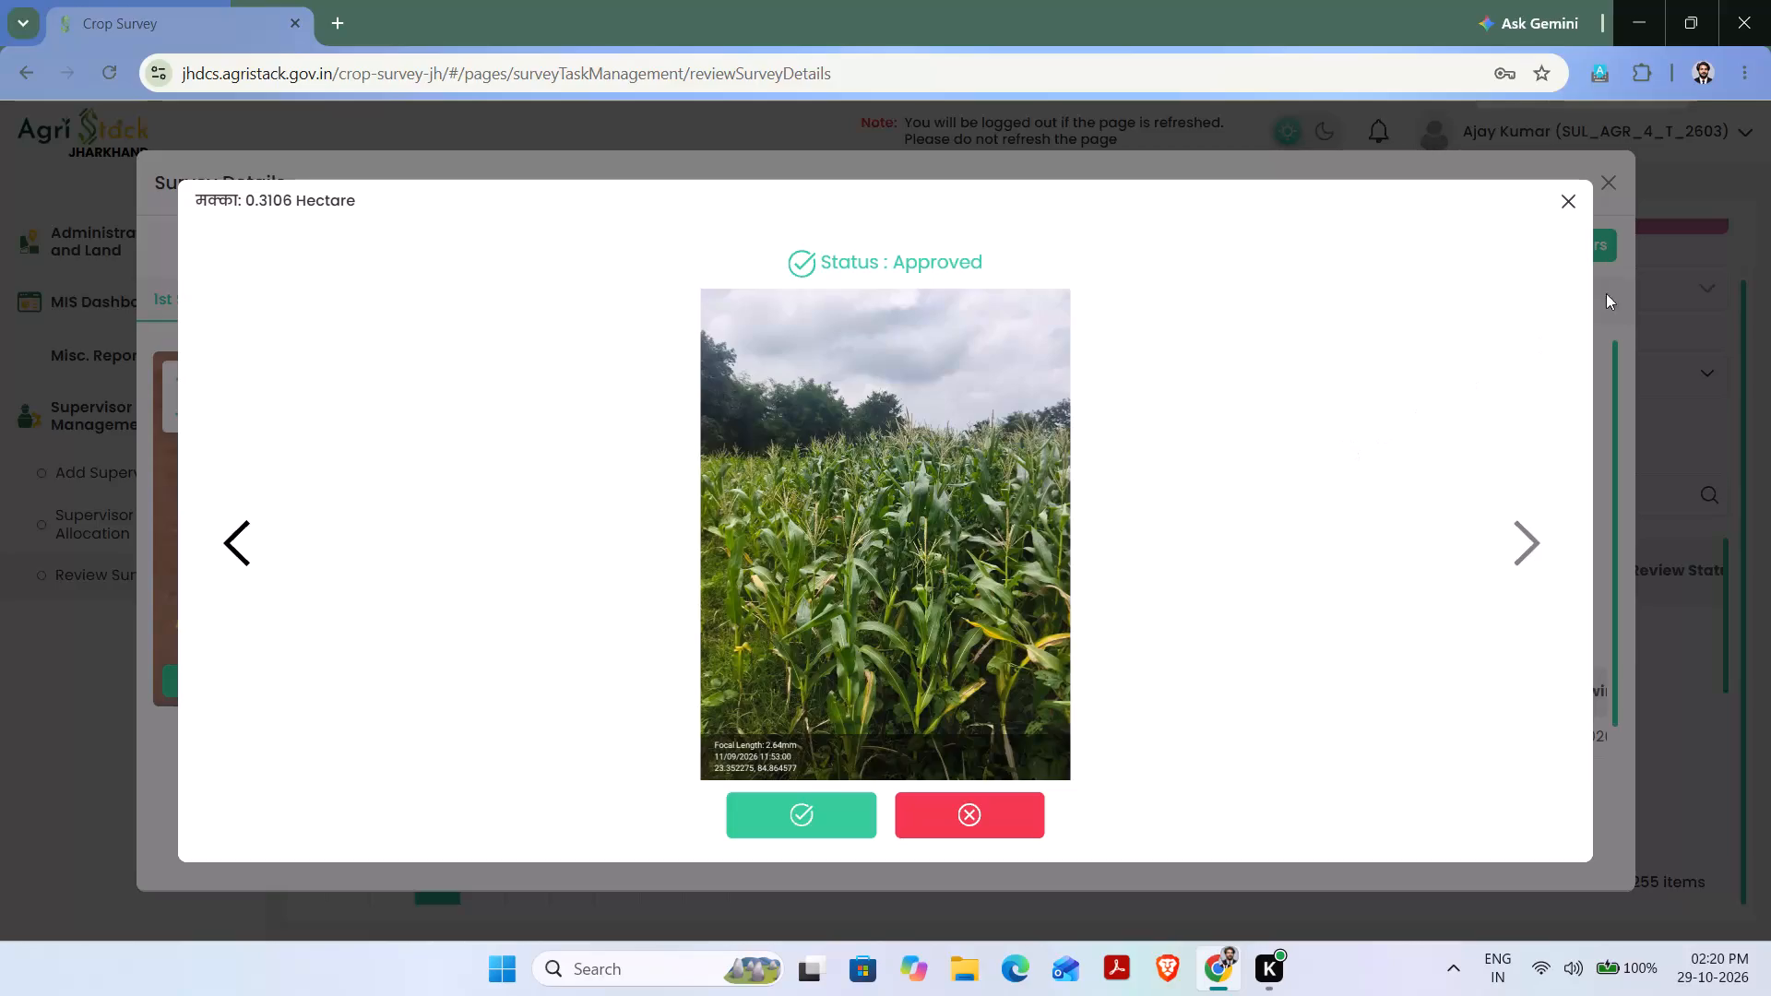
click(1568, 208)
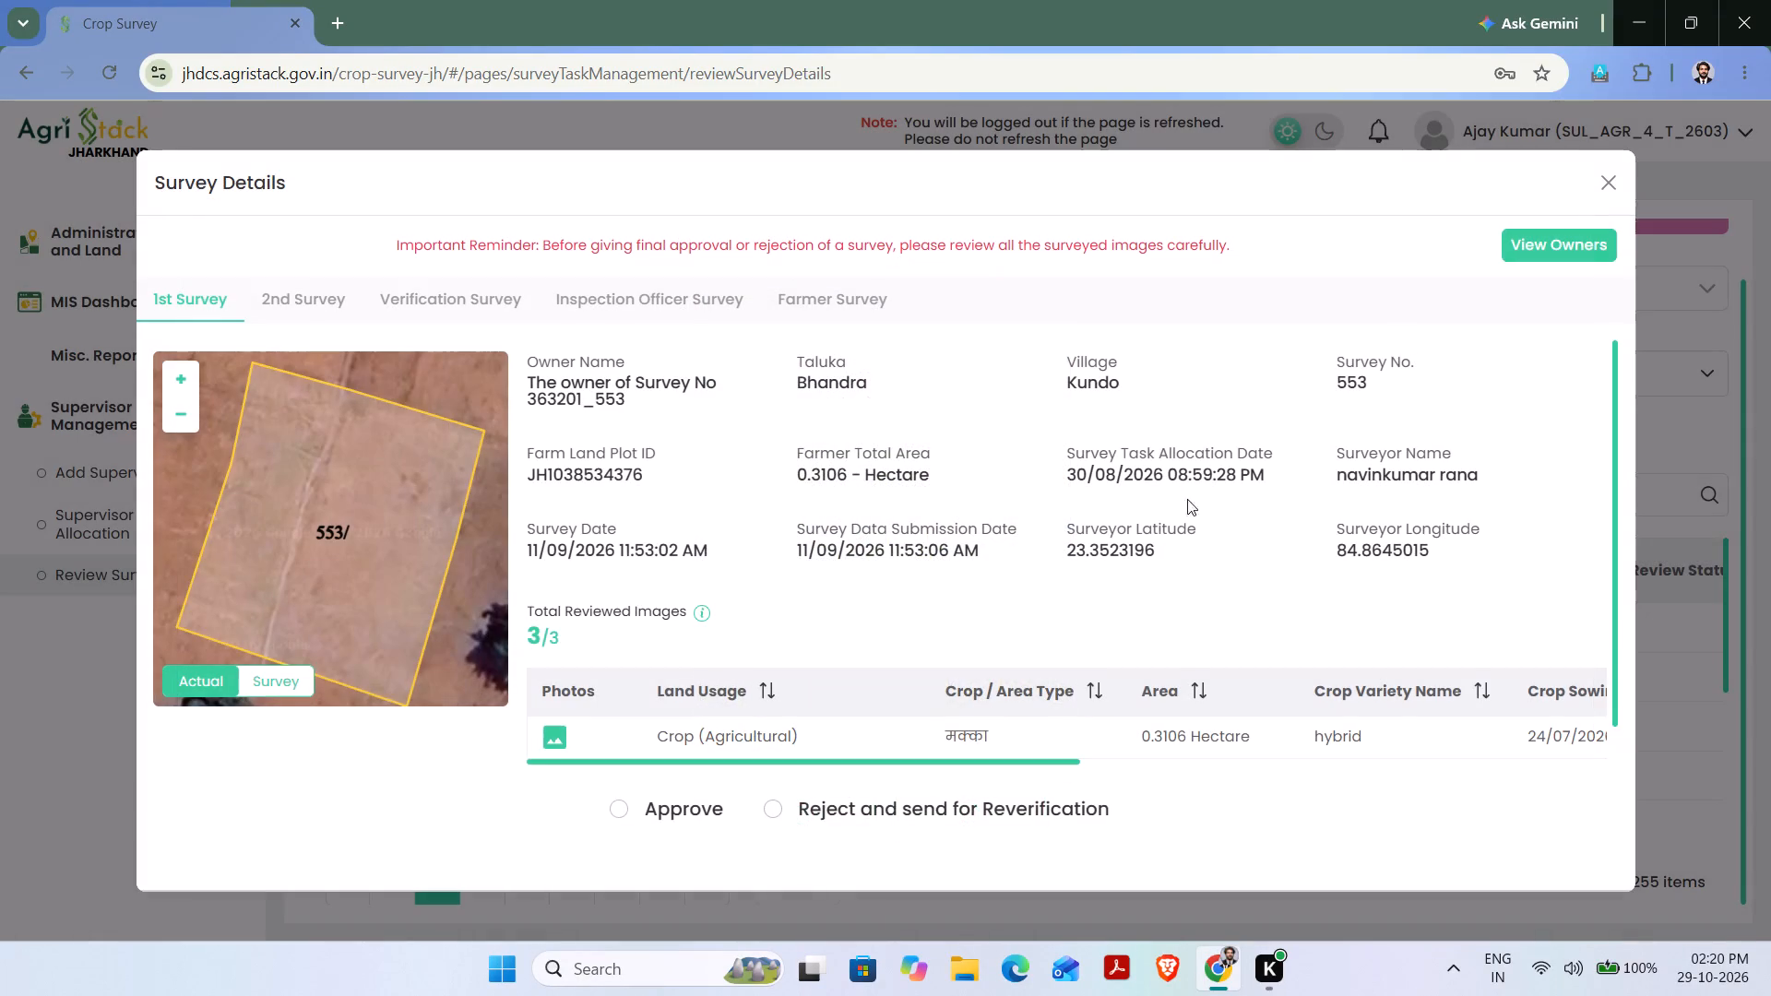
Approve the 1st survey of survey number 553, save the review and close its details.
scroll(1161, 539, down, 2)
click(701, 648)
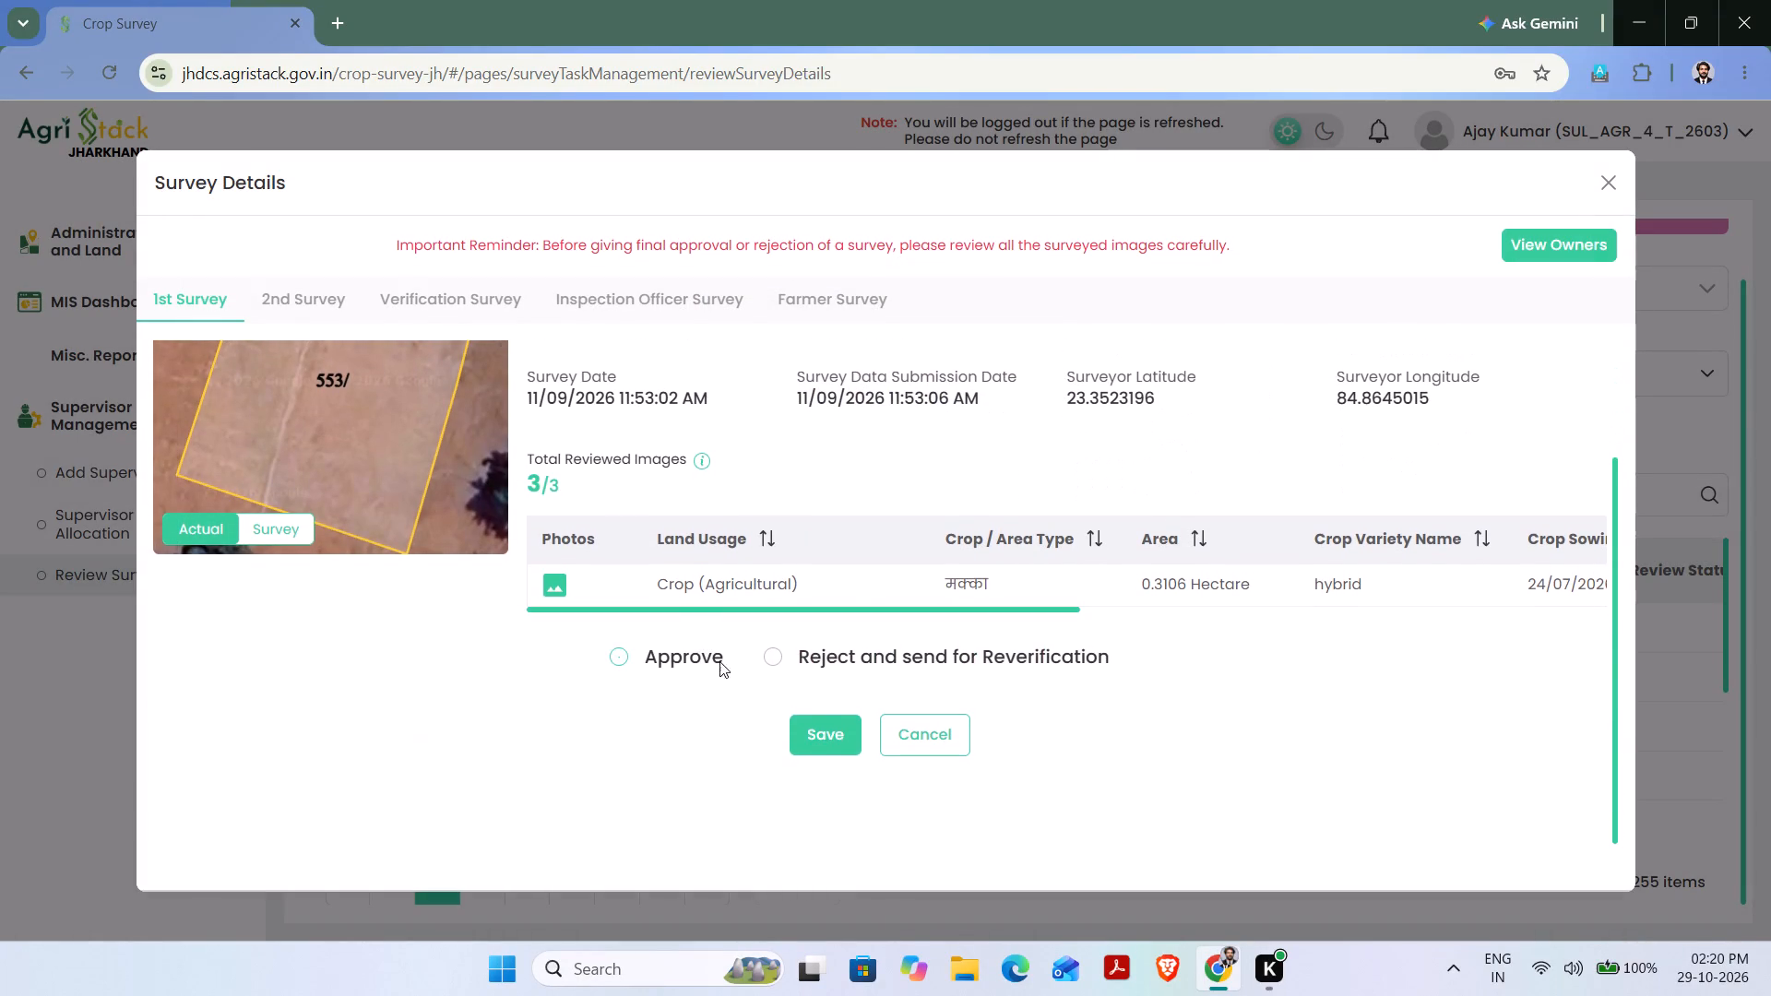
click(809, 724)
click(860, 581)
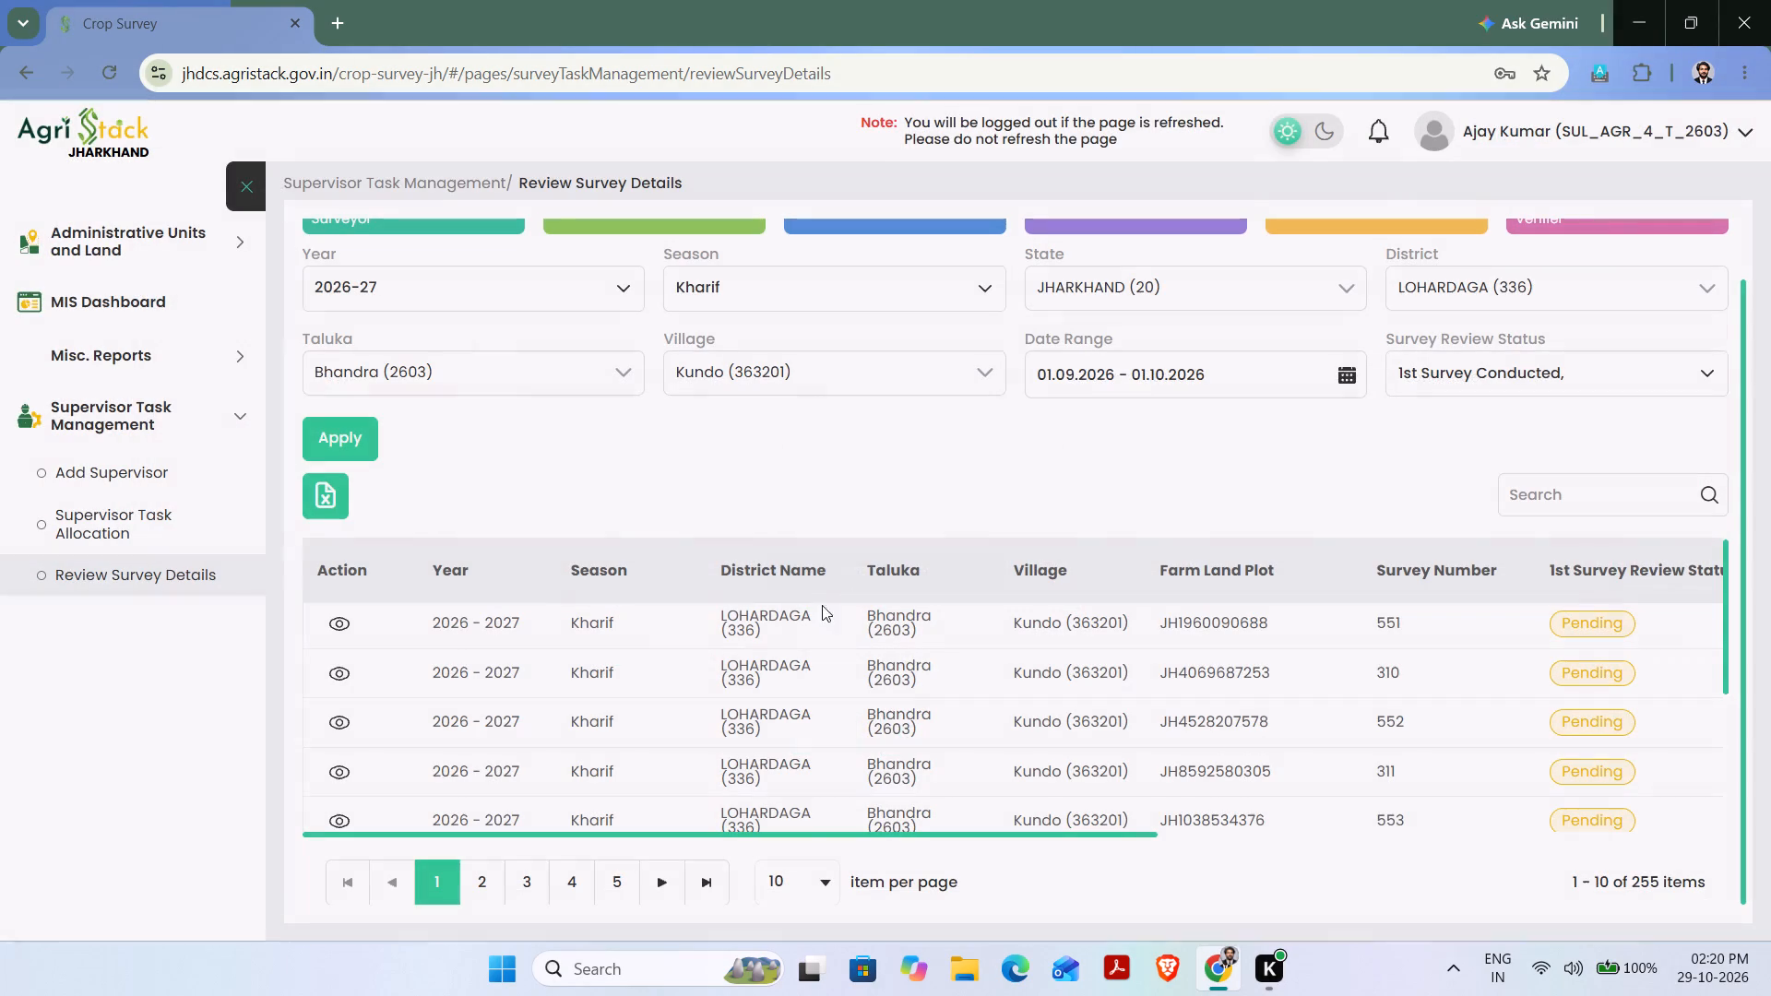
Open the details of survey number 312 and approve all three of its Fallow photos.
scroll(403, 752, down, 4)
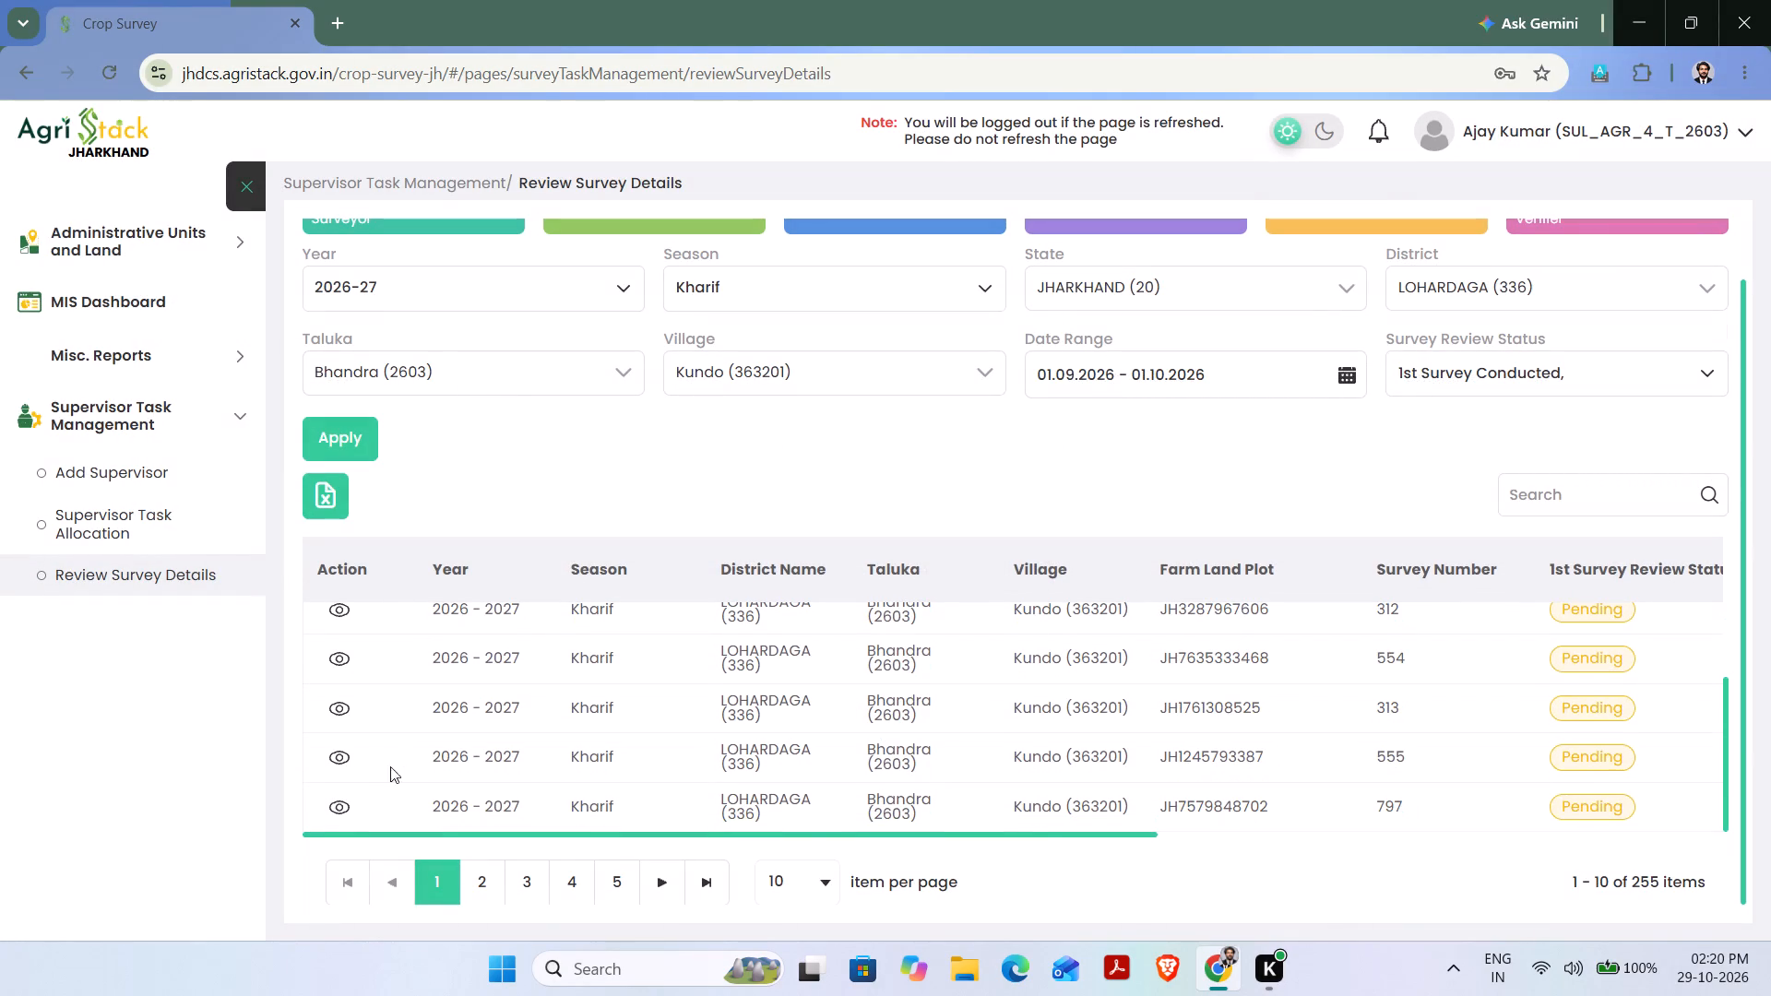
click(337, 616)
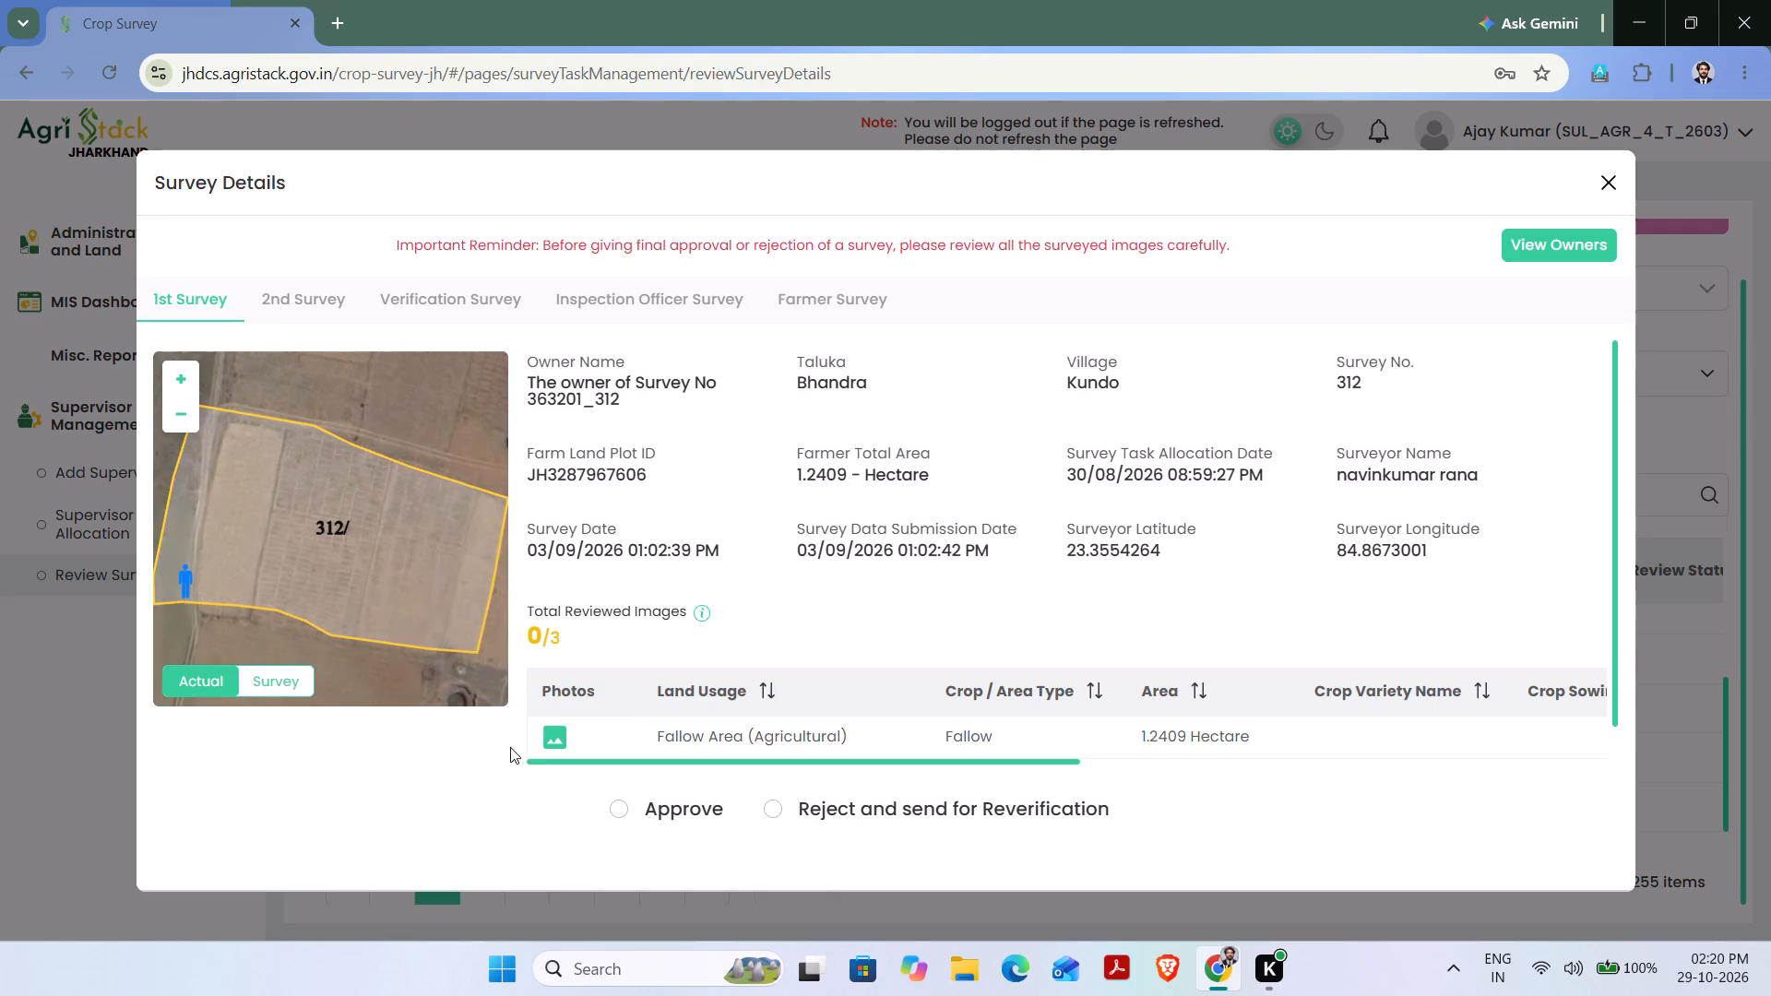
click(544, 732)
click(760, 824)
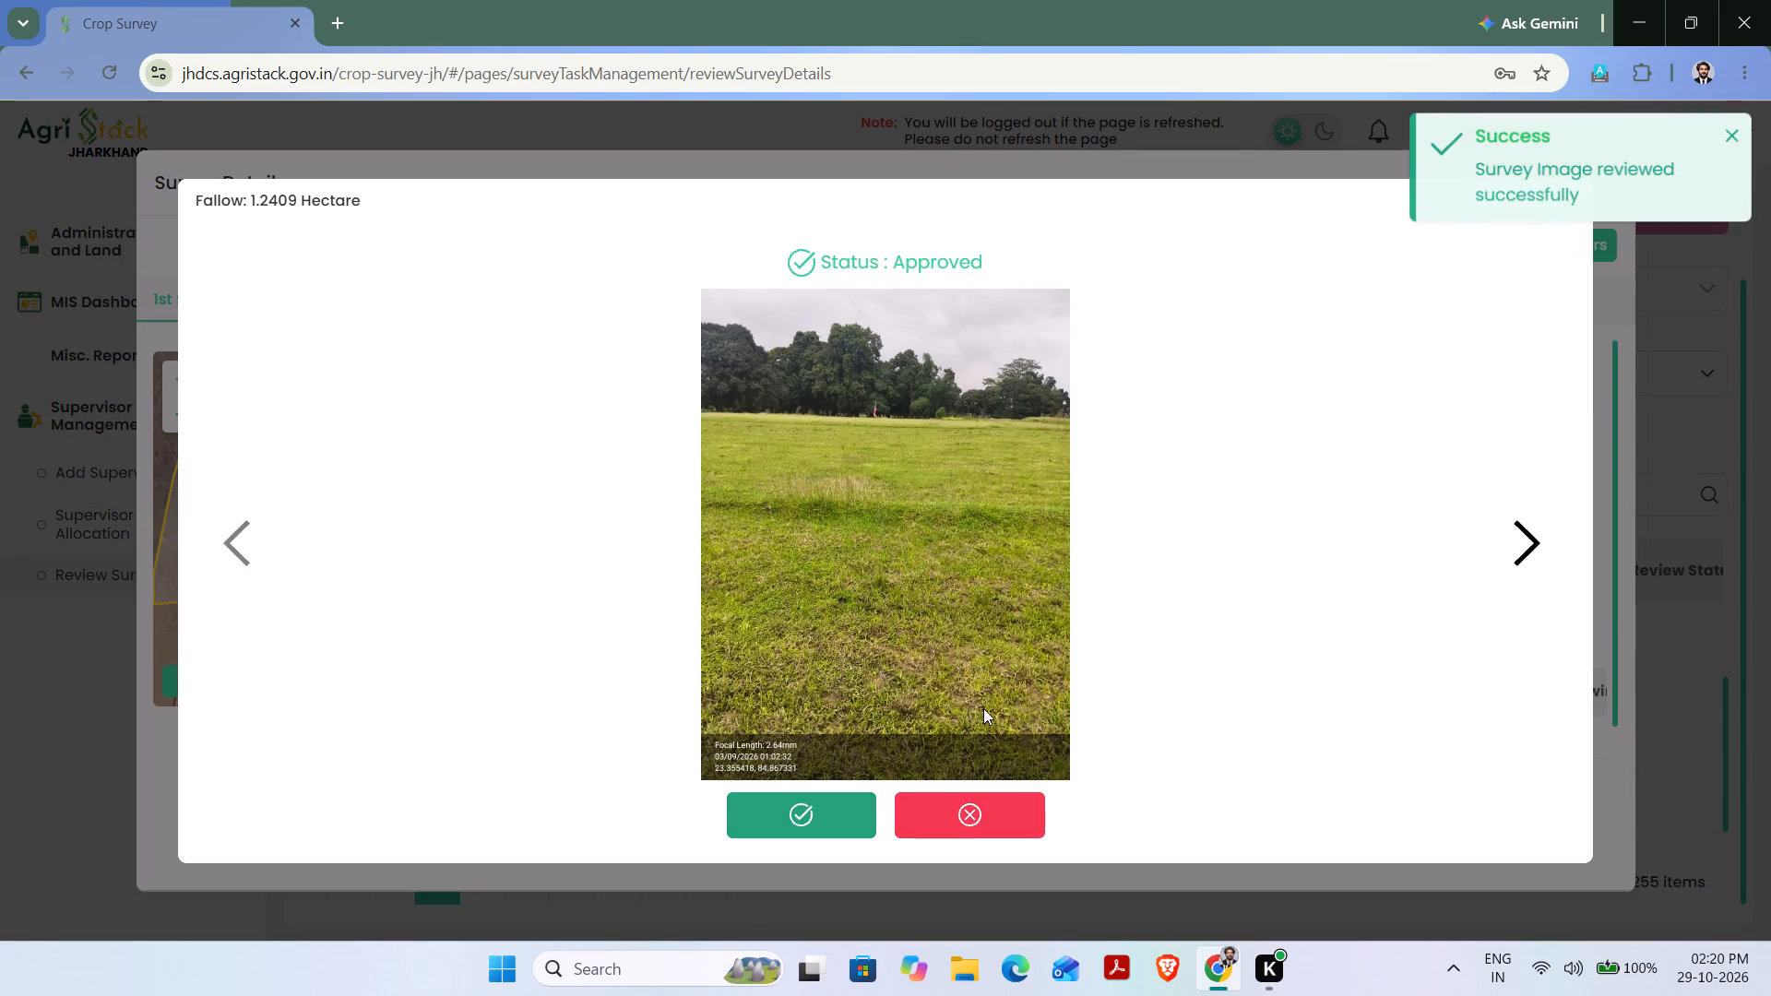
drag(980, 706, 815, 731)
click(826, 816)
drag(973, 673, 842, 691)
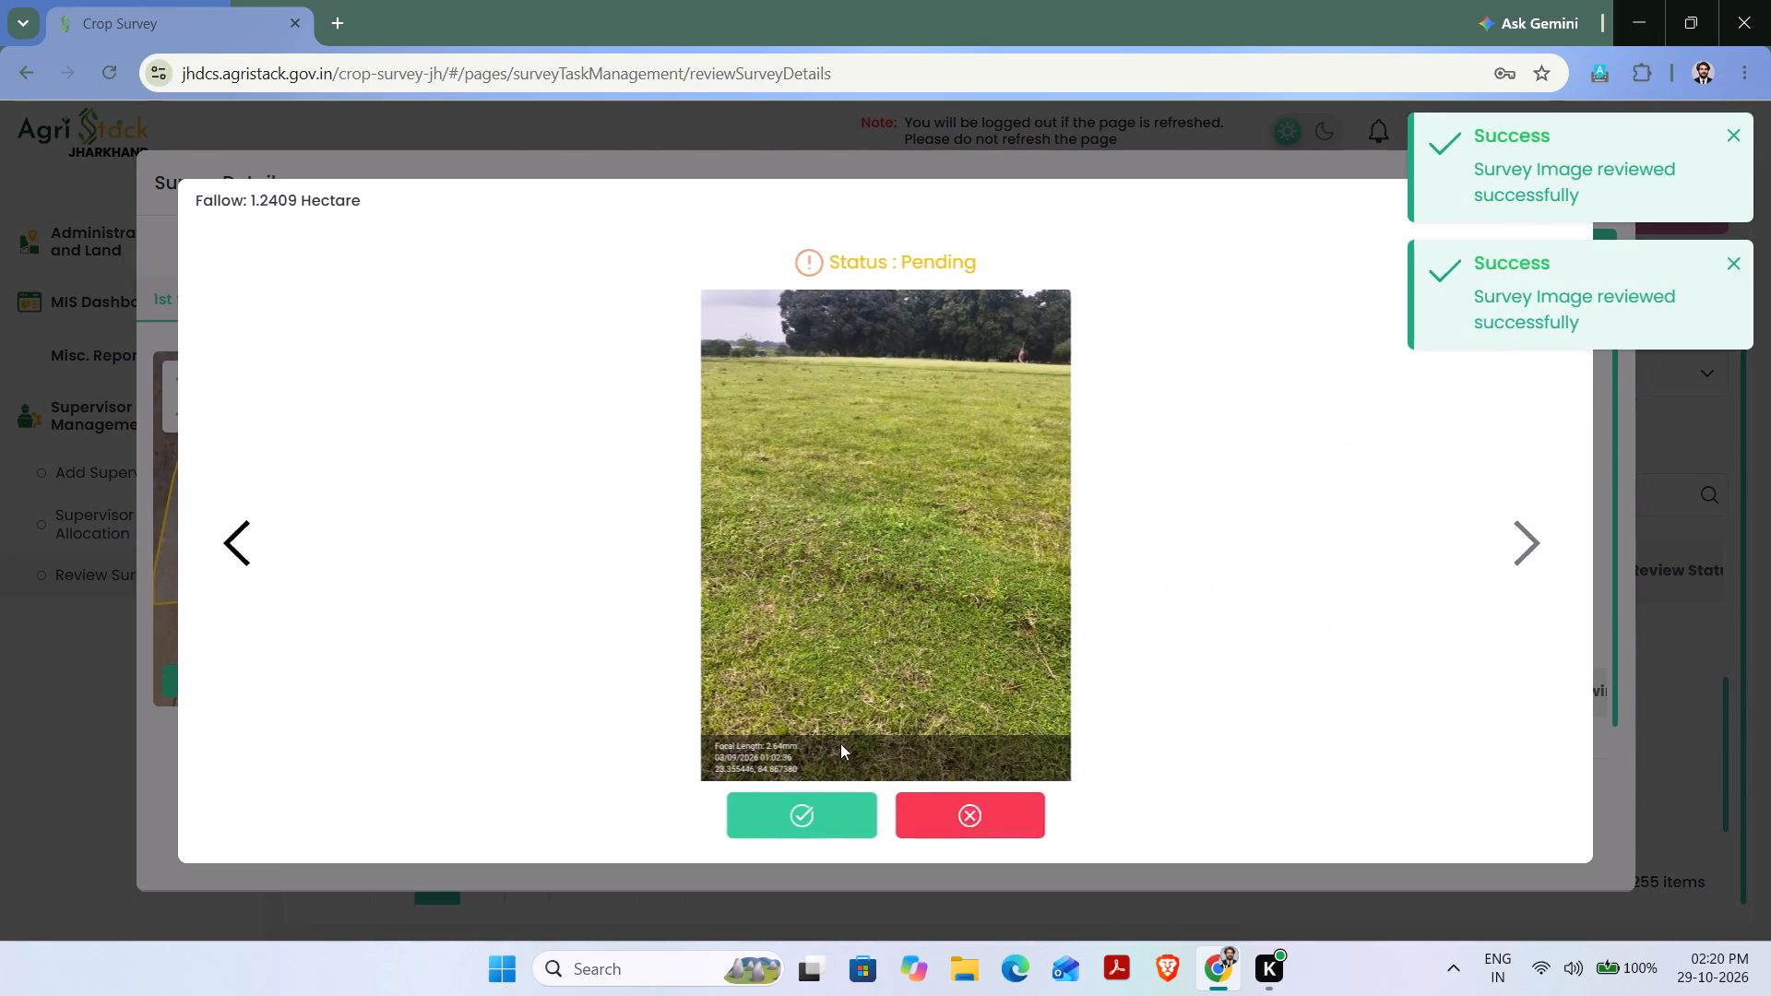
click(854, 806)
drag(1009, 601, 919, 609)
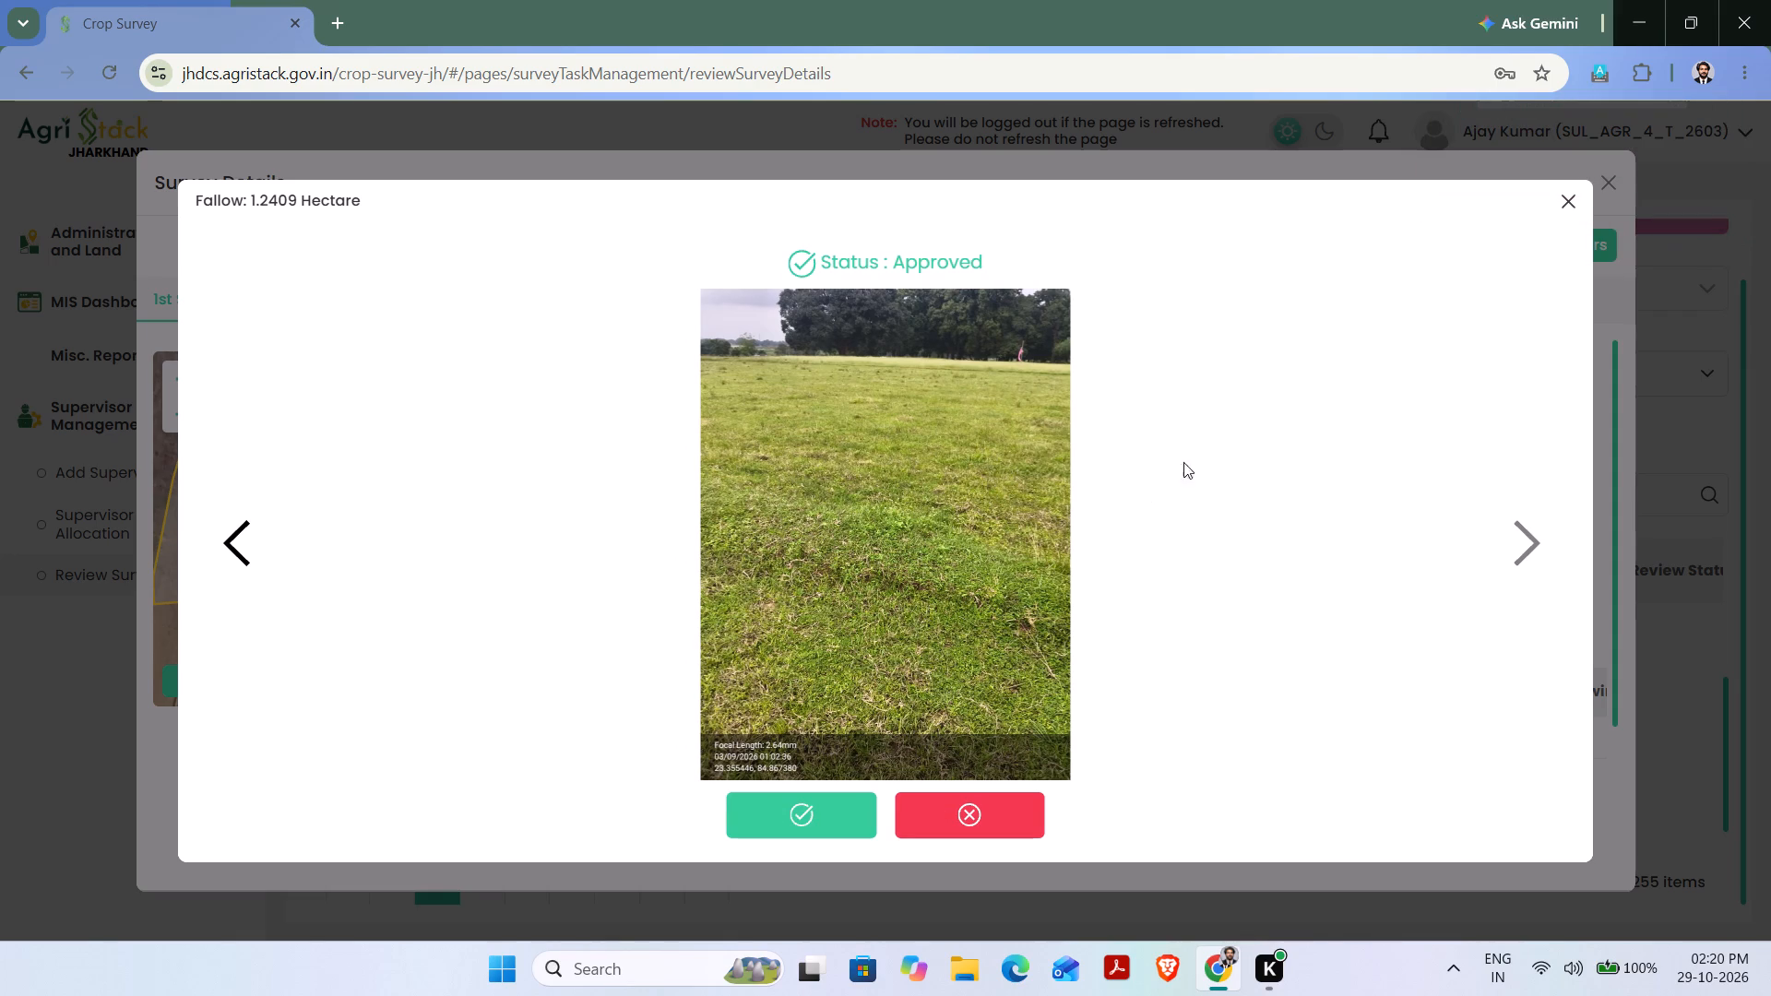
click(1563, 196)
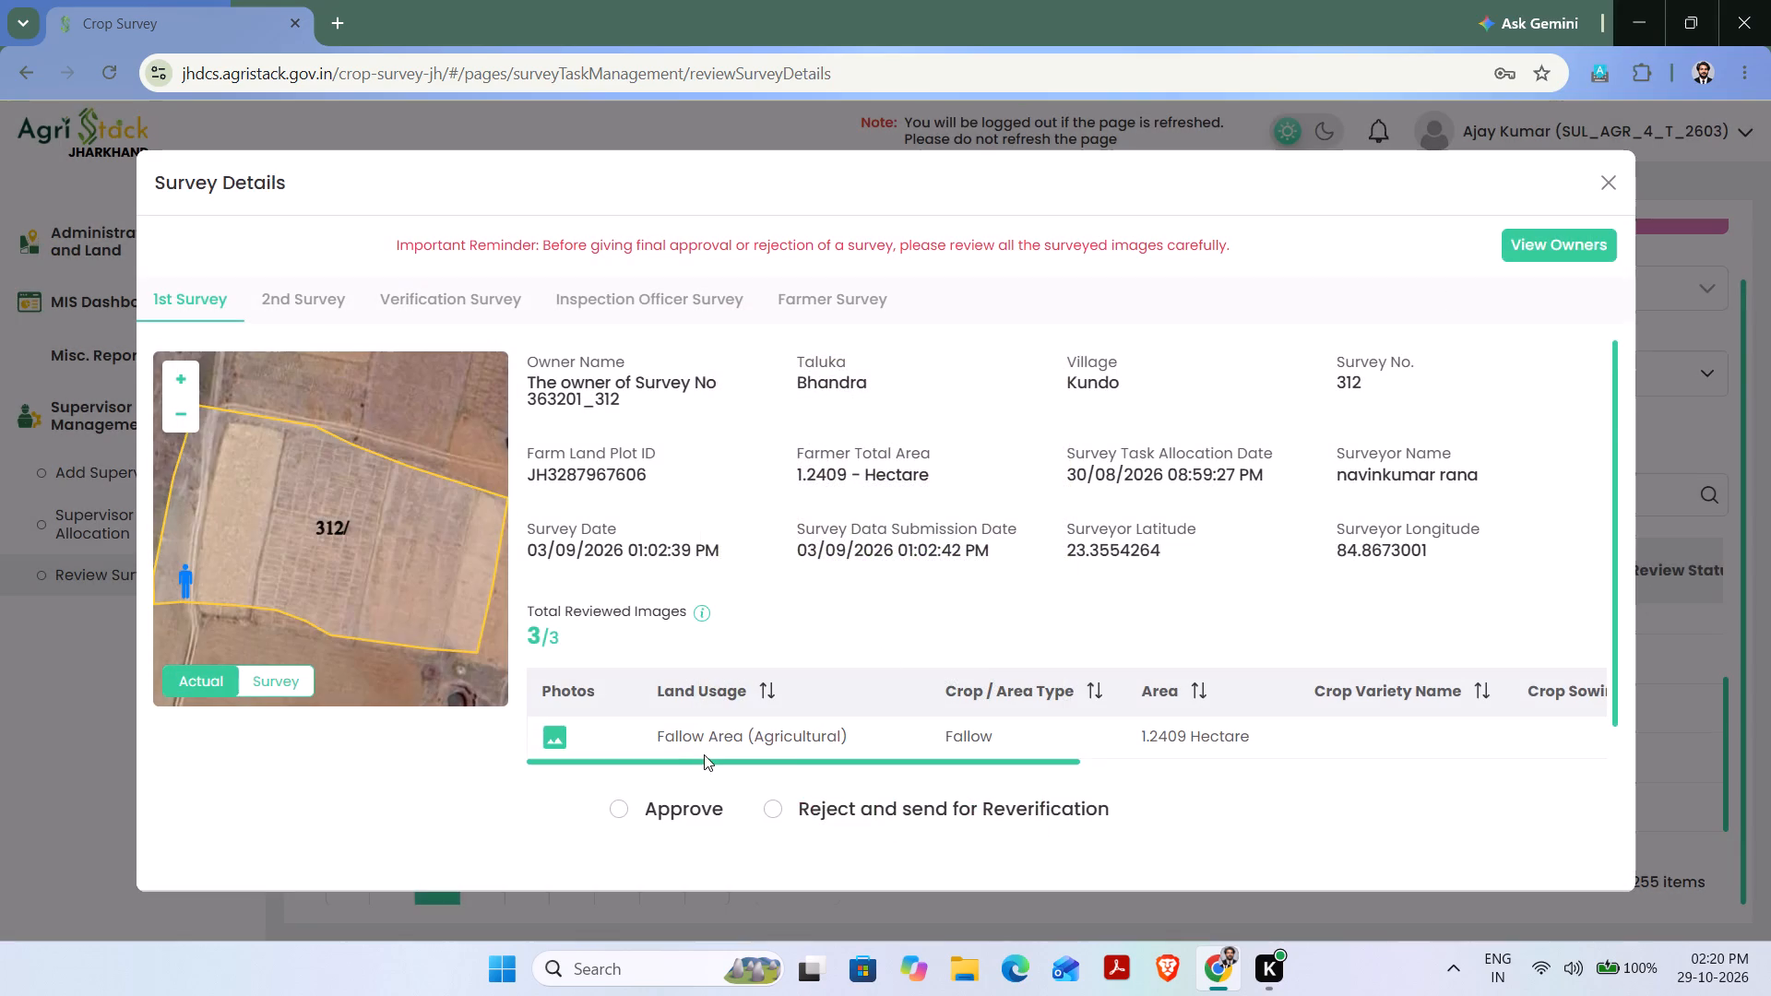
Approve the 1st survey of survey number 312, save the review and close its details.
scroll(705, 754, down, 1)
click(672, 691)
click(803, 770)
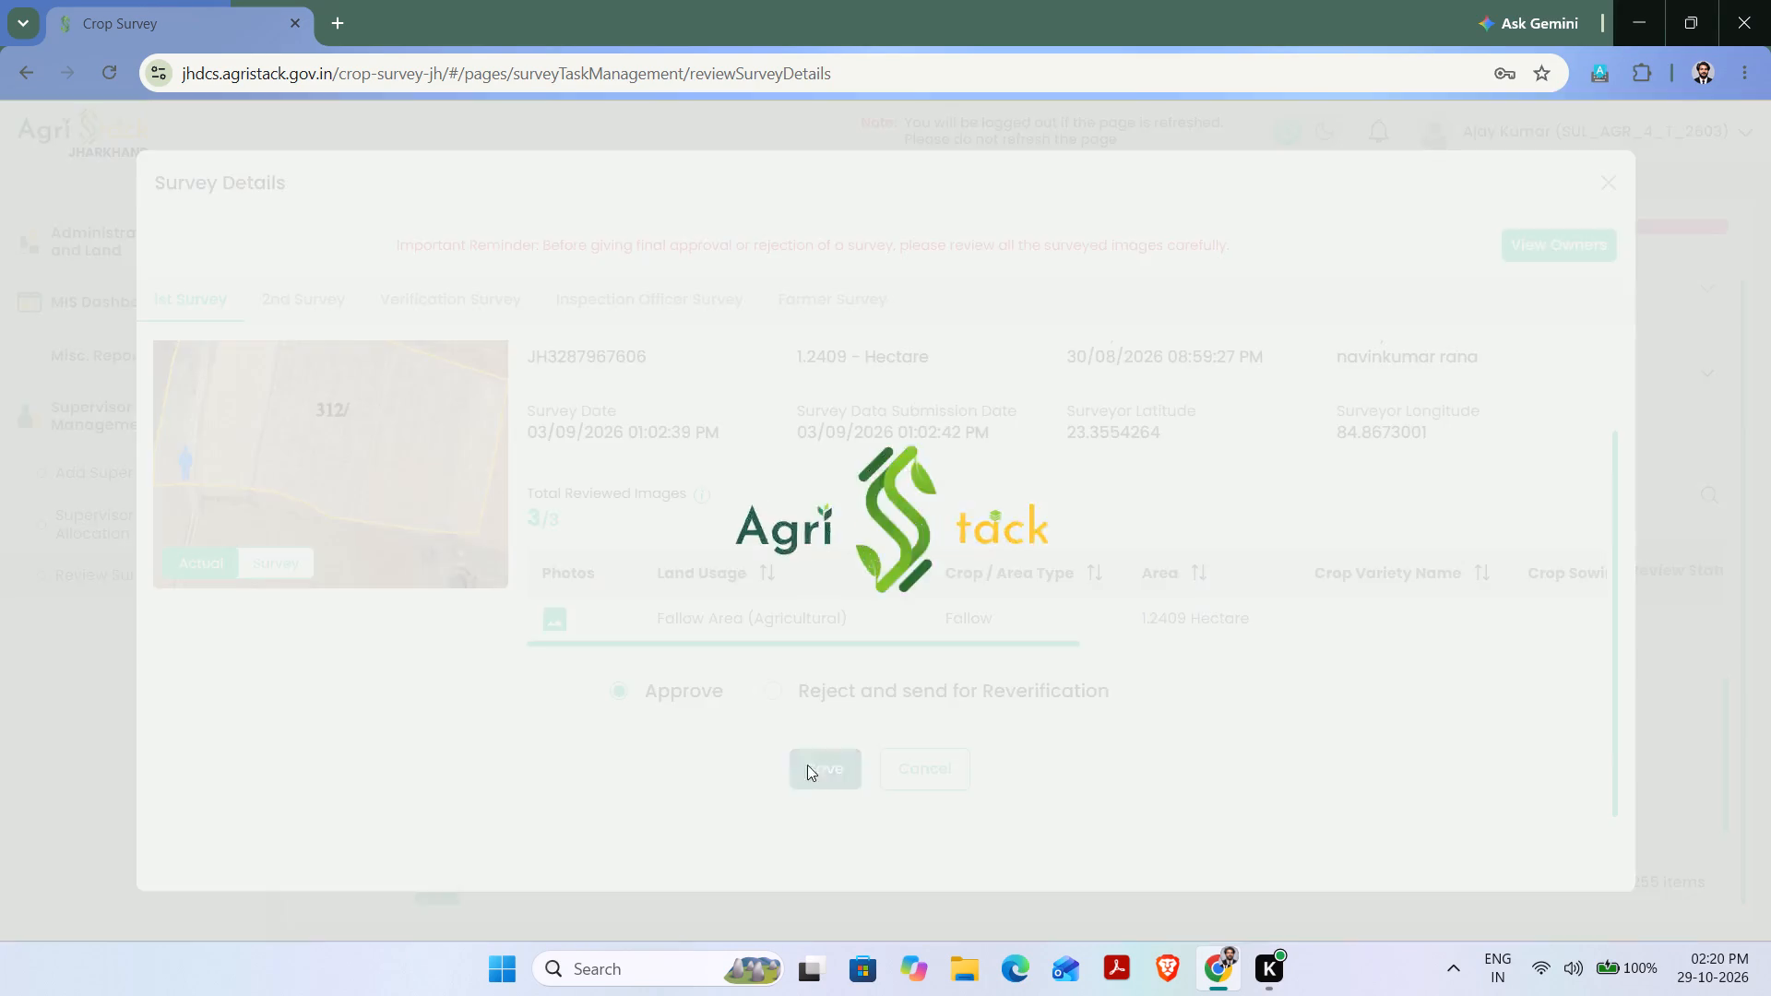
click(907, 565)
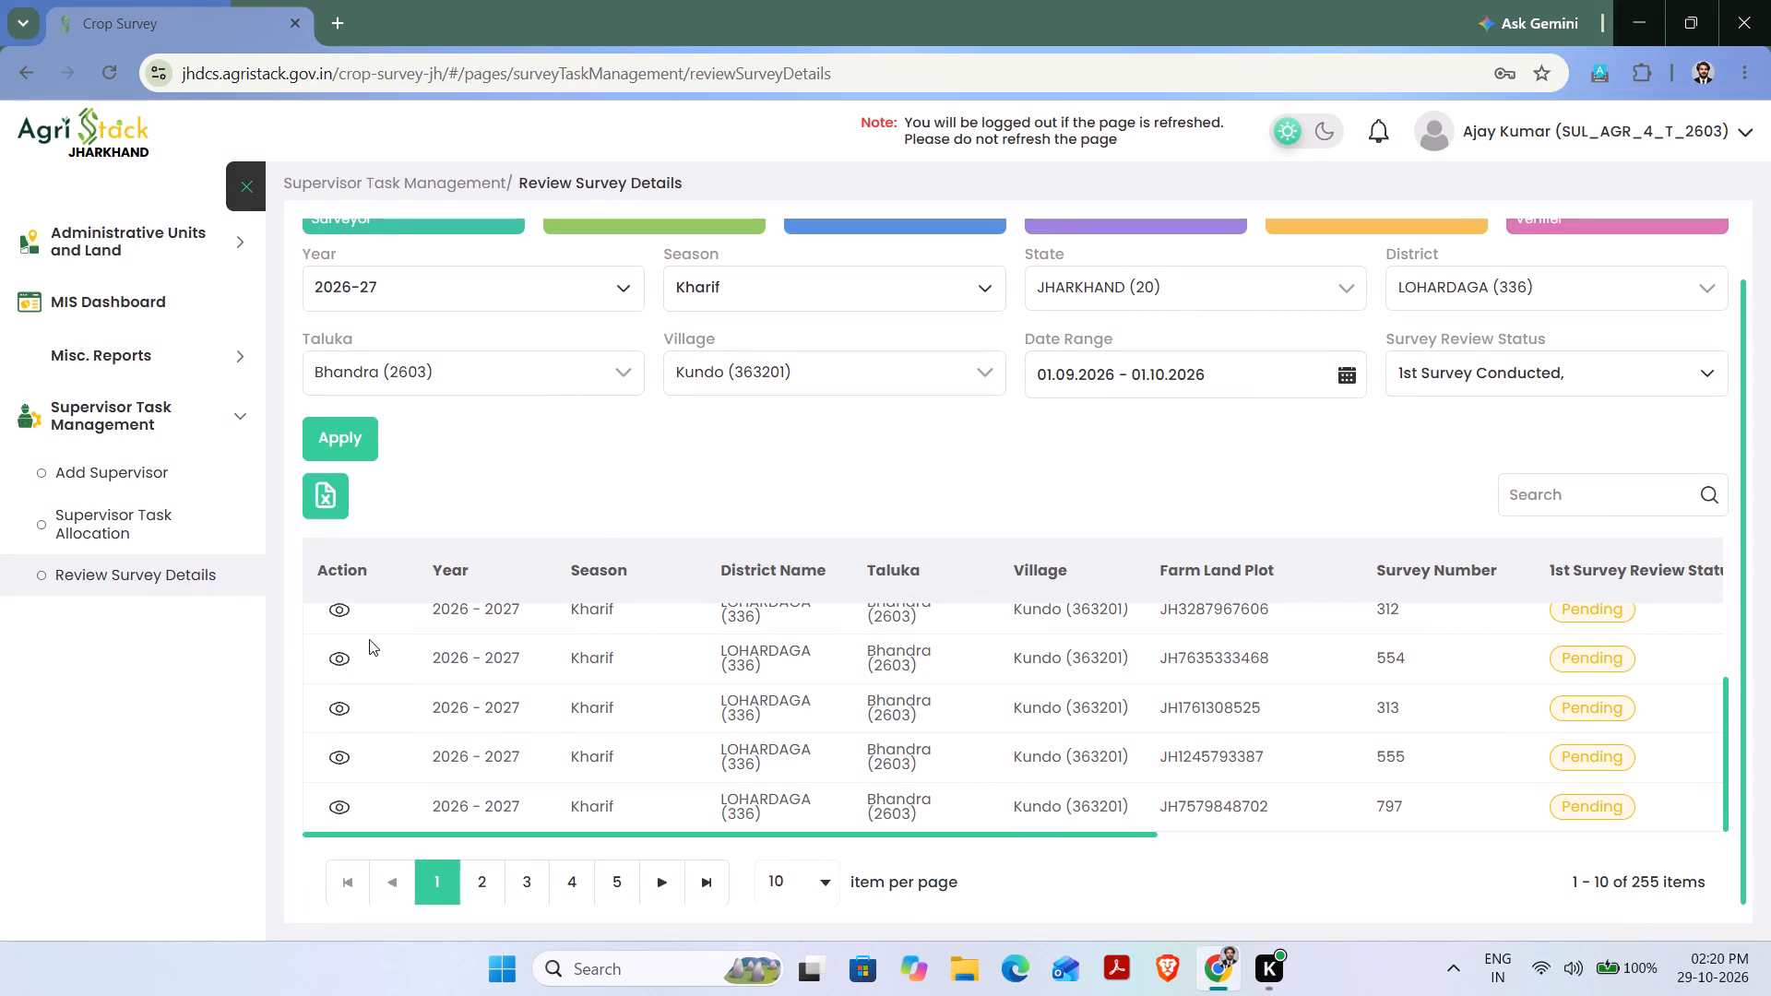
Open the details of survey number 554 and approve all three of its मक्का photos.
click(347, 653)
click(553, 741)
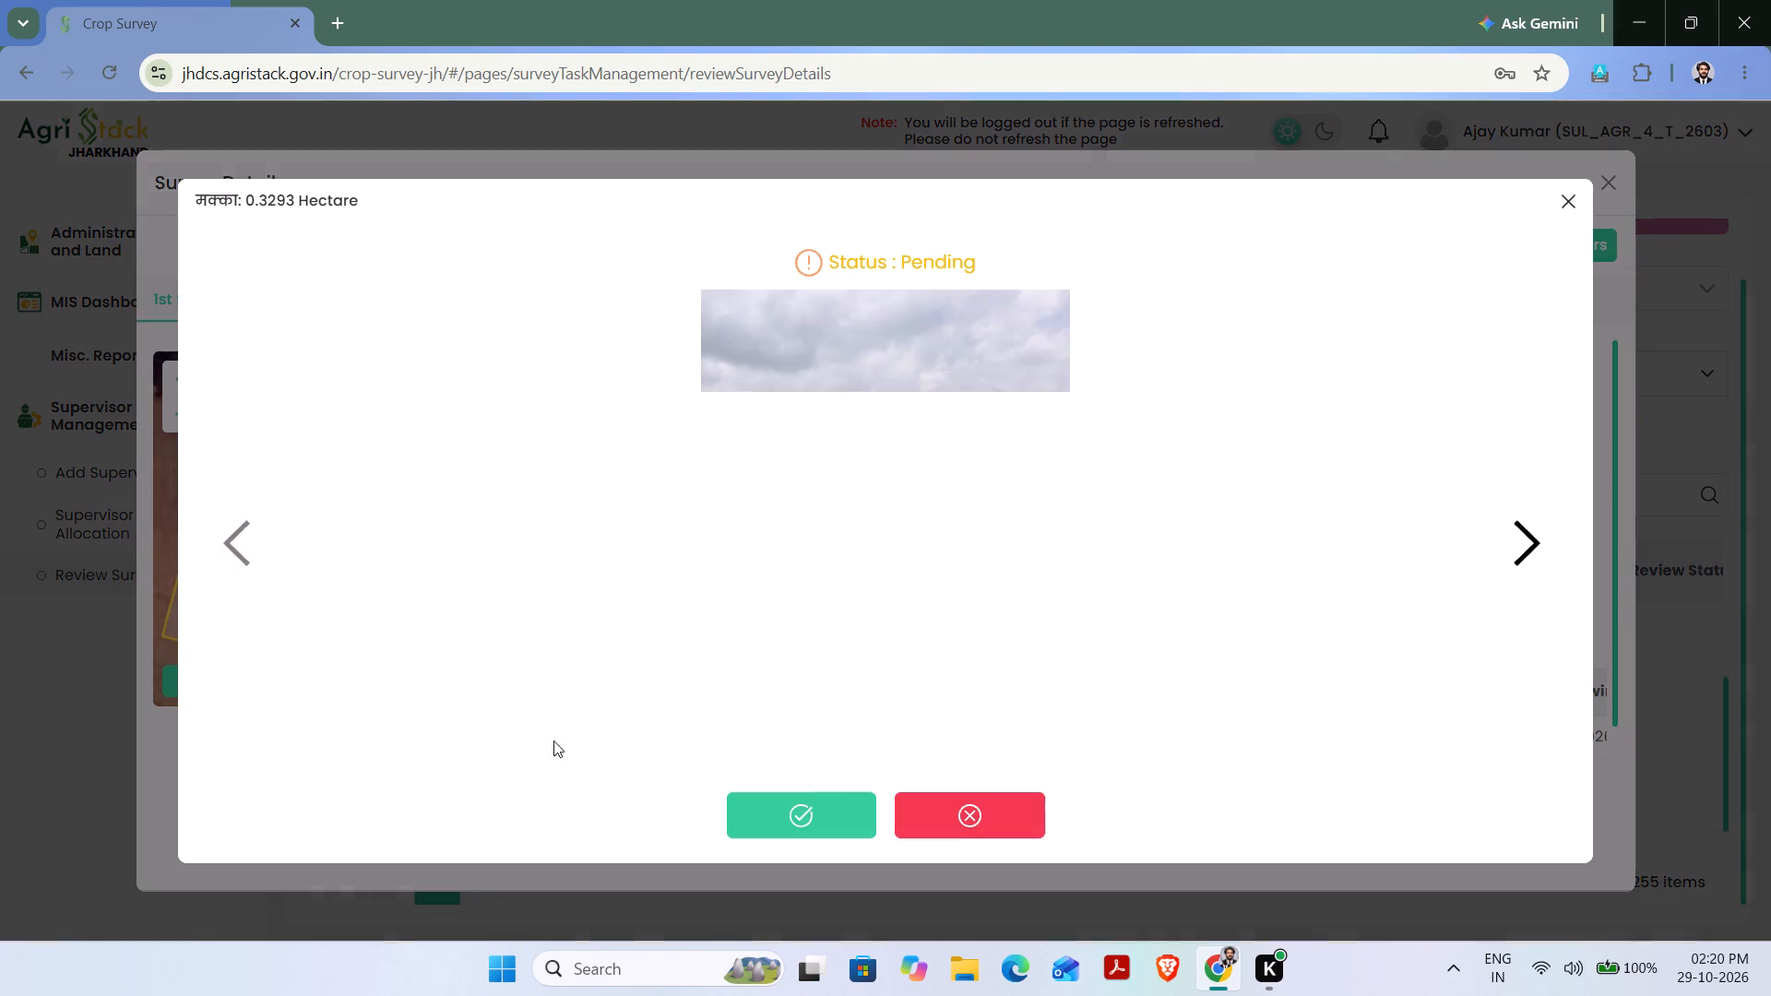
click(772, 814)
drag(911, 709, 777, 731)
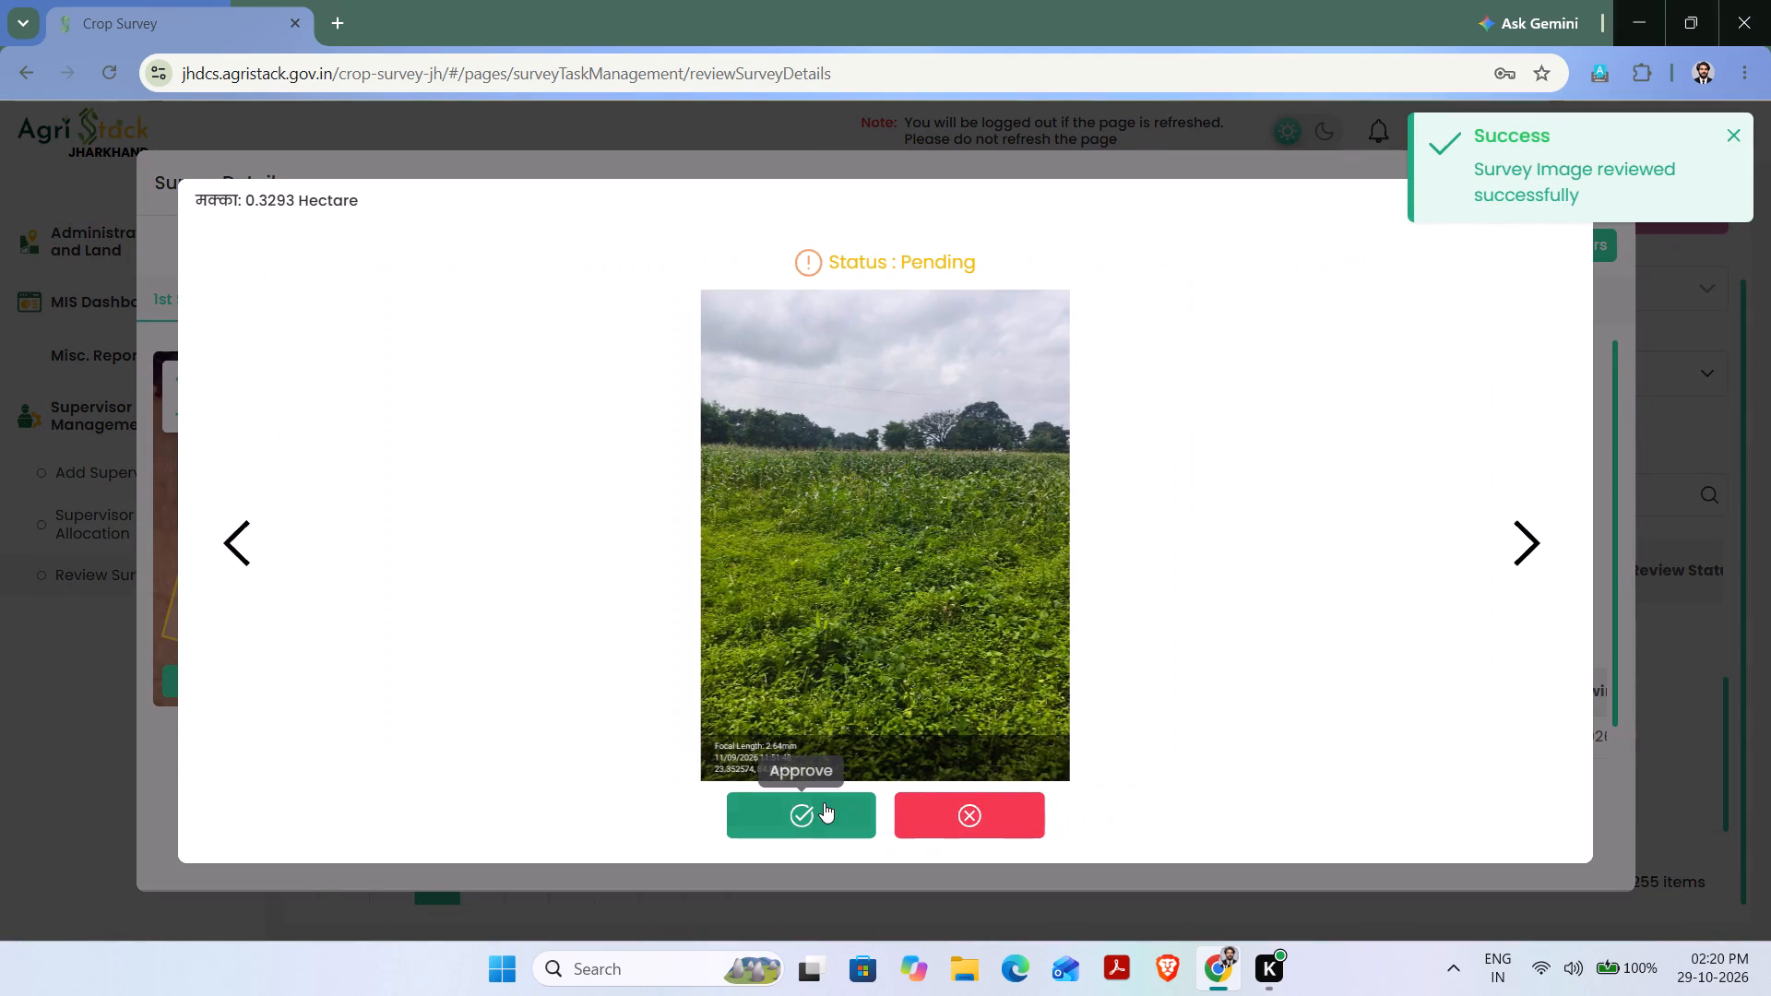
click(824, 808)
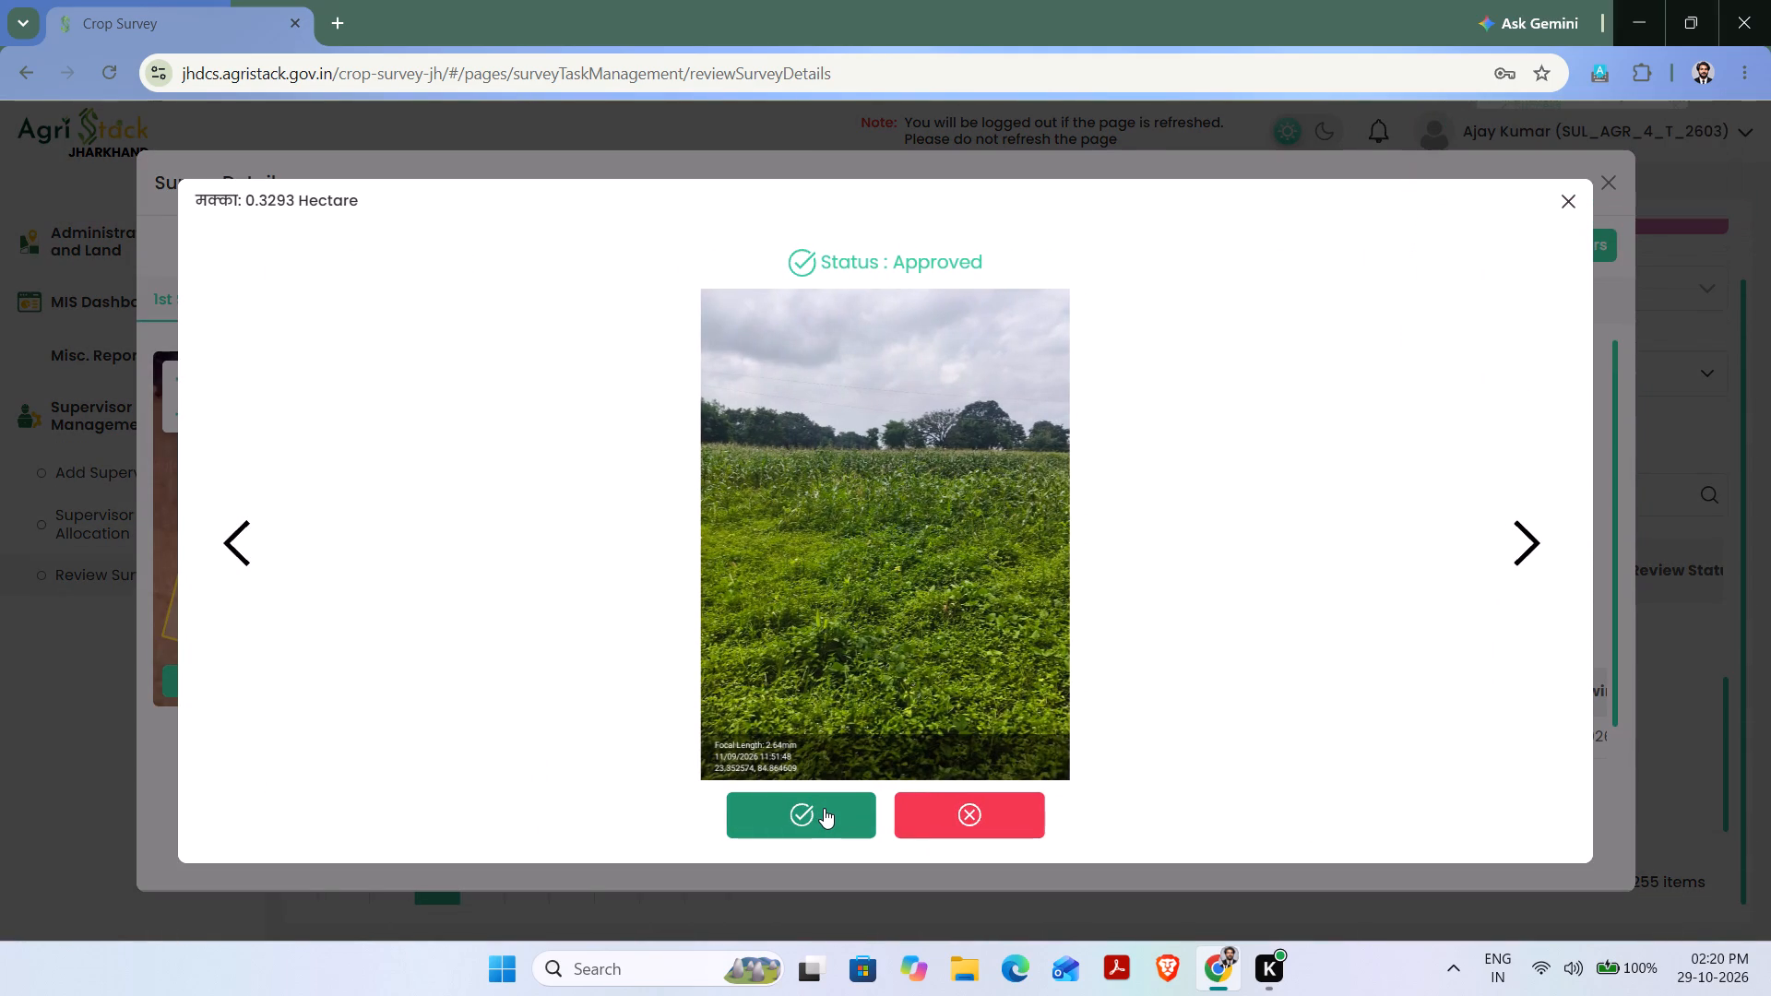
drag(934, 646, 827, 667)
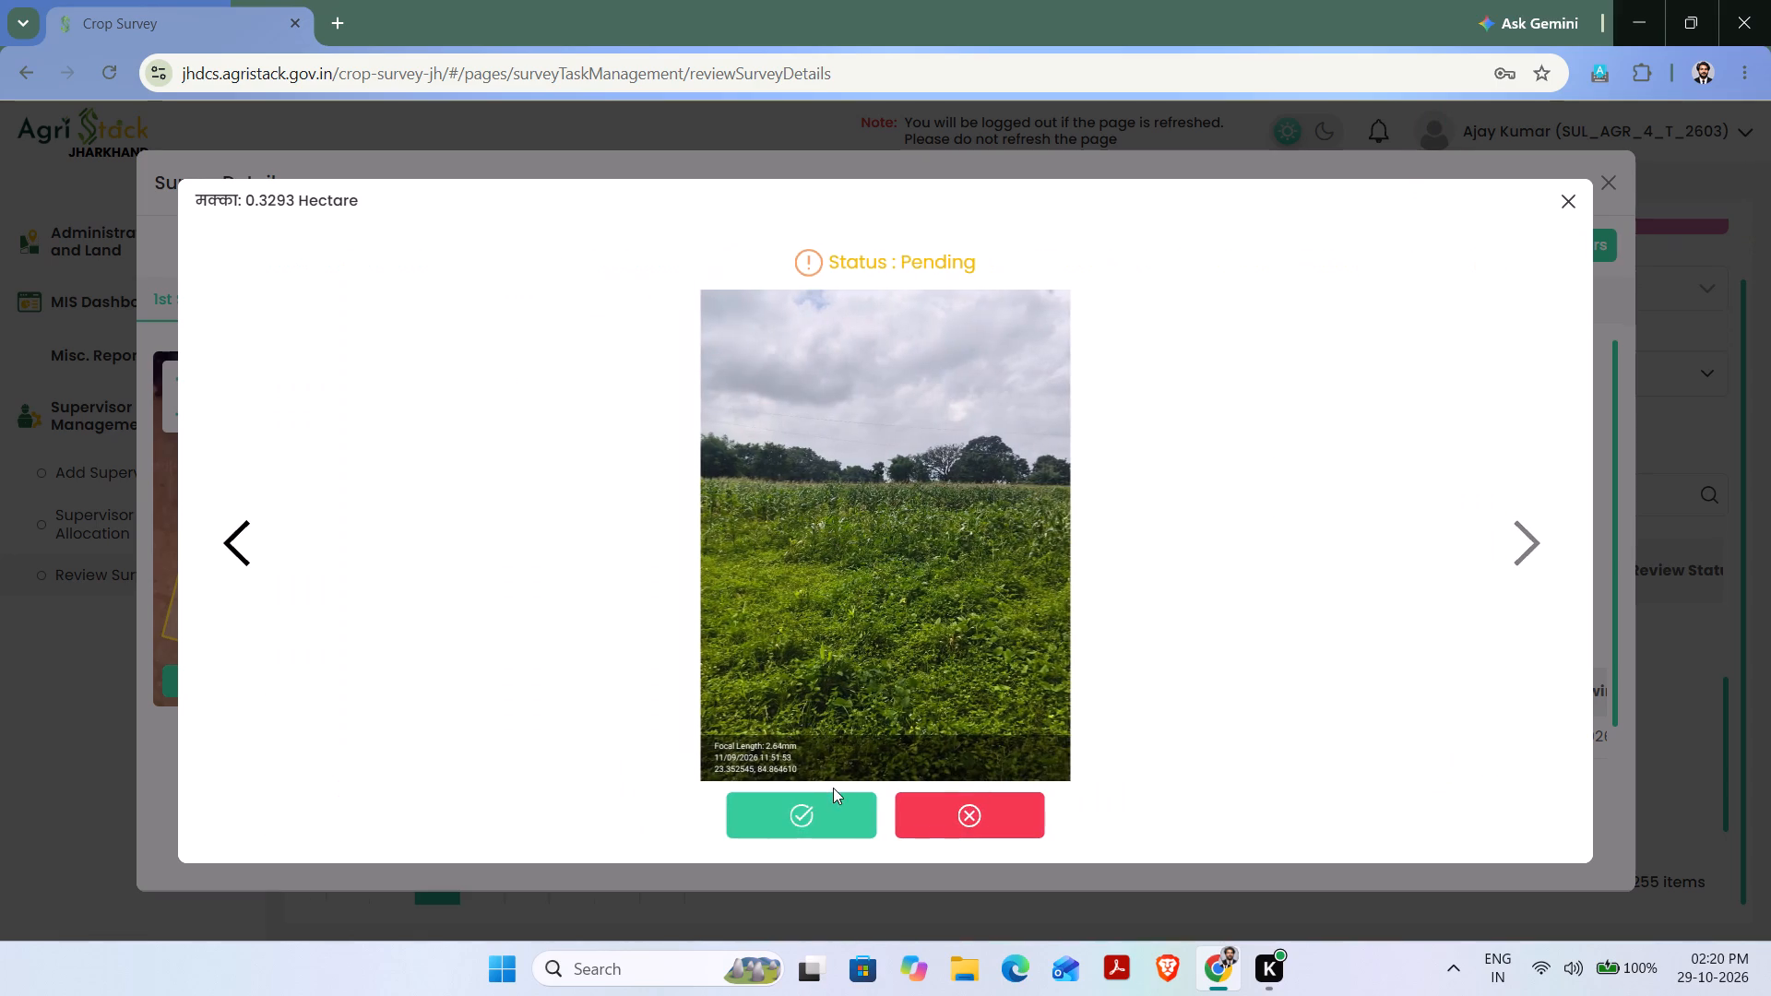
click(830, 813)
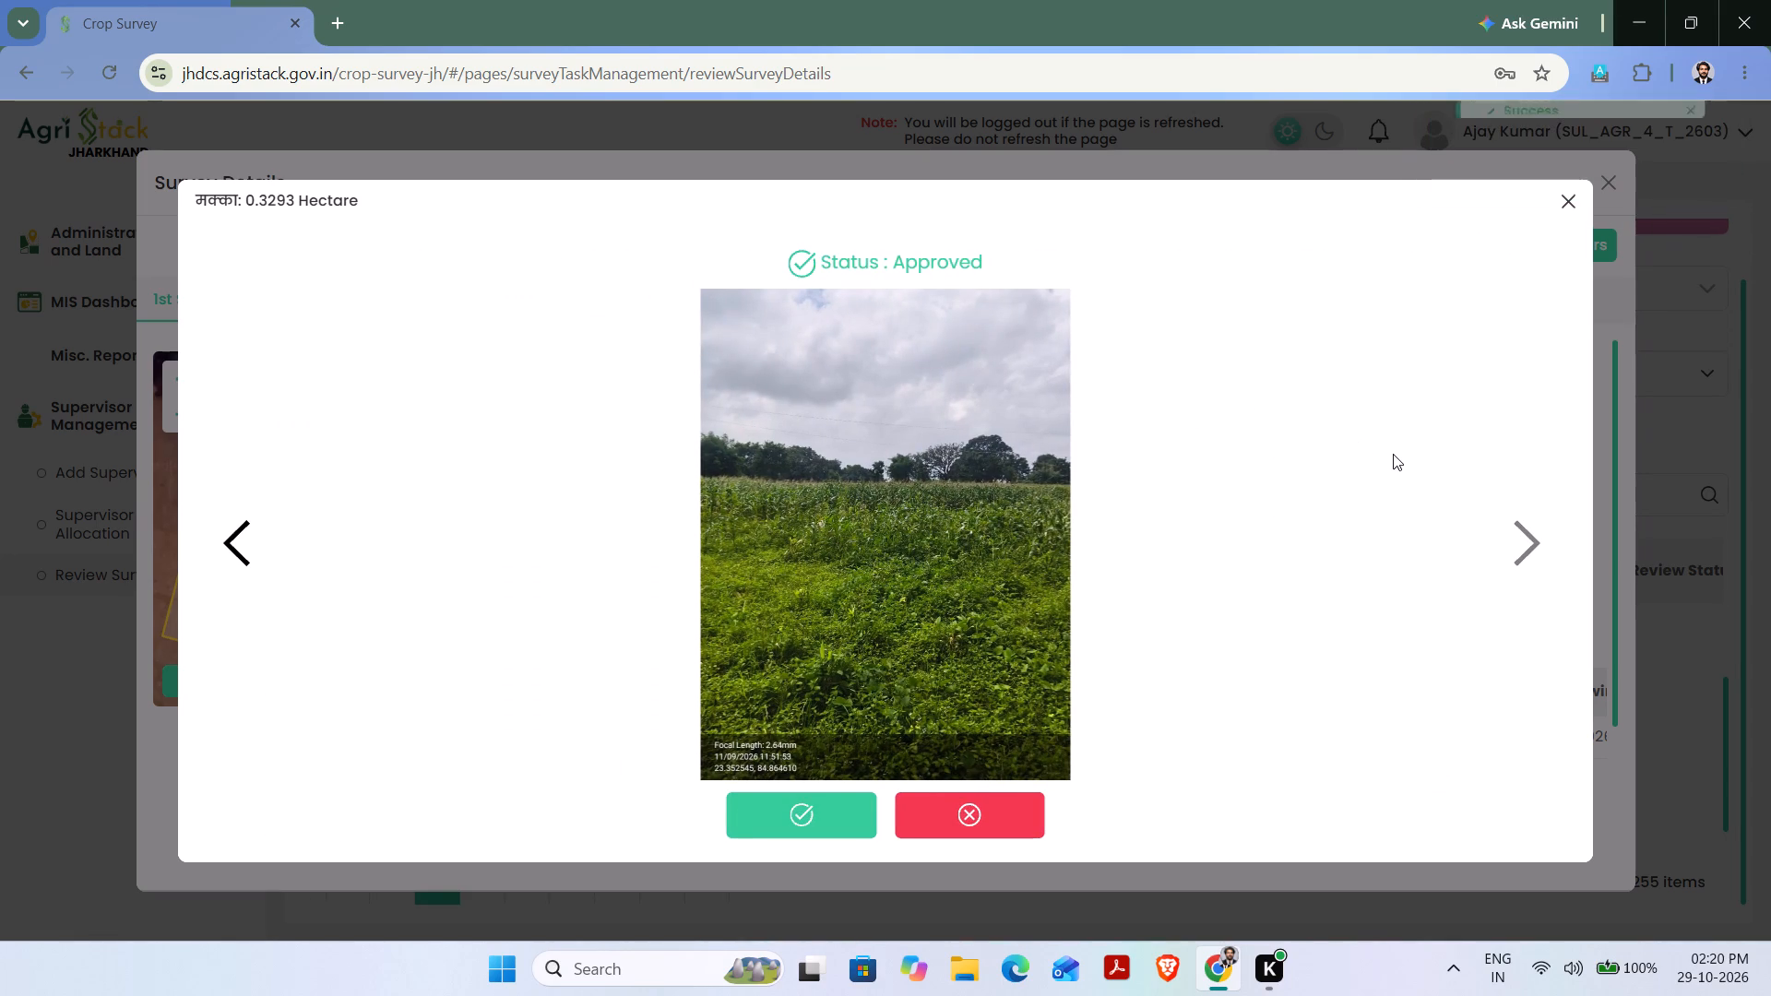
click(1564, 194)
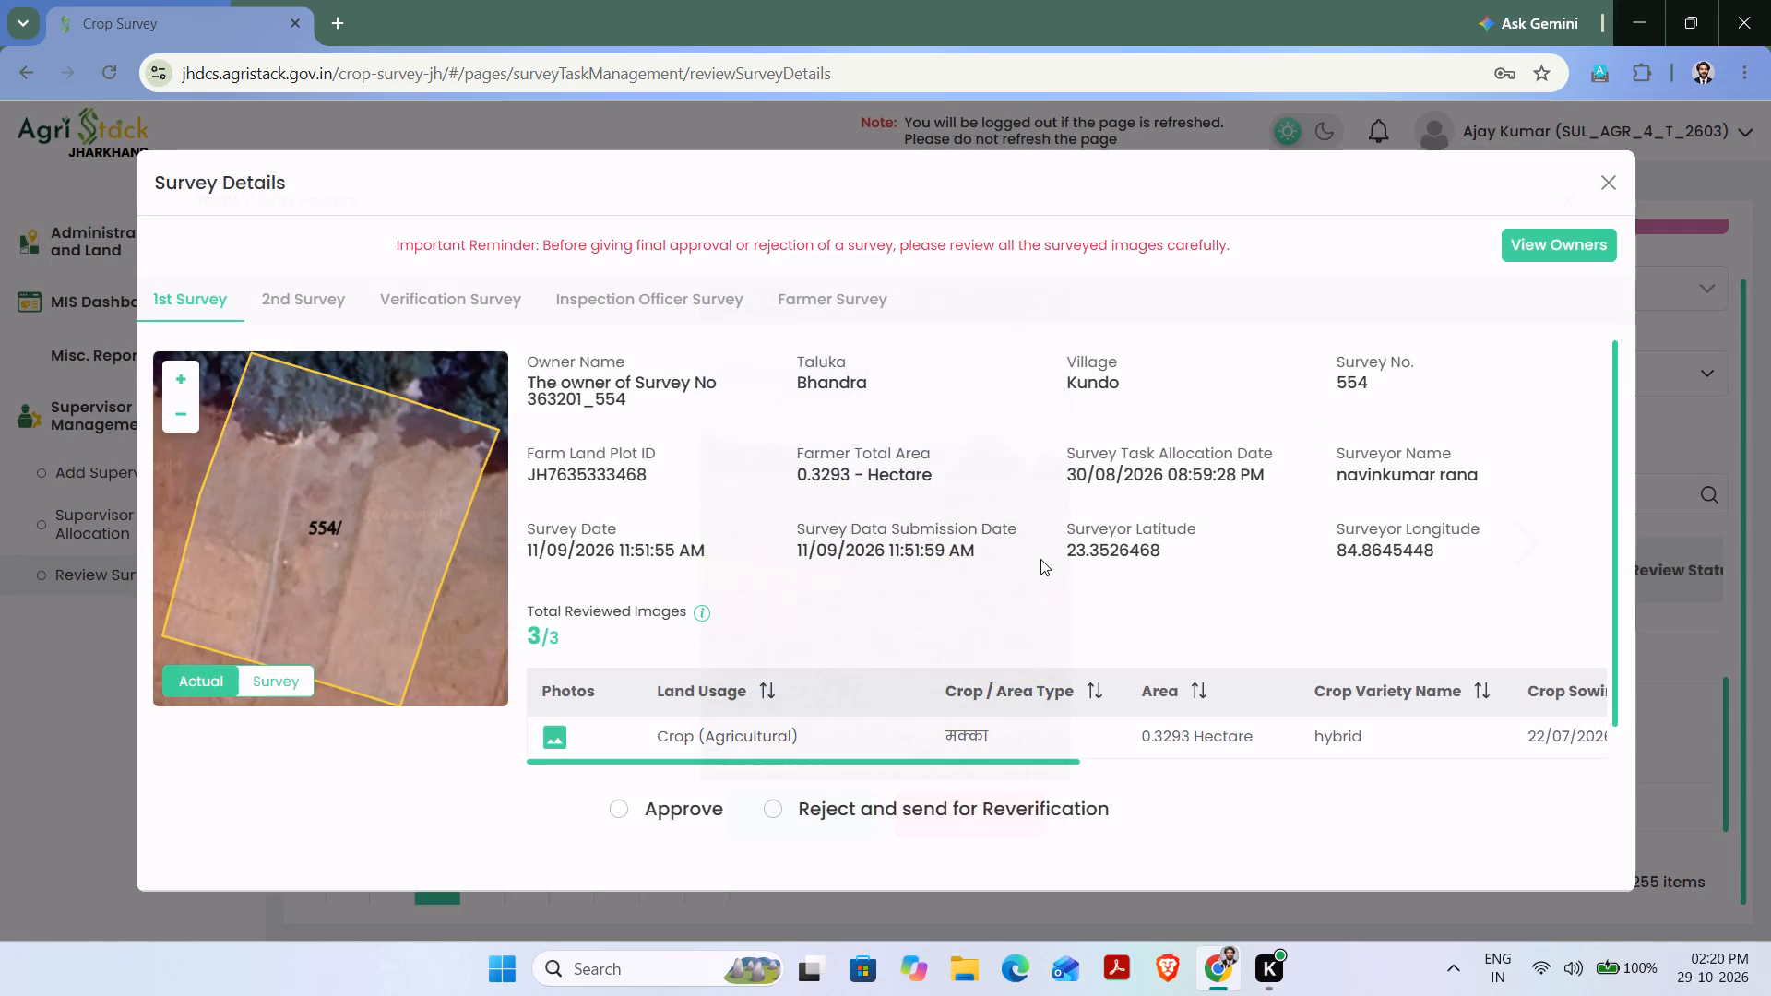
Approve the 1st survey of survey number 554, save the review and close its details.
scroll(1040, 559, down, 2)
click(674, 659)
click(810, 729)
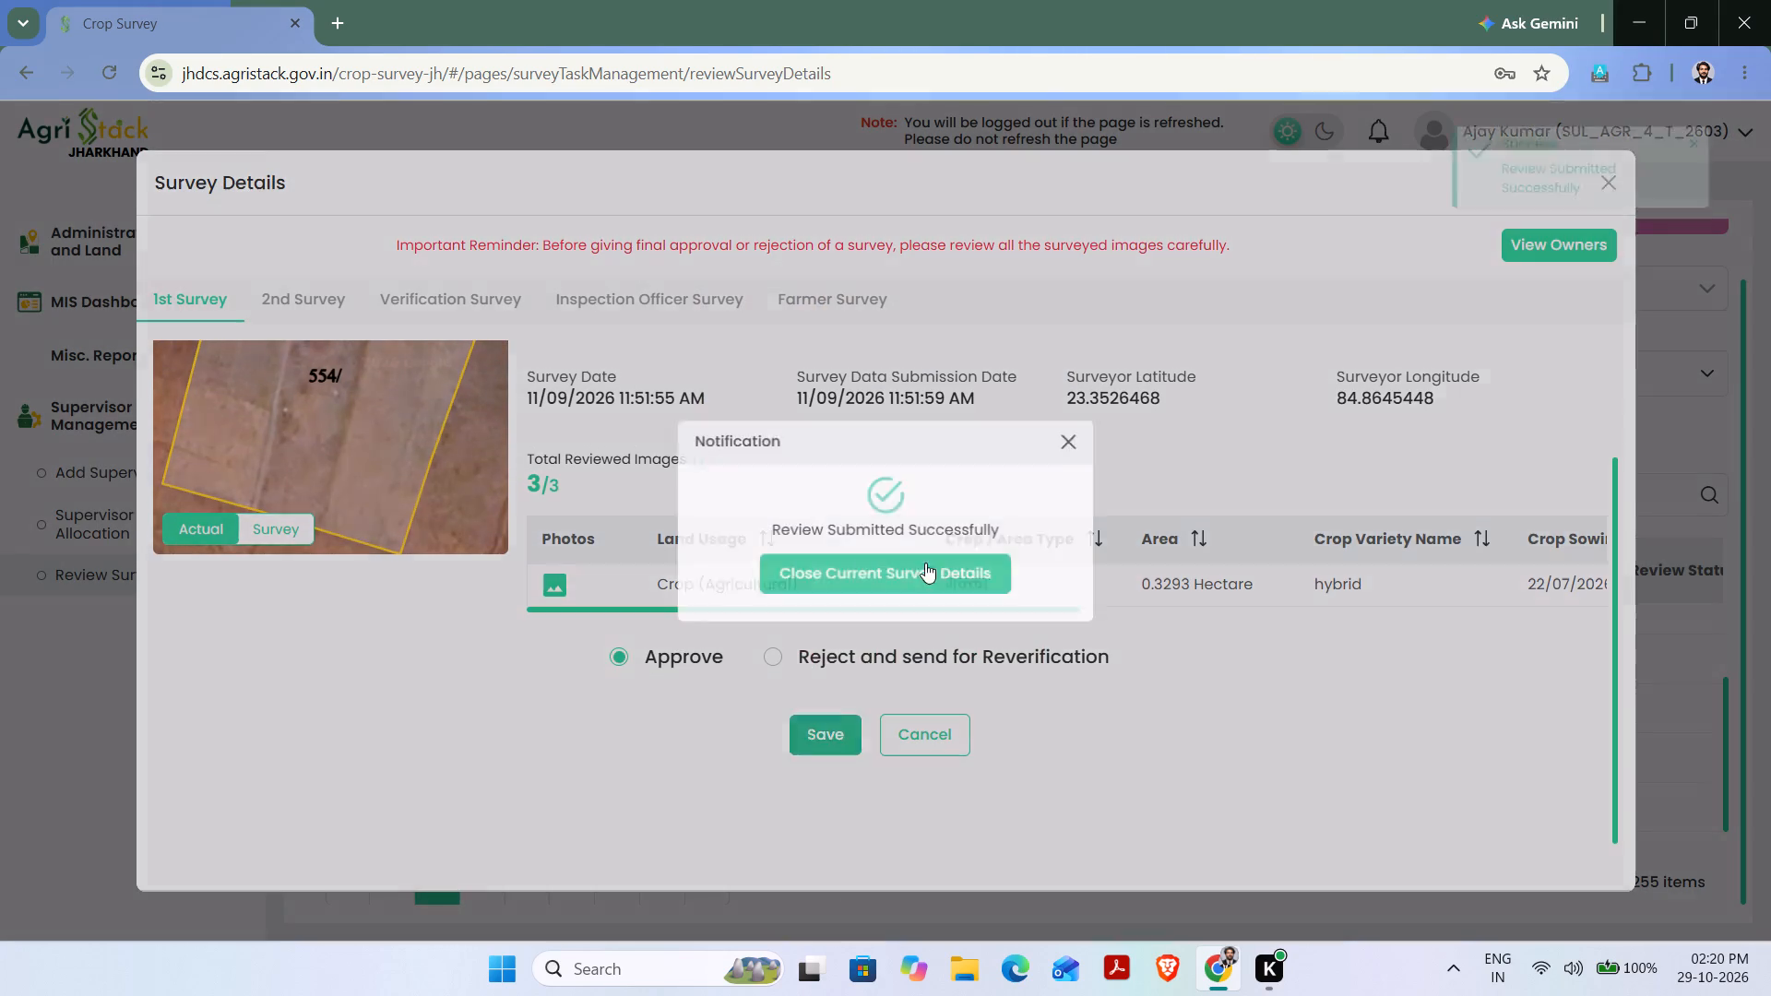
click(923, 569)
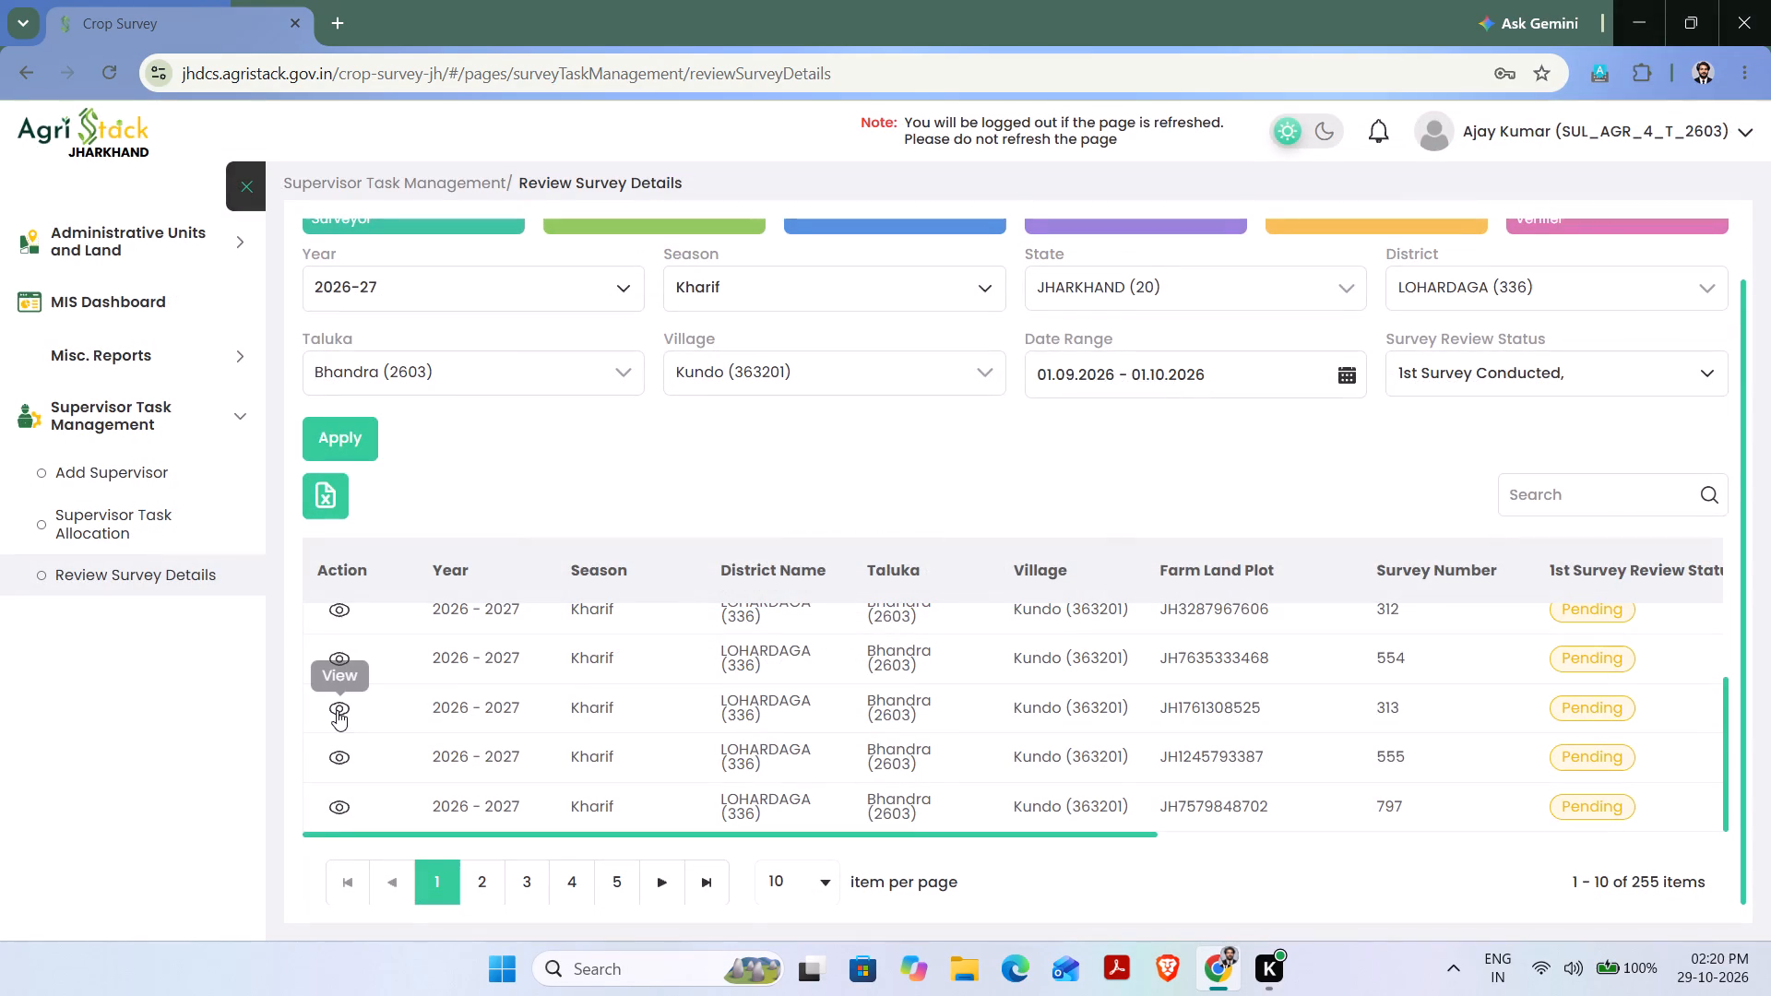
Open the details of survey number 313 and bring up its Fallow photos for review.
click(336, 709)
click(553, 735)
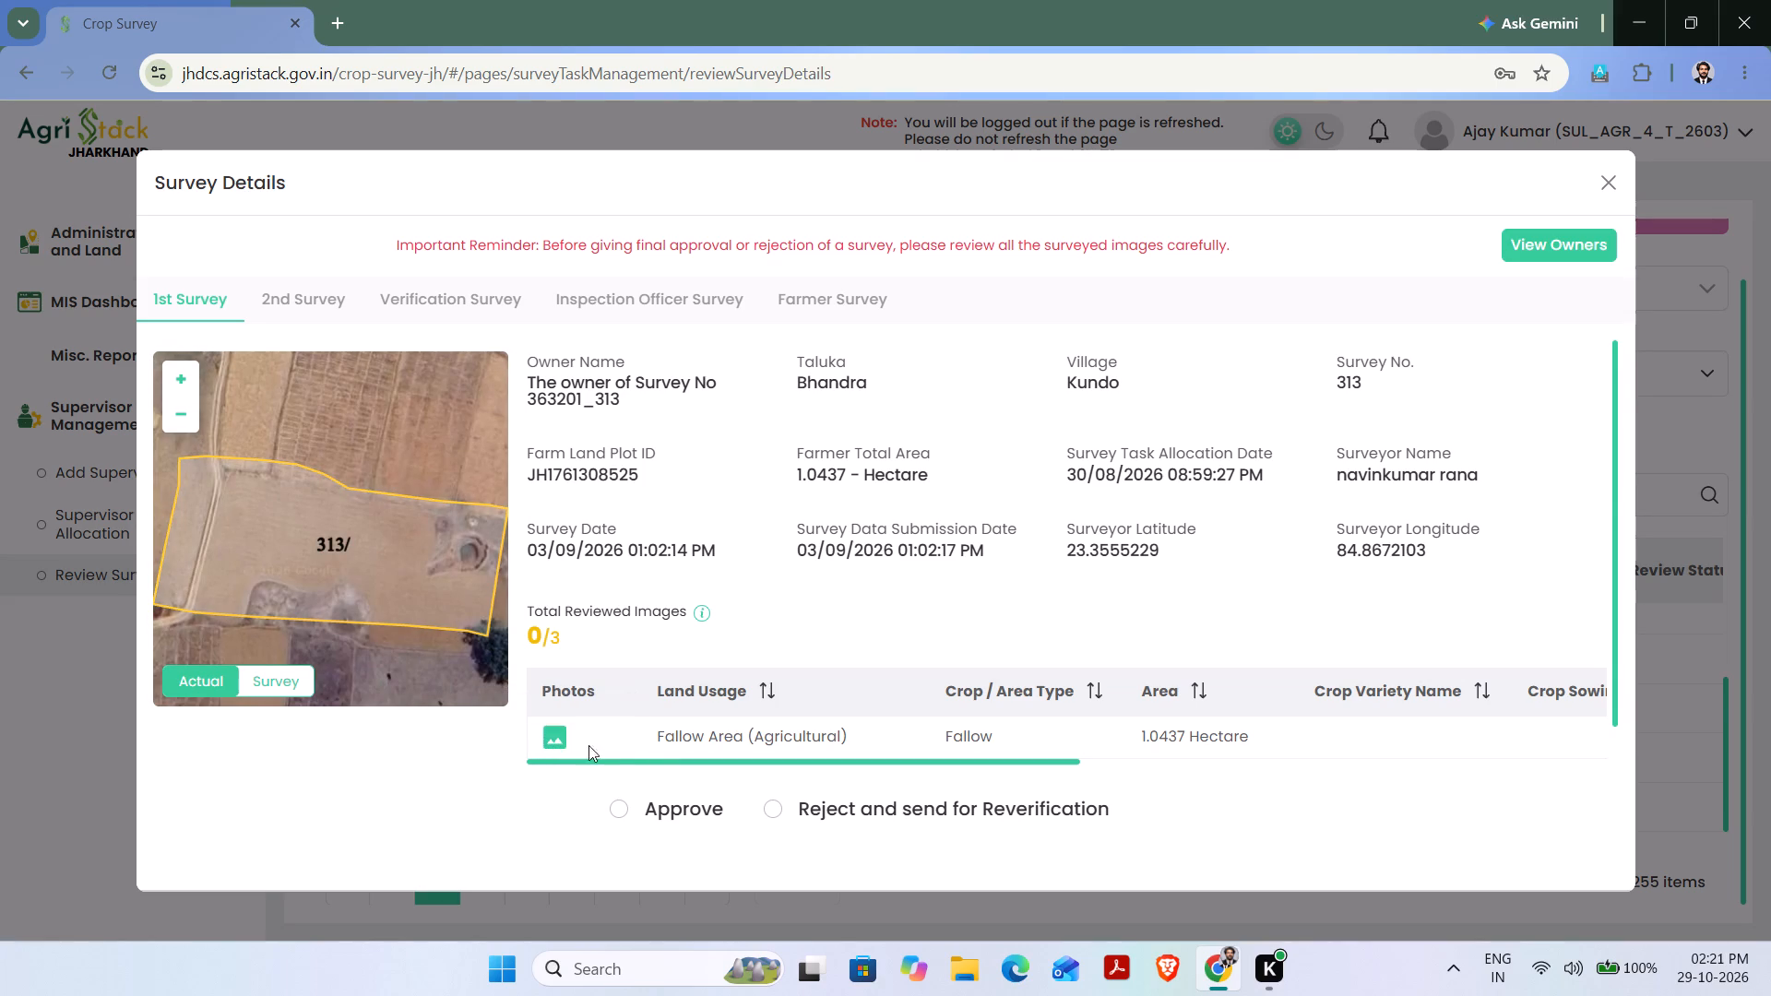
Approve all three Fallow photos of survey number 313 and close the photo viewer.
click(565, 736)
click(791, 822)
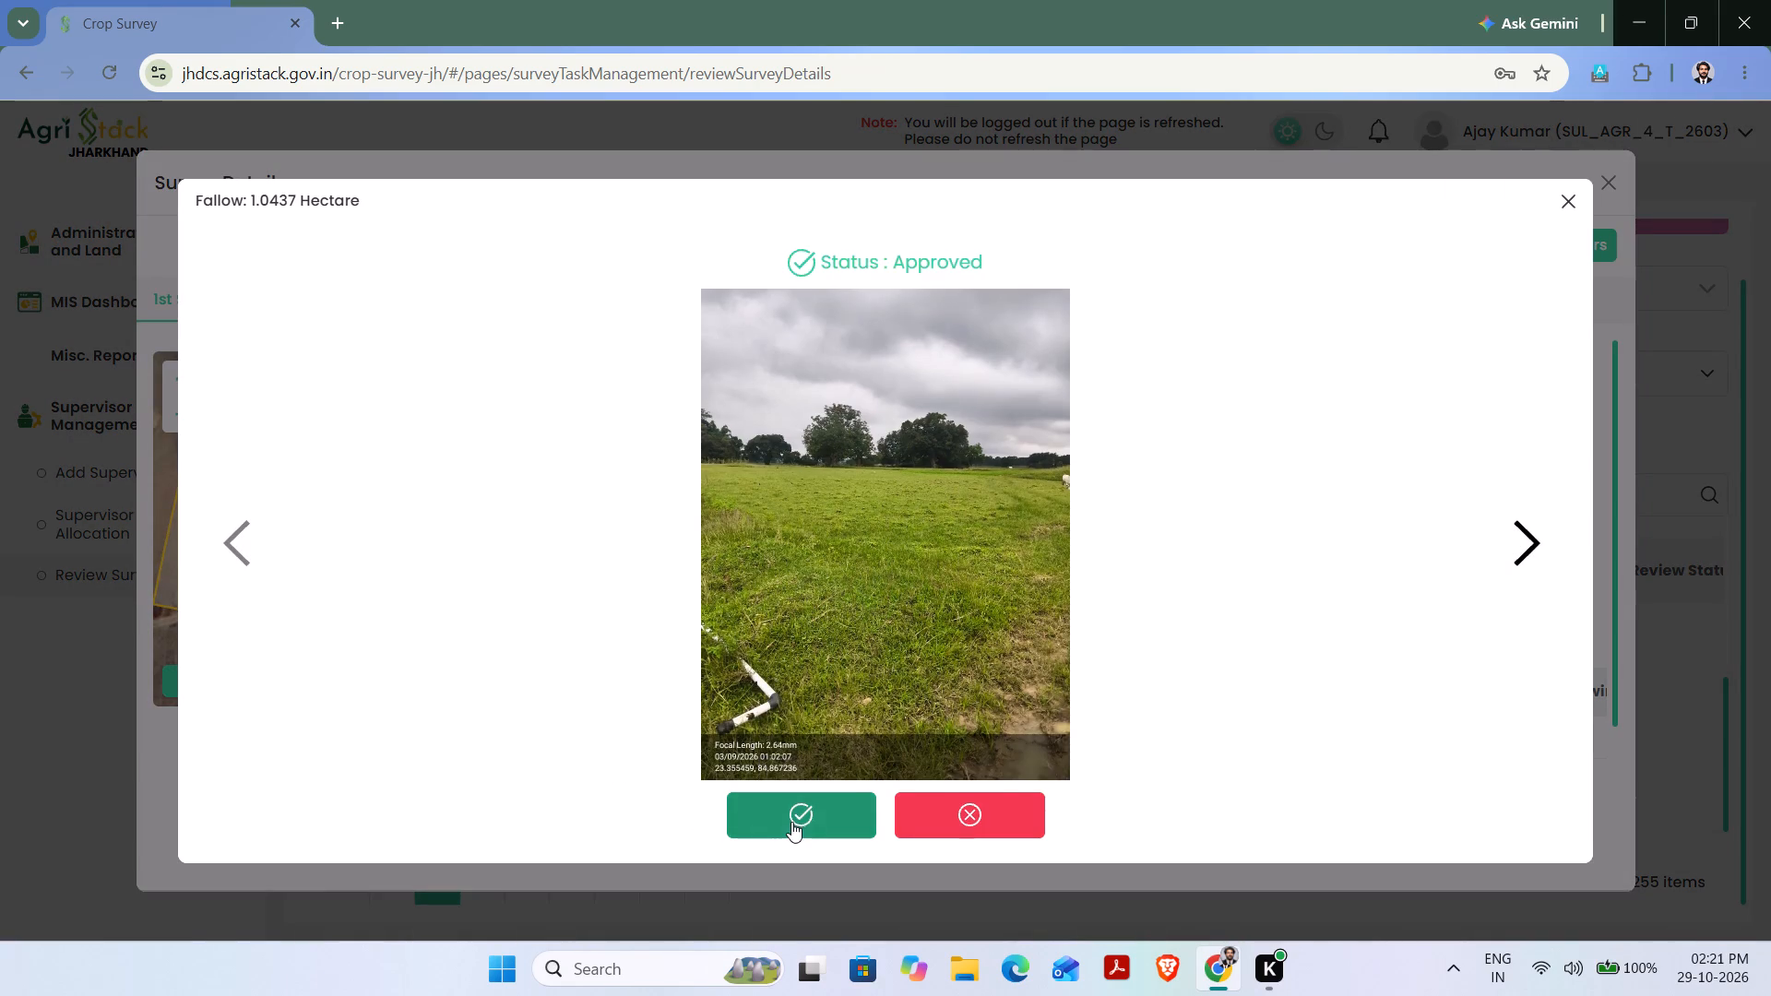
drag(921, 717, 808, 729)
click(845, 807)
drag(937, 699, 870, 705)
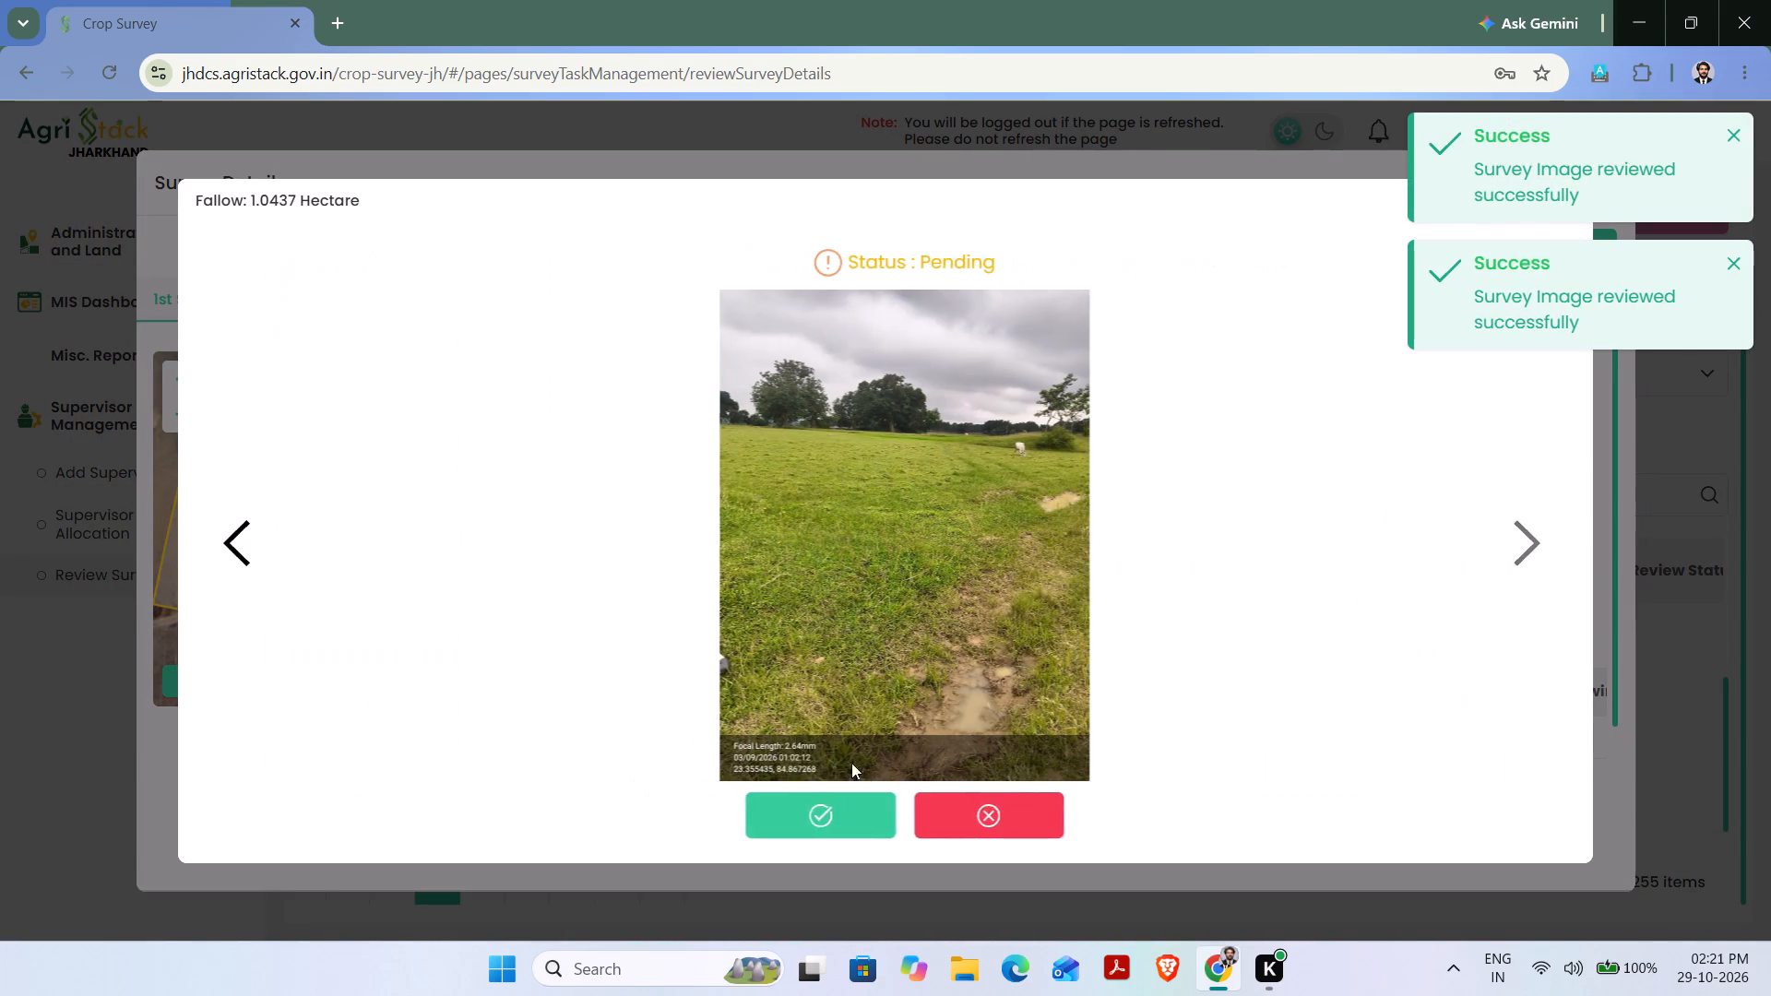
click(848, 816)
drag(957, 674, 900, 677)
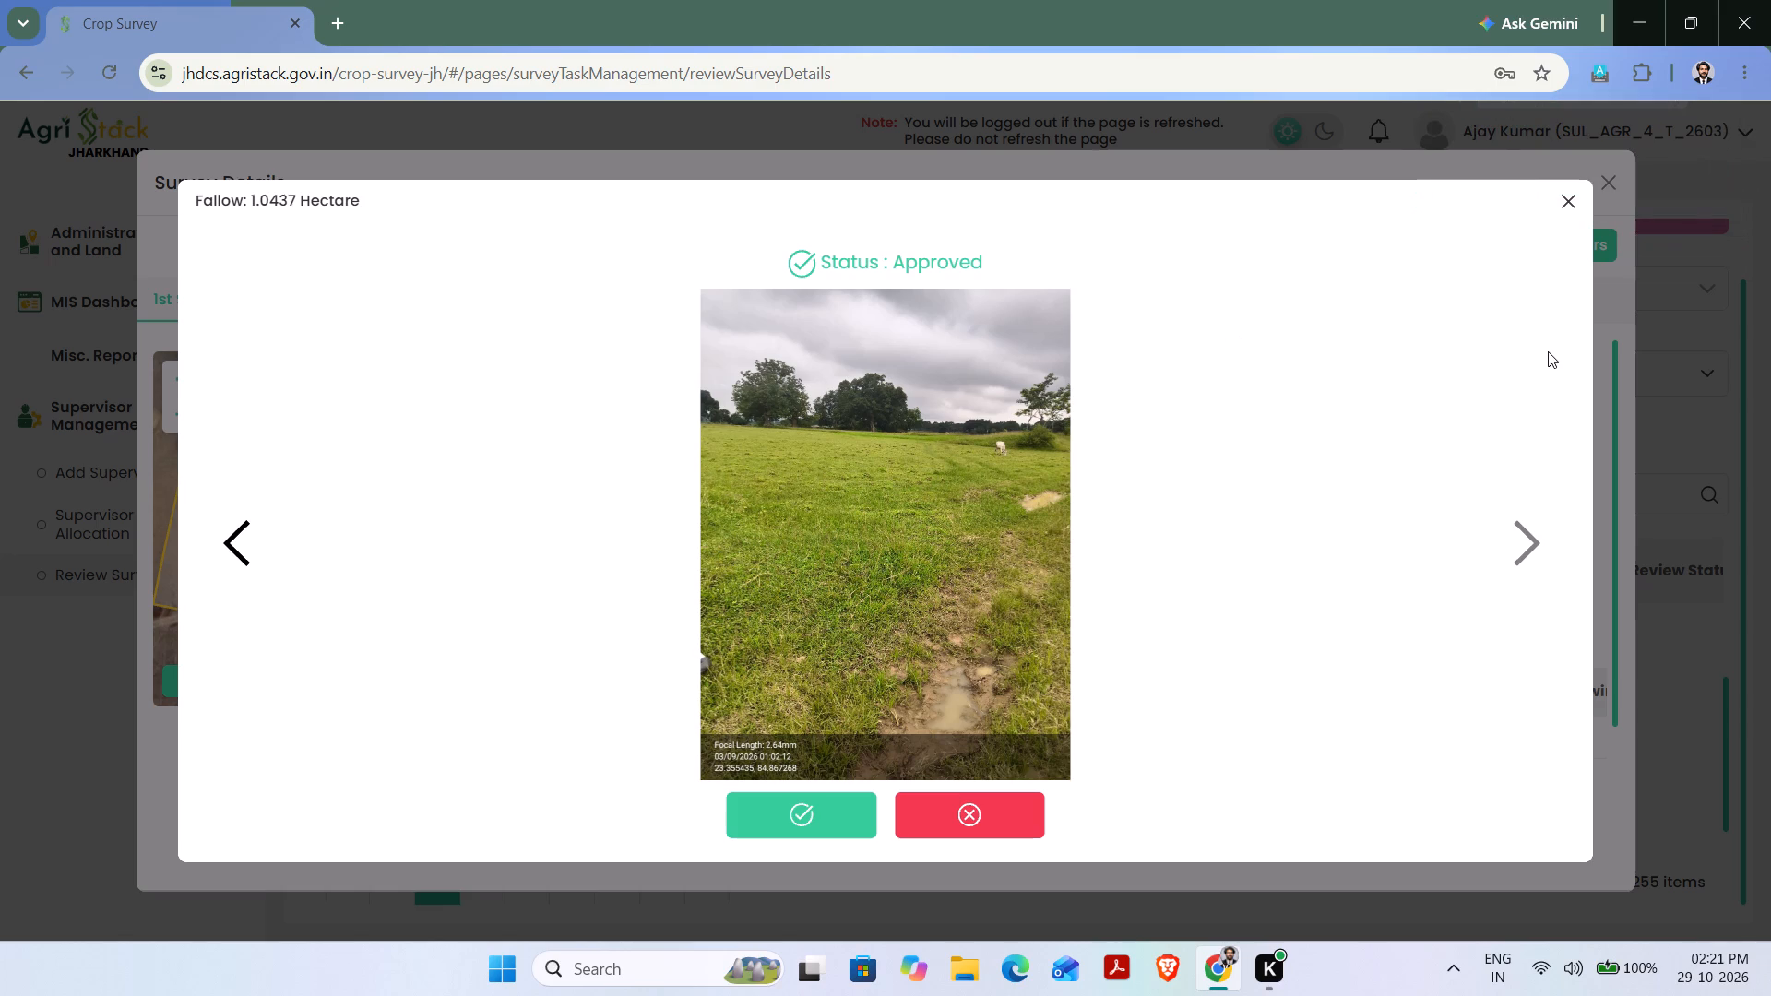
click(1569, 206)
Approve the 1st survey of survey number 313, save the review and close its details.
scroll(1053, 549, down, 1)
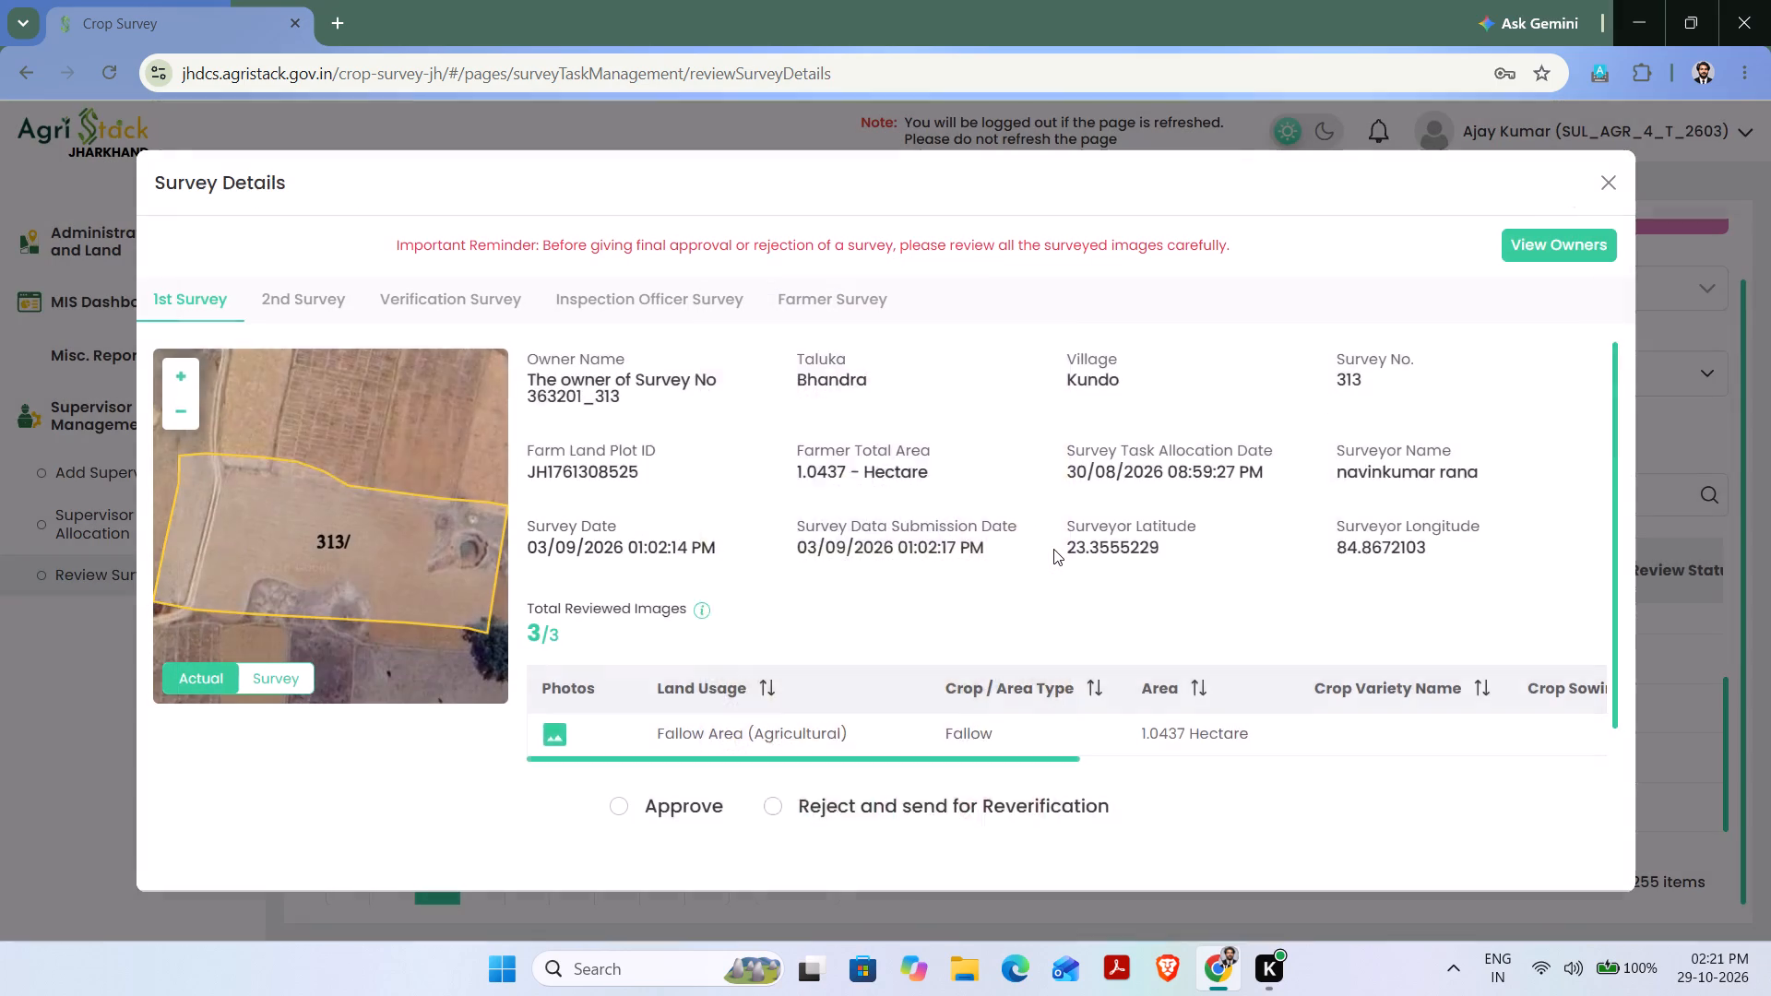
scroll(1053, 549, down, 1)
click(673, 670)
click(824, 741)
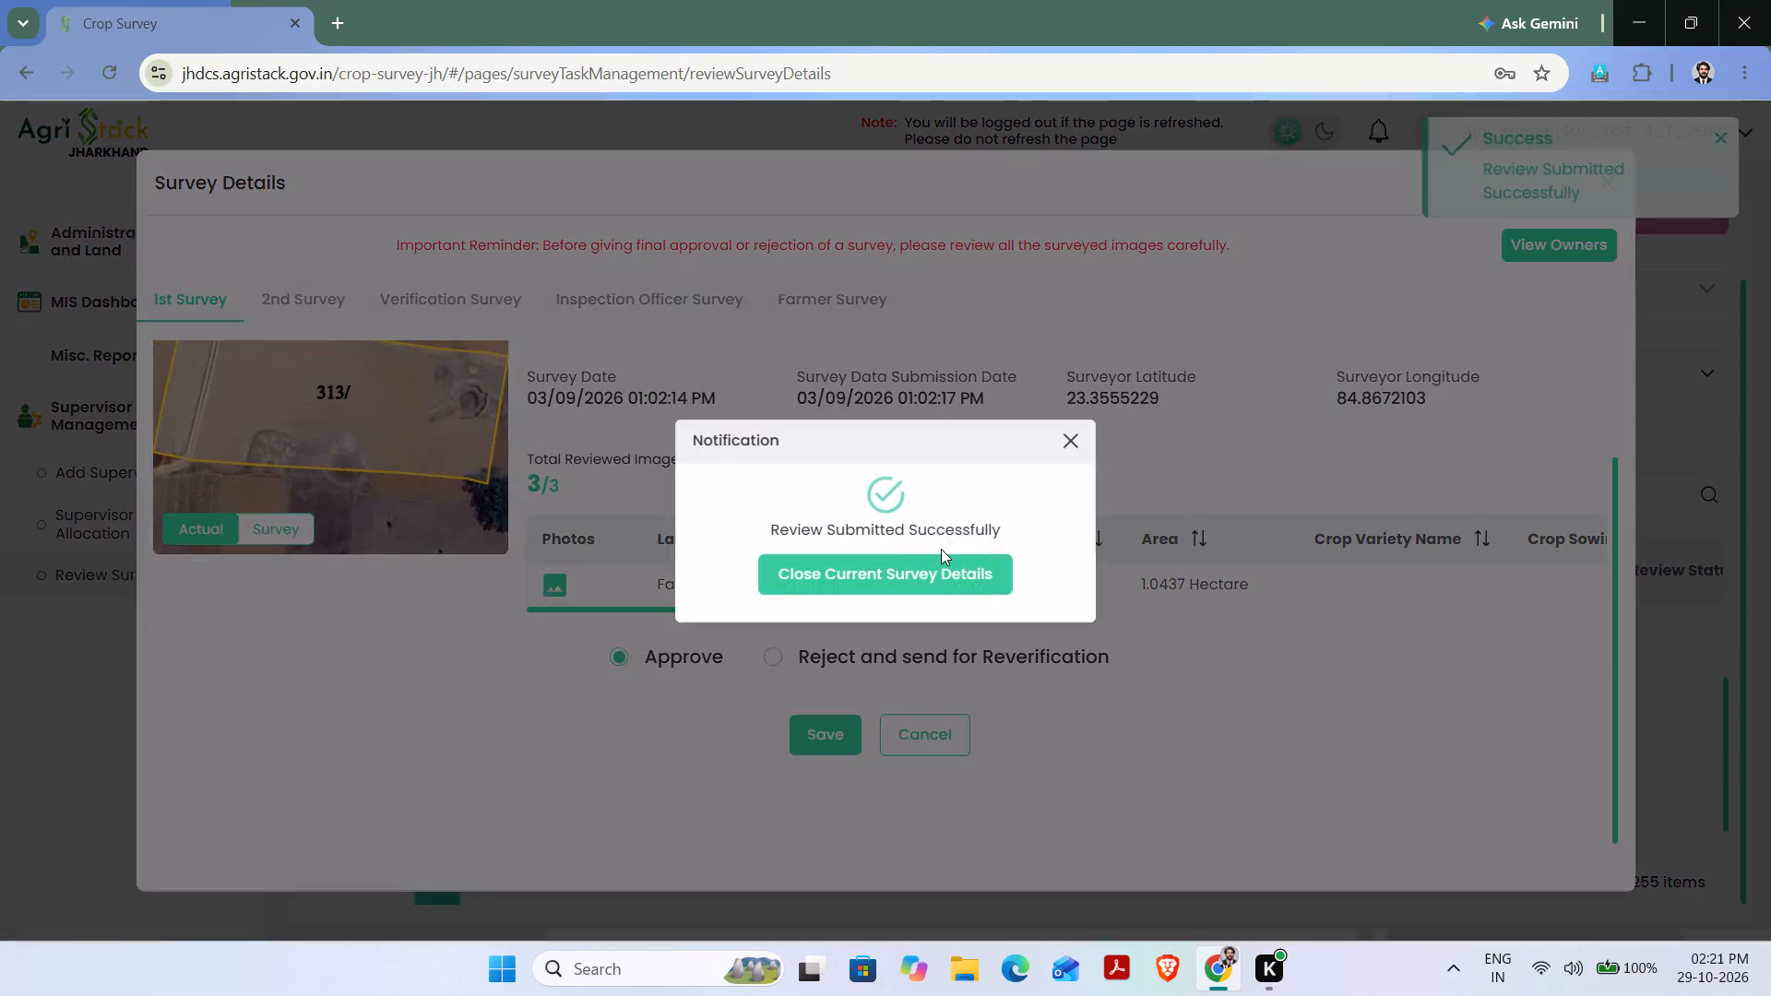
click(941, 550)
click(934, 562)
Open the details of survey number 555 and approve all three of its मक्का photos.
click(343, 761)
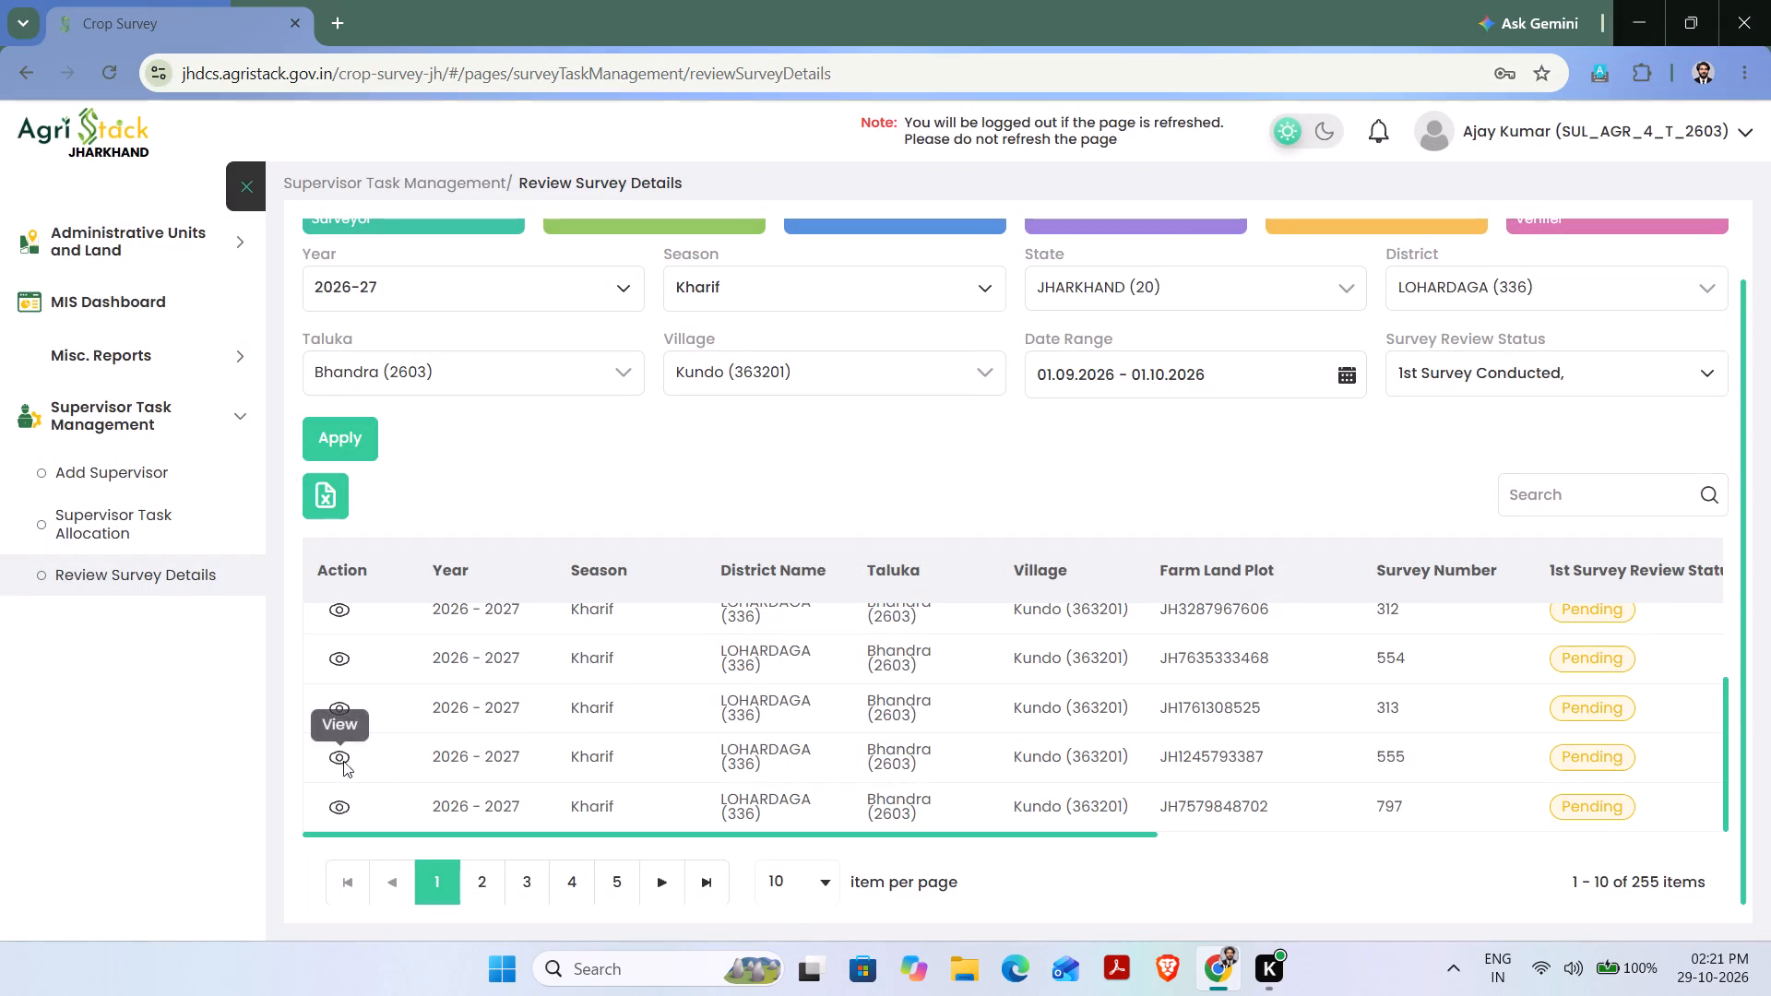
click(548, 741)
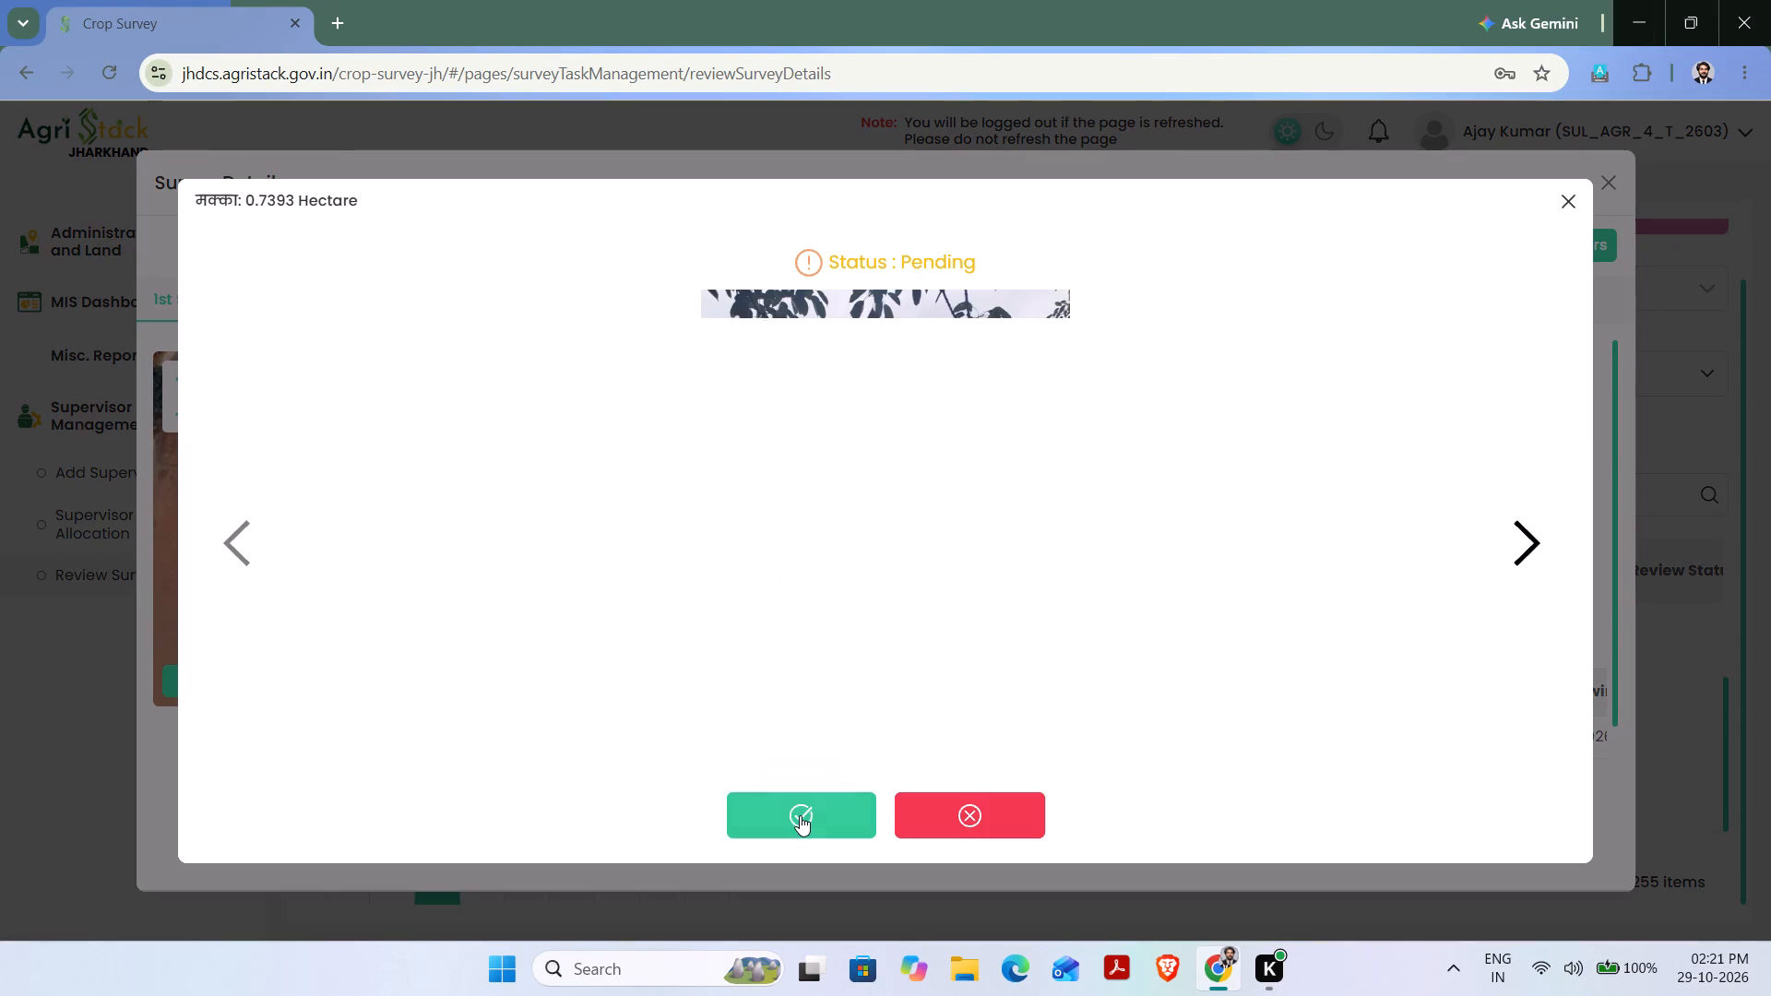
click(800, 816)
drag(946, 725, 794, 750)
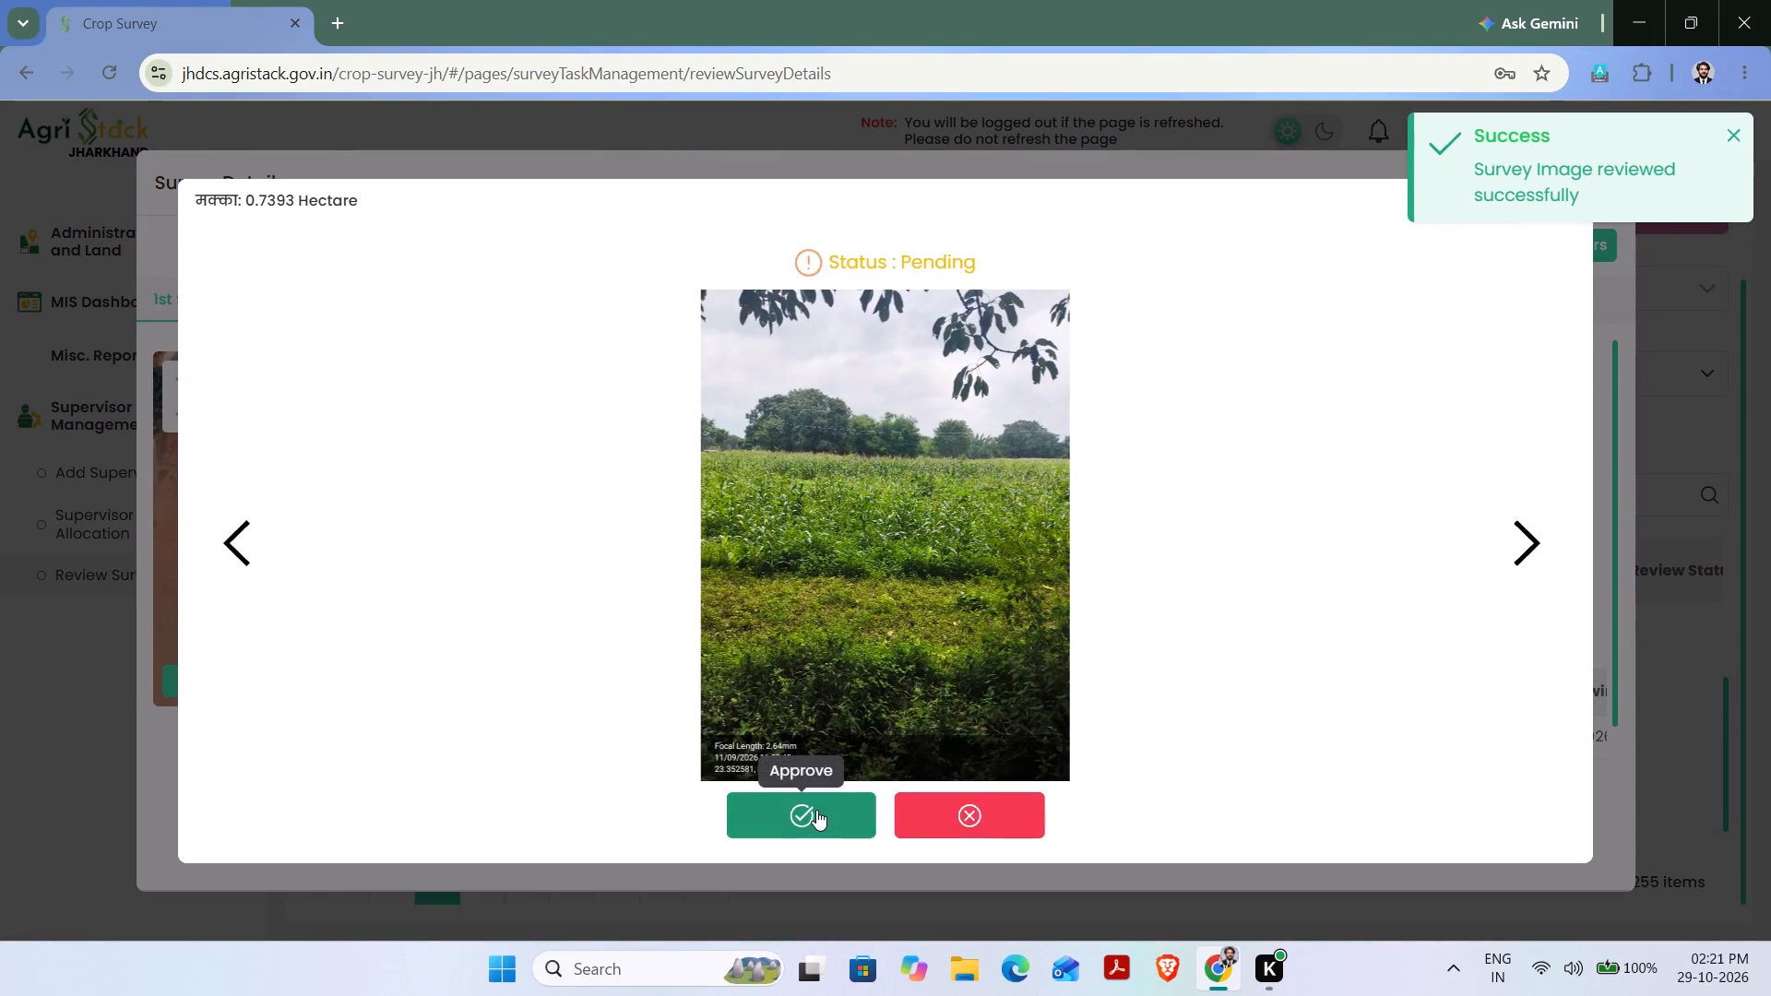
click(816, 810)
drag(929, 710, 786, 738)
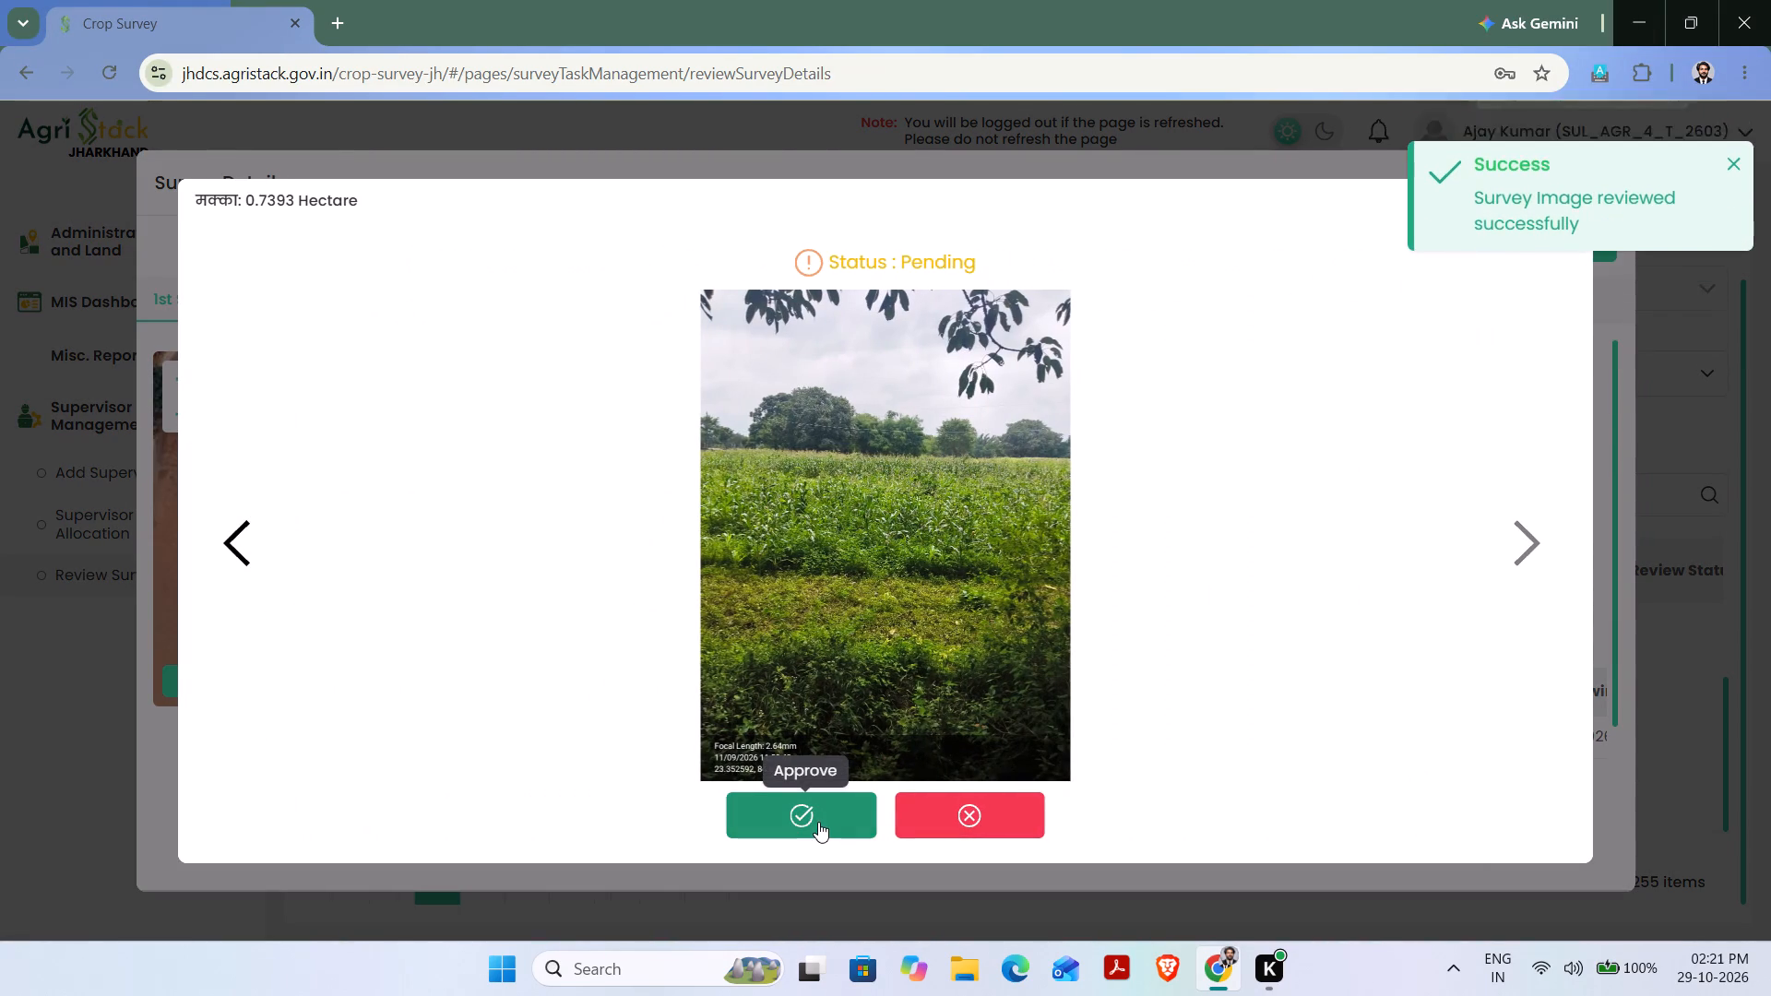
click(818, 822)
drag(957, 669, 852, 679)
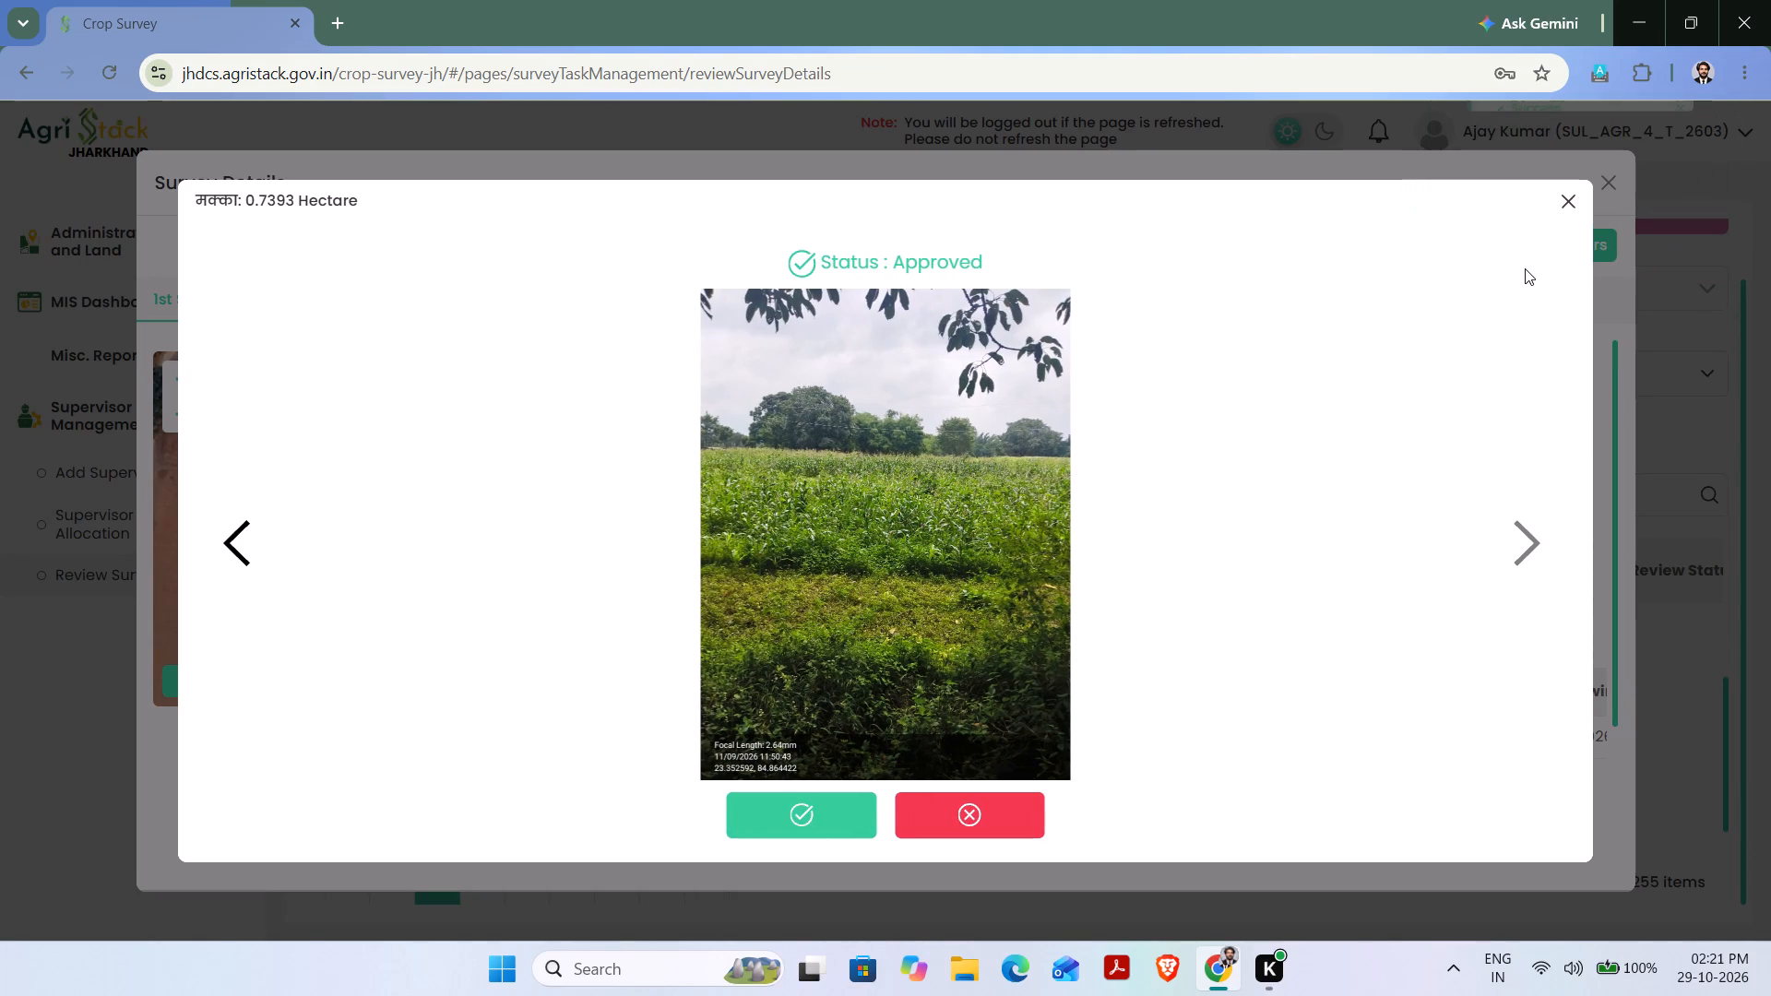
click(1569, 202)
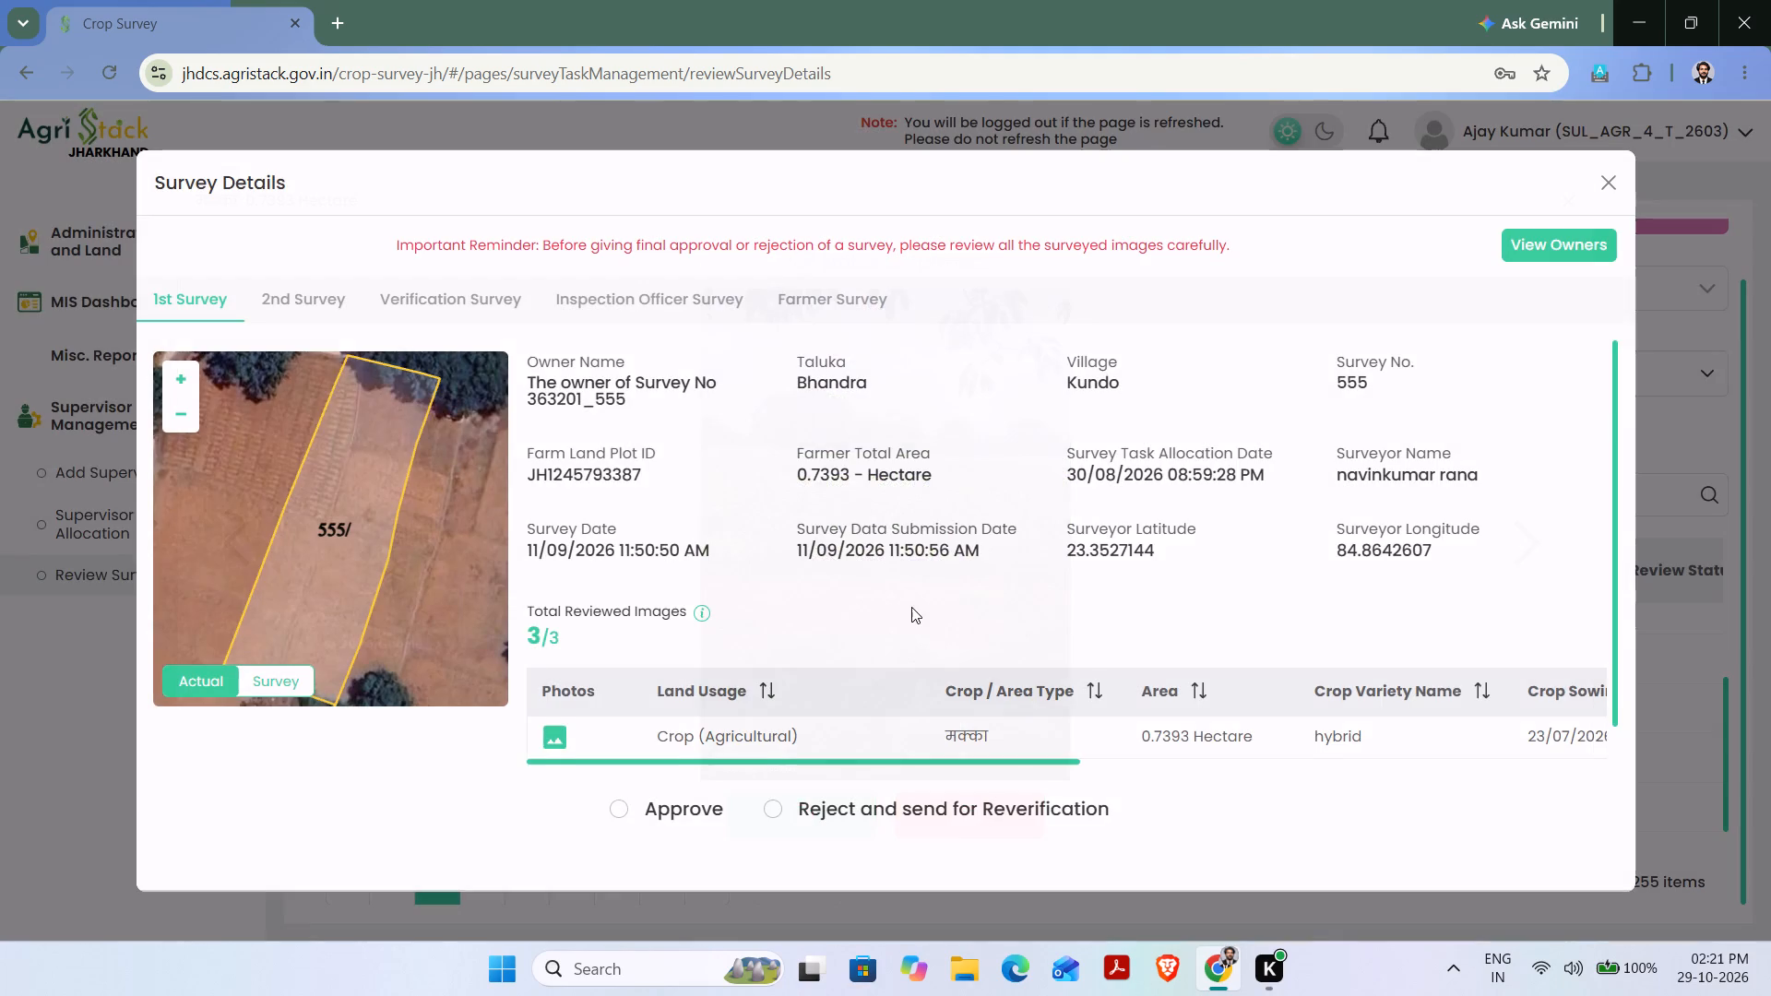
Approve the 1st survey of survey number 555, save the review and close its details.
scroll(911, 607, down, 2)
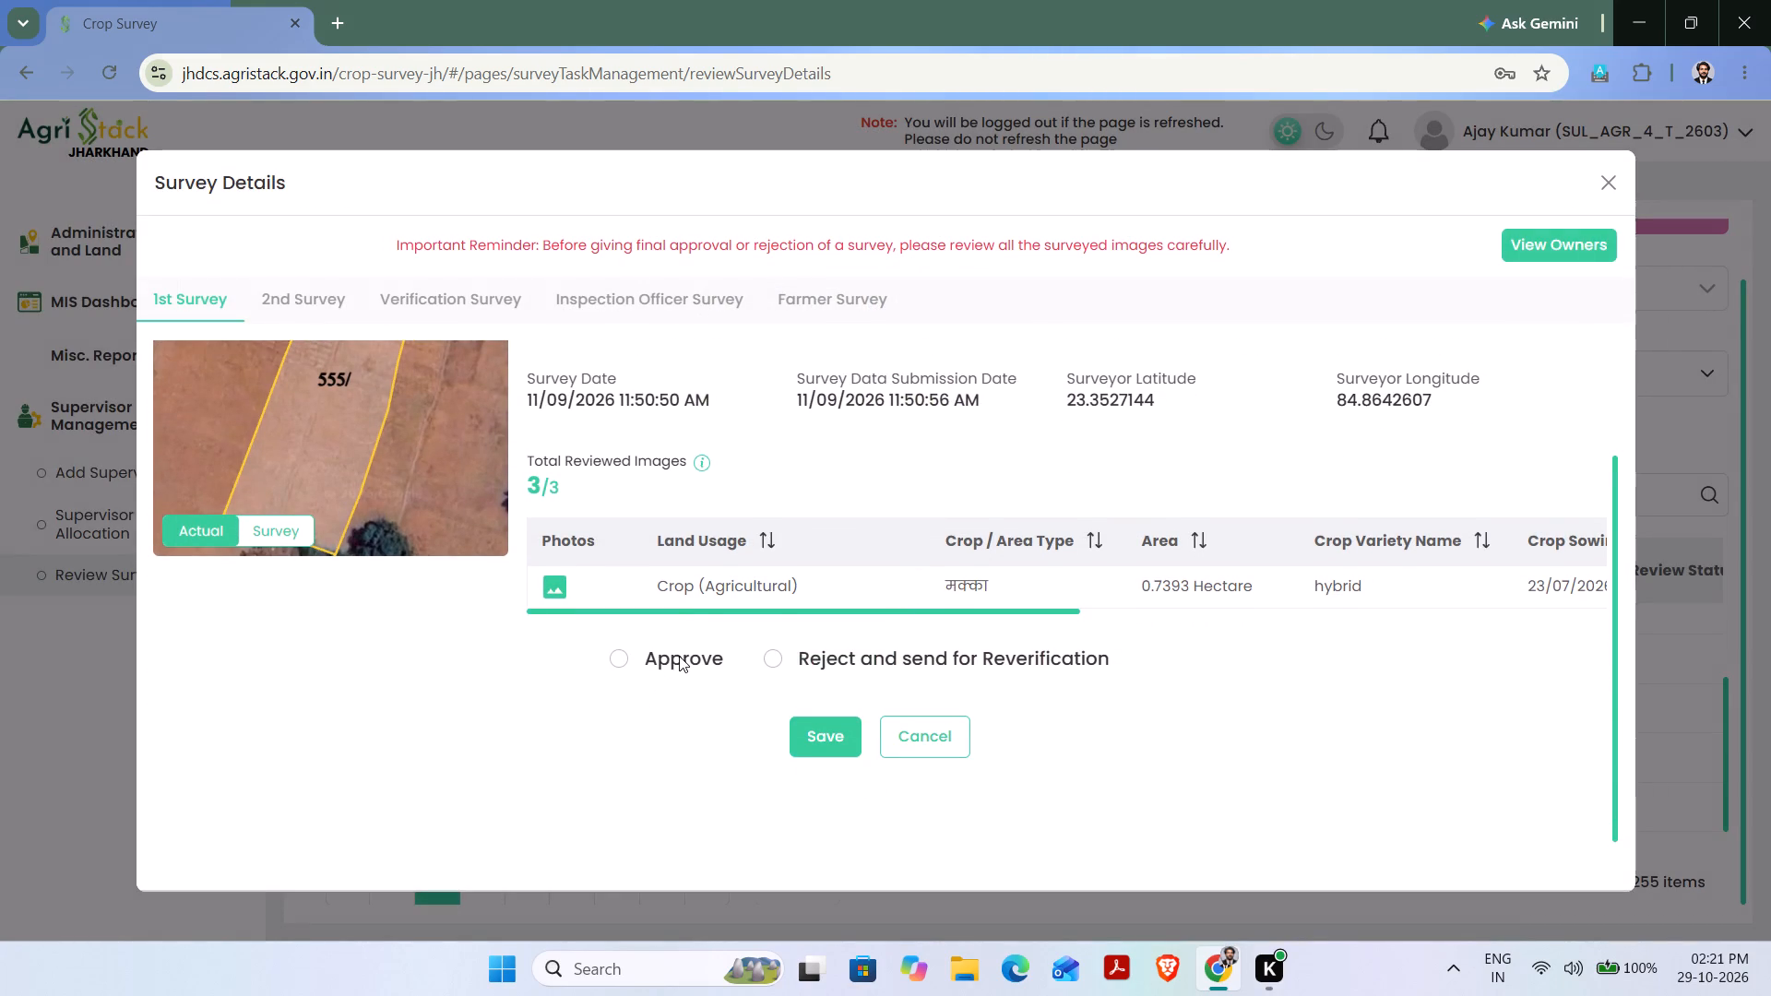
click(679, 656)
click(800, 731)
click(904, 582)
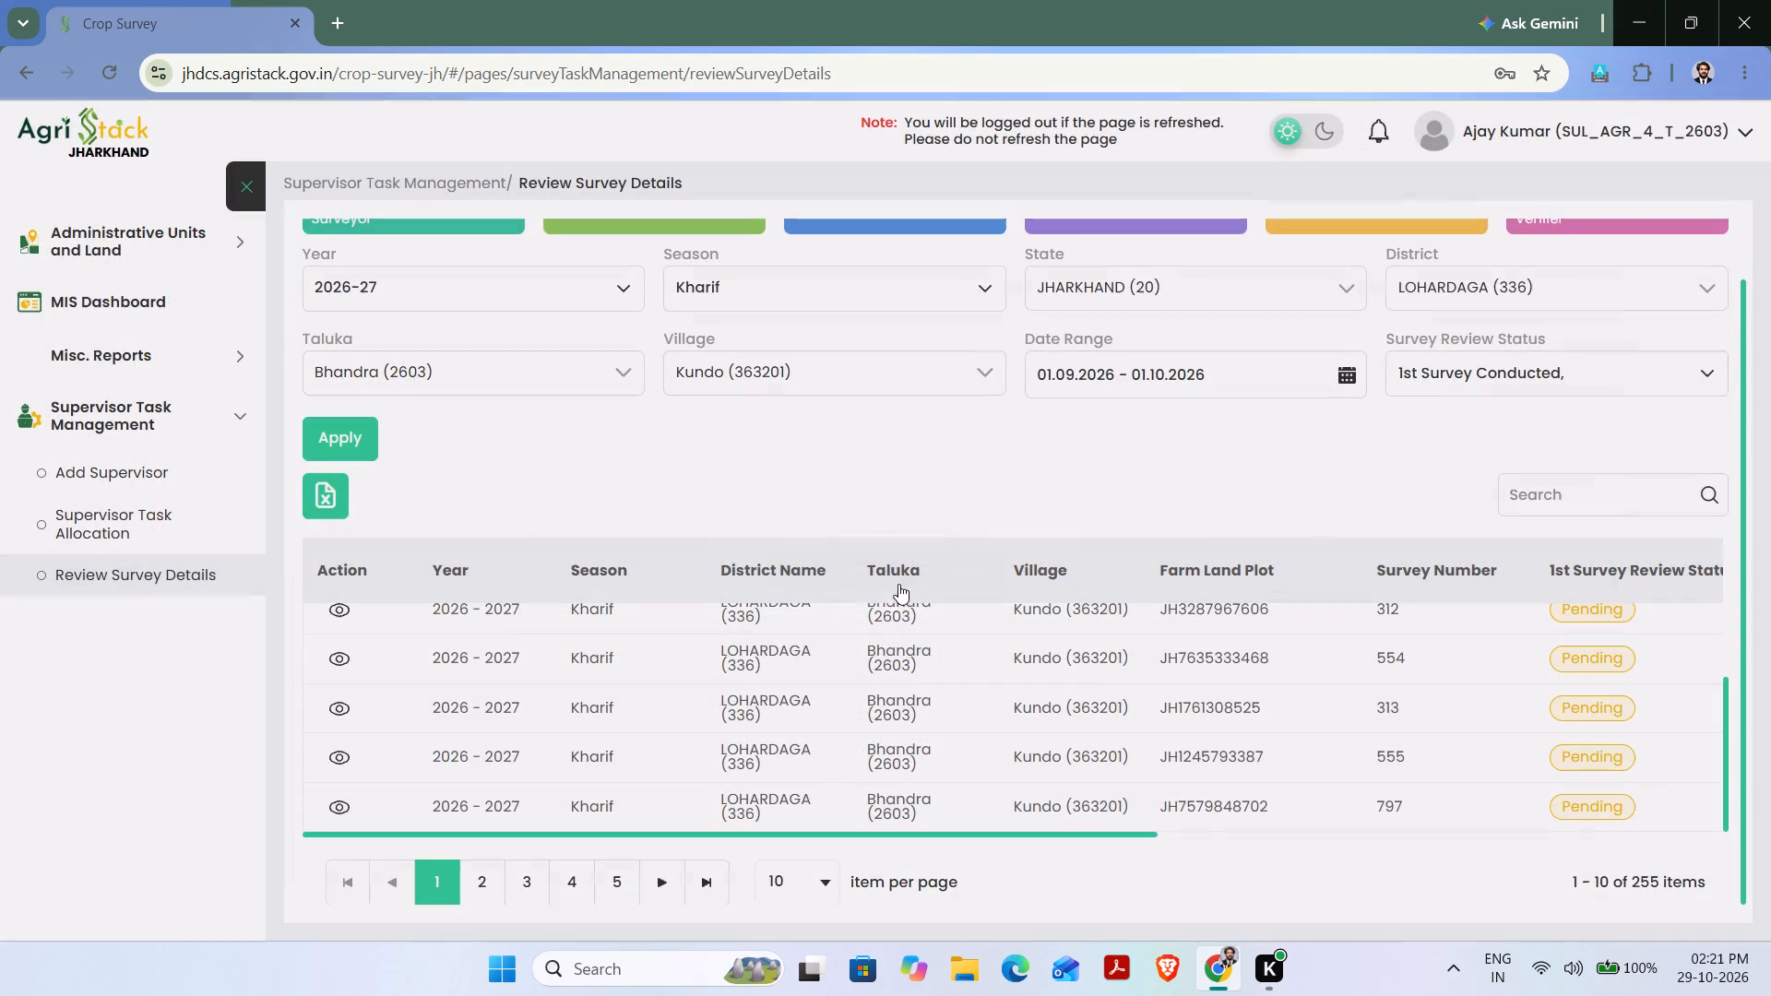
Open the details of survey number 797 and approve all three of its चावल photos.
click(348, 803)
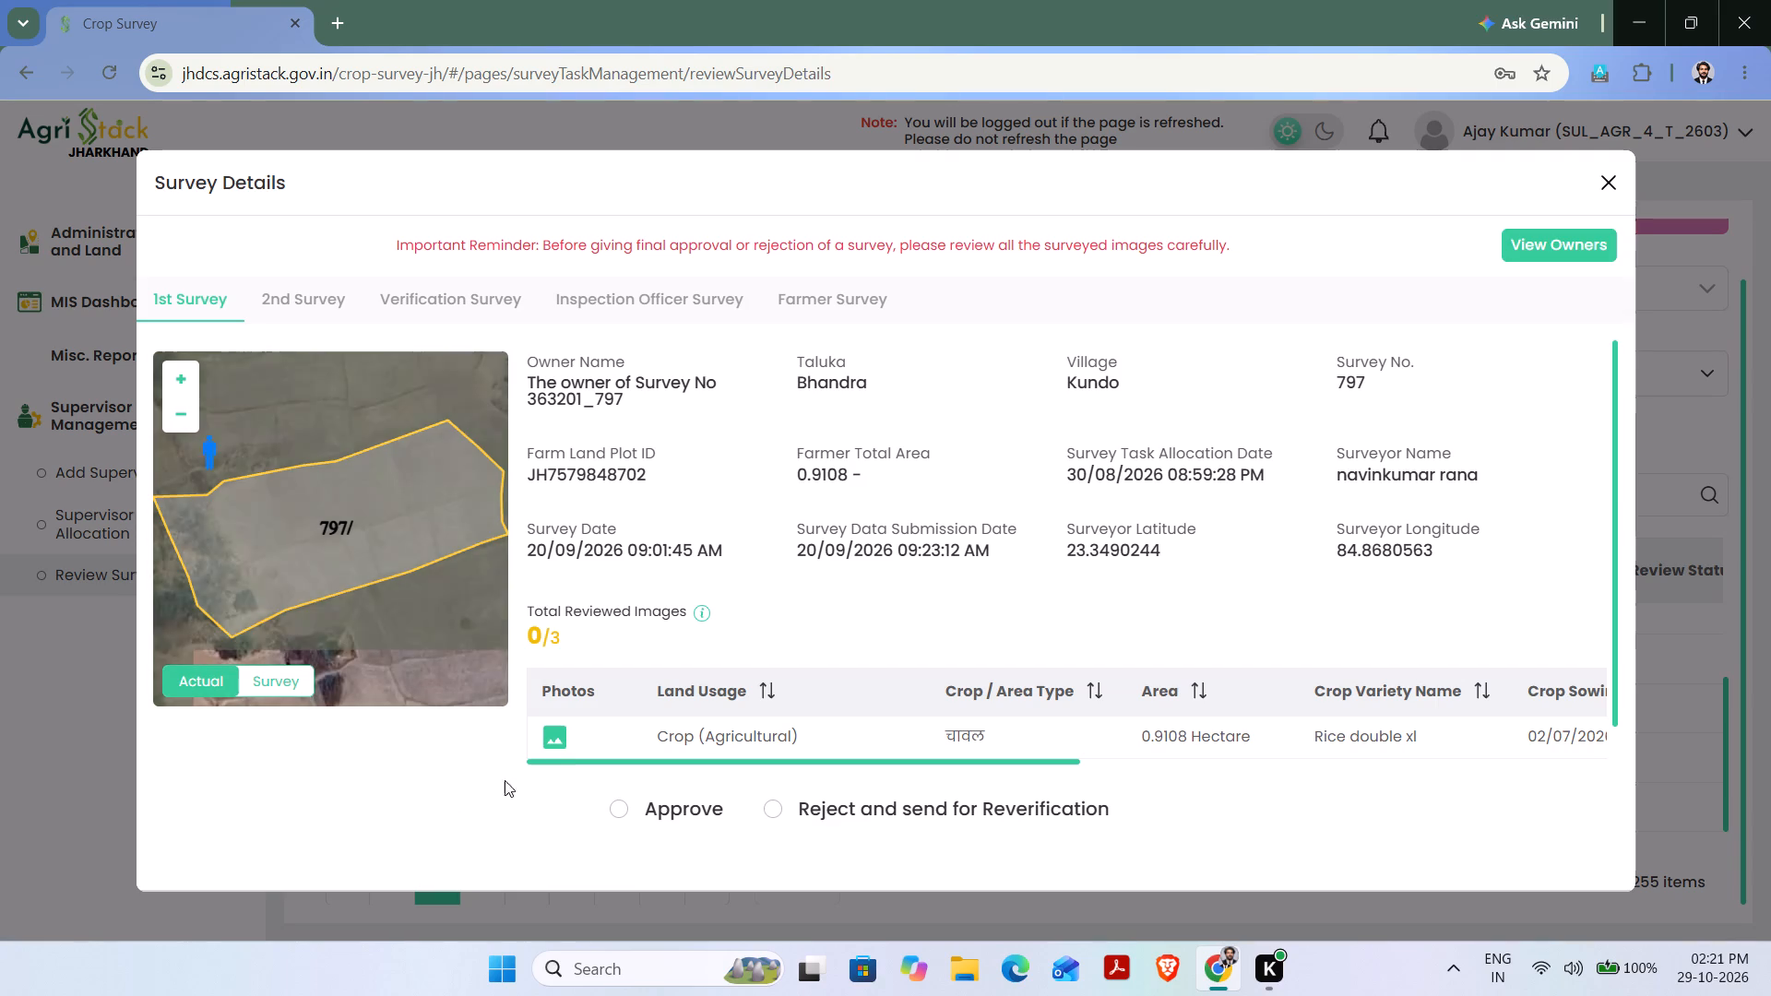
click(555, 743)
click(803, 826)
drag(947, 692, 822, 716)
click(828, 800)
drag(926, 713, 836, 729)
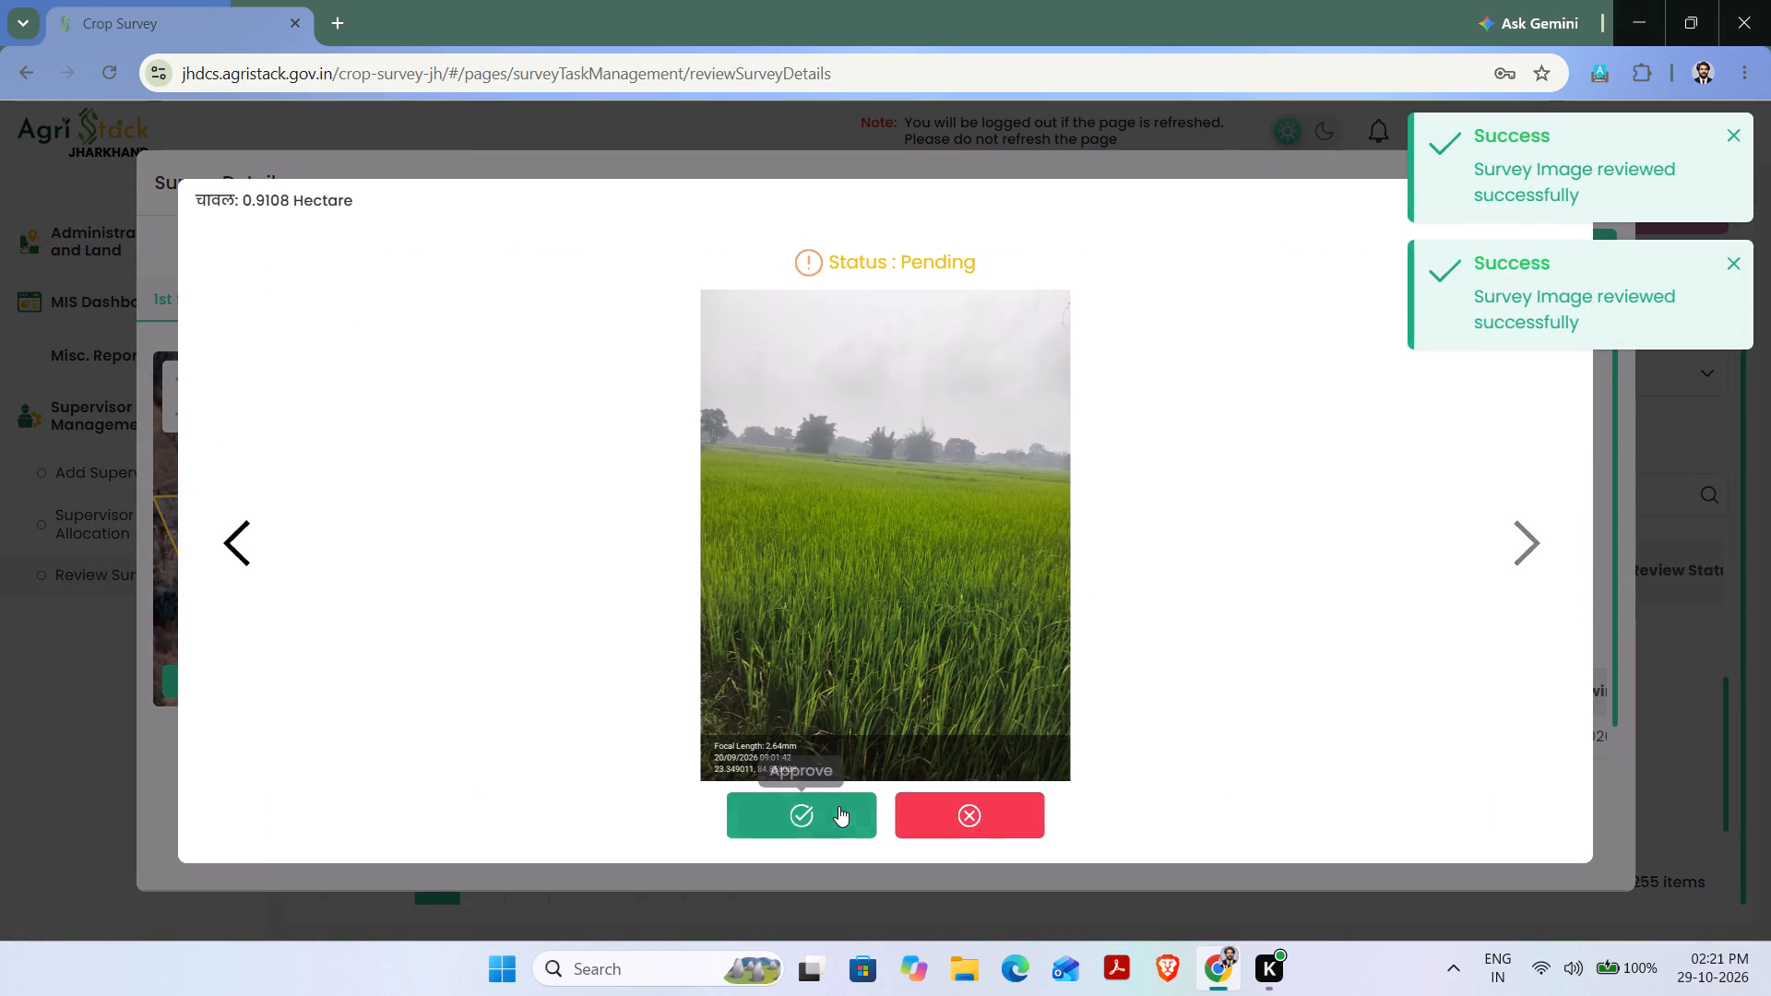
click(838, 809)
drag(966, 653, 928, 652)
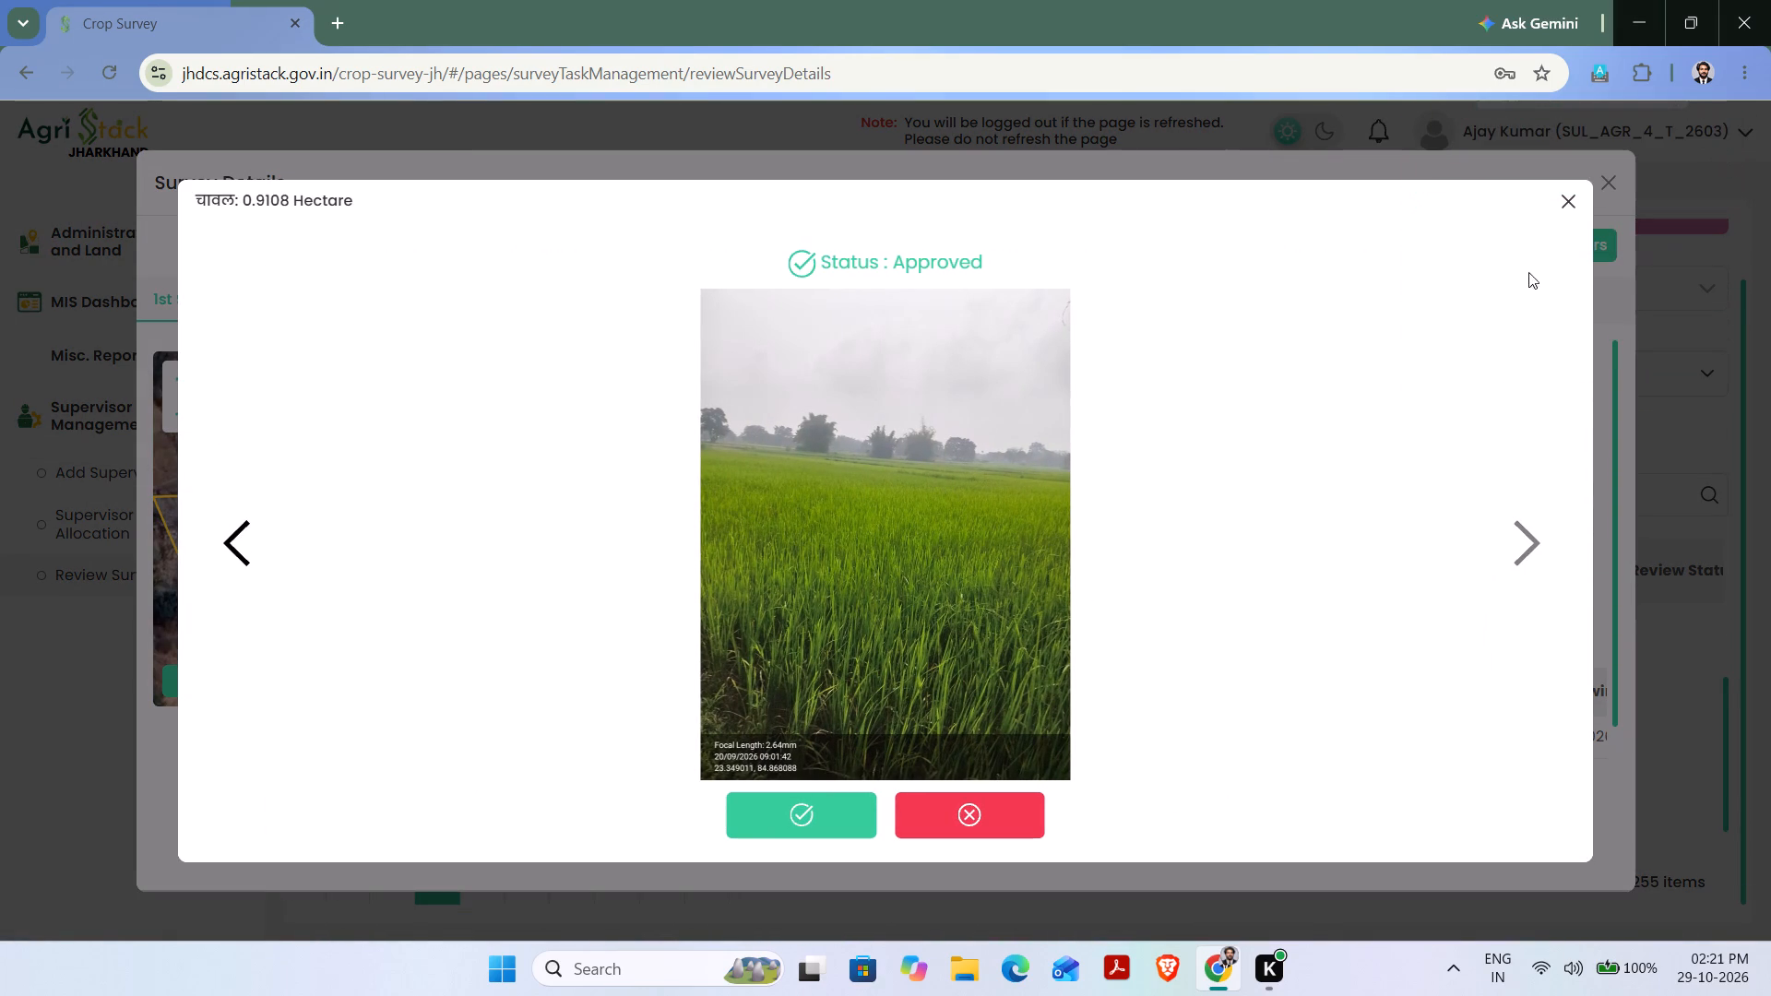
click(1575, 187)
click(1569, 194)
Approve the 1st survey of survey number 797, save the review and close its details.
scroll(896, 682, down, 2)
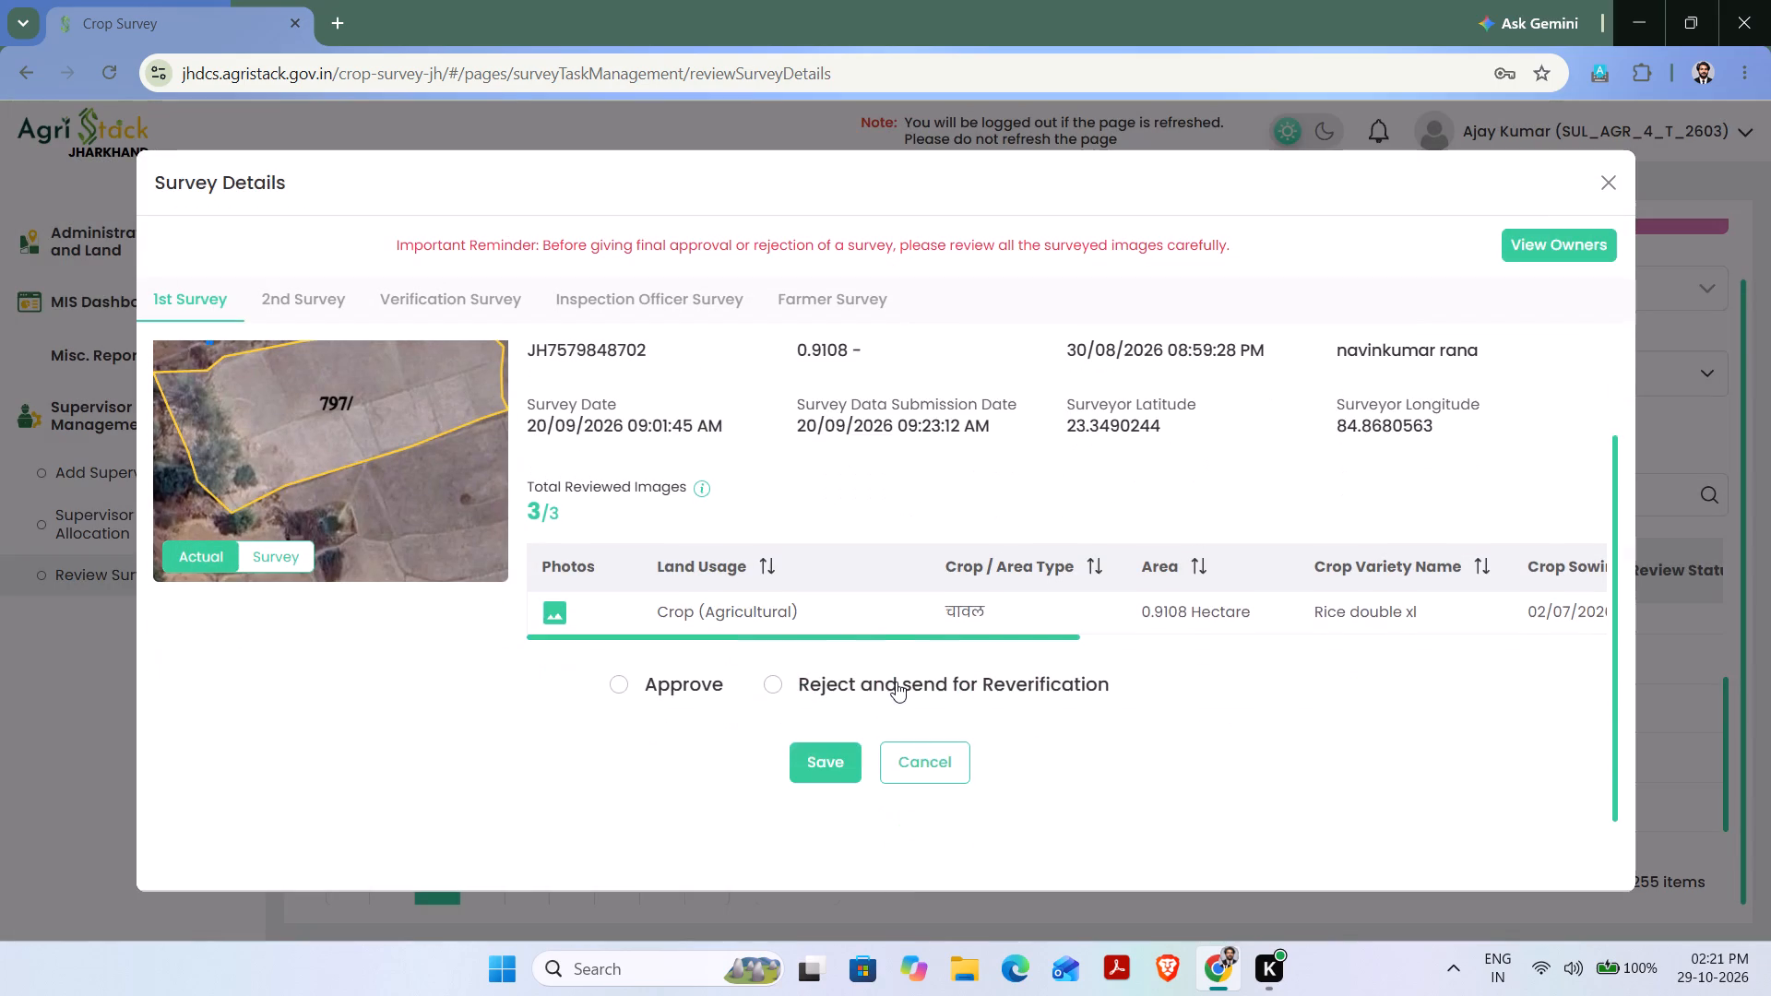
click(691, 666)
click(819, 740)
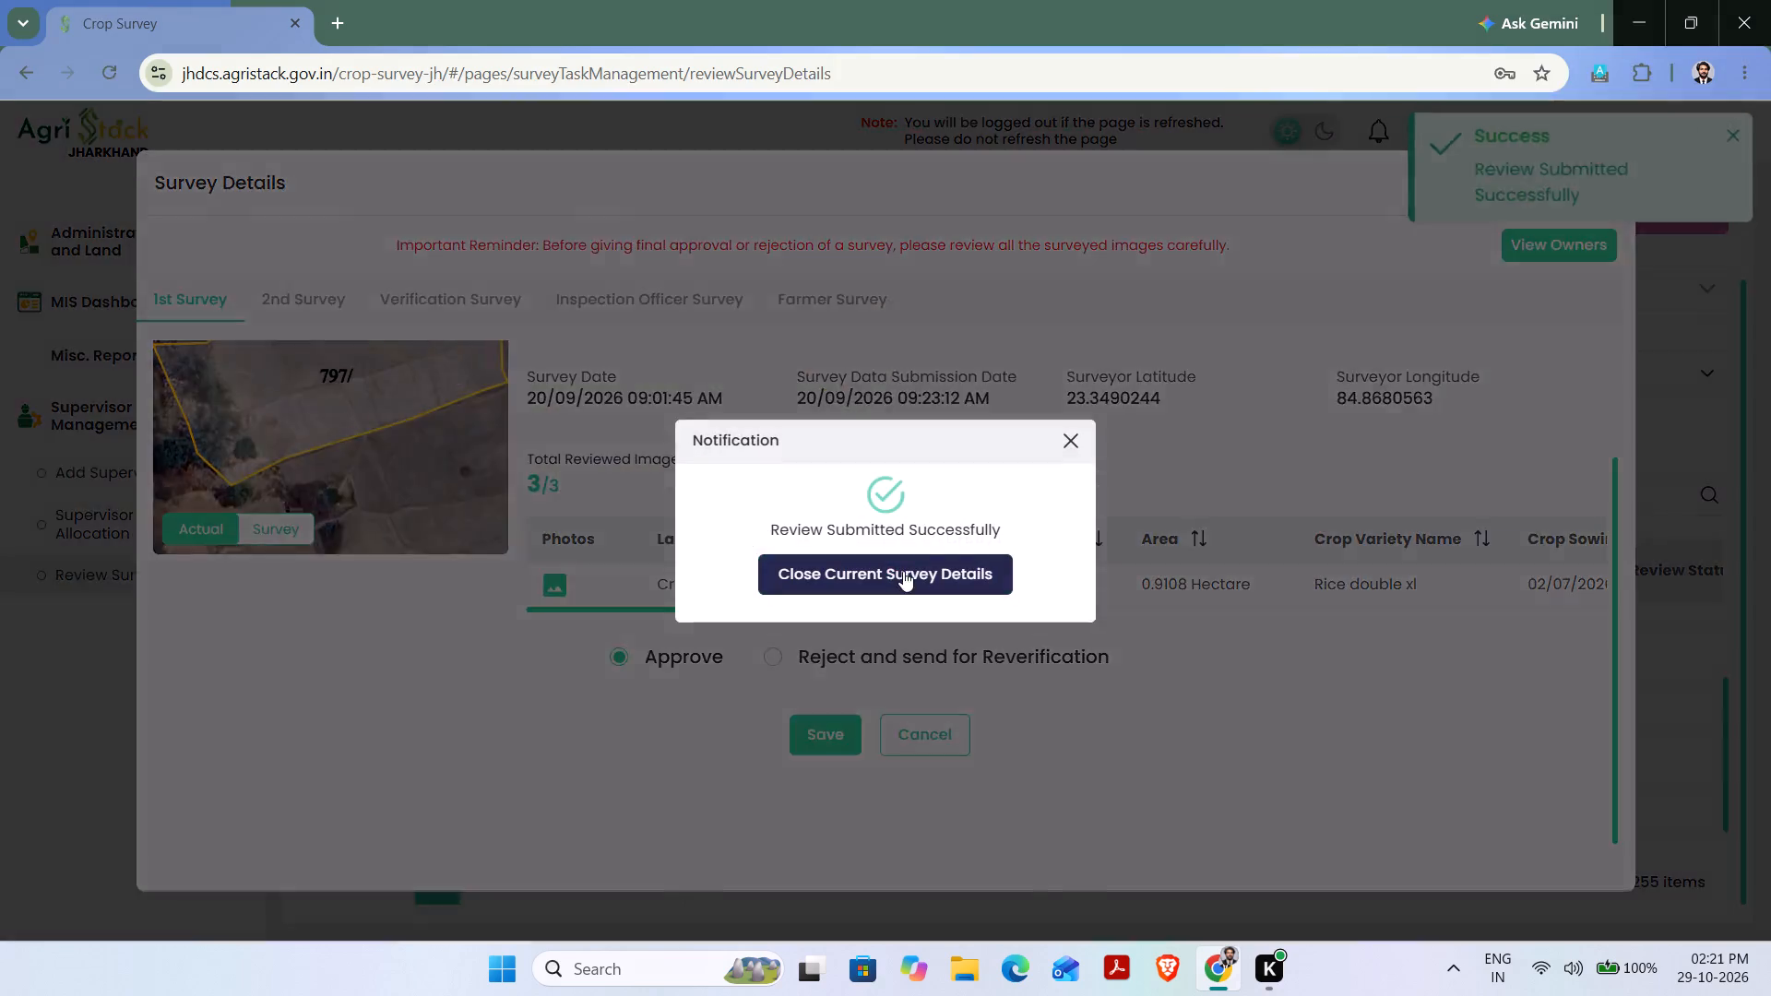
click(903, 569)
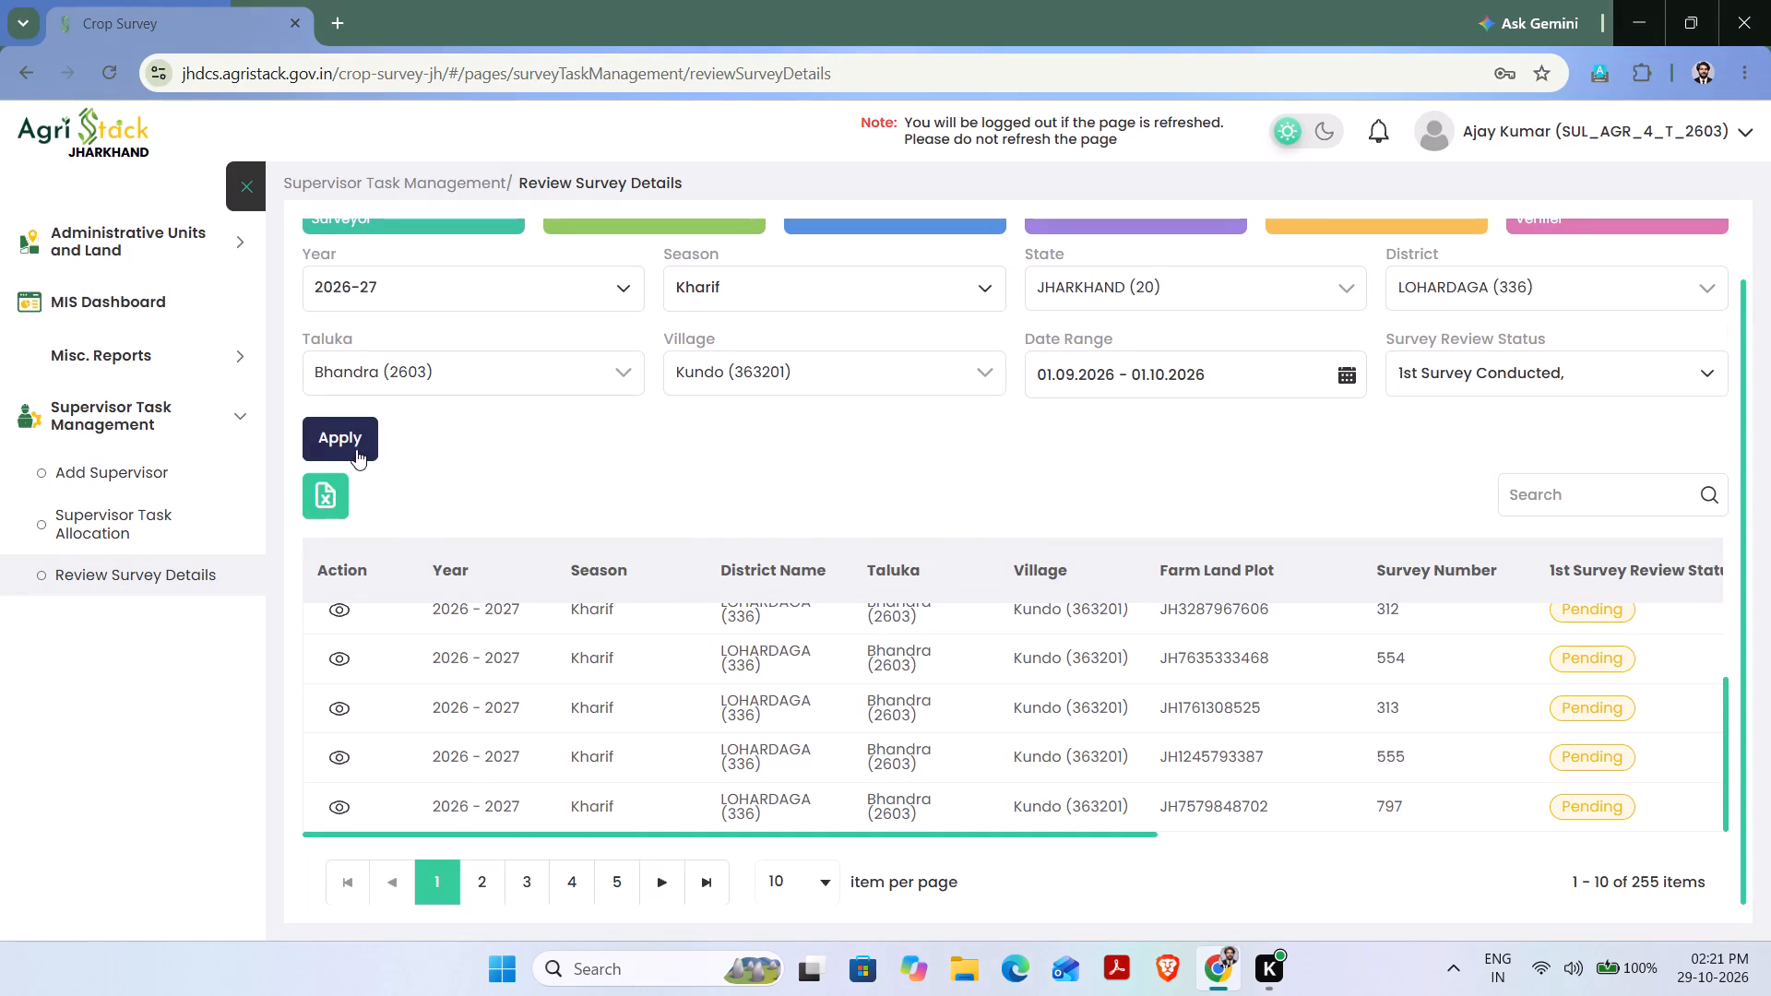
Reload the Kundo survey list with the same filters to bring up the next batch of pending plots.
click(359, 445)
scroll(438, 675, up, 5)
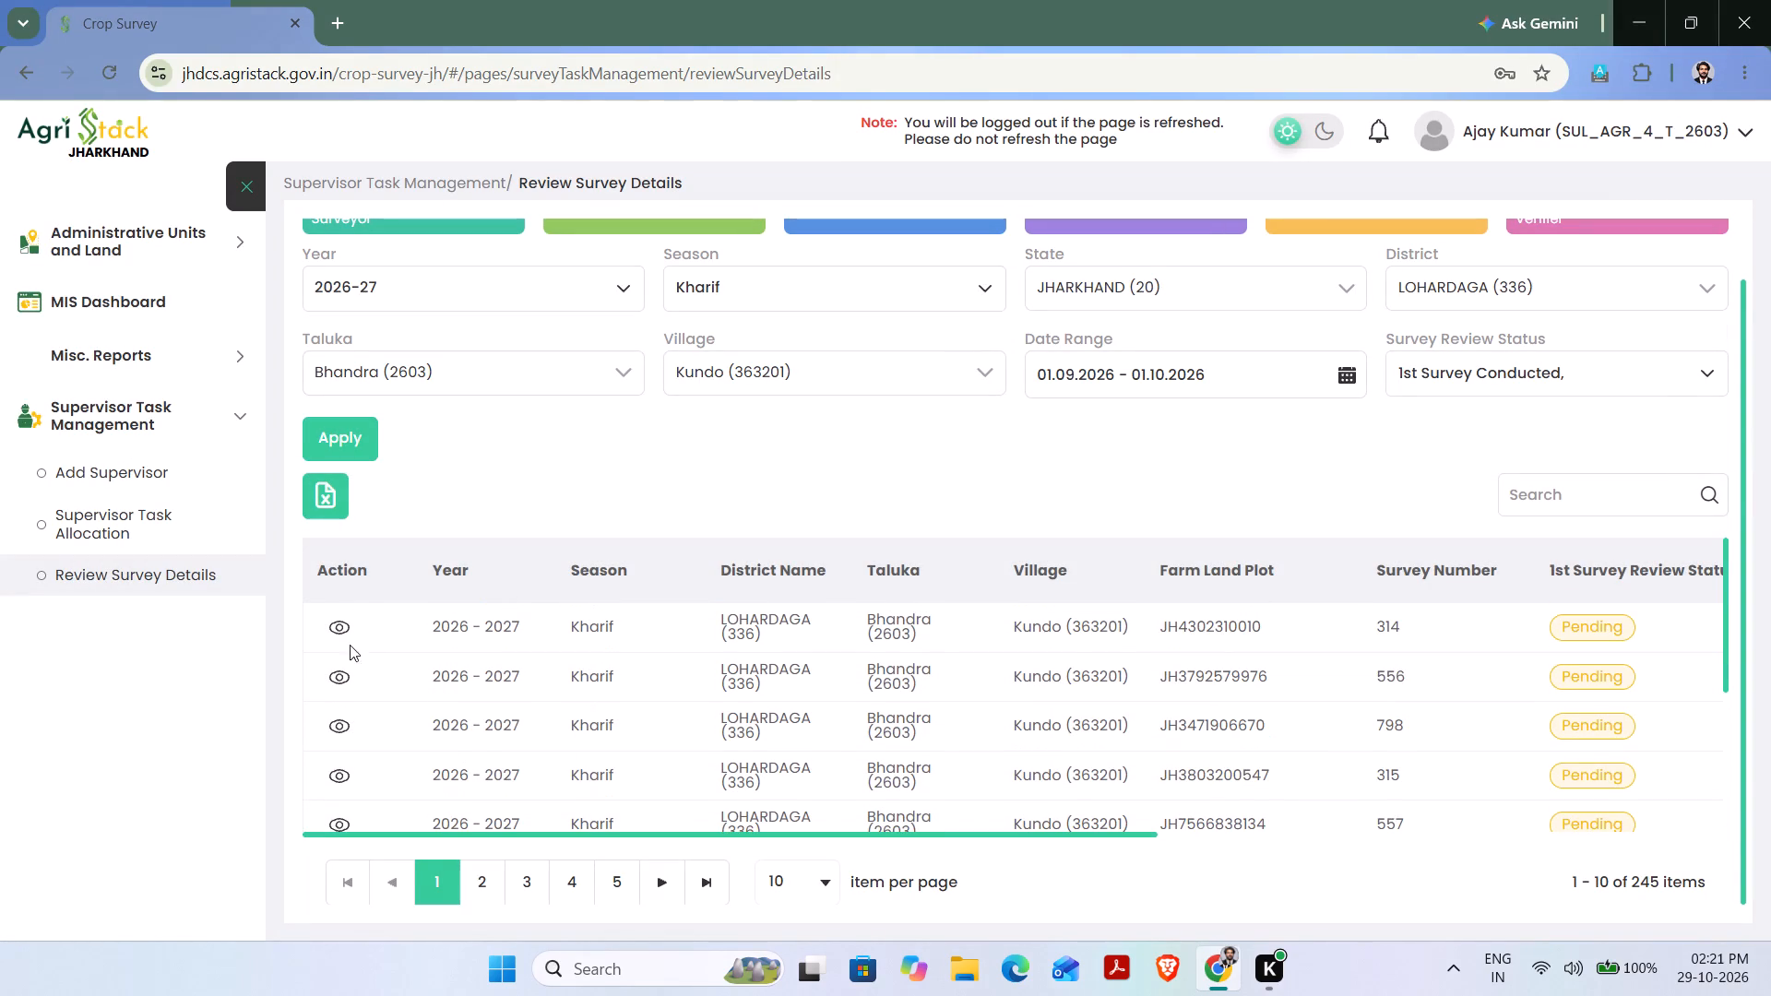
Open the details of survey number 314 and approve all three of its आमा अदरख photos.
click(335, 623)
click(562, 741)
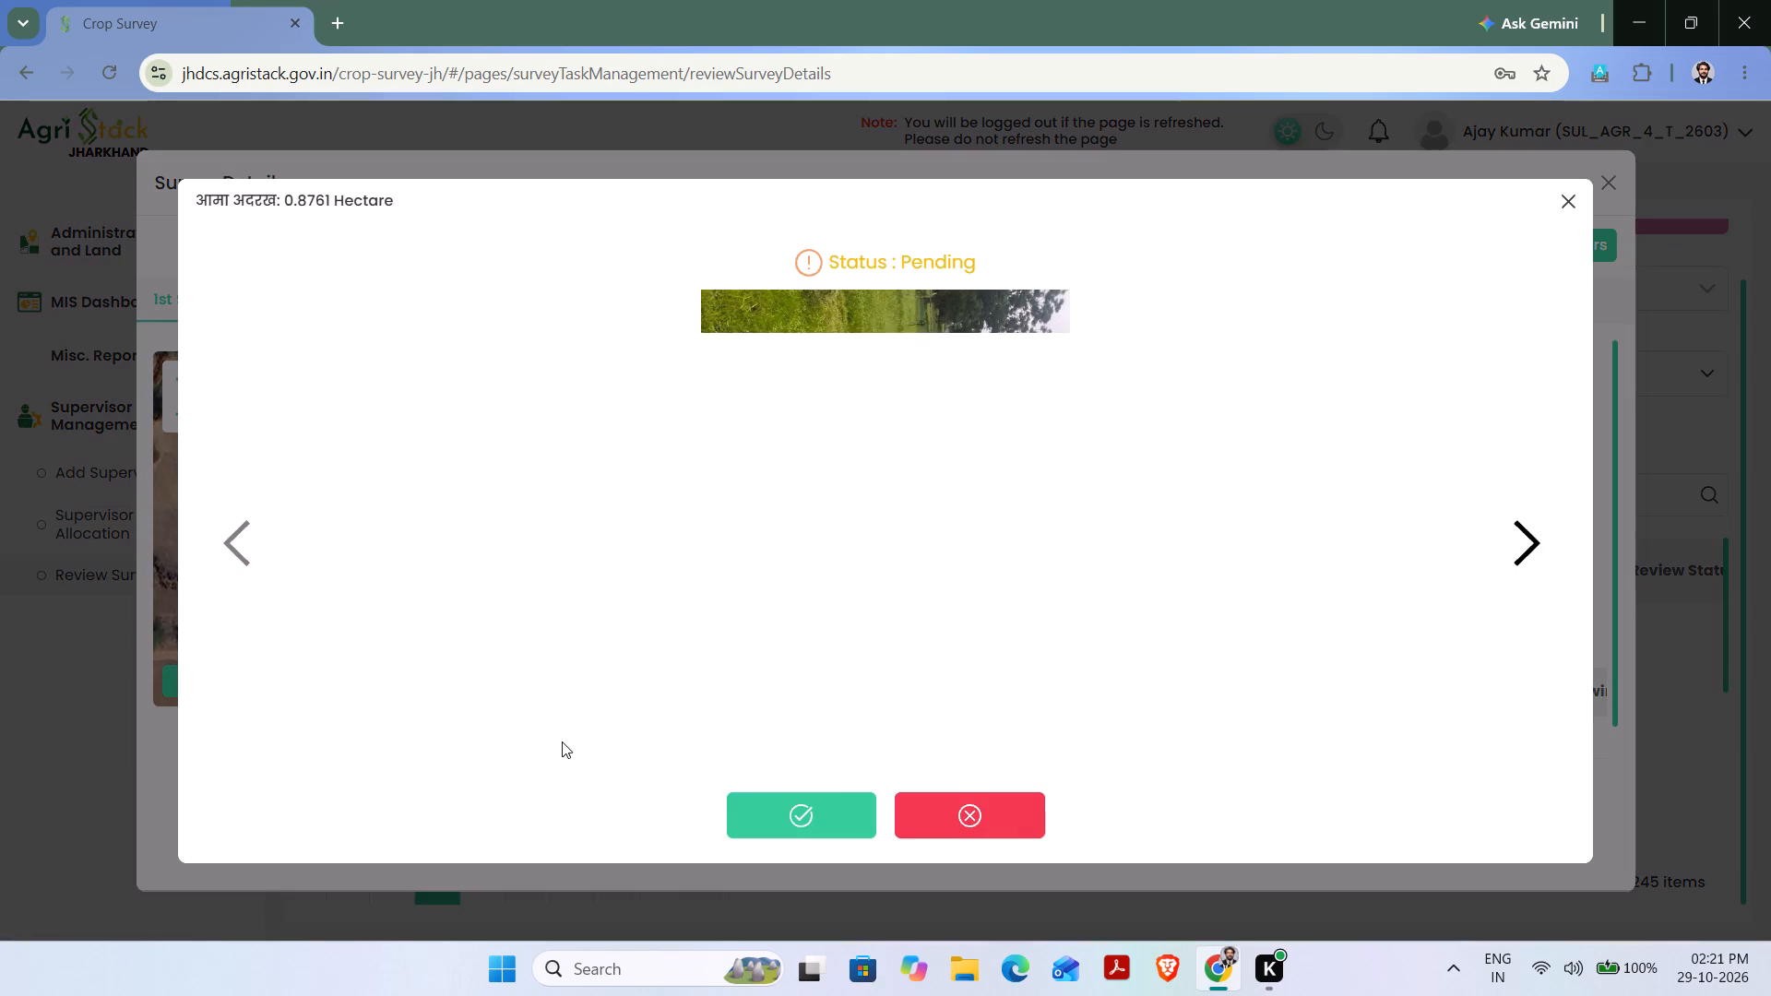
click(769, 828)
drag(920, 694, 772, 715)
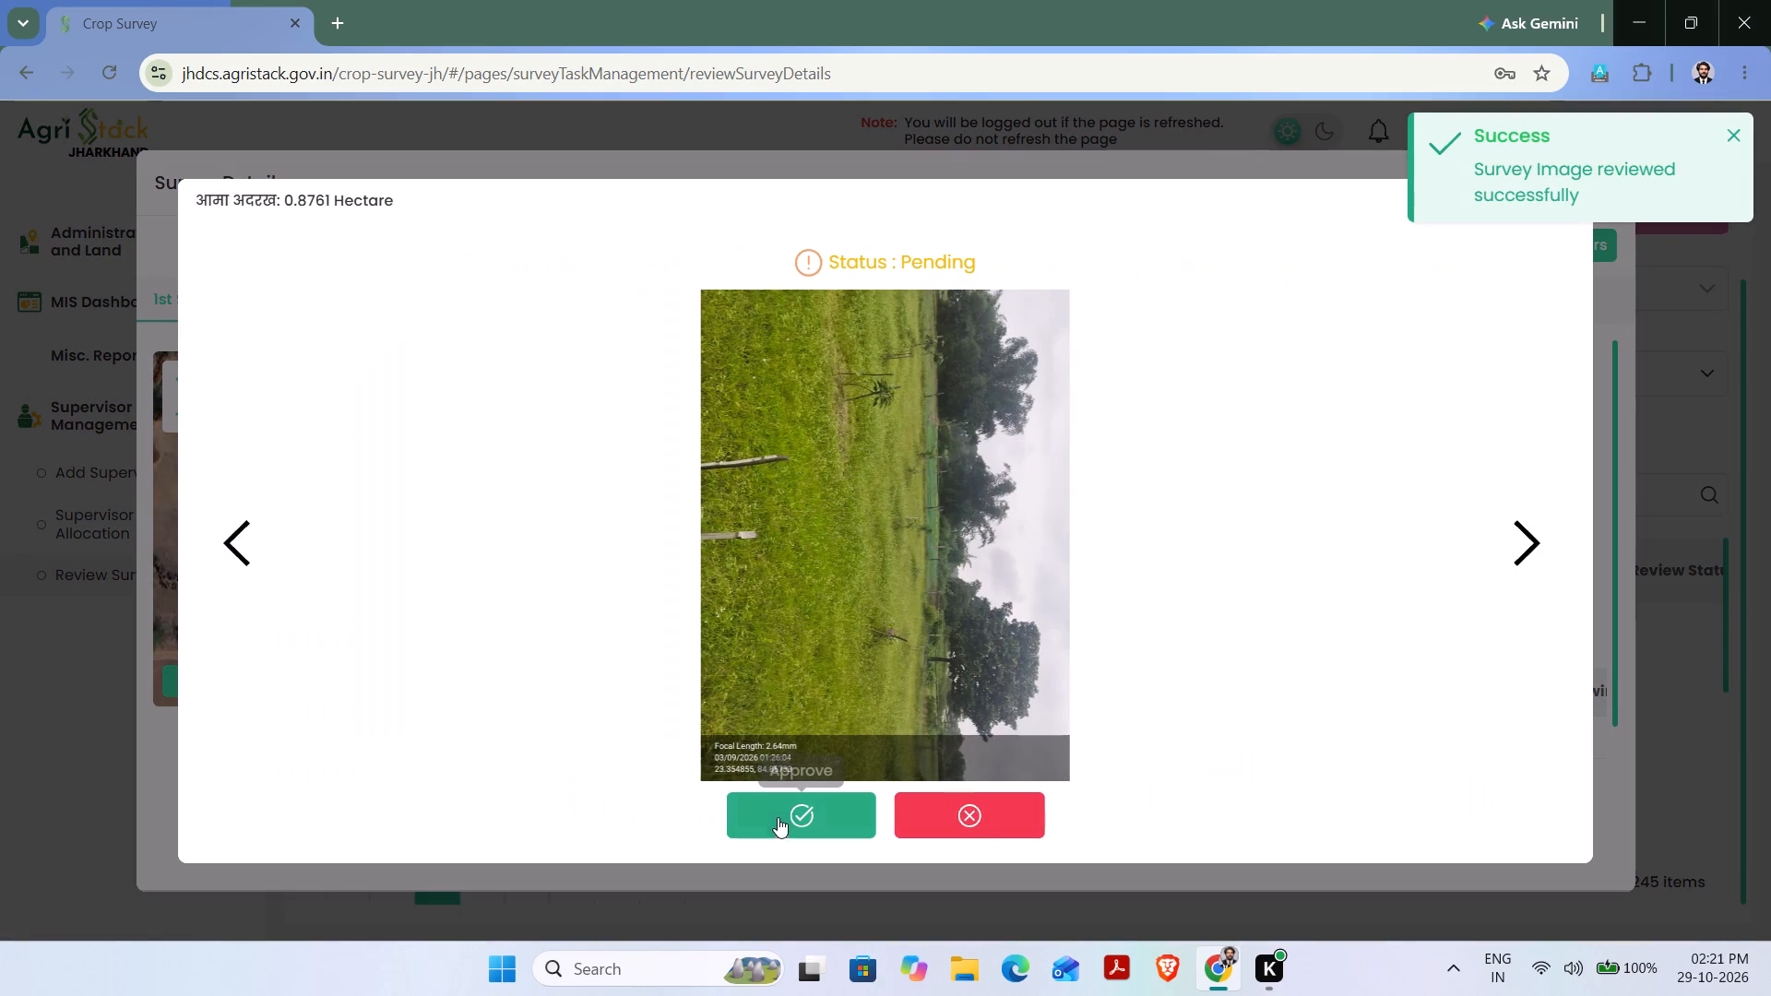
click(777, 818)
drag(913, 679, 801, 707)
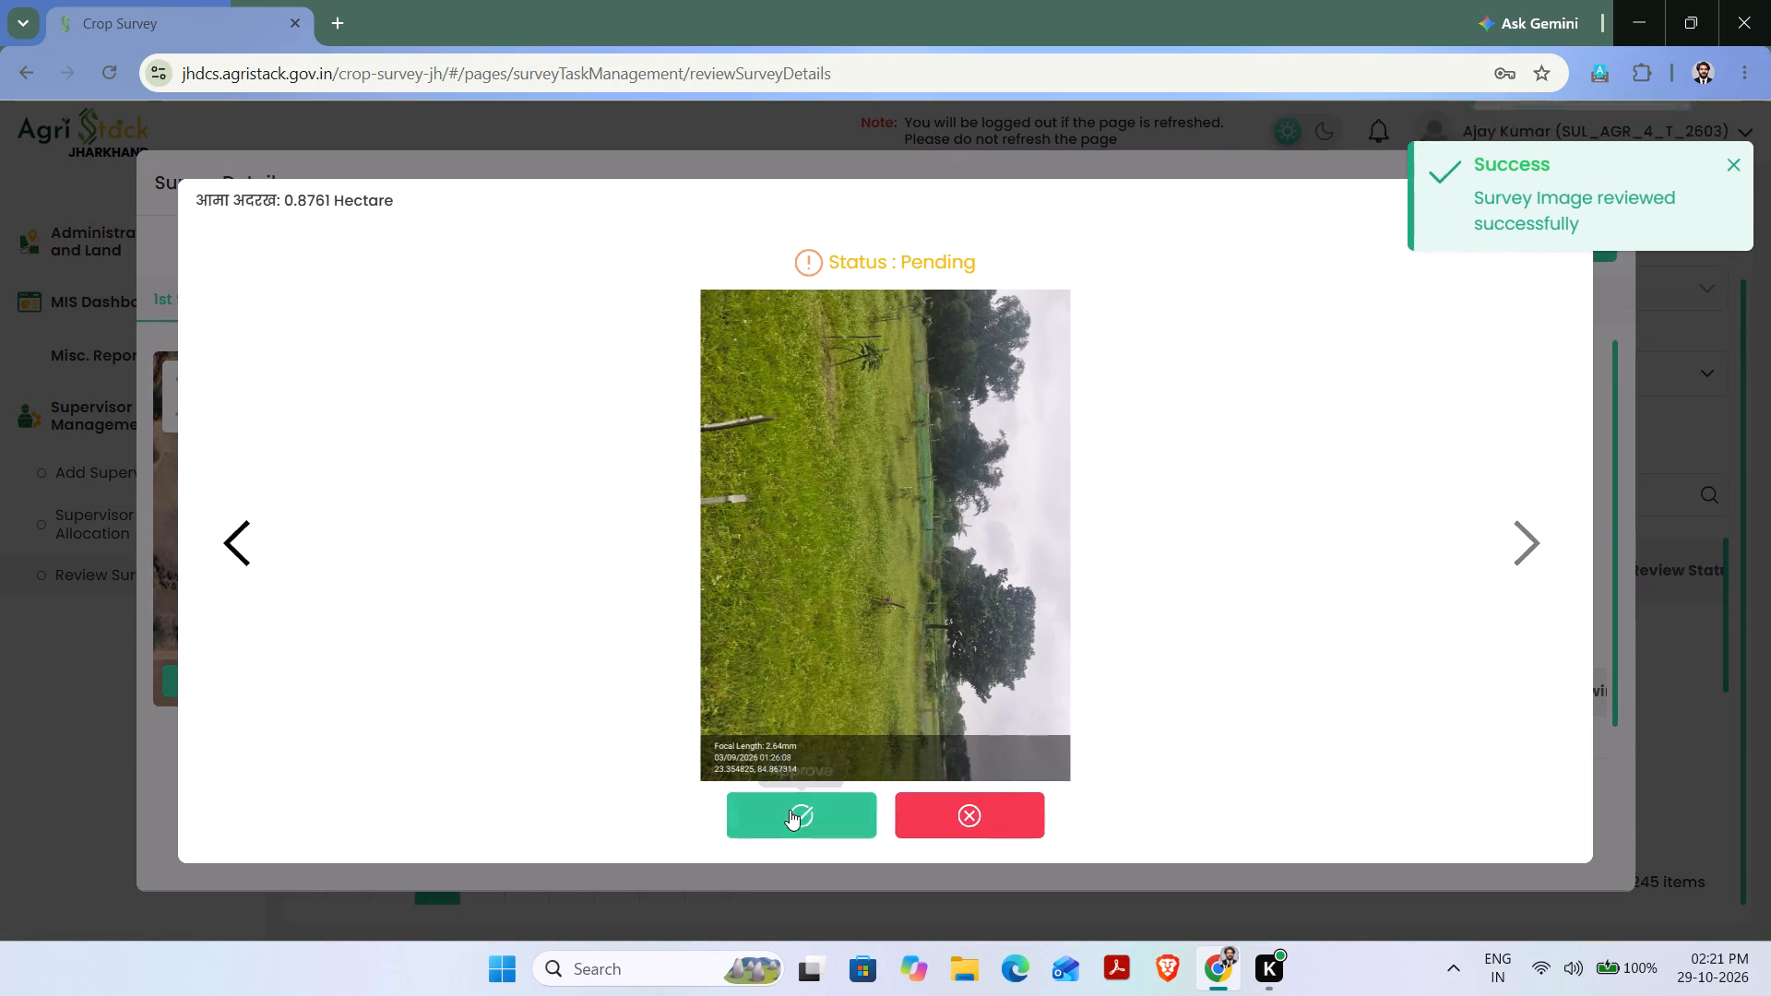
click(790, 815)
drag(940, 629, 904, 634)
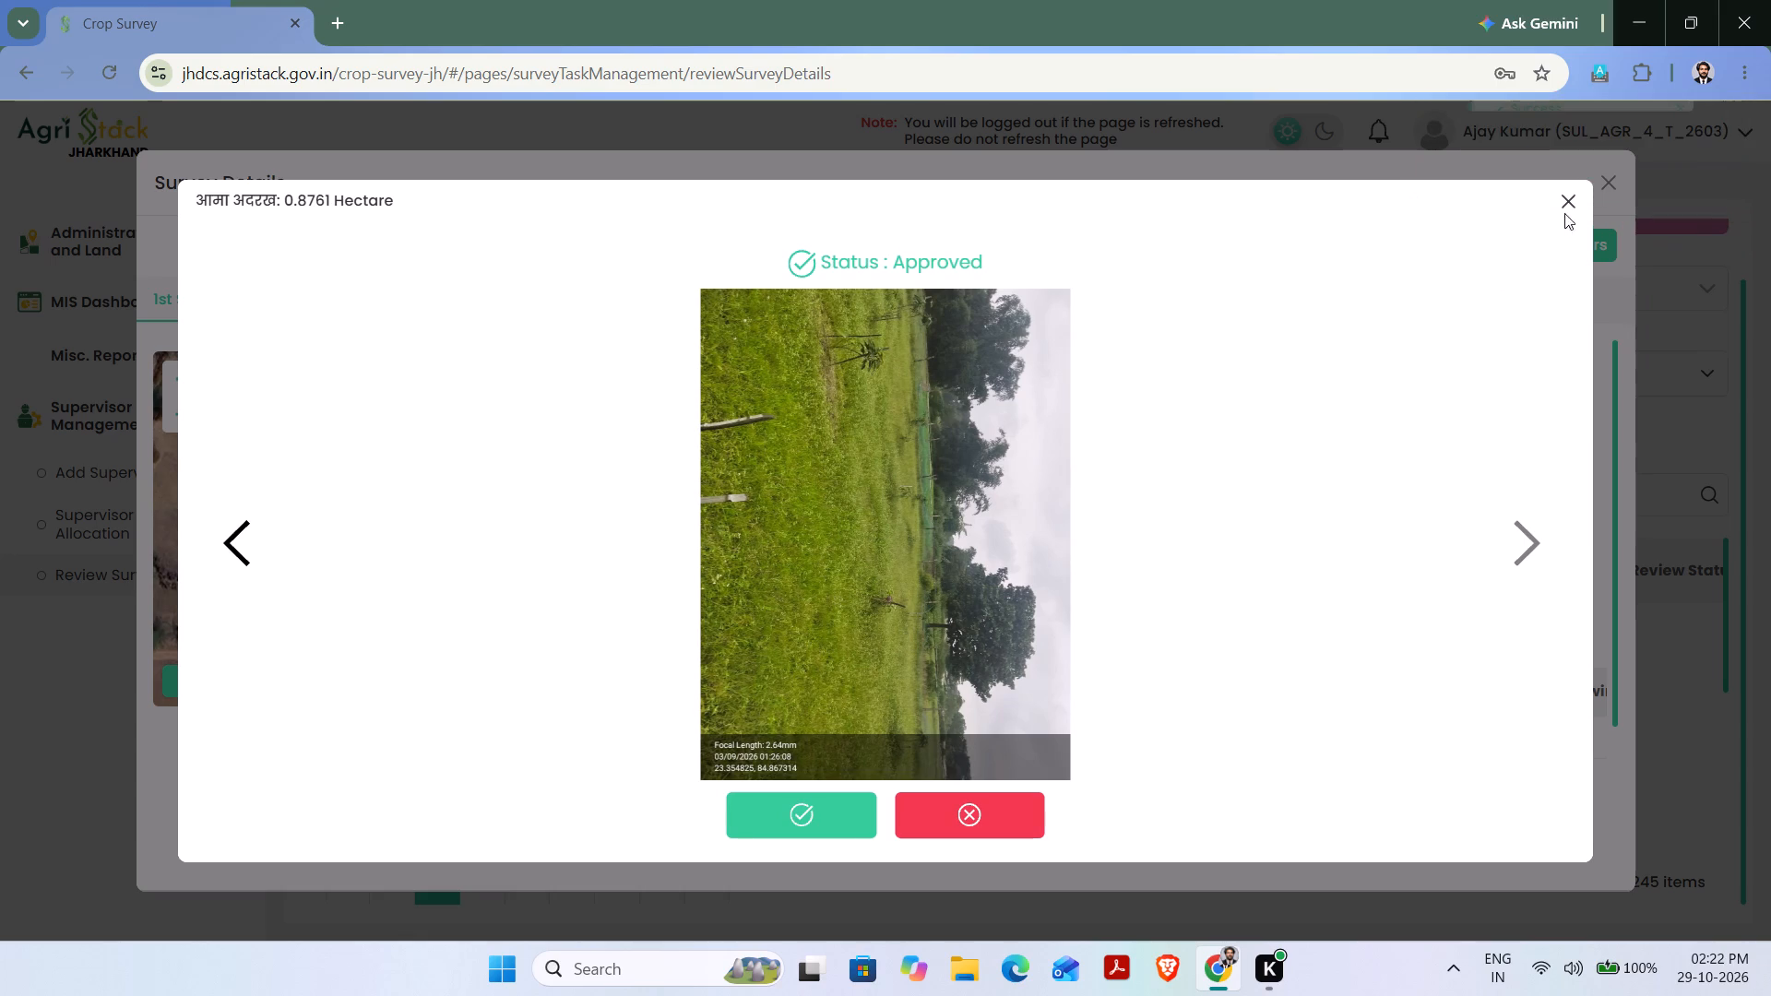
click(1564, 207)
Approve the 1st survey of survey number 314, save the review and close its details.
scroll(790, 636, down, 2)
click(703, 664)
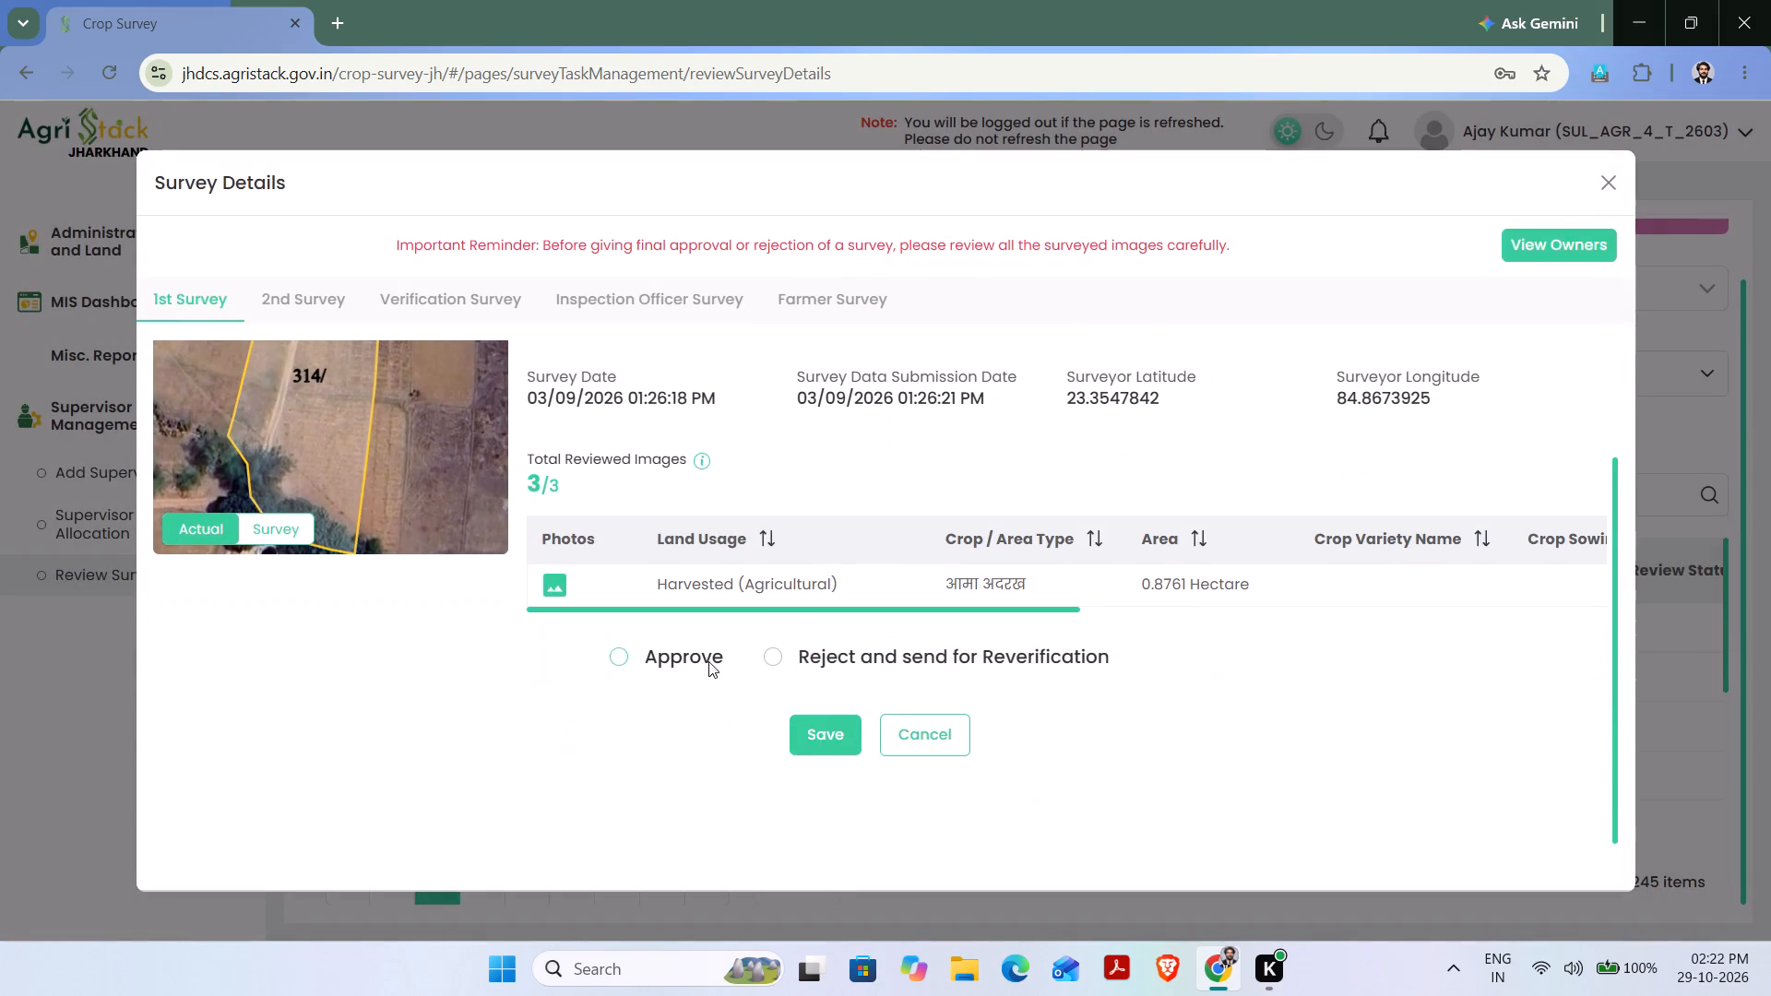
click(828, 747)
click(895, 575)
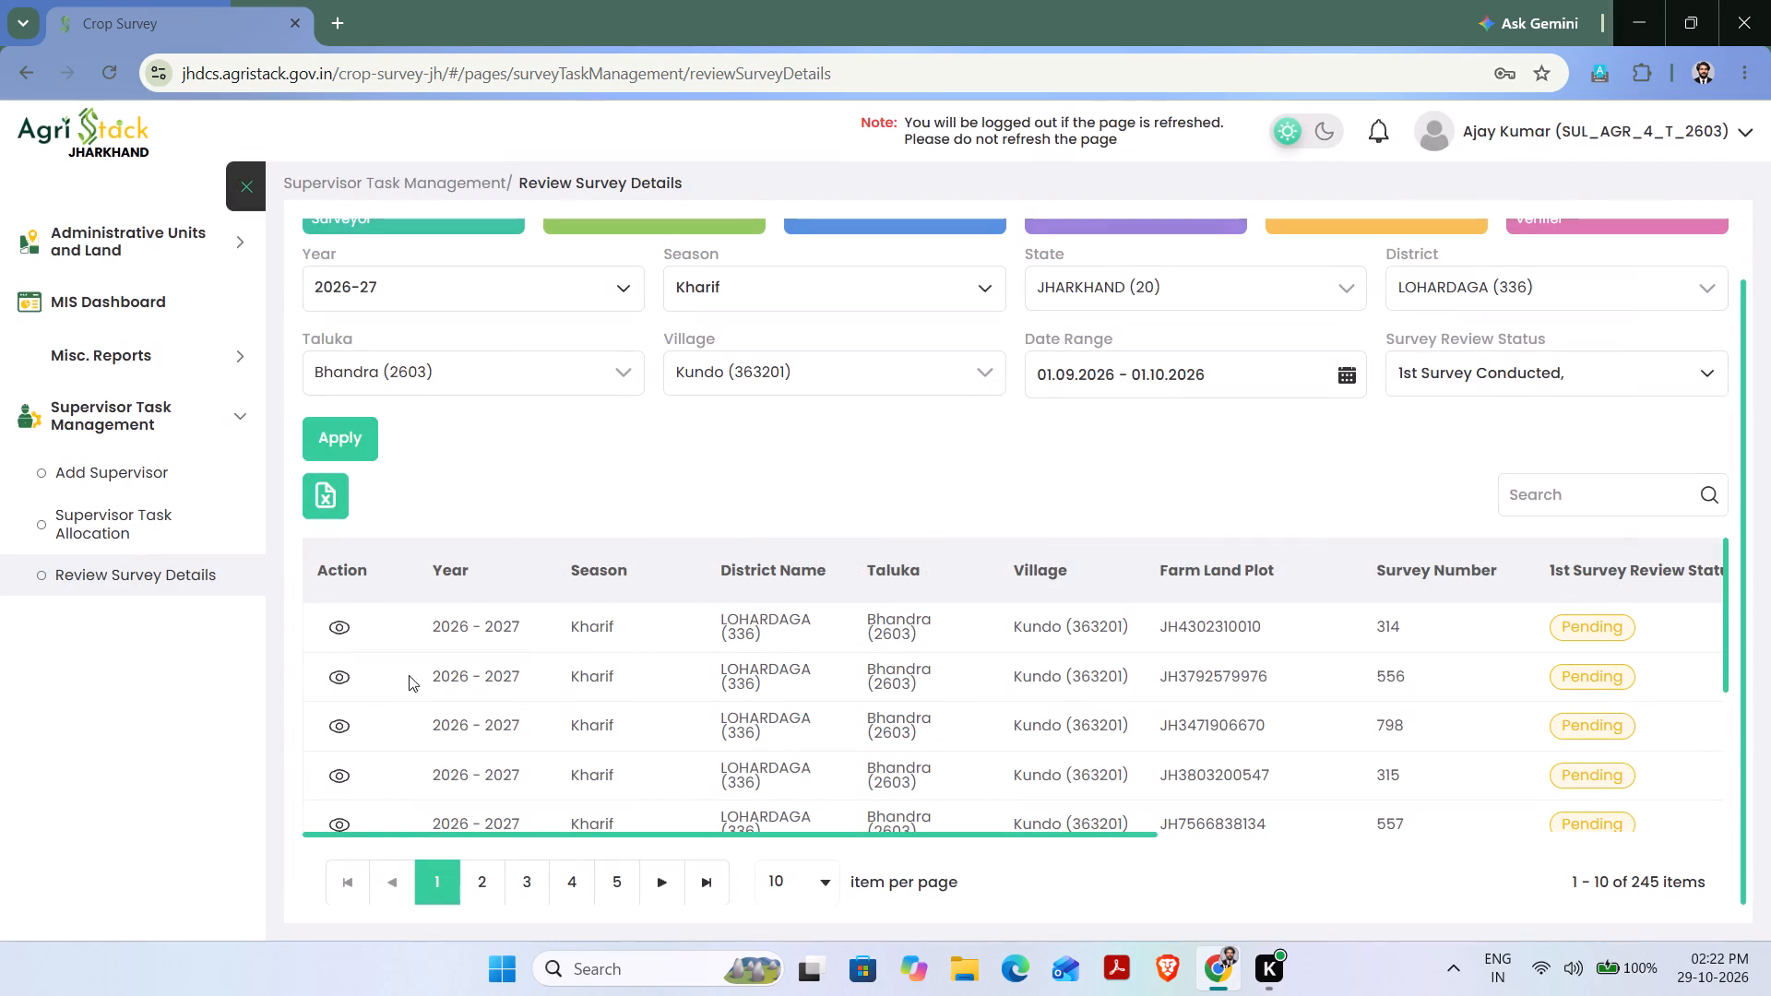
Open the details of survey number 556 and approve its single मक्का photo.
click(348, 680)
click(549, 738)
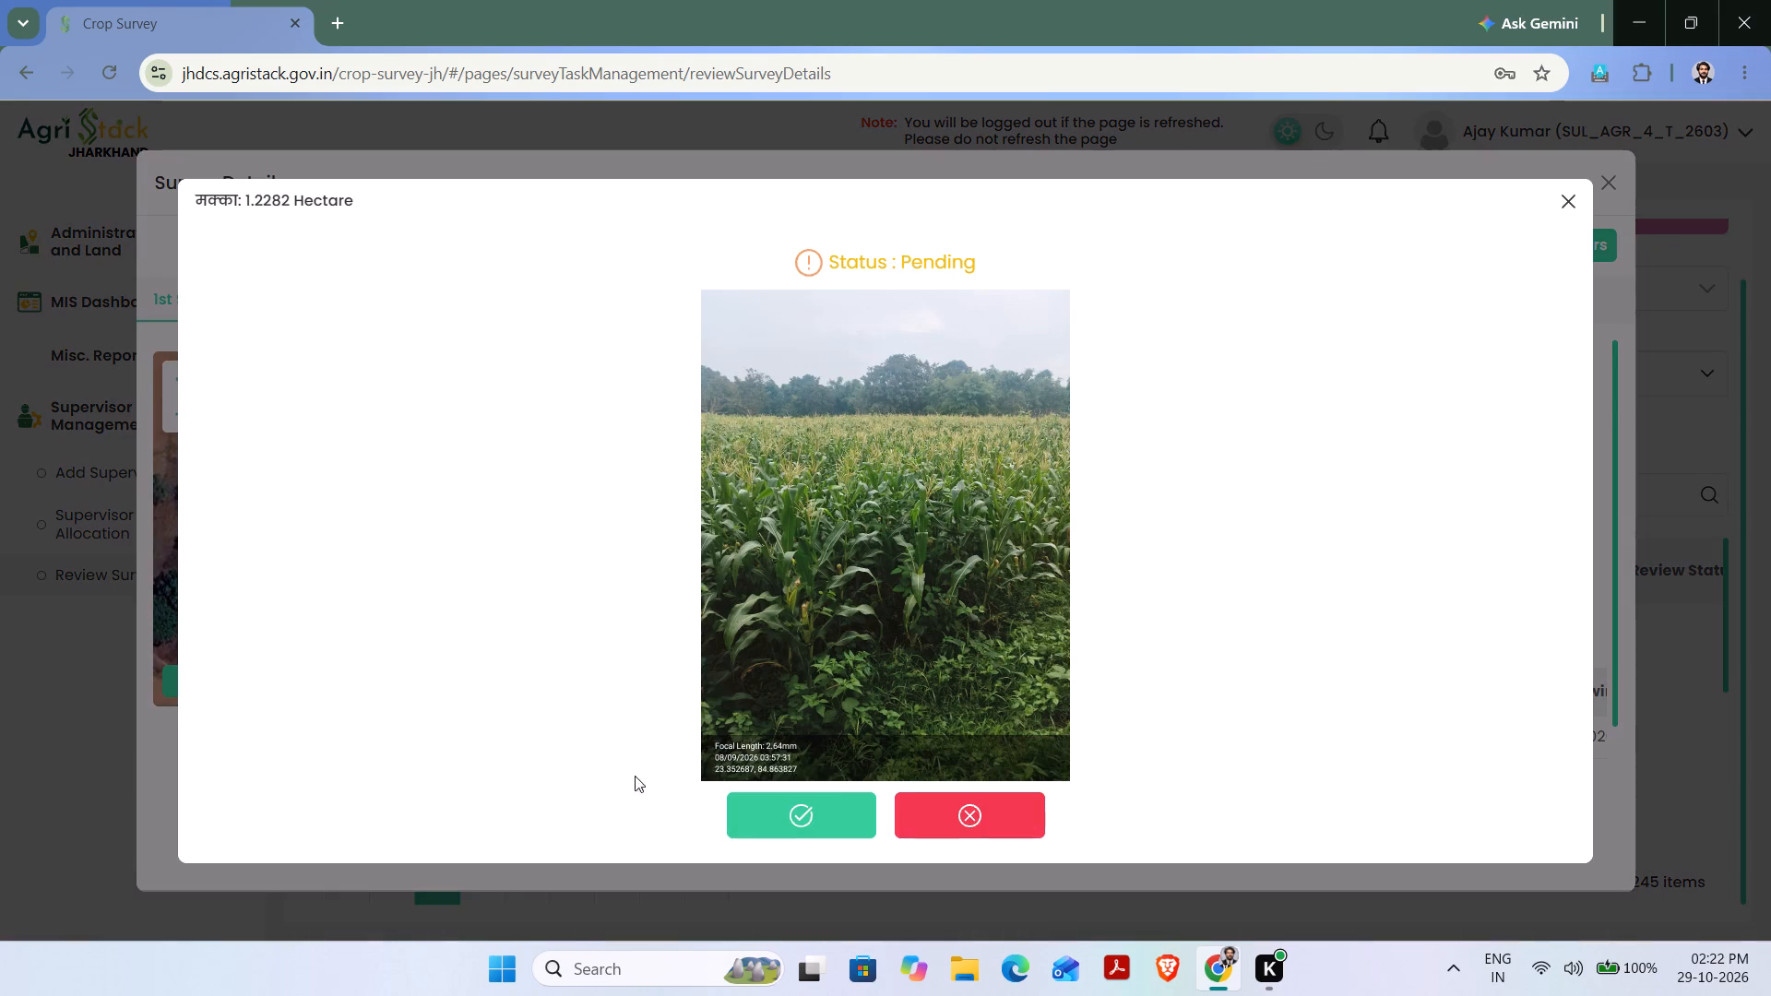
click(746, 809)
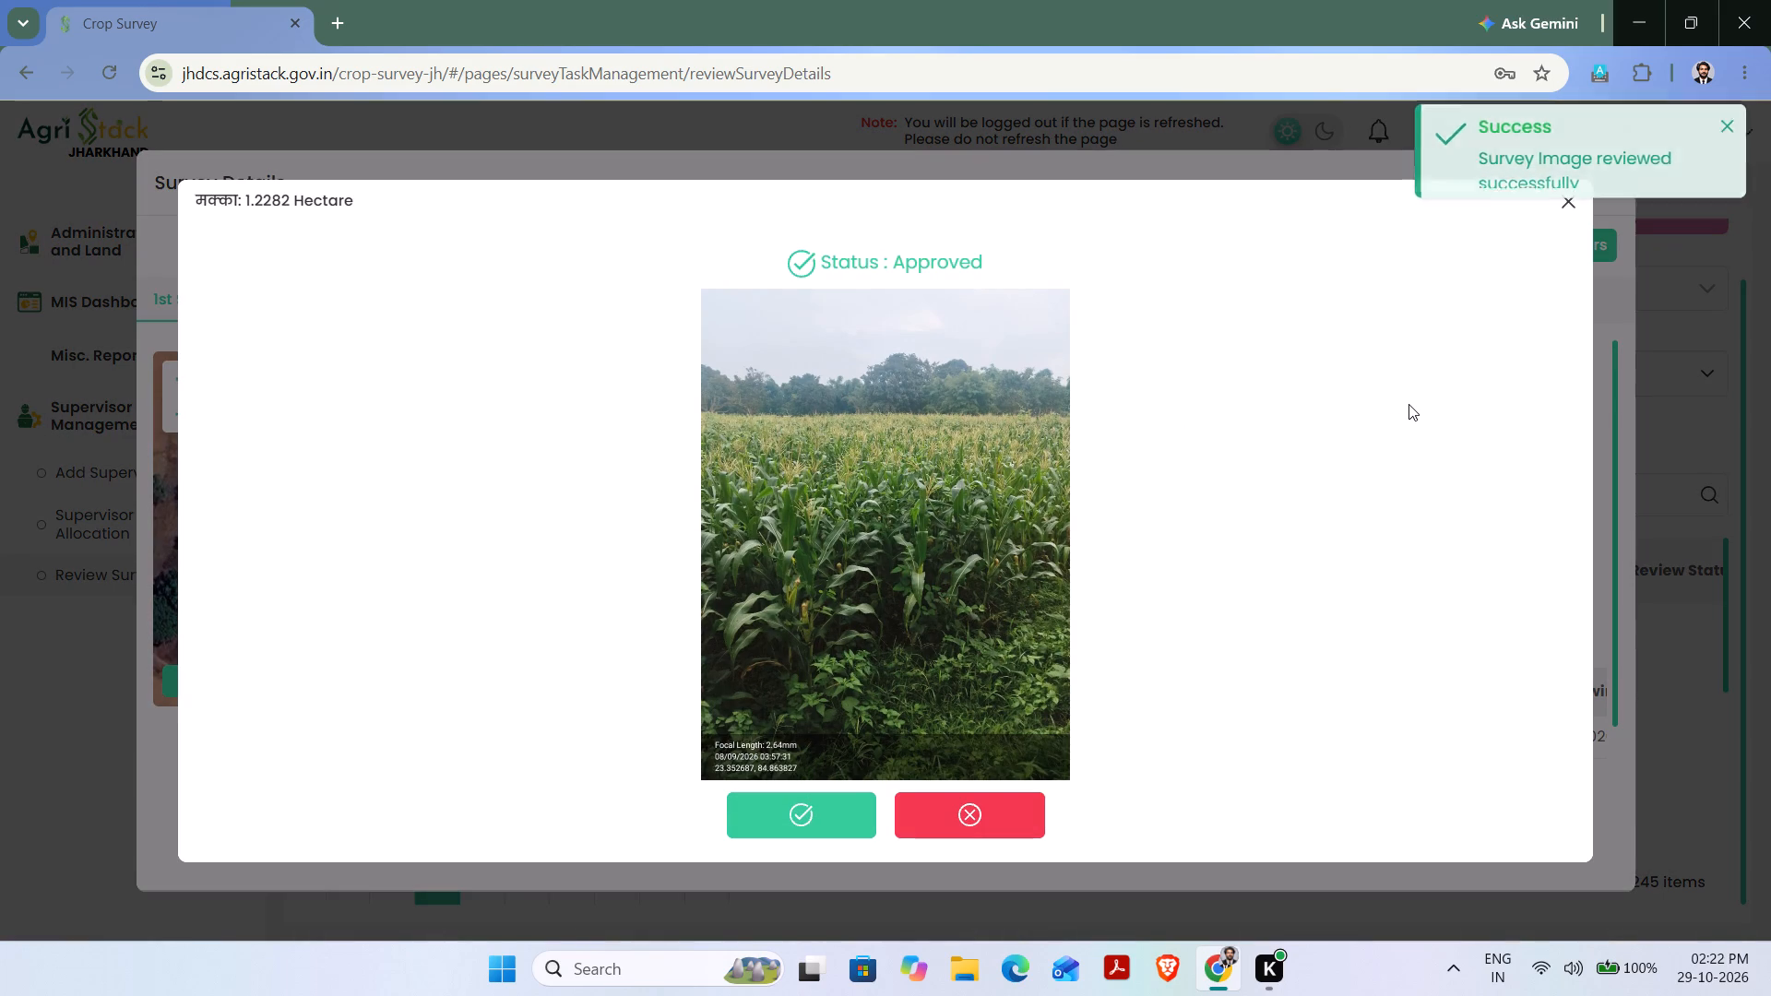
click(1565, 202)
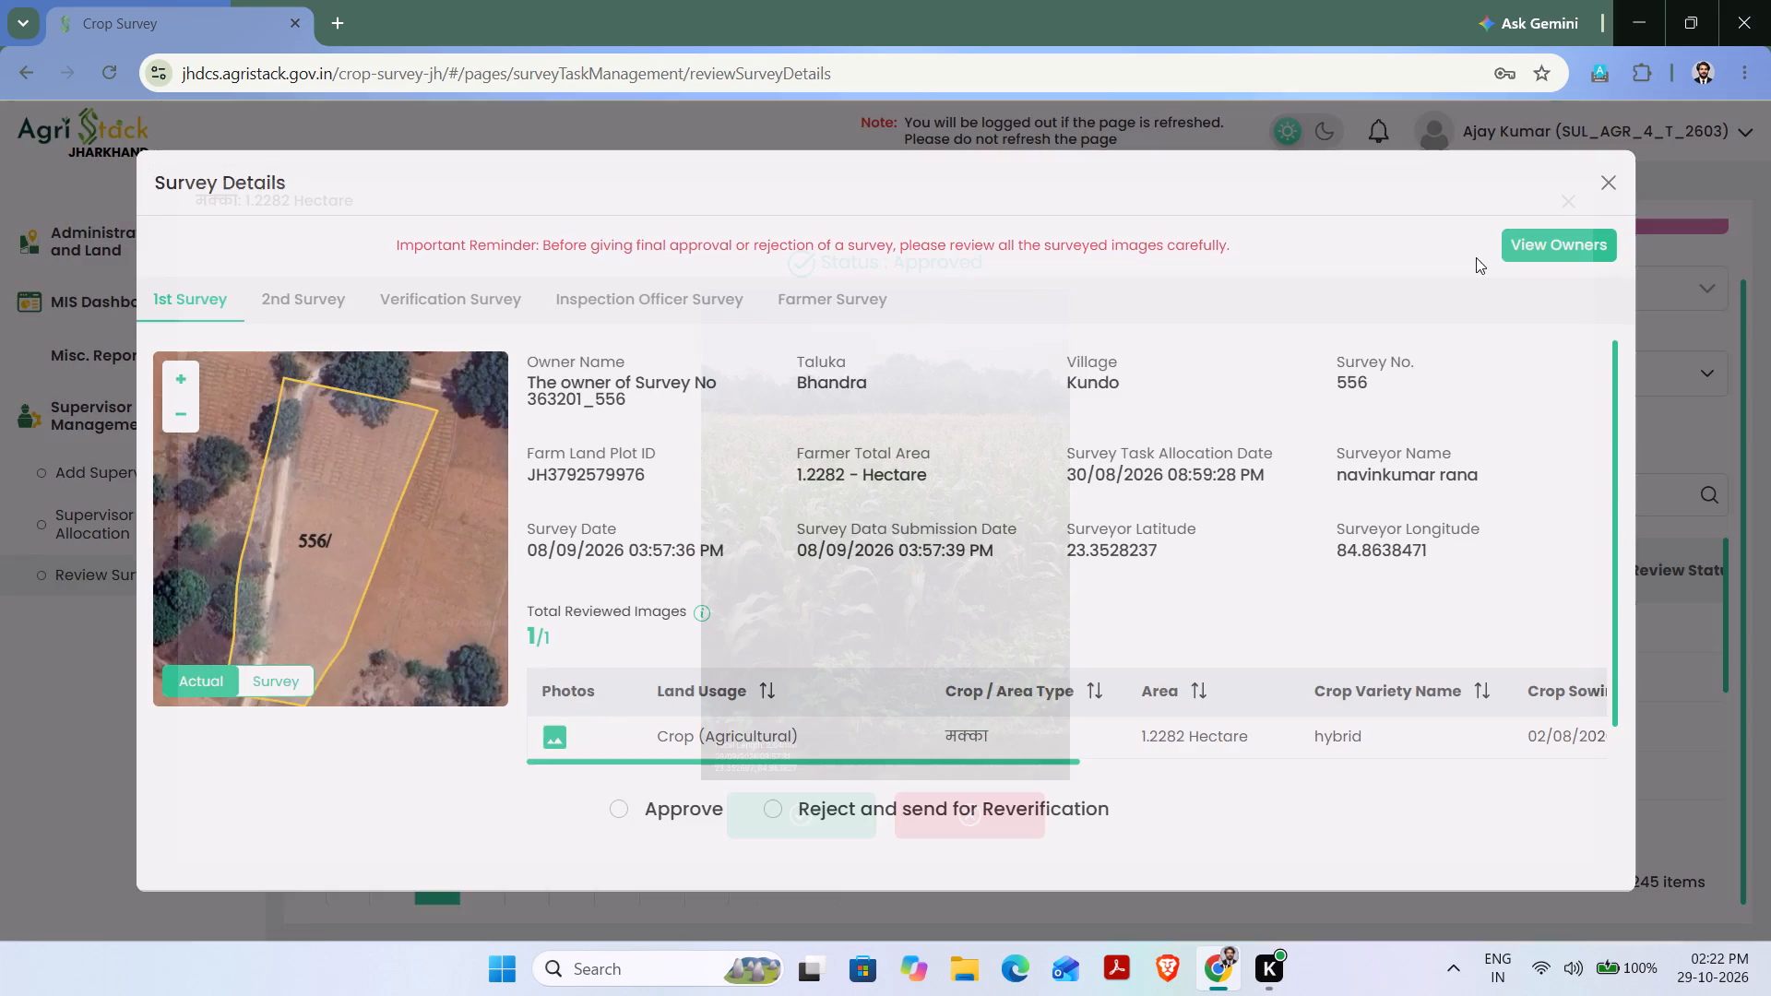
Approve the 1st survey of survey number 556, save the review and close its details.
scroll(988, 570, down, 2)
click(679, 666)
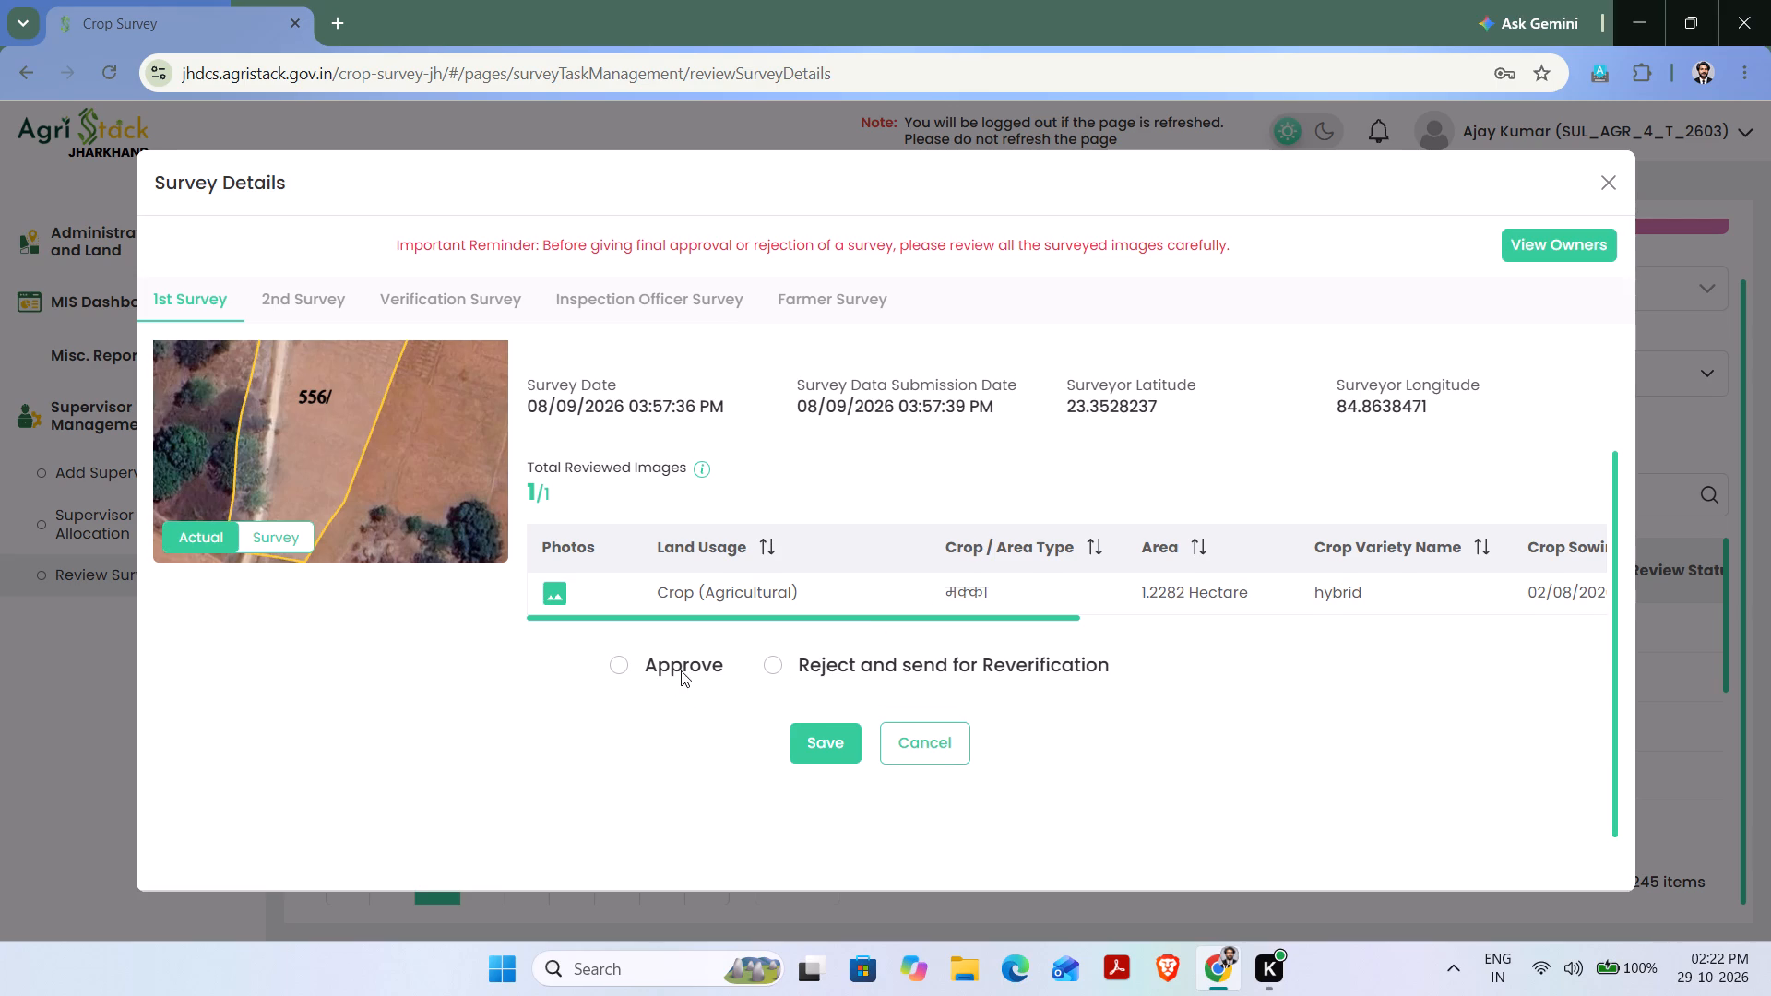
click(812, 737)
click(920, 553)
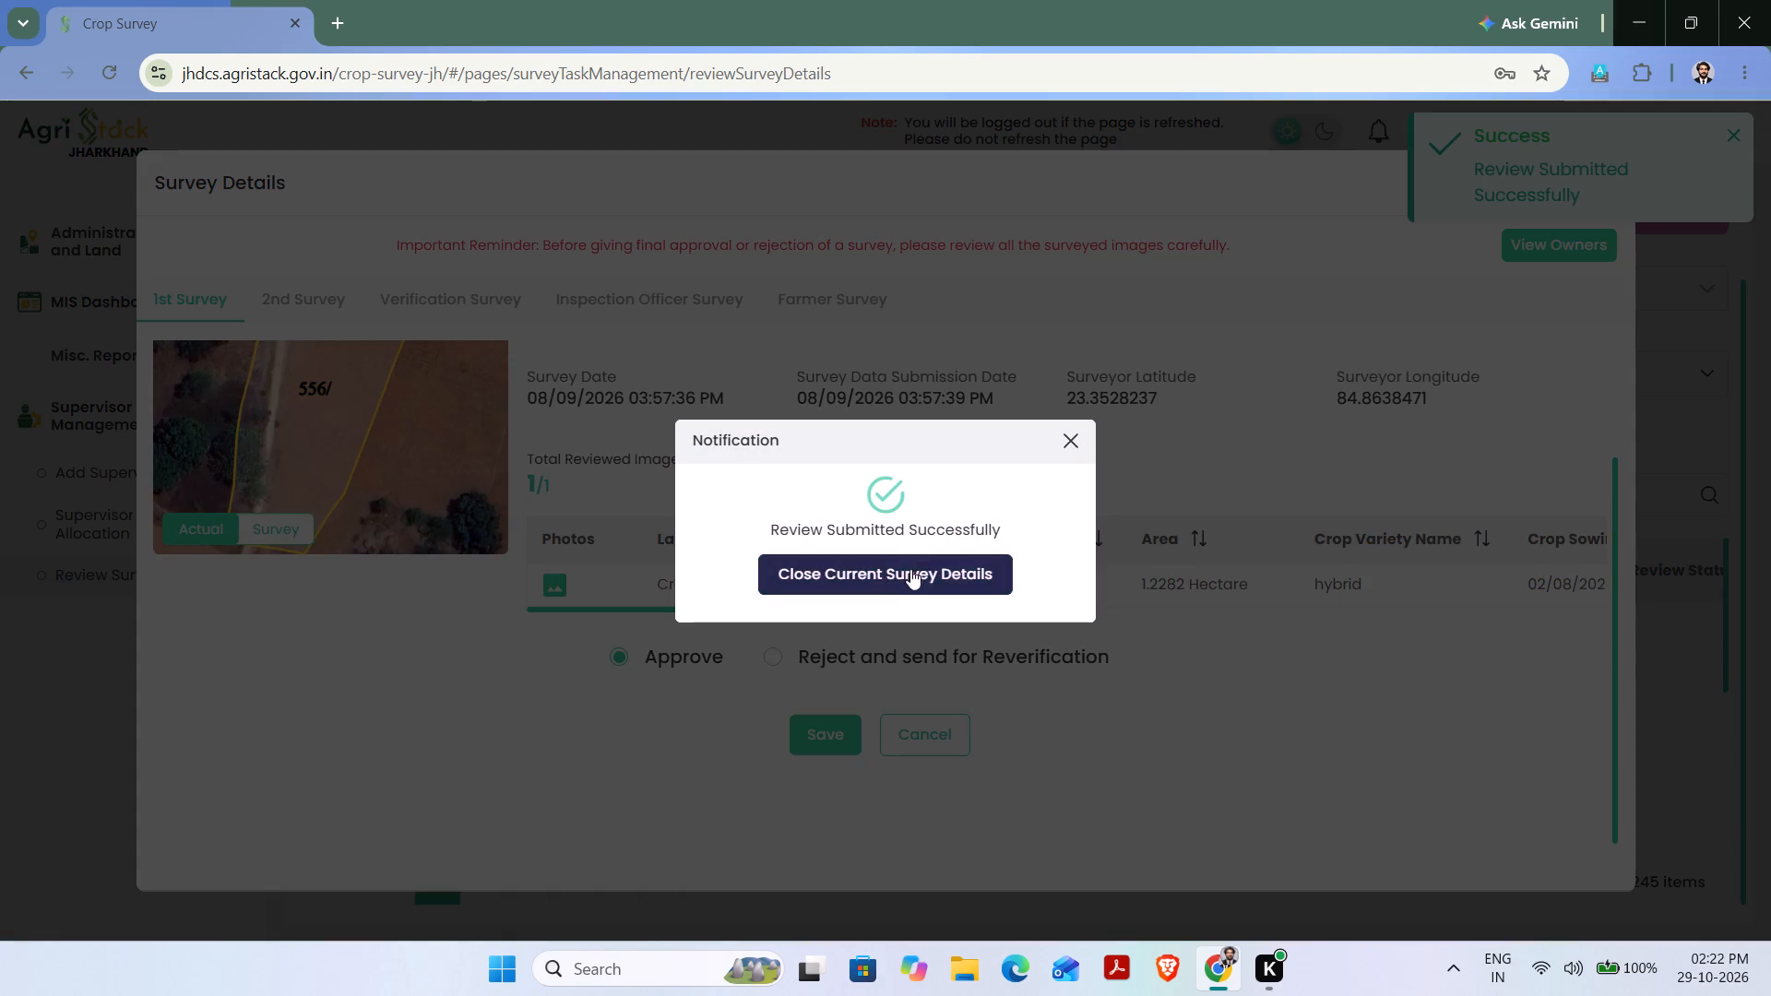
click(908, 575)
Open the details of survey number 798 and approve all three of its Fallow photos.
click(344, 727)
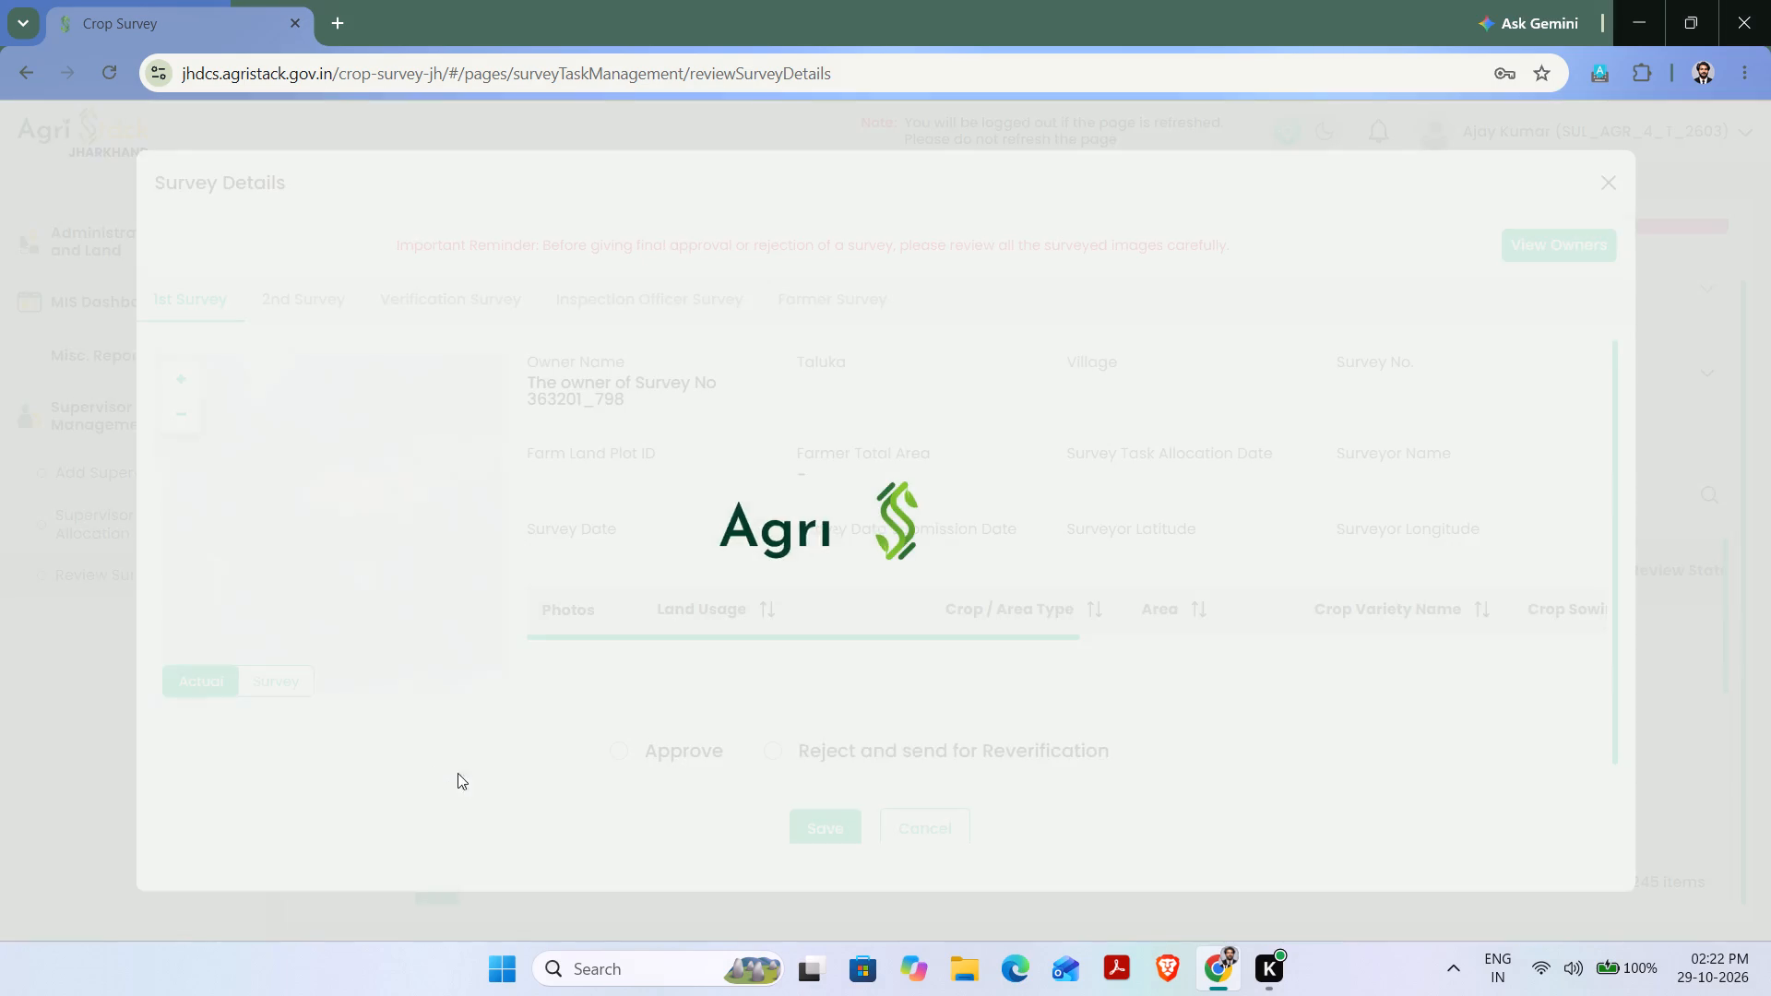
click(551, 745)
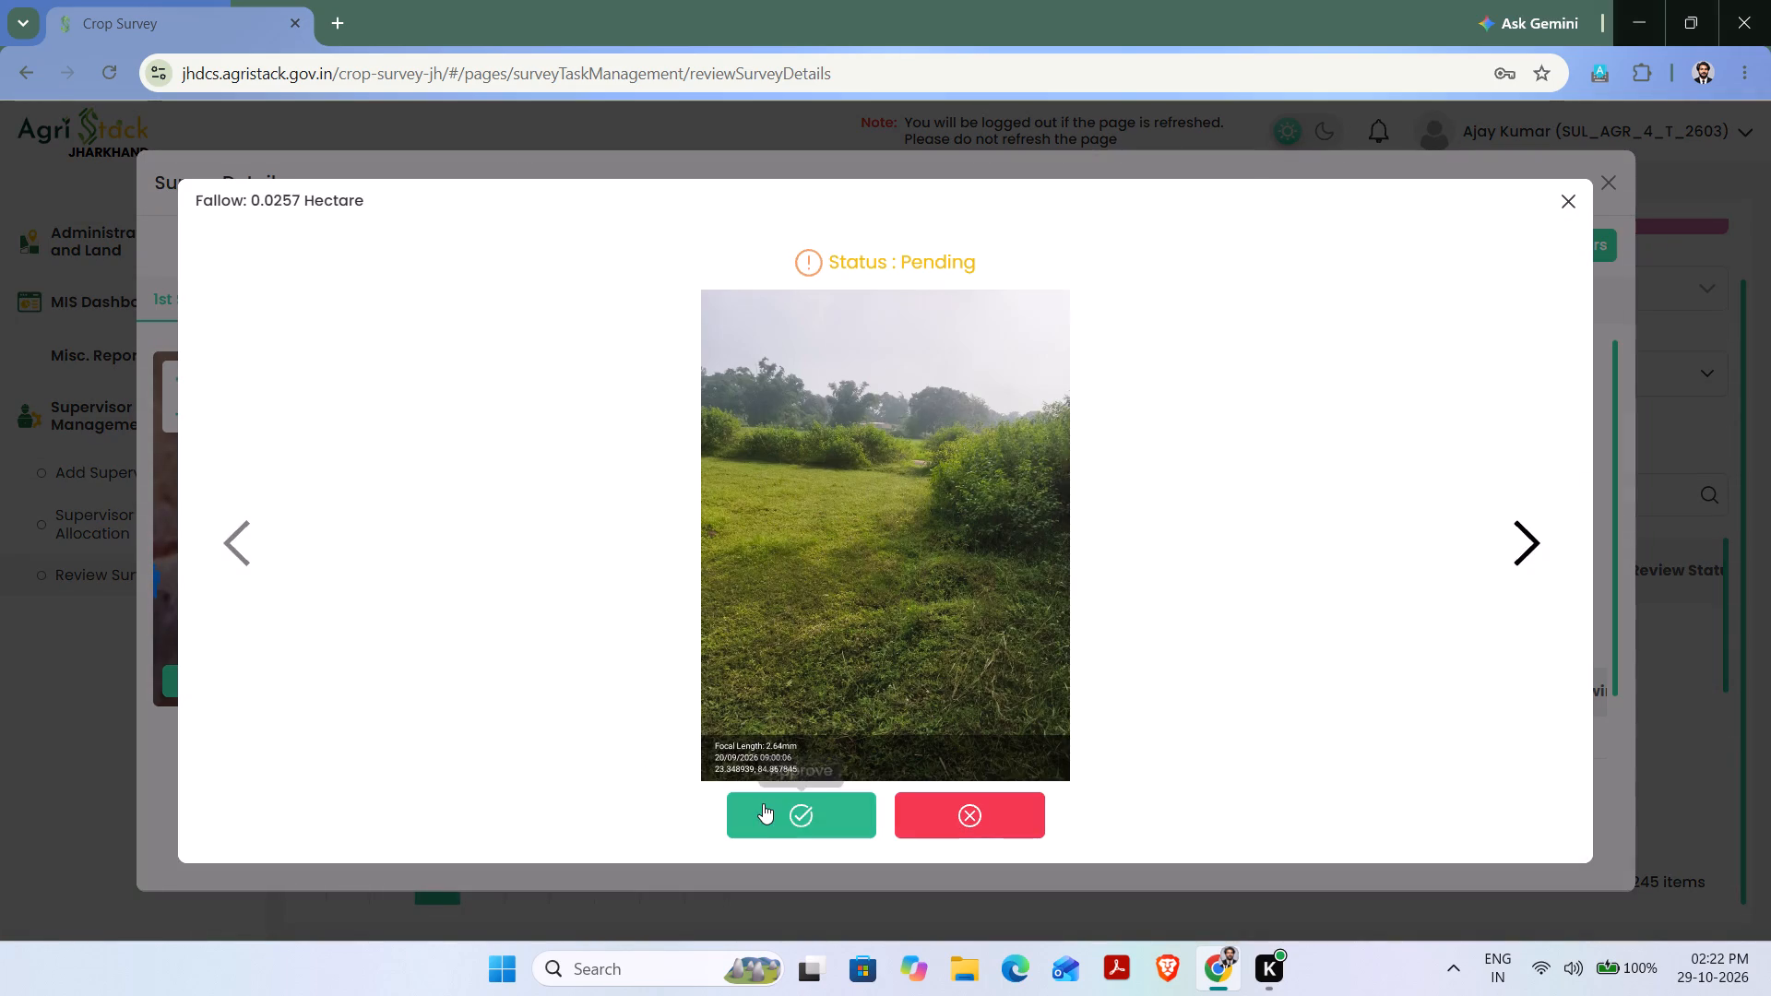
click(764, 808)
drag(881, 724, 759, 739)
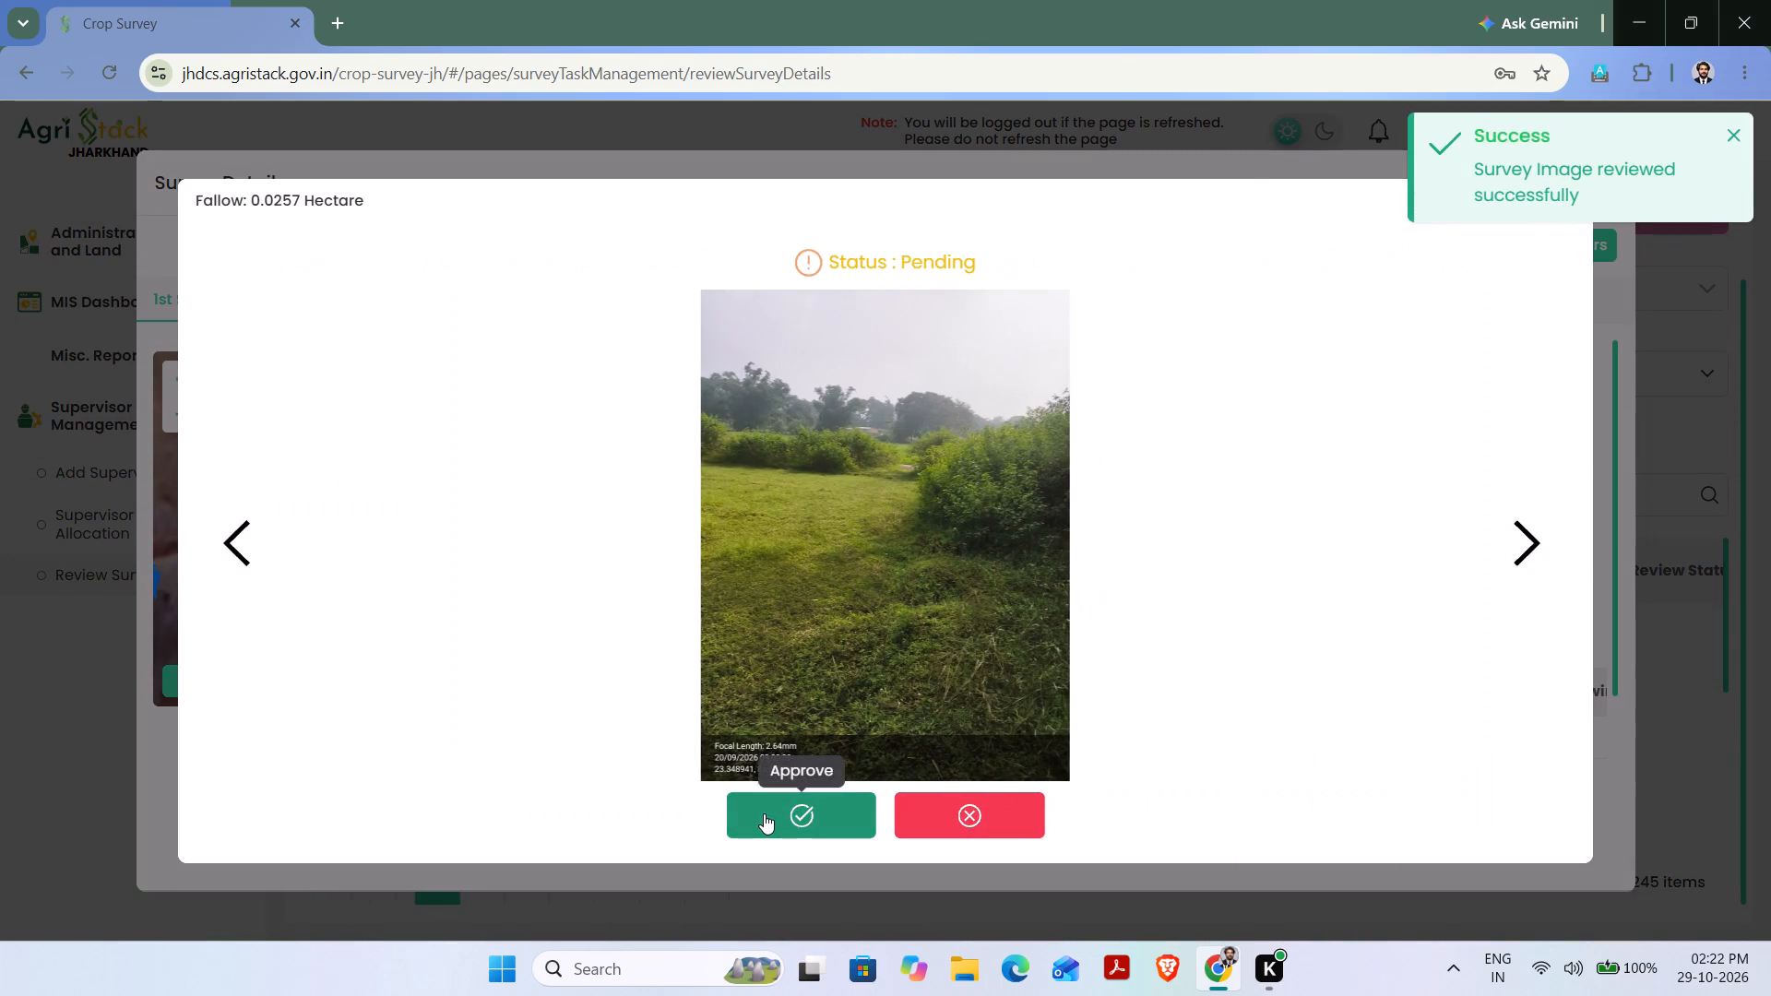
click(764, 813)
drag(888, 708, 790, 728)
click(803, 817)
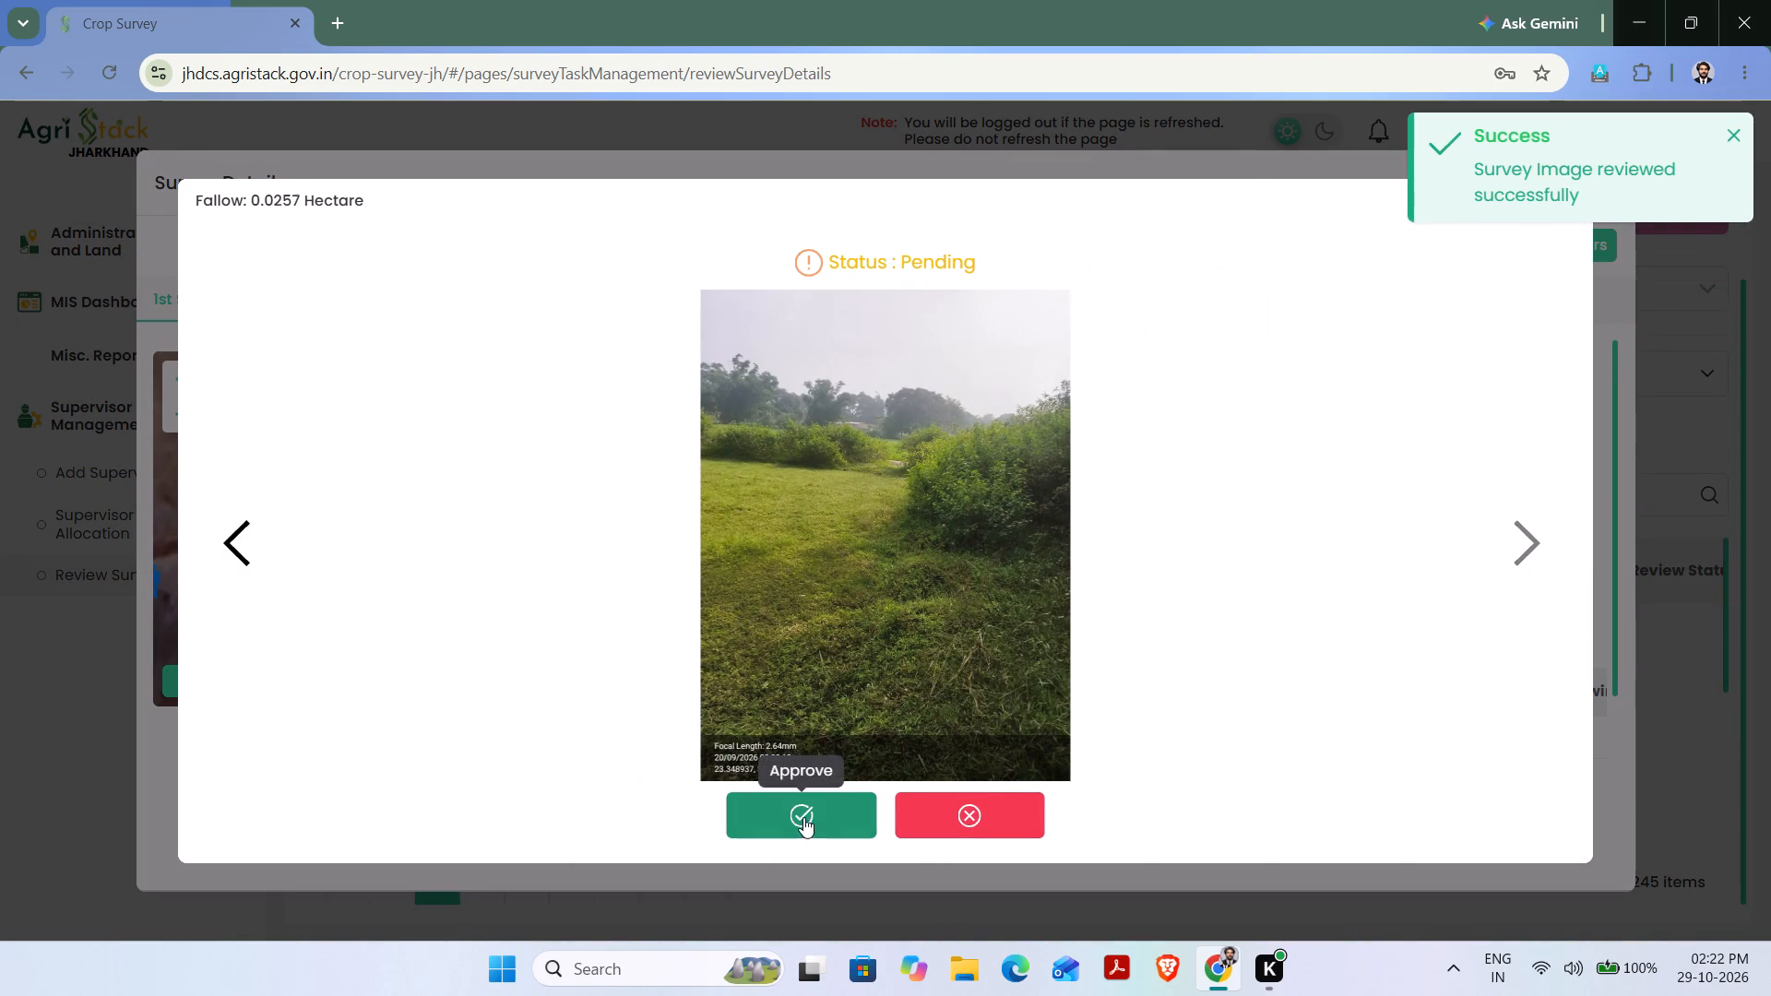
Close the photos of survey number 798 and enter the code of a freshly loaded captcha.
drag(905, 672, 855, 678)
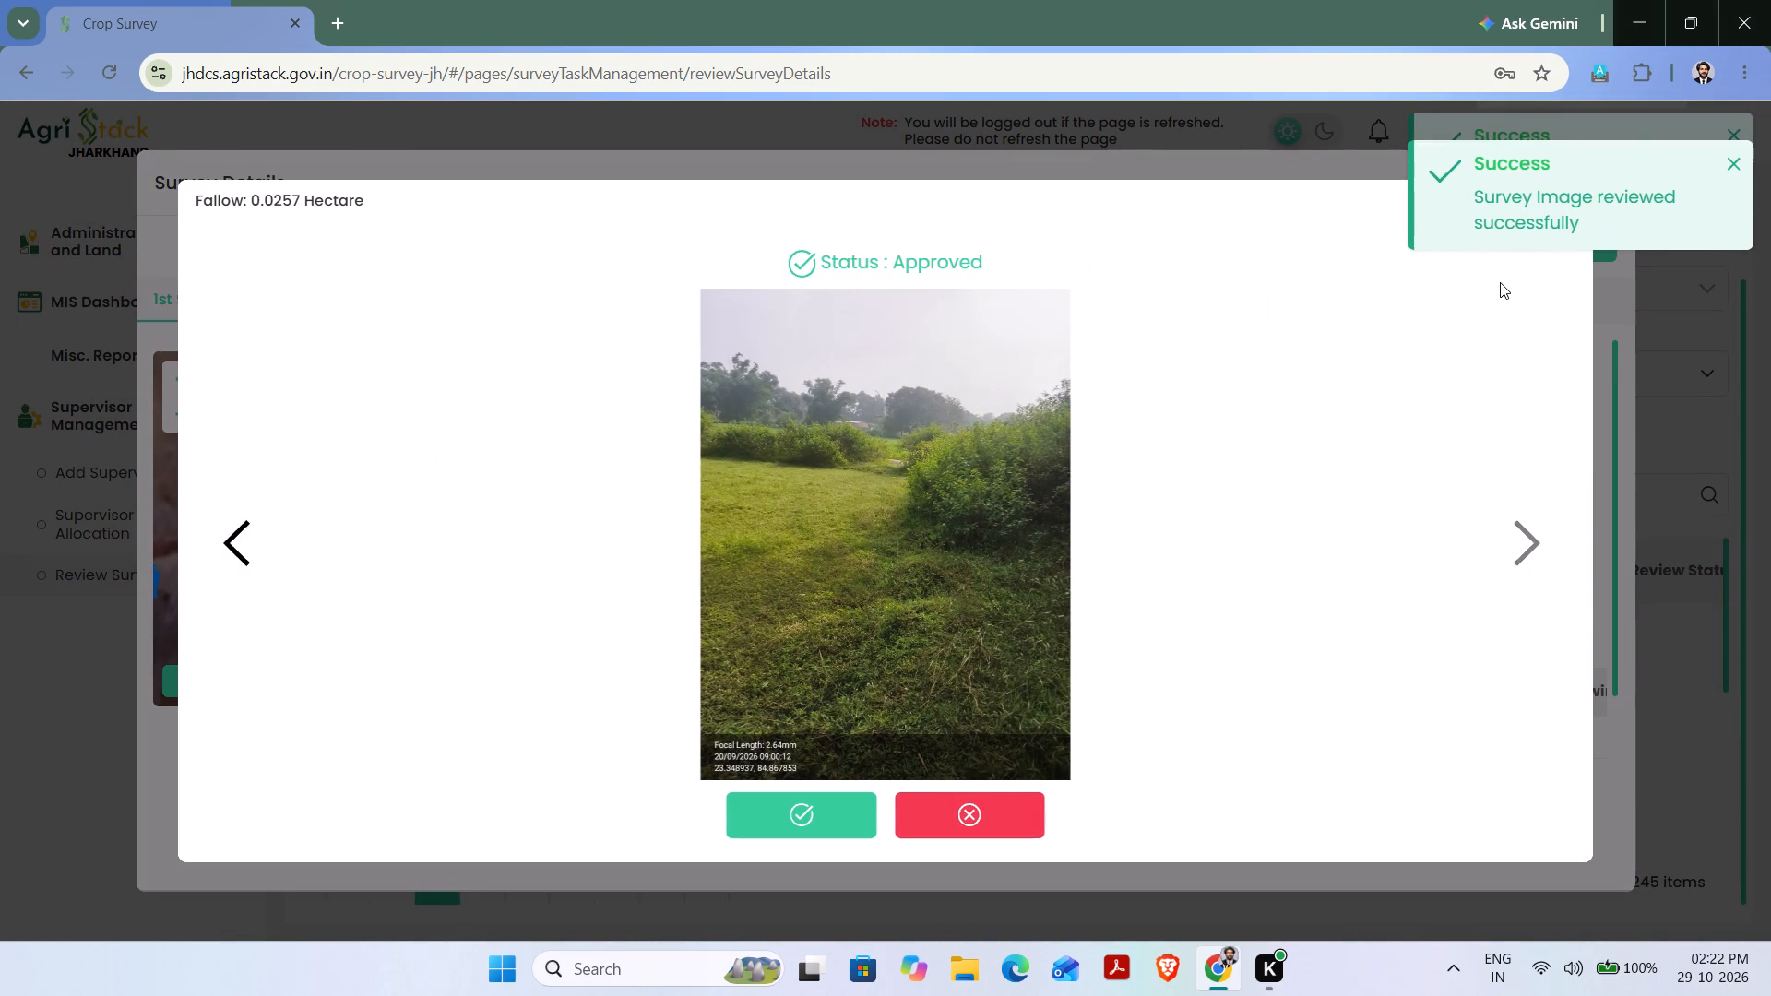
click(1570, 209)
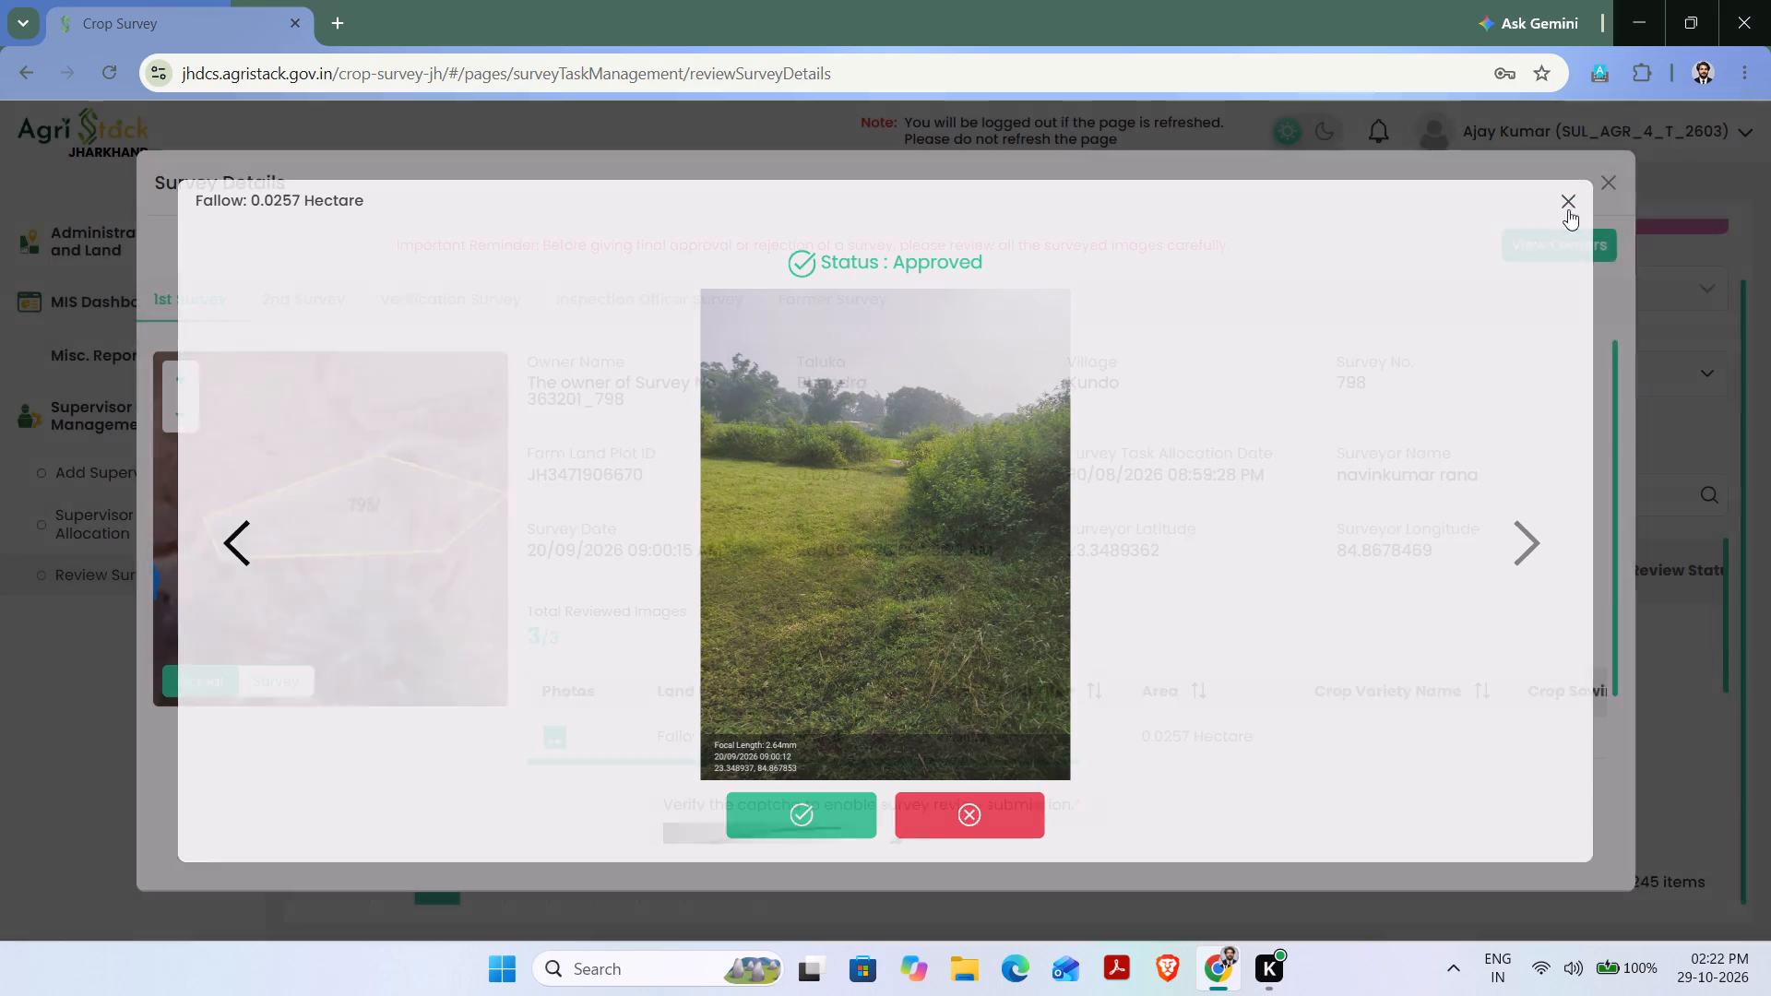
scroll(763, 645, down, 2)
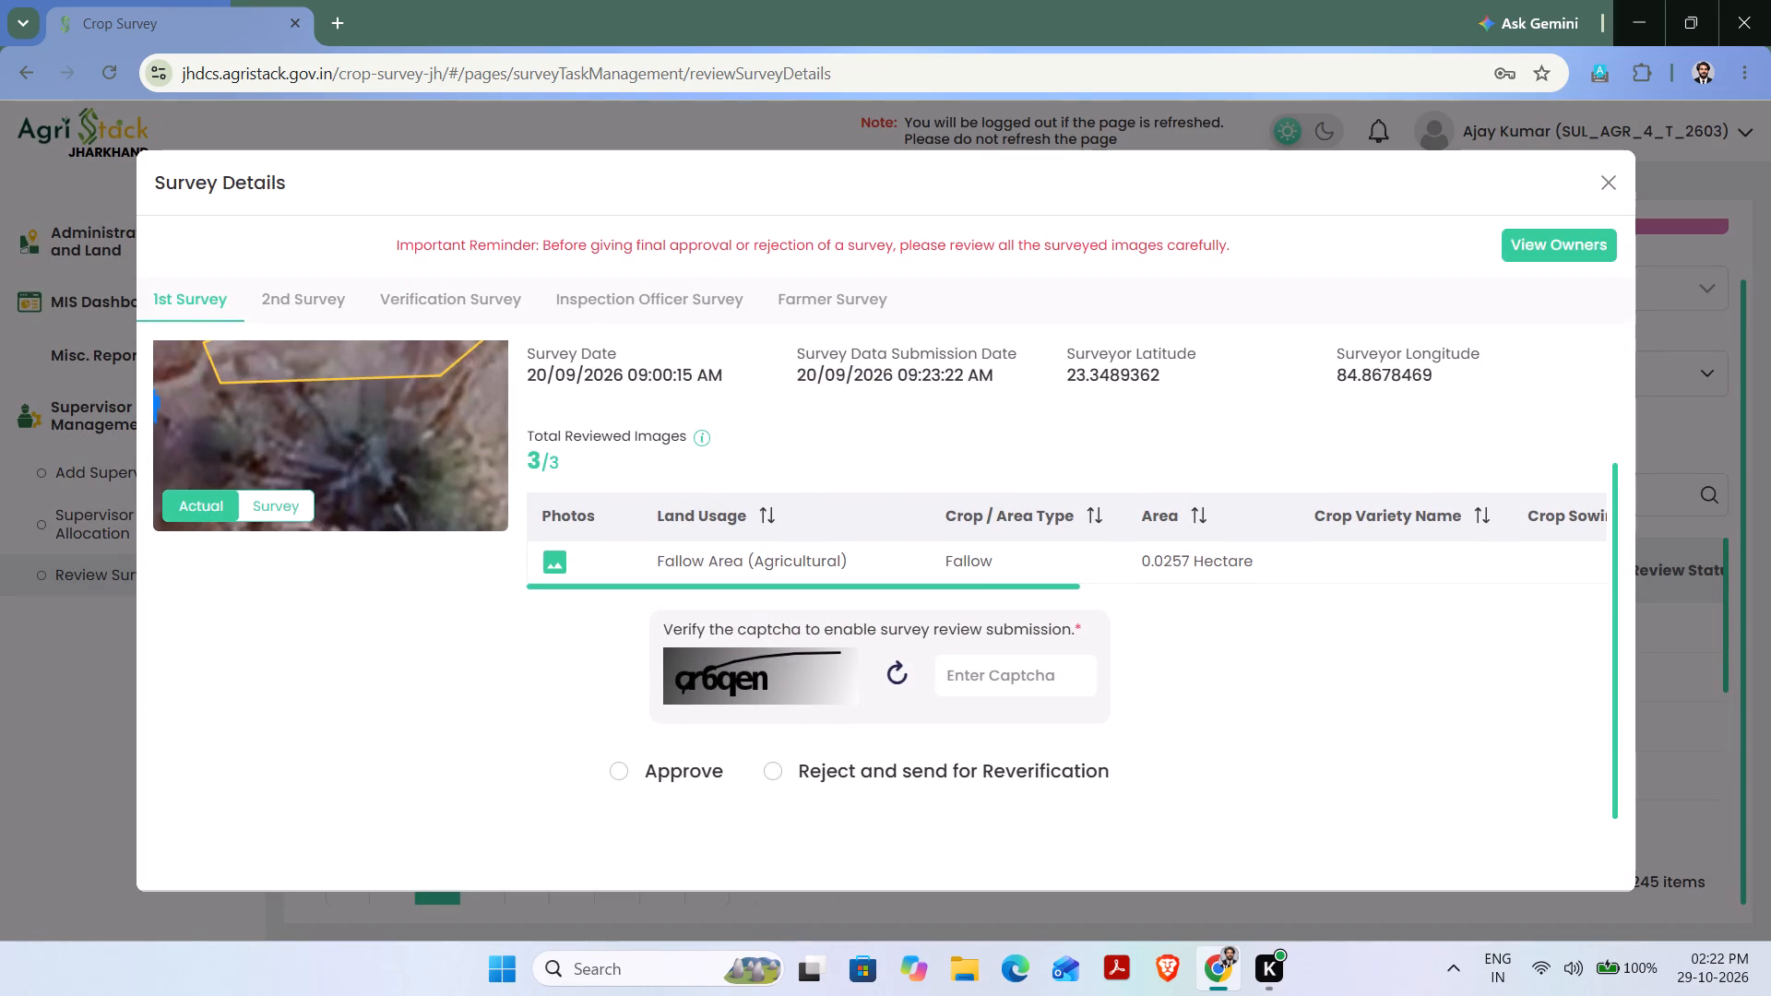
click(899, 669)
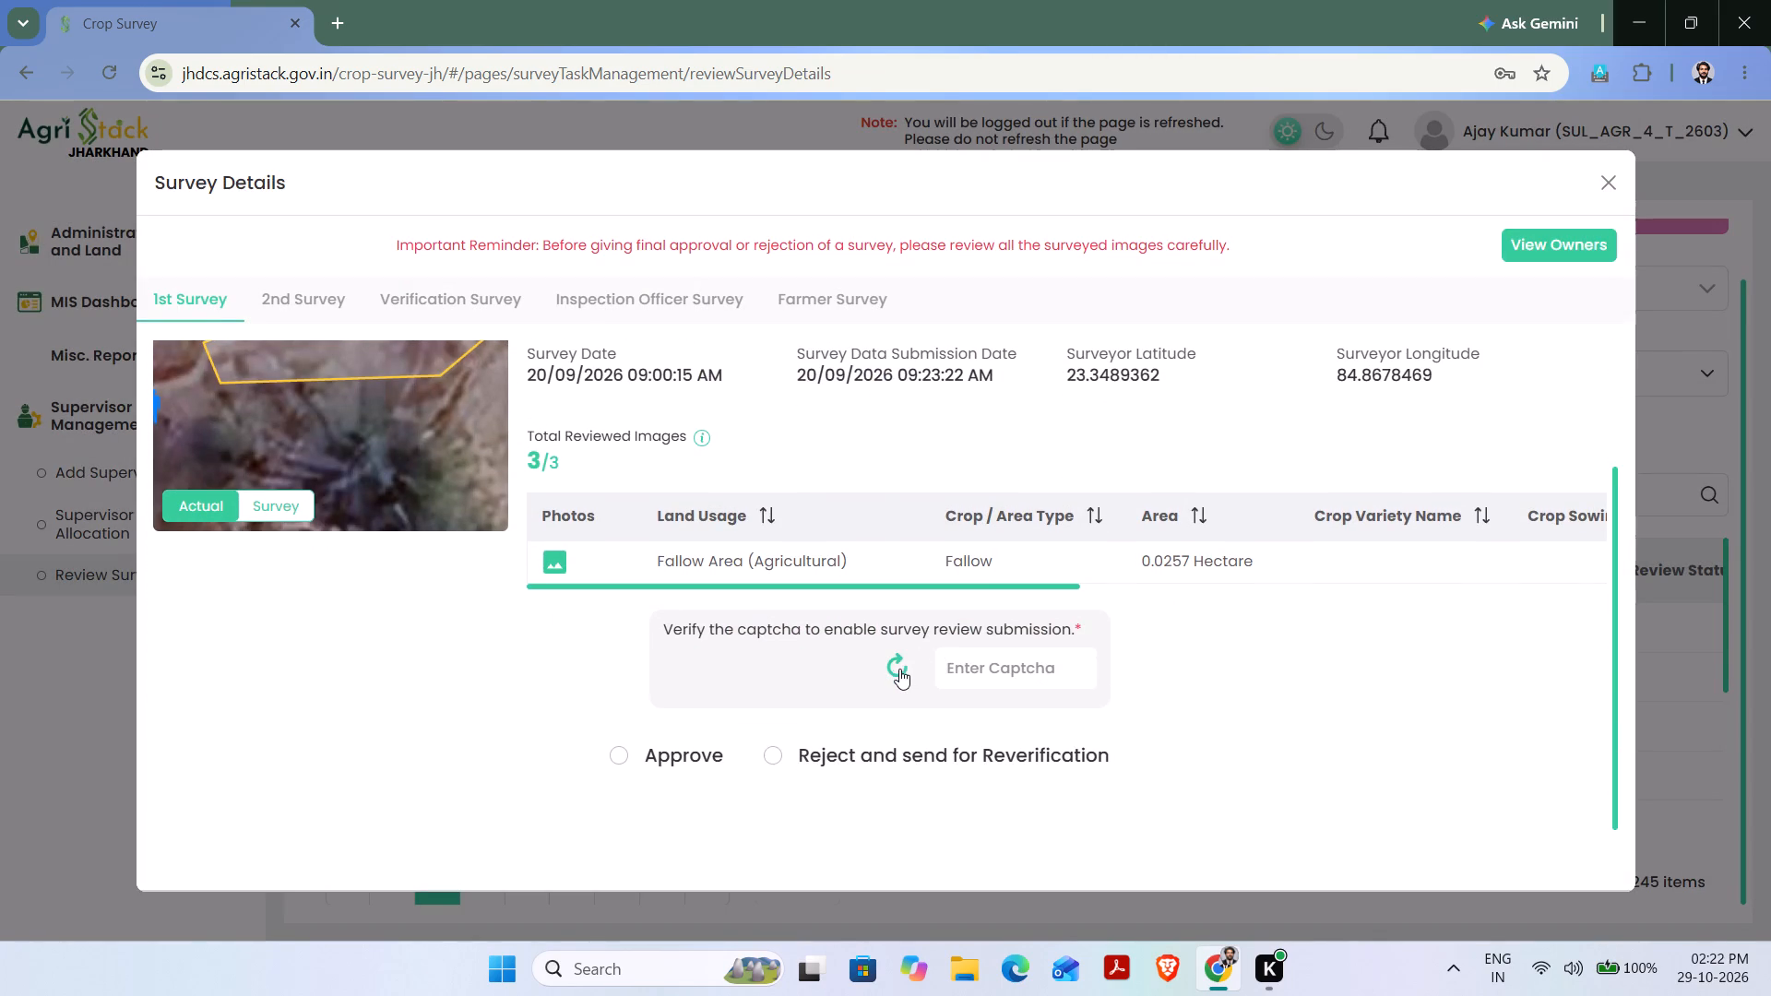
click(979, 688)
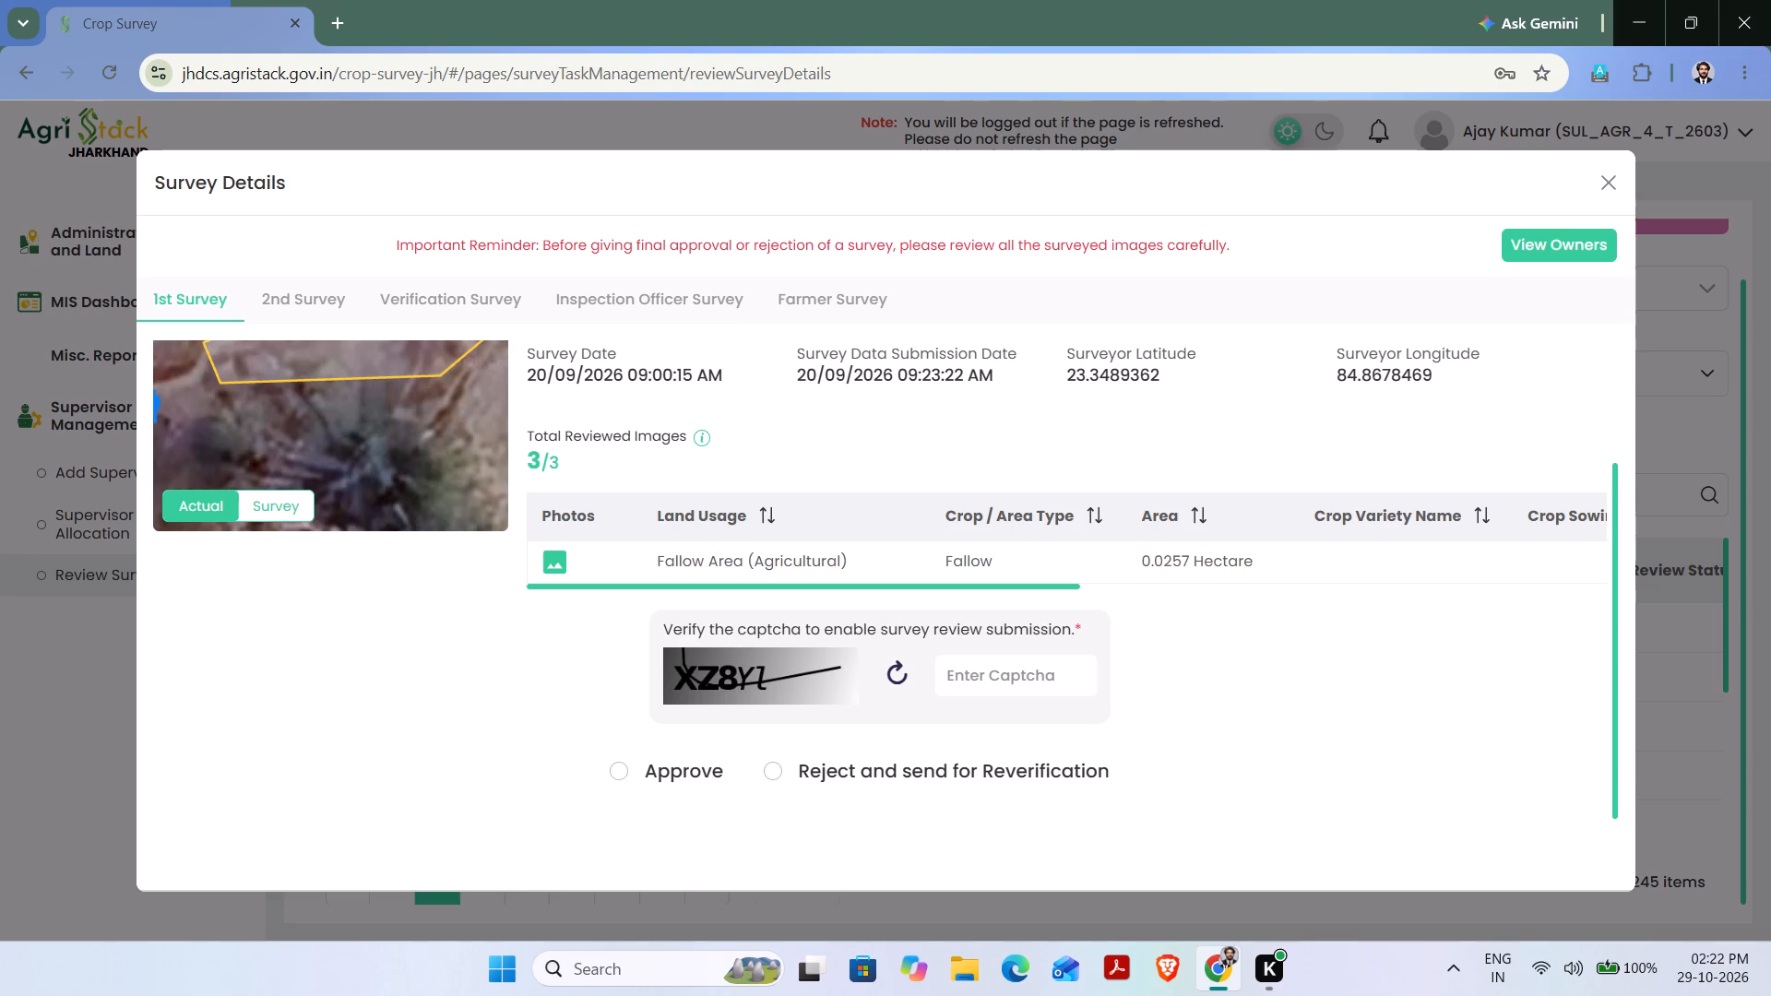
key(x)
key(z)
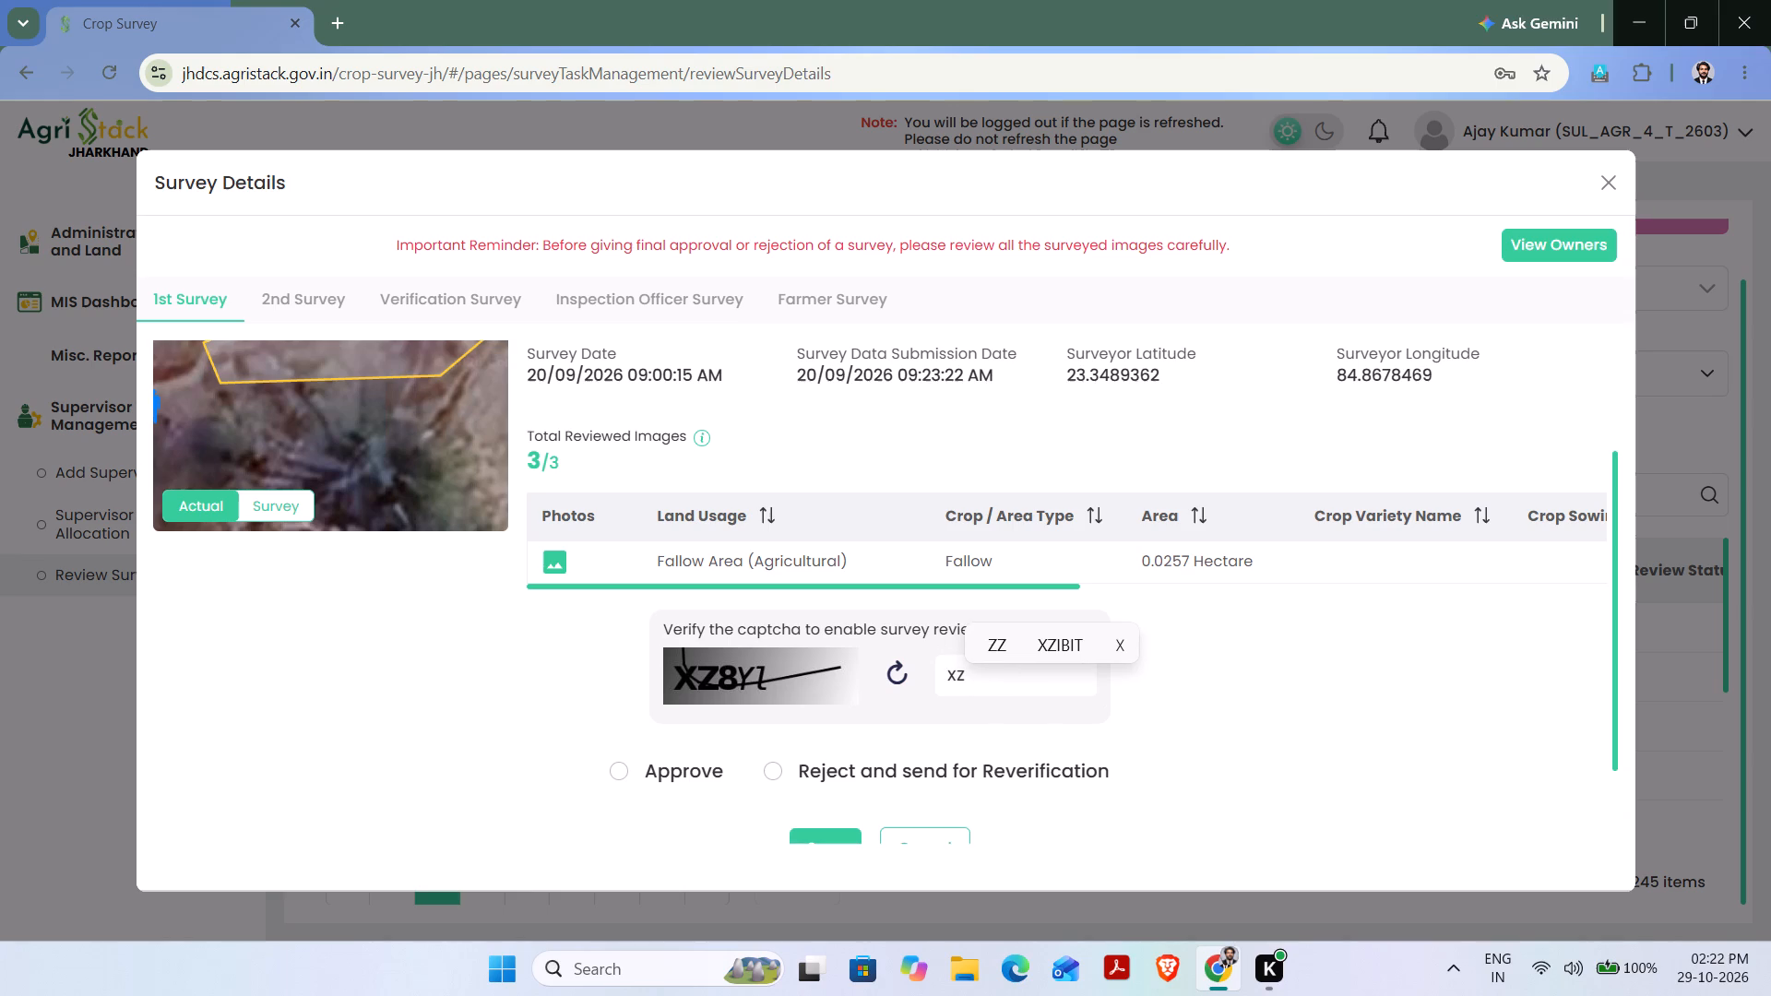
key(8)
key(y)
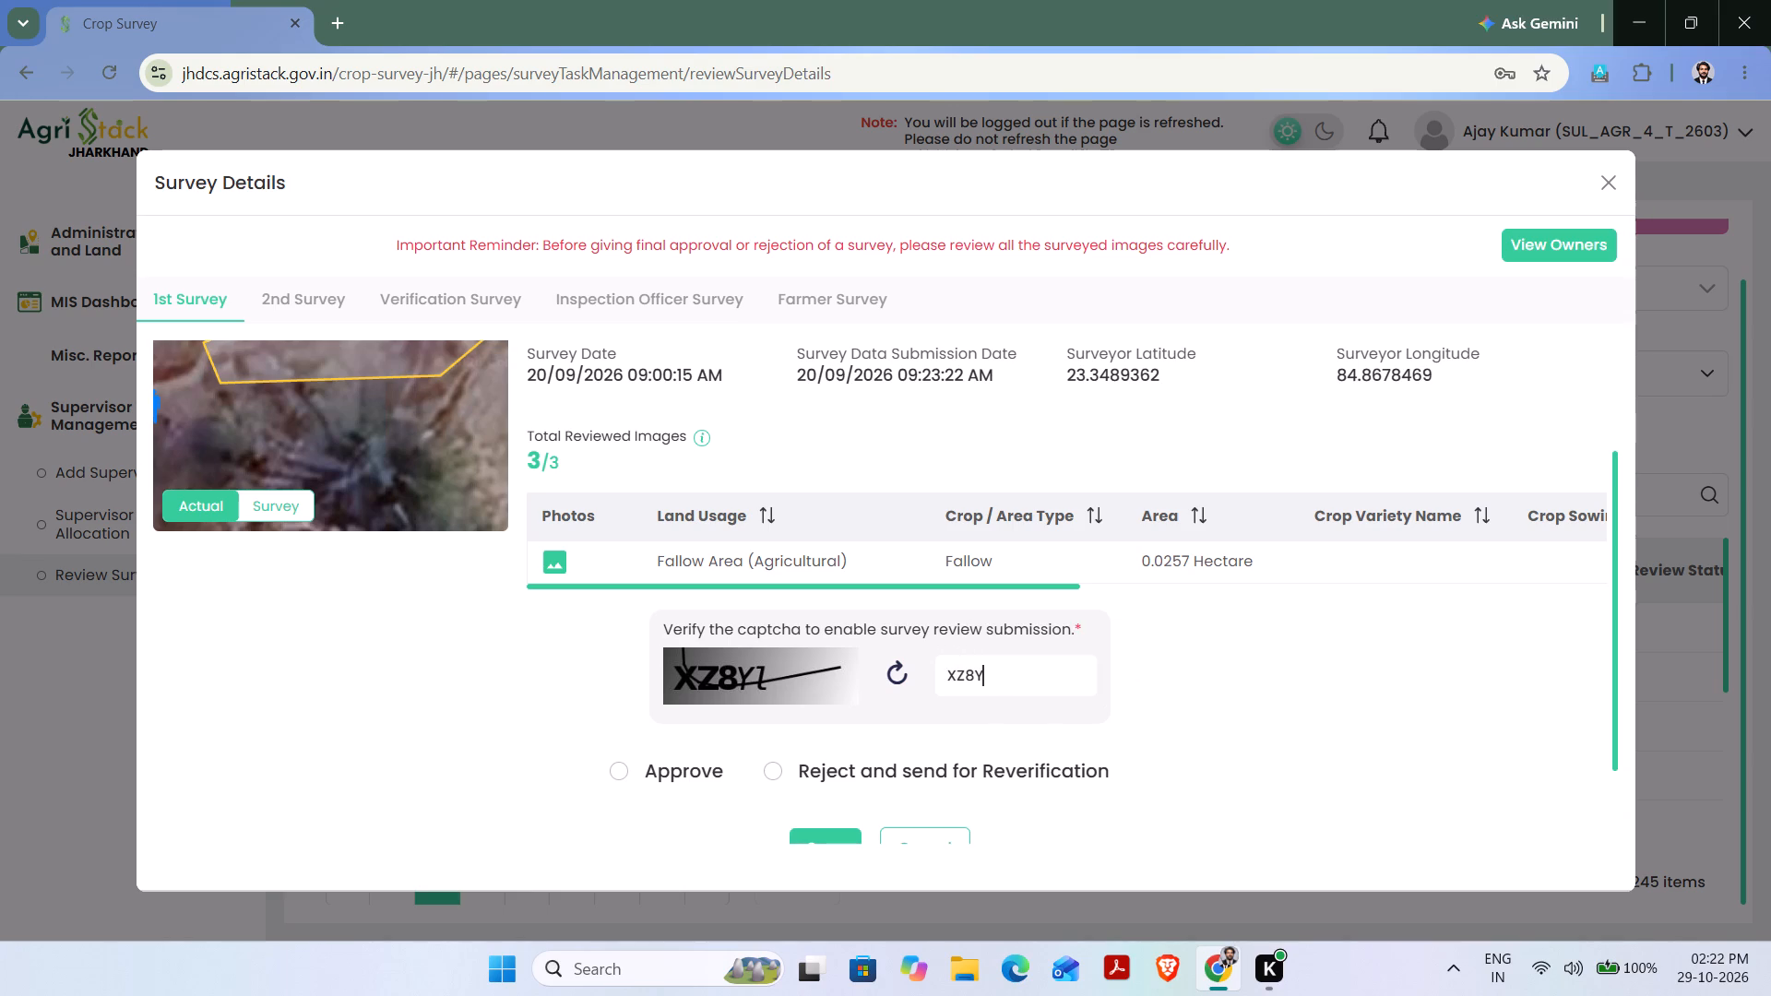
key(l)
Approve the 1st survey of survey number 798, save the review and close its details.
scroll(979, 688, down, 1)
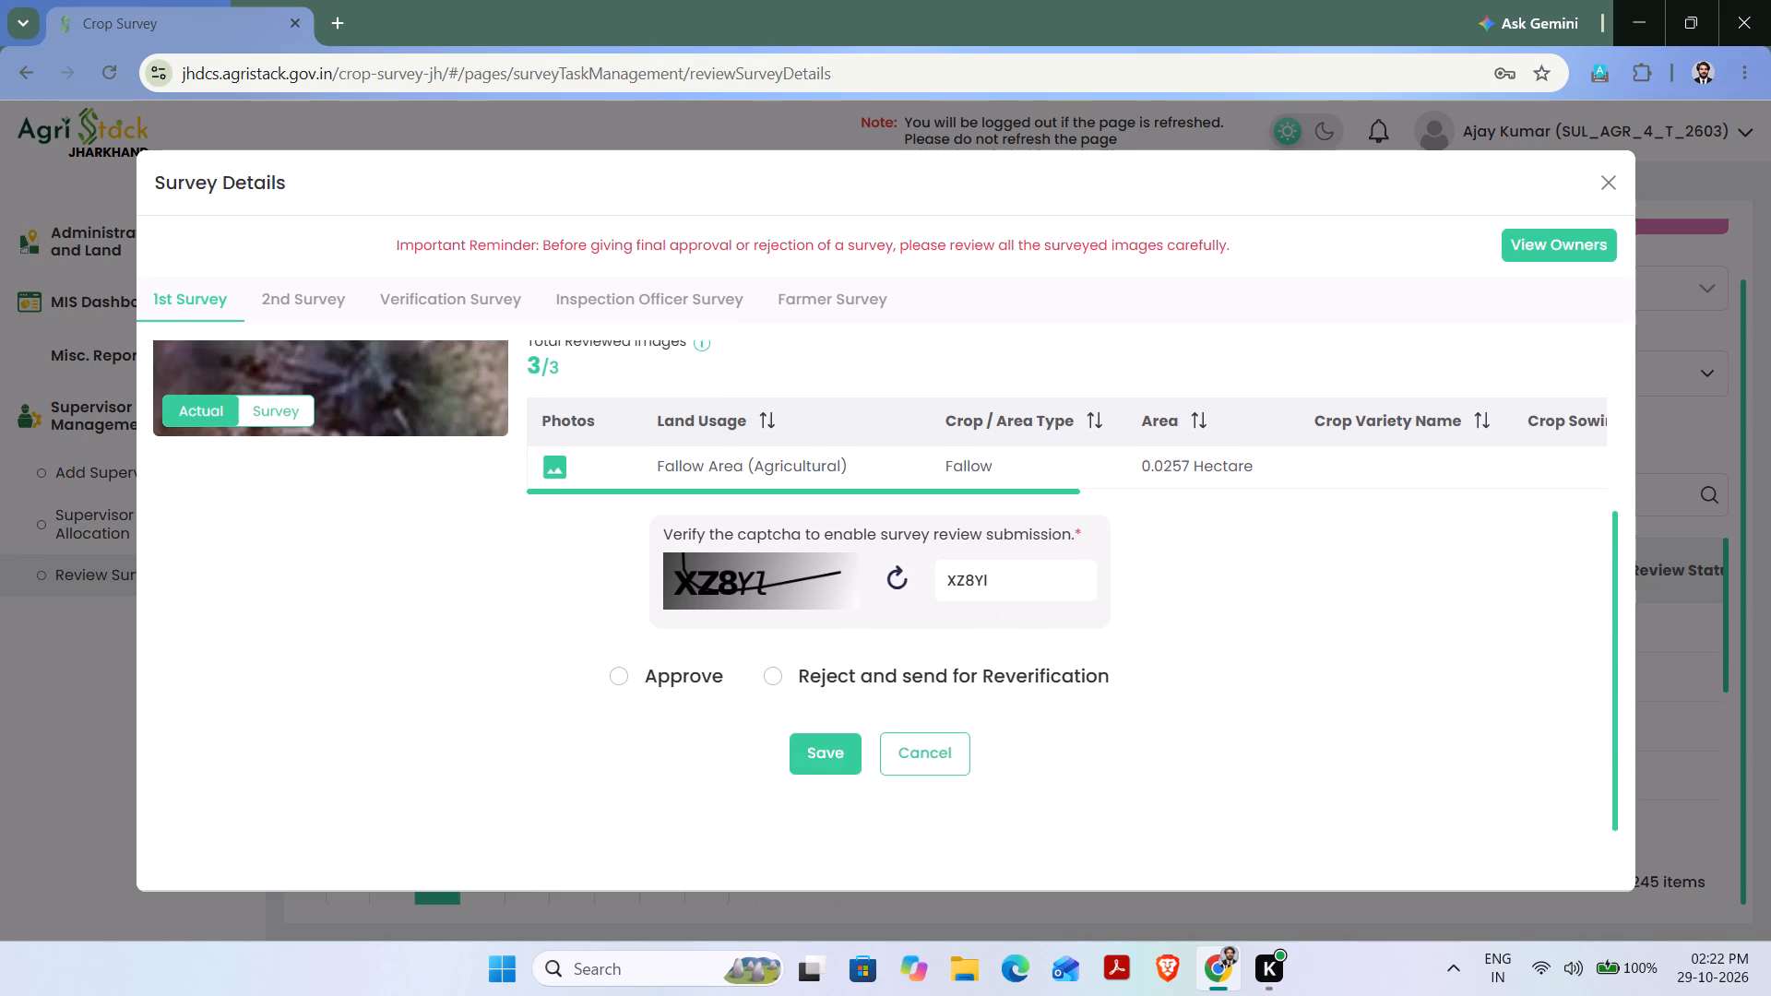
scroll(979, 688, down, 1)
click(691, 661)
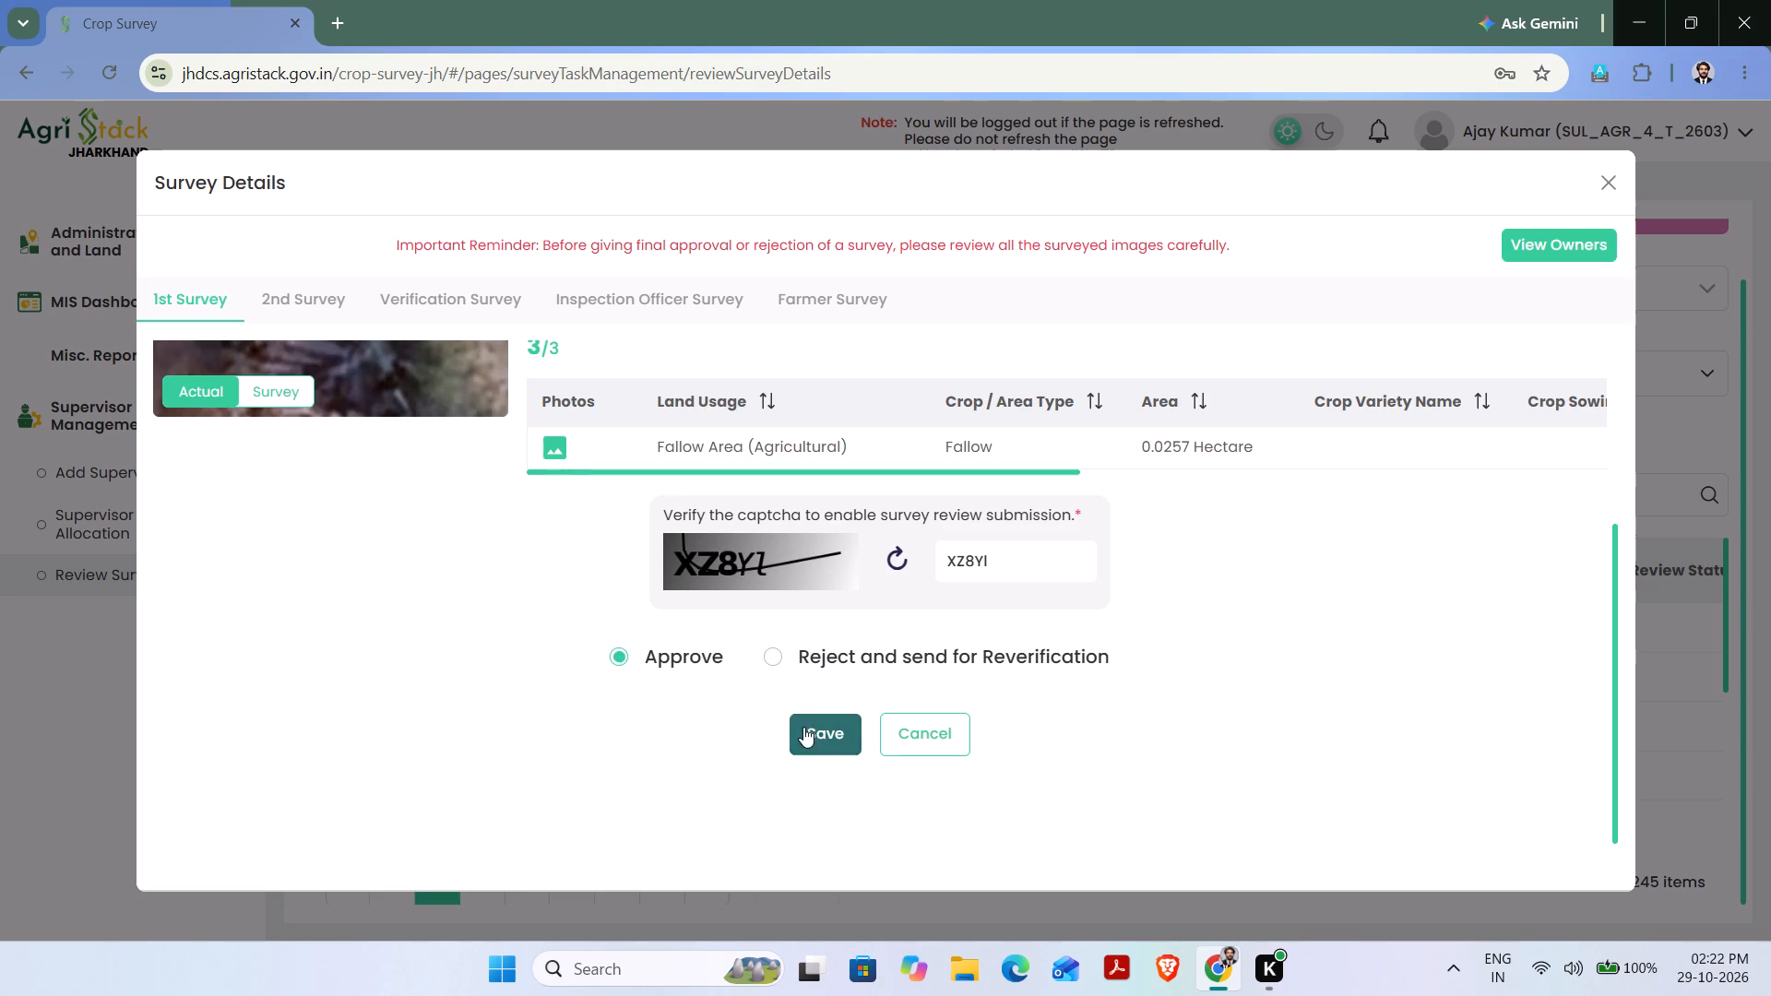
click(804, 728)
click(930, 567)
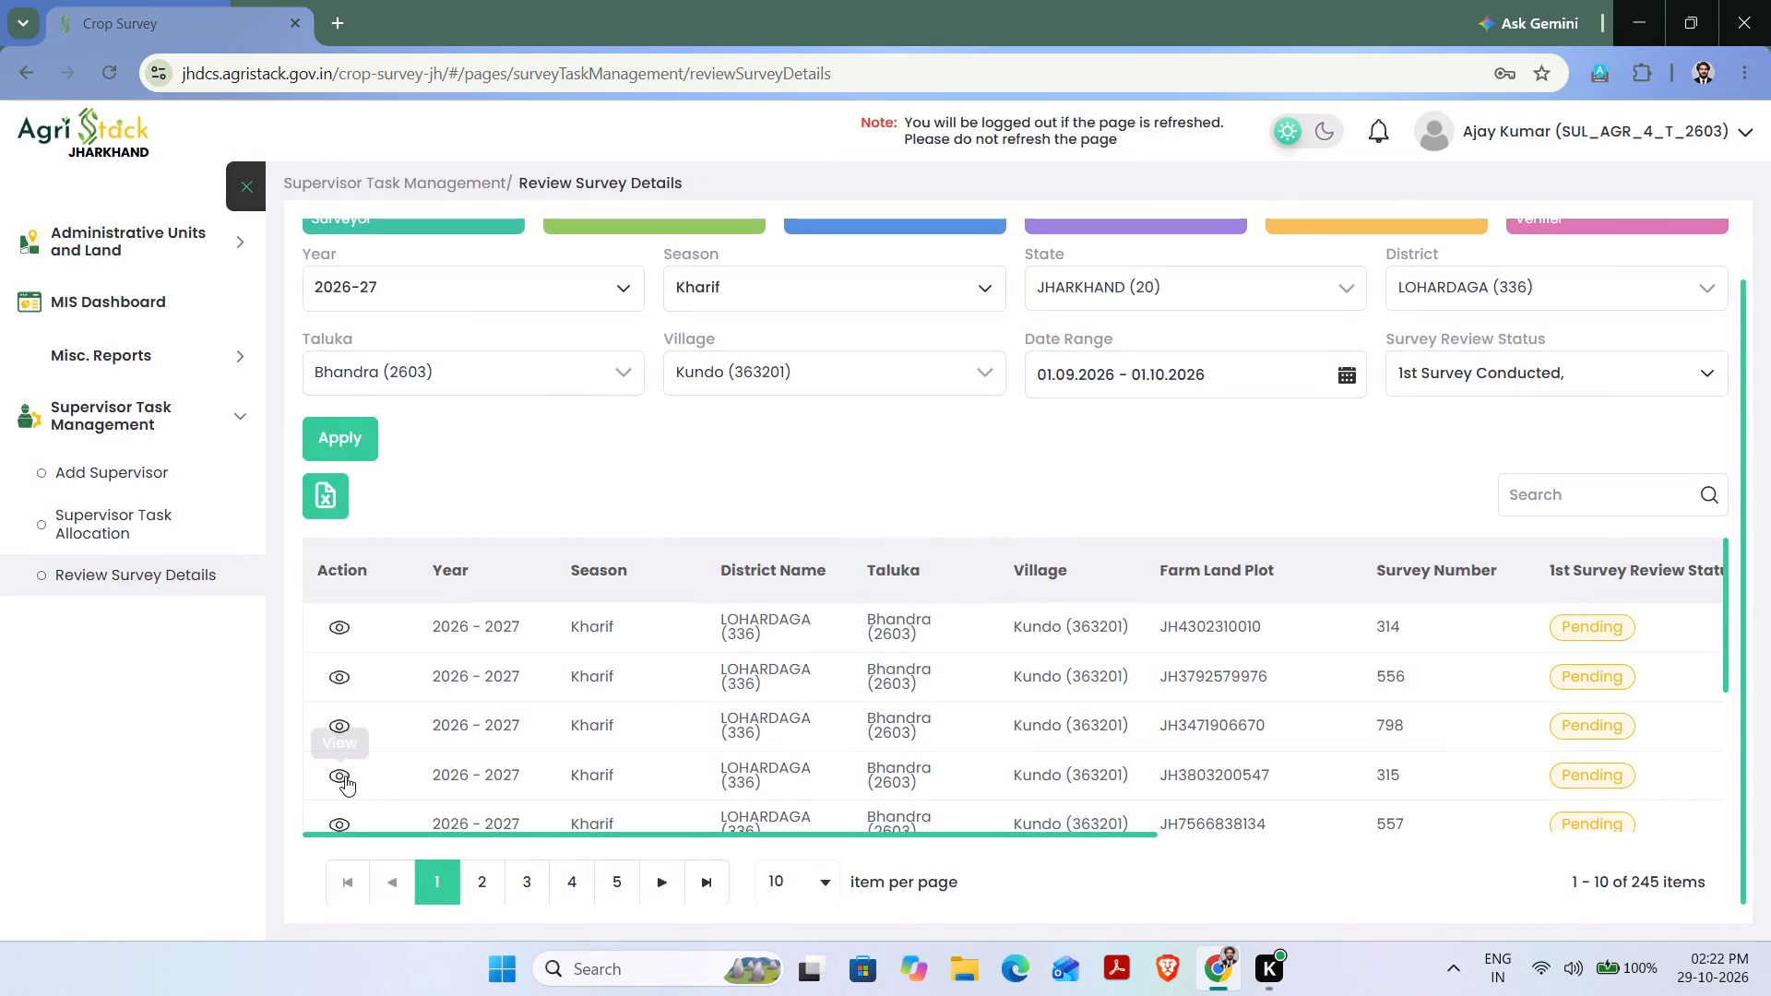
Open the details of survey number 315 and approve all three of its Fallow photos.
click(343, 774)
click(555, 741)
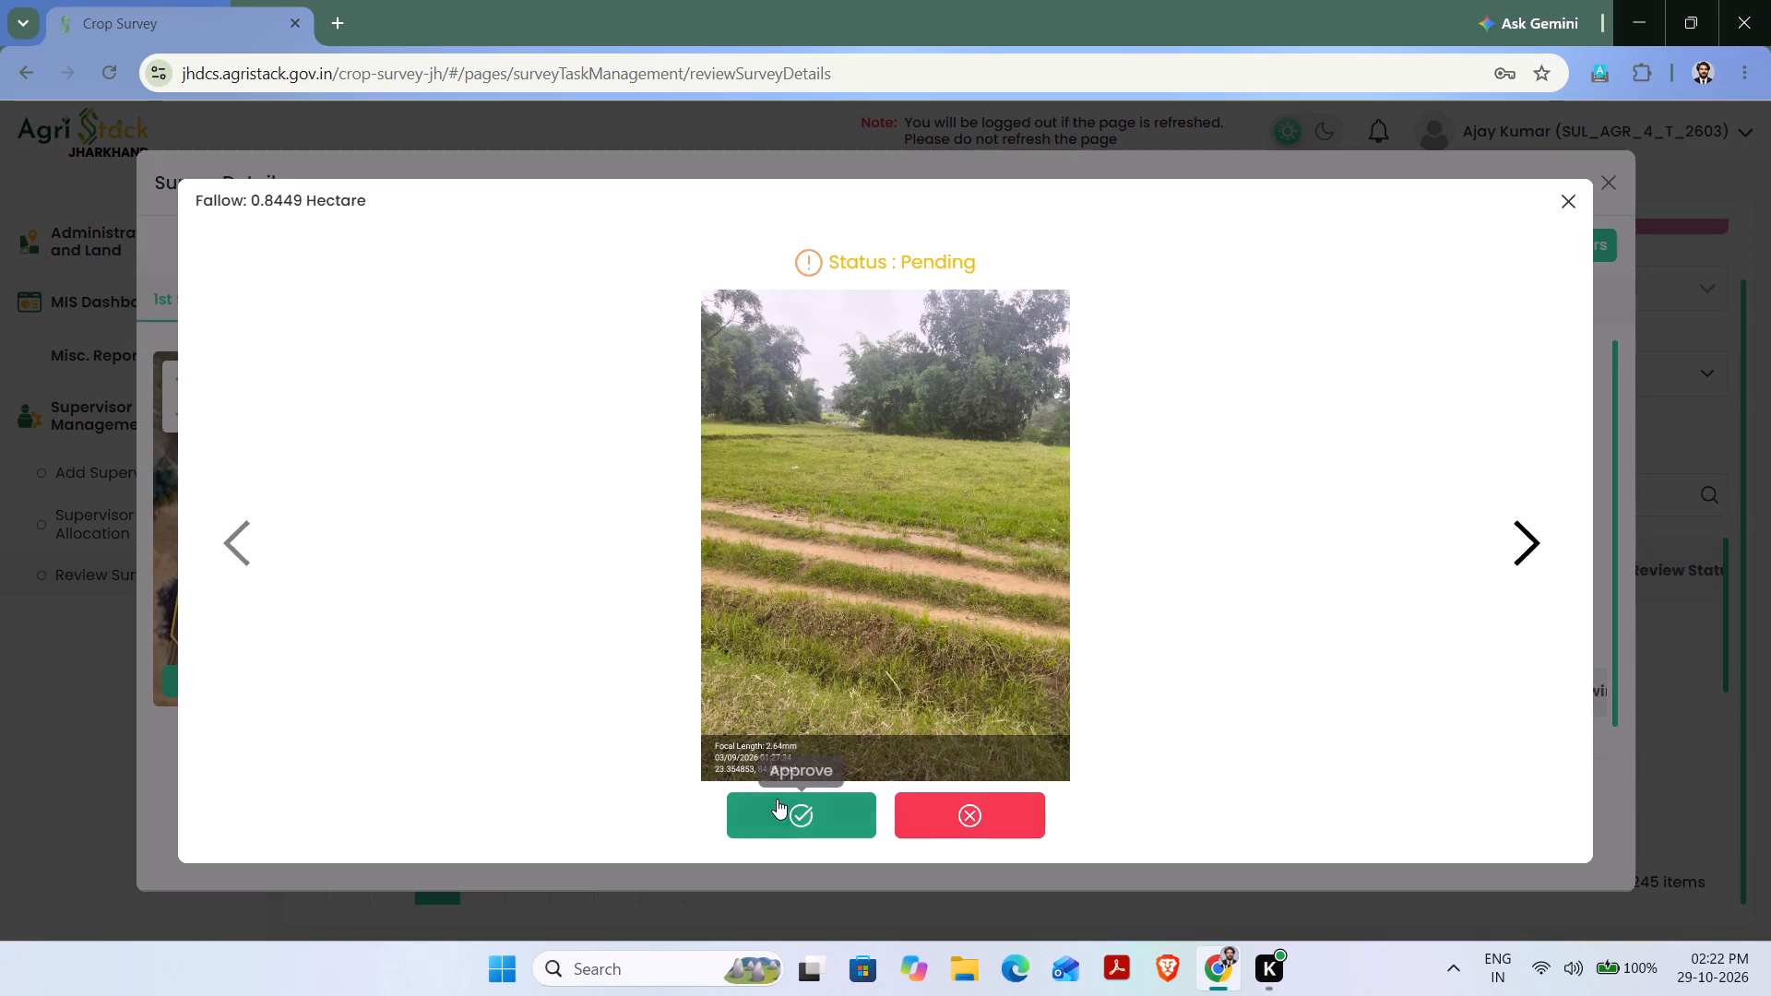
click(777, 800)
drag(909, 711, 807, 729)
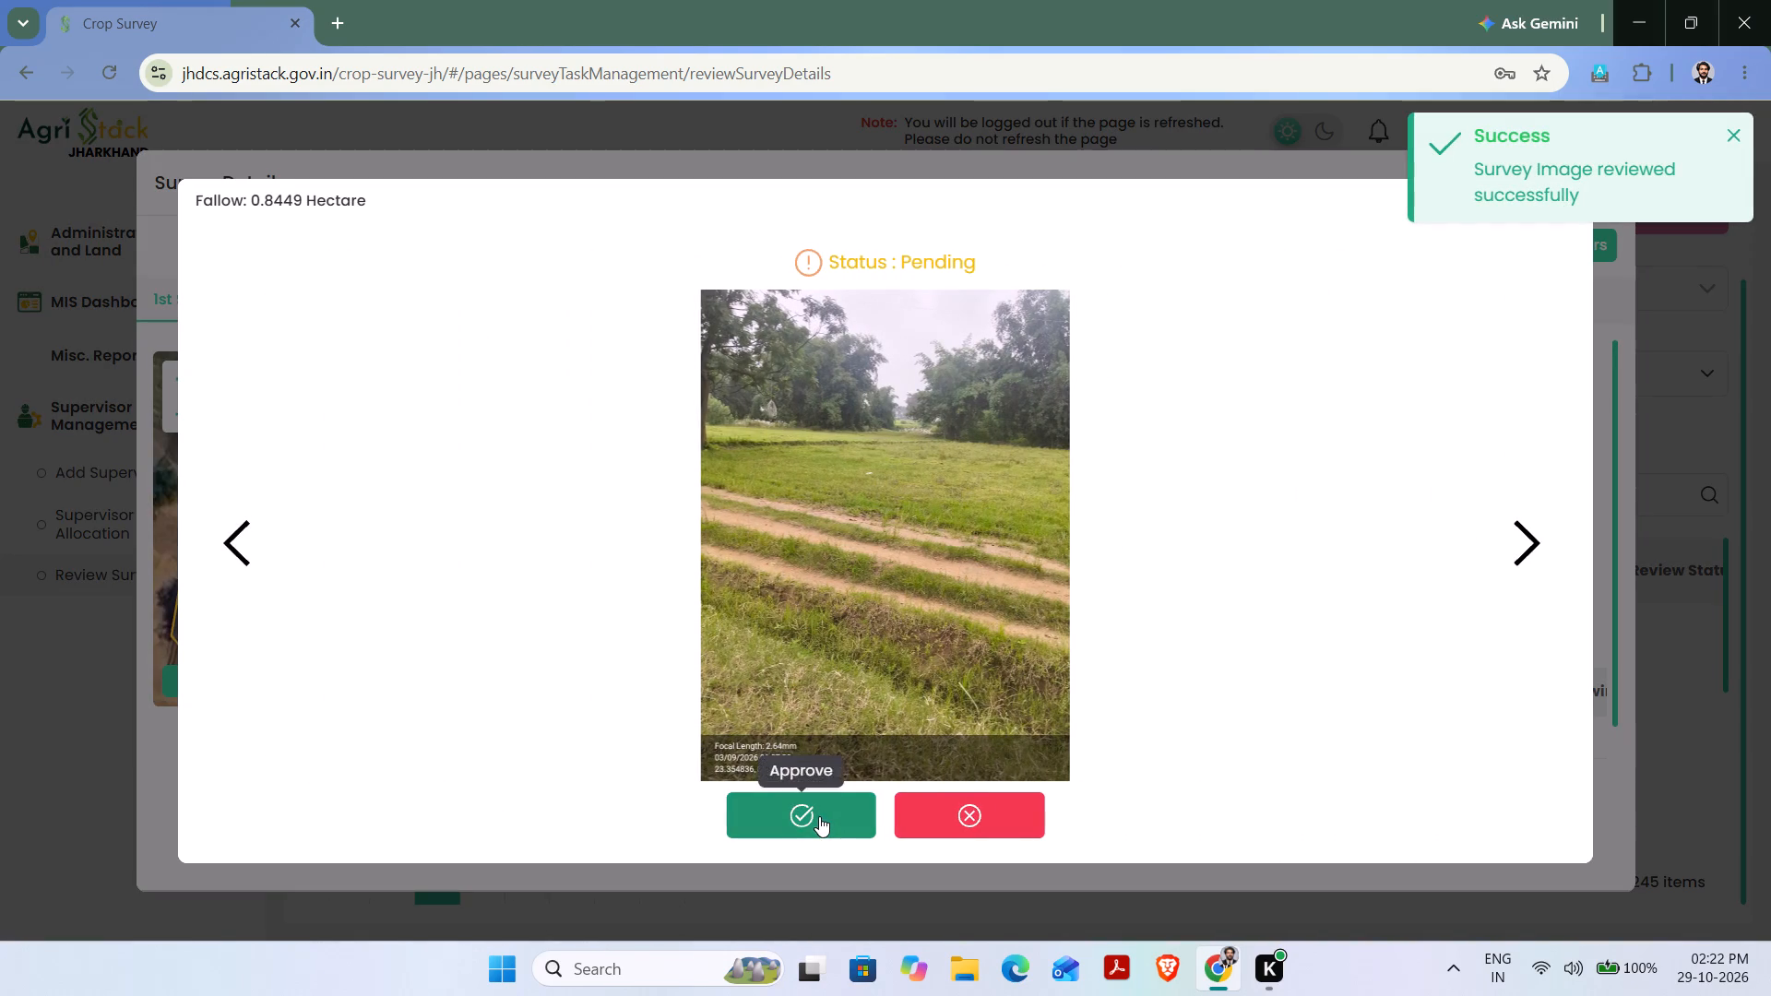
click(819, 816)
drag(951, 684, 816, 704)
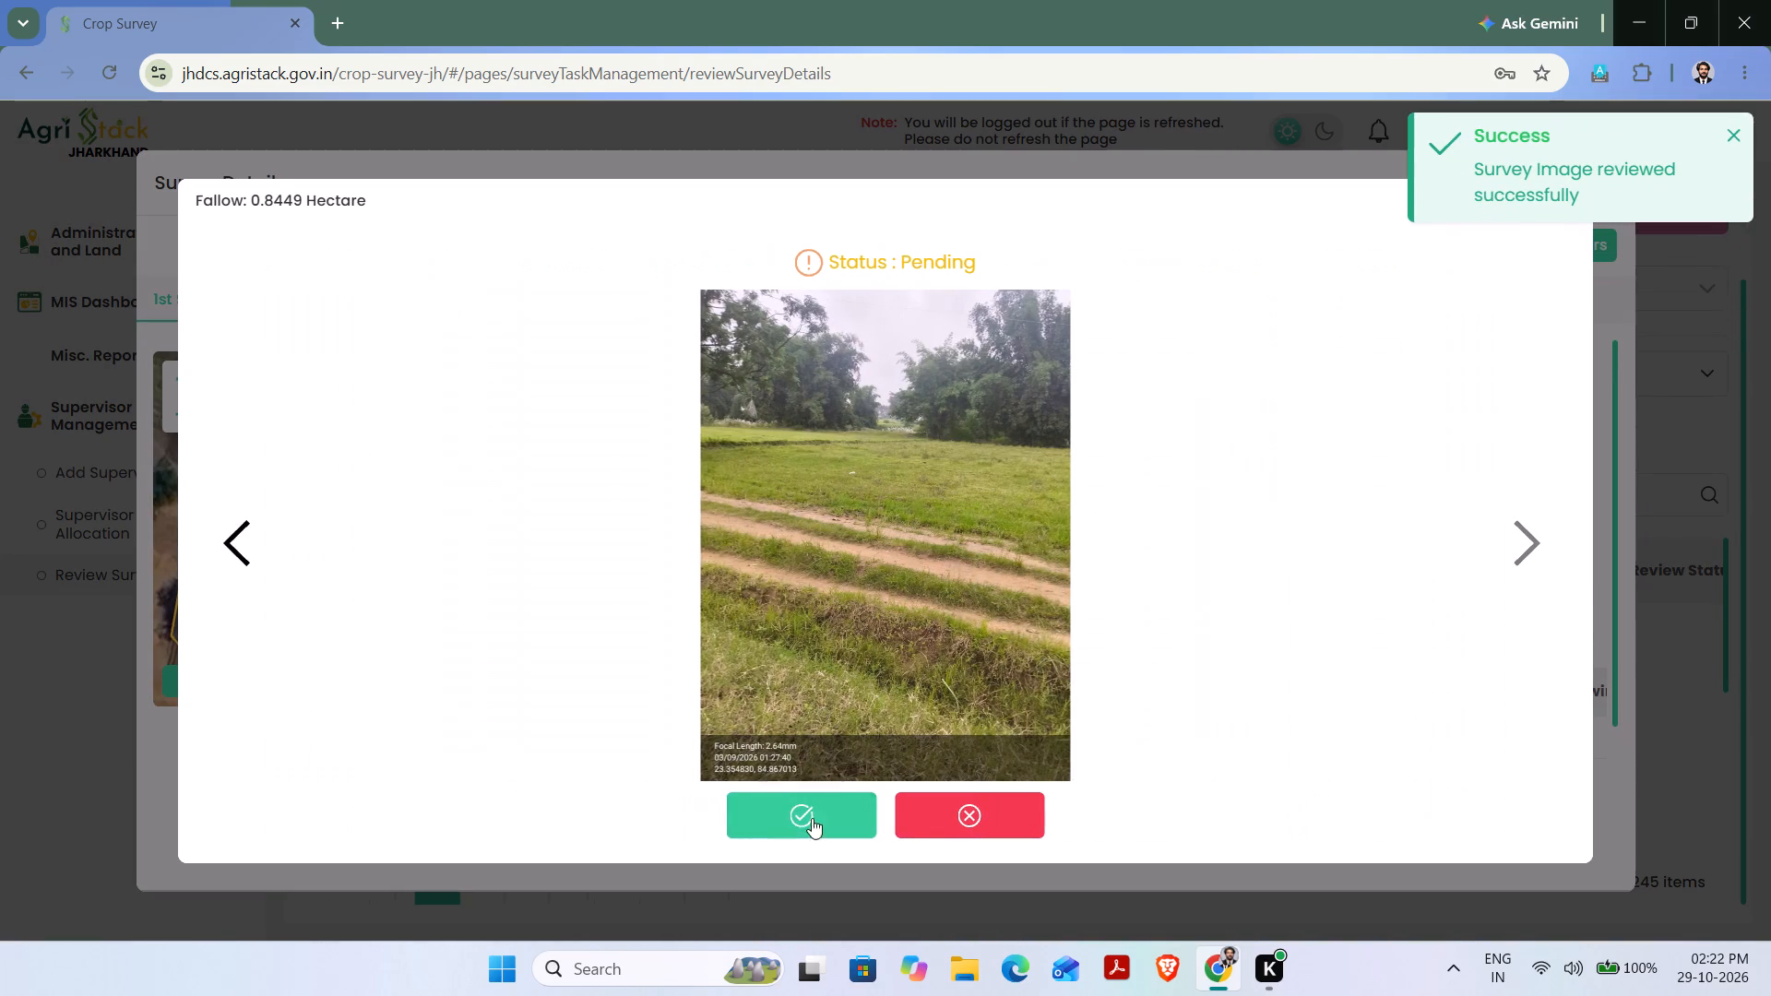
click(807, 818)
drag(964, 637, 936, 637)
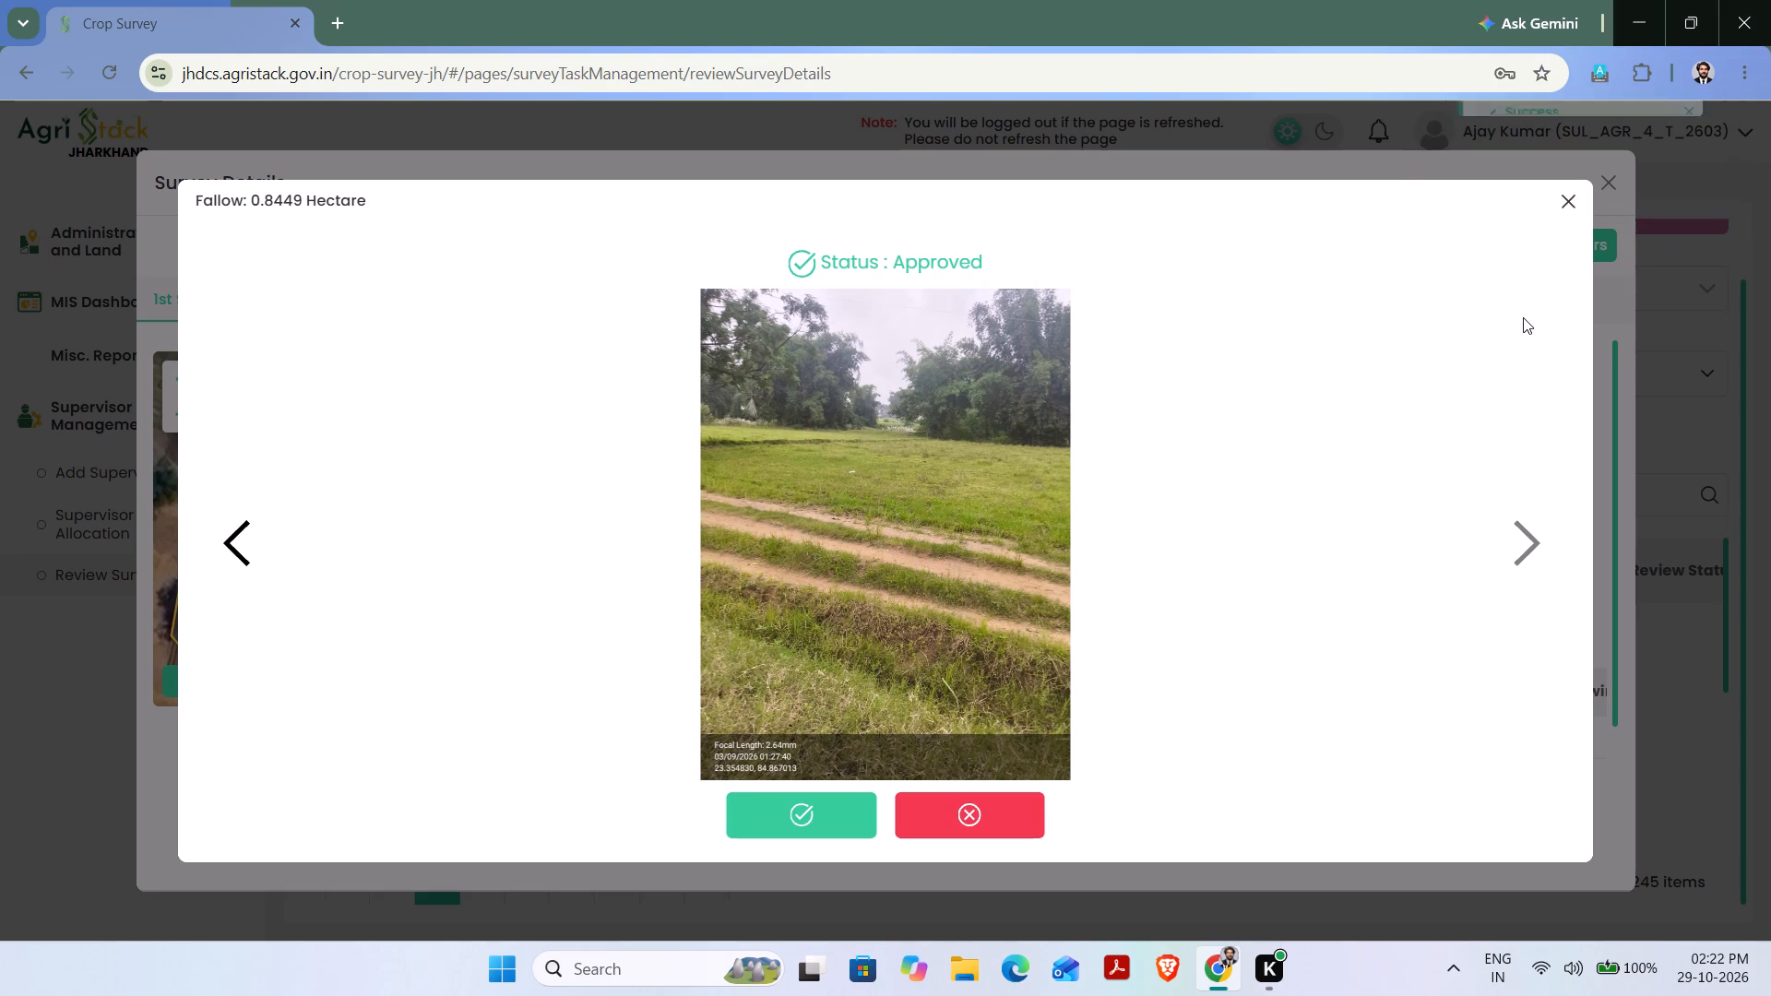
click(1569, 209)
Approve the 1st survey of survey number 315, save the review and close its details.
scroll(1051, 551, down, 2)
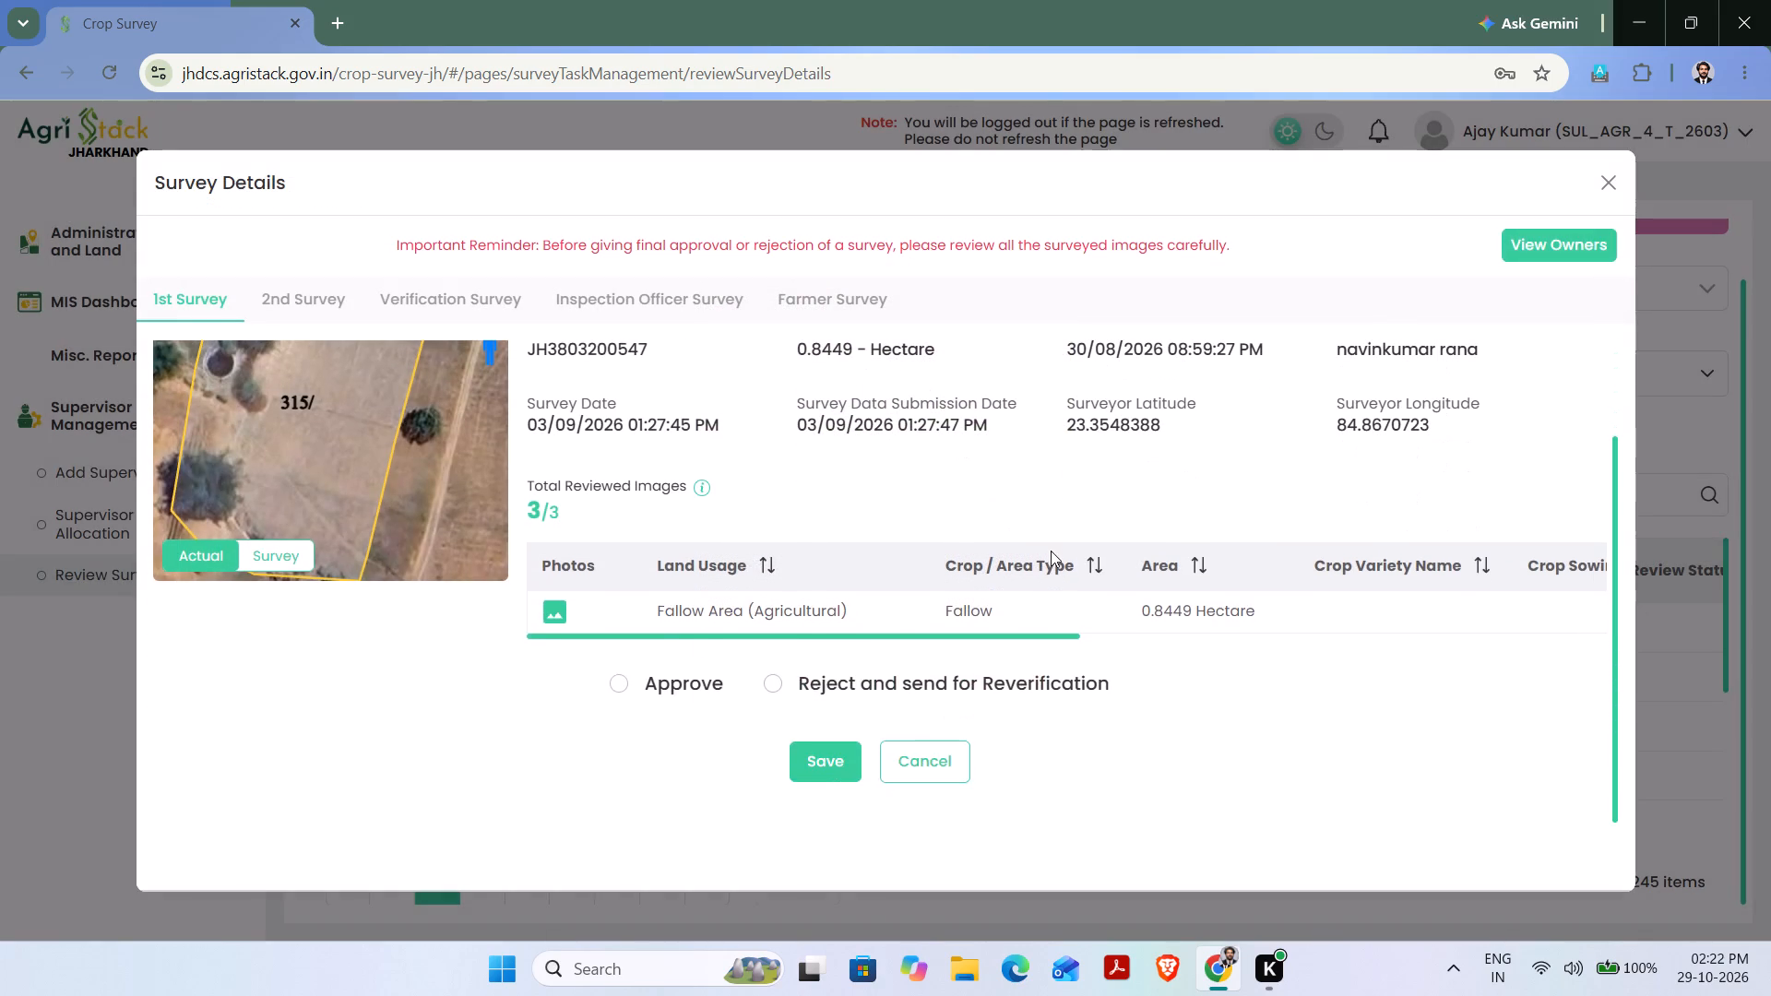
click(672, 664)
click(848, 730)
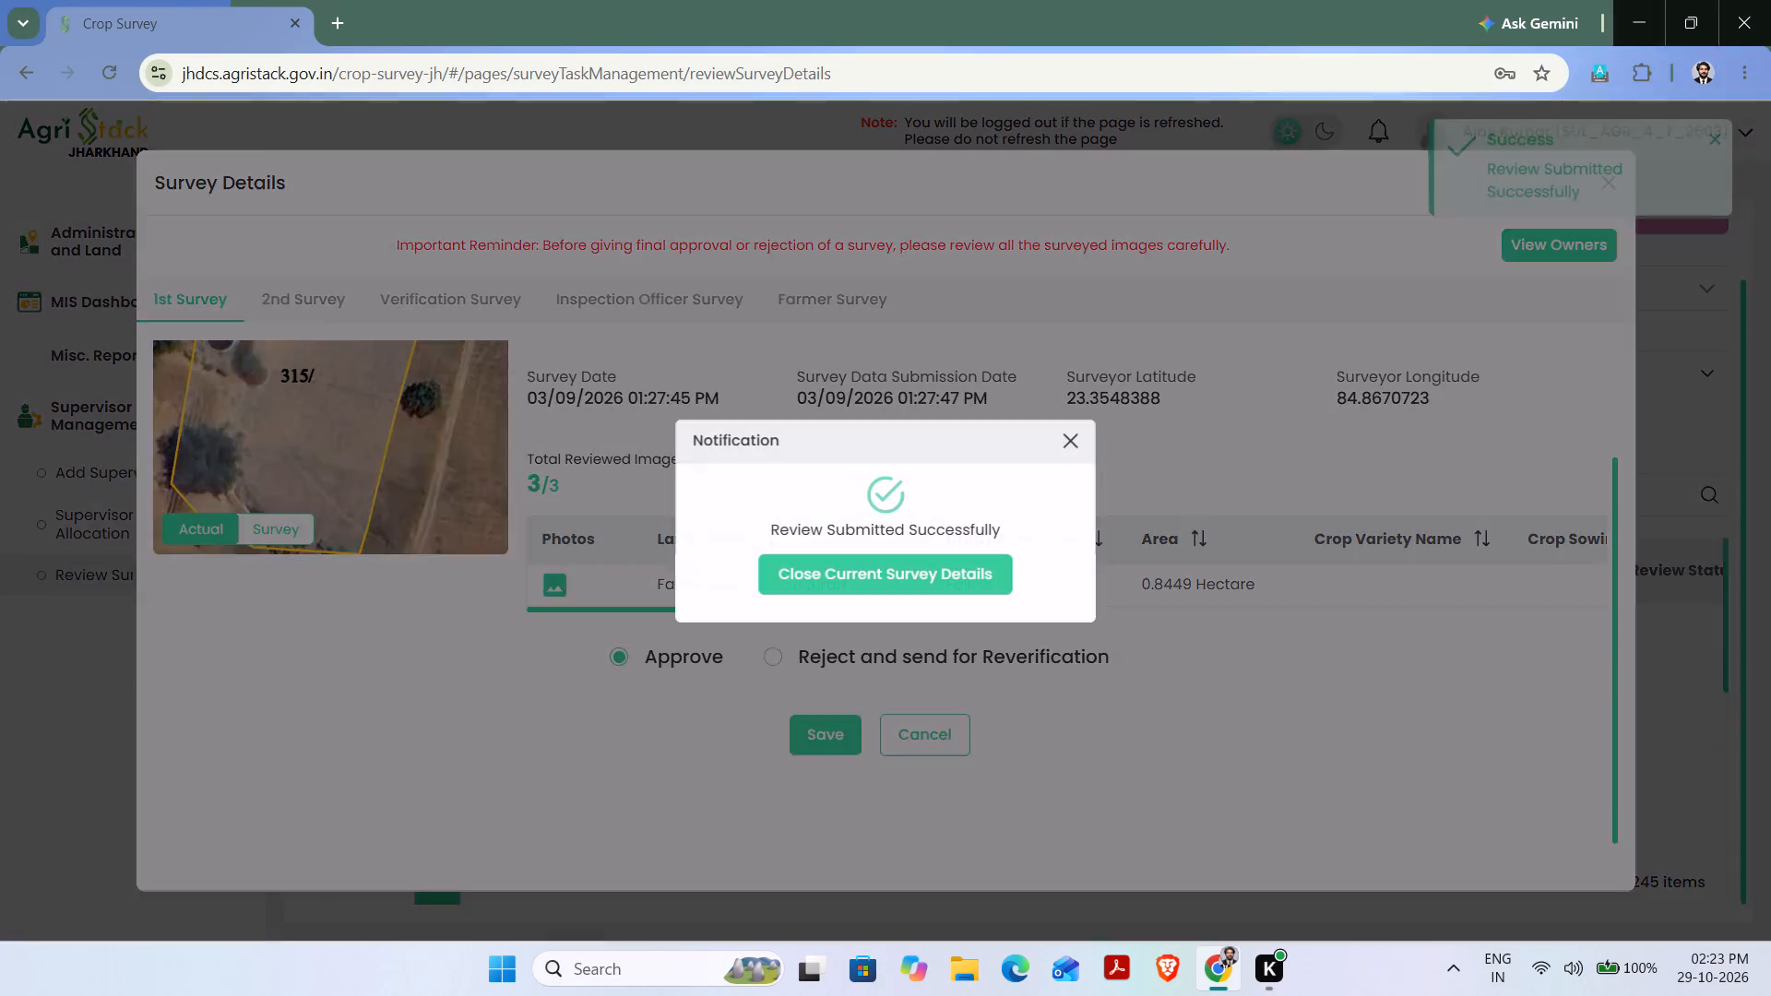
click(933, 559)
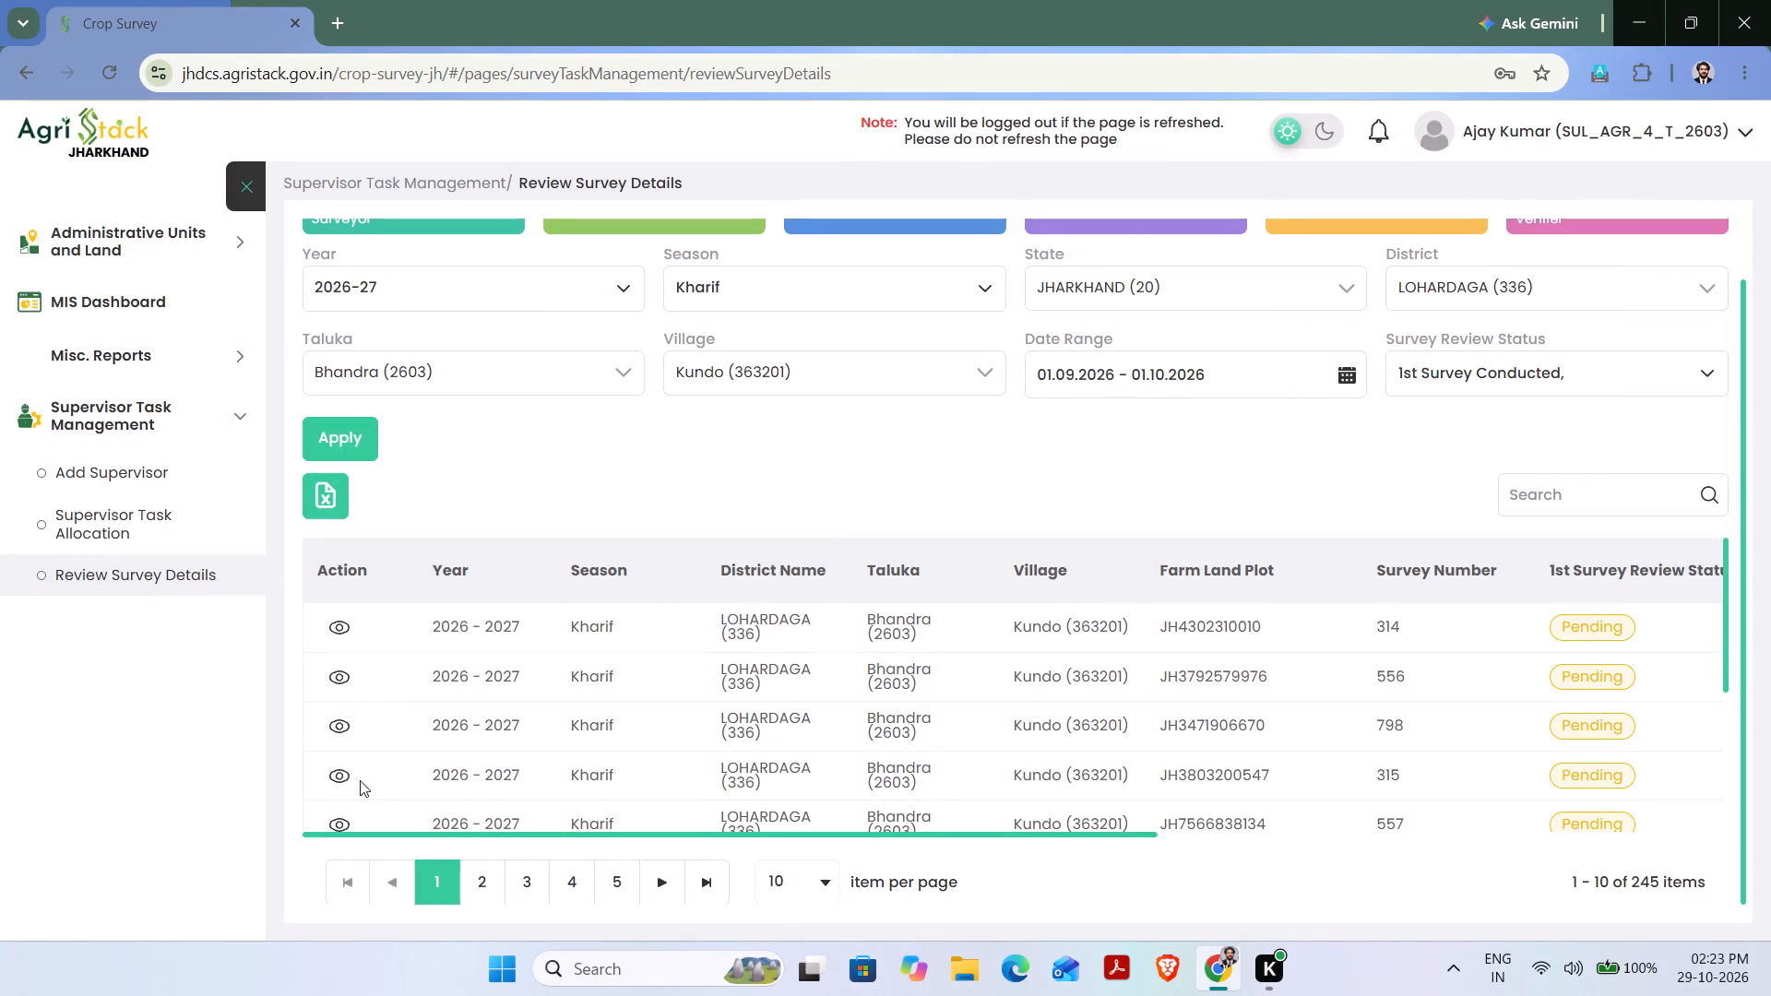
Open the details of survey number 557 and approve all three of its Waste photos.
click(336, 819)
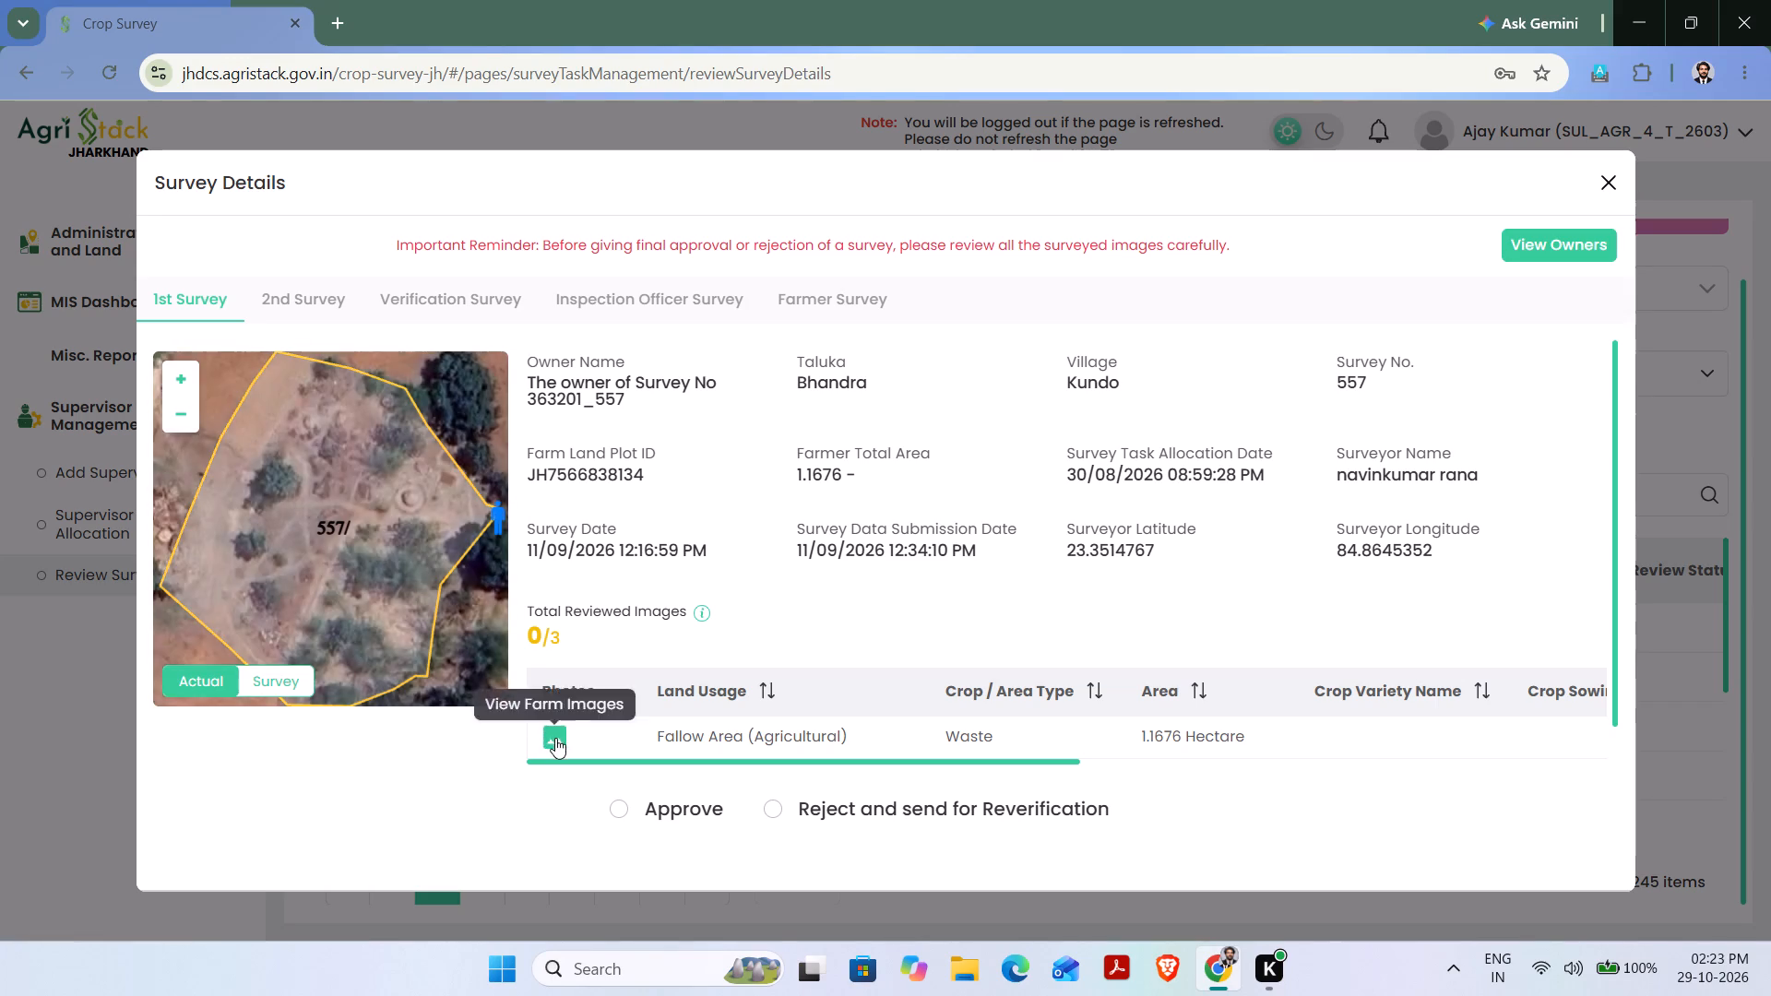
click(555, 738)
click(786, 802)
drag(913, 708, 789, 736)
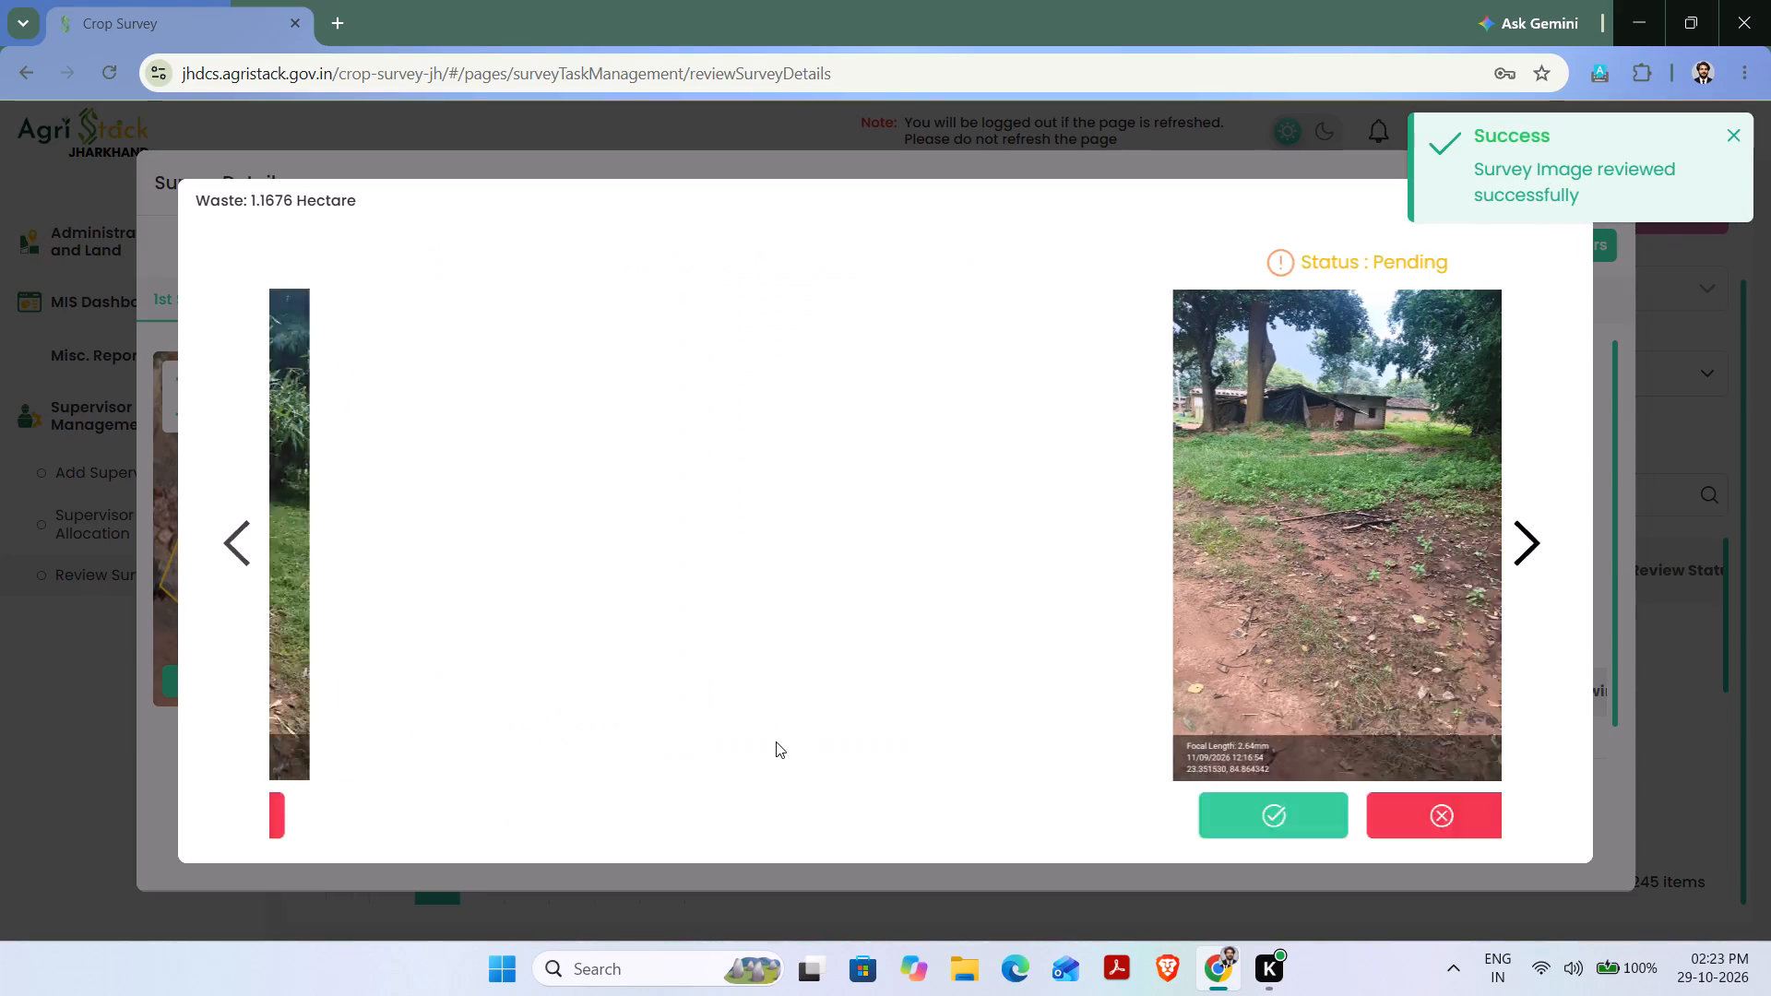
click(831, 811)
drag(921, 688, 810, 714)
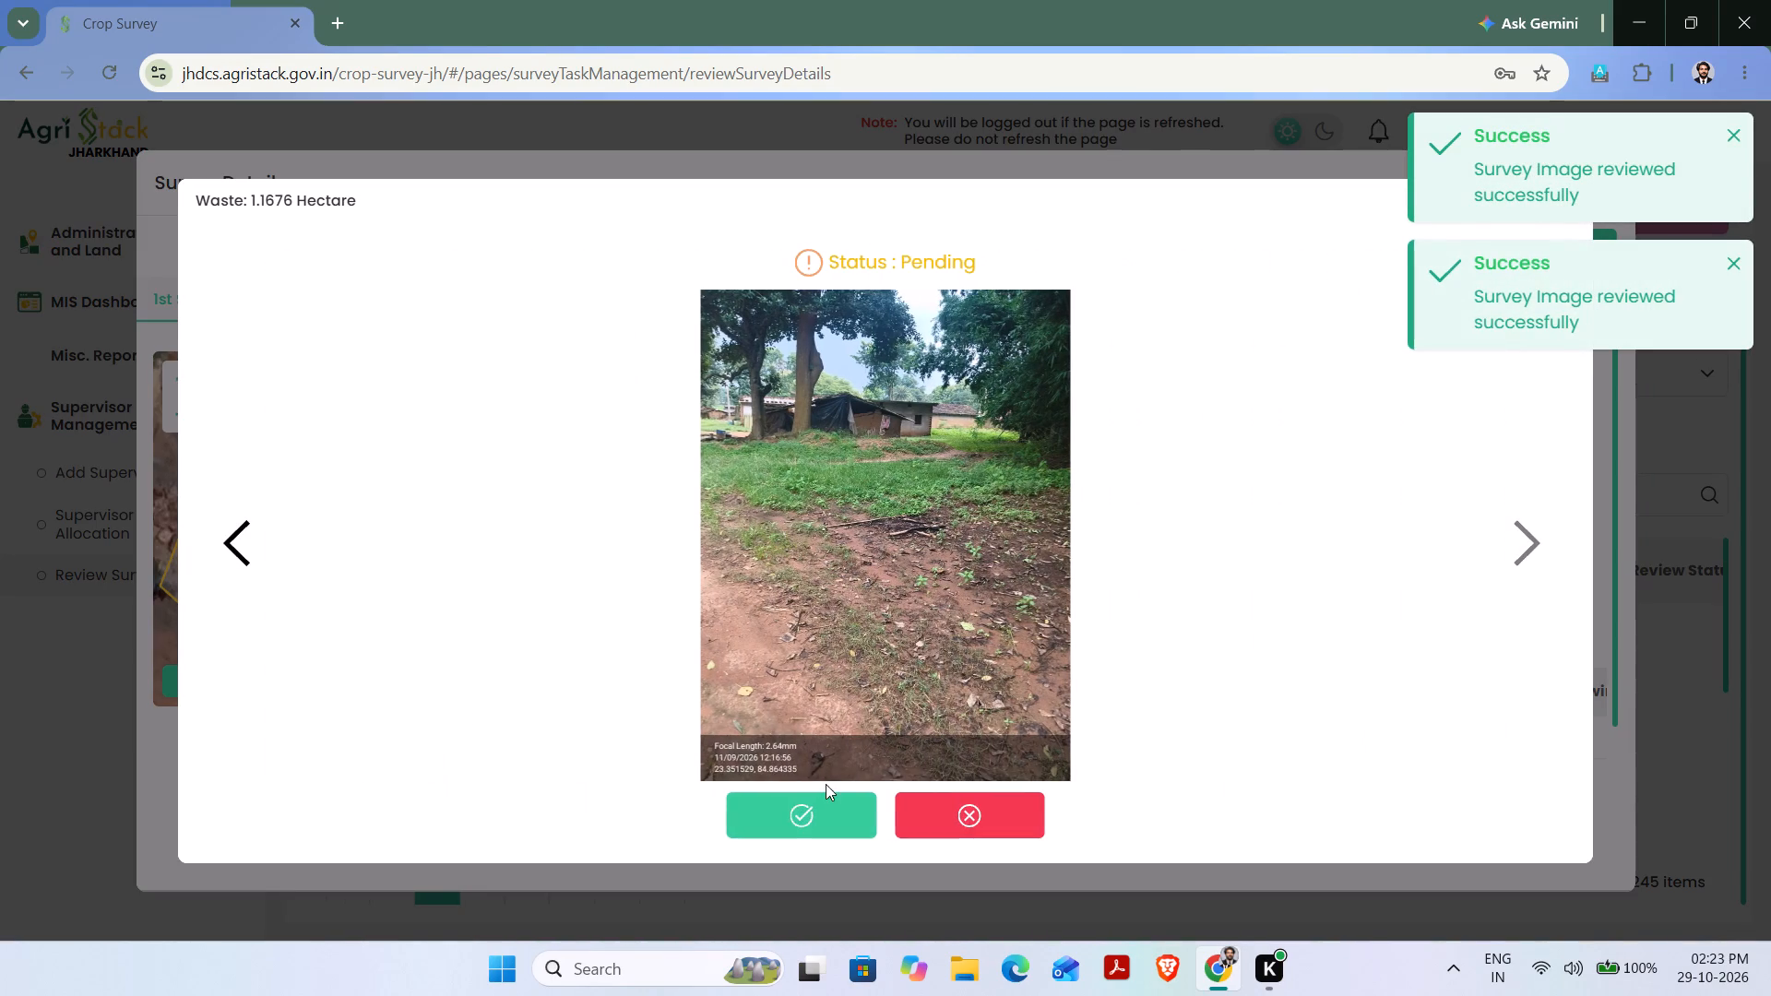
click(820, 820)
drag(914, 687, 874, 692)
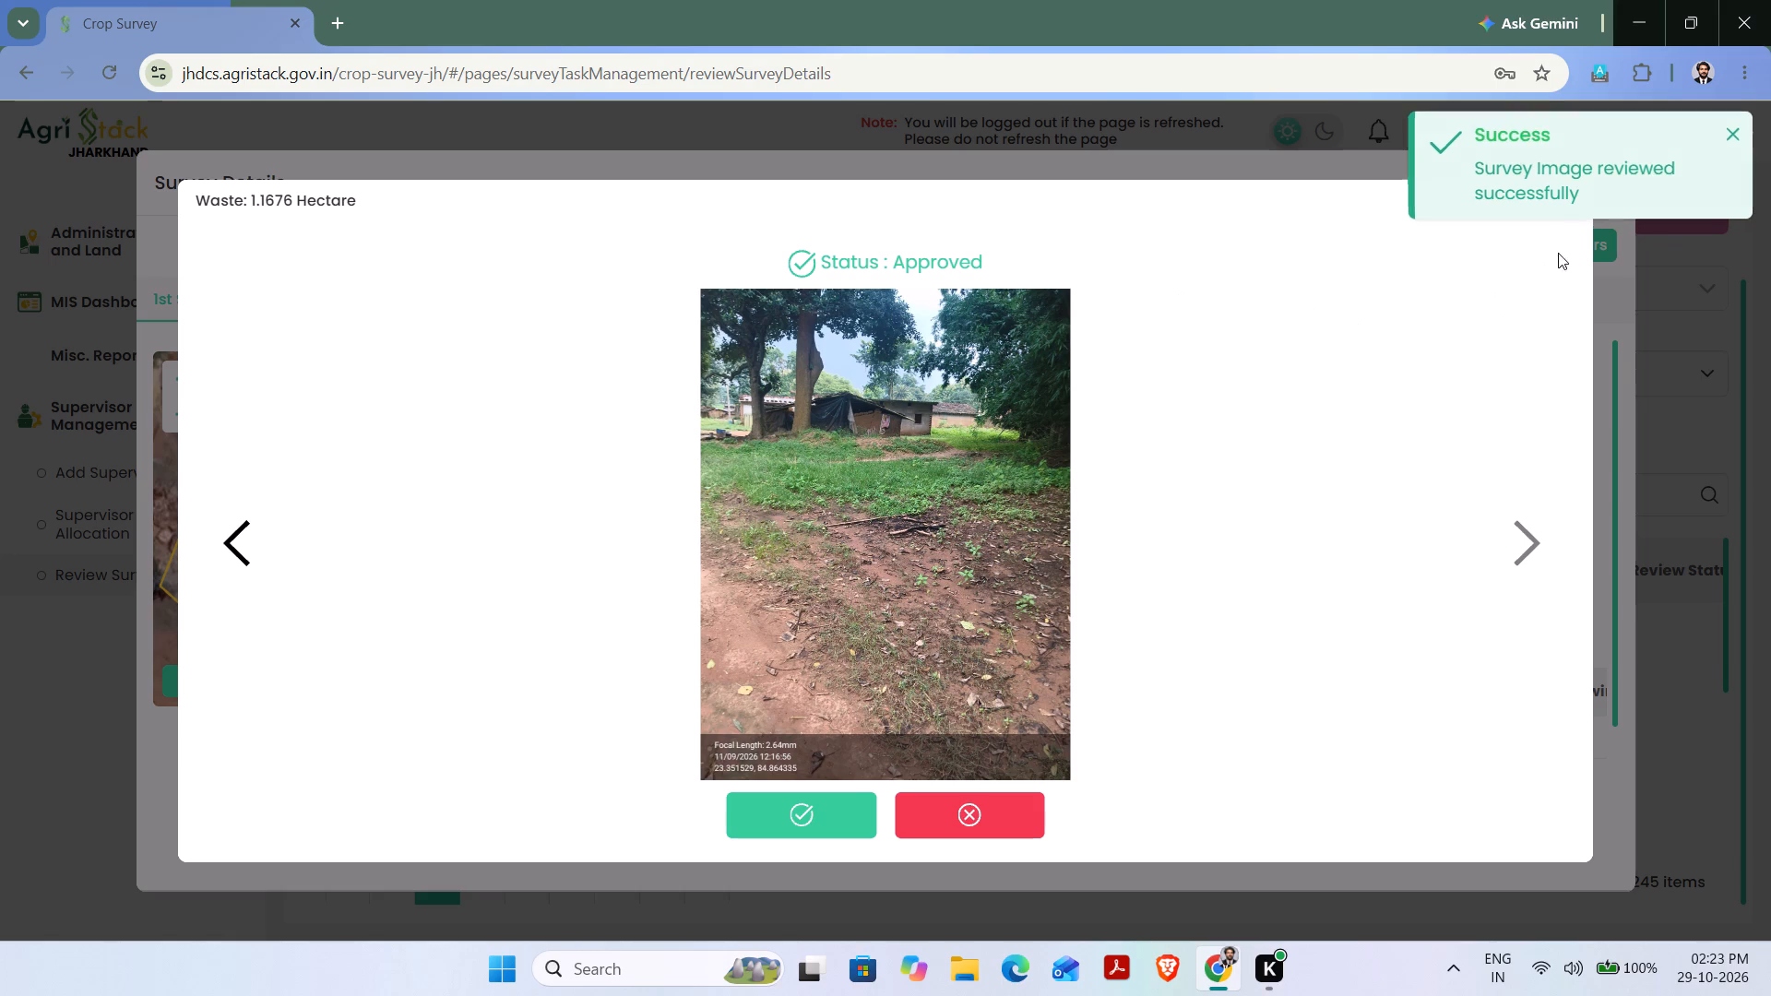
click(1570, 201)
Approve the 1st survey of survey number 557, save the review and close its details.
scroll(987, 636, down, 1)
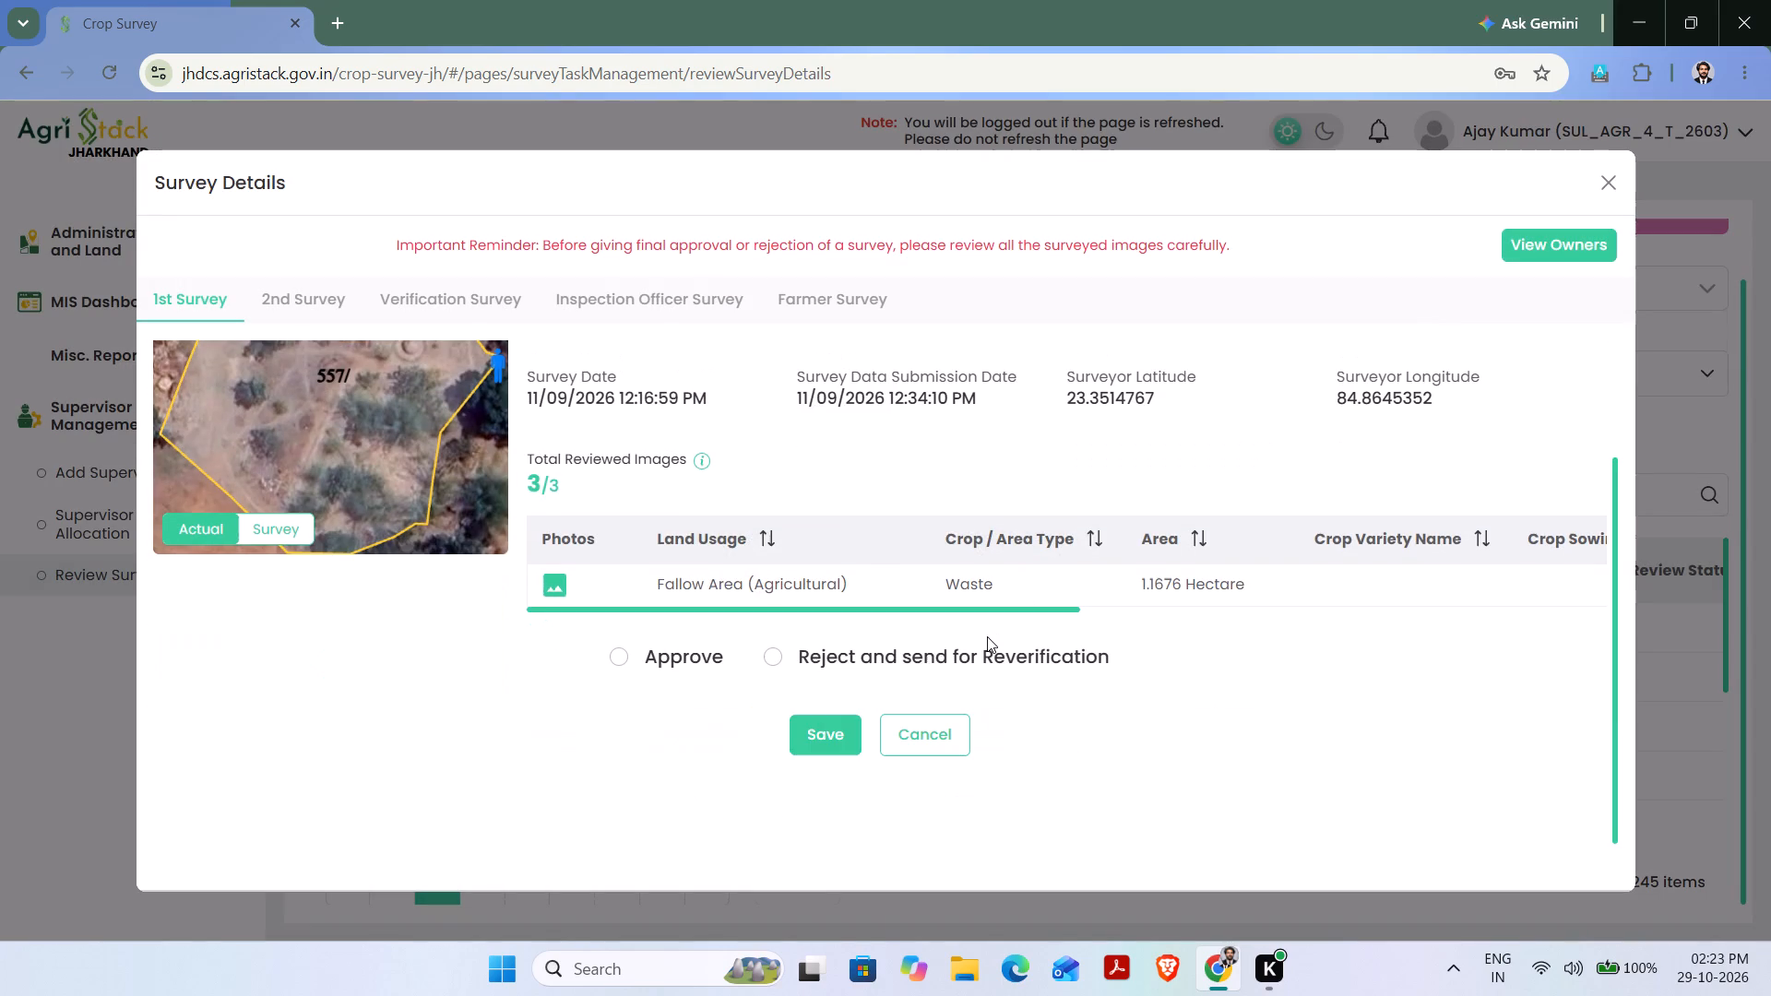
scroll(987, 636, down, 1)
click(677, 655)
click(822, 734)
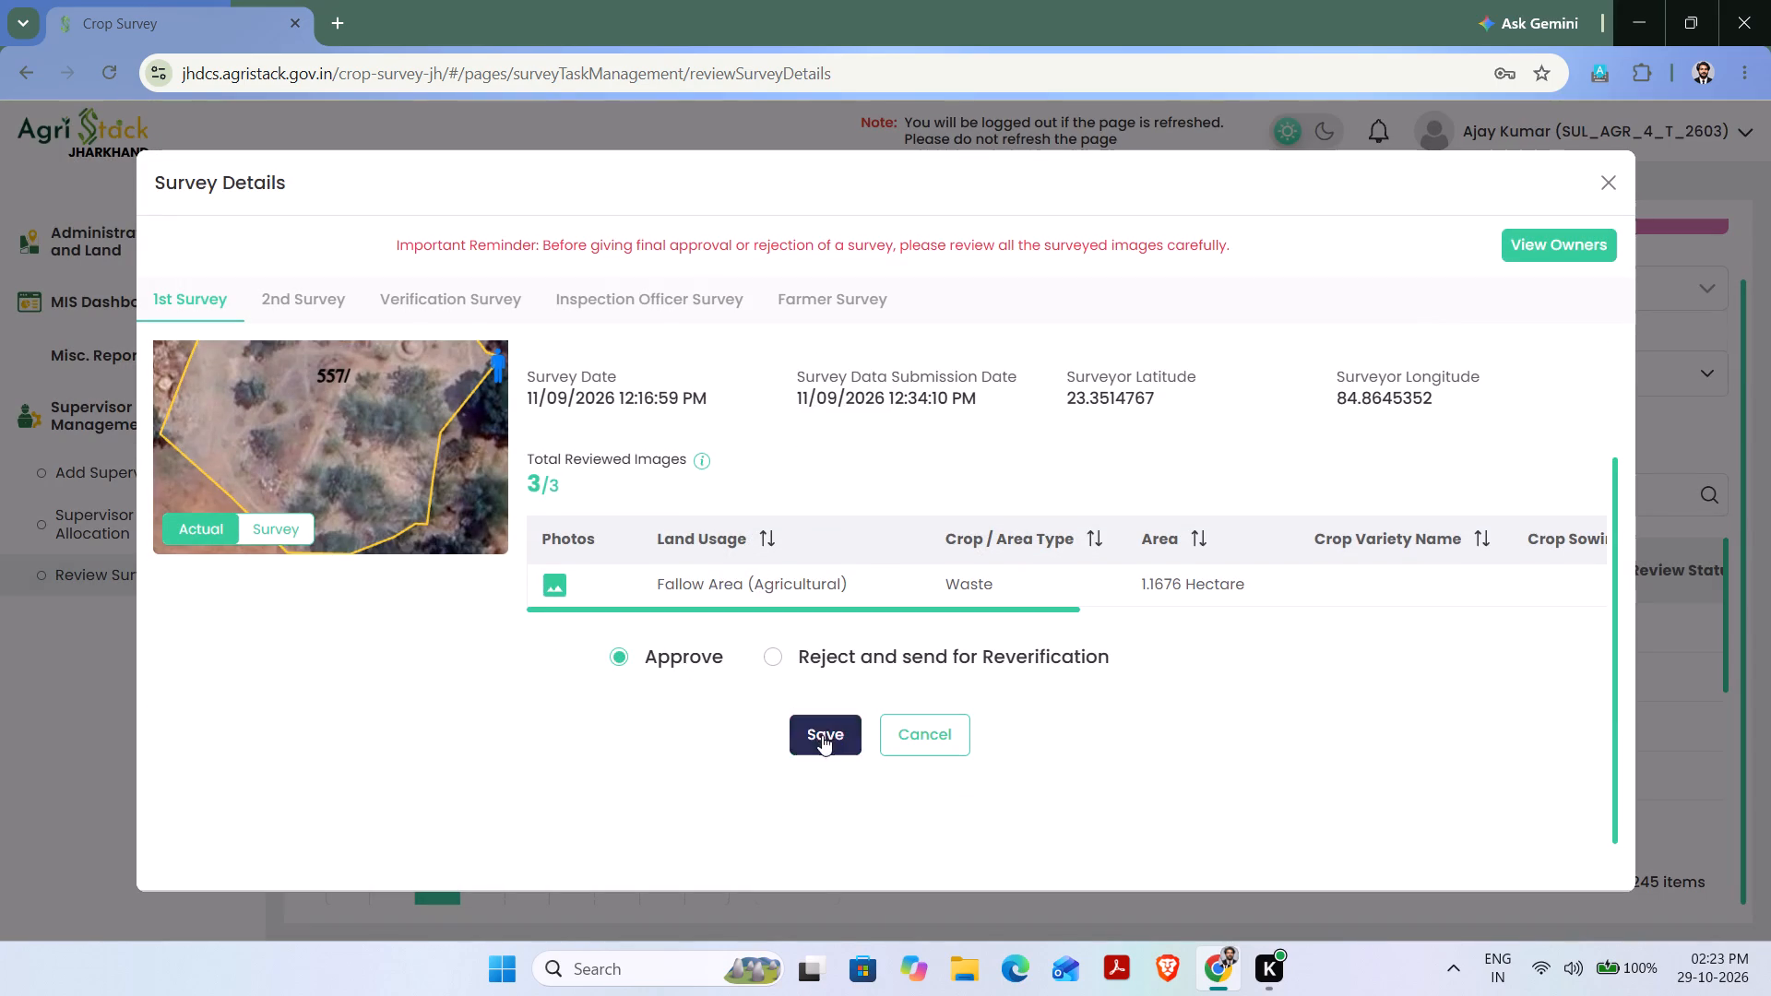
click(879, 575)
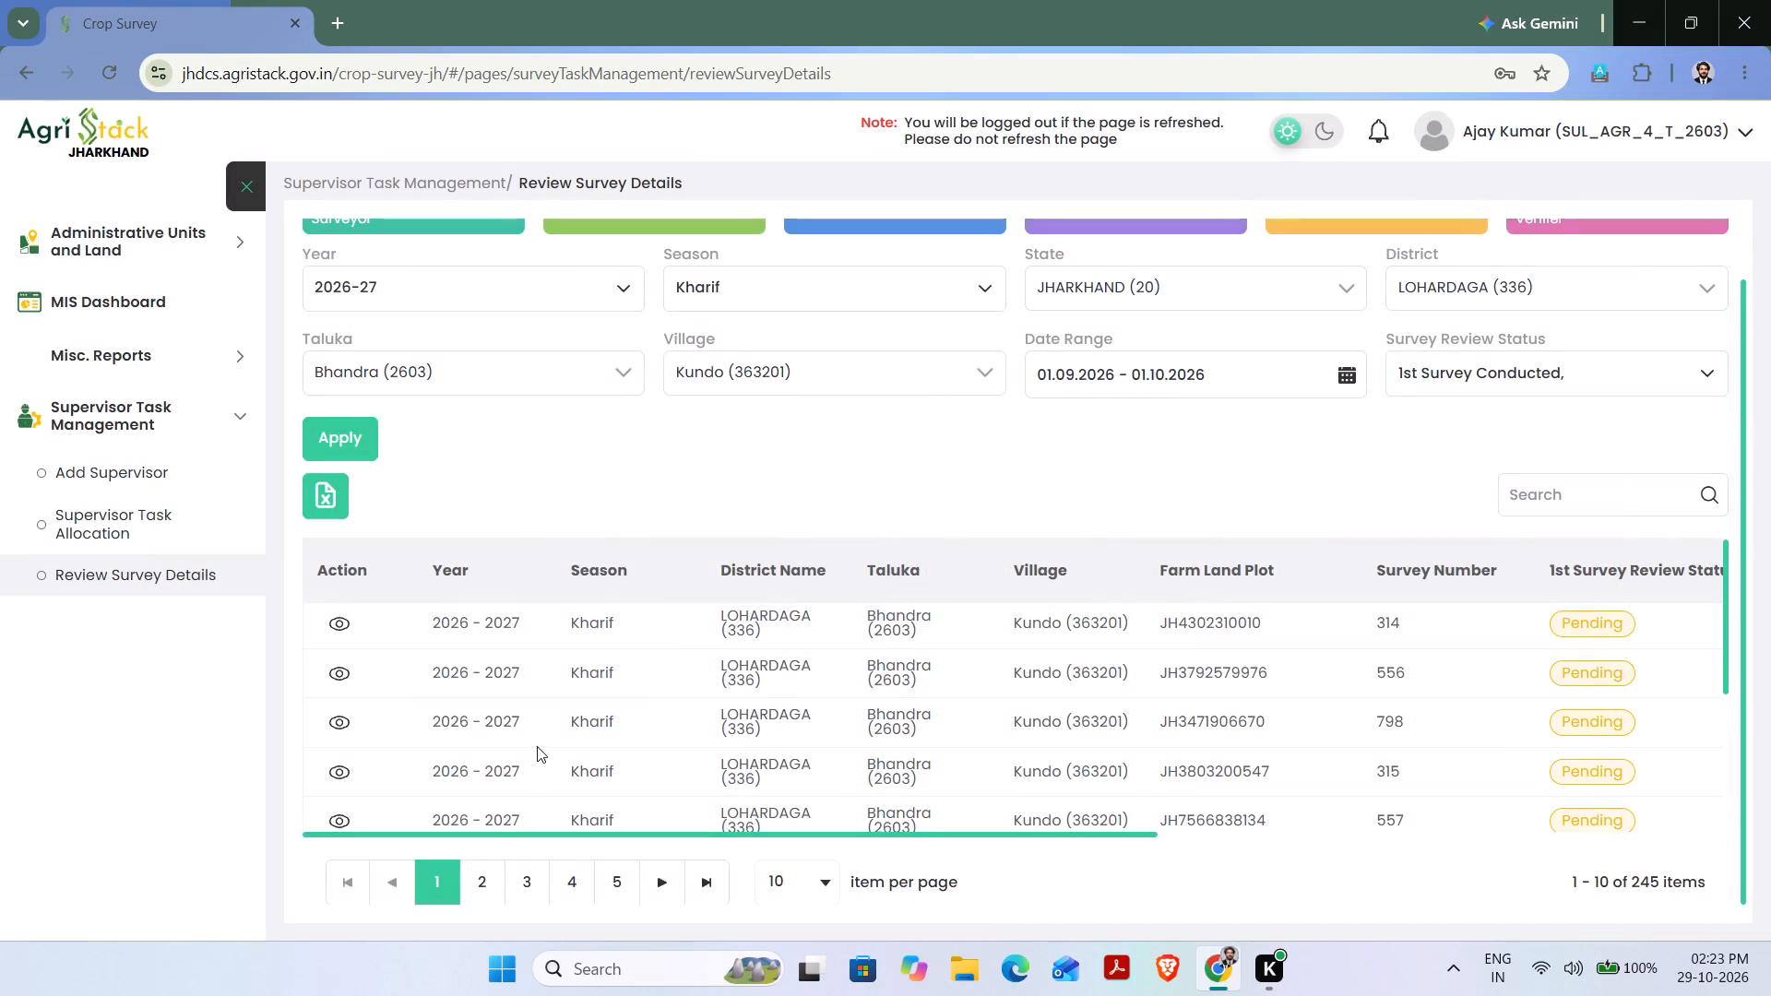
Open the details of survey number 799 and approve all three of its चावल photos.
scroll(535, 747, down, 4)
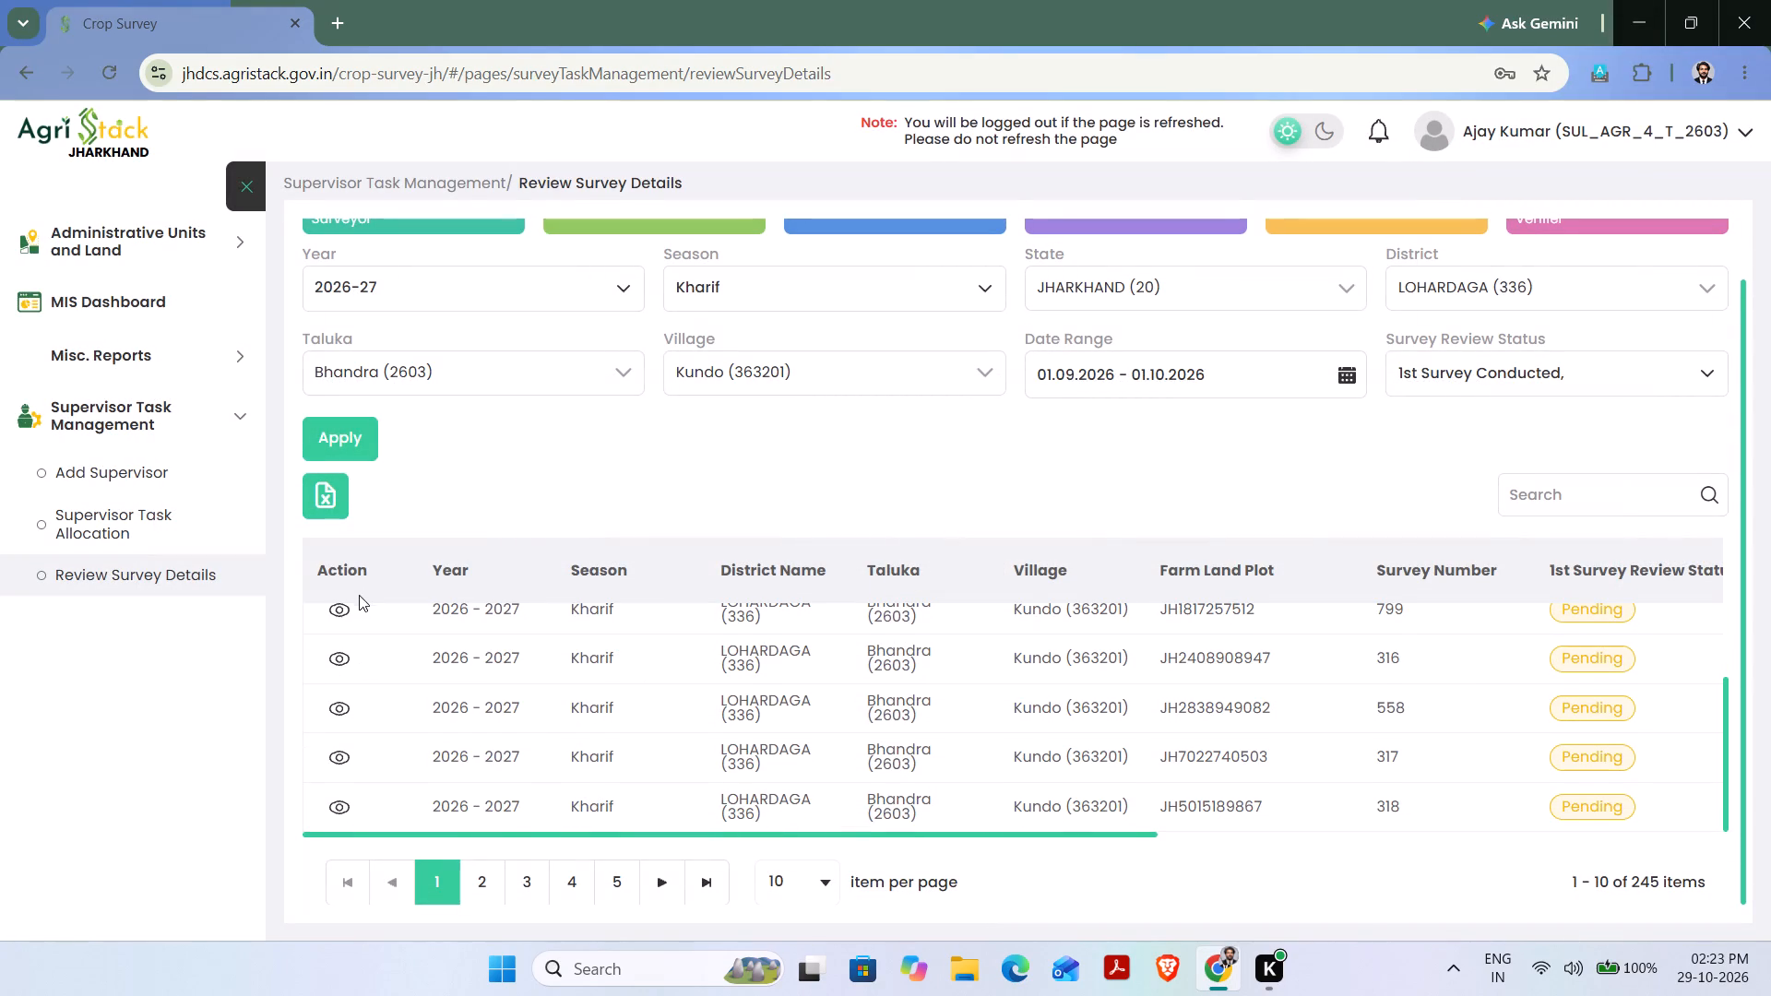
click(342, 607)
click(546, 735)
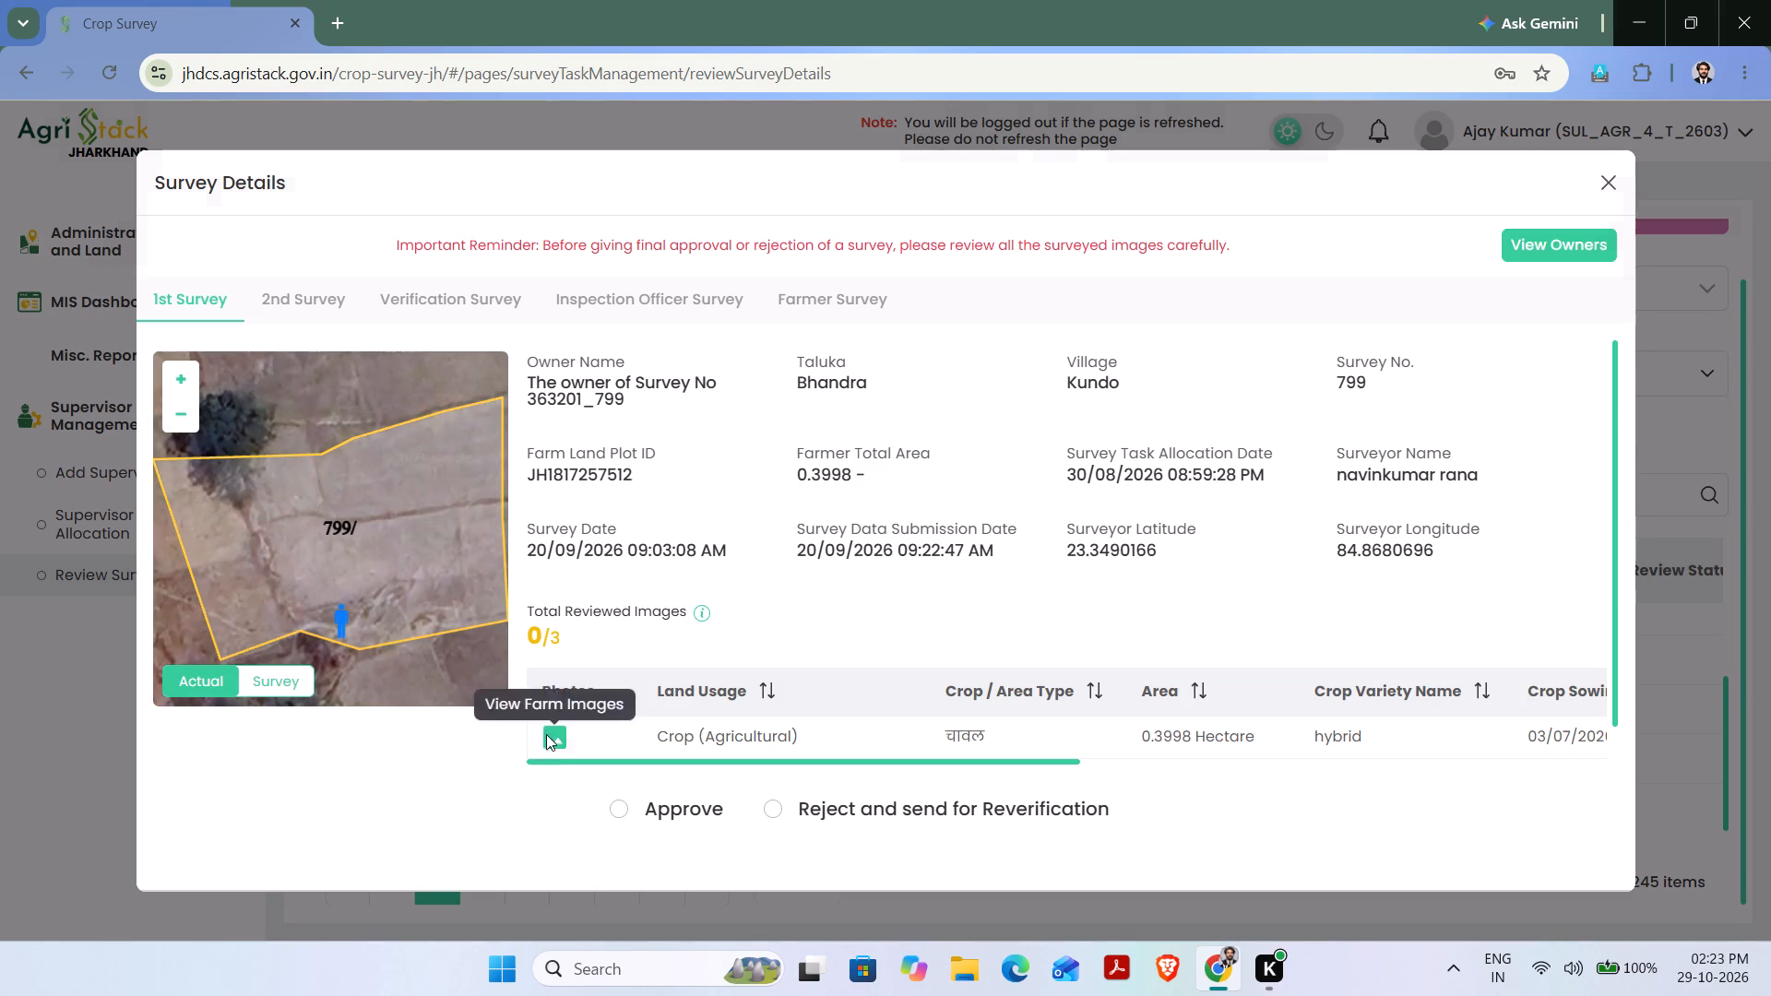
click(770, 820)
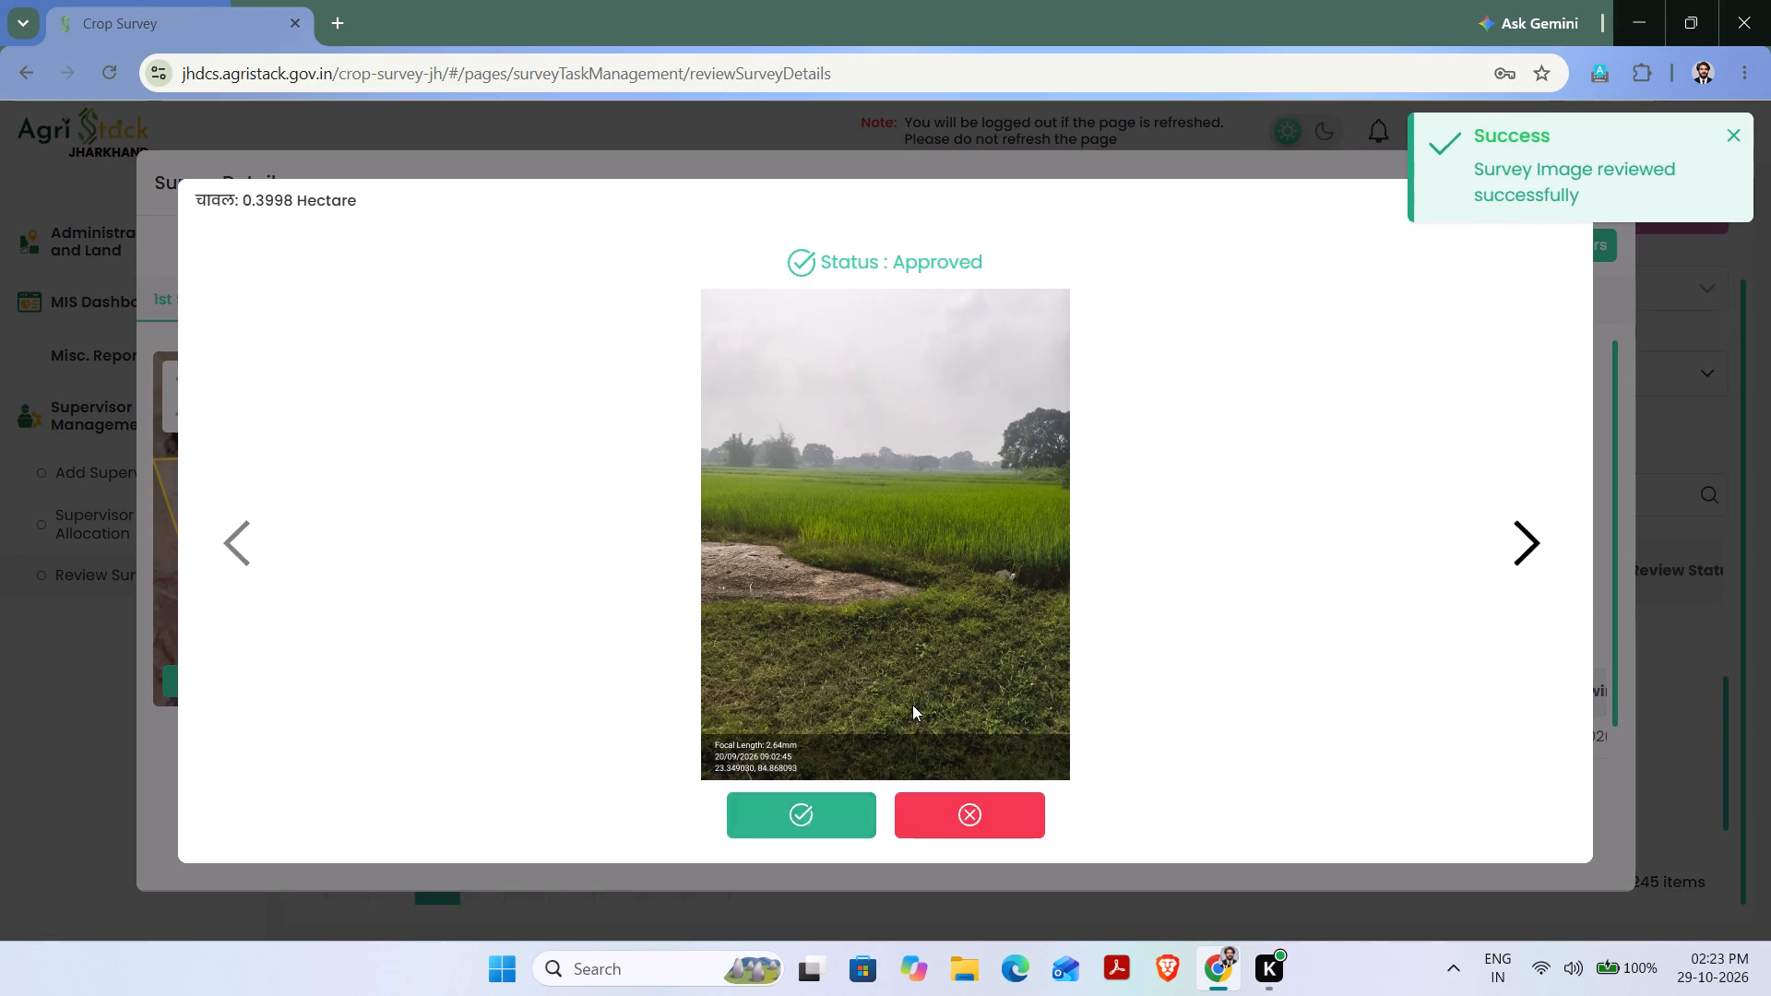
drag(899, 708, 764, 742)
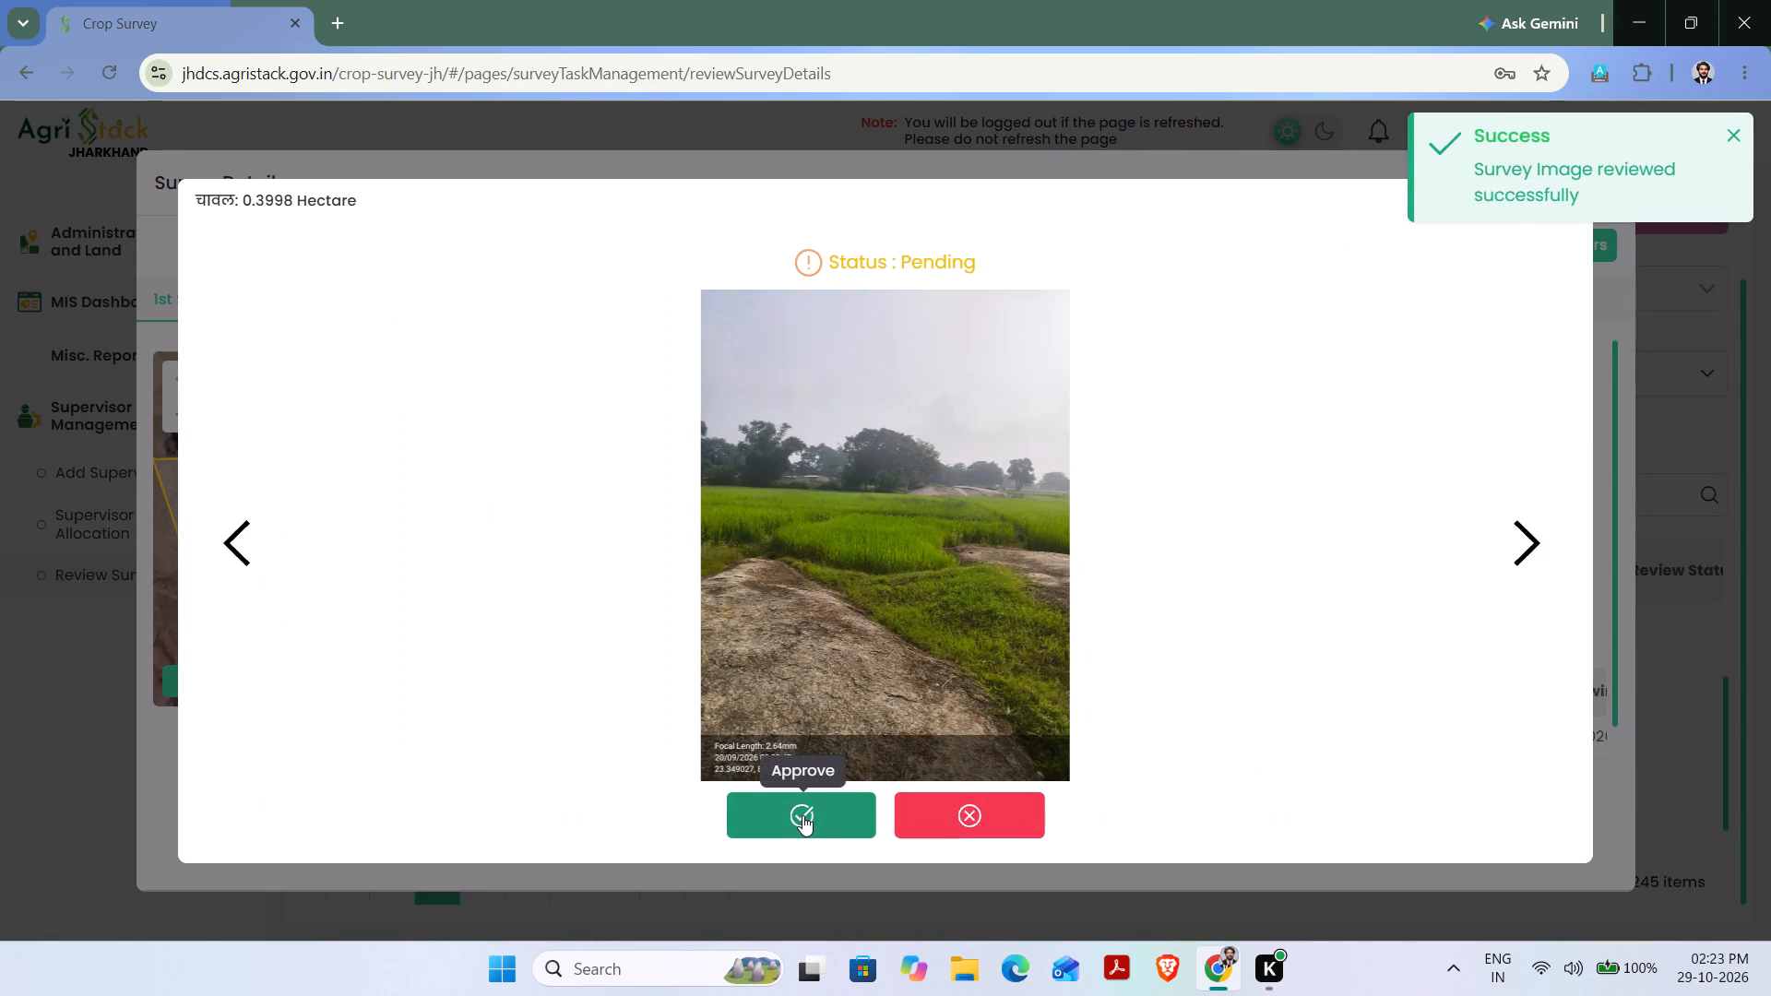
click(802, 815)
drag(921, 658, 816, 687)
click(825, 821)
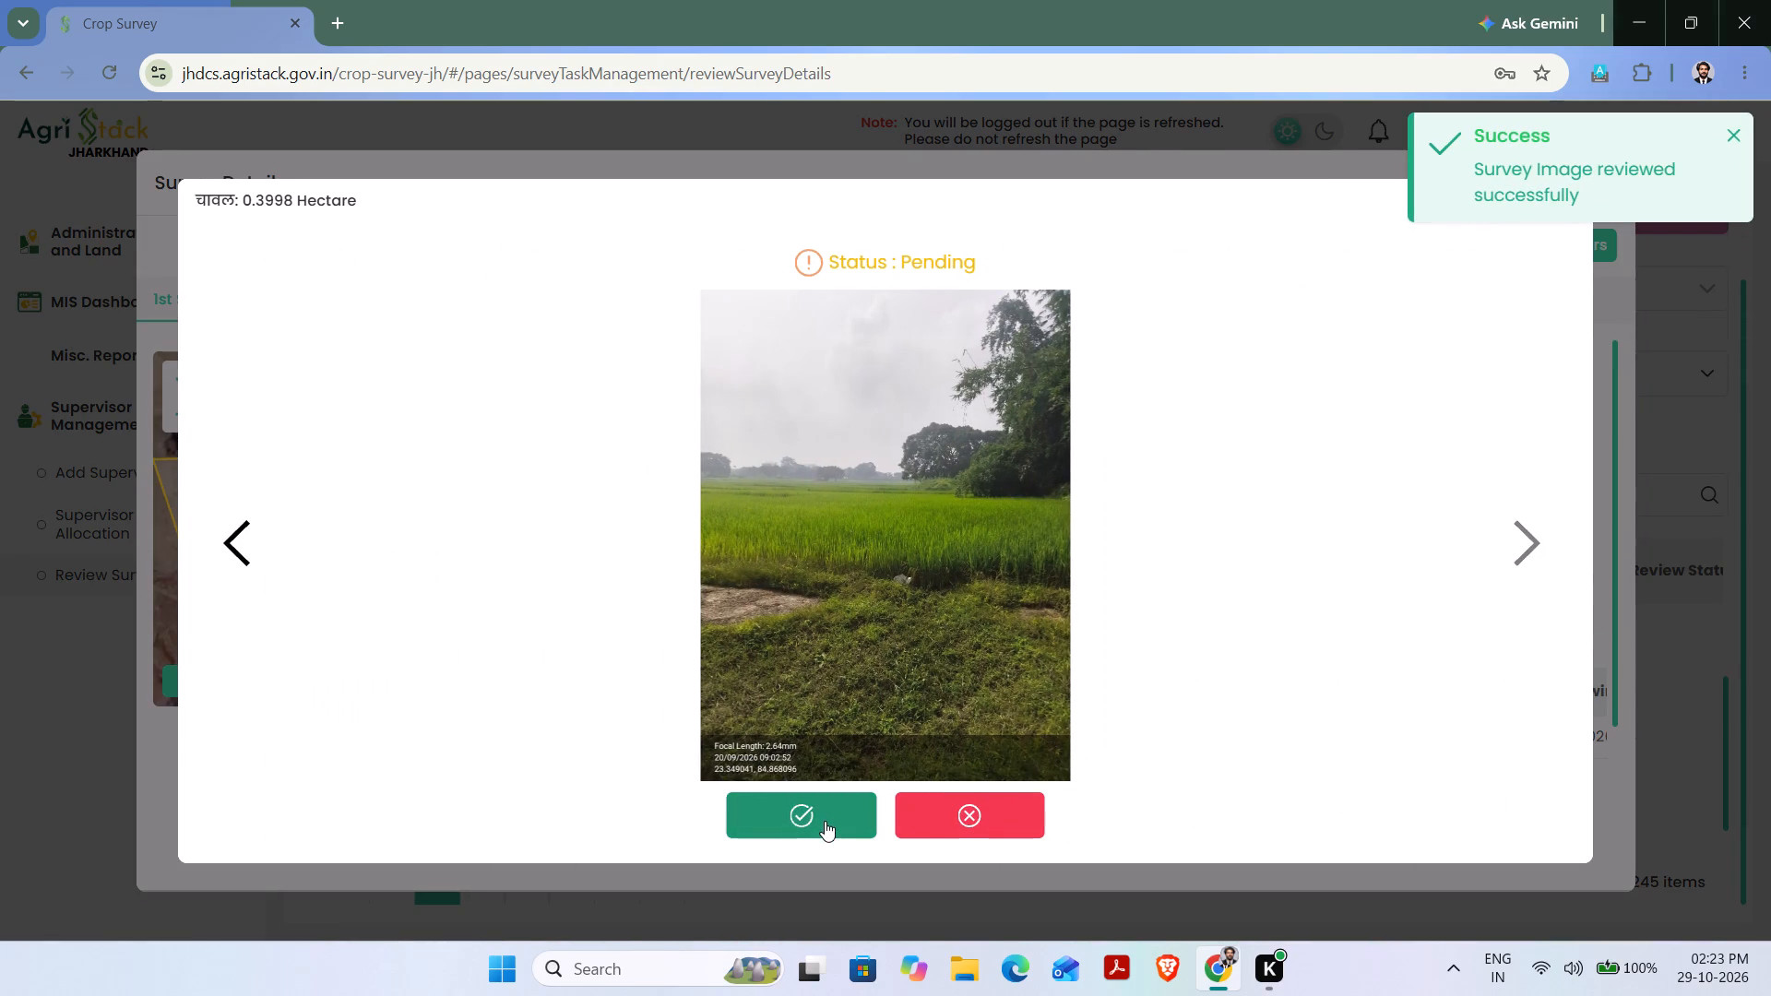
drag(941, 669, 868, 679)
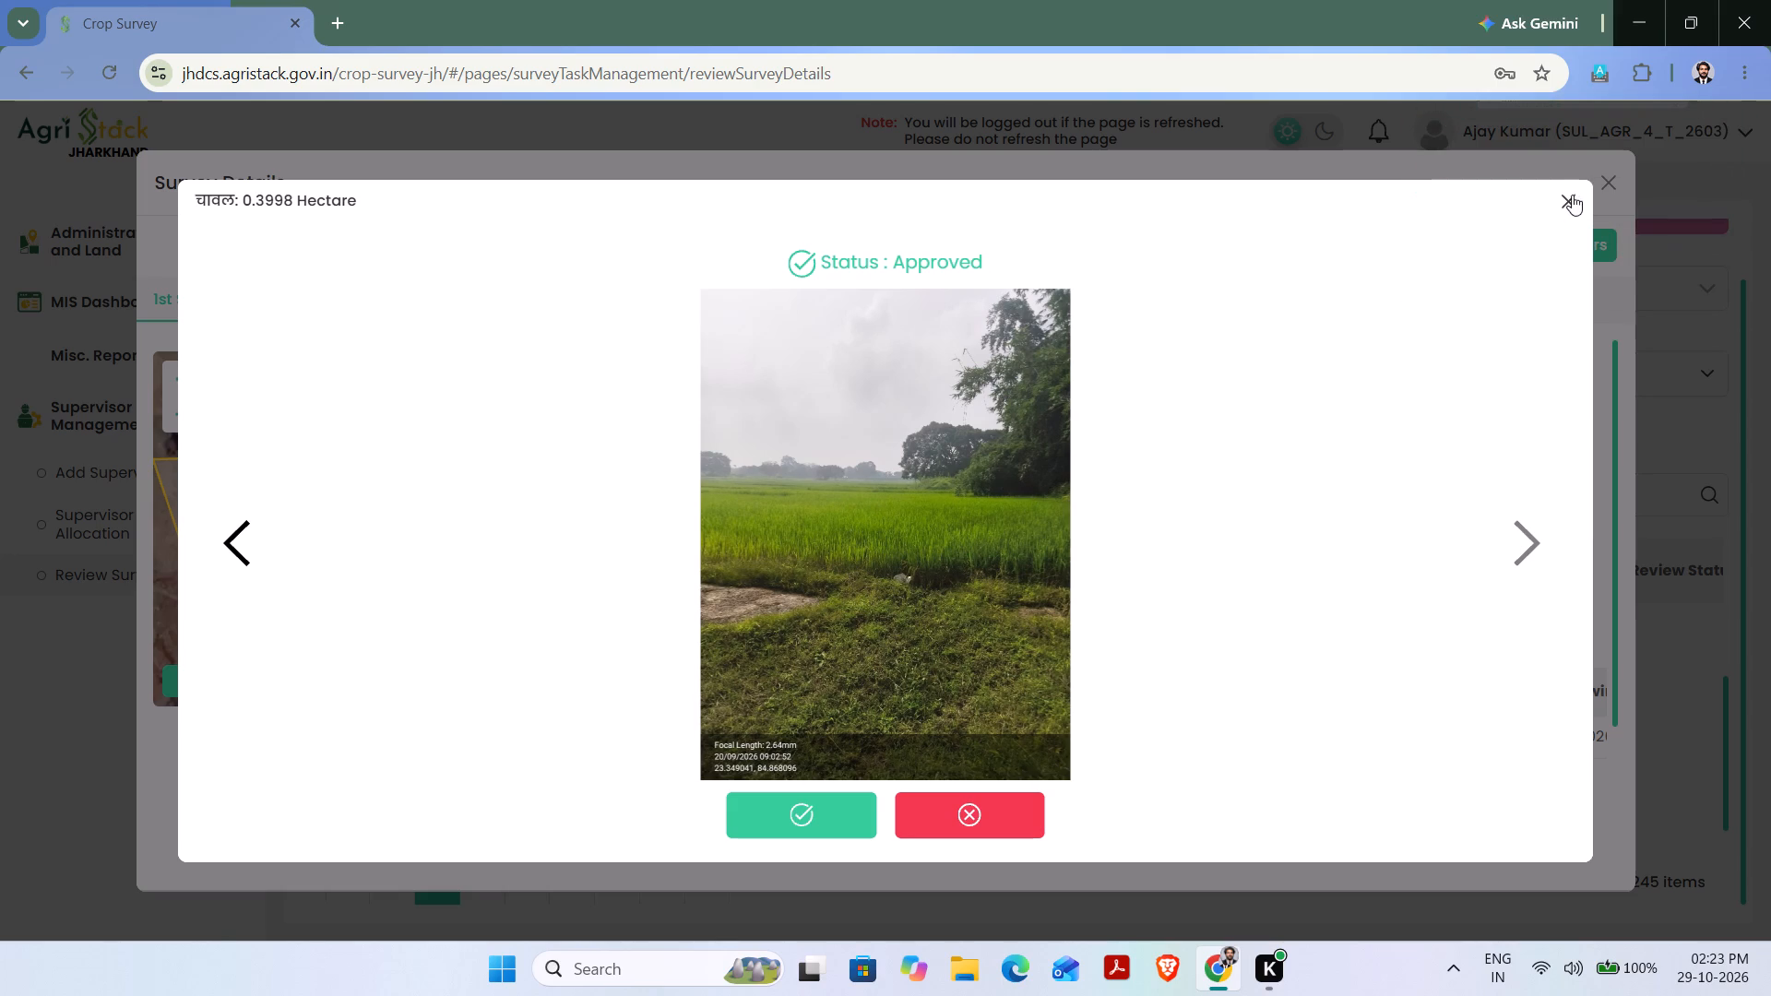
click(1574, 192)
Approve the 1st survey of survey number 799, save the review and close its details.
scroll(925, 637, down, 2)
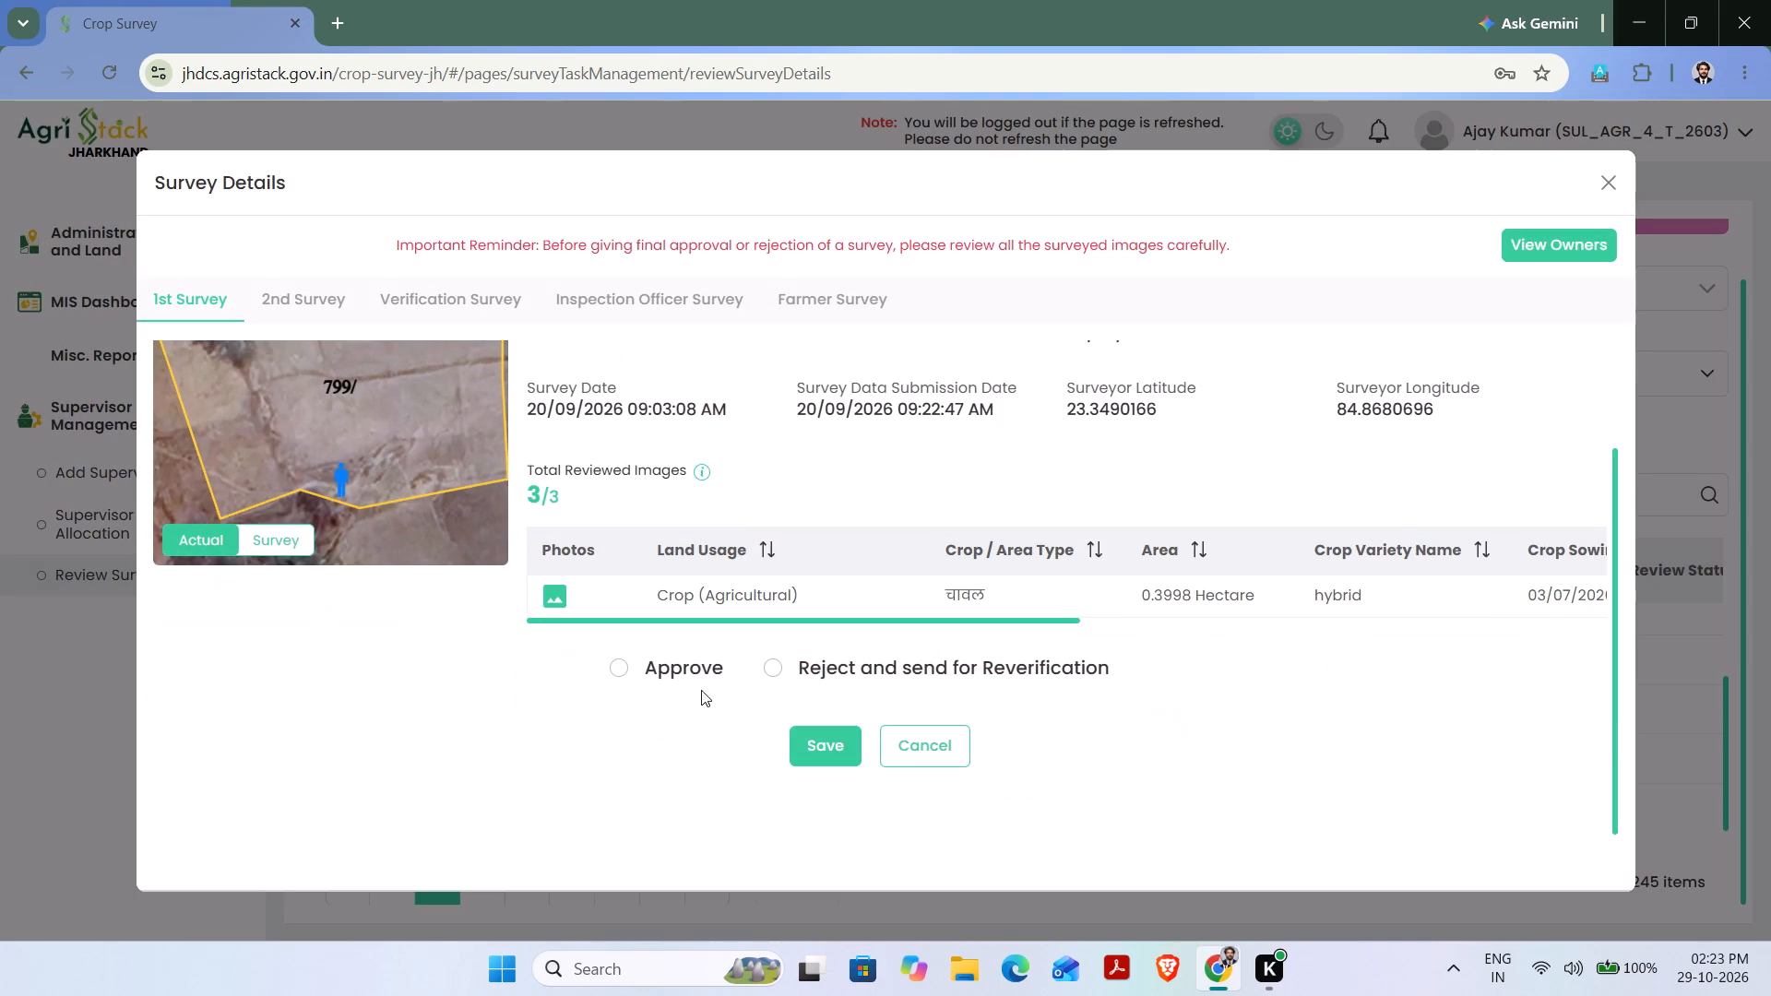
click(694, 655)
click(821, 729)
click(865, 582)
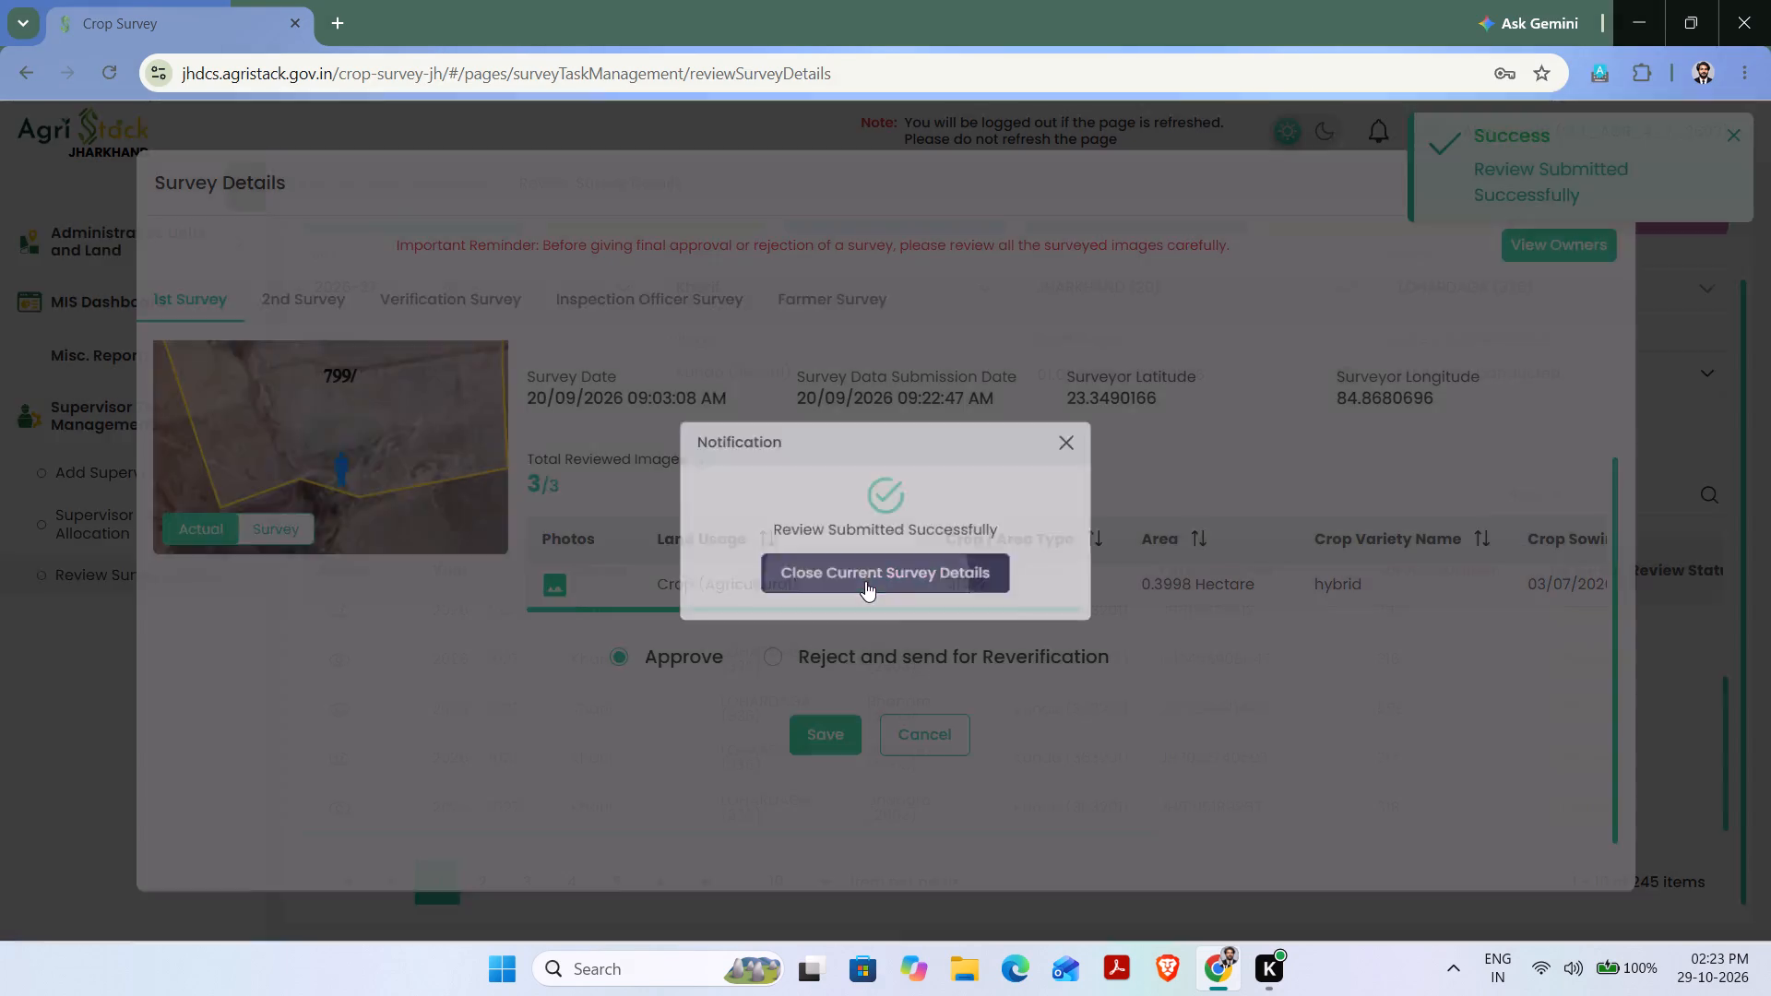
Open the details of survey number 316 and approve all three of its Fallow photos.
click(339, 658)
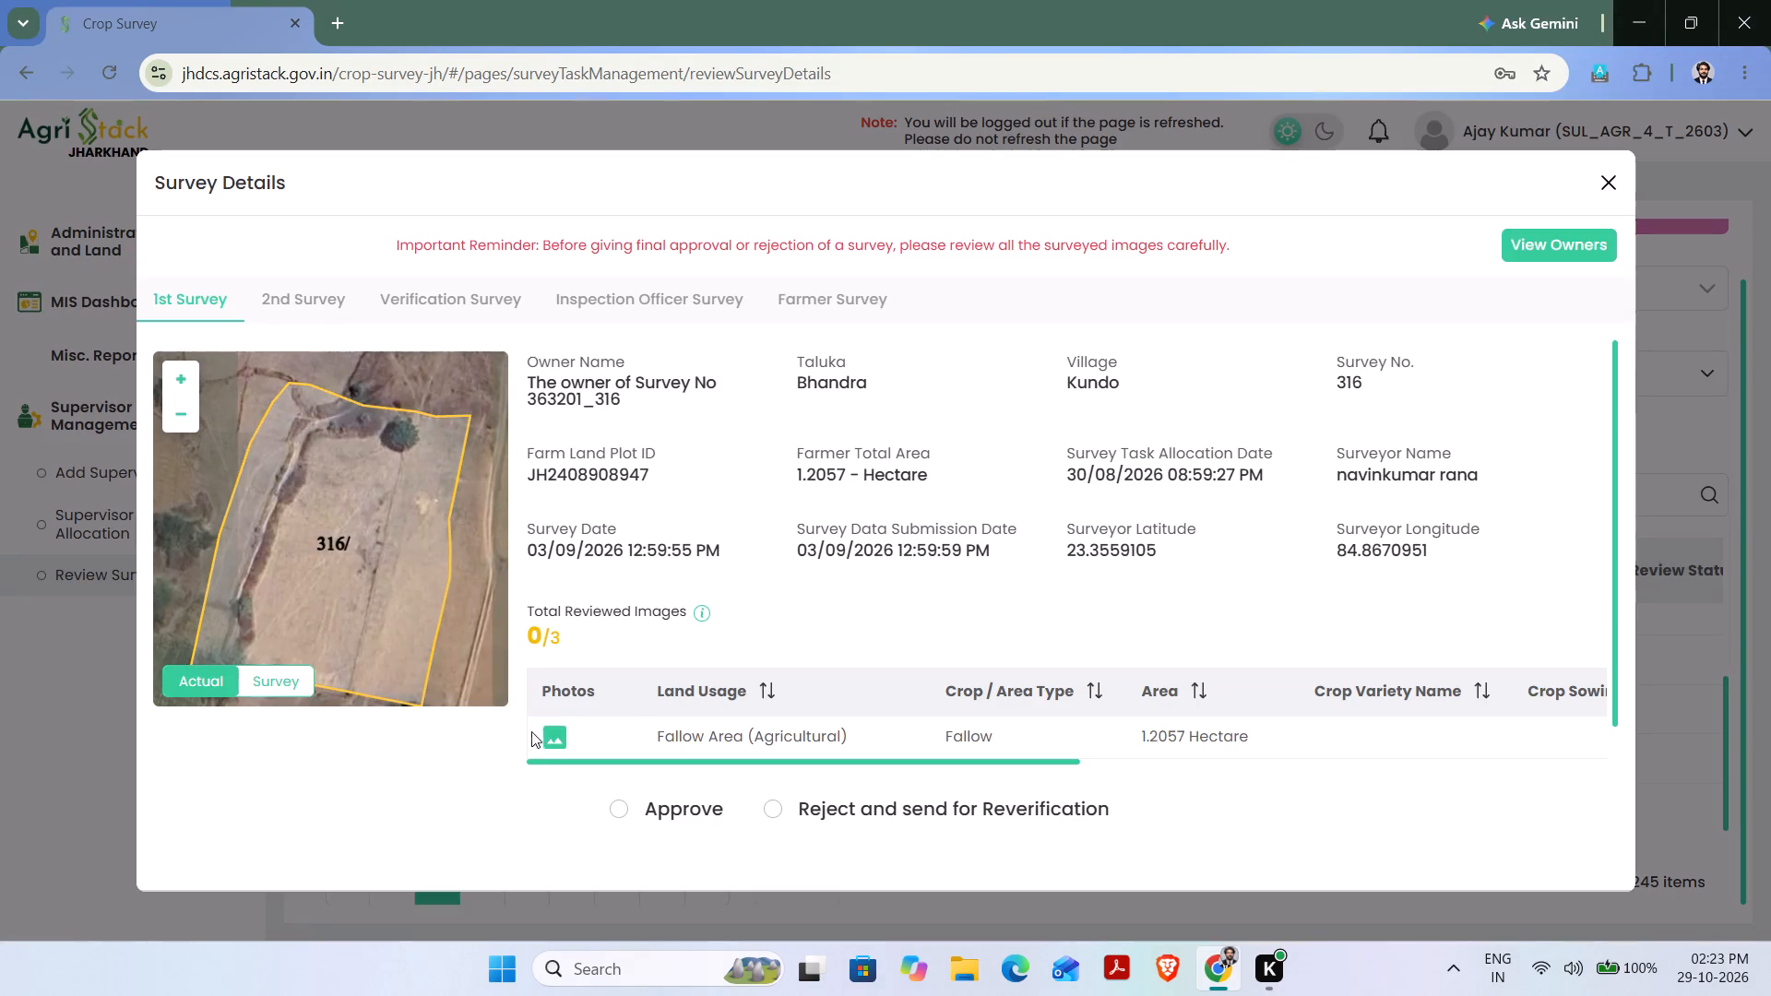
click(553, 736)
click(775, 818)
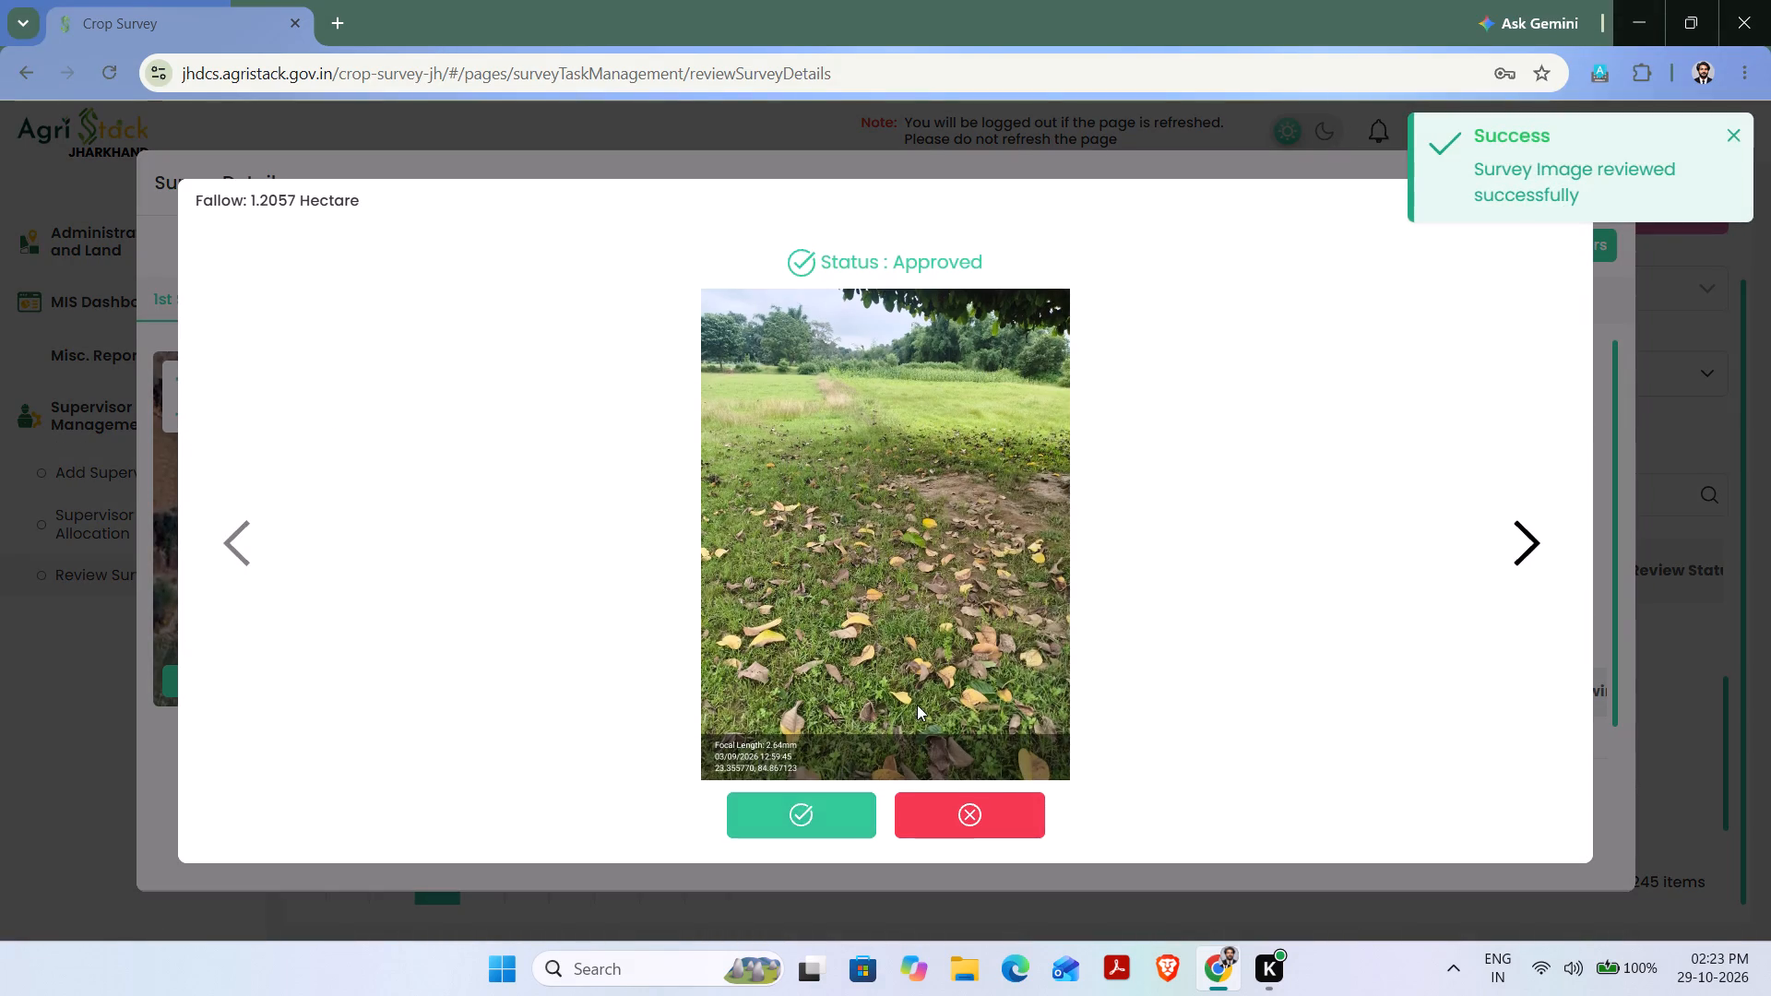
drag(893, 712, 740, 737)
click(780, 813)
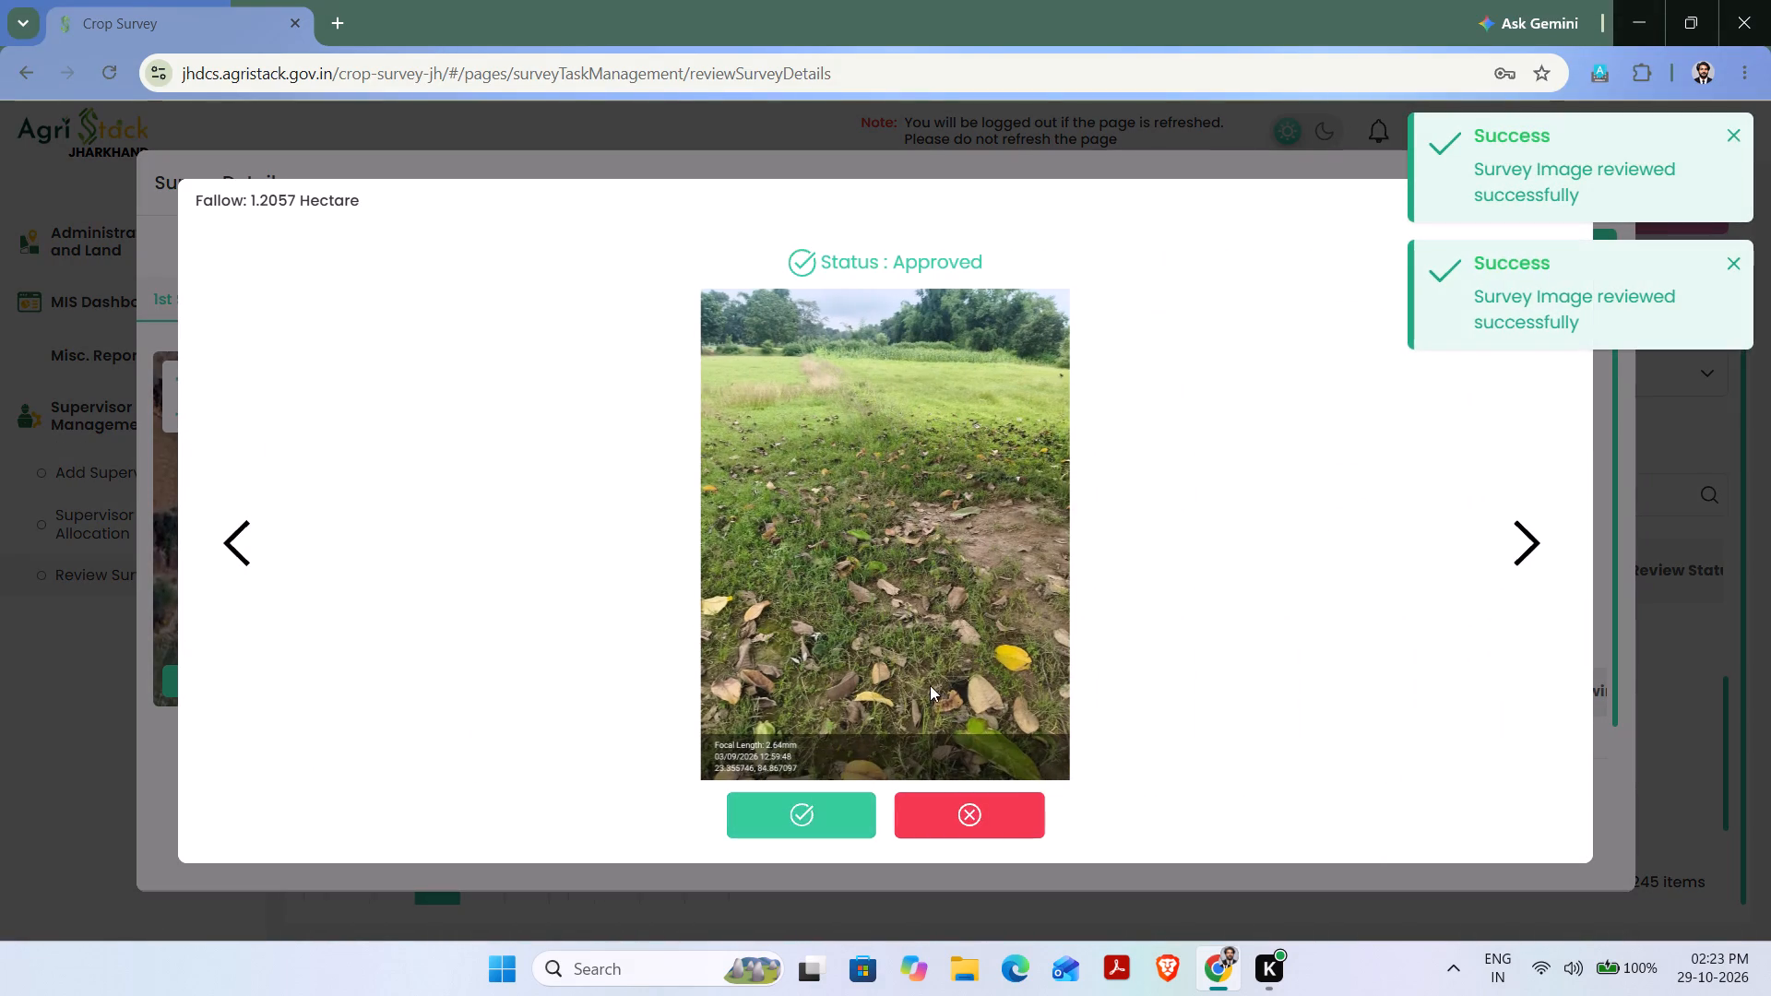
drag(923, 687, 814, 705)
click(848, 801)
drag(963, 665, 887, 678)
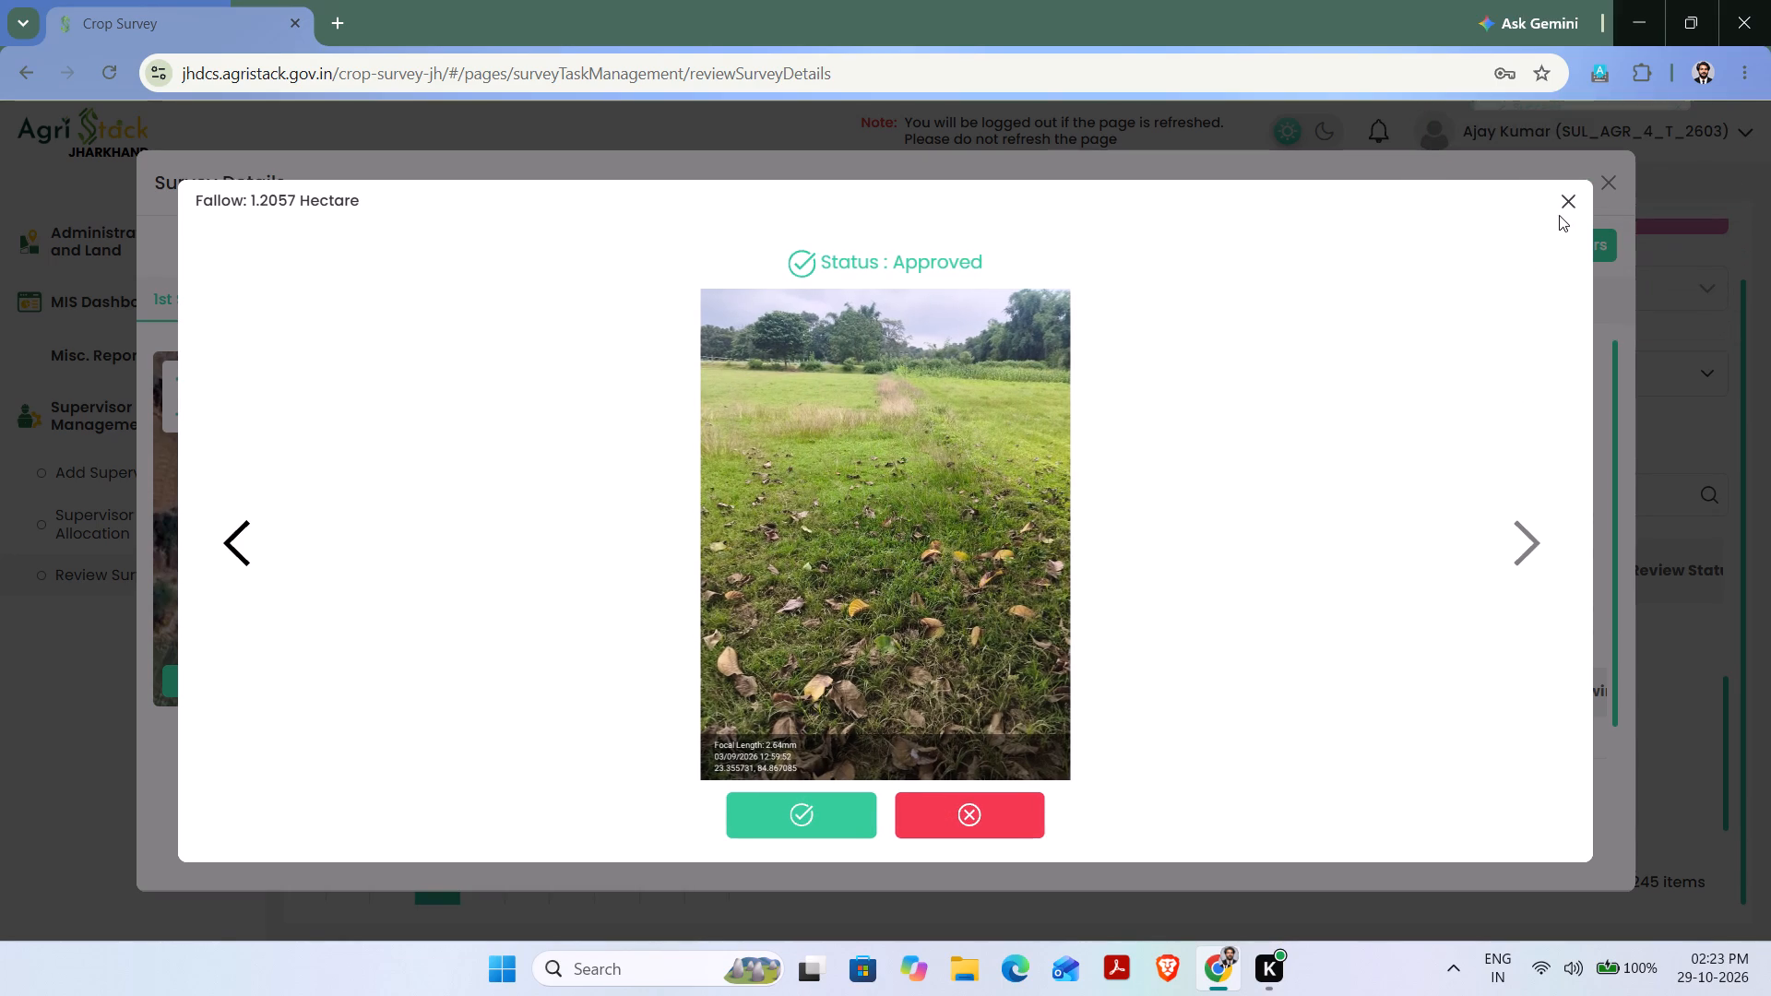
click(1563, 210)
Approve the 1st survey of survey number 316, save the review and close its details.
scroll(985, 614, down, 2)
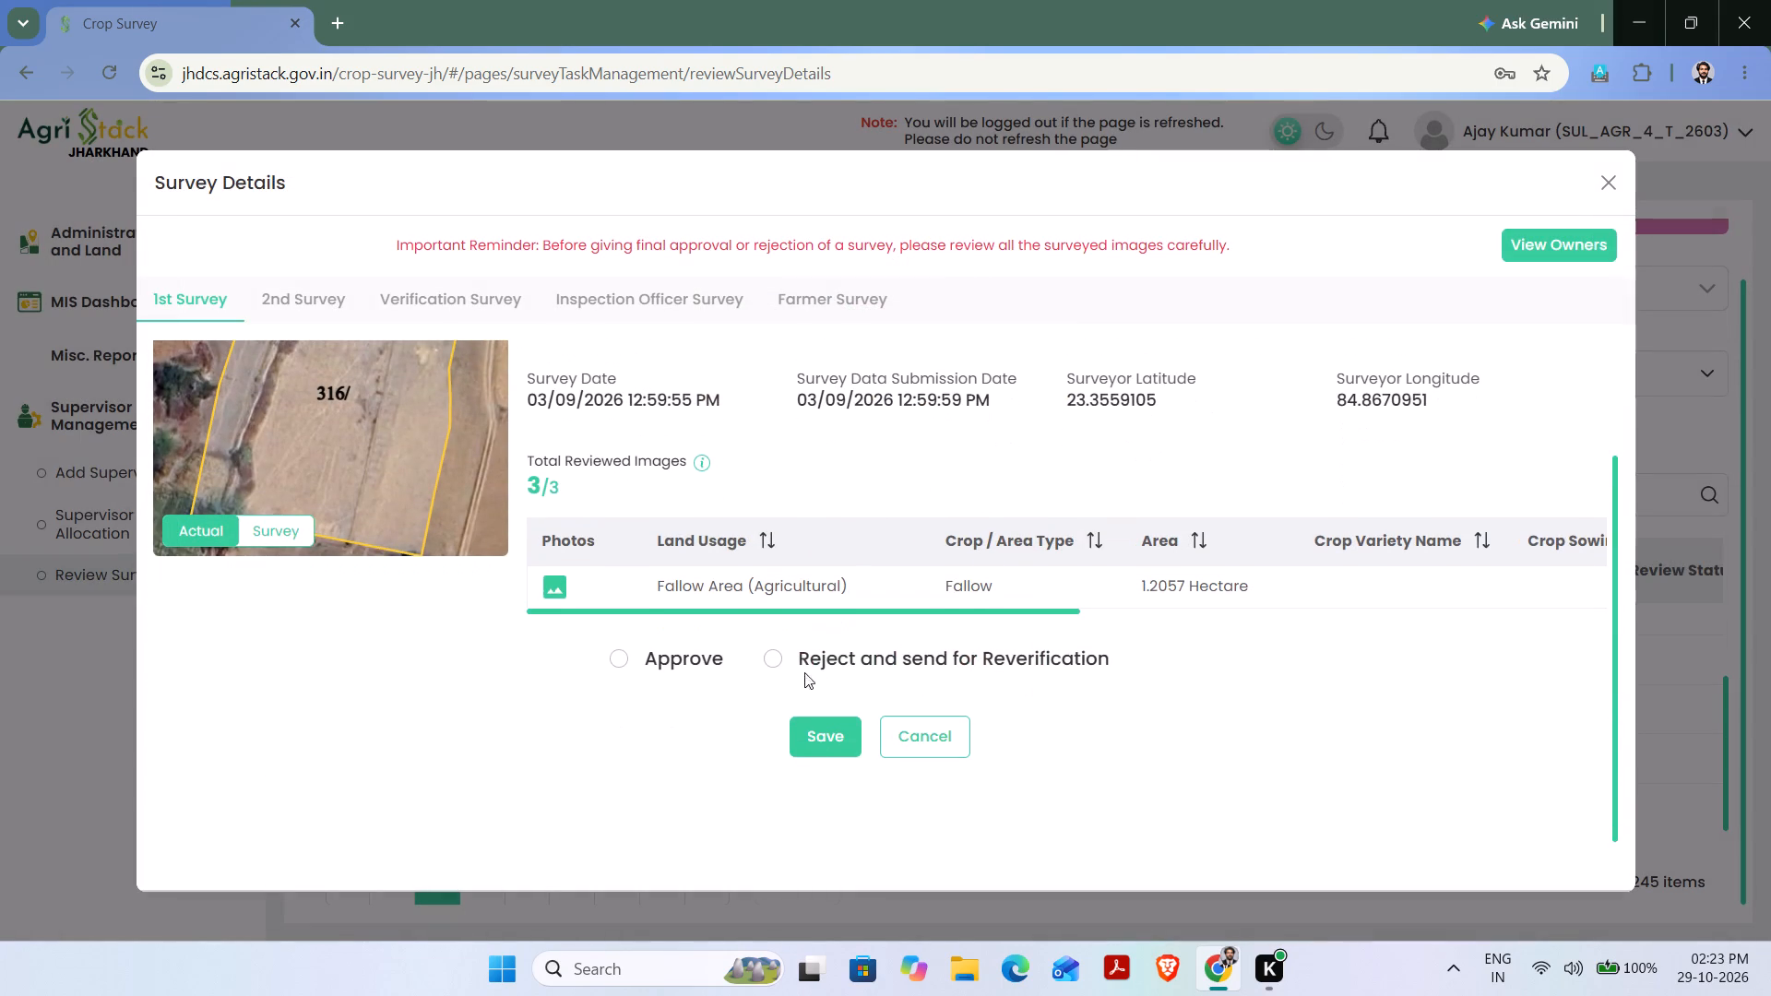
click(698, 658)
click(837, 743)
click(935, 593)
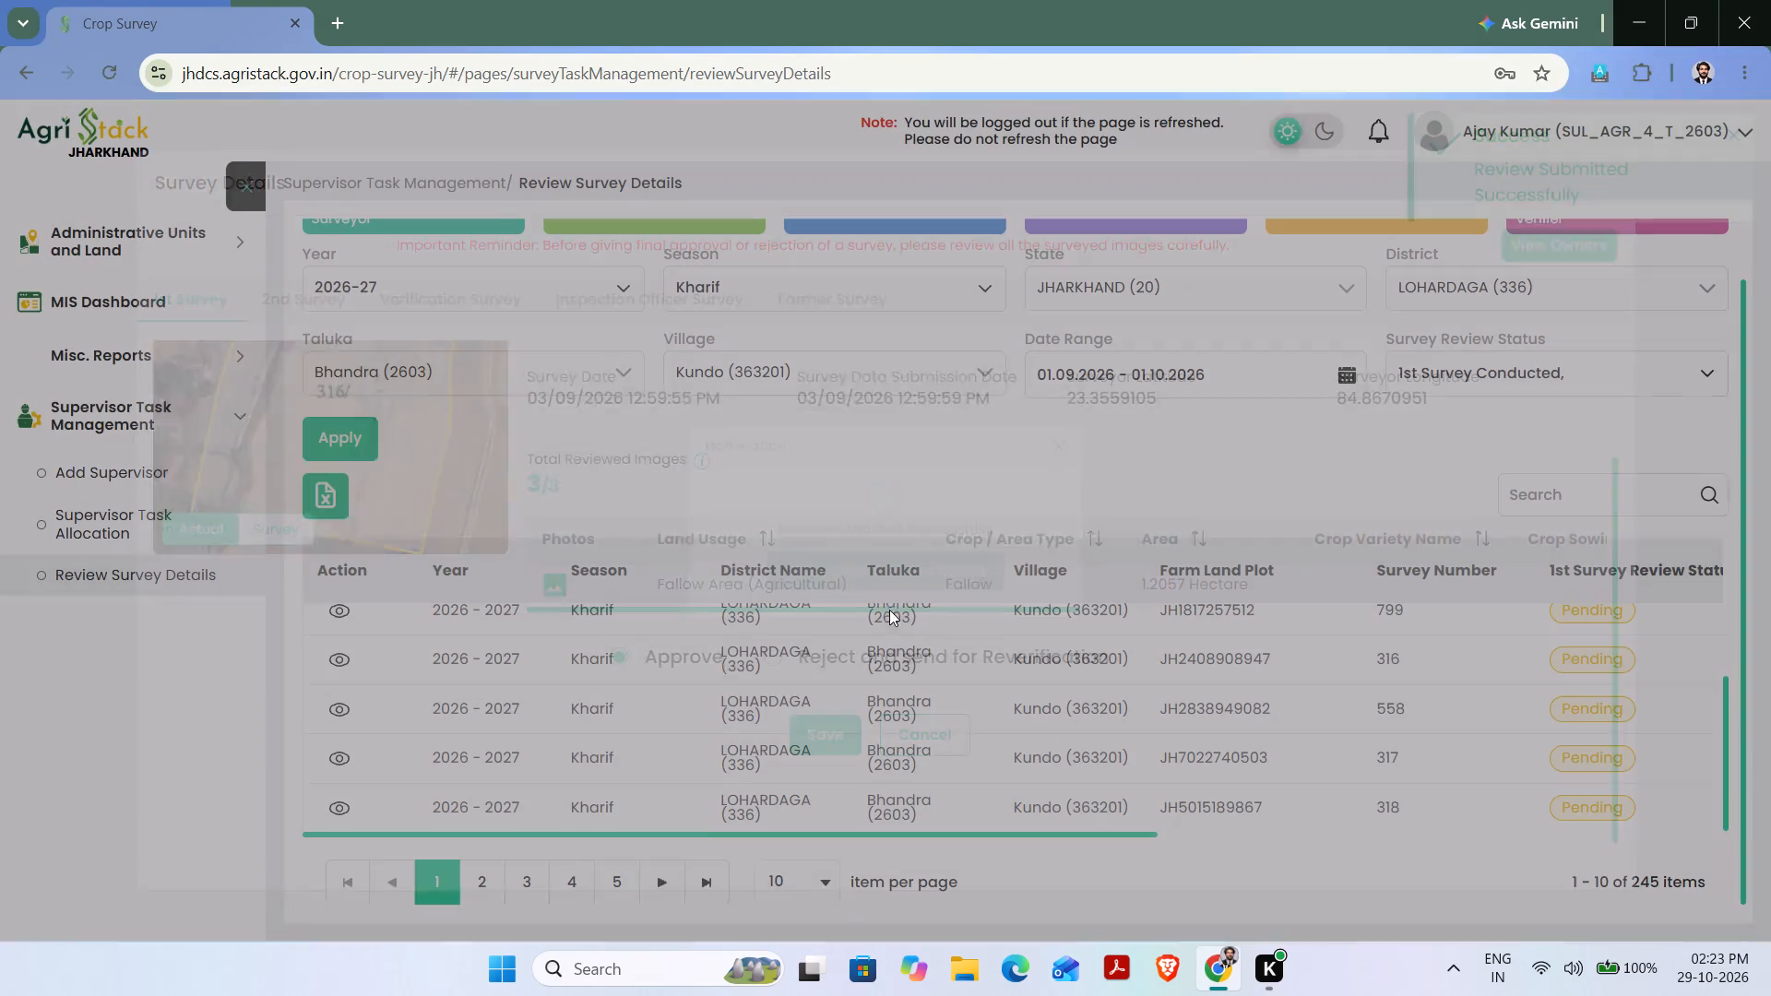
Open the details of survey number 558 and approve all three of its House photos.
click(343, 712)
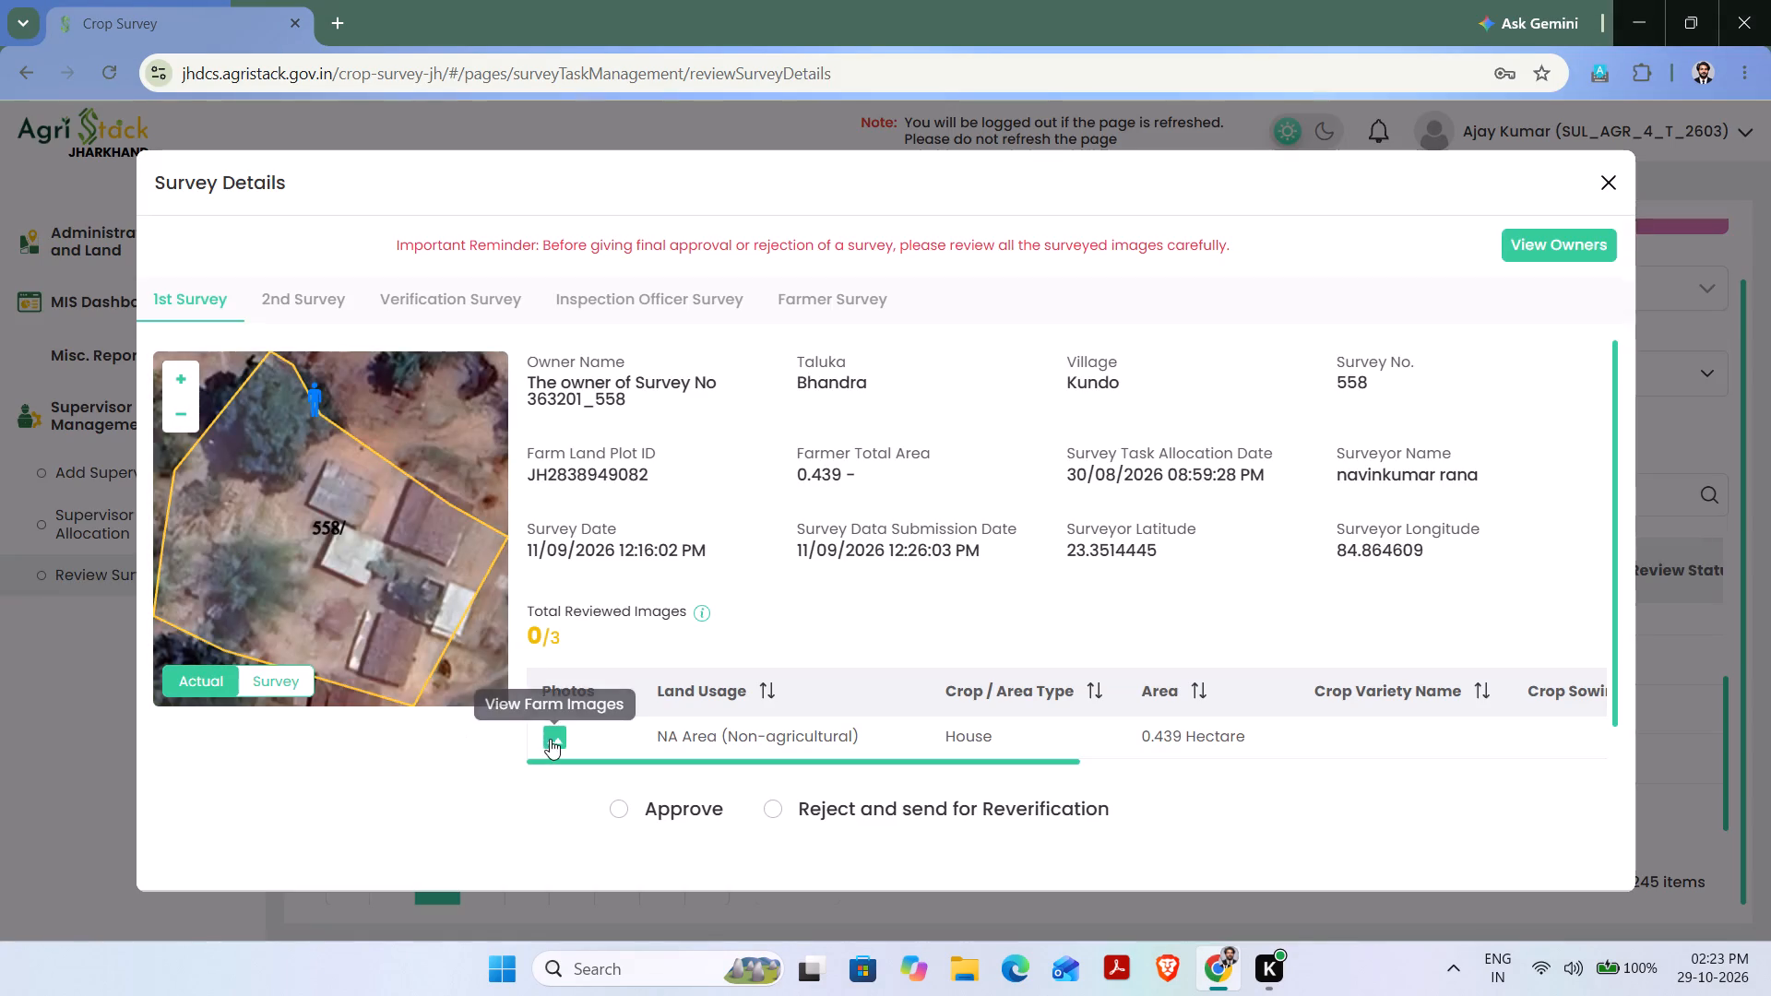
click(550, 739)
click(755, 819)
drag(895, 738, 806, 750)
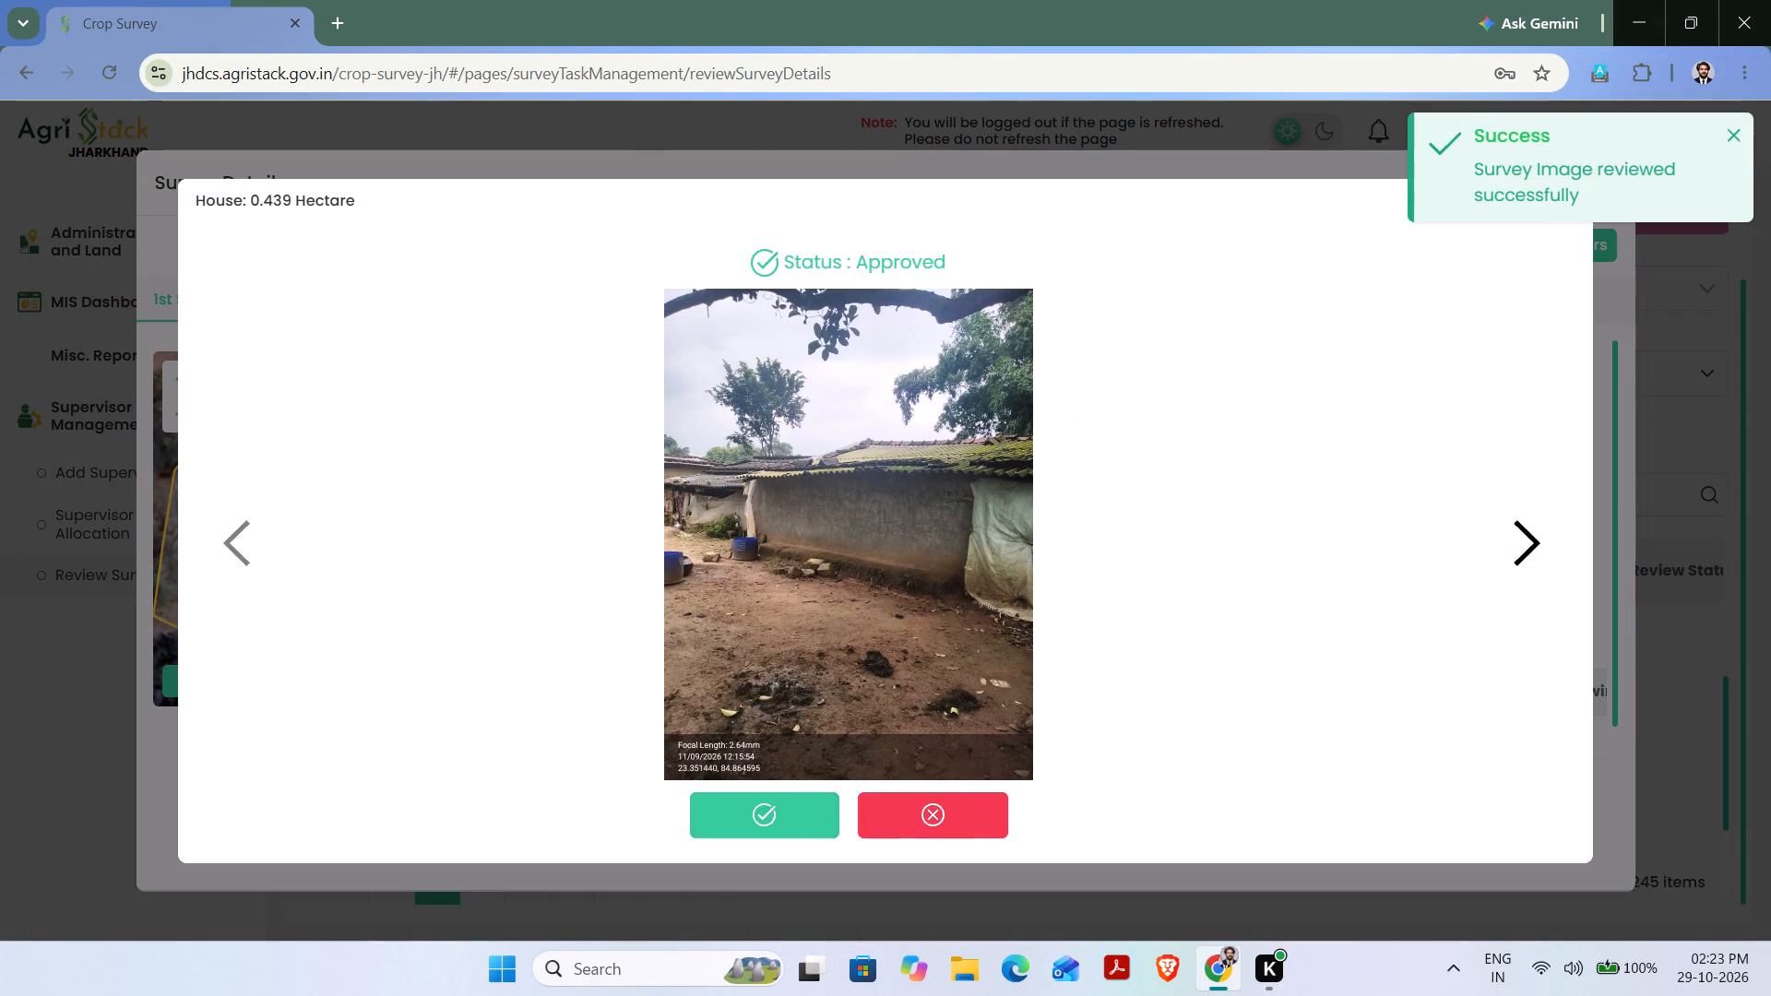
drag(806, 750, 789, 753)
click(811, 821)
drag(934, 697, 796, 717)
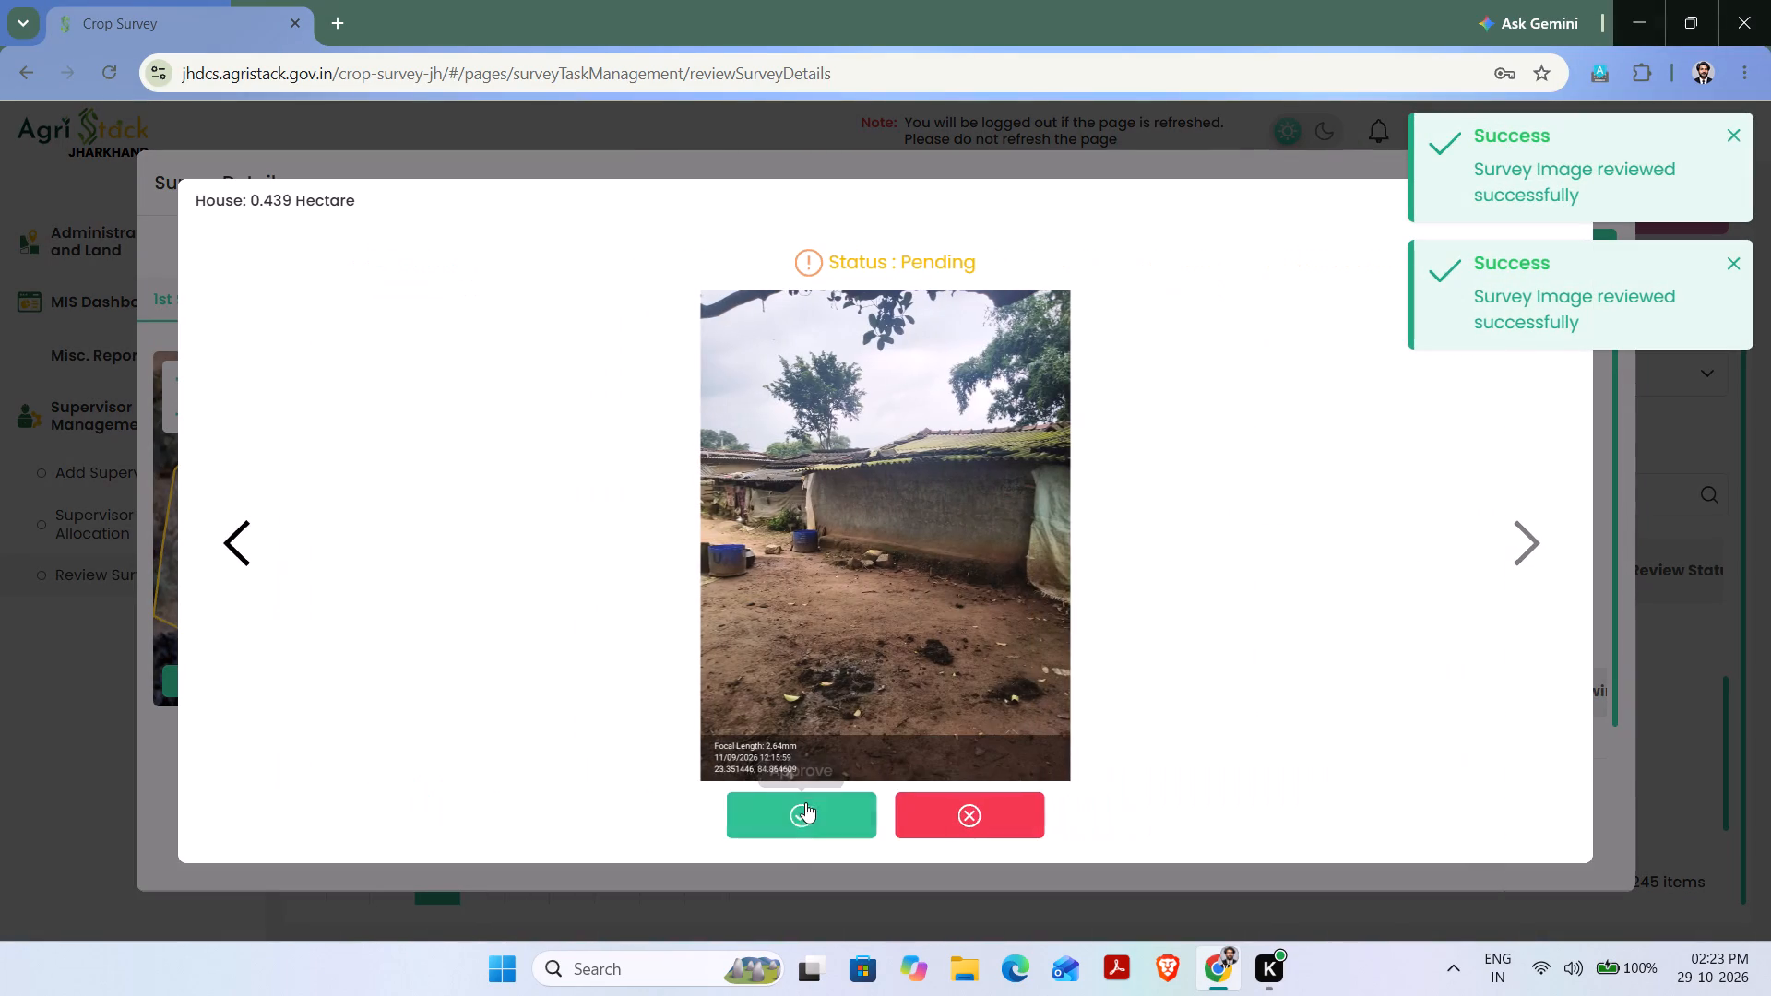
click(801, 826)
drag(946, 624, 891, 628)
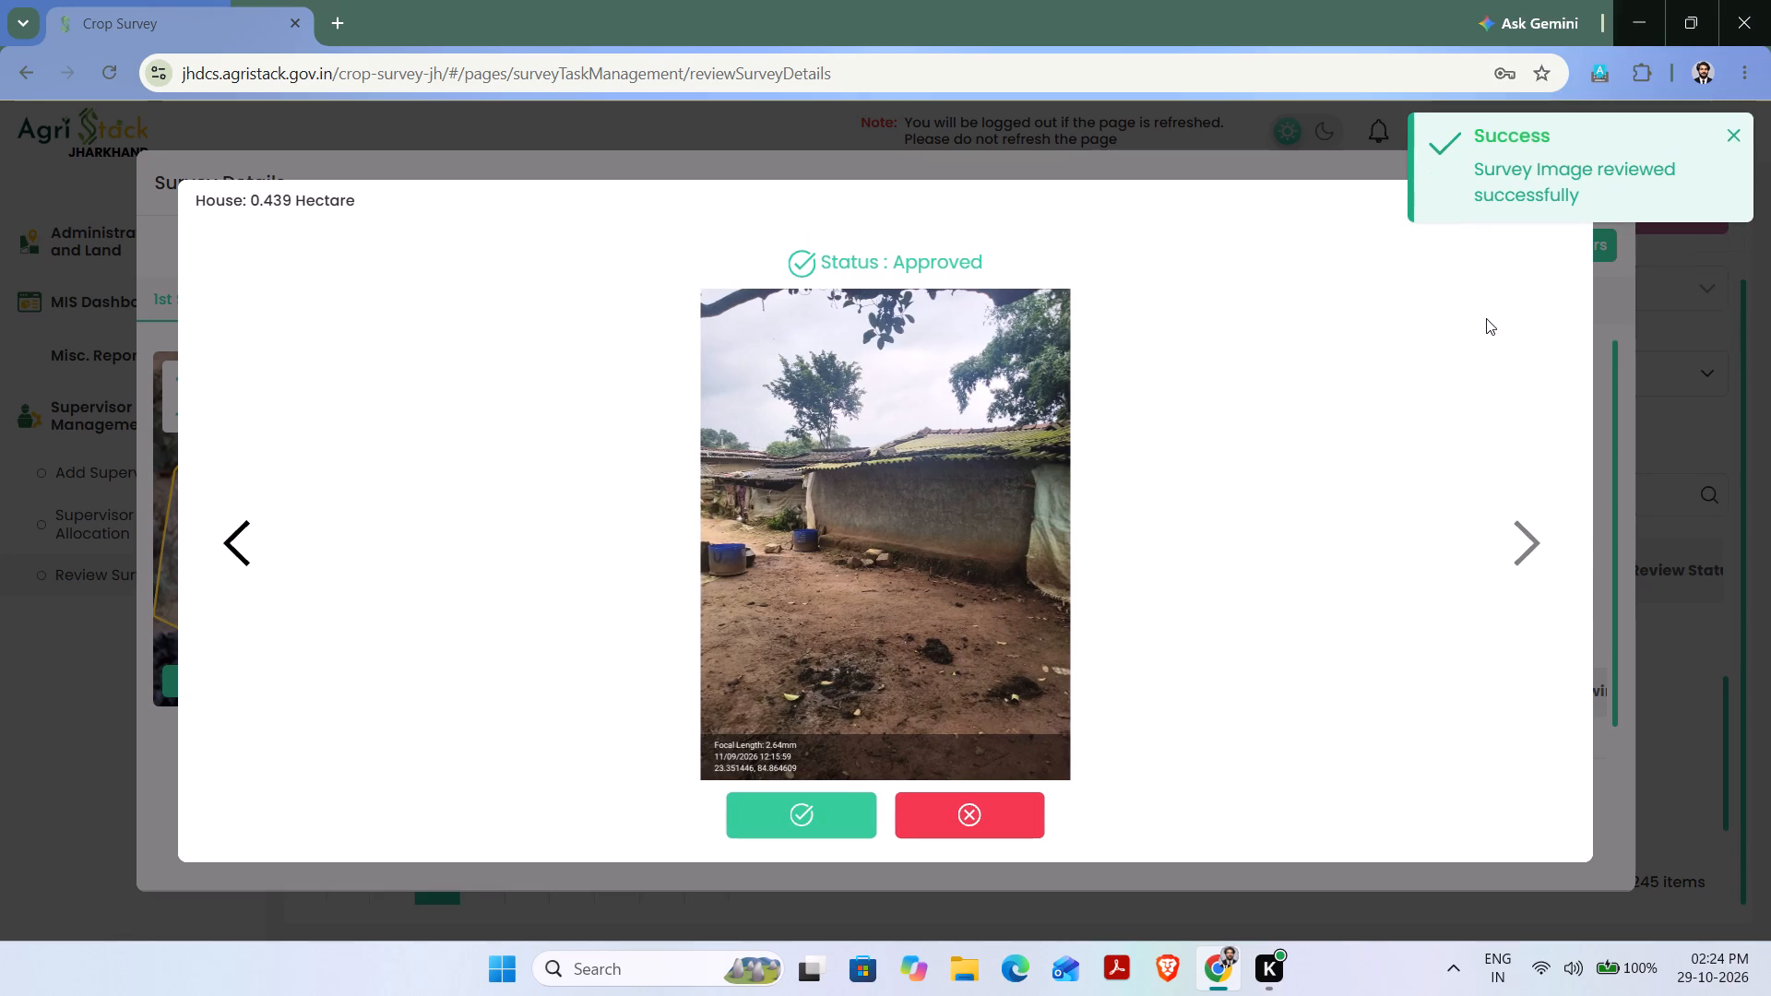
click(1572, 207)
Approve the 1st survey of survey number 558, save the review and close its details.
scroll(981, 575, down, 1)
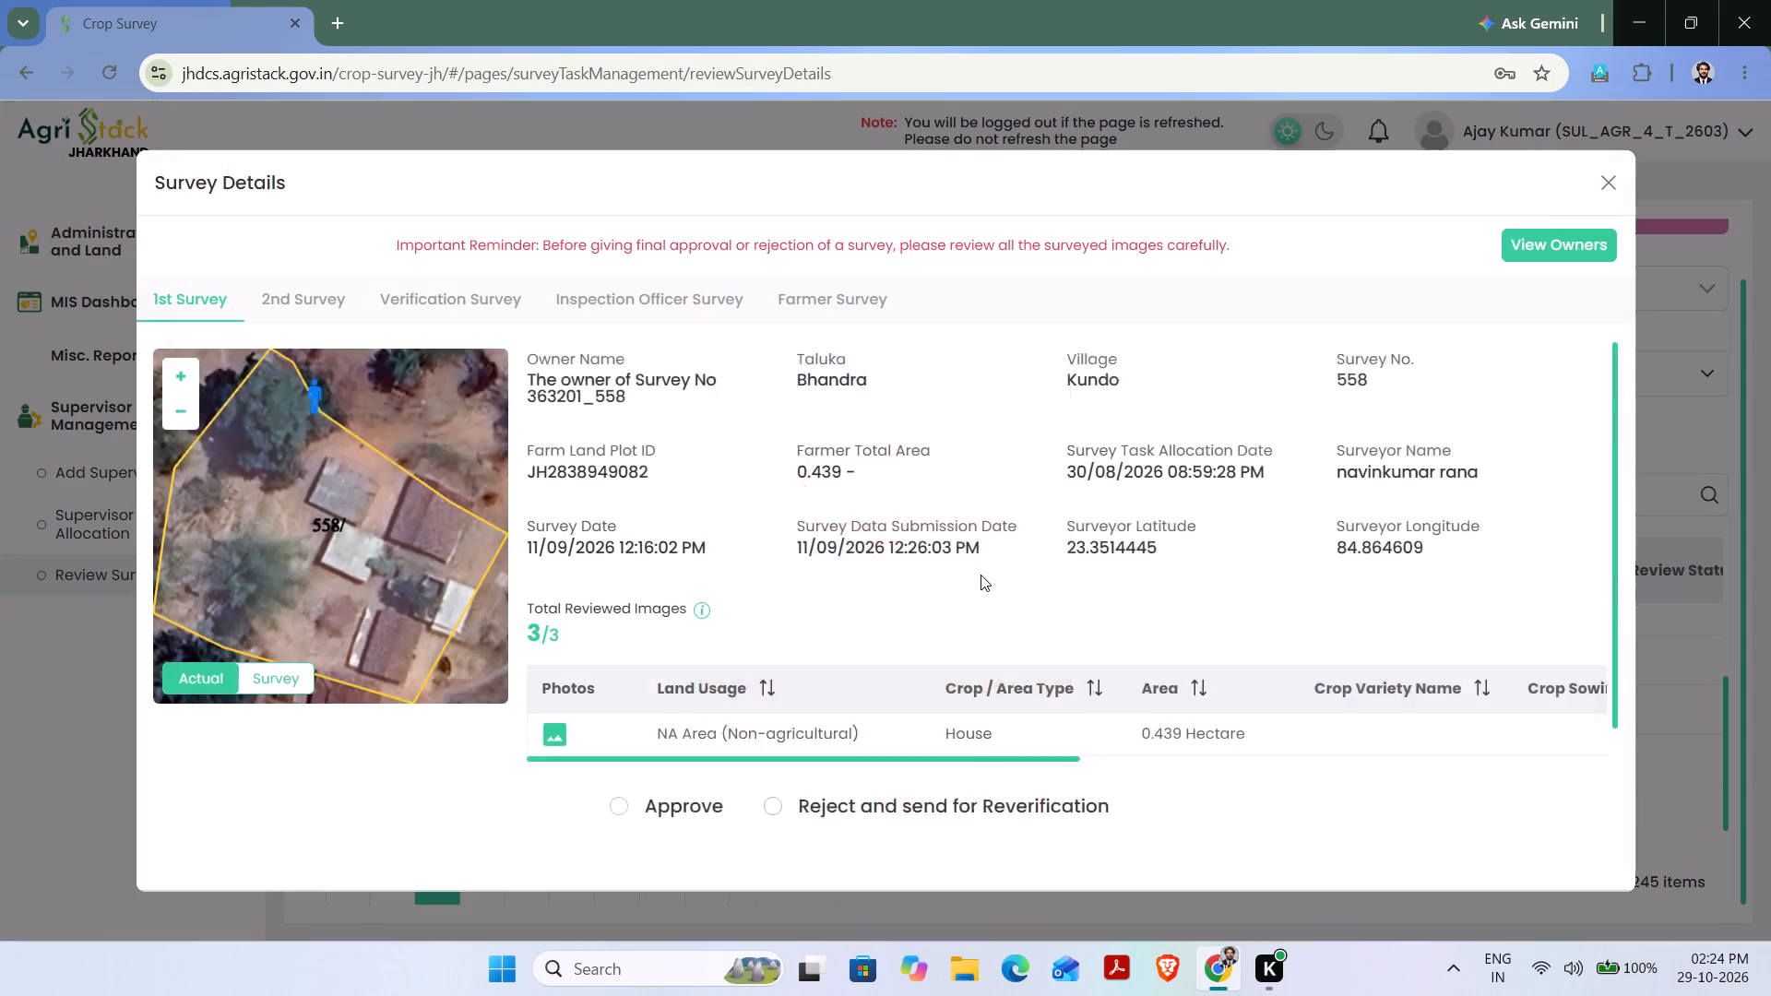
scroll(981, 575, down, 1)
click(691, 663)
click(798, 736)
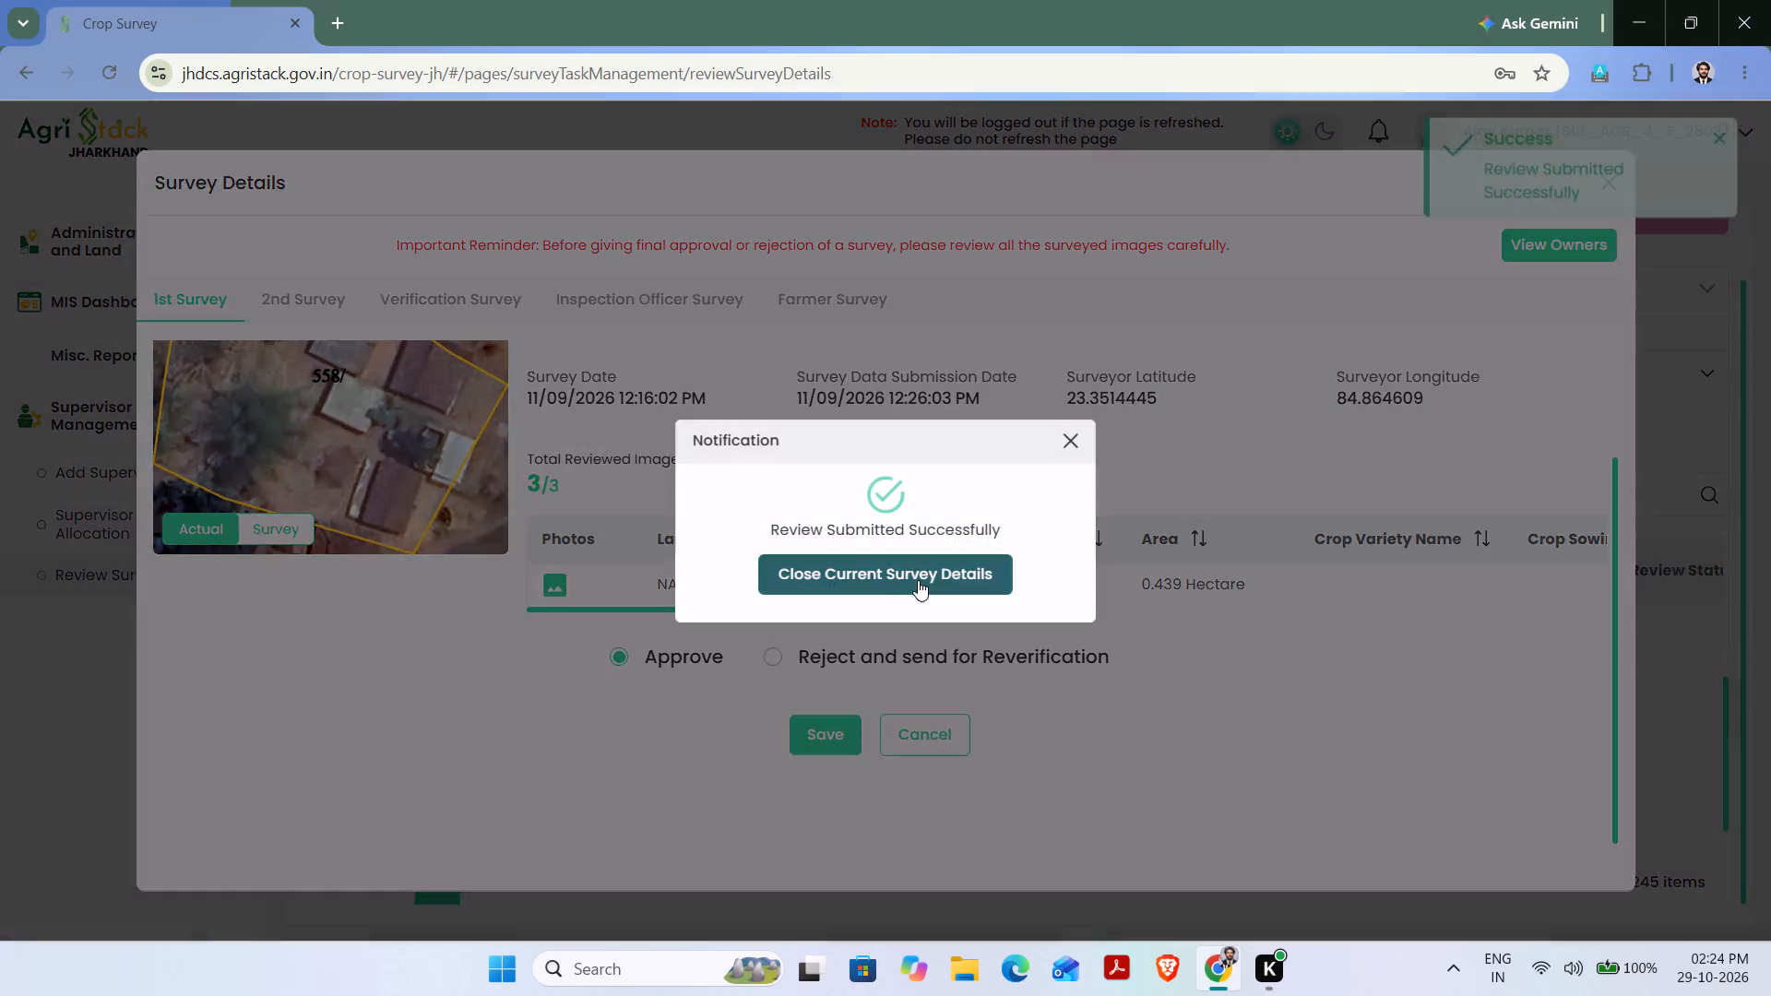
click(919, 579)
Open the details of survey number 317 and approve all three of its चावल photos.
click(338, 757)
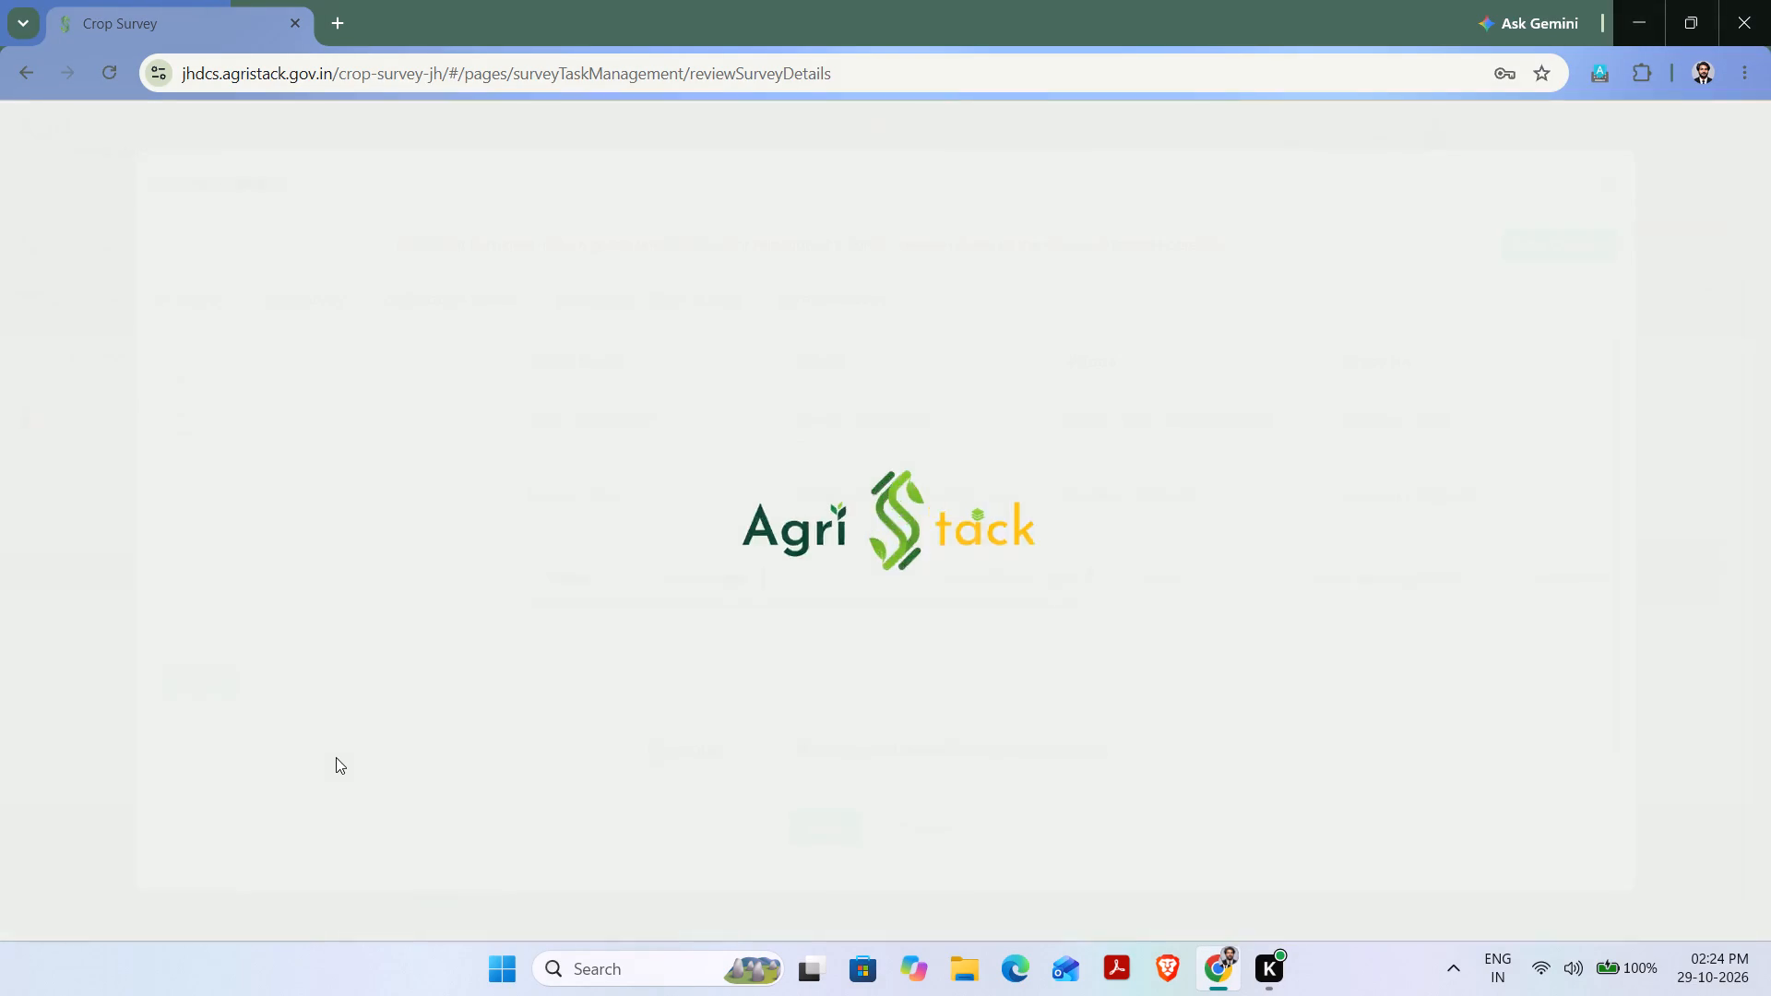
click(553, 733)
click(779, 813)
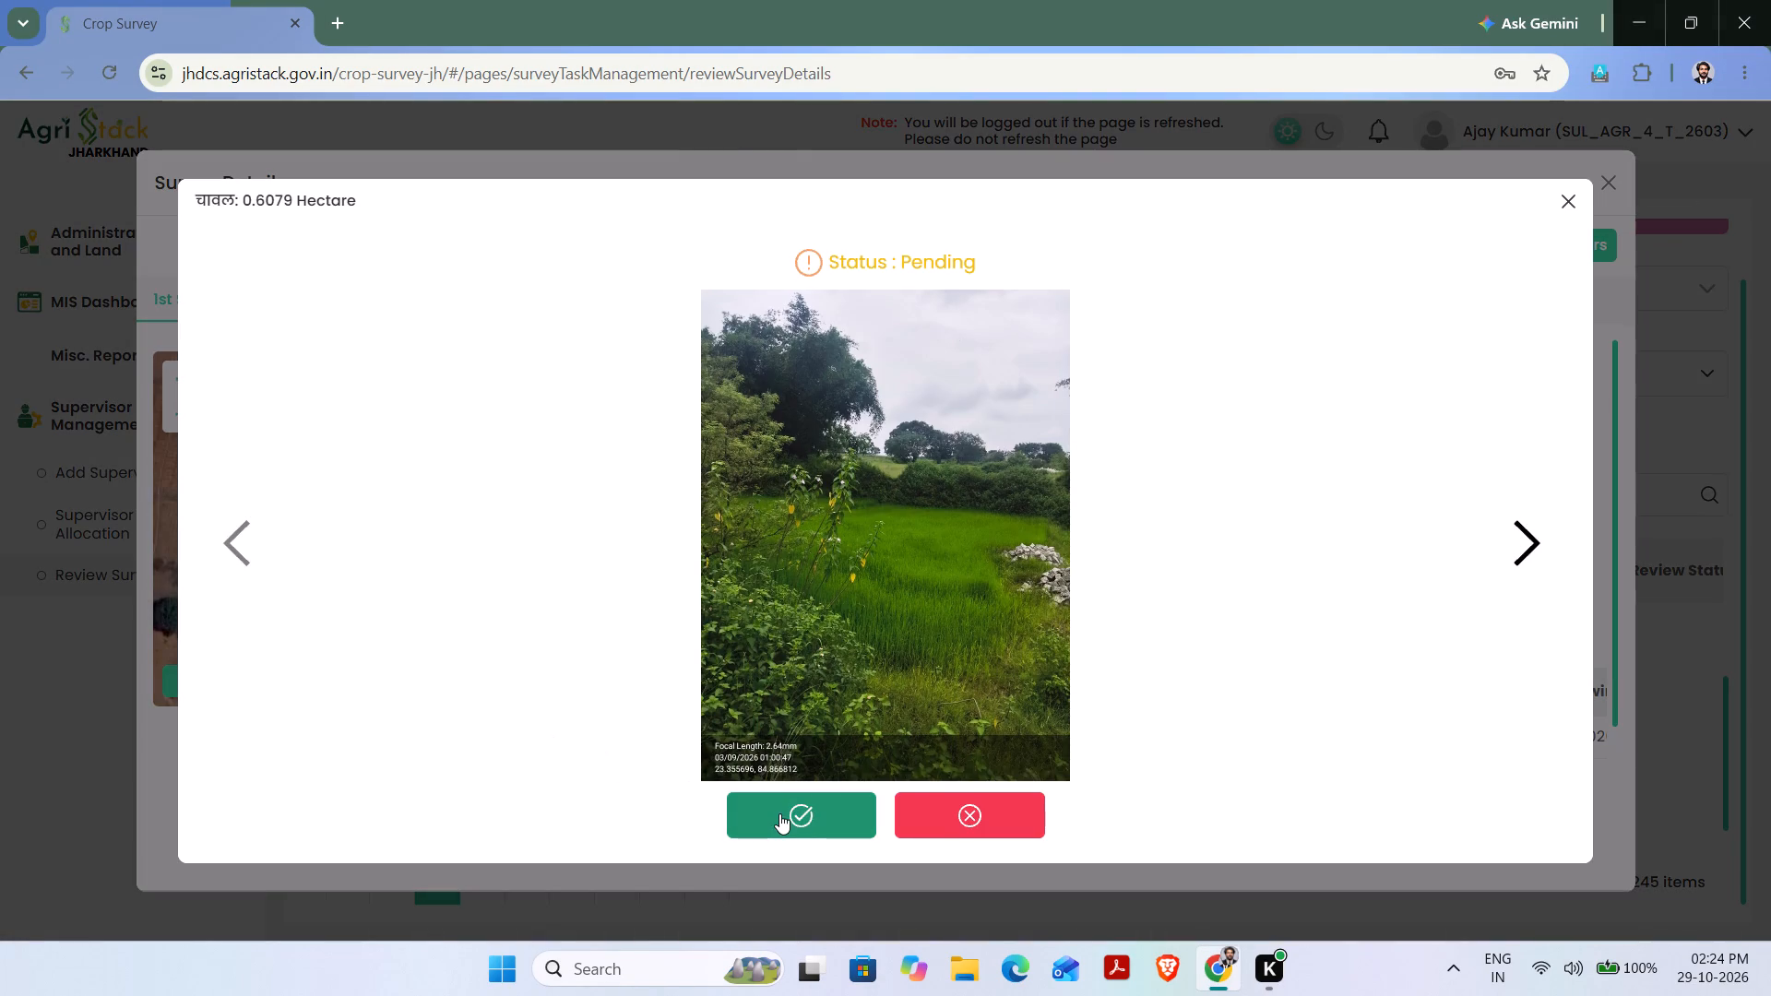
drag(887, 726, 763, 744)
click(826, 803)
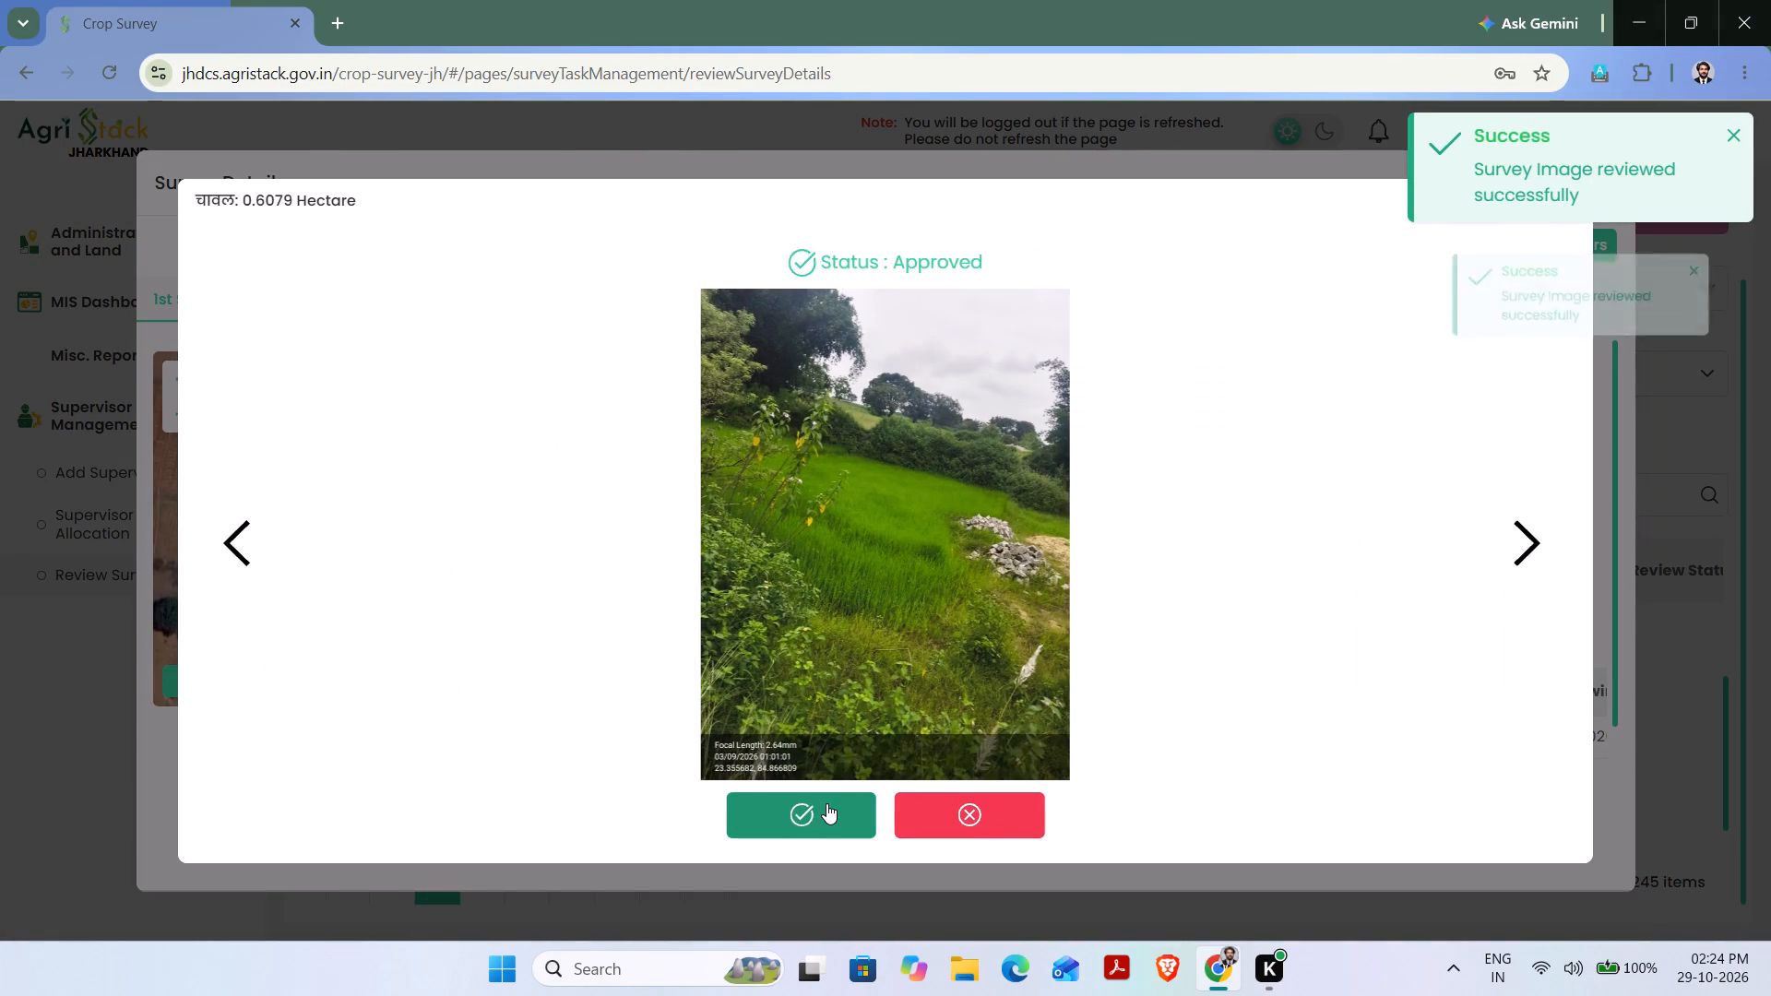
drag(935, 689, 778, 741)
click(805, 812)
drag(952, 643, 933, 643)
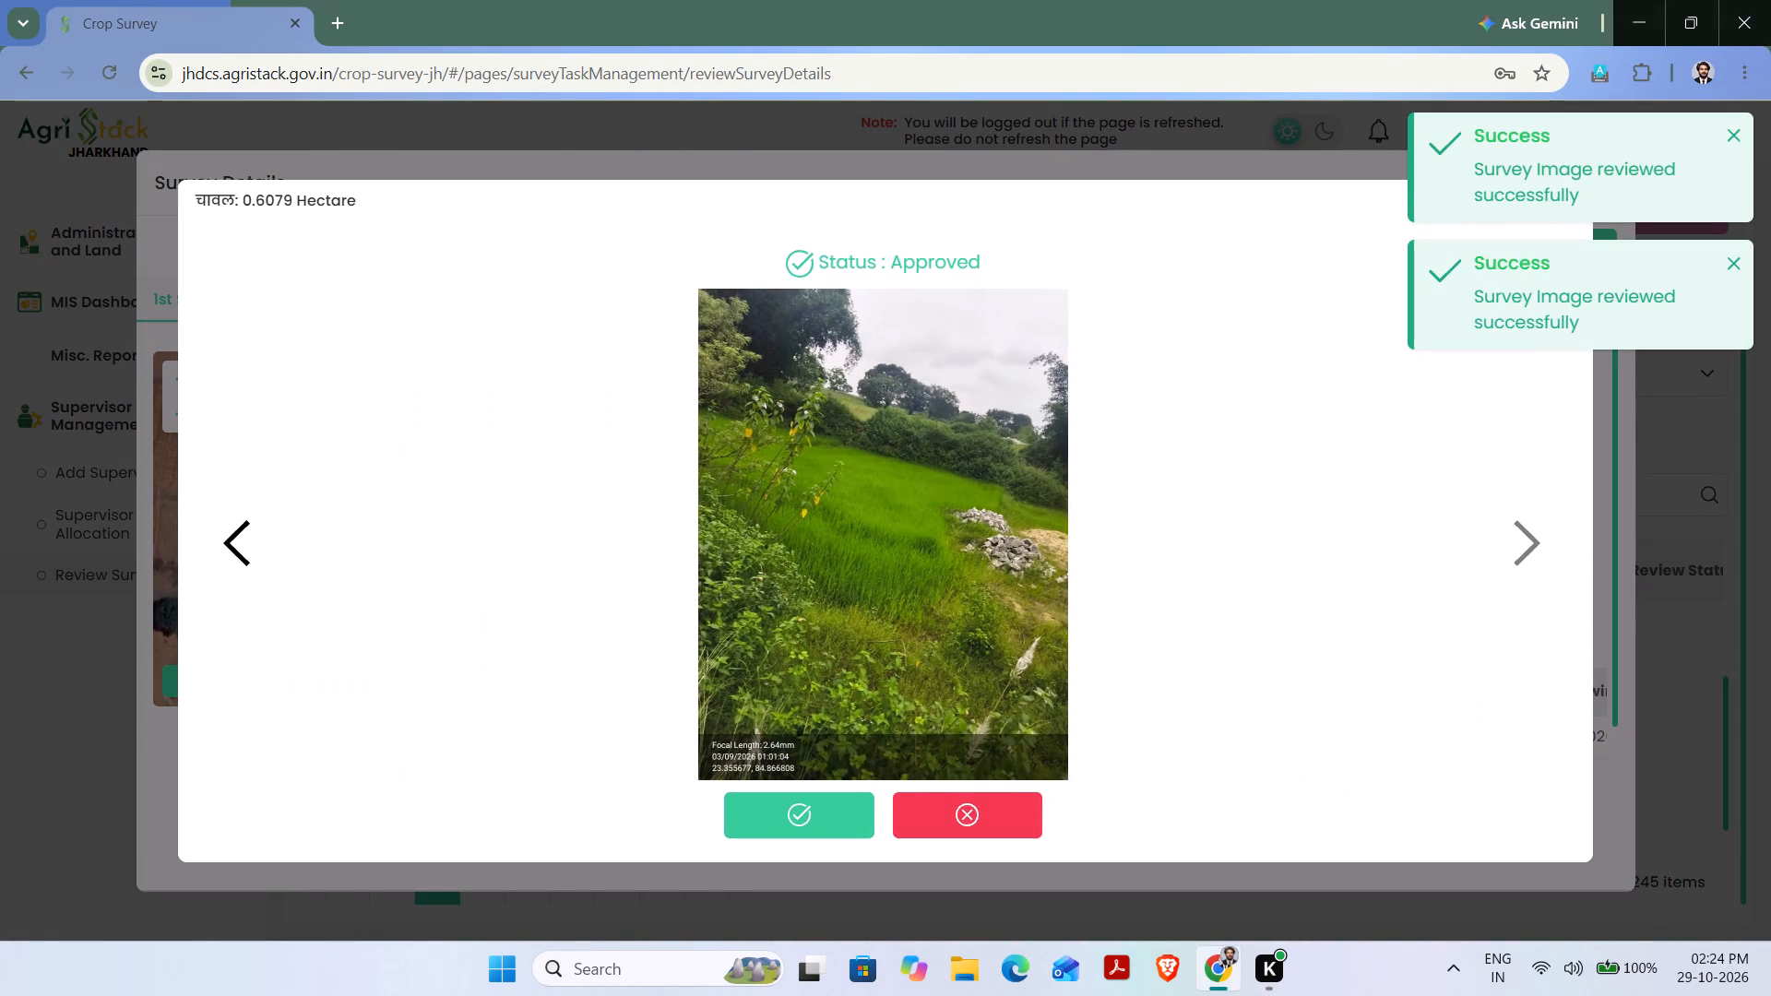
drag(933, 643, 916, 643)
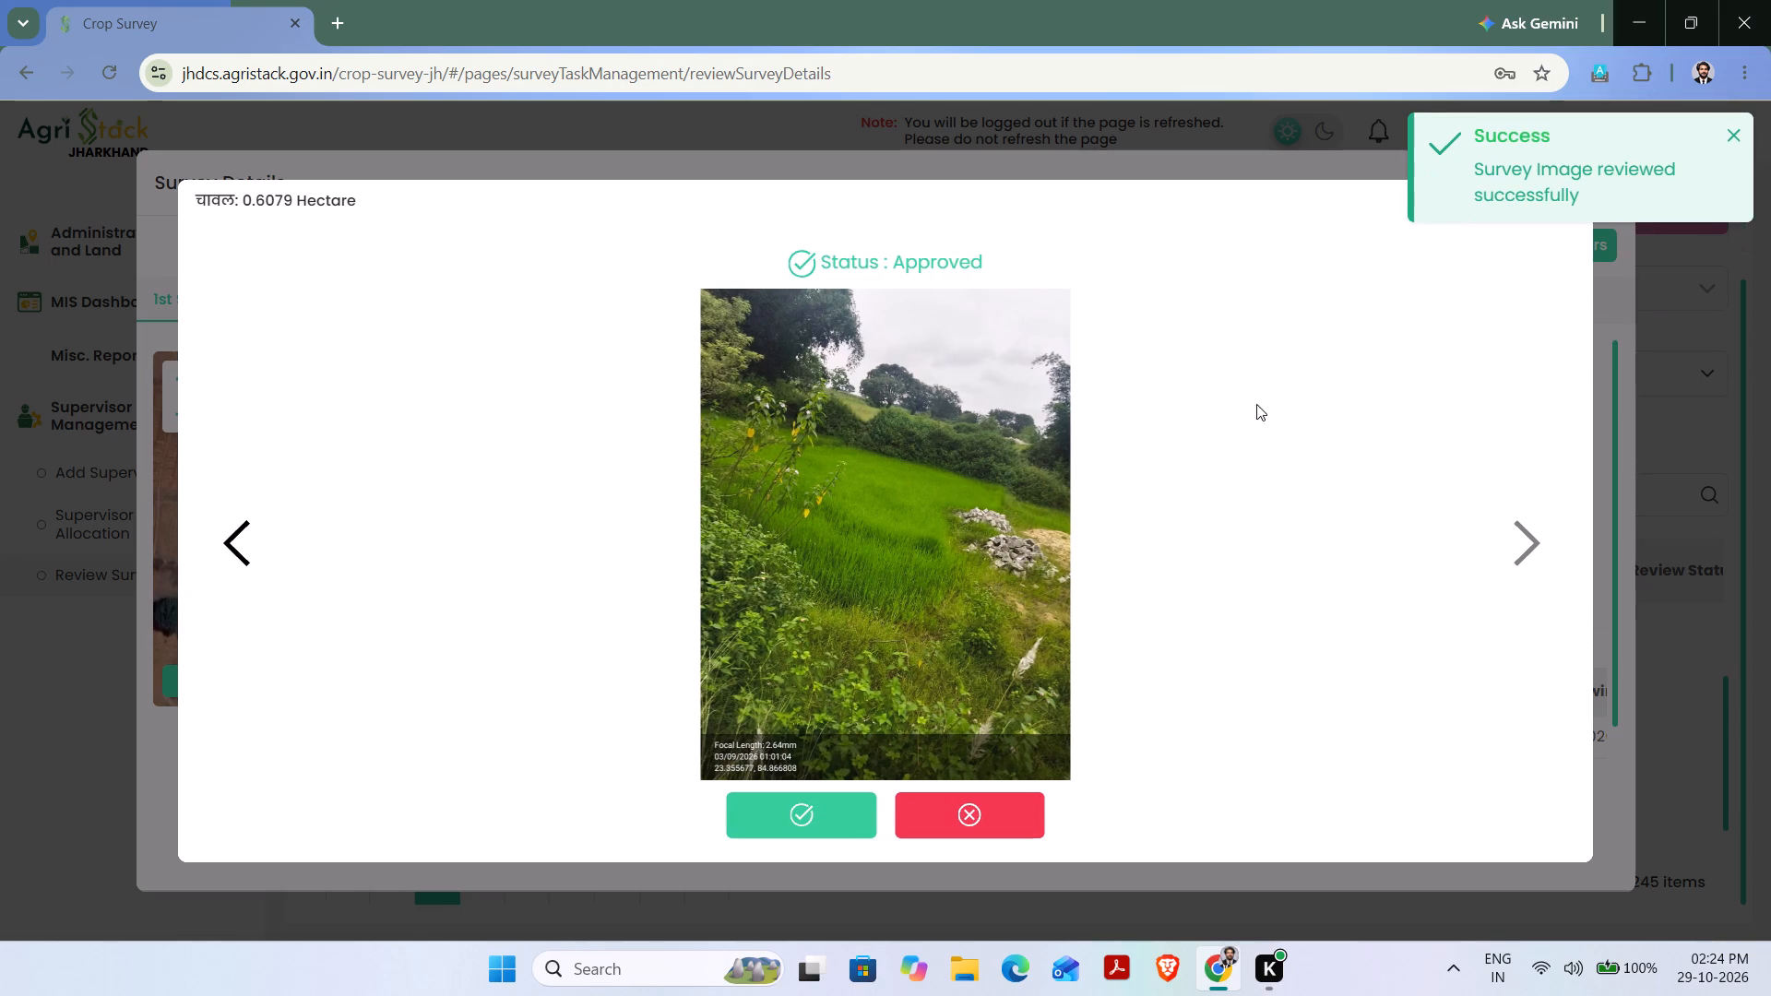
click(1563, 214)
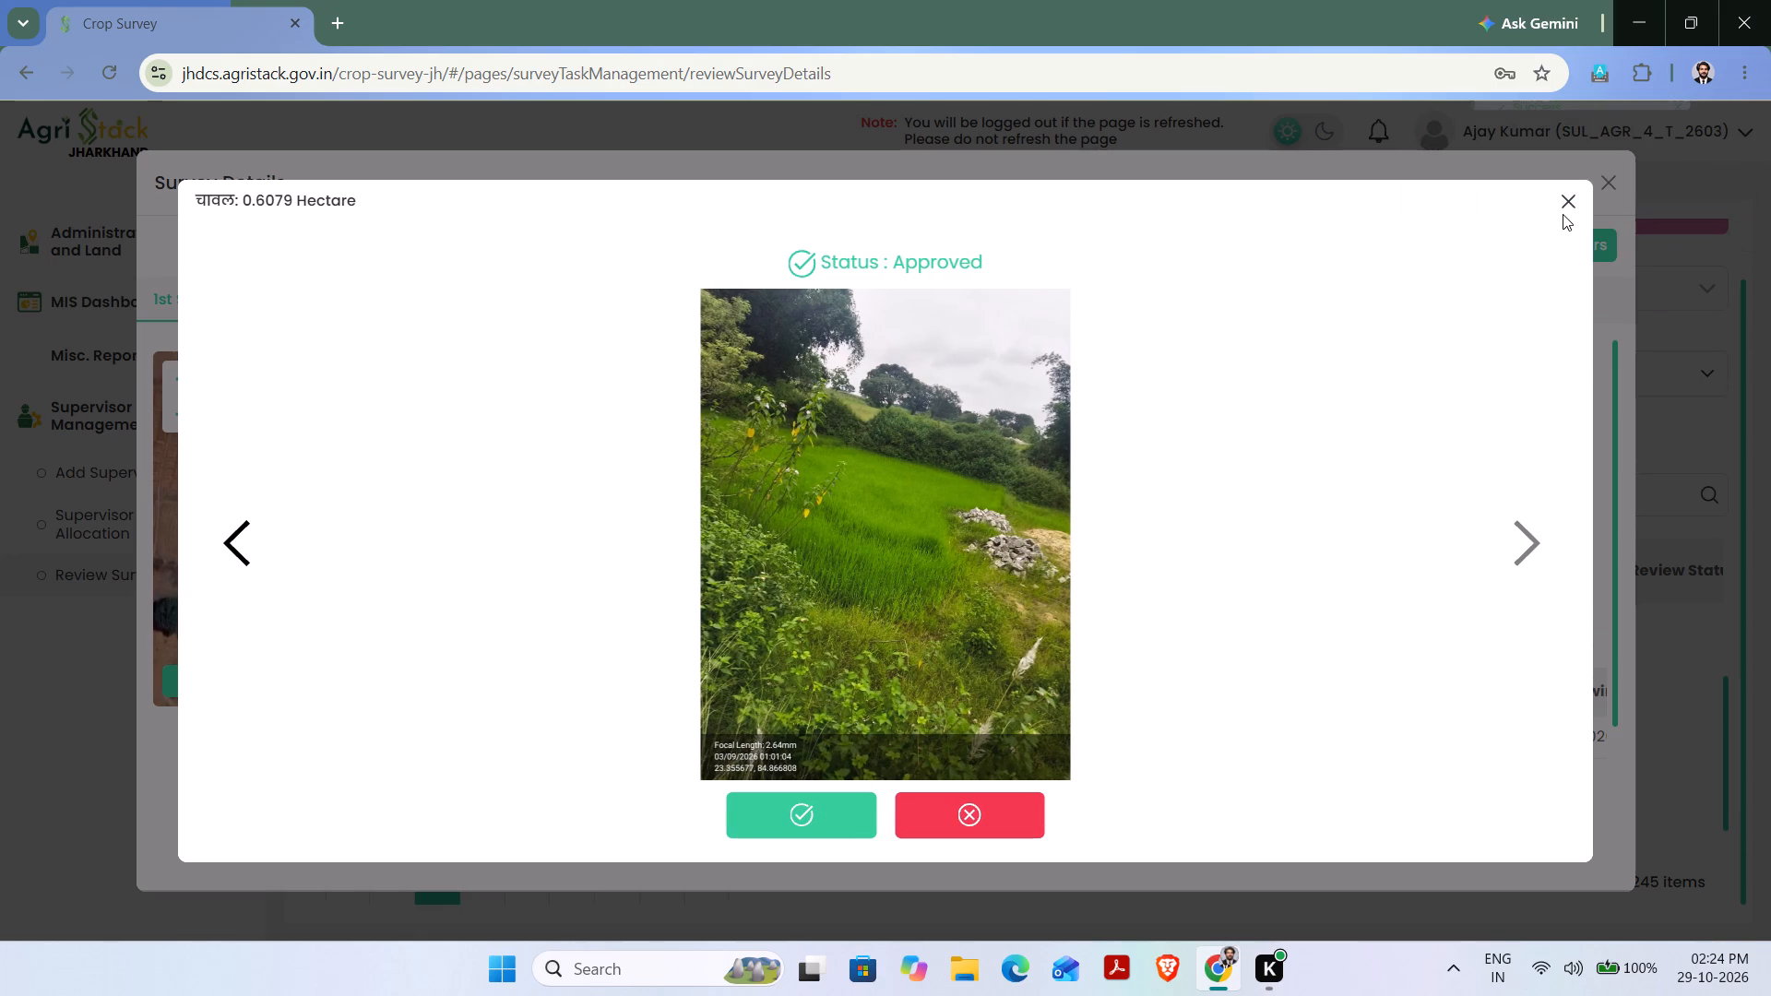
click(1570, 195)
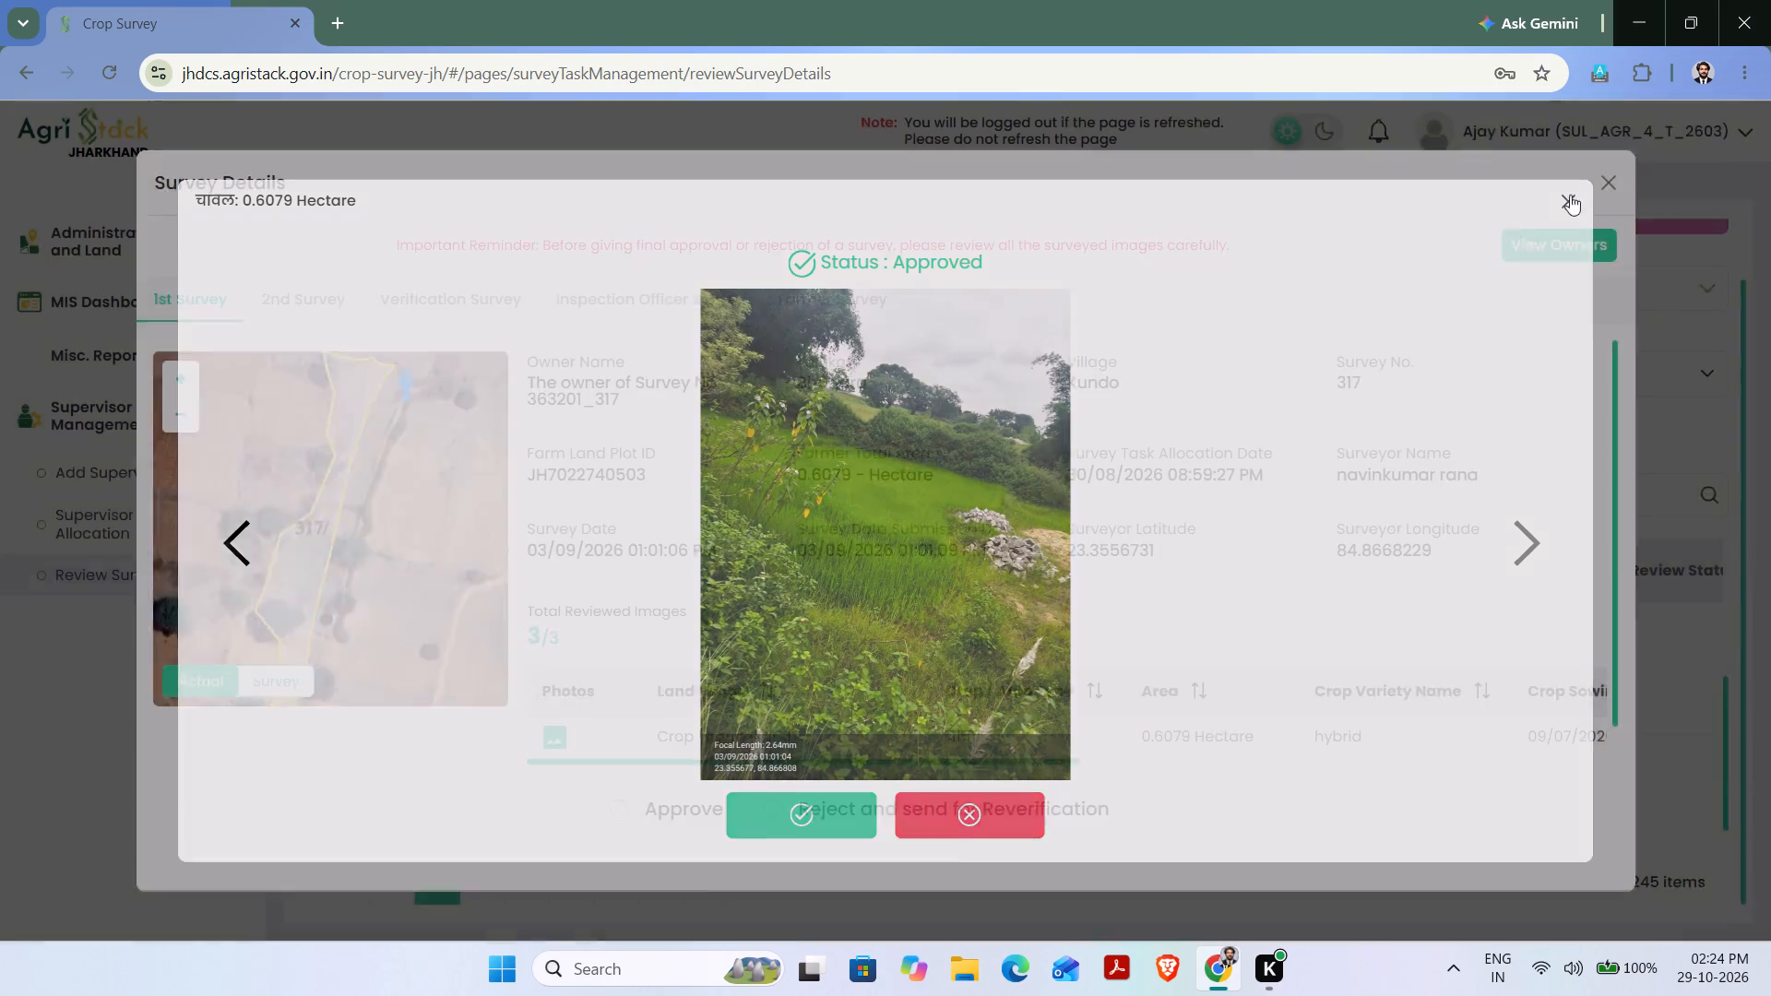
Approve the 1st survey of survey number 317, save the review and close its details.
scroll(926, 626, down, 2)
click(691, 659)
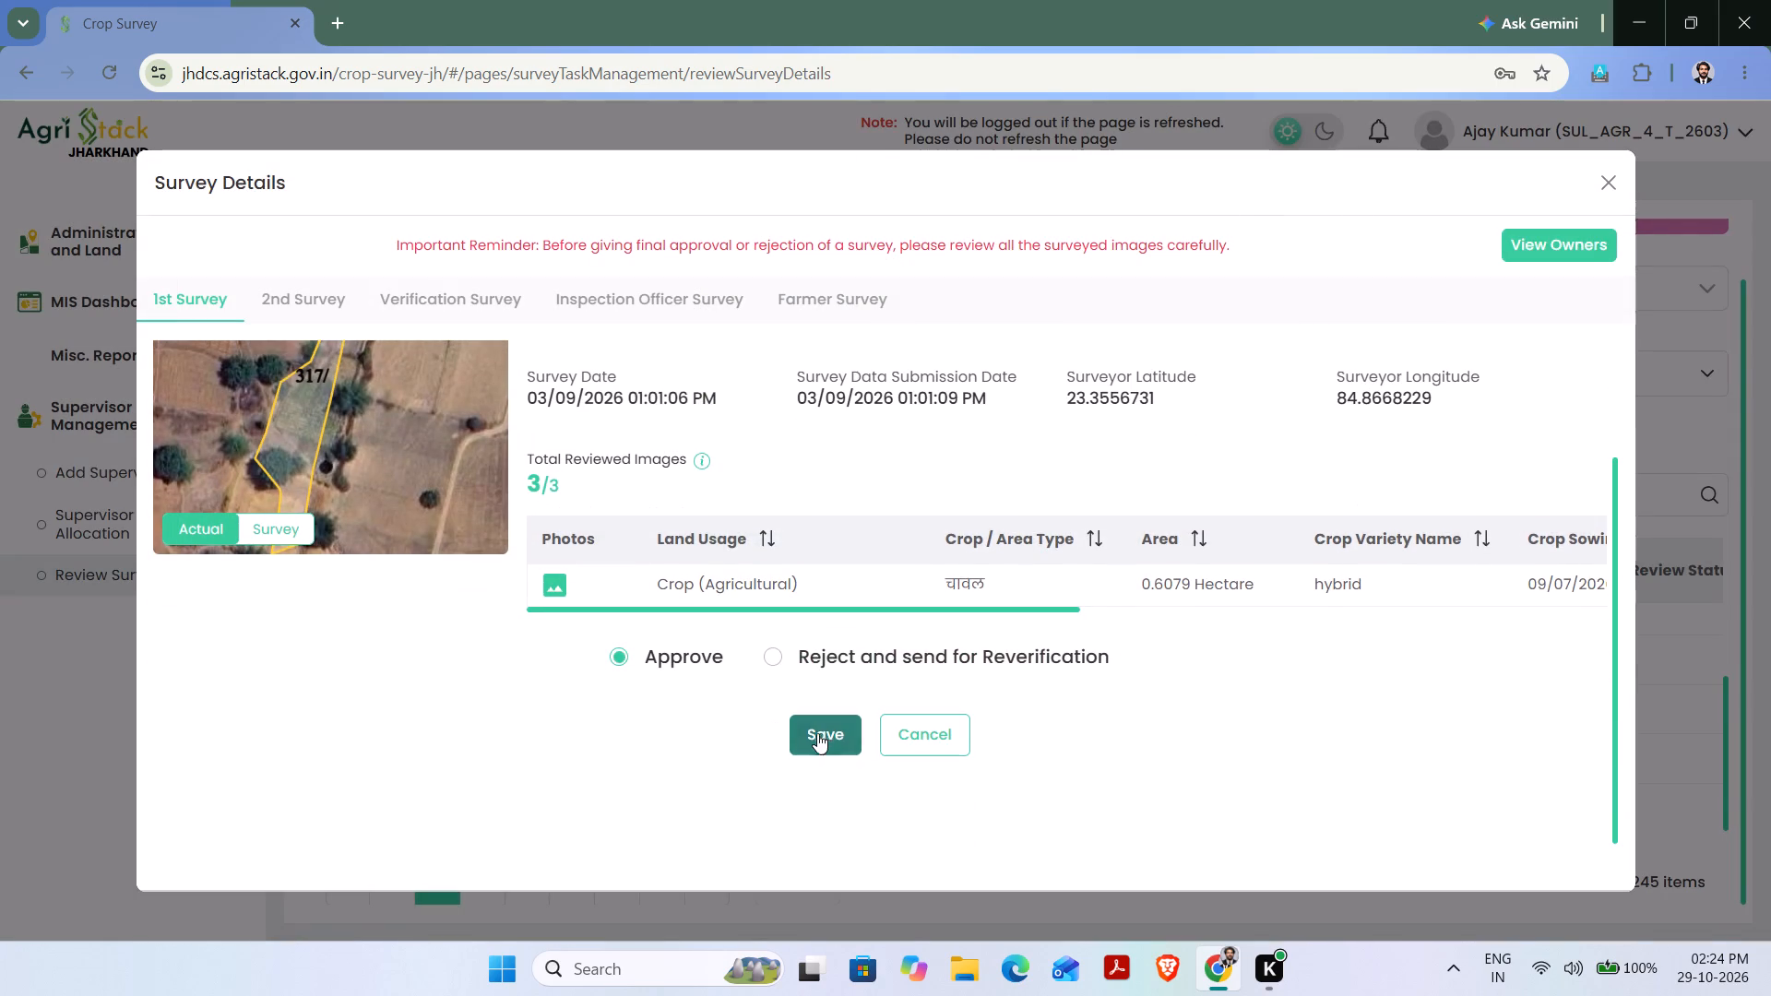
click(821, 733)
click(909, 590)
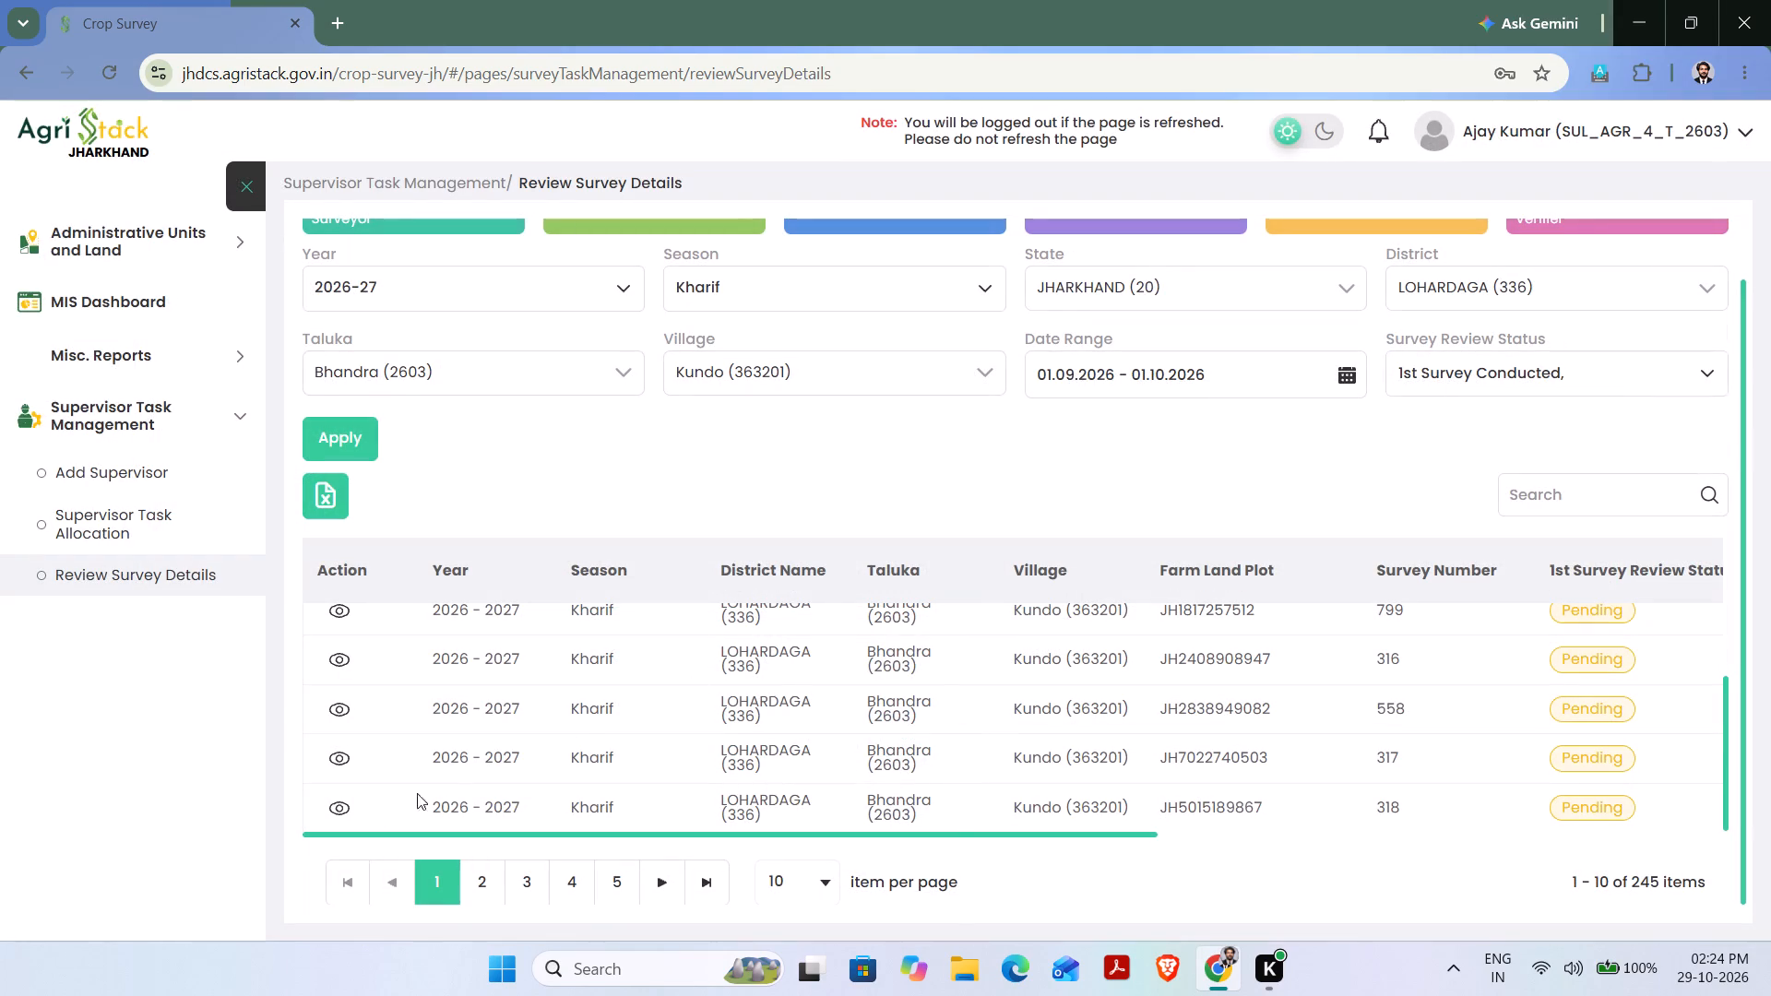
Open the details of survey number 318 and approve all three of its चावल photos.
click(339, 806)
click(559, 737)
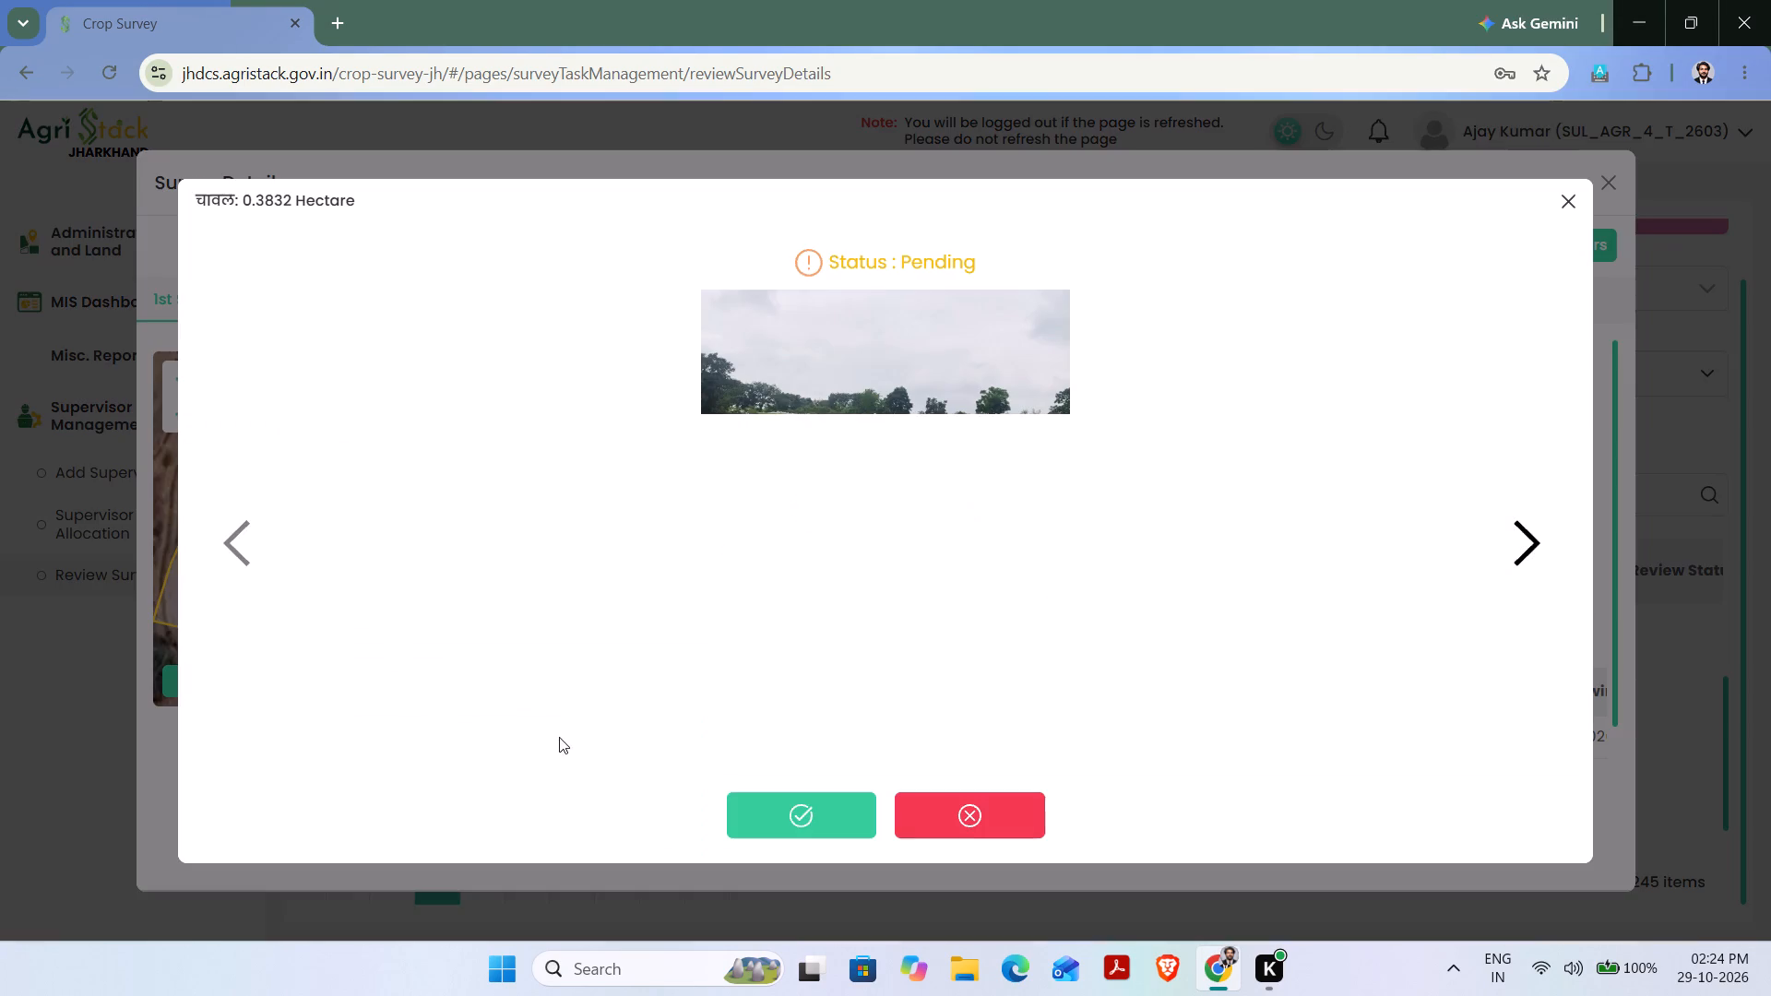
click(788, 803)
drag(916, 707, 784, 729)
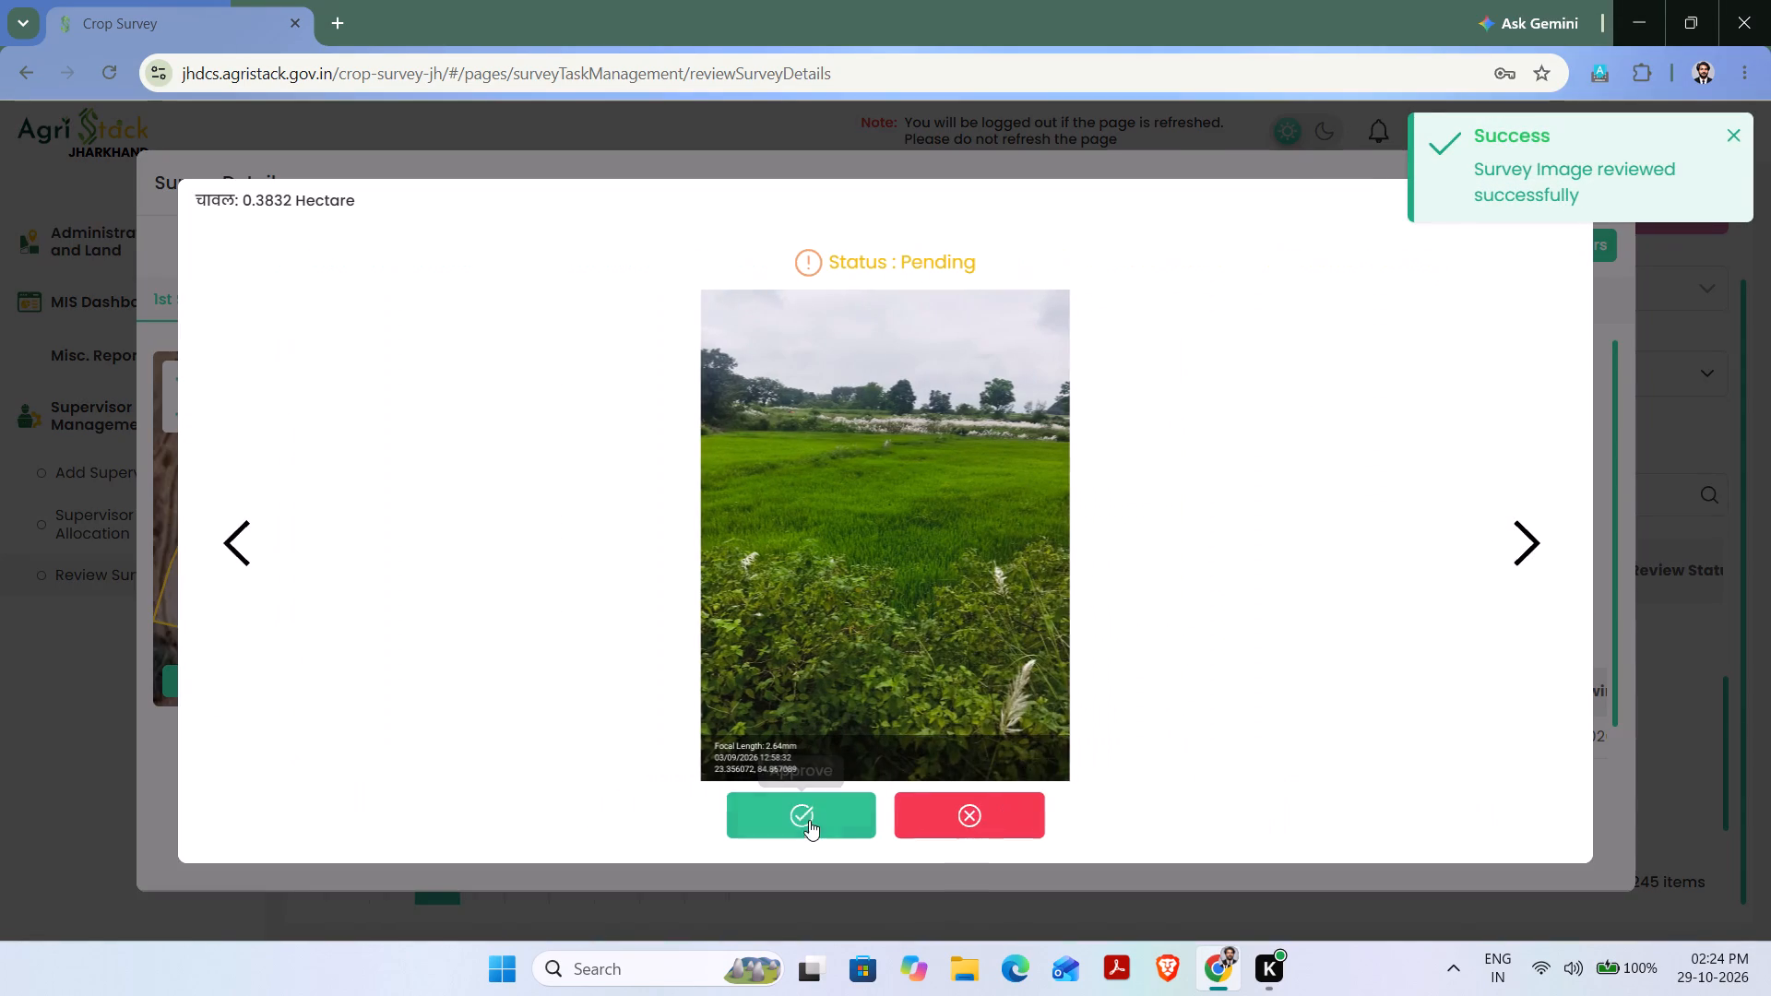
click(810, 825)
drag(911, 675, 783, 699)
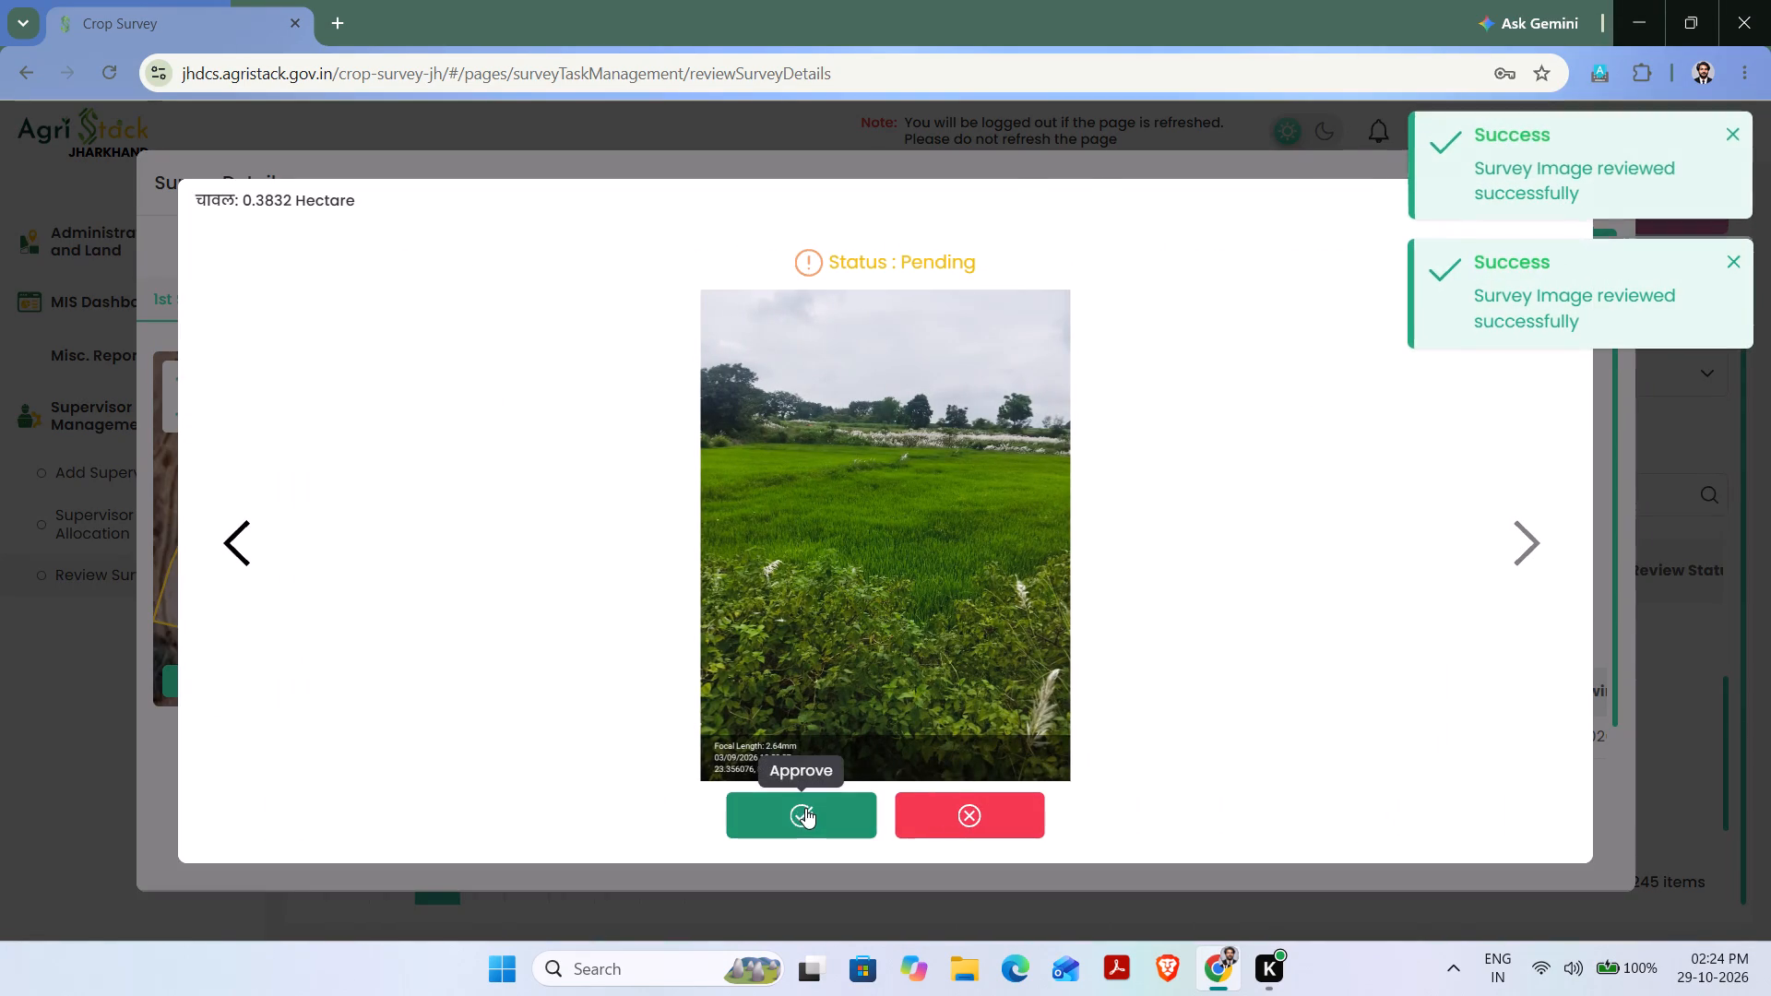
click(805, 808)
drag(909, 664, 830, 674)
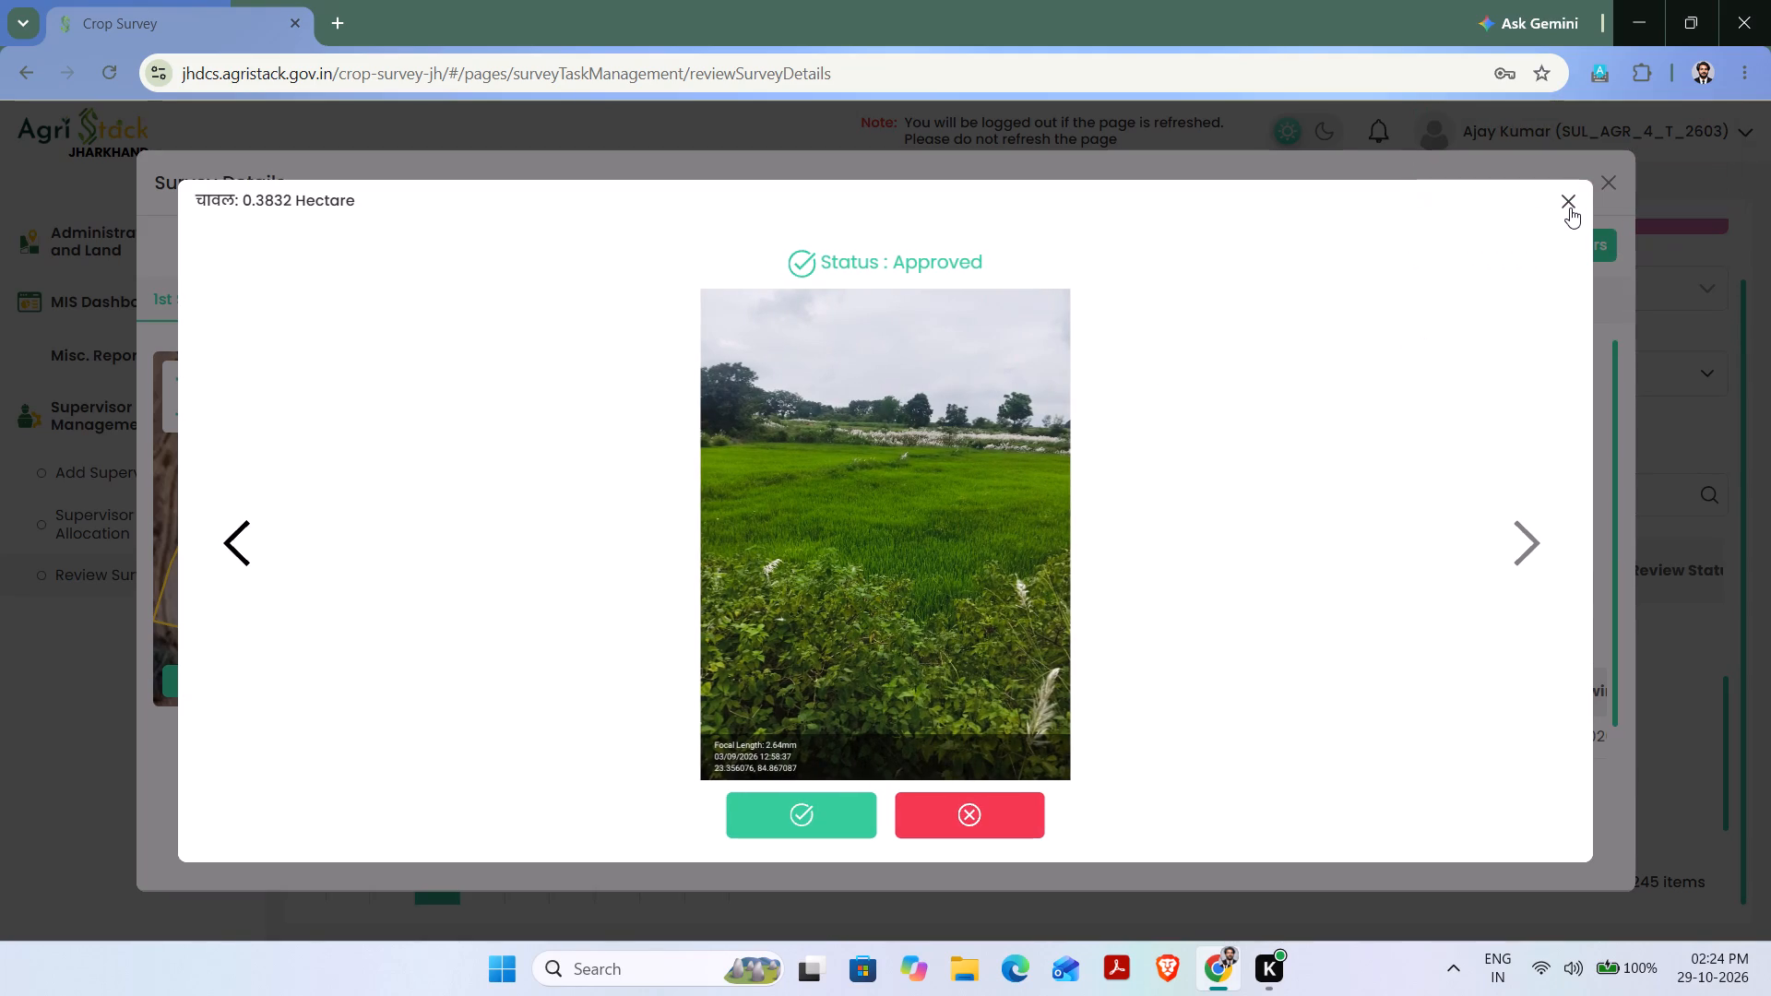
click(1570, 207)
Approve the 1st survey of survey number 318, save the review and close its details.
scroll(831, 649, down, 1)
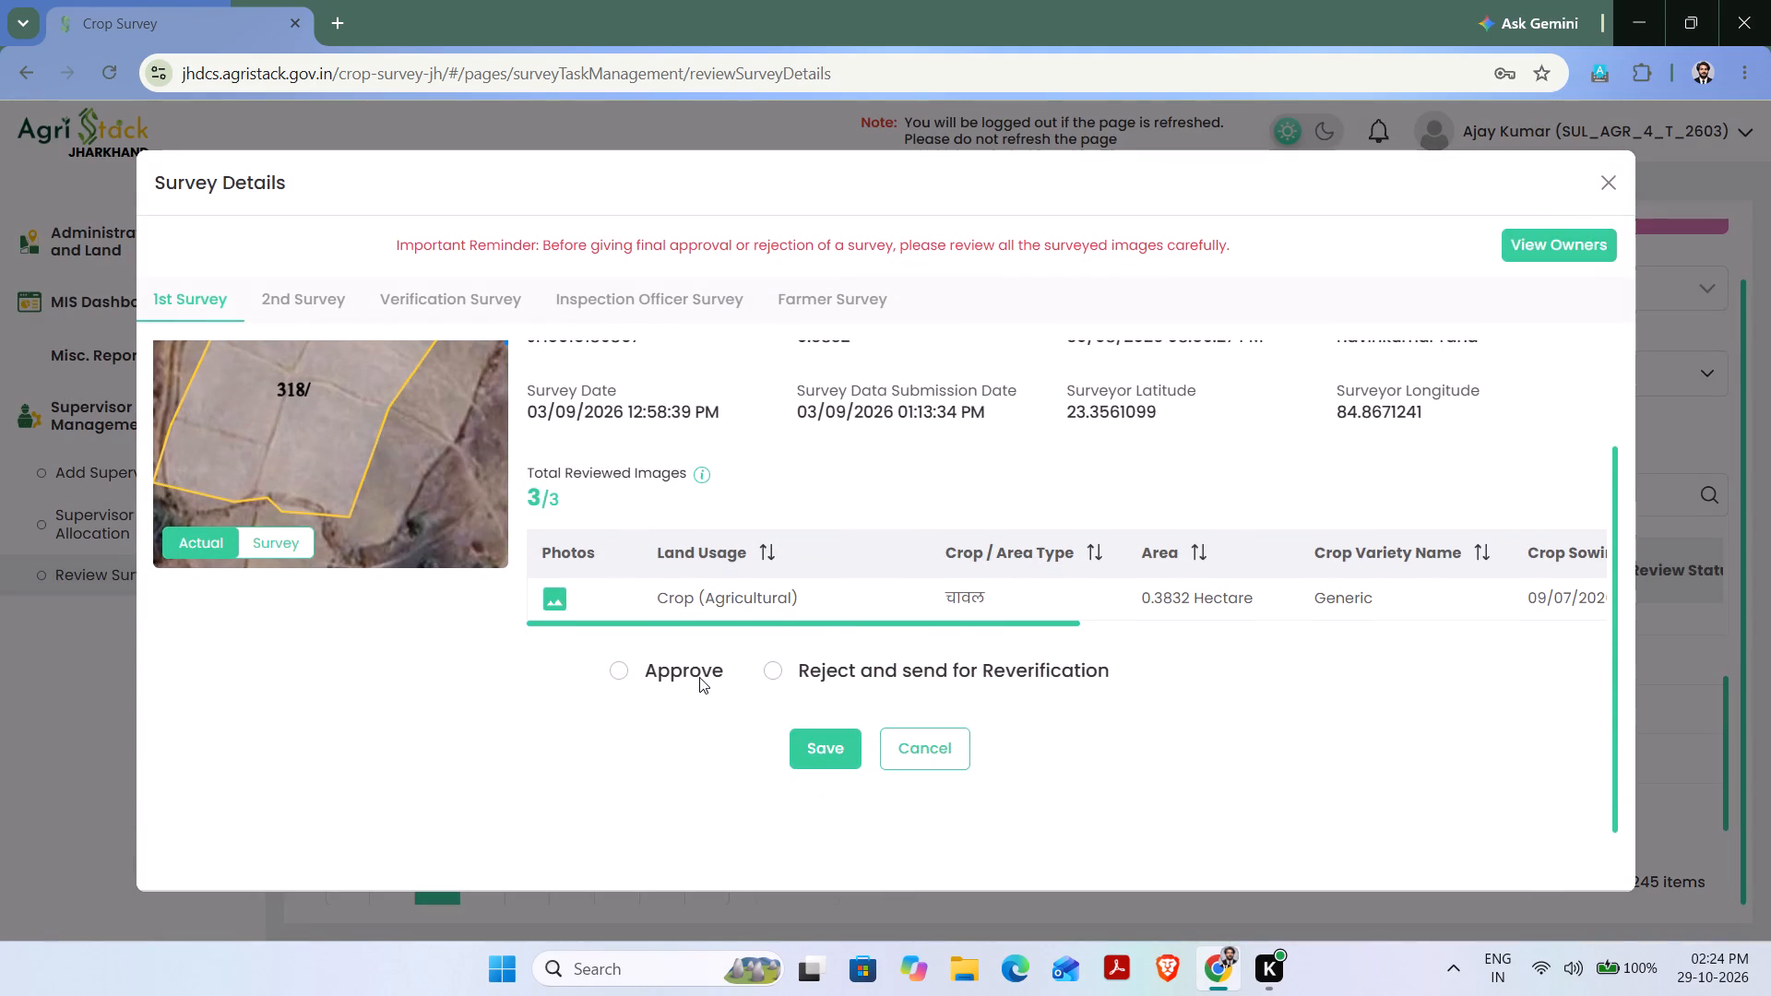
click(699, 677)
click(814, 740)
click(886, 578)
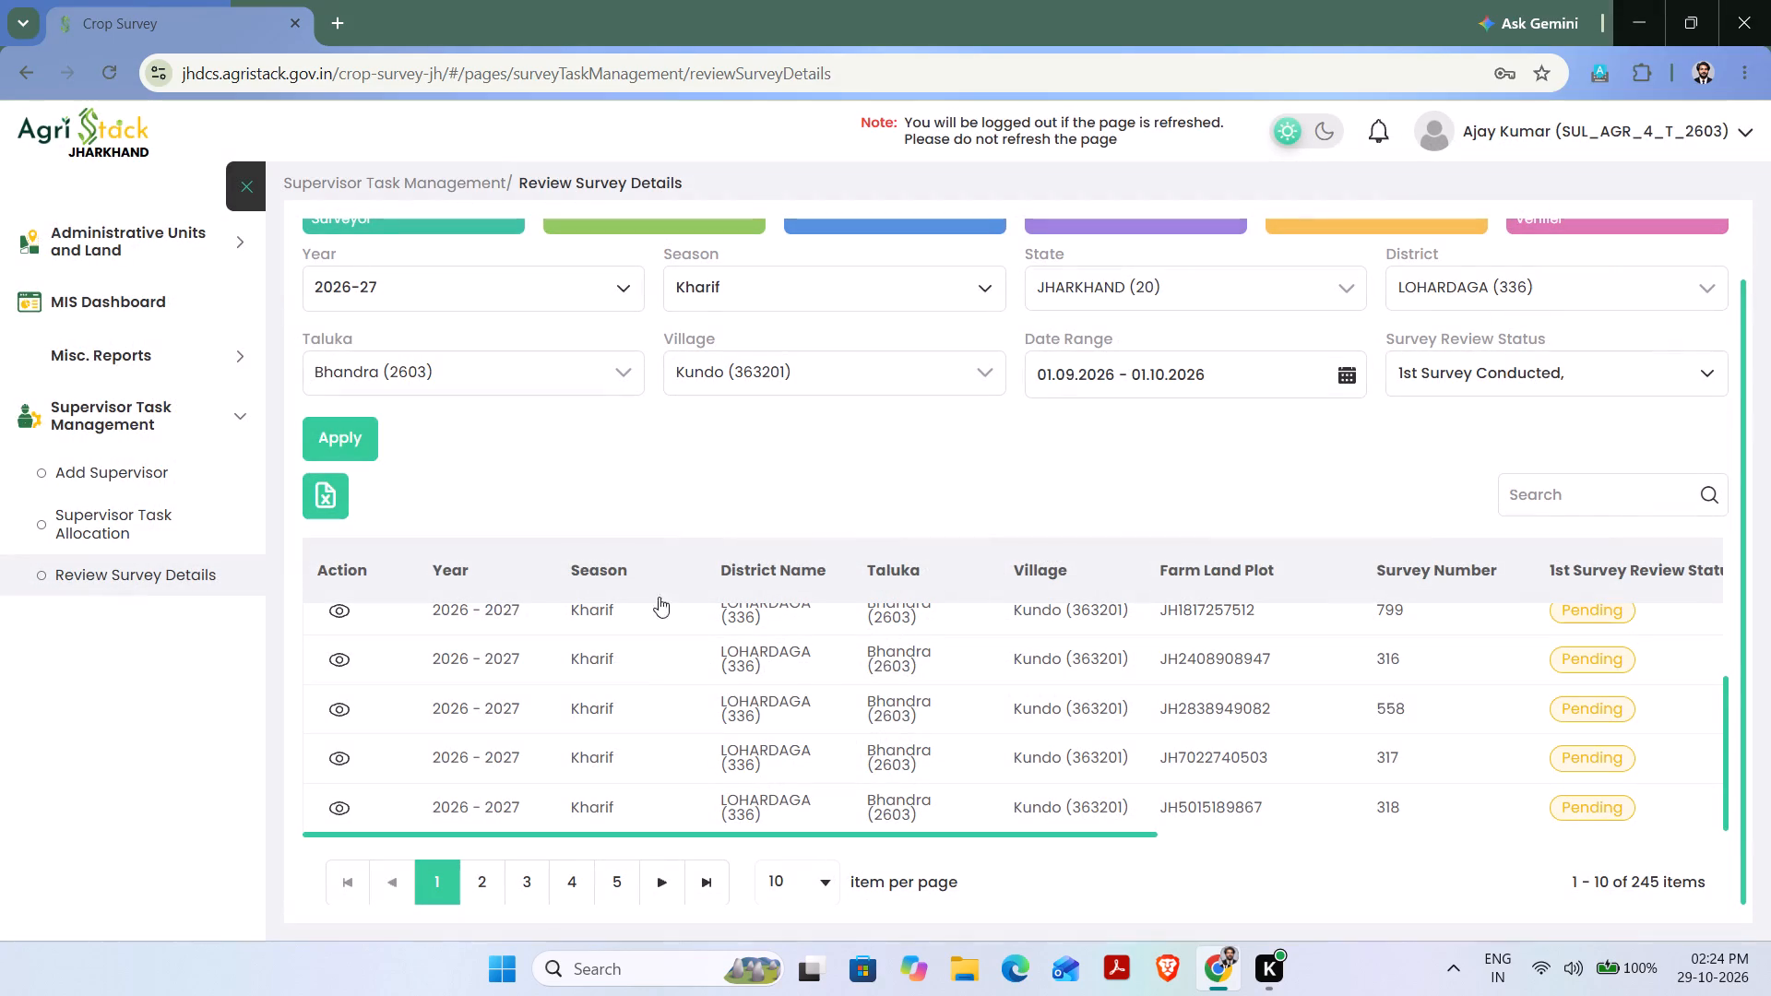
Reload the list of pending Kundo surveys with the same filters to bring up the next batch.
click(337, 431)
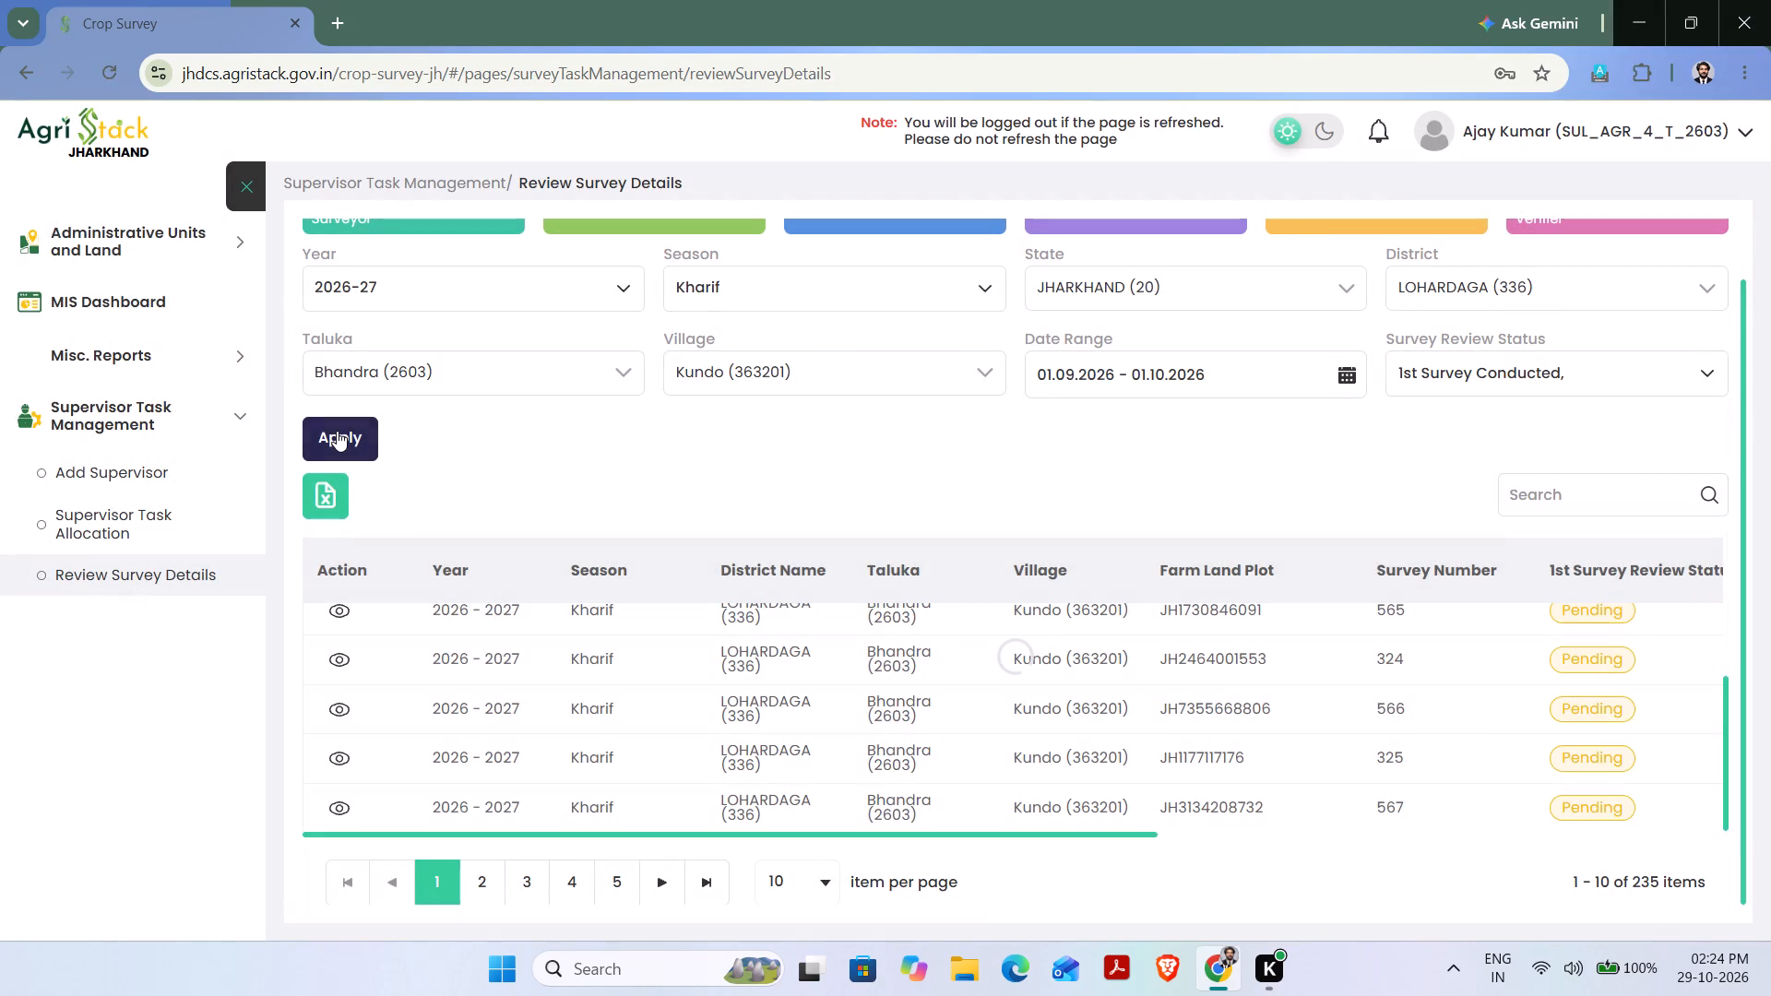
Open the details of survey number 319 and approve all three of its चावल photos.
scroll(462, 669, up, 5)
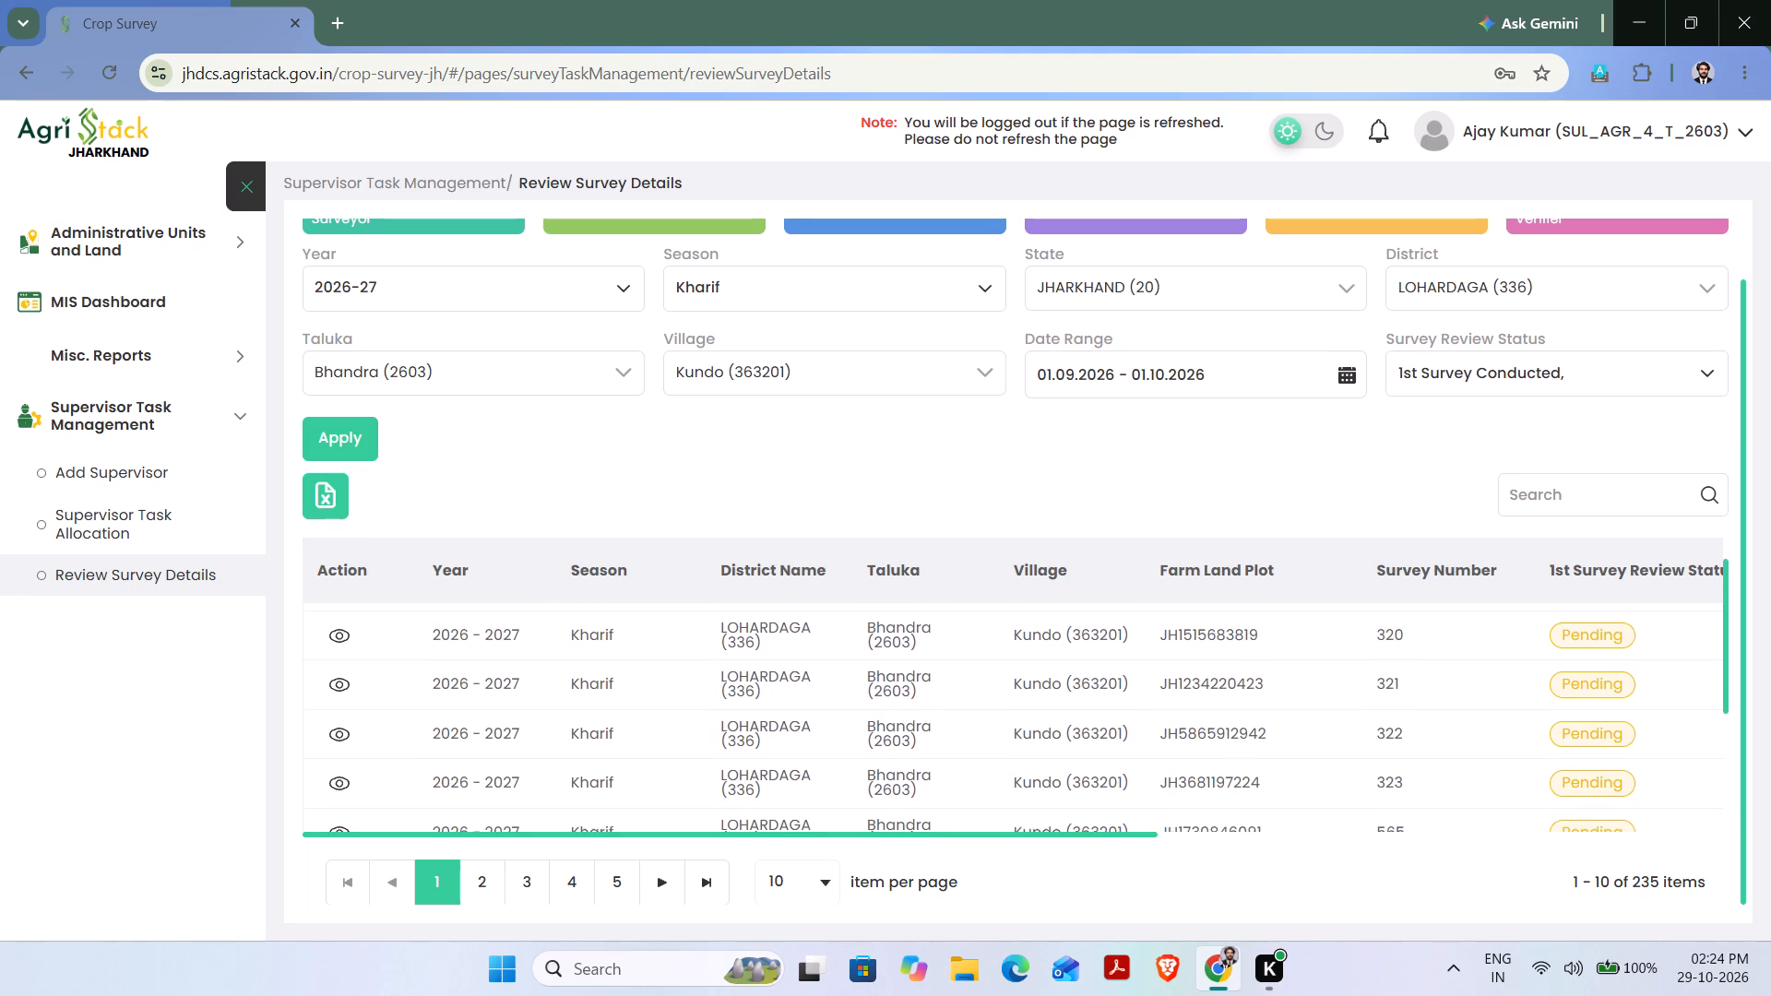
click(333, 627)
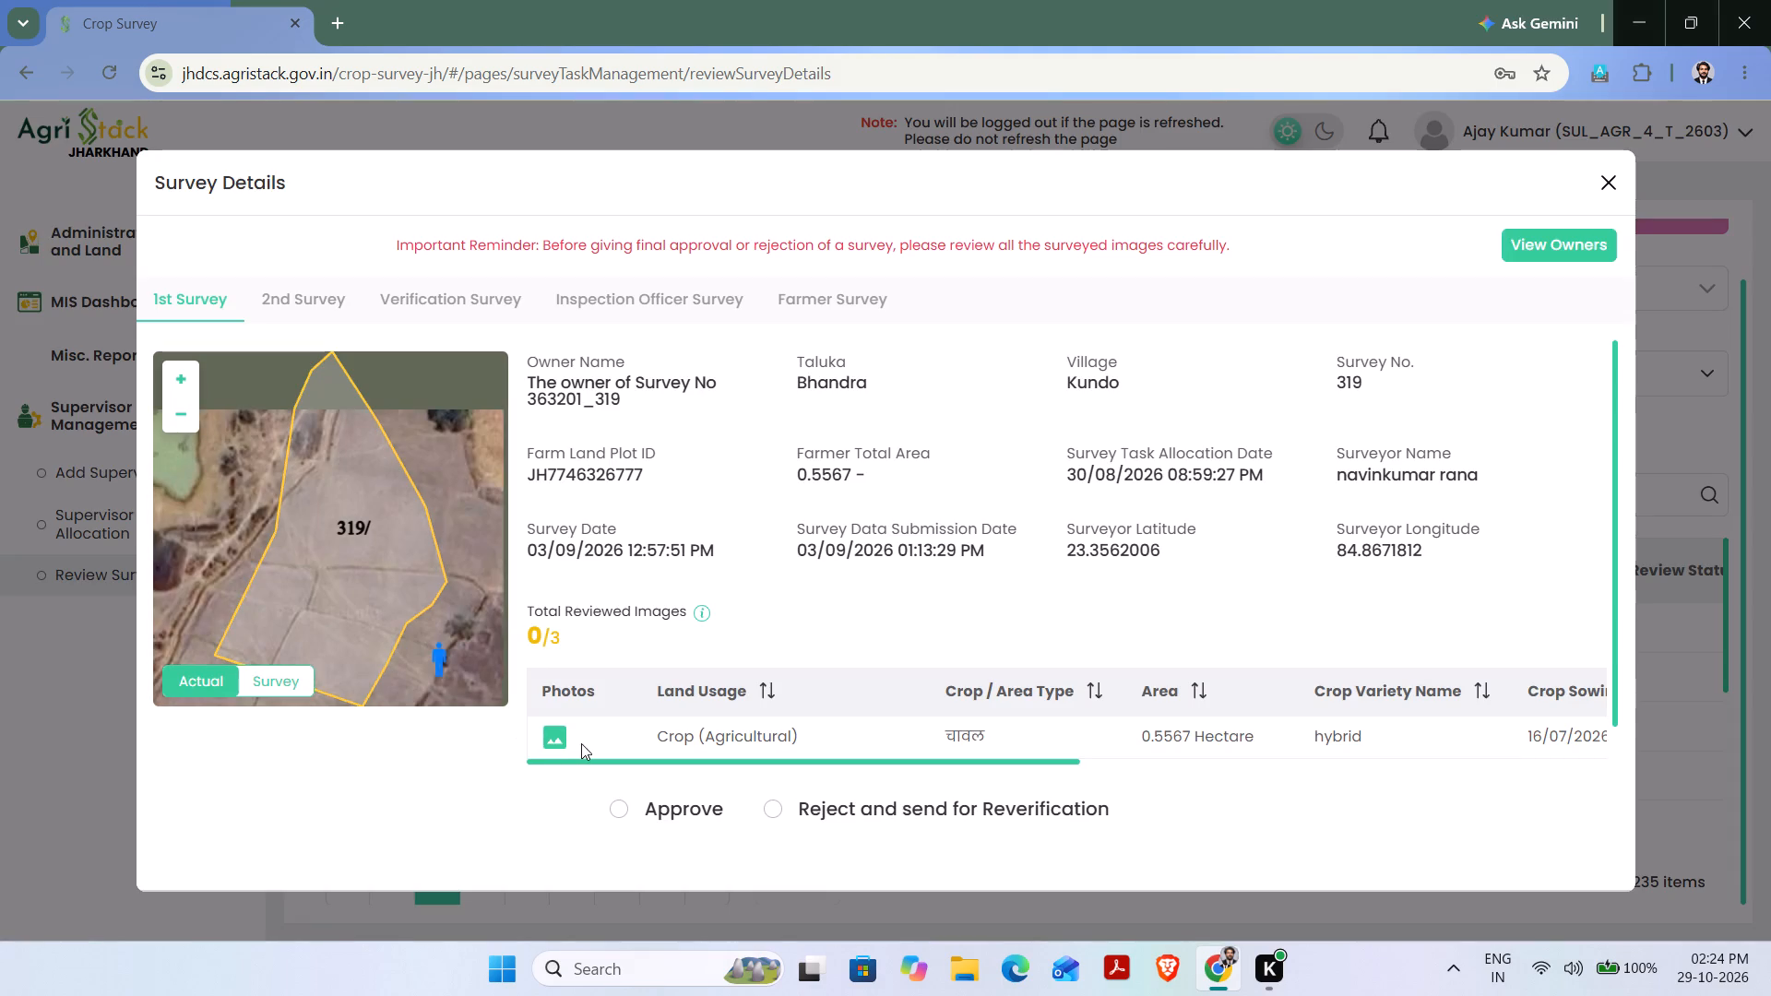
click(556, 736)
click(768, 832)
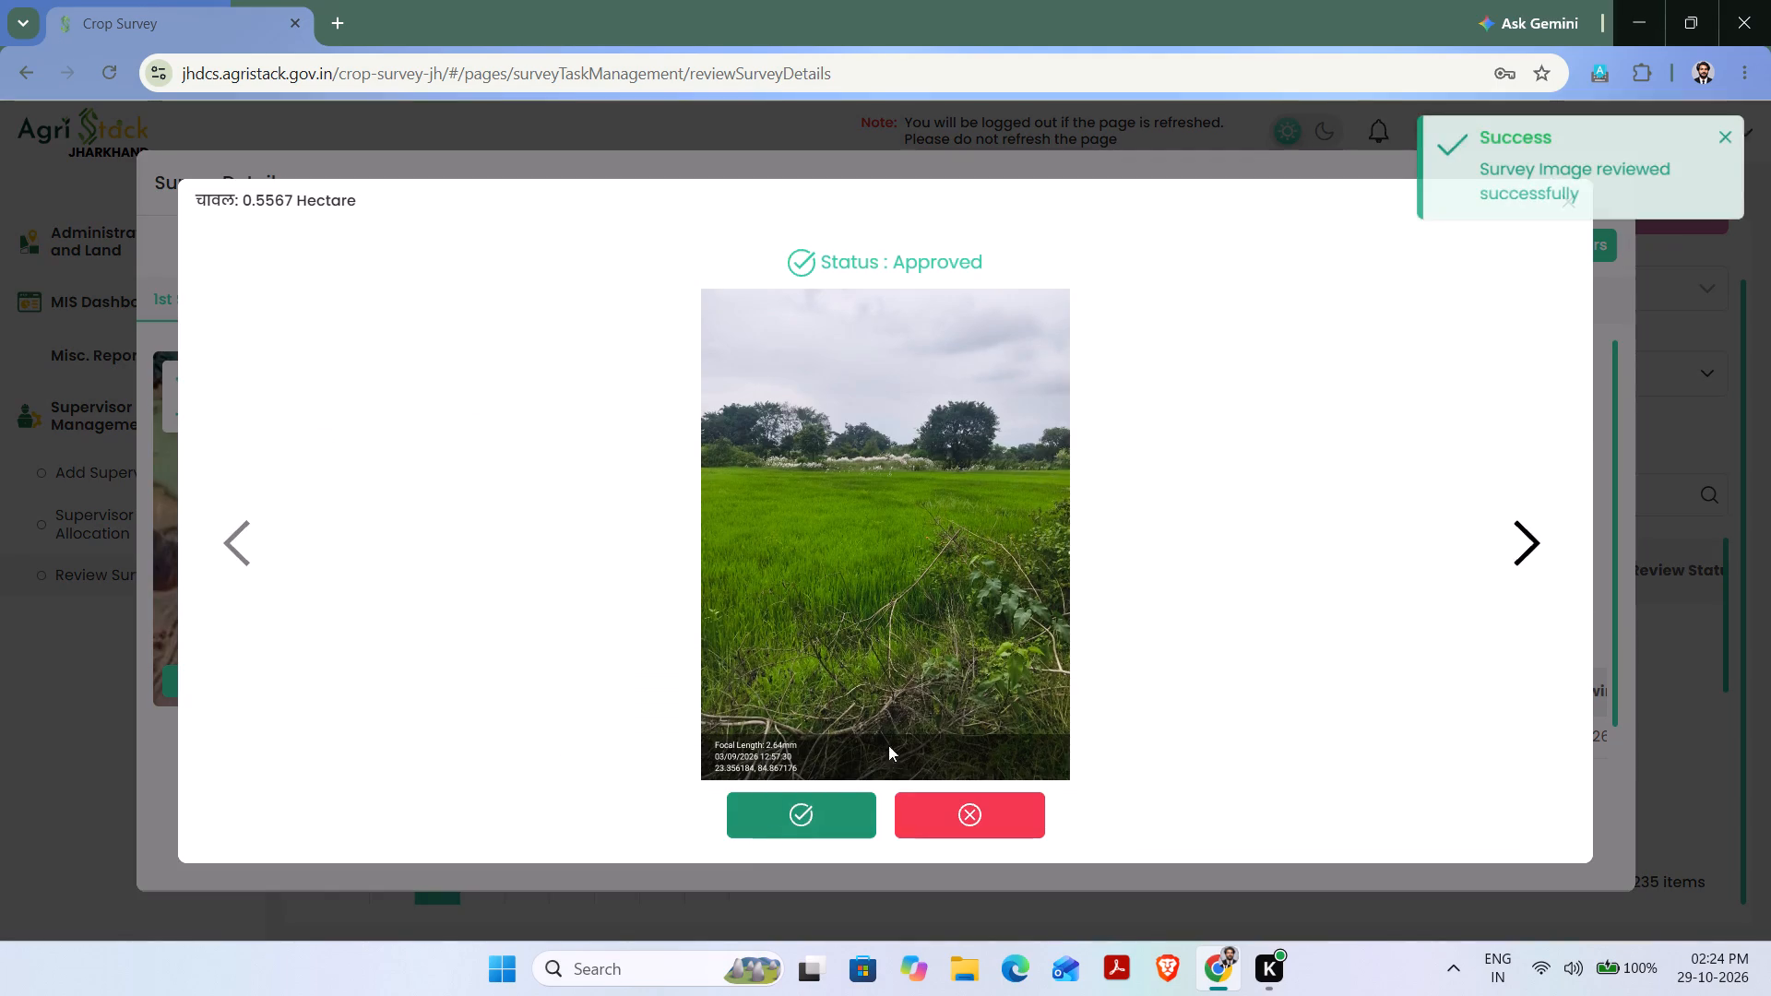
drag(928, 712, 769, 758)
click(793, 822)
drag(945, 697, 888, 713)
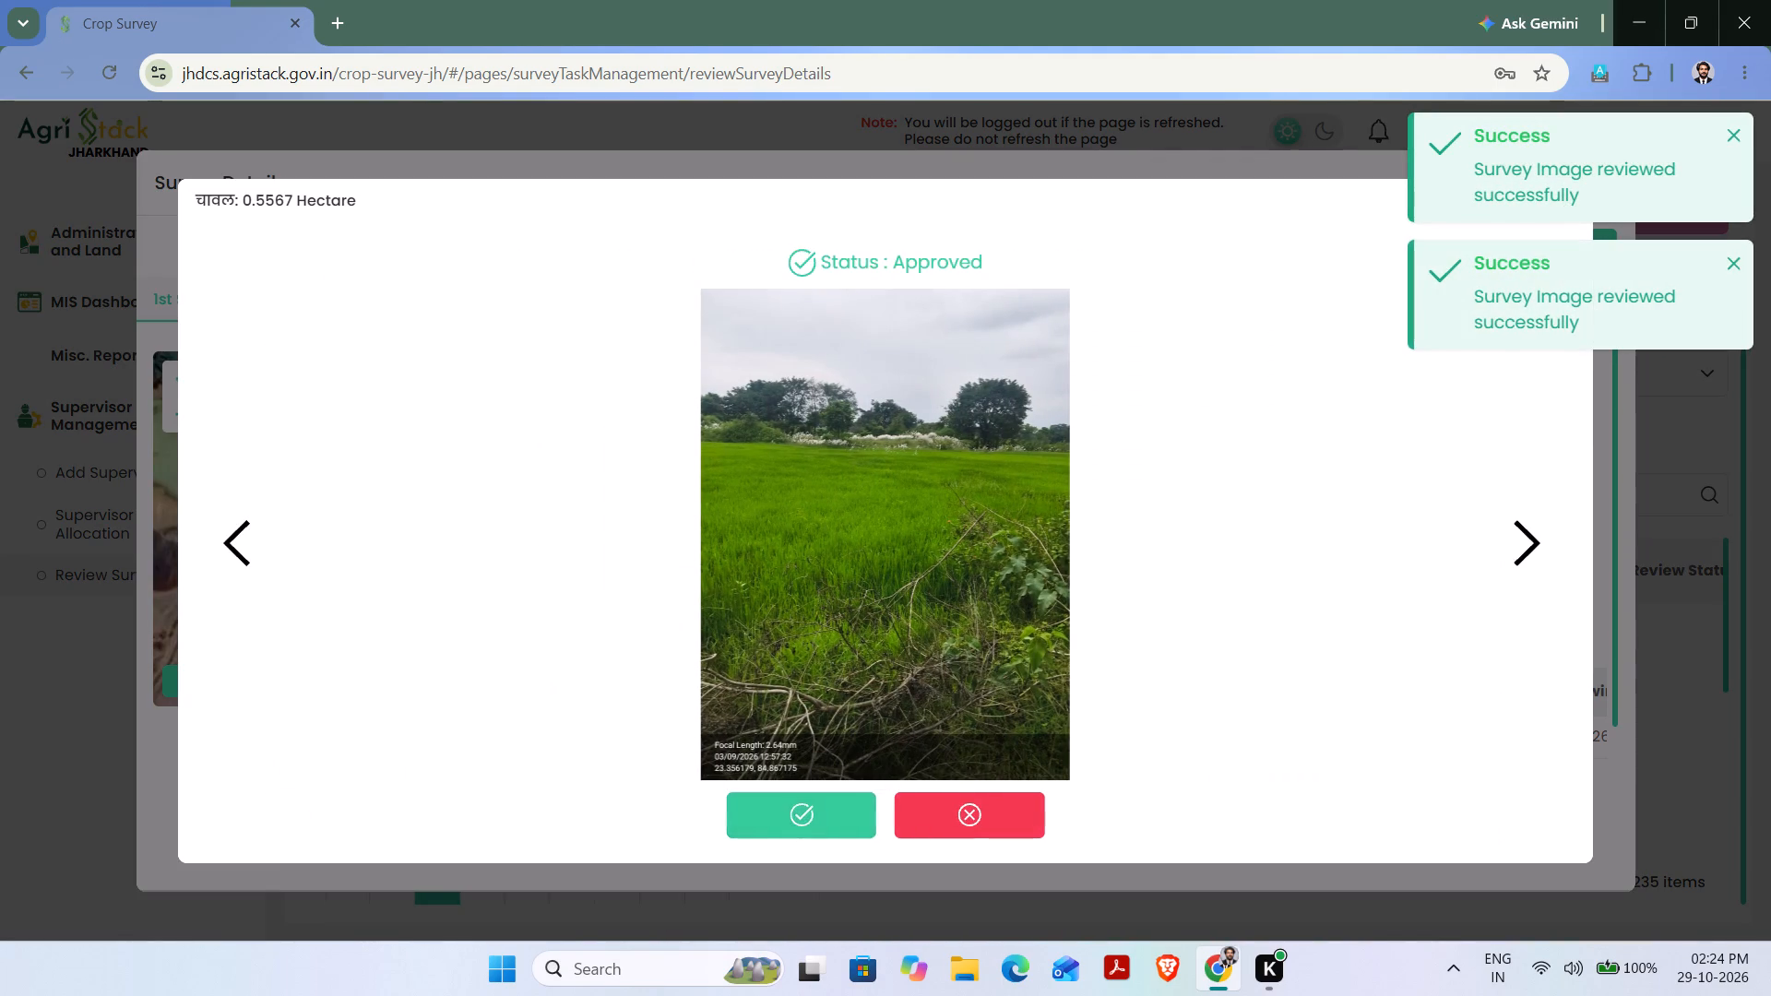
drag(888, 713, 817, 729)
click(820, 814)
drag(932, 677, 864, 687)
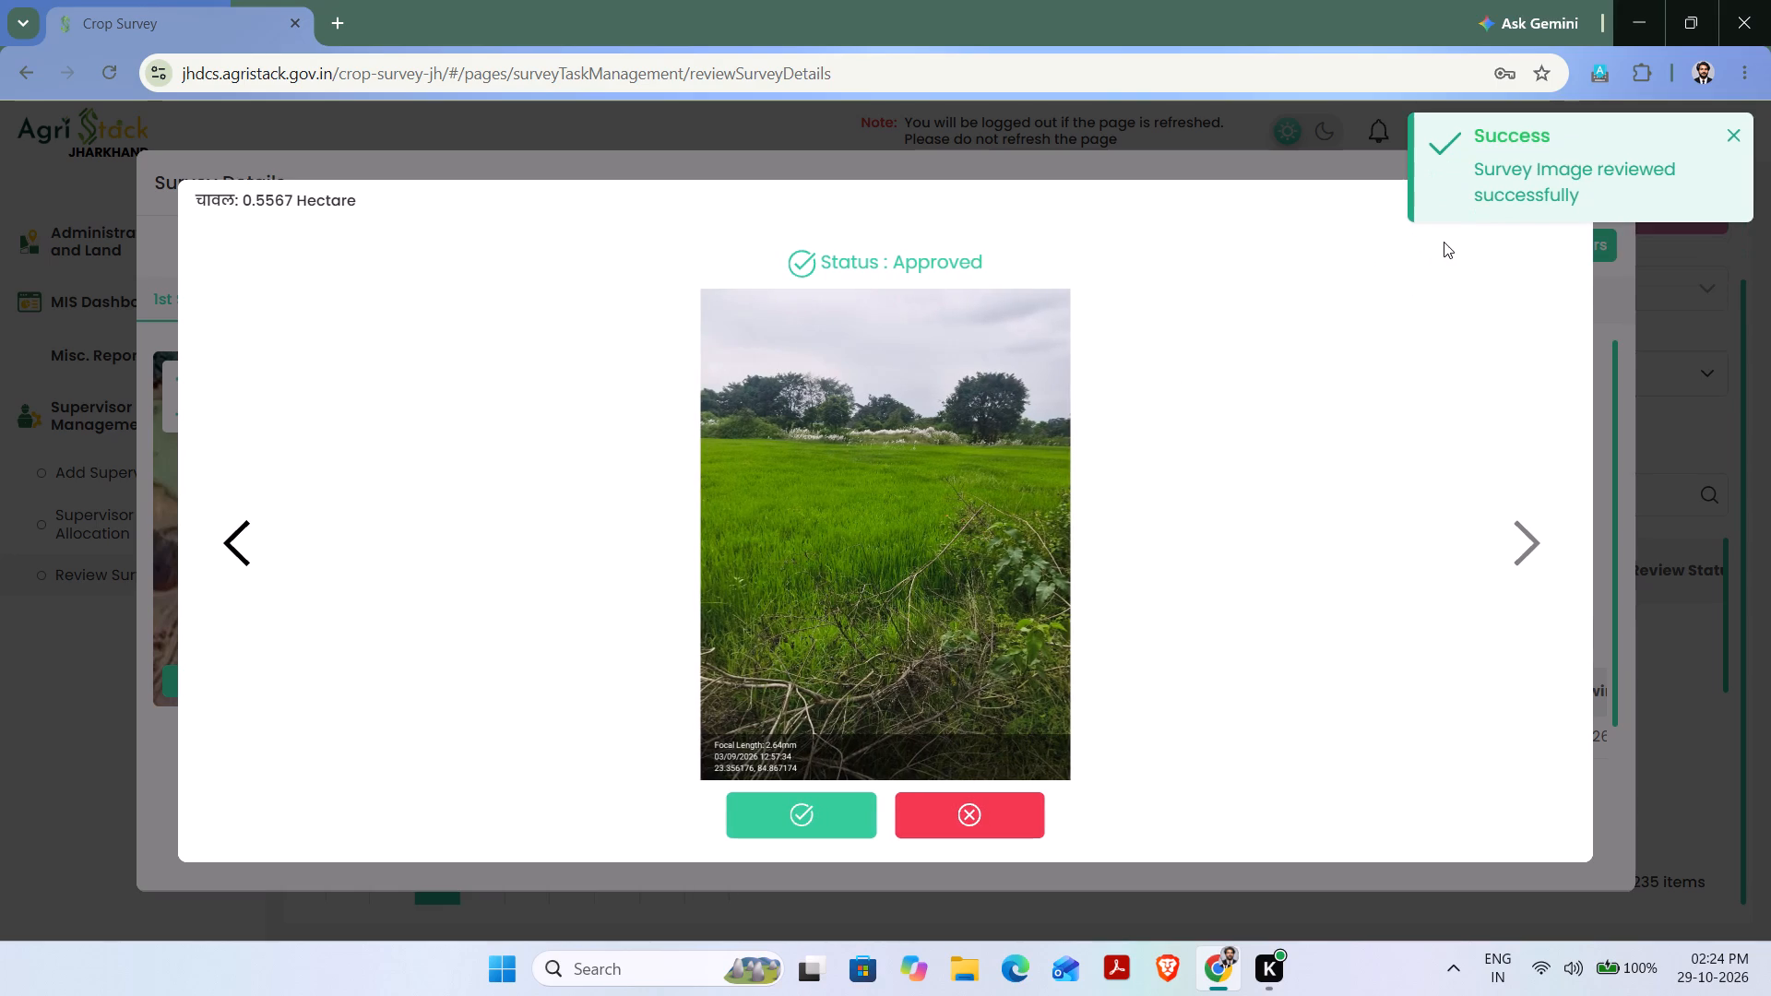
click(1570, 206)
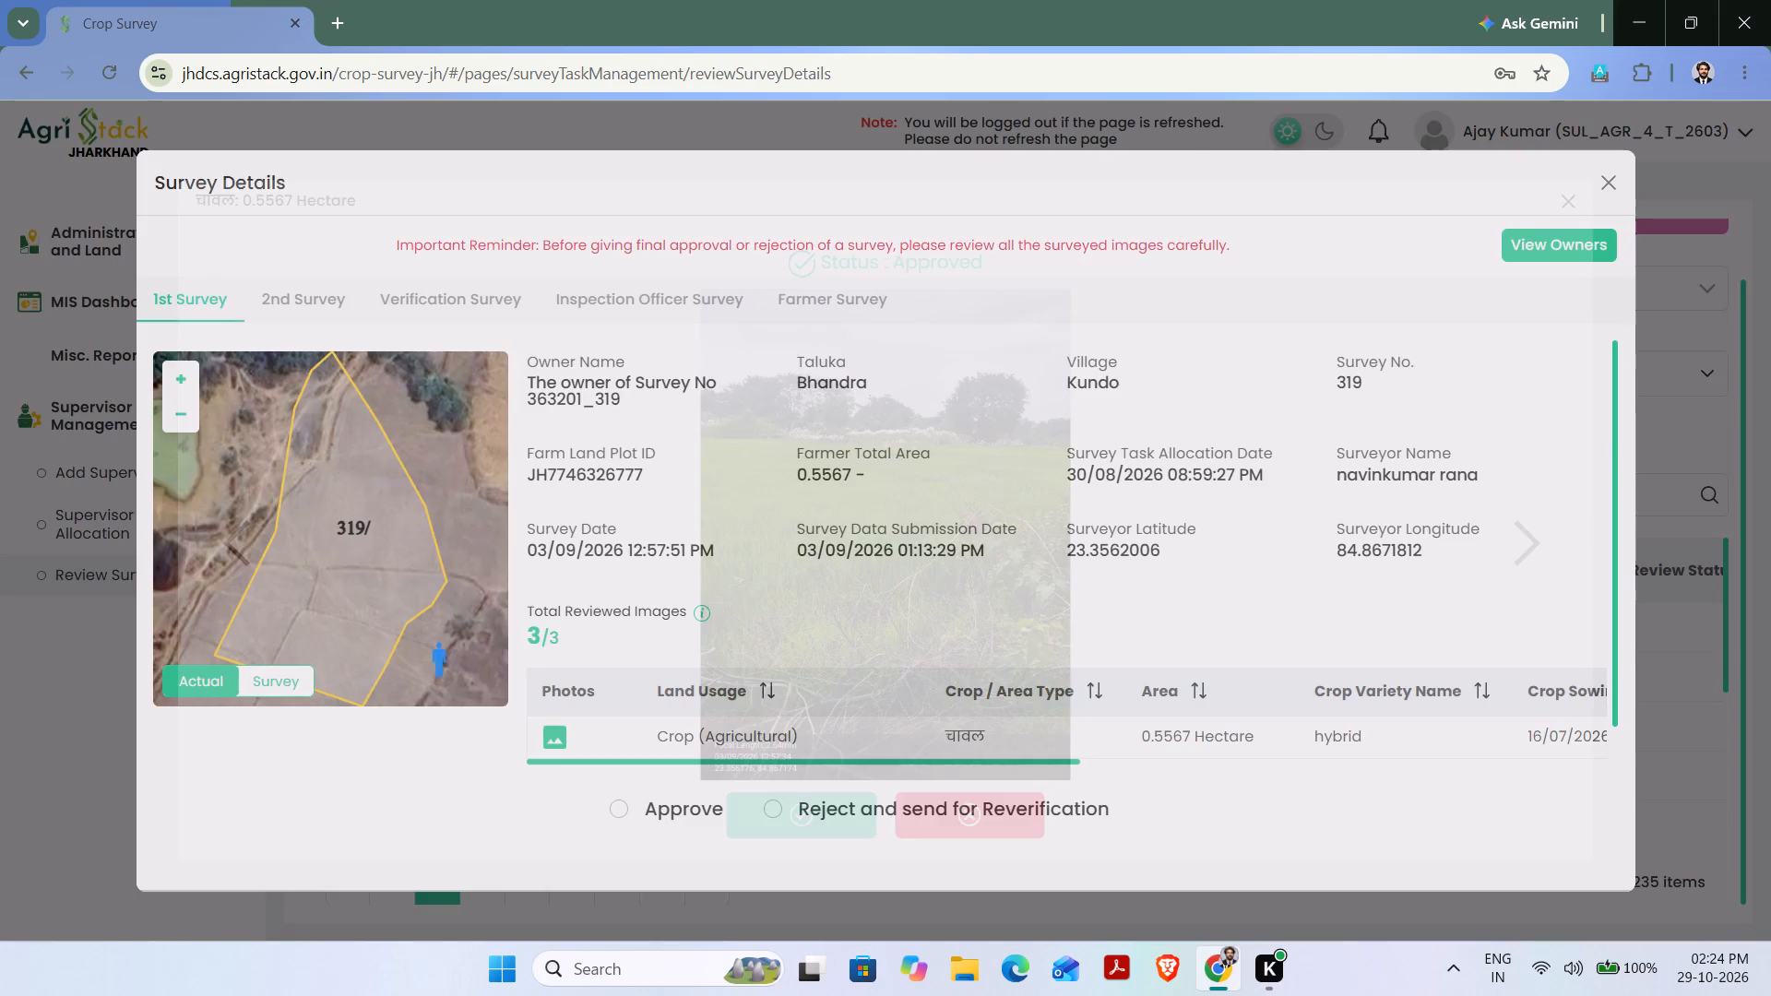
Approve the 1st survey of survey number 319, save the review and close its details.
scroll(950, 561, down, 2)
click(682, 652)
click(797, 718)
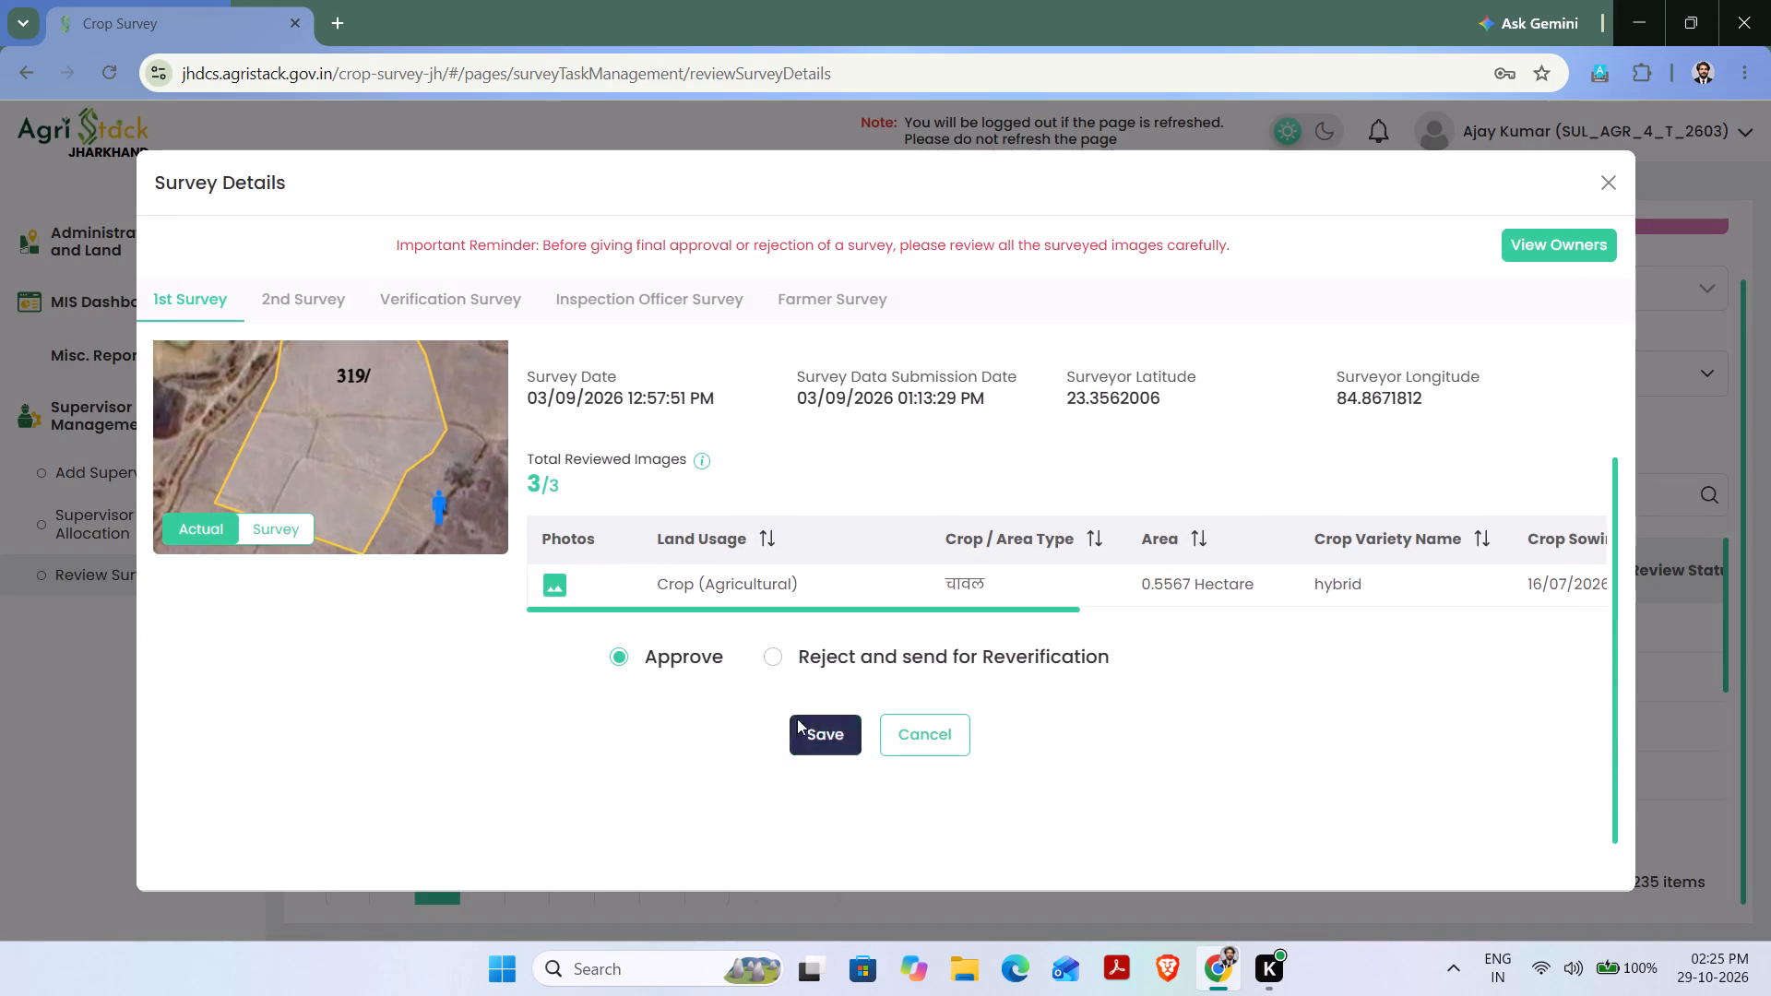
click(887, 564)
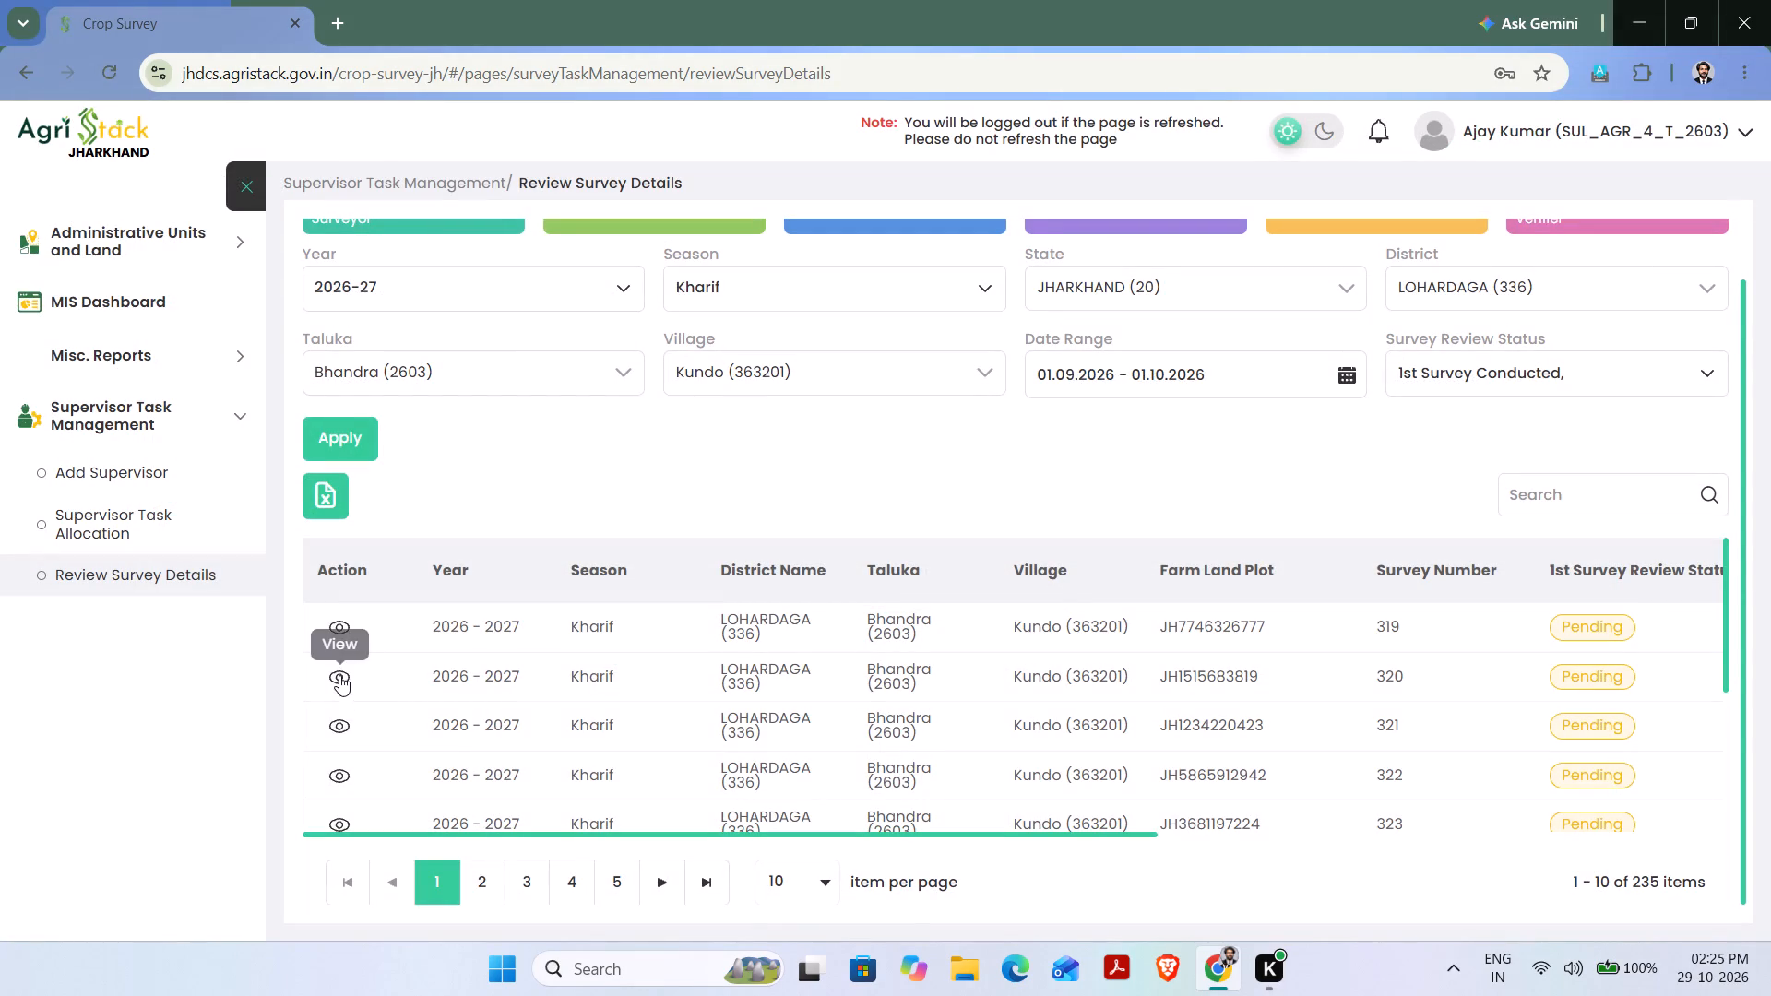
Open the details of survey number 320 and approve all three of its Waste photos.
click(339, 675)
click(560, 728)
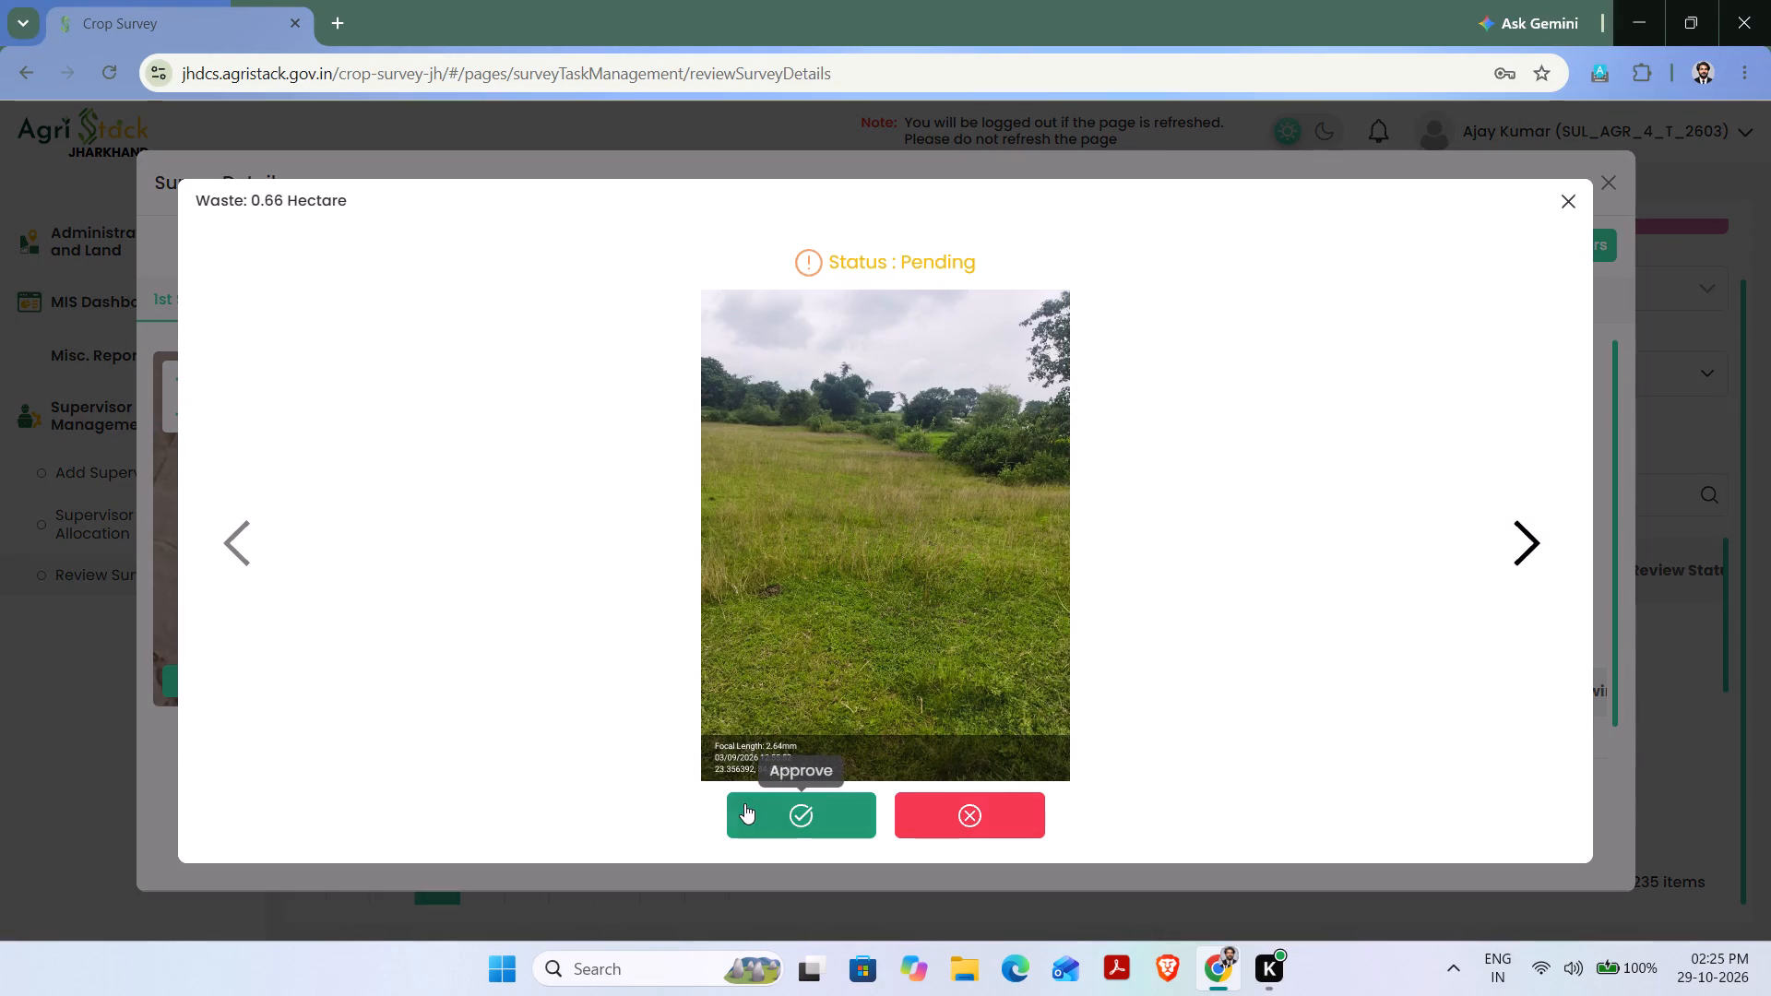
click(744, 803)
drag(884, 720, 729, 749)
click(806, 824)
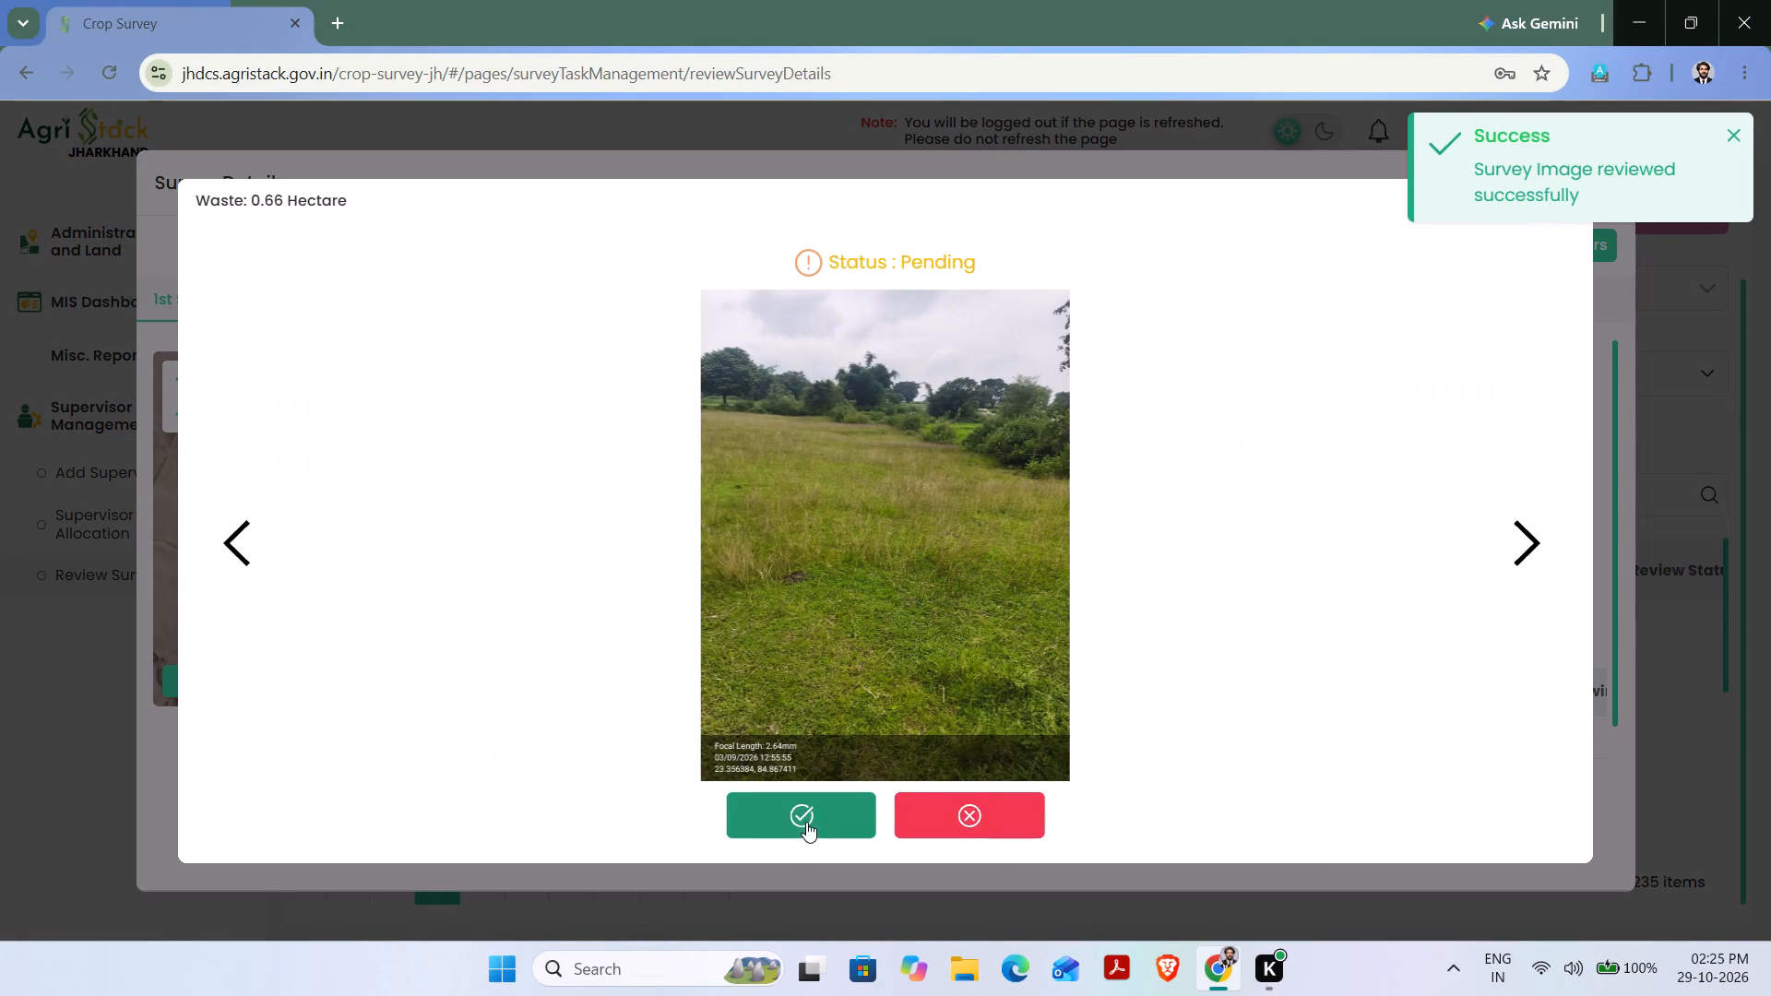
drag(901, 712, 770, 751)
click(773, 813)
drag(930, 667, 894, 670)
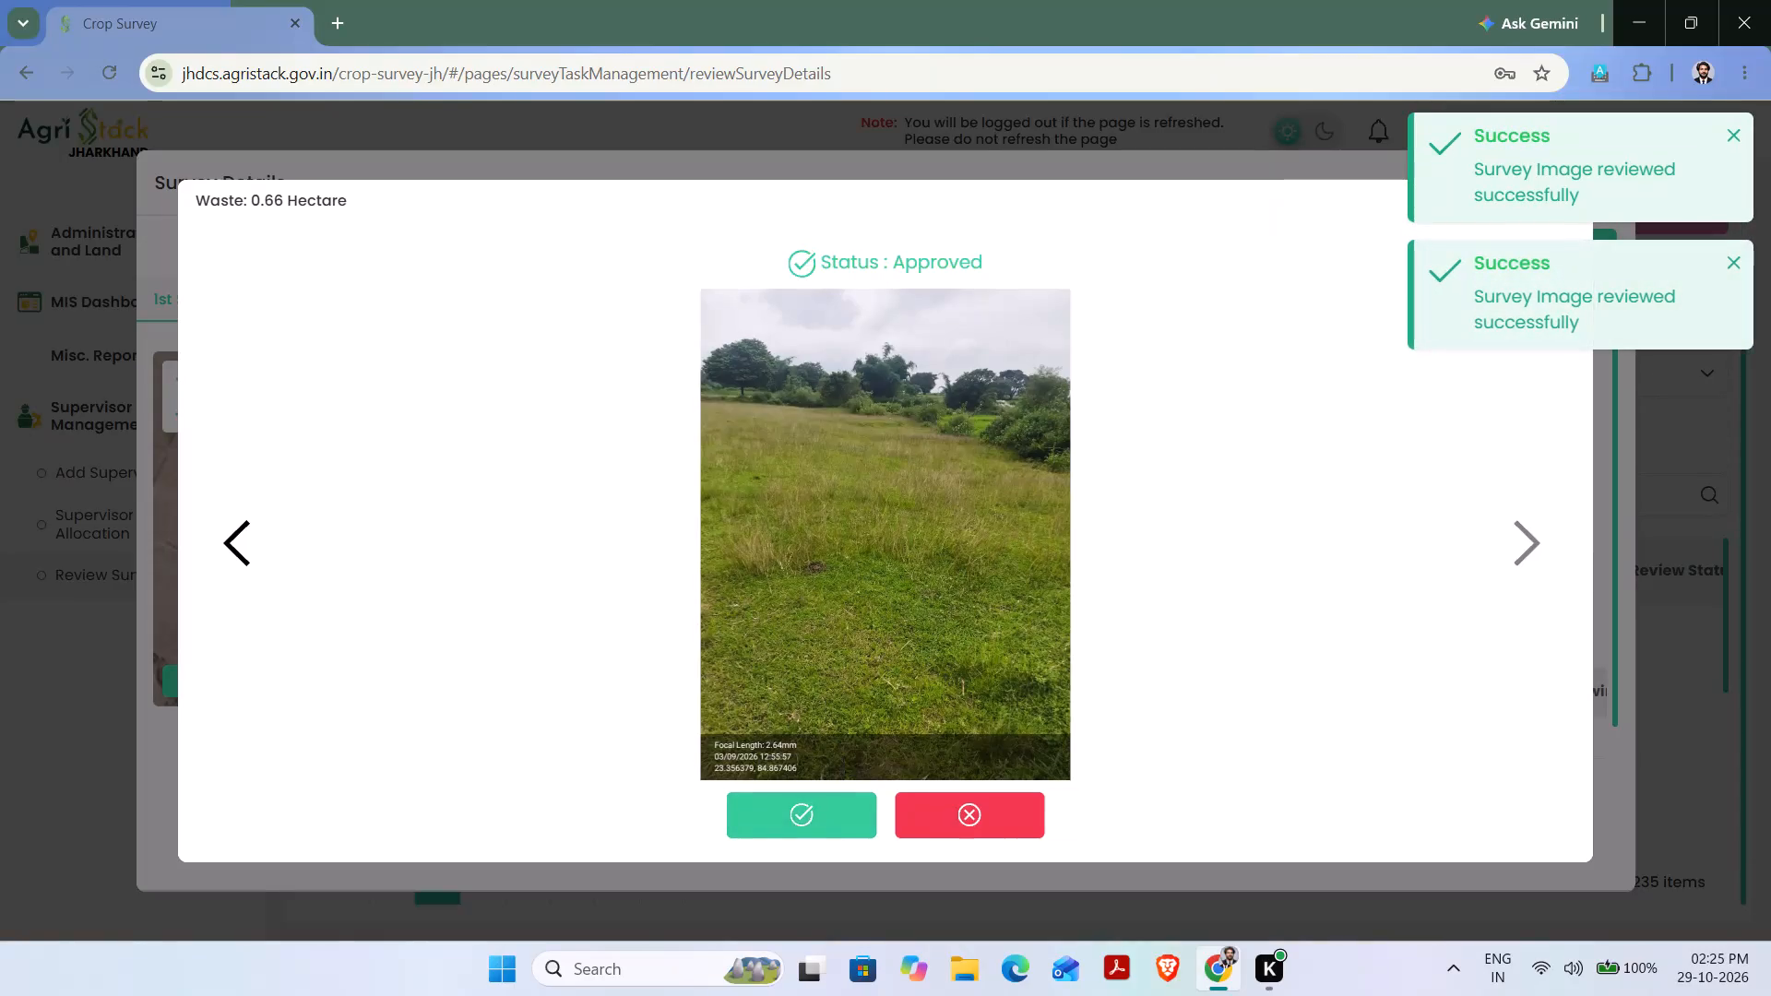
drag(894, 670, 869, 670)
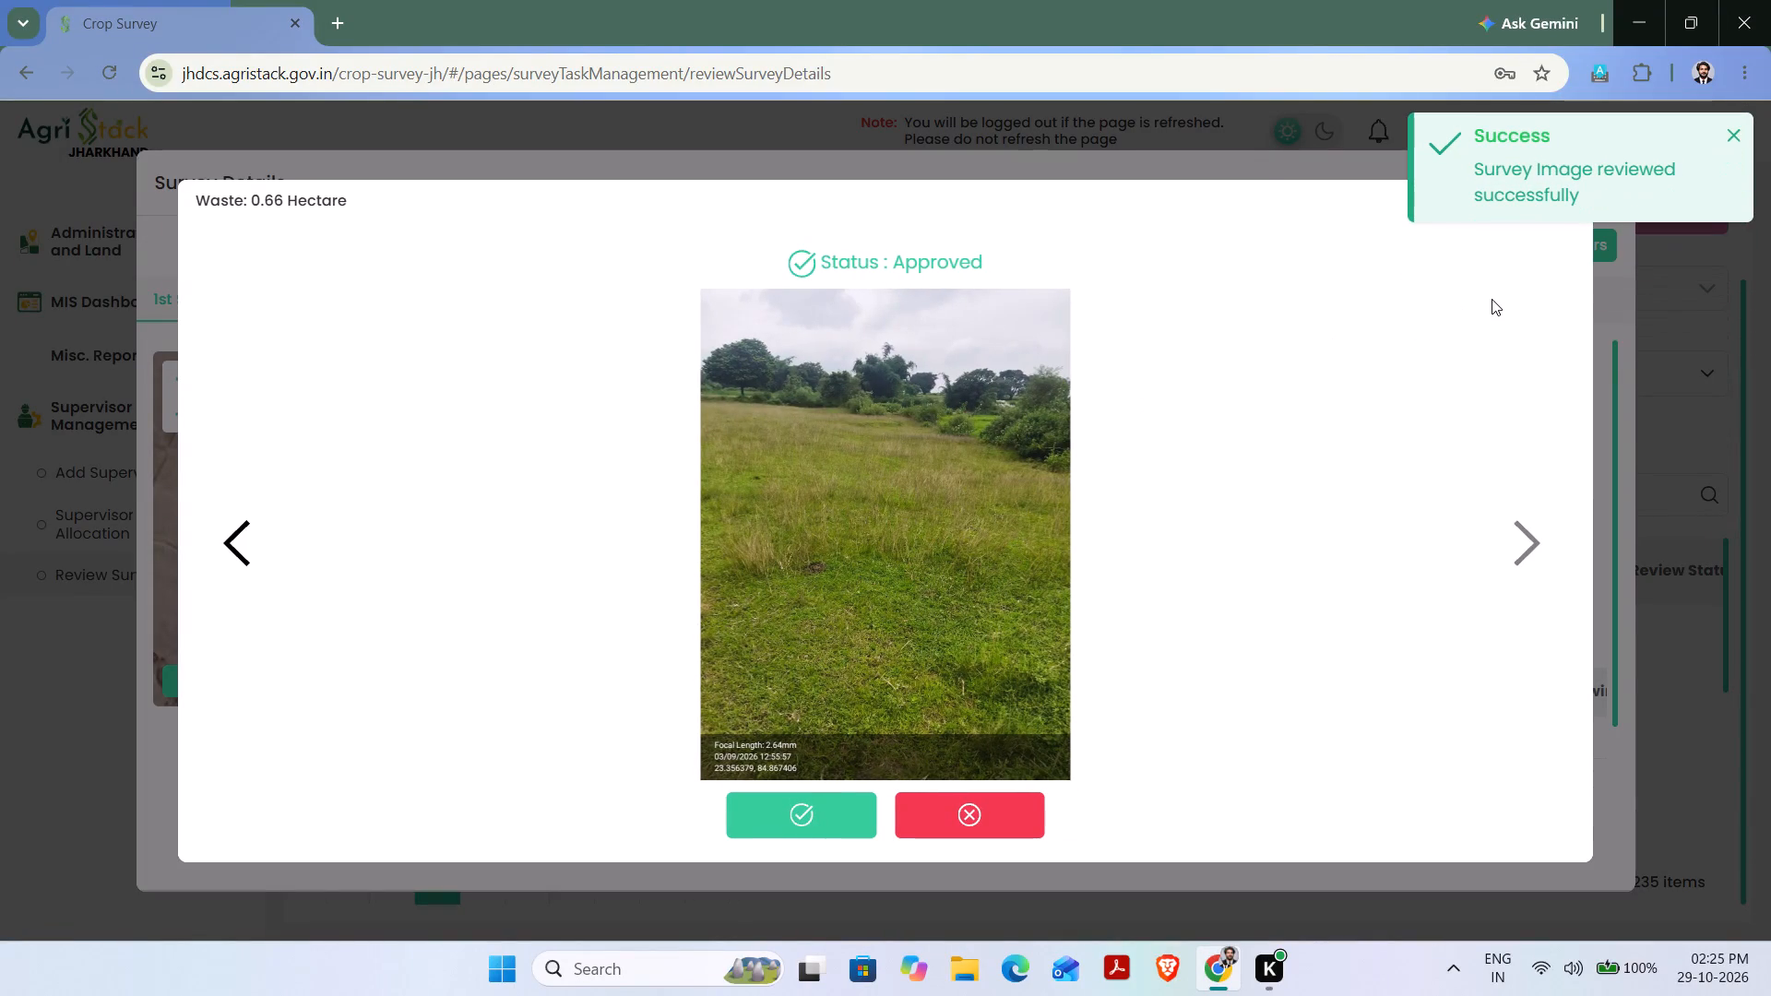
click(1569, 200)
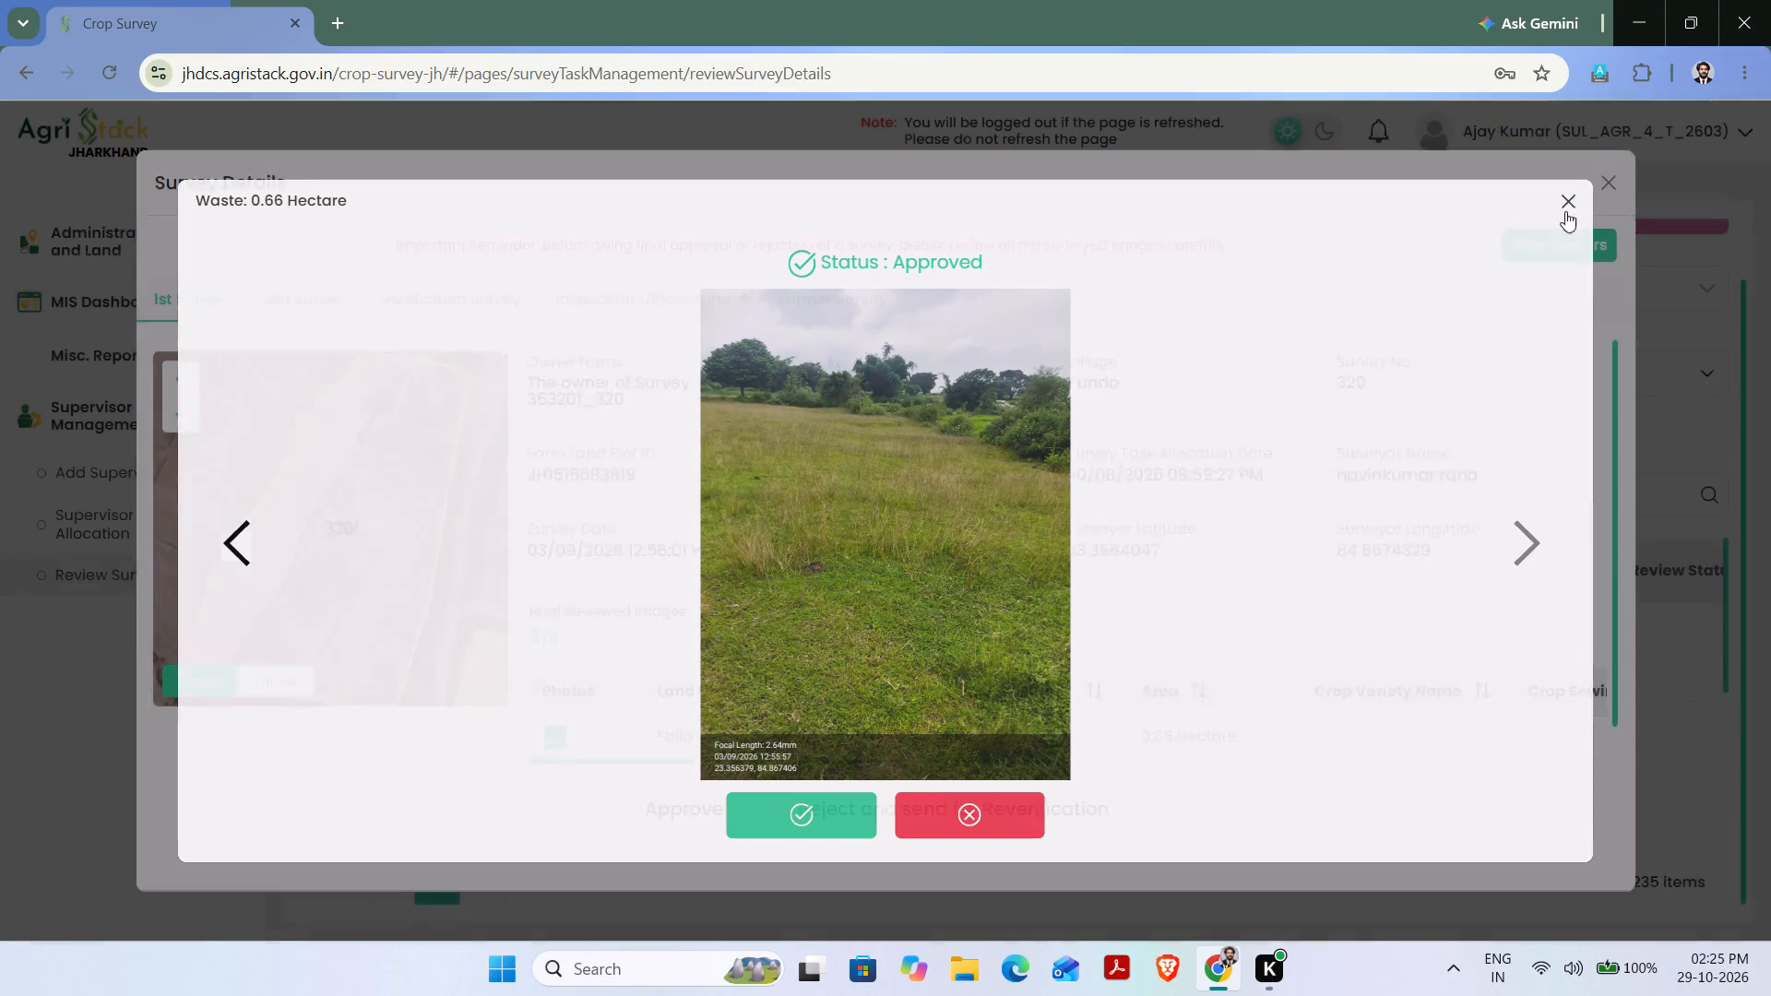
Approve the 1st survey of survey number 320, save the review and close its details.
scroll(1070, 586, down, 2)
click(693, 650)
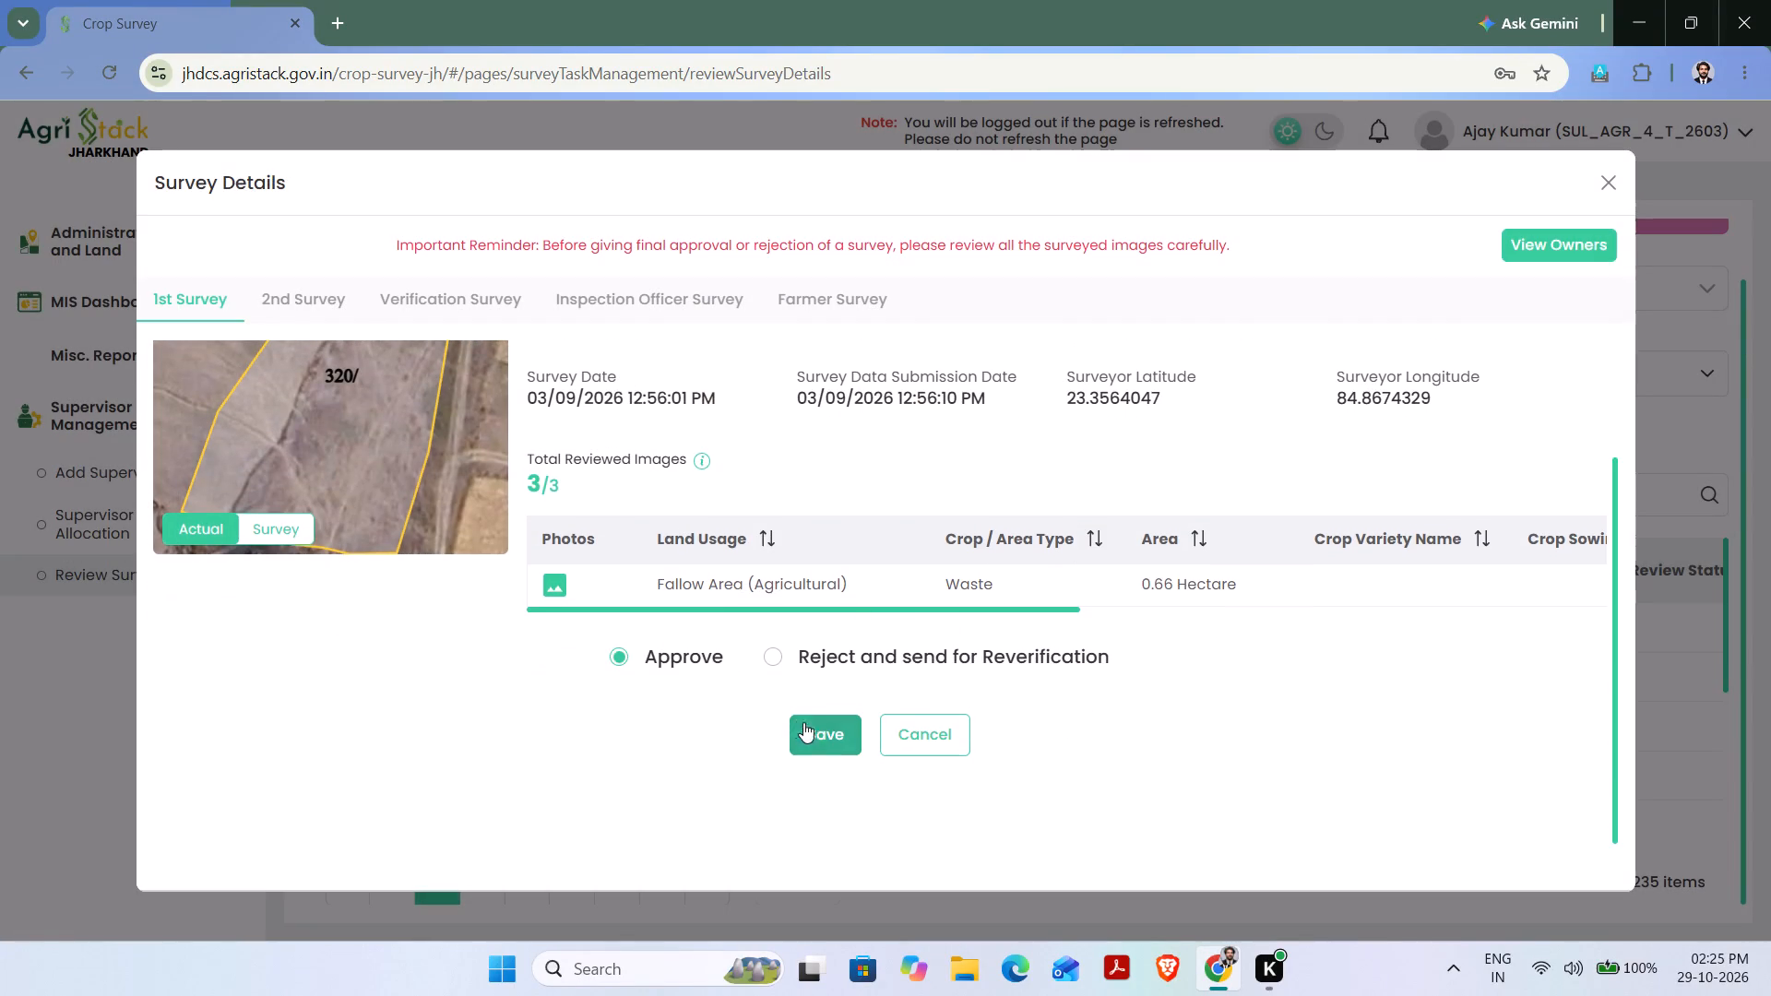
click(815, 727)
click(914, 590)
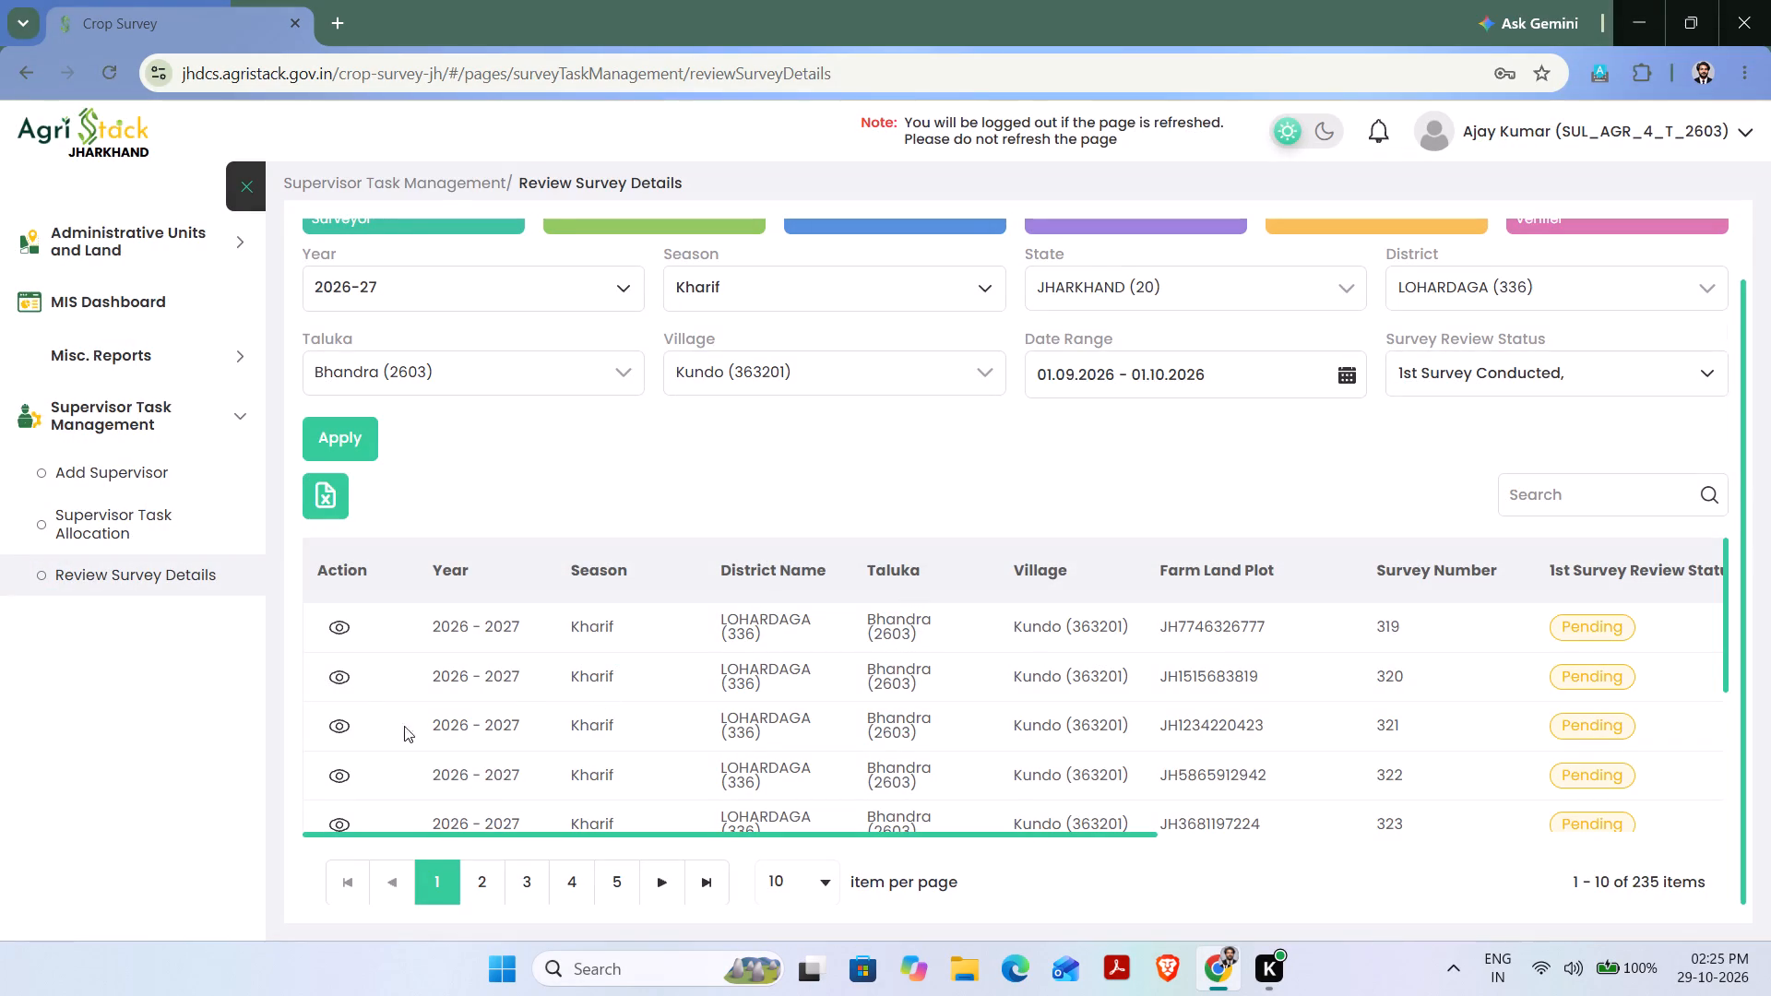
Open the details of survey number 321 and approve all three of its Waste photos.
click(343, 726)
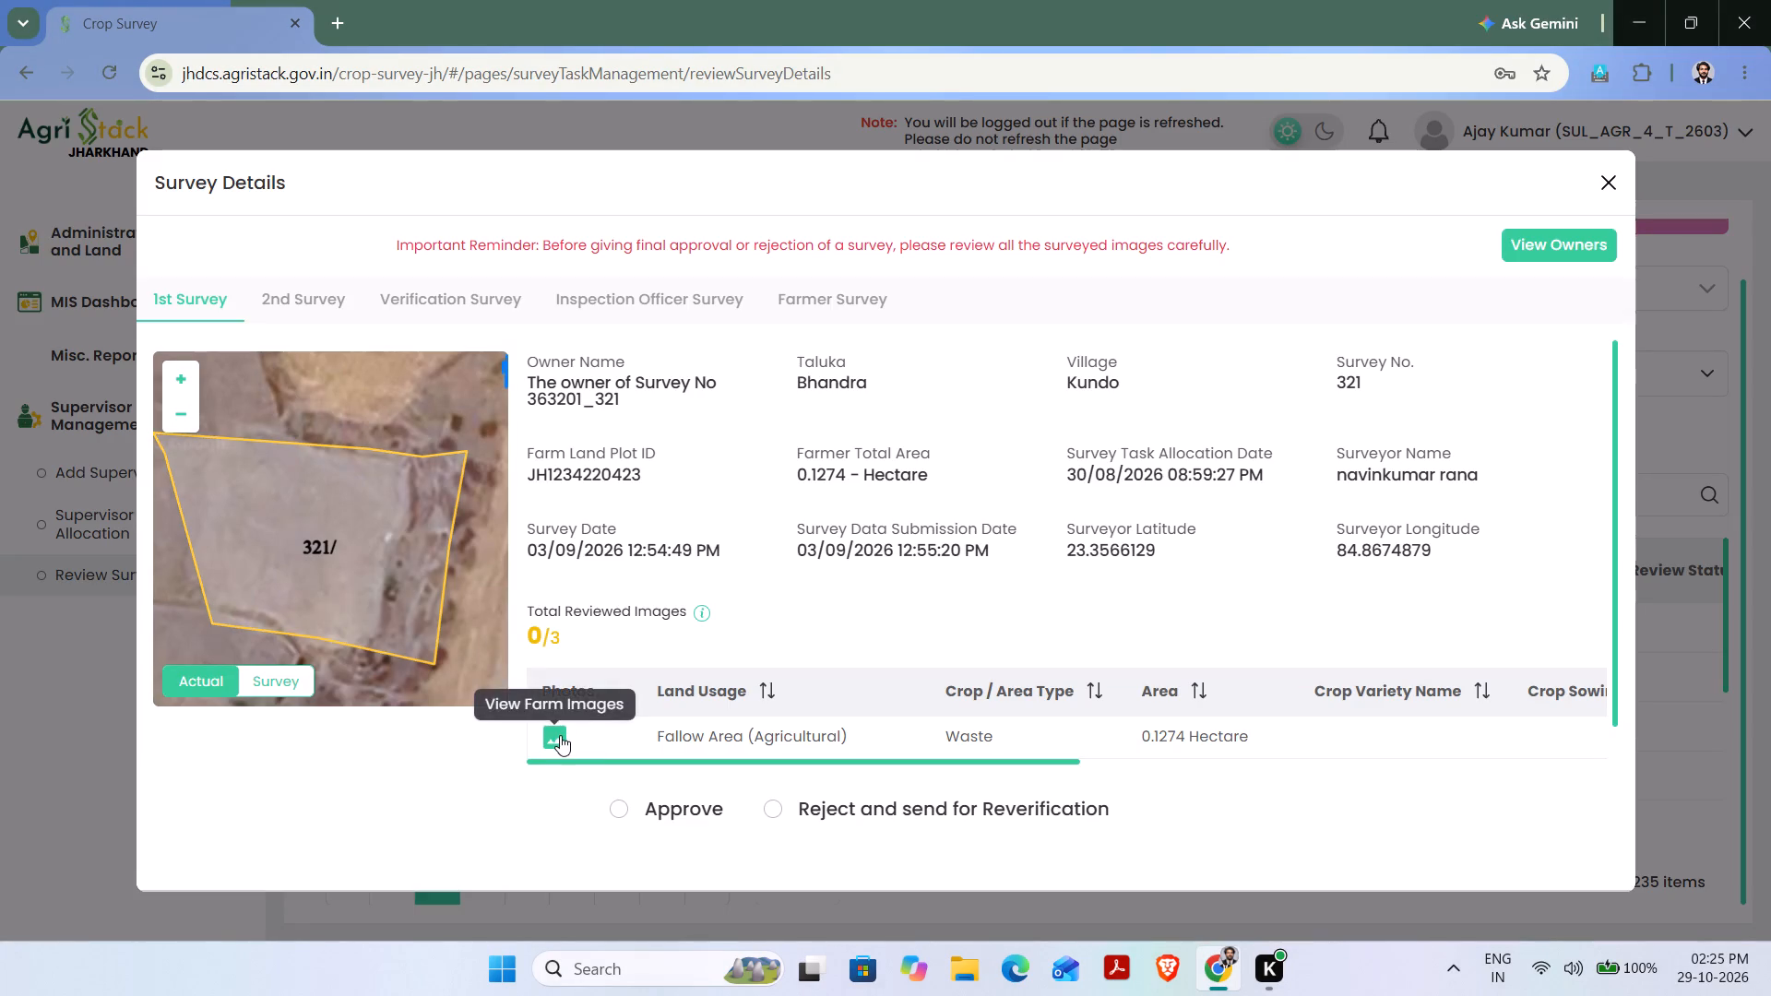
click(560, 735)
click(743, 803)
drag(905, 677, 842, 697)
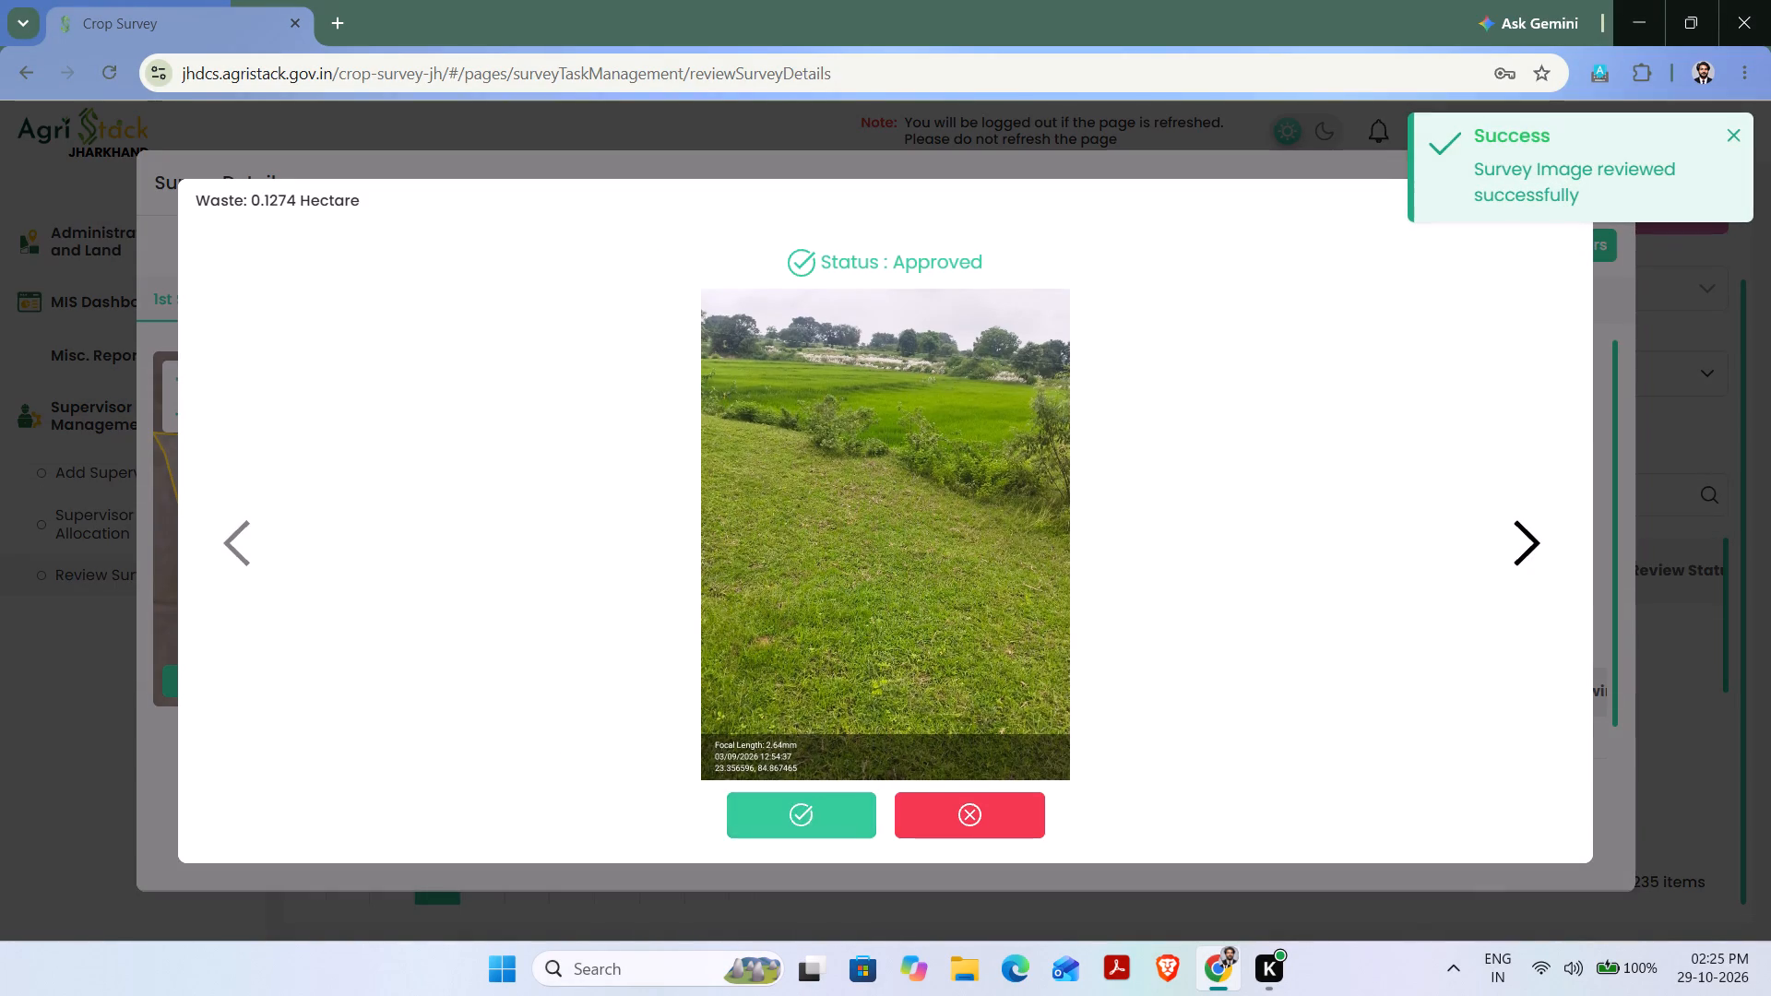
drag(842, 697, 755, 717)
click(782, 806)
drag(888, 699, 769, 728)
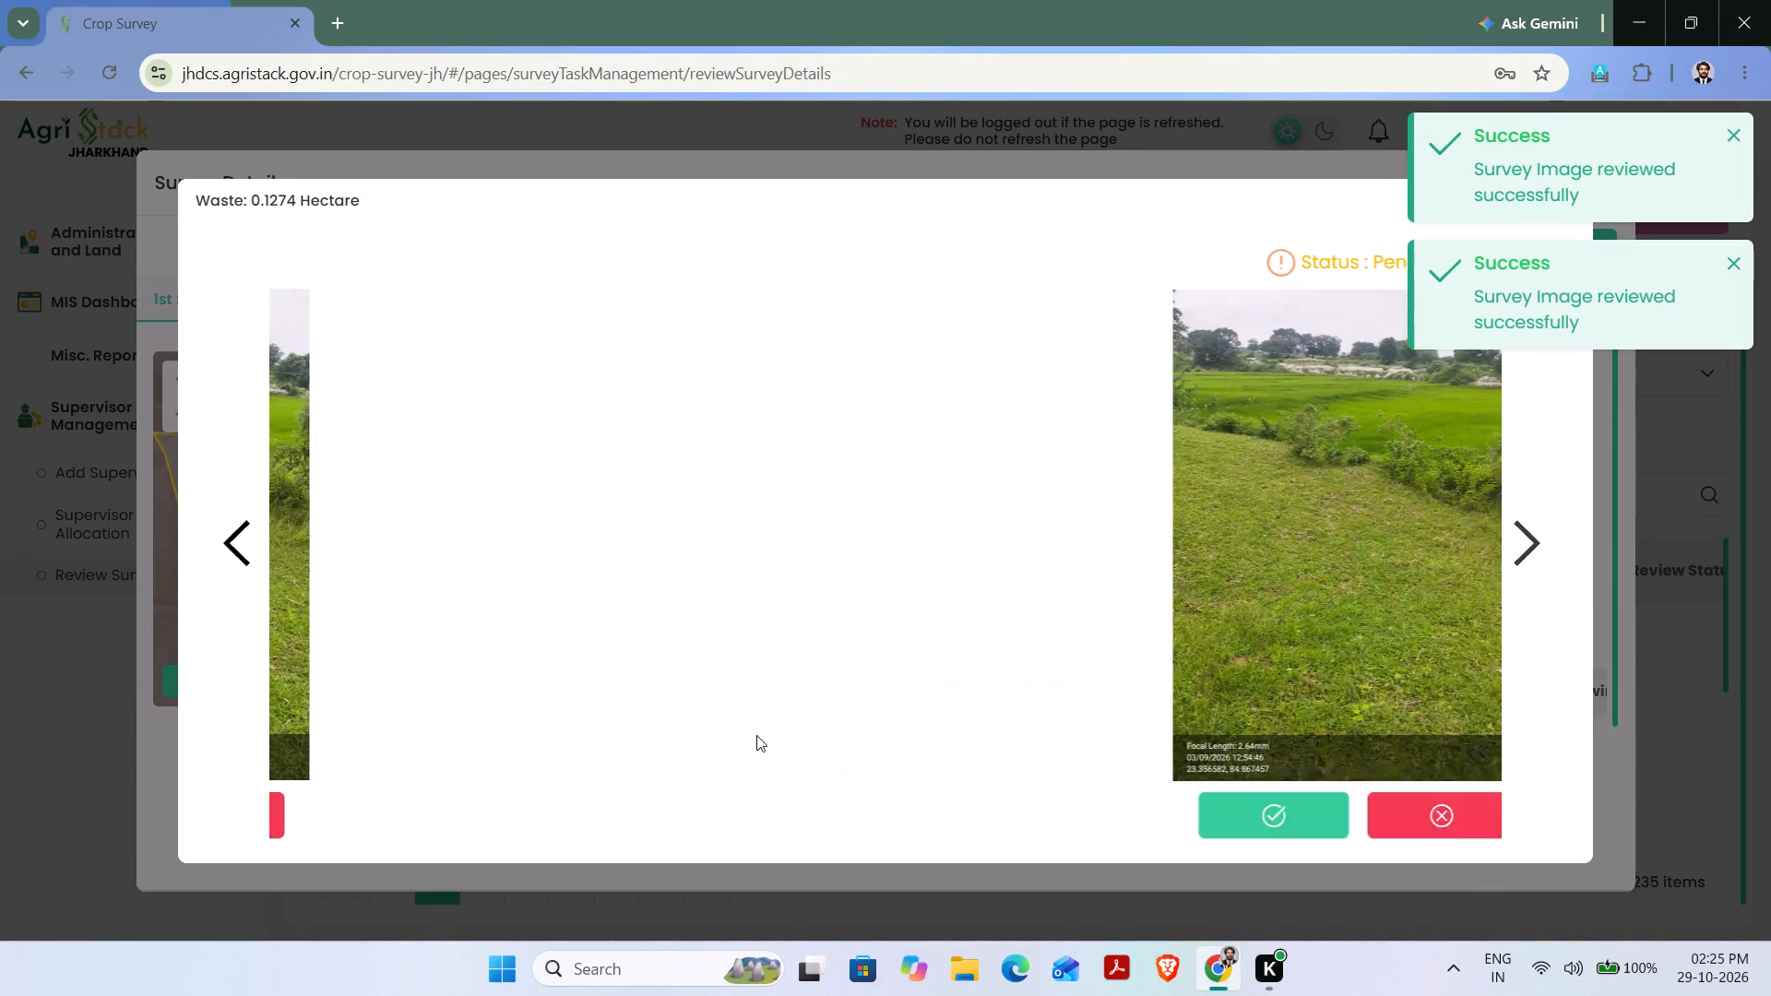
click(780, 800)
drag(928, 644, 851, 655)
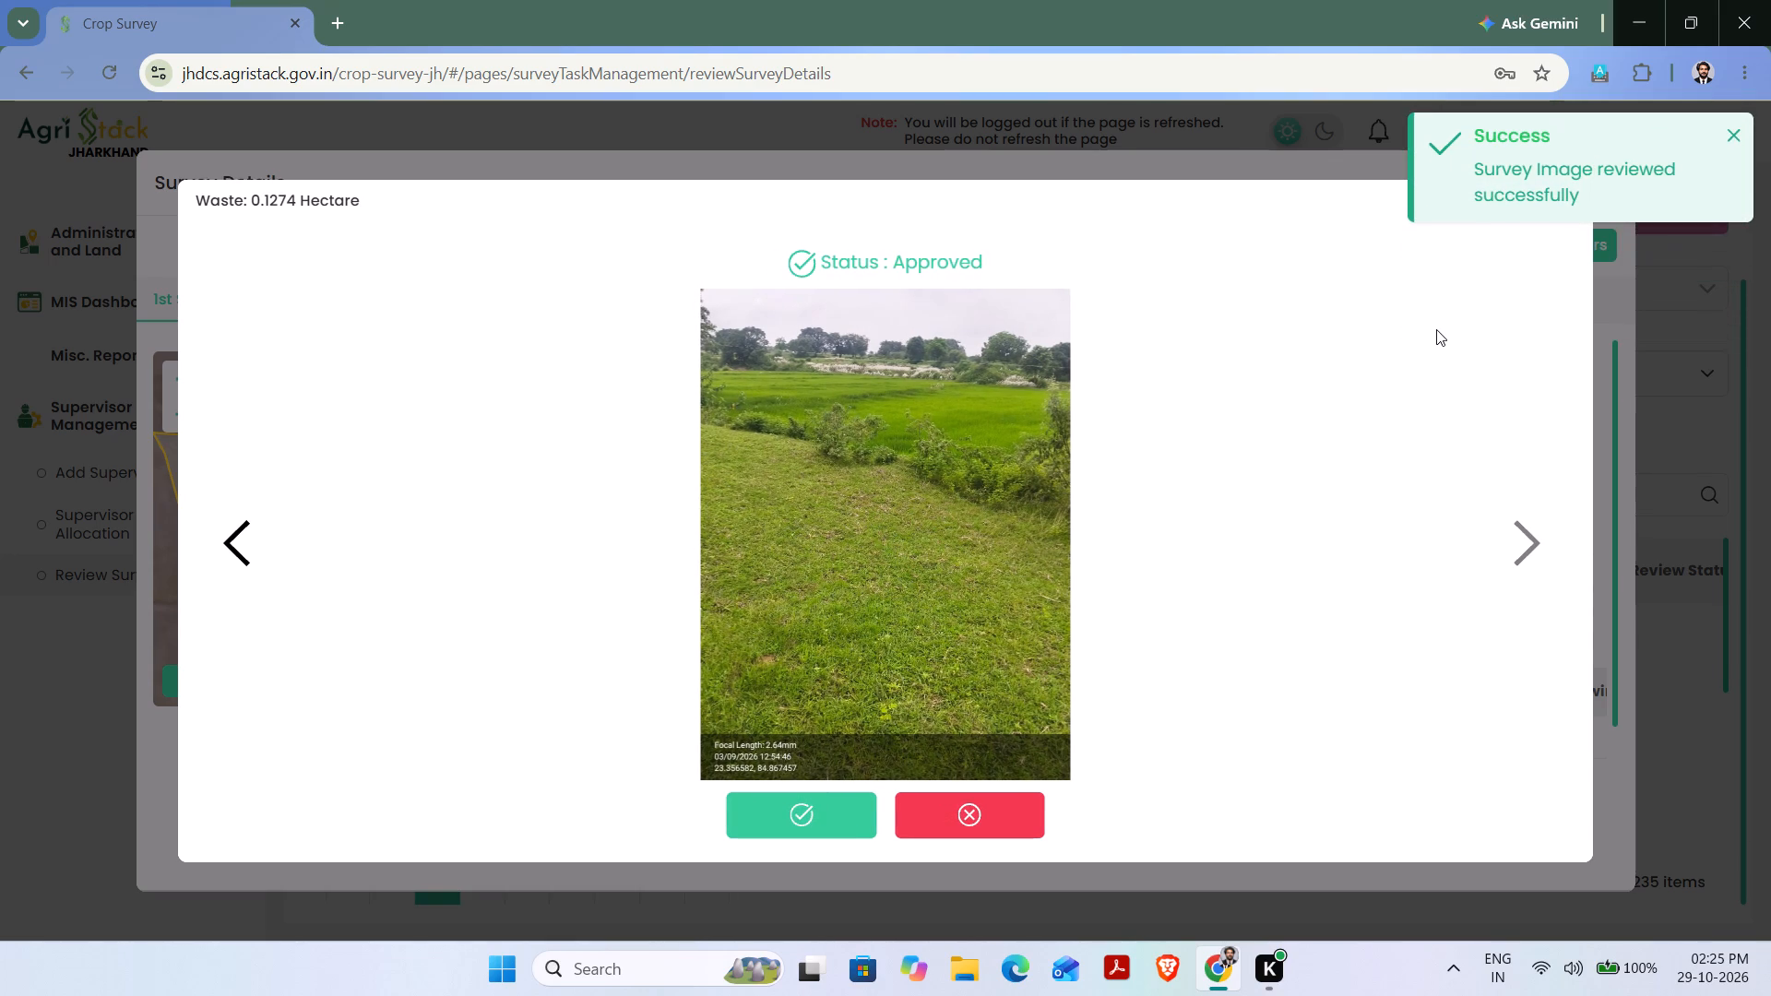
click(1568, 205)
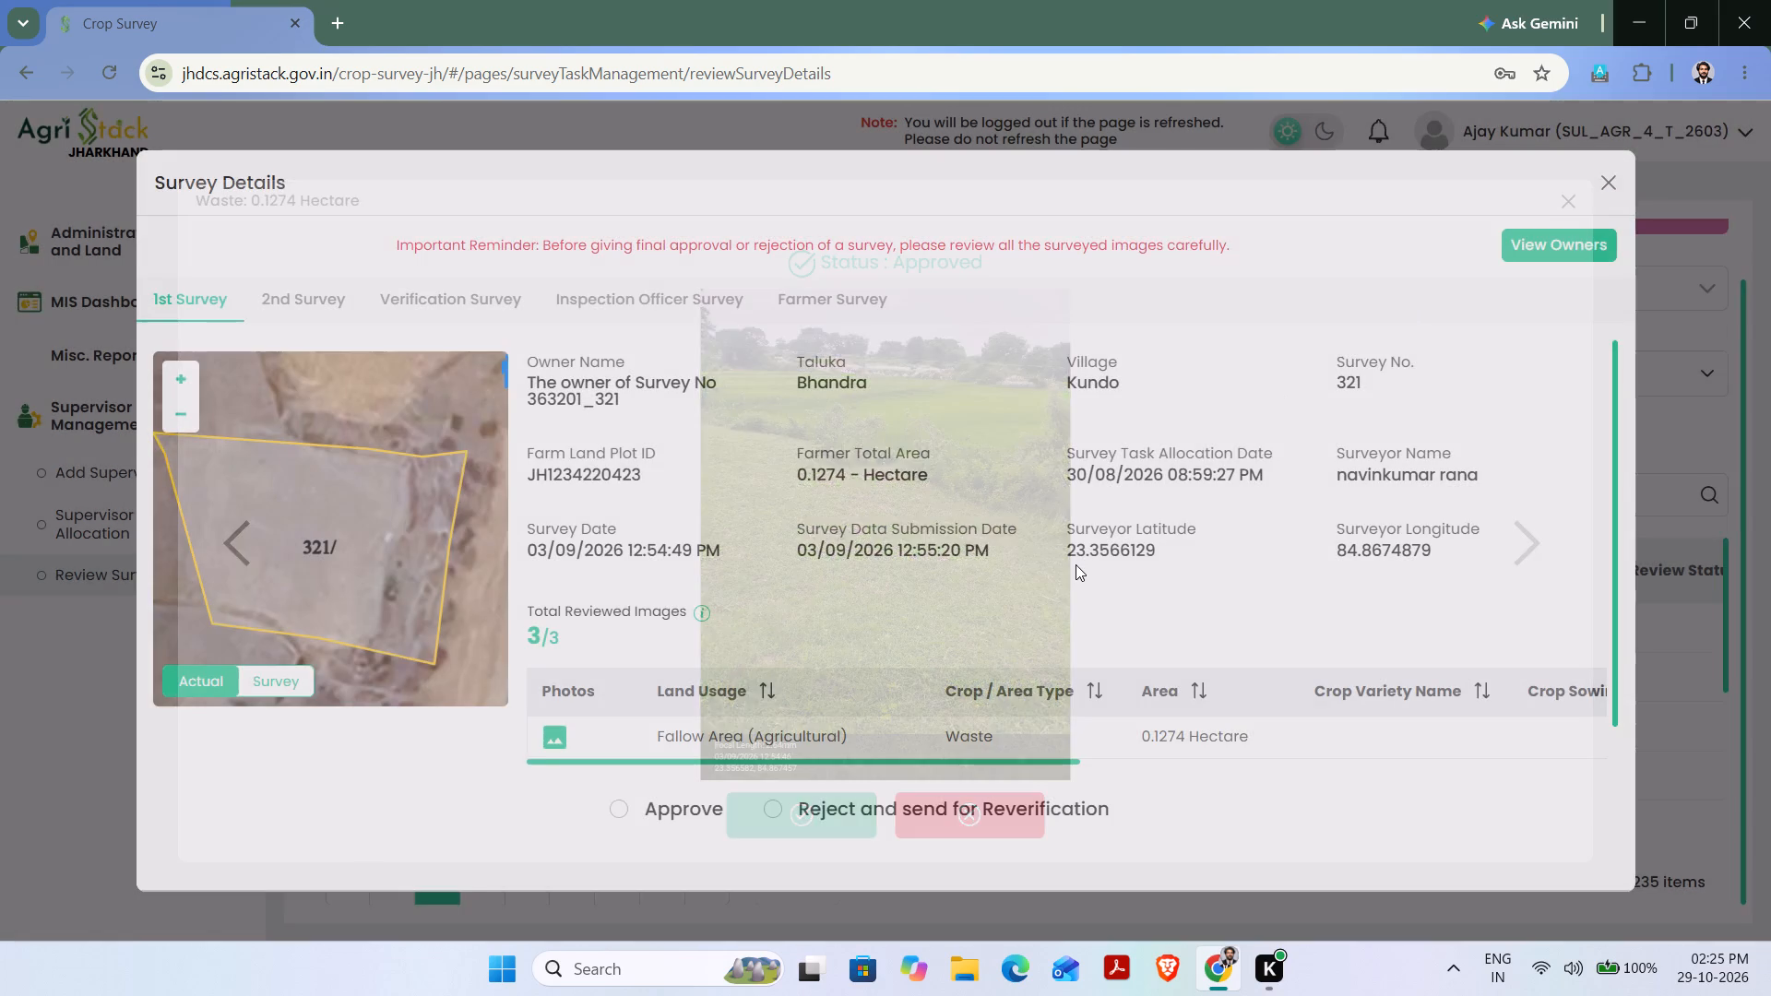
Approve the 1st survey of survey number 321, save the review and close its details.
scroll(1076, 564, down, 2)
click(669, 660)
click(815, 728)
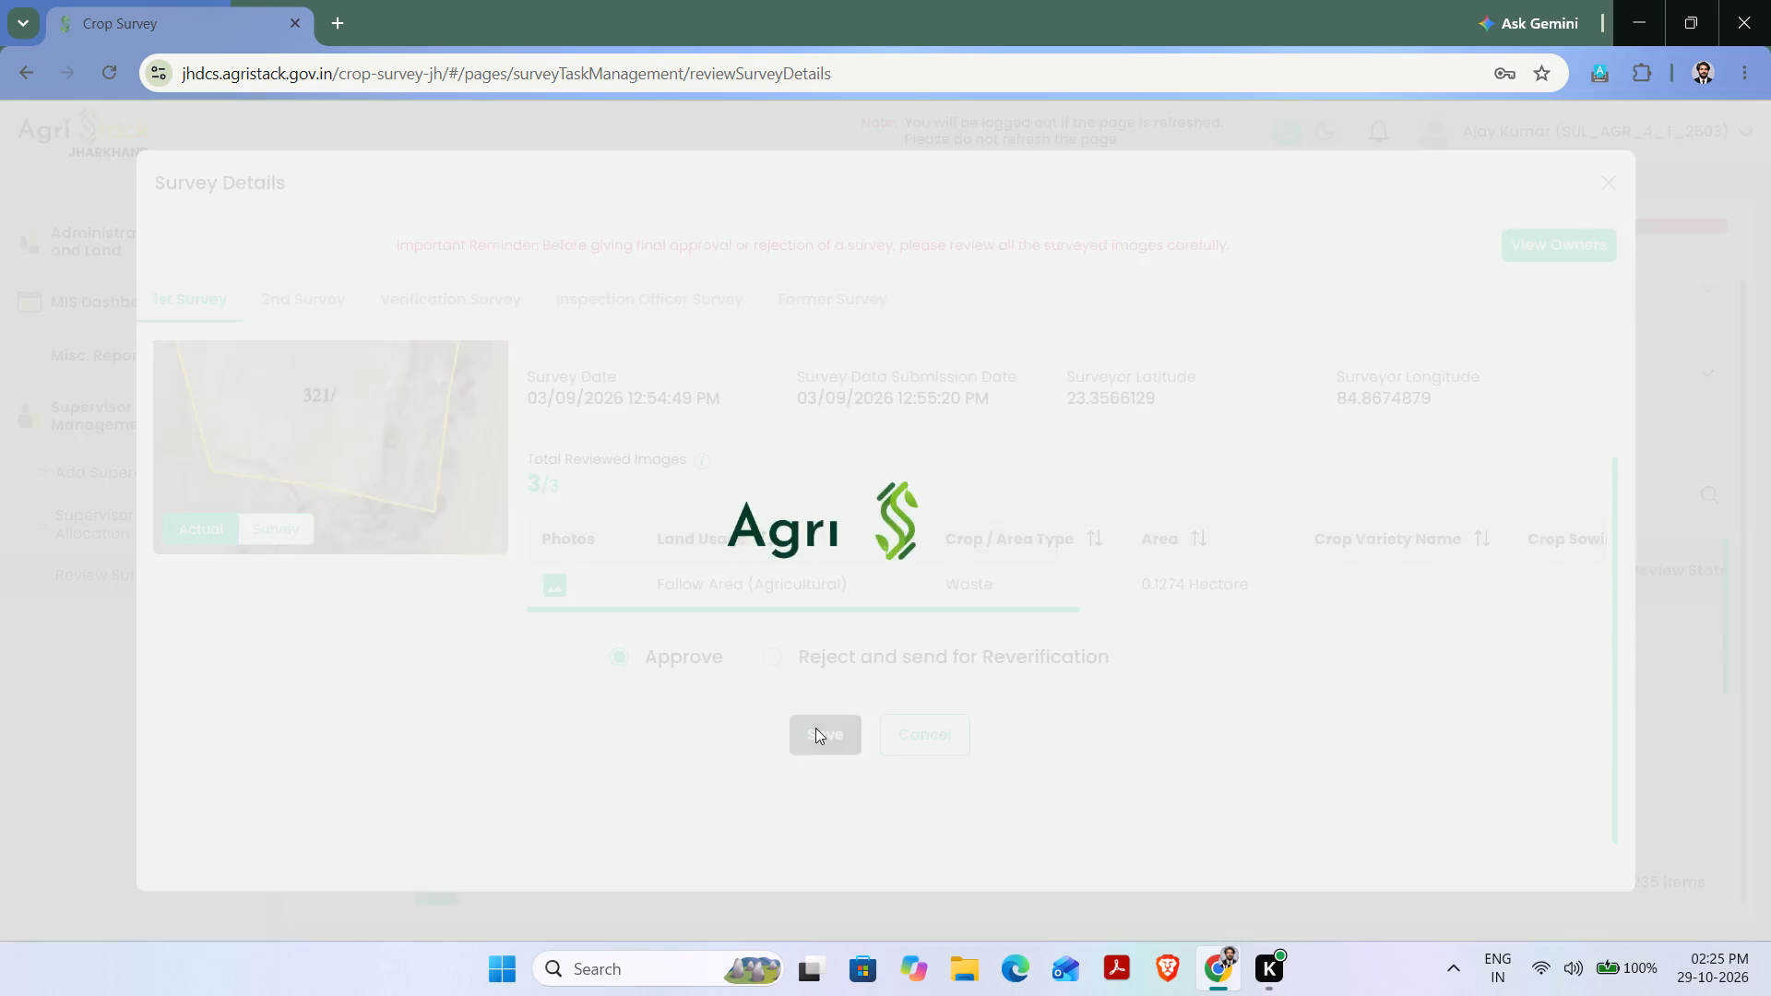
click(853, 557)
Open the details of survey number 322 and approve all three of its Fallow photos.
click(330, 768)
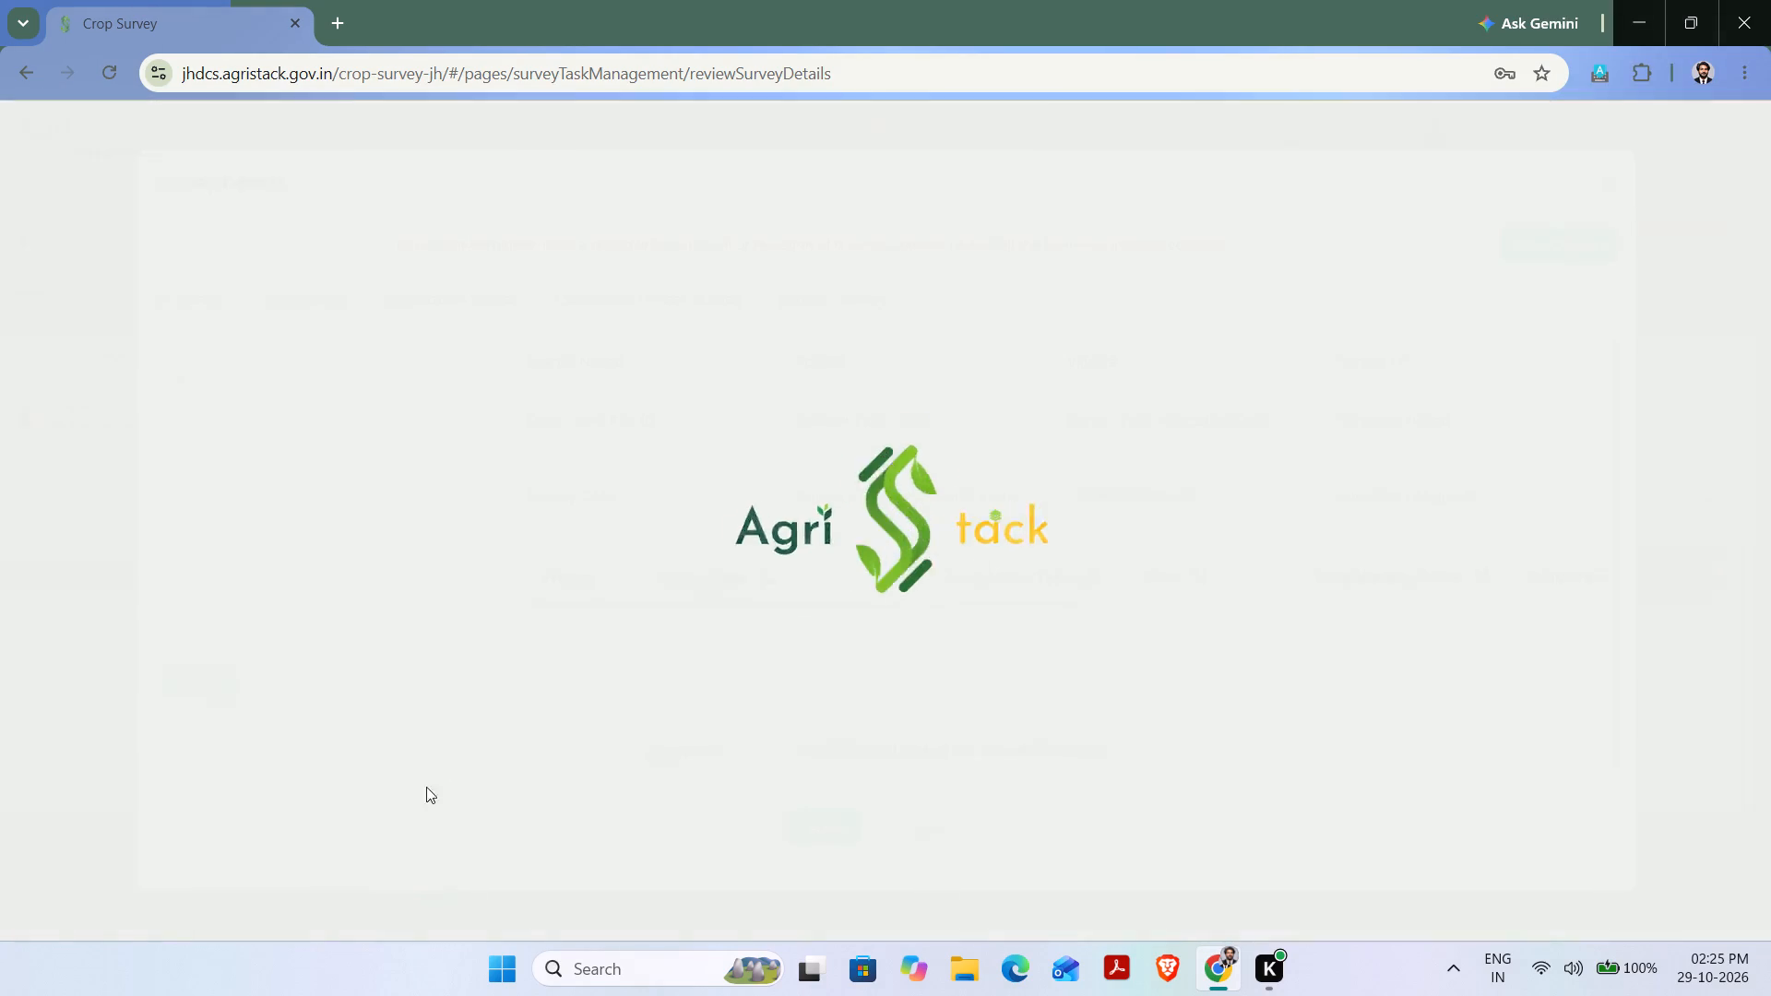
click(550, 729)
click(763, 809)
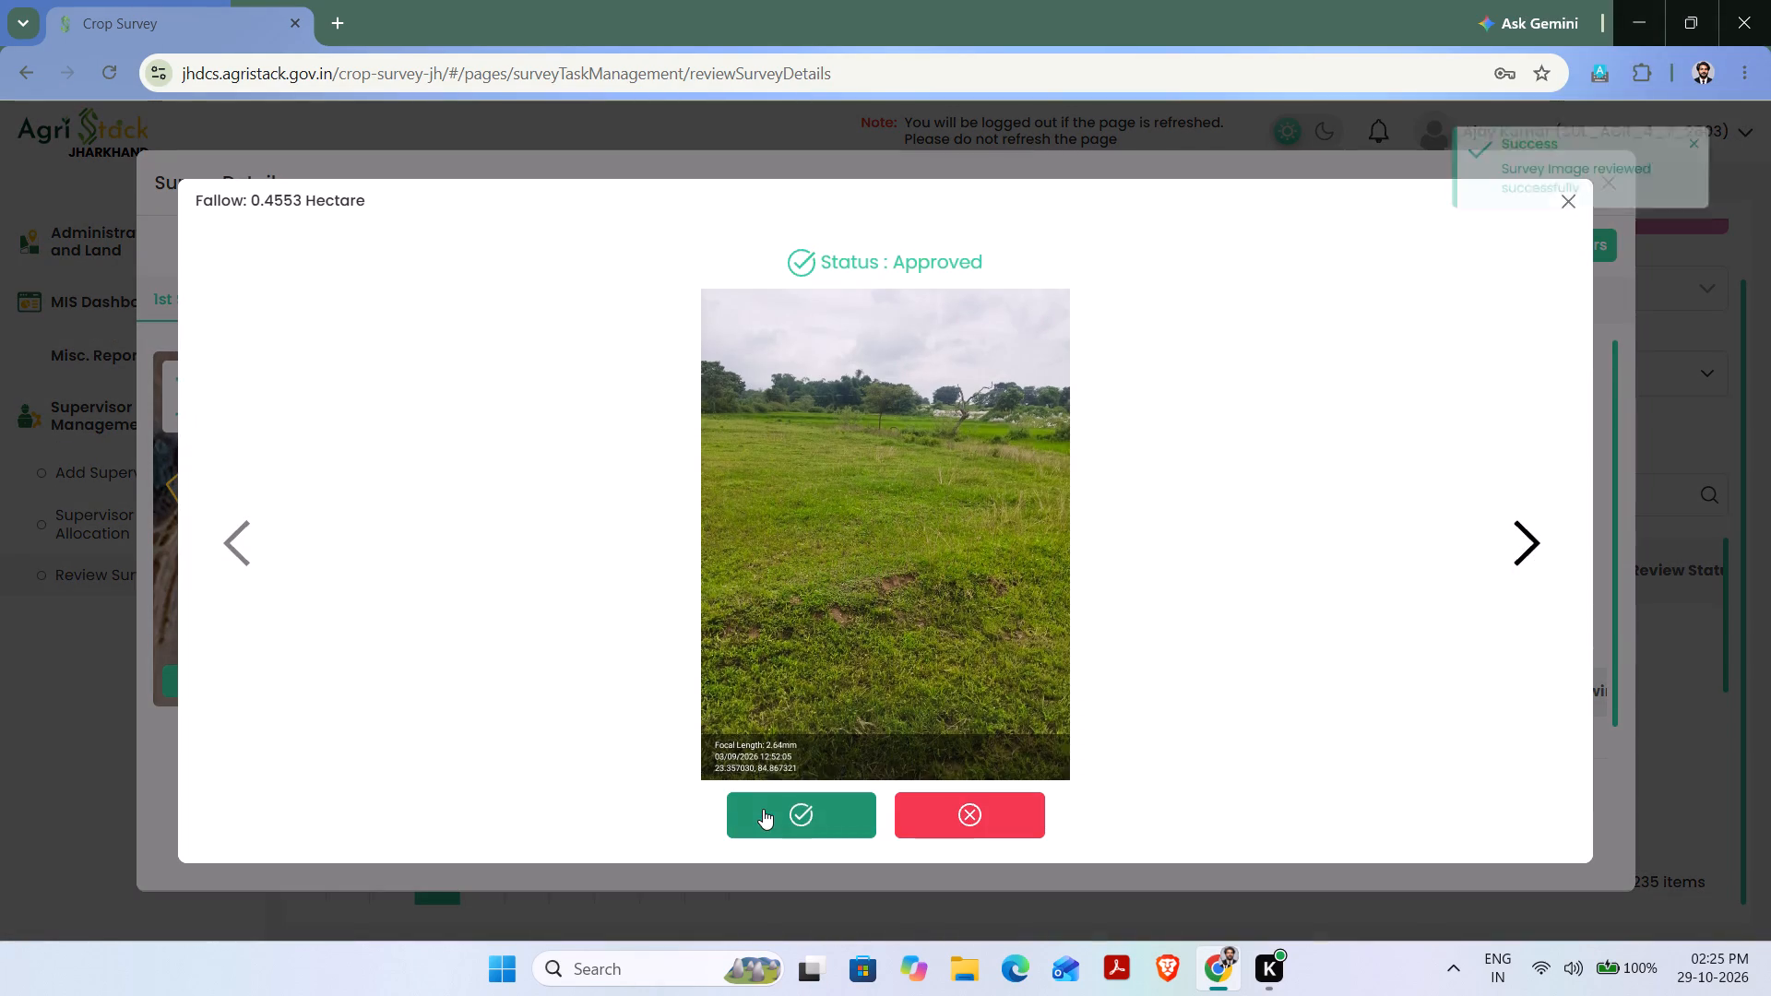
drag(909, 707, 750, 754)
click(790, 811)
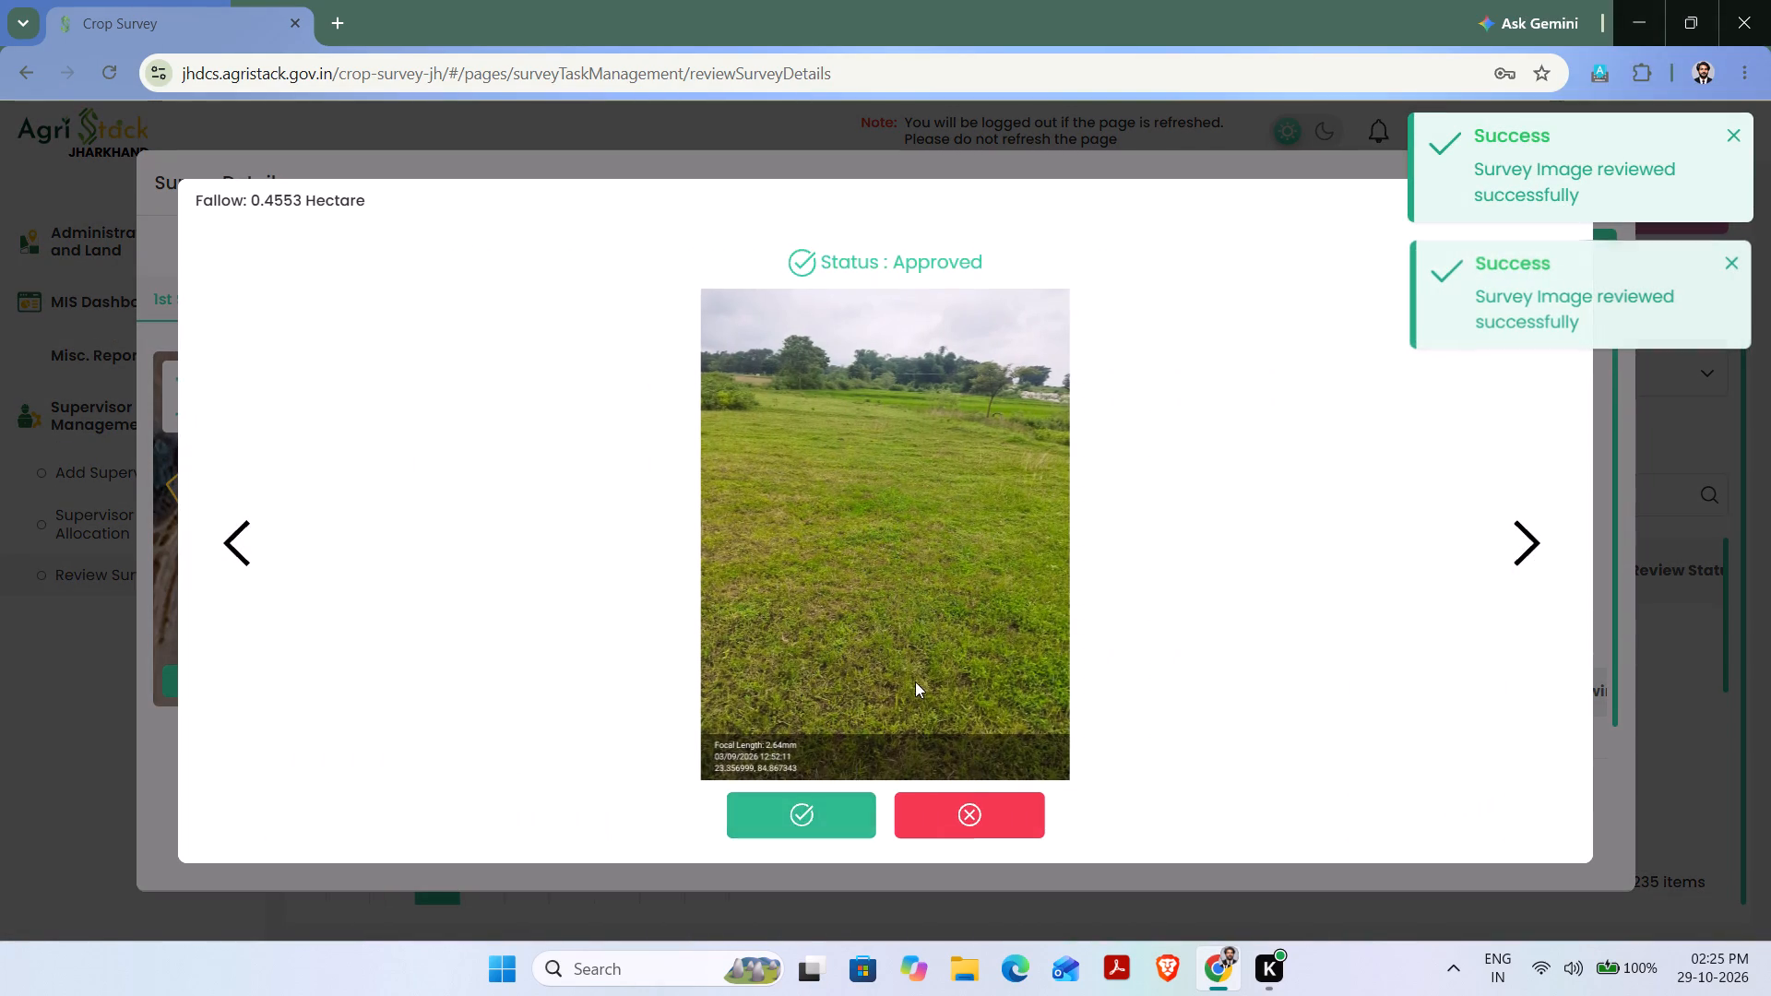
drag(913, 682, 749, 731)
click(790, 803)
drag(915, 623, 871, 628)
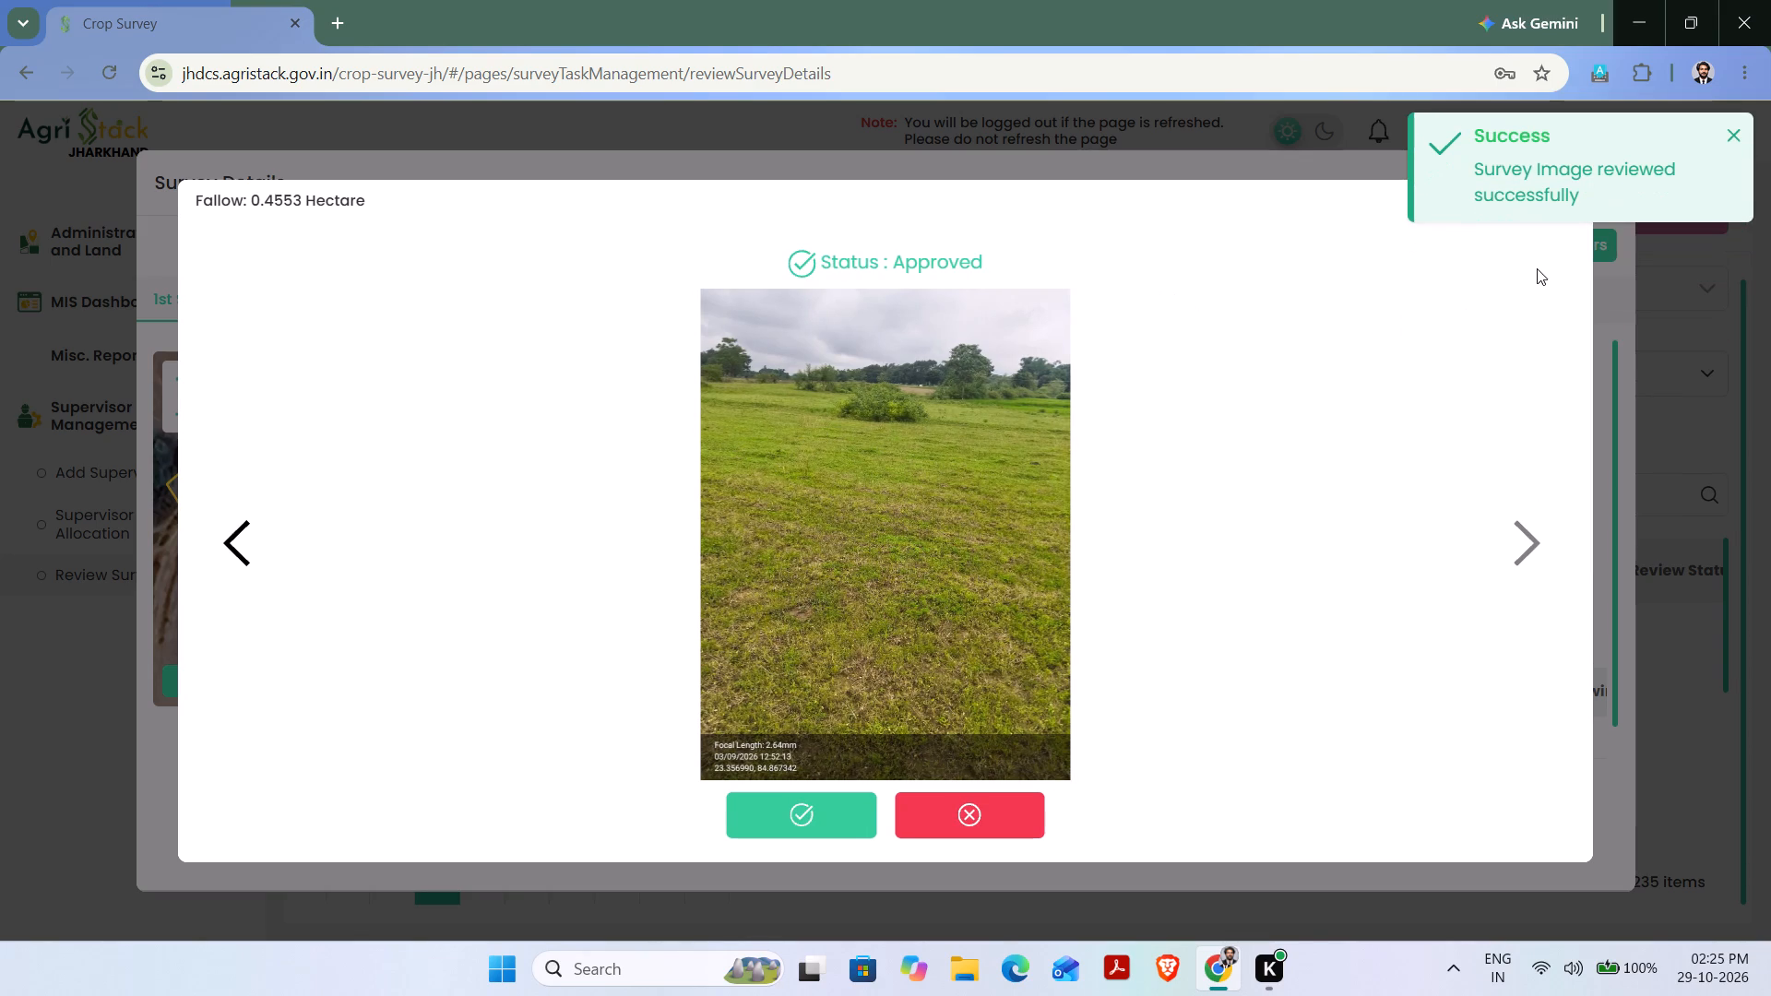
click(1575, 202)
Approve the 1st survey of survey number 322, save the review and close its details.
scroll(1097, 545, down, 2)
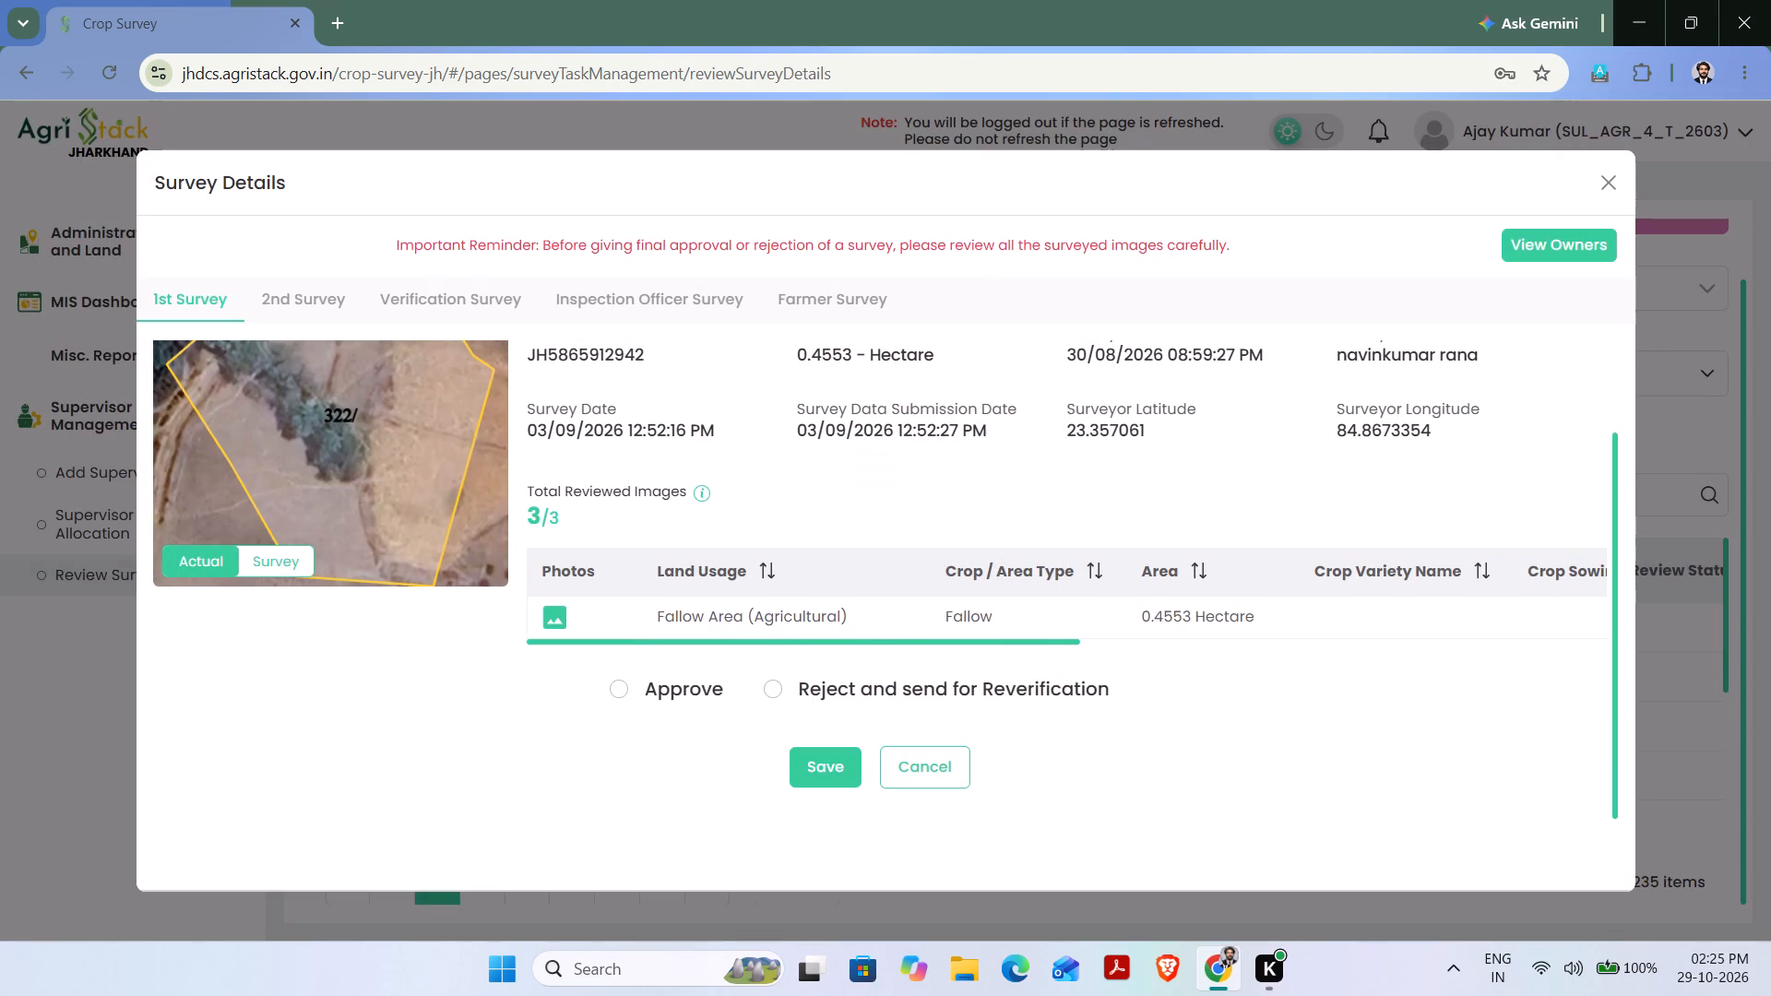
click(707, 661)
click(675, 653)
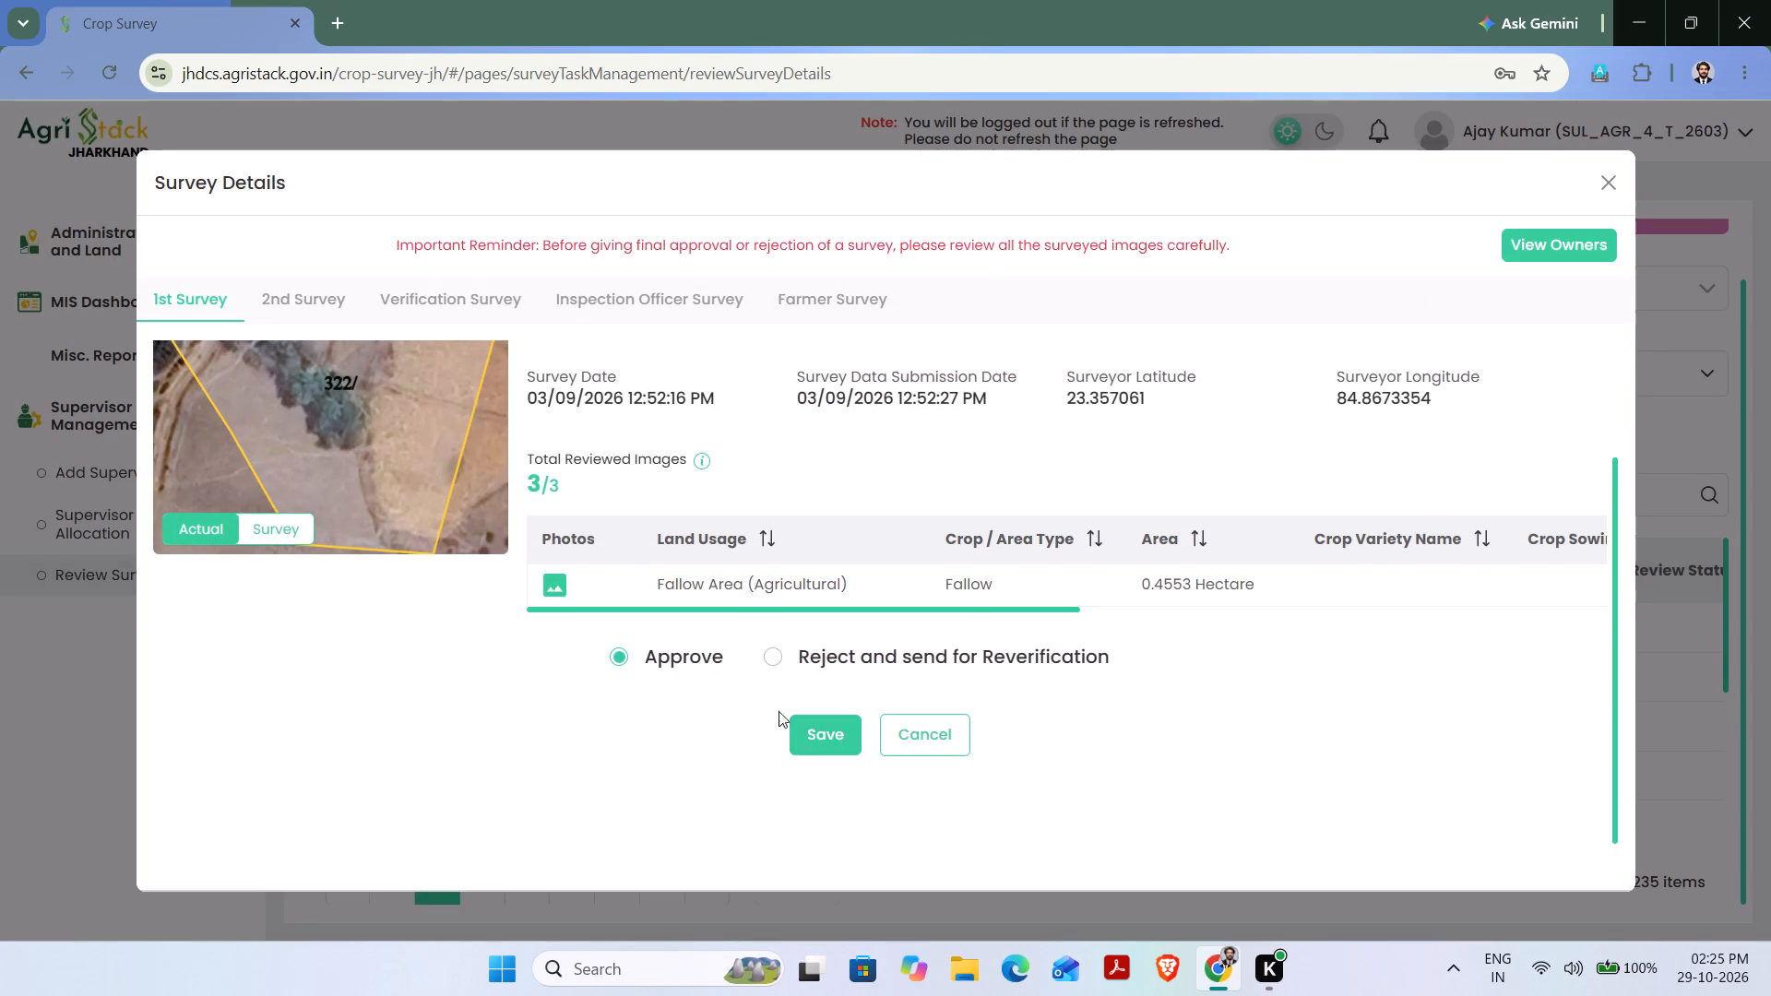
click(802, 721)
click(885, 548)
click(881, 563)
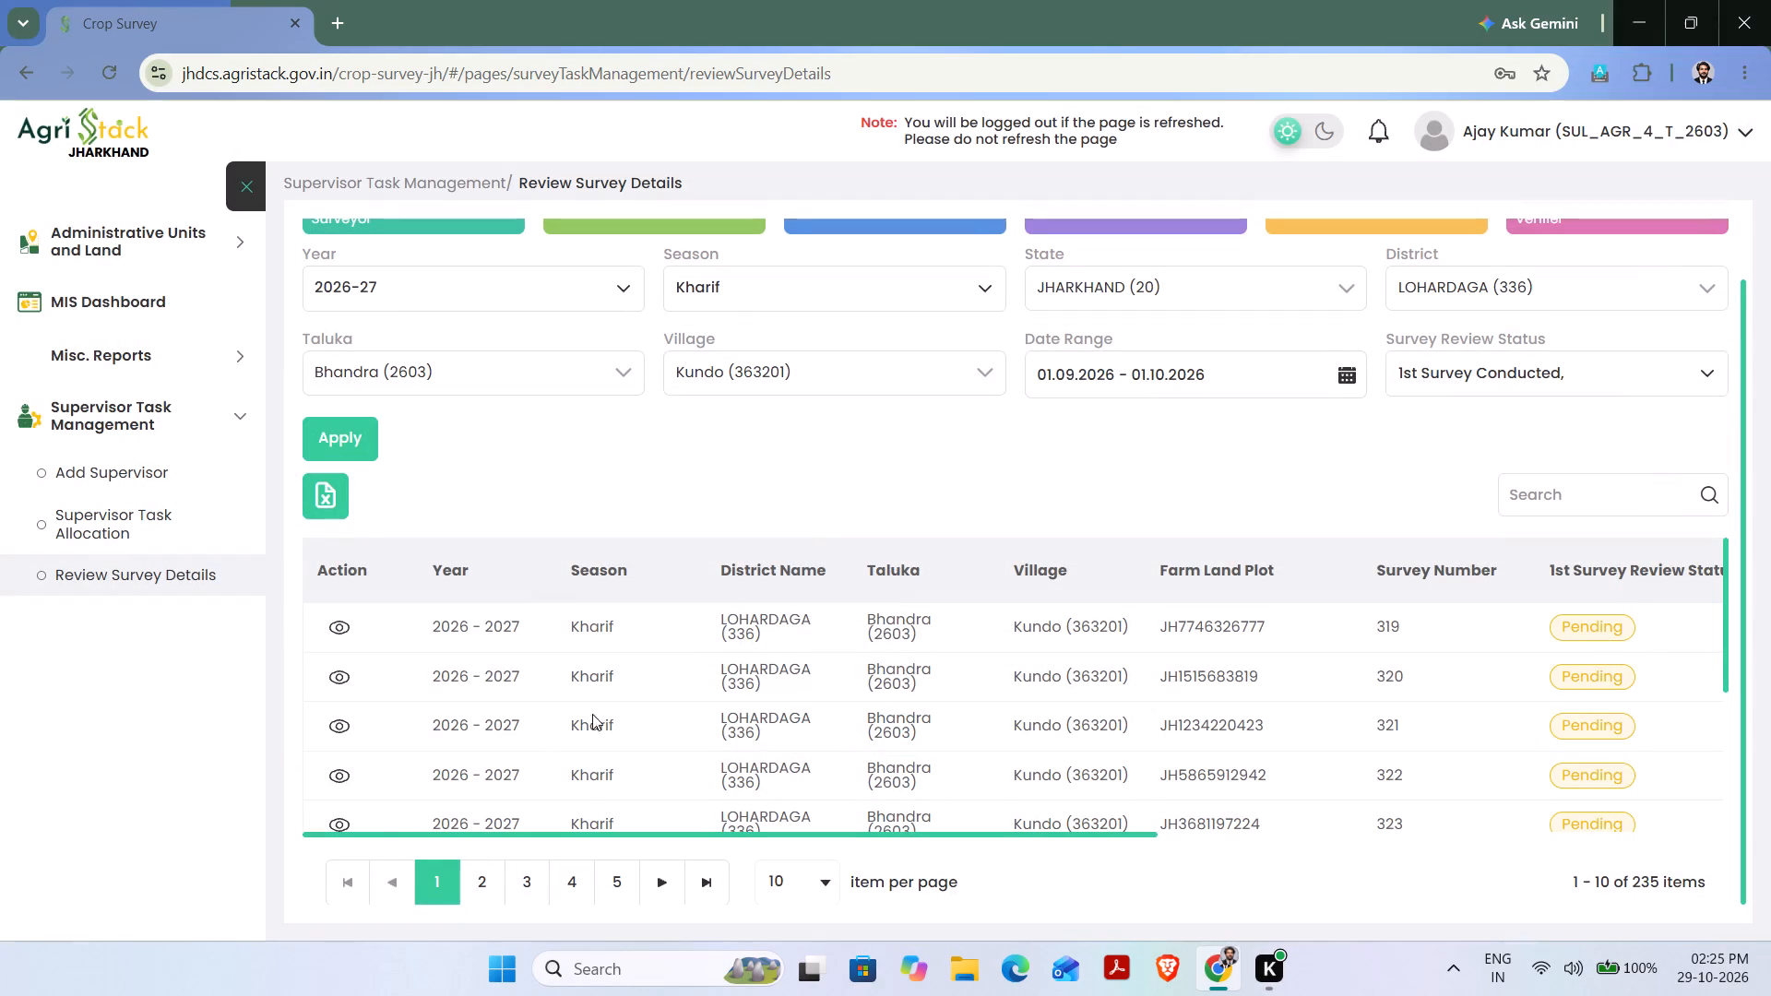
Open the details of survey number 323 and approve all three of its Fallow photos.
click(340, 823)
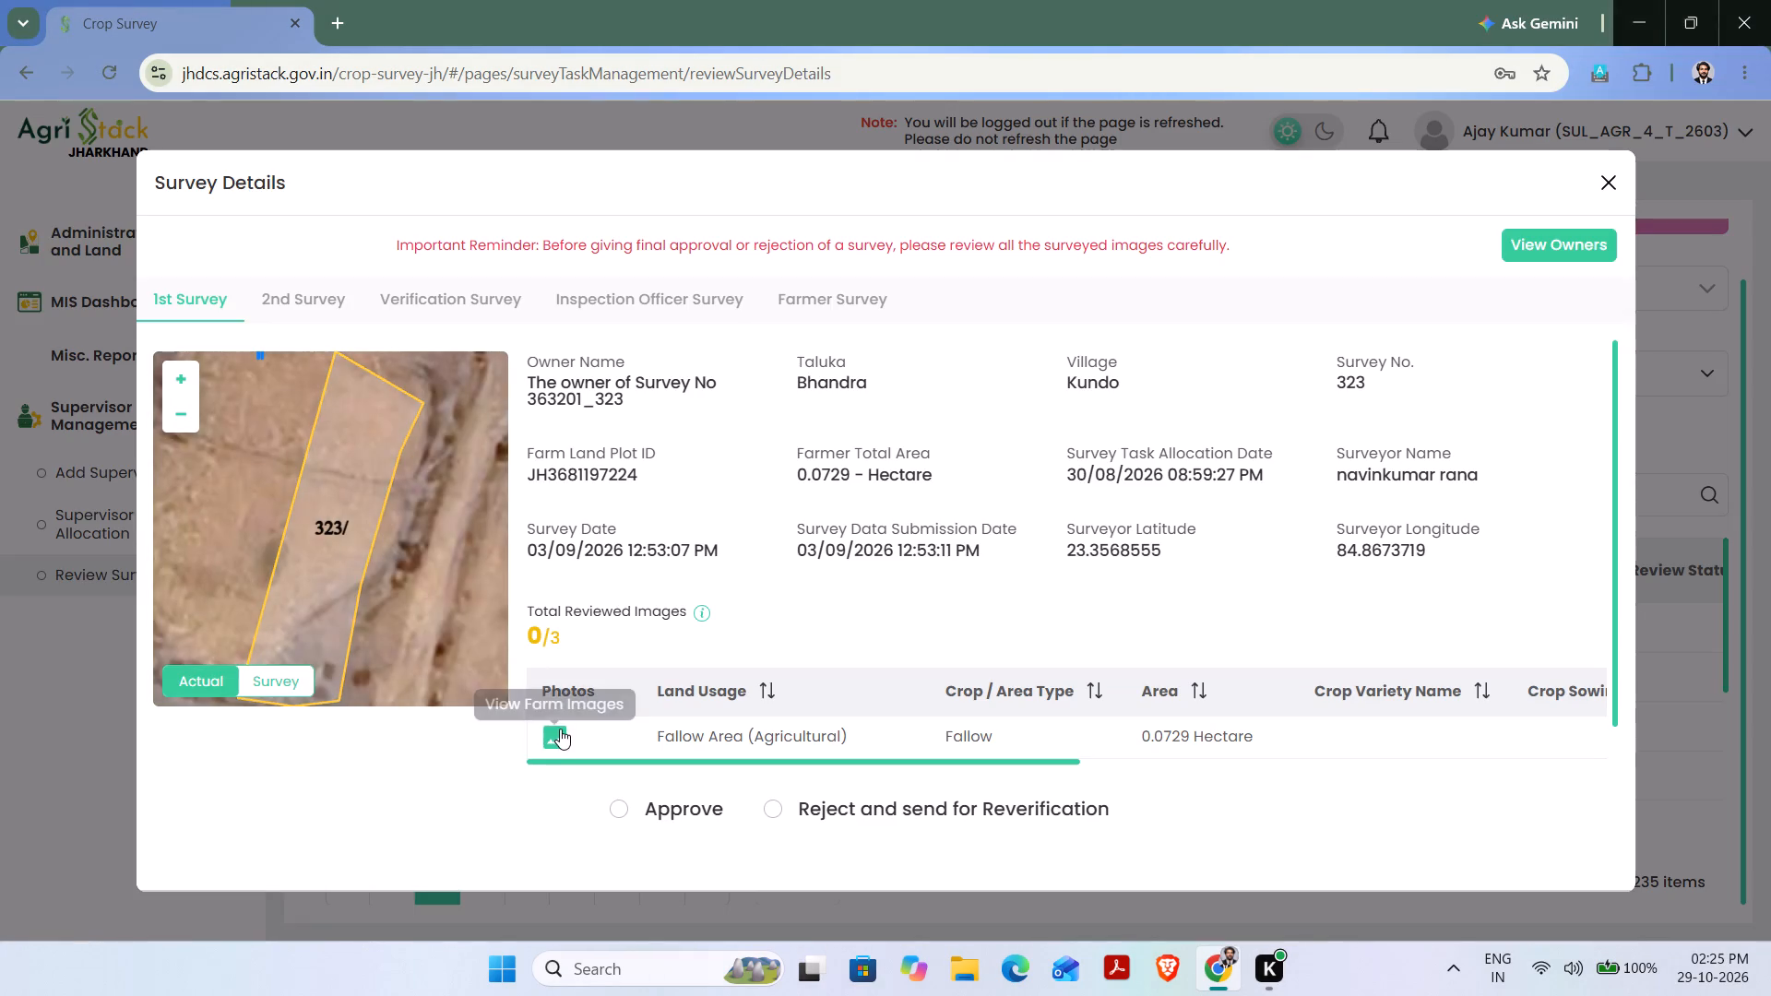
click(553, 735)
click(747, 816)
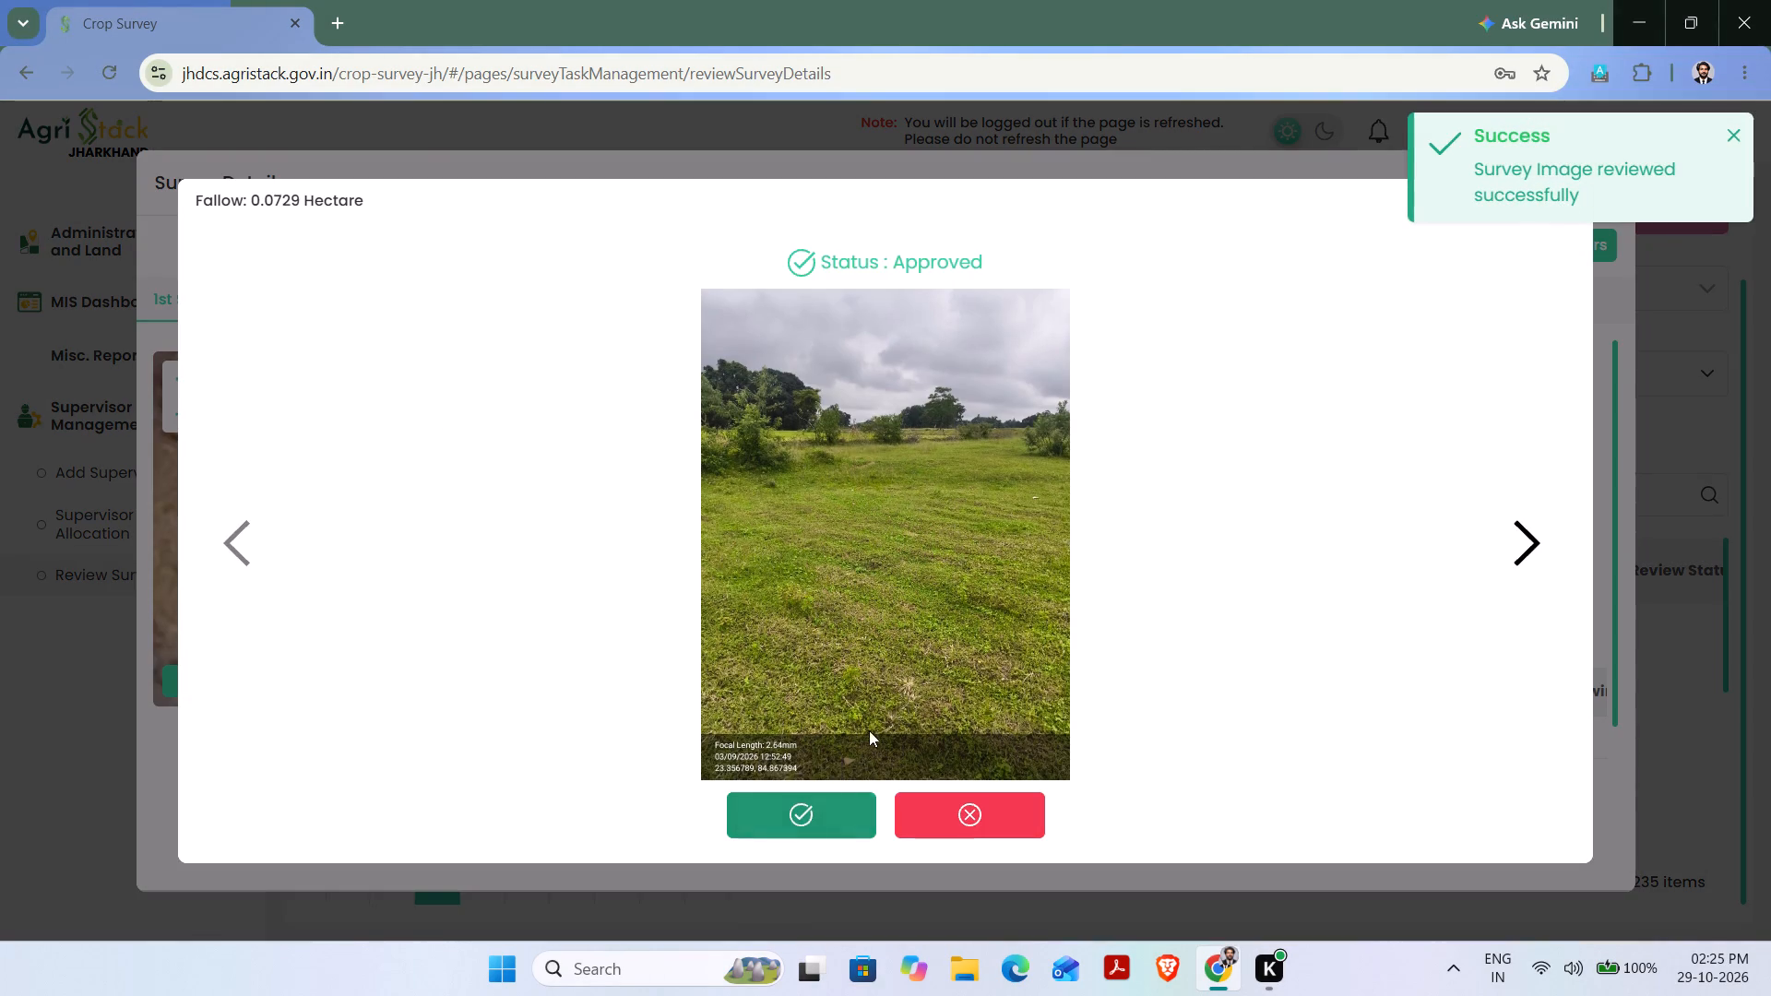
drag(864, 722, 747, 746)
click(785, 809)
drag(904, 707, 767, 741)
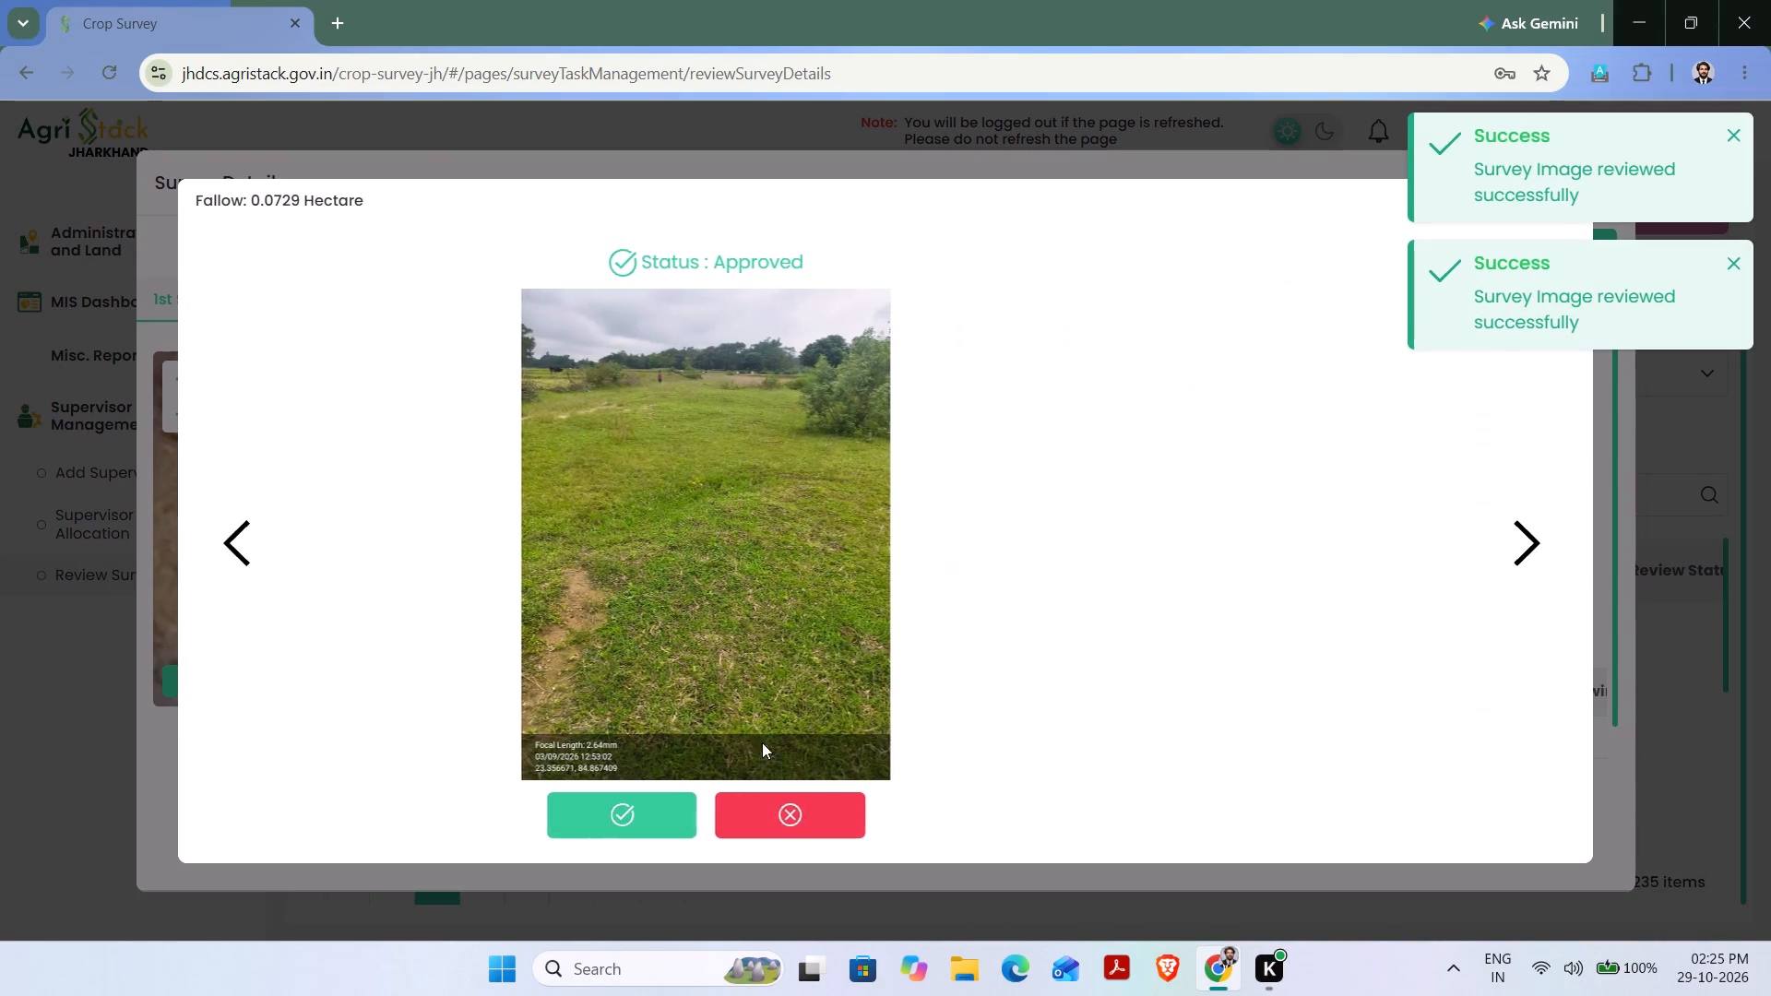
click(793, 800)
drag(929, 659, 849, 678)
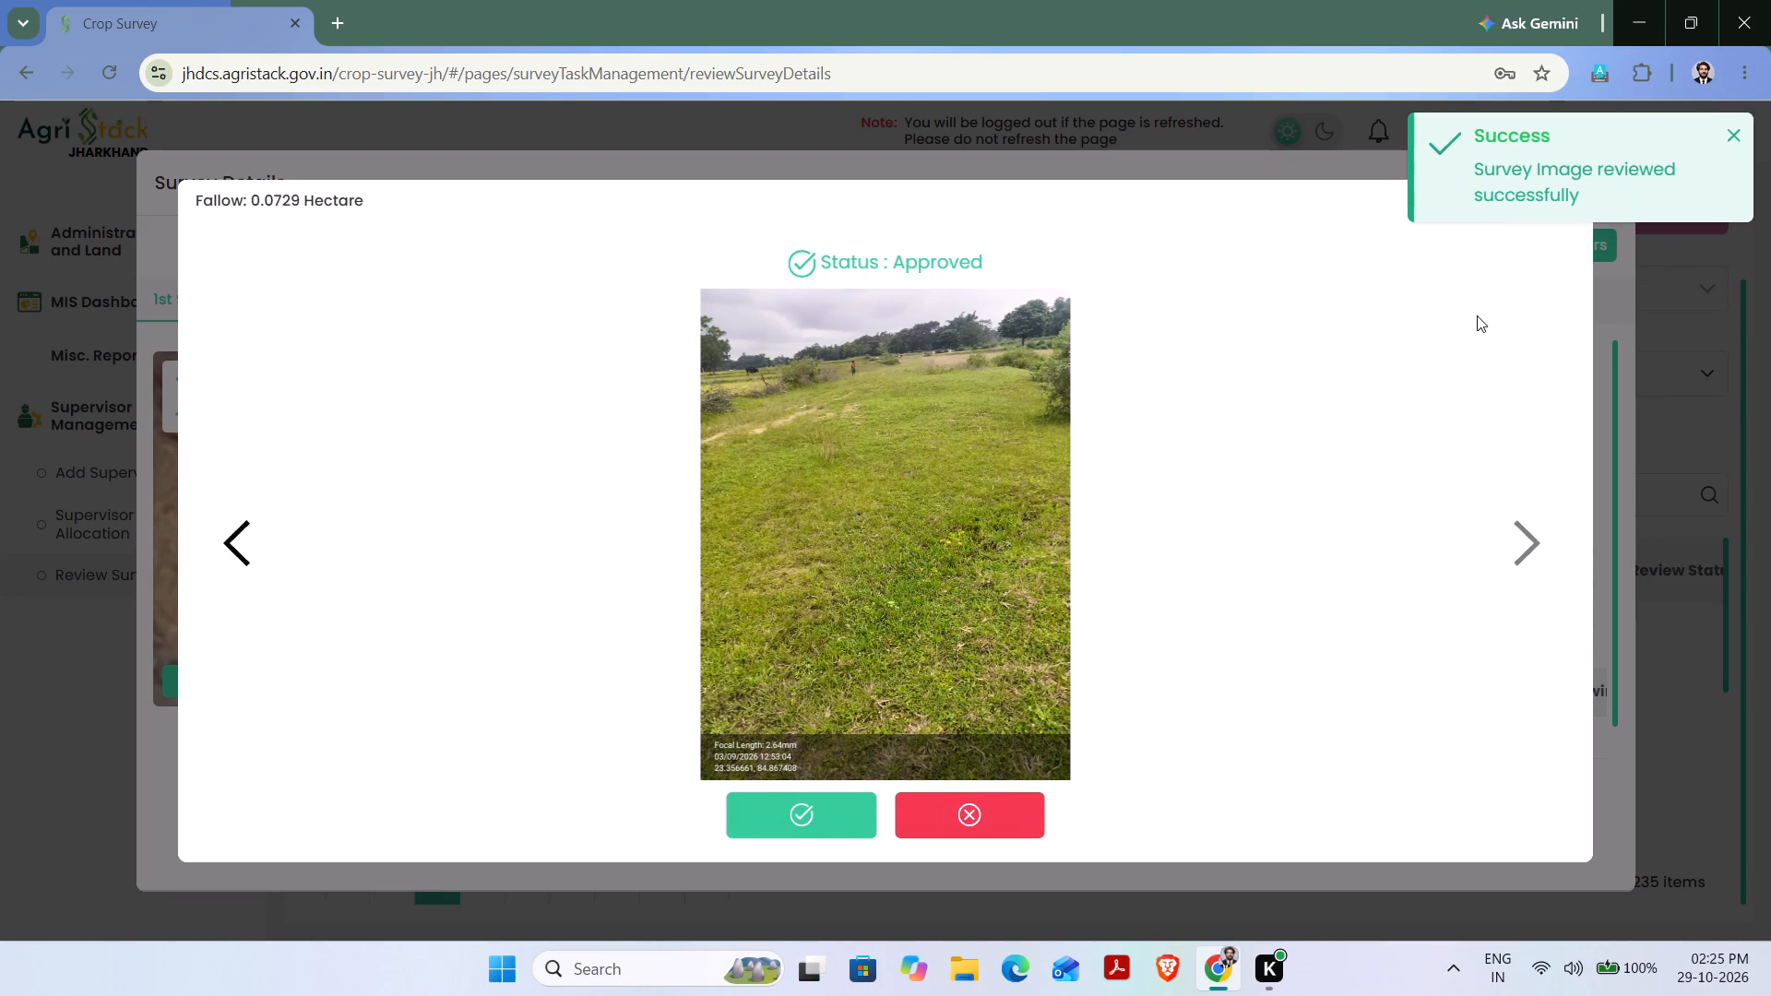
click(1573, 207)
Approve the 1st survey of survey number 323, save the review and close its details.
scroll(934, 591, down, 1)
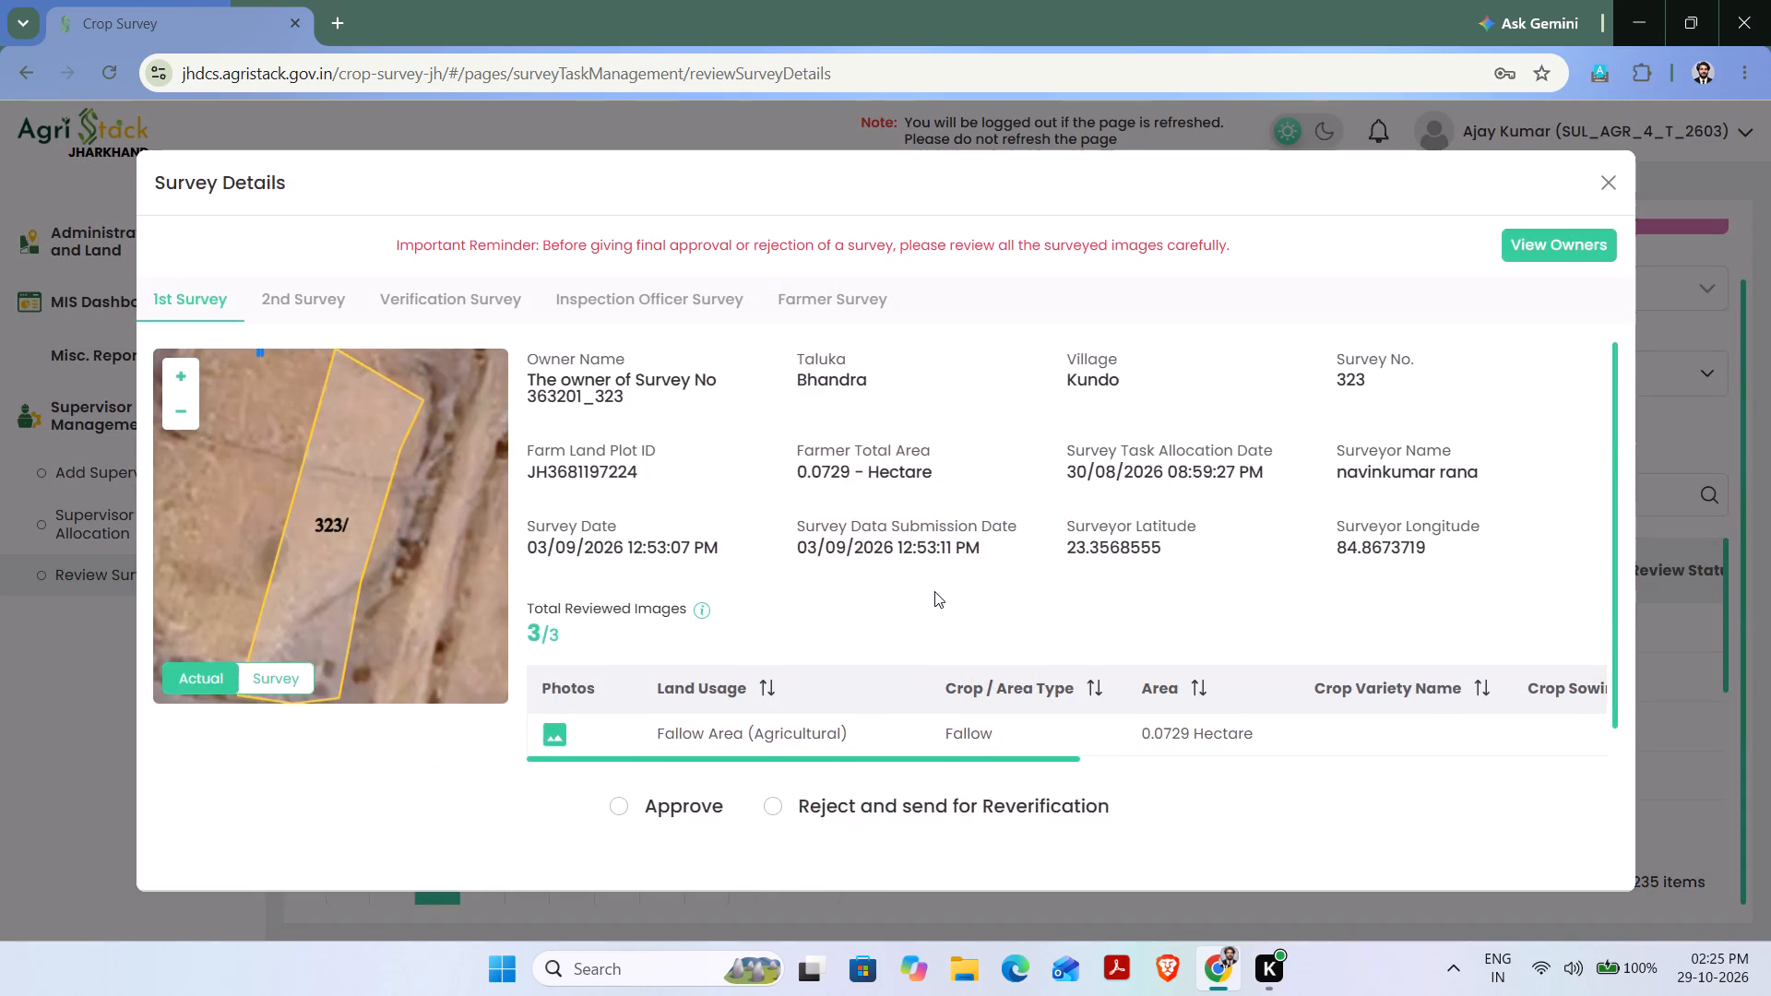
scroll(934, 591, down, 1)
click(695, 658)
click(799, 722)
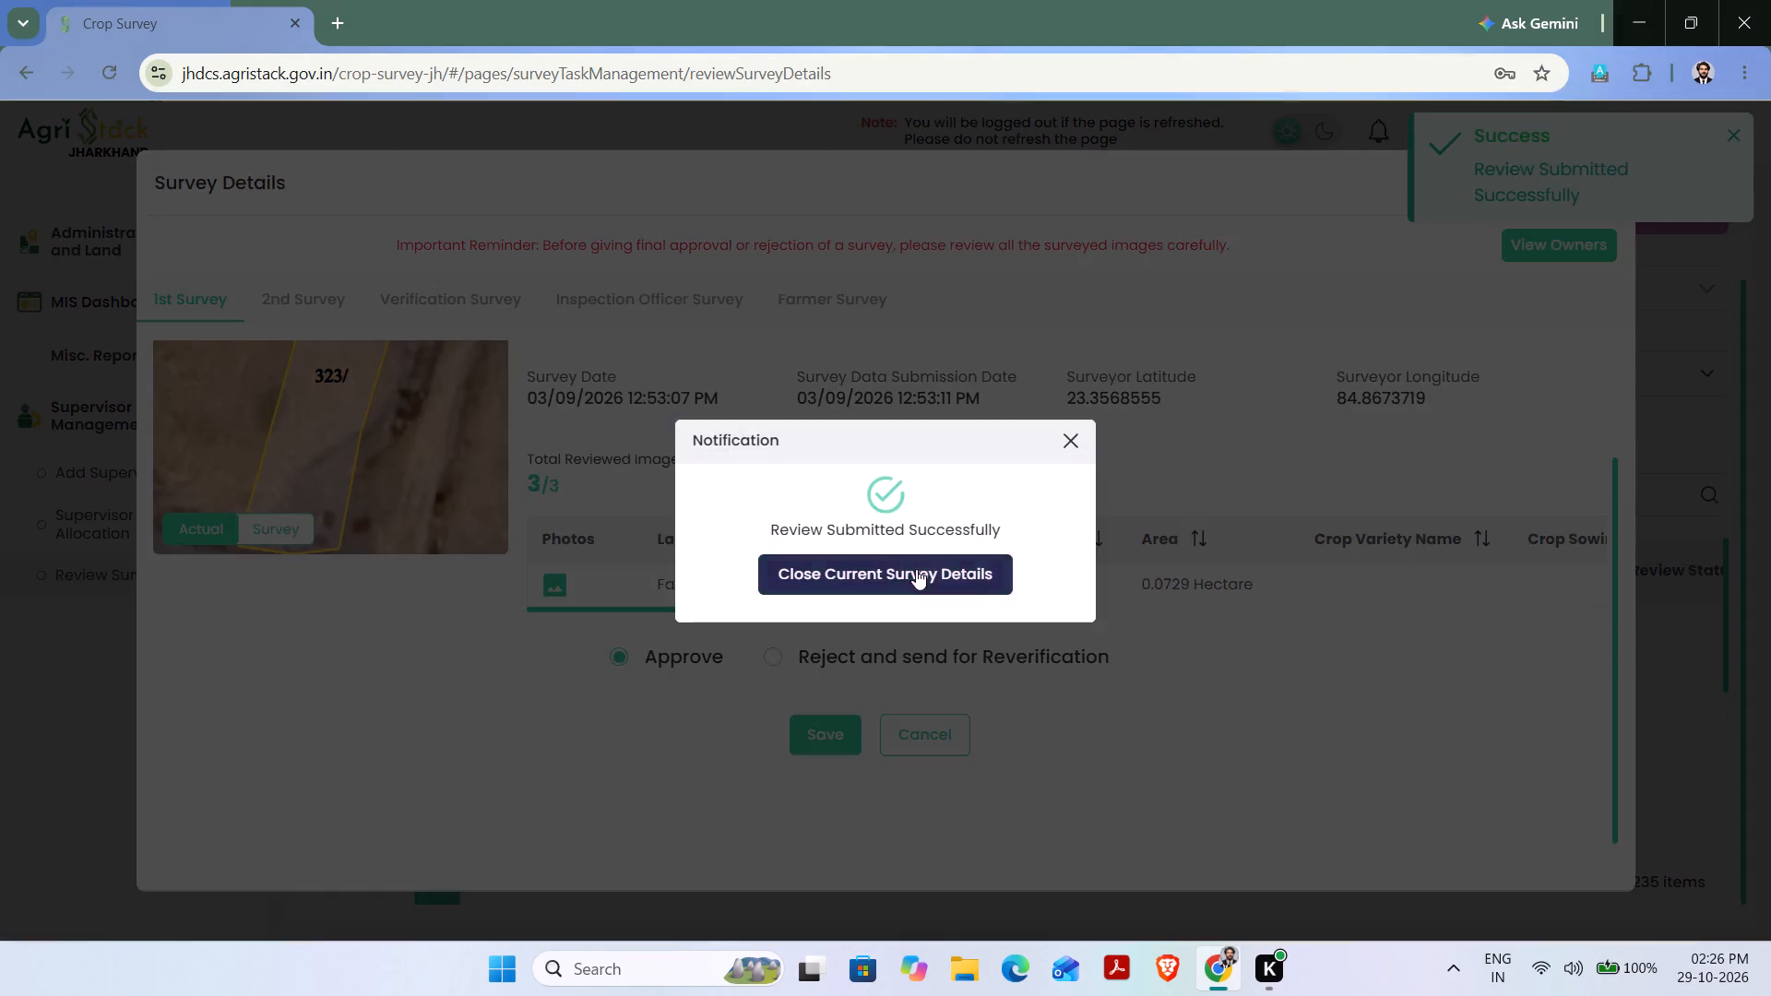
click(916, 570)
Open the details of survey number 565 and approve all three of its Waste photos.
scroll(538, 758, down, 3)
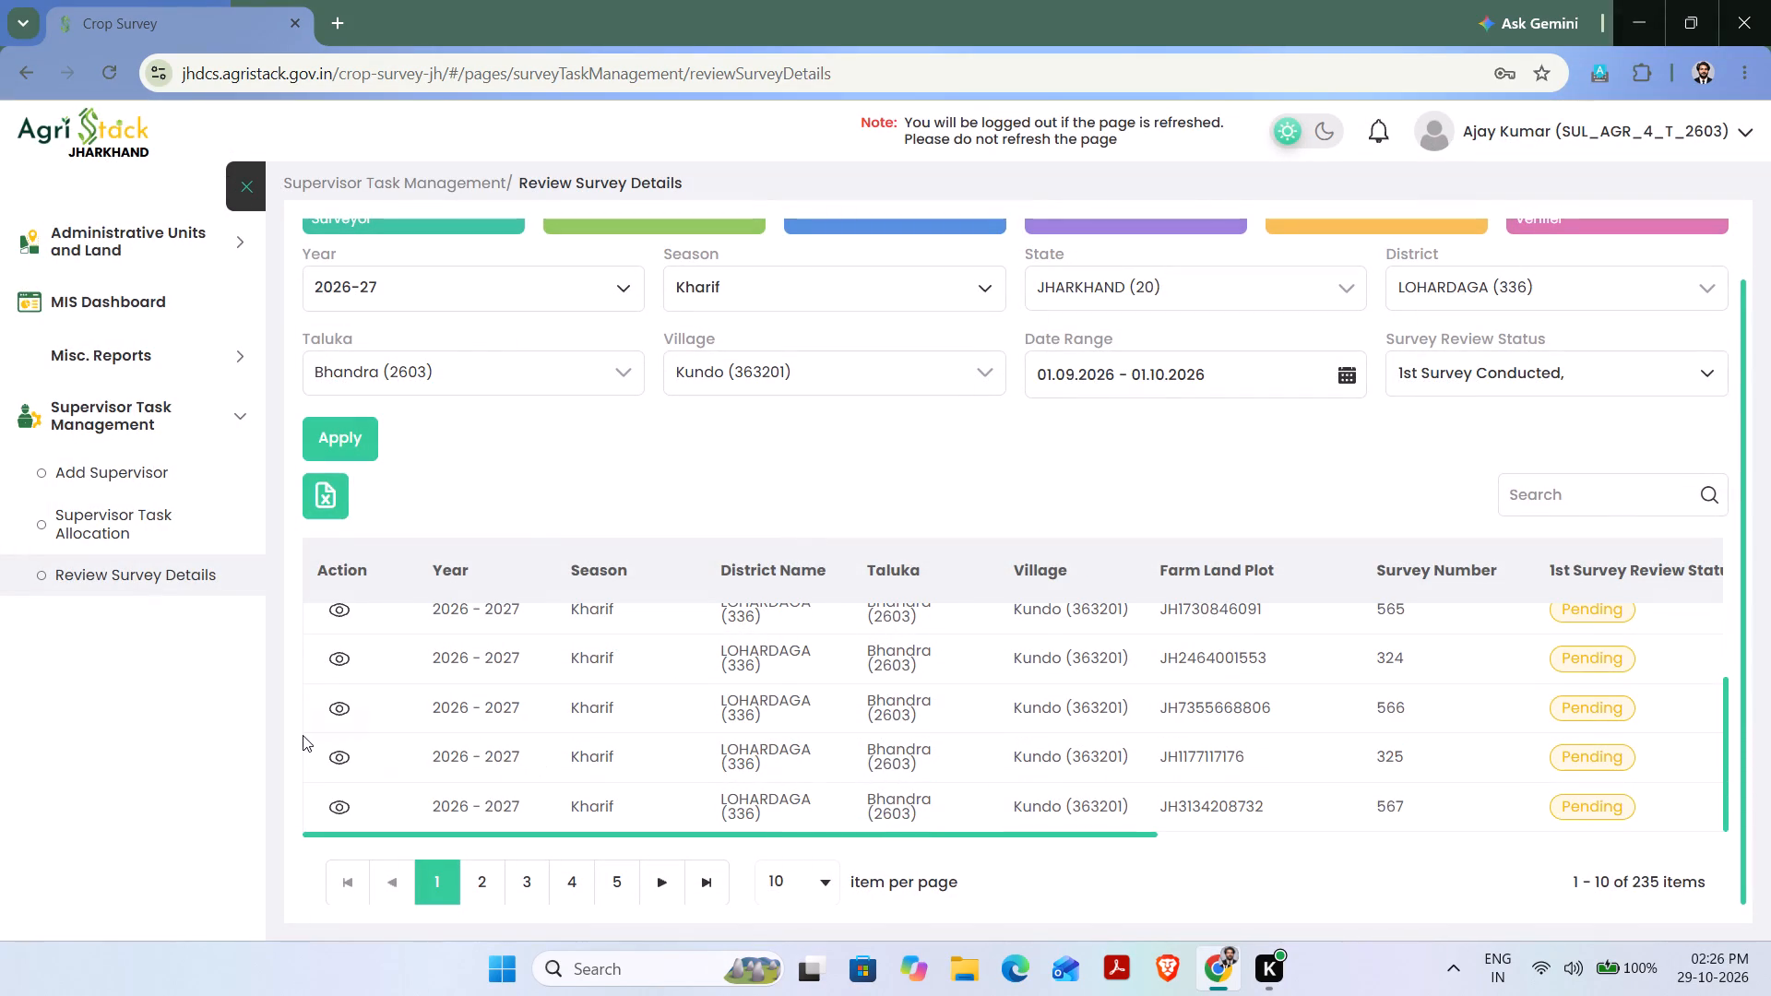
click(337, 617)
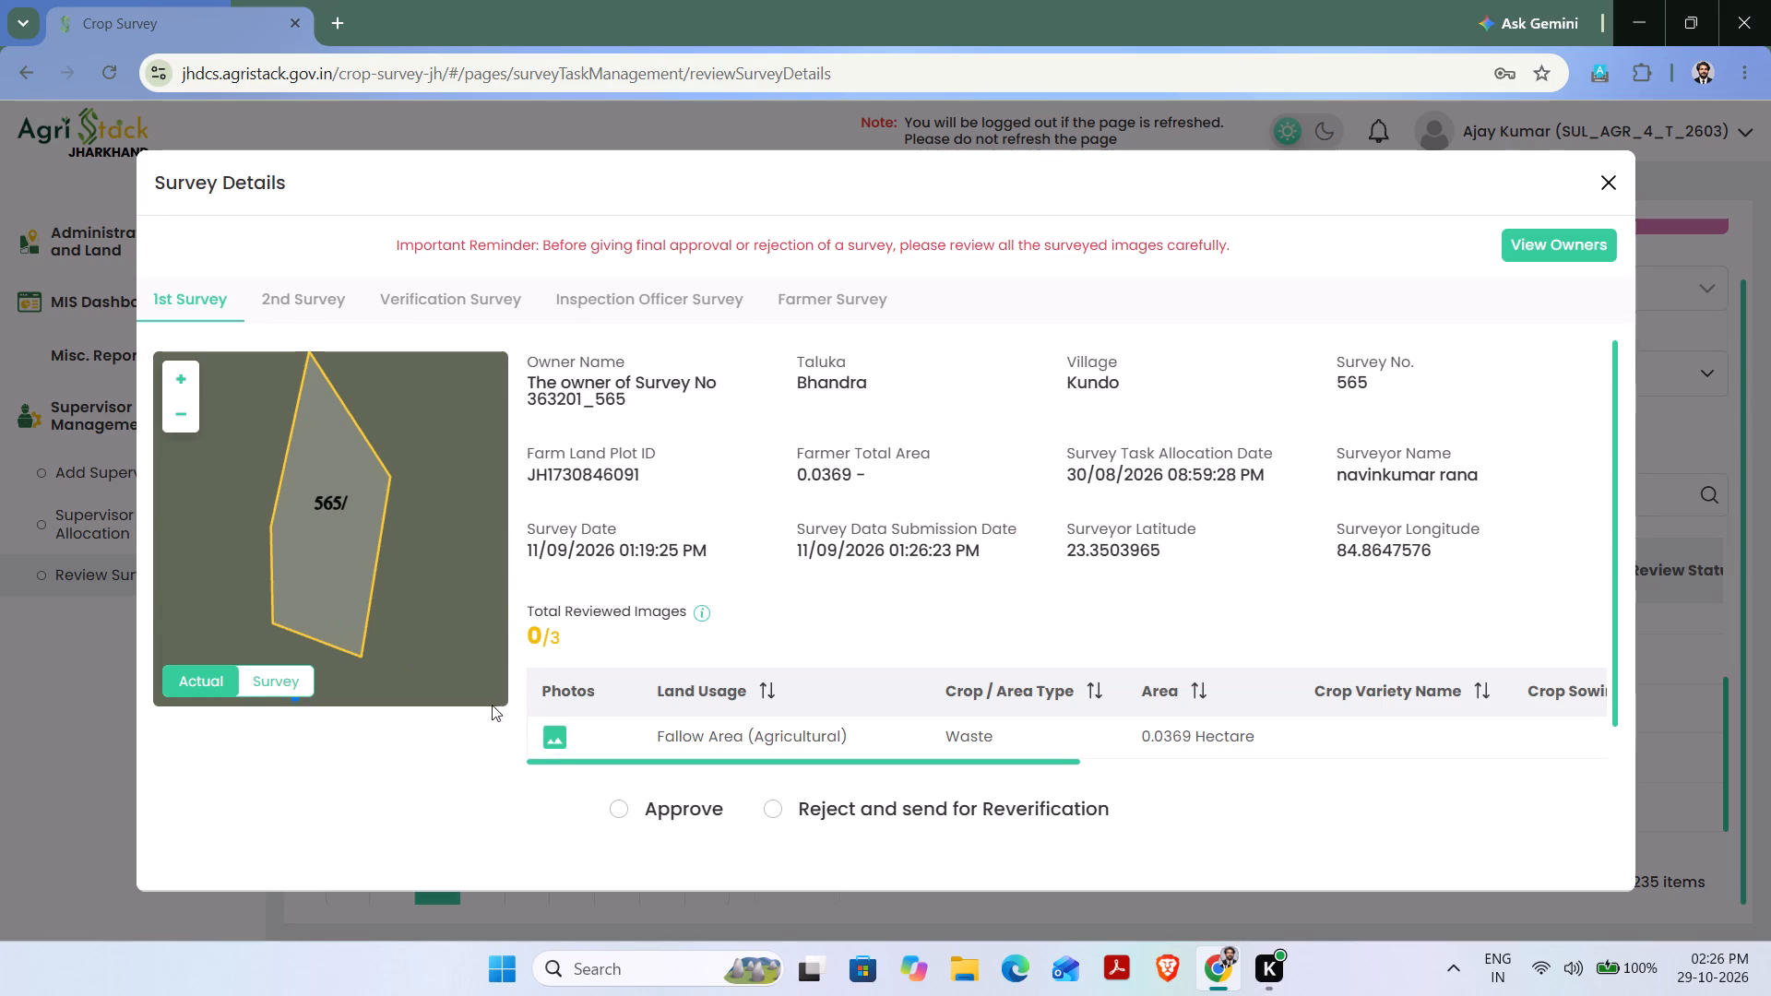
click(557, 742)
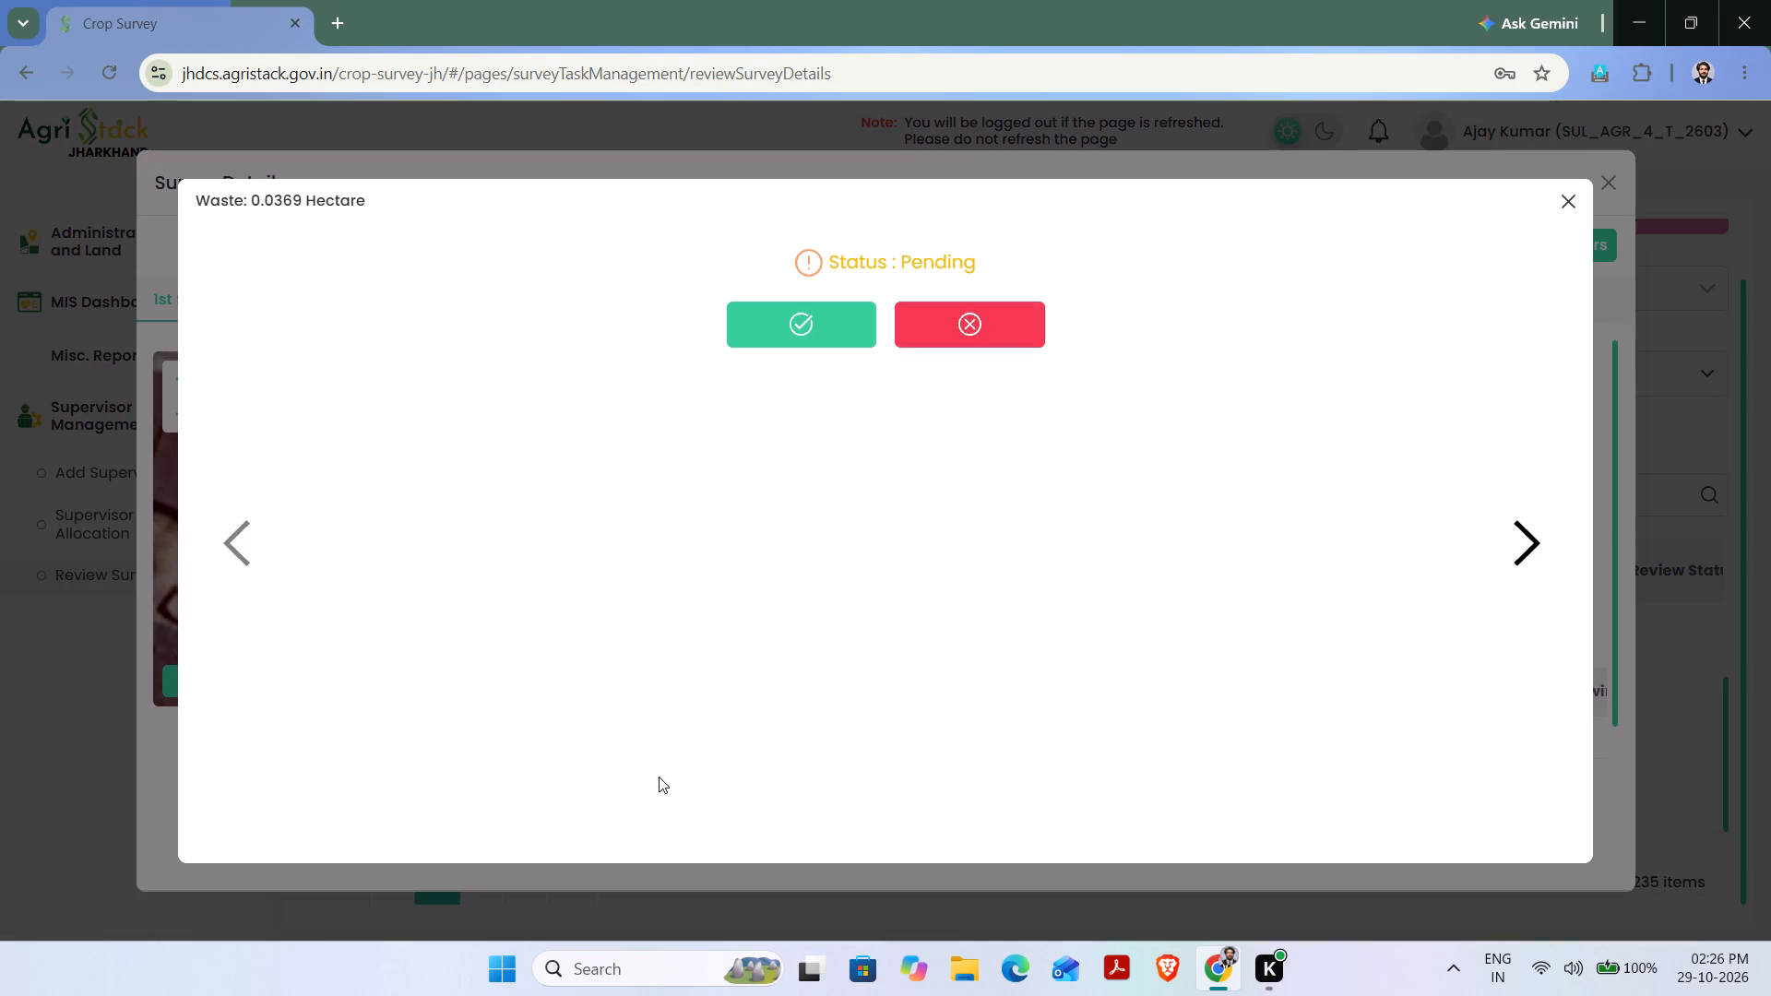
click(747, 816)
drag(855, 716, 753, 735)
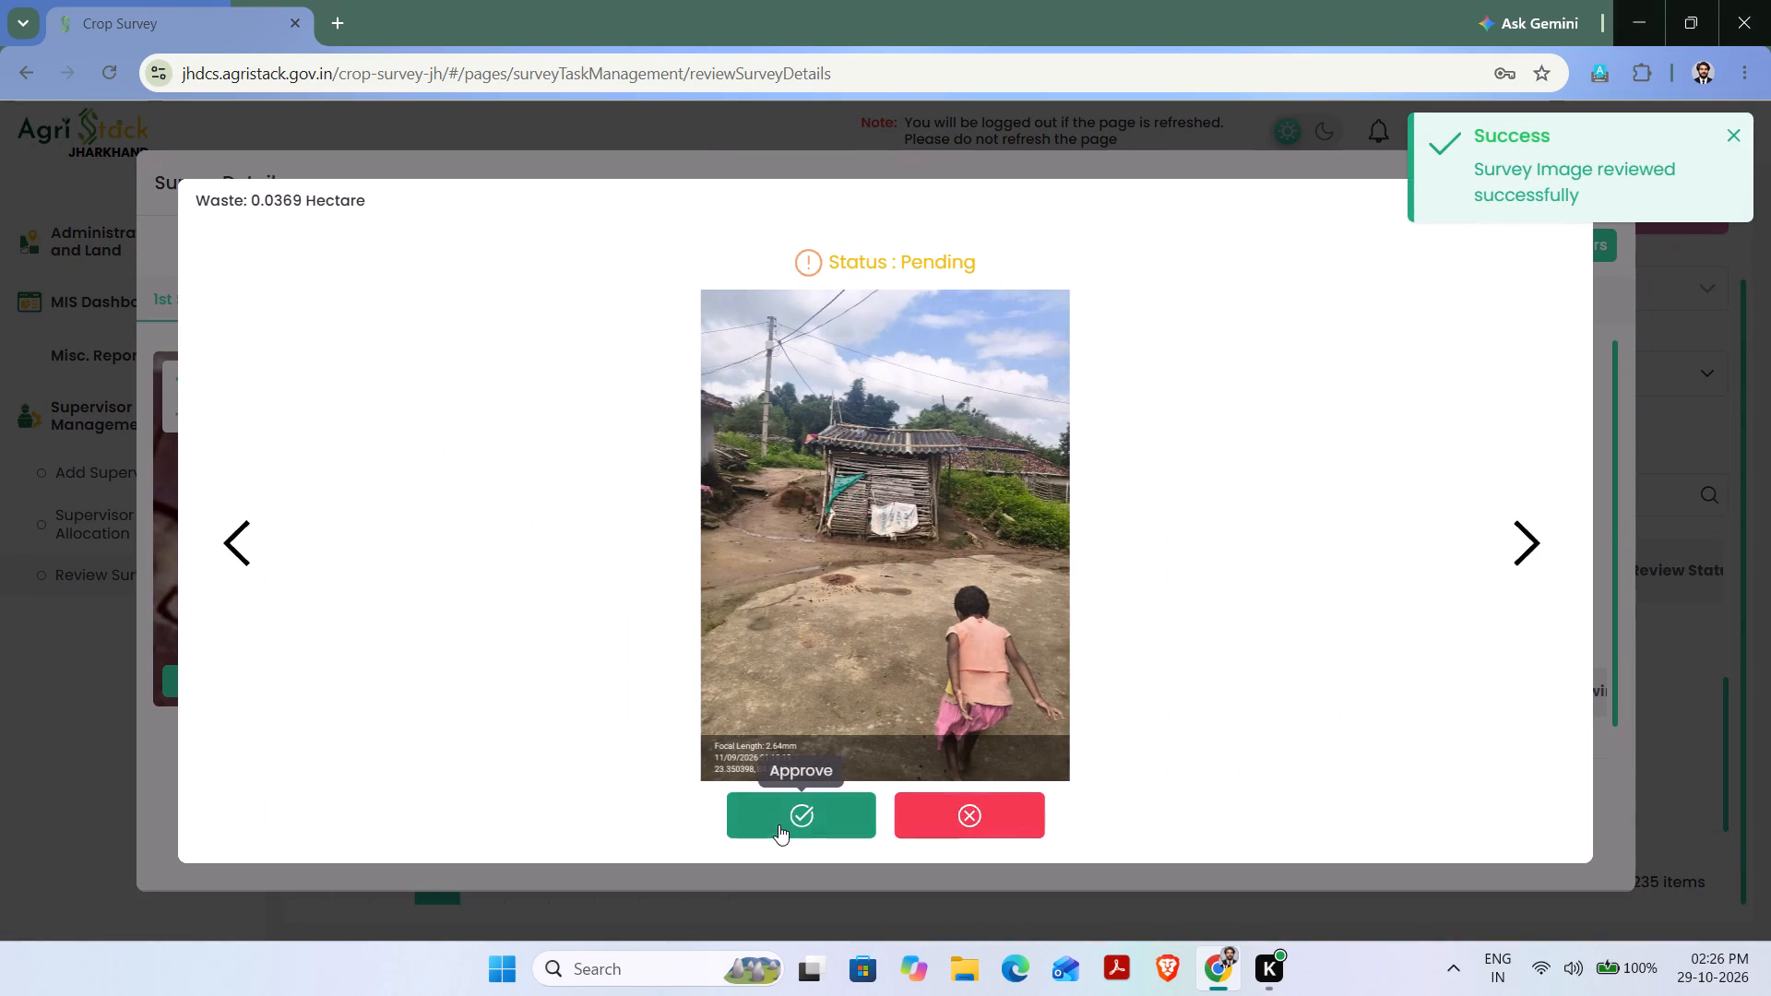
click(779, 824)
drag(892, 709, 752, 737)
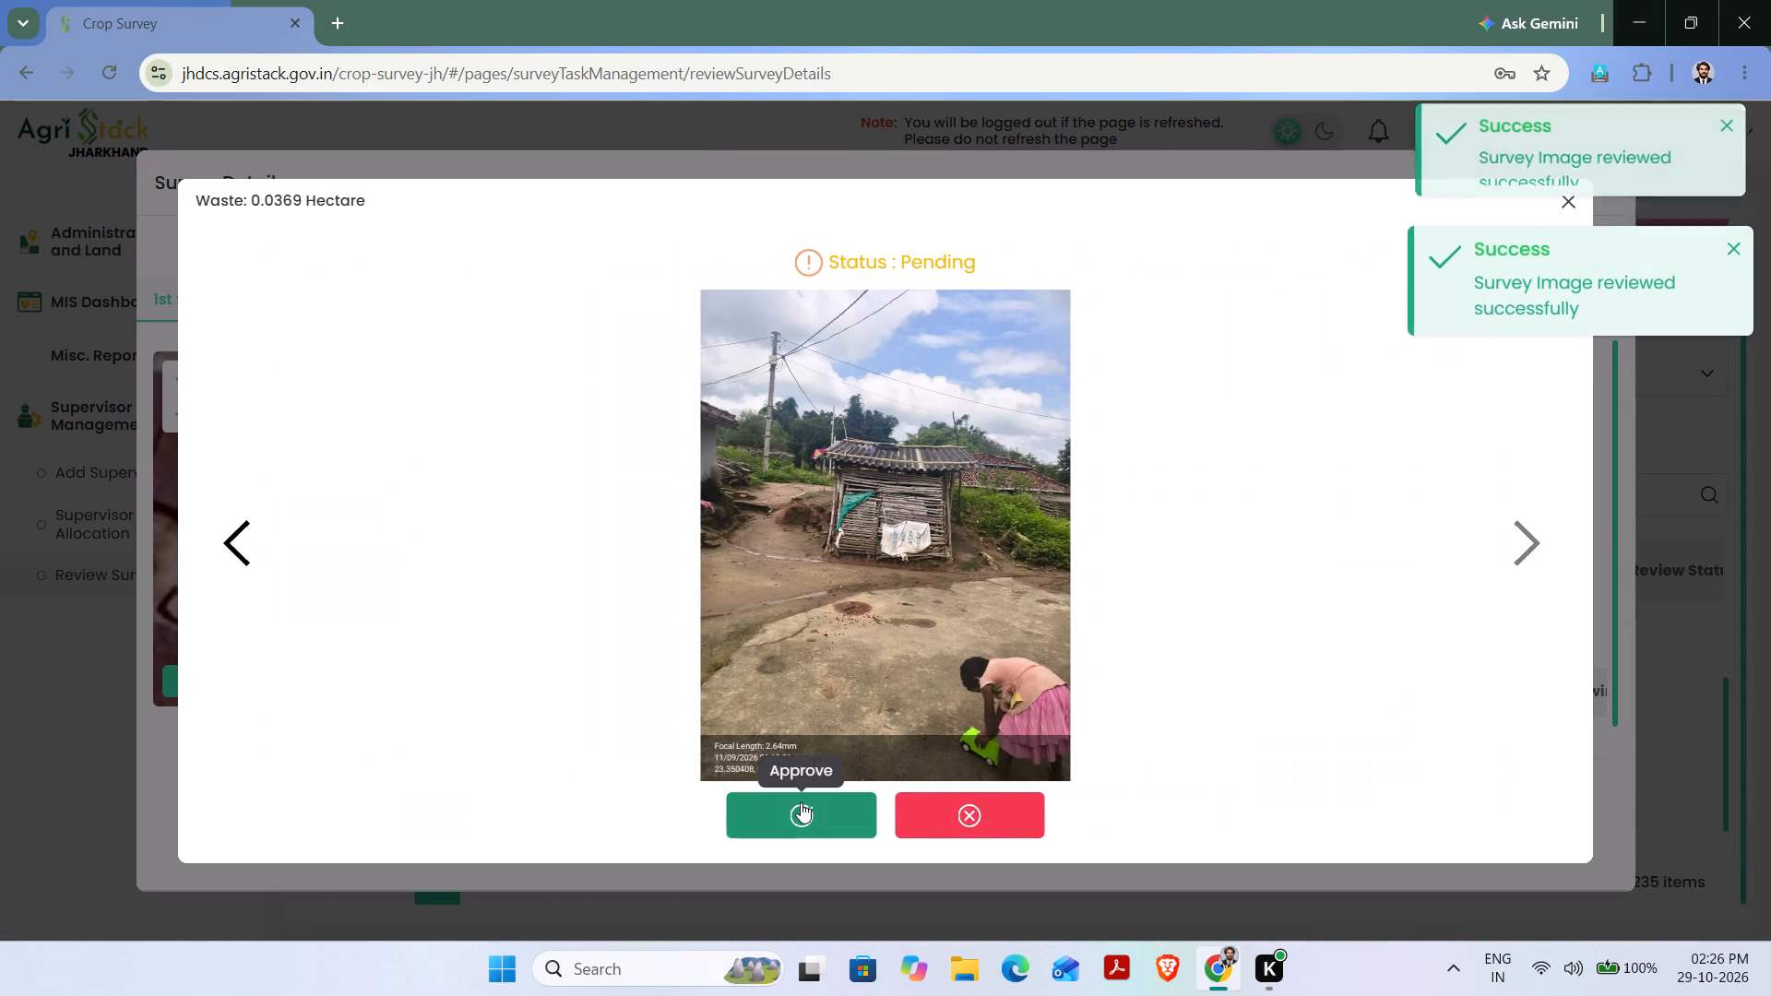
click(801, 802)
drag(920, 650, 864, 668)
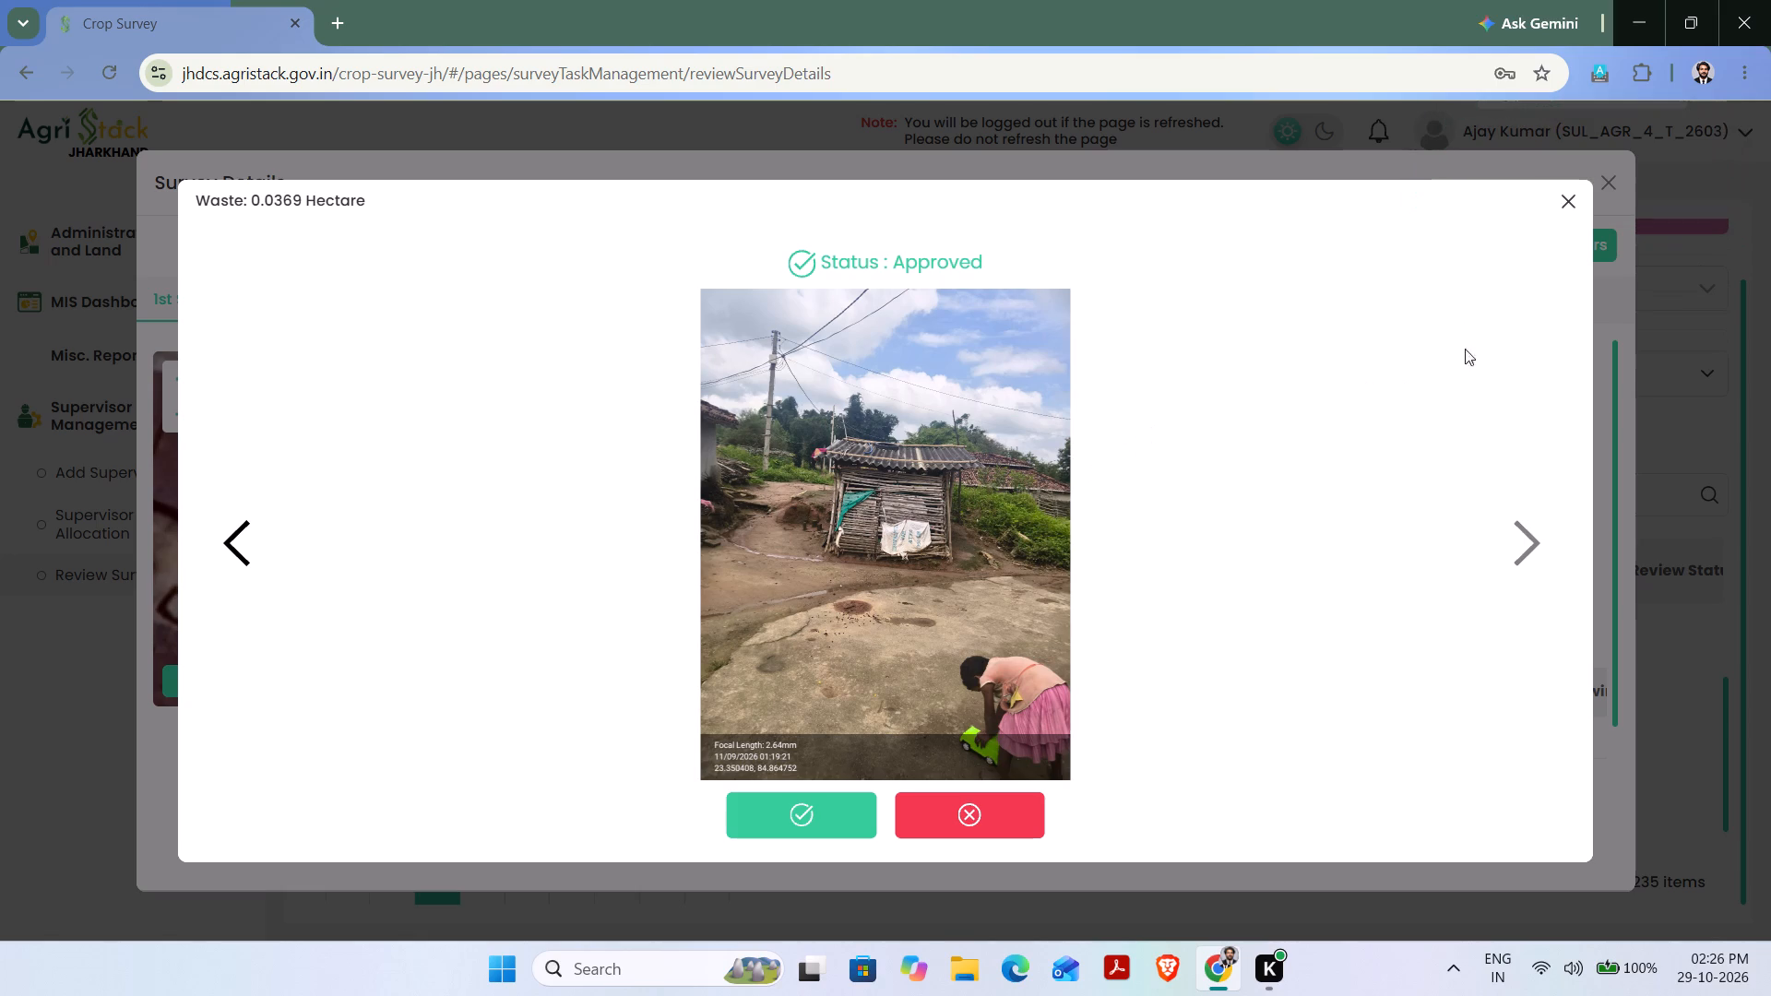
click(1568, 204)
scroll(1071, 610, down, 1)
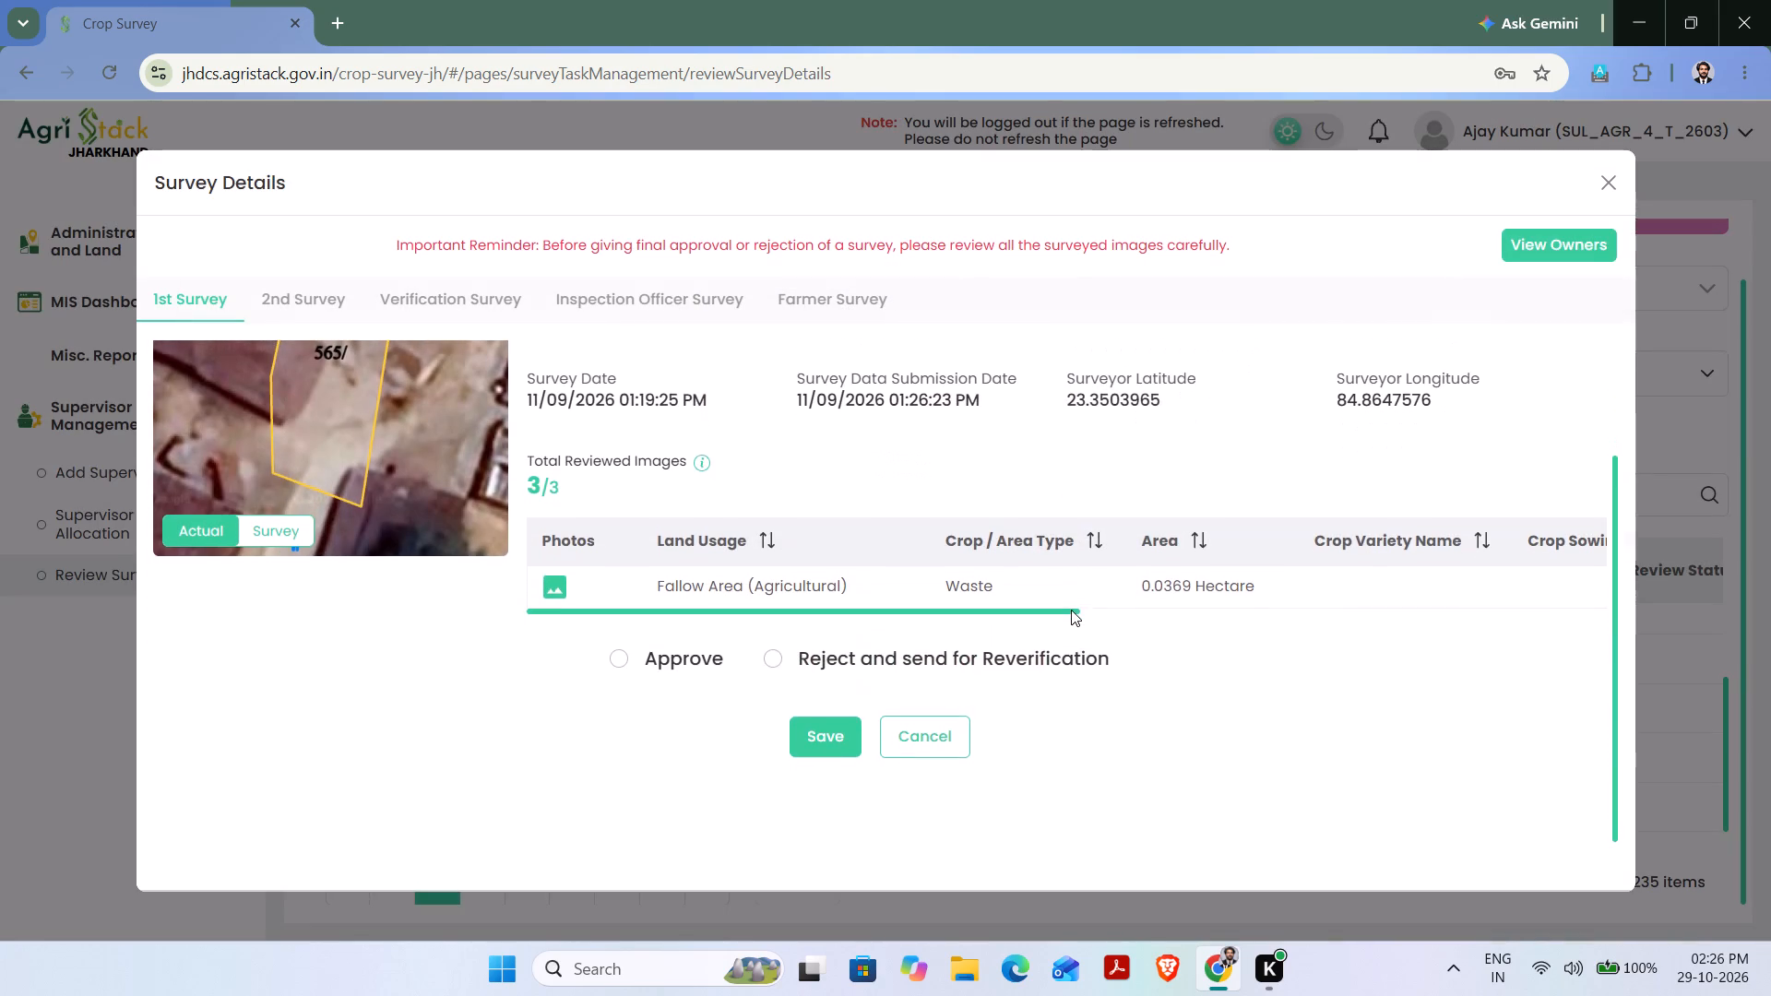
Approve the 1st survey of survey number 565, save the review and close its details.
click(705, 655)
click(806, 730)
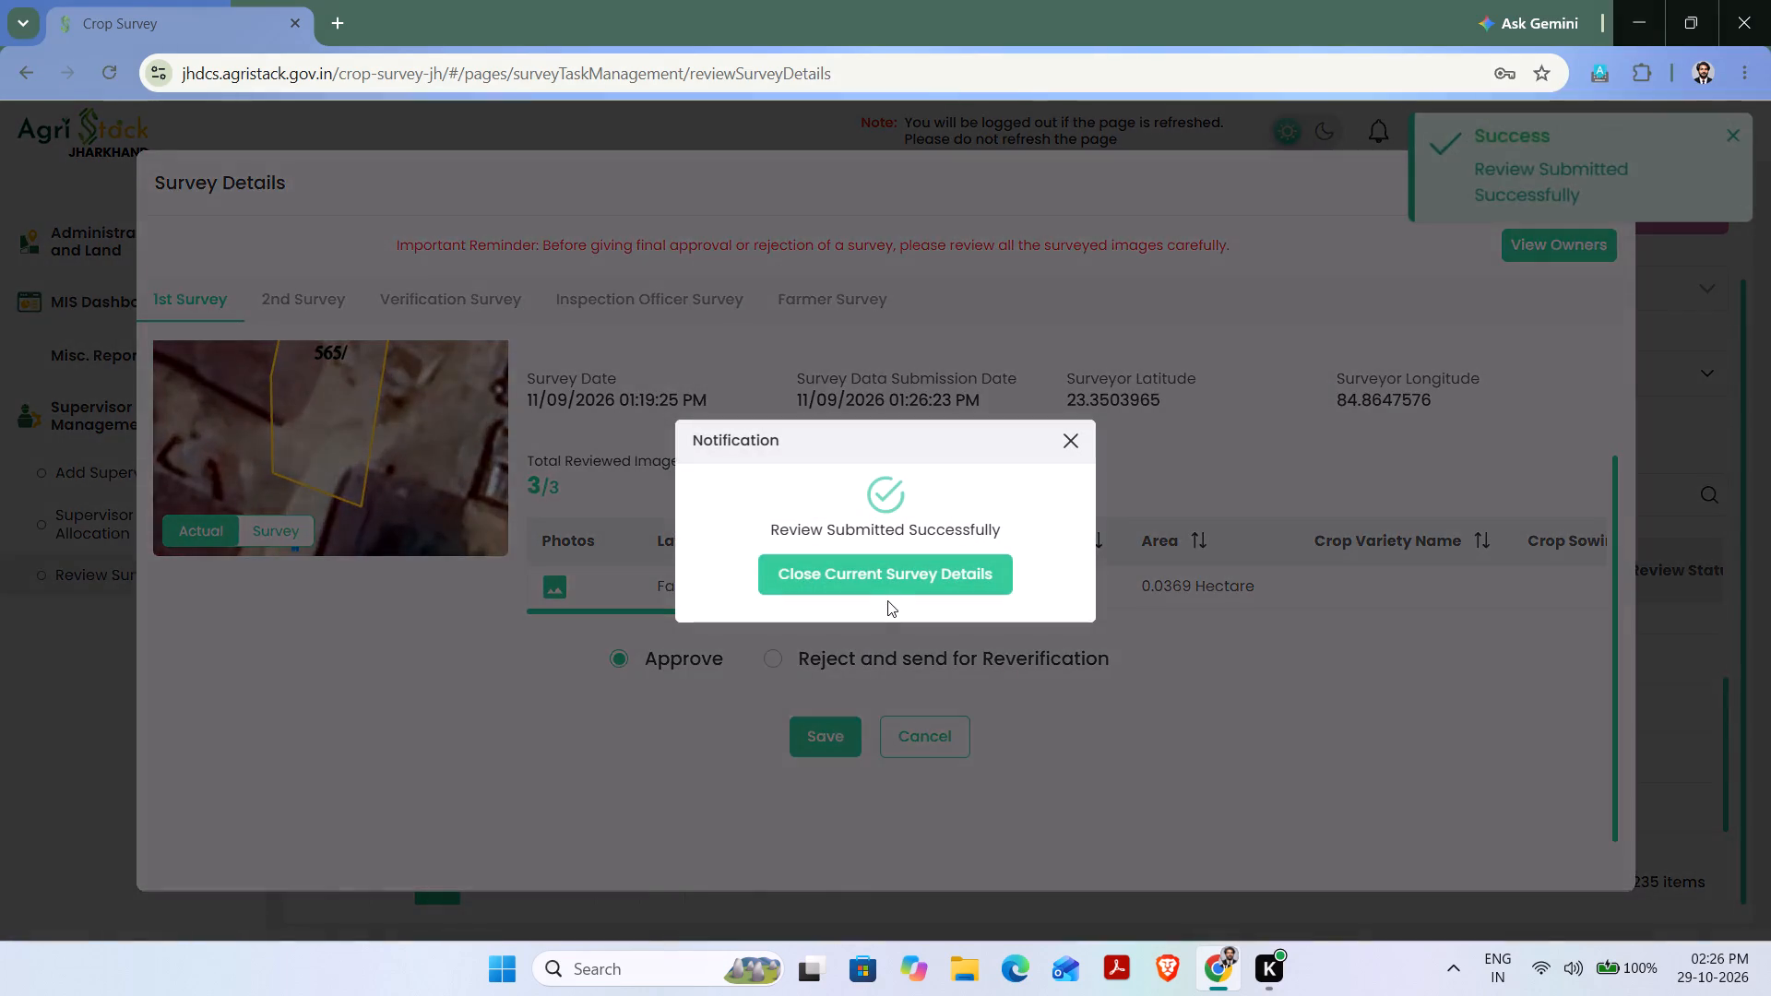
click(890, 579)
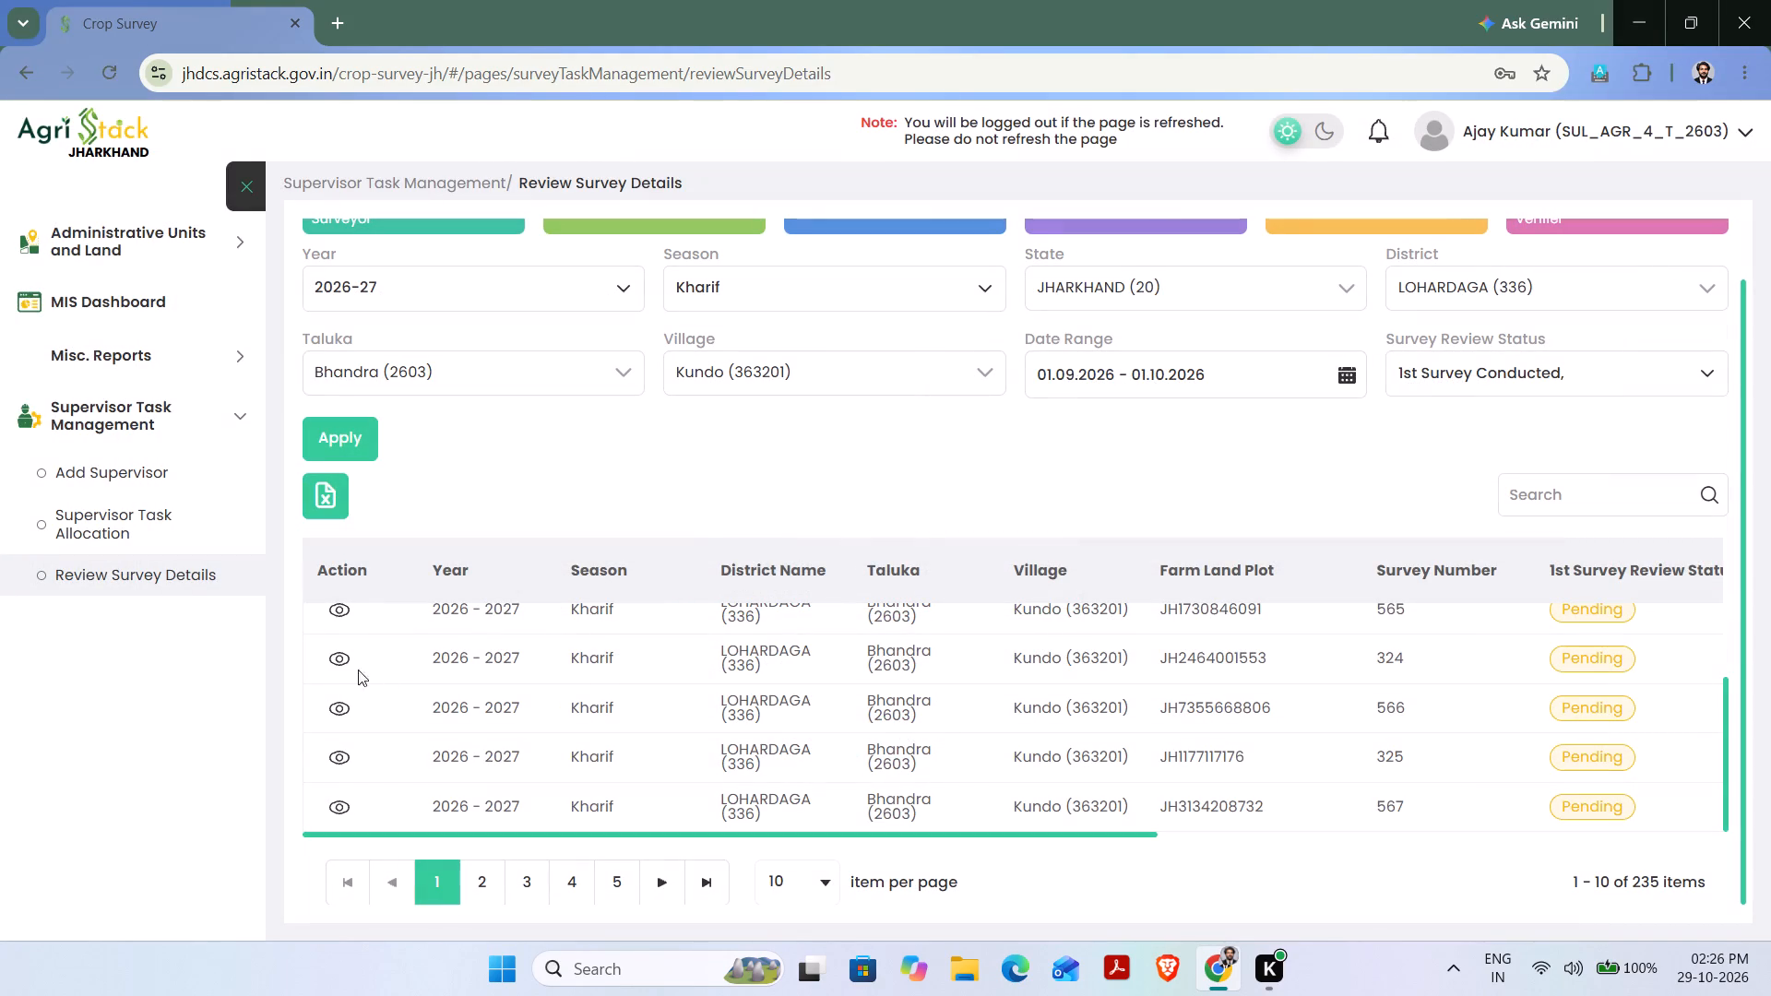
Open the details of survey number 324 and approve all three of its रागी crop photos.
click(347, 665)
click(550, 732)
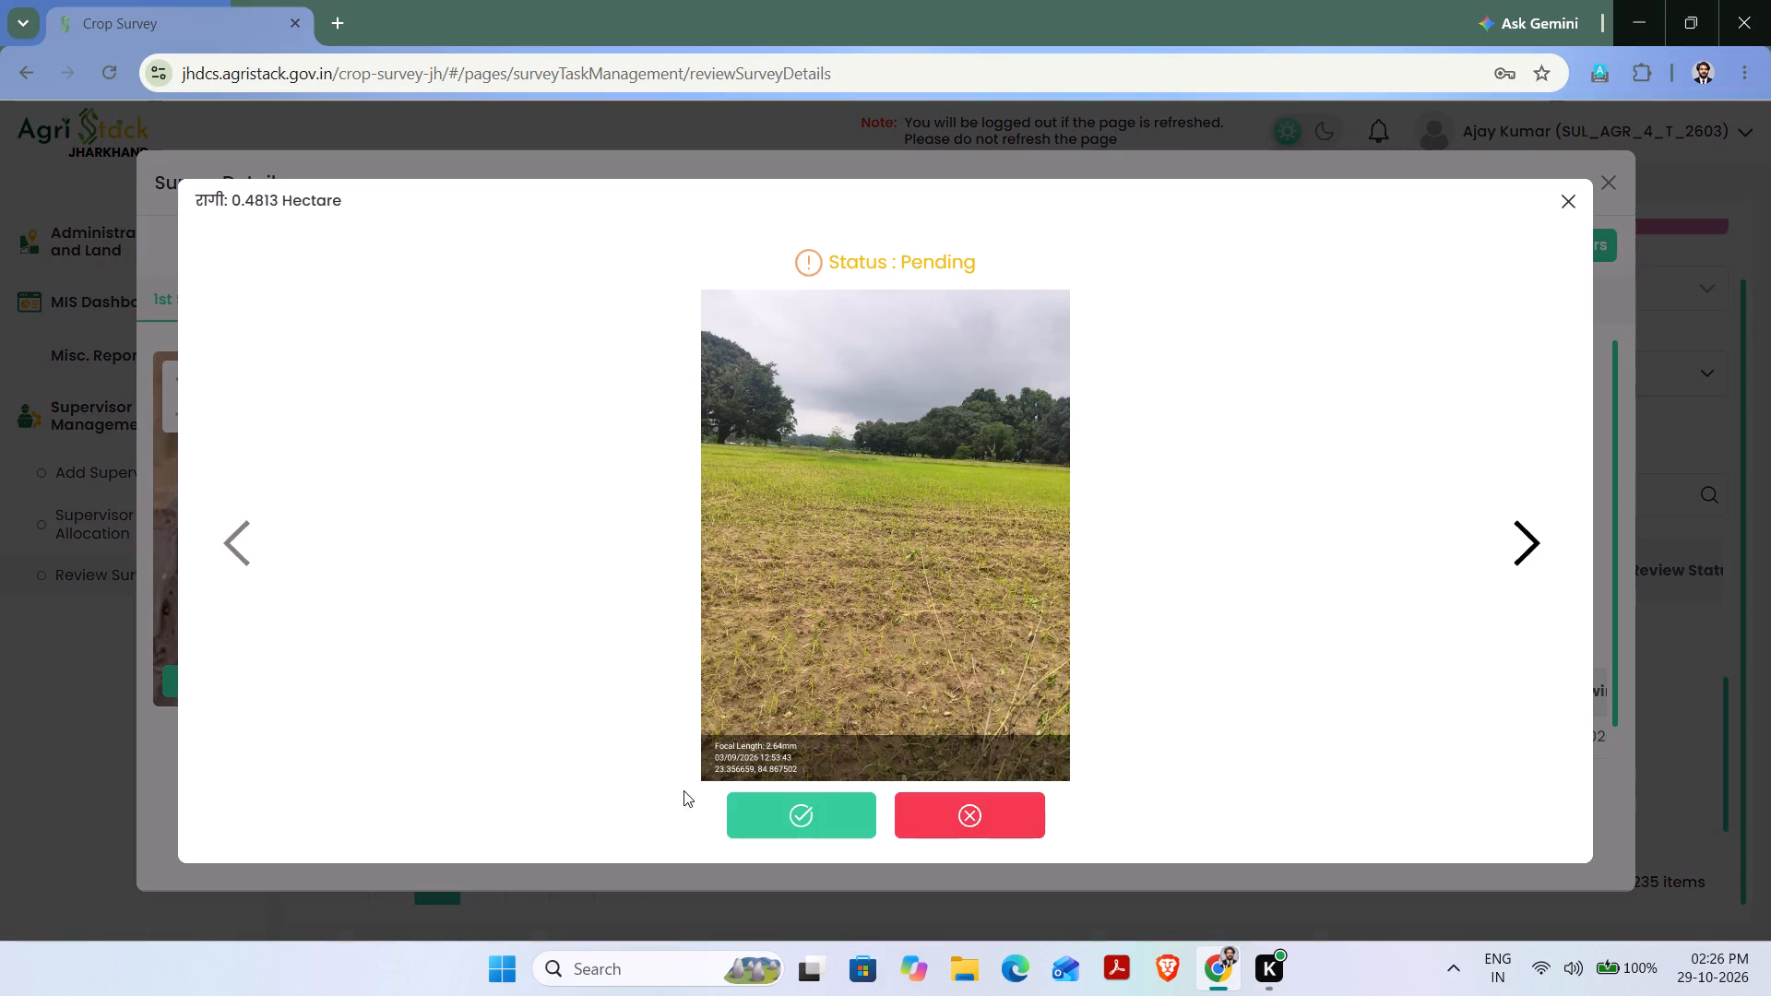
click(774, 812)
drag(874, 734, 728, 747)
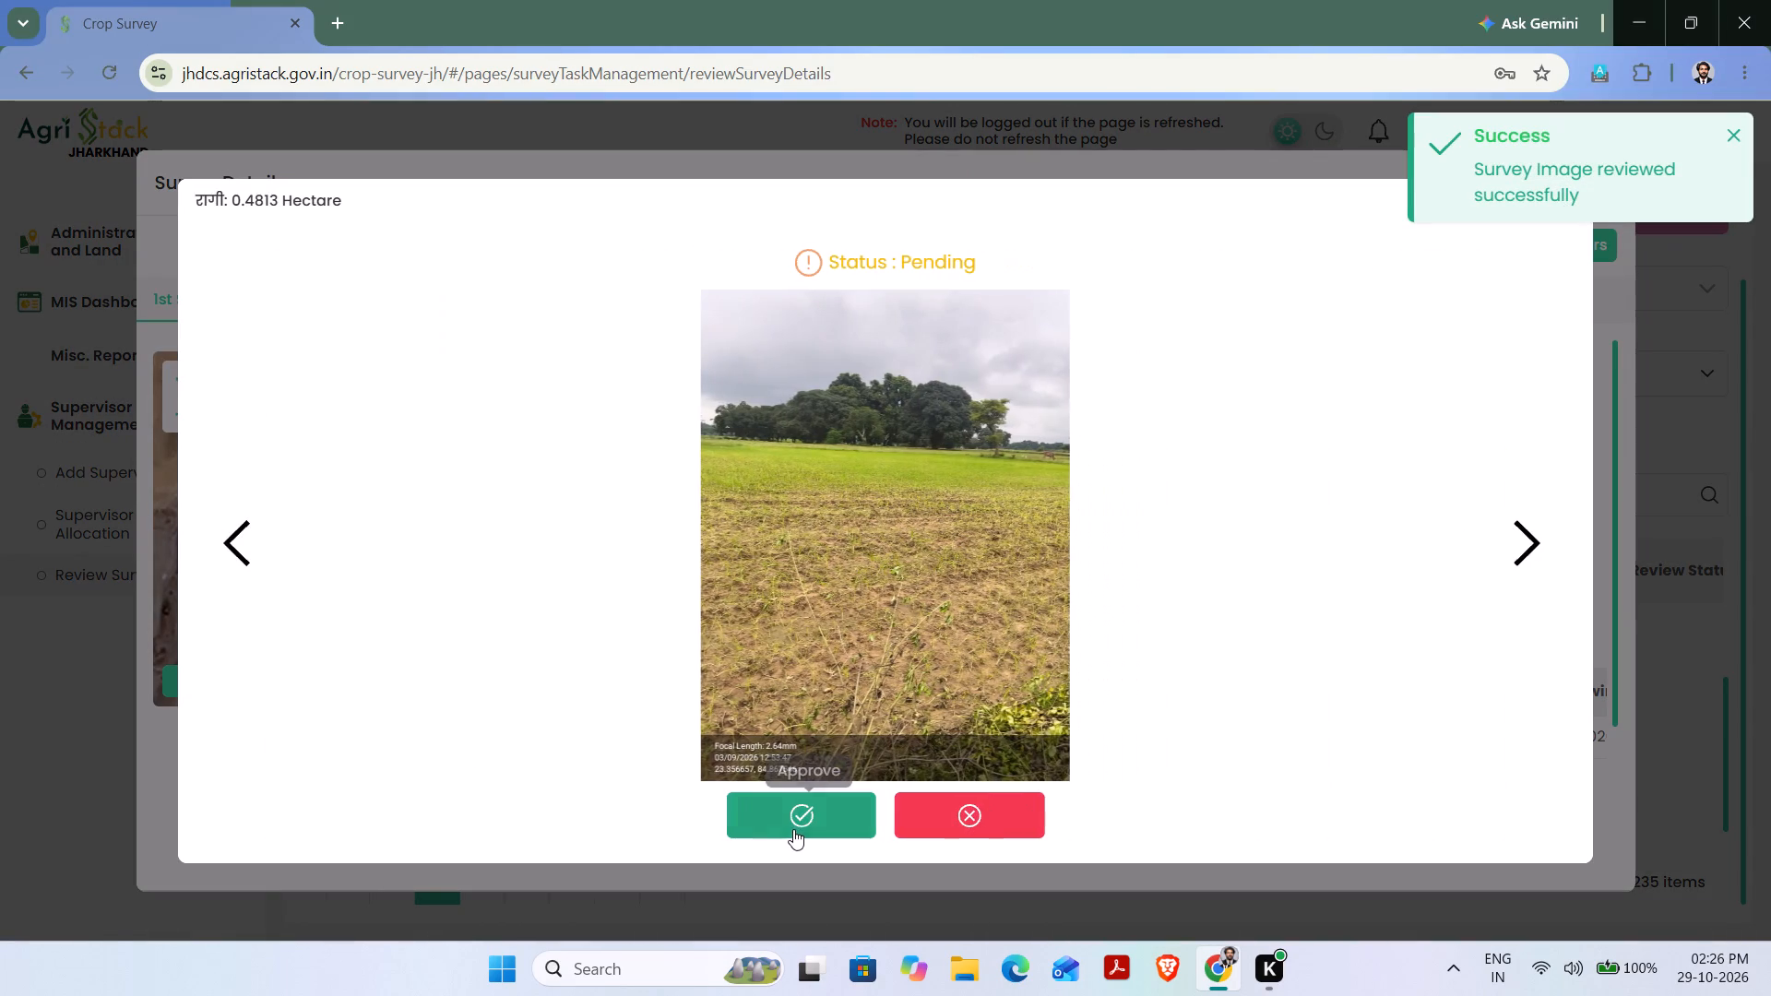
click(791, 812)
drag(892, 739, 747, 753)
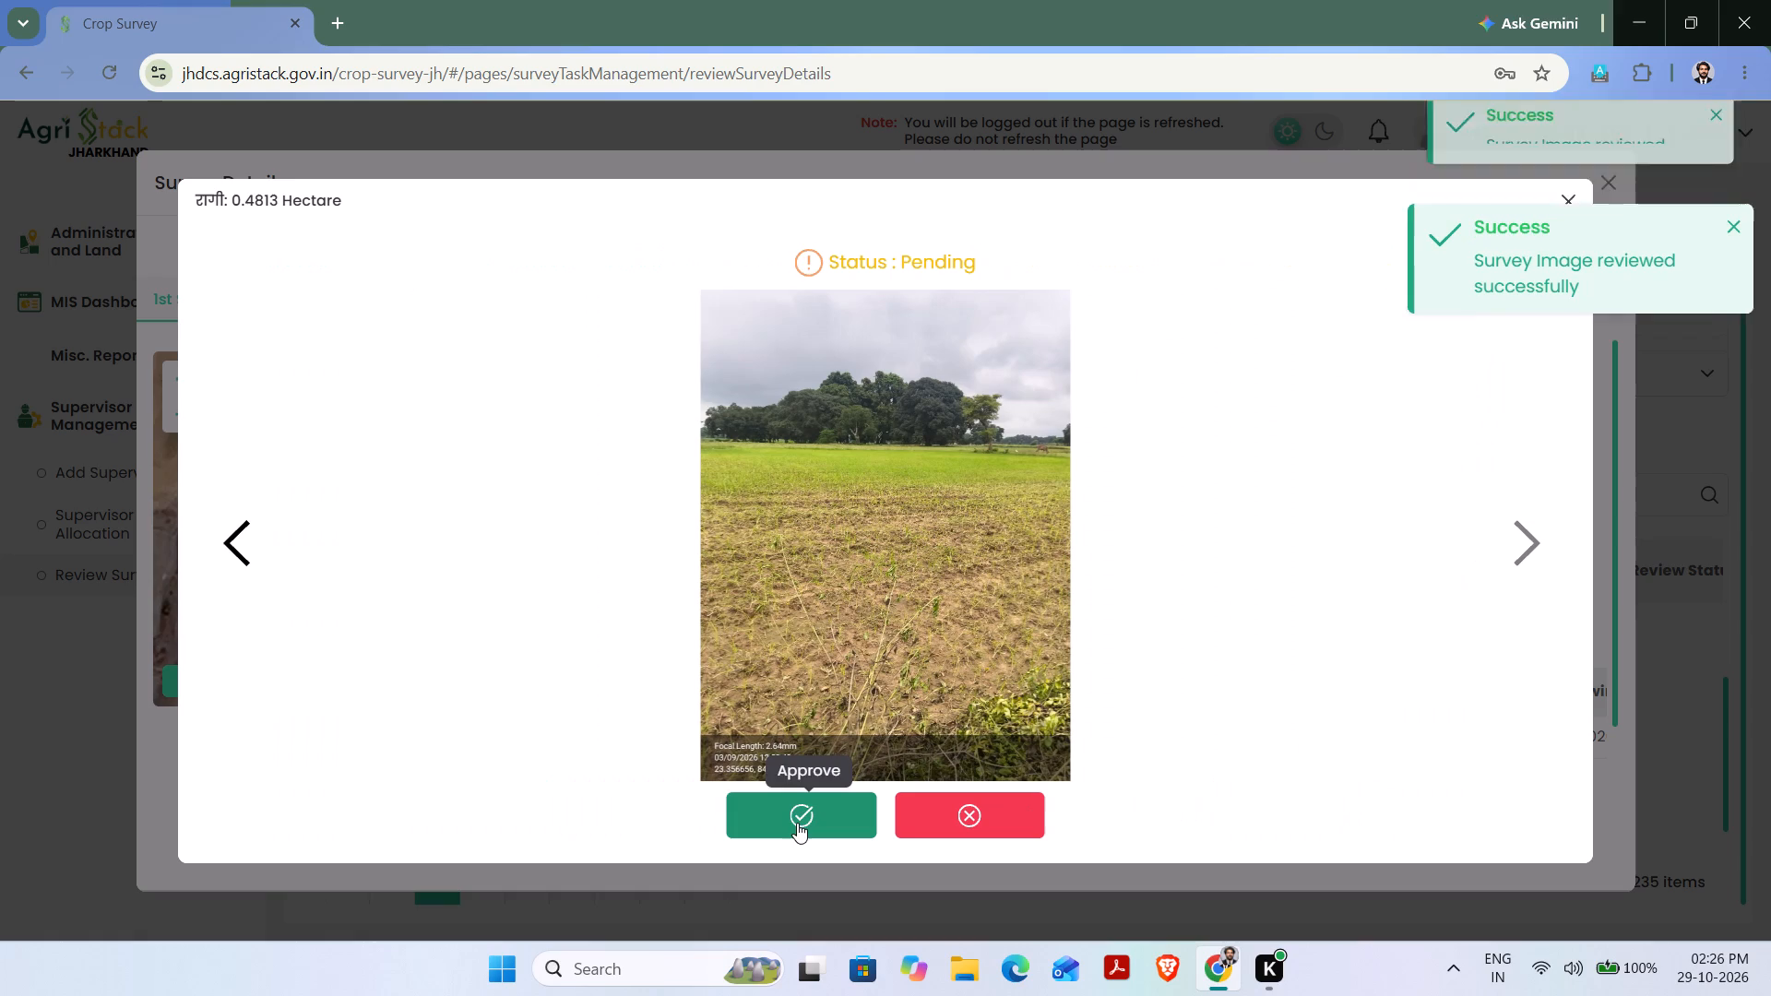
click(797, 820)
drag(893, 670, 798, 679)
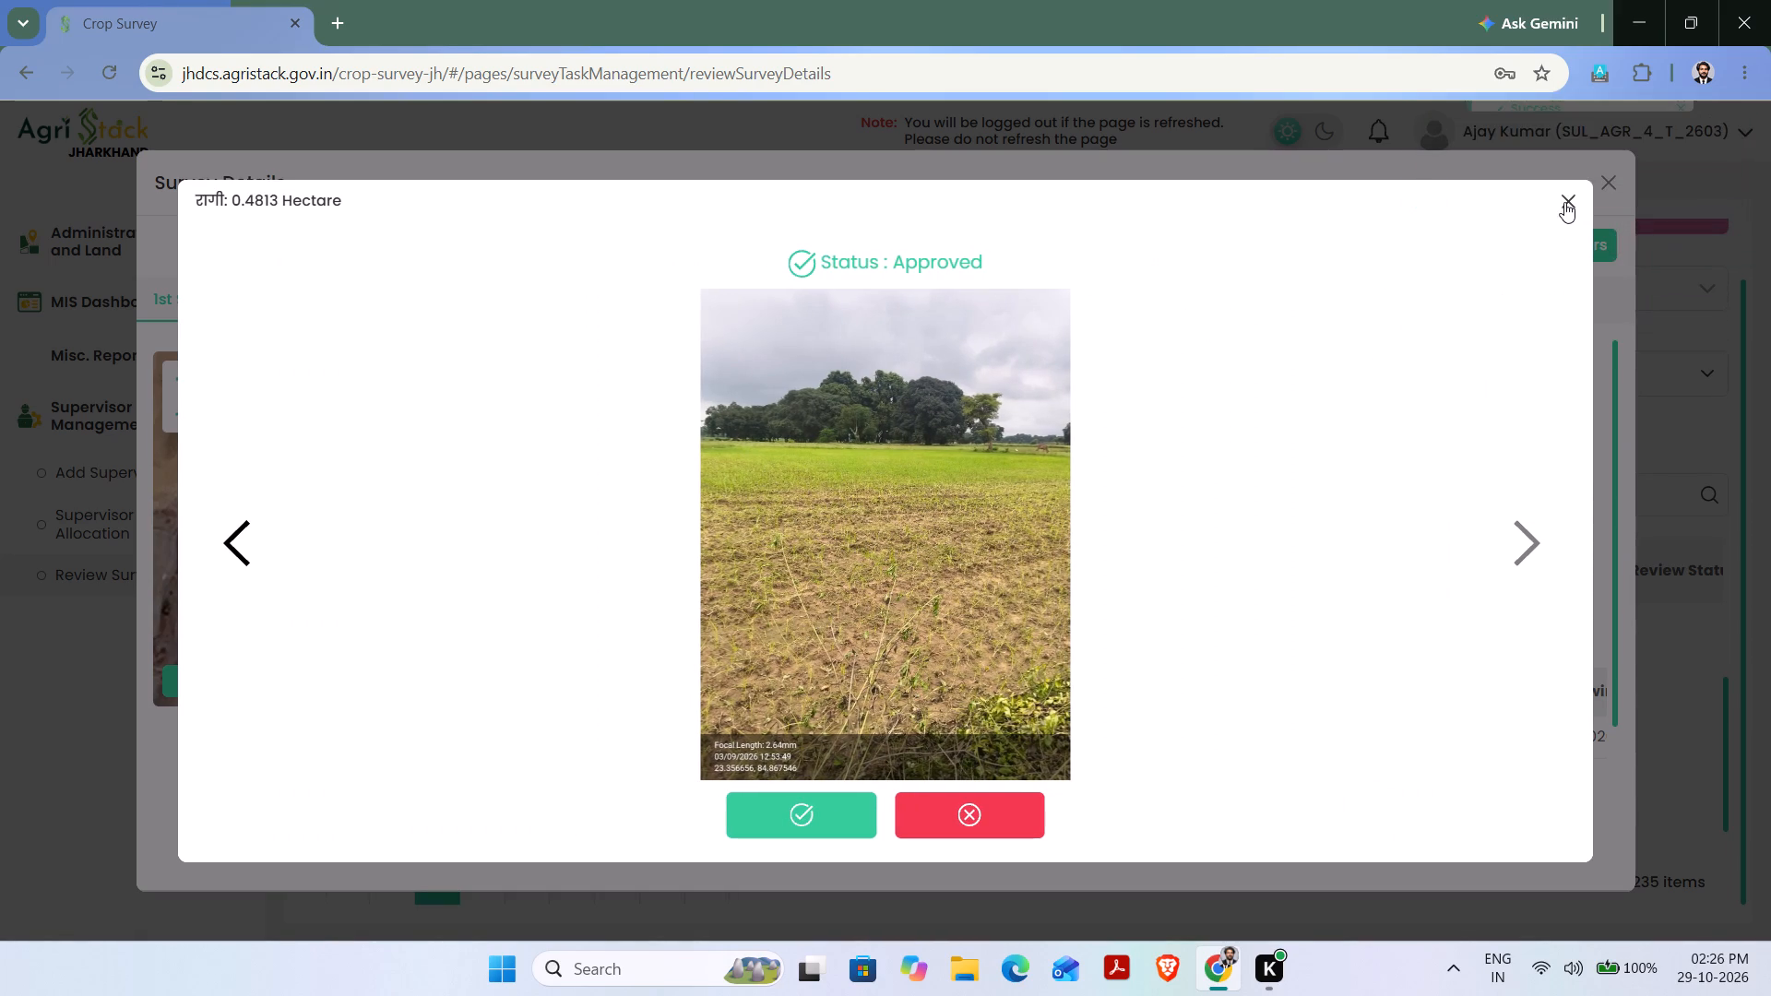
click(1564, 202)
Approve the 1st survey of survey number 324, save the review and close its details.
scroll(1093, 542, down, 2)
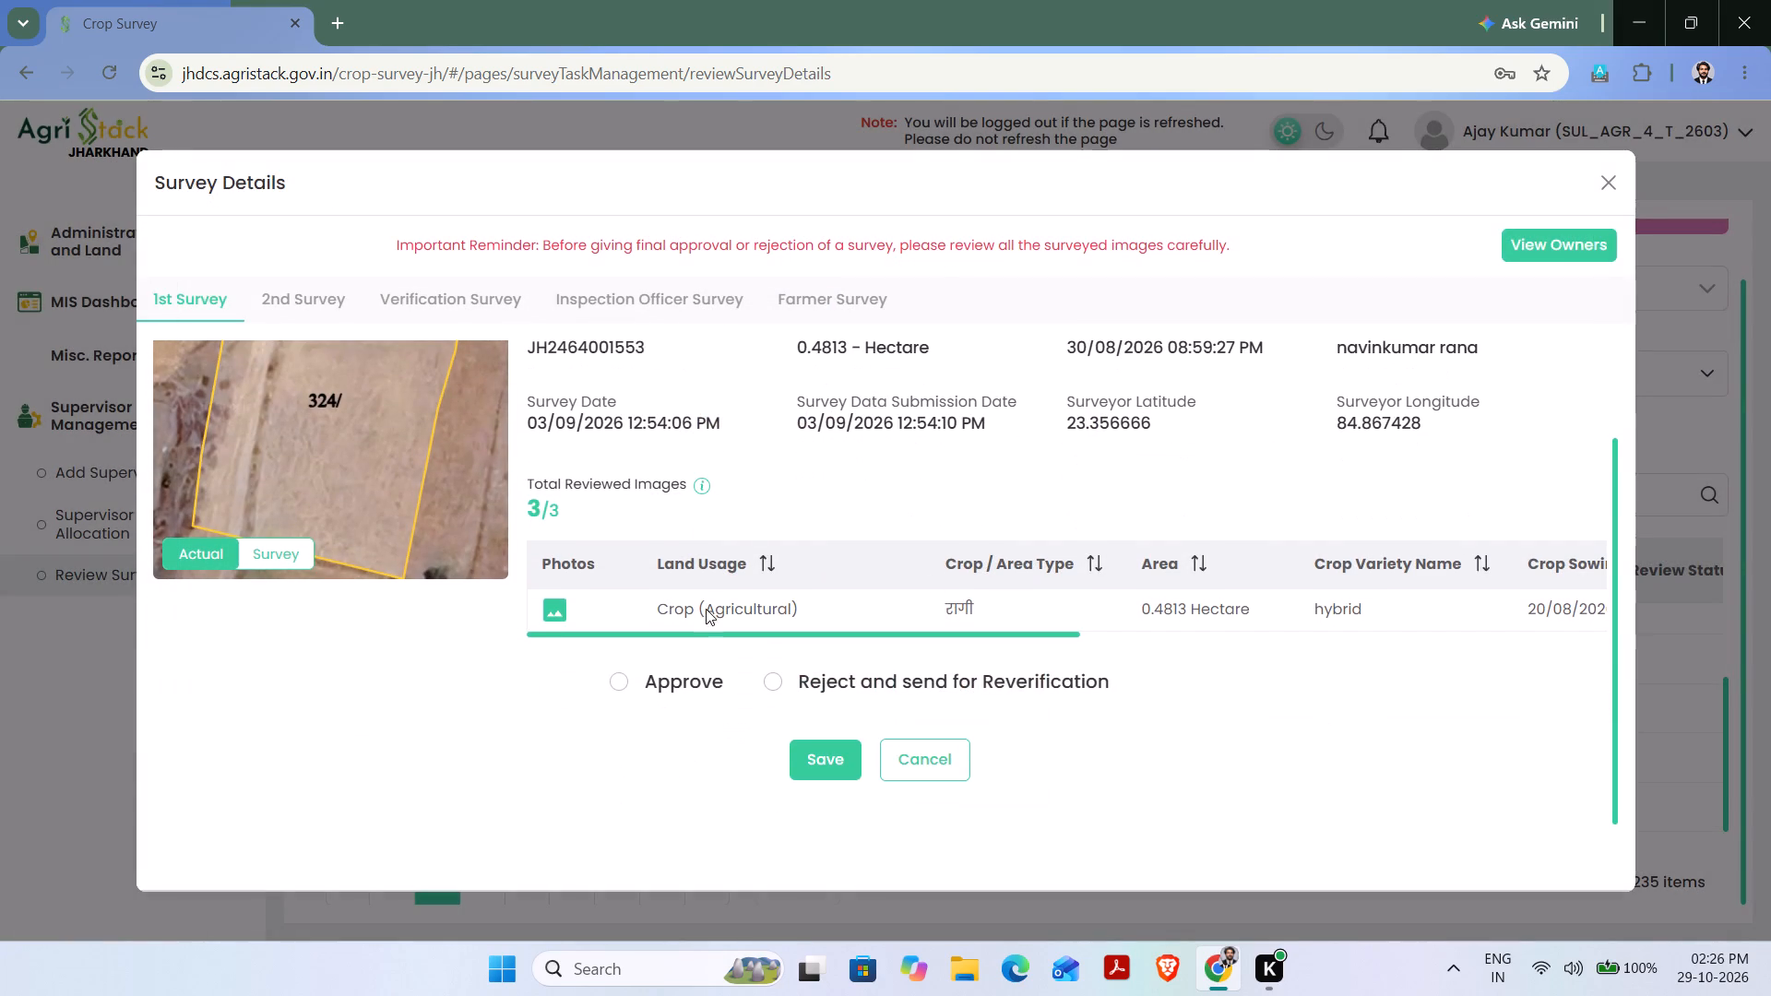
click(685, 653)
click(812, 729)
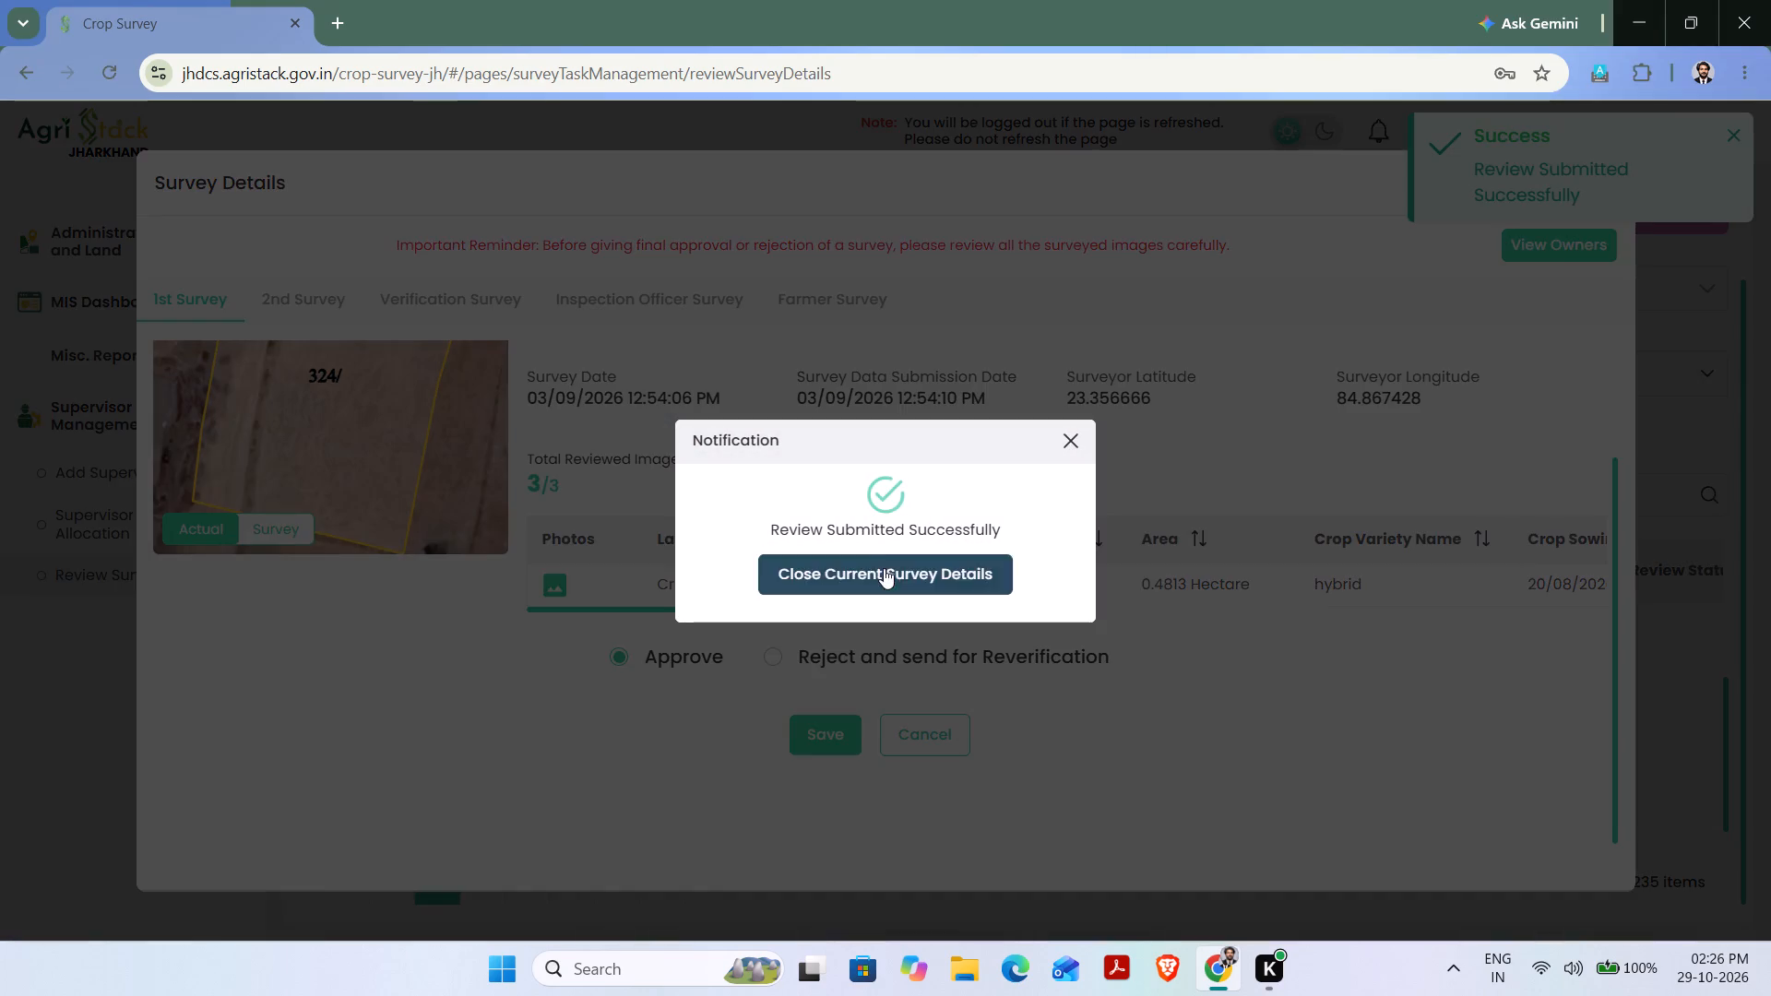
click(881, 569)
Open the details of survey number 566 and approve all three of its House photos.
click(341, 707)
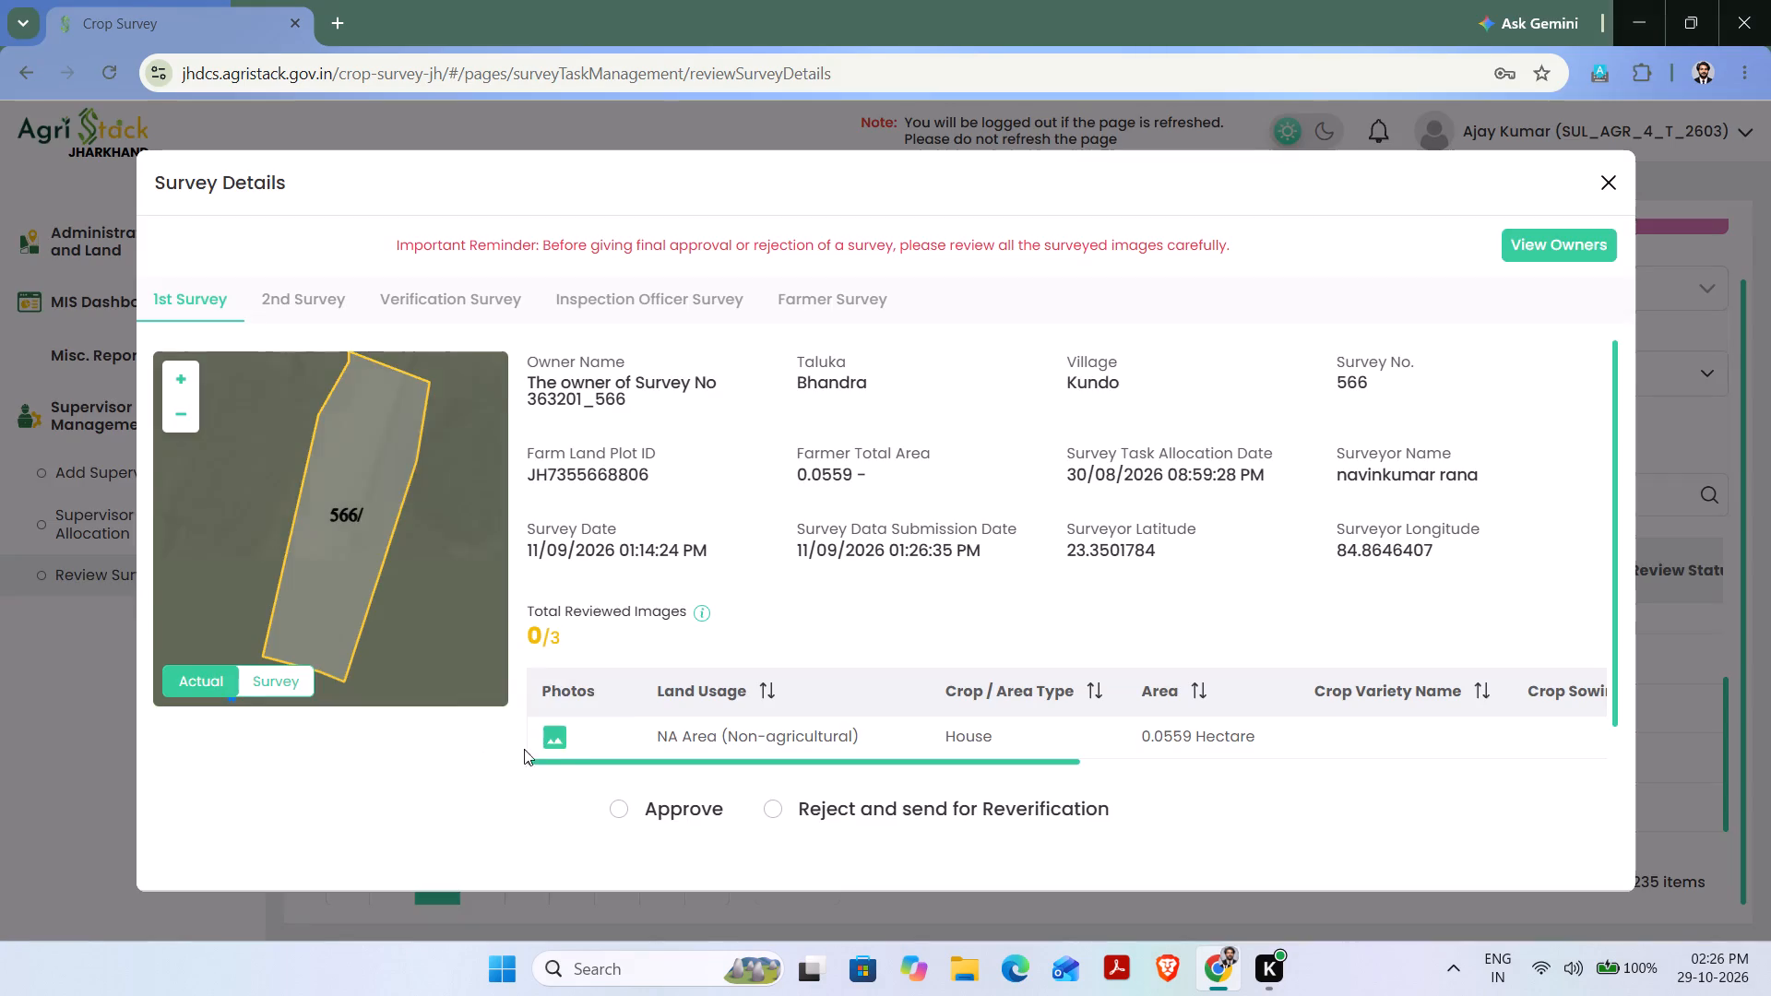
click(564, 733)
click(758, 802)
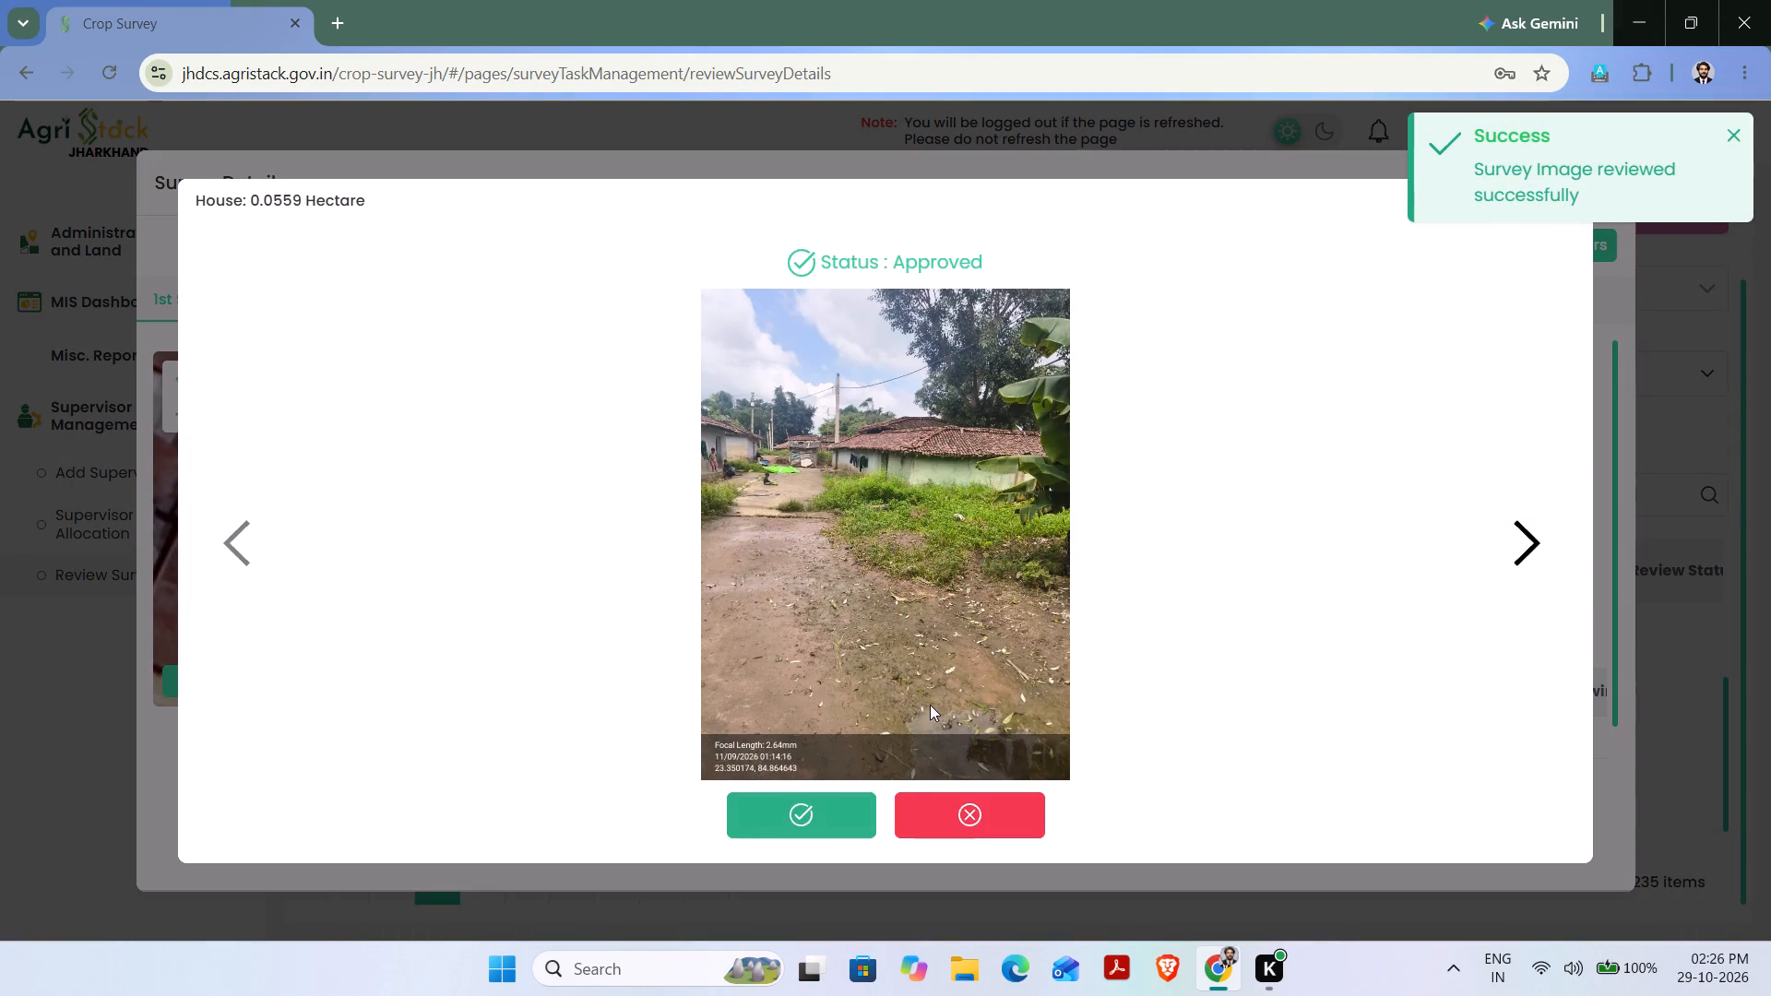
drag(921, 708, 779, 729)
click(812, 820)
drag(892, 705, 751, 733)
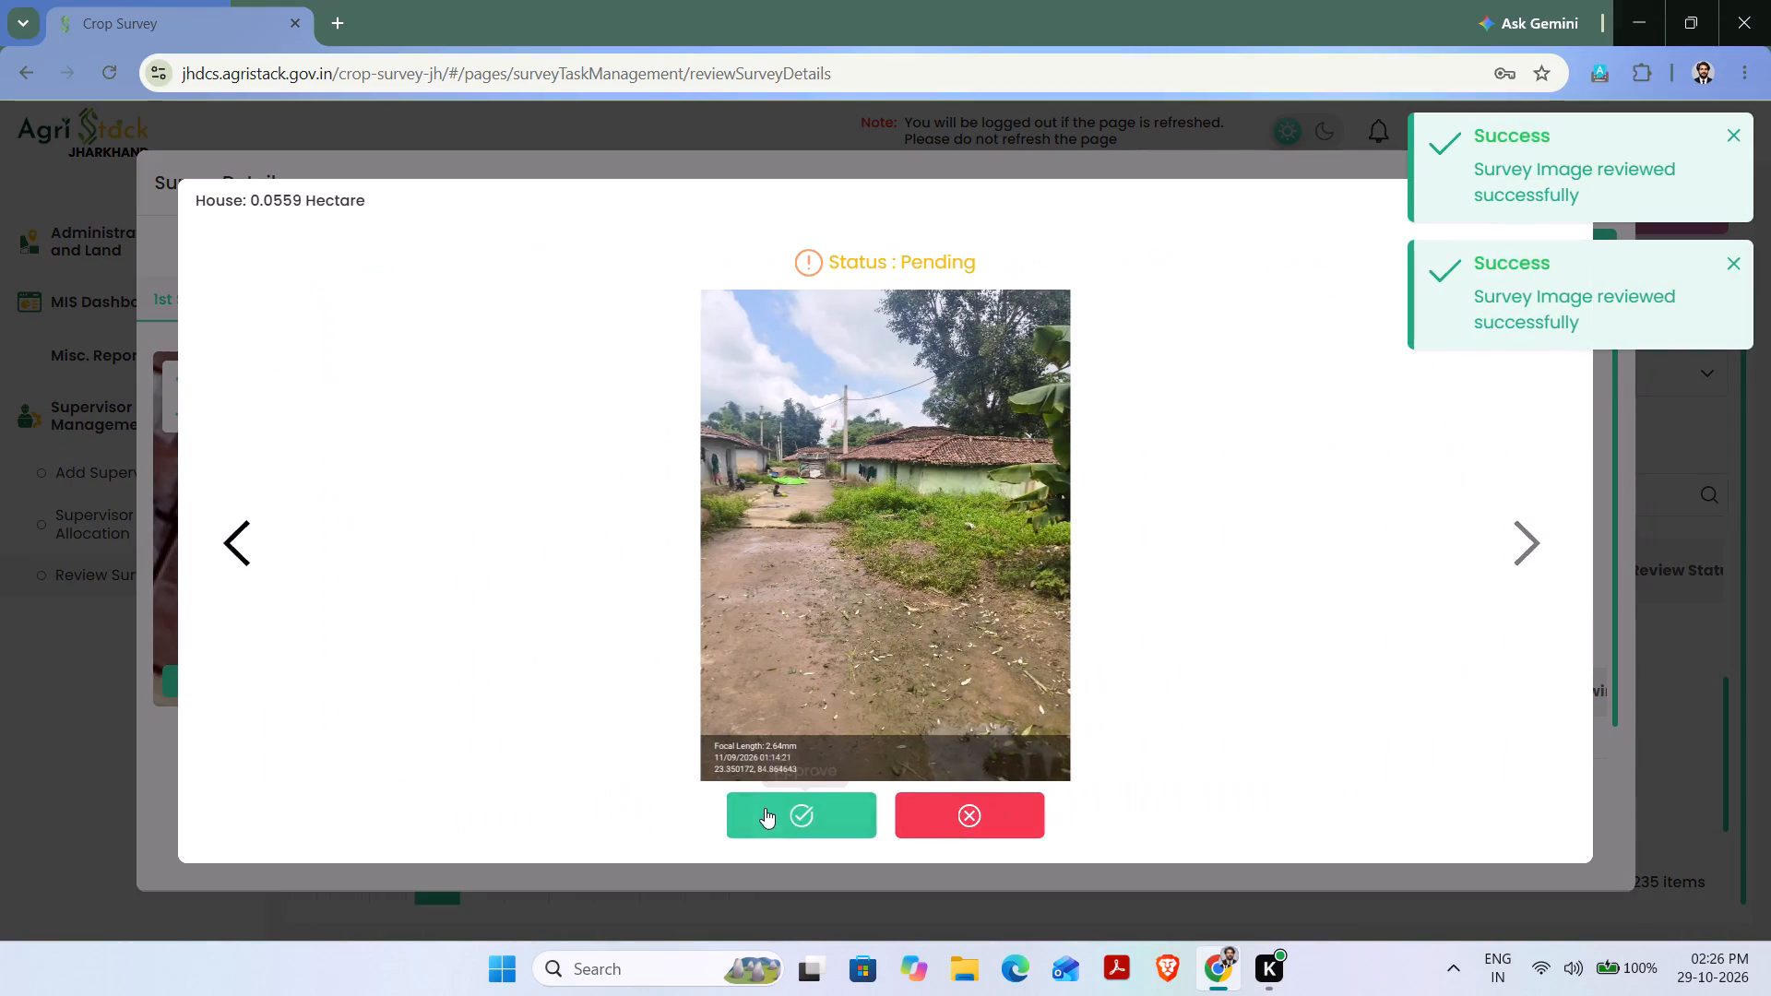
click(767, 805)
drag(937, 630, 882, 641)
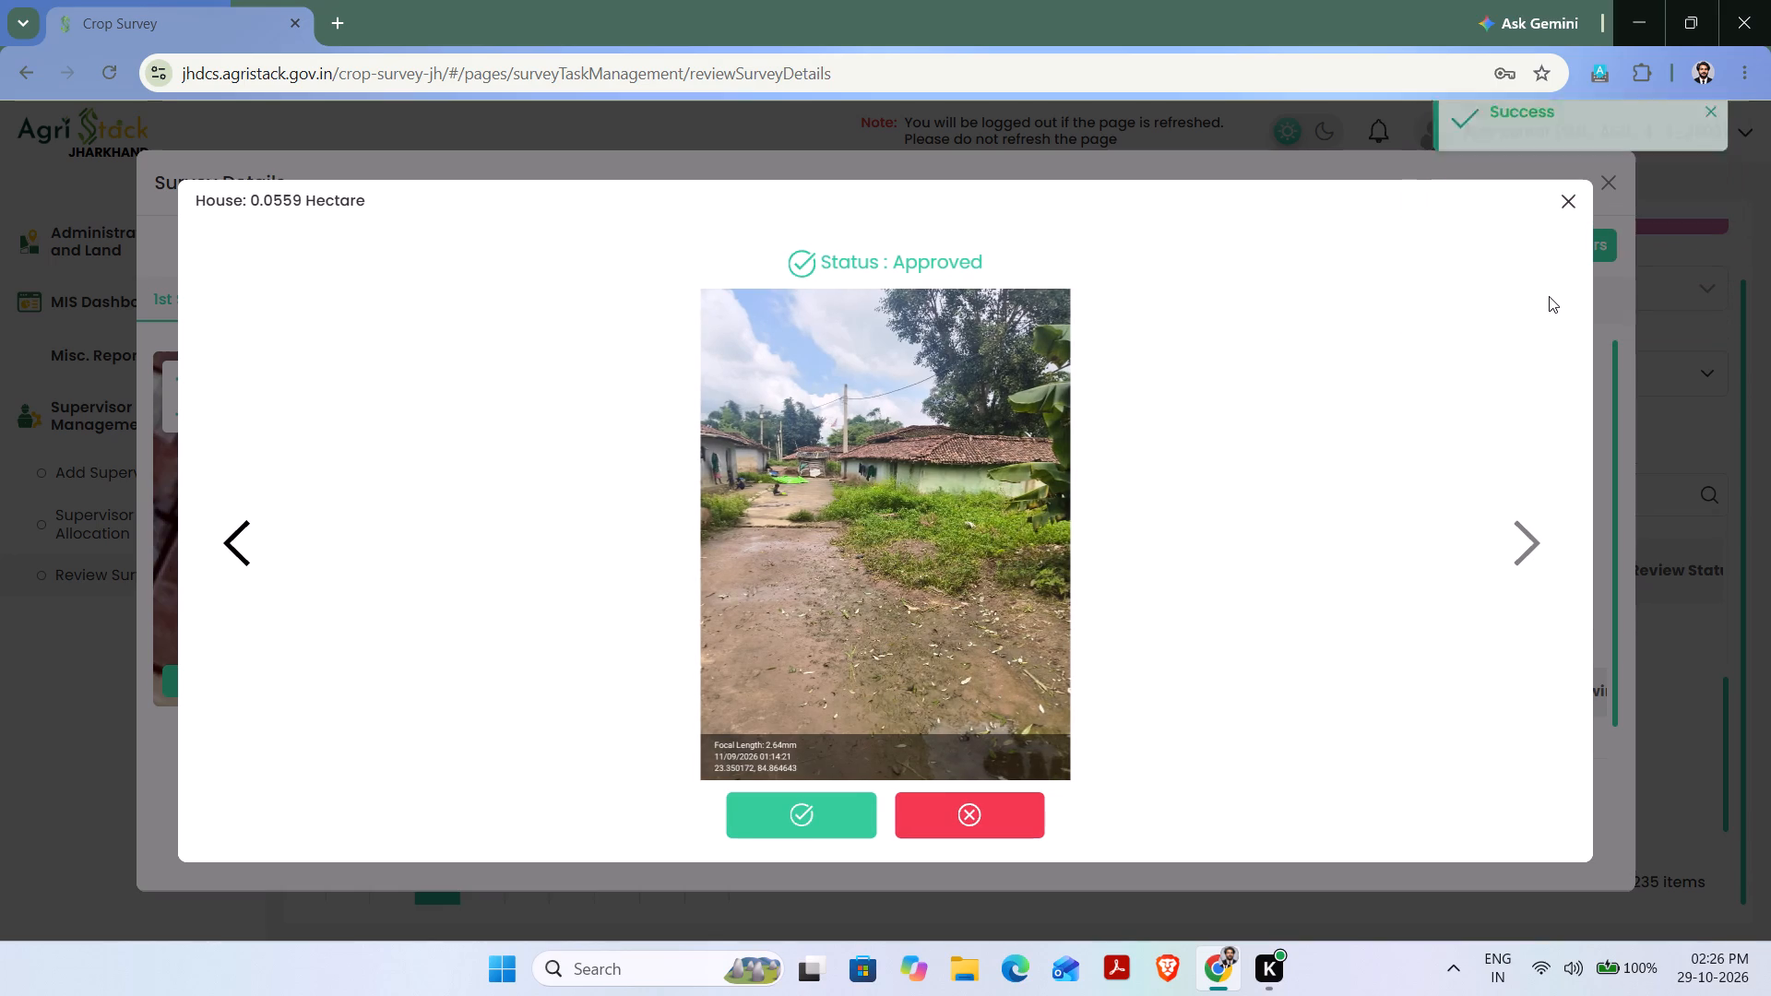
click(1566, 197)
Approve the 1st survey of survey number 566, save the review and close its details.
scroll(1099, 607, down, 1)
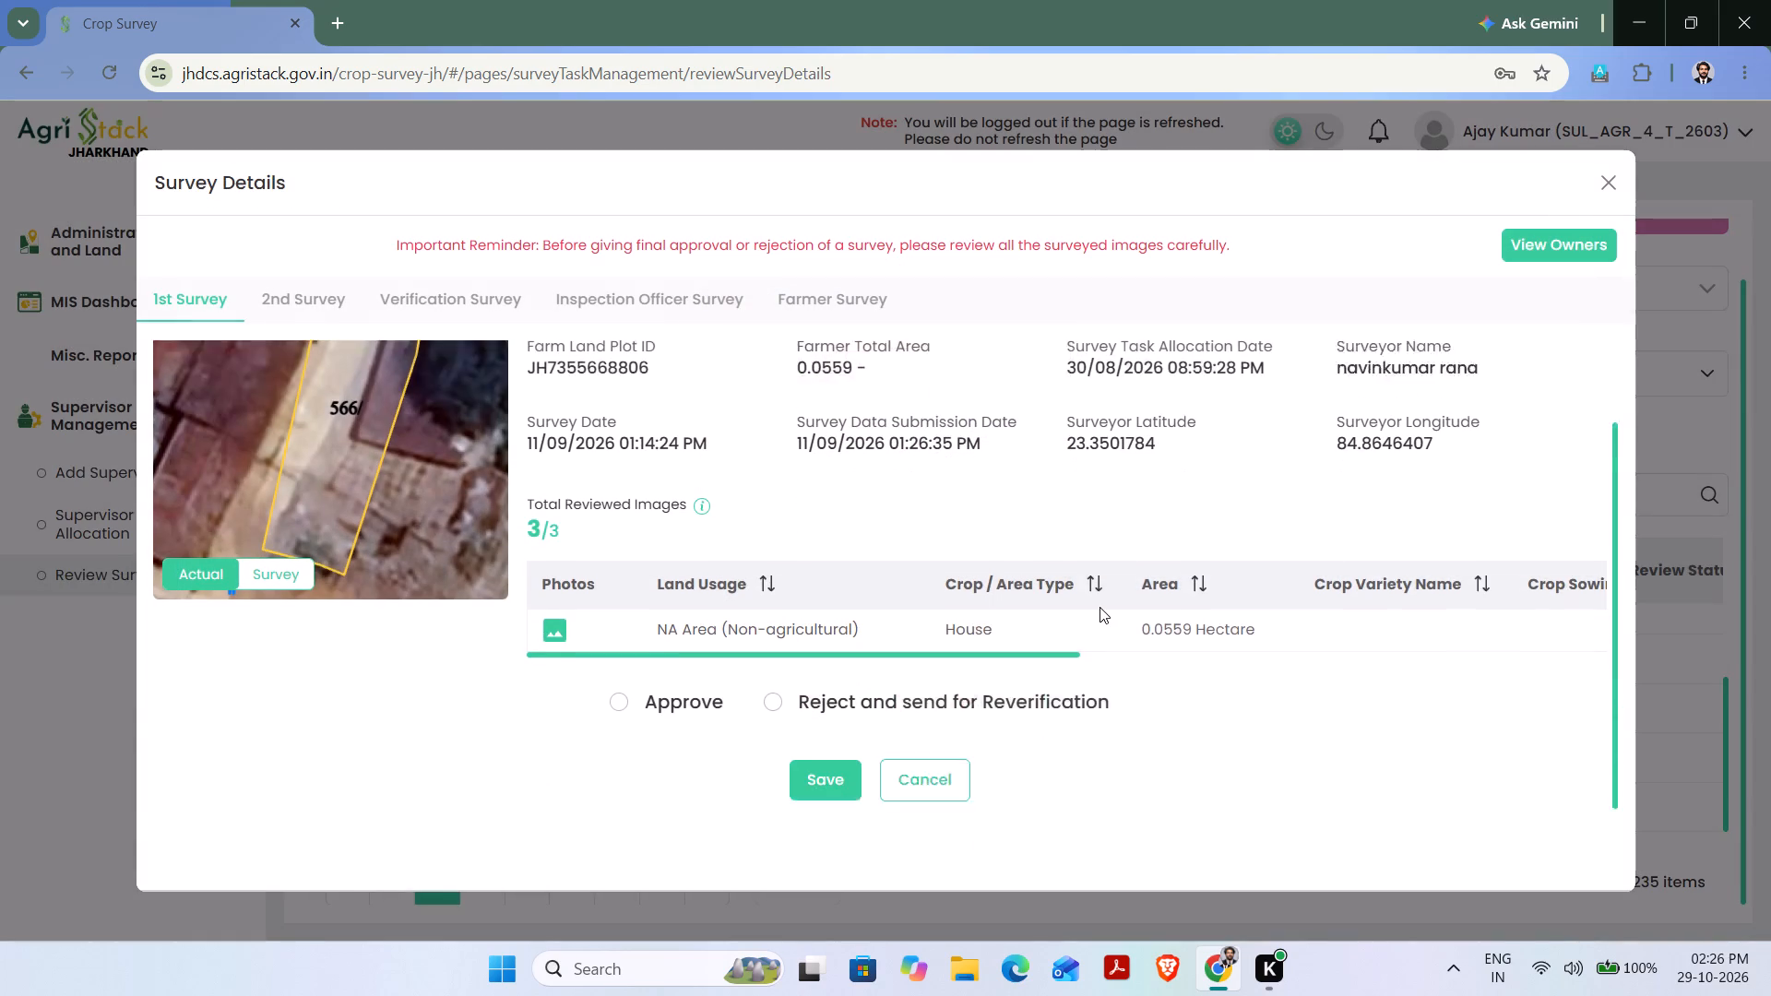
scroll(1099, 607, down, 1)
click(699, 663)
click(812, 721)
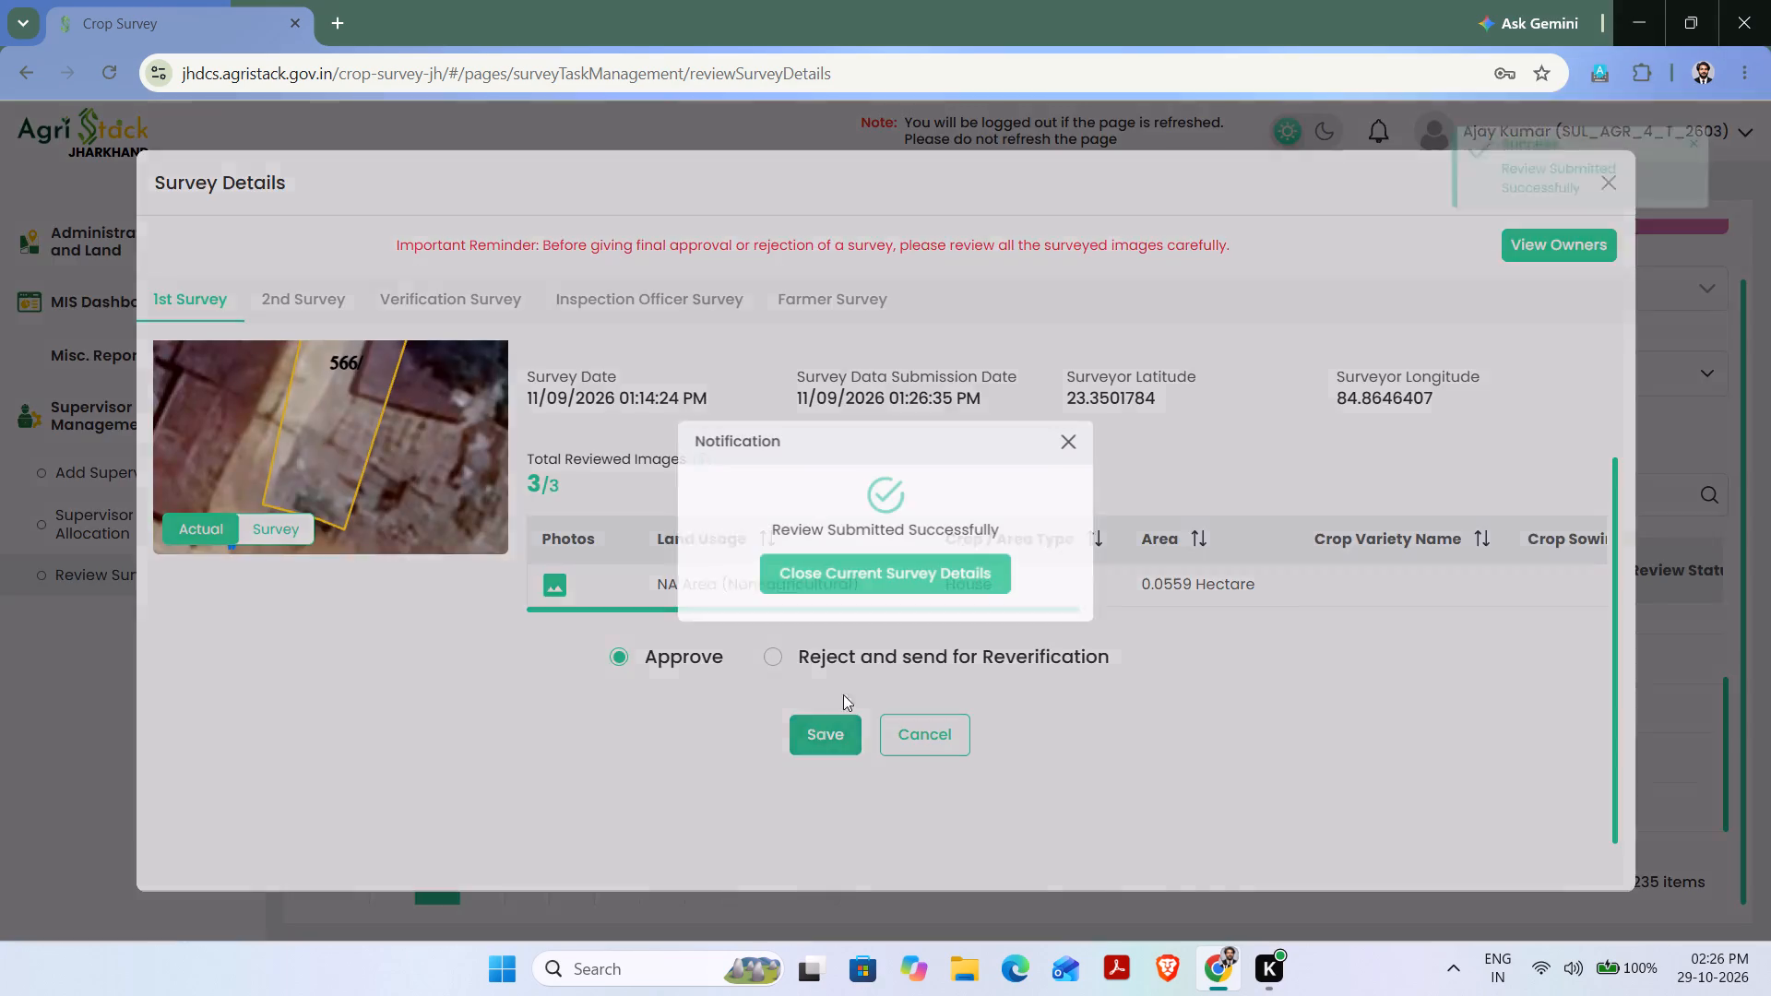
click(941, 584)
Open the details of survey number 325 and approve all three of its Fallow photos.
click(331, 764)
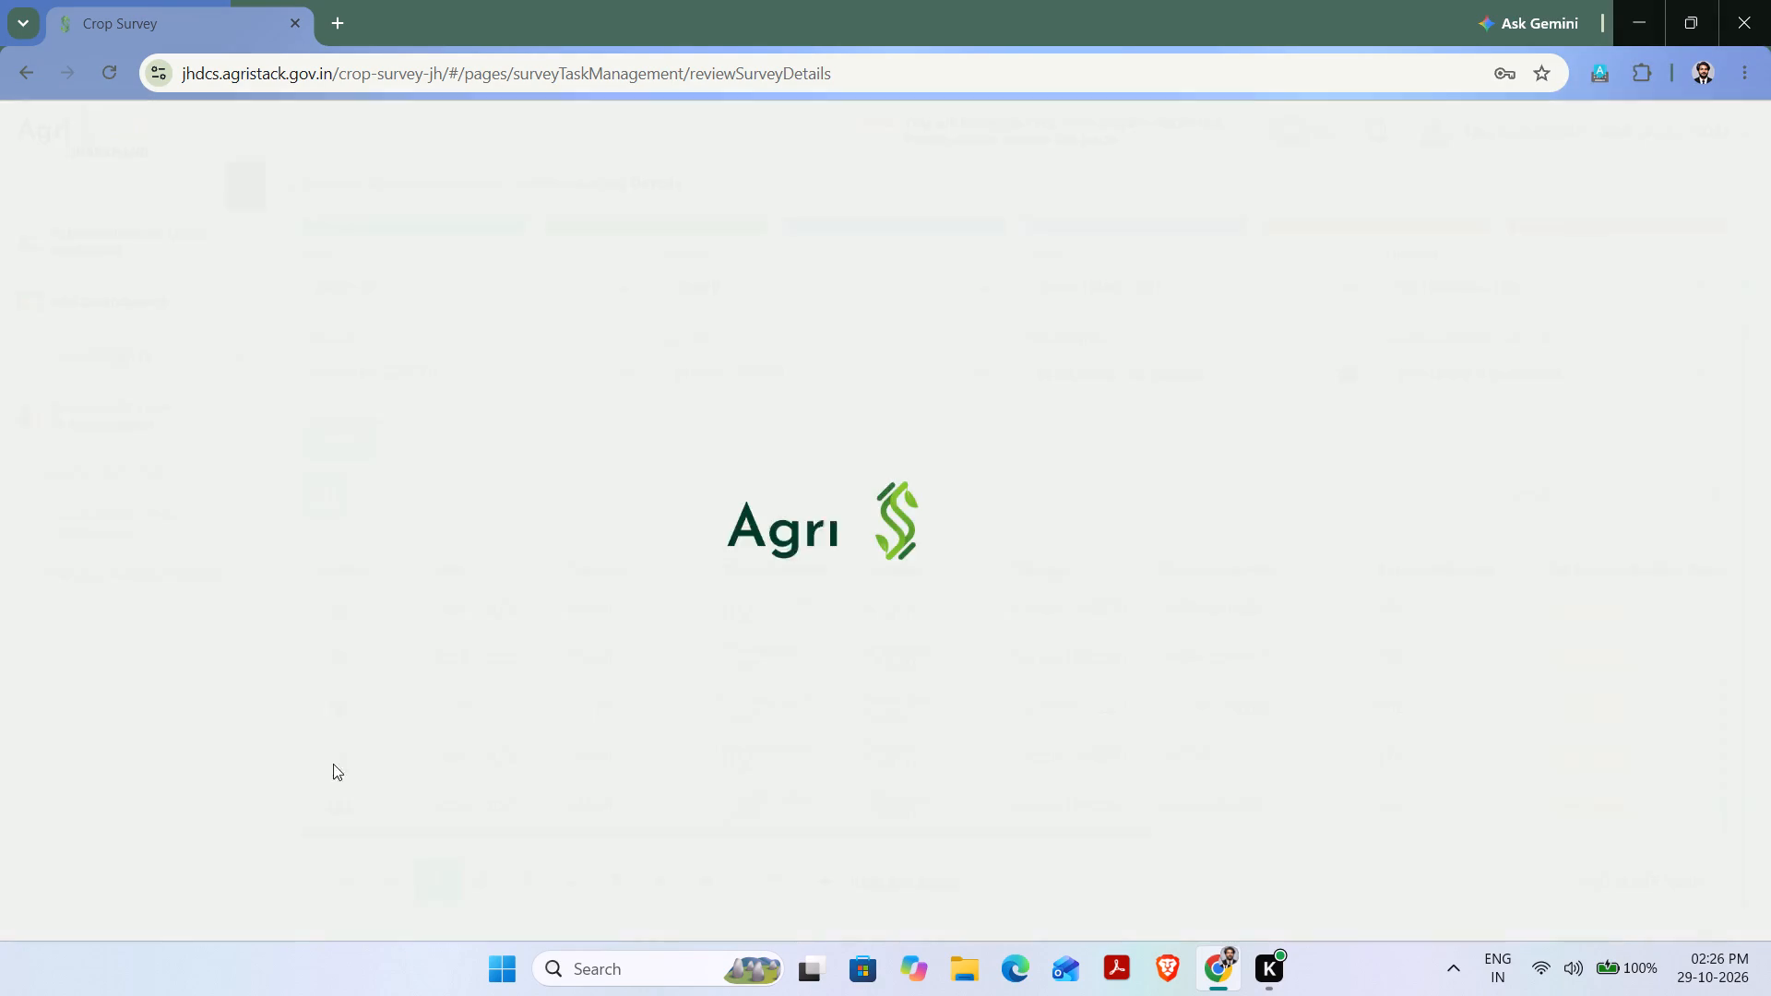
click(558, 727)
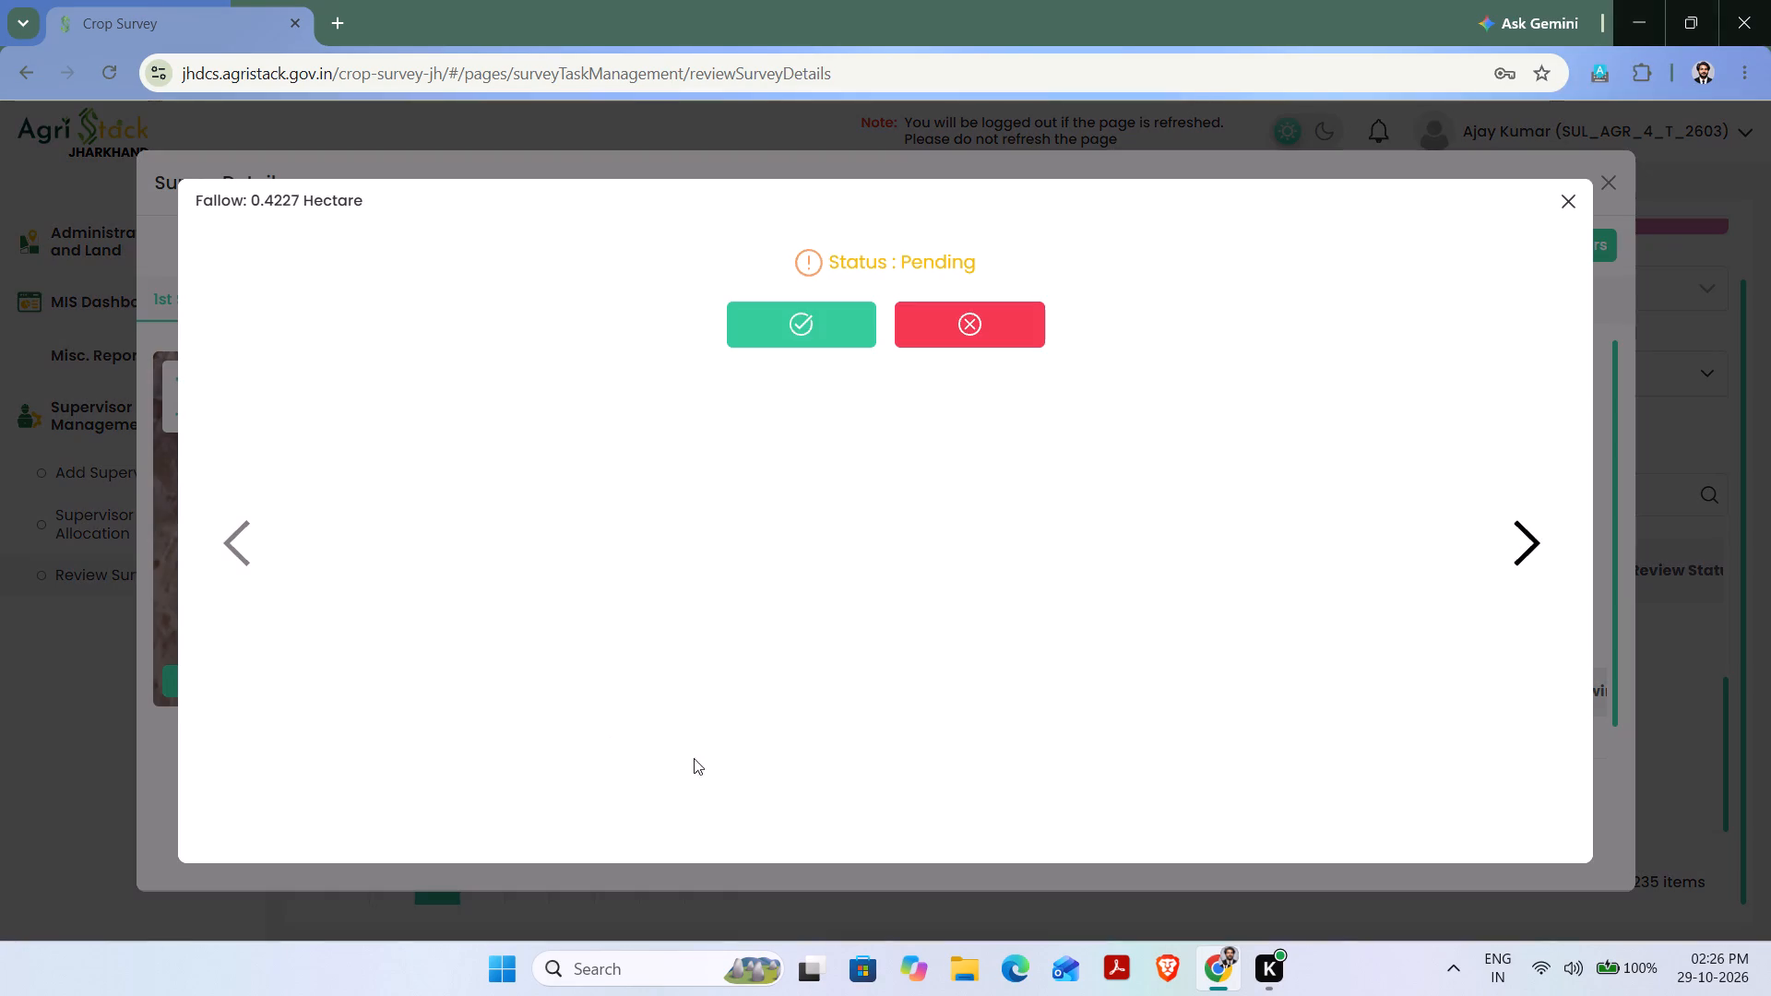
click(760, 805)
drag(913, 698, 789, 717)
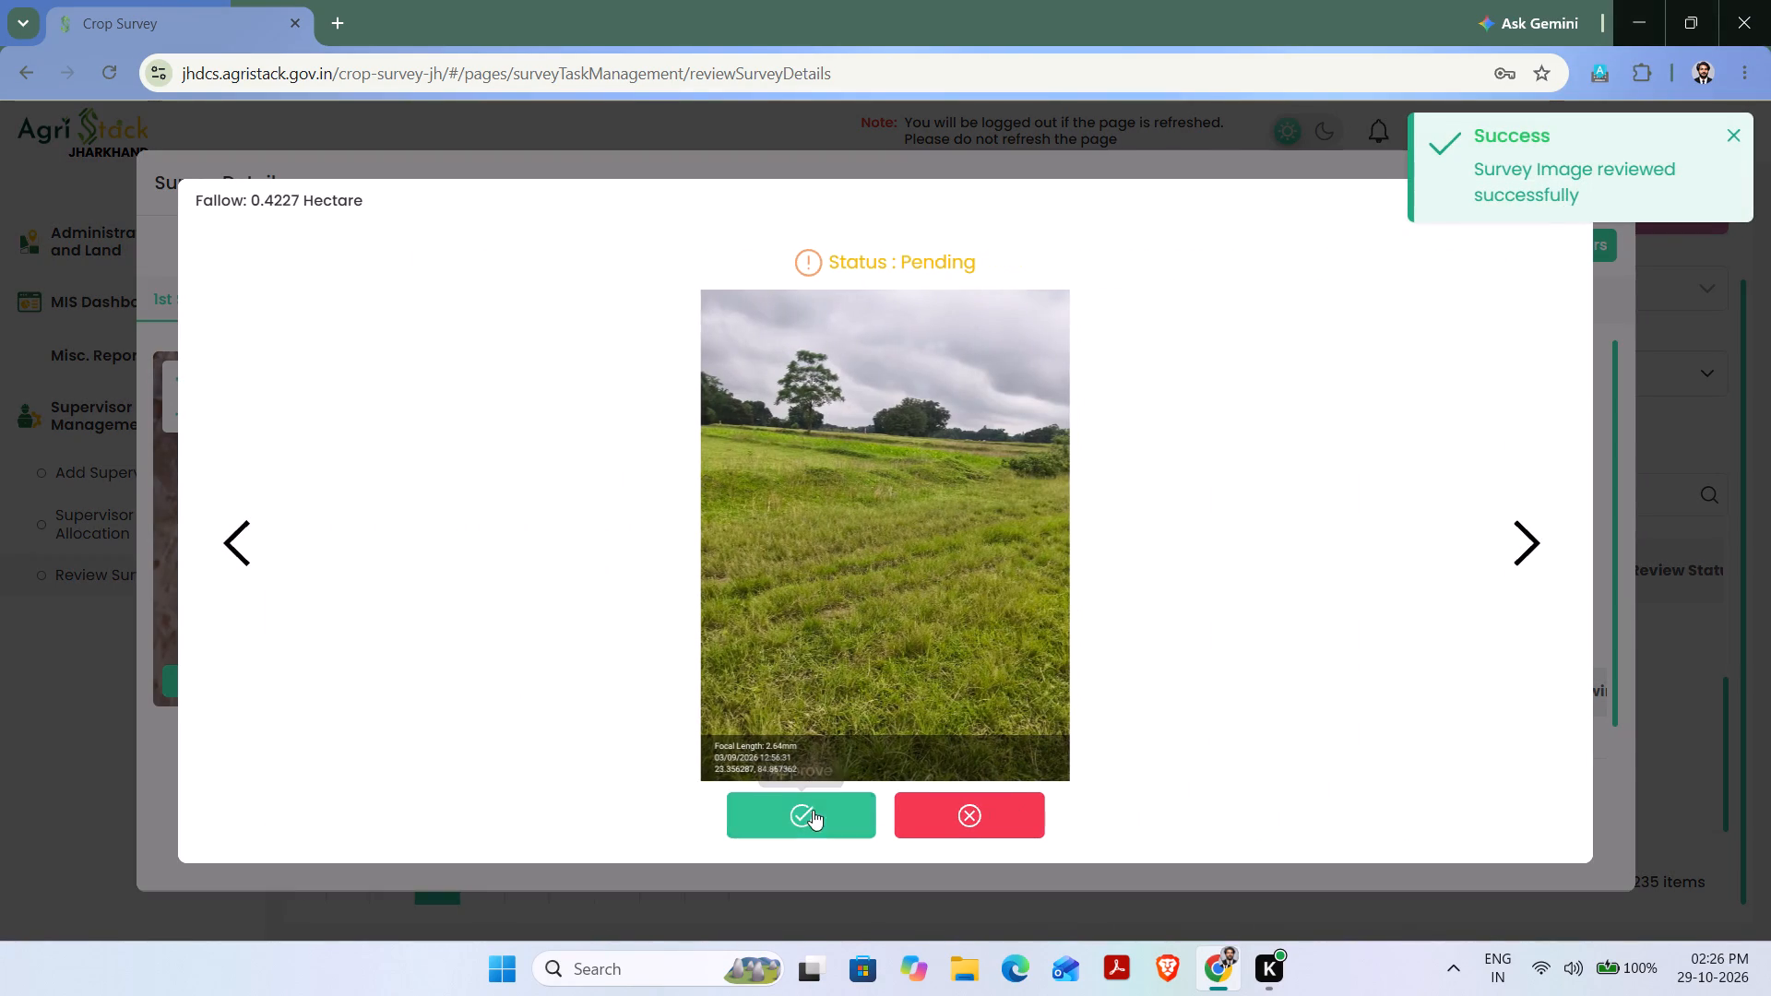
click(814, 818)
drag(958, 657, 826, 685)
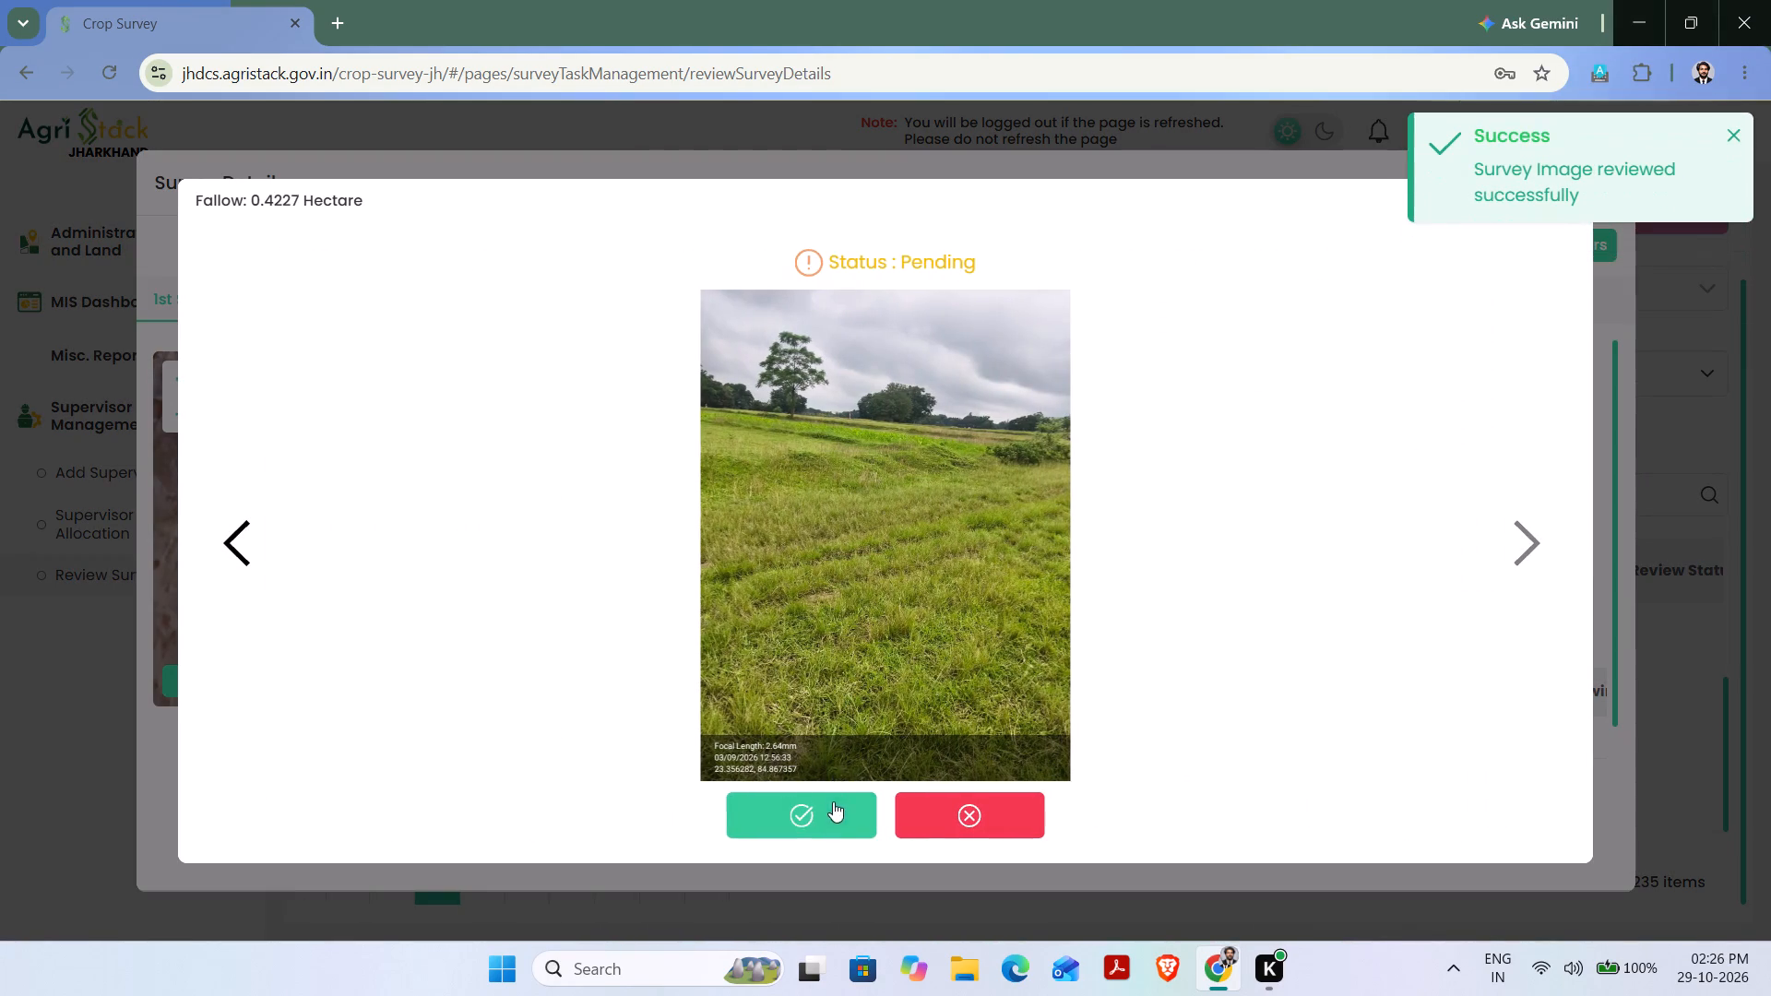
click(835, 812)
drag(966, 614, 892, 624)
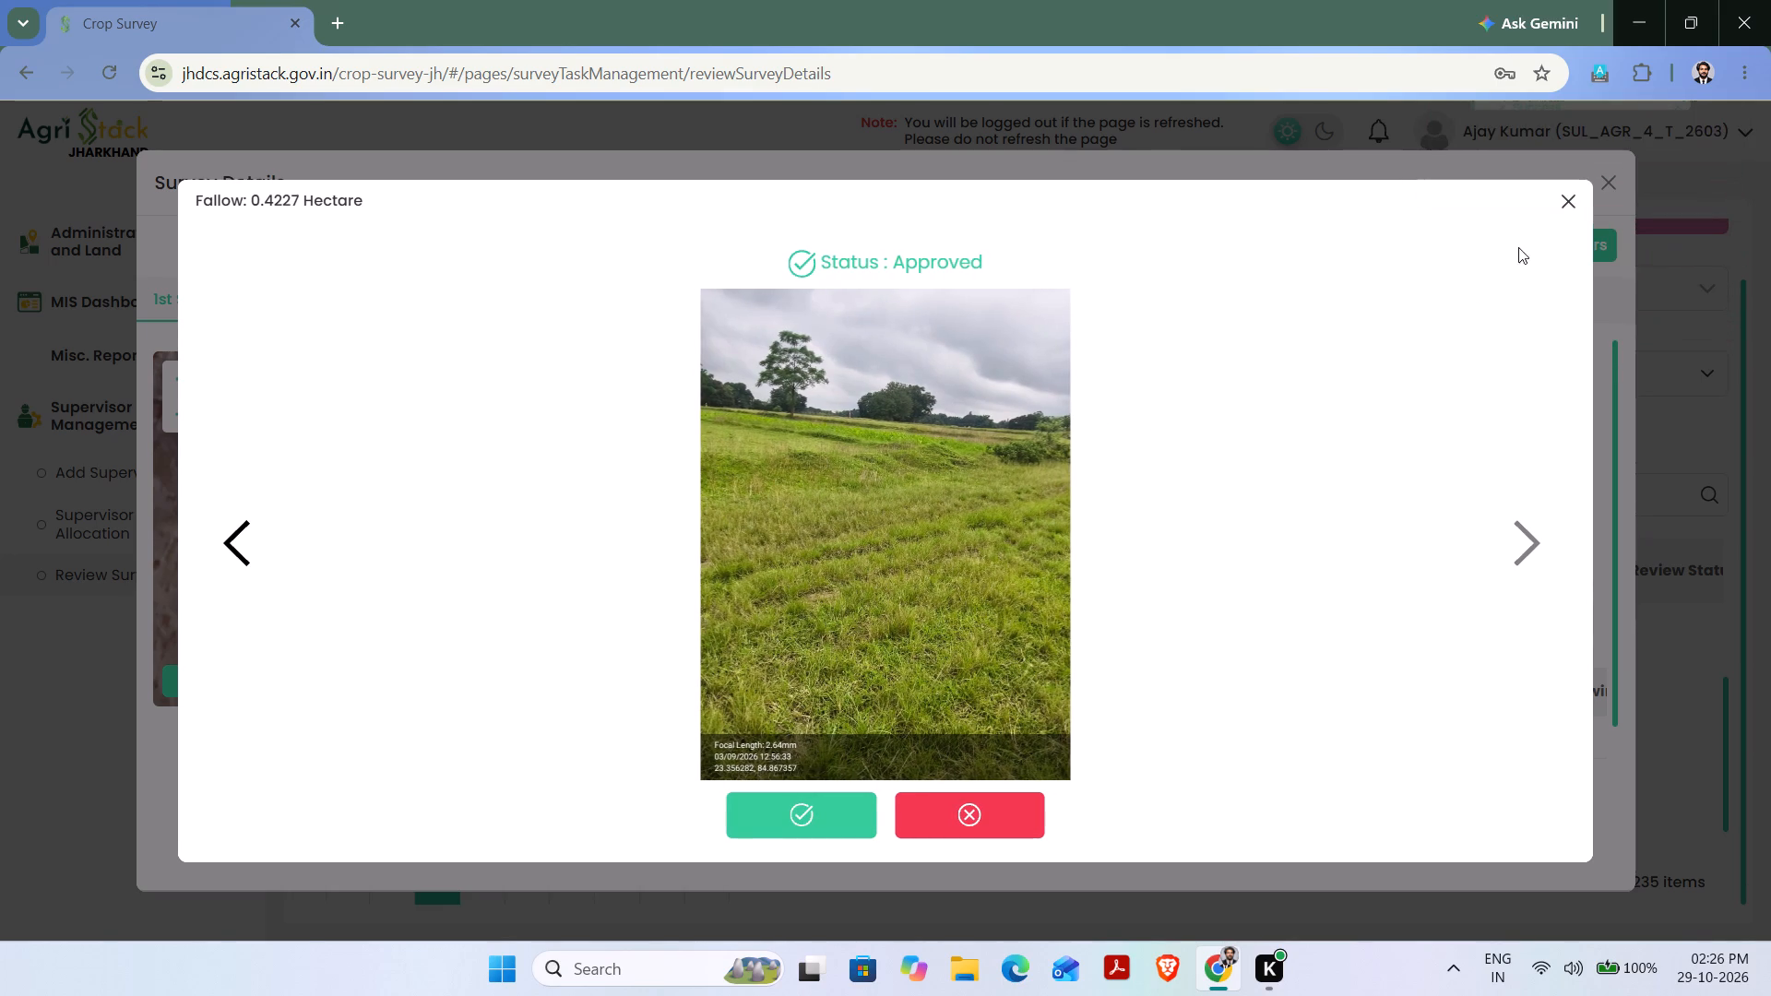
click(1568, 203)
click(1568, 185)
click(1558, 211)
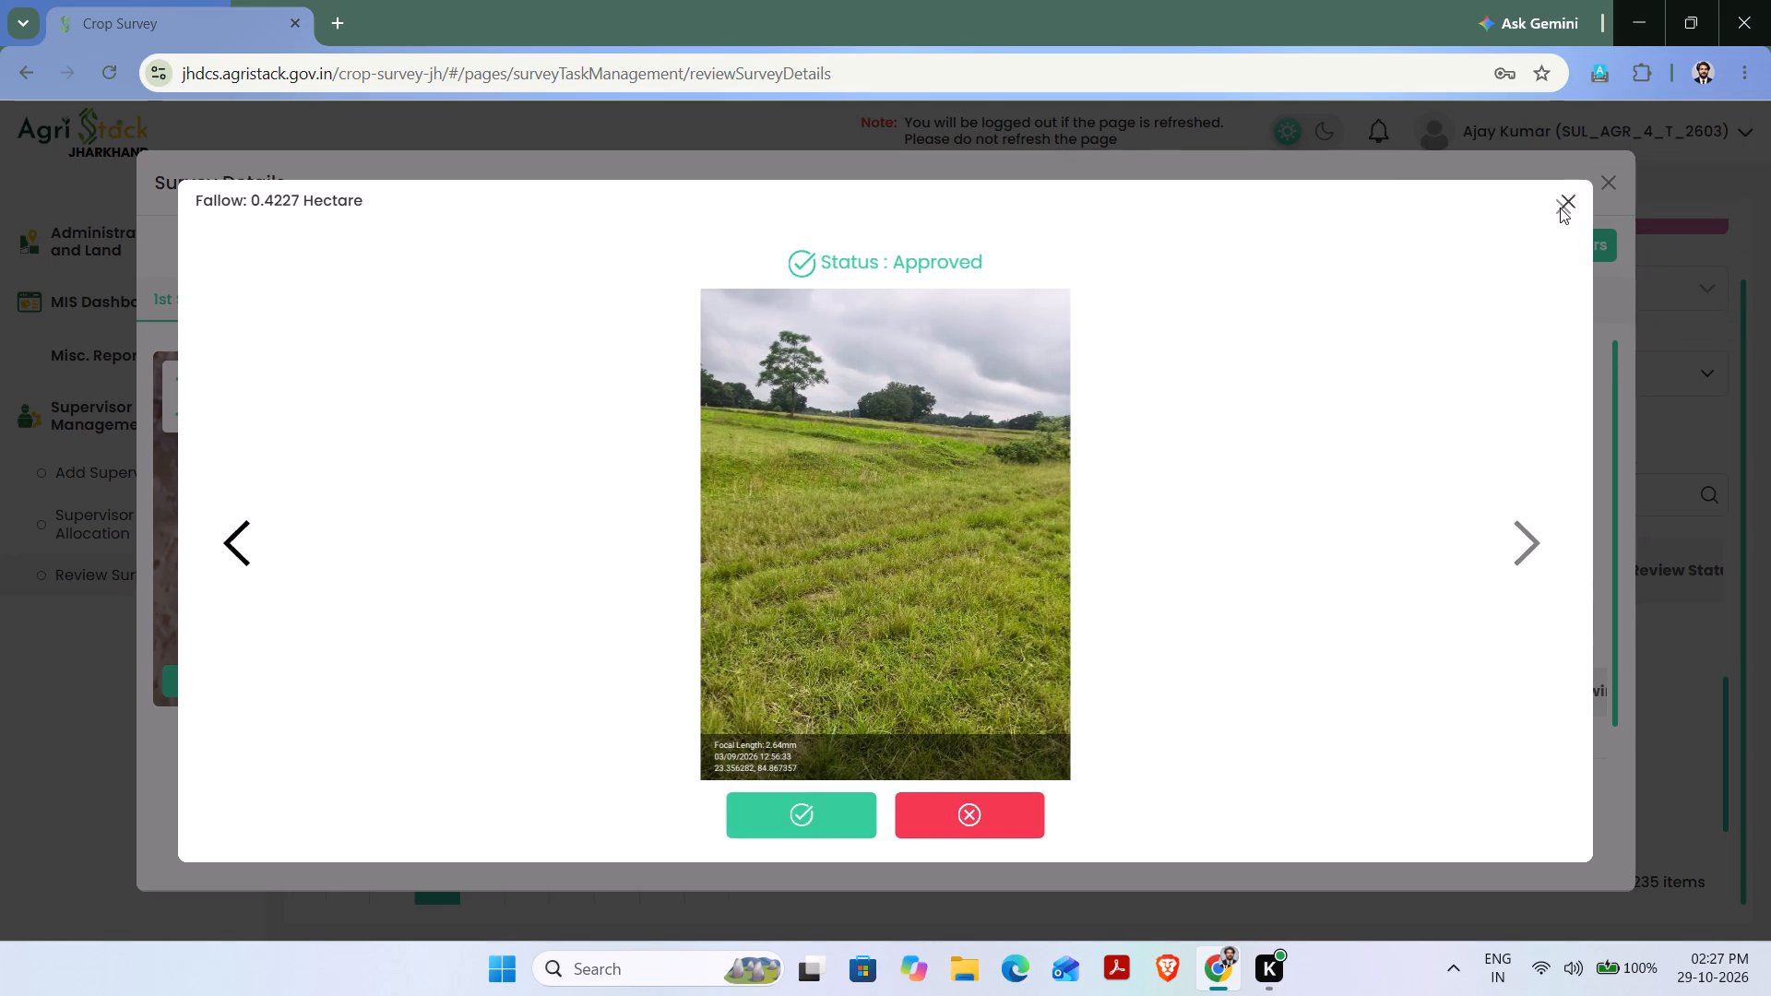
click(1568, 196)
Approve the 1st survey of survey number 325, save the review and close its details.
scroll(1041, 622, down, 2)
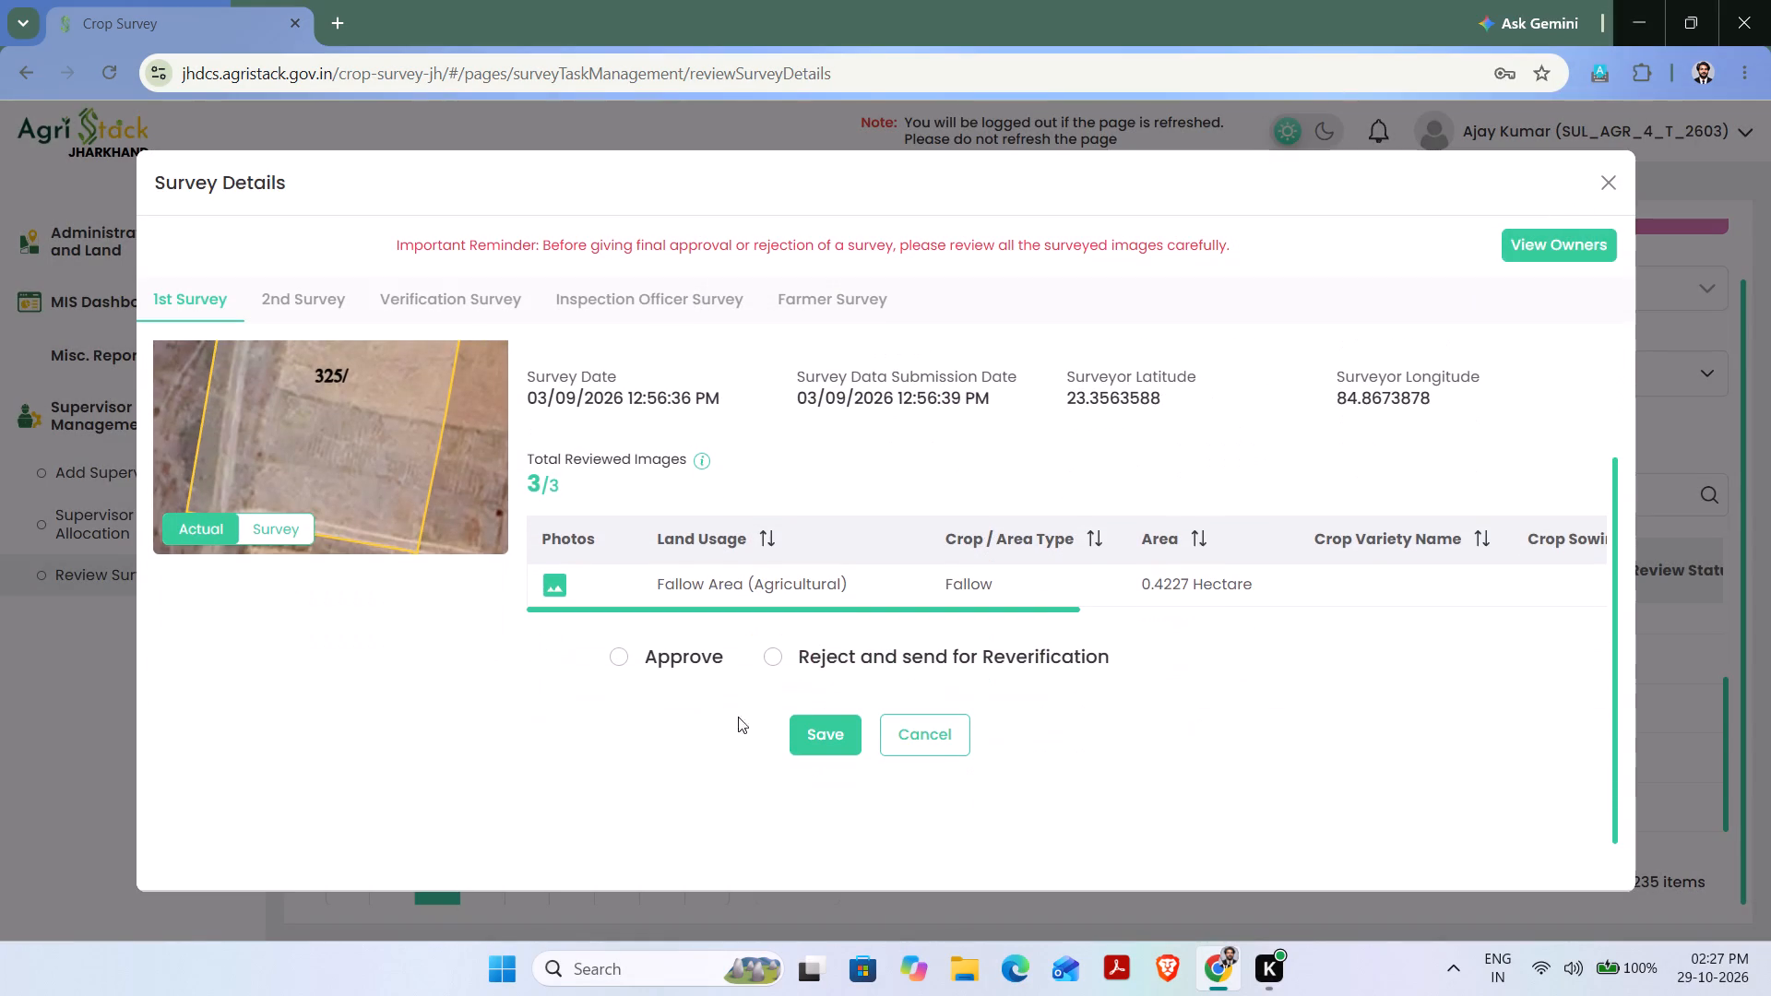
click(668, 673)
click(828, 738)
click(951, 586)
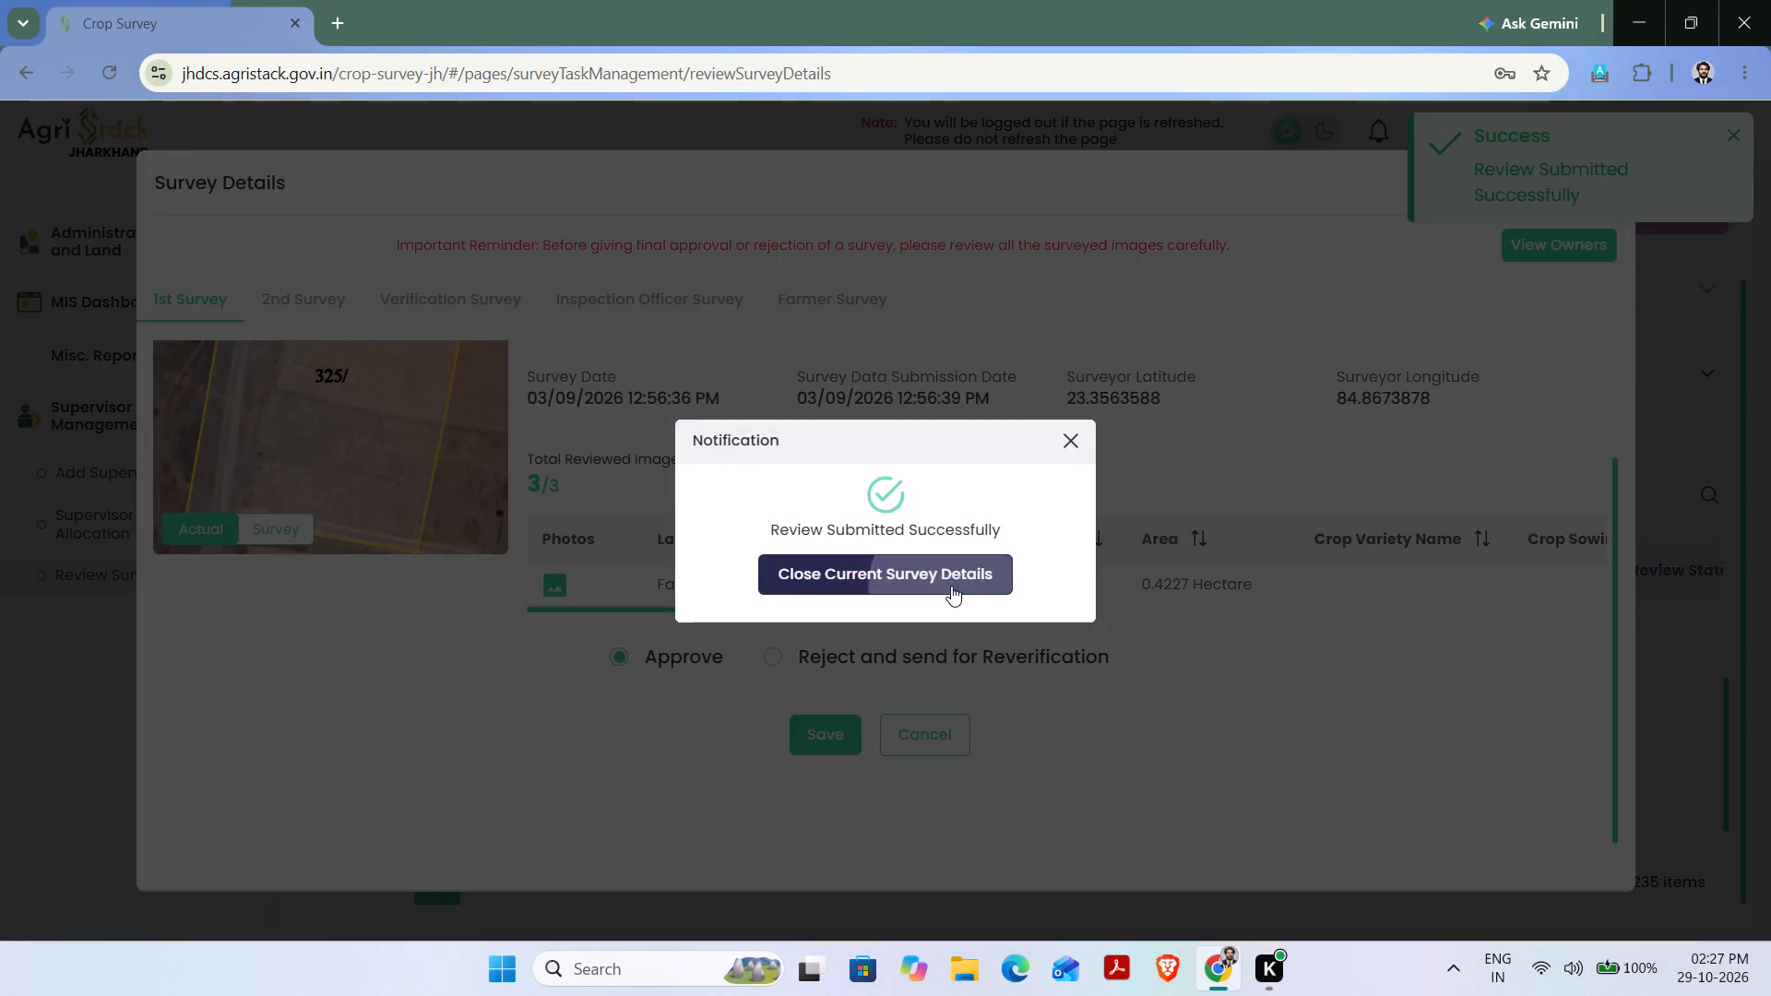
Open the details of survey number 567 and approve all three of its Other NA uses photos.
click(345, 806)
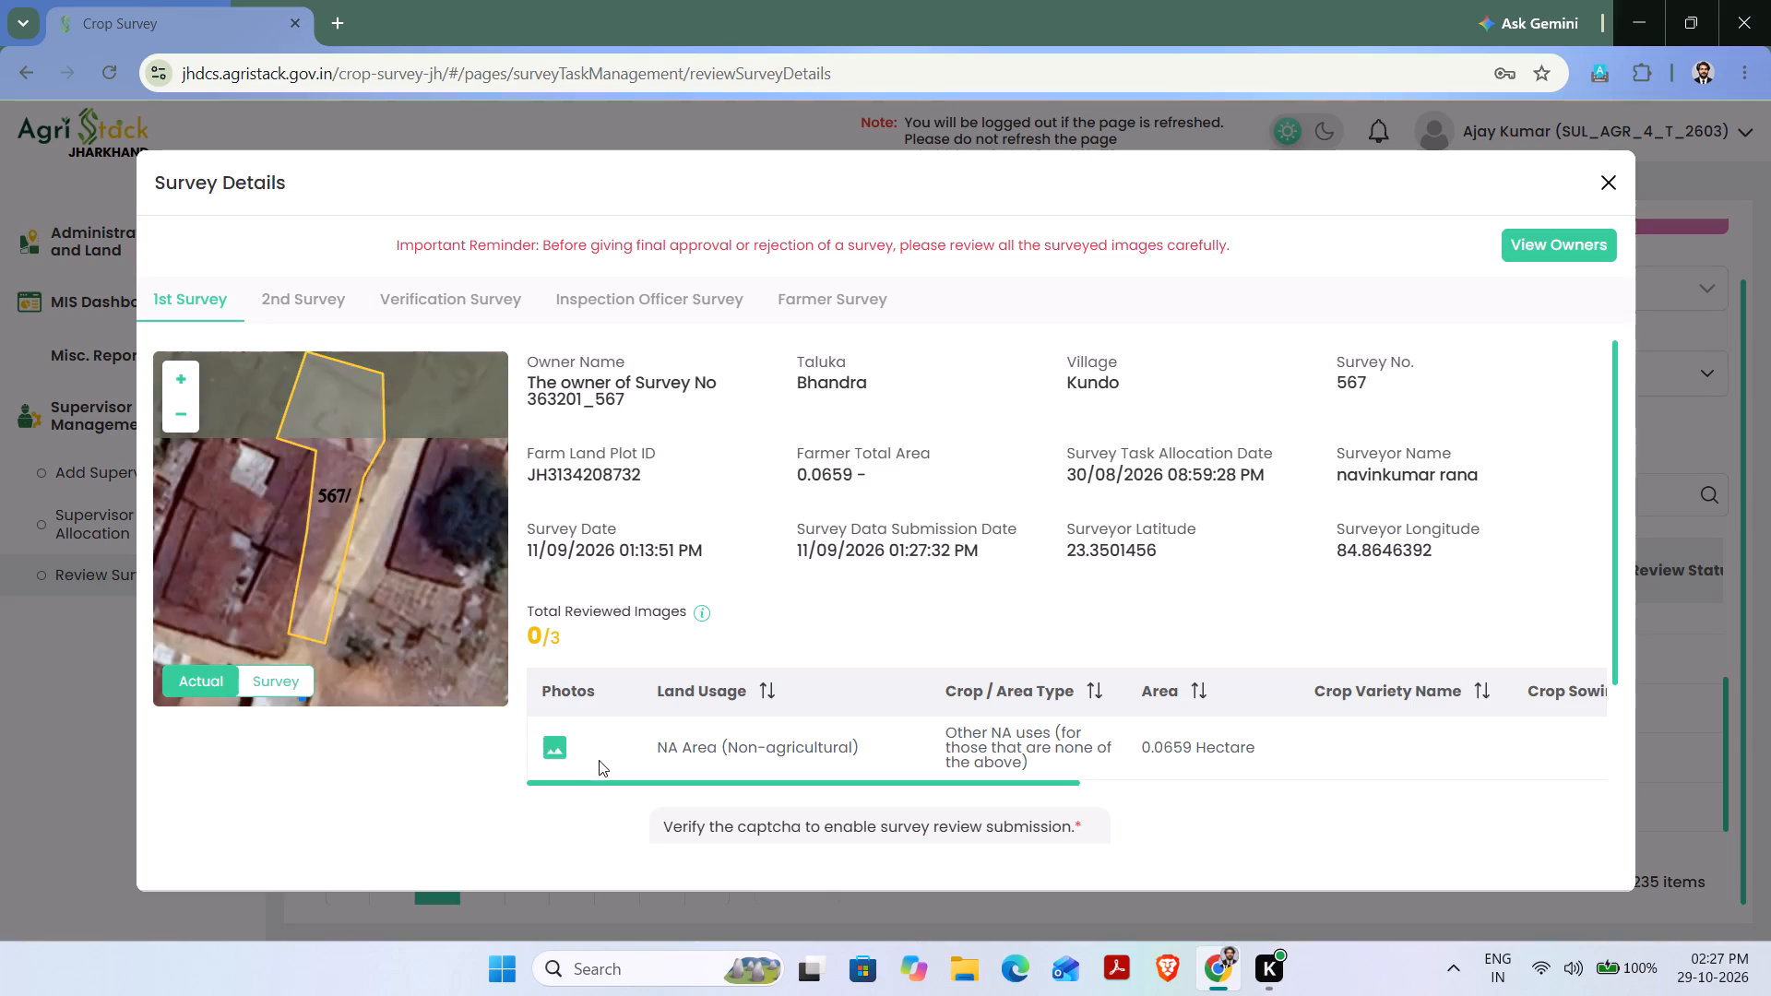
click(557, 746)
click(794, 815)
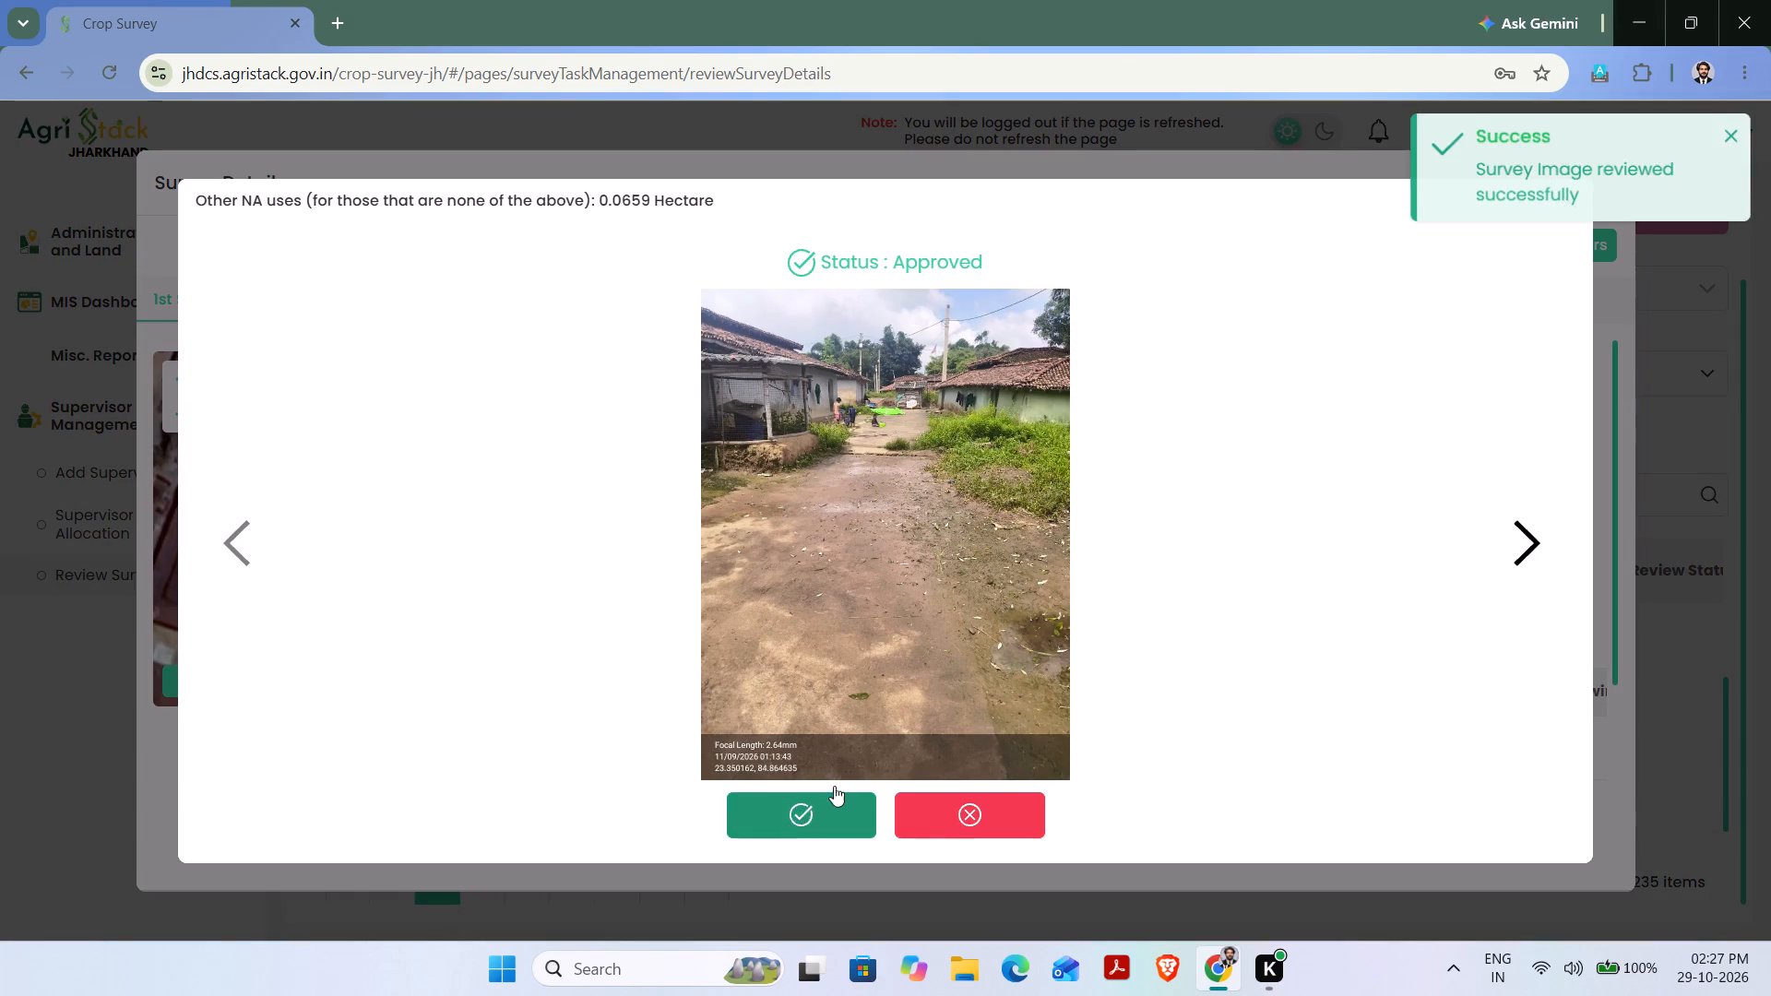
drag(934, 721, 797, 760)
click(833, 830)
drag(952, 705, 912, 716)
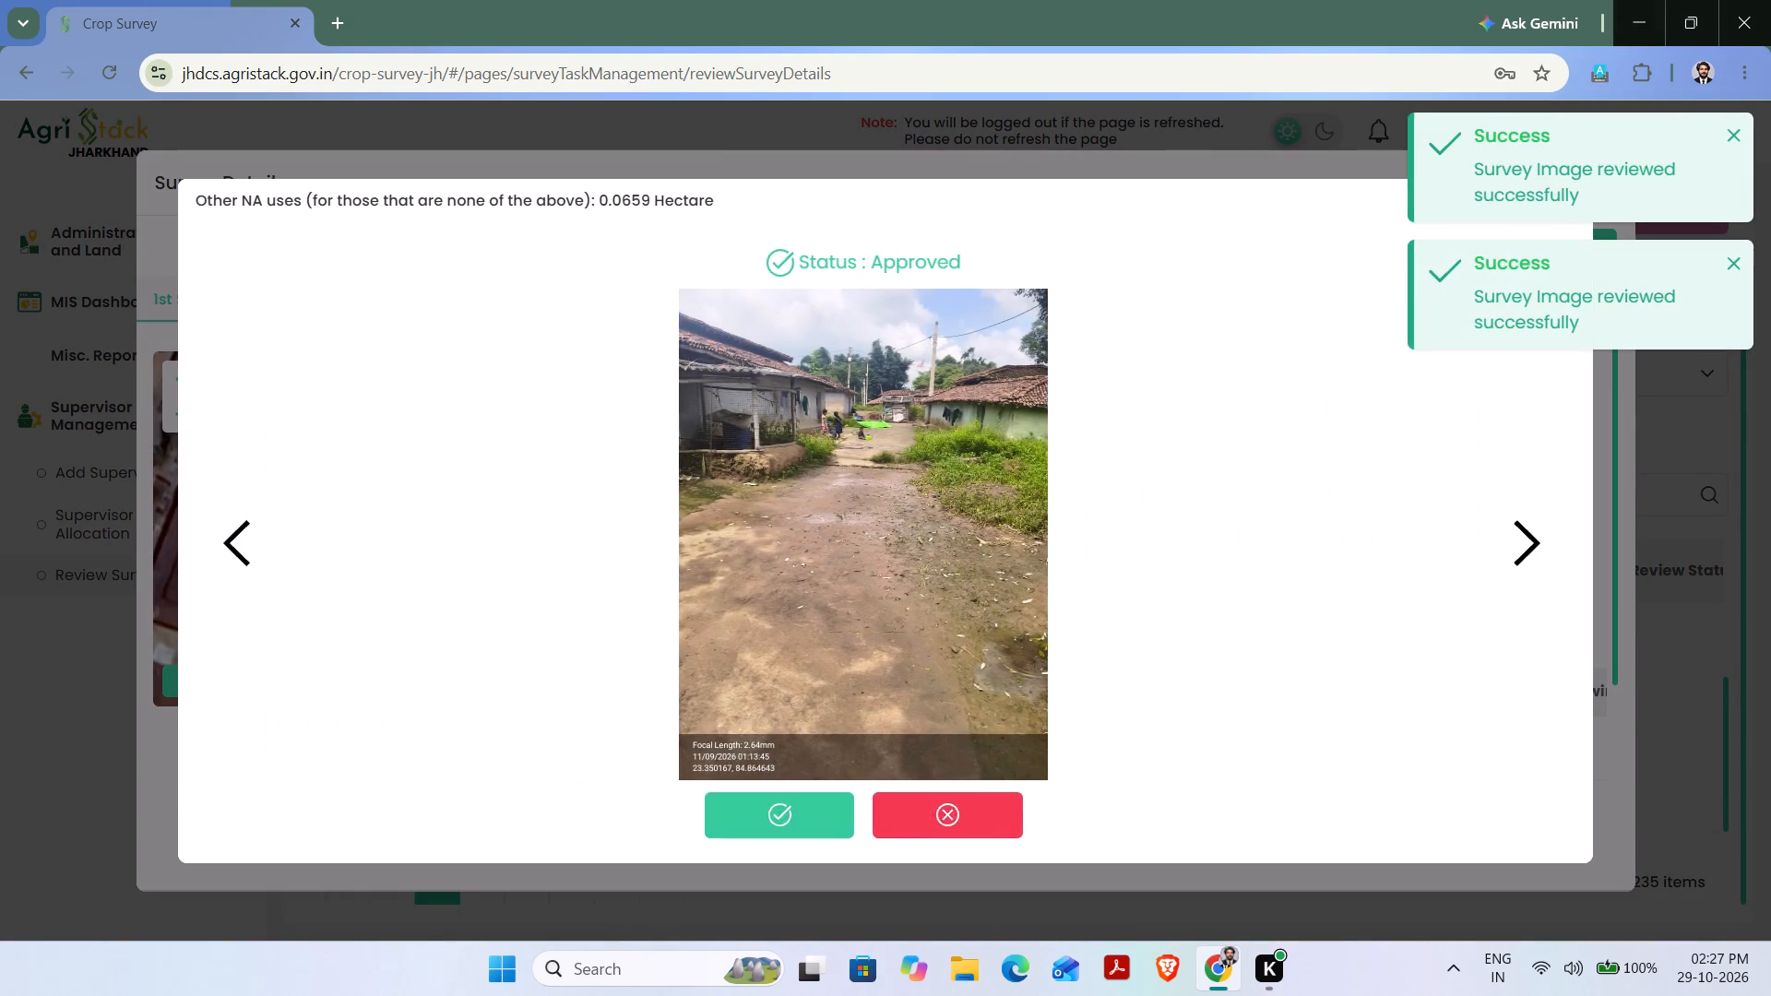
drag(912, 716, 815, 744)
click(815, 812)
drag(950, 663, 861, 672)
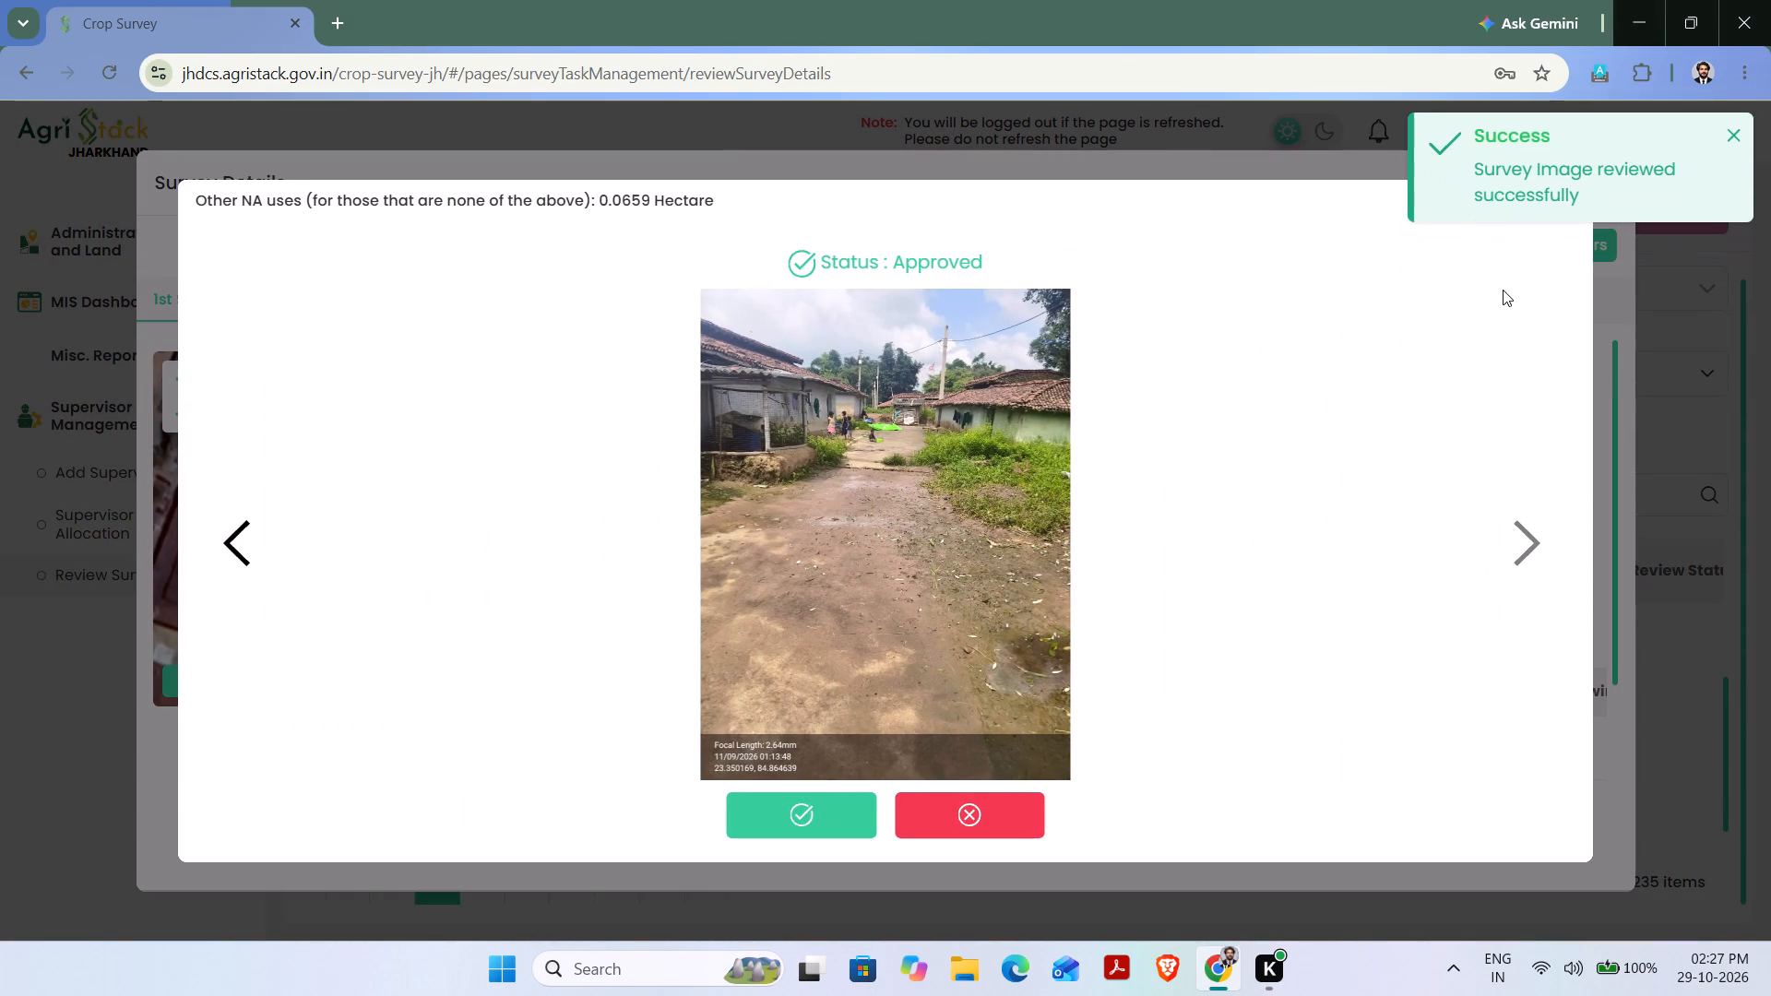
click(1579, 205)
click(1575, 207)
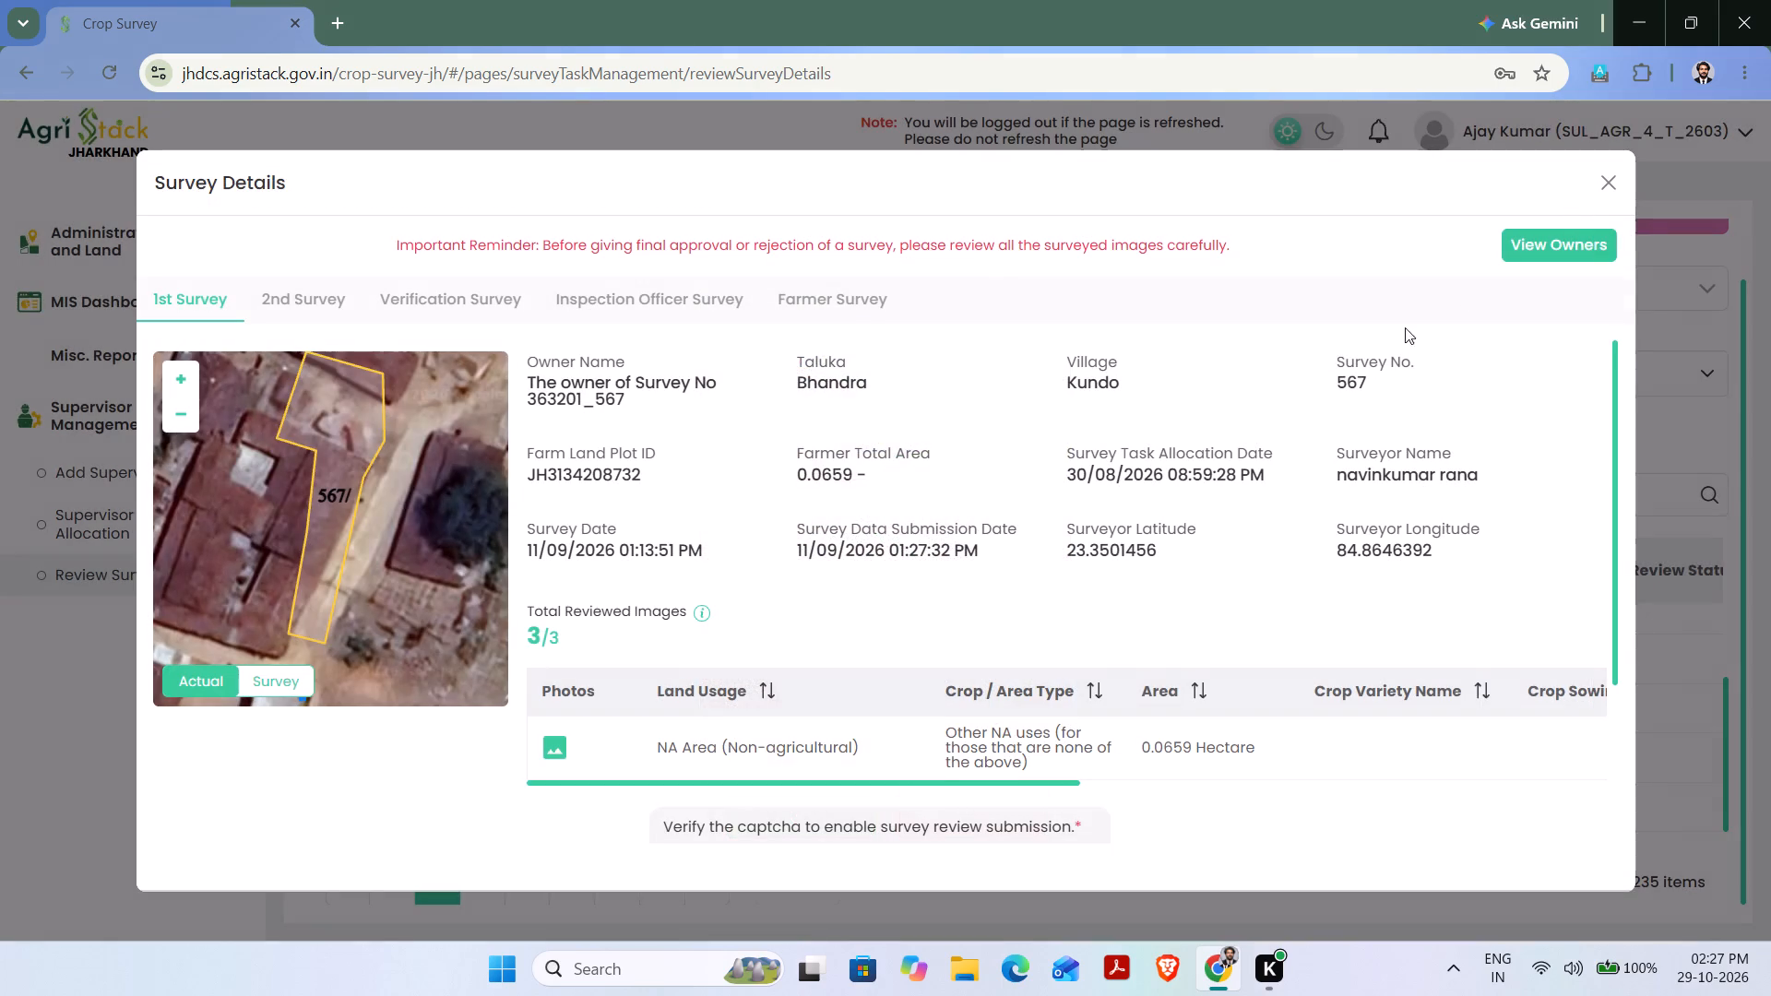
Enter the captcha for survey number 567, approve its 1st survey, save the review and close its details.
scroll(1084, 587, down, 2)
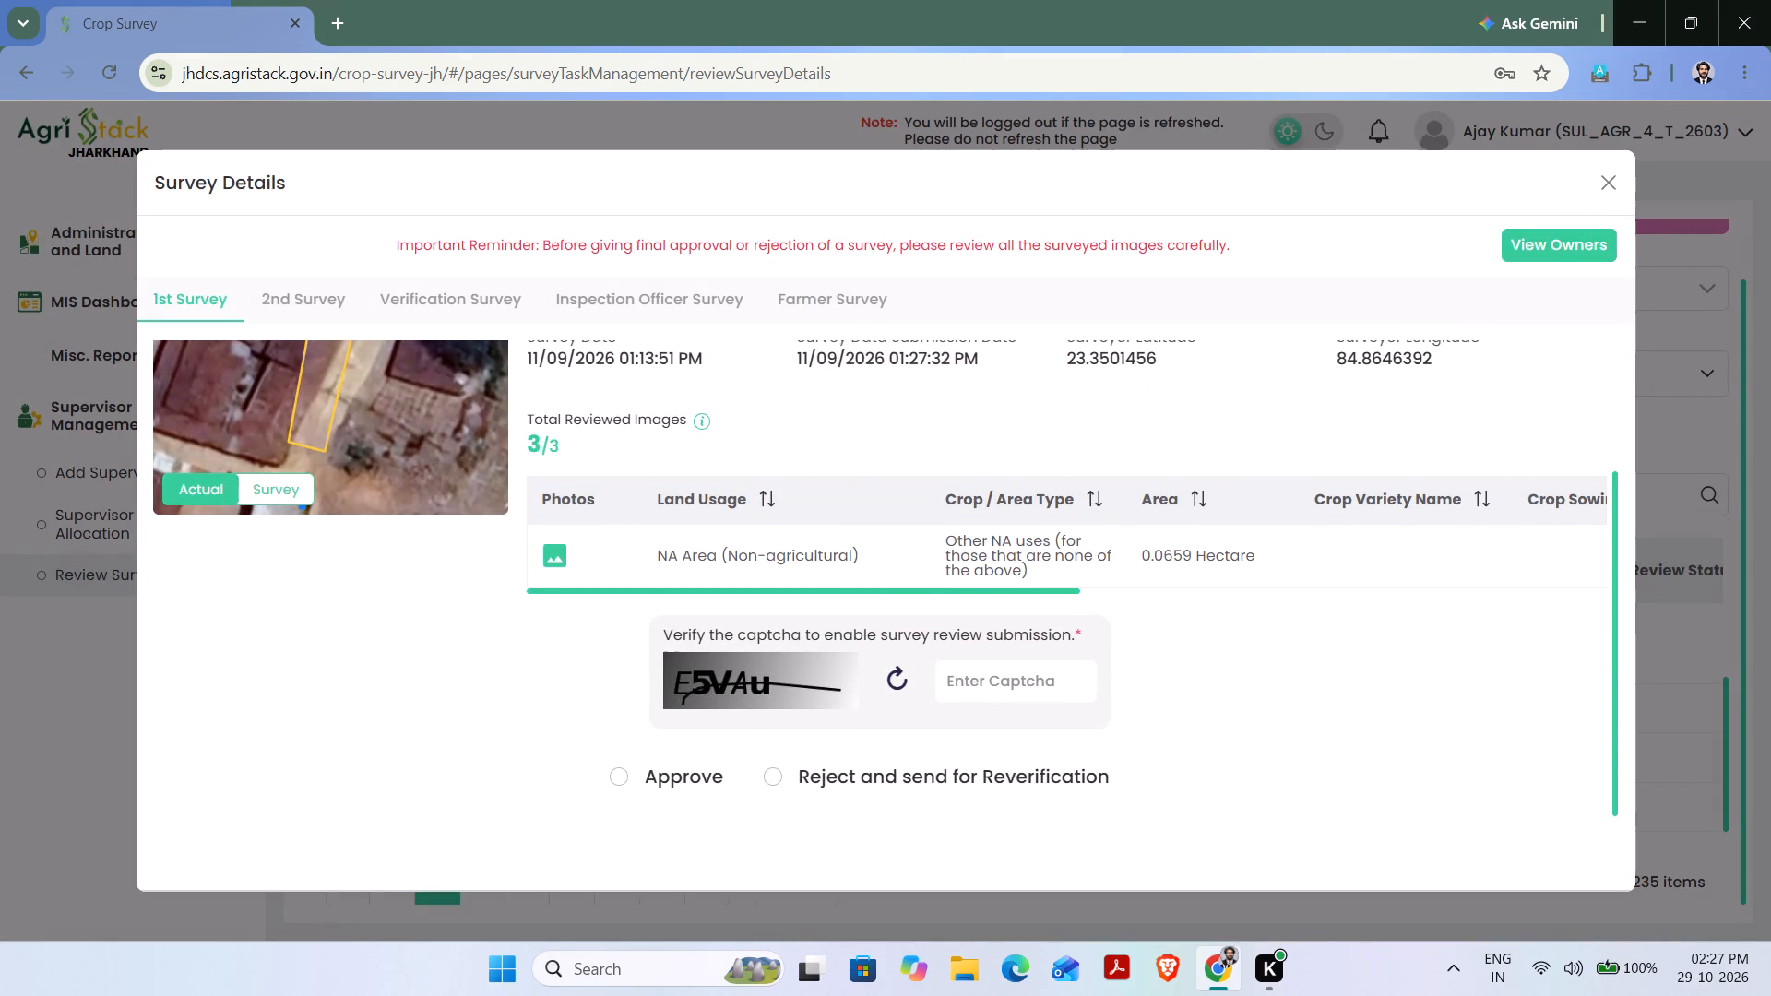
click(1013, 686)
shift+click(1012, 687)
key(shift+e)
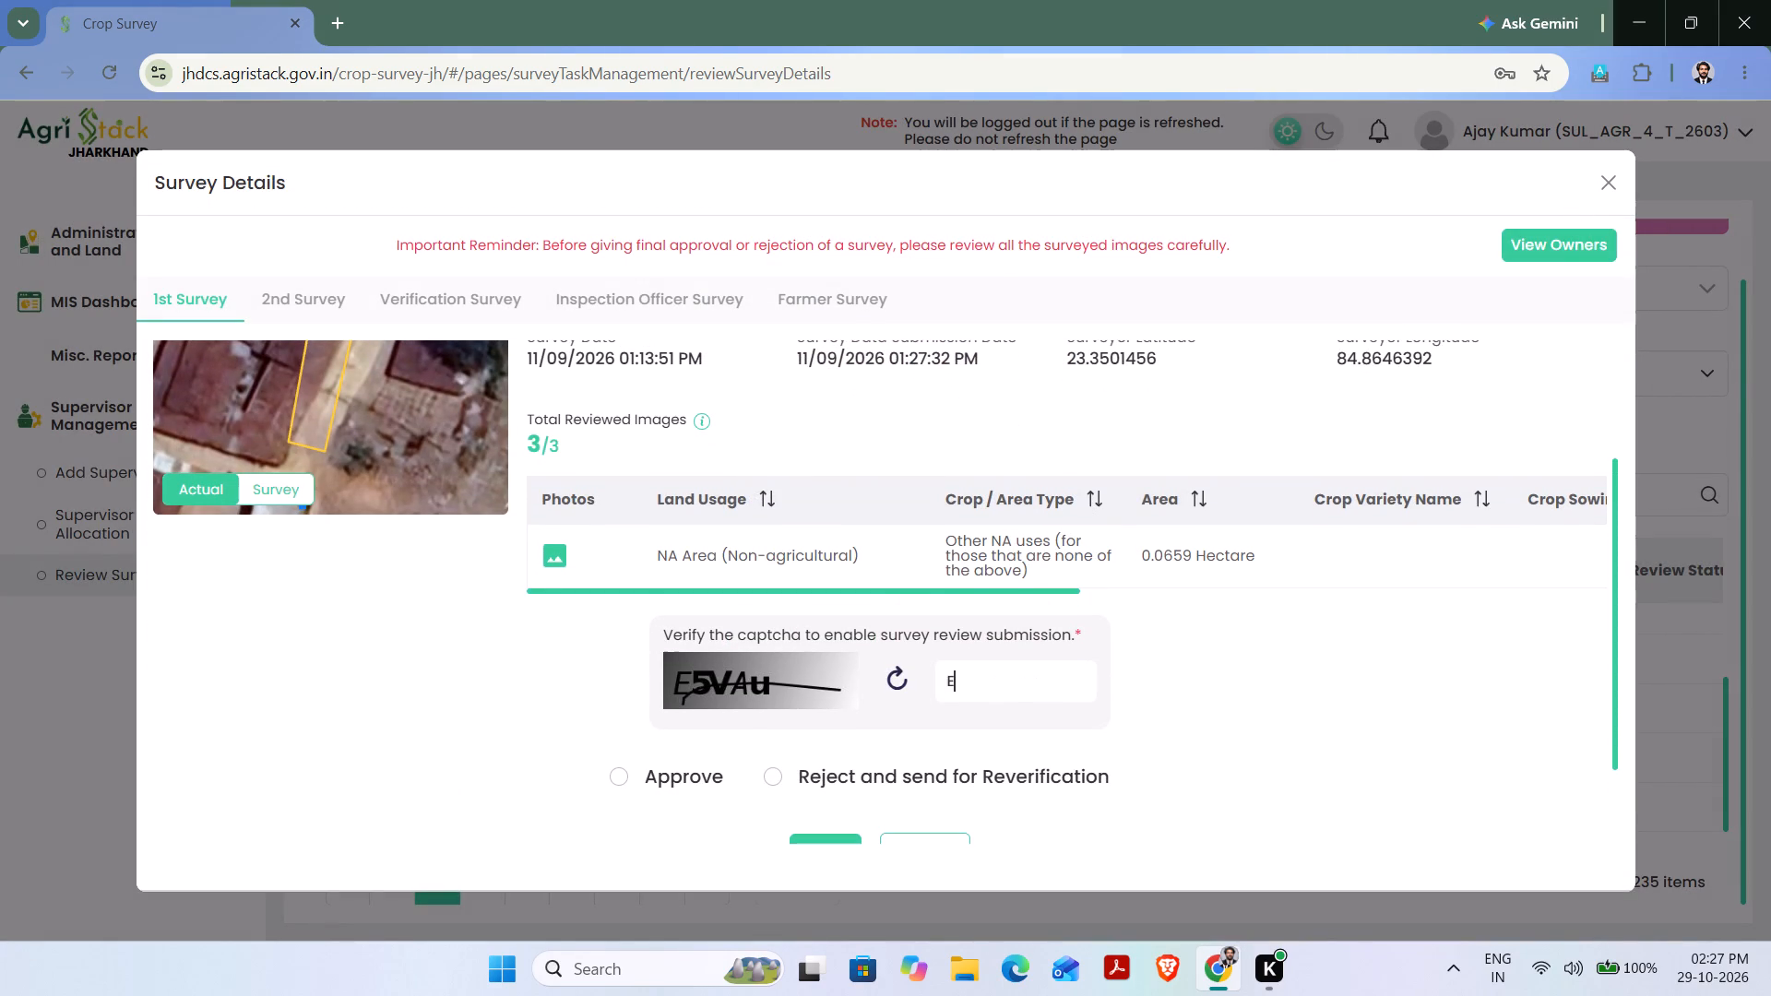
key(5)
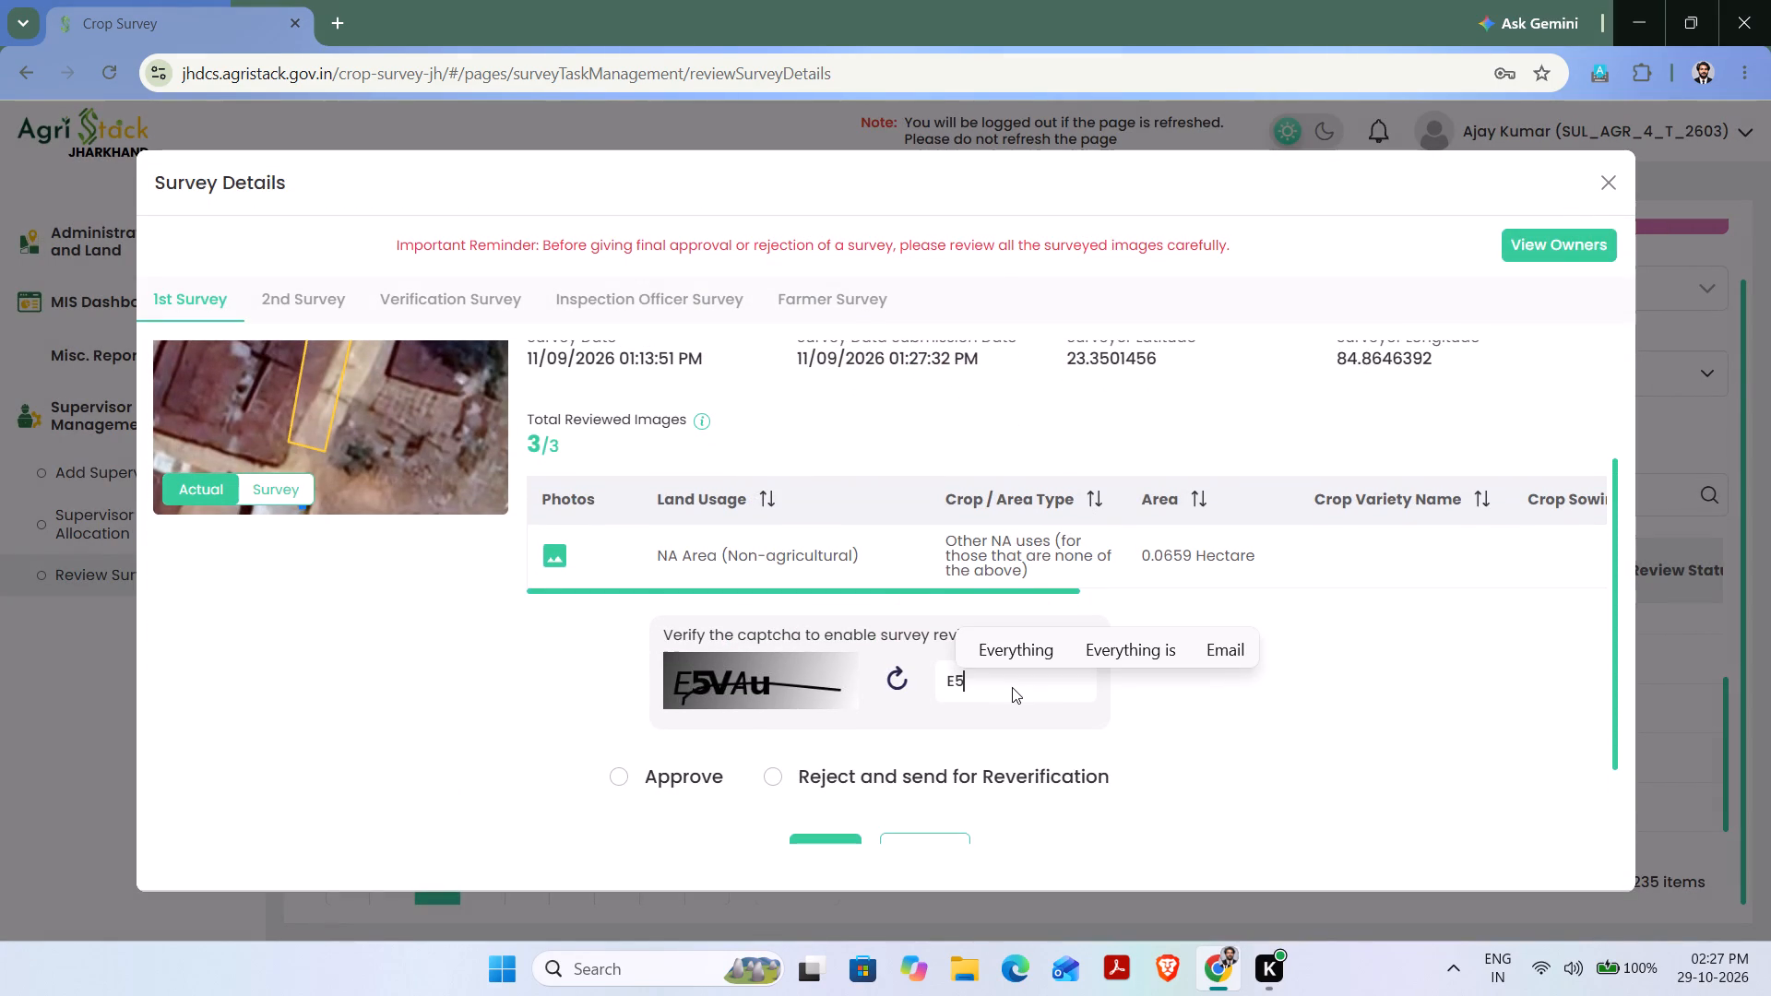
key(shift+v)
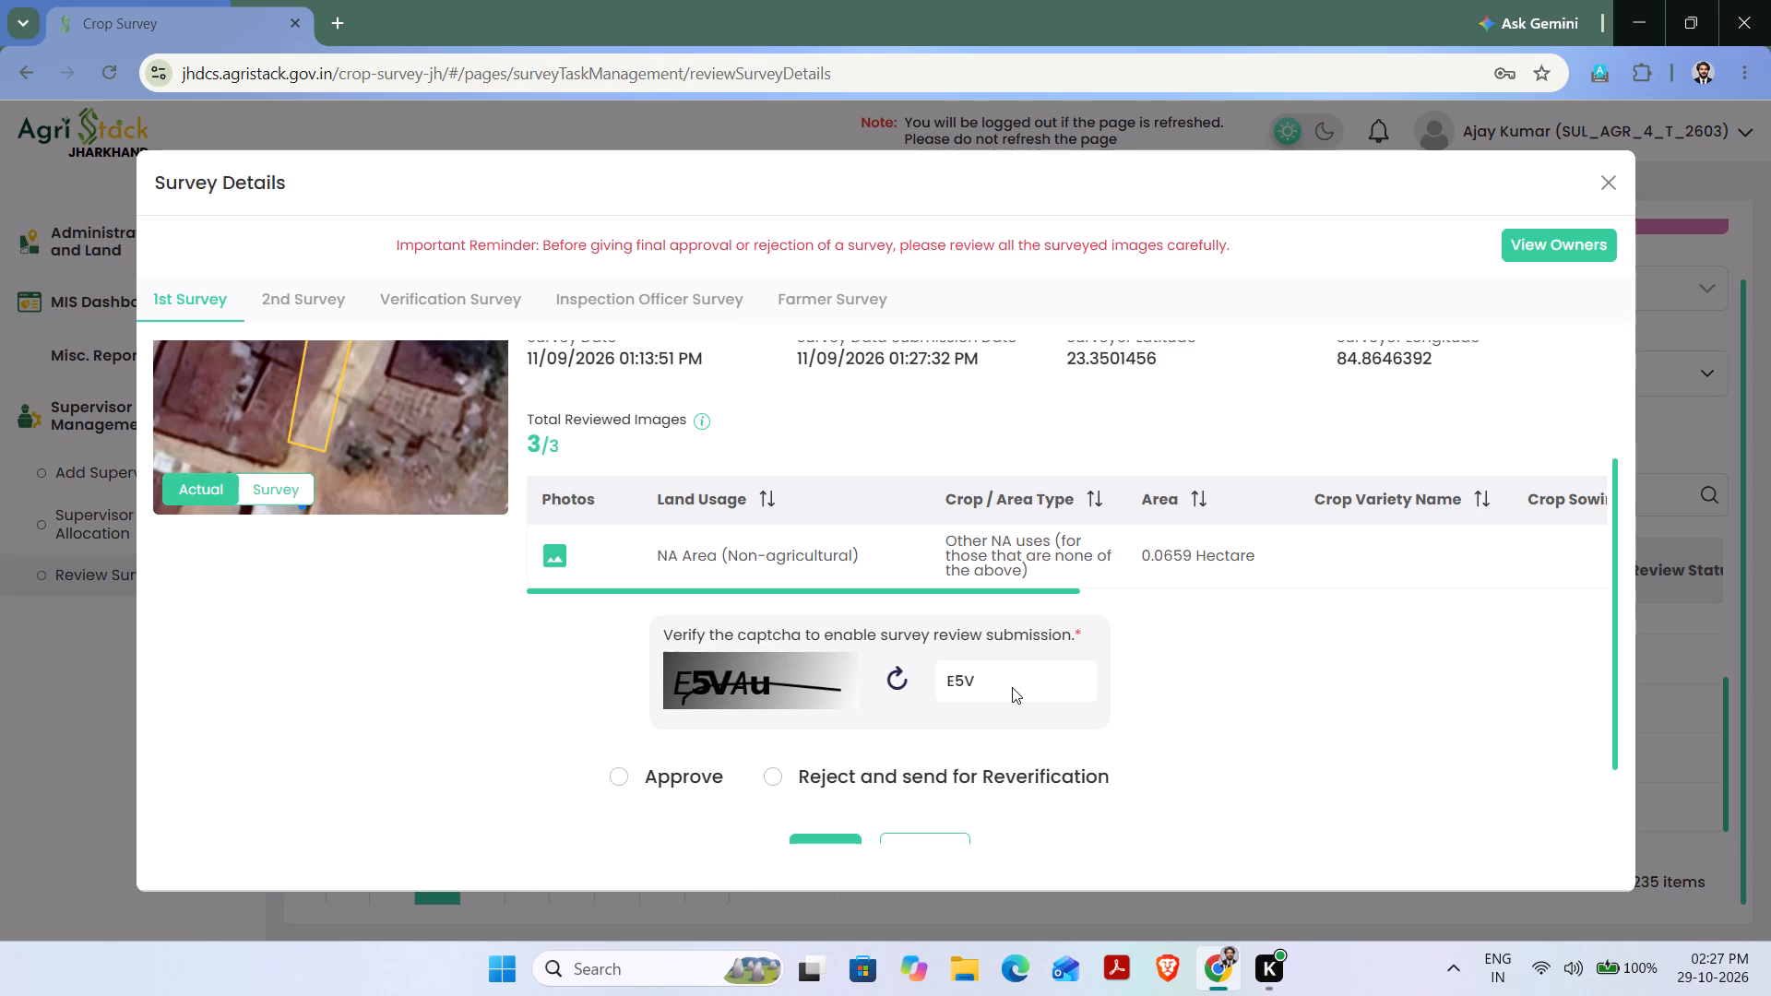
key(shift+a)
key(u)
click(697, 777)
scroll(697, 777, down, 2)
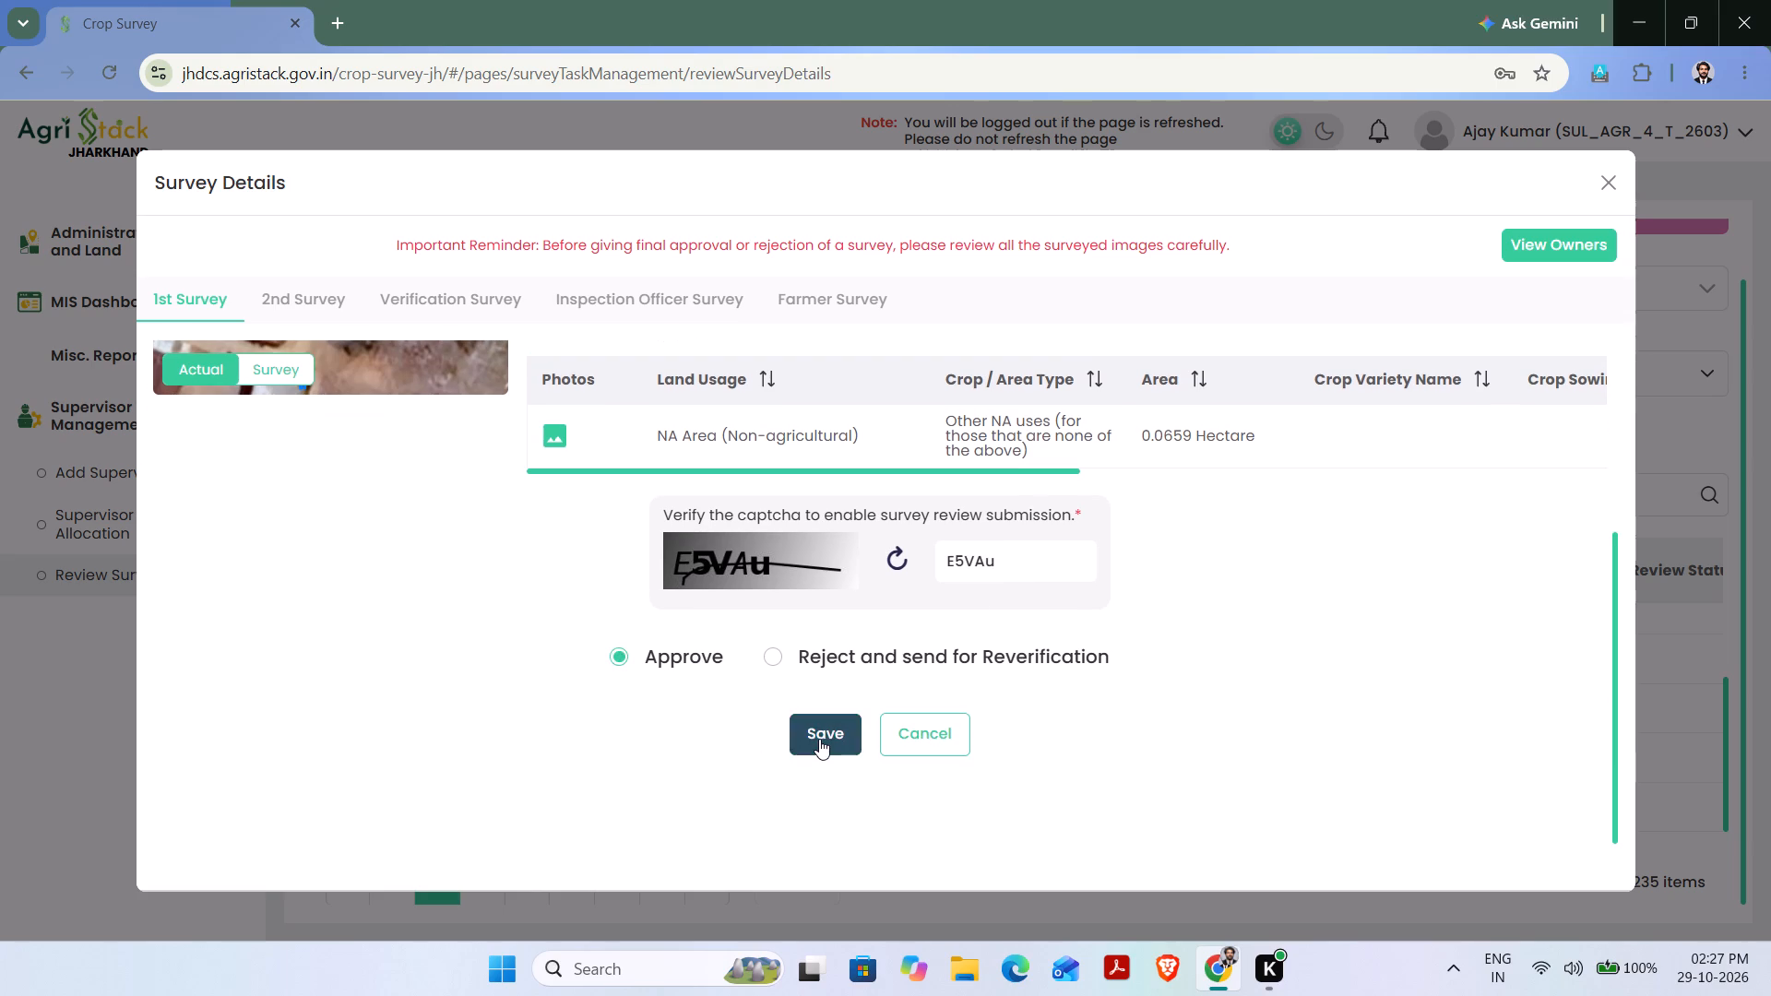
click(819, 739)
click(914, 562)
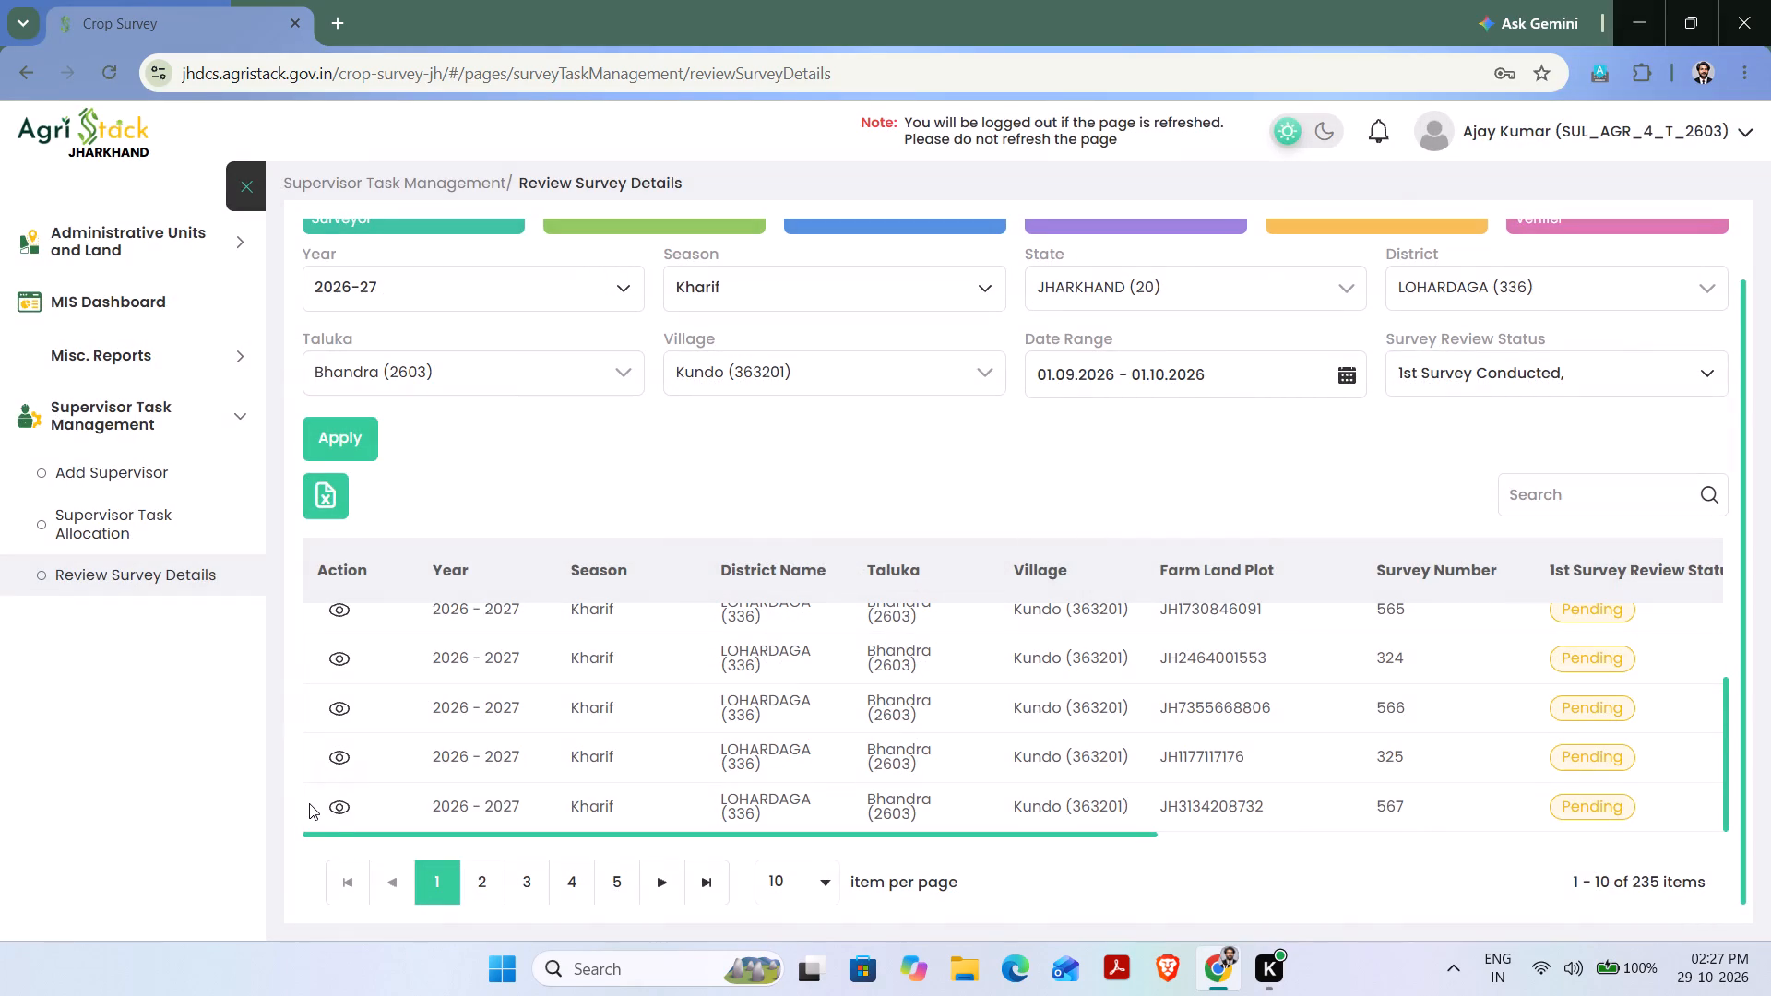
Reopen the details of survey number 567 to check its saved review, and close them.
click(336, 803)
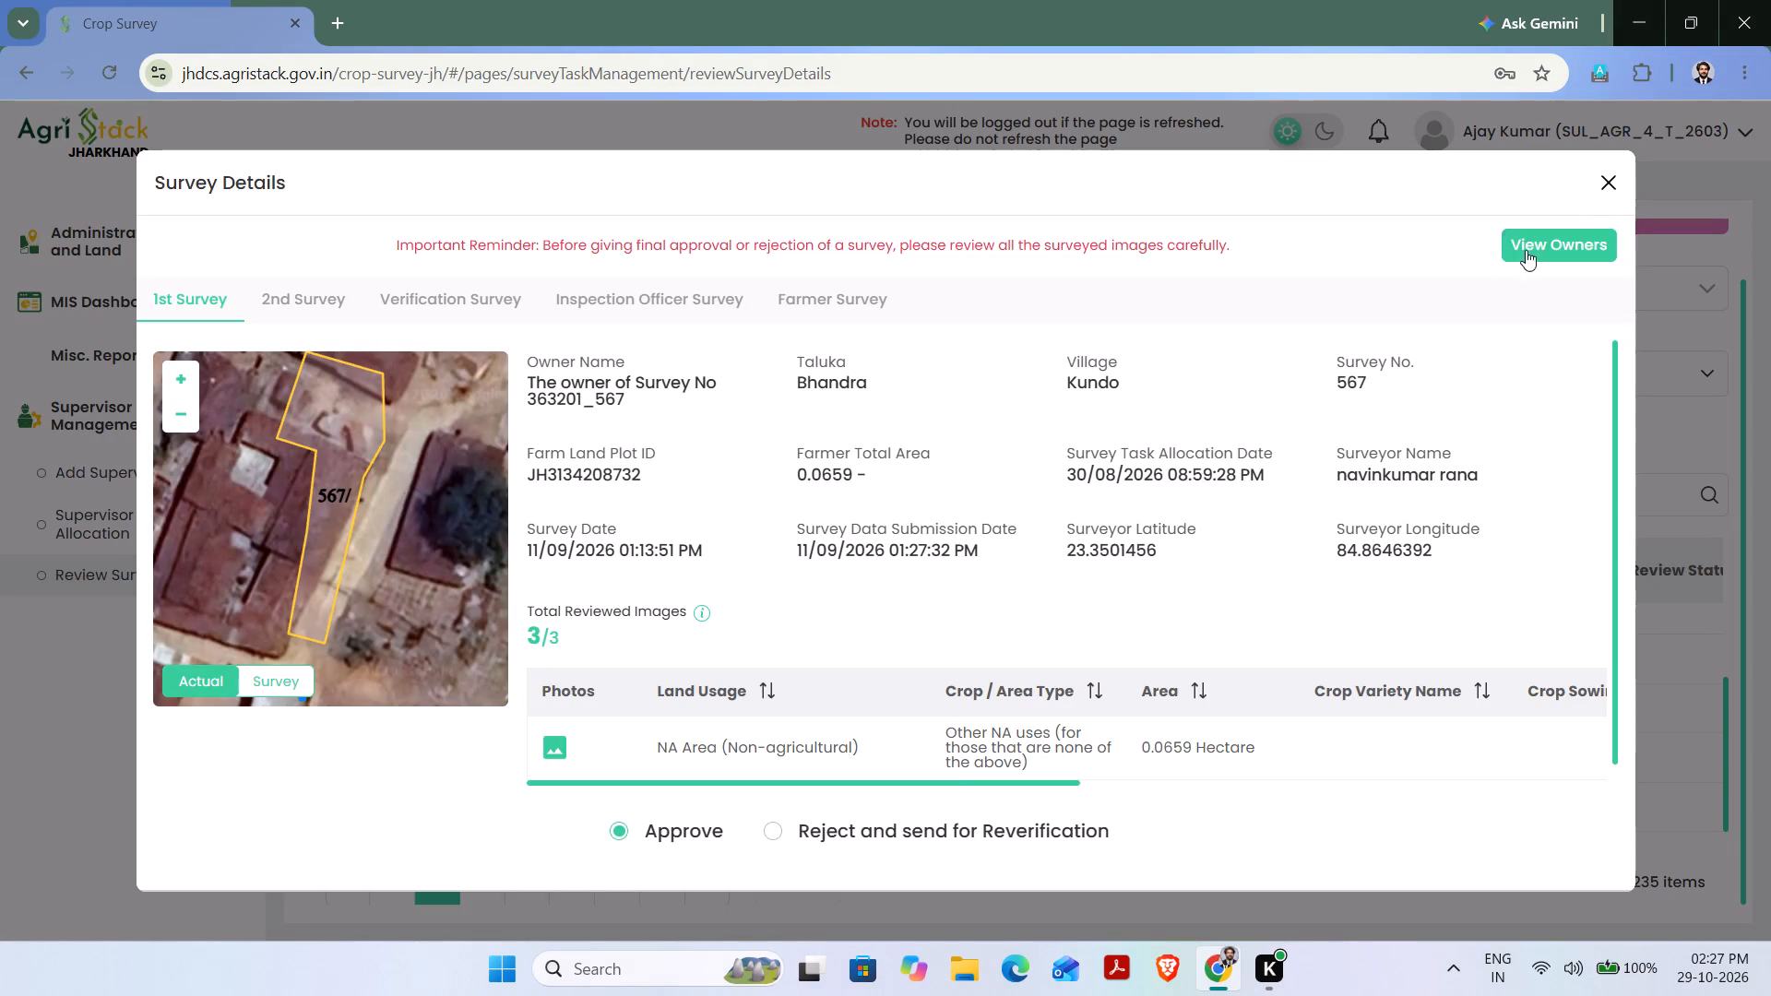
click(1606, 190)
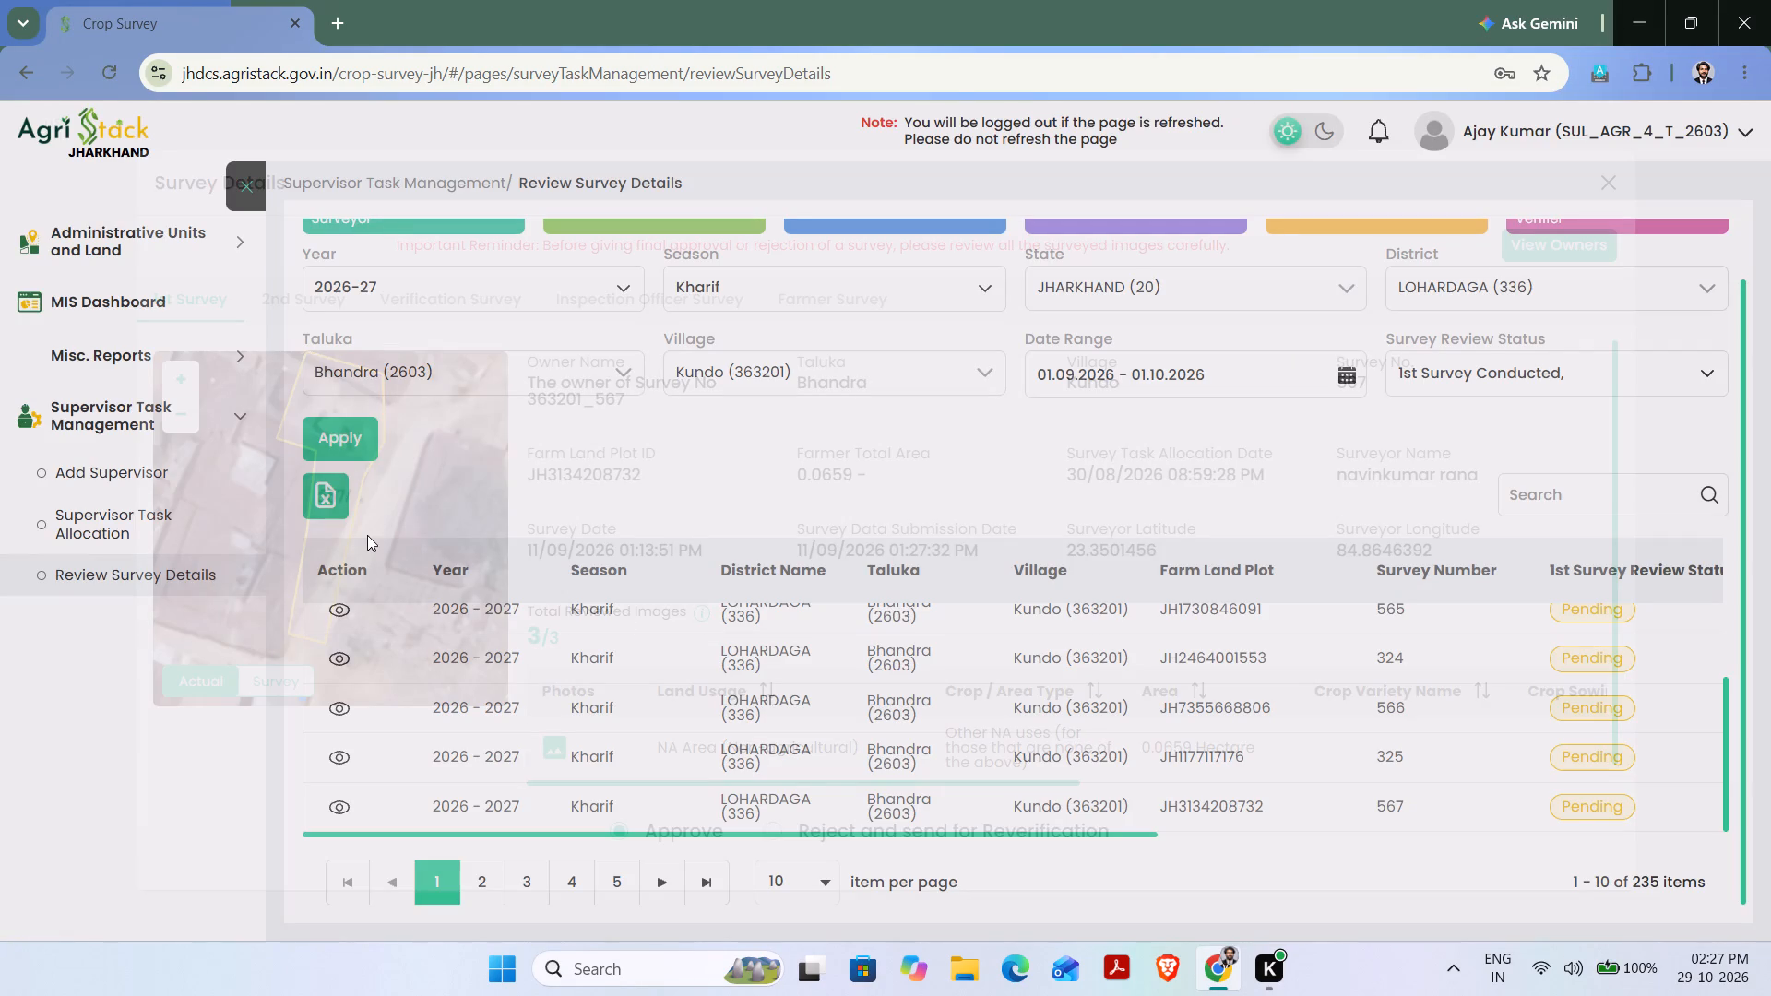
Reload the survey list with the current Kundo village, date range and review status filters.
click(355, 452)
Open the details of survey number 326 and approve all three of its Fallow photos.
scroll(401, 667, up, 5)
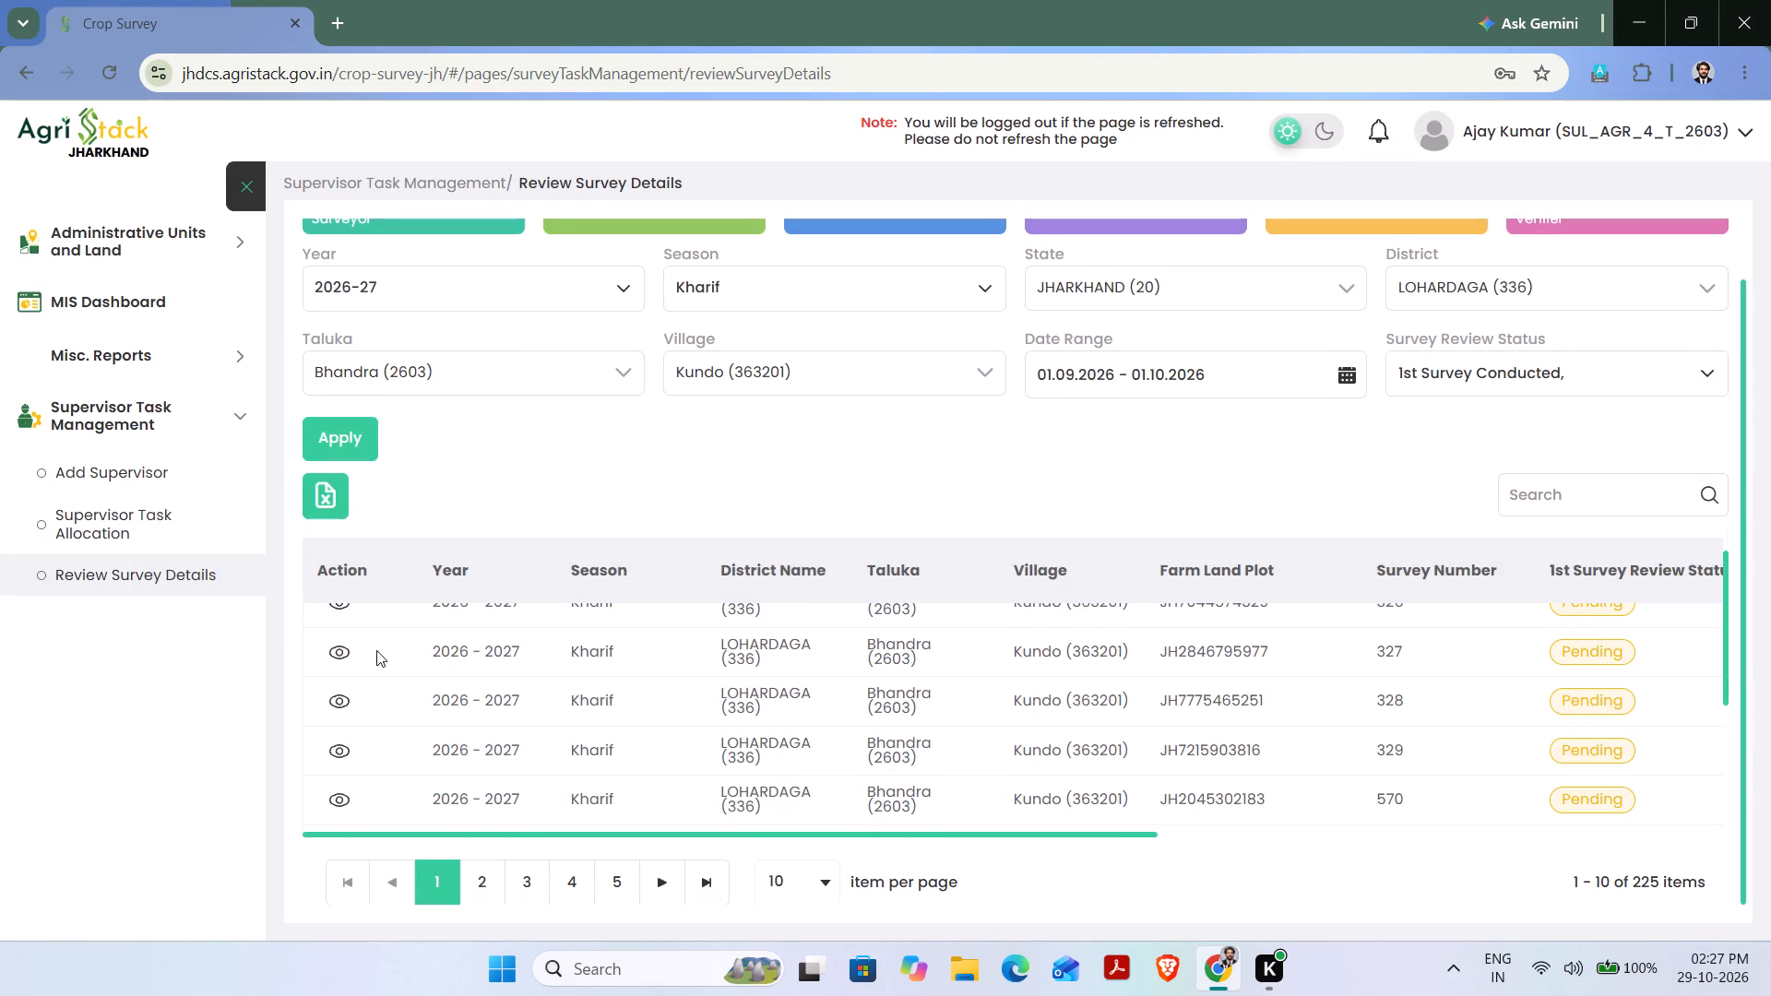
click(344, 626)
click(557, 738)
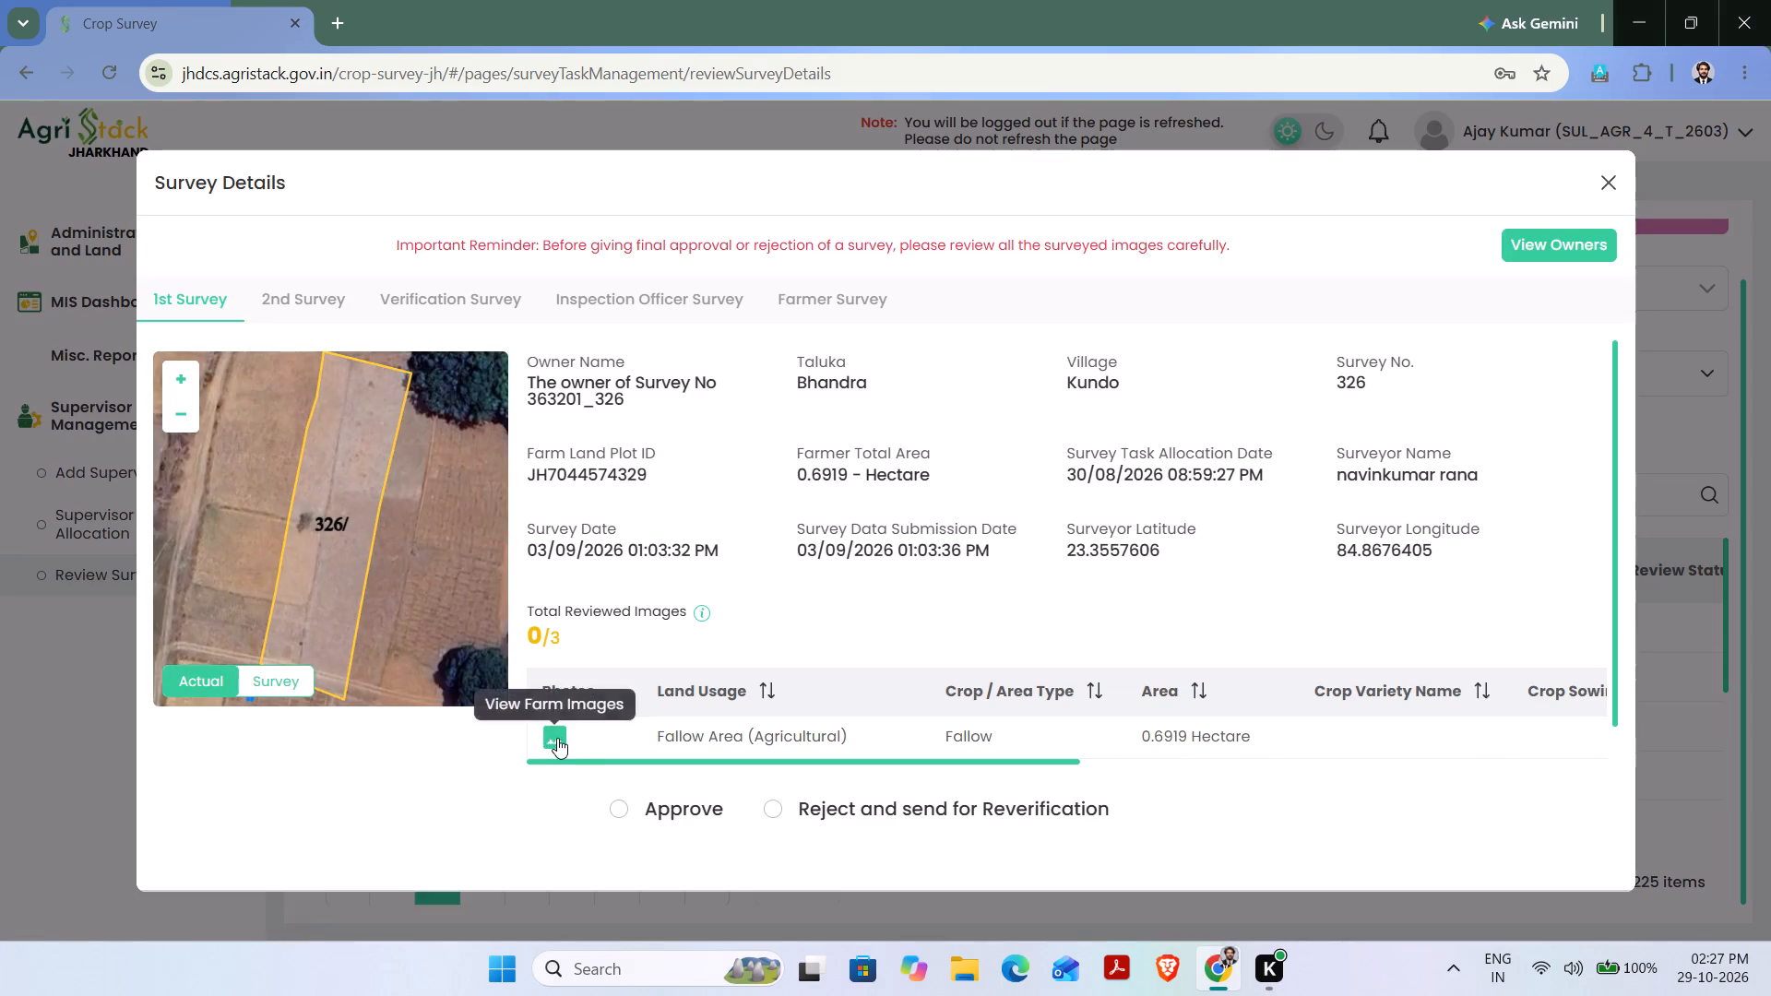
click(753, 809)
drag(911, 719, 771, 738)
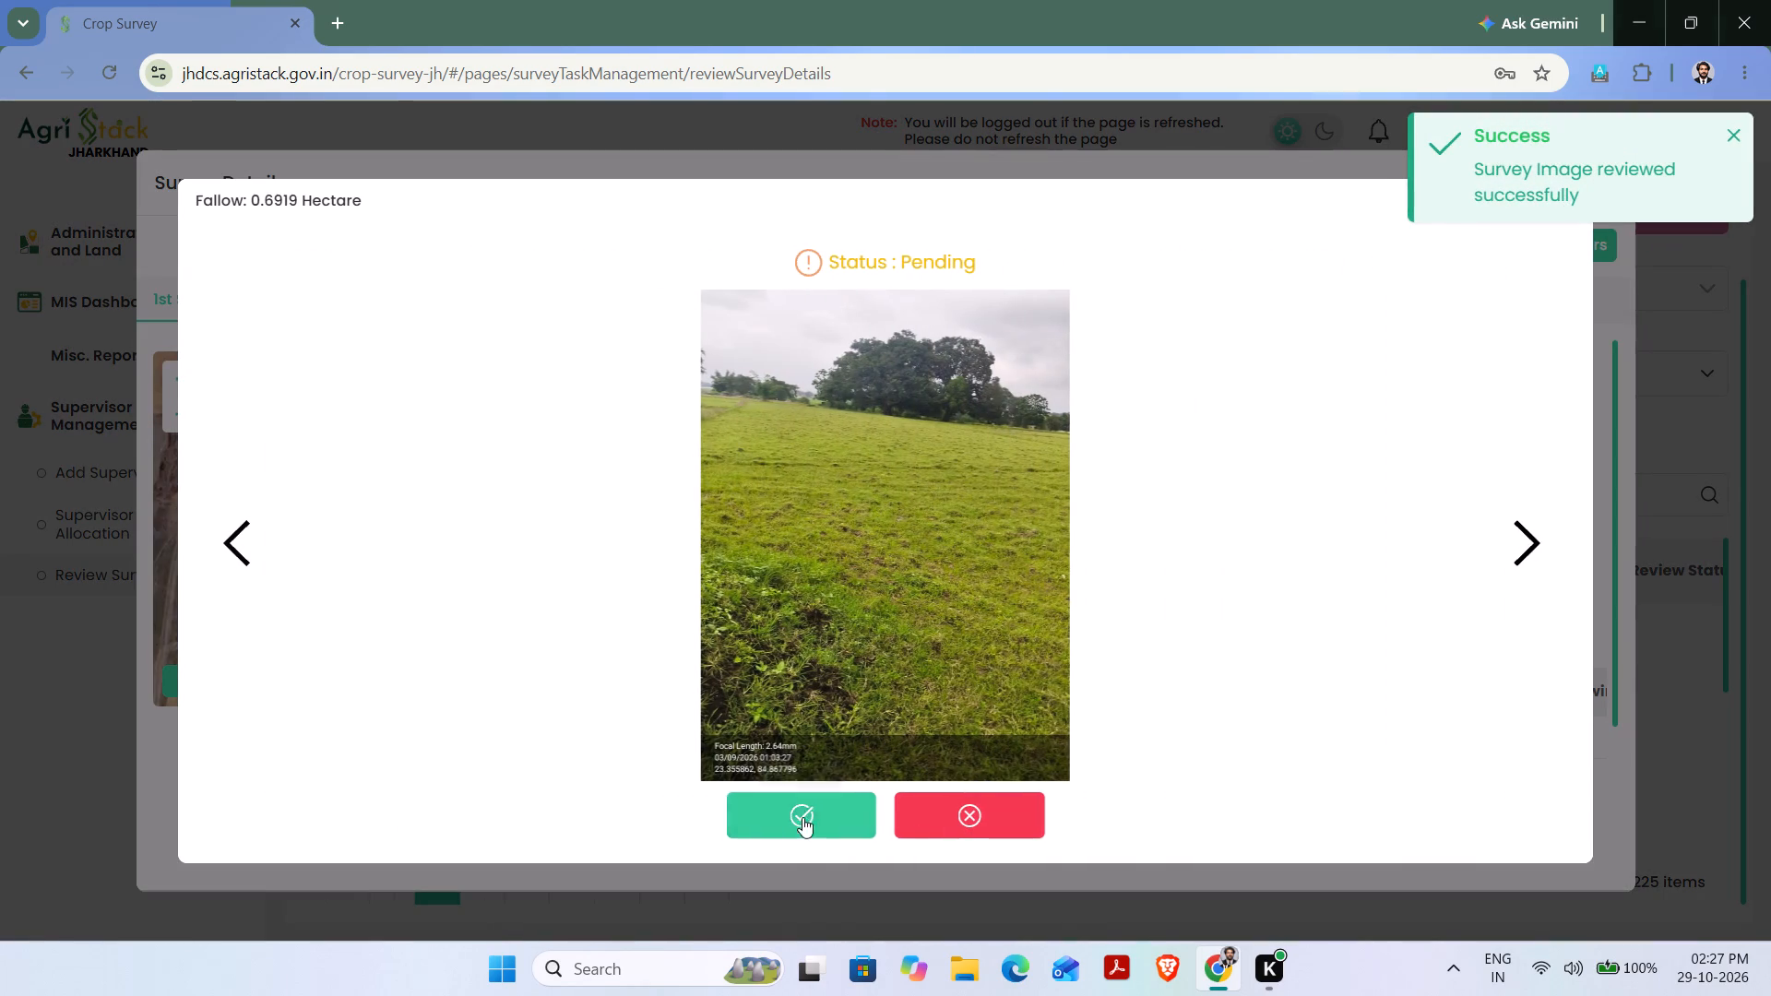
click(809, 819)
drag(931, 712, 759, 739)
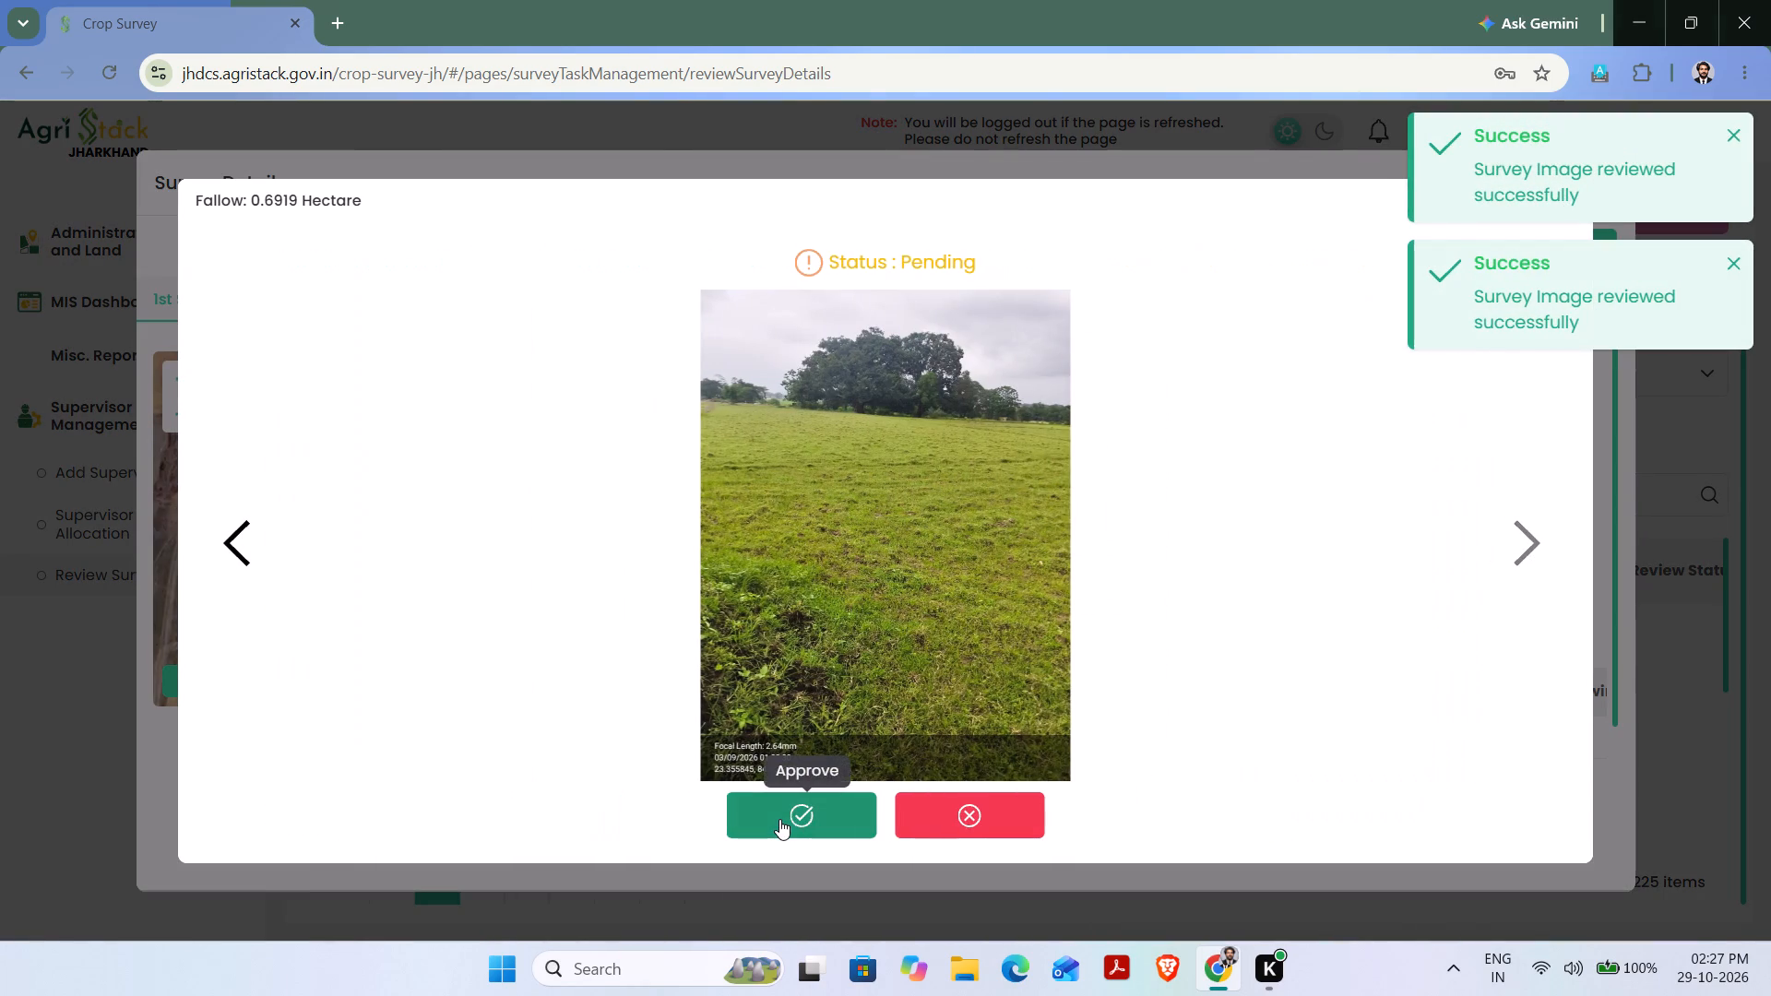
click(779, 815)
drag(940, 674, 805, 695)
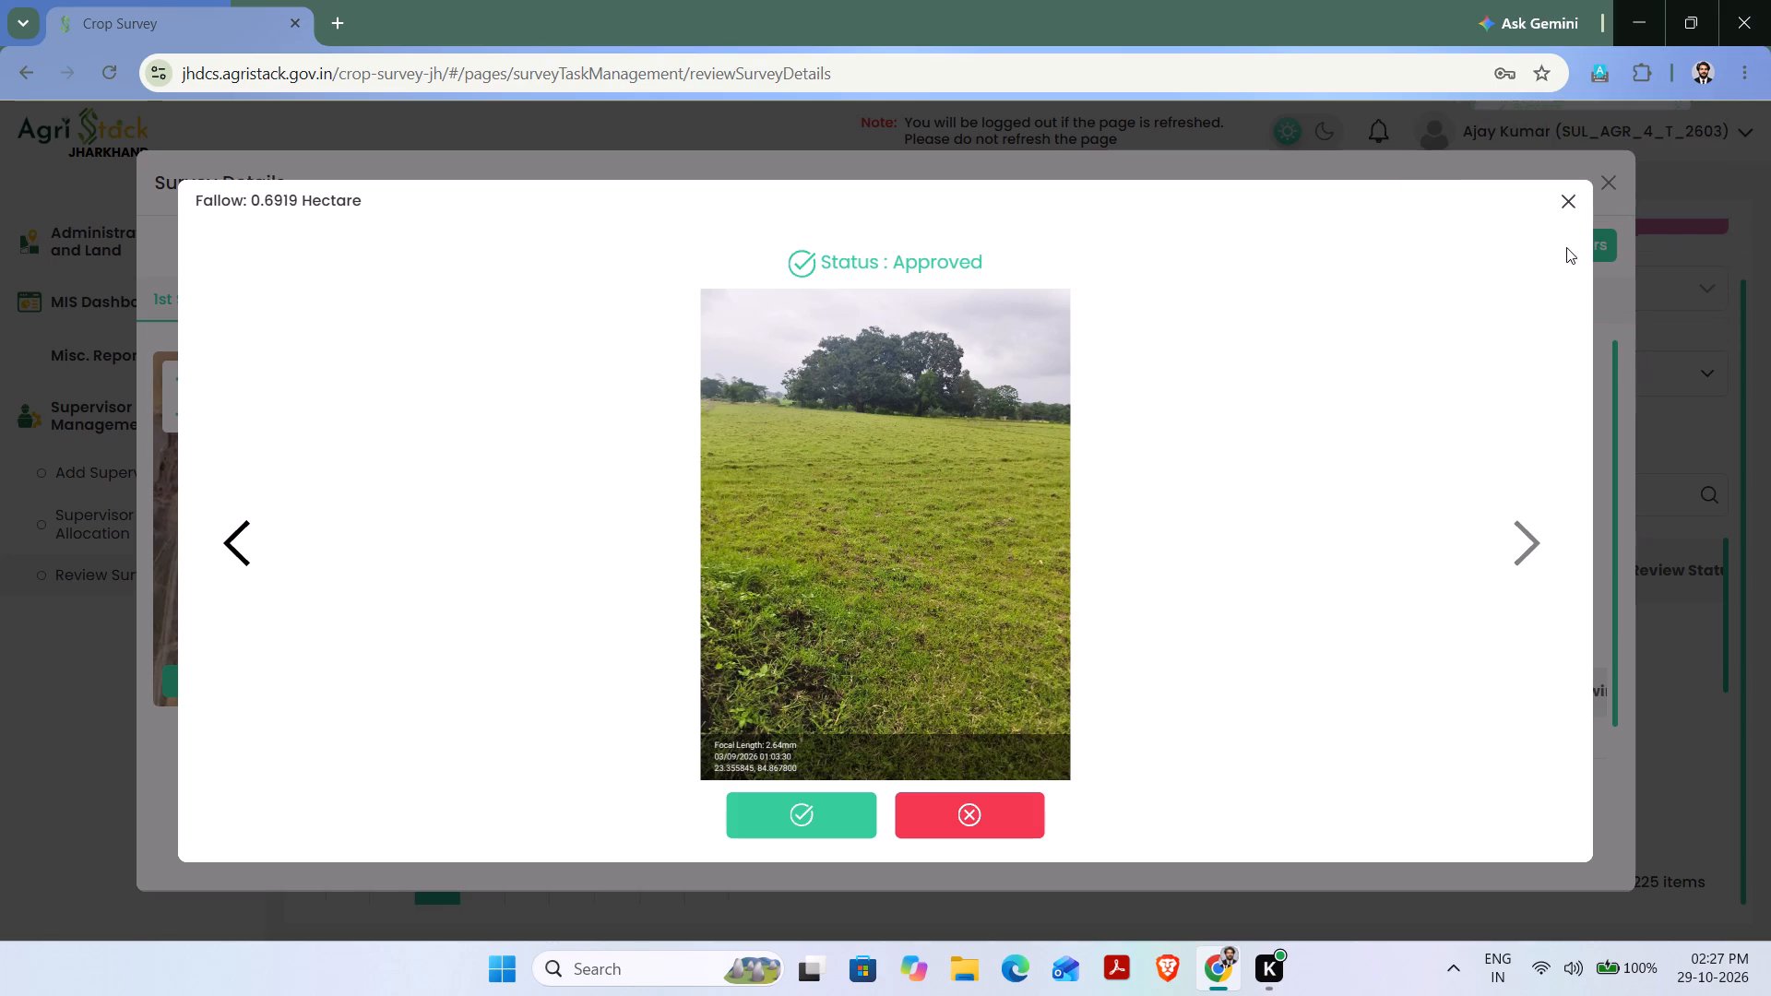
click(1573, 206)
Approve the 1st survey of survey number 326, save the review and close its details.
scroll(931, 626, down, 1)
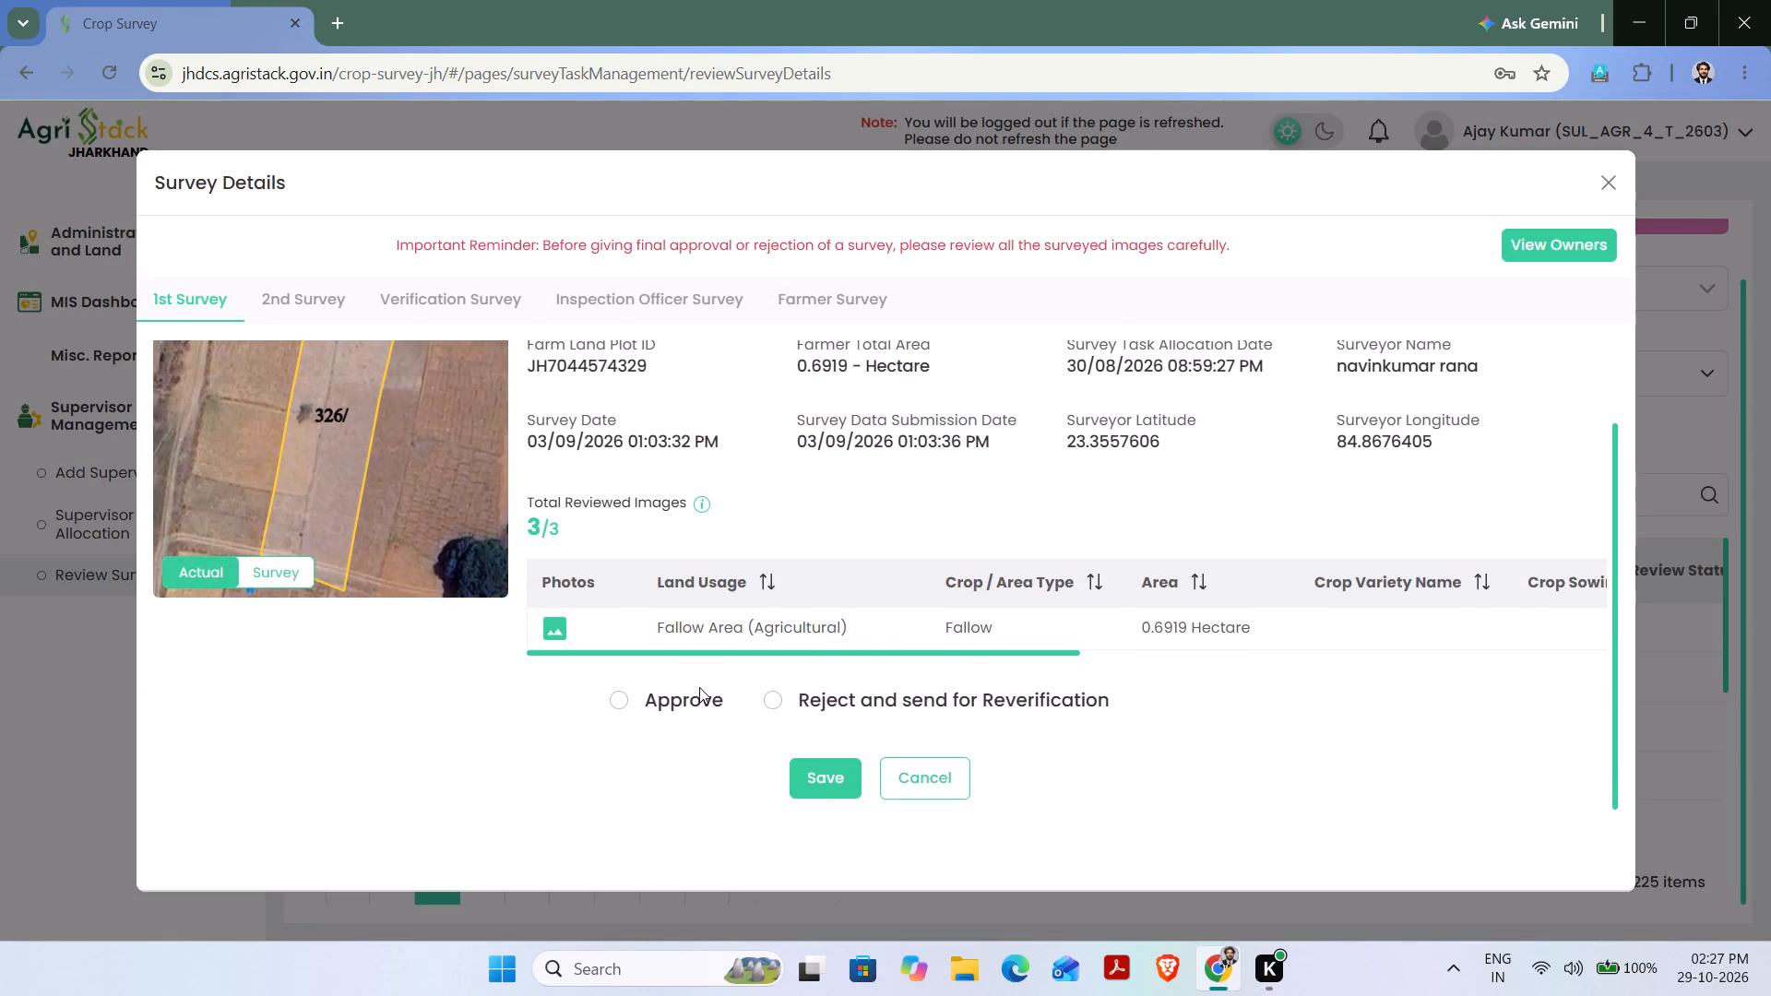
drag(683, 697, 695, 705)
click(669, 694)
click(803, 771)
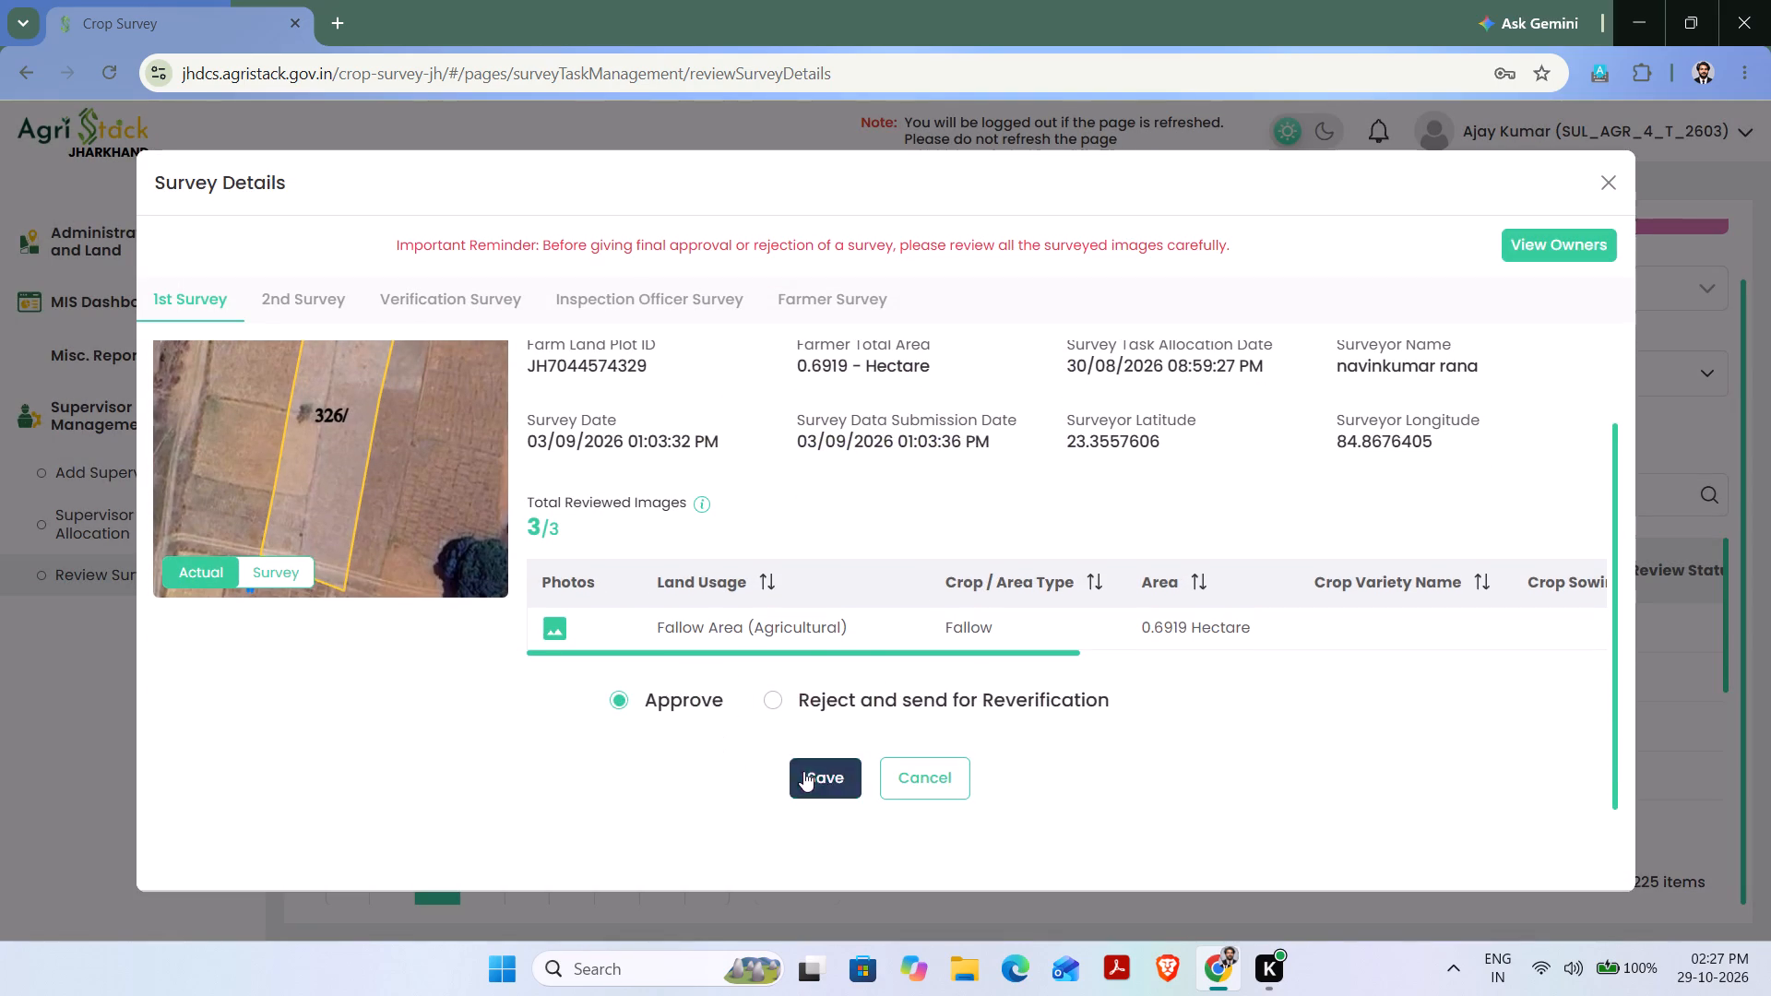
click(897, 581)
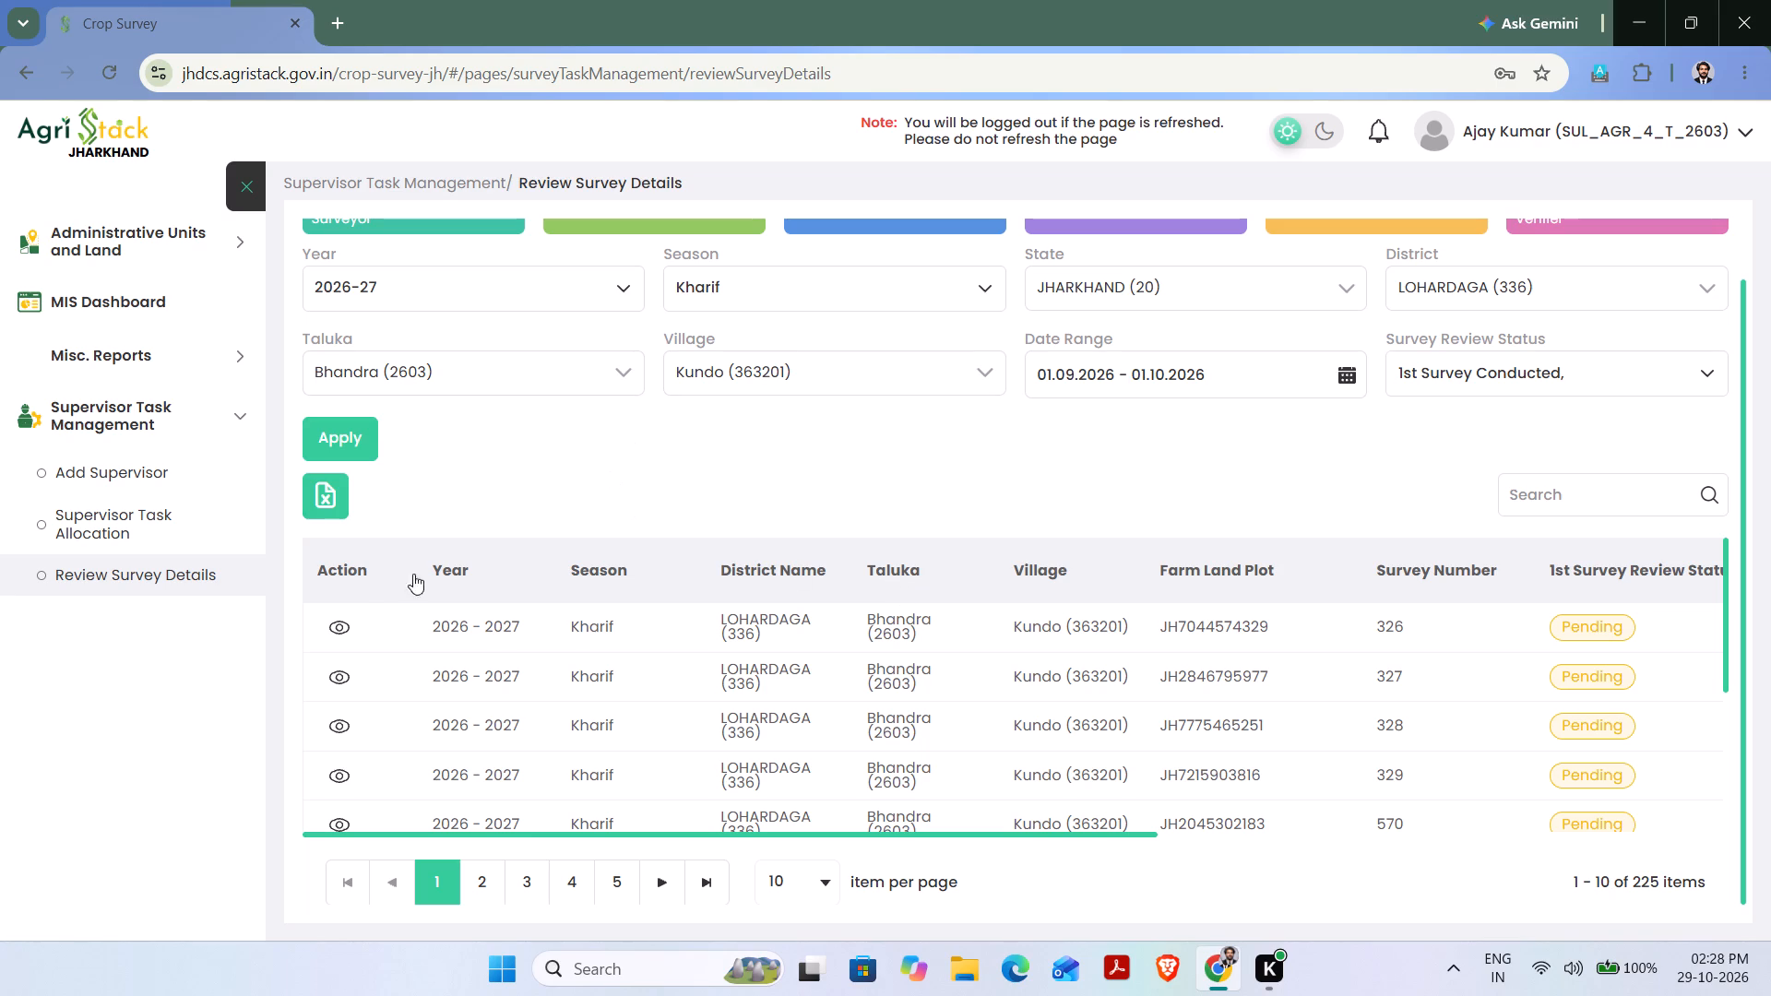
Open the details of survey number 327 and approve all three of its शकरकंद crop photos.
click(337, 678)
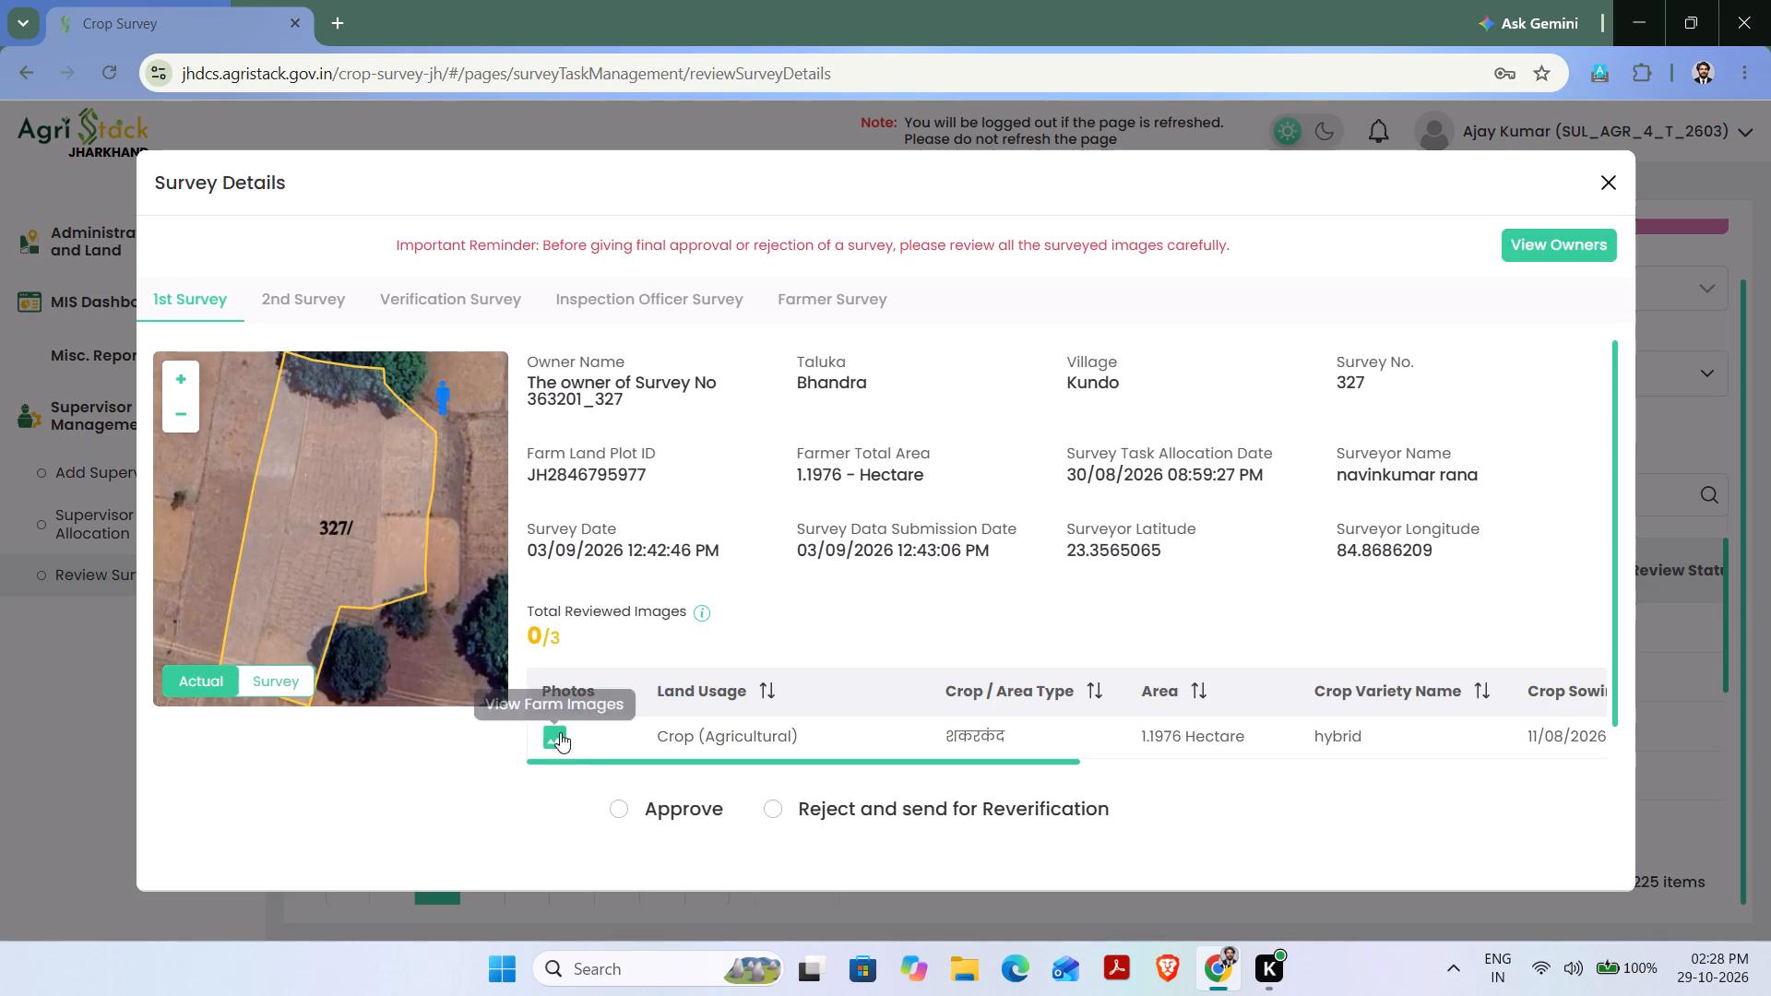
click(558, 733)
click(754, 797)
drag(926, 696, 899, 702)
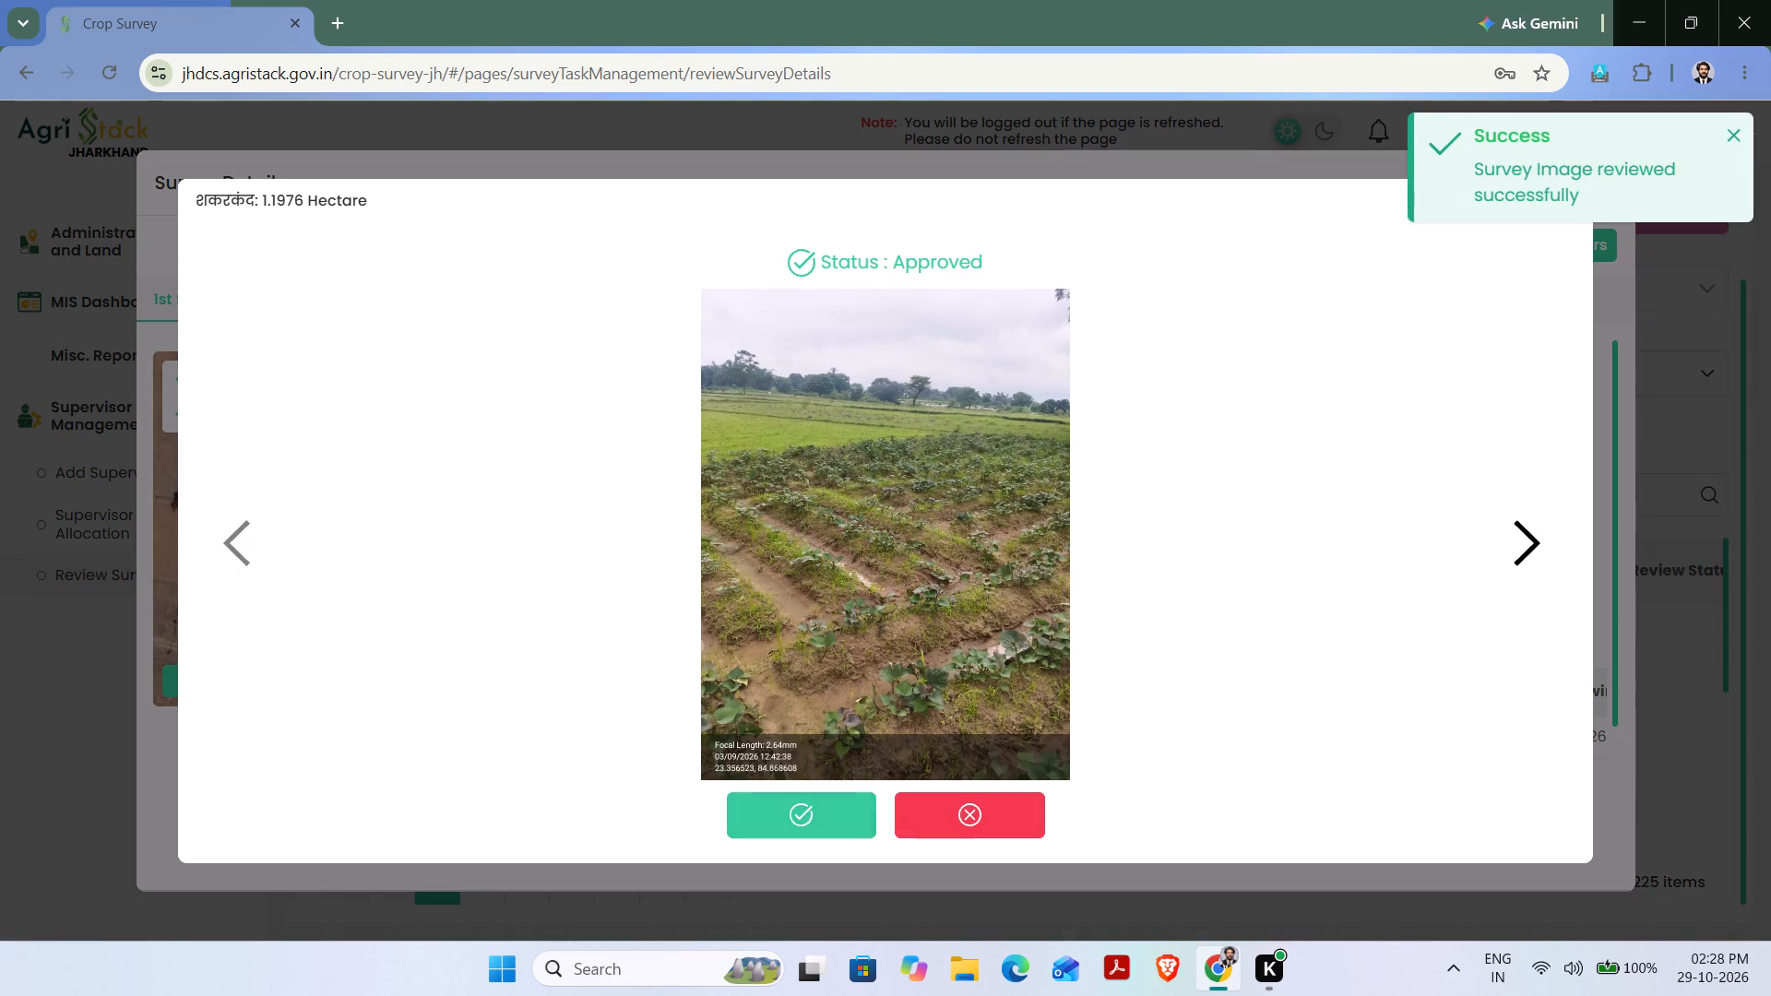
drag(899, 702, 788, 725)
click(850, 819)
drag(918, 723, 801, 736)
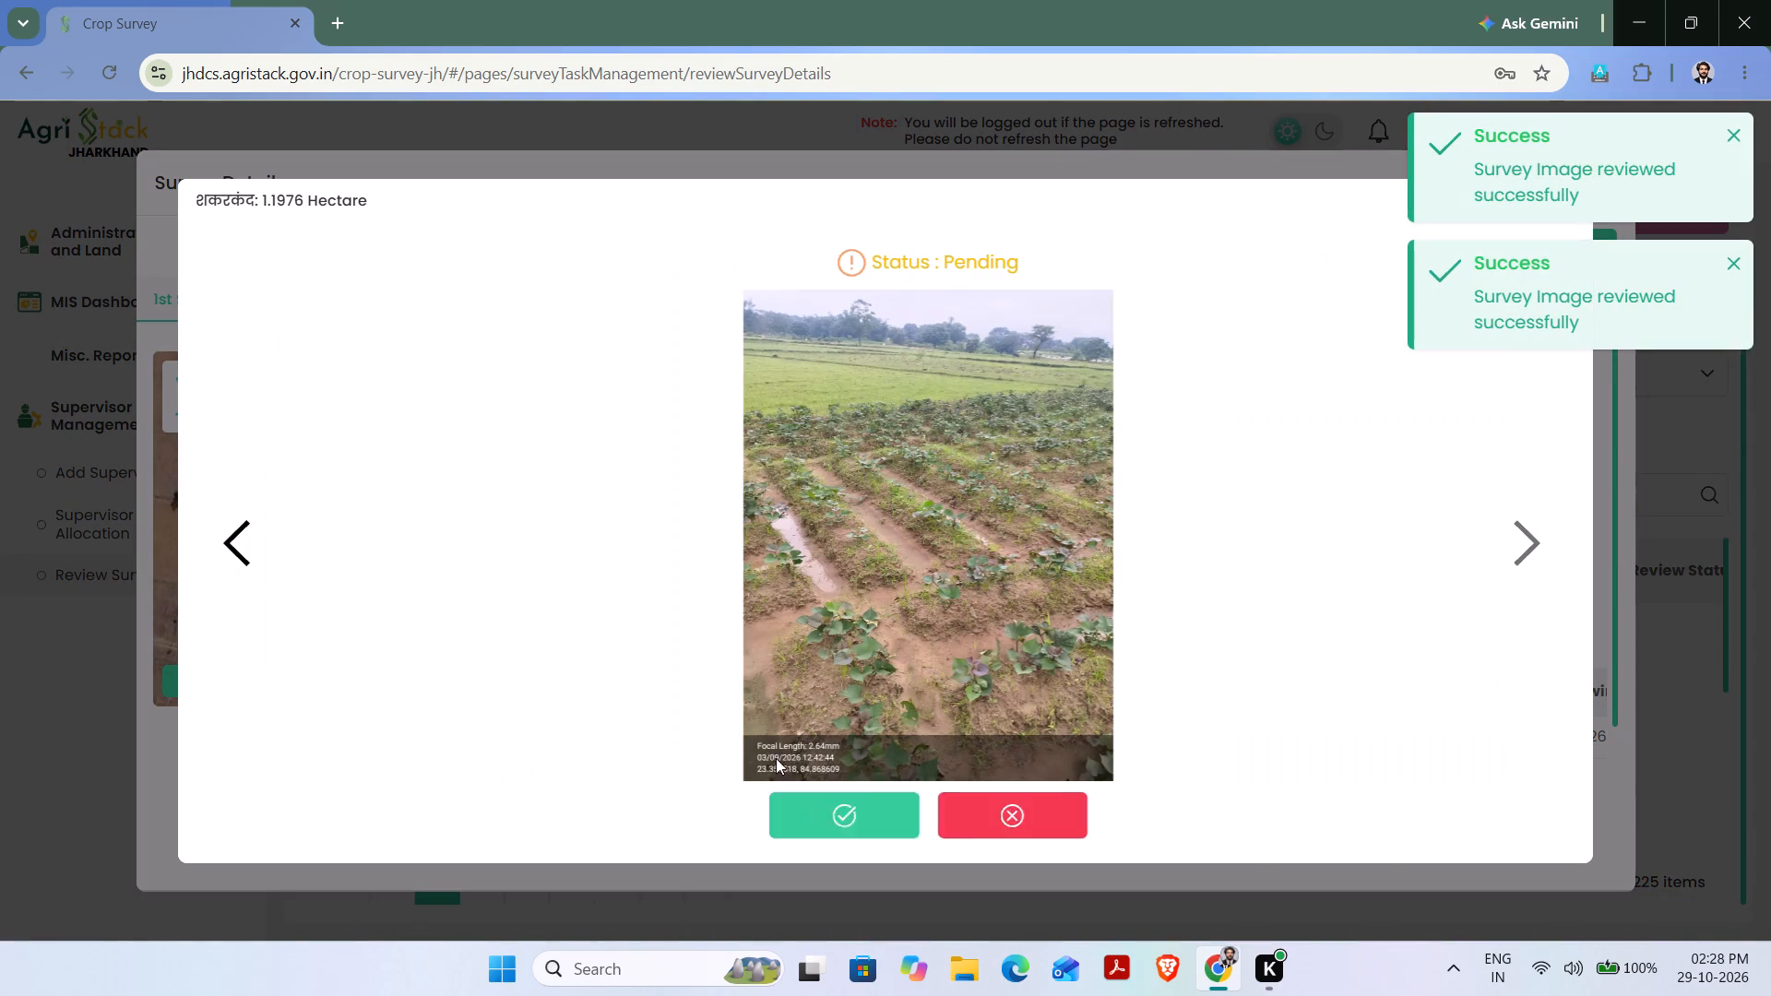
click(801, 828)
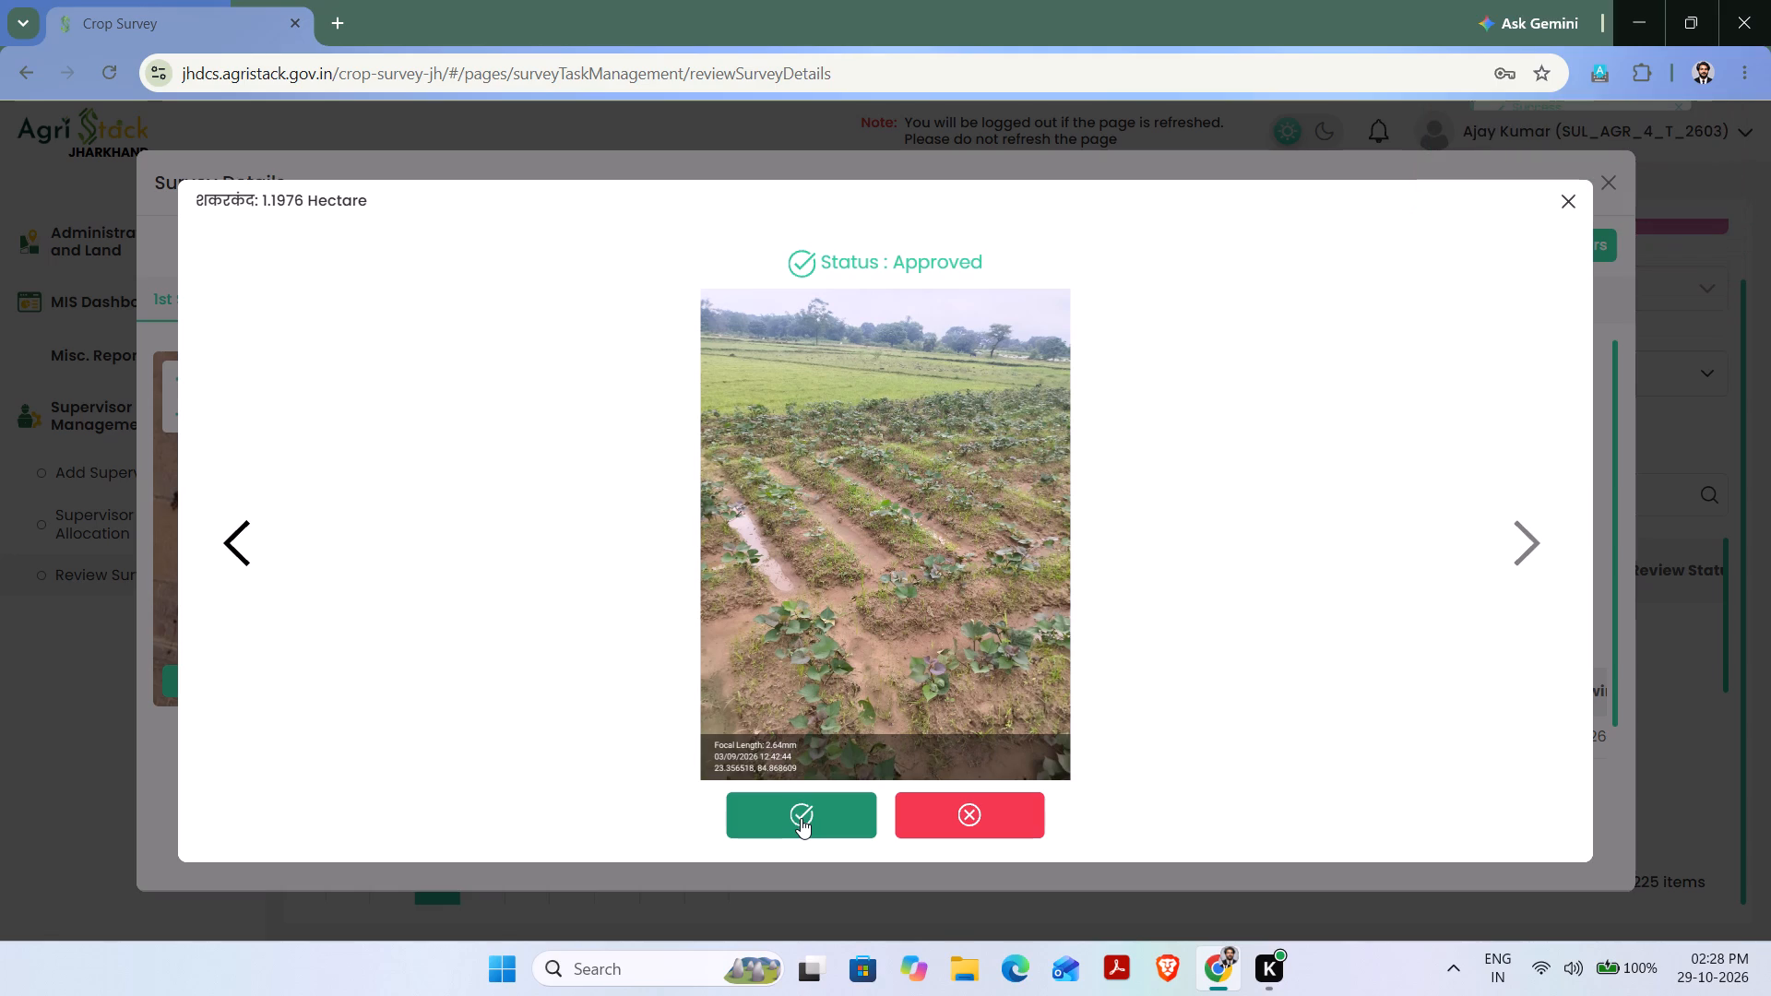
drag(959, 632, 850, 651)
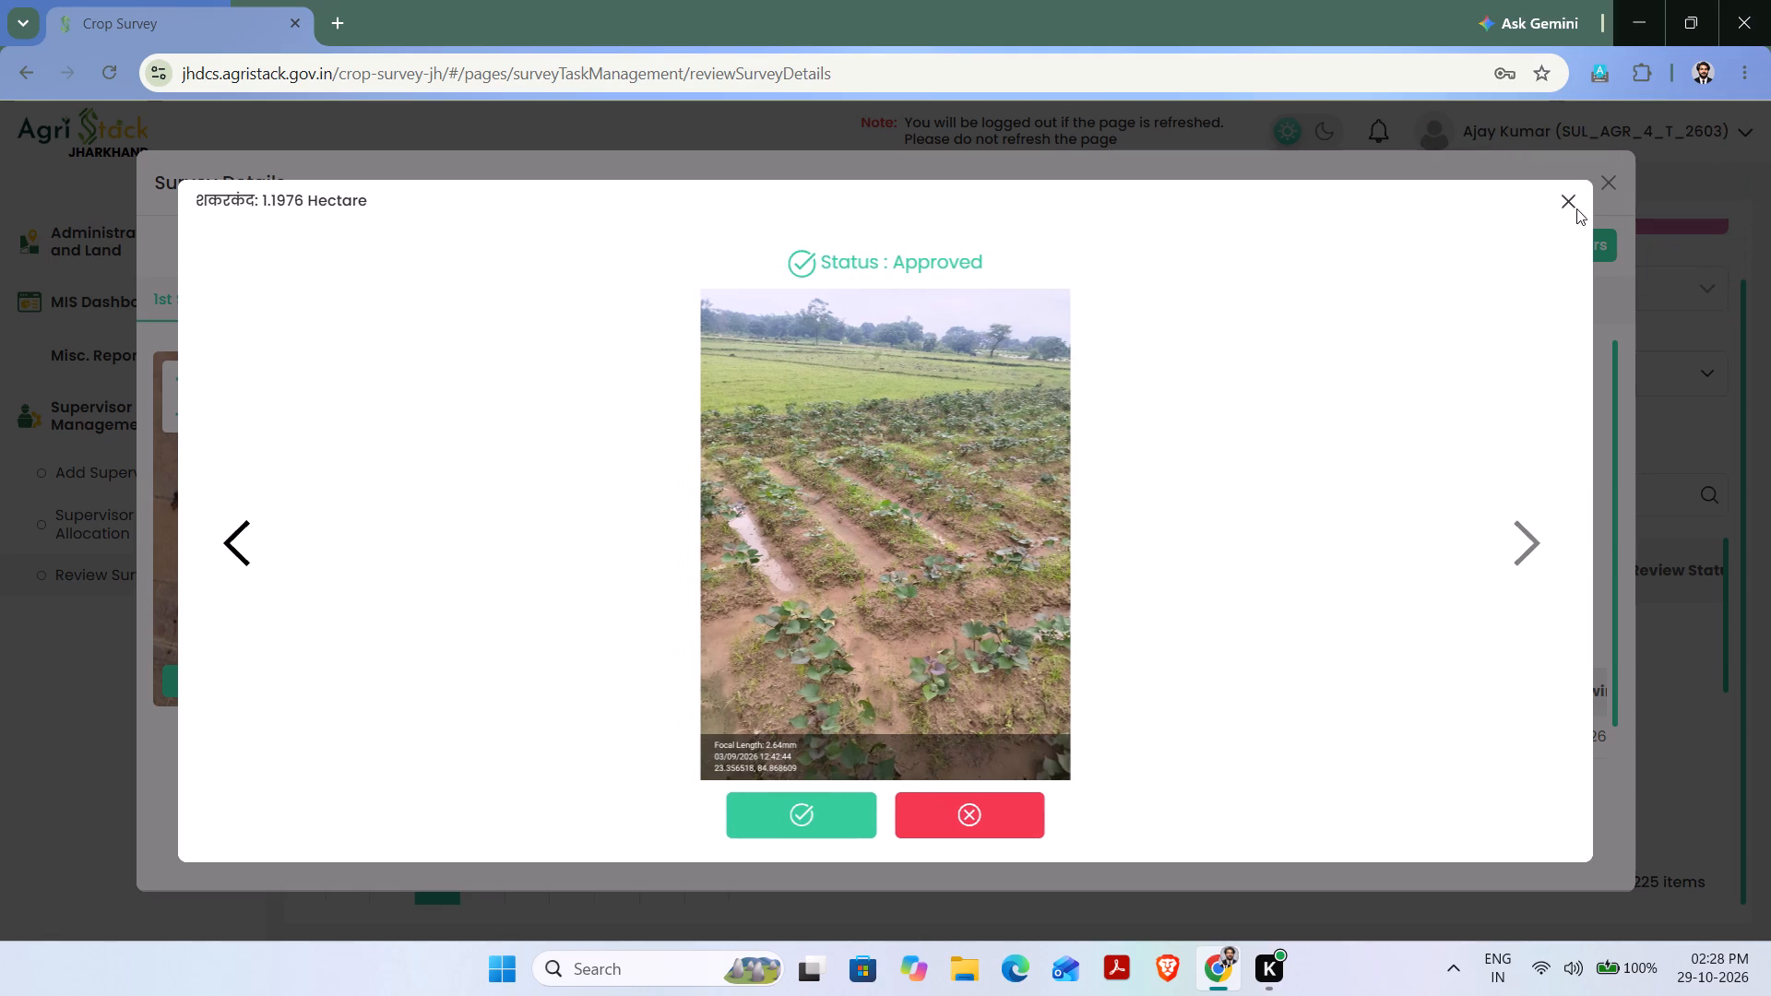
click(1575, 207)
Approve the 1st survey of survey number 327, save the review and close its details.
scroll(933, 586, down, 2)
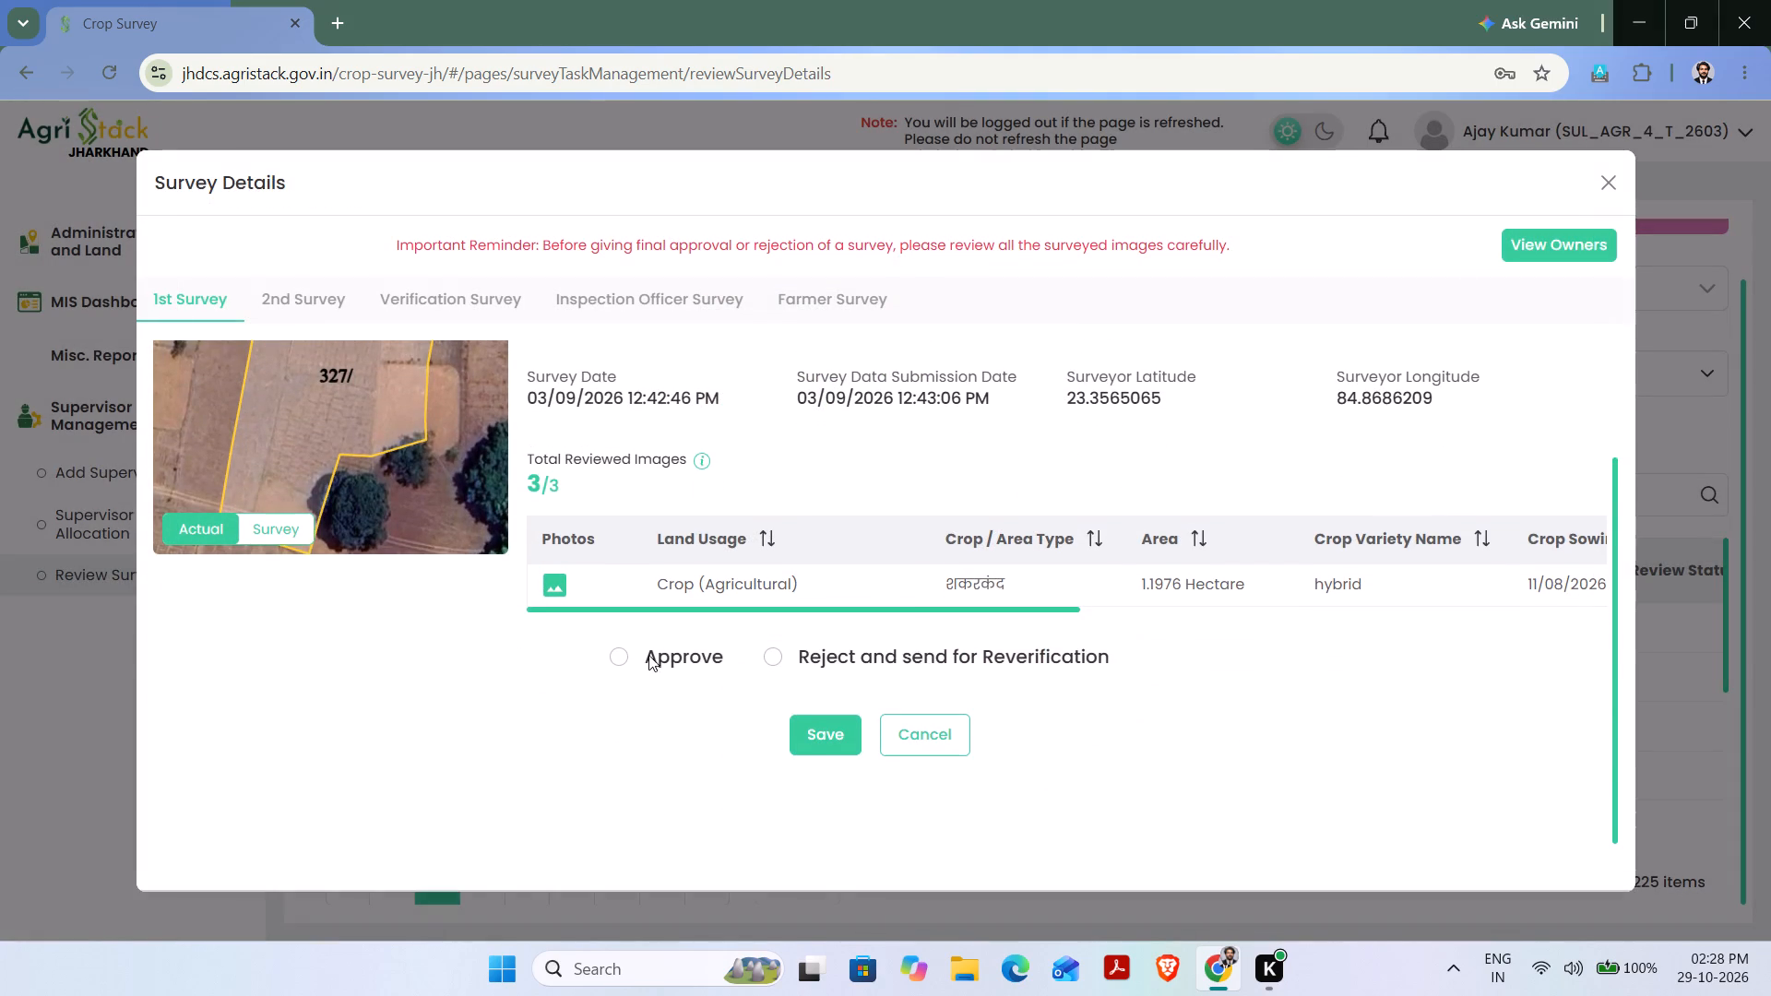
click(648, 657)
click(813, 730)
click(859, 579)
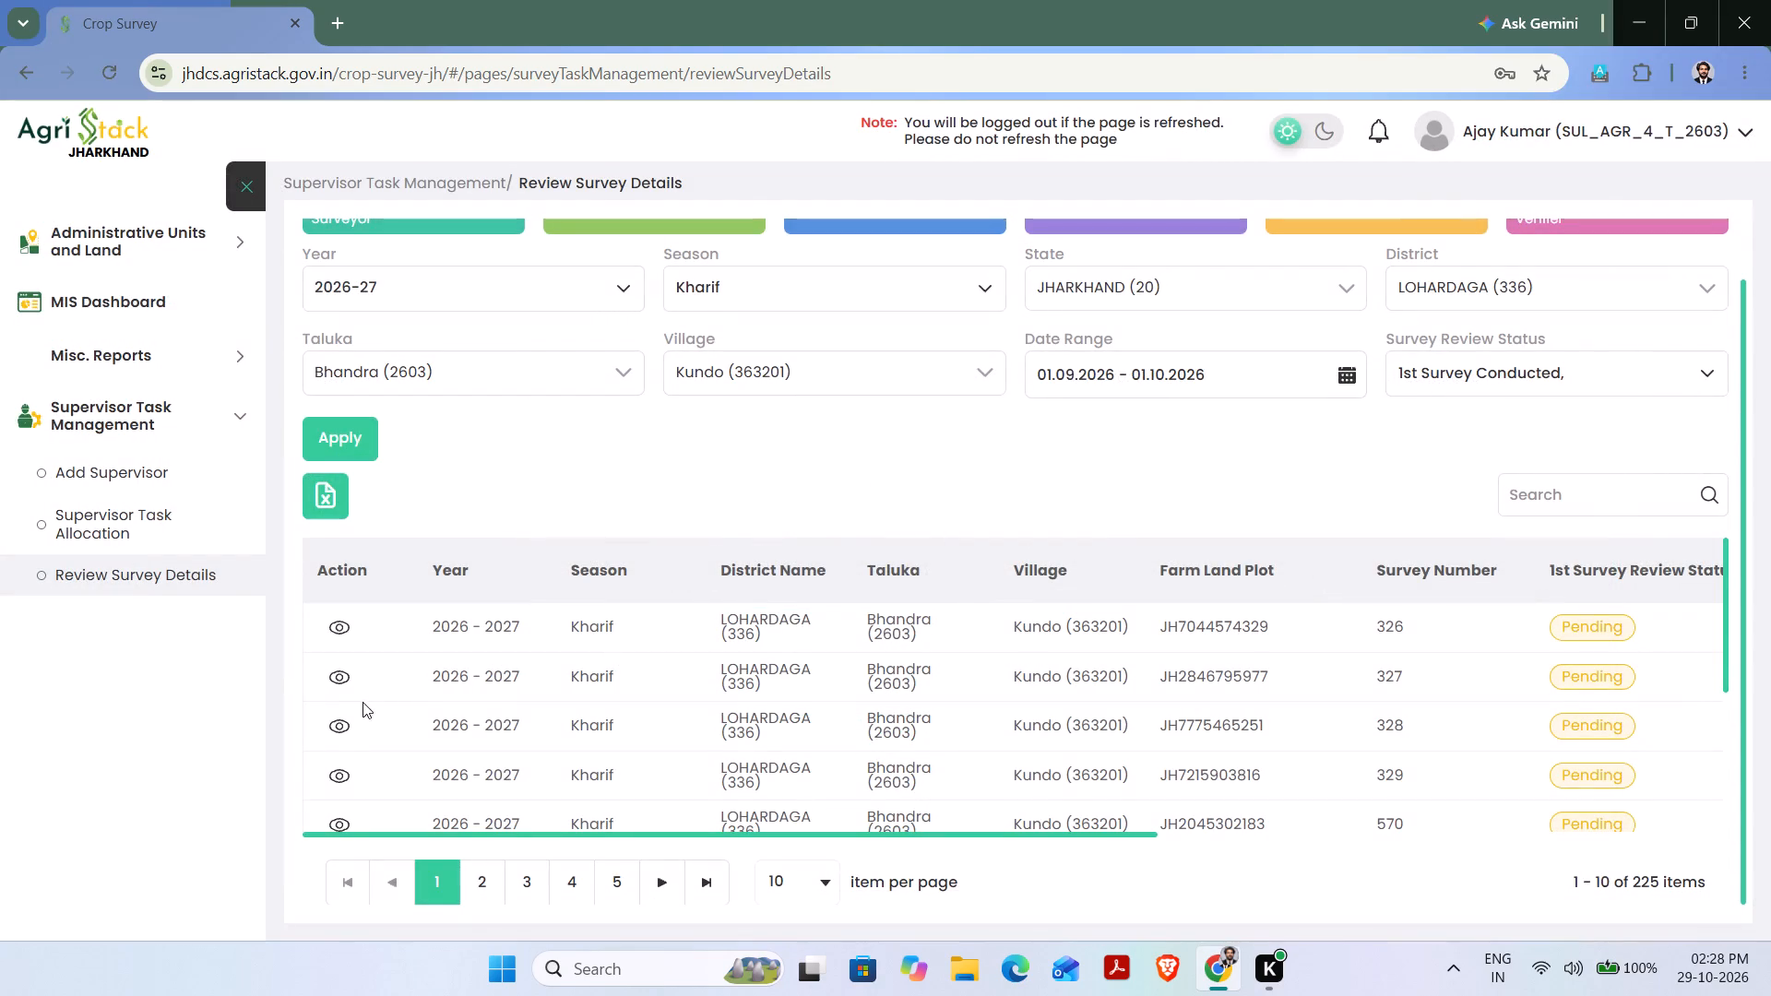
Reopen the details of survey number 327 to check its saved review, and close them.
click(347, 678)
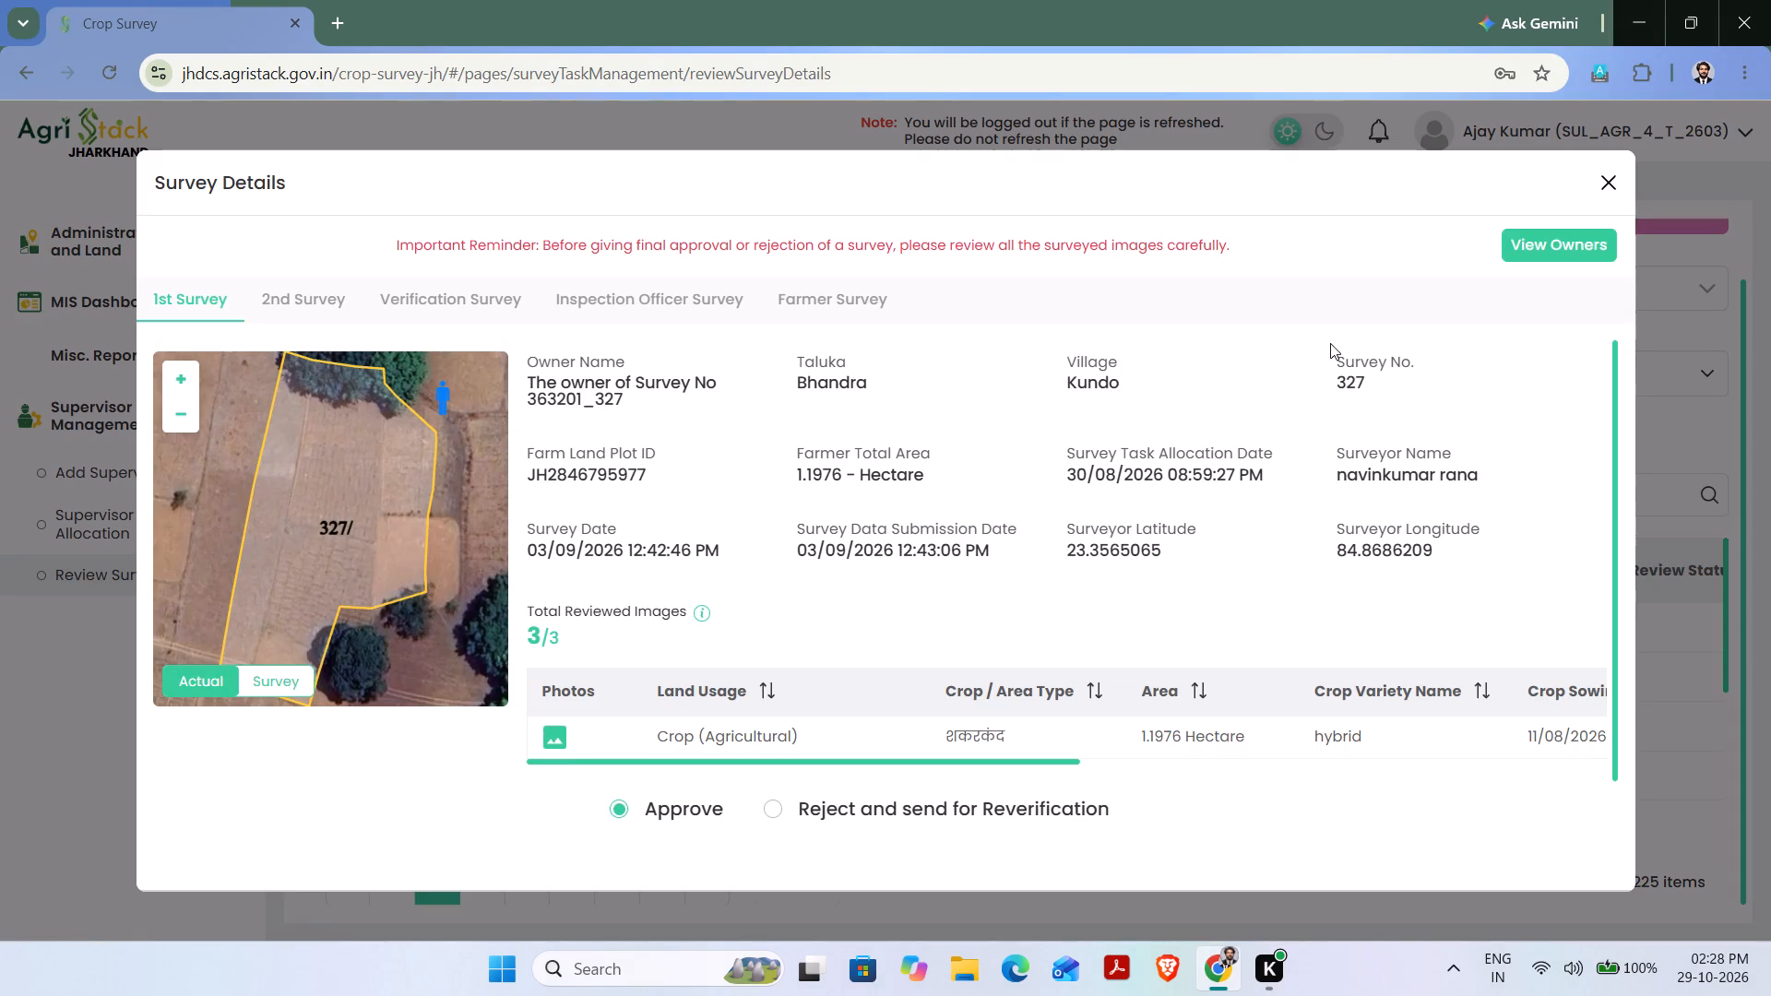
click(1612, 177)
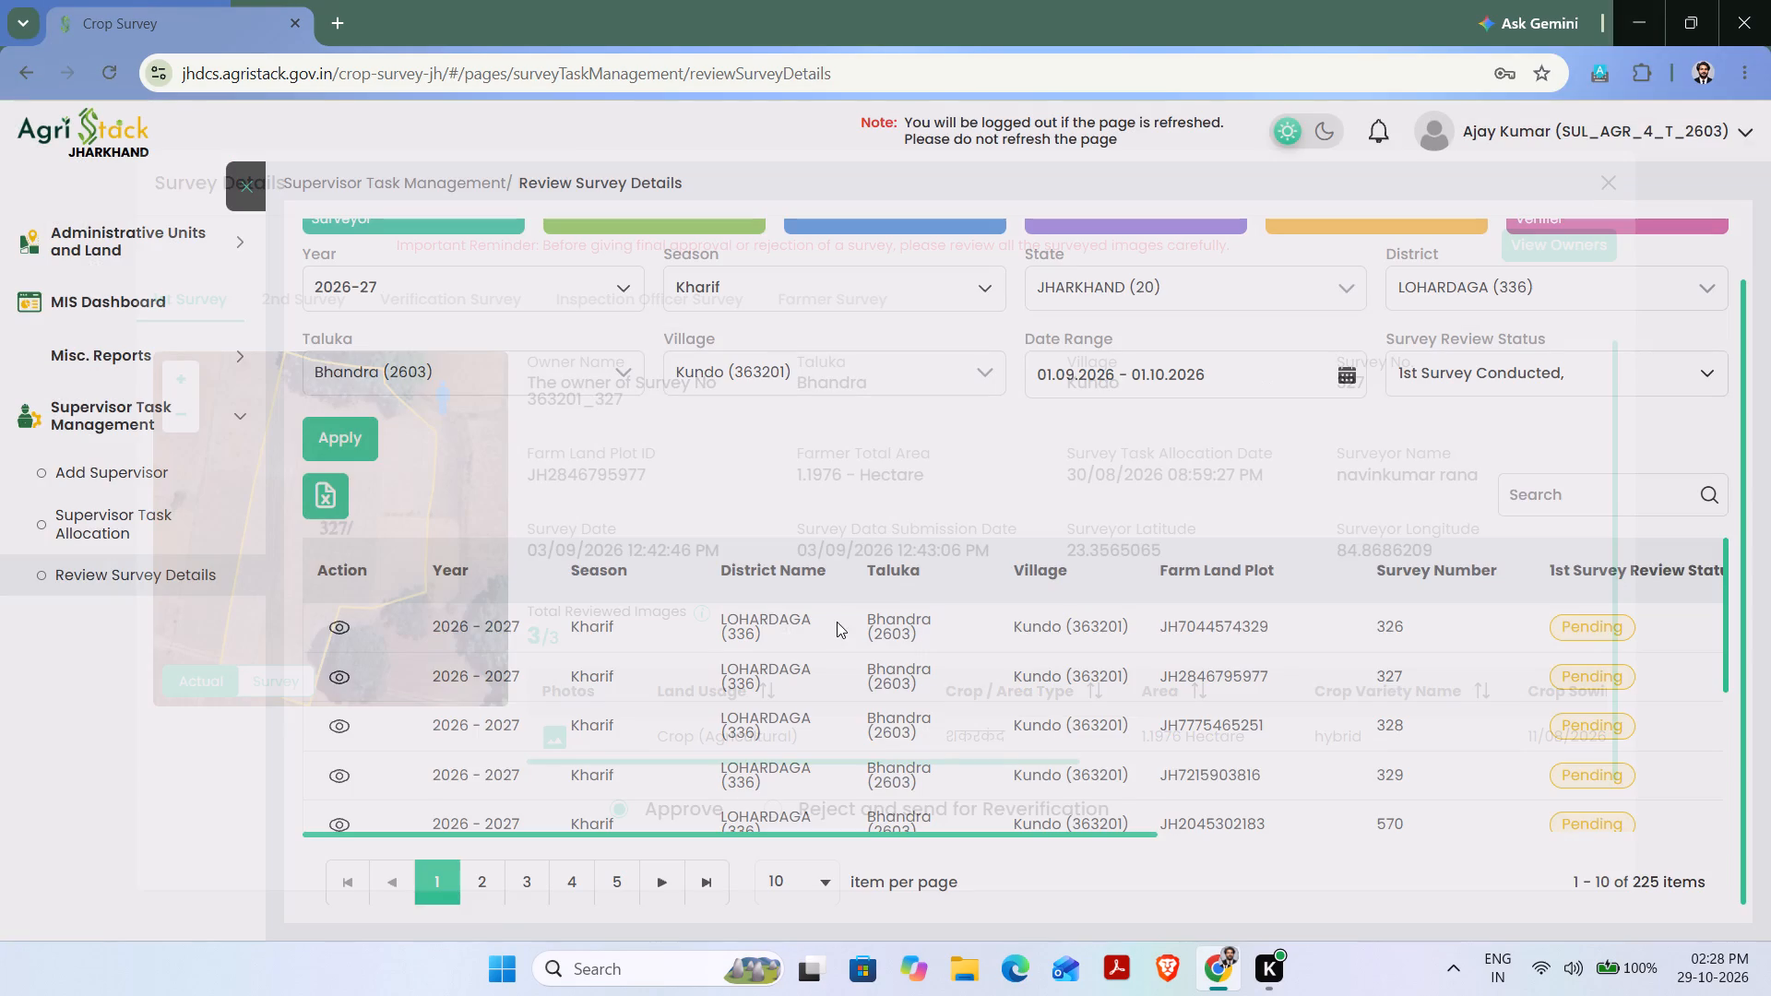
Open the details of survey number 328 and approve all three of its चावल crop photos.
click(335, 730)
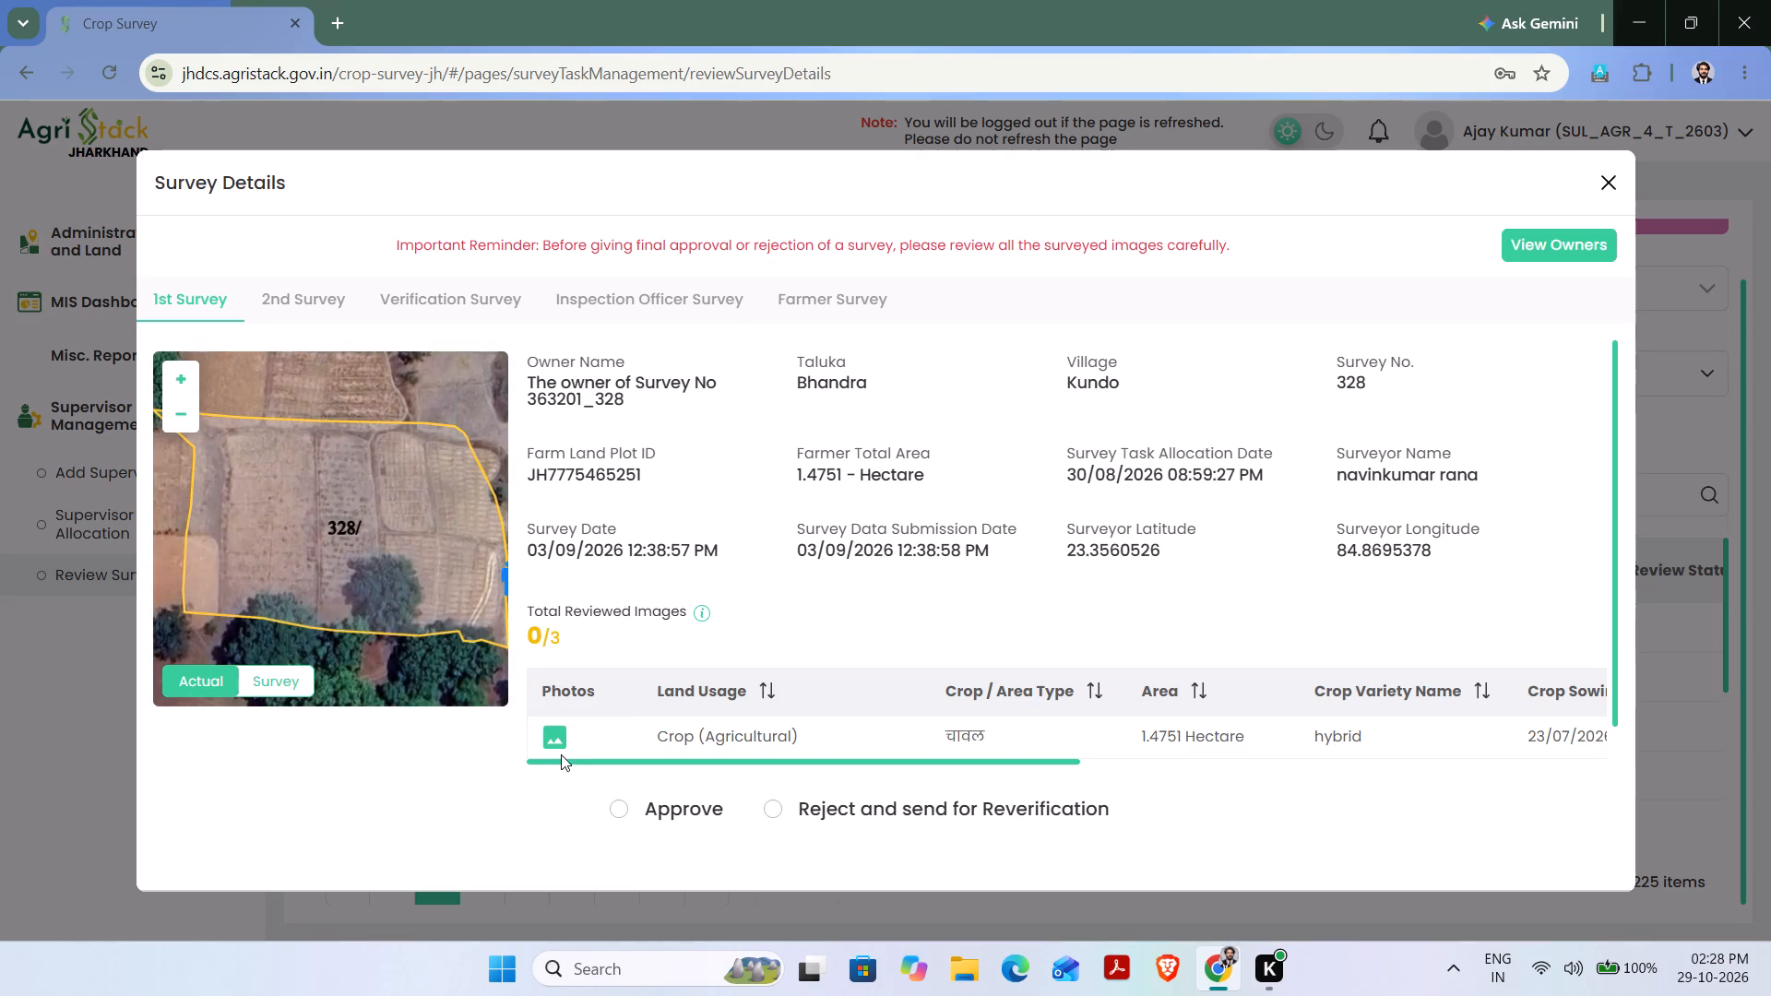
click(557, 740)
click(789, 817)
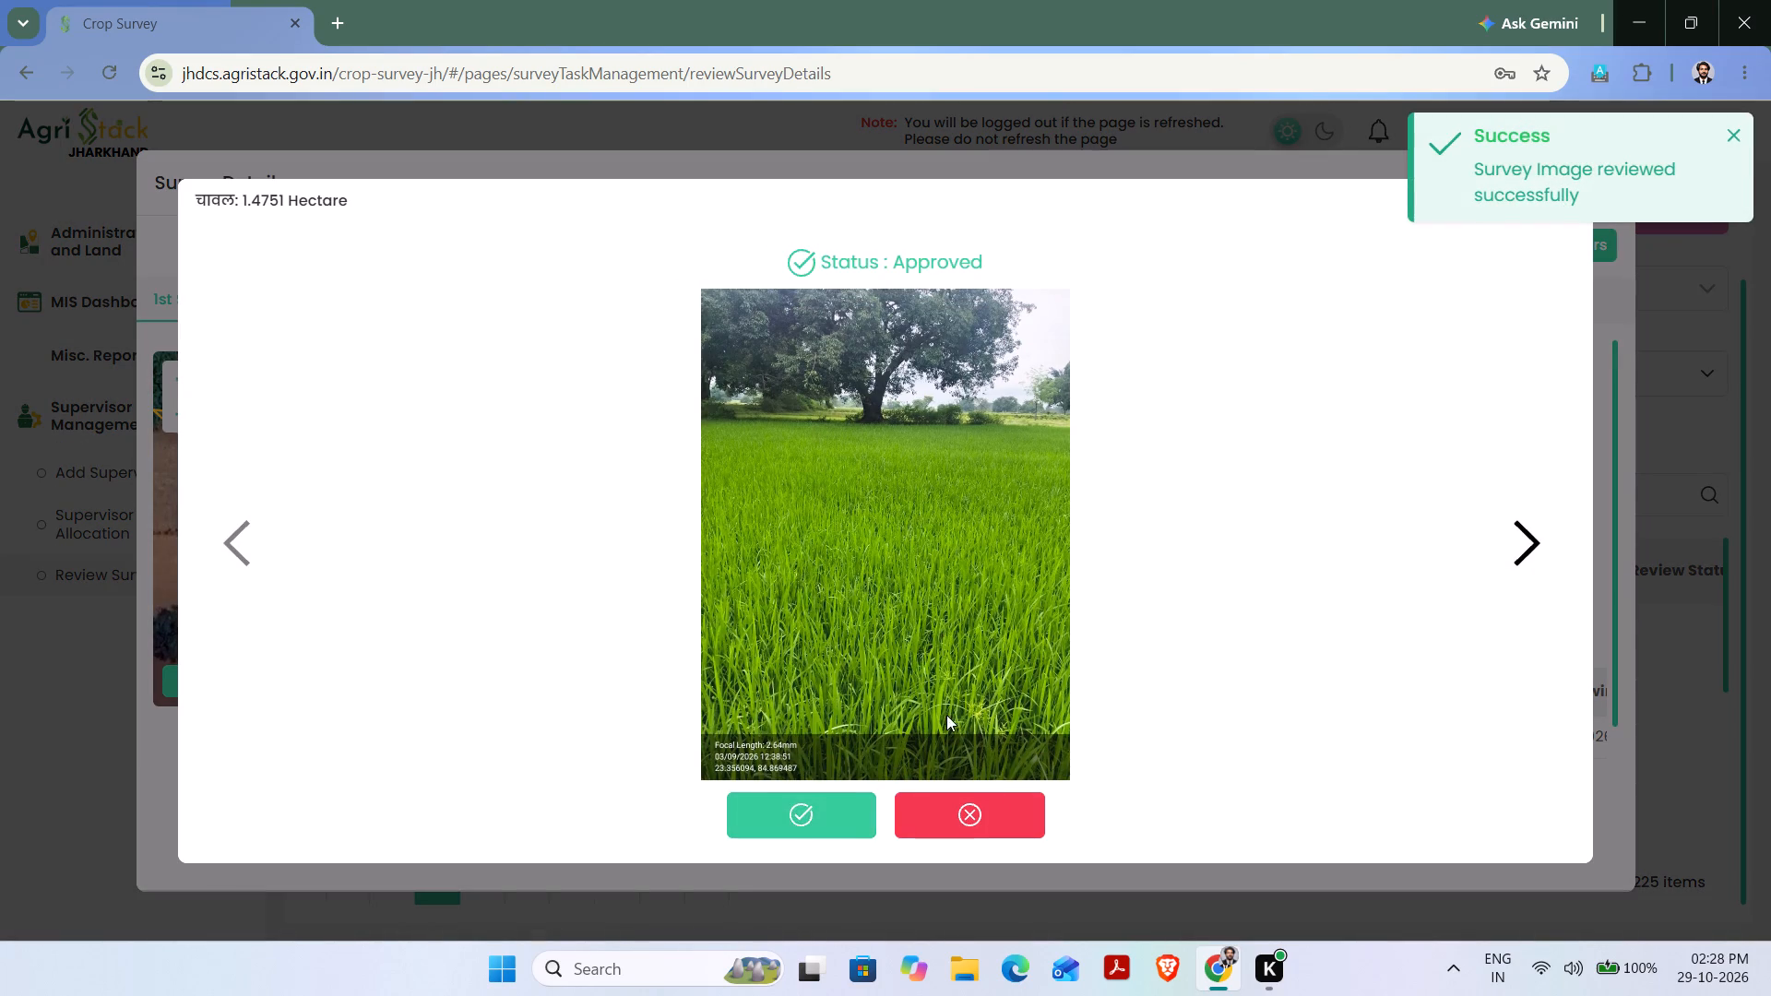
drag(920, 717, 824, 729)
click(819, 801)
drag(947, 695, 870, 703)
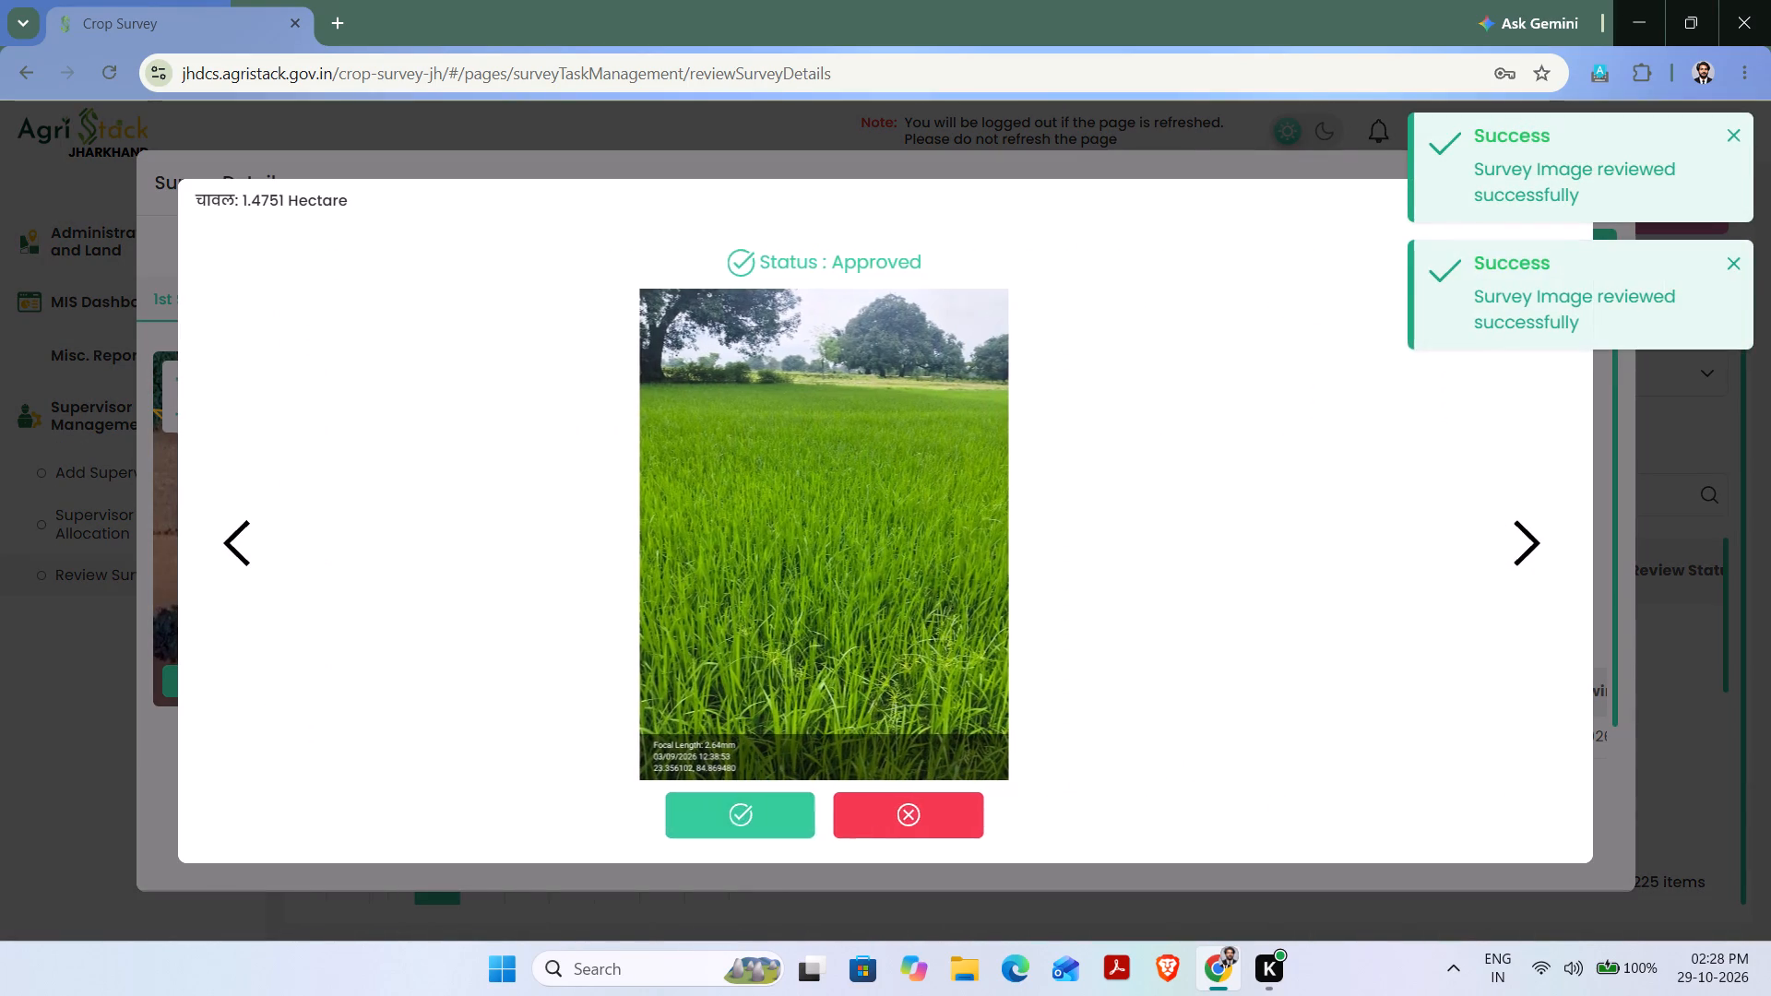
drag(870, 703, 848, 706)
click(839, 811)
drag(957, 660, 909, 667)
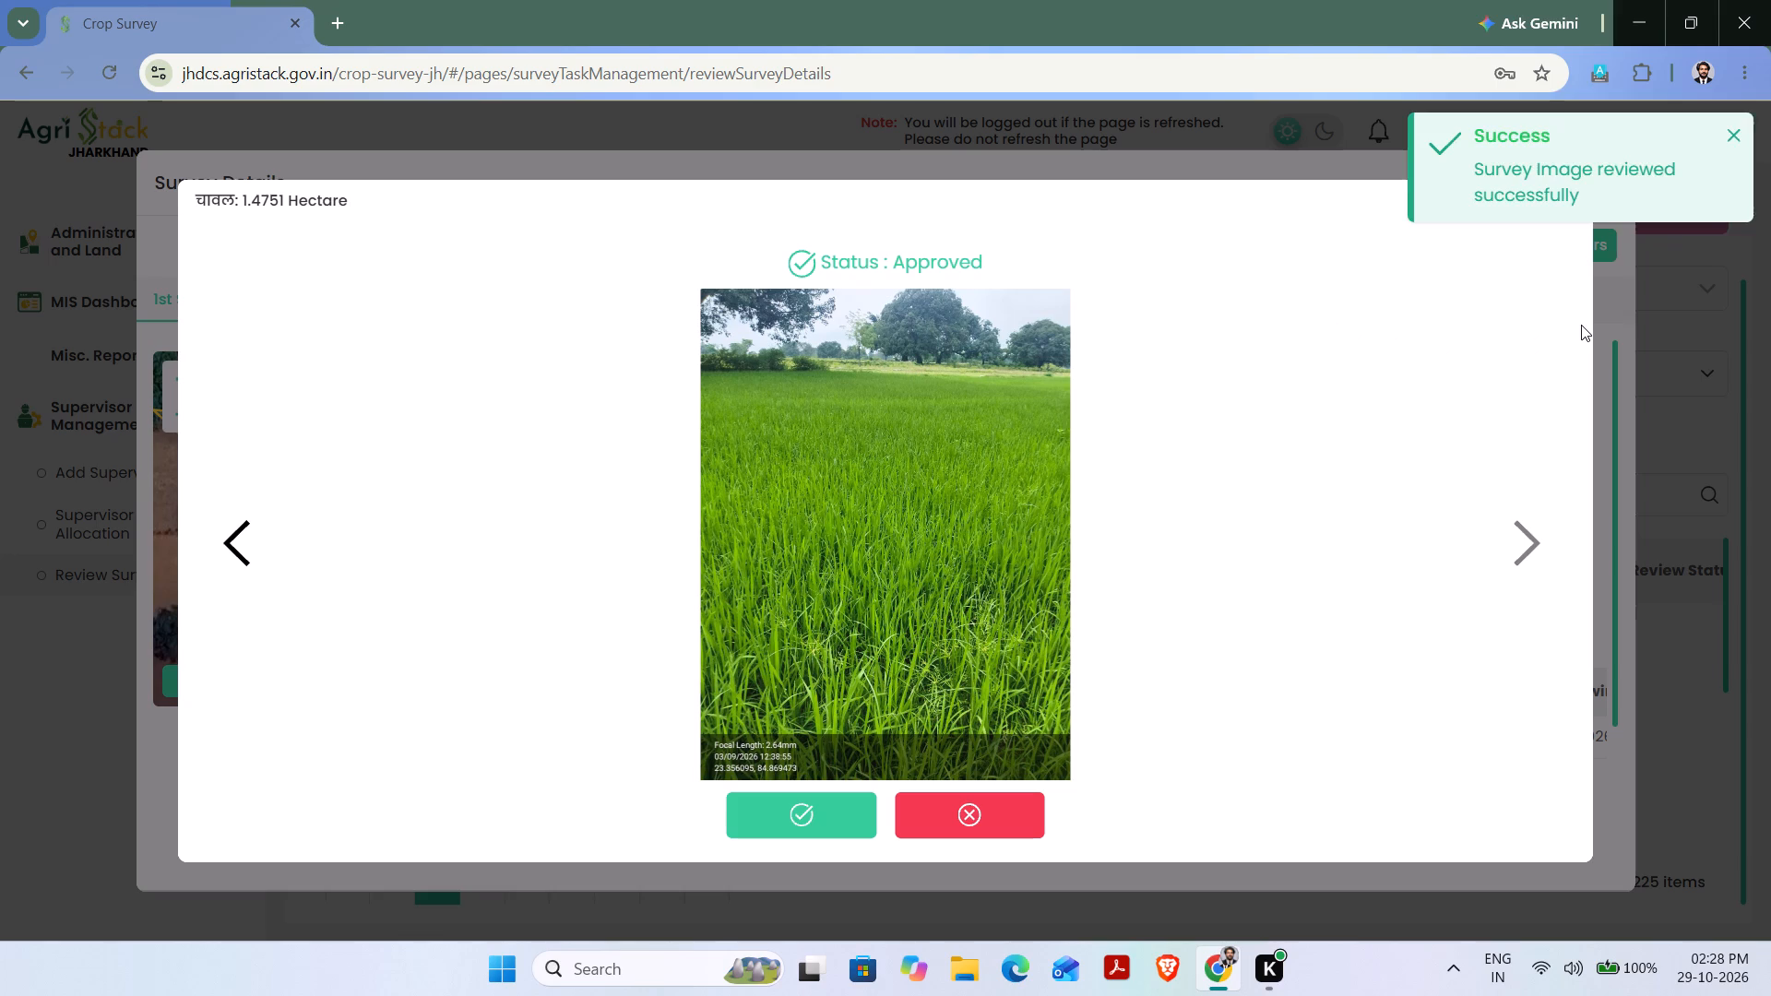
click(1561, 197)
click(1567, 195)
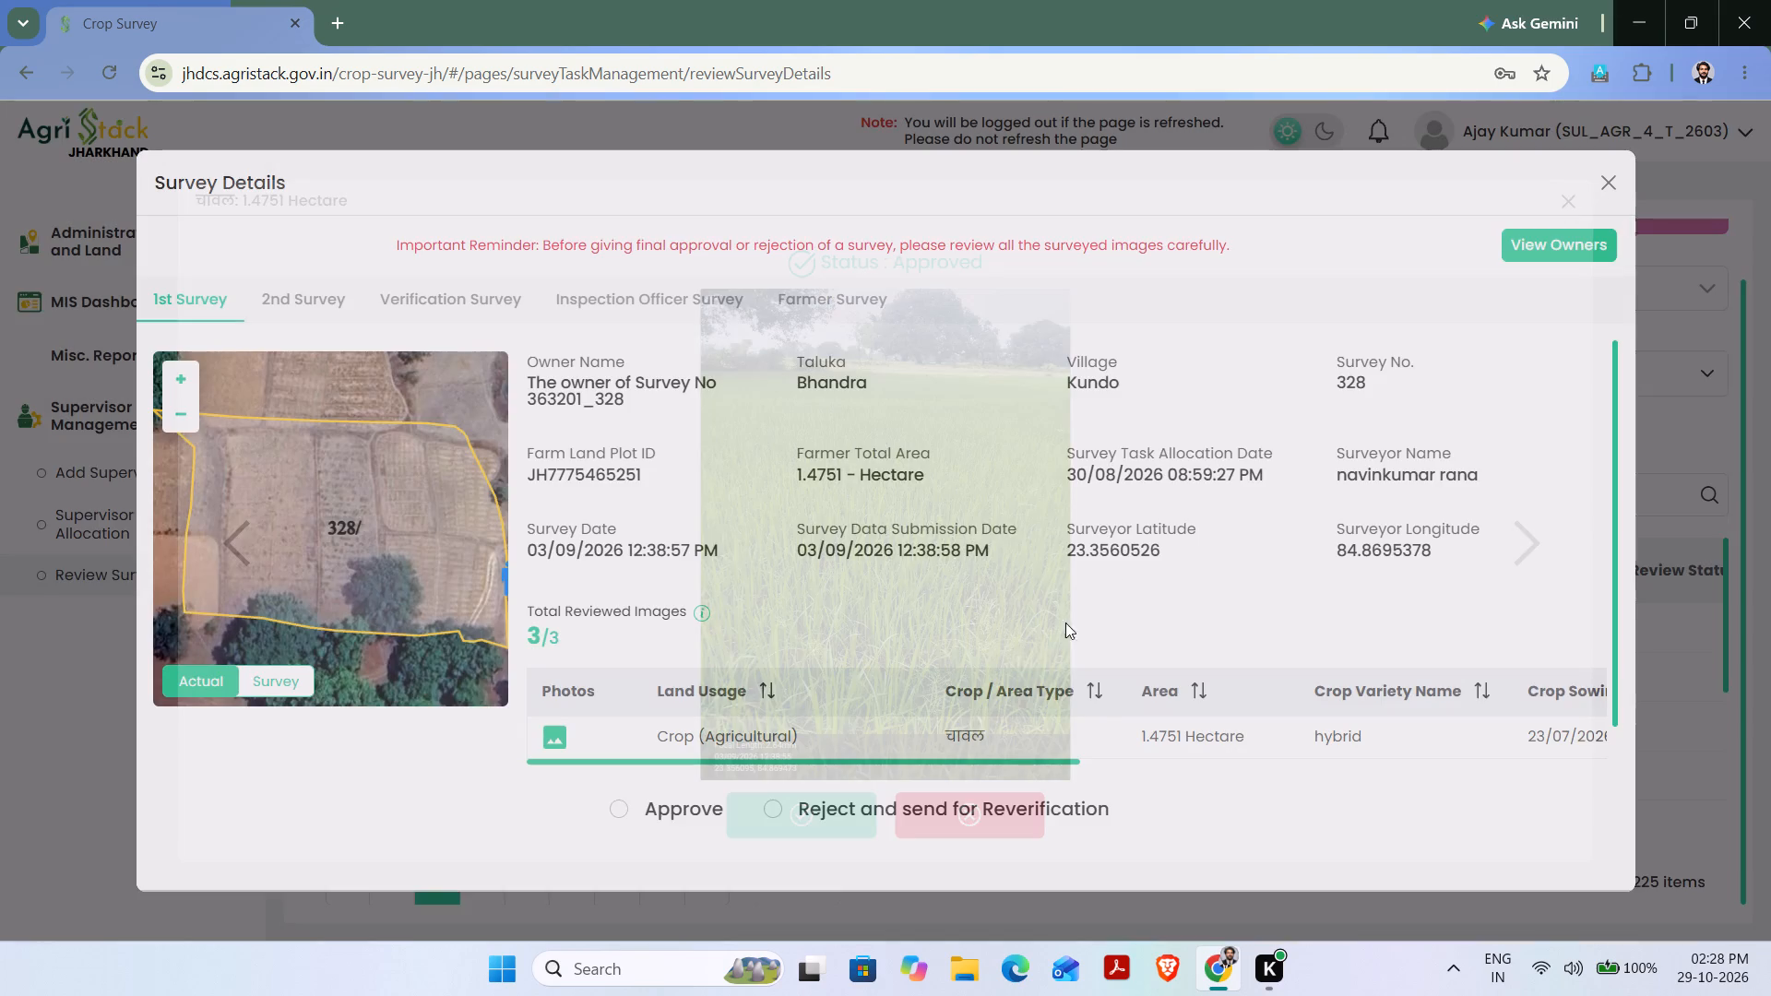
Approve the 1st survey of survey number 328, save the review and close its details.
scroll(1020, 657, down, 1)
click(713, 663)
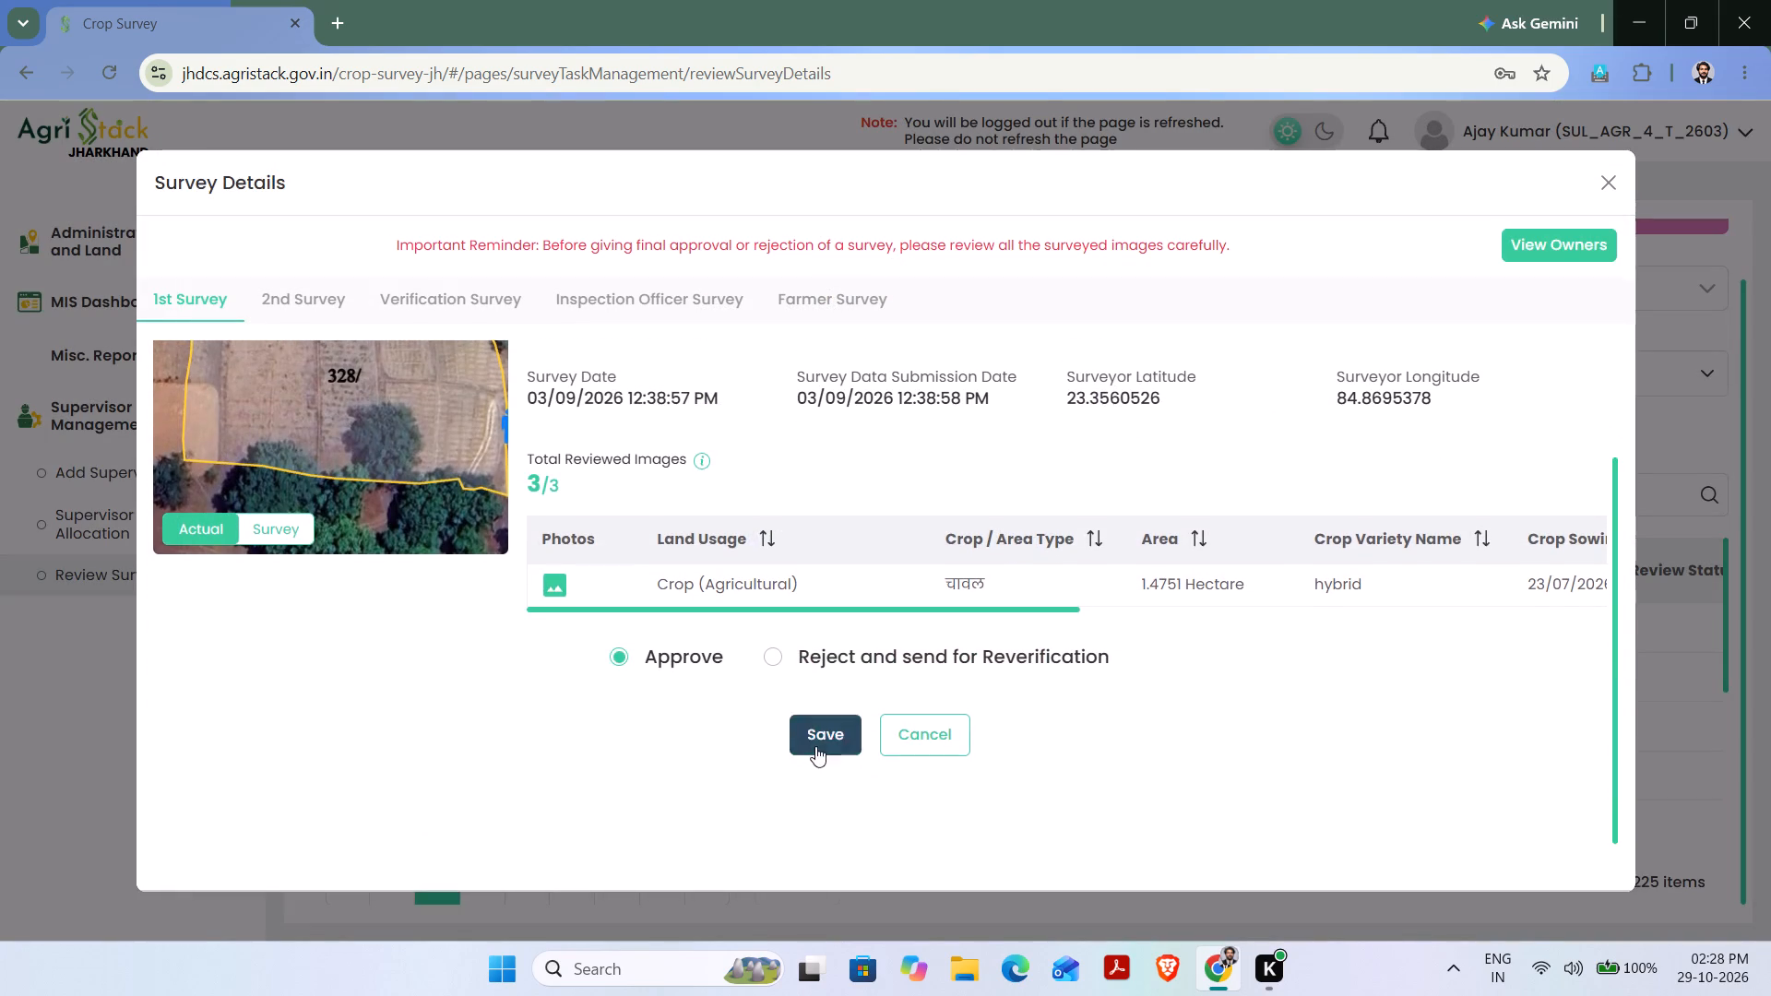
click(815, 746)
click(921, 582)
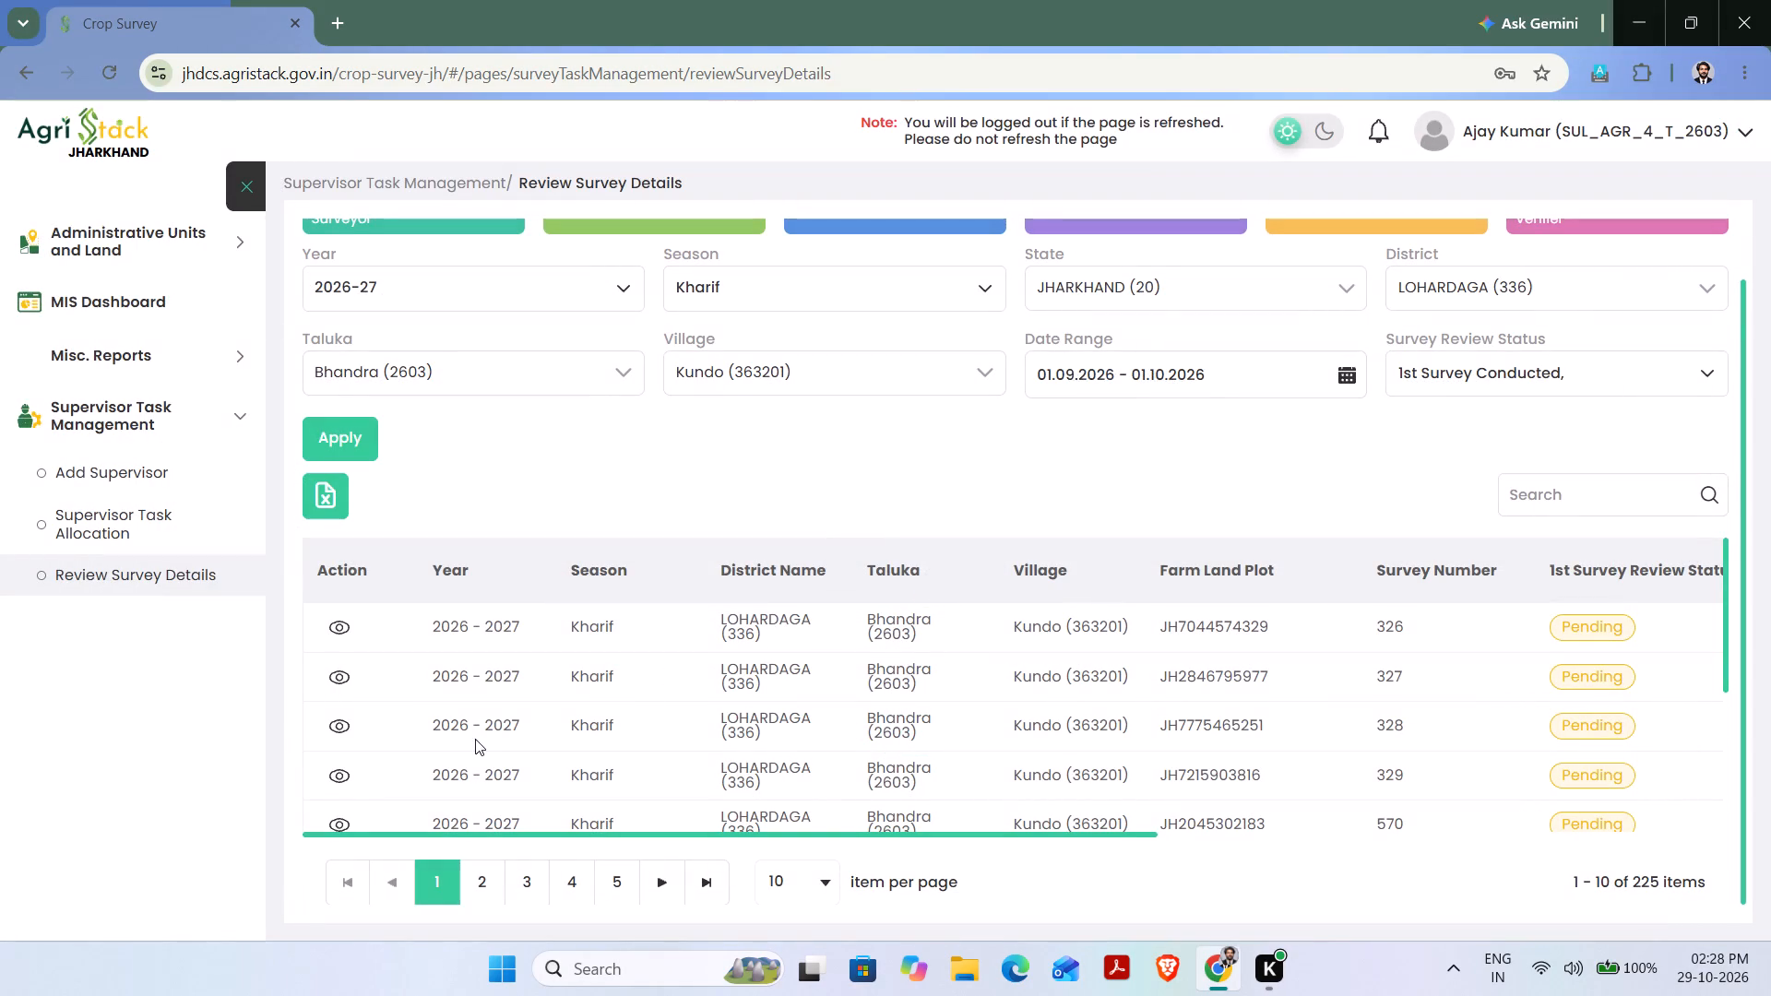
Open the details of survey number 329 and approve all three of its चावल crop photos.
click(338, 777)
click(550, 732)
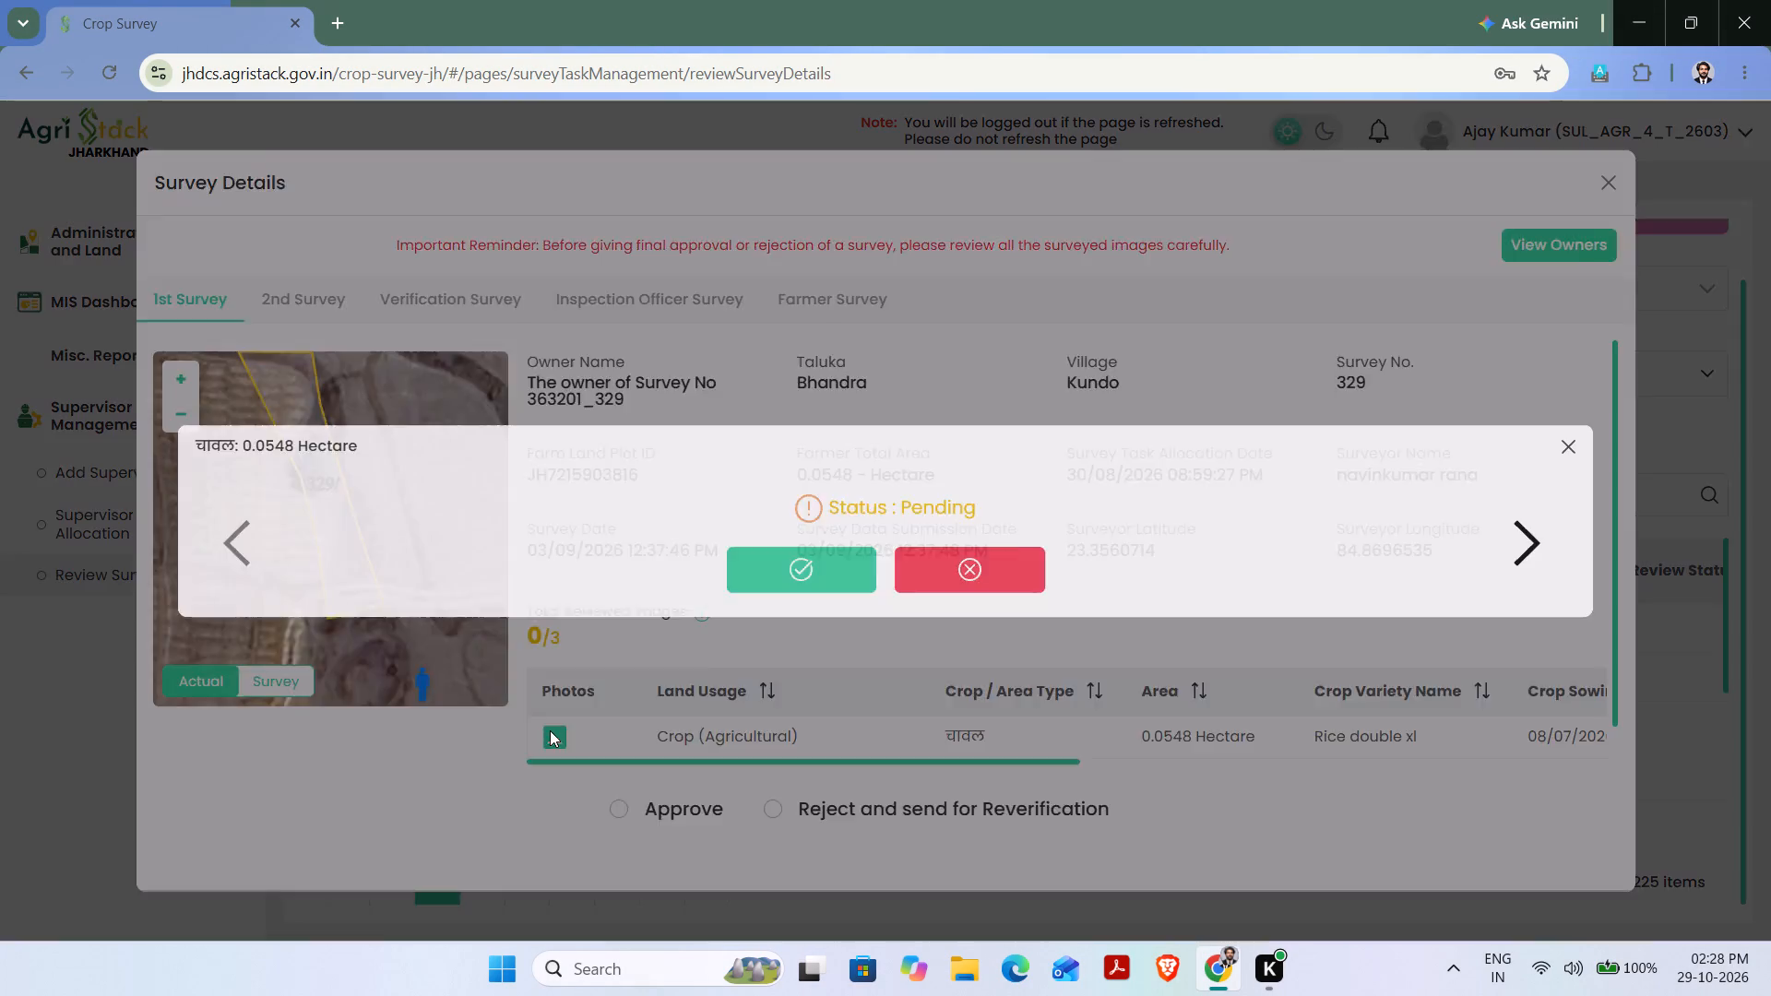
click(786, 805)
drag(928, 700, 803, 721)
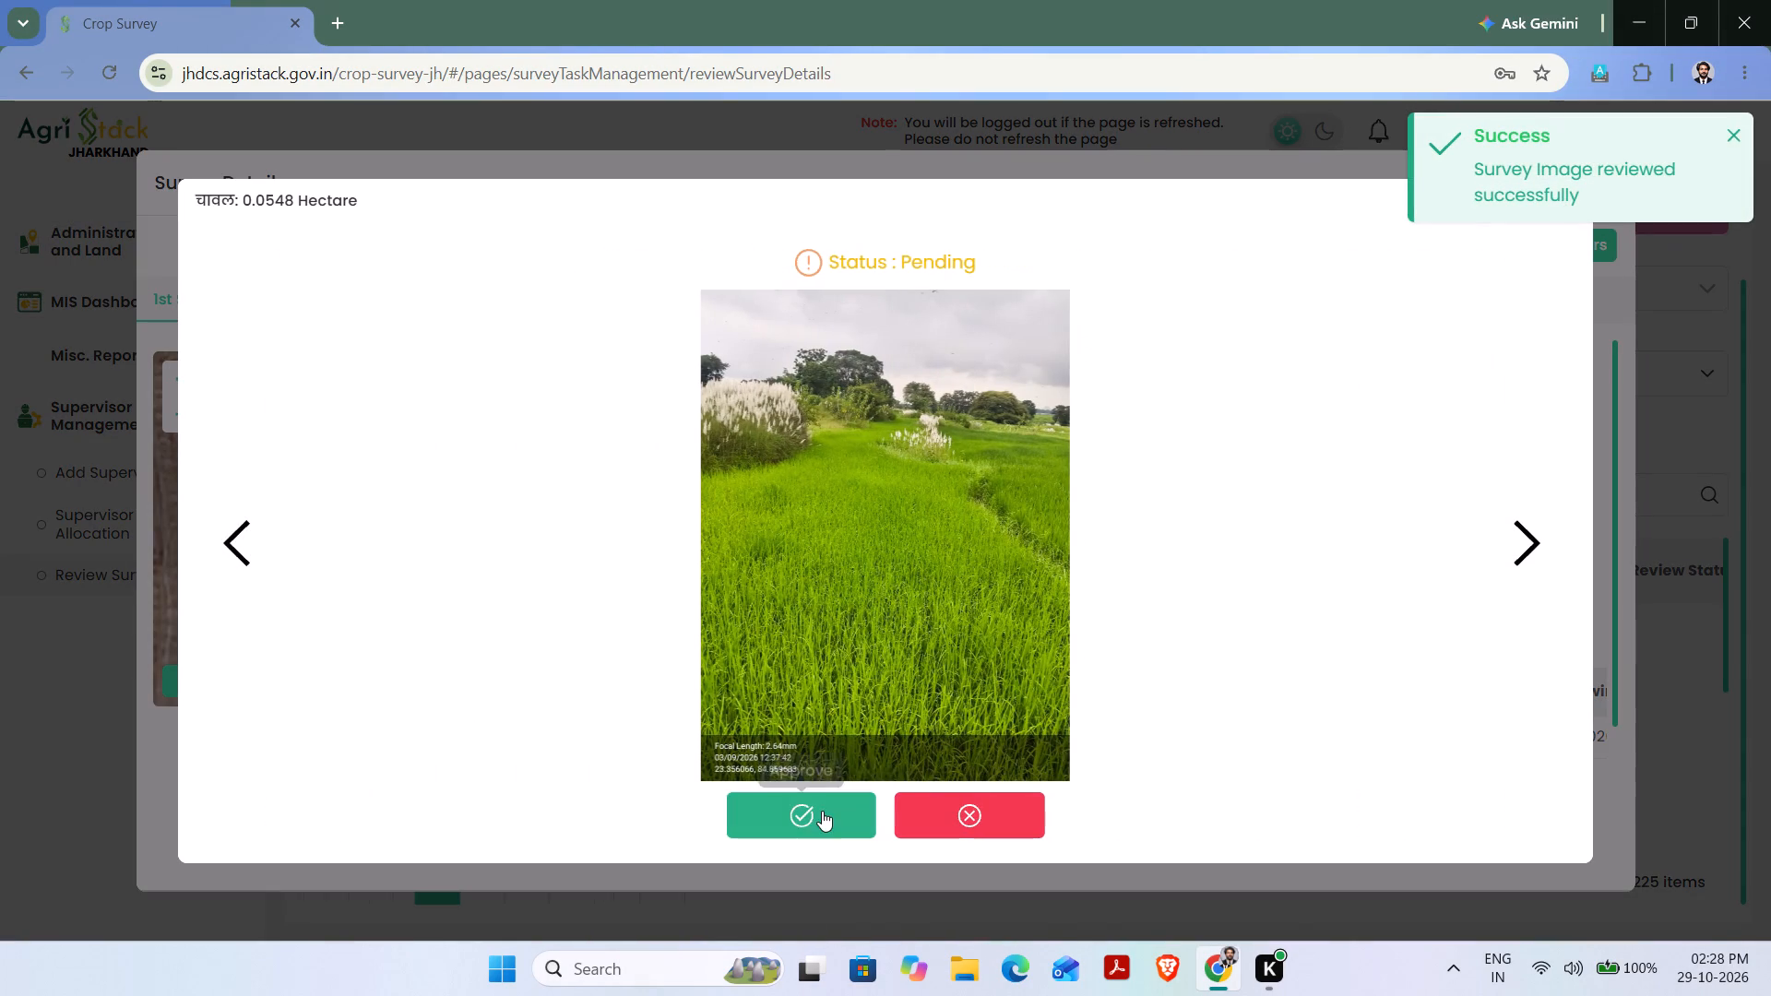
click(822, 812)
drag(910, 685, 831, 696)
click(853, 811)
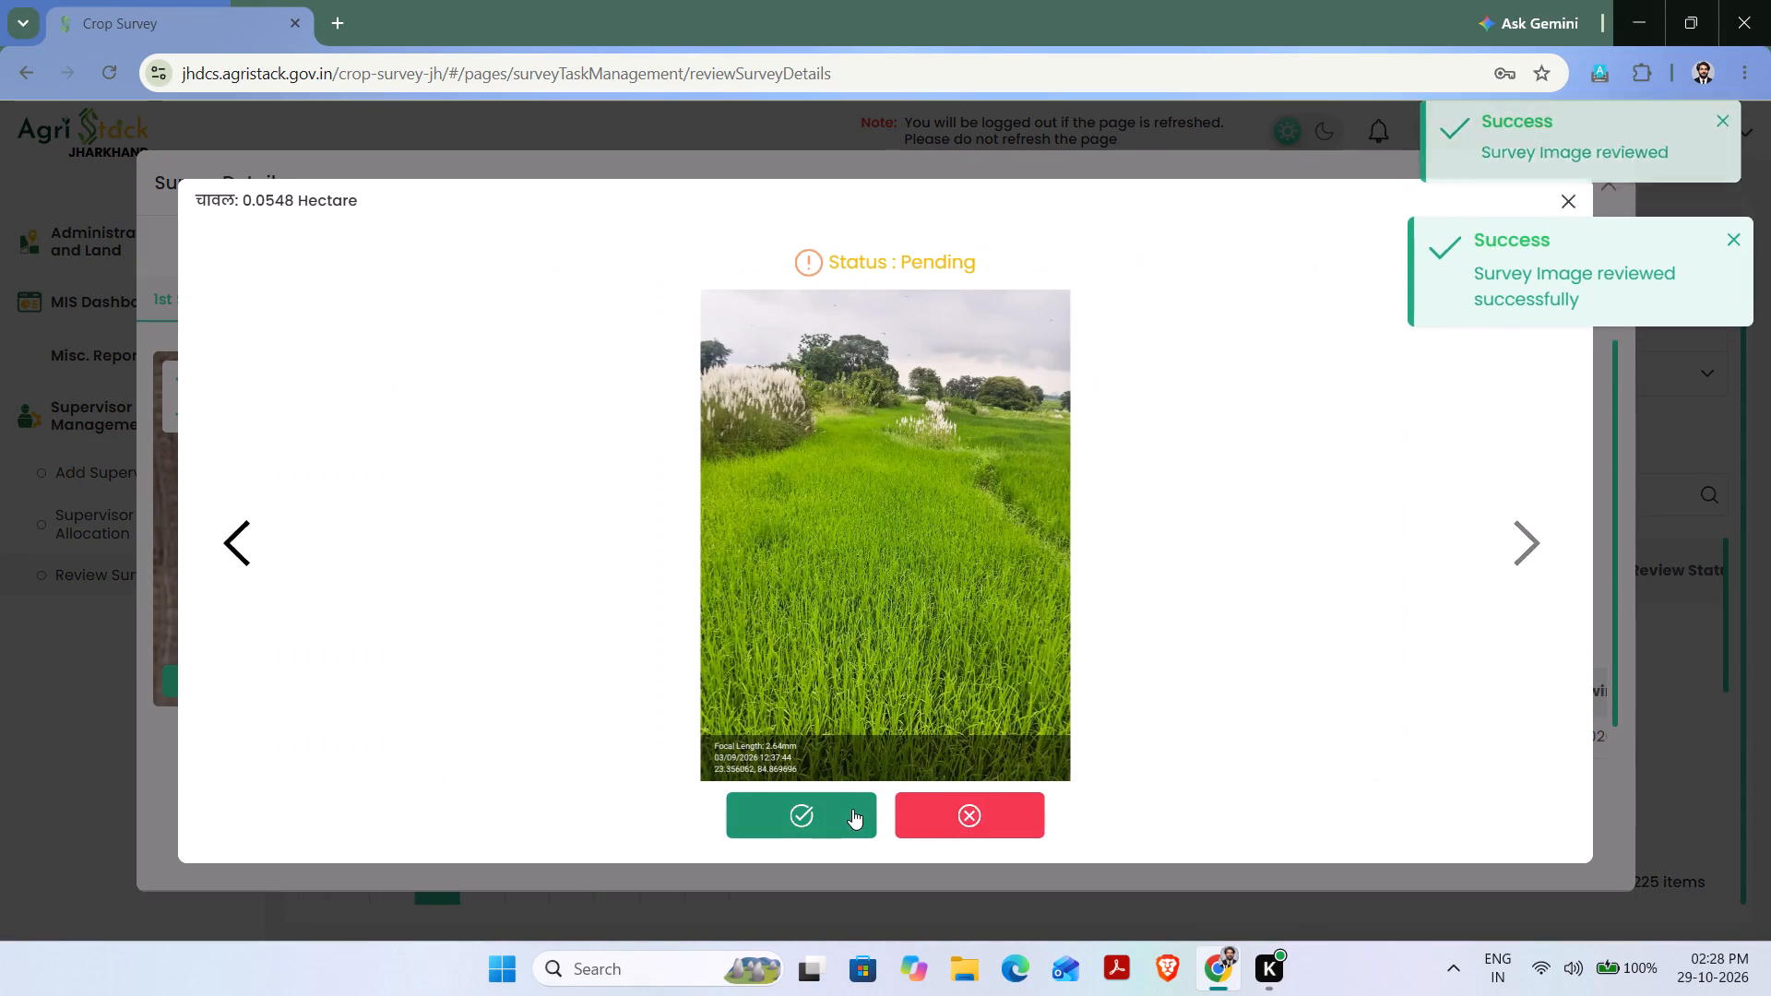
drag(921, 662, 885, 663)
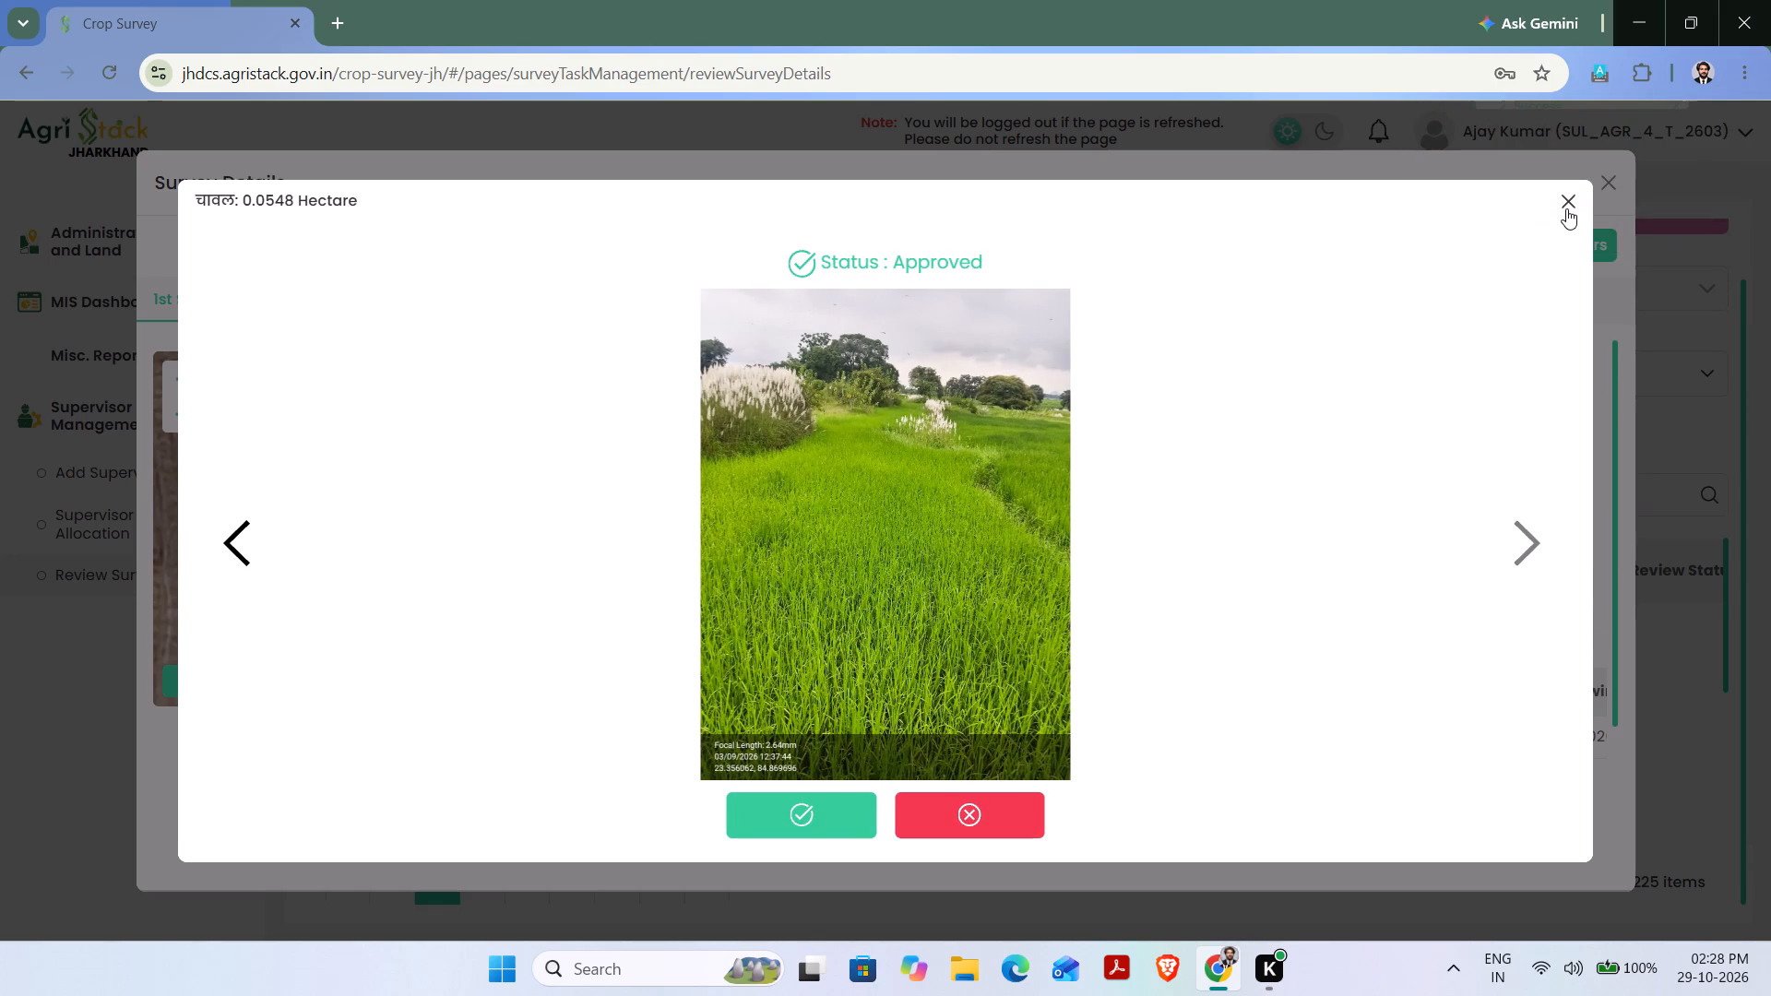
click(1566, 208)
Approve the 1st survey of survey number 329, save the review and close its details.
scroll(996, 633, down, 1)
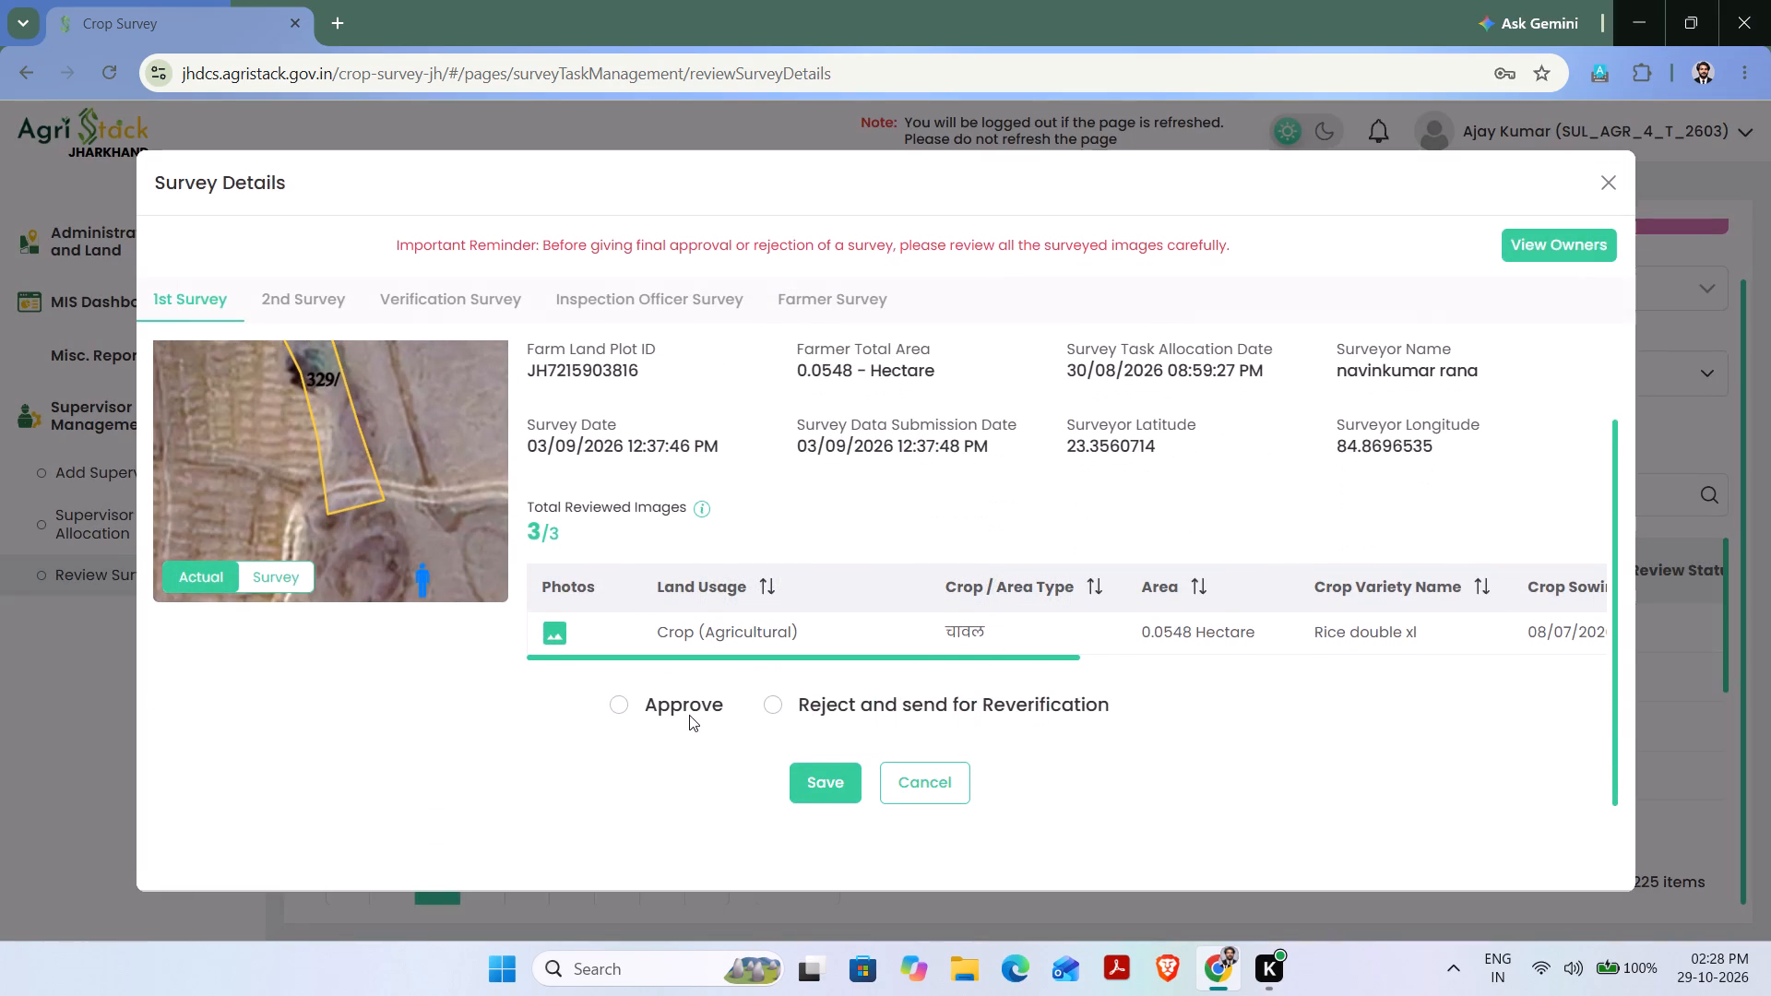
click(689, 715)
click(805, 771)
click(887, 583)
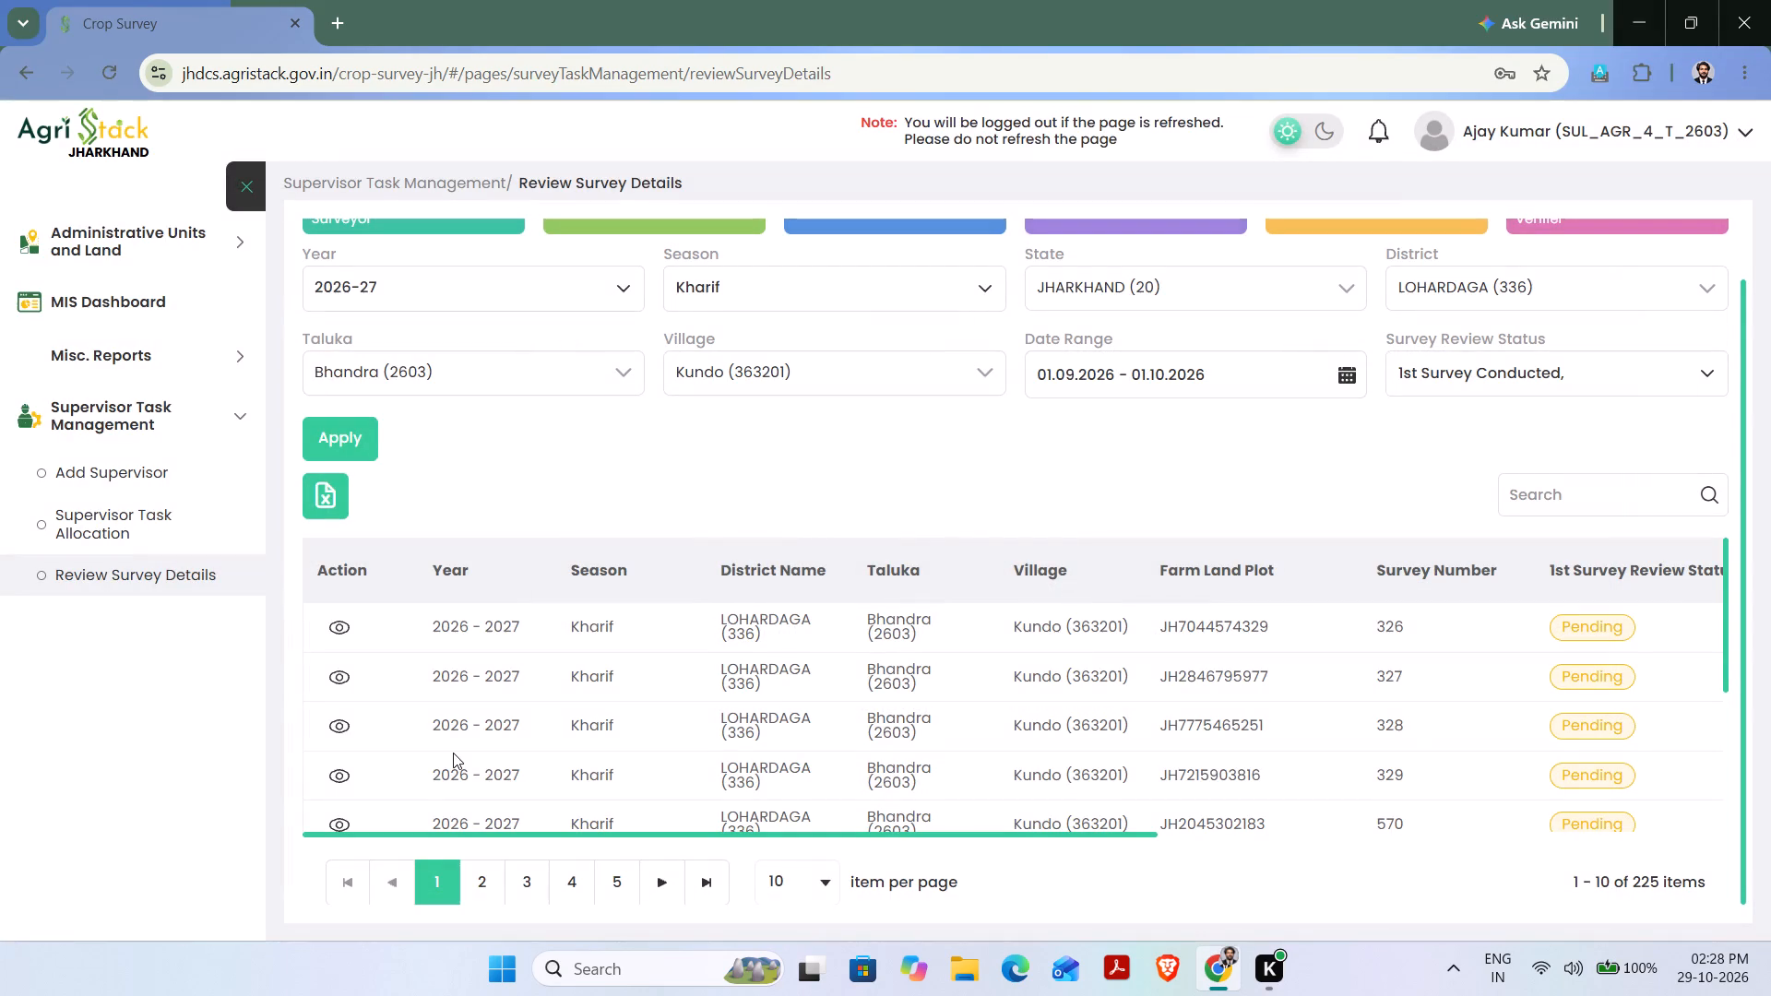
Reopen the details of survey number 329 to check its saved review, and close them.
click(344, 776)
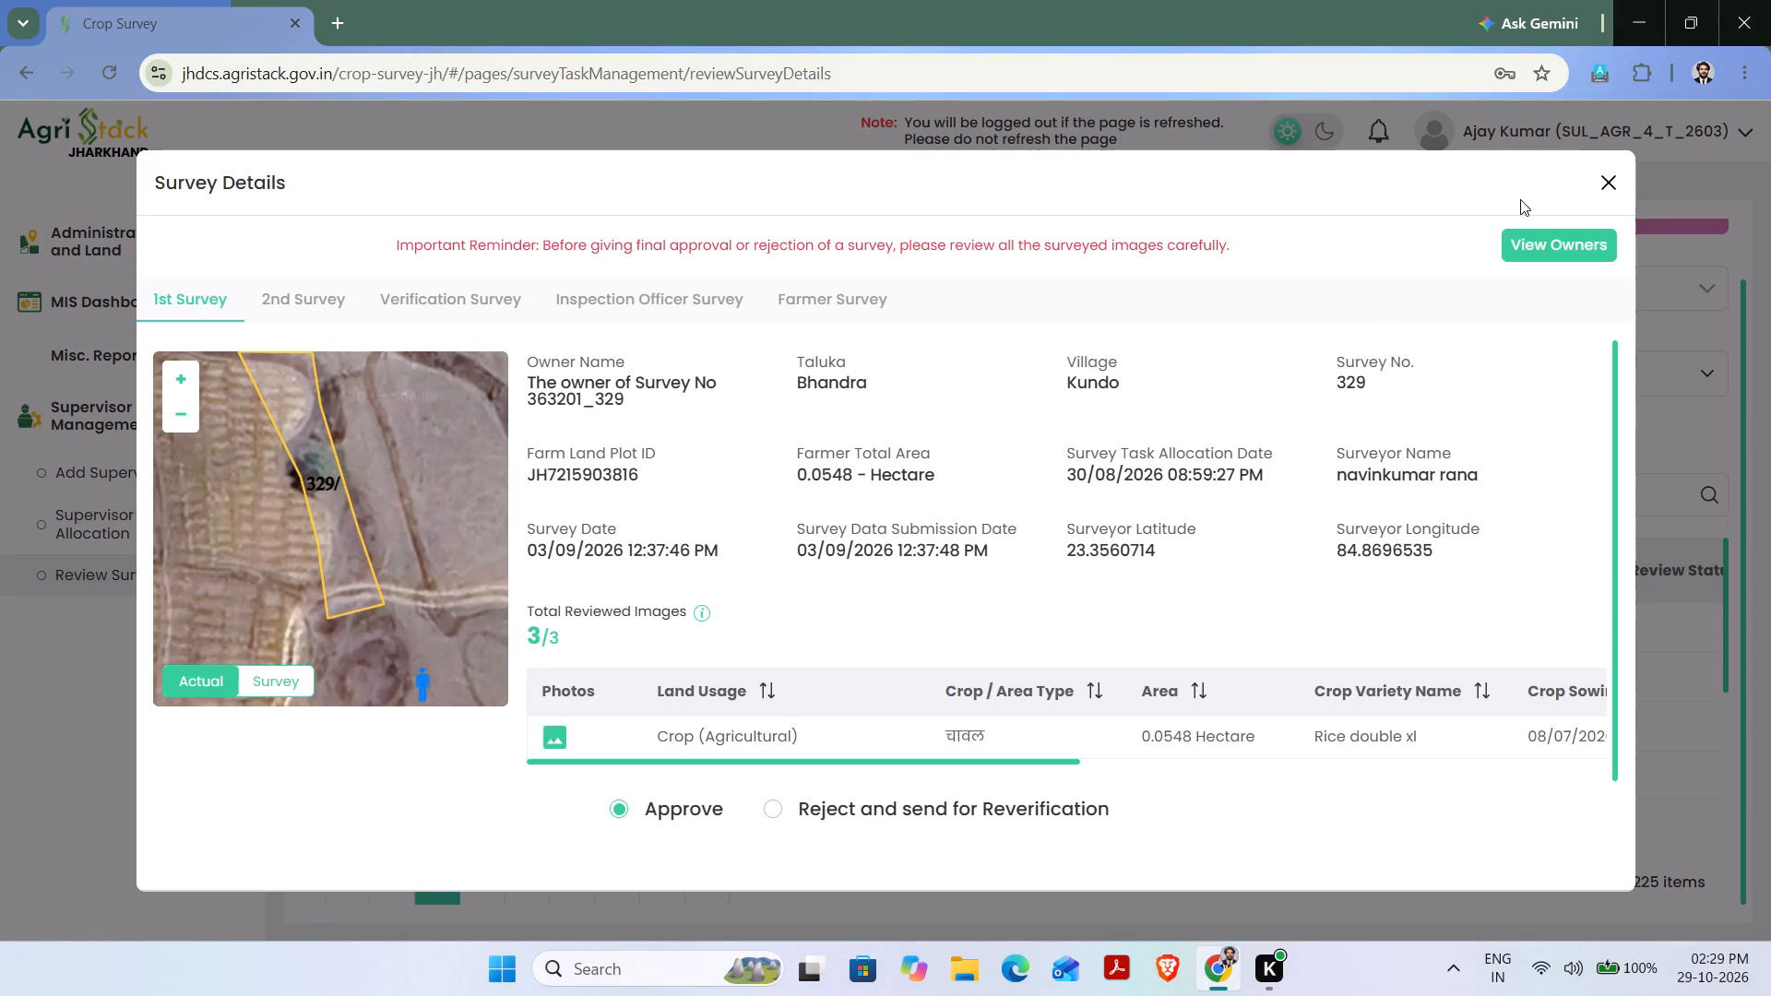
click(1600, 172)
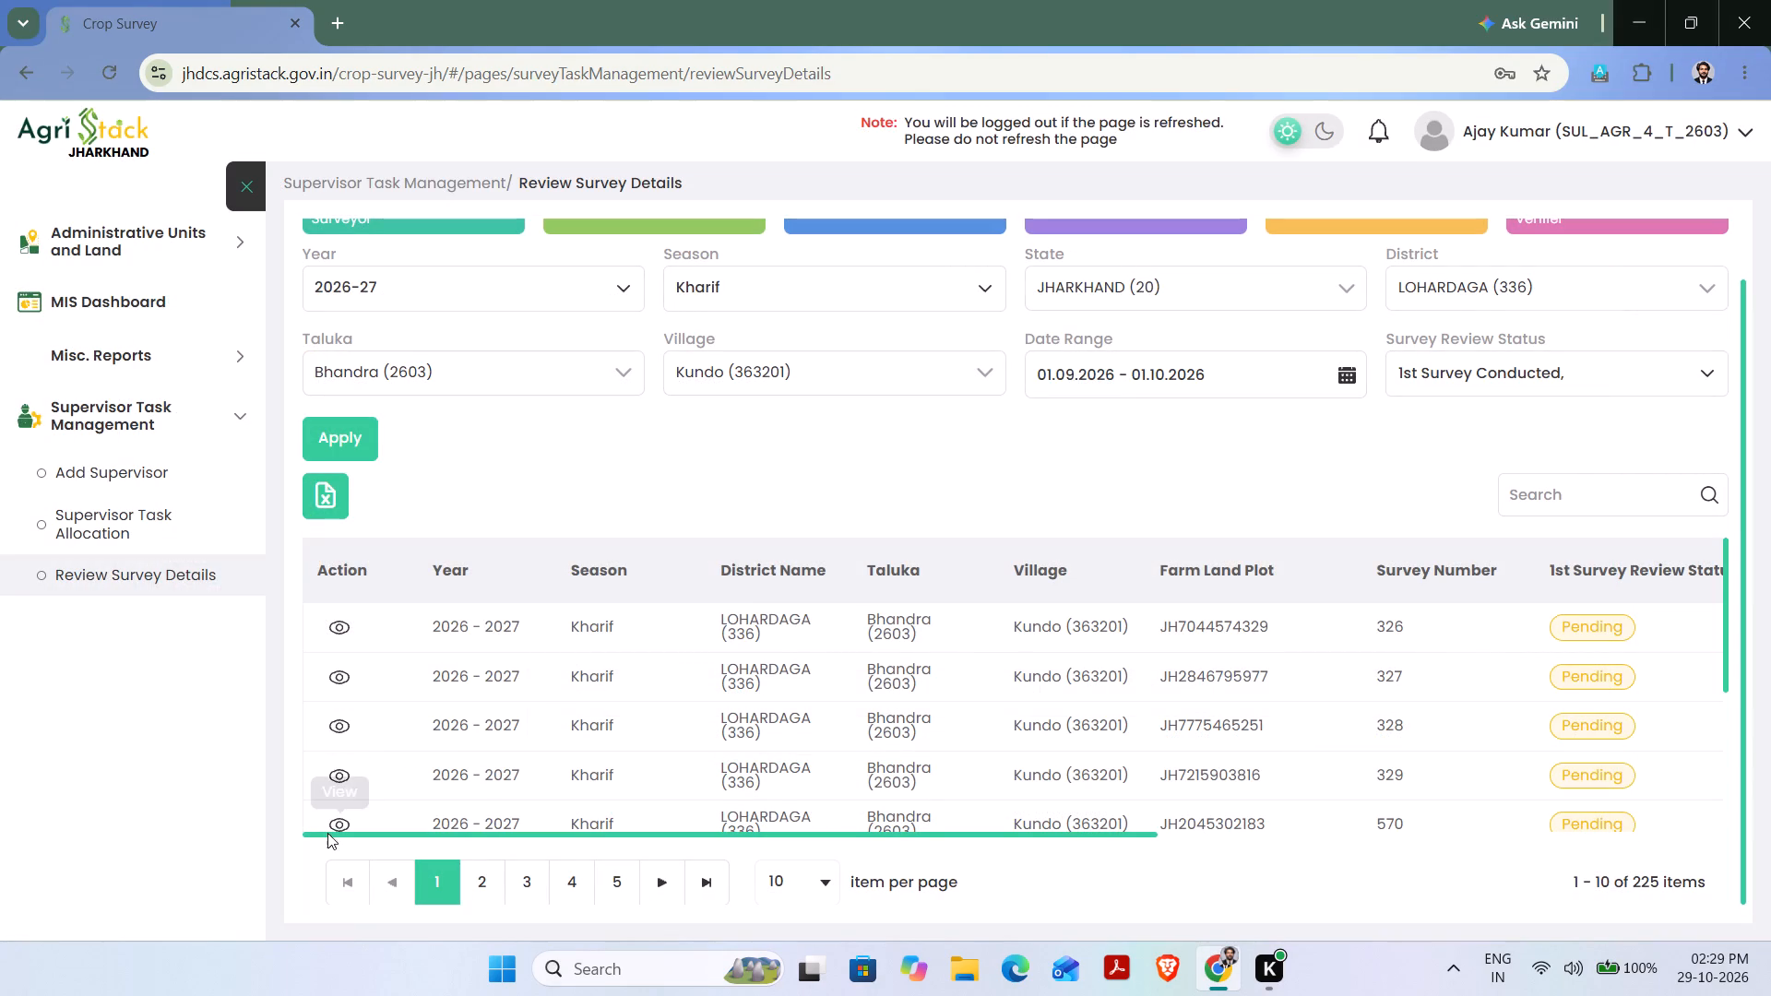
Open the details of survey number 570 and approve all three of its Waste area photos.
click(338, 813)
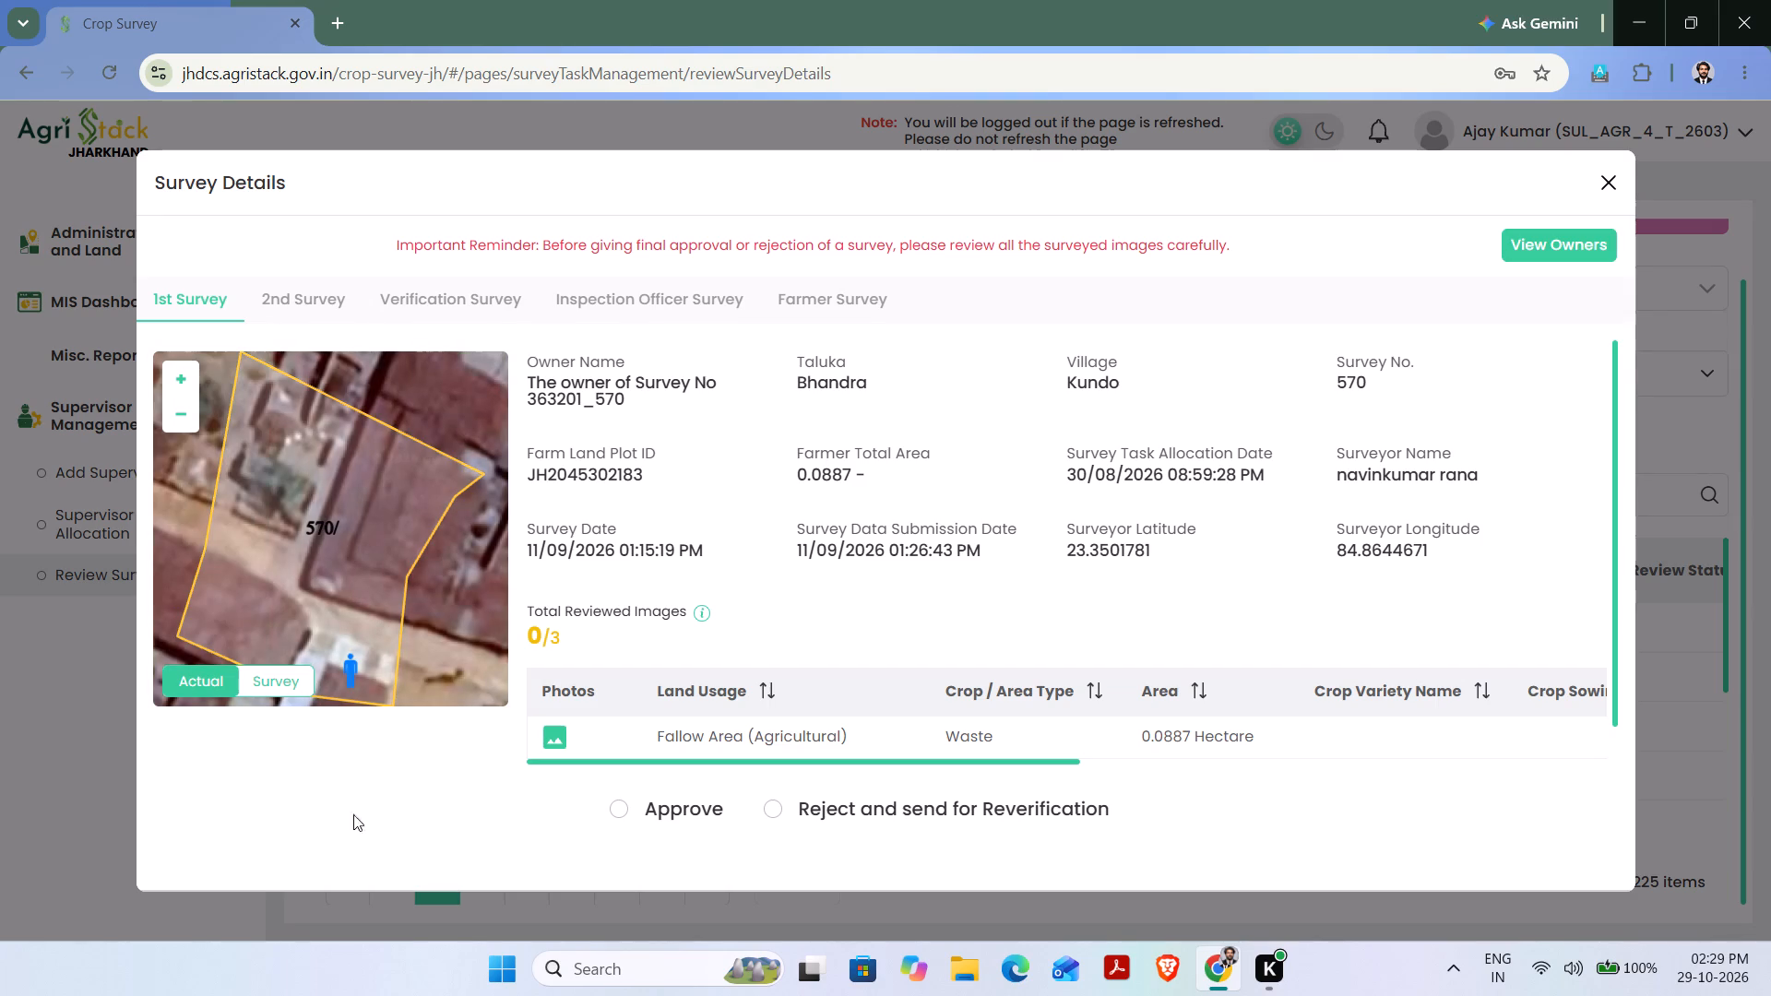
click(557, 732)
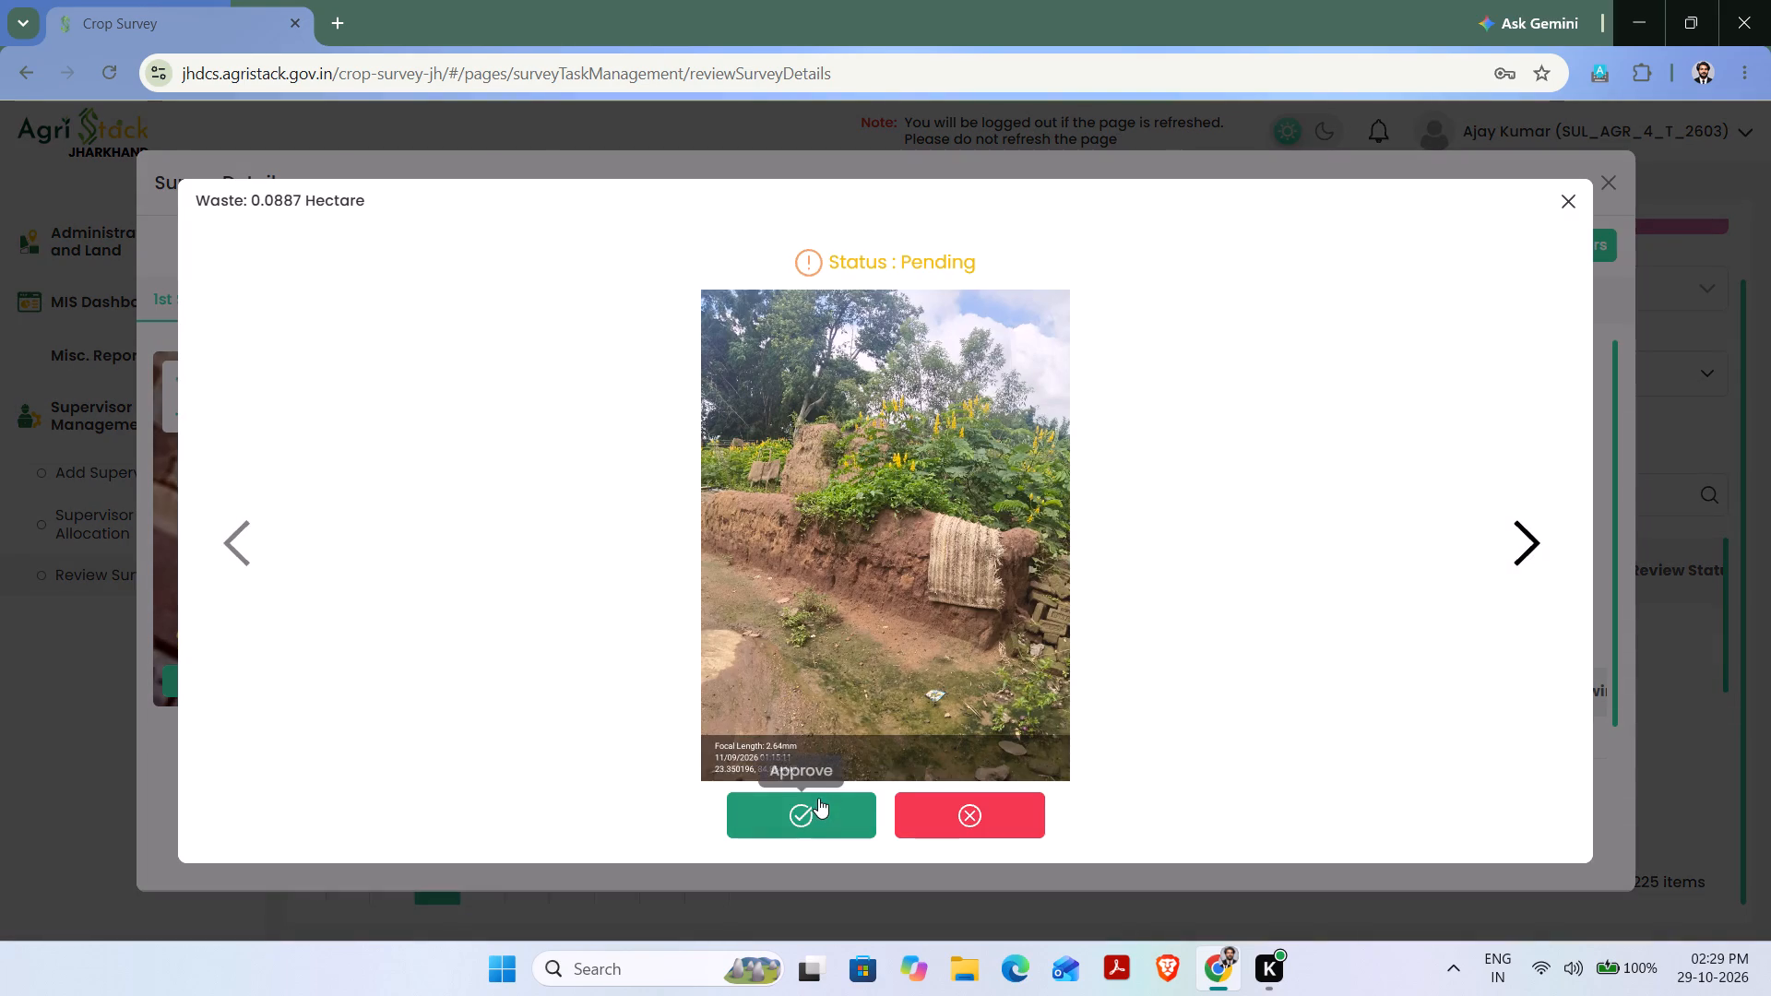
click(815, 804)
drag(956, 705, 845, 729)
click(832, 822)
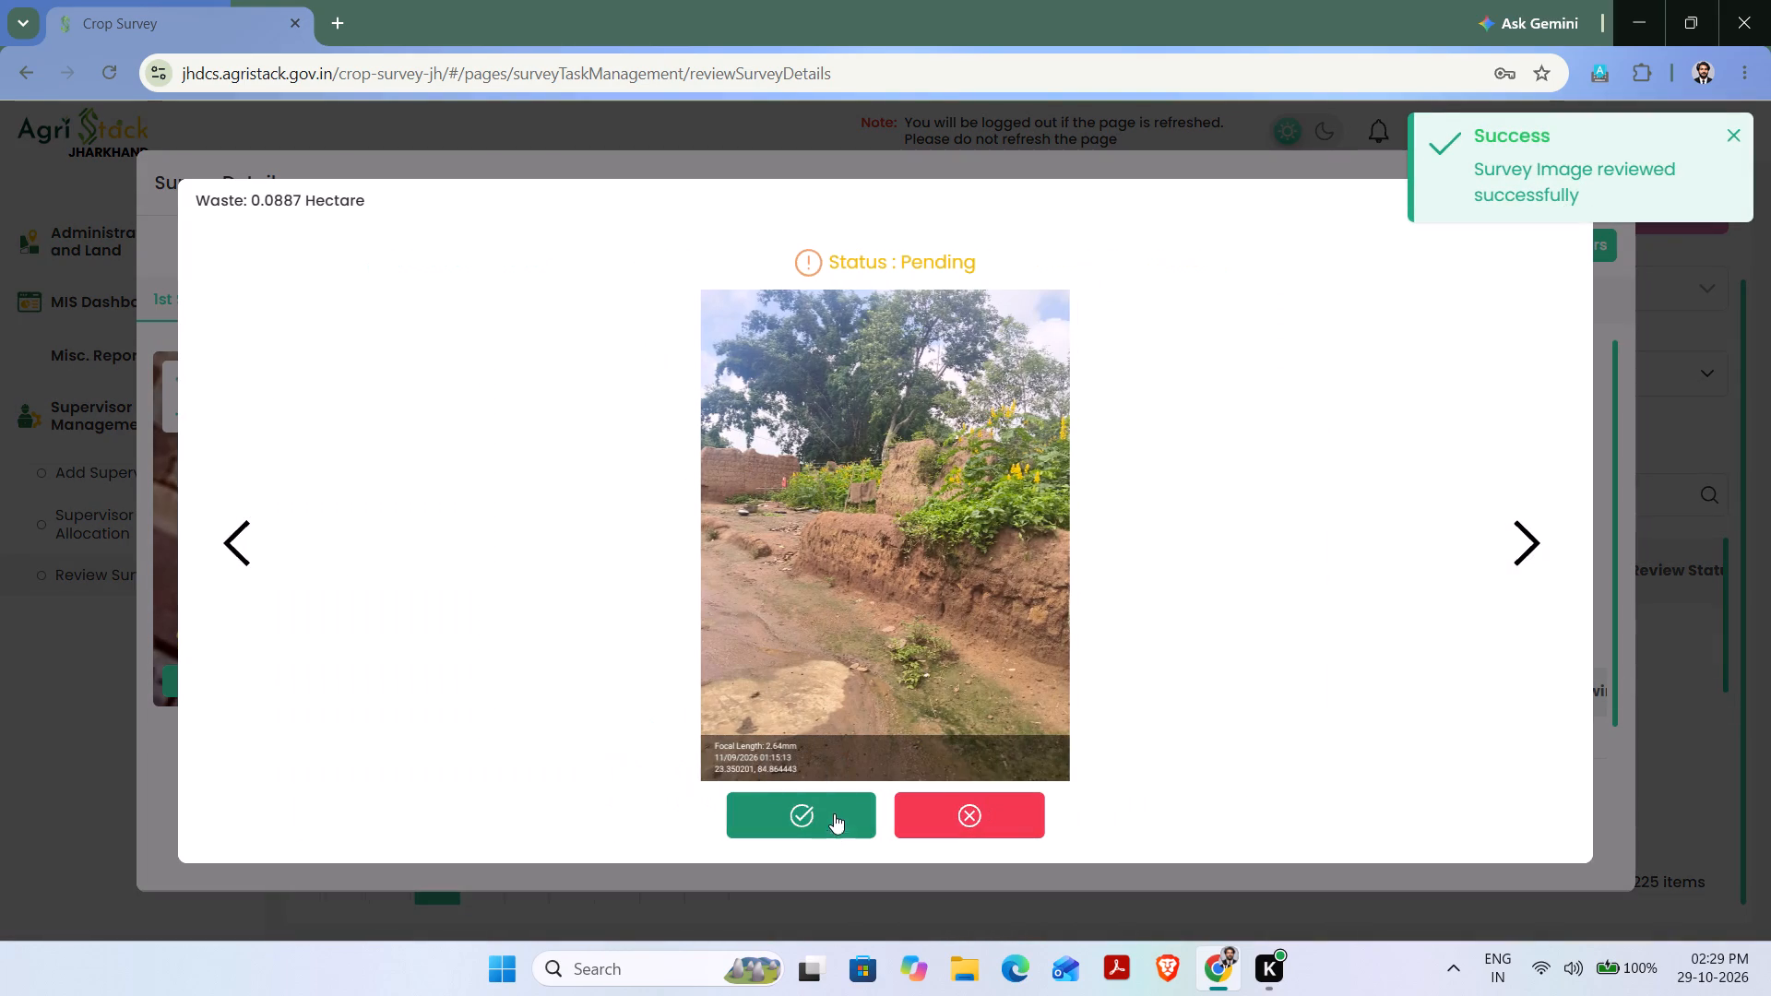
drag(879, 719, 818, 742)
click(846, 804)
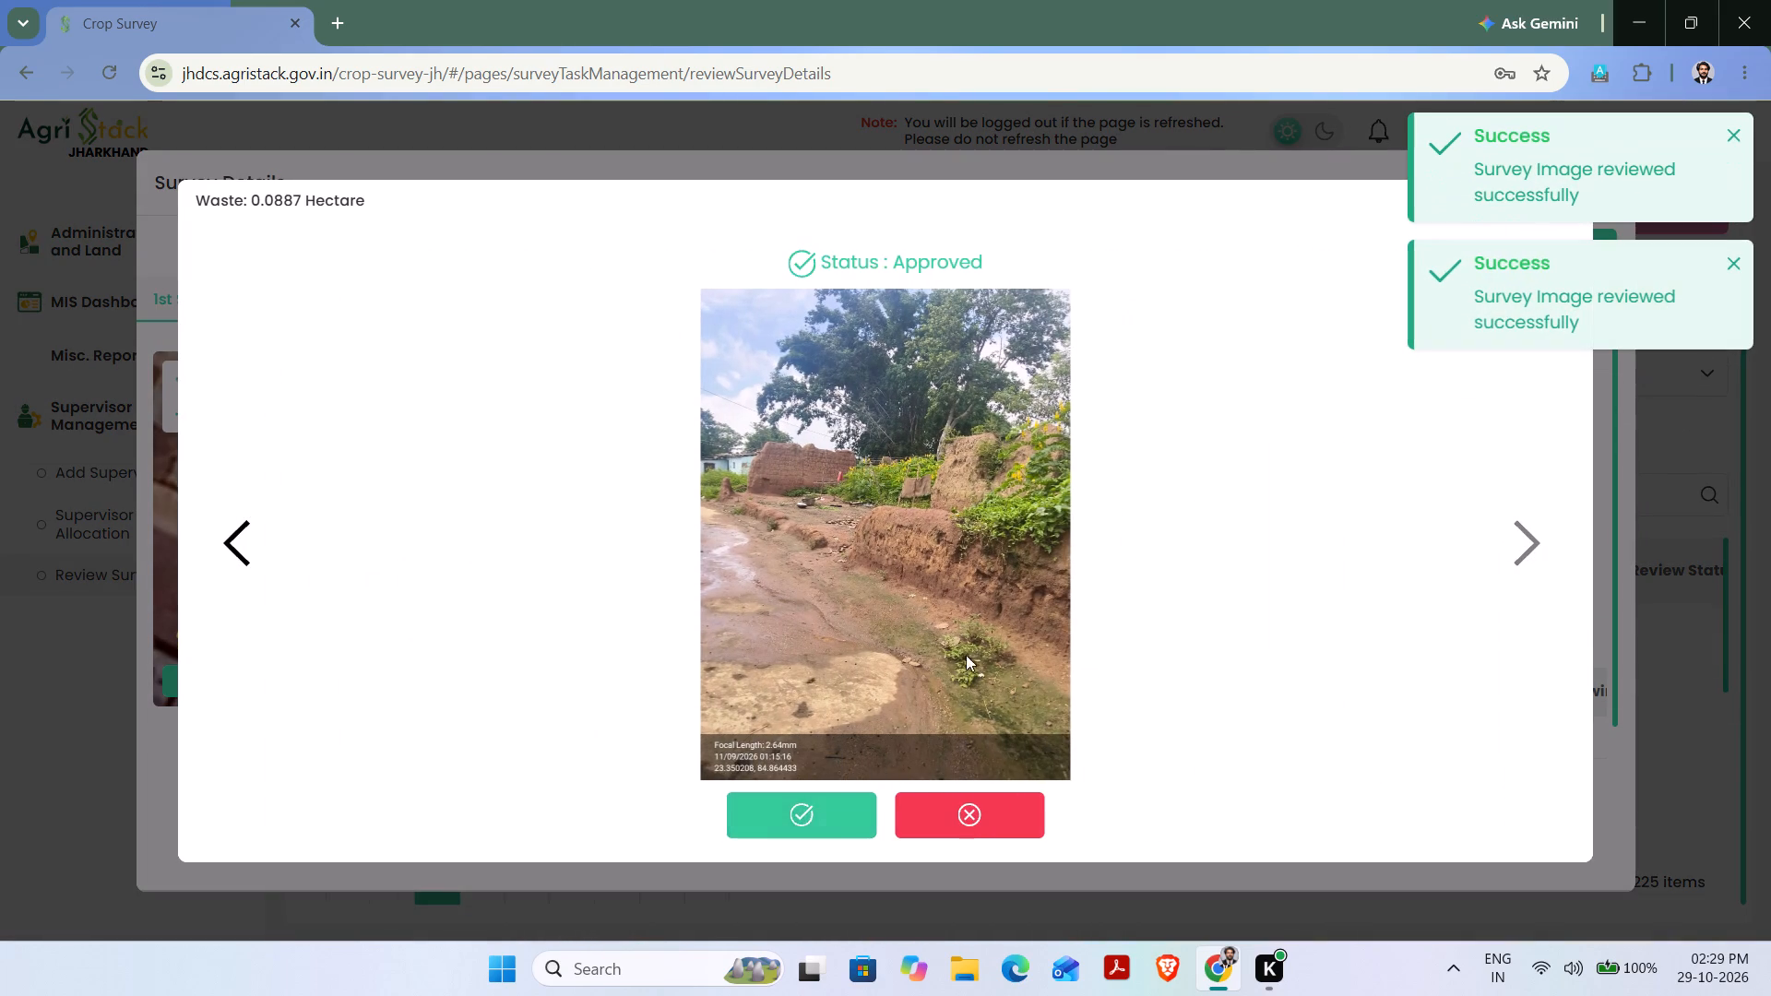
drag(957, 657, 906, 663)
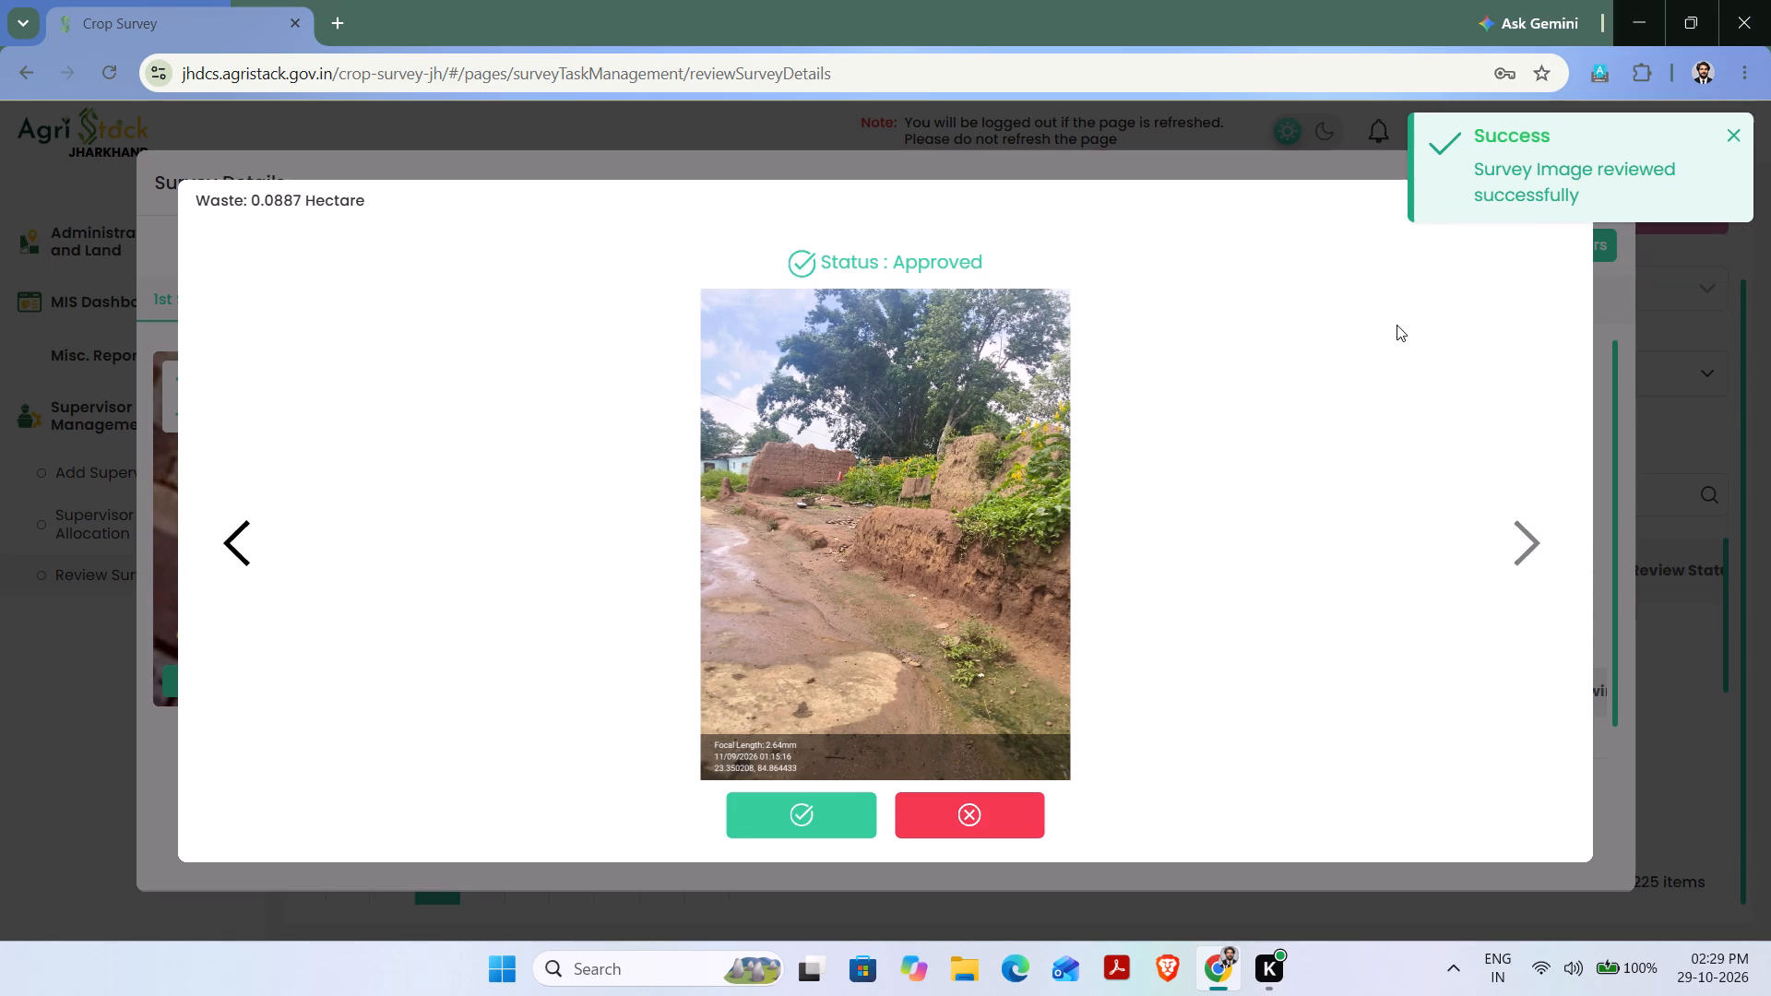
click(1564, 201)
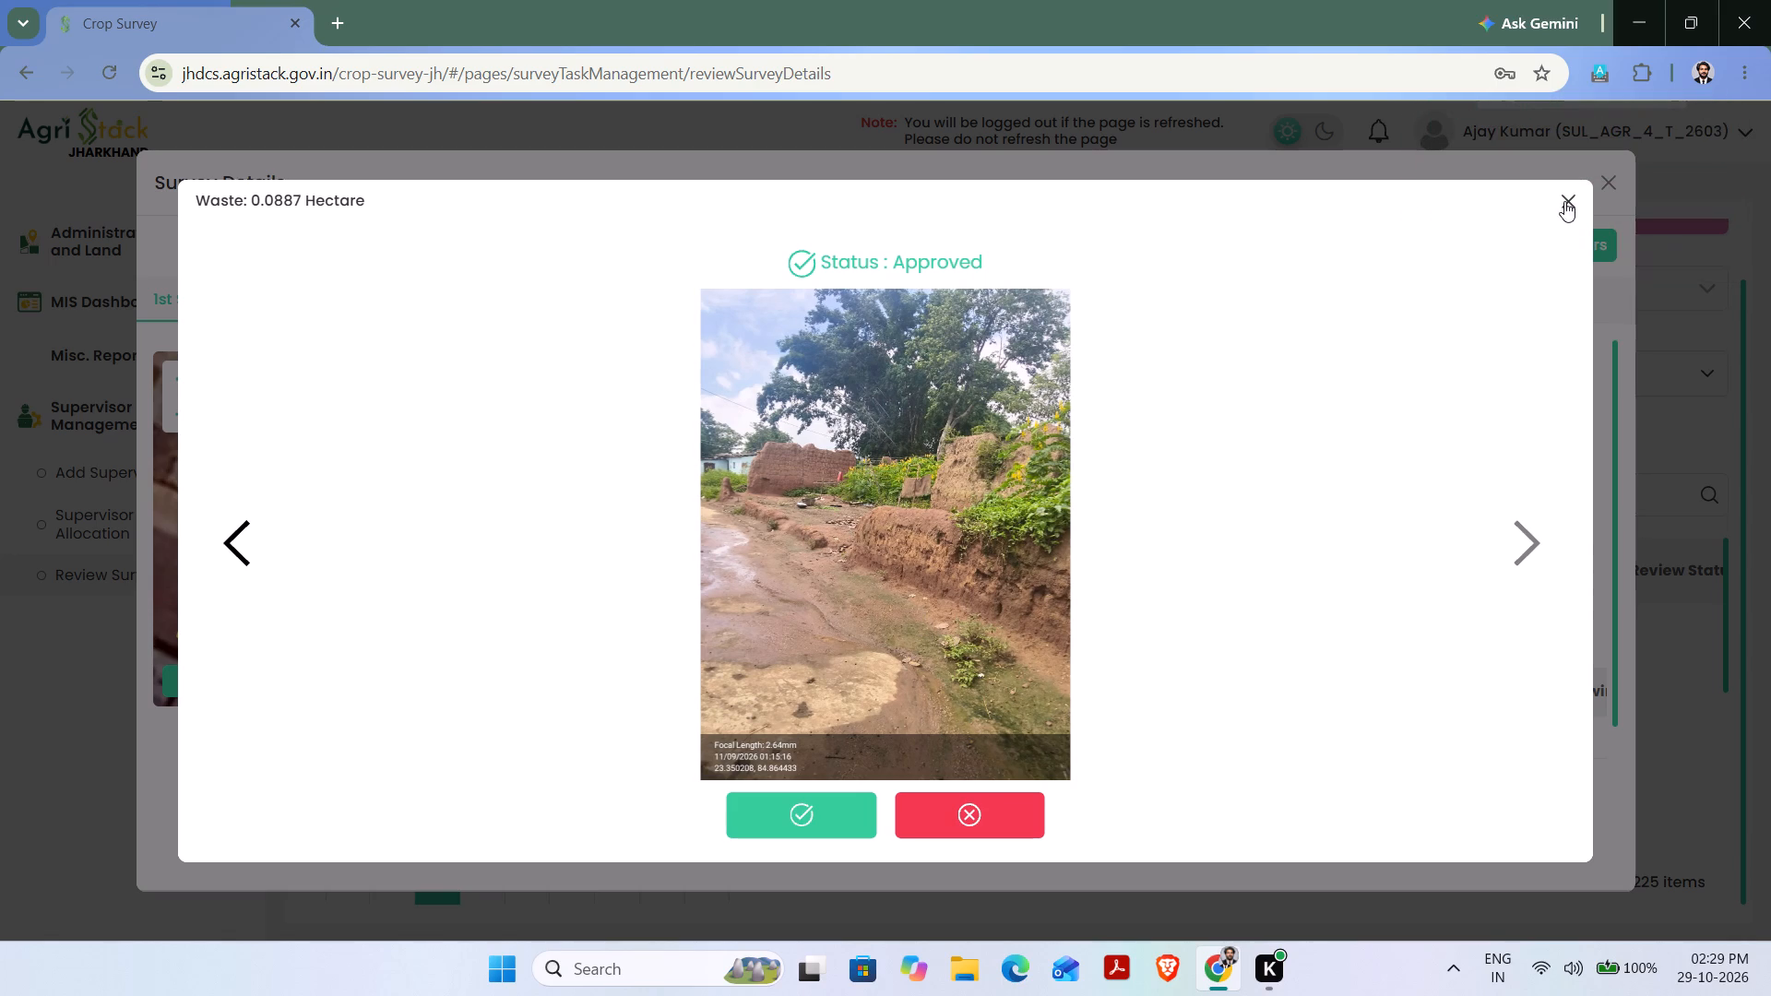
Approve the 1st survey of survey number 570, save the review and close its details.
scroll(810, 673, down, 2)
click(700, 653)
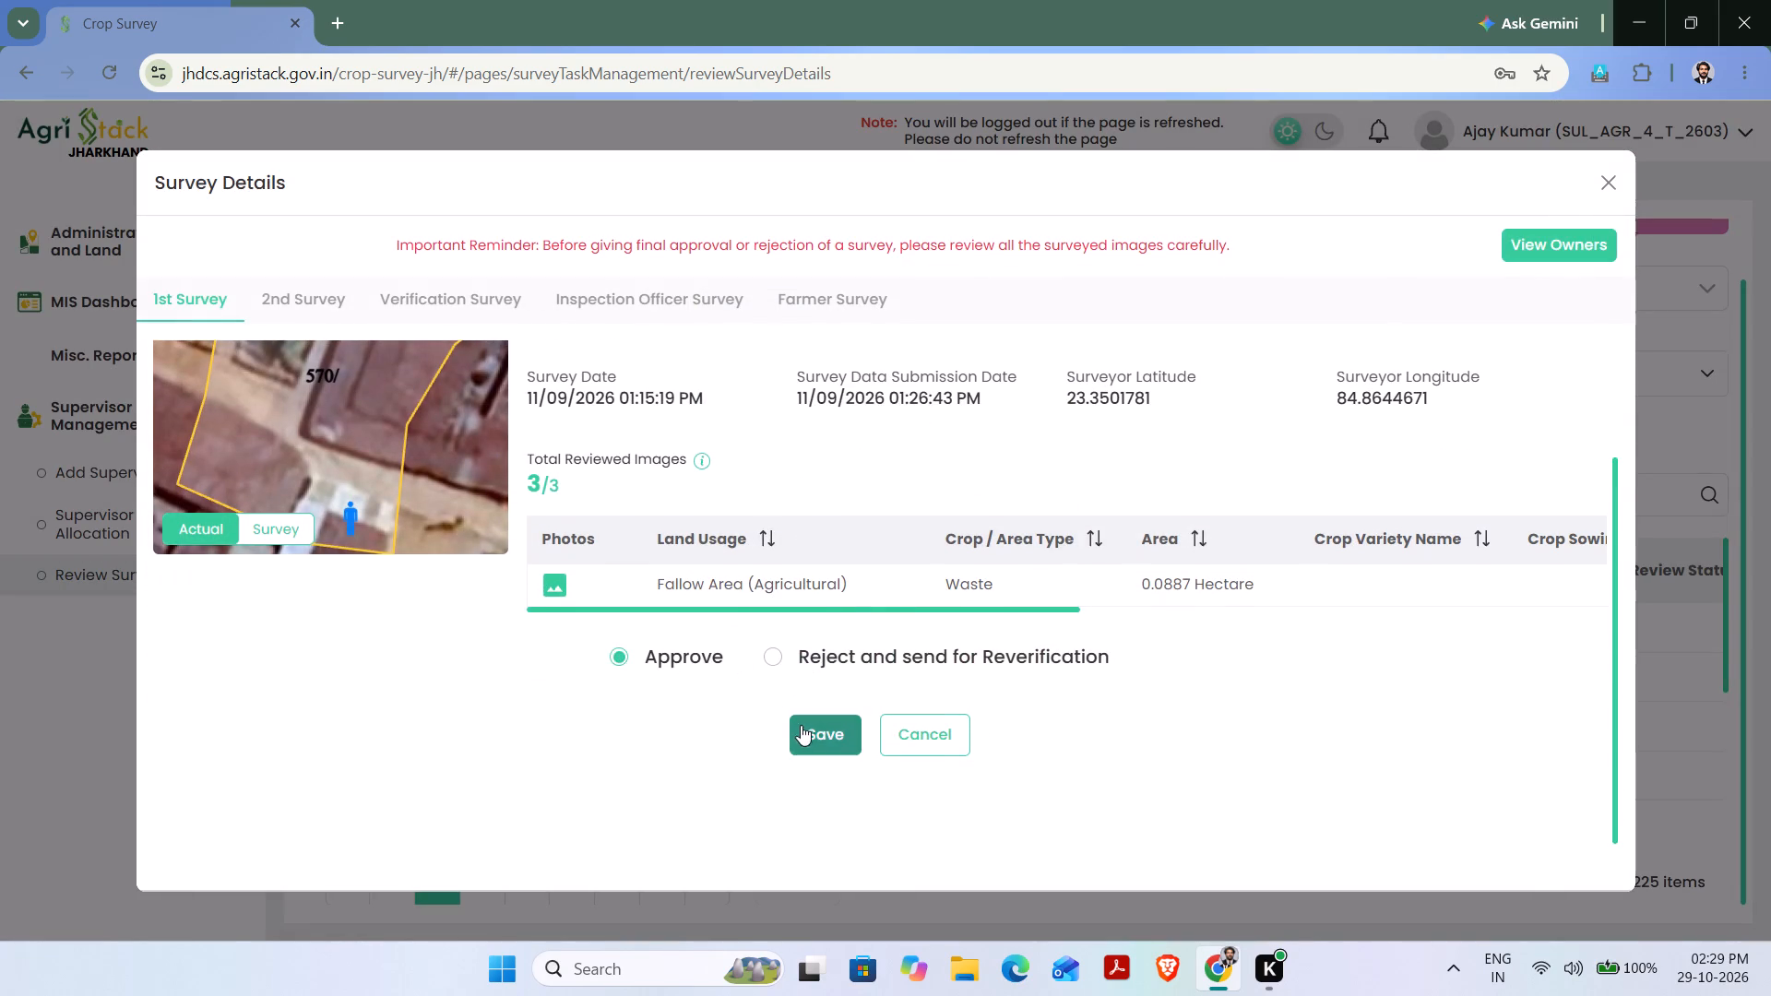
click(802, 726)
click(880, 584)
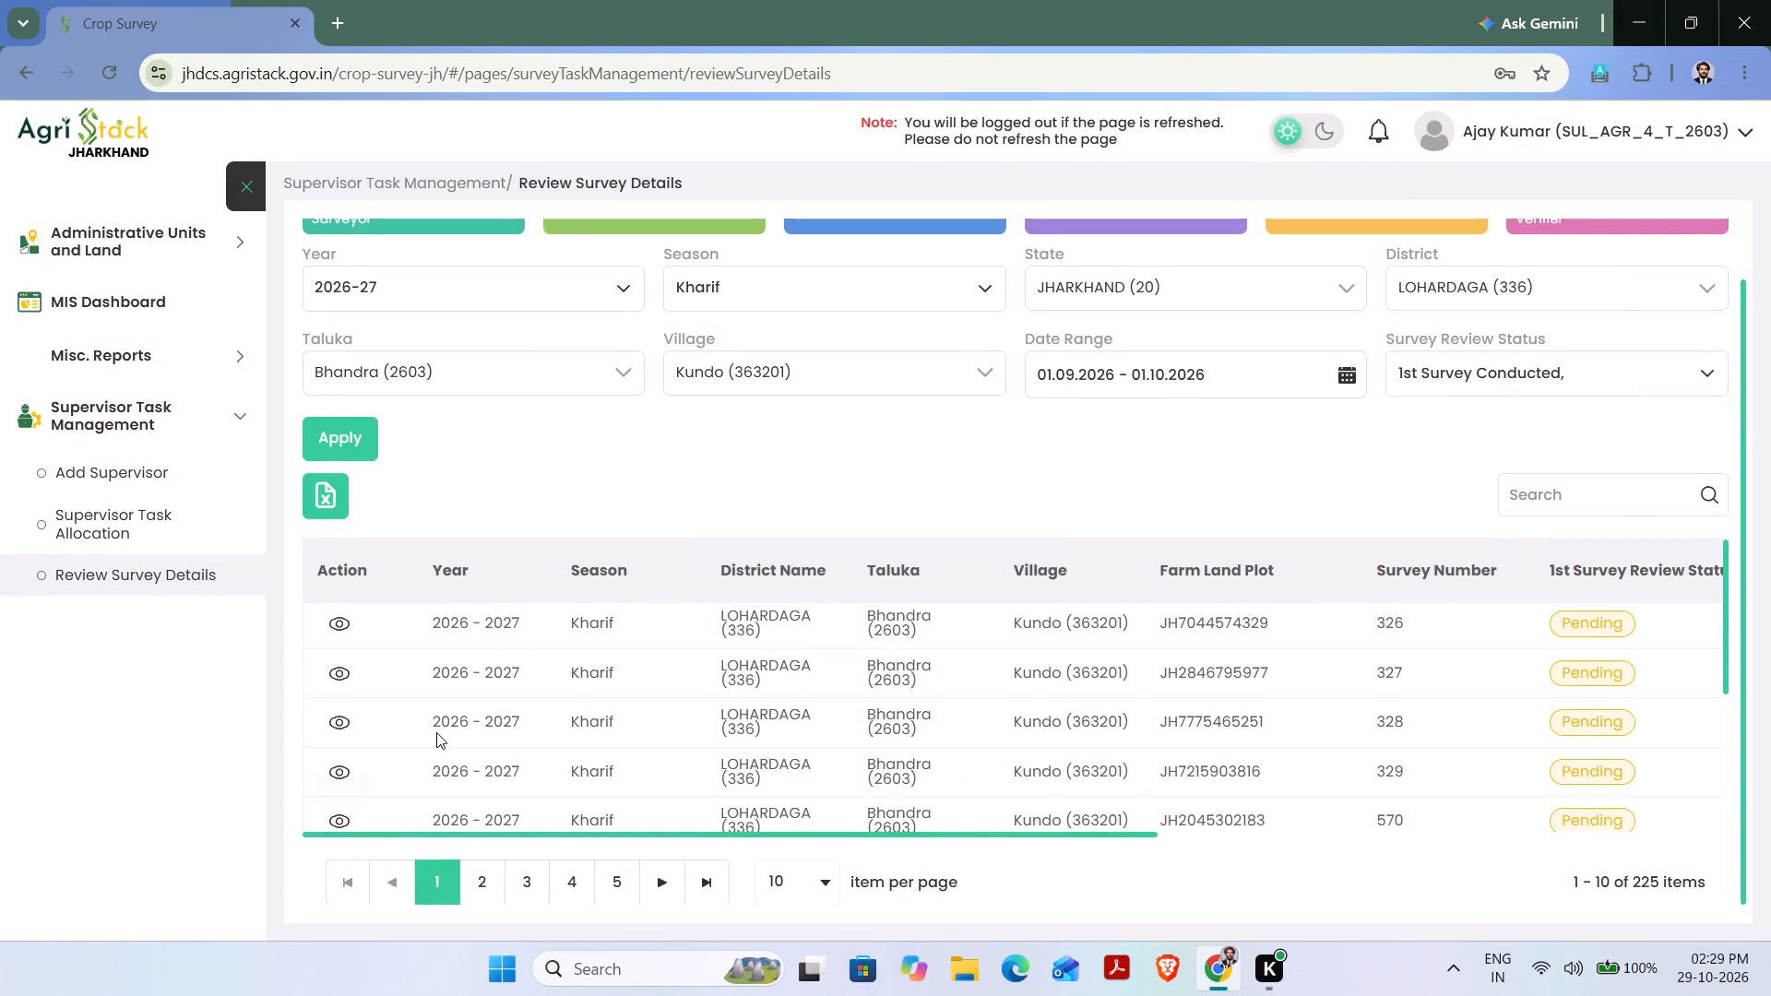
Open the details of survey number 571 and approve all three of its Other NA uses photos.
scroll(436, 732, down, 4)
click(344, 610)
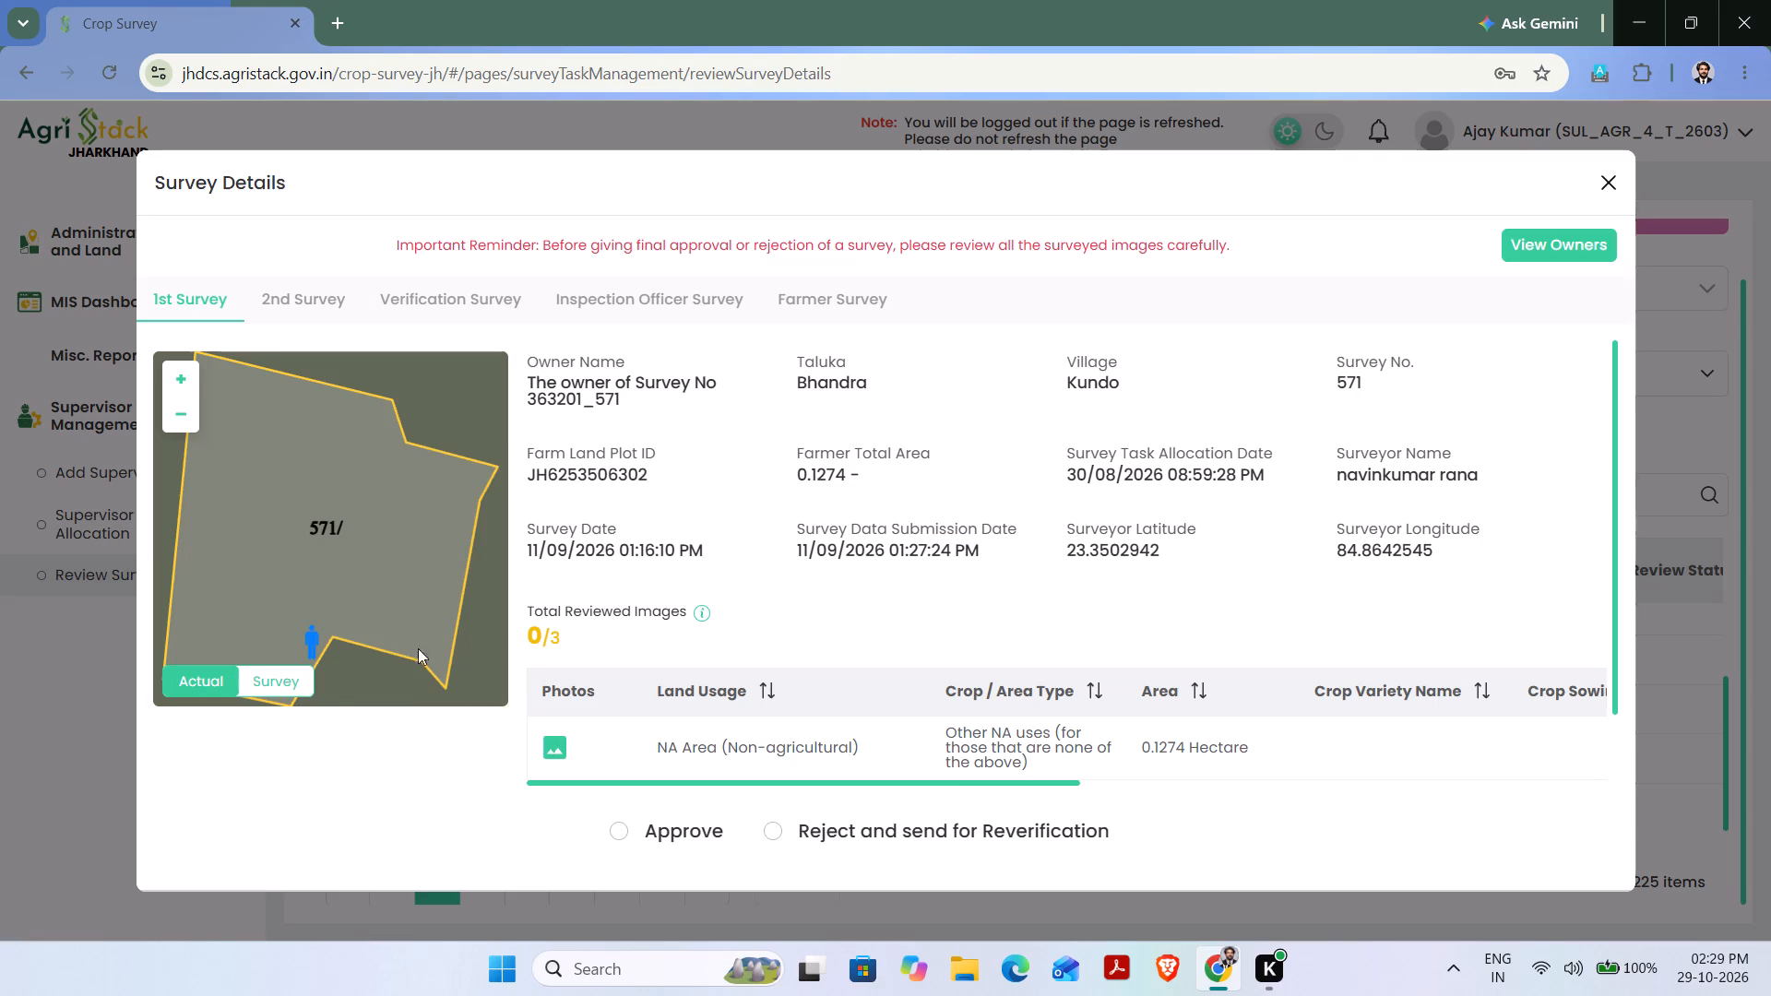
click(546, 738)
click(756, 827)
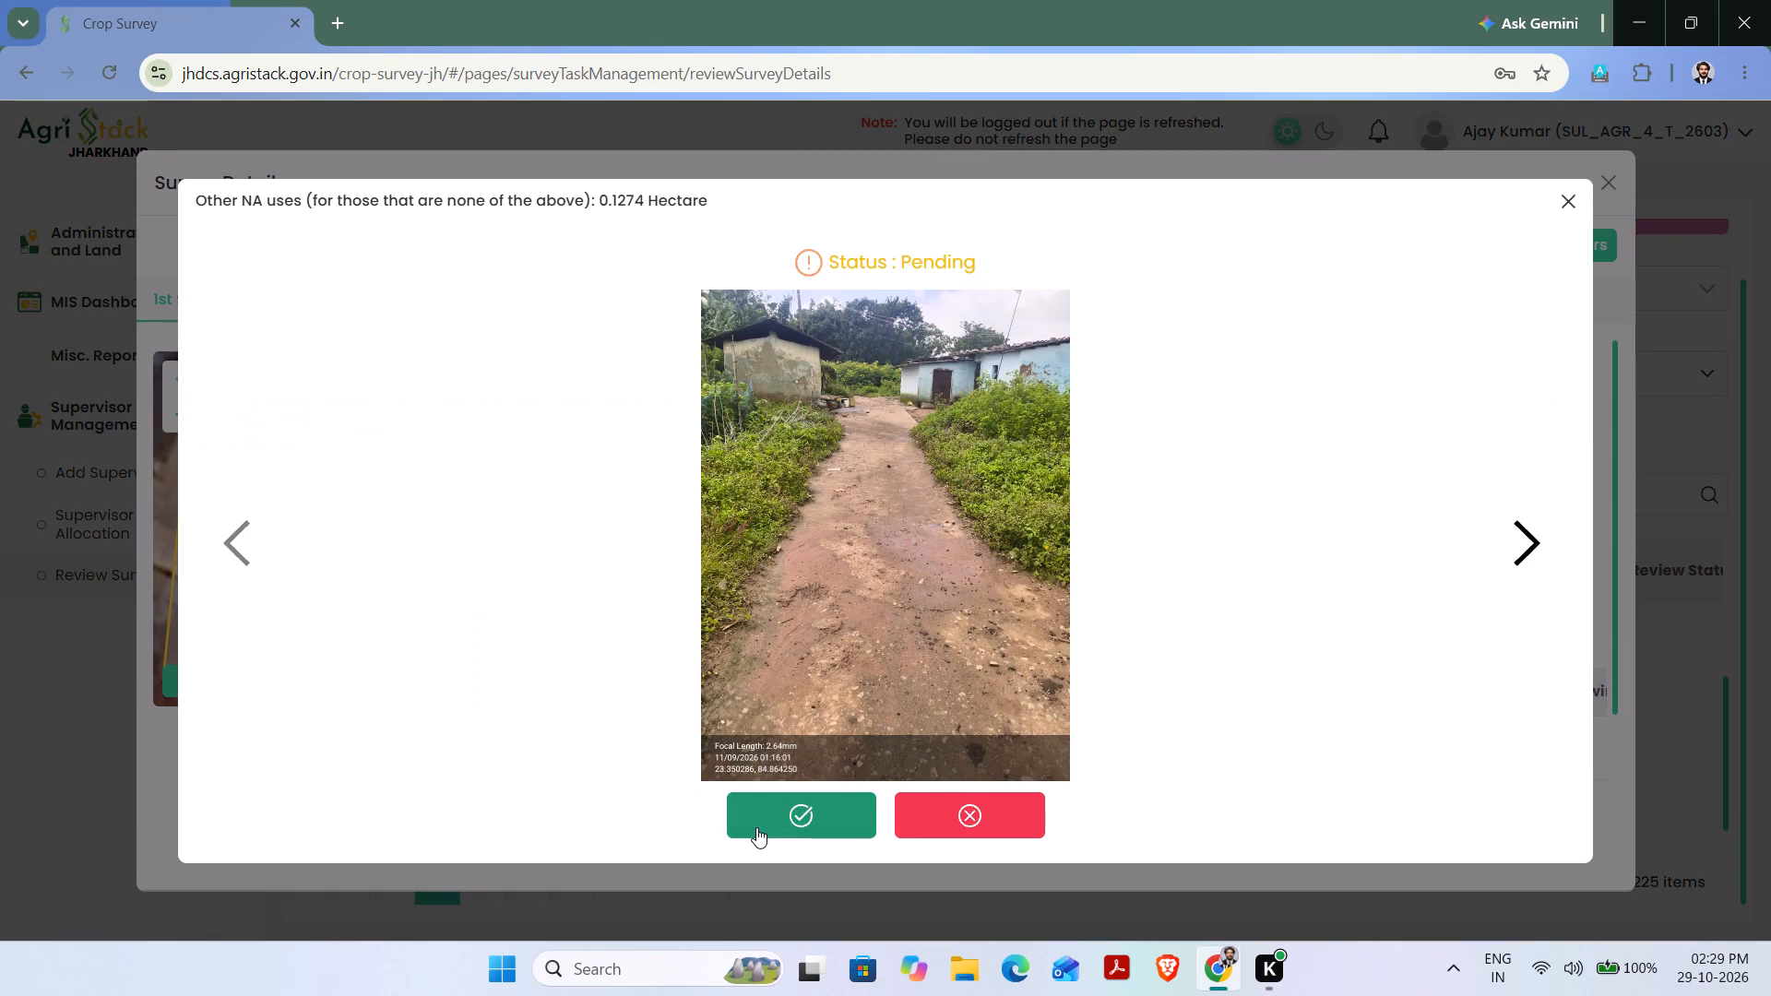
drag(921, 693, 813, 706)
click(838, 806)
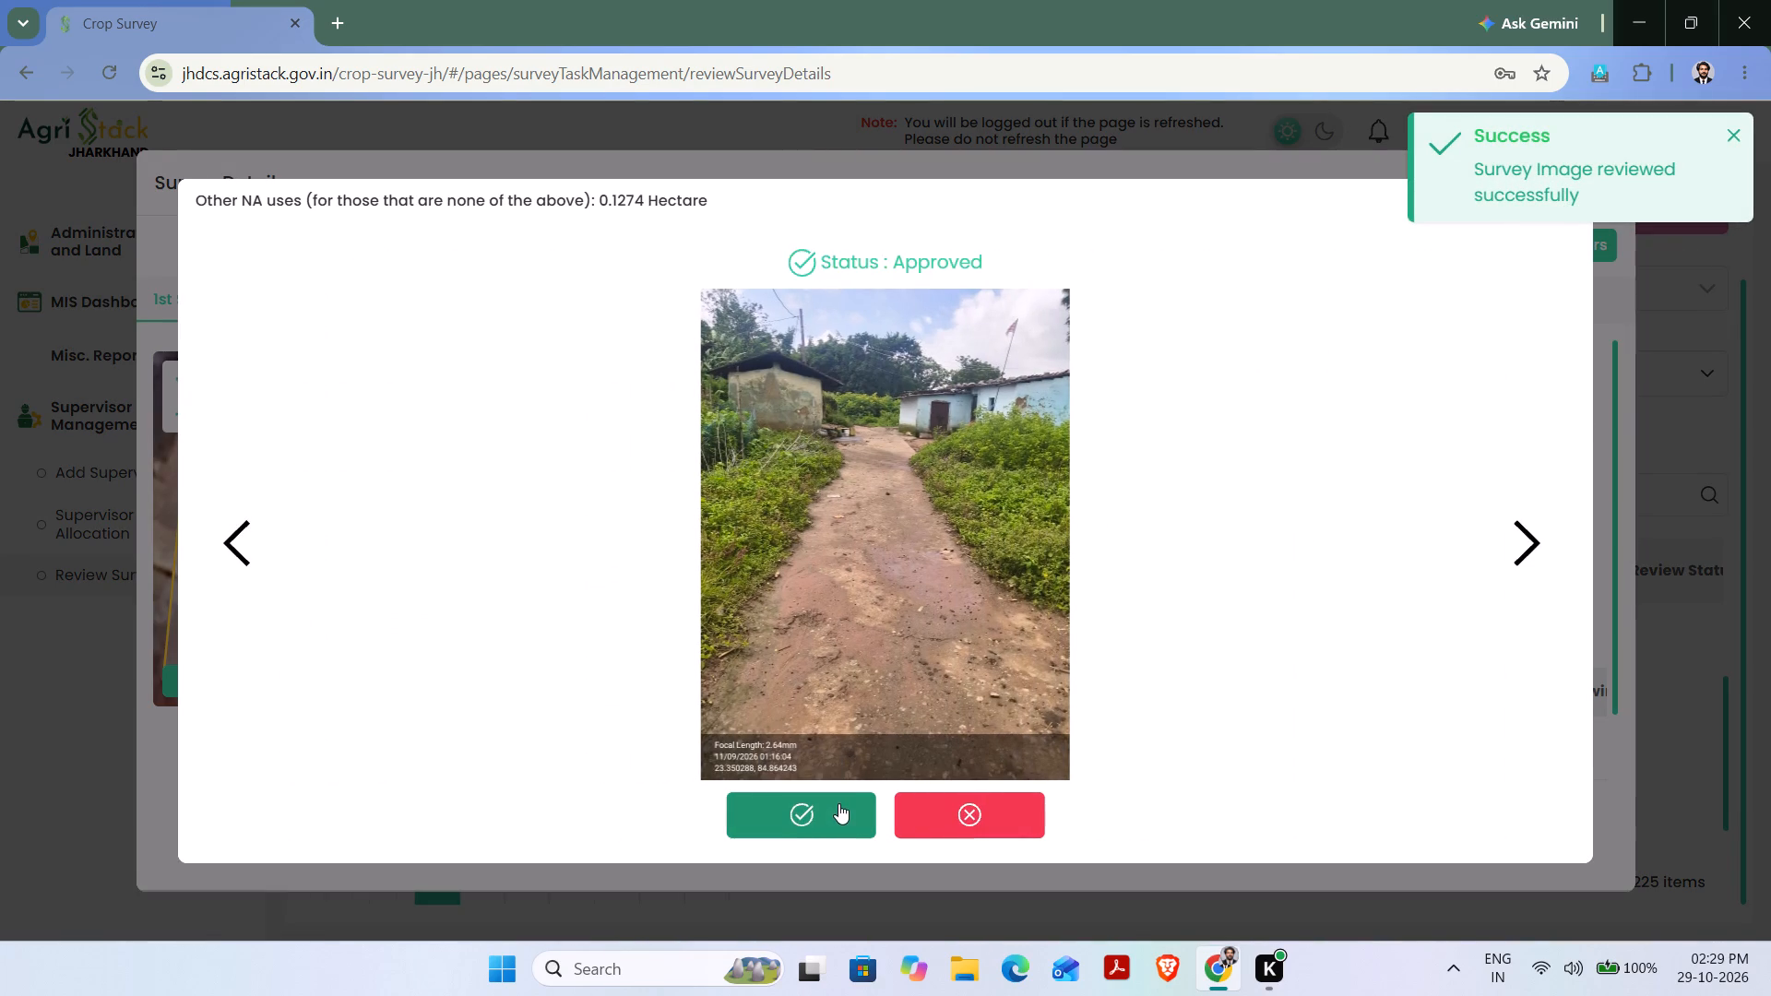
drag(965, 680, 807, 701)
click(798, 802)
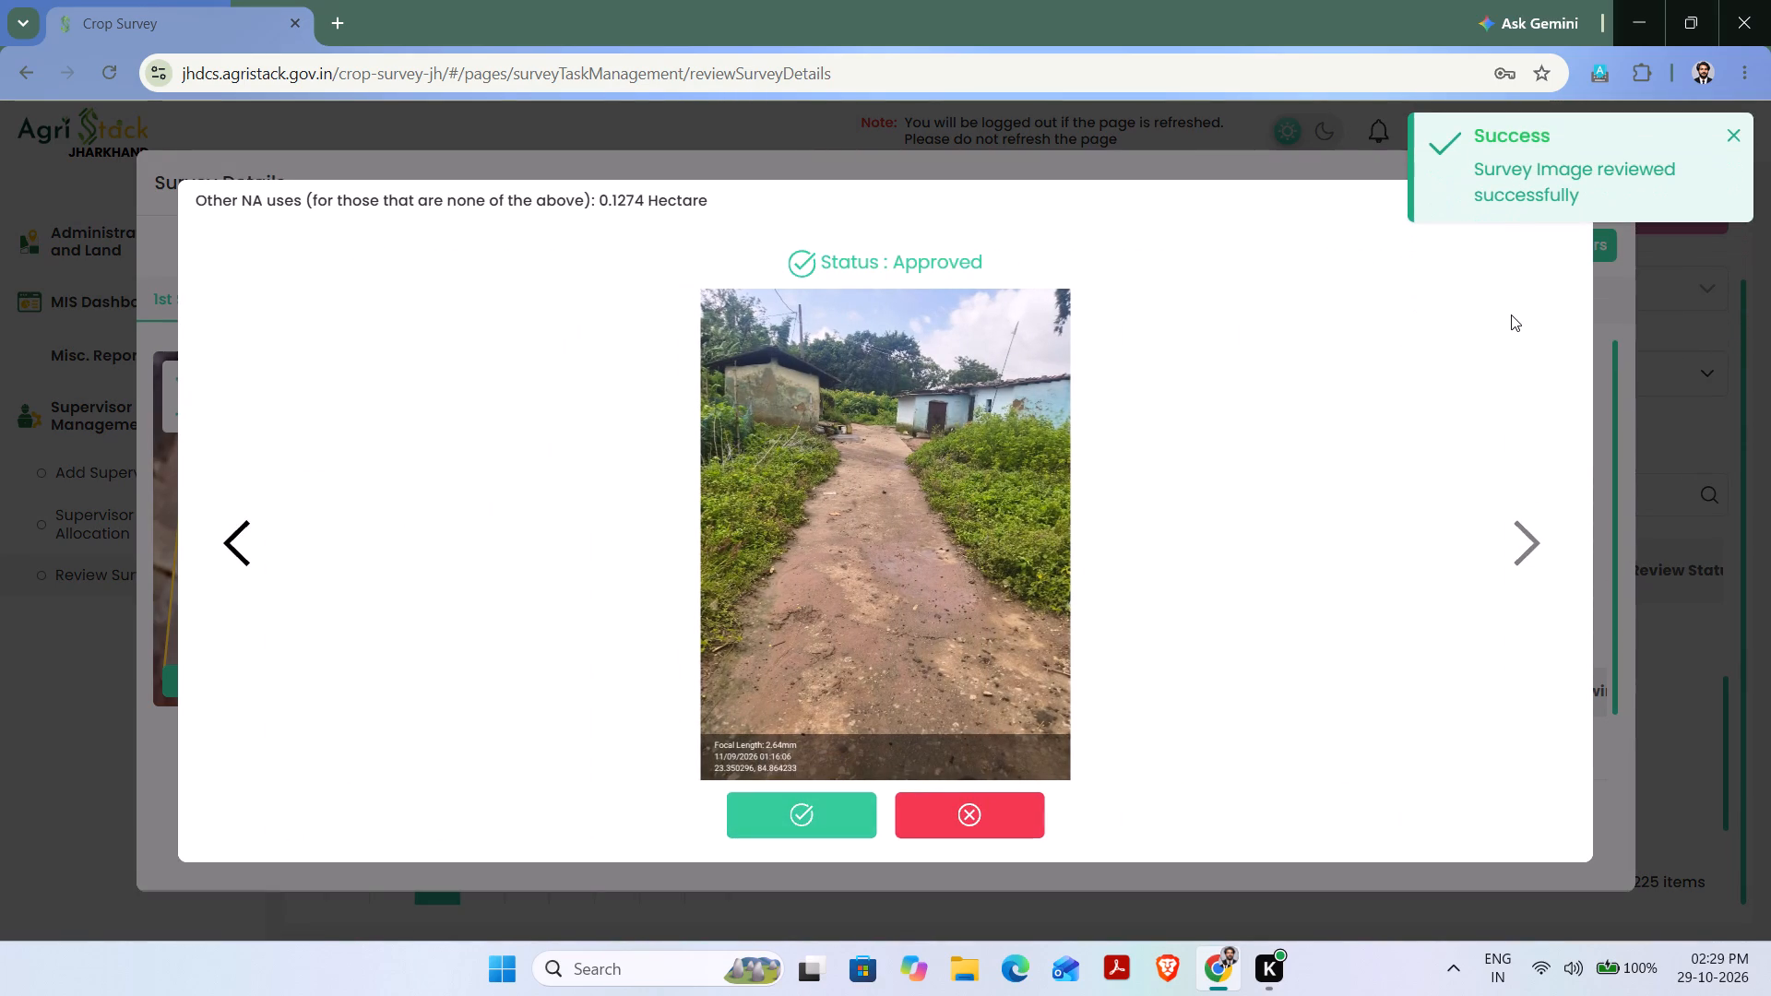
click(1565, 205)
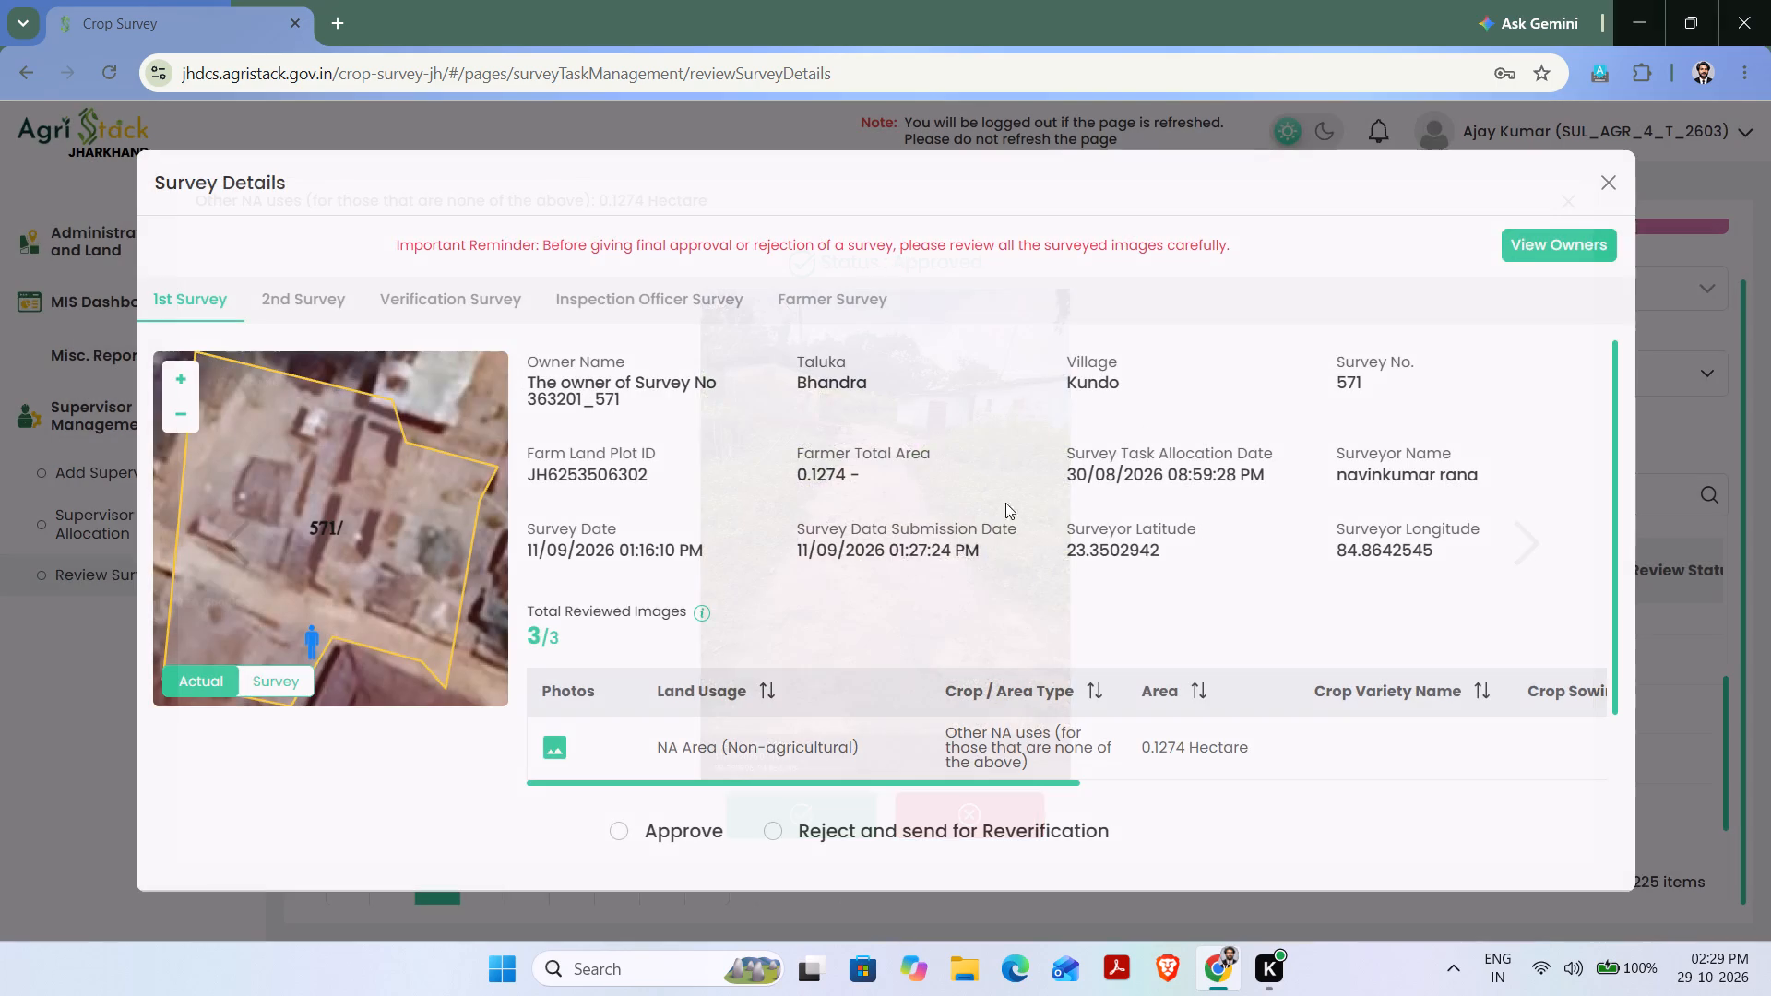
Approve the 1st survey of survey number 571, save the review and close its details.
scroll(915, 570, down, 2)
click(669, 655)
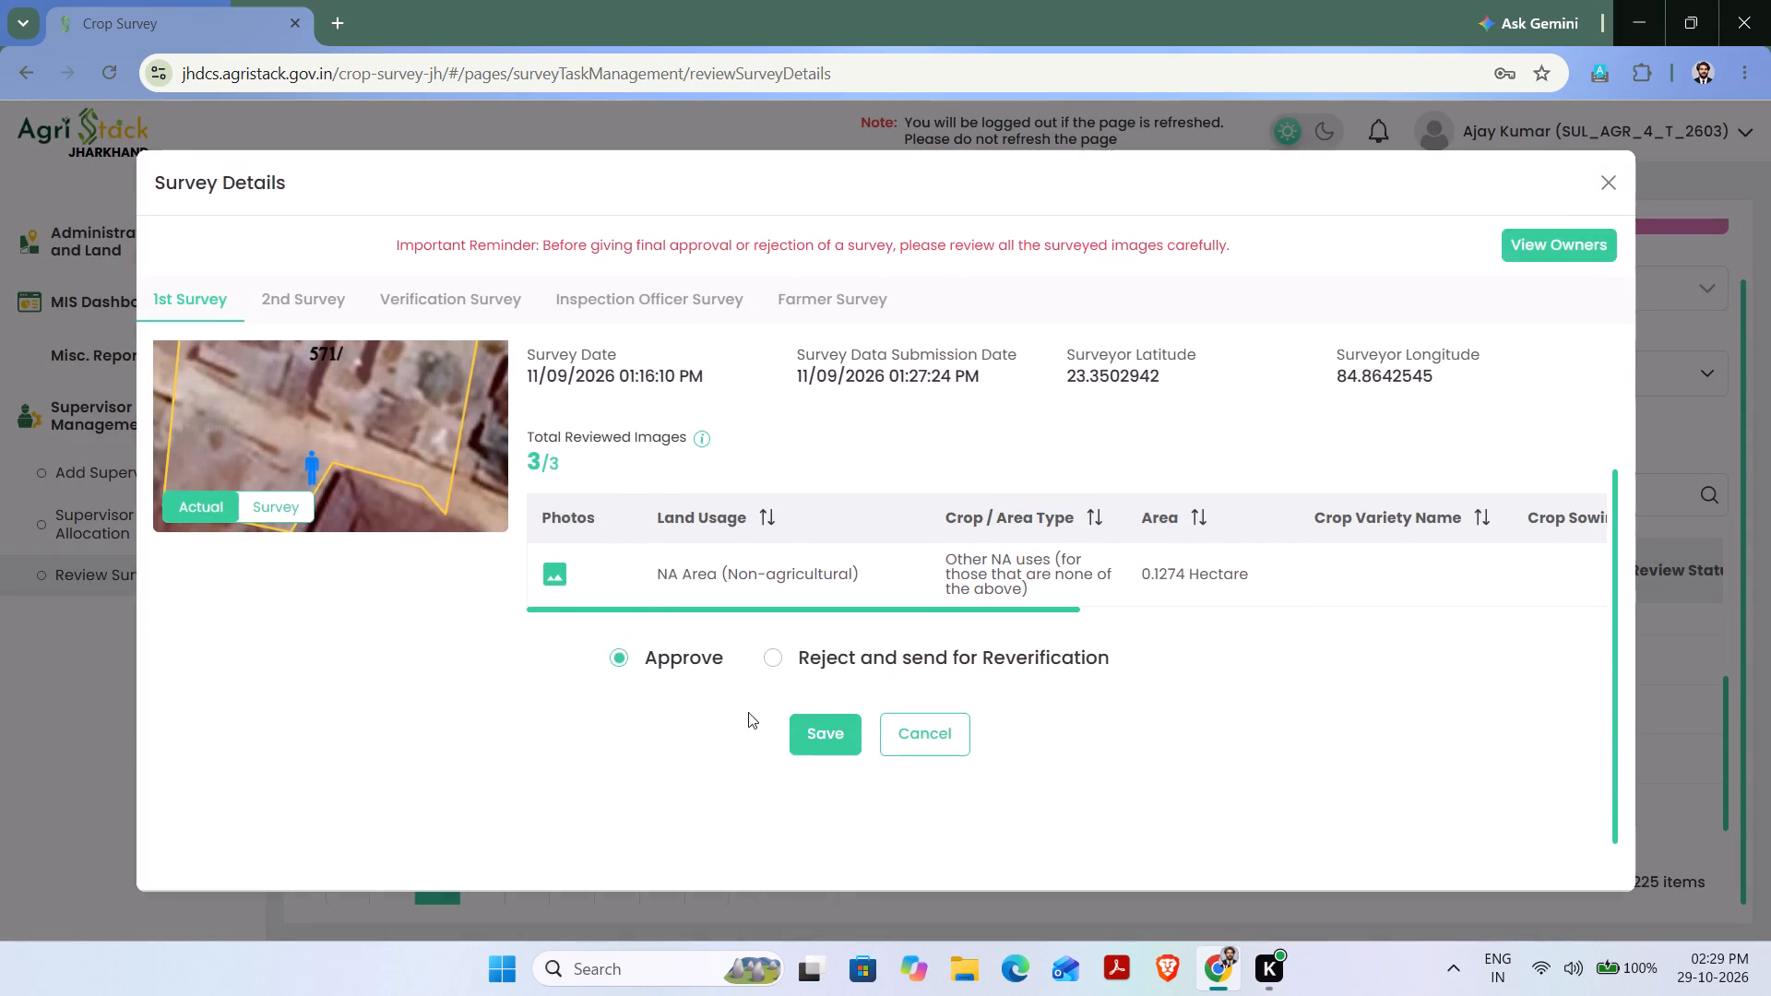
click(790, 742)
click(922, 579)
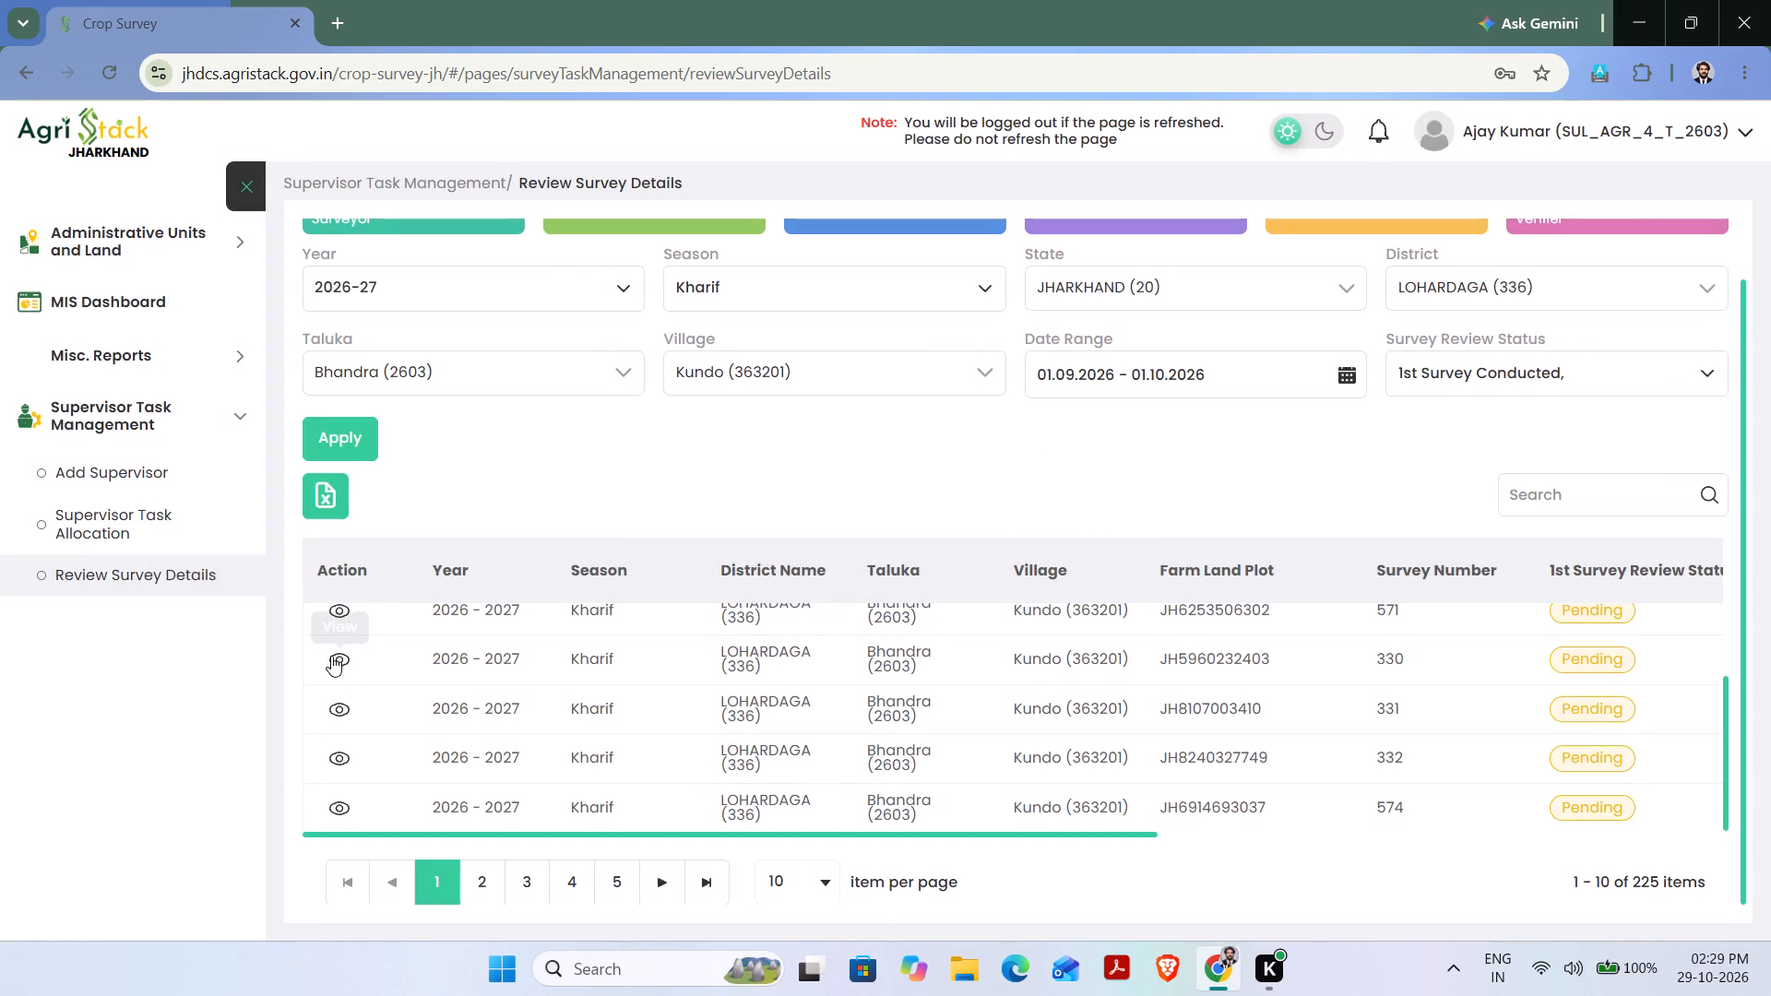
Open the details of survey number 330 and approve all three of its चावल crop photos.
click(341, 655)
click(547, 730)
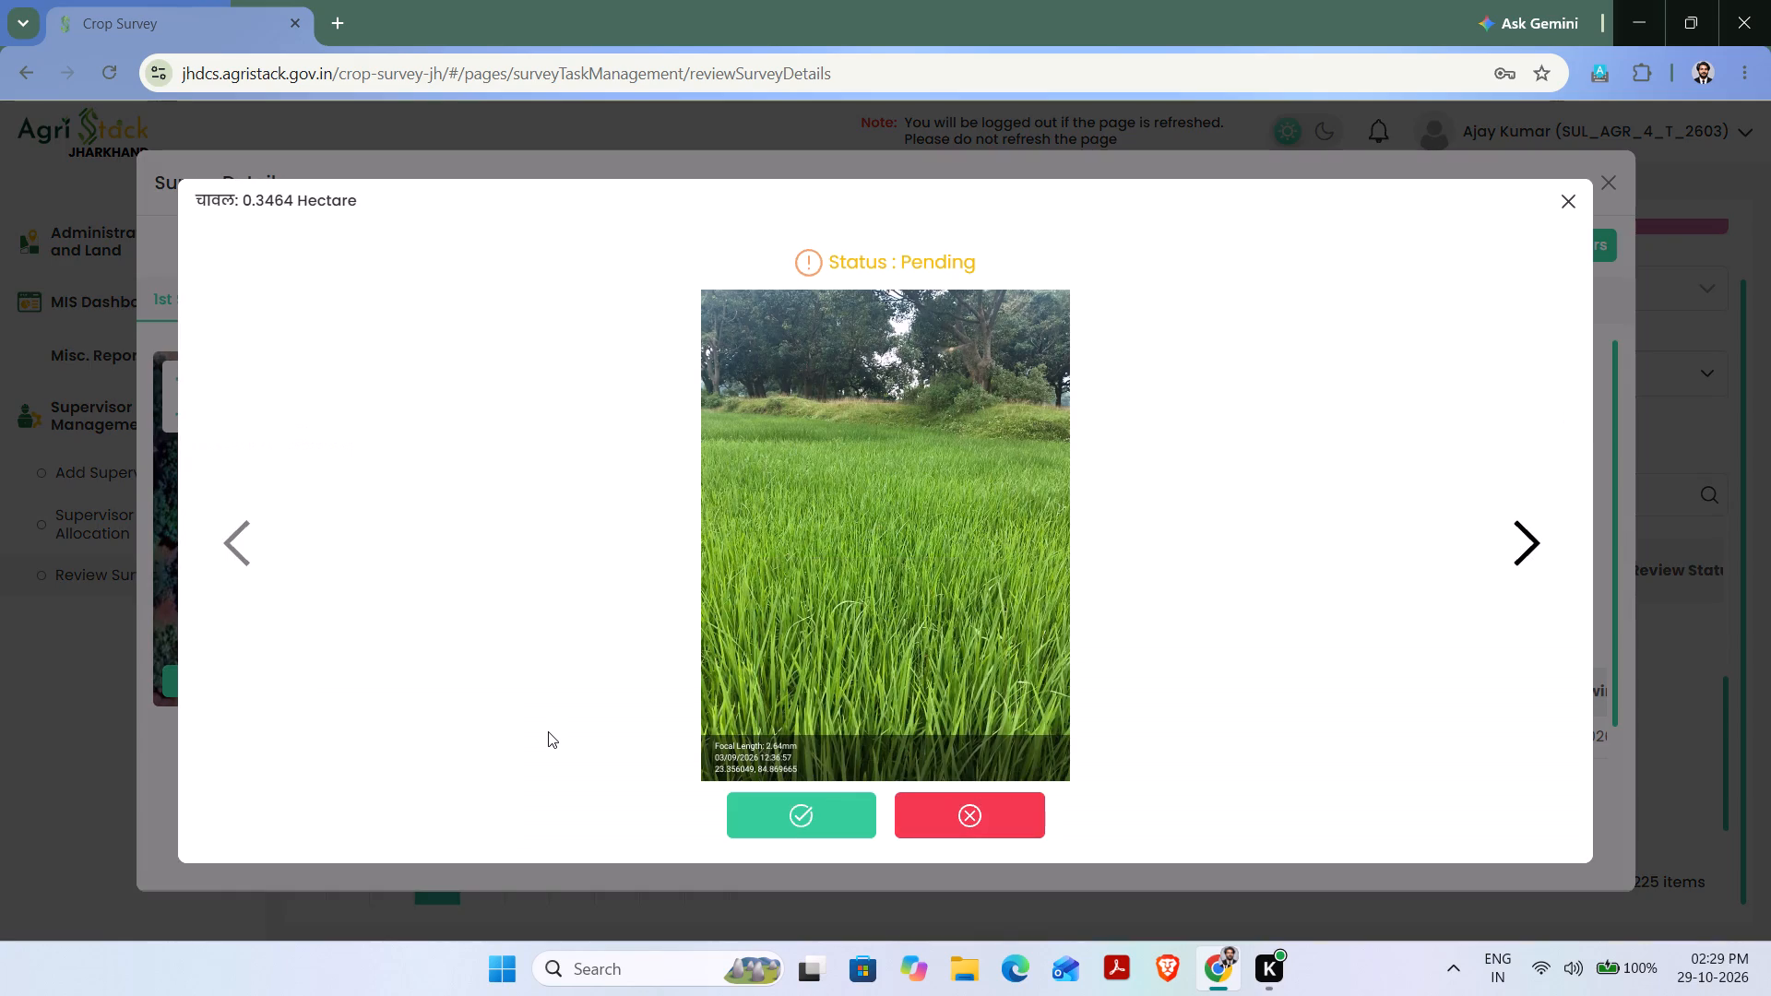
click(756, 805)
drag(954, 698, 814, 720)
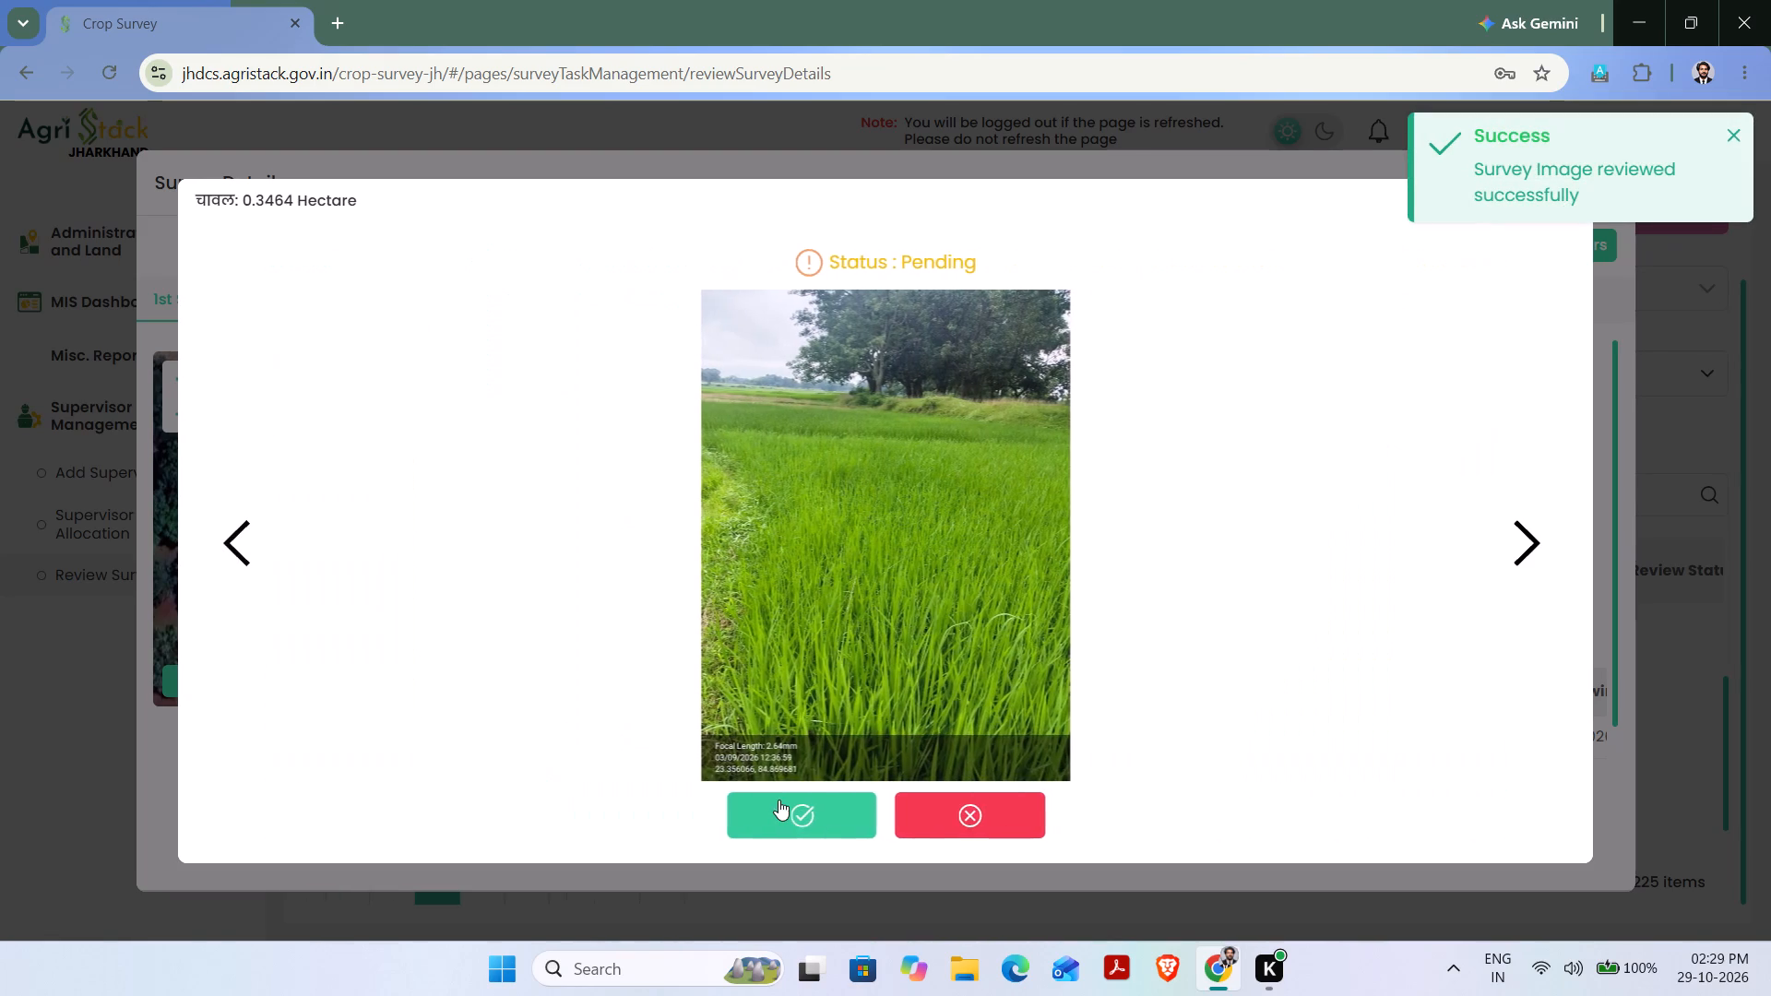
click(771, 812)
drag(922, 704, 822, 739)
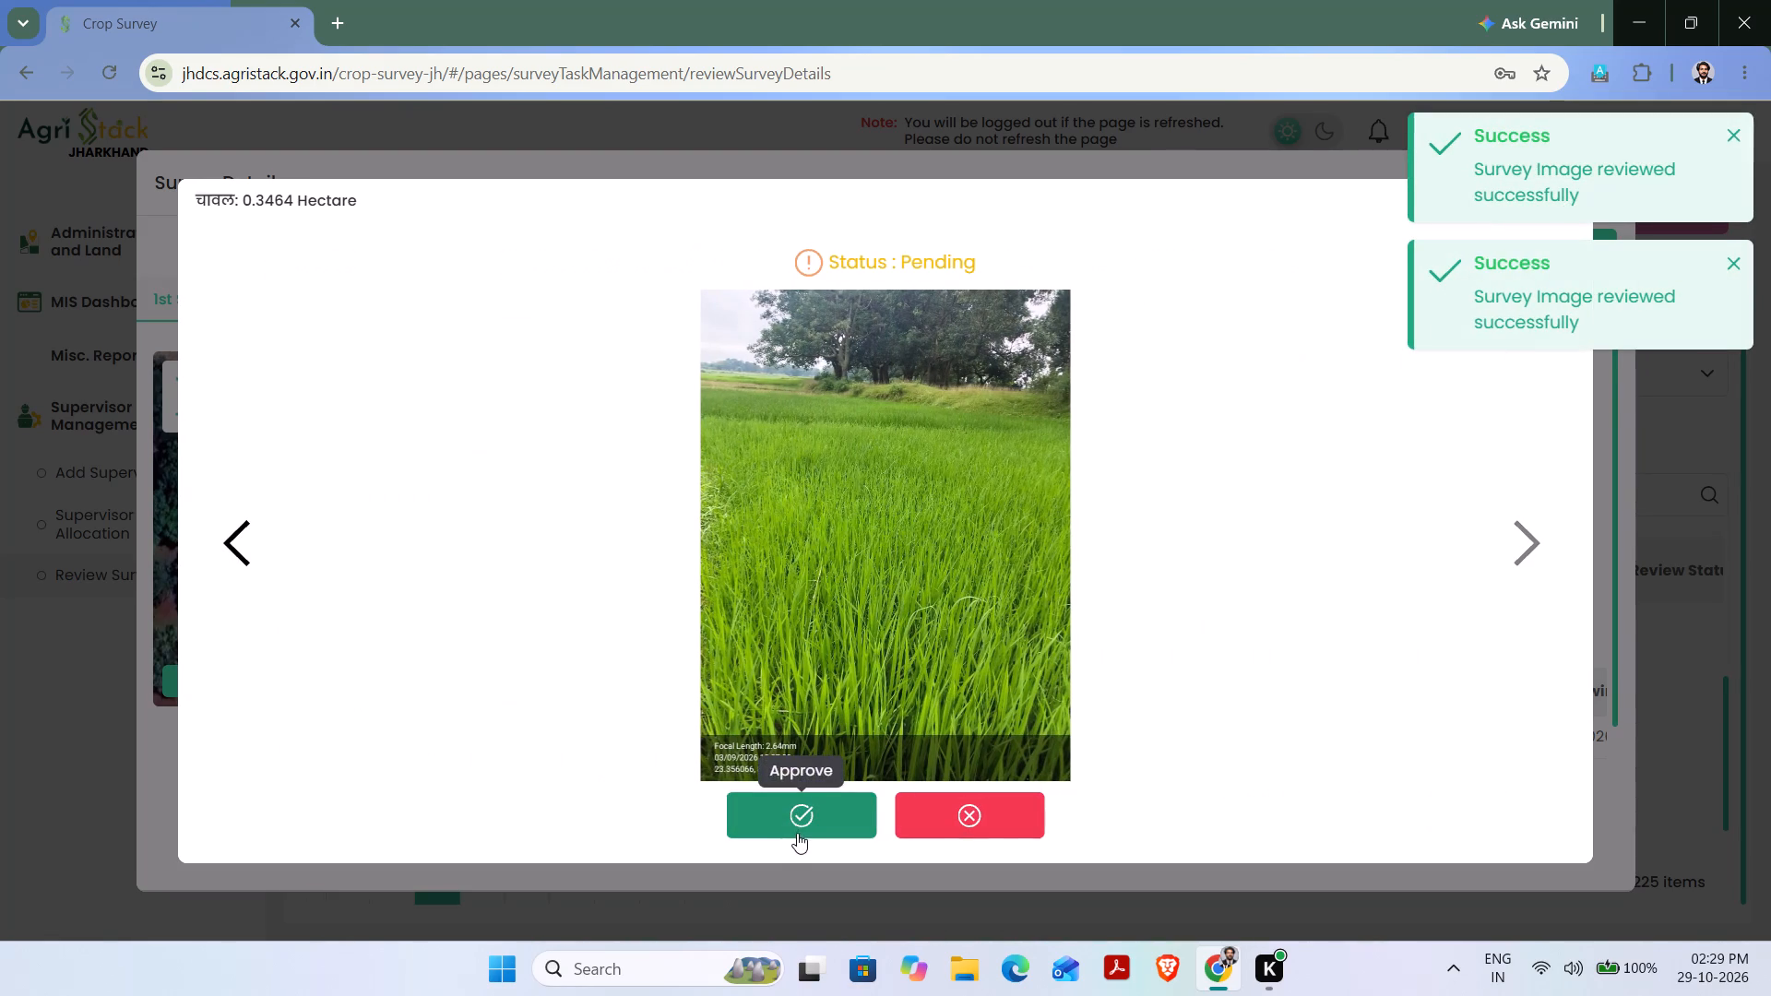
click(796, 828)
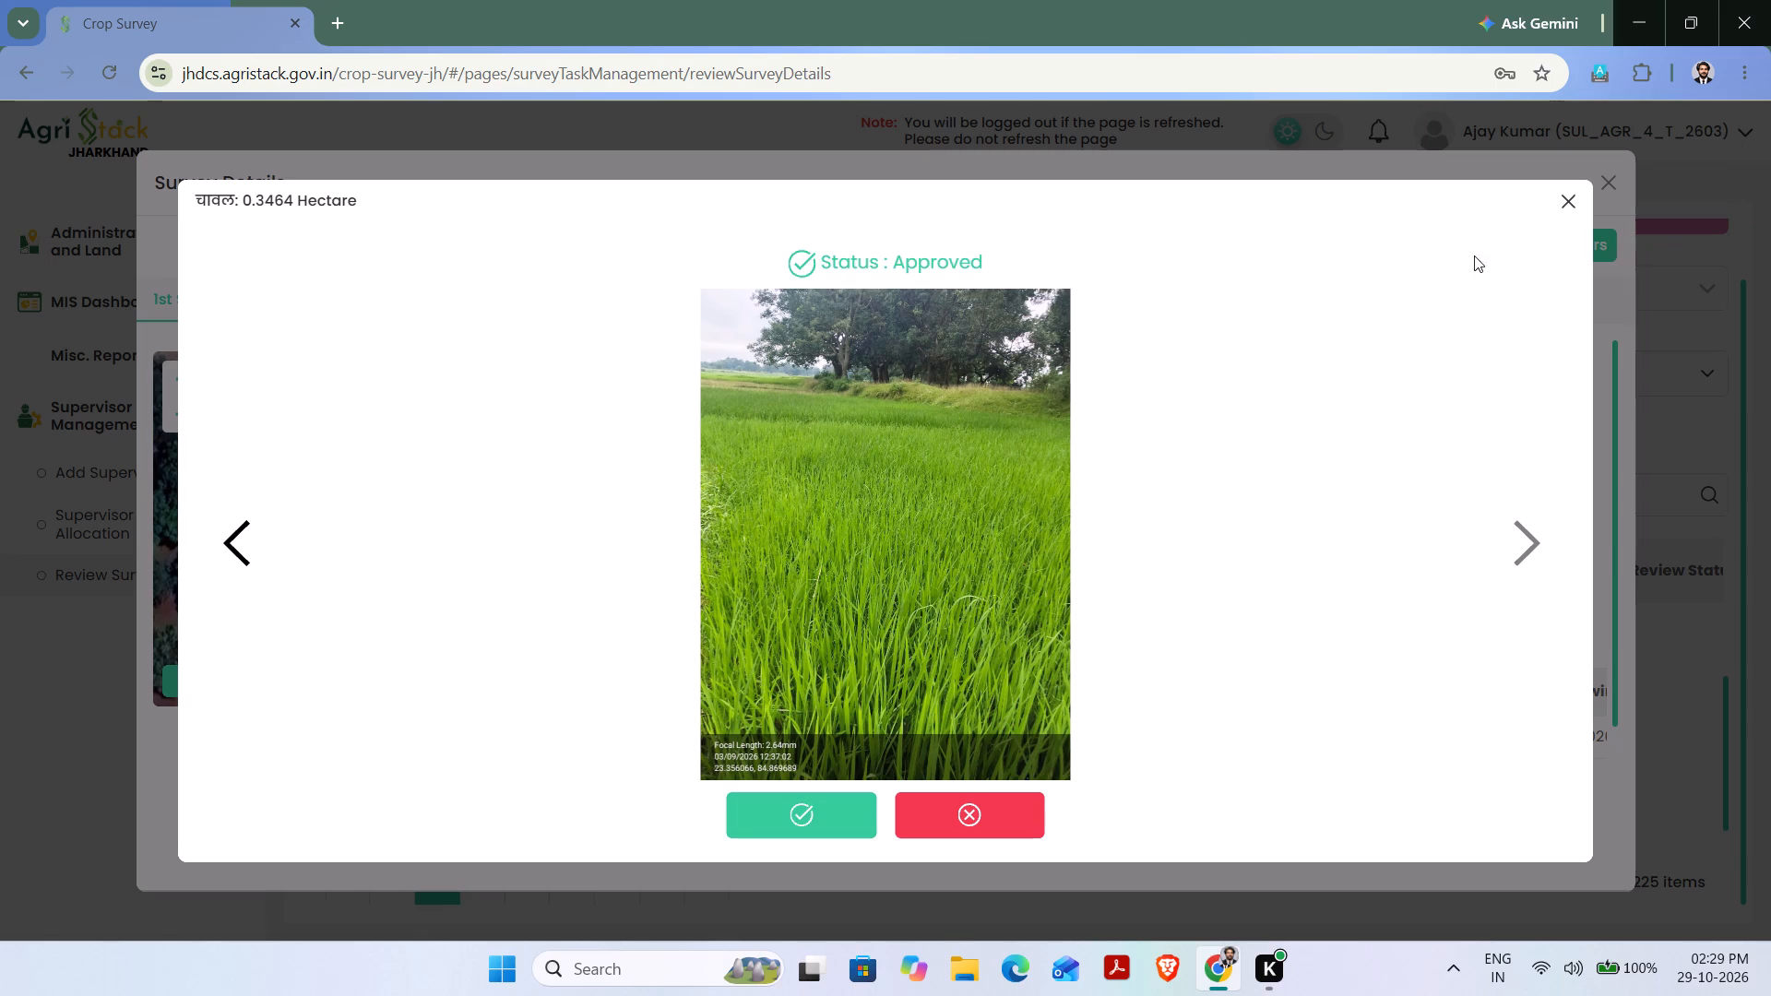
click(1563, 201)
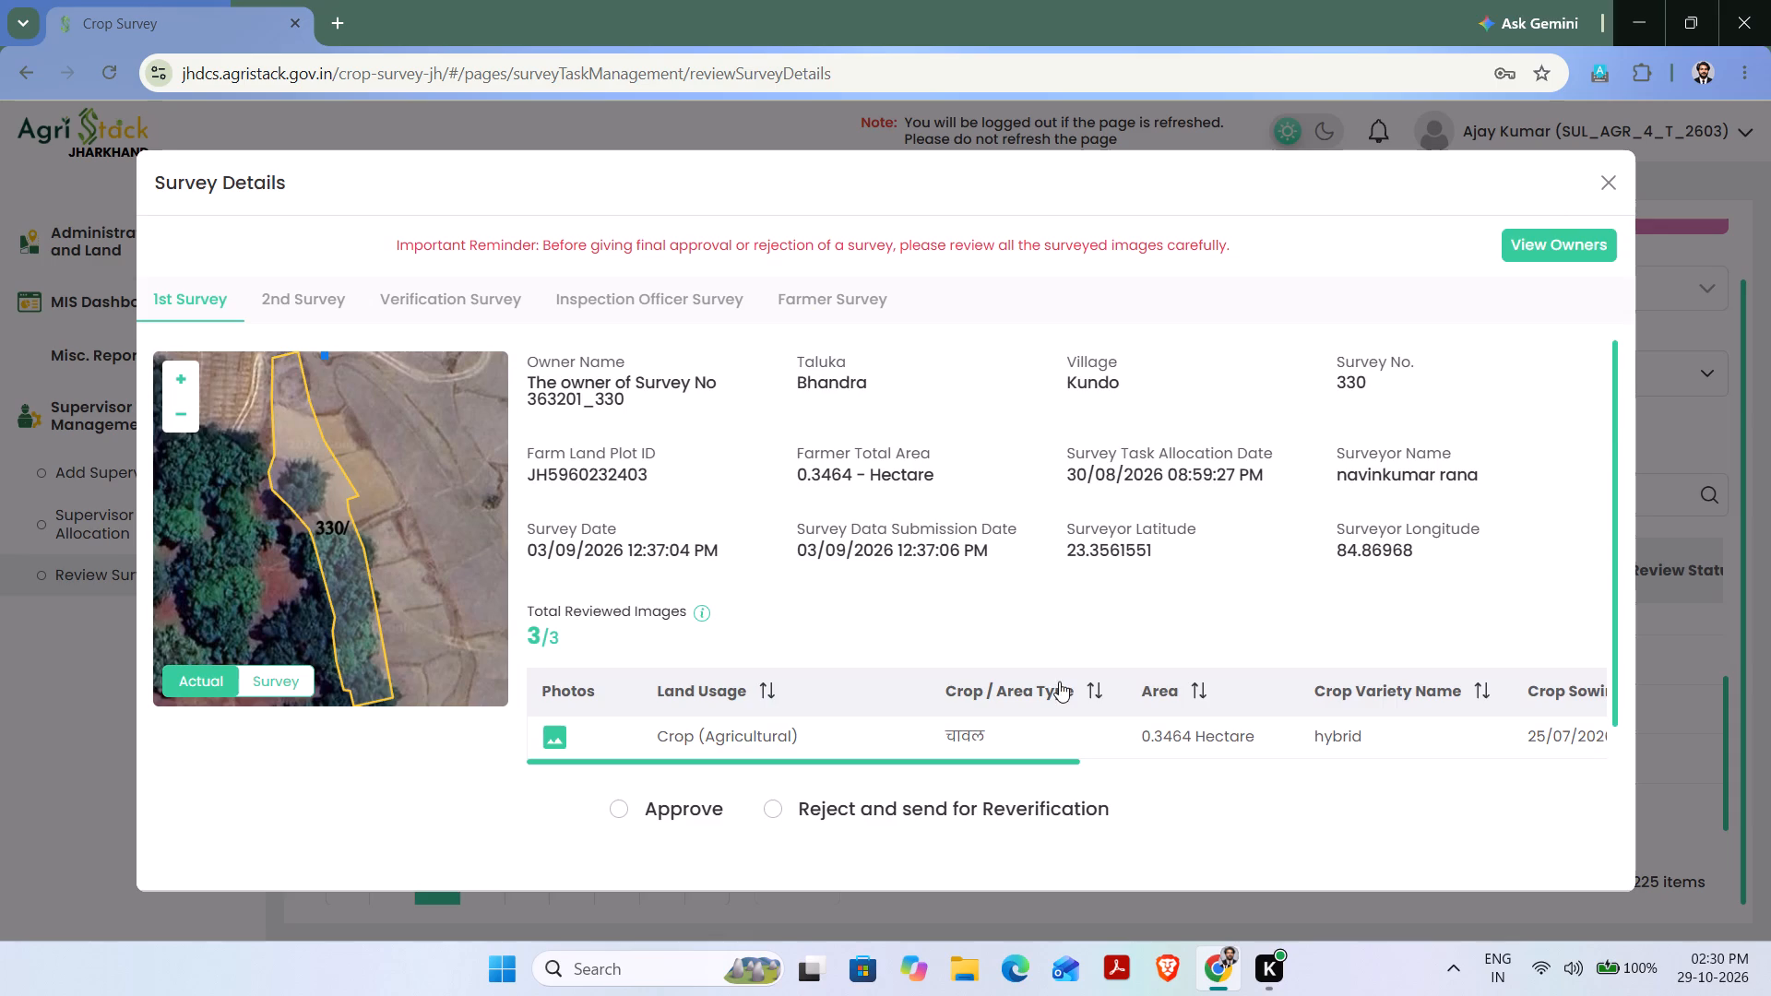
Approve the 1st survey of survey number 330, save the review and close its details.
scroll(1059, 682, down, 1)
click(685, 662)
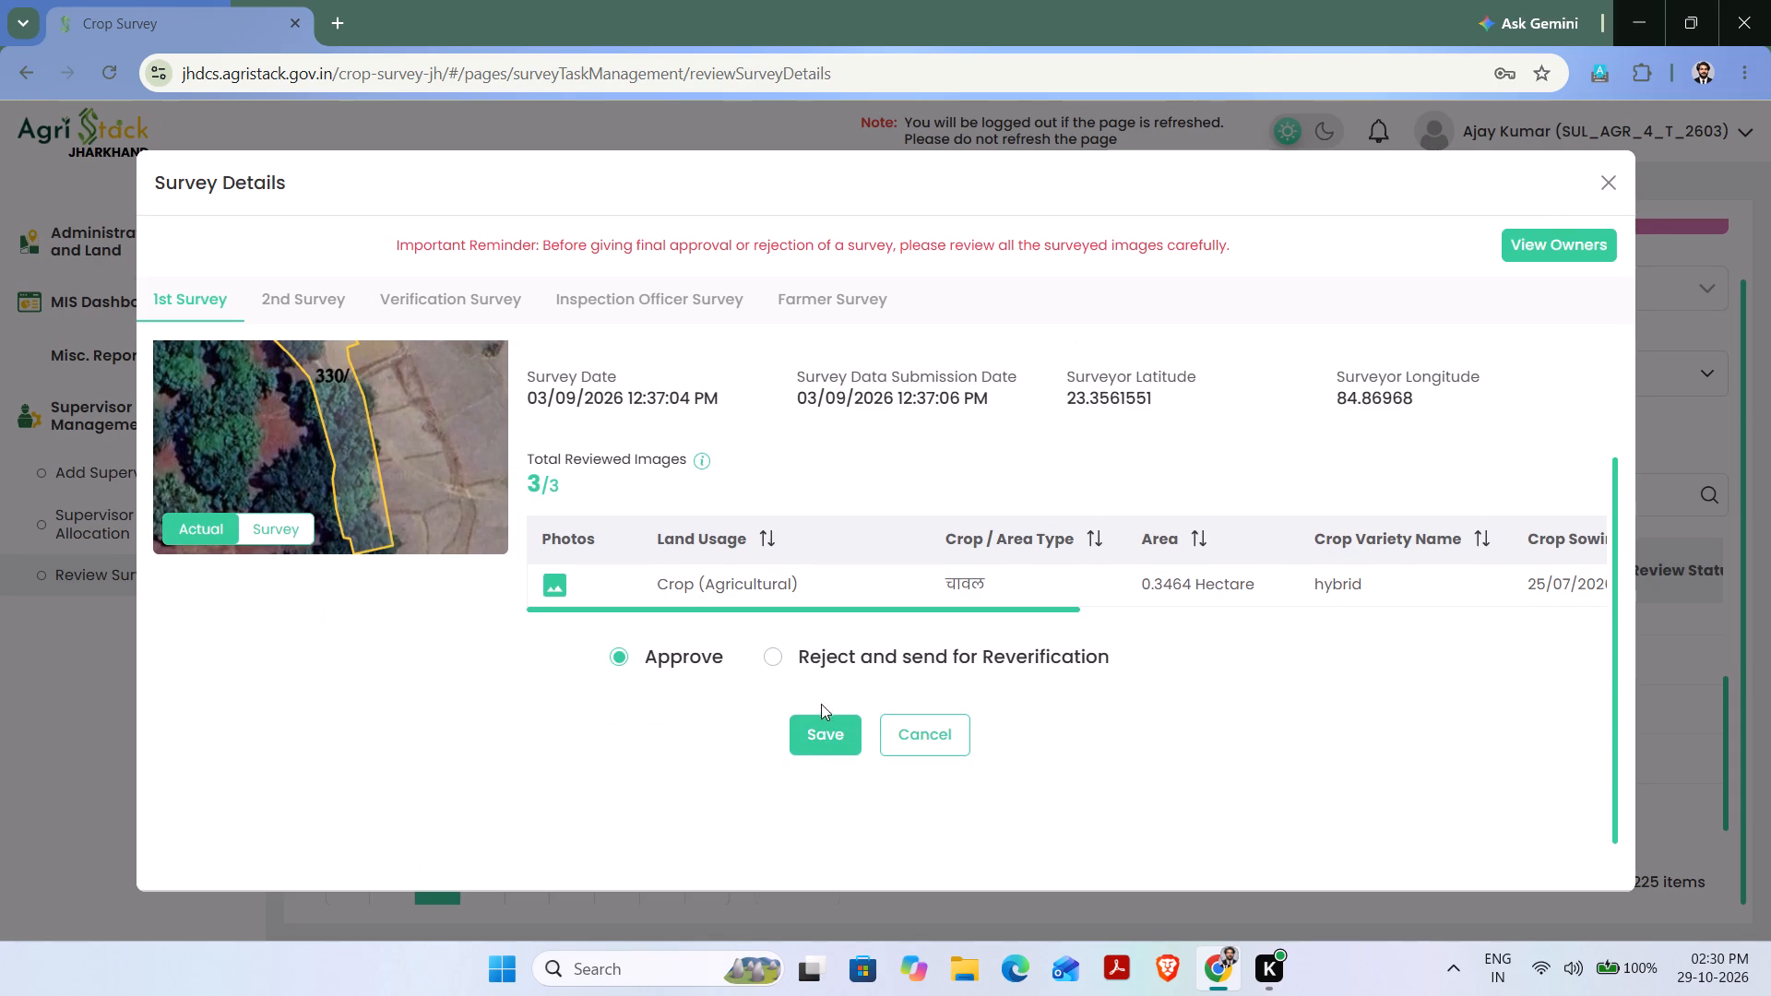
drag(823, 712, 824, 725)
click(832, 735)
click(902, 583)
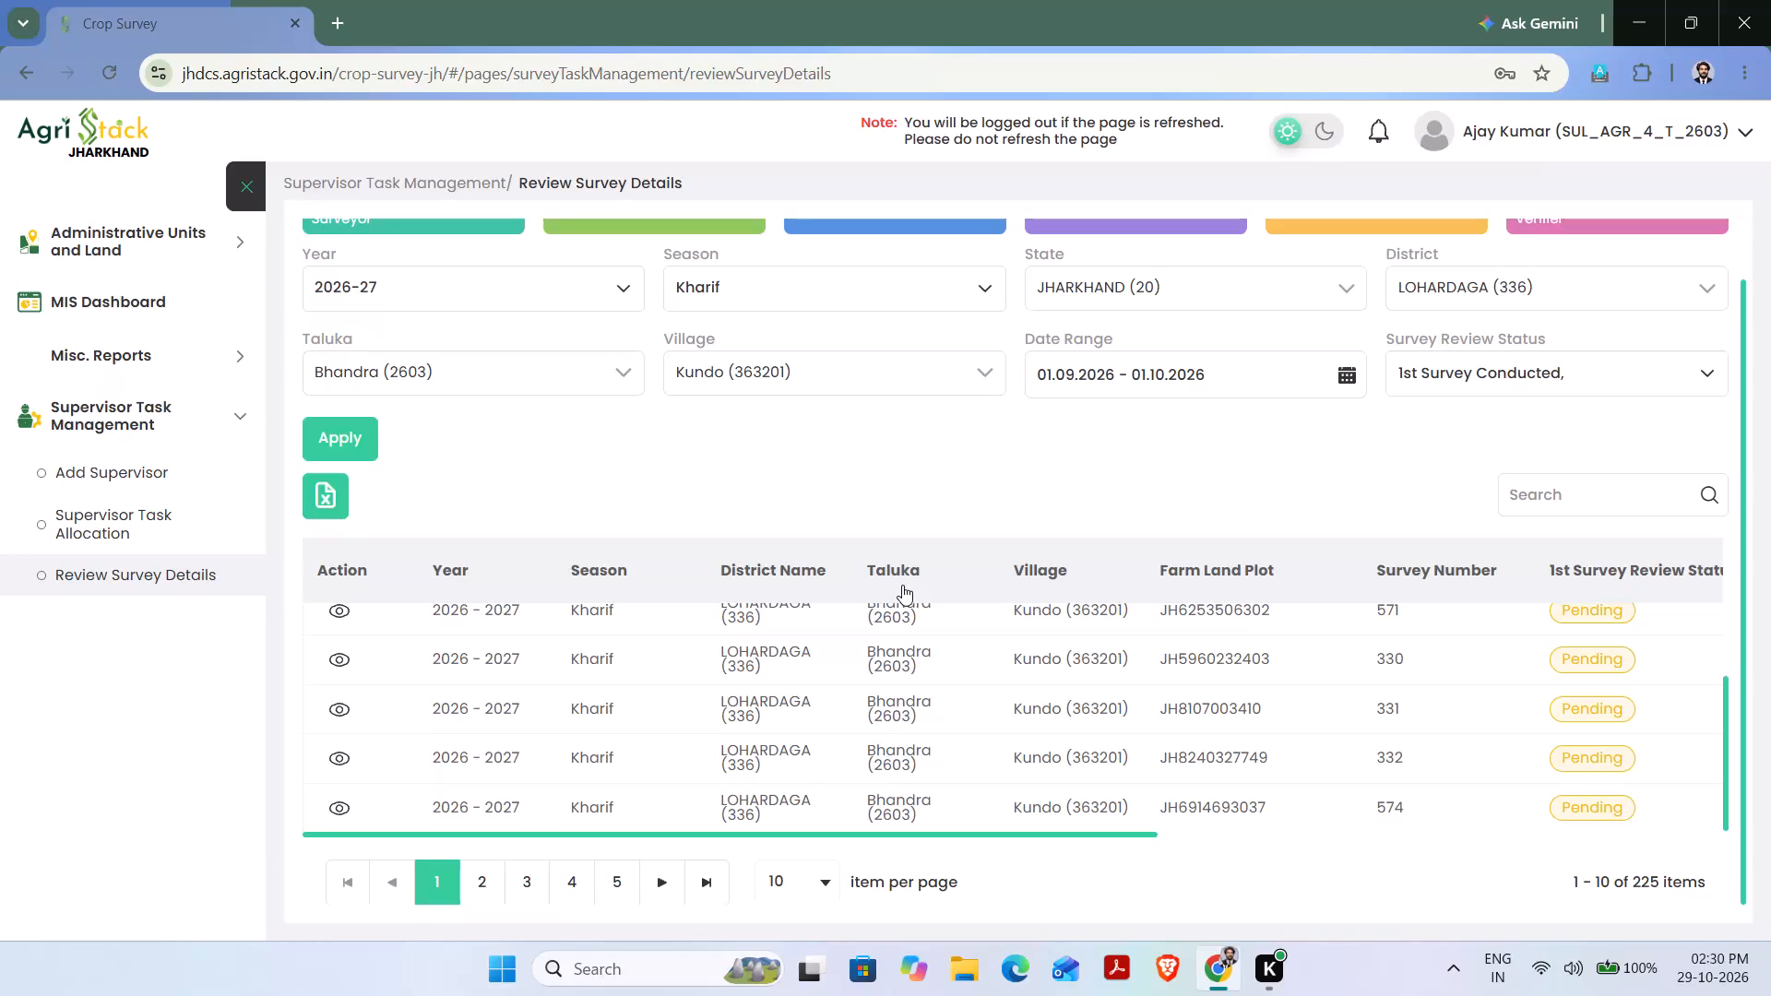
Open the details of survey number 574 and approve all three of its House area photos.
click(344, 800)
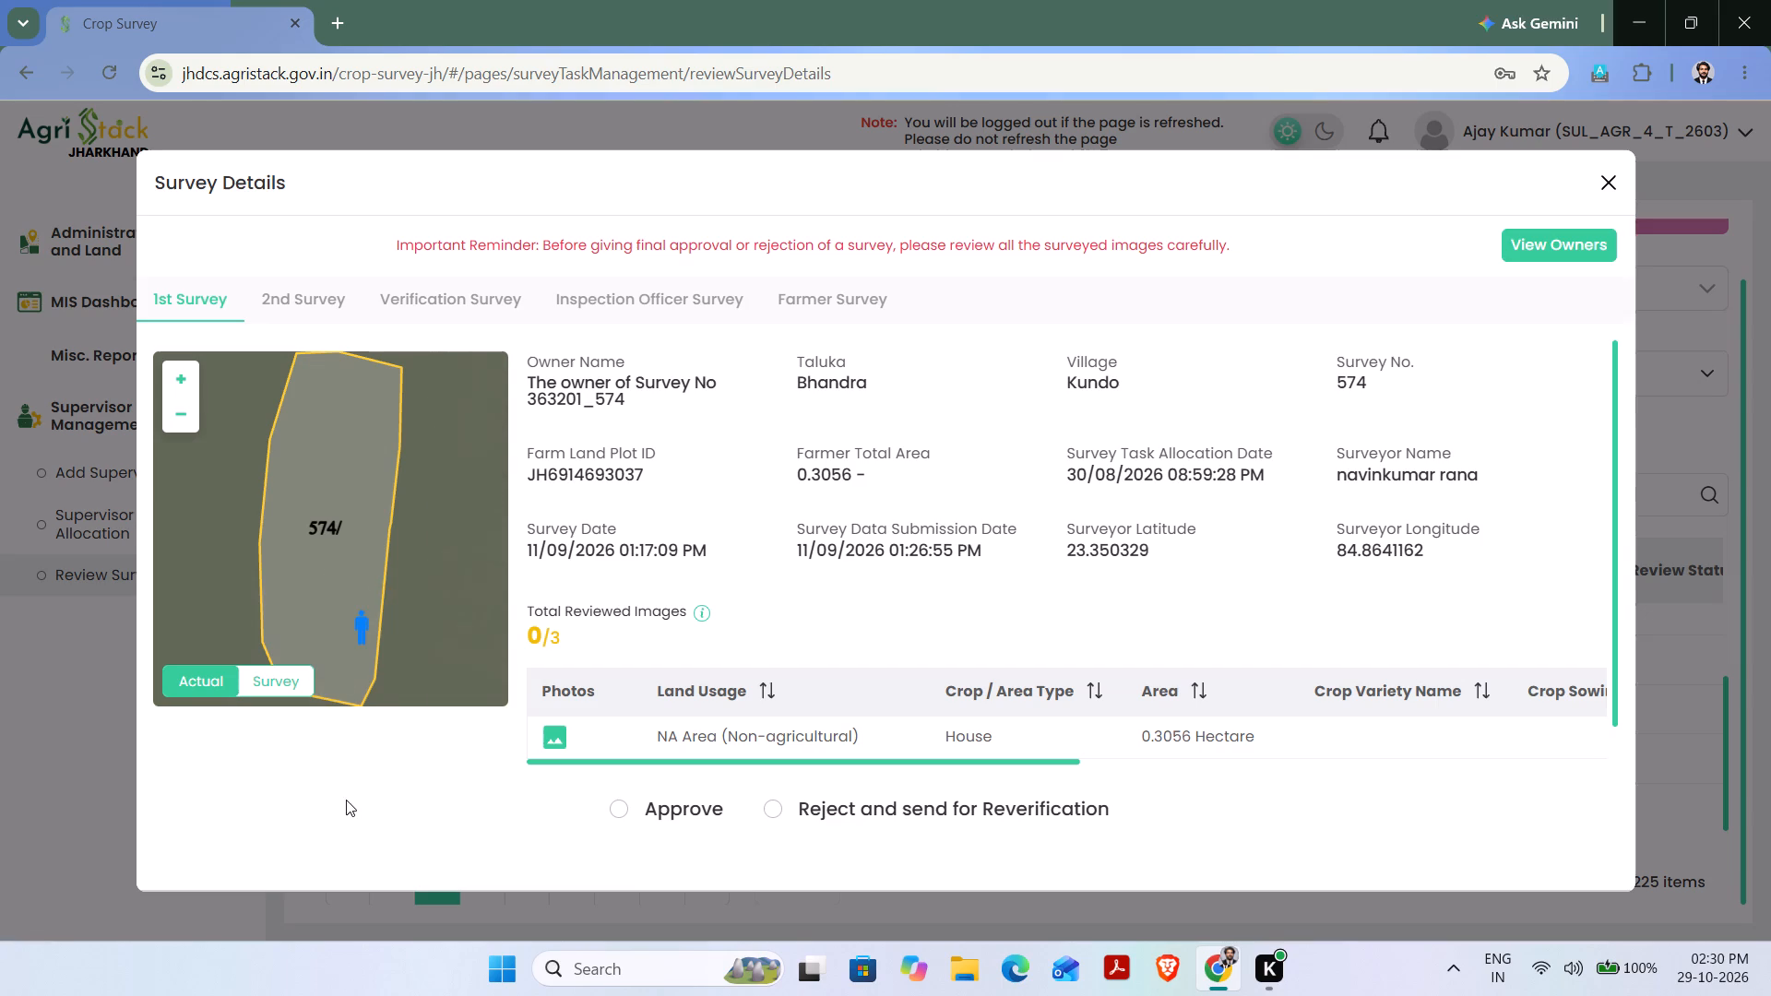
click(558, 741)
click(740, 823)
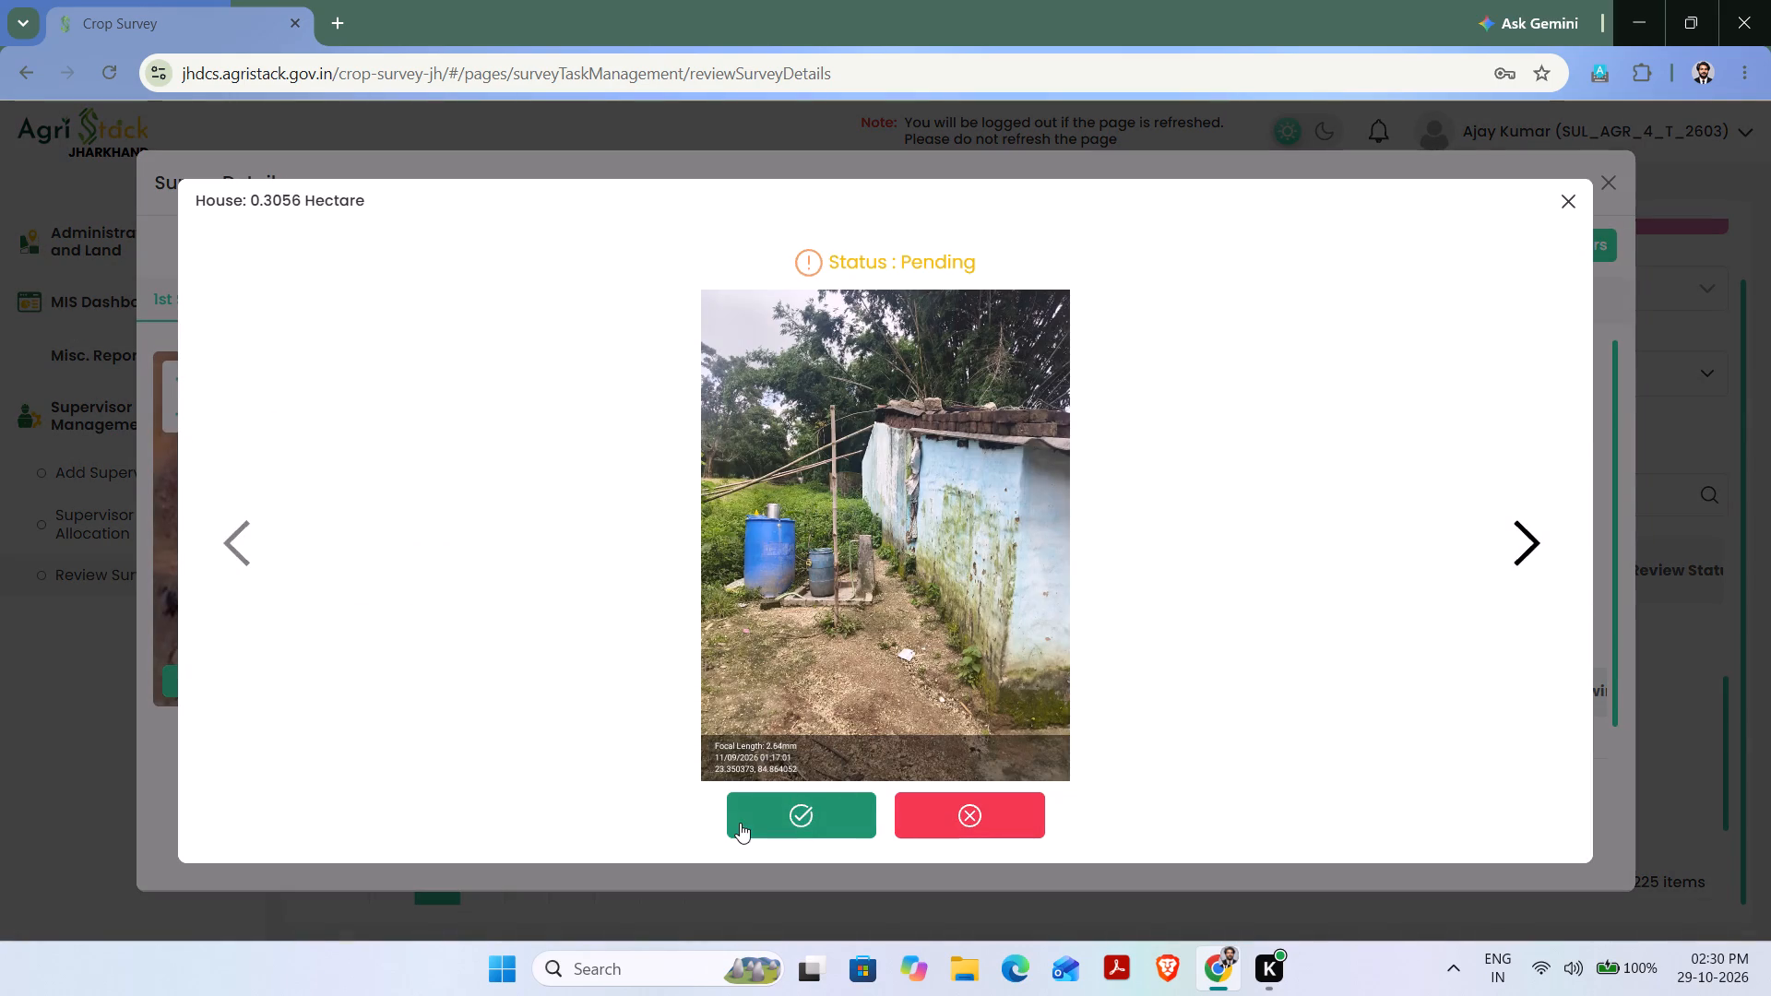
drag(980, 720, 826, 736)
click(805, 815)
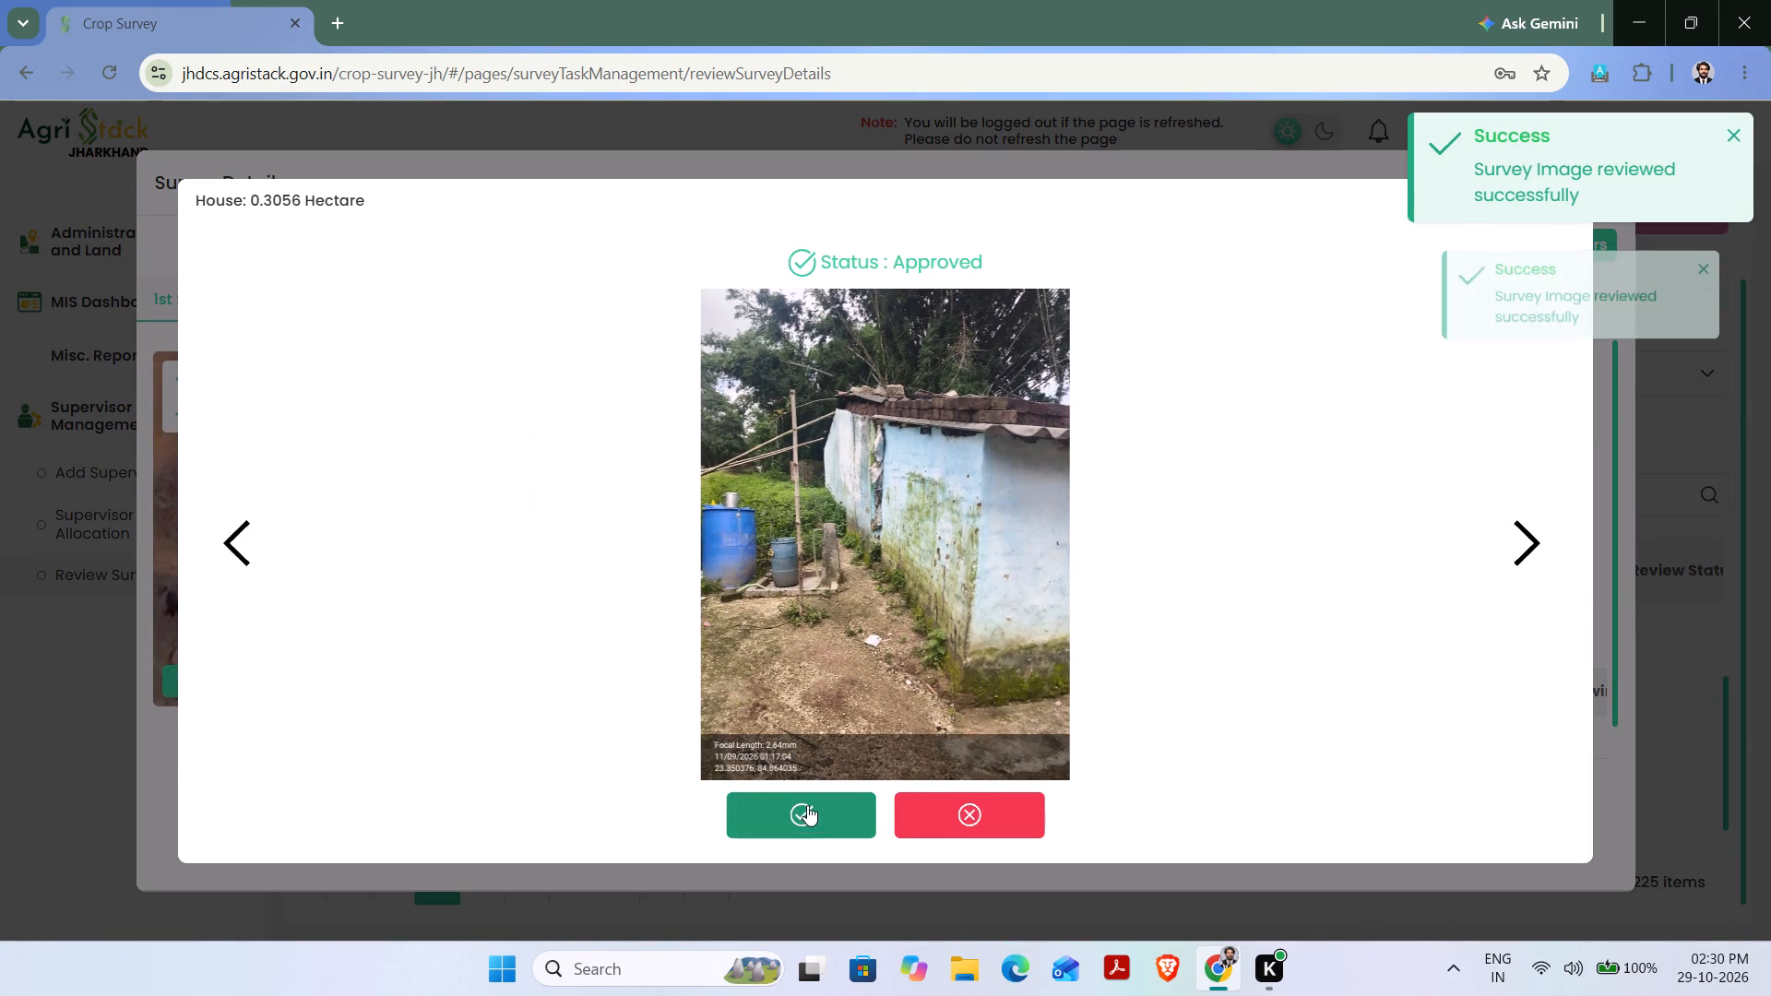
drag(927, 694, 807, 721)
click(811, 805)
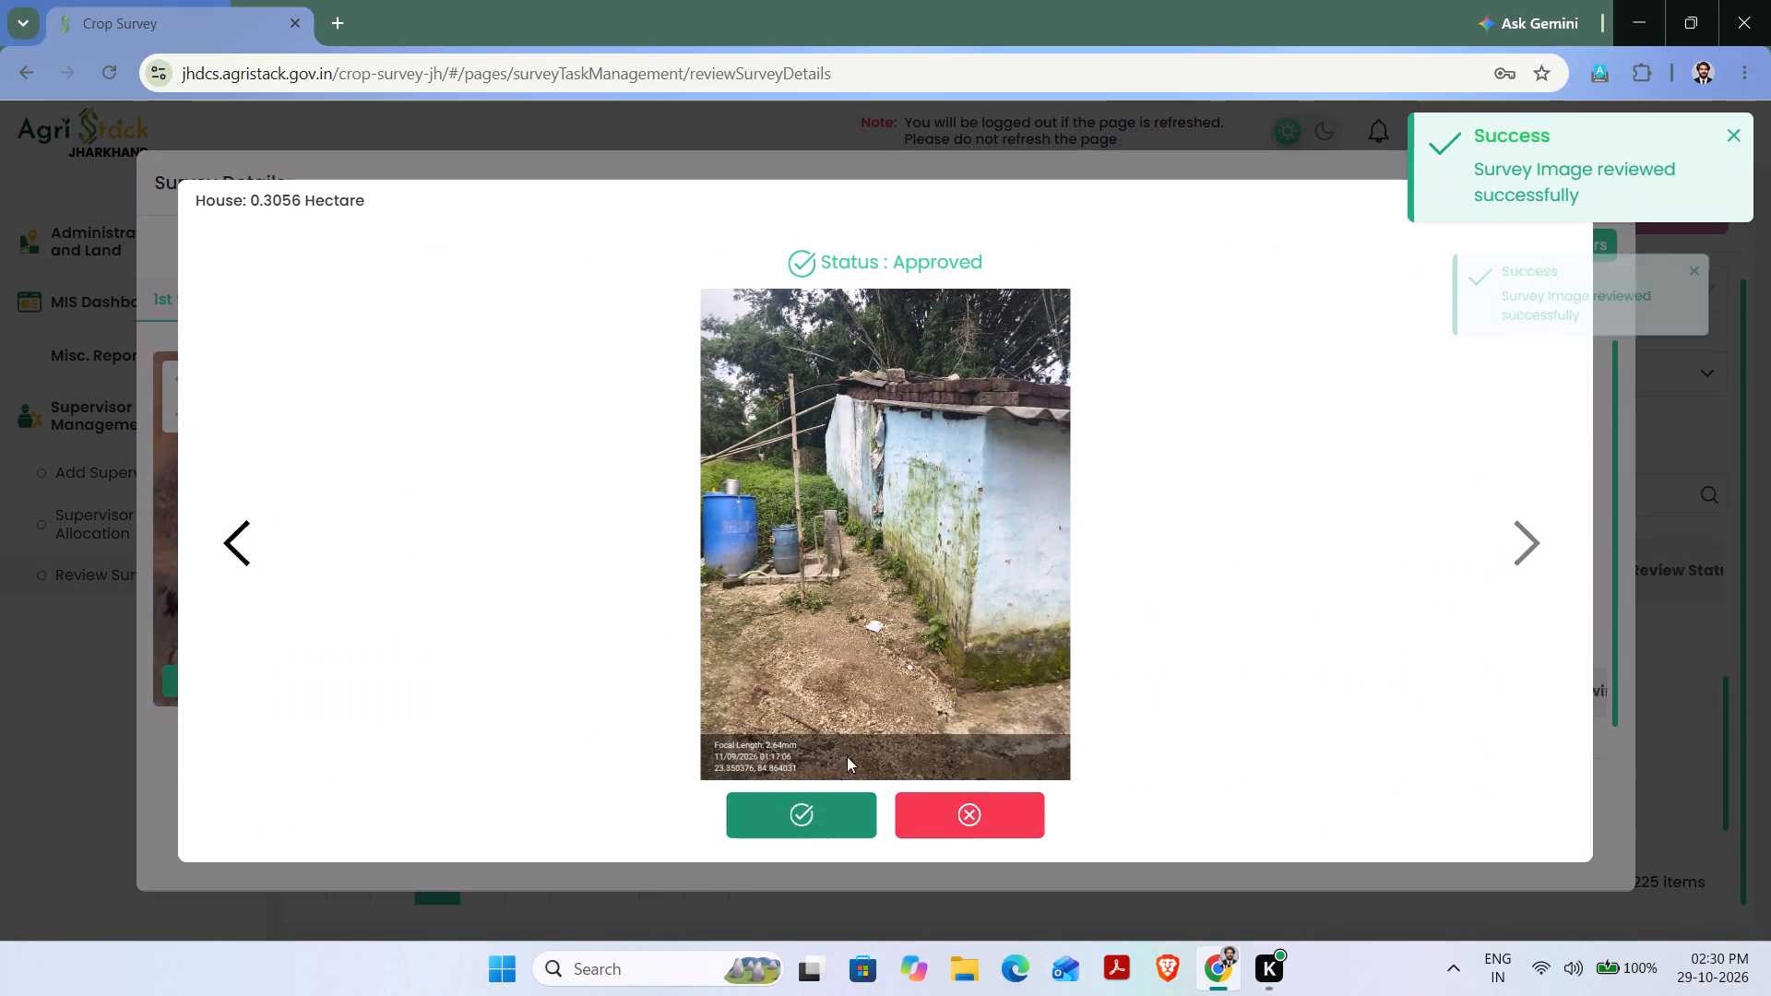
drag(939, 657, 874, 674)
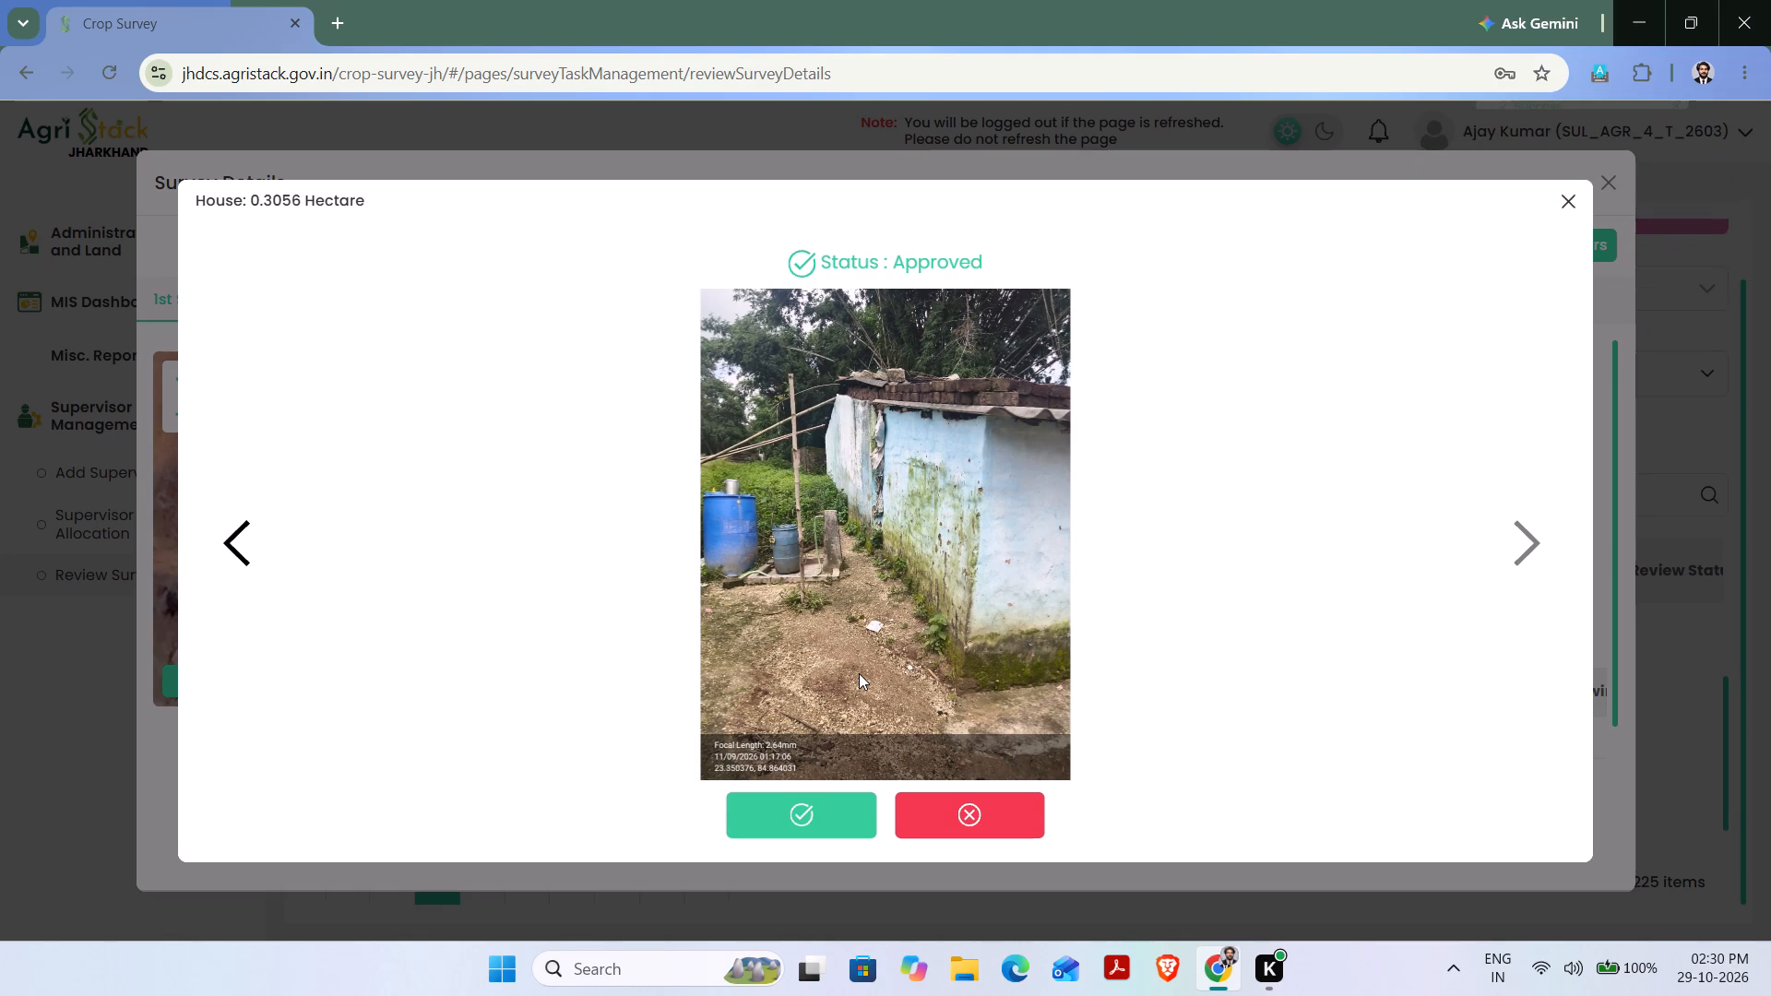
click(1567, 201)
Approve the 1st survey of survey number 574, save the review and close its details.
scroll(752, 702, down, 2)
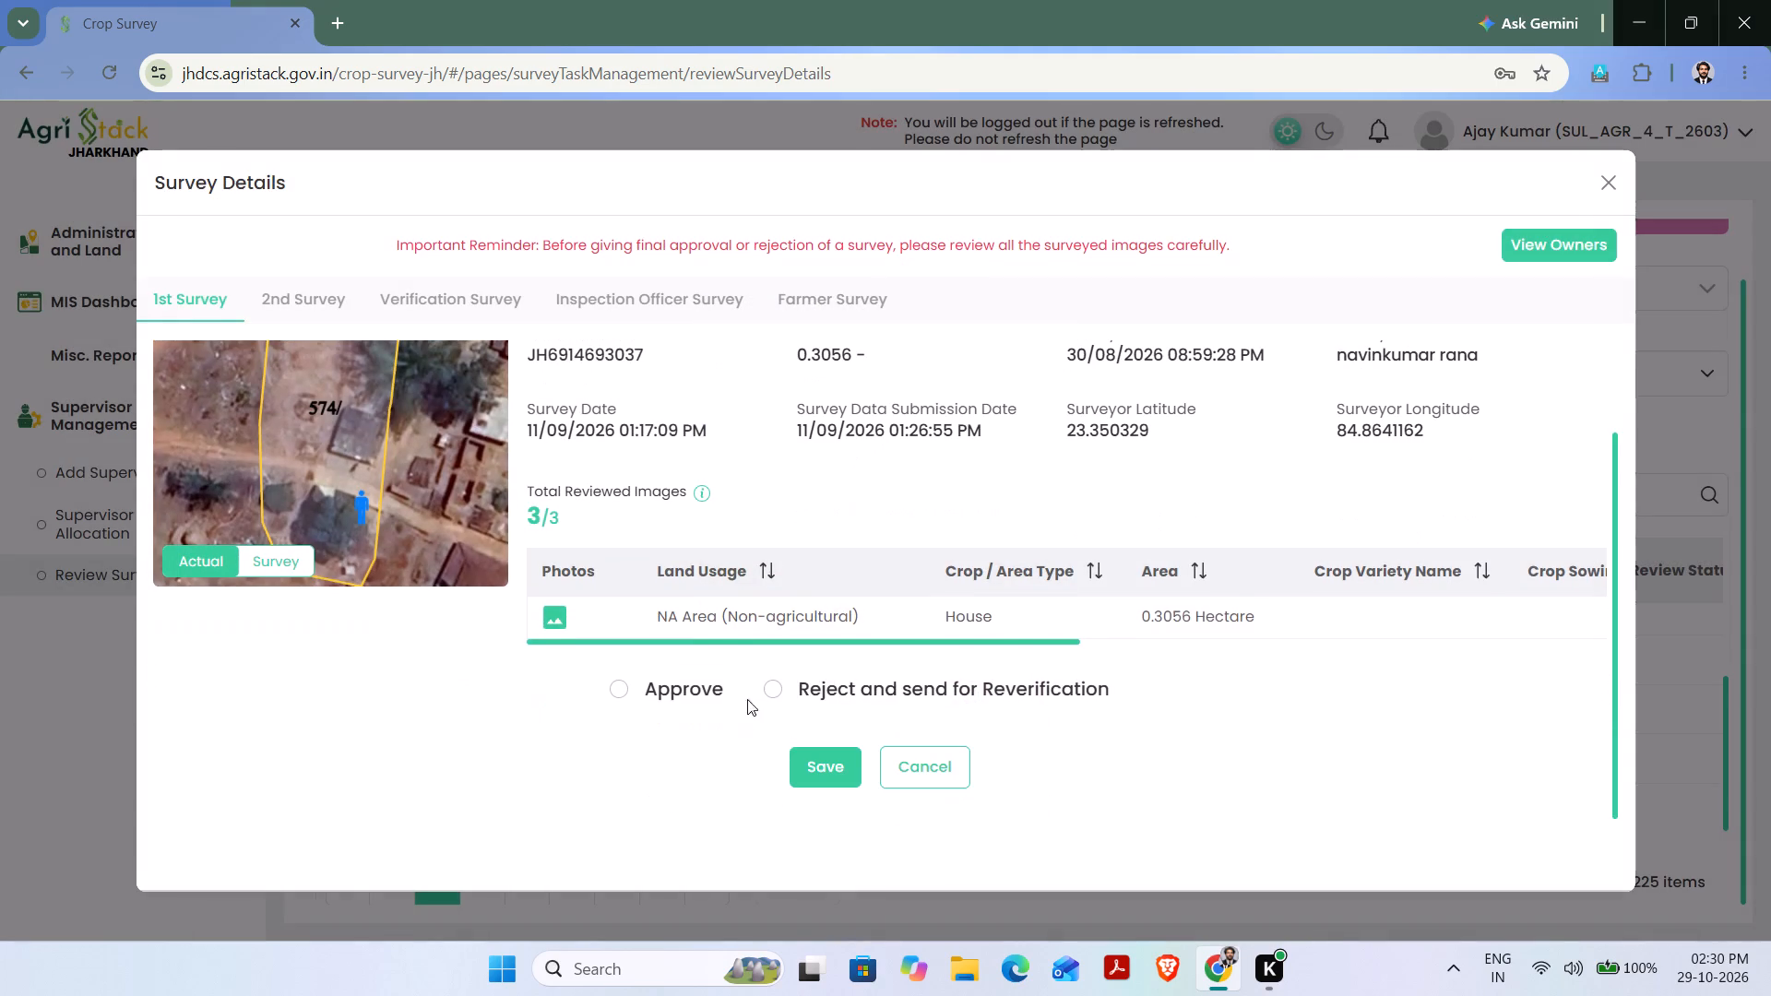
click(693, 655)
click(839, 742)
click(863, 572)
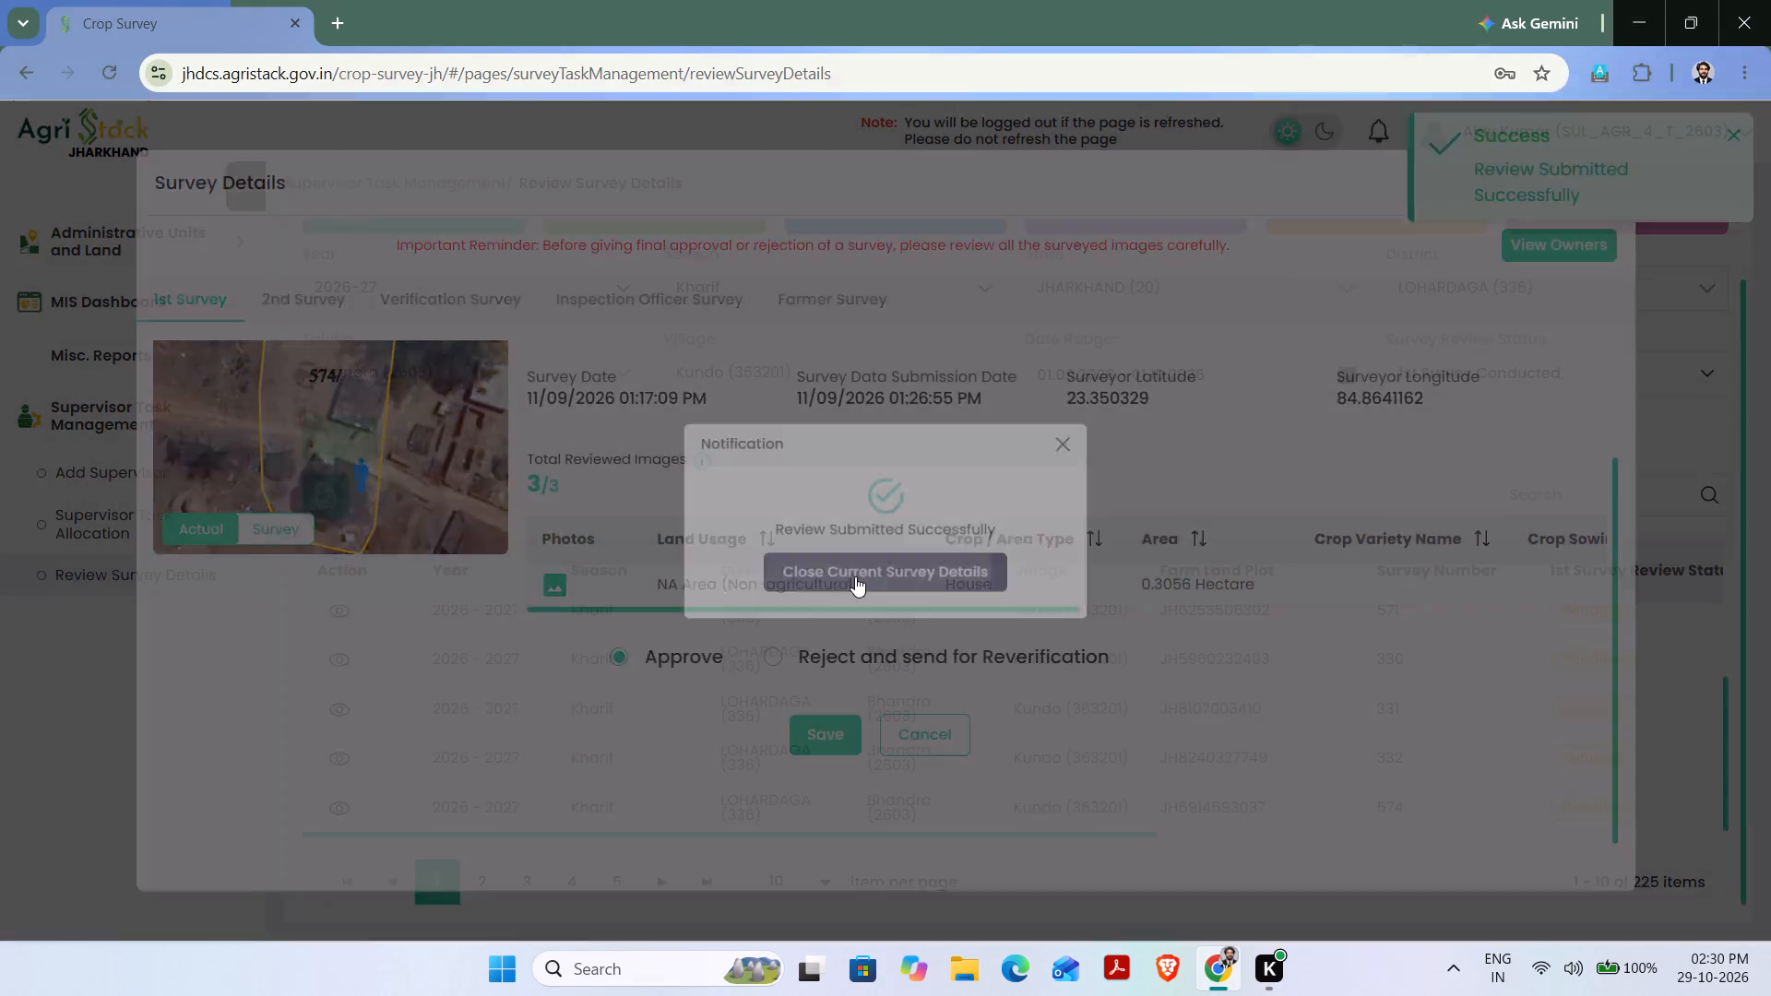
Open the details of survey number 332 and approve all three of its चावल crop photos.
click(341, 759)
click(558, 730)
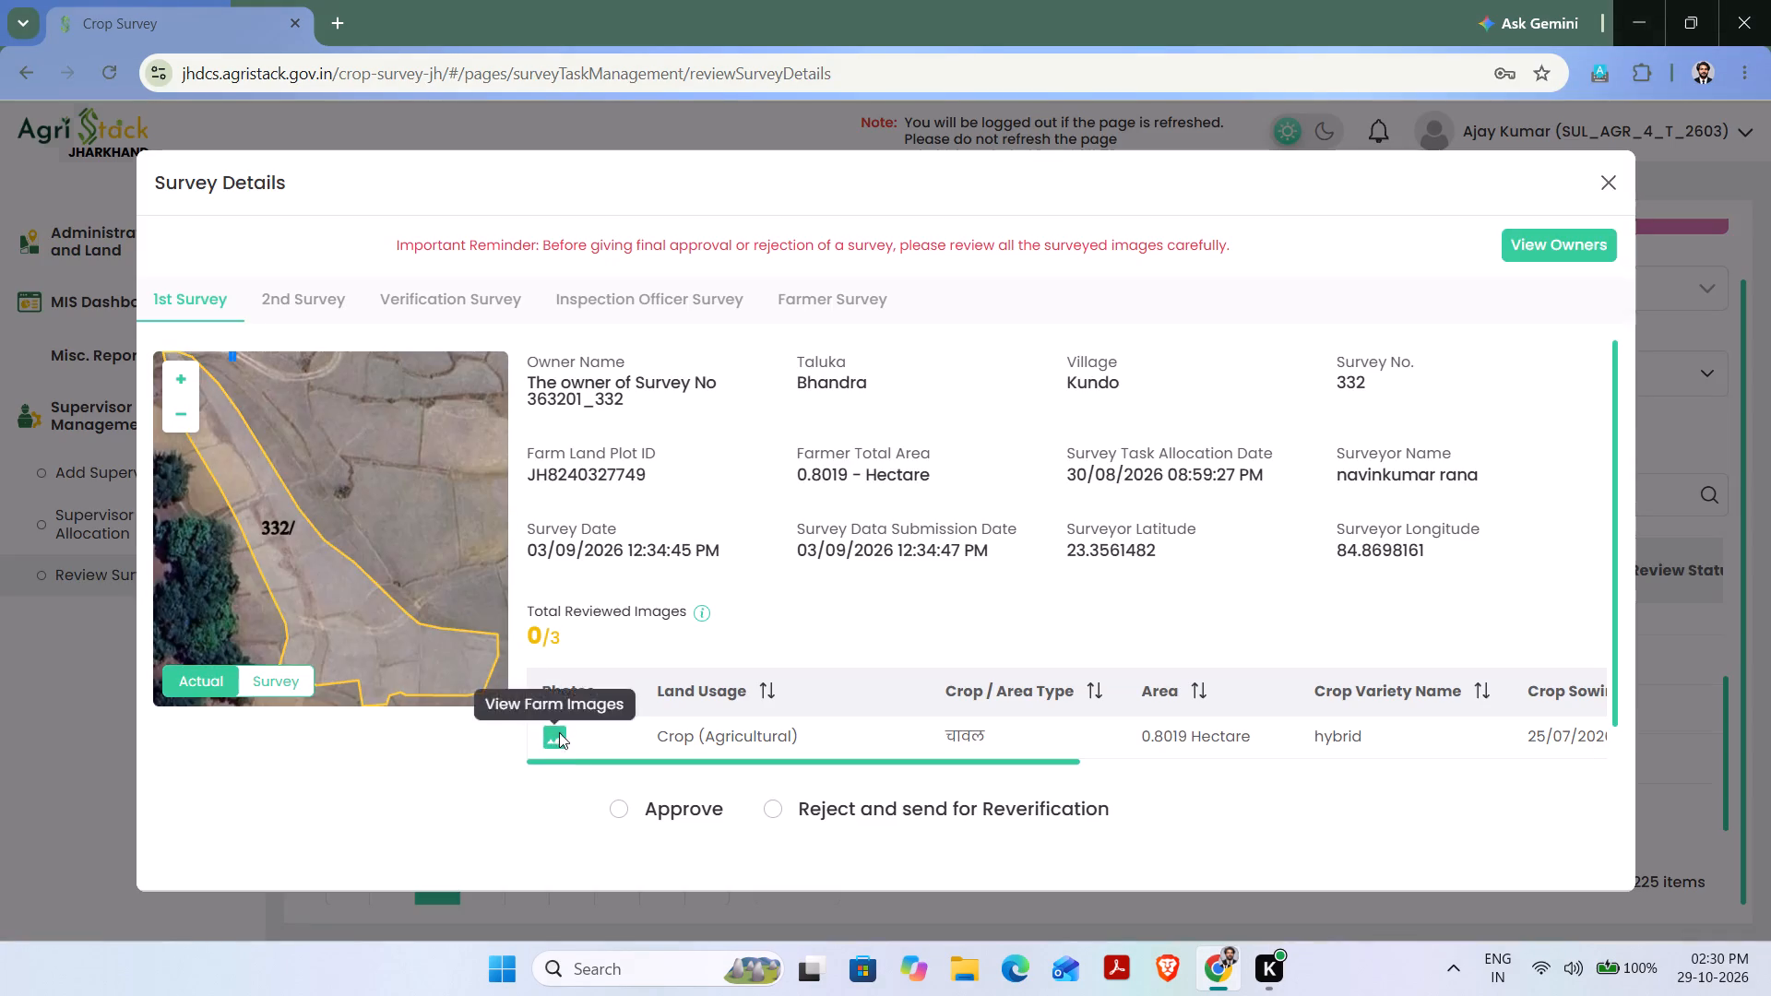
click(773, 820)
drag(860, 716, 750, 723)
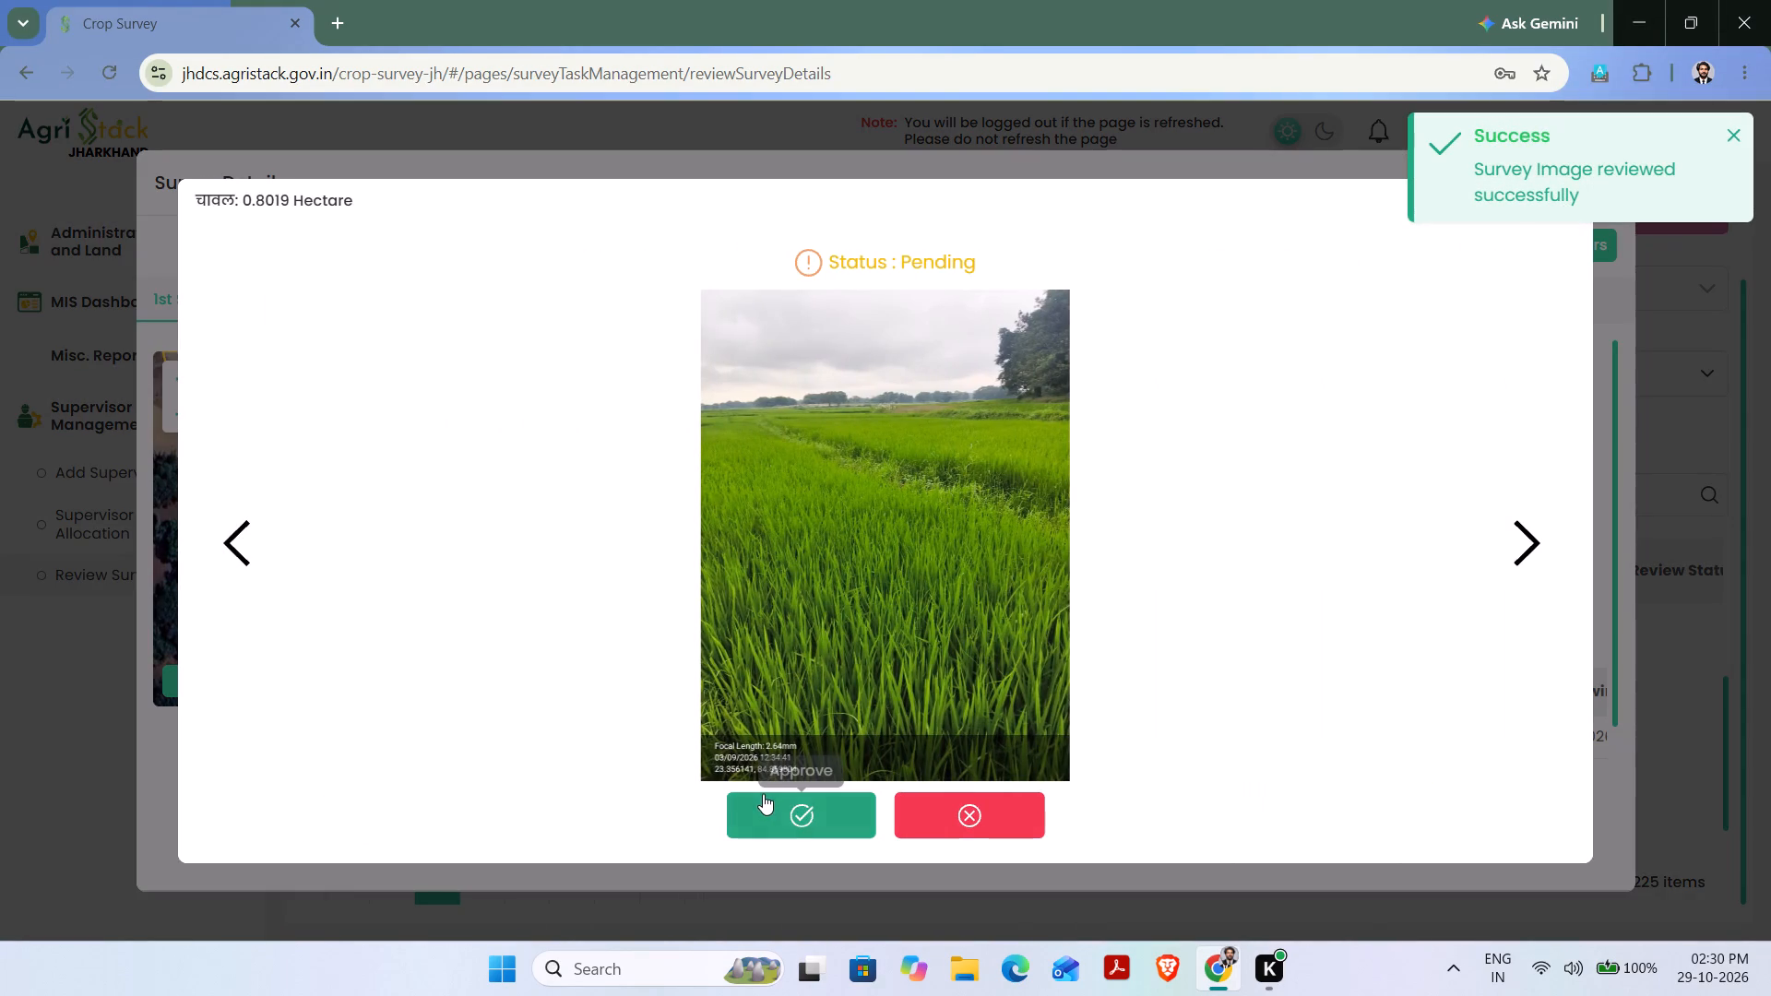
click(767, 805)
drag(920, 616, 816, 634)
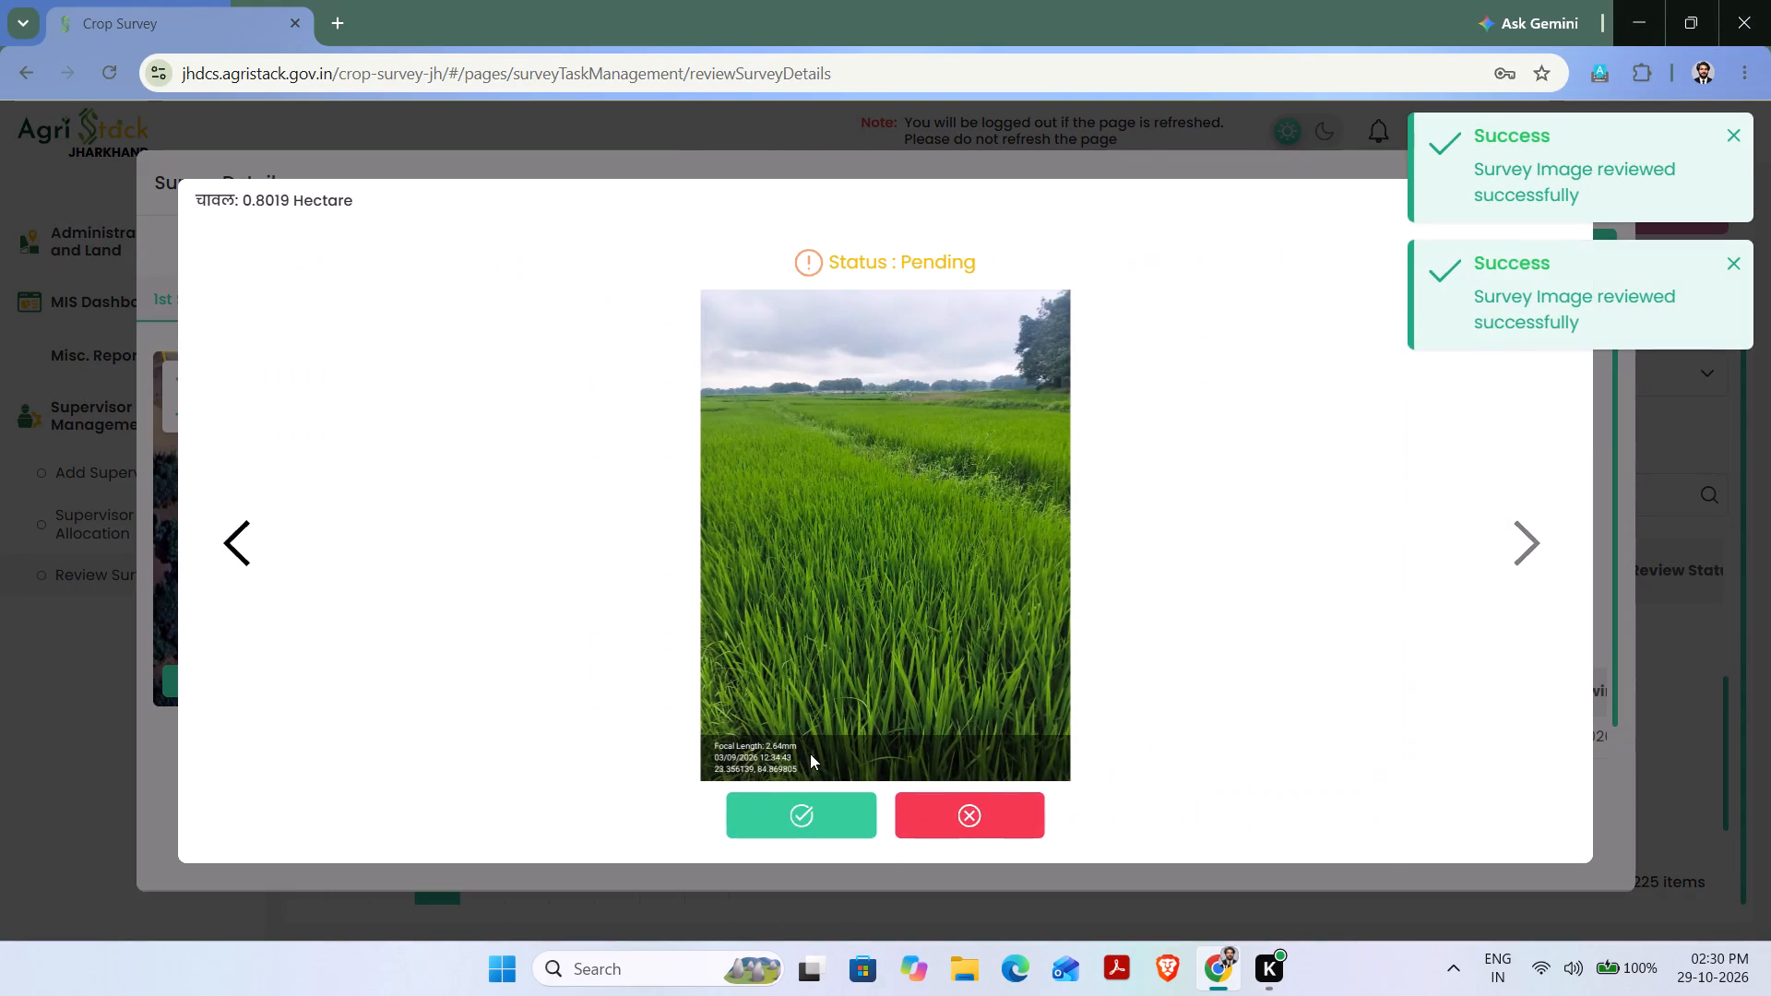
click(808, 802)
drag(934, 634, 881, 633)
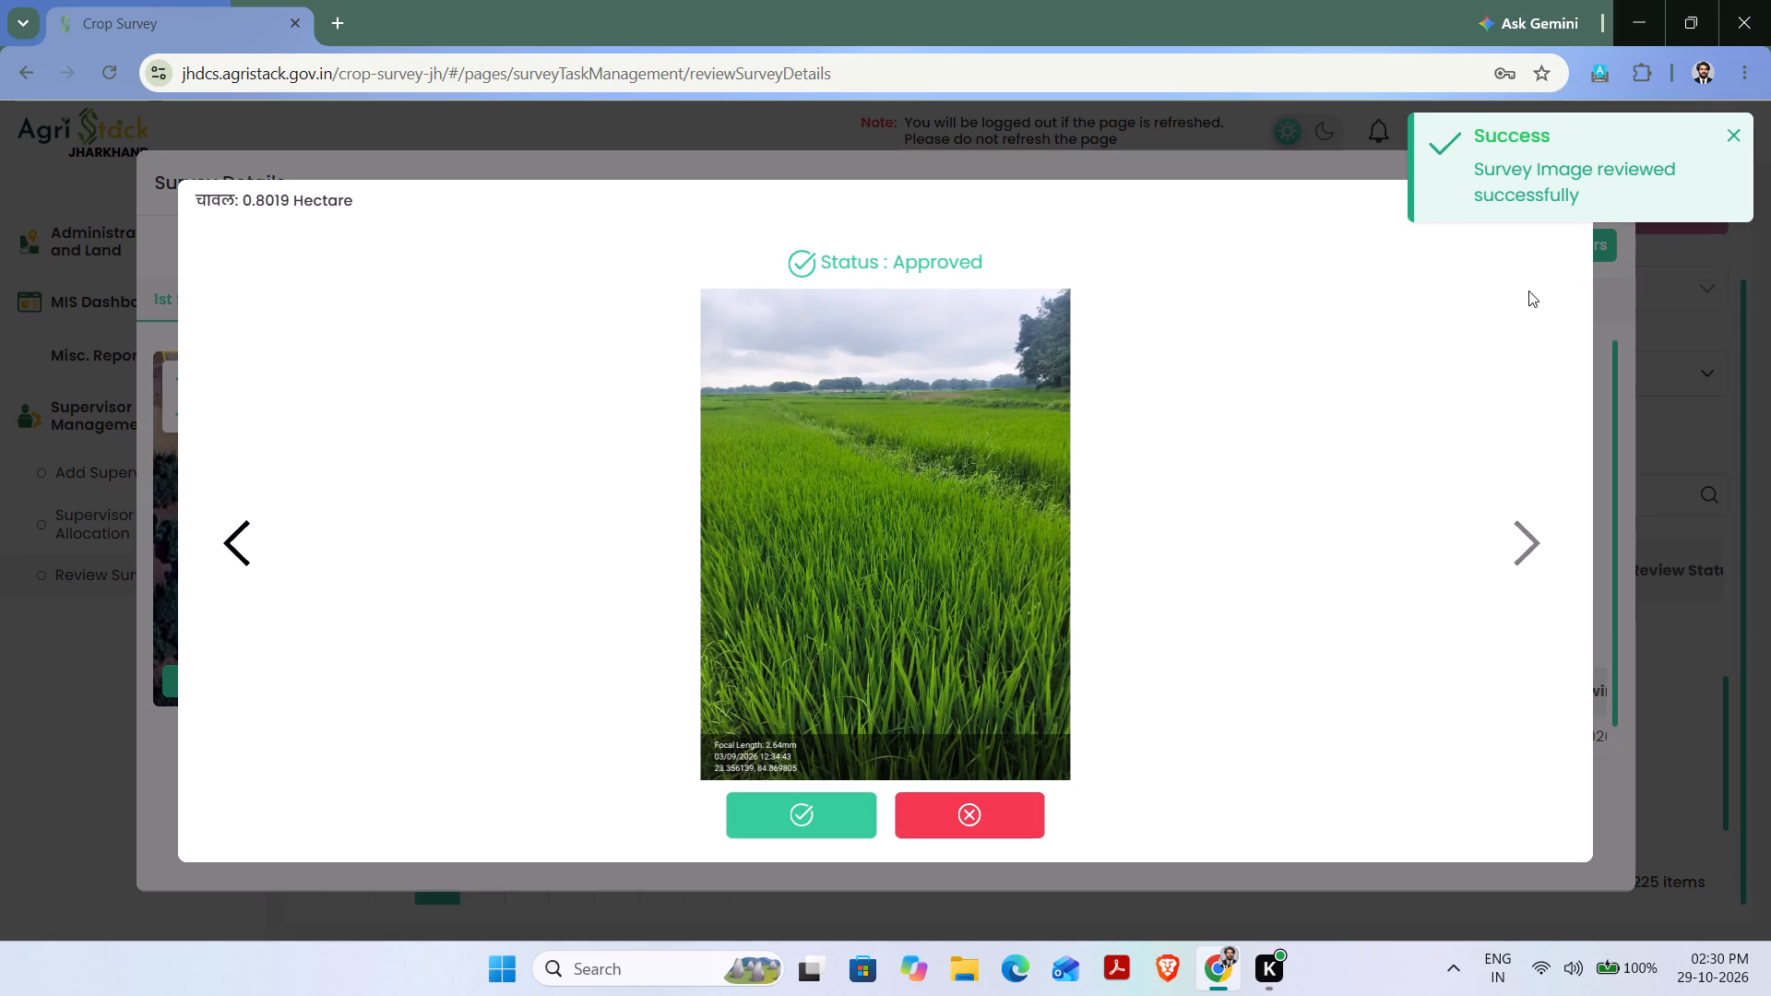
click(1571, 193)
Approve the 1st survey of survey number 332, save the review and close its details.
scroll(868, 728, down, 1)
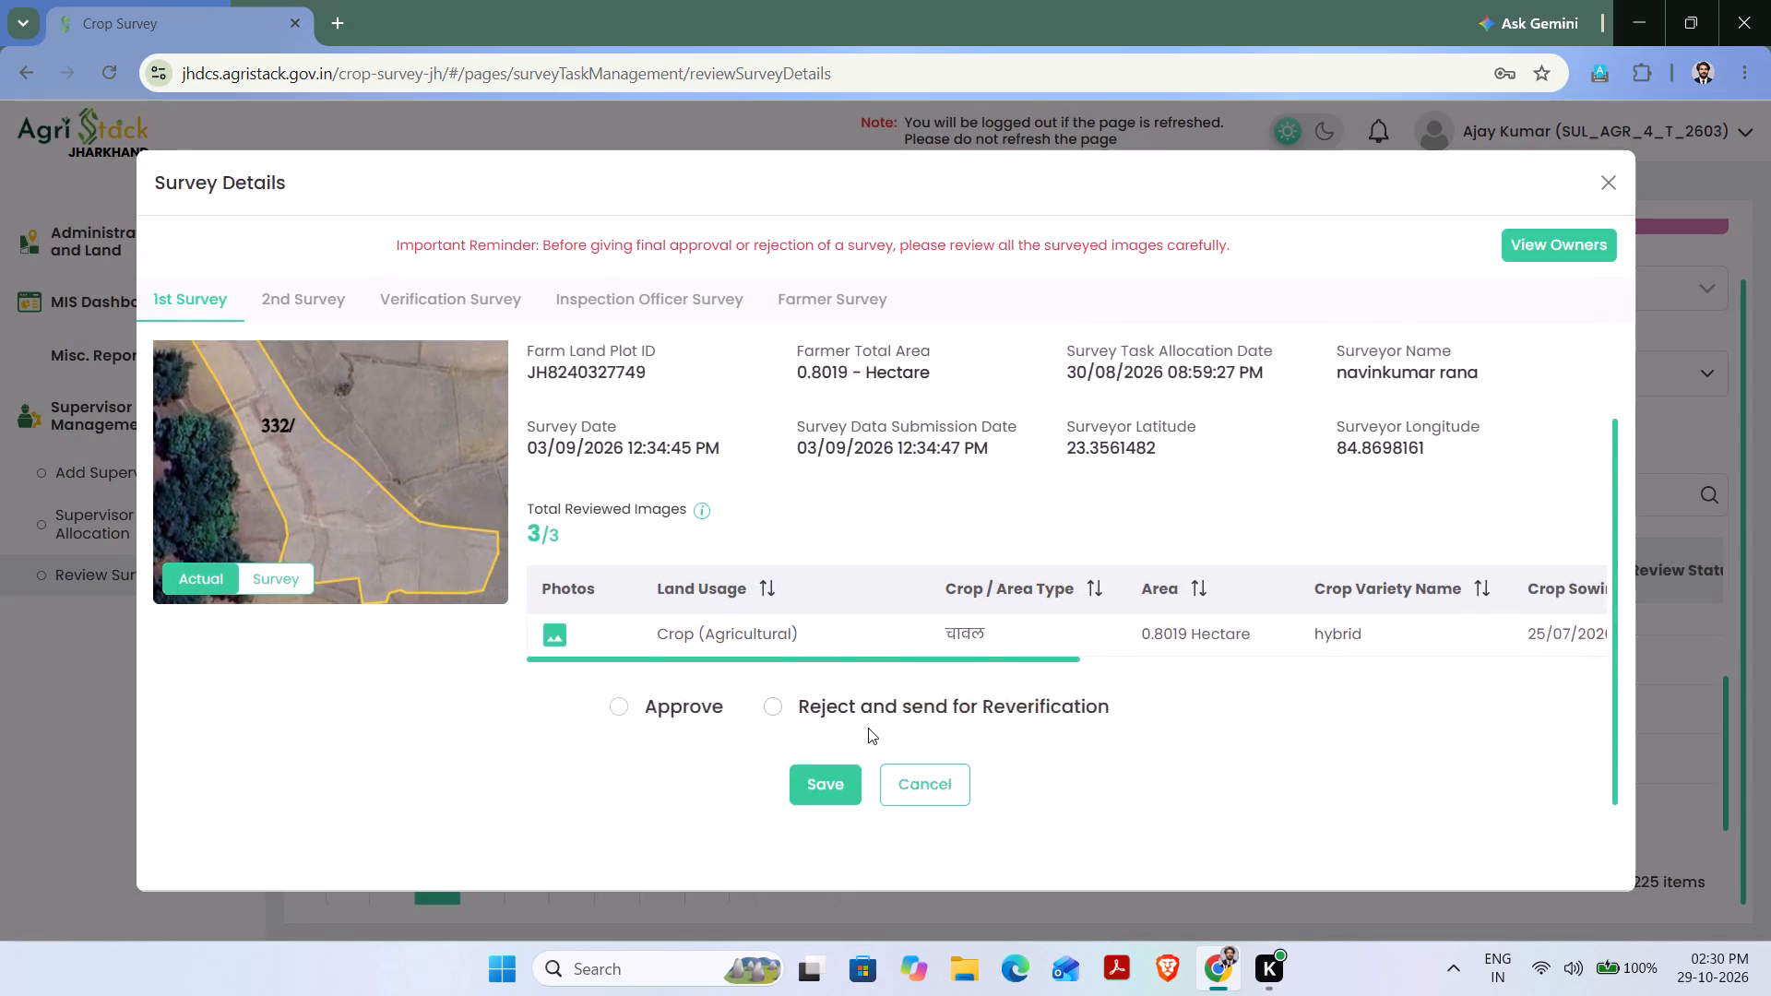
scroll(868, 728, down, 1)
click(683, 658)
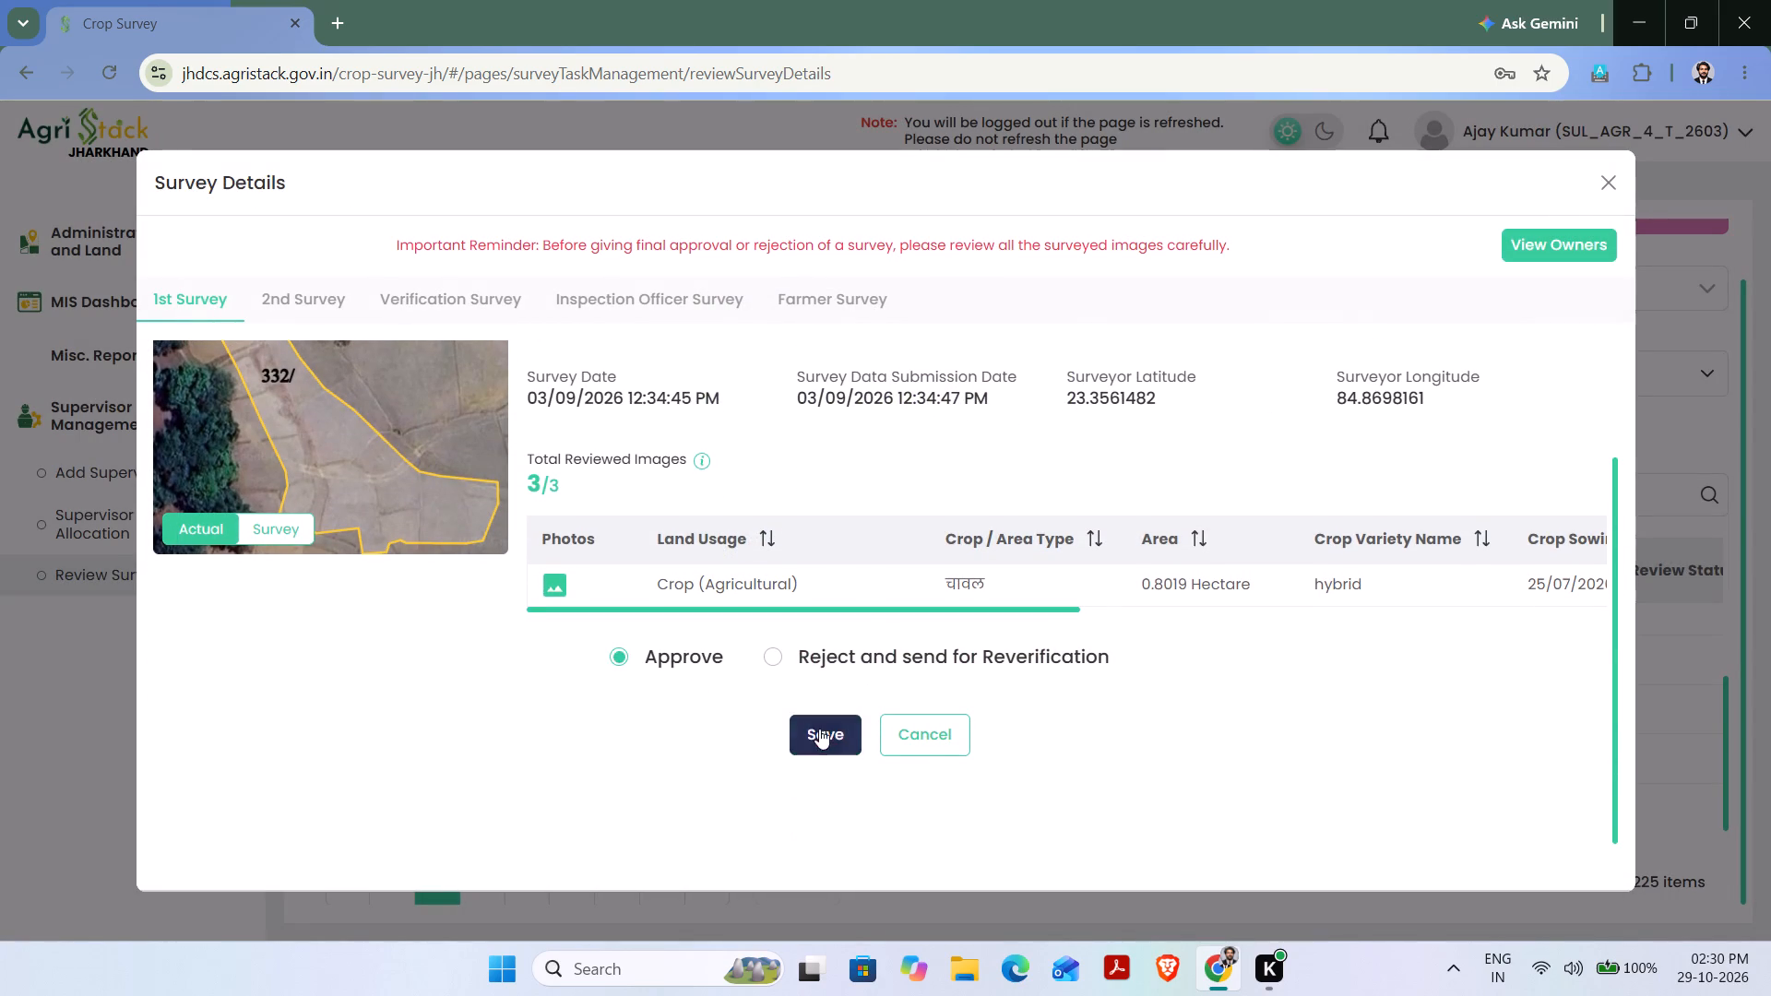
click(819, 729)
click(906, 575)
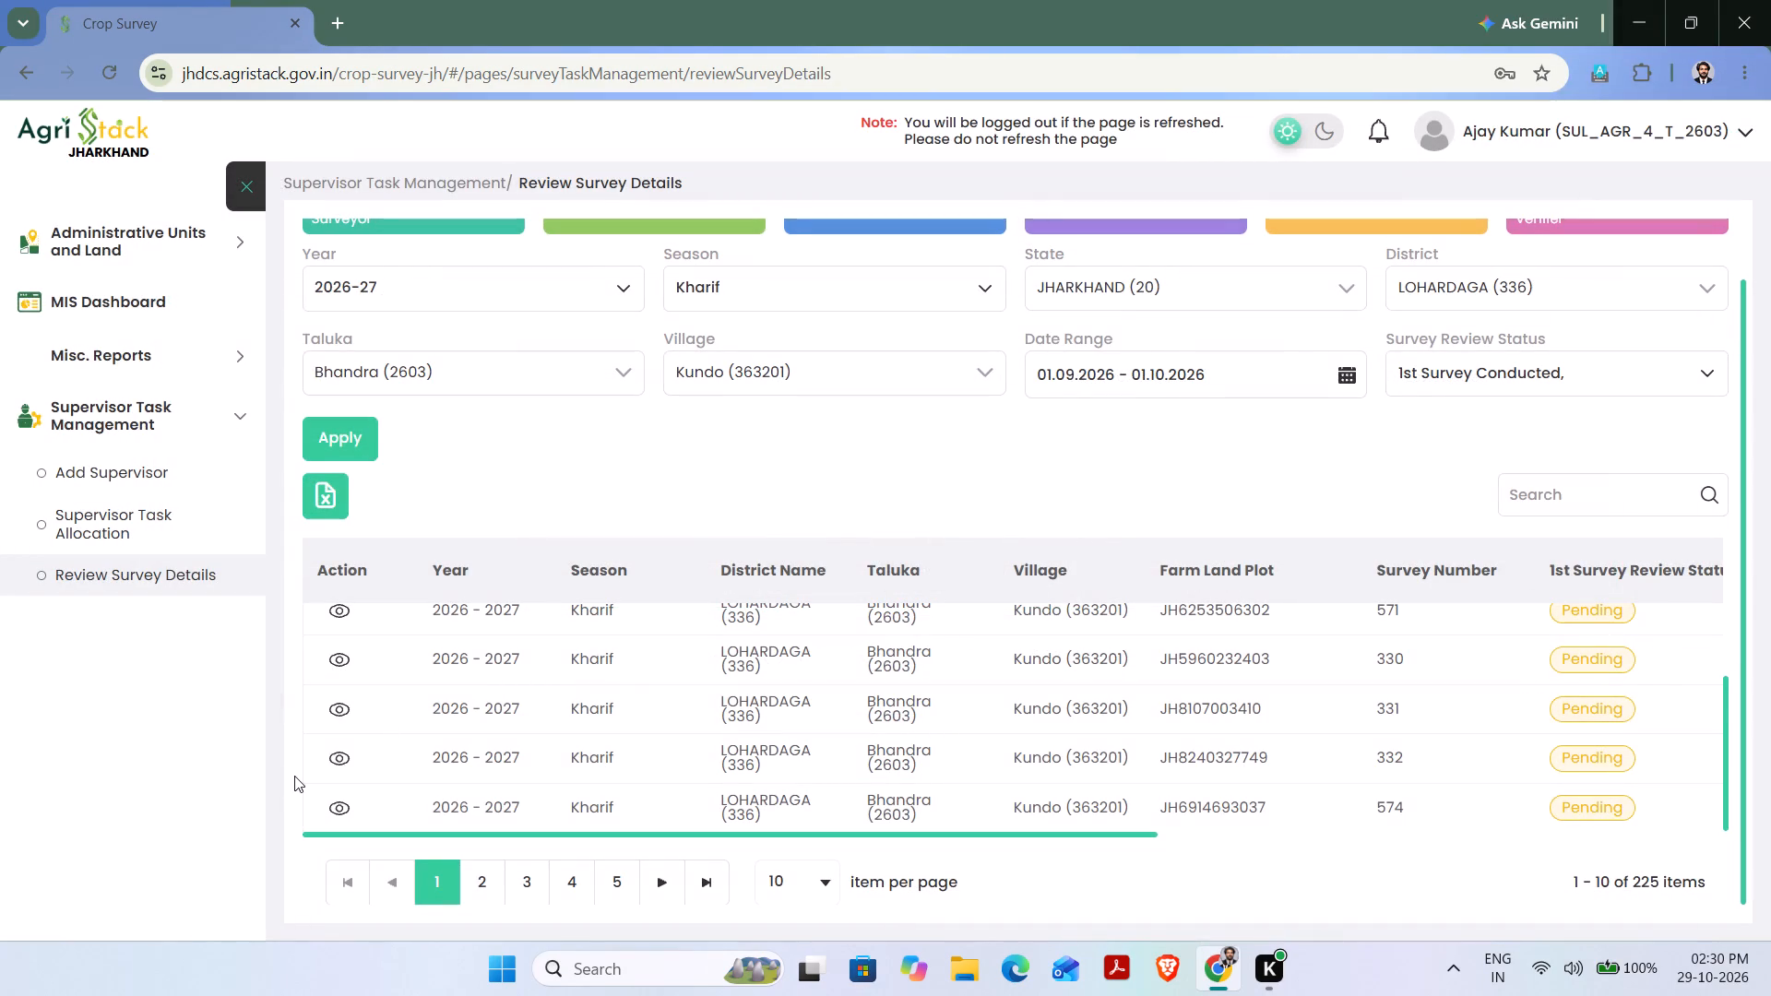
Open the details of survey number 331 and approve all three of its चावल crop photos.
click(346, 717)
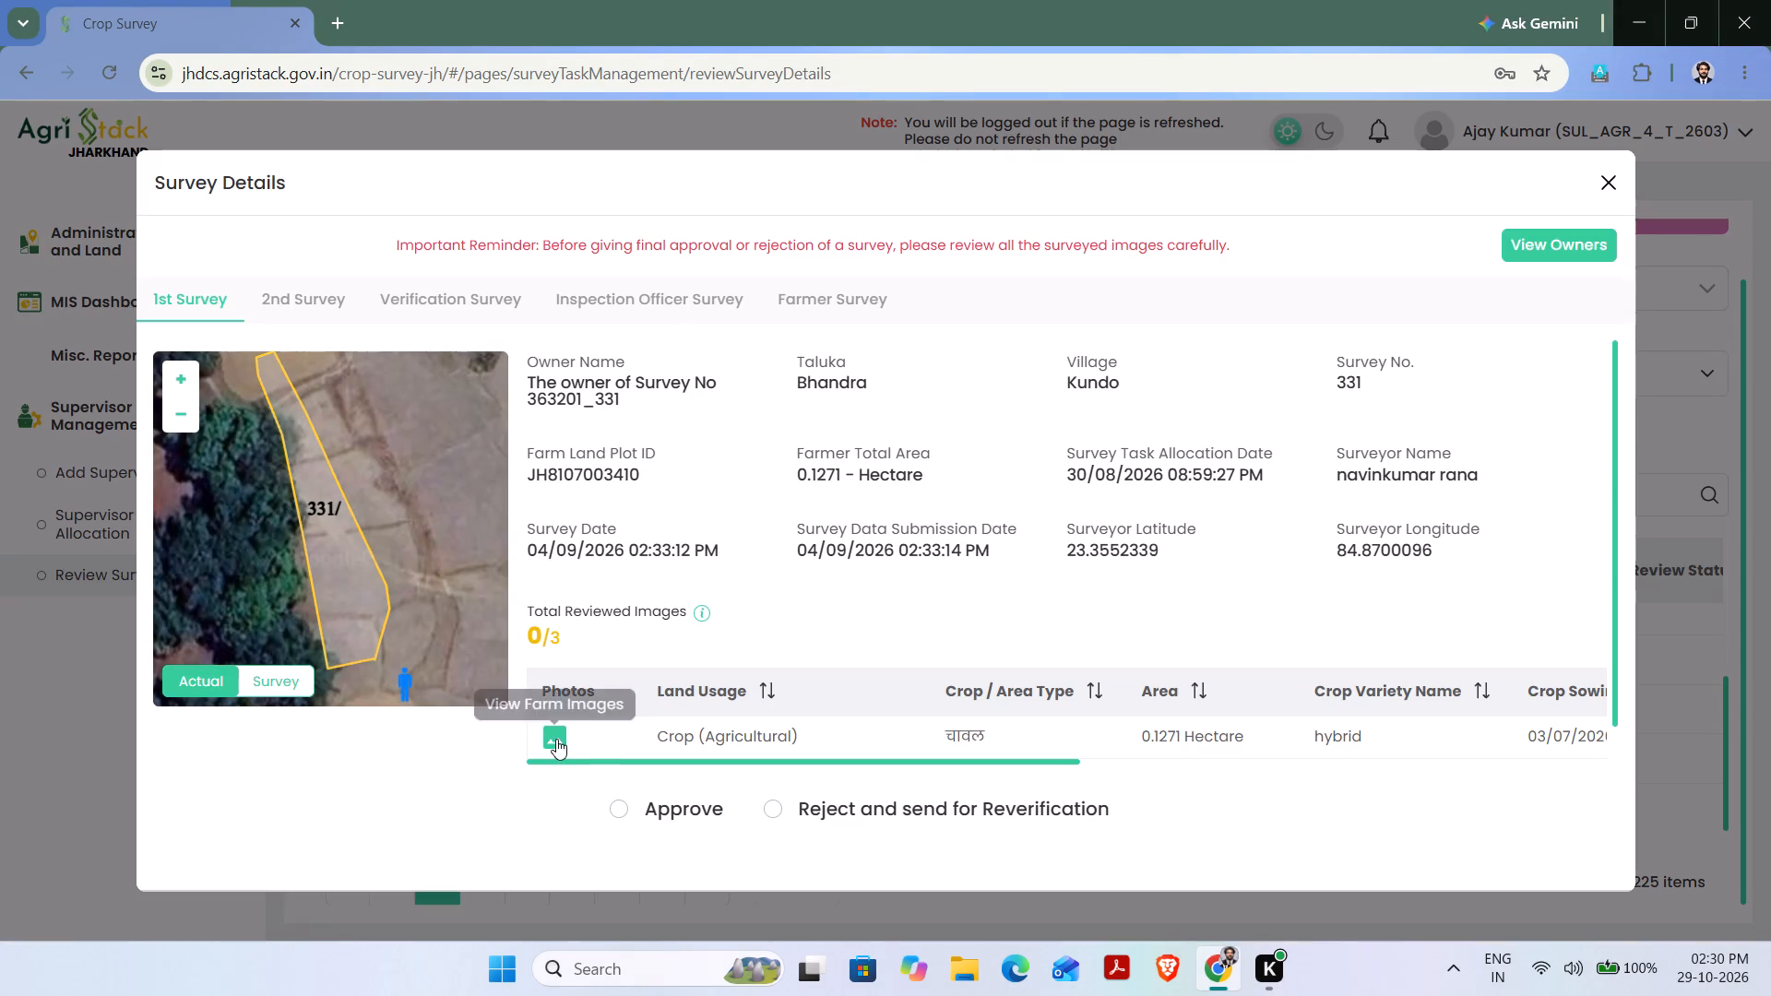
click(556, 739)
click(768, 810)
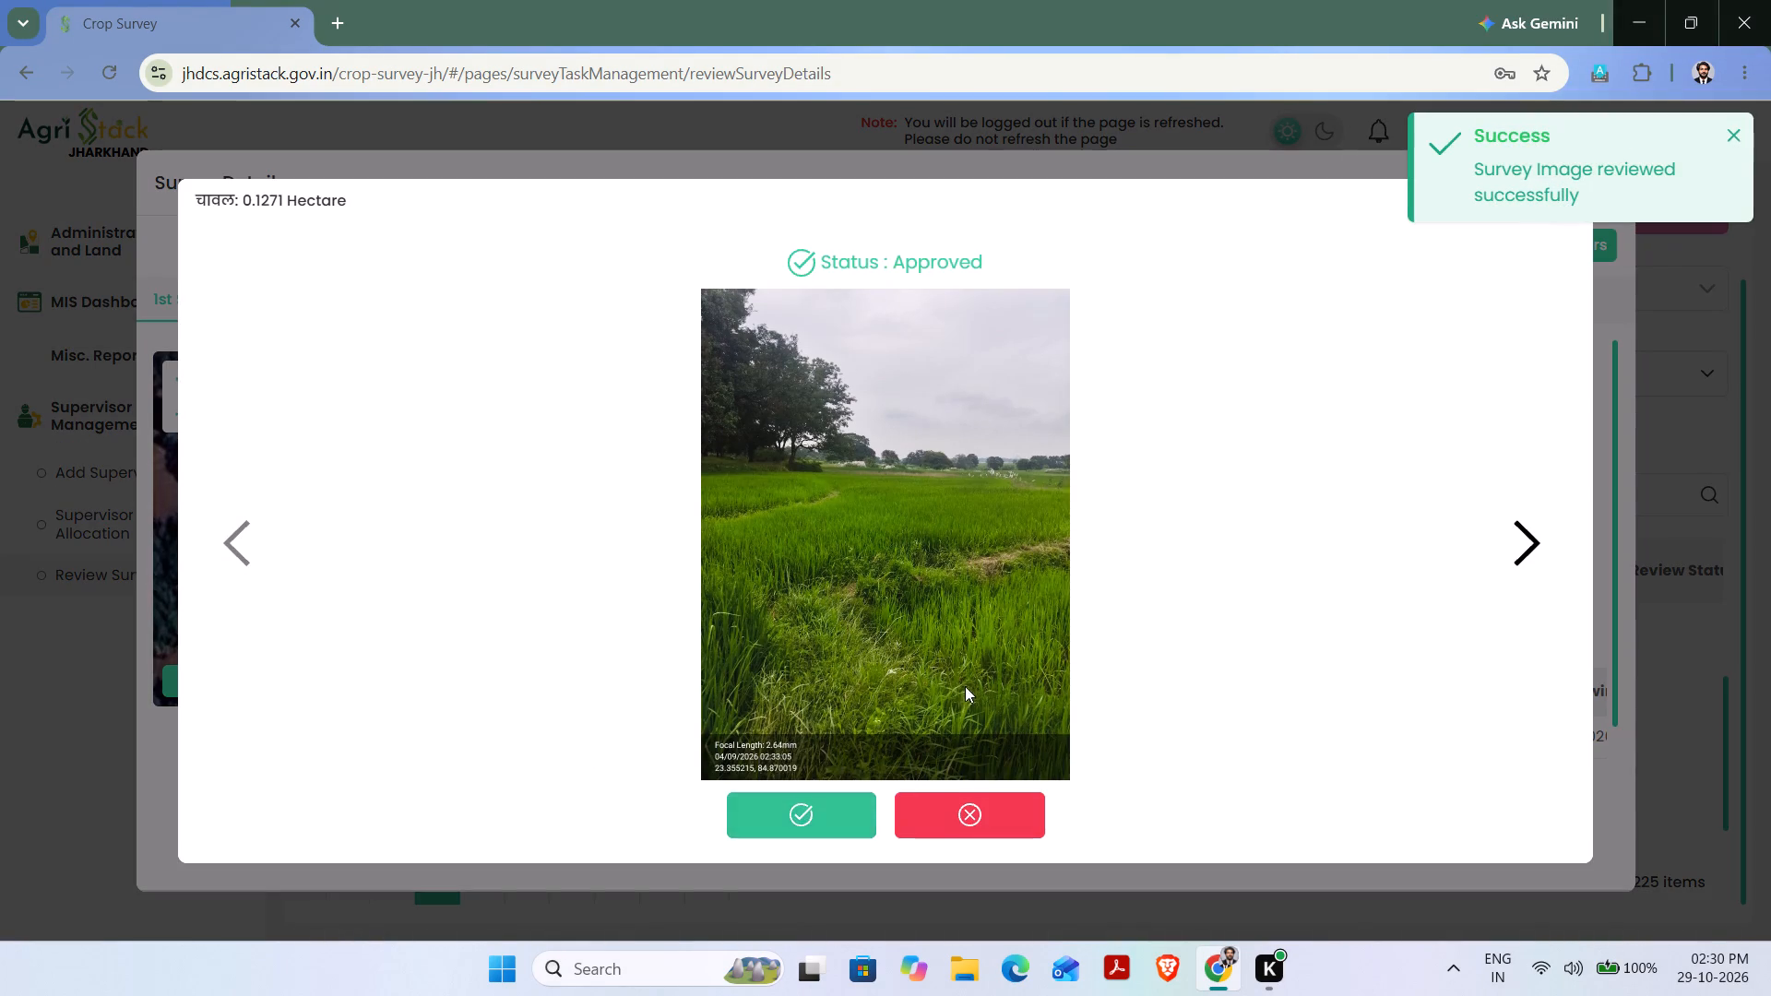
drag(952, 687, 832, 711)
click(829, 812)
drag(963, 674, 896, 675)
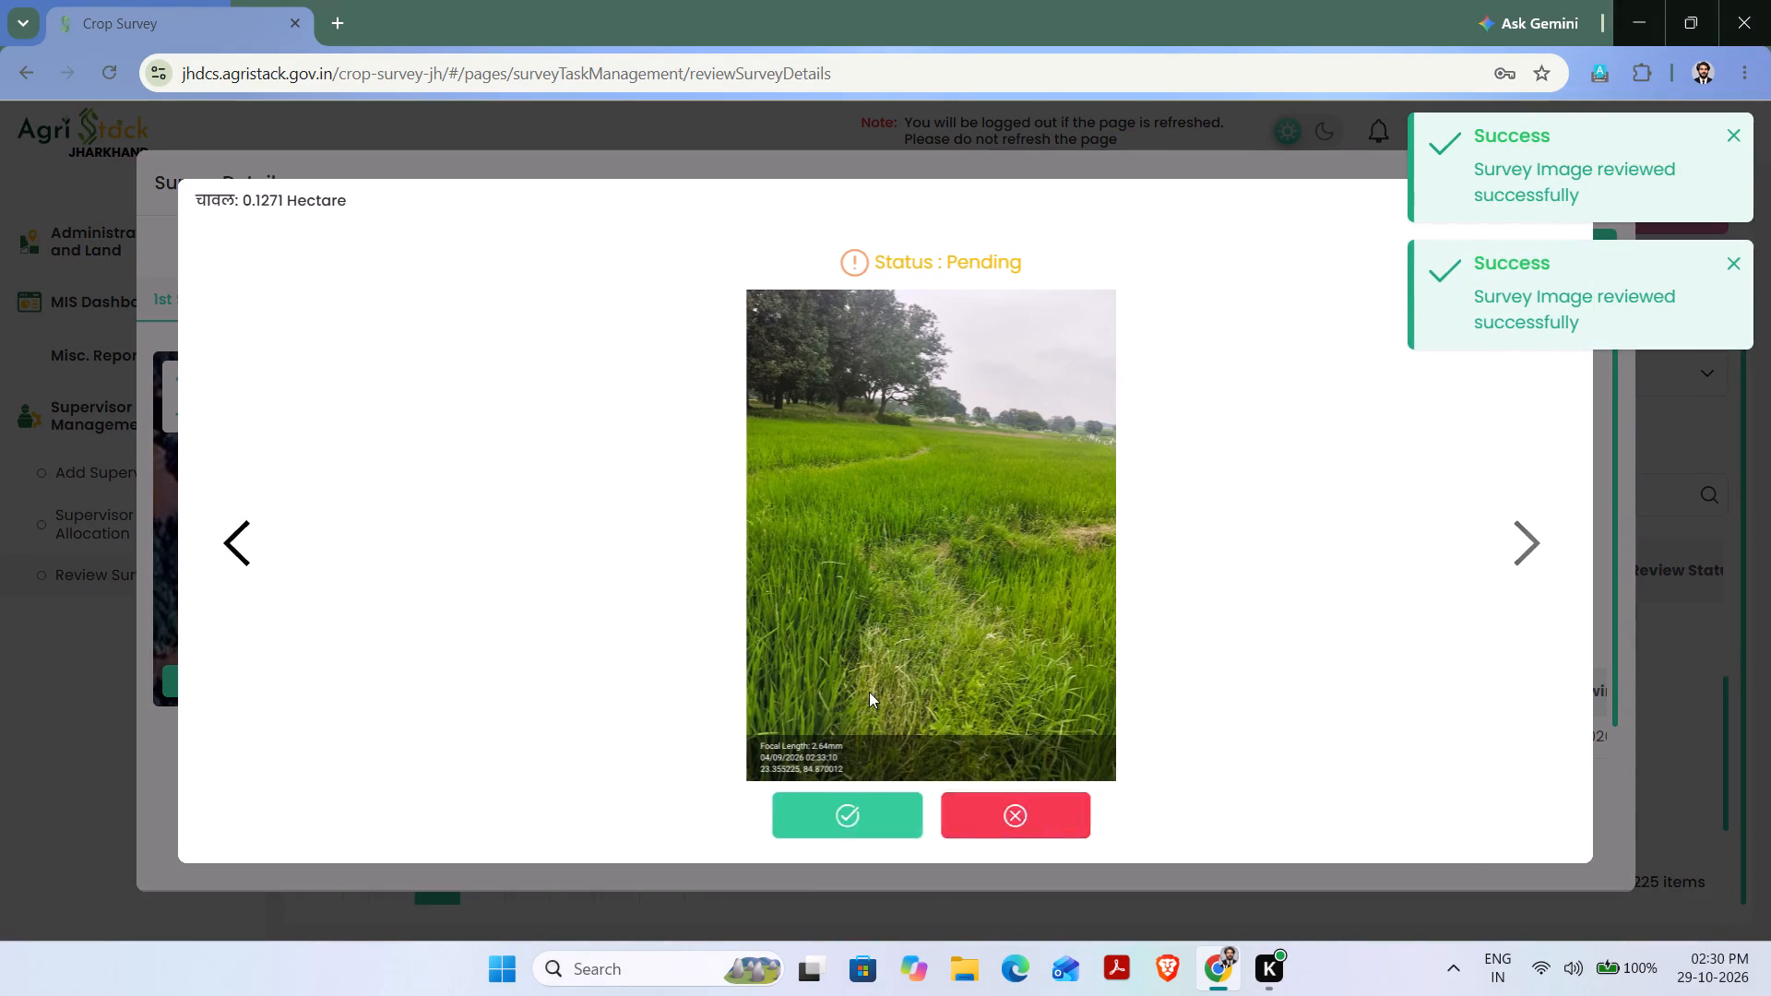
click(844, 802)
drag(981, 631, 931, 629)
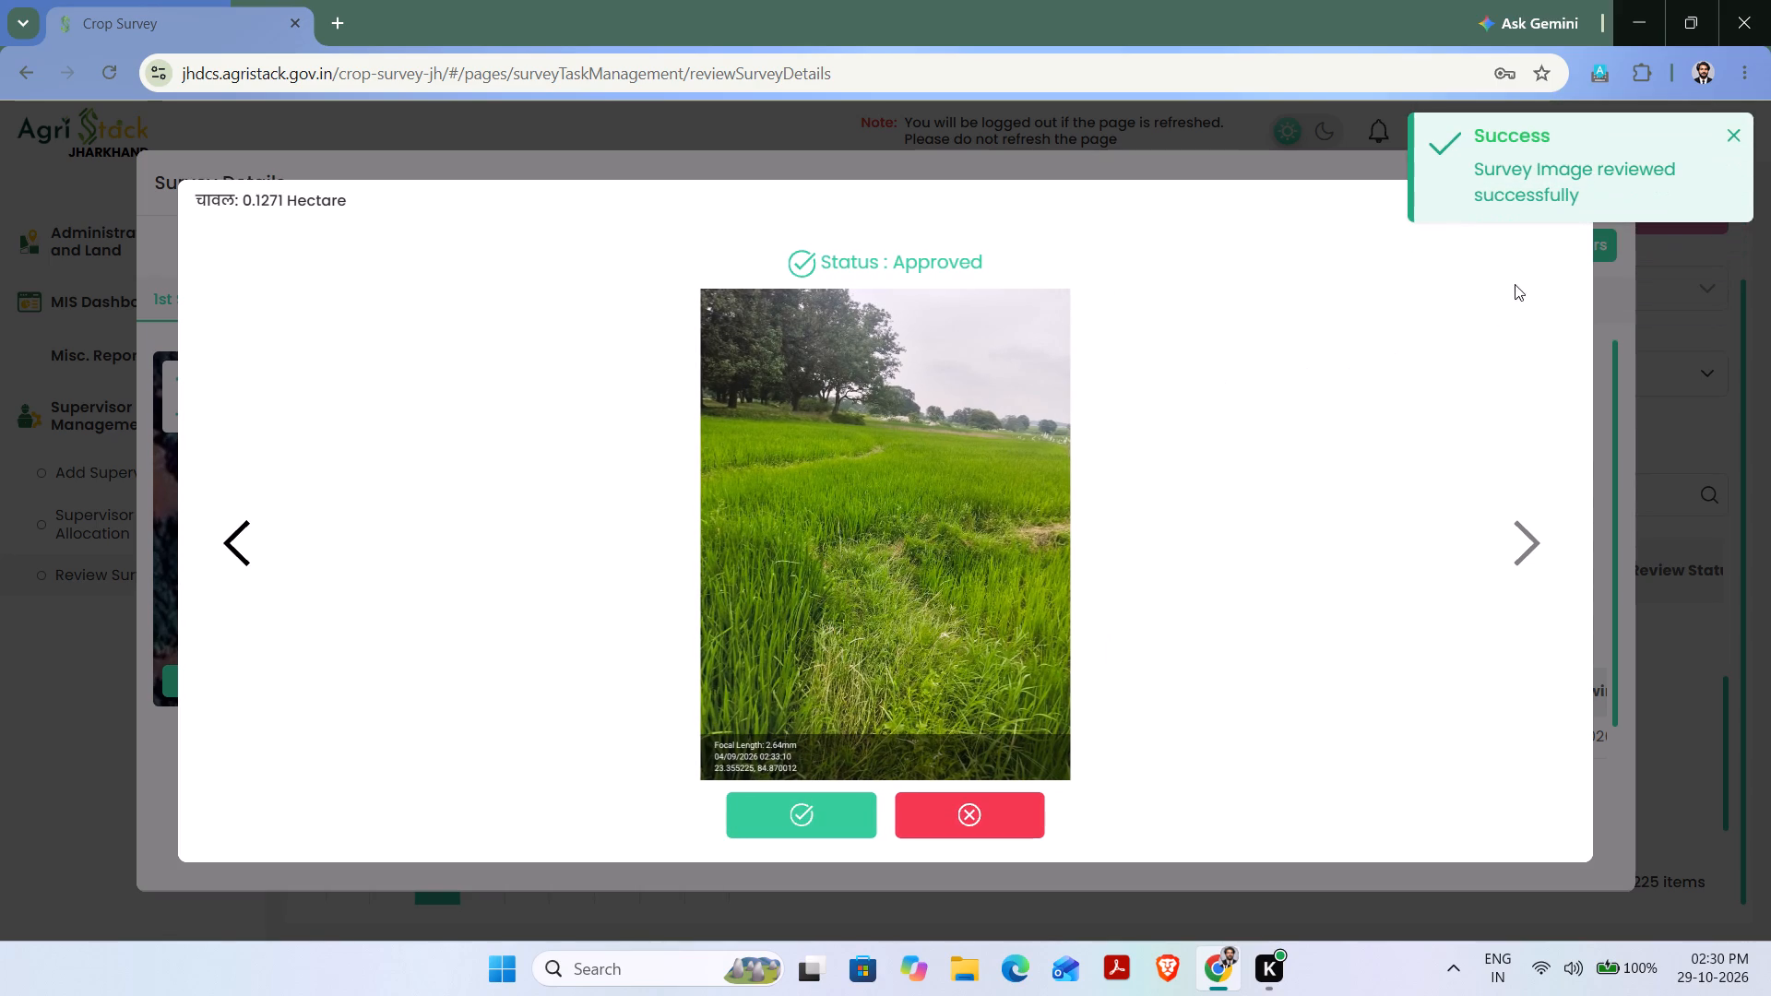
click(1569, 203)
Approve the 1st survey of survey number 331, save the review and close its details.
scroll(1103, 563, down, 2)
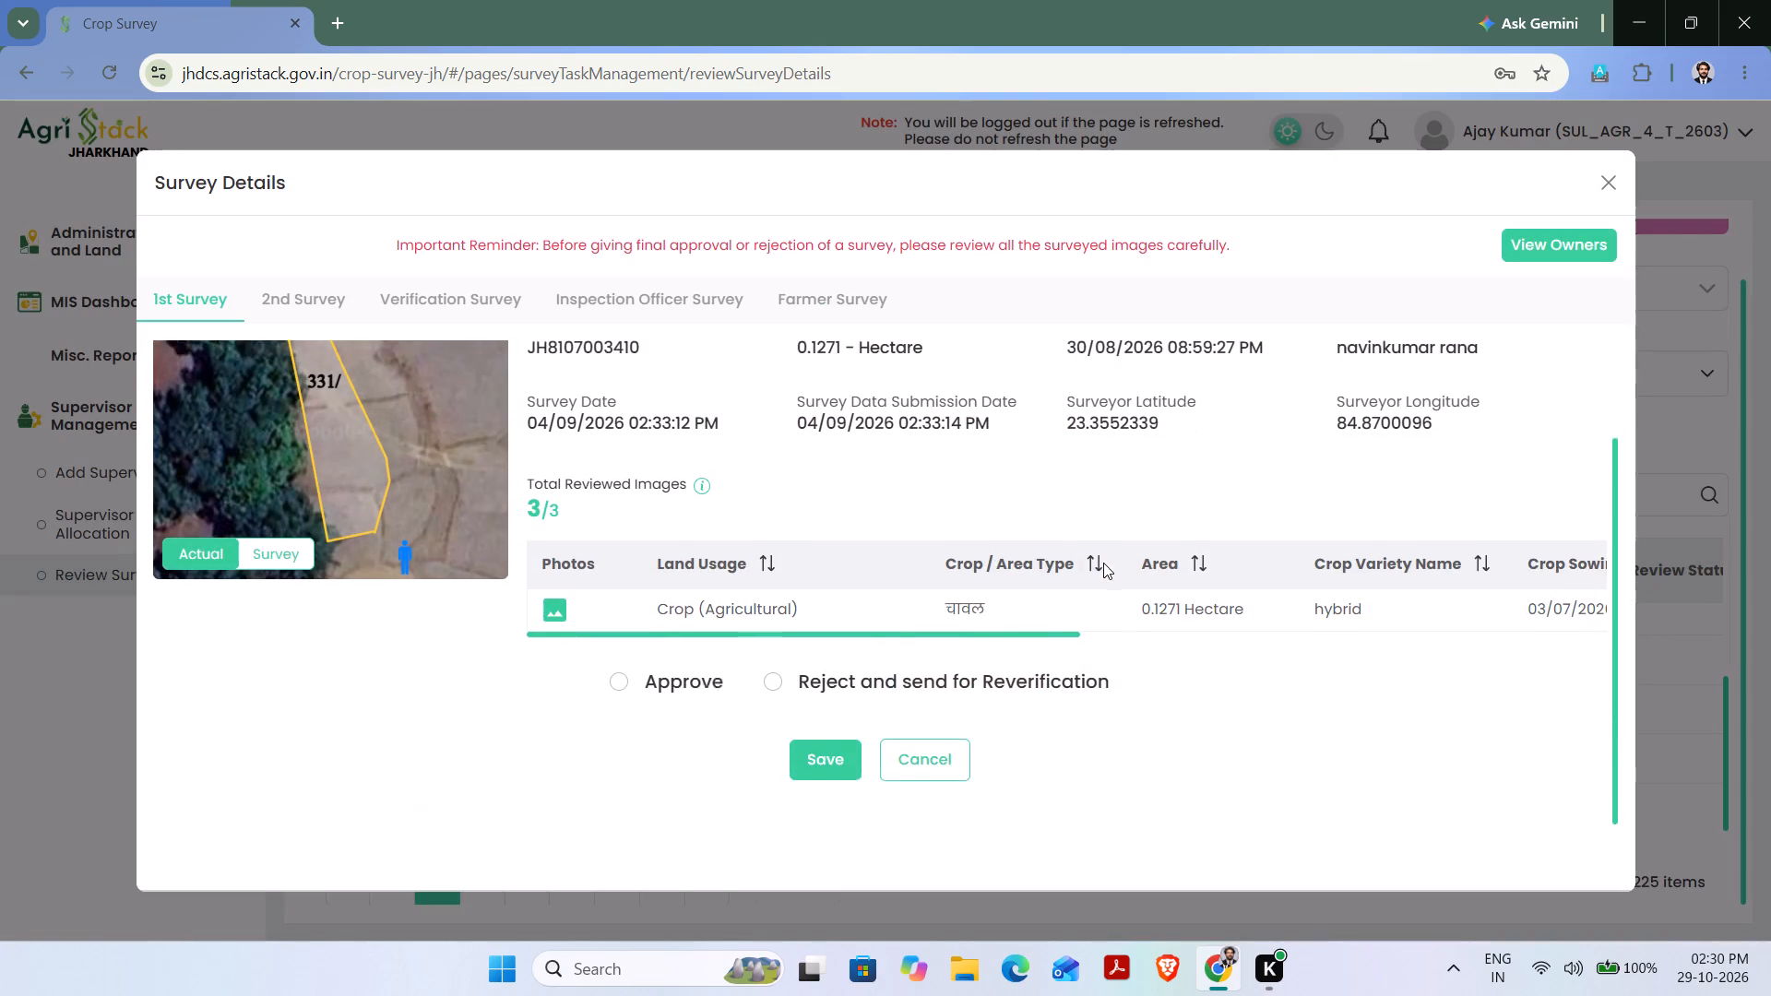
click(707, 675)
click(832, 743)
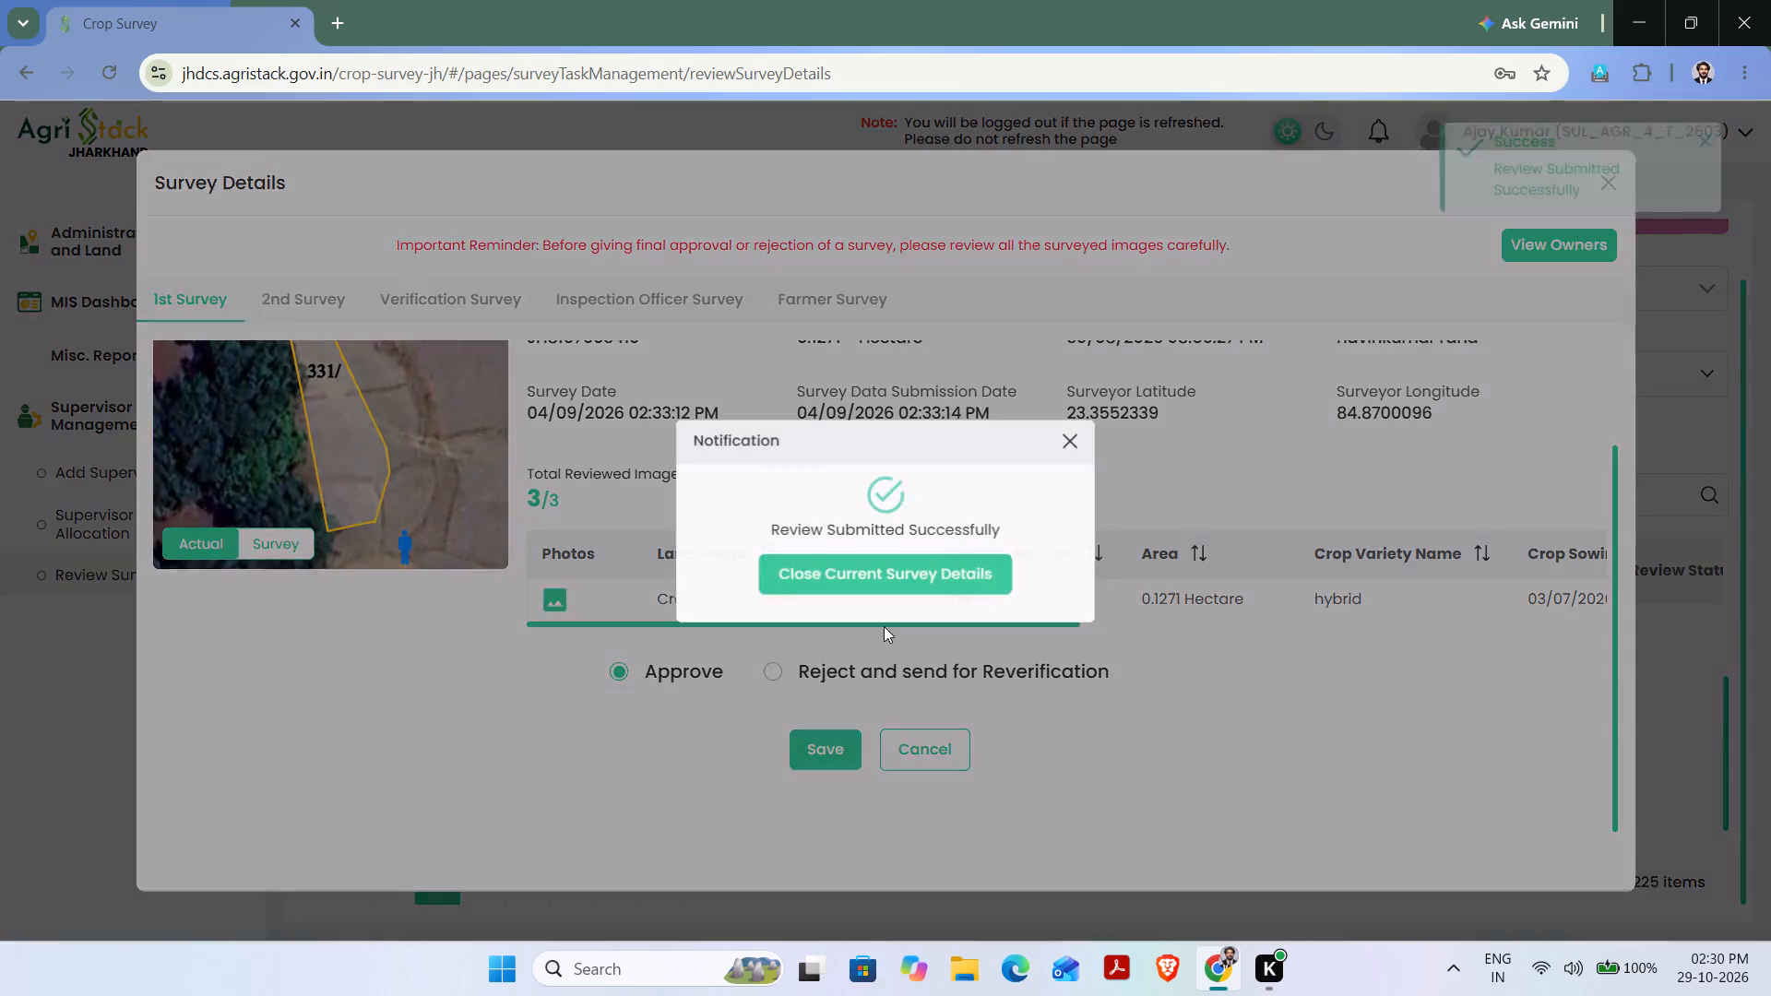
click(897, 588)
click(337, 665)
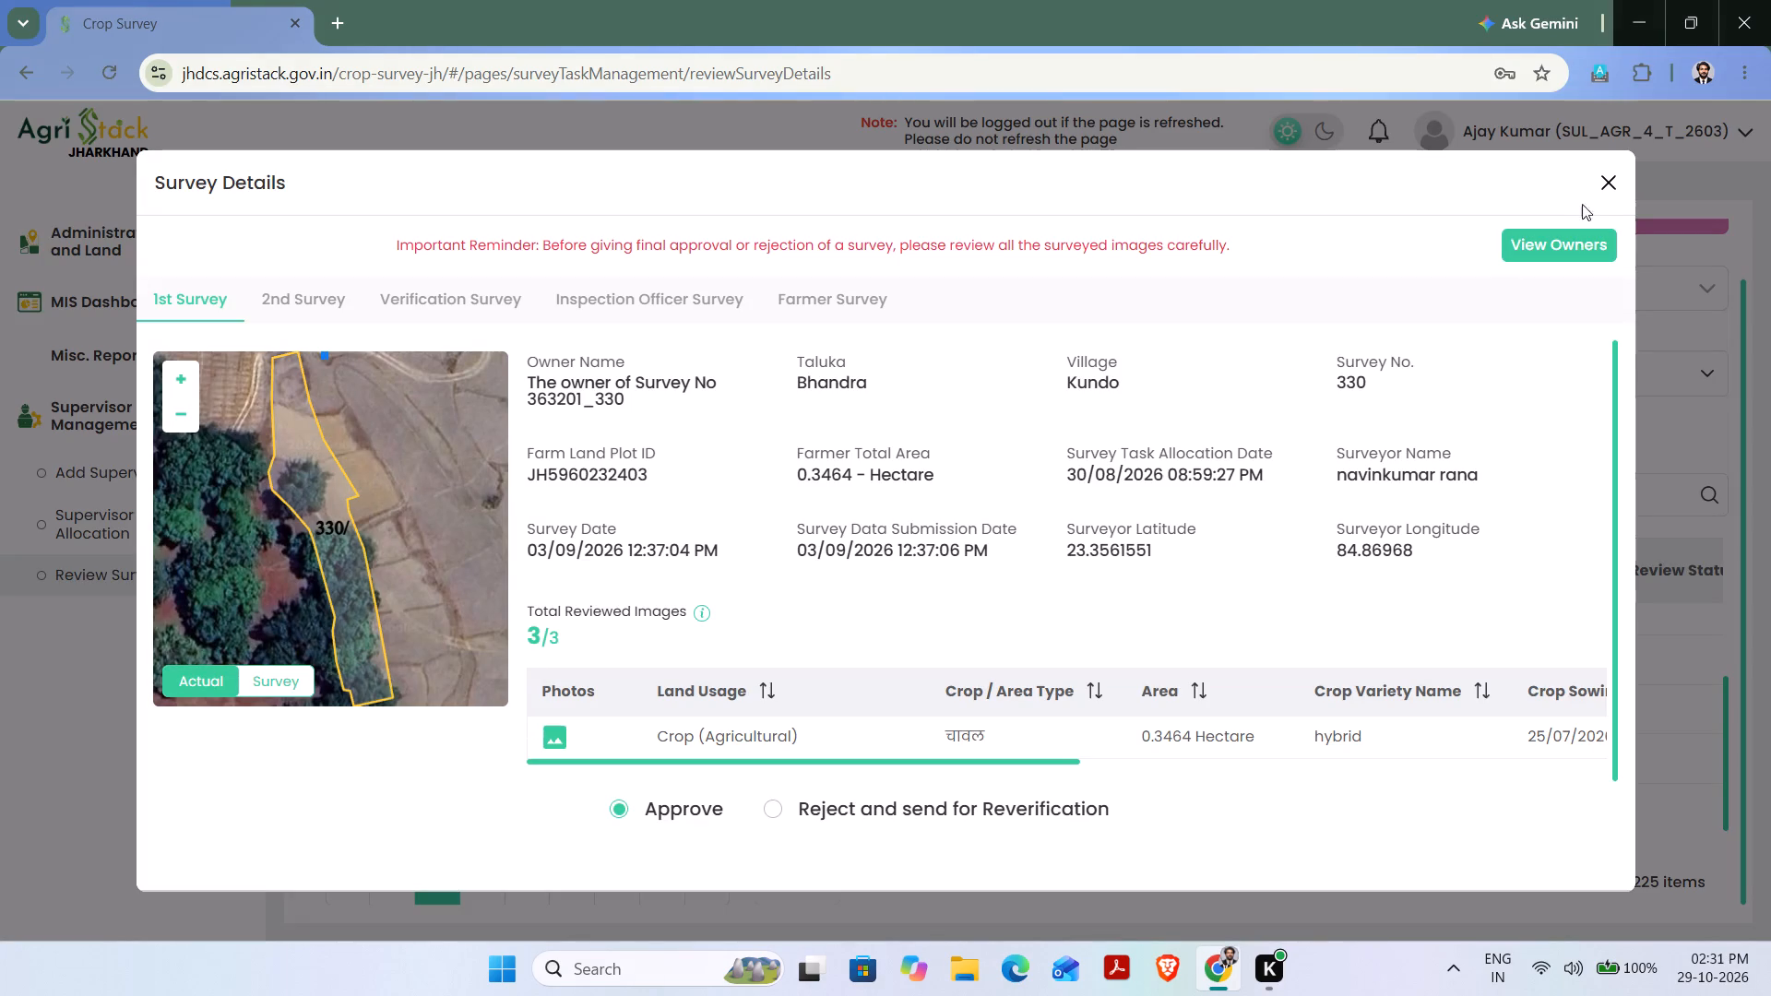
click(1605, 185)
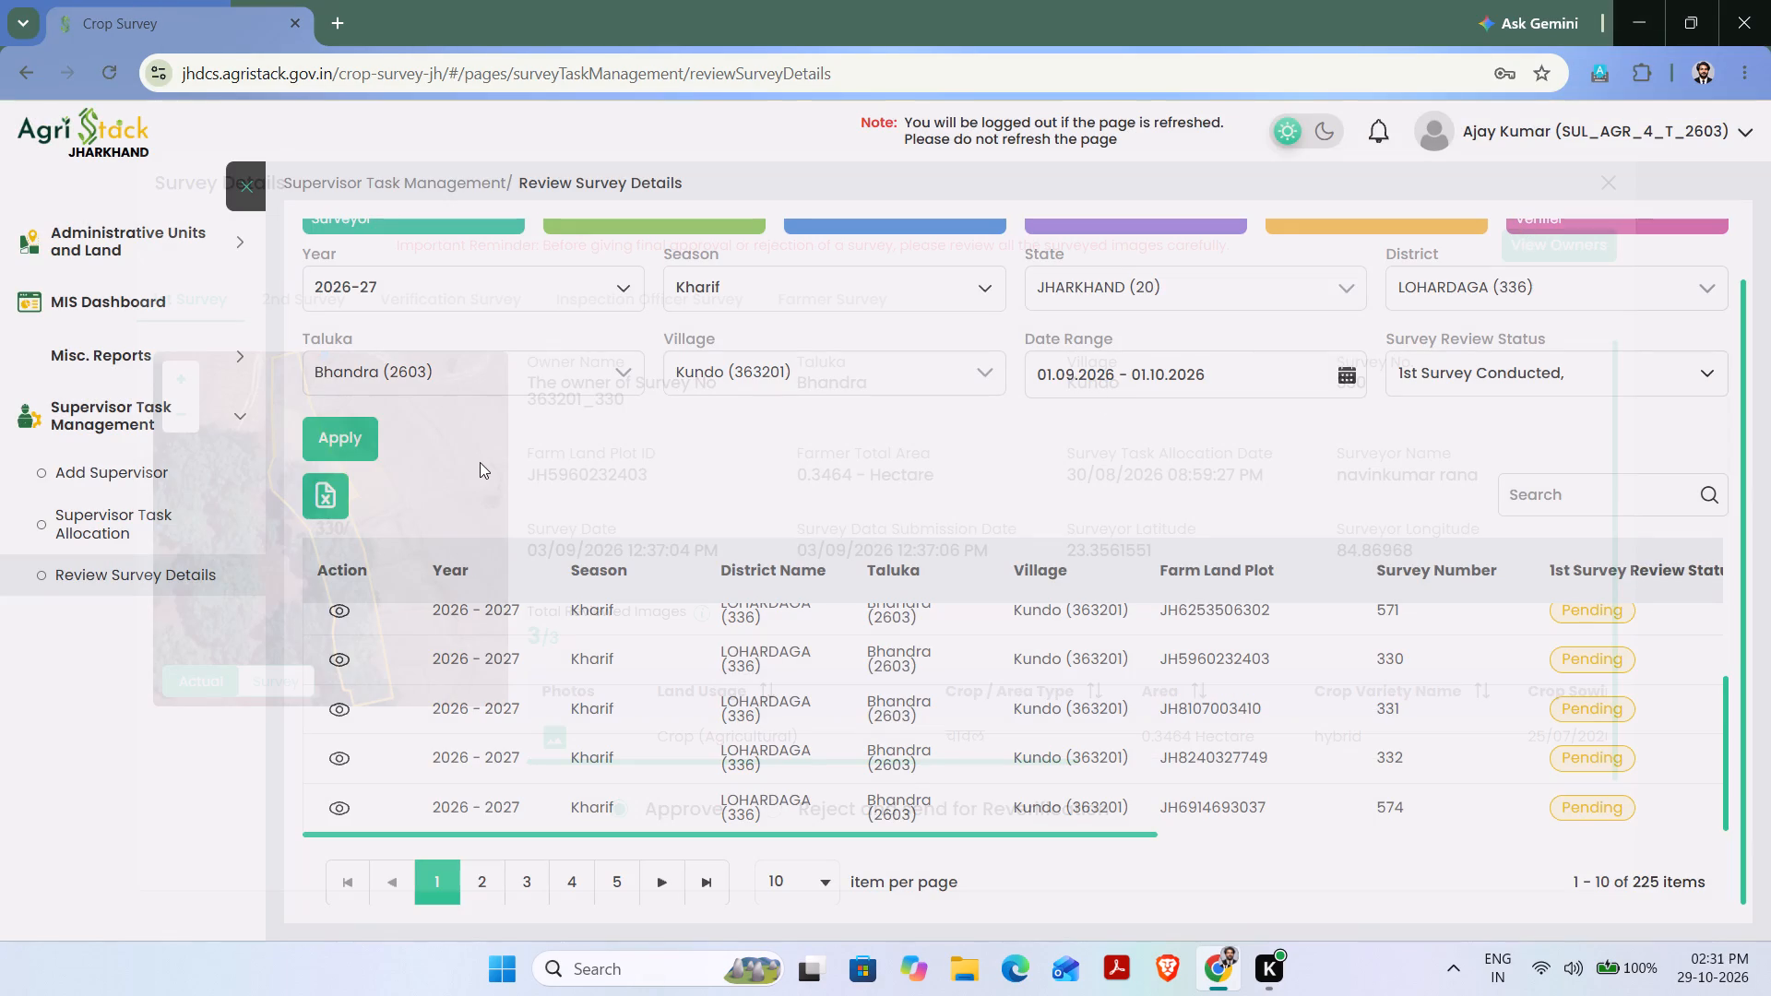
Reload the list of pending 1st surveys of Kundo with the current filters.
click(351, 436)
Open the details of survey number 333 and approve all three of its चावल crop photos.
scroll(463, 703, up, 3)
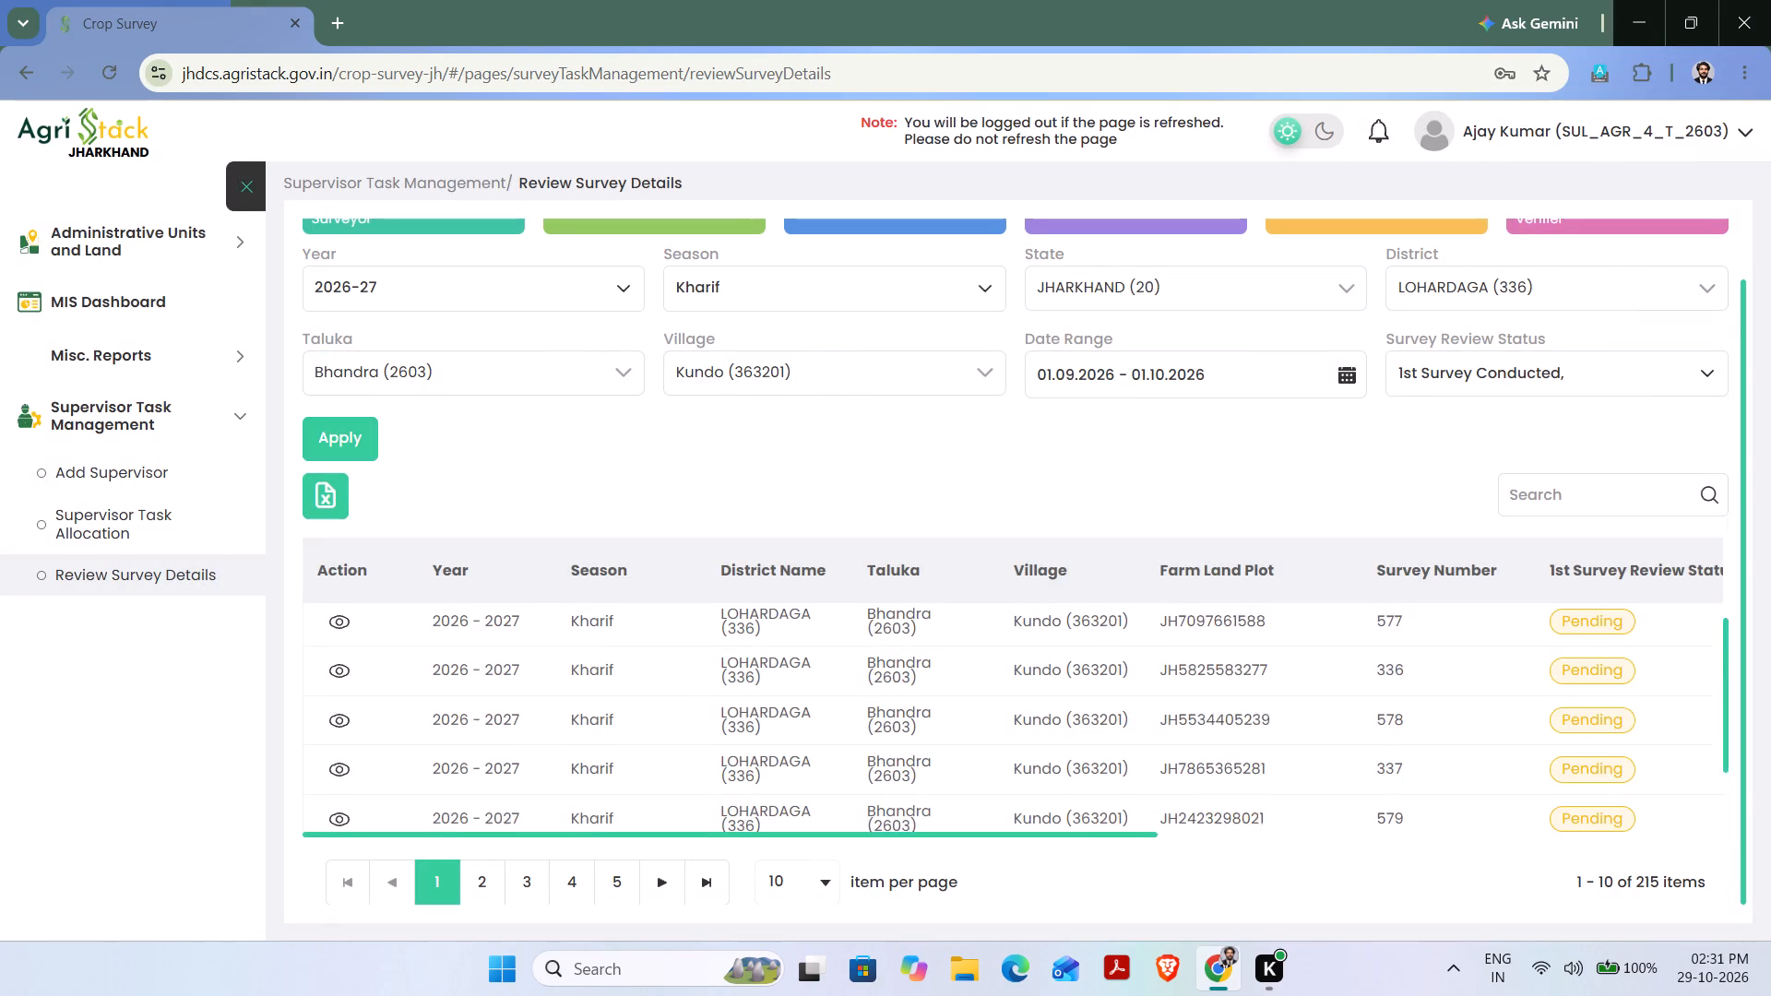
scroll(463, 703, up, 3)
click(330, 624)
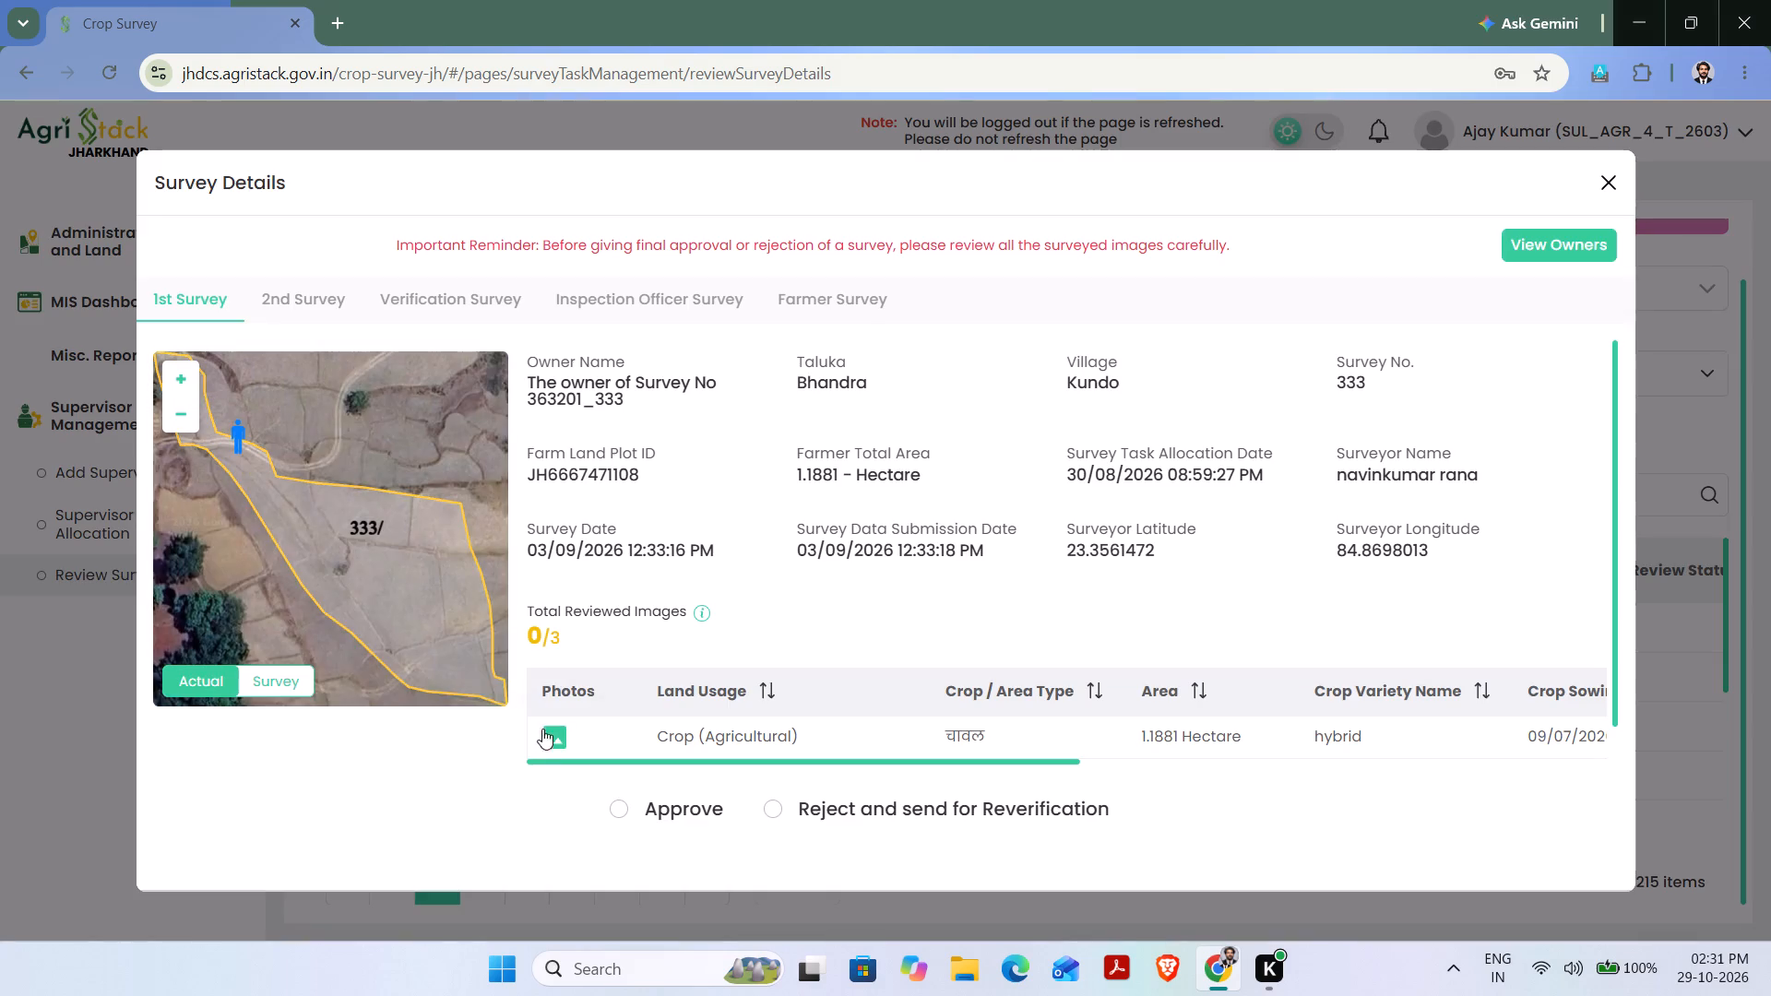
click(557, 739)
click(771, 827)
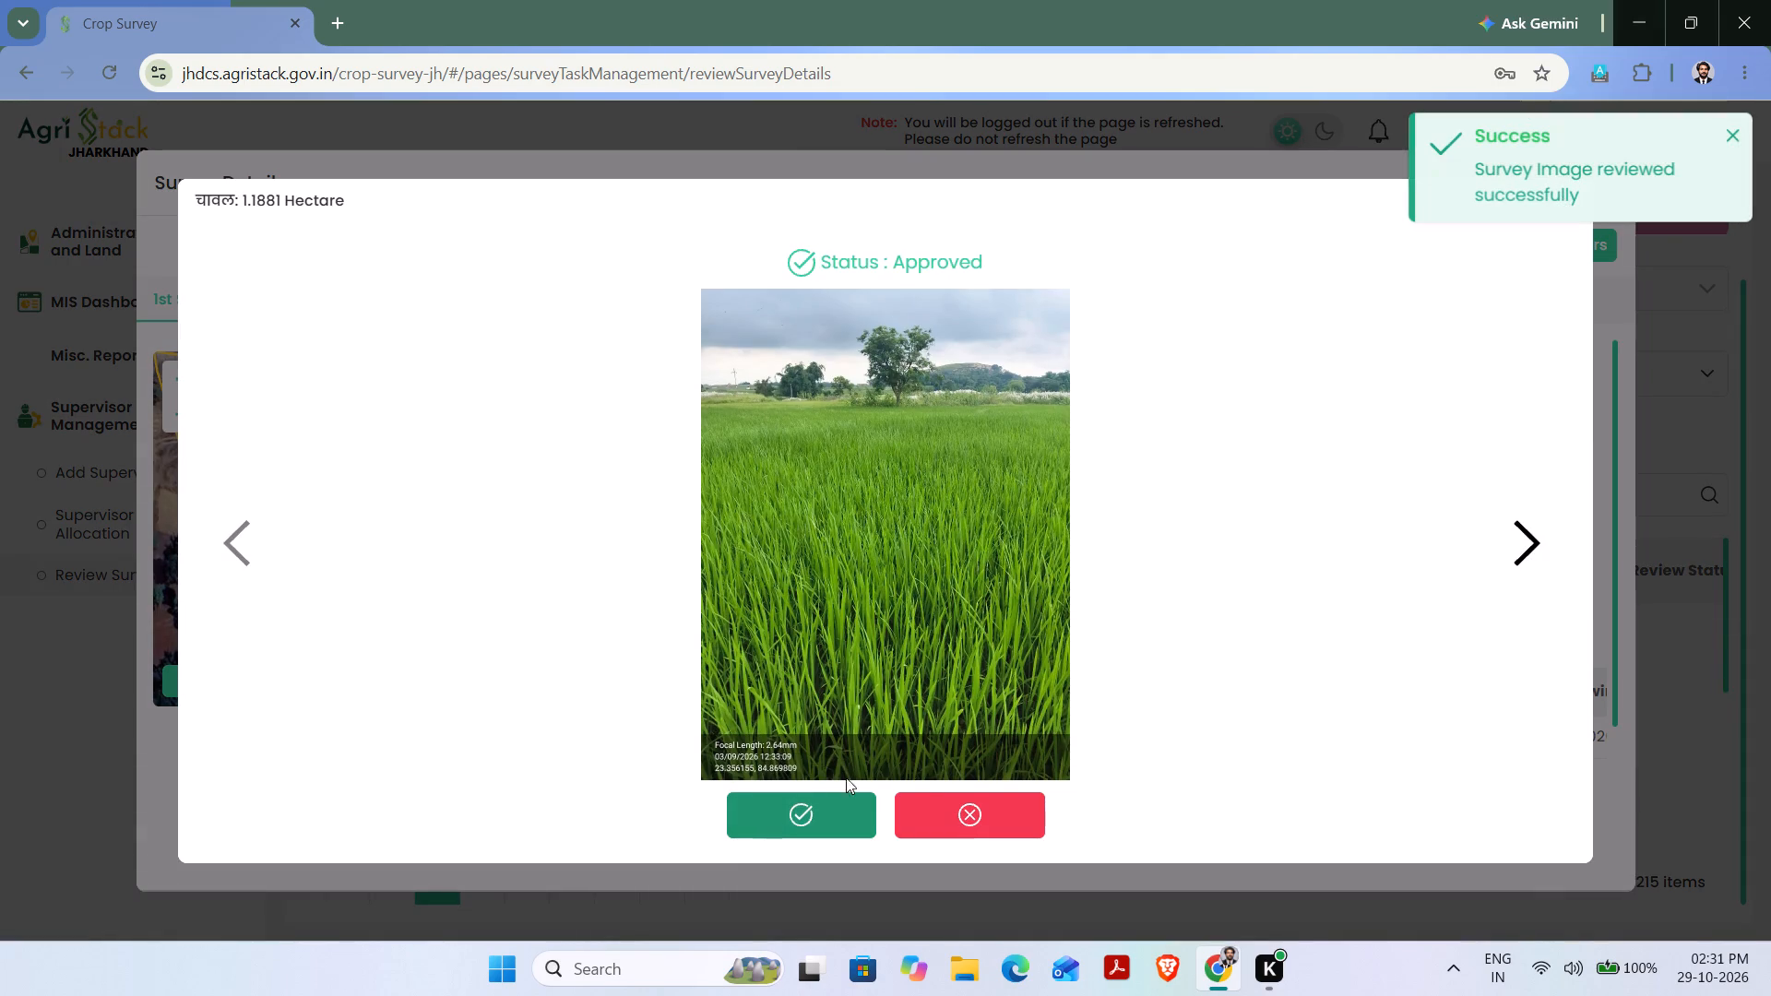
drag(924, 707, 783, 731)
click(795, 818)
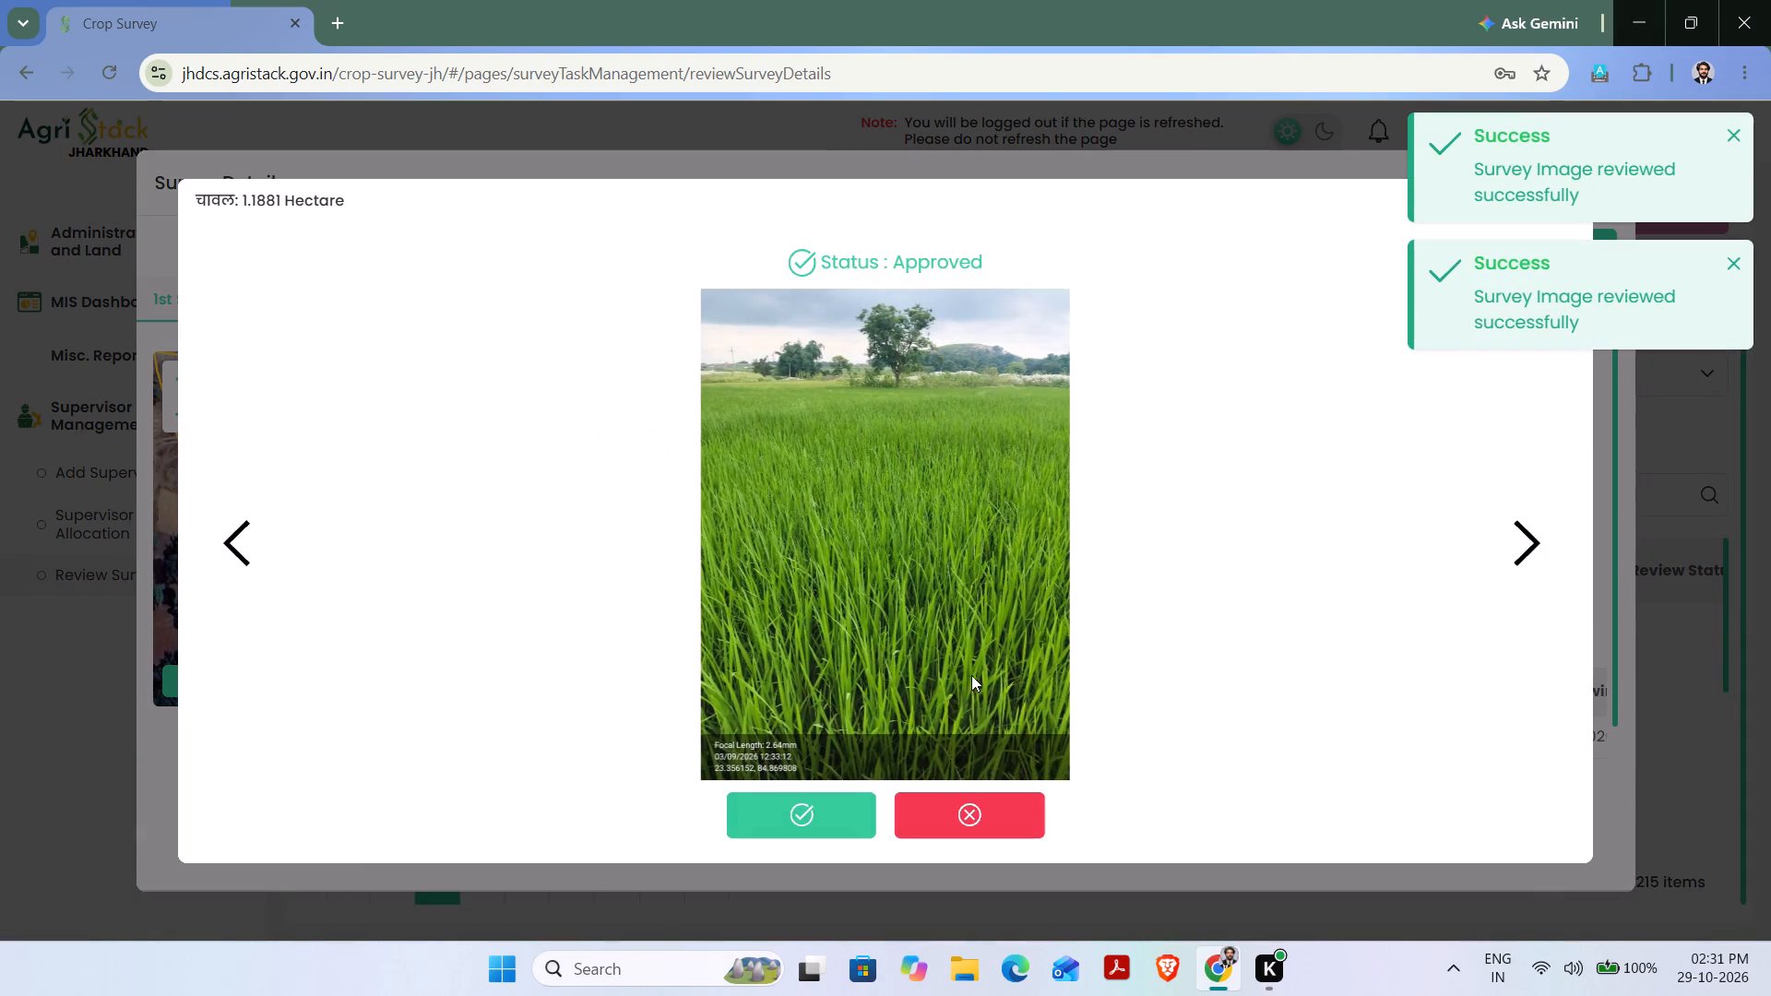
drag(957, 679, 855, 697)
click(848, 806)
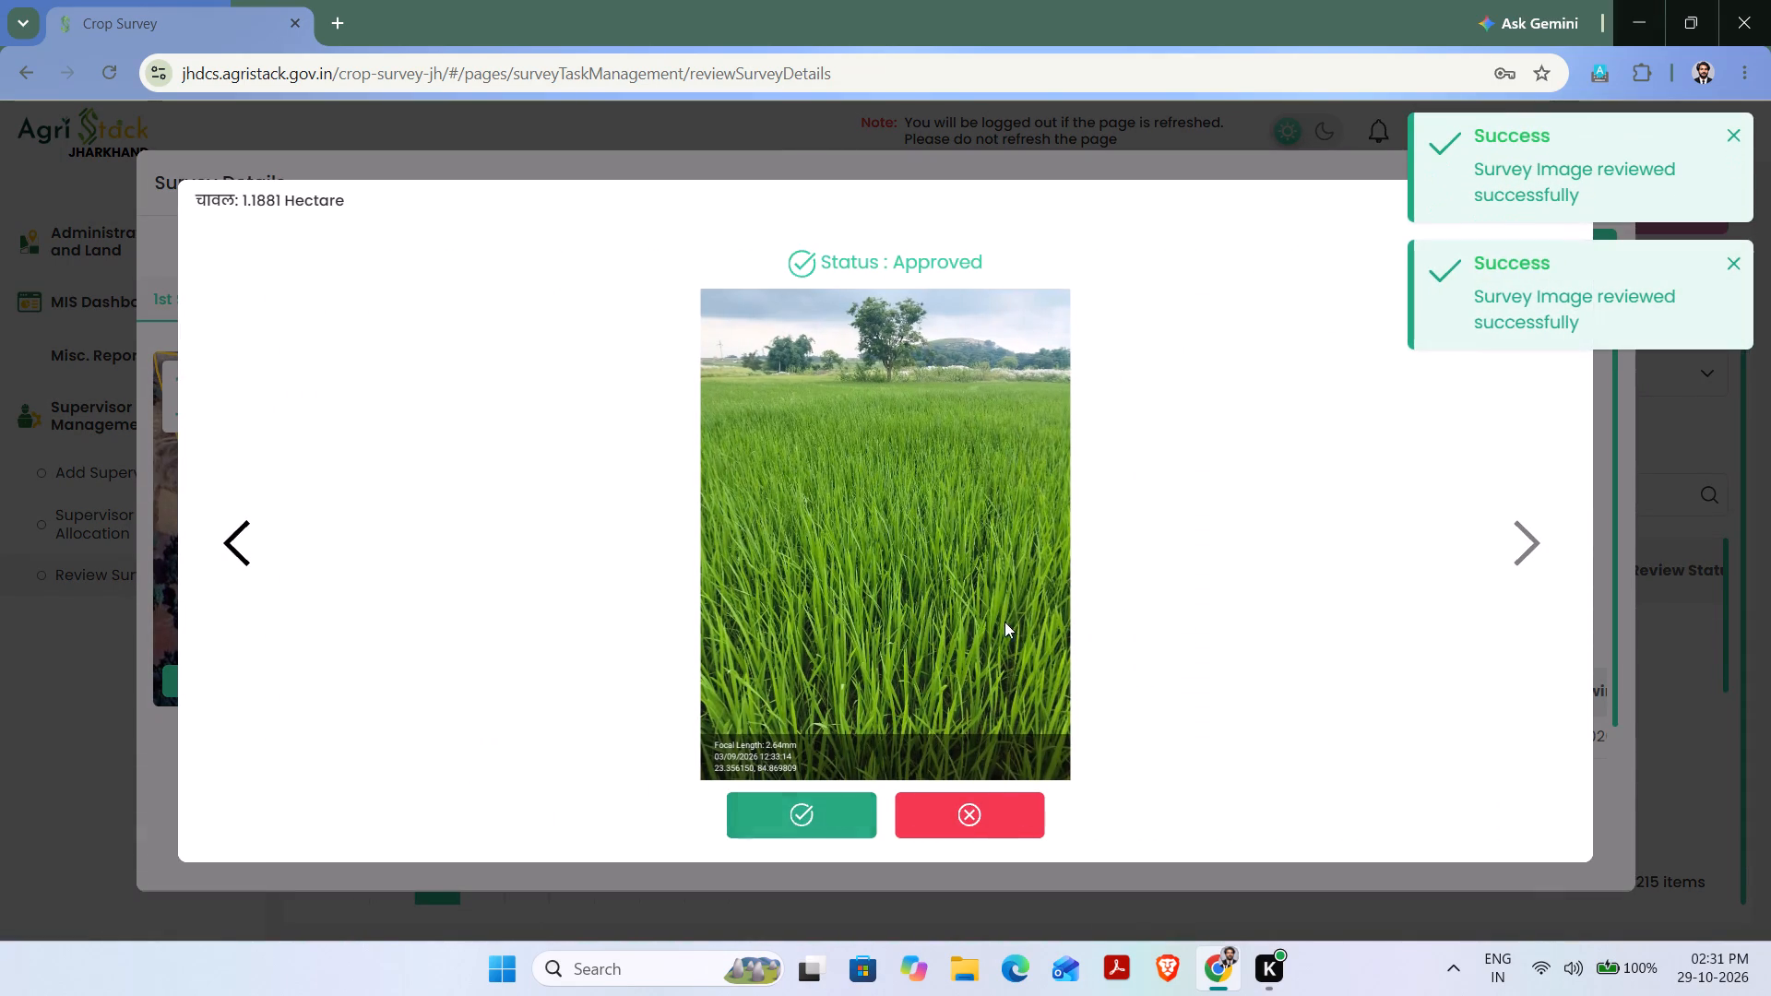
drag(991, 613, 936, 613)
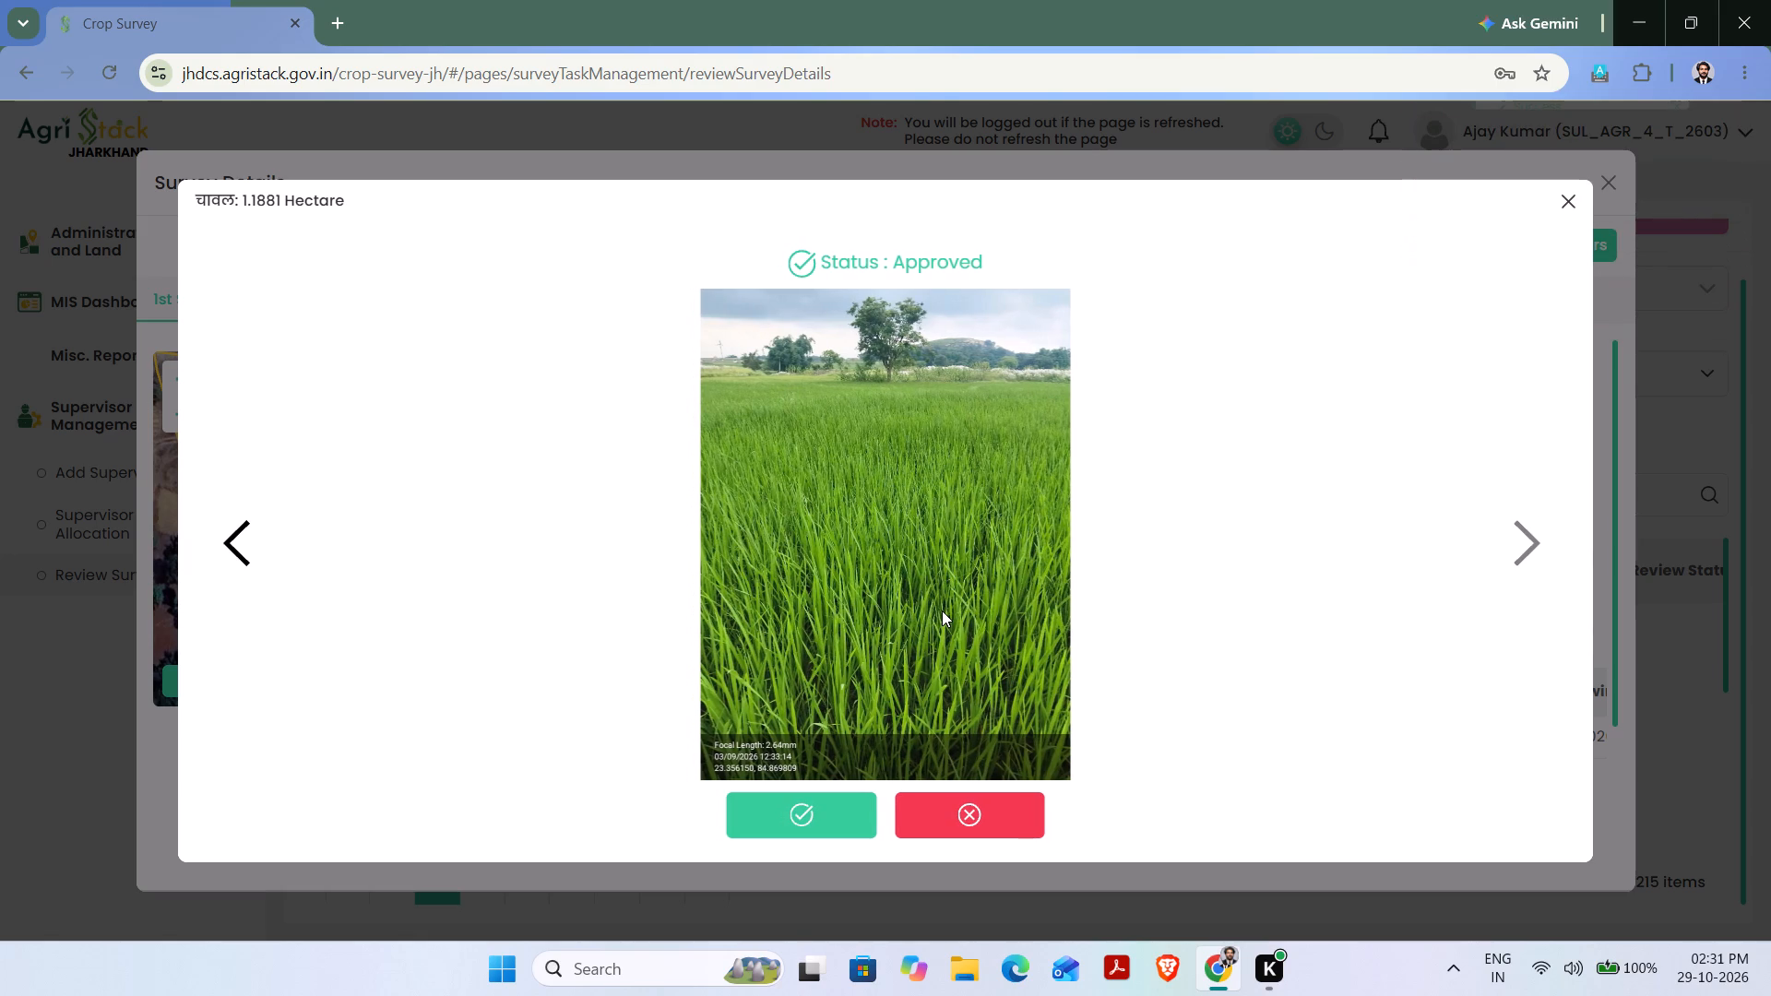
click(1564, 201)
Approve the 1st survey of survey number 333, save the review and close its details.
scroll(695, 824, down, 1)
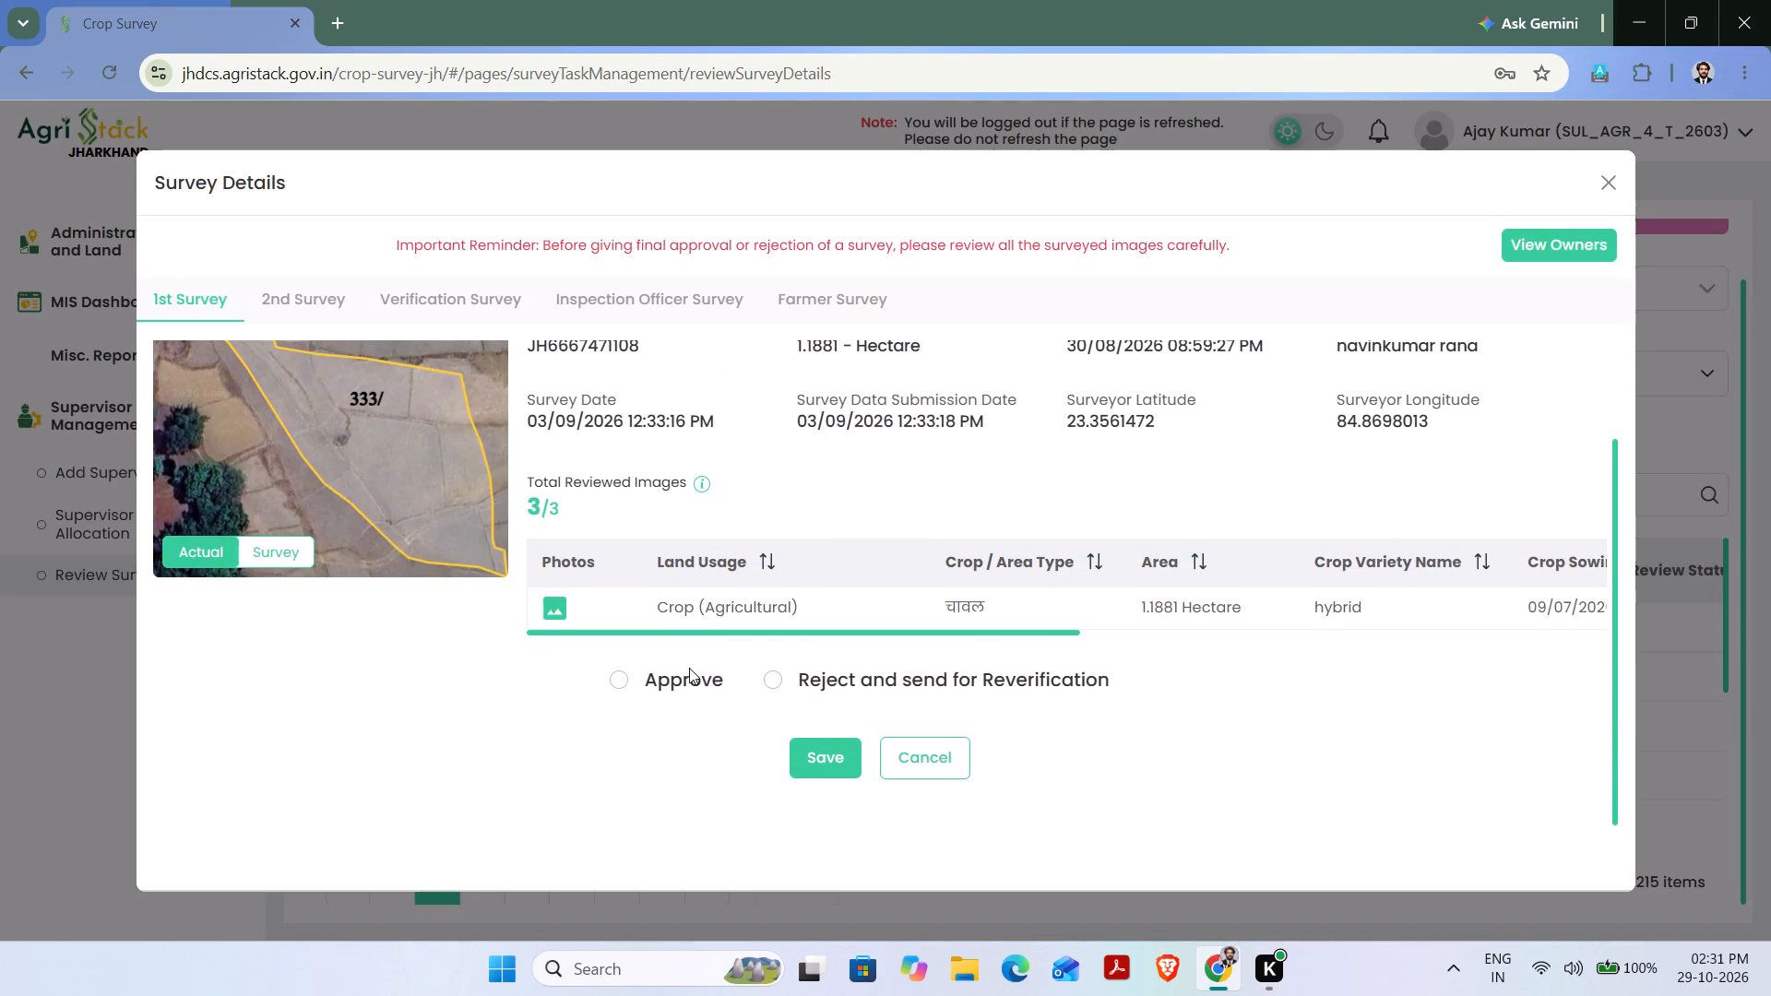
click(689, 668)
click(807, 755)
click(887, 587)
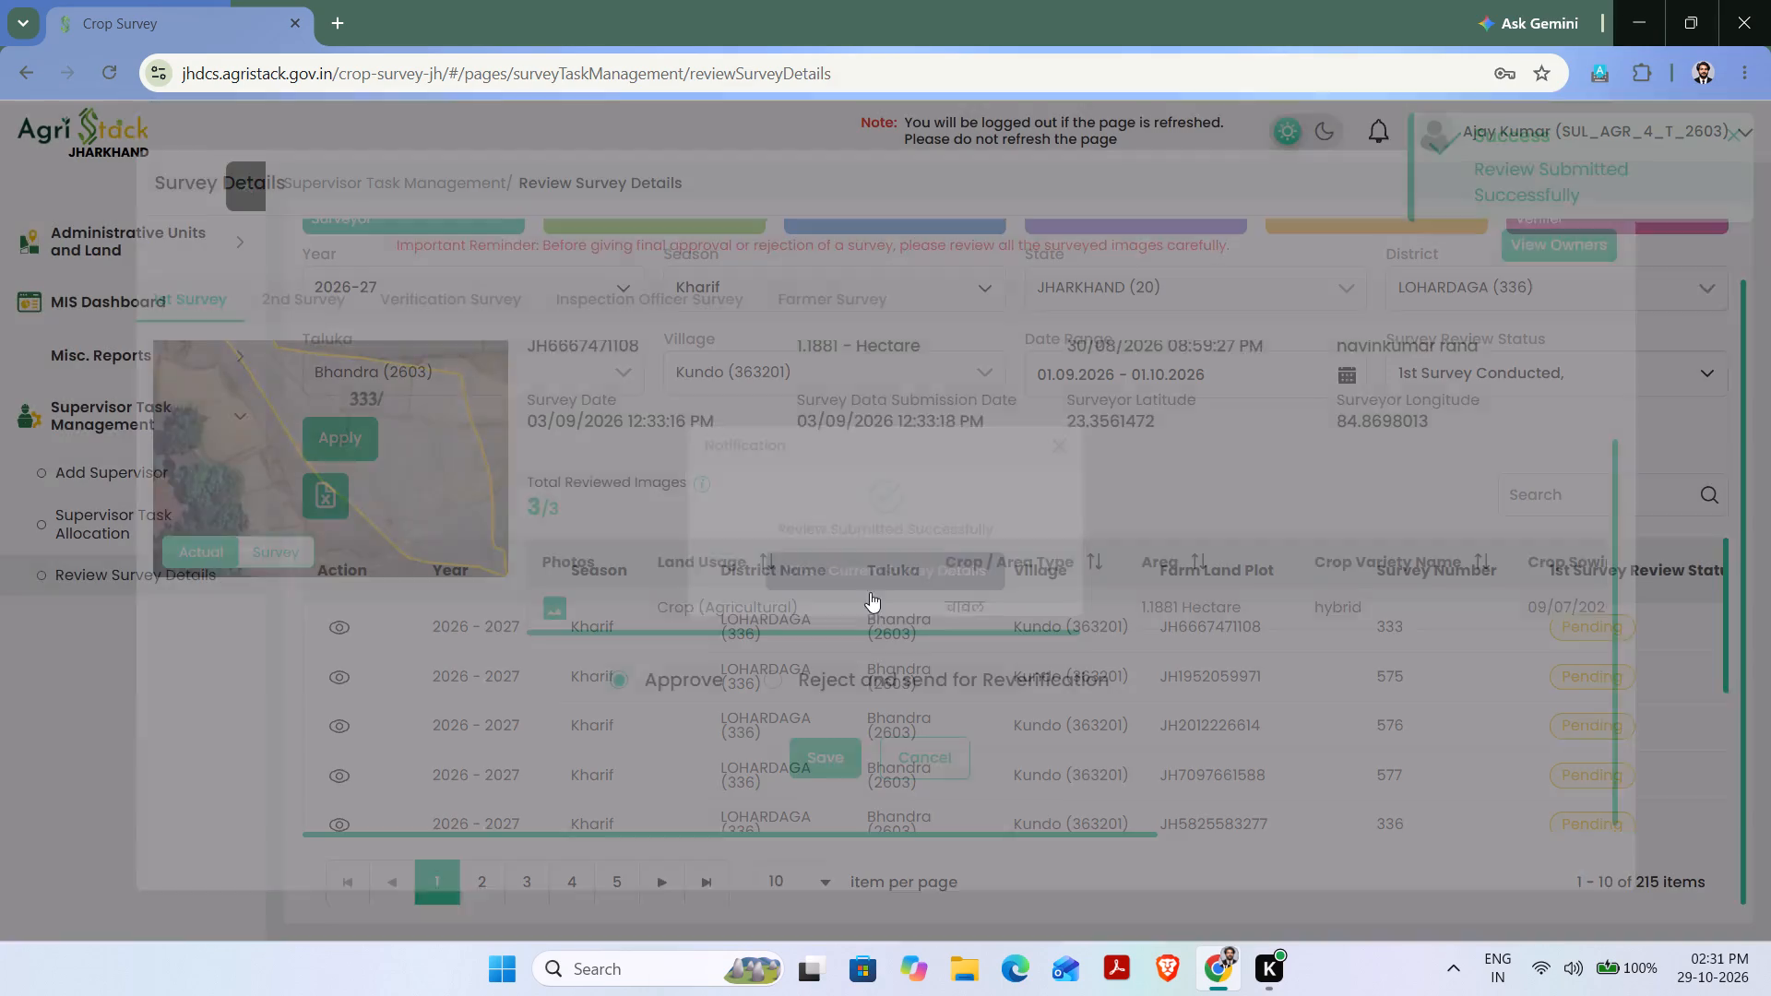
Open the details of survey number 575 and approve all three of its Other NA uses photos.
click(333, 682)
click(565, 753)
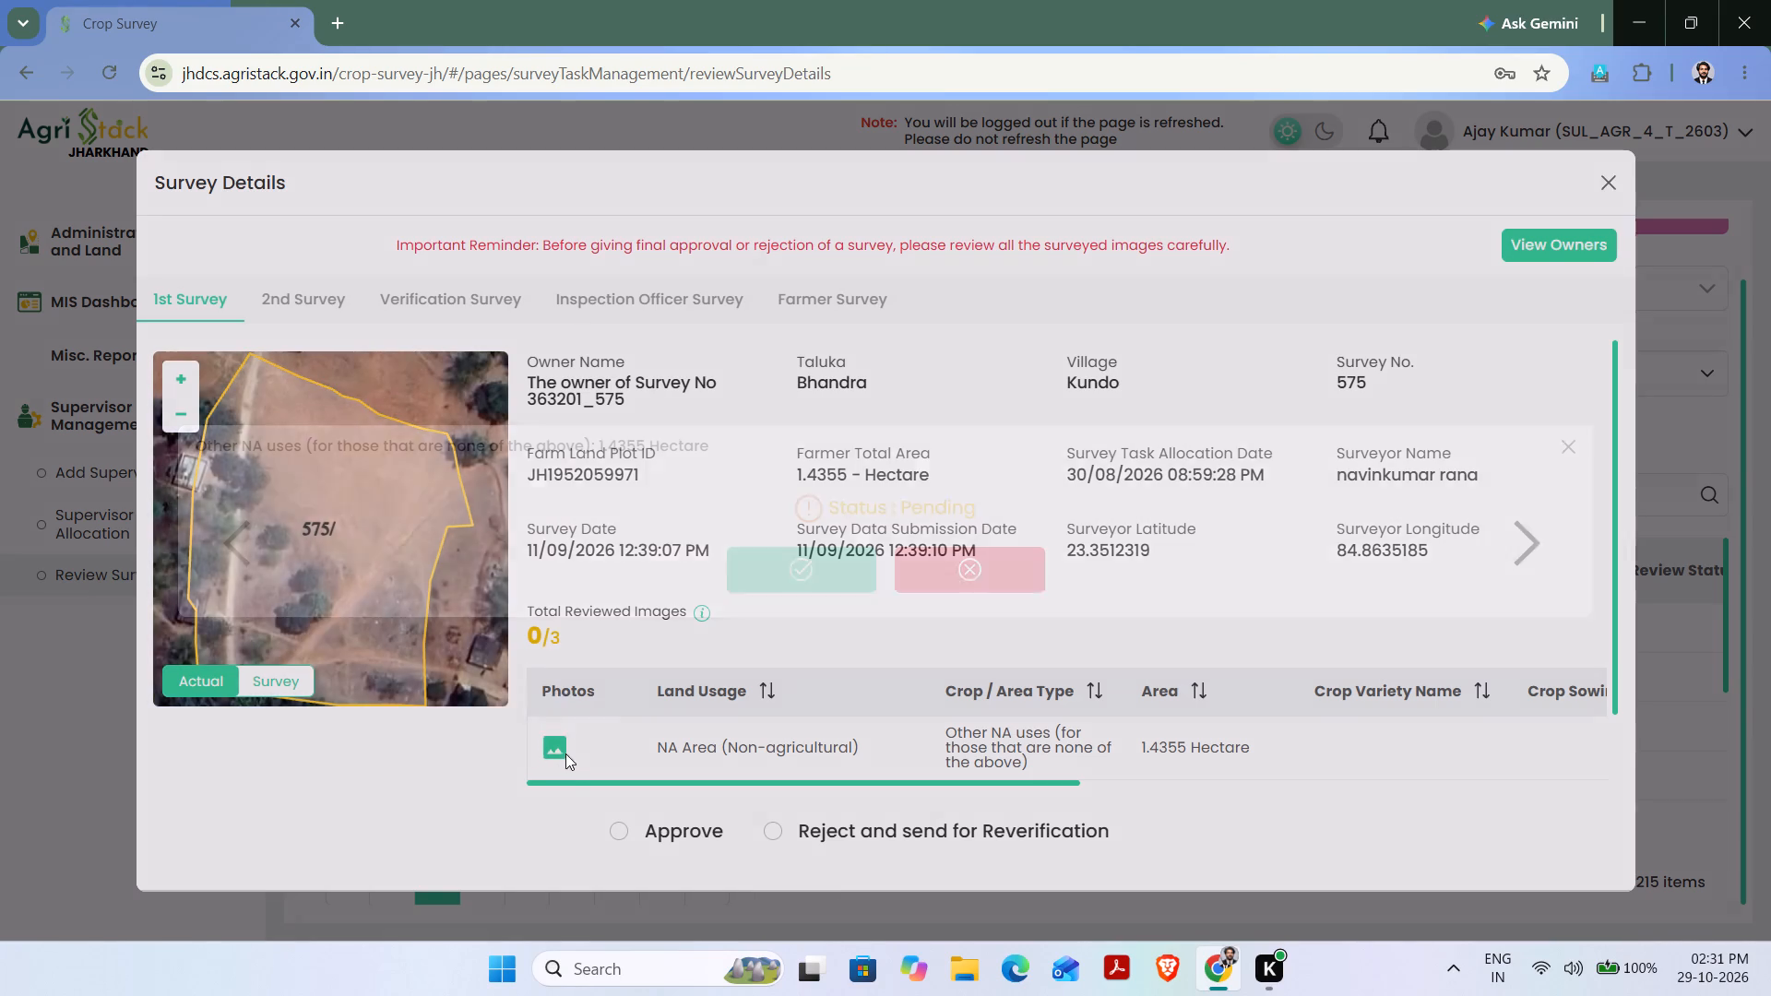
click(779, 822)
drag(948, 713, 809, 721)
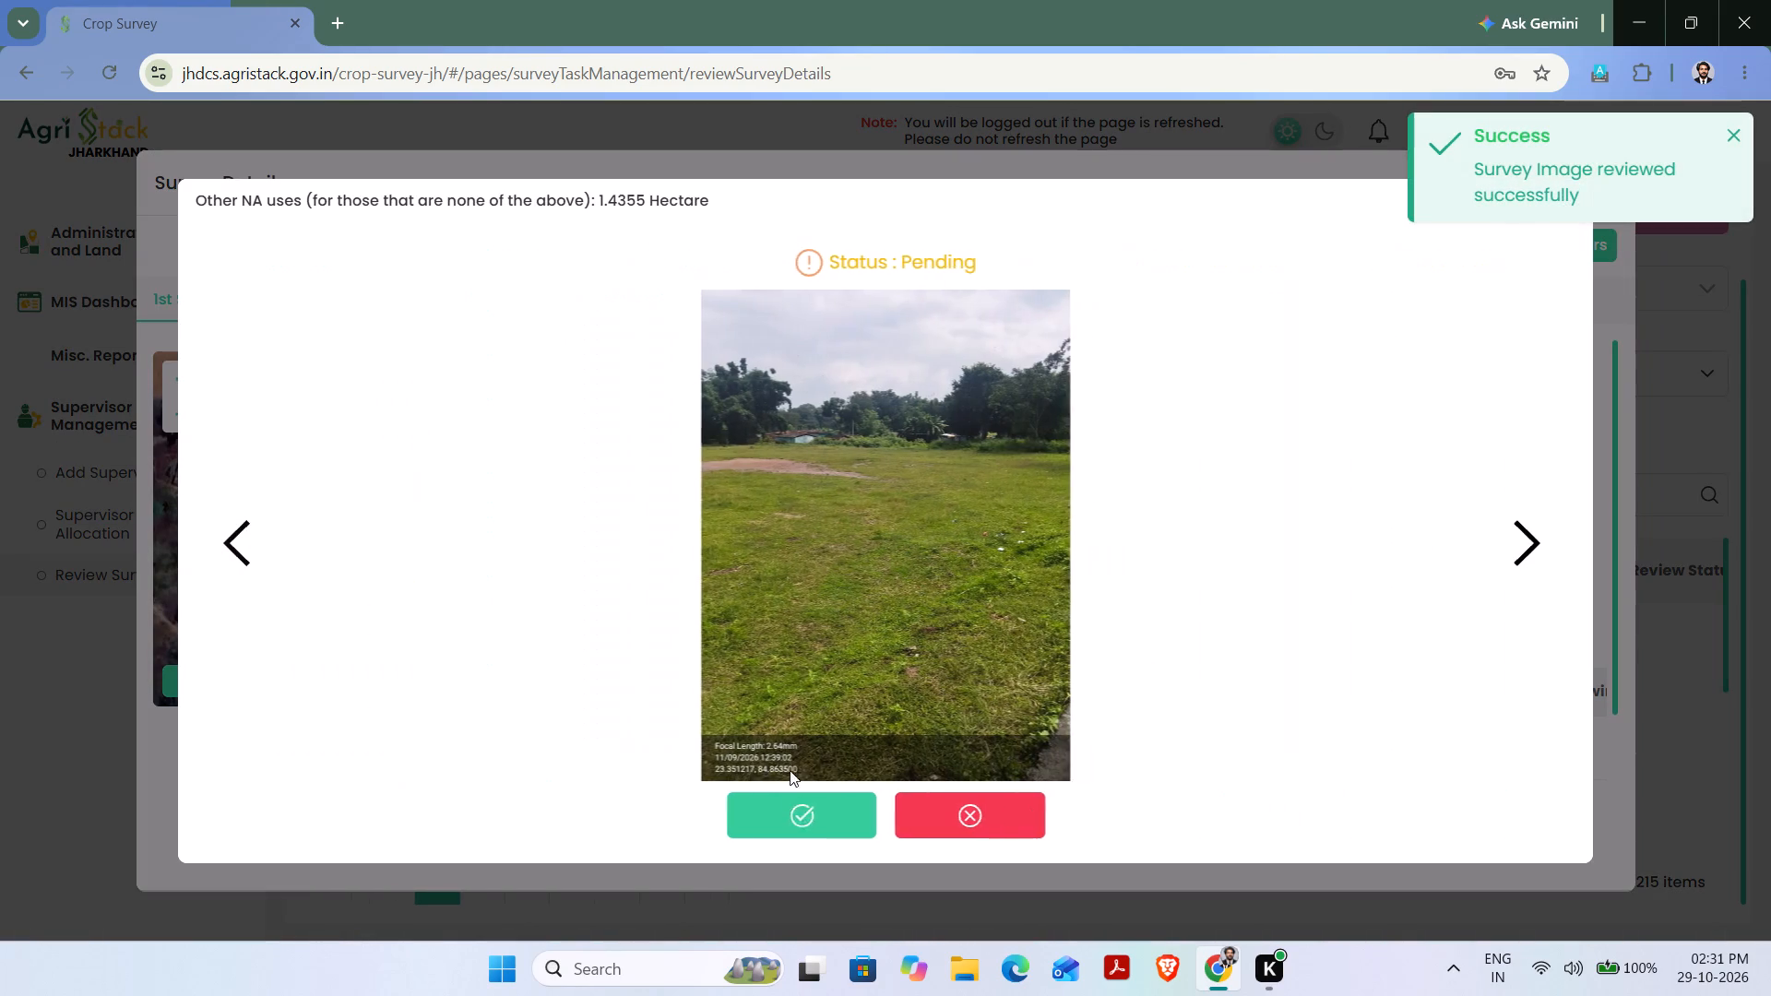
click(797, 813)
drag(939, 665, 853, 666)
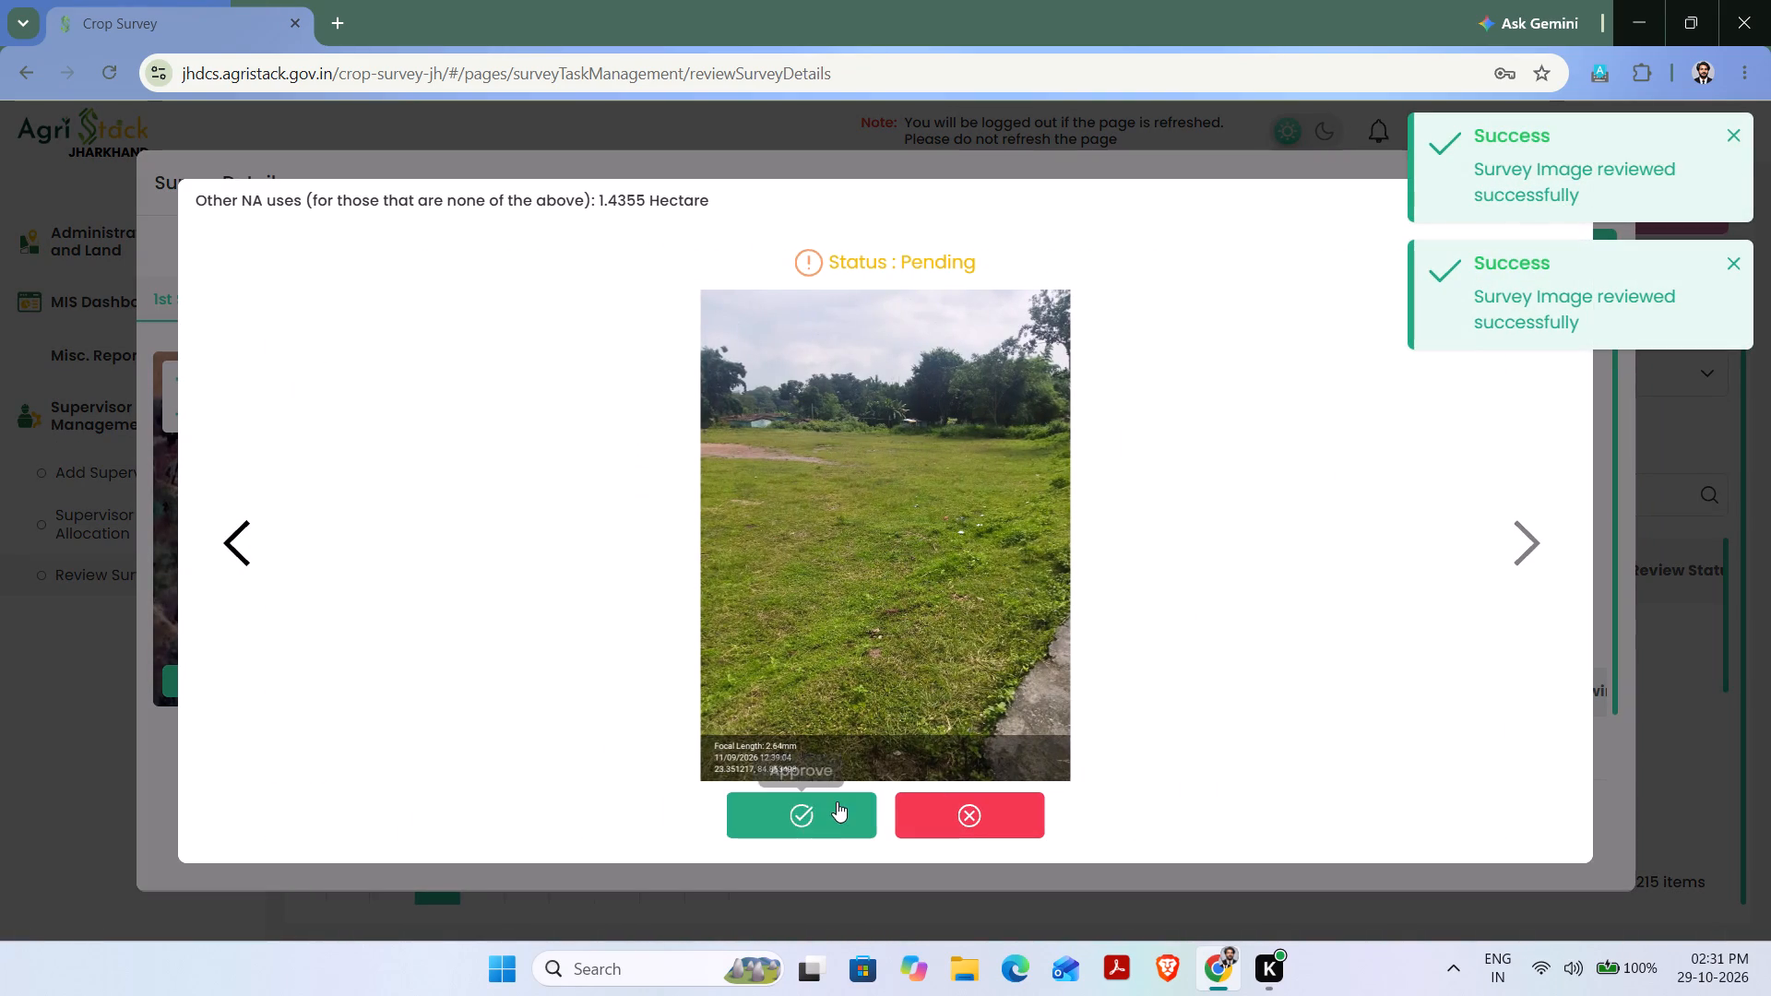
click(834, 811)
drag(1016, 538, 980, 542)
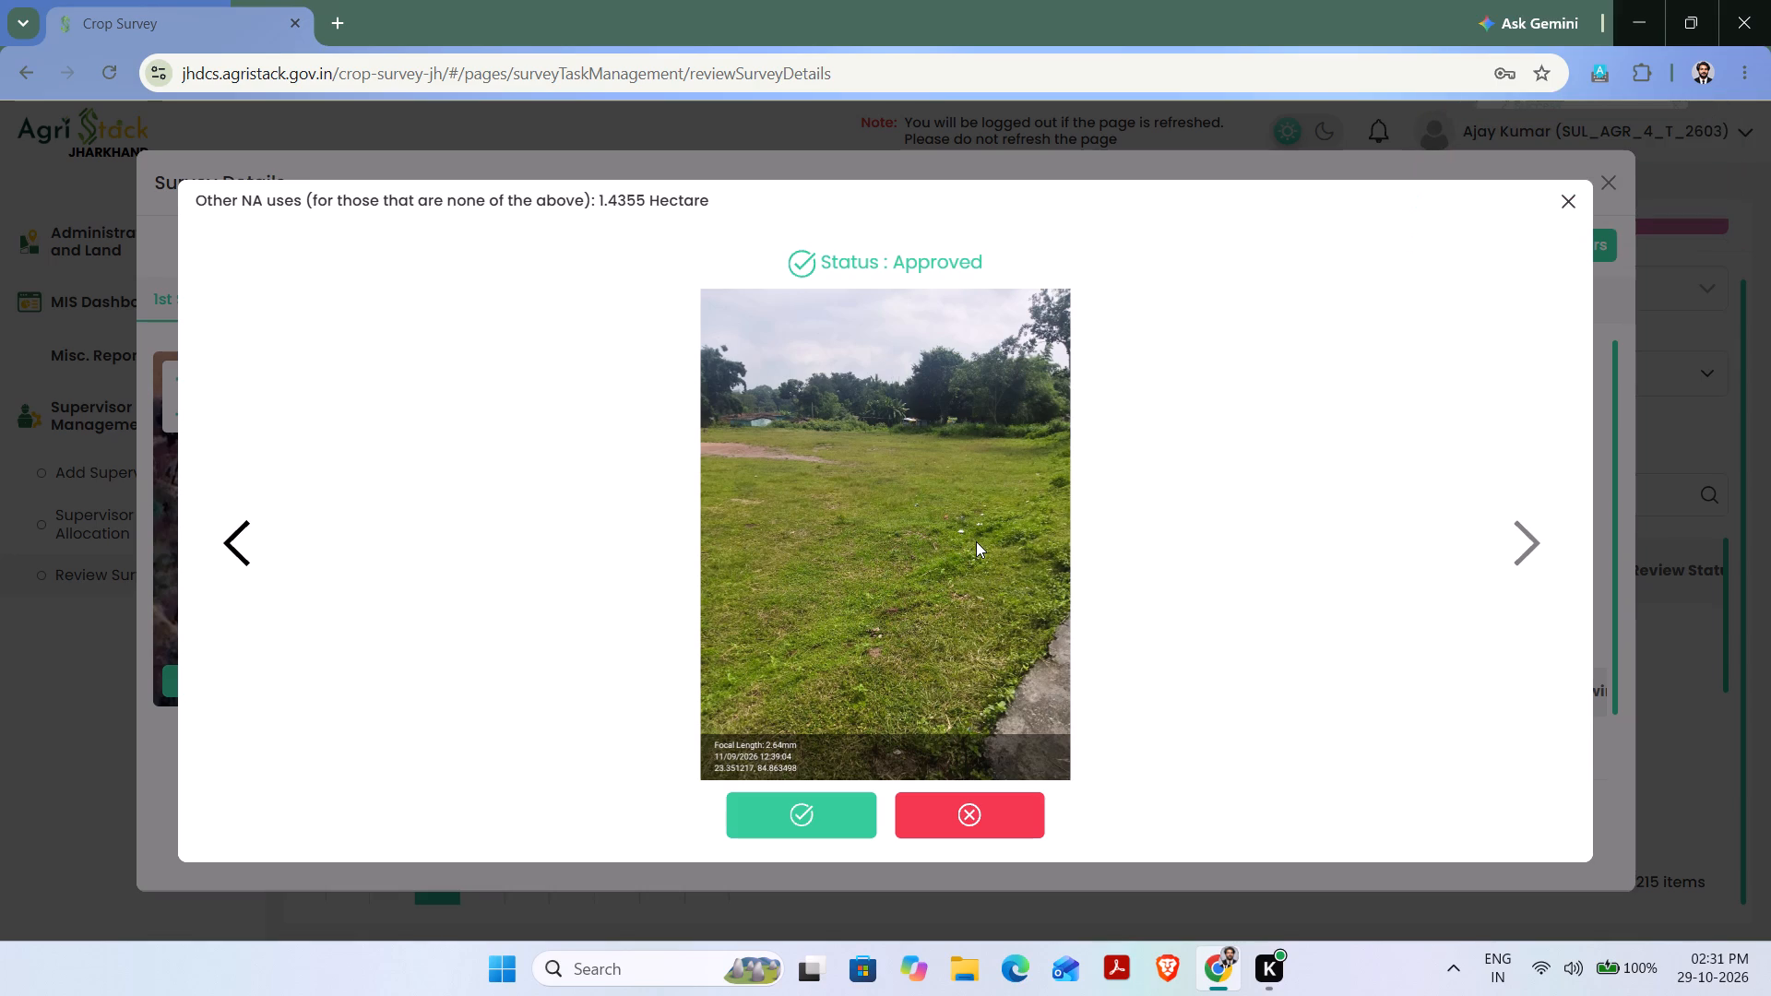
click(1569, 198)
Approve the 1st survey of survey number 575, save the review and close its details.
scroll(874, 690, down, 1)
click(676, 675)
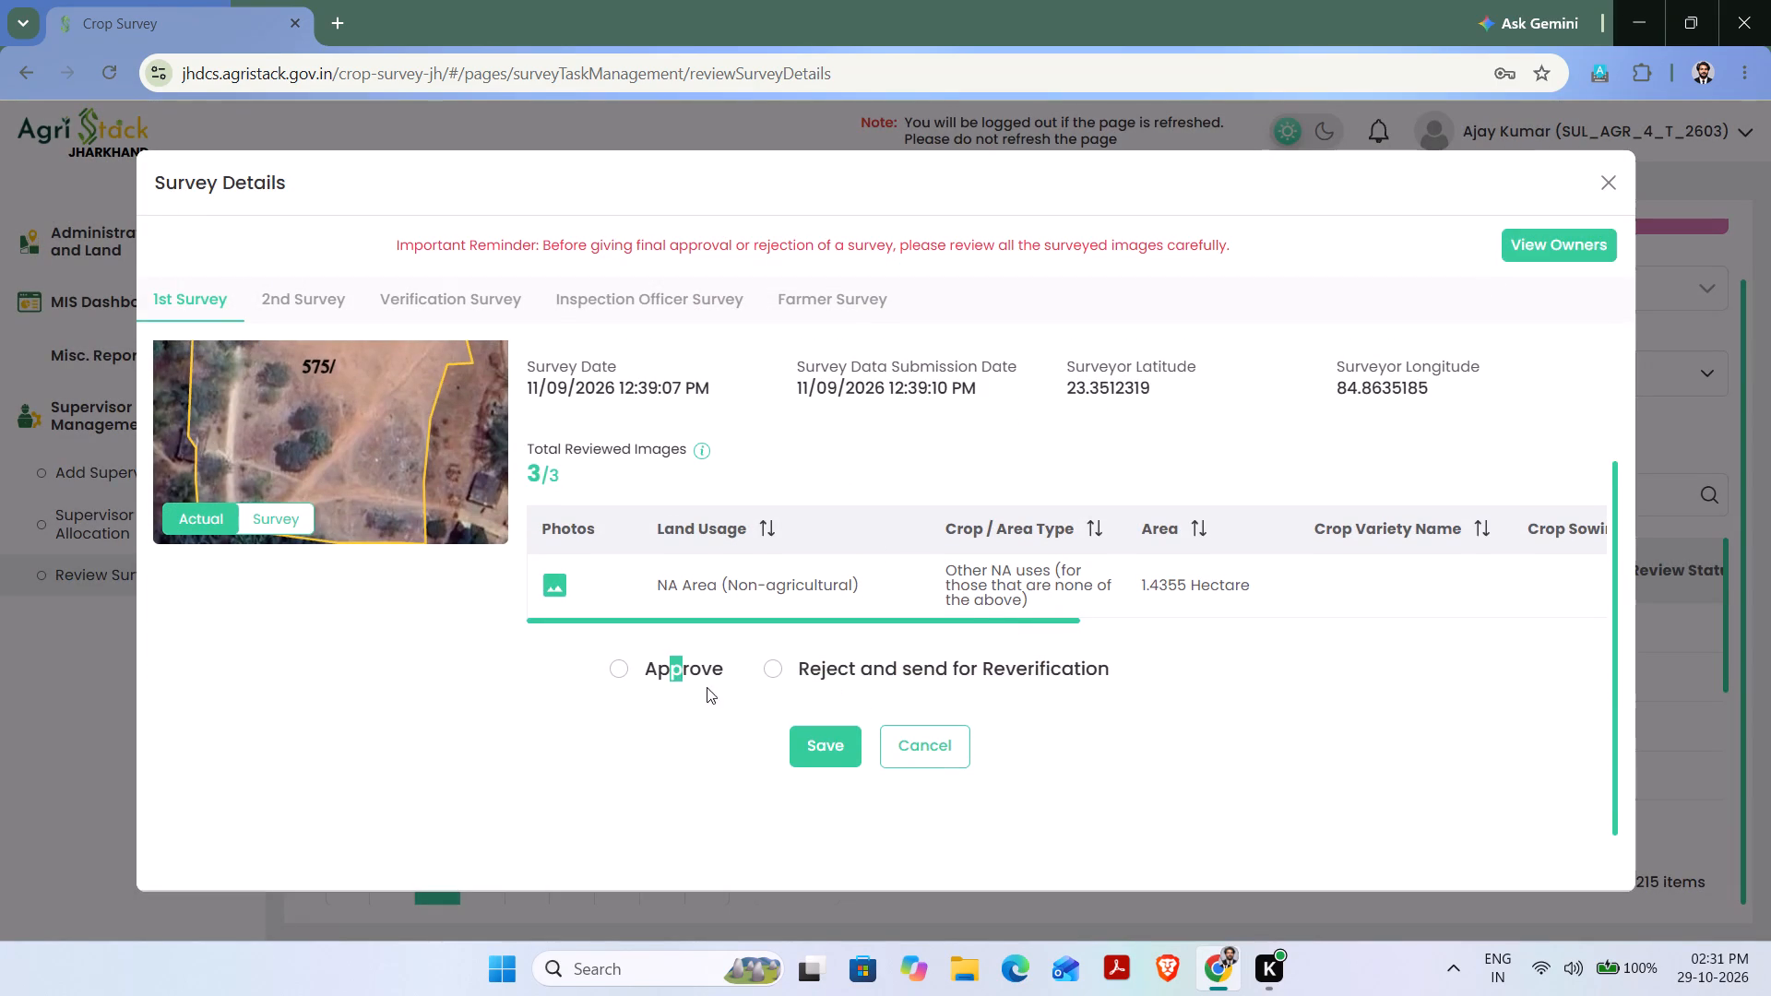
click(695, 666)
click(816, 739)
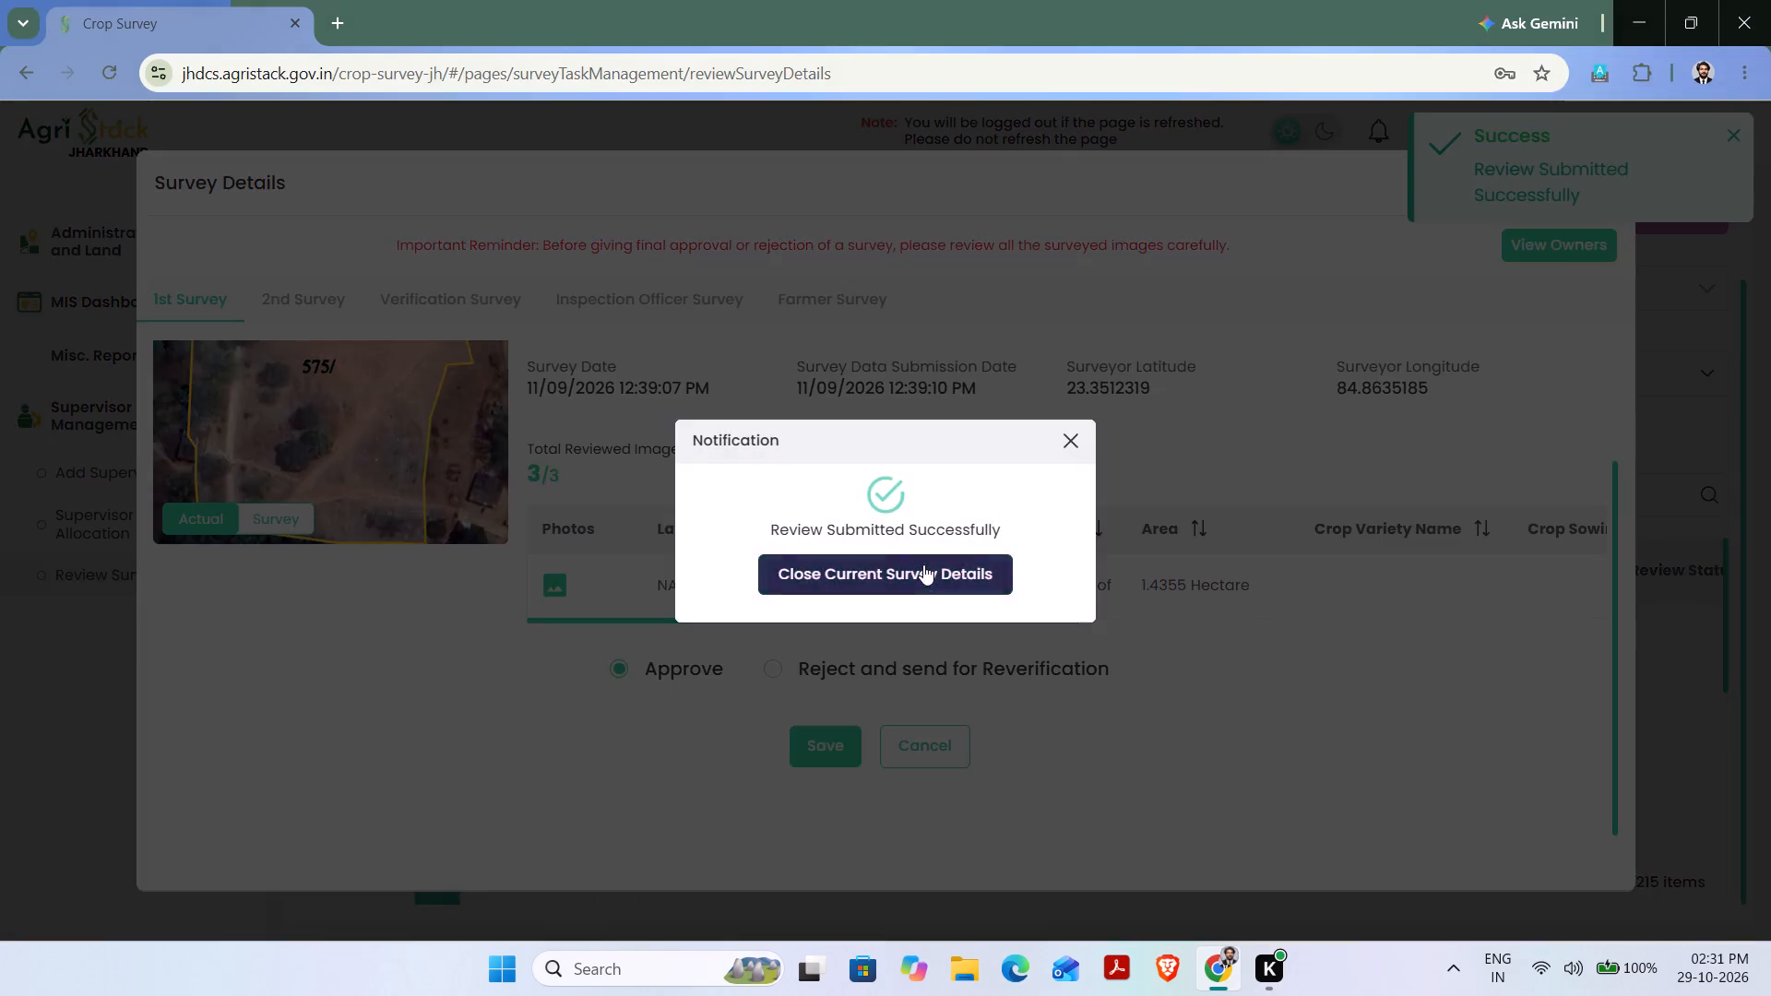
click(923, 564)
click(335, 673)
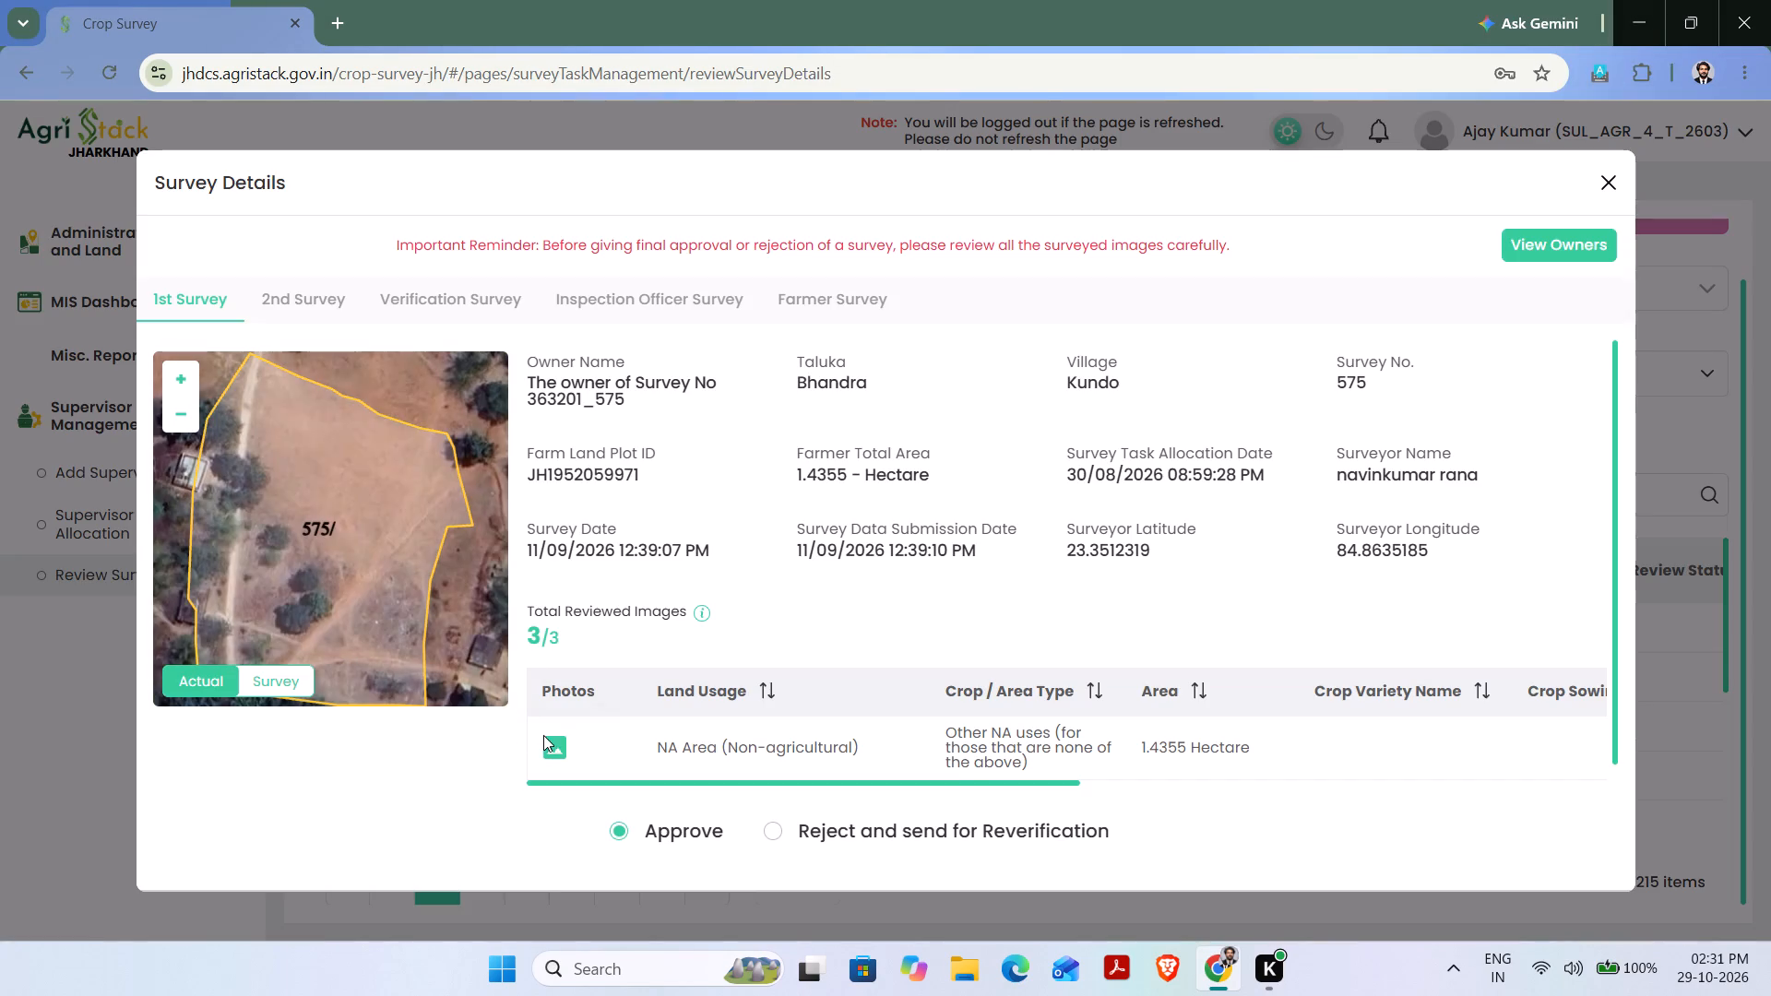
click(1617, 192)
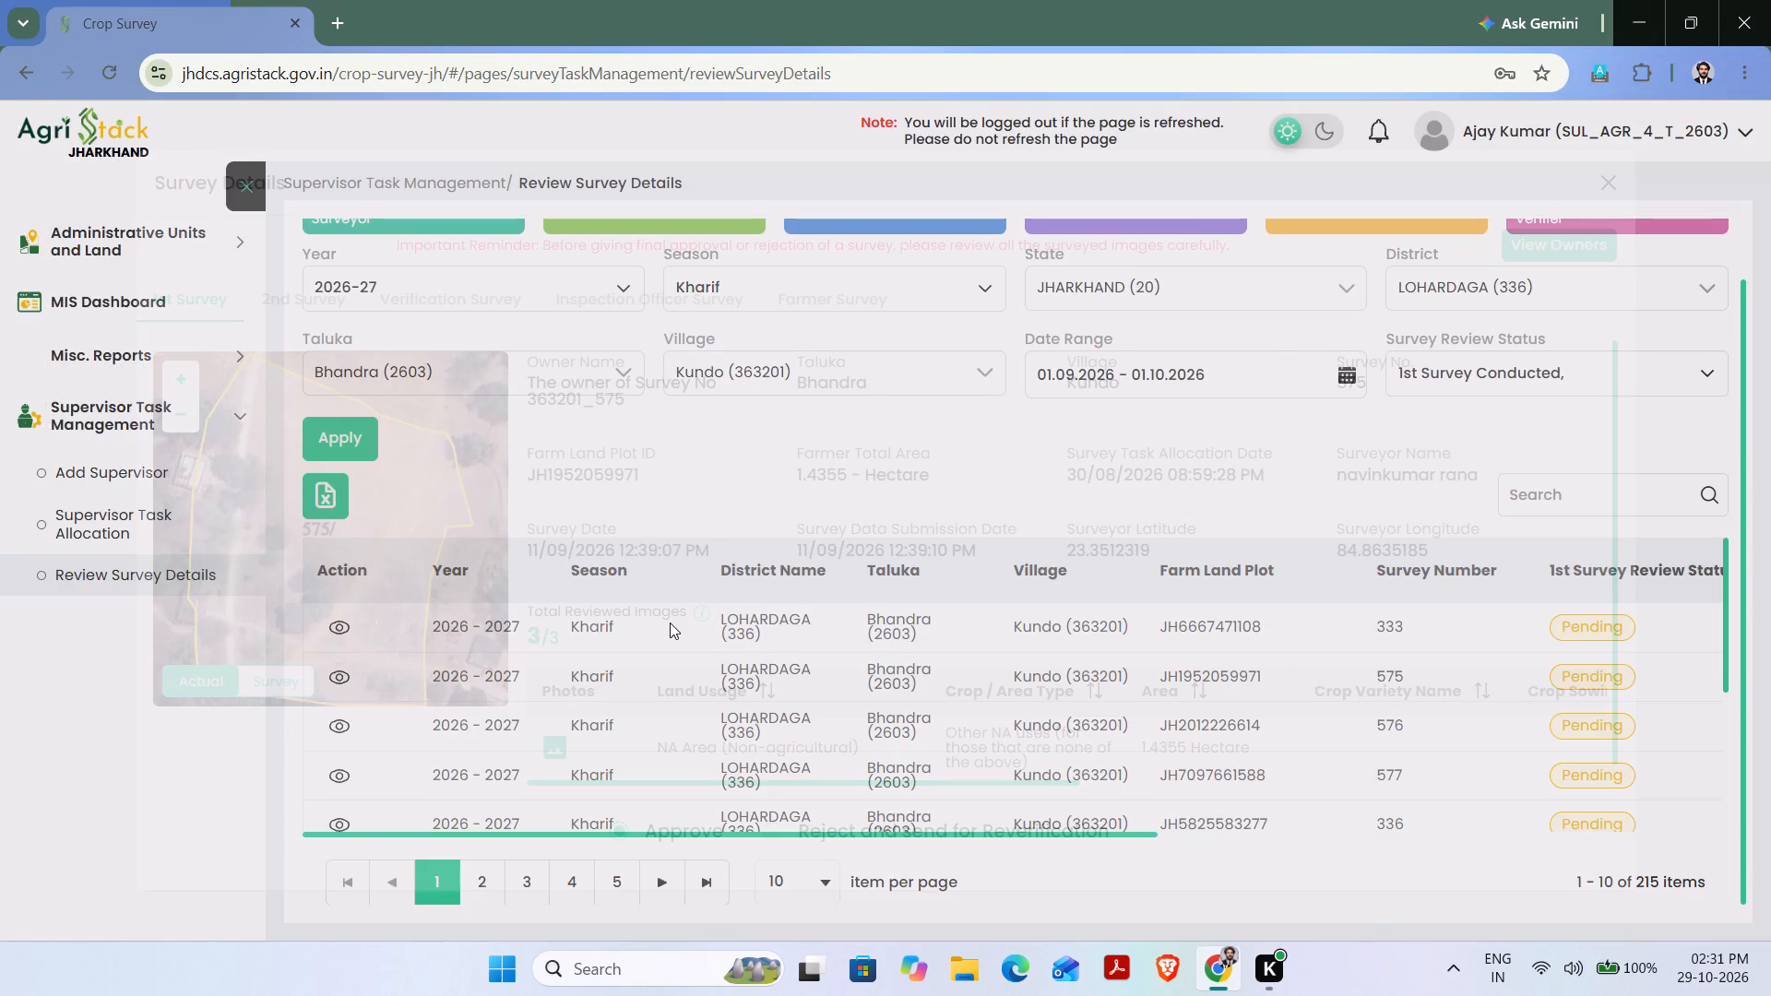
Open the details of survey number 336 and approve all three of its चावल crop photos.
click(342, 821)
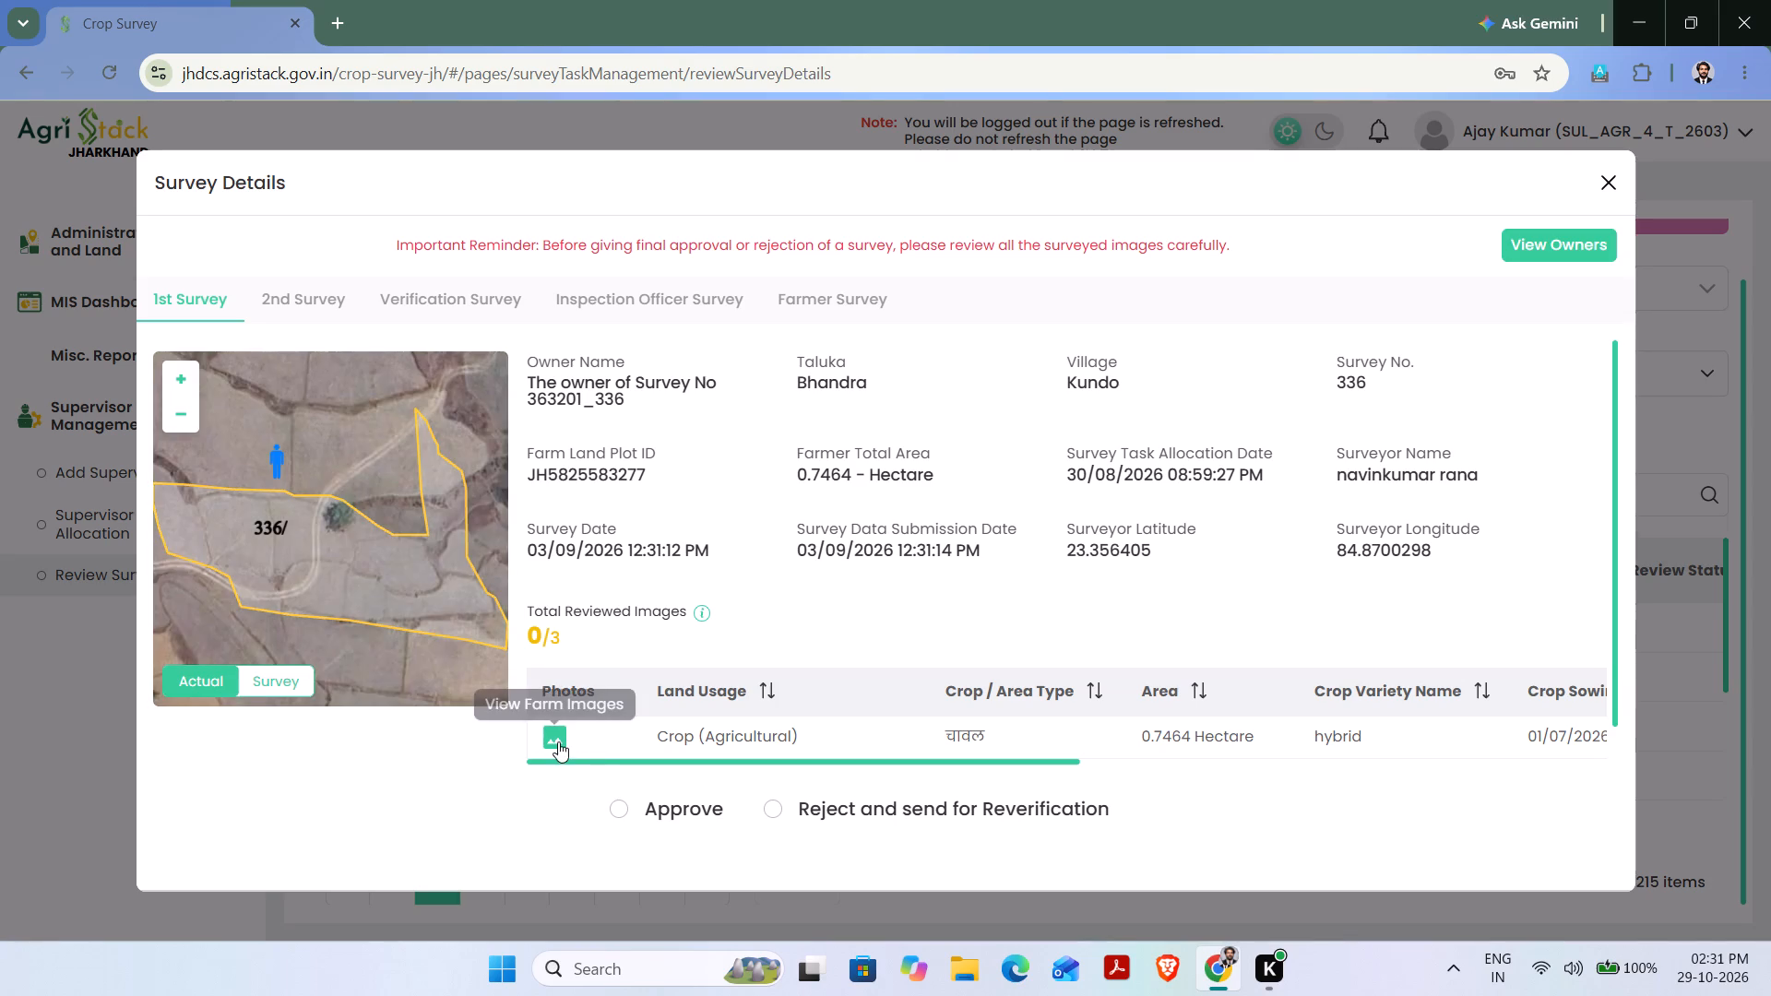
click(558, 741)
click(744, 801)
drag(911, 735, 821, 727)
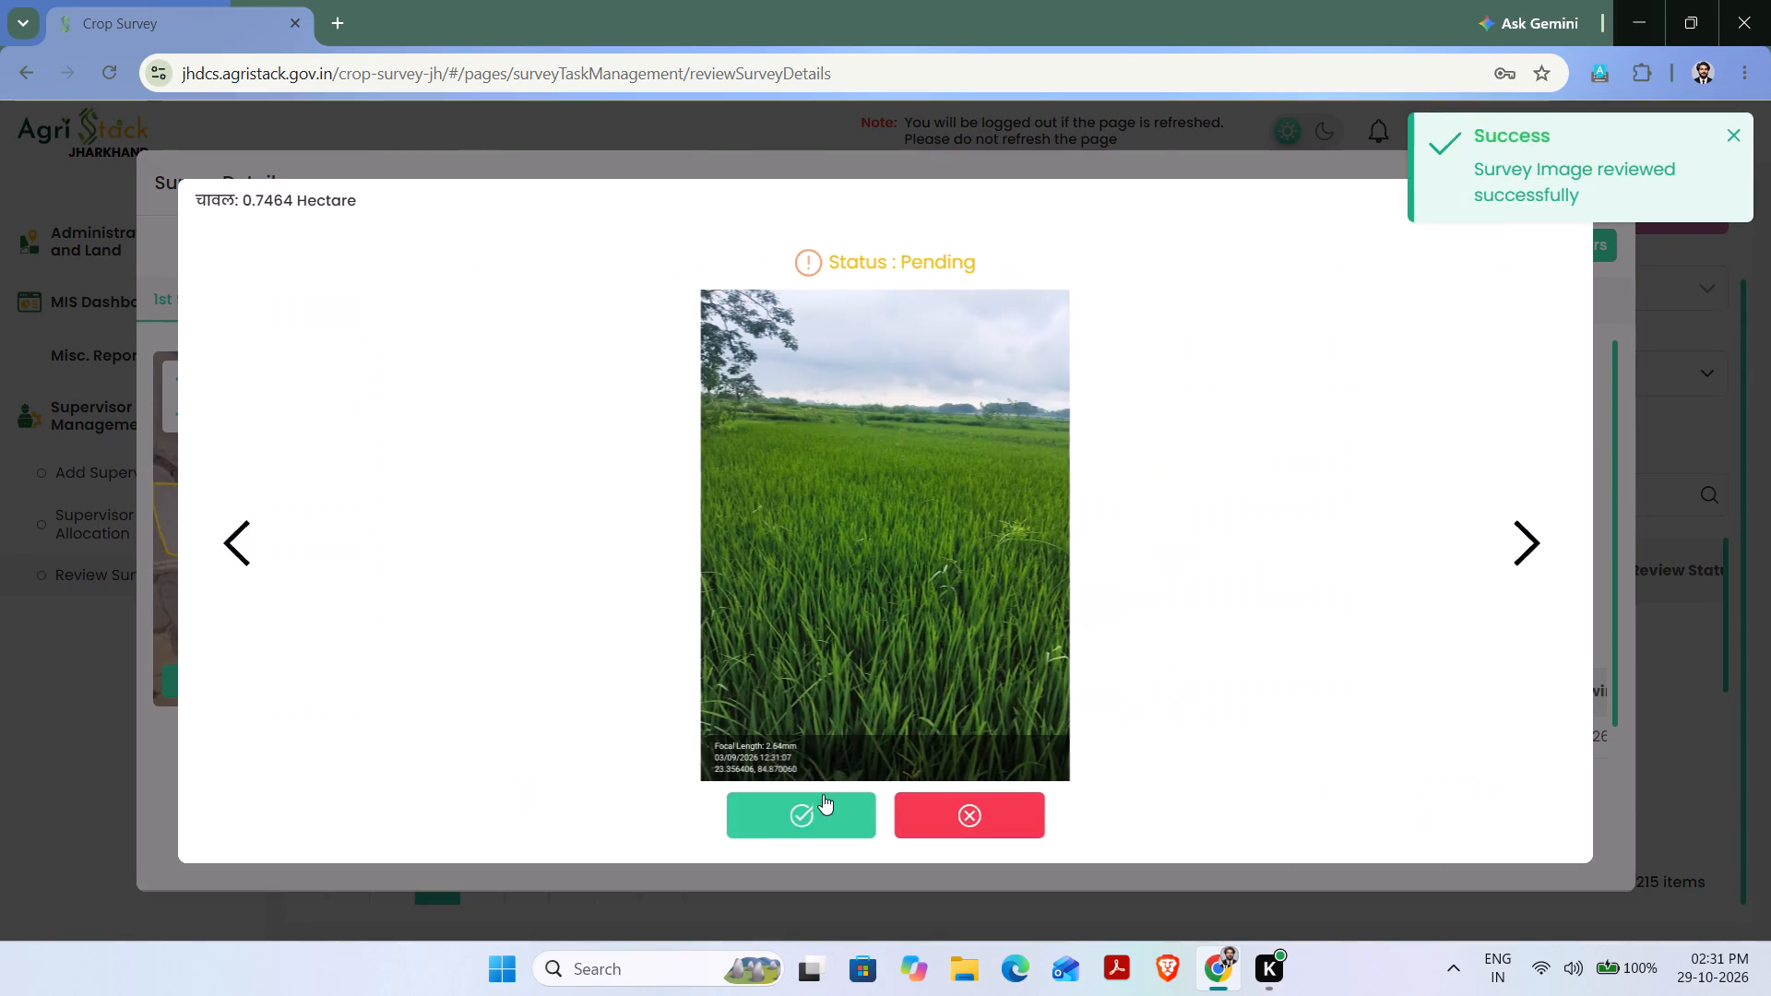
click(823, 800)
drag(950, 675, 858, 682)
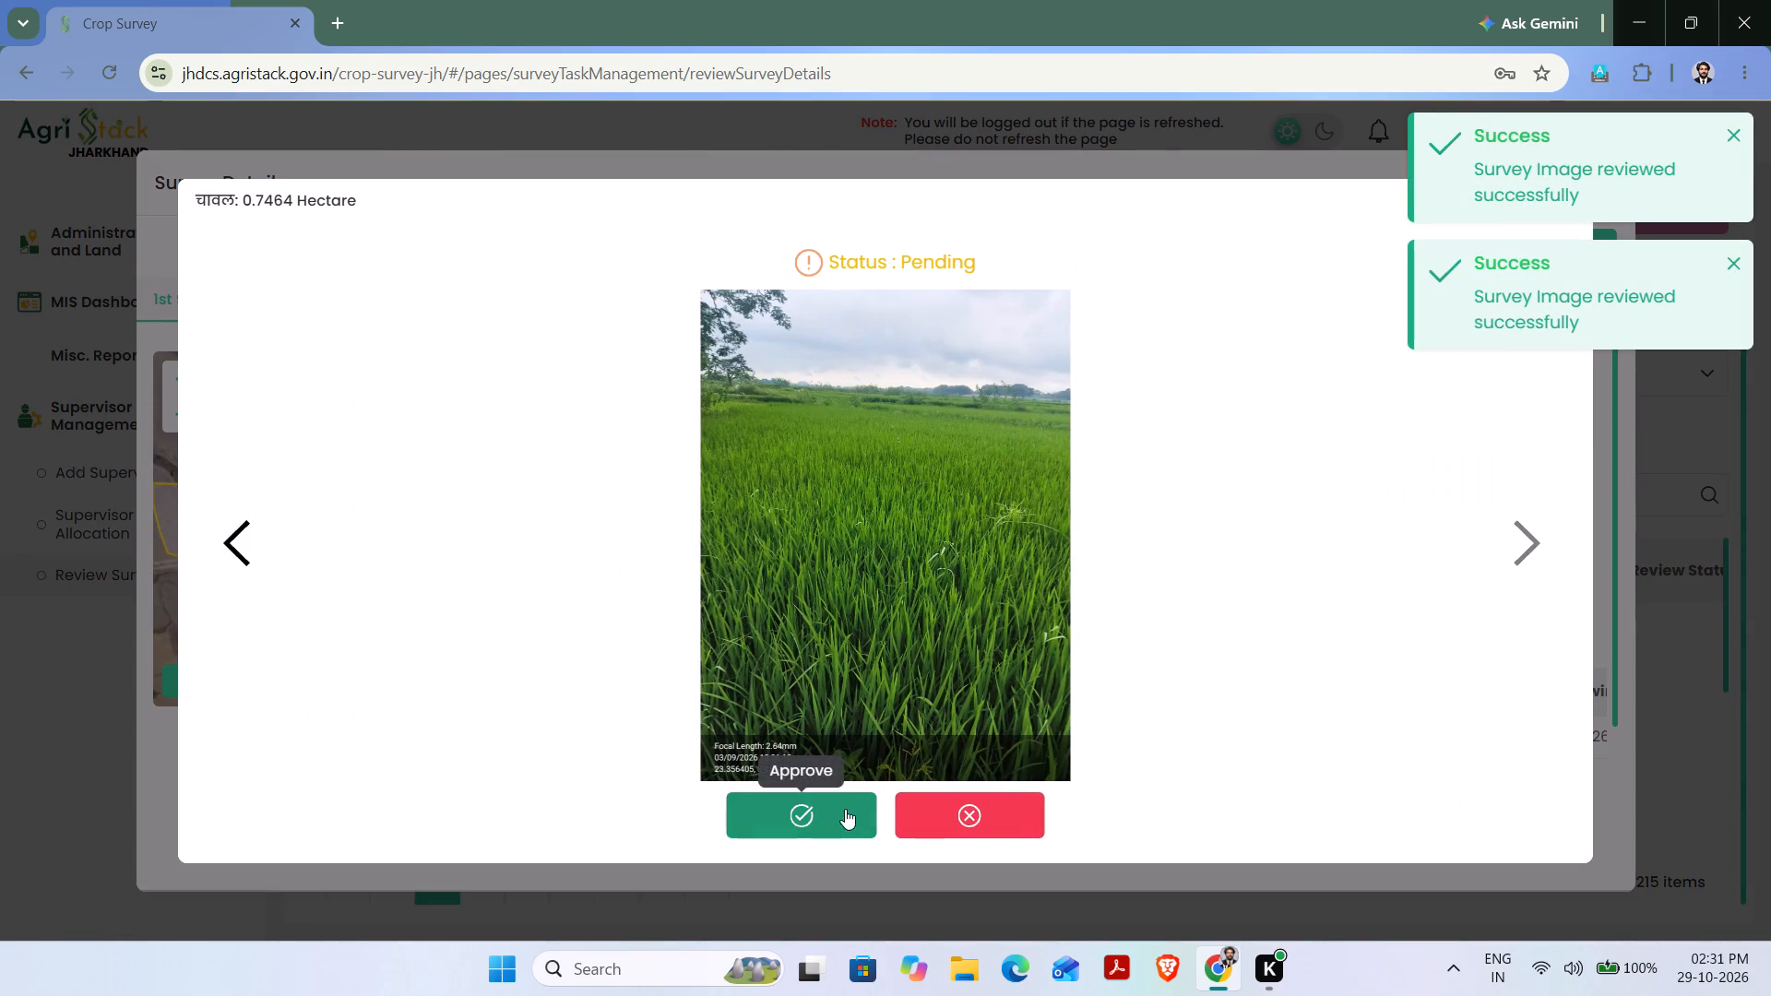
click(845, 809)
drag(996, 608, 893, 619)
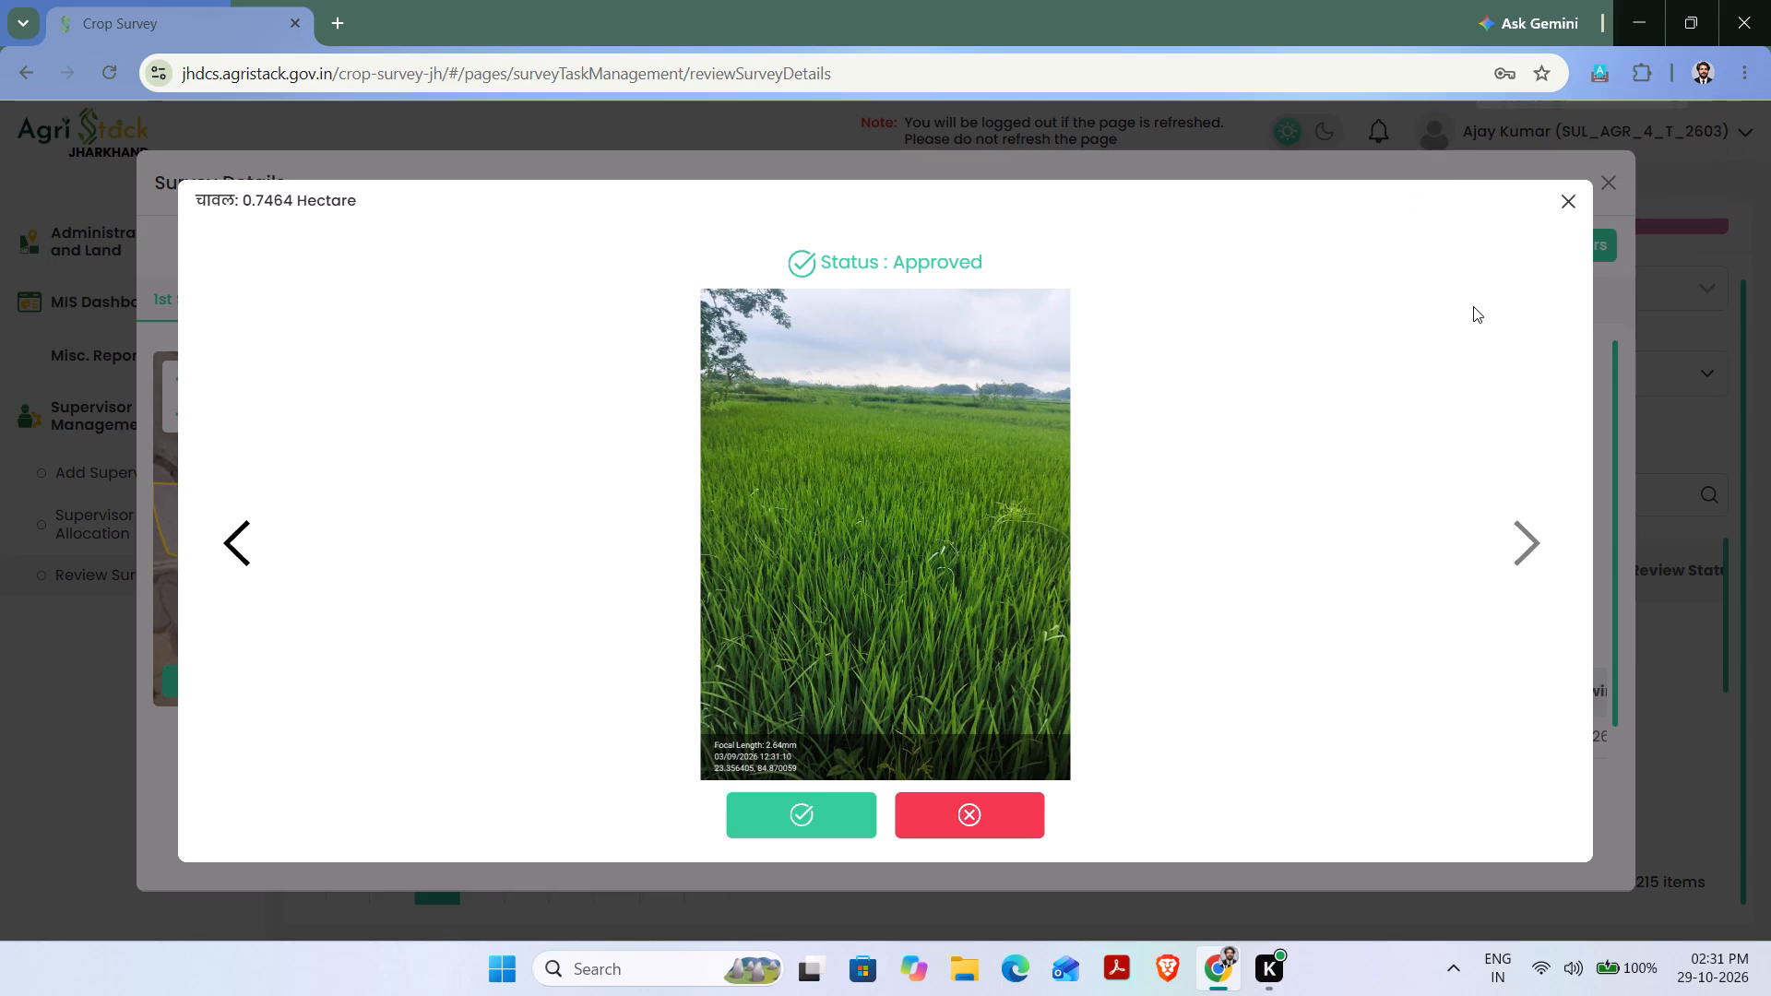
click(1565, 198)
Approve the 1st survey of survey number 336, save the review and close its details.
scroll(810, 670, down, 1)
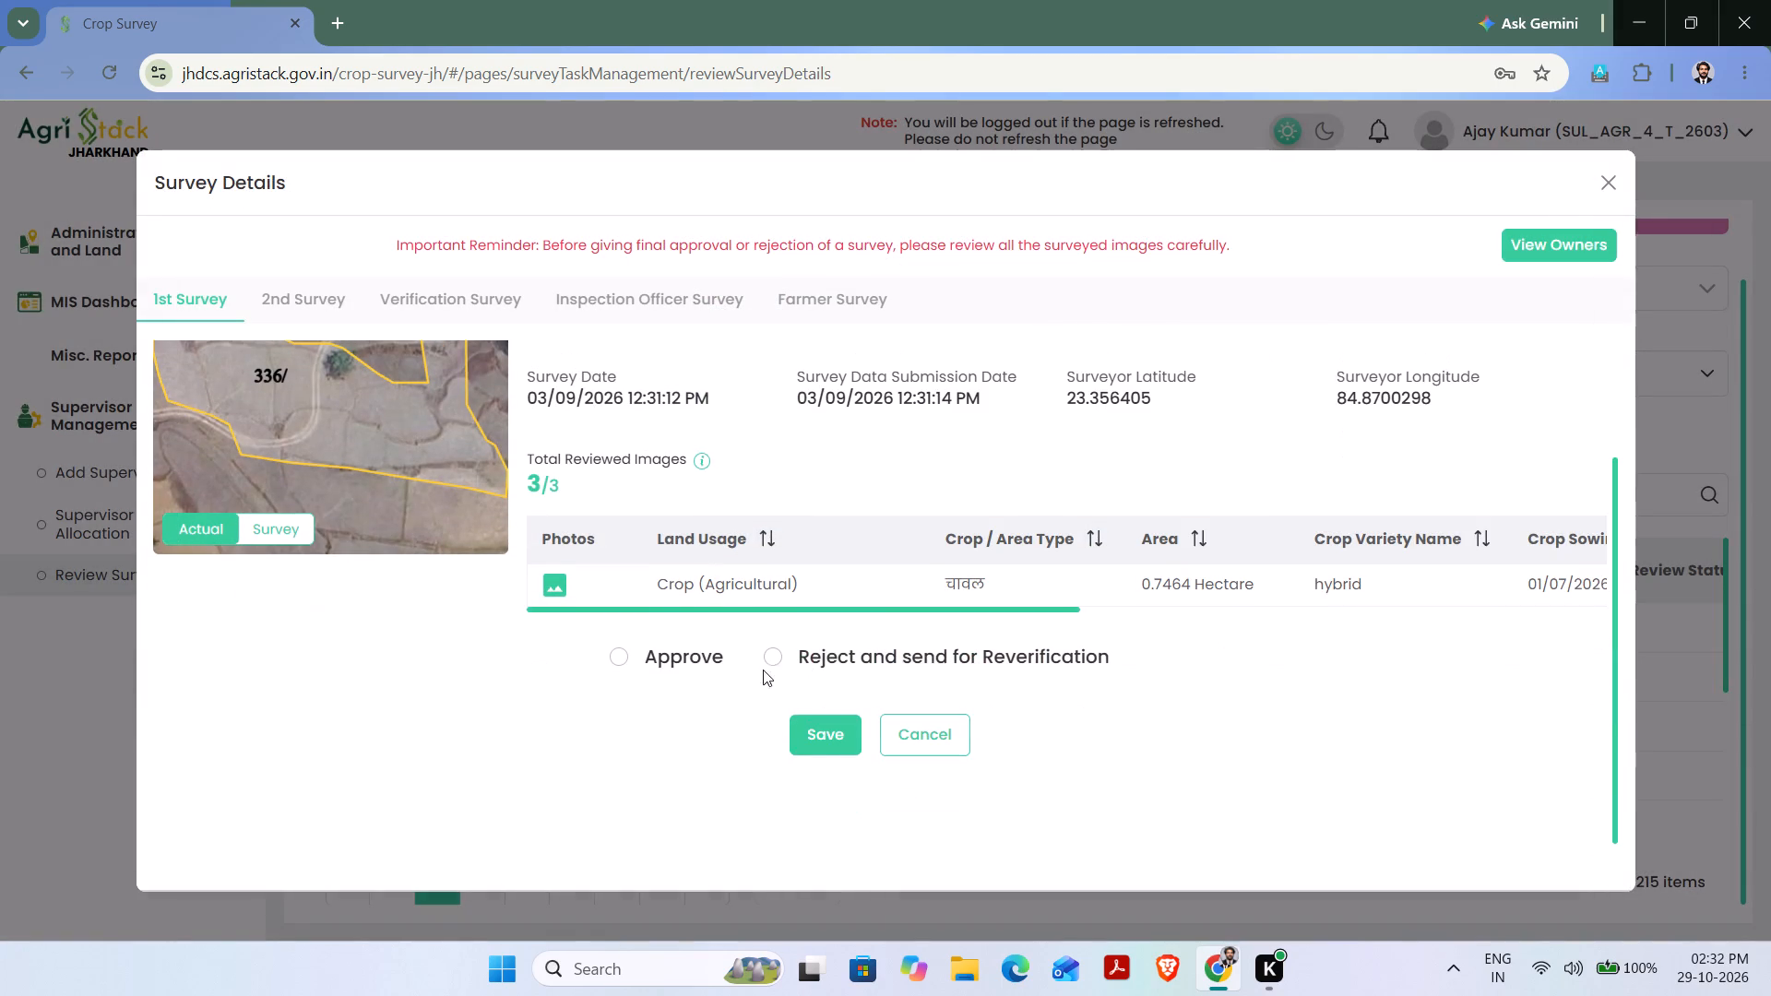
click(695, 664)
click(817, 739)
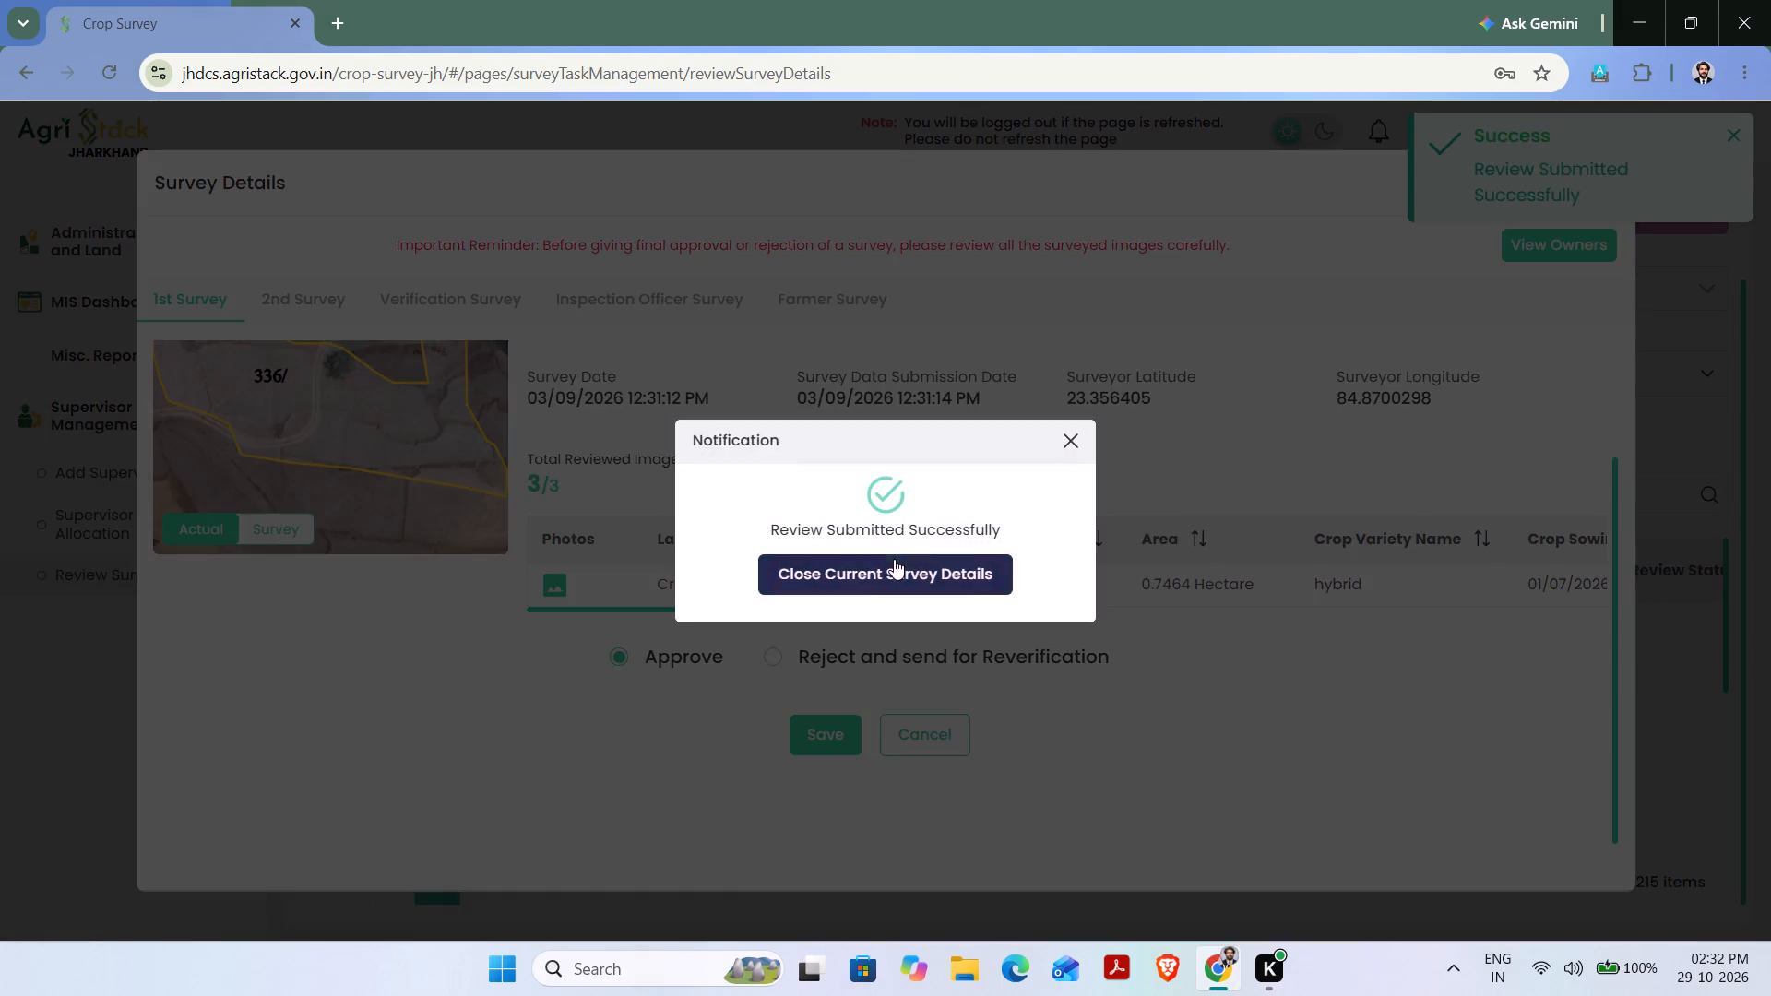
click(894, 559)
Open the details of survey number 577 and approve all three of its रागी crop photos.
click(344, 780)
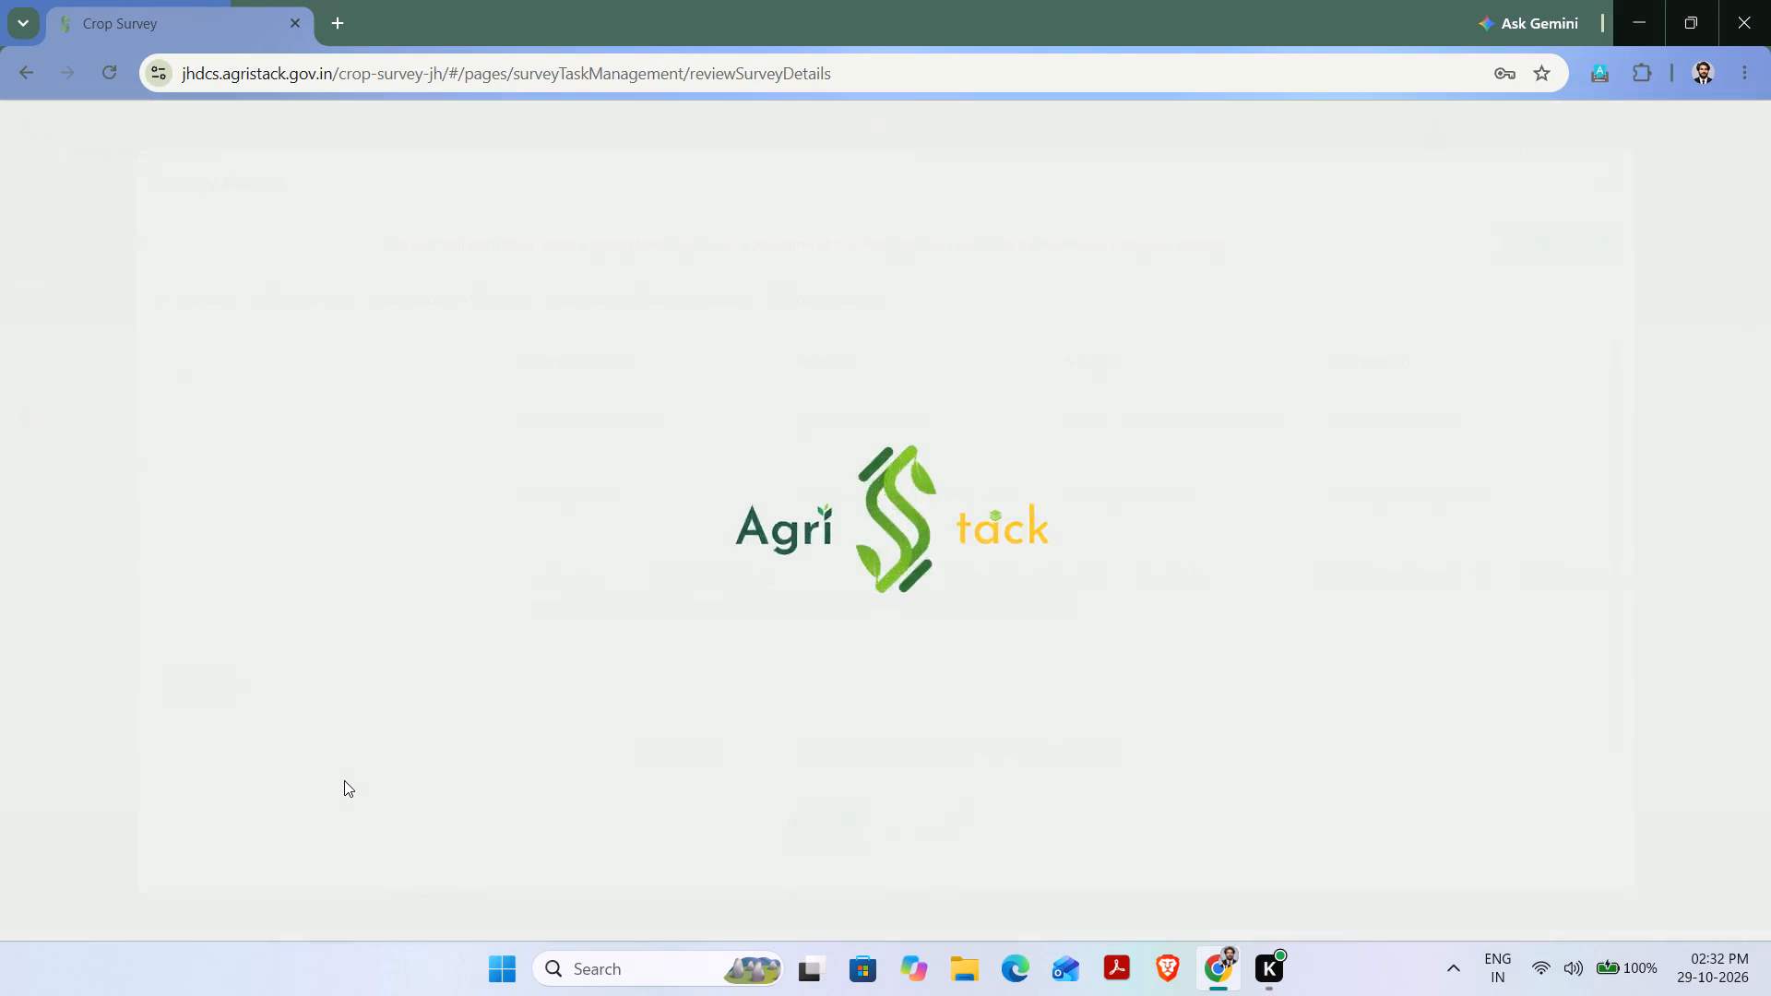
click(557, 740)
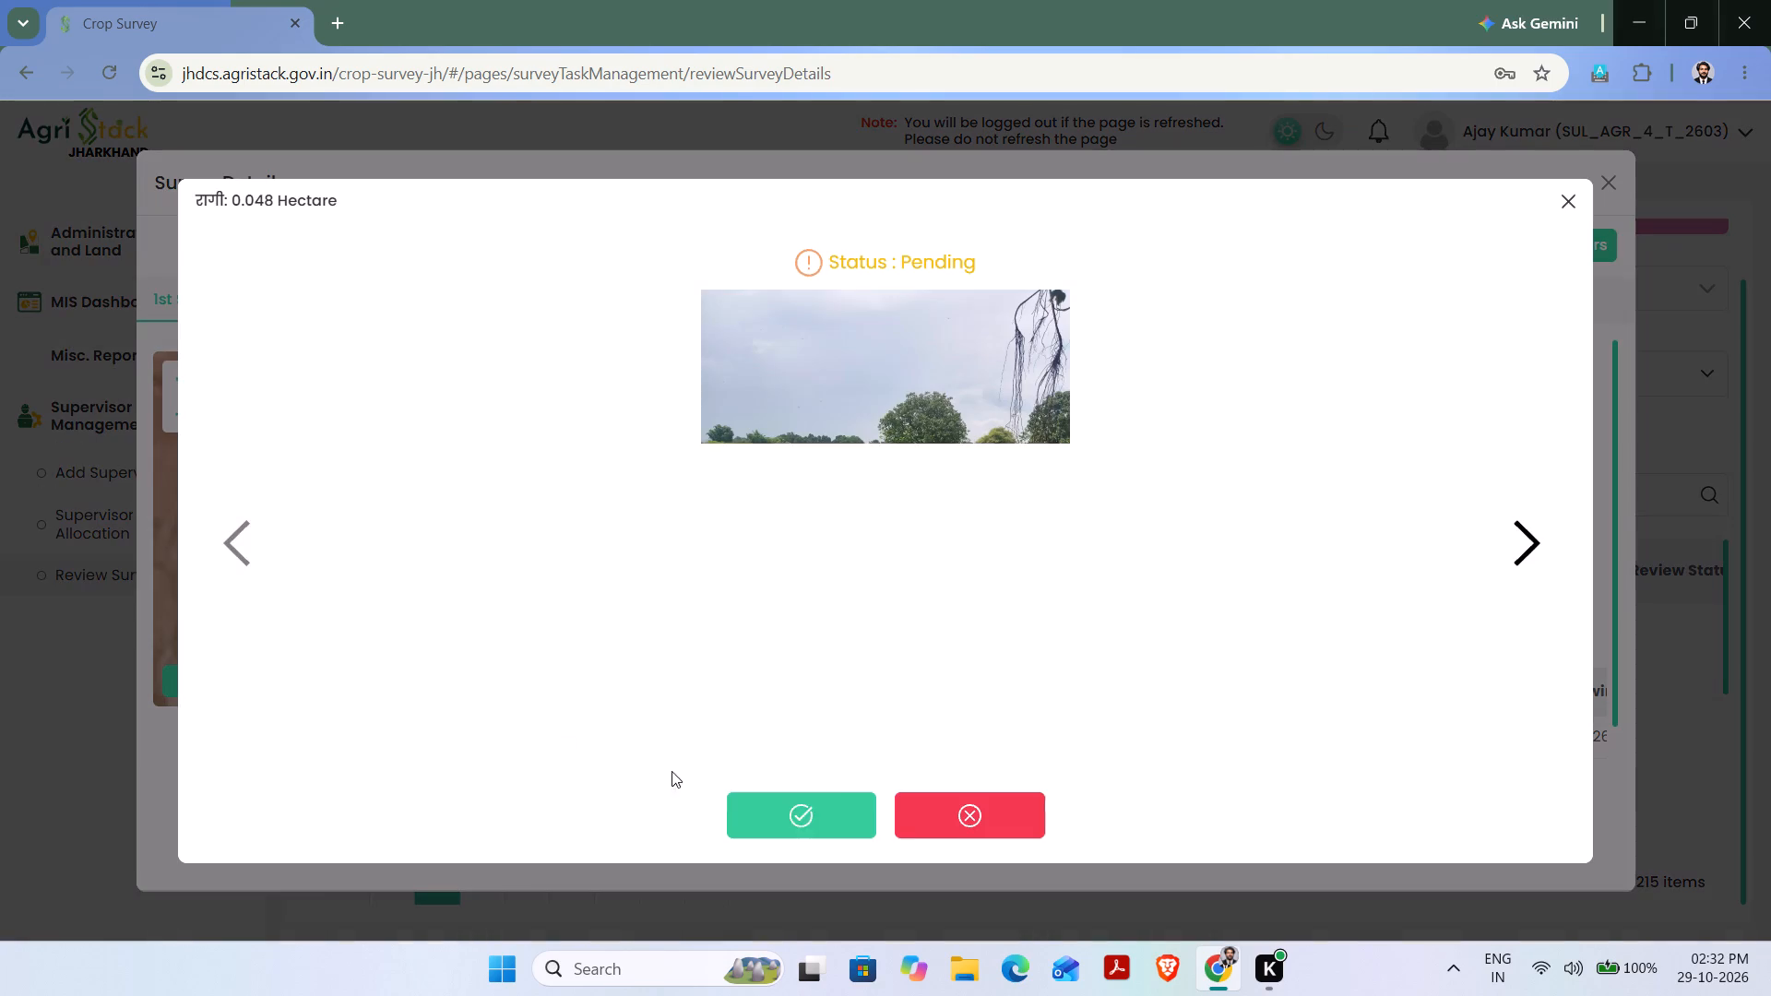
click(792, 802)
drag(894, 701, 750, 724)
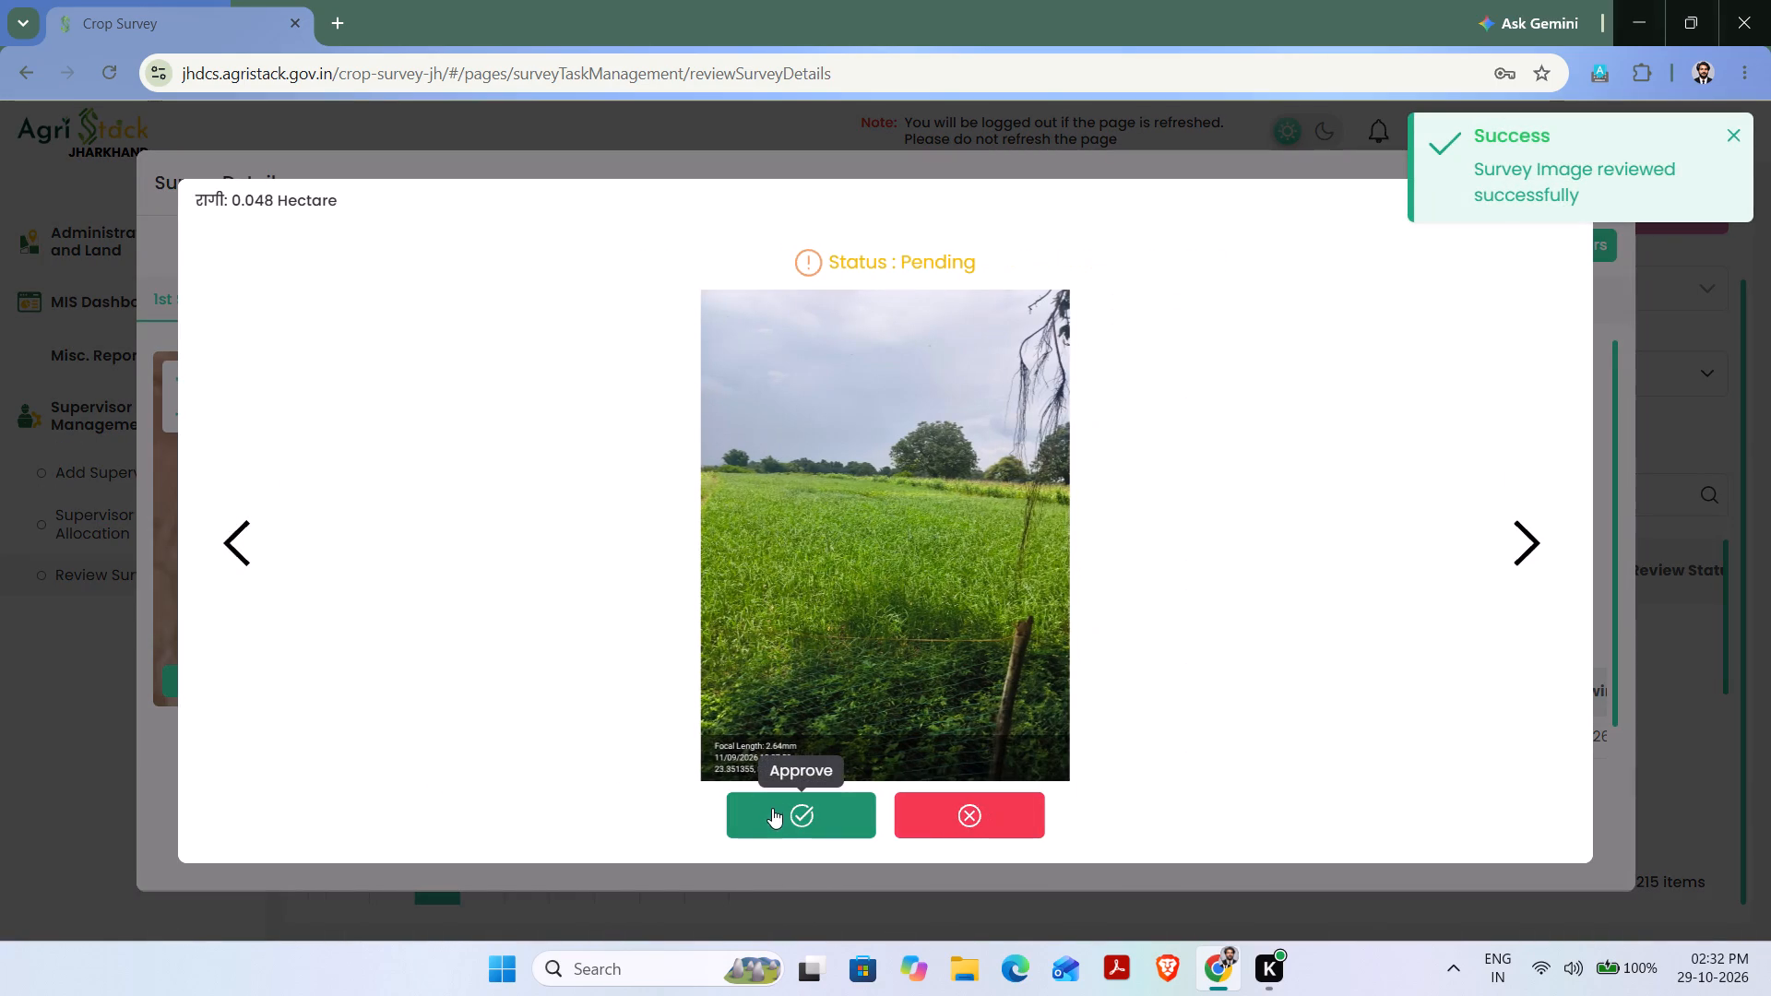
click(773, 809)
drag(945, 719, 828, 731)
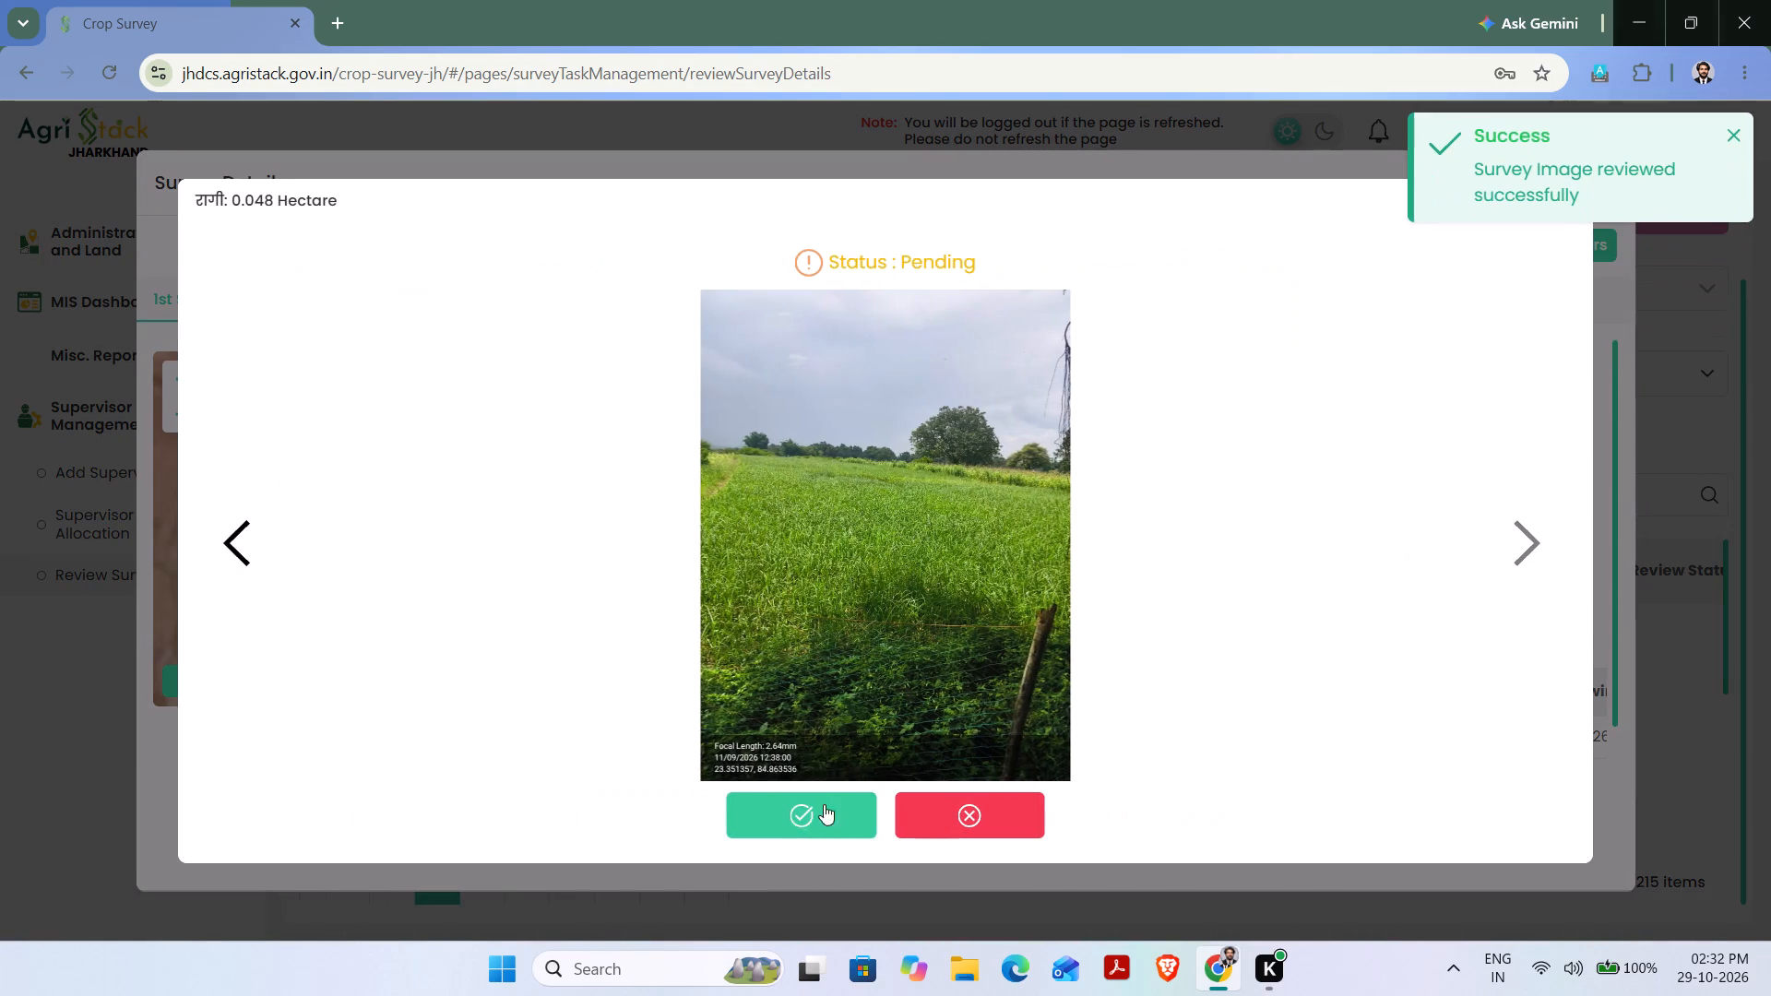
click(826, 824)
drag(945, 608, 883, 615)
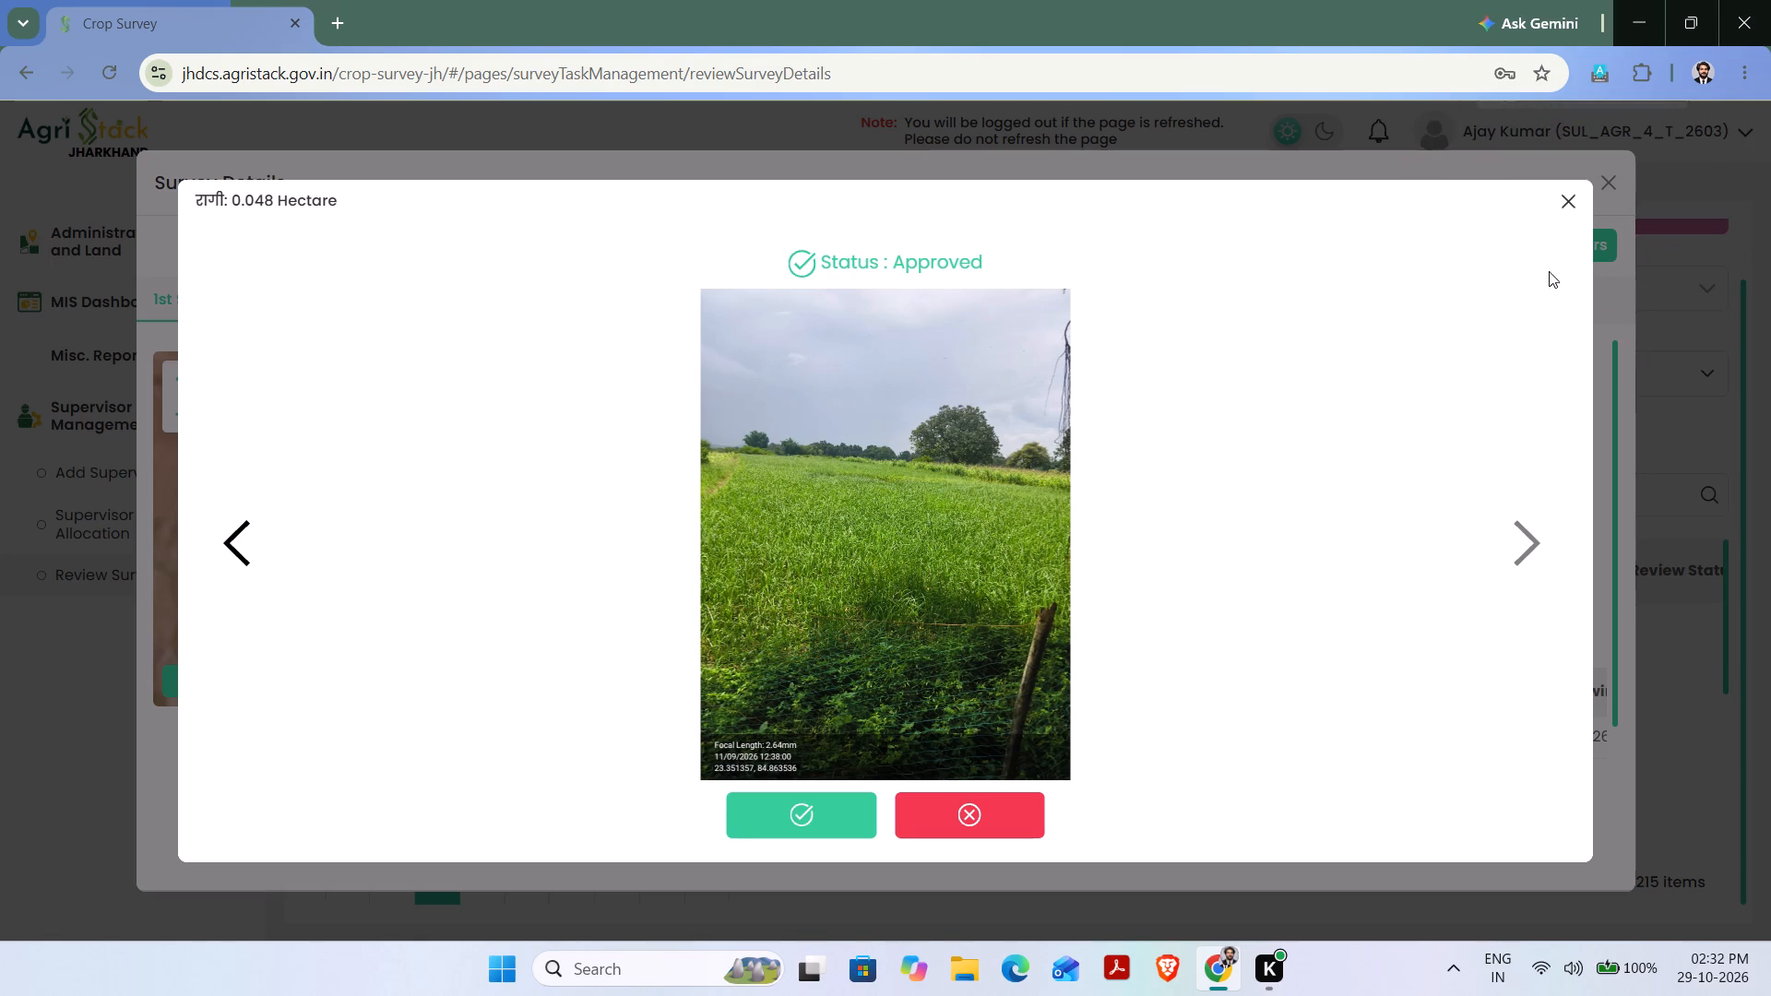
click(1575, 206)
Approve the 1st survey of survey number 577, save the review and close its details.
scroll(1080, 544, down, 2)
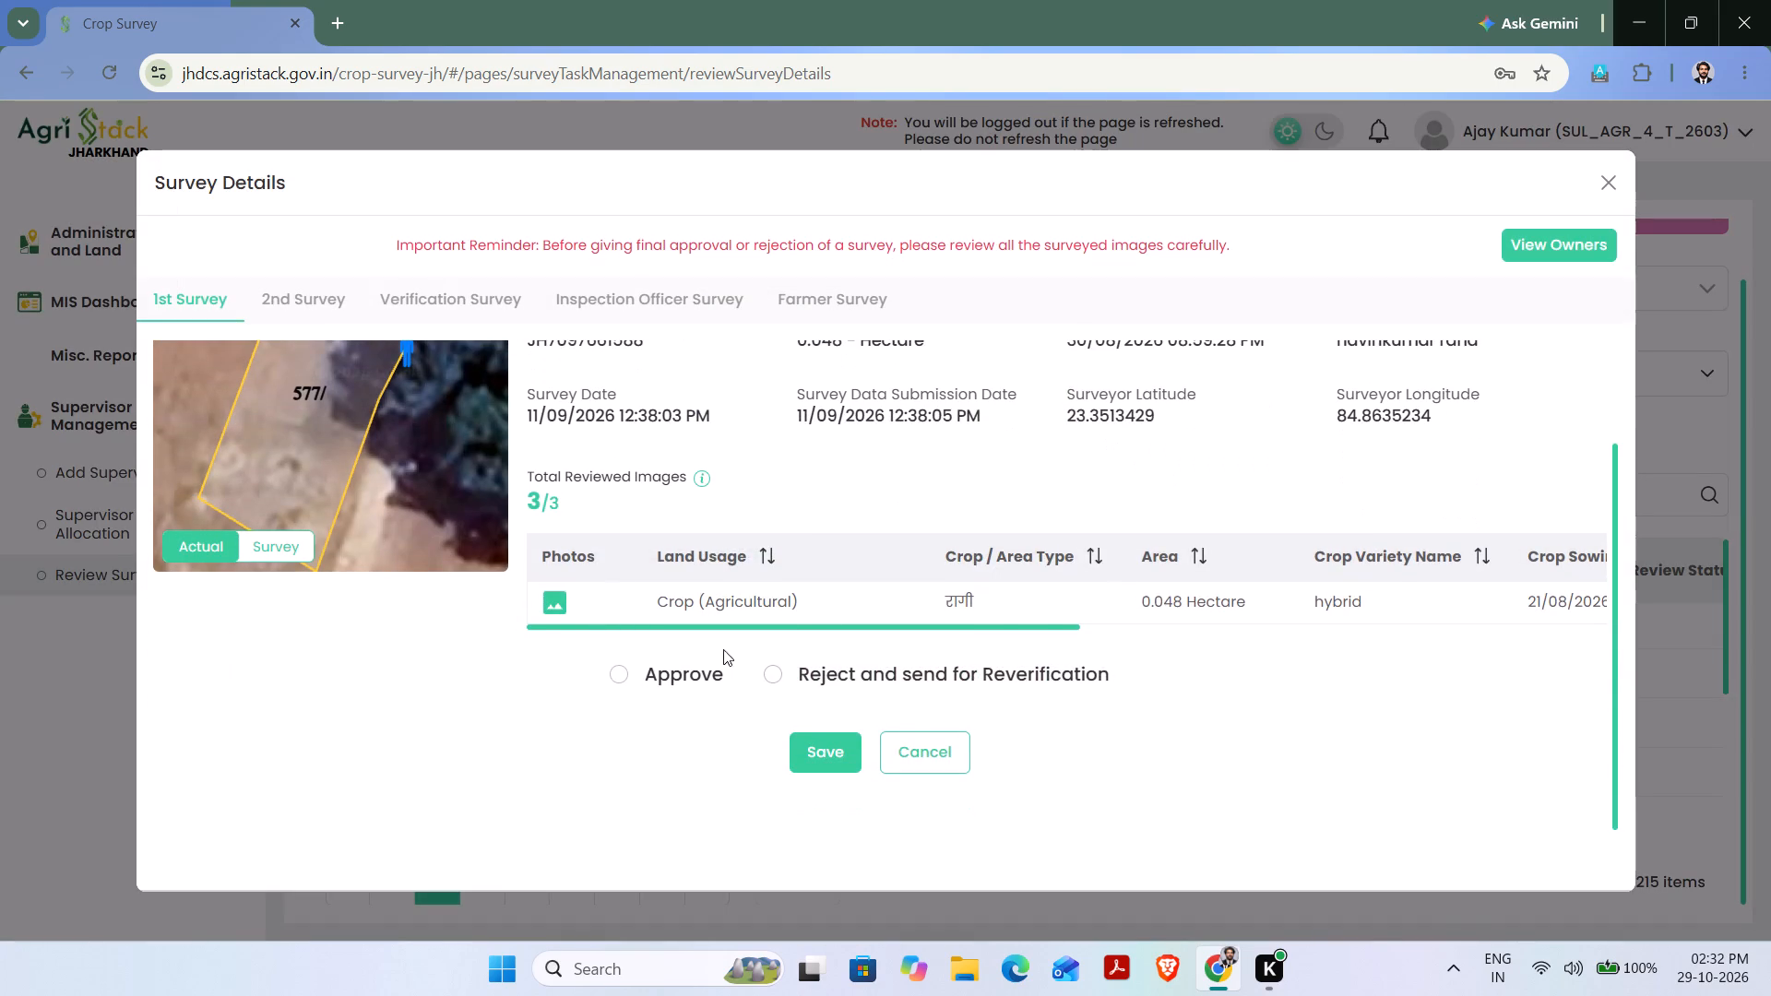
click(712, 650)
click(838, 736)
click(922, 559)
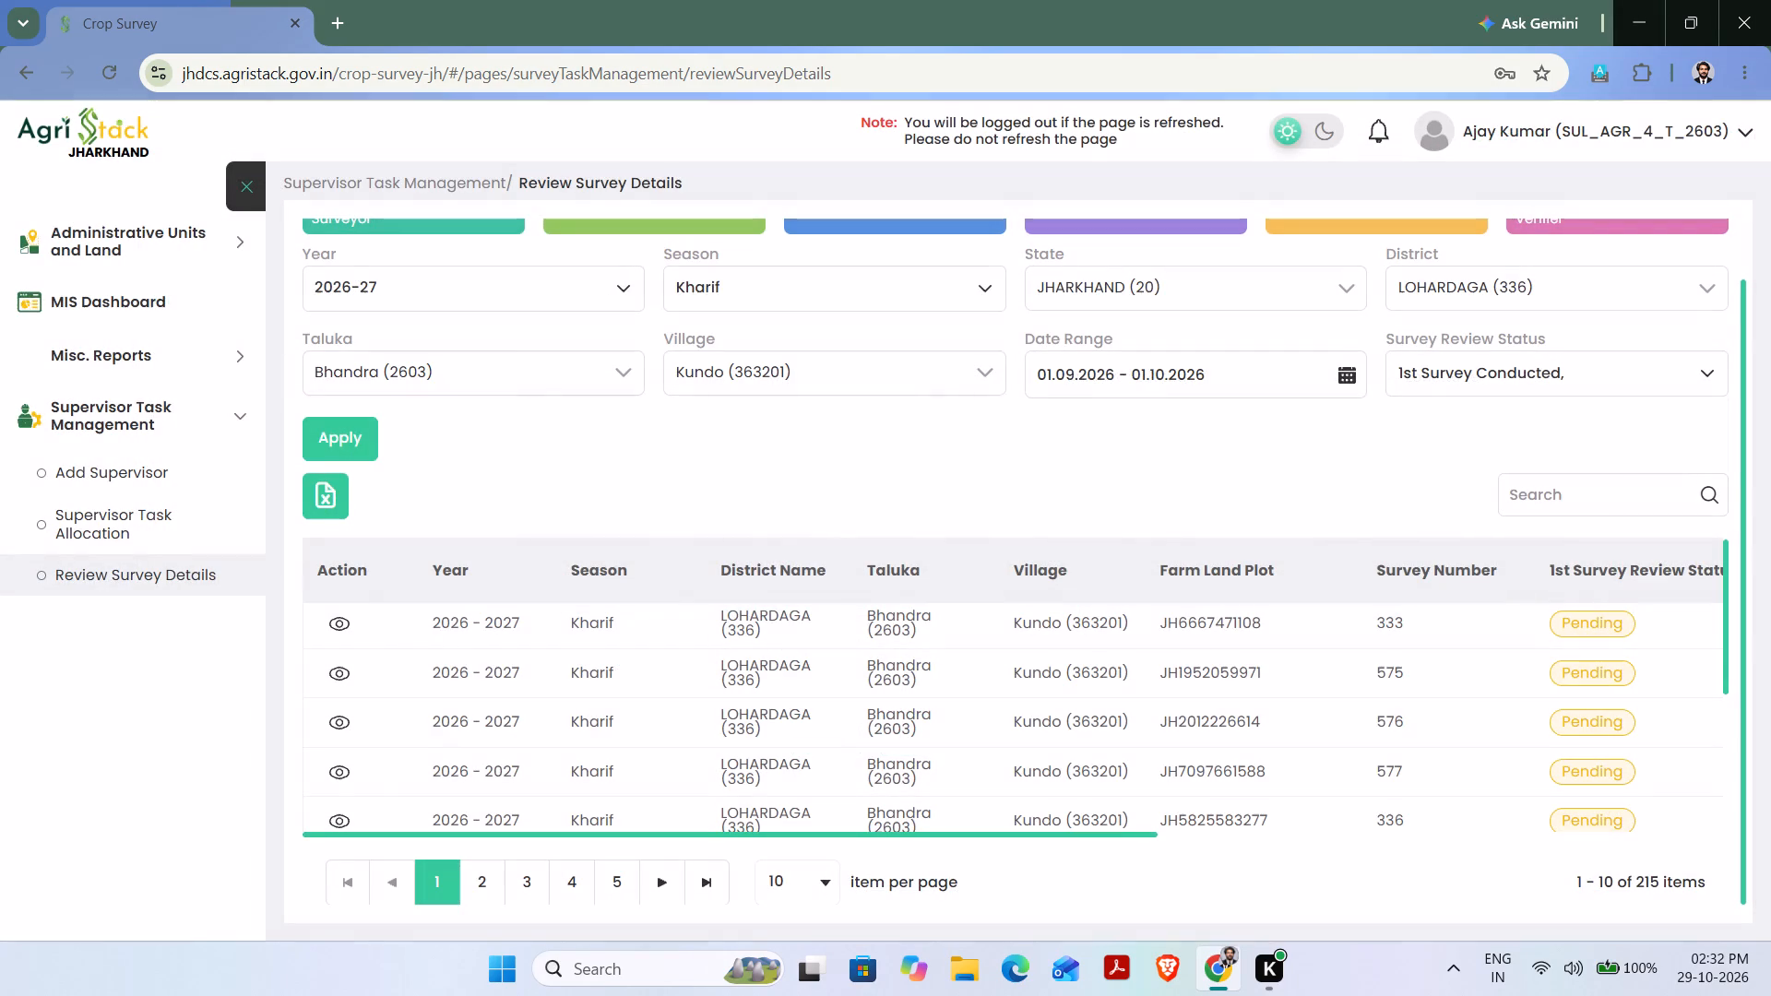
Open the details of survey number 576 and approve both of its Waste fallow-area photos.
click(351, 729)
click(344, 723)
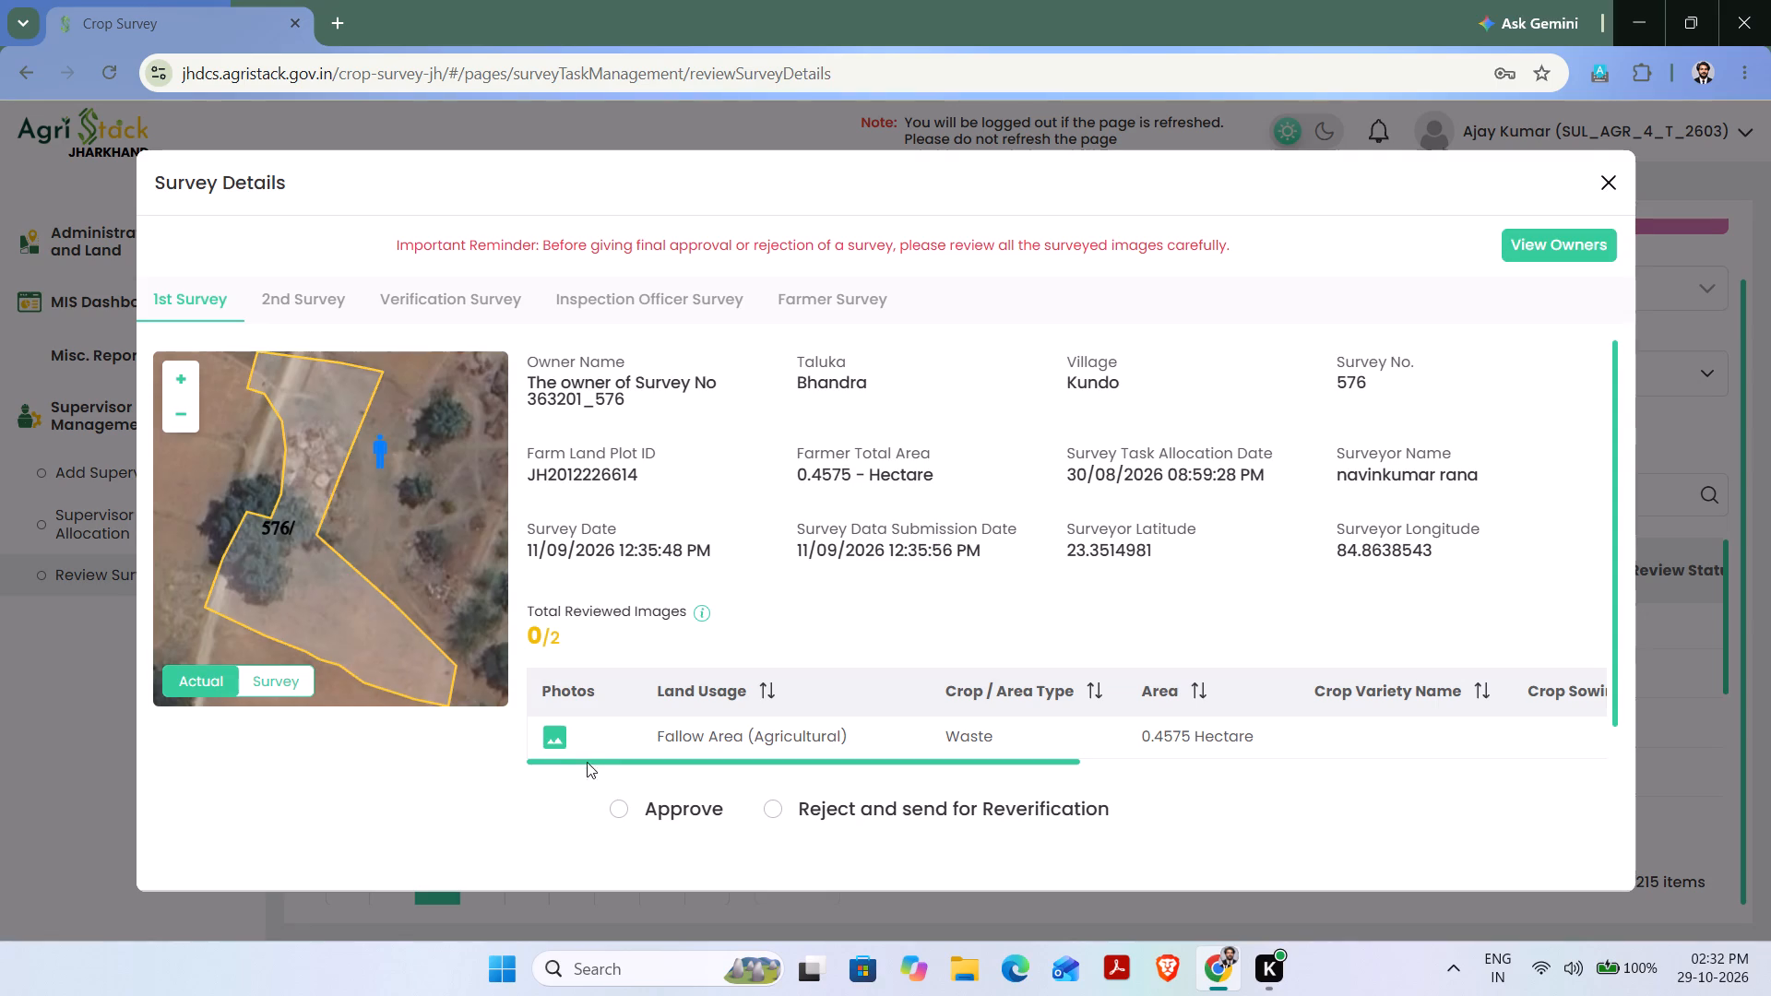
click(556, 738)
click(770, 800)
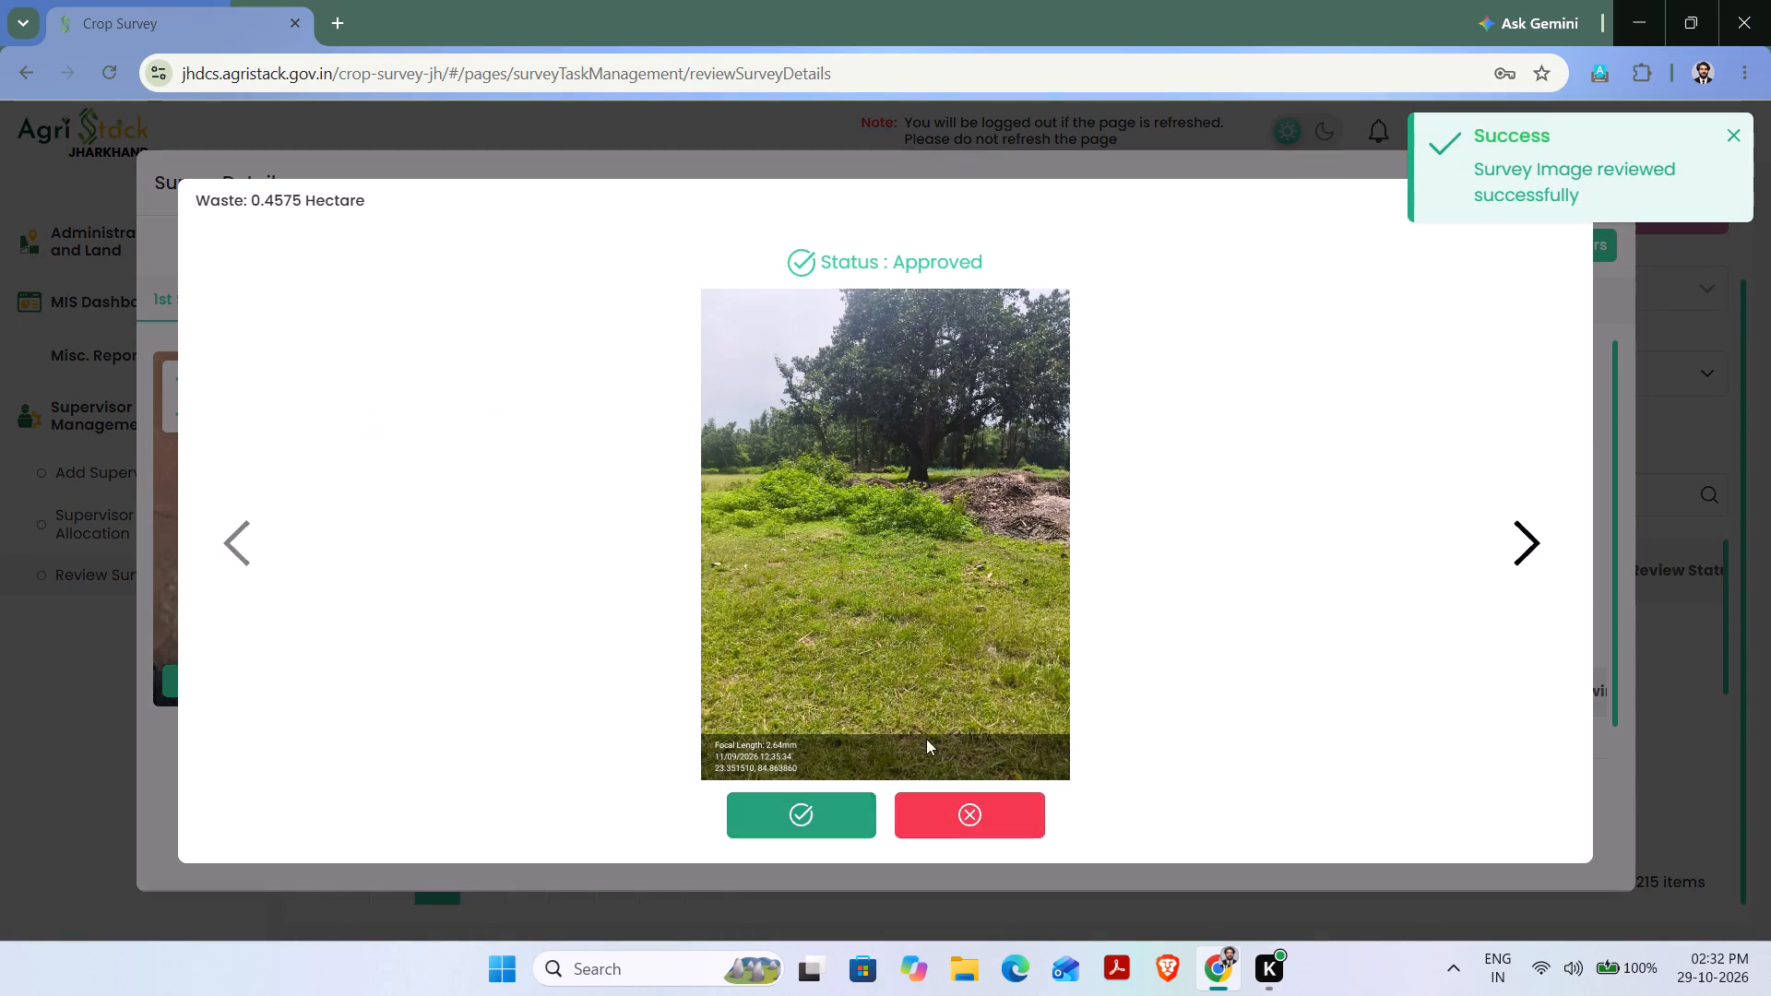
drag(906, 737, 796, 741)
click(814, 812)
drag(922, 704, 825, 726)
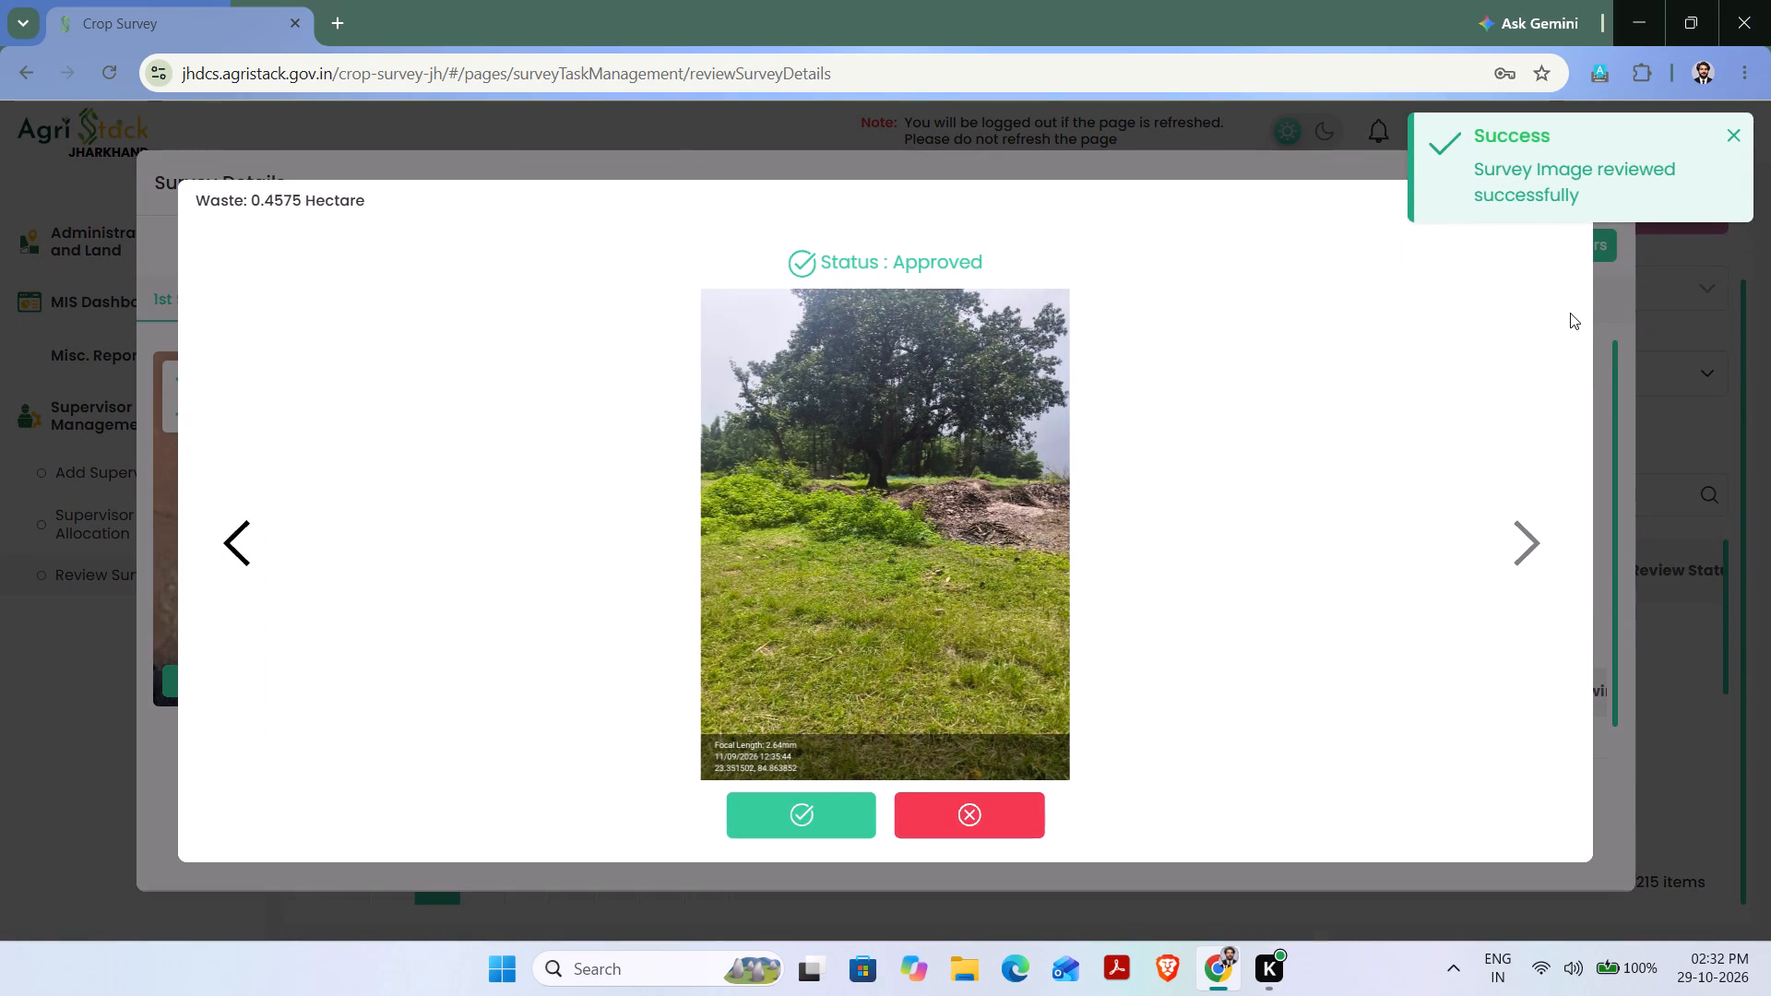
click(1572, 202)
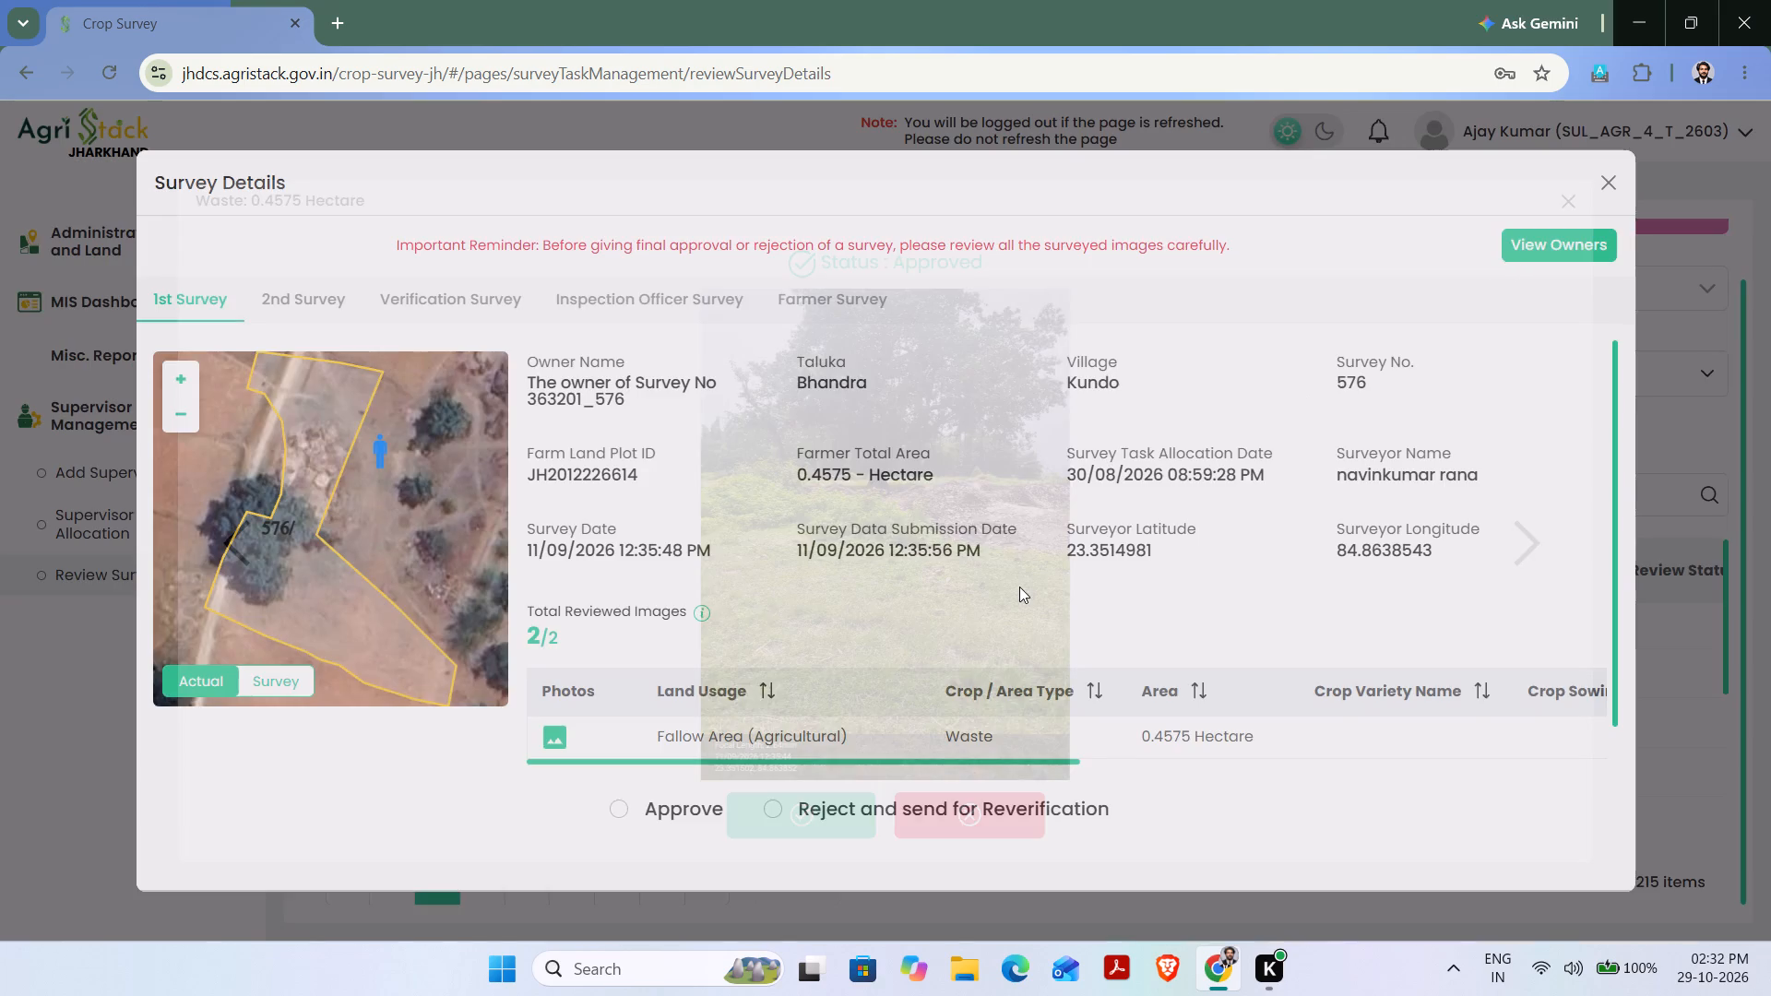
Approve the 1st survey of survey number 576, save the review and close its details.
scroll(1019, 587, down, 1)
click(671, 649)
click(845, 741)
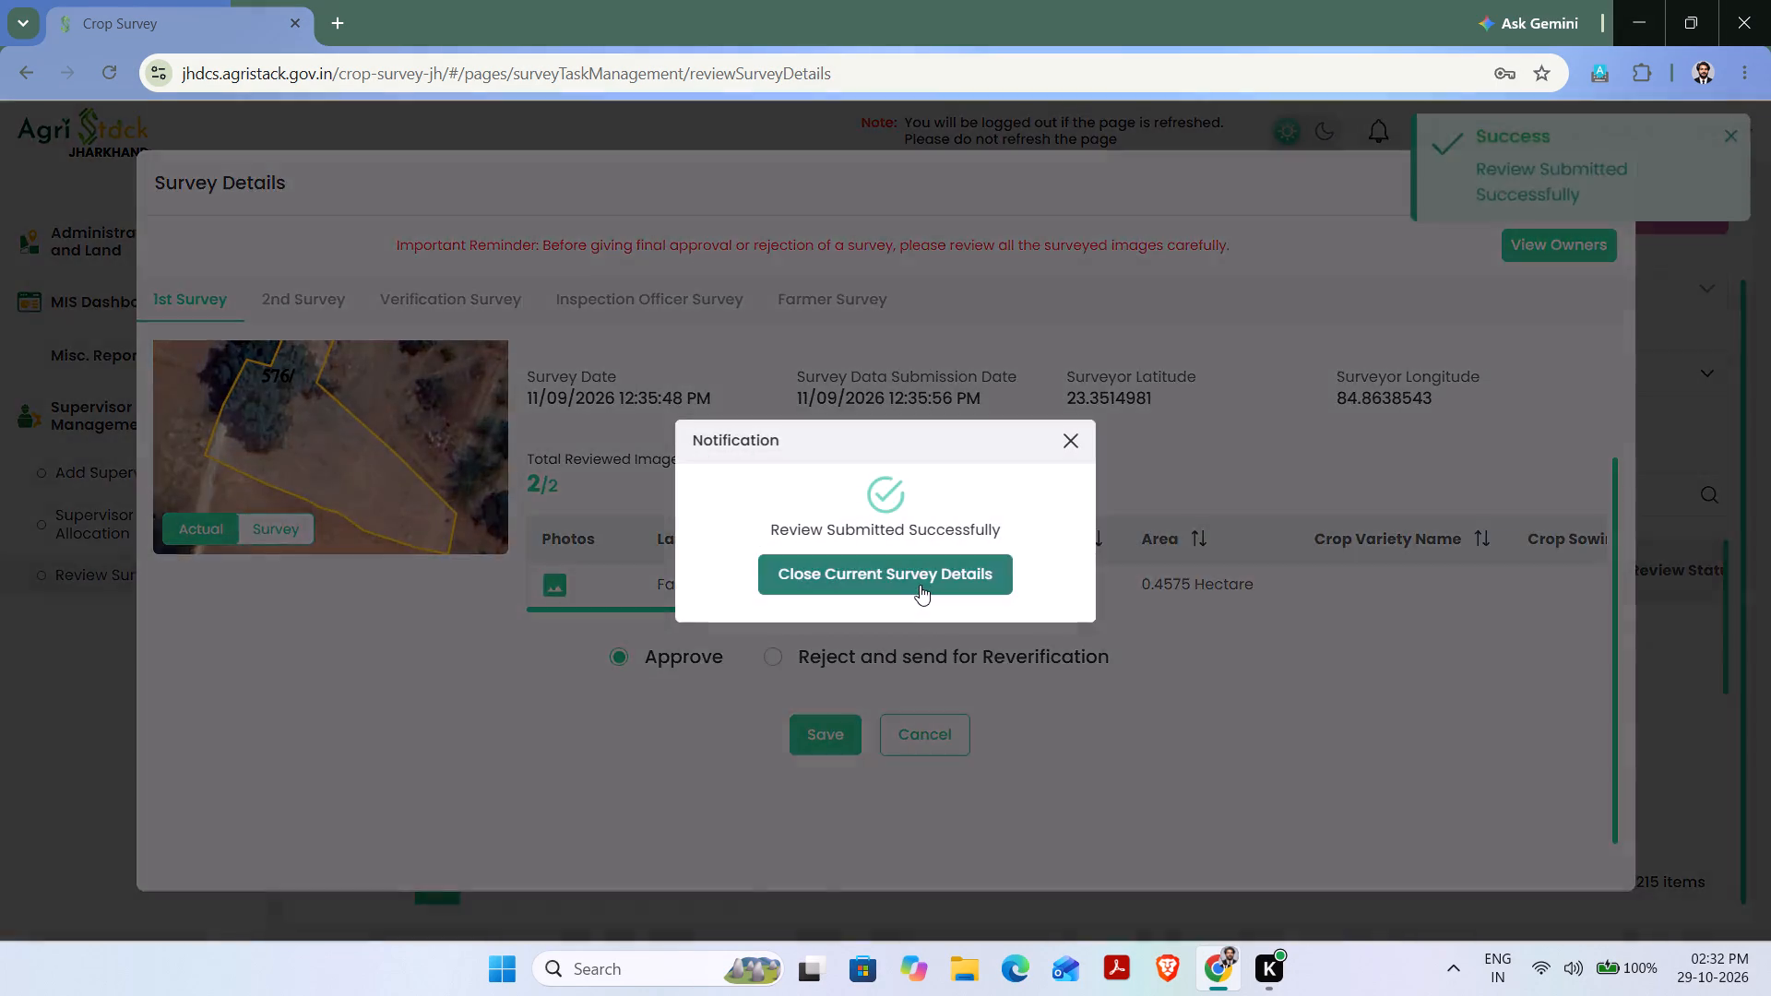
click(920, 585)
Check the survey details of survey number 575 and close them.
click(330, 670)
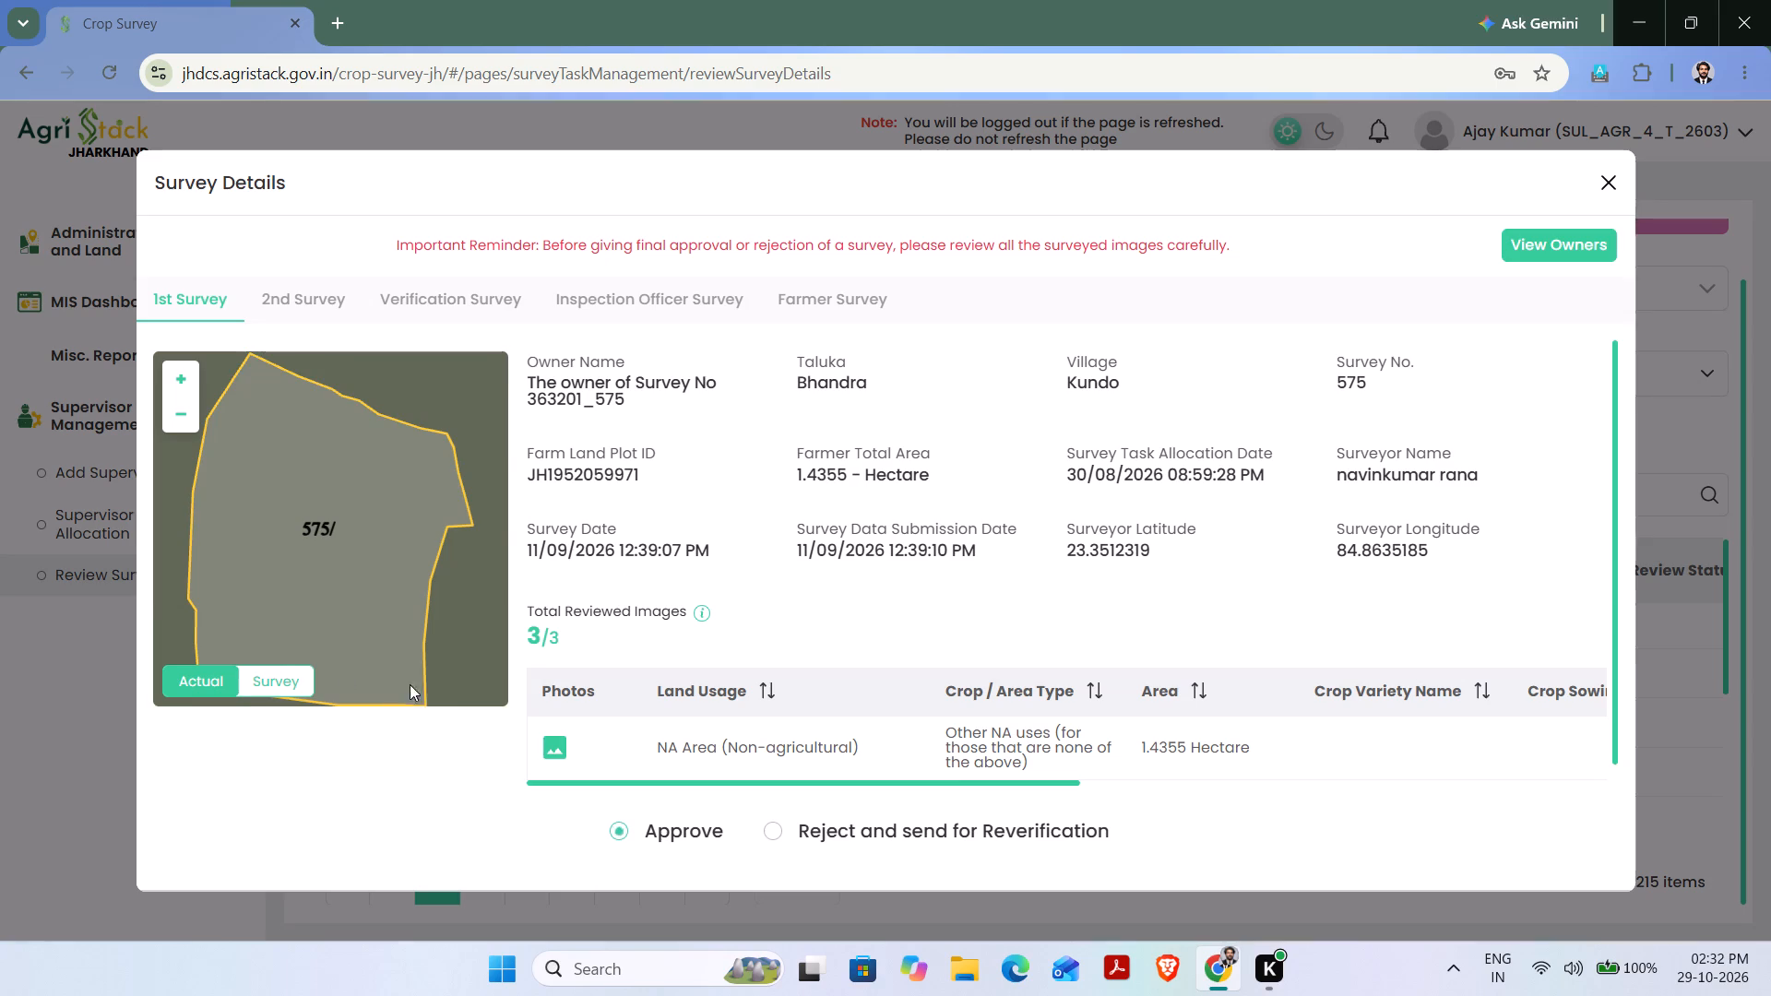
click(1606, 182)
Reload the list of pending 1st surveys for Kundo village with the same filters.
click(332, 452)
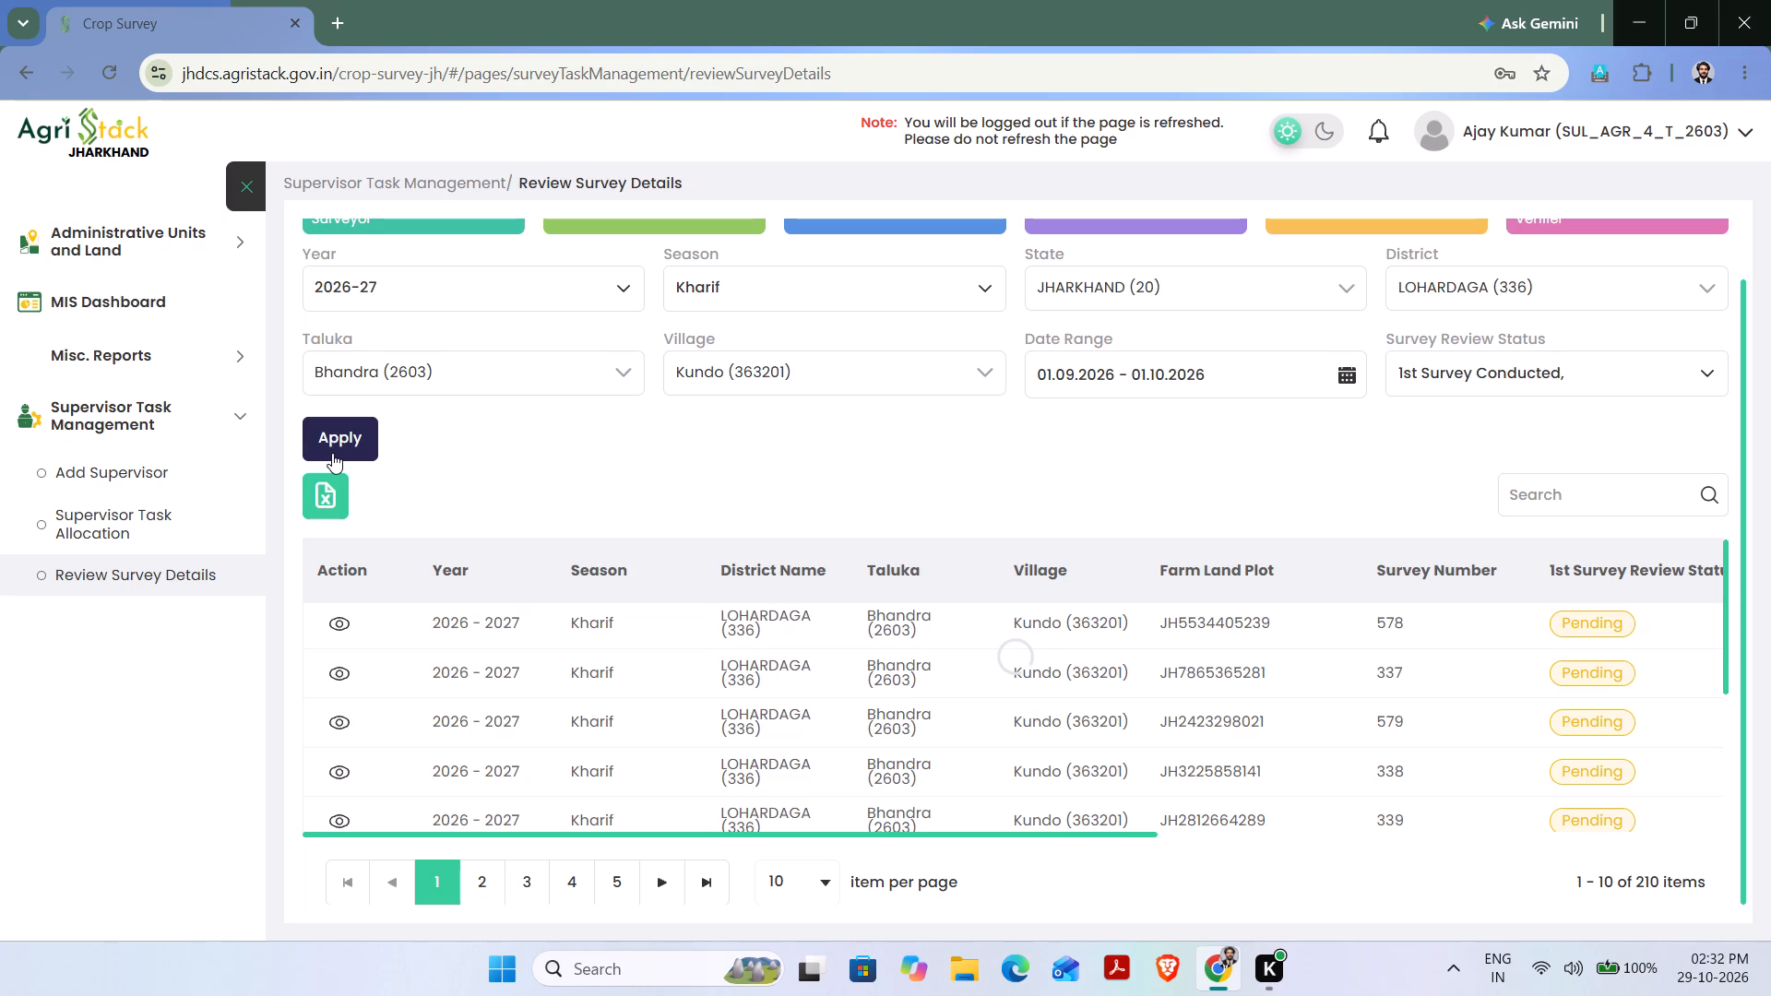
Open the details of survey number 578 and approve all three of its मक्का crop photos.
click(344, 630)
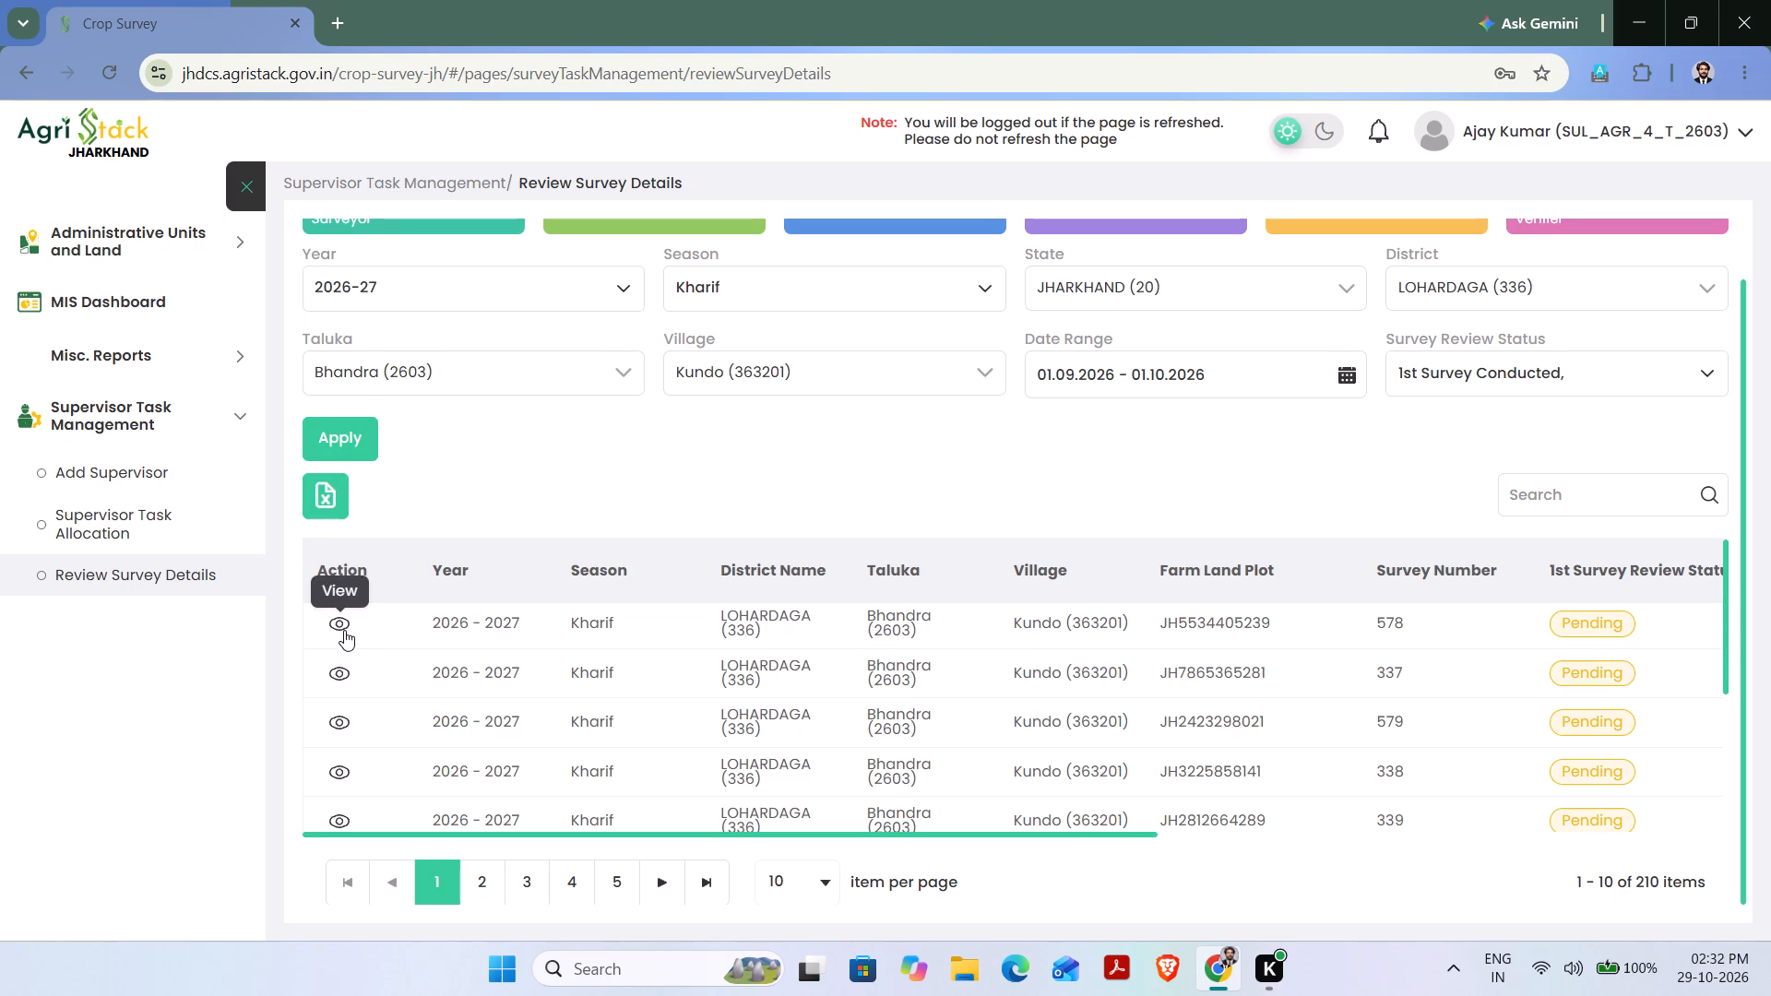
click(556, 738)
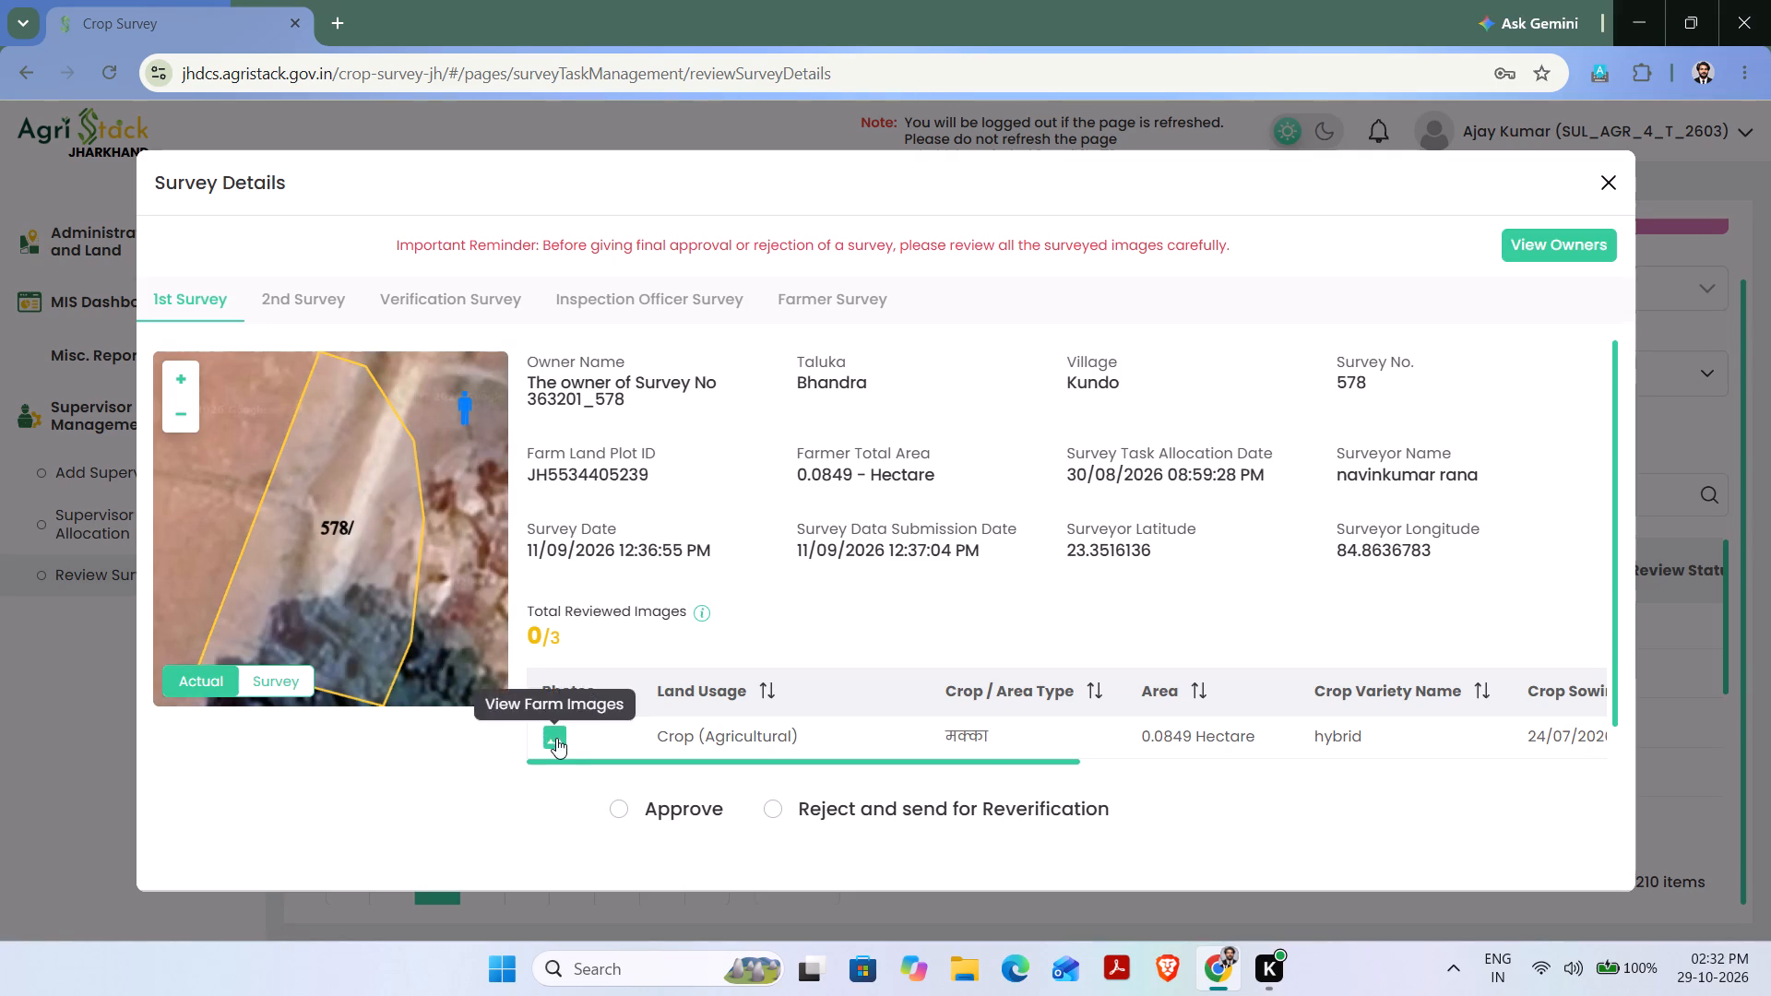
click(766, 815)
drag(890, 714, 752, 732)
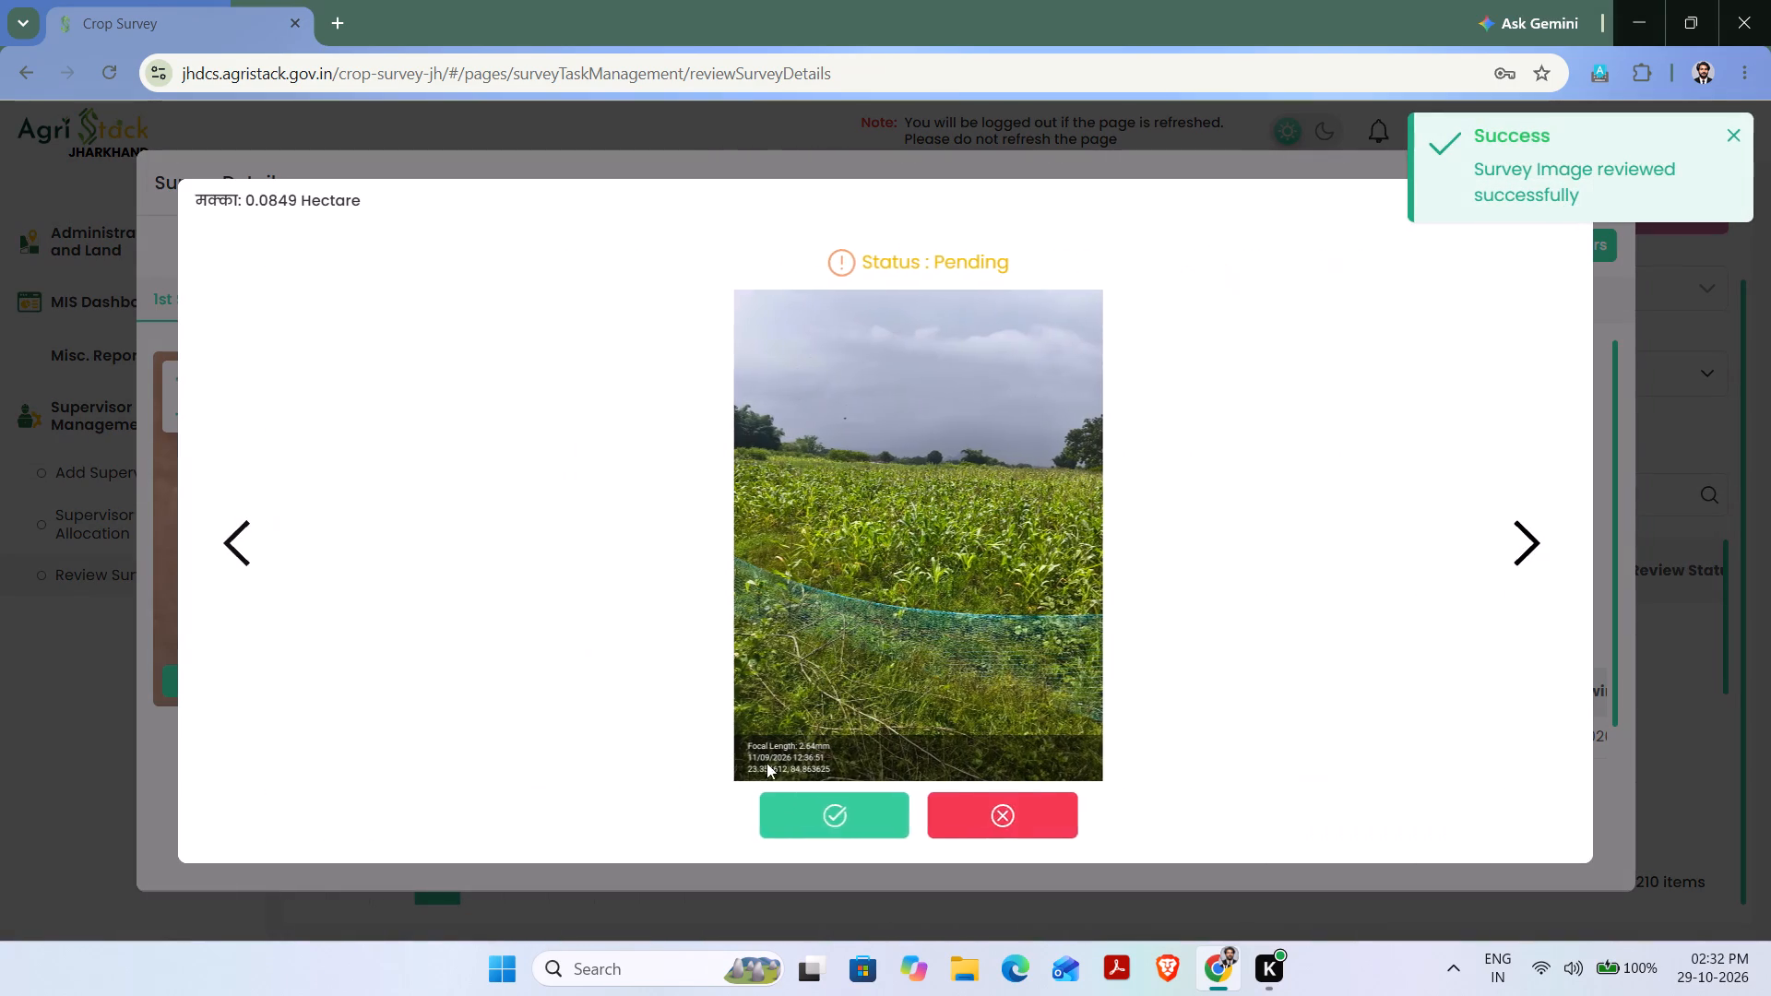
click(772, 819)
drag(906, 702, 790, 721)
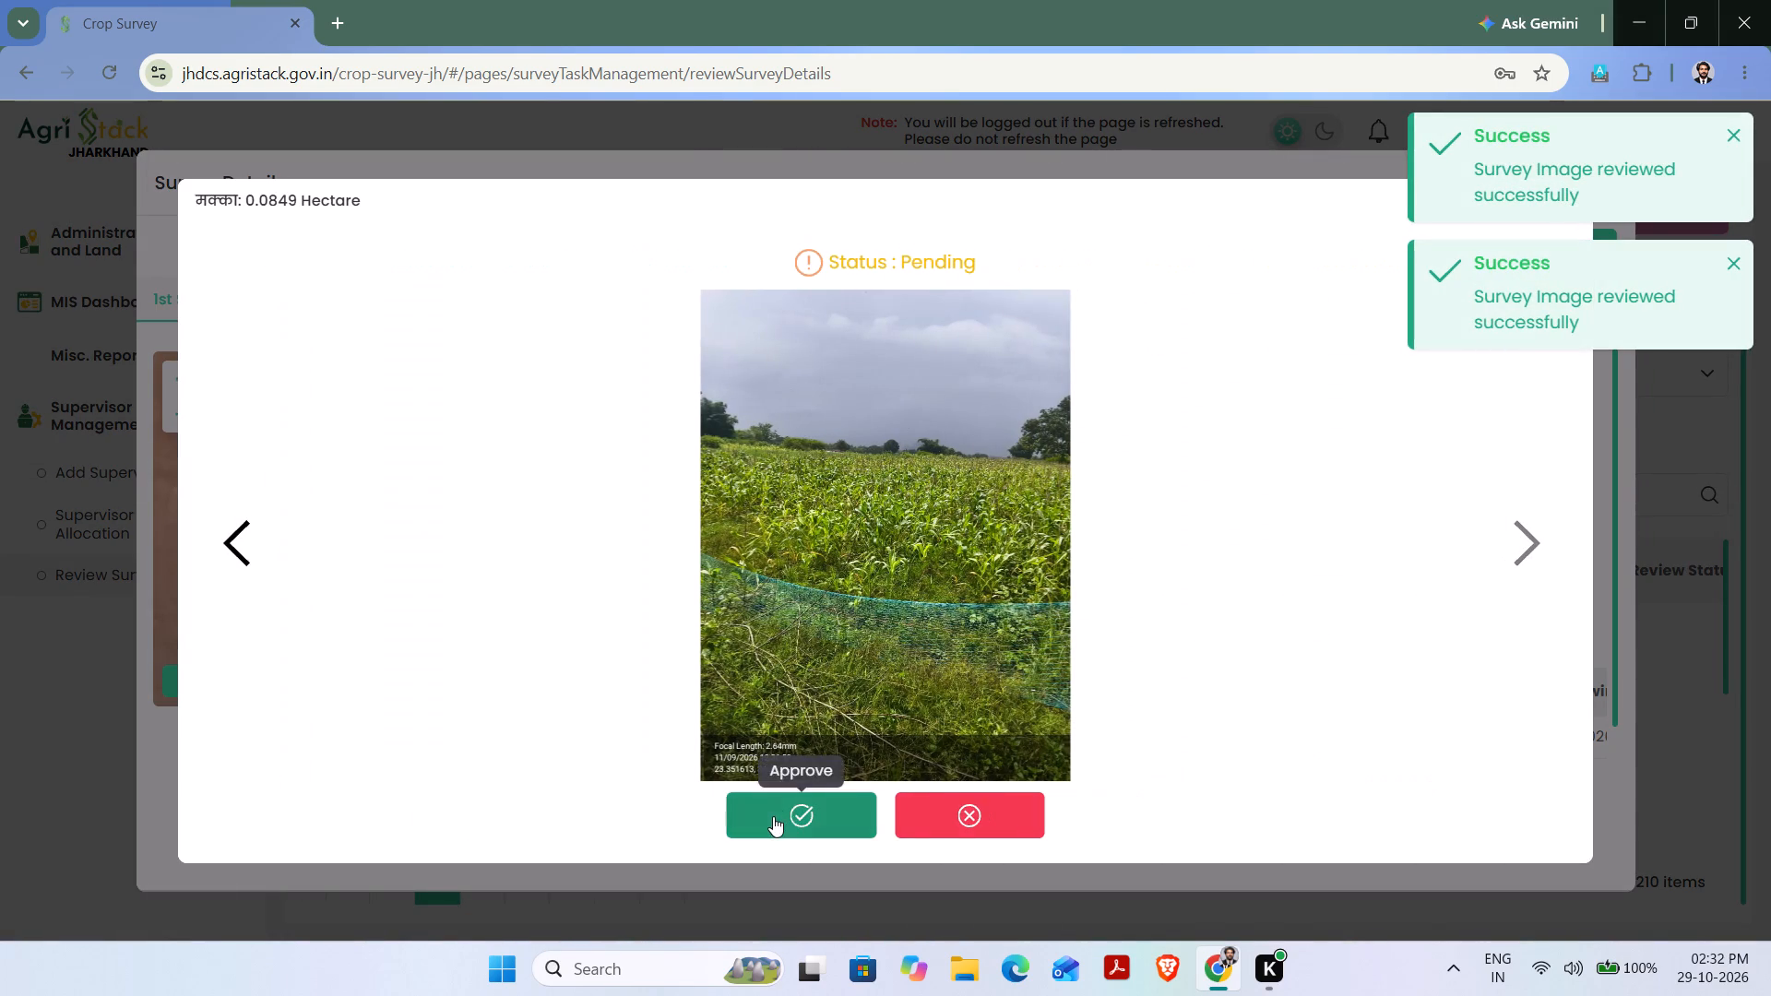
click(773, 816)
drag(916, 669, 855, 669)
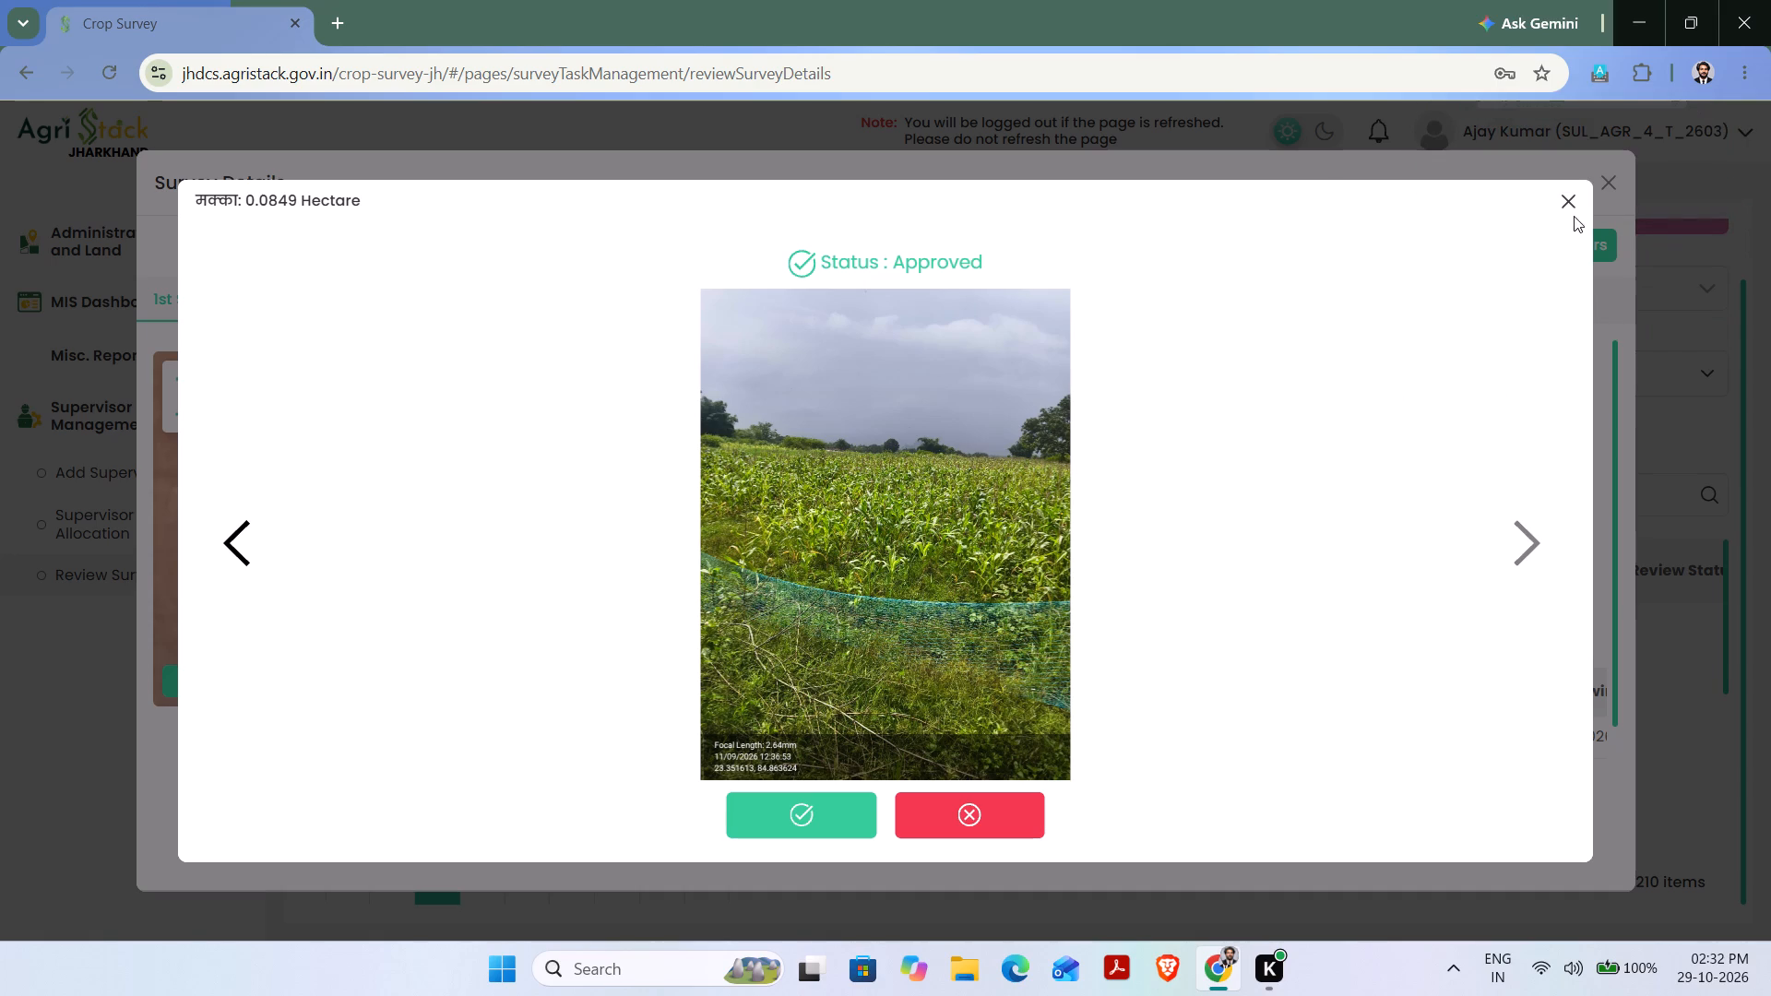
click(1572, 210)
Approve the 1st survey of survey number 578, save the review and close its details.
scroll(872, 625, down, 1)
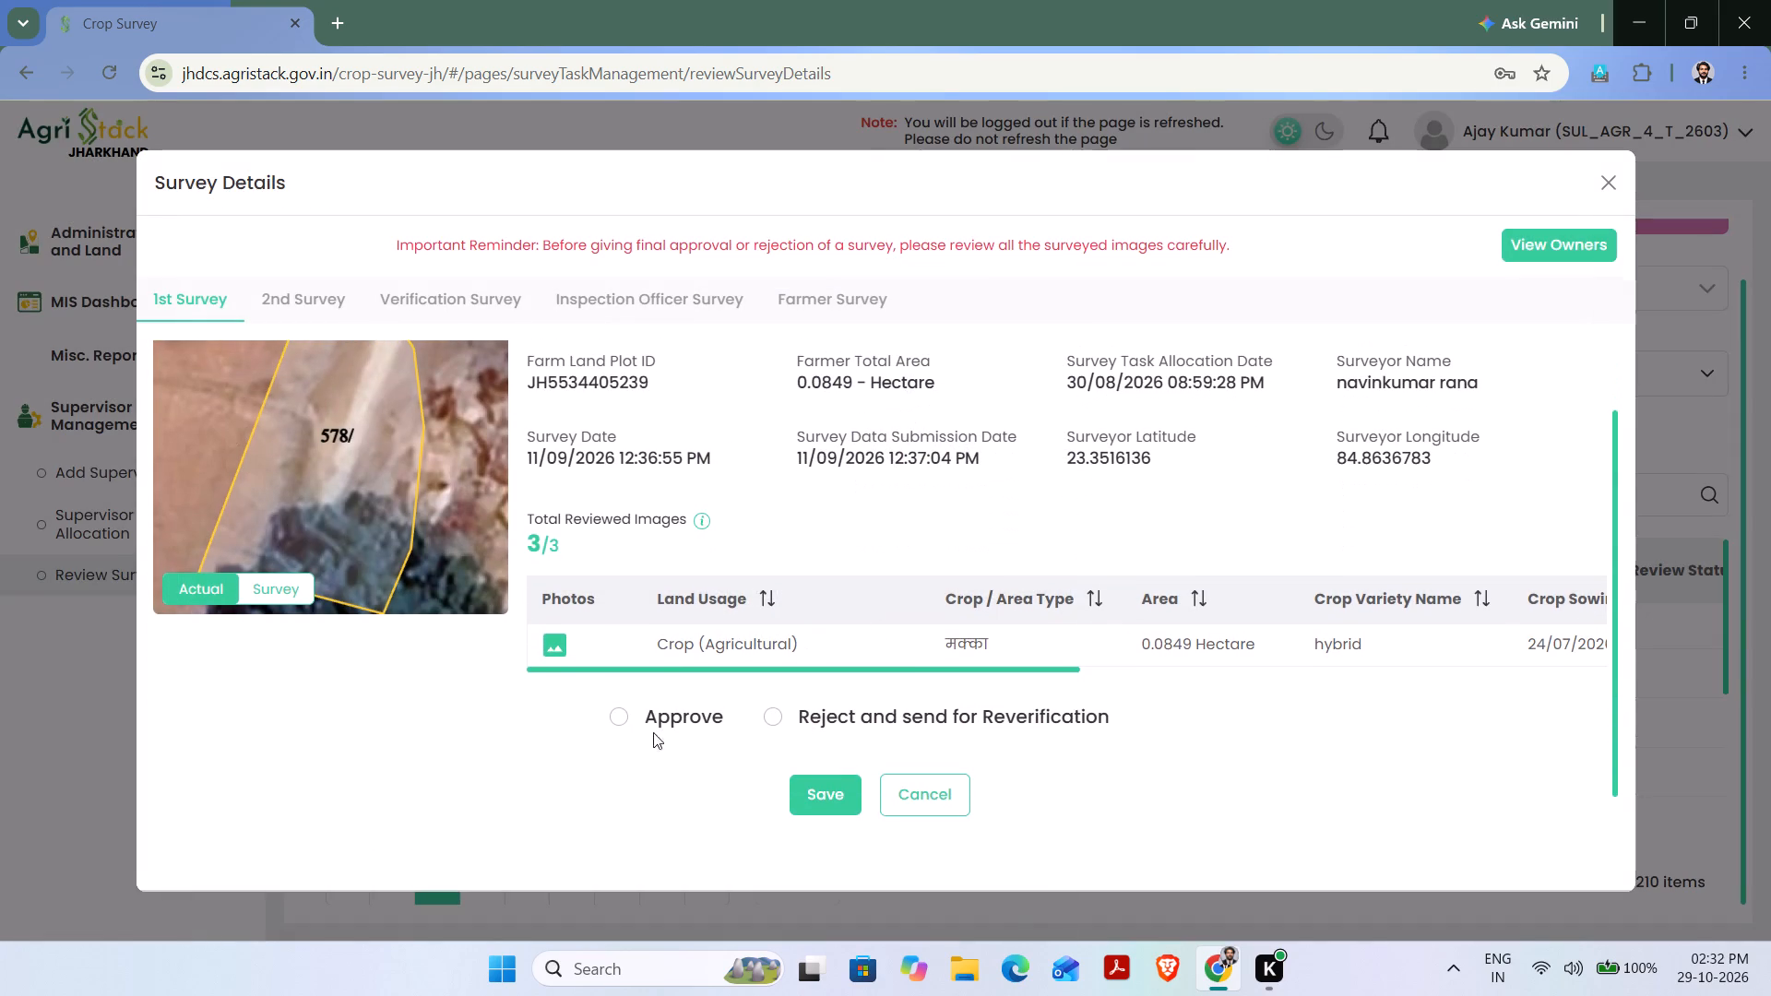
click(646, 734)
click(725, 722)
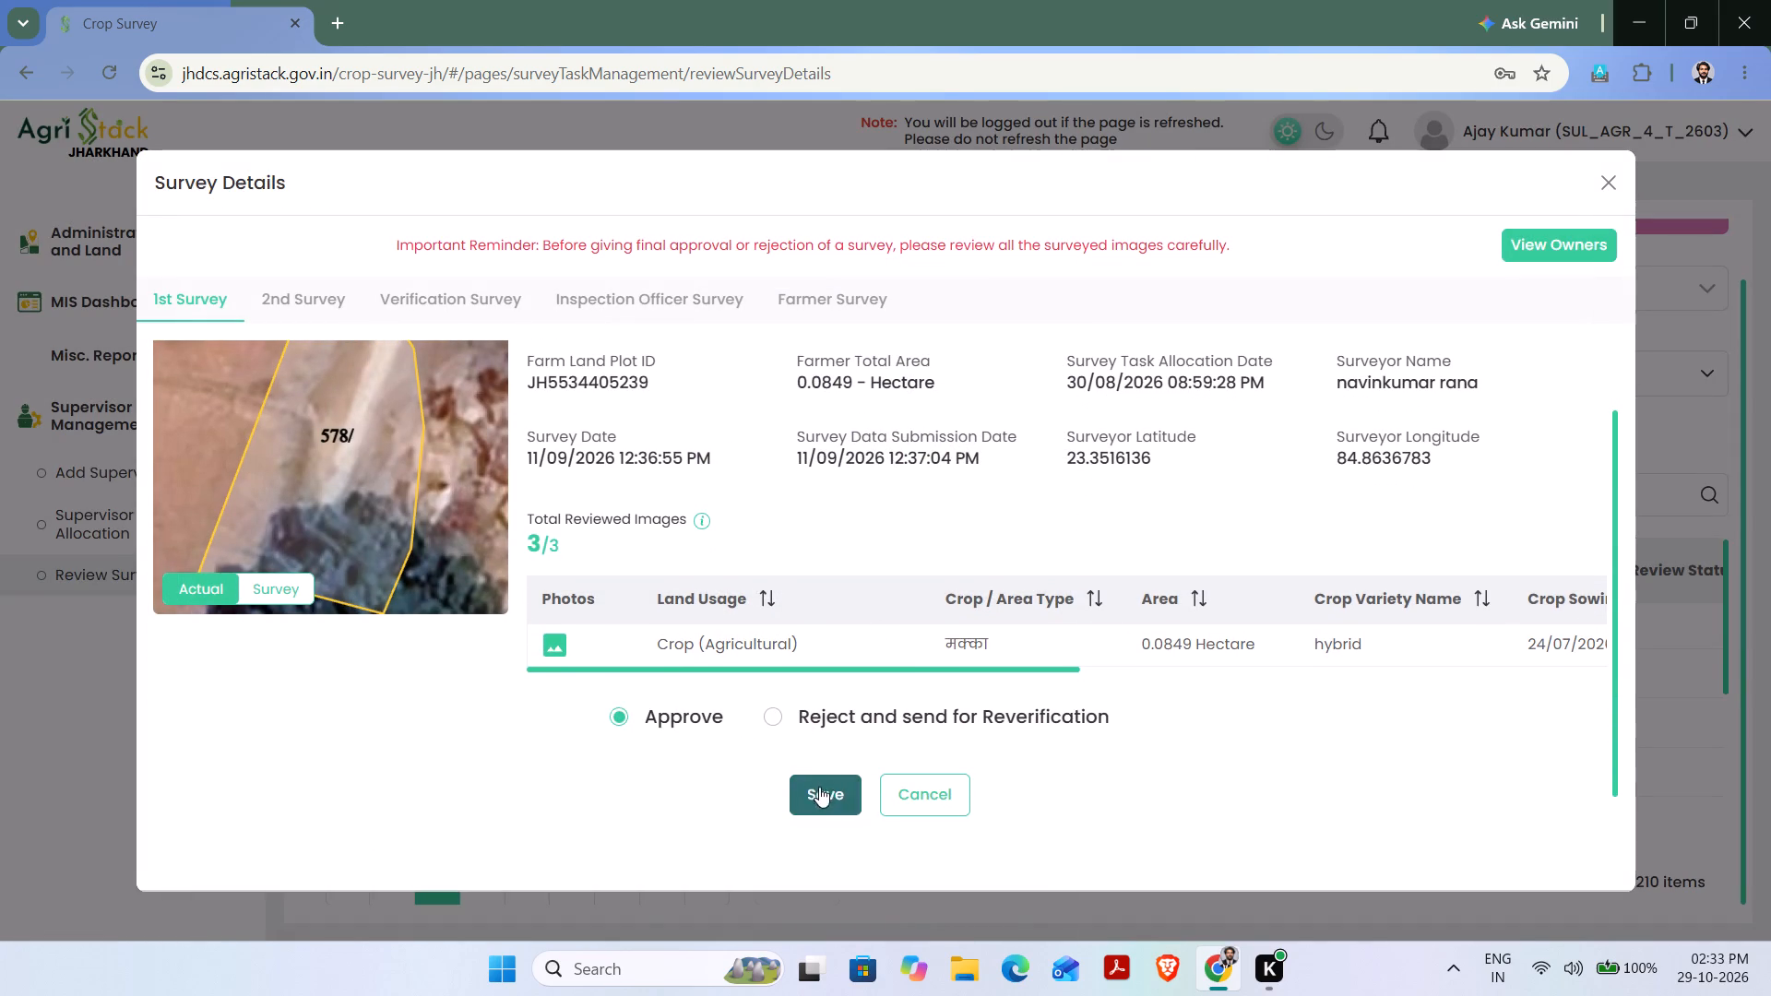
click(823, 789)
click(909, 559)
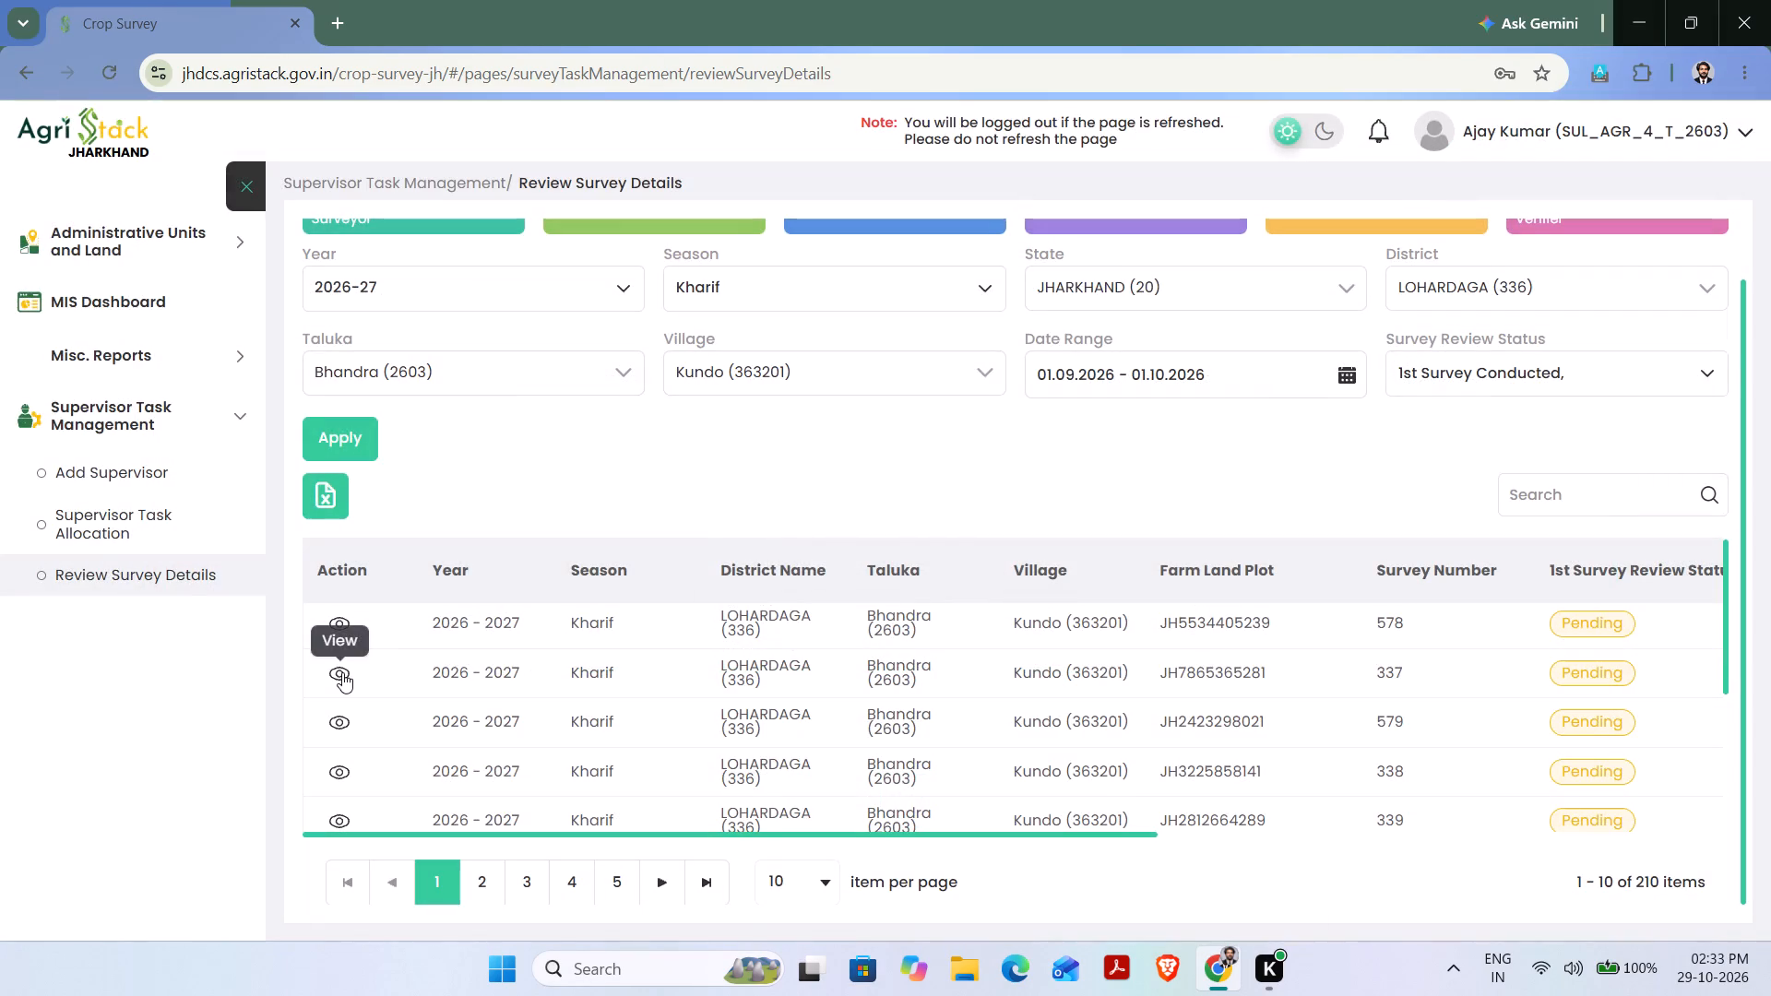
Open the details of survey number 337 and approve all three of its चावल crop photos.
click(342, 672)
click(561, 729)
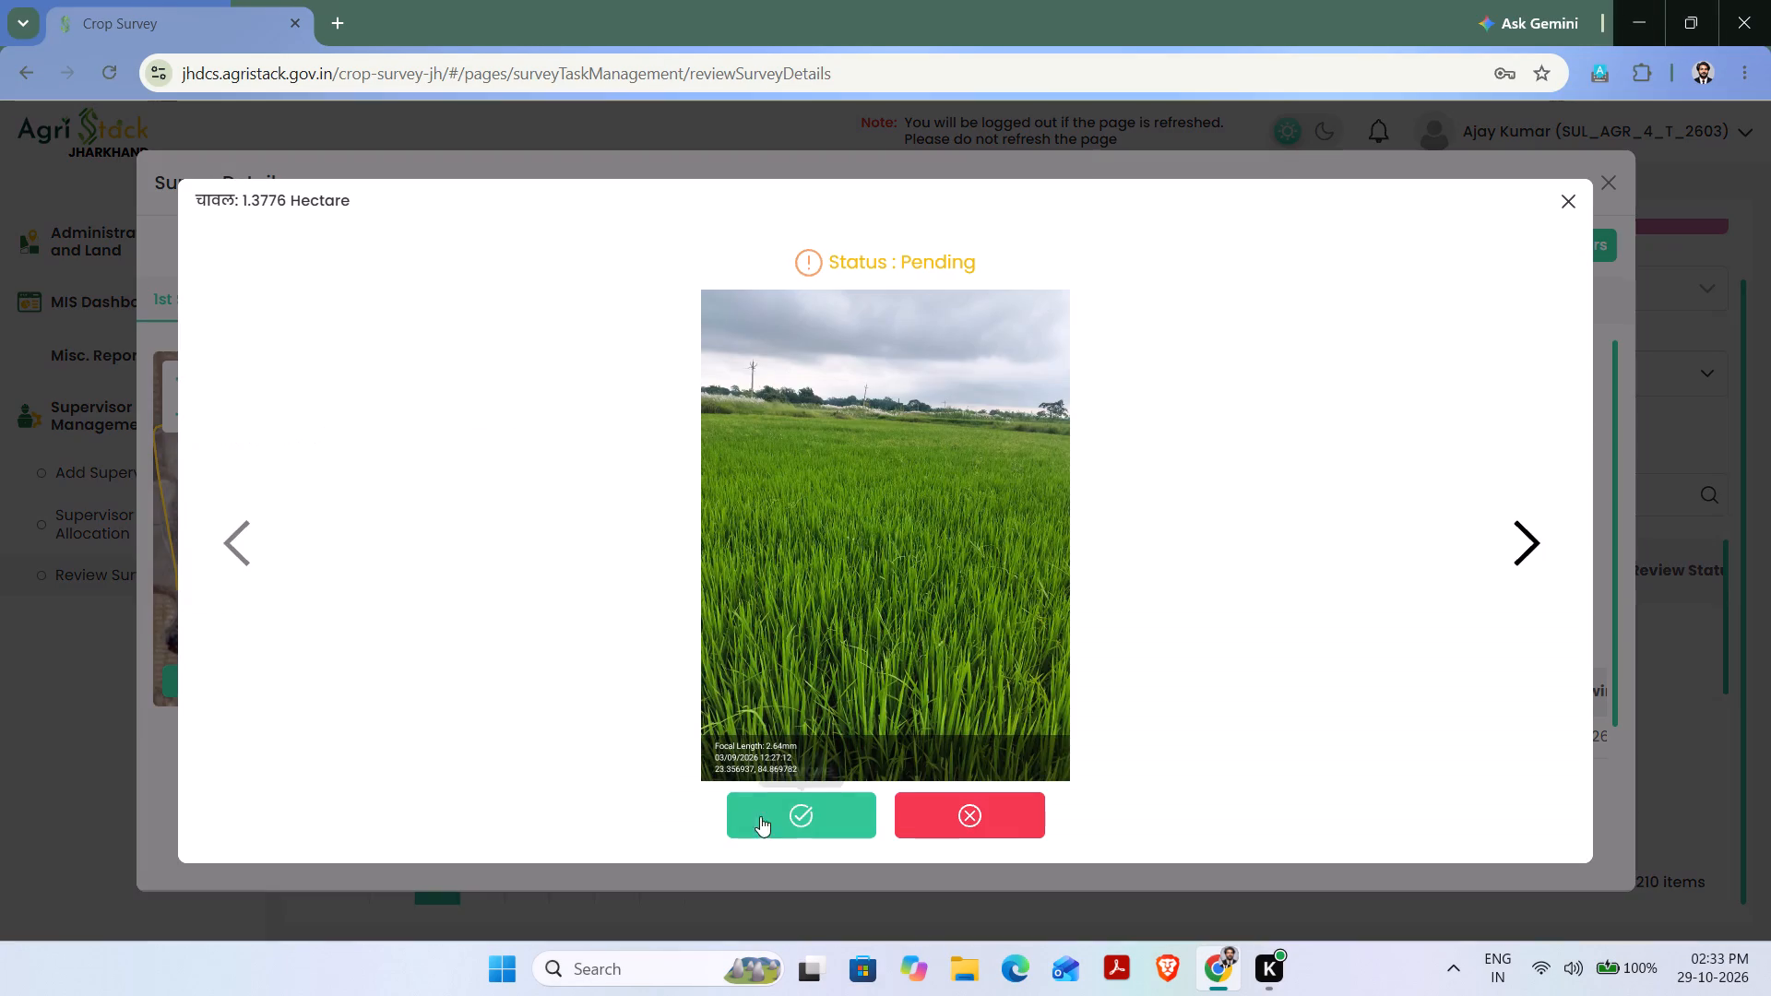
click(773, 822)
drag(957, 692, 806, 709)
click(840, 803)
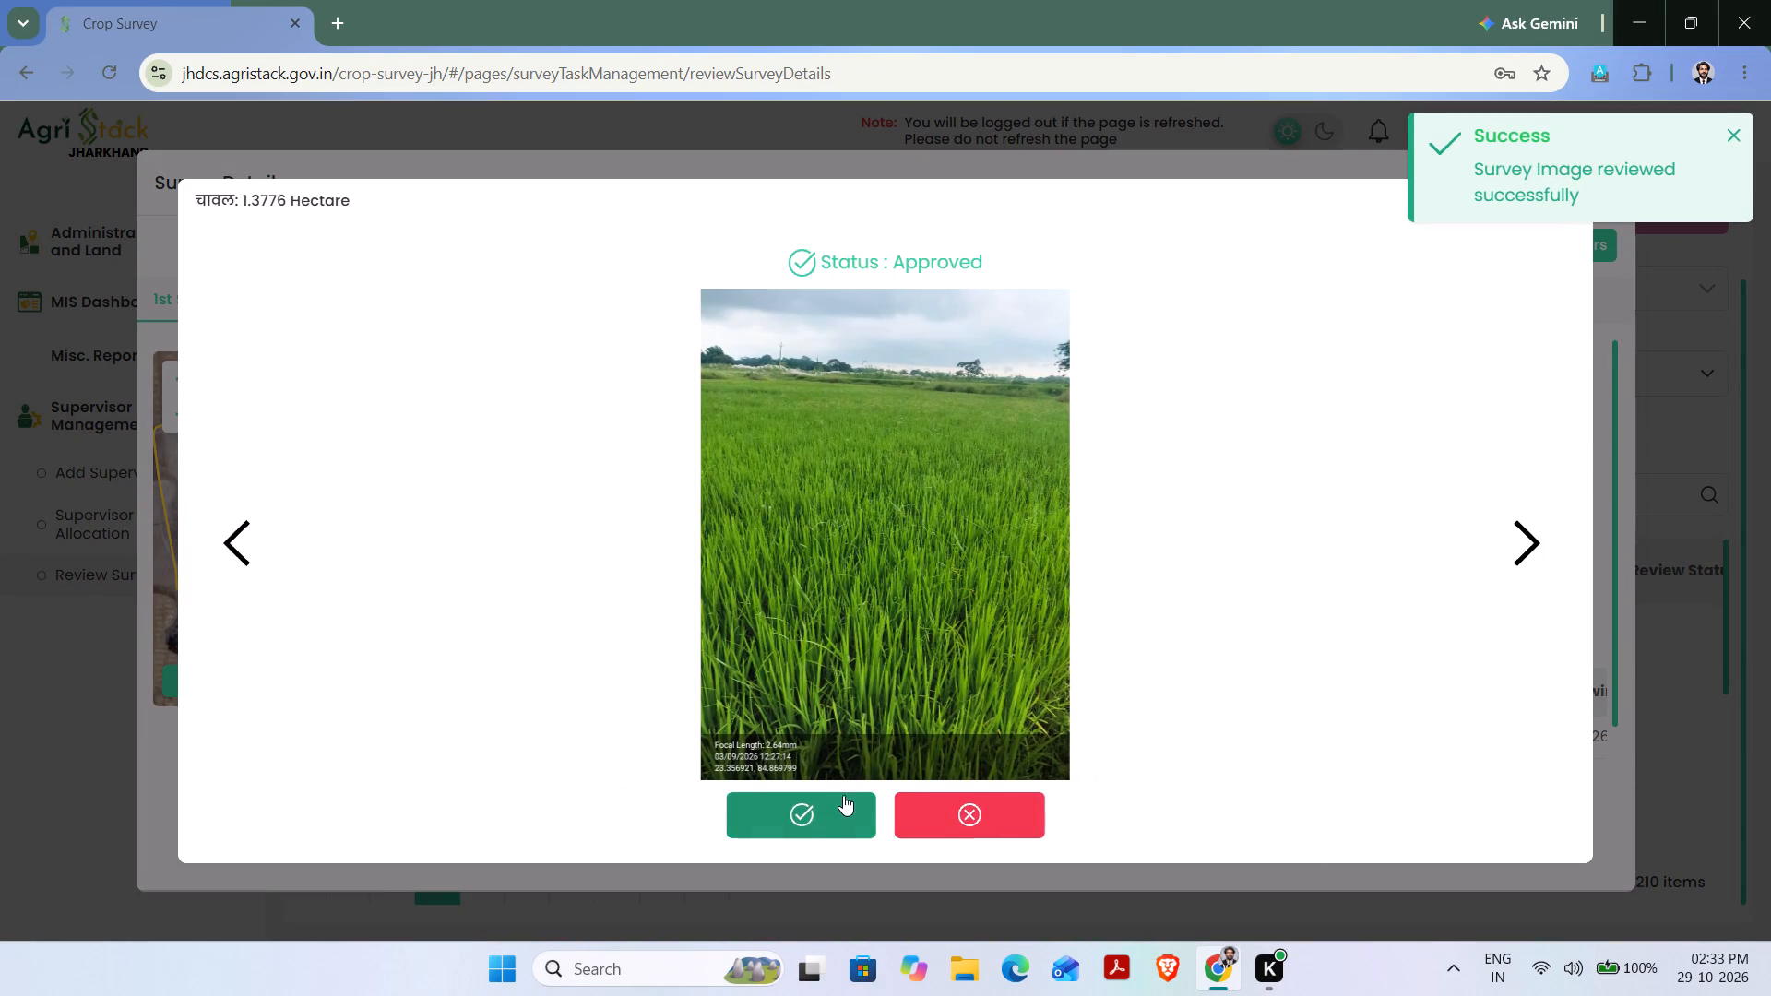
drag(956, 689, 802, 709)
click(814, 805)
drag(963, 674, 871, 675)
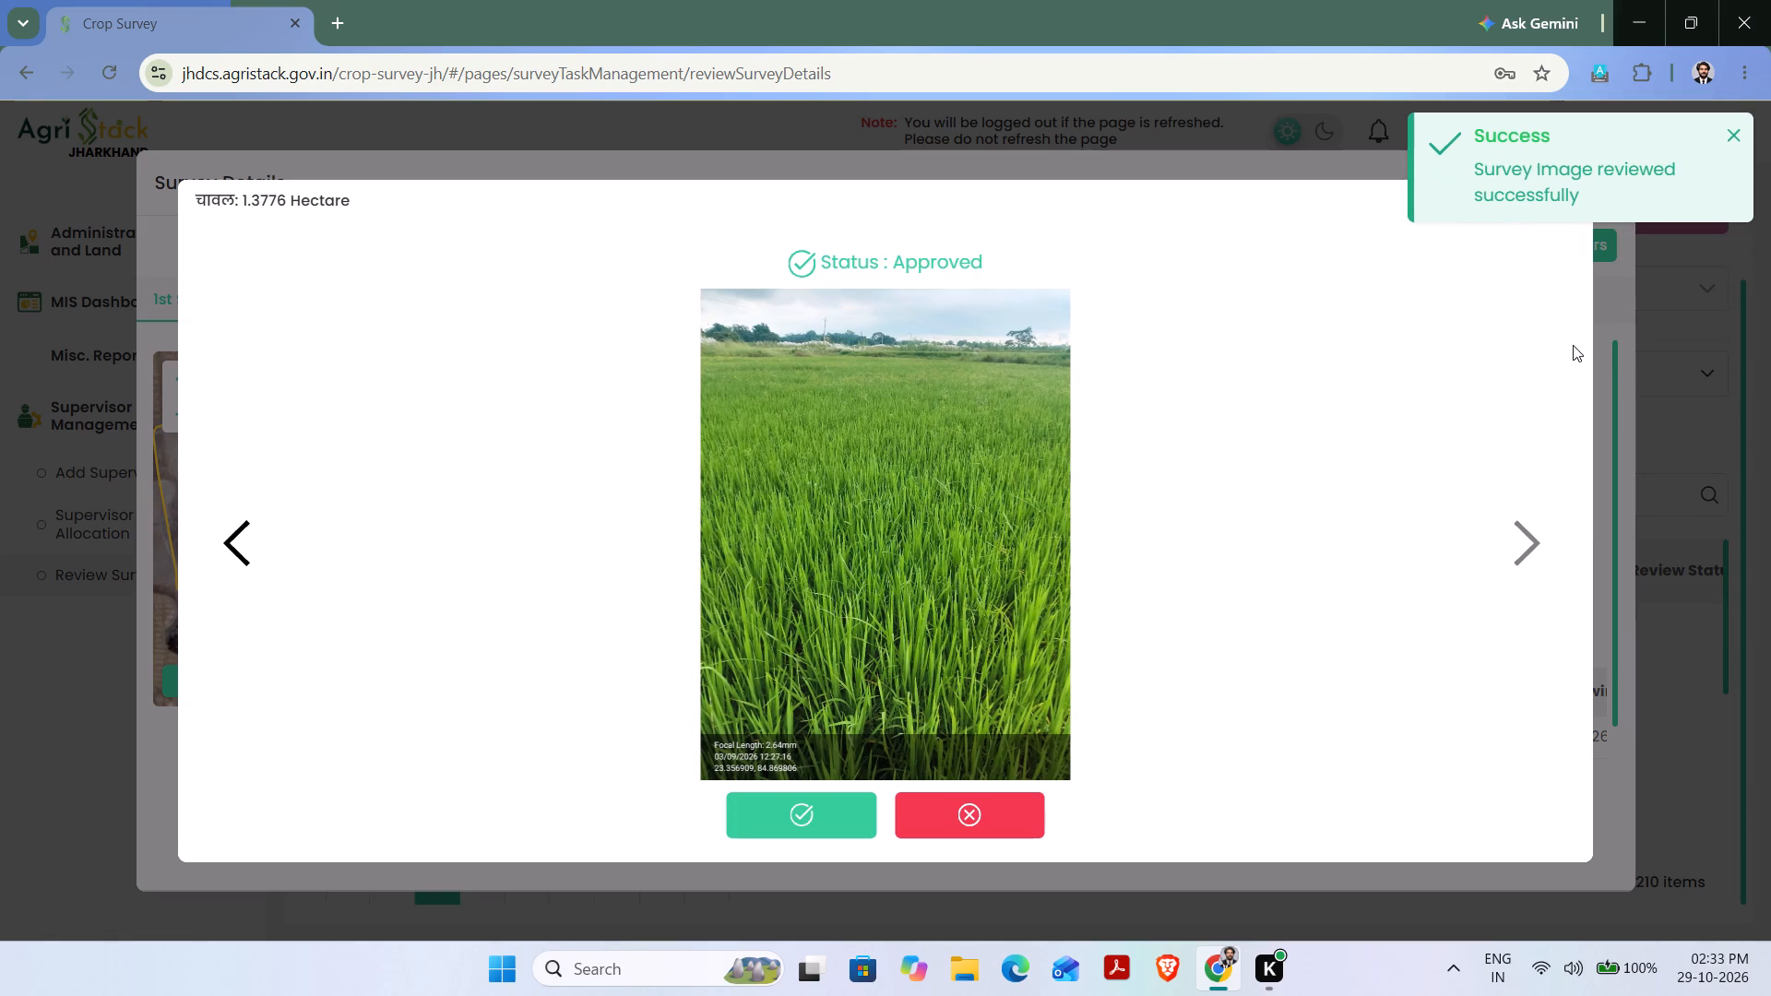
click(1567, 202)
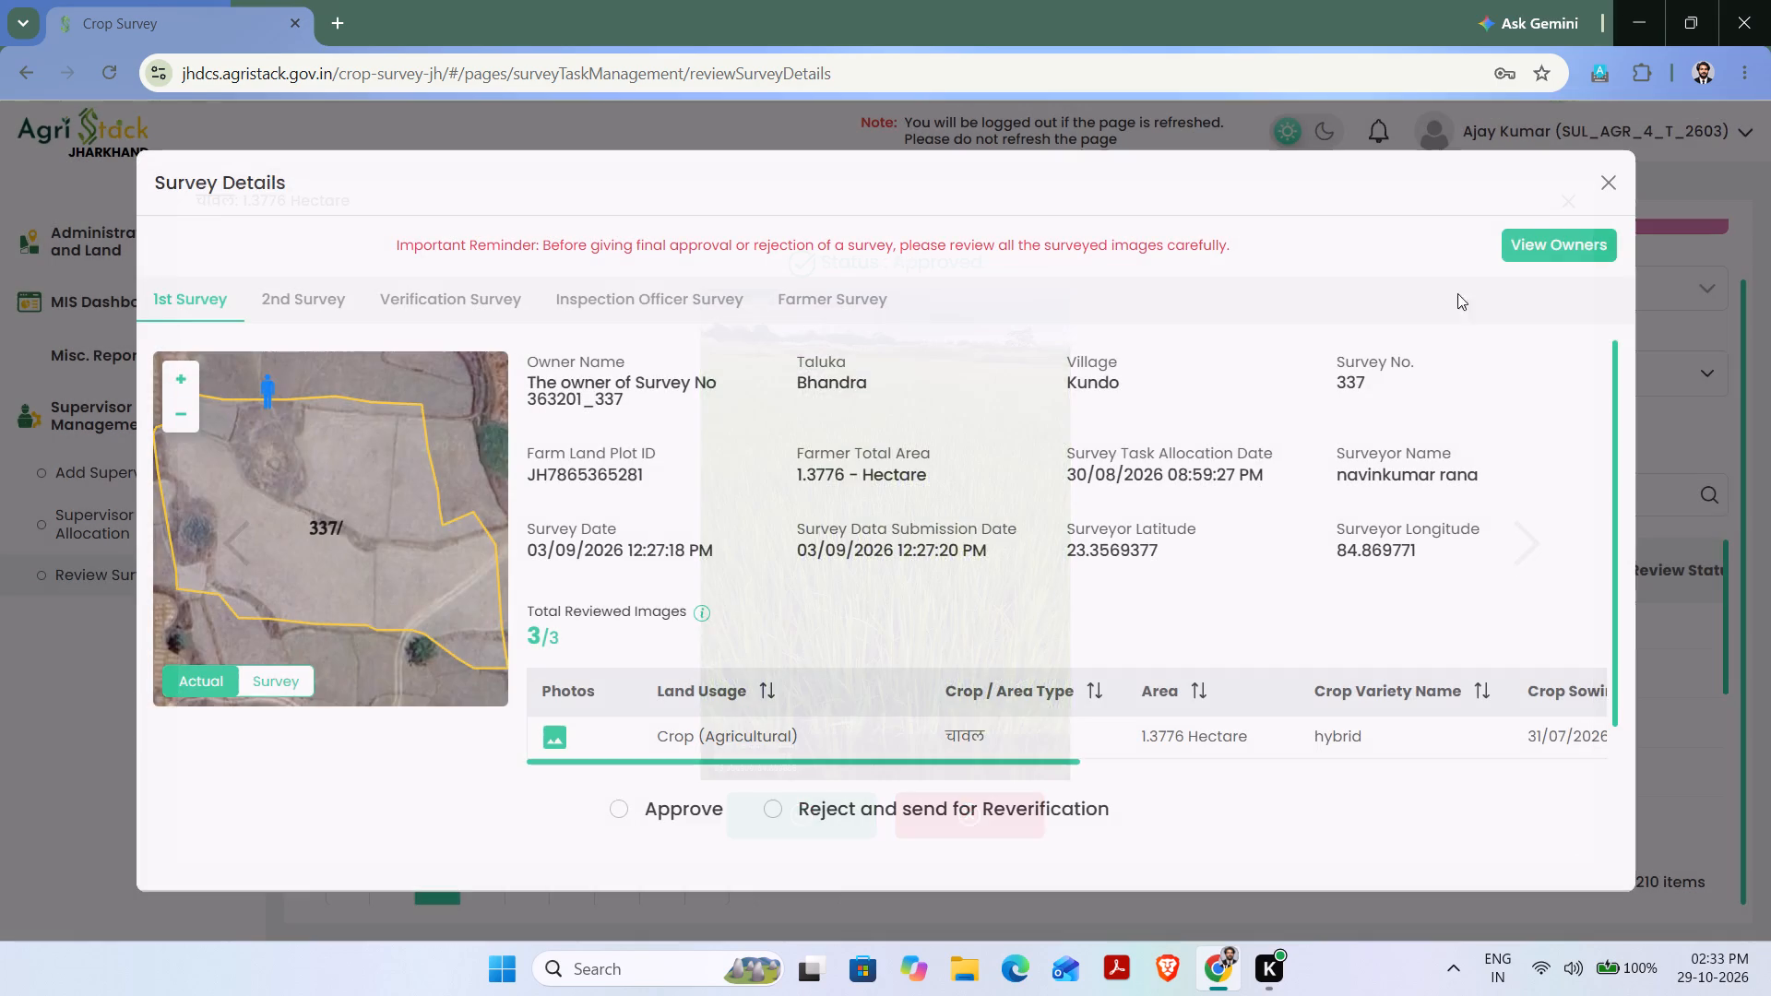
Approve the 1st survey of survey number 337, save the review and close its details.
scroll(1046, 584, down, 2)
click(702, 664)
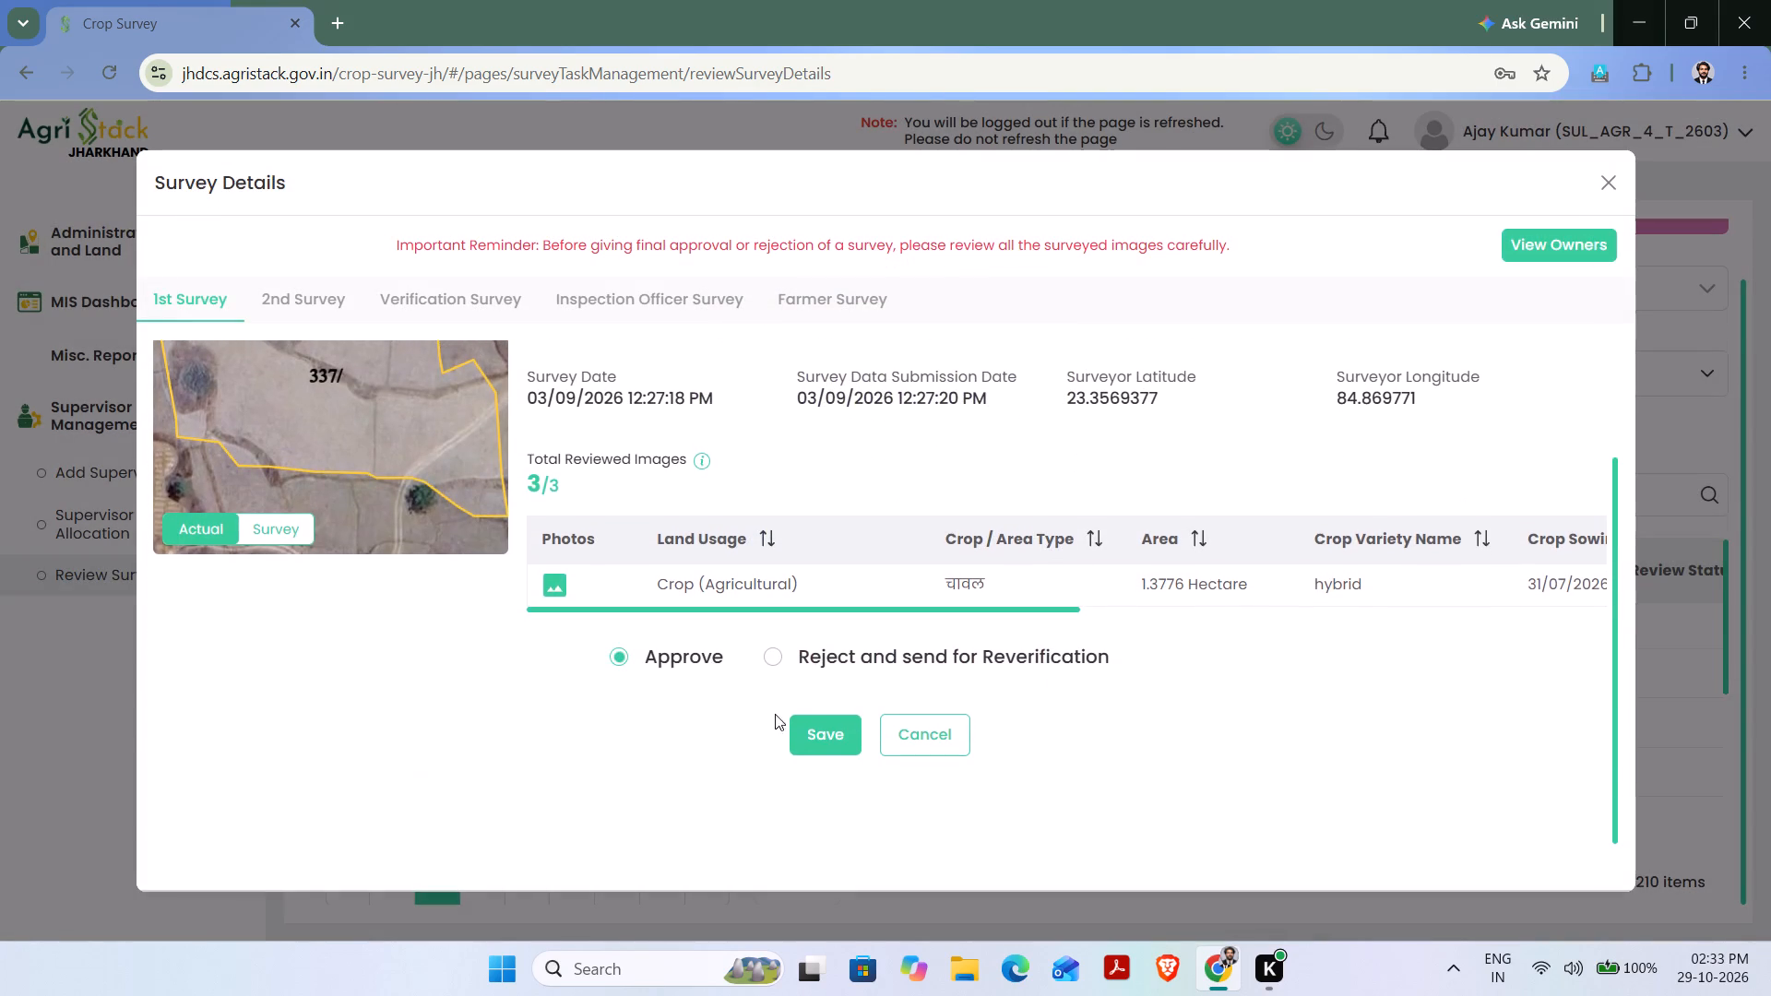
click(814, 732)
click(924, 564)
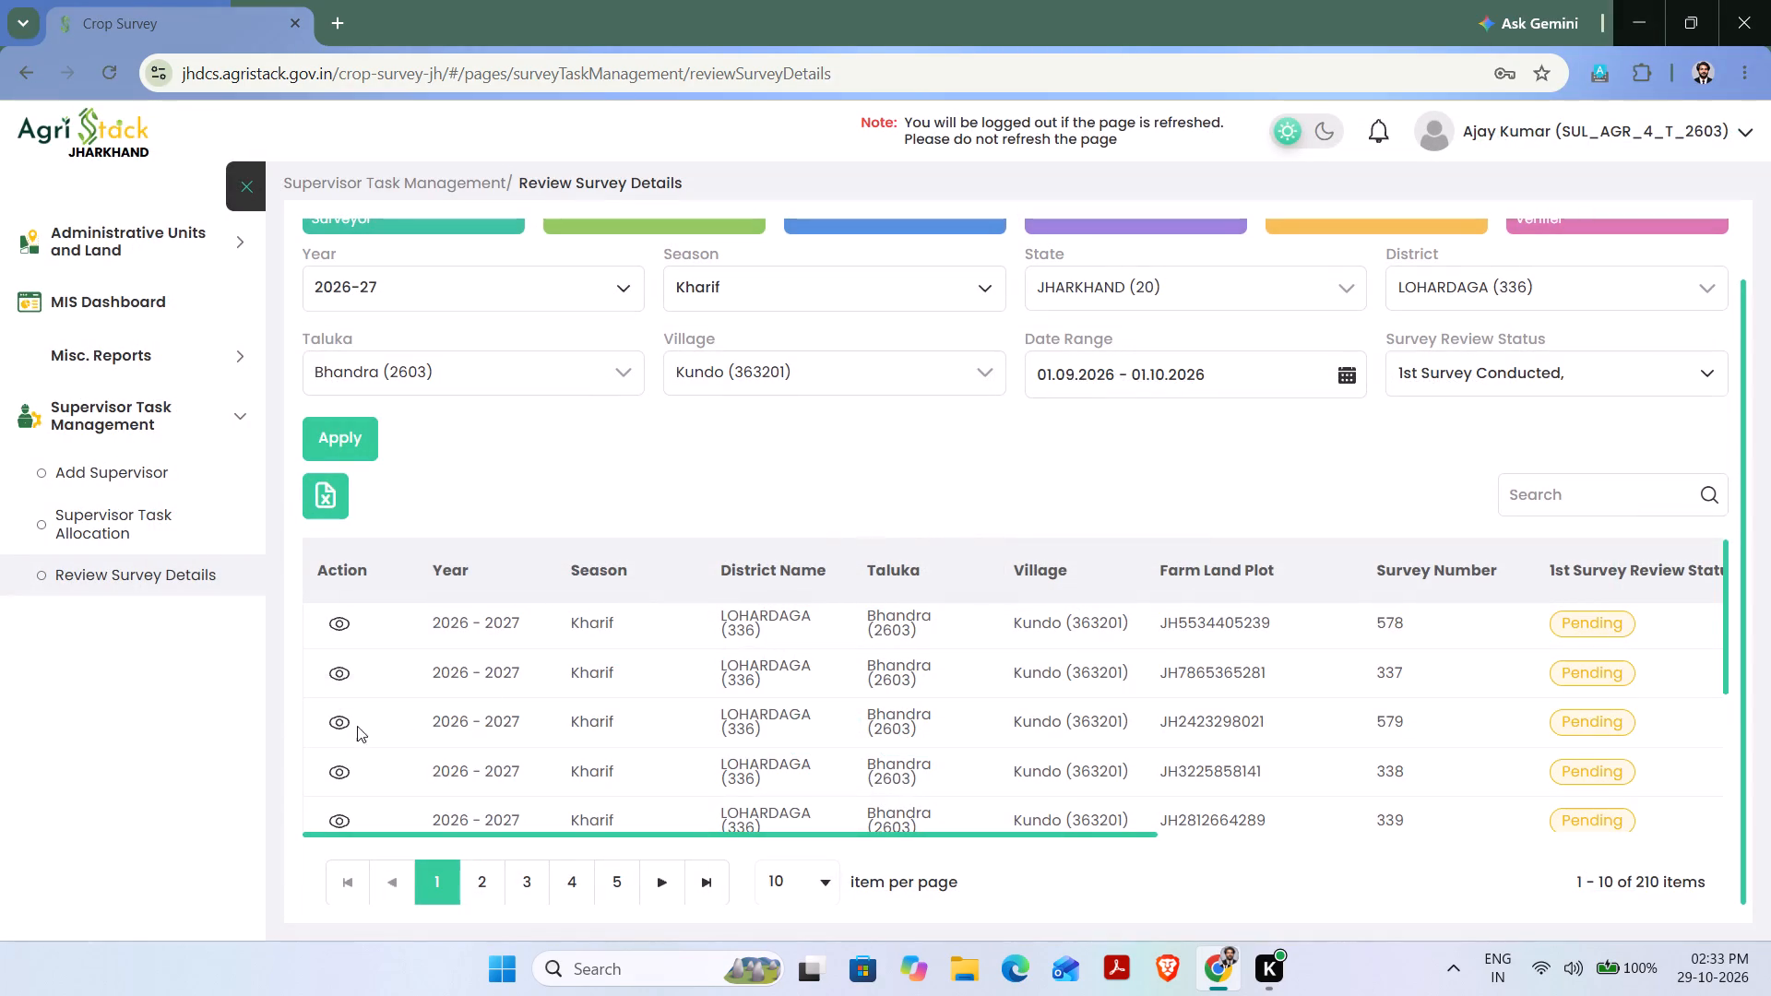
Open the details of survey number 579 and approve all three of its Other NA uses photos.
click(342, 726)
click(545, 746)
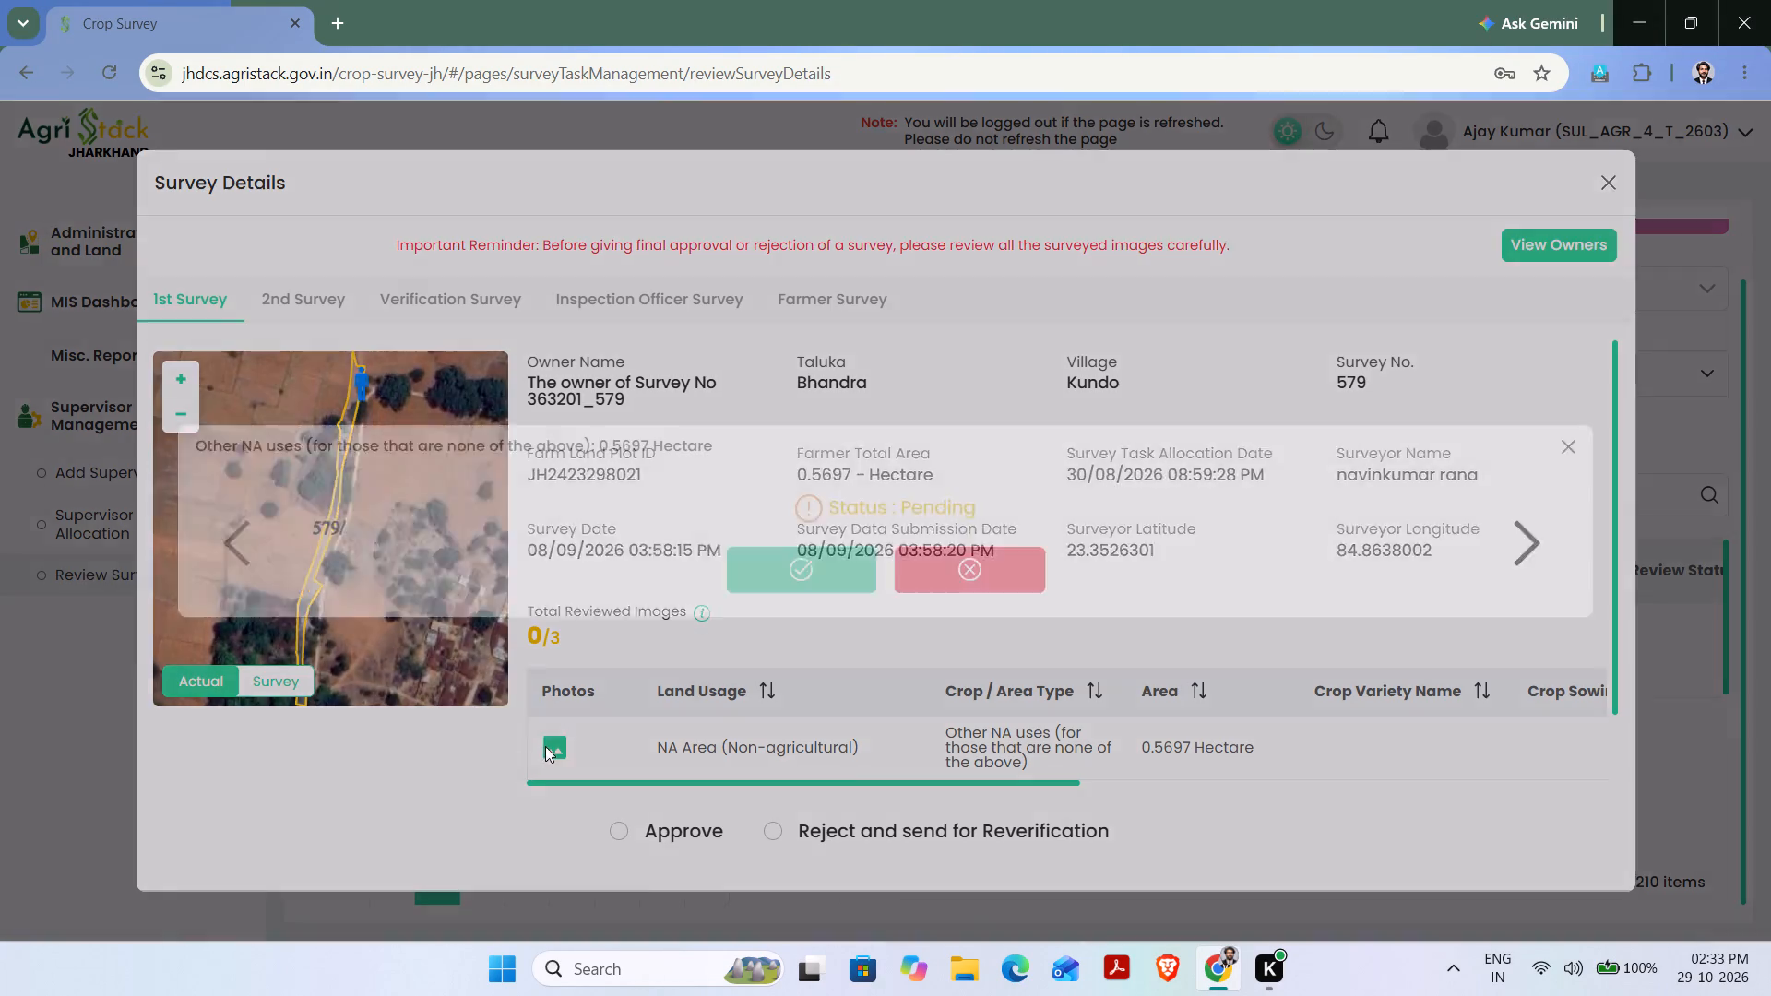
click(778, 795)
drag(973, 695, 801, 723)
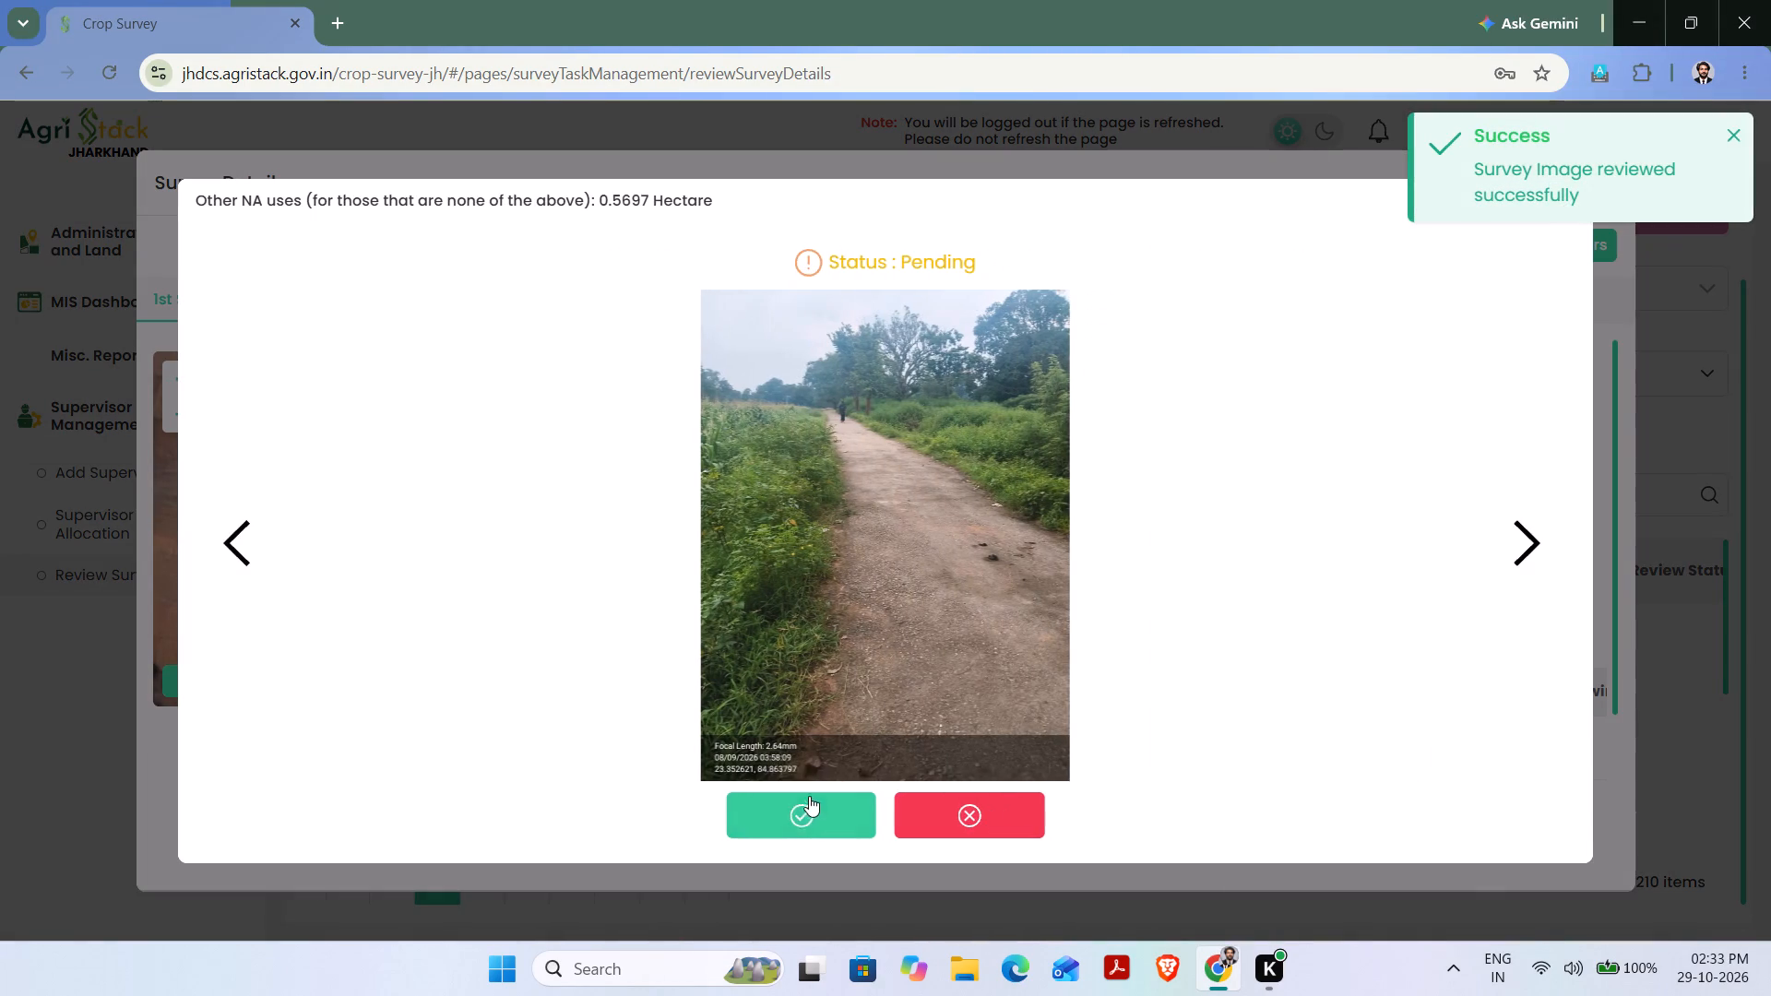
click(810, 805)
drag(960, 682, 827, 708)
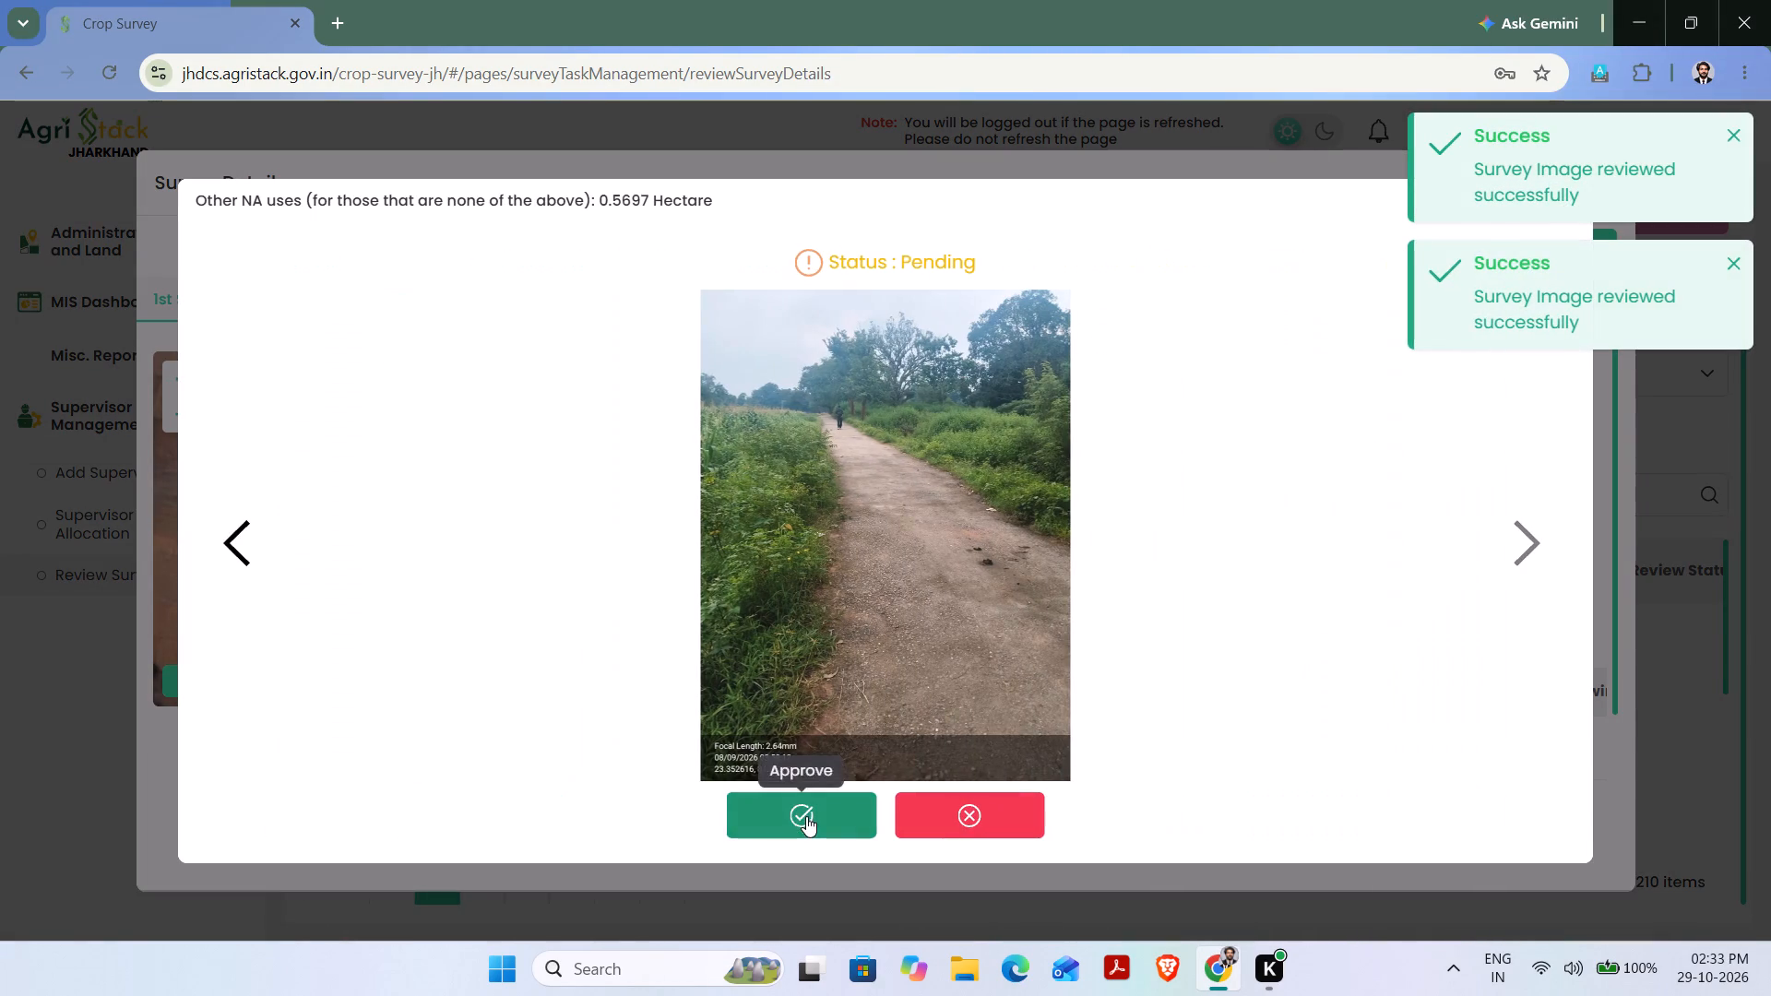
click(806, 816)
drag(969, 631, 856, 634)
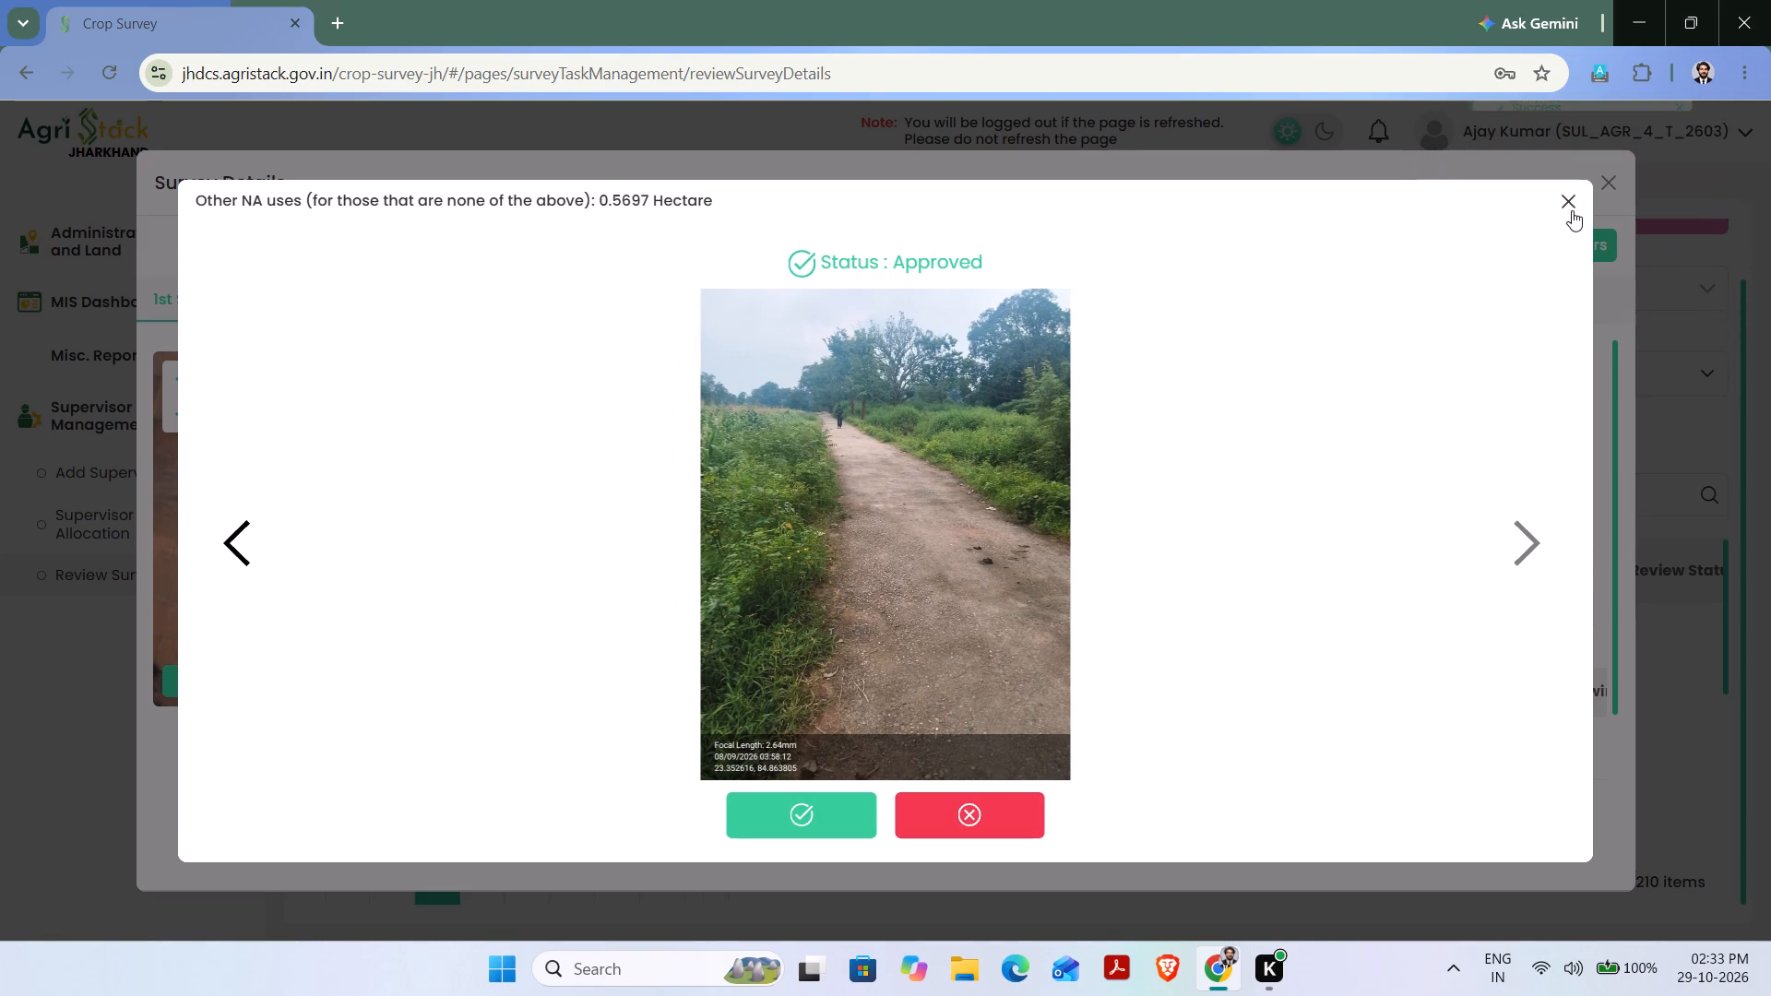
click(1571, 206)
Approve the 1st survey of survey number 579, save the review and close its details.
scroll(1001, 599, down, 1)
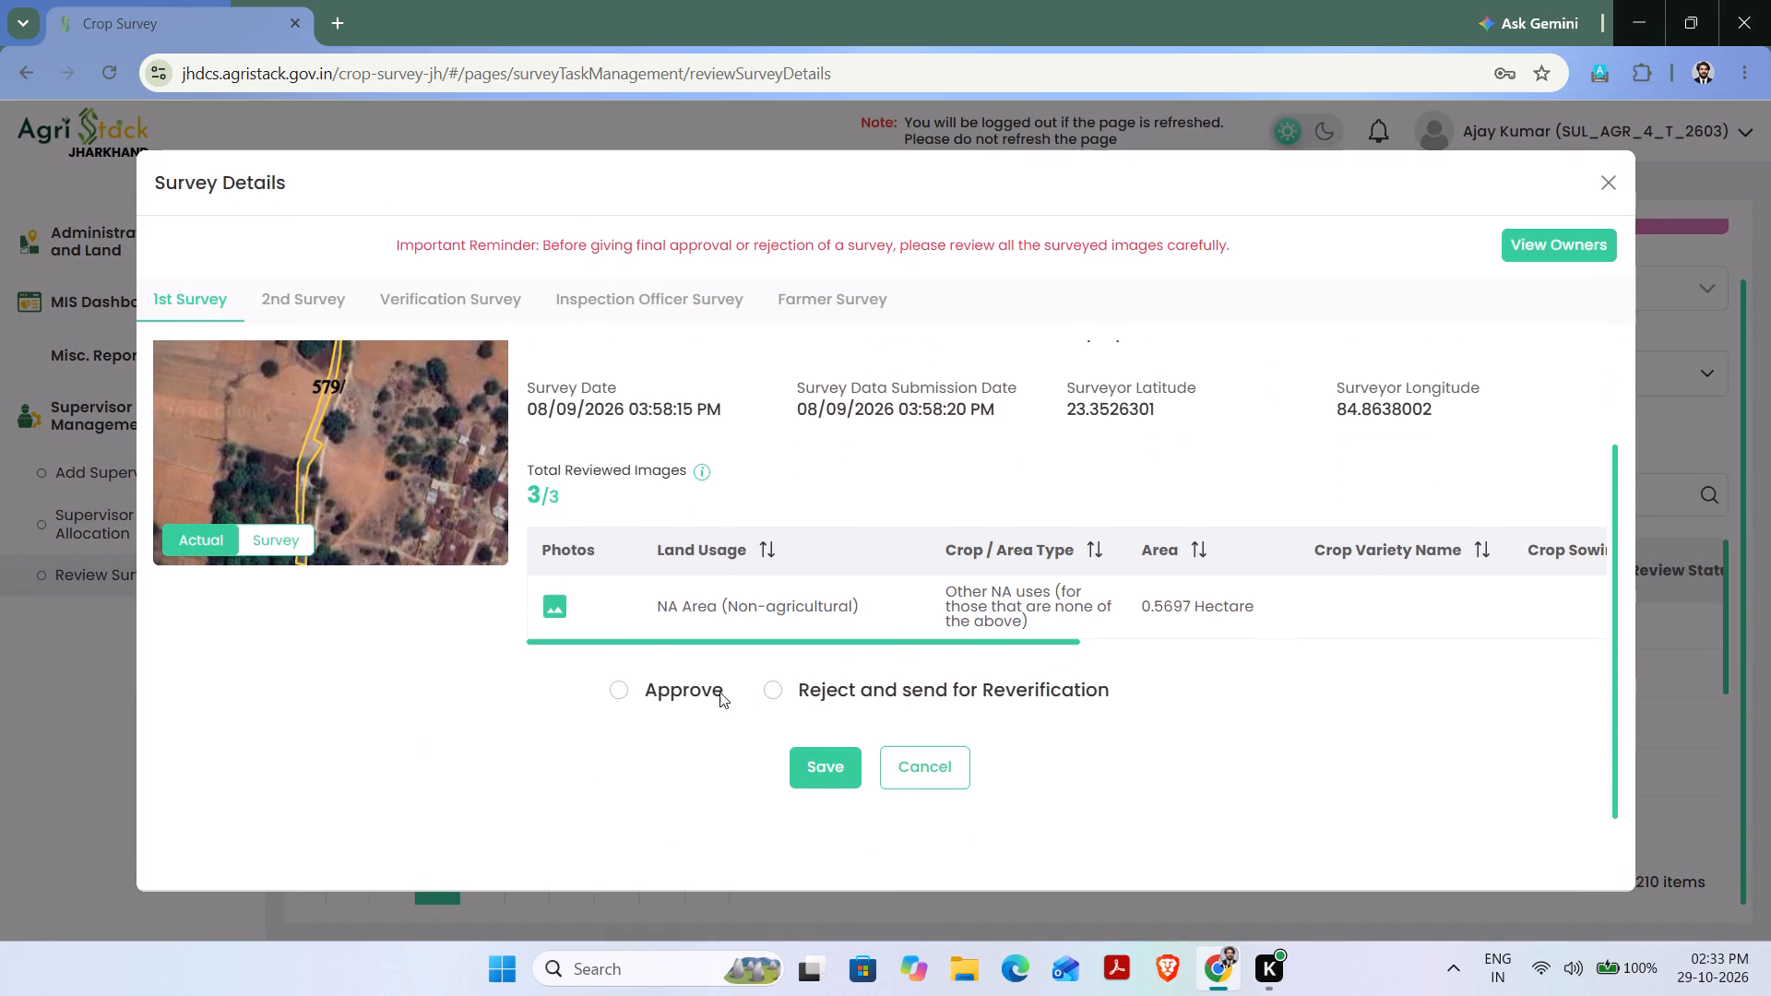
click(699, 688)
click(817, 756)
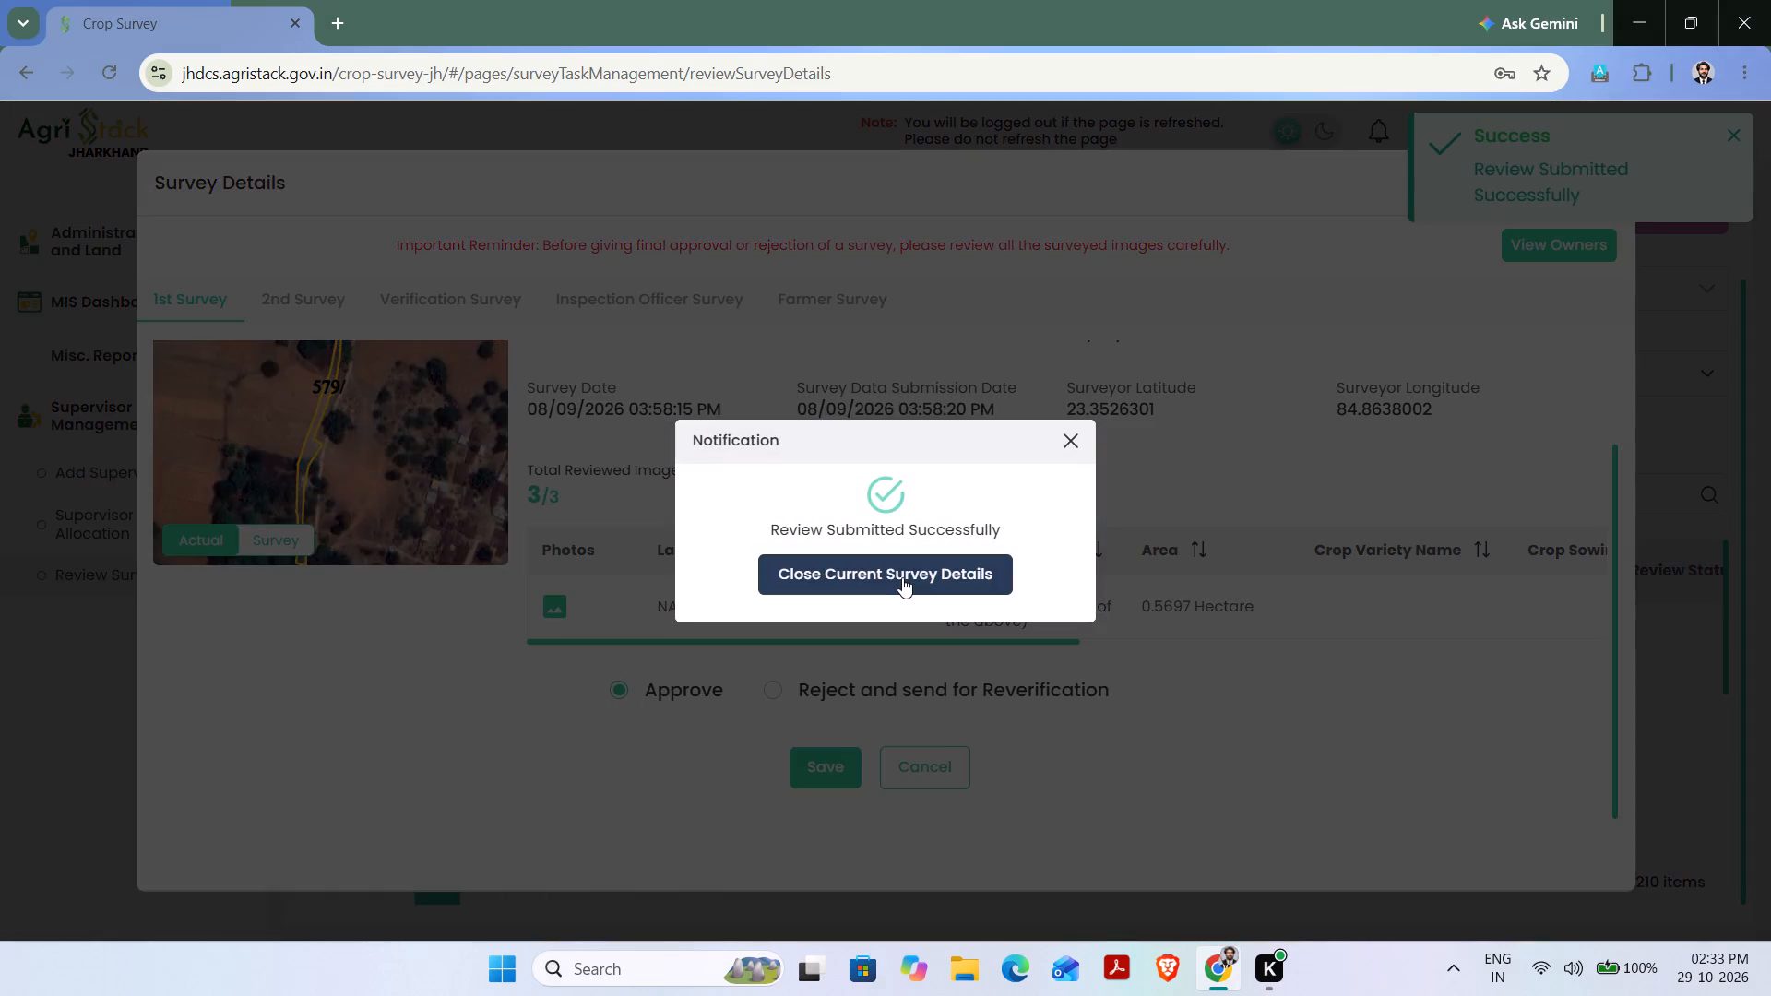
click(900, 576)
Open the details of survey number 338 and approve all three of its चावल crop photos.
click(345, 762)
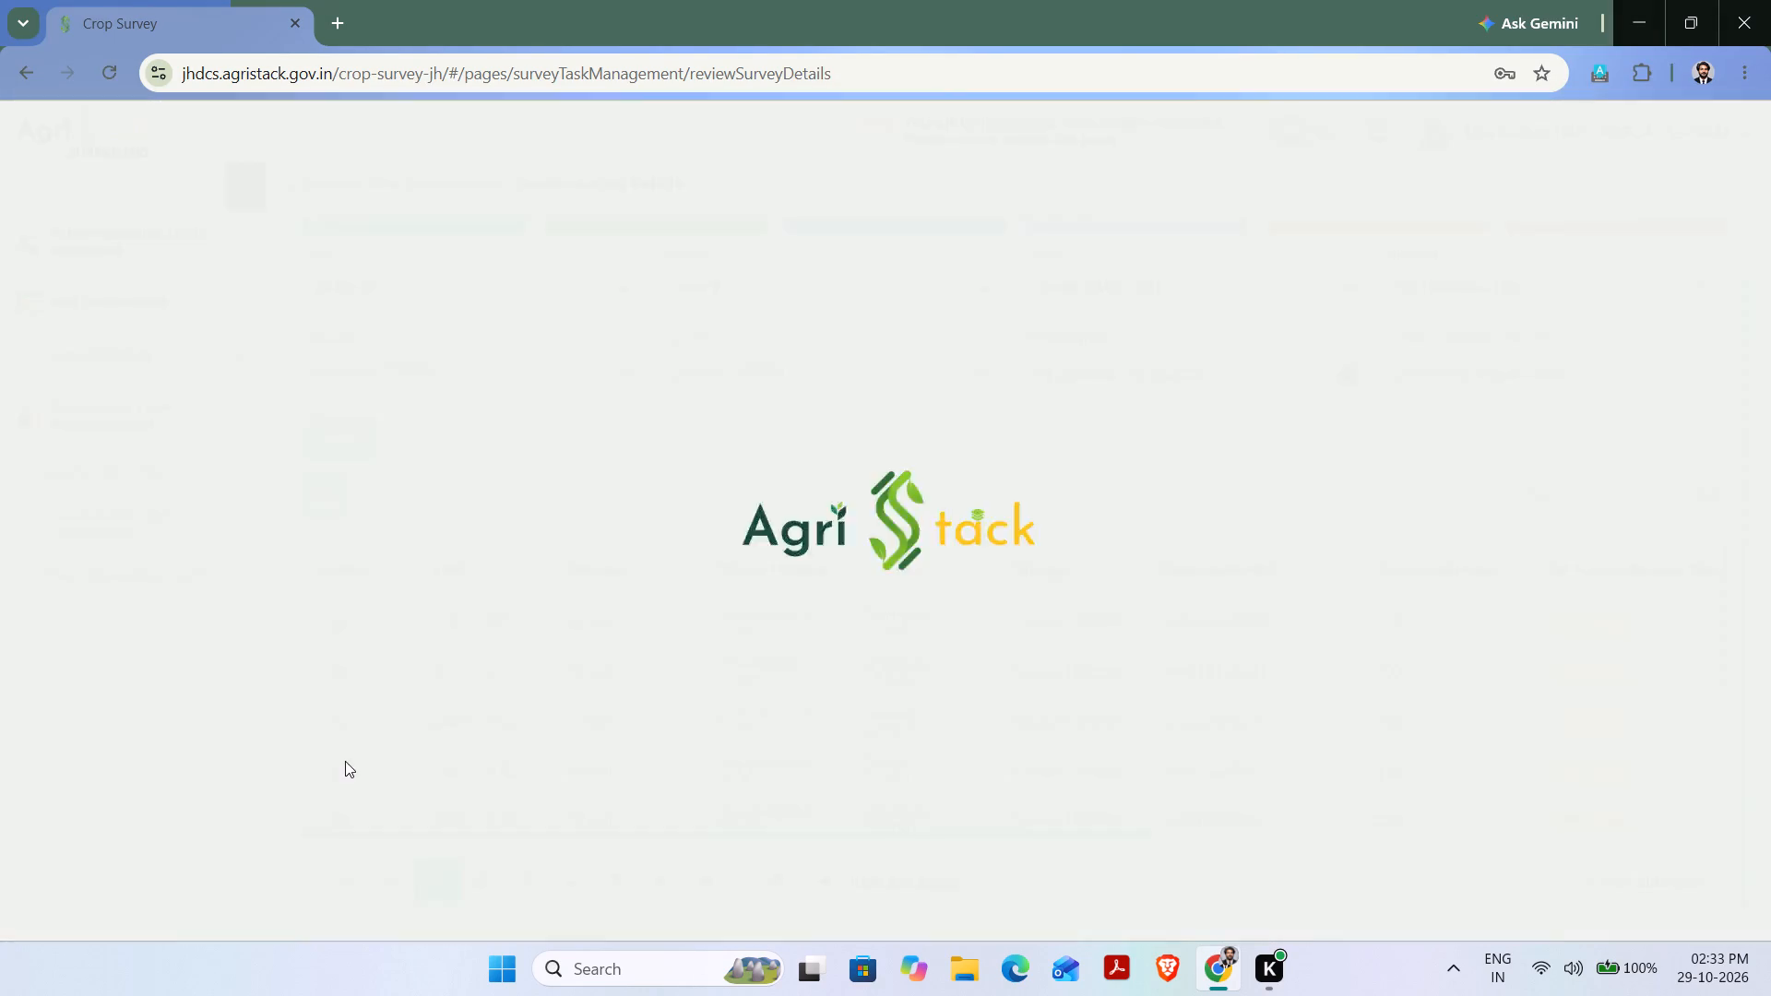
click(563, 741)
click(555, 739)
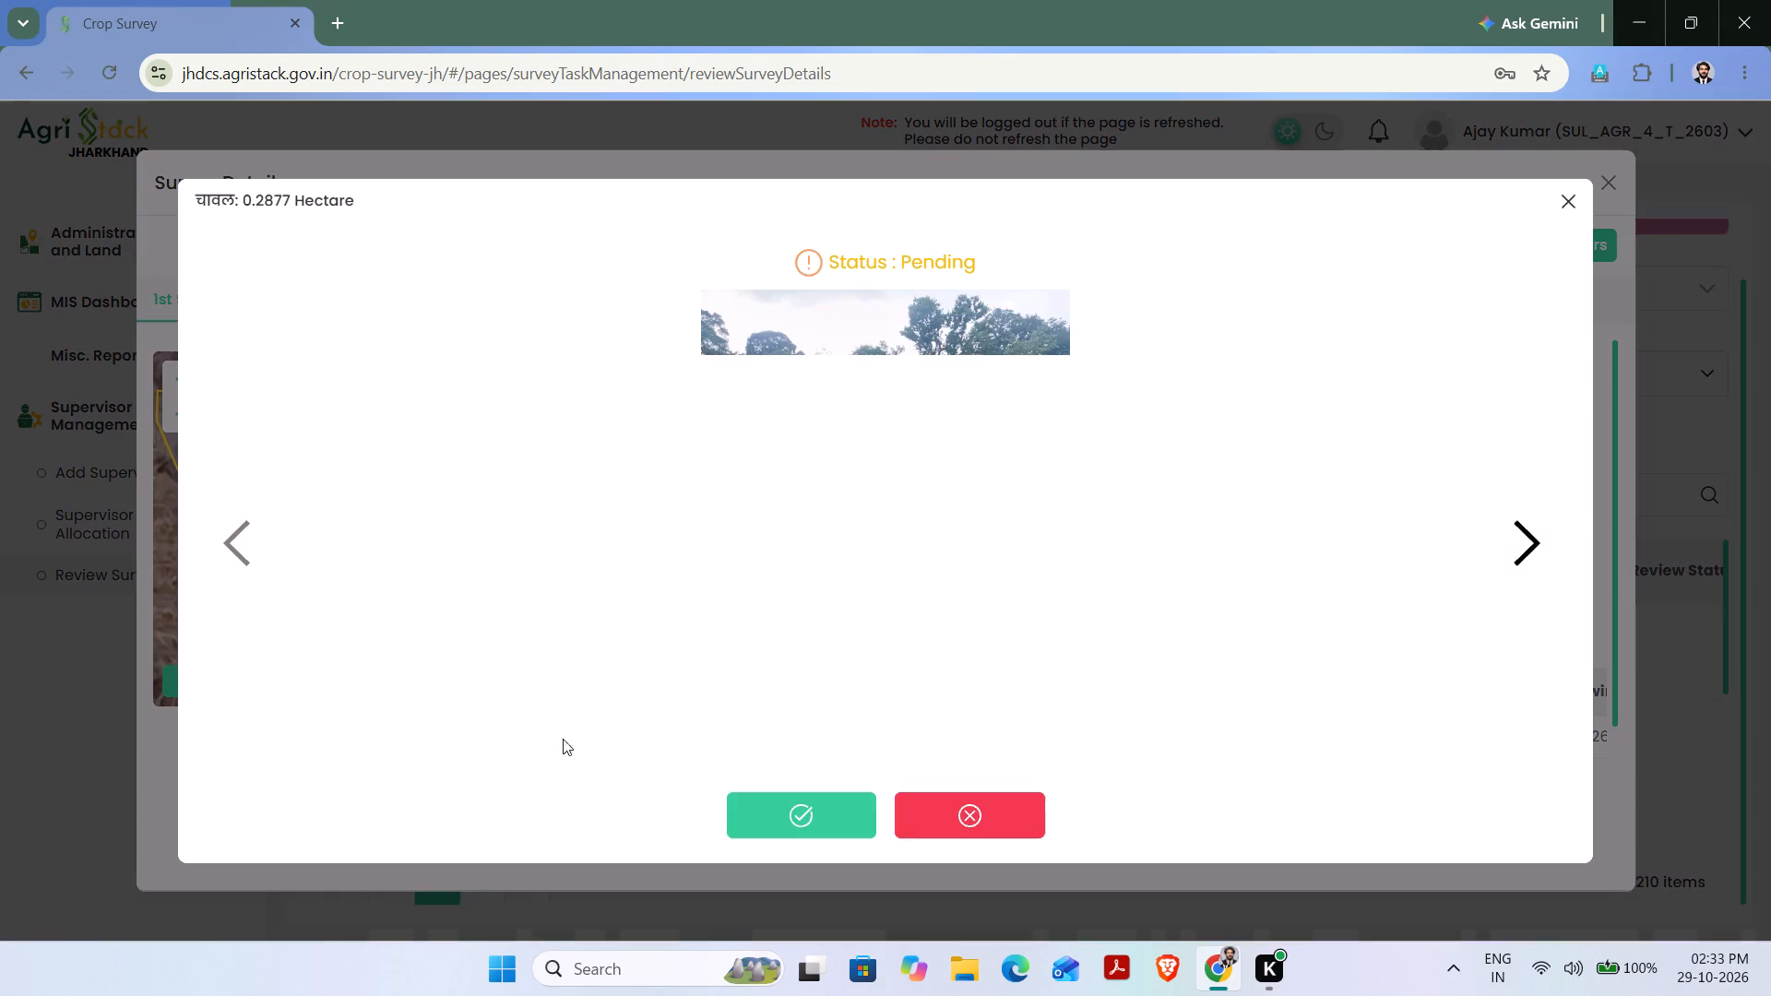
click(758, 813)
drag(901, 707, 742, 727)
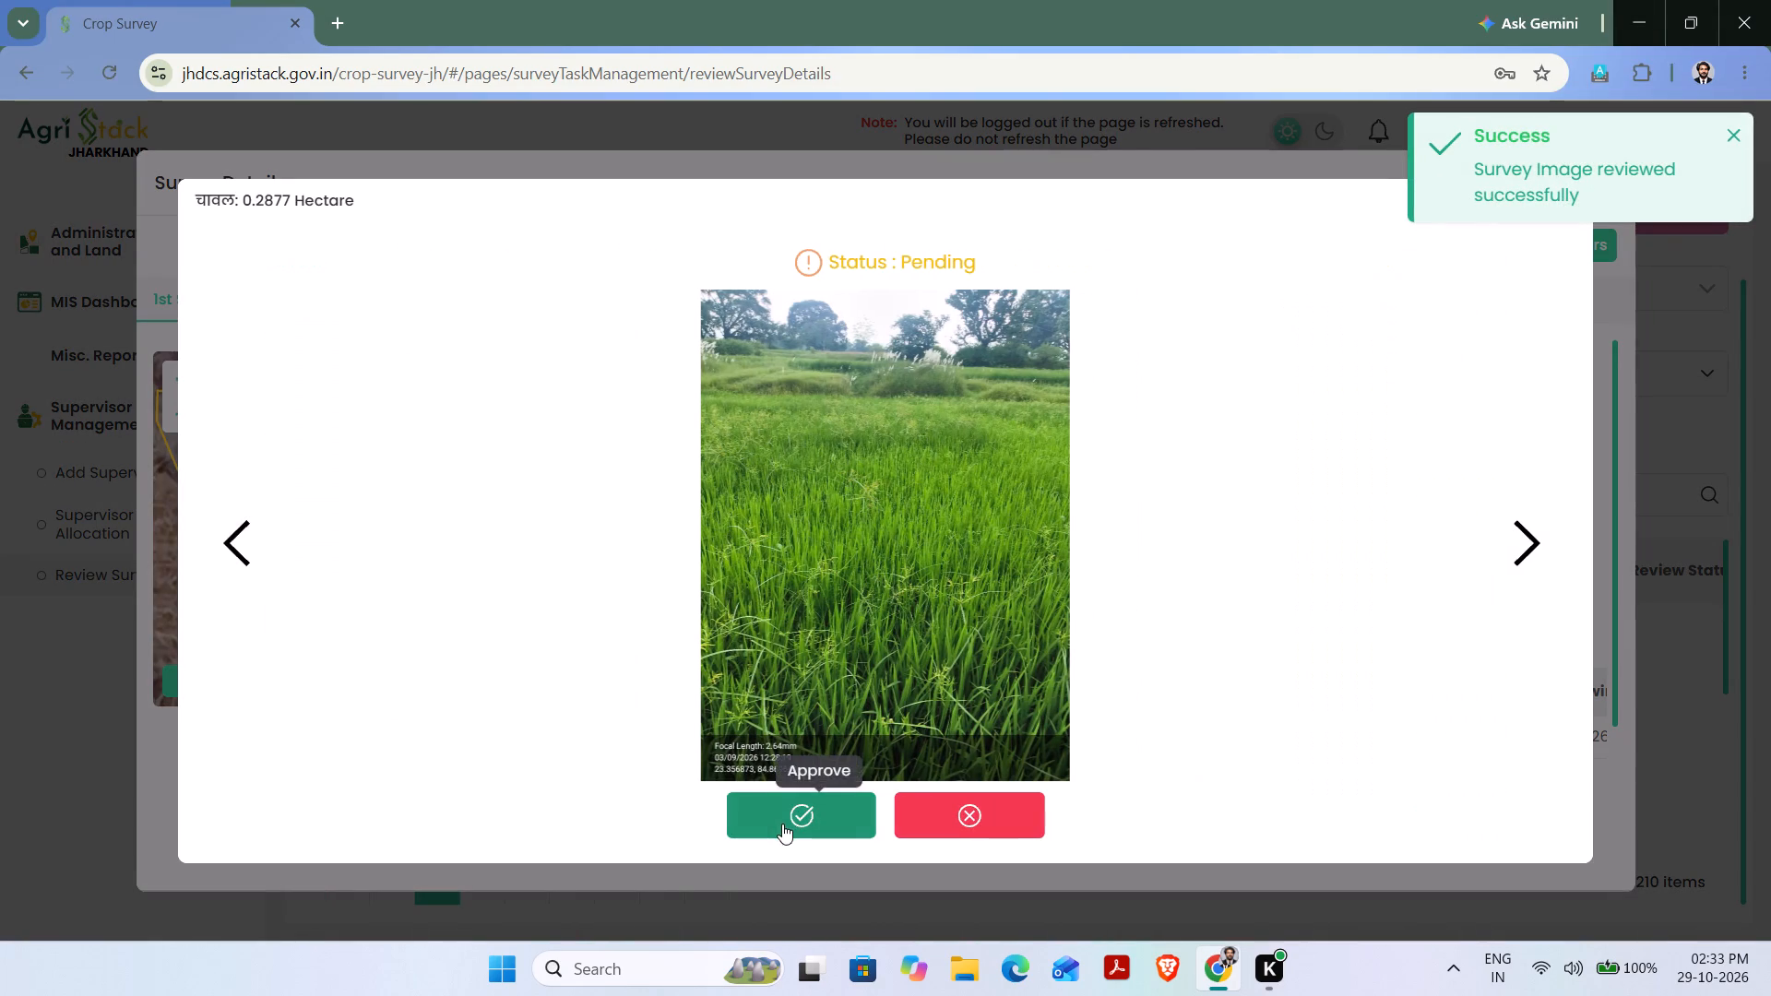
click(782, 824)
drag(920, 688, 782, 711)
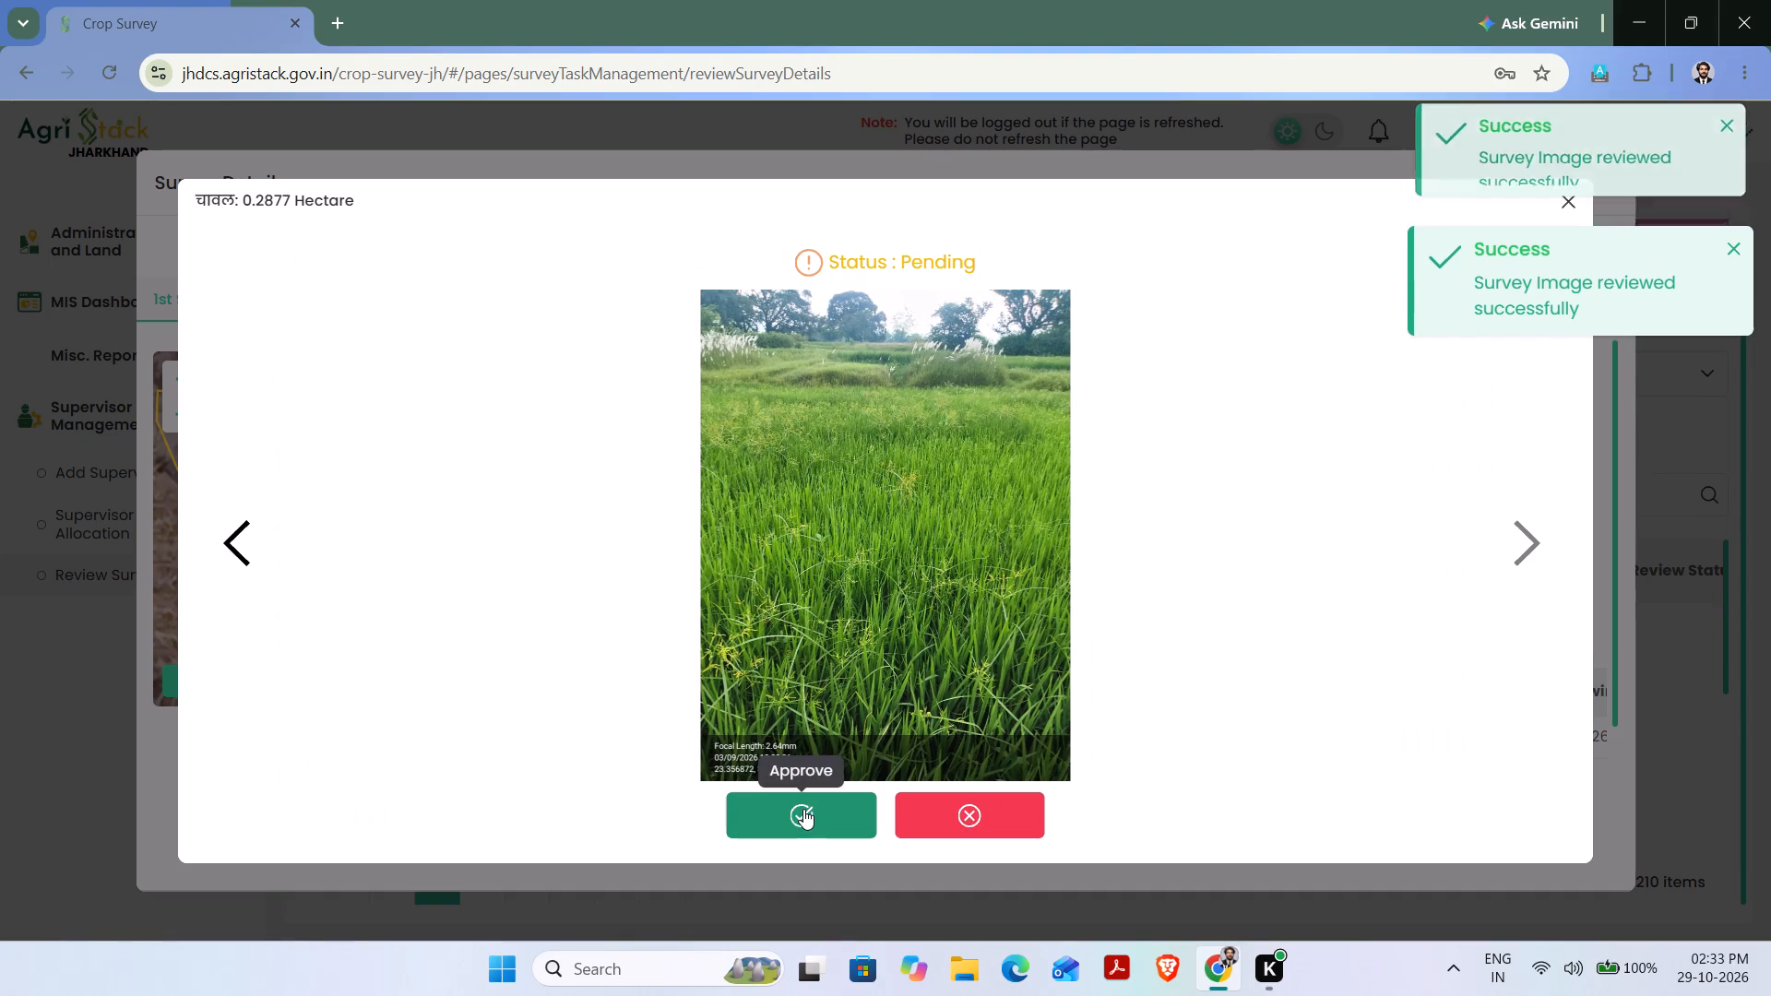
click(803, 809)
drag(950, 636, 886, 636)
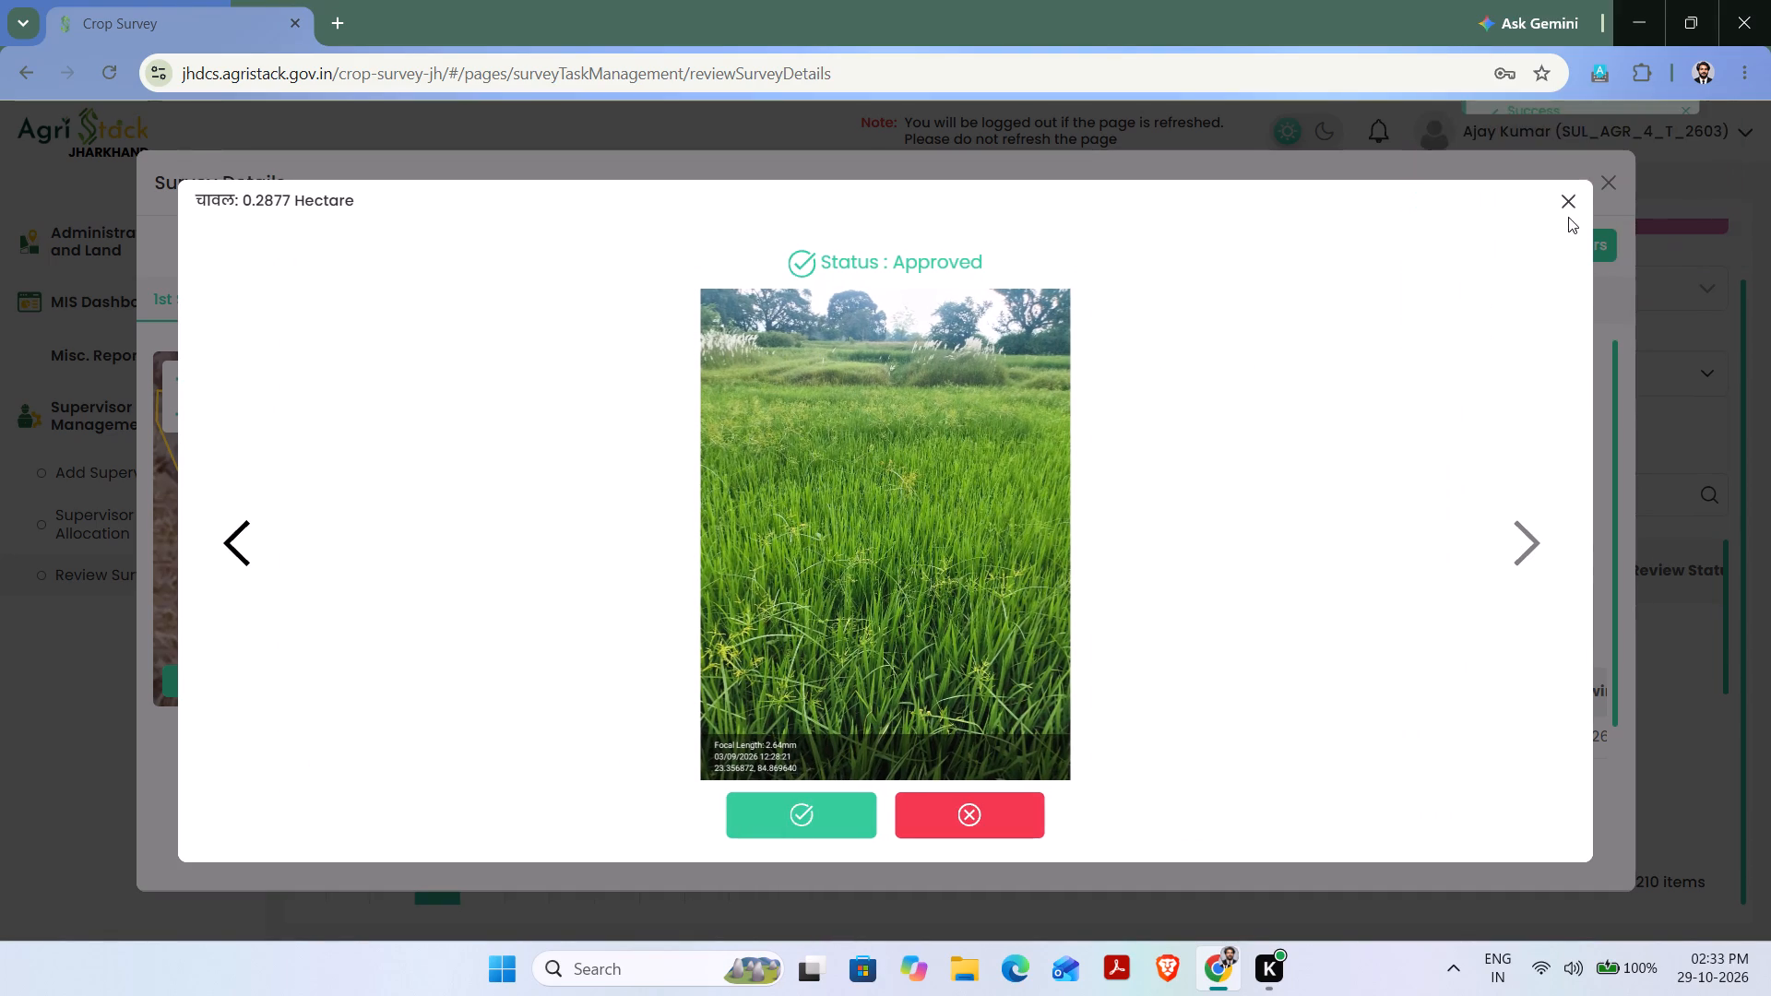
click(1569, 202)
Approve the 1st survey of survey number 338, save the review and close its details.
scroll(1012, 559, down, 2)
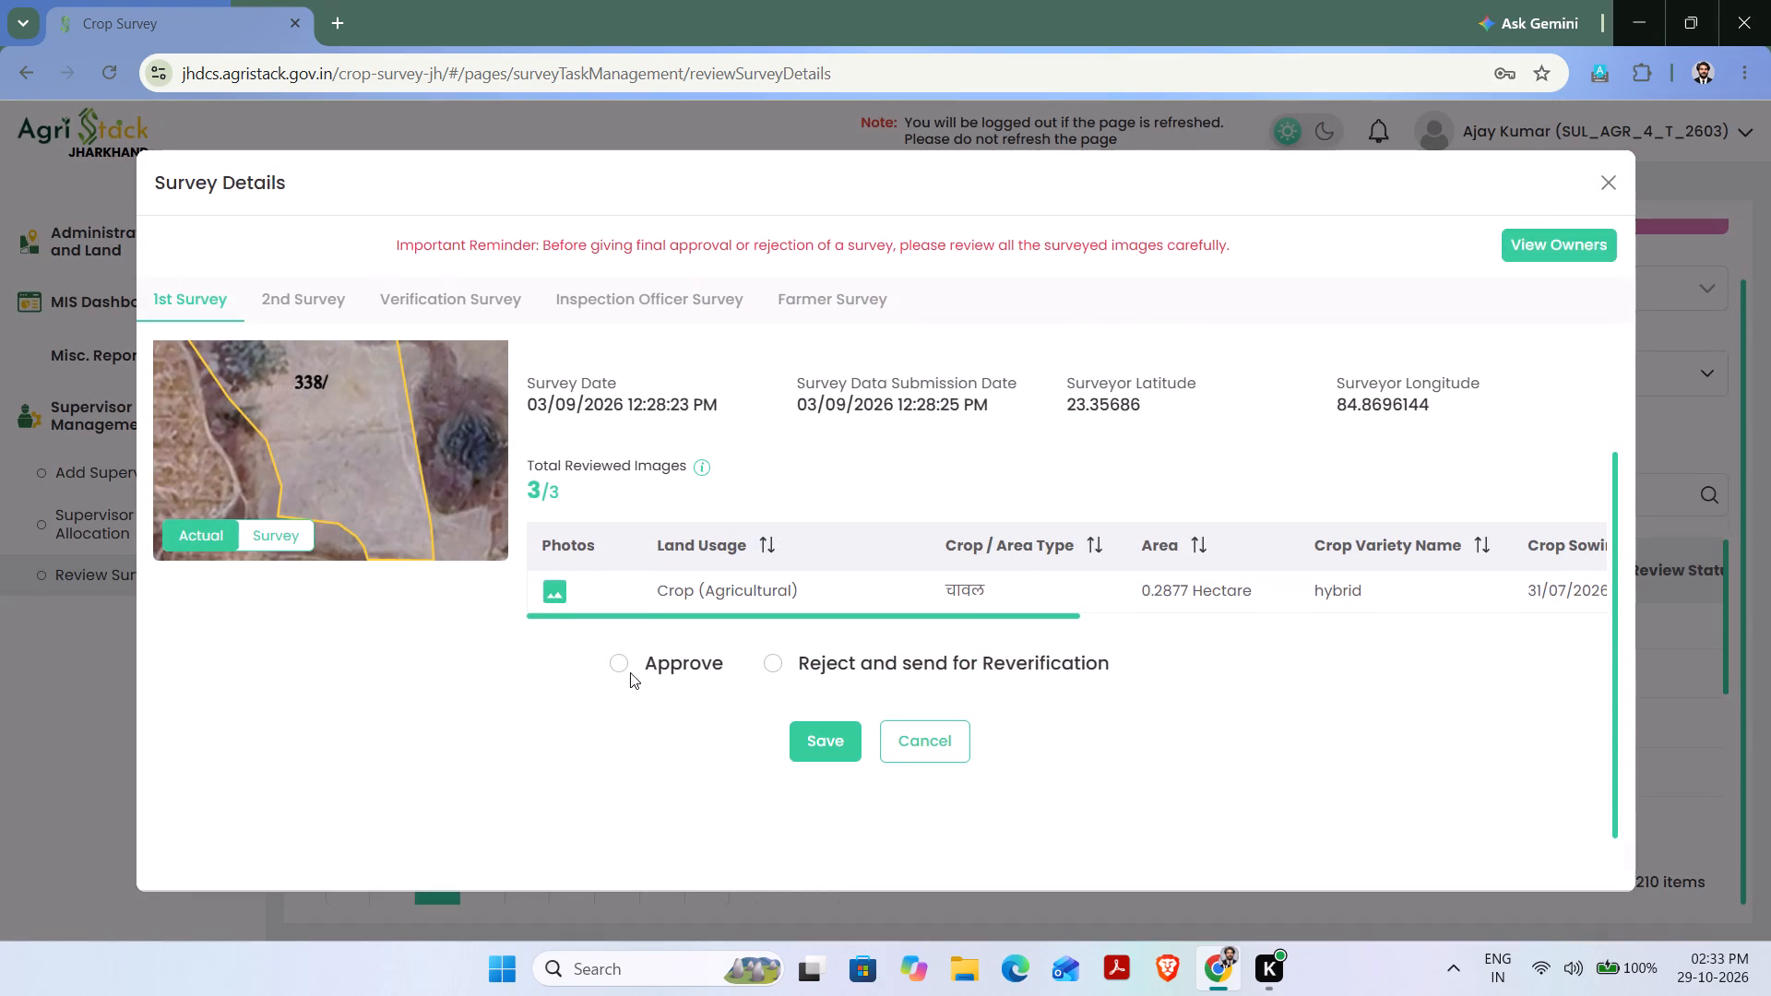
click(648, 660)
click(833, 753)
click(912, 575)
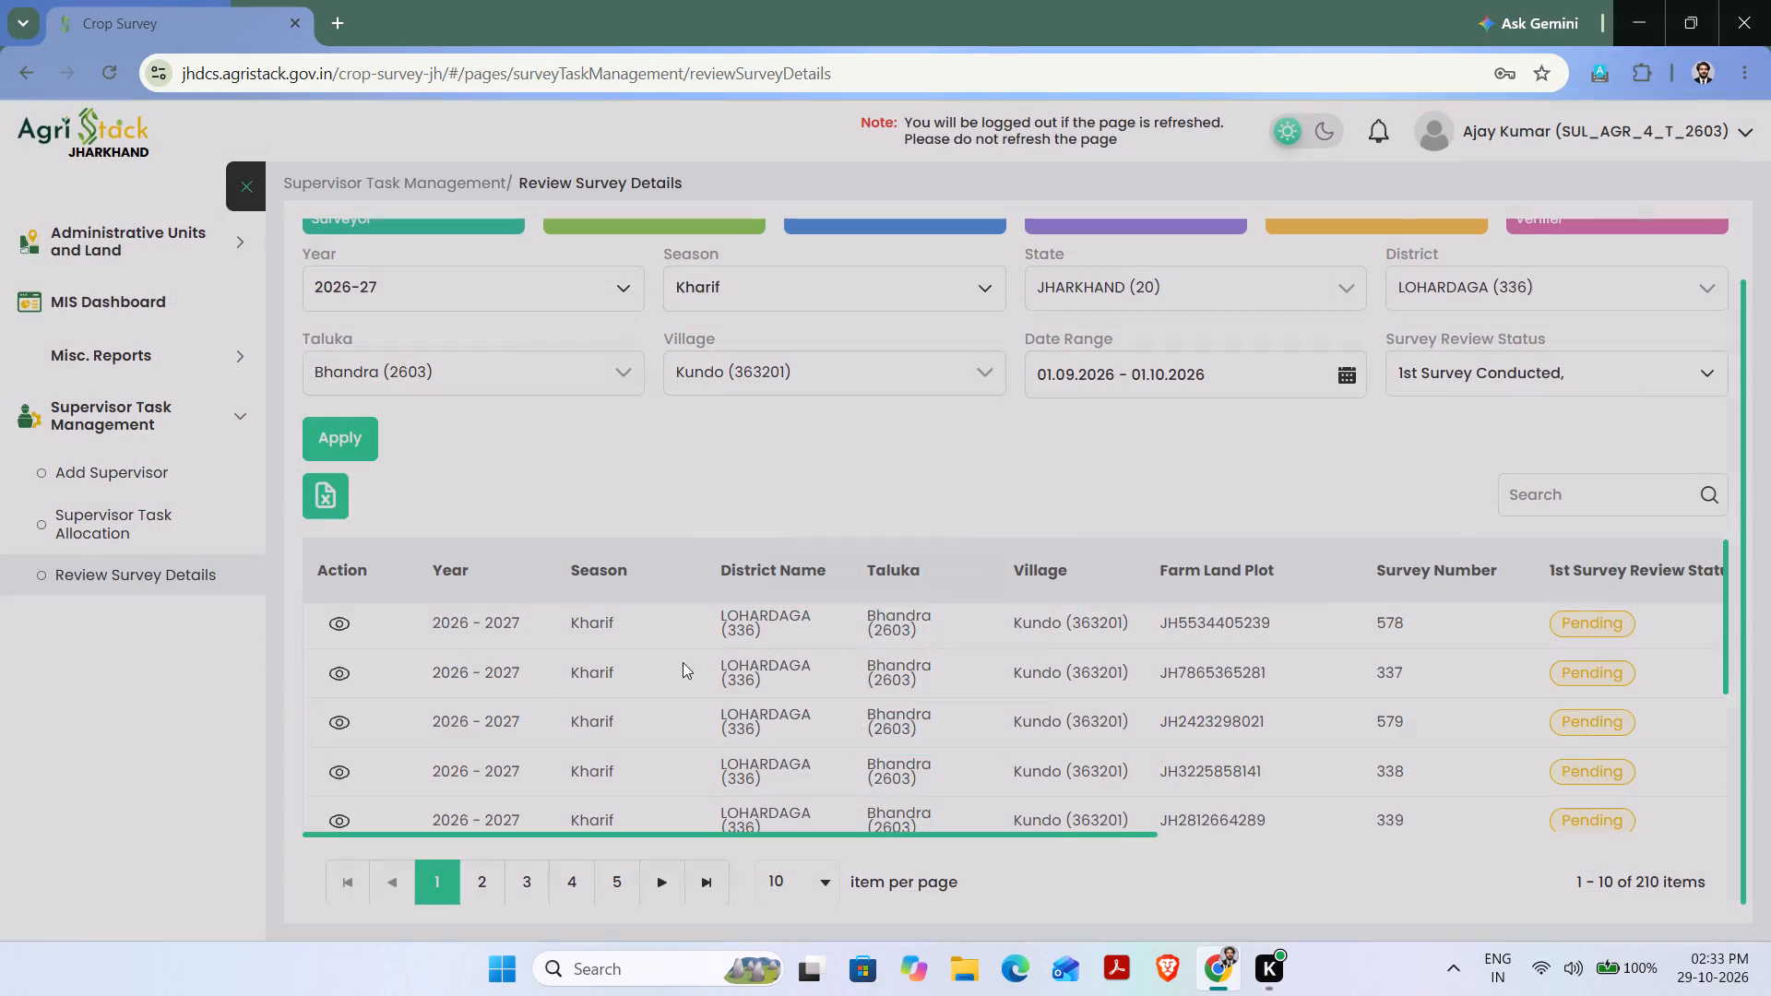
Open the details of survey number 339 and approve all three of its चावल crop photos.
click(341, 812)
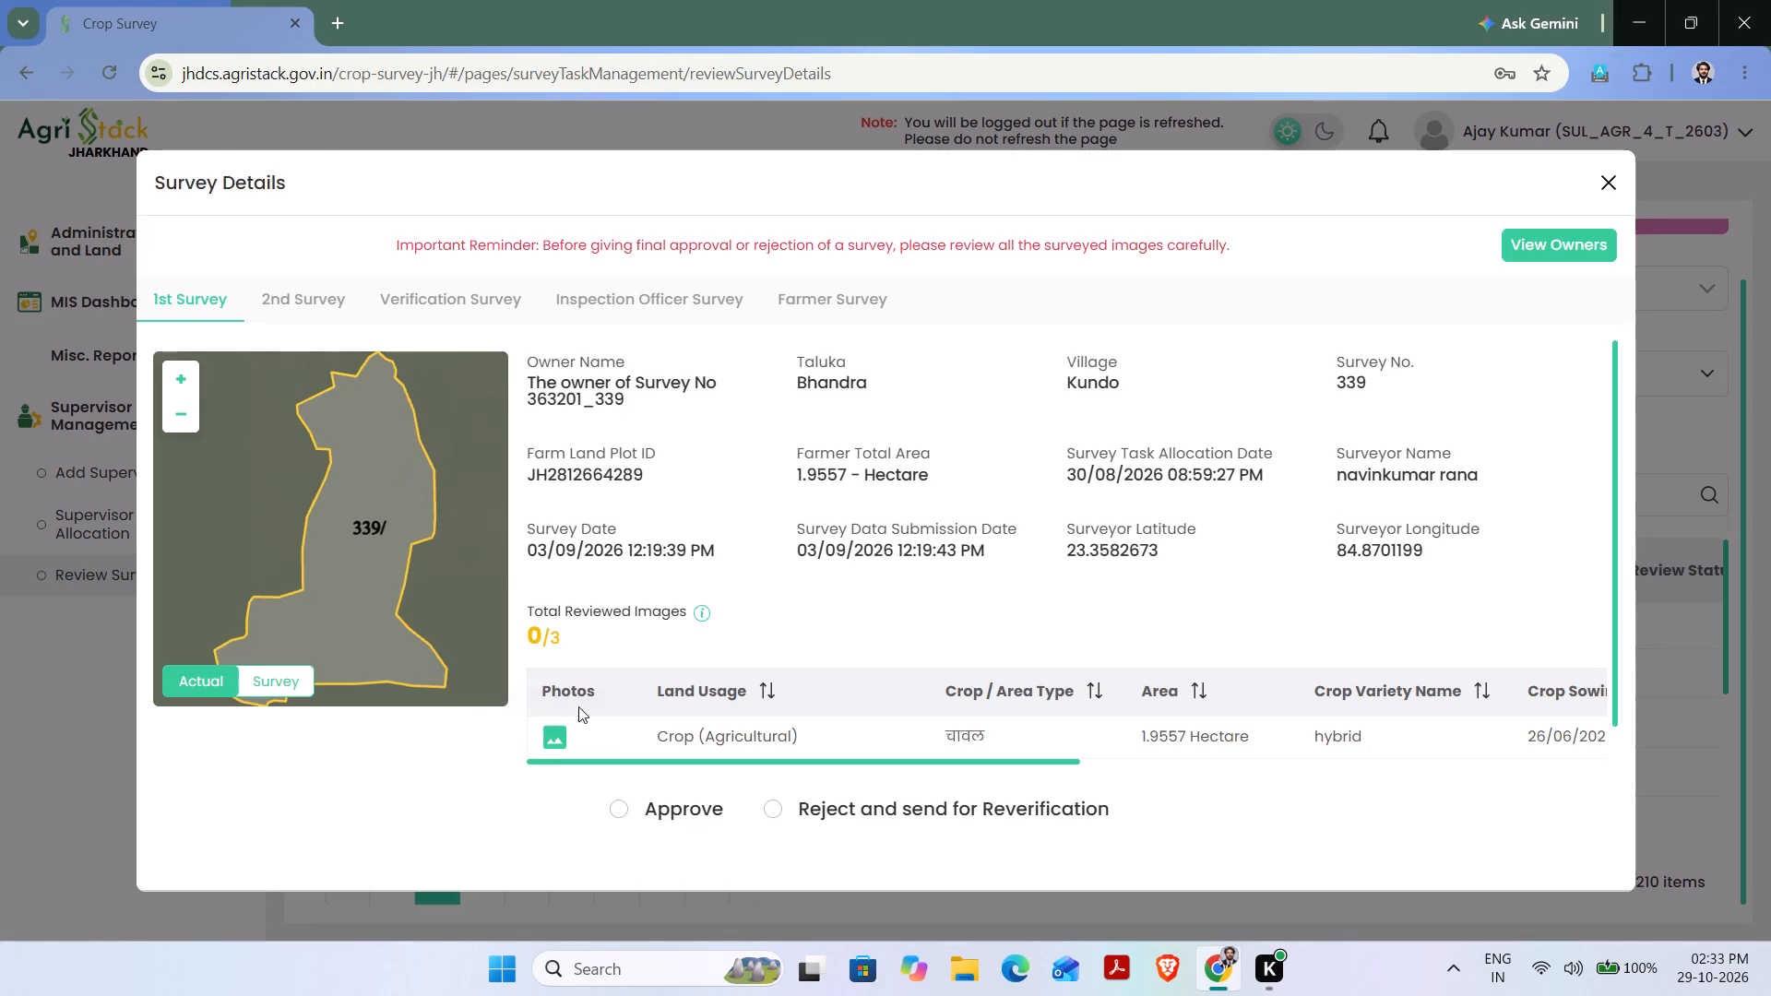
click(558, 730)
click(789, 816)
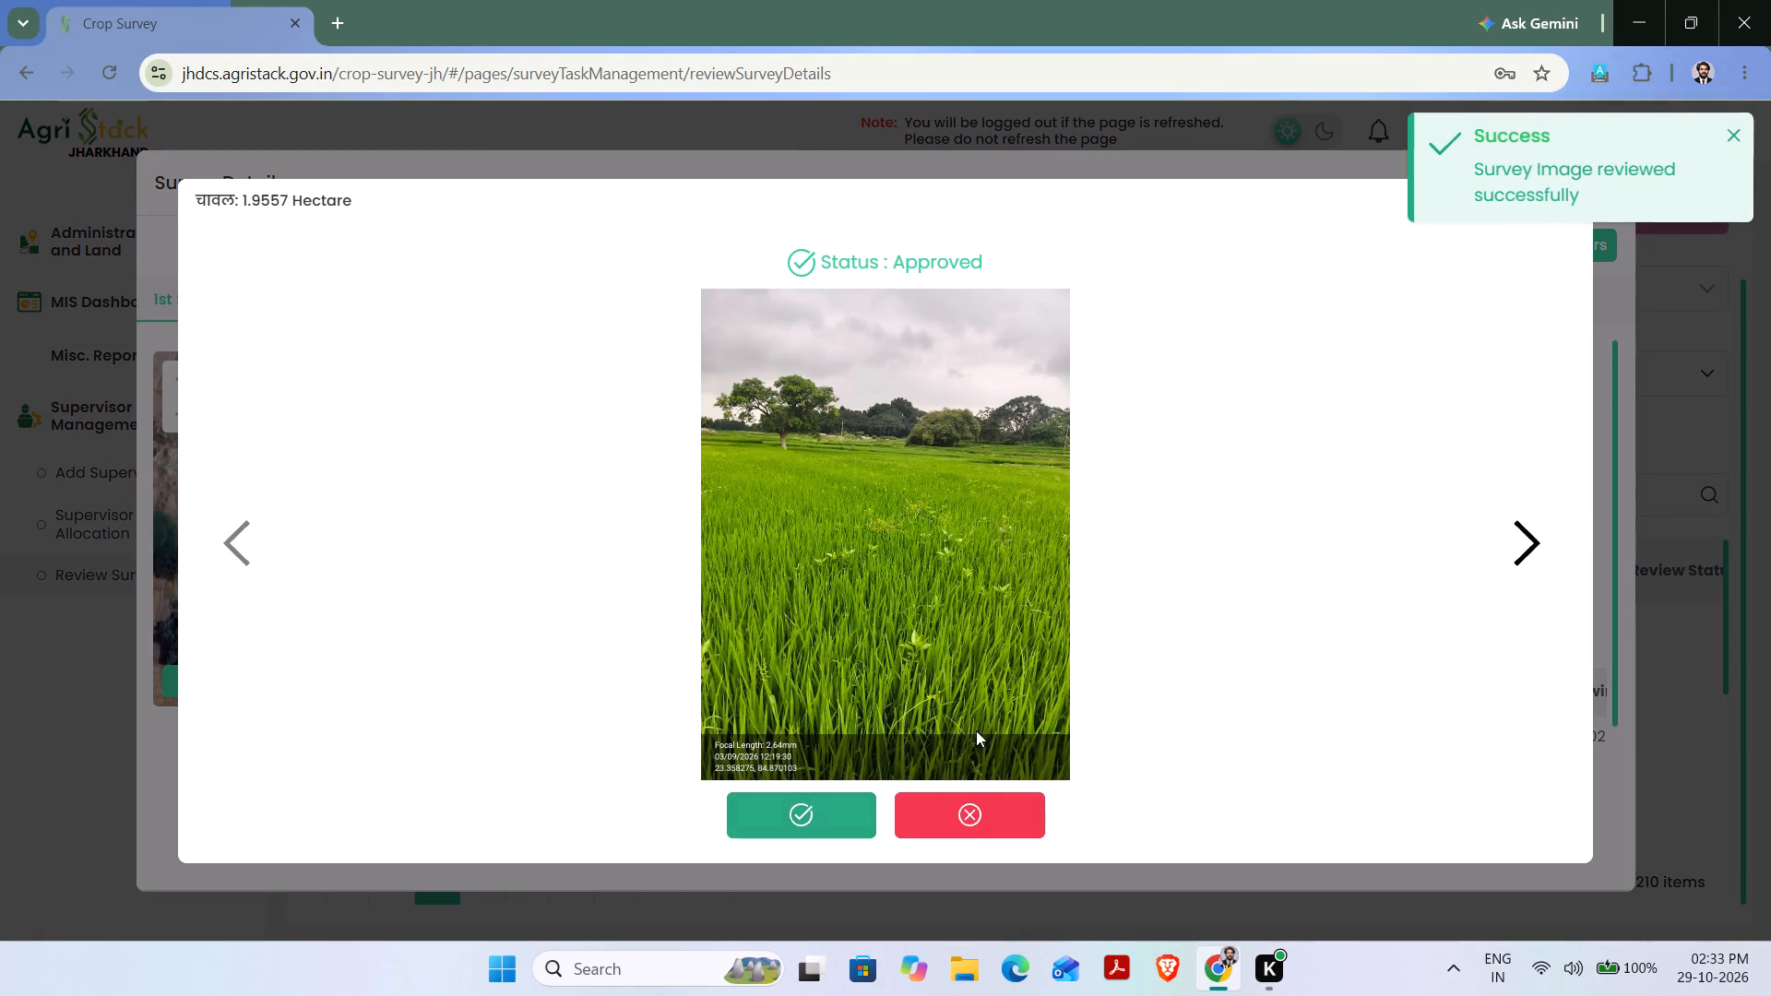
drag(982, 718, 847, 731)
click(824, 817)
drag(955, 694, 797, 722)
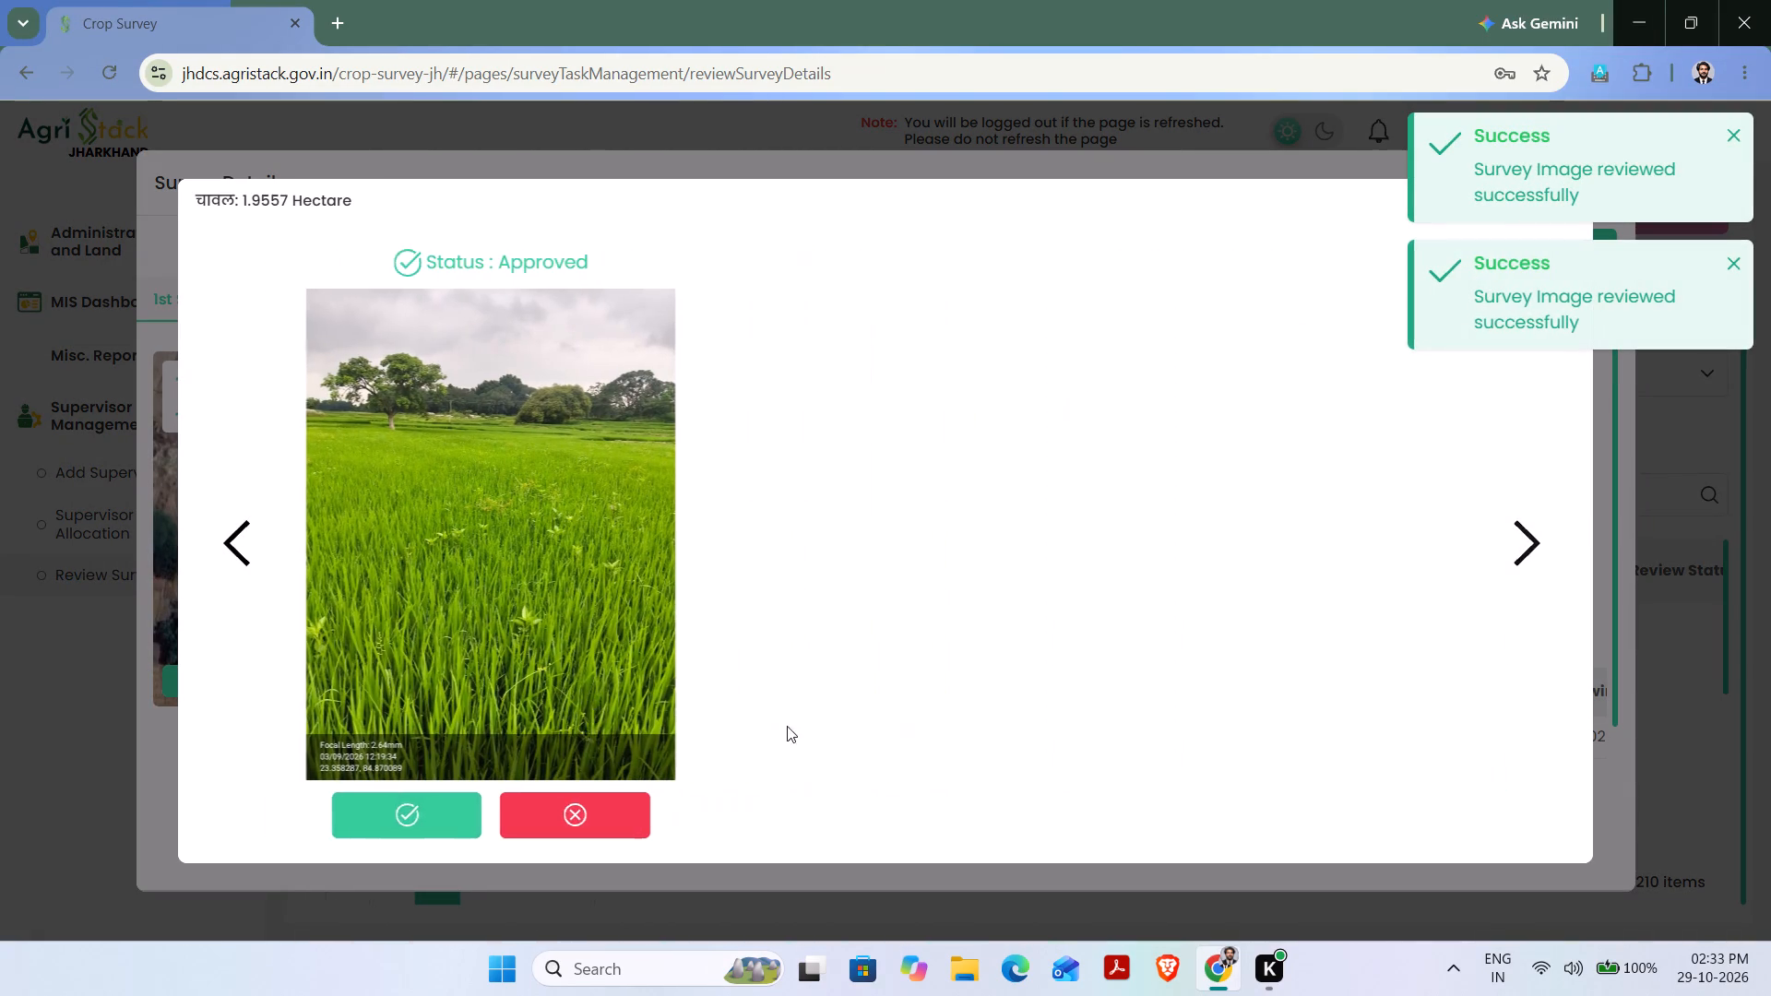
click(791, 816)
drag(934, 663, 871, 671)
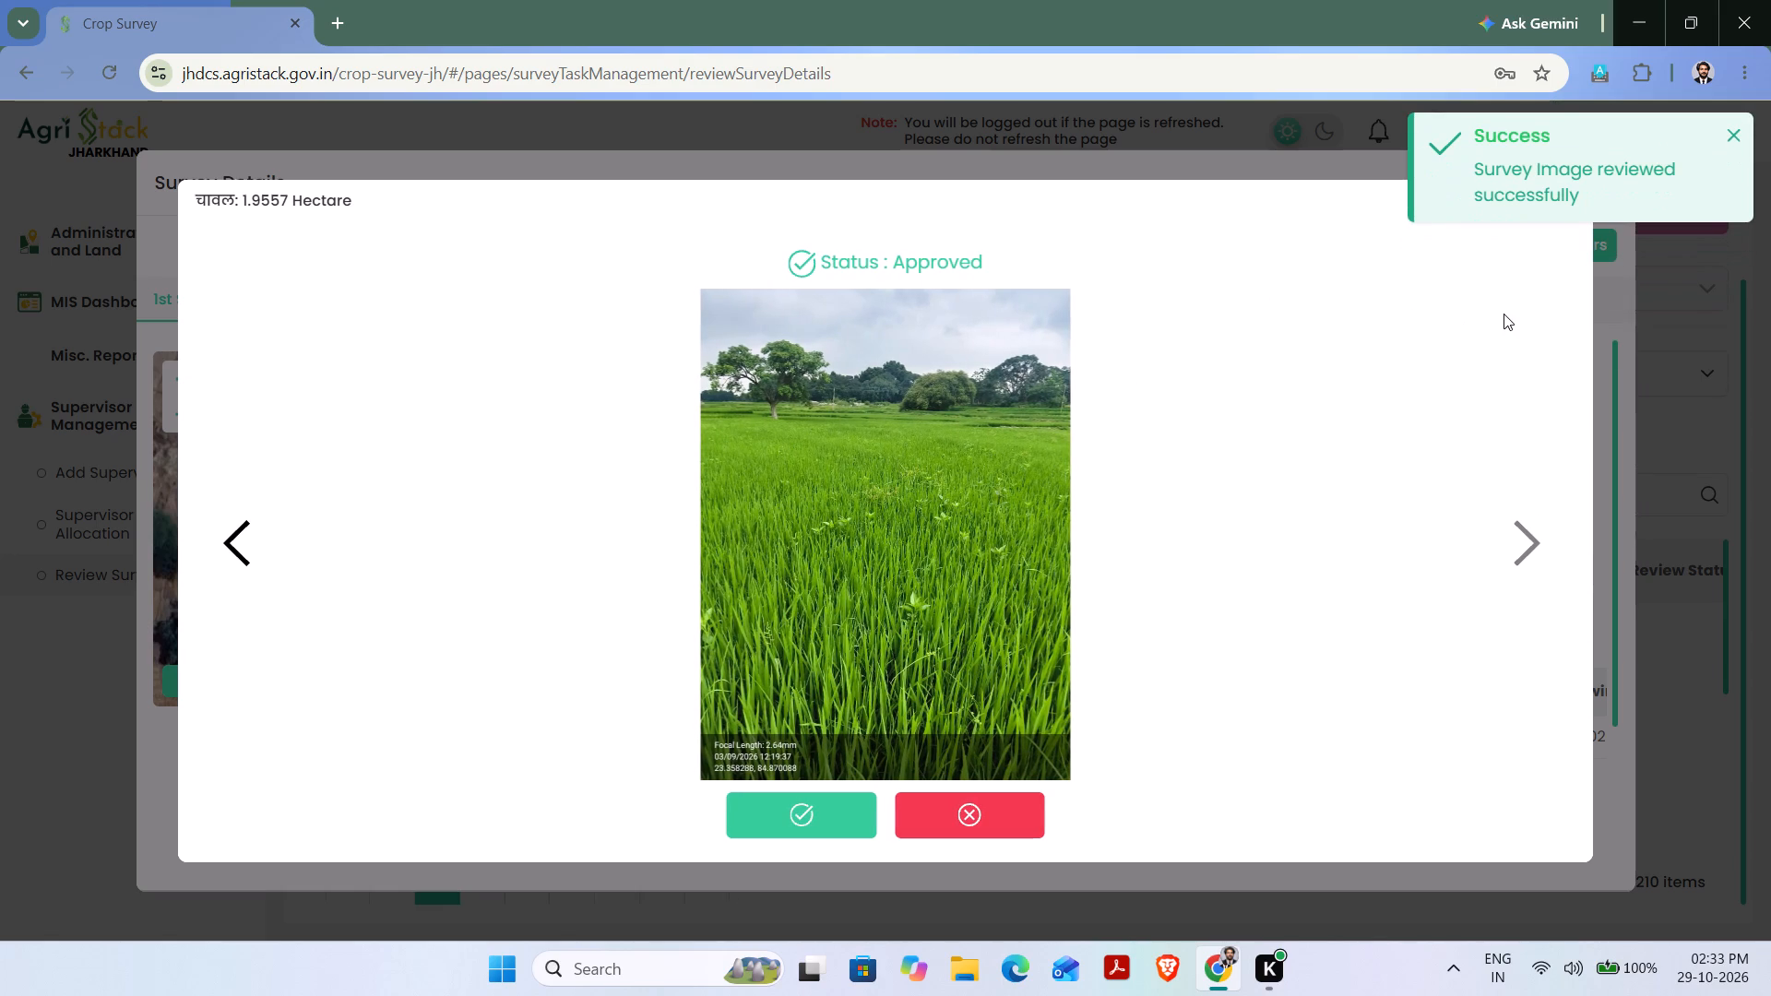
click(1567, 205)
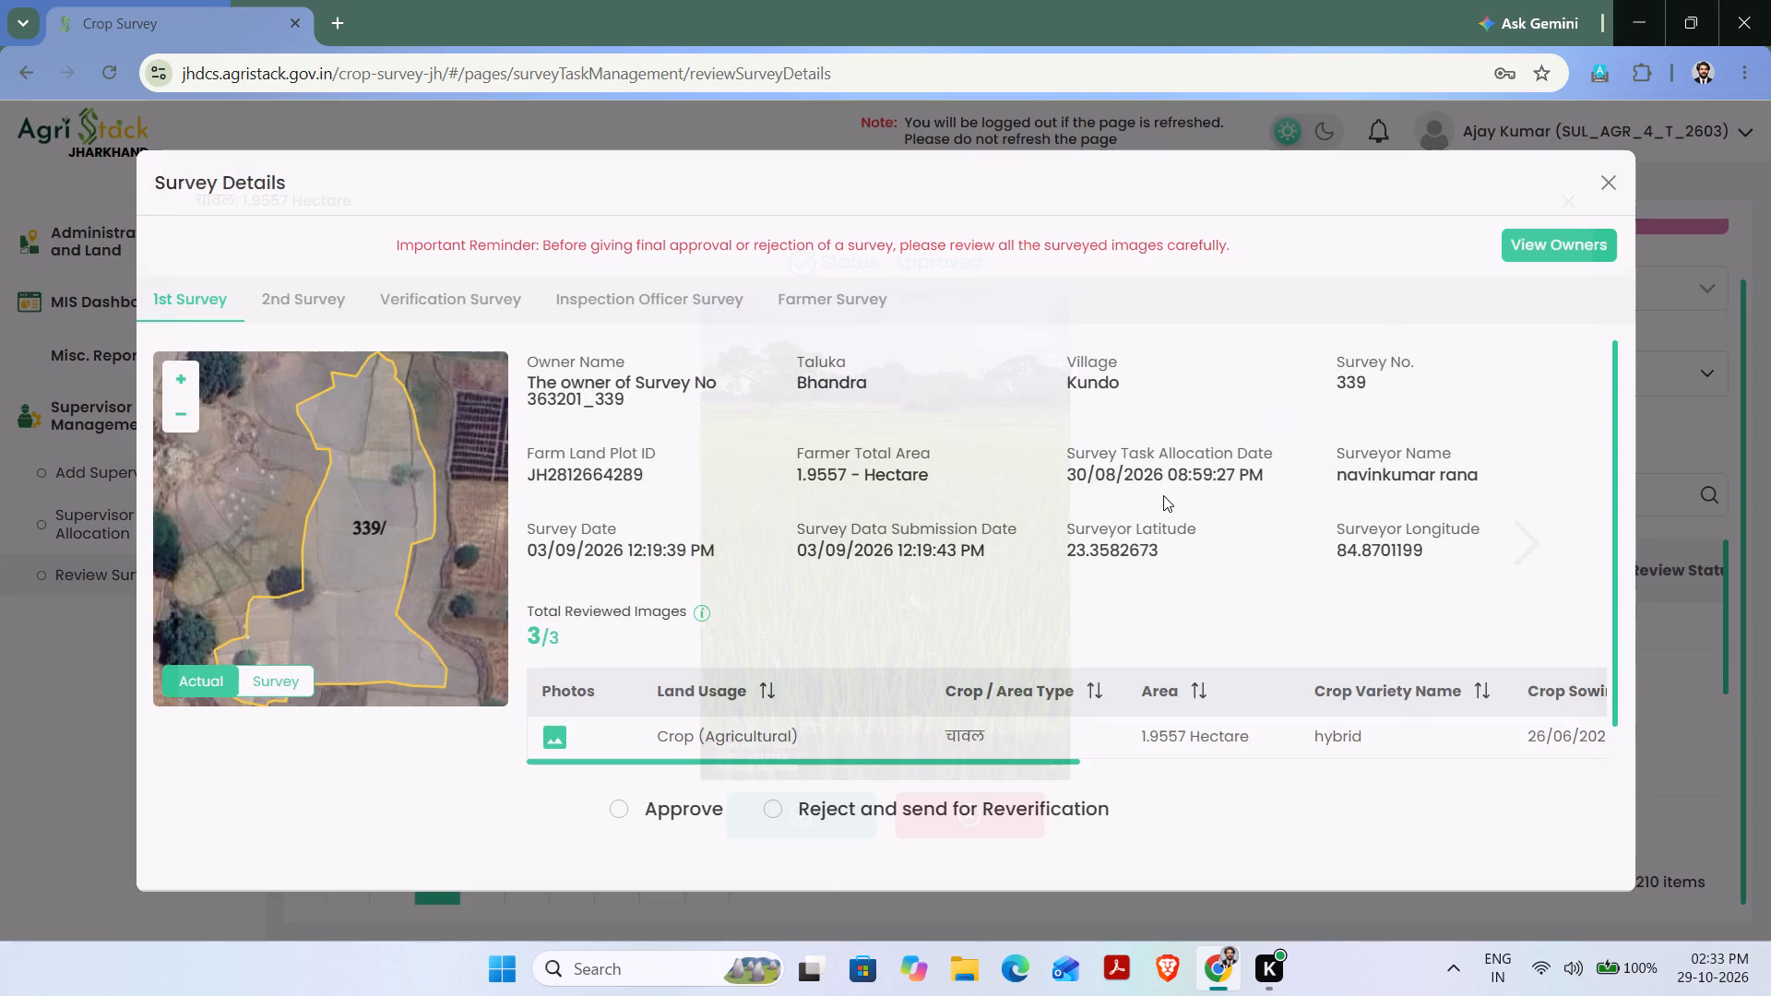
Approve the 1st survey of survey number 339, save the review and close its details.
scroll(1163, 495, down, 2)
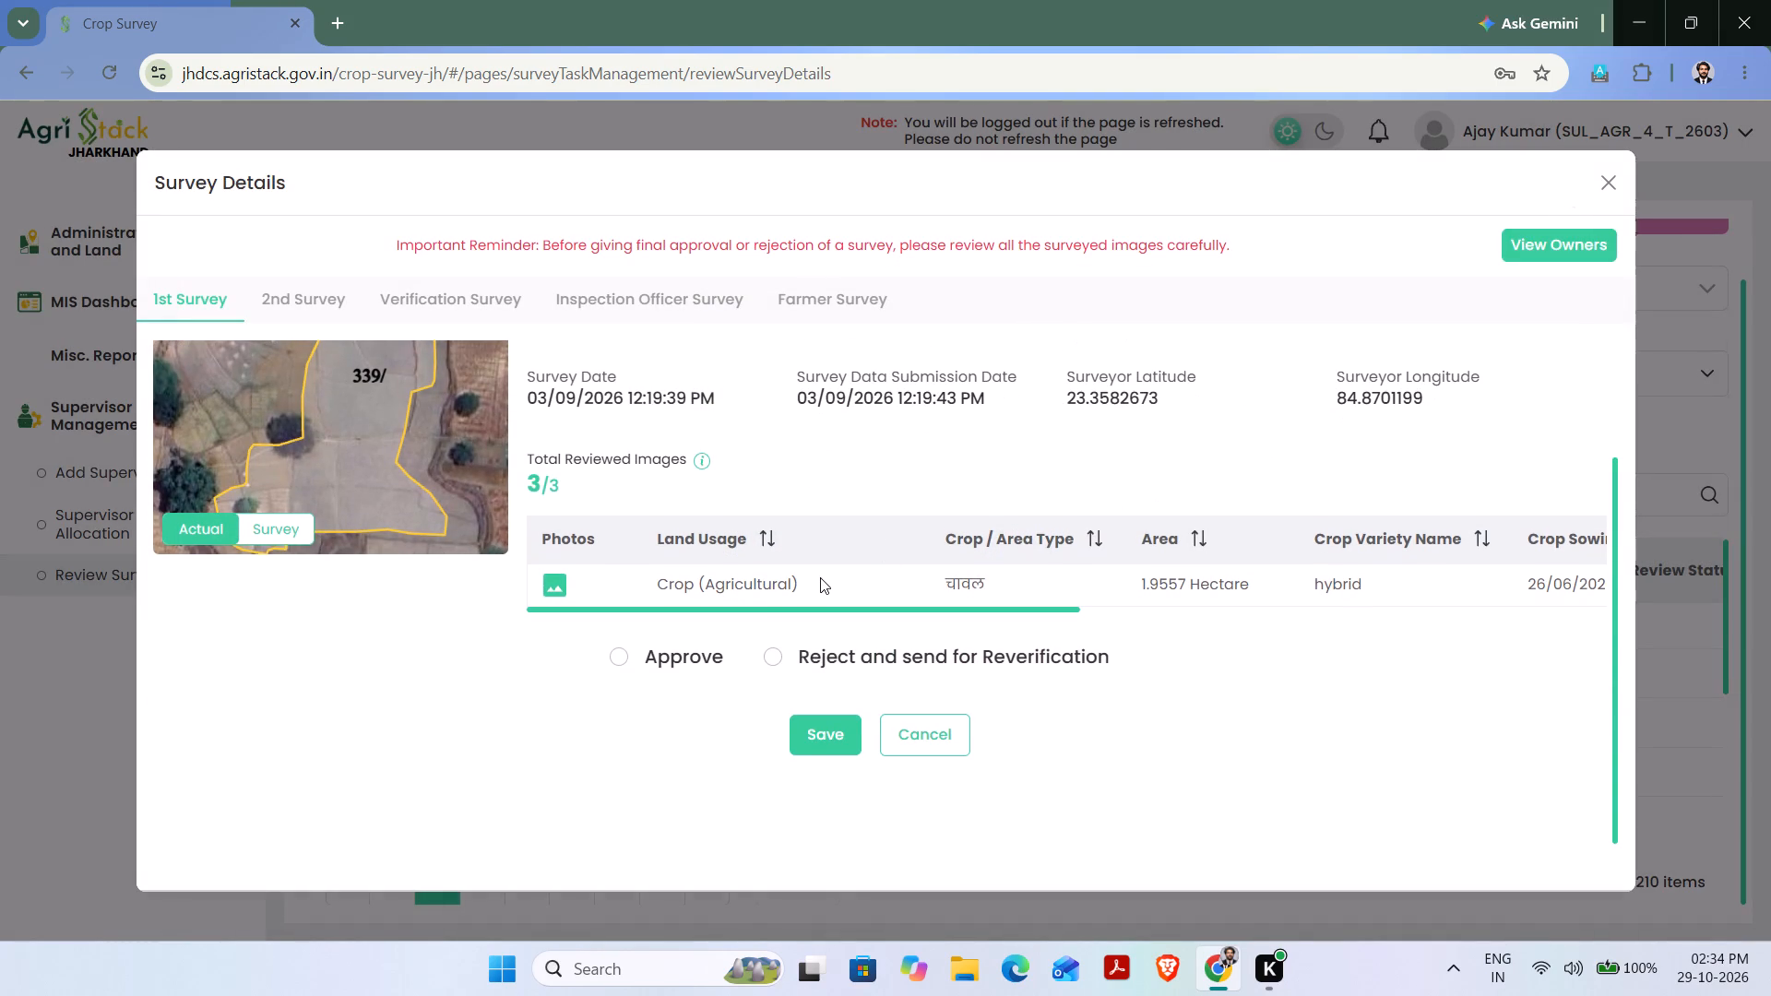
click(656, 658)
click(807, 727)
click(917, 559)
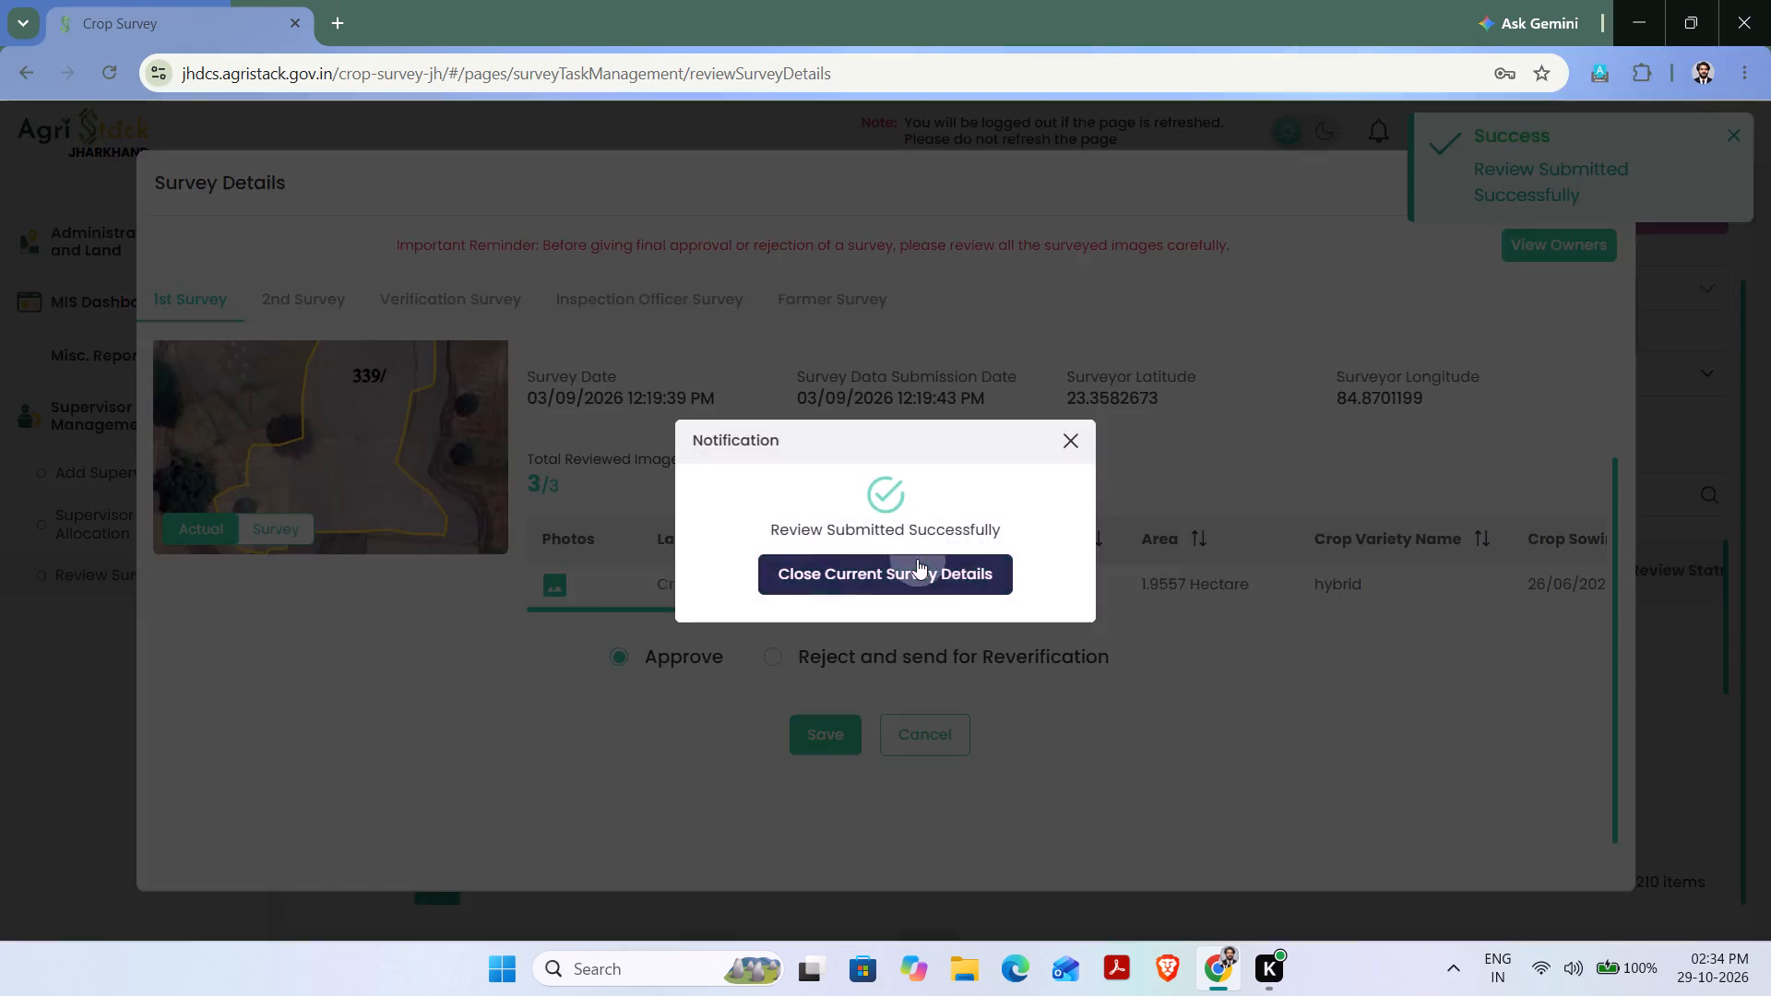
click(345, 823)
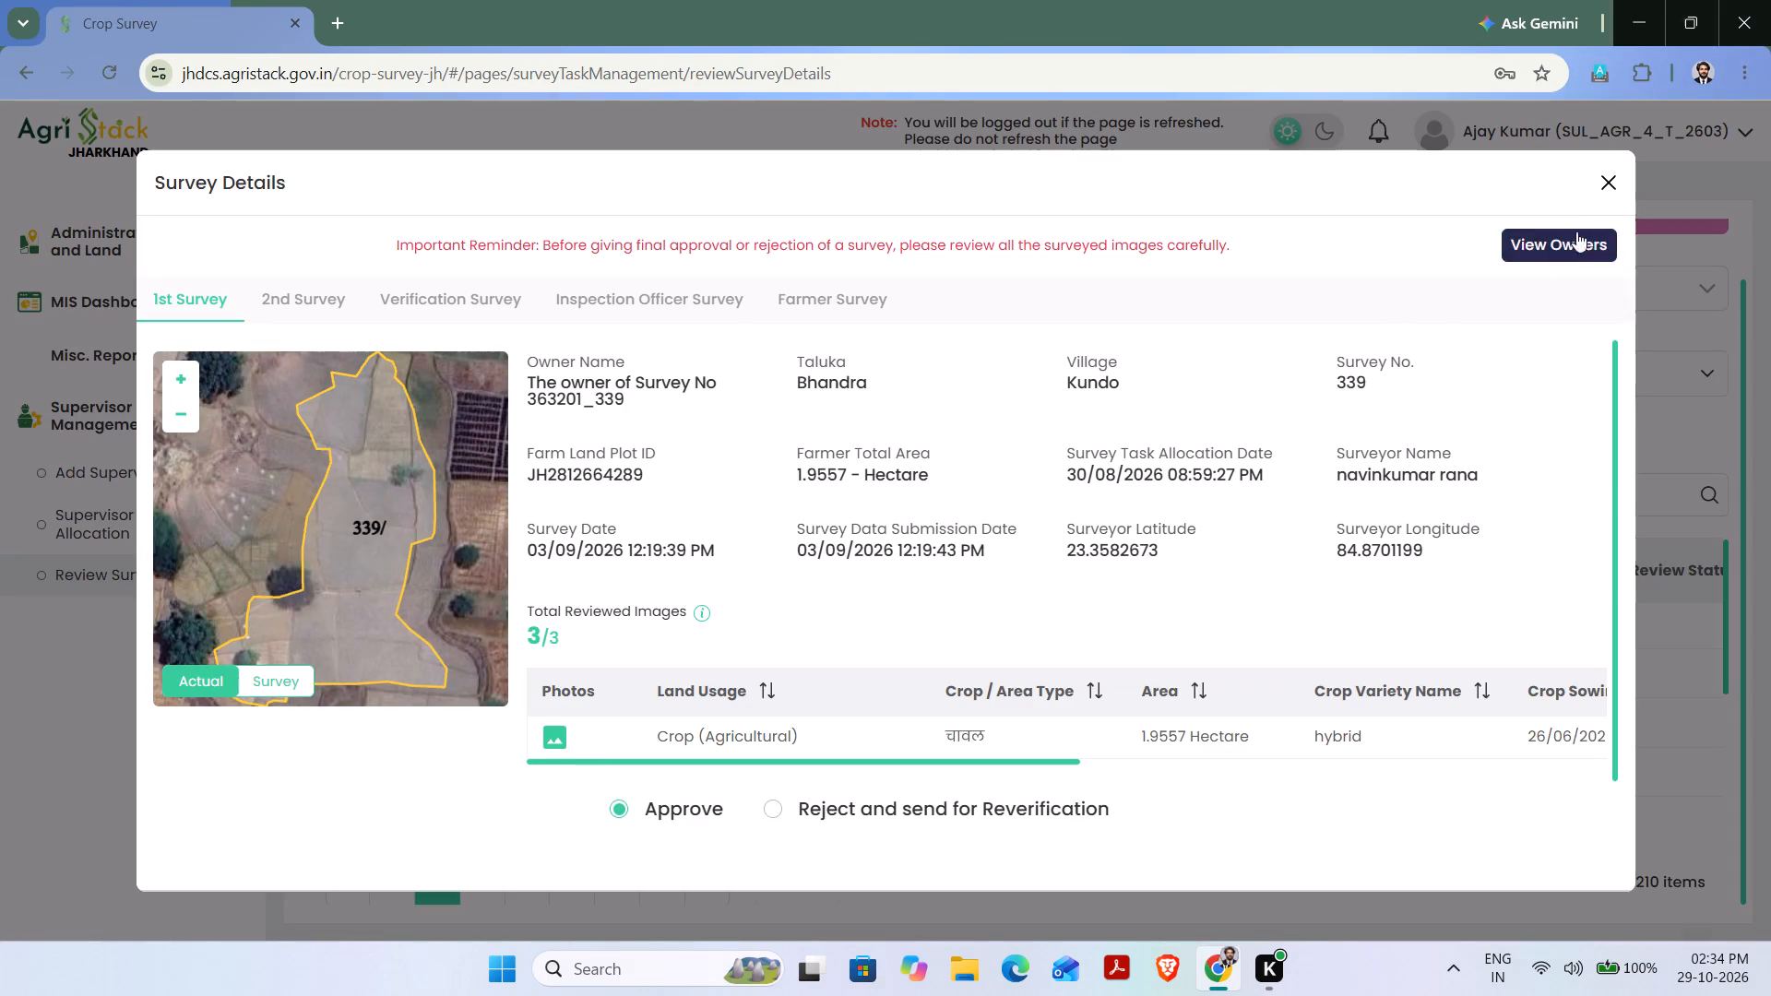
click(1603, 196)
Open the details of survey number 341 and approve all three of its Fallow area photos.
scroll(540, 741, down, 1)
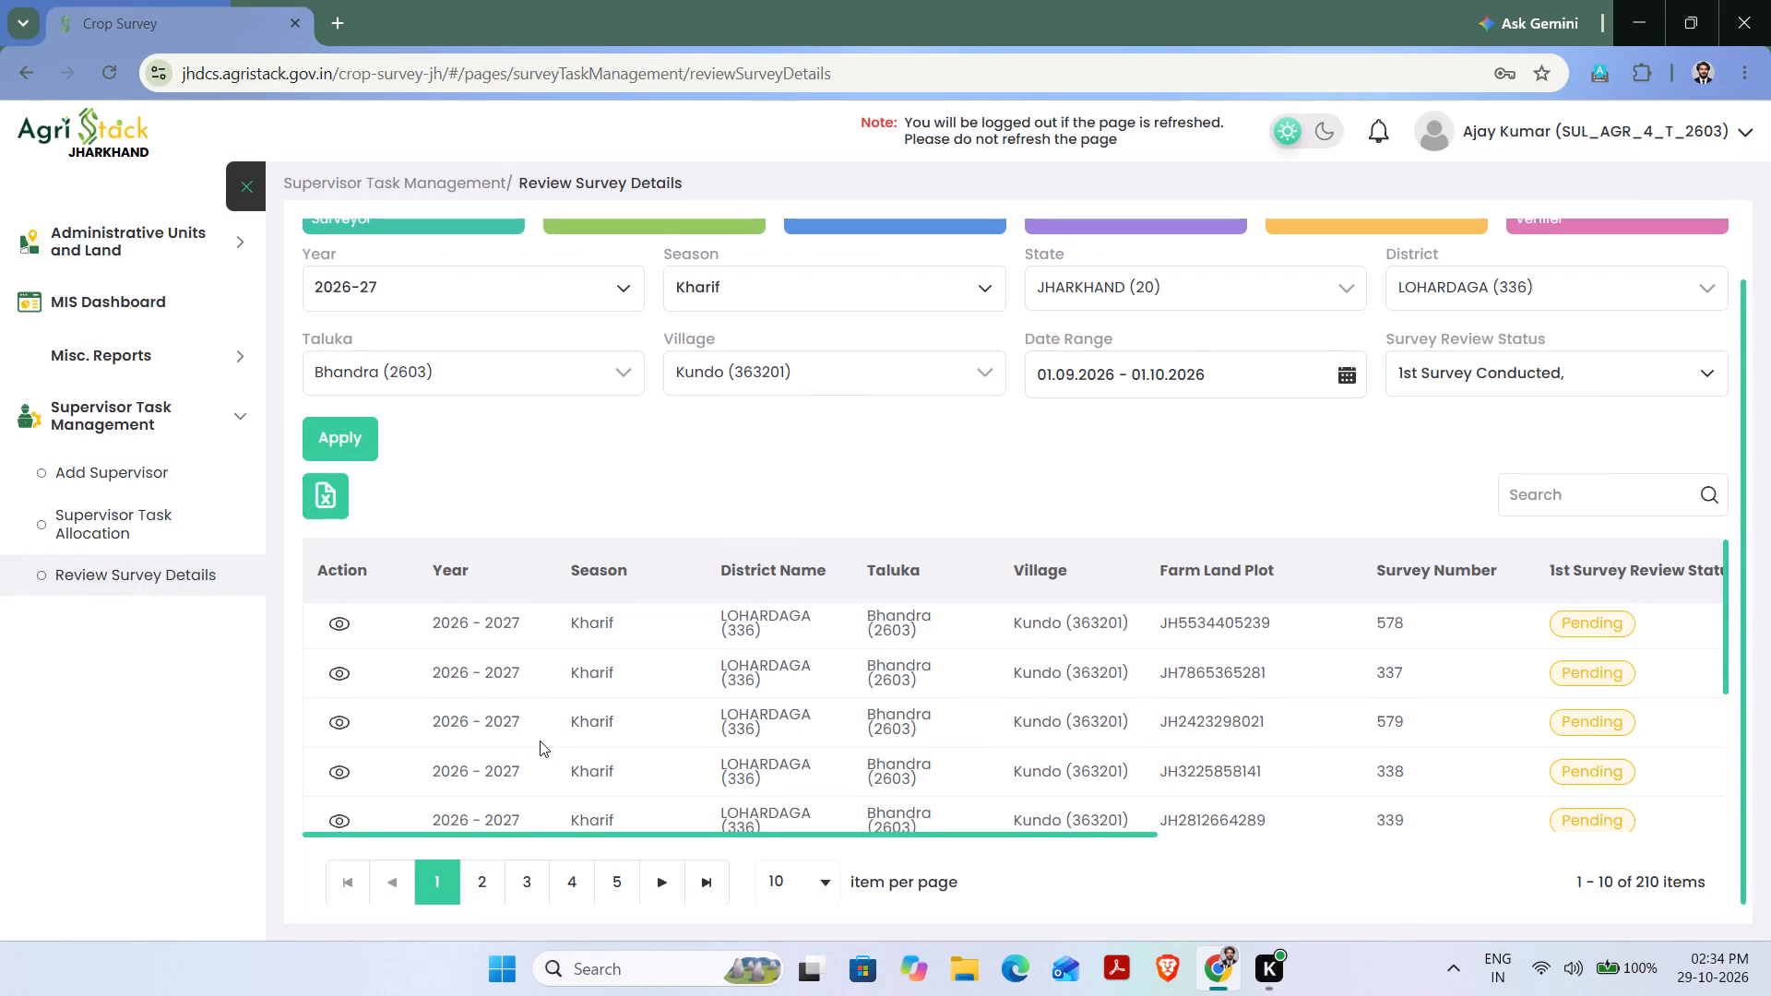
scroll(540, 741, down, 2)
click(338, 812)
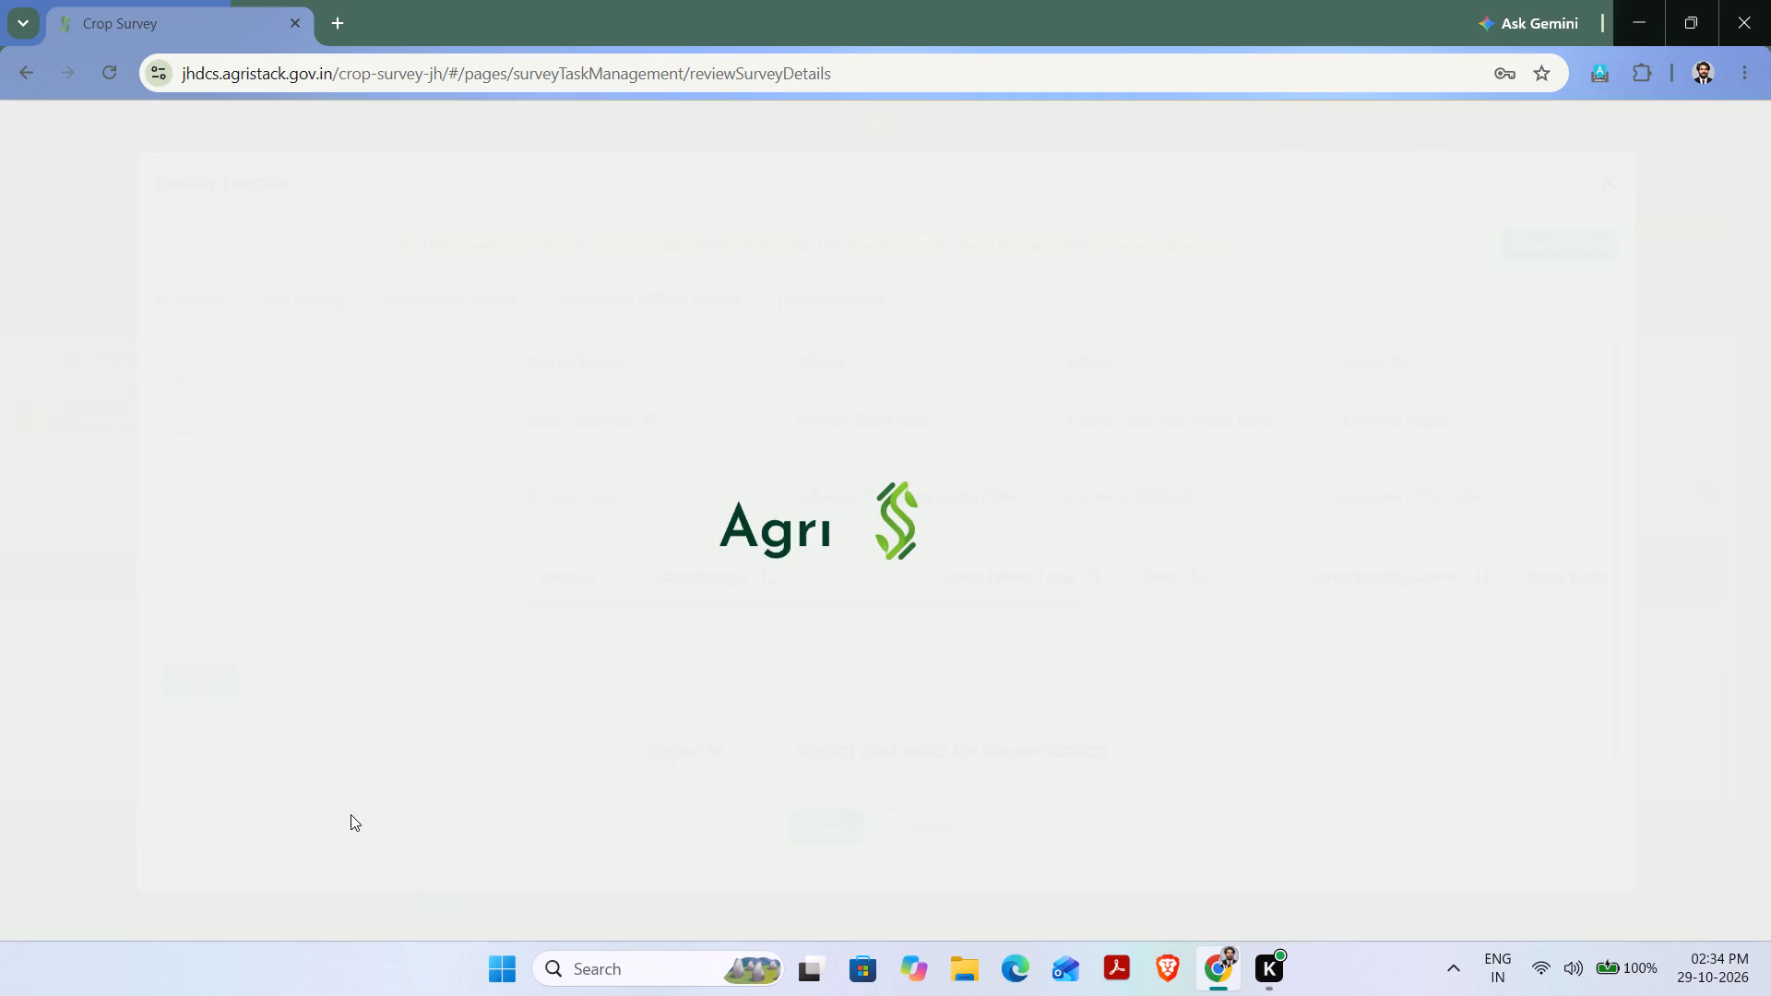
click(561, 739)
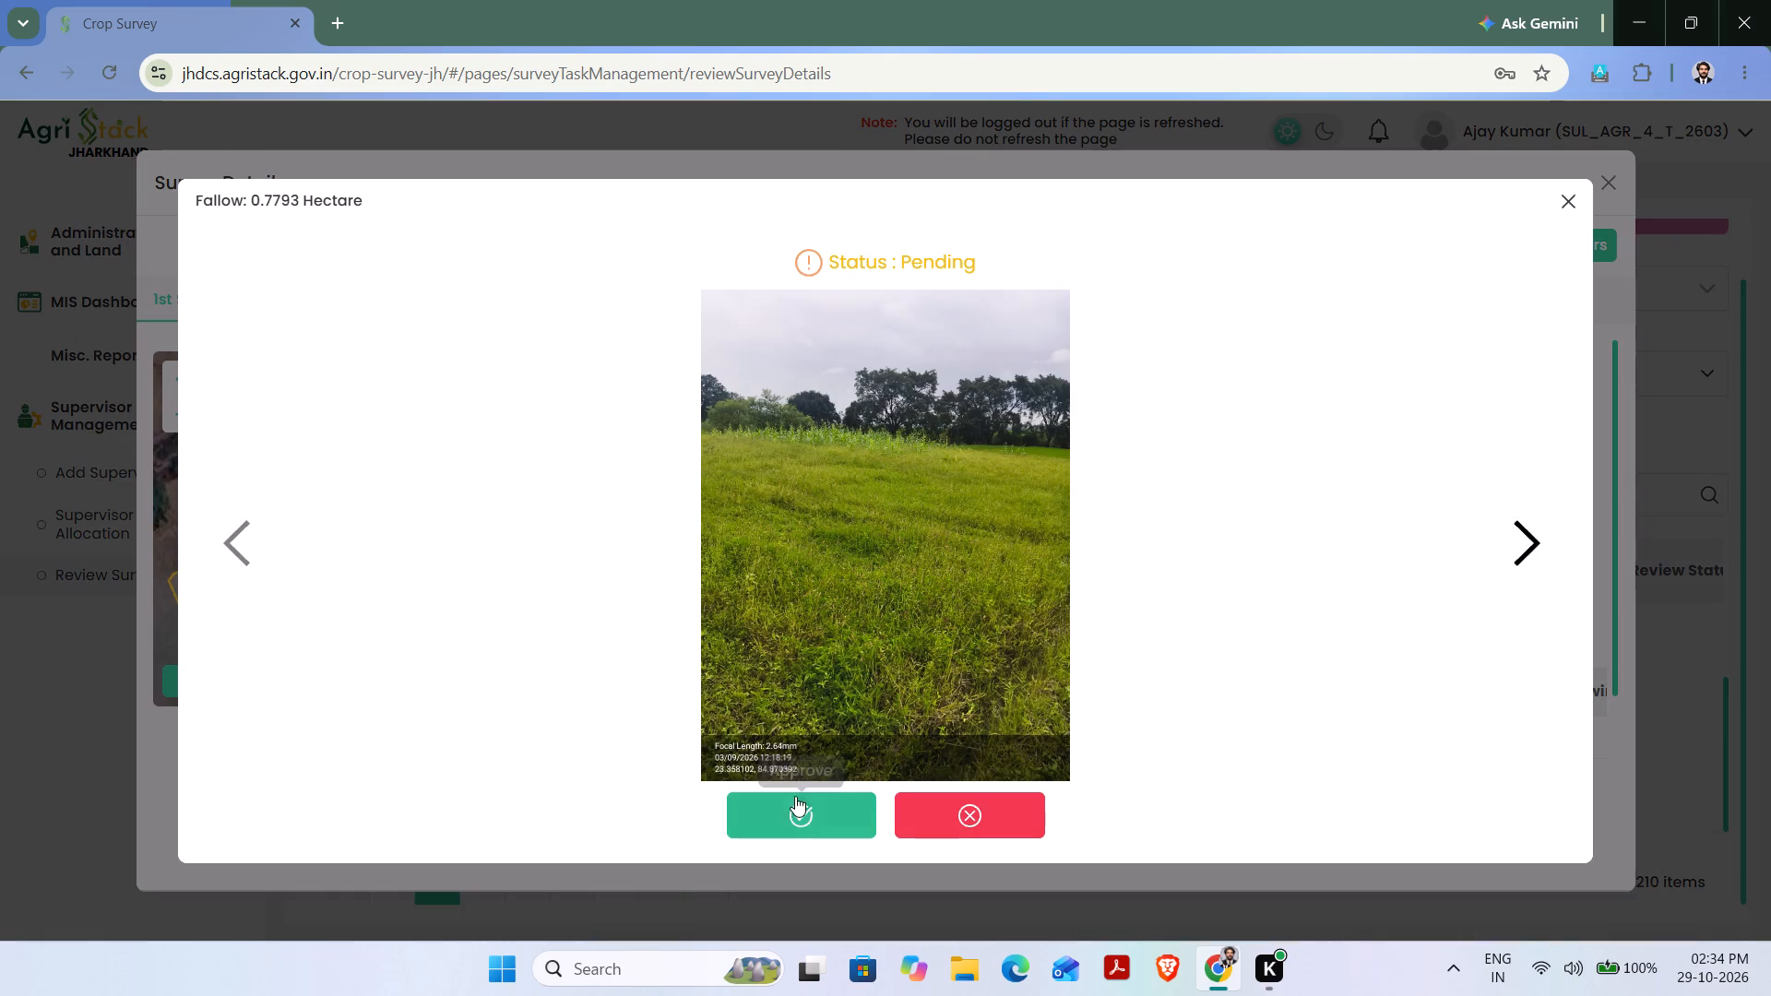
click(796, 797)
drag(945, 706, 795, 720)
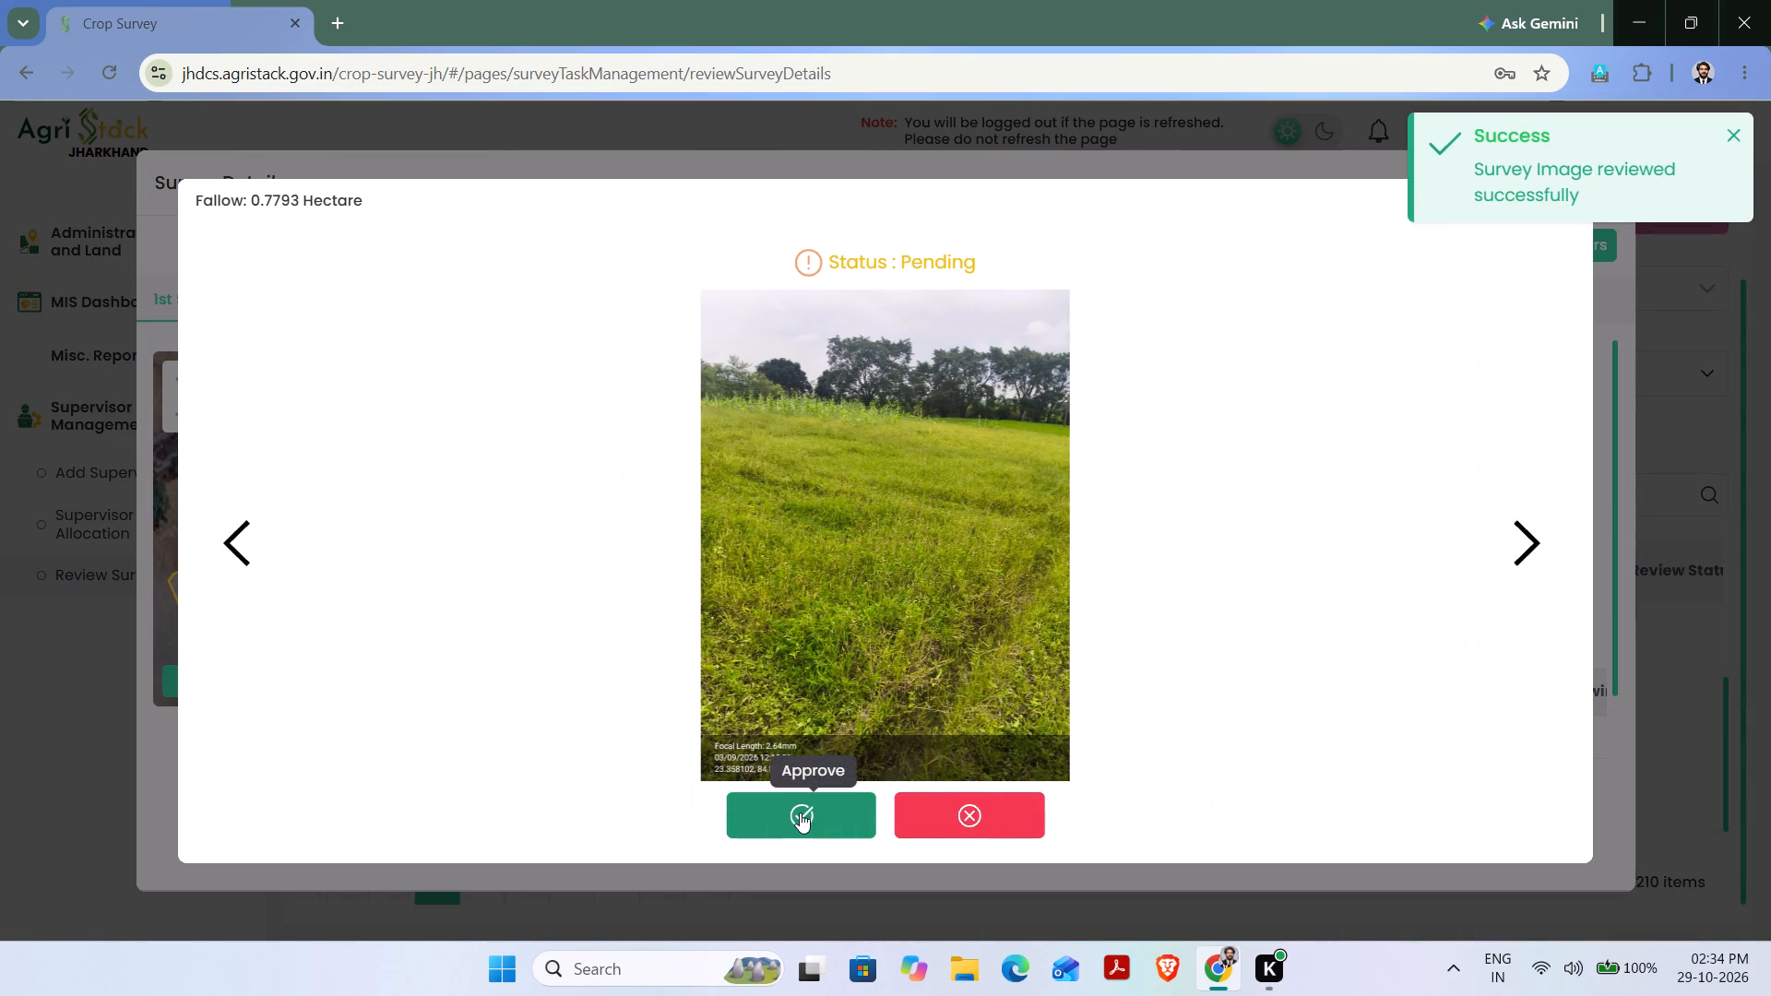
click(800, 812)
drag(979, 677, 822, 694)
click(806, 800)
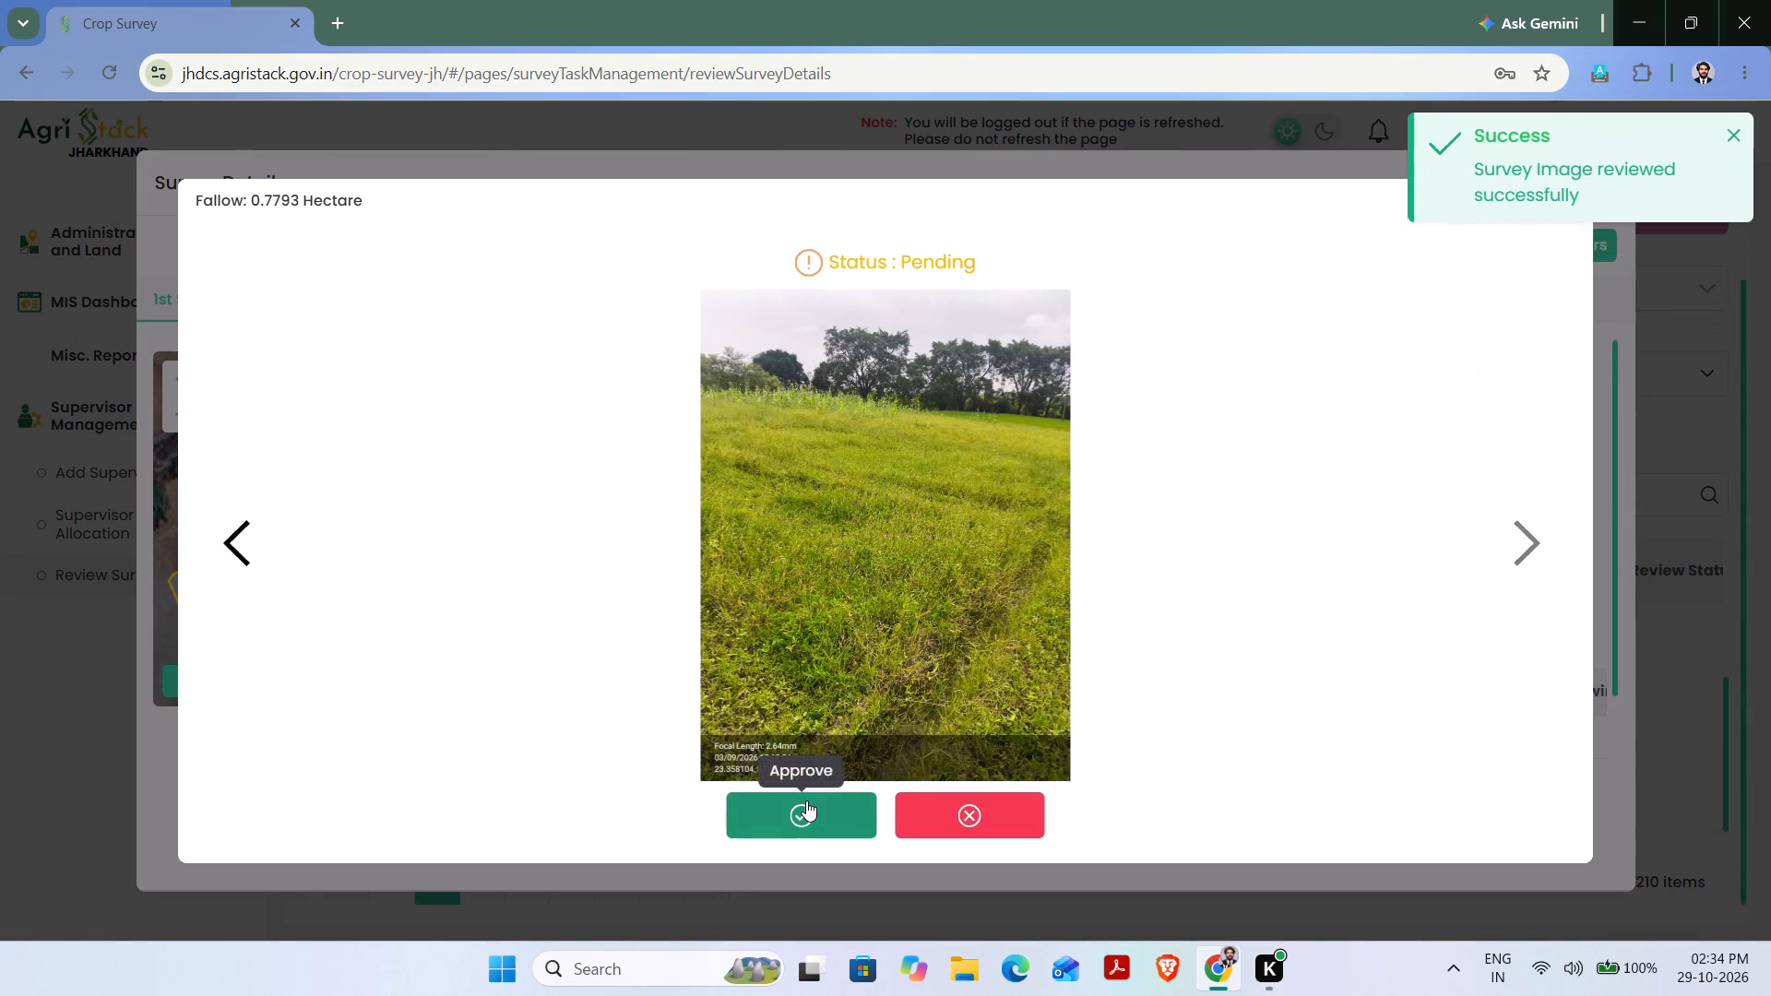
drag(953, 642, 897, 644)
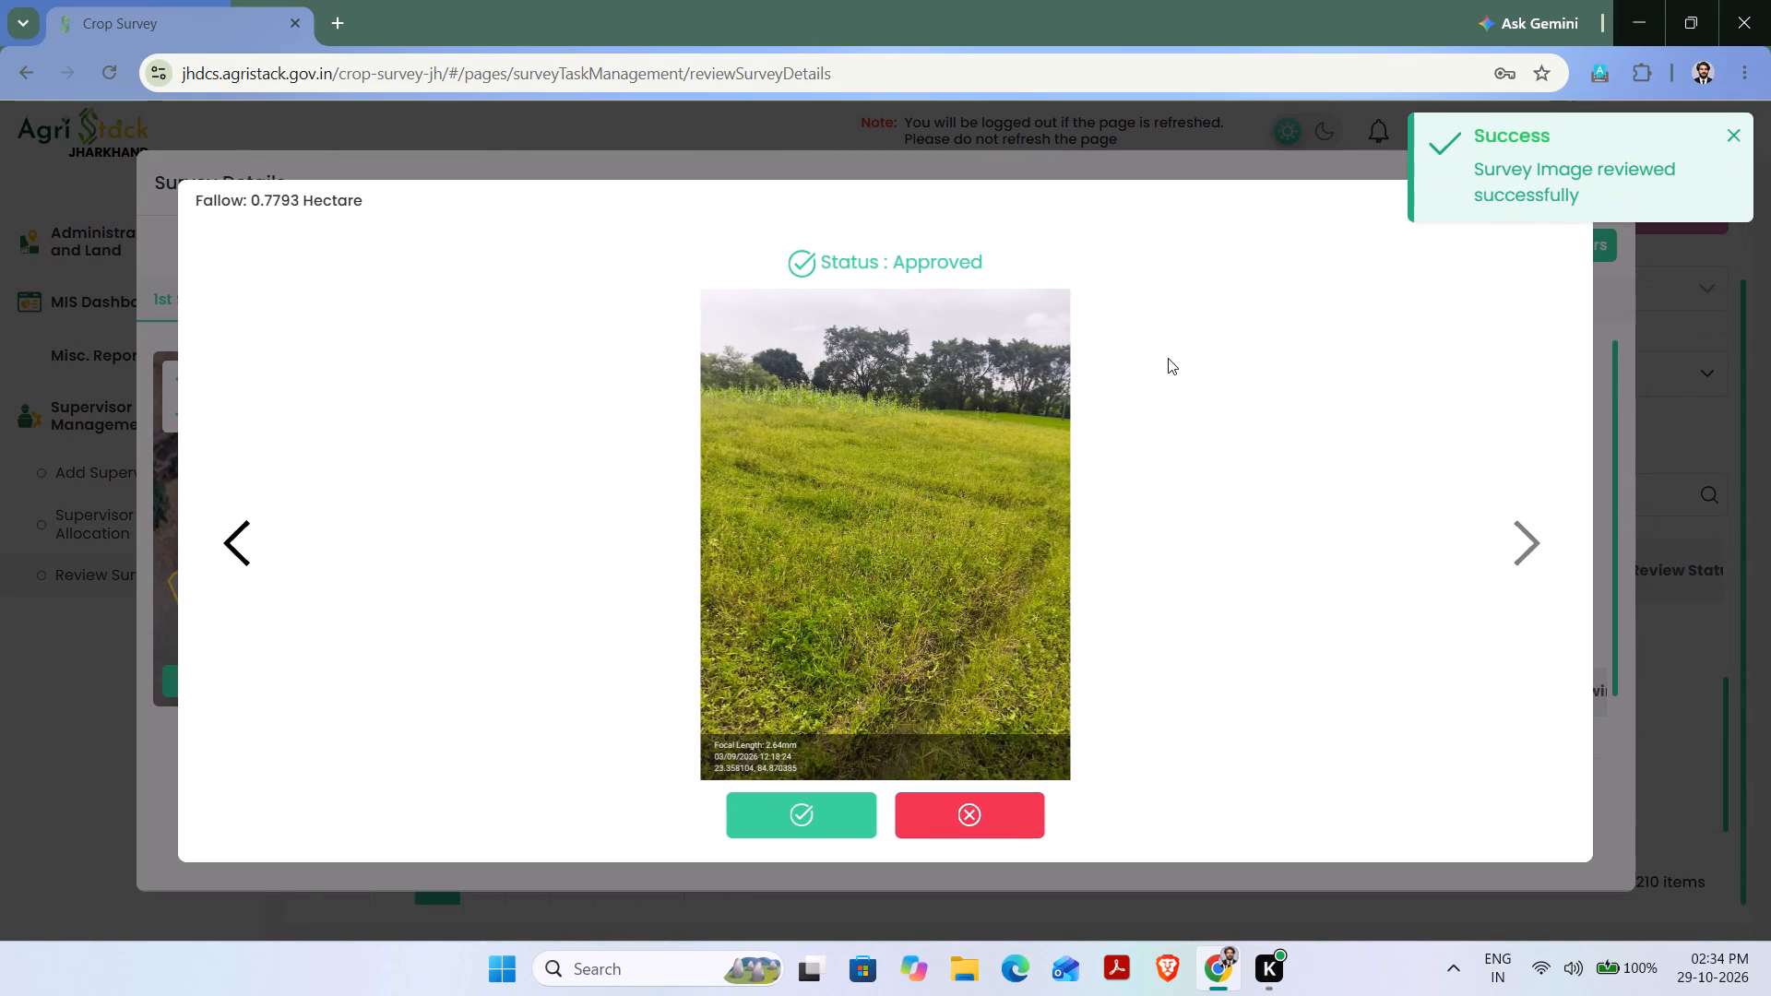
click(1517, 302)
click(1735, 132)
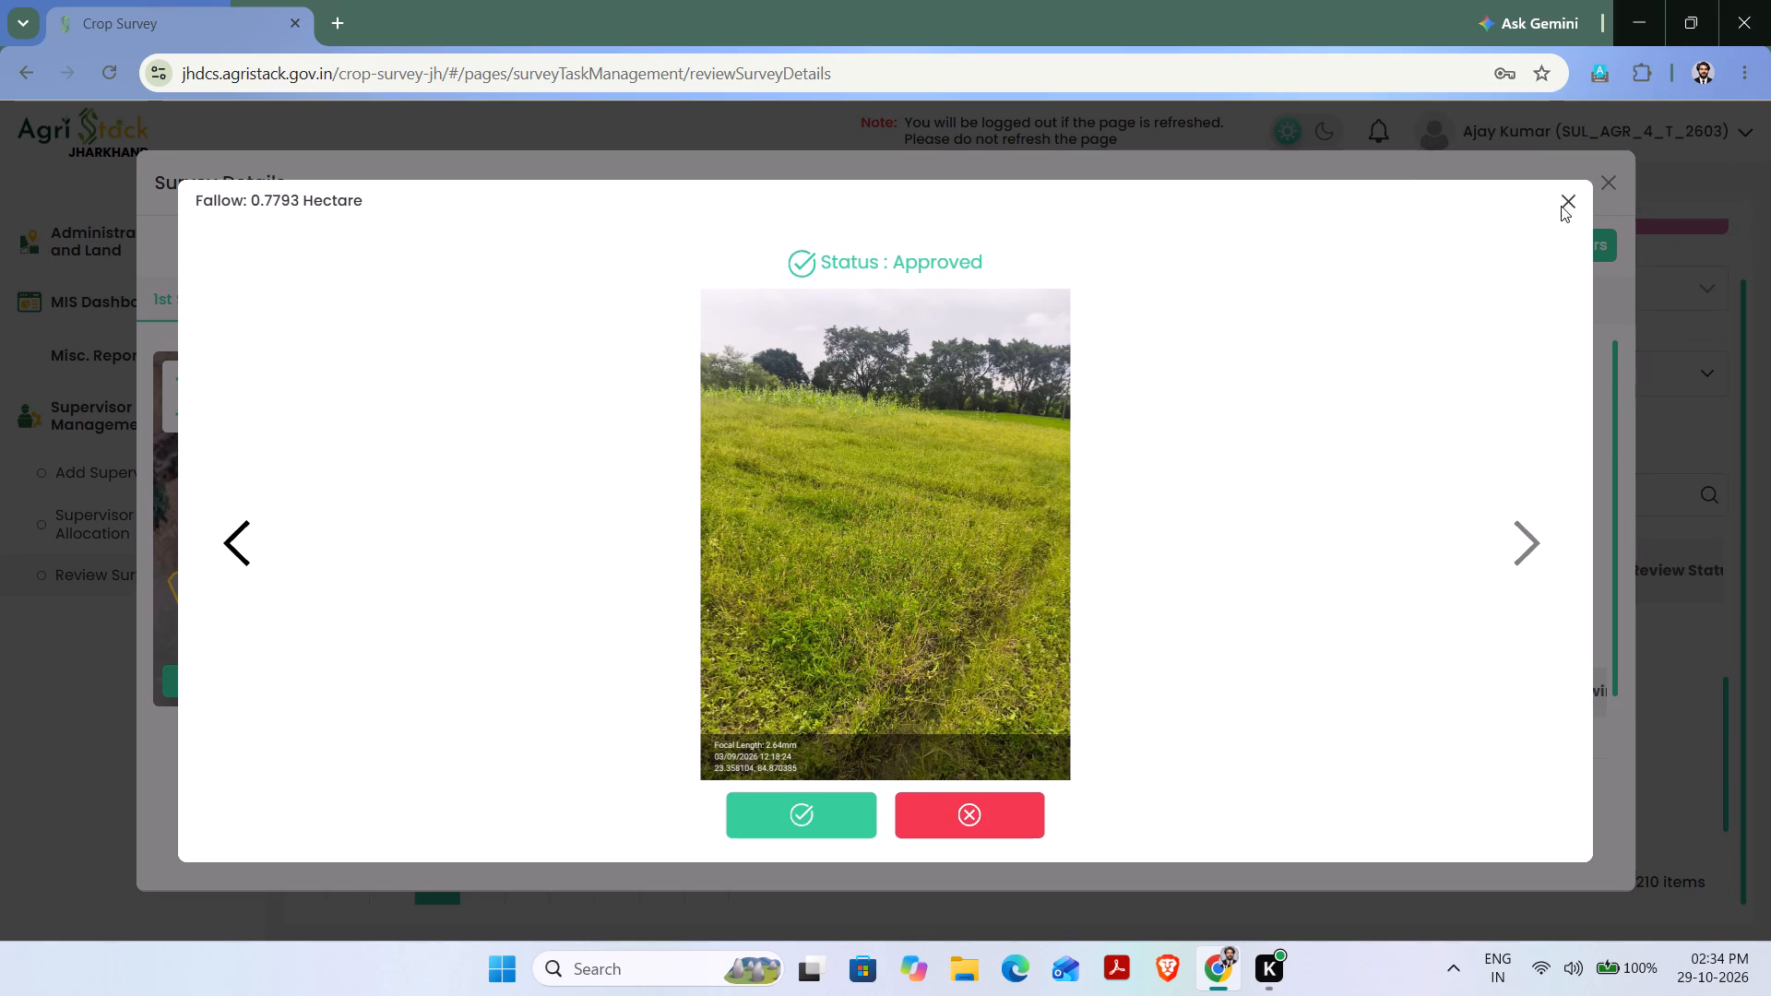
click(1565, 206)
Refresh the captcha for survey number 341 and enter the new code to enable review submission.
scroll(897, 673, down, 1)
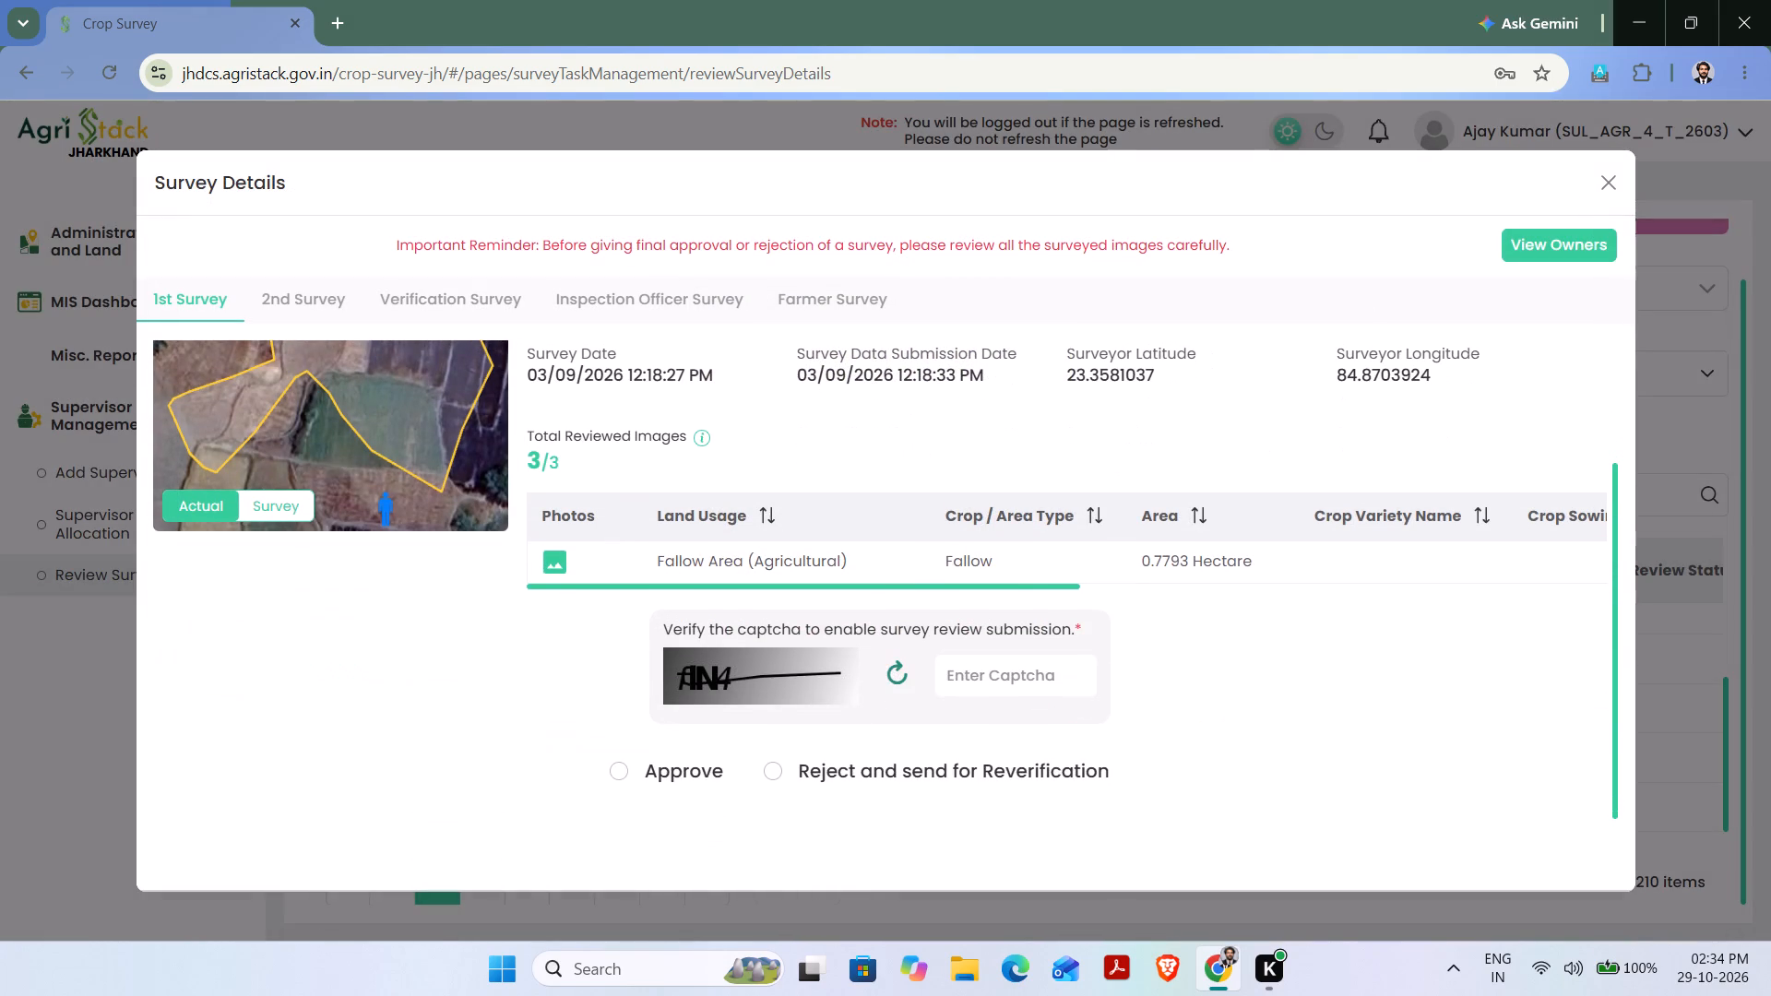
click(902, 673)
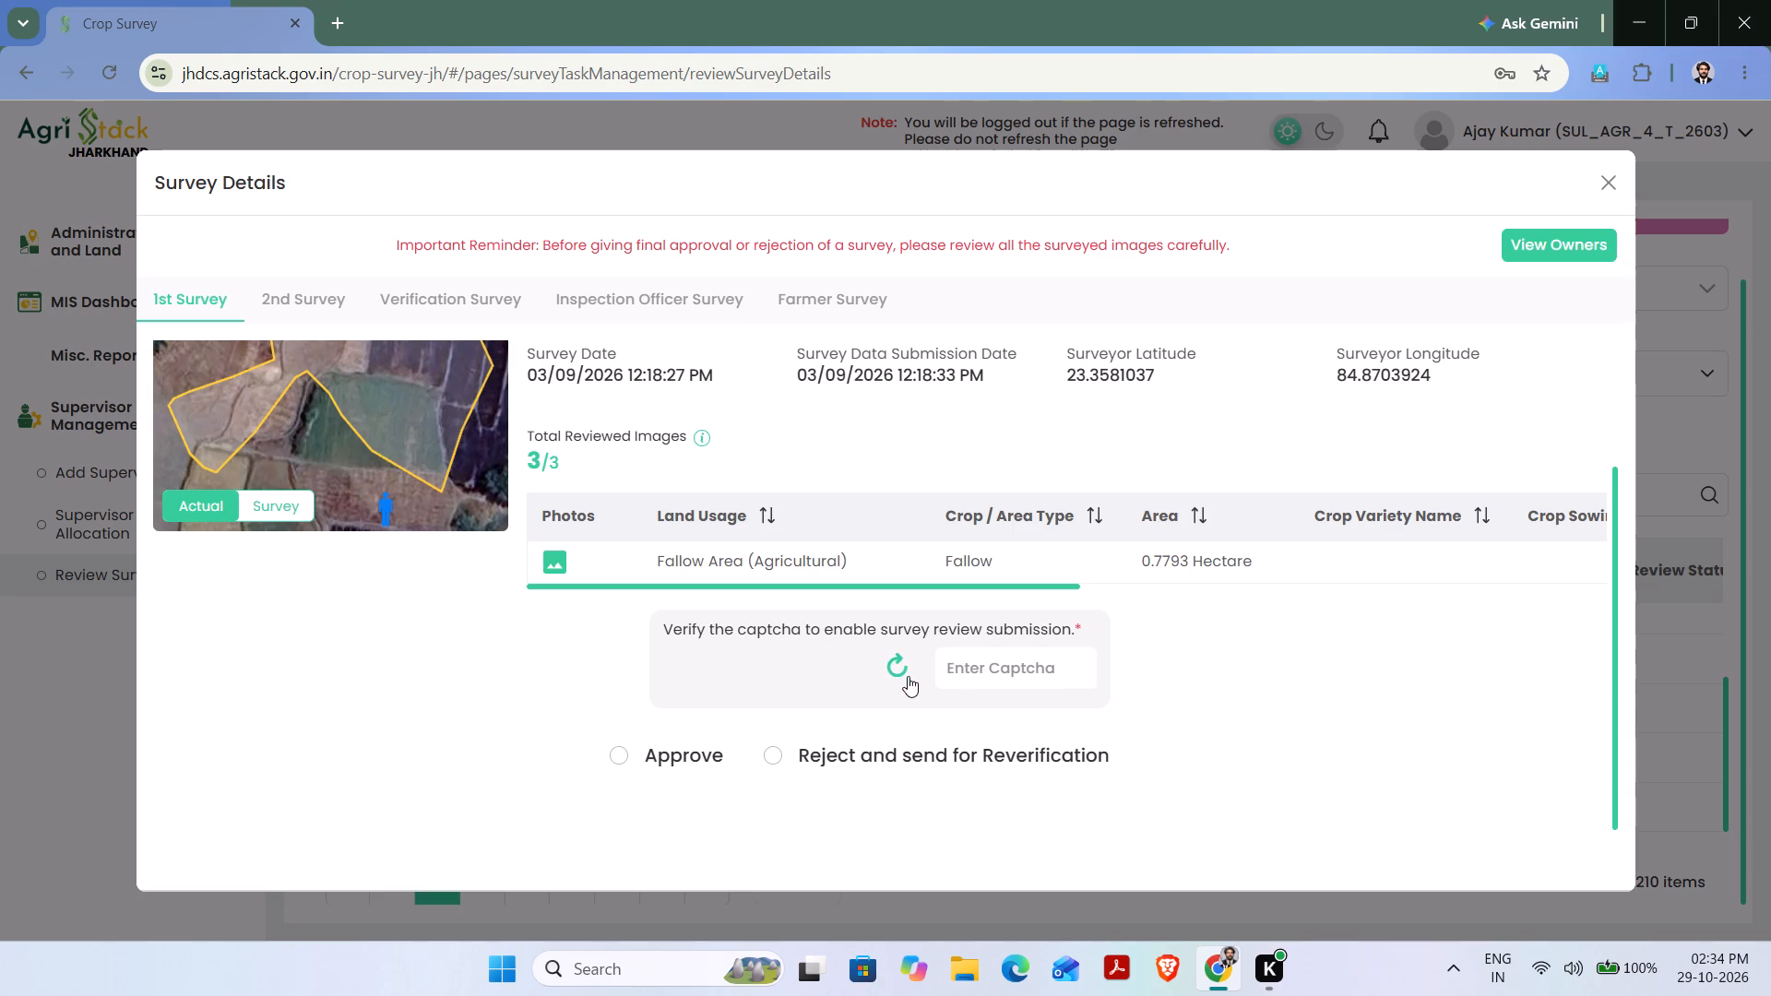
click(999, 678)
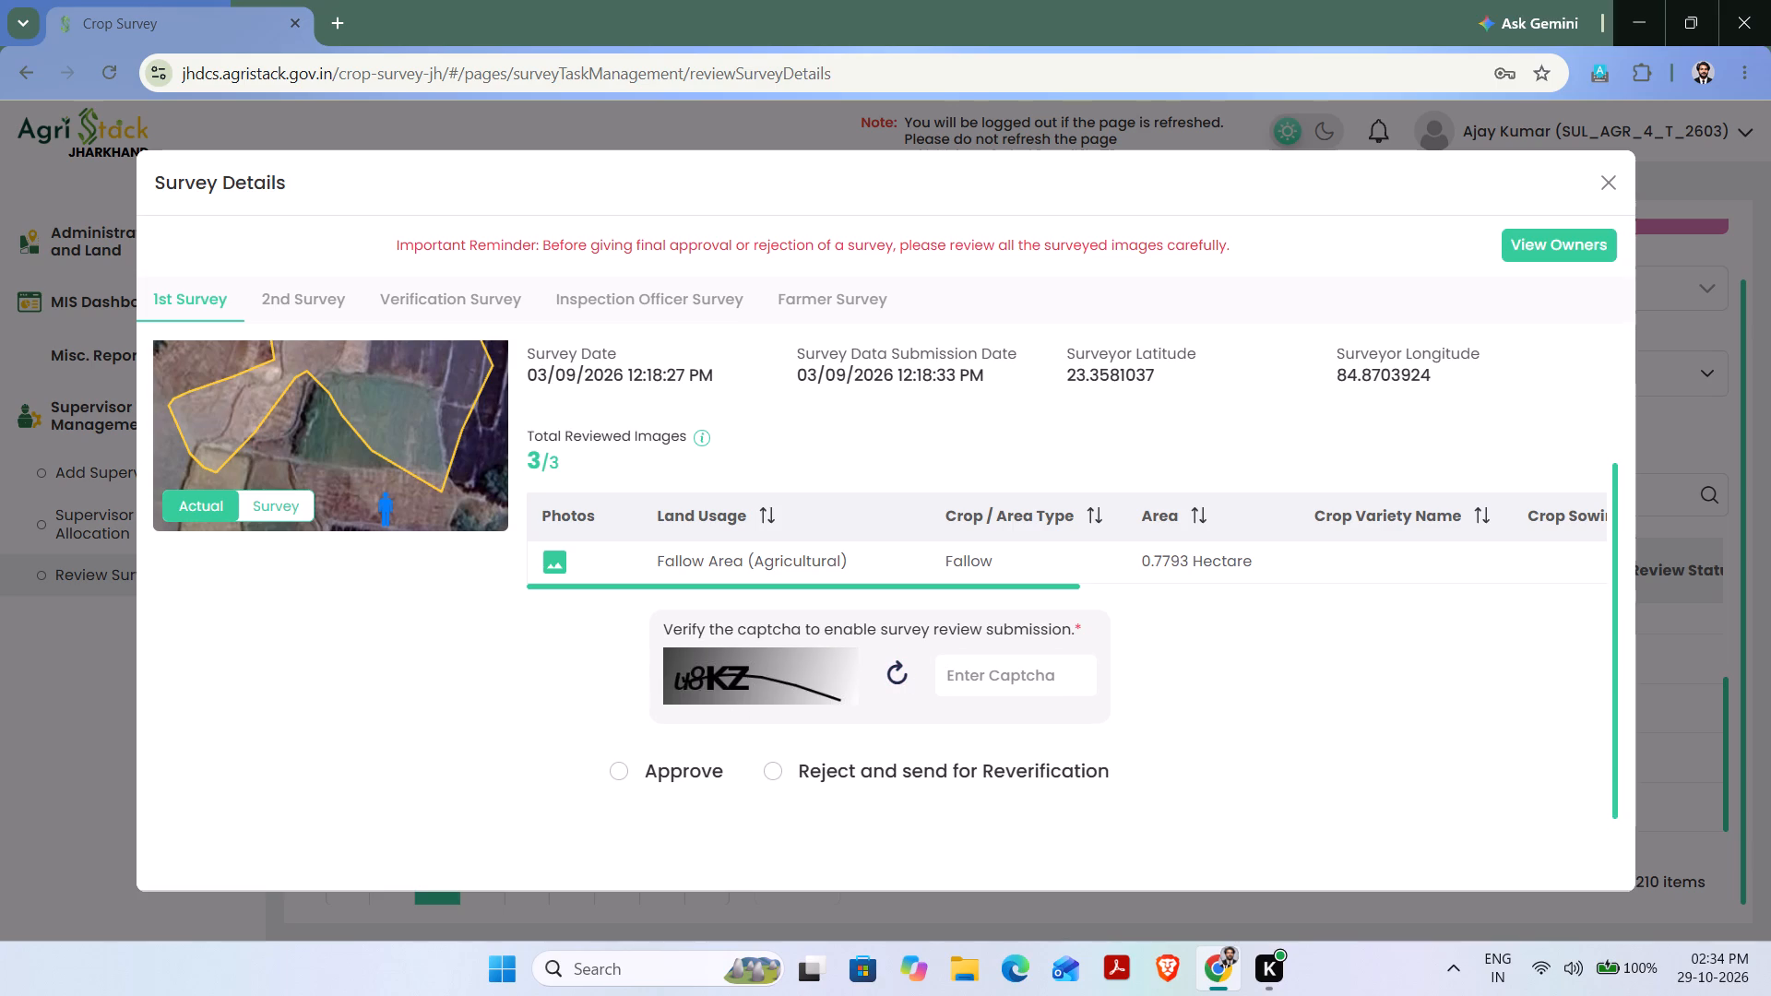
key(u)
key(8)
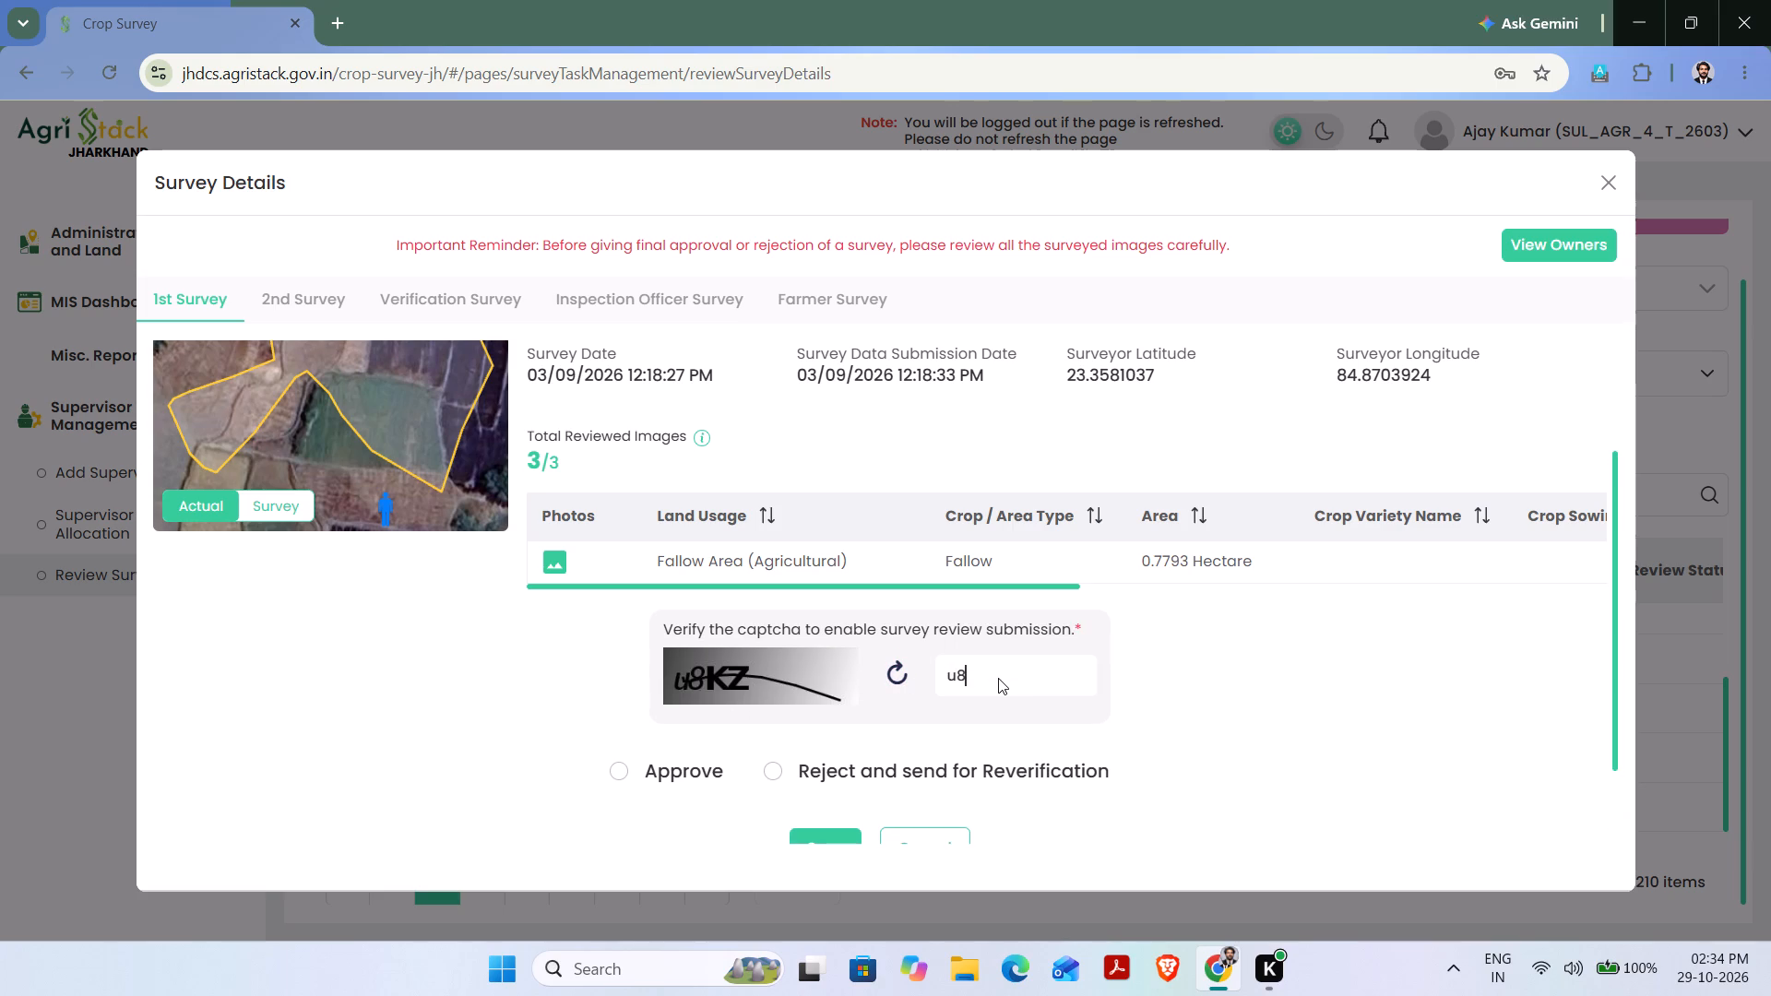
key(shift+k)
key(shift+z)
Approve the 1st survey of survey number 341, save the review and close its details.
scroll(998, 678, down, 1)
click(680, 645)
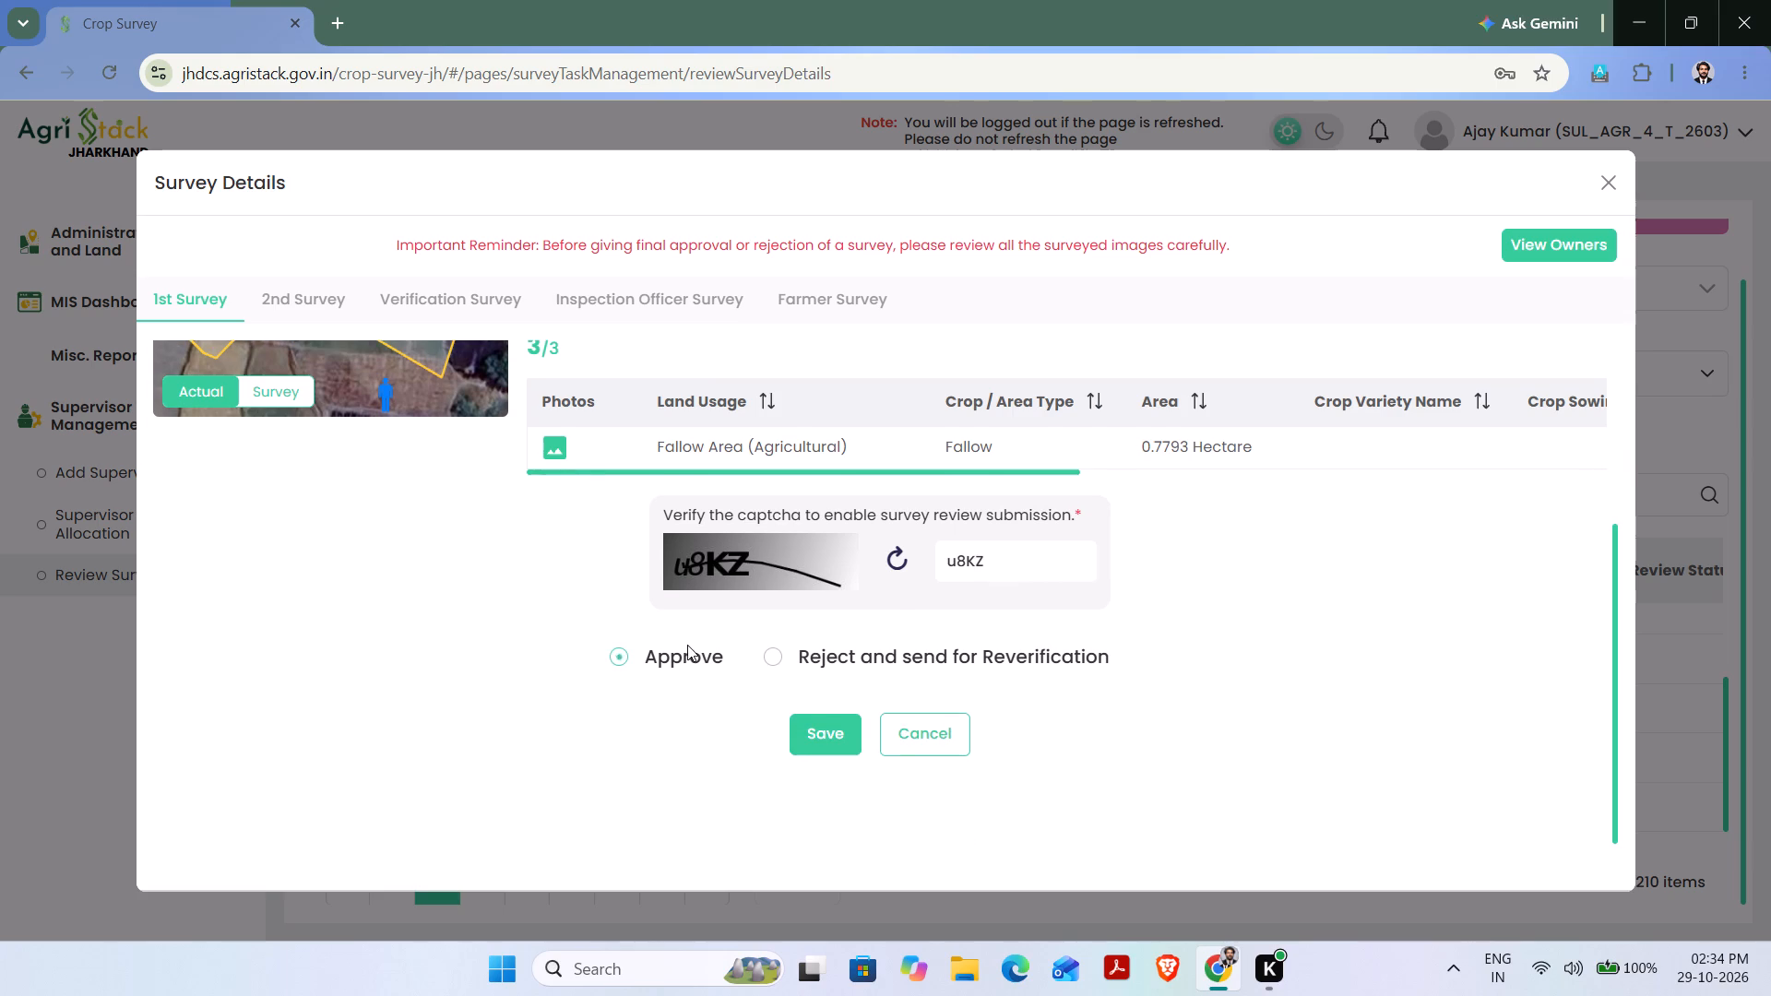
click(814, 723)
click(920, 566)
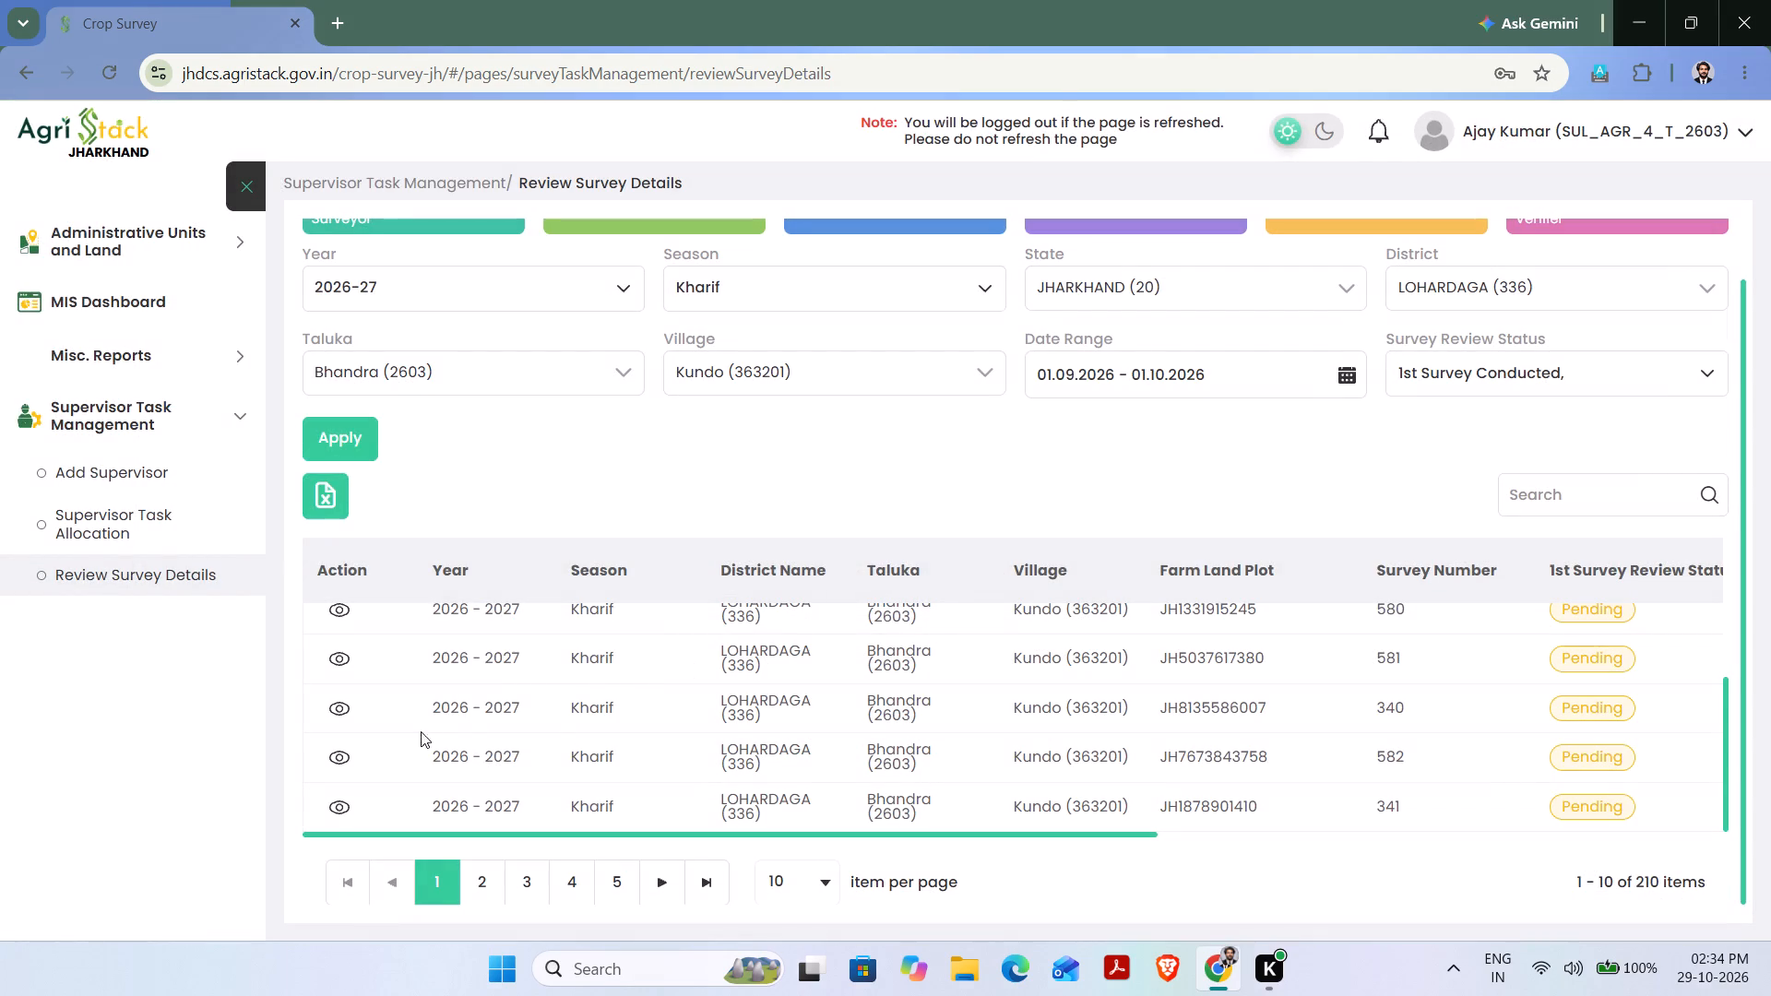
Open the details of survey number 582 and approve all three of its Waste area photos.
click(339, 757)
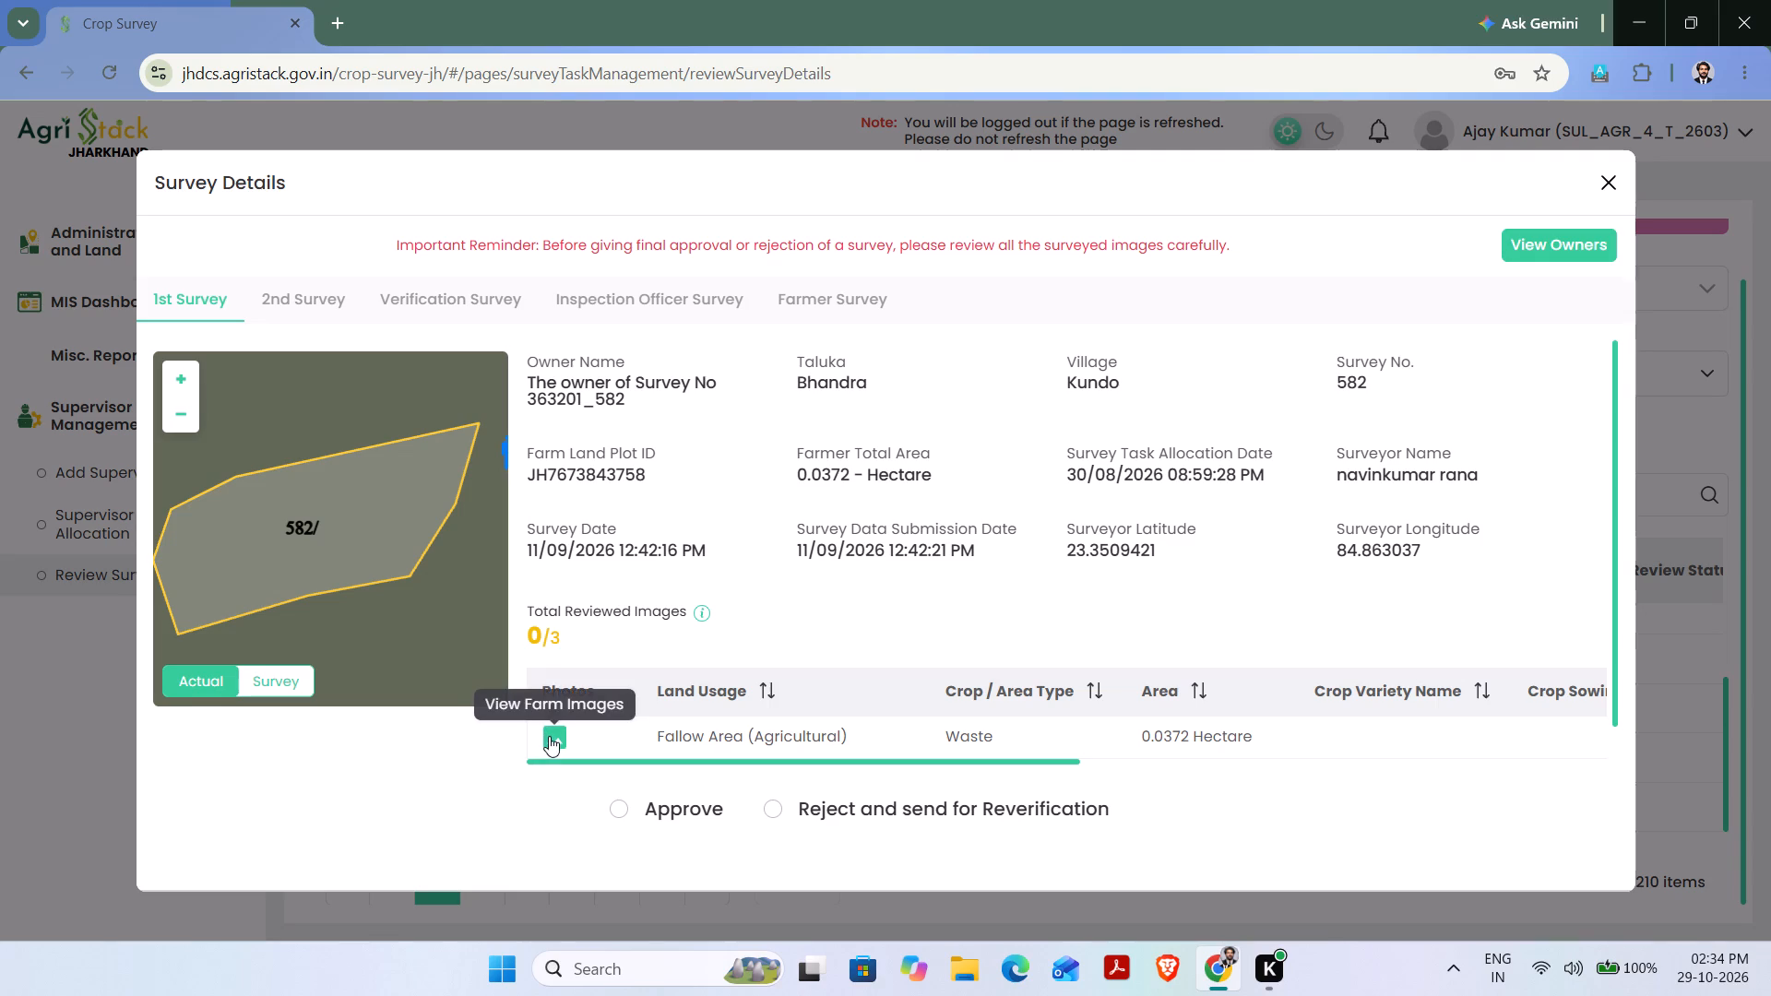
click(549, 736)
click(760, 812)
drag(912, 705, 802, 725)
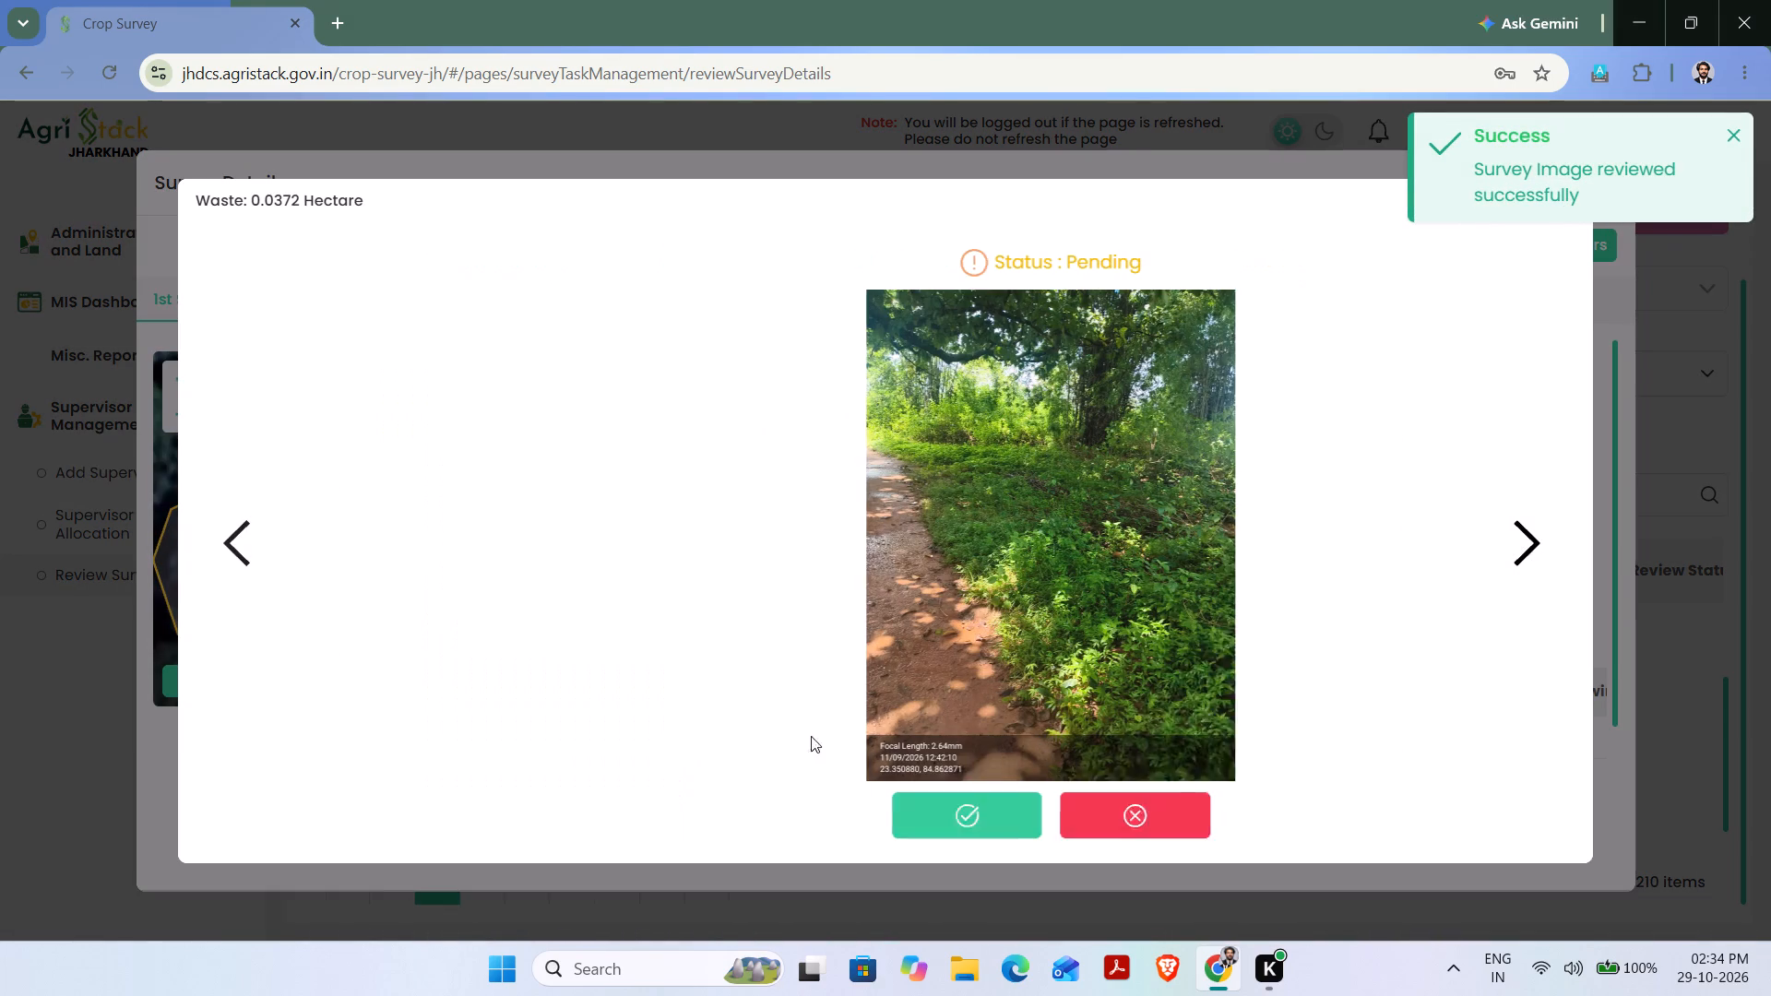
click(852, 808)
drag(960, 699, 836, 728)
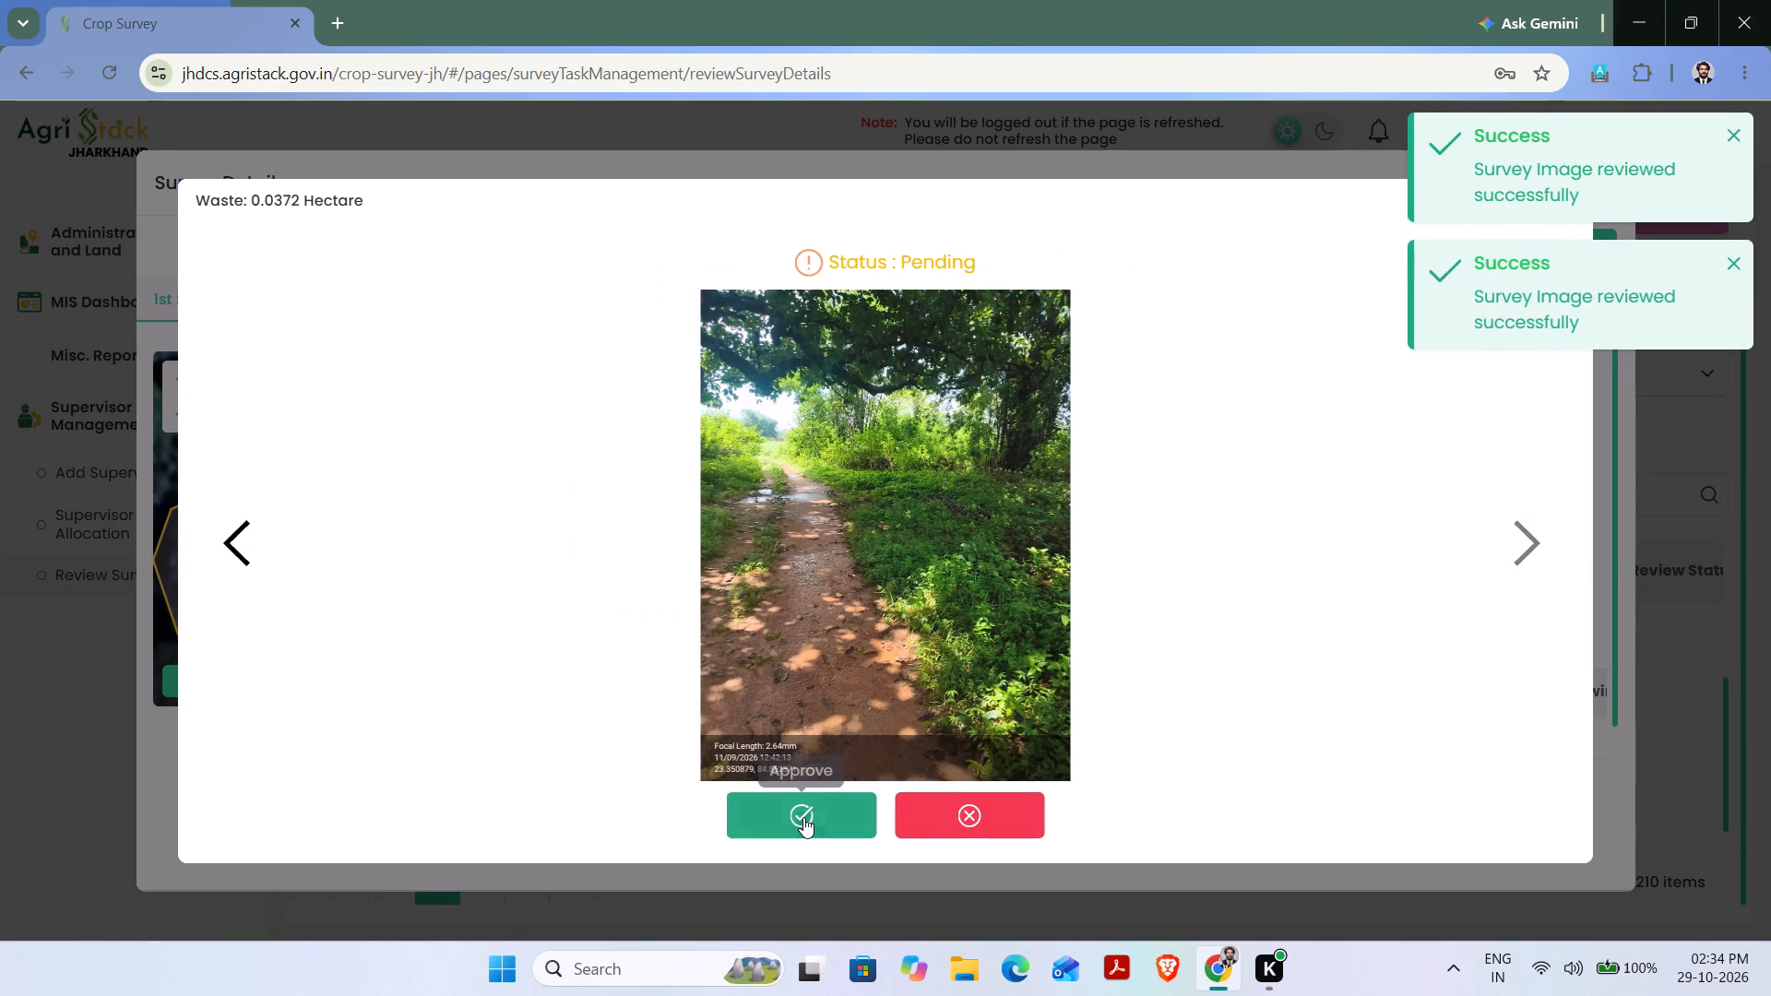
click(803, 813)
drag(930, 673, 829, 681)
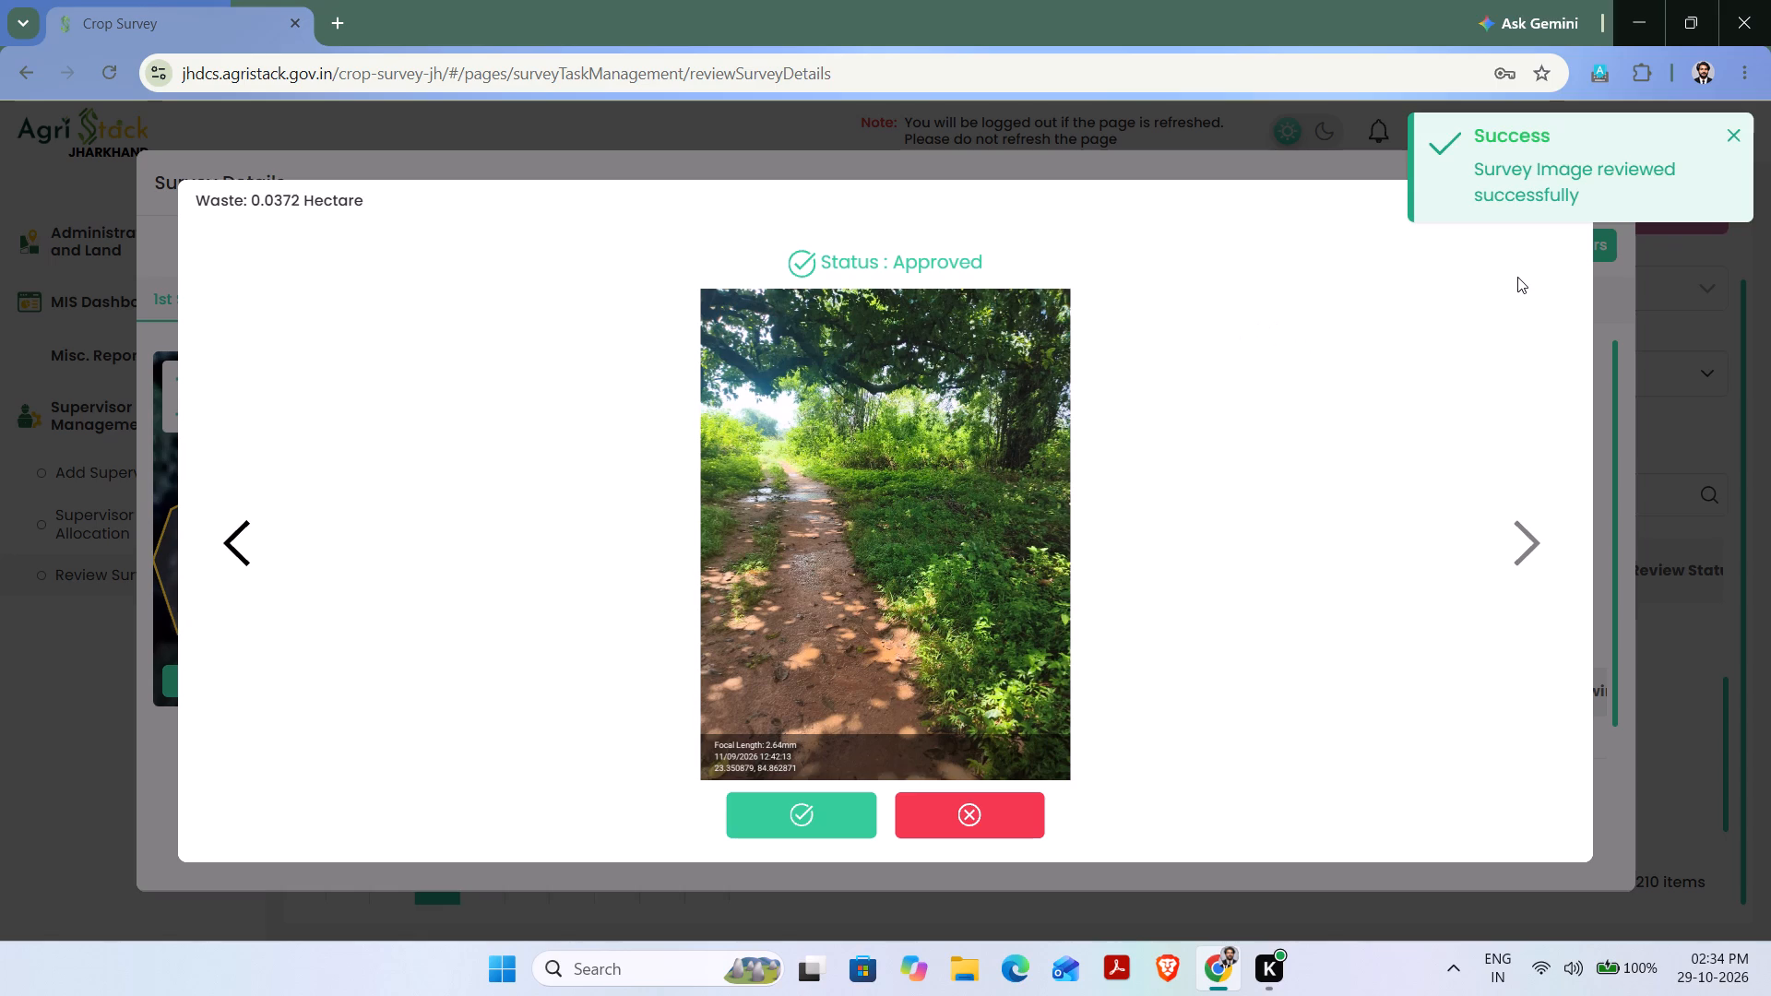
click(1571, 205)
scroll(849, 583, down, 2)
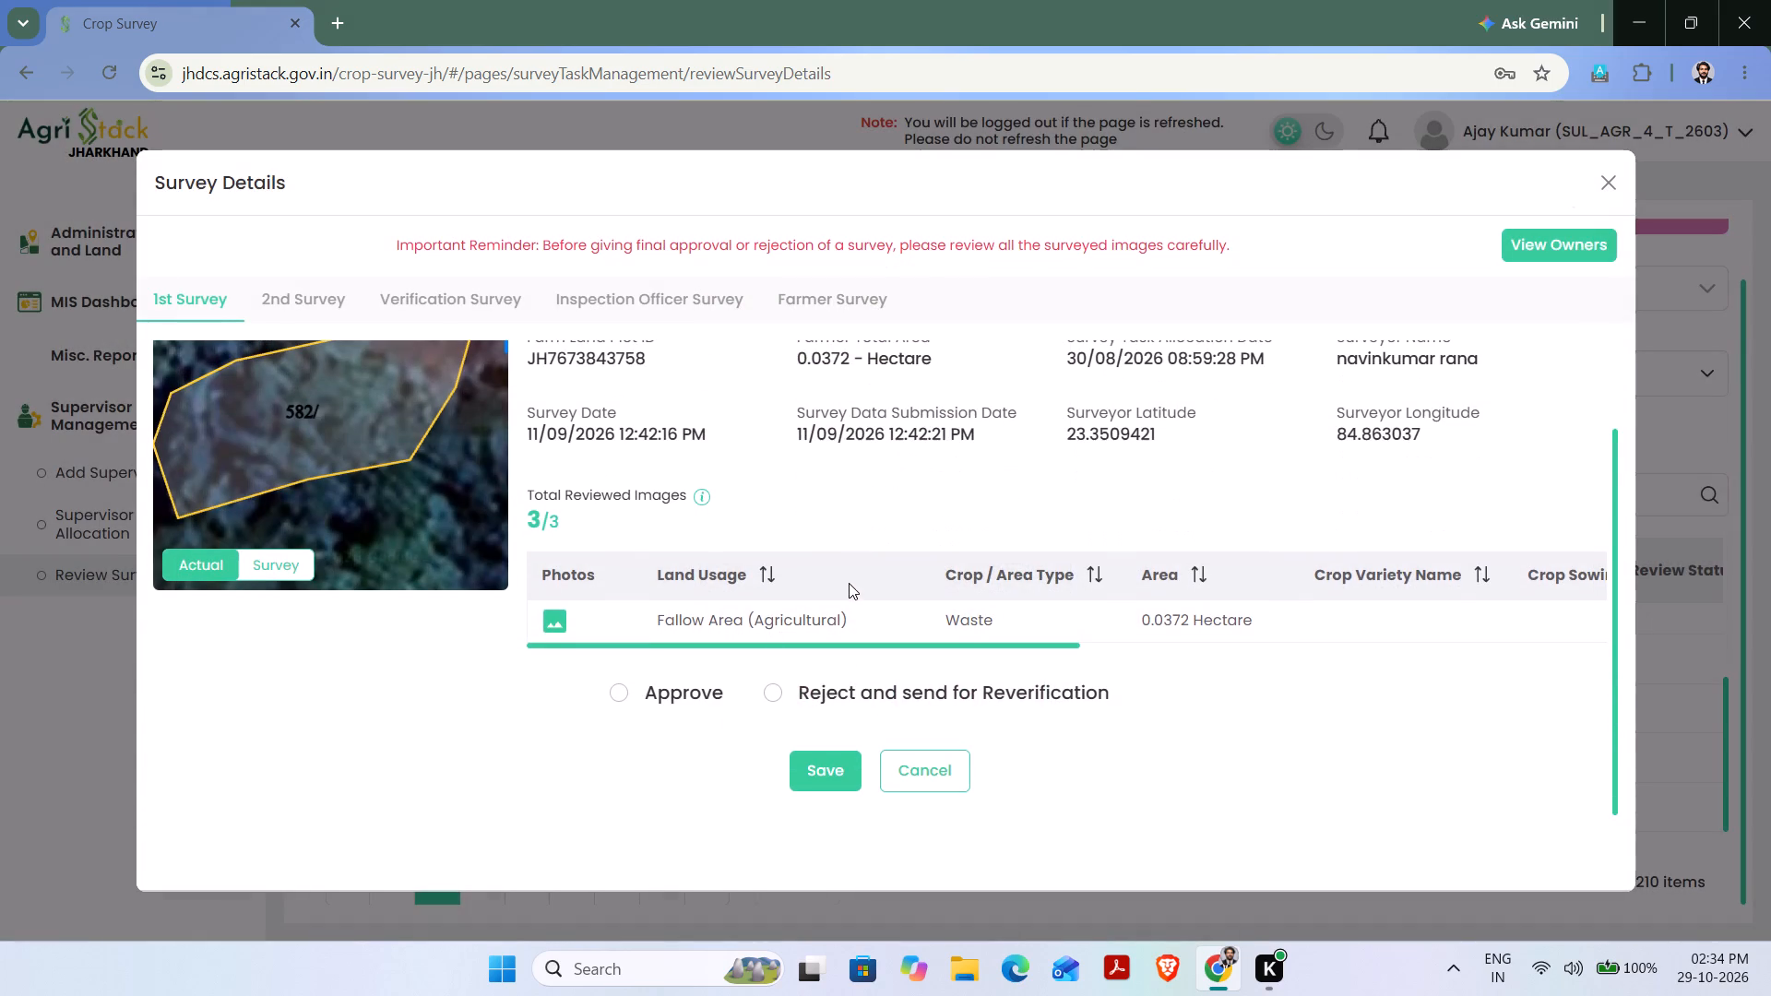
Approve the 1st survey of survey number 582, save the review and close its details.
click(705, 656)
click(790, 718)
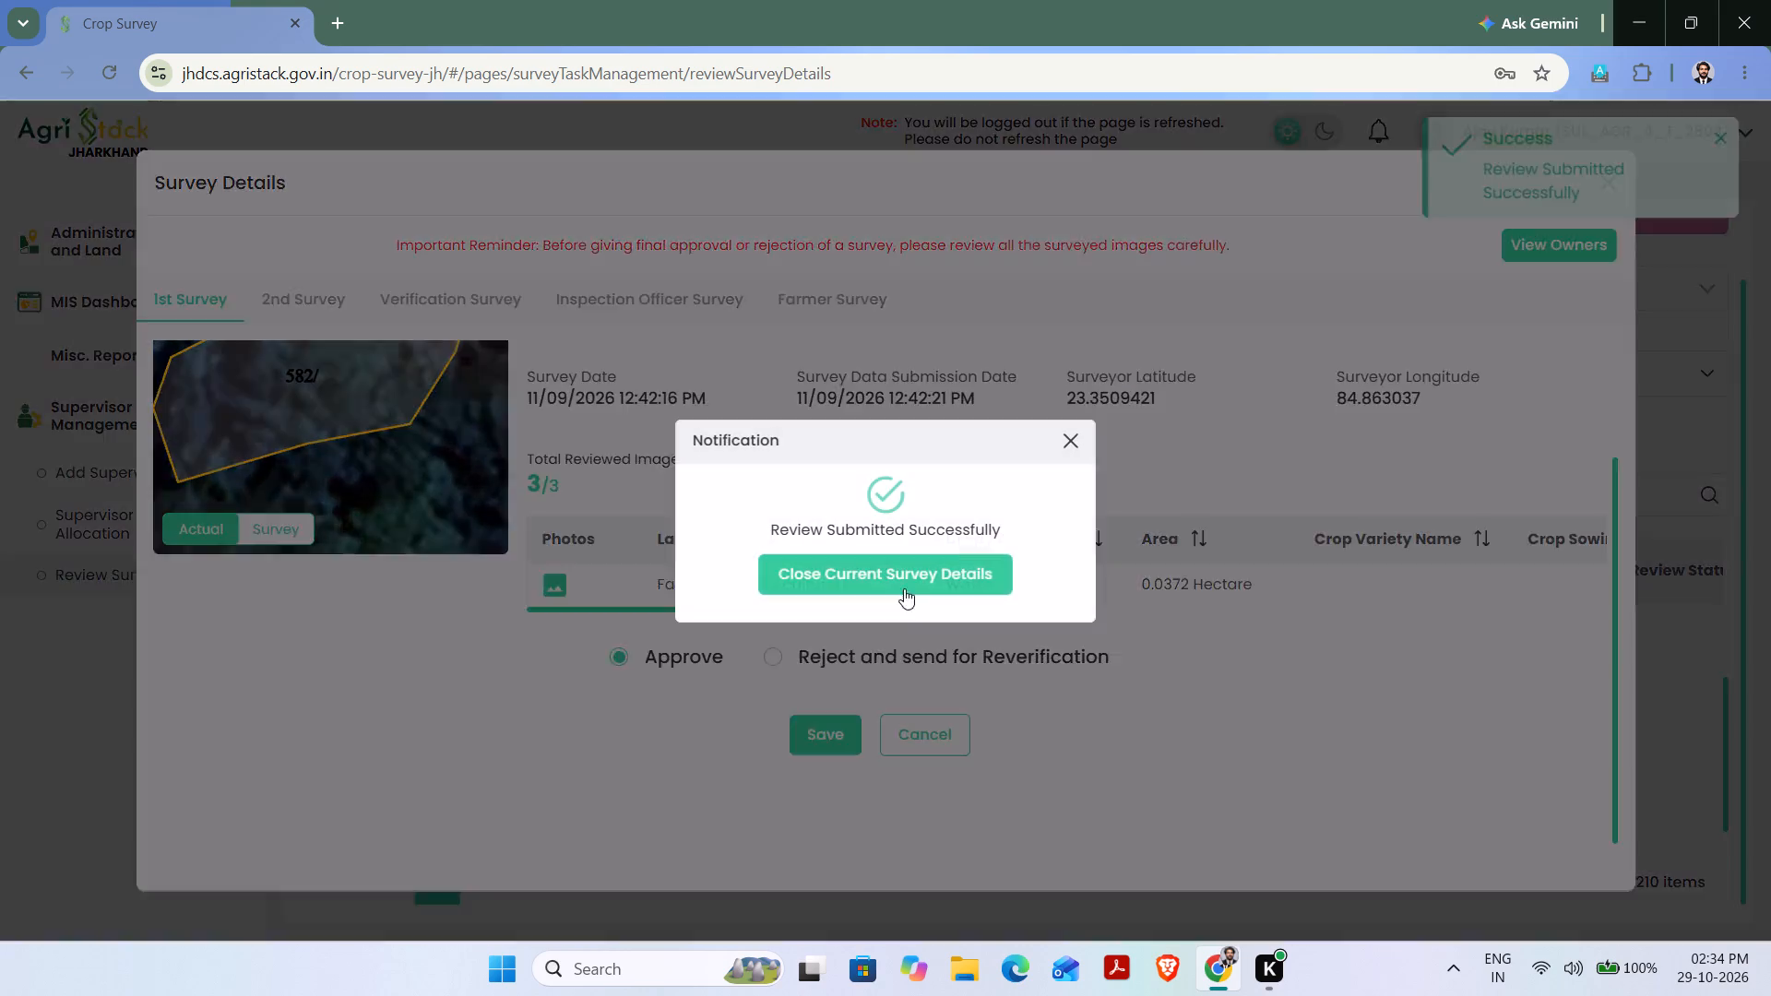
click(905, 581)
Open the details of survey number 340 and approve all three of its चावल (rice) crop photos.
click(332, 721)
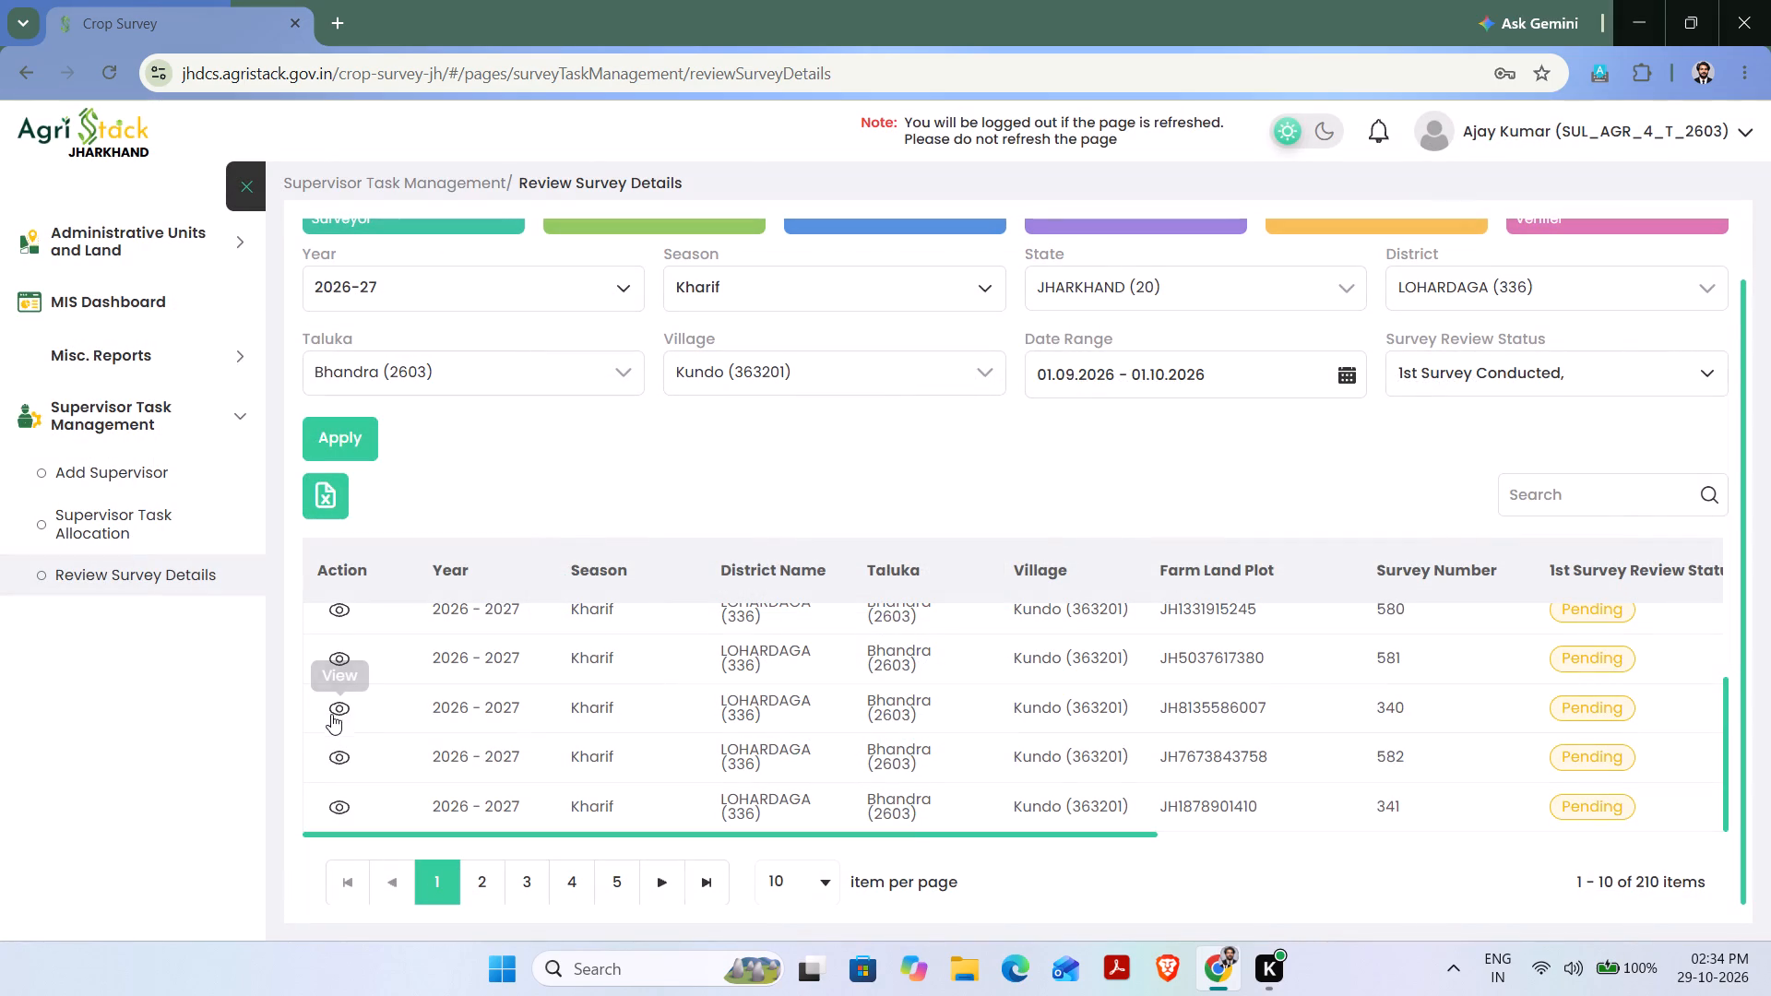
click(331, 709)
click(555, 733)
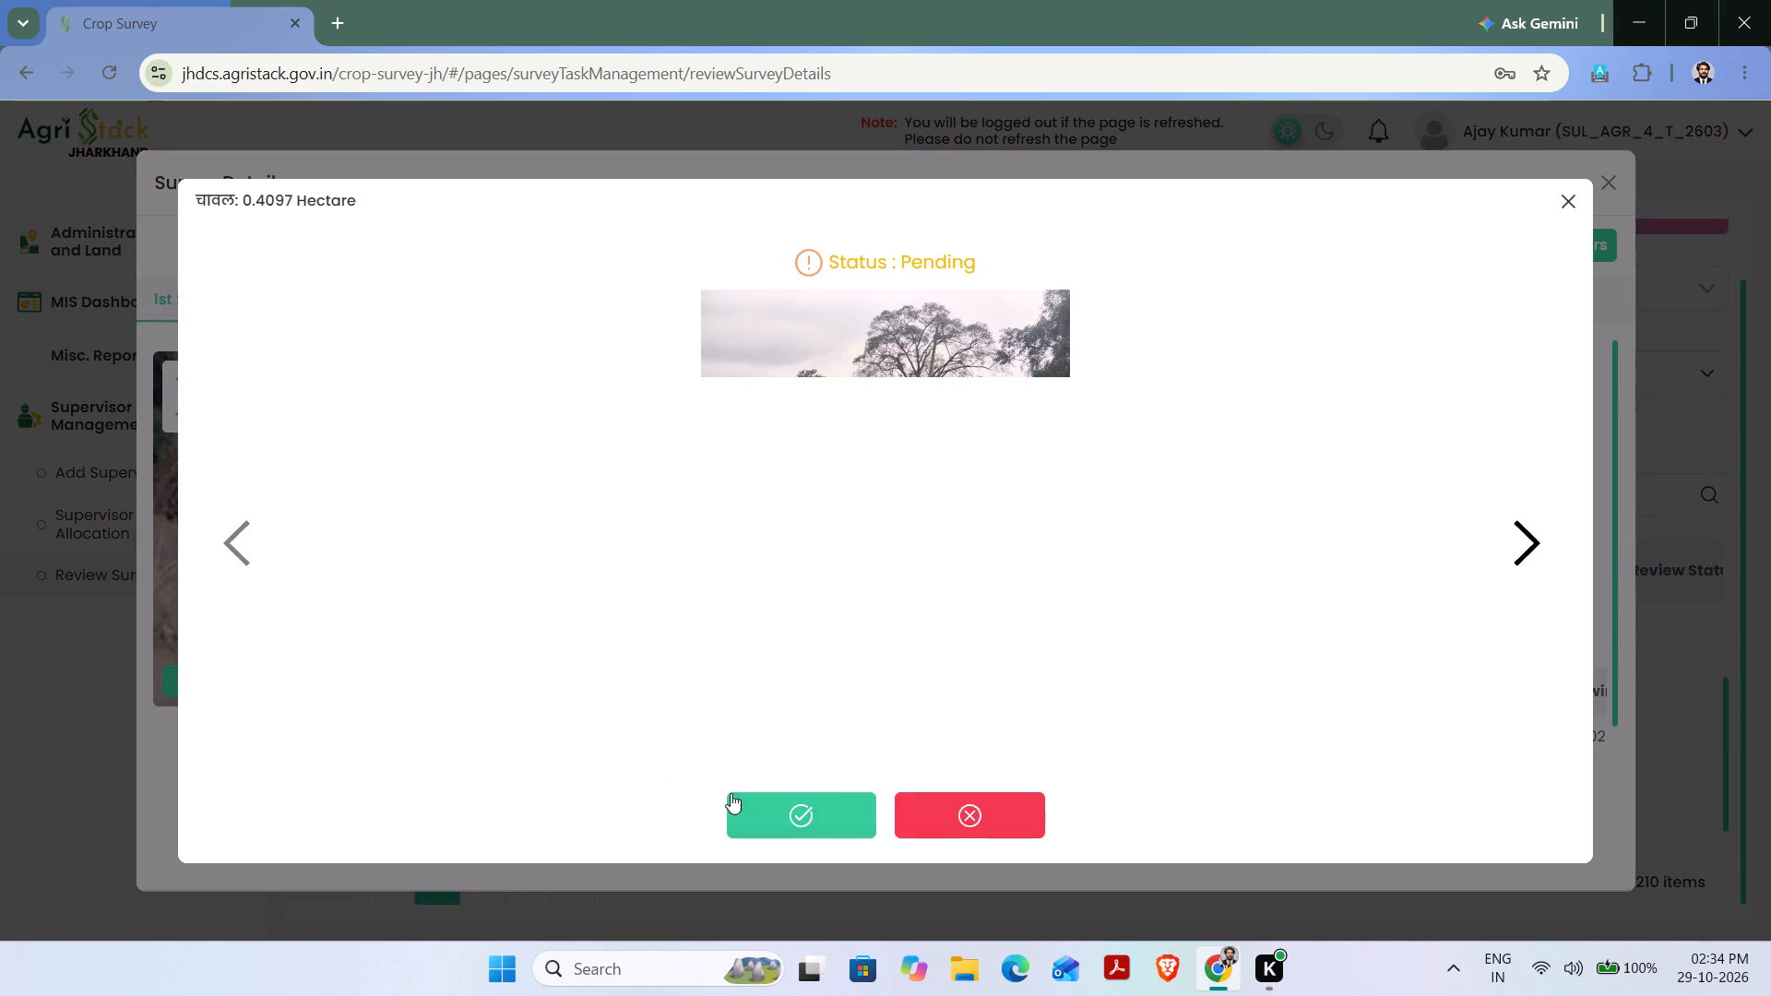
click(755, 806)
drag(862, 694, 780, 713)
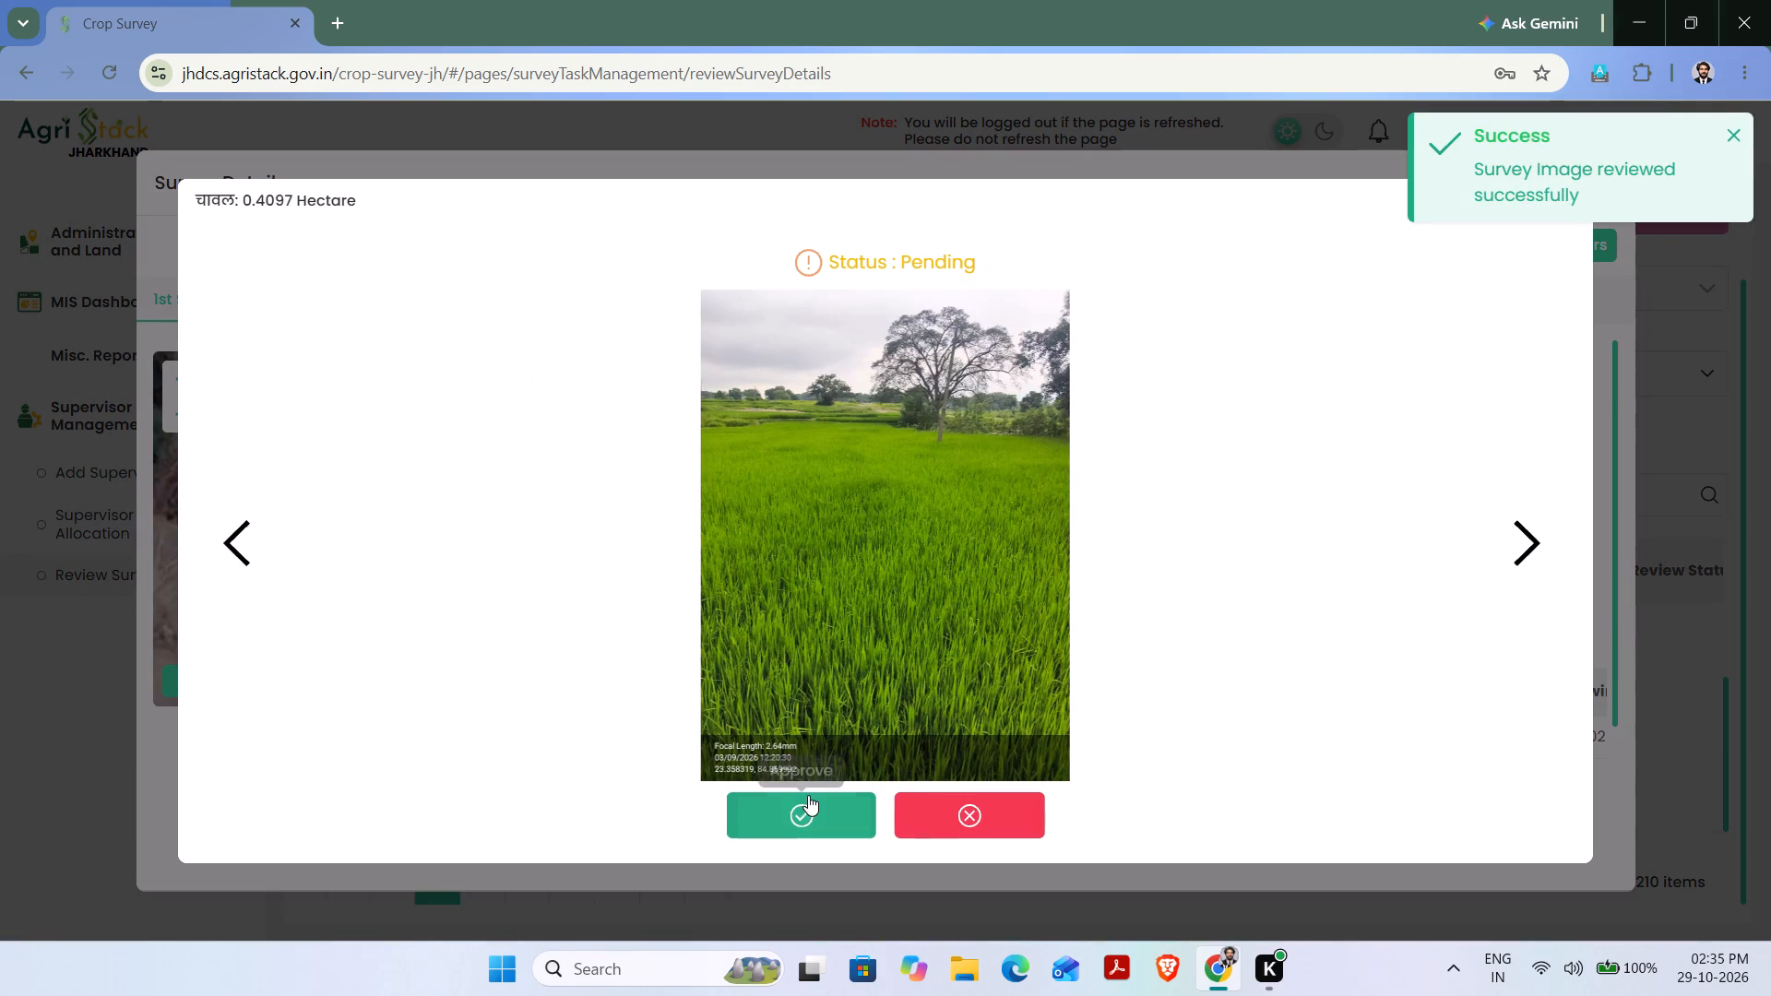
click(808, 798)
drag(911, 675, 778, 701)
click(785, 804)
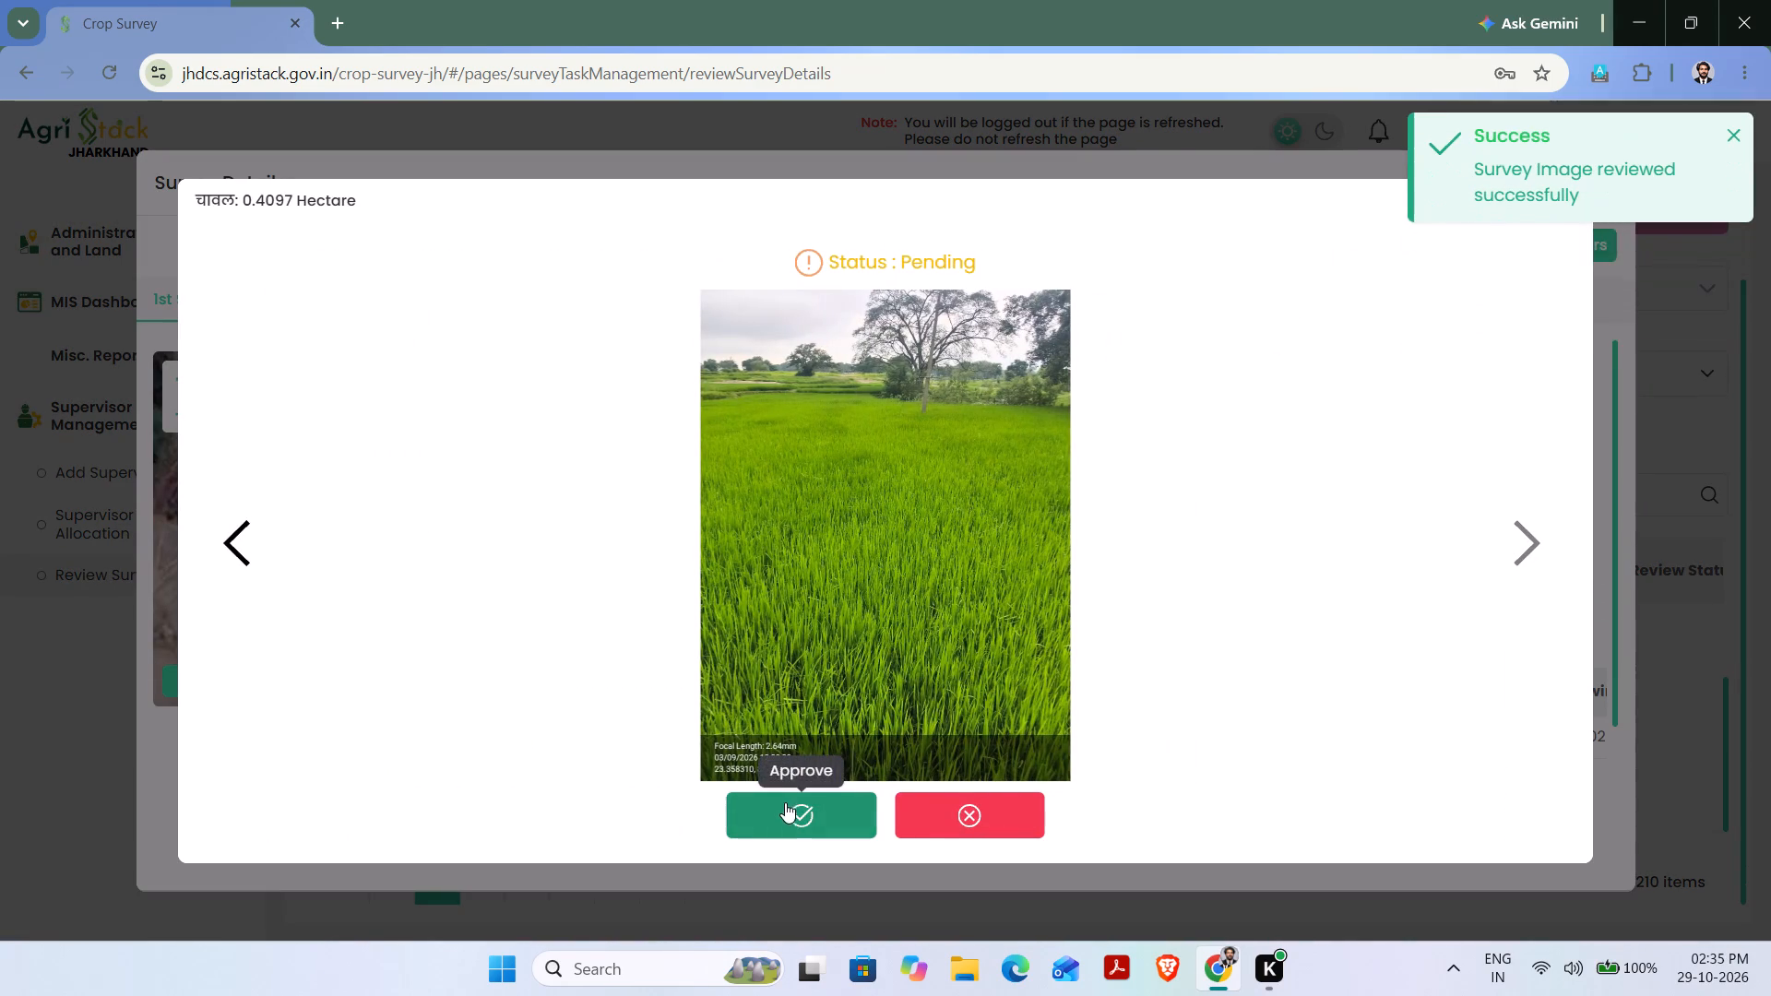
drag(923, 663, 855, 666)
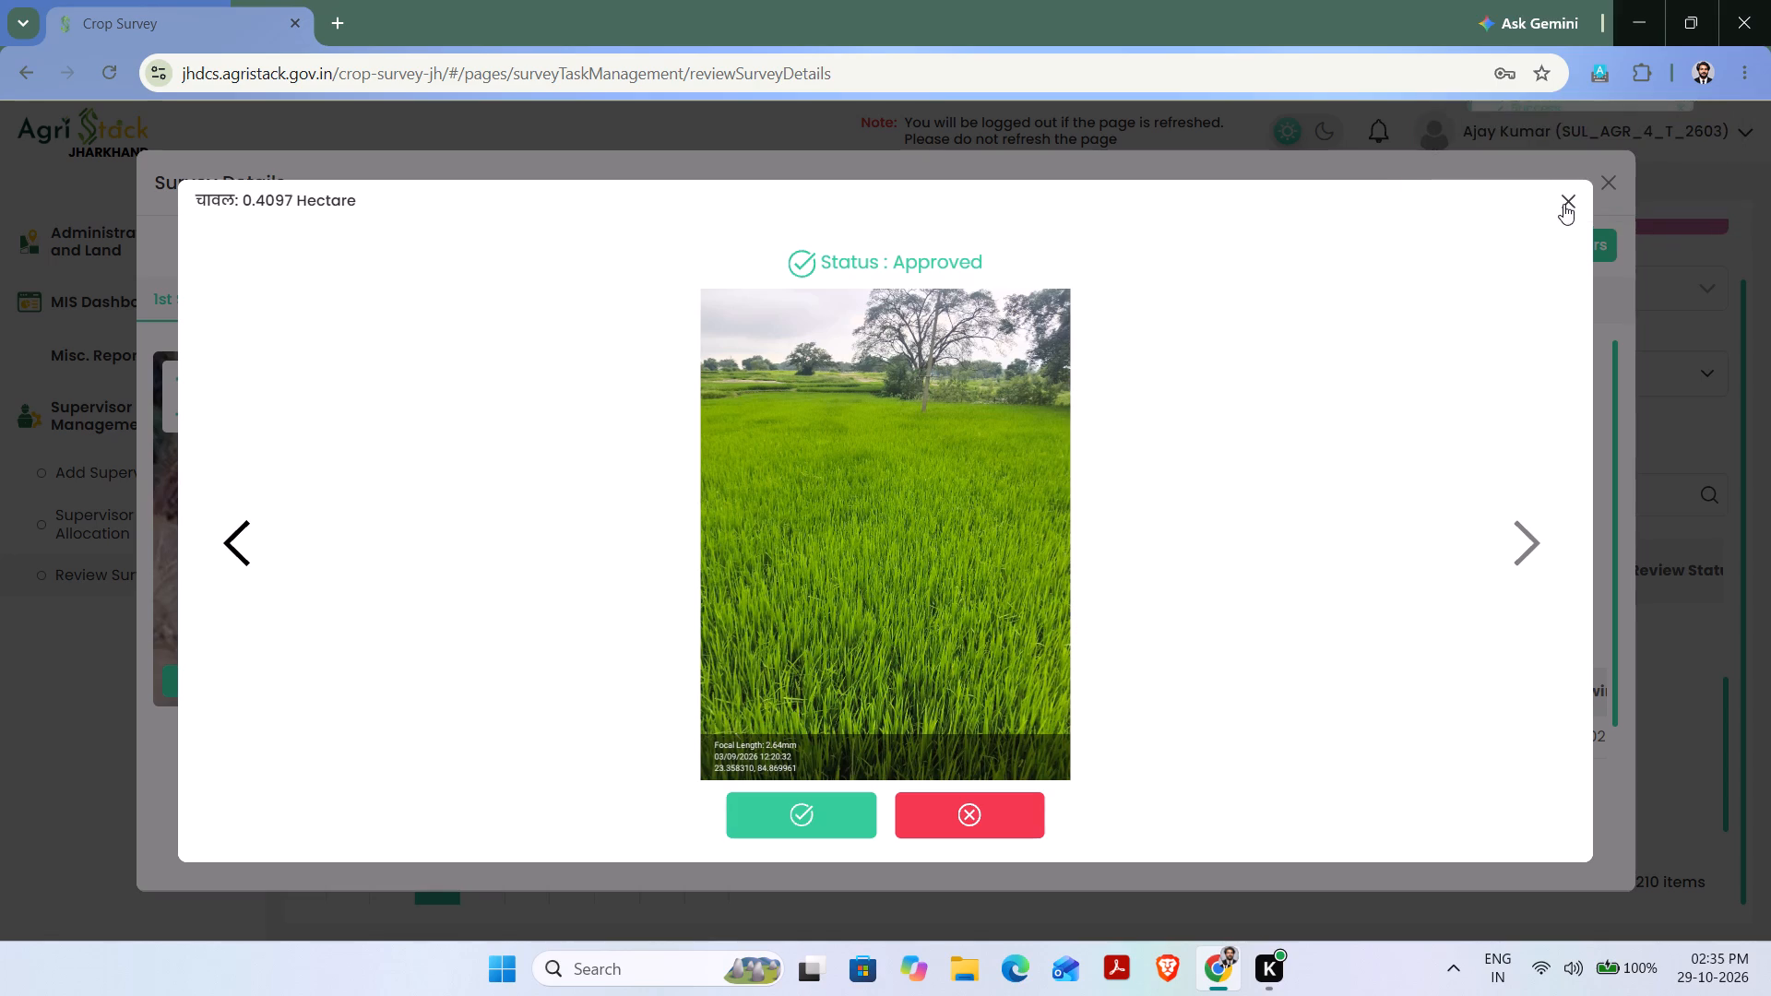
click(1564, 204)
Approve the 1st survey of survey number 340, save the review and close its details.
scroll(904, 662, down, 2)
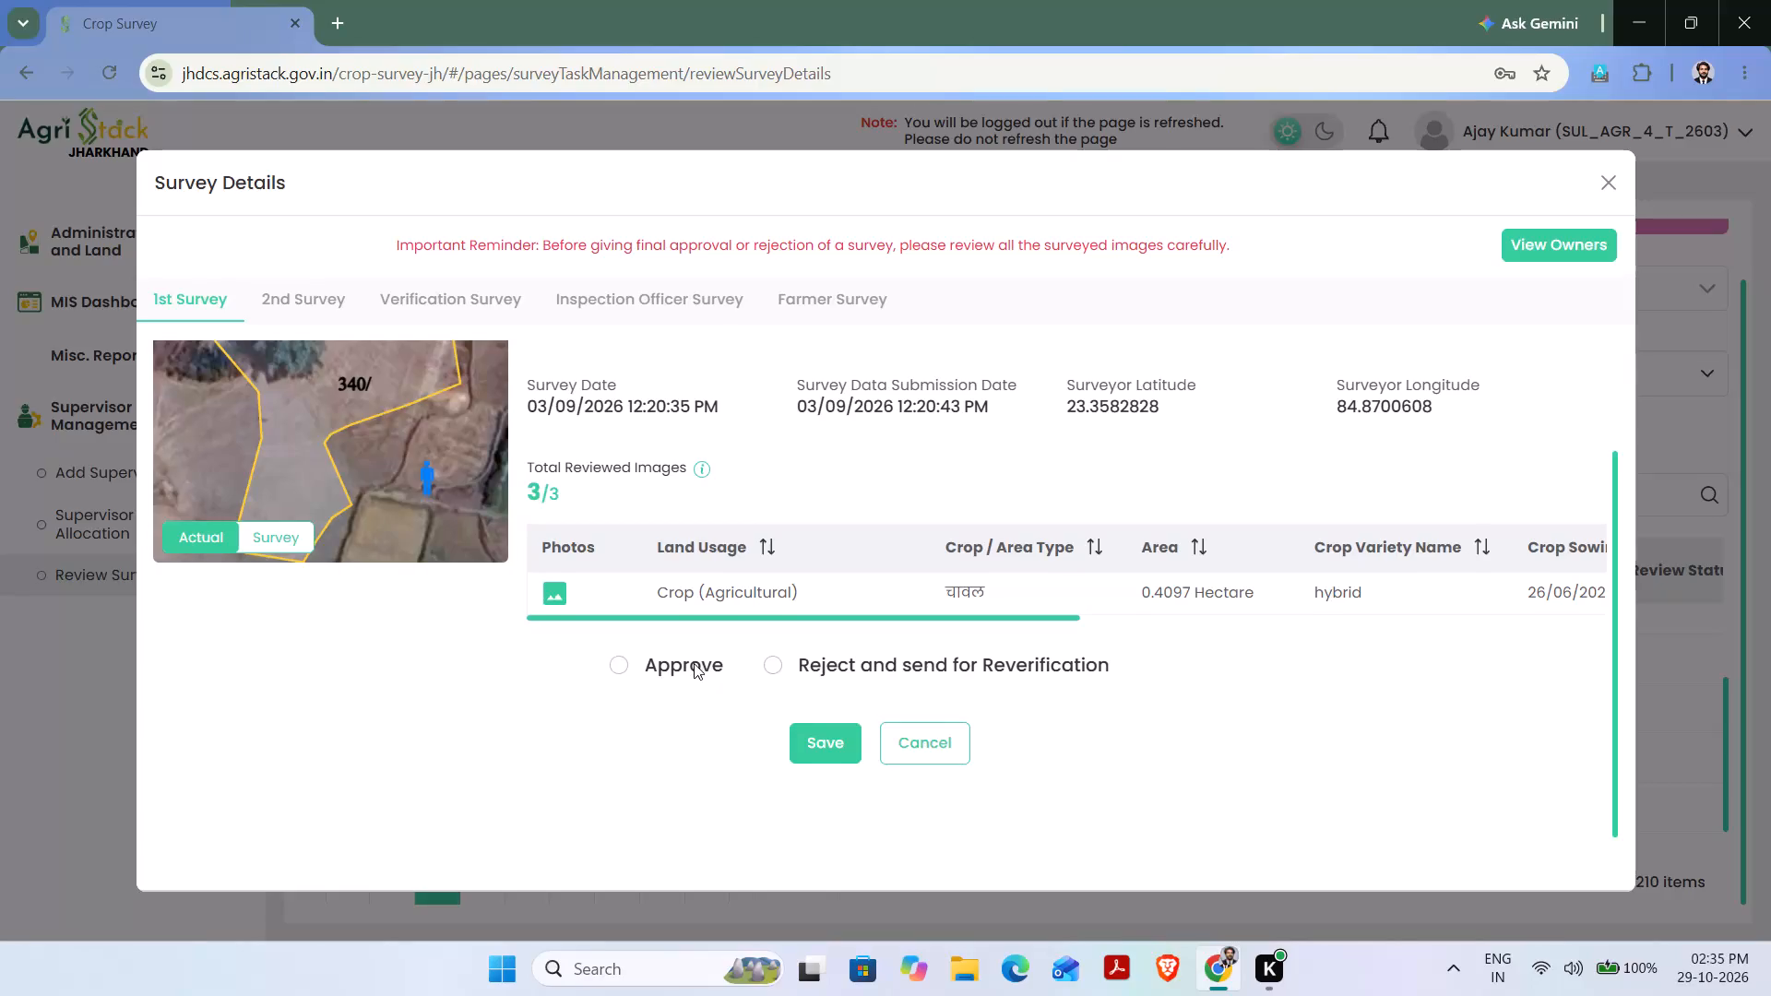
click(695, 667)
click(843, 737)
click(880, 588)
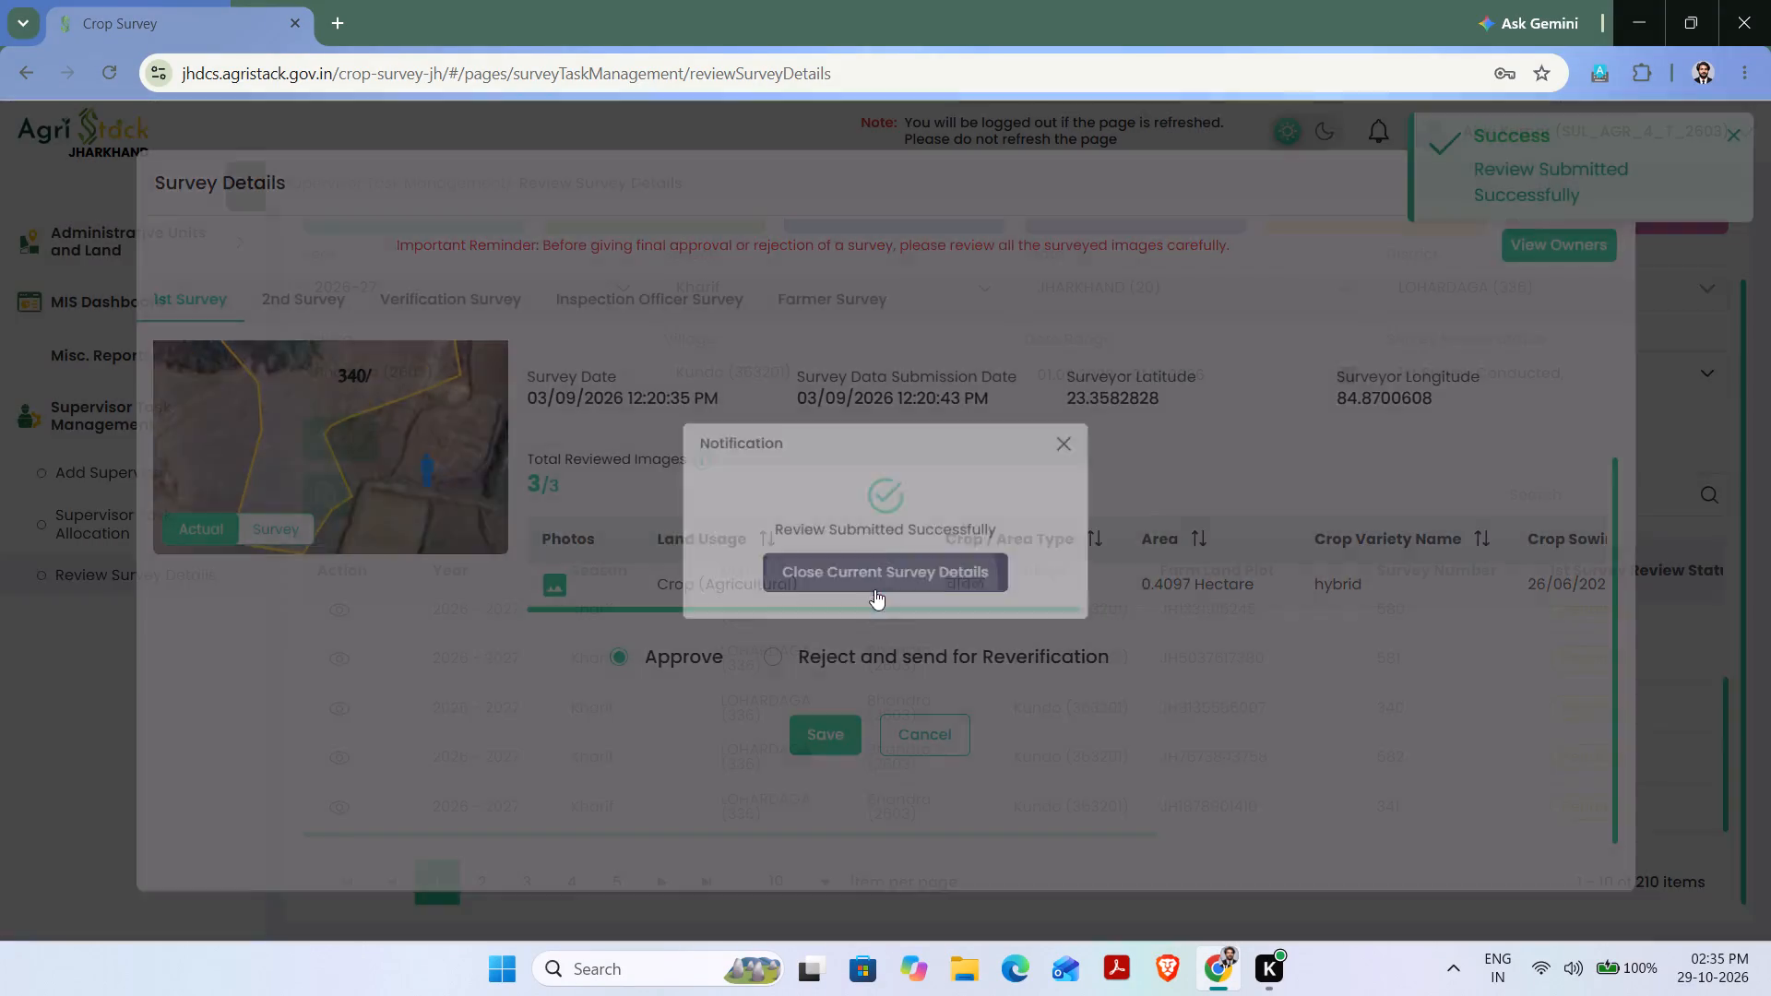
Open the details of survey number 581 and approve all three of its Waste area photos.
click(338, 646)
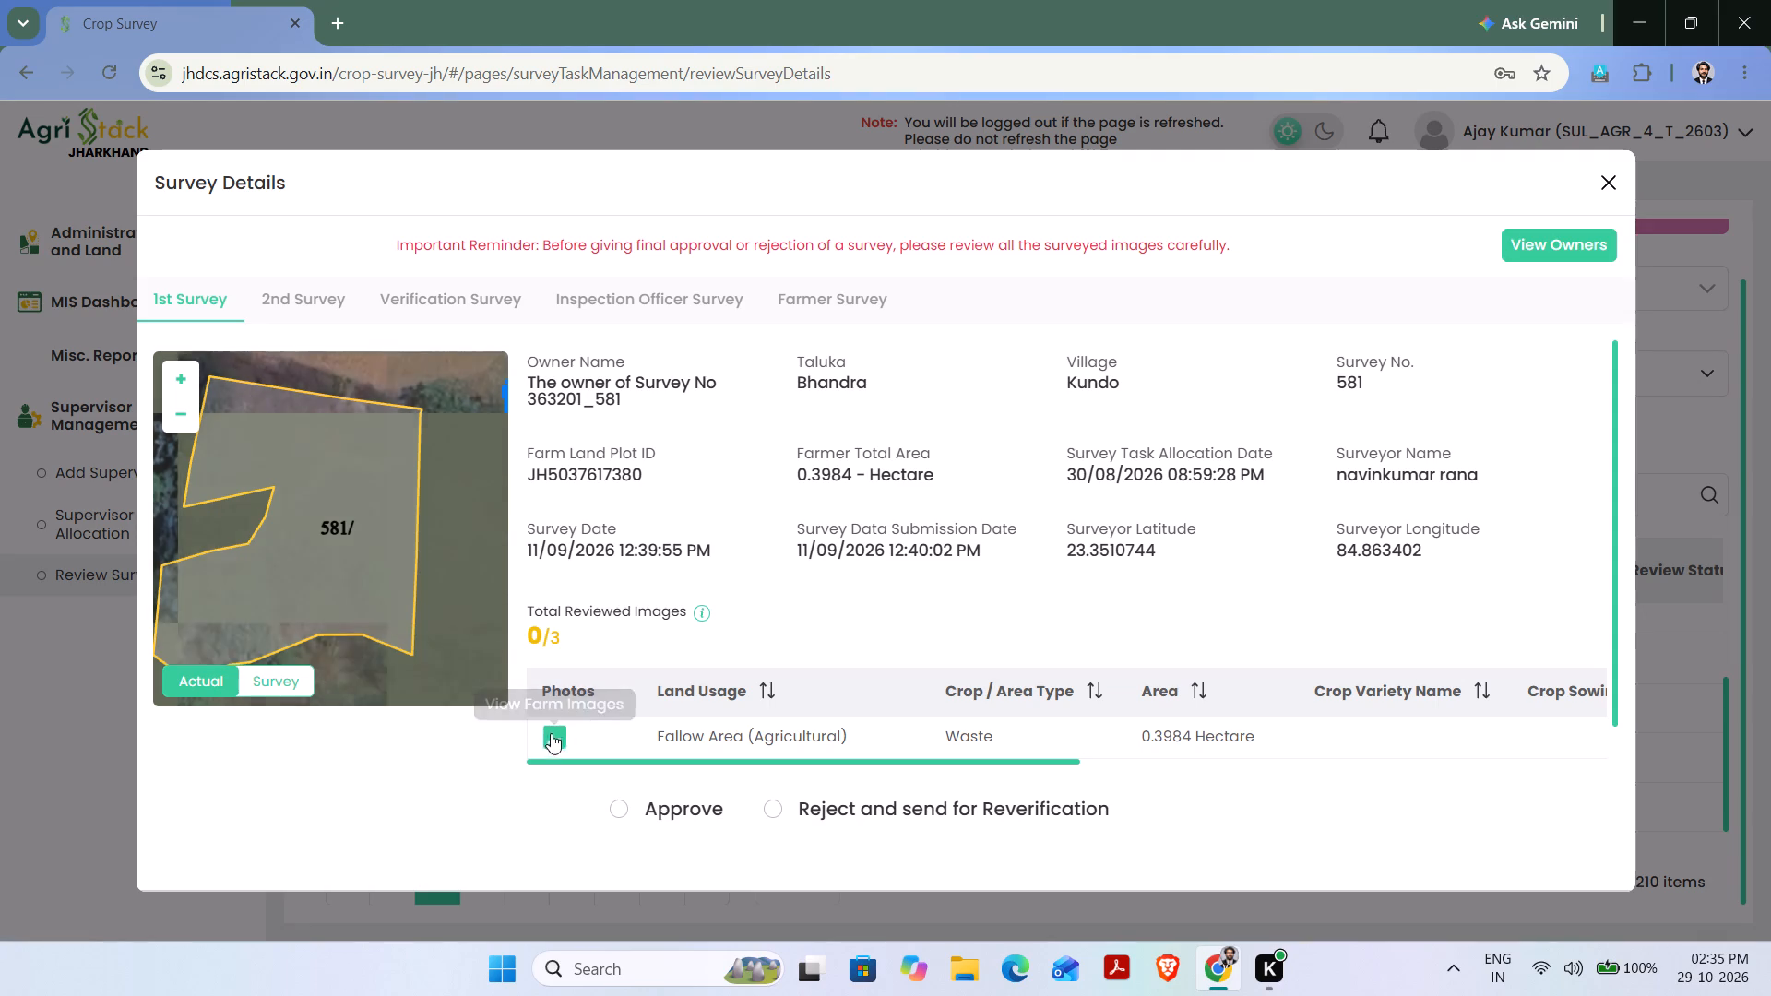
click(554, 730)
click(747, 806)
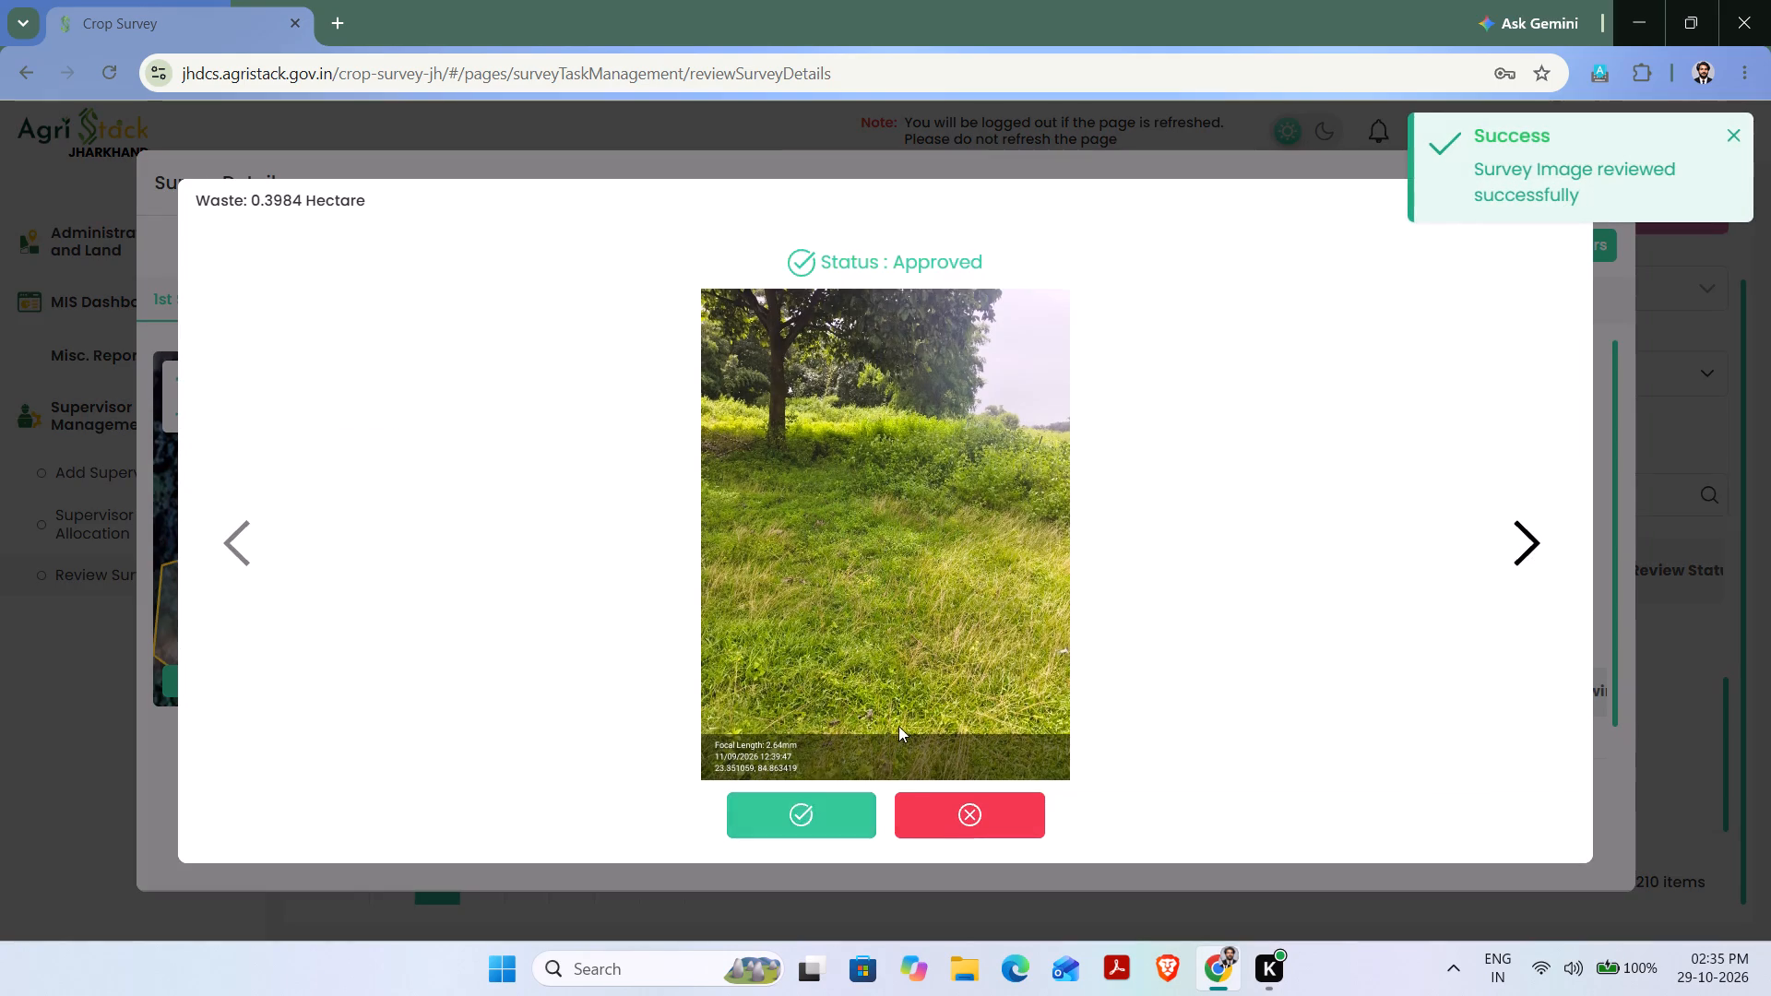
drag(885, 726, 725, 734)
click(763, 810)
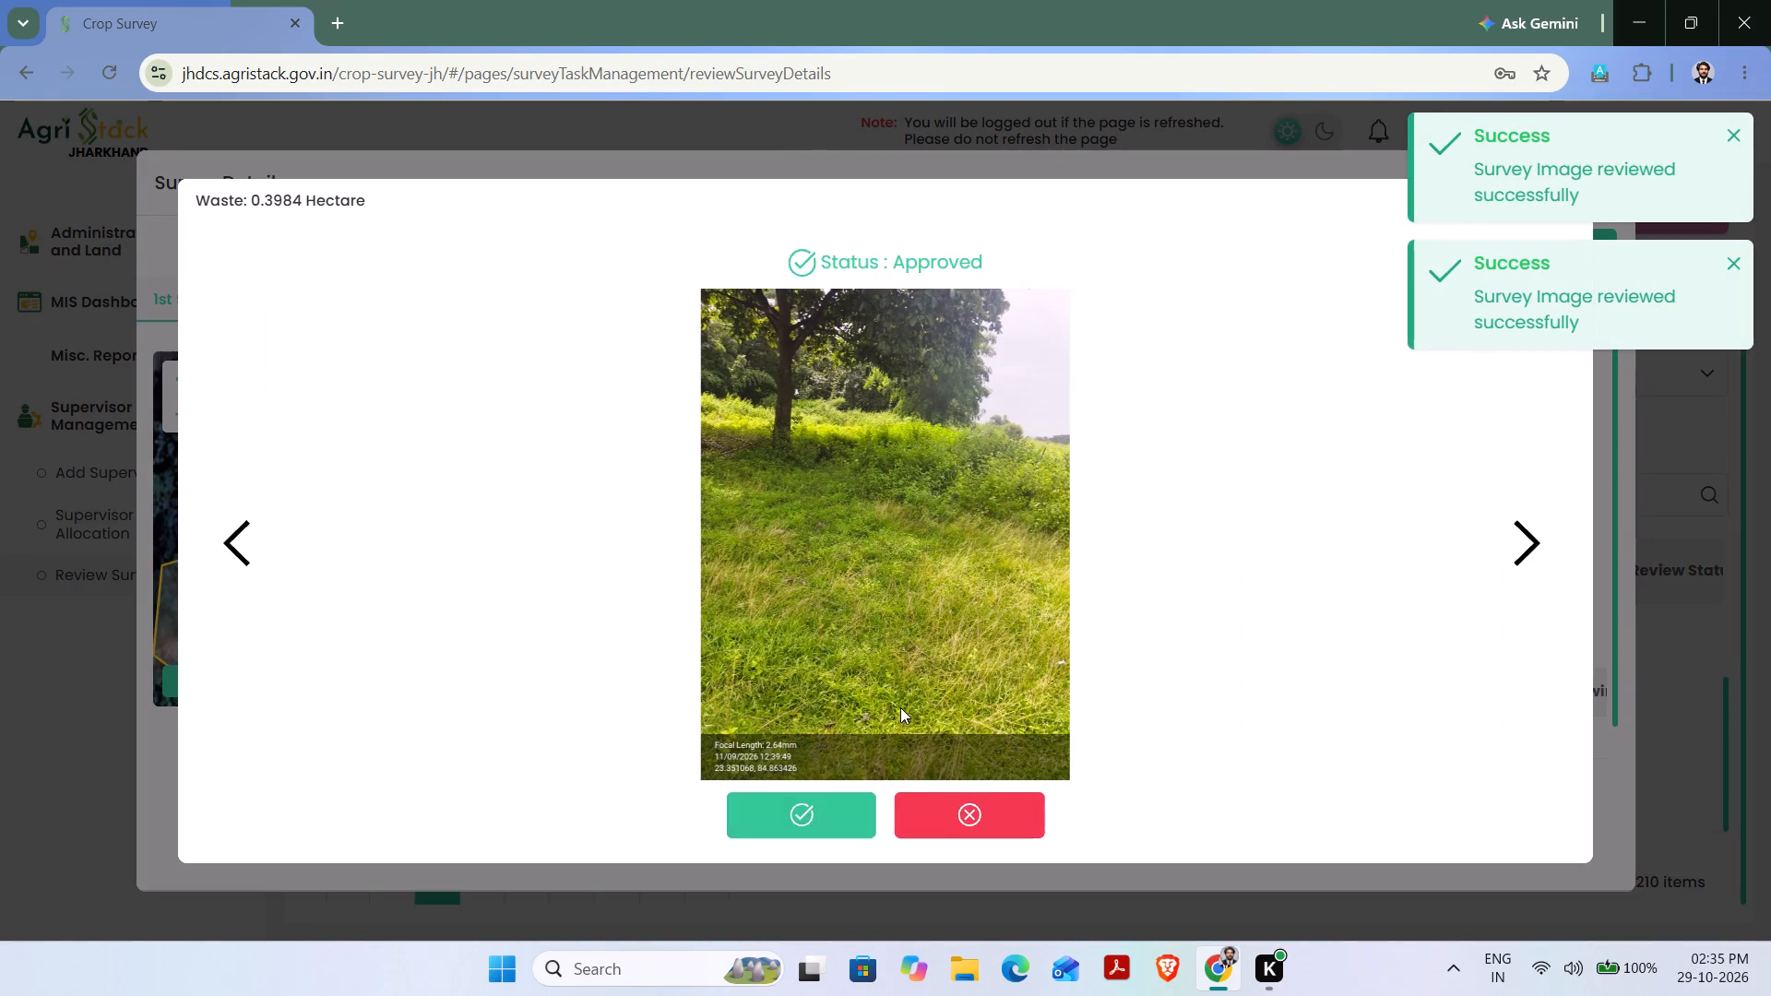
drag(894, 710, 746, 739)
click(755, 822)
drag(902, 671, 850, 674)
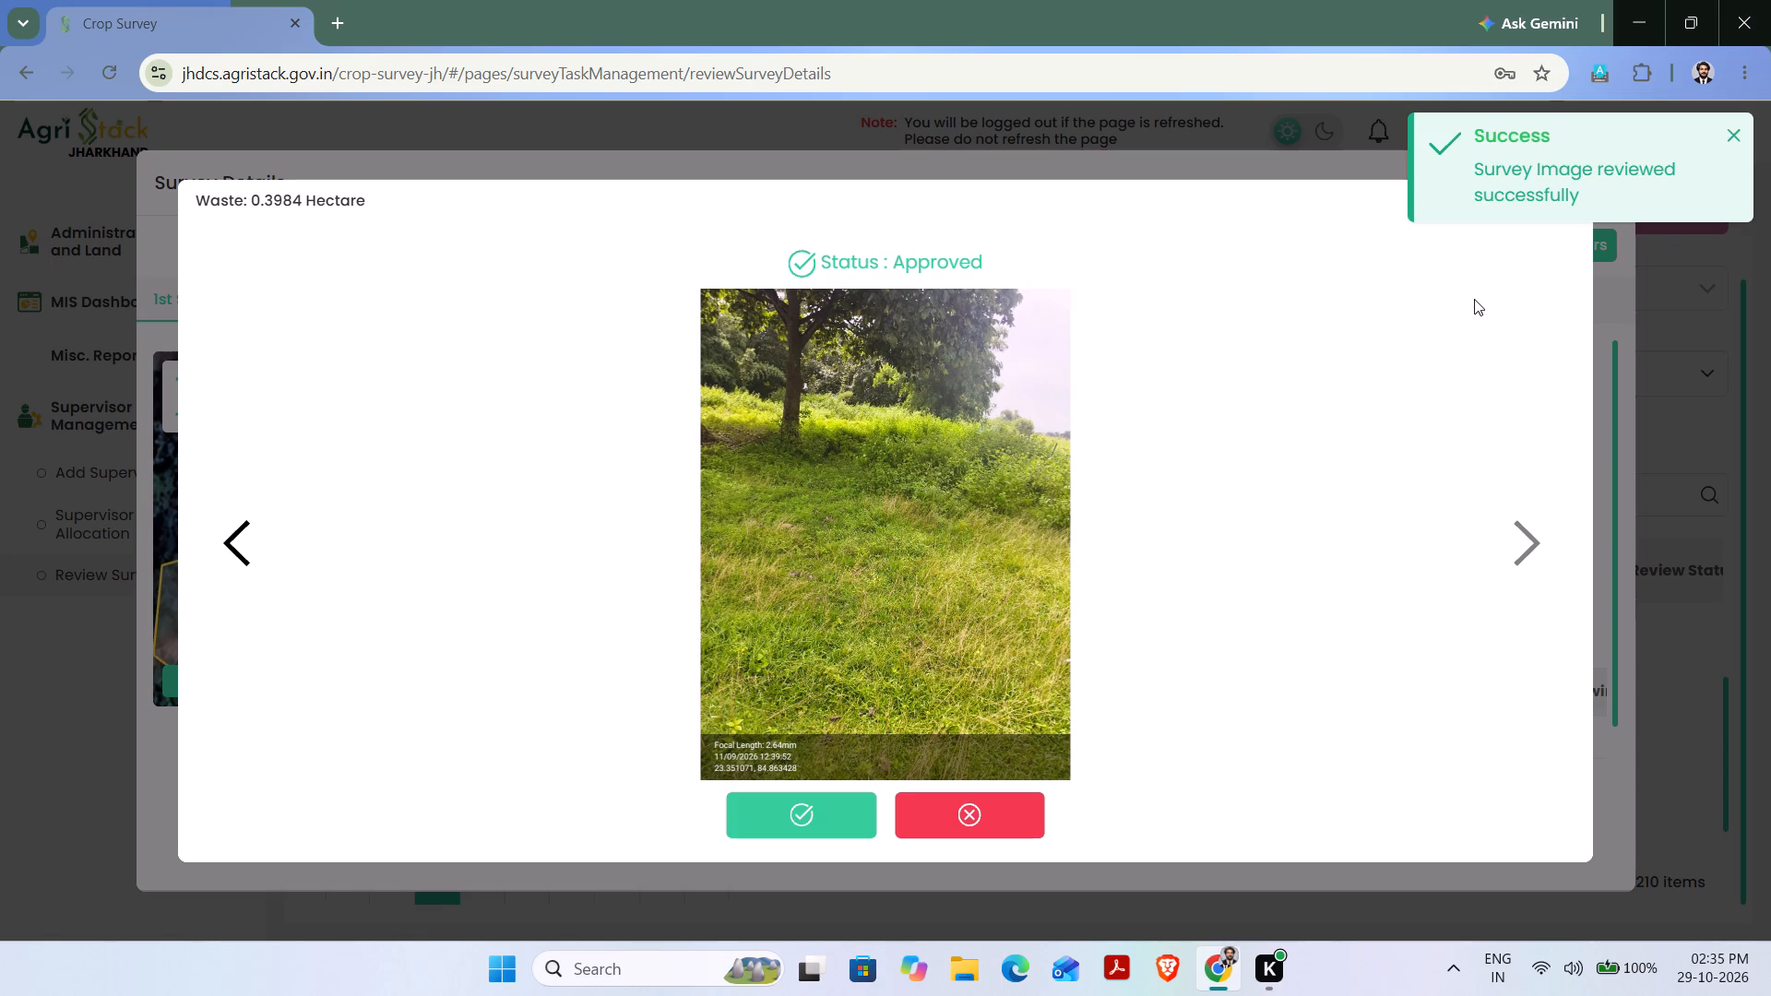
double_click(1579, 196)
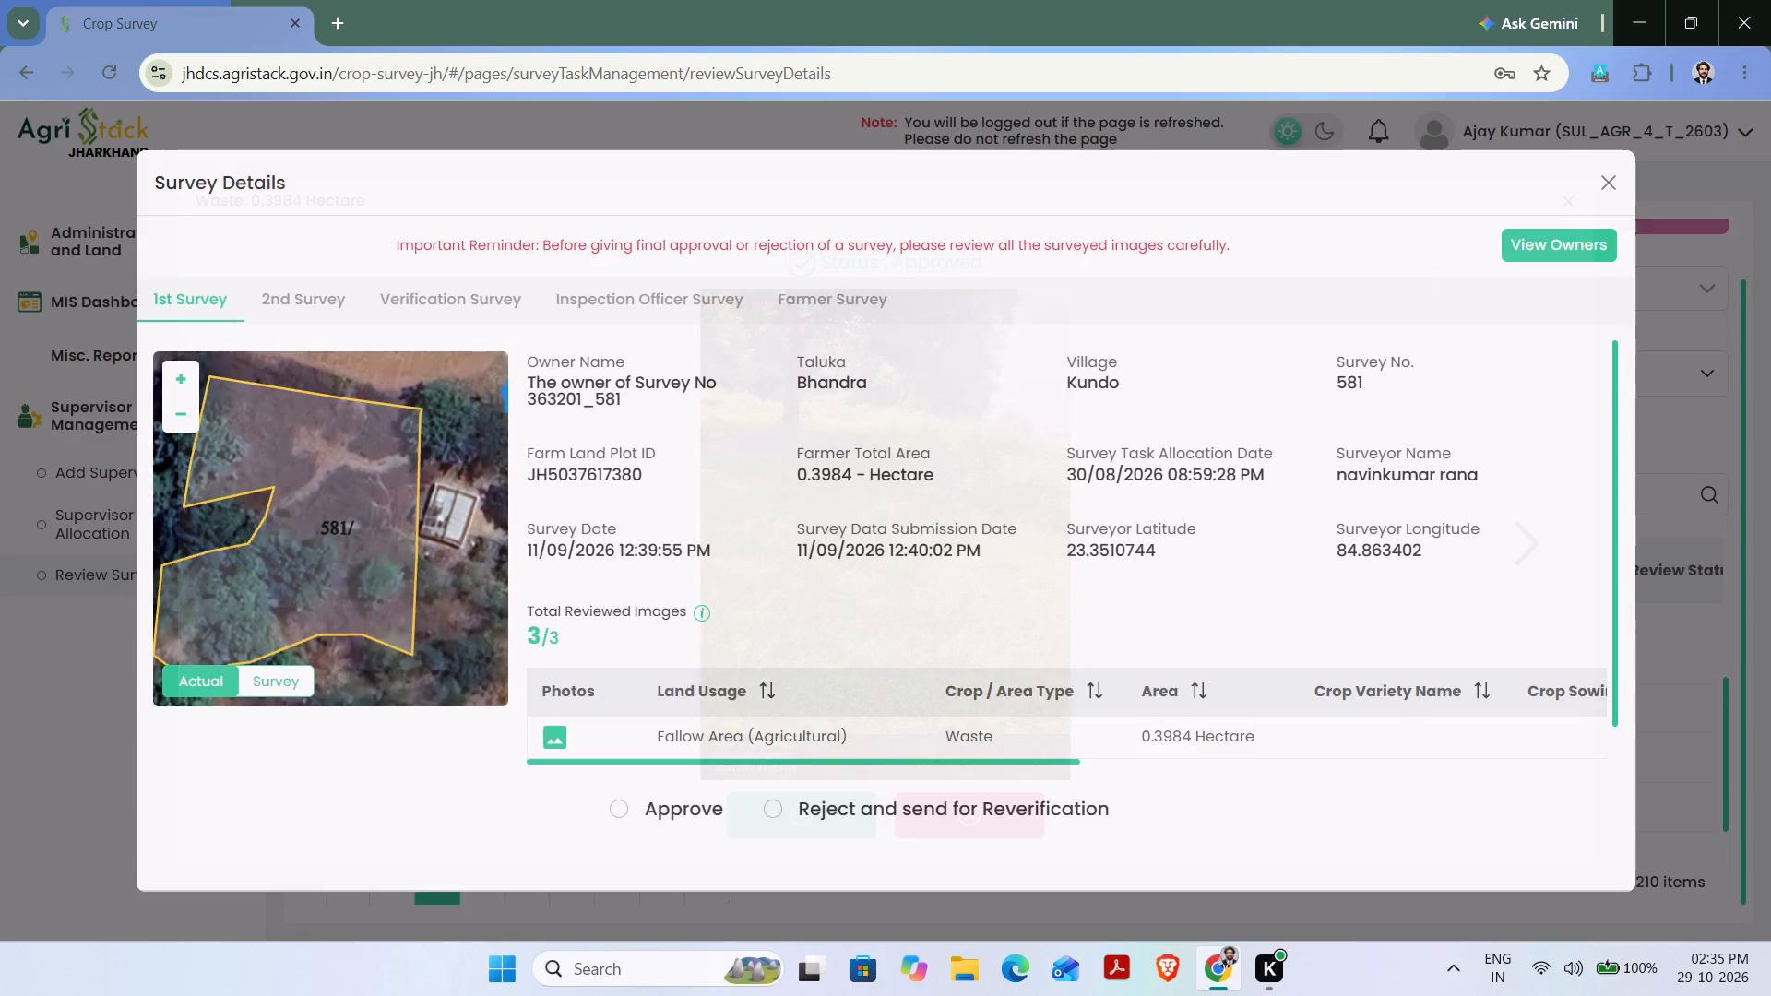
Approve the 1st survey of survey number 581, save the review and close its details.
scroll(891, 552, down, 1)
click(707, 662)
click(816, 733)
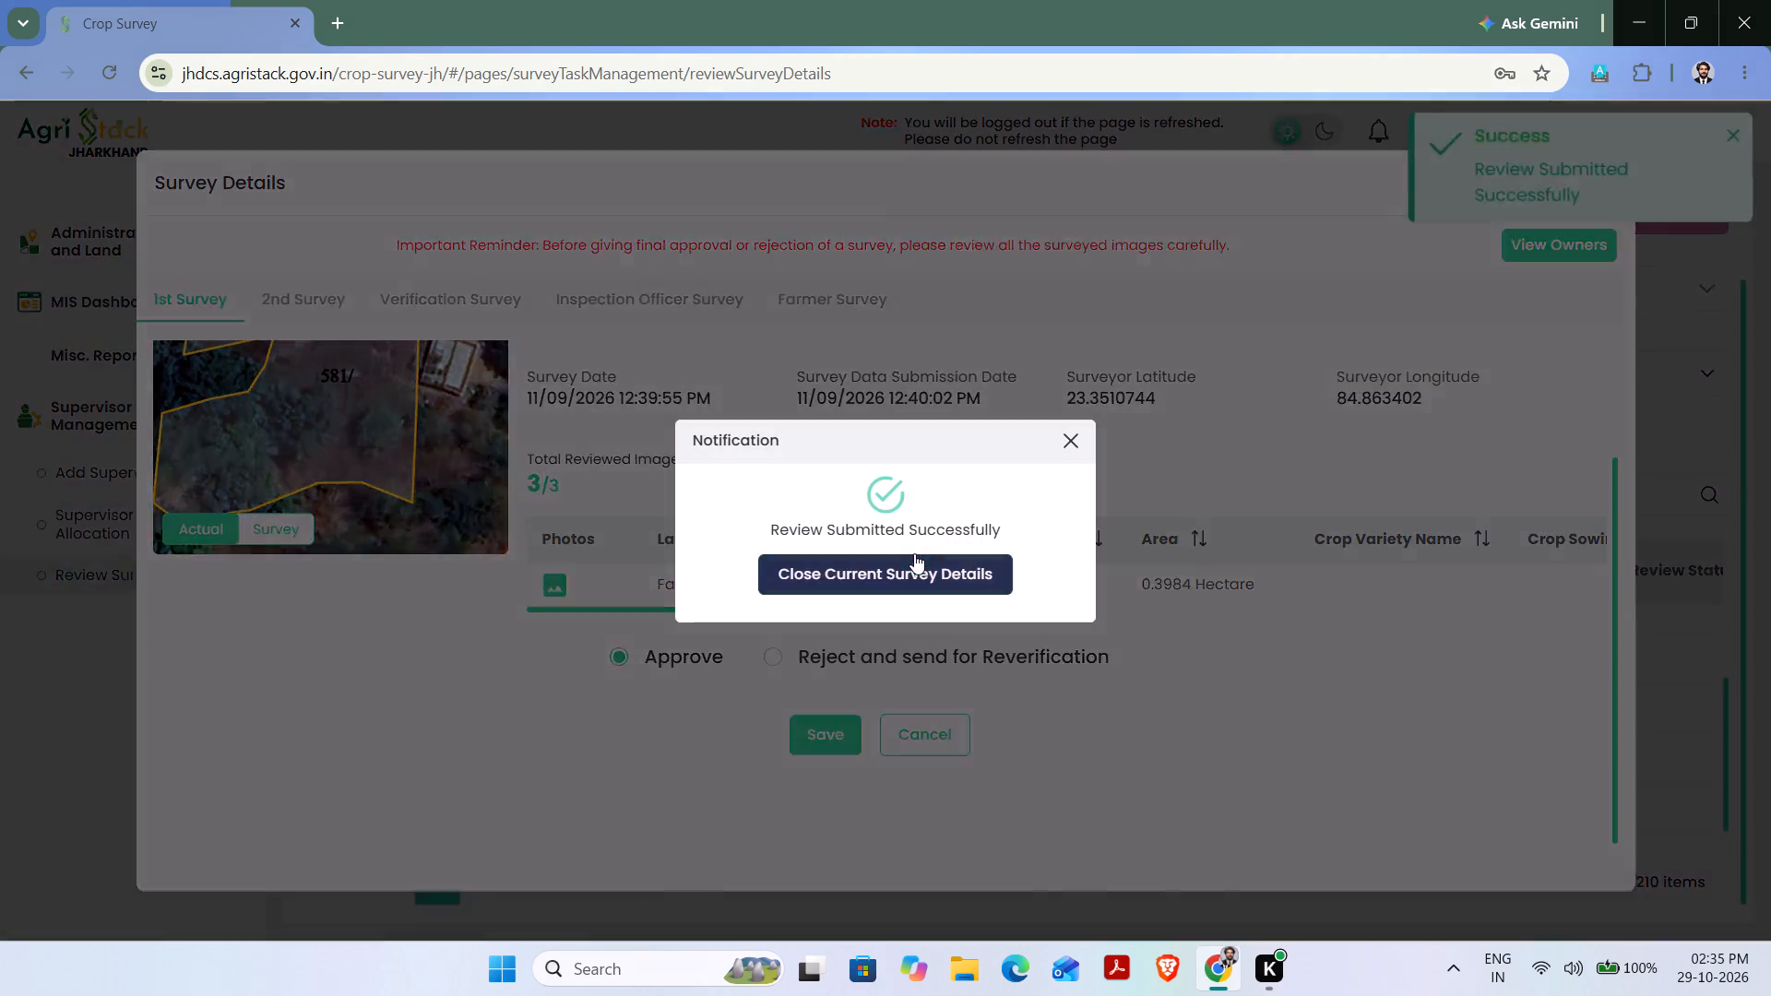
click(914, 553)
click(833, 570)
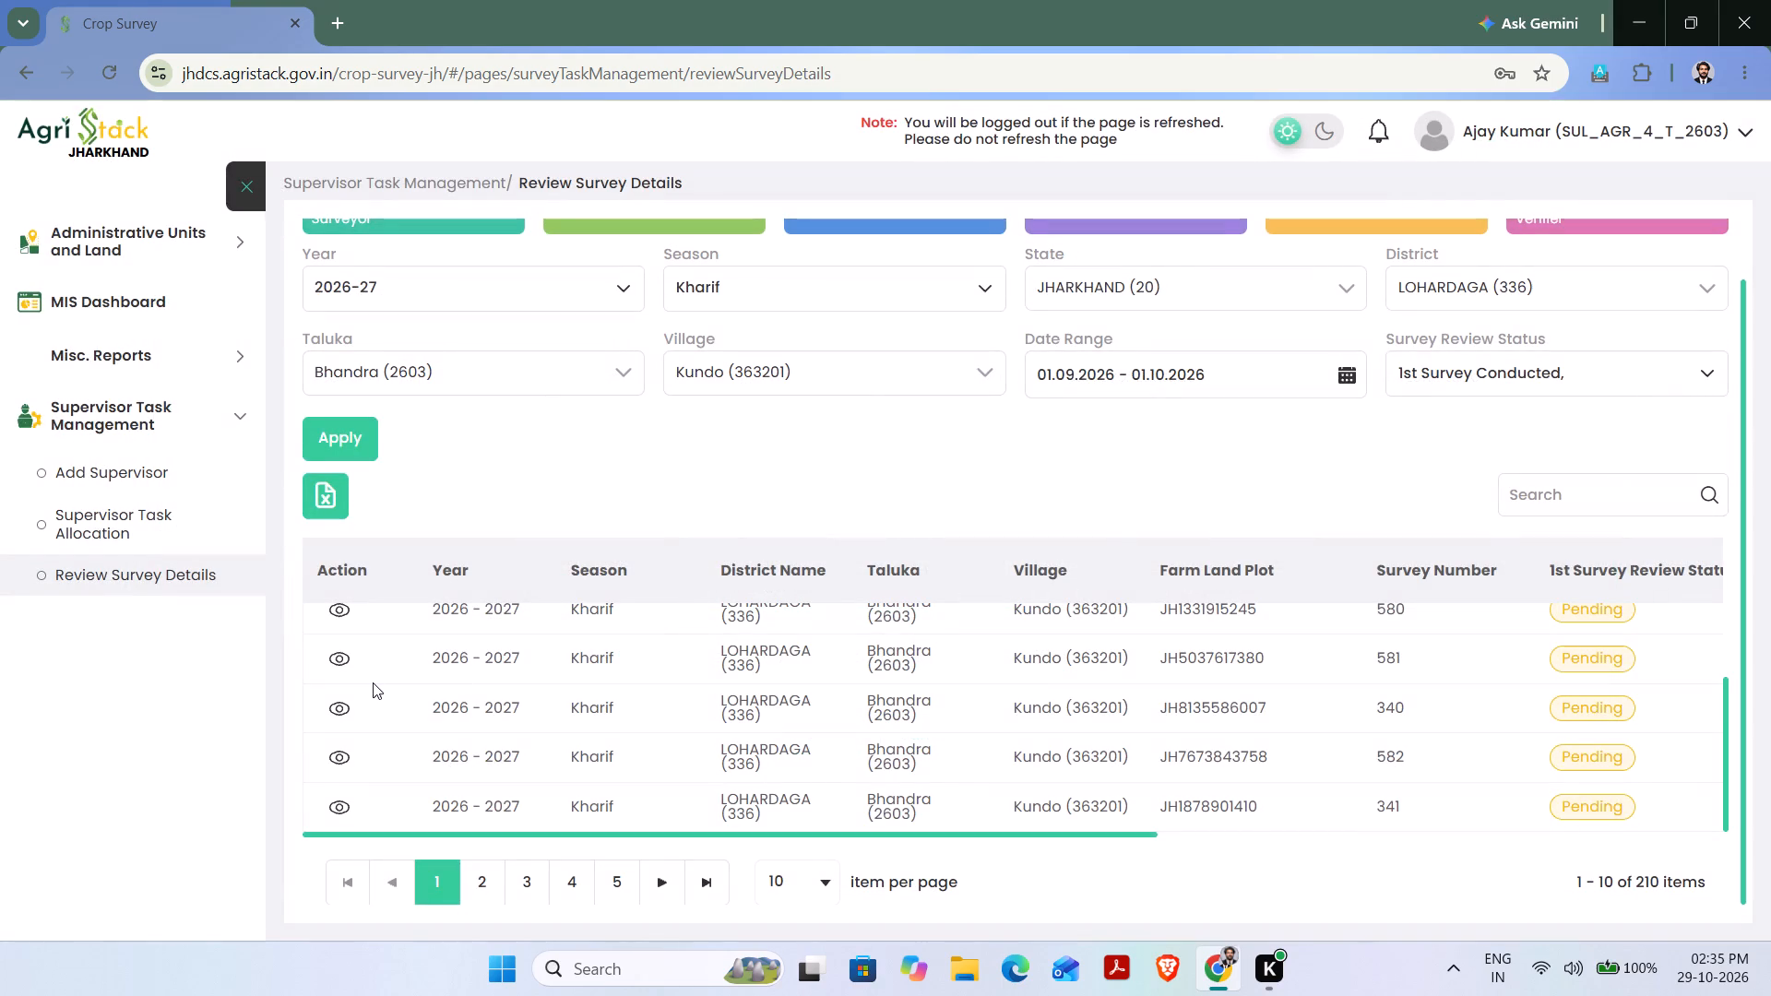
Open the details of survey number 580 and approve all three of its Forest Land photos.
click(348, 619)
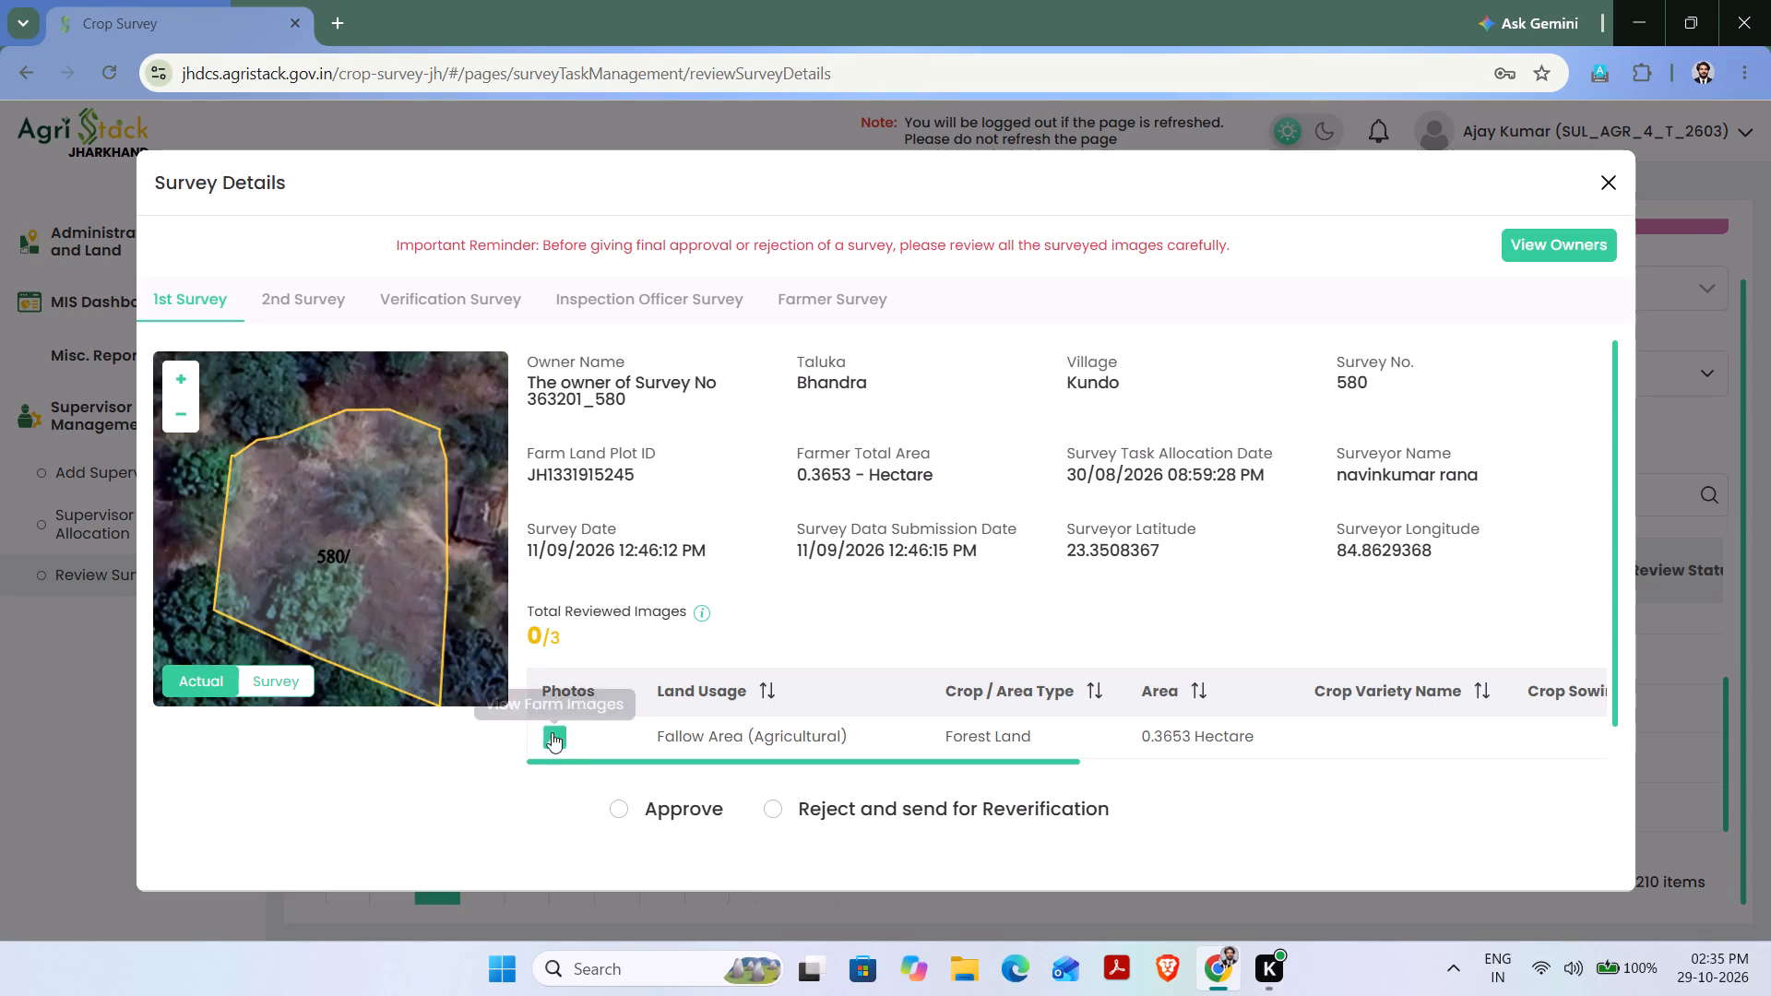
click(557, 738)
click(779, 802)
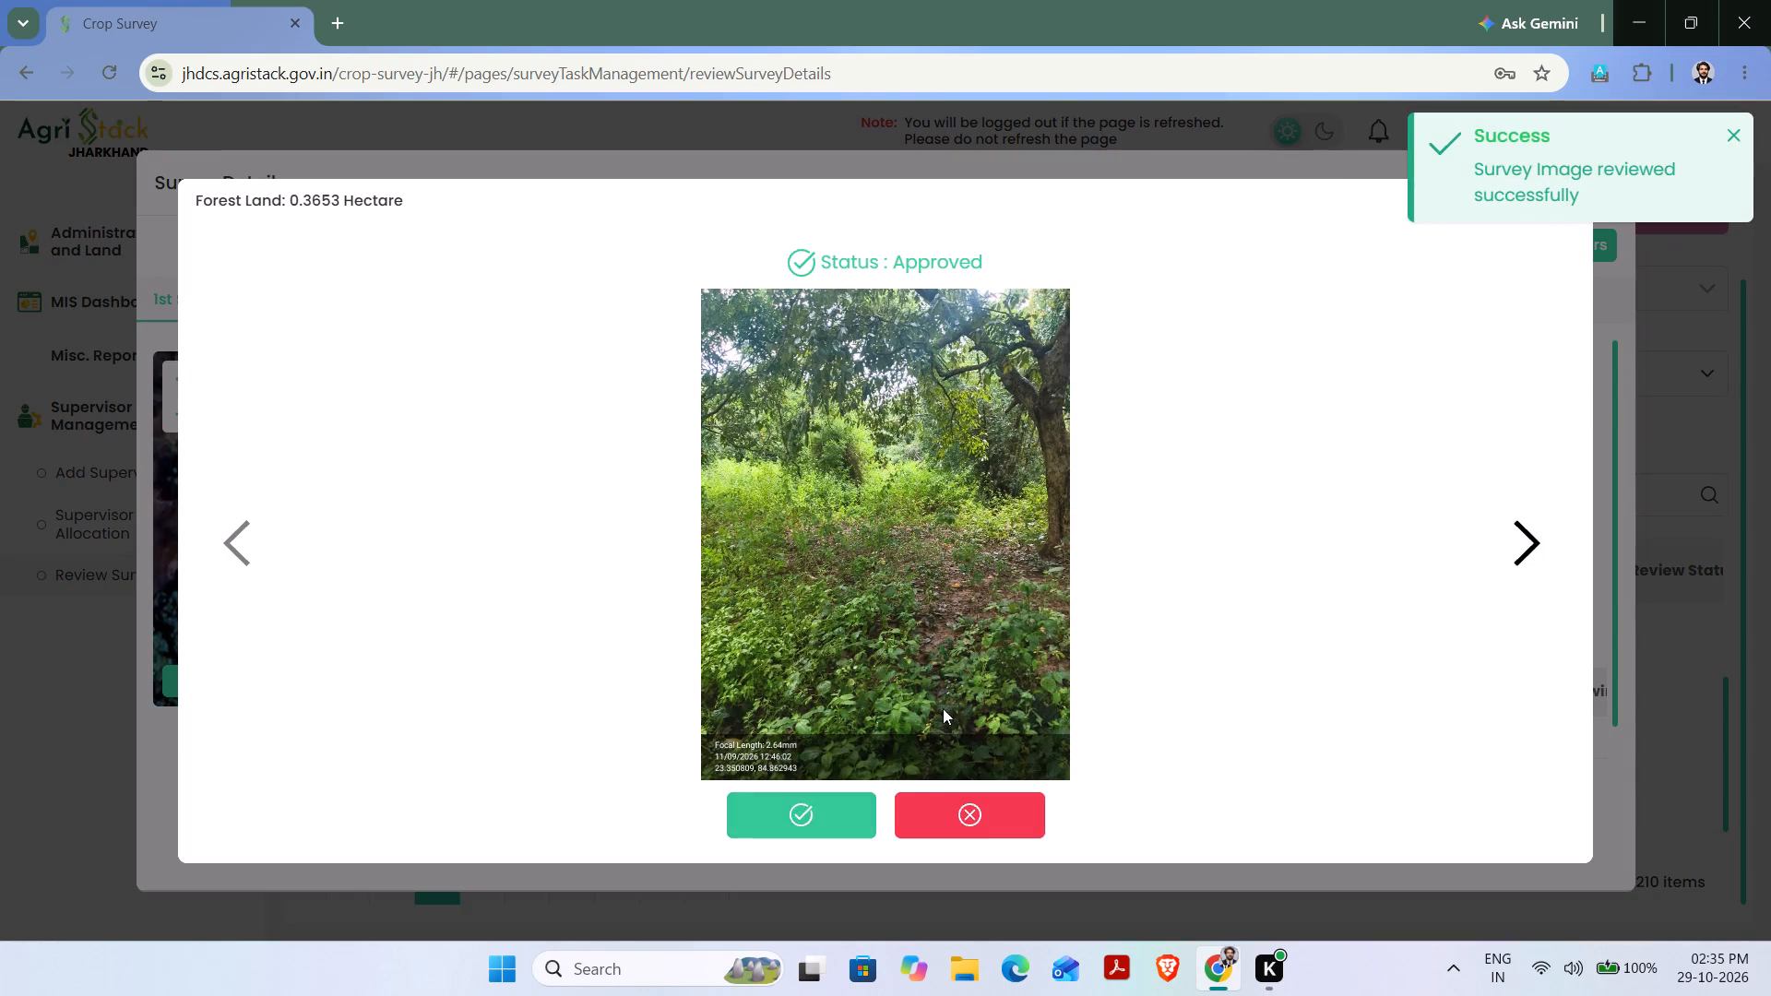
drag(929, 710, 760, 742)
click(788, 822)
drag(921, 684, 793, 713)
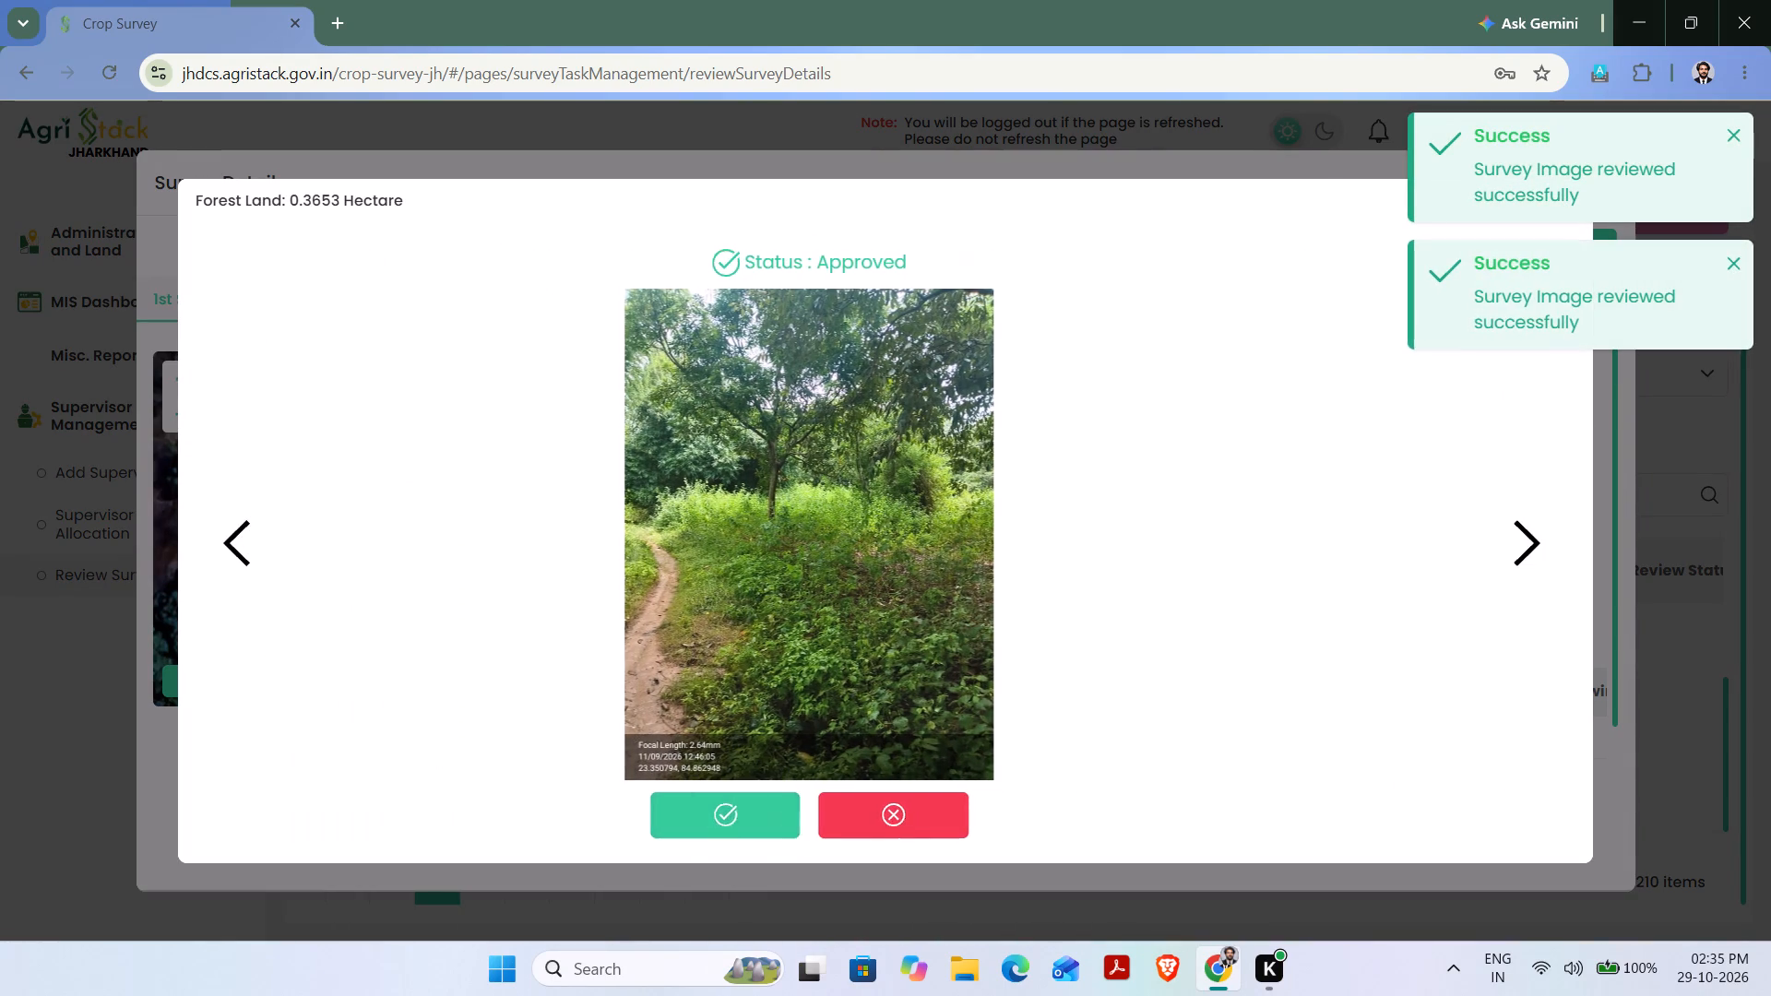
drag(793, 713, 784, 716)
click(778, 821)
drag(944, 656, 893, 665)
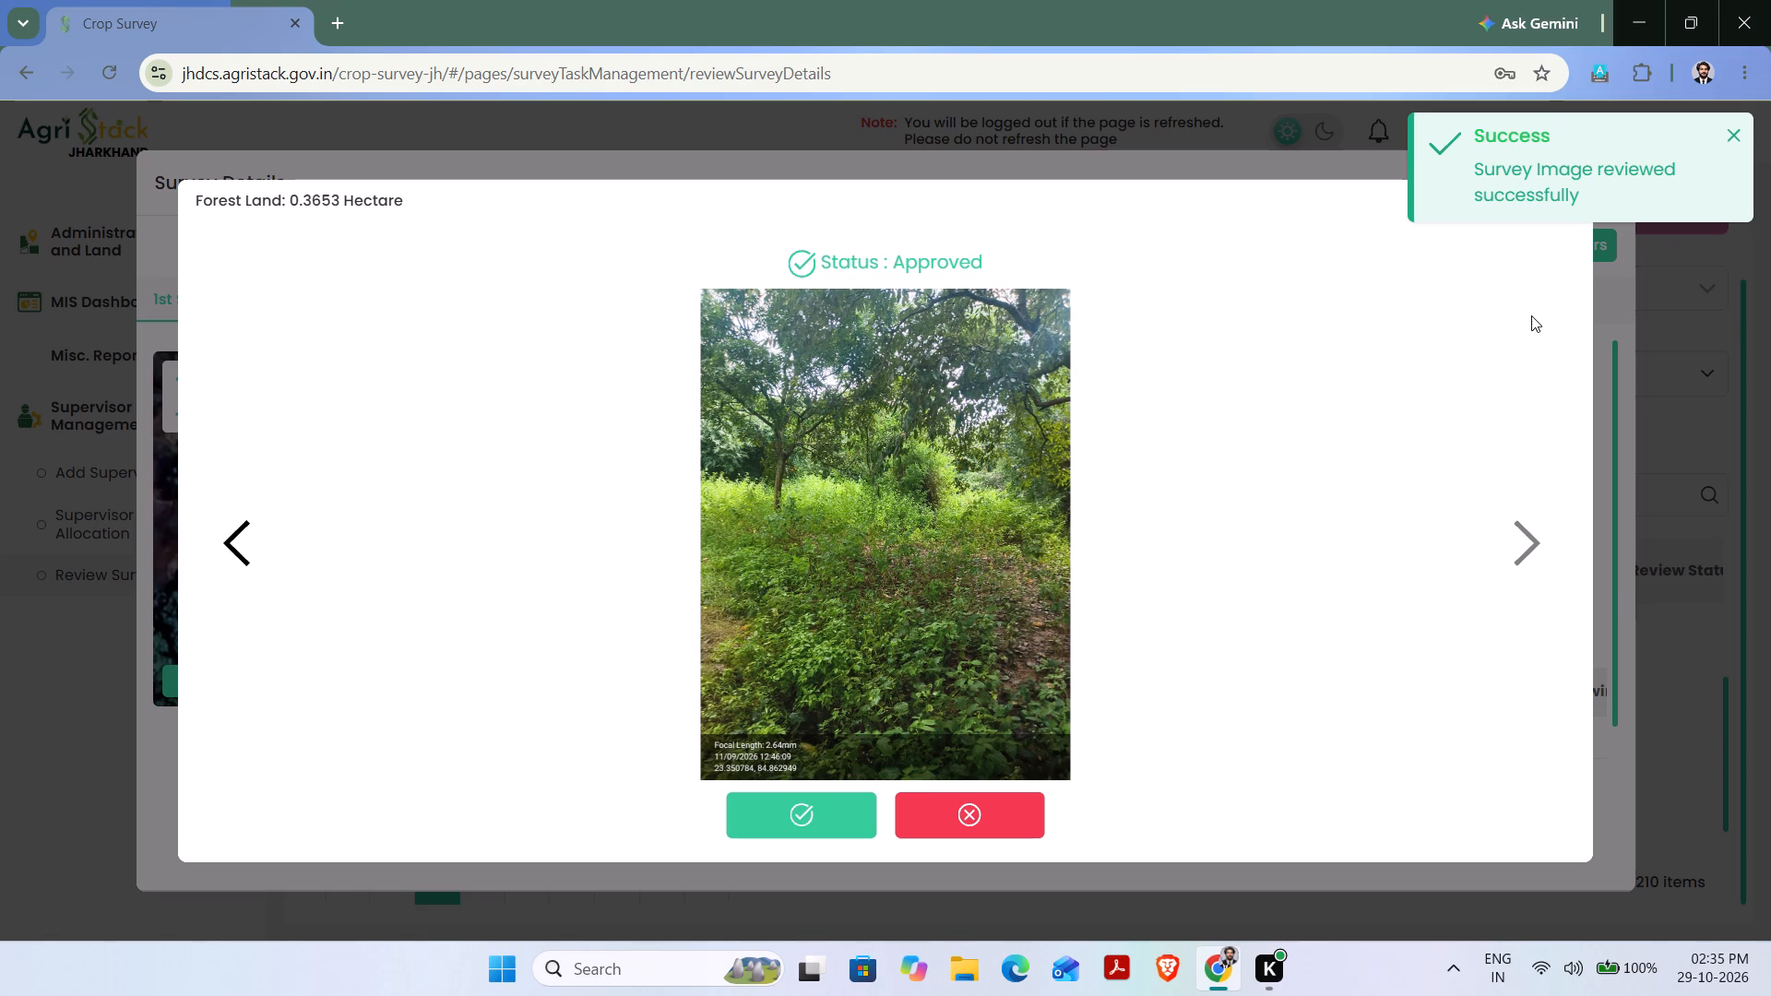
click(1575, 205)
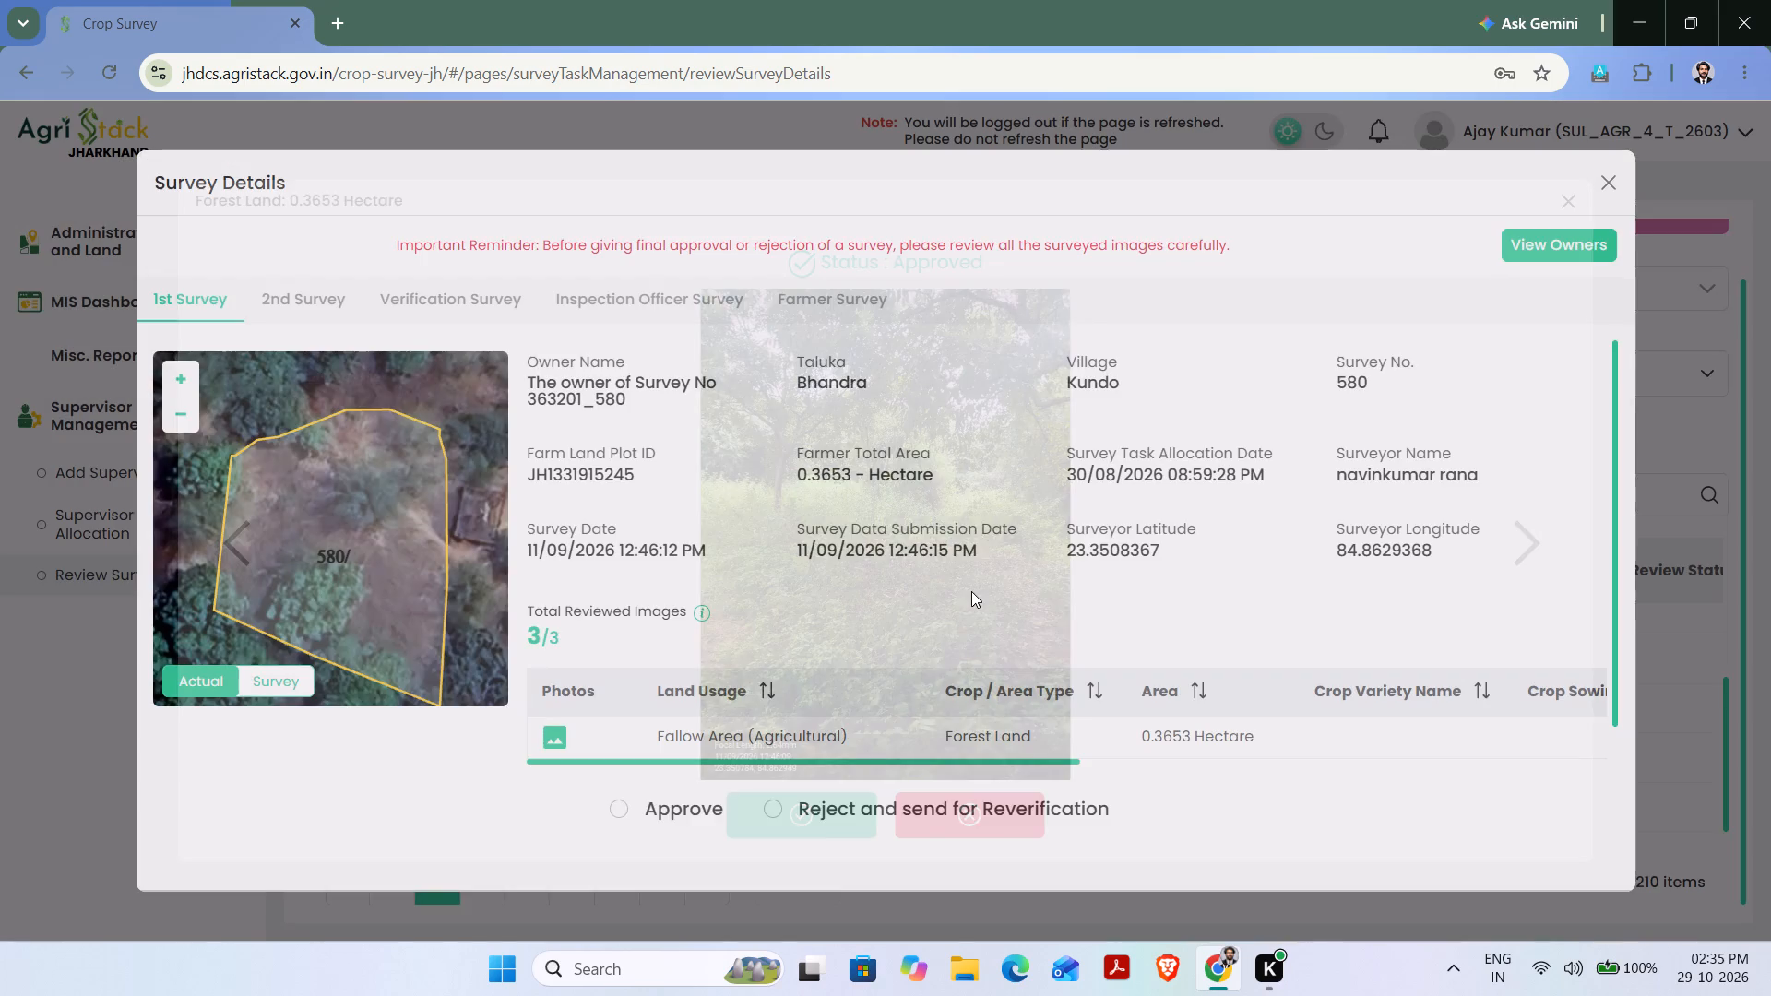
Approve the 1st survey of survey number 580, save the review and close its details.
scroll(971, 591, down, 2)
click(689, 655)
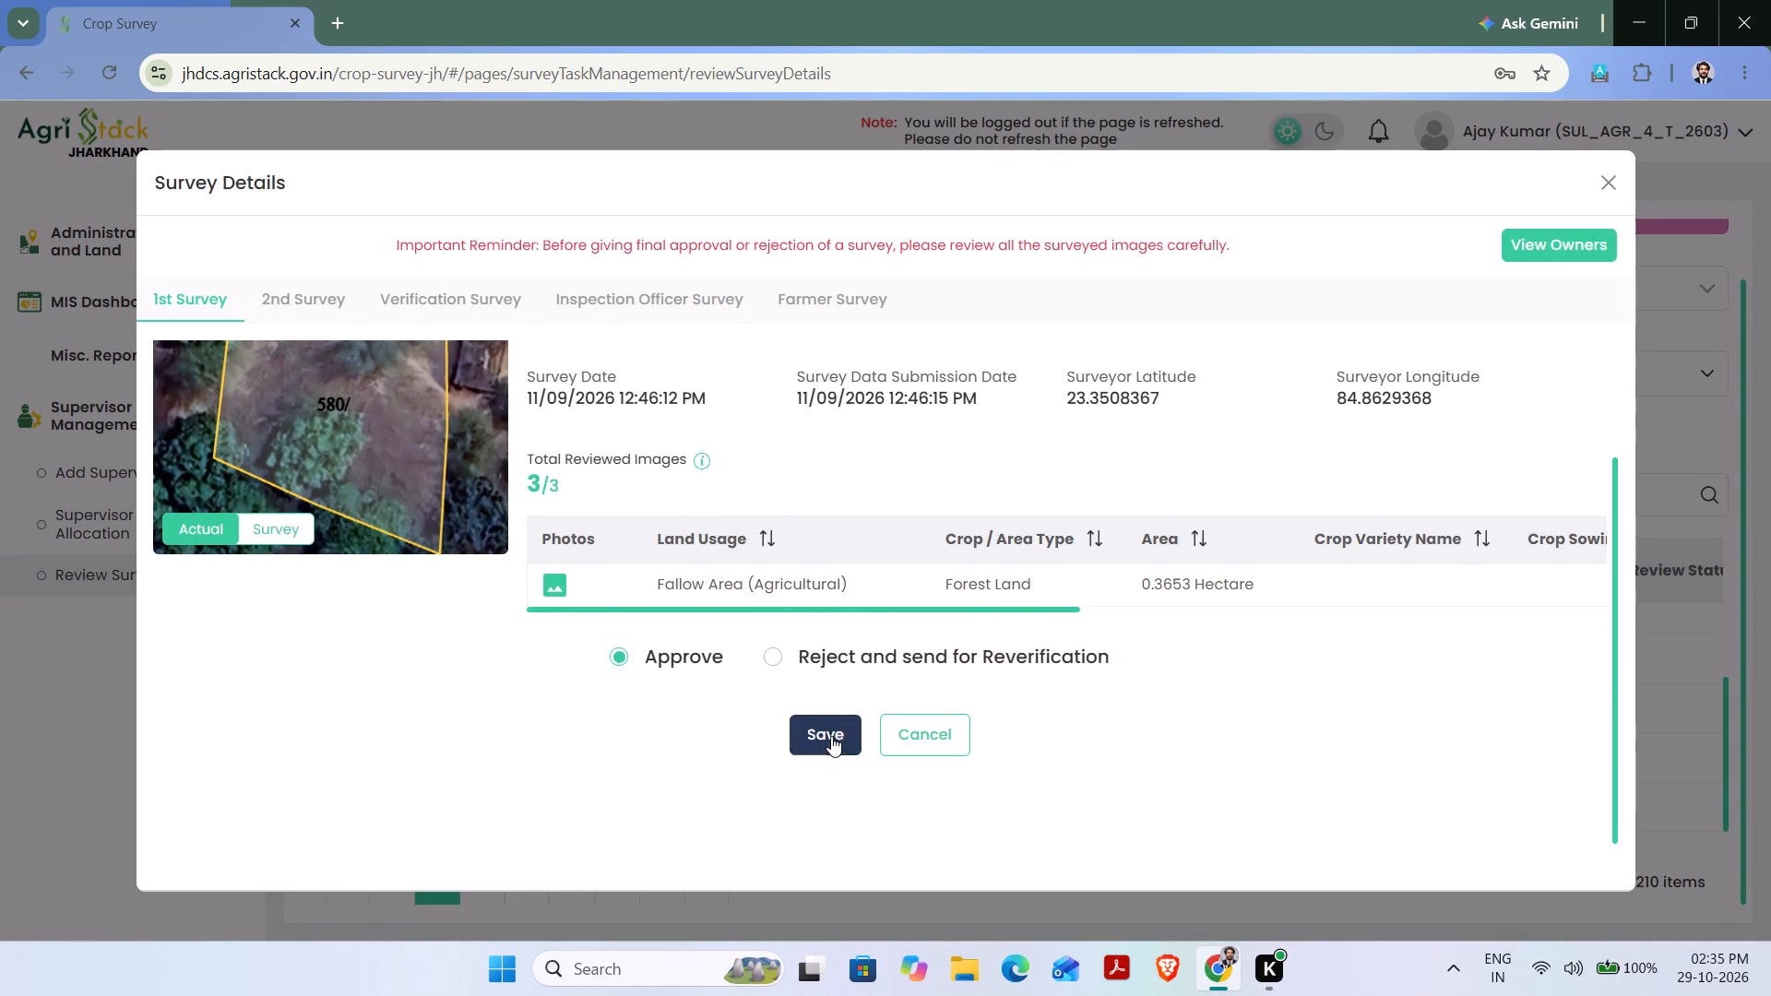
click(833, 736)
click(897, 591)
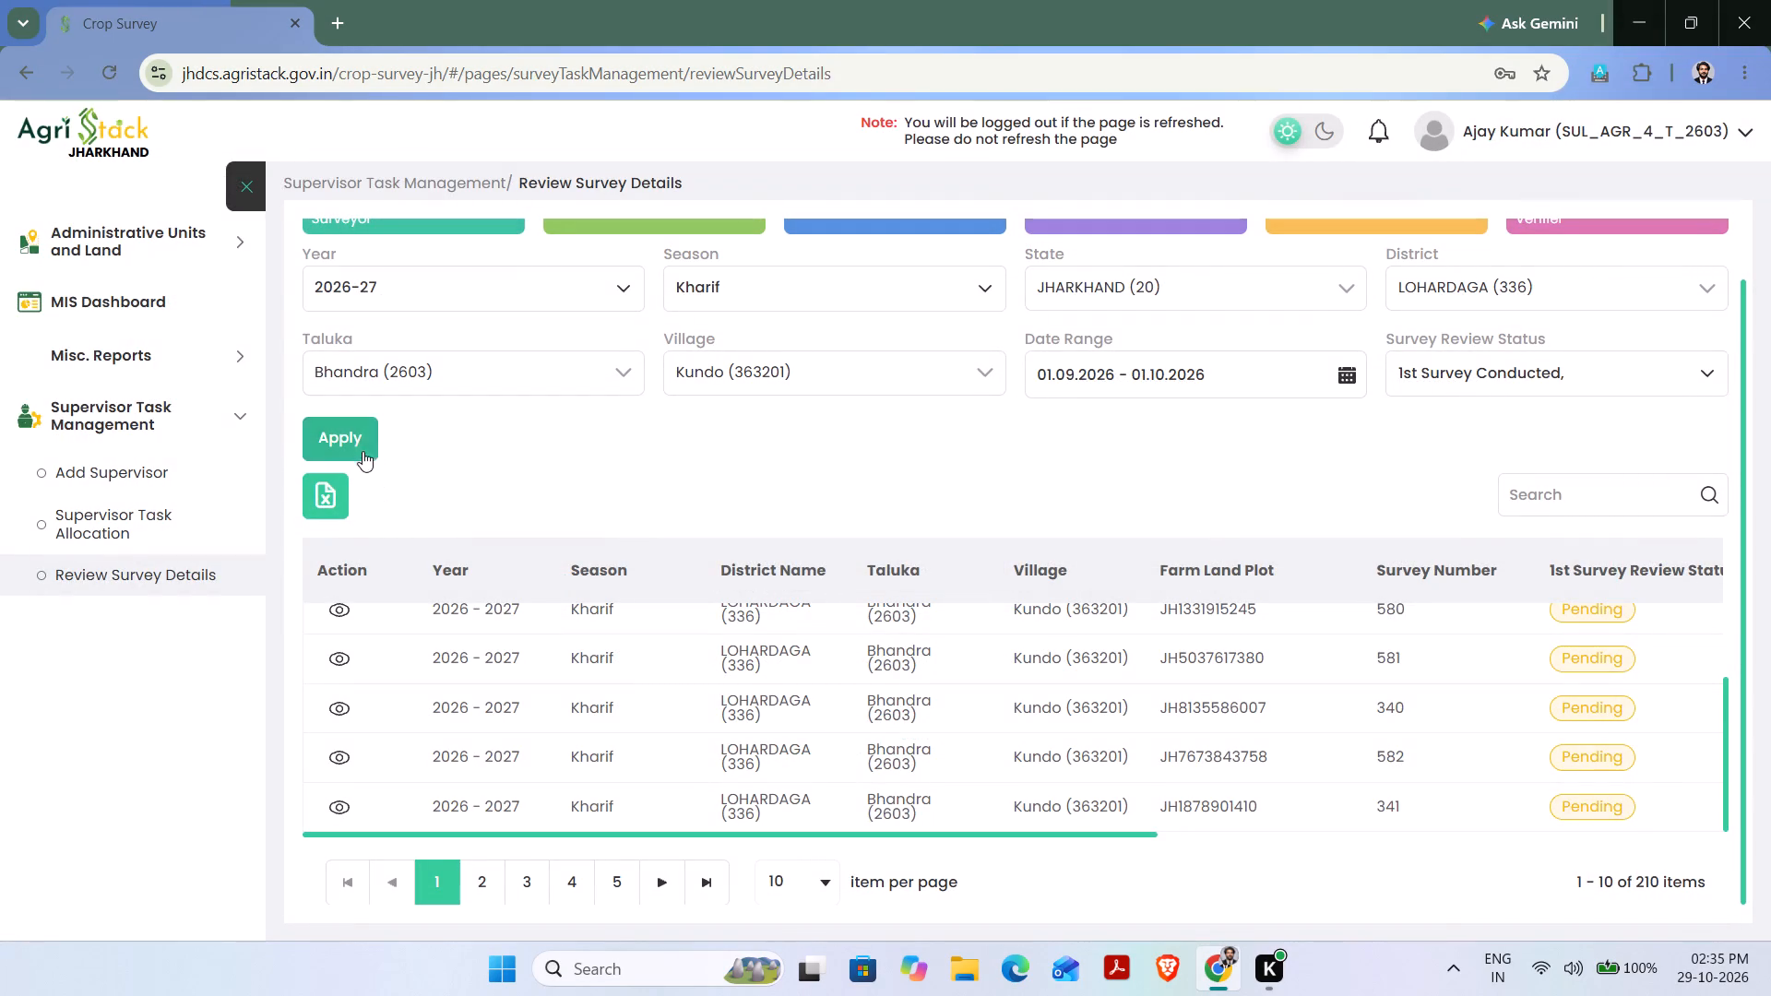
Reload the Kundo survey list with the current filters to fetch the next batch of pending plots.
click(358, 442)
Open the details of survey number 583 and approve all three of its रागी (ragi) crop photos.
scroll(464, 660, up, 5)
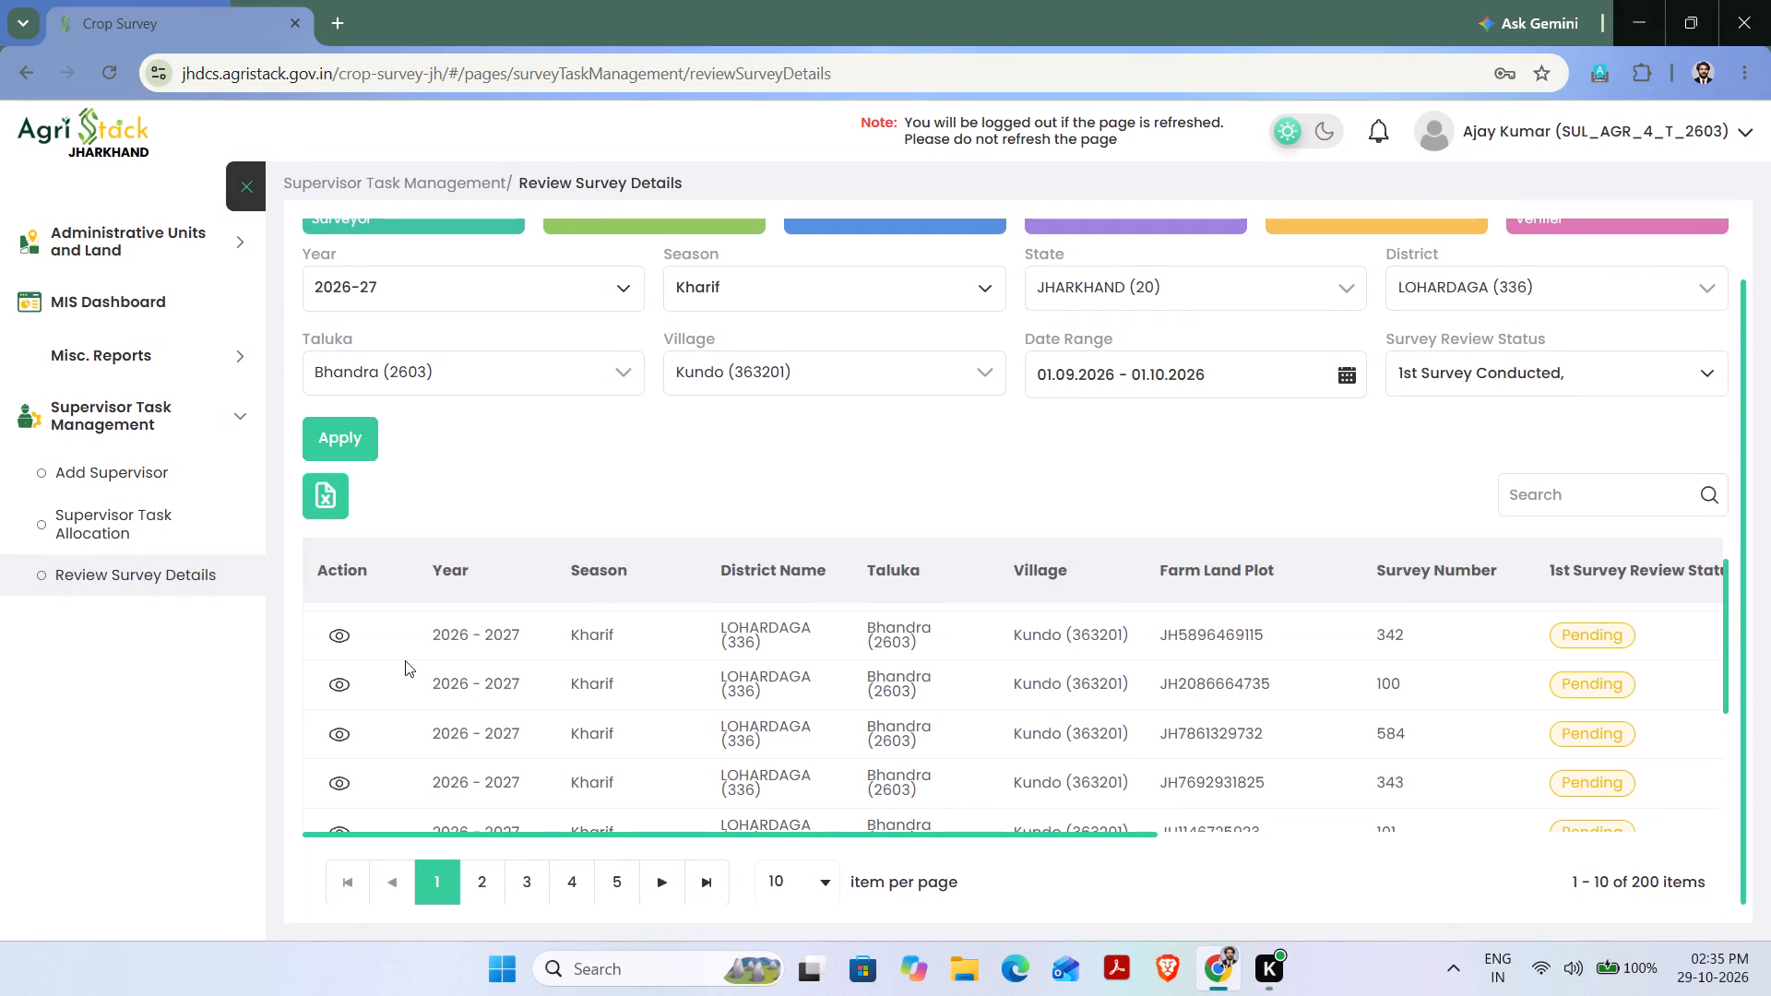
click(346, 634)
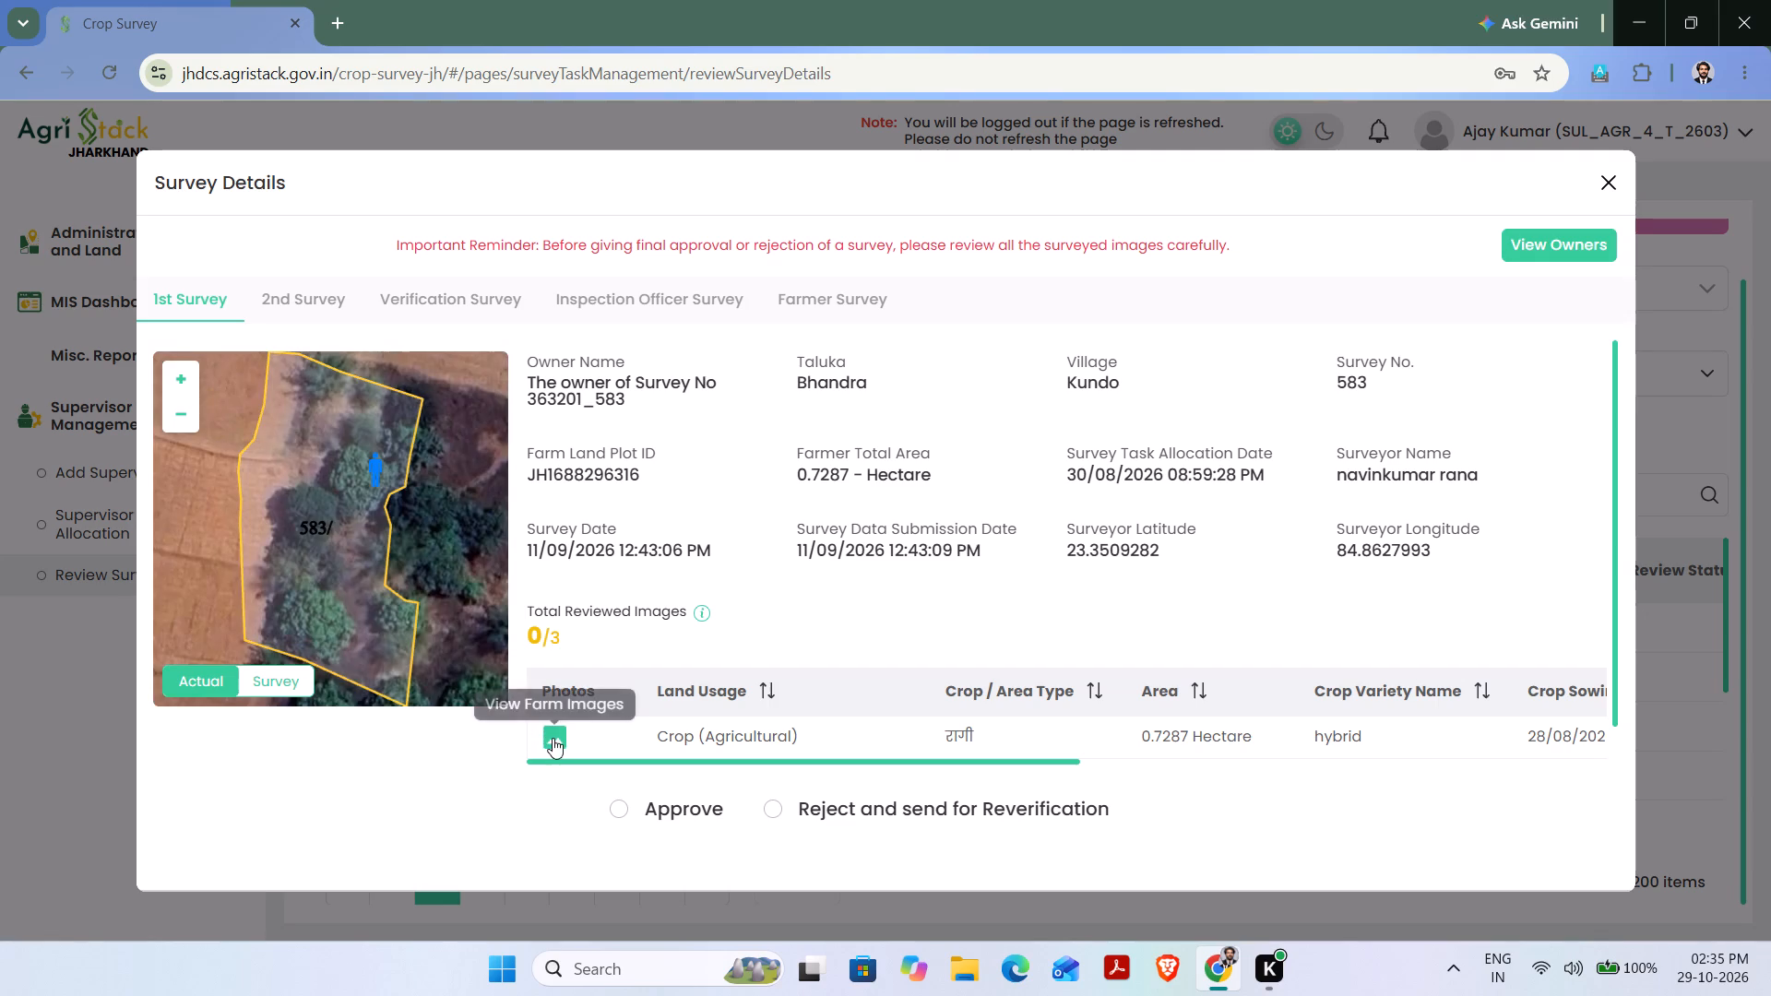
click(553, 738)
click(776, 815)
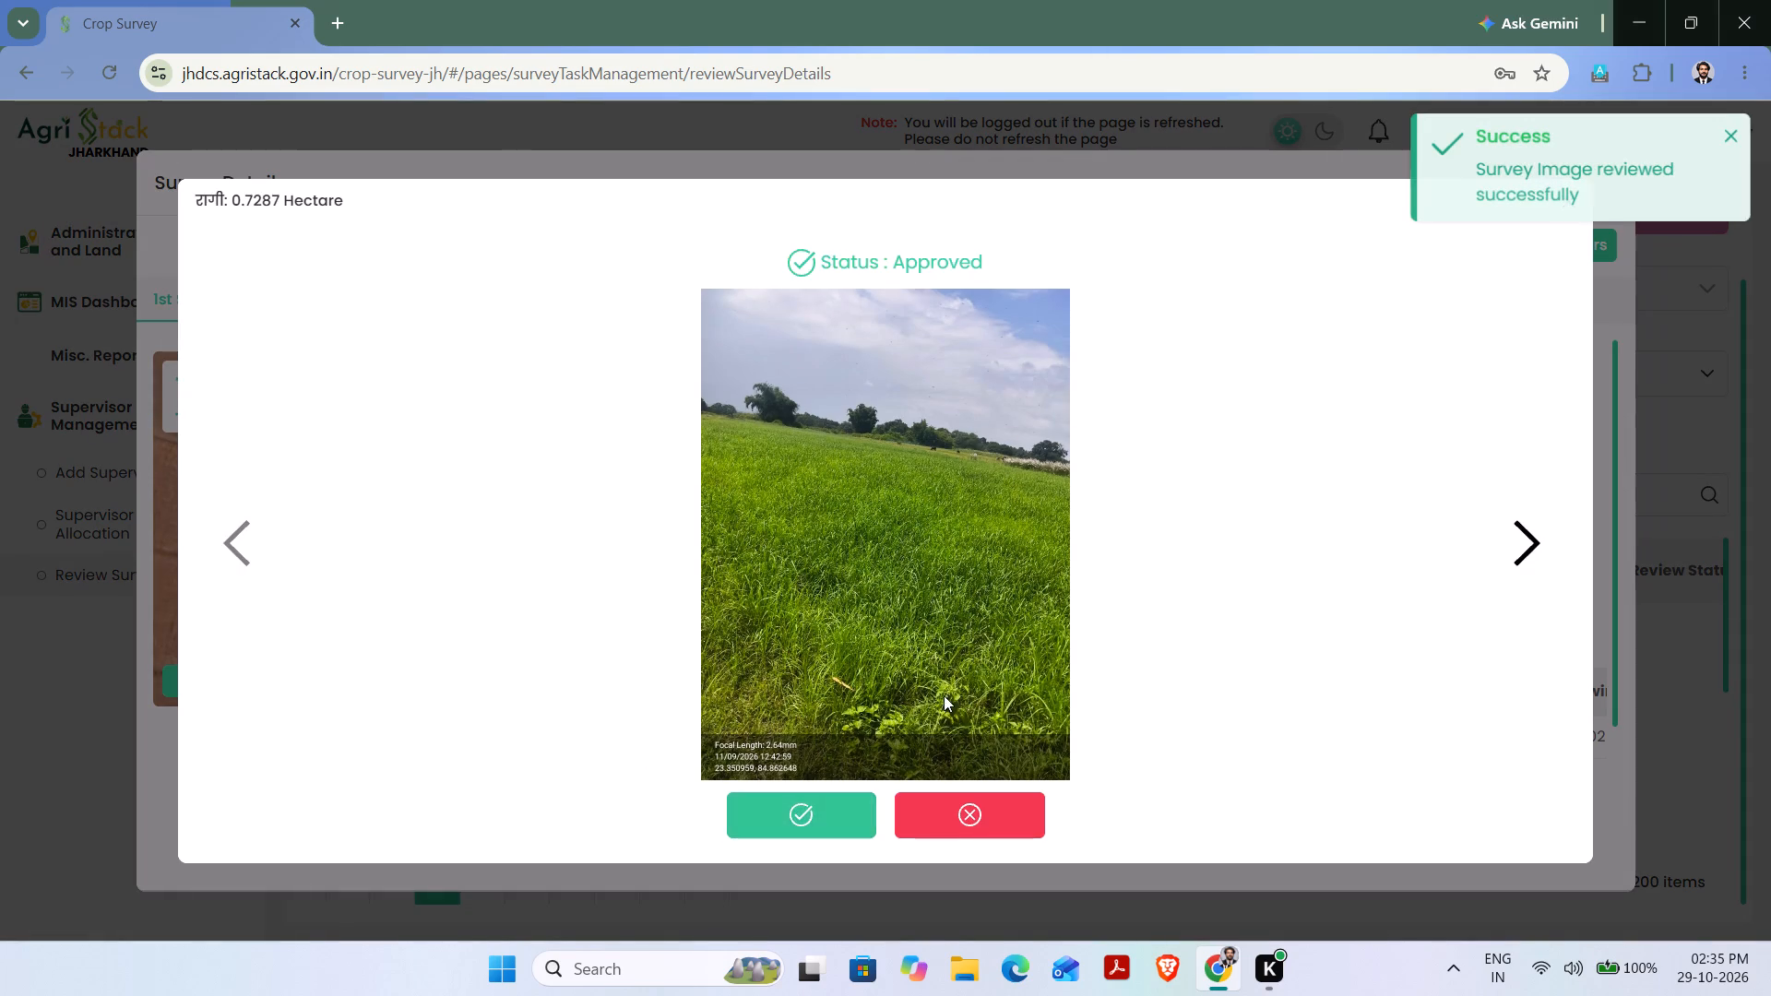
drag(935, 697, 777, 719)
click(769, 826)
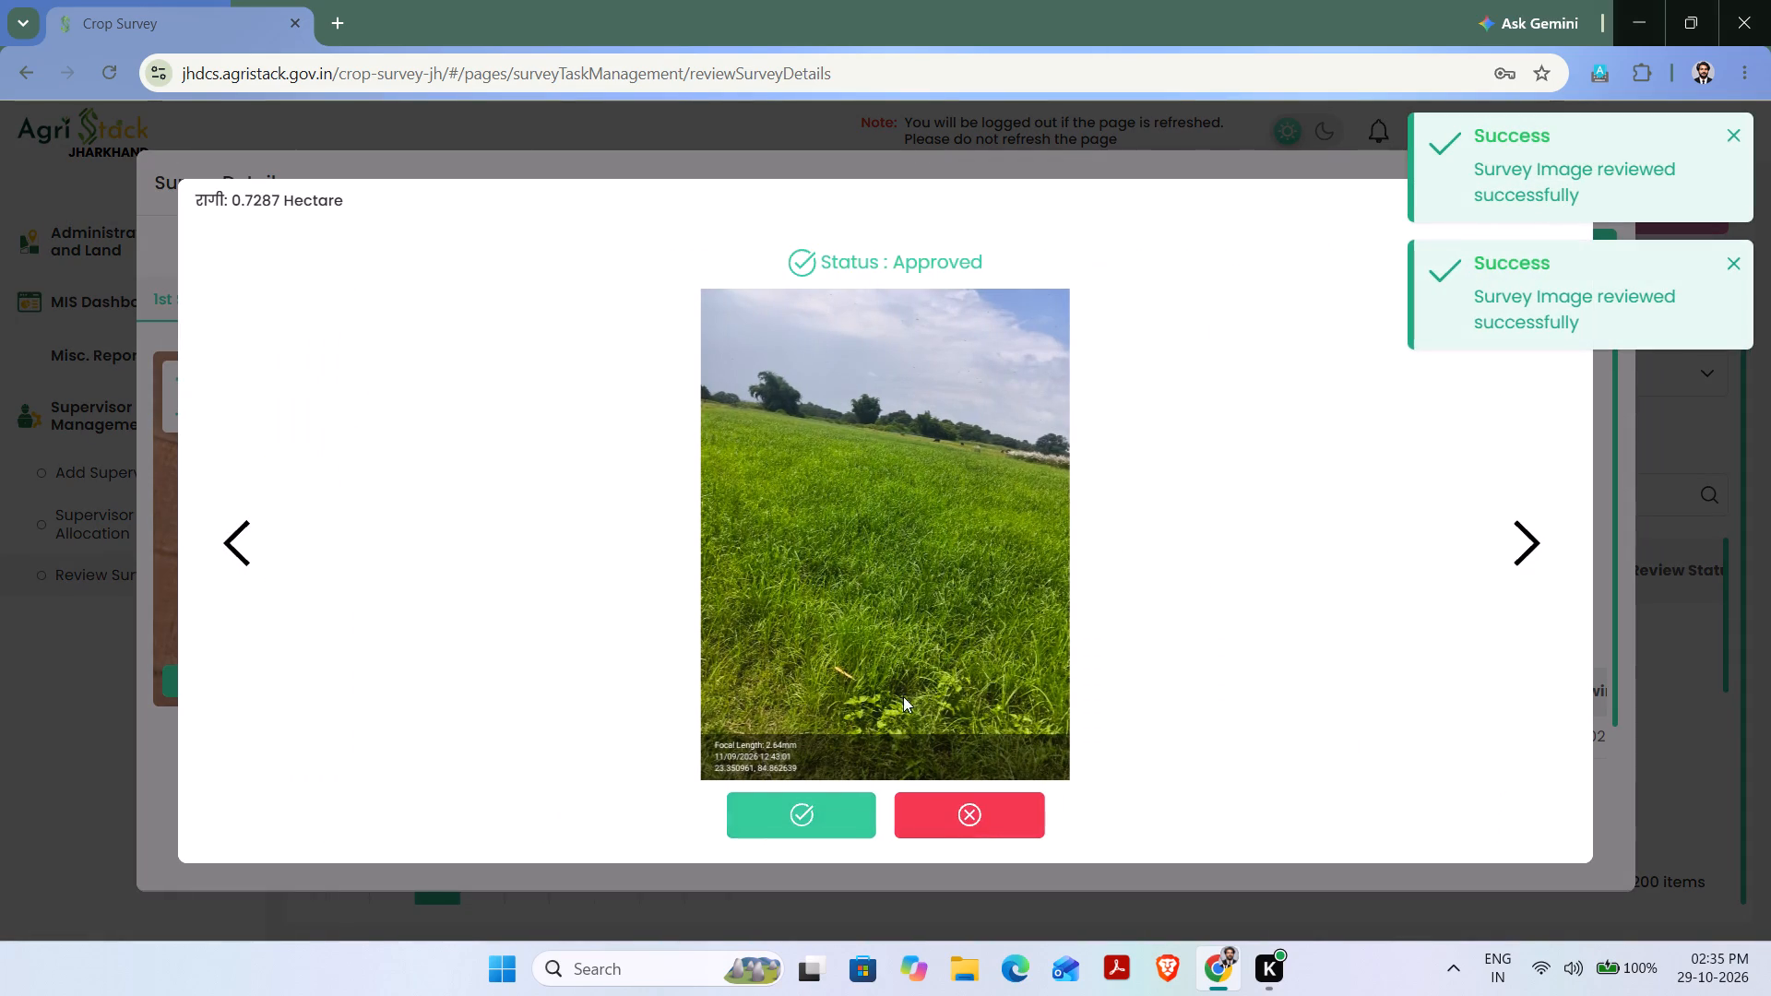
drag(879, 699, 790, 714)
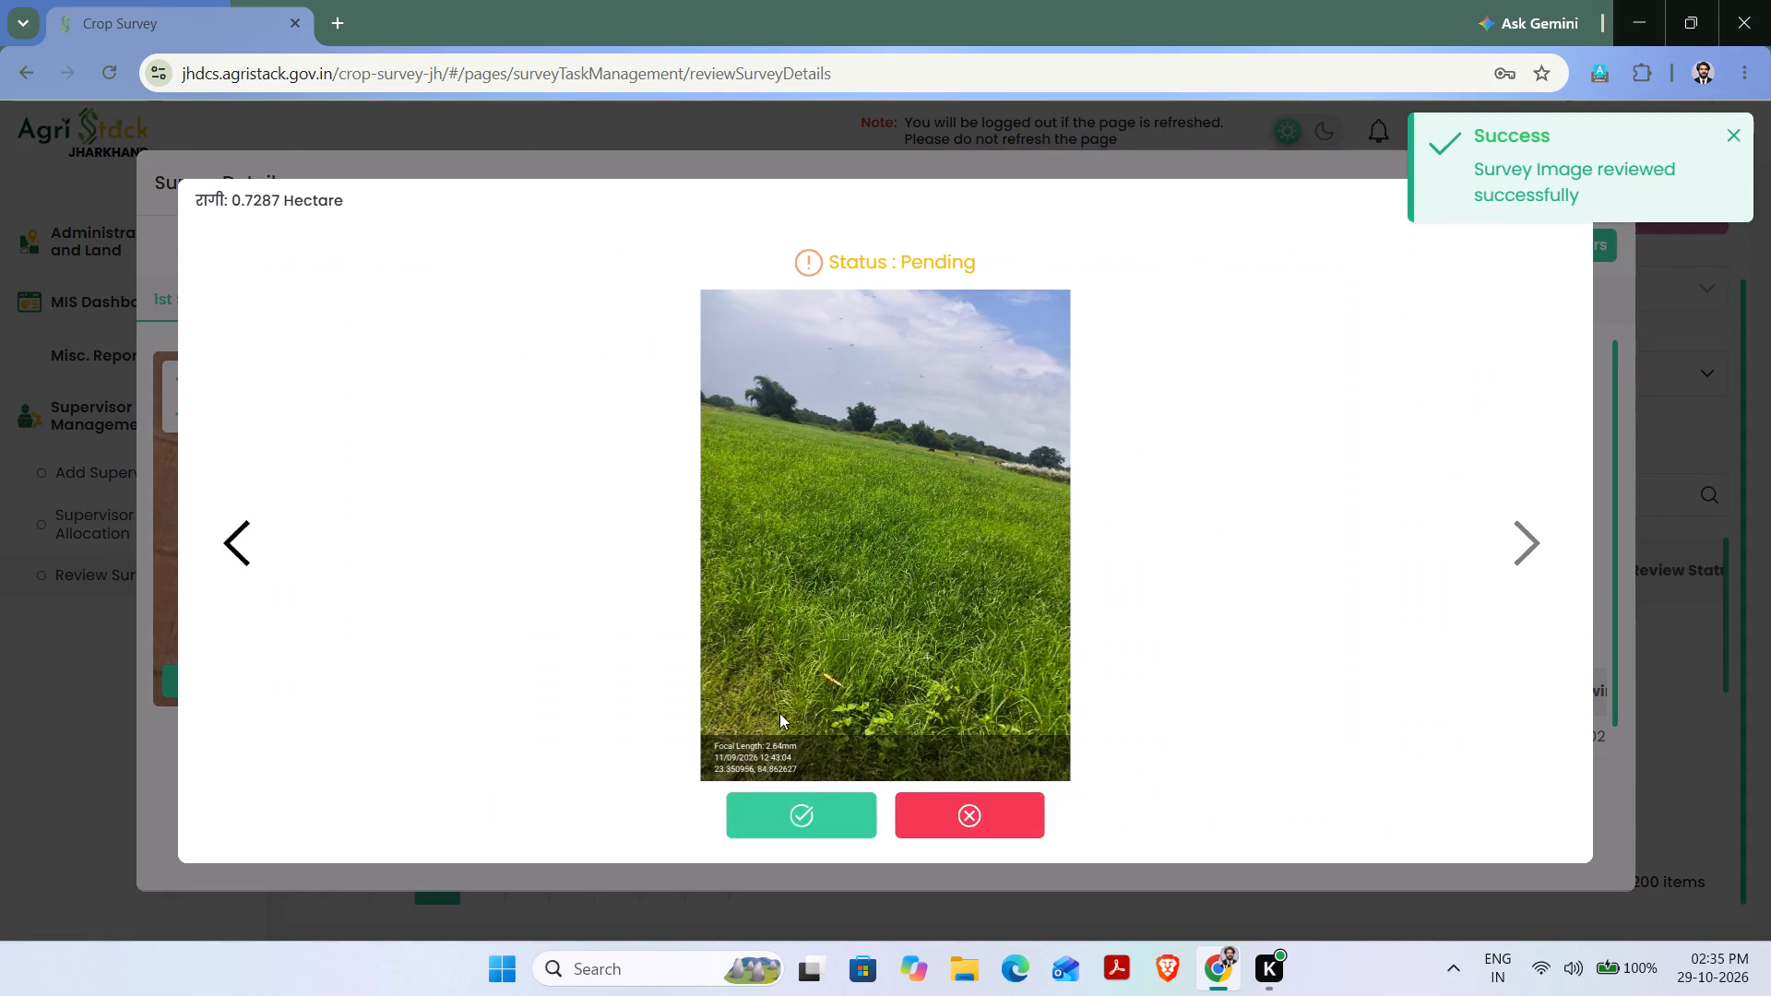
click(793, 802)
drag(865, 681, 810, 687)
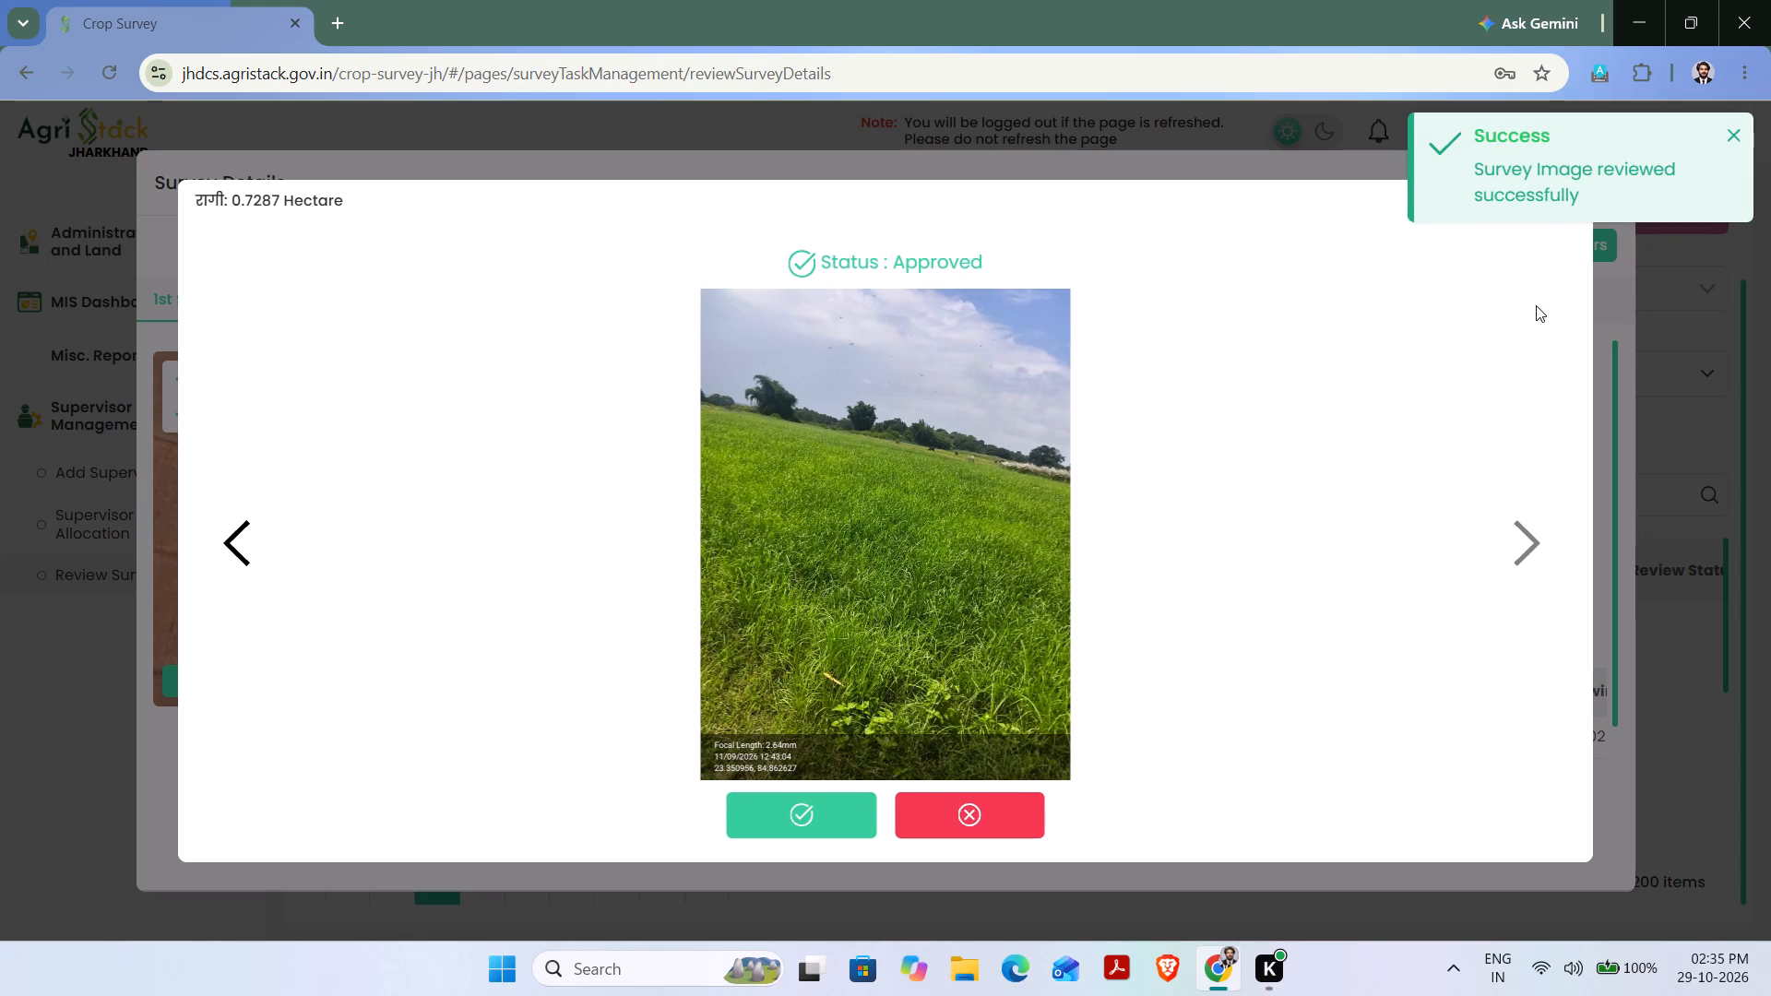
double_click(1576, 199)
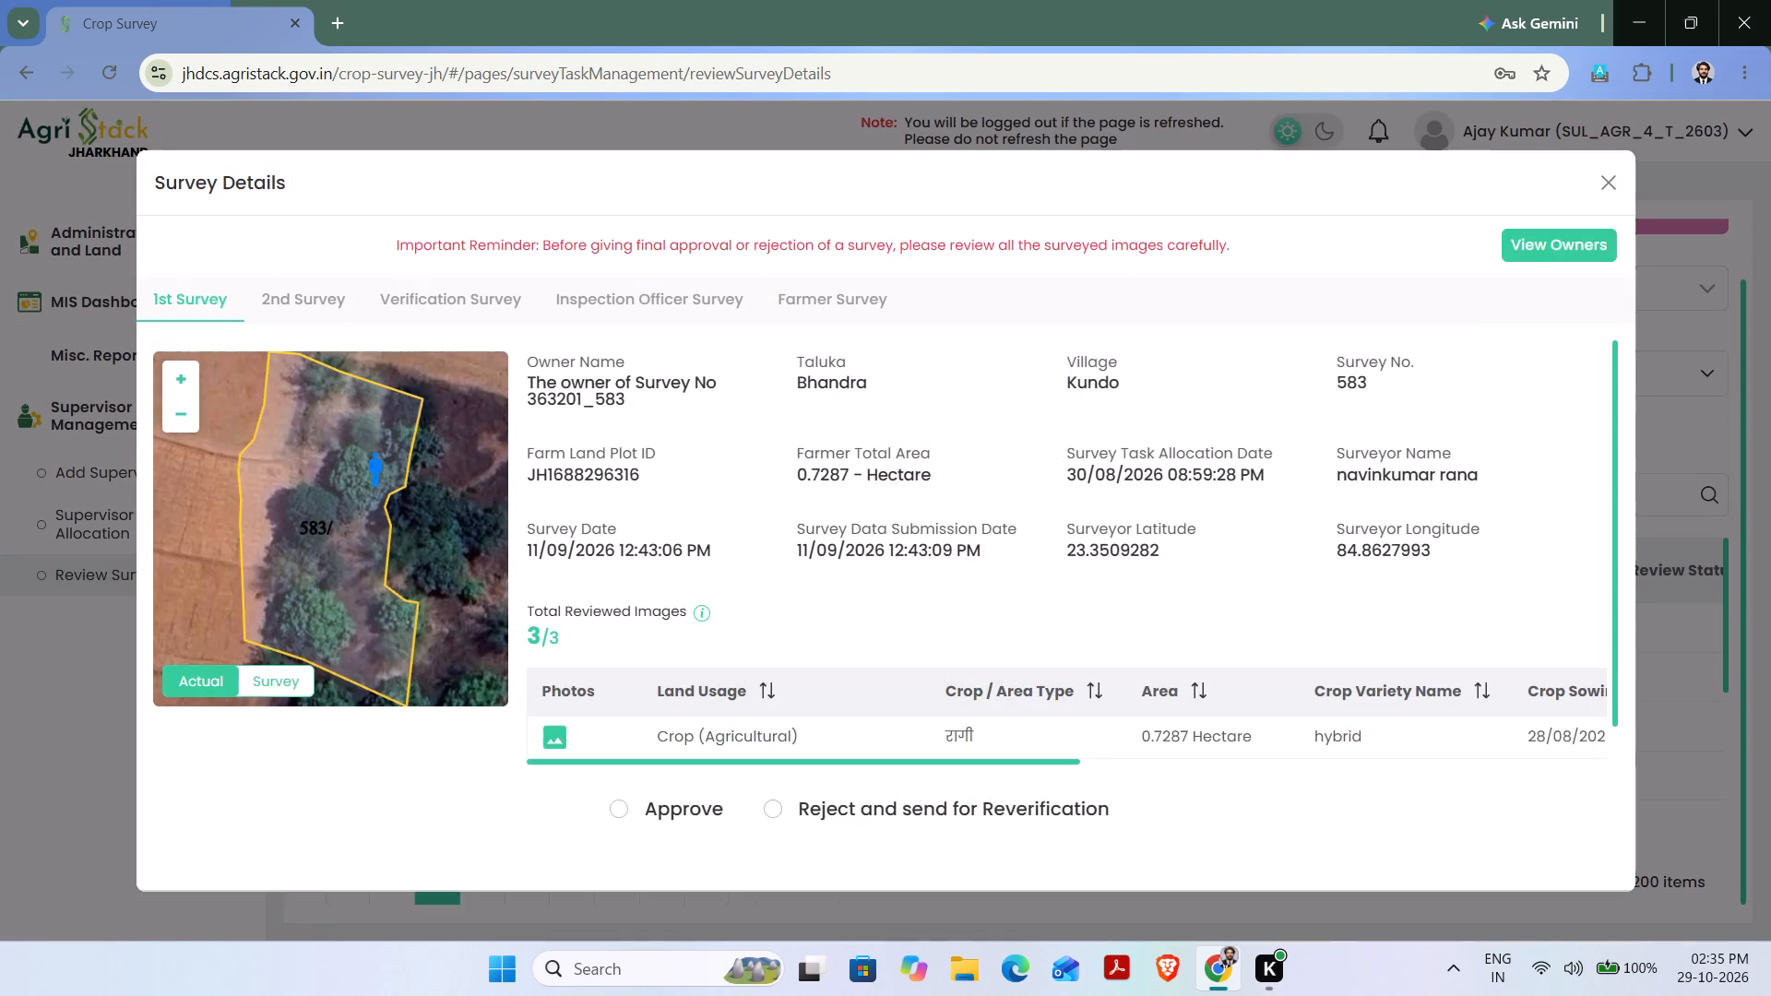
Approve the 1st survey of survey number 583, save the review and close its details.
scroll(983, 681, down, 2)
click(687, 660)
click(817, 750)
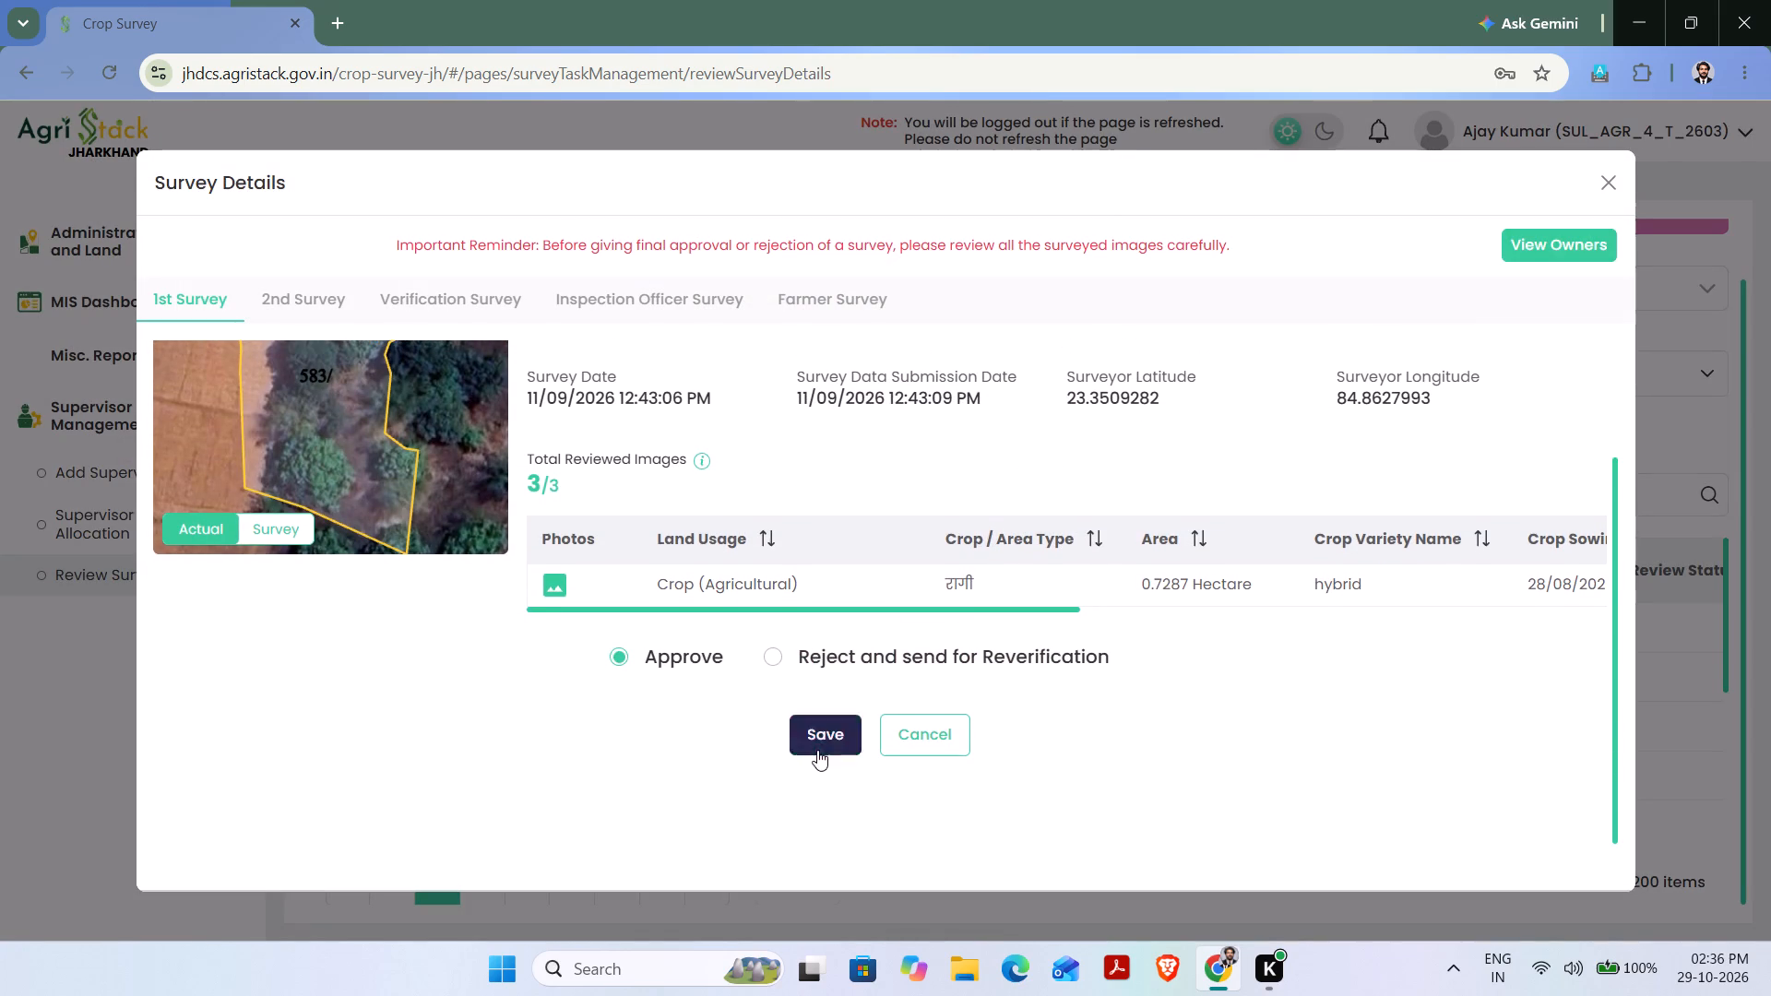
click(921, 596)
click(910, 591)
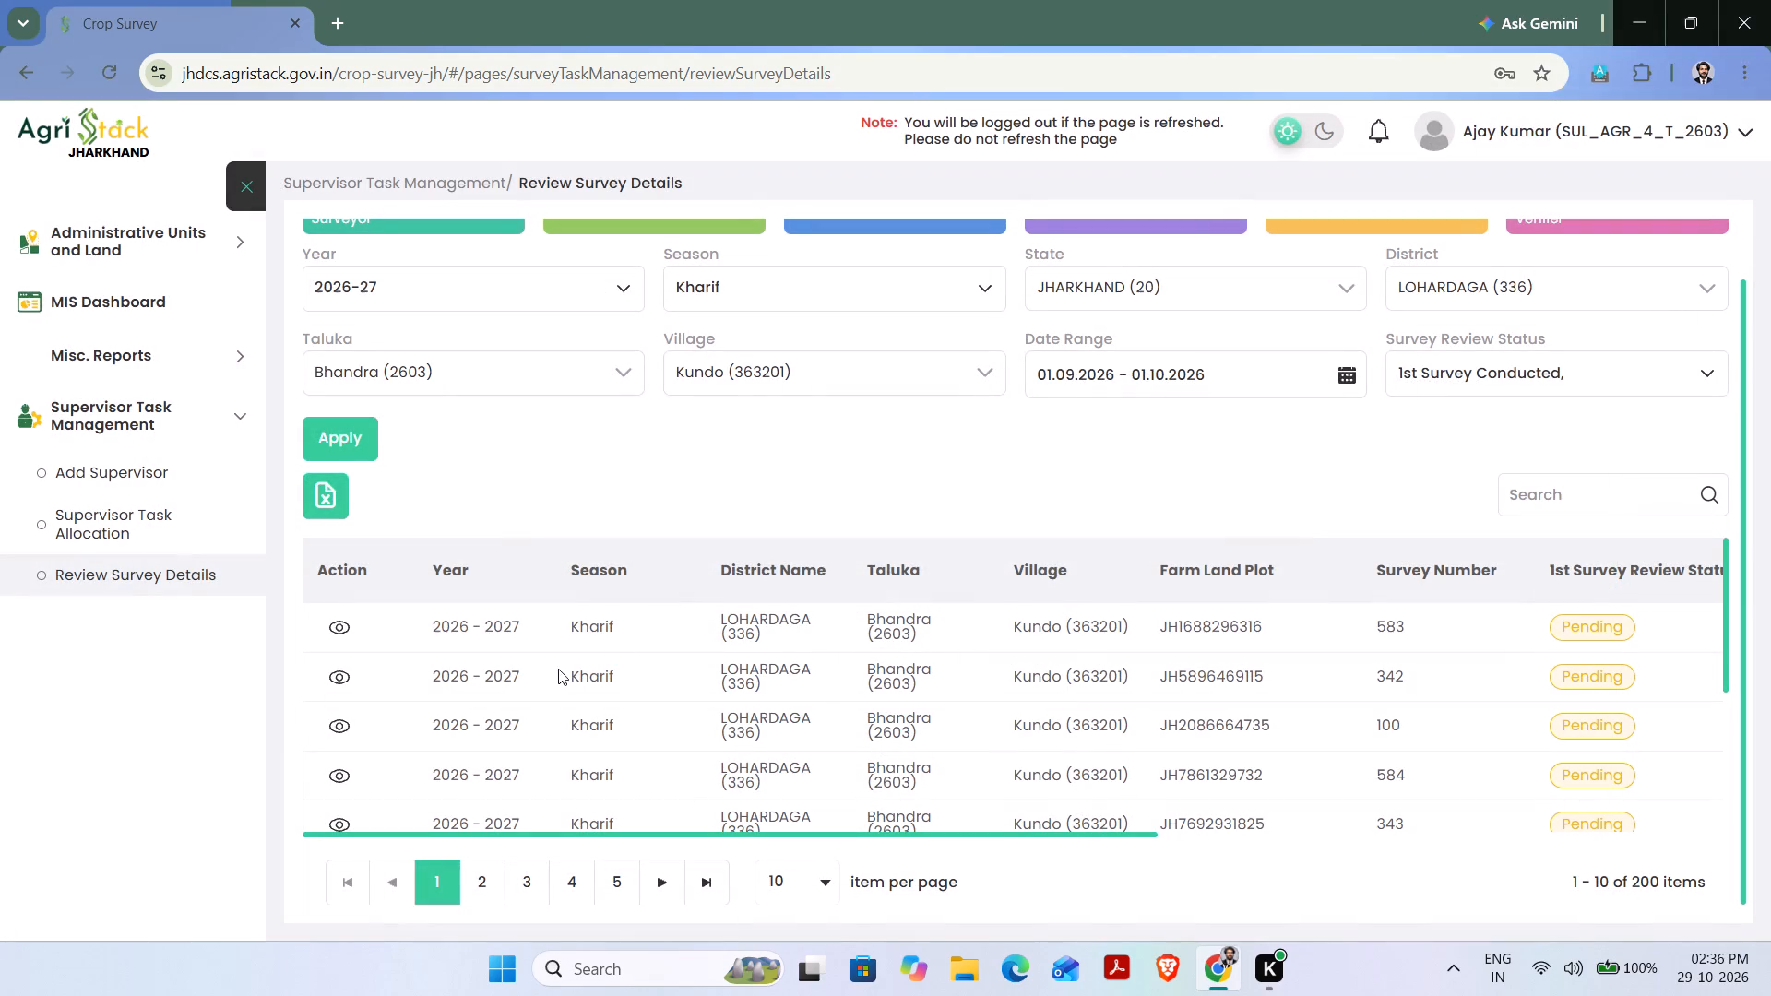
Open the details of survey number 342 and approve all three of its Fallow area photos.
click(334, 683)
click(561, 741)
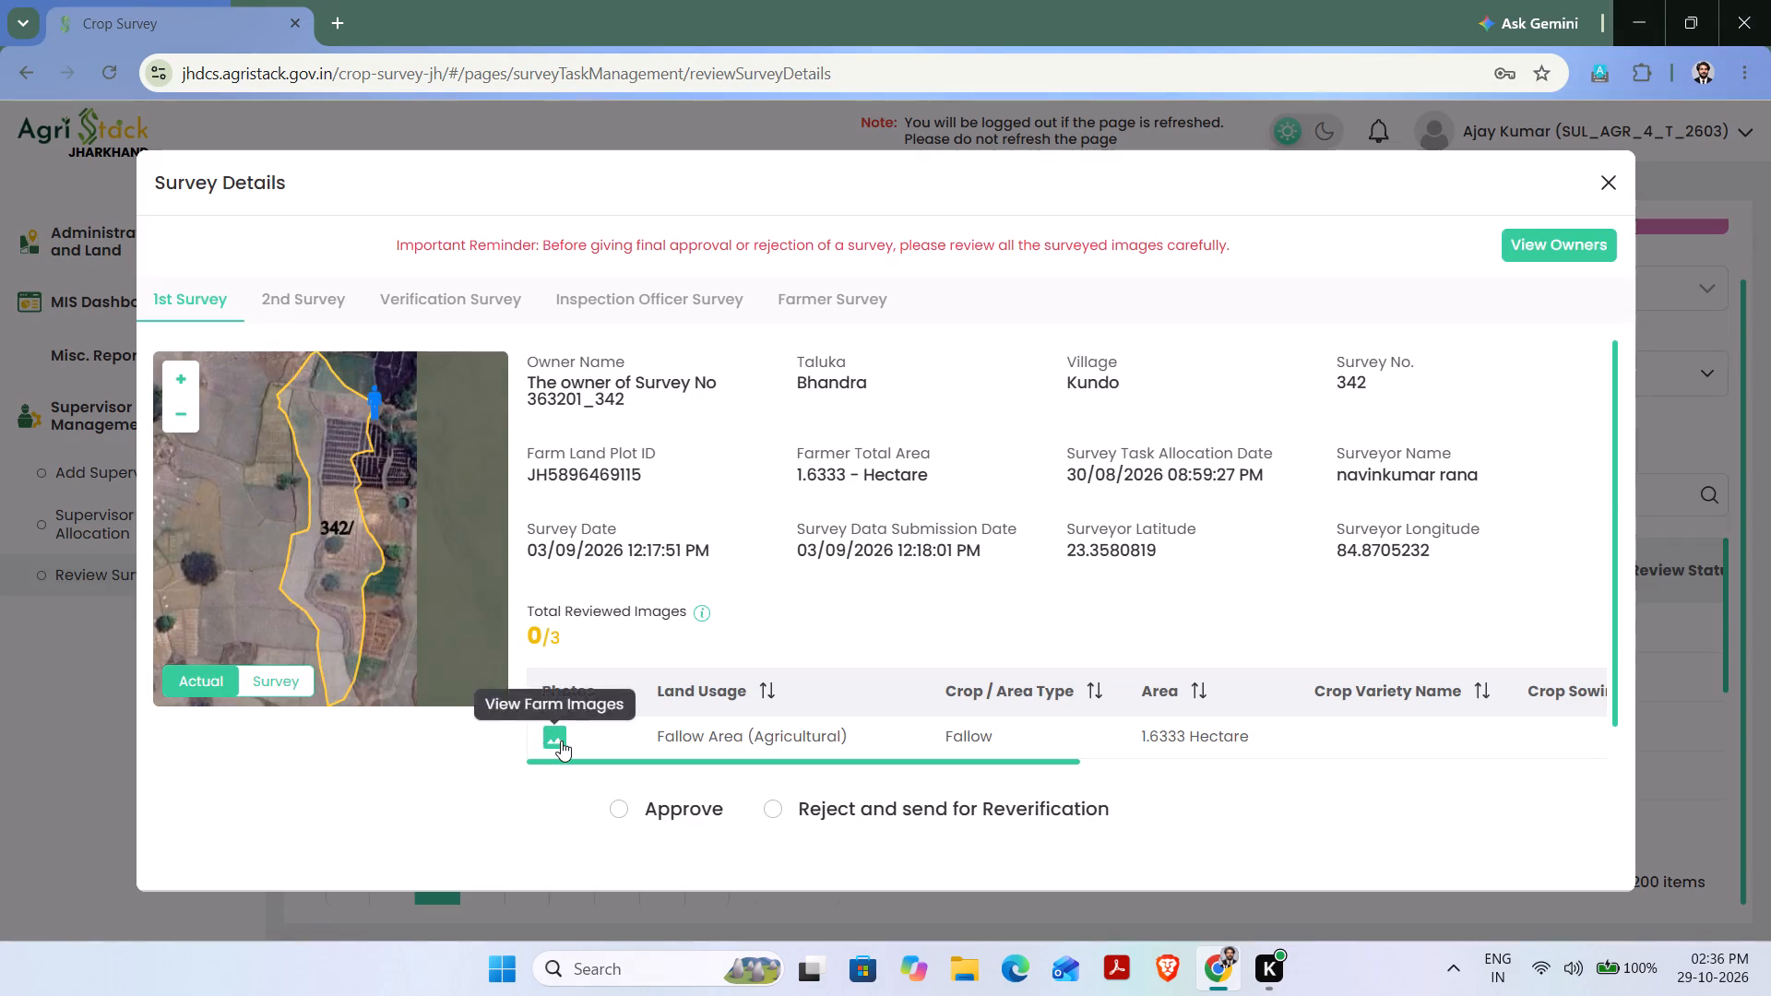
click(757, 817)
drag(933, 717, 774, 741)
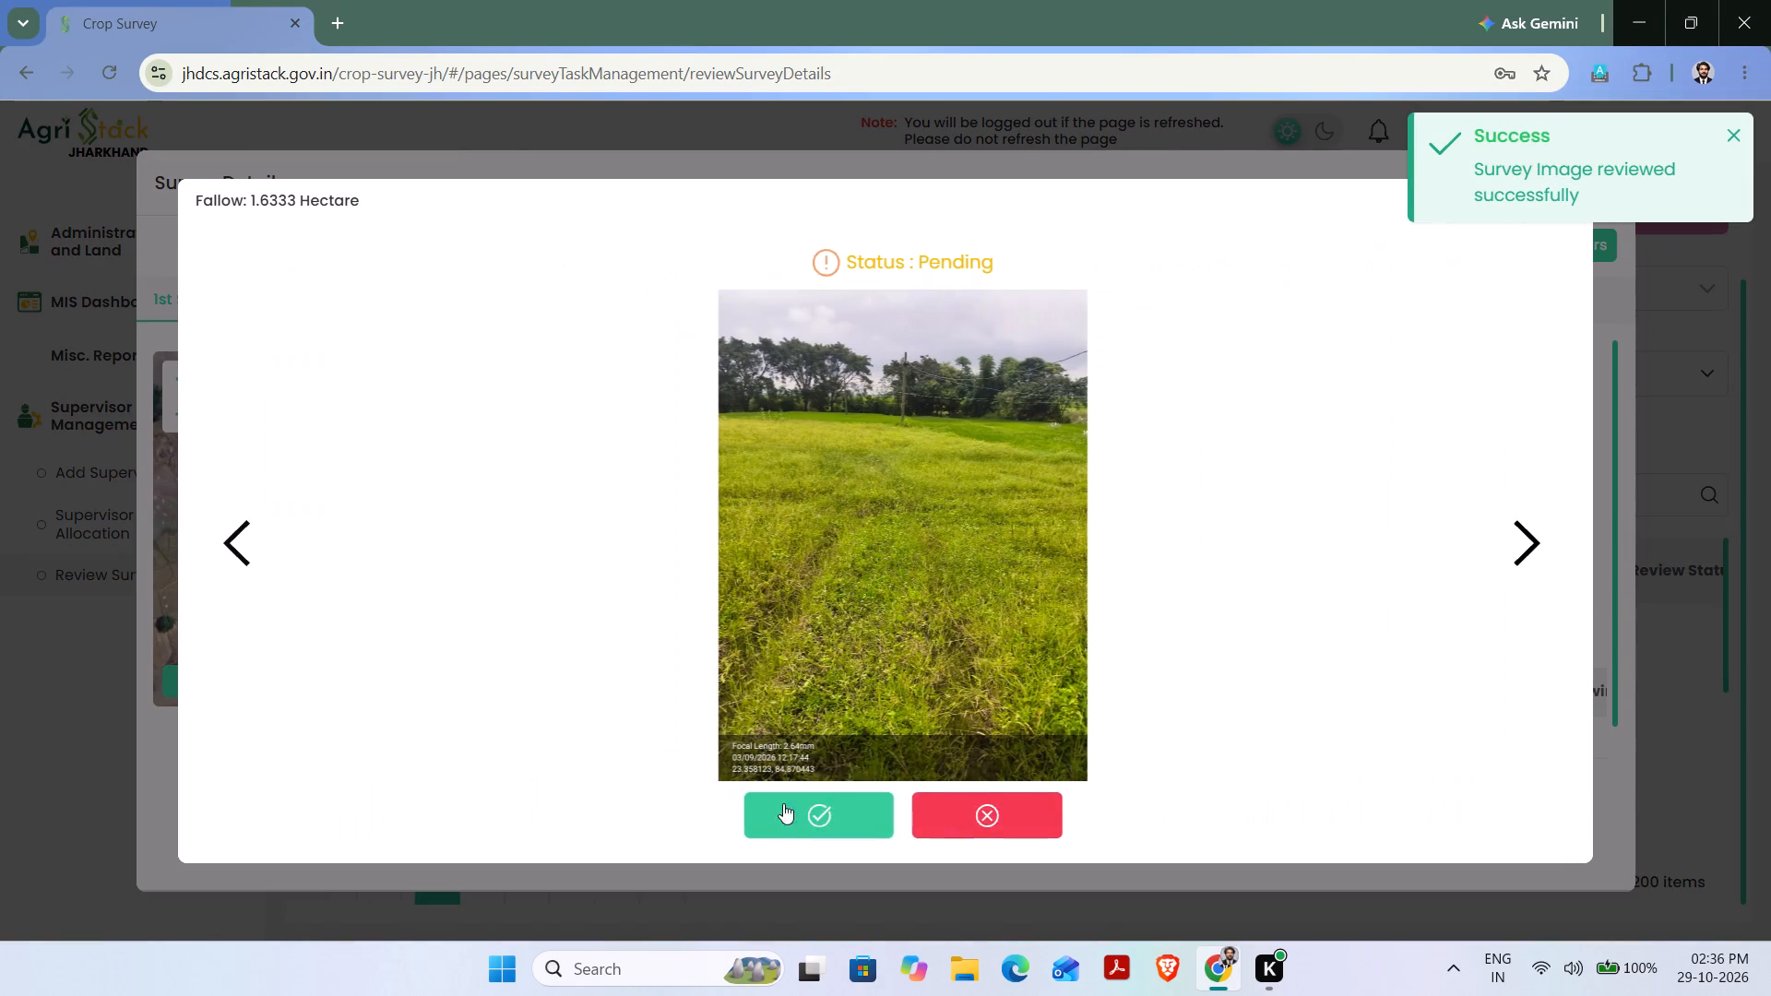
click(789, 830)
drag(932, 694, 773, 724)
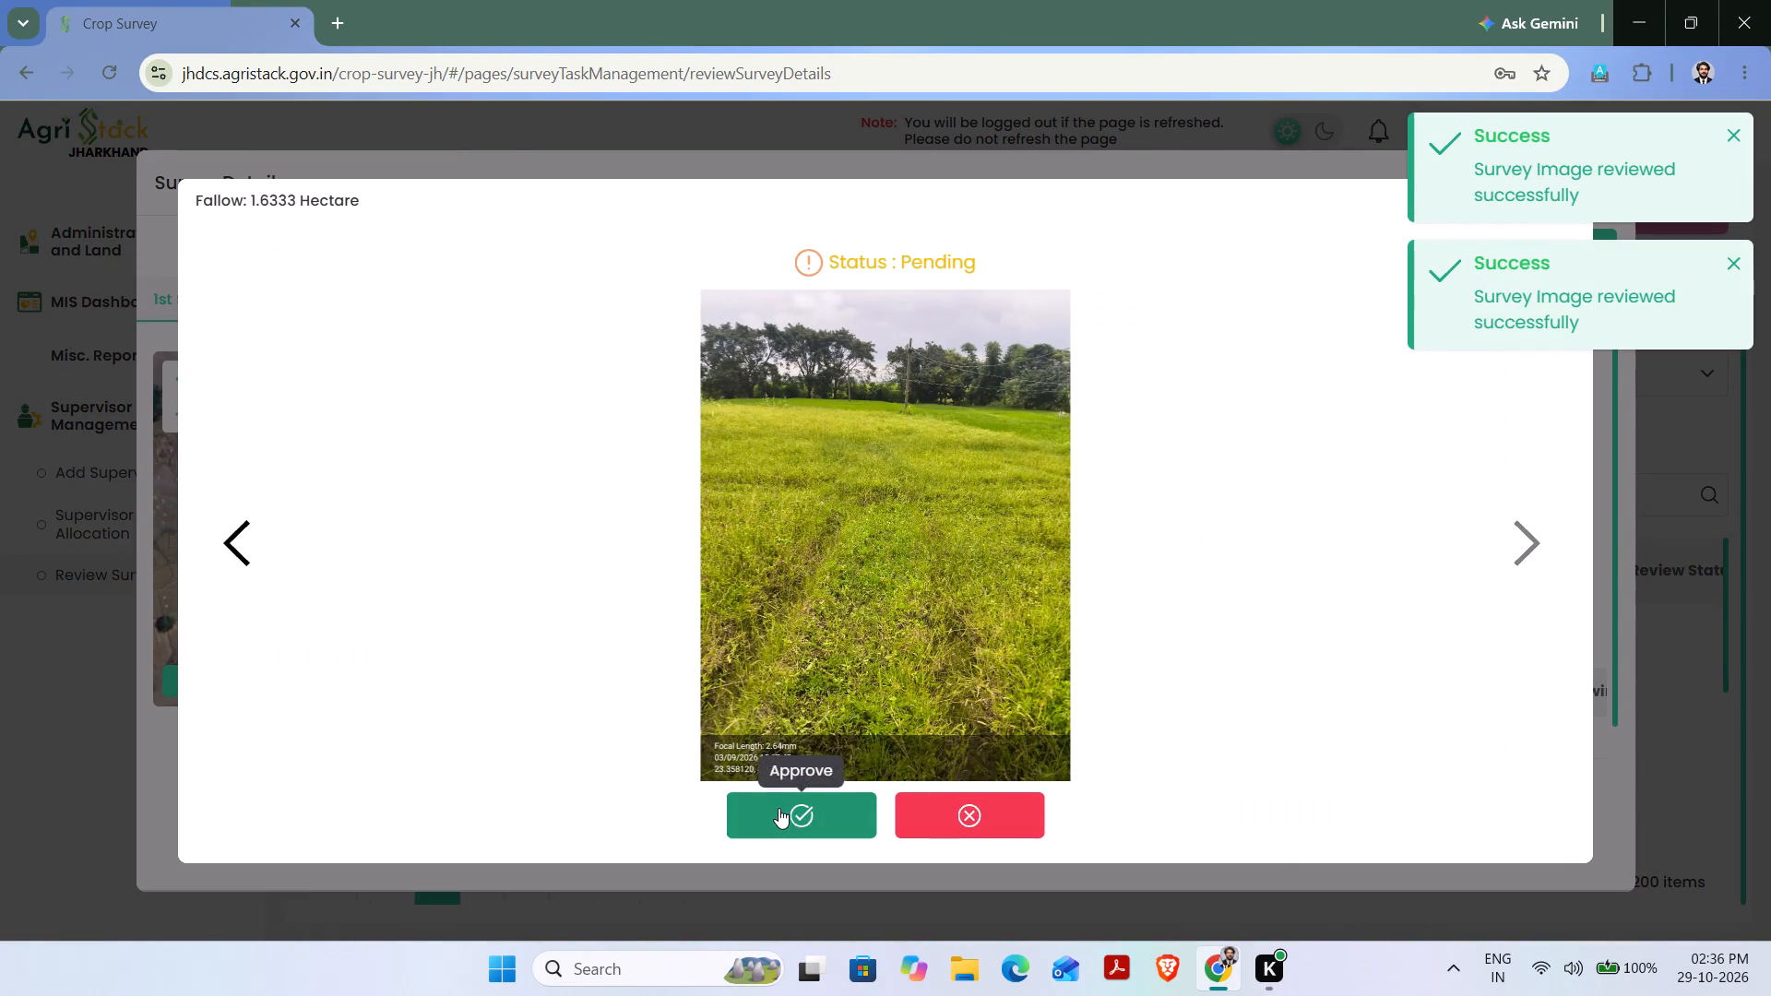
click(779, 808)
drag(938, 652, 873, 665)
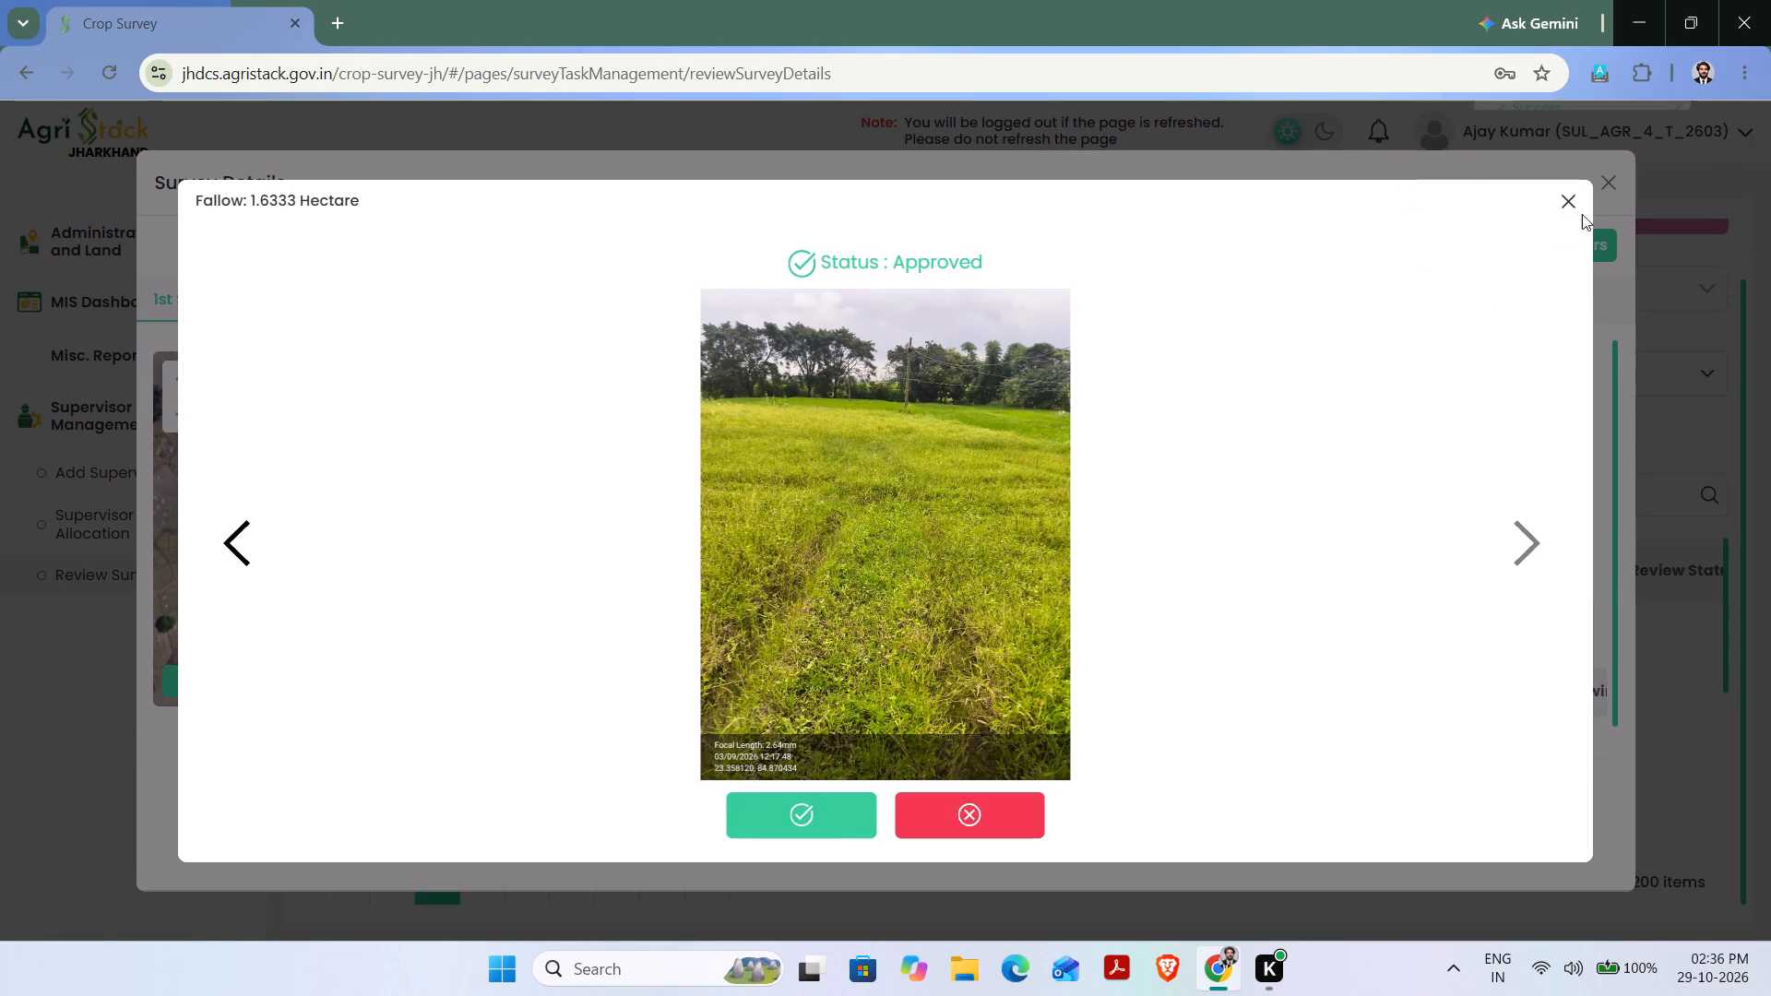
Approve the 1st survey of survey number 342, save the review and close its details.
click(1568, 199)
scroll(969, 638, down, 2)
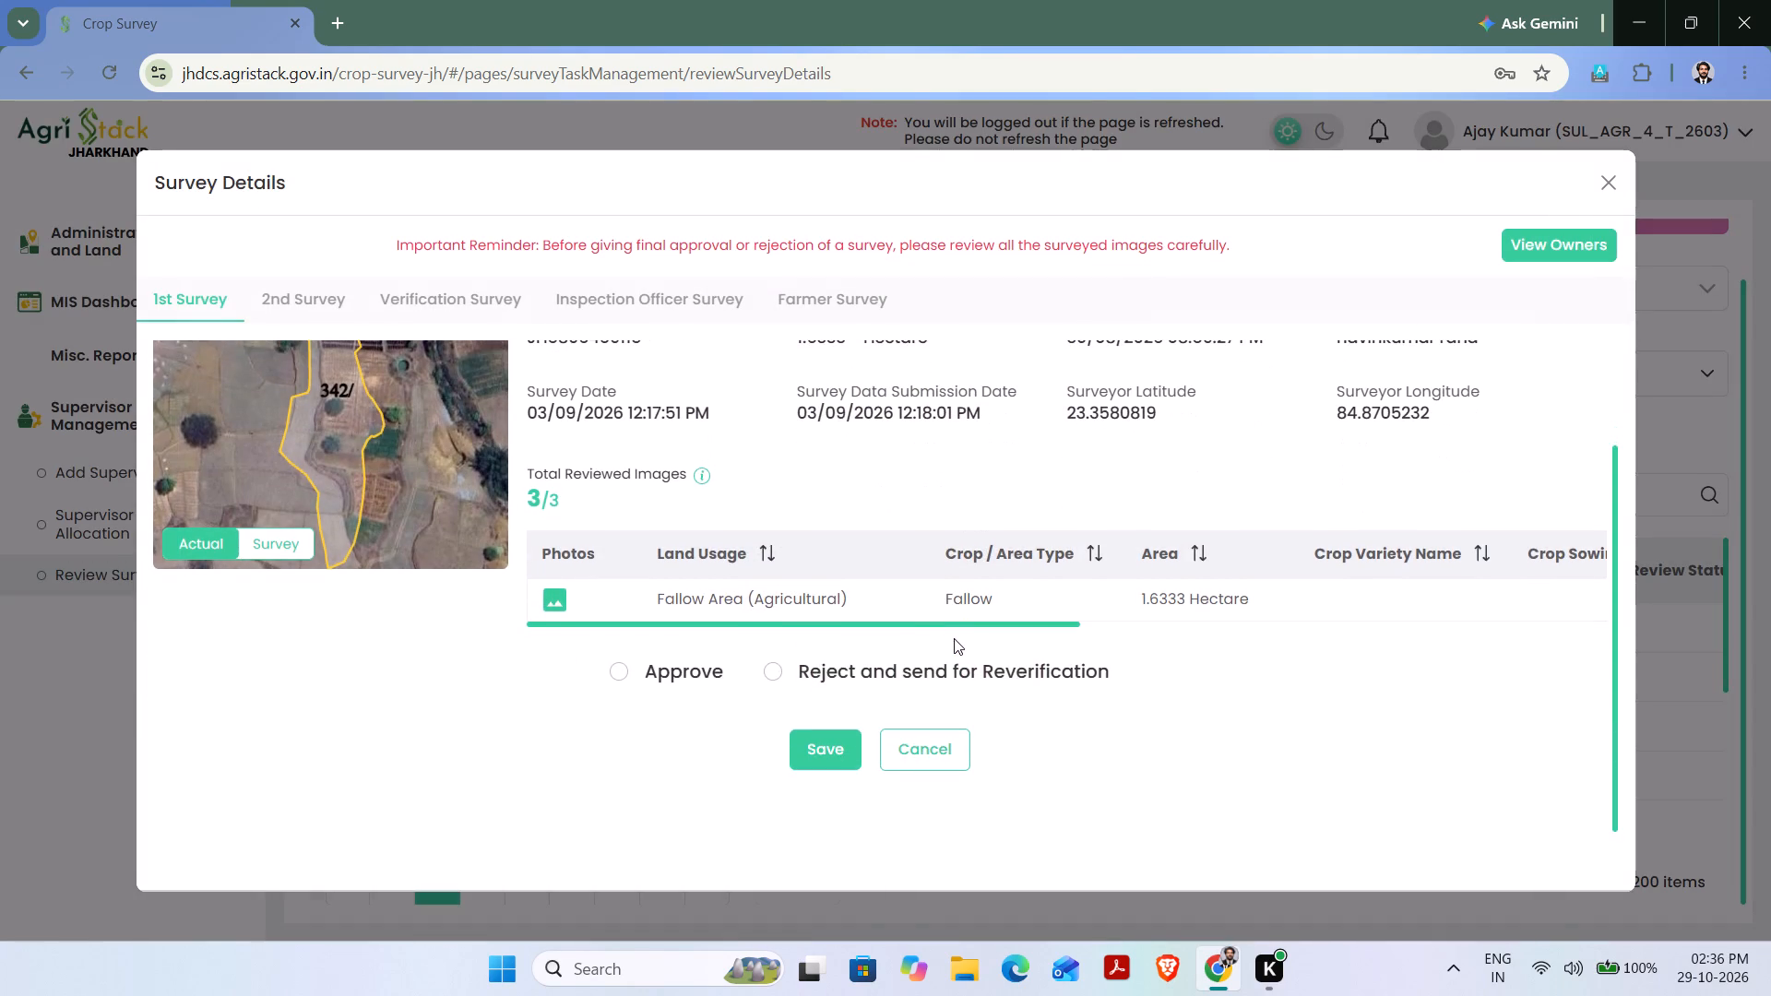
click(697, 662)
click(820, 736)
click(936, 561)
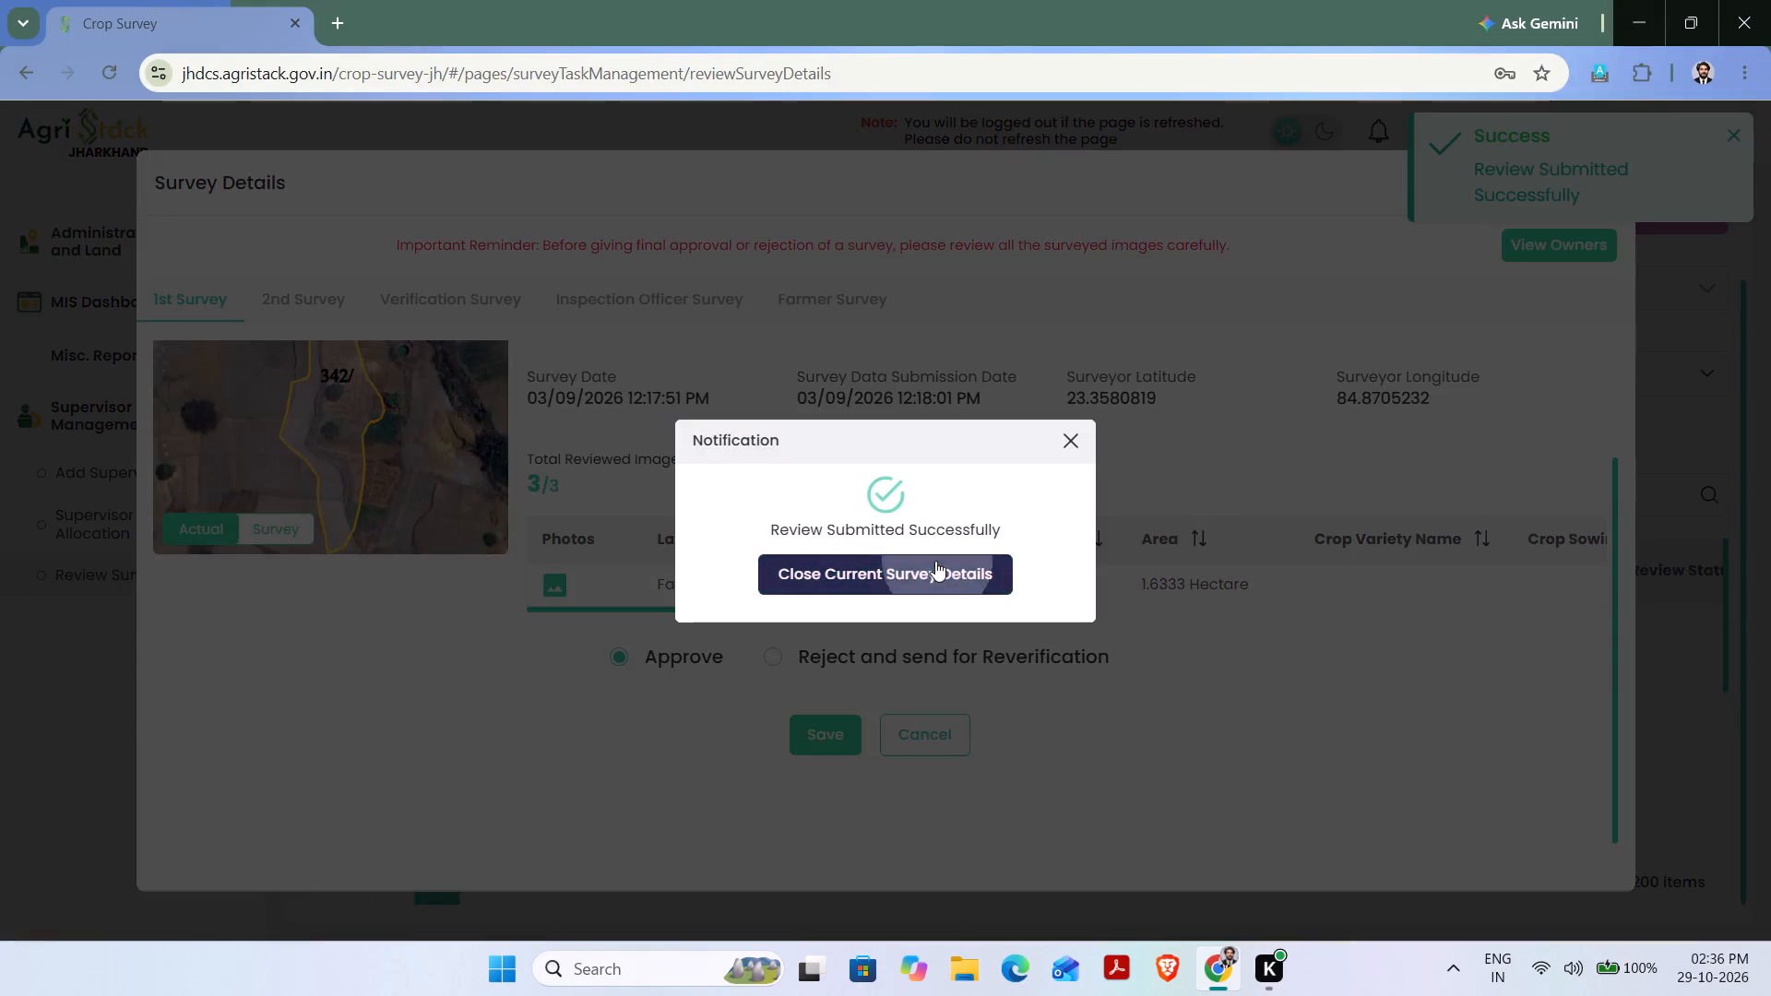
Open the details of survey number 100 and approve all three of its Fallow area photos.
click(339, 726)
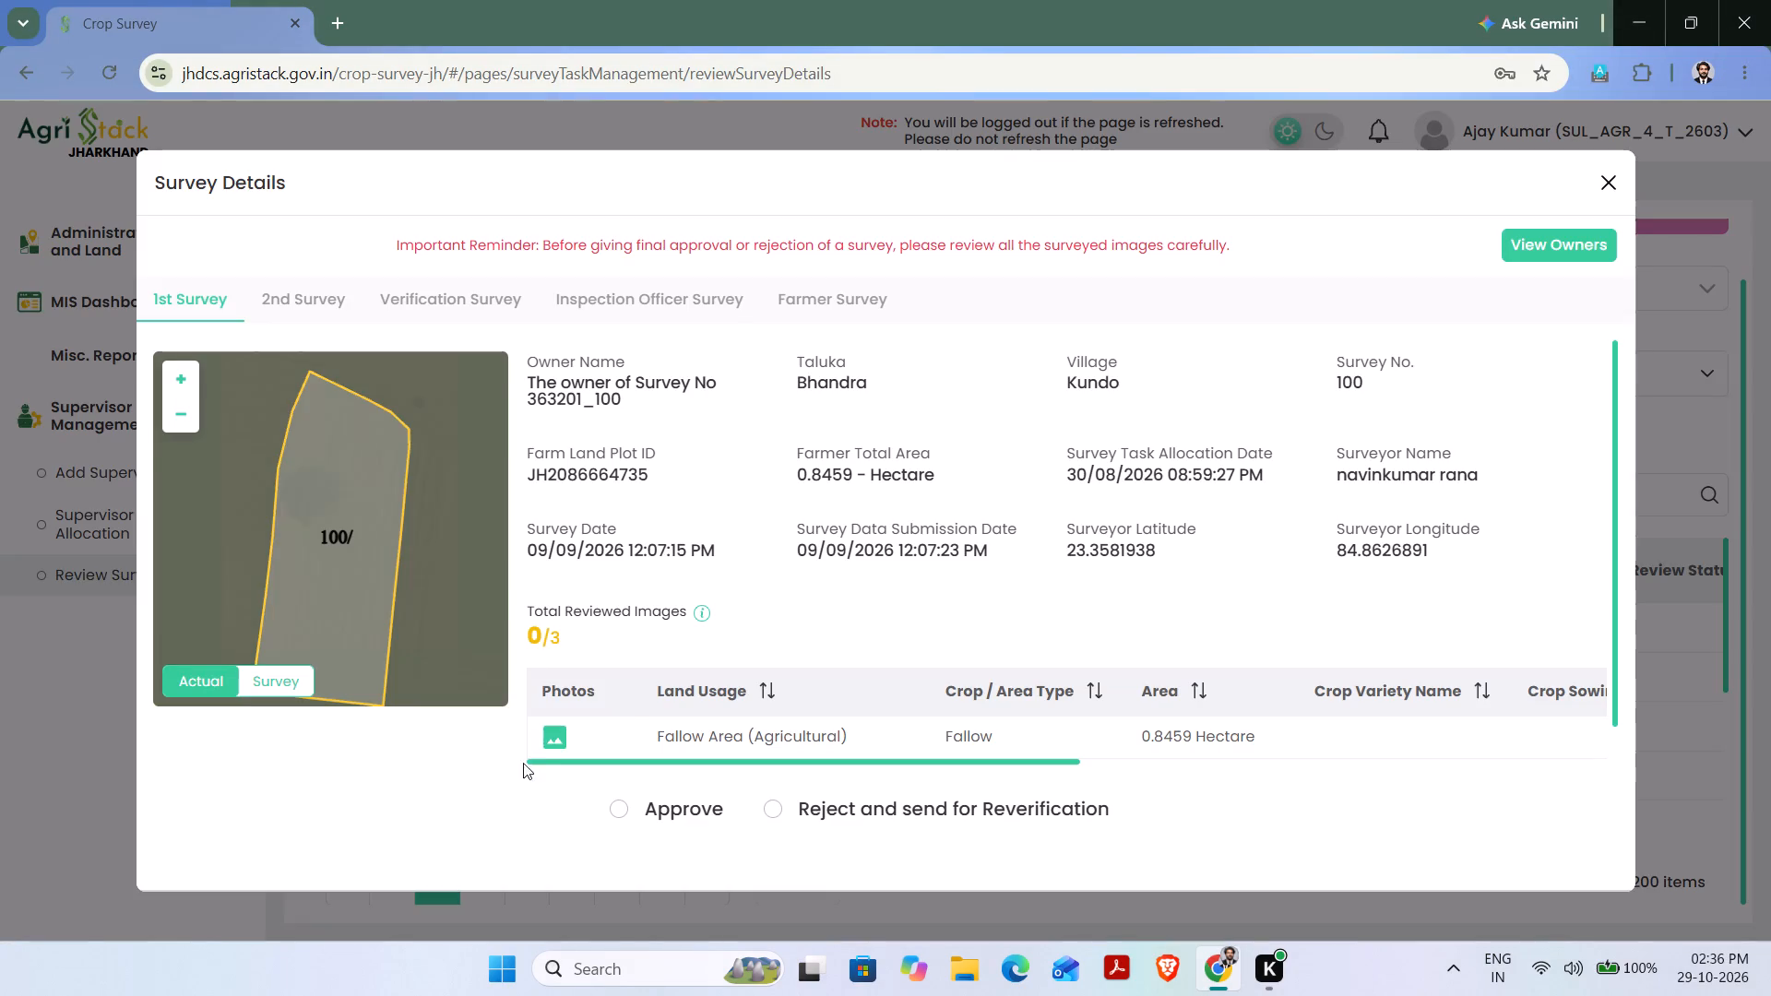
click(554, 732)
click(761, 812)
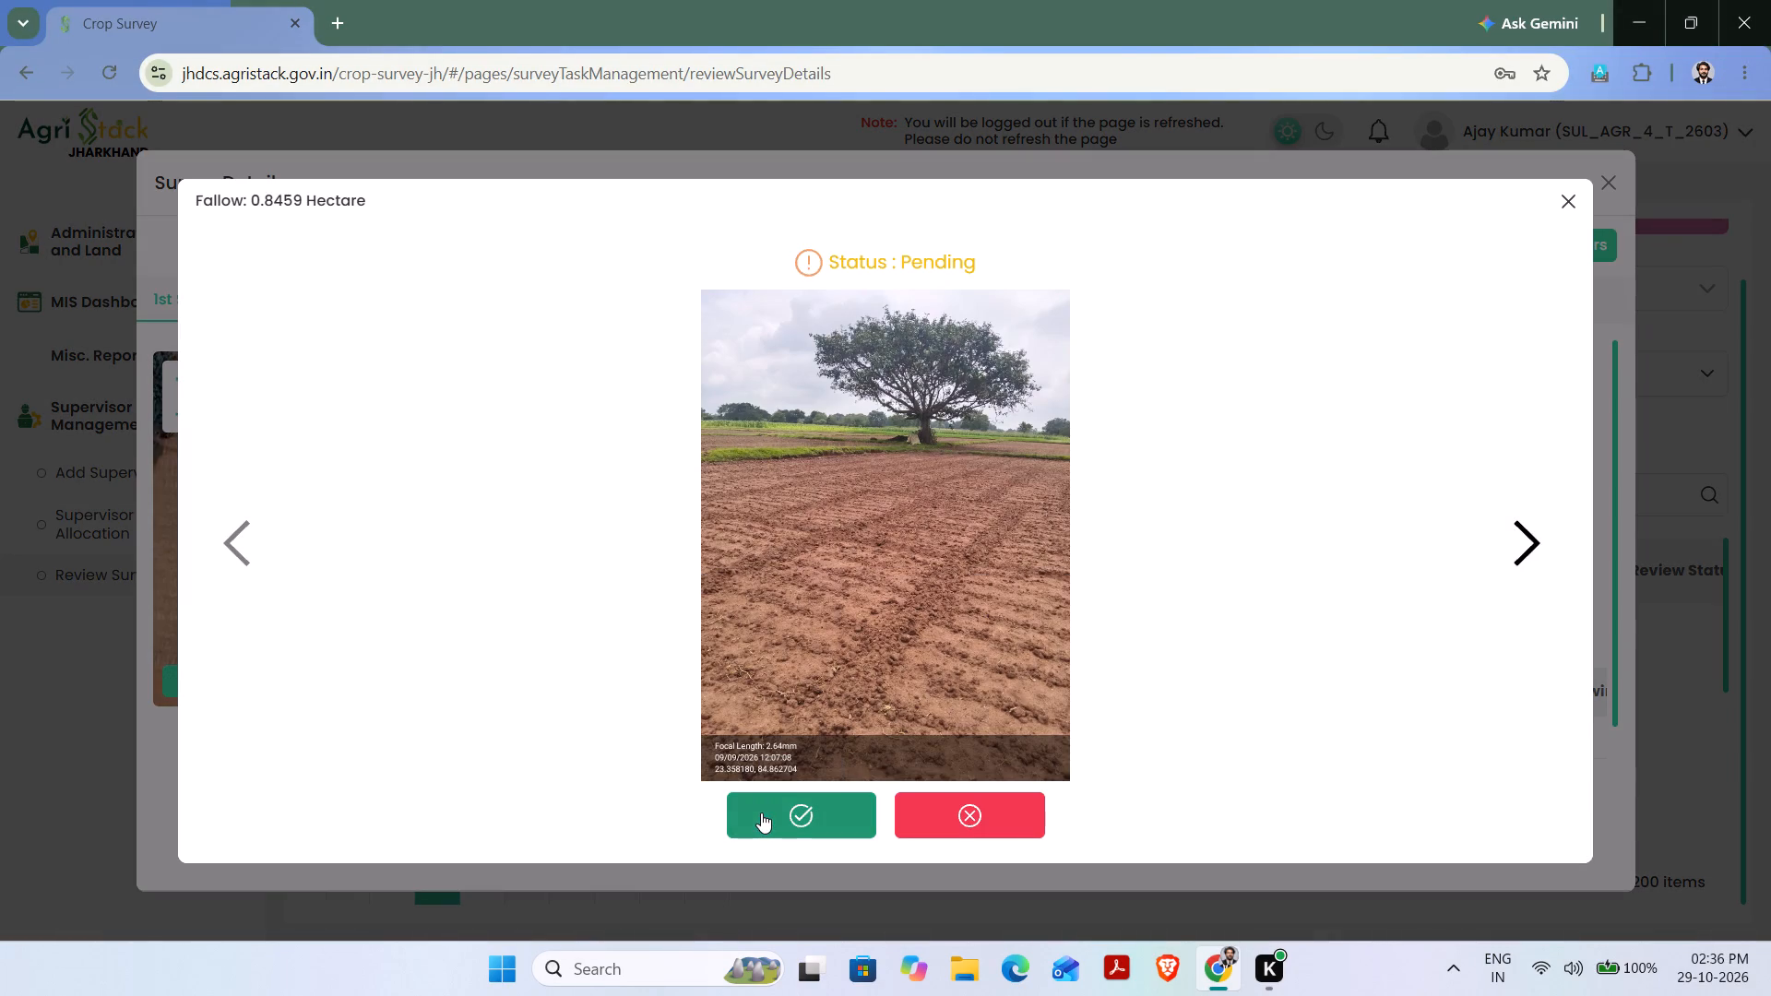
drag(918, 717, 779, 741)
click(816, 812)
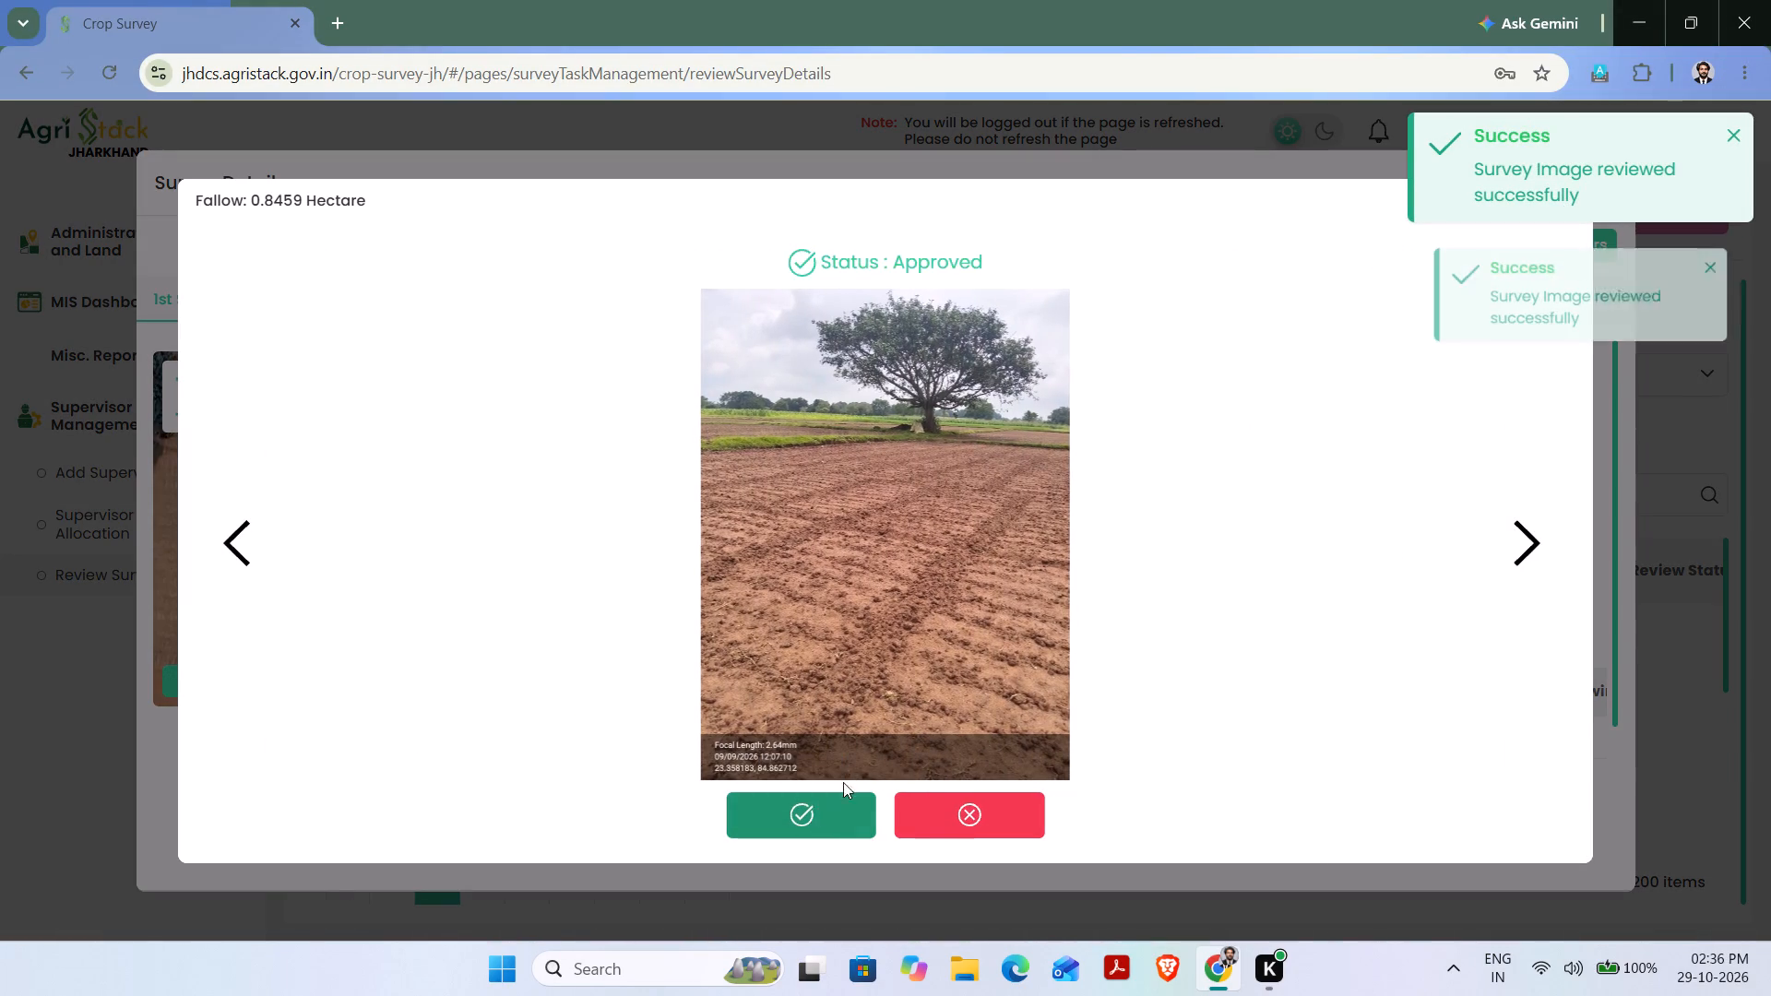
drag(956, 679, 790, 704)
click(802, 812)
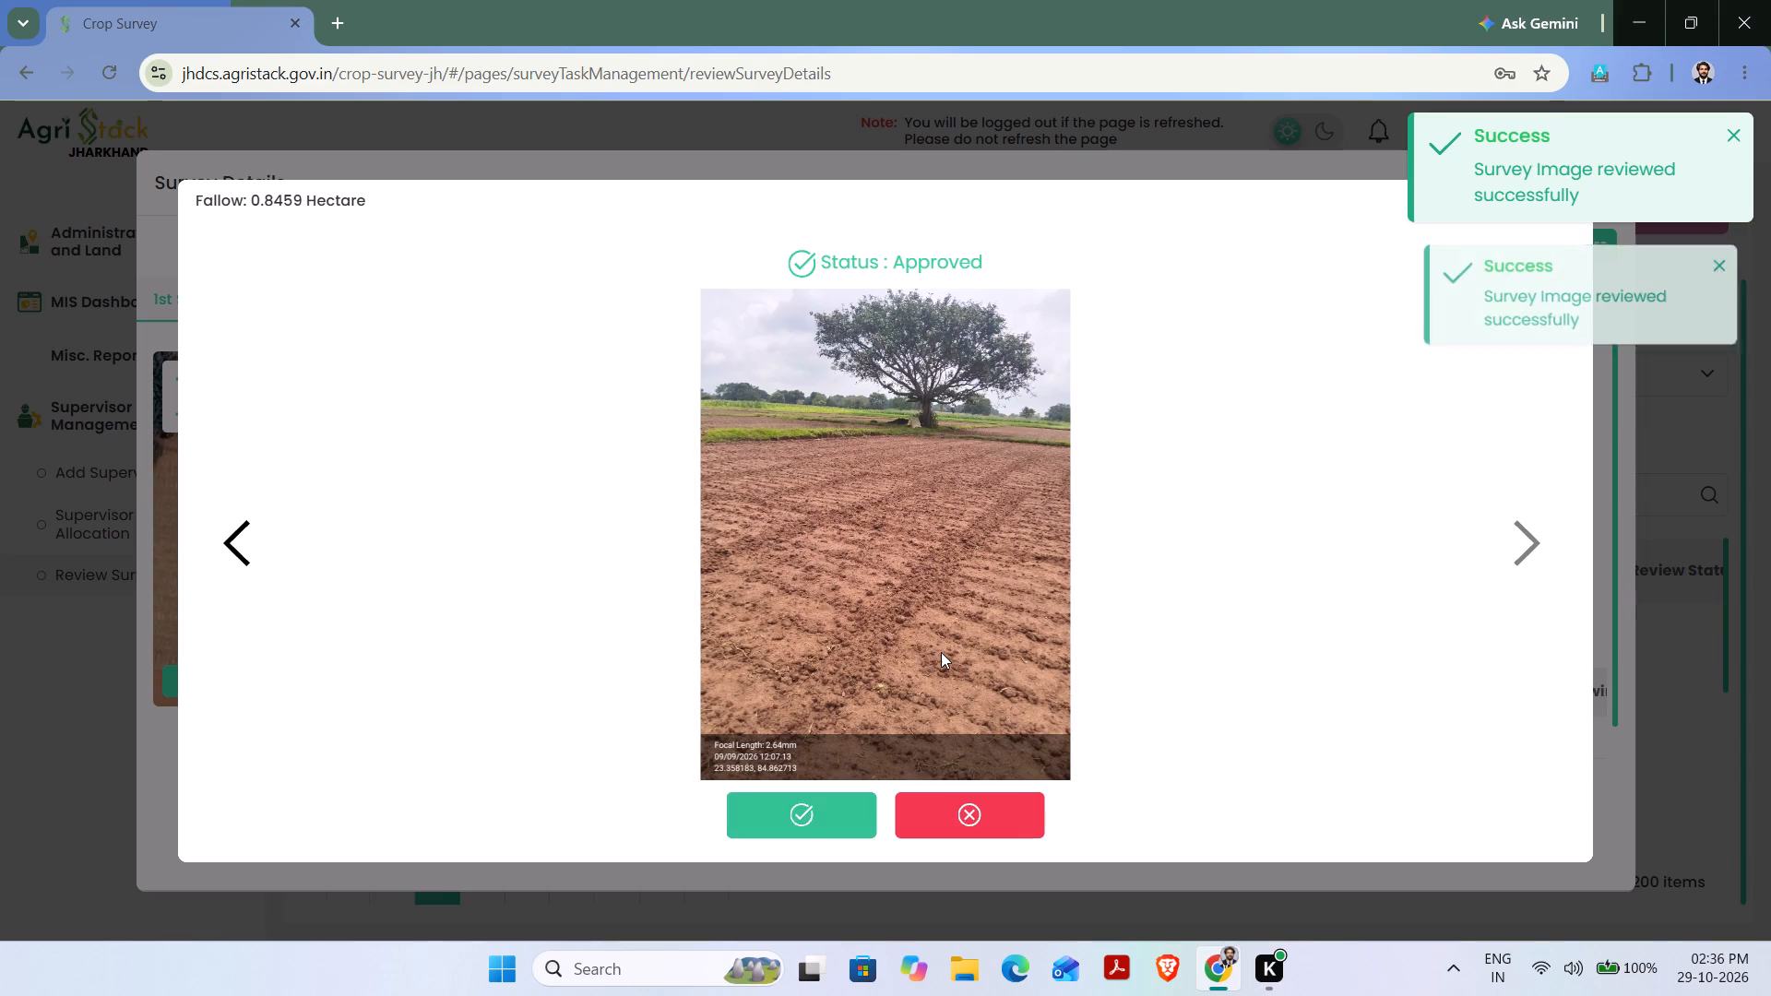
drag(932, 652, 857, 653)
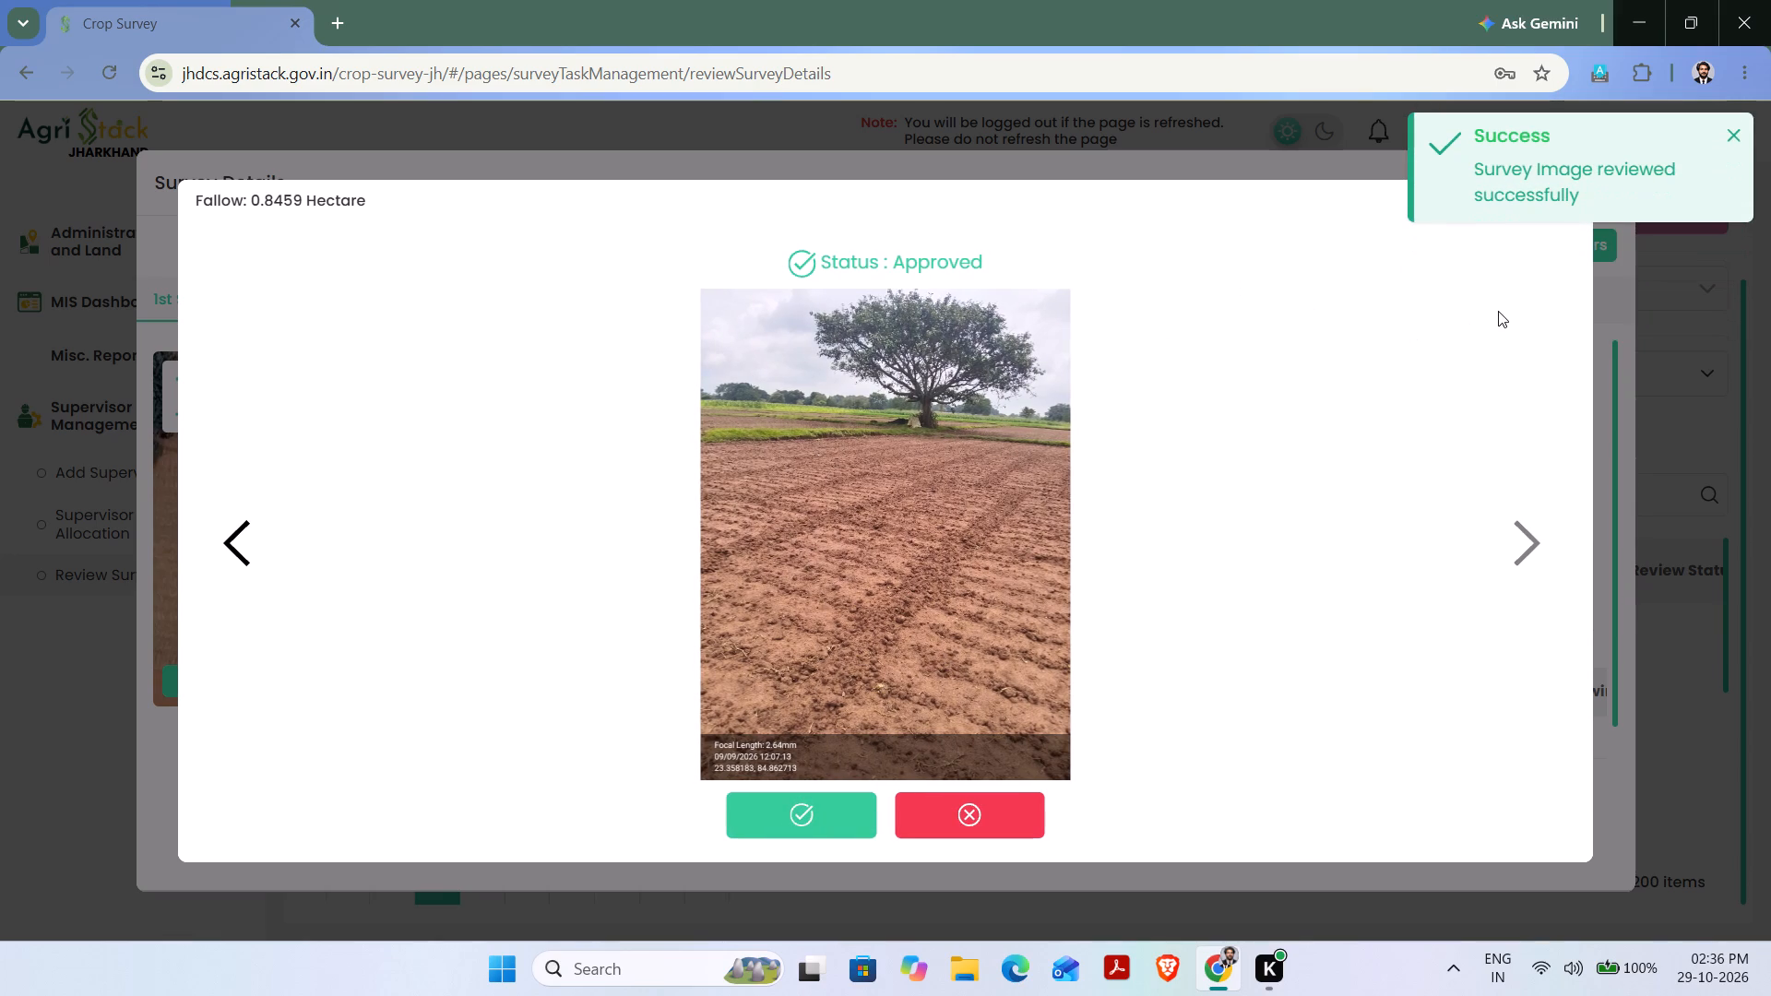
click(1561, 210)
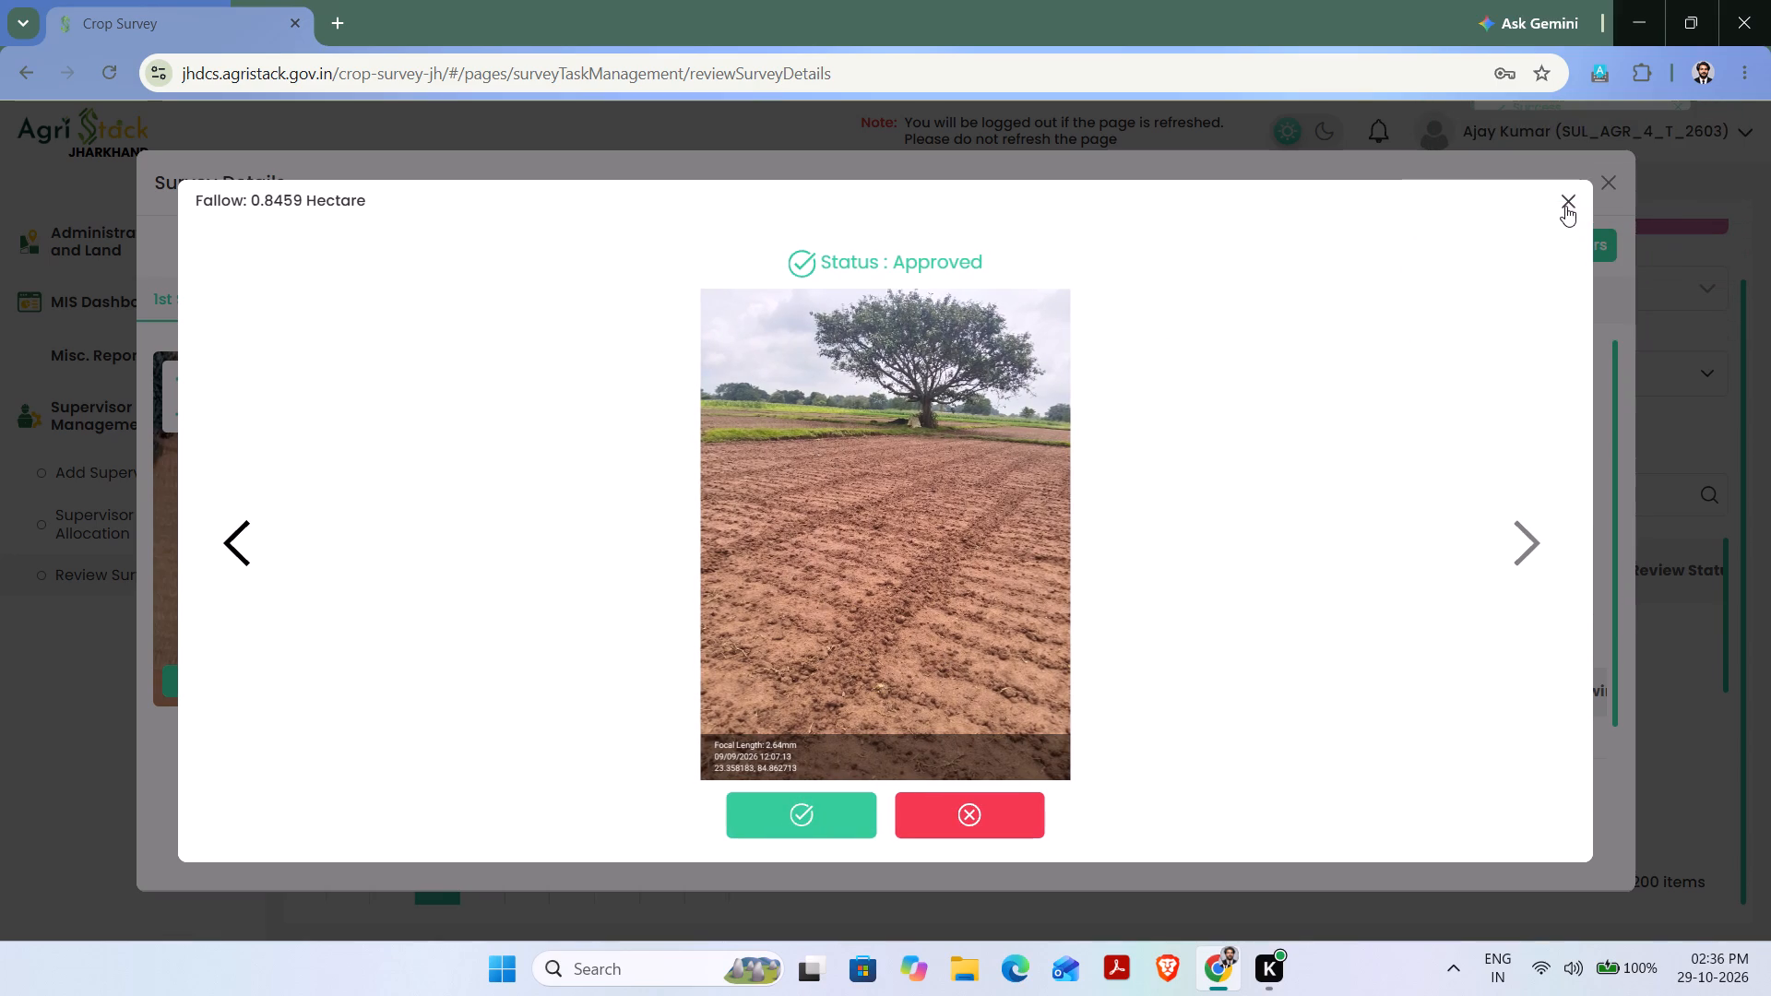
click(1567, 204)
Approve the 1st survey of survey number 100, save the review and close its details.
scroll(1082, 544, down, 3)
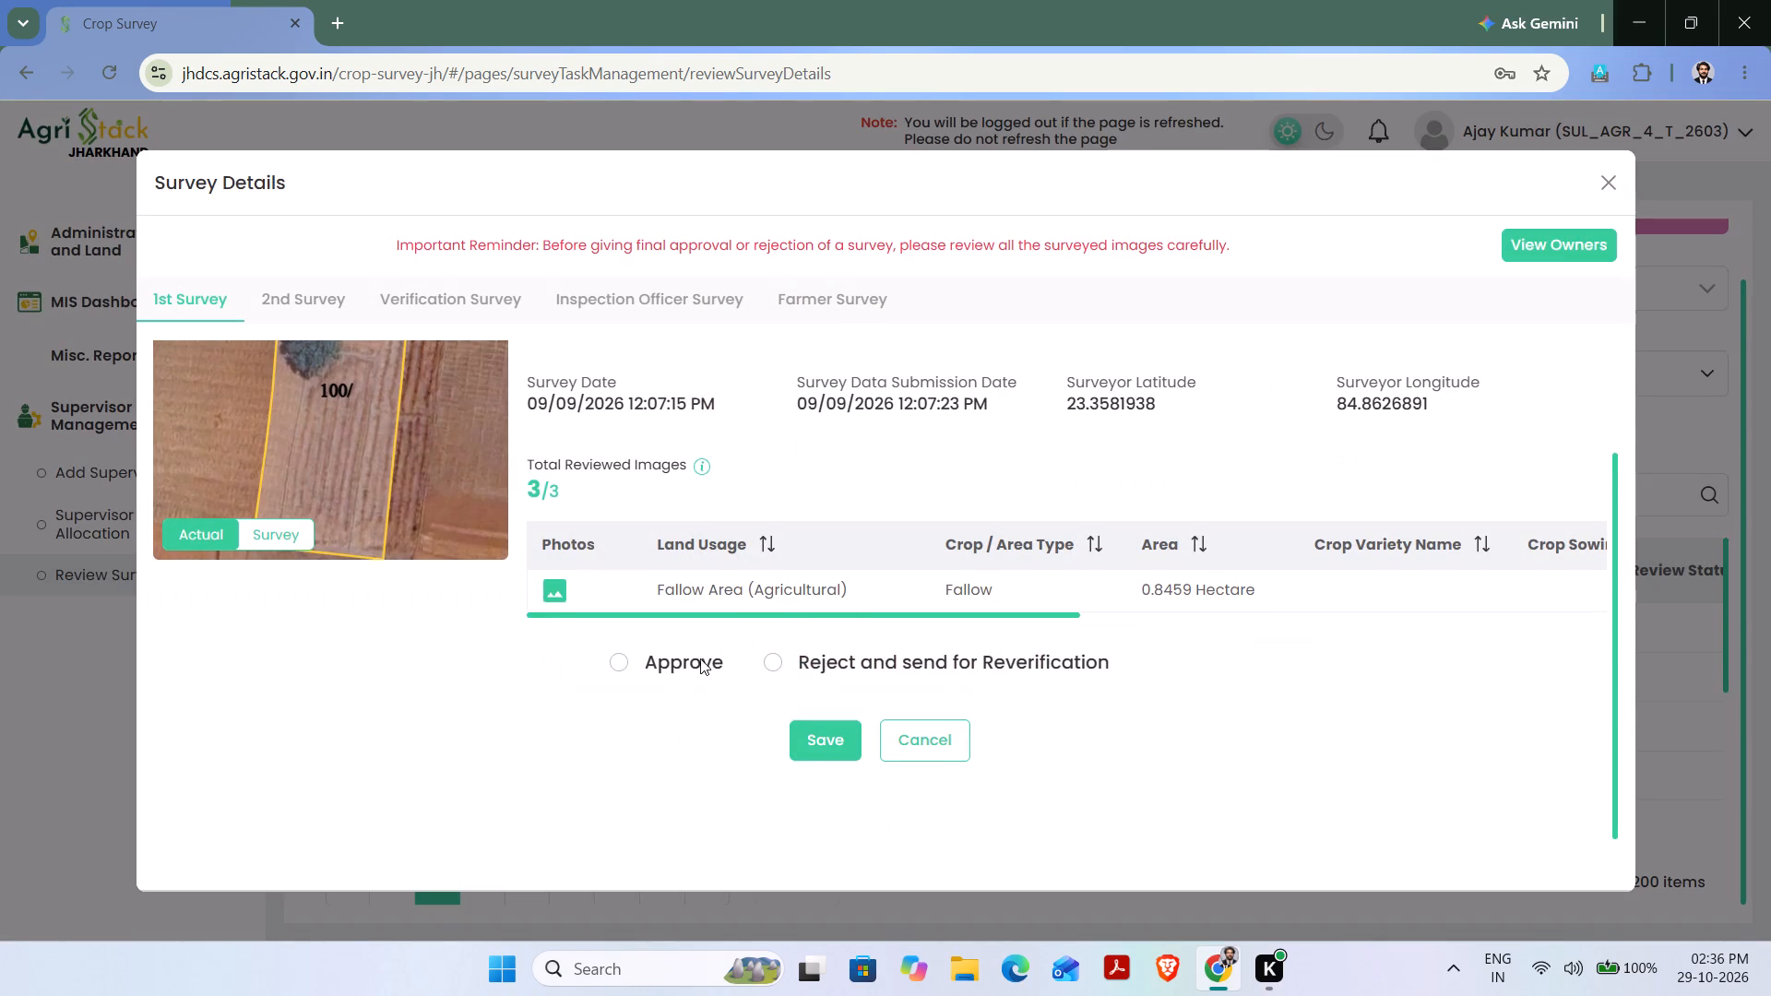
click(697, 658)
click(829, 747)
click(931, 567)
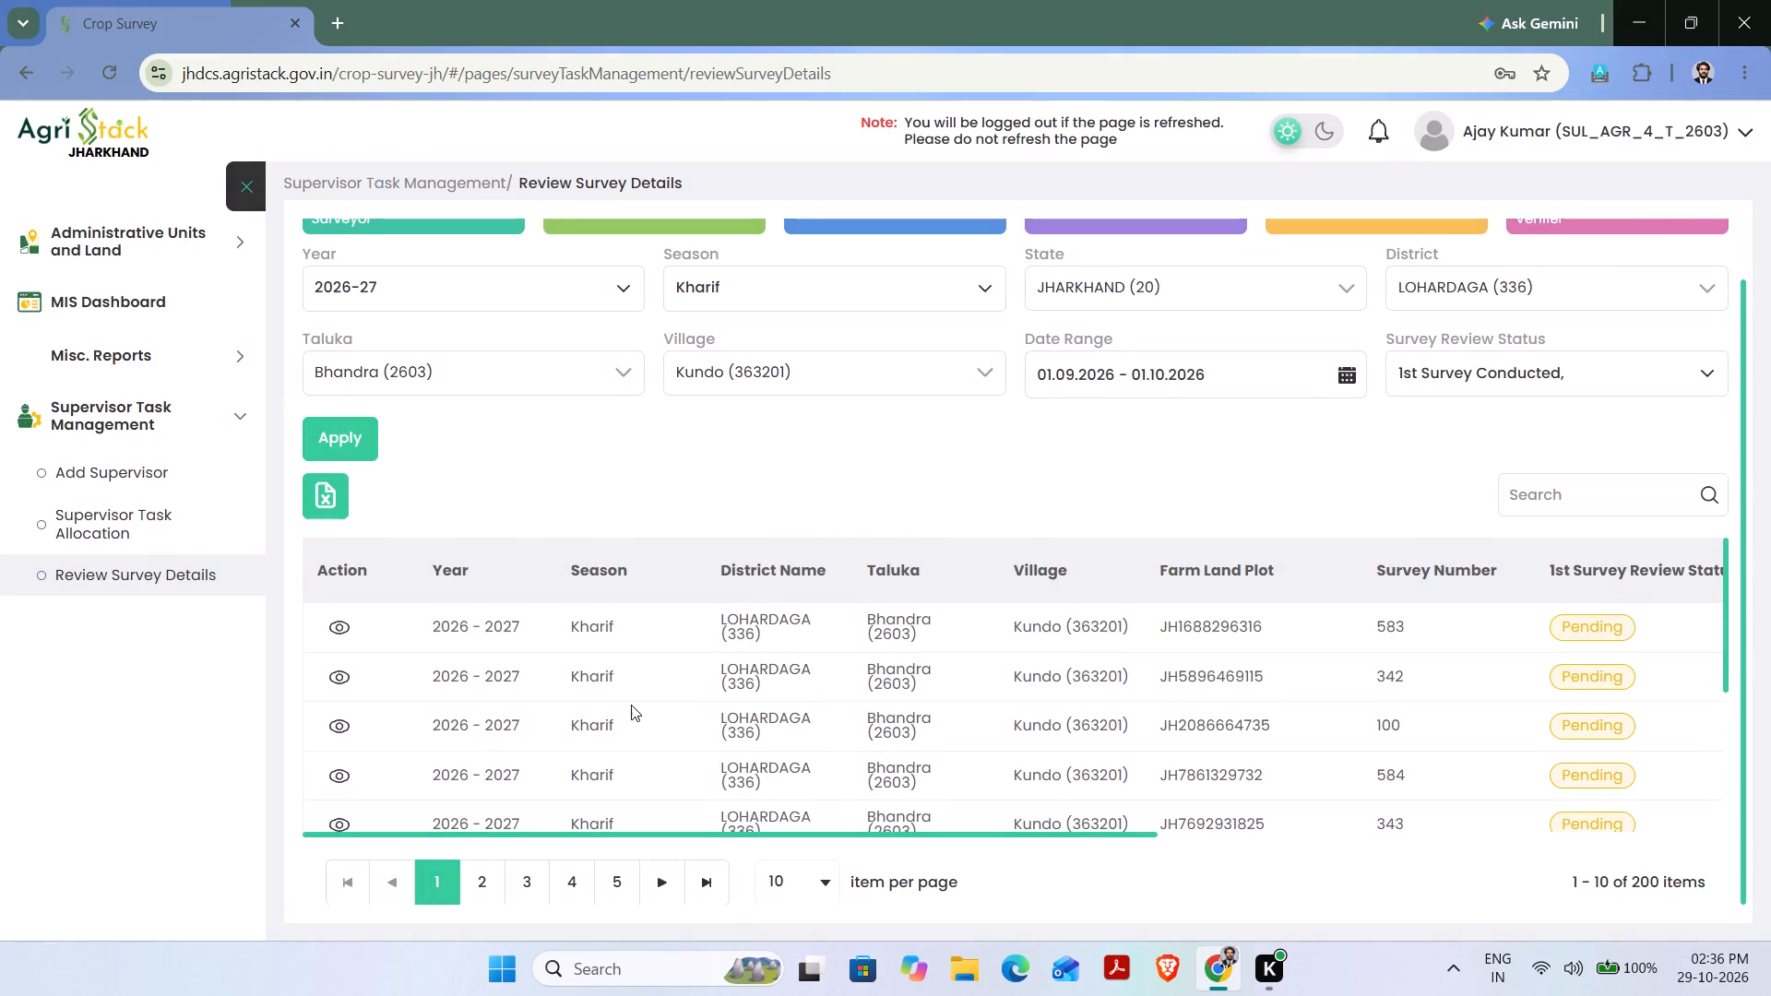
Open the details of survey number 584 and approve all three of its मक्का (maize) crop photos.
click(332, 771)
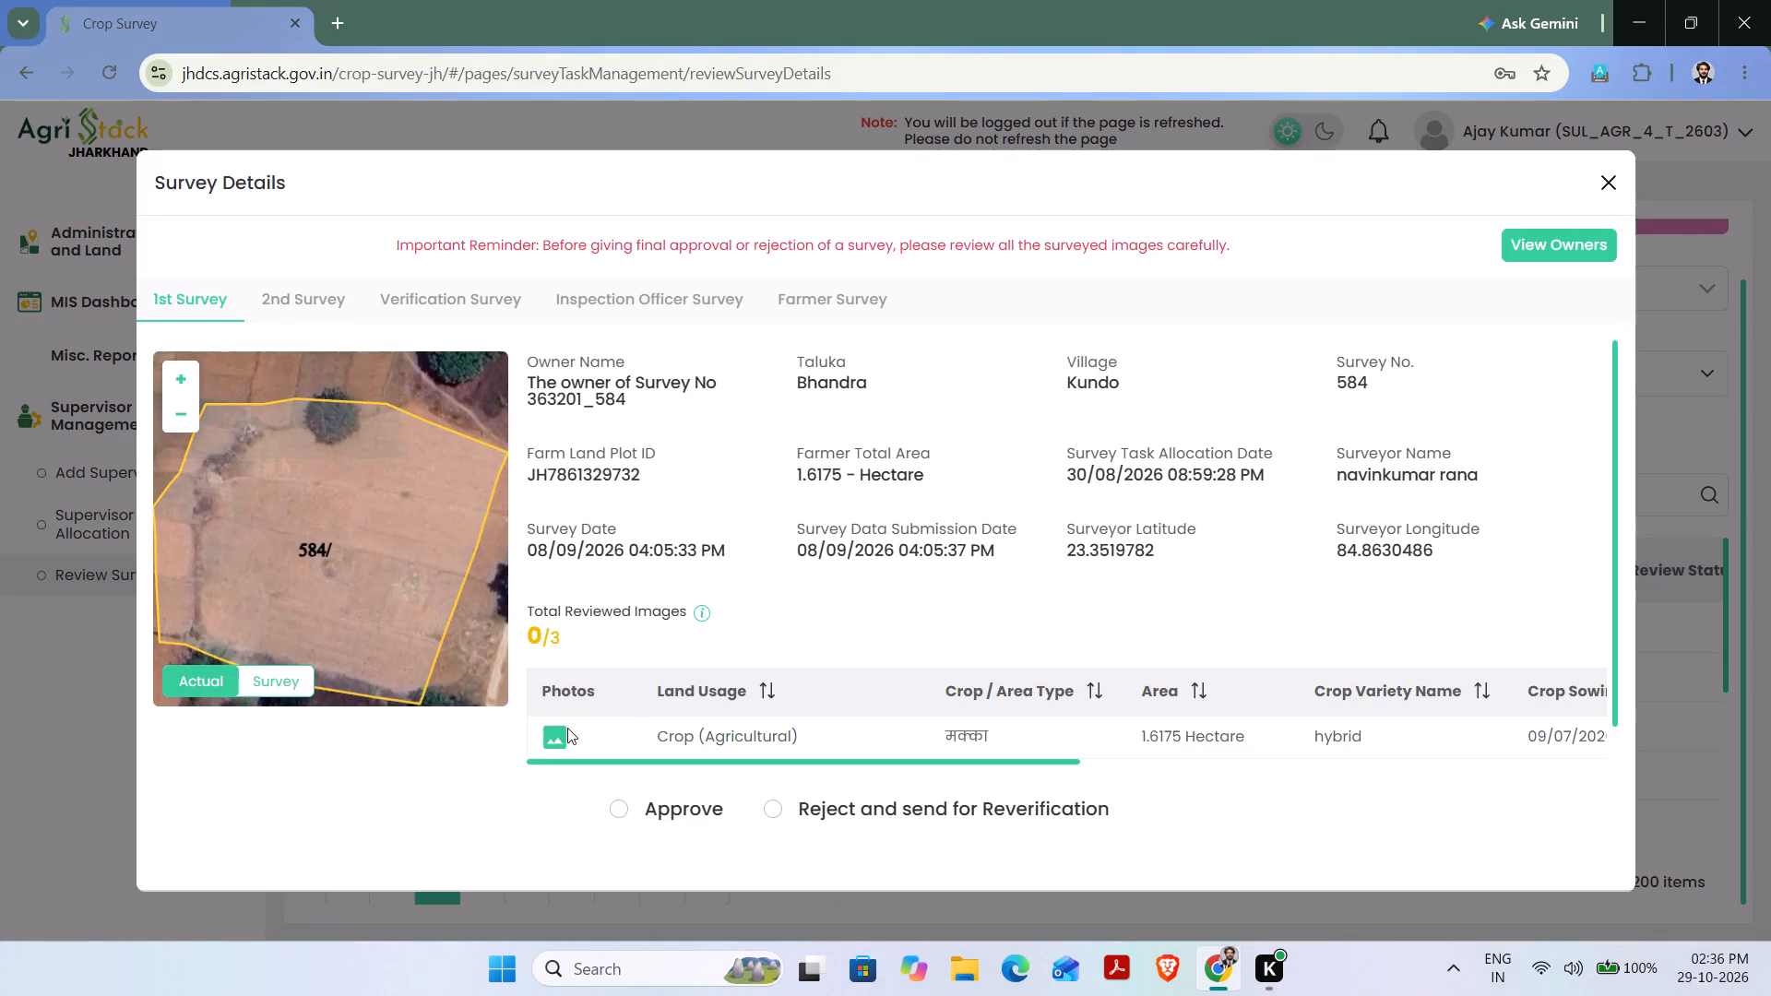
click(566, 728)
click(565, 729)
click(777, 810)
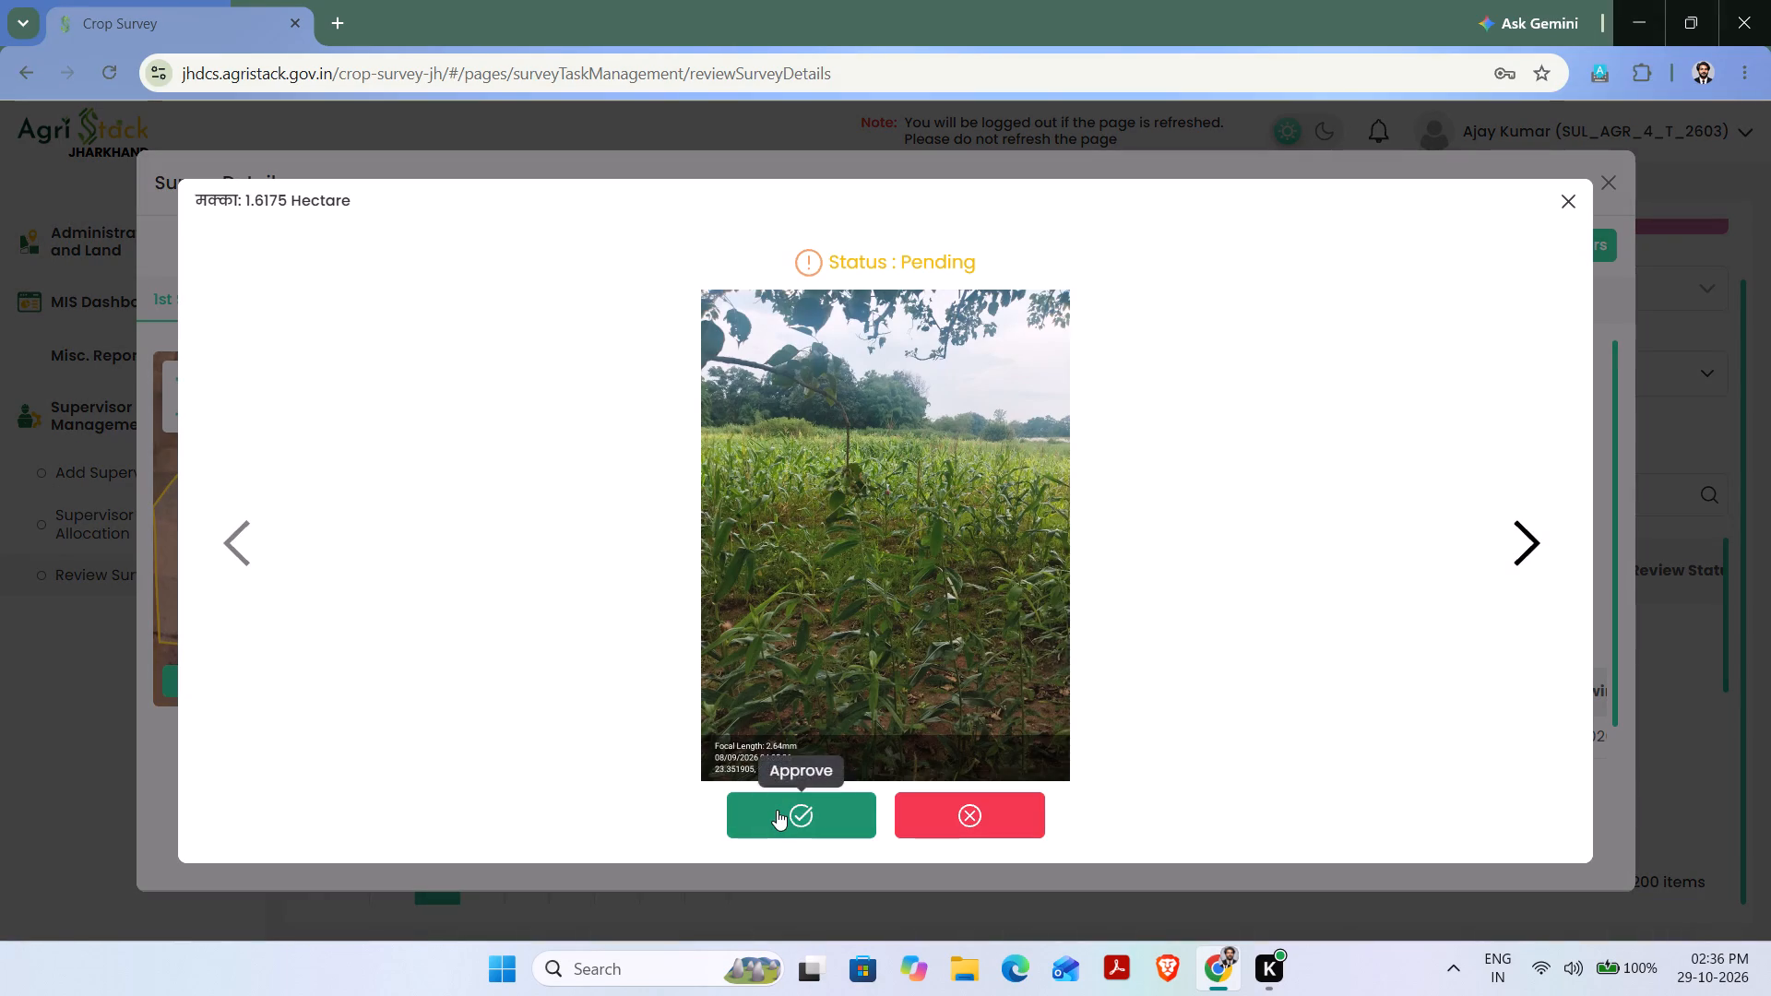
drag(910, 724, 800, 743)
click(797, 817)
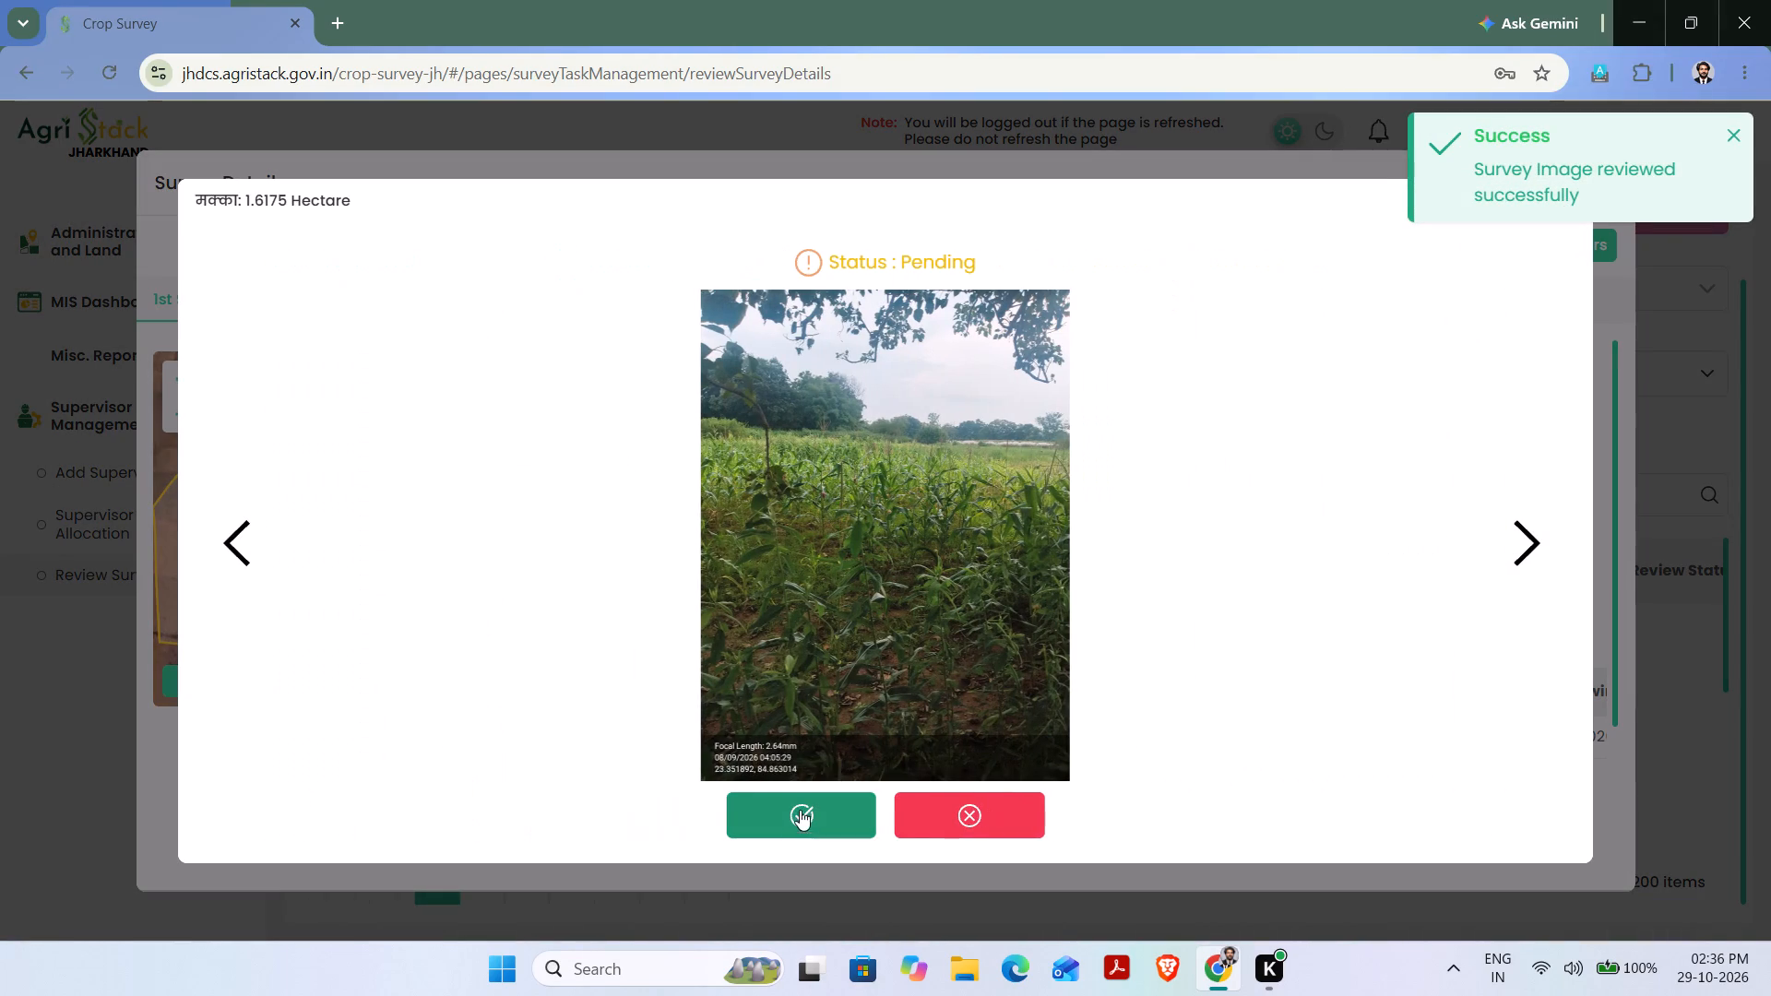
drag(912, 698, 773, 724)
click(779, 812)
drag(886, 690, 862, 689)
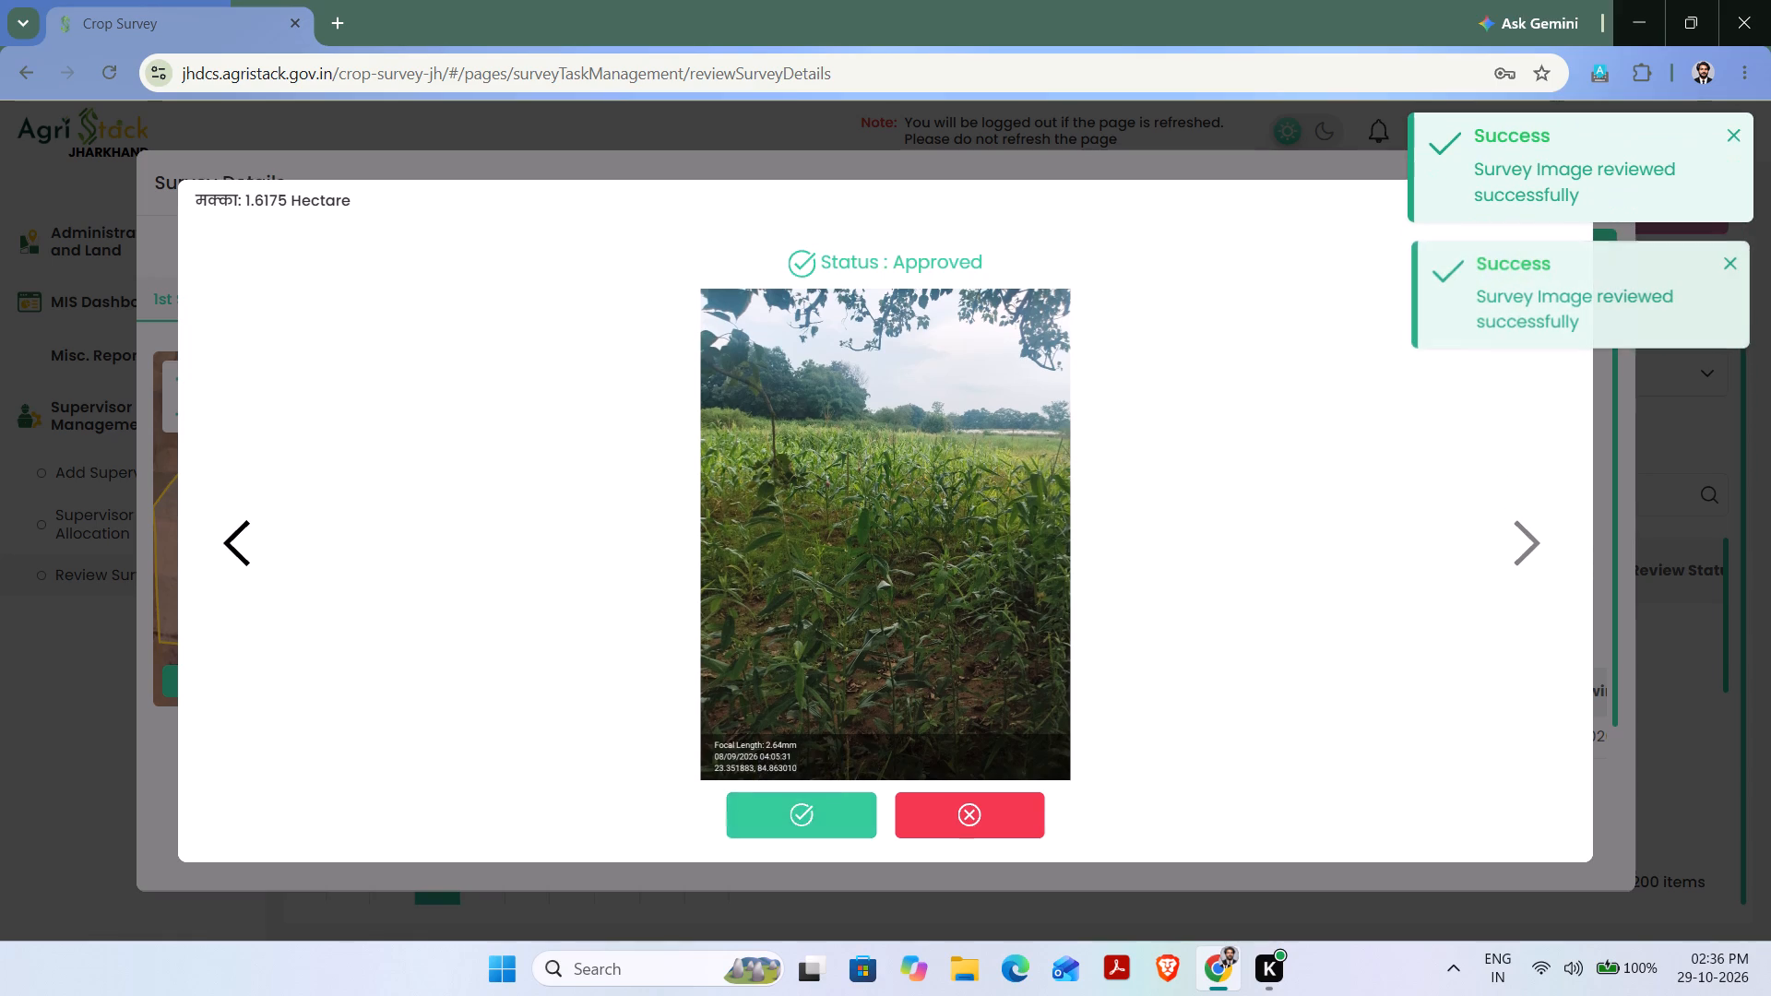
drag(862, 689, 817, 689)
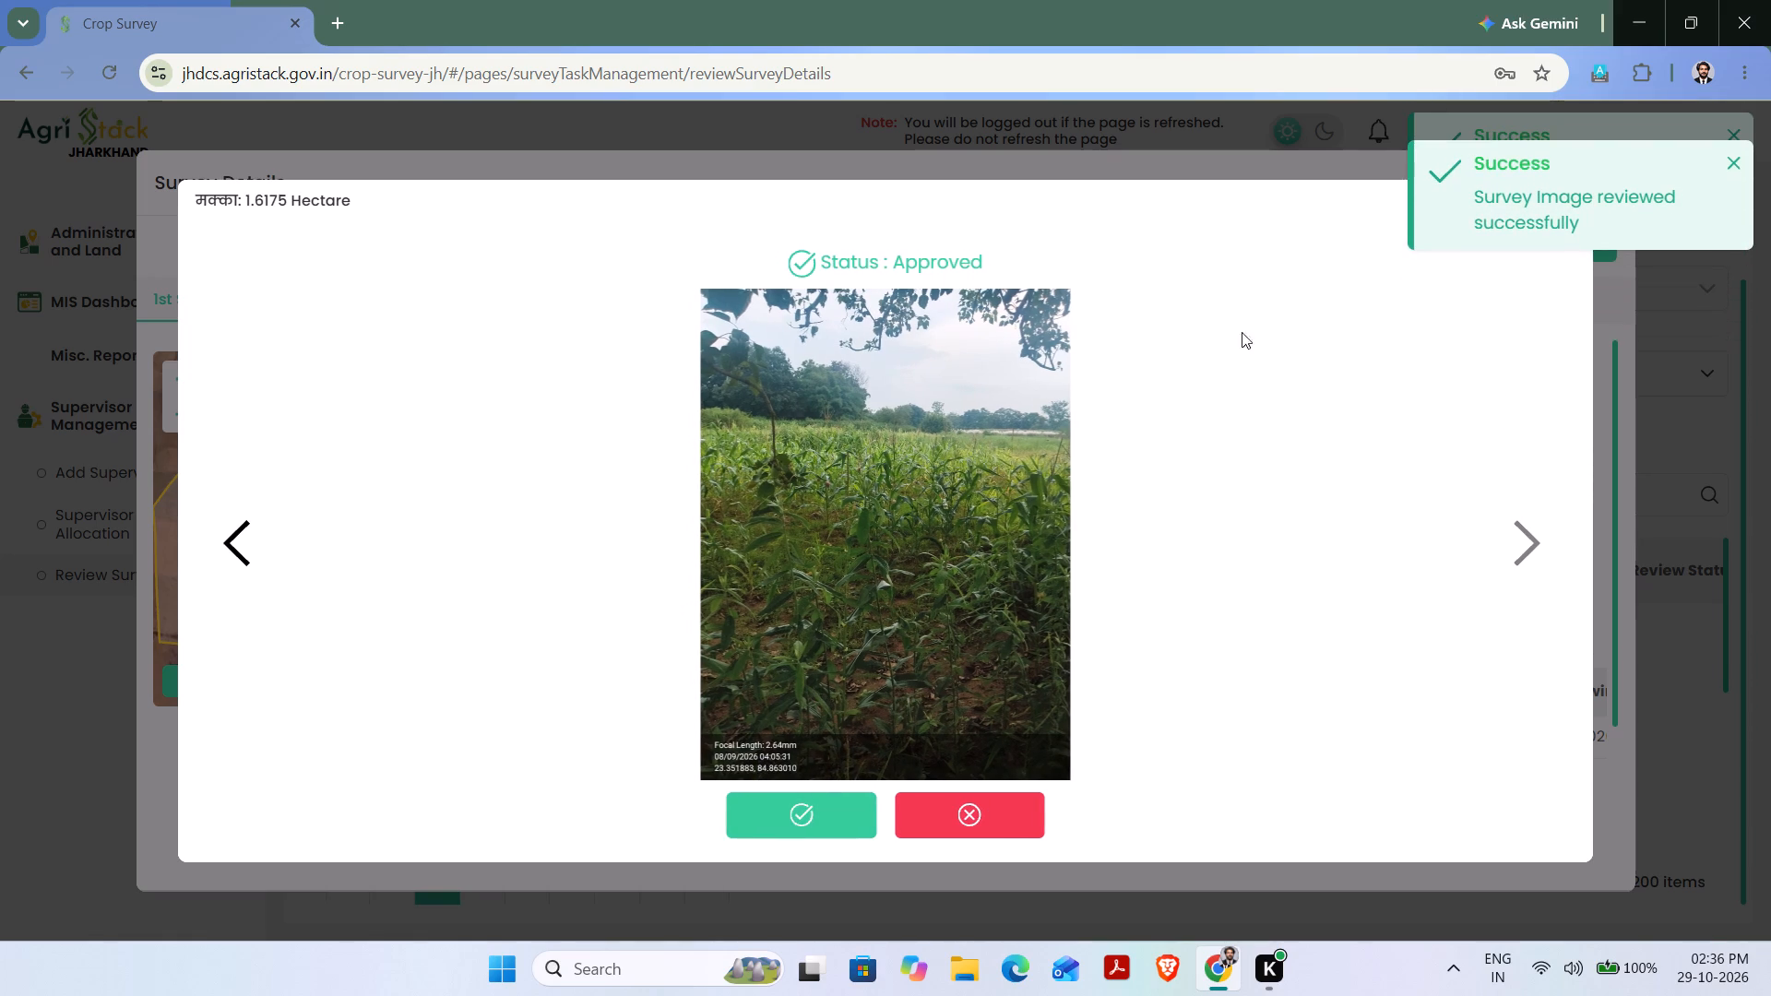
click(1566, 207)
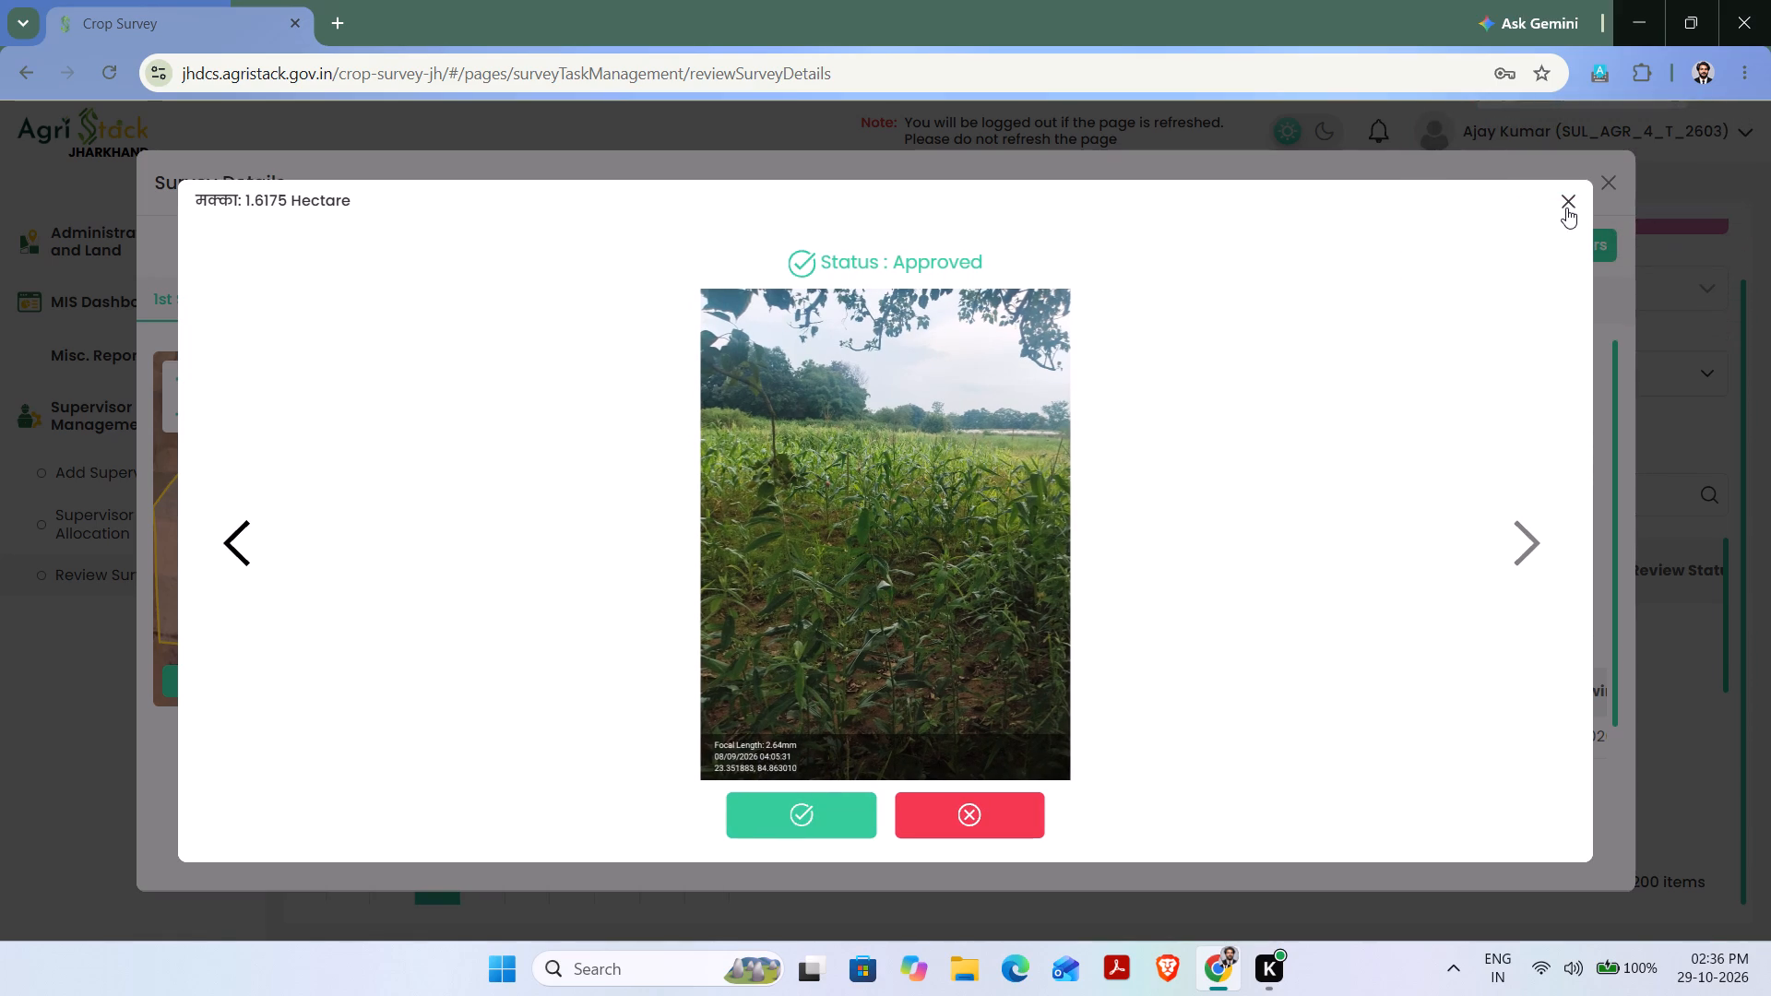
Approve the 1st survey of survey number 584, save the review and close its details.
scroll(1020, 577, down, 1)
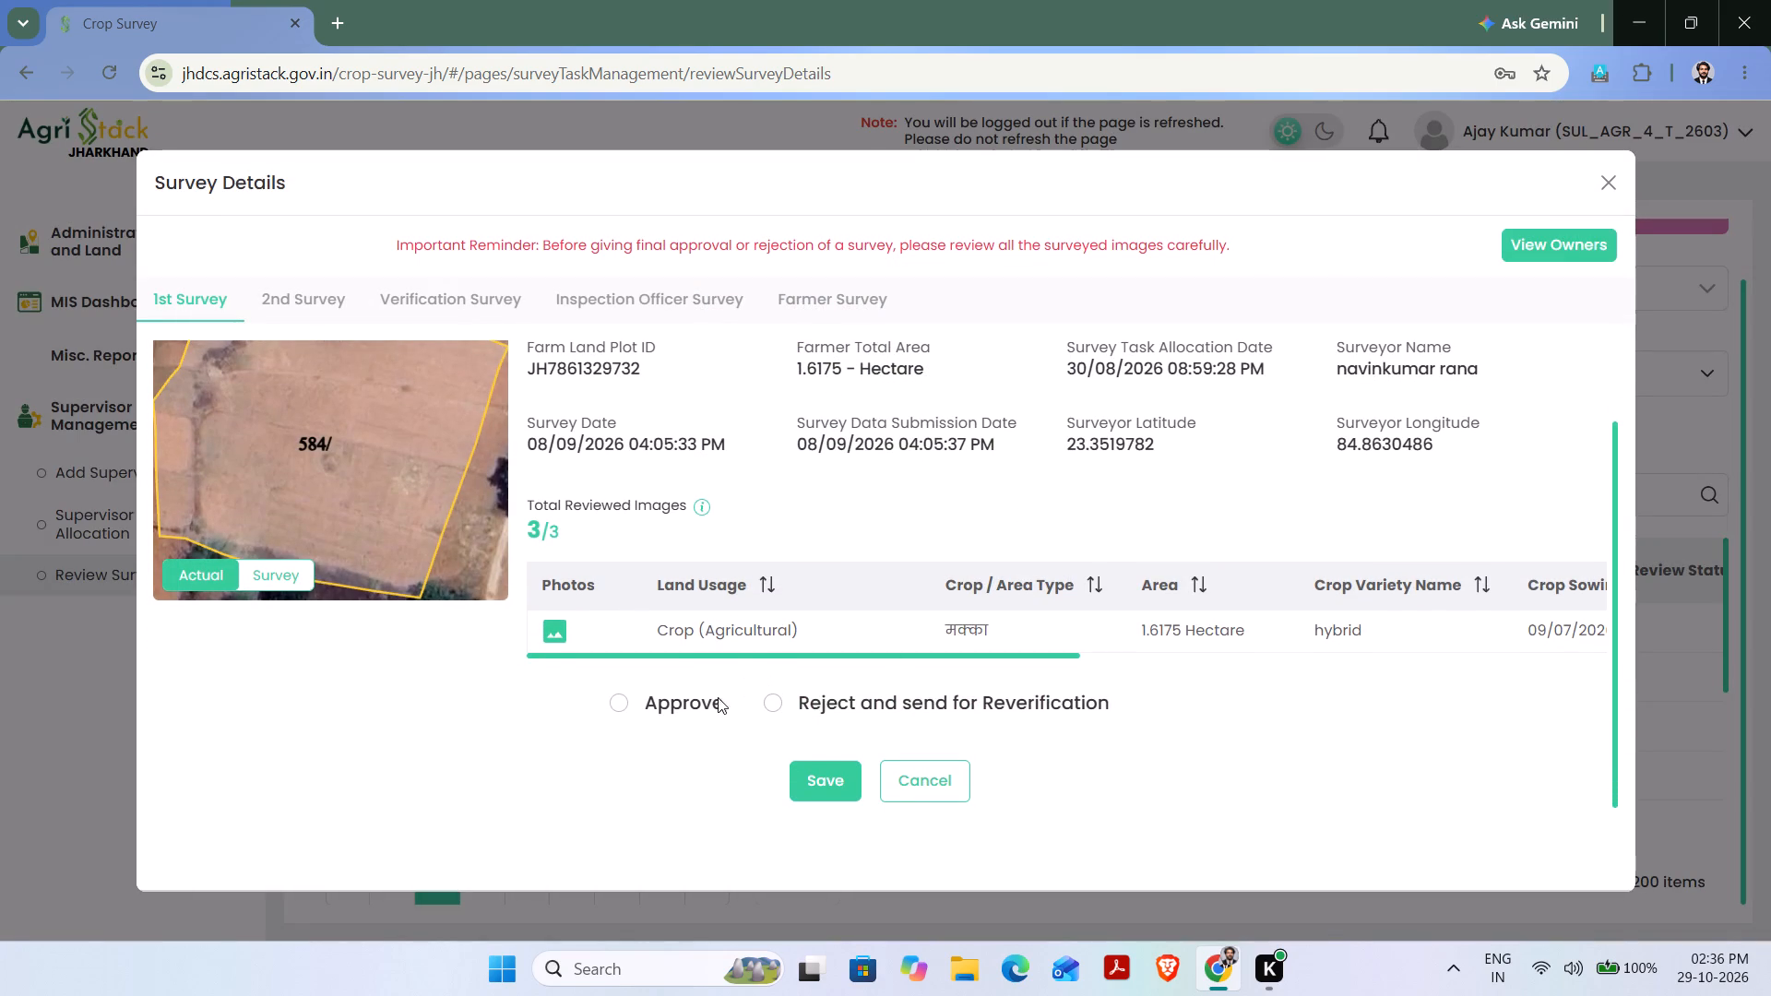
click(709, 698)
click(830, 779)
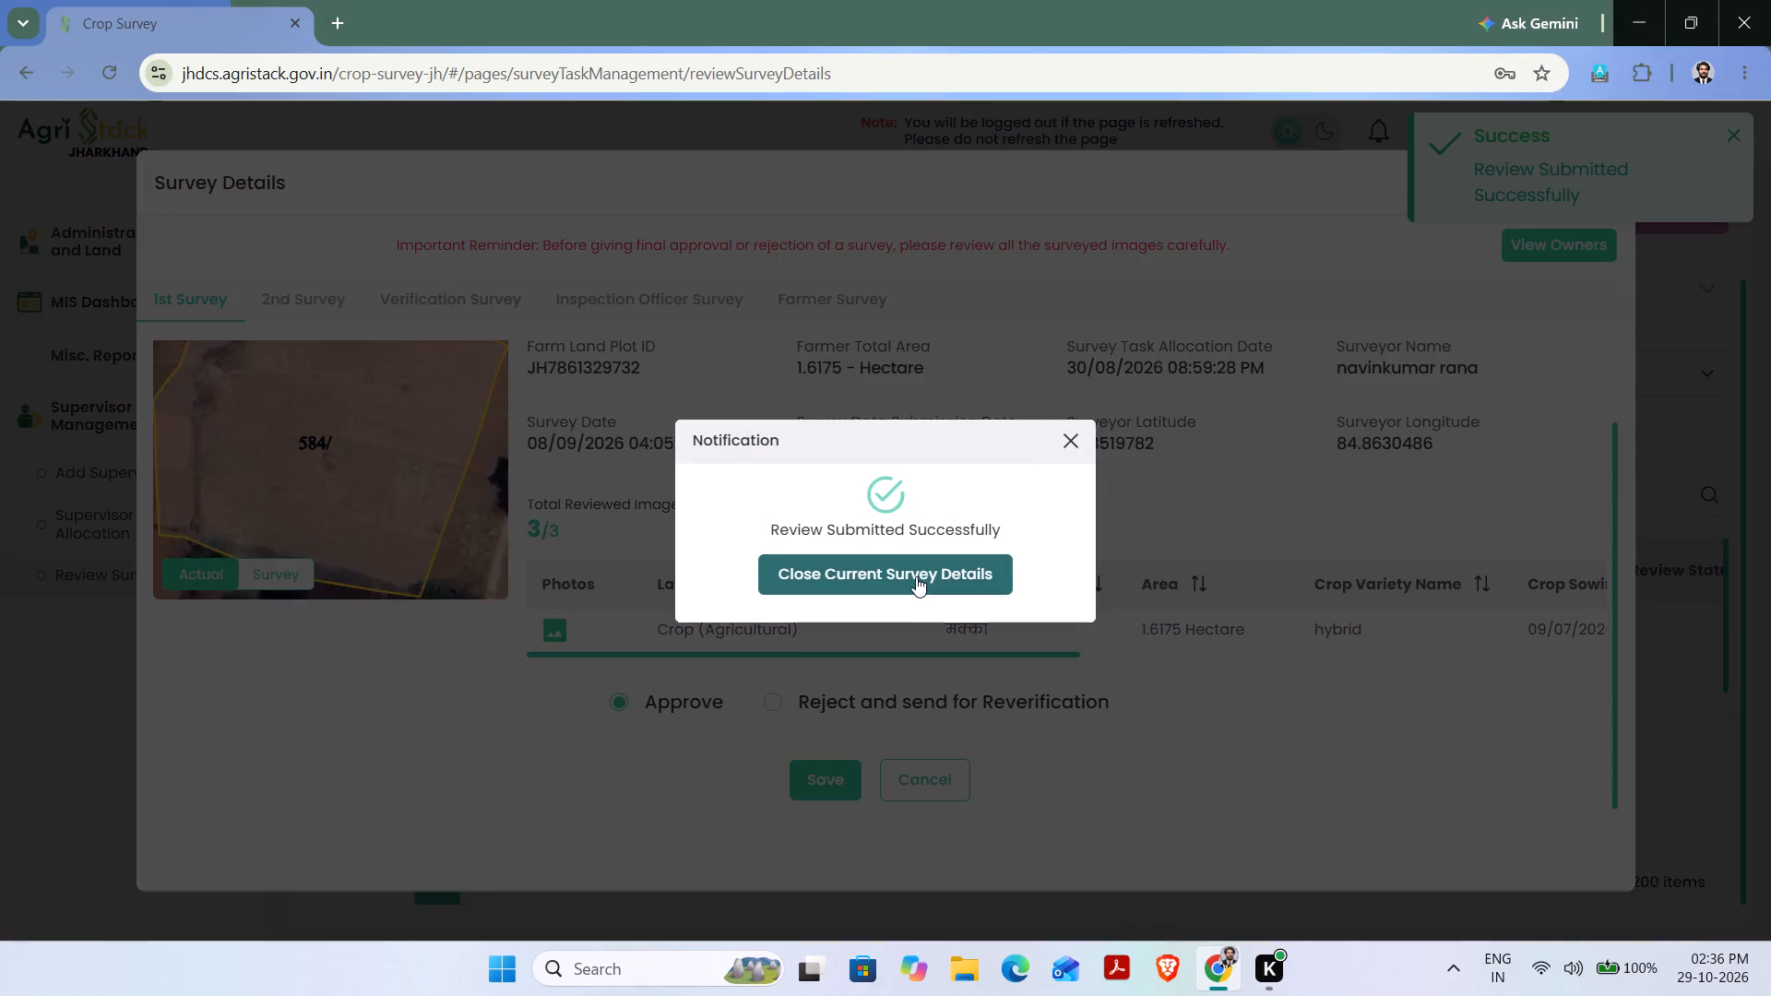
click(916, 576)
Open the details of survey number 343 and approve all three of its मक्का (maize) crop photos.
click(341, 818)
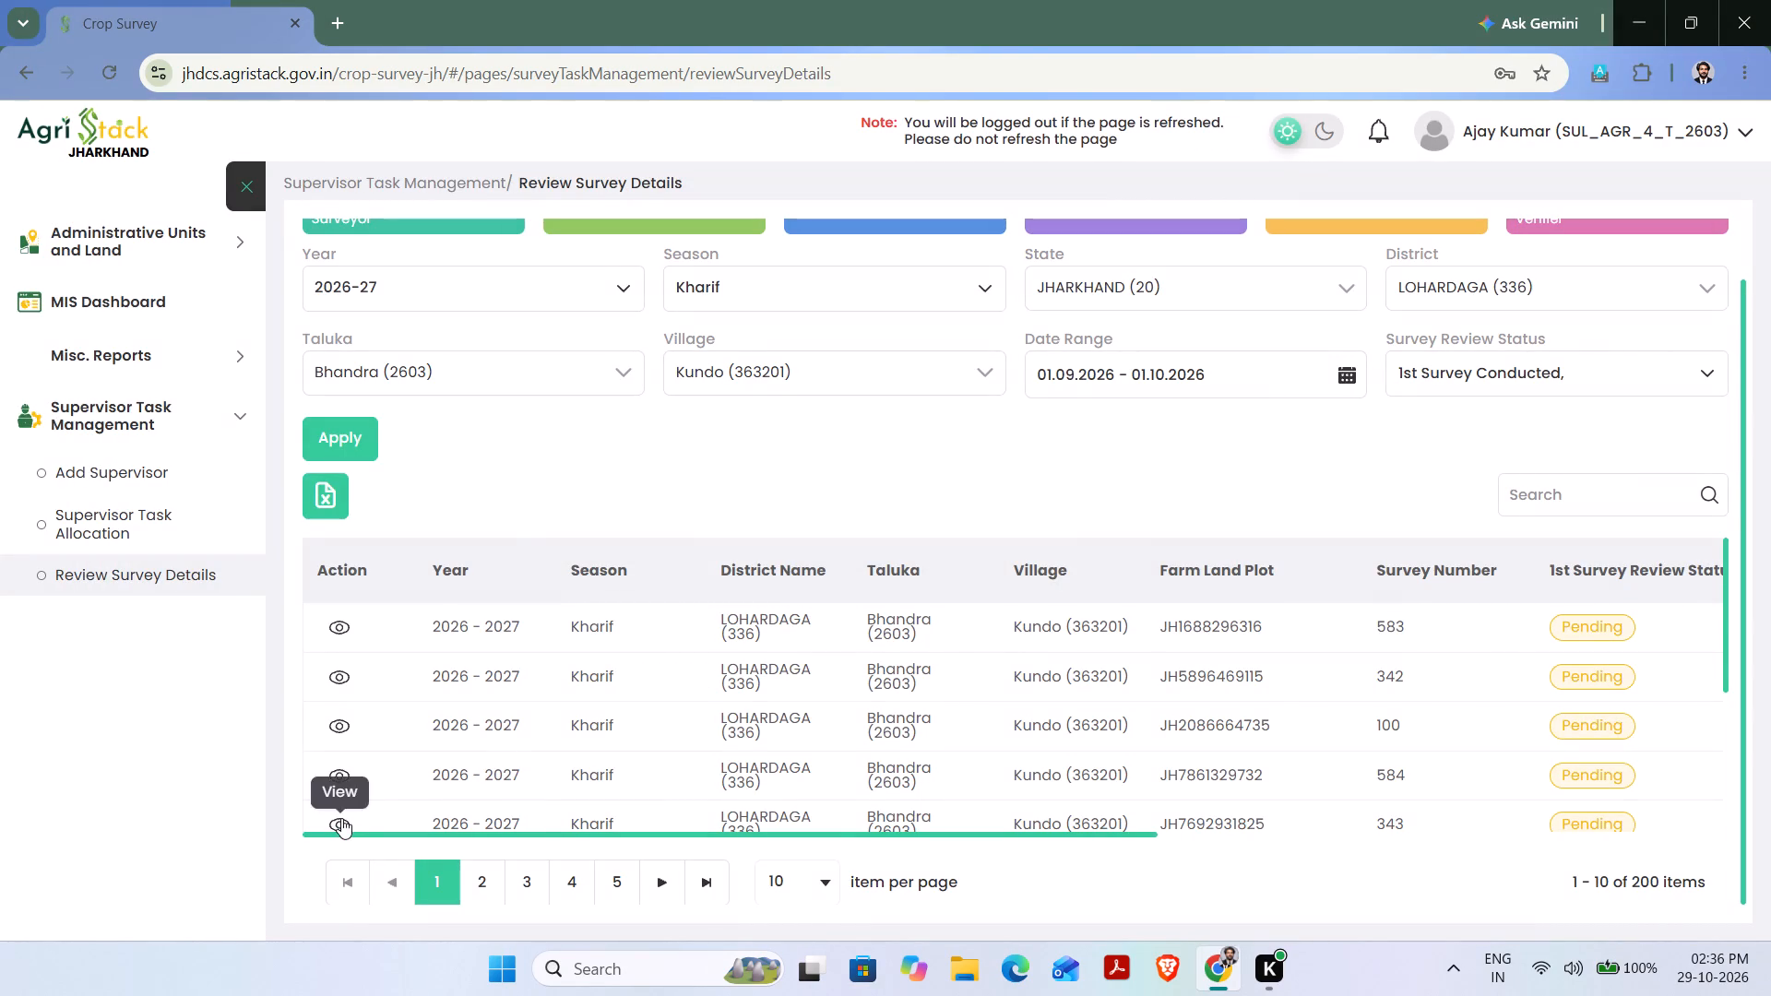
click(565, 739)
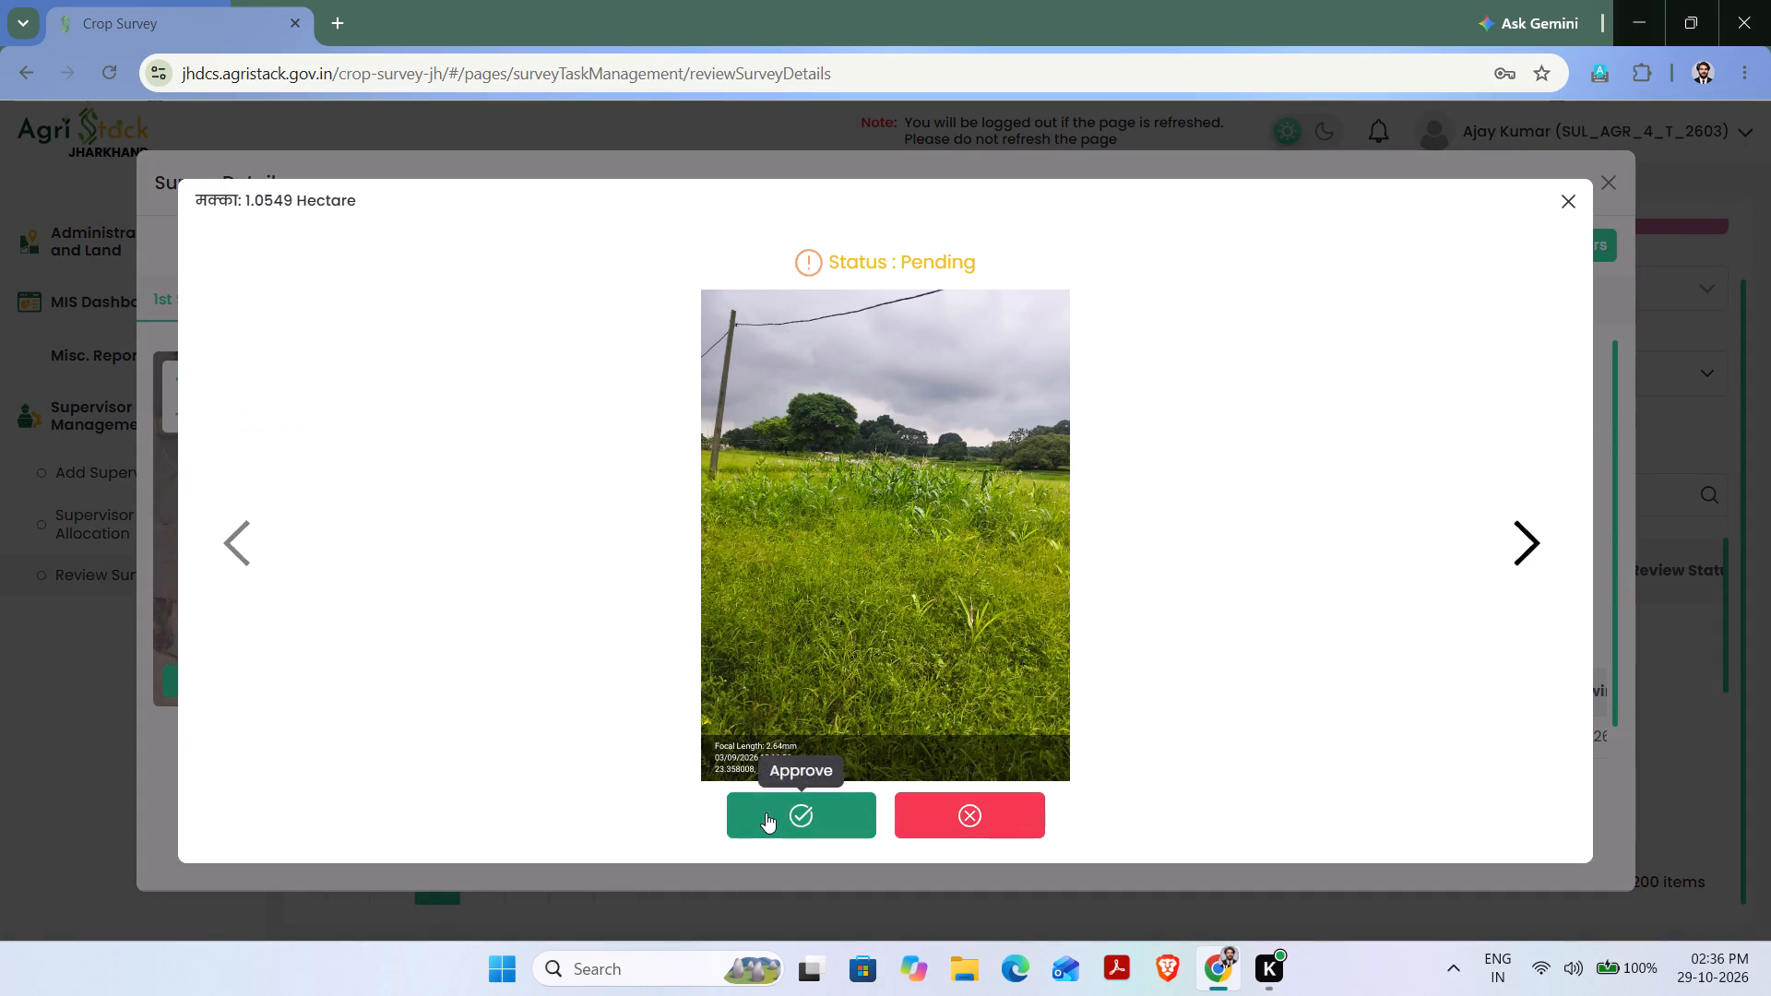
click(766, 812)
drag(929, 717, 766, 740)
click(792, 813)
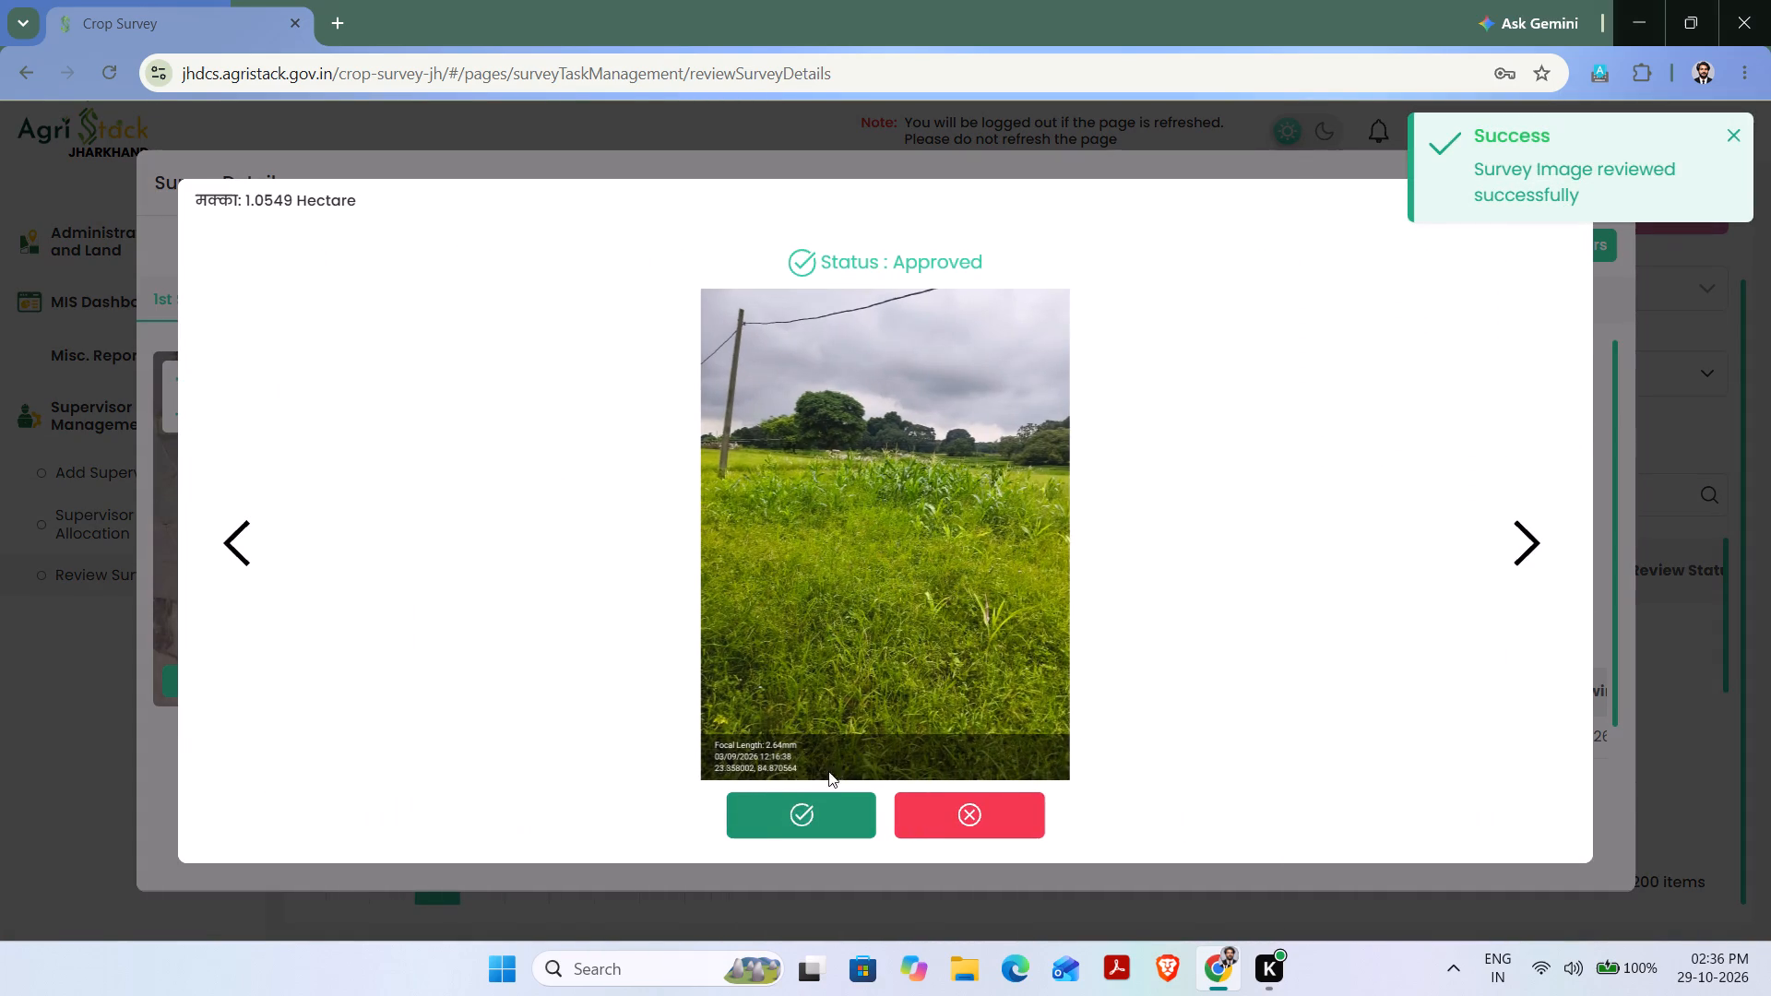
drag(893, 679, 743, 717)
click(777, 812)
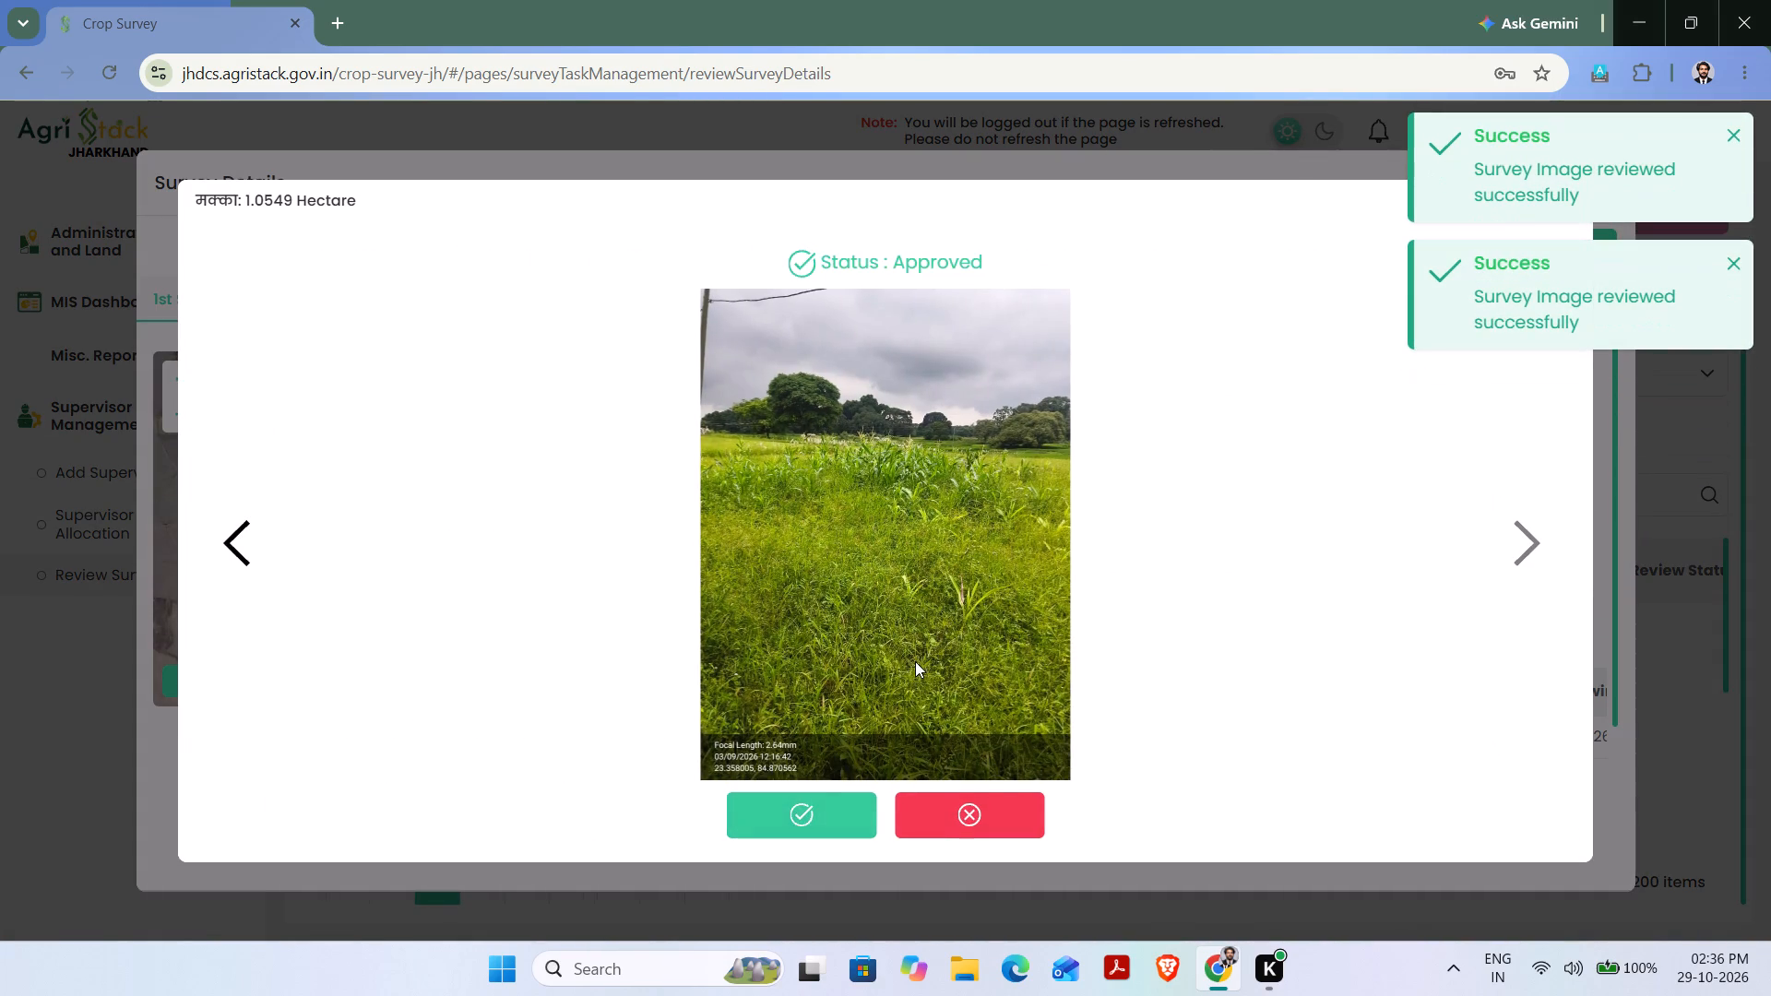
drag(915, 661, 836, 666)
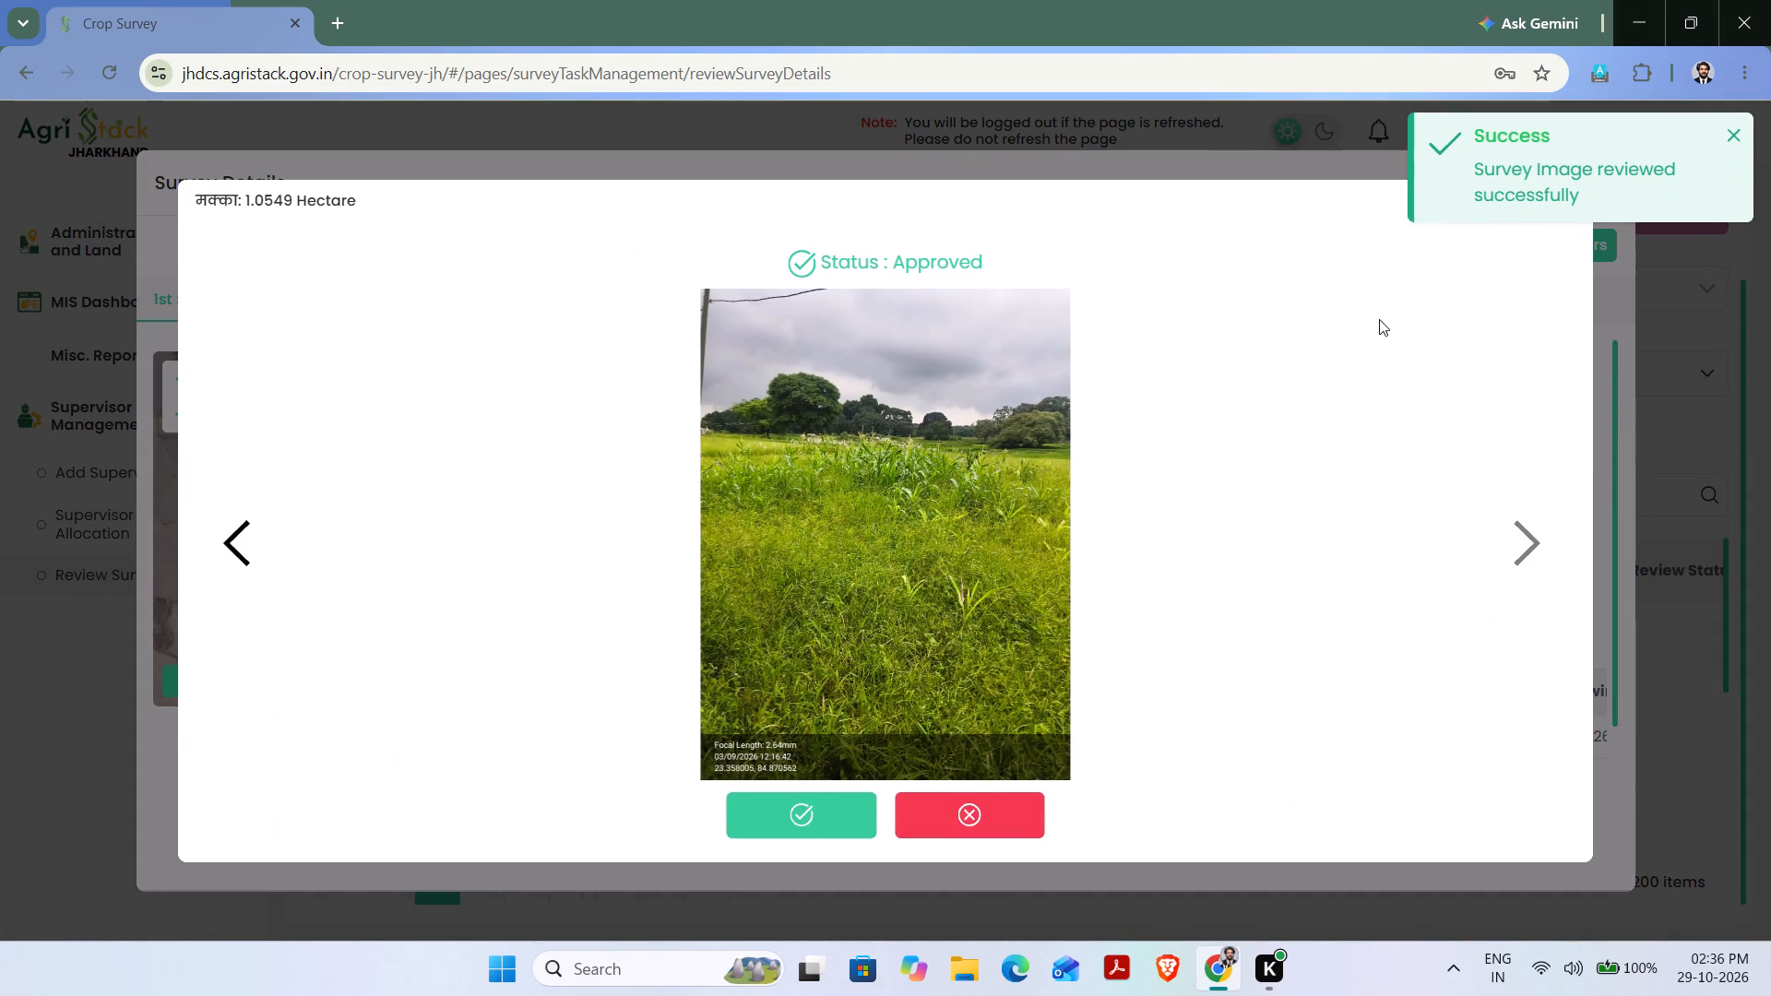
click(1570, 197)
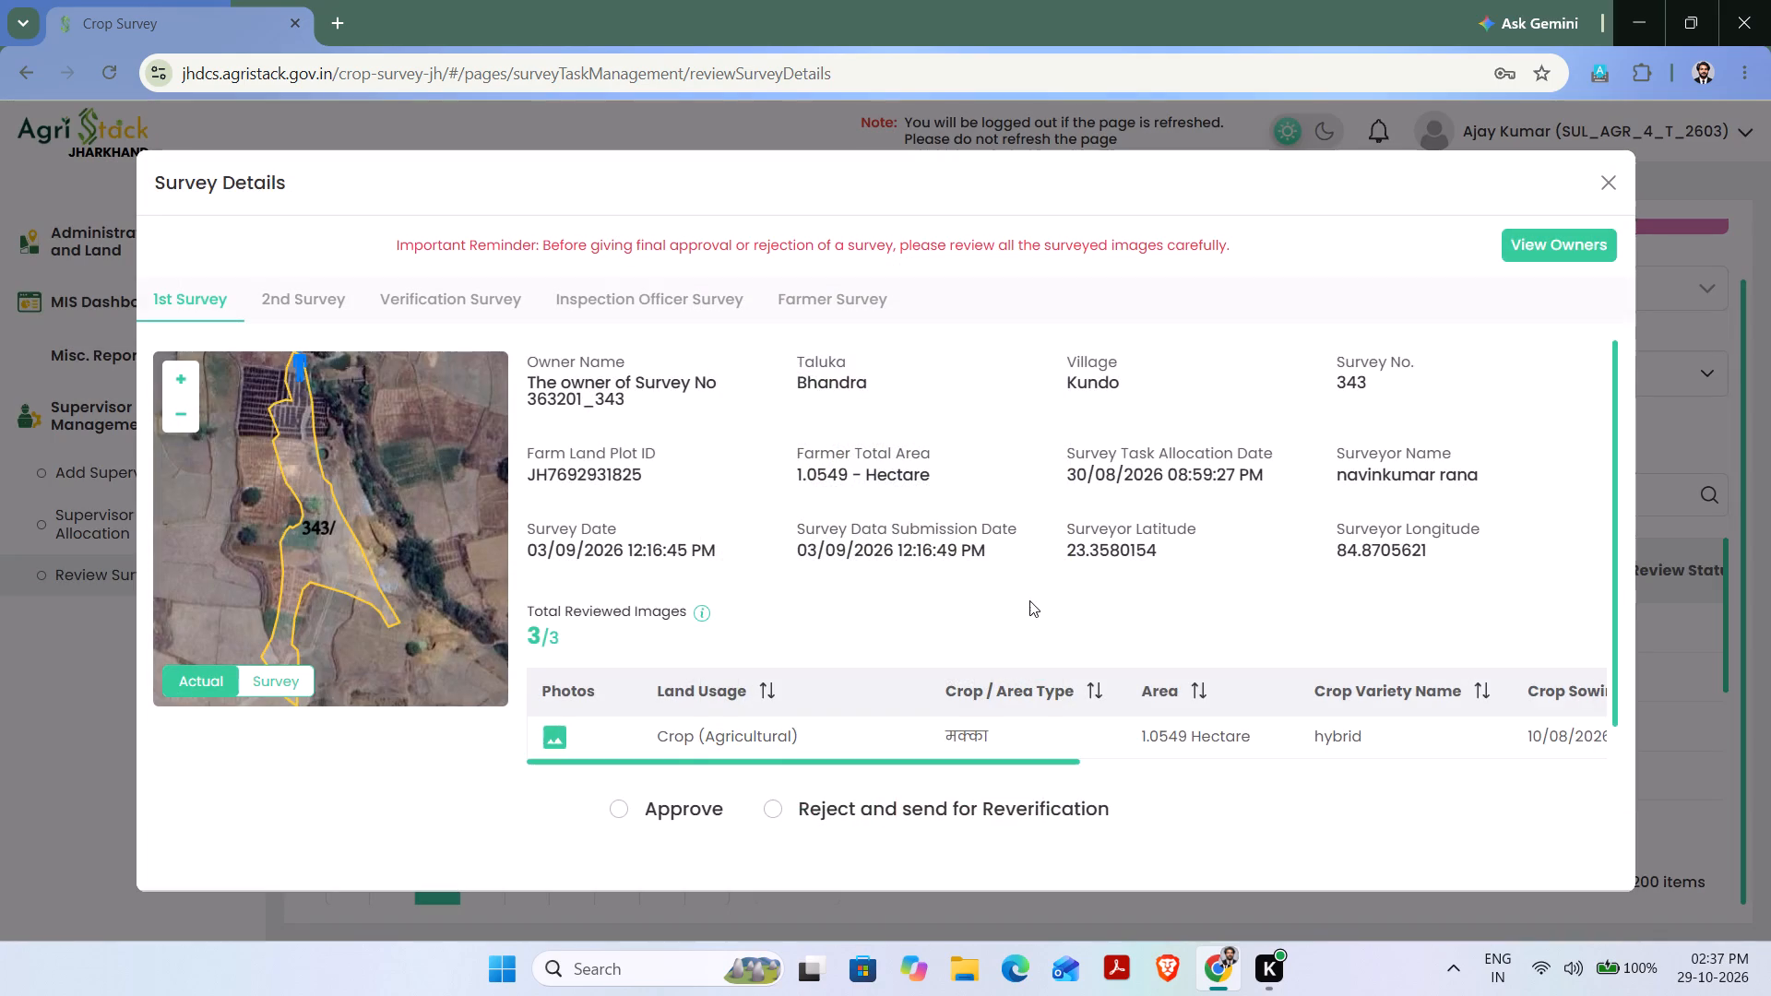
Approve the 1st survey of survey number 343, save the review and close its details.
scroll(1029, 600, down, 2)
click(704, 656)
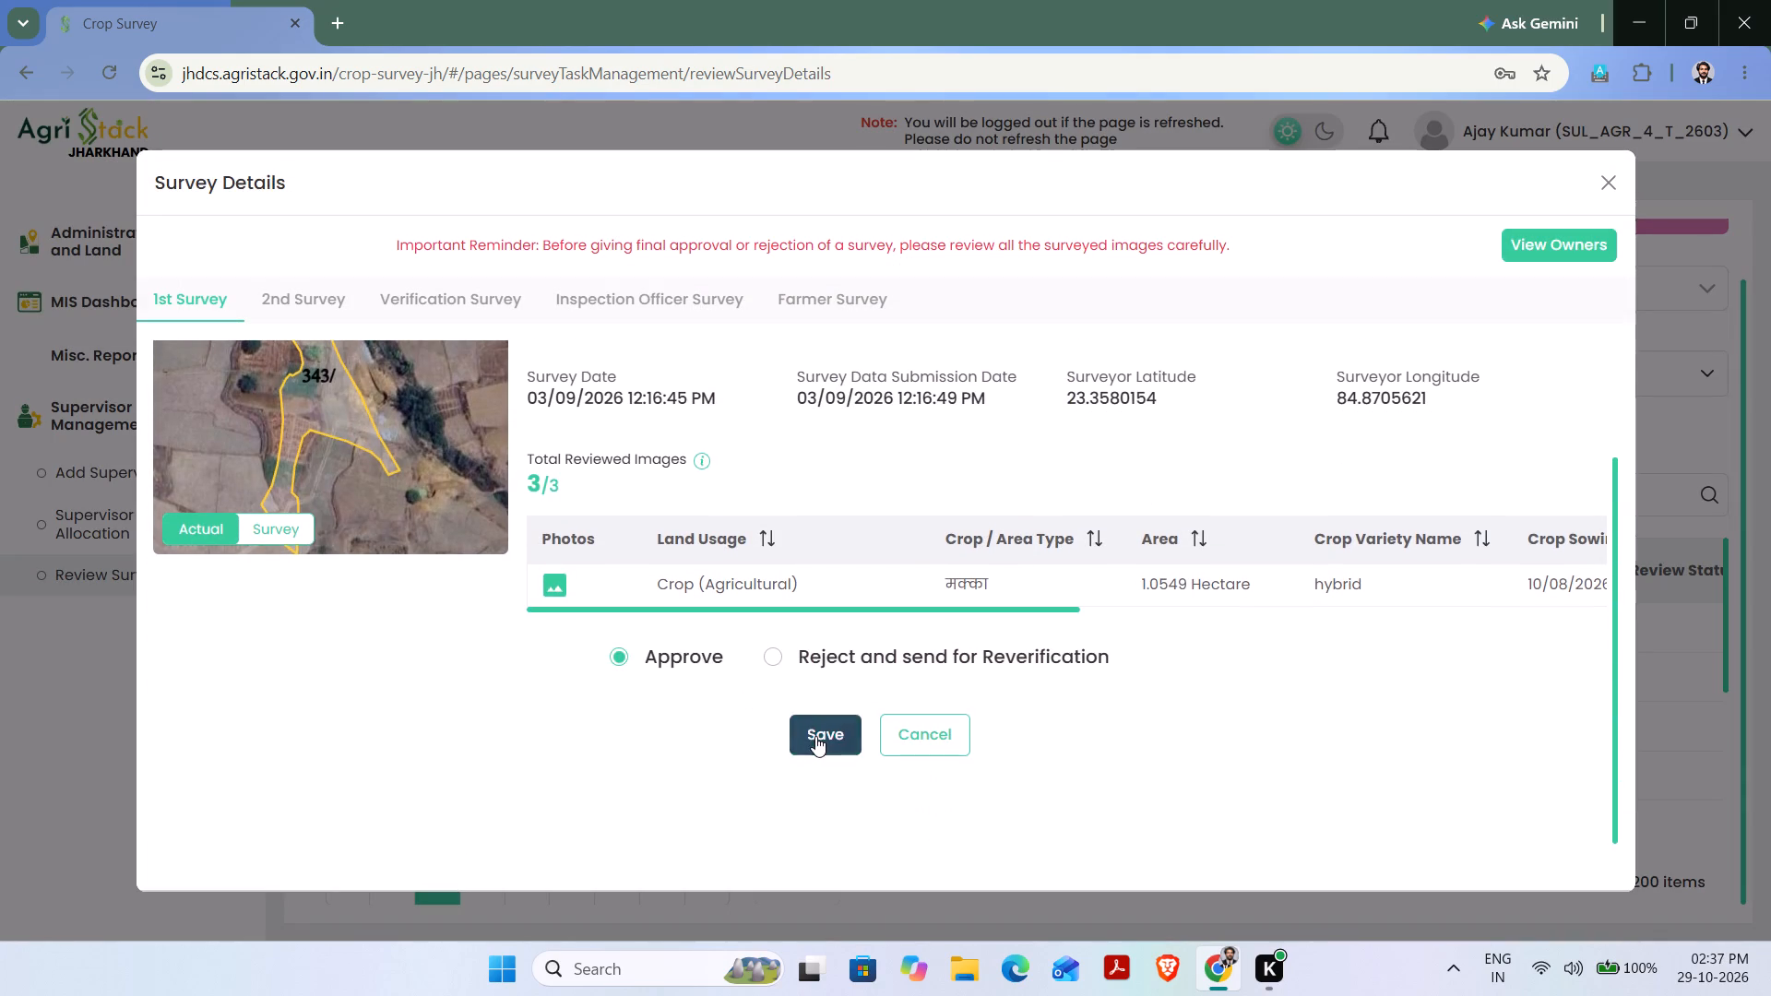
click(815, 736)
click(892, 579)
Open the details of survey number 101 and approve all three of its Fallow area photos.
scroll(574, 764, down, 3)
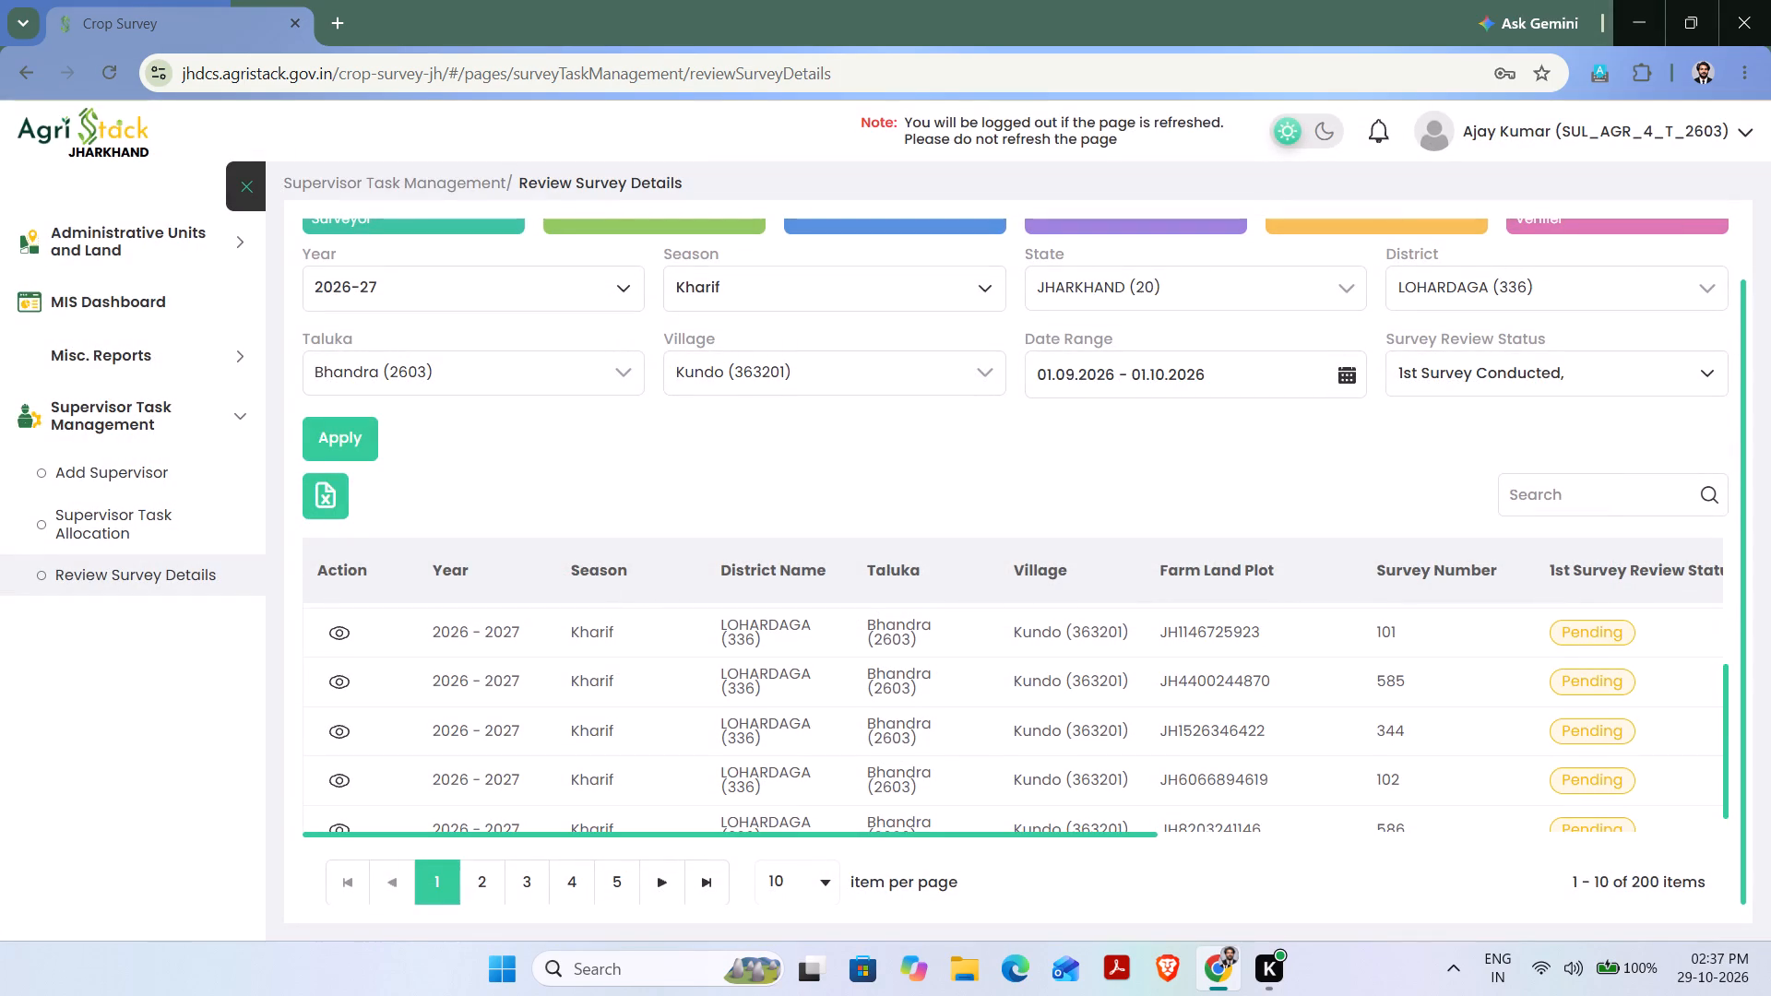
click(339, 616)
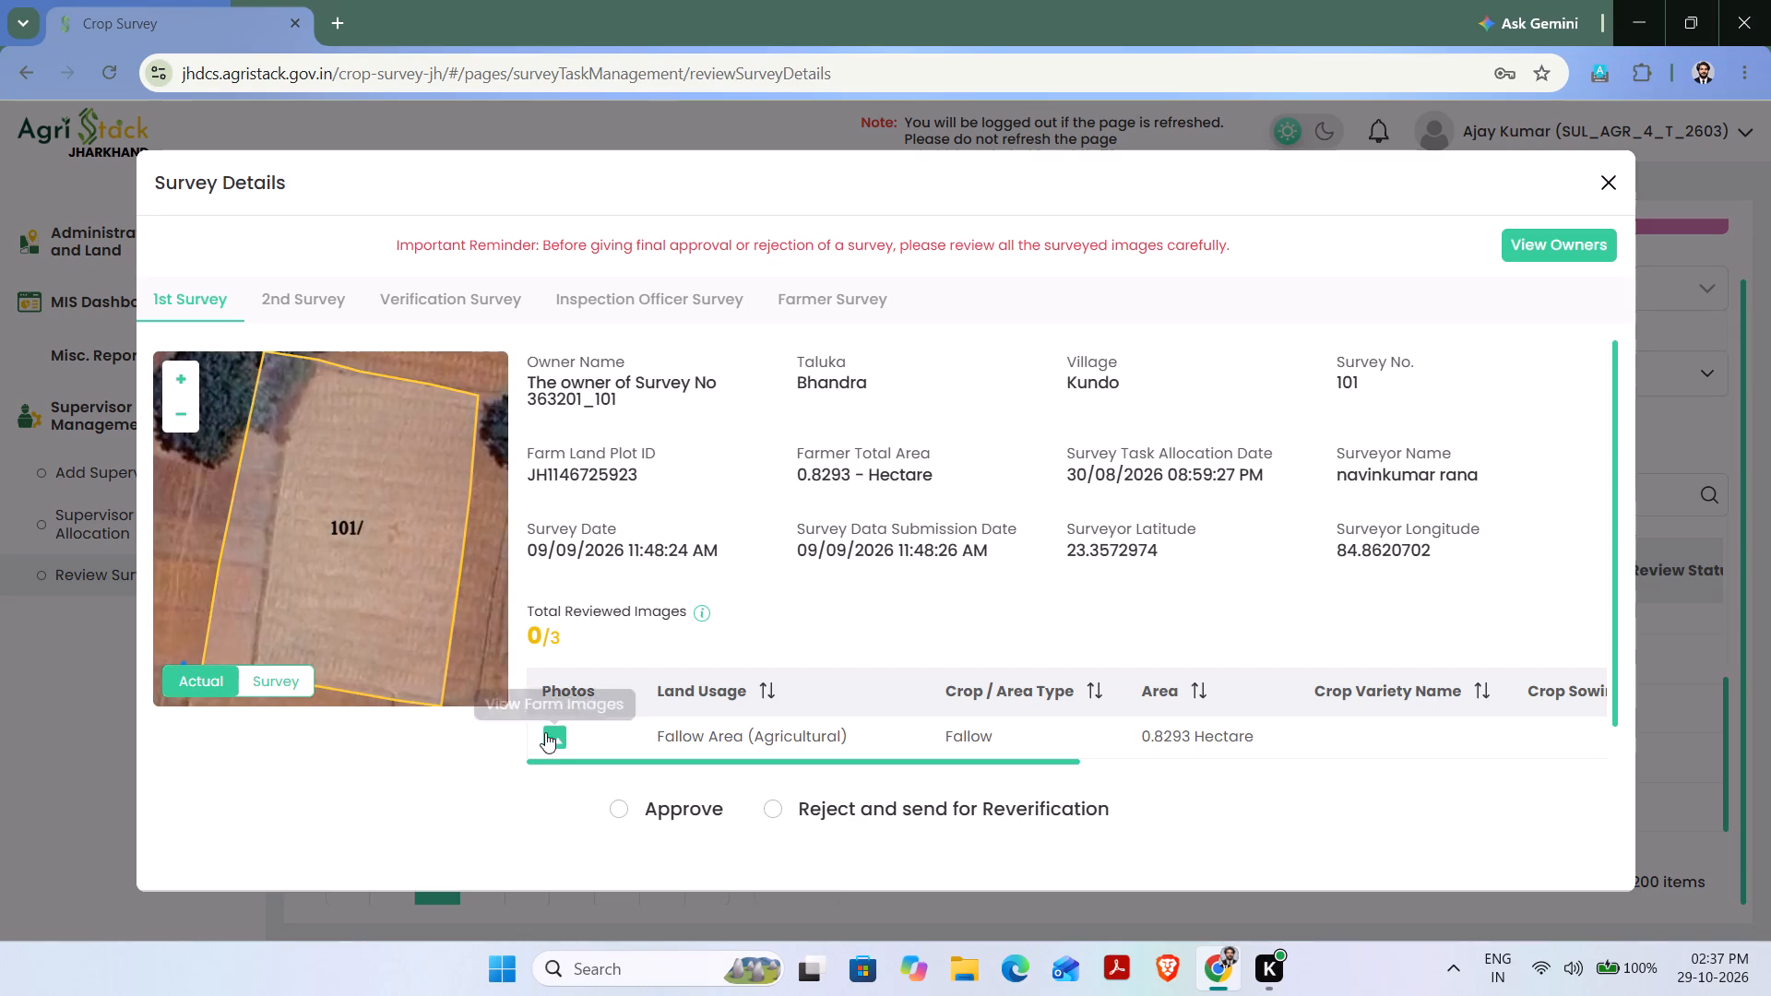
click(553, 735)
click(754, 814)
drag(910, 718, 802, 729)
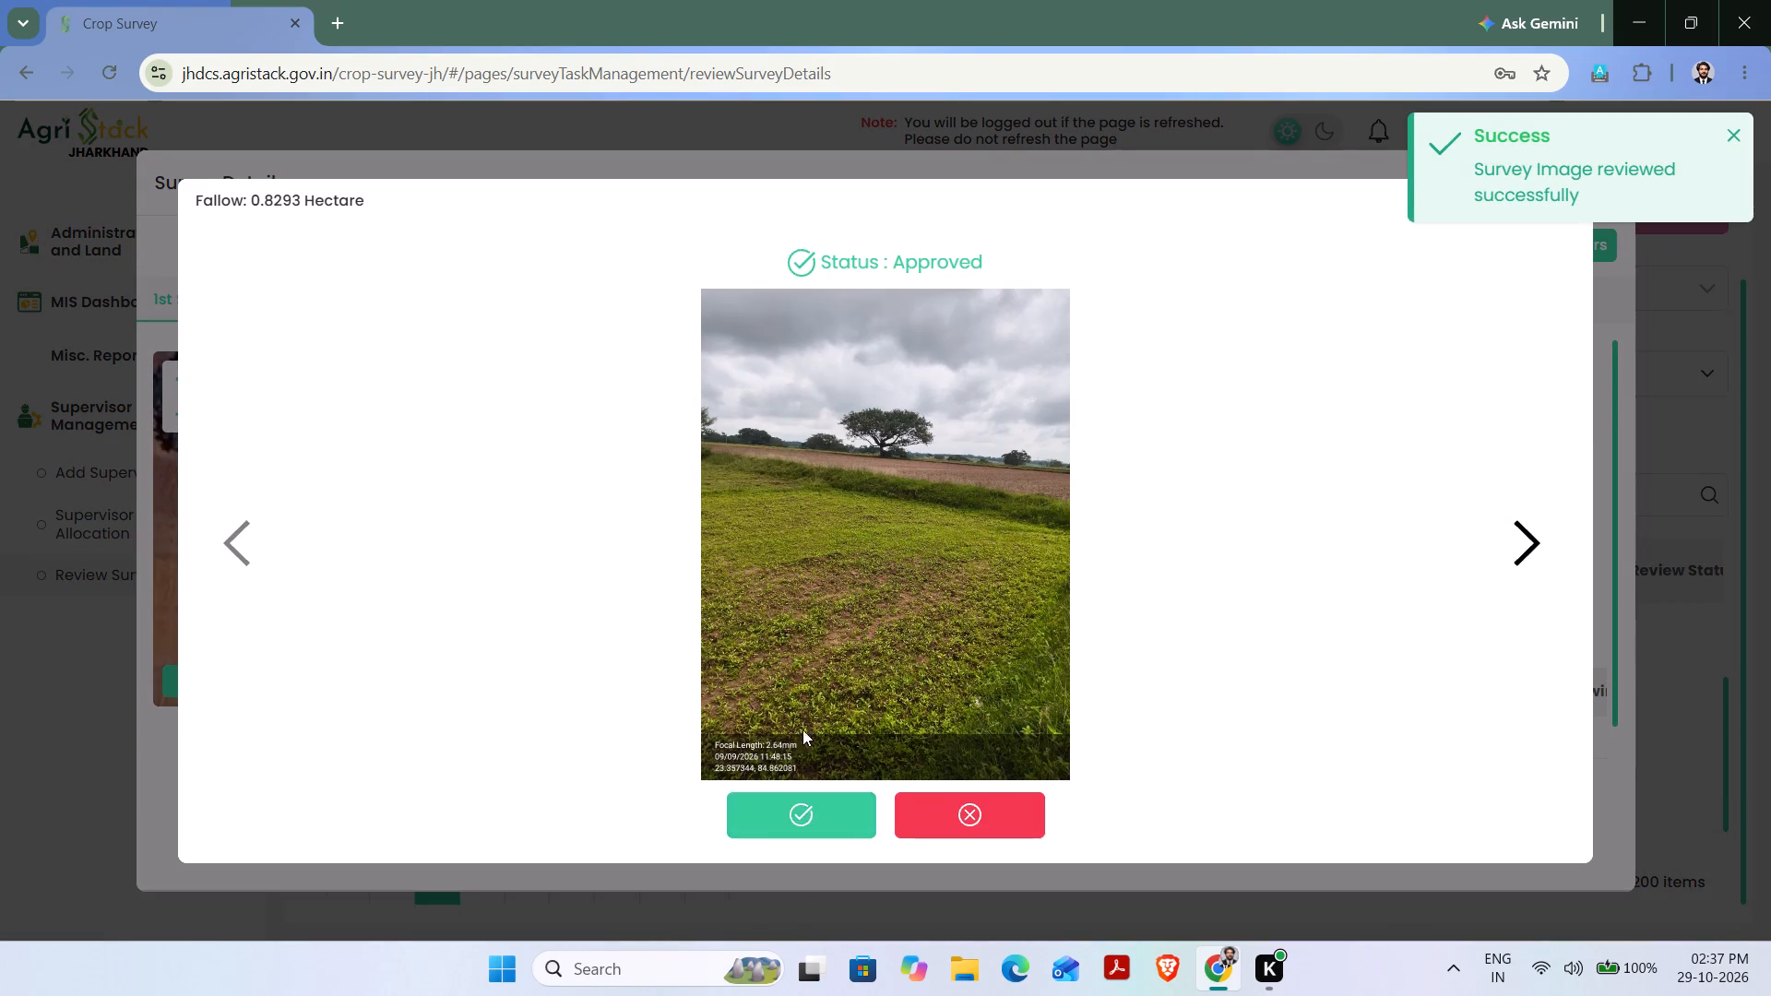
drag(802, 729, 782, 730)
click(806, 816)
drag(948, 645, 809, 664)
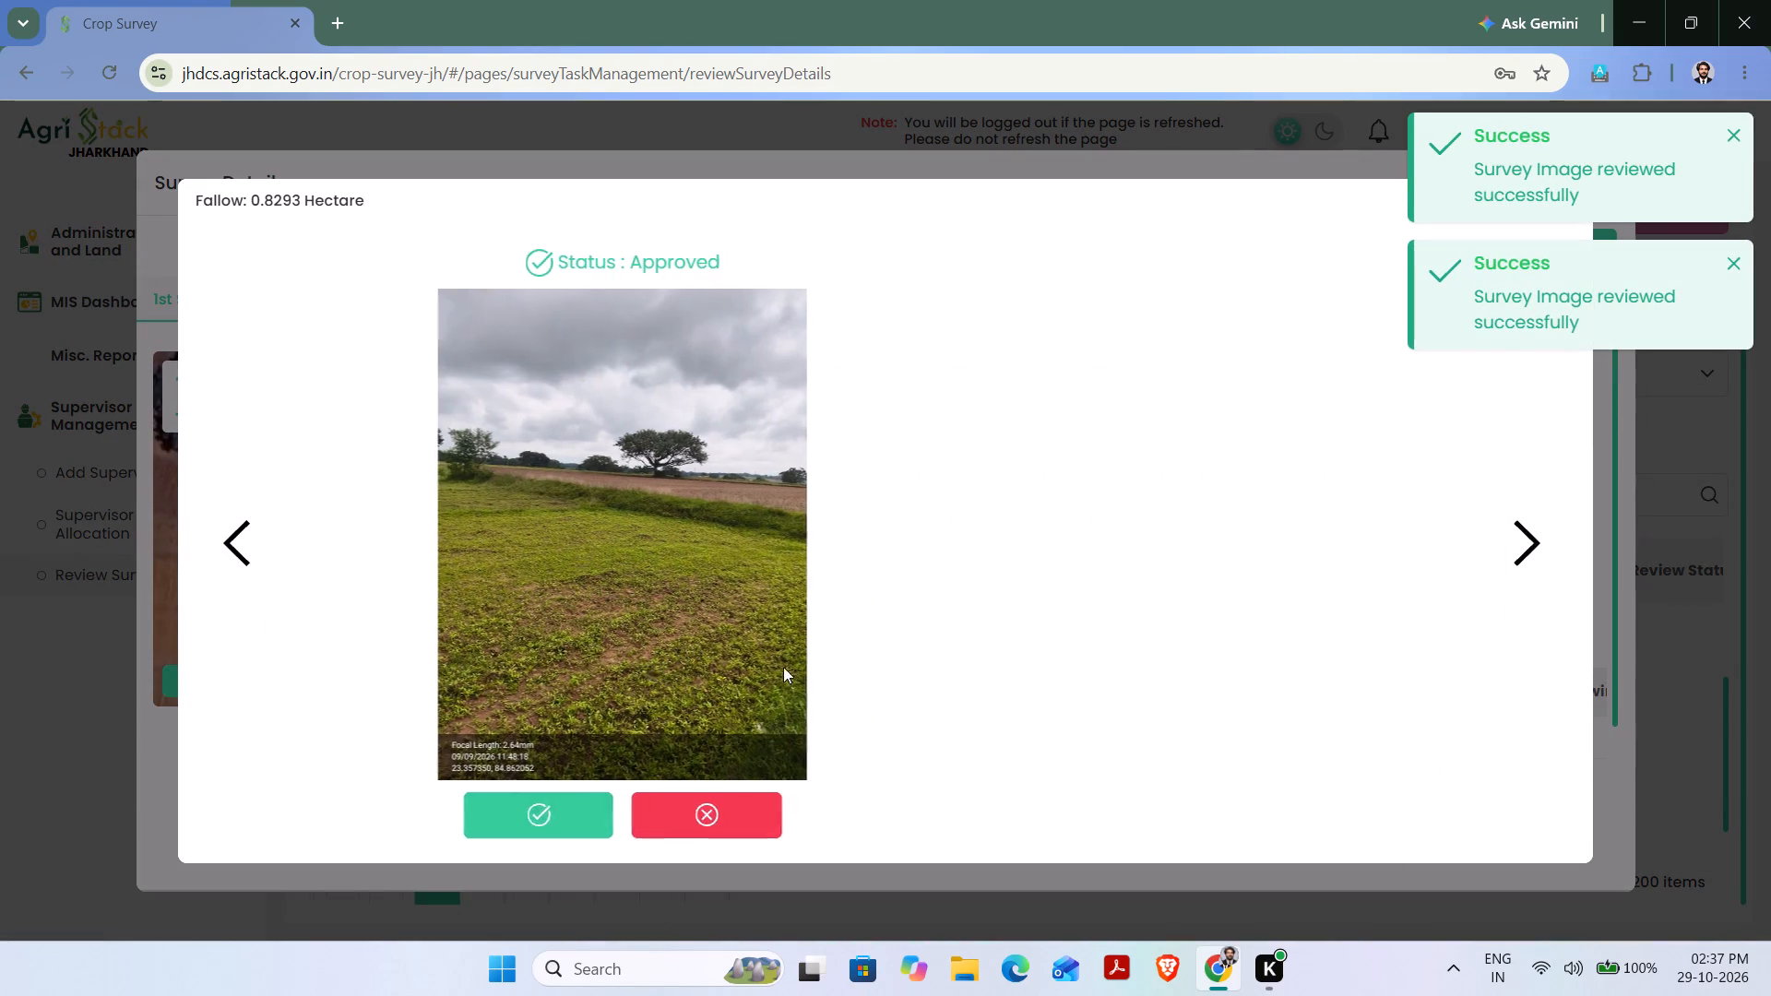
click(799, 807)
drag(950, 616, 852, 616)
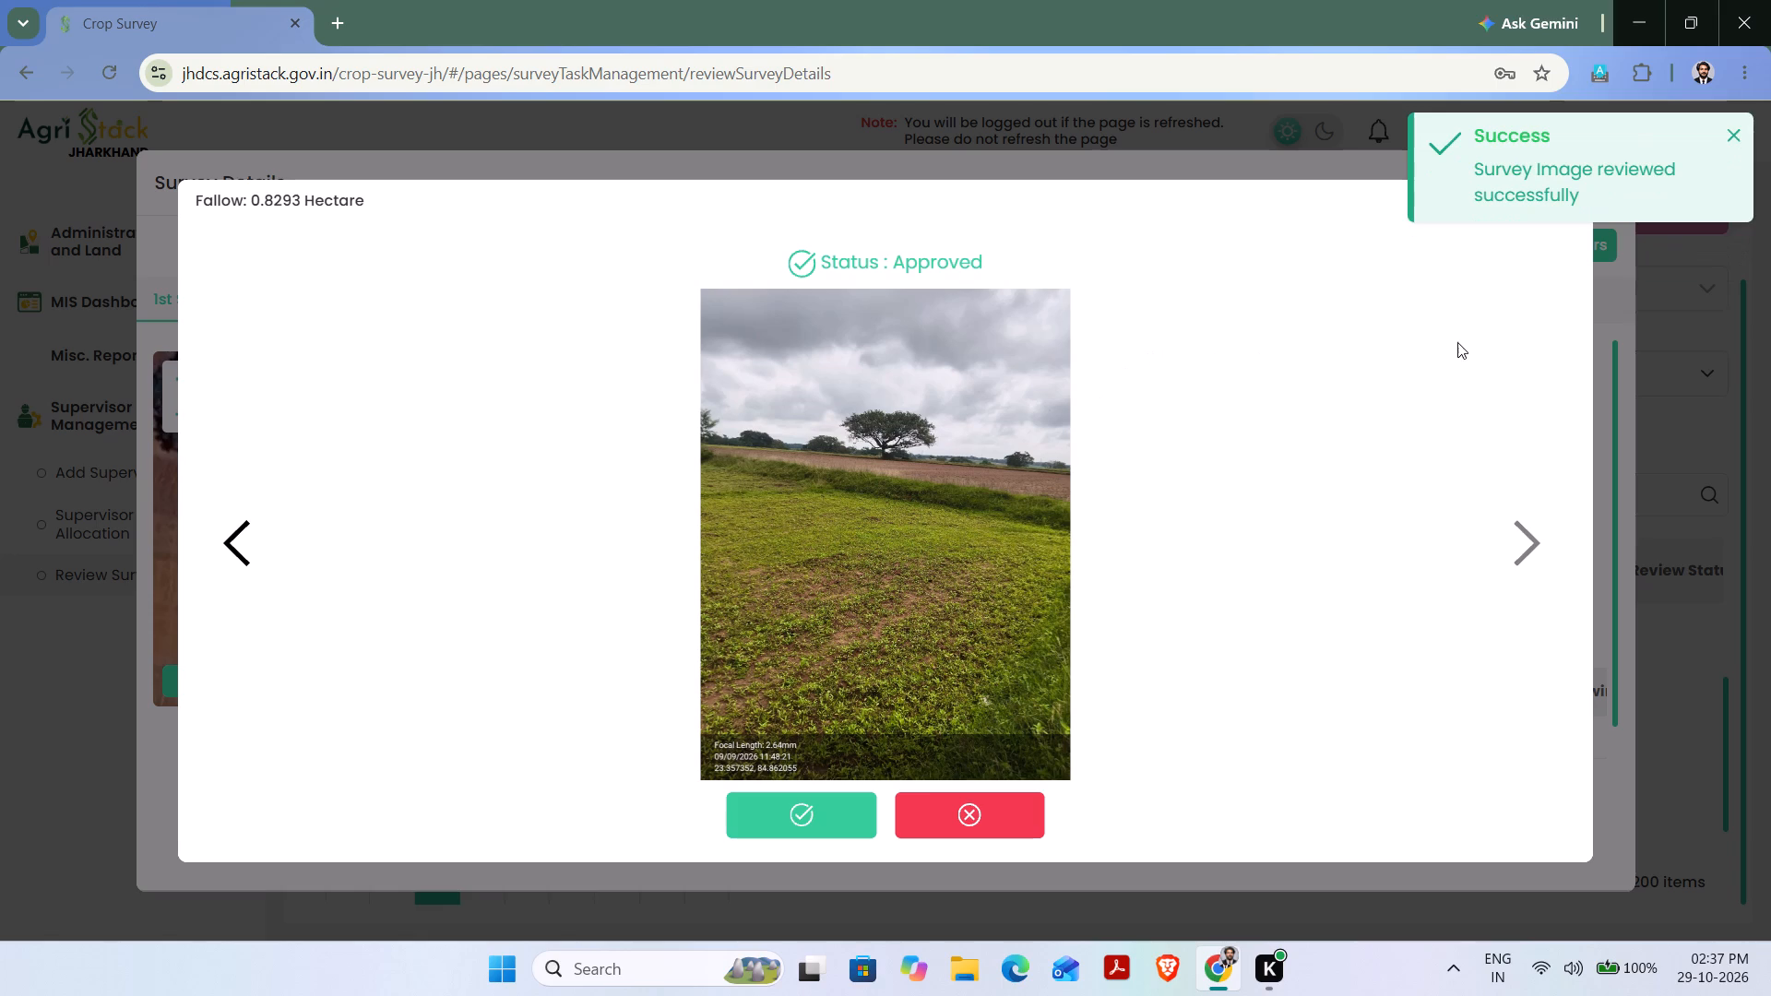
click(1569, 208)
Approve the 1st survey of survey number 101, save the review and close its details.
scroll(958, 634, down, 1)
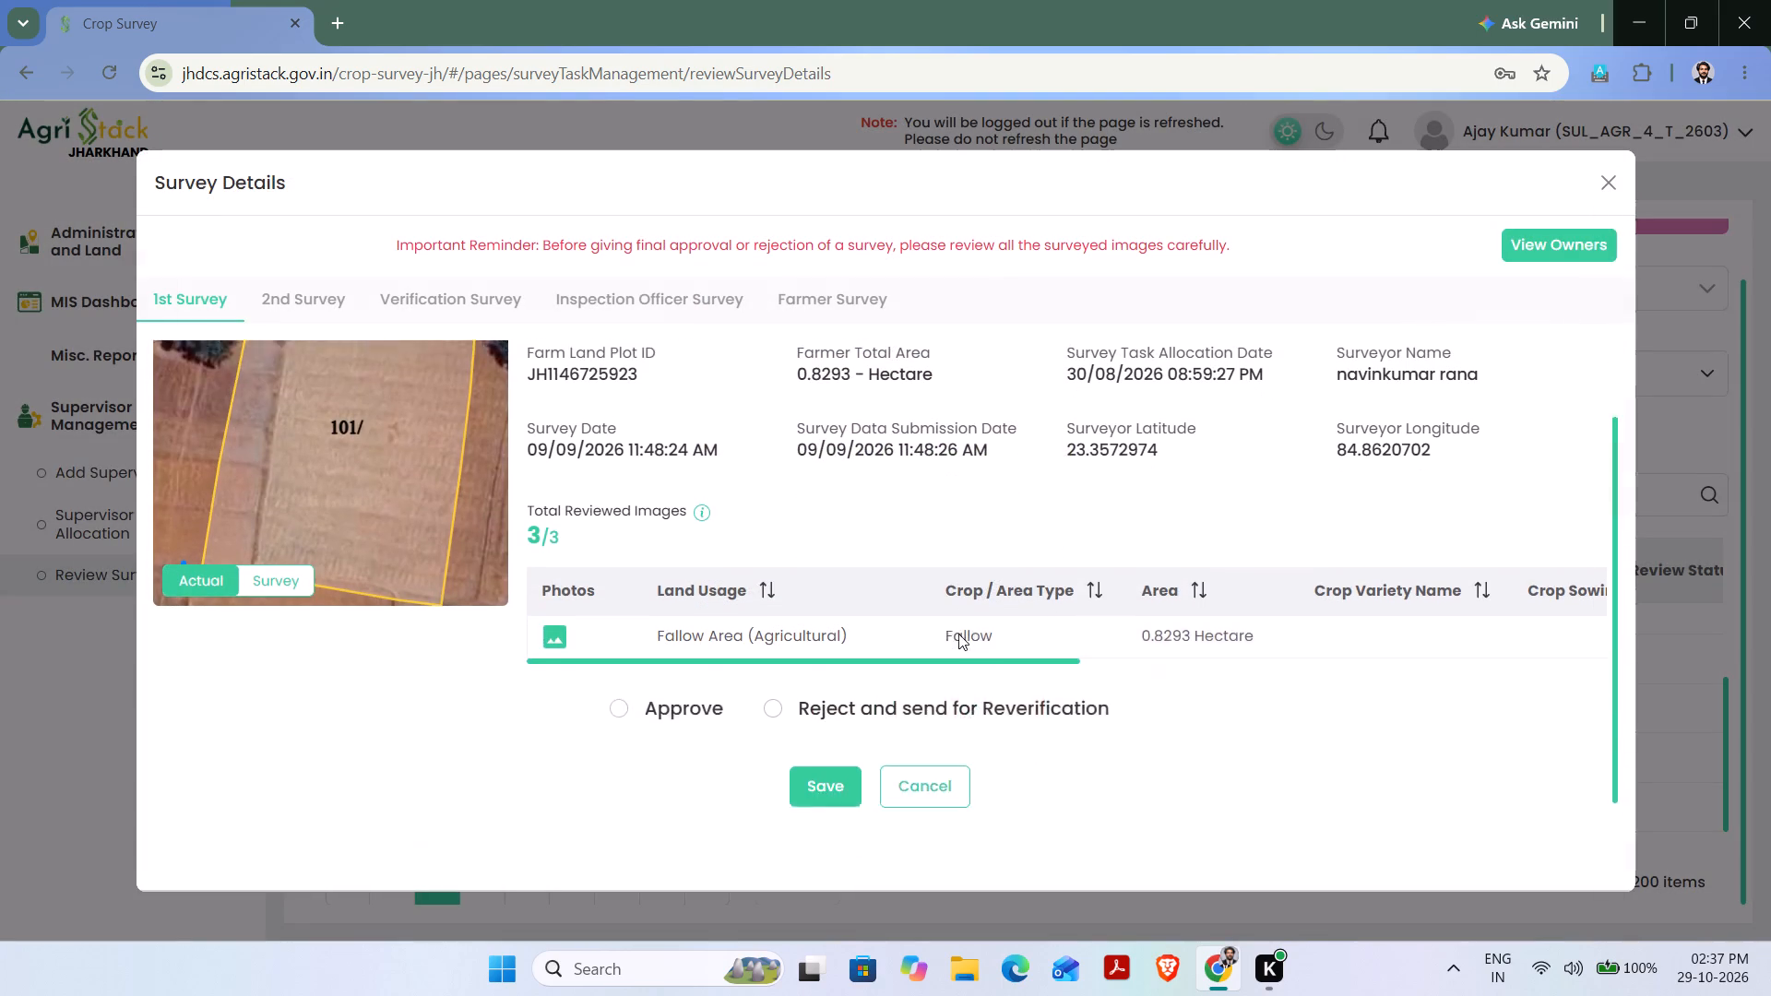
scroll(958, 634, down, 1)
click(684, 667)
click(669, 665)
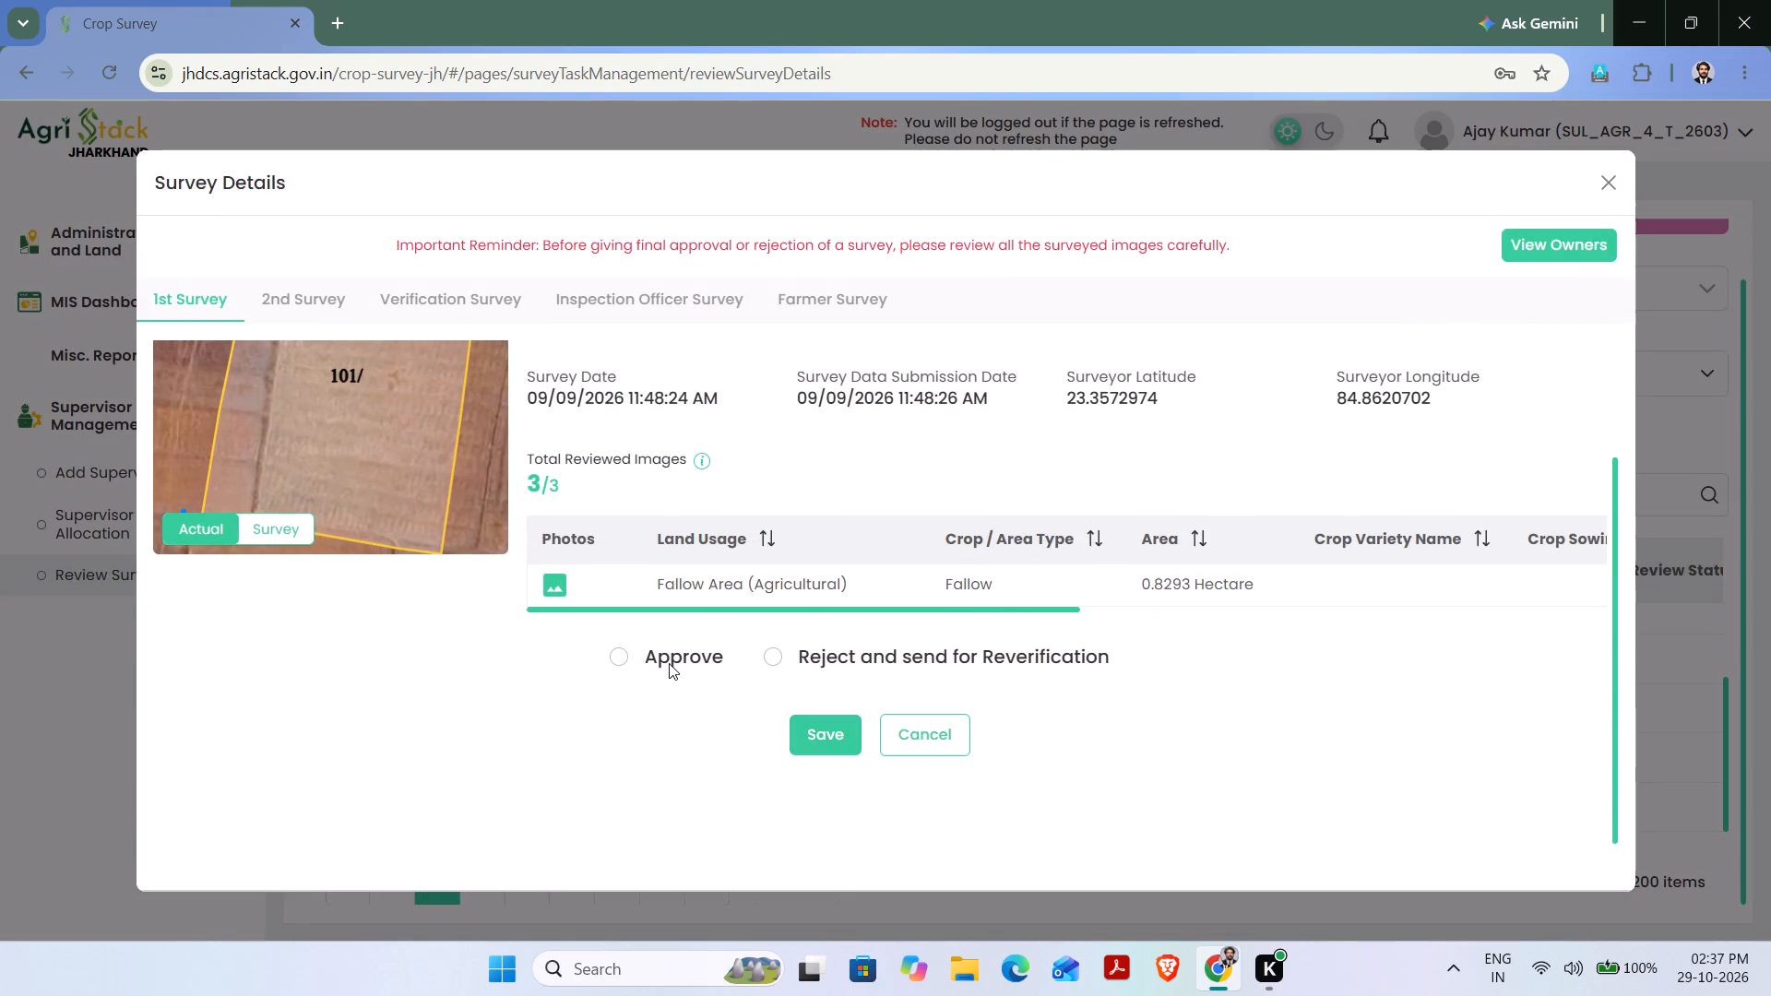
click(819, 740)
click(921, 566)
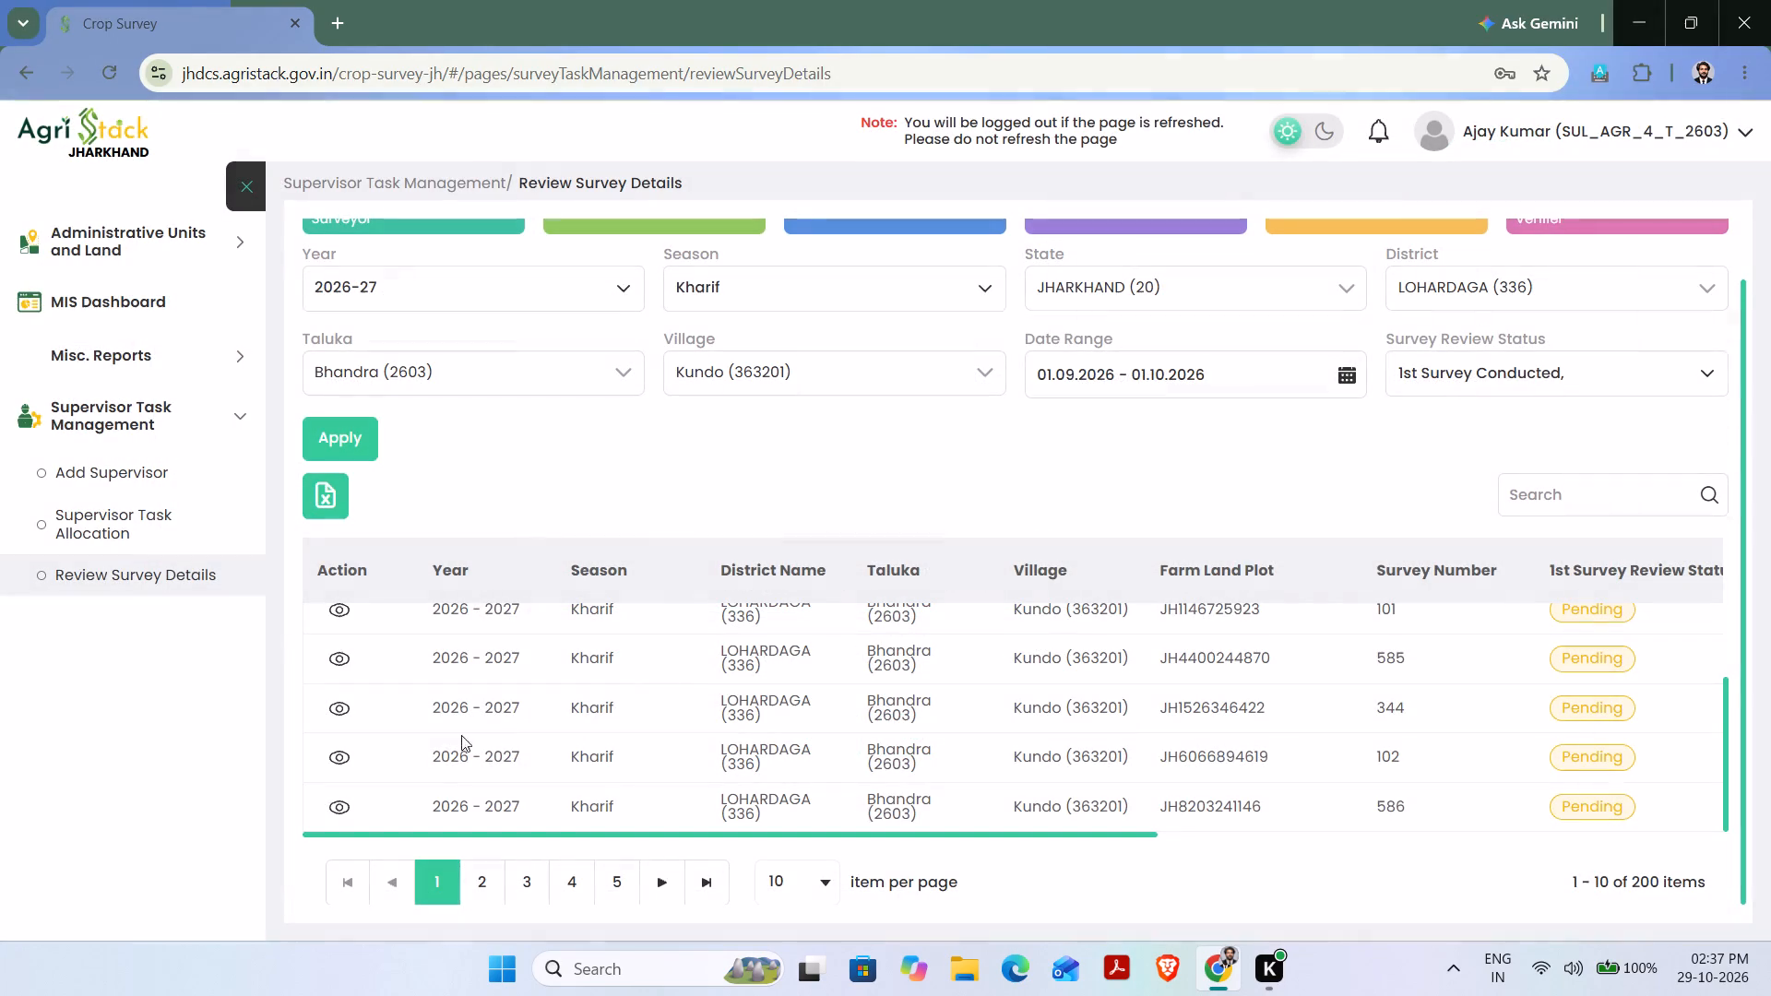
Open the details of survey number 585 and approve all three of its Waste (Fallow Area) photos.
click(334, 659)
click(553, 737)
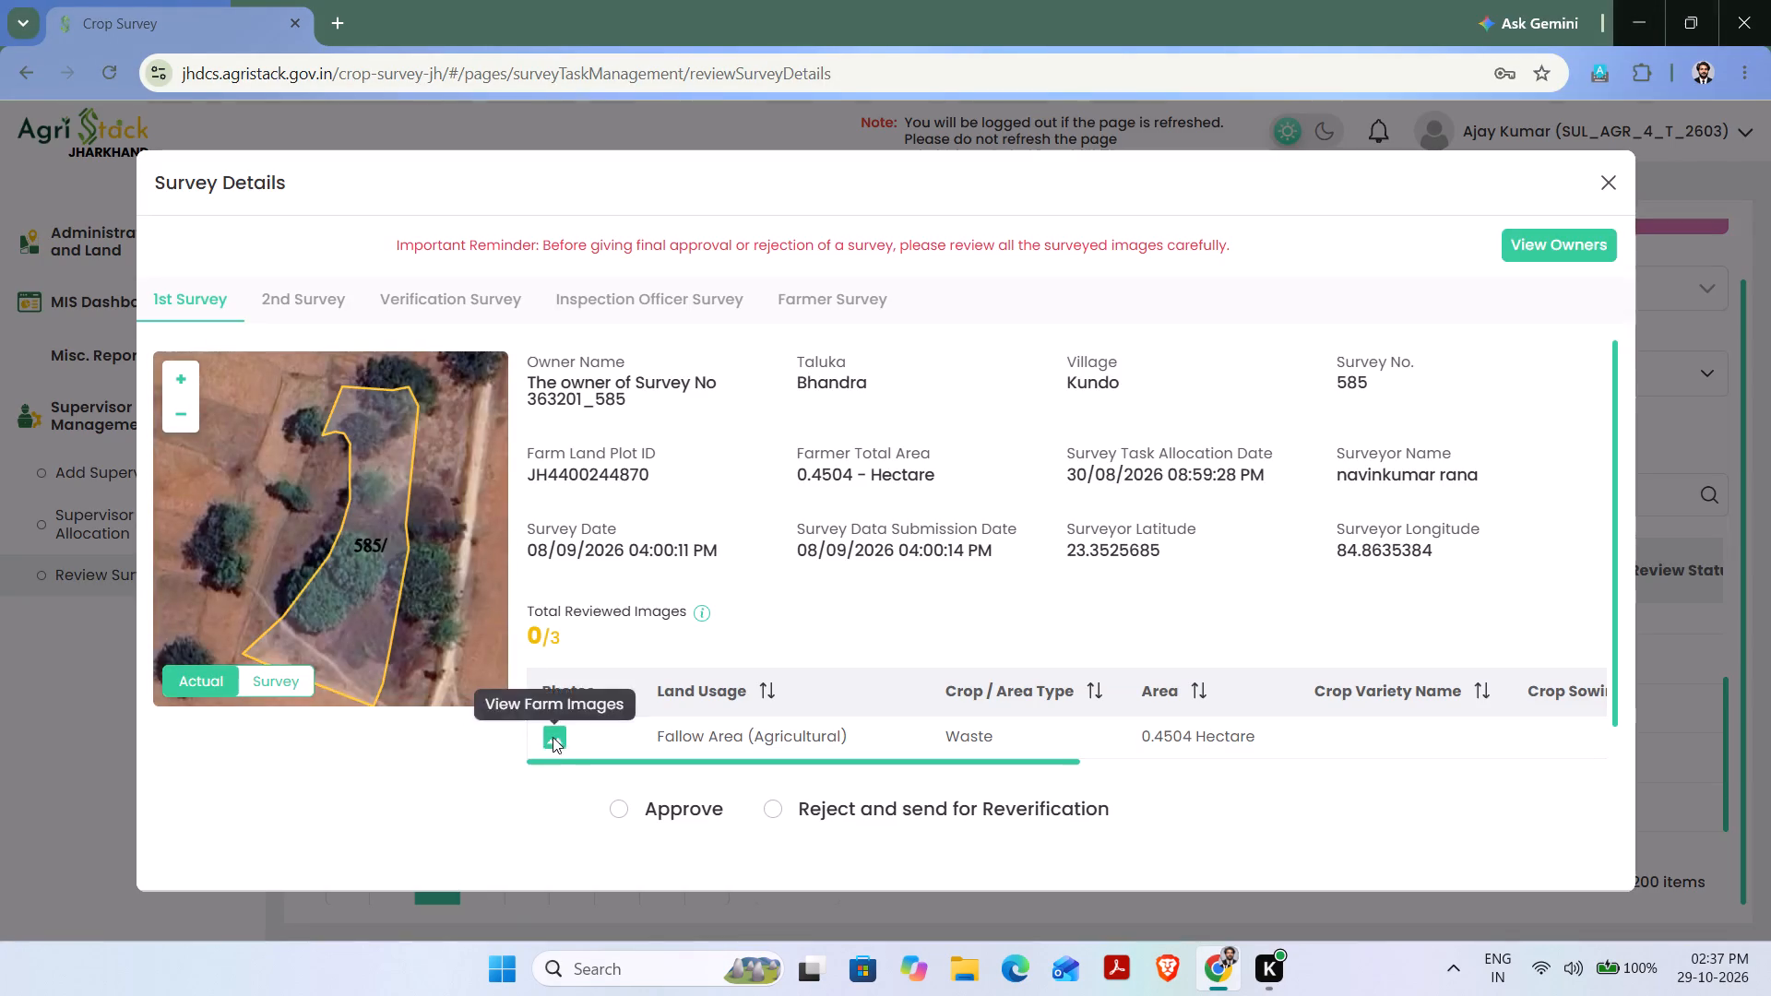
click(772, 796)
drag(922, 682, 751, 705)
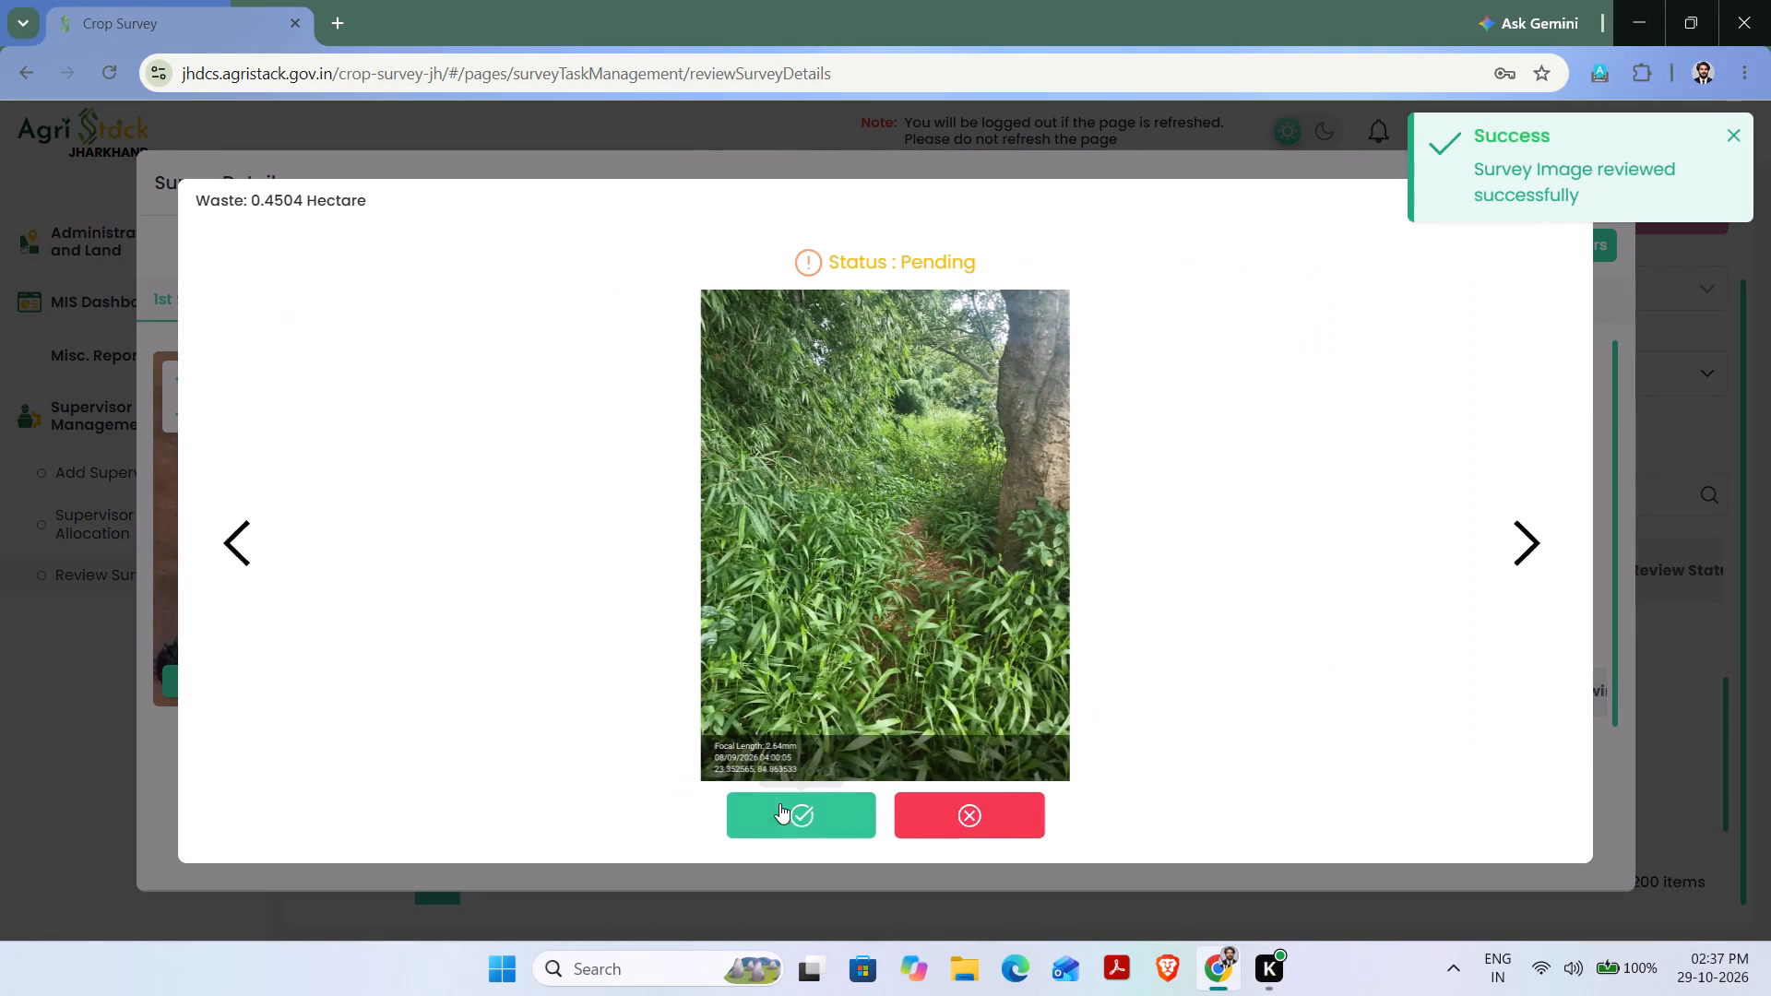
click(779, 811)
drag(937, 682, 760, 701)
click(782, 812)
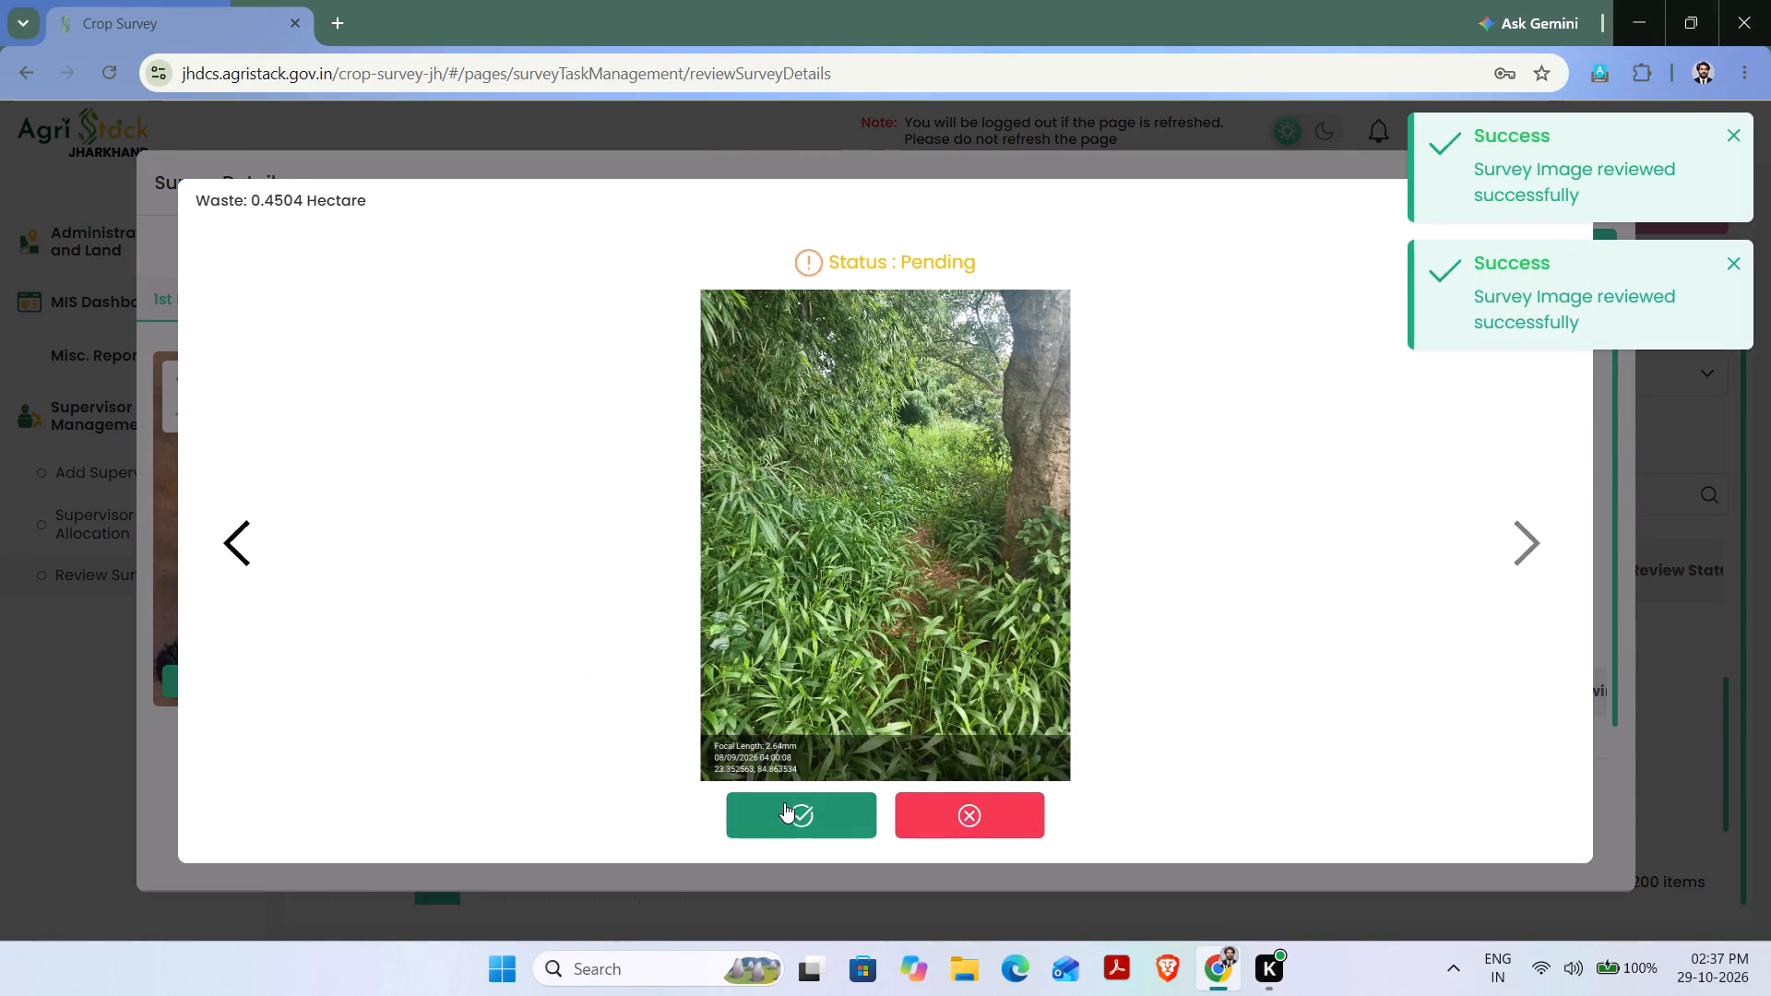
drag(946, 644, 839, 646)
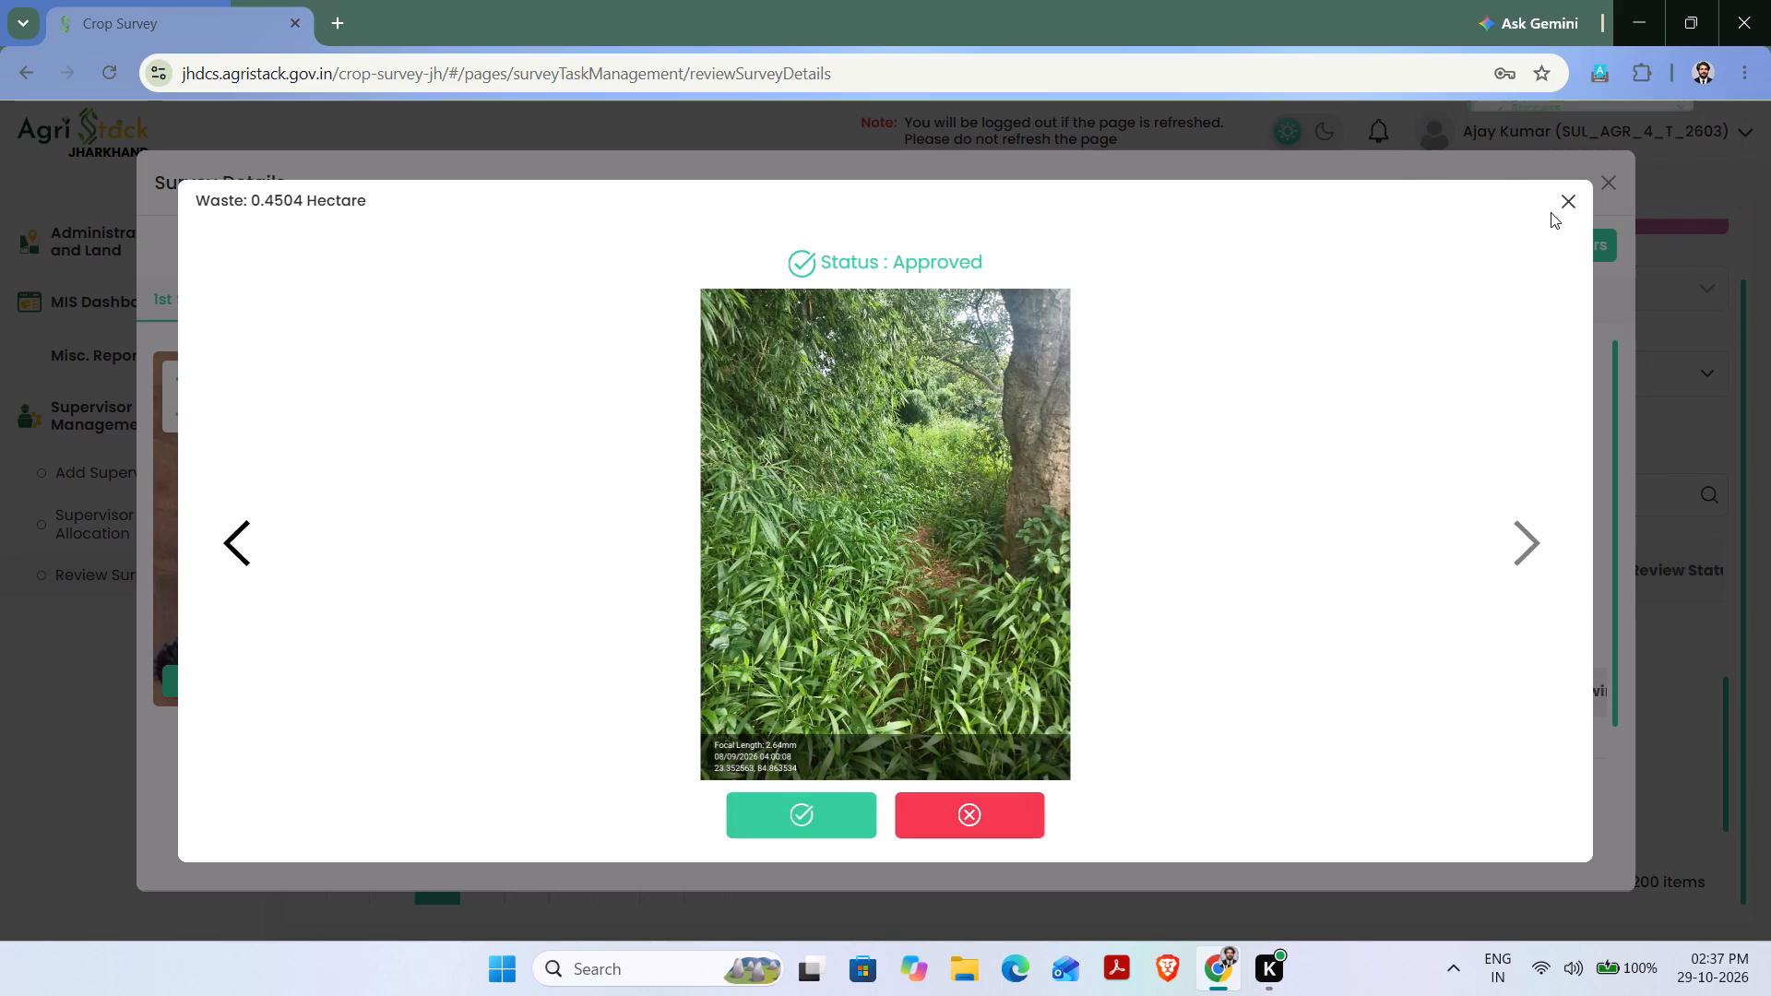
click(1568, 200)
Approve the 1st survey of survey number 585, save the review and close its details.
scroll(1077, 560, down, 2)
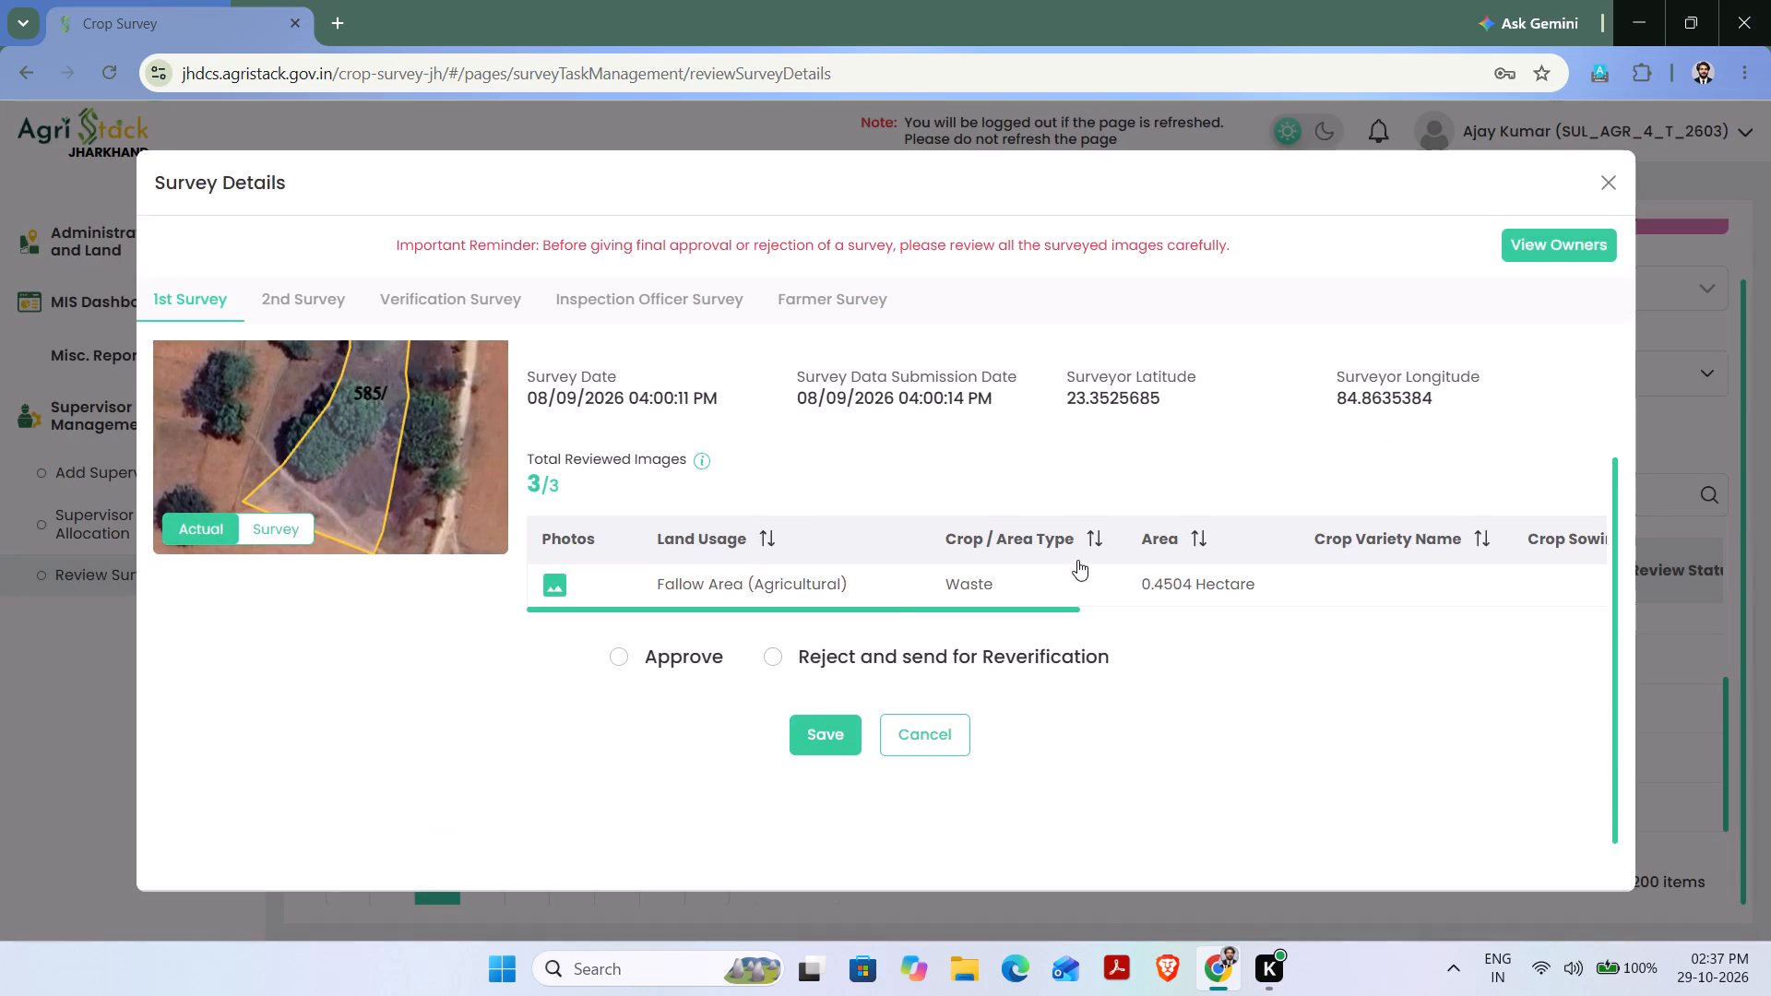
click(665, 658)
click(820, 741)
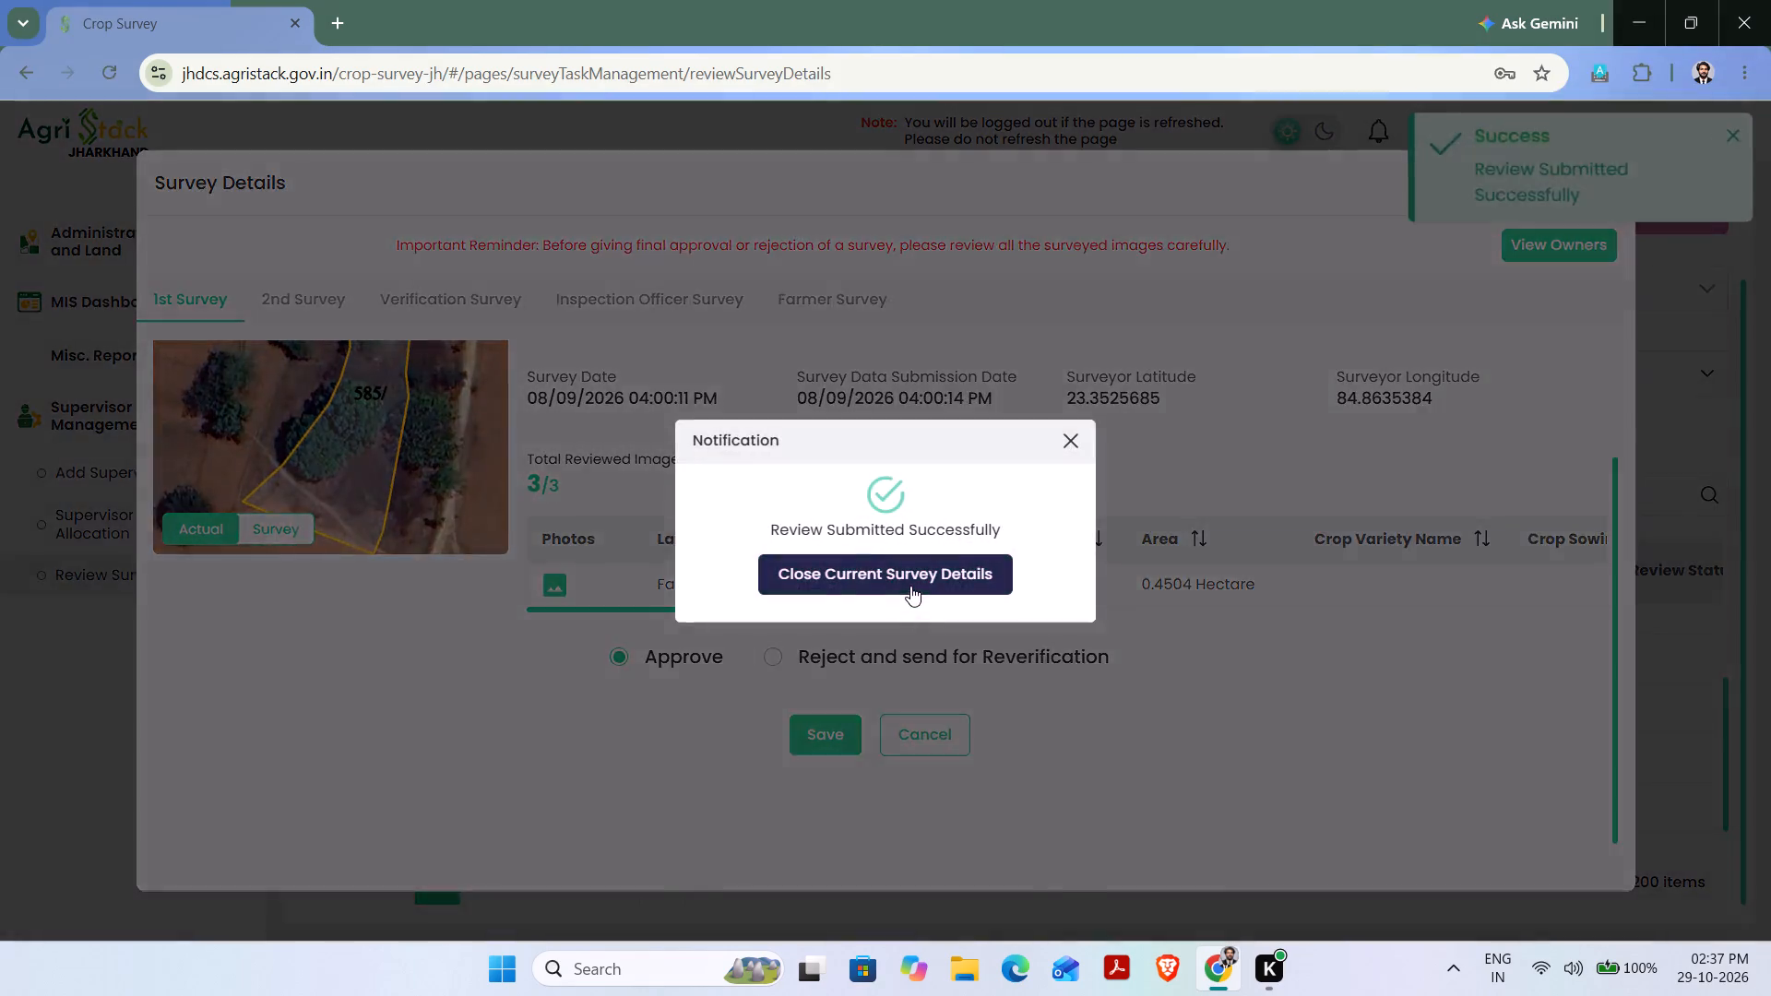
click(910, 586)
Open the details of survey number 344 and approve all three of its NA Area (Non-agricultural) photos.
click(344, 706)
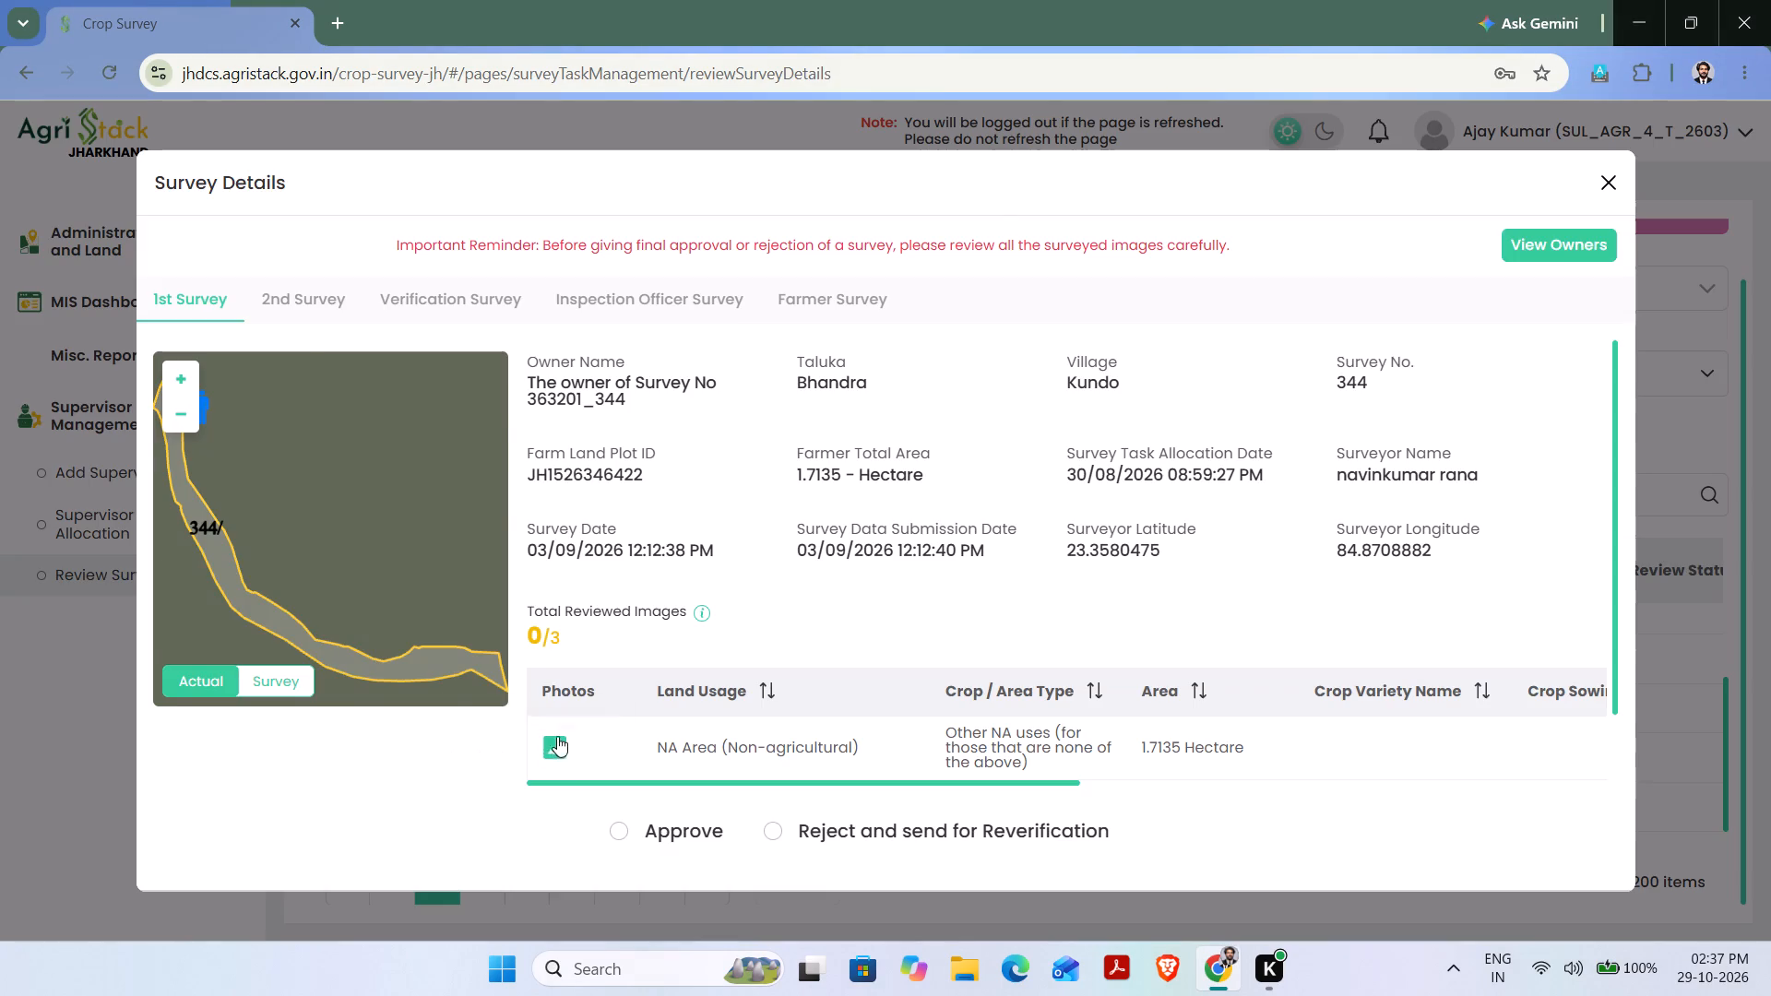
click(560, 755)
click(550, 742)
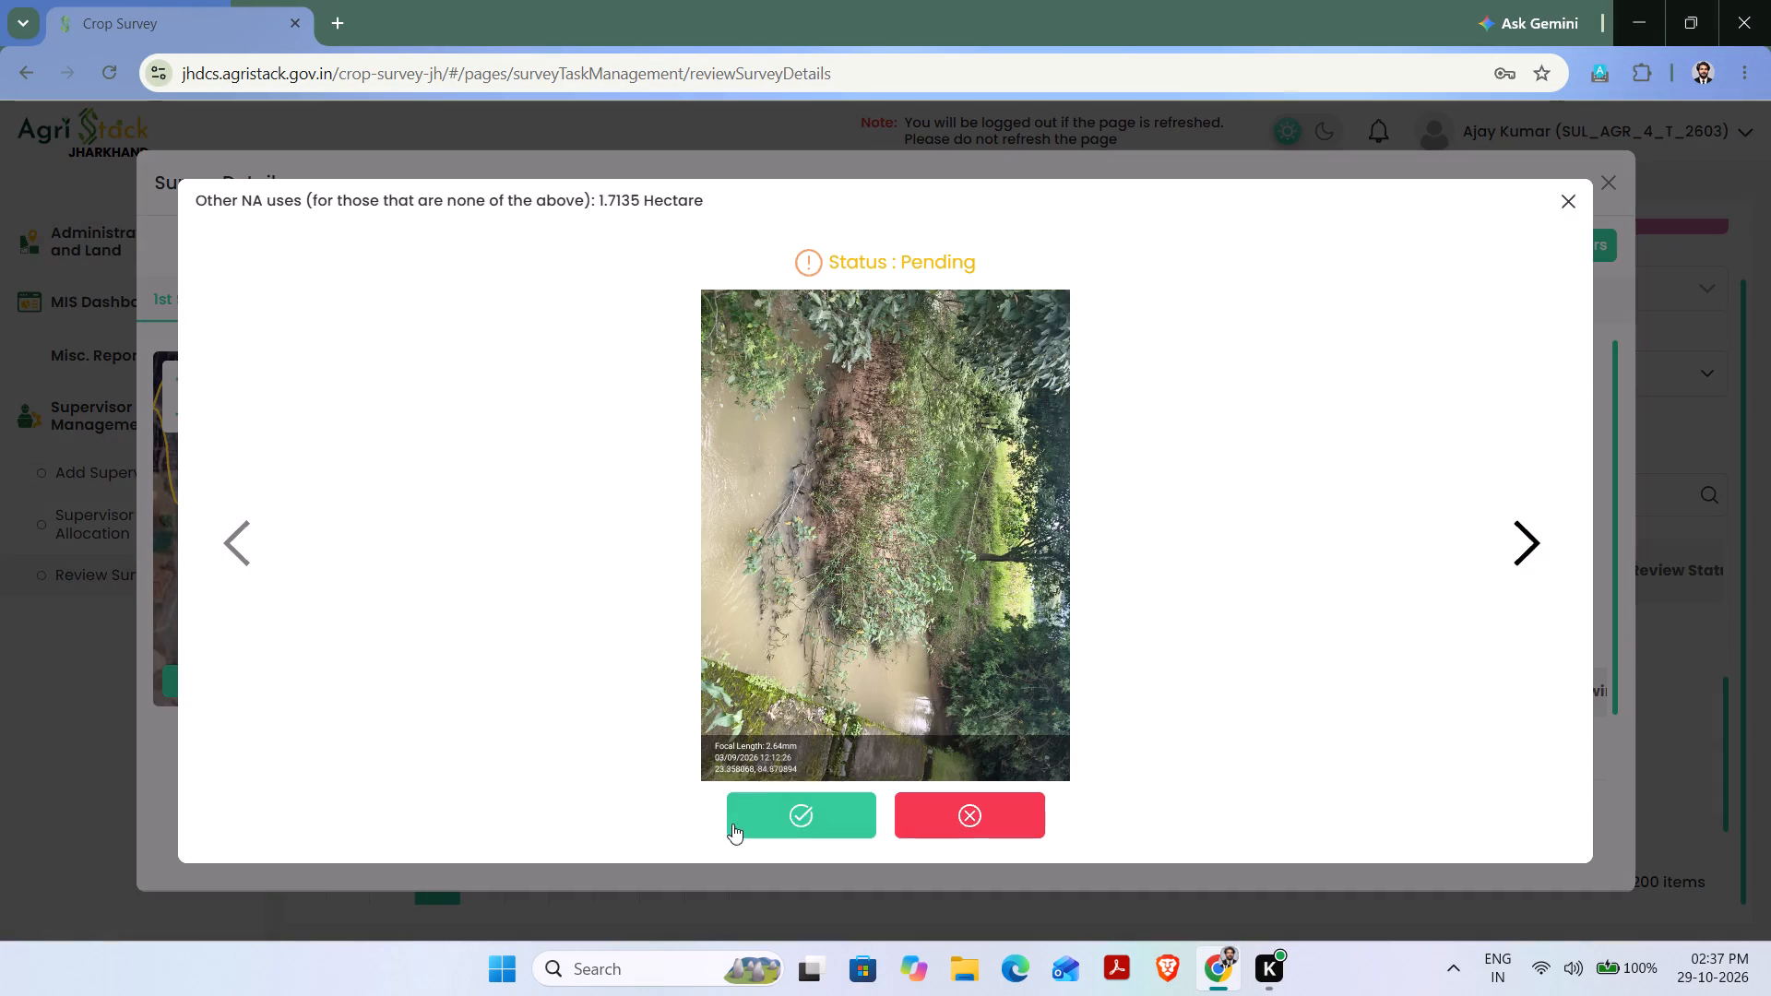
click(754, 838)
click(798, 810)
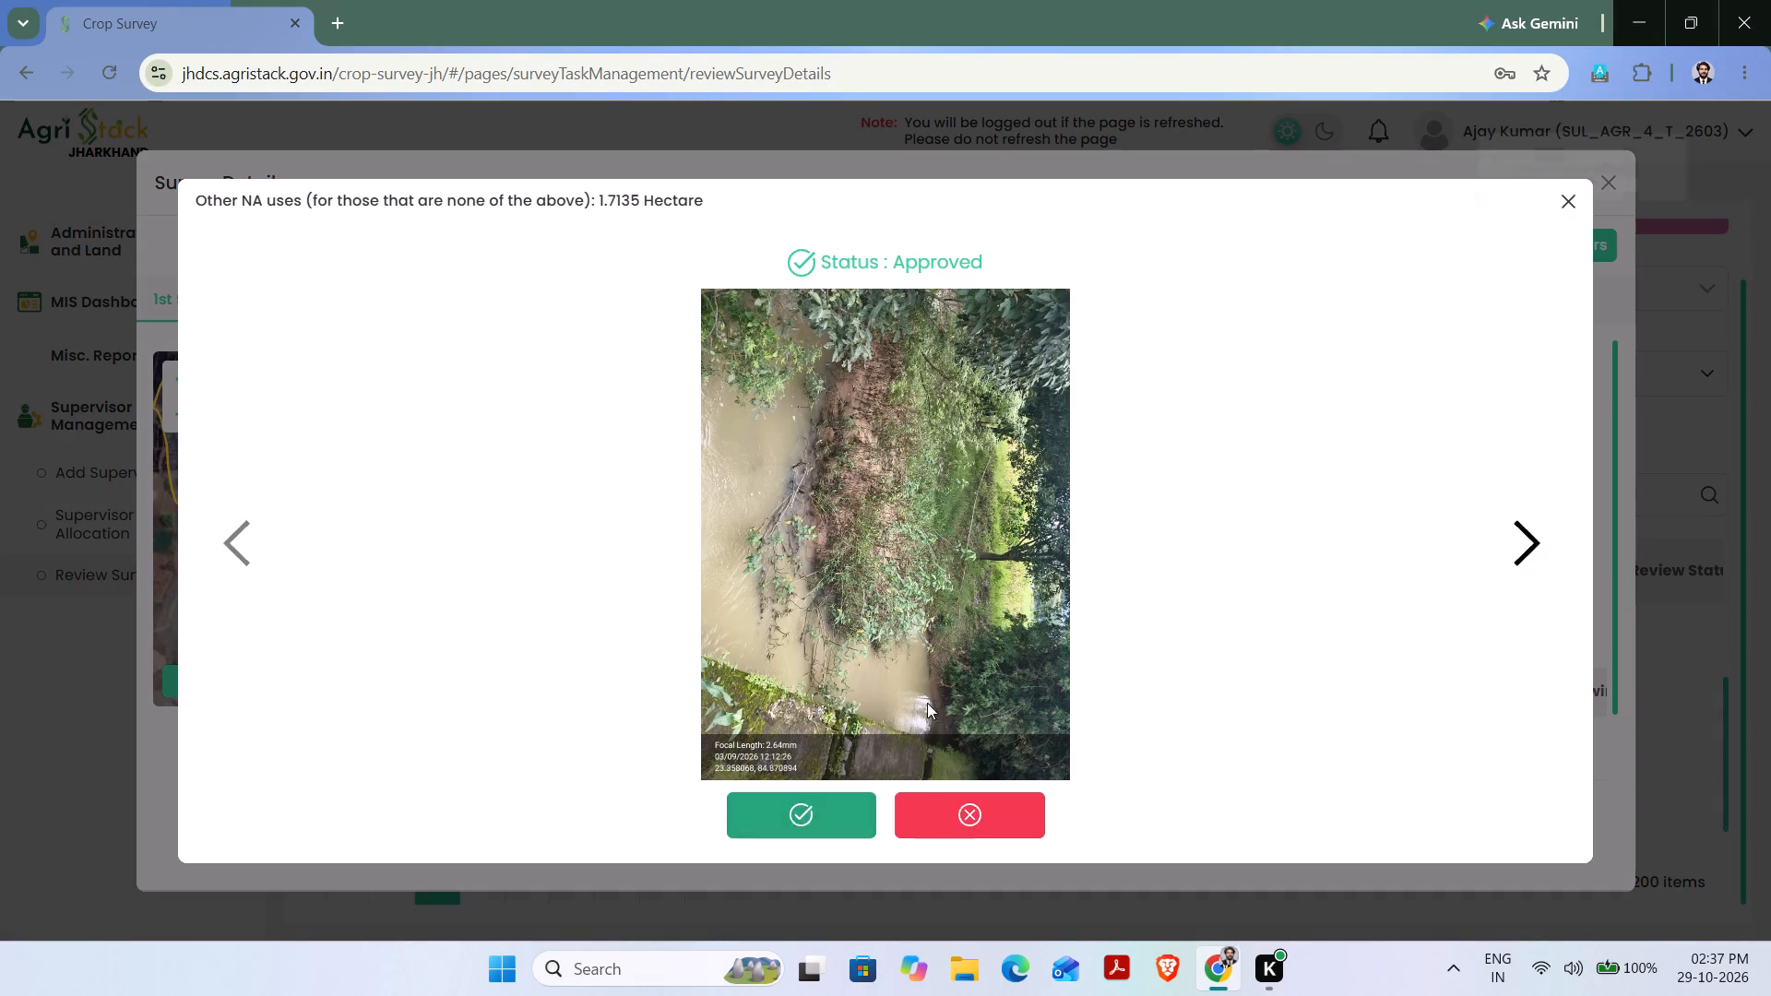
drag(930, 690, 794, 722)
click(782, 818)
drag(935, 677, 735, 707)
click(776, 832)
drag(957, 646, 845, 667)
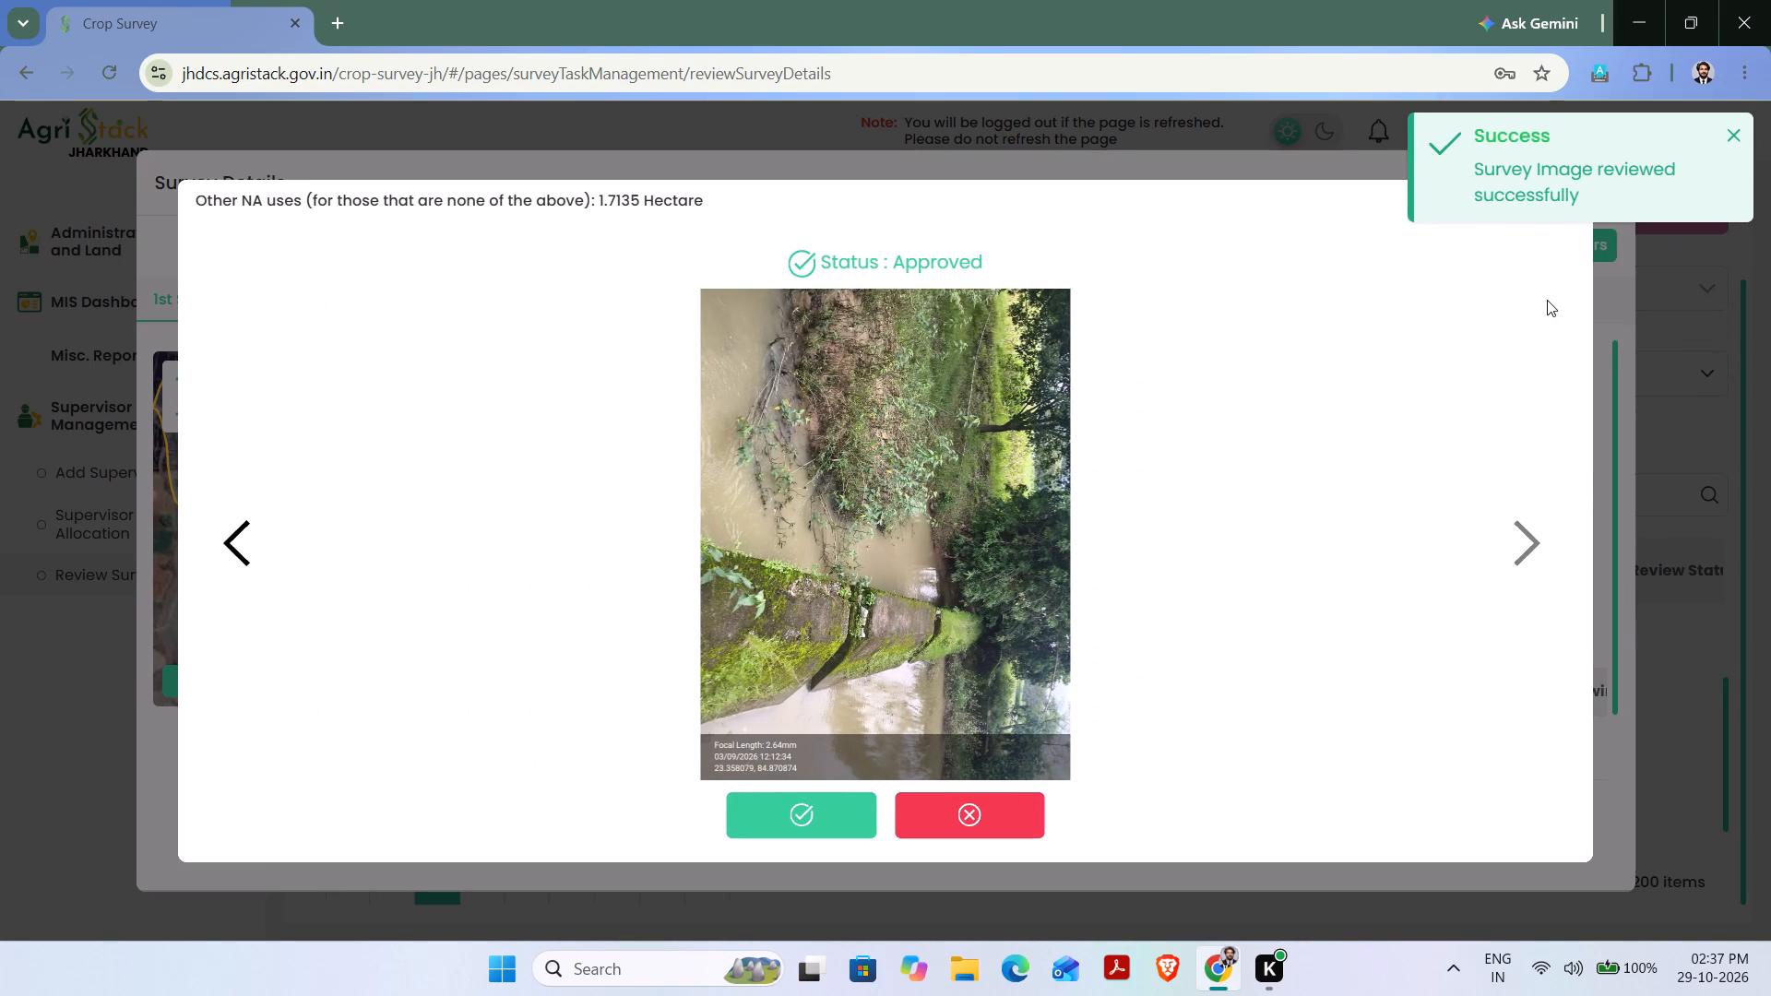
click(1576, 195)
click(1570, 200)
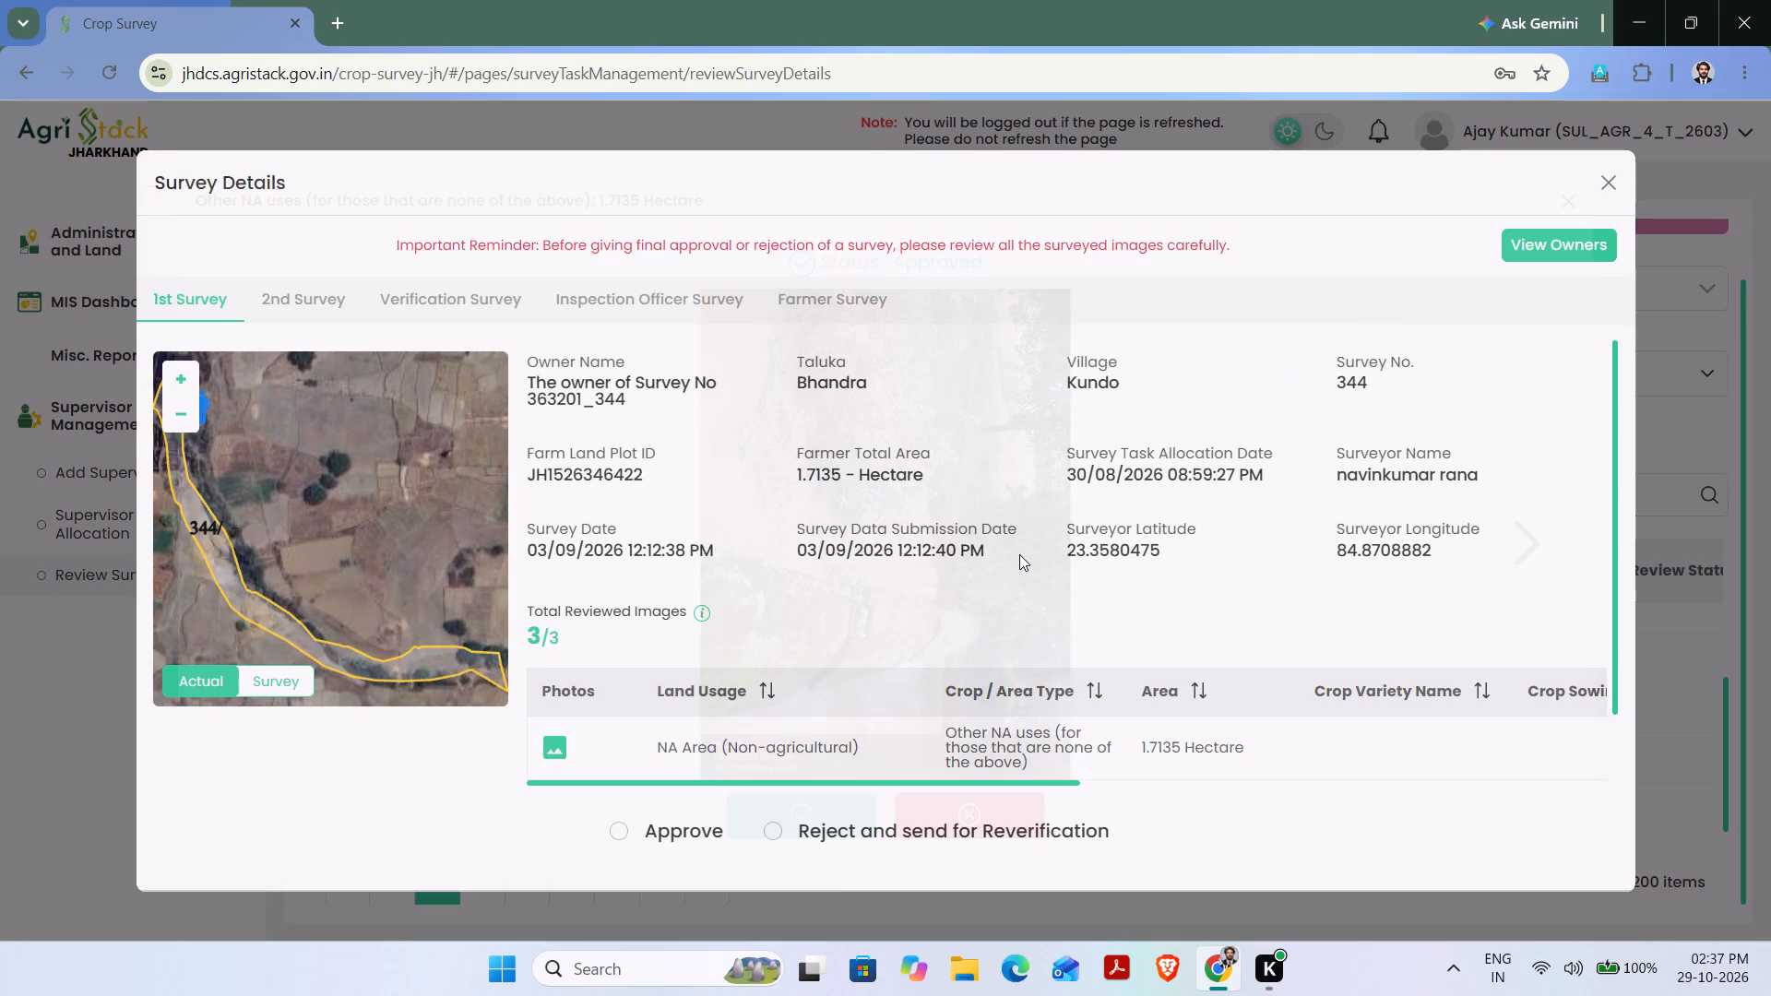
Approve the 1st survey of survey number 344, save the review and close its details.
scroll(1019, 554, down, 2)
click(689, 665)
click(822, 737)
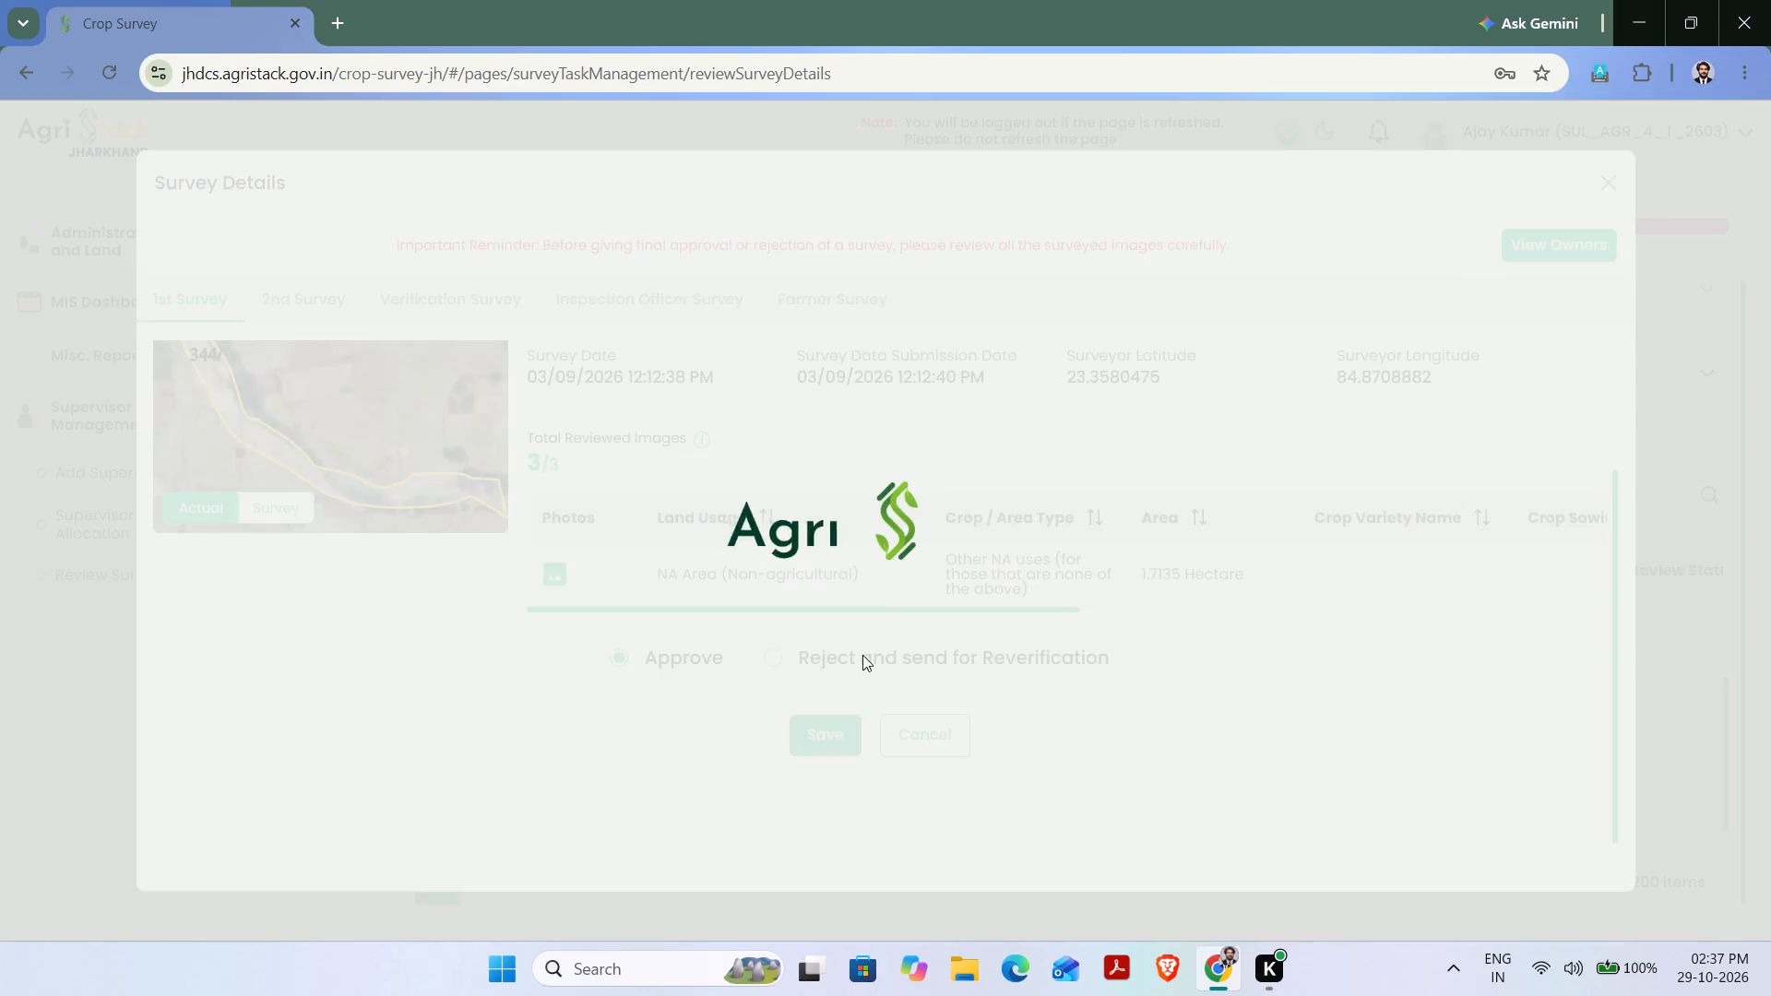
click(904, 569)
Open the details of survey number 102 and approve all three of its Fallow area photos.
click(339, 759)
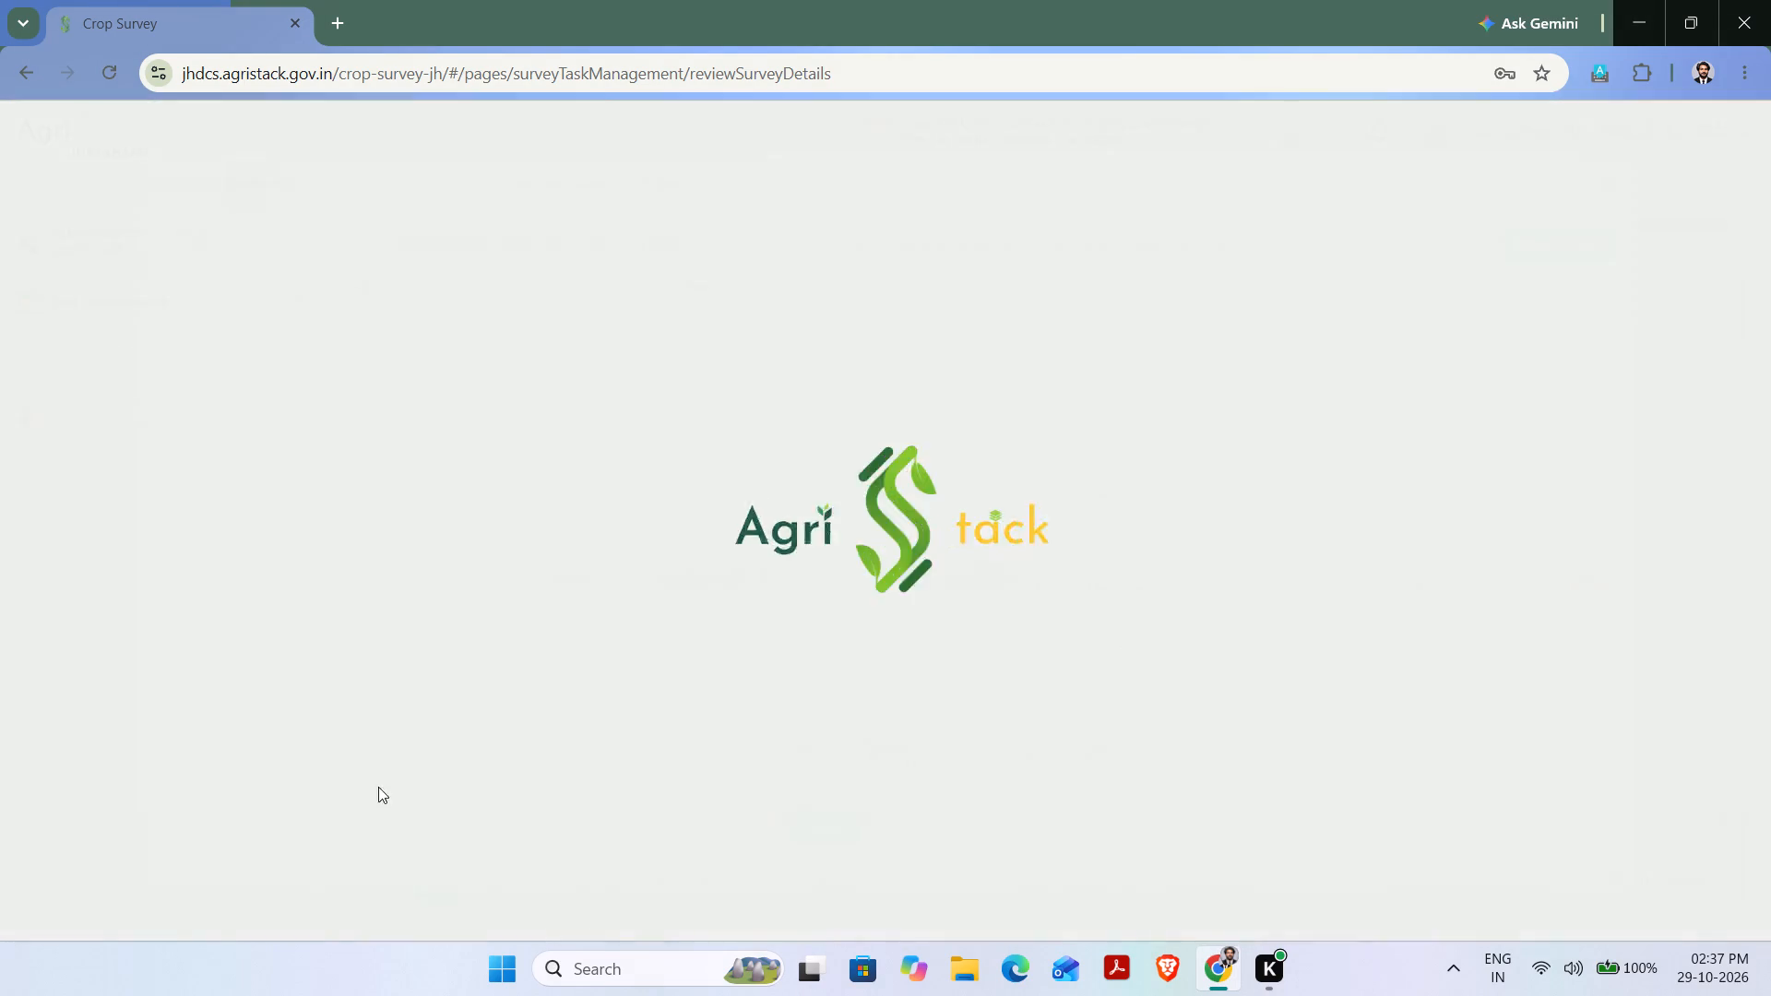
click(555, 742)
click(770, 810)
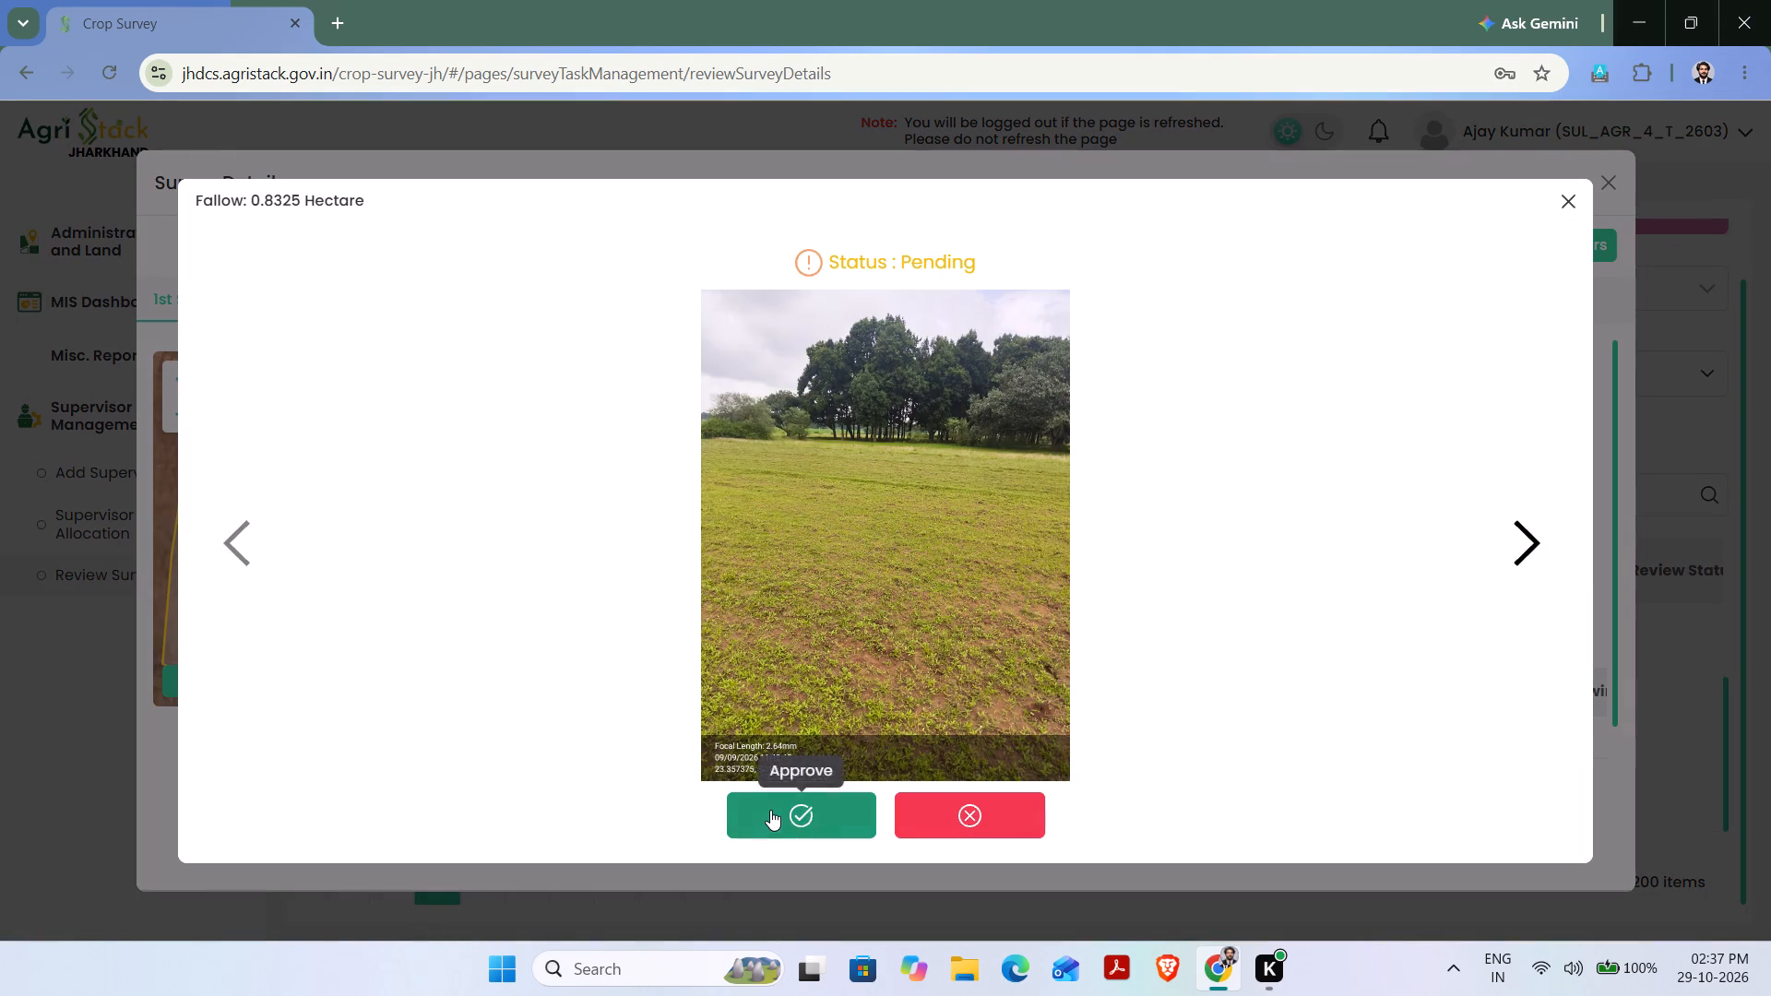
drag(955, 678, 827, 691)
click(817, 799)
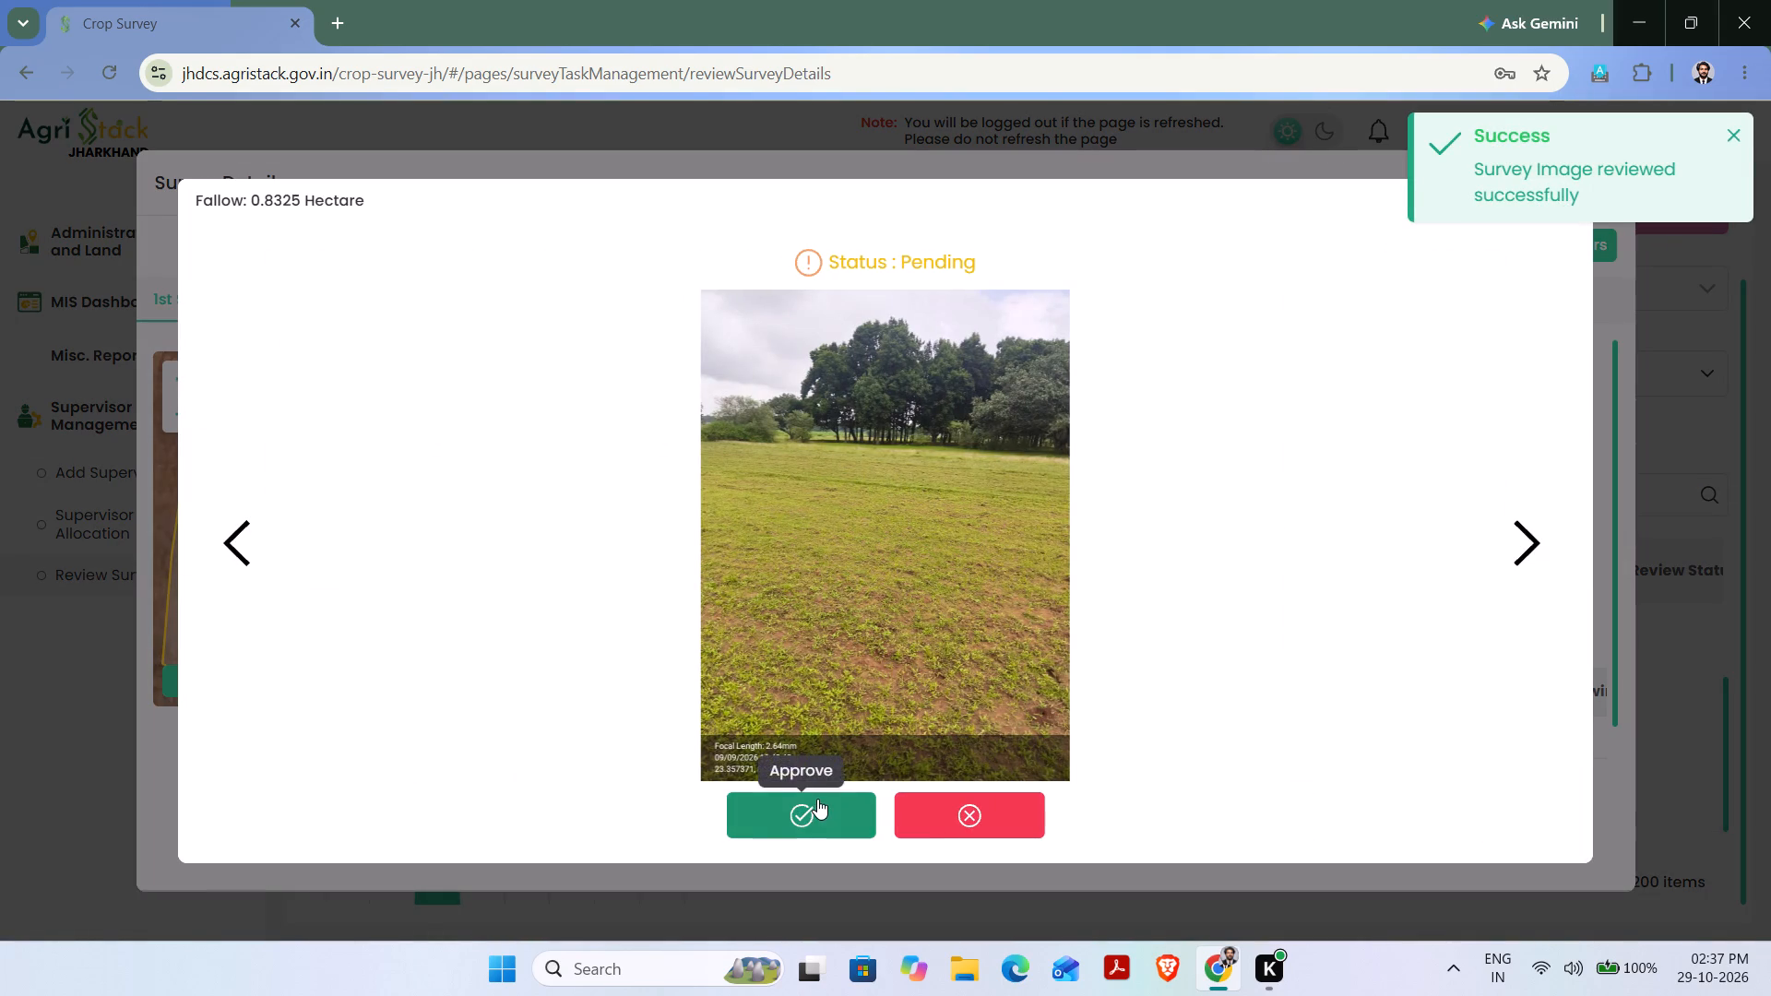
drag(959, 653, 826, 674)
click(801, 794)
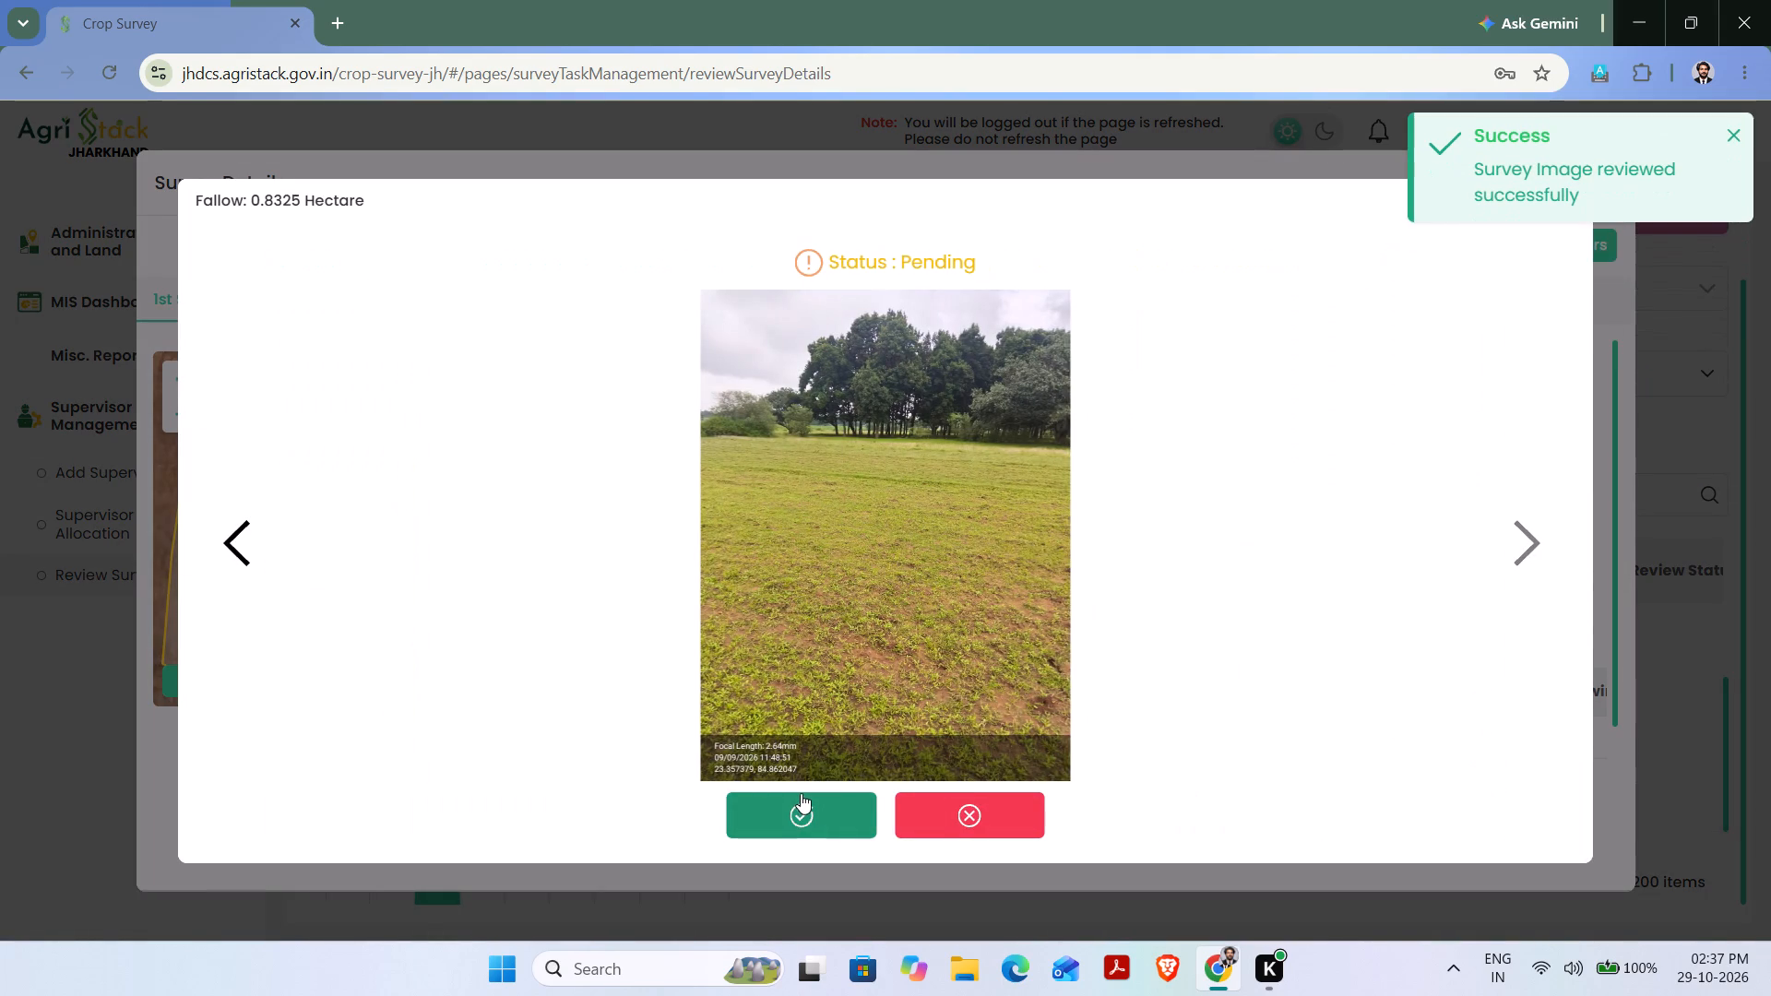
drag(992, 594, 916, 599)
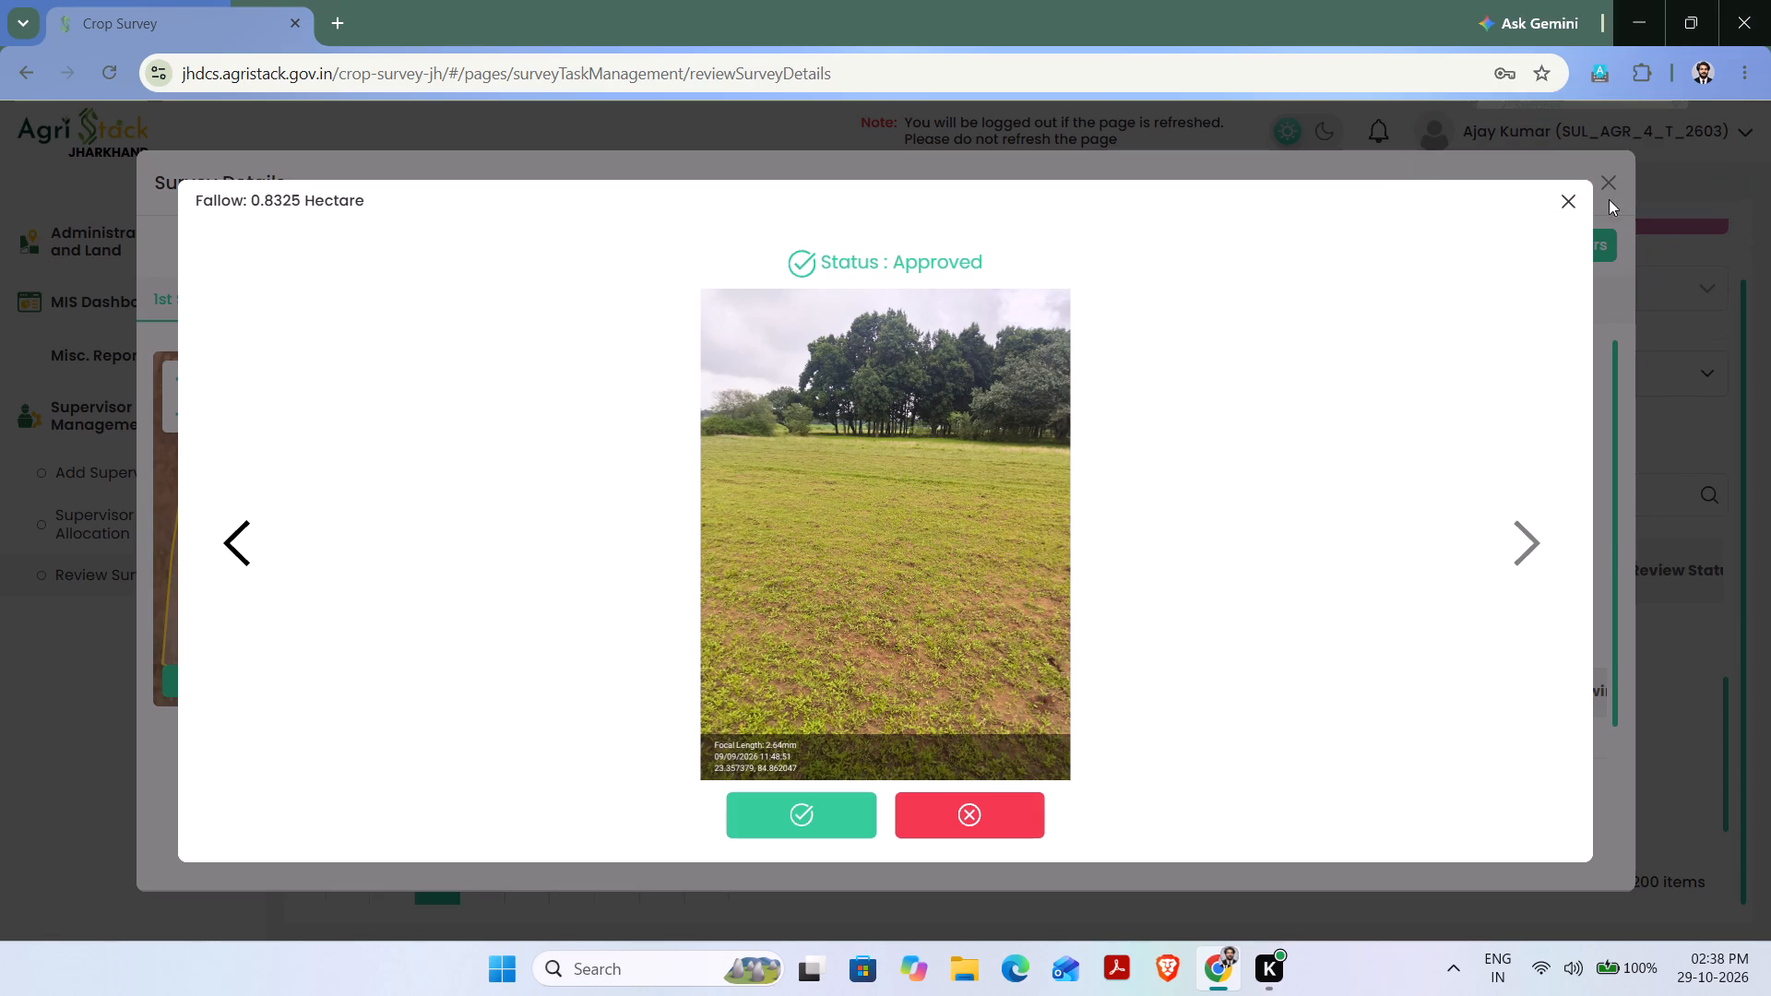
click(1562, 197)
Approve the 1st survey of survey number 102, save the review and close its details.
scroll(1125, 508, down, 2)
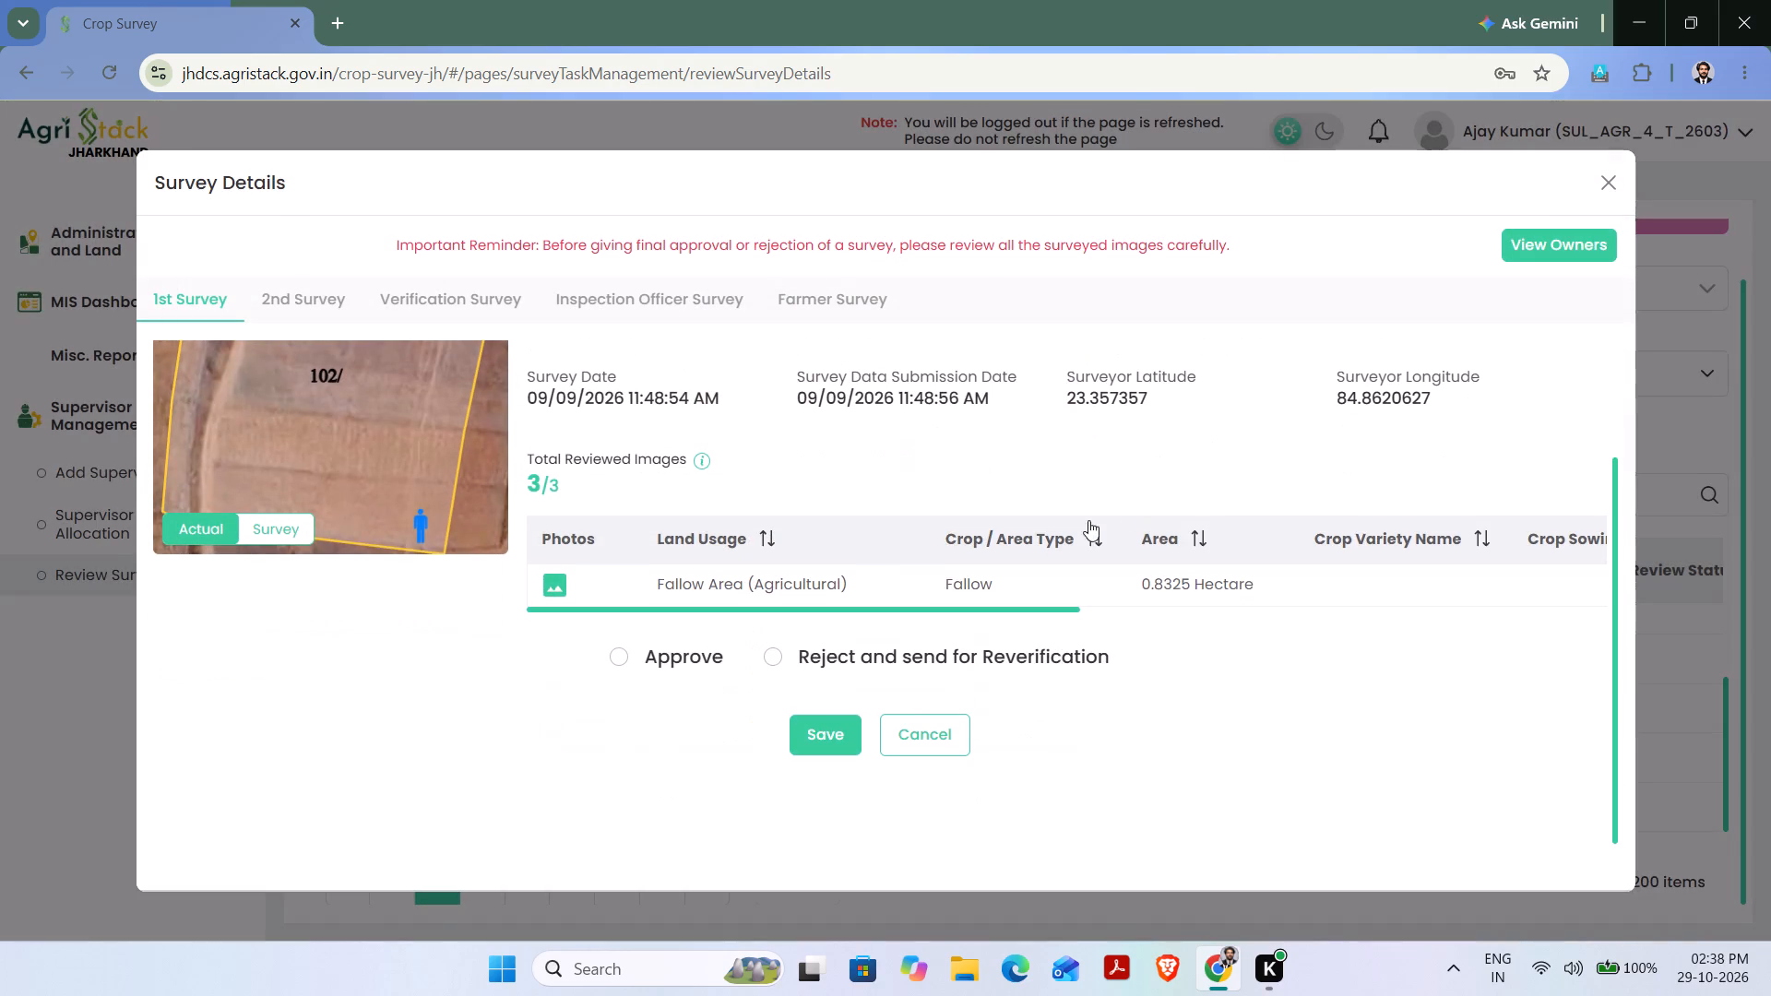
click(684, 650)
click(801, 731)
click(935, 576)
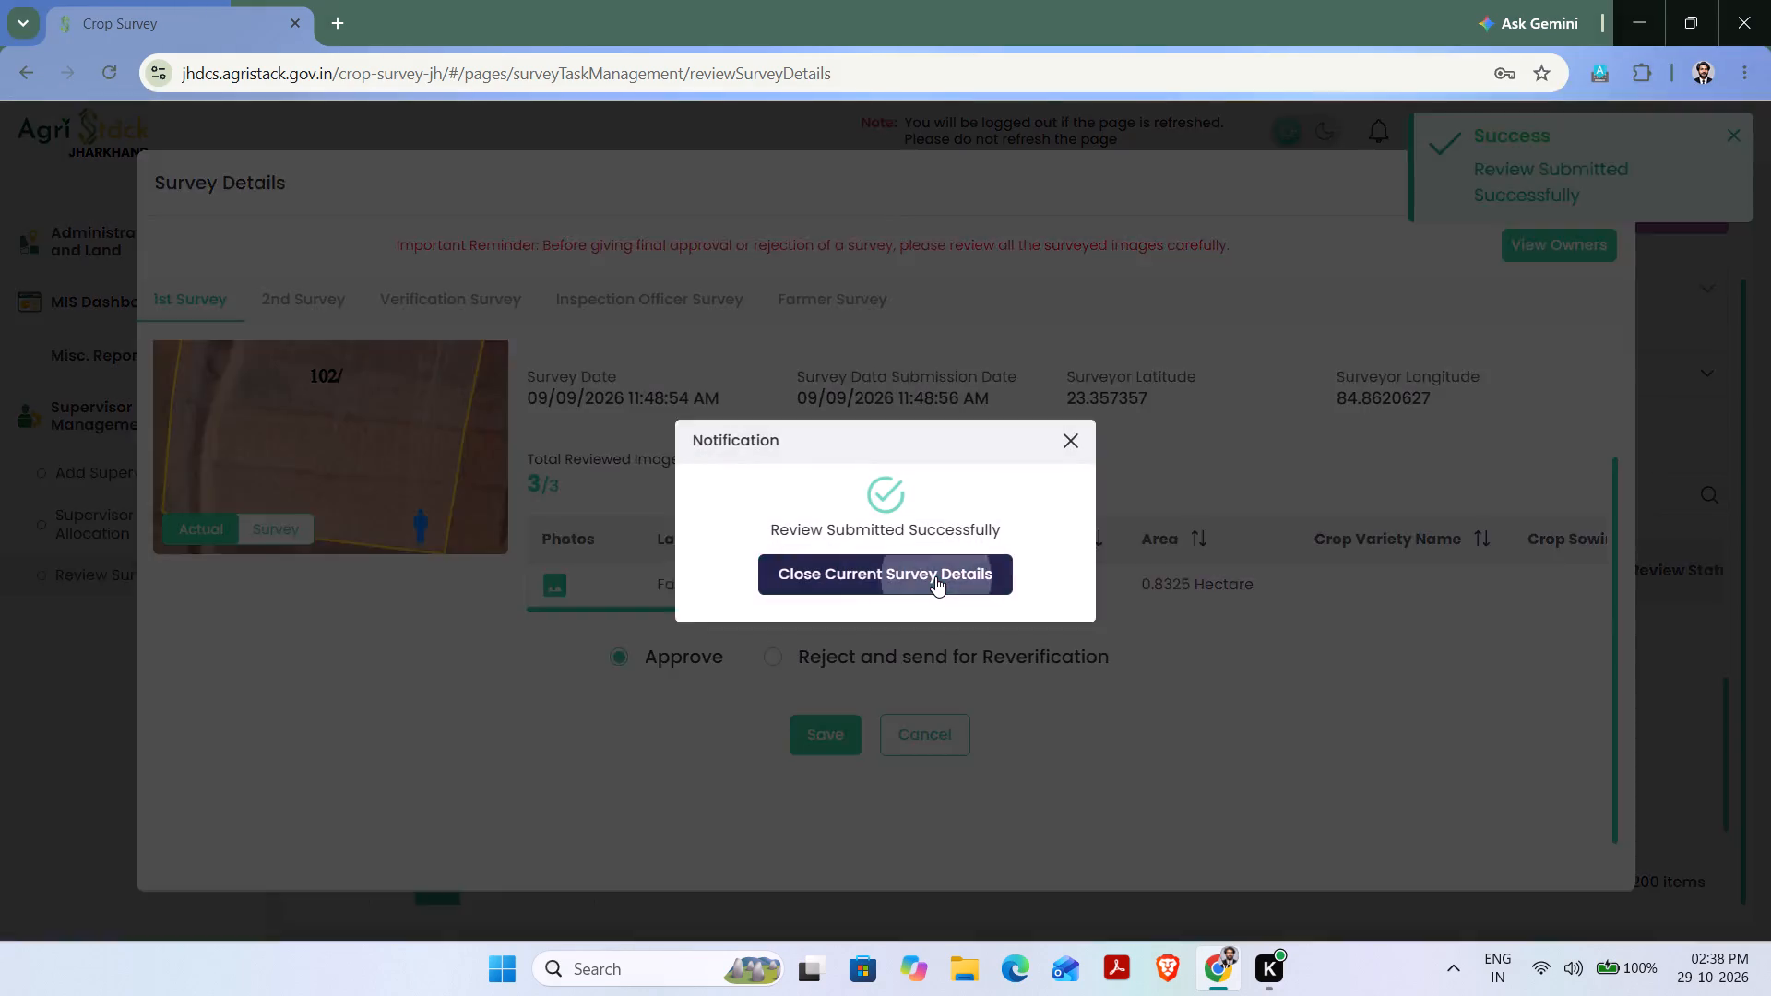
Open the details of survey number 586 and approve all three of its रागी (finger millet) crop photos.
click(345, 800)
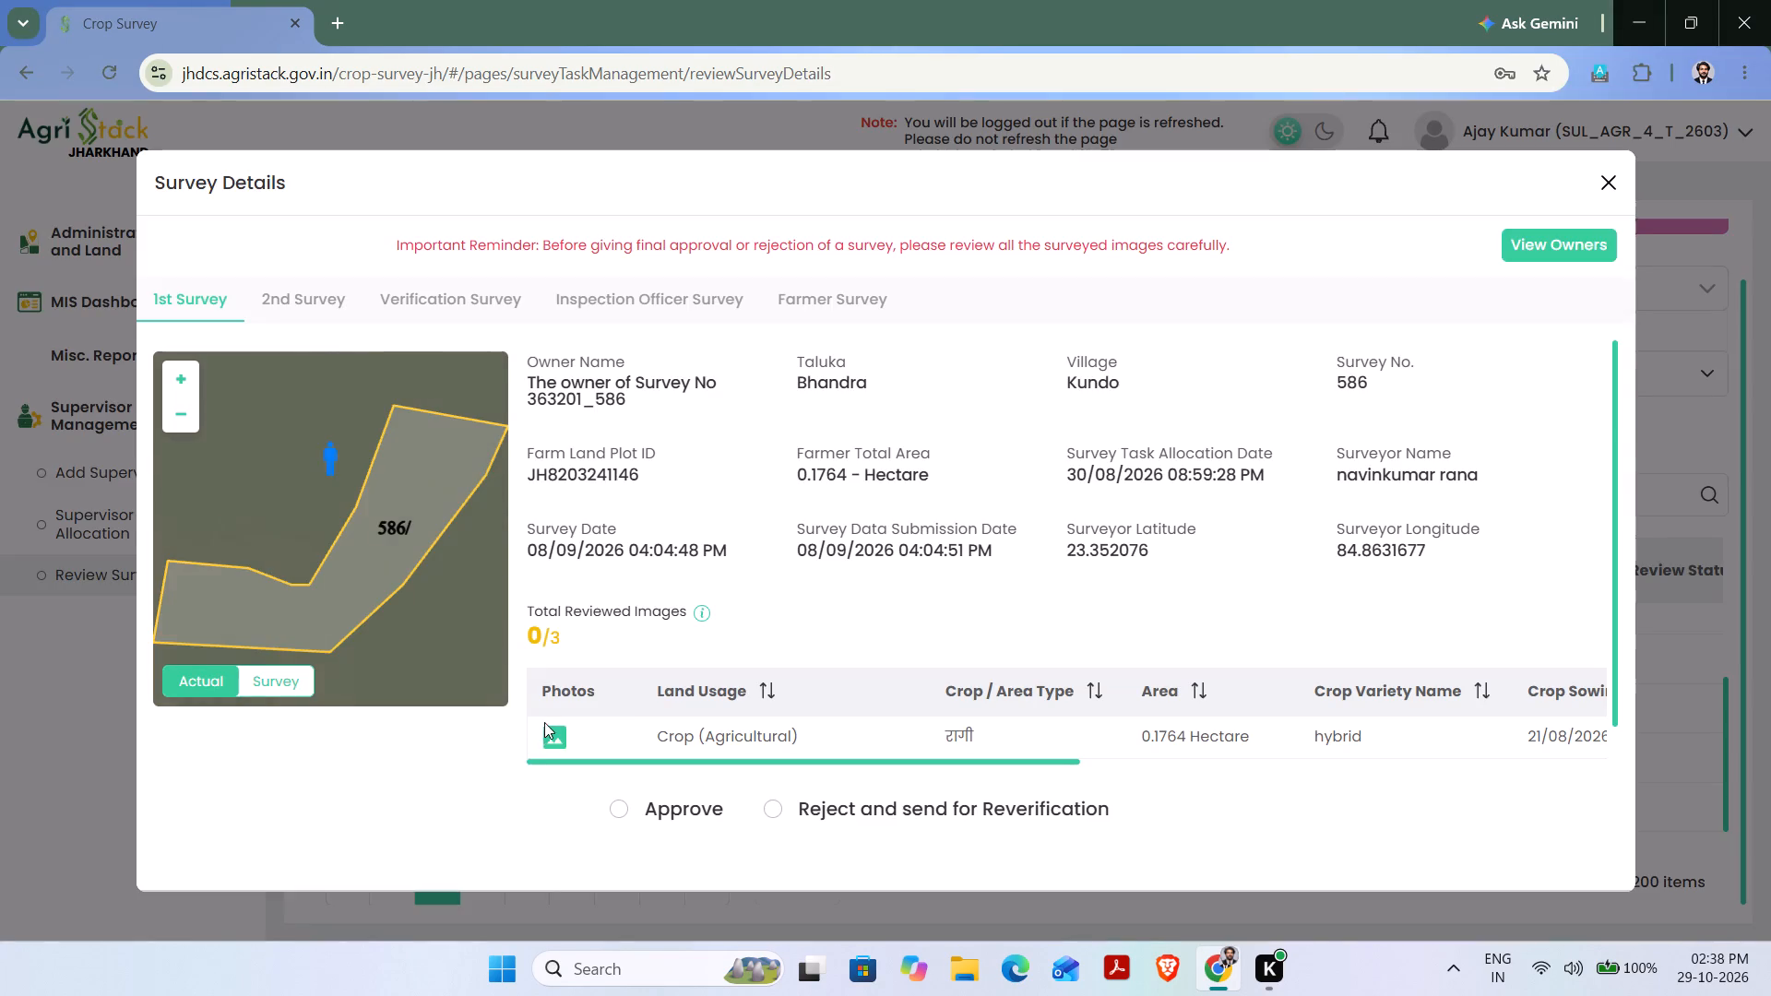
click(546, 738)
click(766, 821)
drag(933, 695, 801, 713)
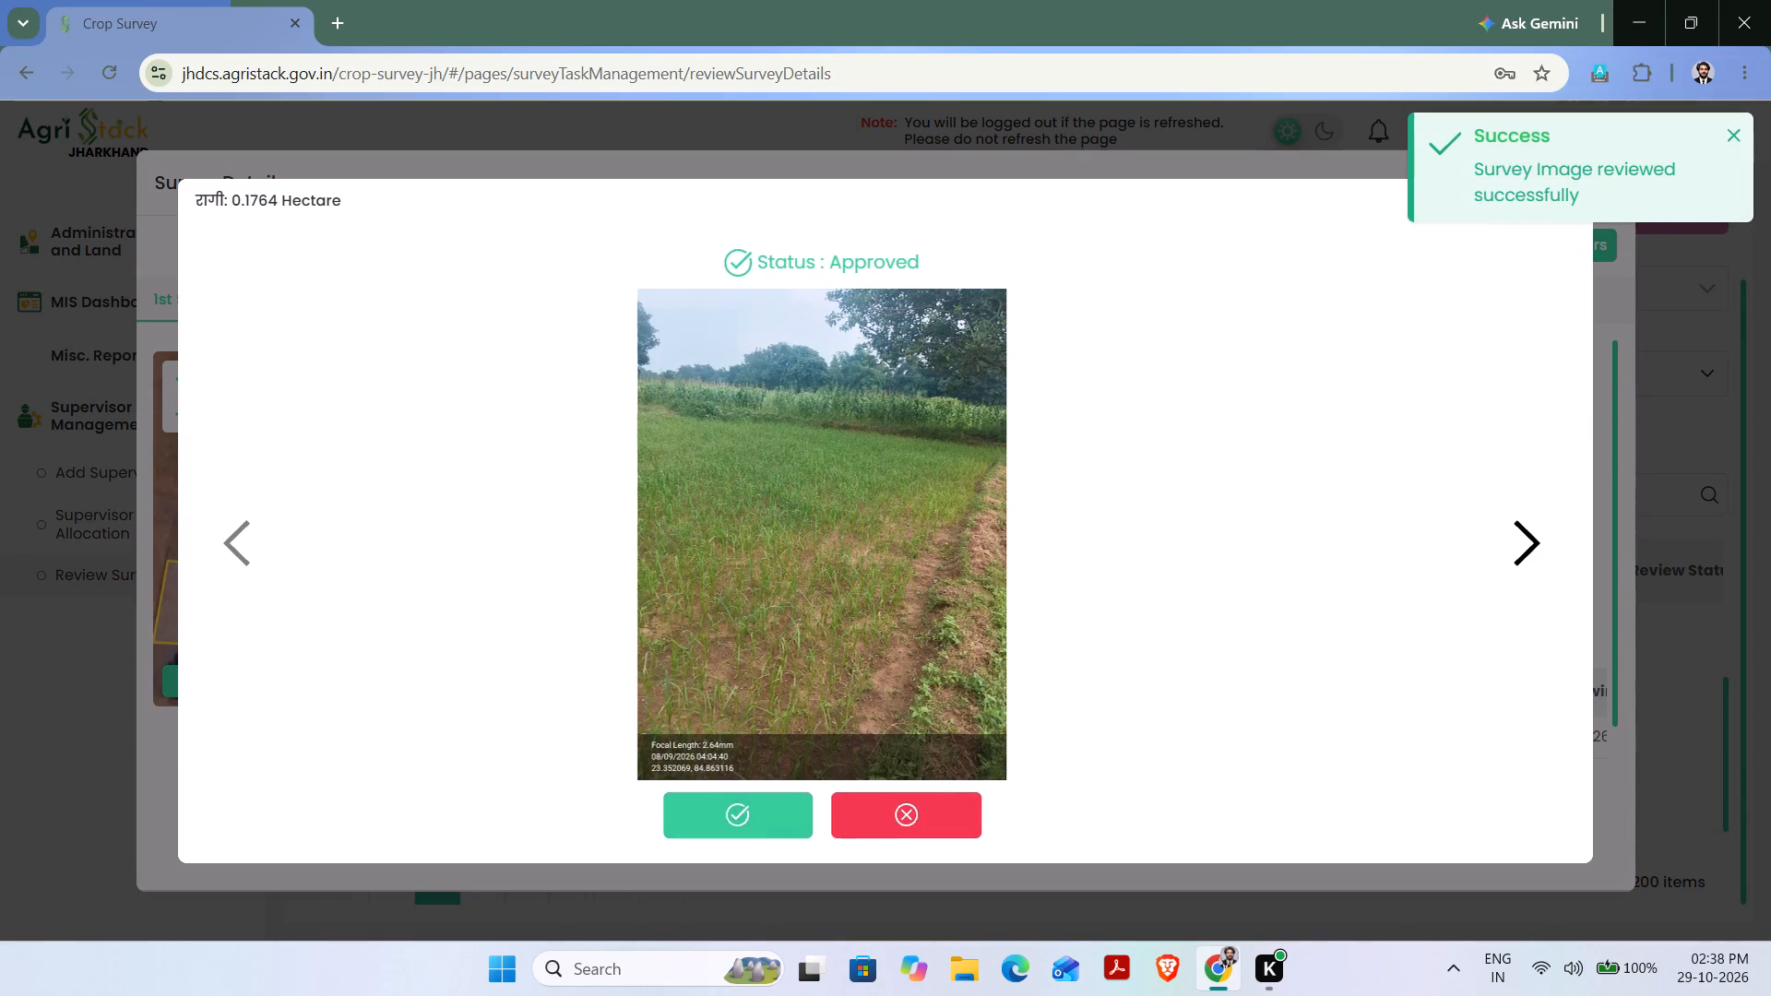
drag(801, 713, 734, 728)
click(767, 807)
drag(938, 641, 796, 657)
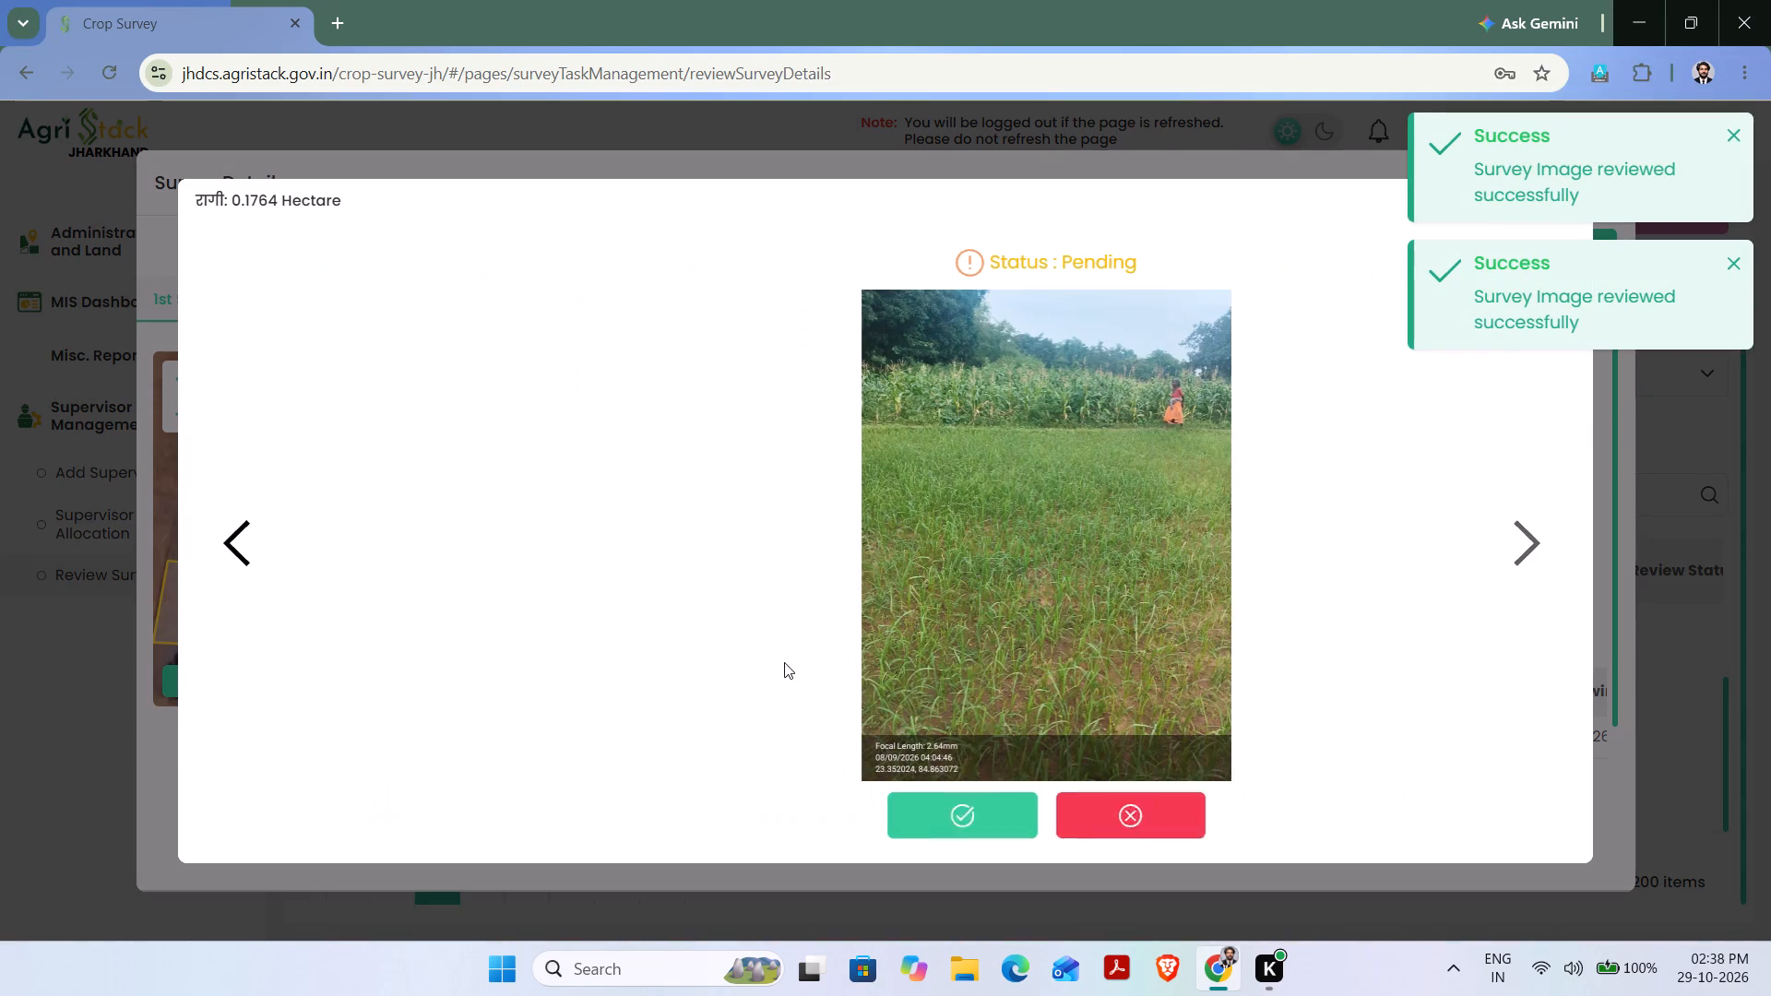
click(796, 808)
drag(946, 585, 865, 591)
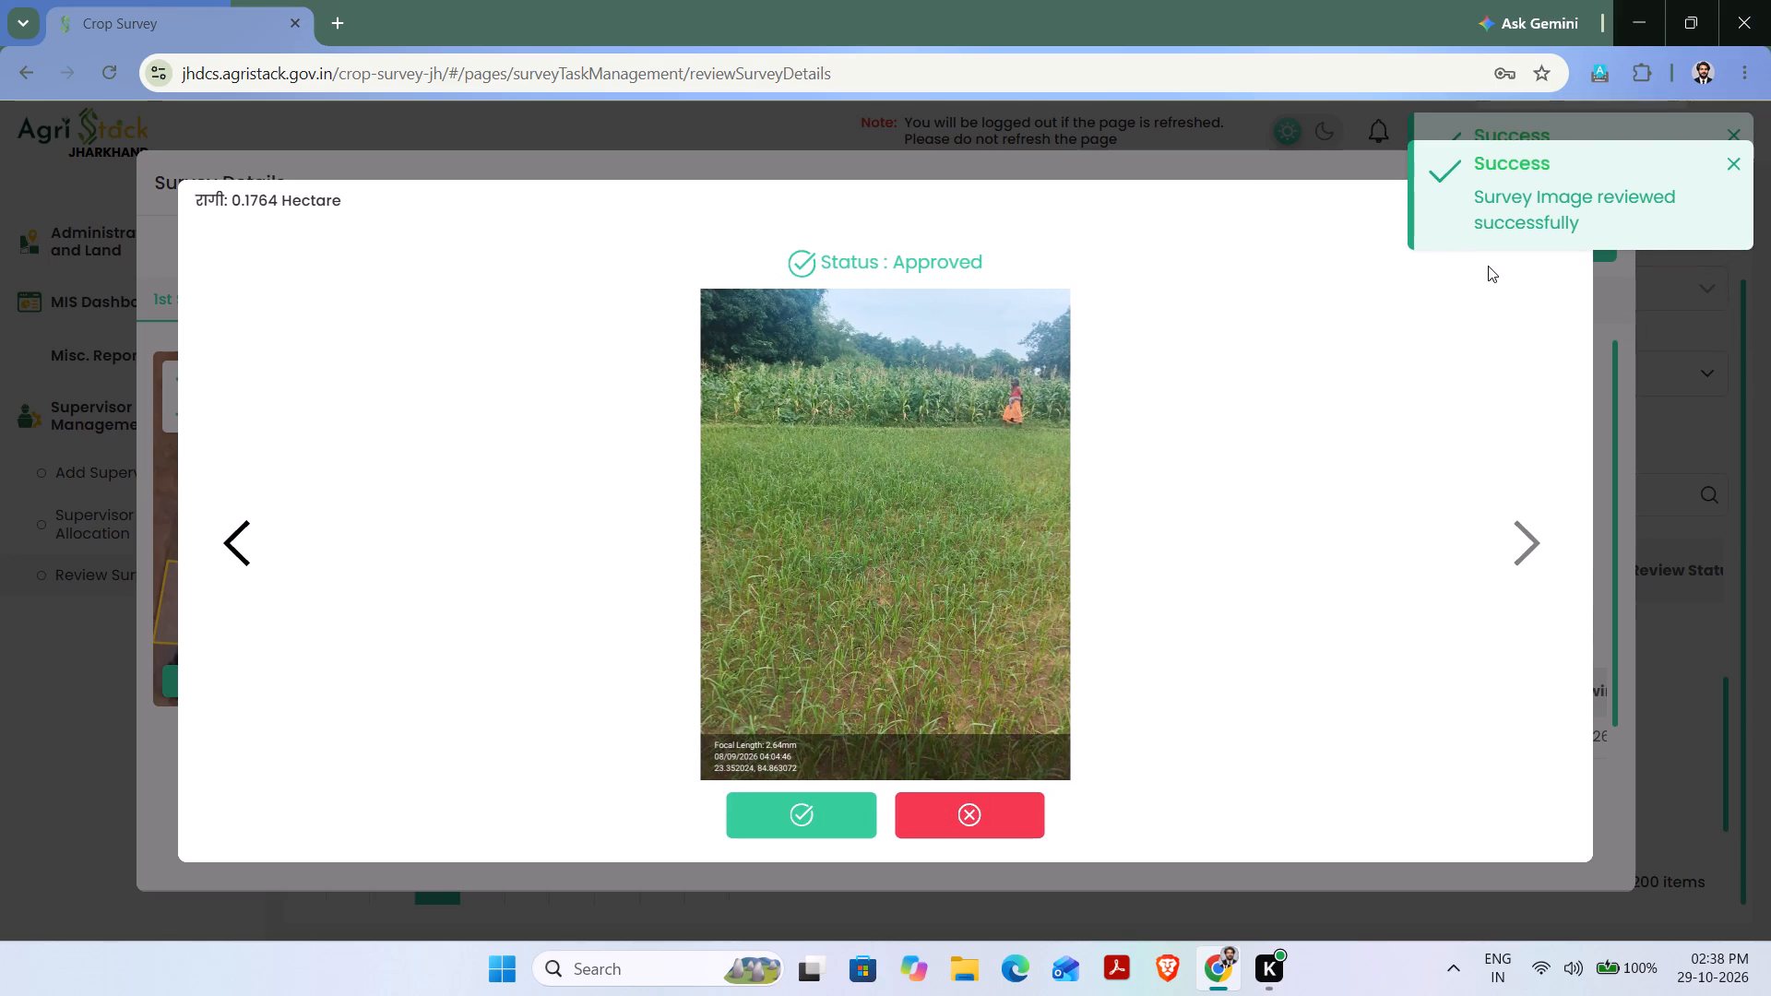
click(1572, 205)
Approve the 1st survey of survey number 586, save the review and close its details.
scroll(893, 665, down, 1)
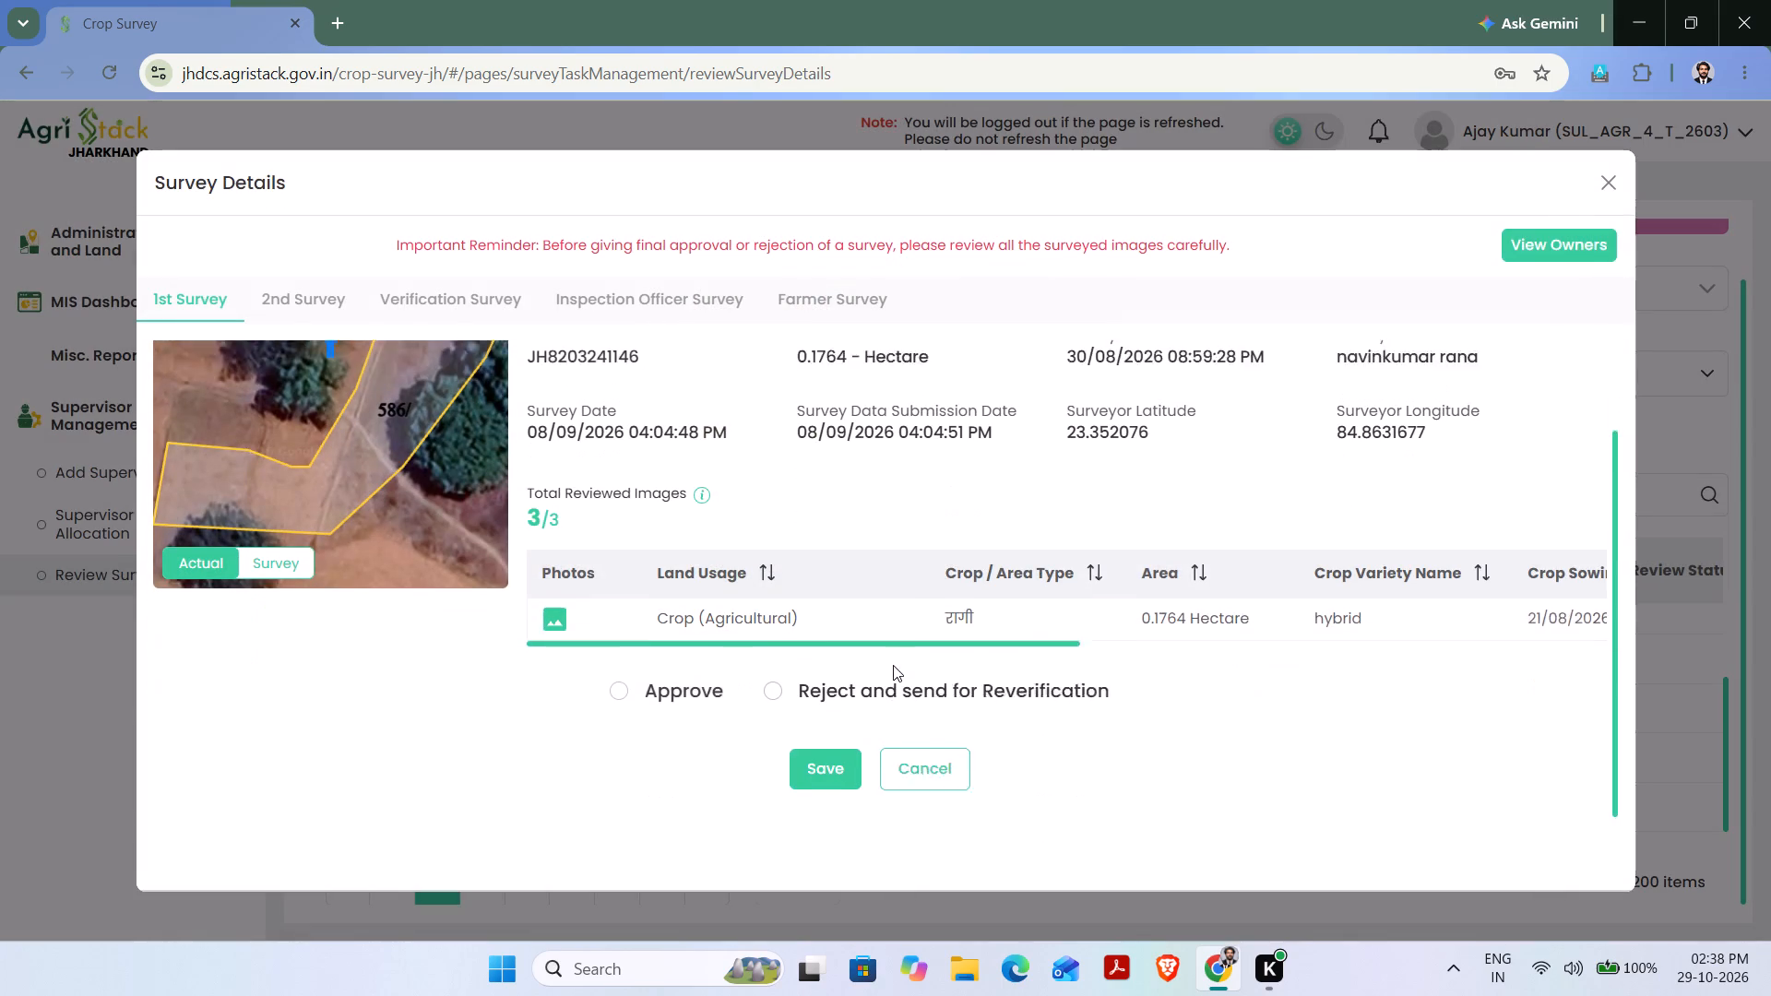
scroll(893, 665, down, 1)
click(684, 658)
click(814, 730)
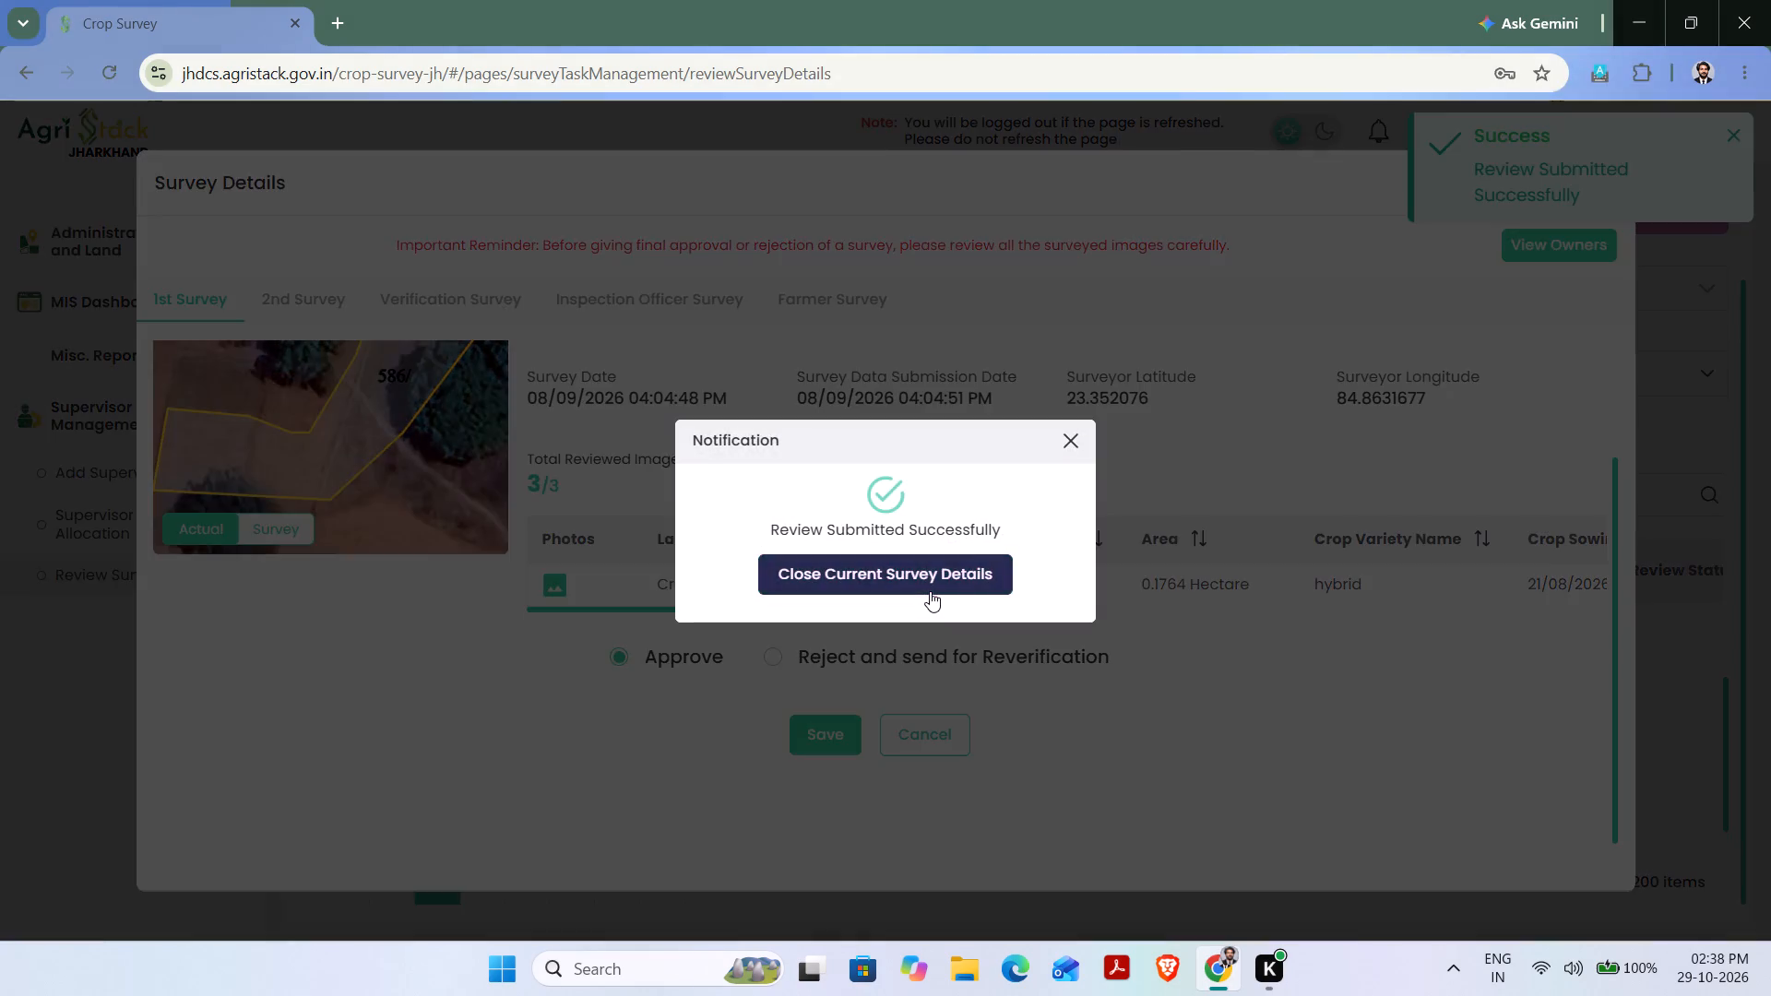
click(930, 591)
Reload the Kundo survey list with the same filters to bring up the next batch of pending plots.
scroll(488, 797, down, 2)
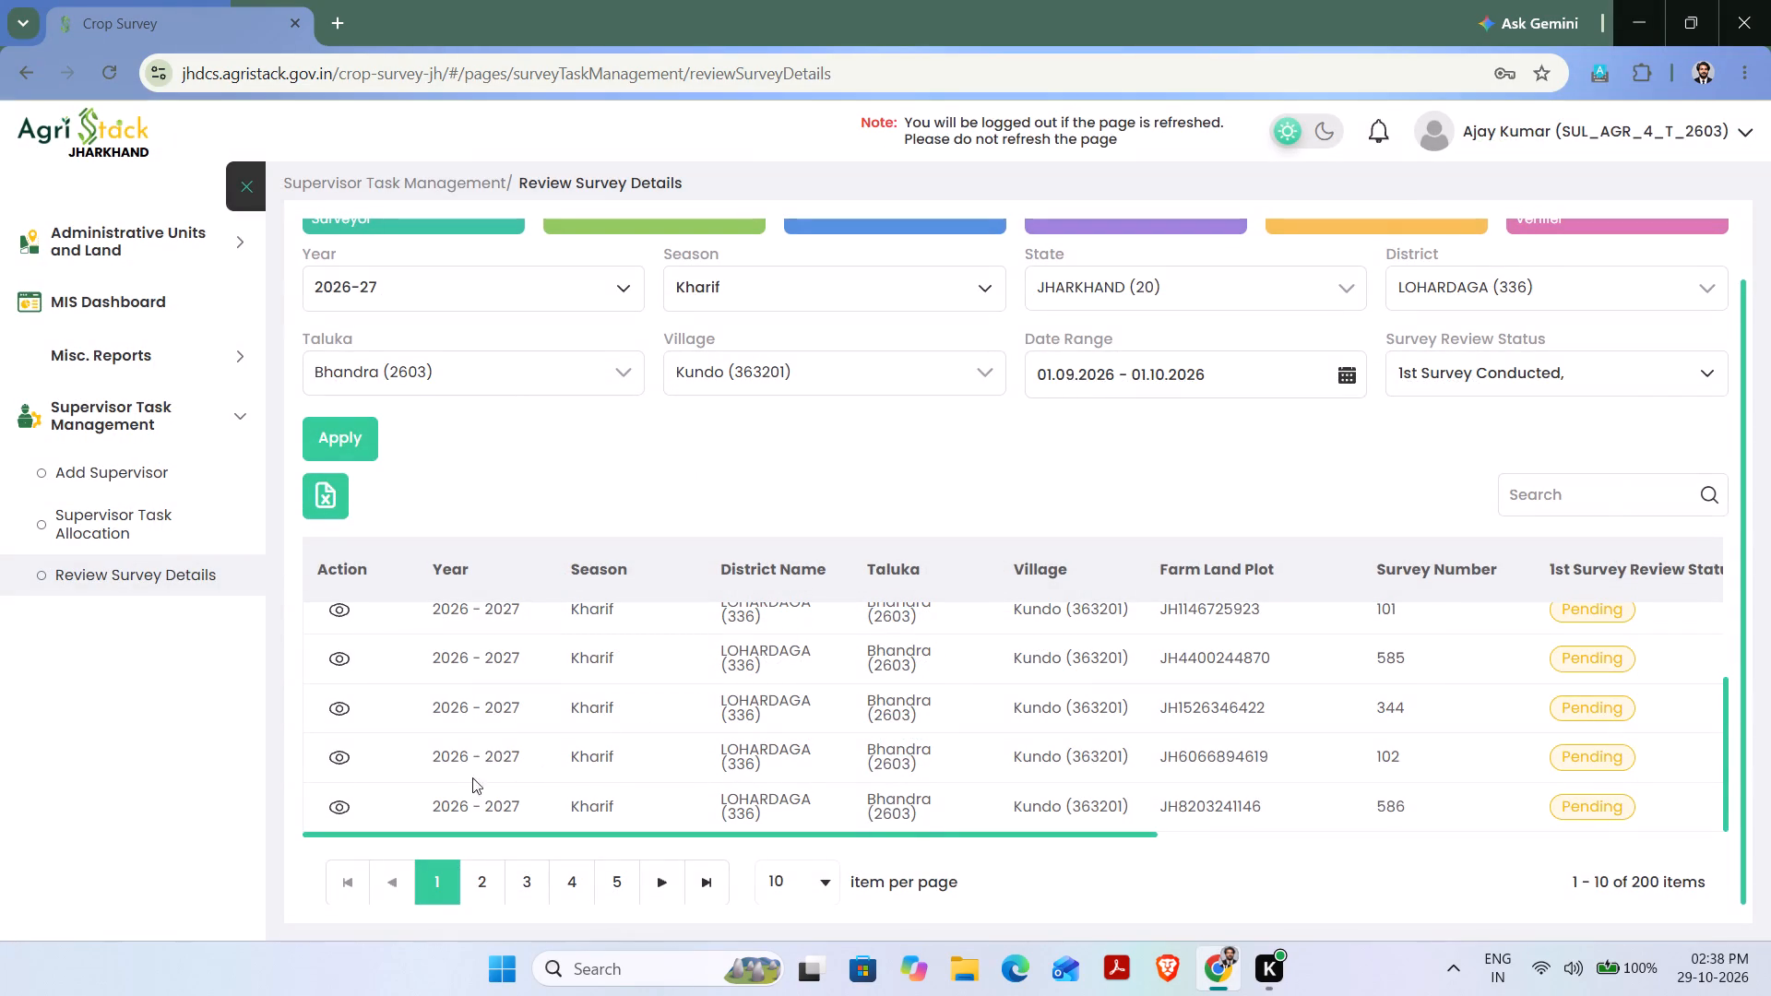
click(339, 446)
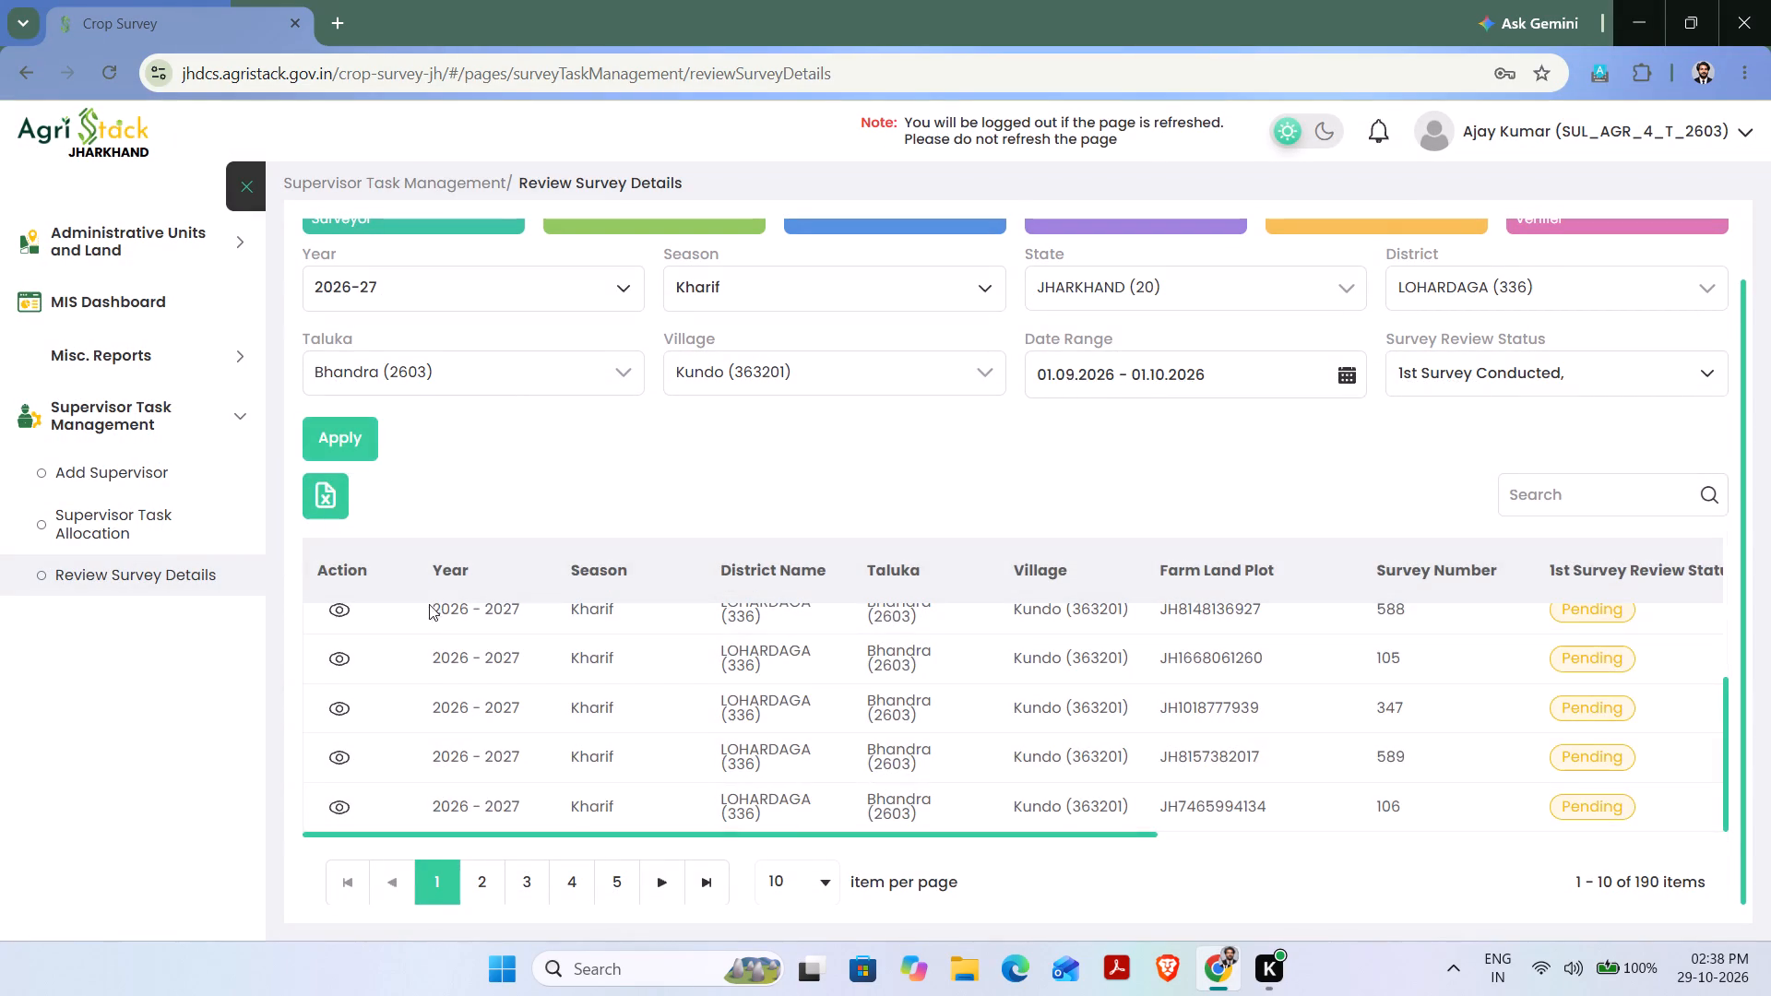
Open the details of survey number 103 and approve all three of its Fallow area photos.
scroll(427, 629, up, 5)
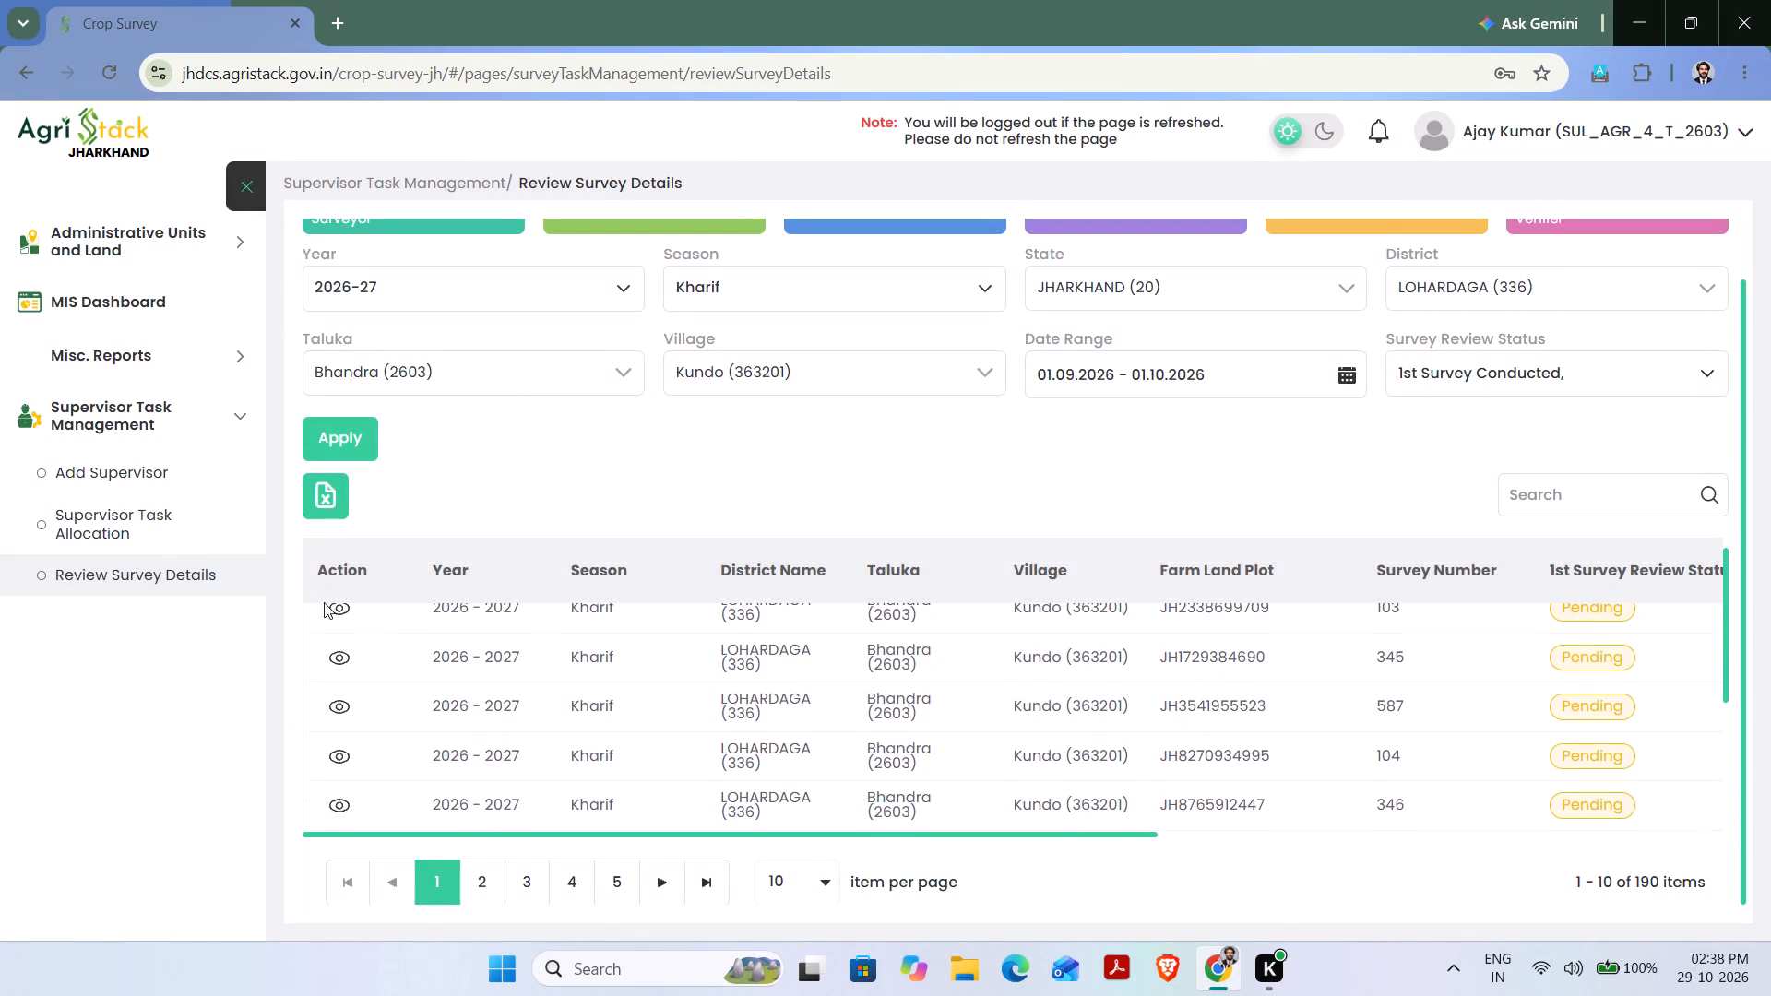
click(351, 631)
click(343, 623)
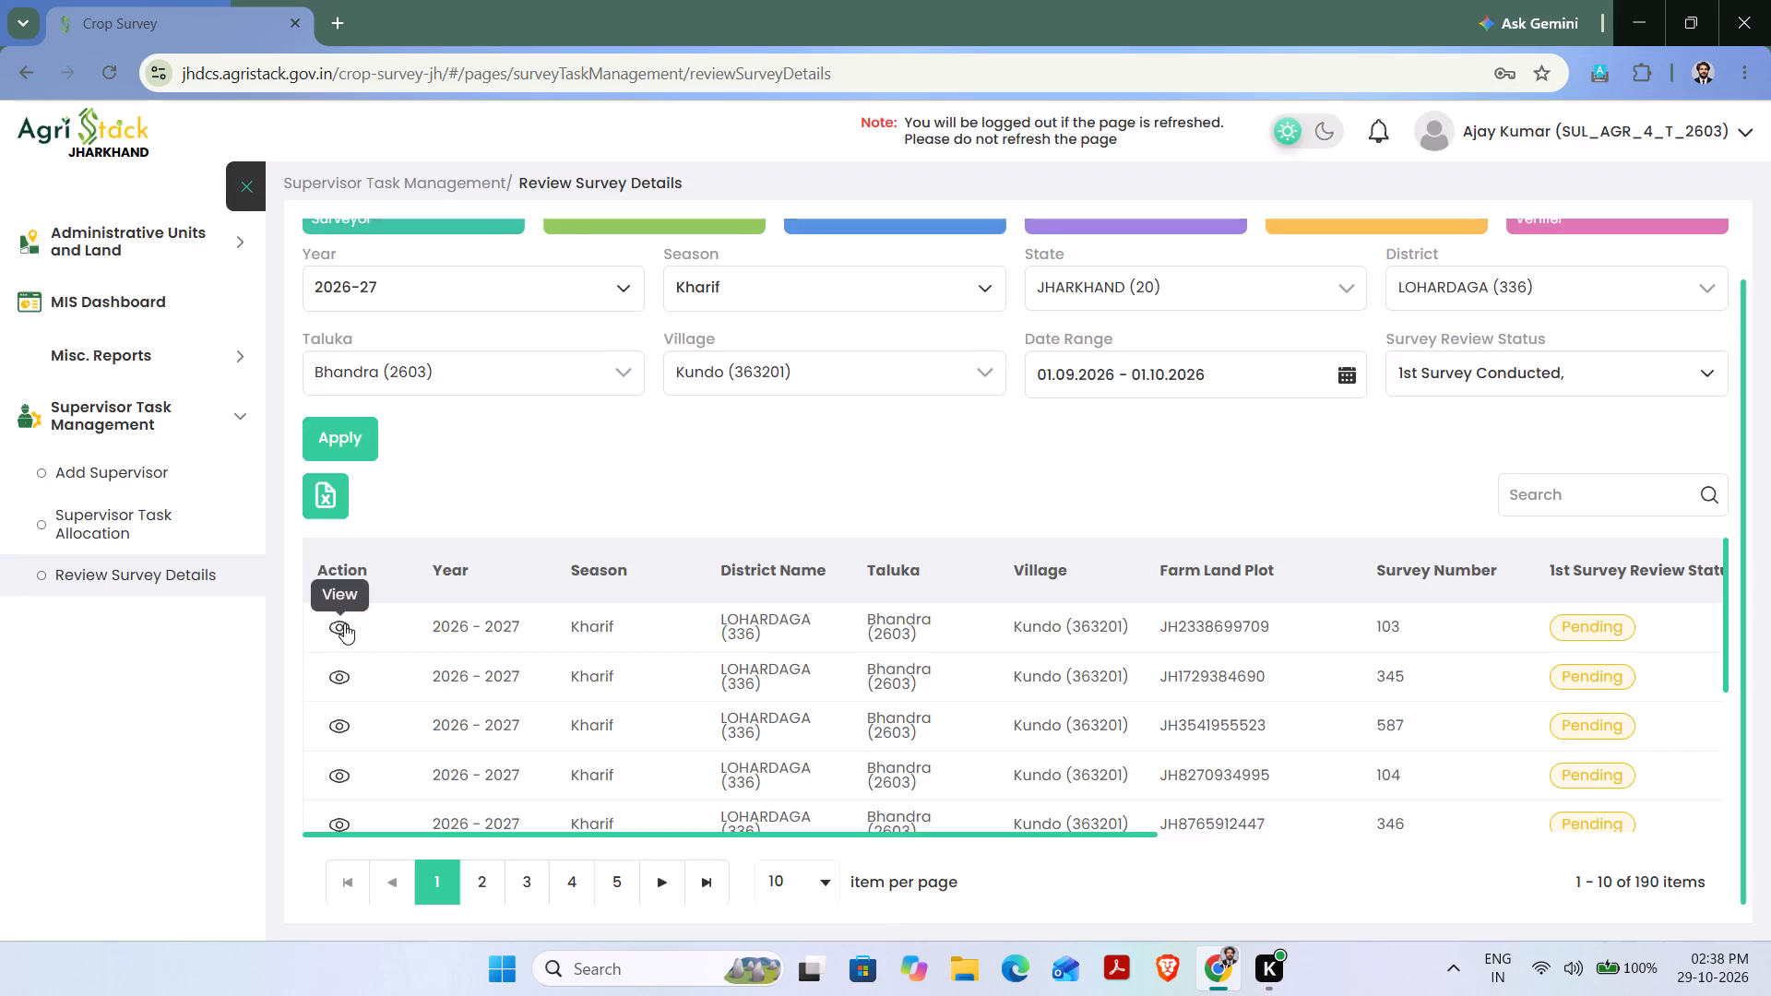
click(548, 737)
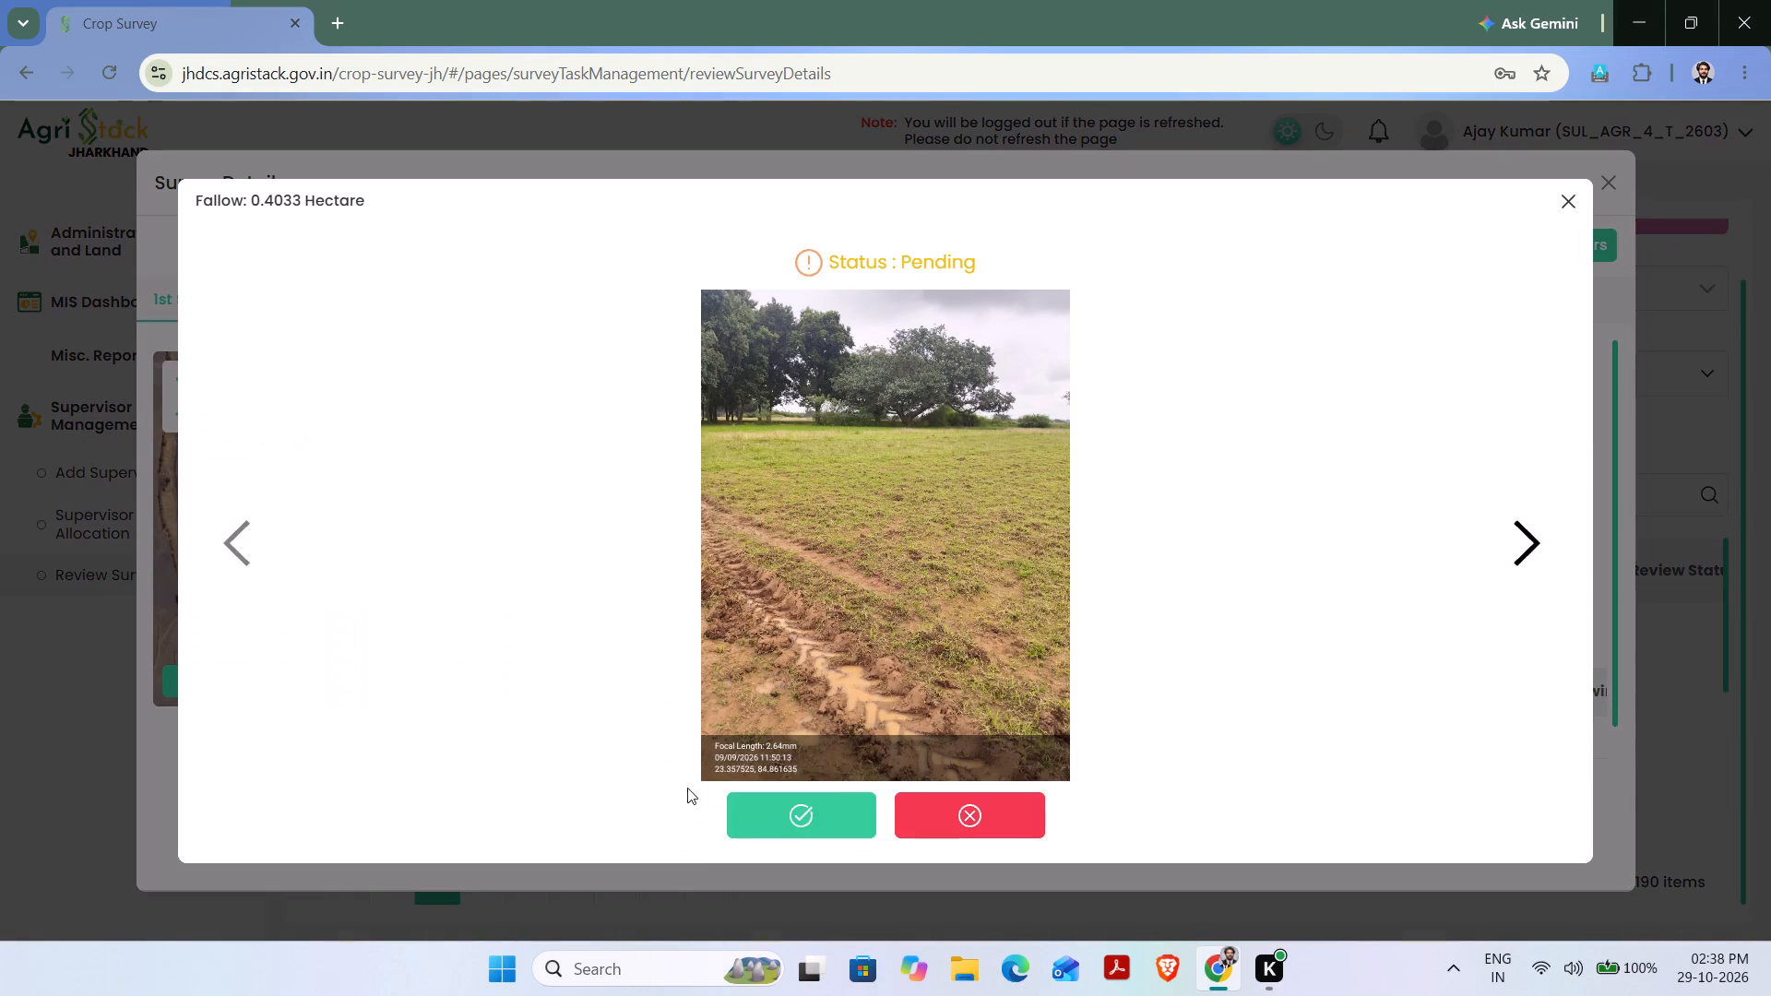
click(778, 825)
drag(924, 695, 772, 715)
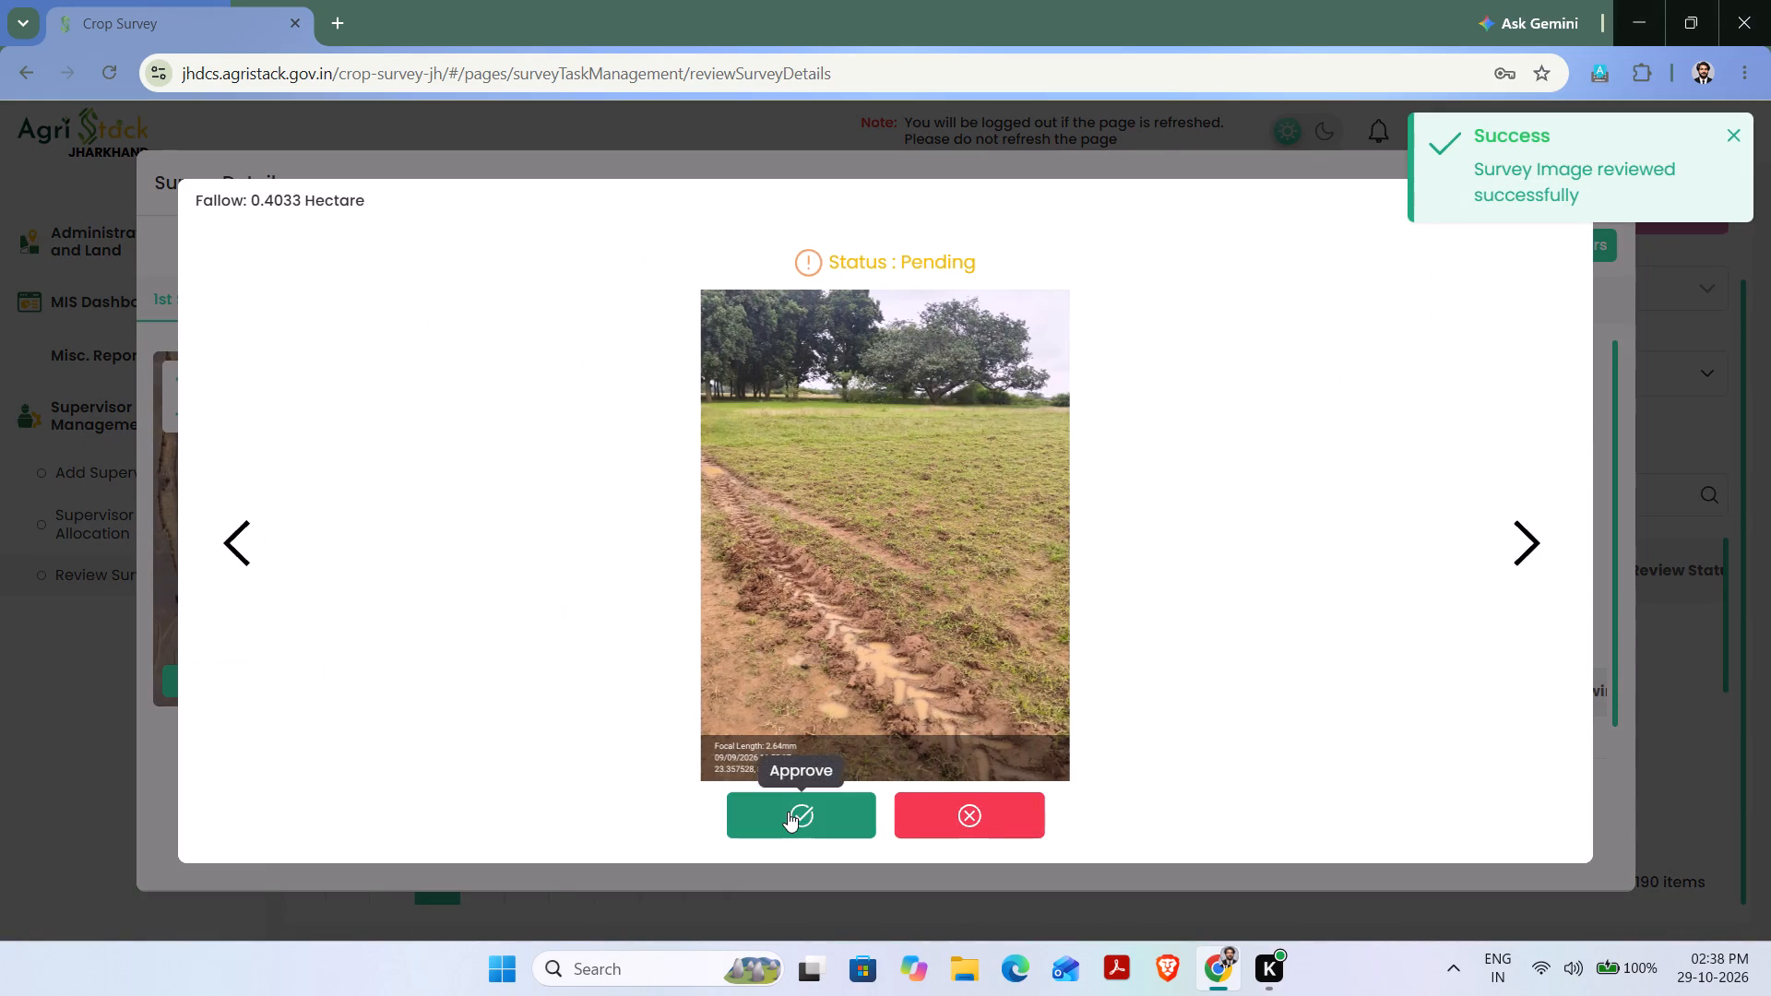
click(788, 812)
drag(915, 683, 764, 712)
click(790, 809)
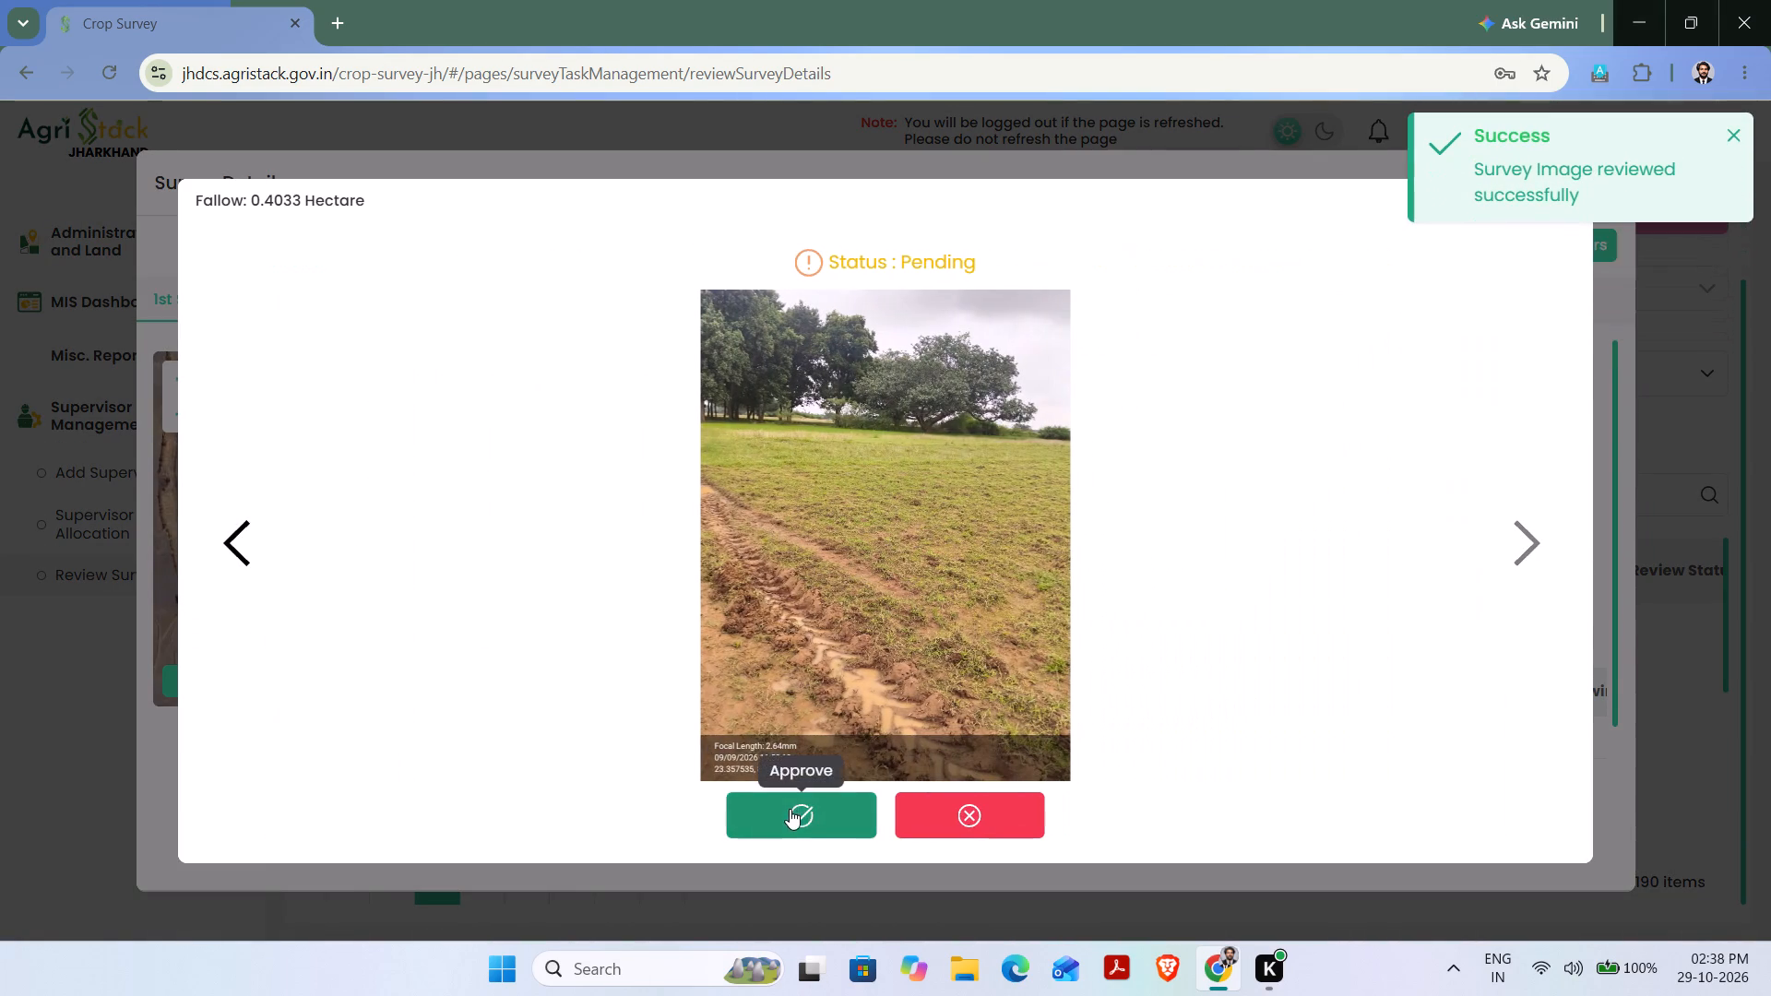
drag(903, 676, 849, 683)
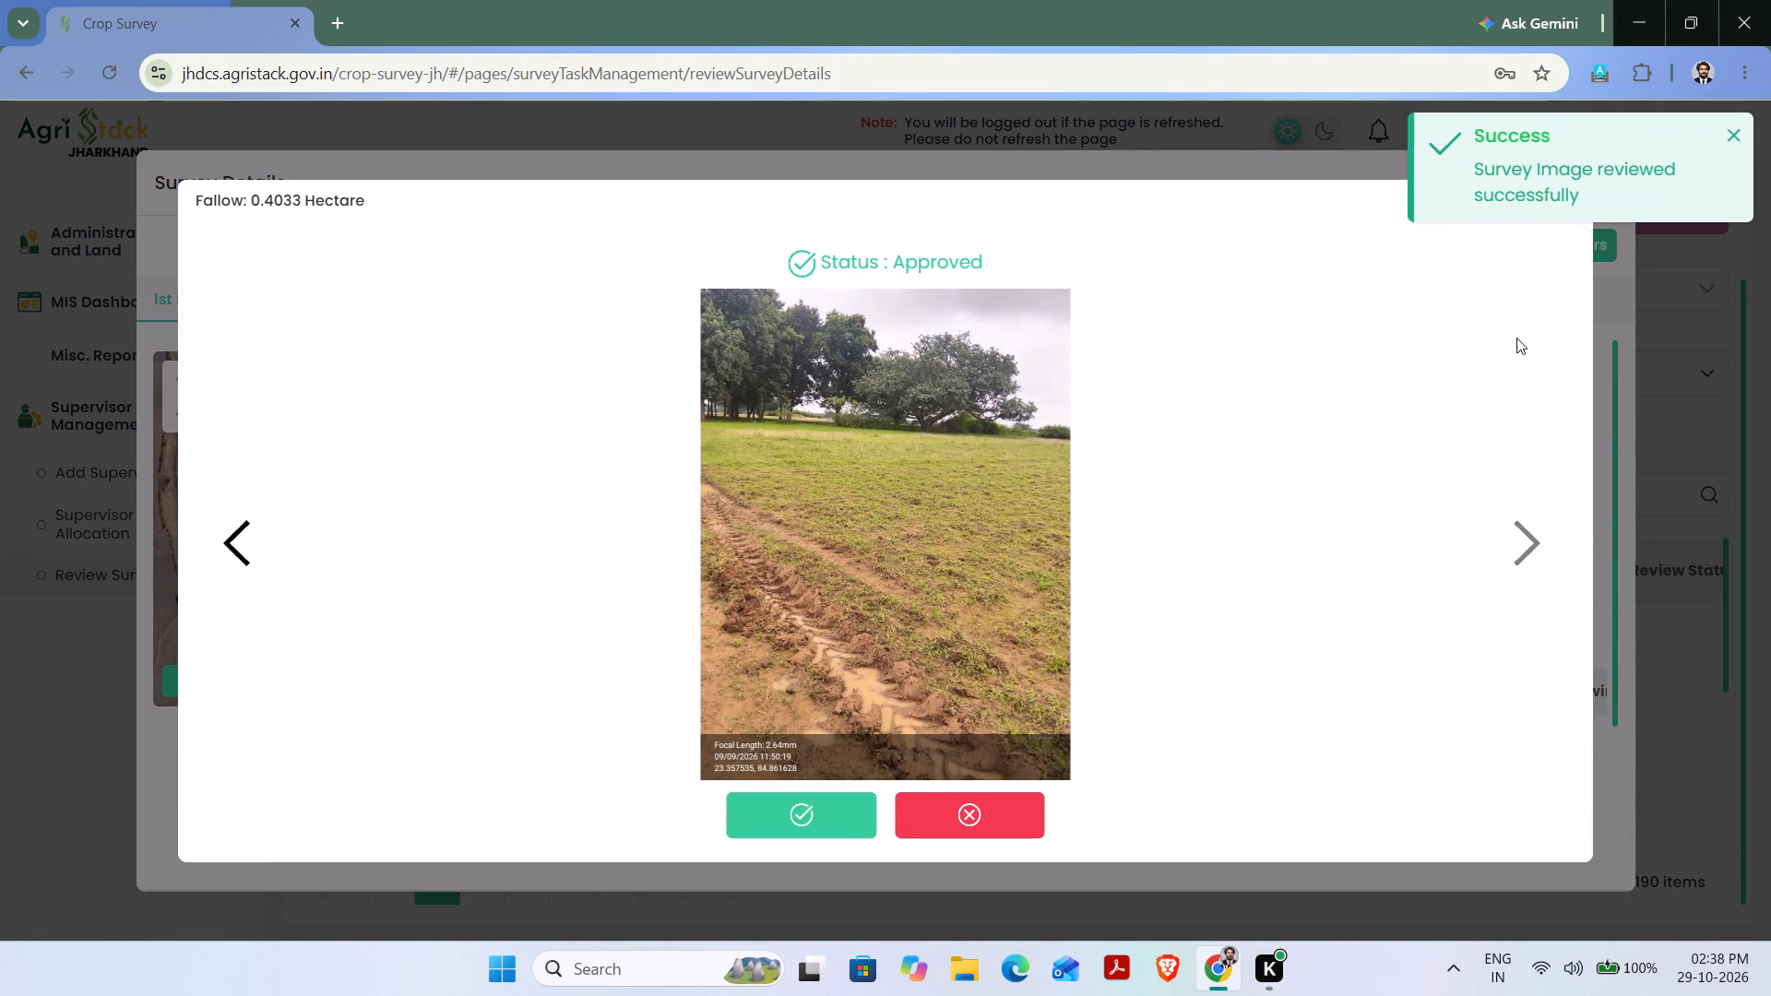
click(1563, 245)
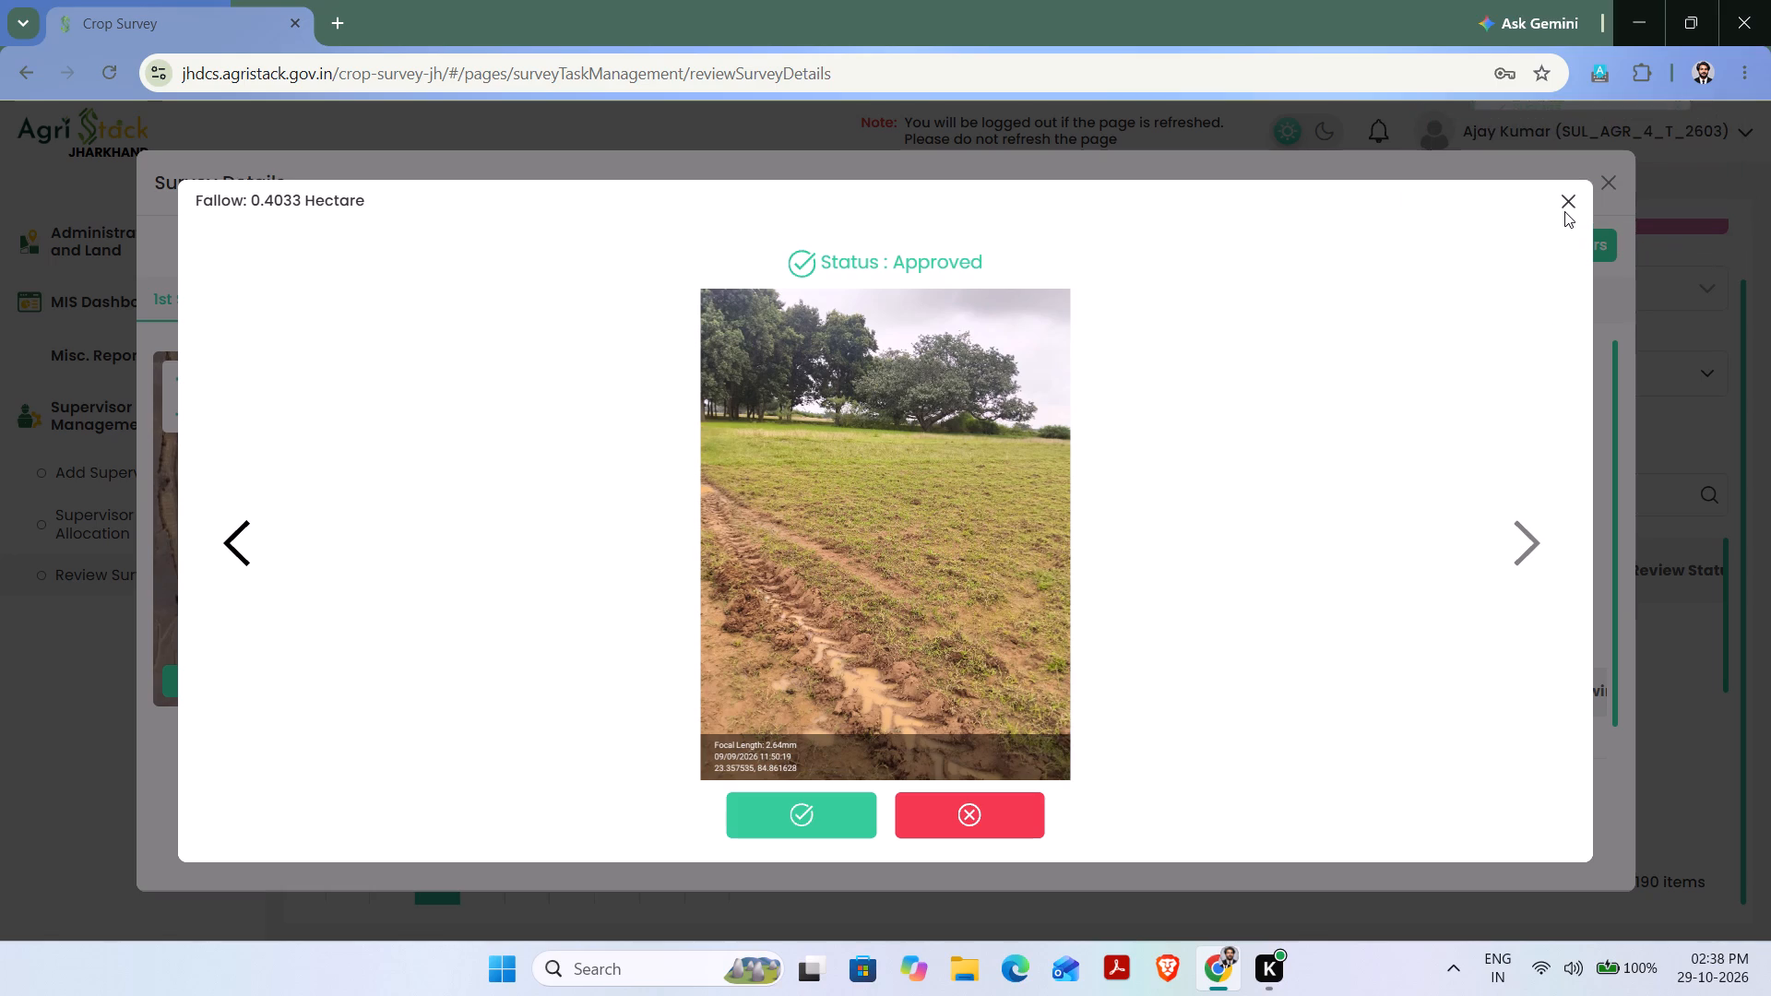
click(1563, 199)
Approve the 1st survey of survey number 103, save the review and close its details.
scroll(1015, 624, down, 2)
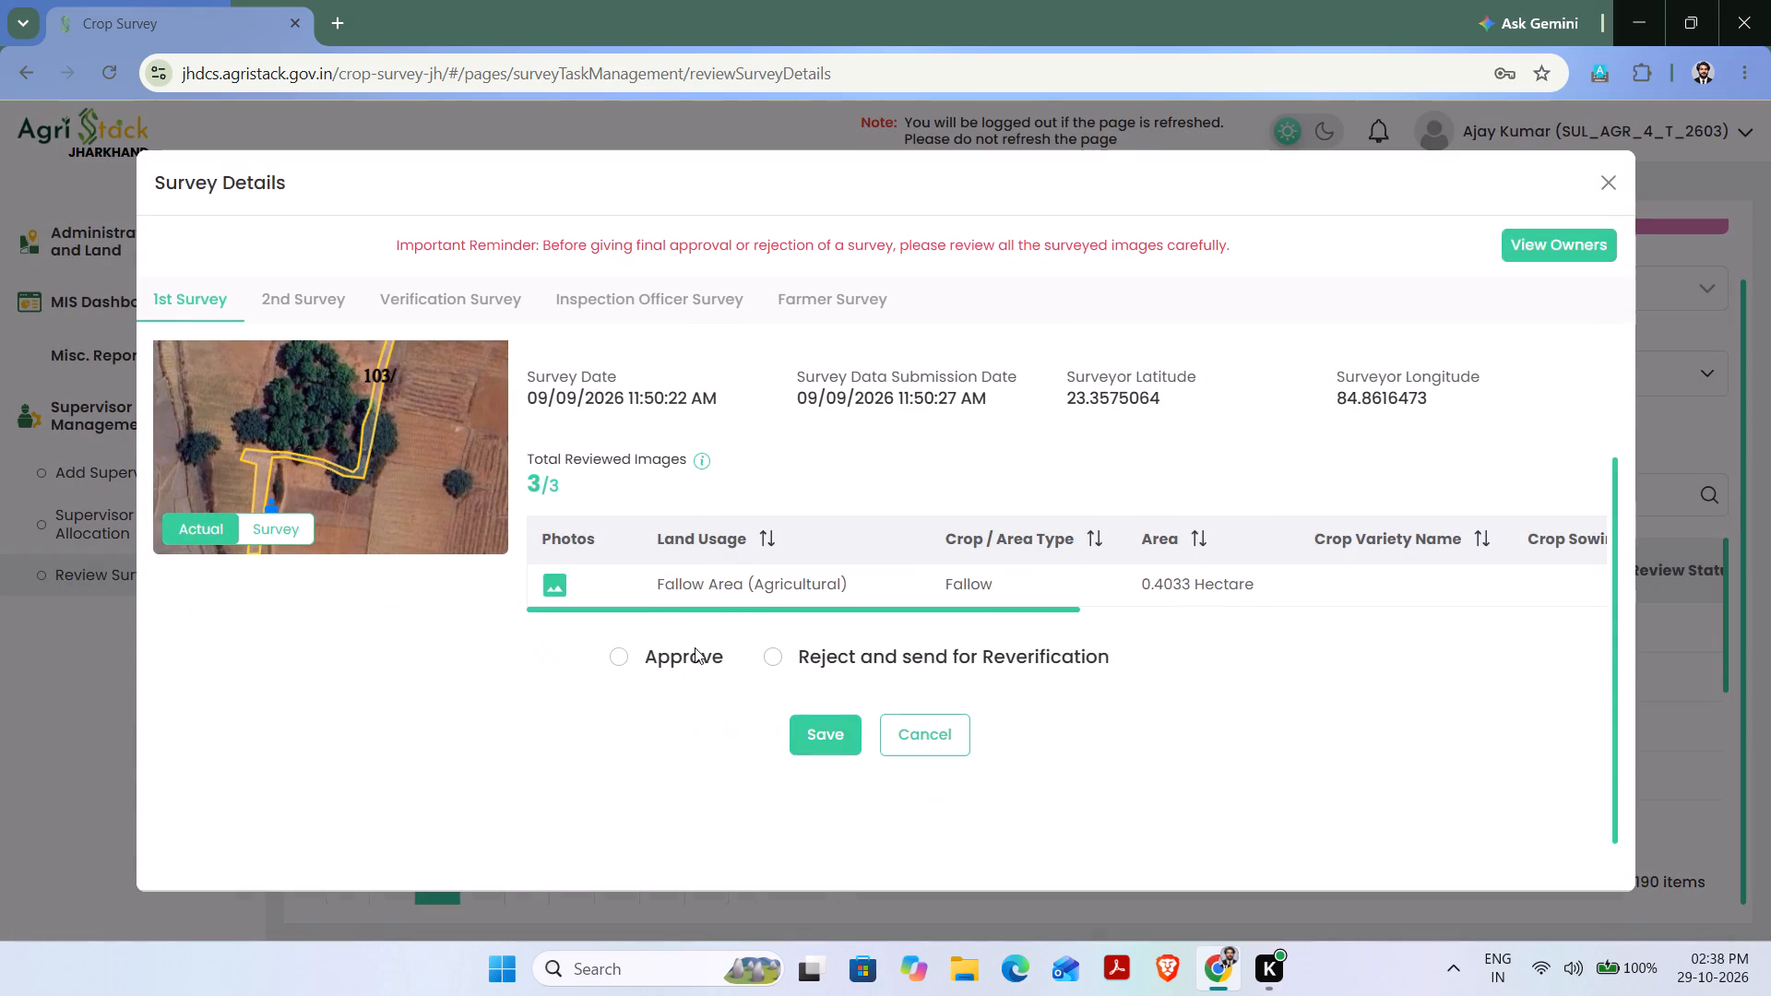
click(695, 647)
click(827, 738)
click(910, 590)
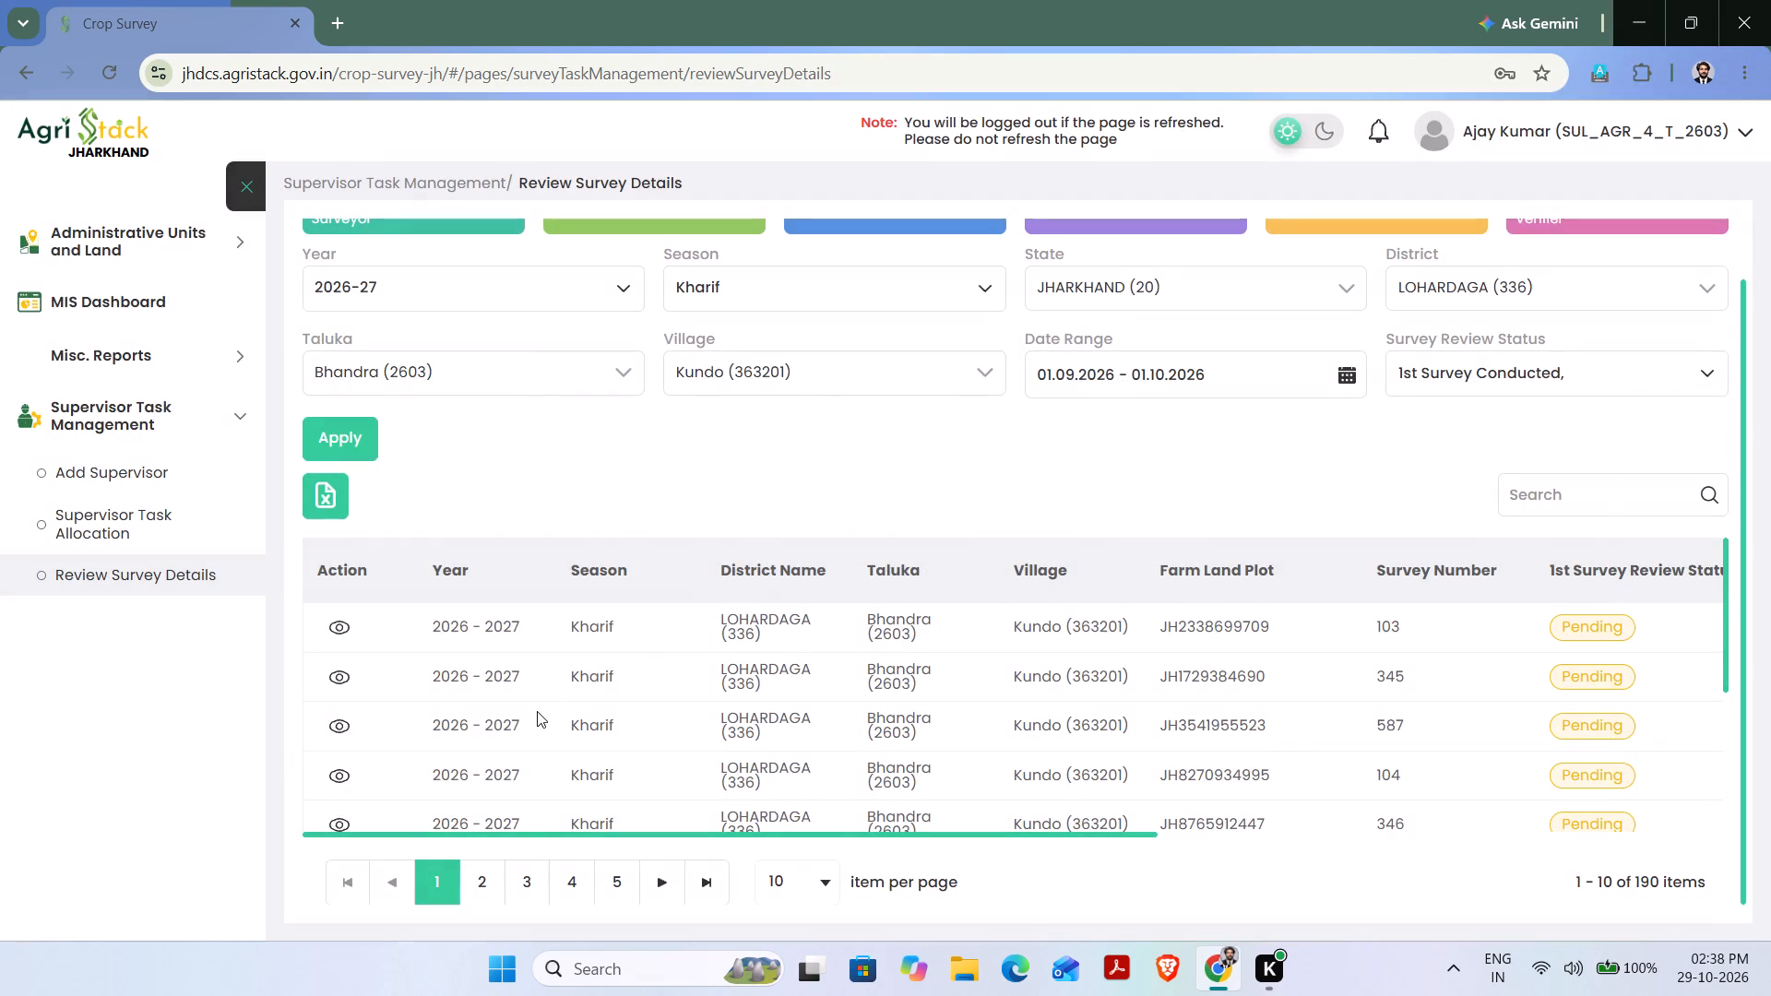
Open the details of survey number 345 and approve all three of its चावल (rice) crop photos.
click(338, 678)
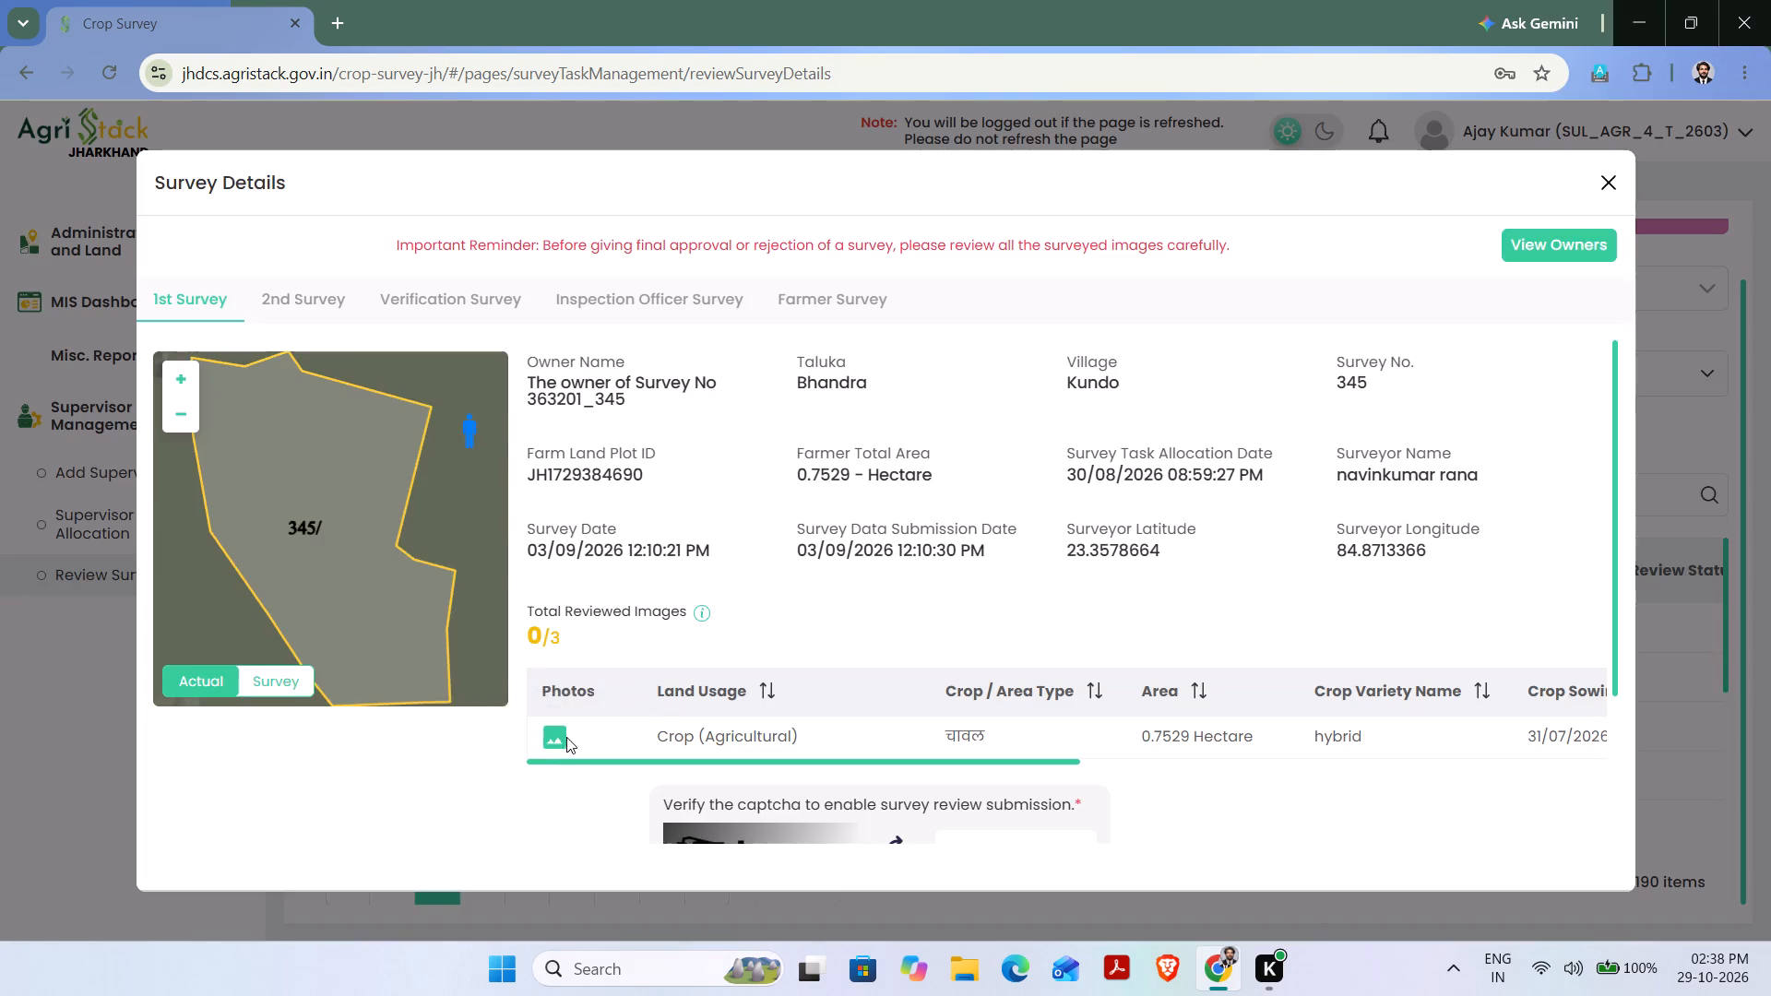
click(553, 739)
click(752, 817)
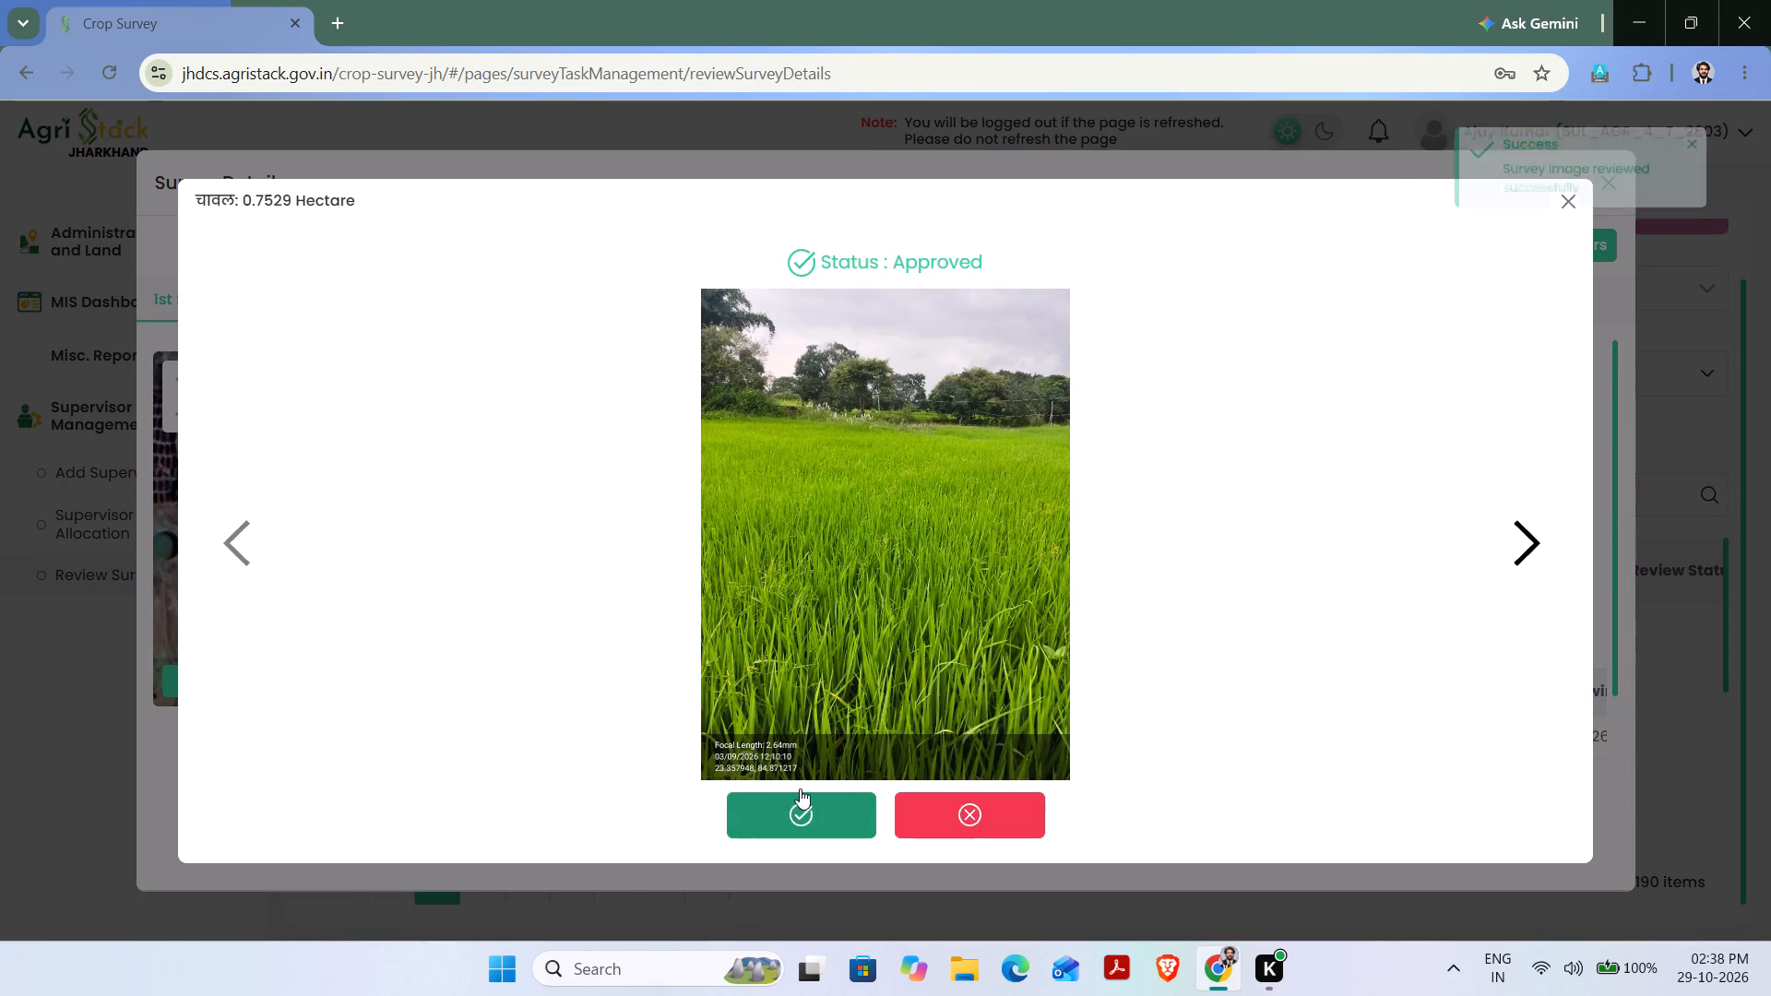
drag(893, 725, 743, 748)
click(760, 816)
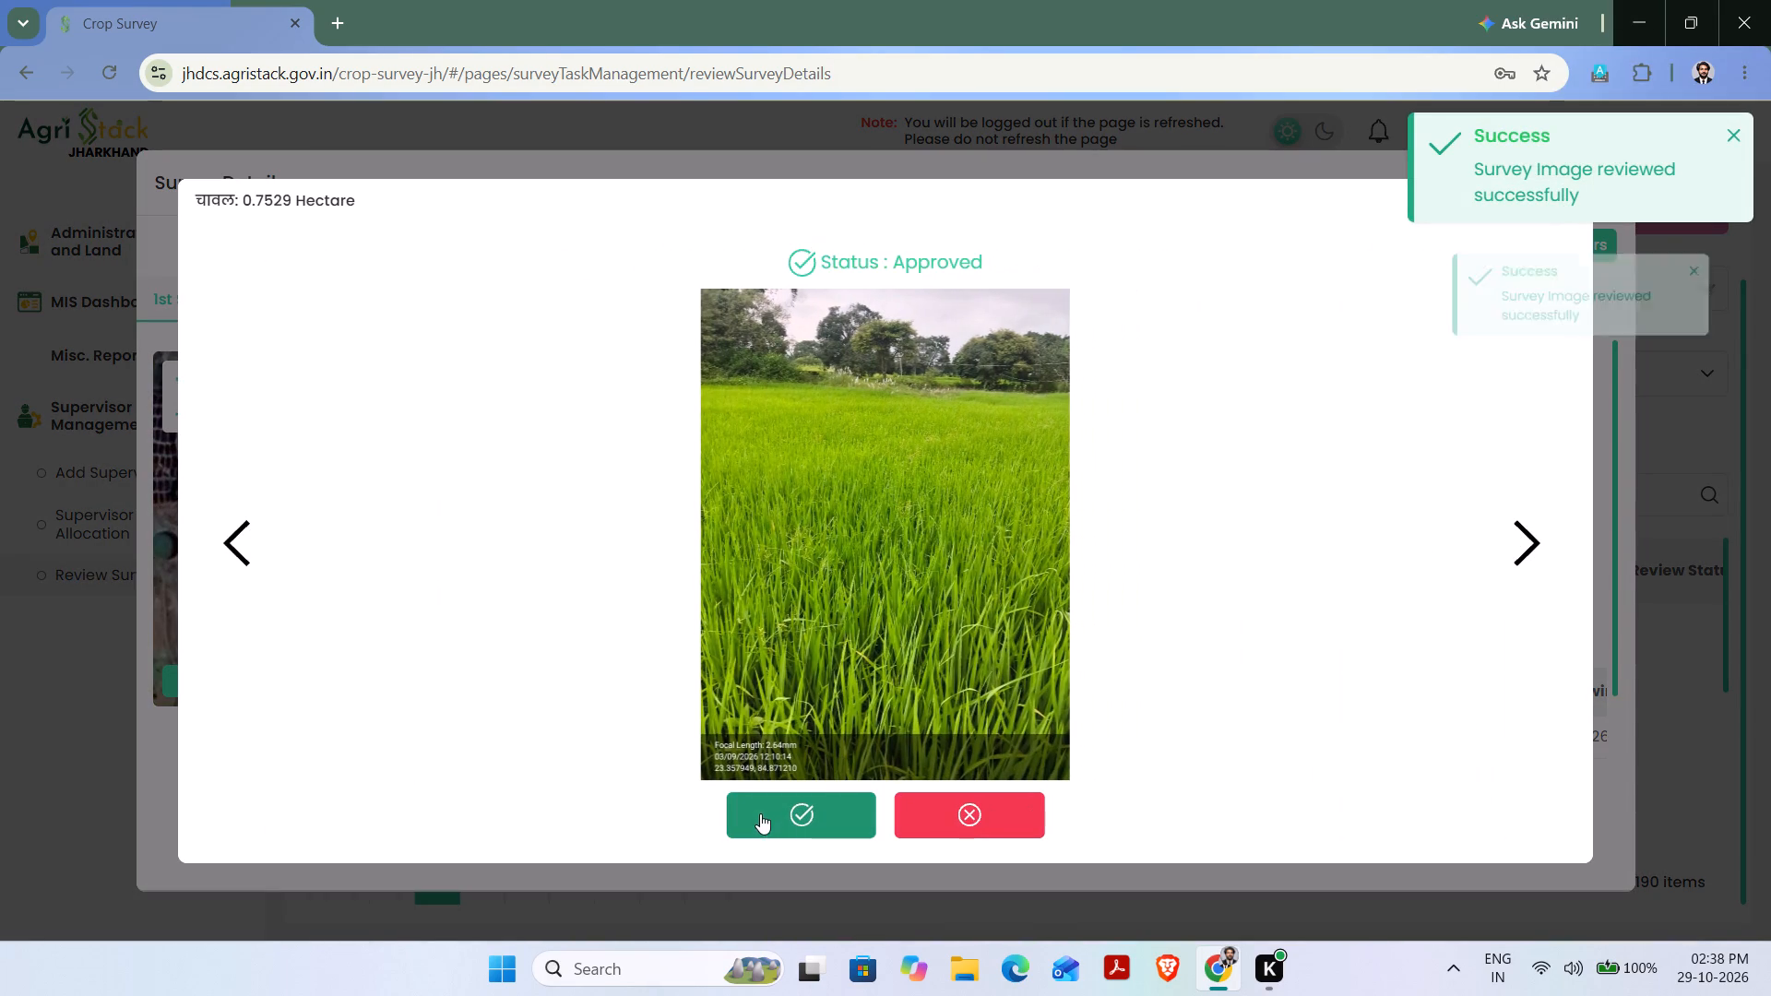
drag(903, 682, 764, 695)
click(795, 803)
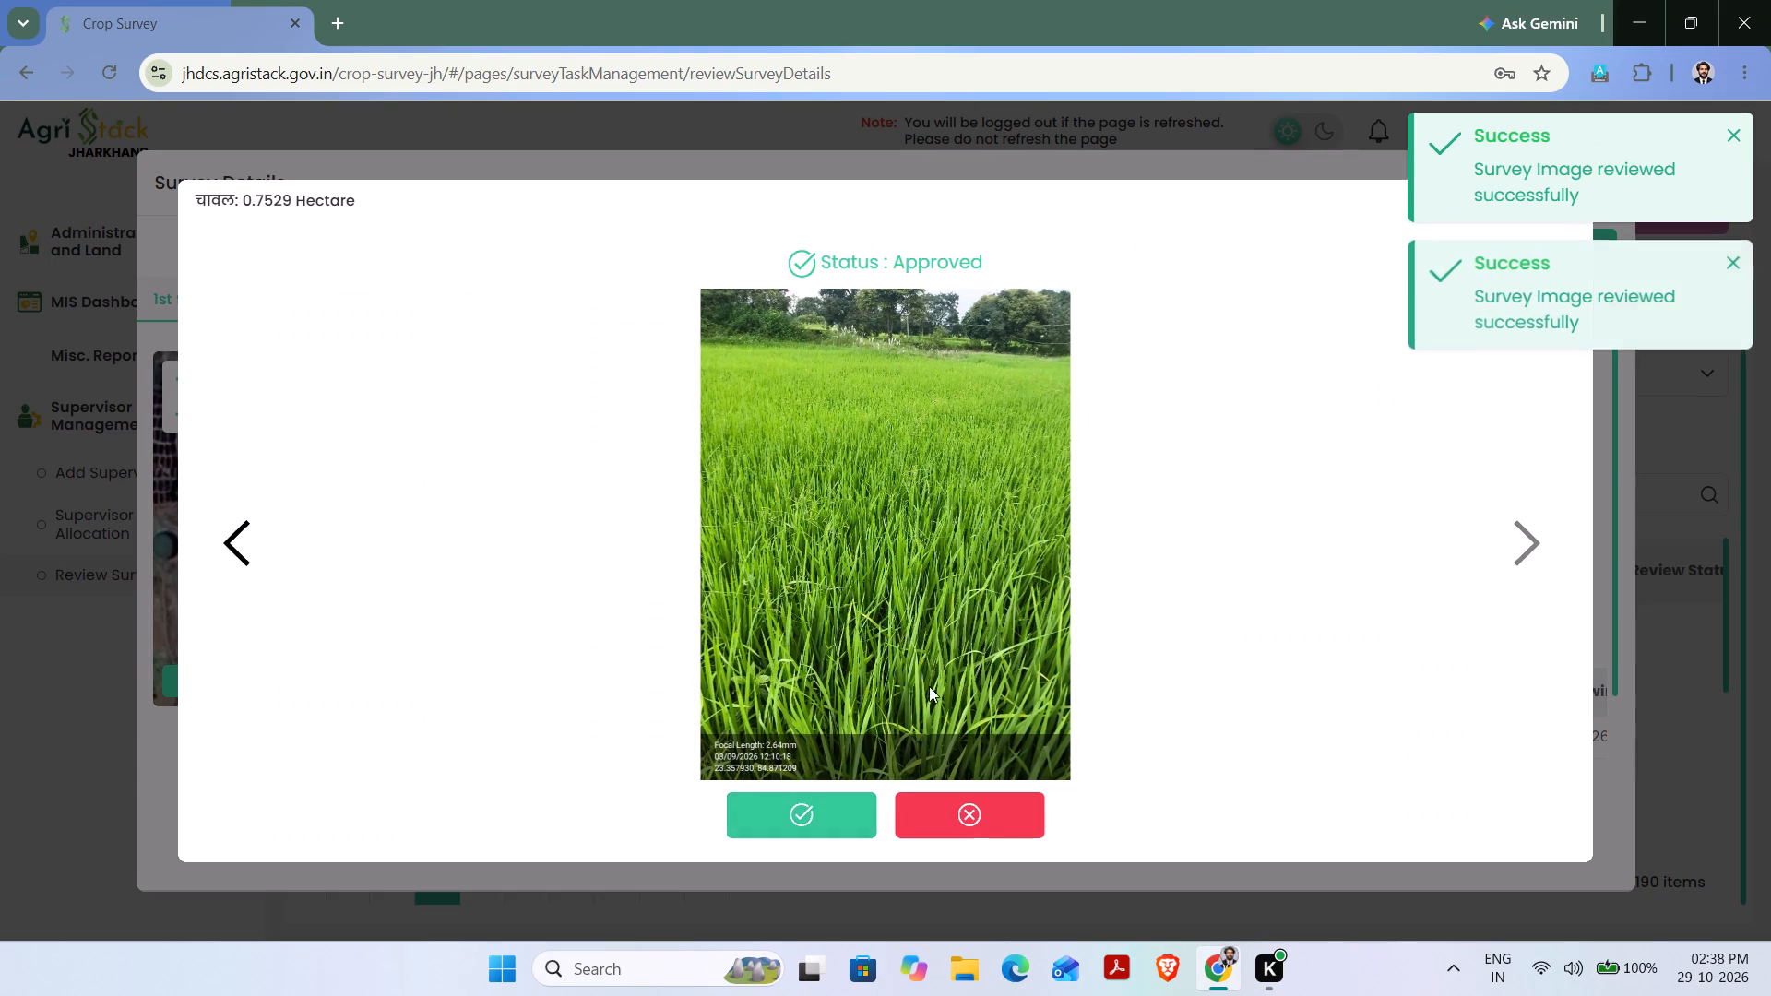
drag(933, 682, 838, 681)
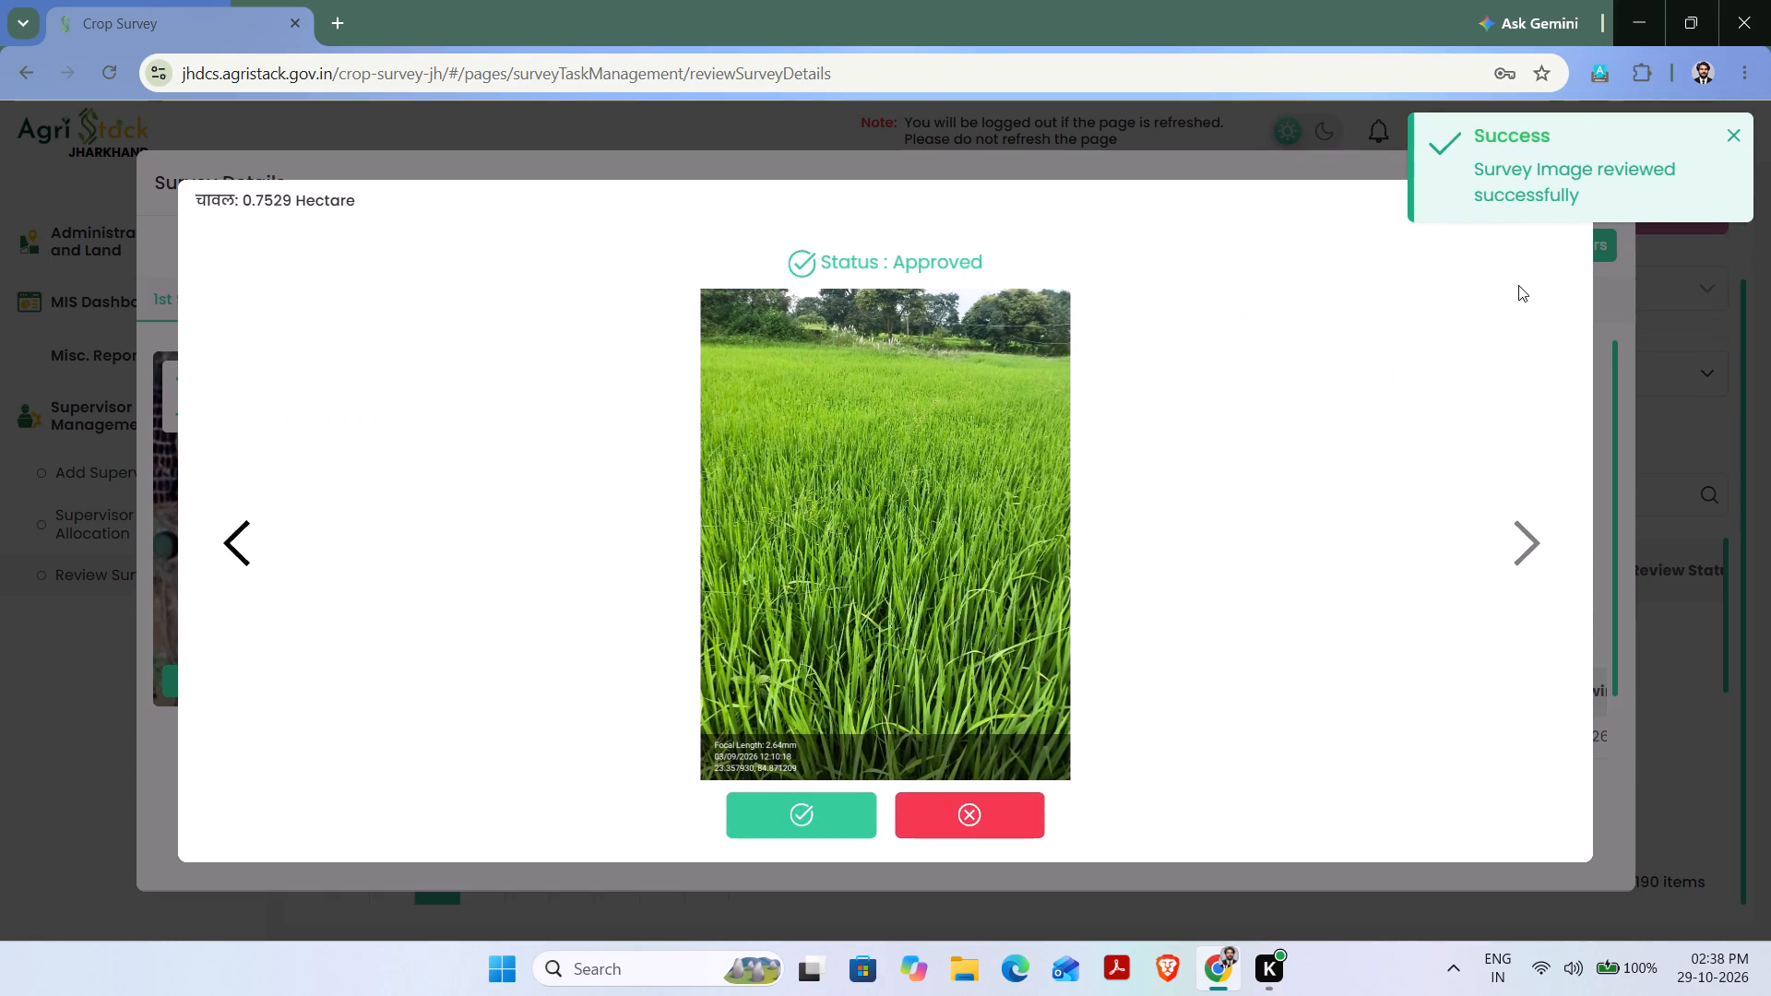
double_click(1578, 199)
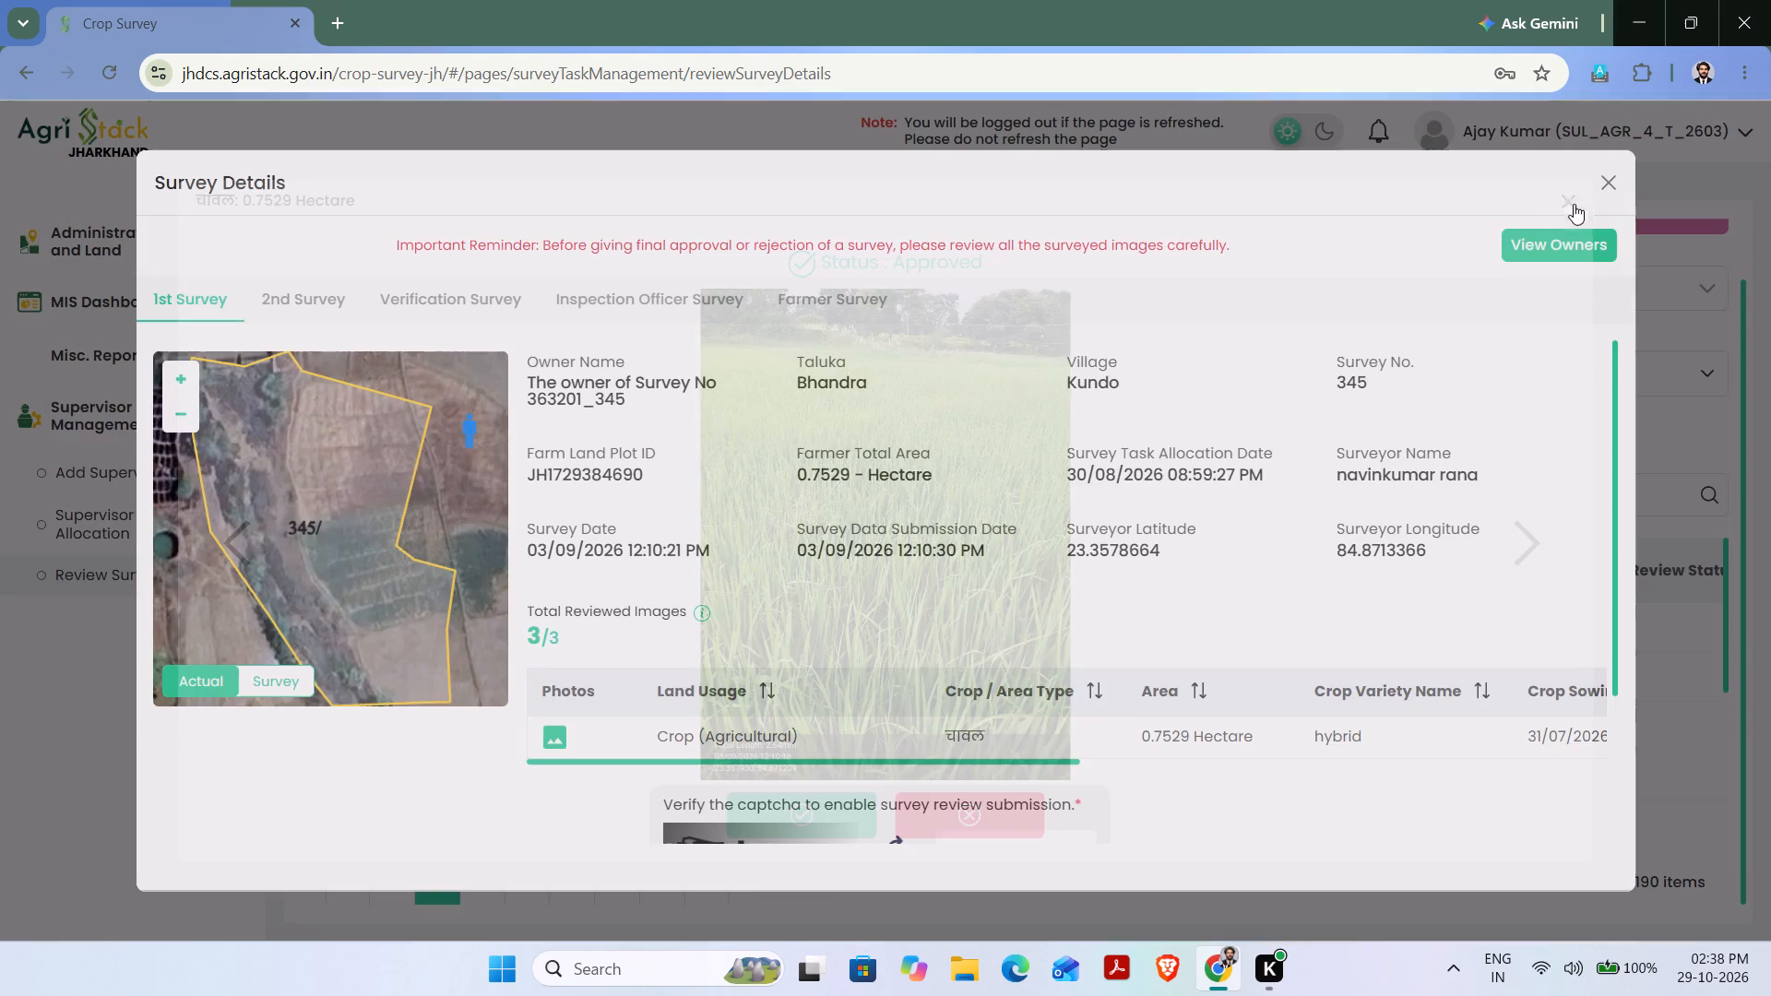
Enter the captcha for survey number 345, approve its 1st survey and save the review.
scroll(1016, 550, down, 2)
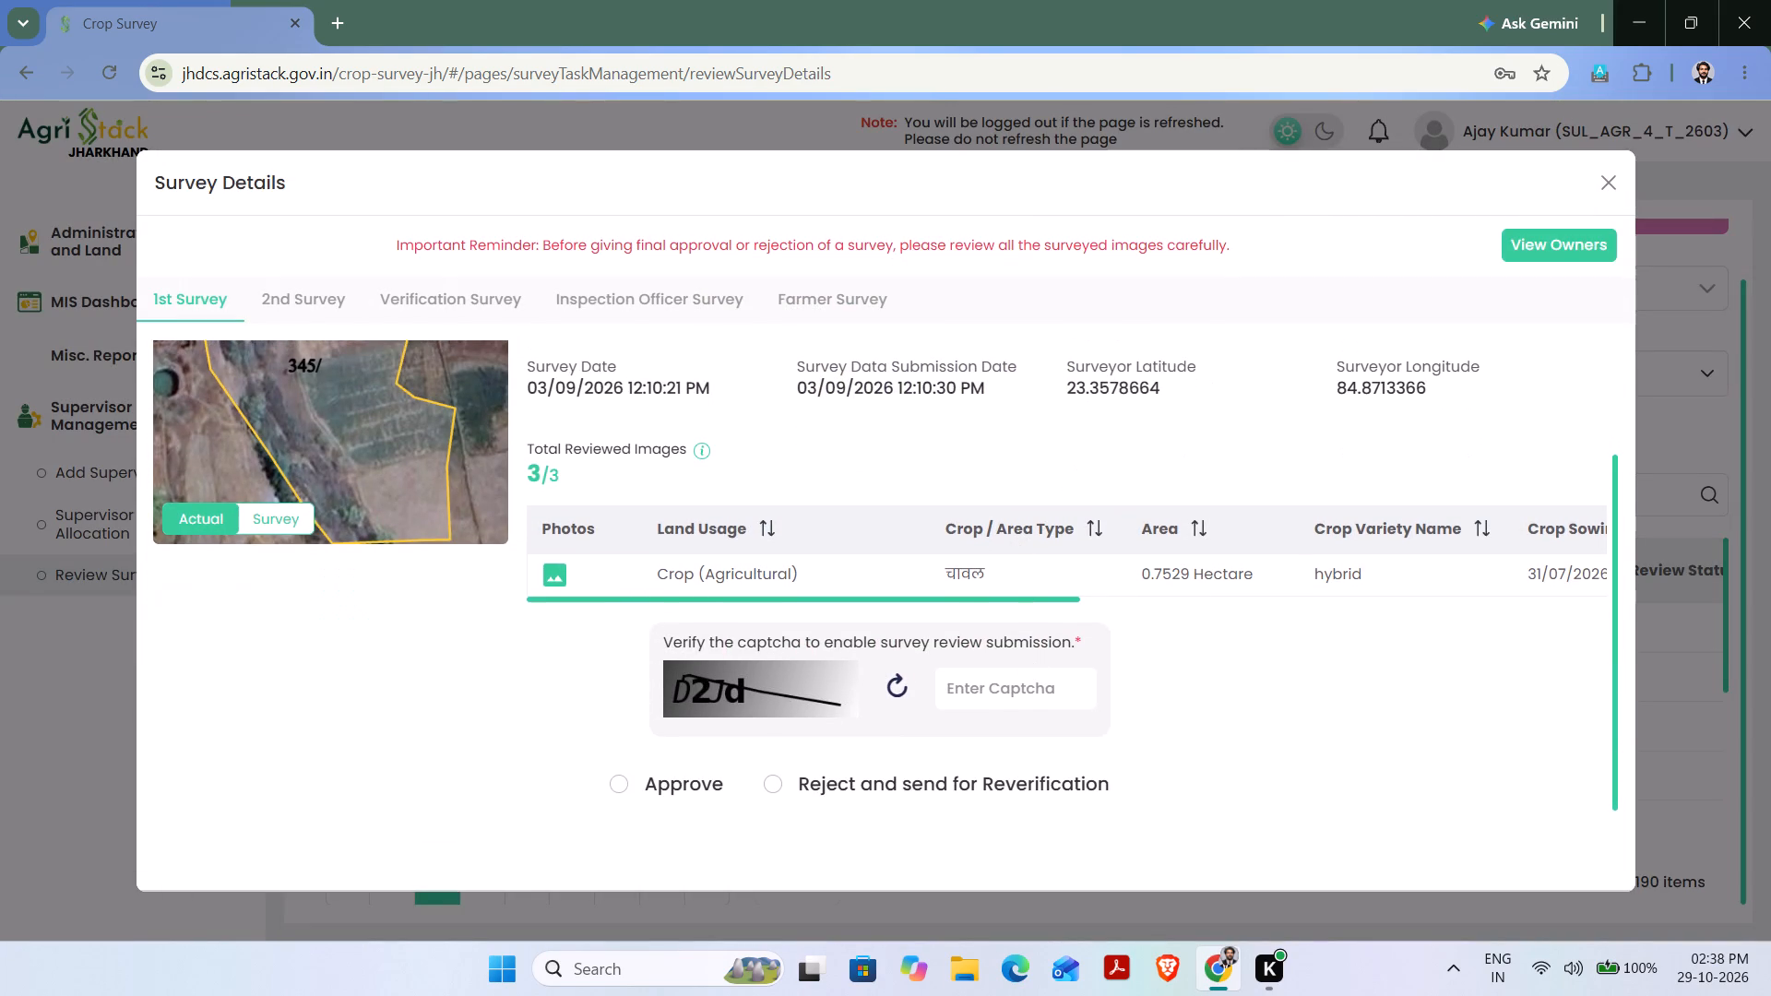
click(1025, 682)
key(shift+d)
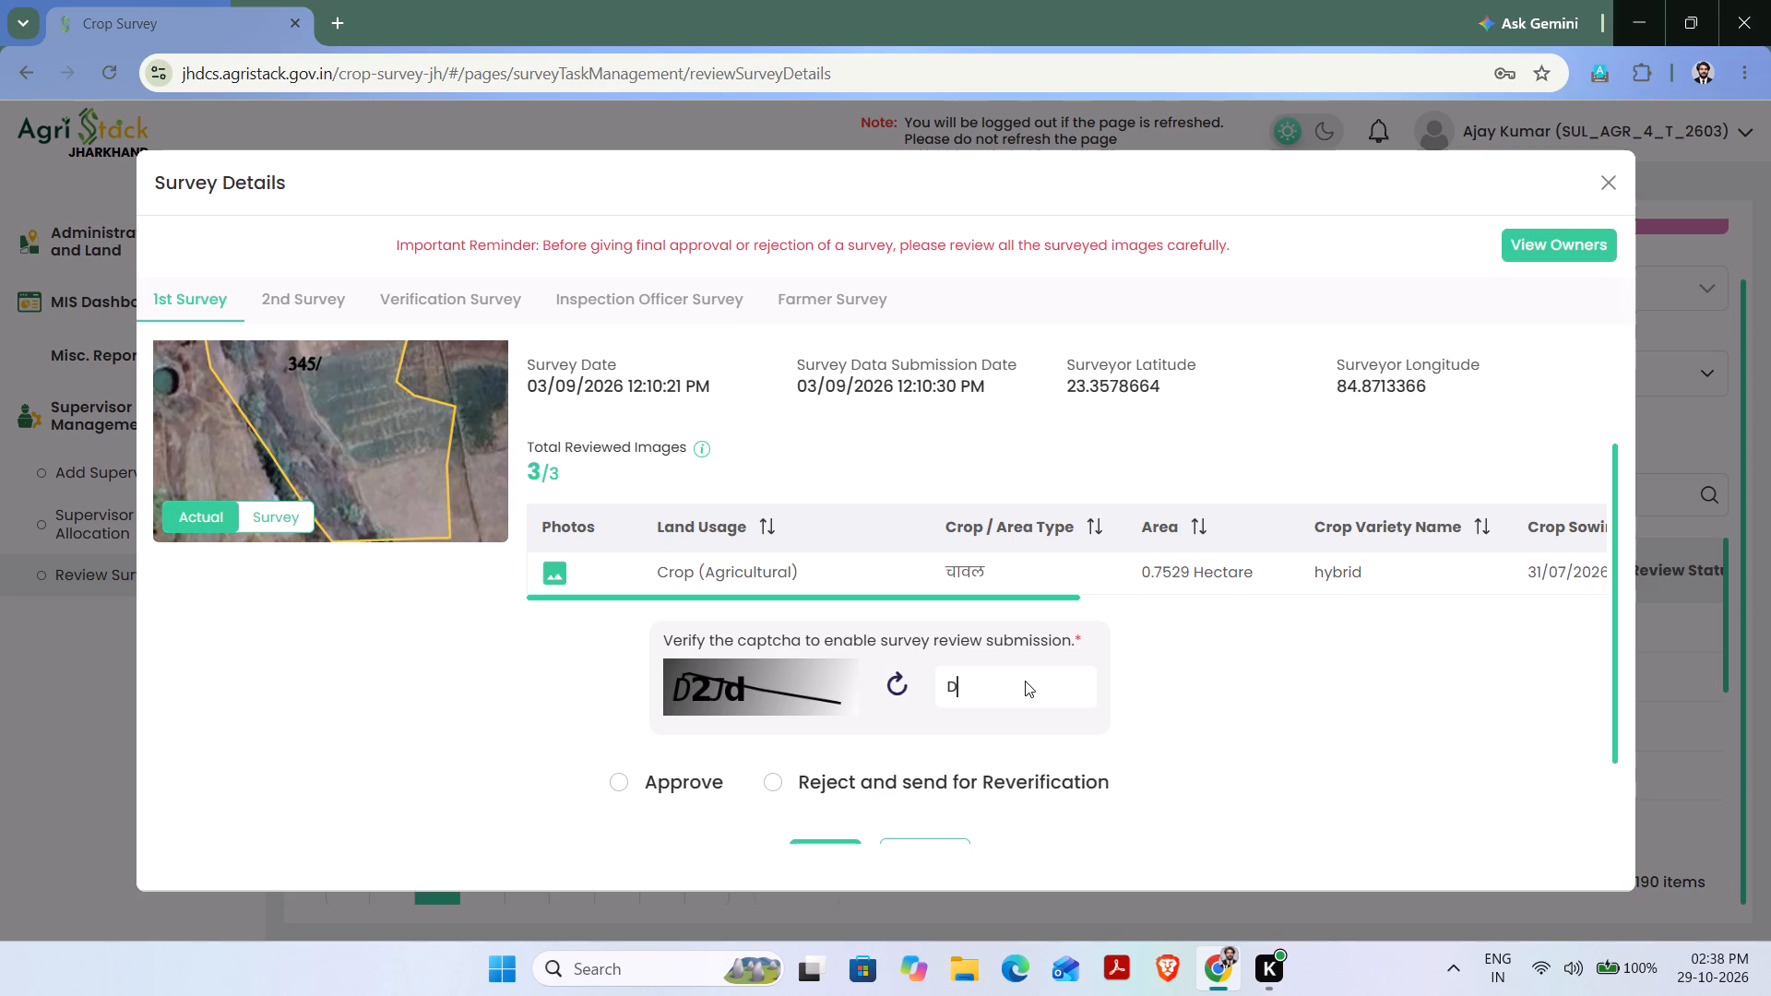
key(2)
key(shift+j)
key(d)
click(678, 787)
scroll(680, 789, down, 1)
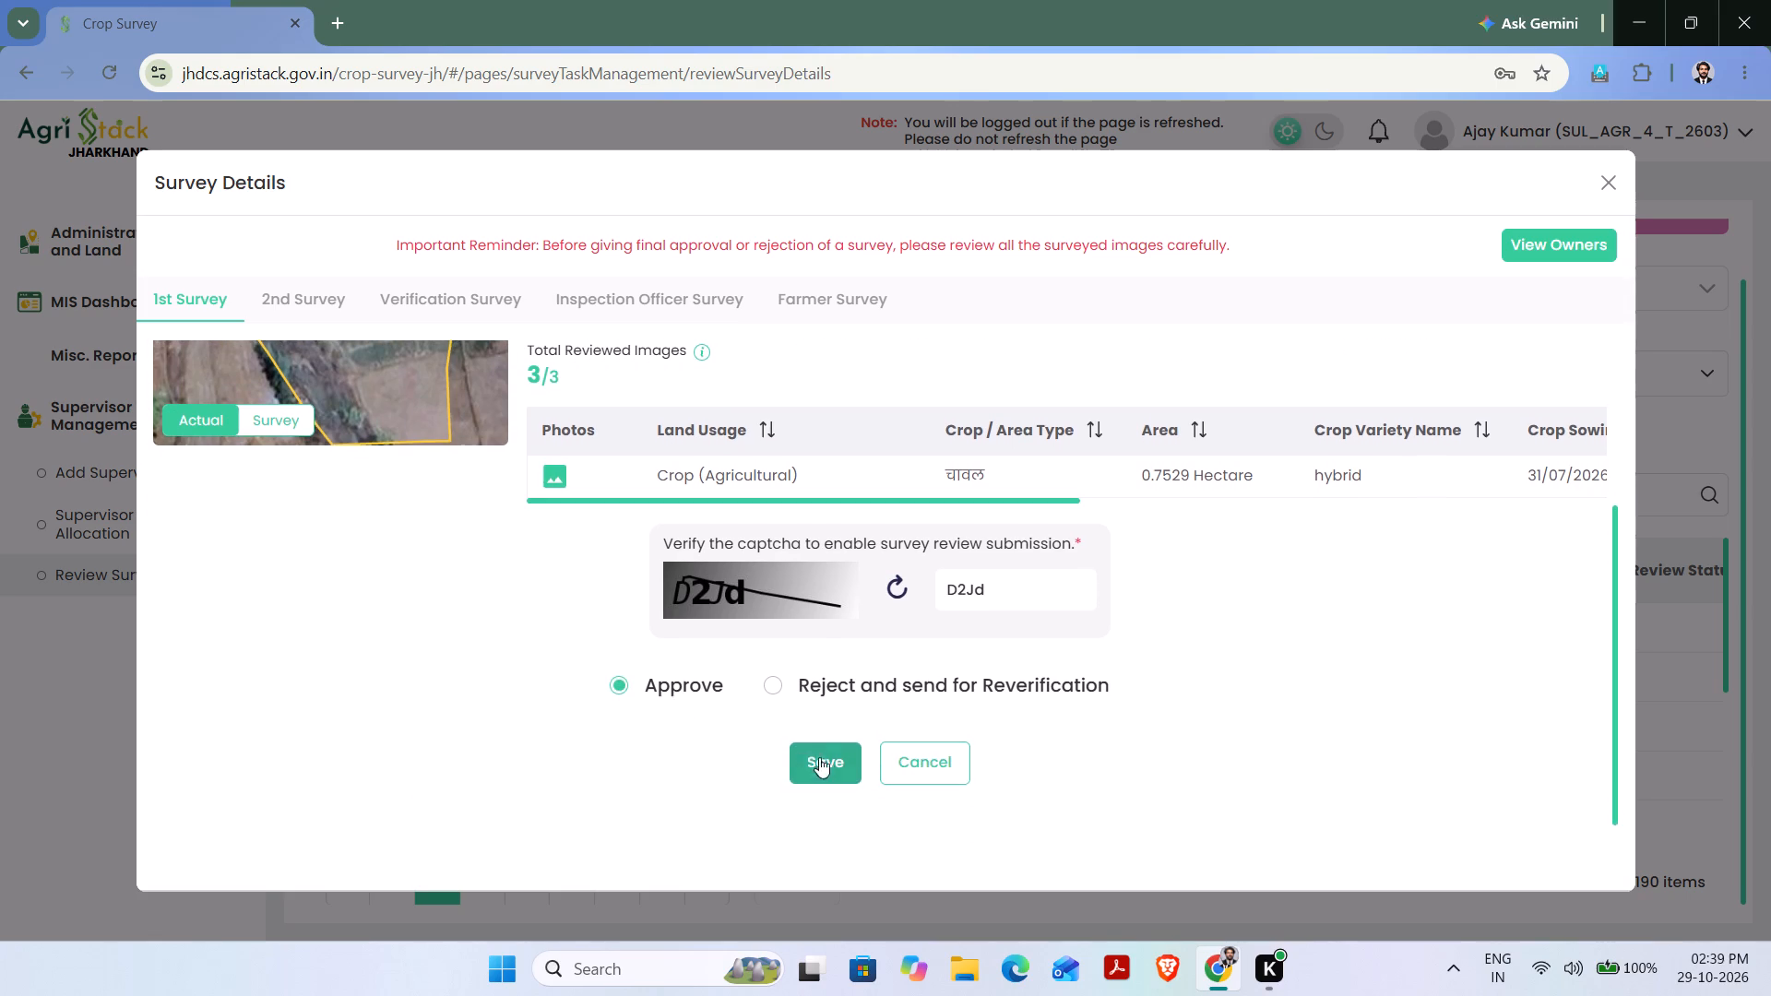
click(824, 758)
click(902, 589)
Open the details of survey number 587 and approve all three of its रागी (finger millet) crop photos.
click(327, 729)
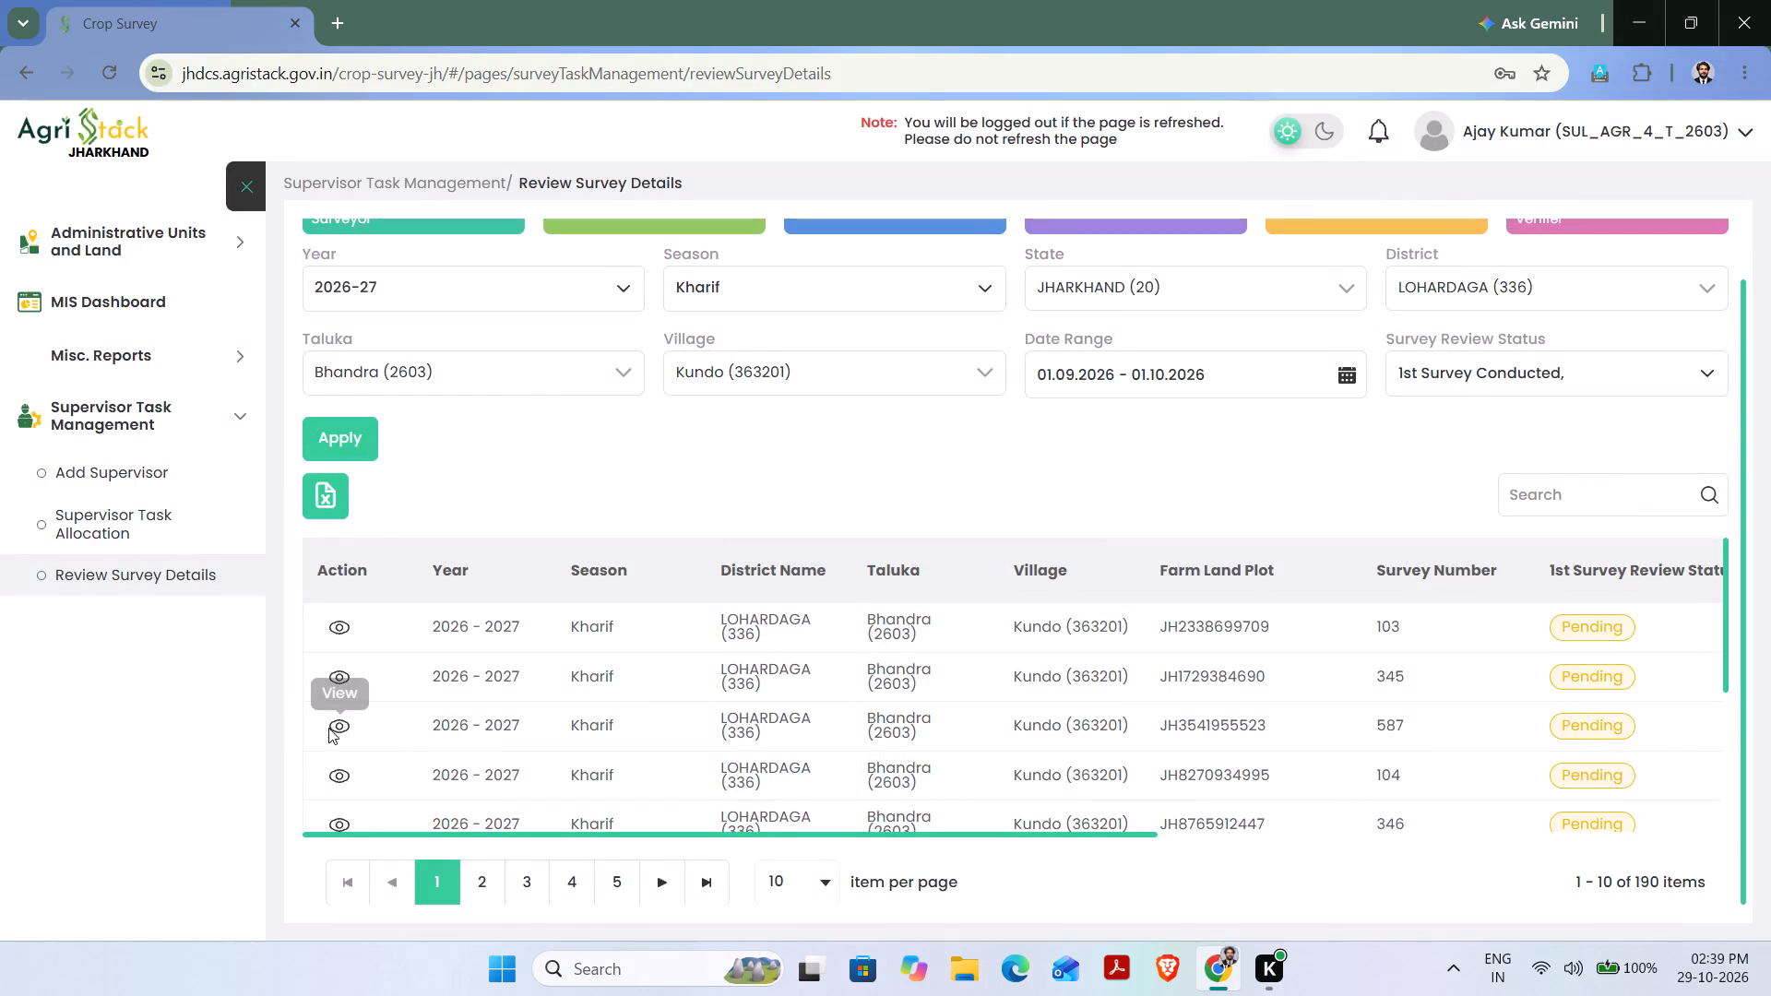
click(334, 726)
click(554, 741)
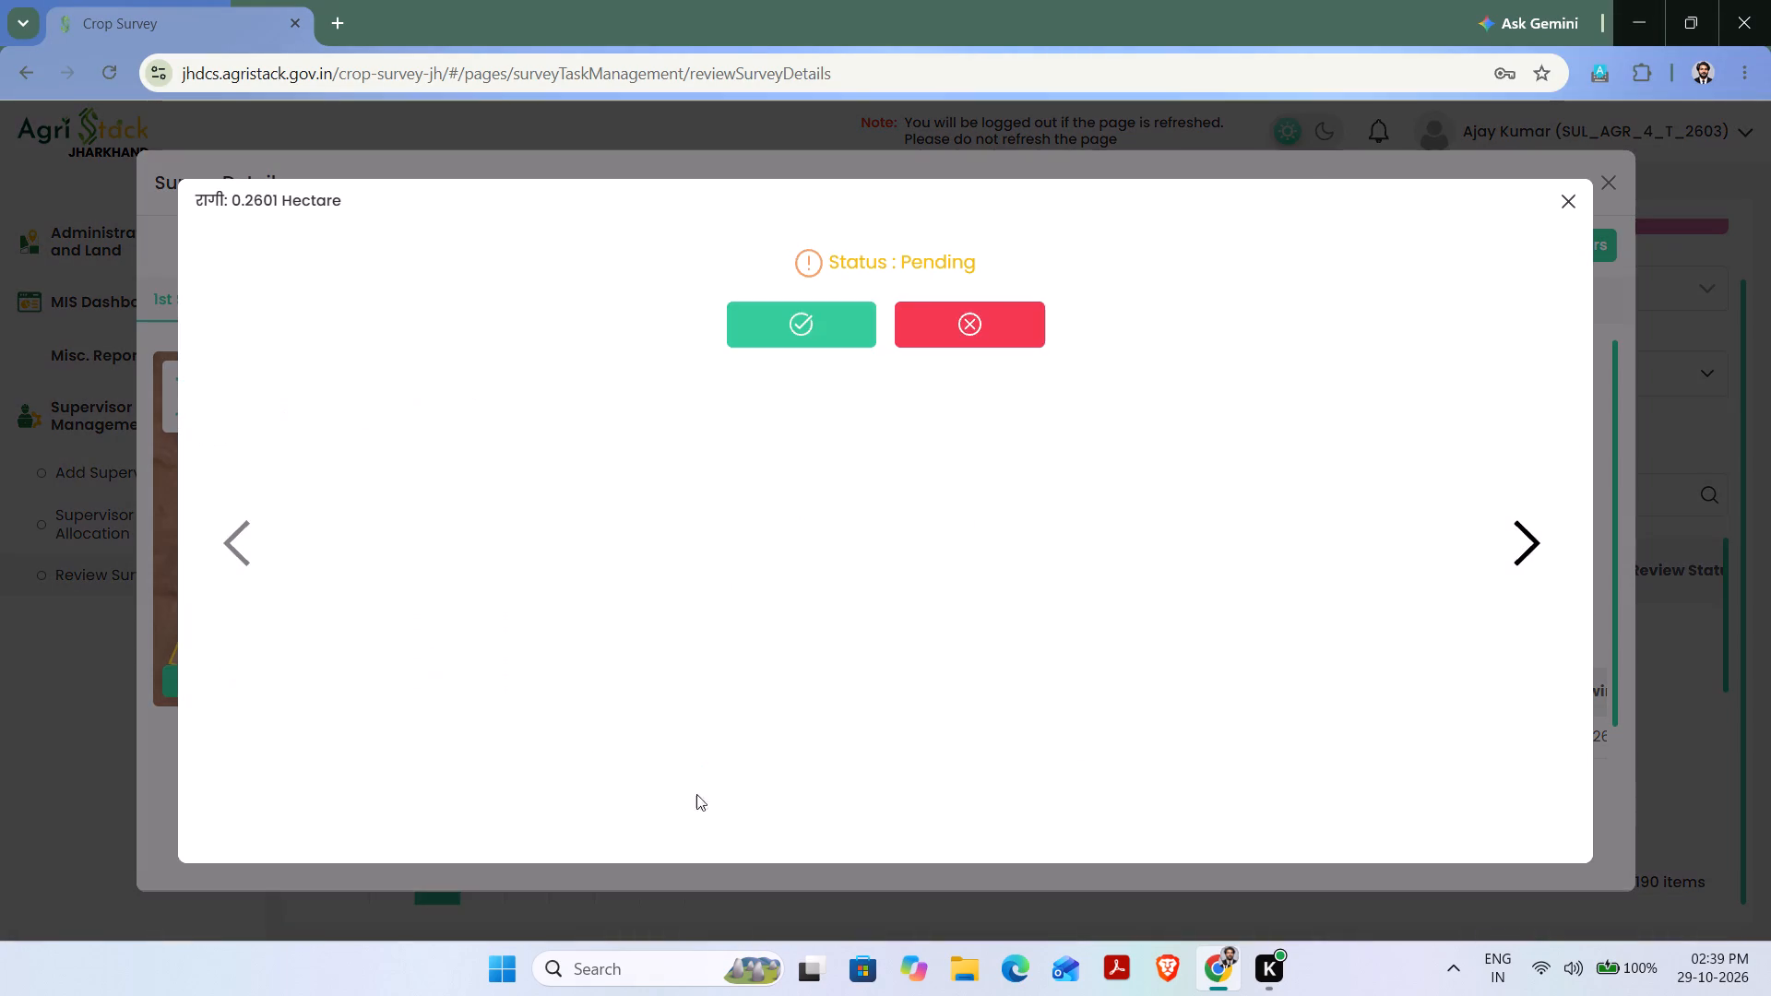
click(751, 811)
drag(937, 729, 778, 766)
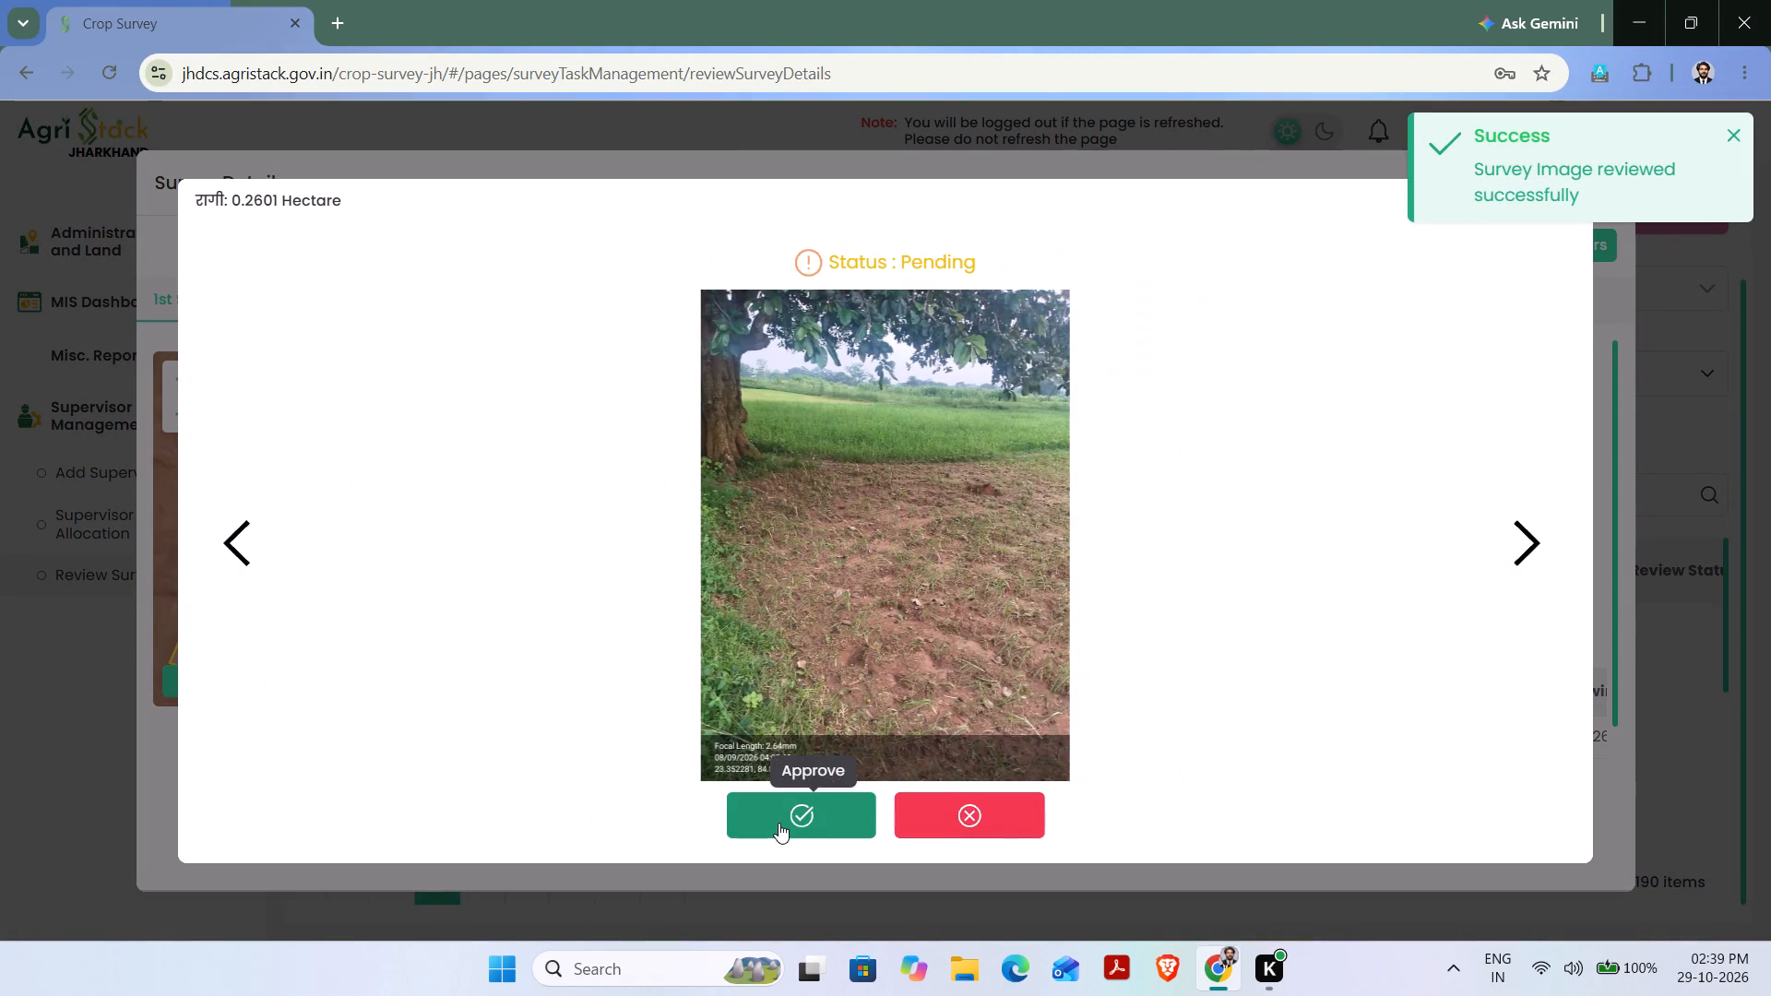
click(779, 823)
drag(953, 664, 879, 672)
click(834, 806)
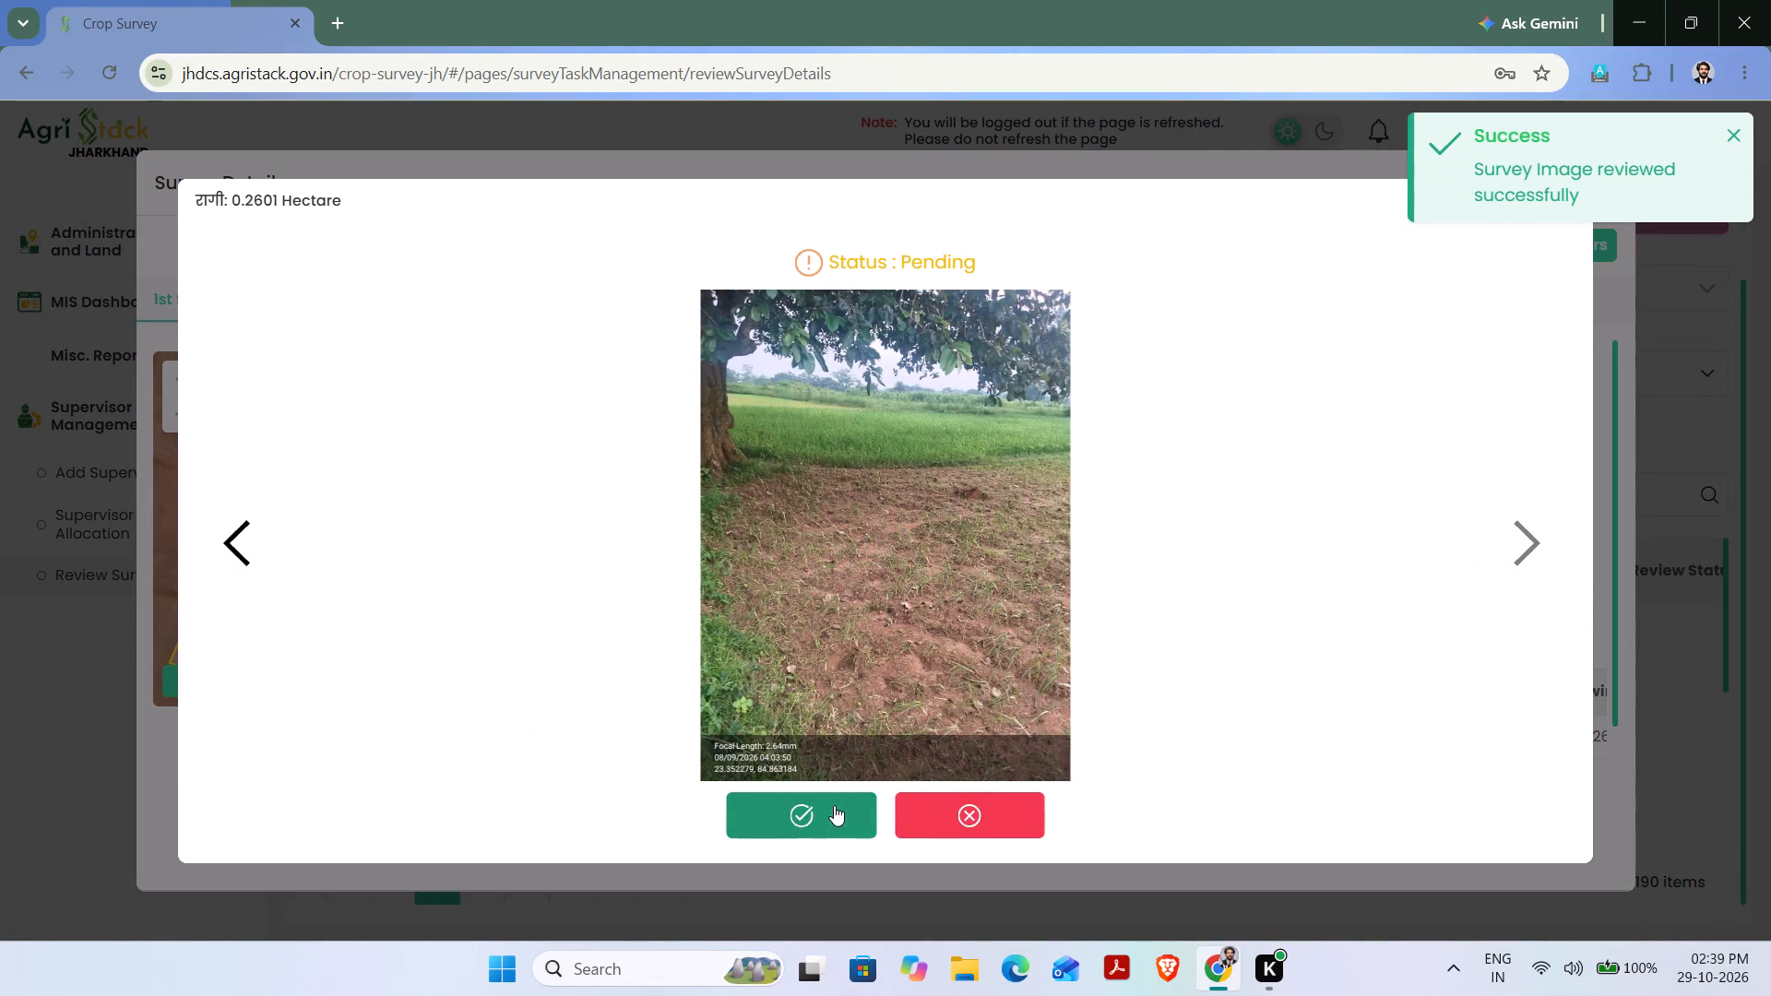
drag(962, 664, 881, 687)
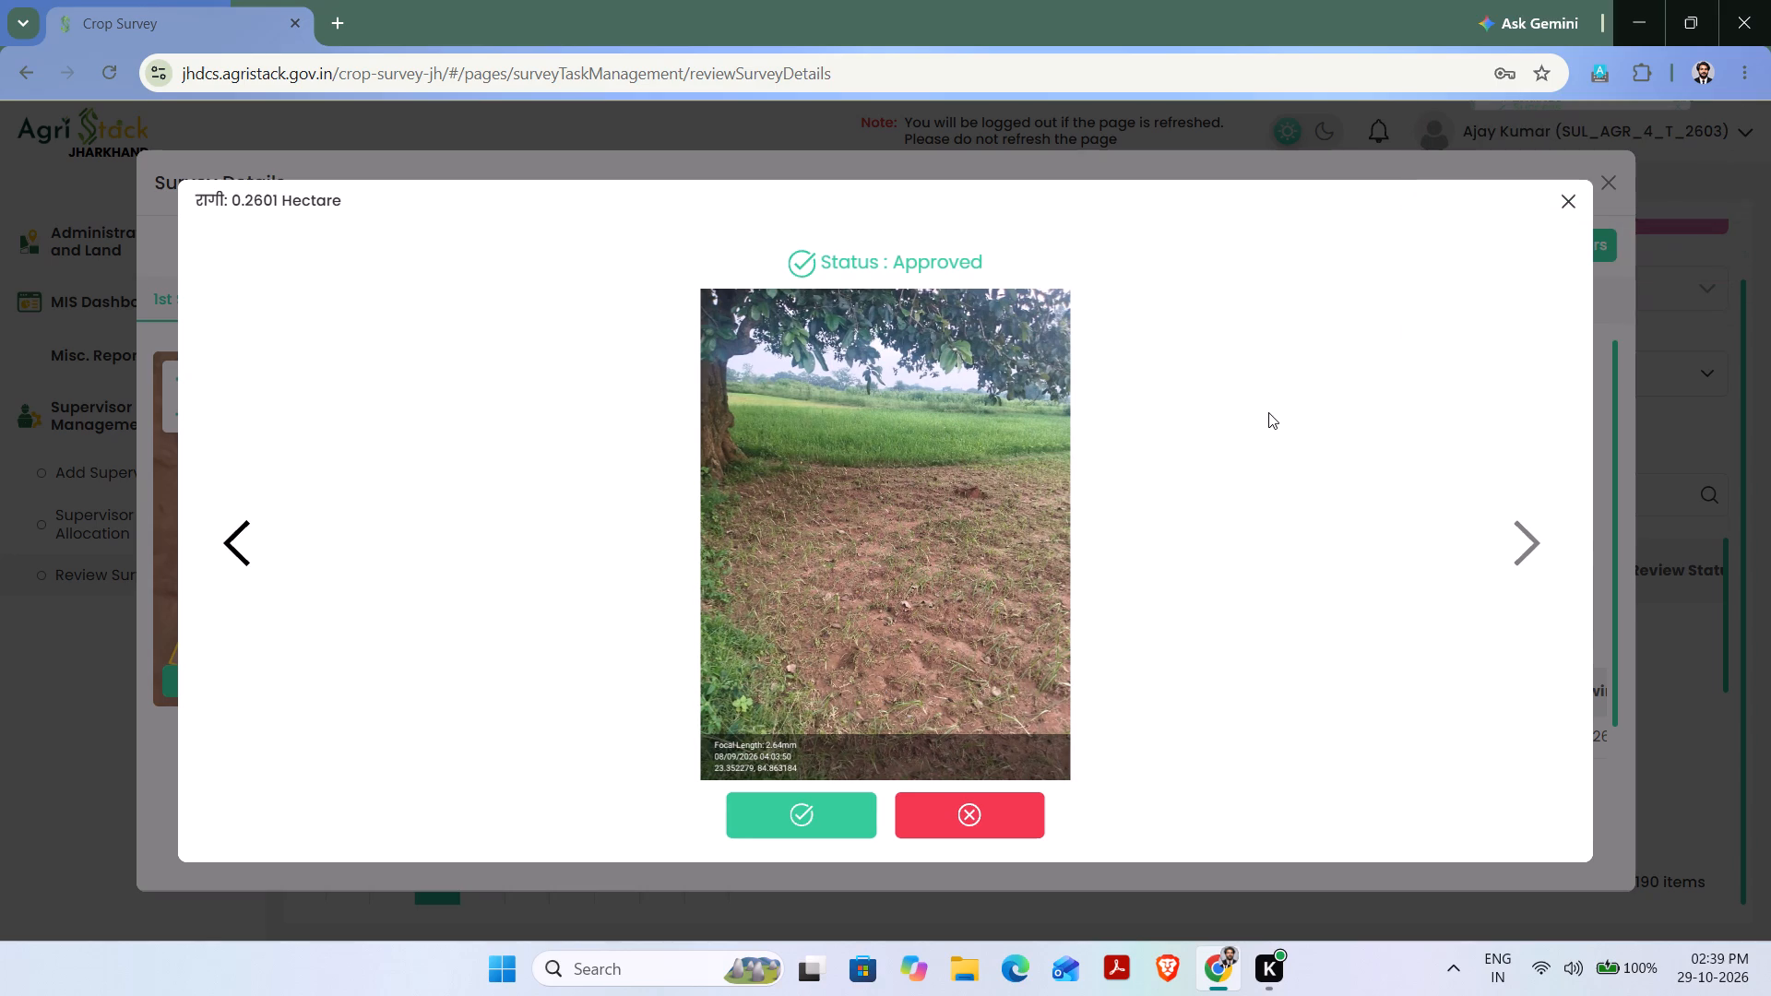
click(1569, 199)
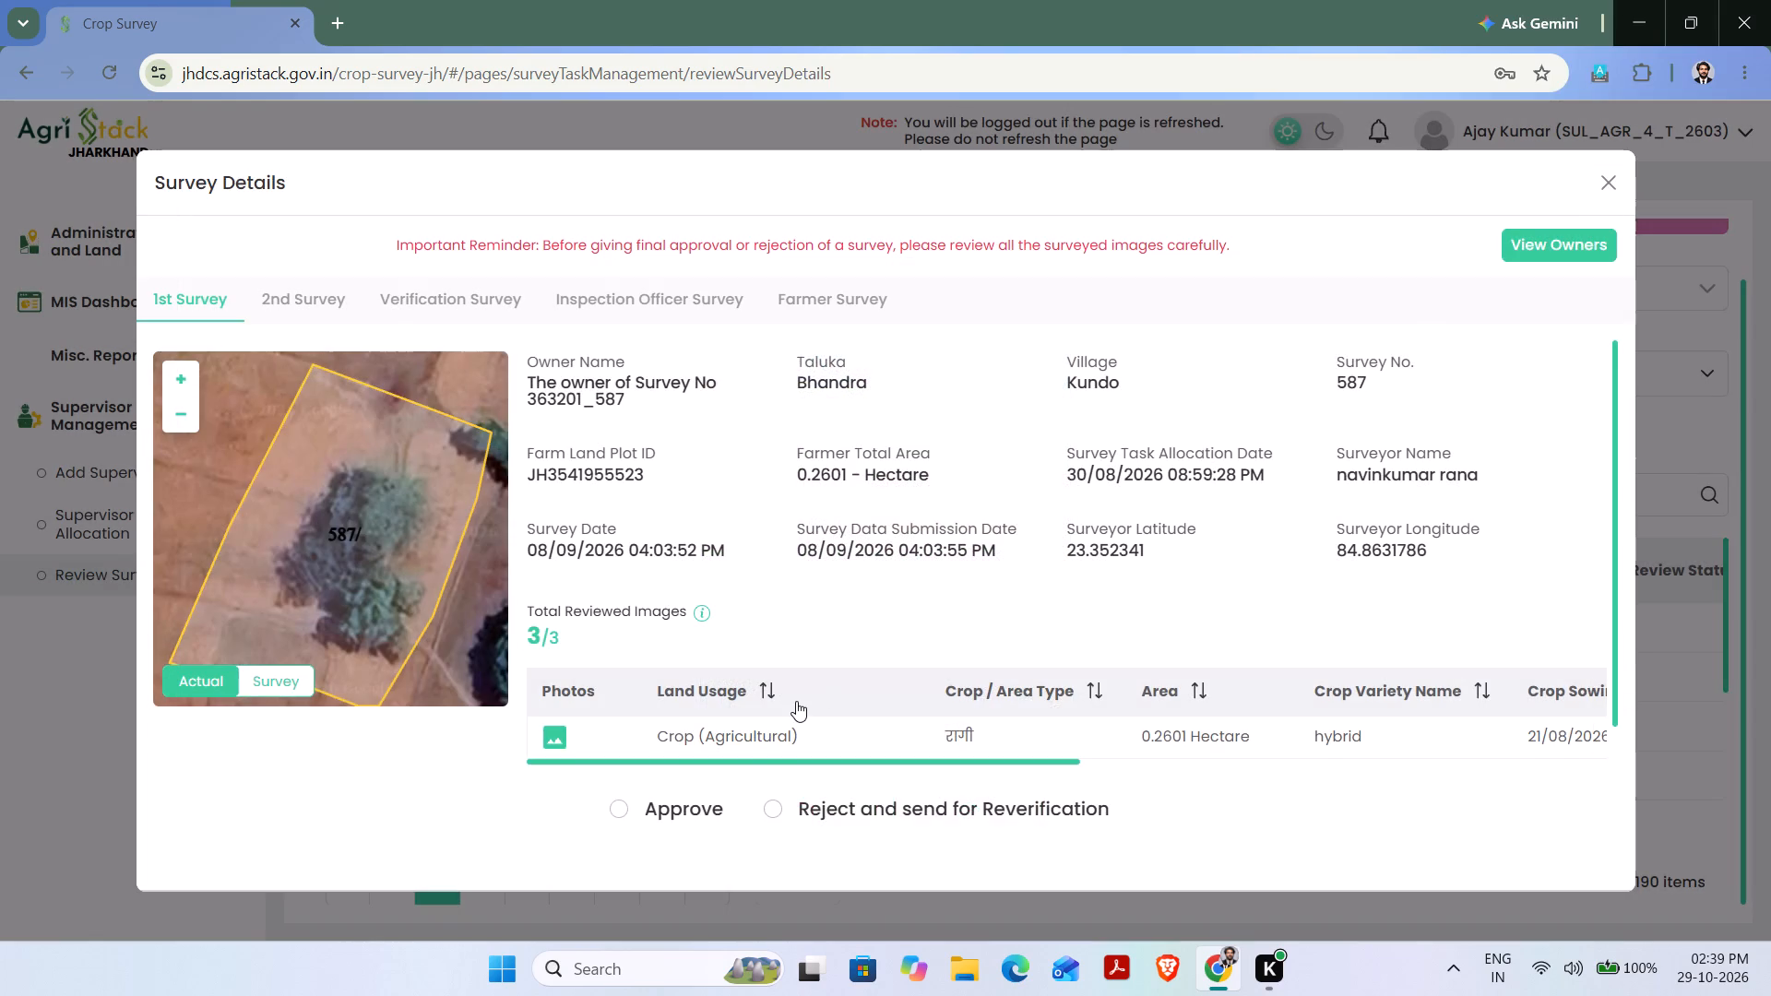
Approve the 1st survey of survey number 587, save the review and close its details.
scroll(796, 701, down, 2)
click(704, 649)
click(824, 734)
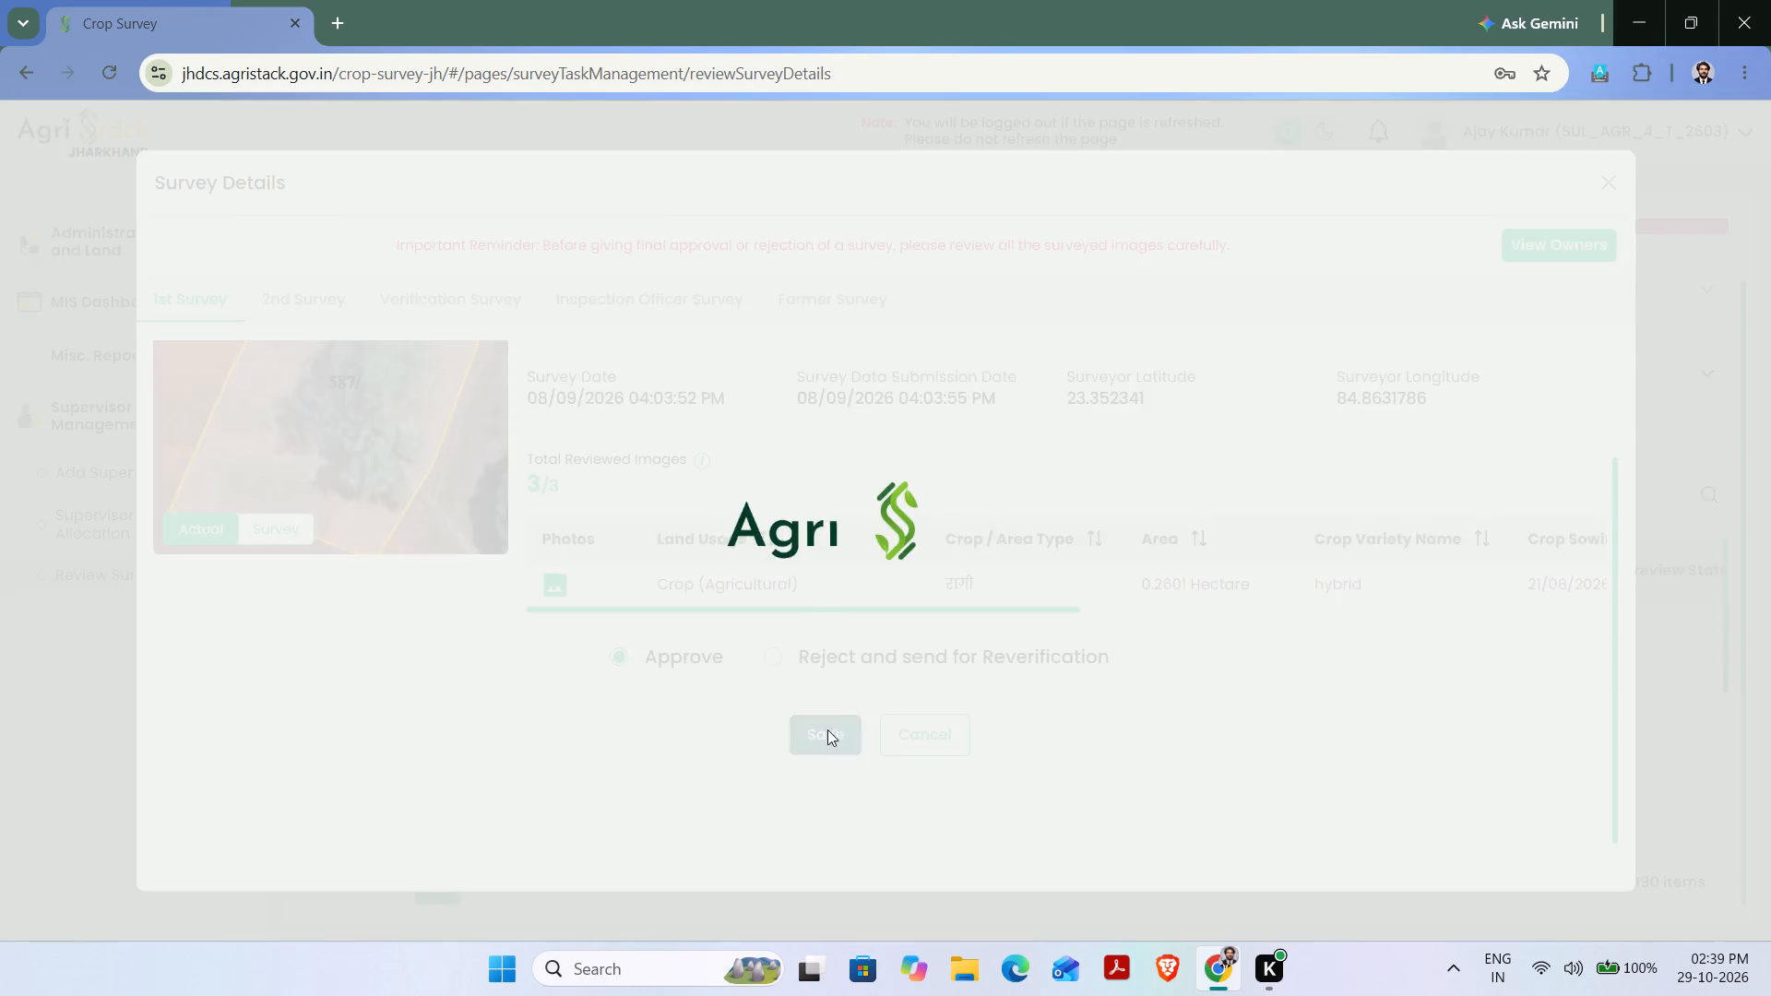
click(884, 579)
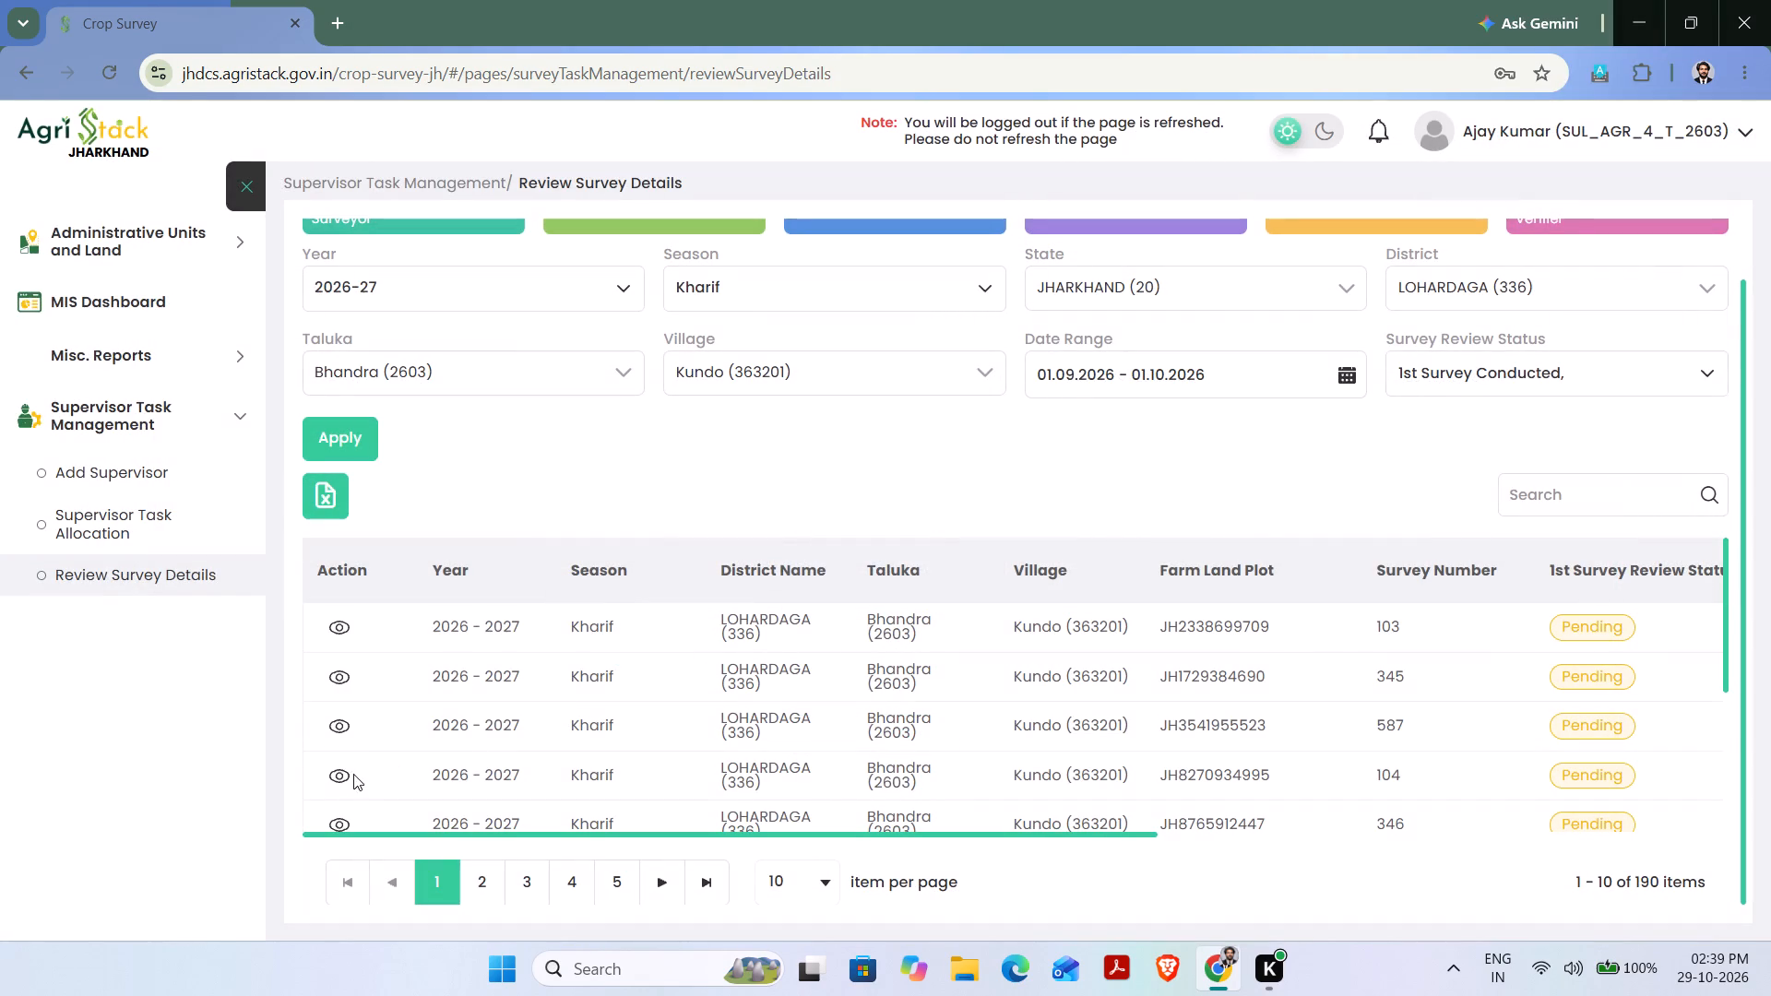
Open the details of survey number 104 and approve all three of its Fallow area photos.
click(345, 774)
click(554, 729)
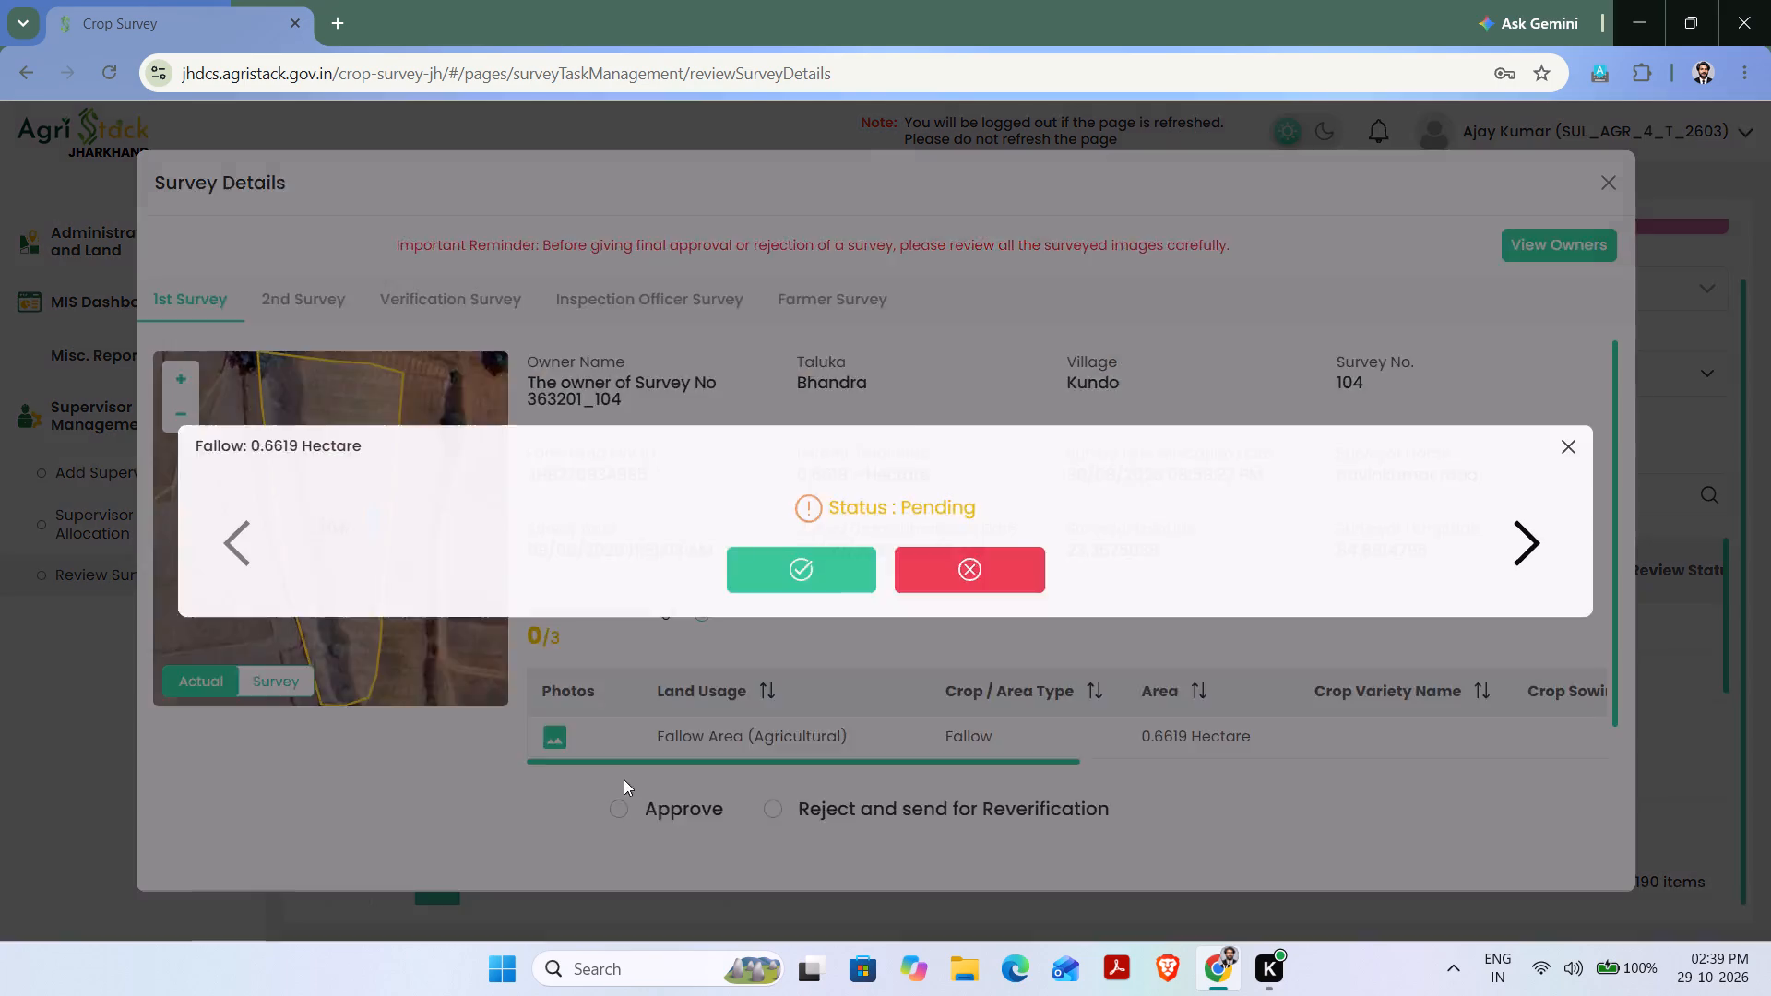
click(755, 813)
drag(893, 731, 748, 761)
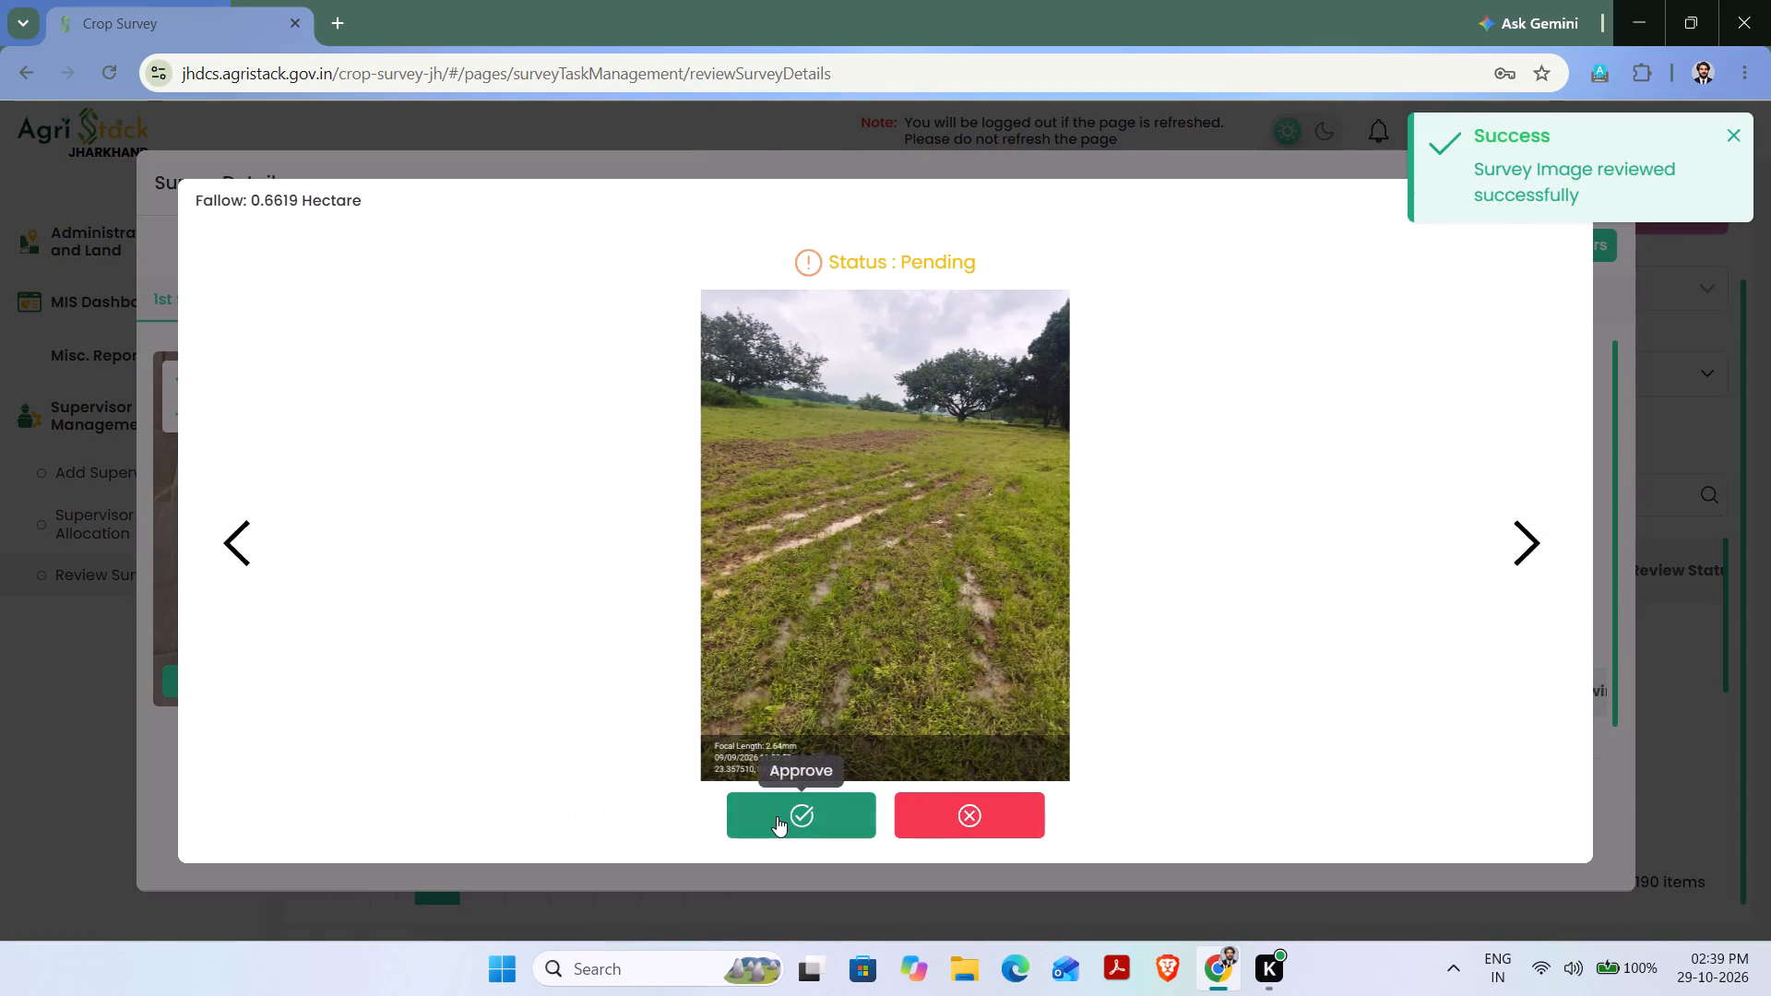
click(777, 817)
drag(905, 738, 777, 742)
click(778, 813)
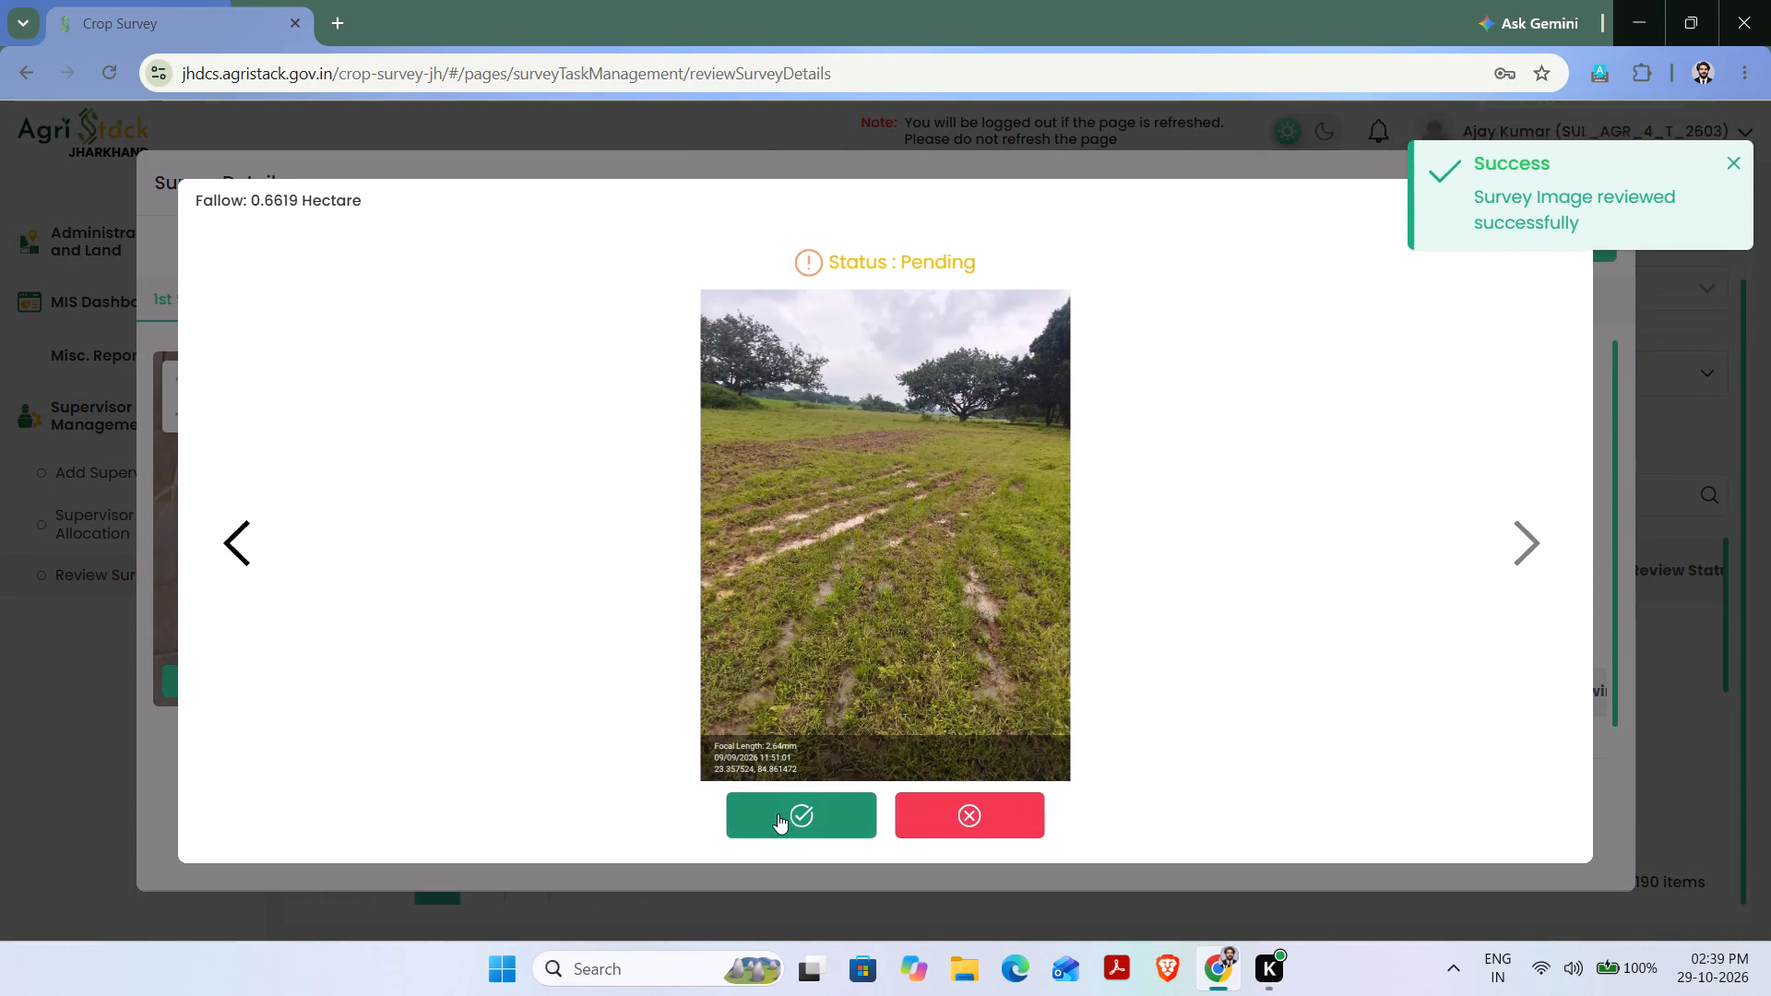
drag(919, 722, 869, 722)
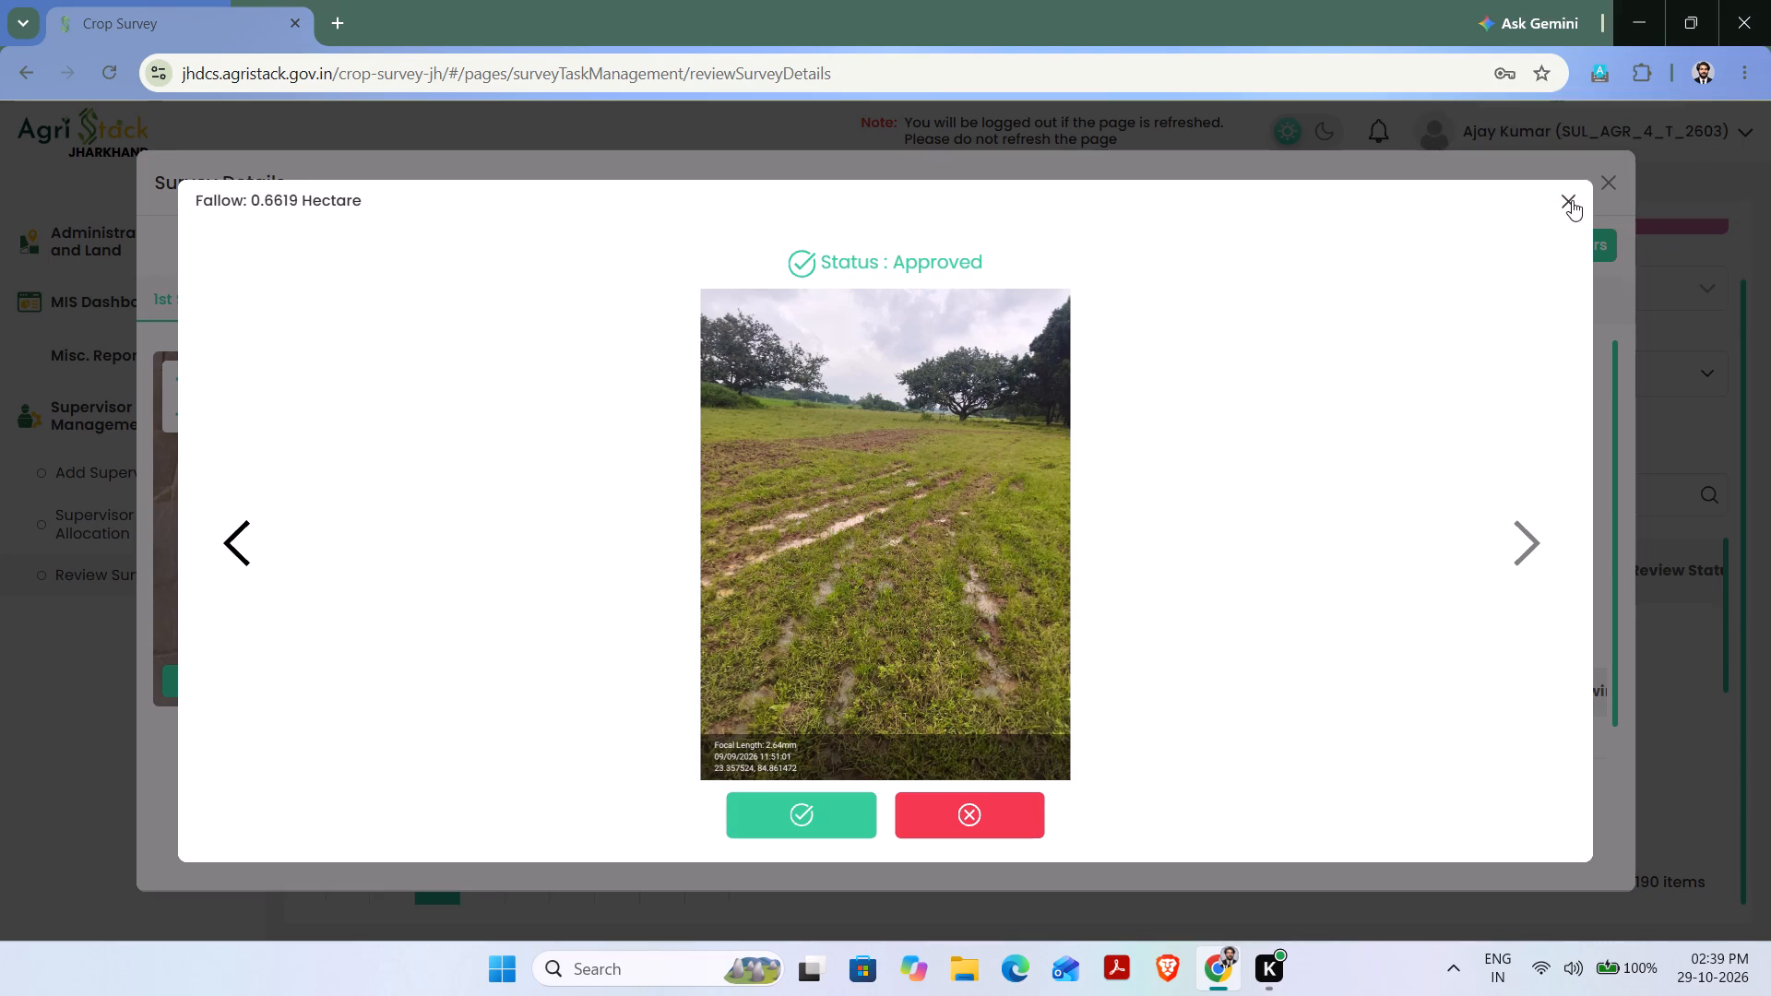
click(1572, 200)
Approve the 1st survey of survey number 104, save the review and close its details.
scroll(803, 603, down, 1)
click(666, 669)
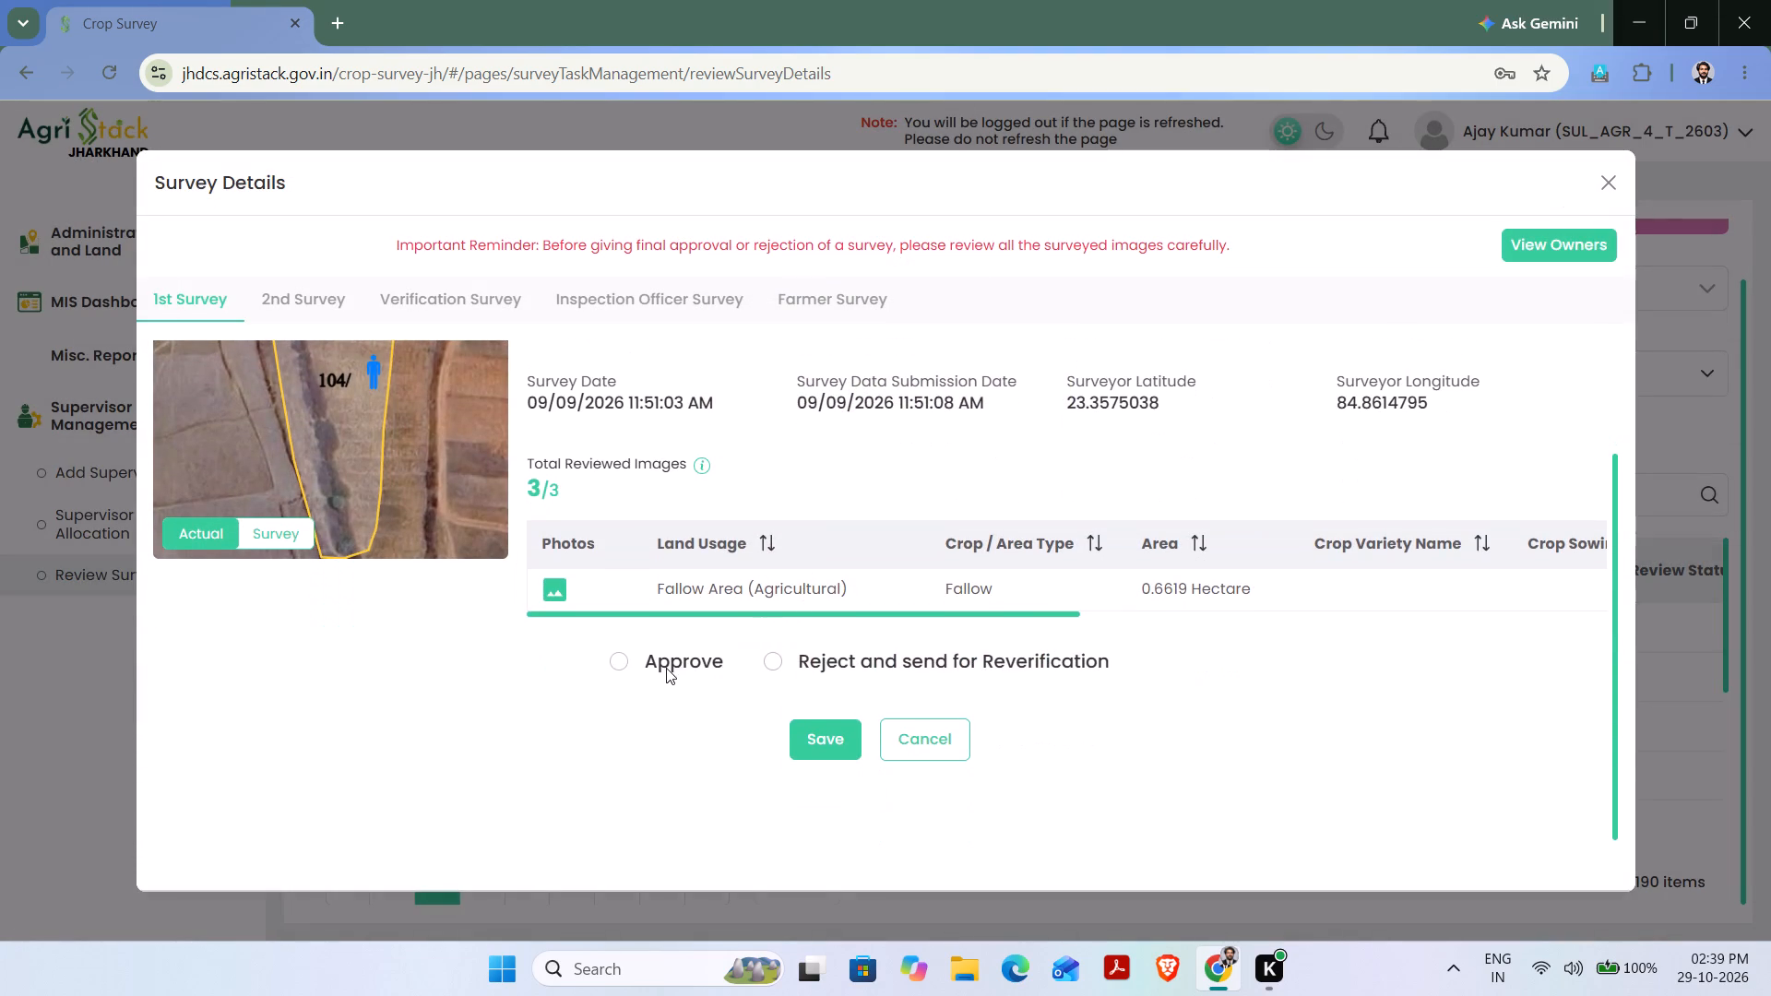
click(814, 742)
click(867, 571)
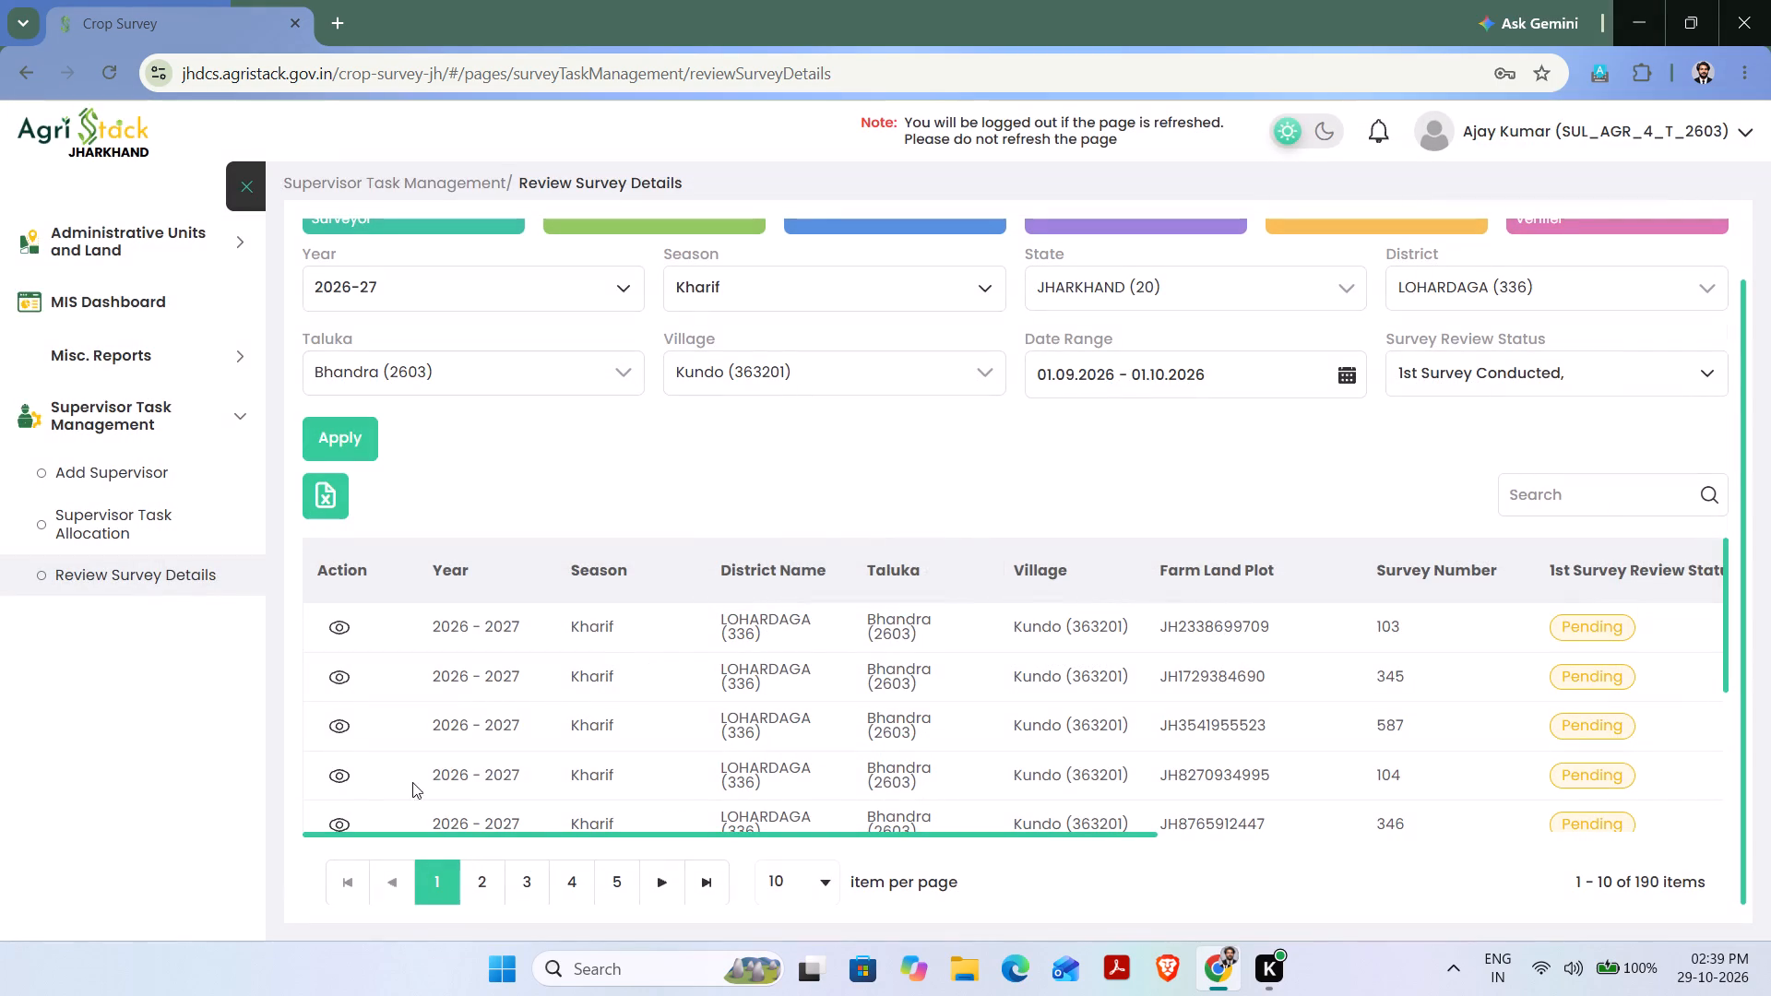
Open the details of survey number 346 and approve all three of its Fallow area photos.
click(340, 823)
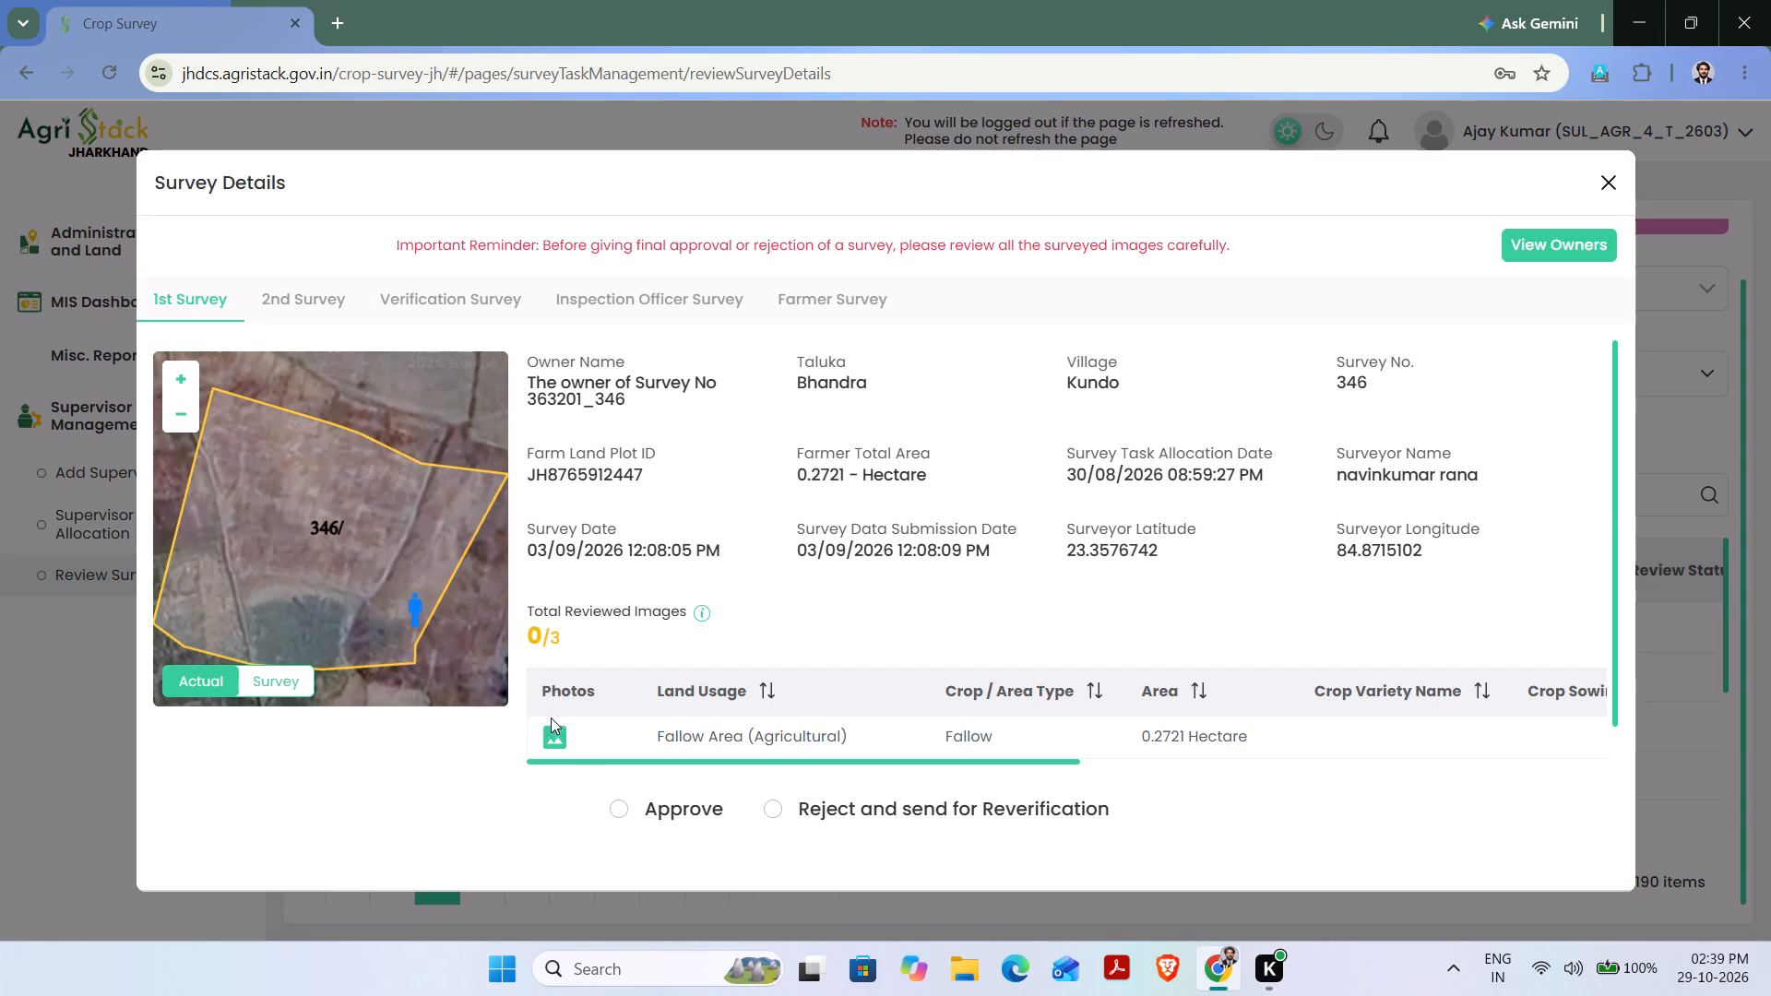
click(551, 717)
click(552, 727)
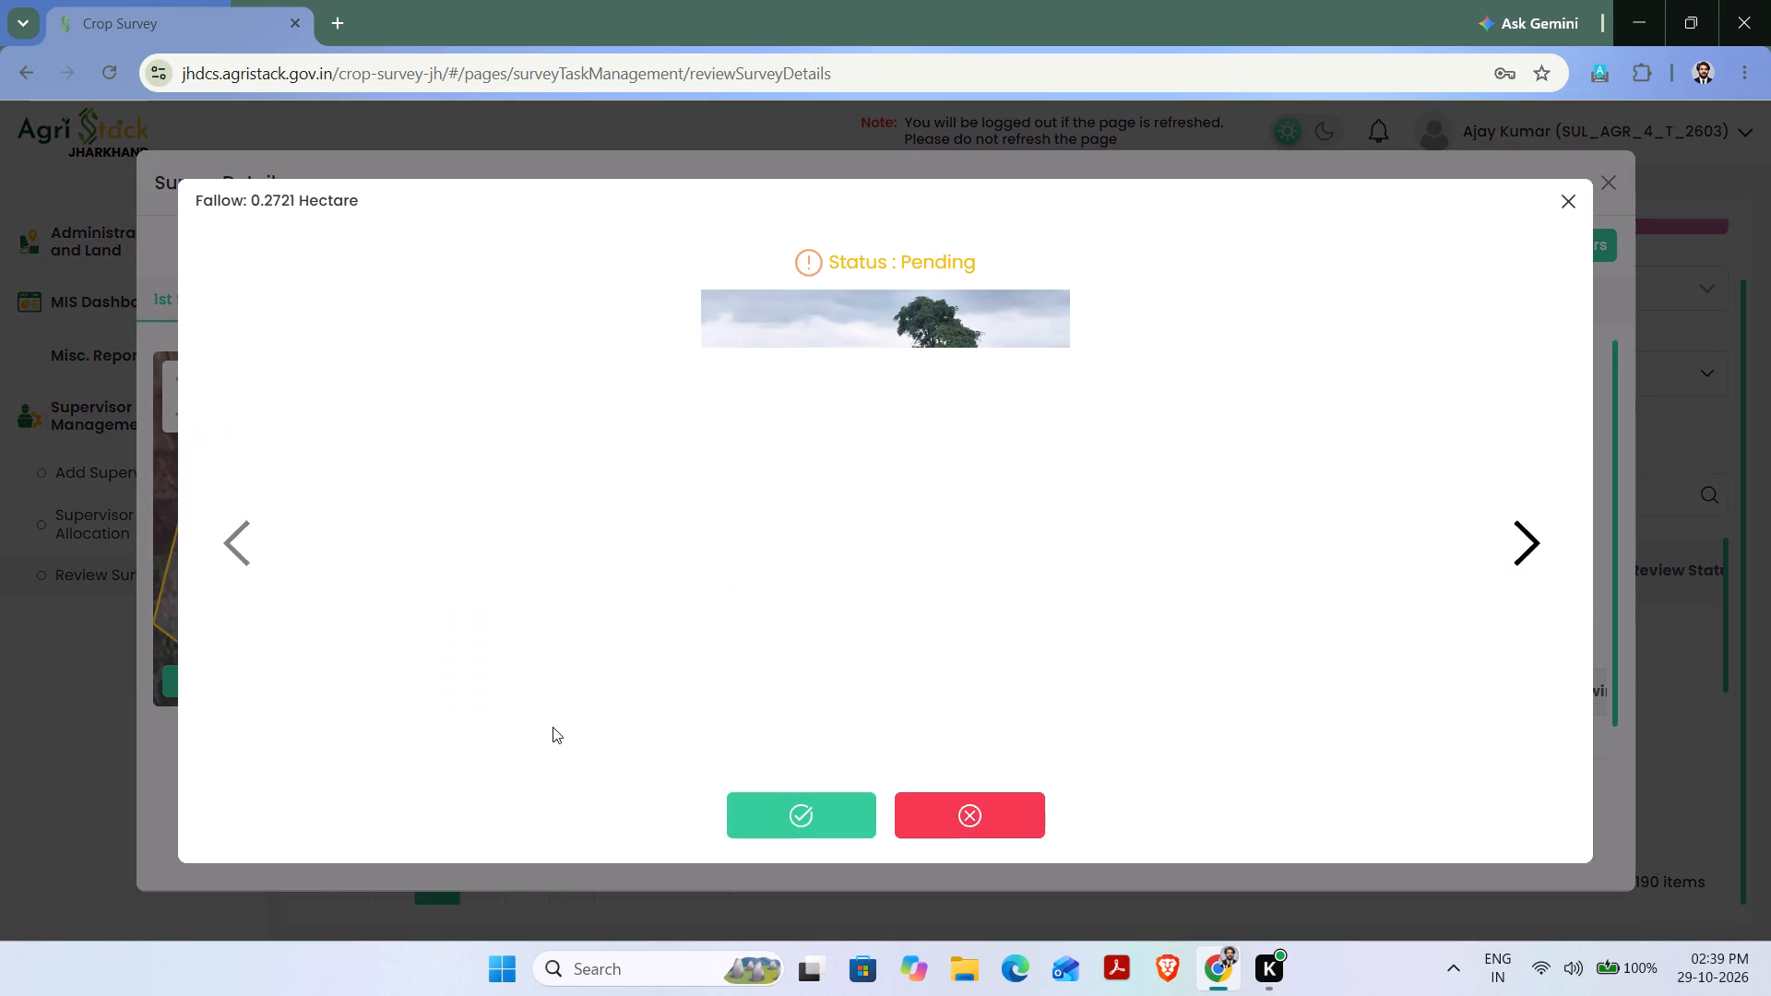
click(810, 804)
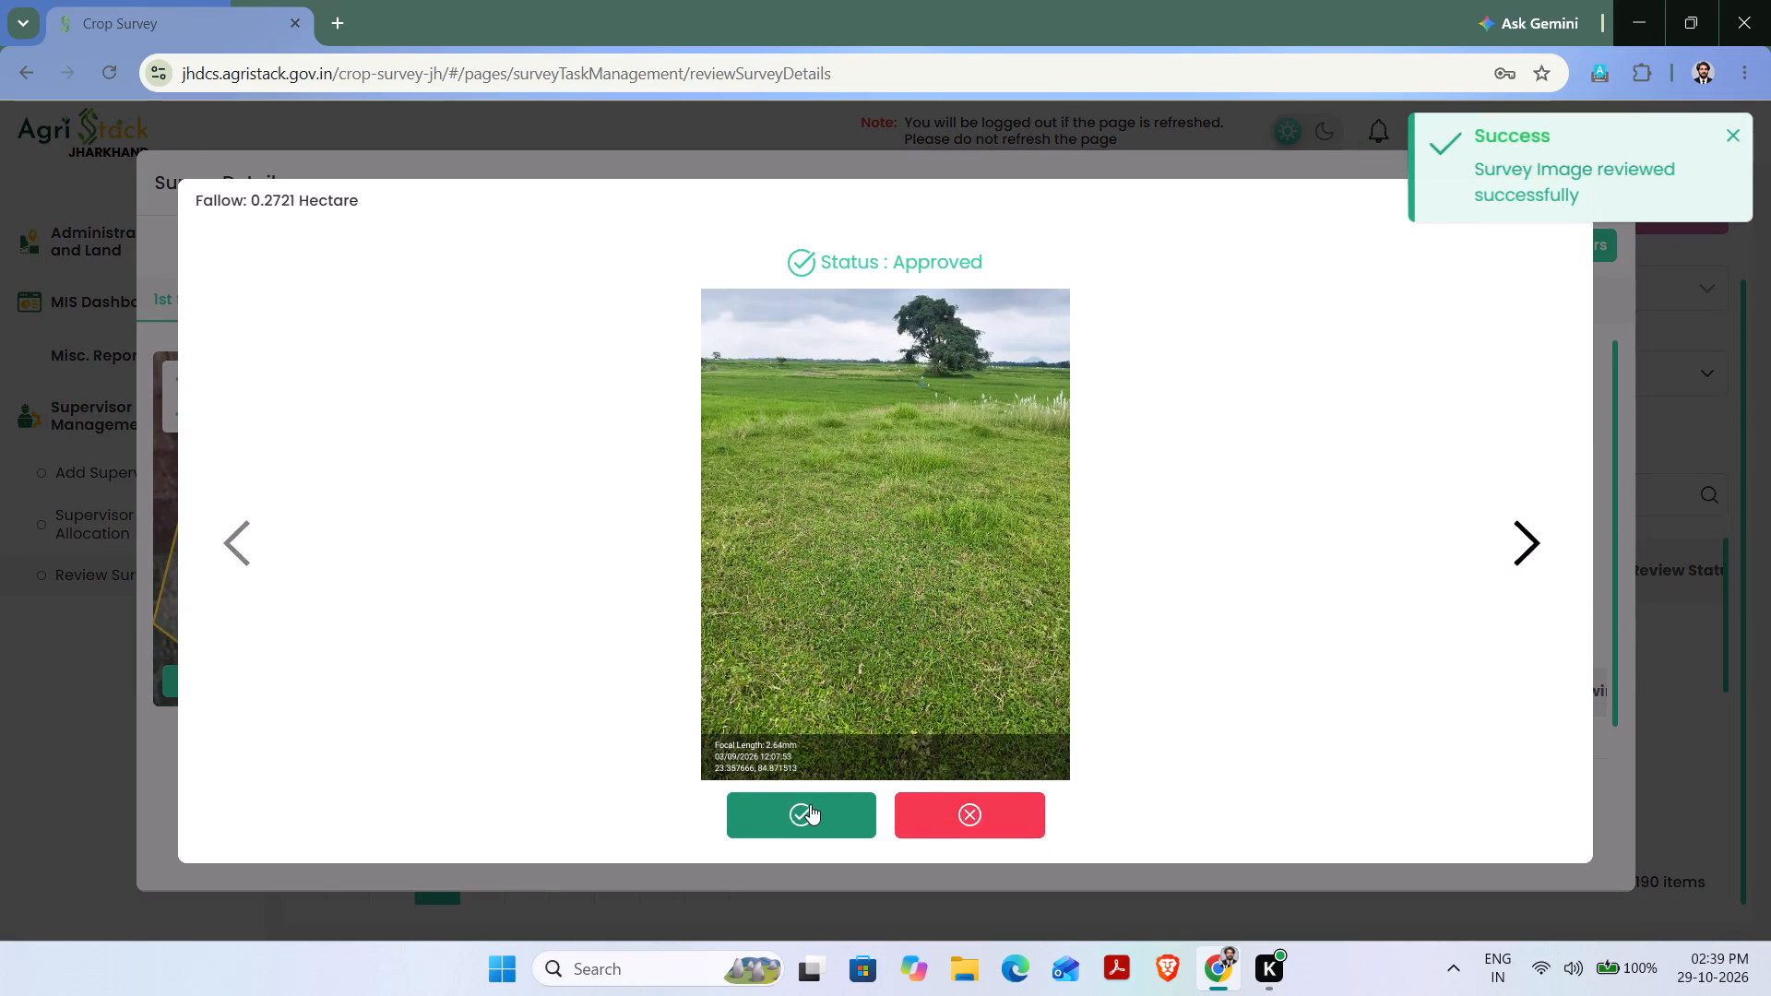
drag(879, 705, 824, 716)
click(798, 817)
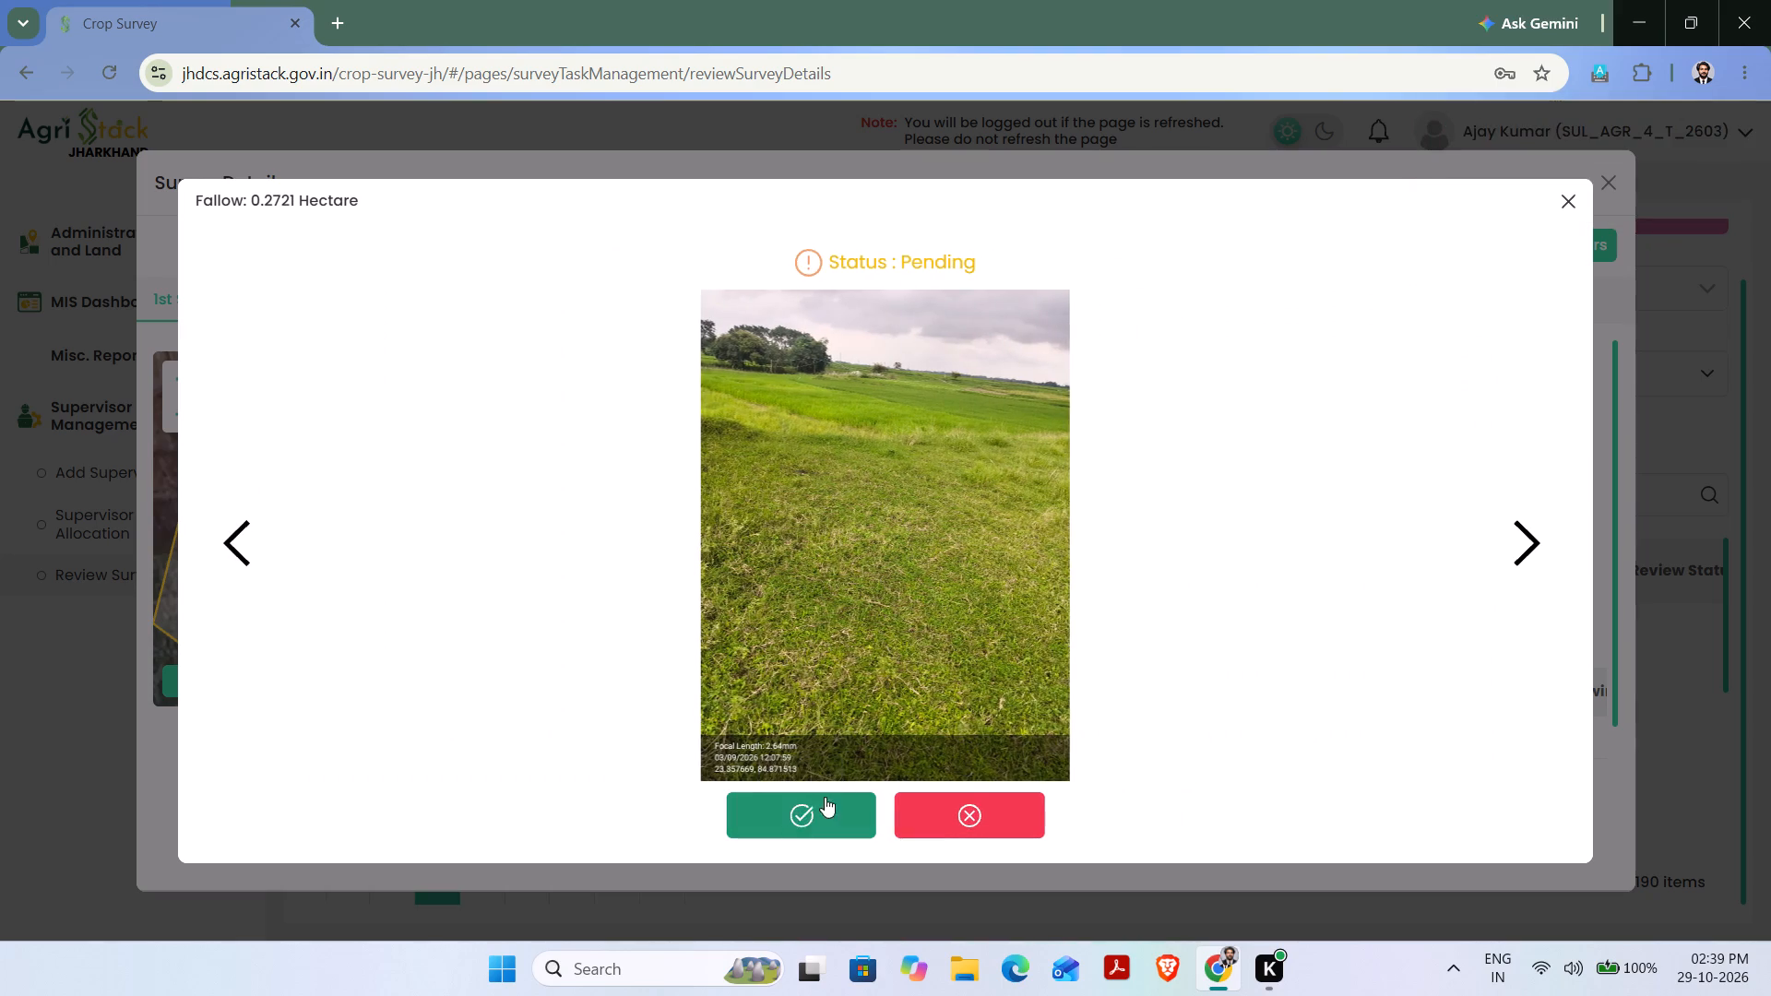
drag(921, 719, 885, 723)
click(801, 812)
drag(918, 701, 881, 701)
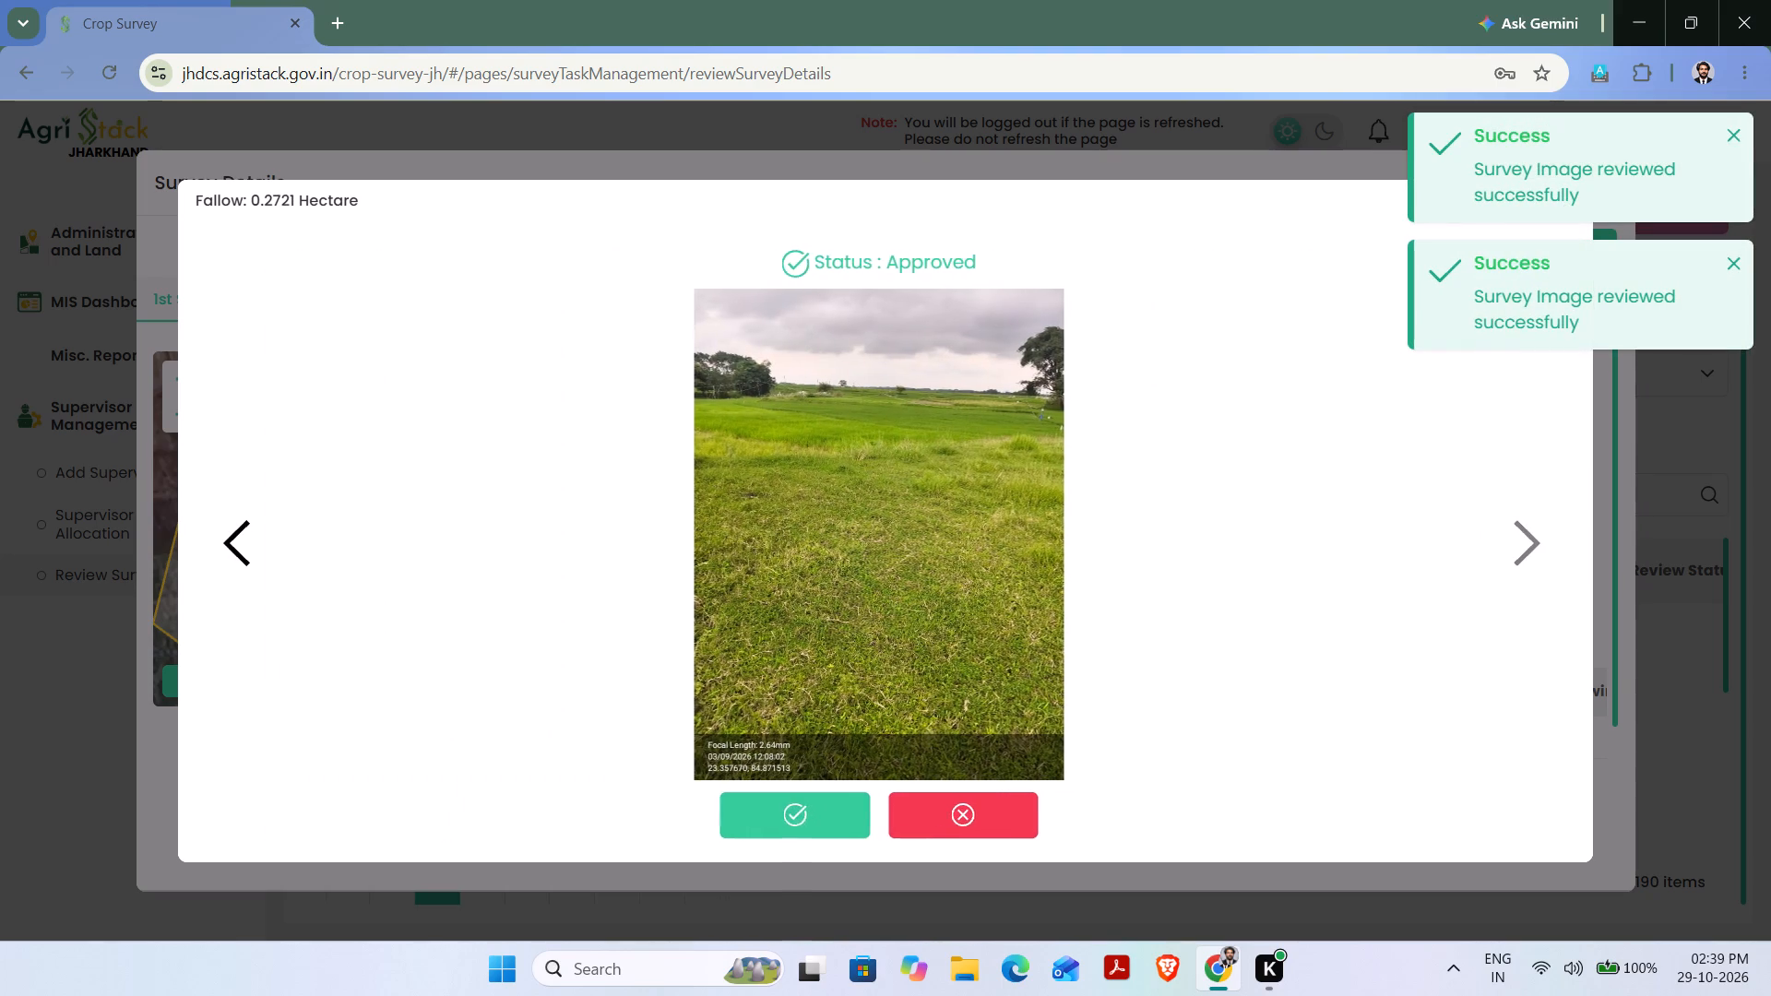
drag(881, 701, 874, 701)
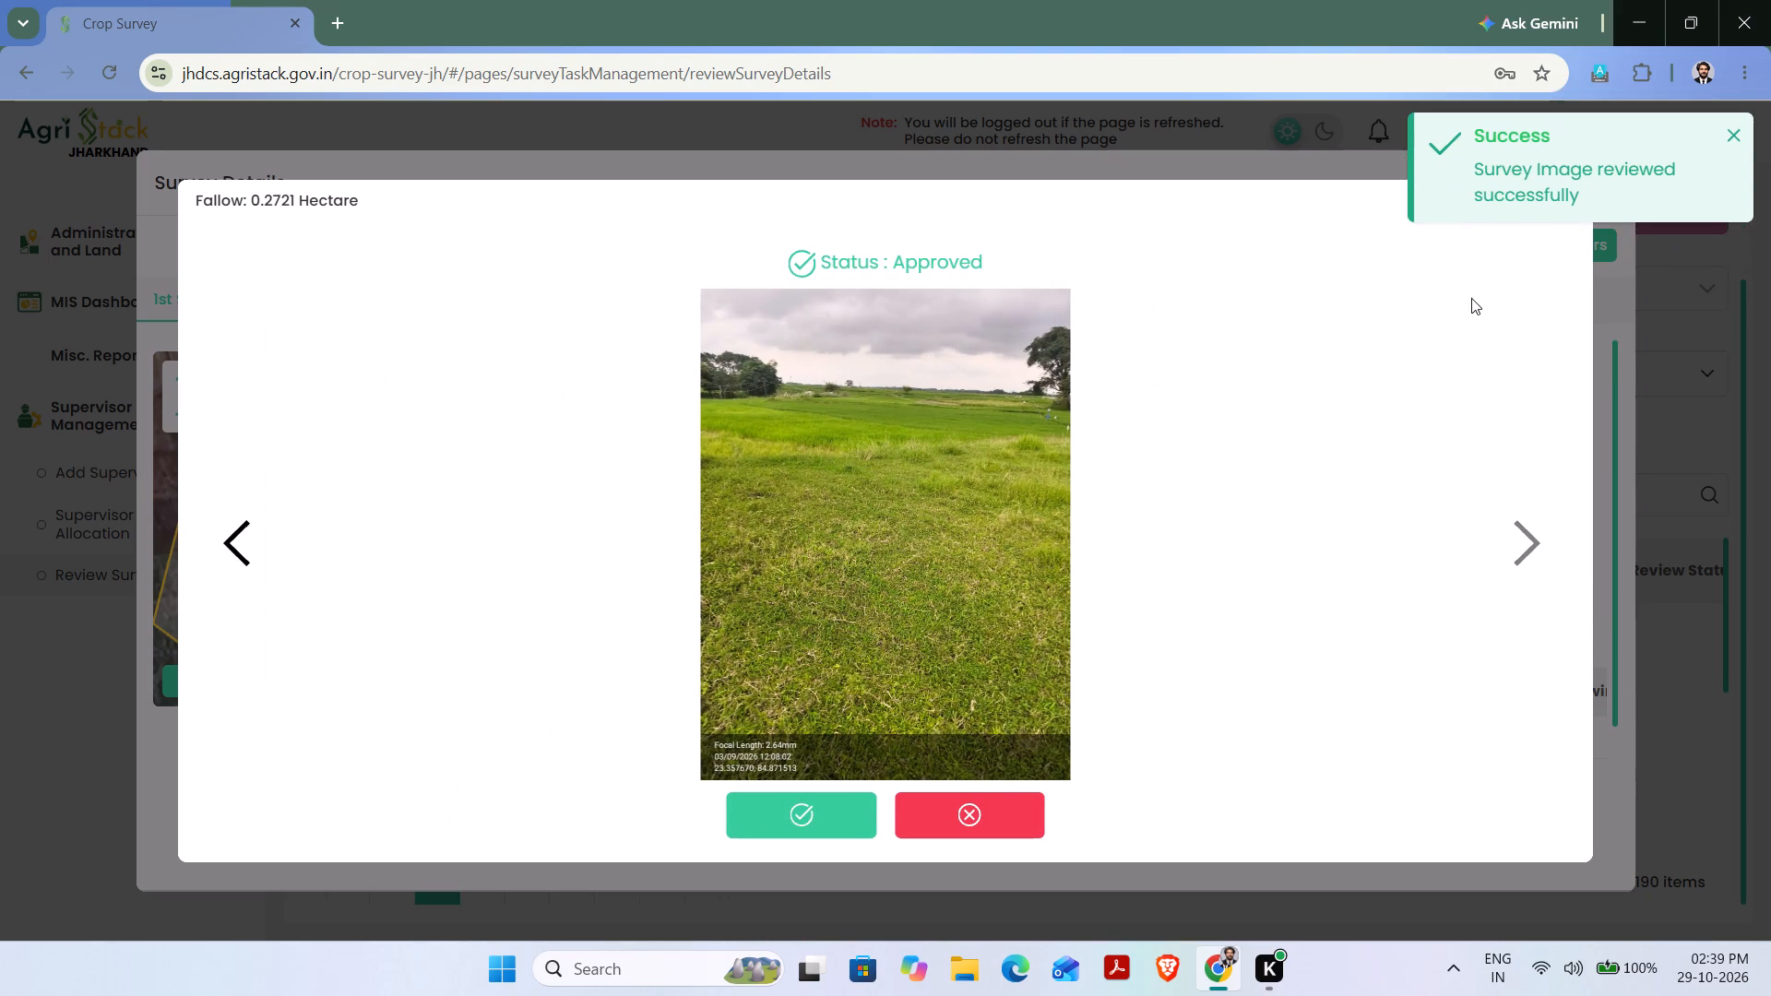
click(1570, 202)
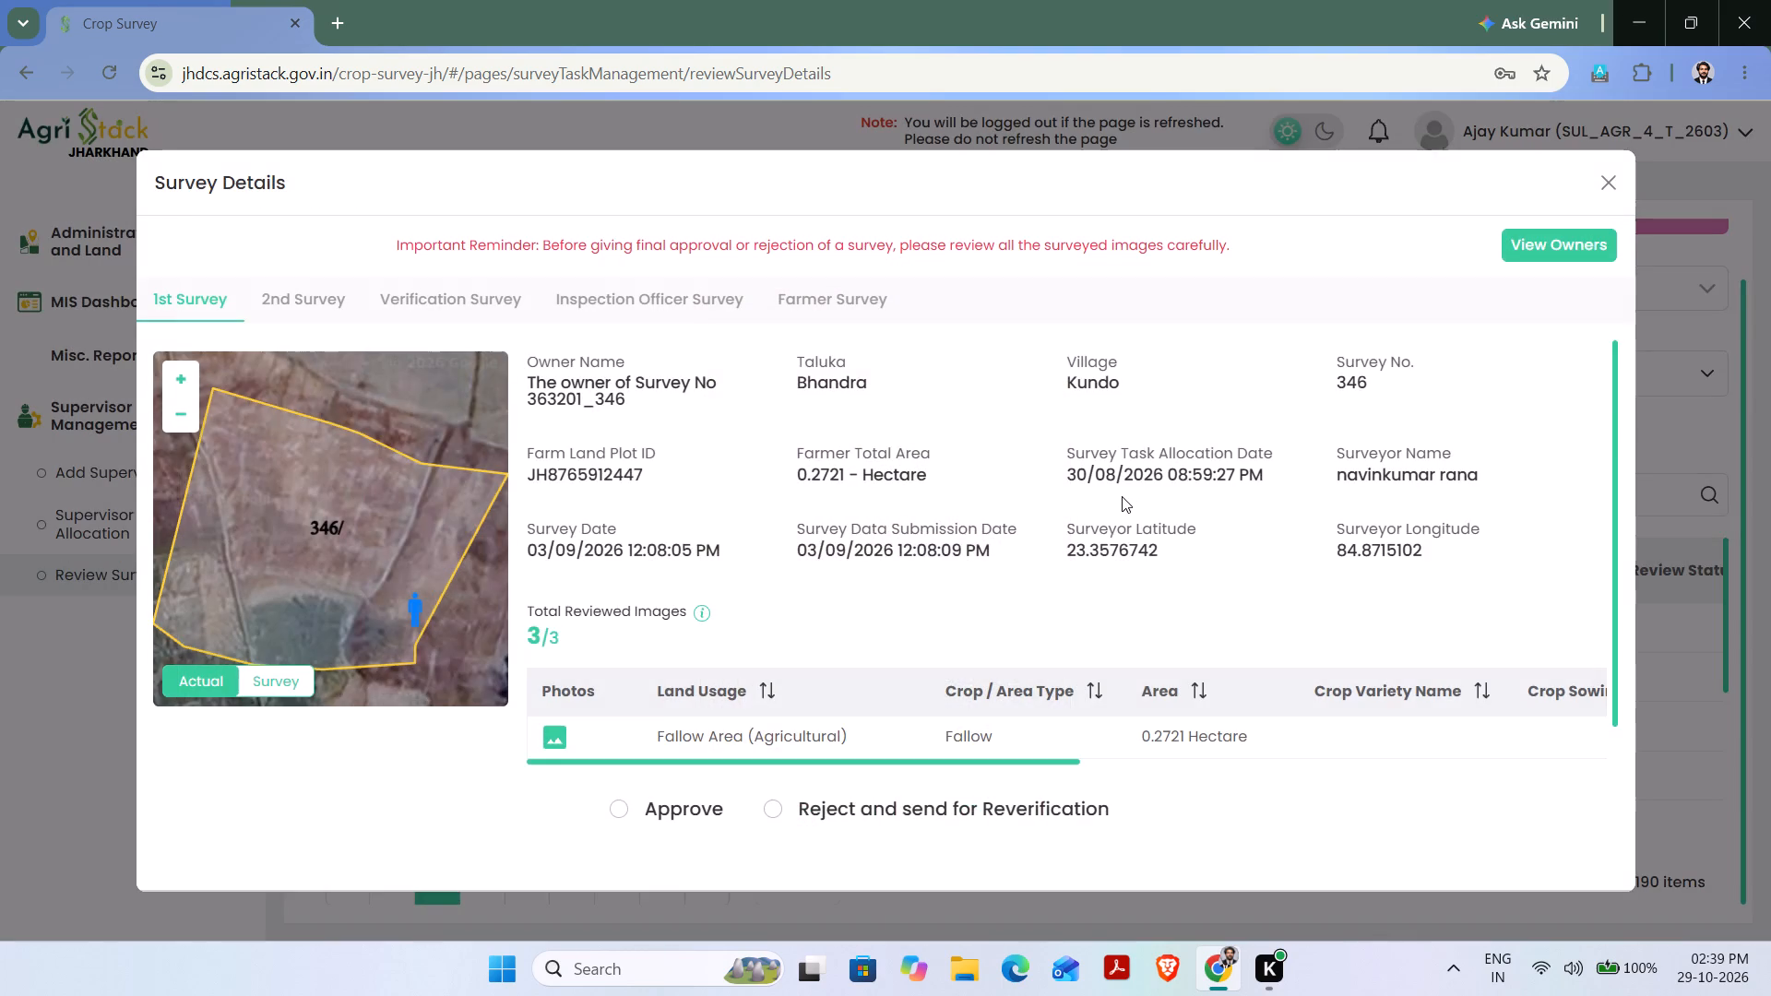
Approve the 1st survey of survey number 346, save the review and close its details.
scroll(1122, 496, down, 2)
click(704, 655)
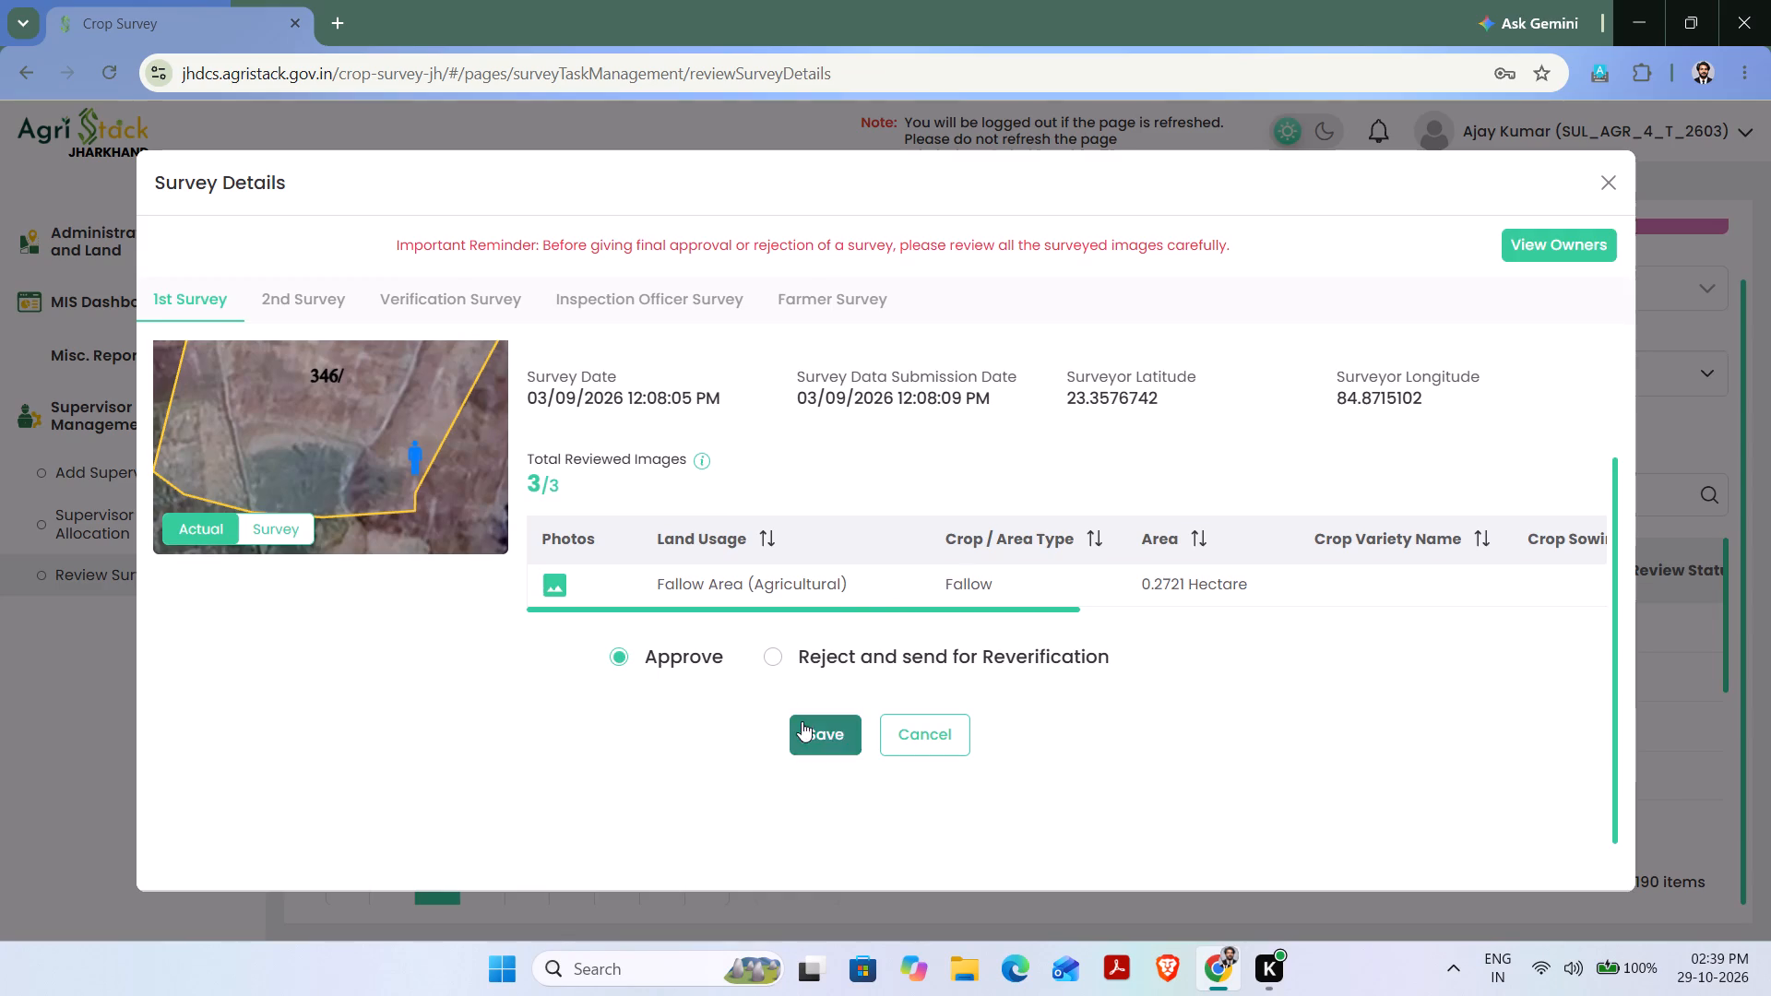
click(806, 727)
click(930, 565)
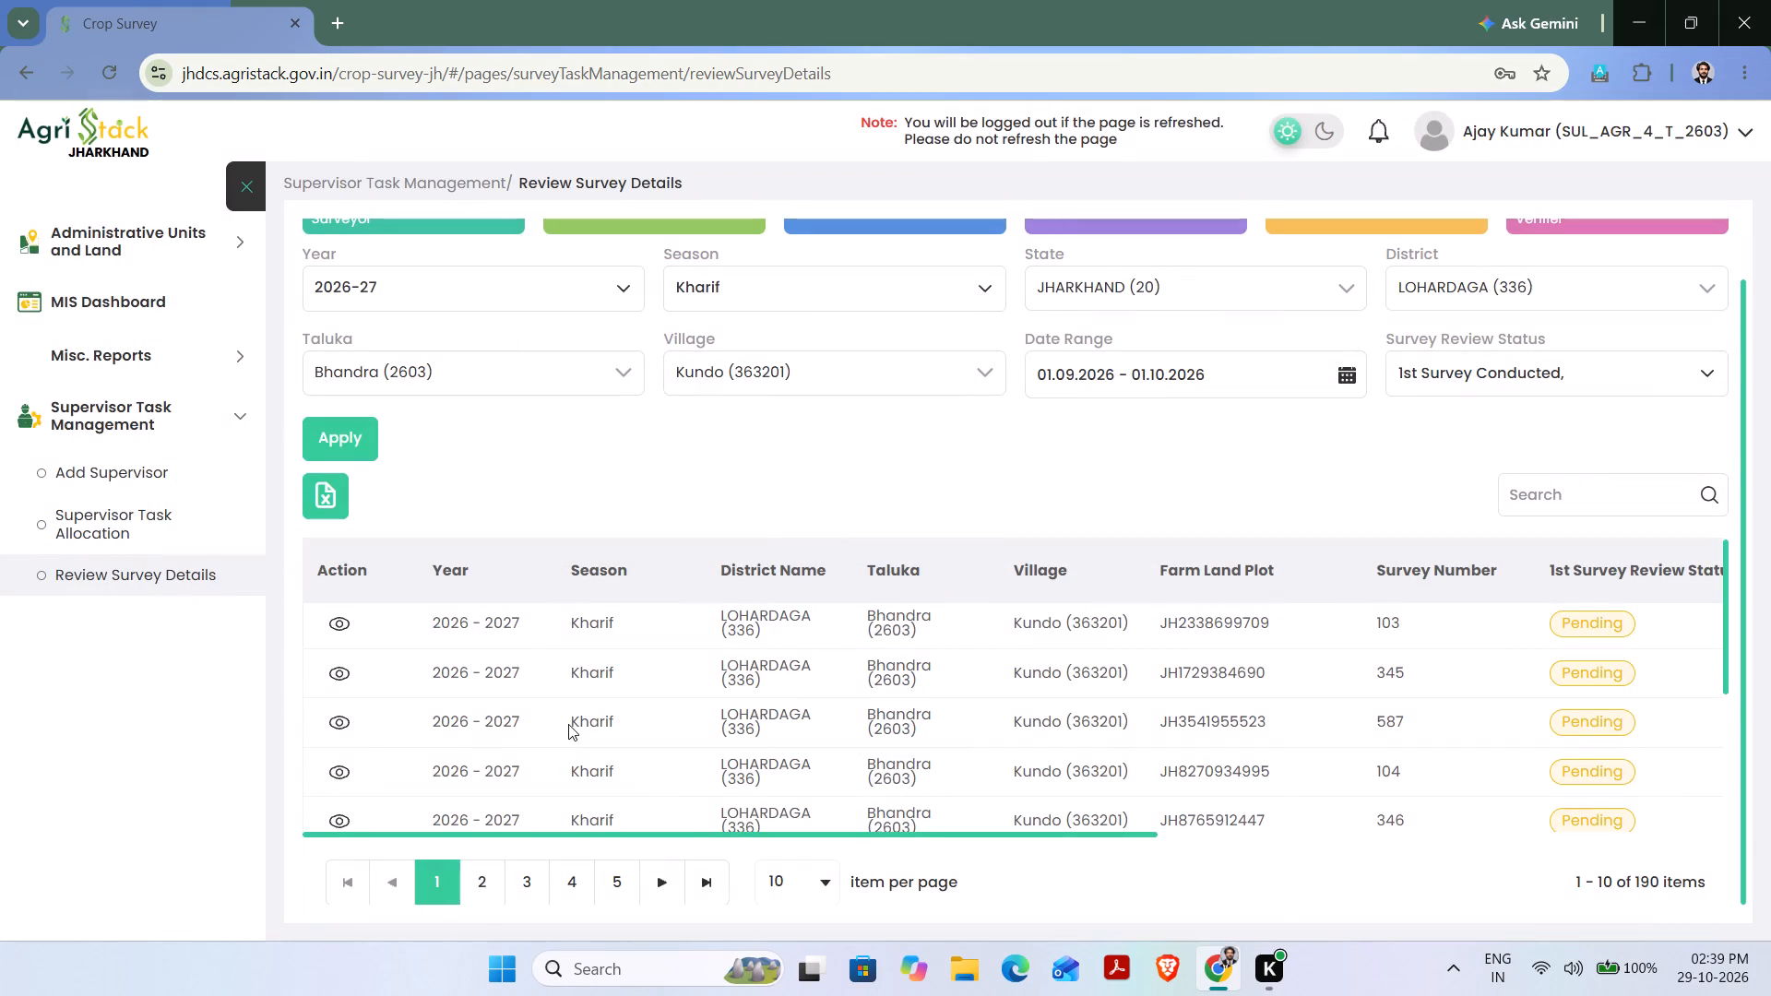
Open the details of survey number 588 and approve all three of its रागी crop photos.
scroll(417, 754, down, 6)
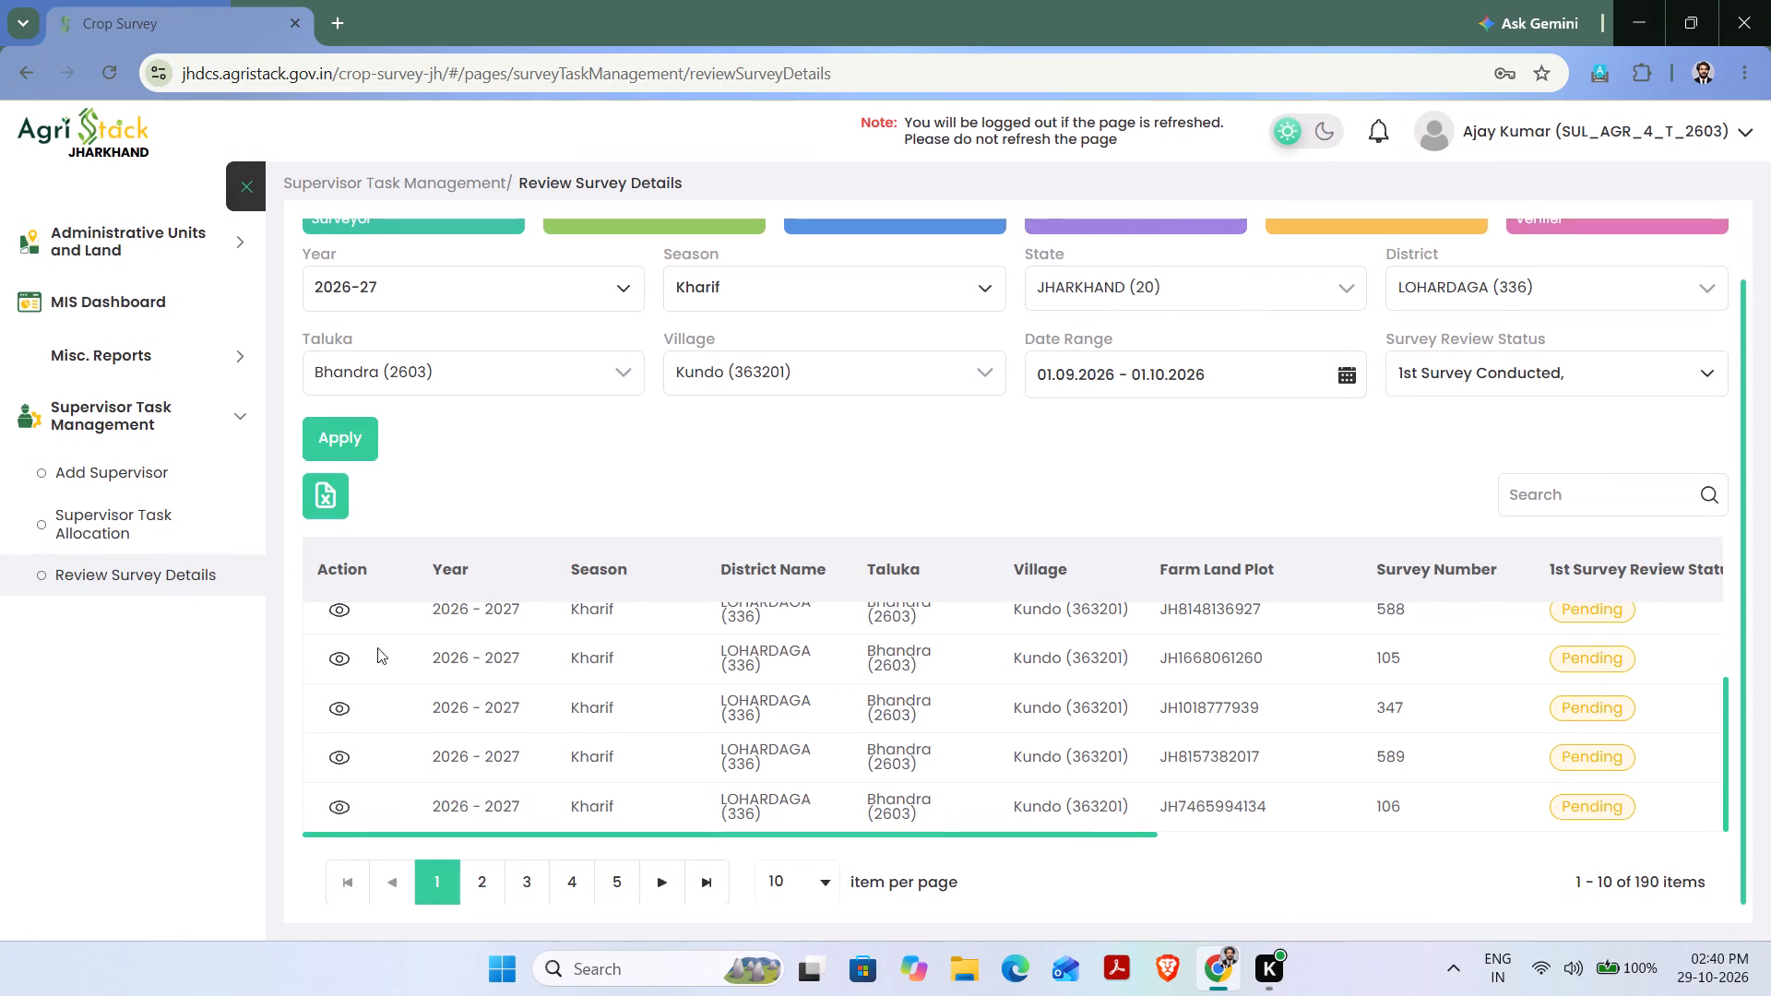
click(344, 603)
click(563, 732)
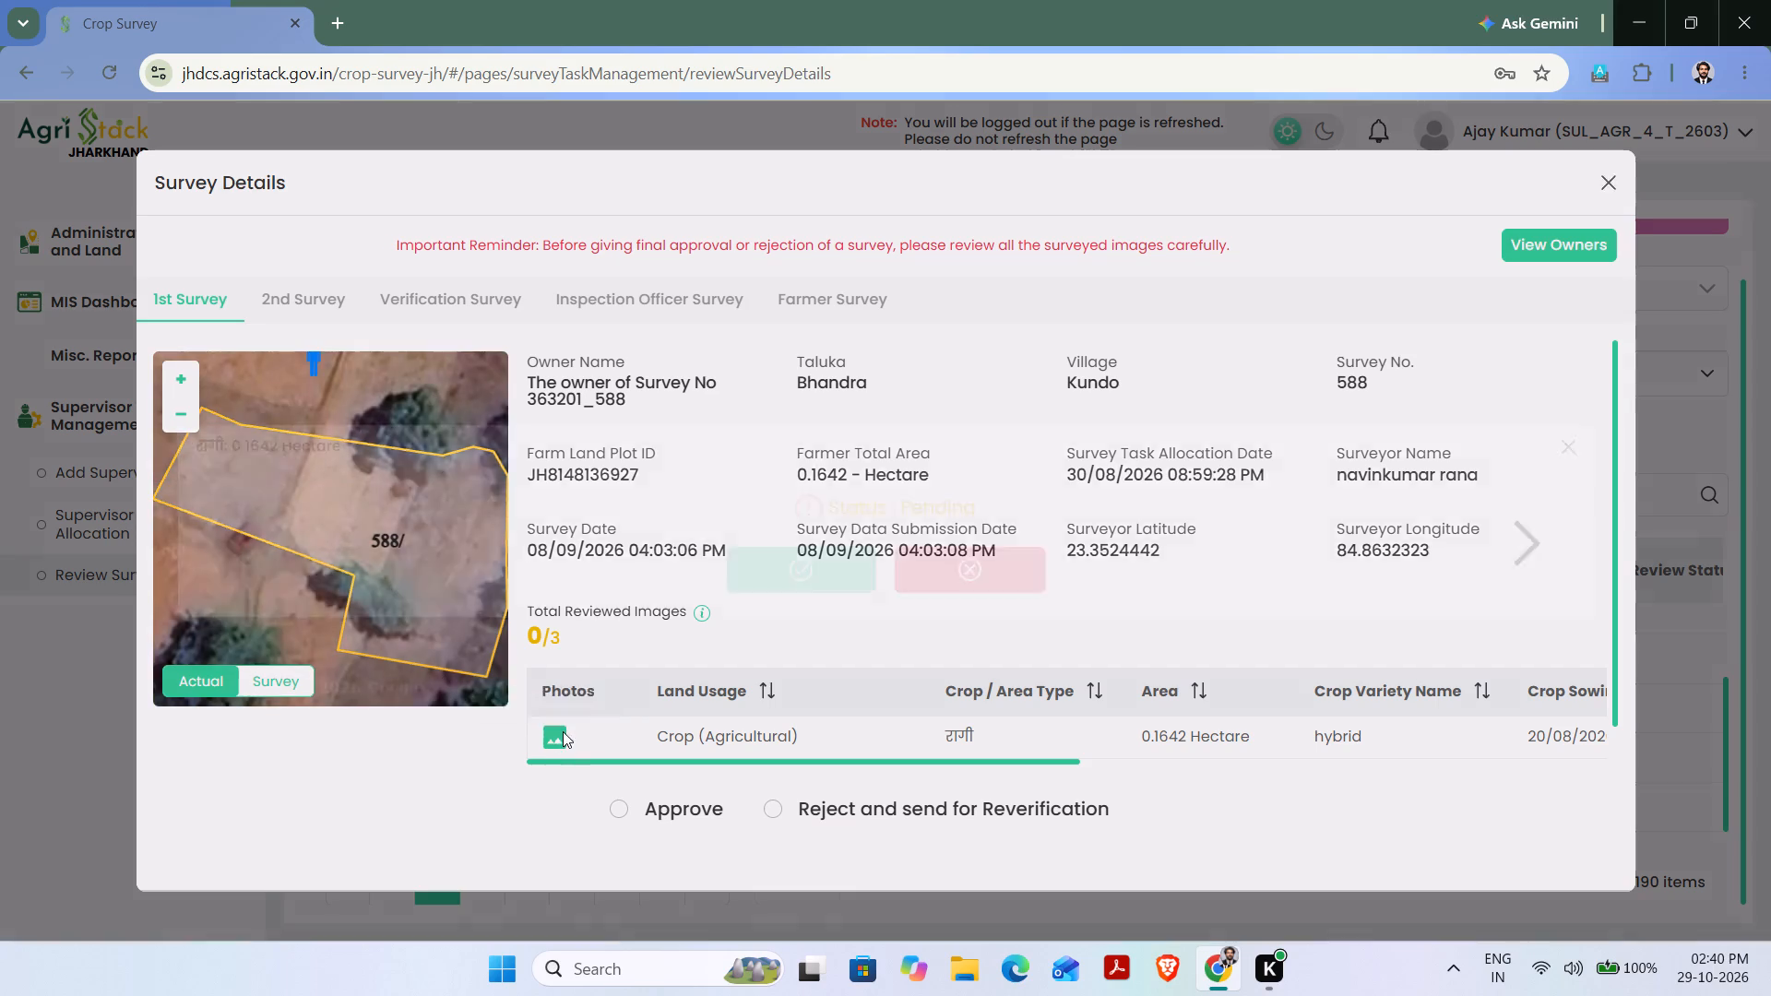
click(783, 812)
drag(903, 698, 731, 725)
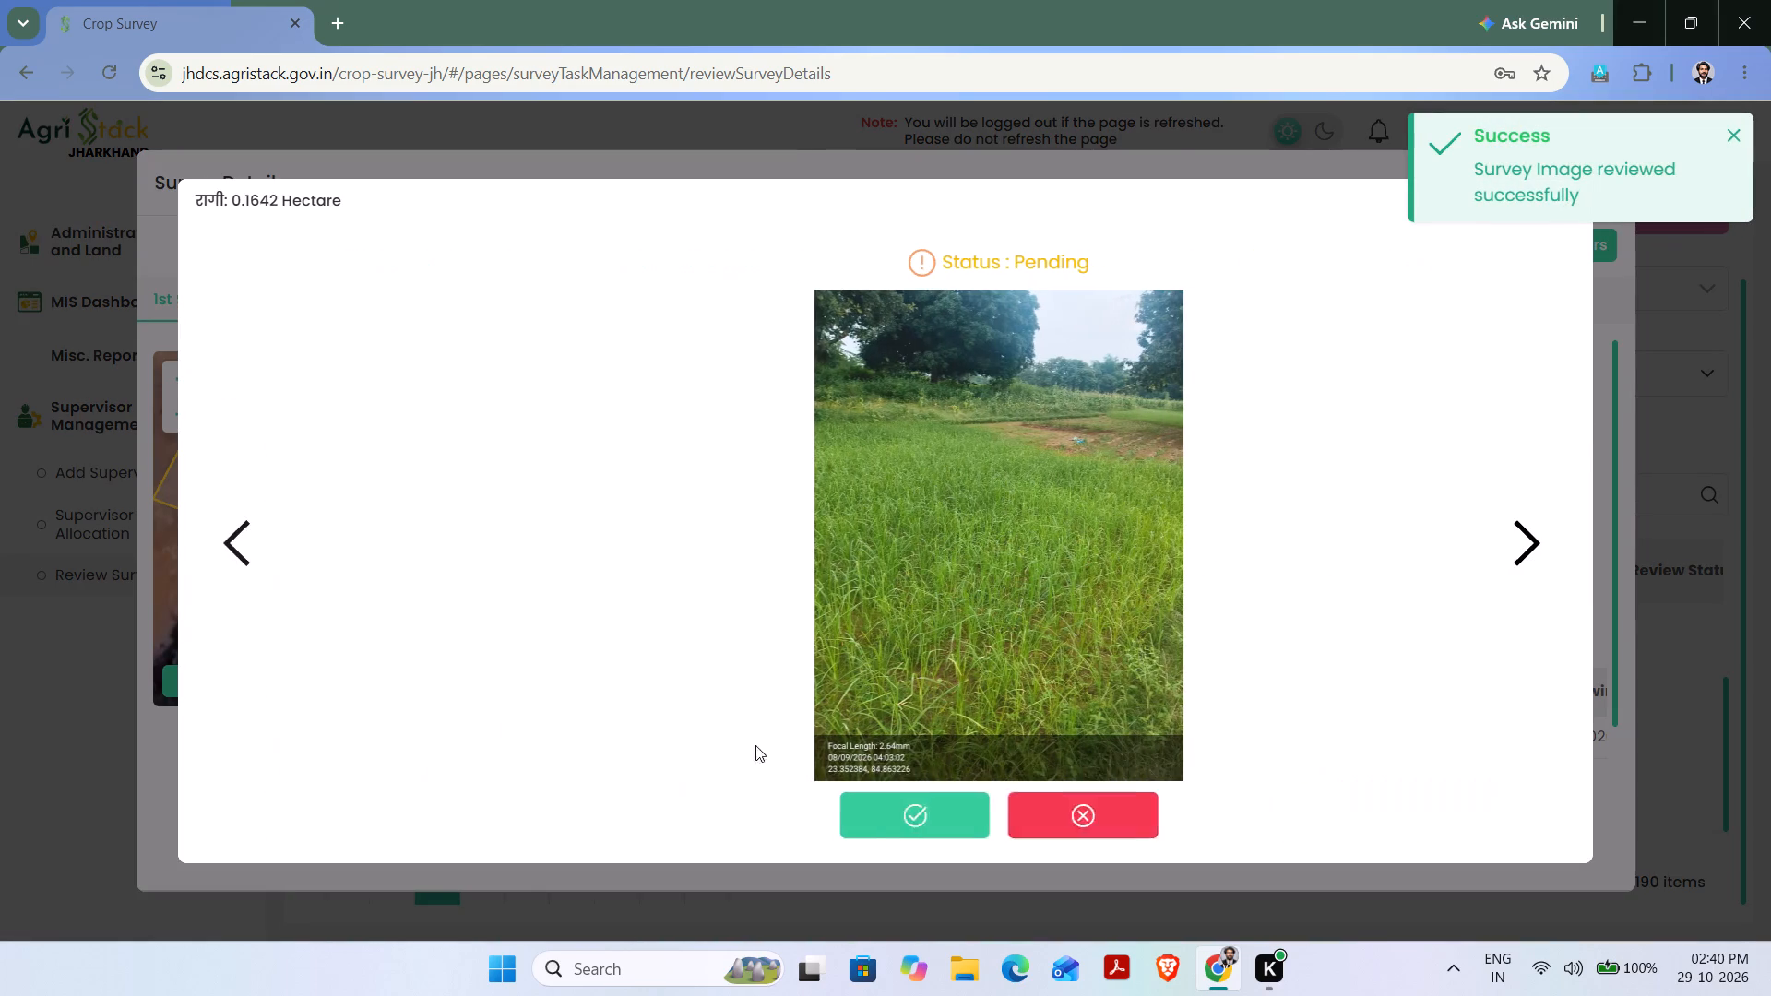
click(790, 811)
drag(954, 673, 825, 695)
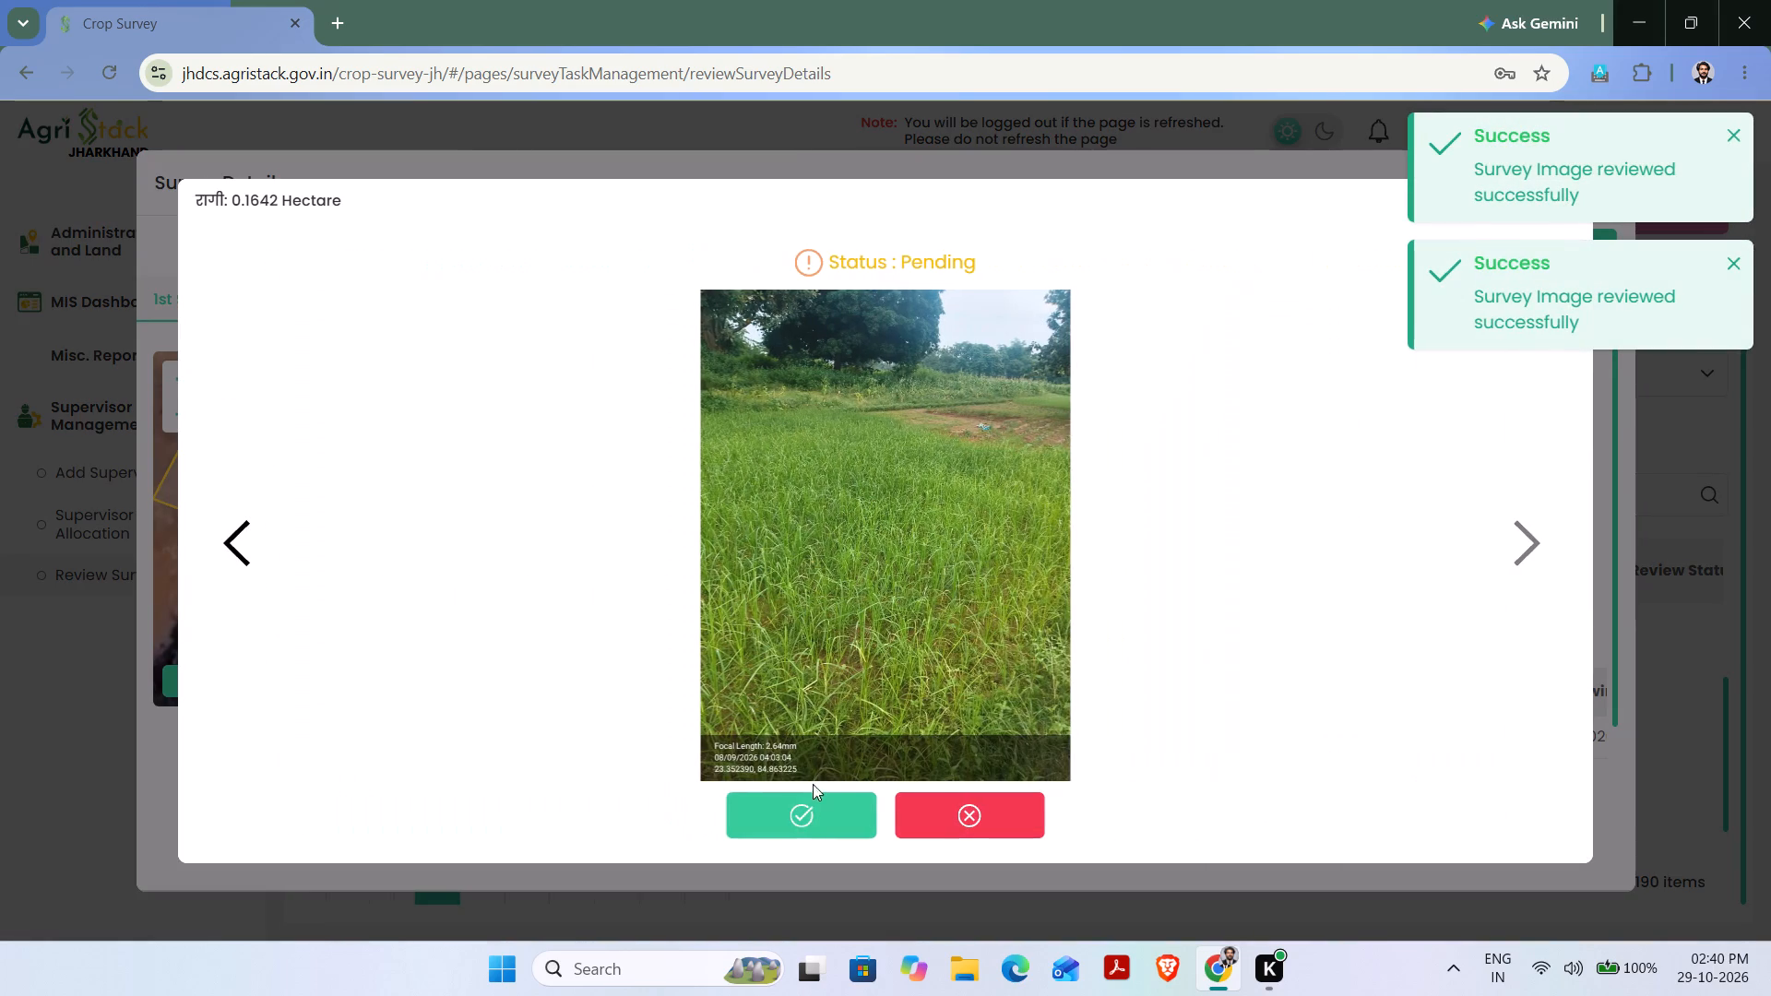
click(798, 828)
drag(990, 622, 937, 626)
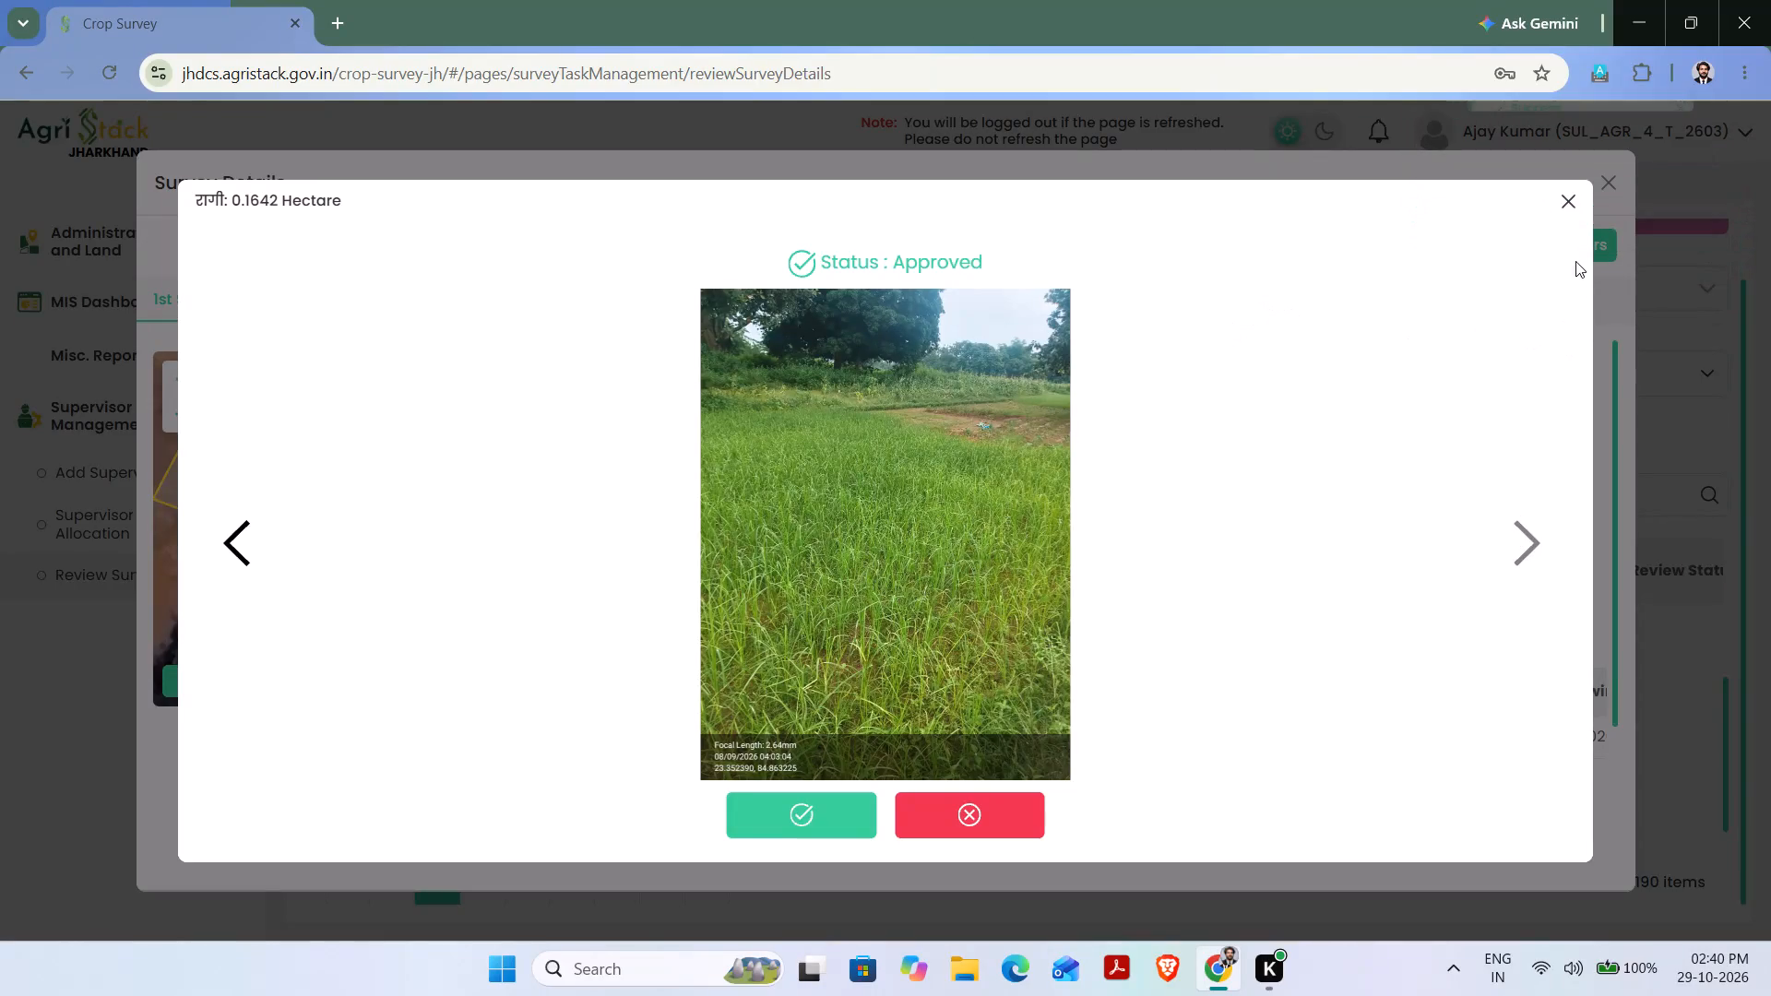
click(1569, 205)
Approve the 1st survey of survey number 588, save the review and close its details.
scroll(1054, 556, down, 2)
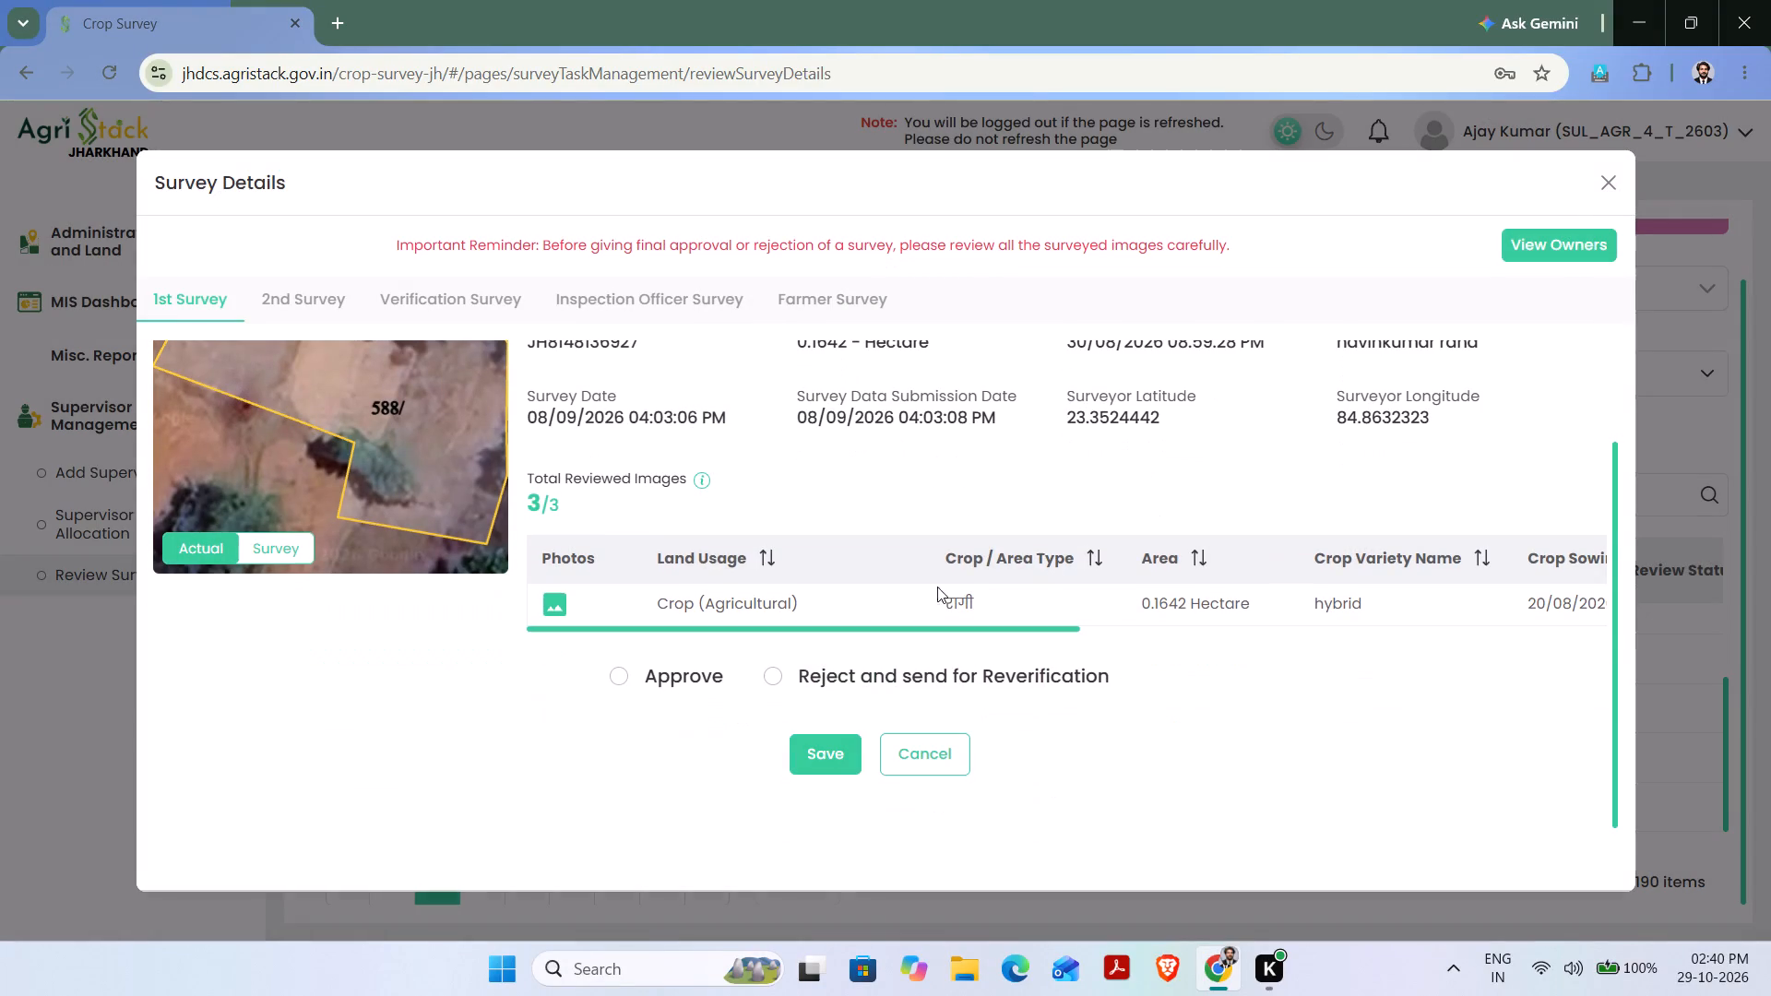
click(699, 668)
click(815, 732)
click(945, 575)
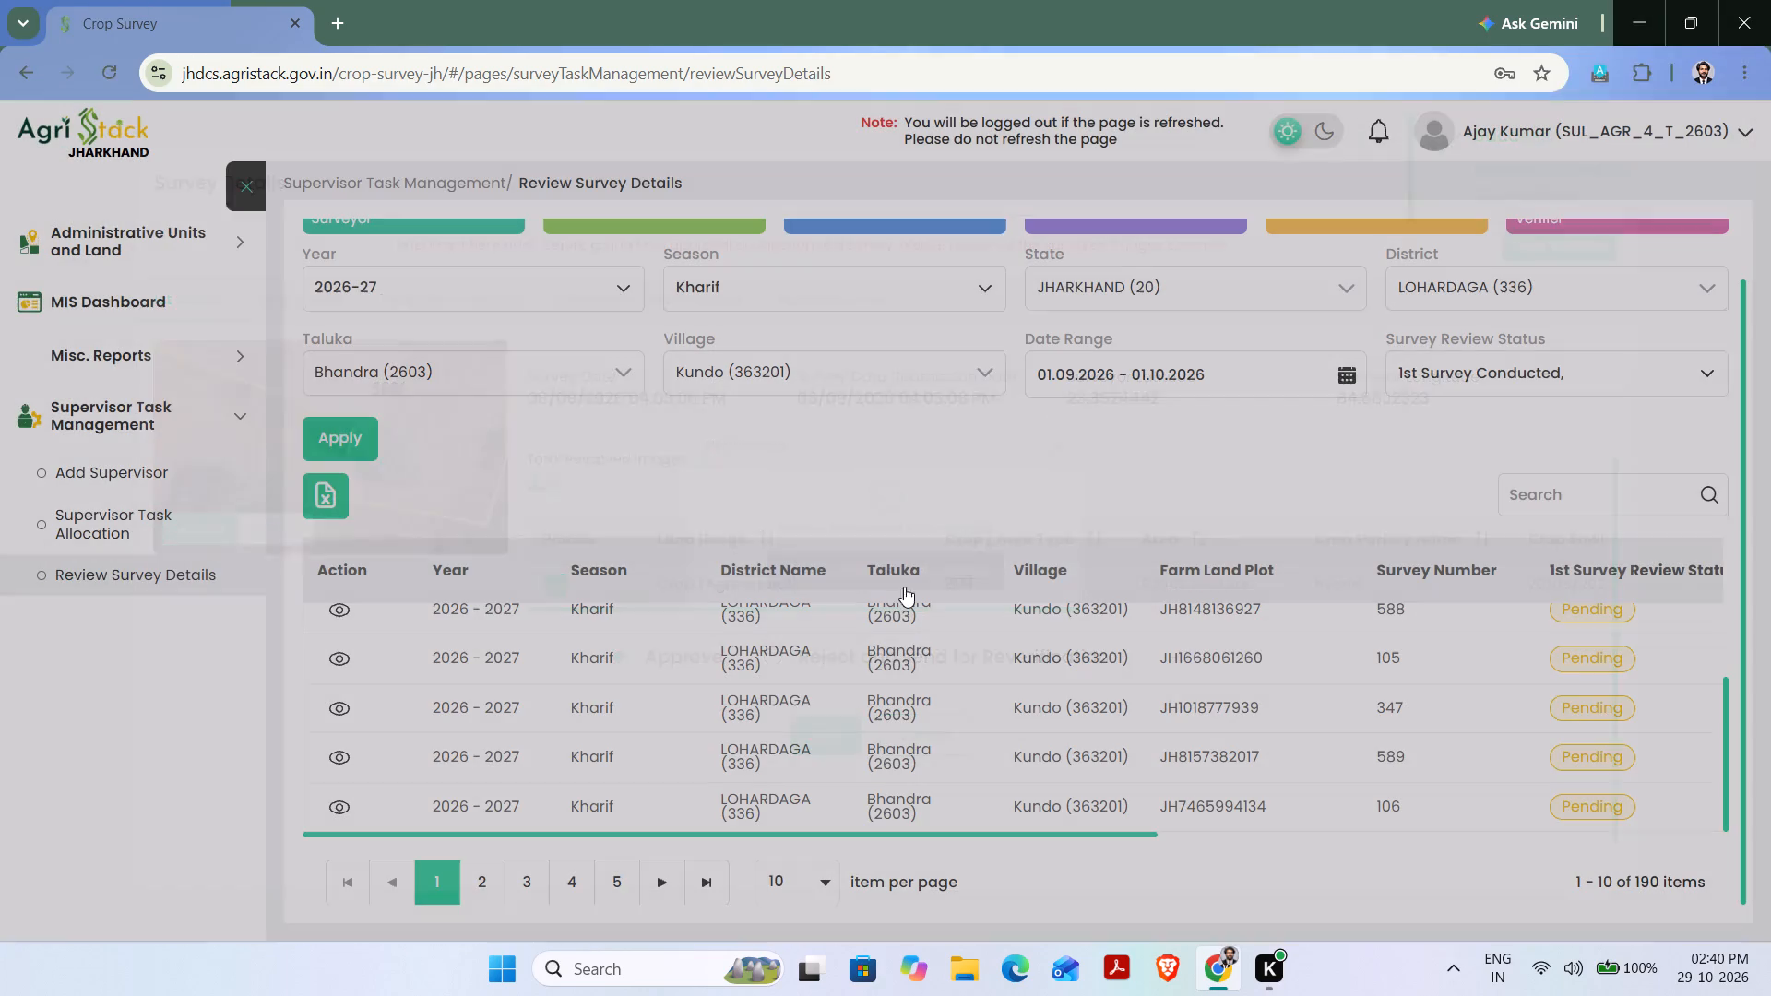
Open the details of survey number 105 and approve all three of its Waste area photos.
click(338, 661)
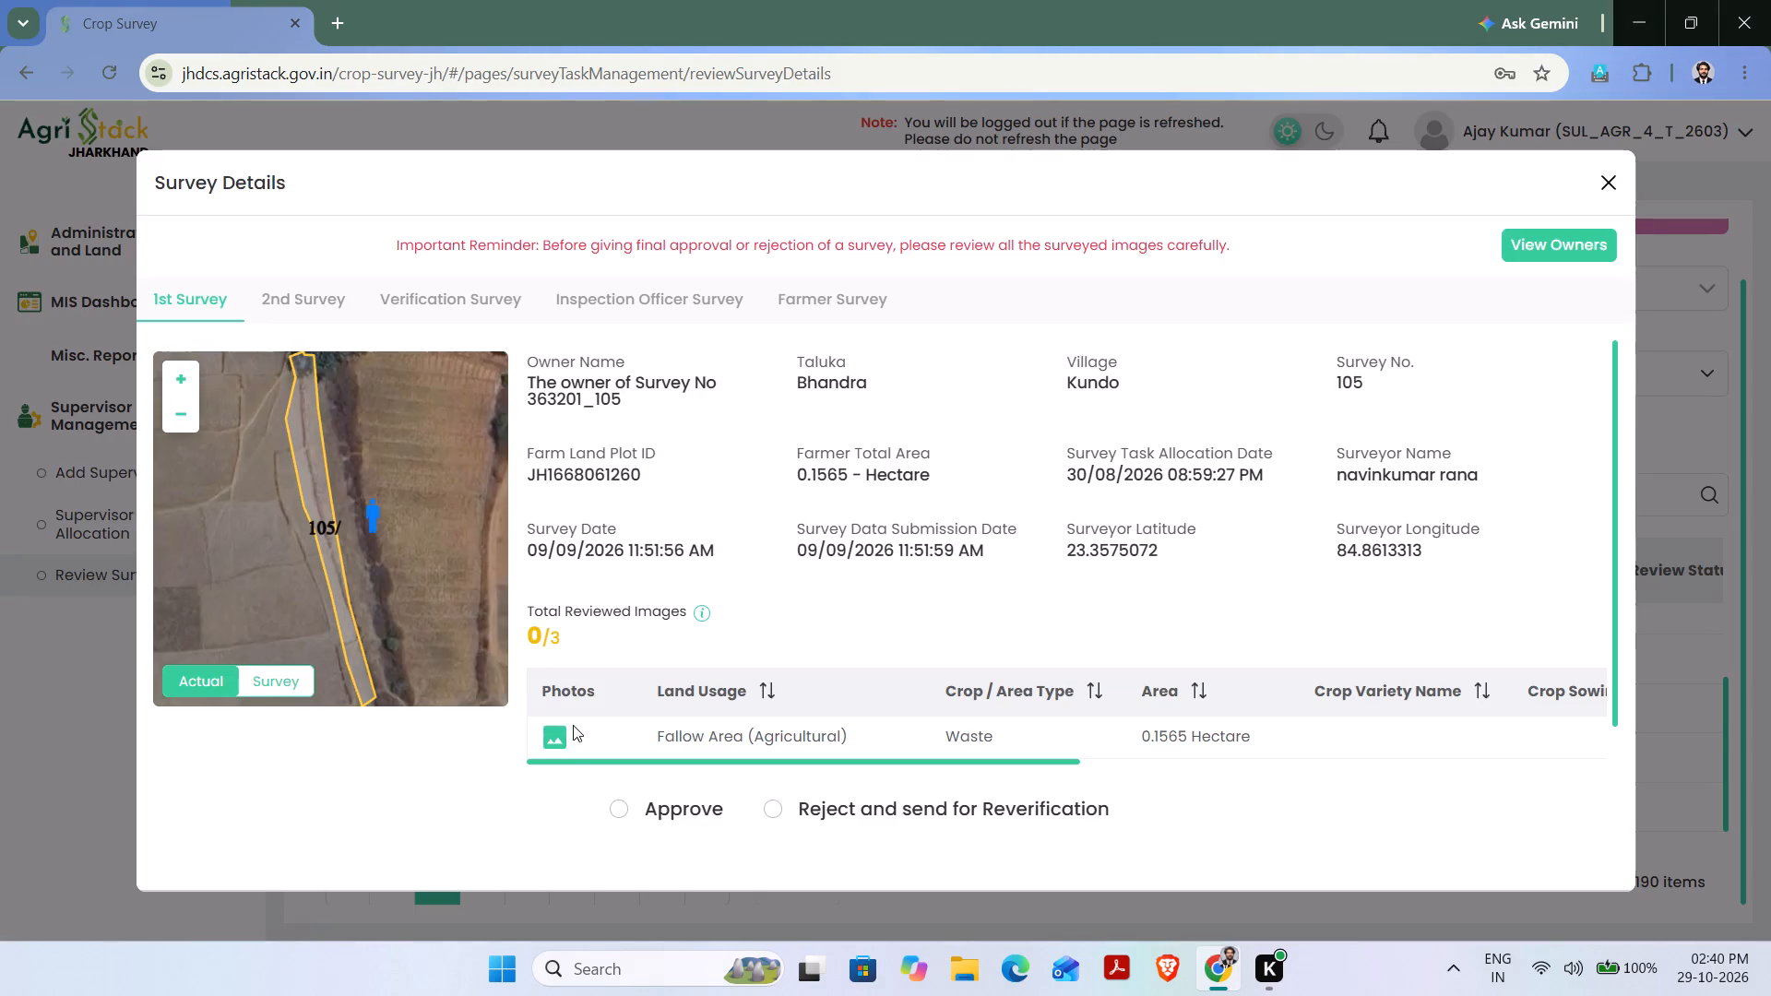
click(556, 734)
click(793, 801)
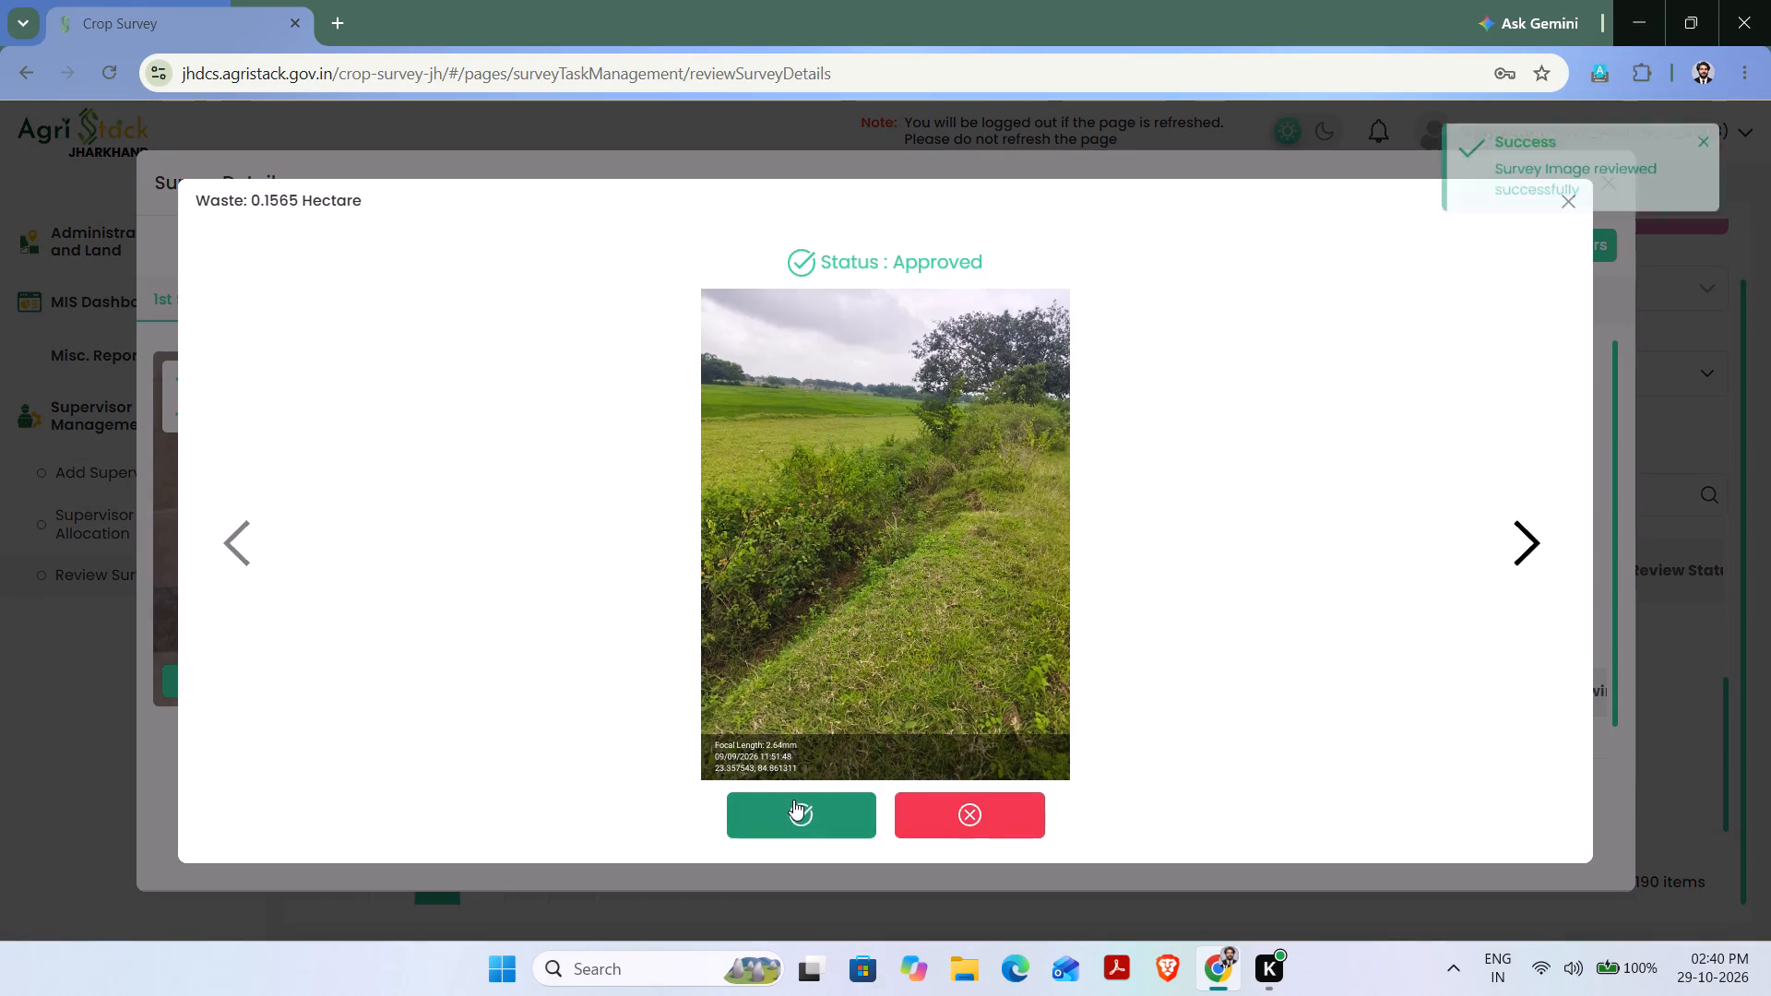
drag(960, 670, 833, 688)
click(830, 807)
drag(918, 702, 800, 720)
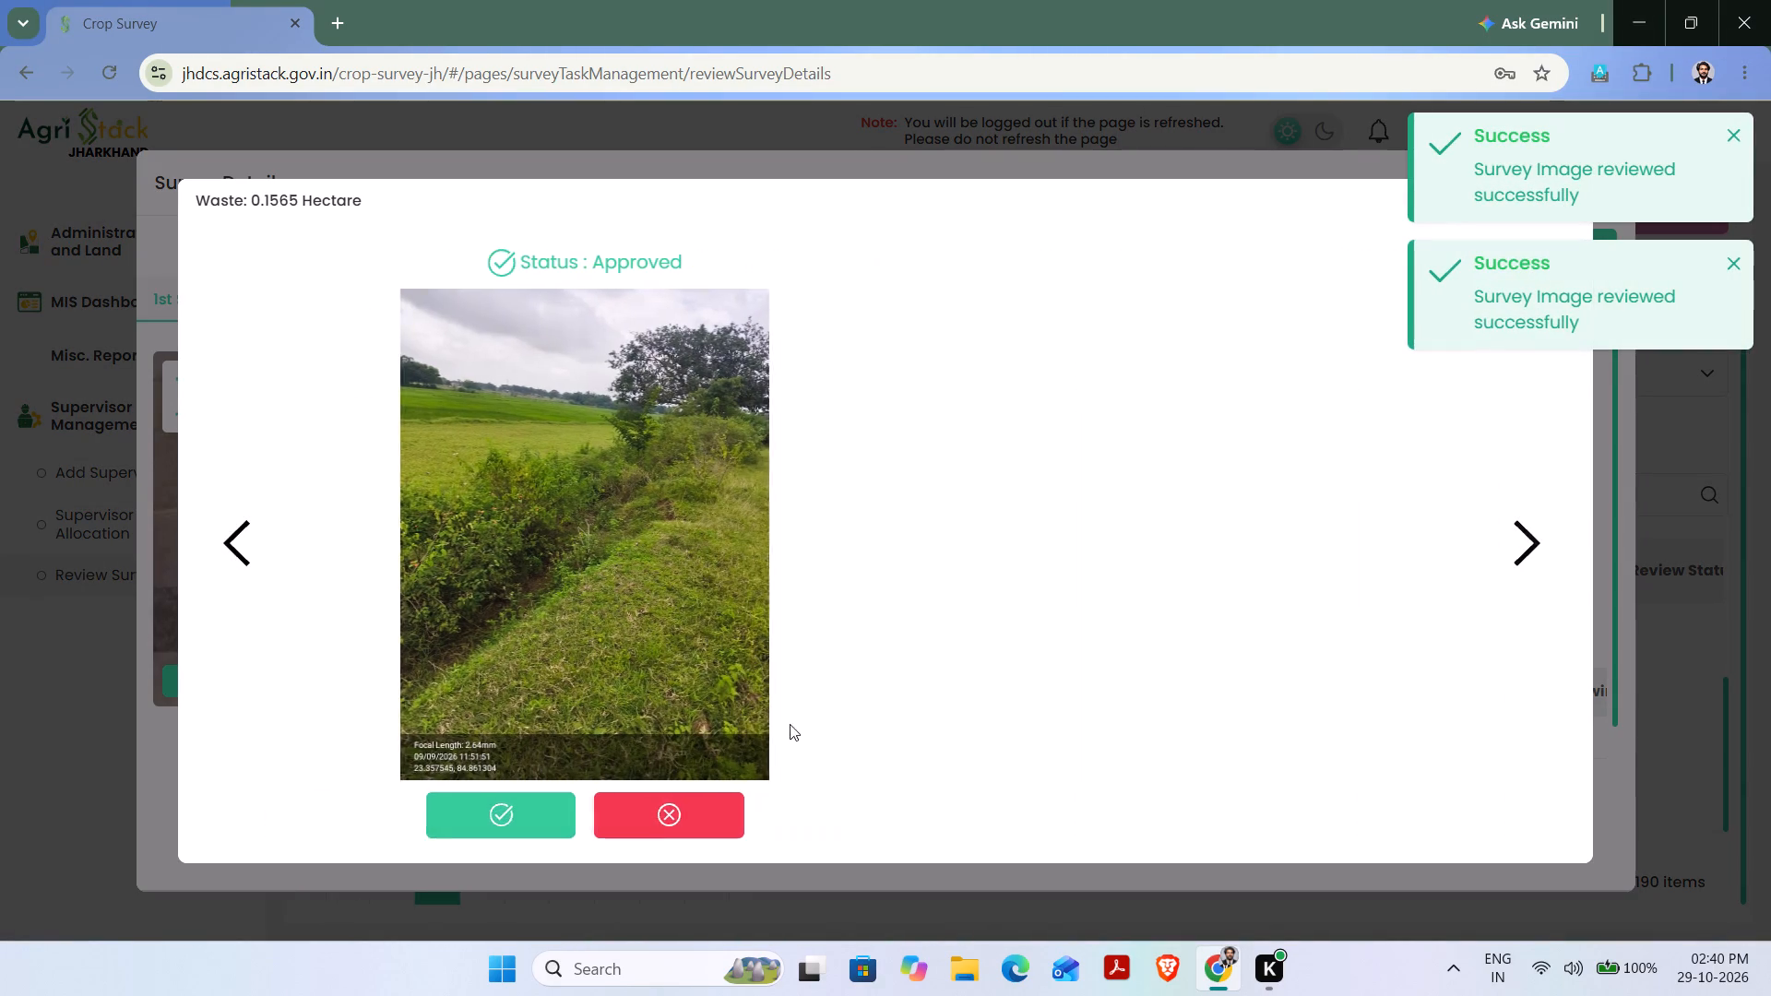
click(831, 797)
drag(1017, 586, 957, 586)
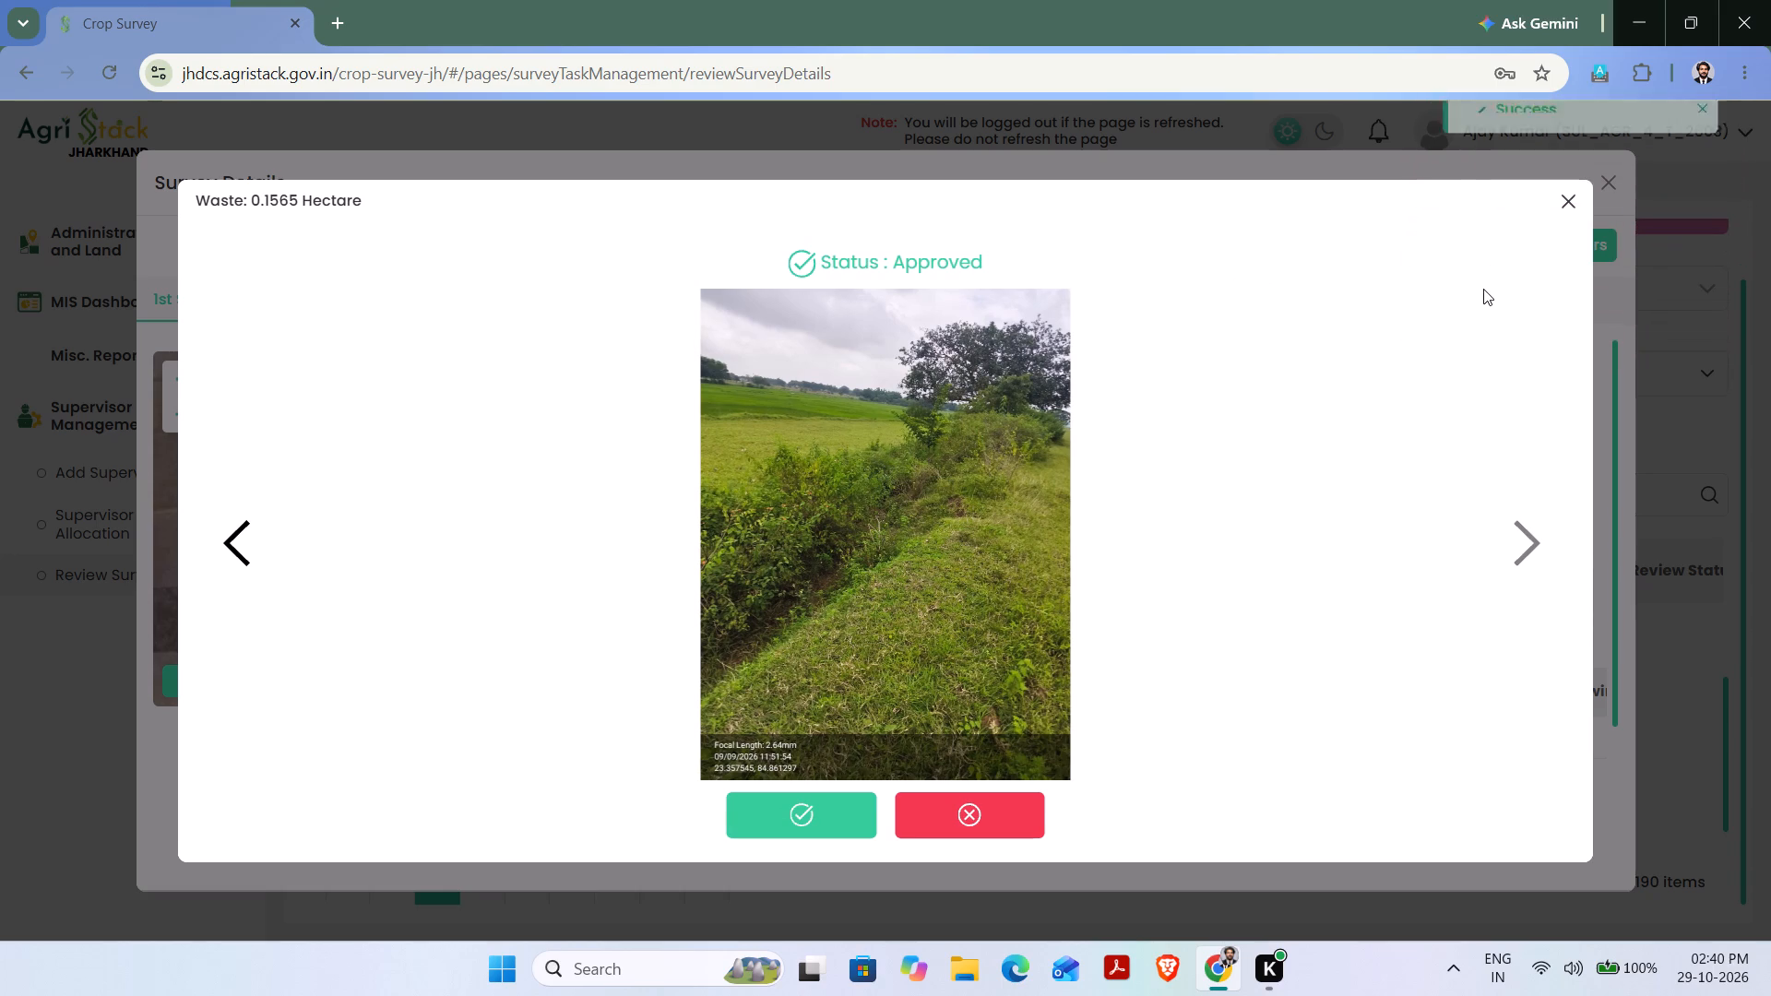
click(1568, 196)
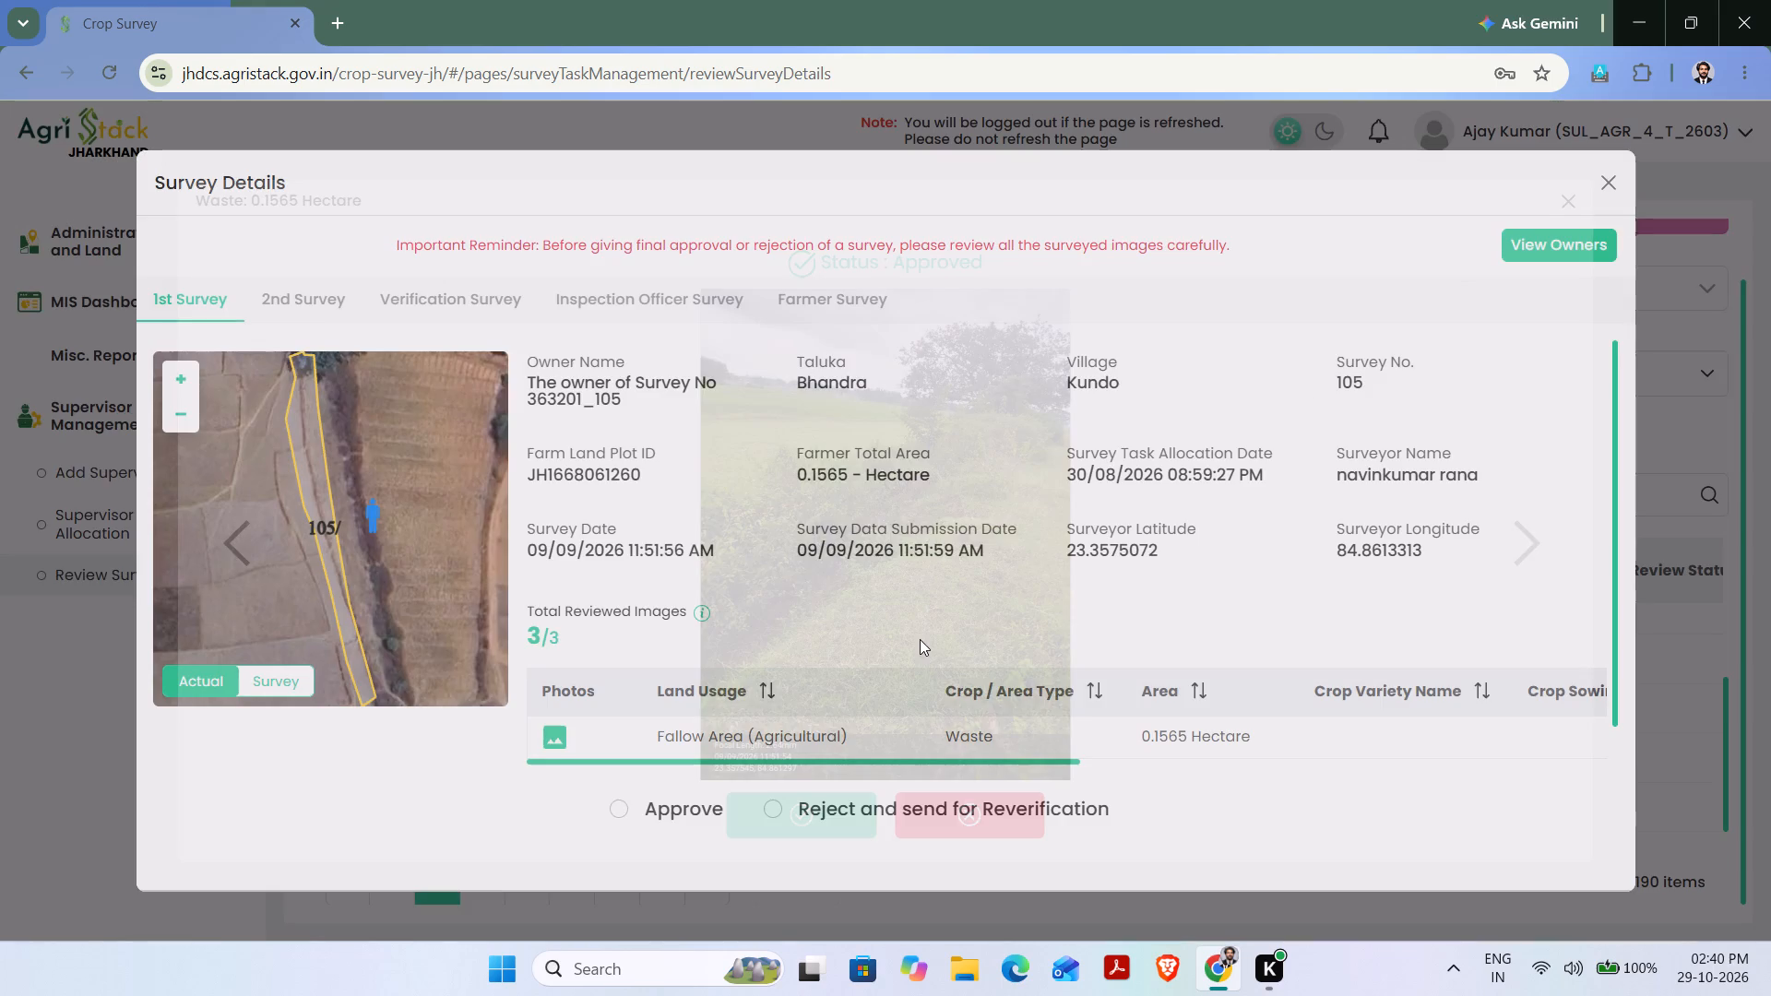
Approve the 1st survey of survey number 105, save the review and close its details.
scroll(920, 639, down, 2)
click(686, 662)
click(820, 737)
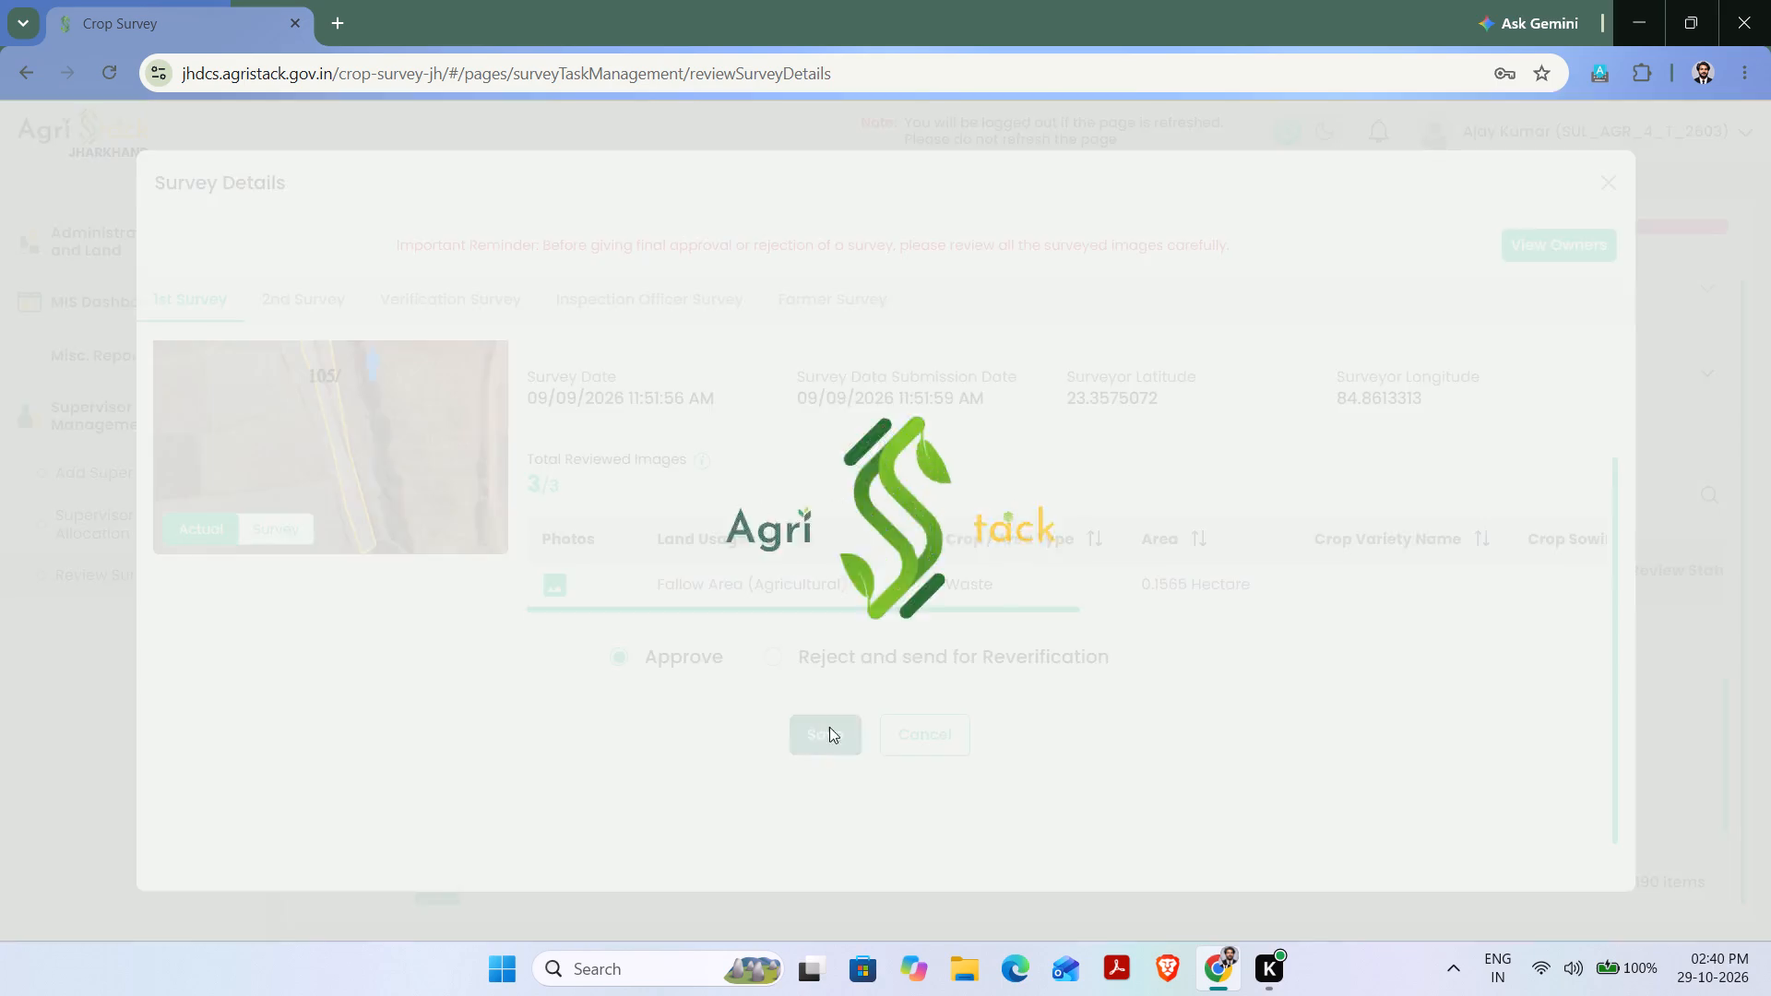
click(916, 587)
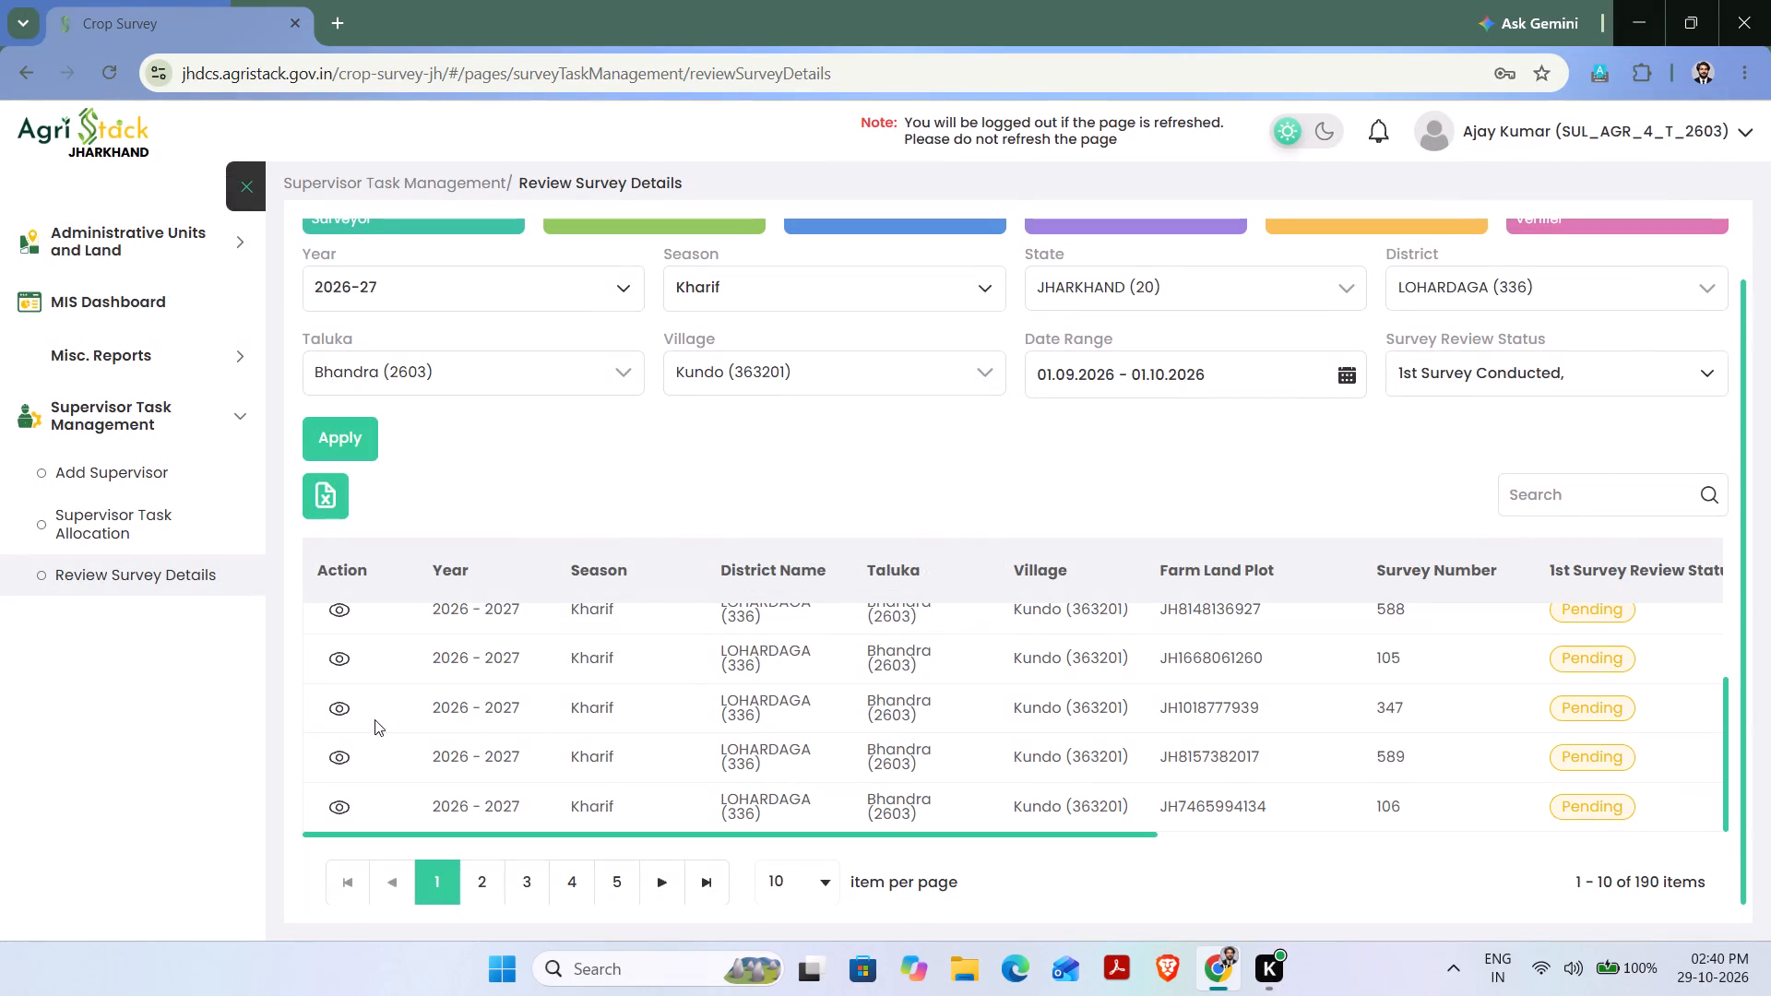
Open the details of survey number 347 and approve all three of its Fallow area photos.
click(342, 710)
click(558, 734)
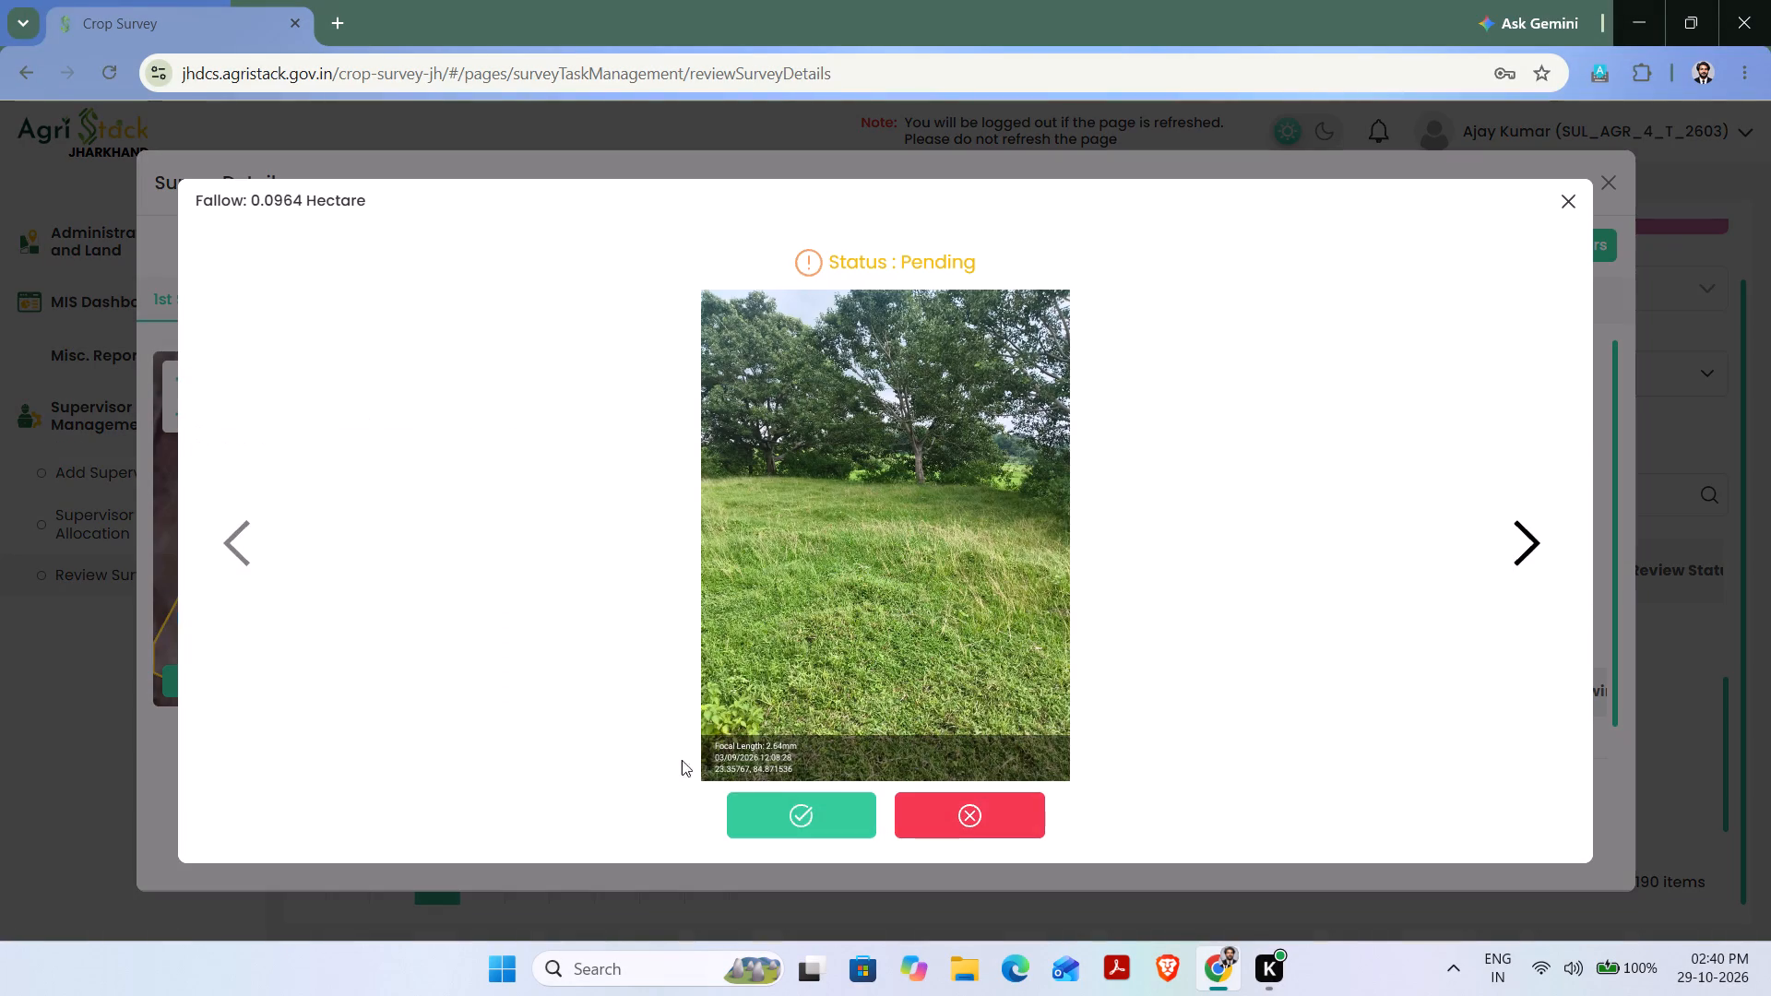
click(794, 794)
drag(912, 724, 826, 727)
click(786, 812)
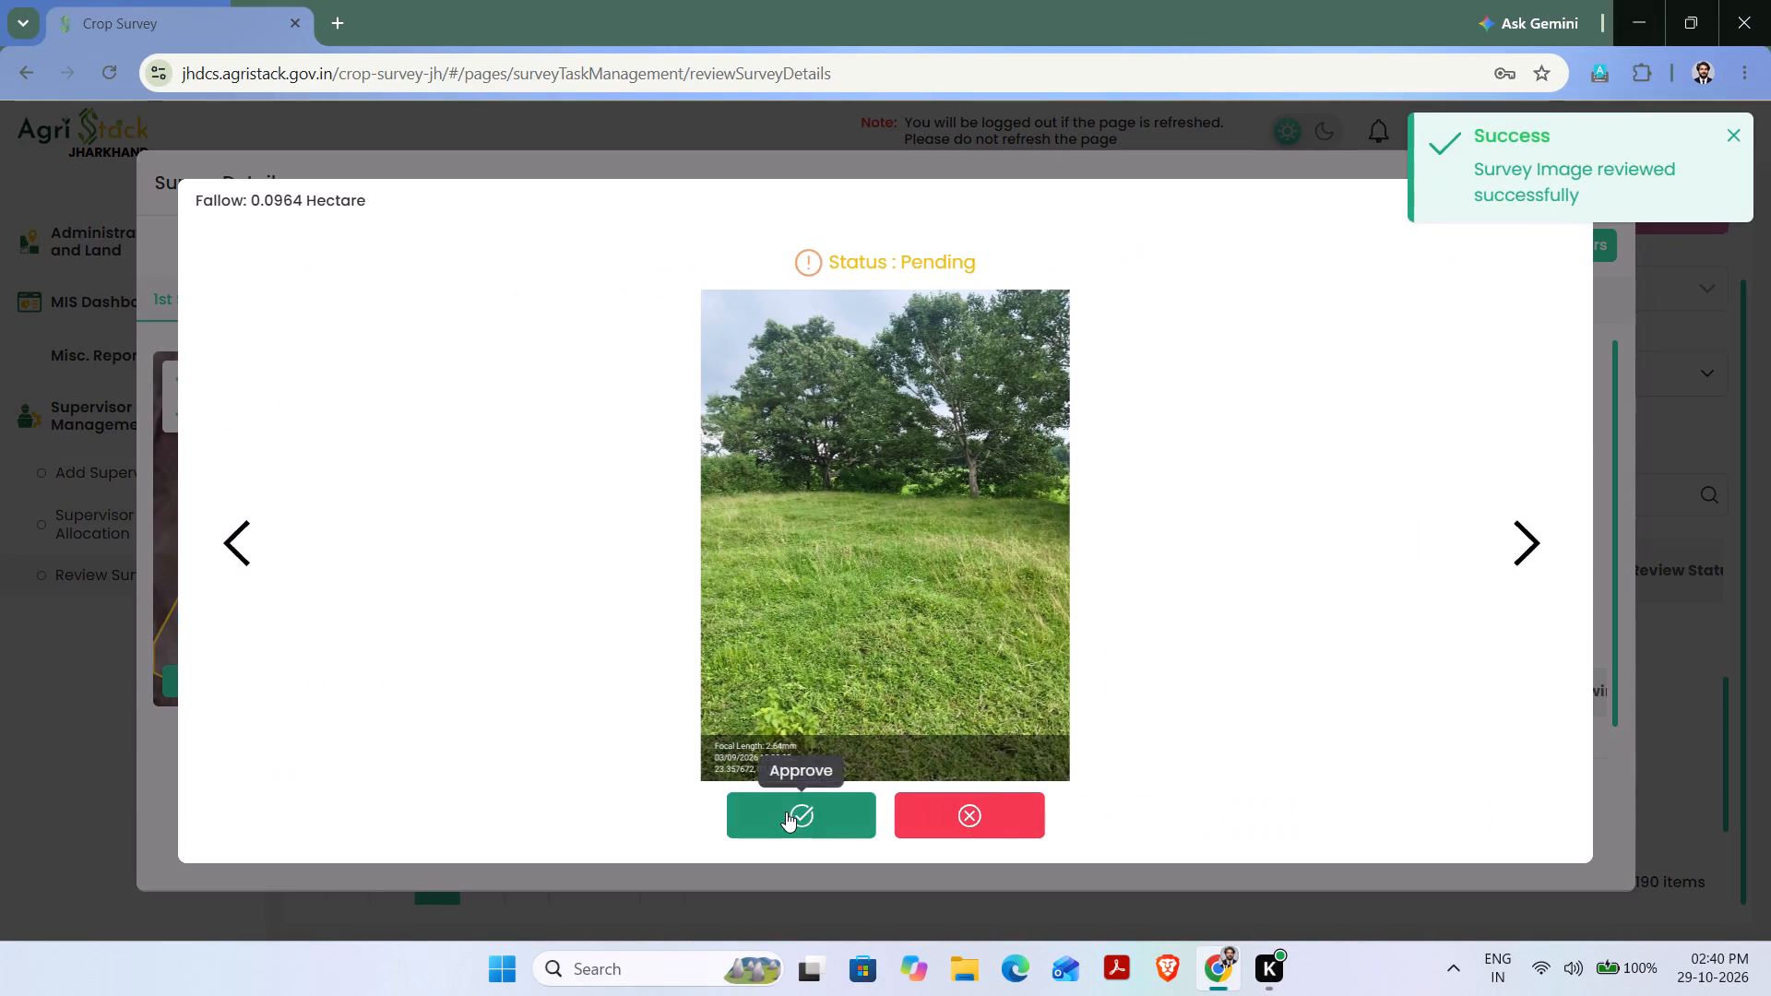
drag(937, 729, 812, 741)
click(838, 804)
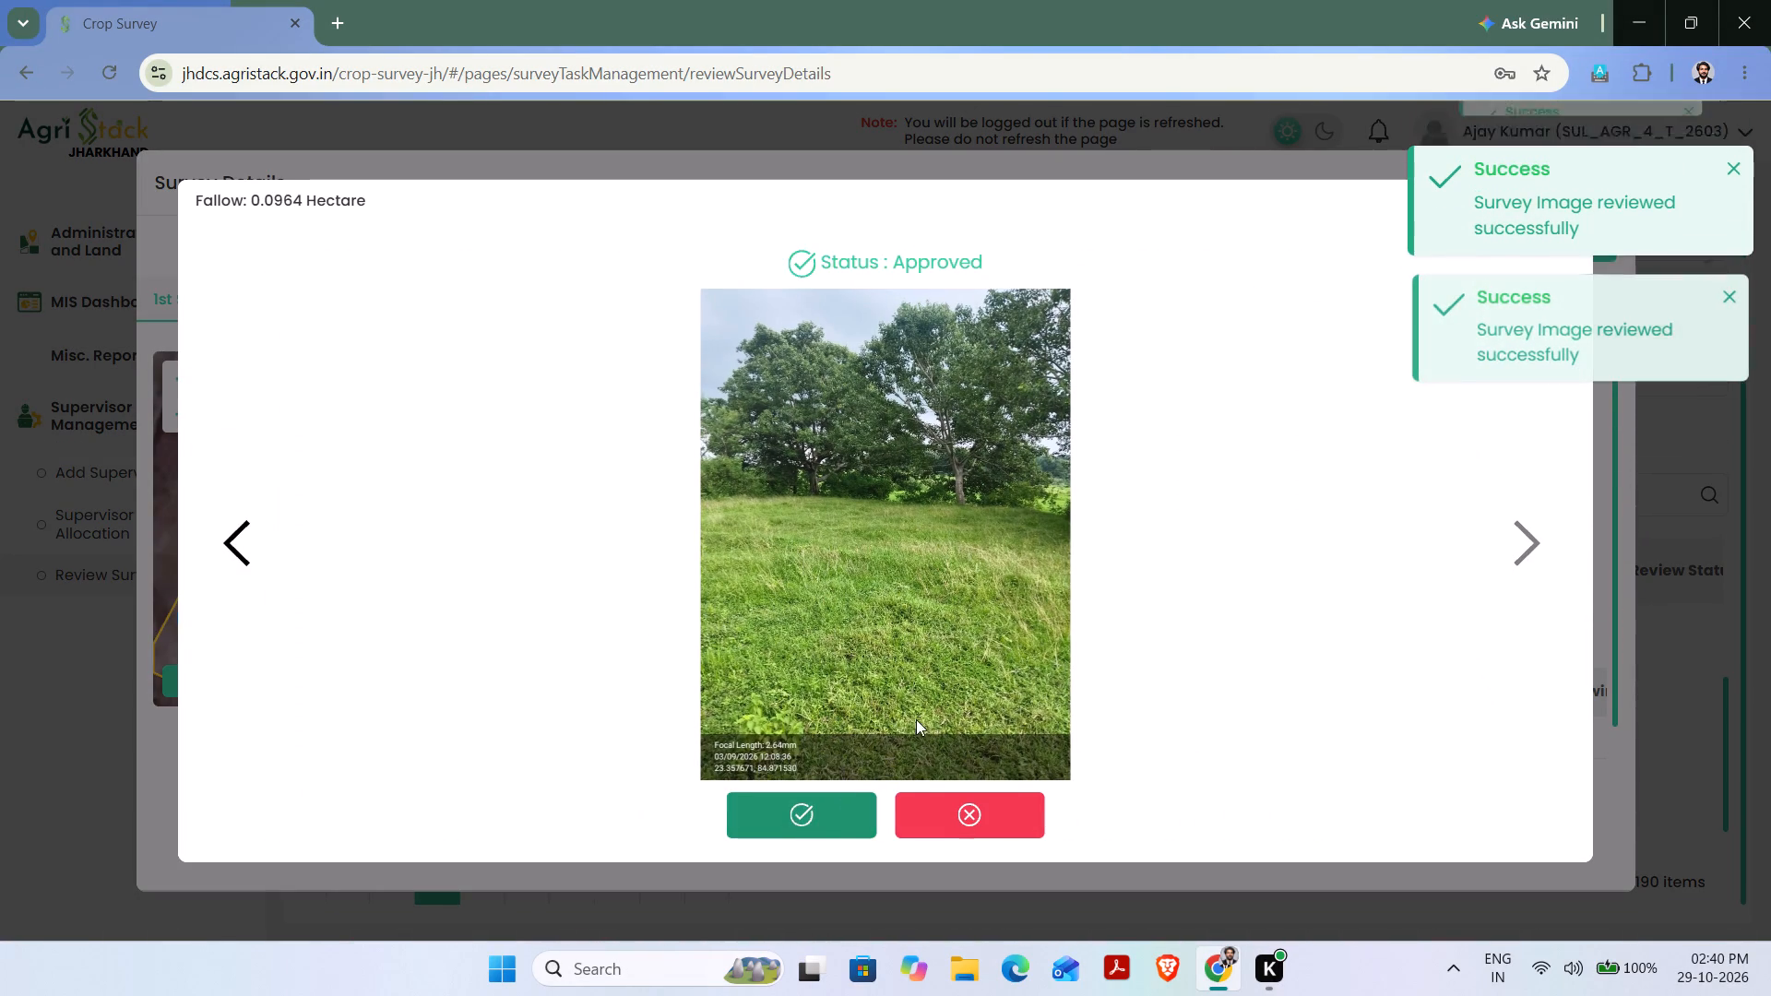
drag(983, 649, 871, 655)
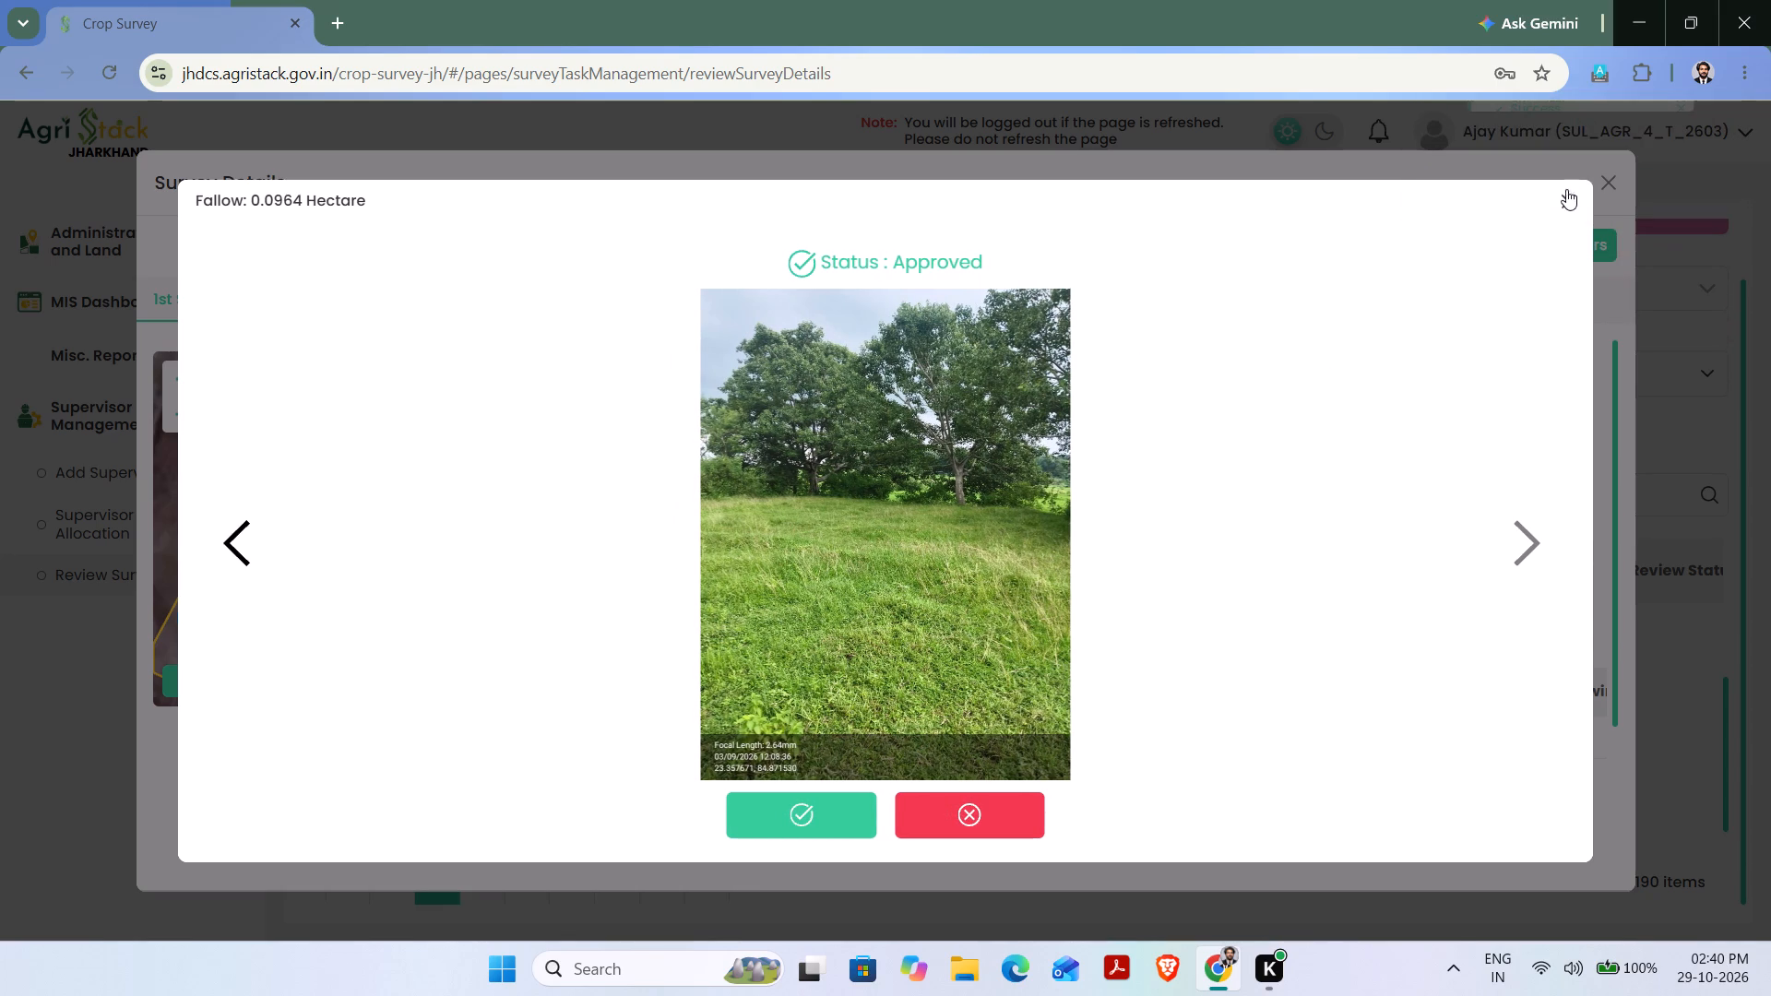
click(1564, 196)
Approve the 1st survey of survey number 347, save the review and close its details.
scroll(823, 691, down, 2)
click(681, 654)
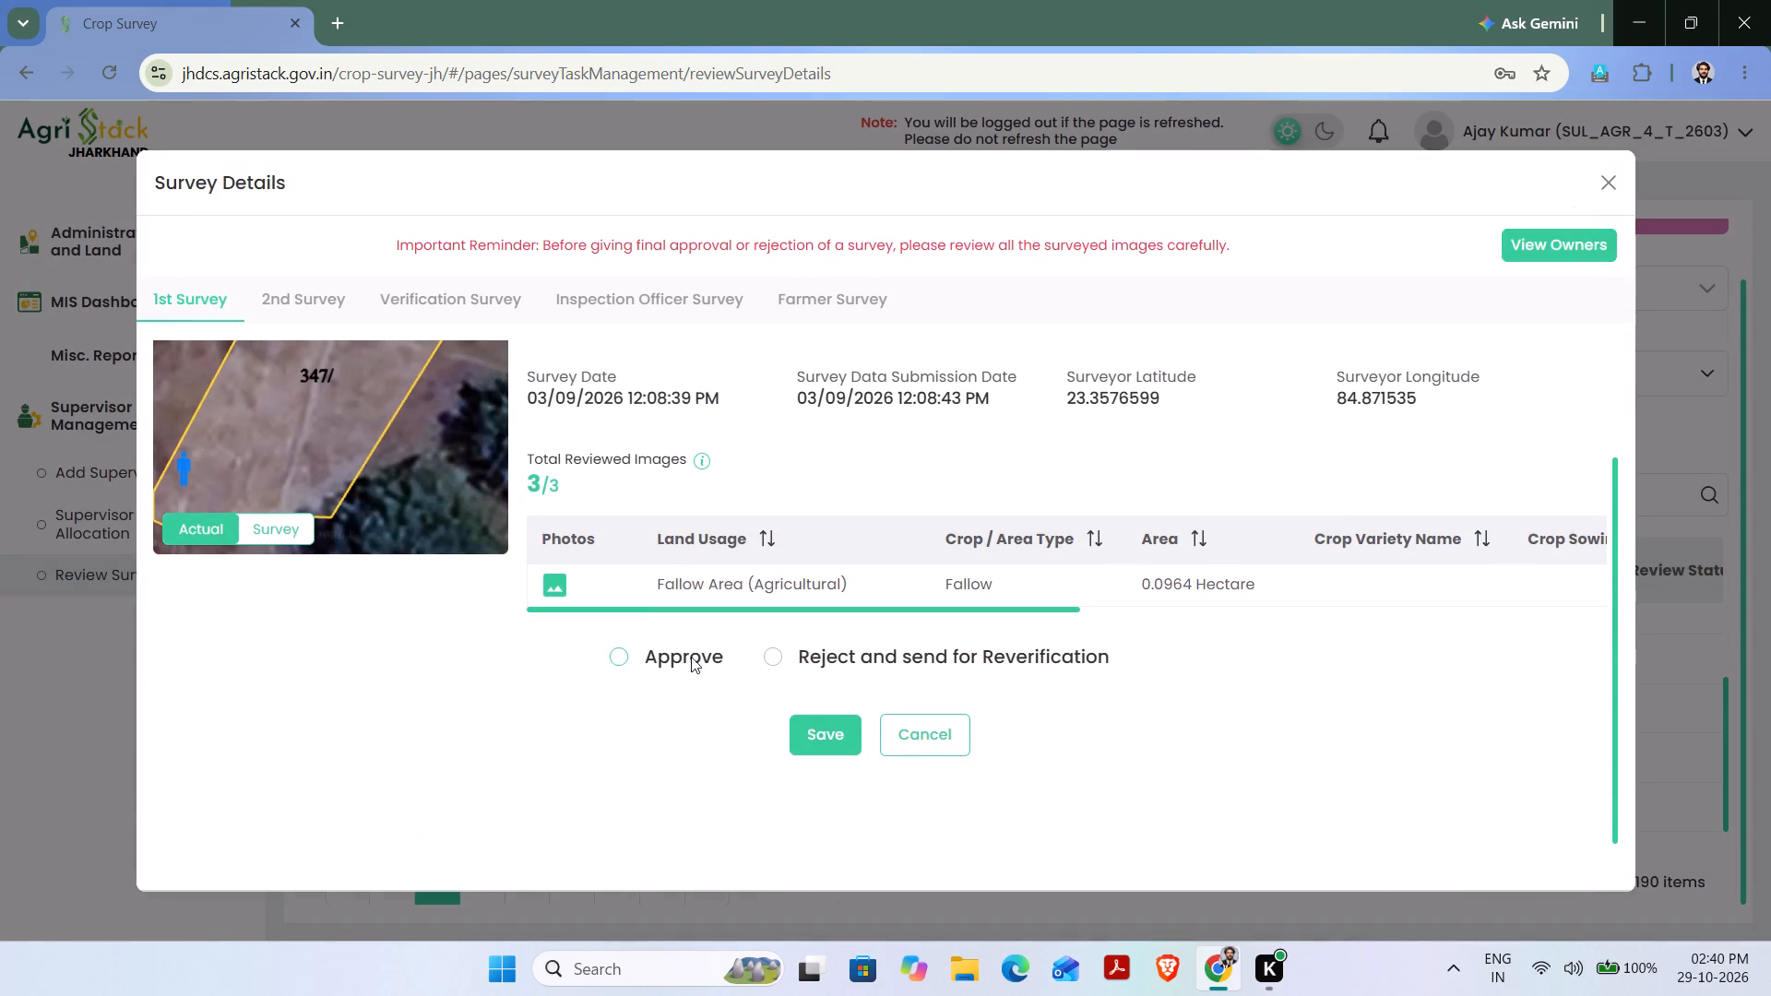
click(843, 730)
click(898, 585)
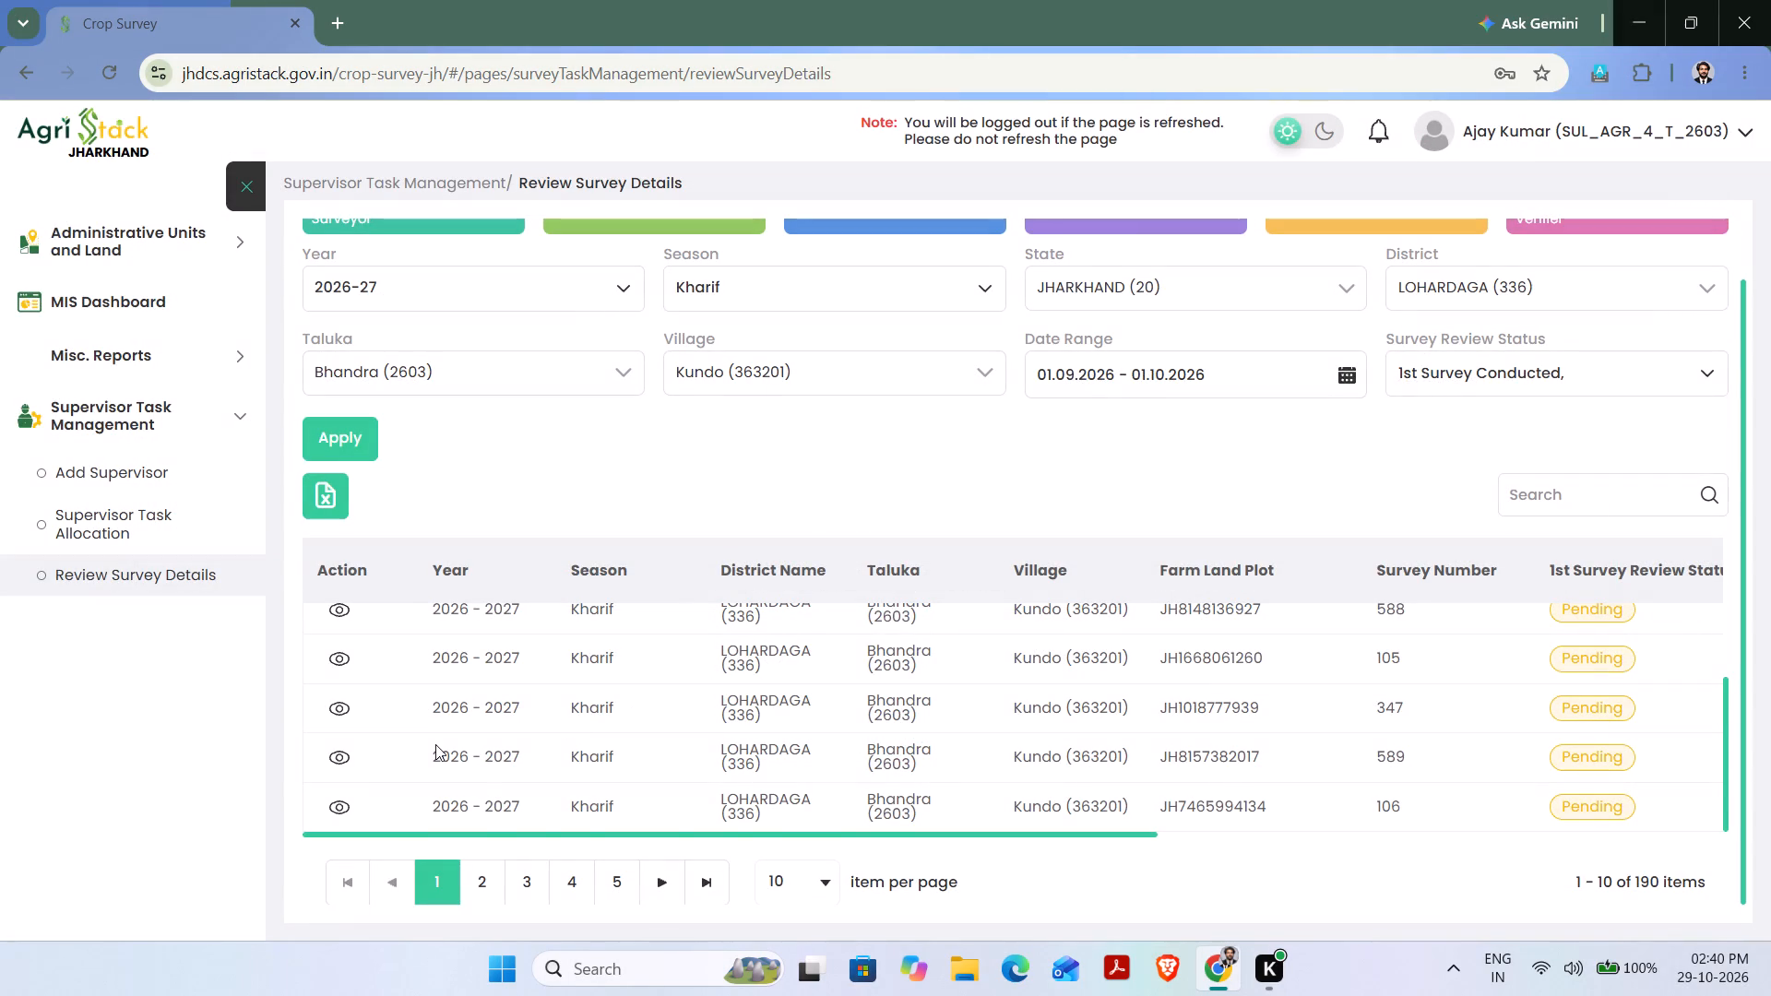
Open the details of survey number 589 and approve all three of its रागी crop photos.
click(345, 749)
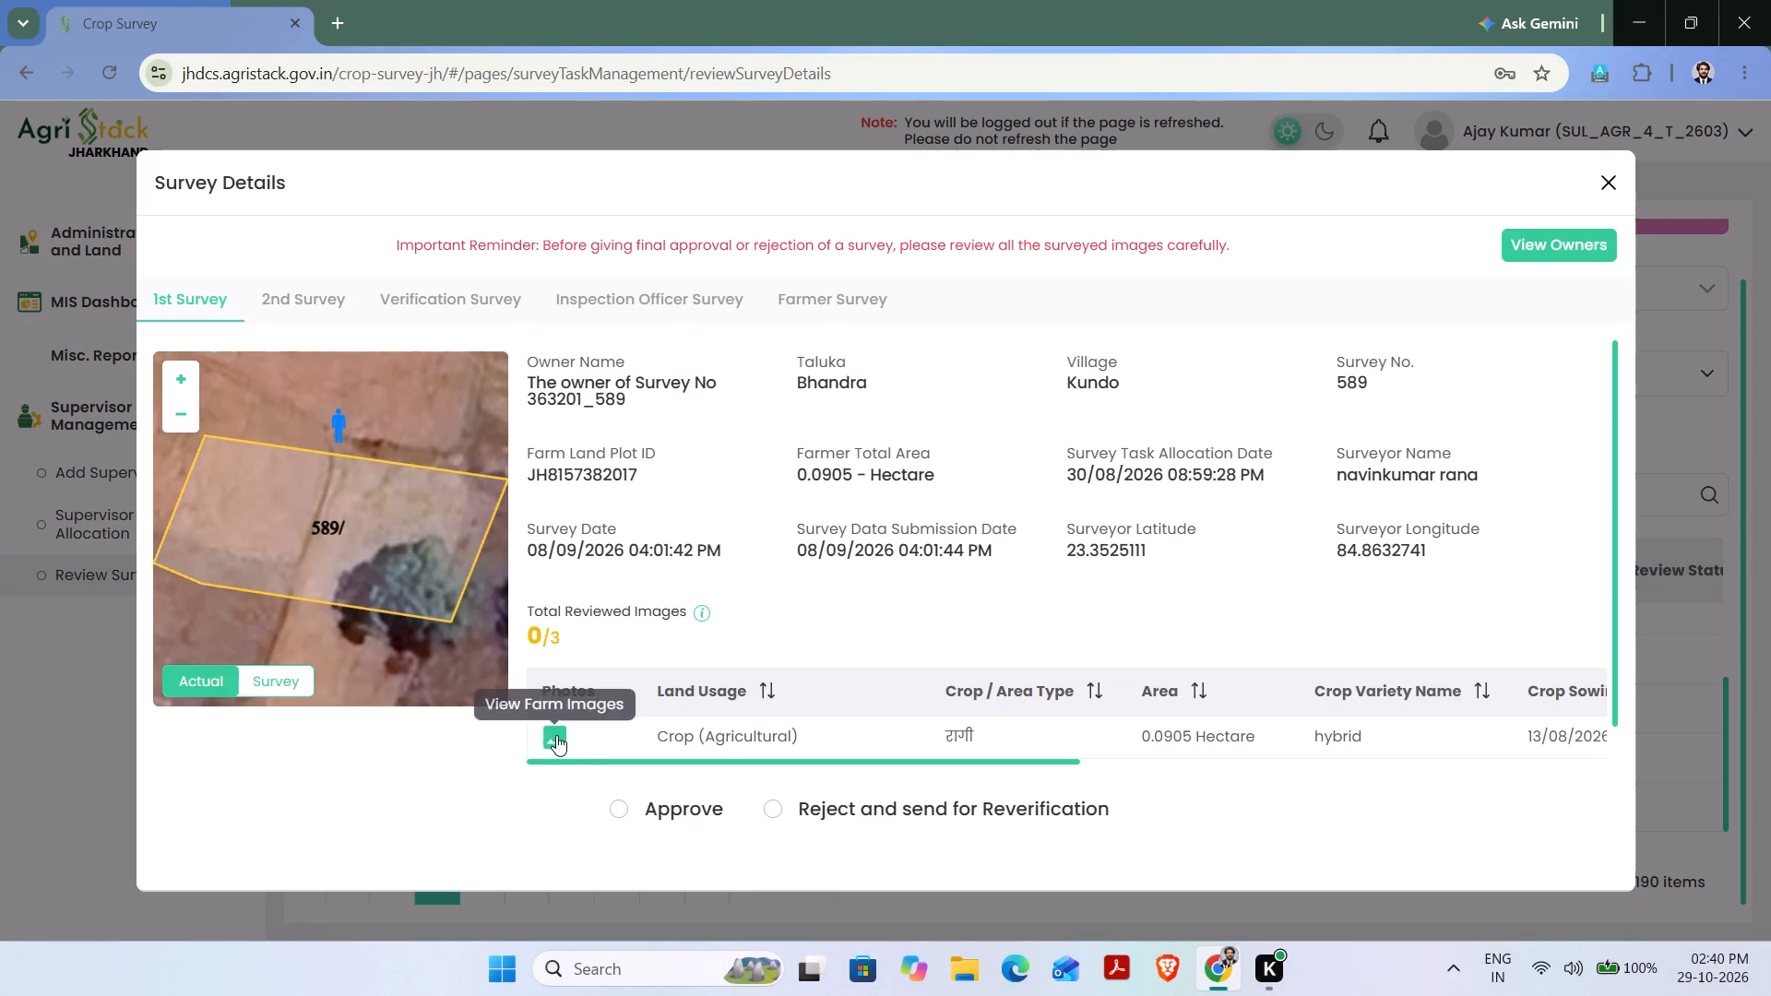
click(556, 735)
click(784, 807)
drag(962, 693, 817, 702)
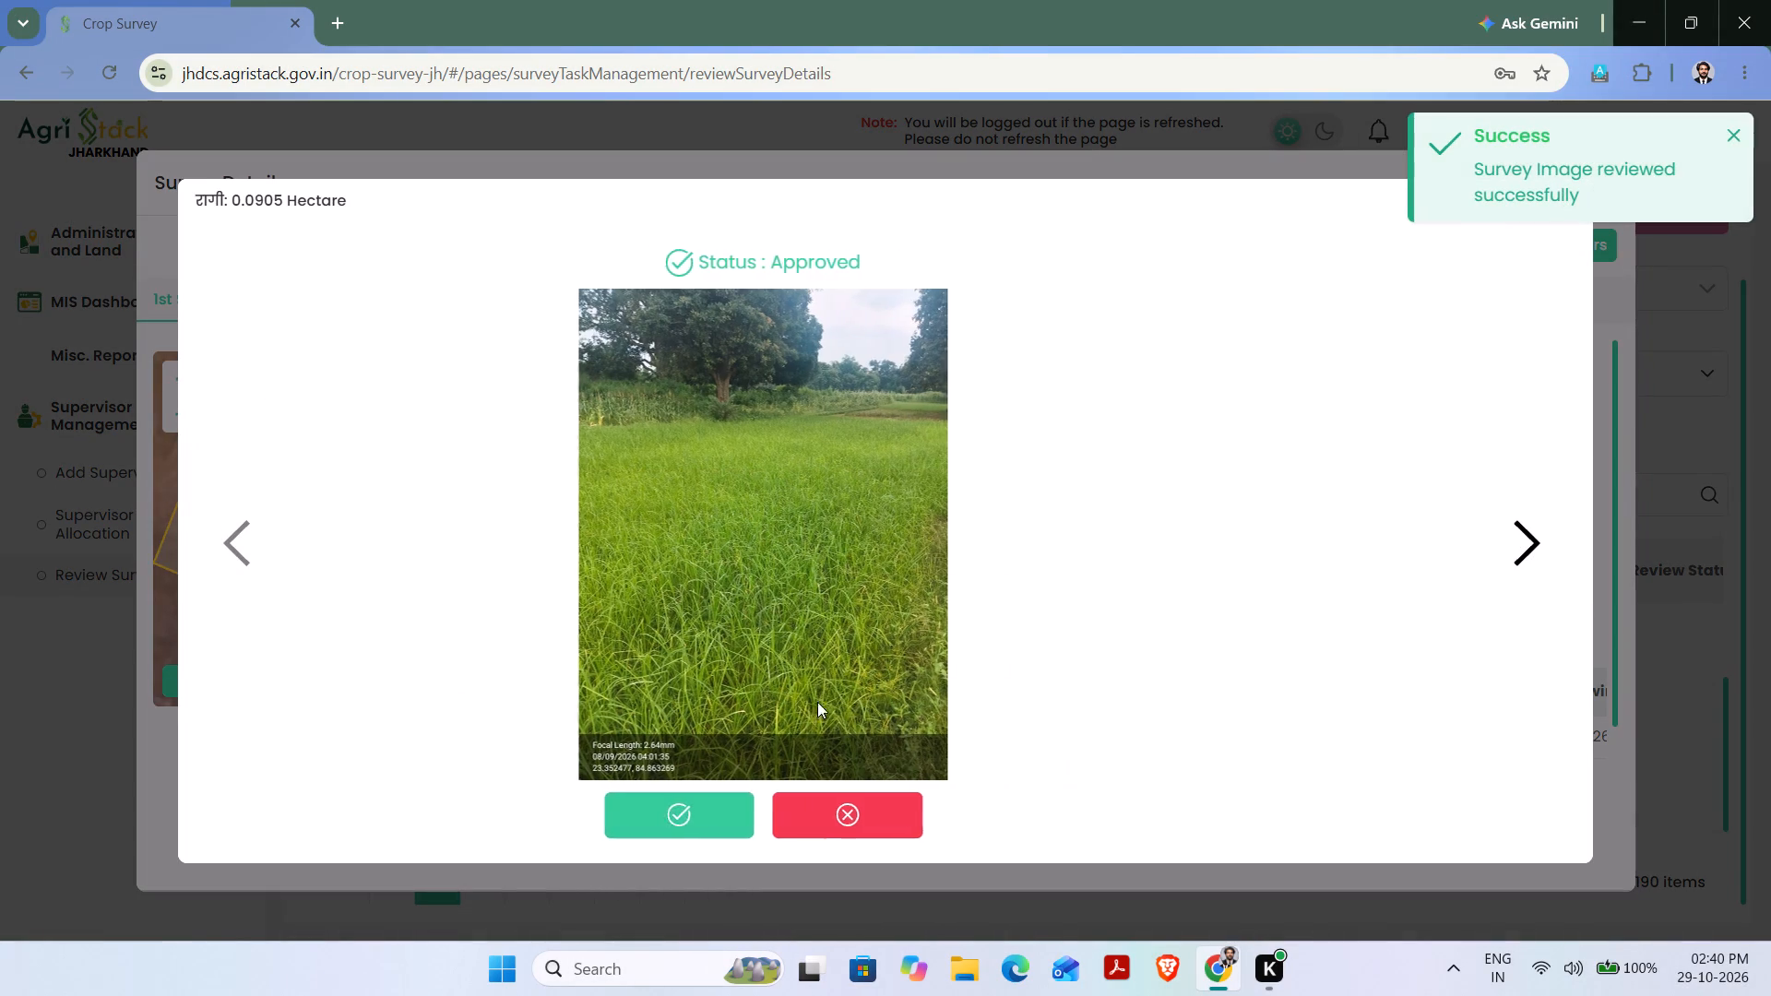
drag(817, 702, 833, 700)
click(832, 808)
drag(990, 680, 850, 690)
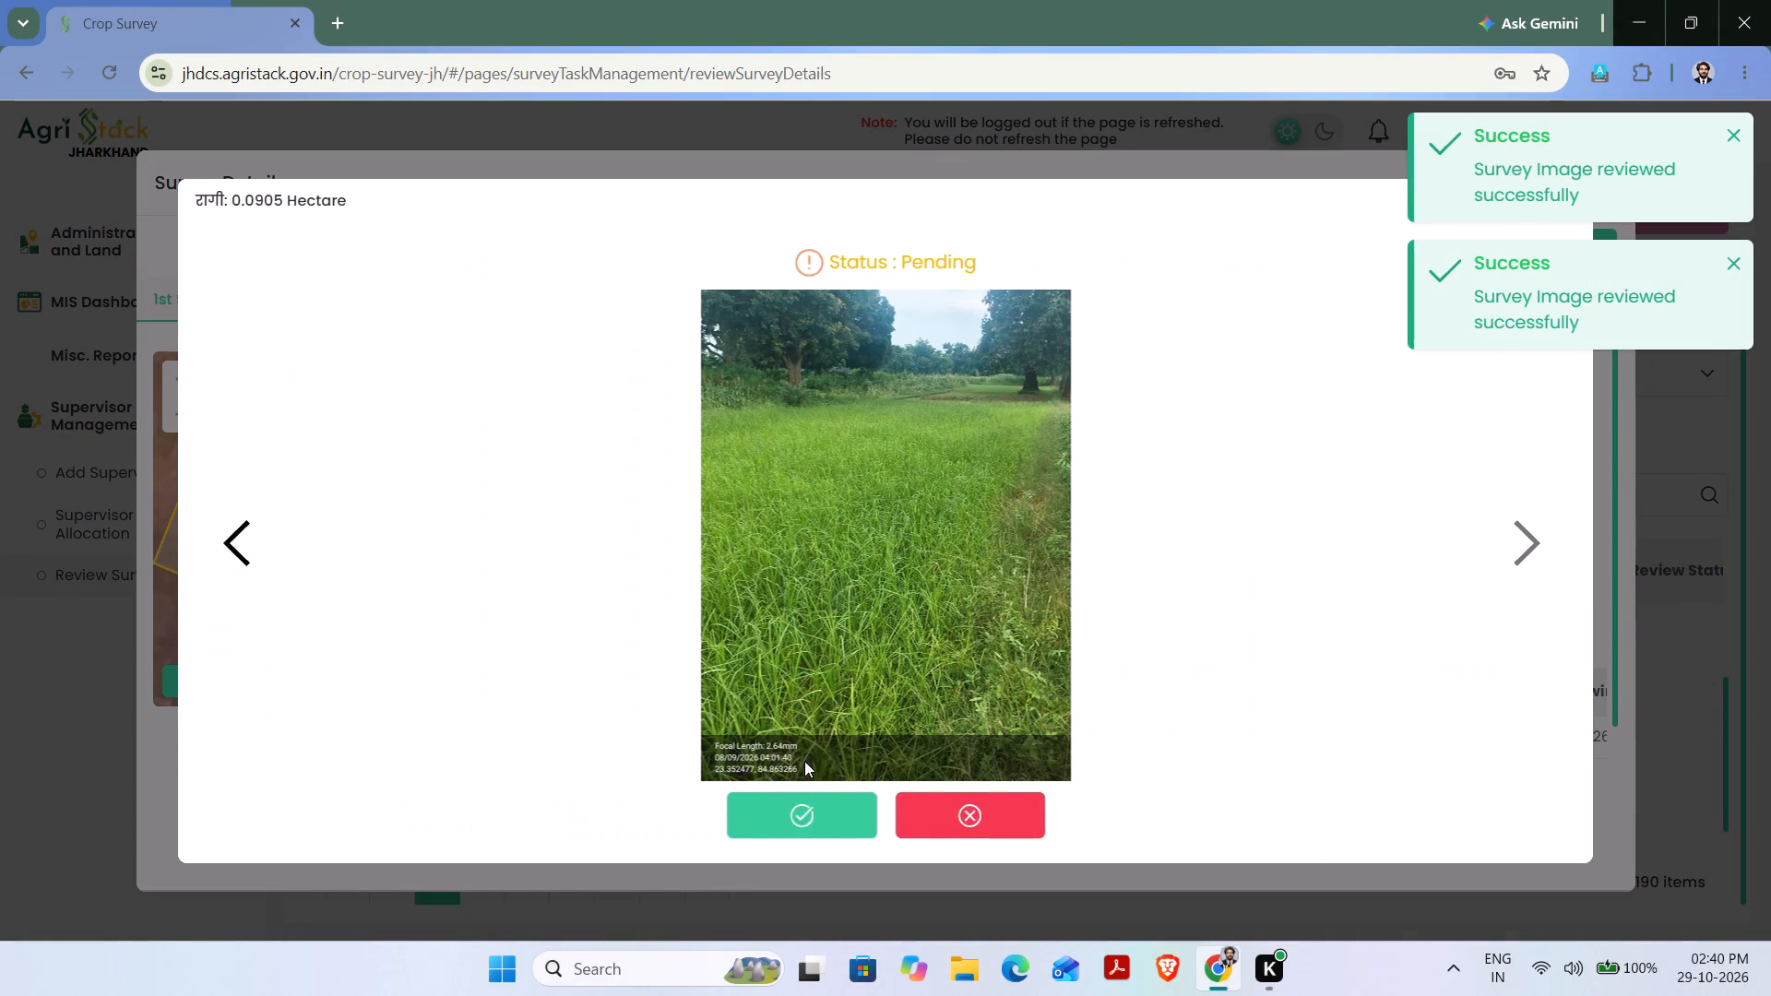
click(798, 808)
drag(950, 667, 889, 665)
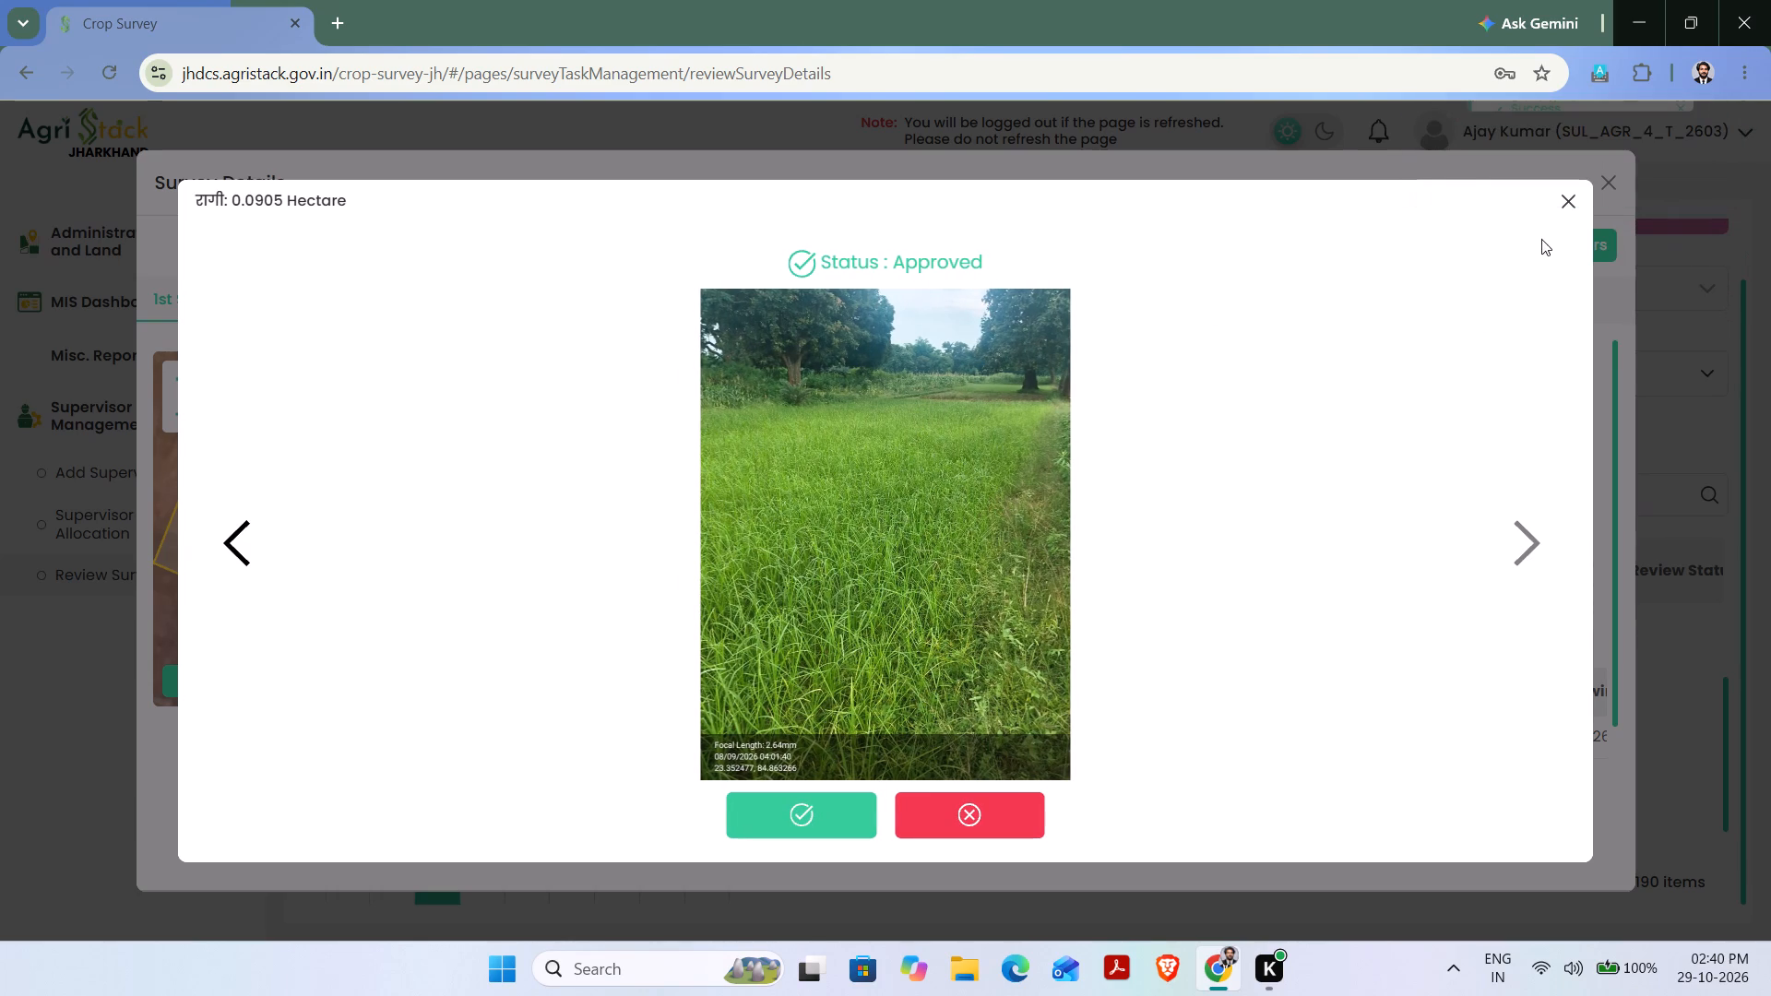
click(1573, 197)
Approve the 1st survey of survey number 589, save the review and close its details.
scroll(812, 597, down, 2)
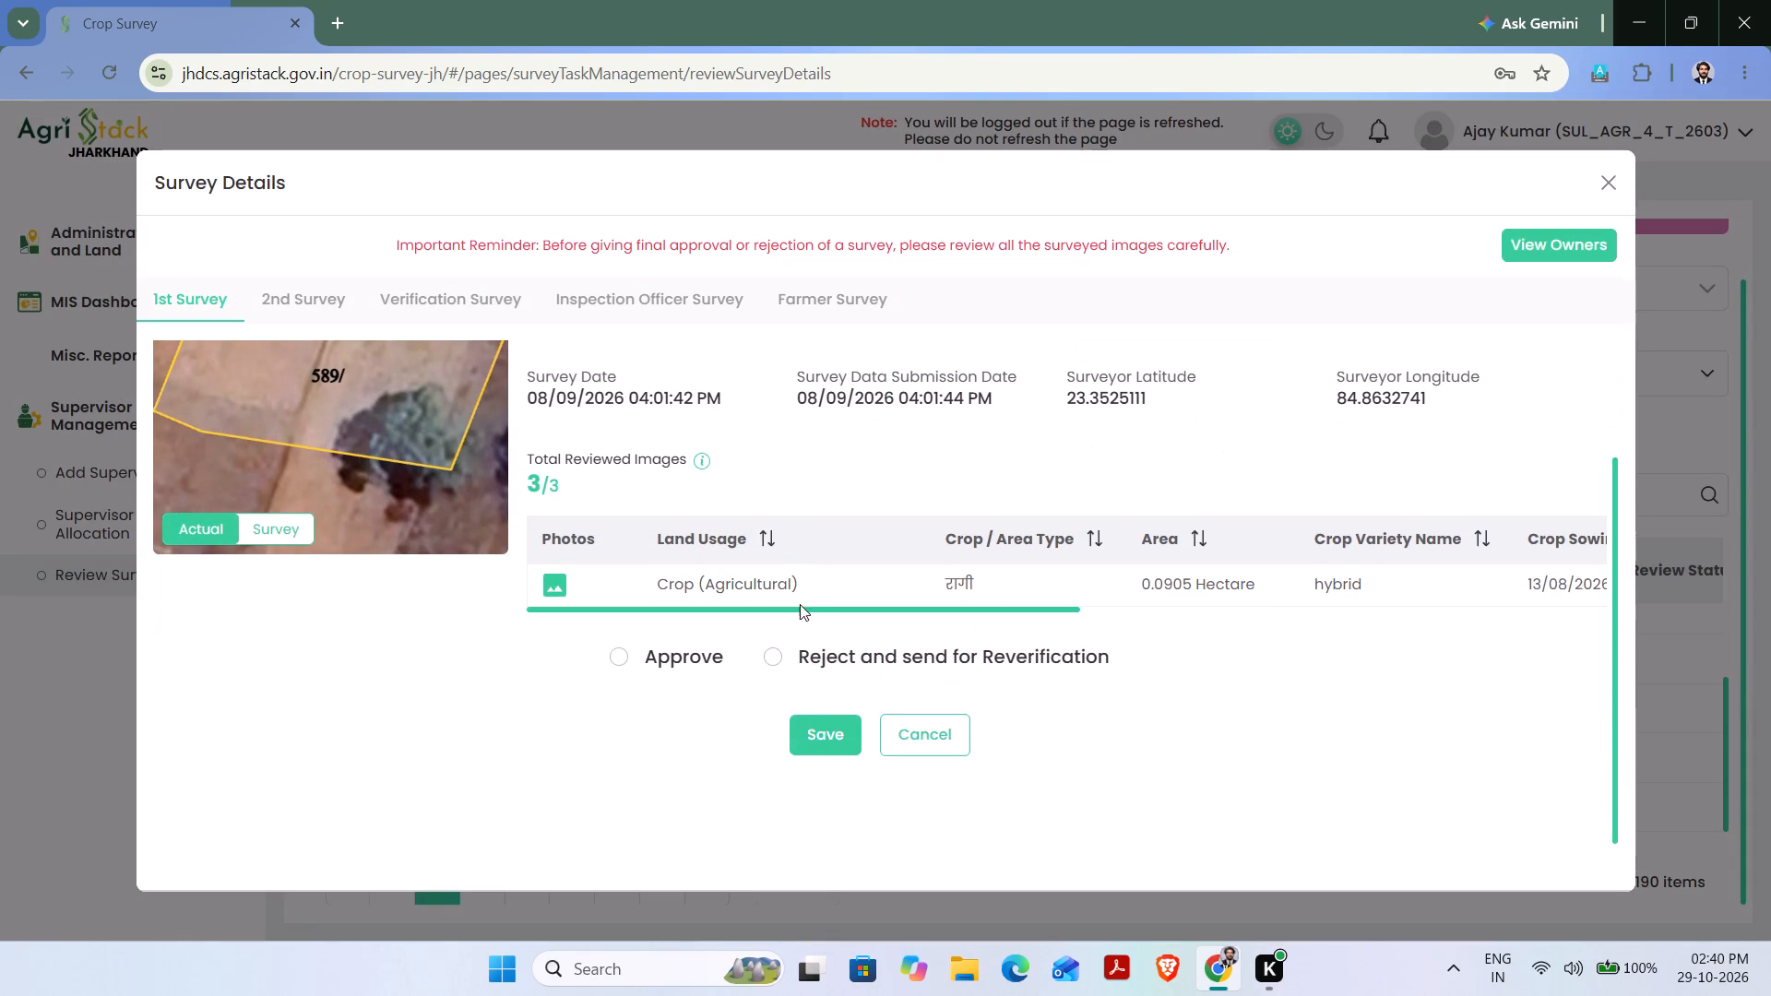
click(666, 662)
click(816, 732)
click(884, 597)
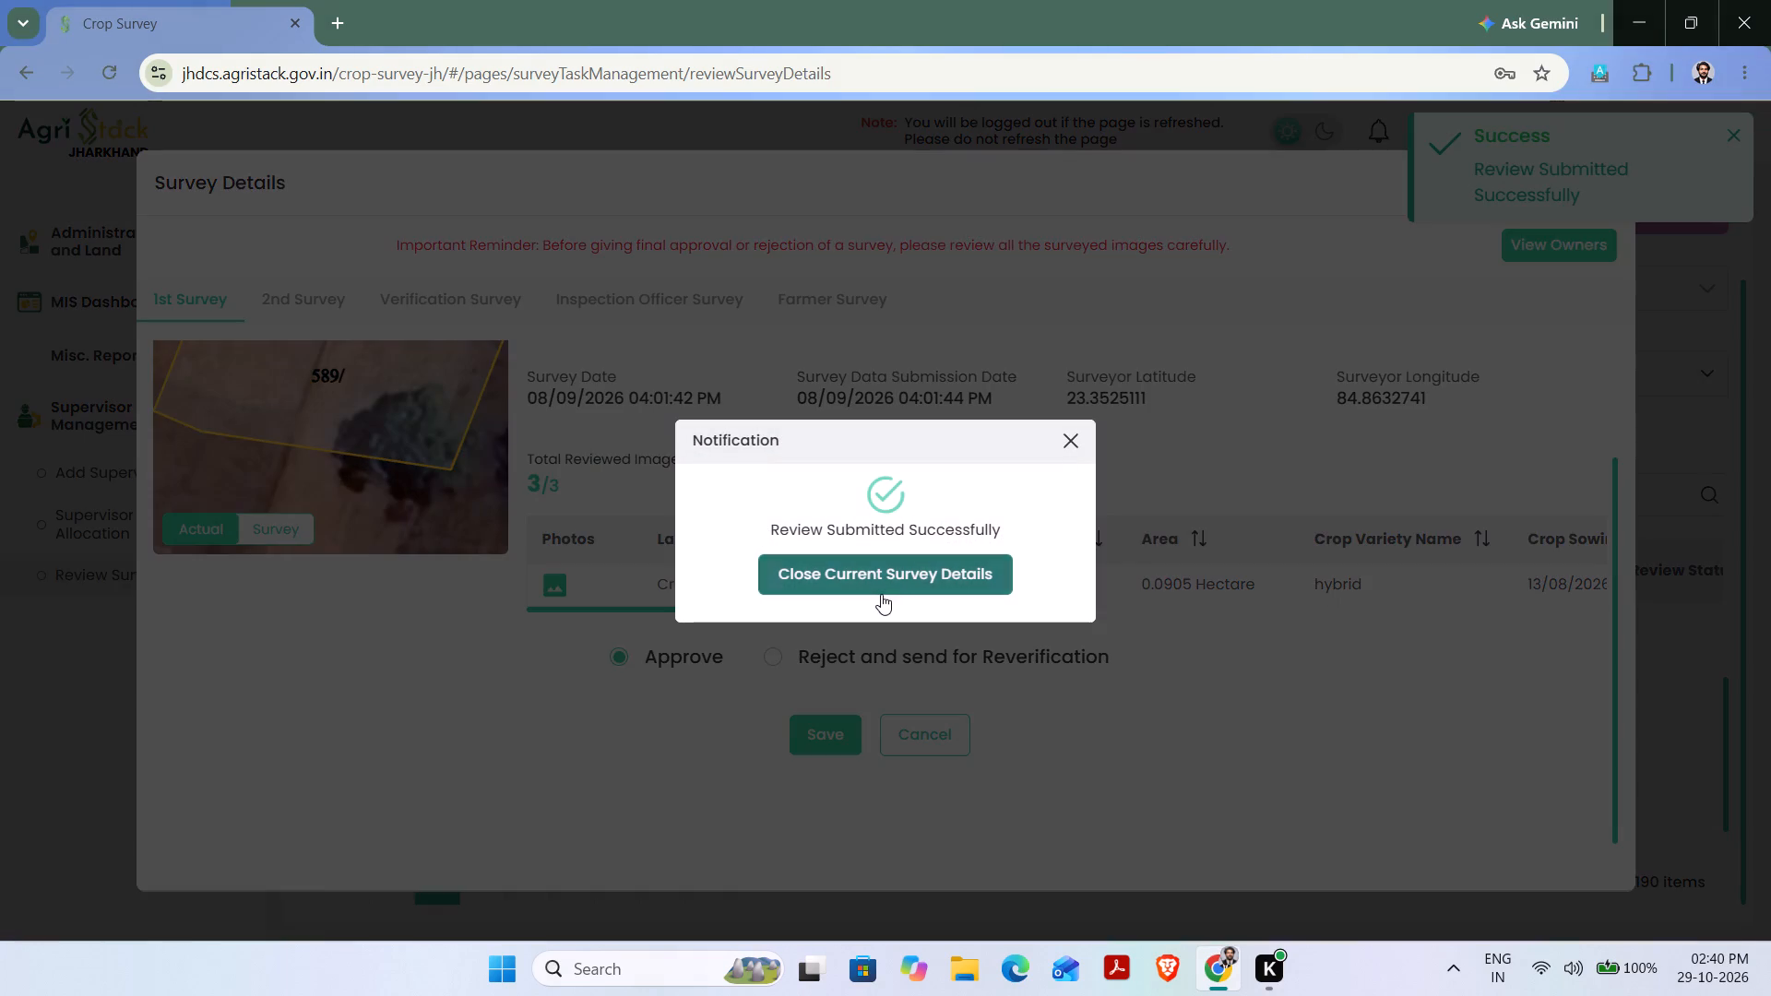
click(877, 591)
Open the details of survey number 106 and approve all three of its Fallow area photos.
click(343, 801)
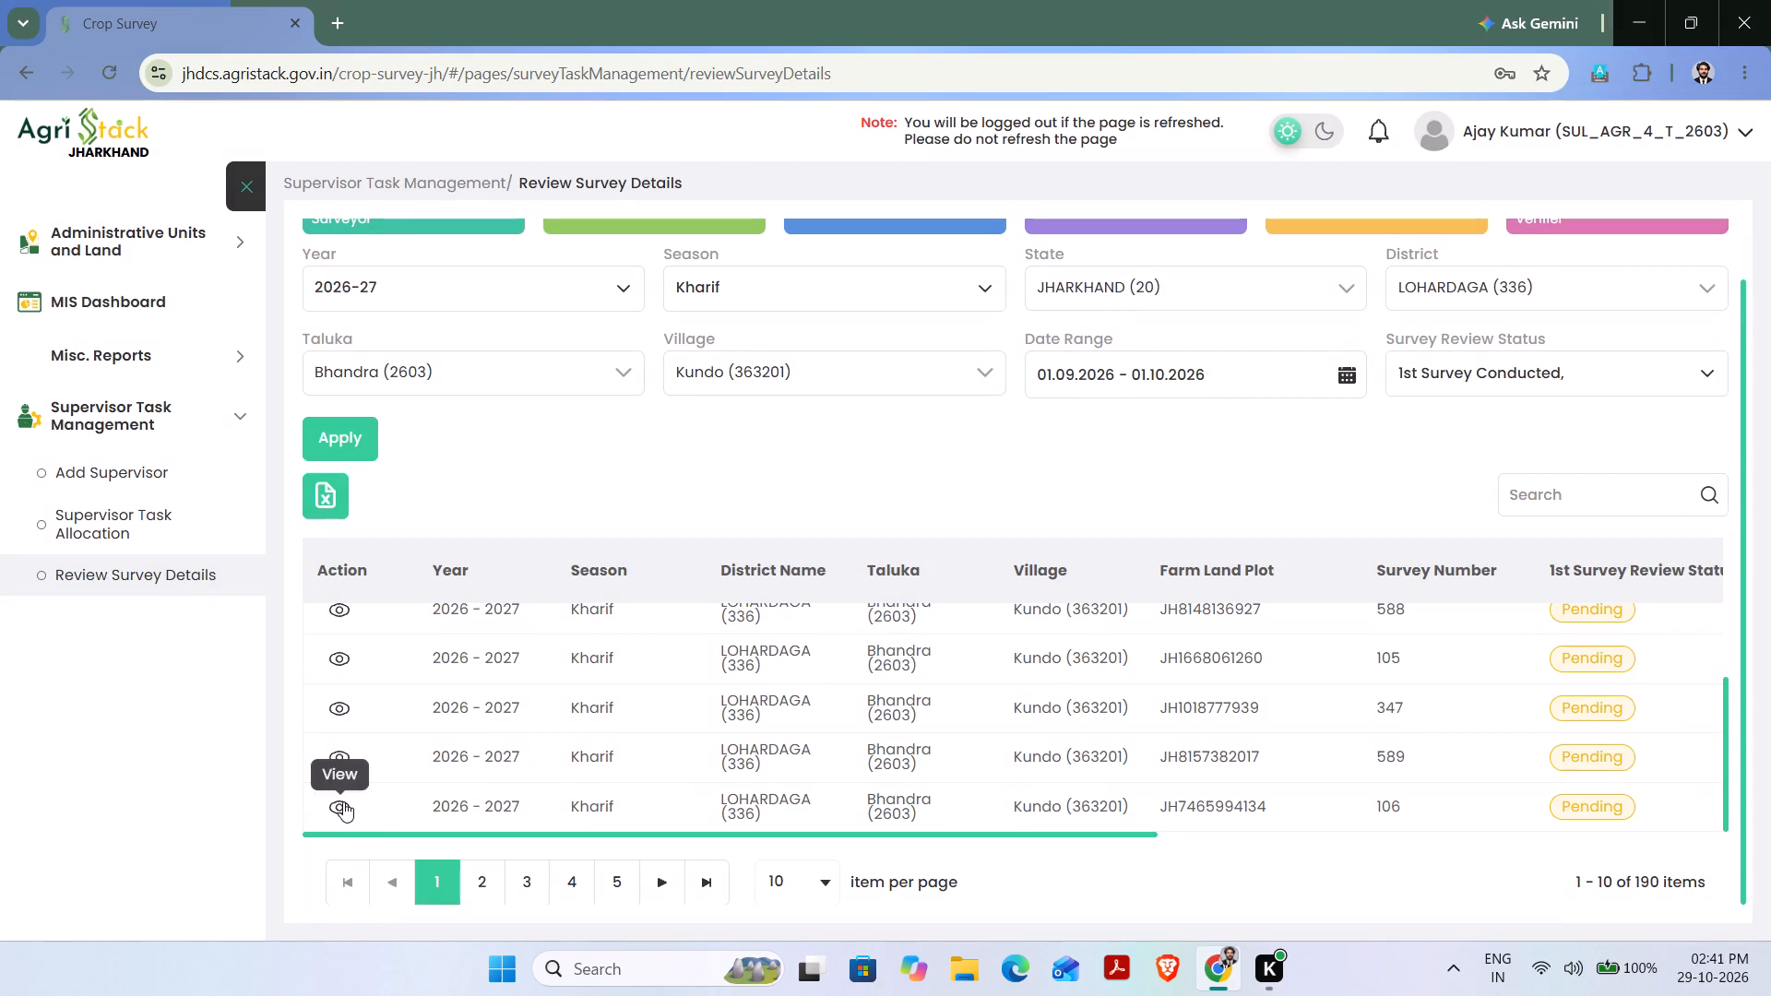
click(558, 739)
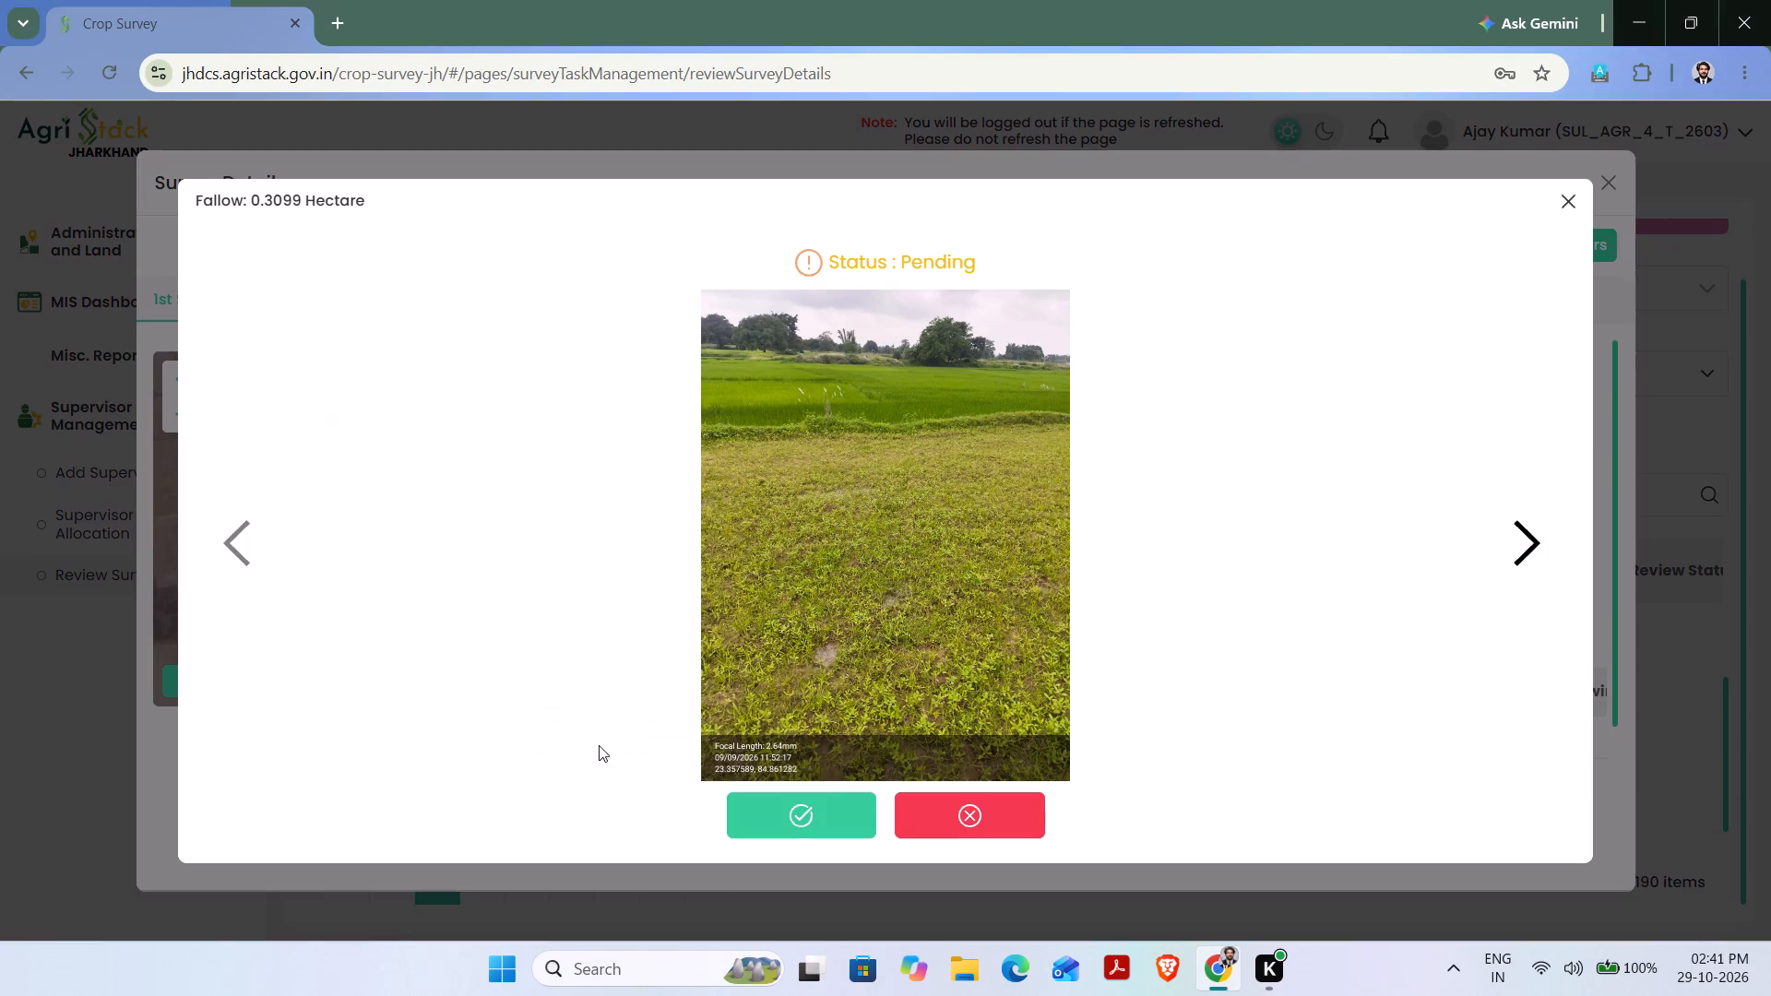
click(781, 814)
drag(880, 719, 735, 729)
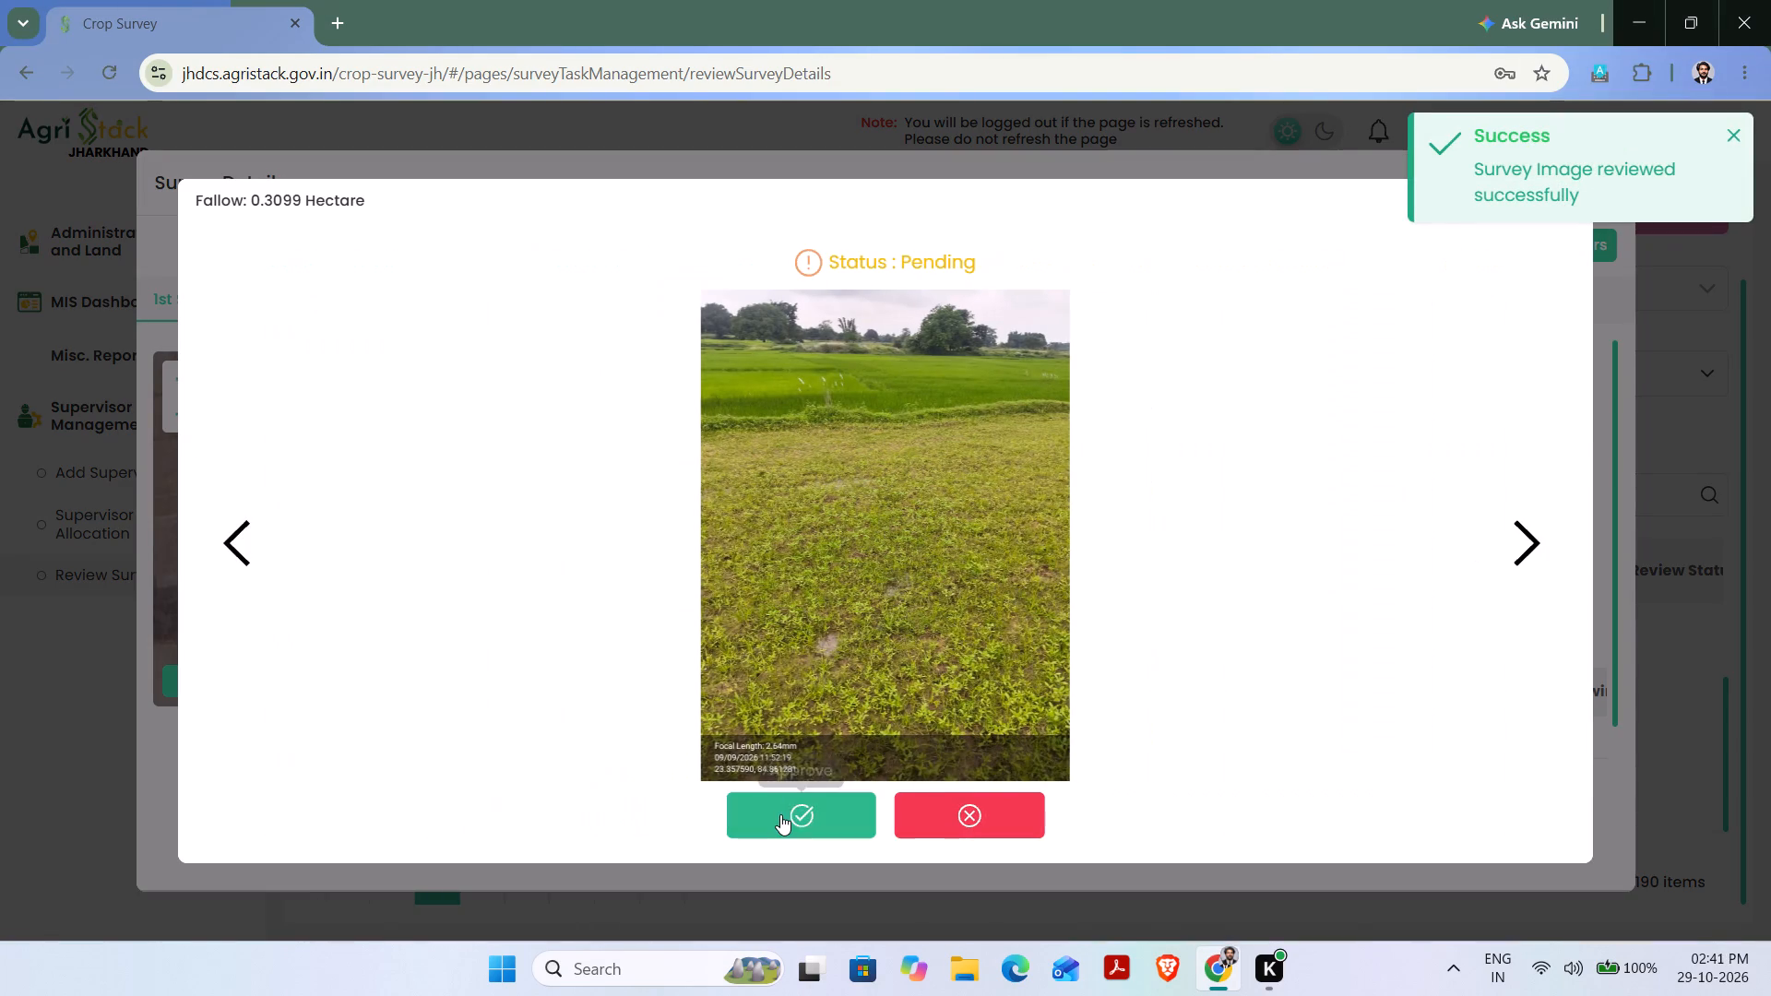
click(781, 814)
drag(940, 705, 814, 707)
click(840, 803)
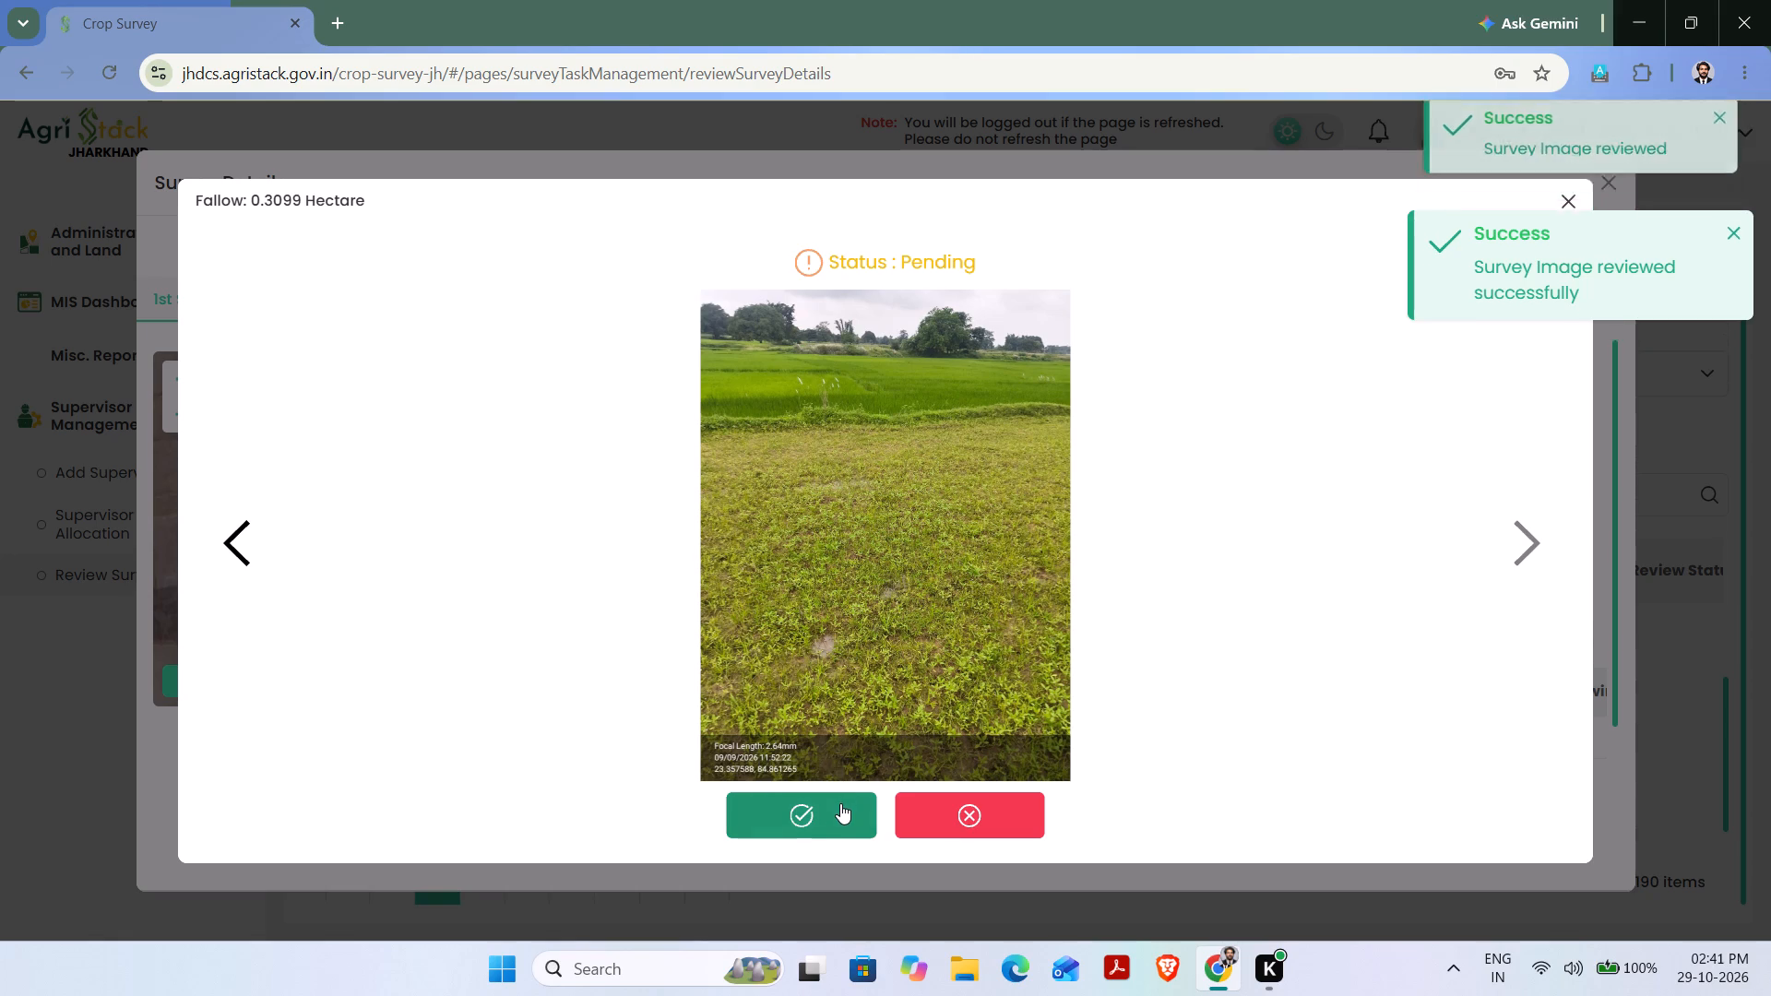
drag(927, 683, 866, 678)
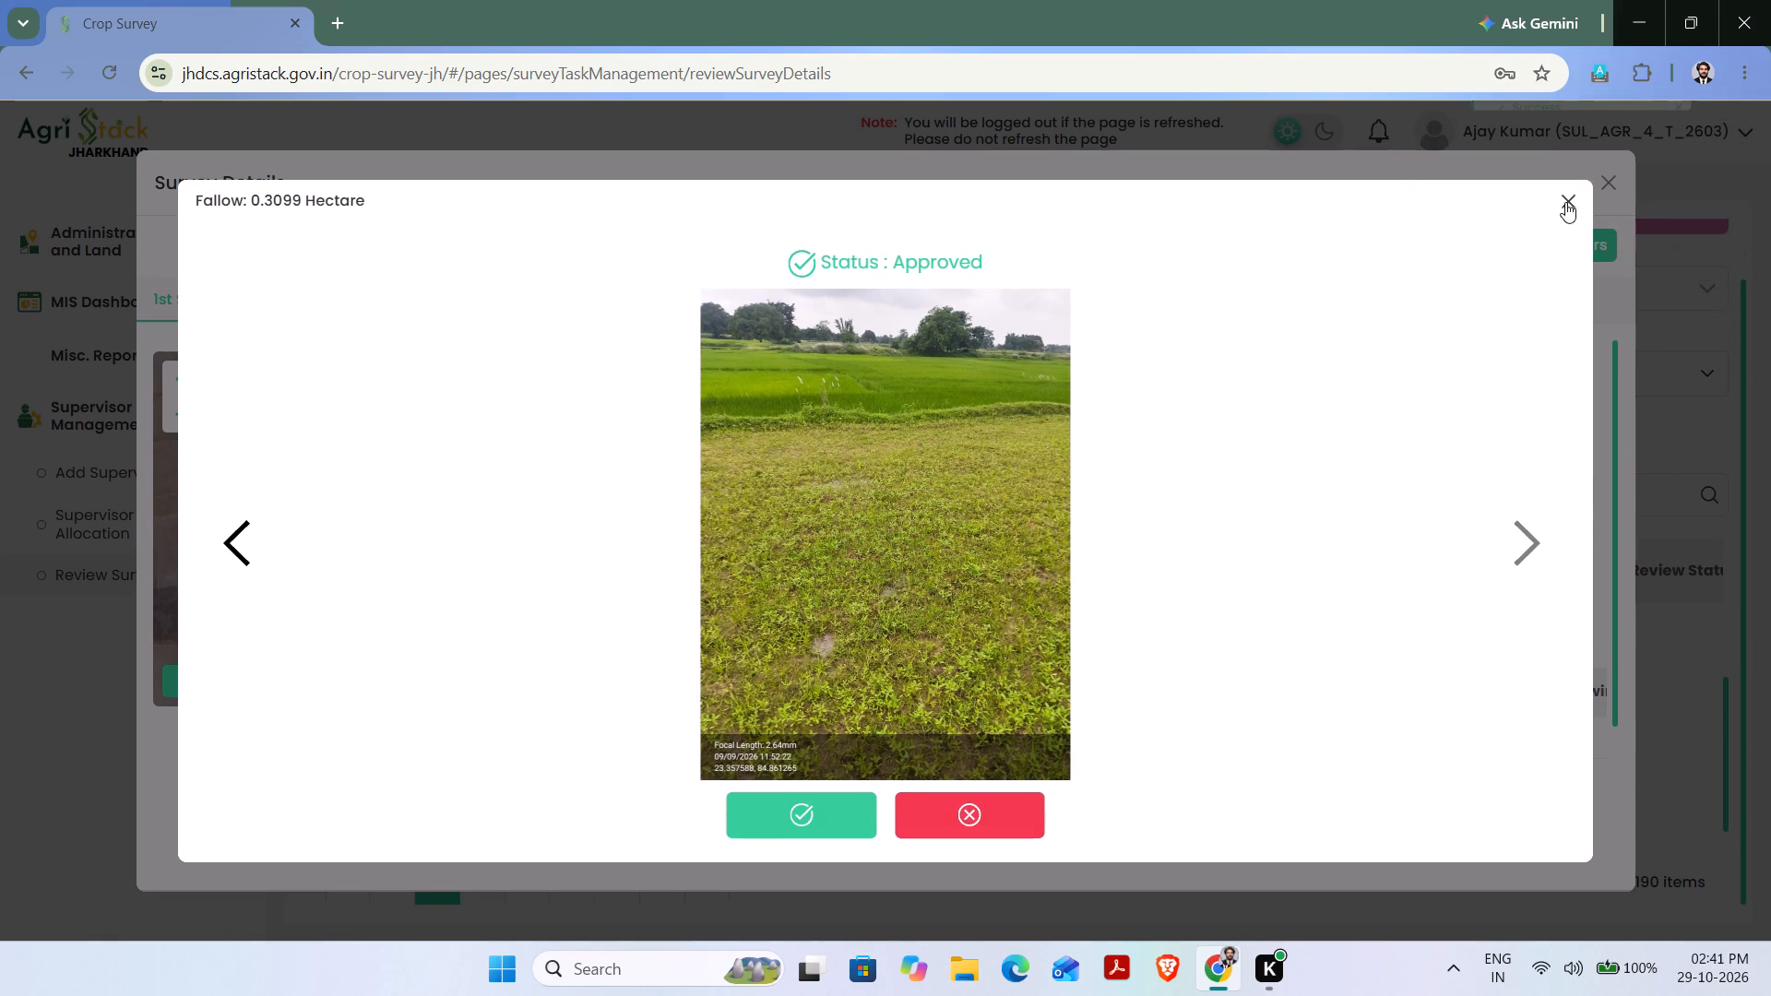
click(1573, 195)
Approve the 1st survey of survey number 106, save the review and close its details.
scroll(1016, 558, down, 2)
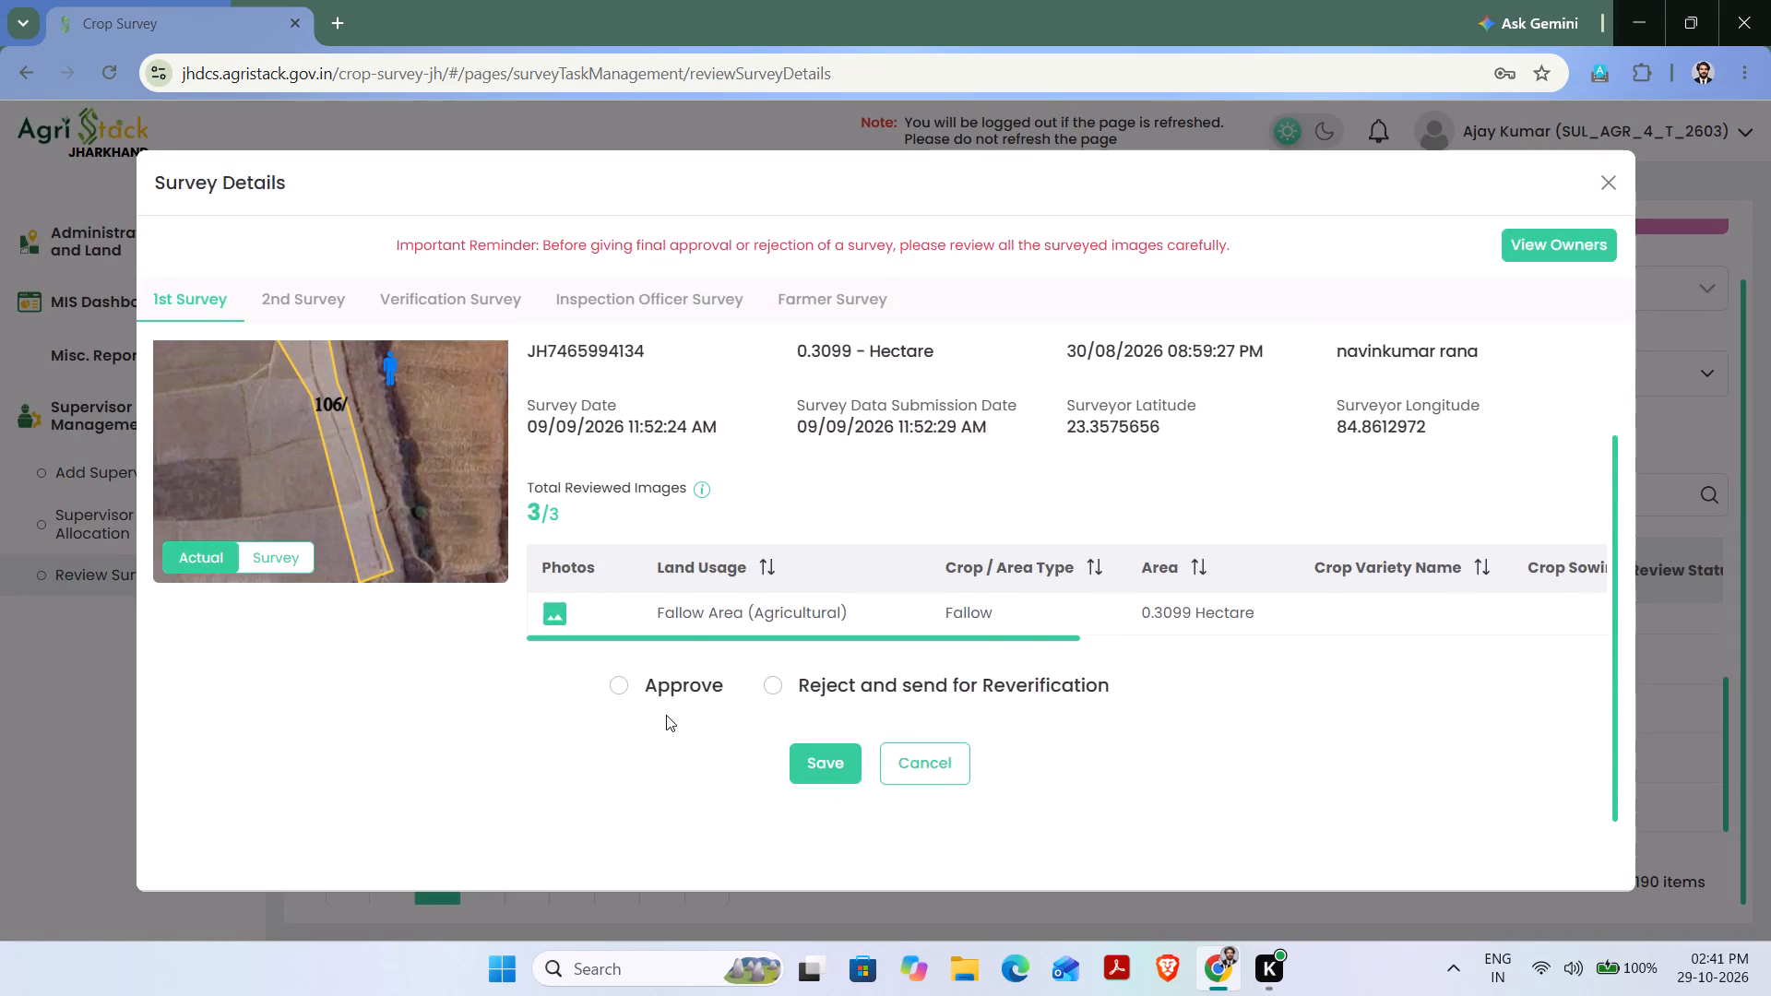
click(674, 662)
click(811, 745)
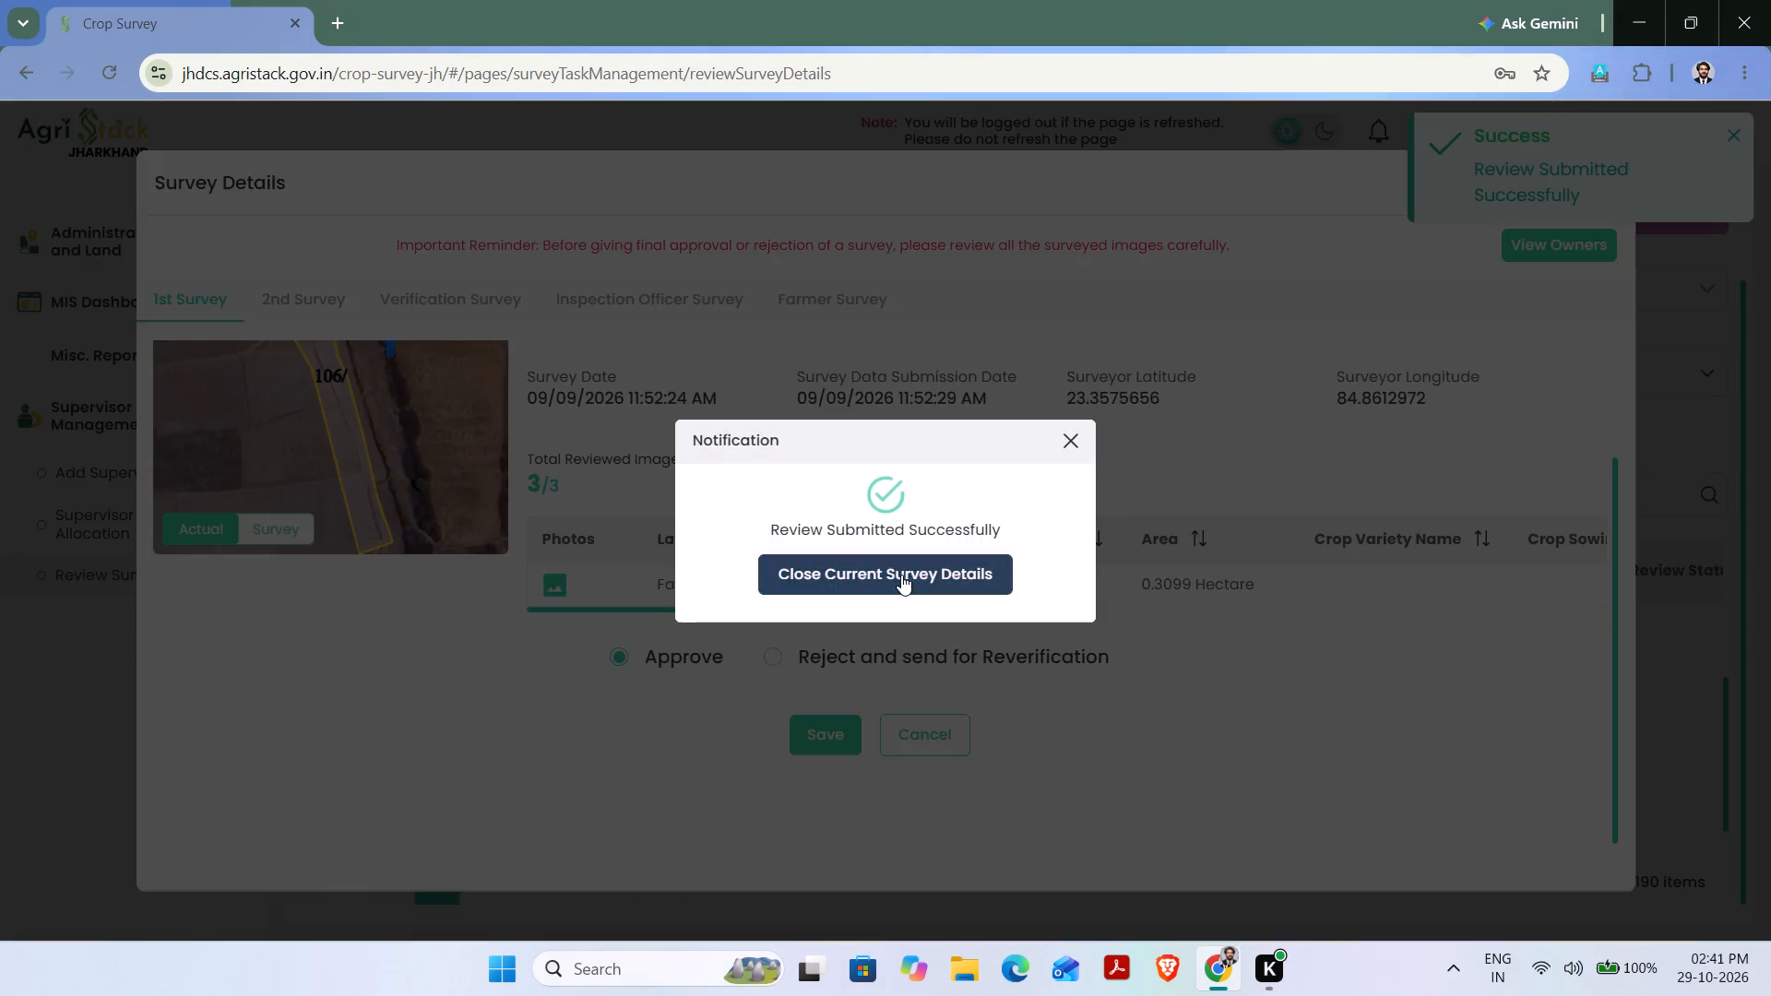
click(901, 574)
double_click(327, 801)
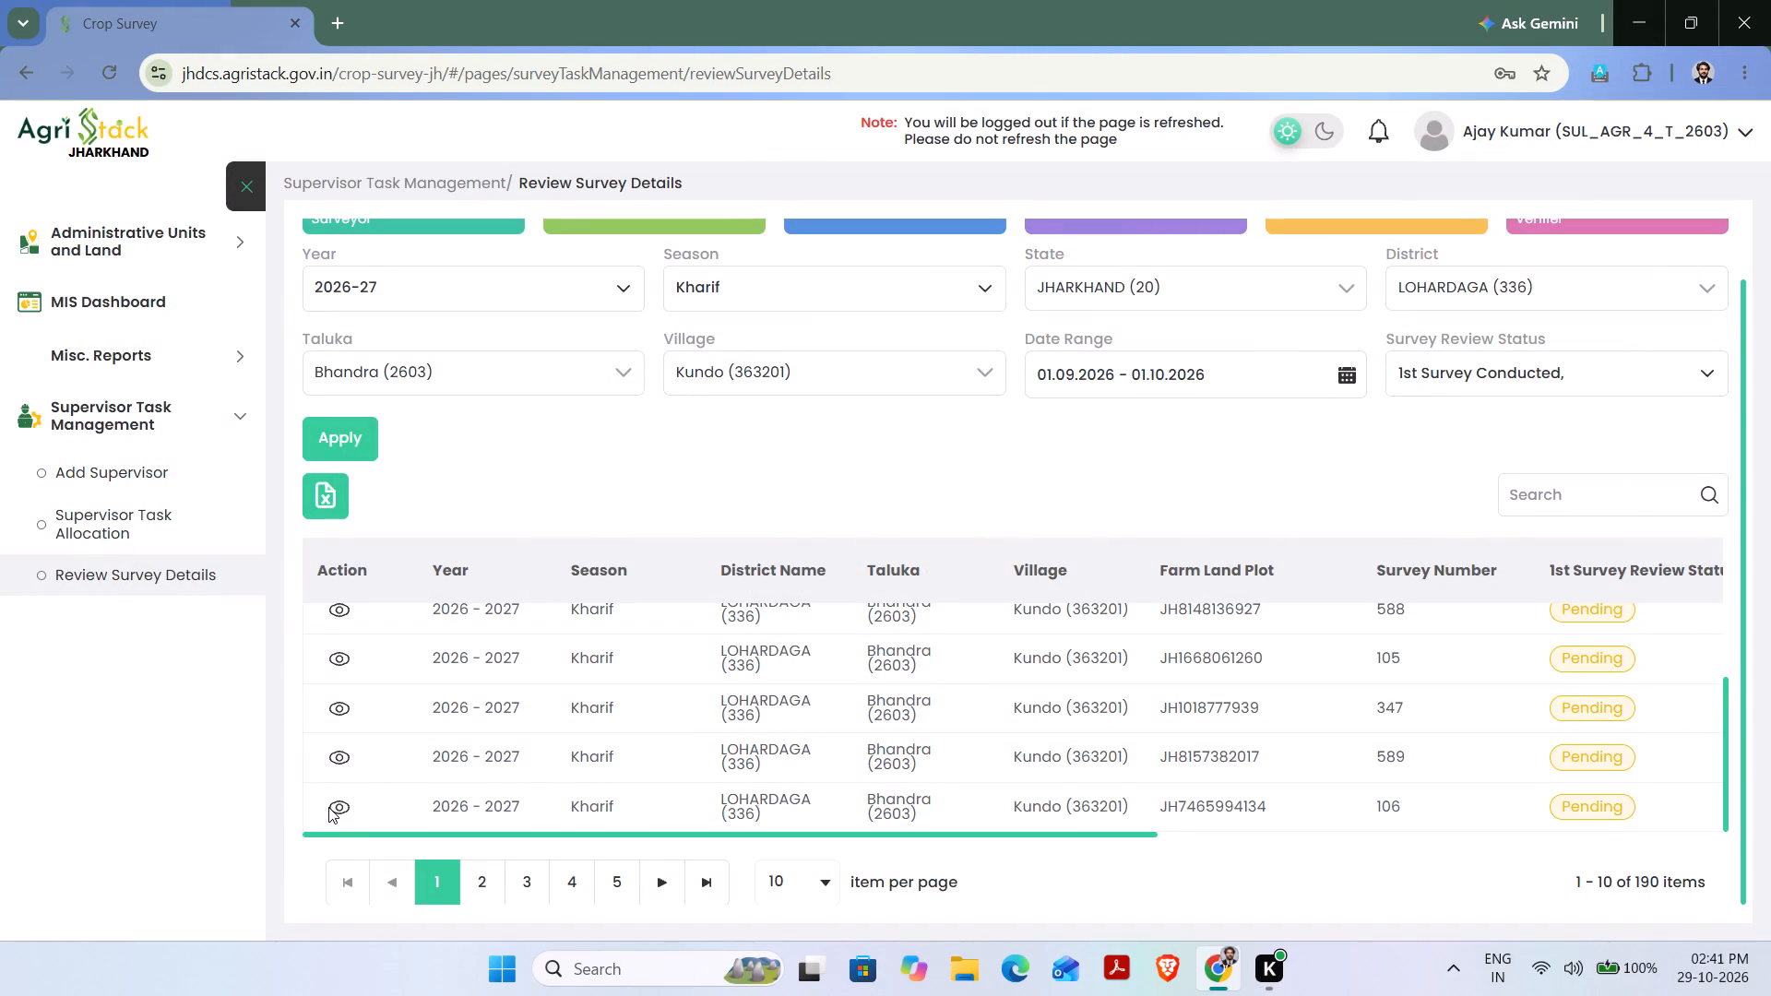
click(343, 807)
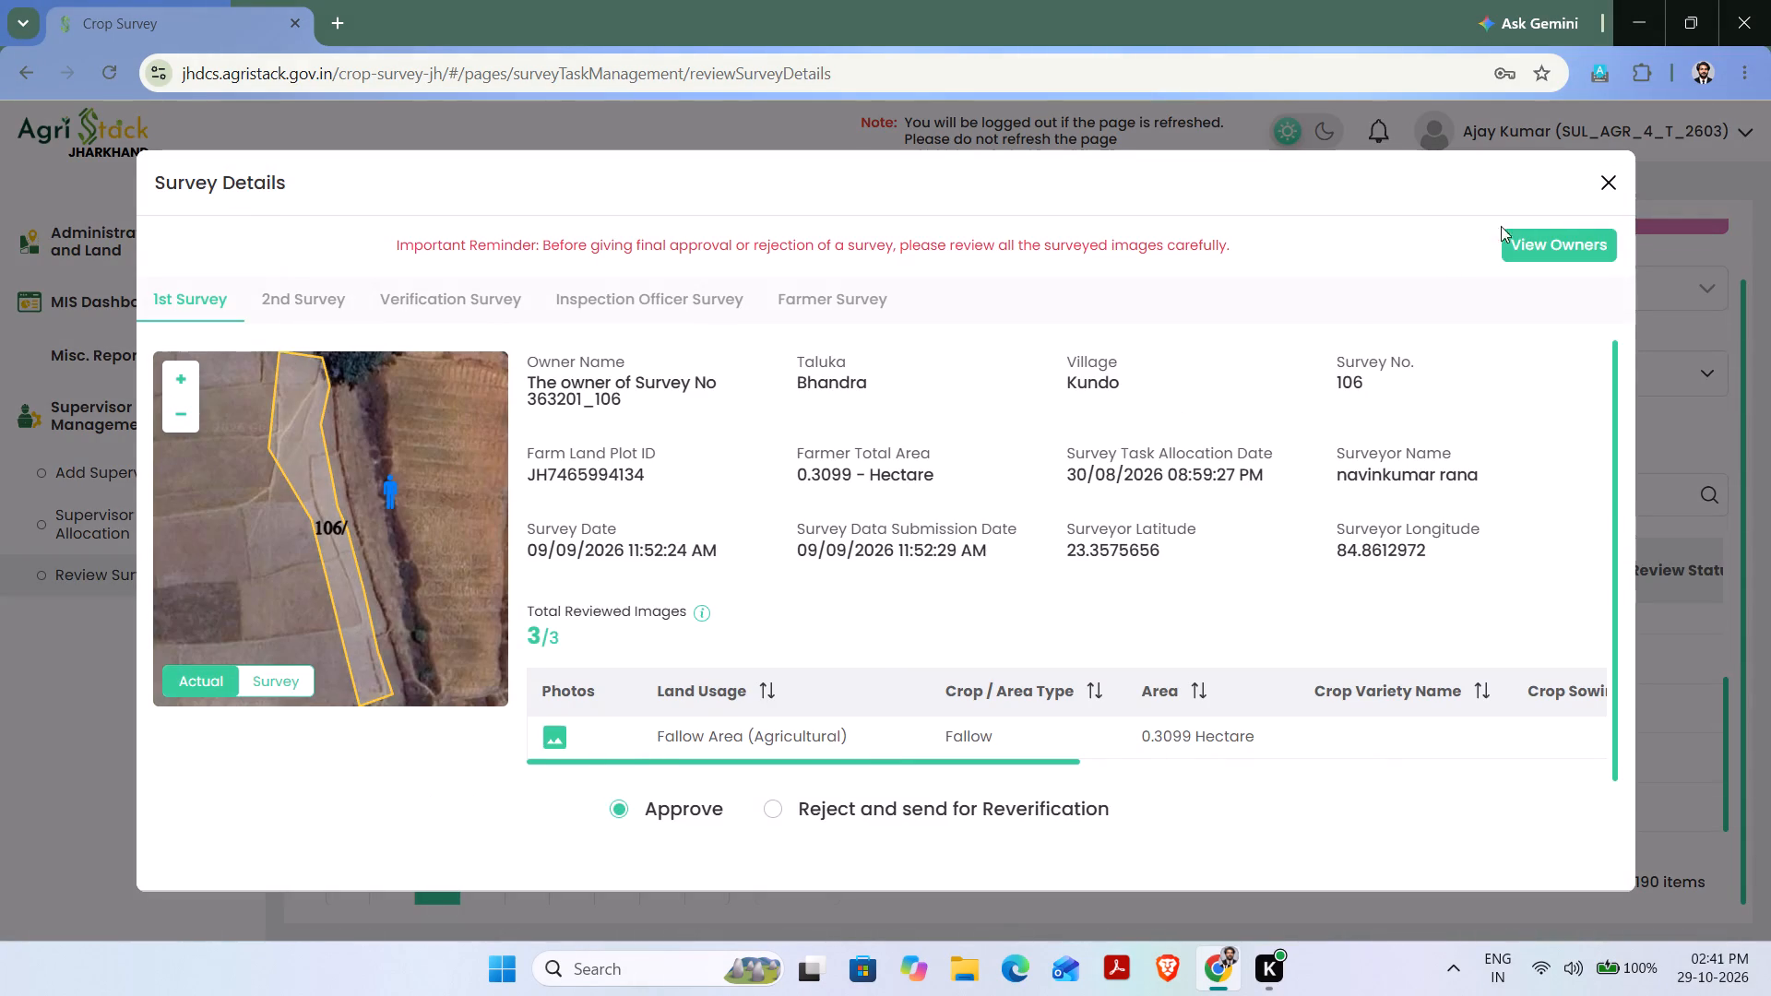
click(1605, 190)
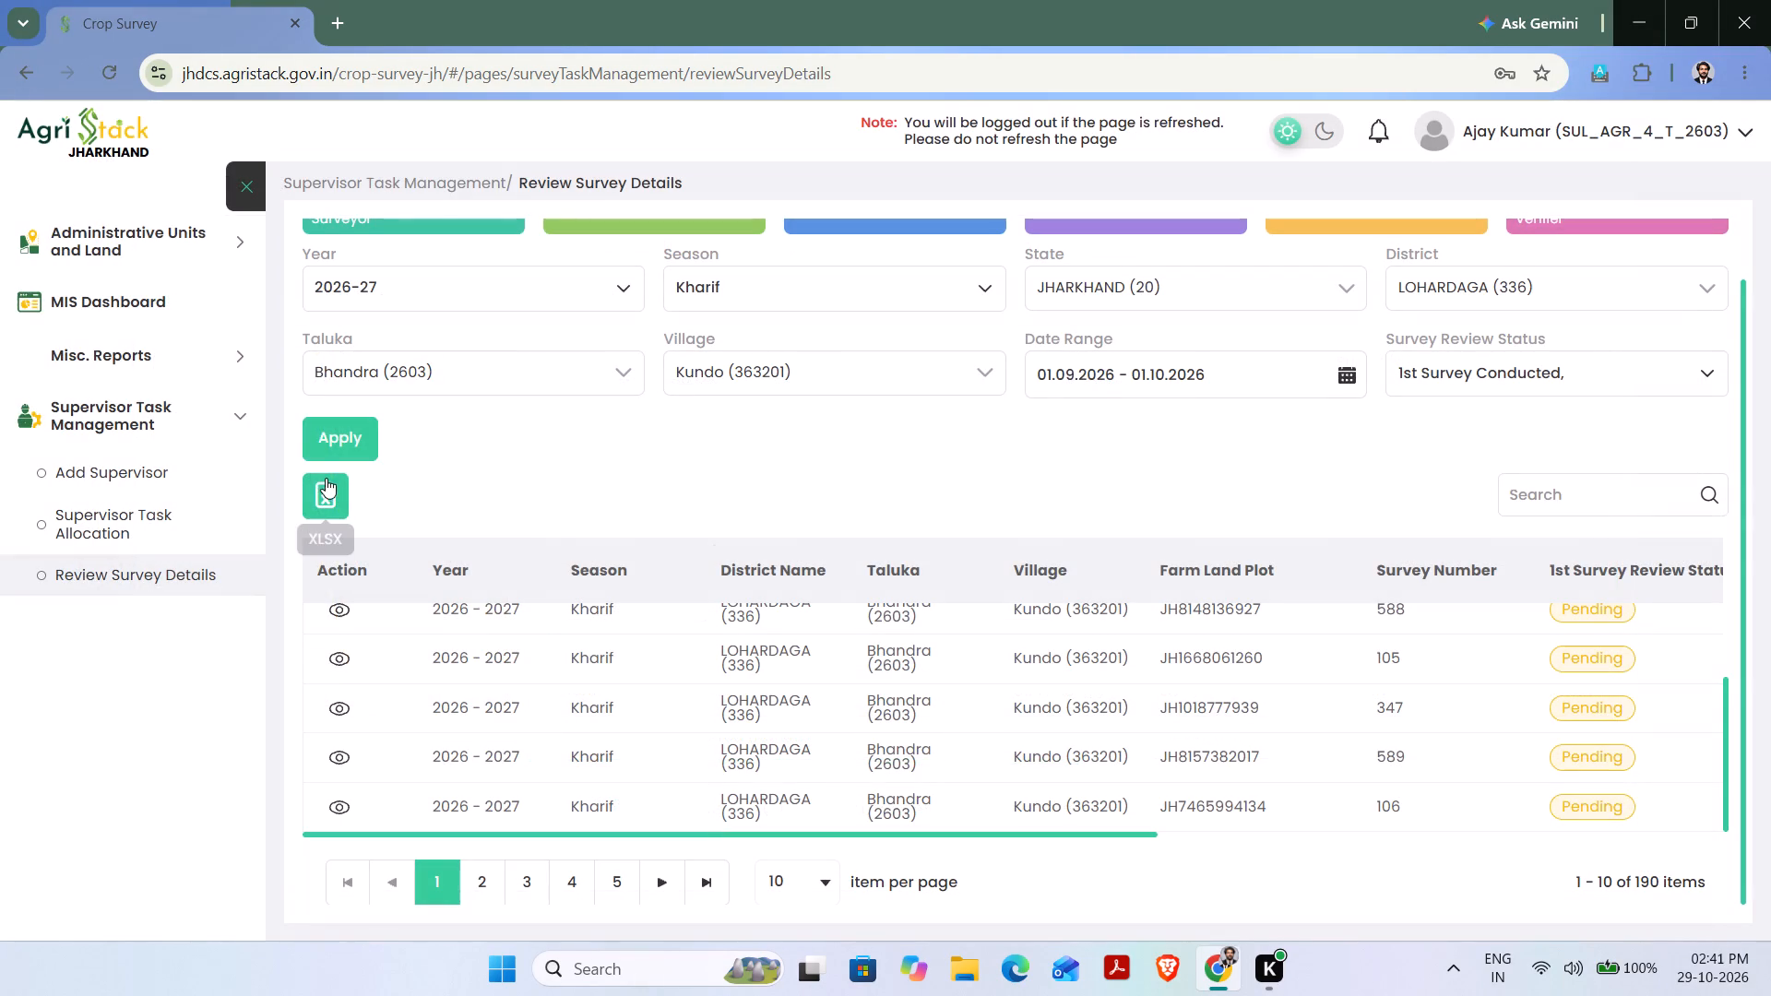
Reload the Kundo survey list with the same filters to bring up the next batch of pending surveys.
click(367, 424)
scroll(433, 708, up, 5)
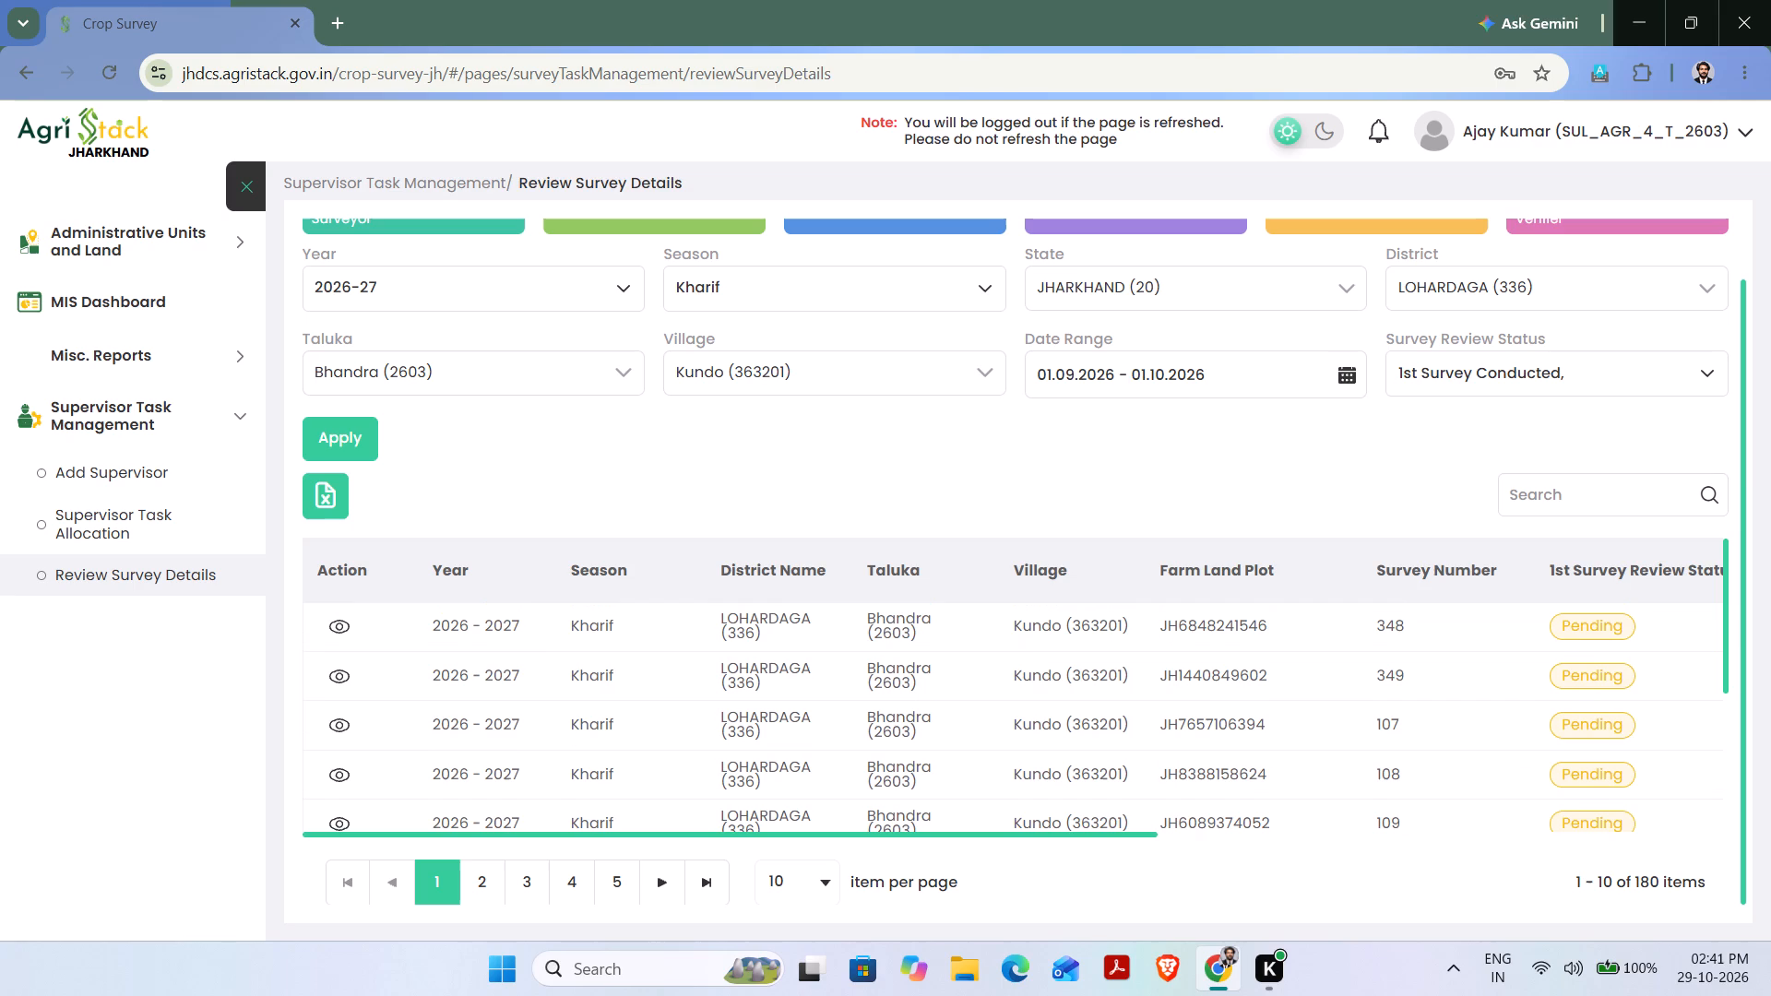
Open the details of survey number 348 and approve all three of its चावल crop photos.
click(342, 624)
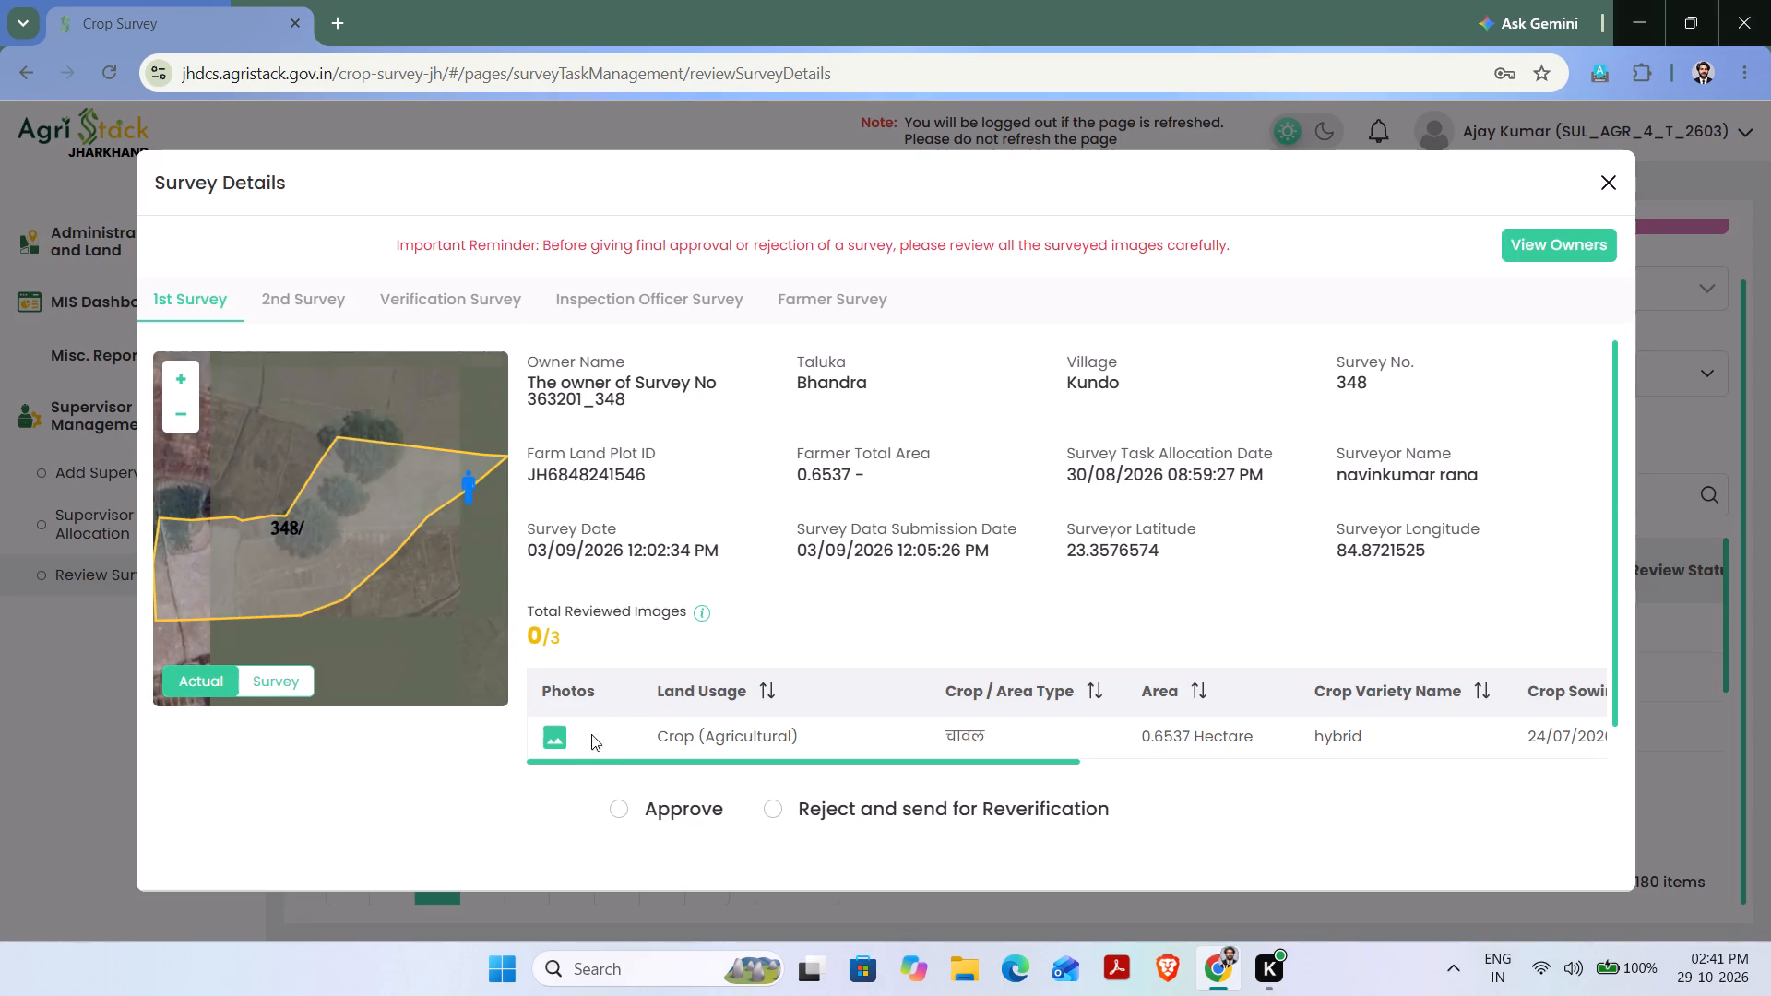
click(549, 729)
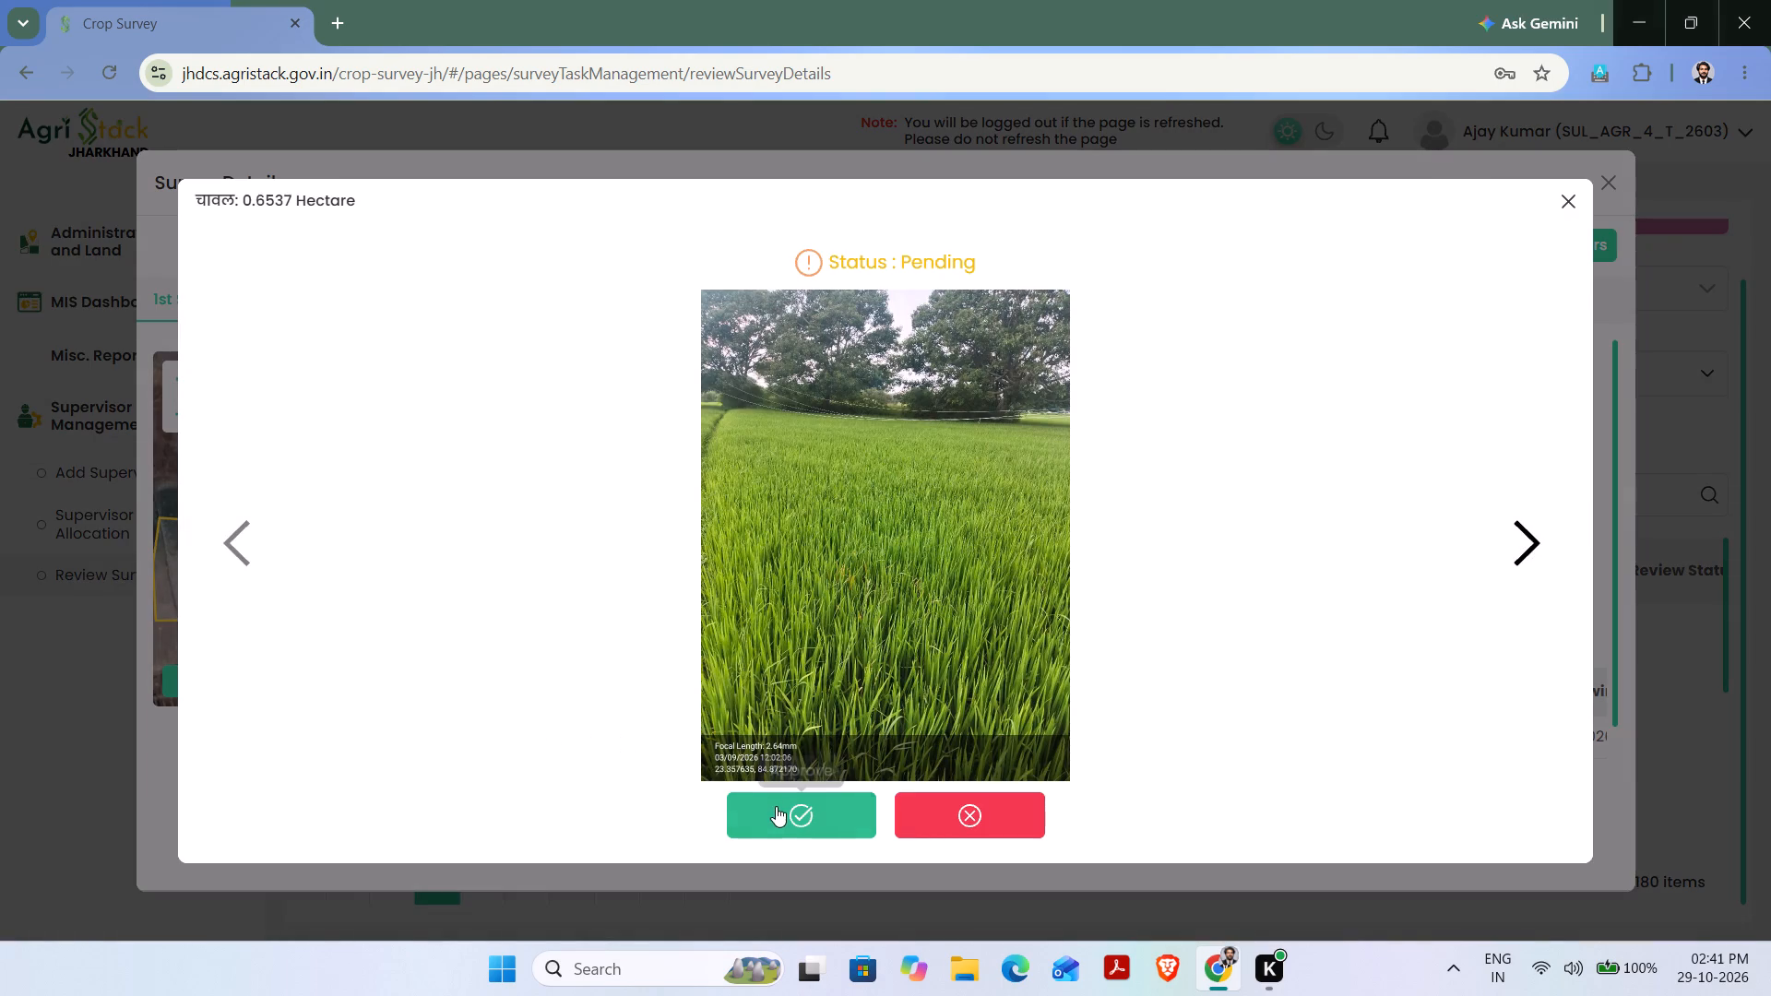
click(778, 807)
drag(895, 705, 786, 711)
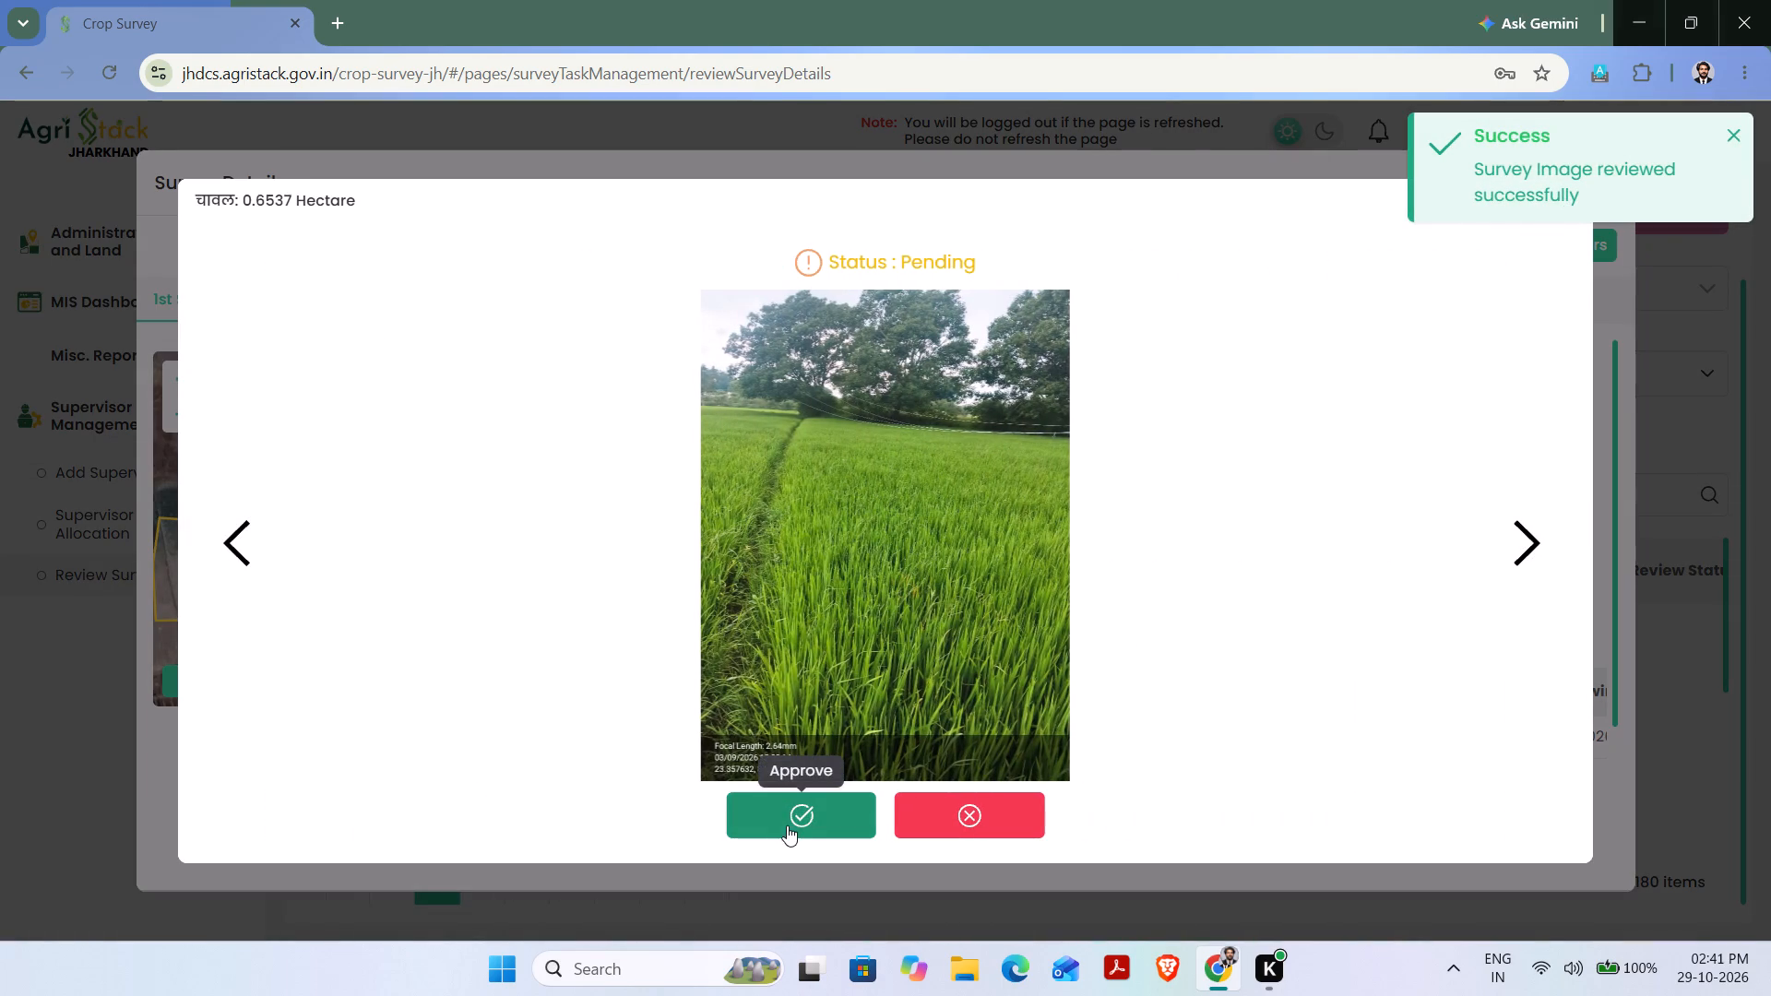
click(787, 813)
drag(908, 703, 813, 716)
click(790, 833)
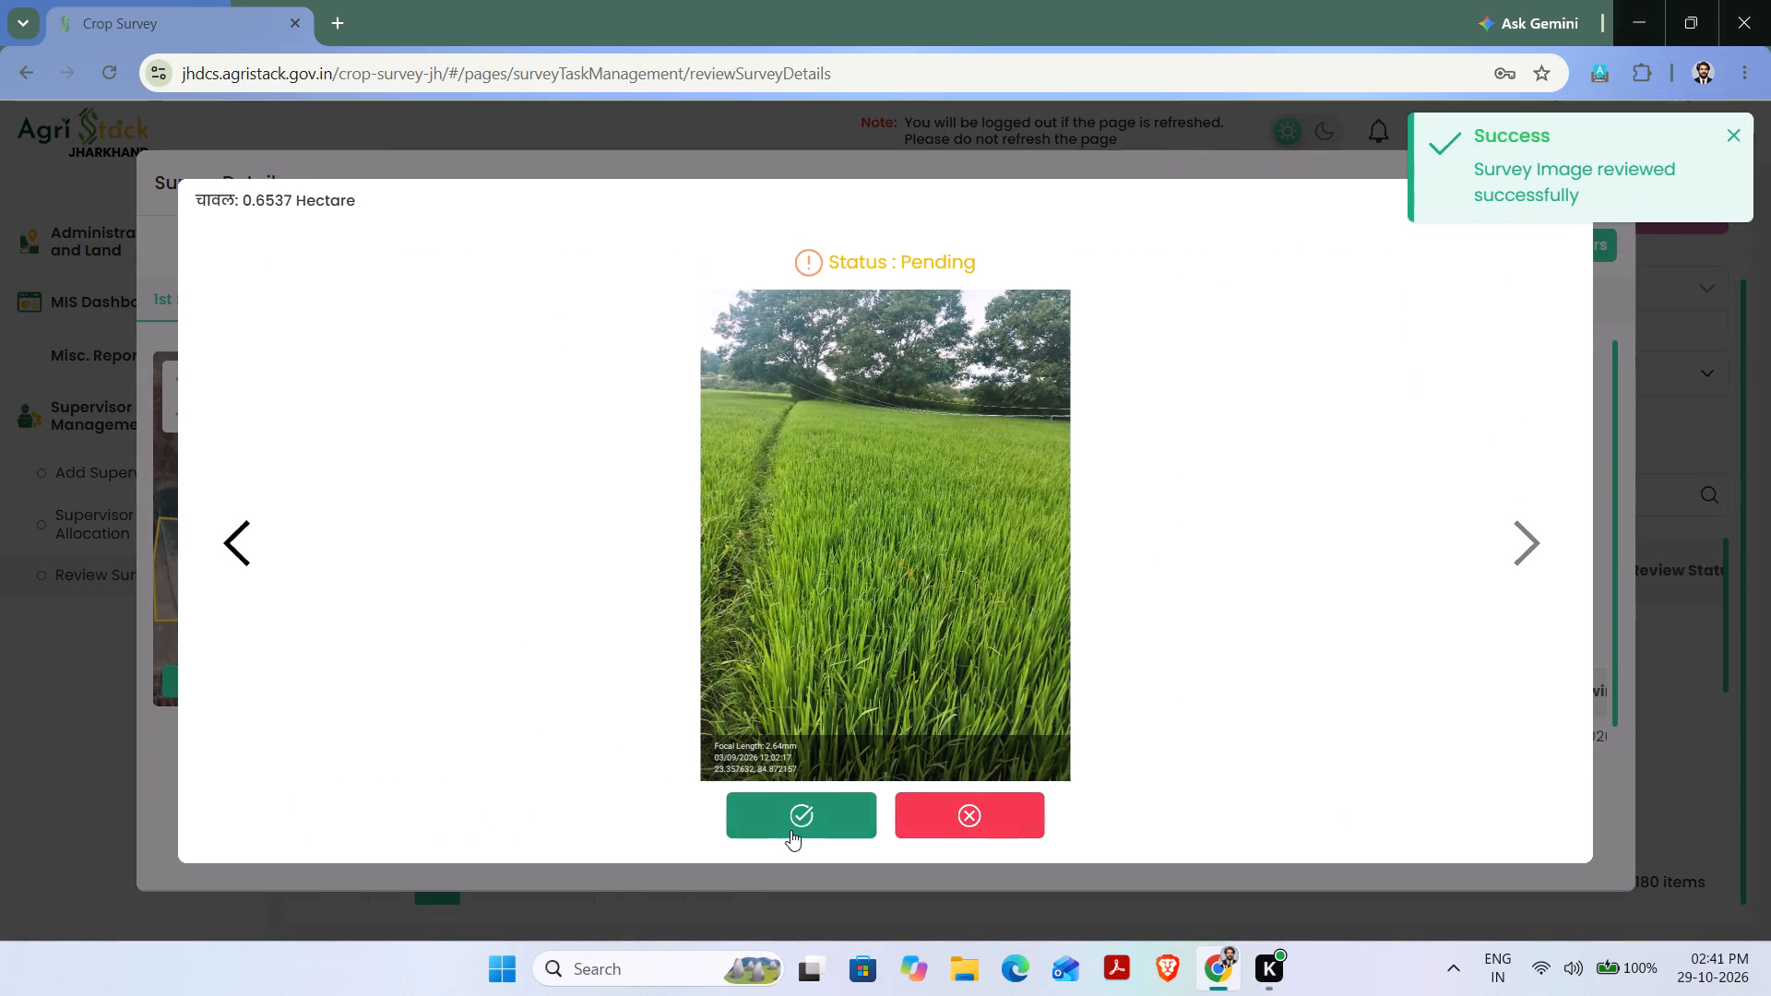
drag(981, 656, 893, 650)
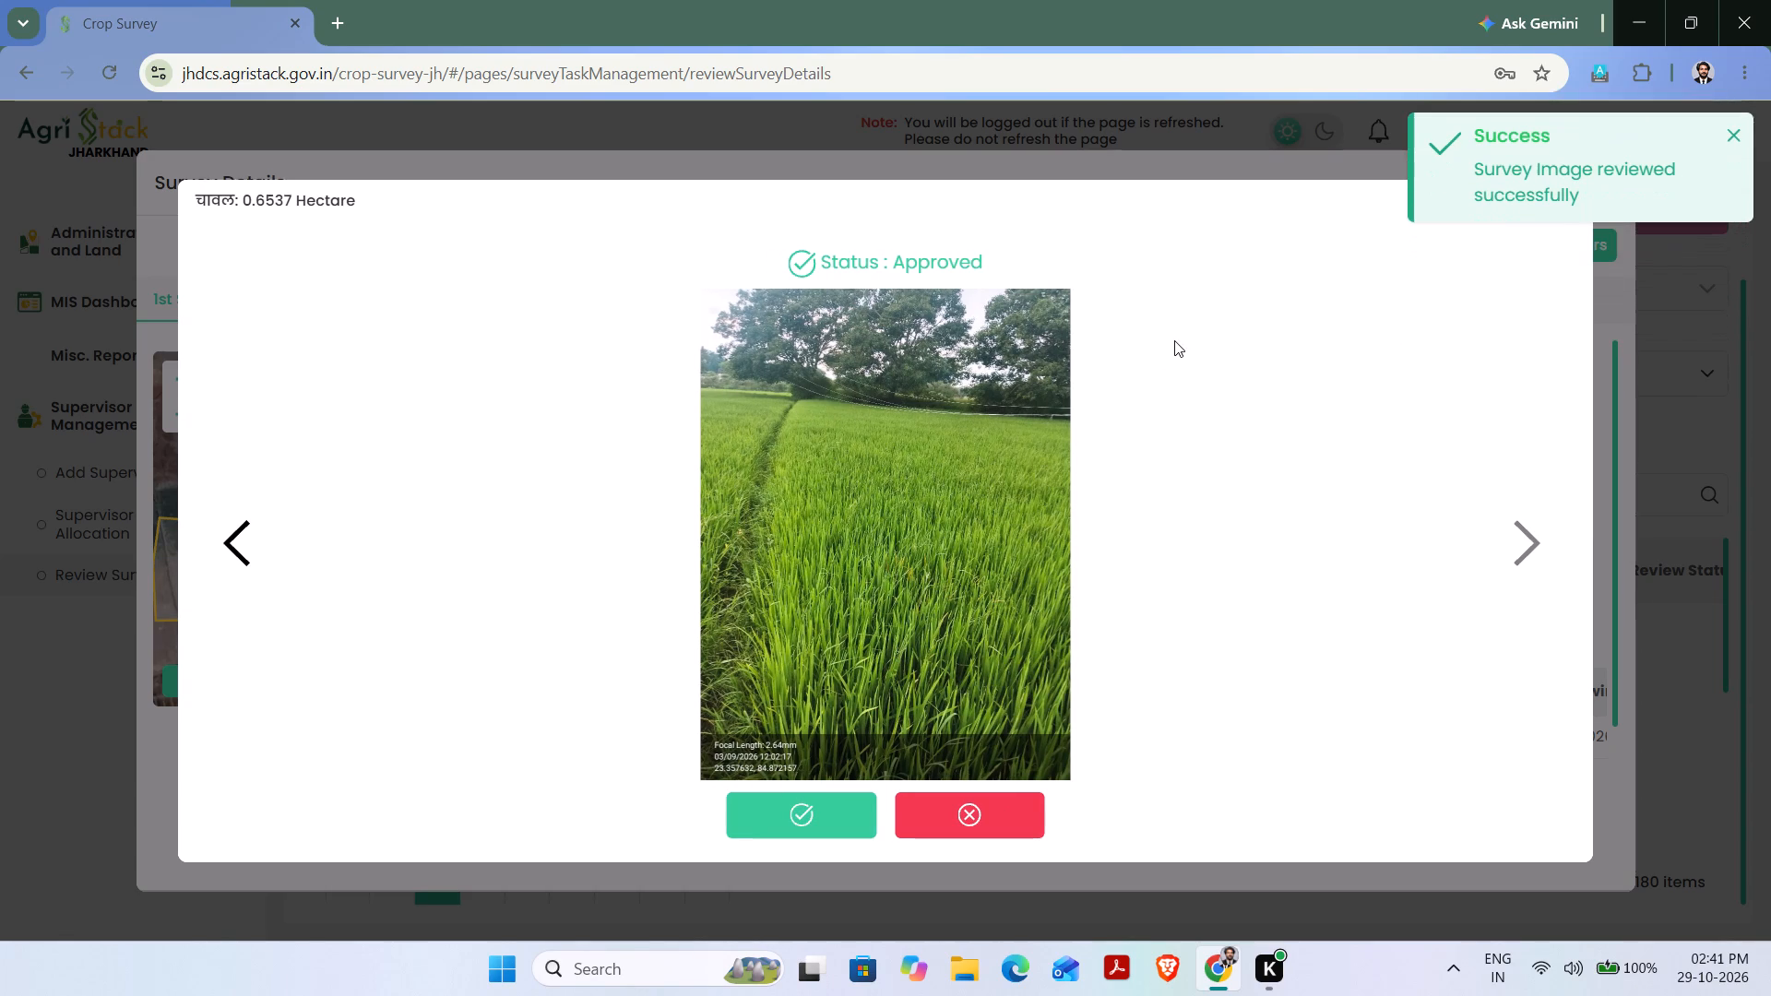
click(1568, 208)
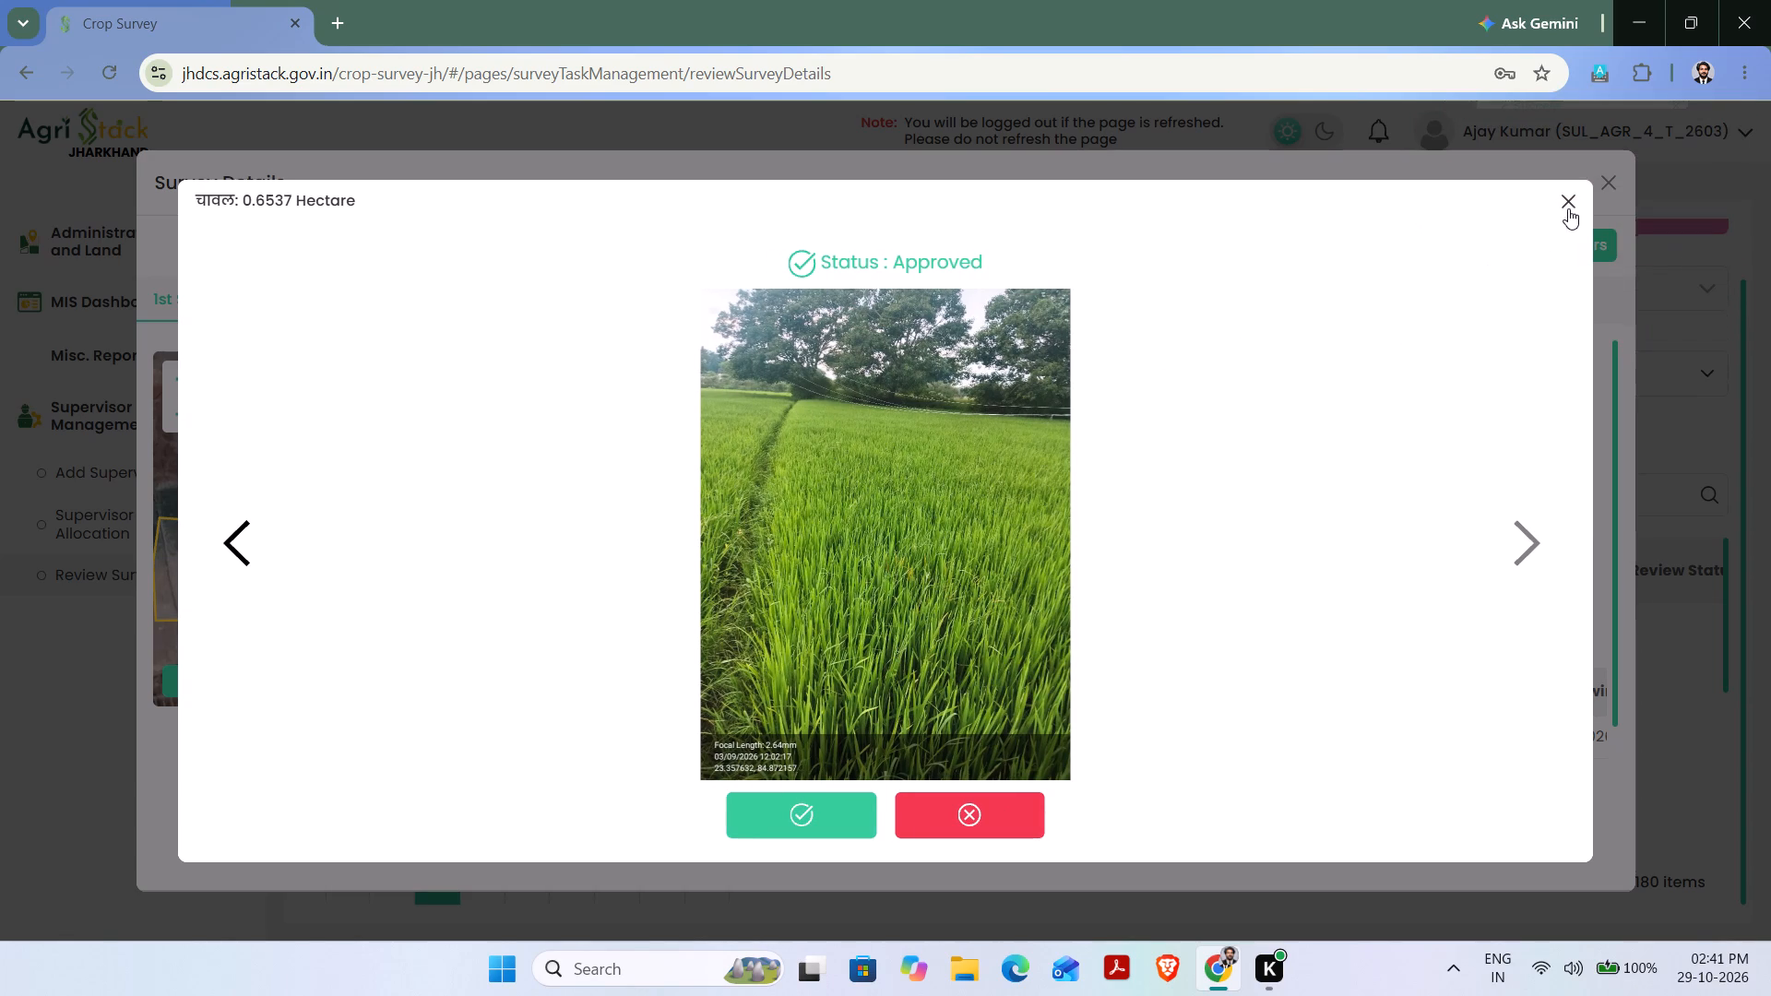
Approve the 1st survey of survey number 348, save the review and close its details.
scroll(948, 568, down, 2)
click(693, 661)
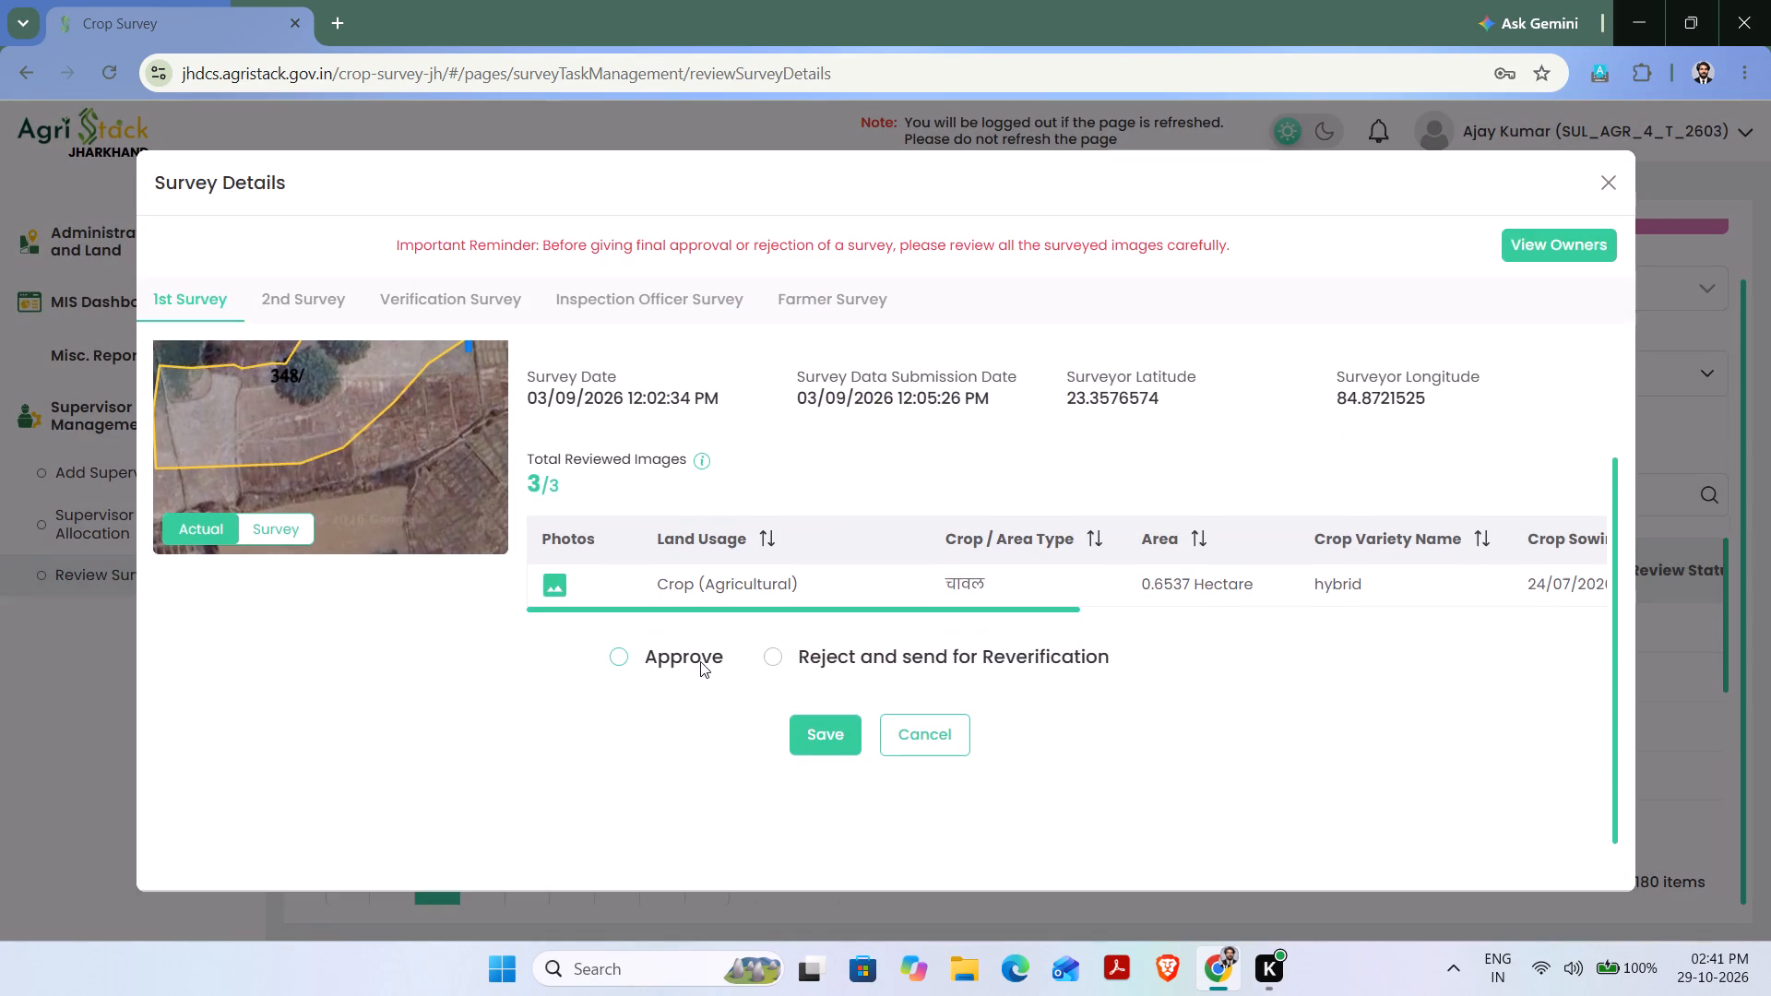
click(807, 736)
click(903, 598)
click(899, 585)
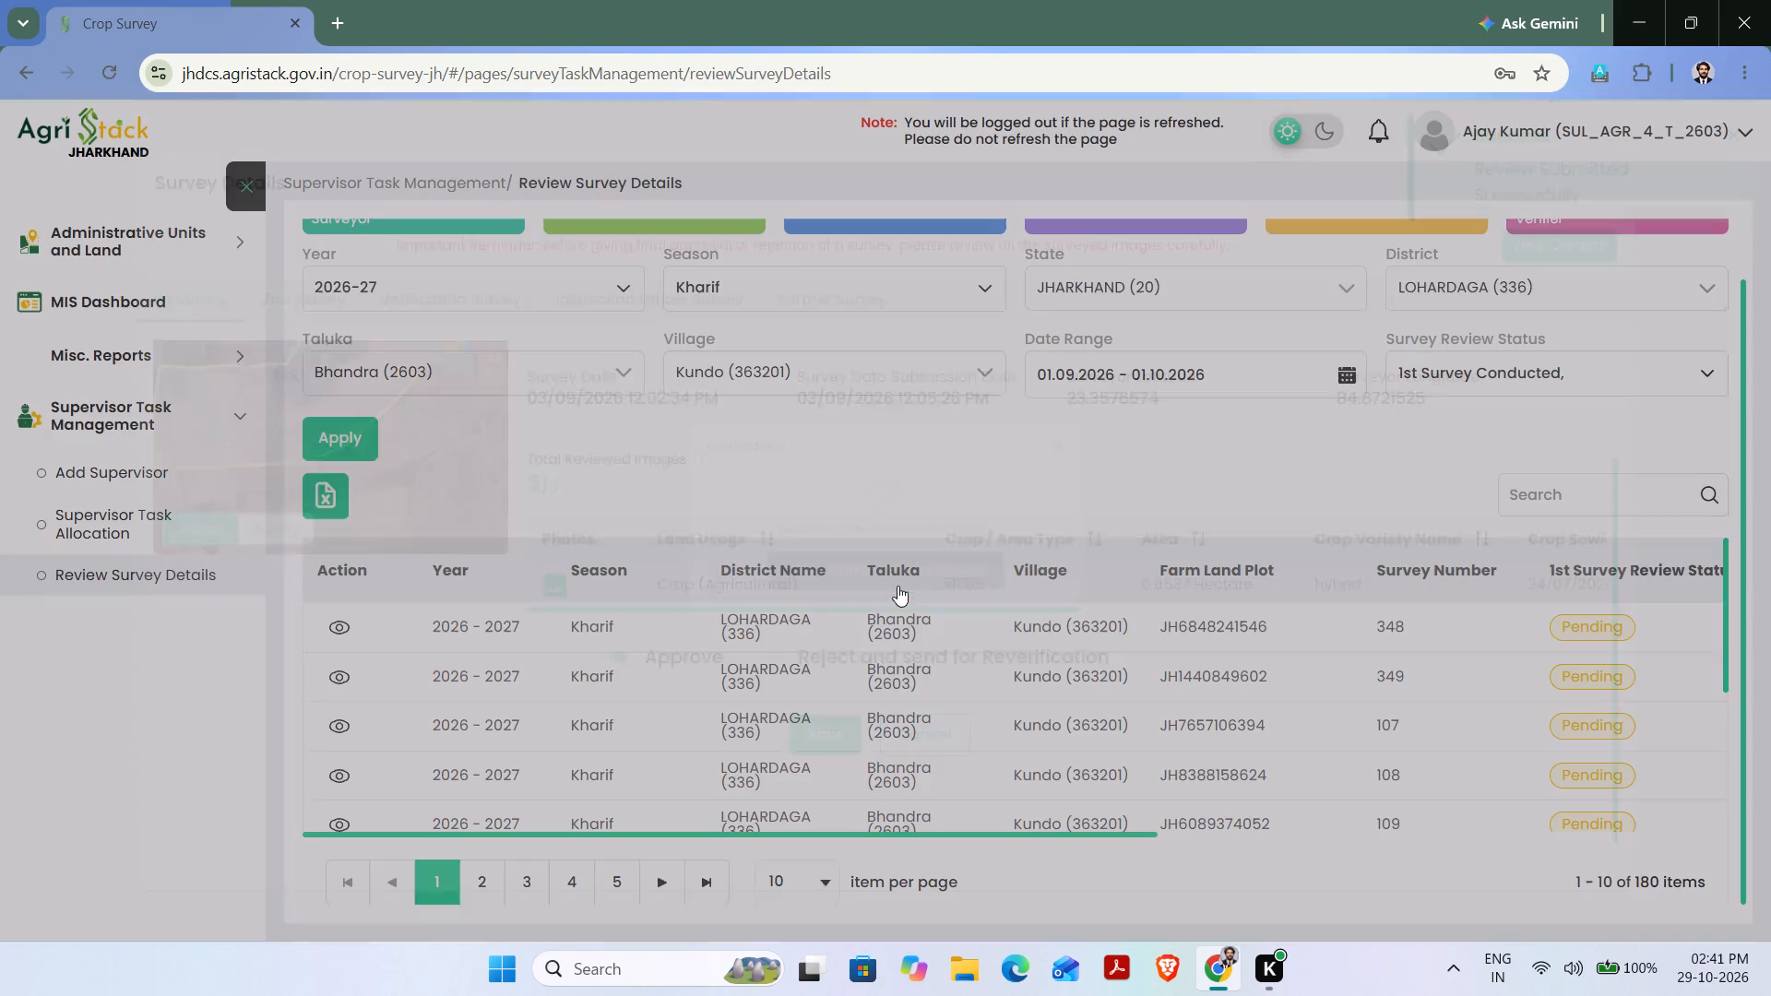
Open the details of survey number 349 and approve all three of its चावल crop photos.
click(342, 679)
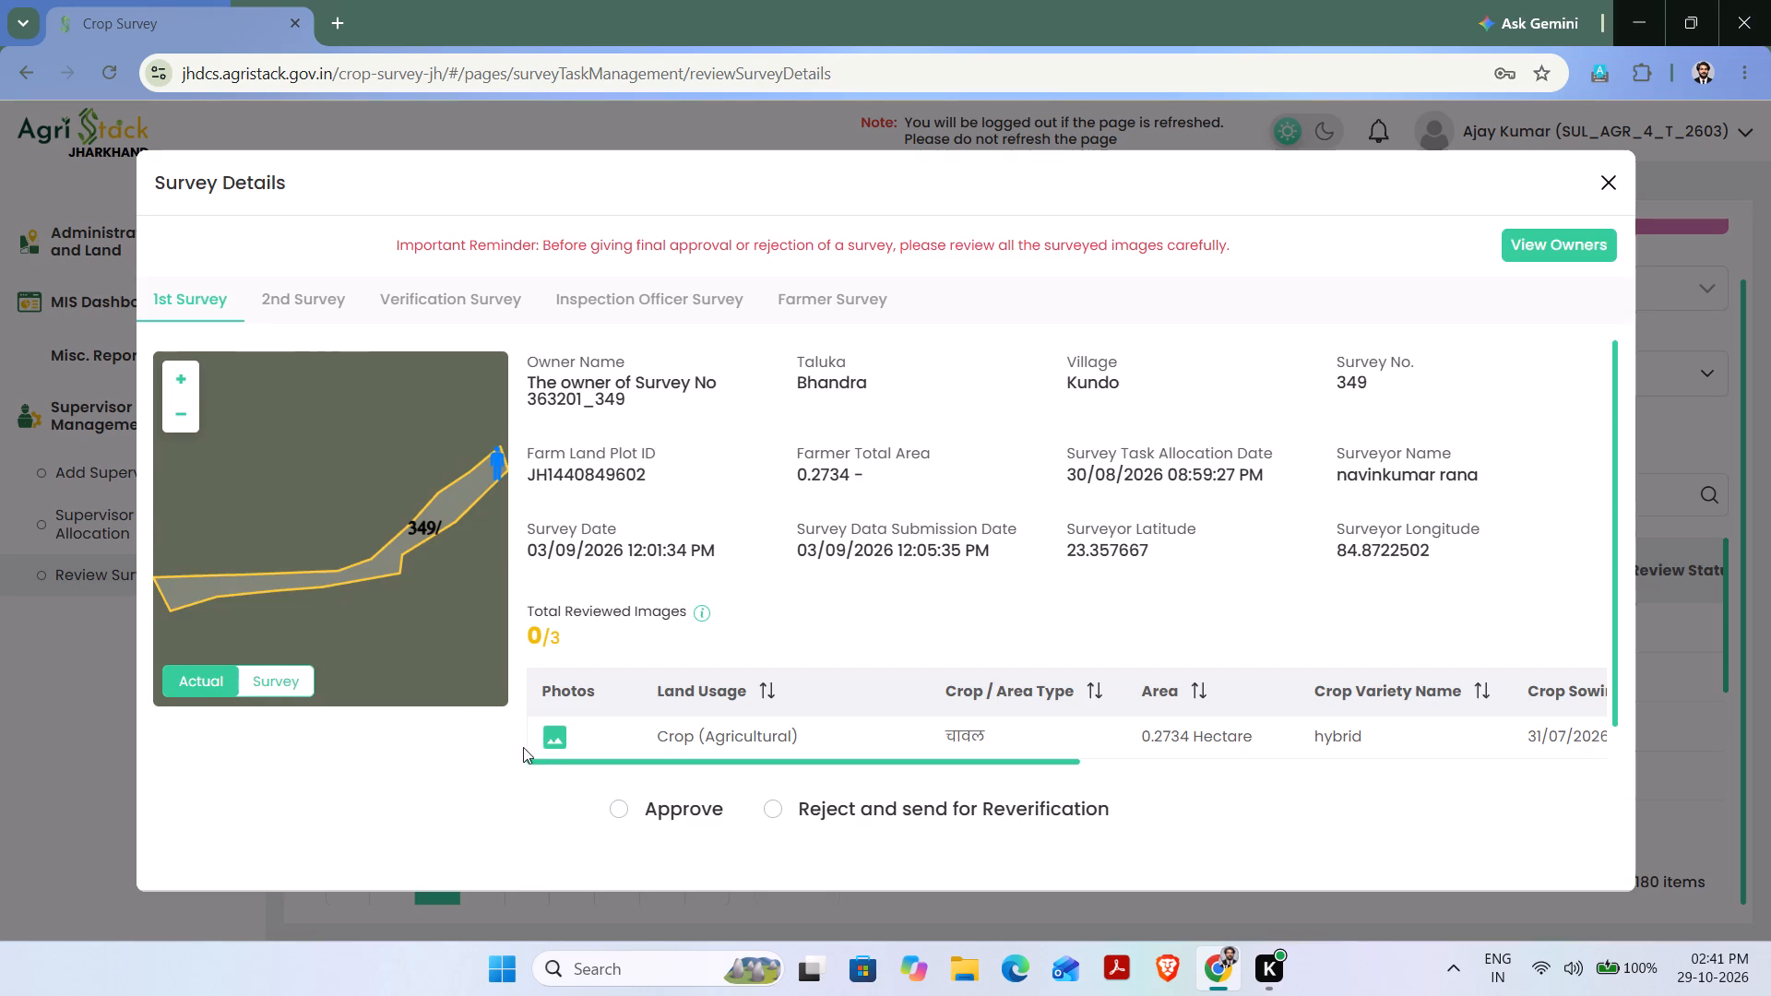
click(550, 742)
click(757, 799)
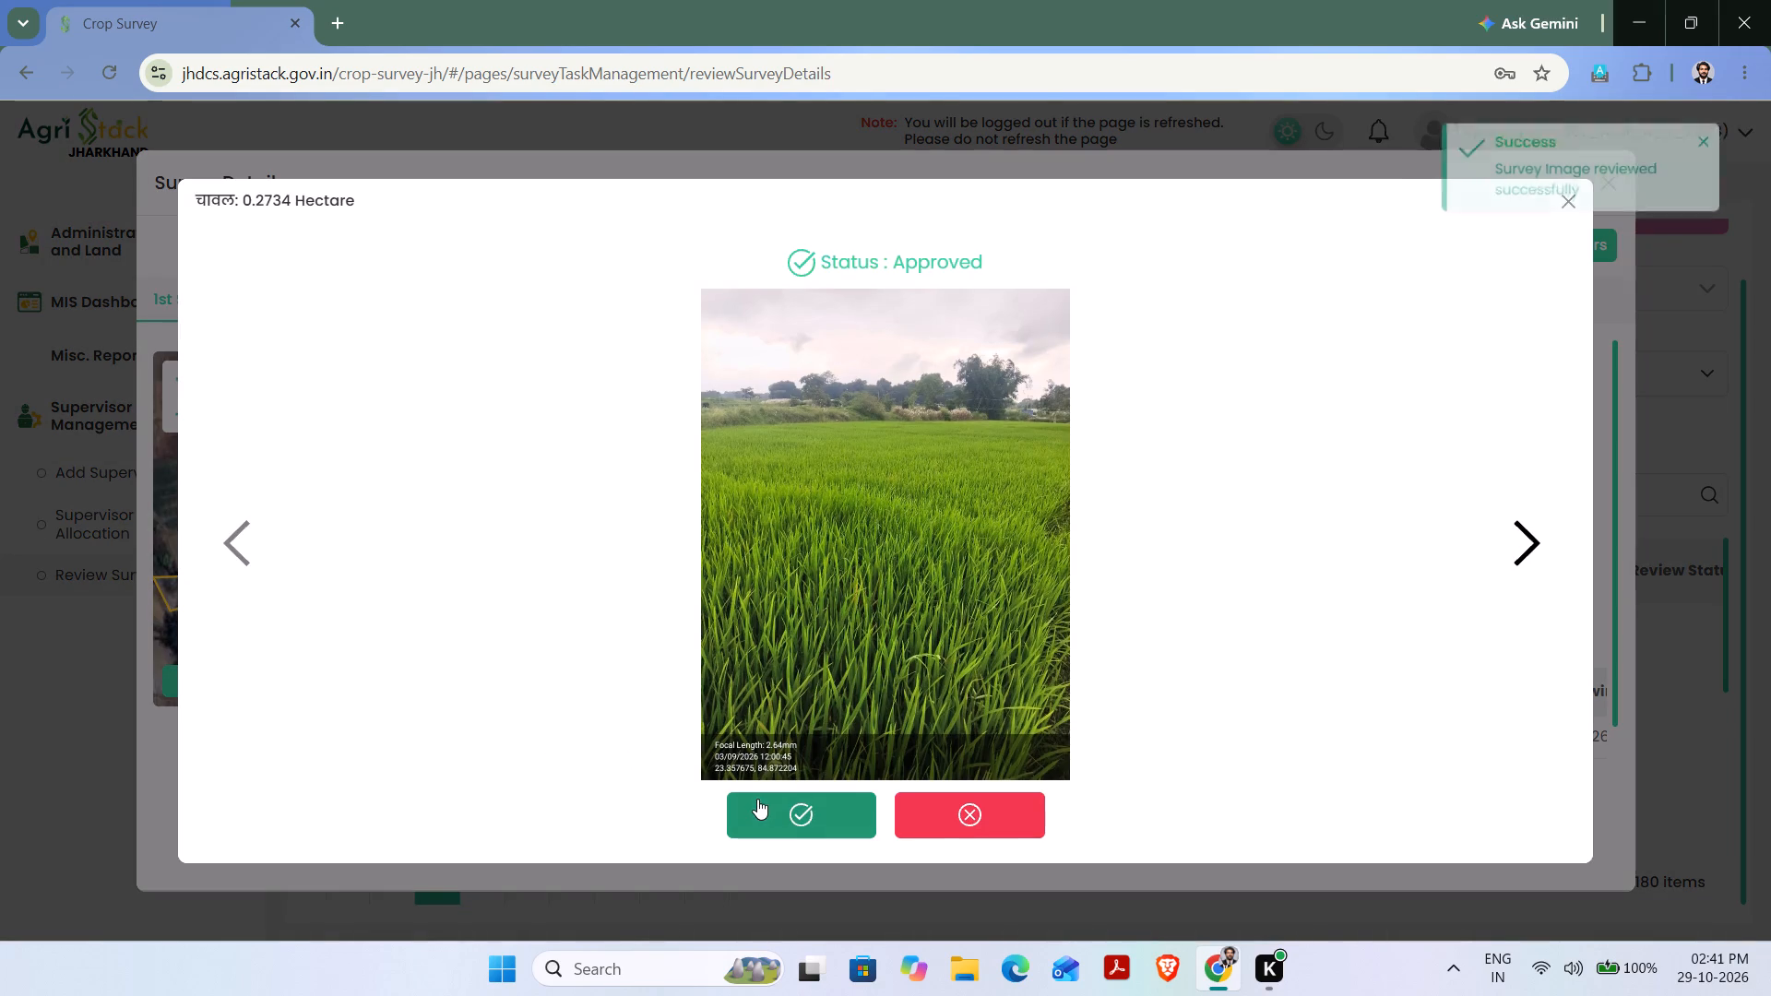
drag(903, 721, 740, 741)
click(758, 813)
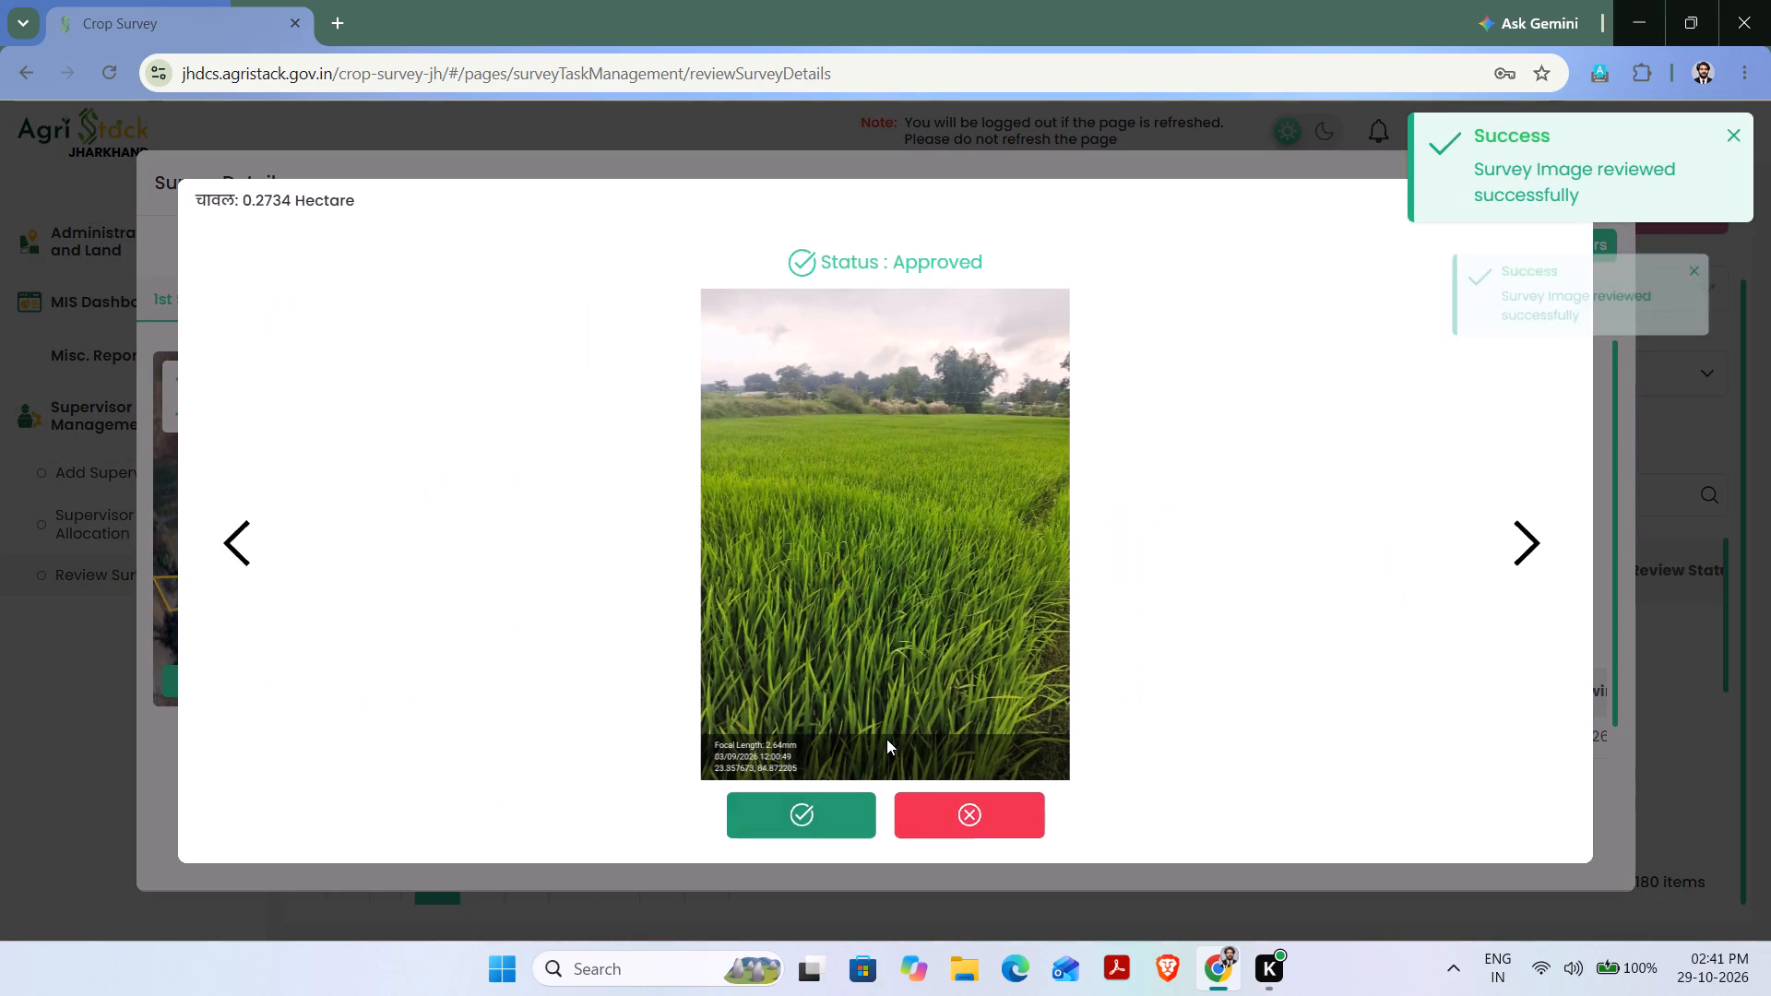
drag(908, 723, 775, 737)
click(781, 819)
drag(939, 694, 878, 697)
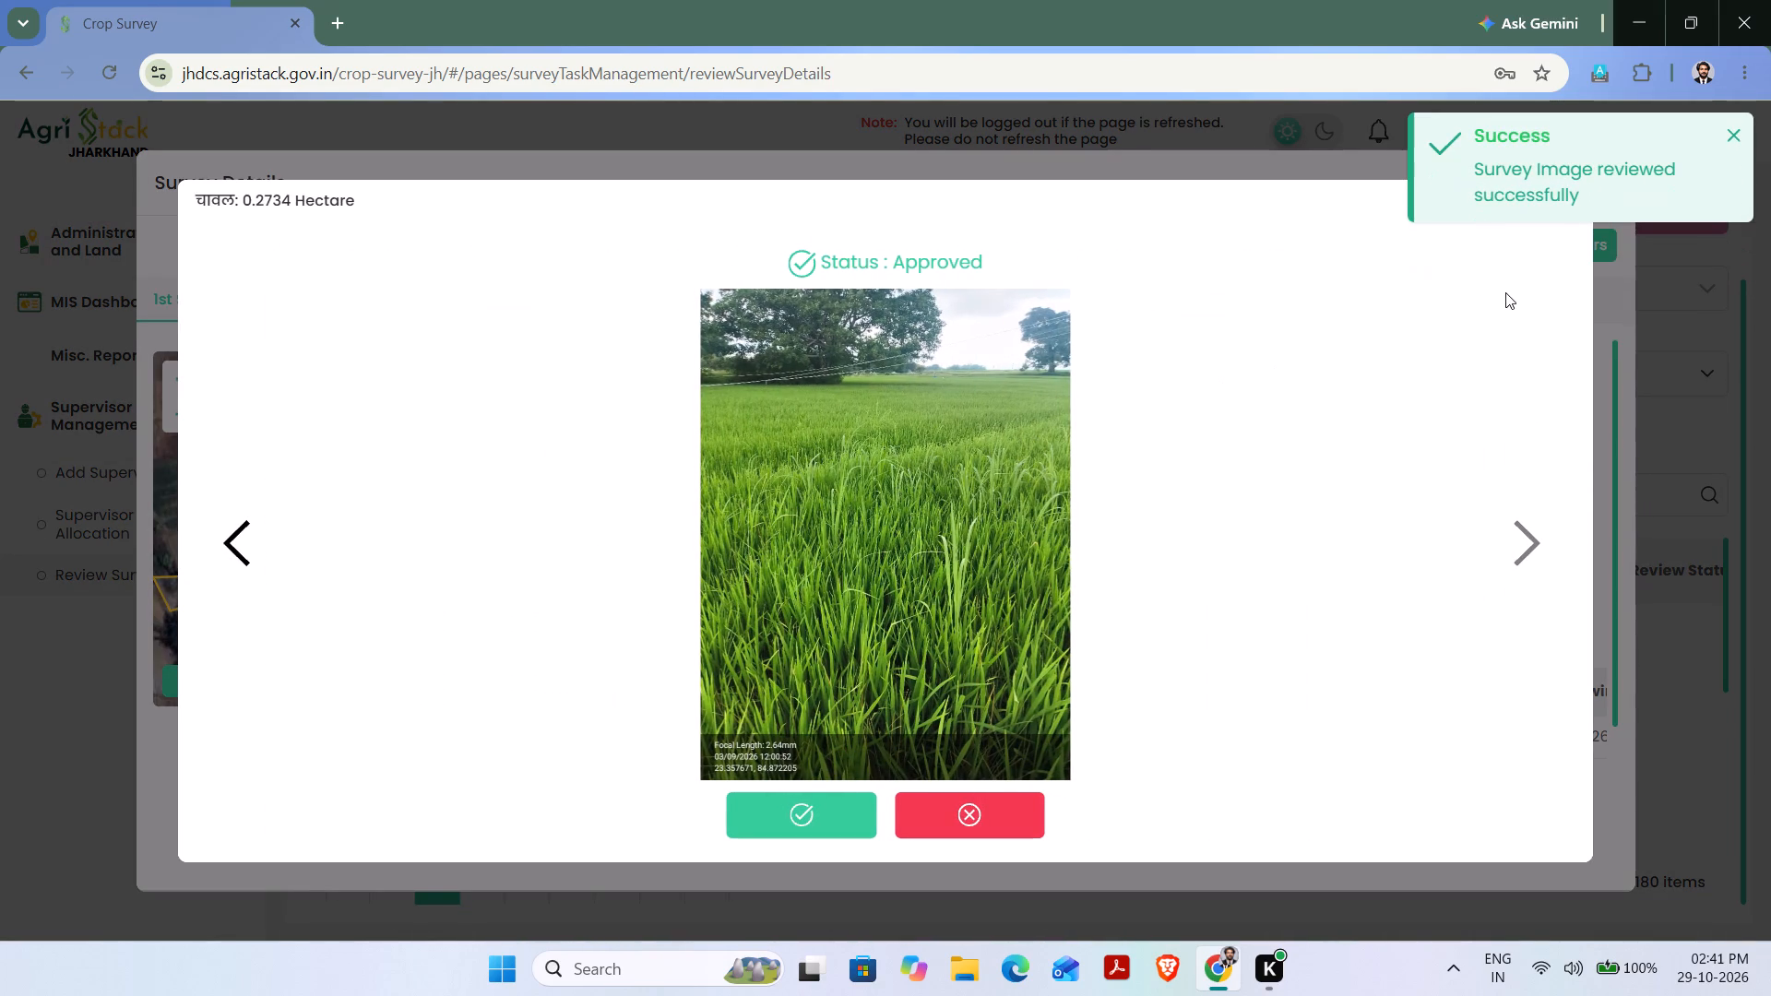
click(1567, 199)
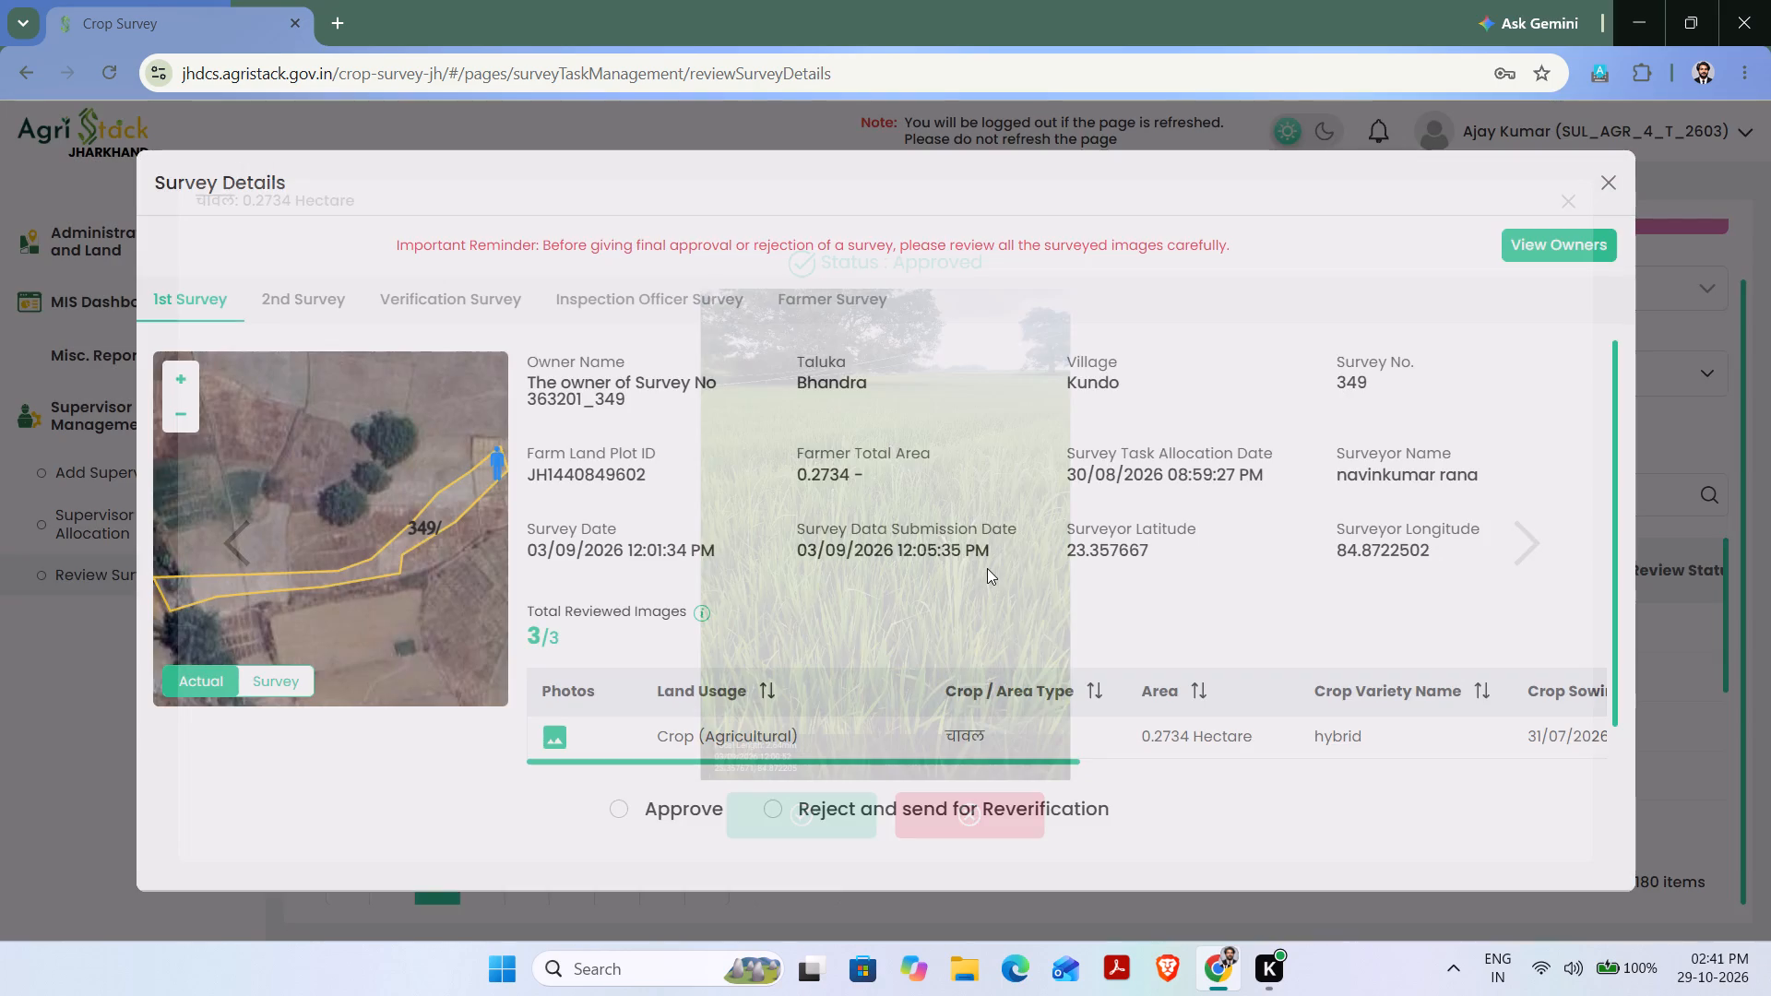
Approve the 1st survey of survey number 349, save the review and close its details.
scroll(987, 568, down, 2)
click(691, 665)
click(829, 735)
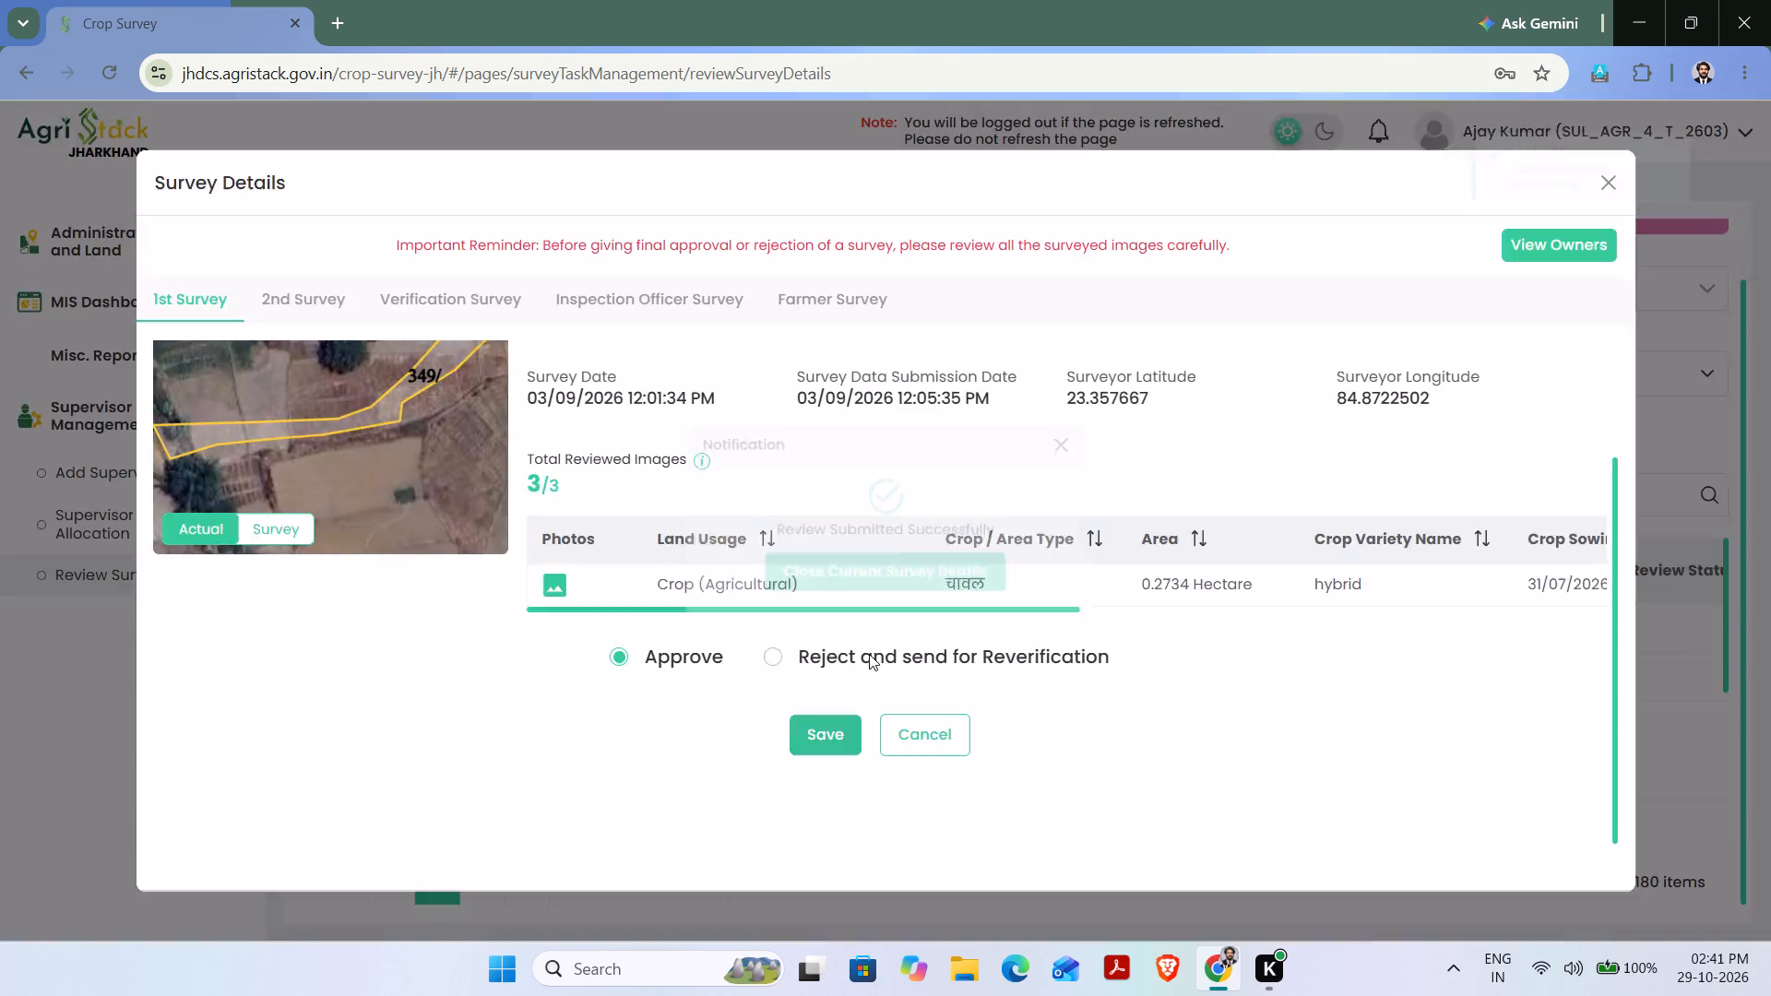
click(899, 587)
Open the details of survey number 107 and approve all three of its अदरक crop photos.
click(346, 728)
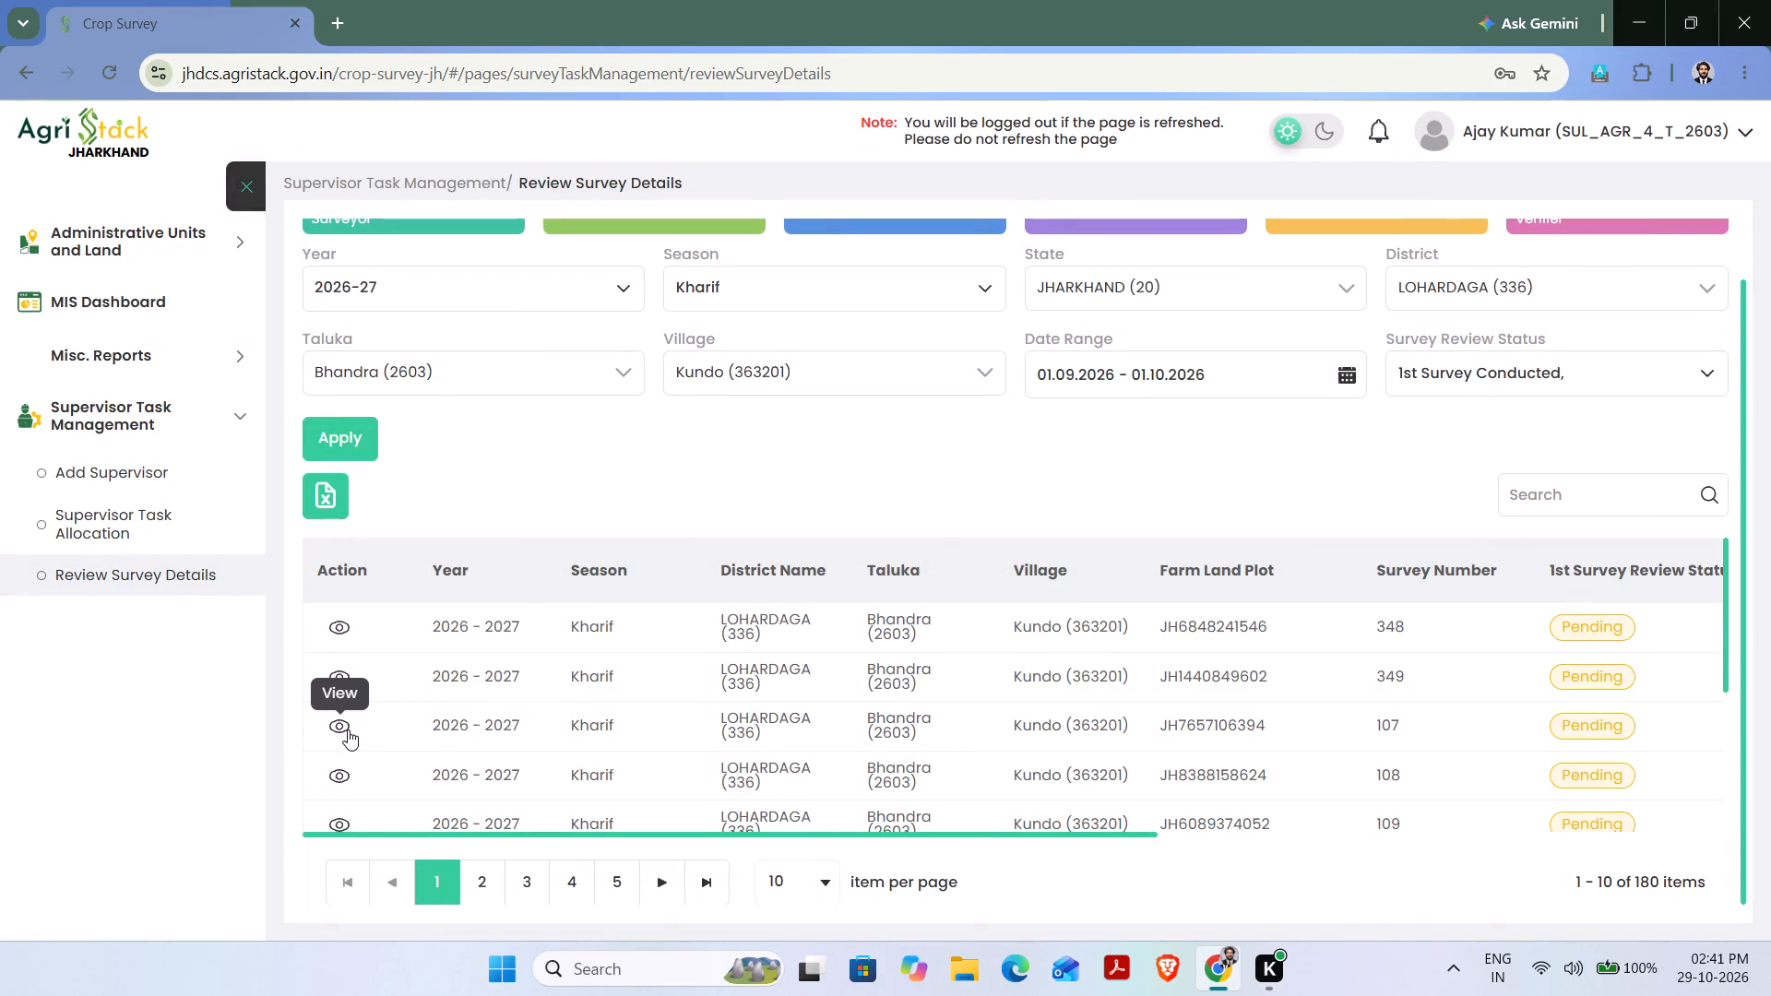
click(326, 719)
click(335, 720)
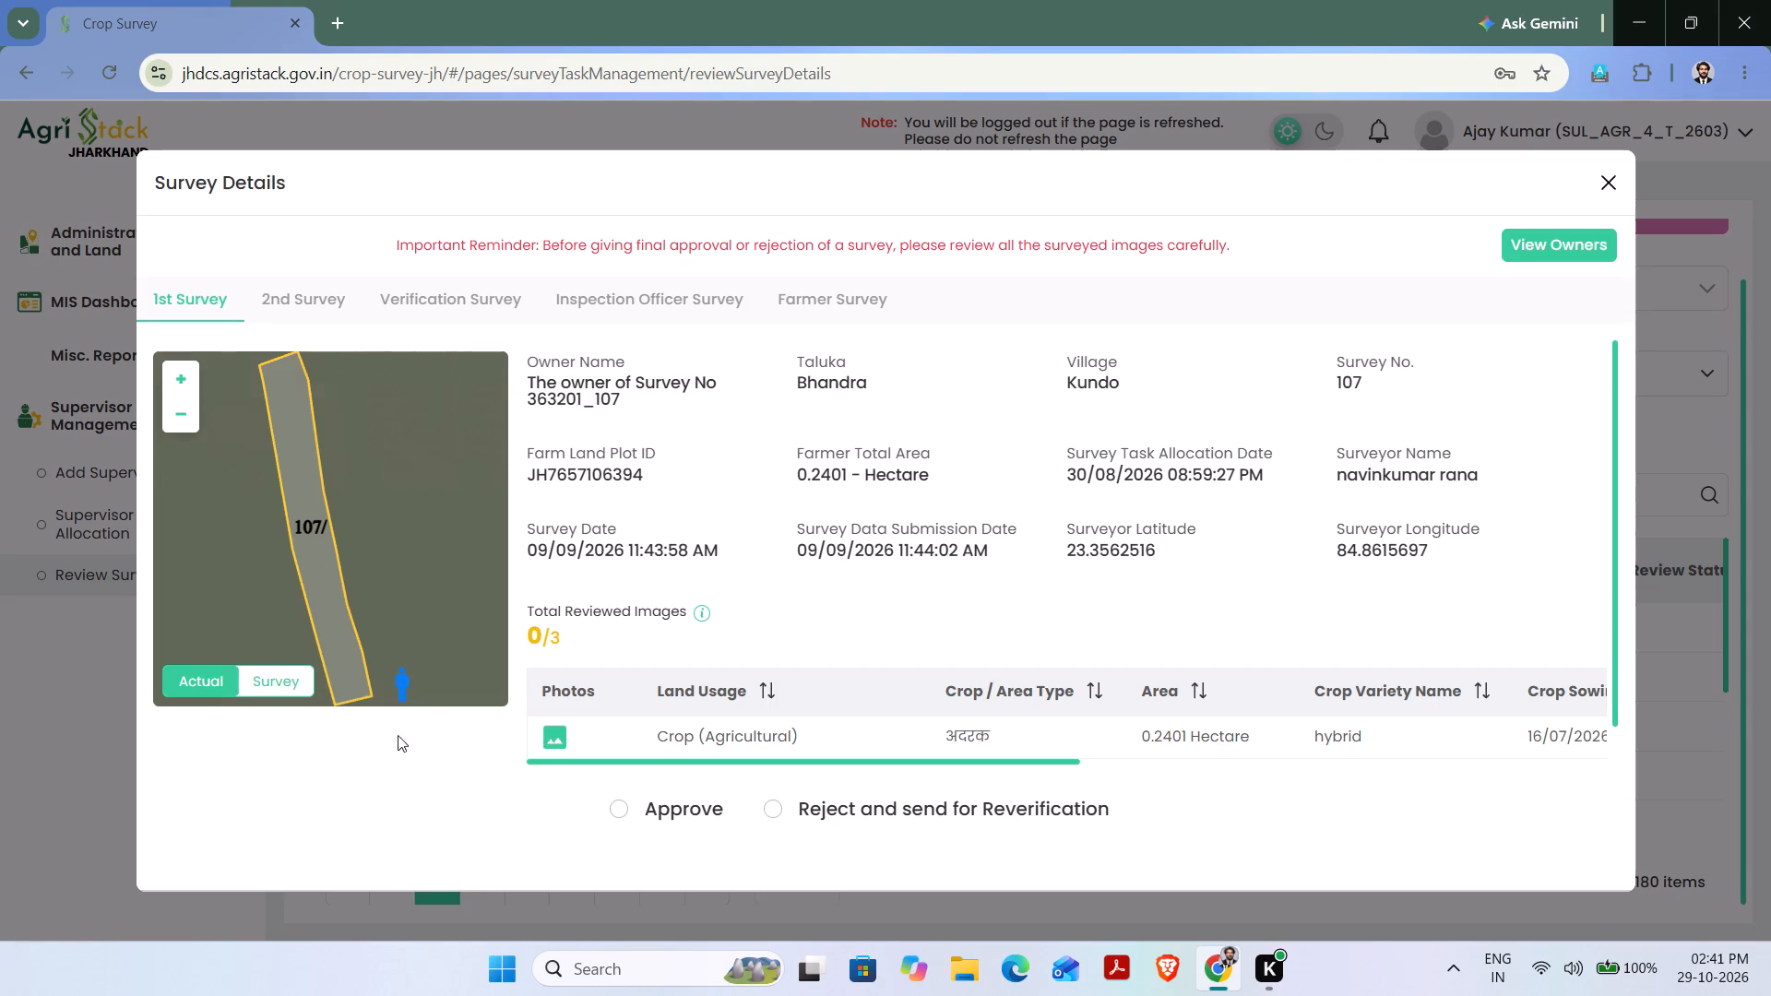
click(558, 738)
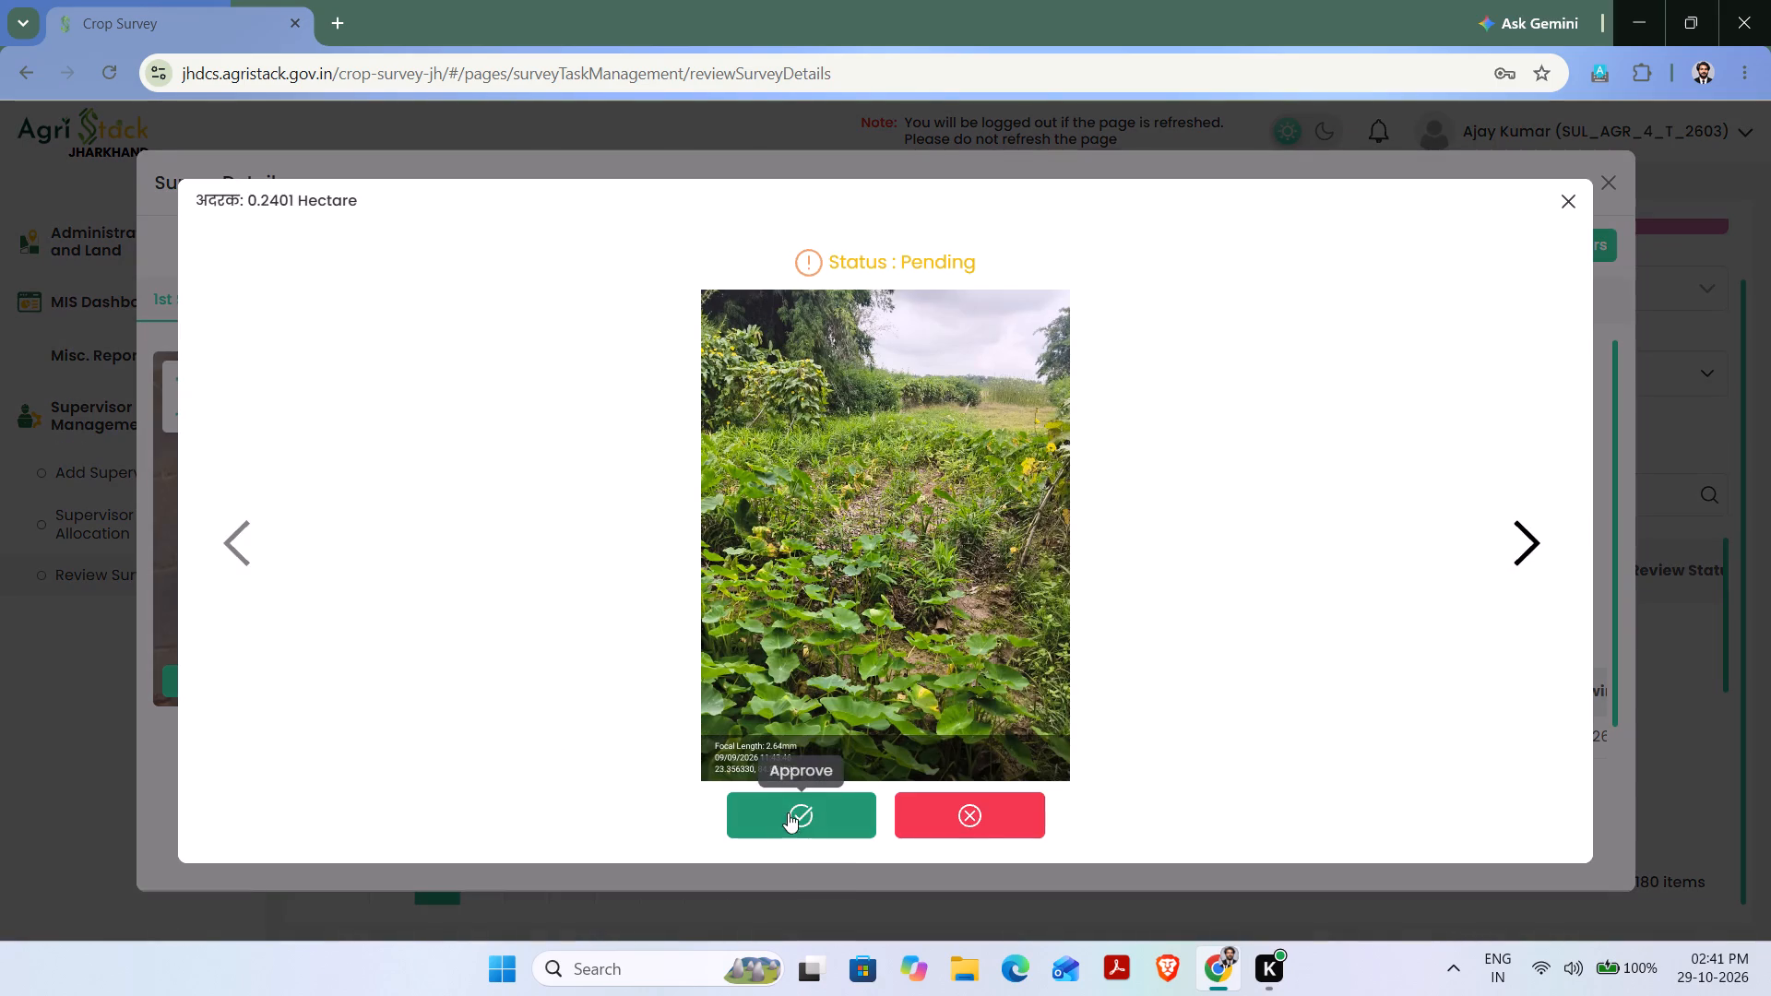
click(788, 813)
drag(959, 692, 780, 708)
click(777, 800)
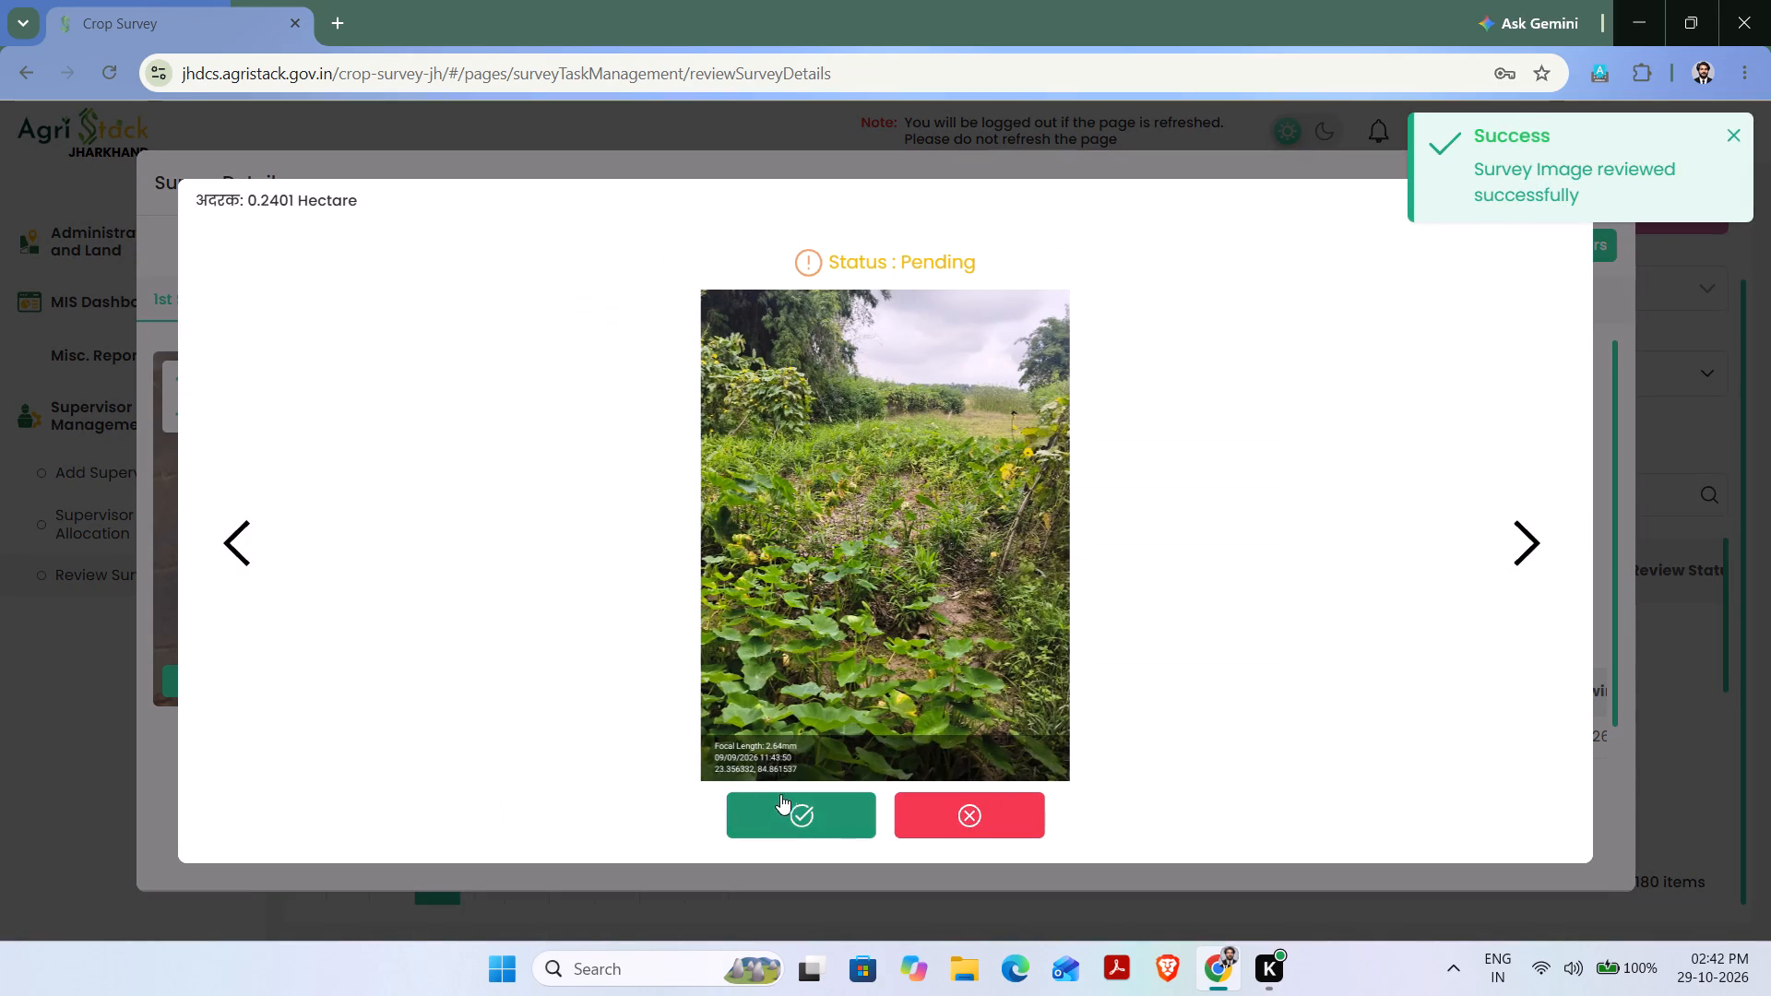
drag(938, 696, 848, 707)
click(833, 815)
drag(978, 680, 919, 681)
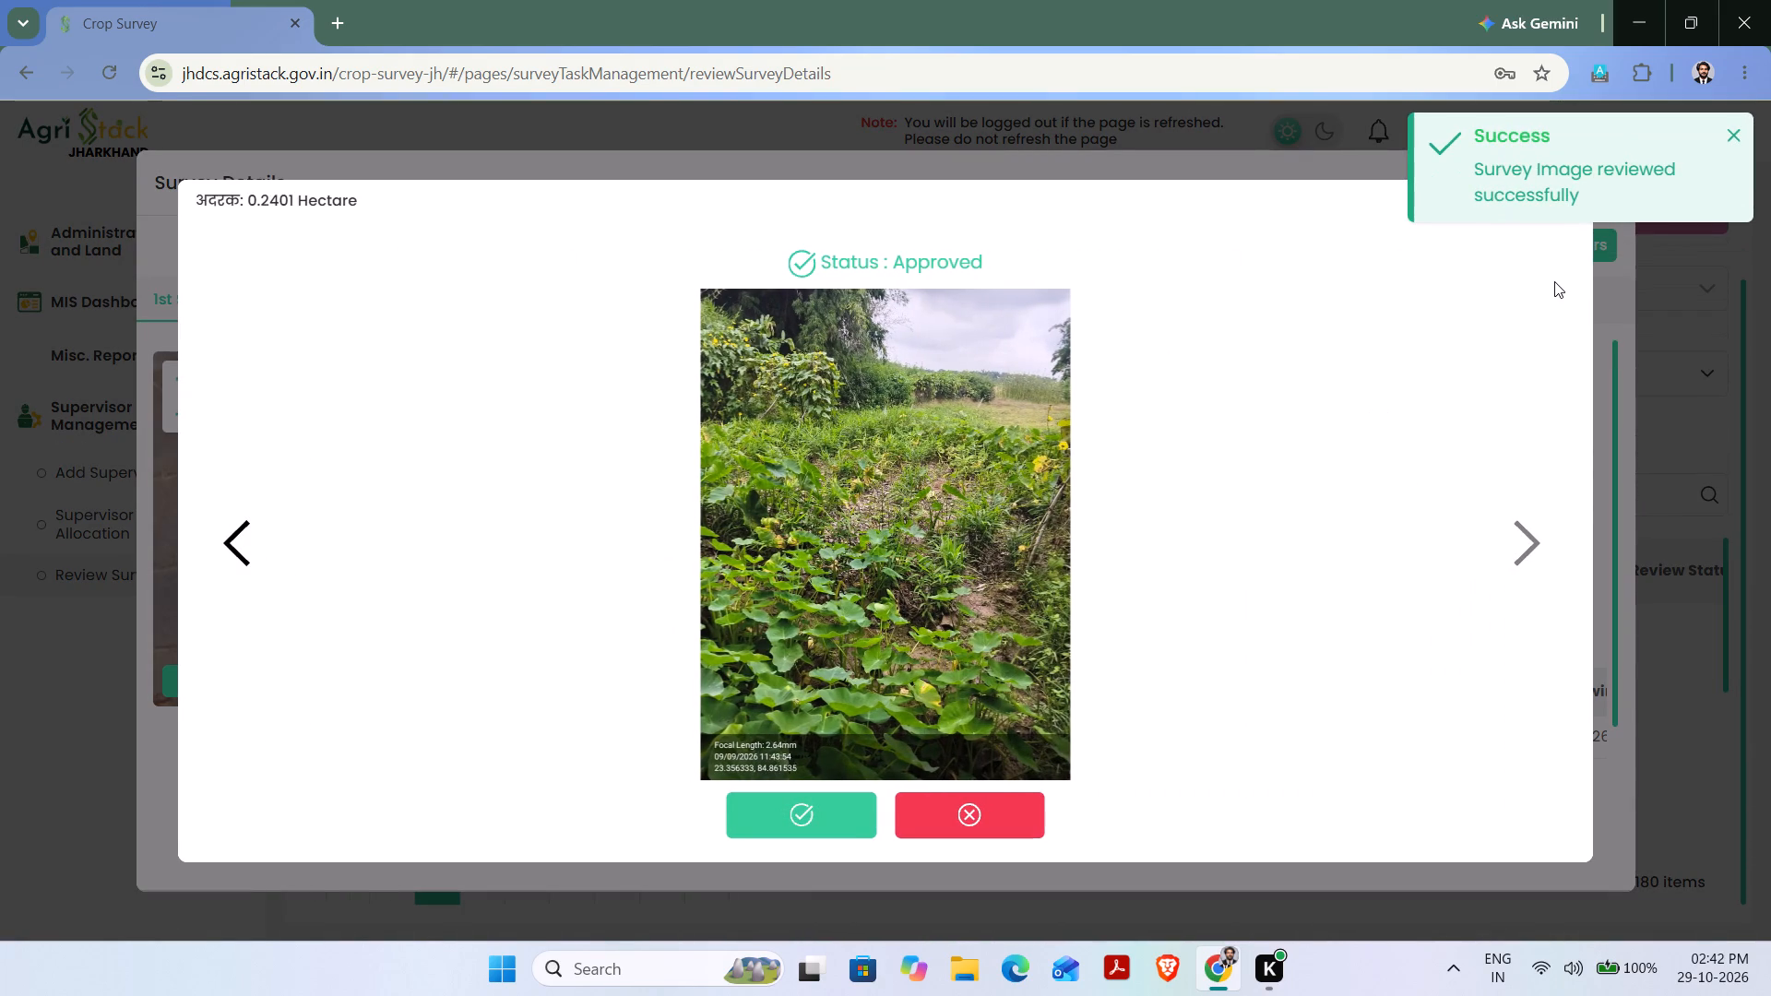
click(1566, 208)
Approve the 1st survey of survey number 107, save the review and close its details.
scroll(1064, 534, down, 1)
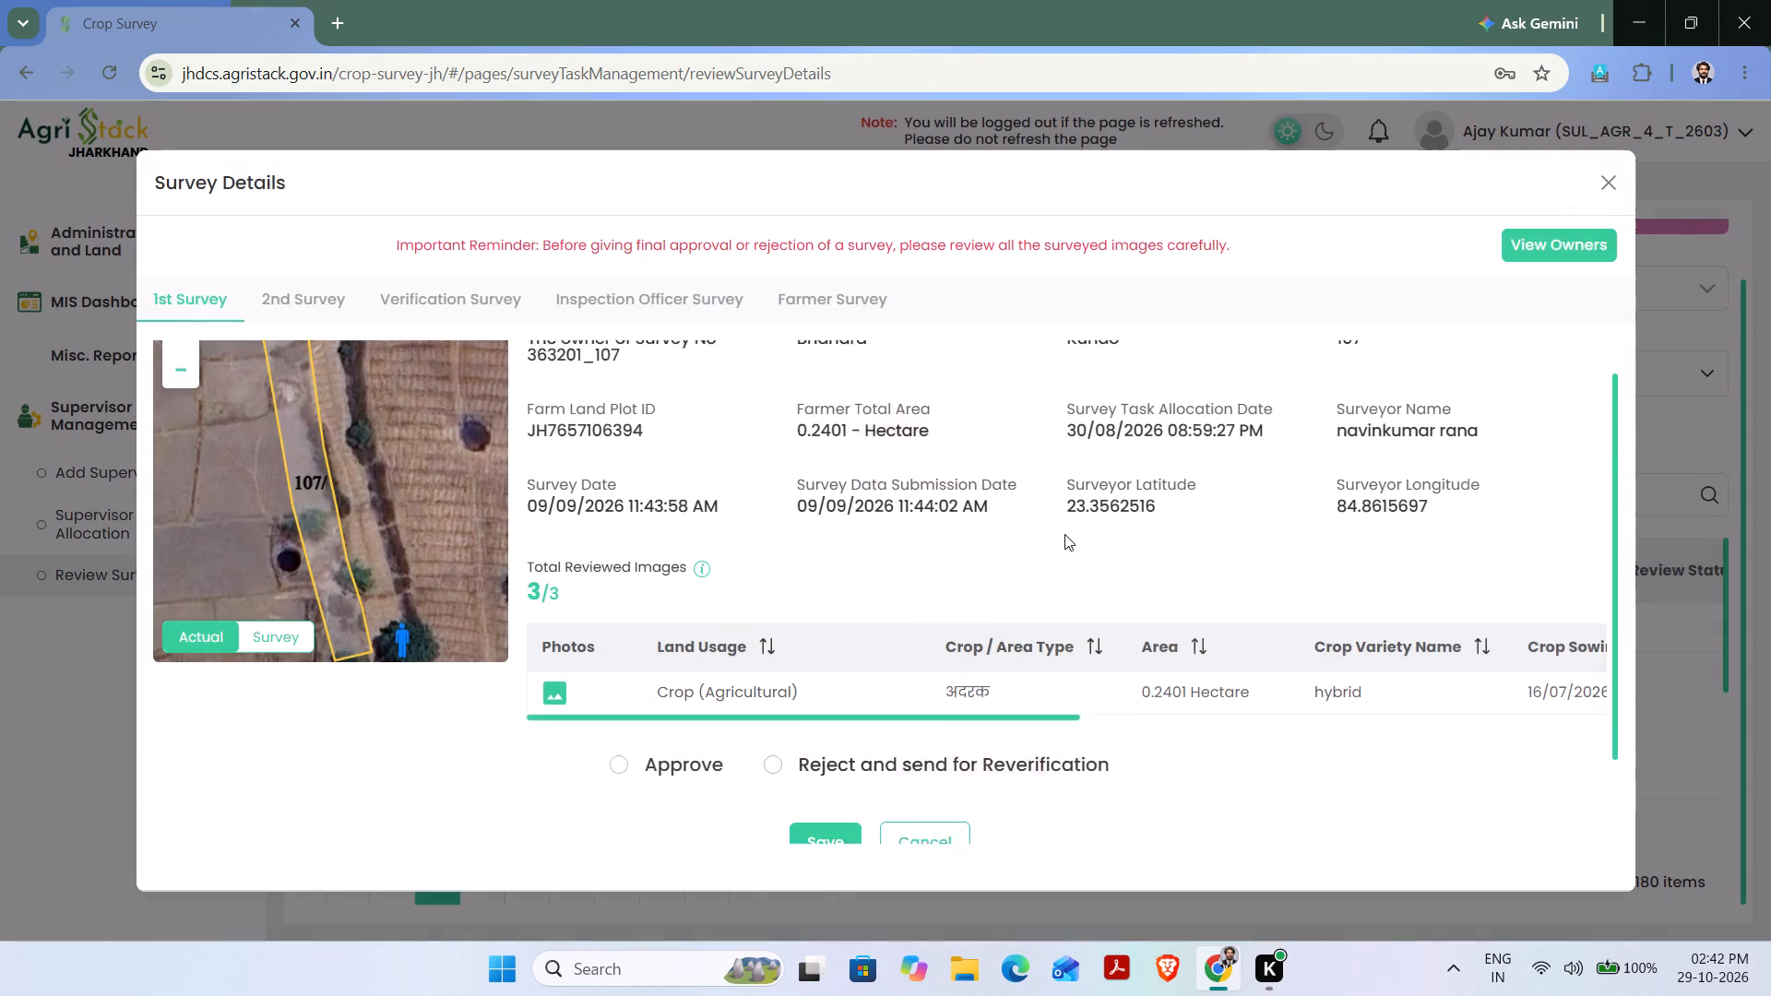
scroll(1064, 534, down, 1)
click(709, 649)
click(832, 726)
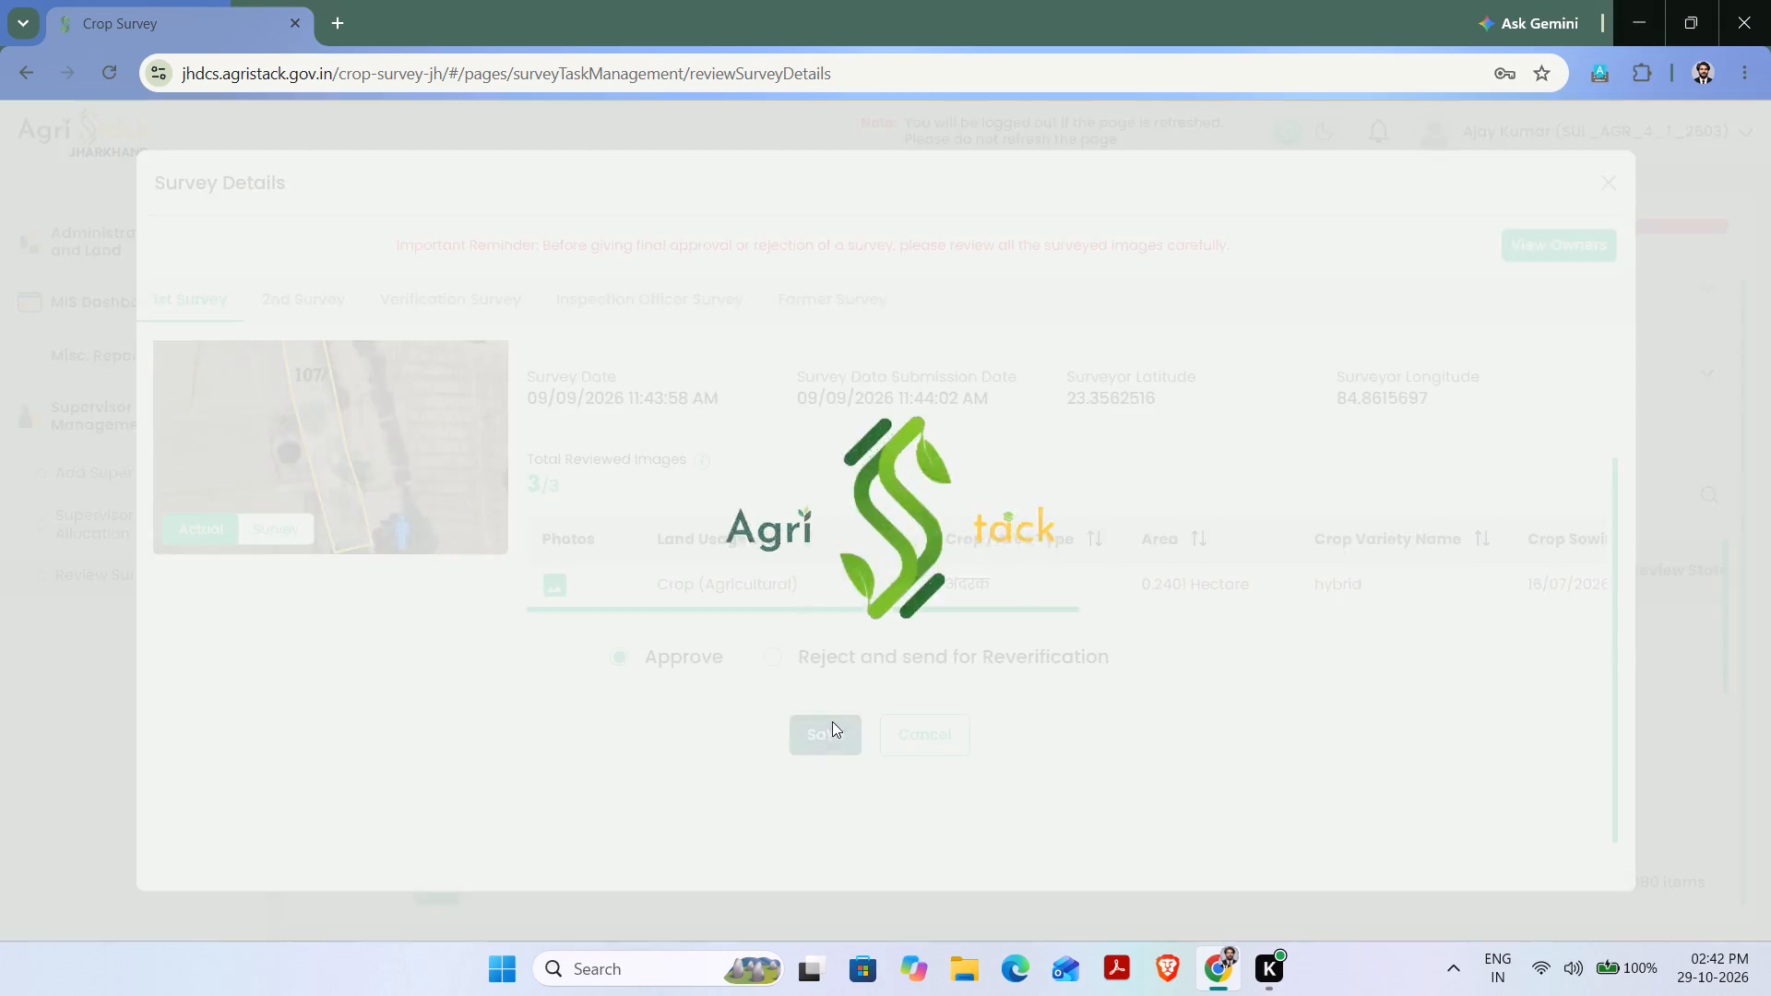
click(897, 559)
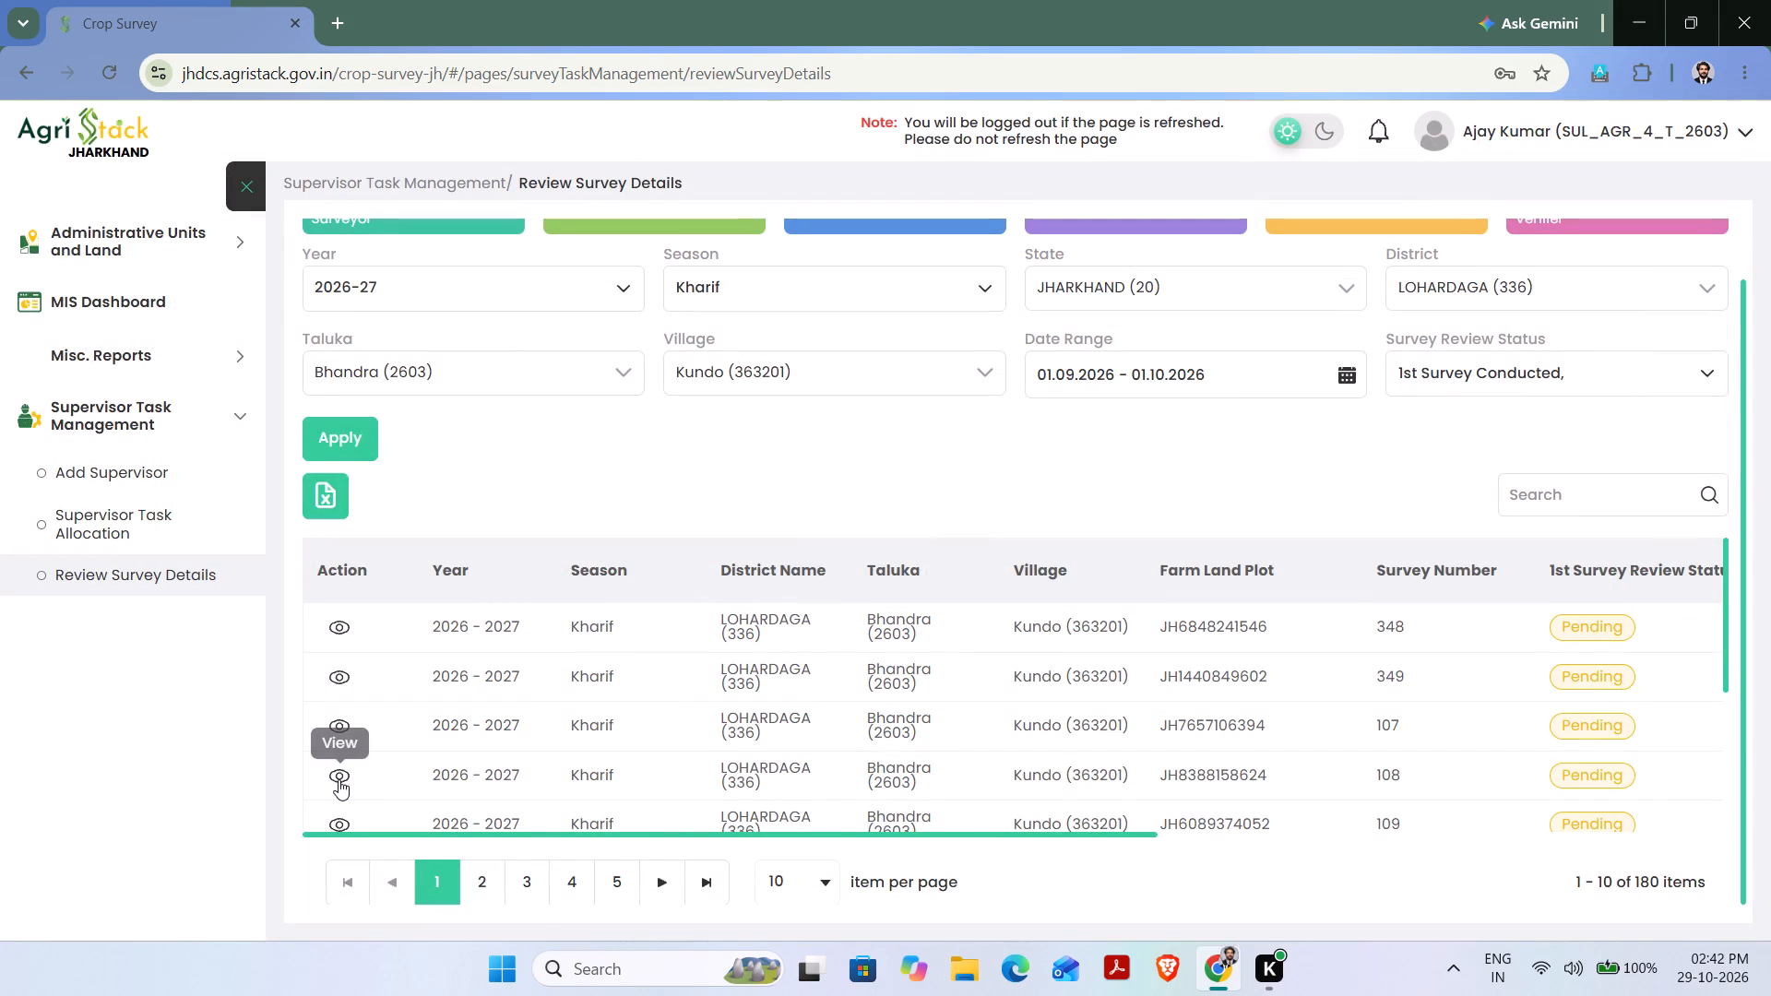
Open the details of survey number 108 and approve all three of its Waste area photos.
click(339, 779)
click(545, 729)
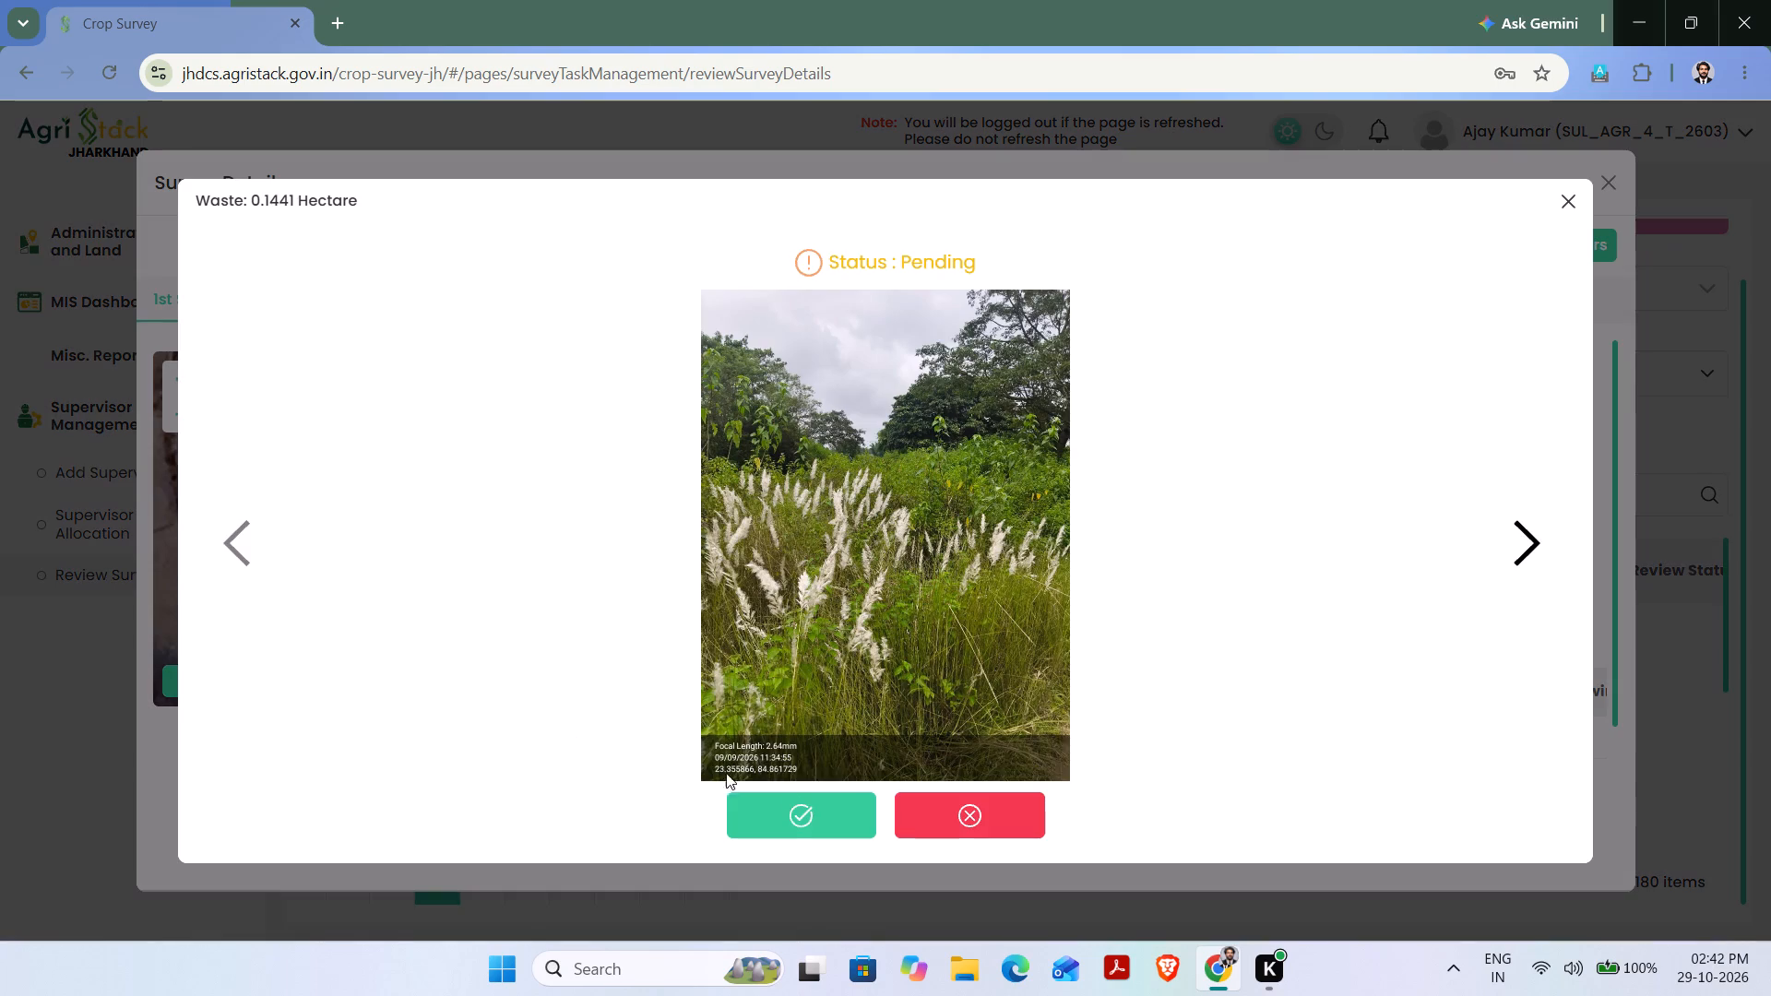
click(800, 796)
drag(924, 705, 781, 722)
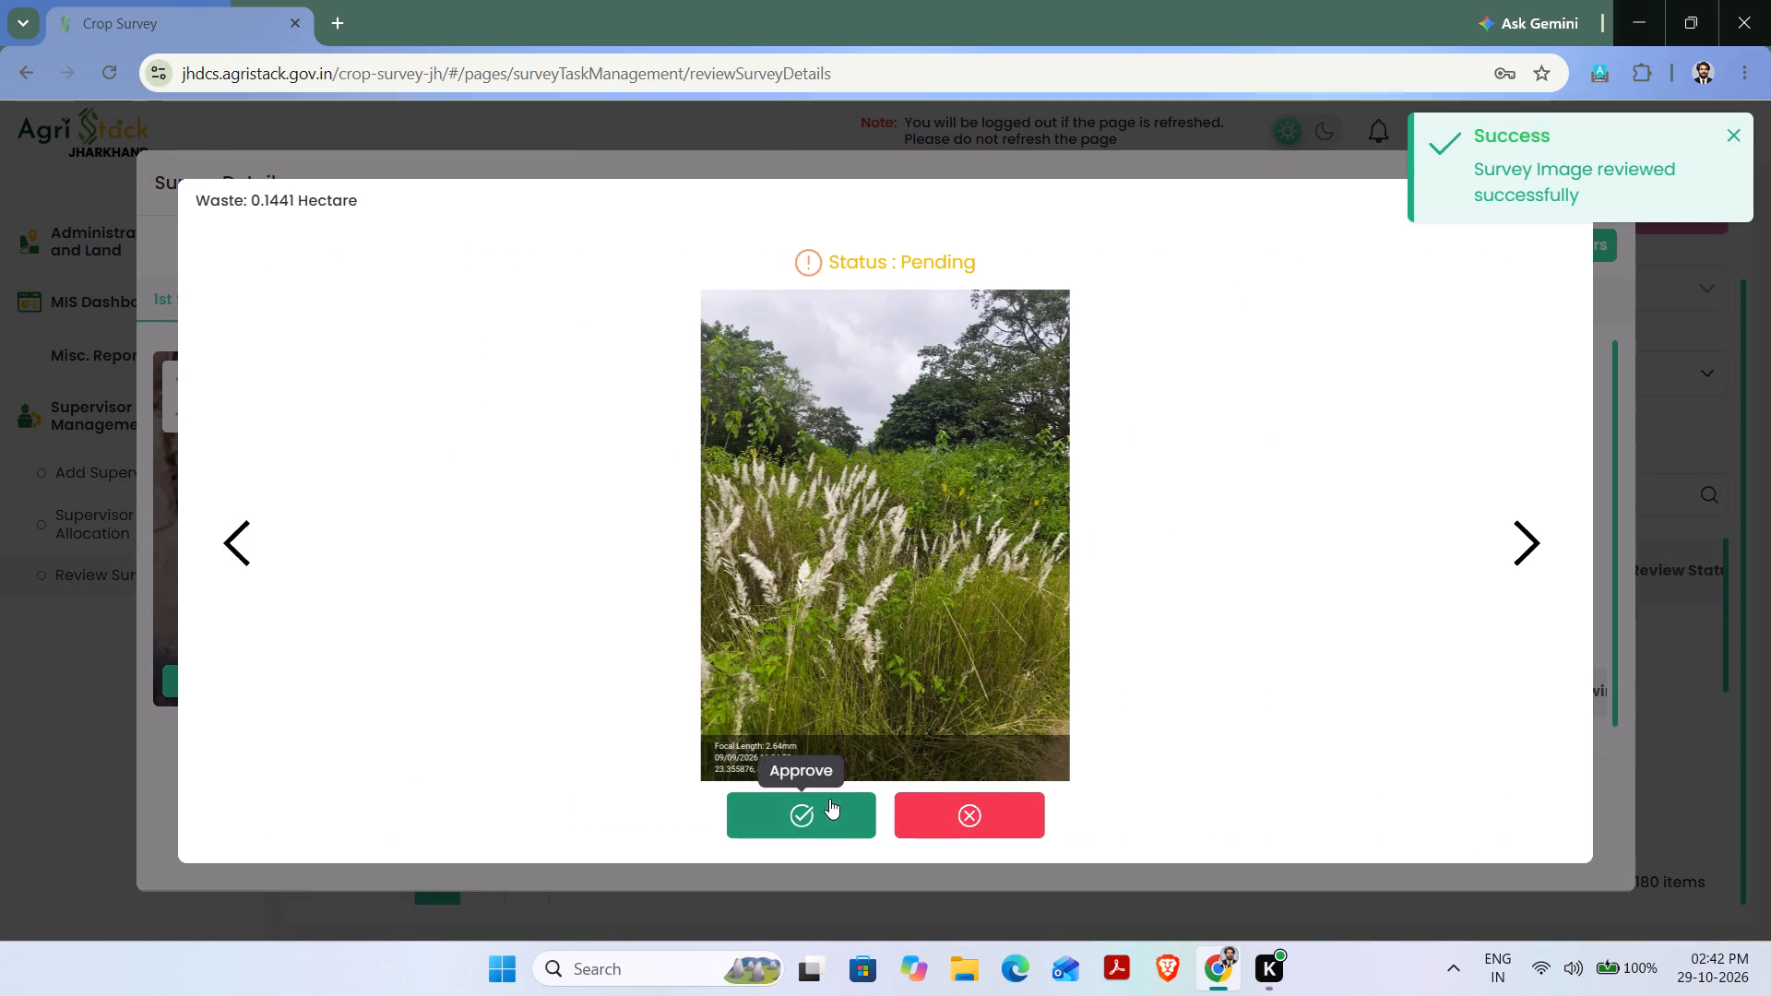
click(835, 815)
drag(958, 705, 782, 725)
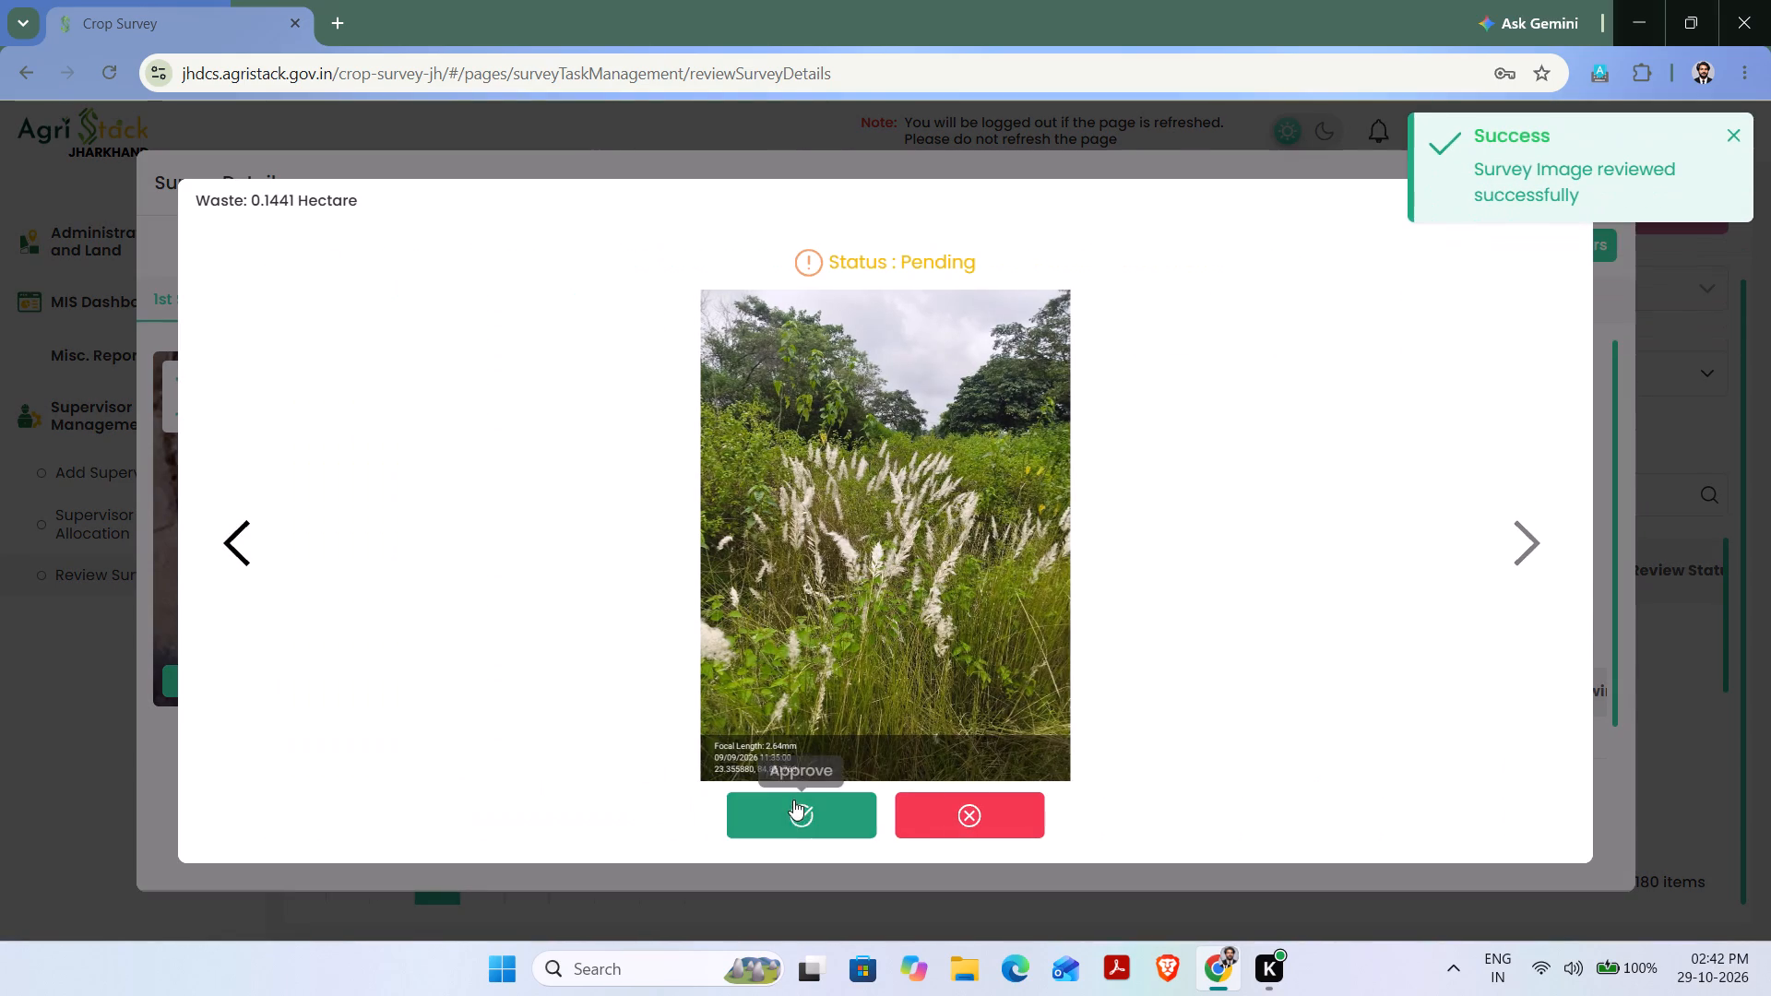
click(794, 803)
drag(941, 665, 843, 654)
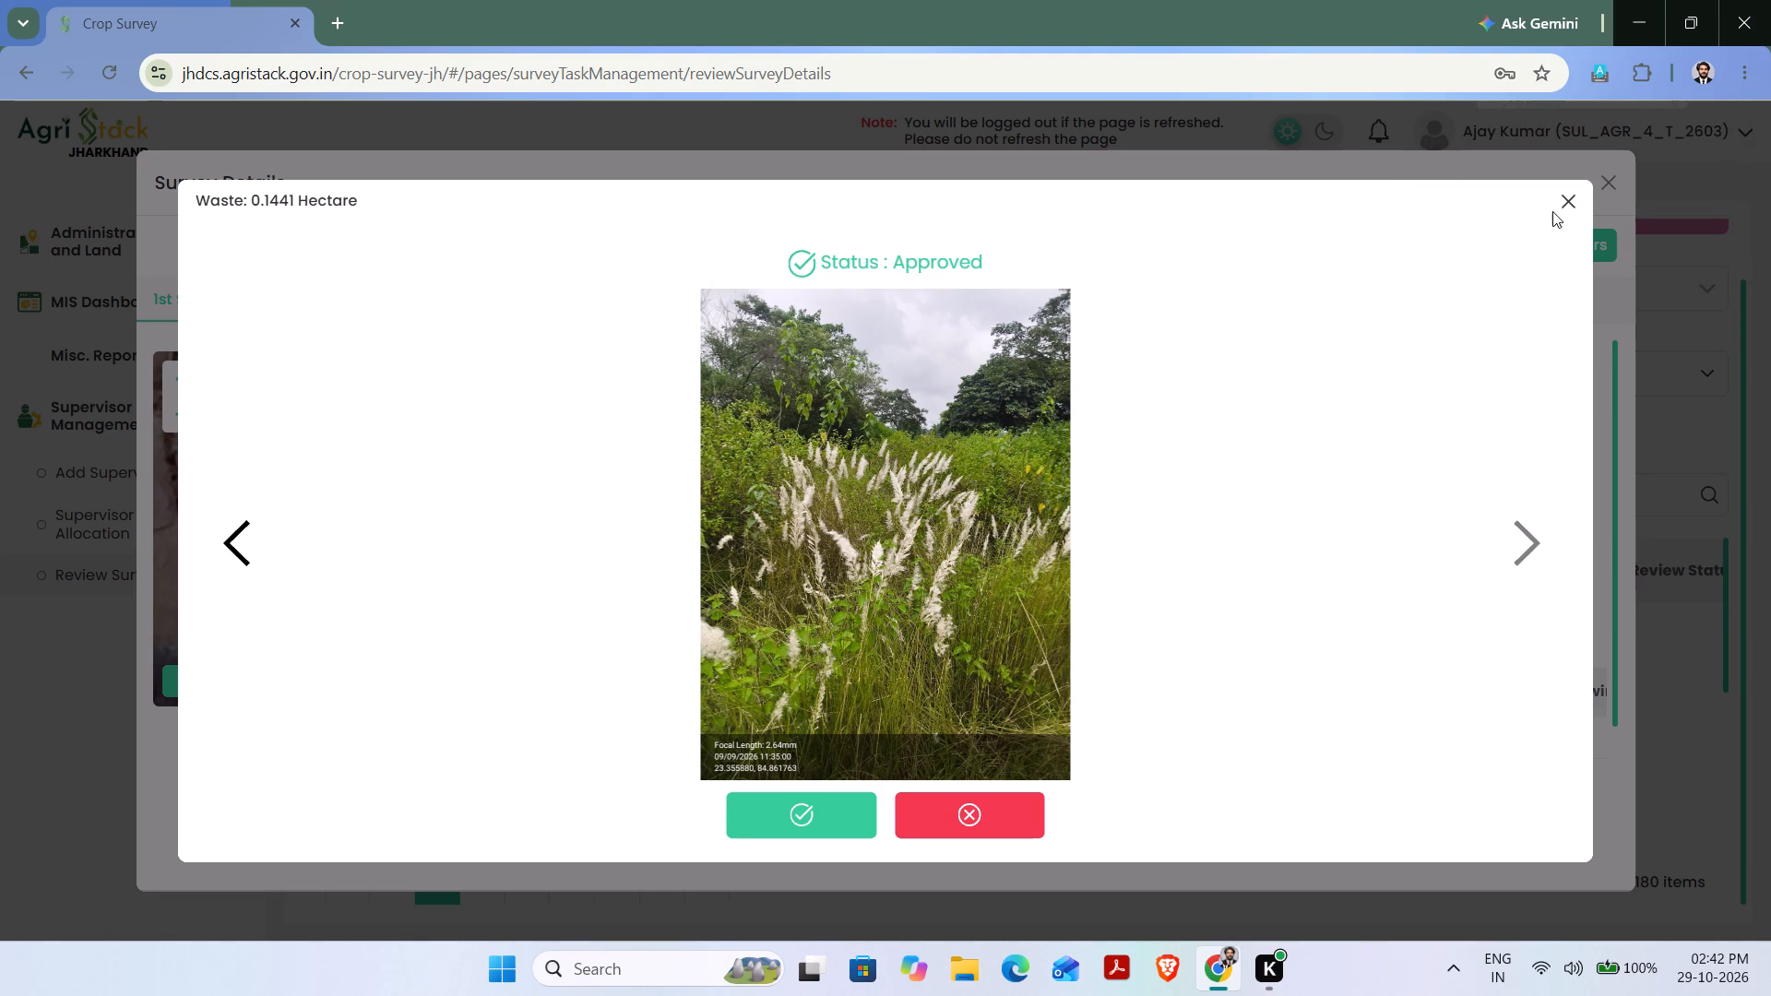
click(1571, 191)
Approve the 1st survey of survey number 108, save the review and close its details.
scroll(823, 676, down, 2)
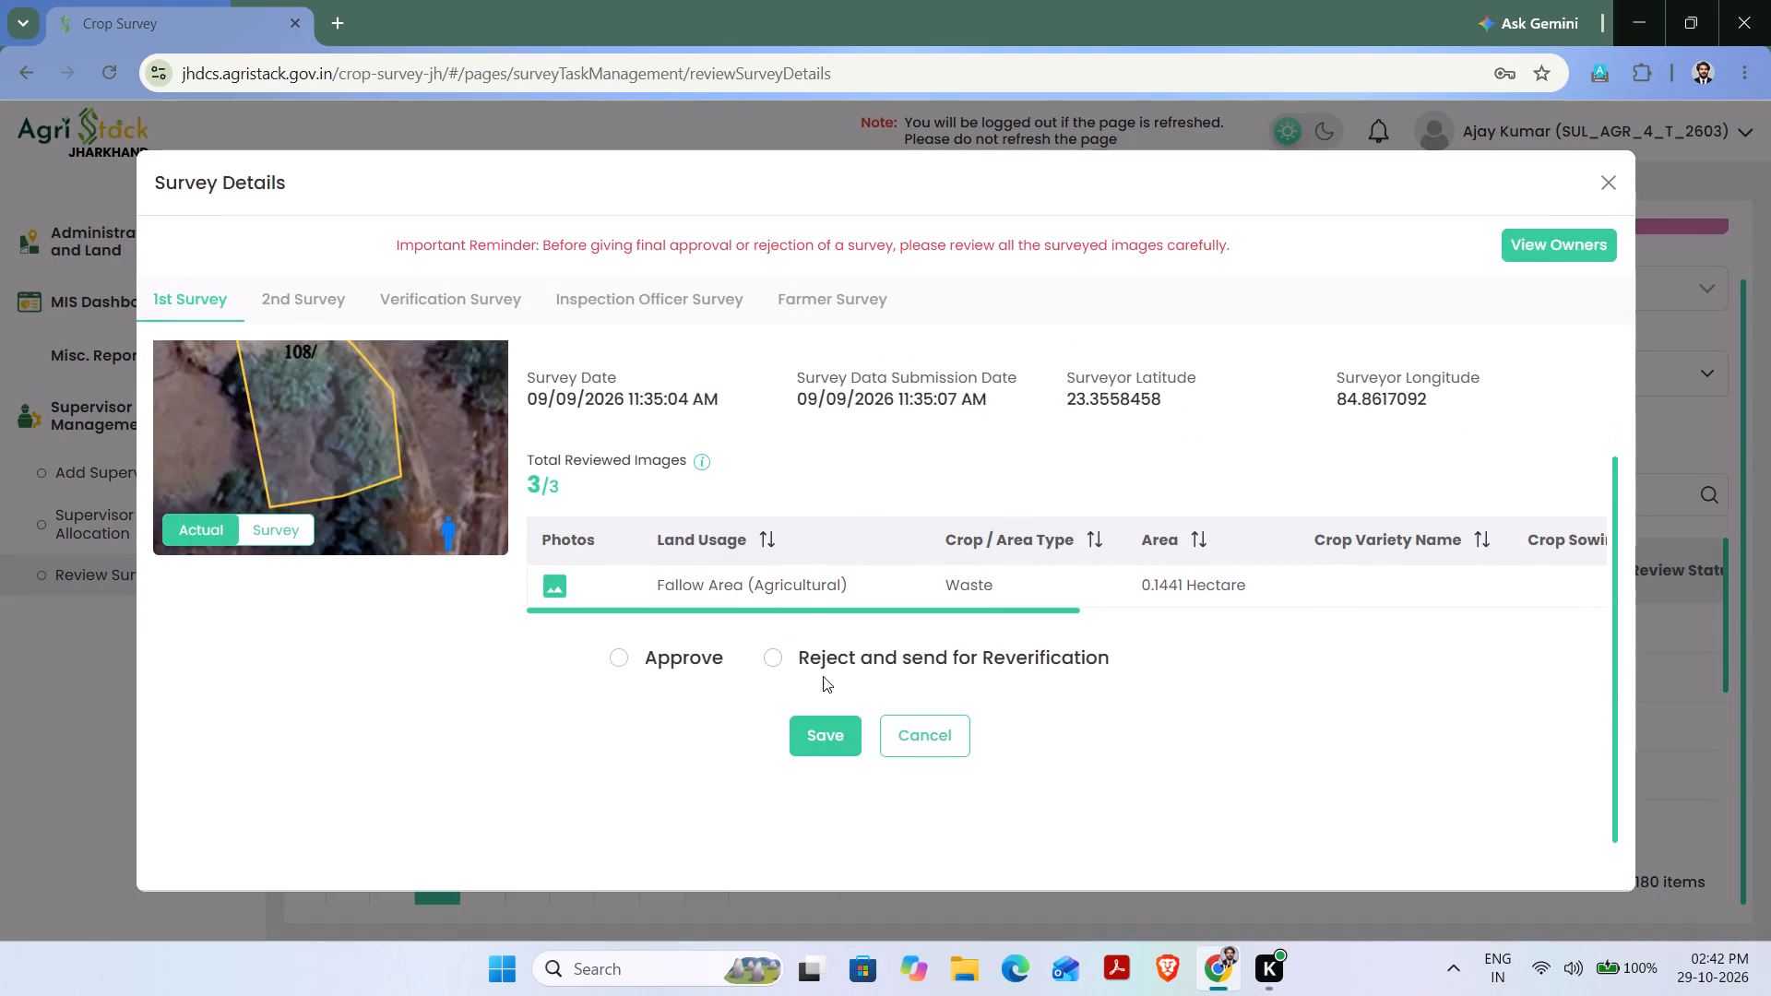
click(686, 665)
click(832, 738)
click(895, 584)
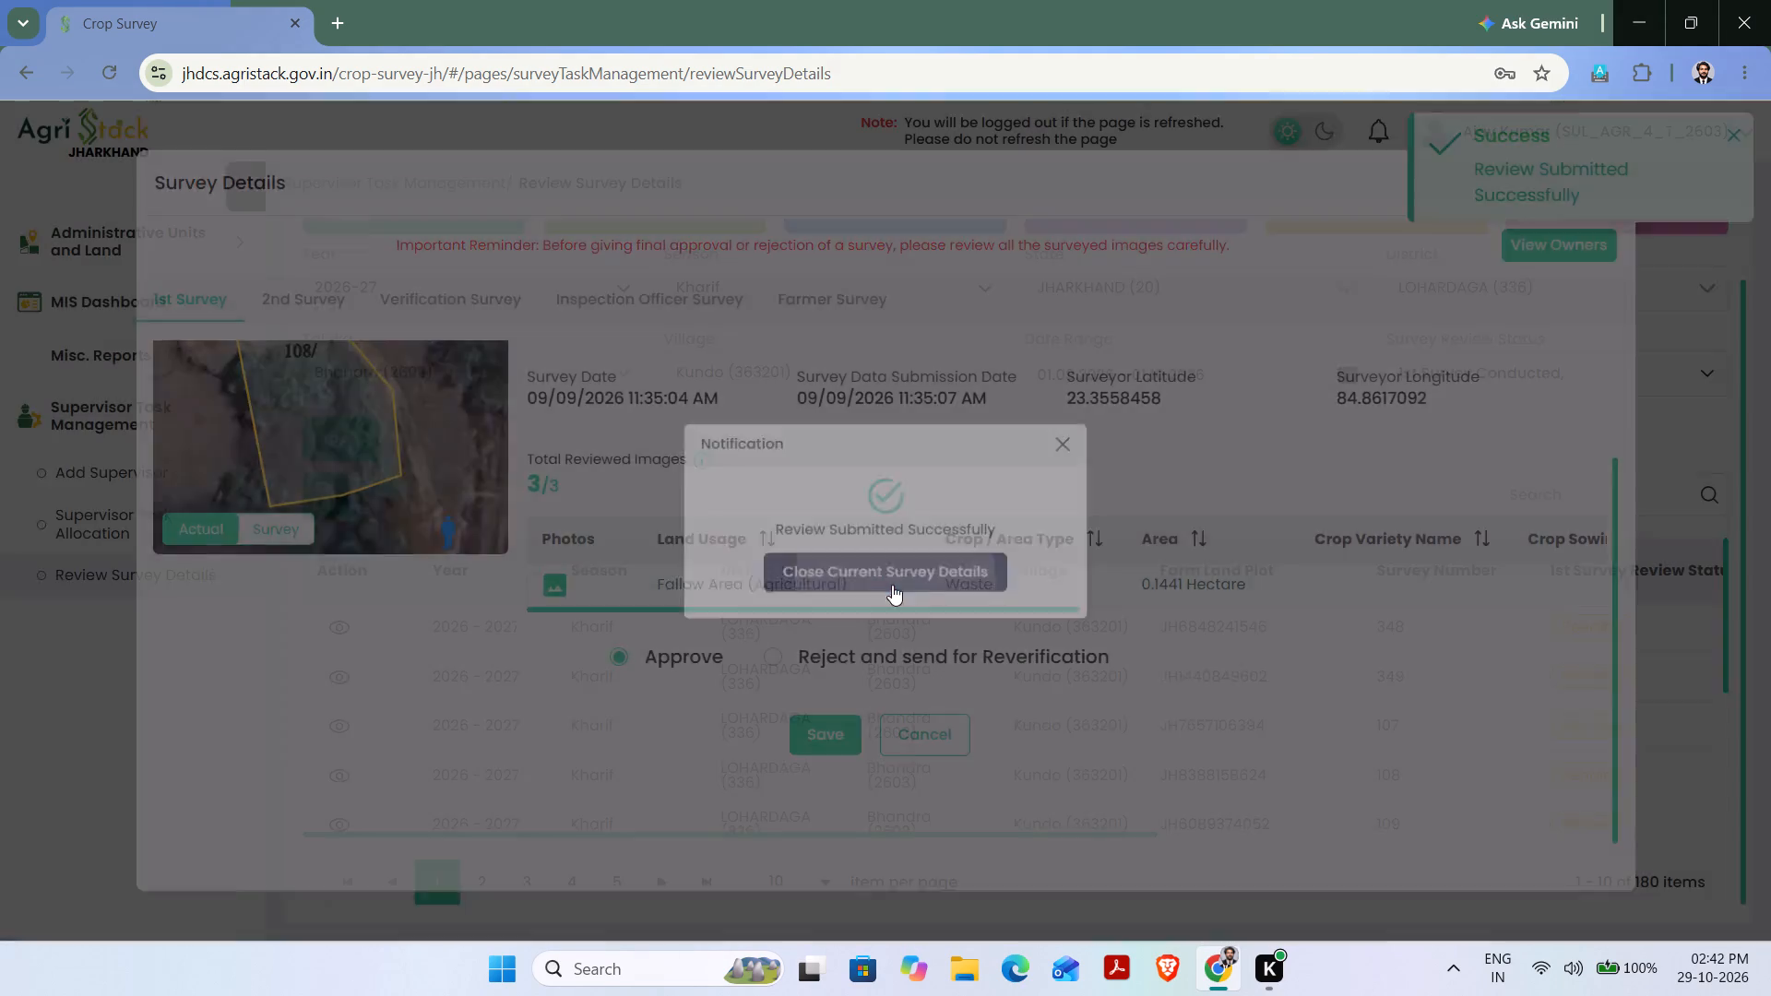
Open the details of survey number 109 and approve both of its Fallow photos.
click(334, 818)
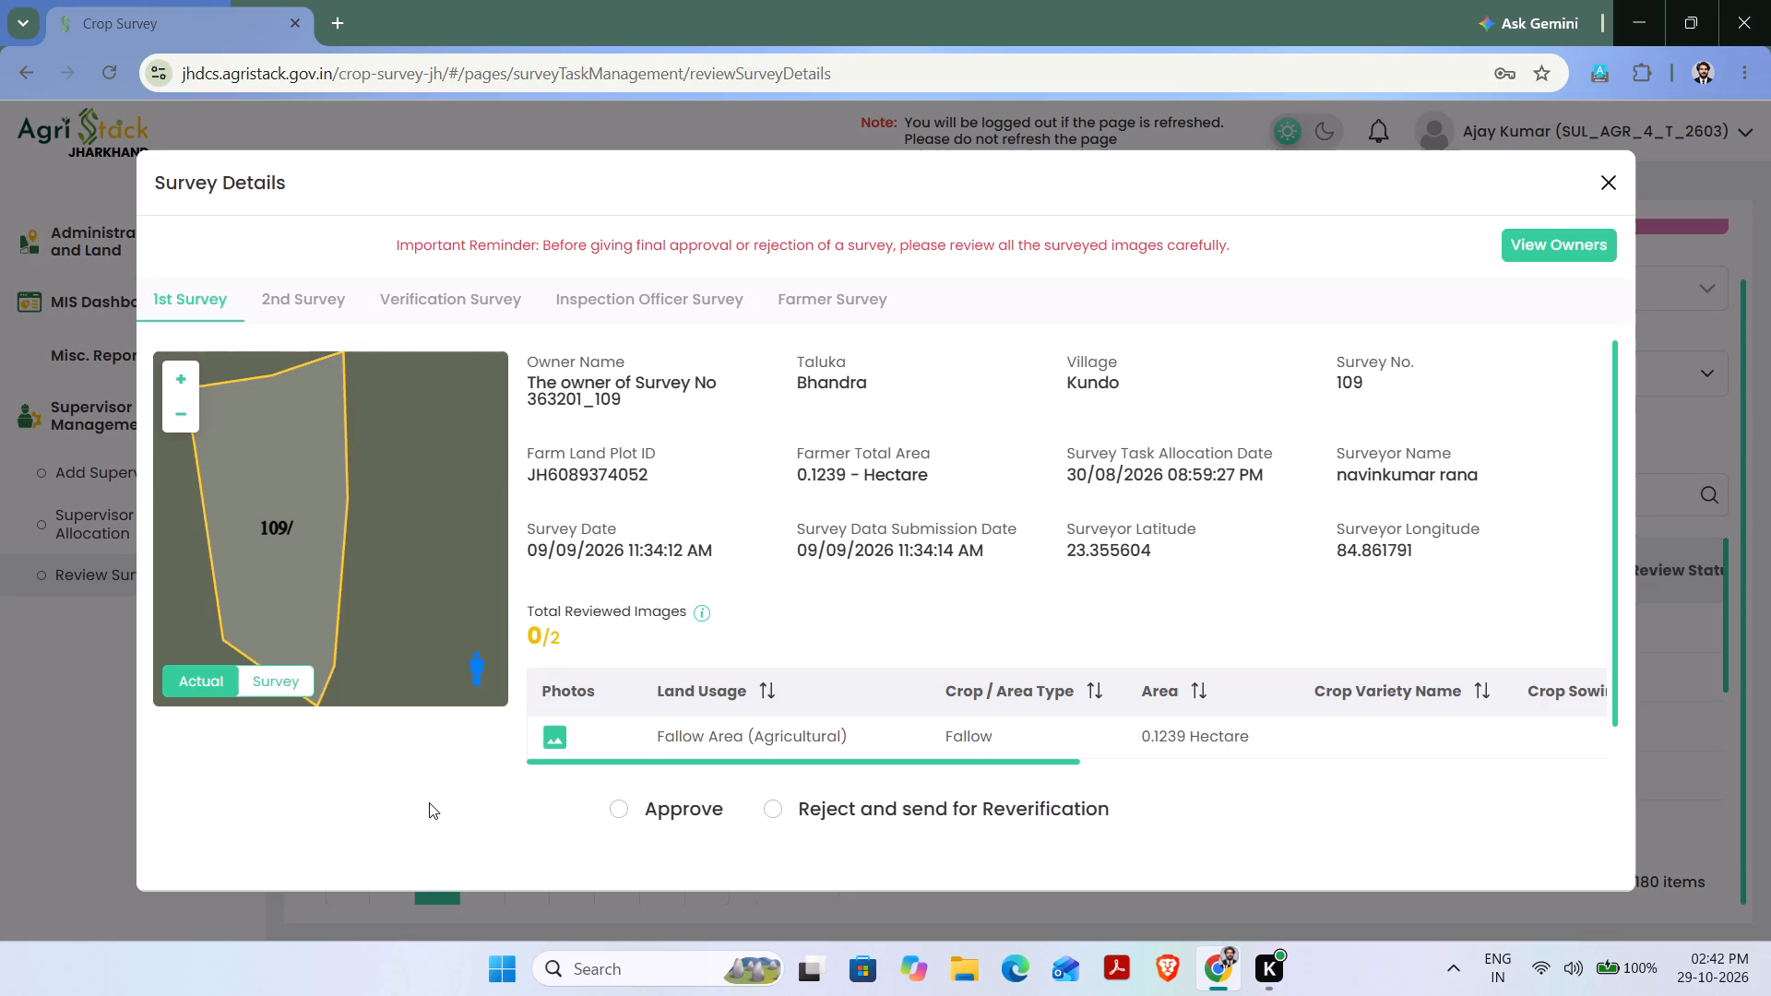
click(548, 737)
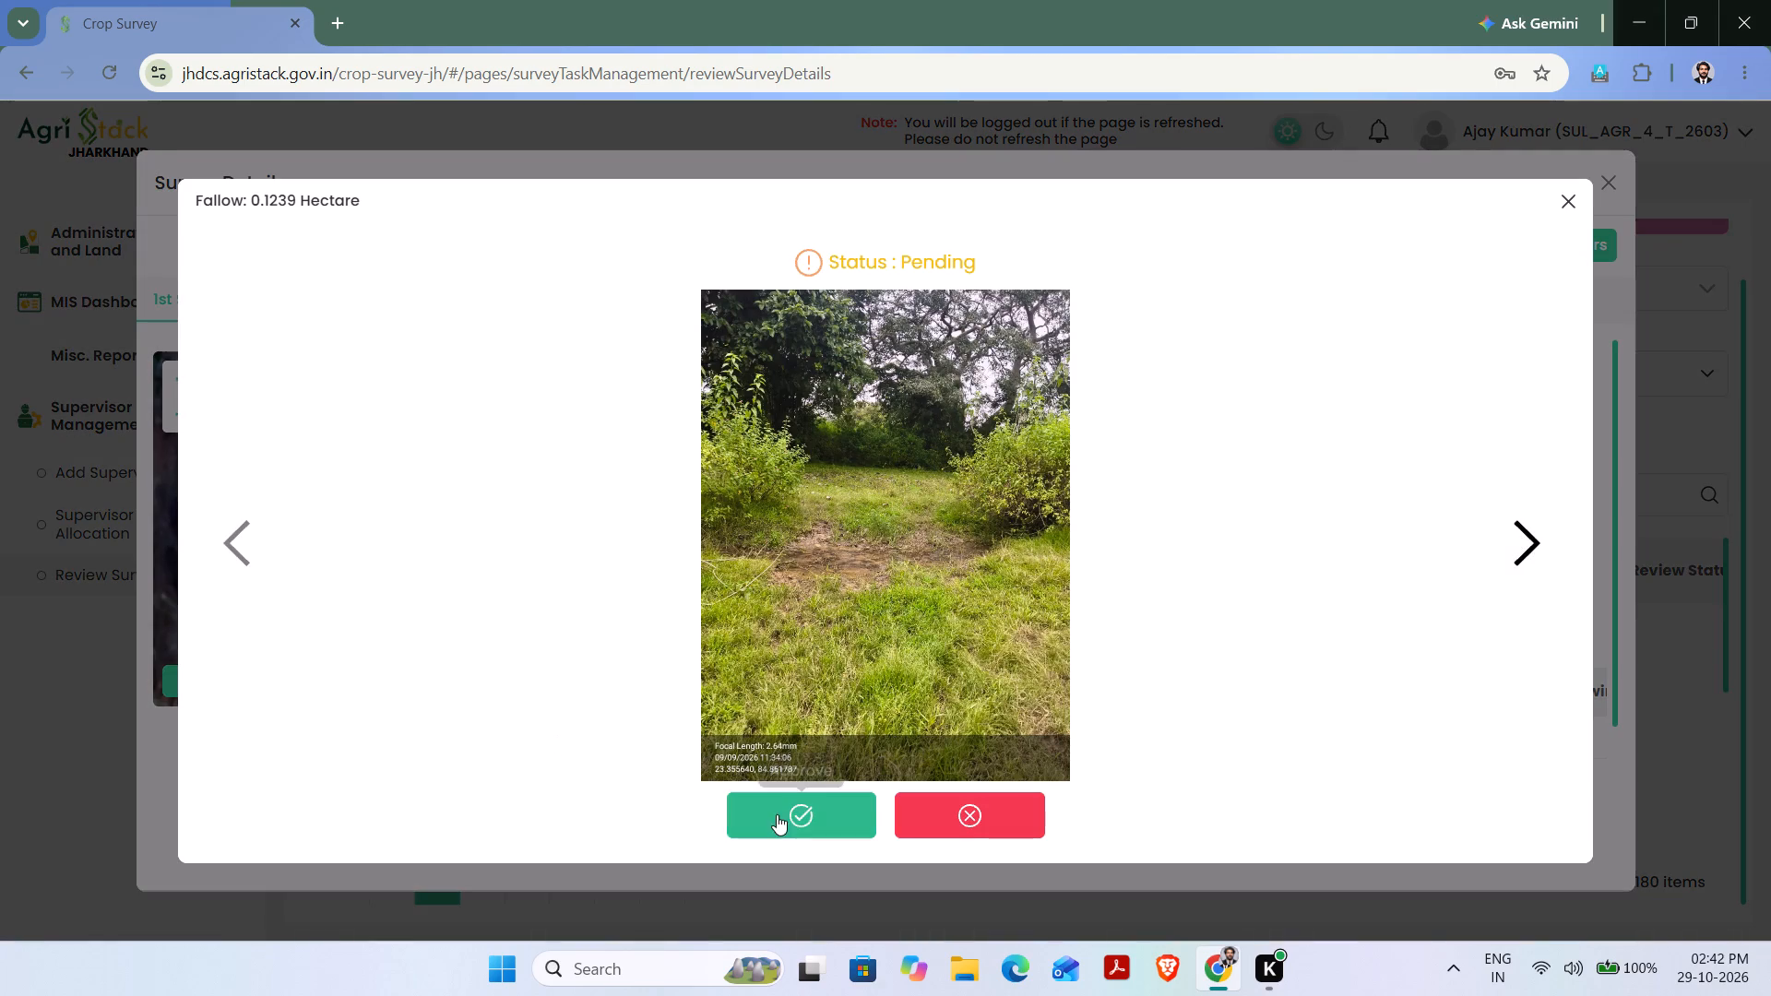
click(777, 818)
drag(916, 711, 756, 724)
click(814, 796)
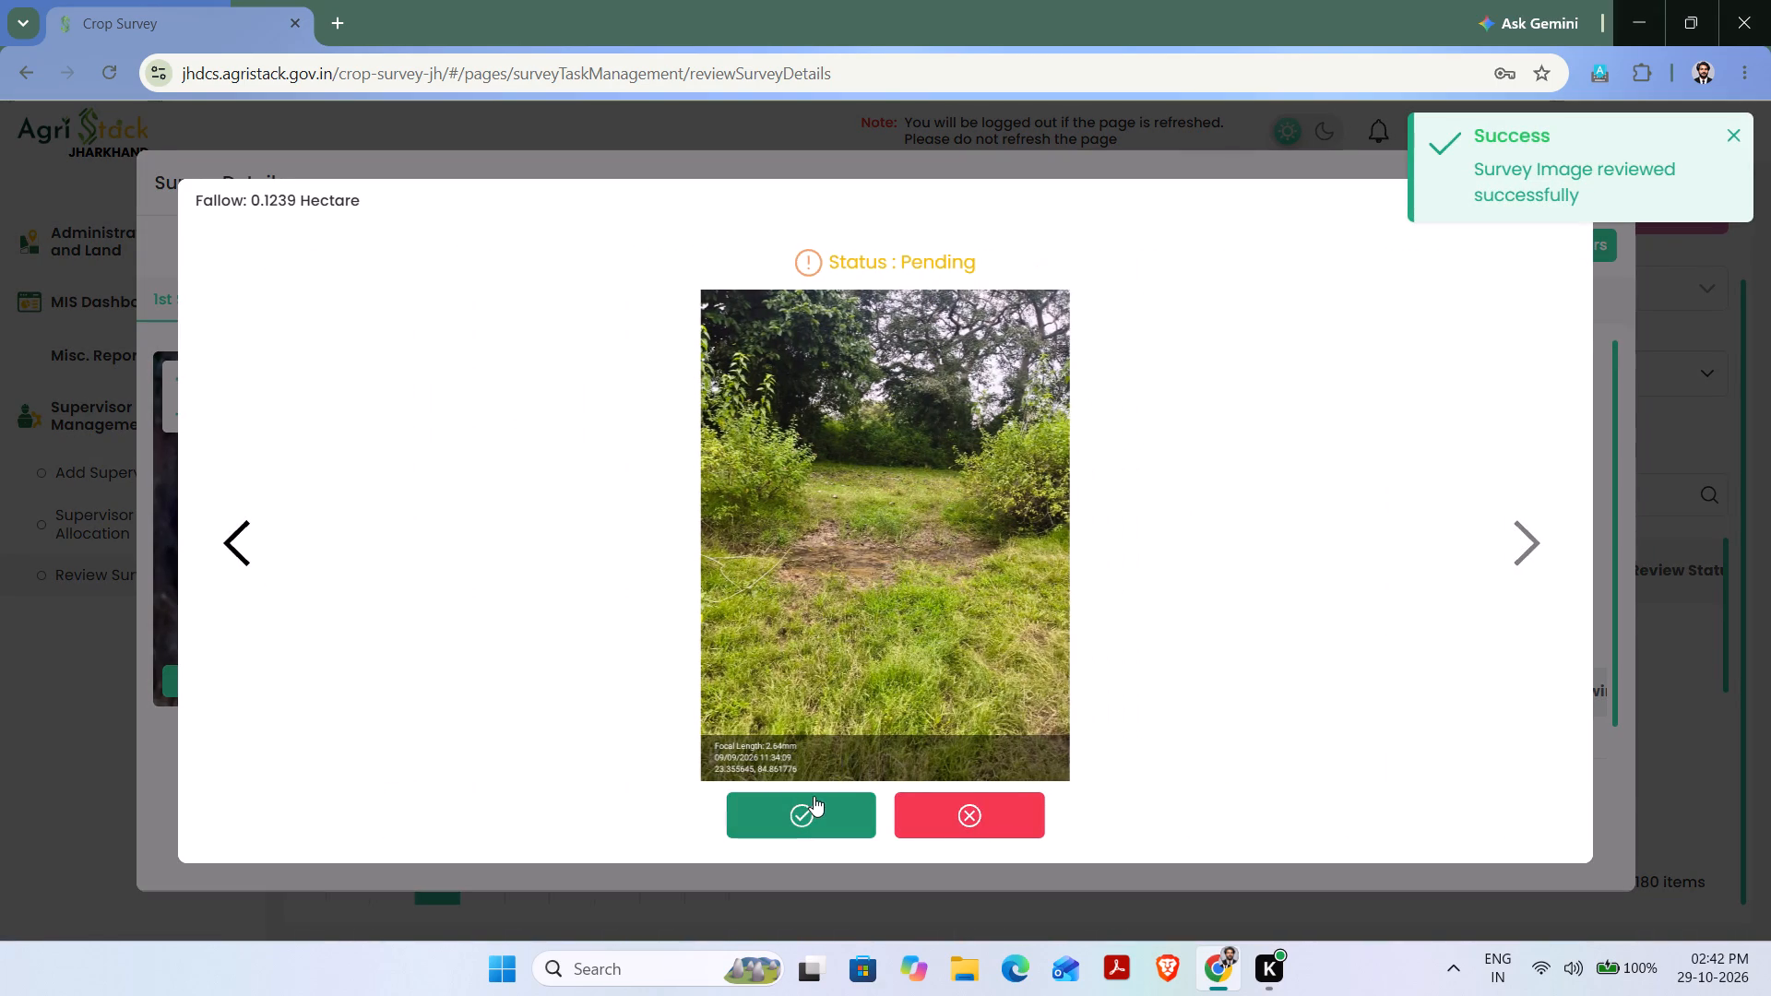
drag(943, 678, 864, 686)
drag(866, 760, 714, 713)
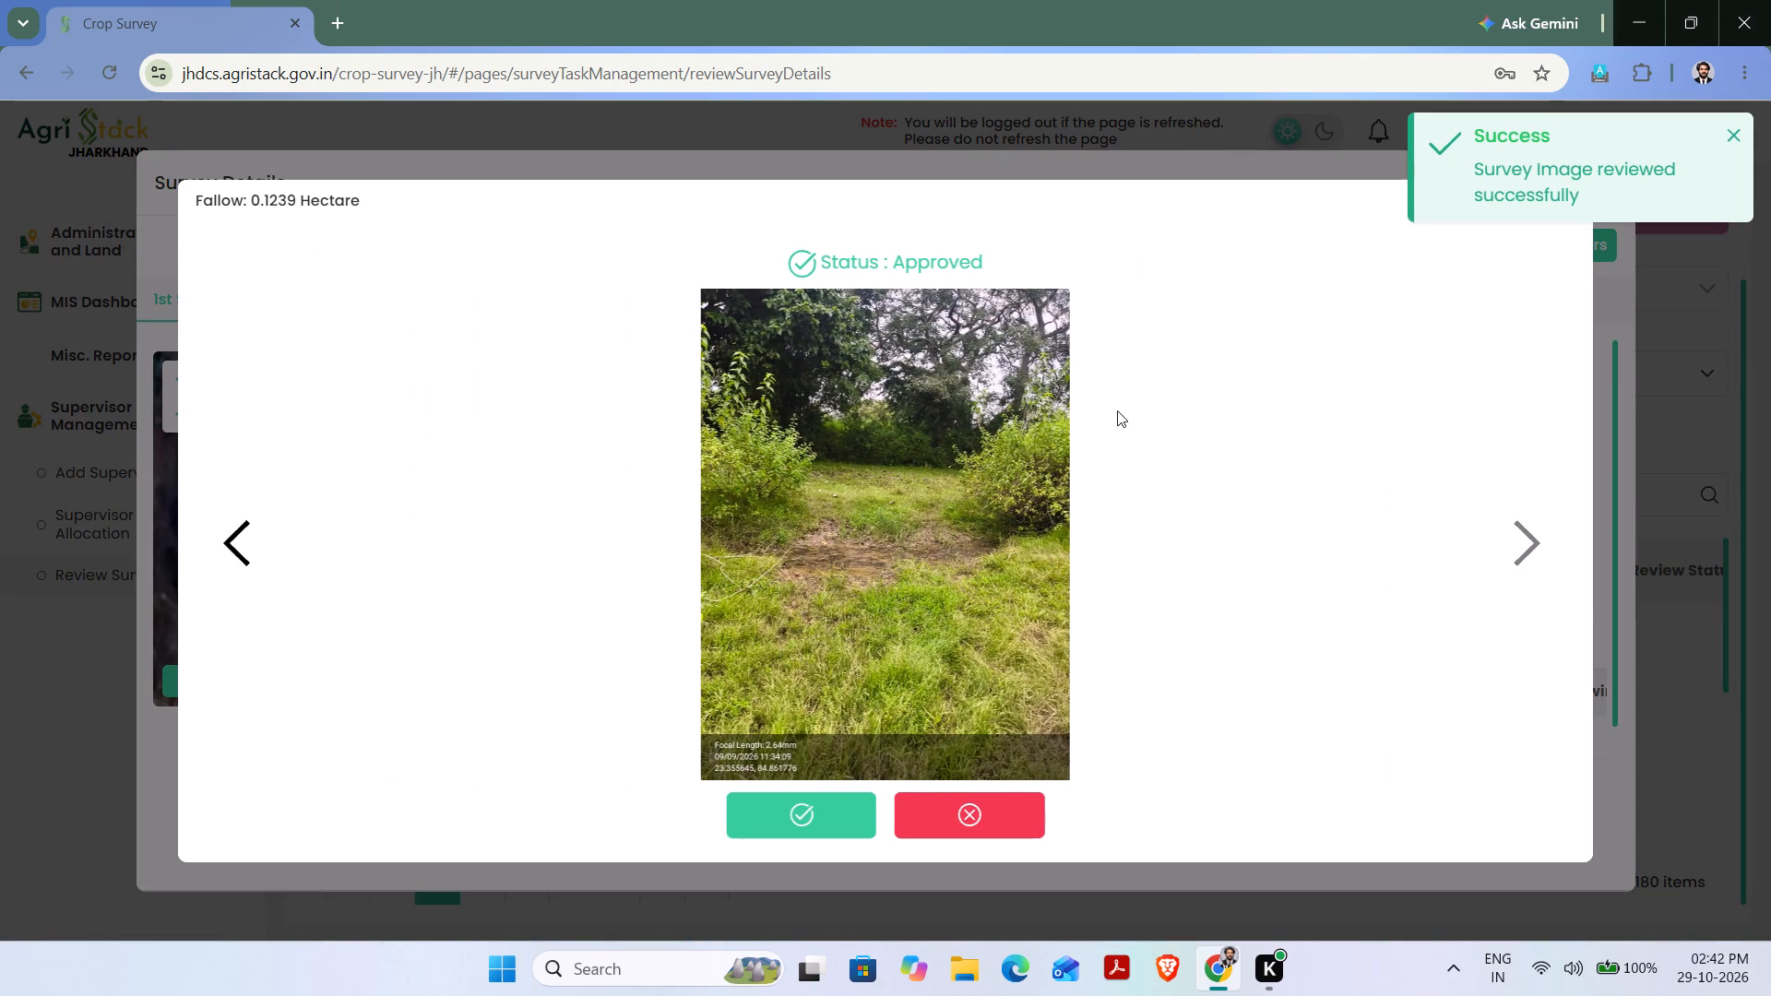
click(1563, 199)
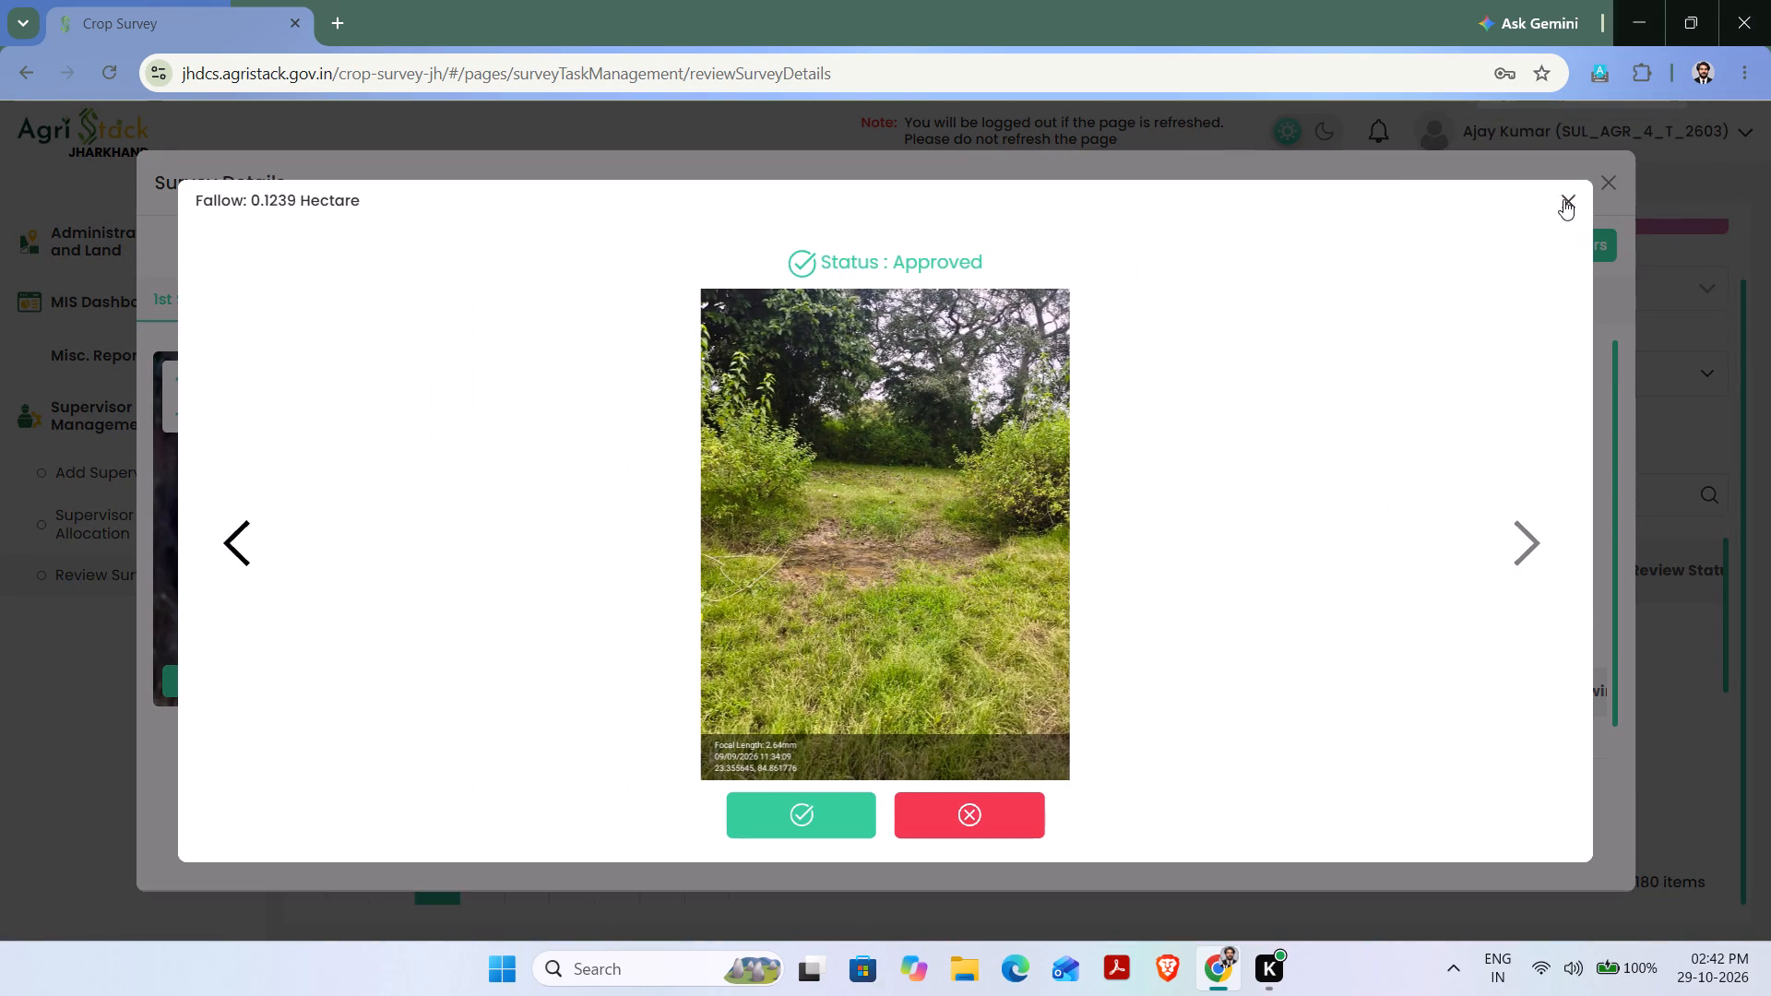
Approve the 1st survey of survey number 109, save the review and close its details.
scroll(945, 634, down, 2)
click(689, 661)
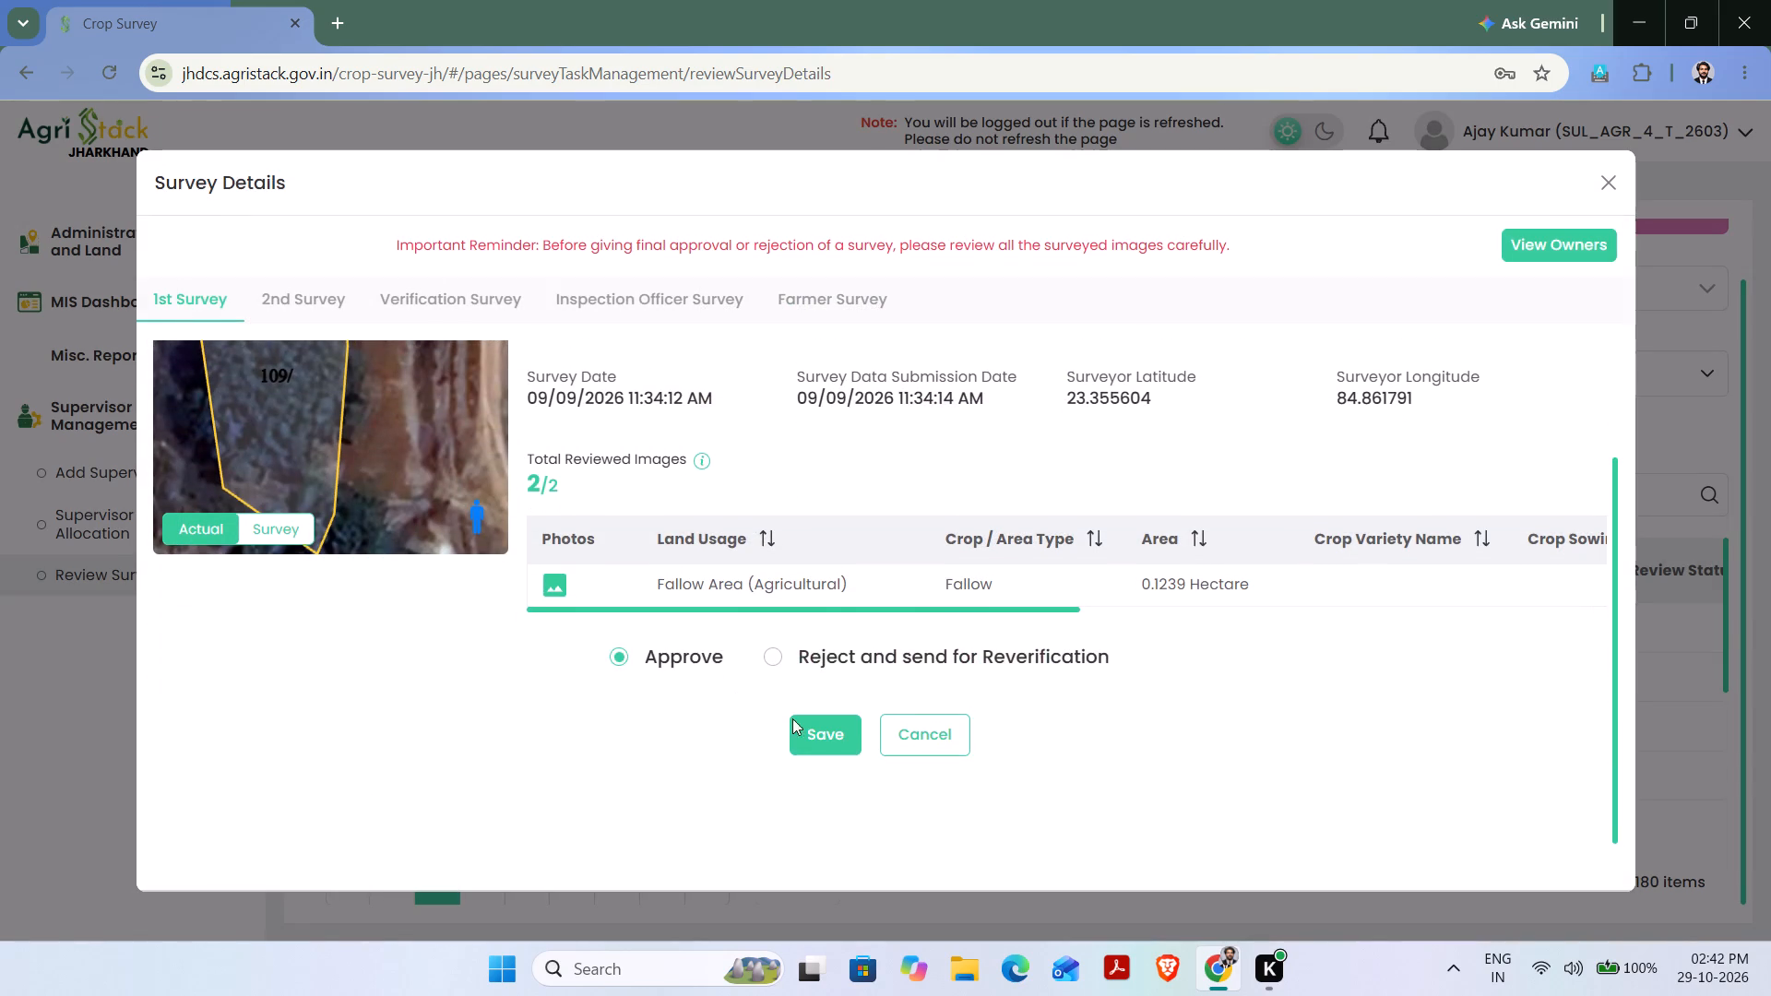
click(814, 726)
click(900, 599)
click(892, 581)
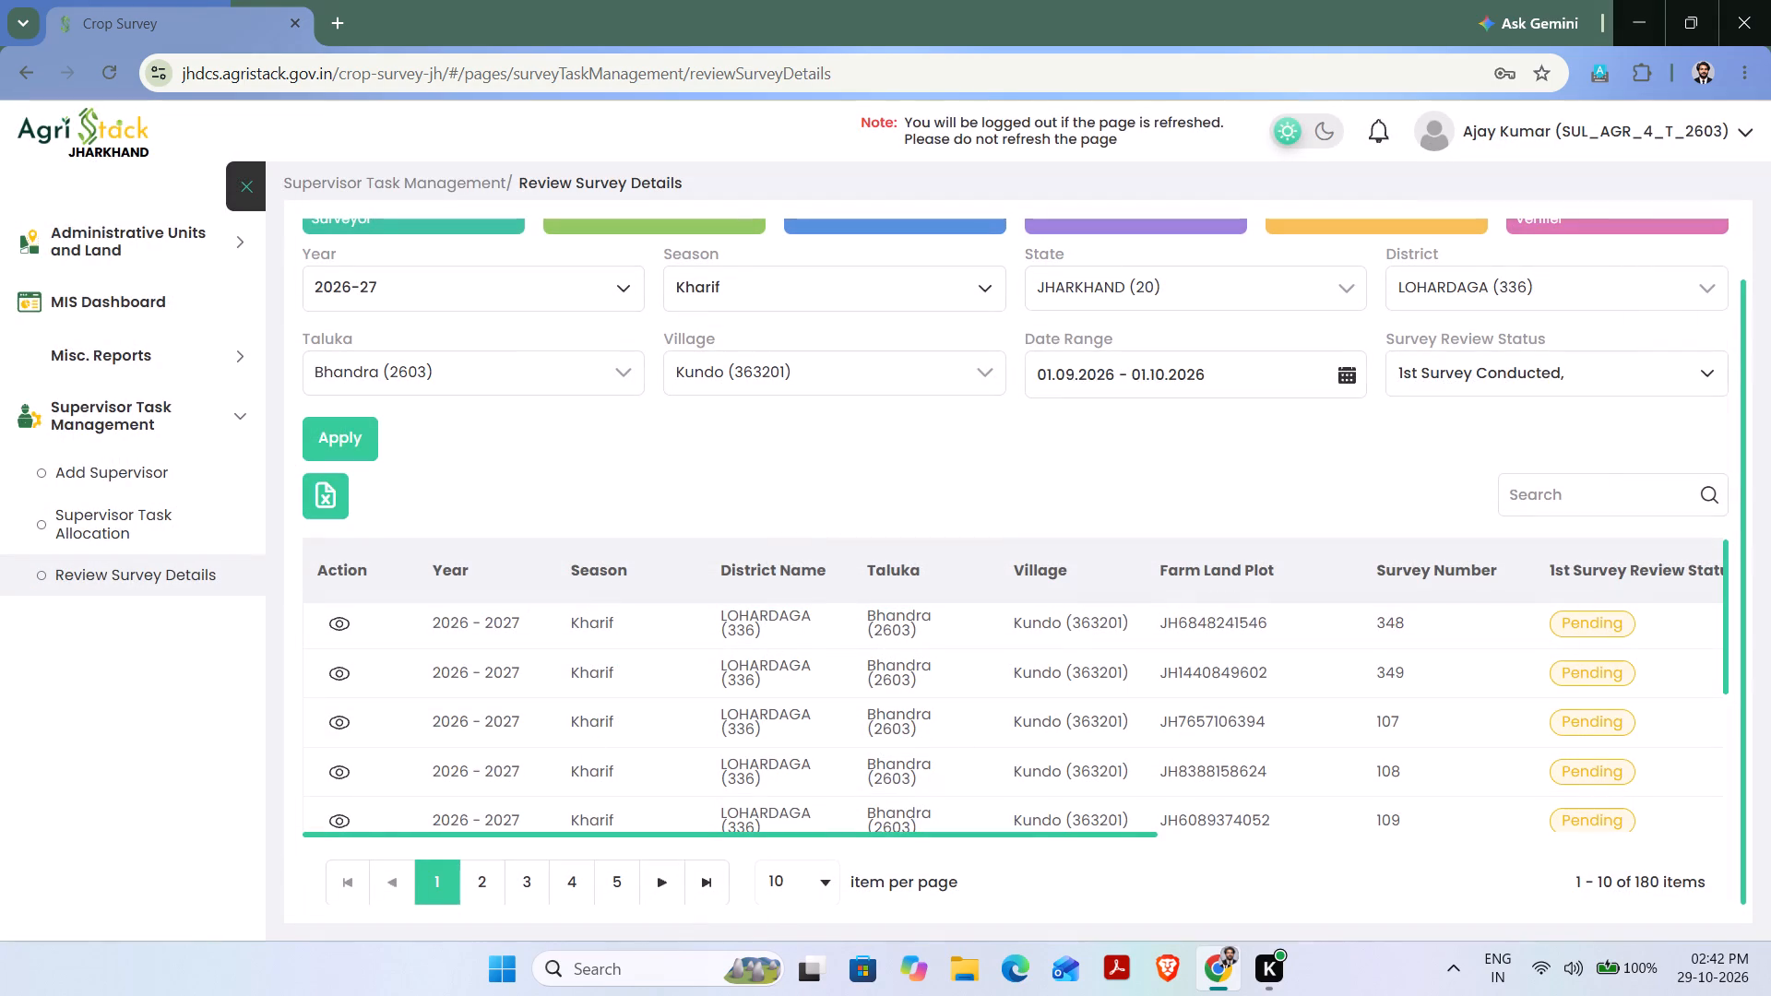
click(340, 817)
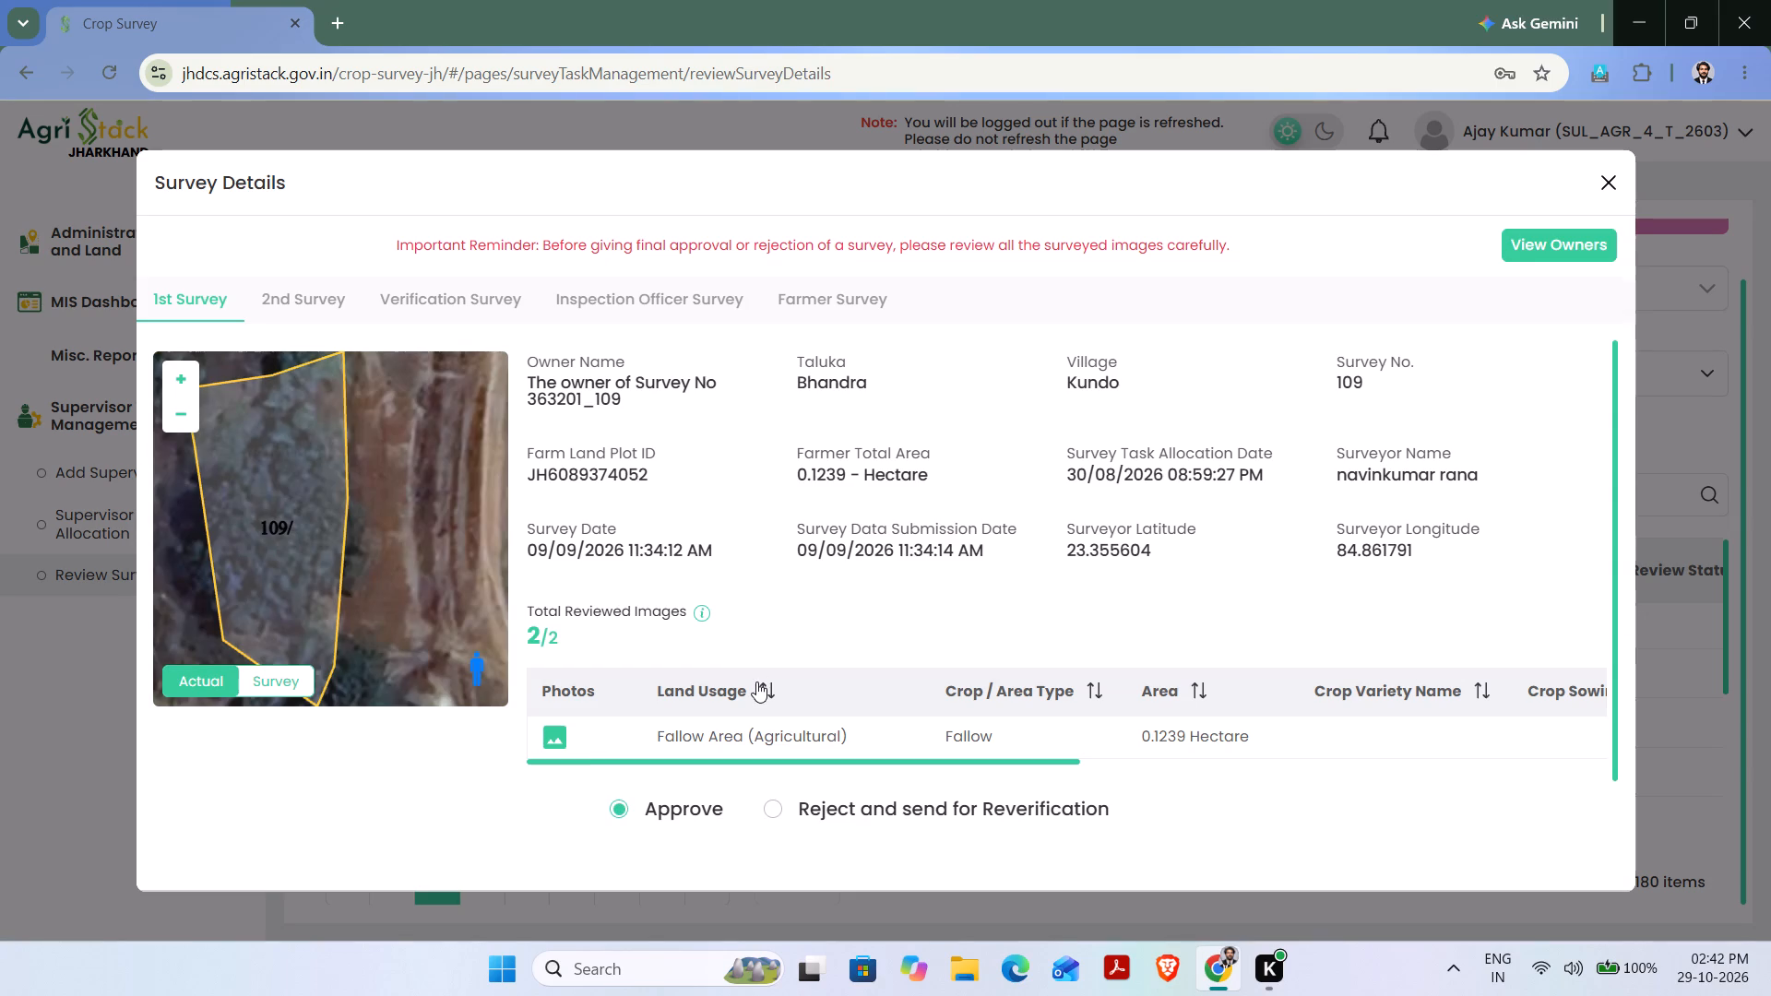
click(1605, 184)
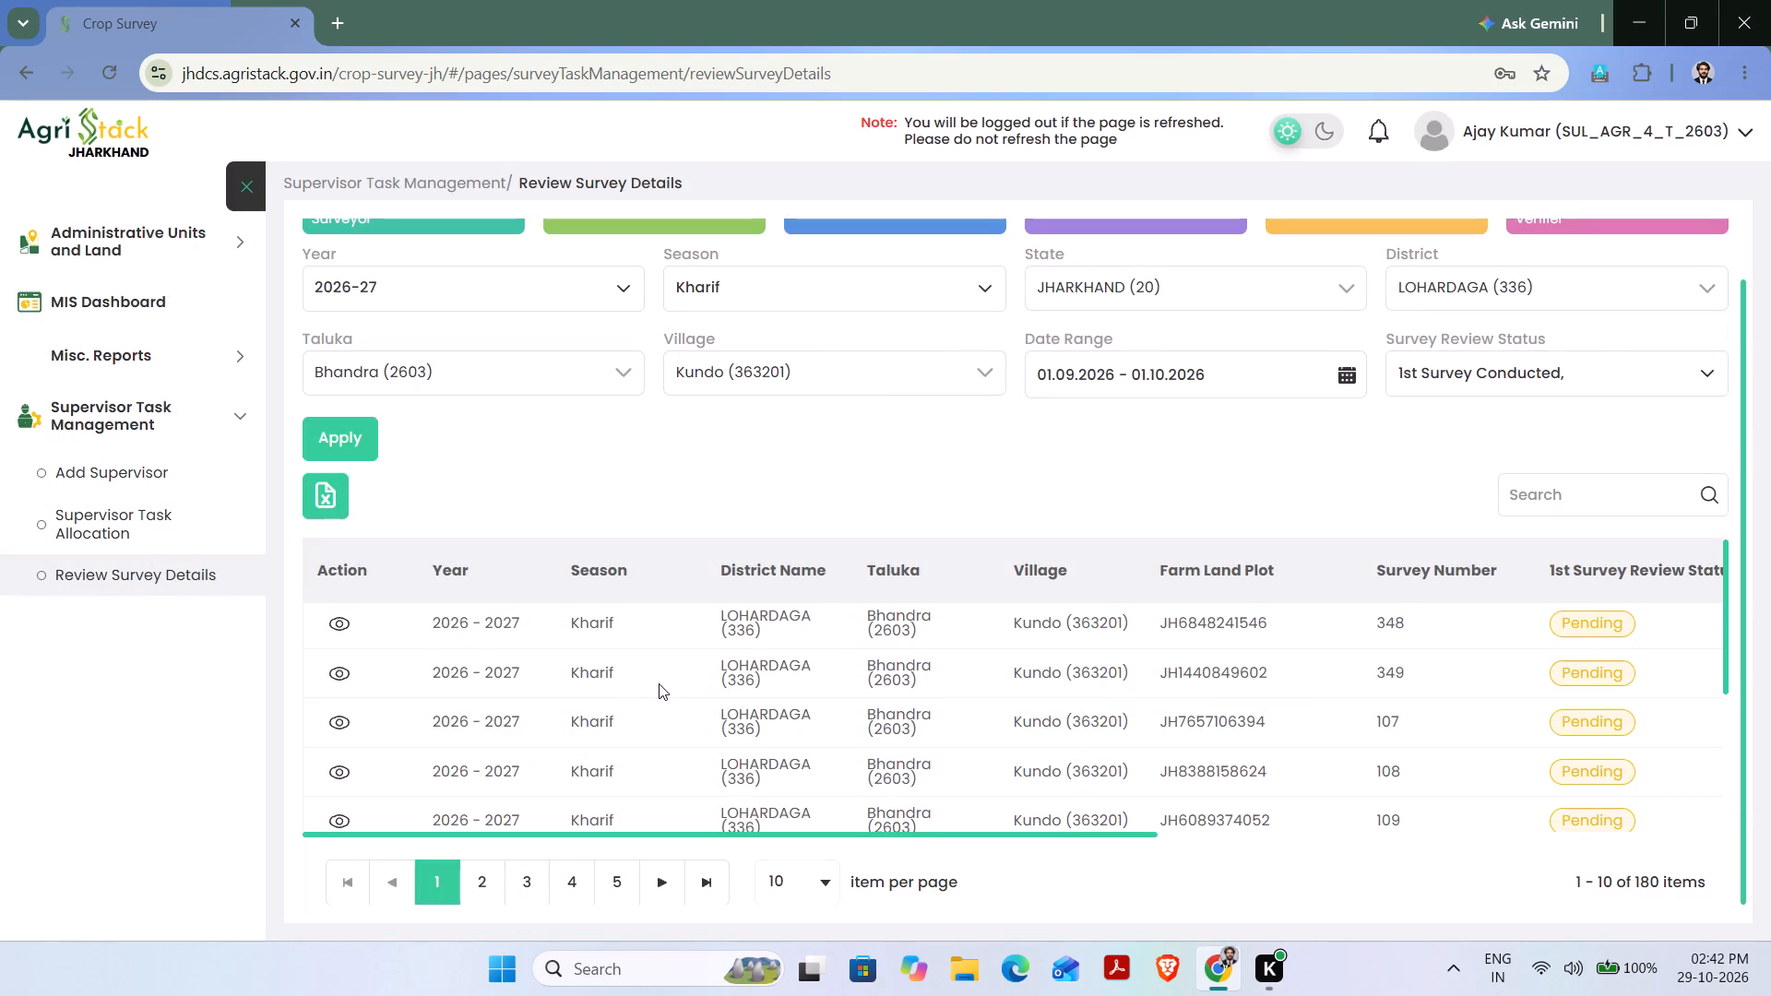
Open the details of survey number 590 and approve all three of its मक्का crop photos.
scroll(553, 712, down, 3)
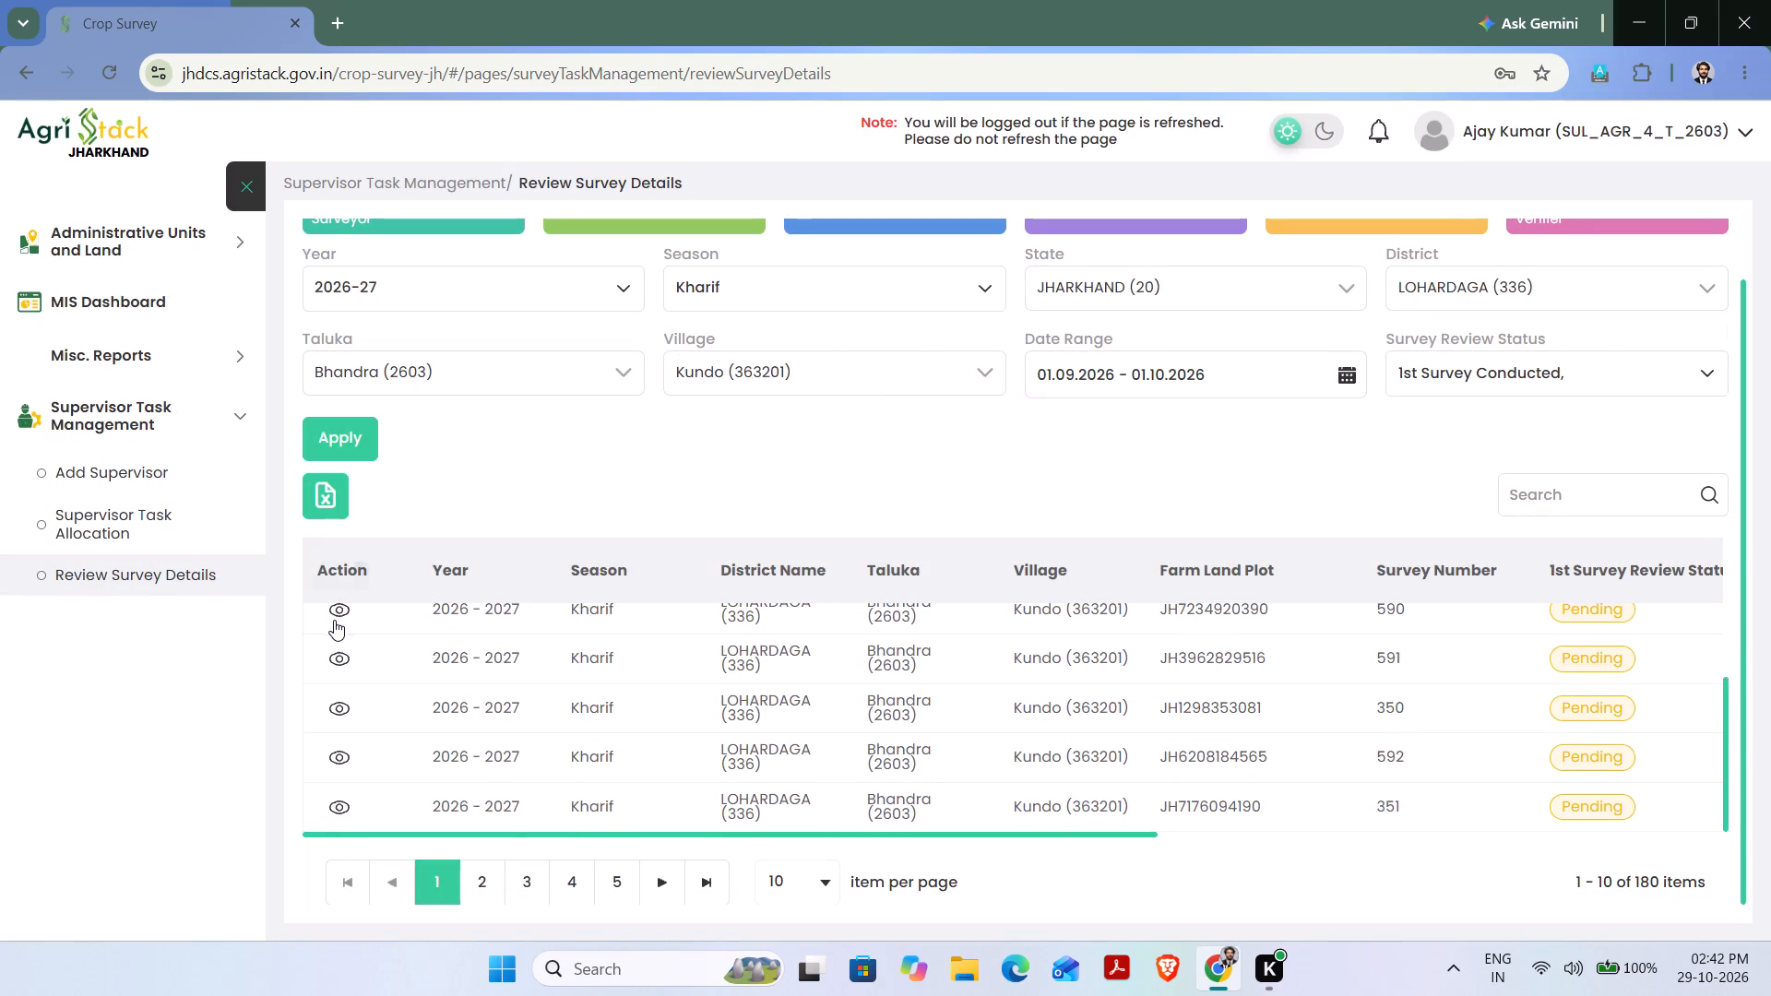
click(335, 616)
click(558, 736)
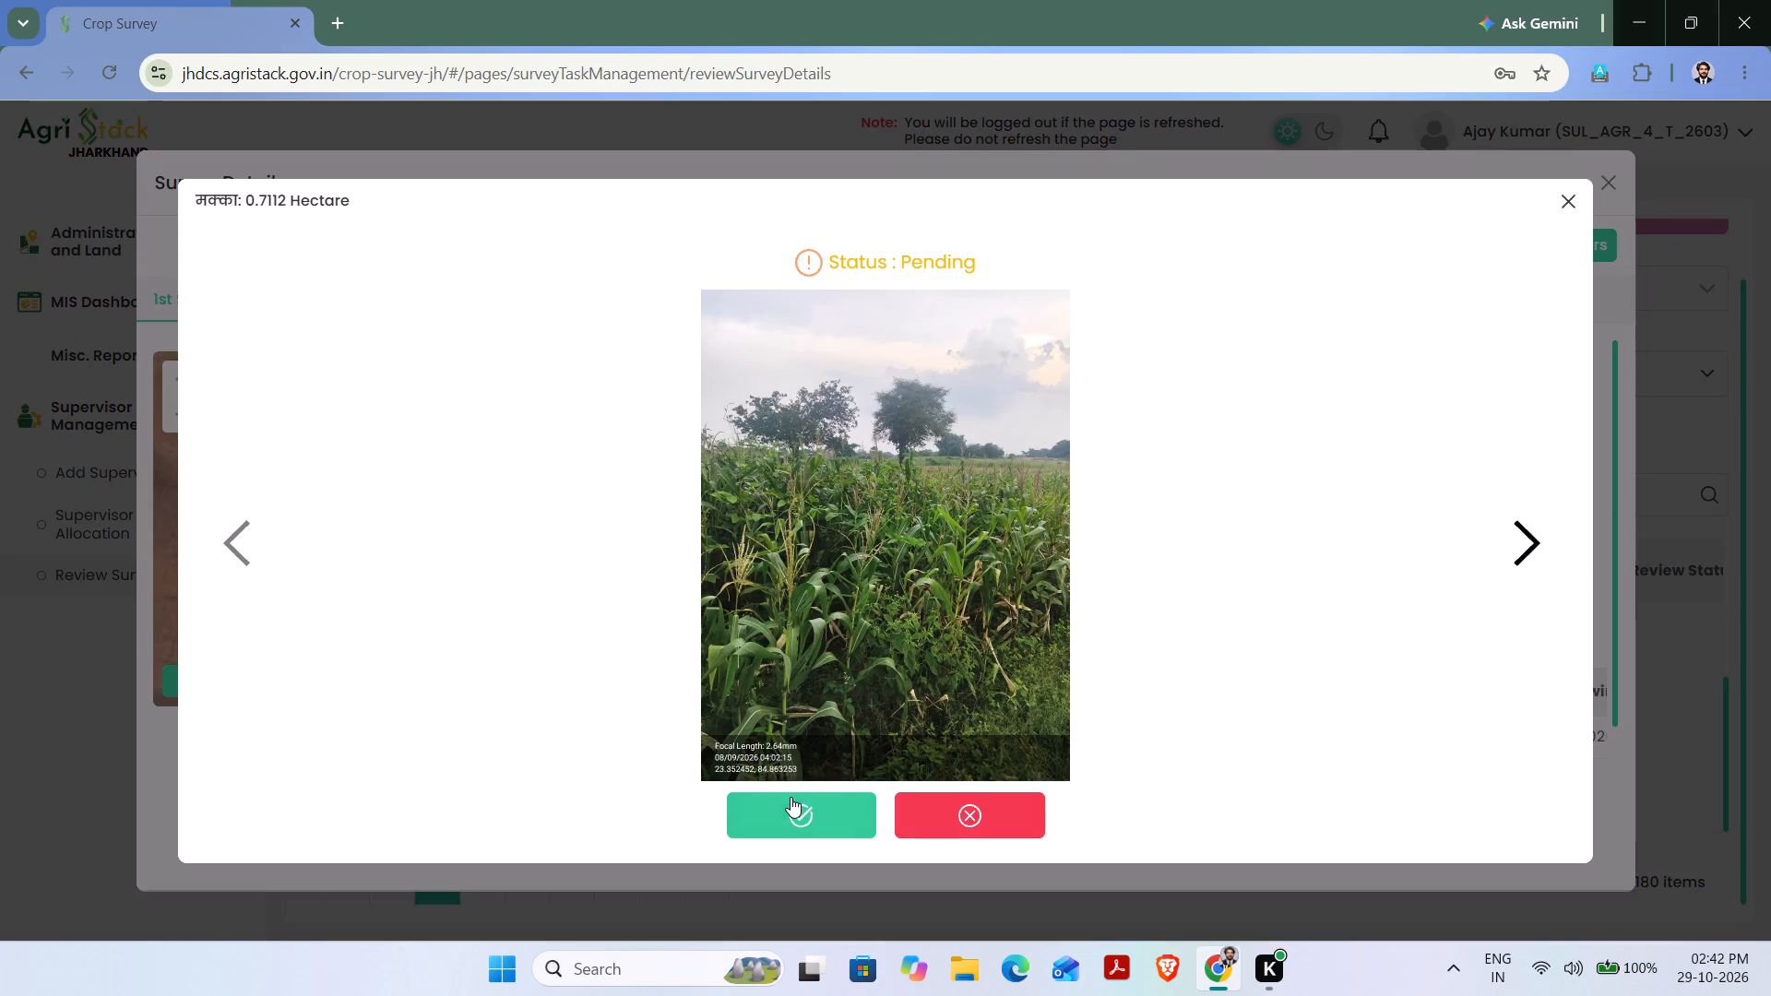
click(795, 805)
drag(958, 712, 793, 724)
click(816, 823)
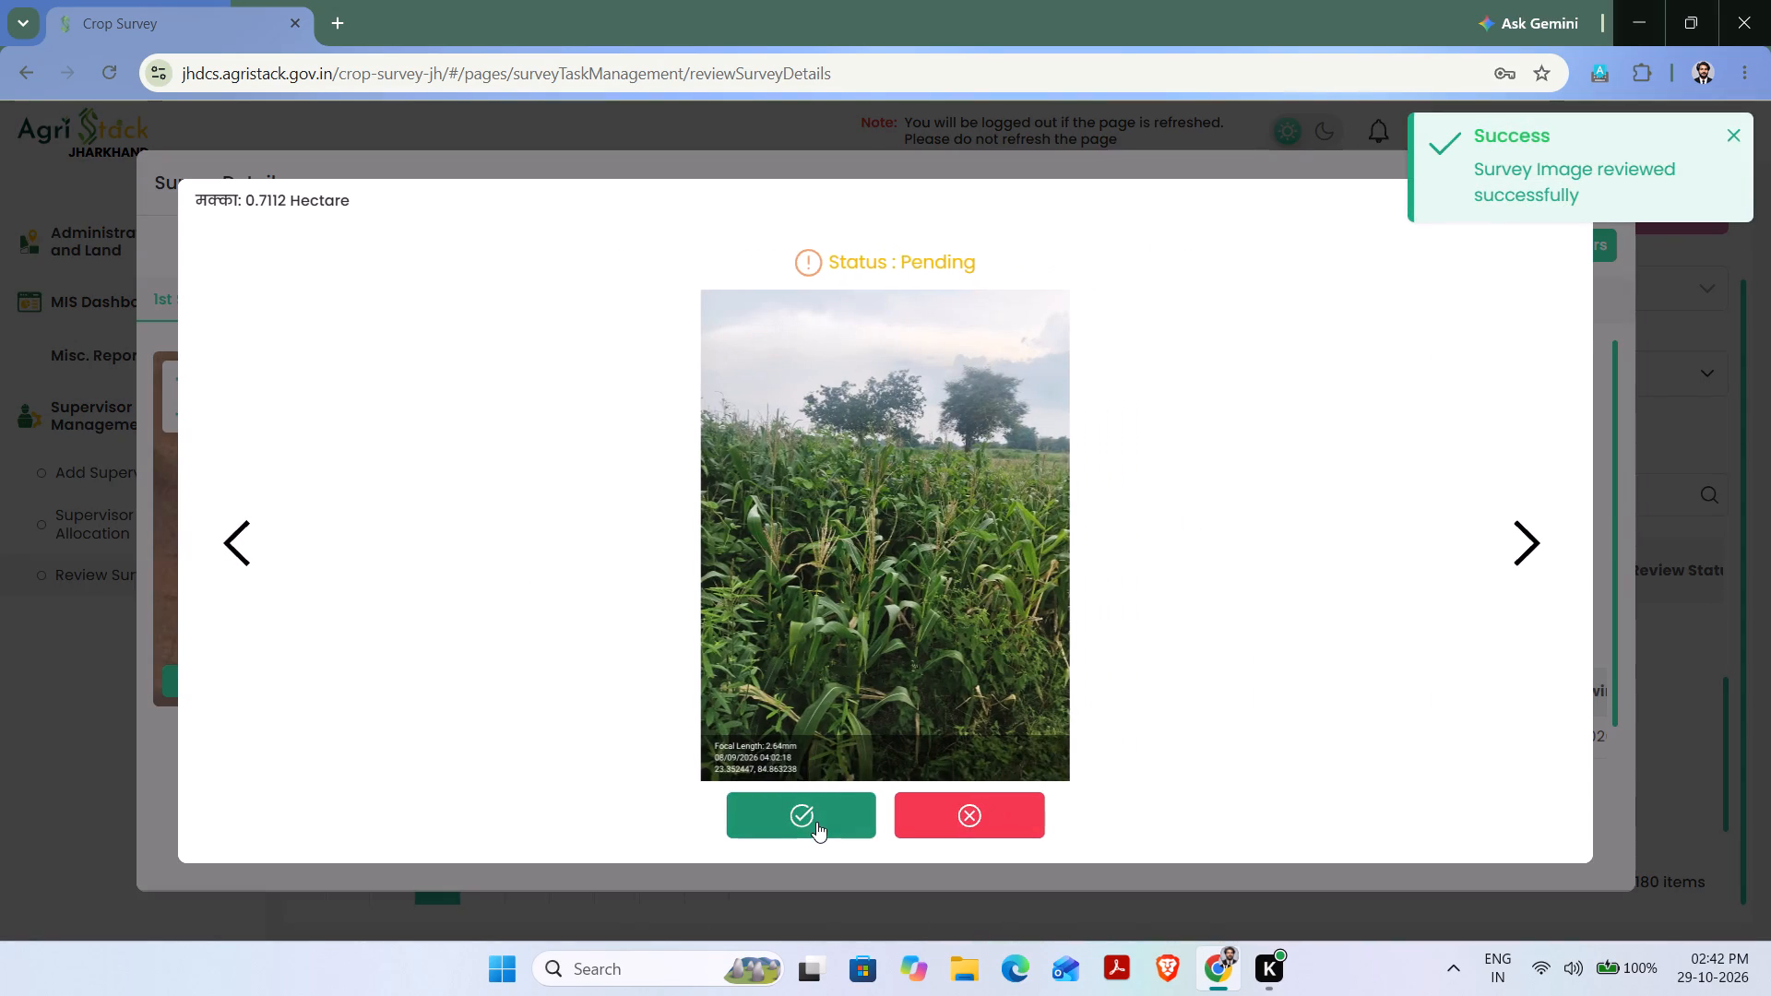
drag(958, 695, 858, 705)
click(822, 810)
drag(1014, 636, 925, 638)
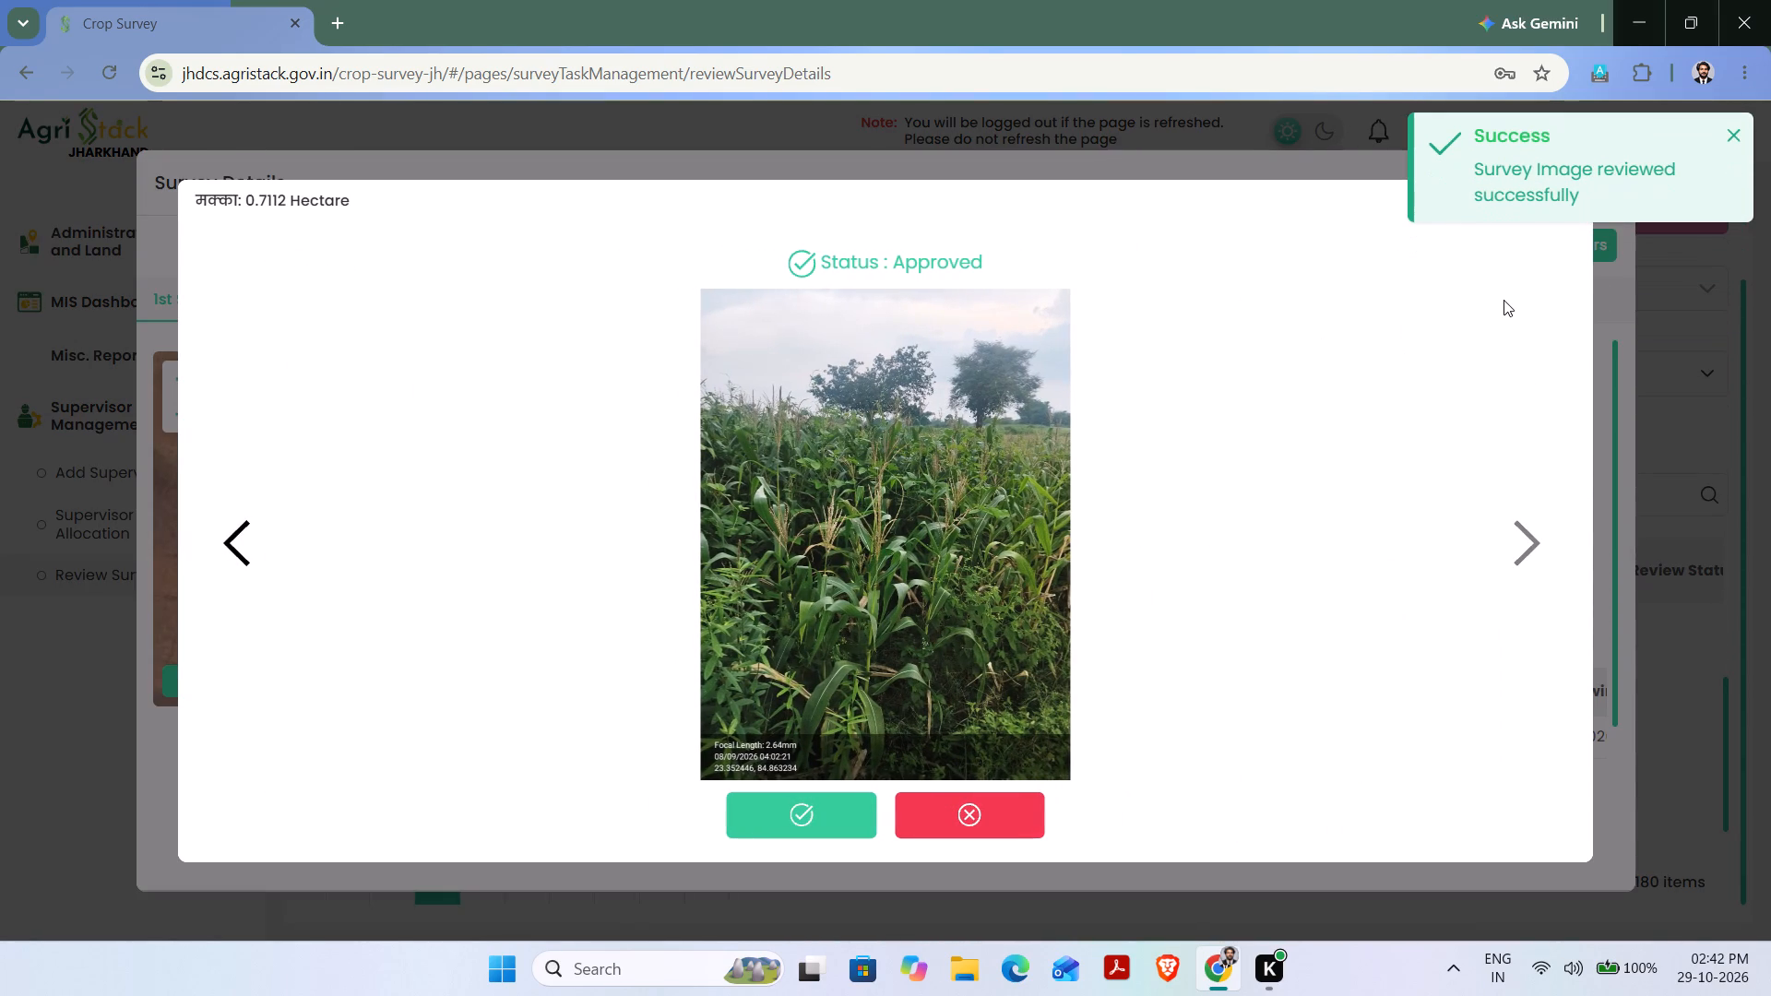
click(1568, 193)
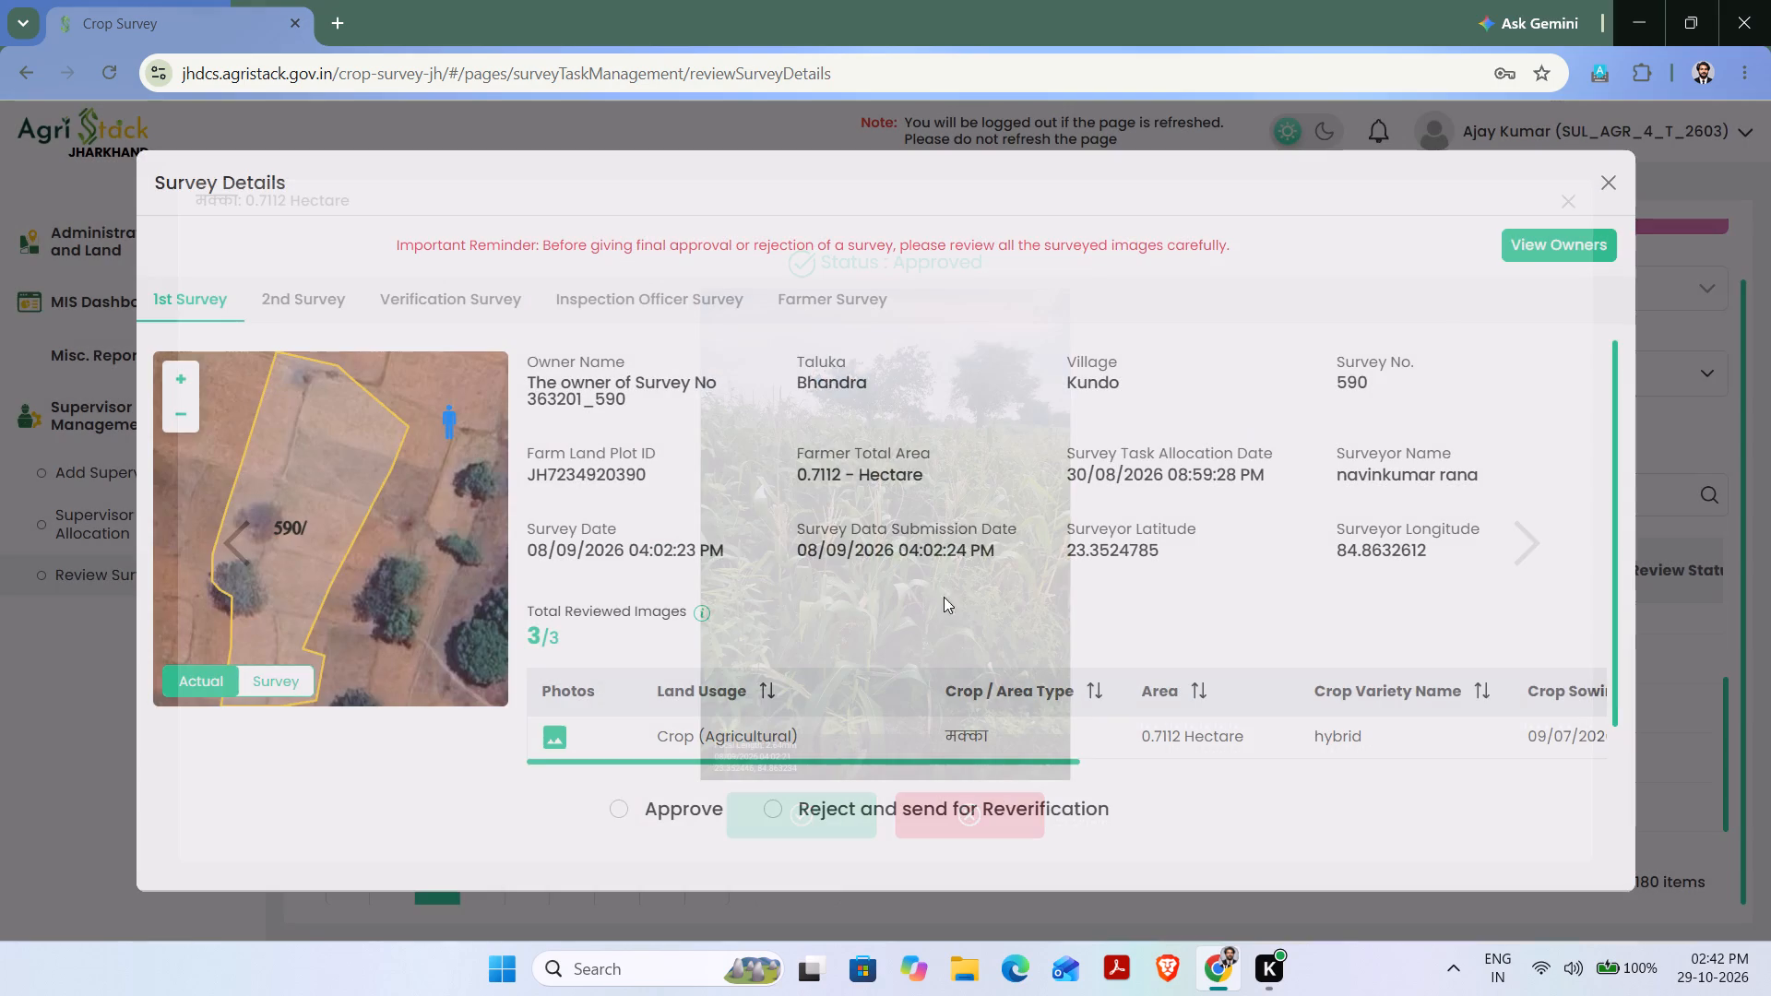
Approve the 1st survey of survey number 590, save the review and close its details.
scroll(912, 634, down, 2)
click(703, 665)
click(817, 719)
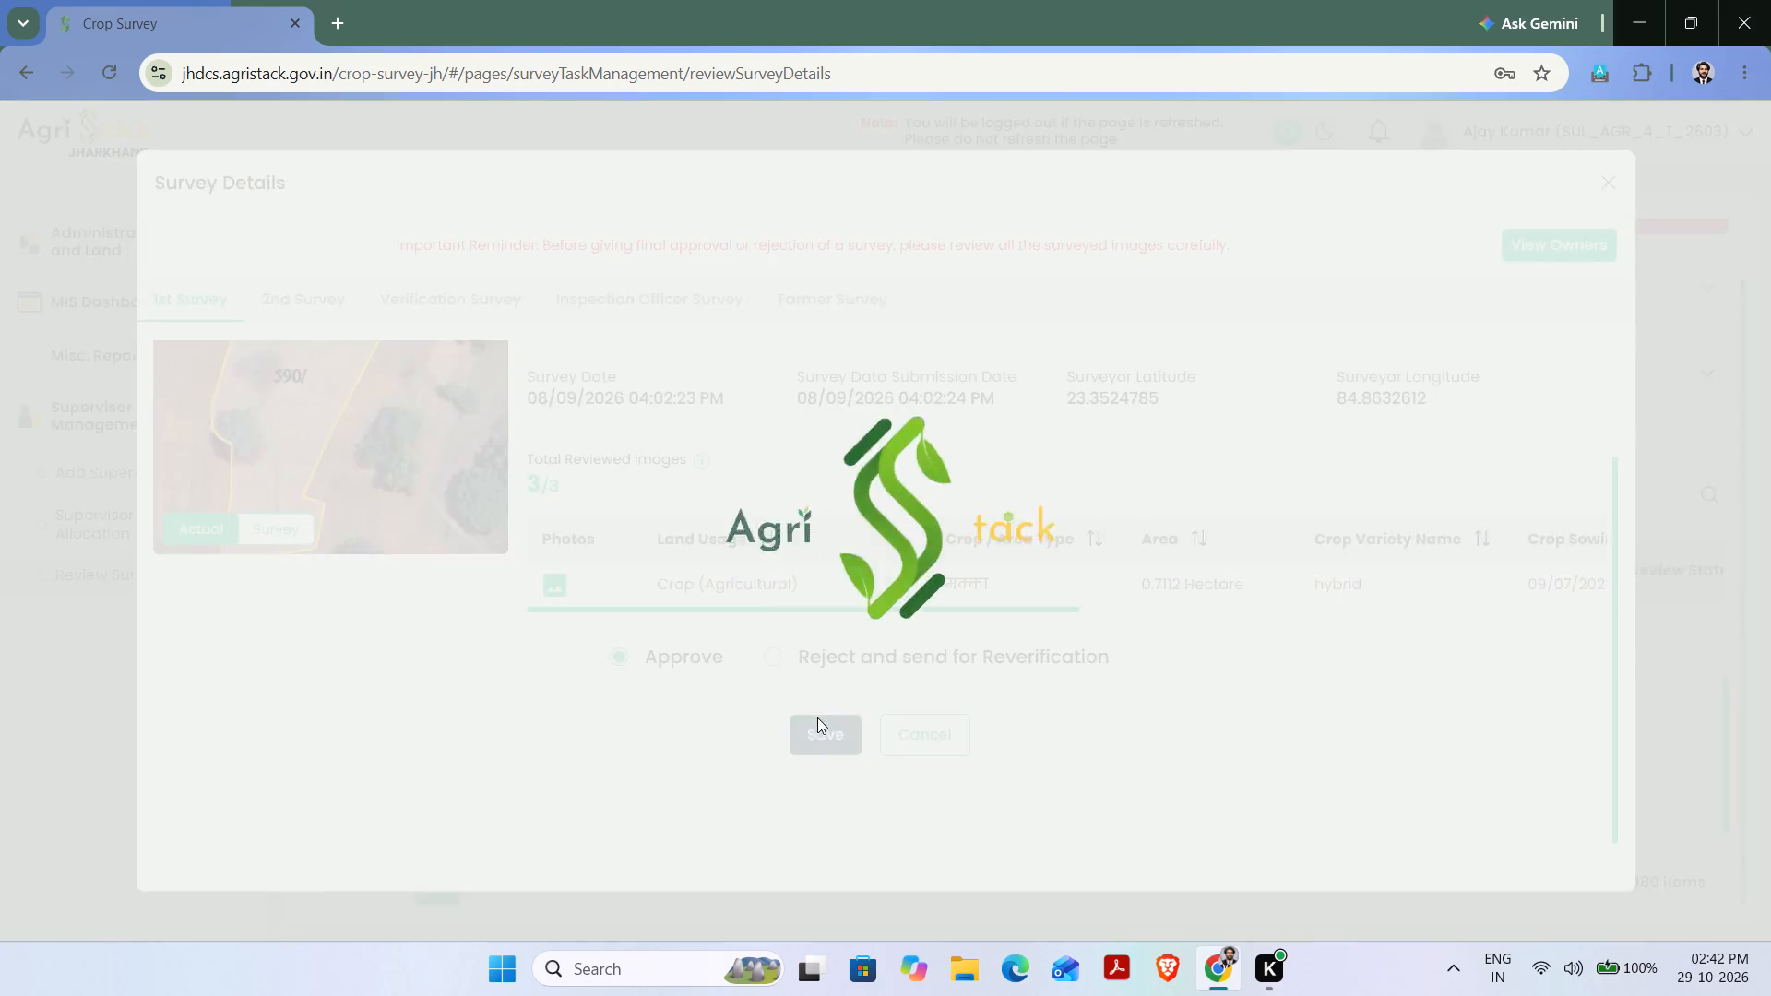
click(876, 585)
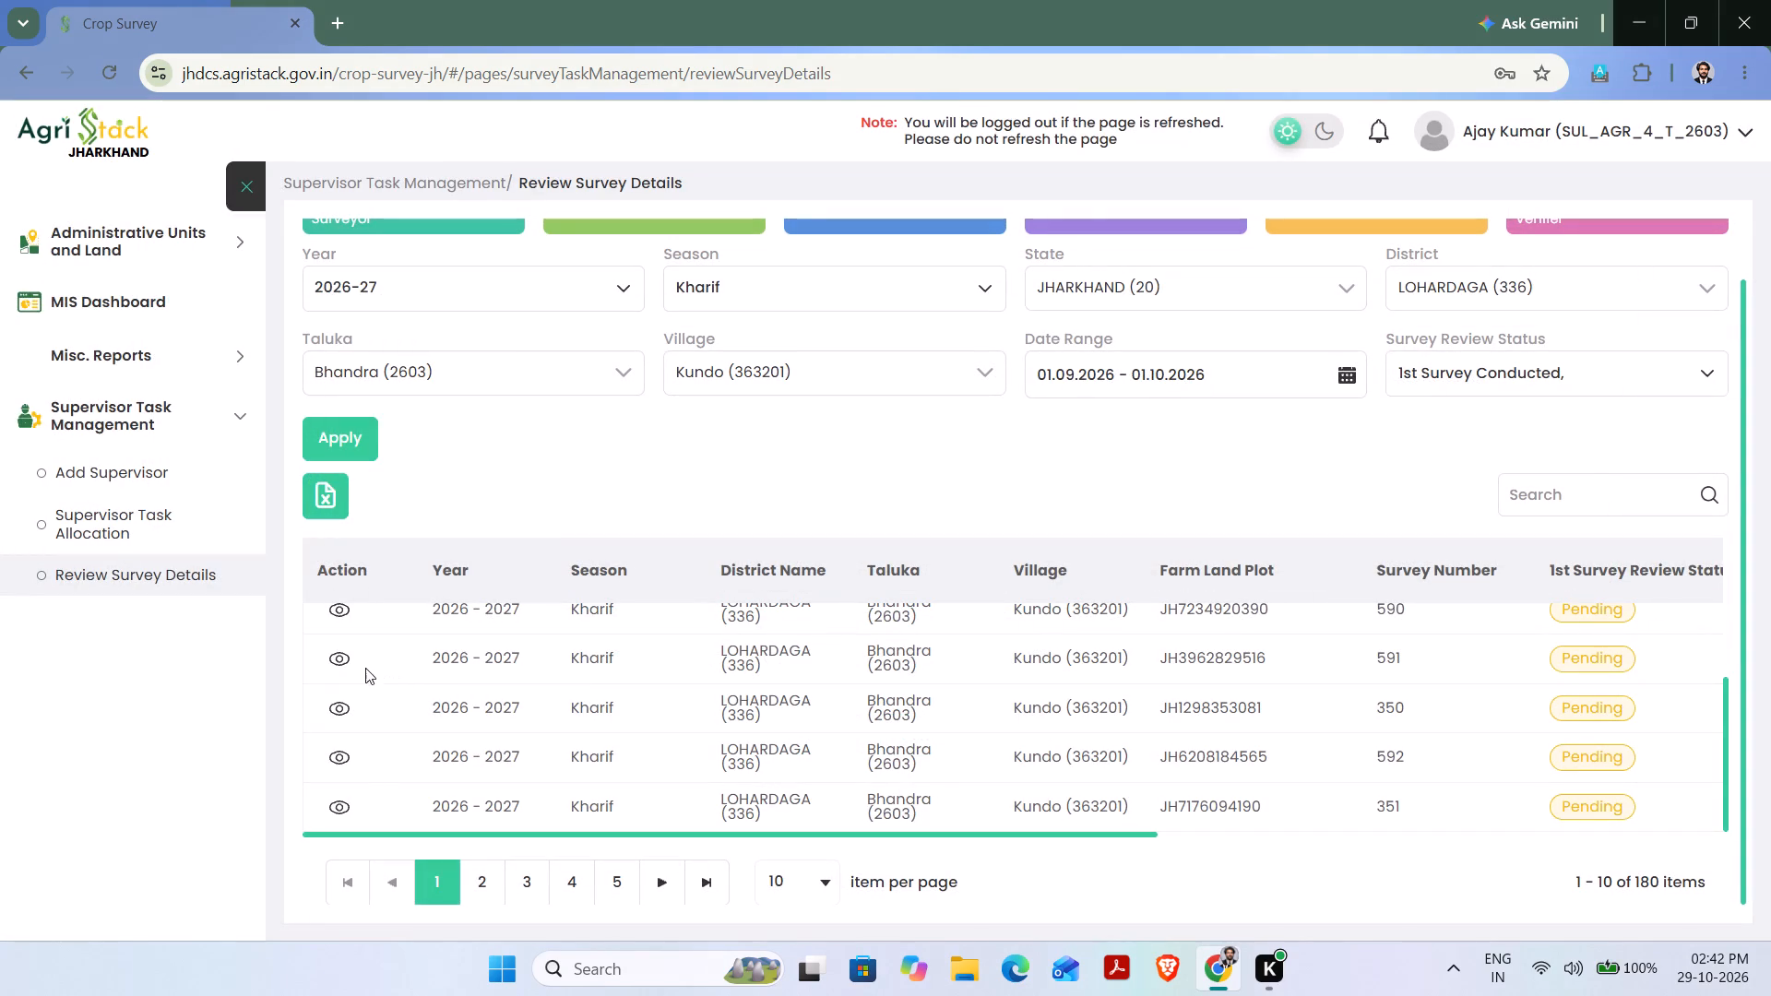
Open the details of survey number 591 and approve all three of its रागी crop photos.
click(337, 666)
click(547, 736)
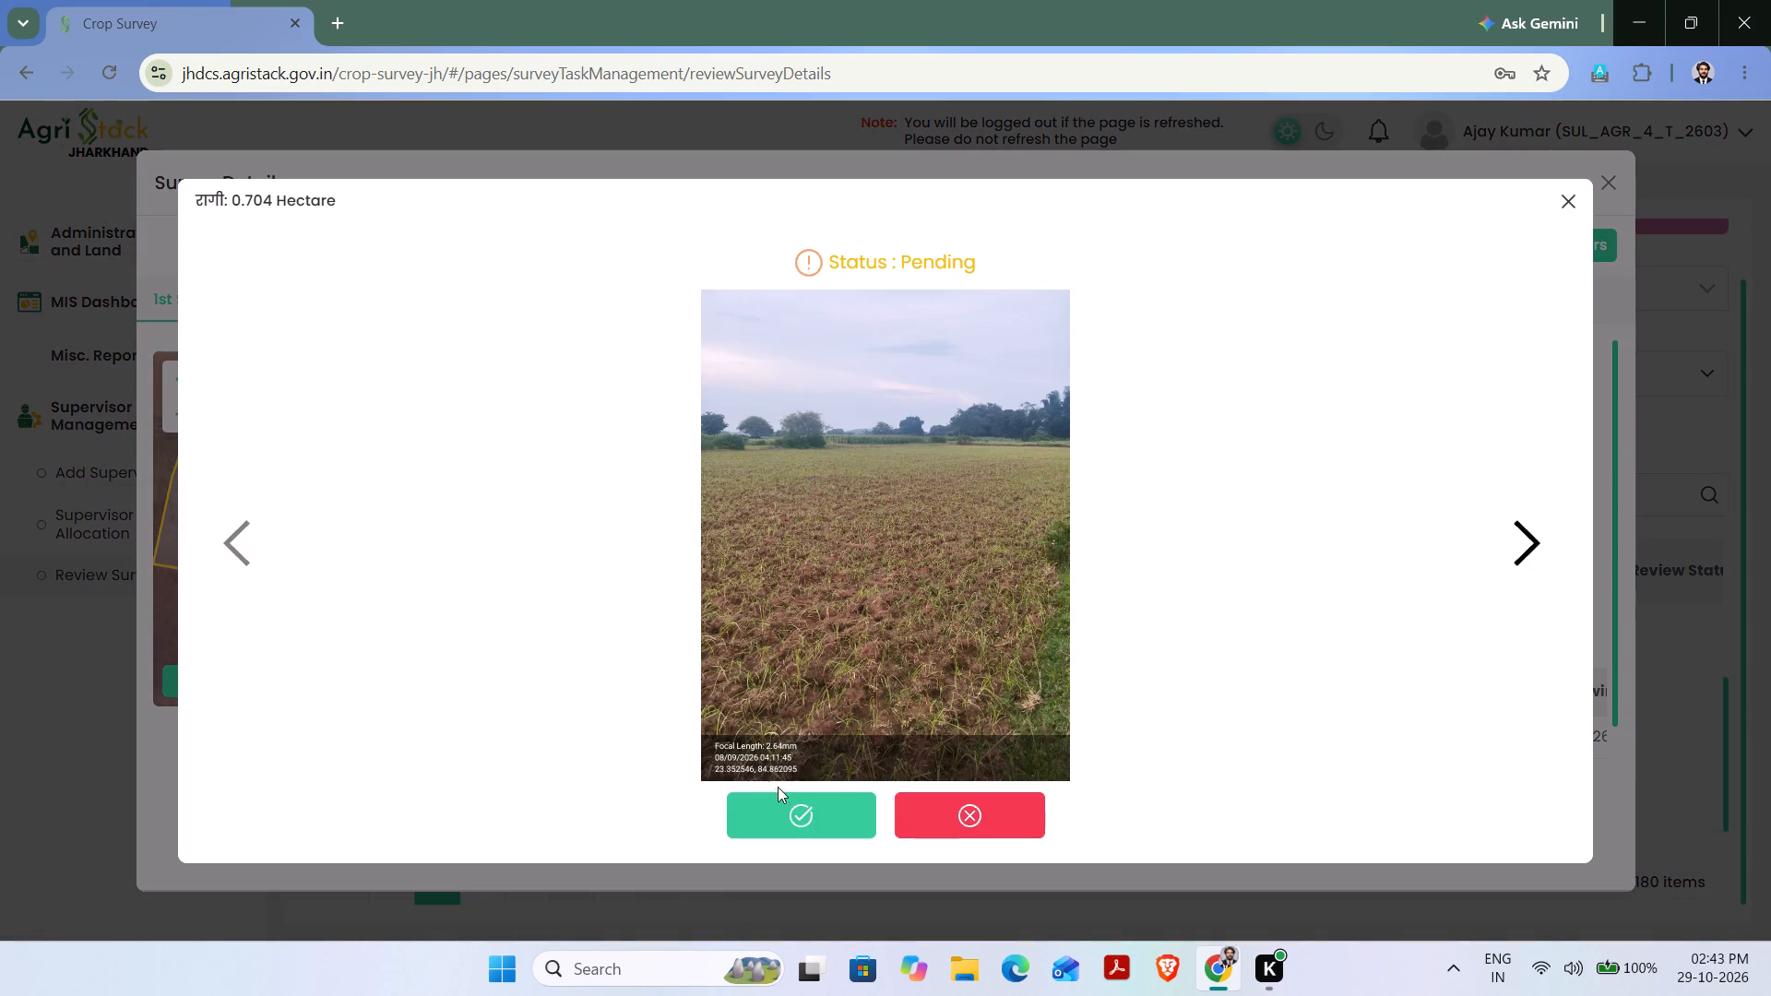
click(794, 807)
drag(945, 694, 818, 706)
click(848, 815)
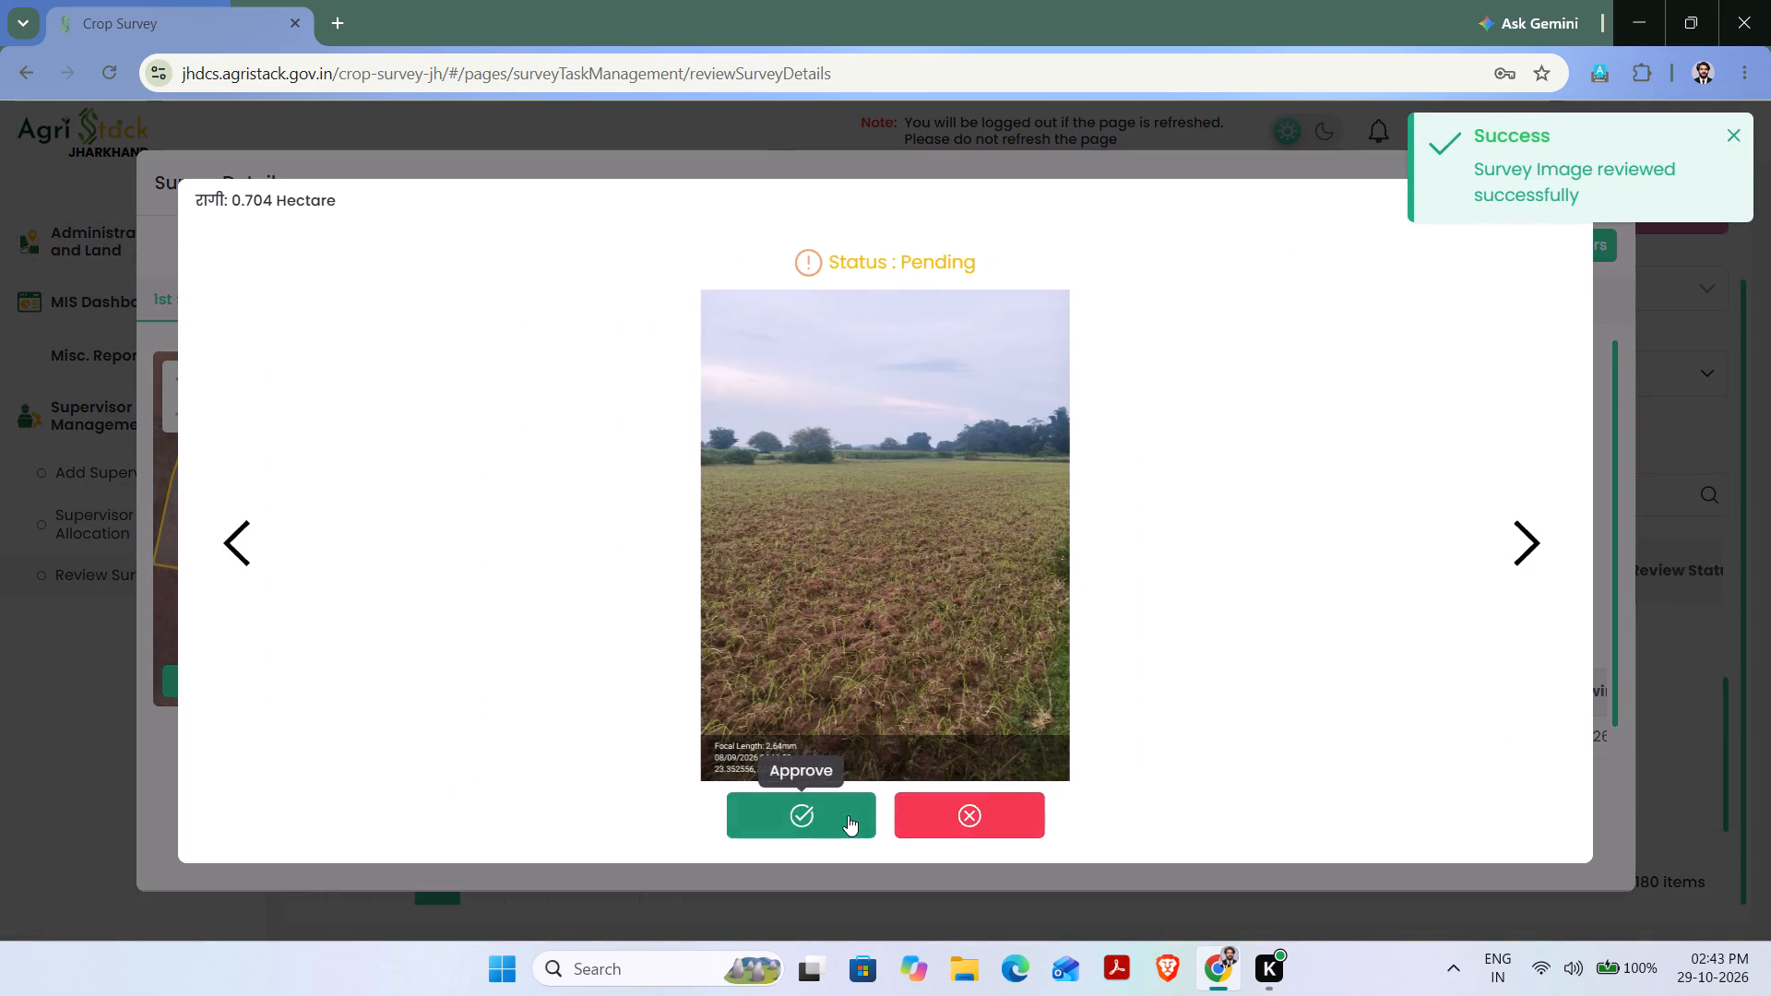
drag(958, 692, 821, 704)
click(803, 809)
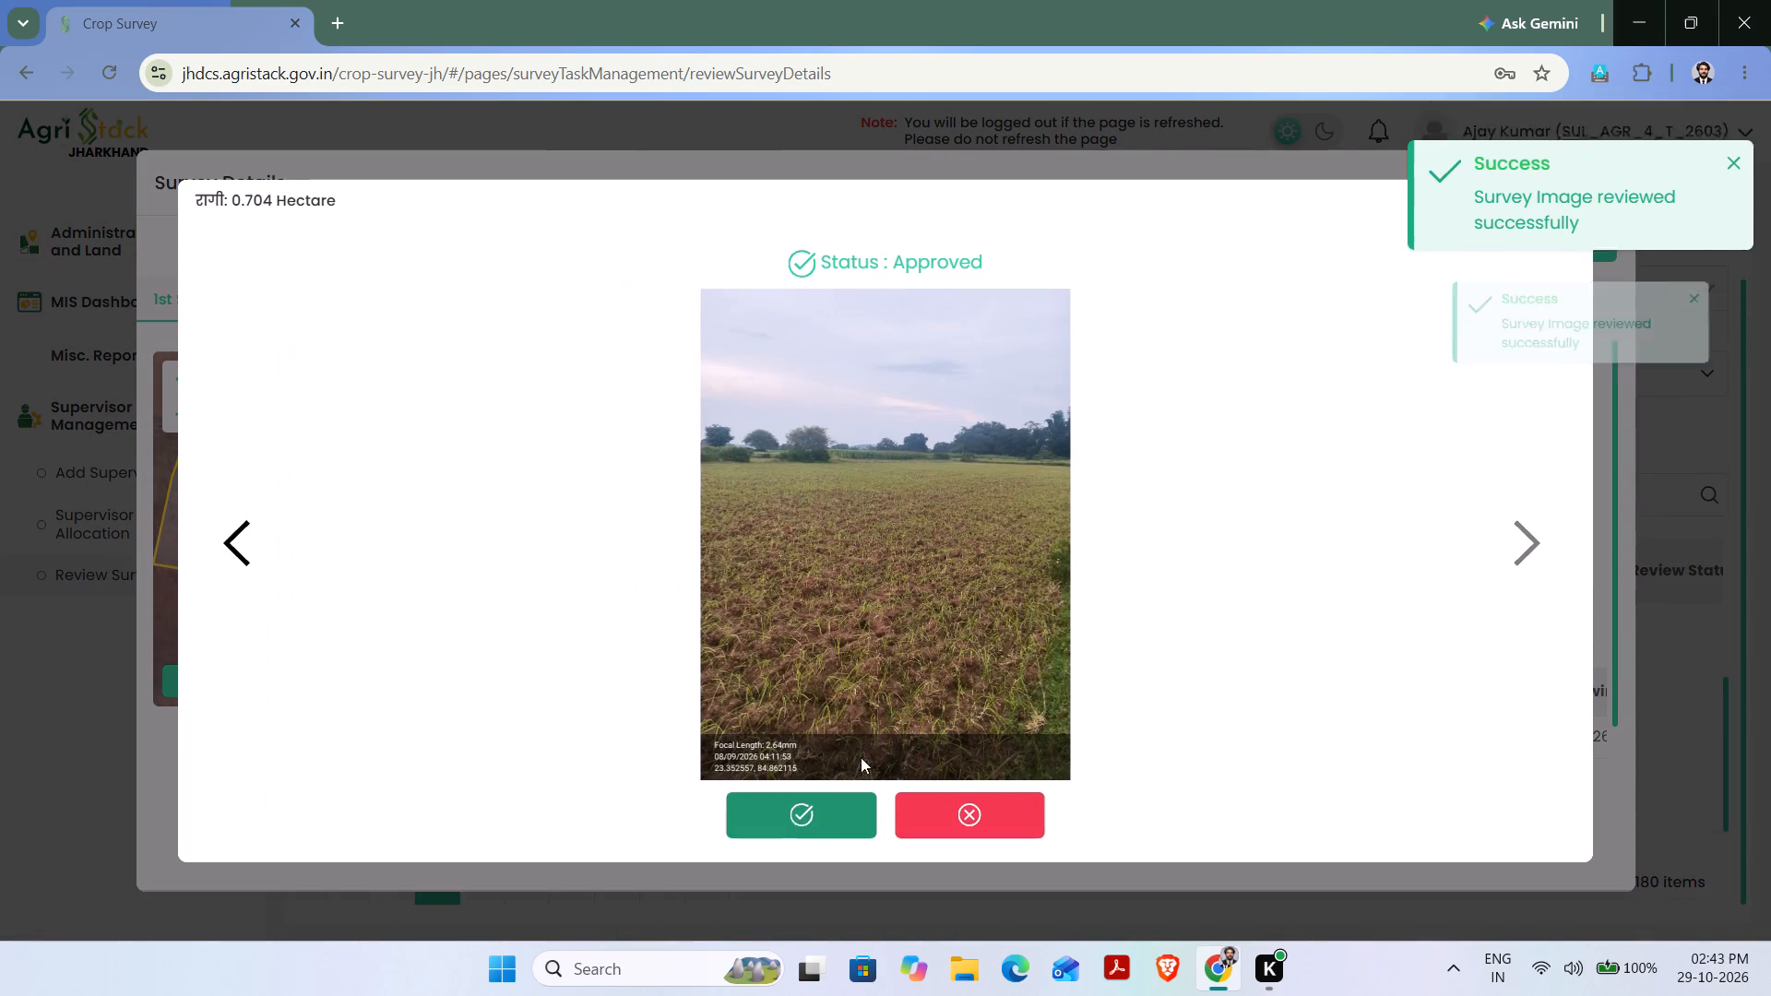
drag(979, 646, 905, 644)
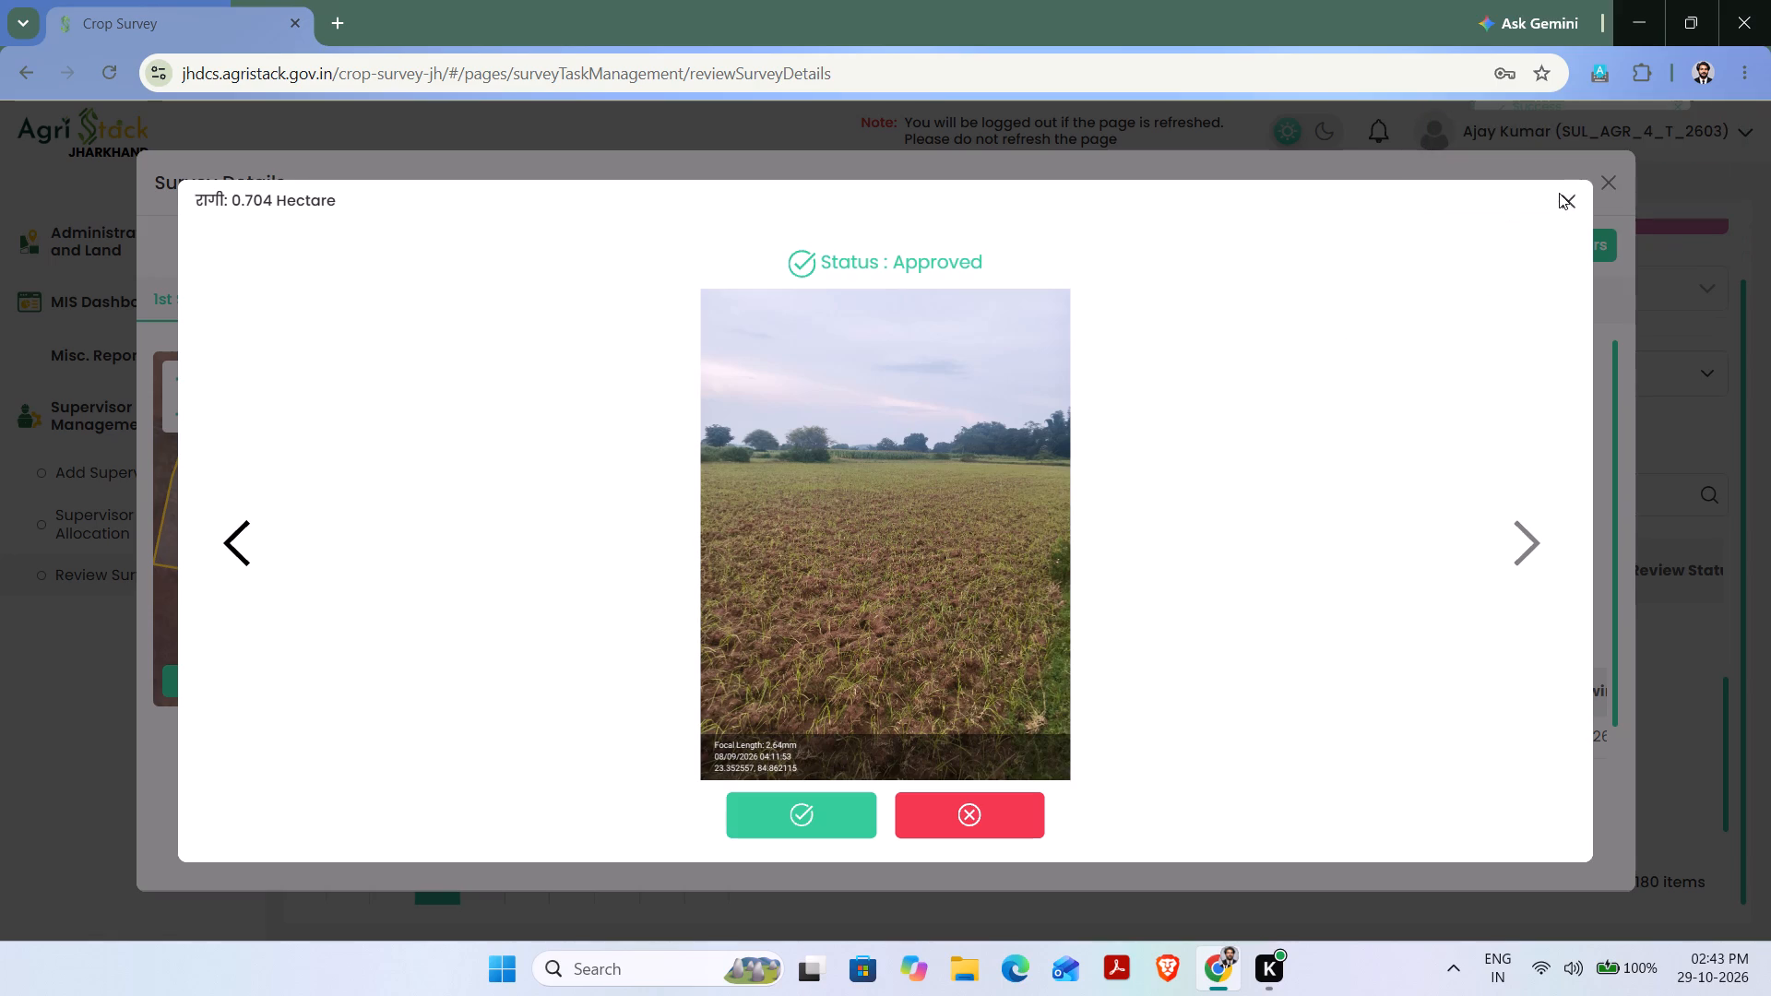
click(1559, 193)
click(1568, 198)
Approve the 1st survey of survey number 591, save the review and close its details.
scroll(885, 652, down, 2)
click(692, 669)
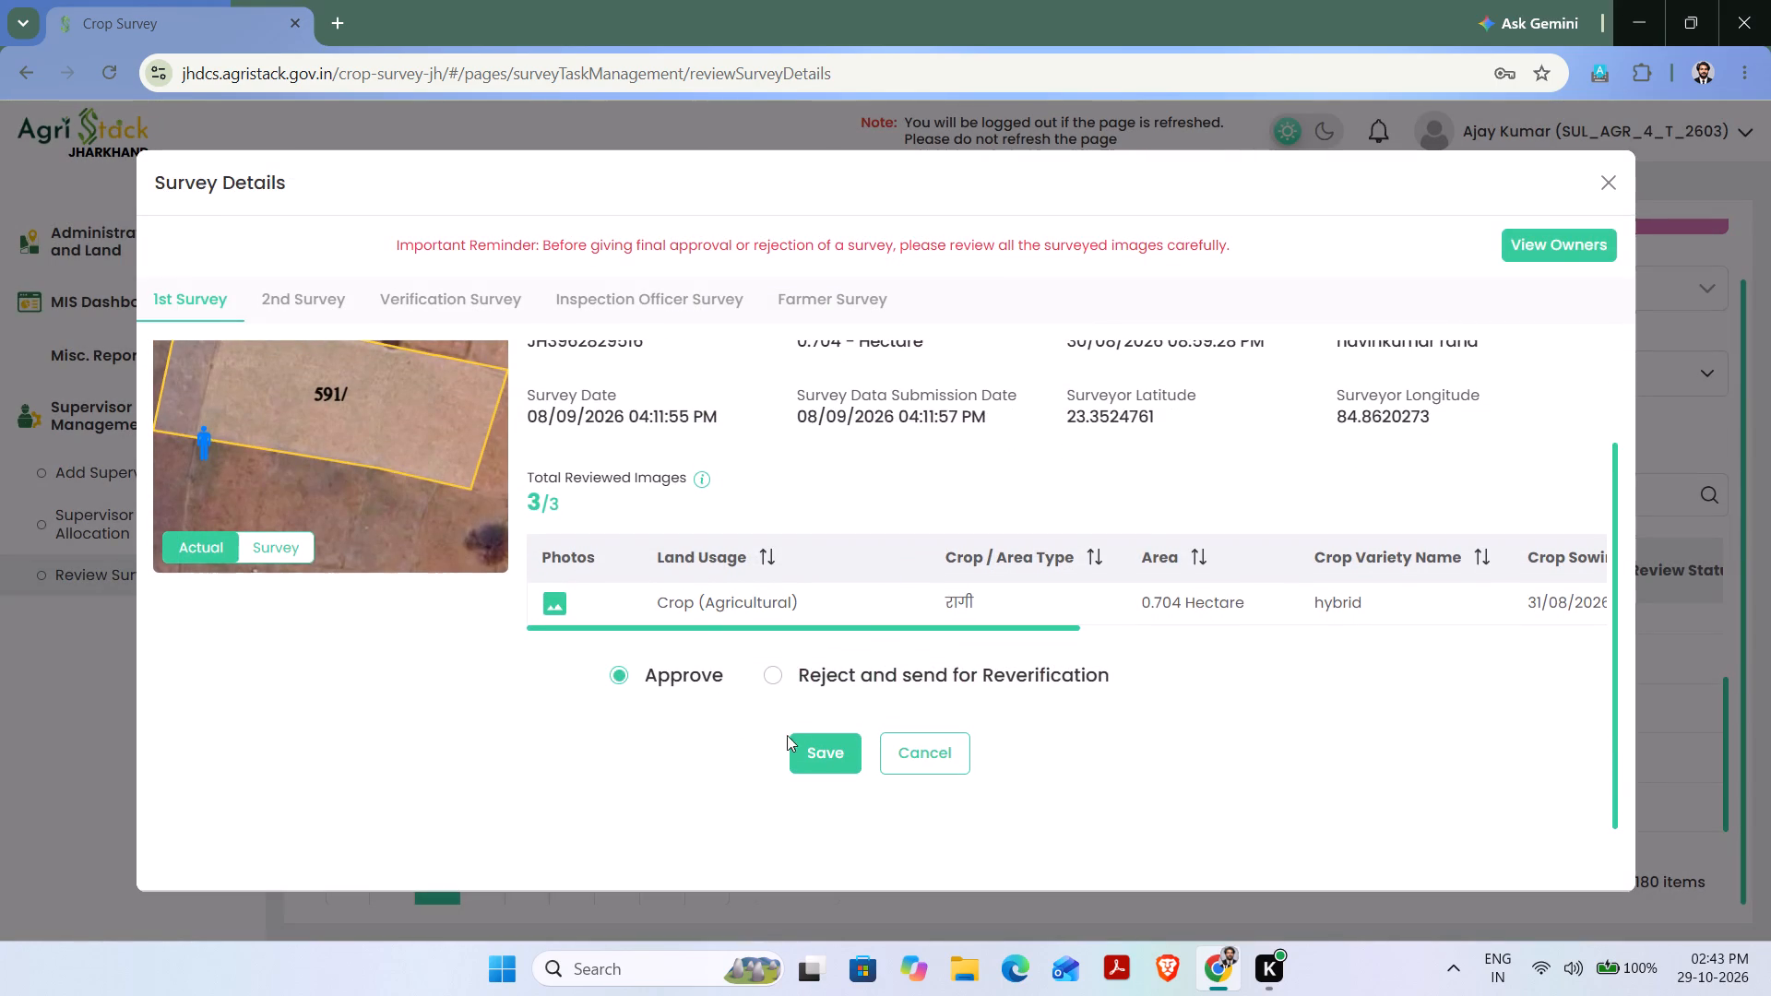
click(798, 736)
click(926, 585)
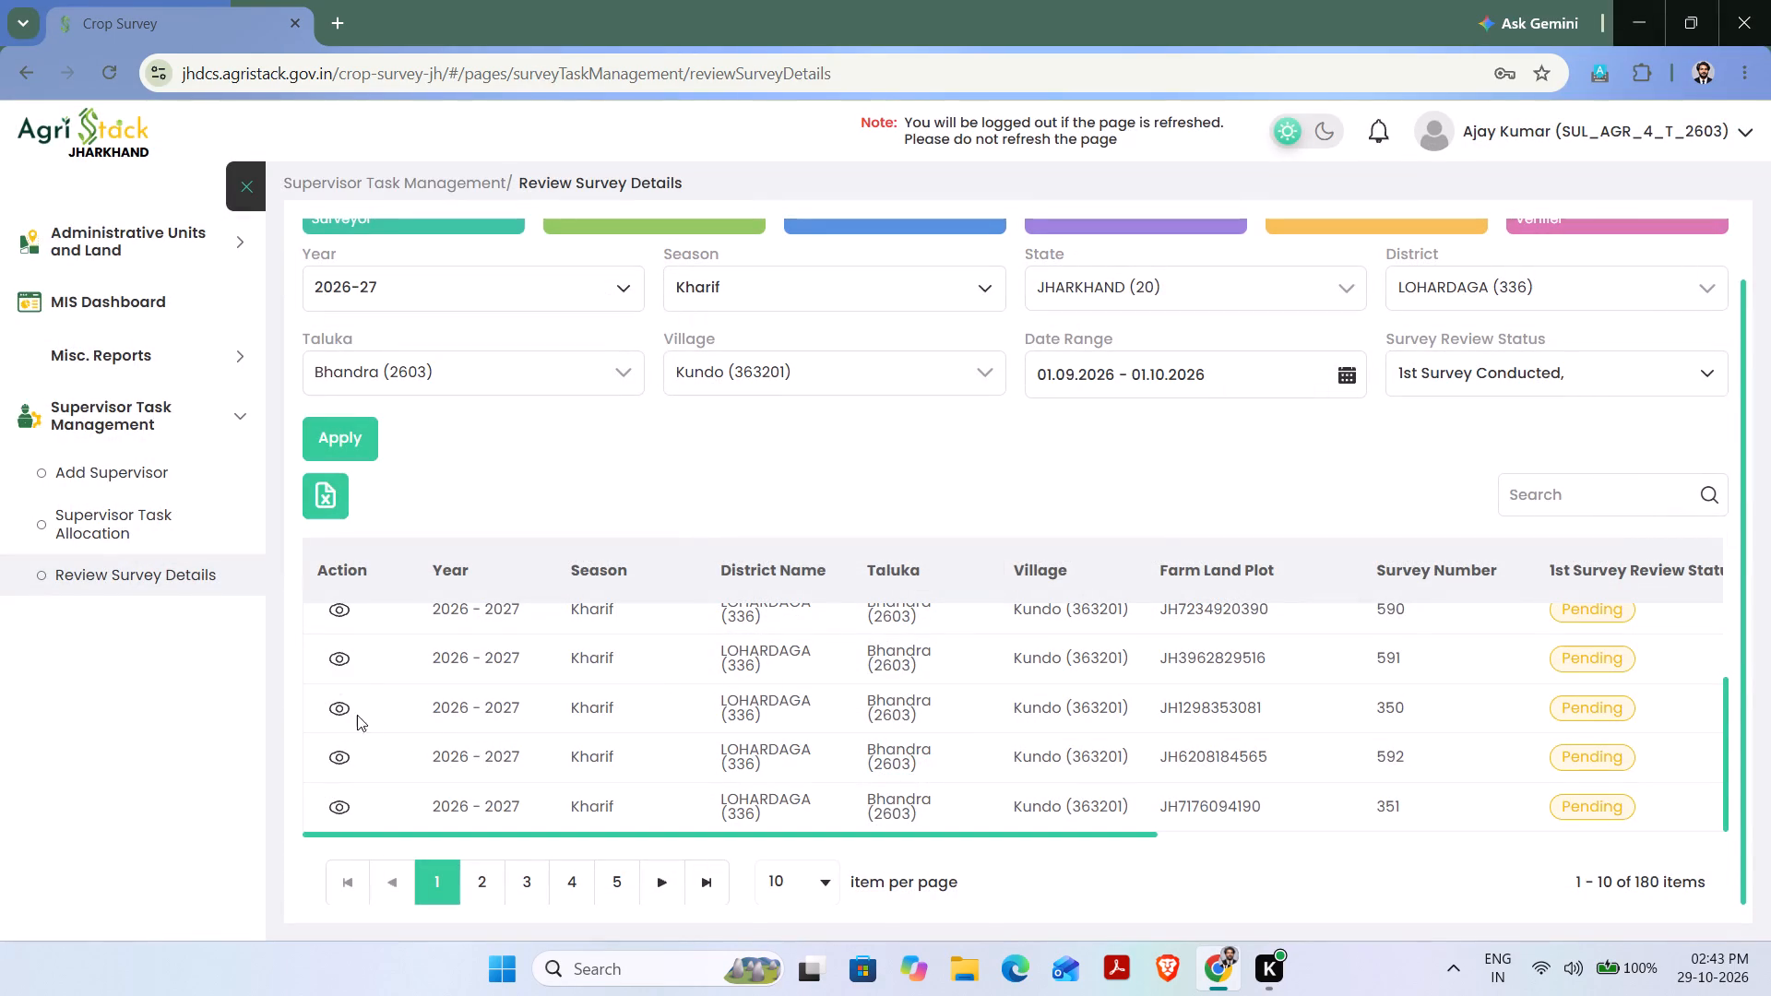
Open the details of survey number 350 and approve all three of its चावल crop photos.
click(333, 706)
click(554, 741)
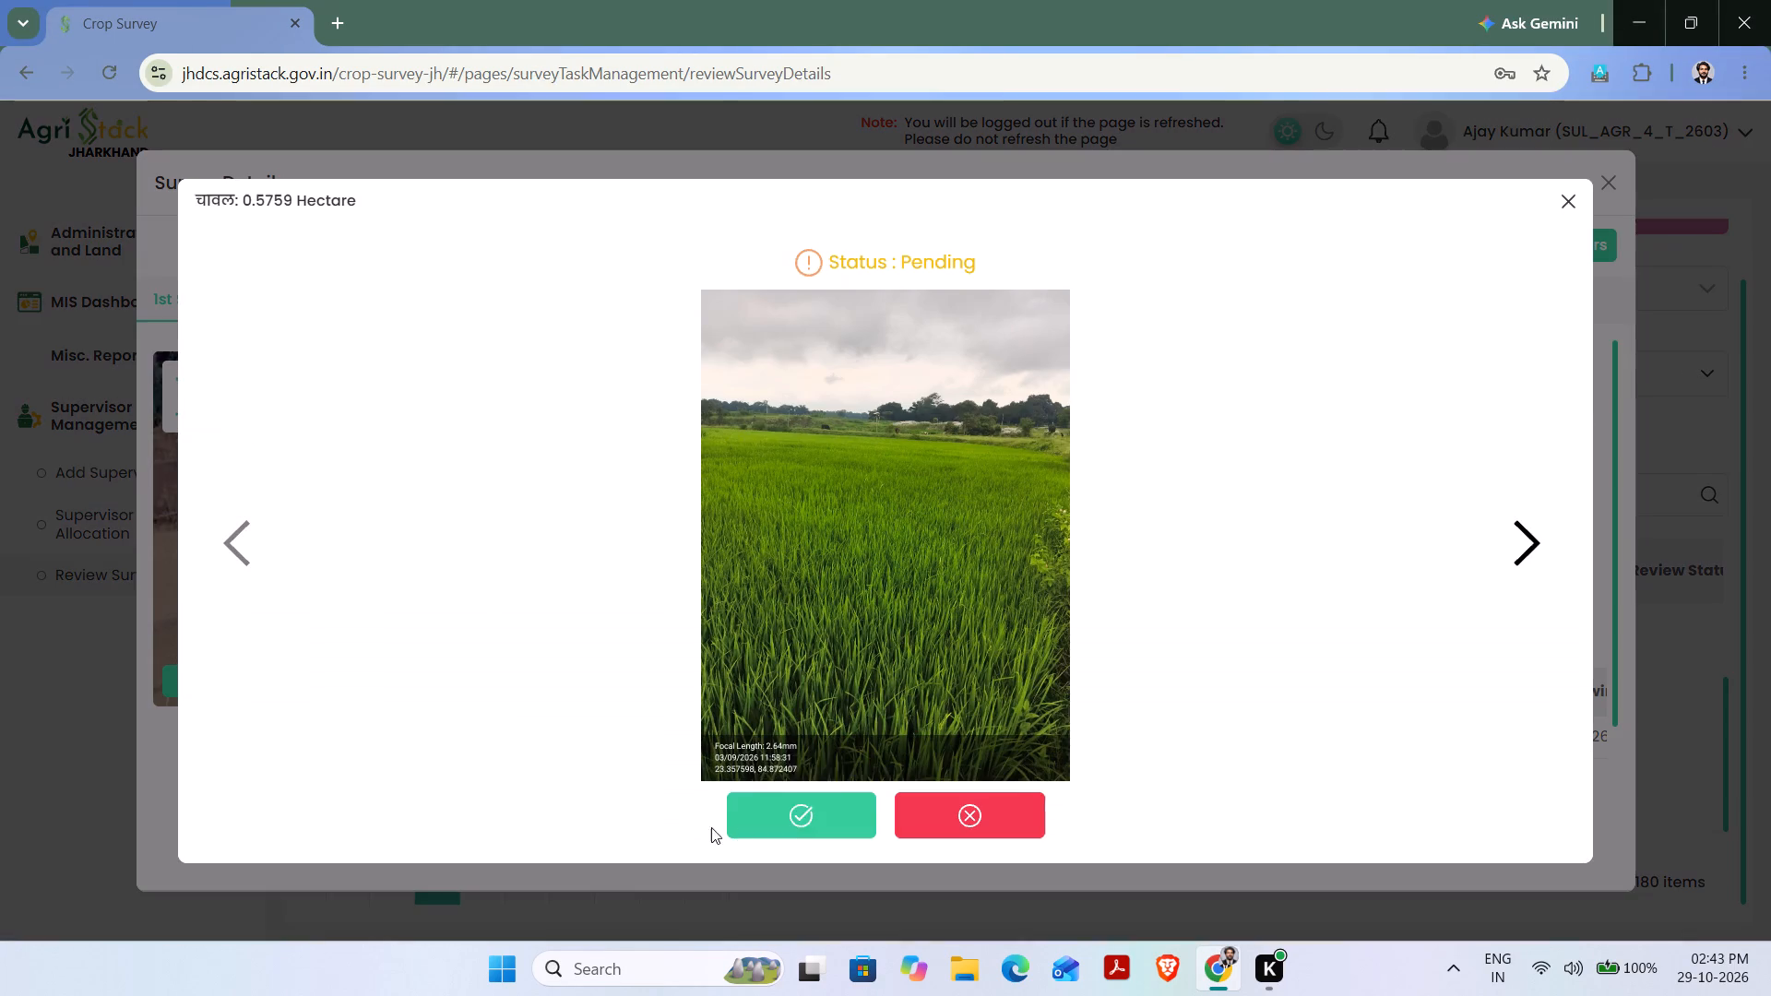
click(786, 829)
drag(919, 682, 738, 699)
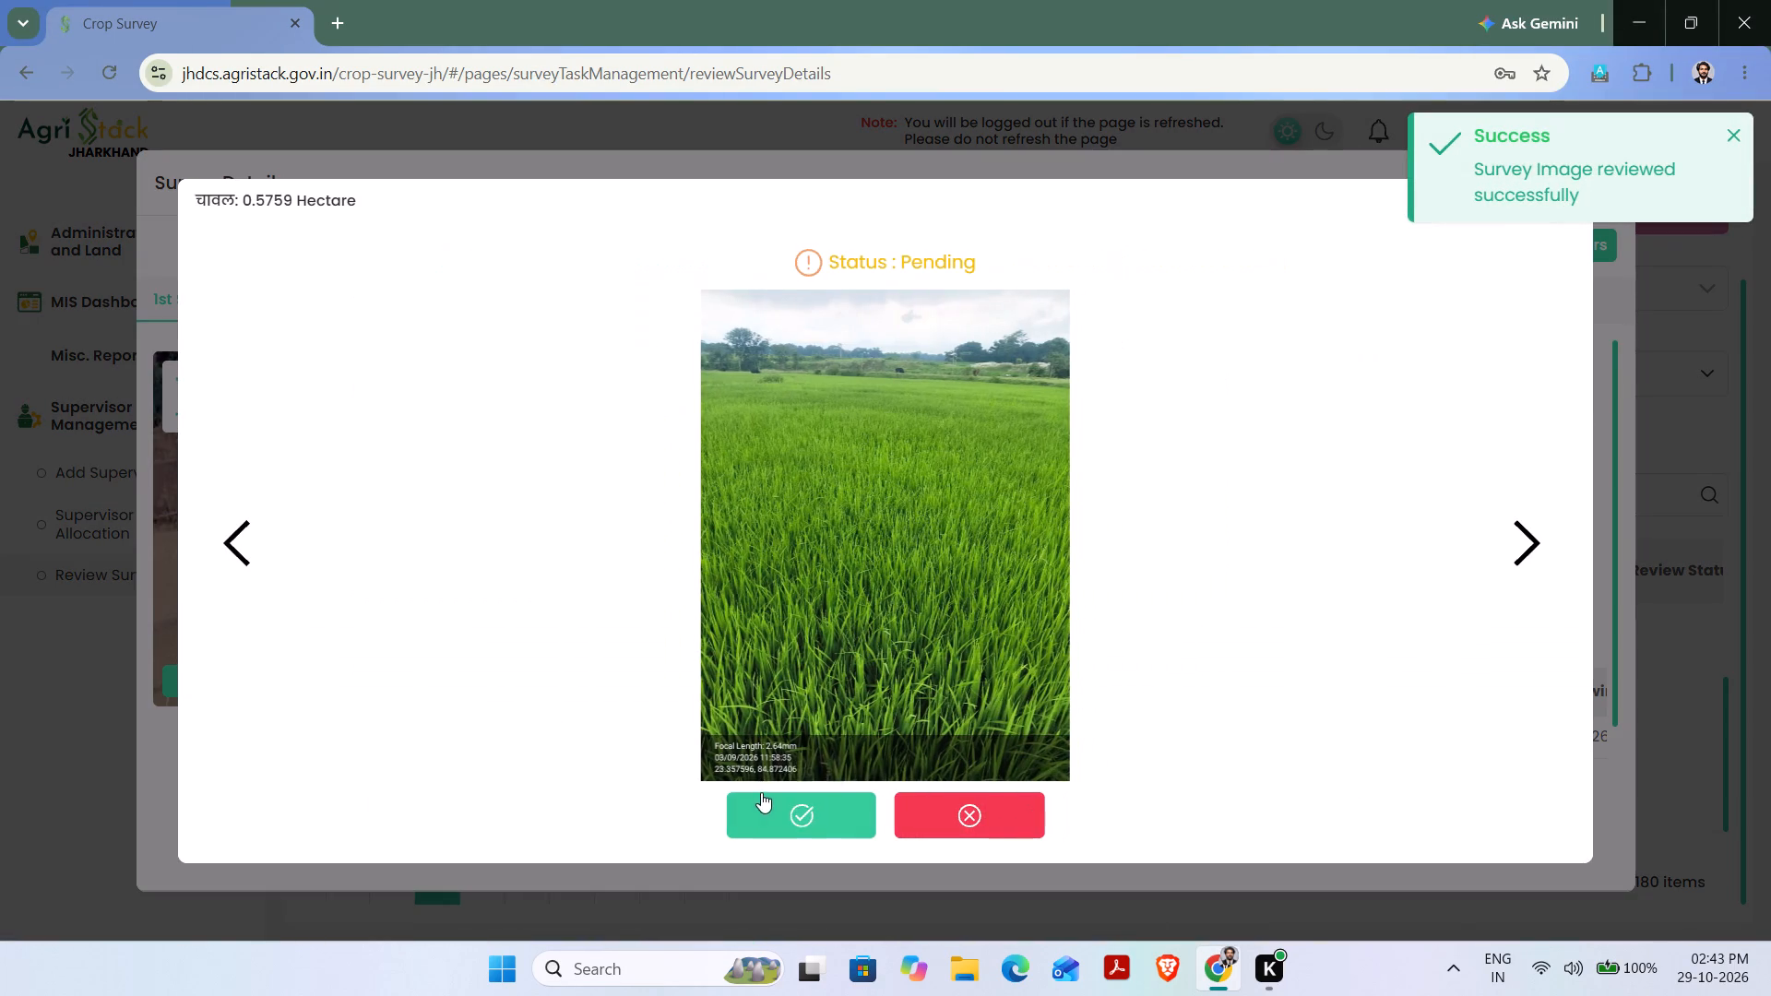
click(762, 795)
drag(862, 705, 764, 719)
click(754, 801)
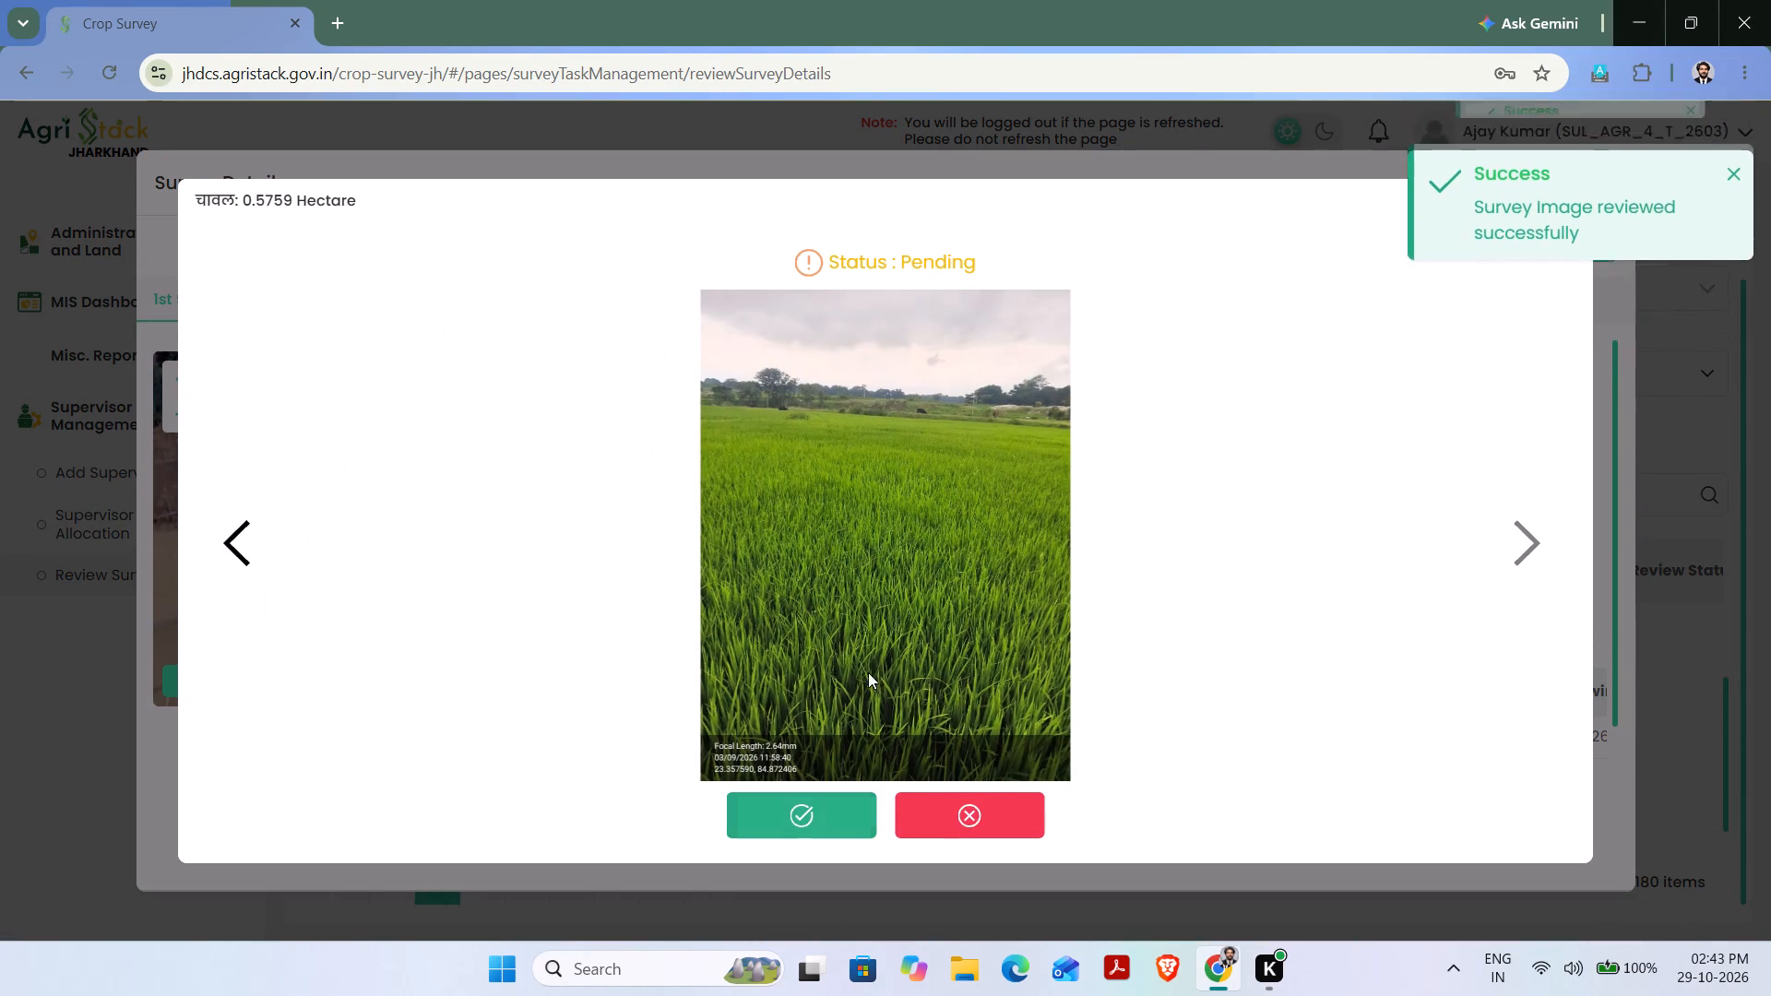
drag(862, 669, 828, 665)
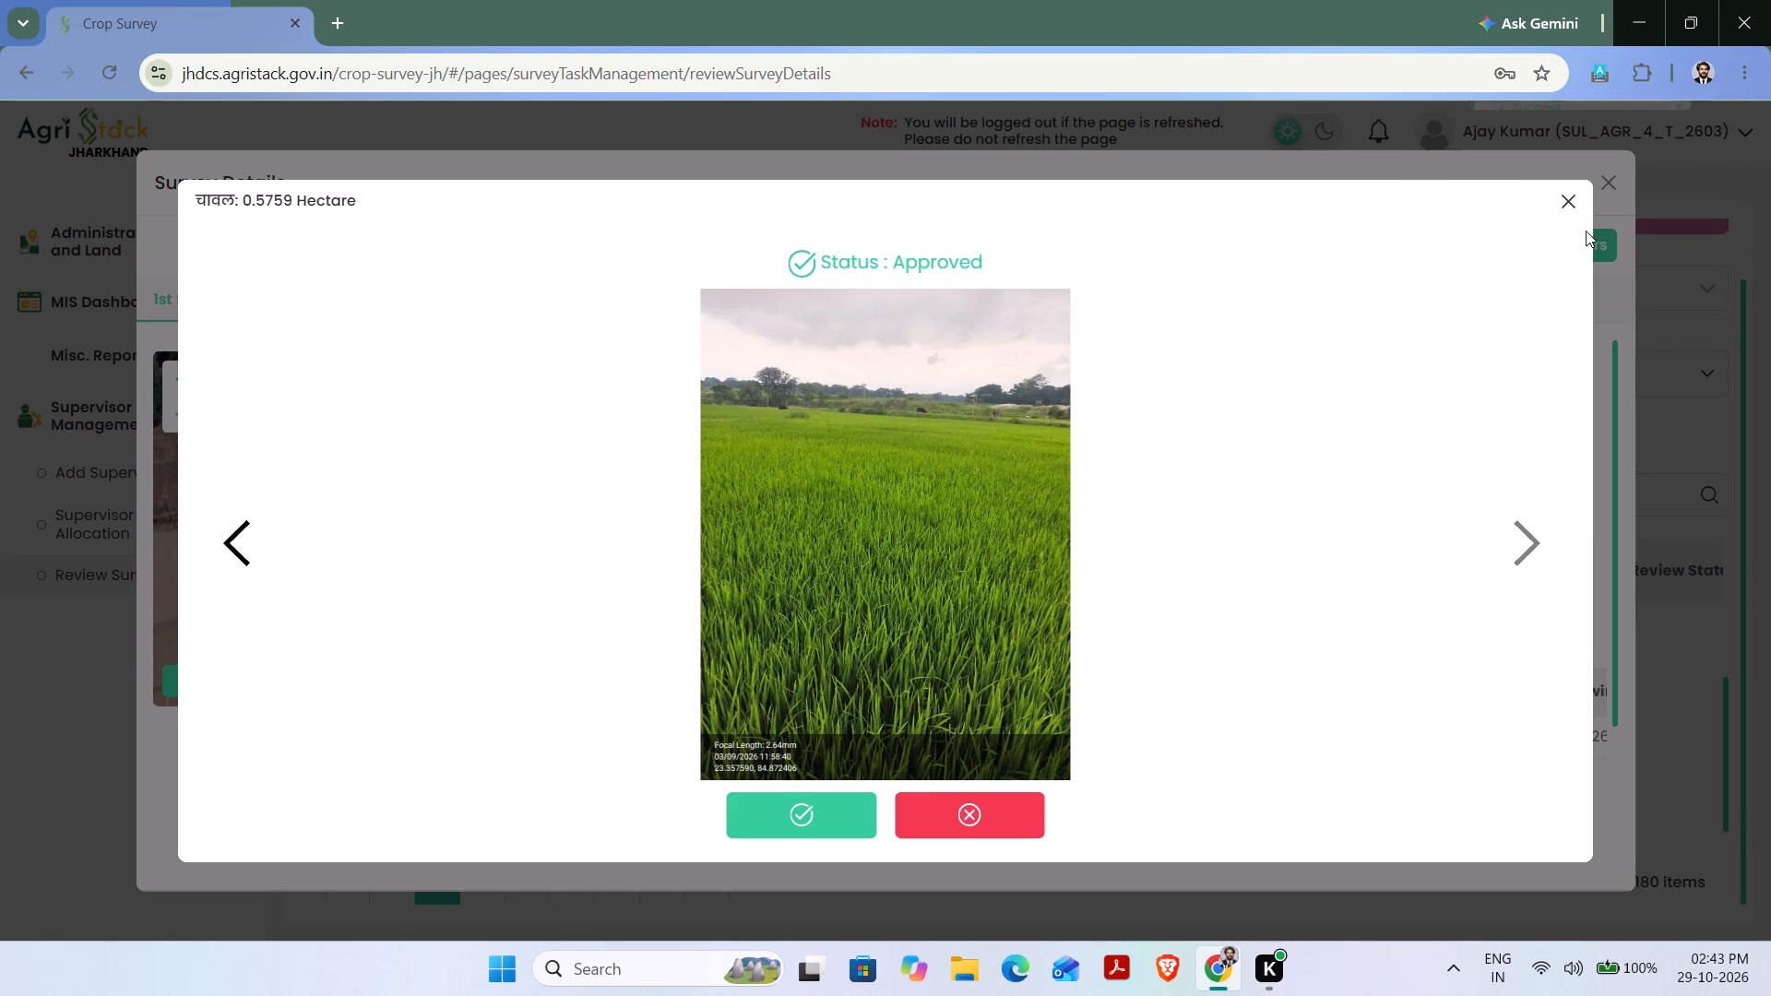
click(1568, 203)
Approve the 1st survey of survey number 350, save the review and close its details.
scroll(864, 673, down, 1)
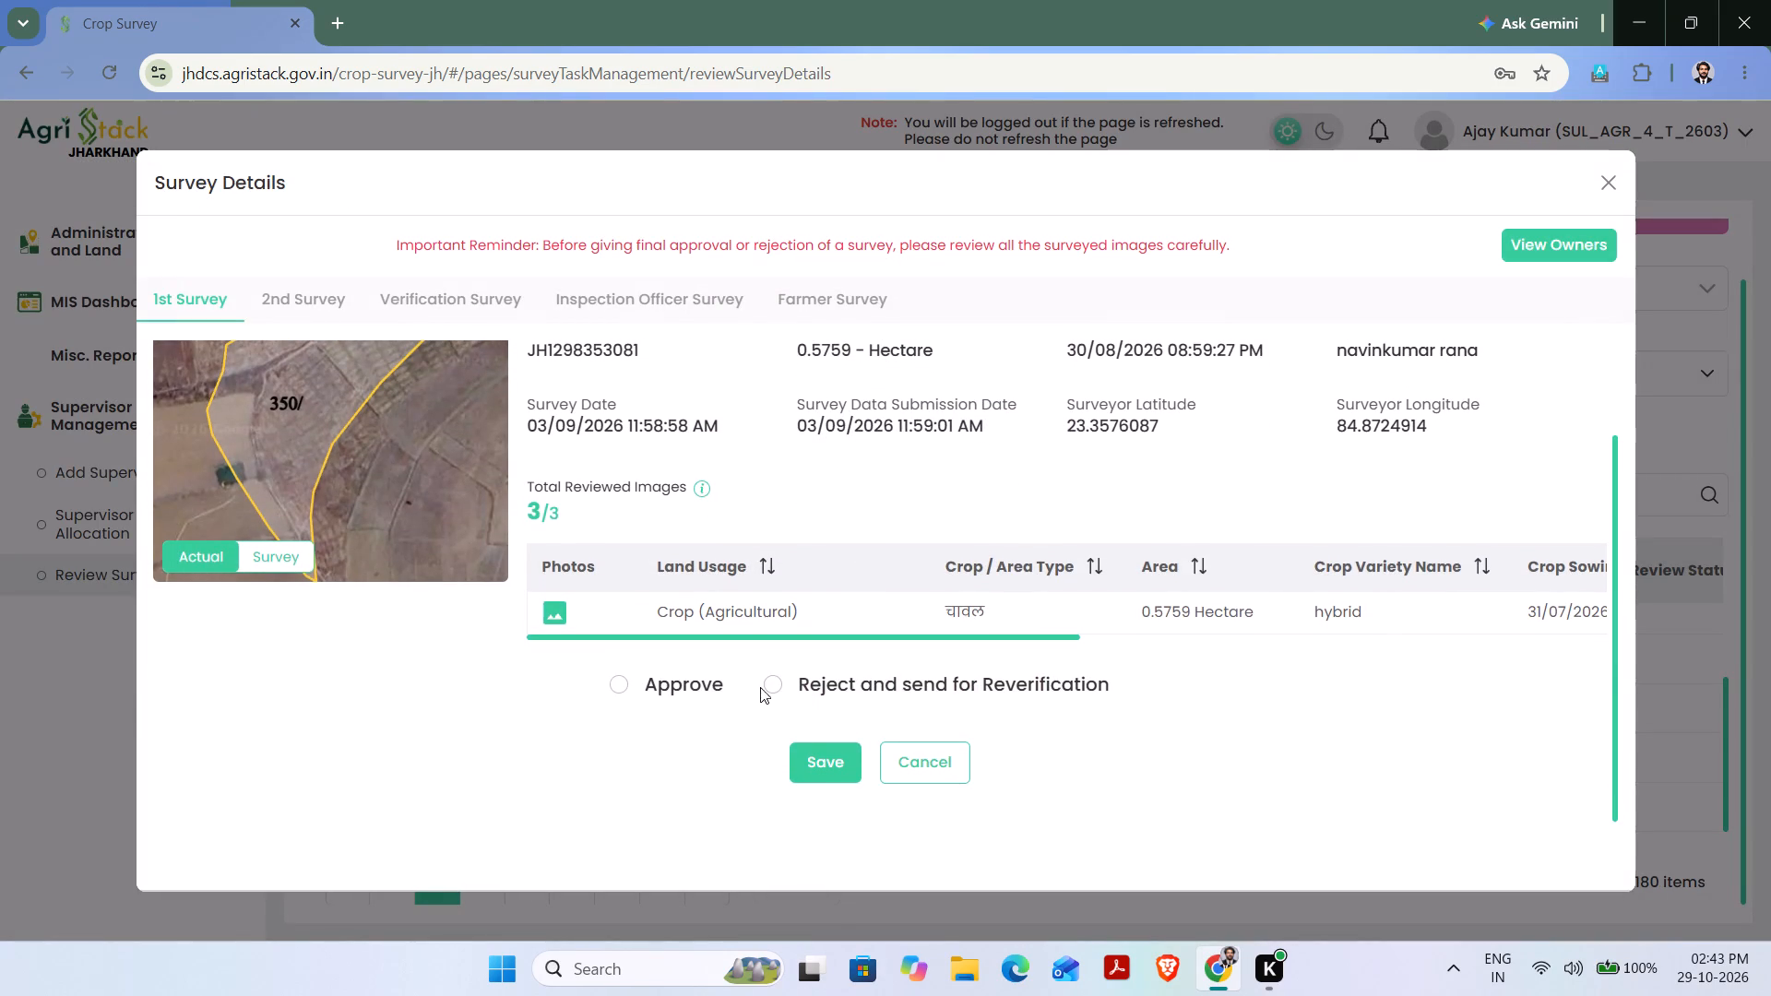
click(707, 679)
click(808, 753)
click(889, 593)
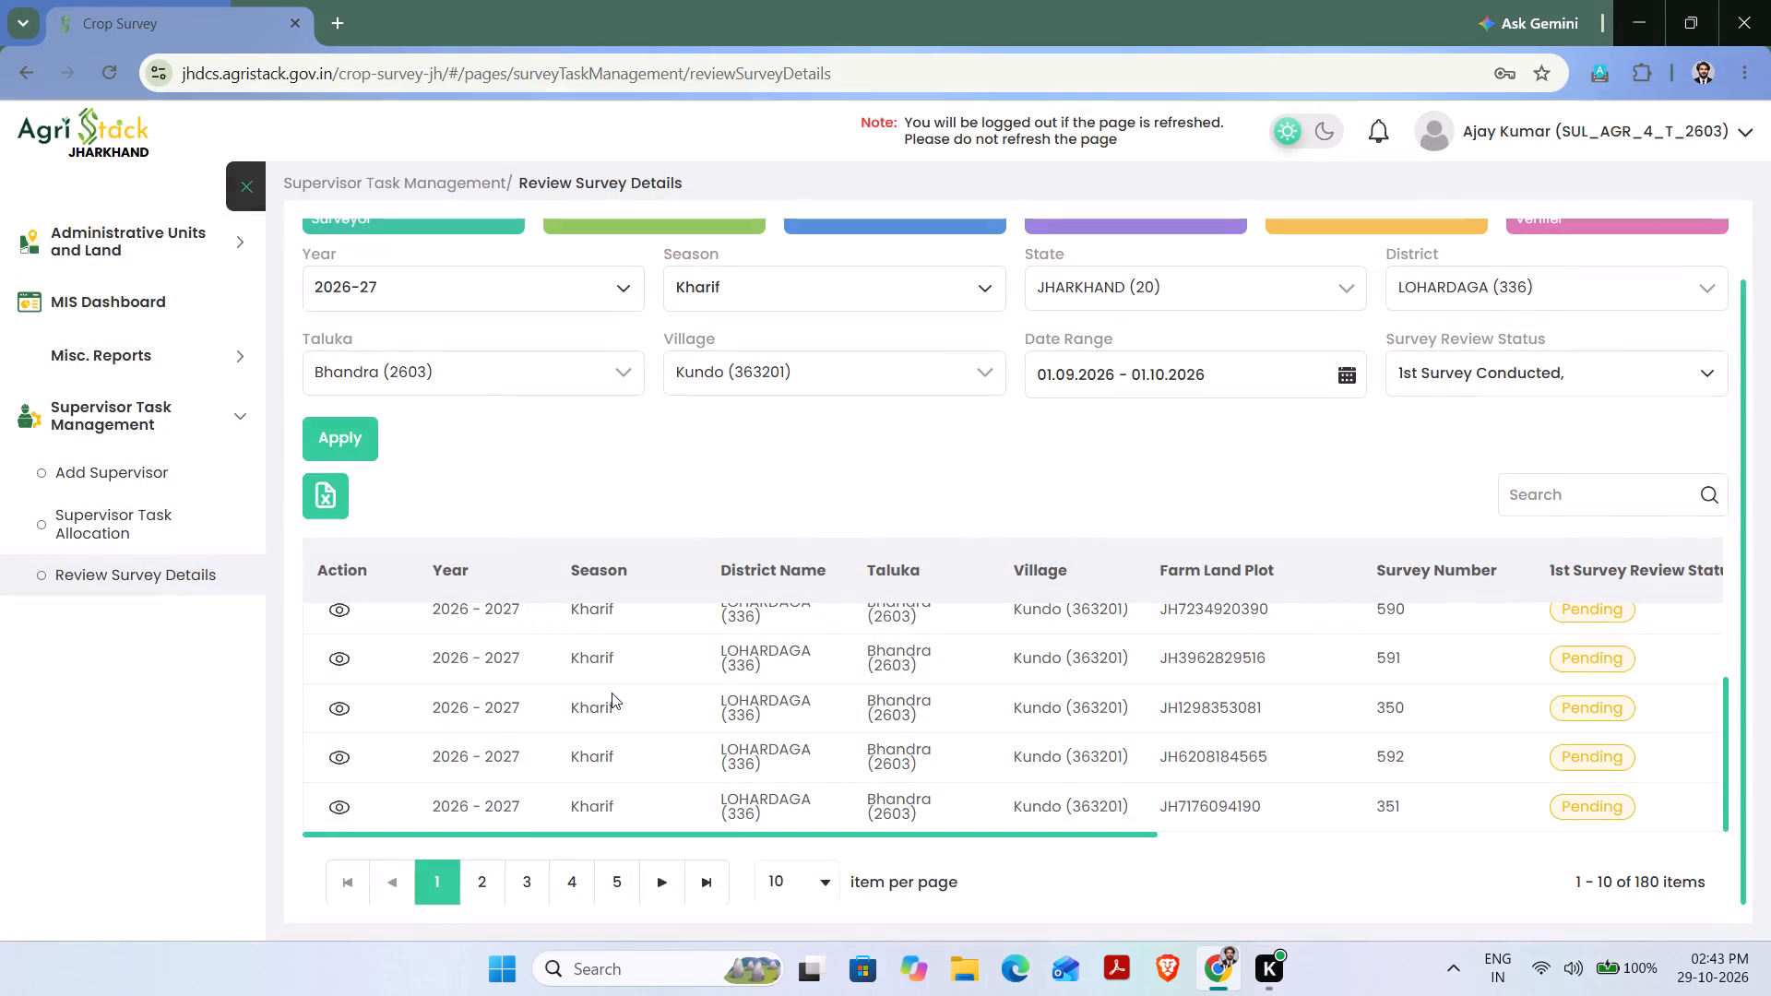
Open the details of survey number 592 and approve all three of its चावल crop photos.
click(335, 759)
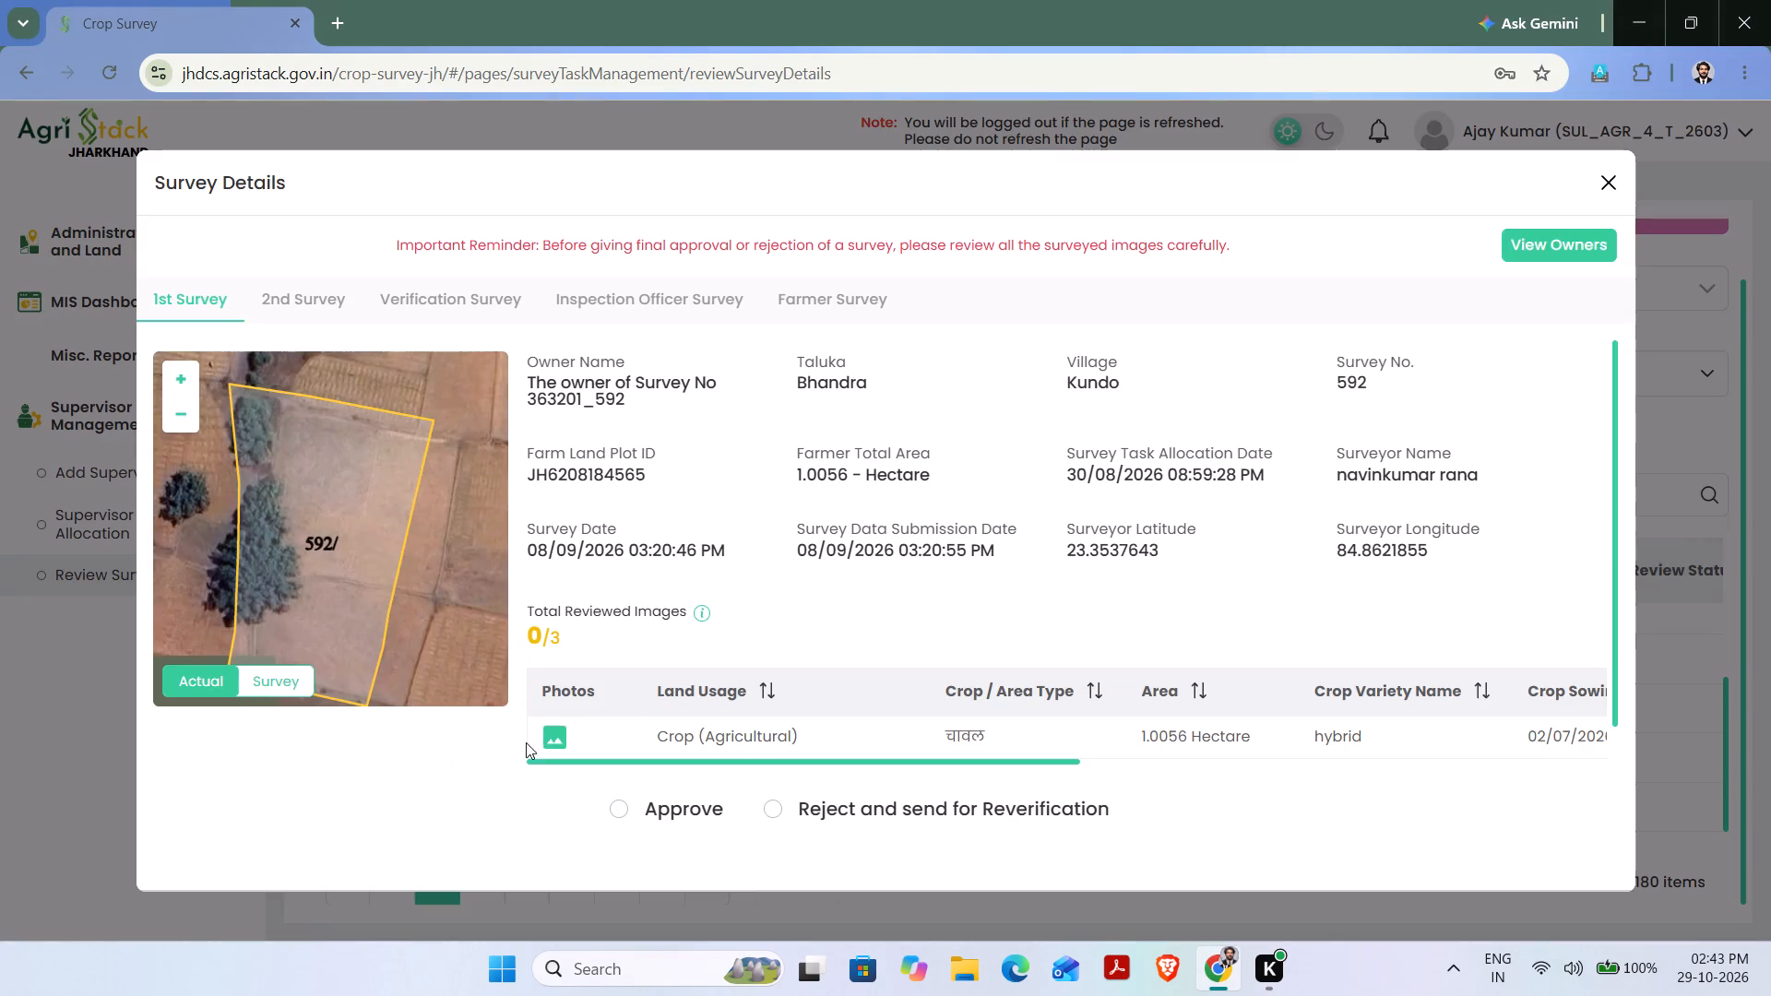
click(548, 736)
click(749, 809)
drag(951, 692, 784, 714)
click(803, 817)
drag(984, 683, 884, 691)
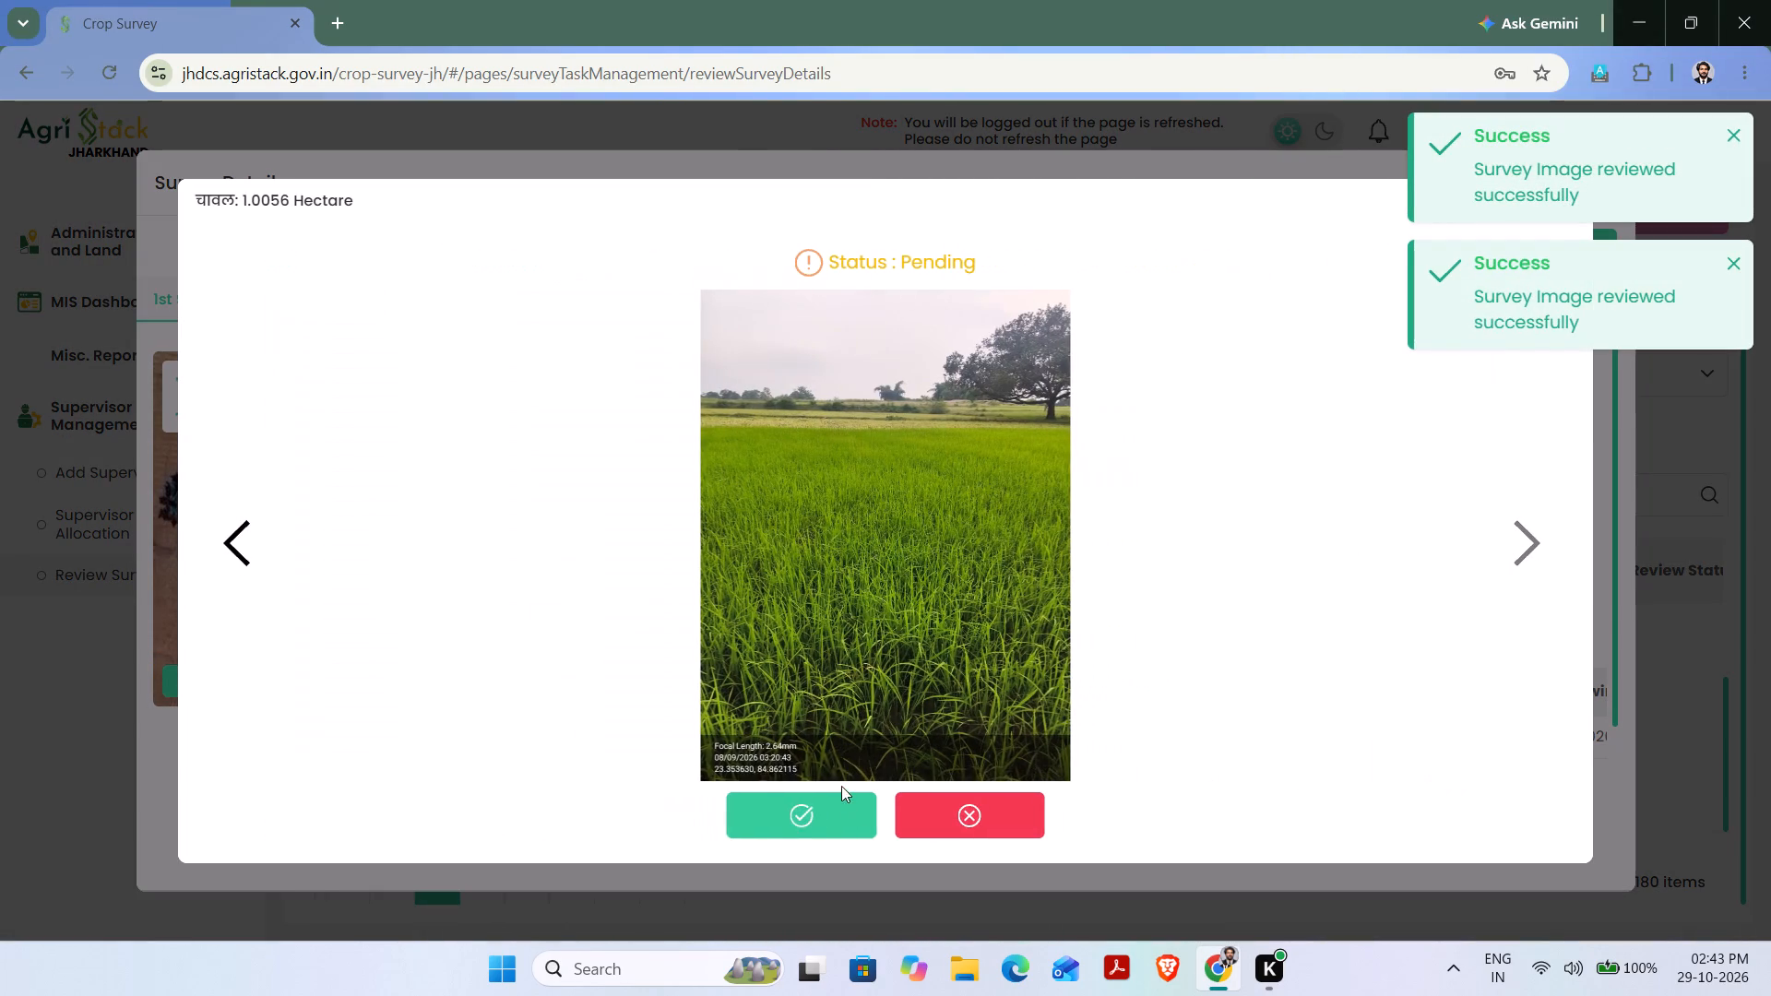
click(838, 801)
drag(975, 666, 937, 668)
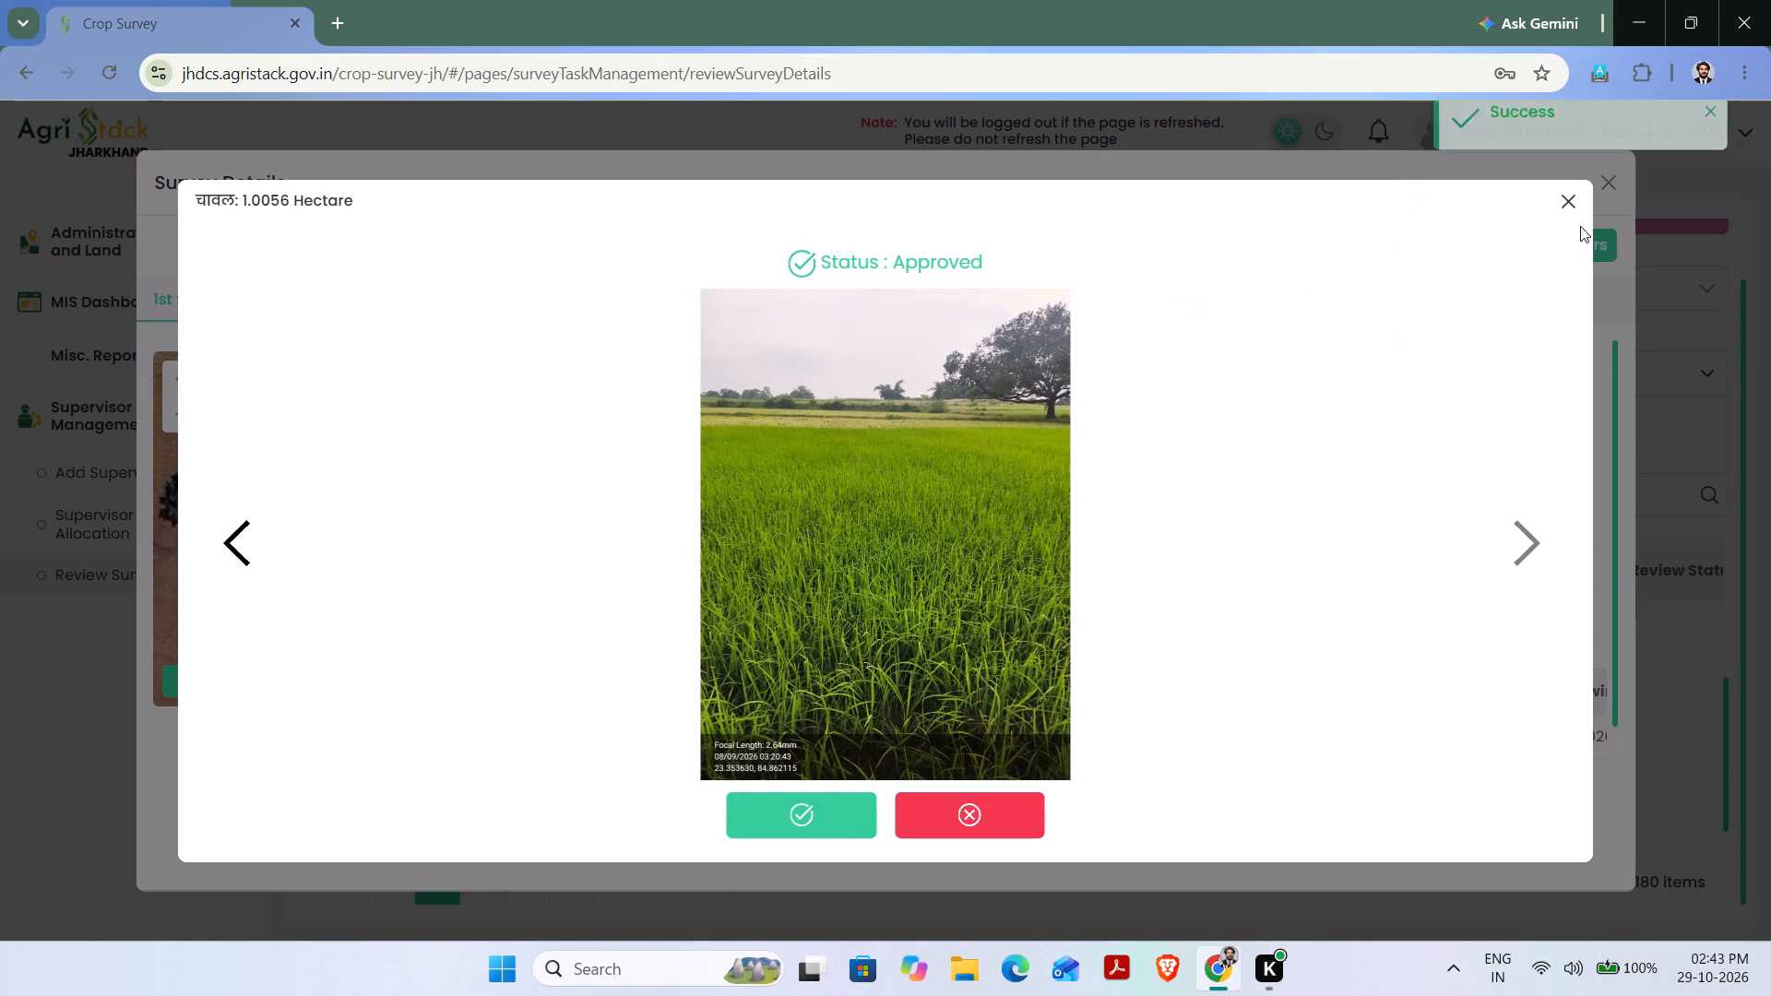
click(1571, 208)
Approve the 1st survey of survey number 592, save the review and close its details.
scroll(771, 595, down, 2)
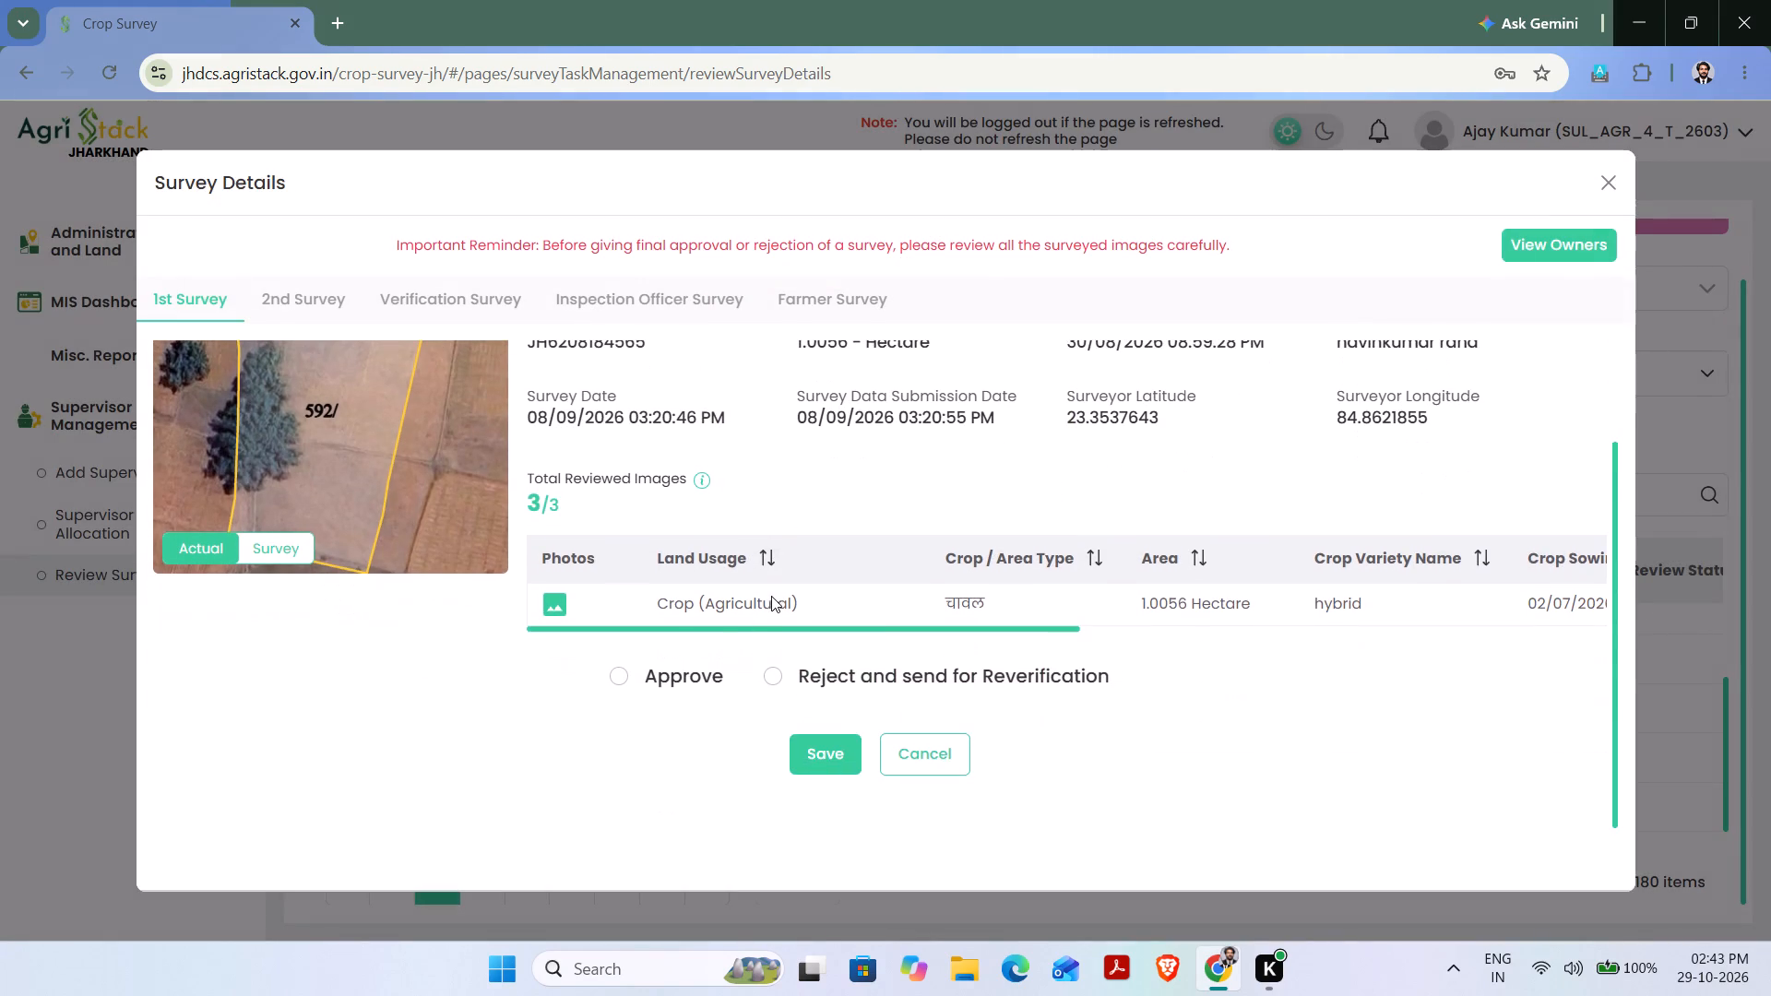
click(686, 657)
click(810, 729)
click(862, 596)
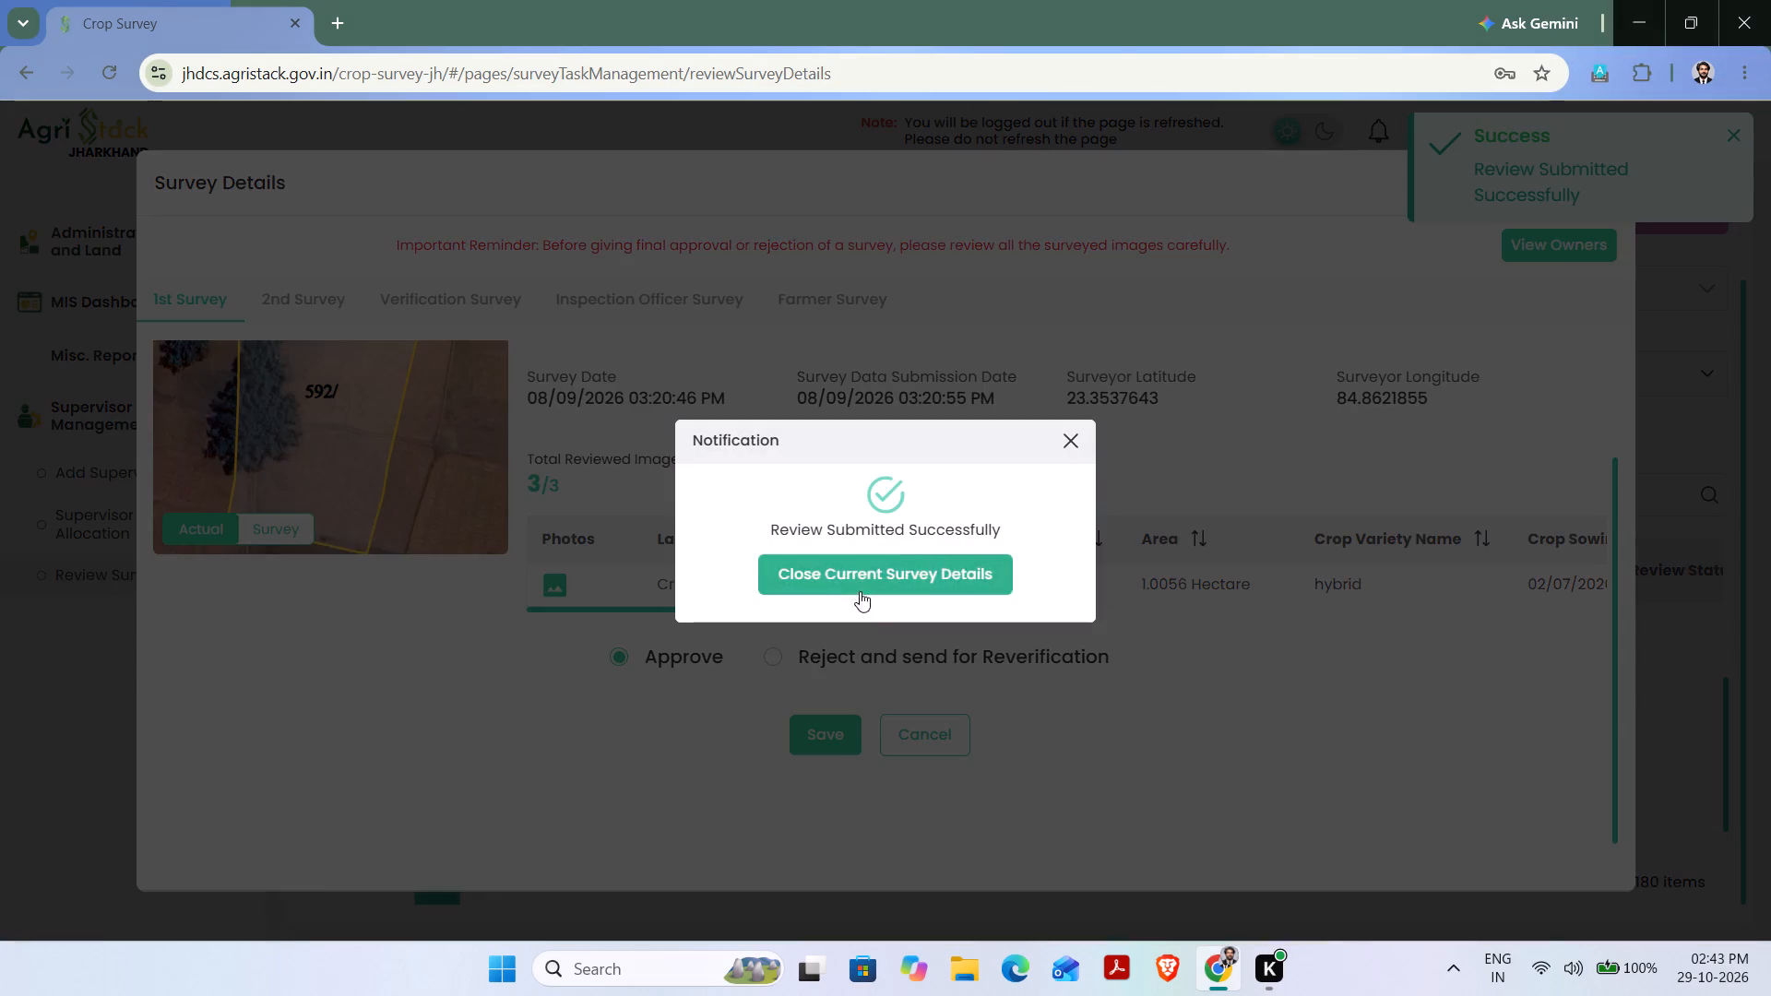
click(857, 584)
Open the details of survey number 351 and approve all three of its Fallow photos.
click(338, 804)
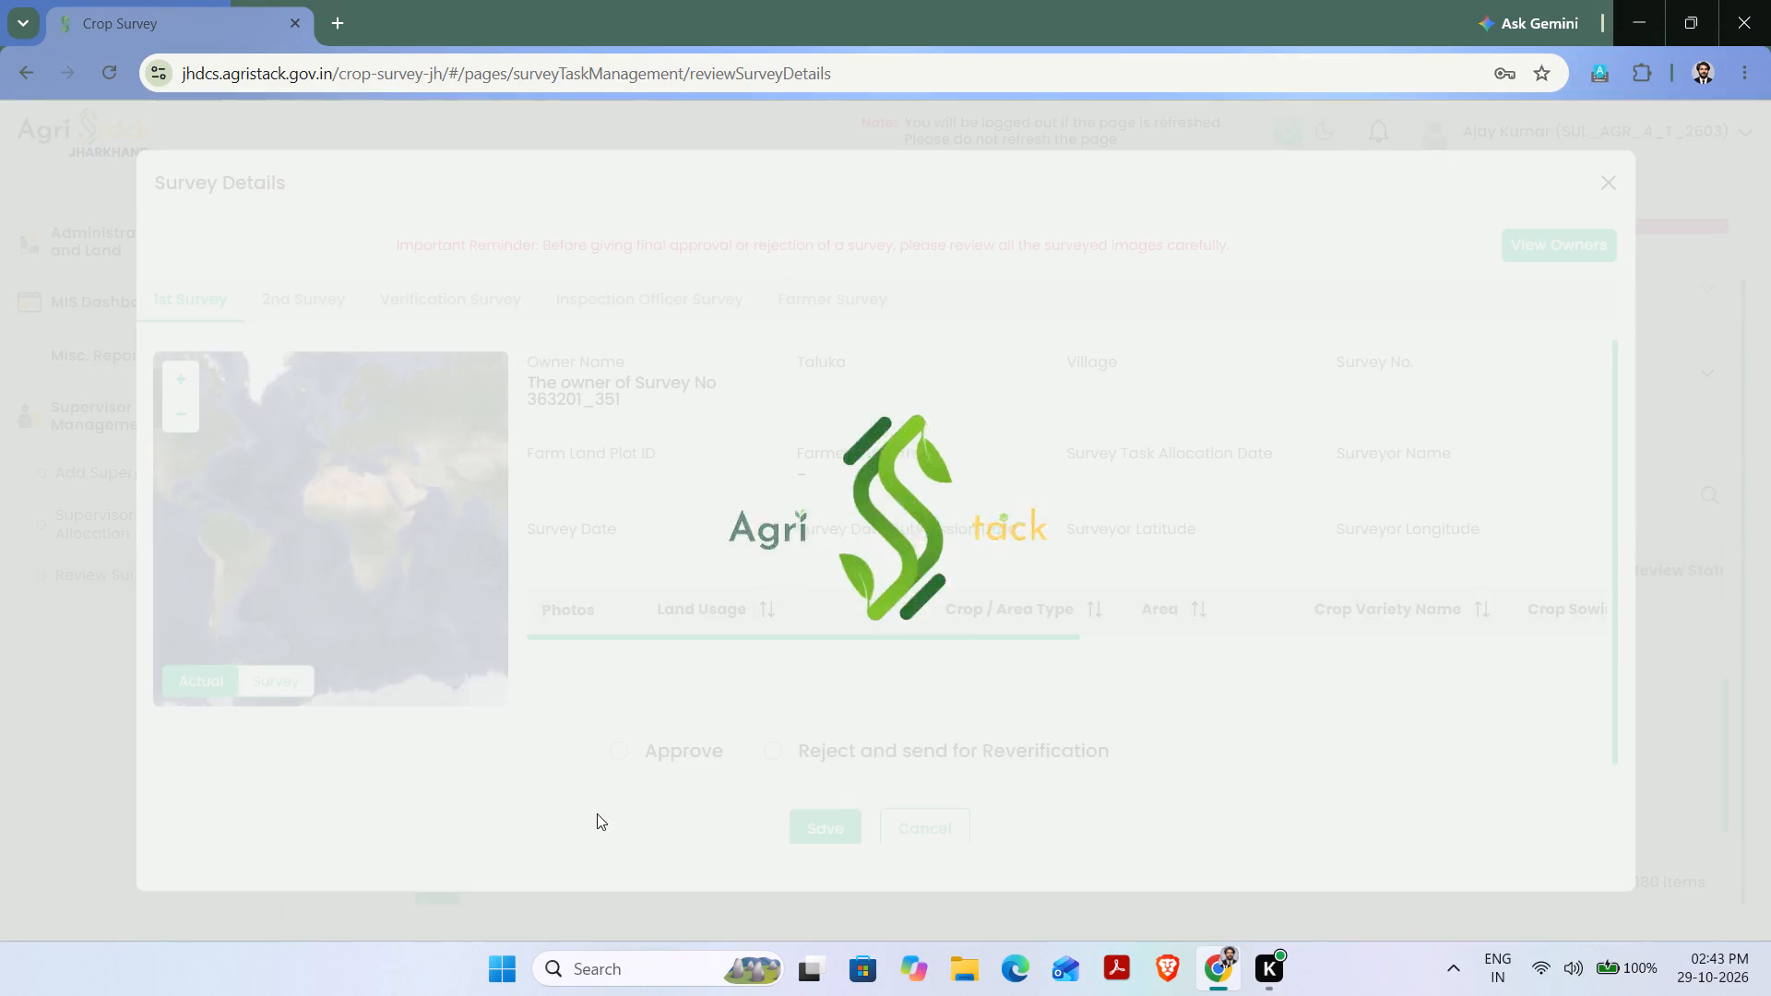
click(560, 738)
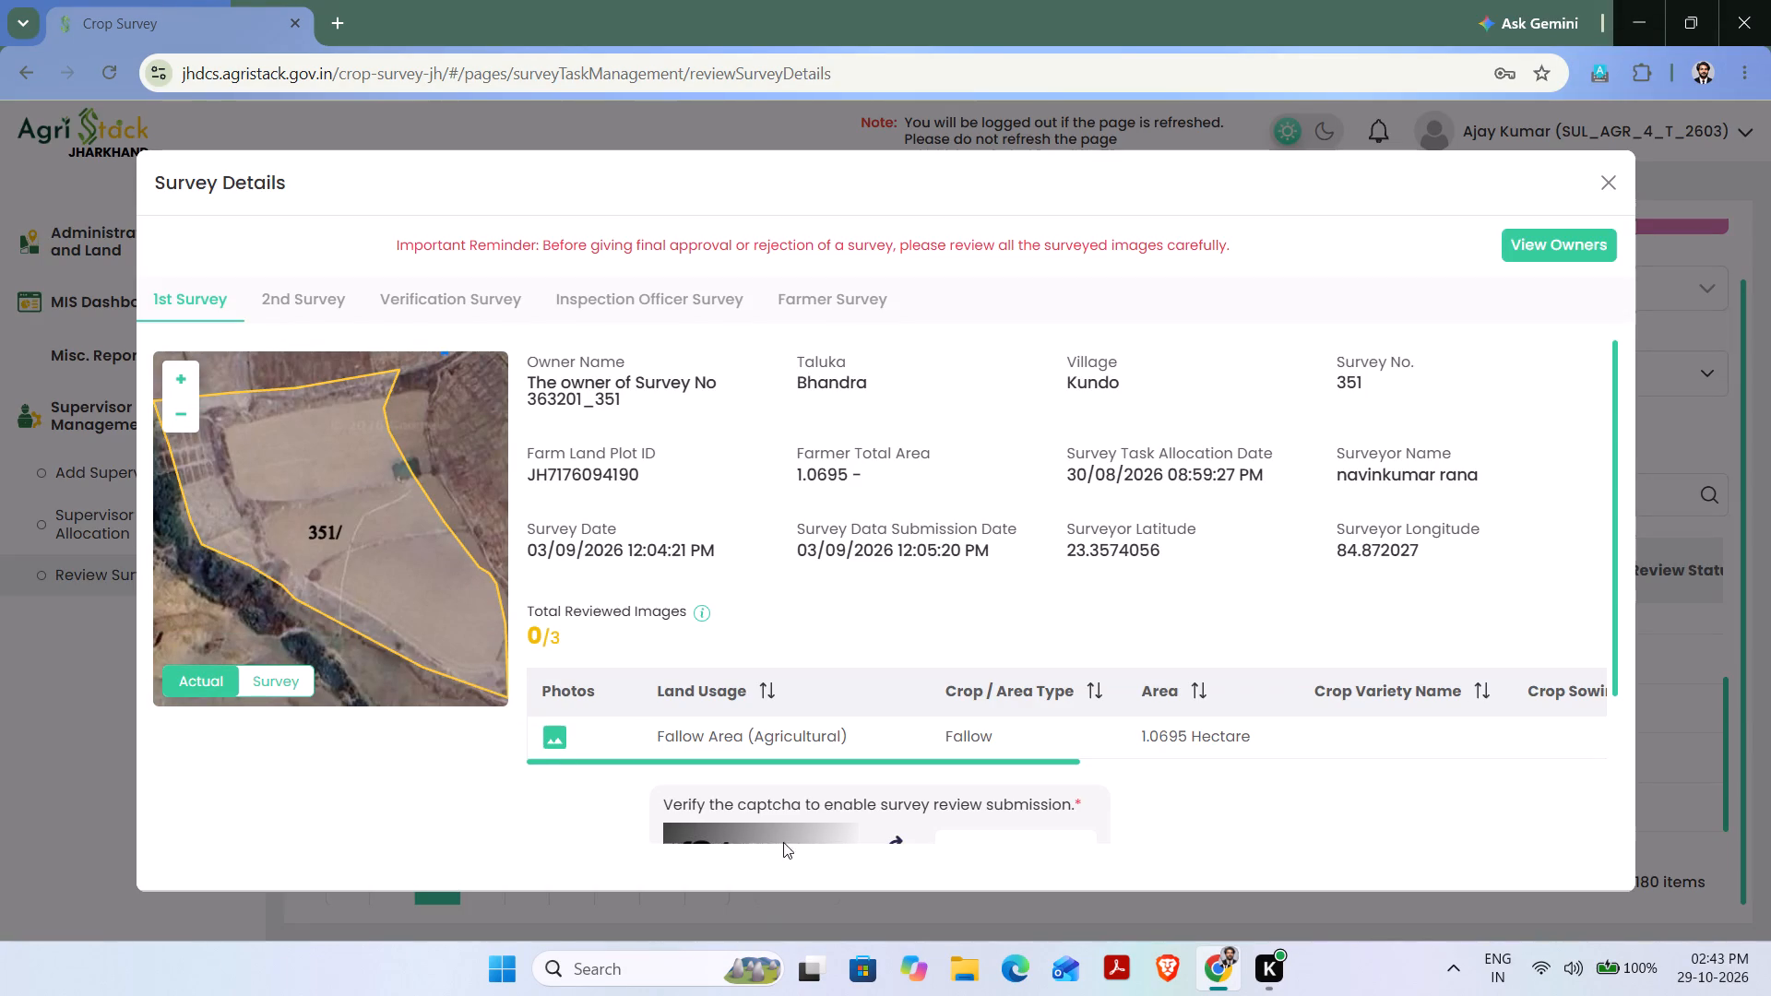
click(550, 730)
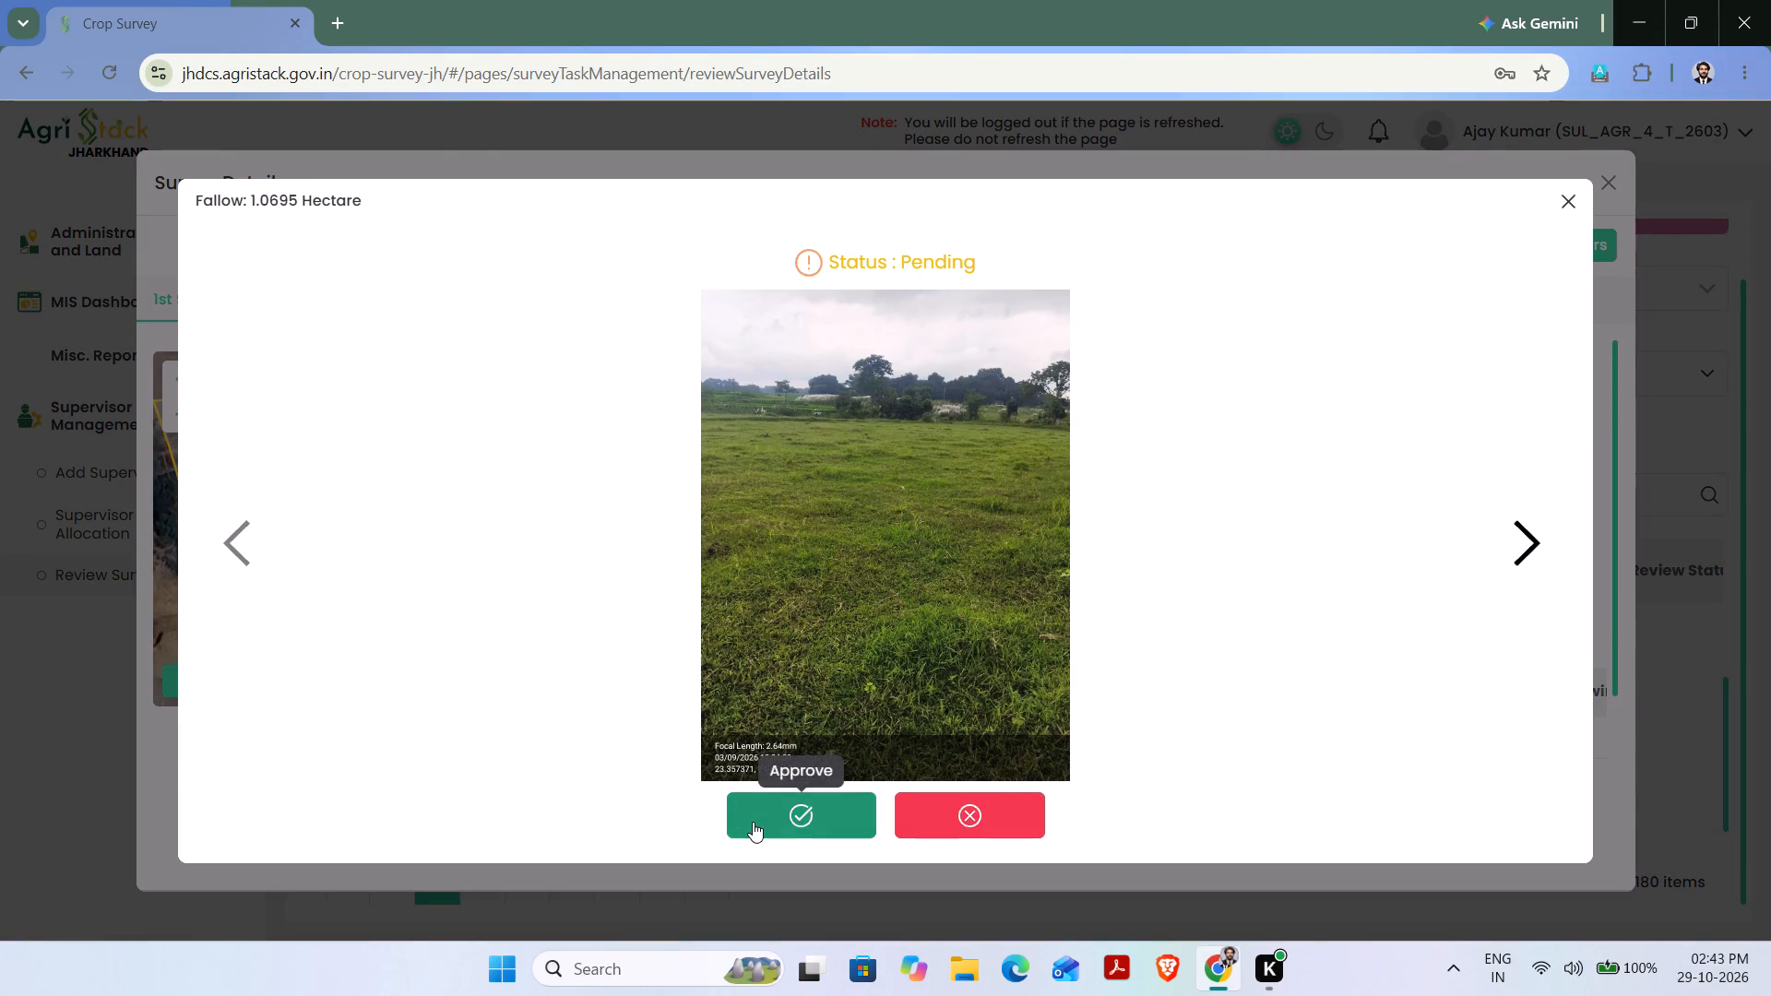
click(753, 822)
drag(934, 694, 812, 698)
click(815, 816)
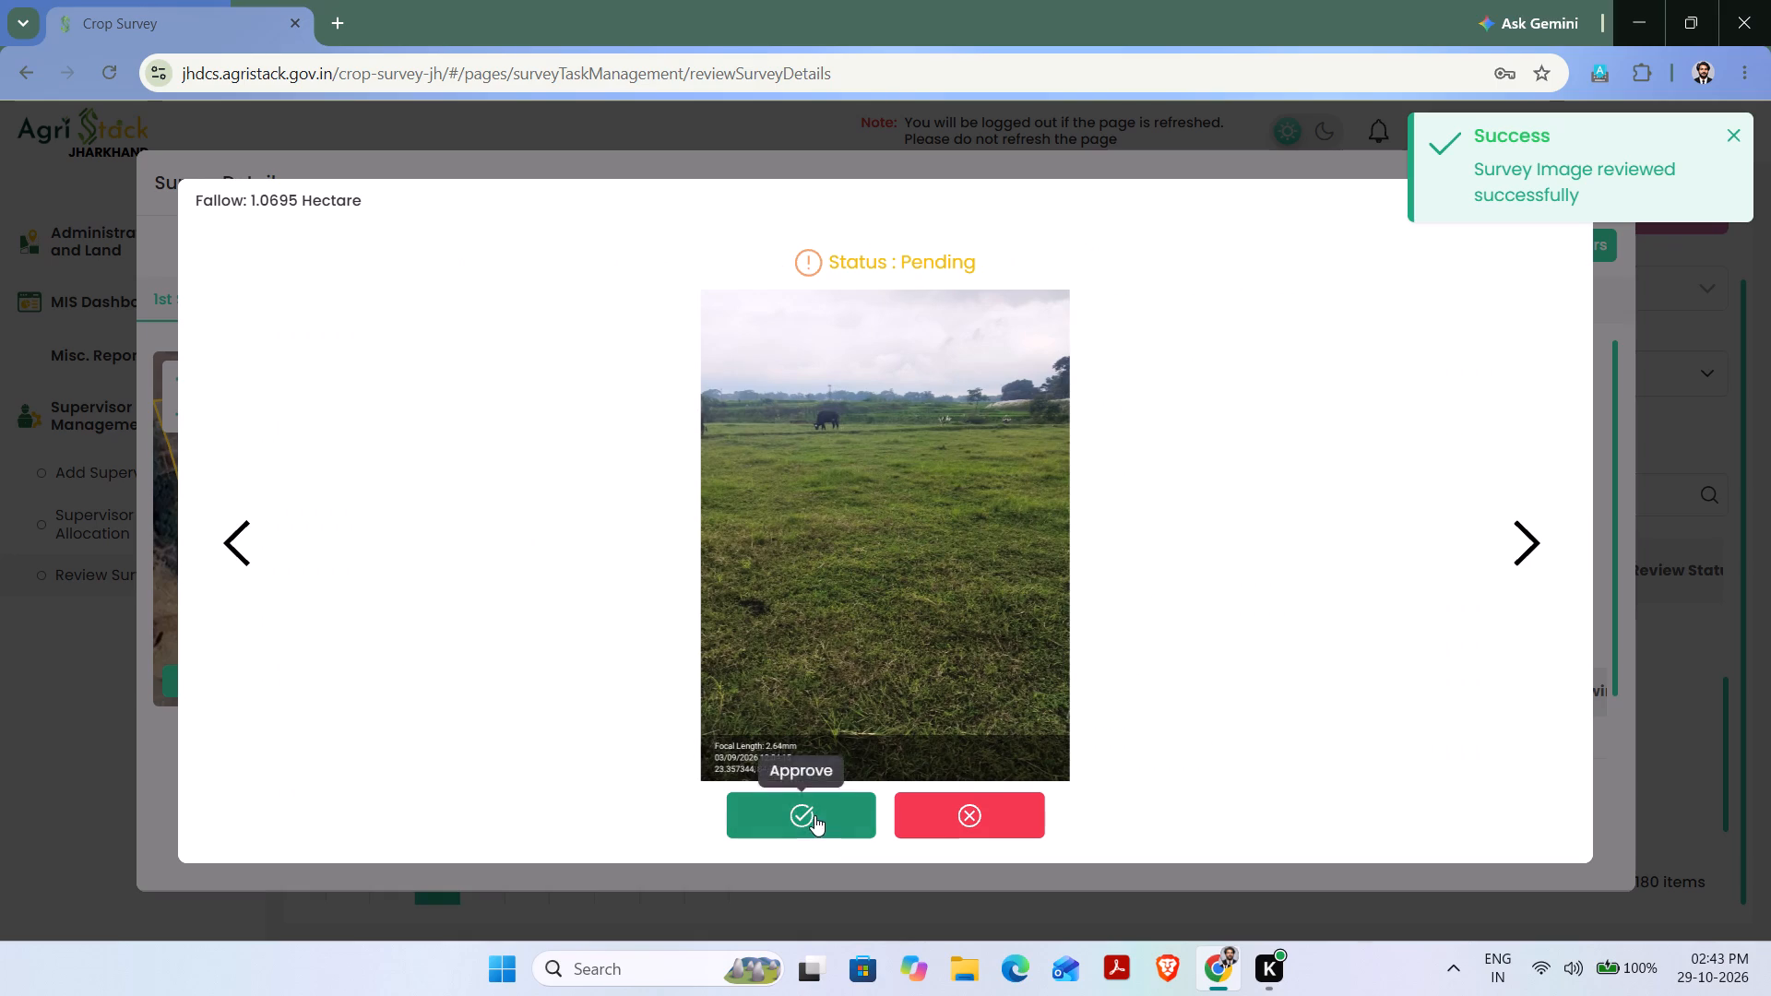
drag(887, 717, 773, 723)
click(806, 823)
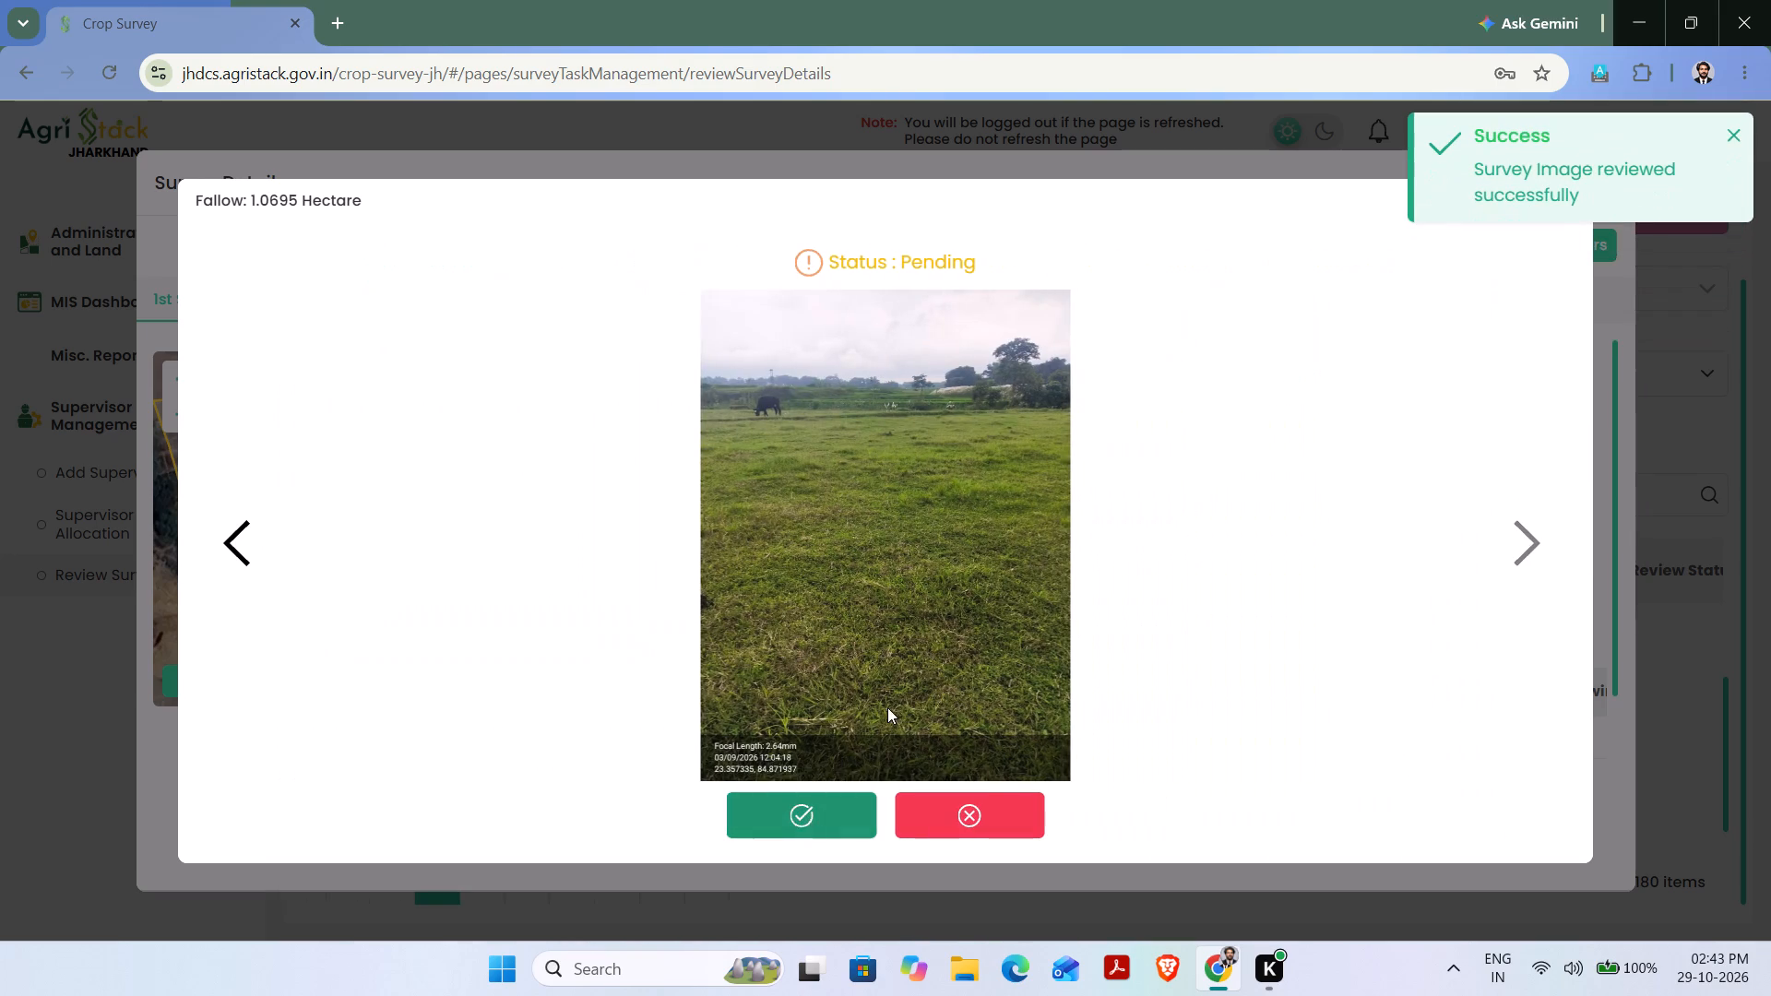
drag(953, 632, 867, 631)
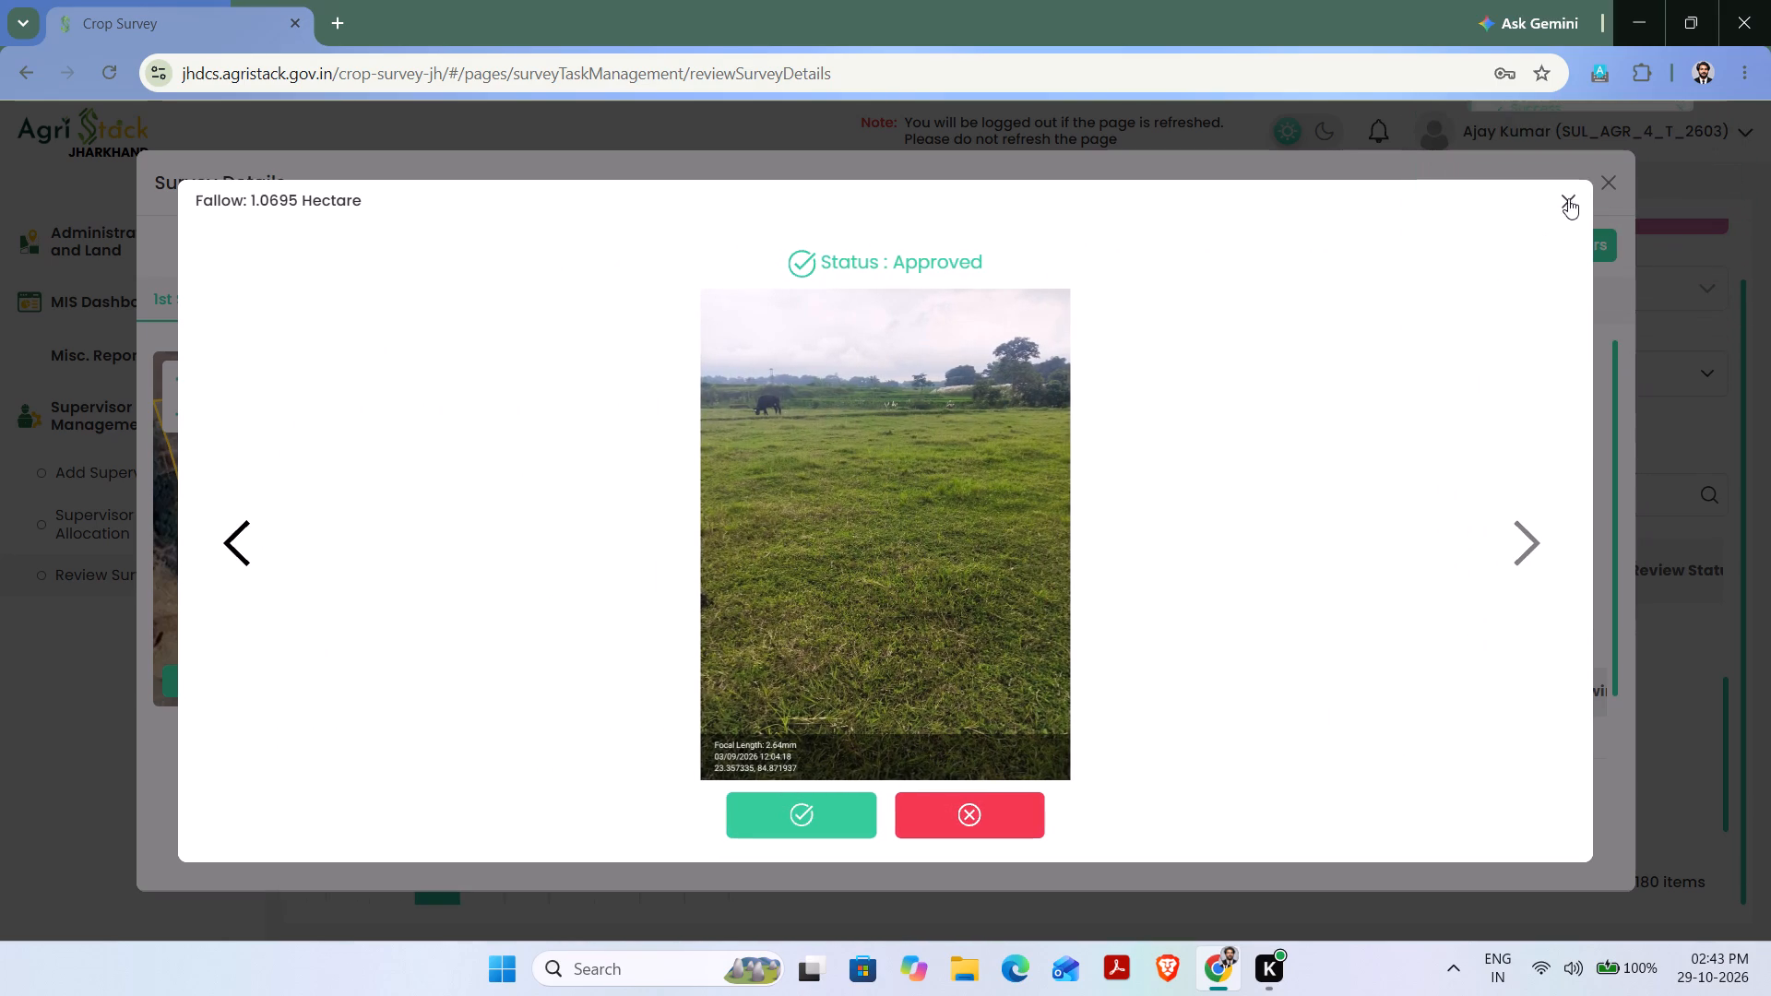
click(1570, 193)
Enter the captcha for survey number 351, approve its 1st survey, save the review and close its details.
scroll(921, 581, down, 1)
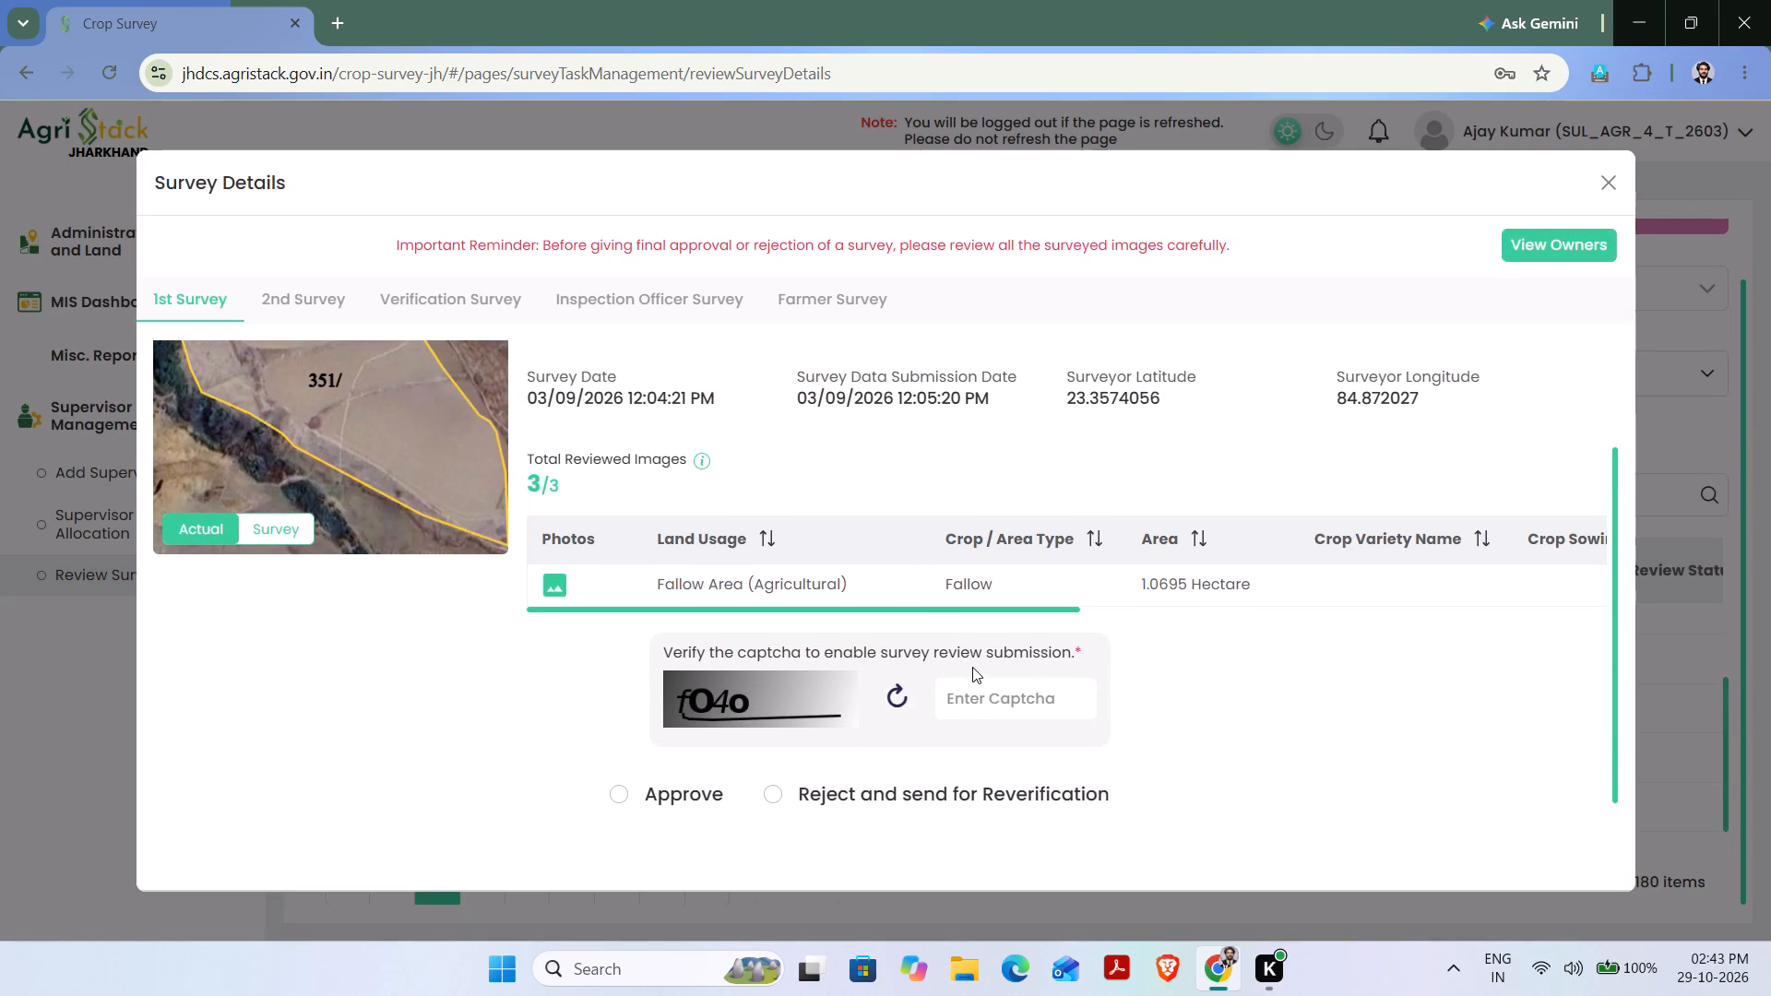
click(1007, 705)
key(f)
key(shift+o)
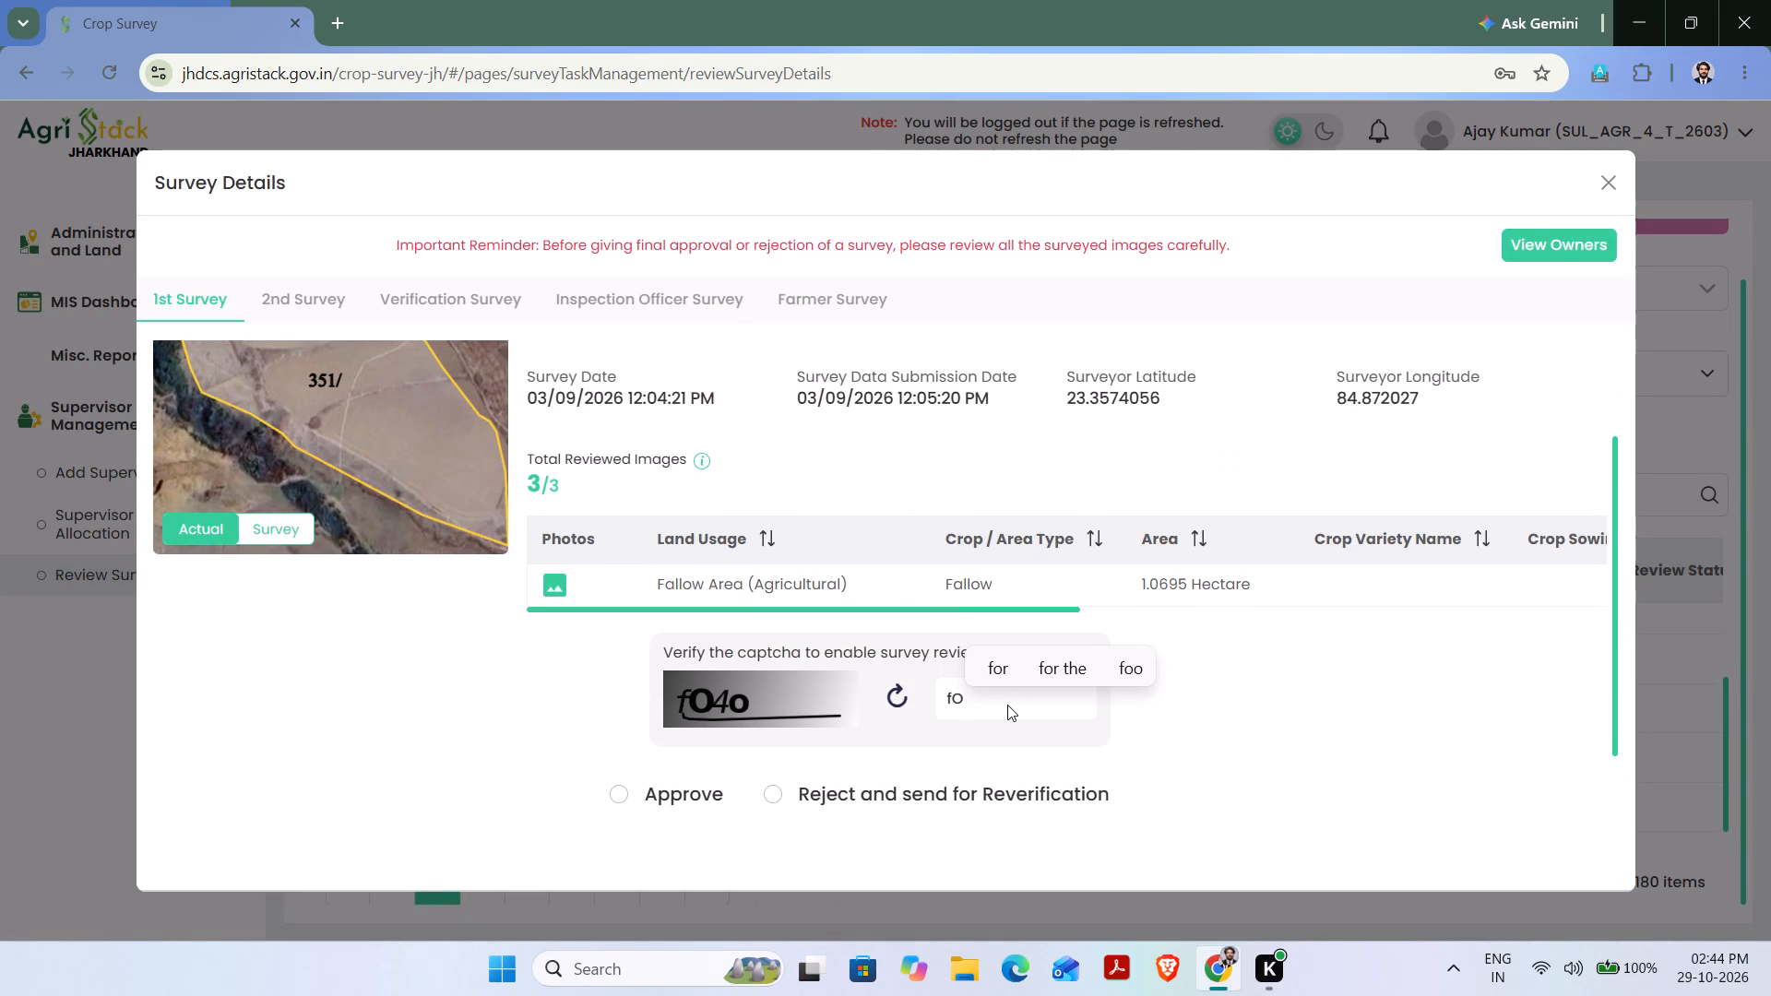
key(4)
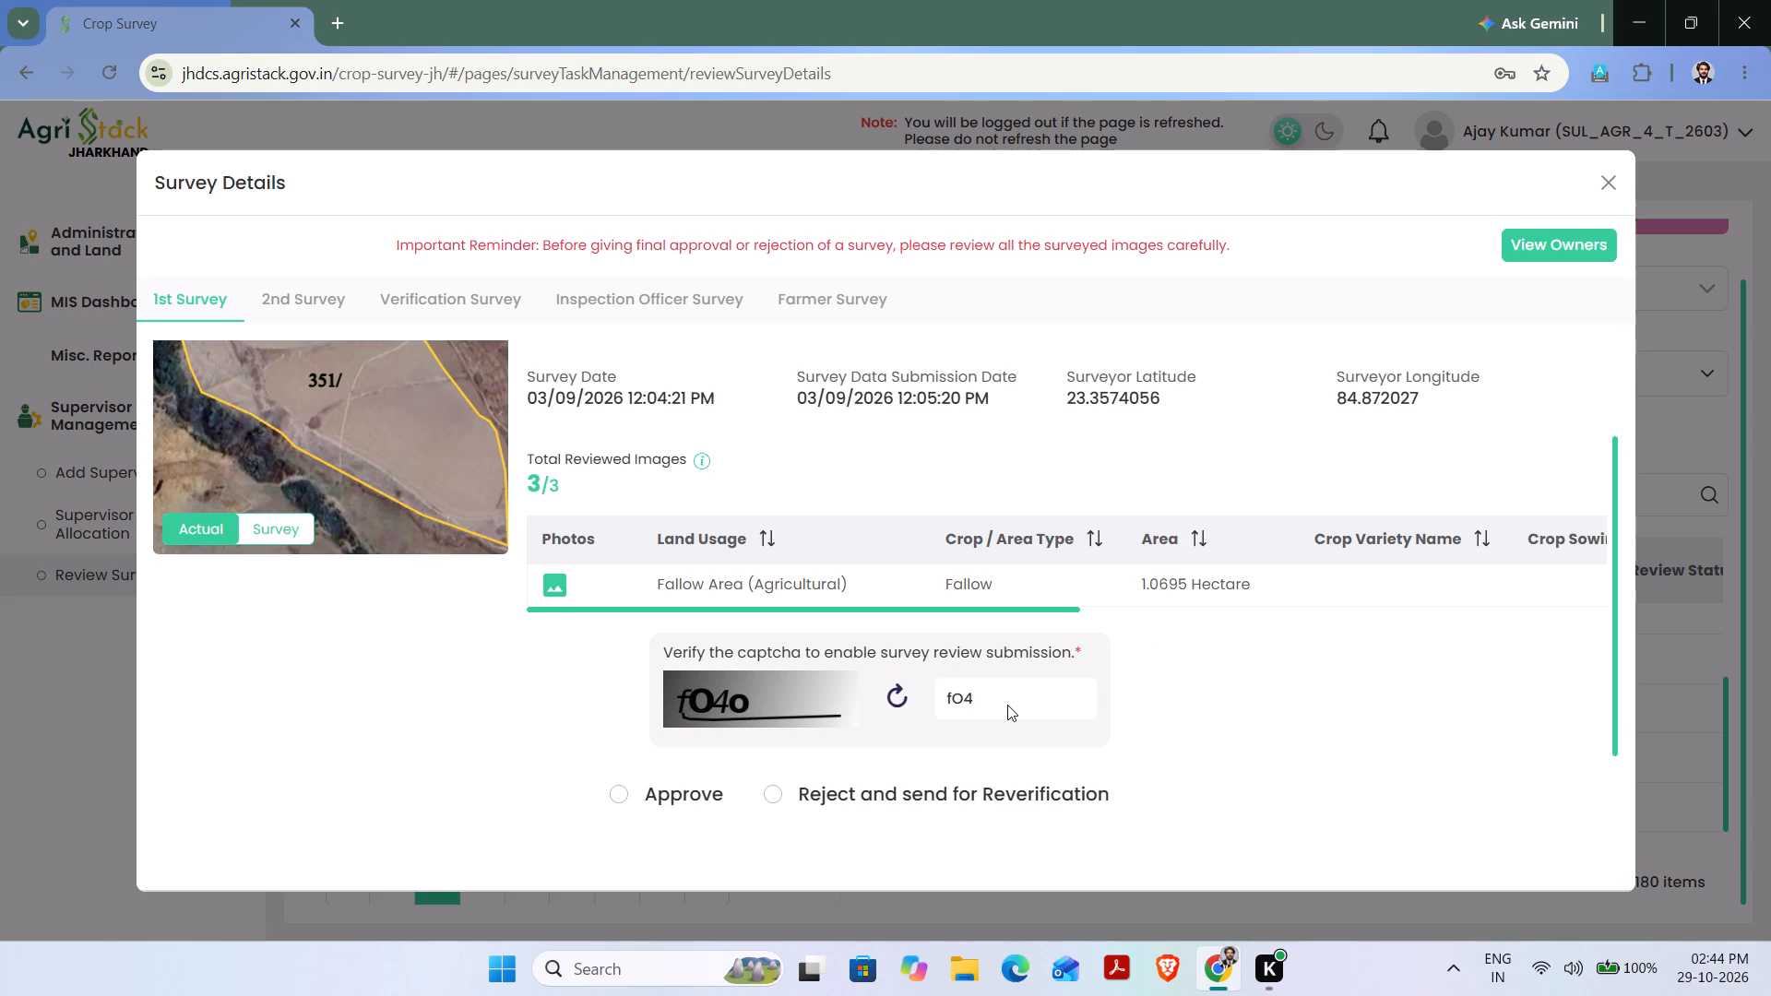
key(o)
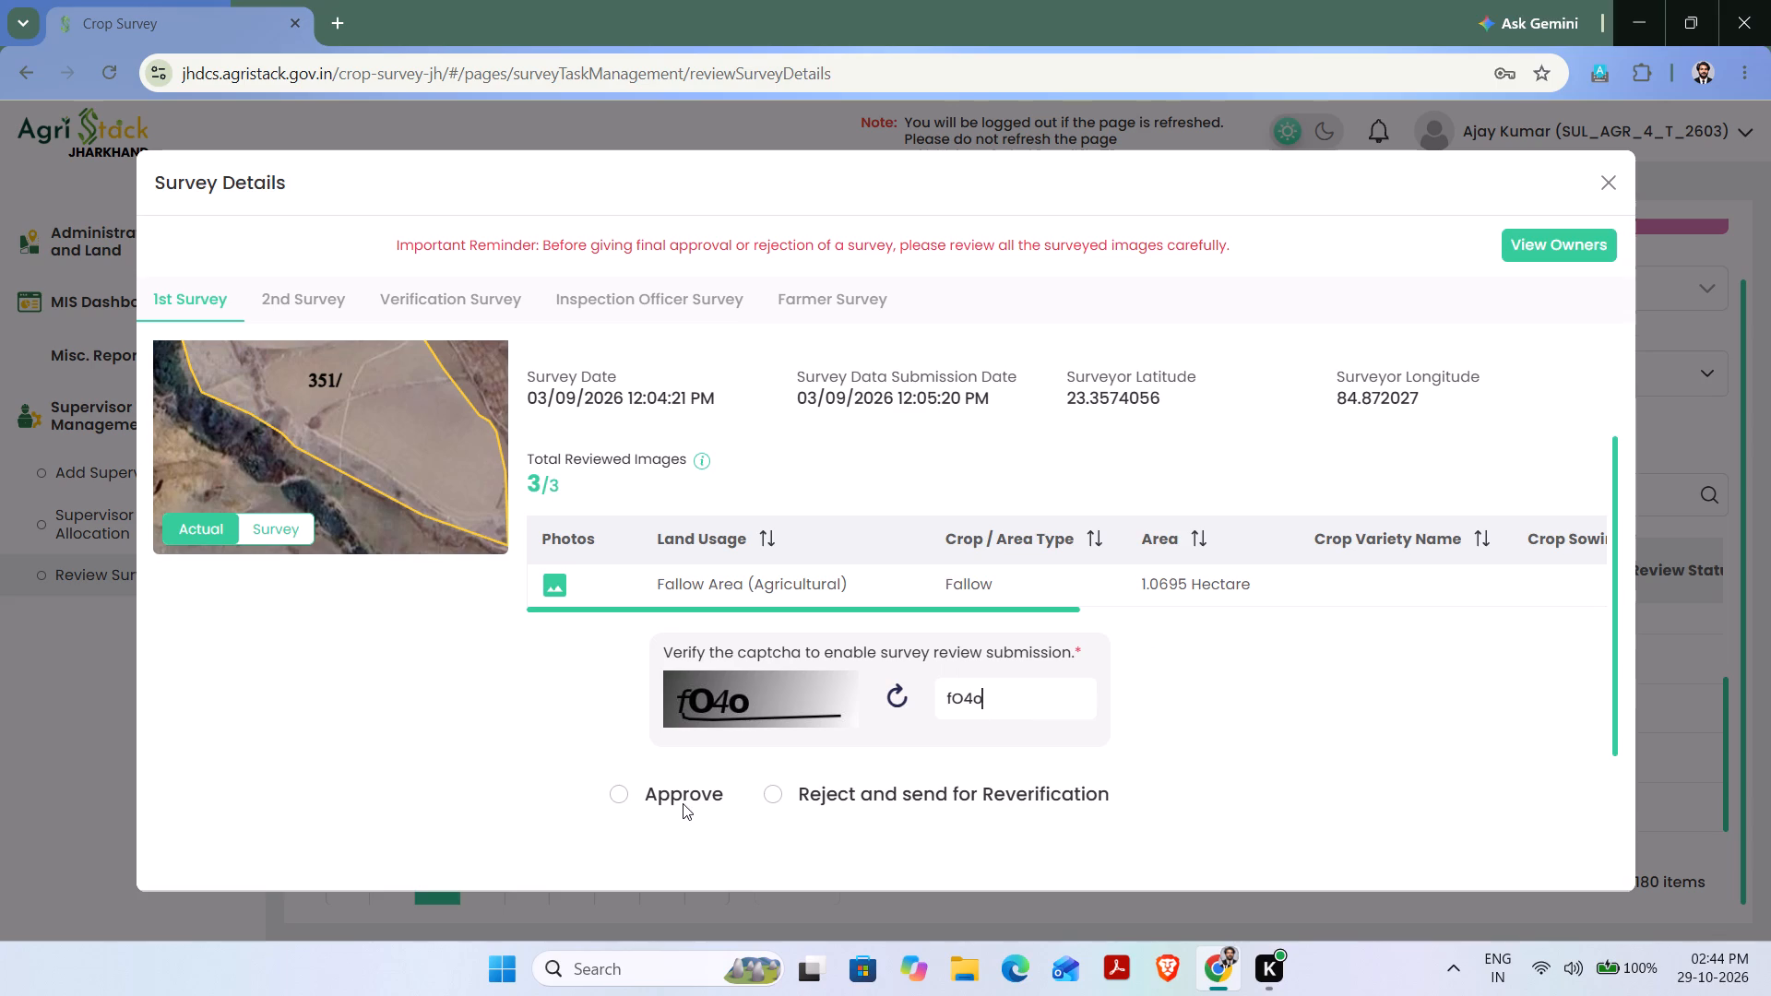
click(683, 802)
scroll(683, 802, down, 1)
click(809, 738)
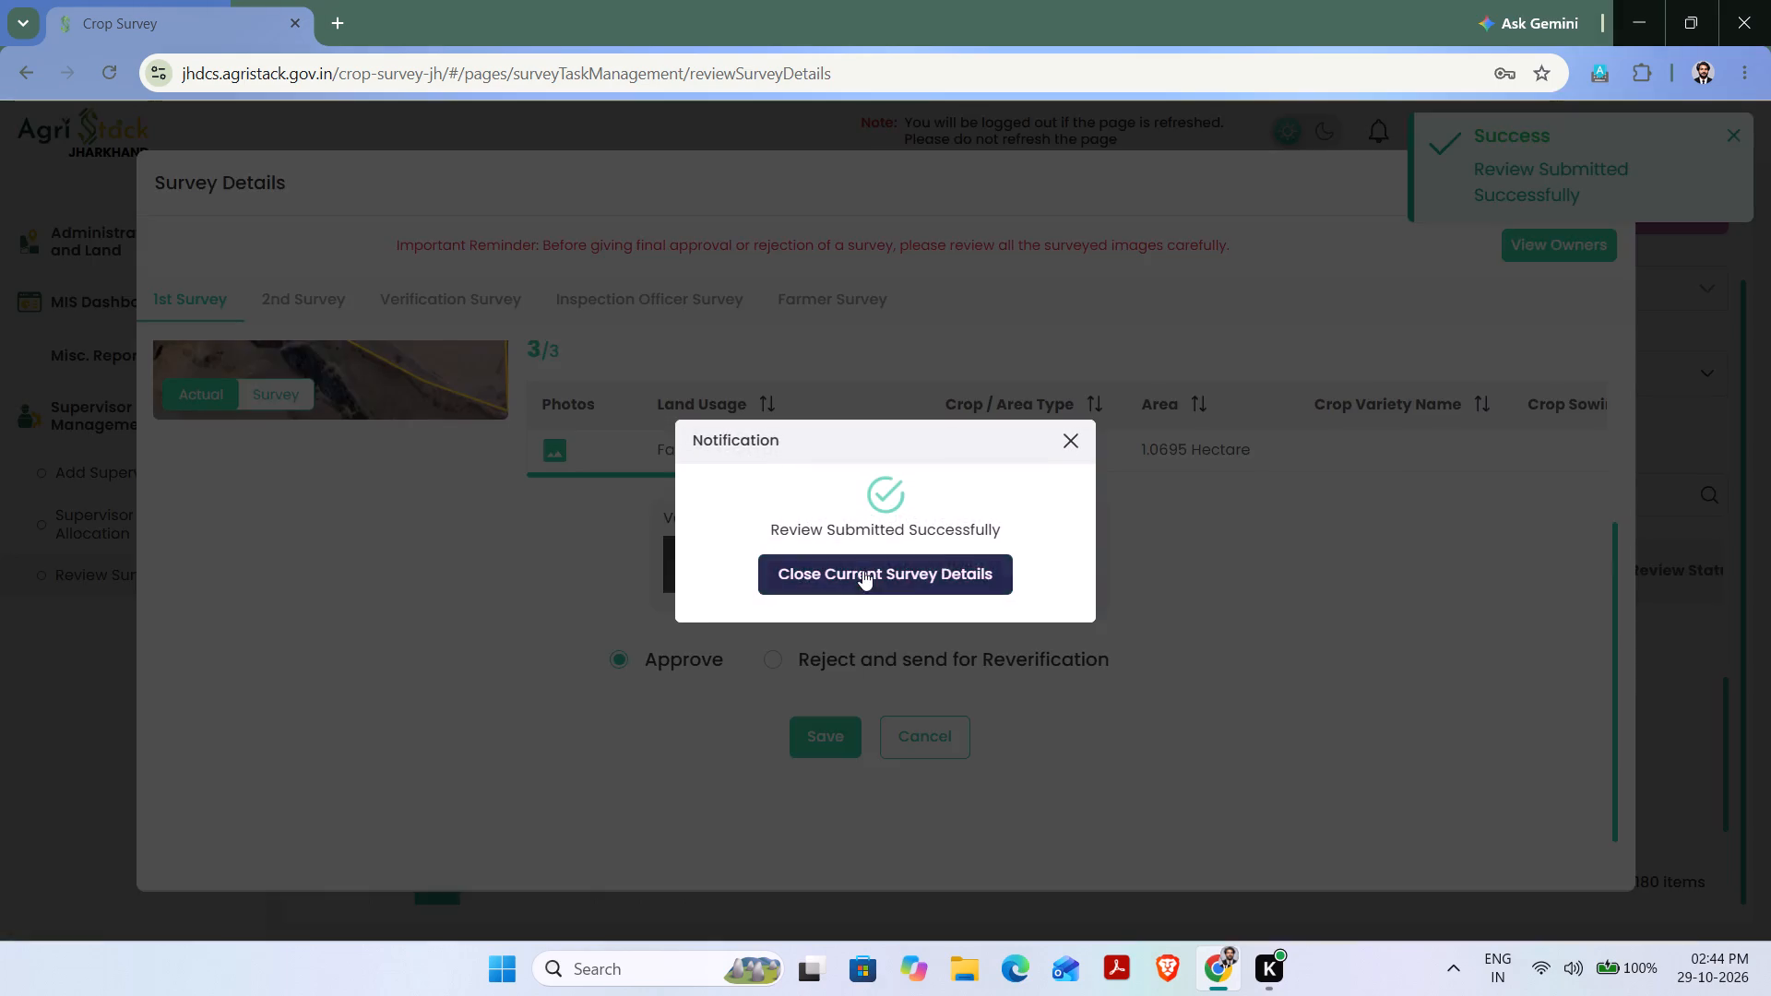
click(862, 570)
Reload the list of pending Kundo surveys with the same filters.
click(353, 445)
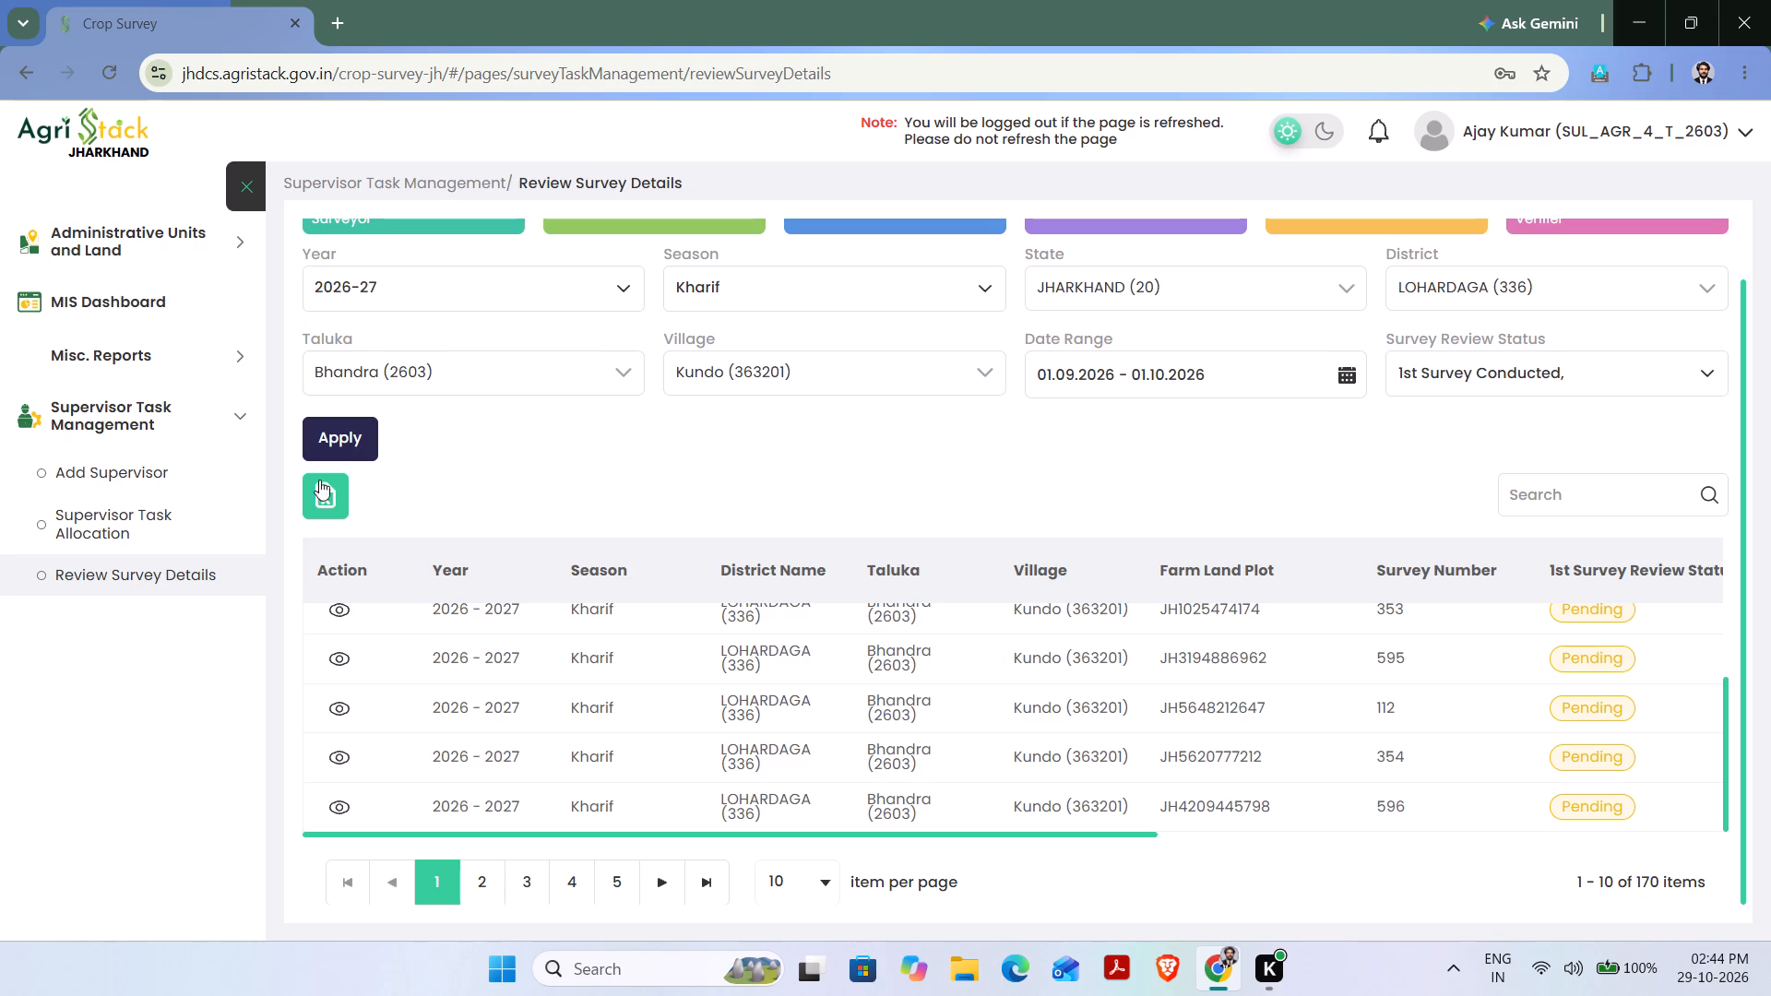
Open the details of survey number 593 and approve all three of its Fallow photos.
scroll(460, 695, up, 5)
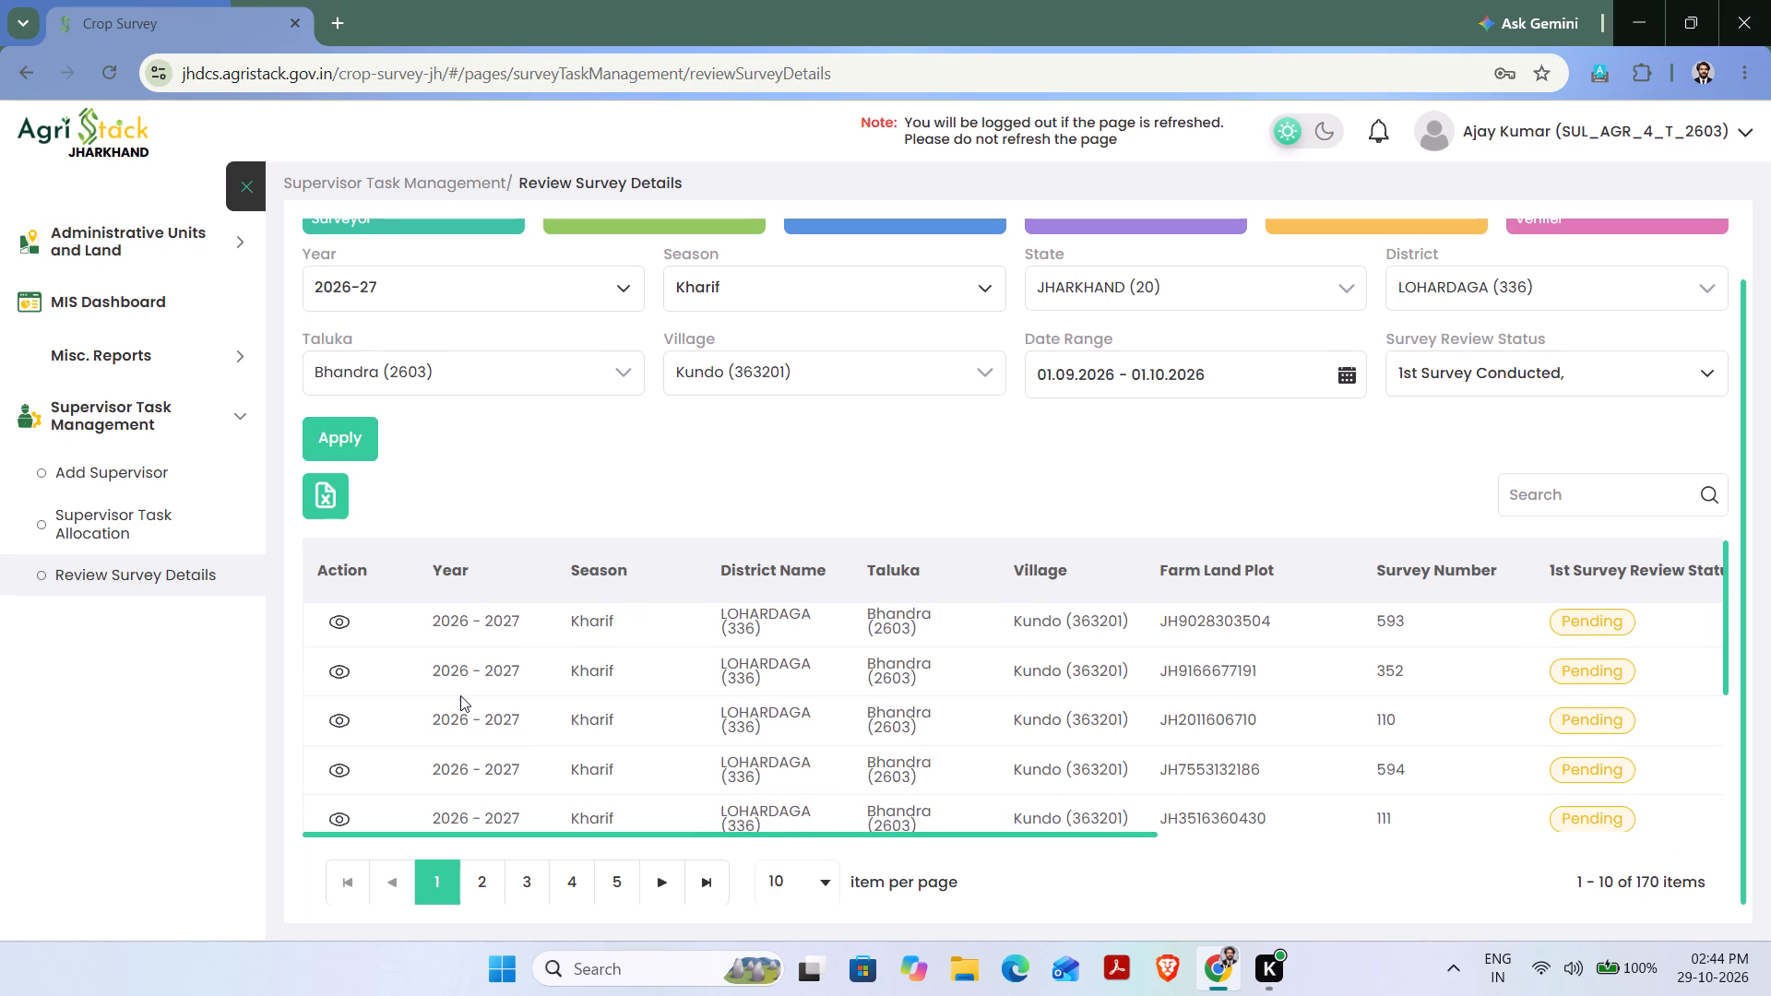
click(330, 621)
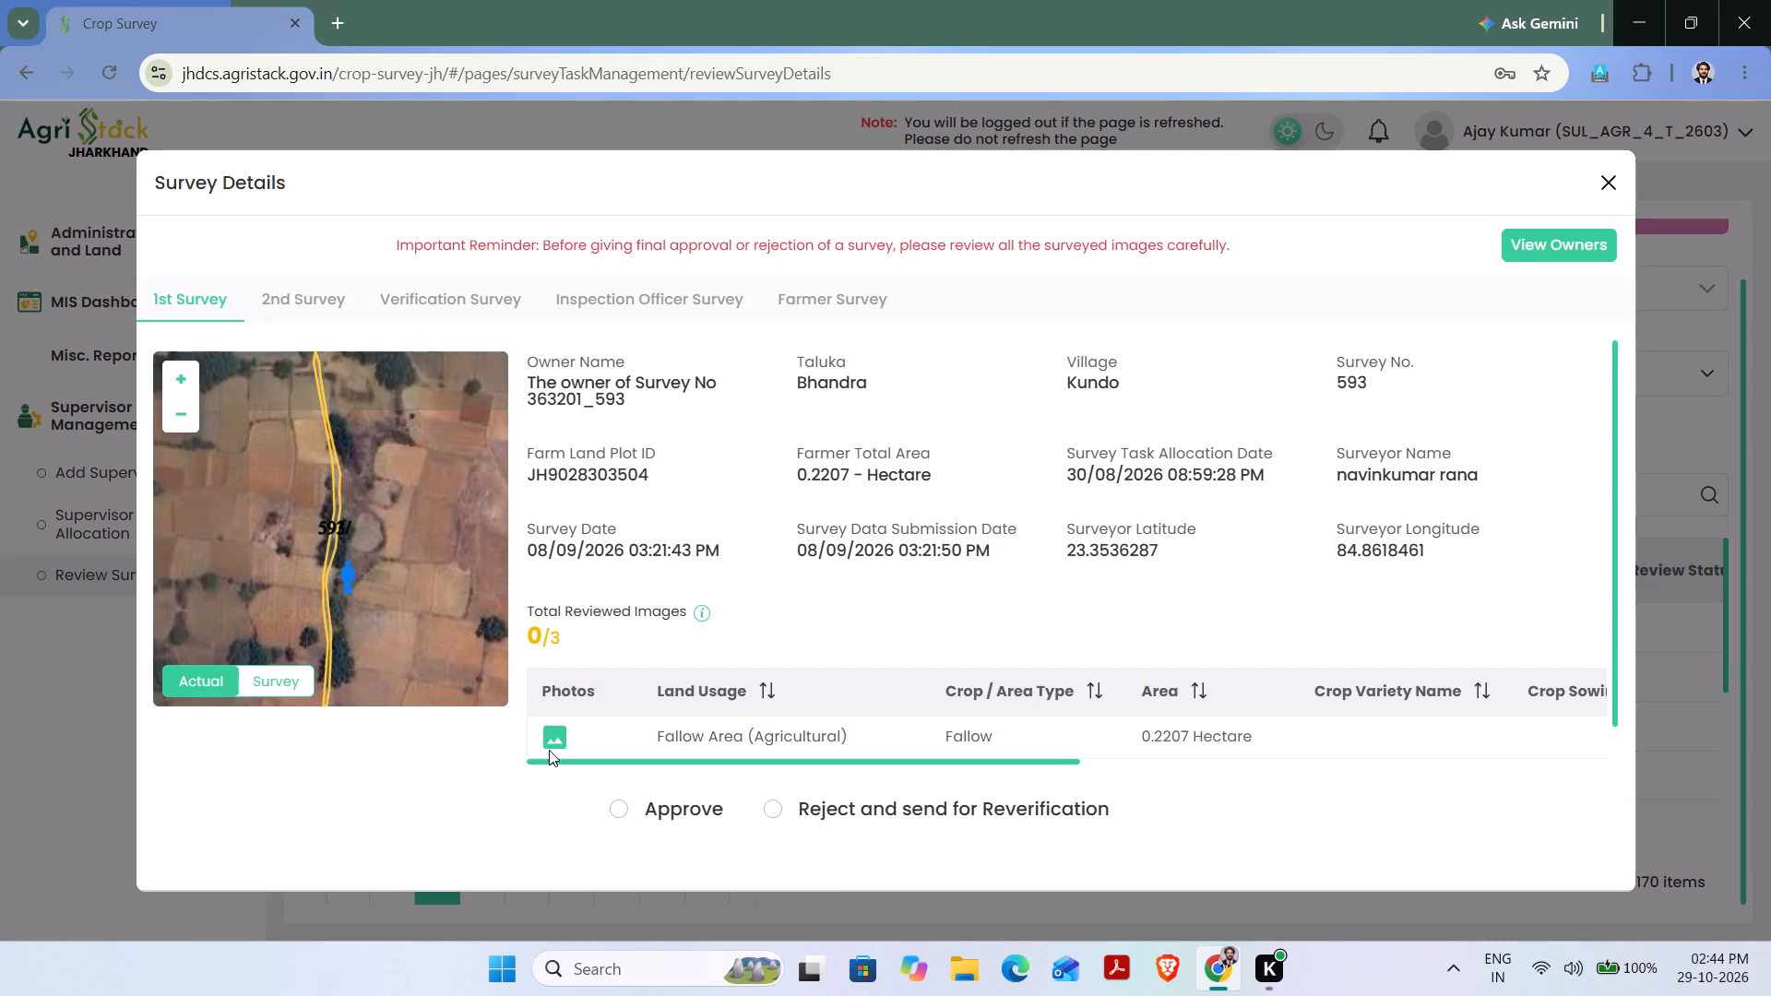
click(560, 722)
click(561, 737)
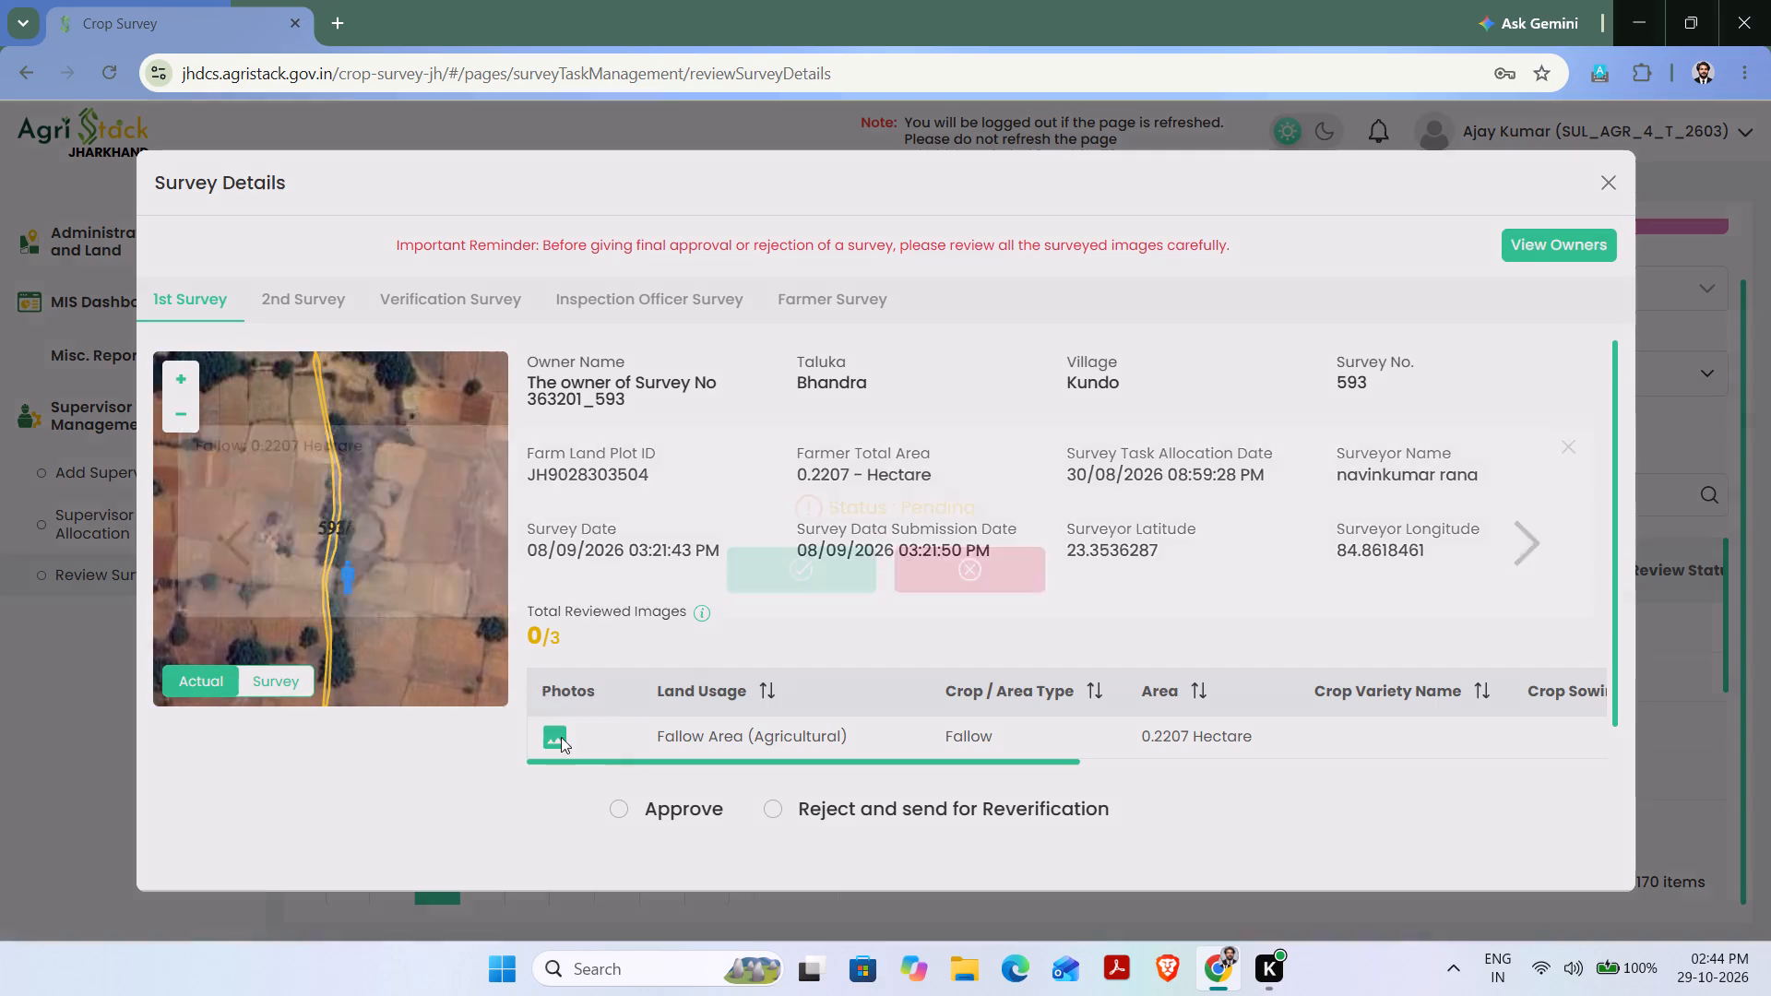
click(759, 834)
drag(926, 713, 780, 725)
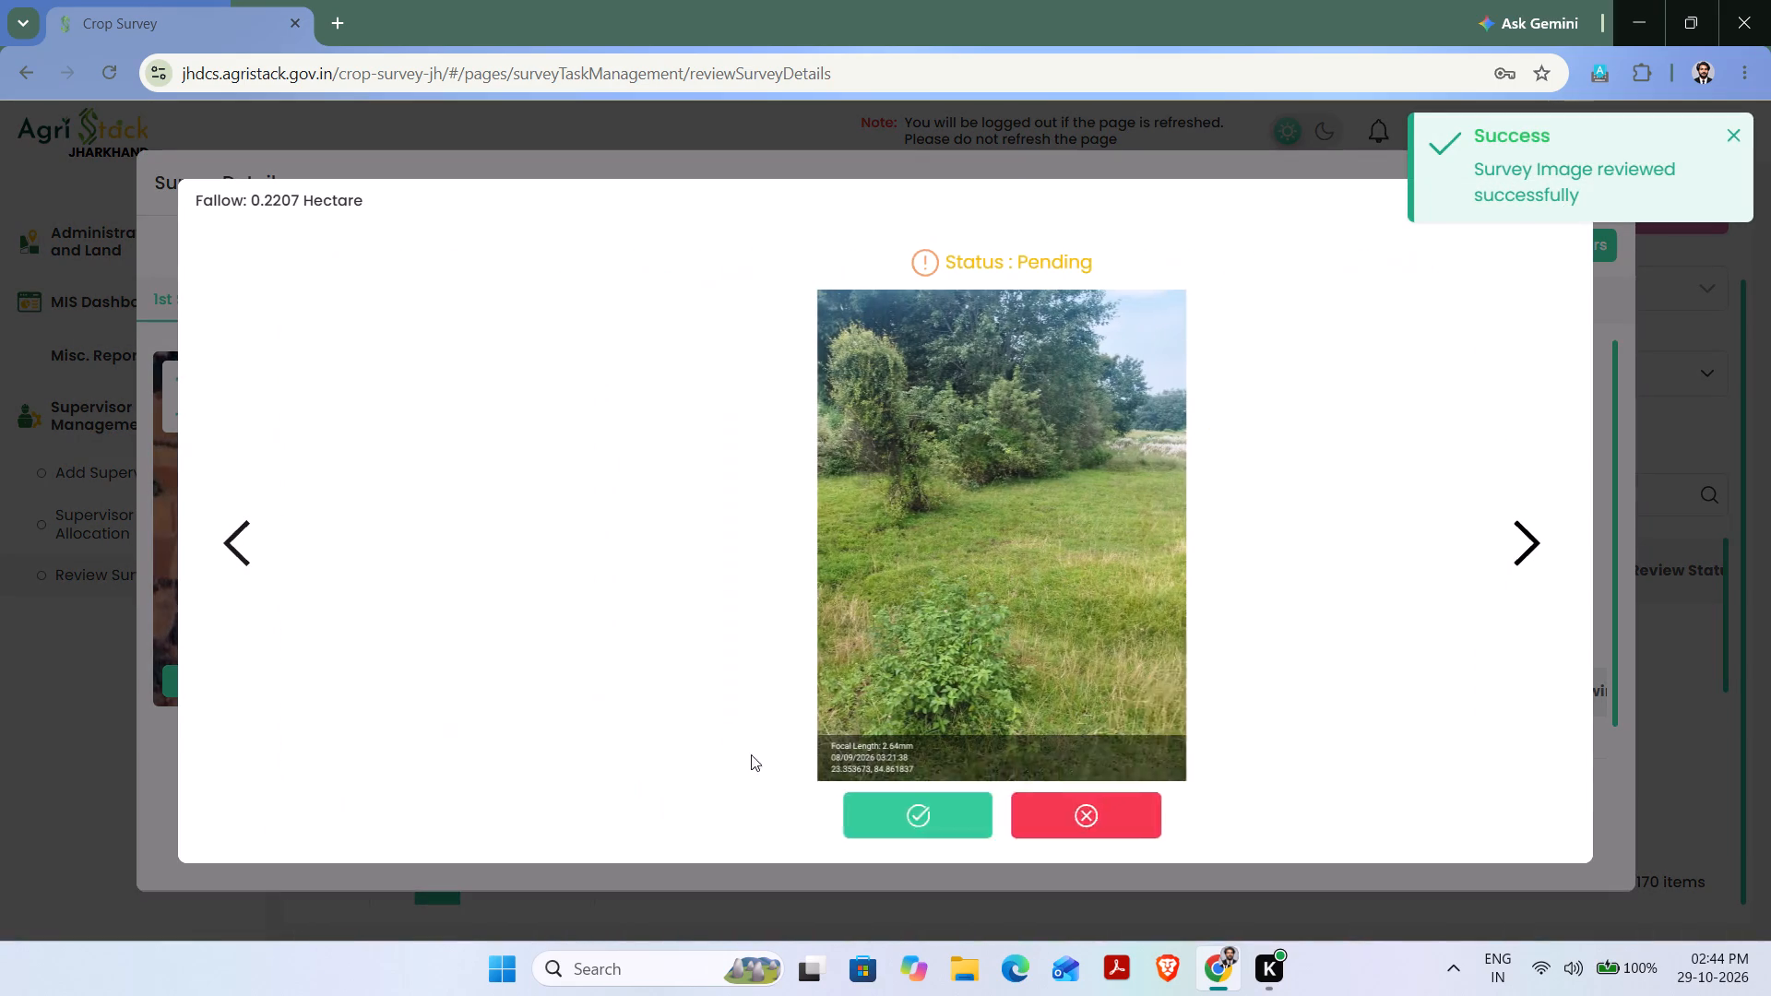
click(767, 807)
drag(905, 729, 808, 735)
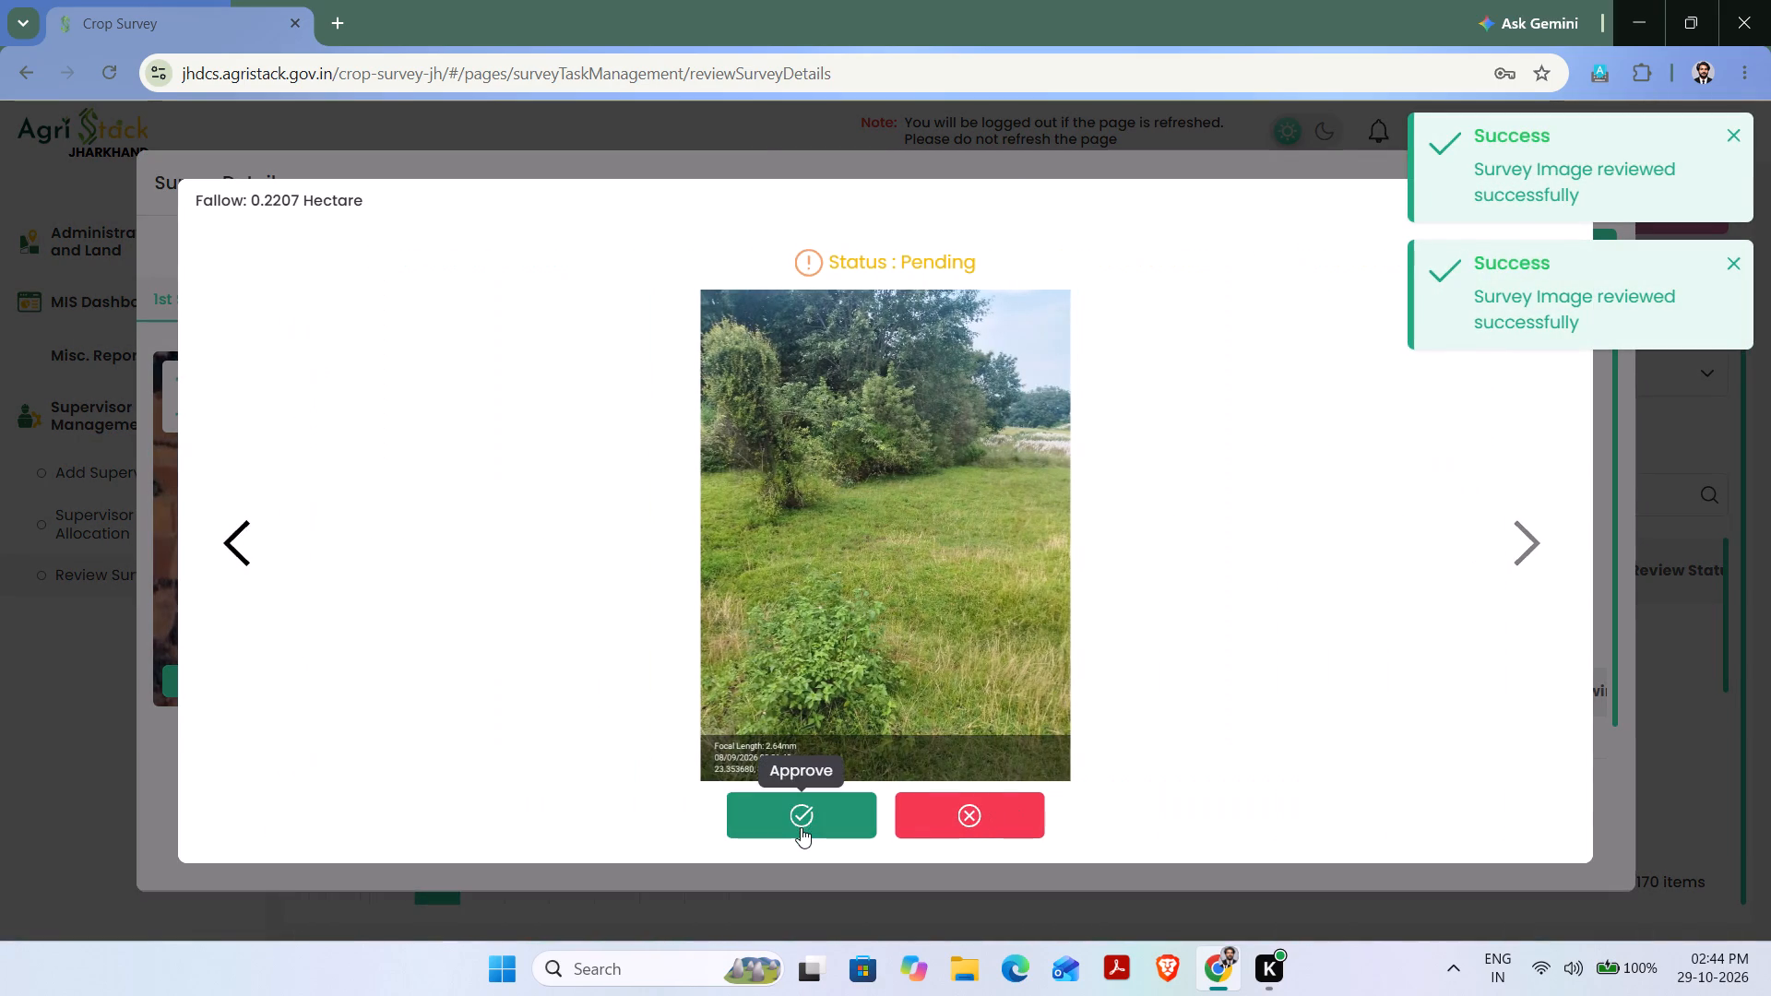
click(801, 826)
drag(928, 694, 850, 693)
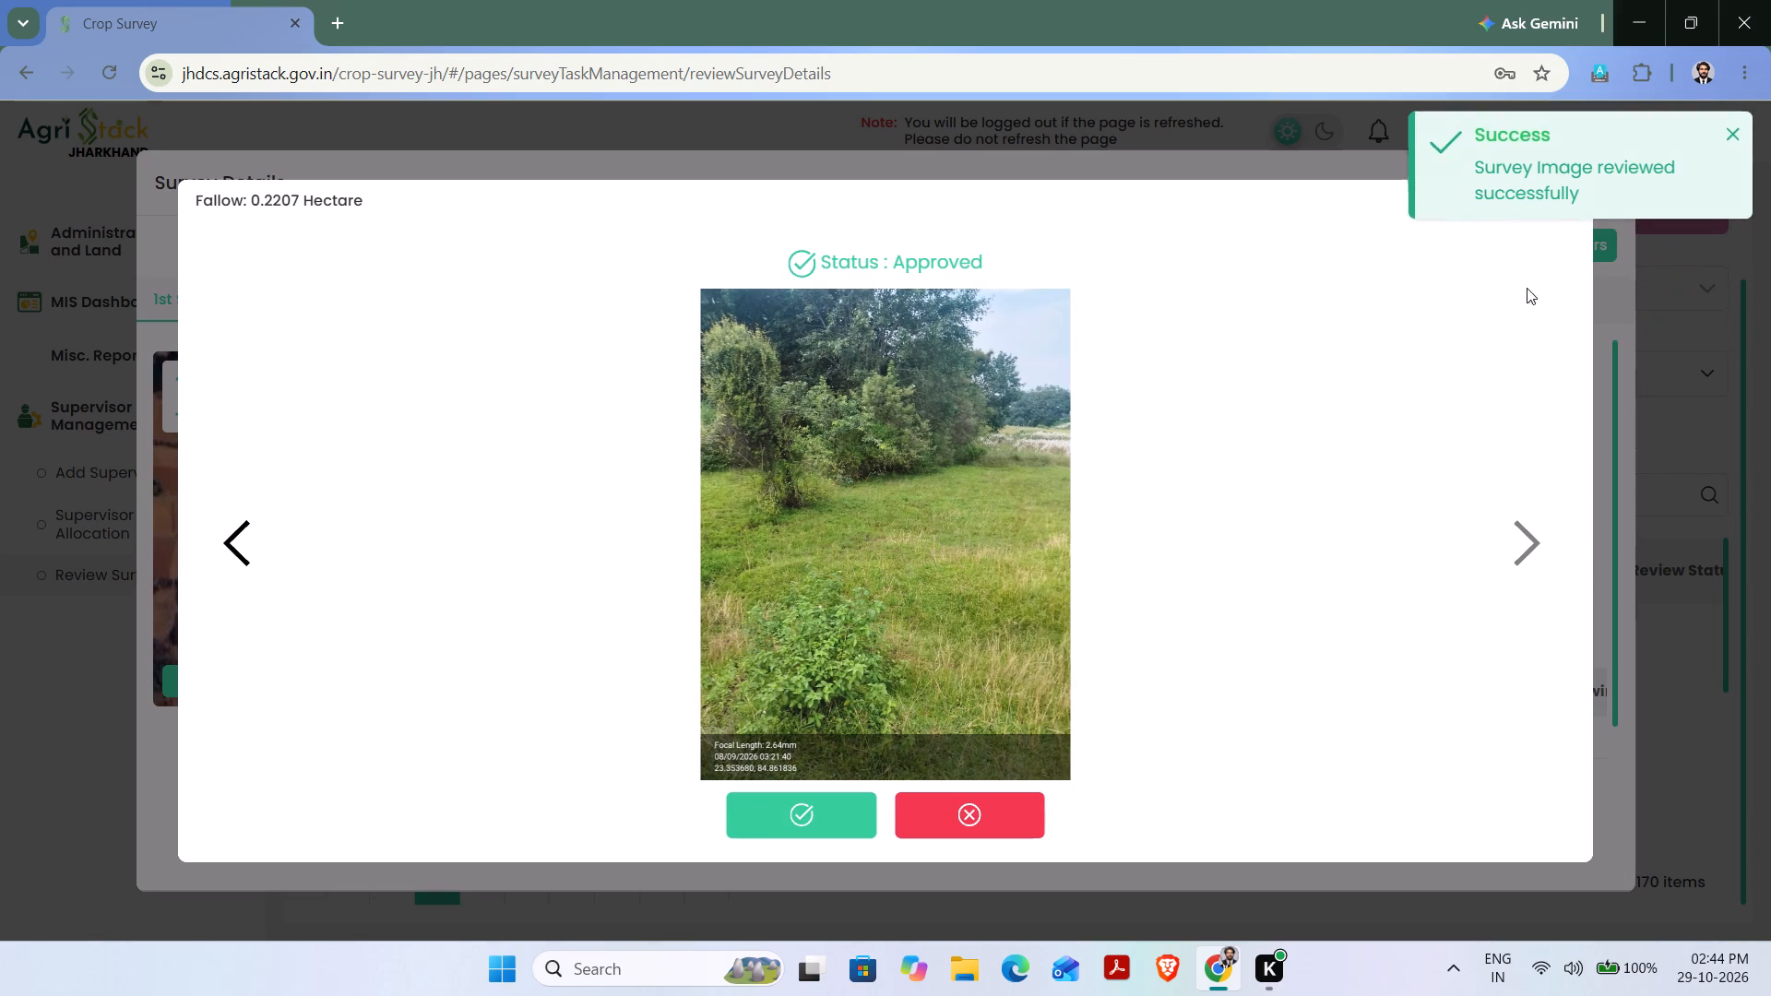
click(1563, 207)
Approve the 1st survey of survey number 593, save the review and close its details.
scroll(949, 546, down, 2)
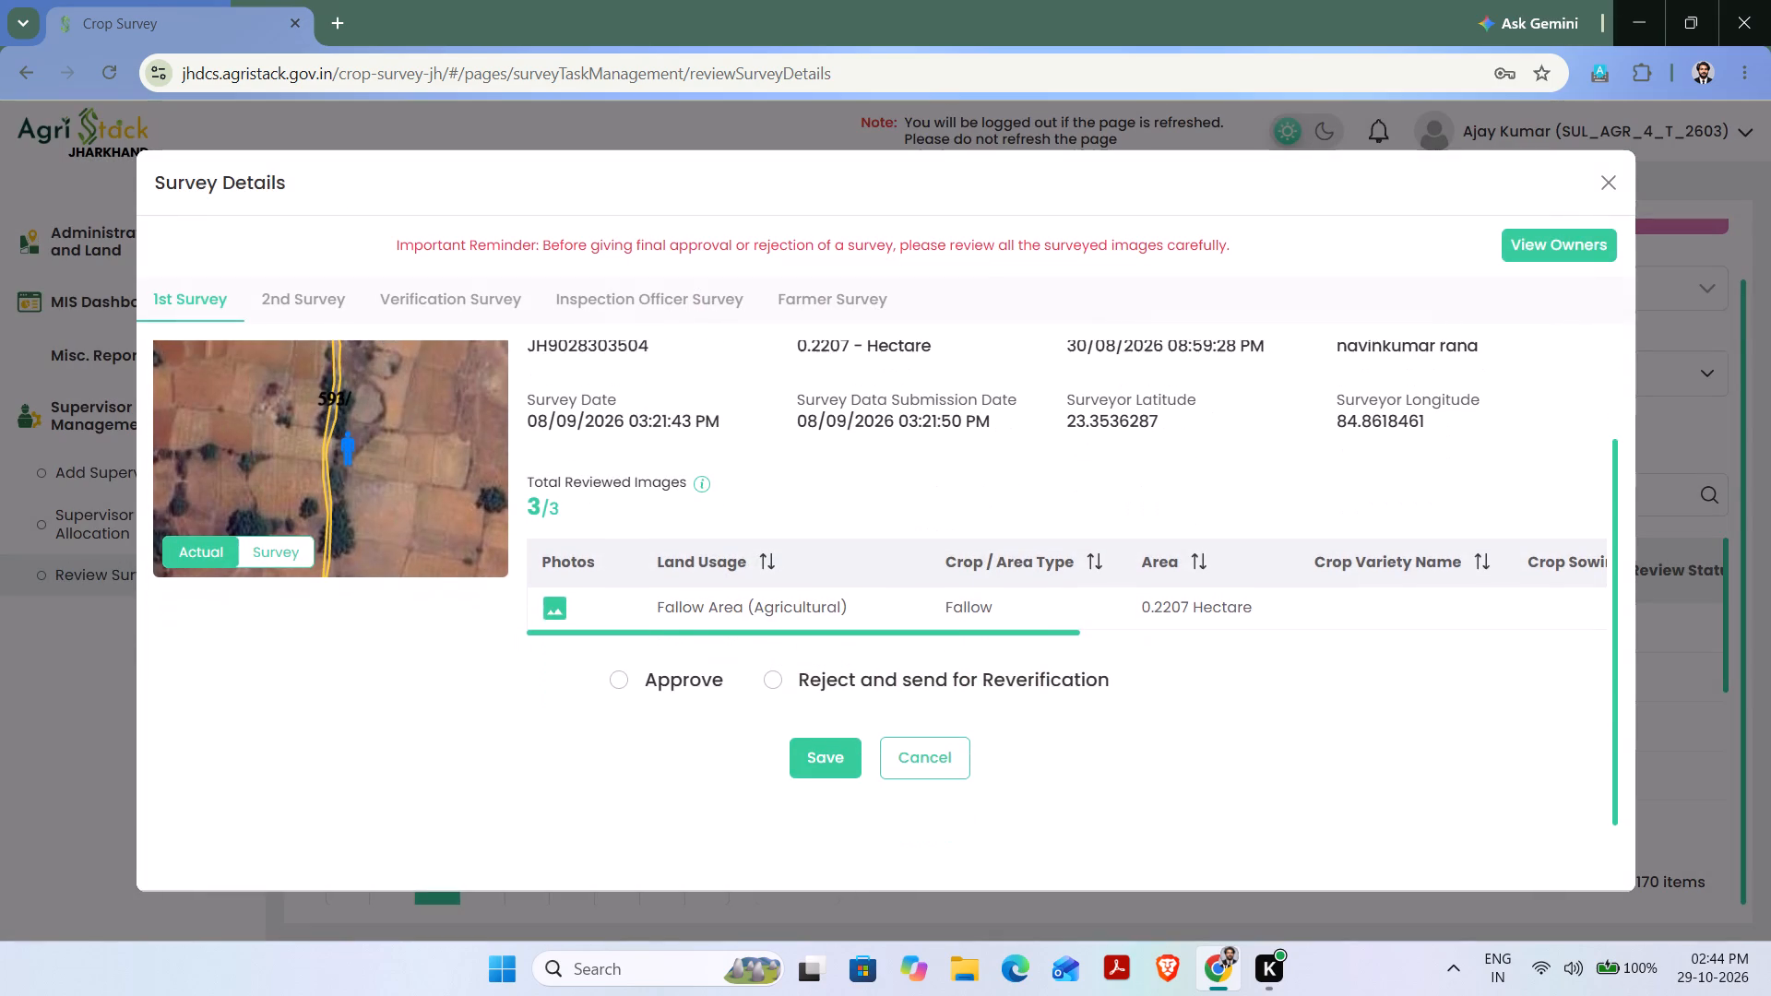
click(672, 656)
click(823, 726)
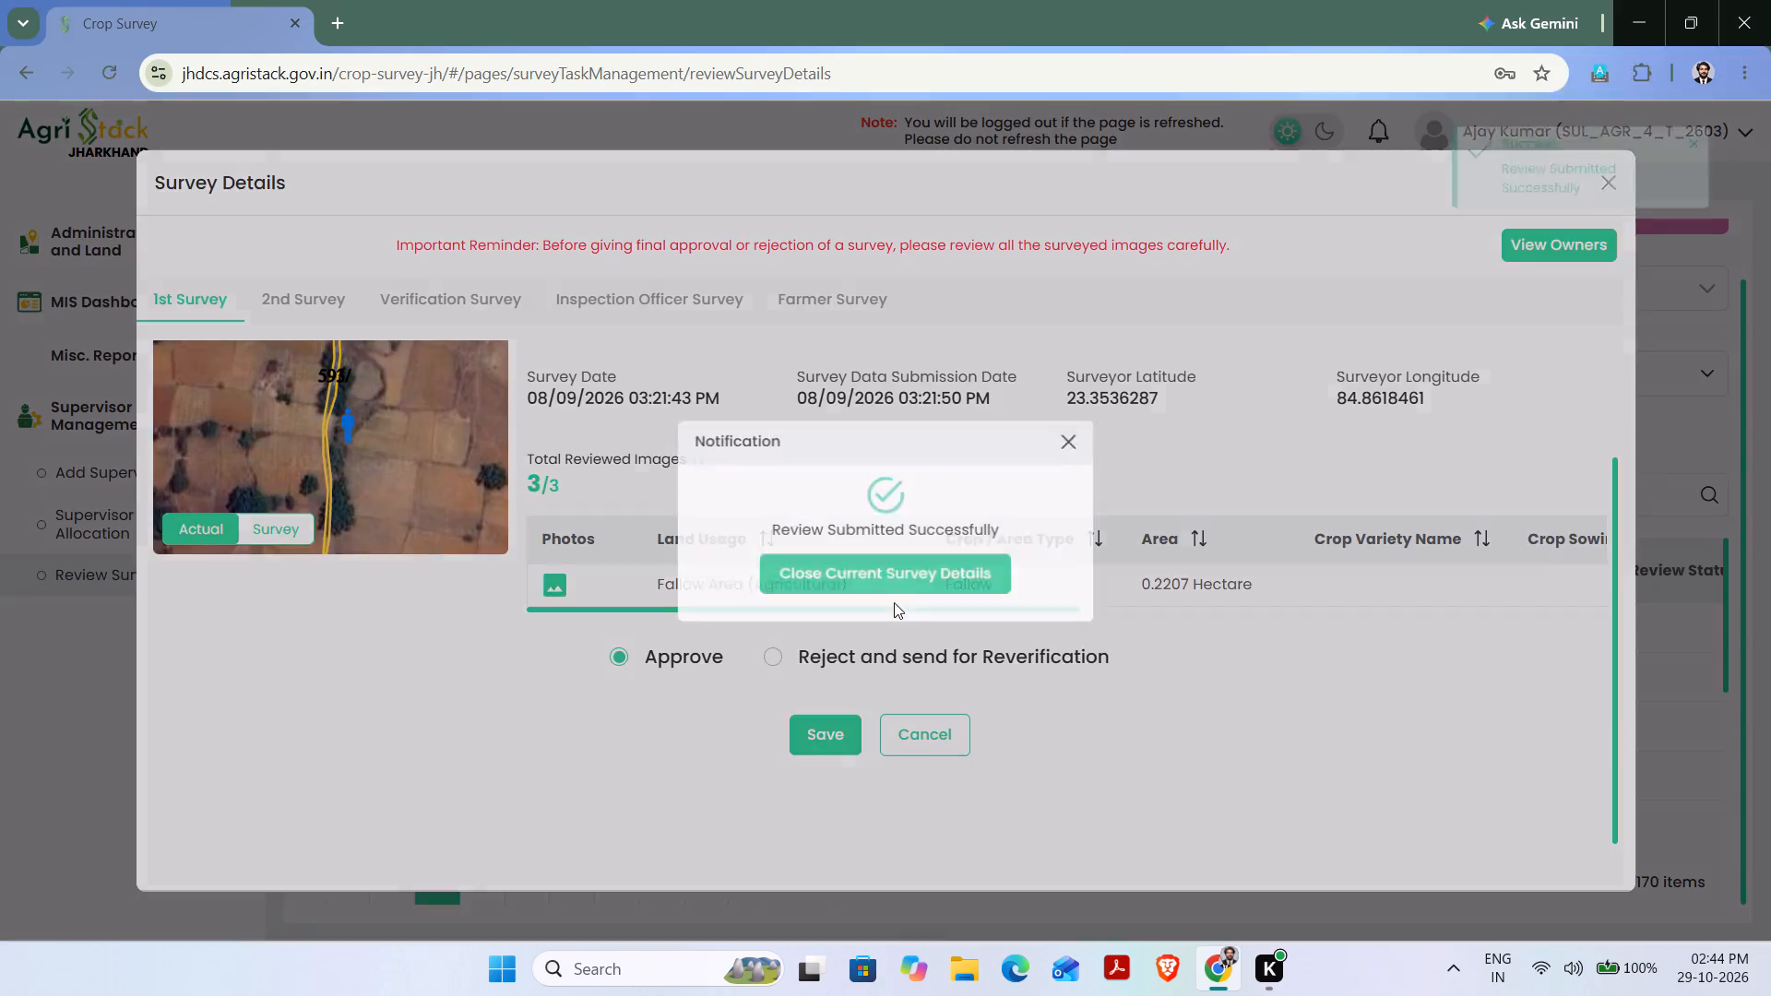
click(898, 583)
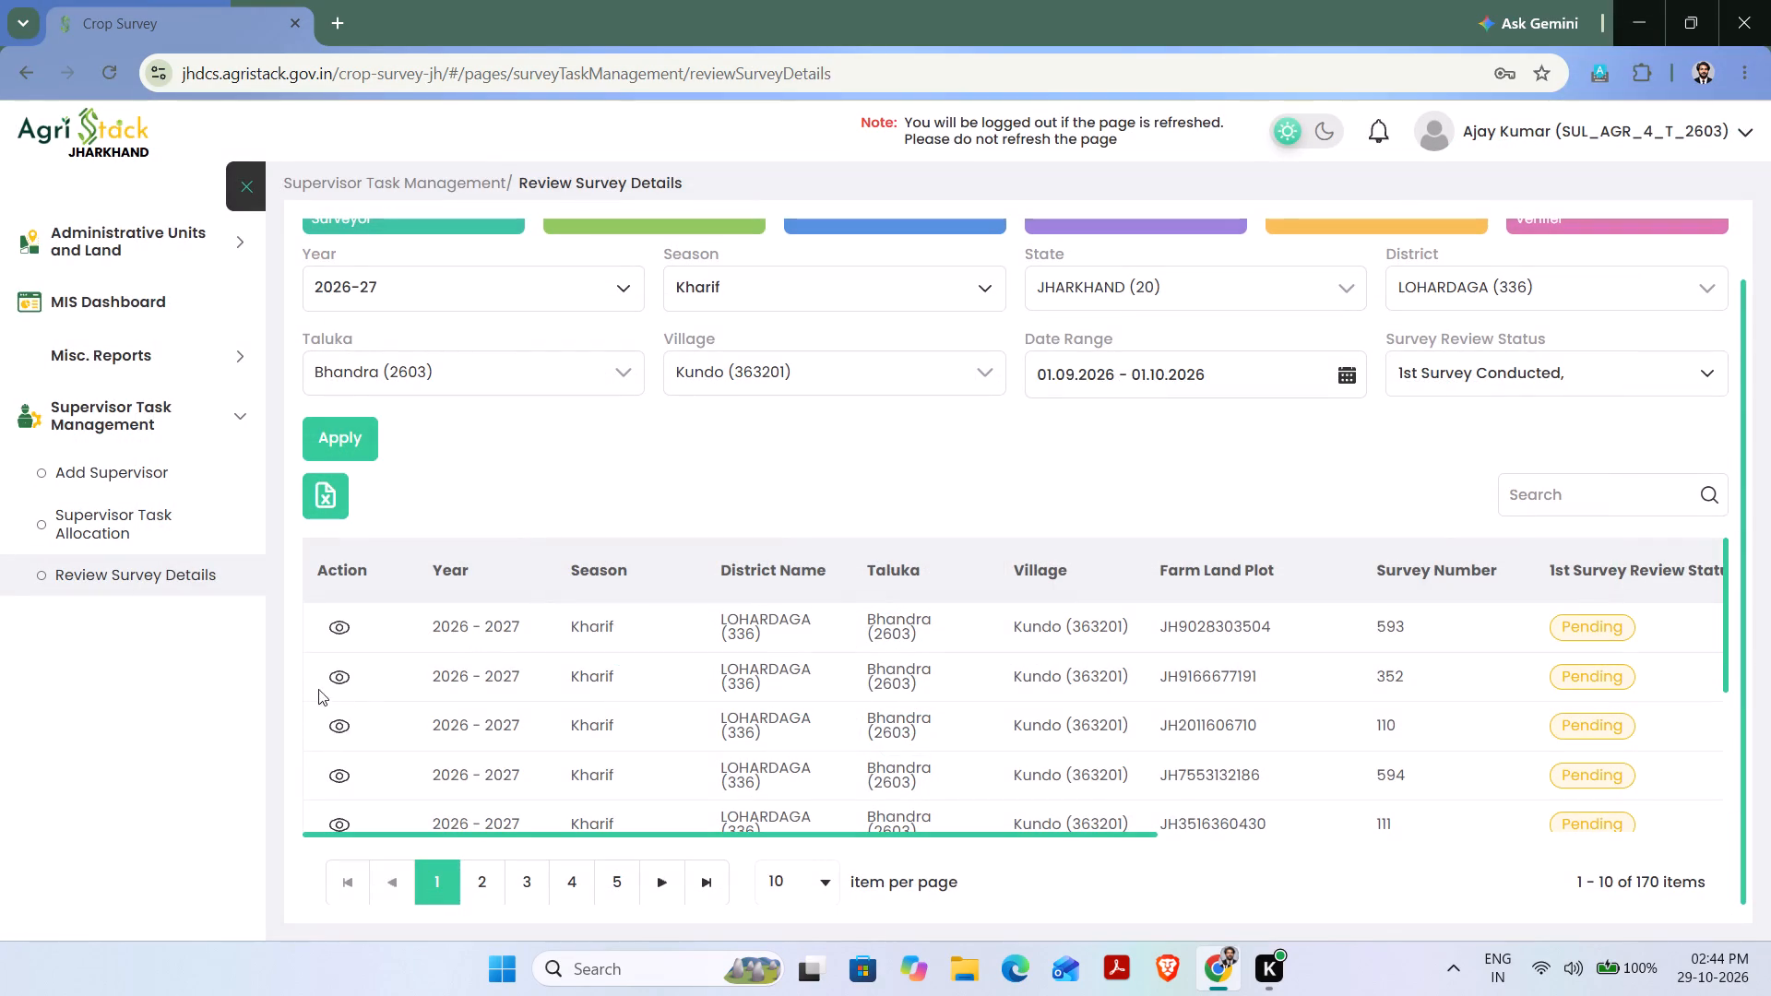
Open the details of survey number 352 and approve all three of its चावल crop photos.
click(340, 670)
click(544, 729)
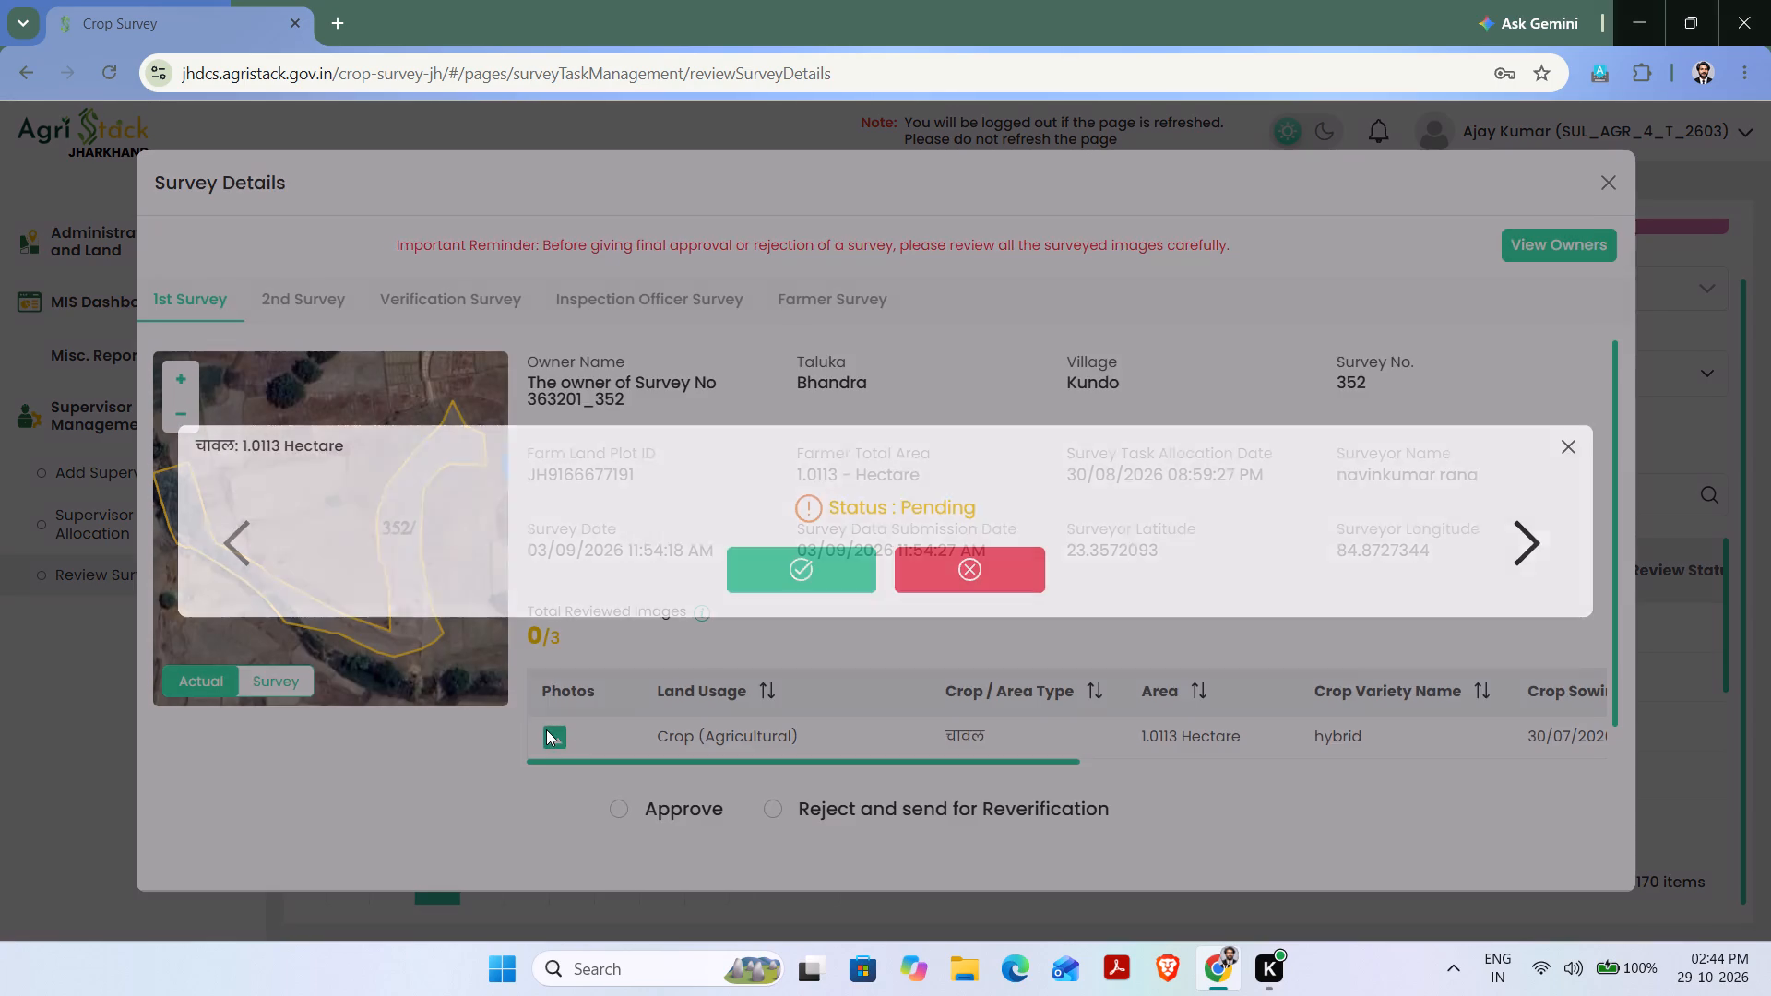
click(781, 807)
drag(920, 704, 779, 714)
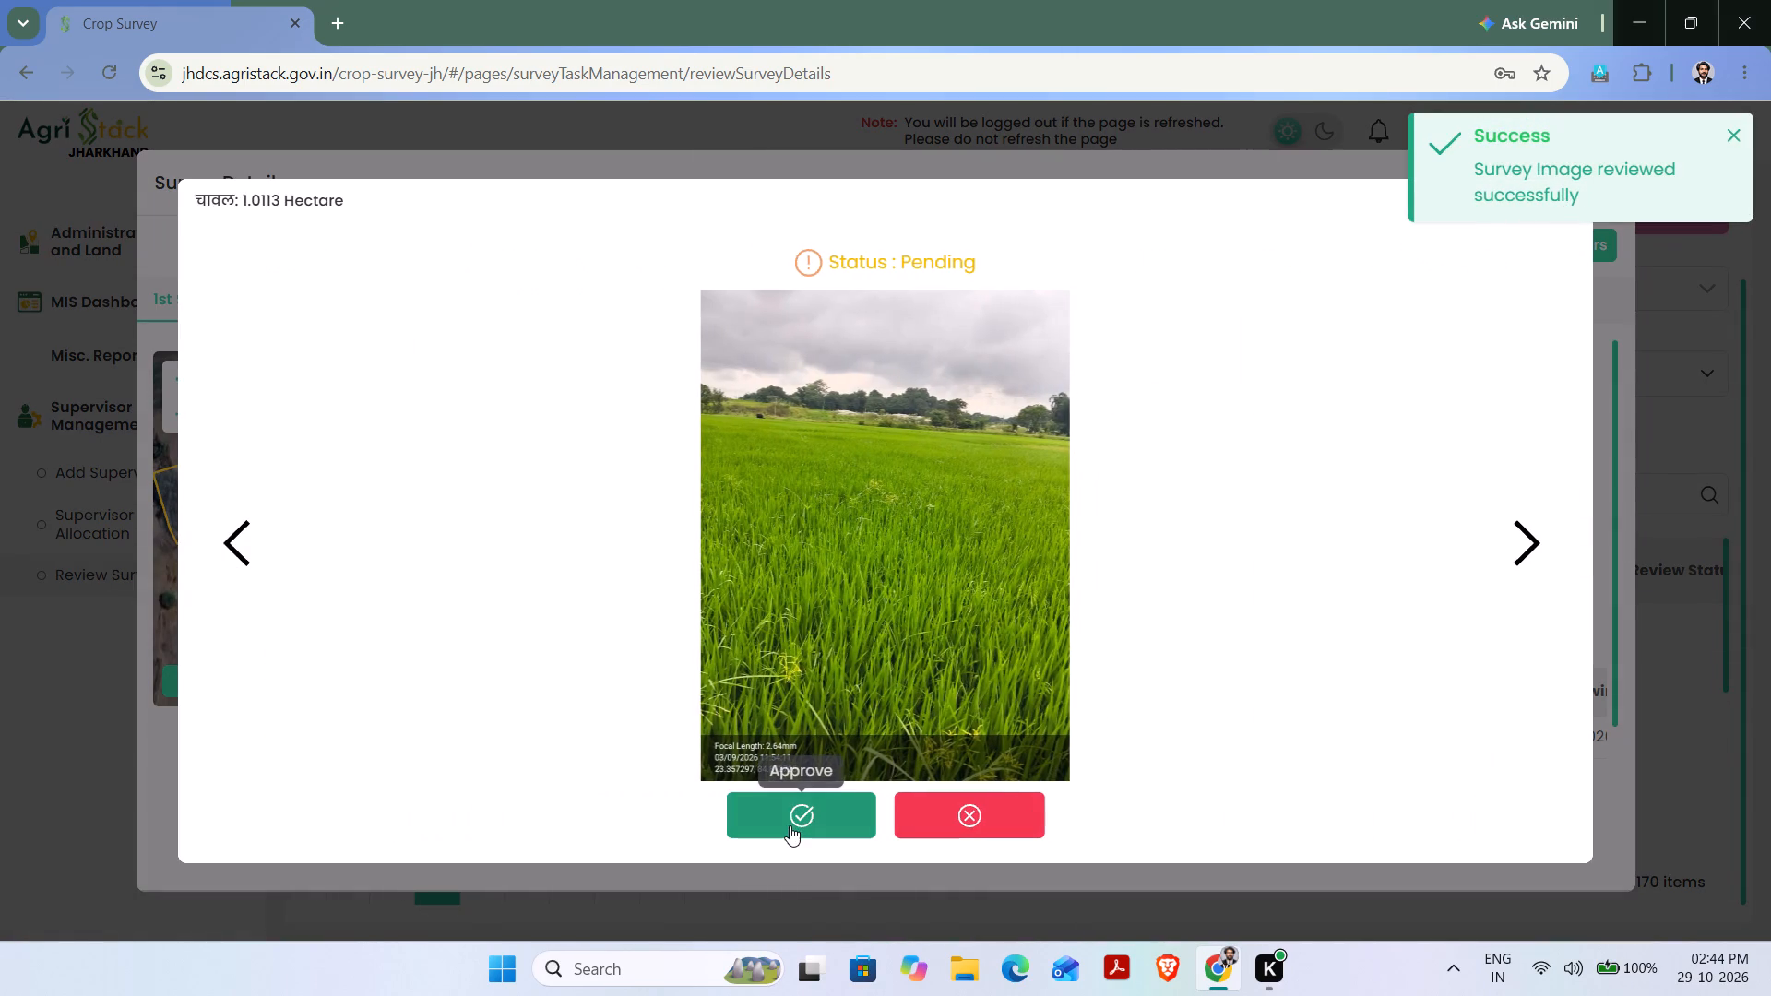
click(790, 824)
drag(926, 693, 802, 712)
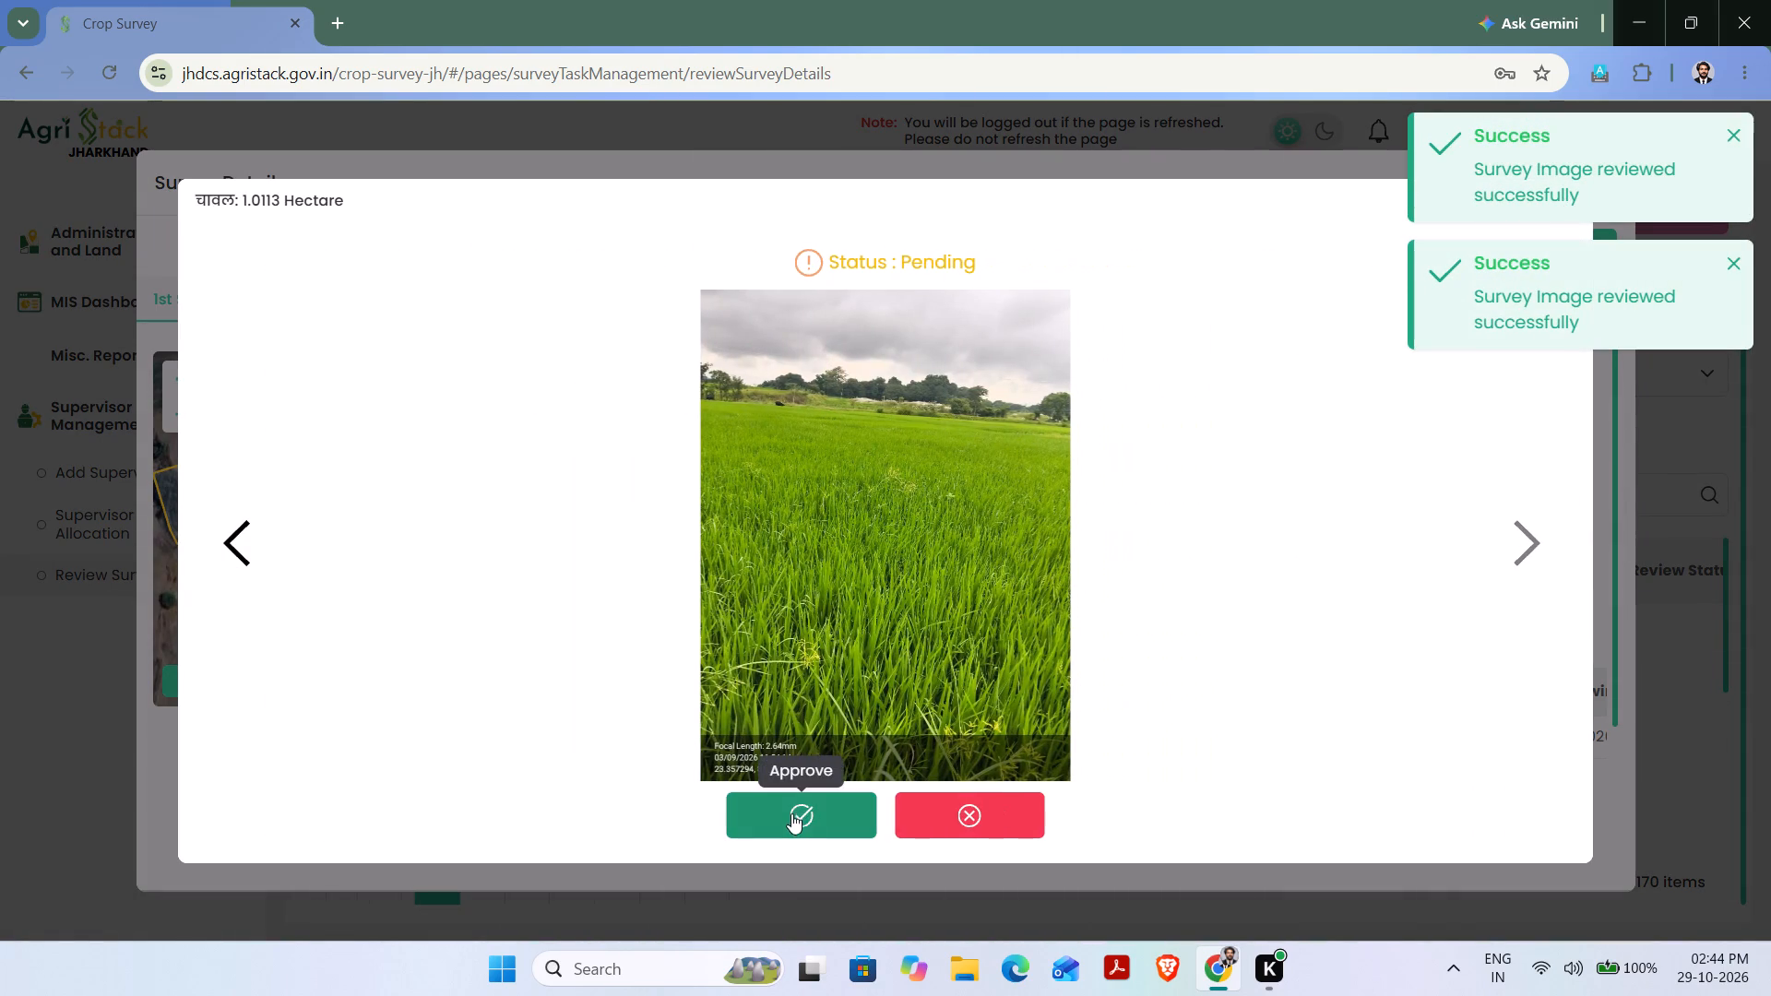
click(791, 812)
drag(928, 661, 883, 657)
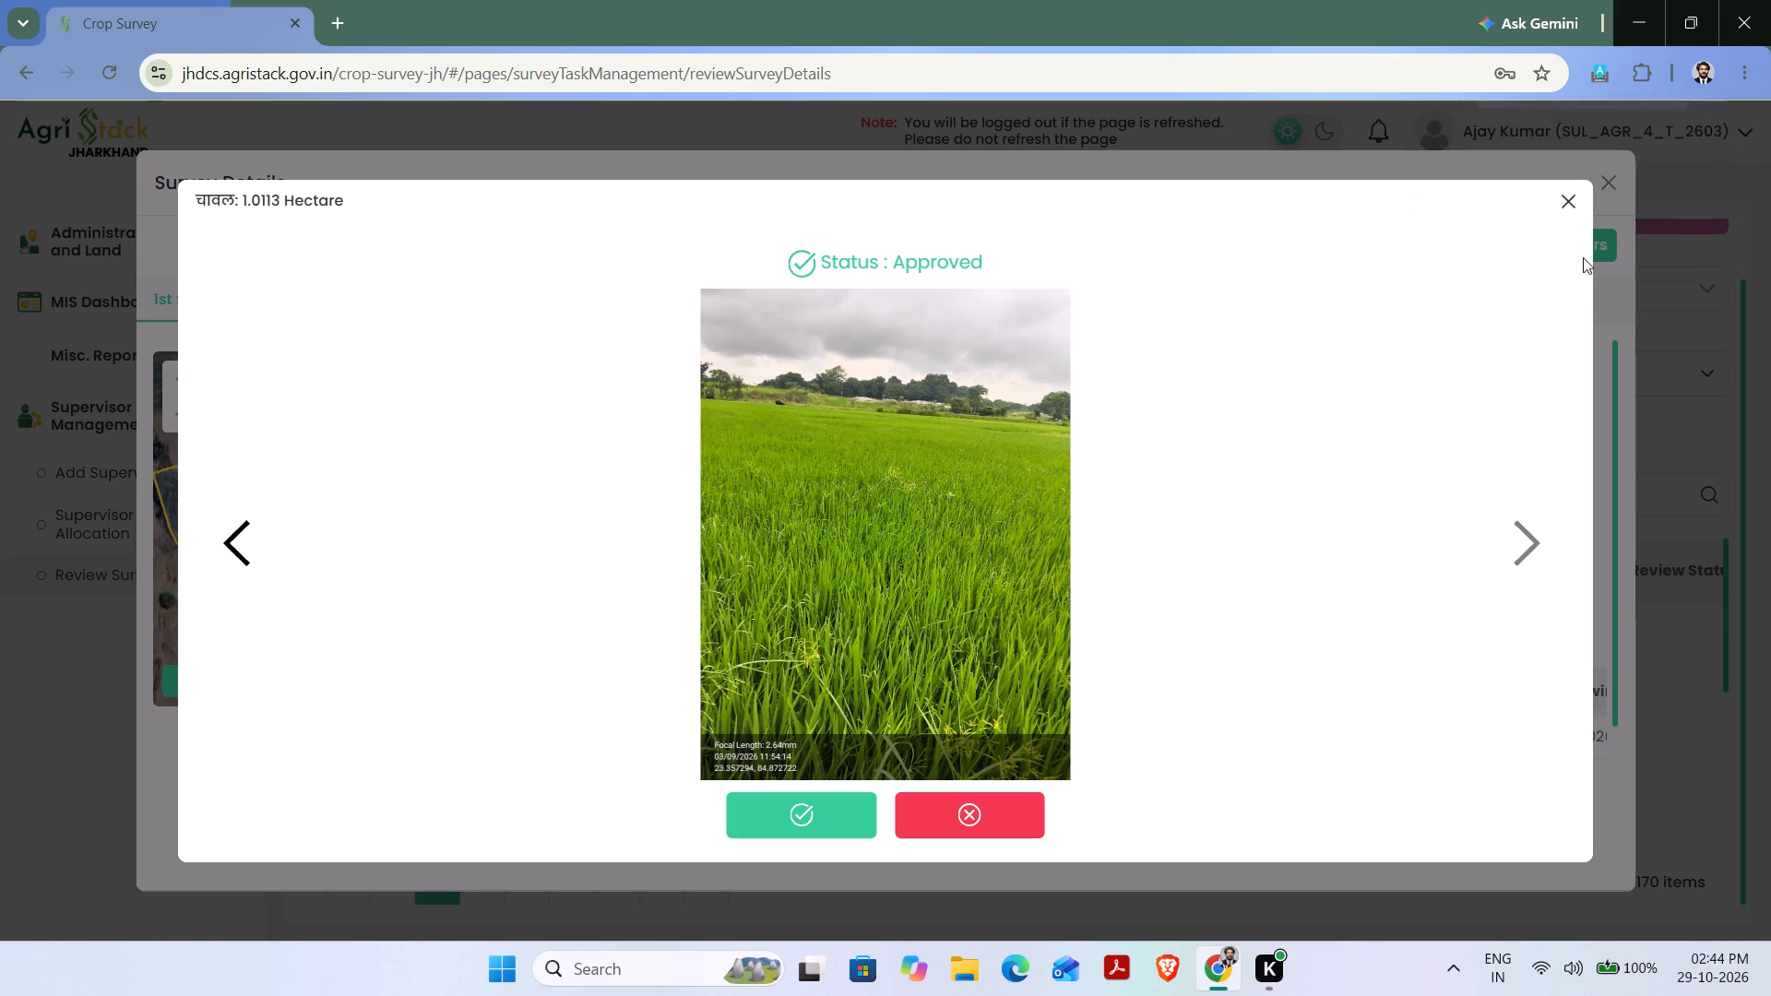
click(1575, 200)
Approve the 1st survey of survey number 352, save the review and close its details.
scroll(780, 598, down, 2)
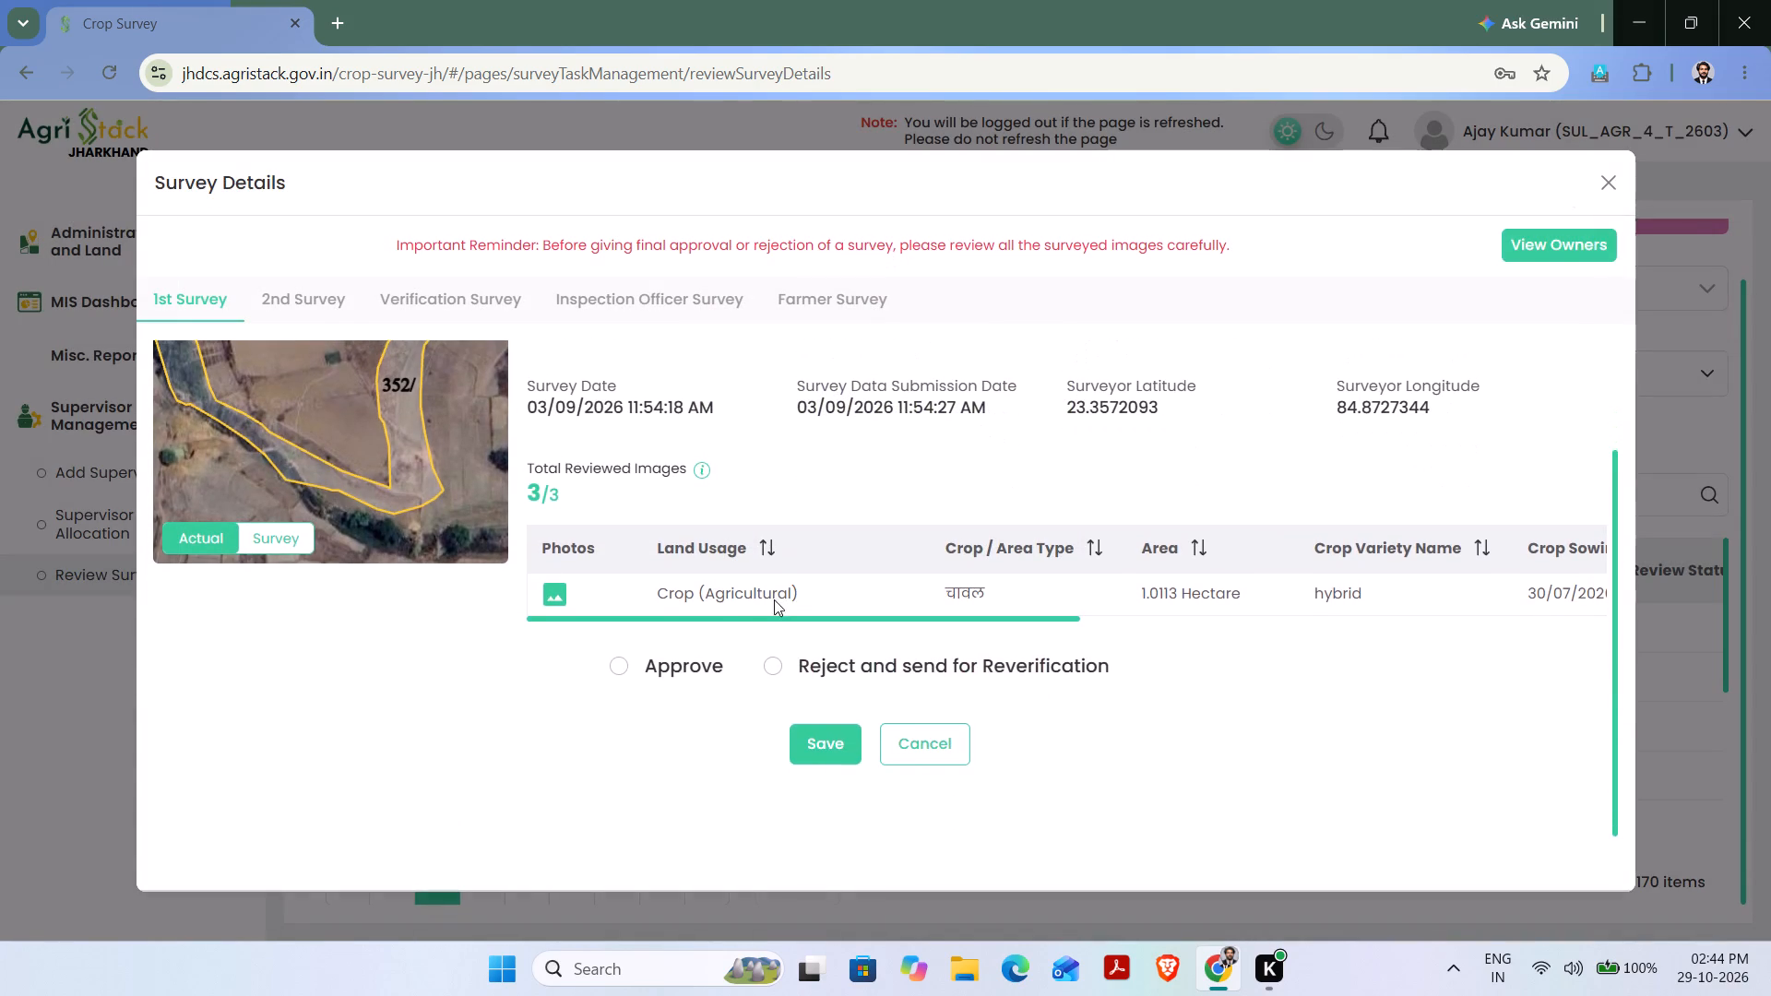
click(644, 669)
click(810, 744)
click(888, 570)
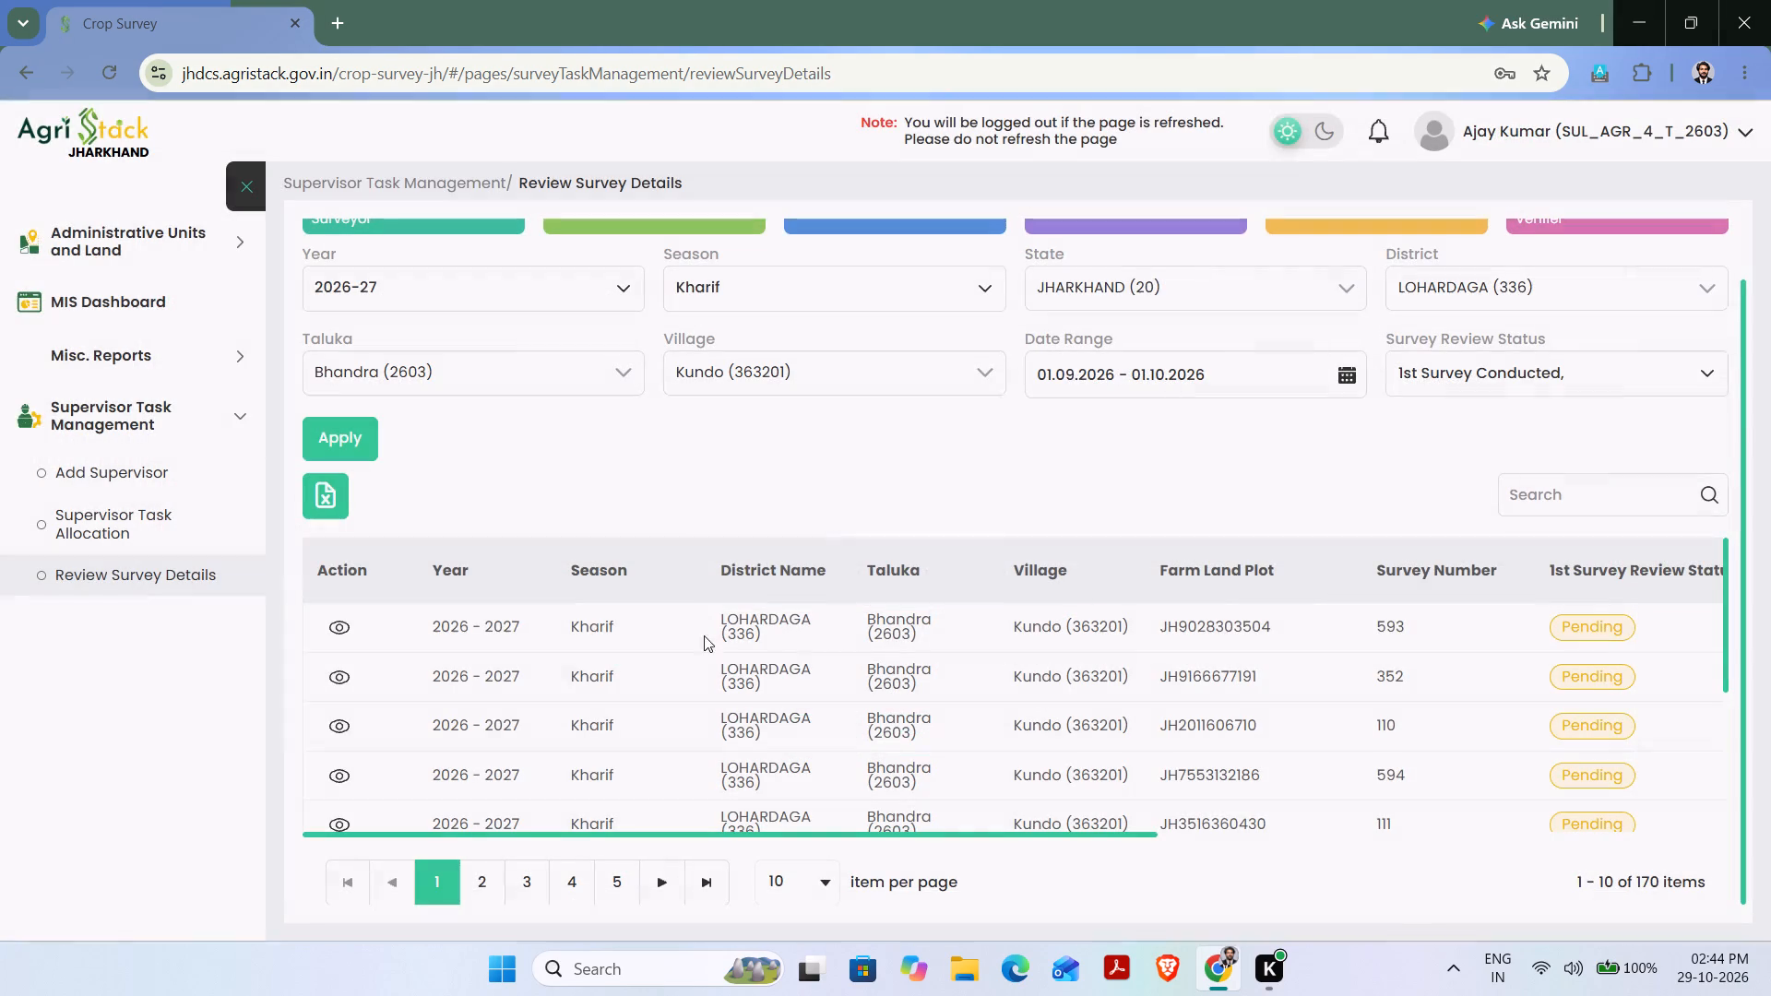
Open the details of survey number 110 and approve all three of its Waste photos.
click(346, 718)
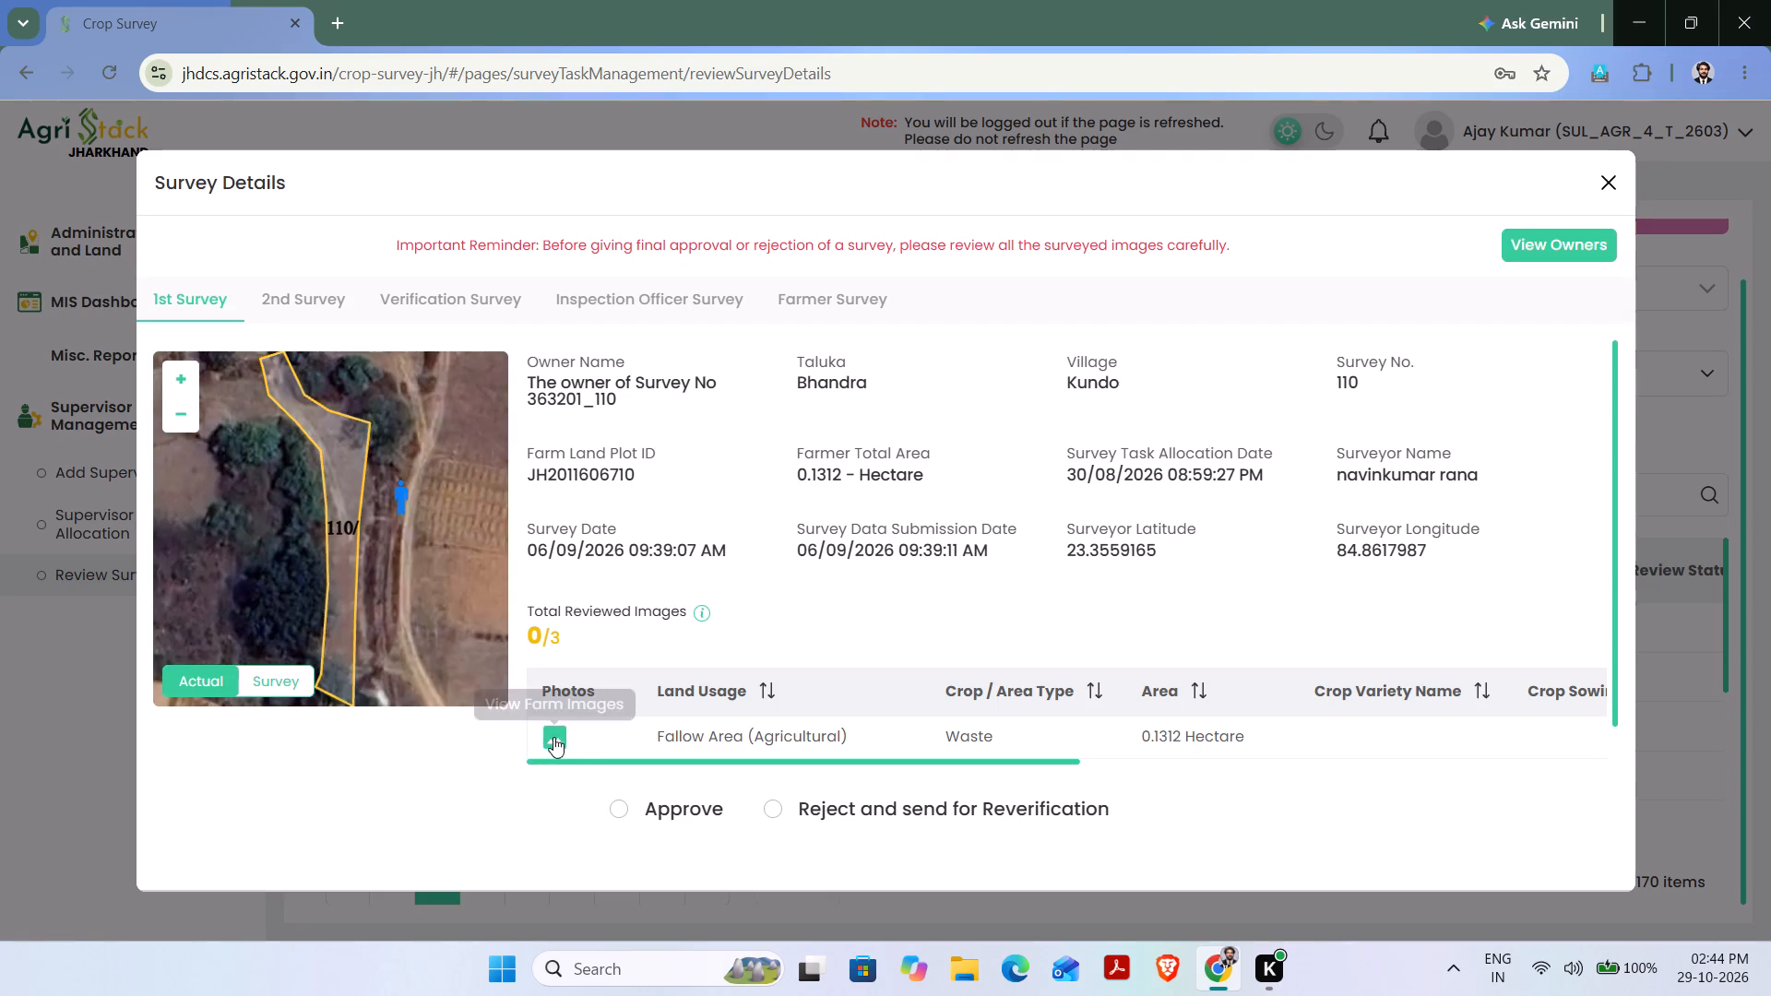
click(553, 736)
click(777, 815)
drag(914, 711, 771, 719)
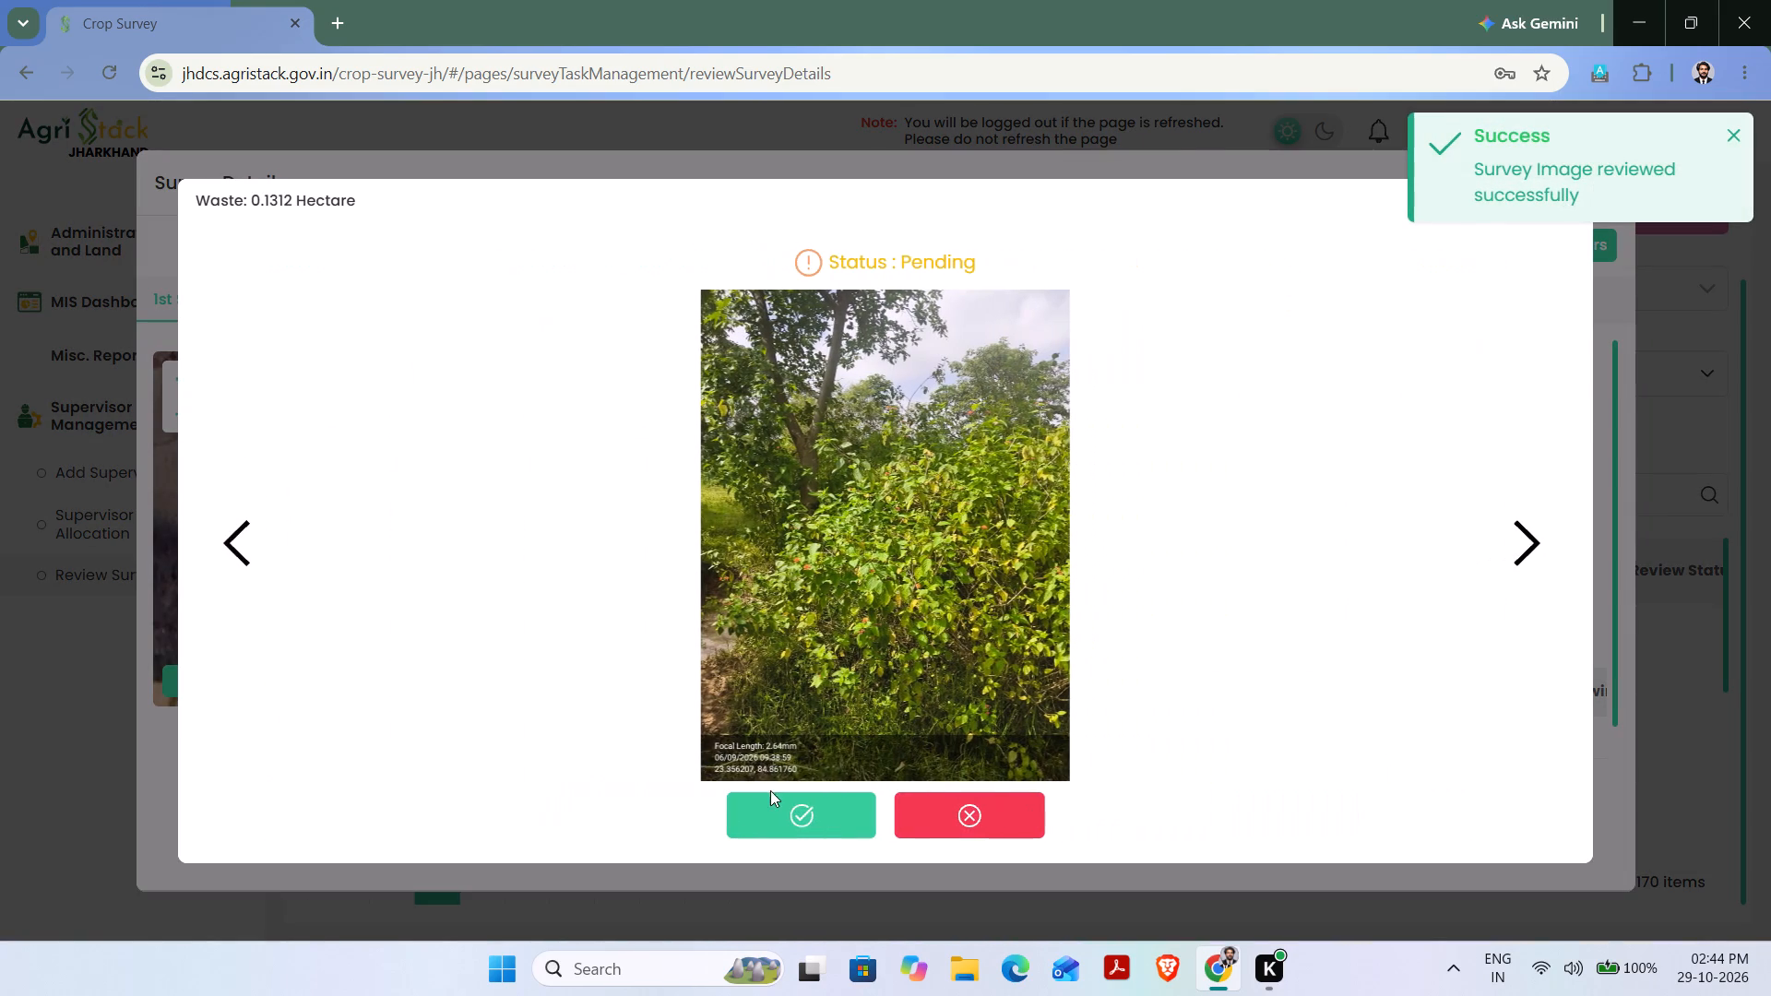
click(772, 802)
drag(887, 705, 761, 723)
click(779, 820)
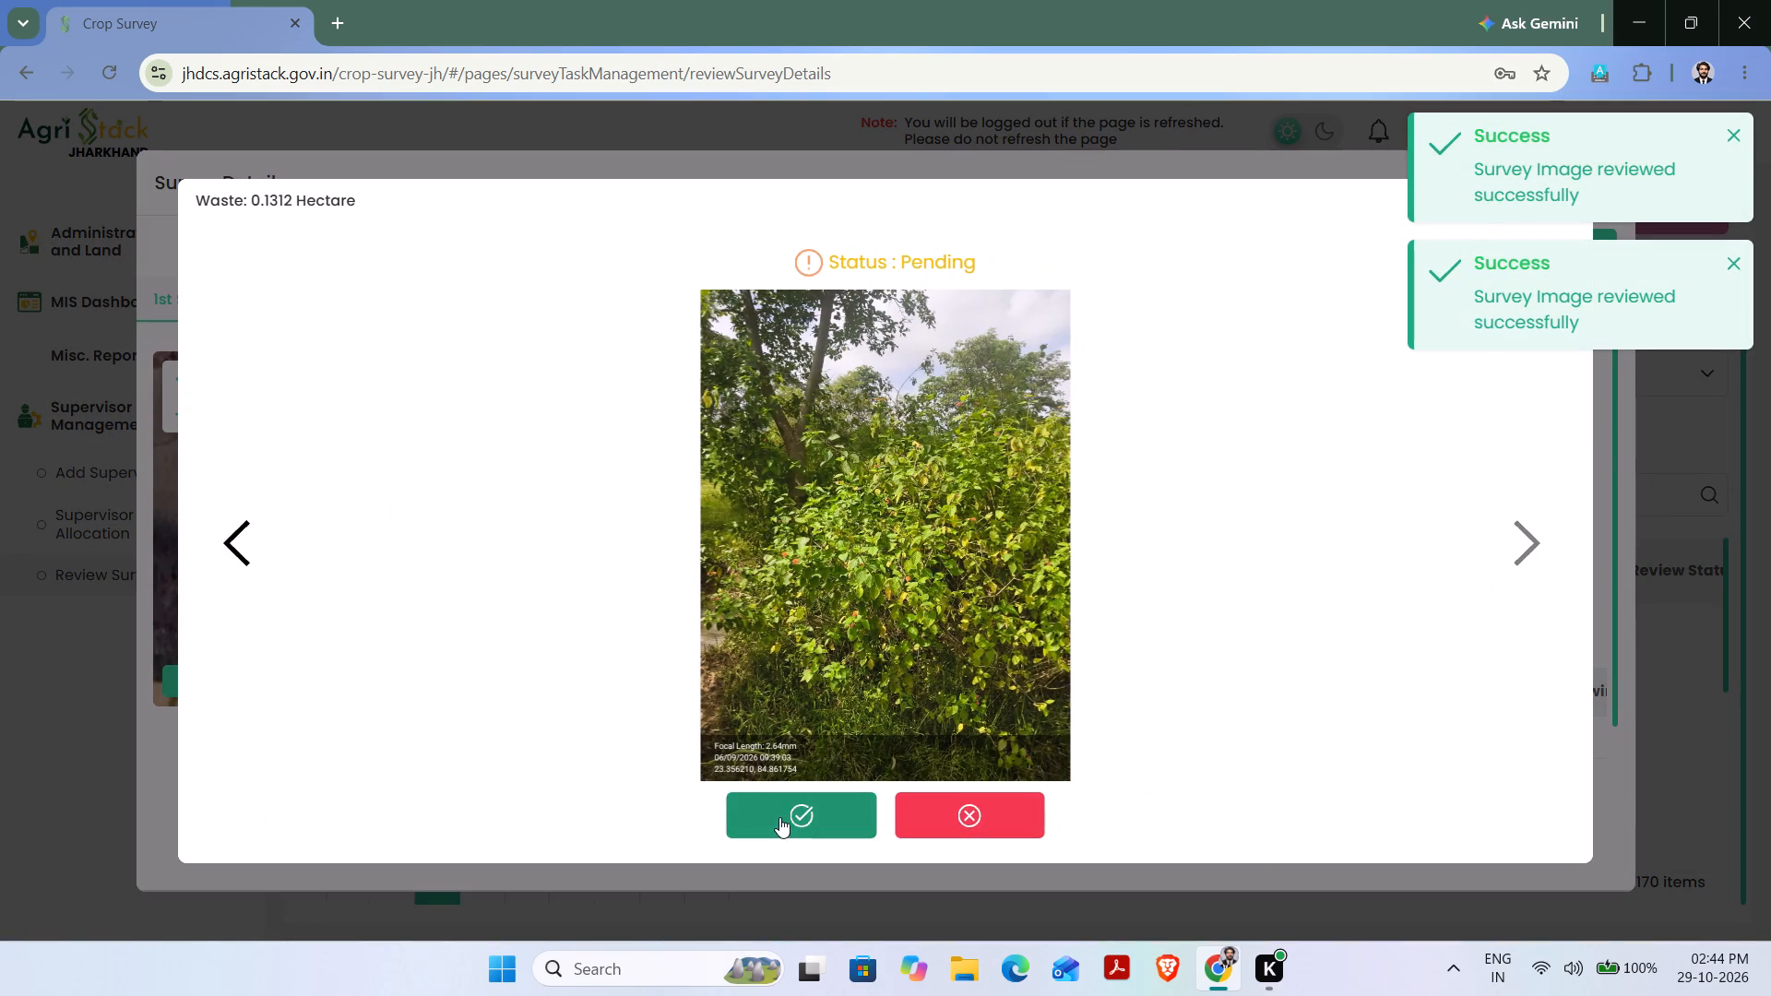
drag(935, 655, 876, 653)
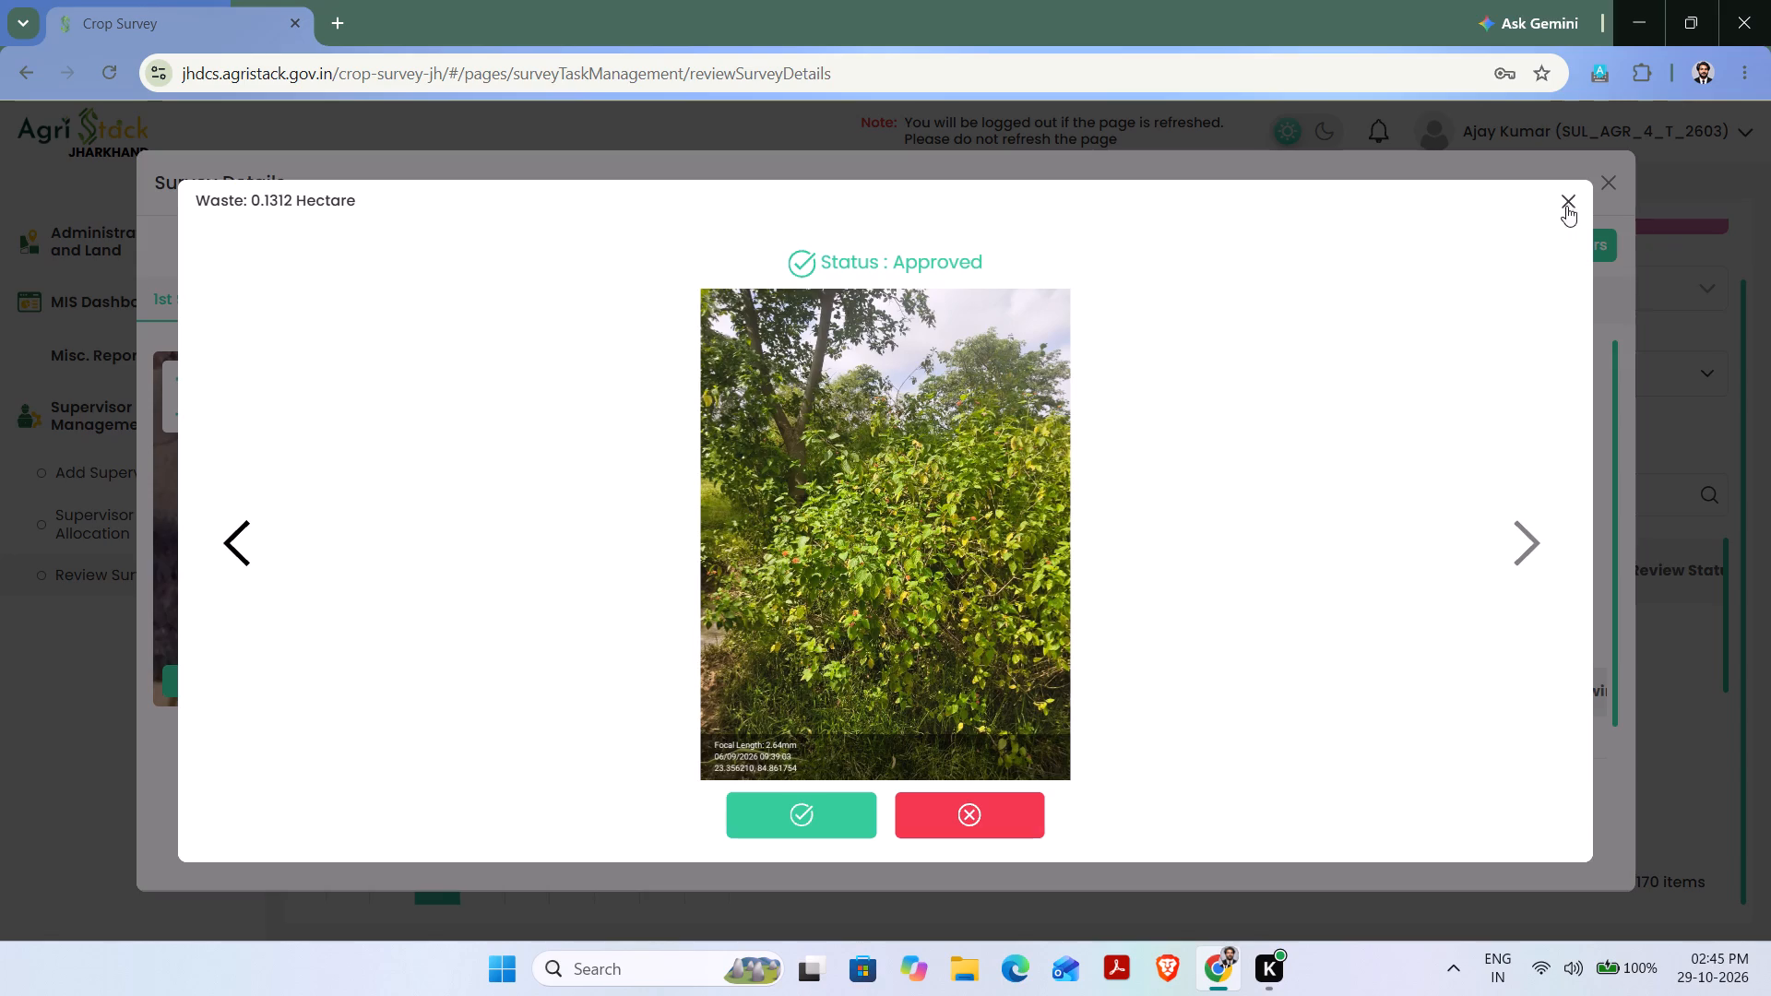
click(1567, 205)
Approve the 1st survey of survey number 110, save the review and close its details.
scroll(869, 624, down, 2)
click(672, 666)
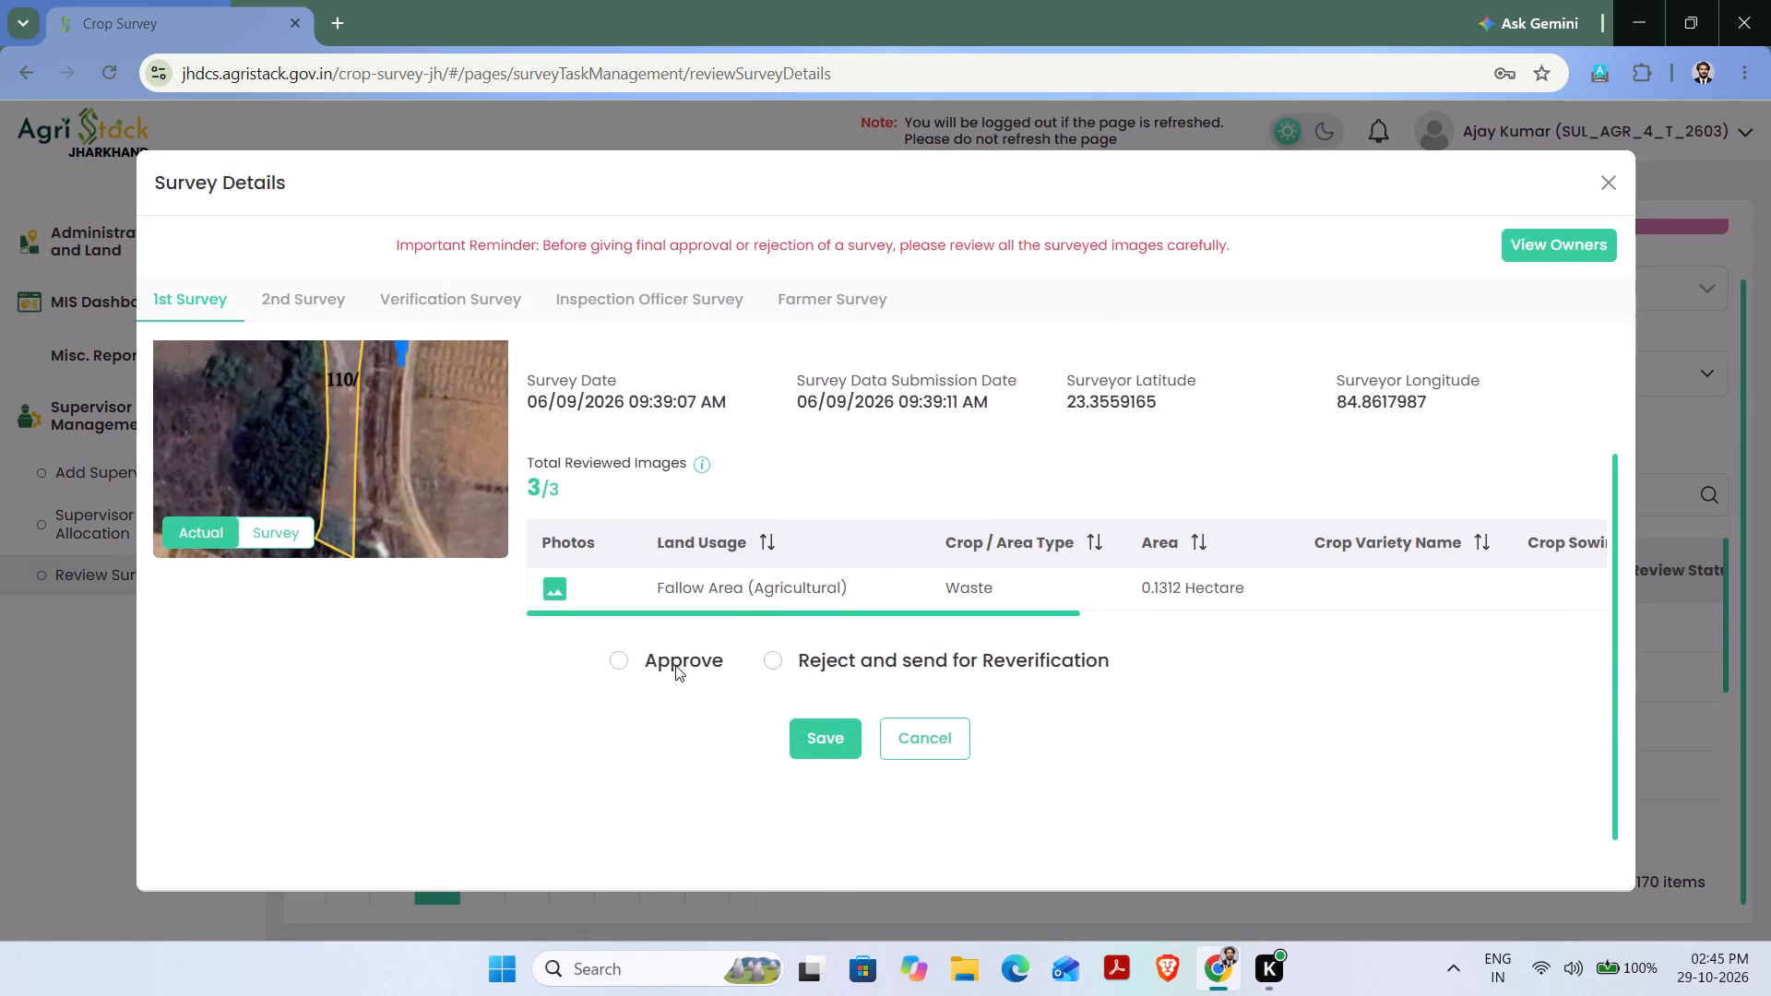
click(841, 742)
click(927, 558)
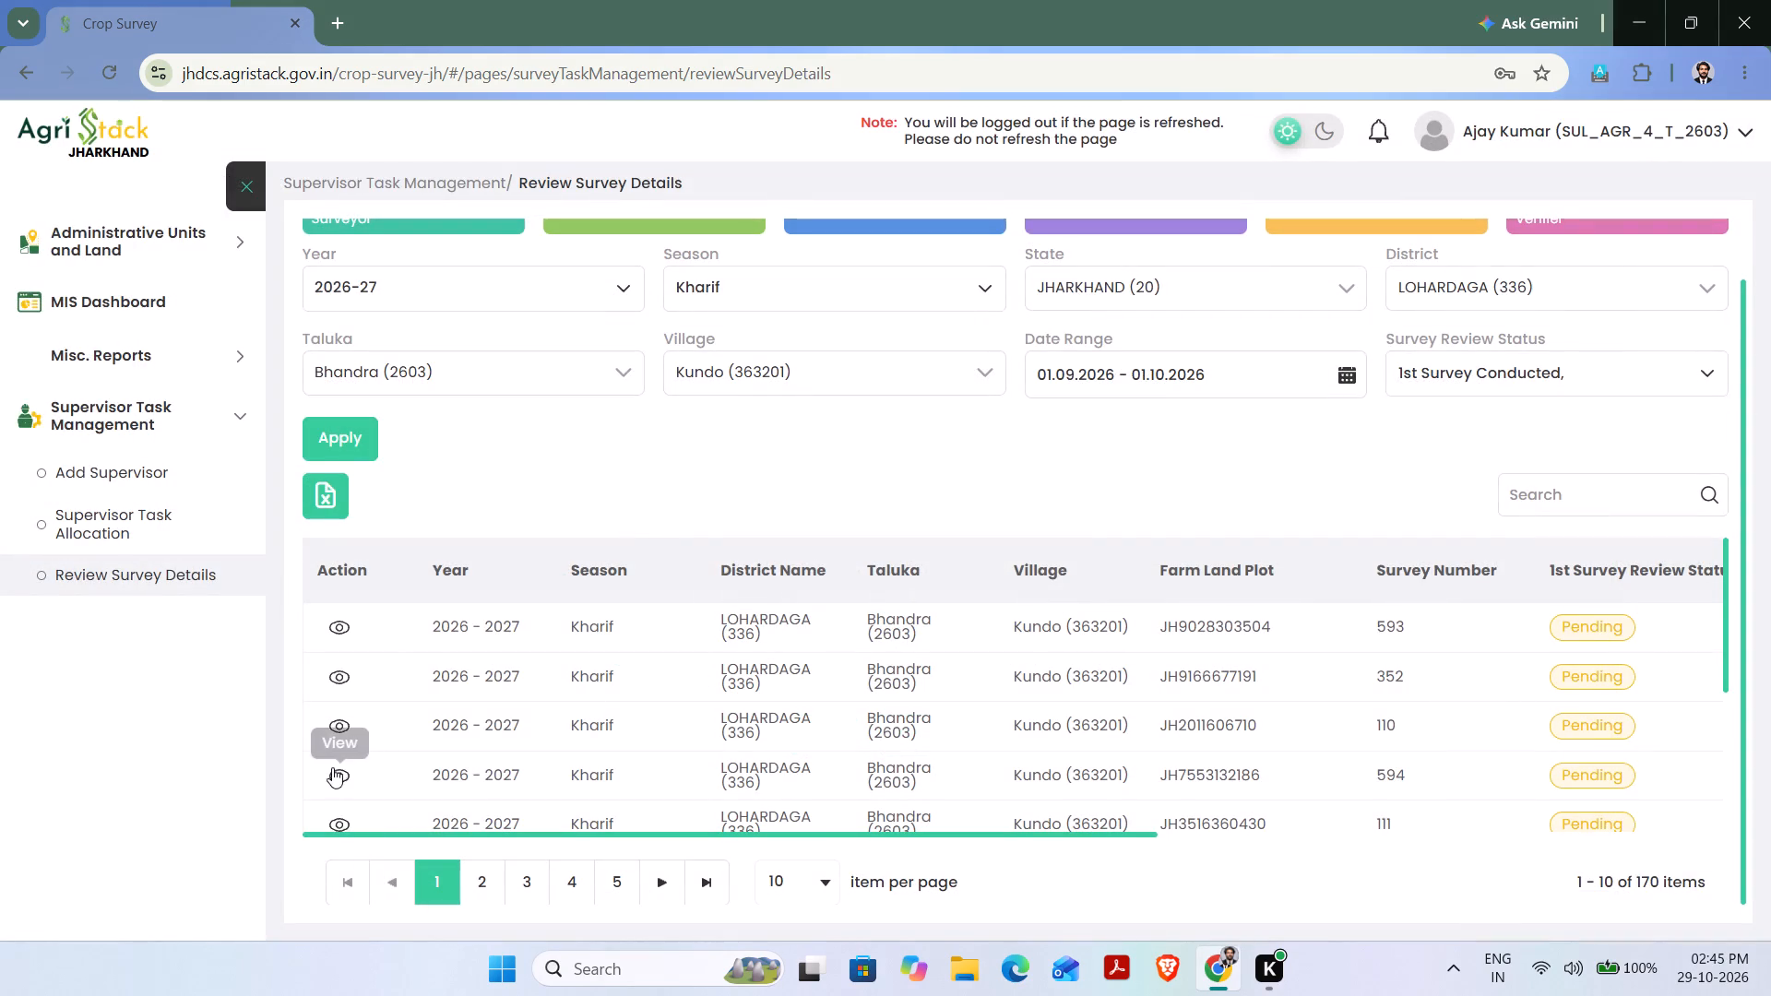
Open the details of survey number 594 and approve both of its रागी crop photos.
click(331, 767)
click(548, 736)
click(757, 815)
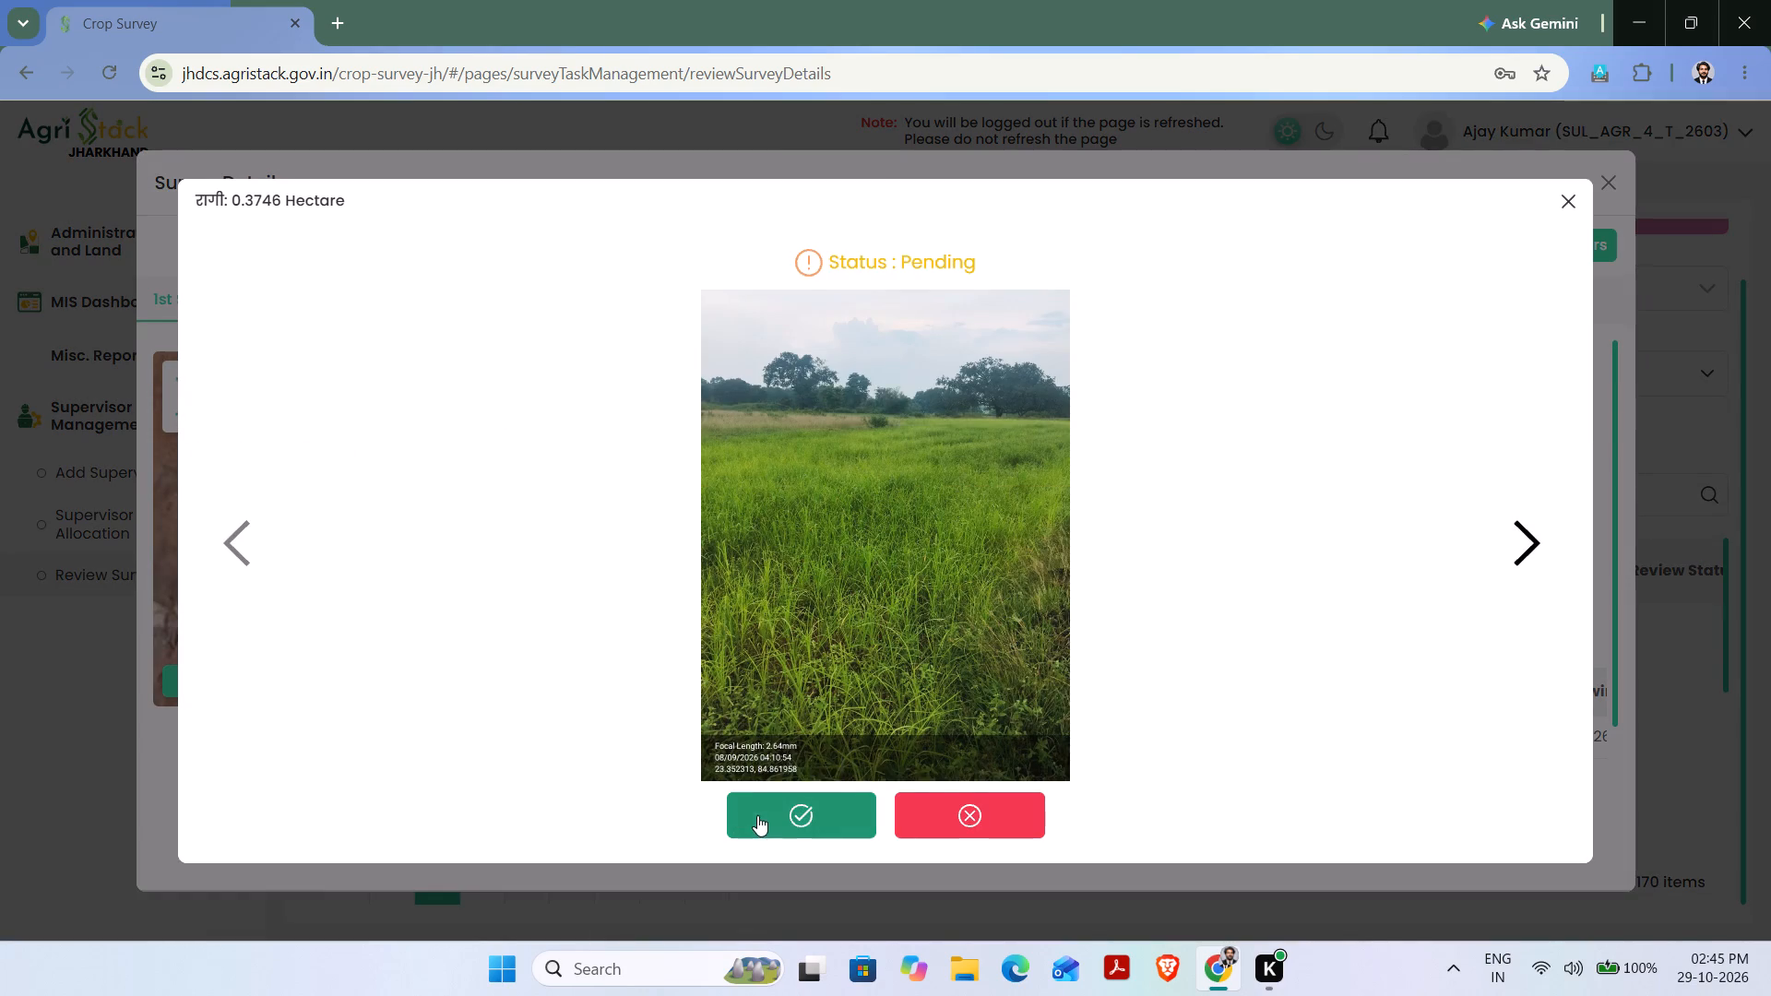
drag(878, 722, 731, 723)
click(763, 797)
drag(922, 683, 825, 687)
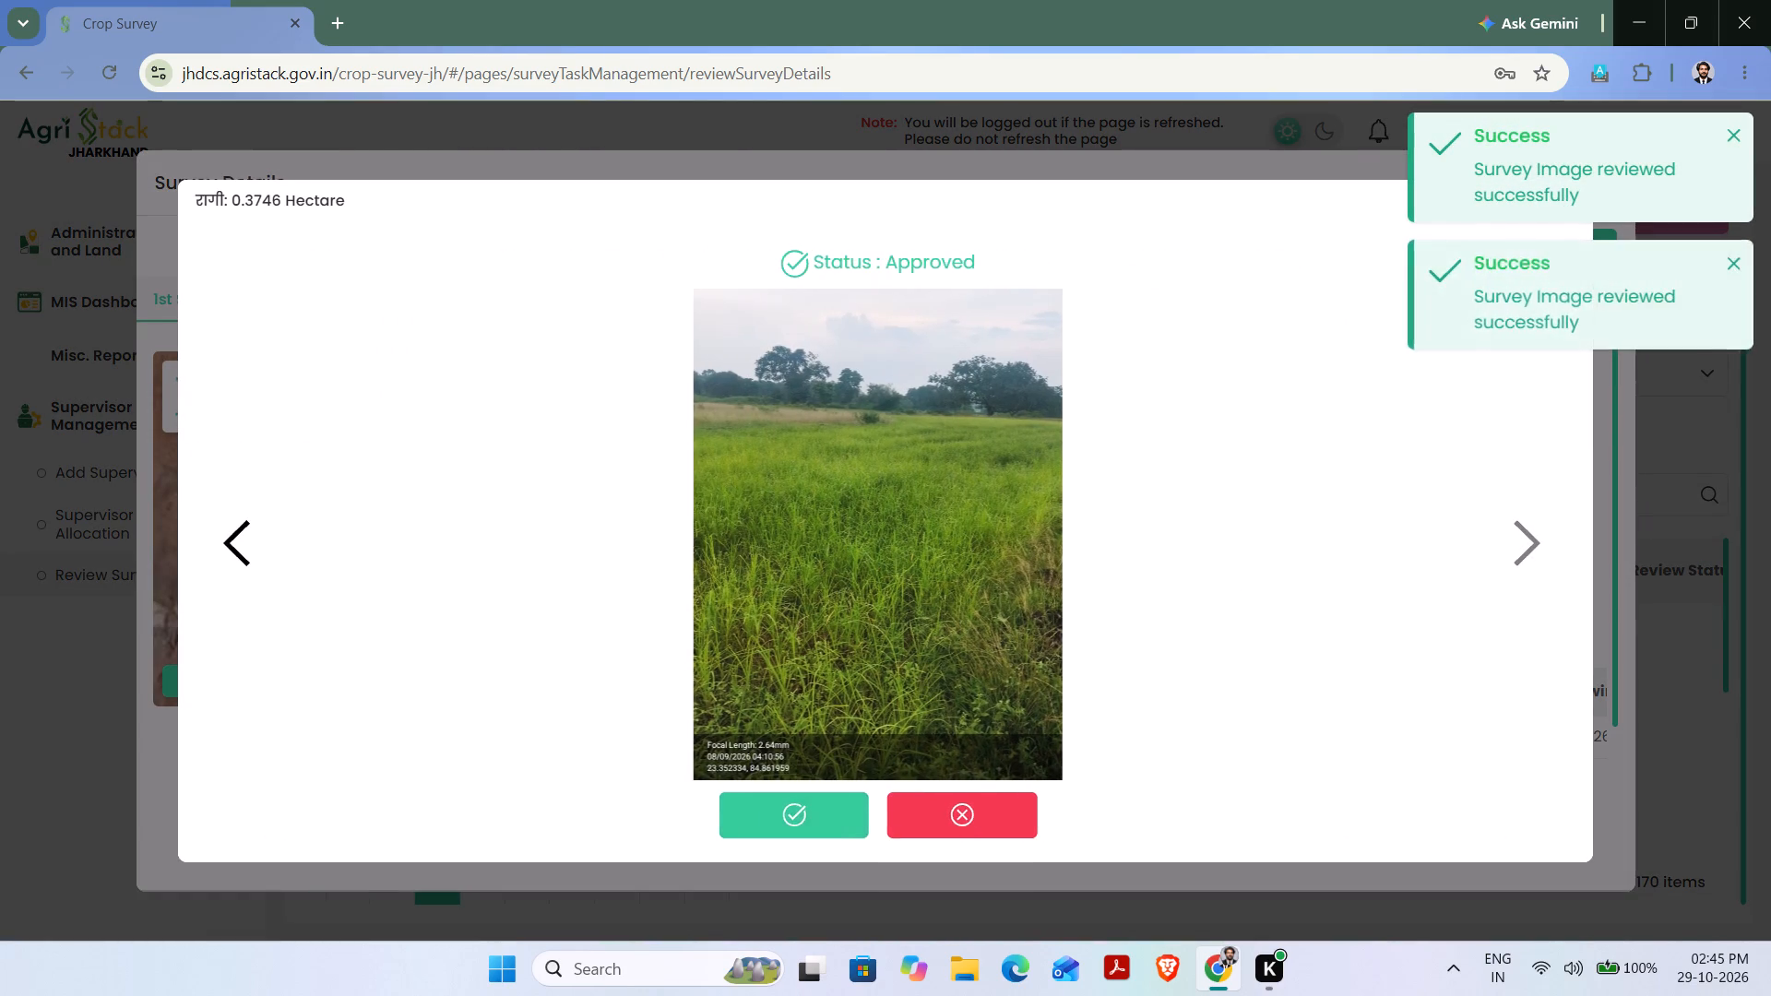
drag(825, 687, 796, 688)
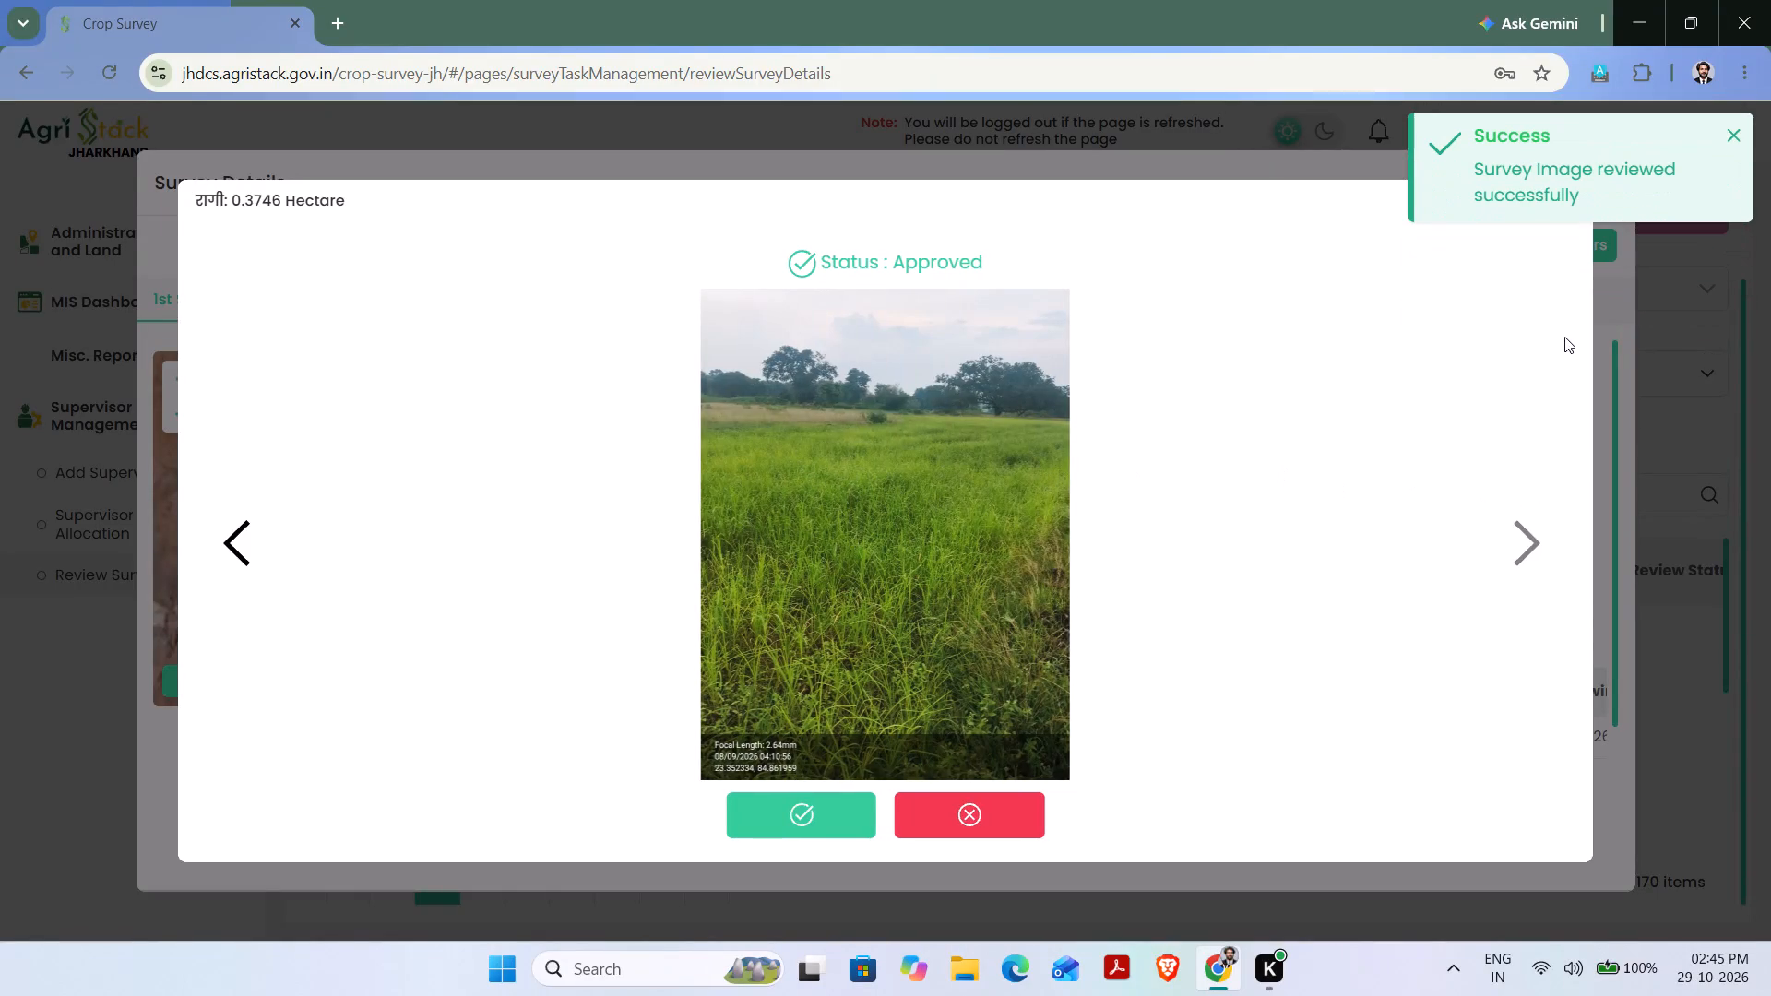
click(1572, 206)
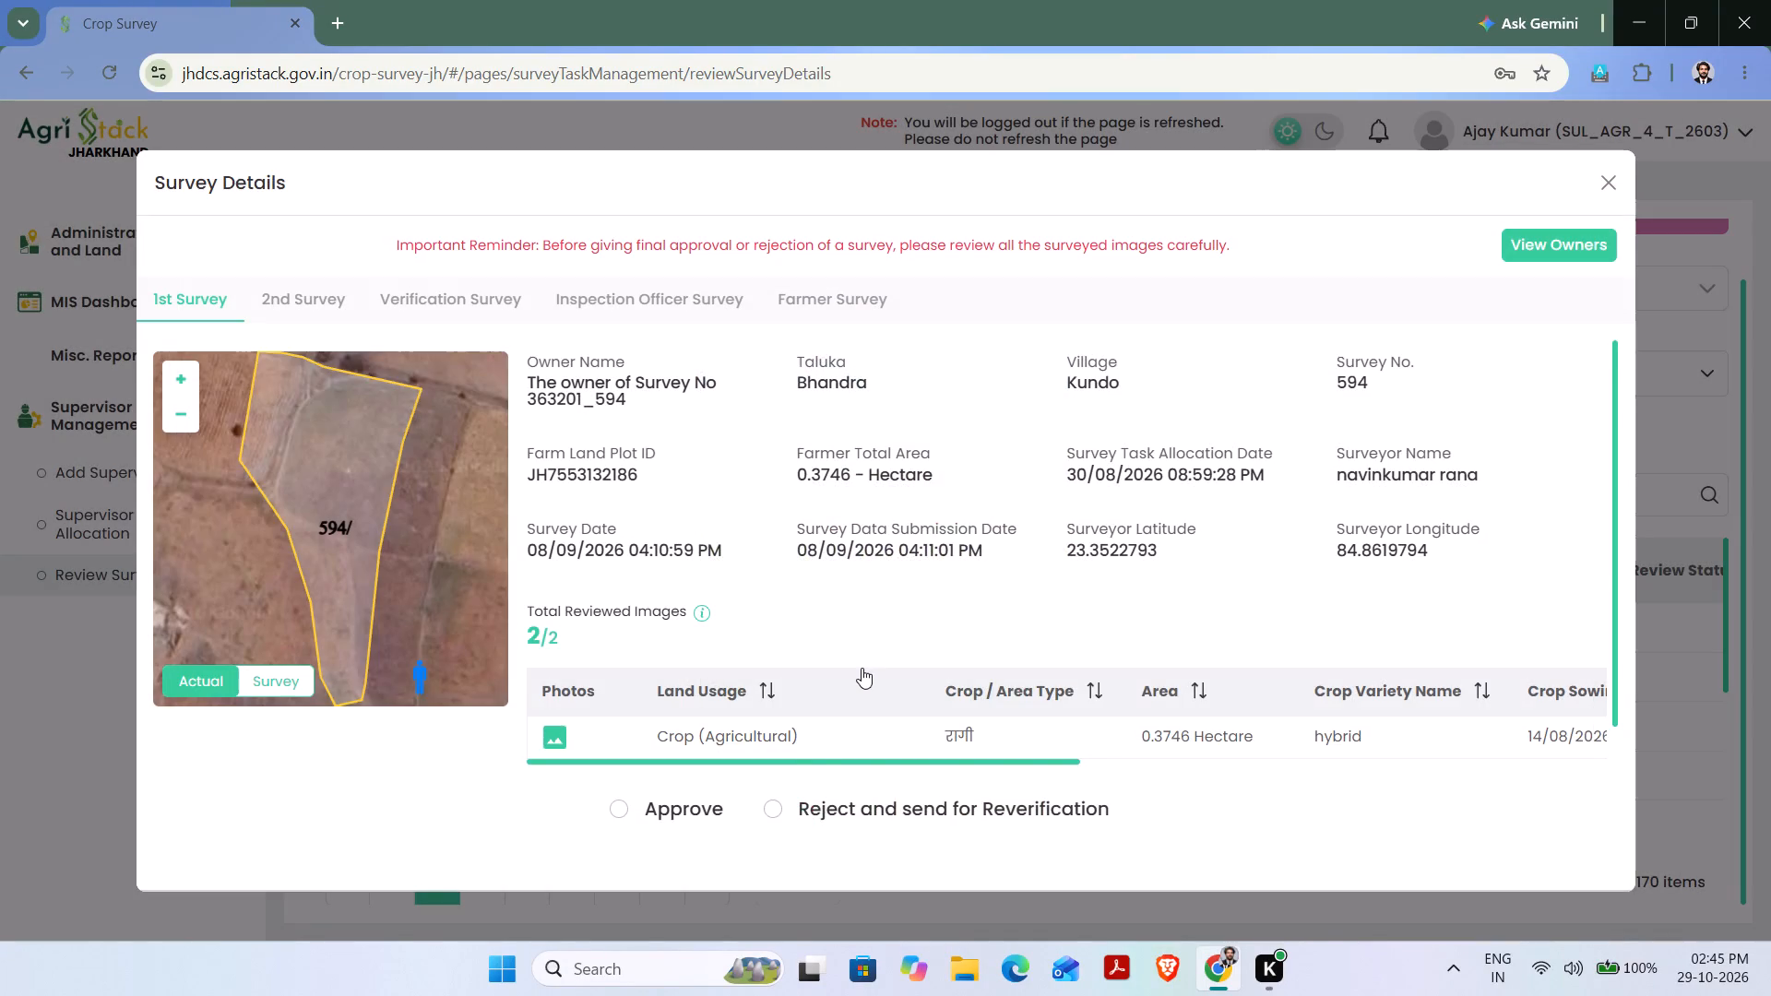
Approve the 1st survey of survey number 594, save the review and close its details.
scroll(862, 668, down, 2)
click(666, 662)
click(794, 728)
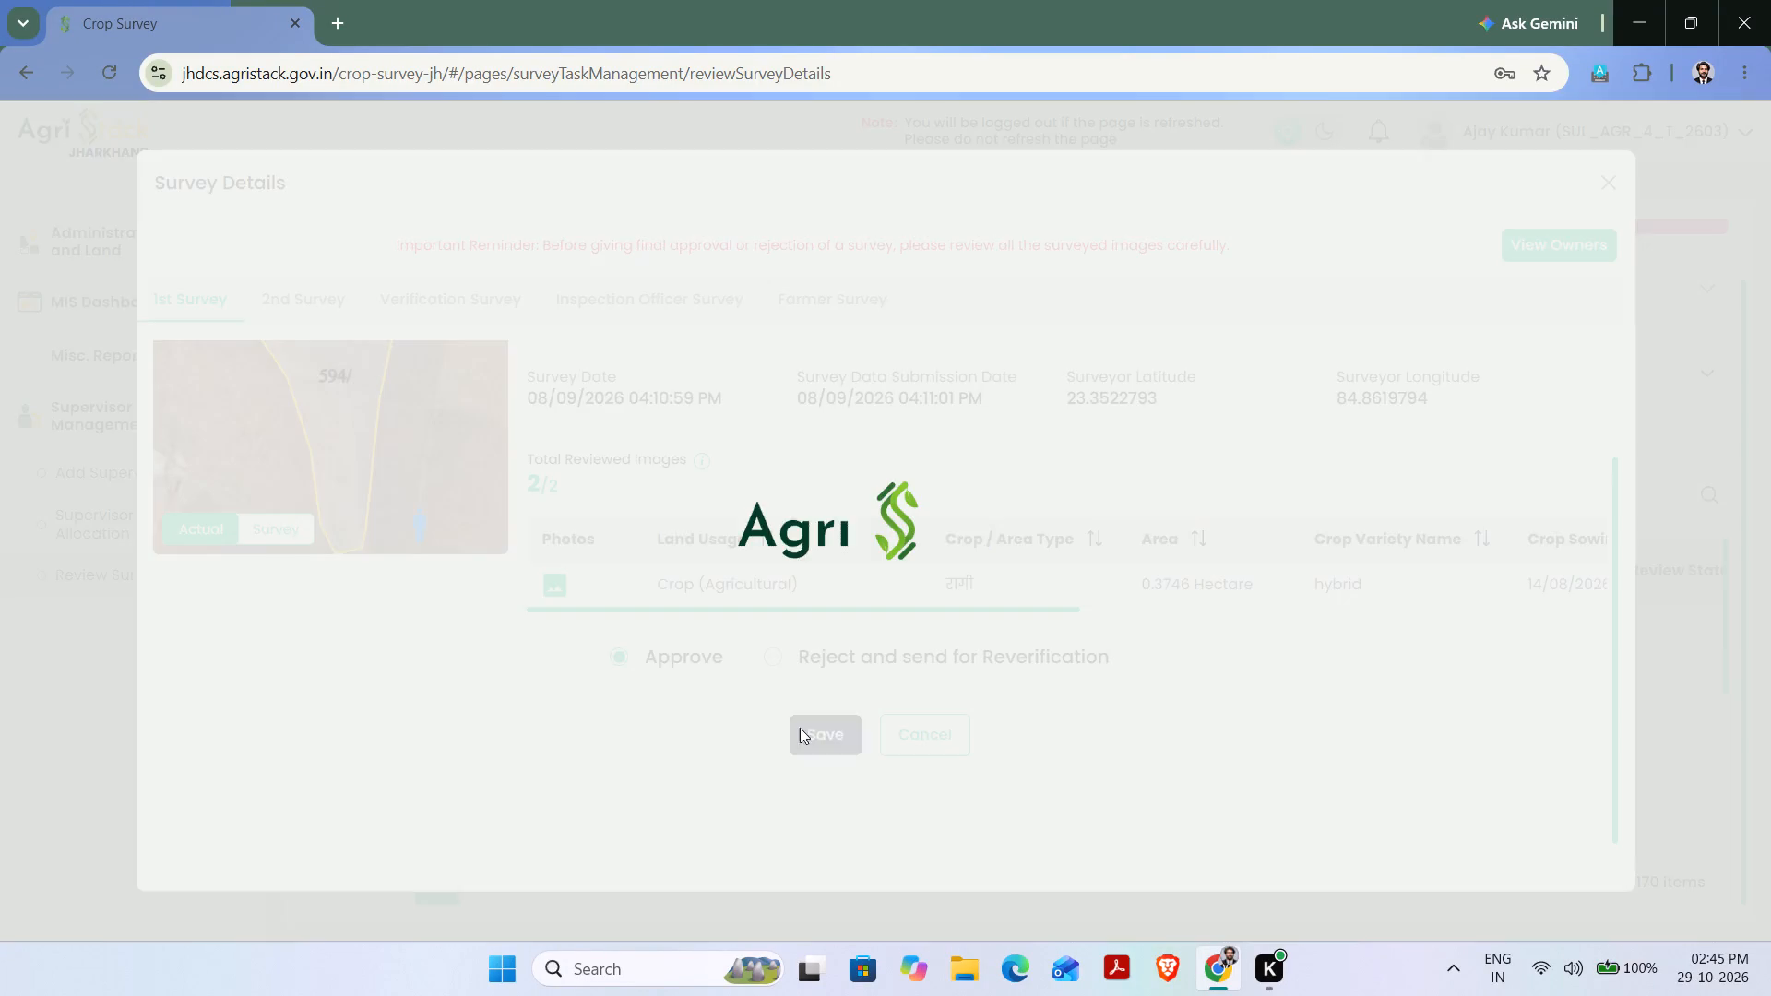
click(912, 602)
click(908, 593)
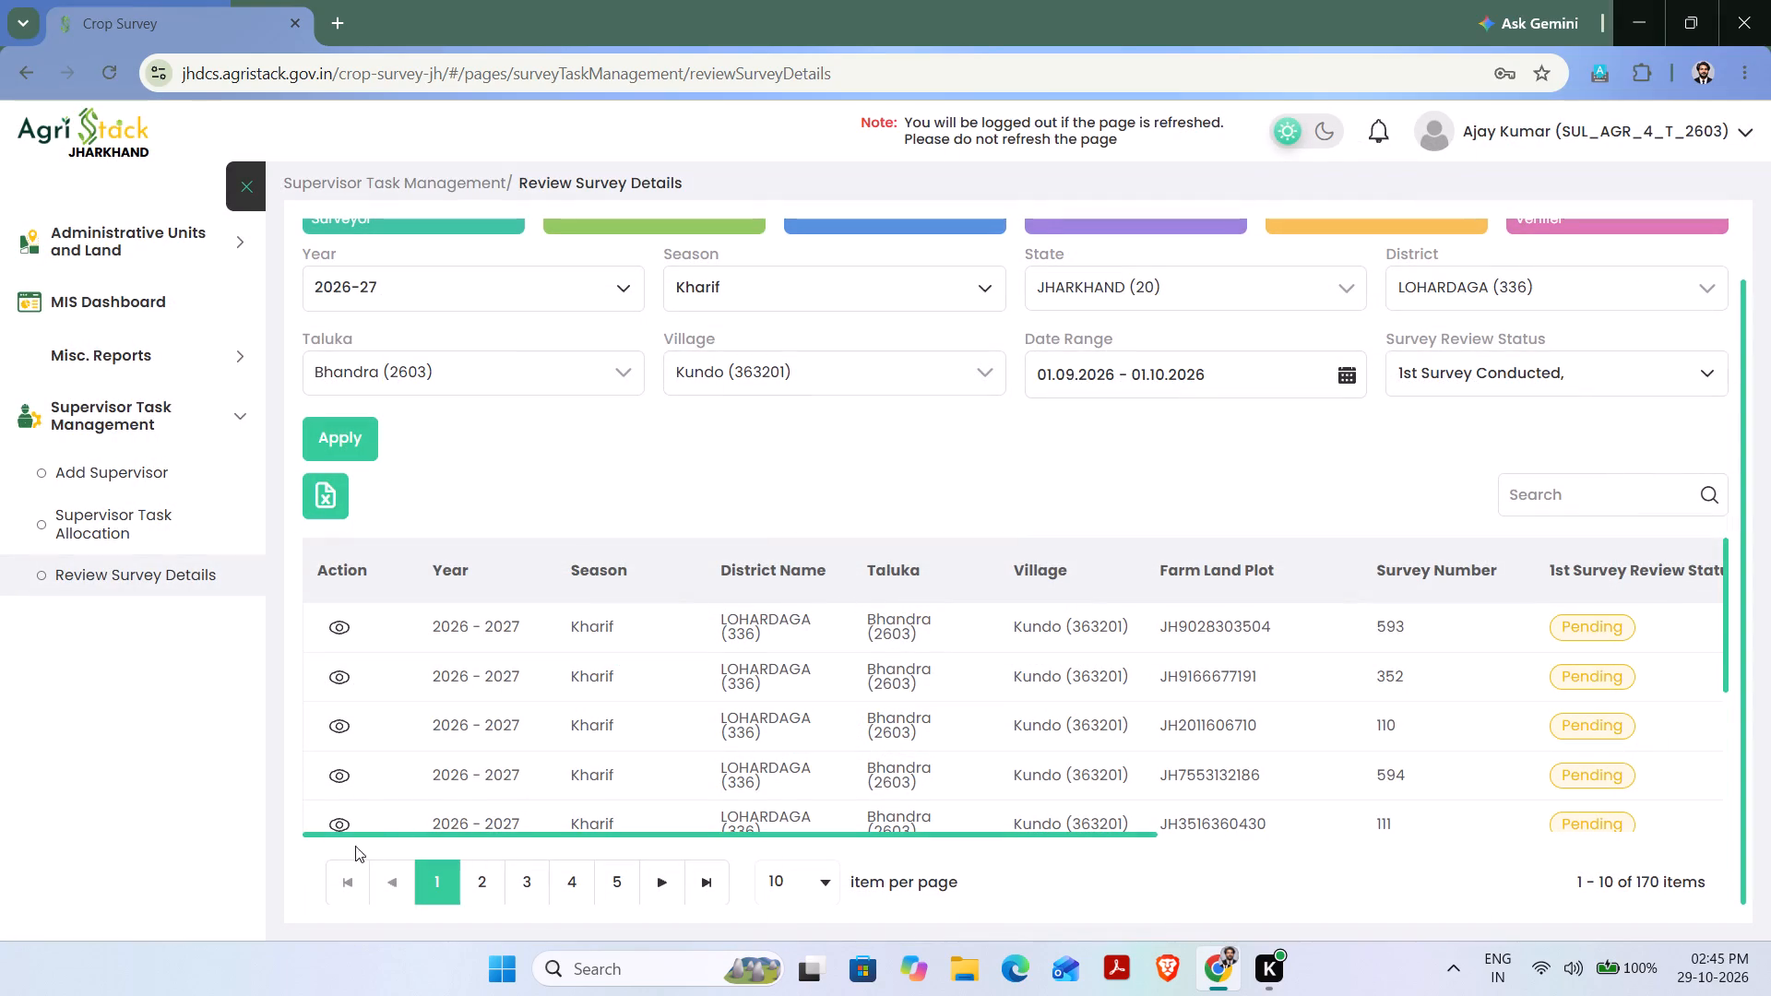
Open the details of survey number 111 and approve all three of its Waste photos.
click(343, 822)
click(554, 736)
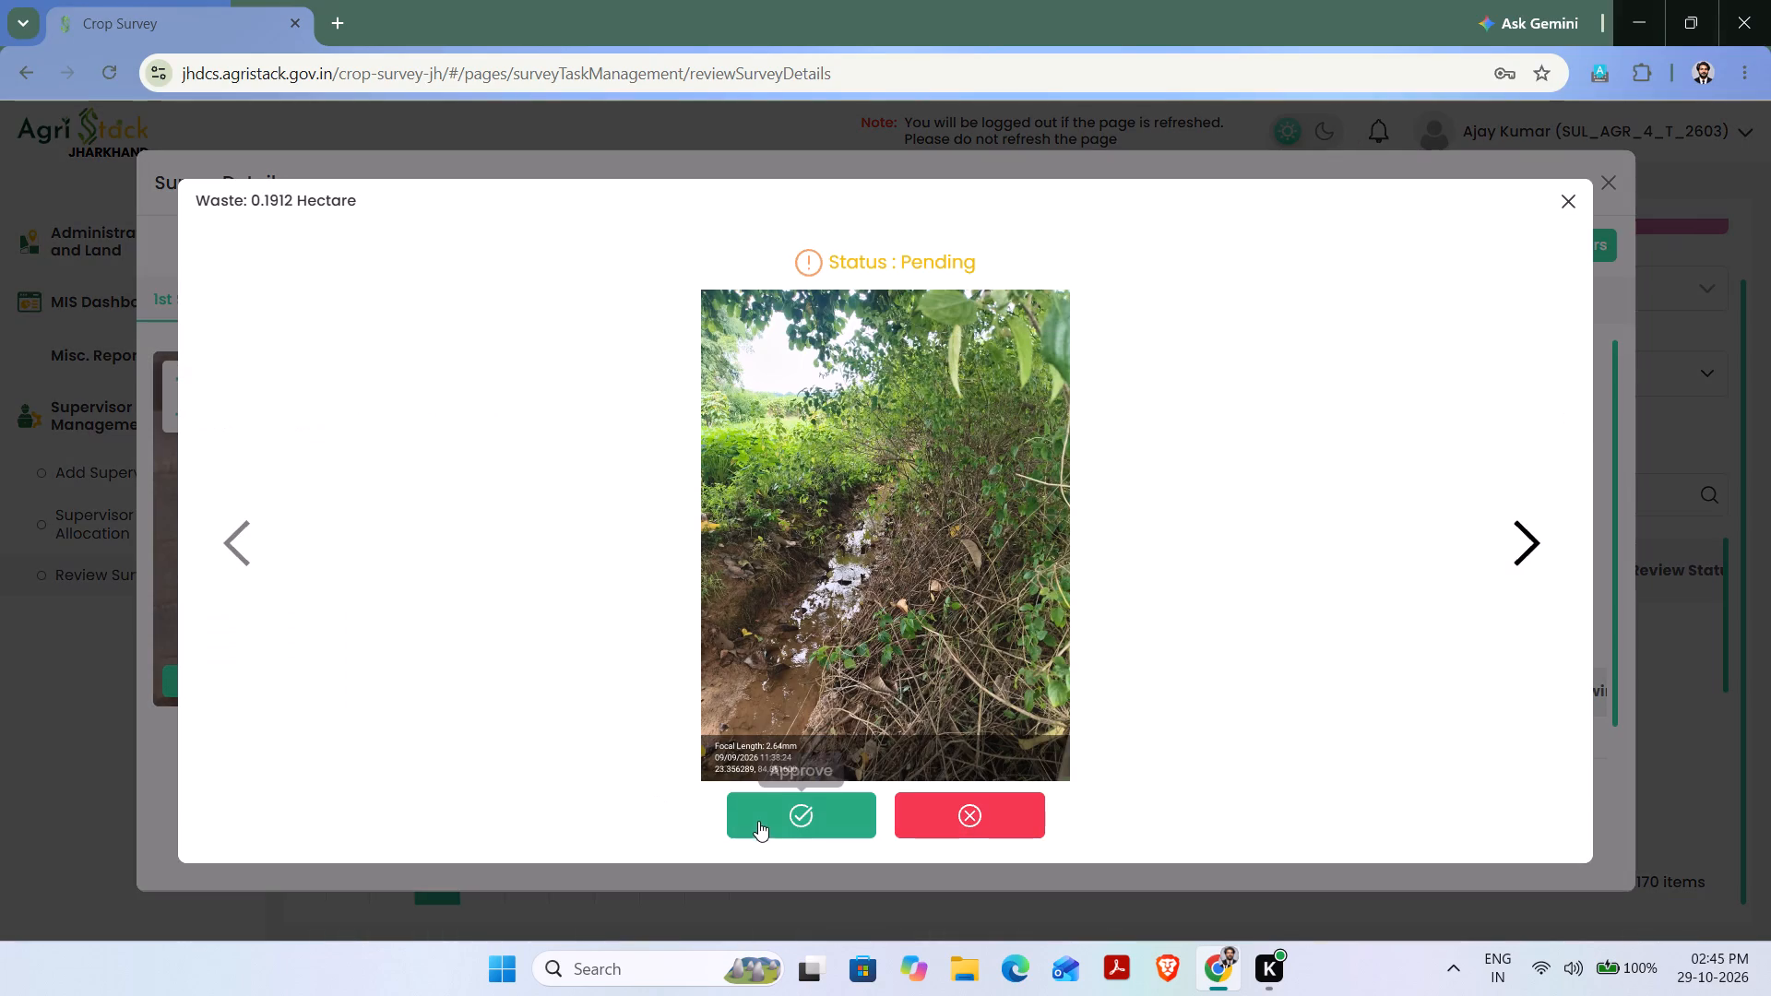
click(761, 823)
drag(871, 689, 735, 710)
click(746, 800)
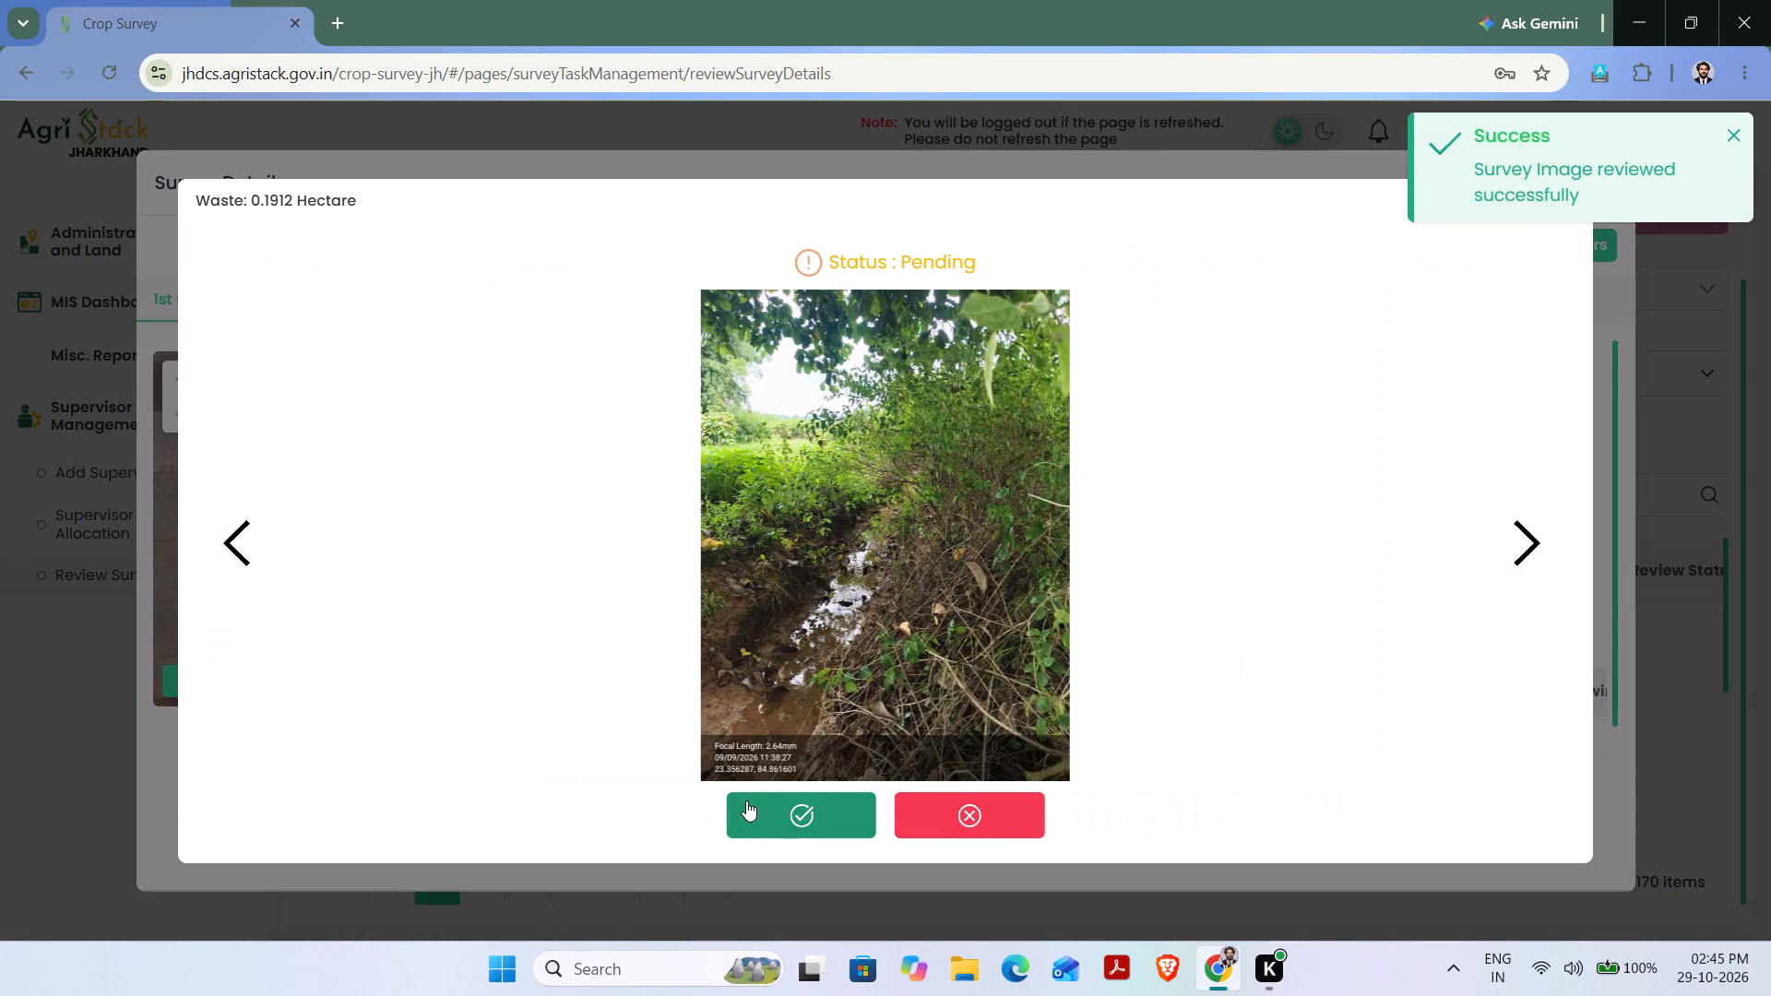
drag(919, 666, 847, 678)
click(799, 801)
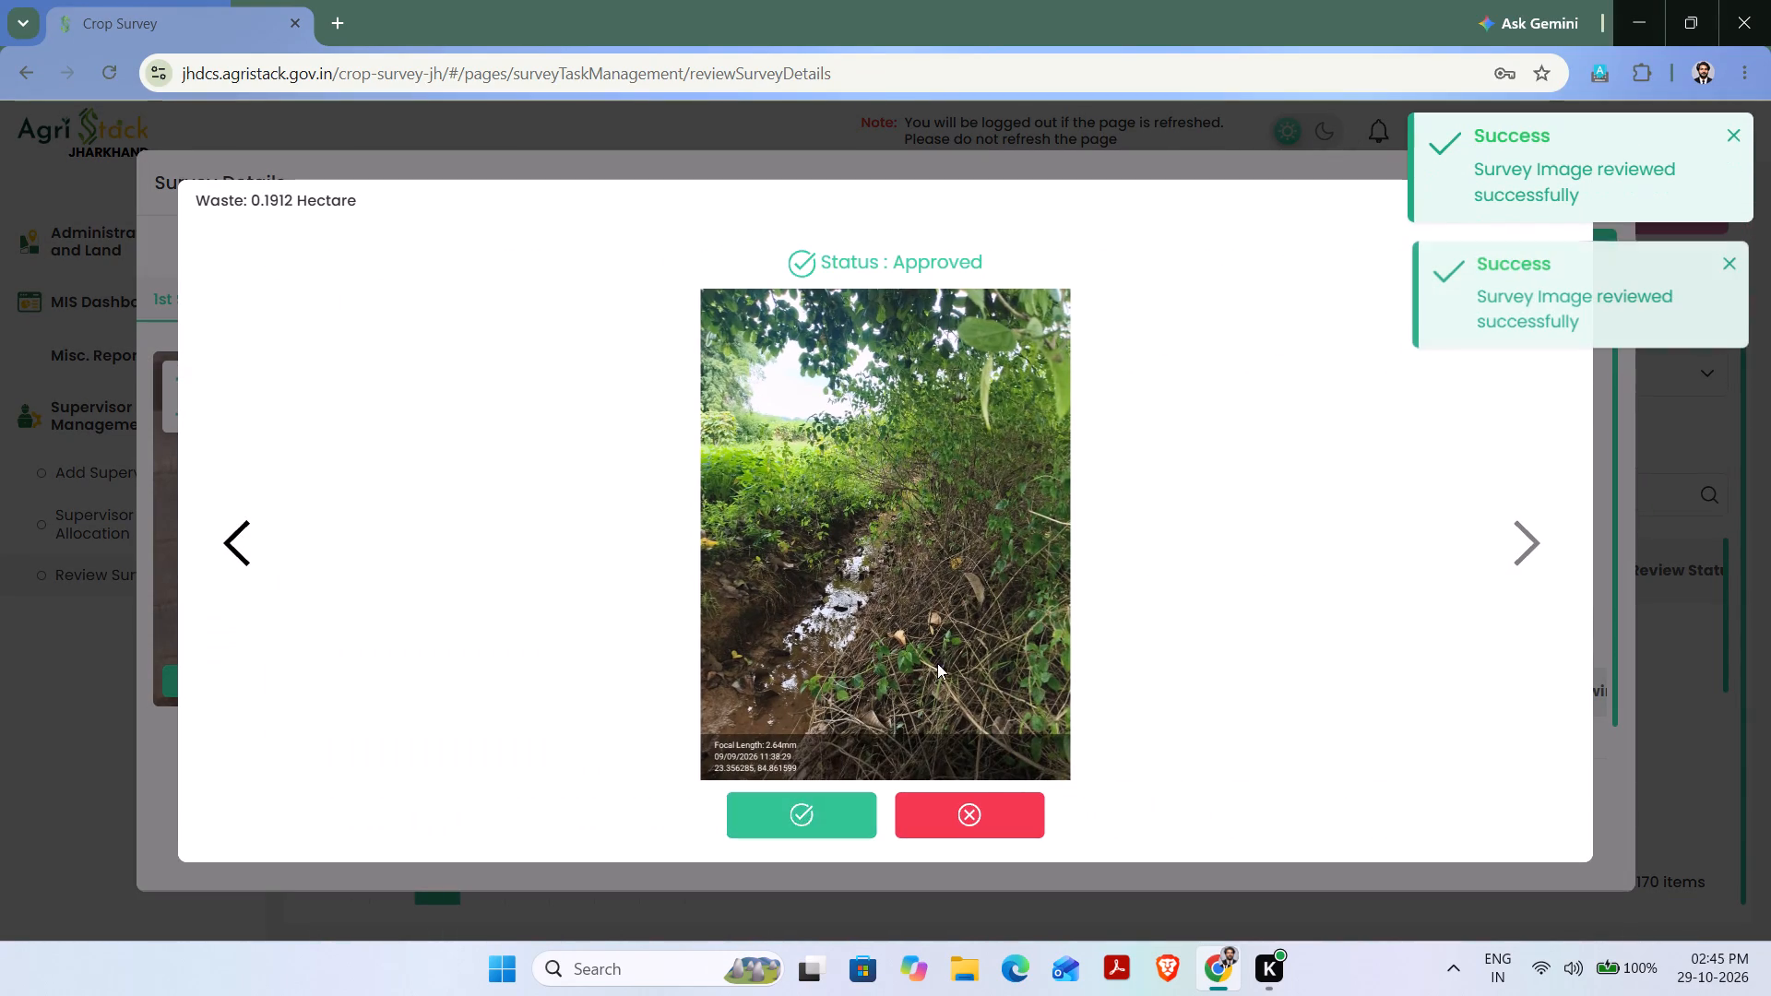
drag(925, 659, 862, 657)
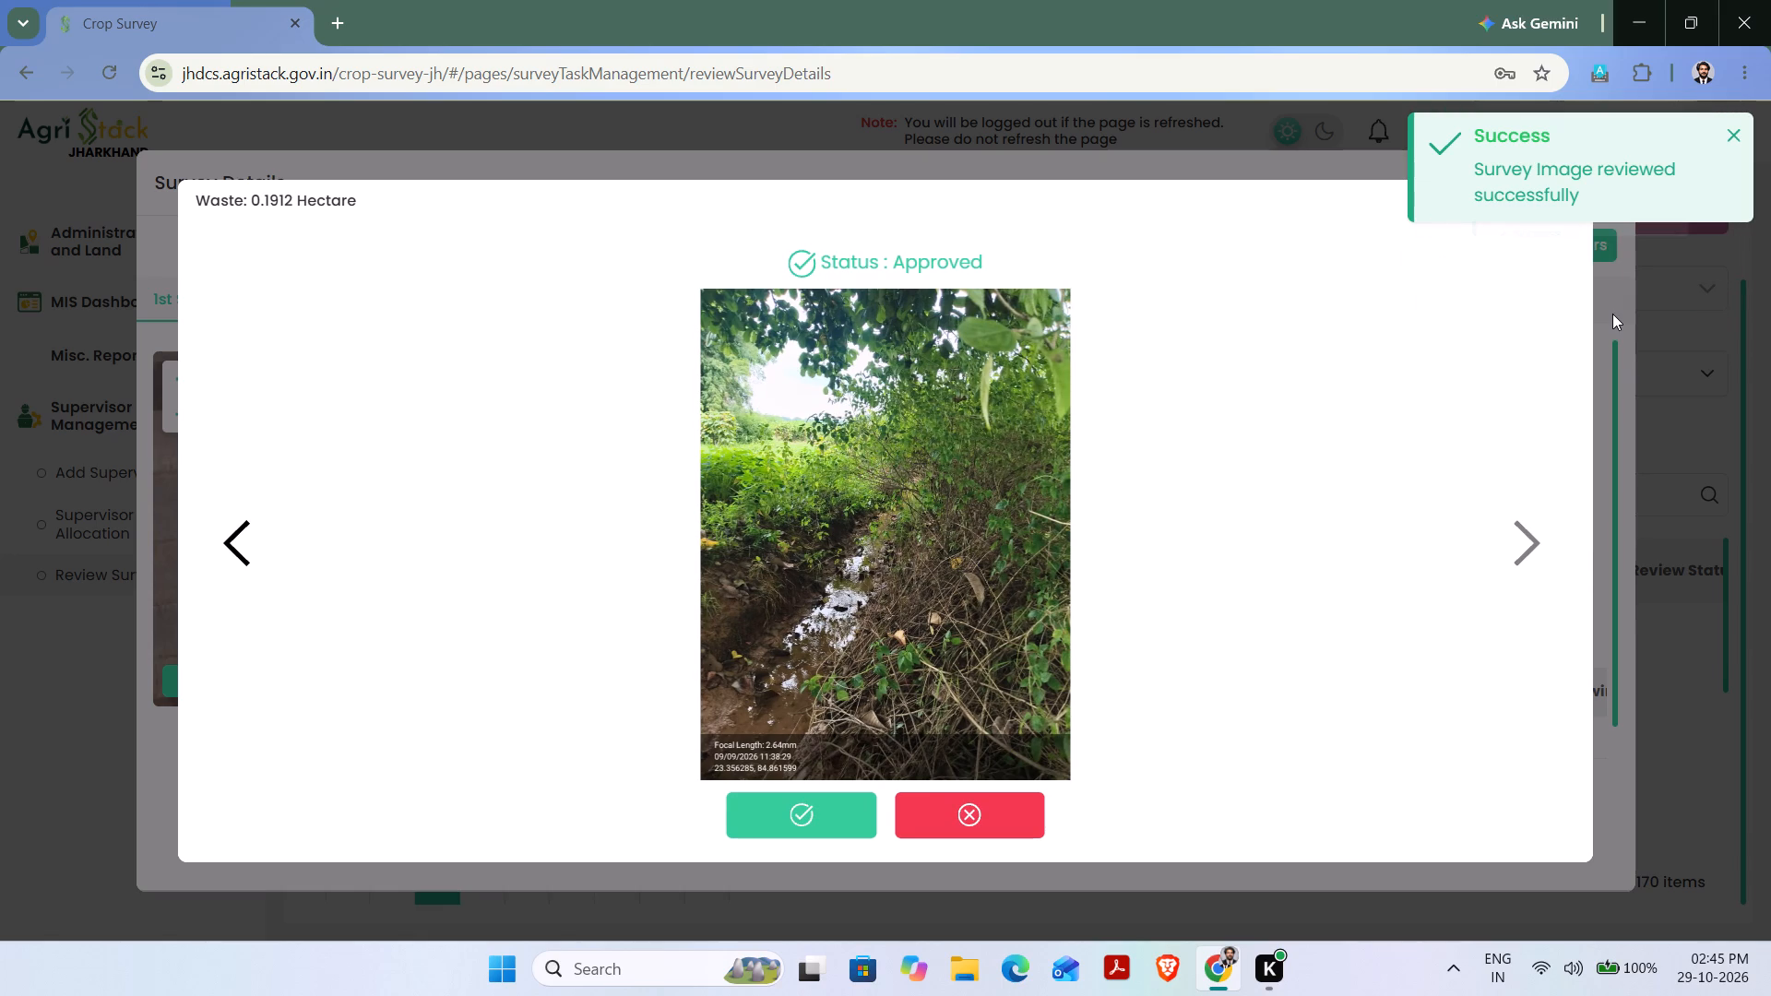
click(1567, 204)
Approve the 1st survey of survey number 111, save the review and close its details.
scroll(838, 686, down, 2)
click(678, 658)
click(834, 740)
click(941, 561)
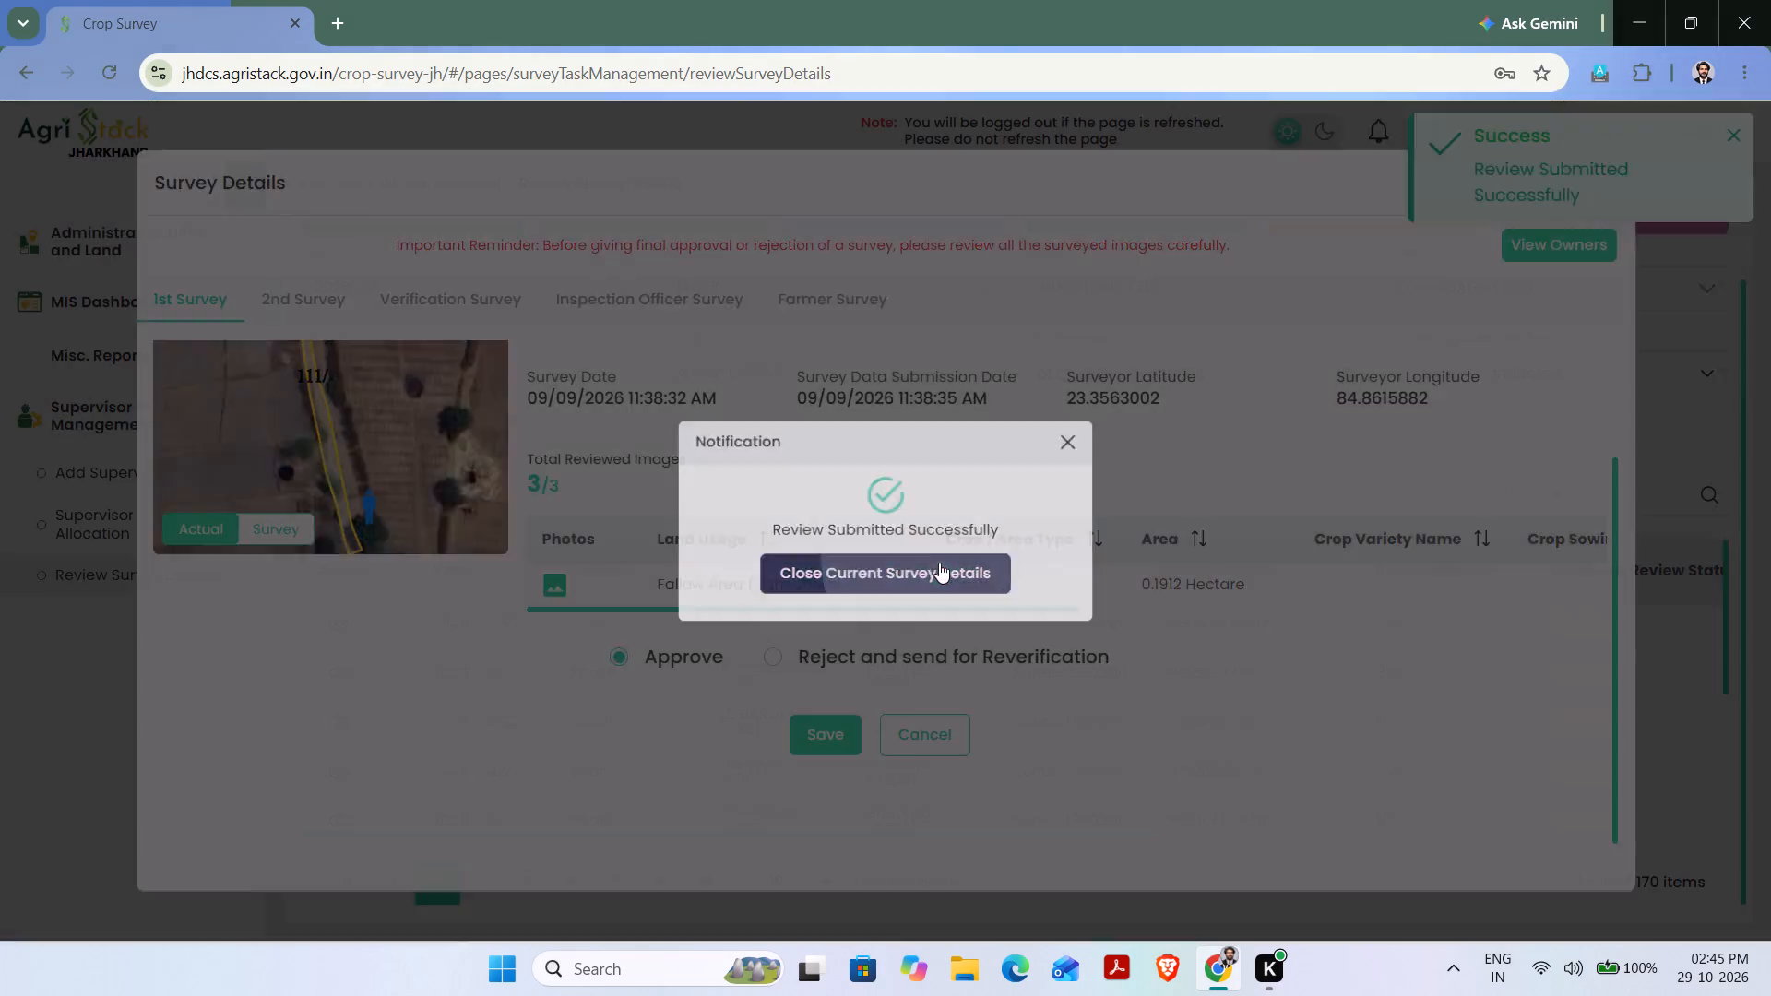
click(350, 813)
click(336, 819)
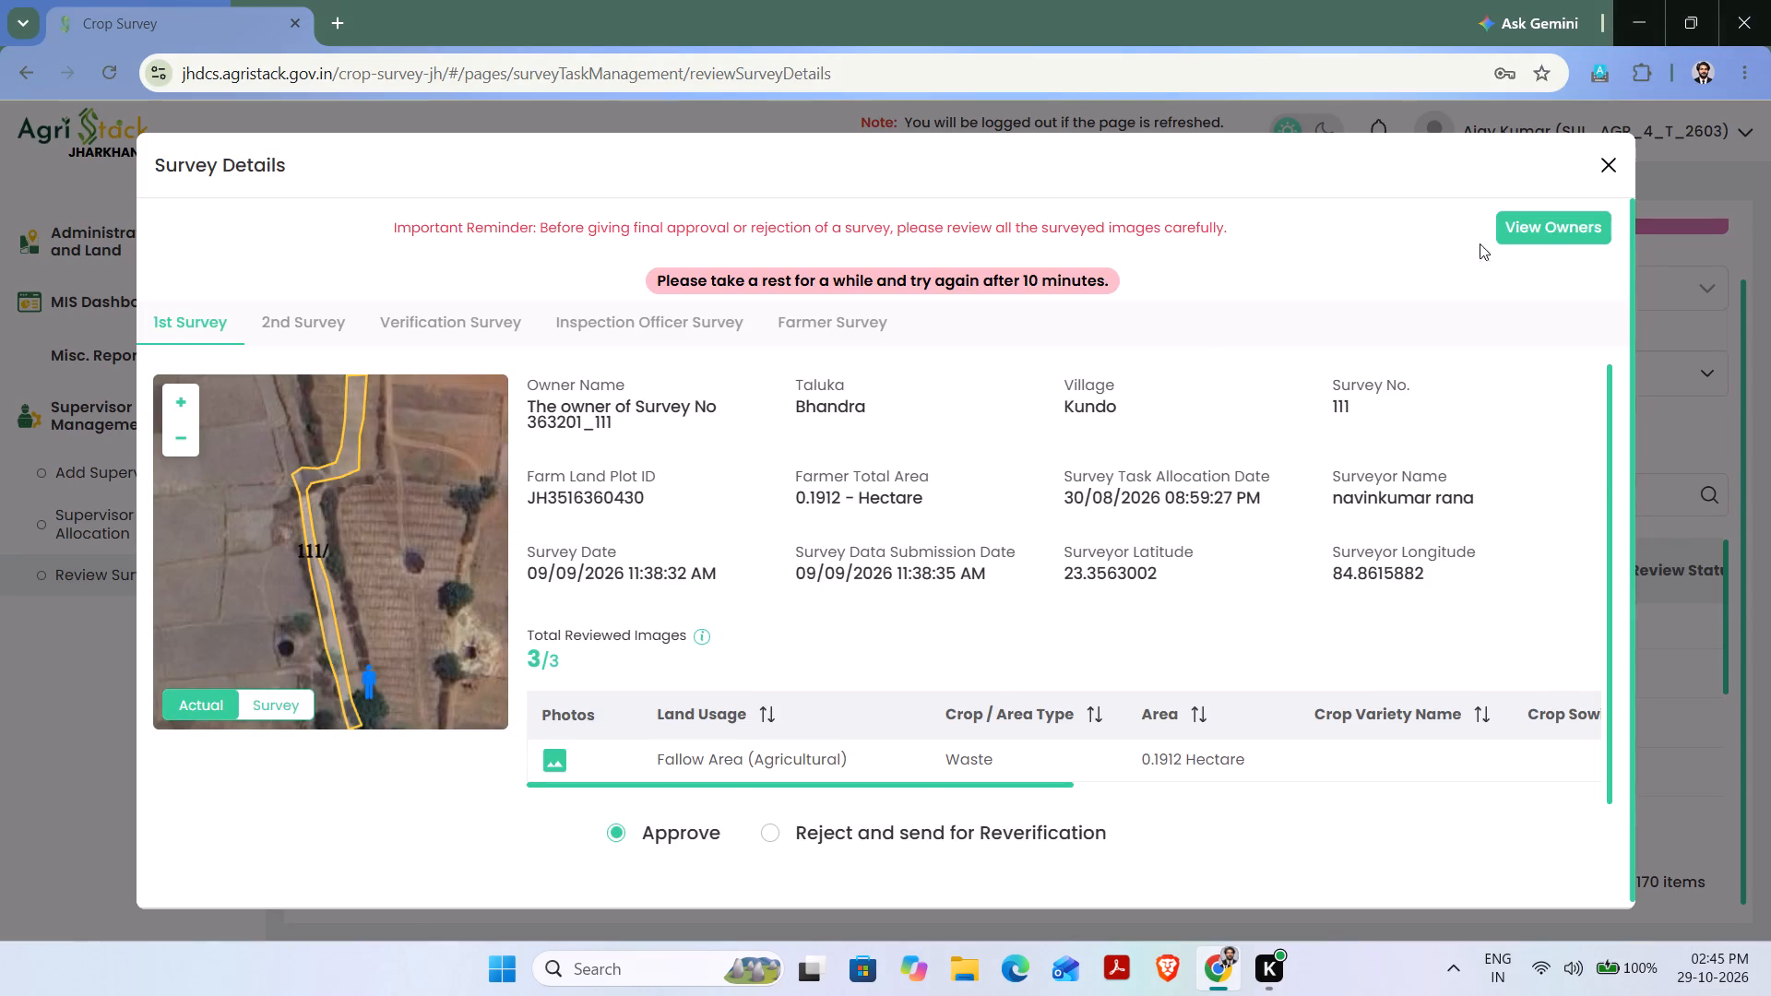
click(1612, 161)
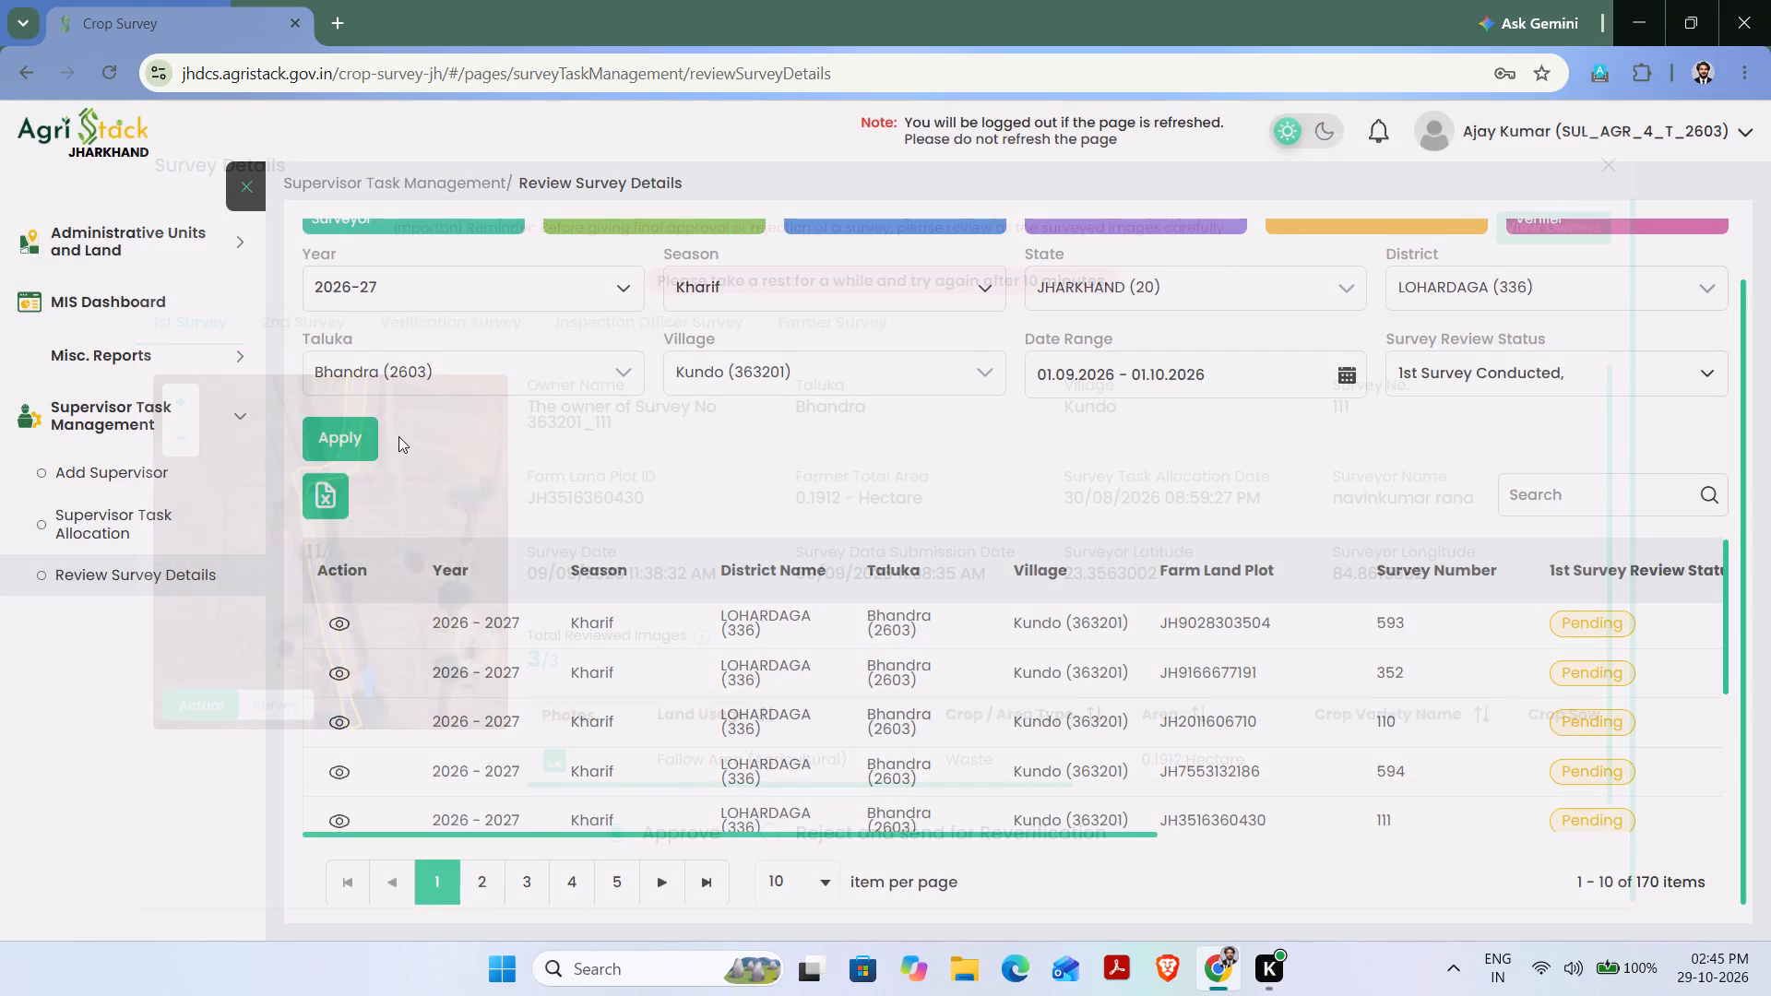
Reload the list of pending Kundo village surveys with the same filters.
click(362, 443)
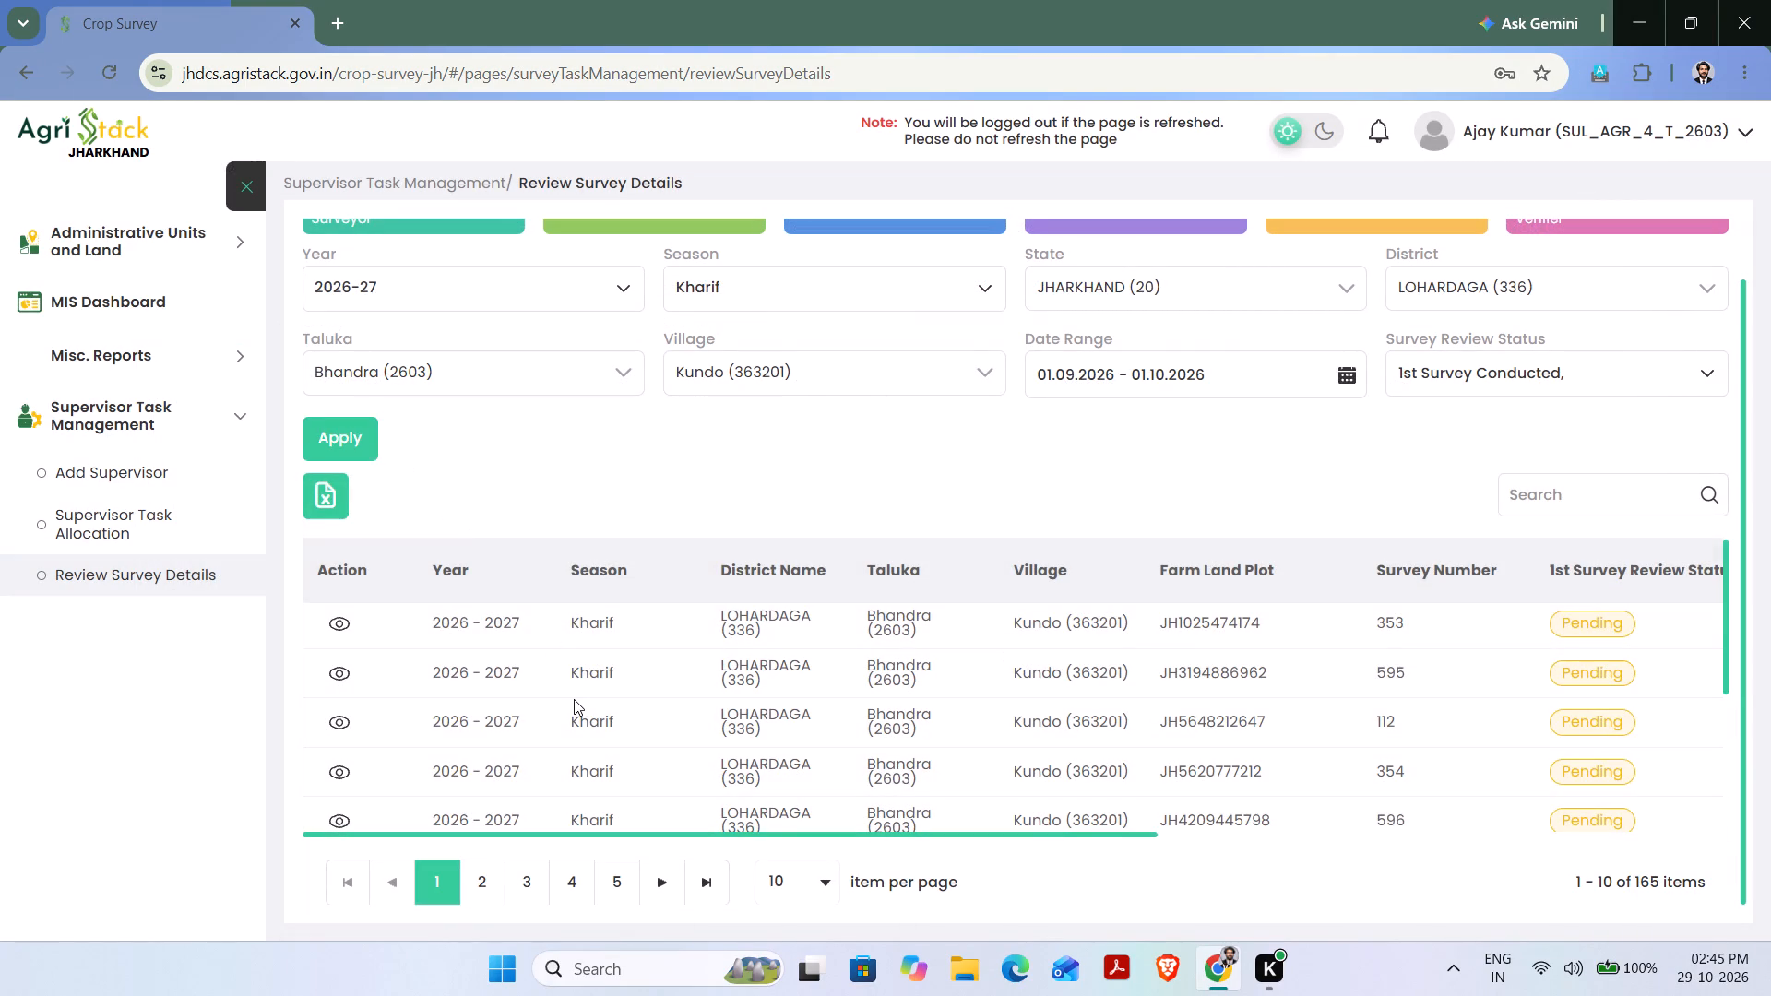
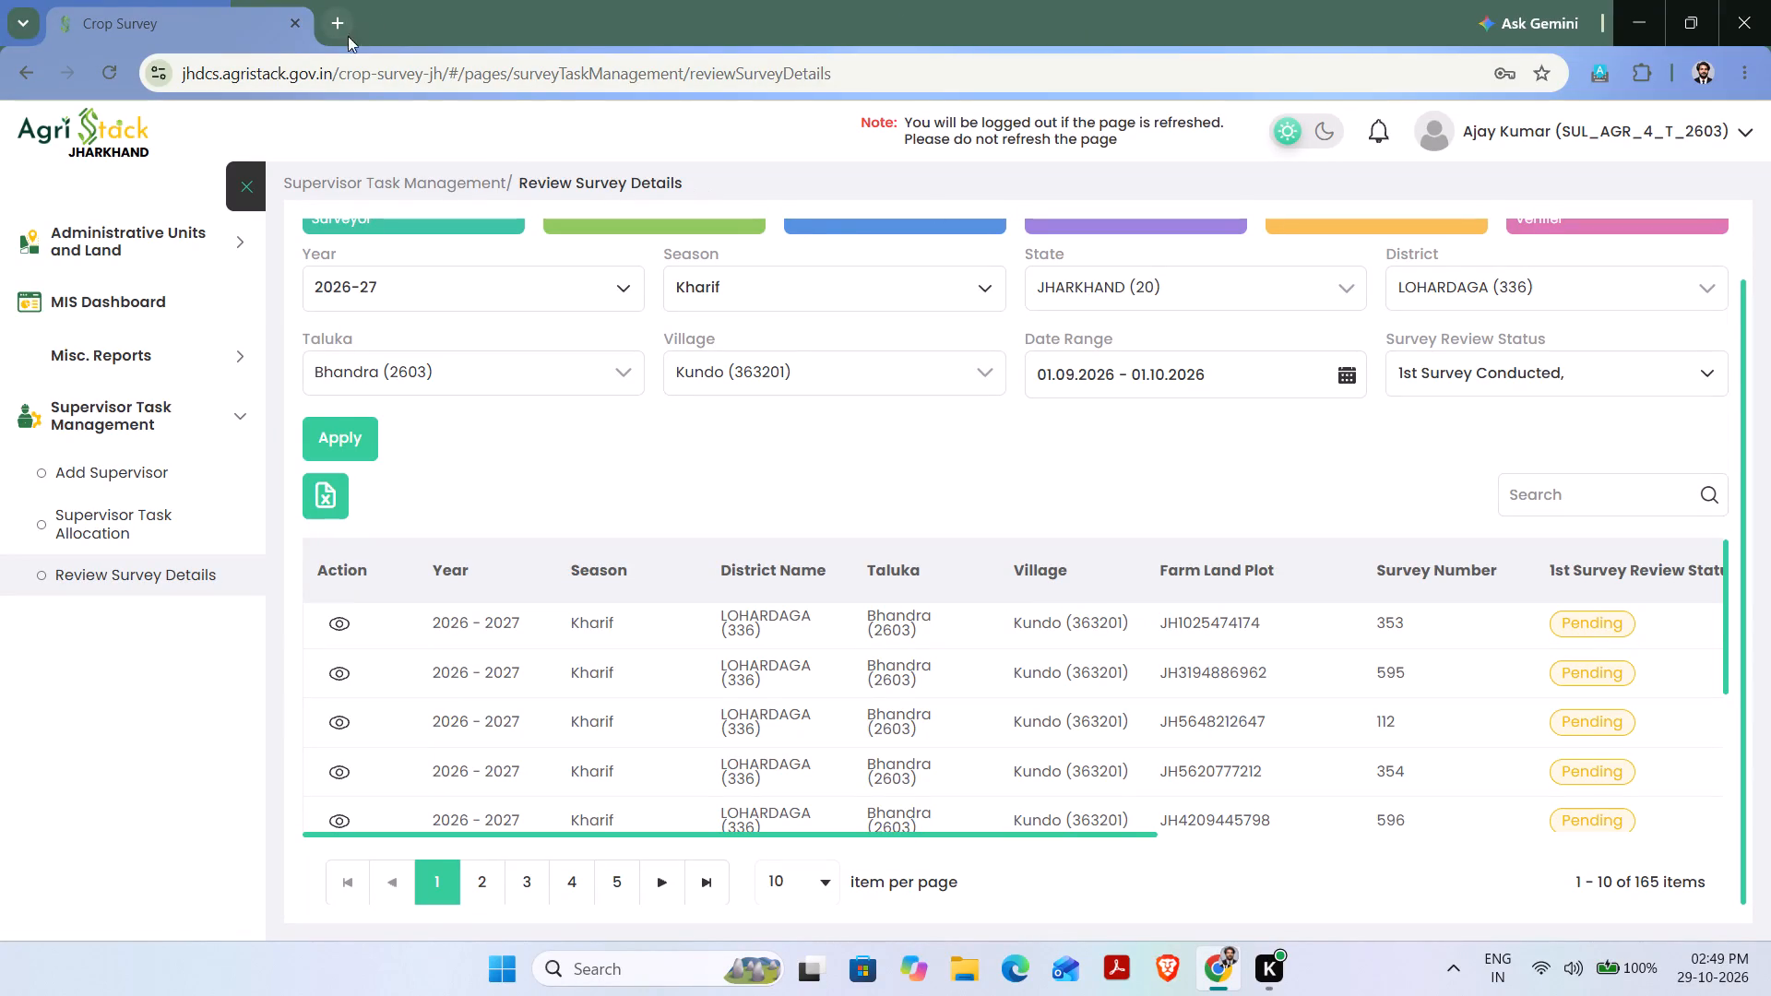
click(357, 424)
Search Google for "e kalyan" in a new browser tab.
click(334, 30)
click(532, 412)
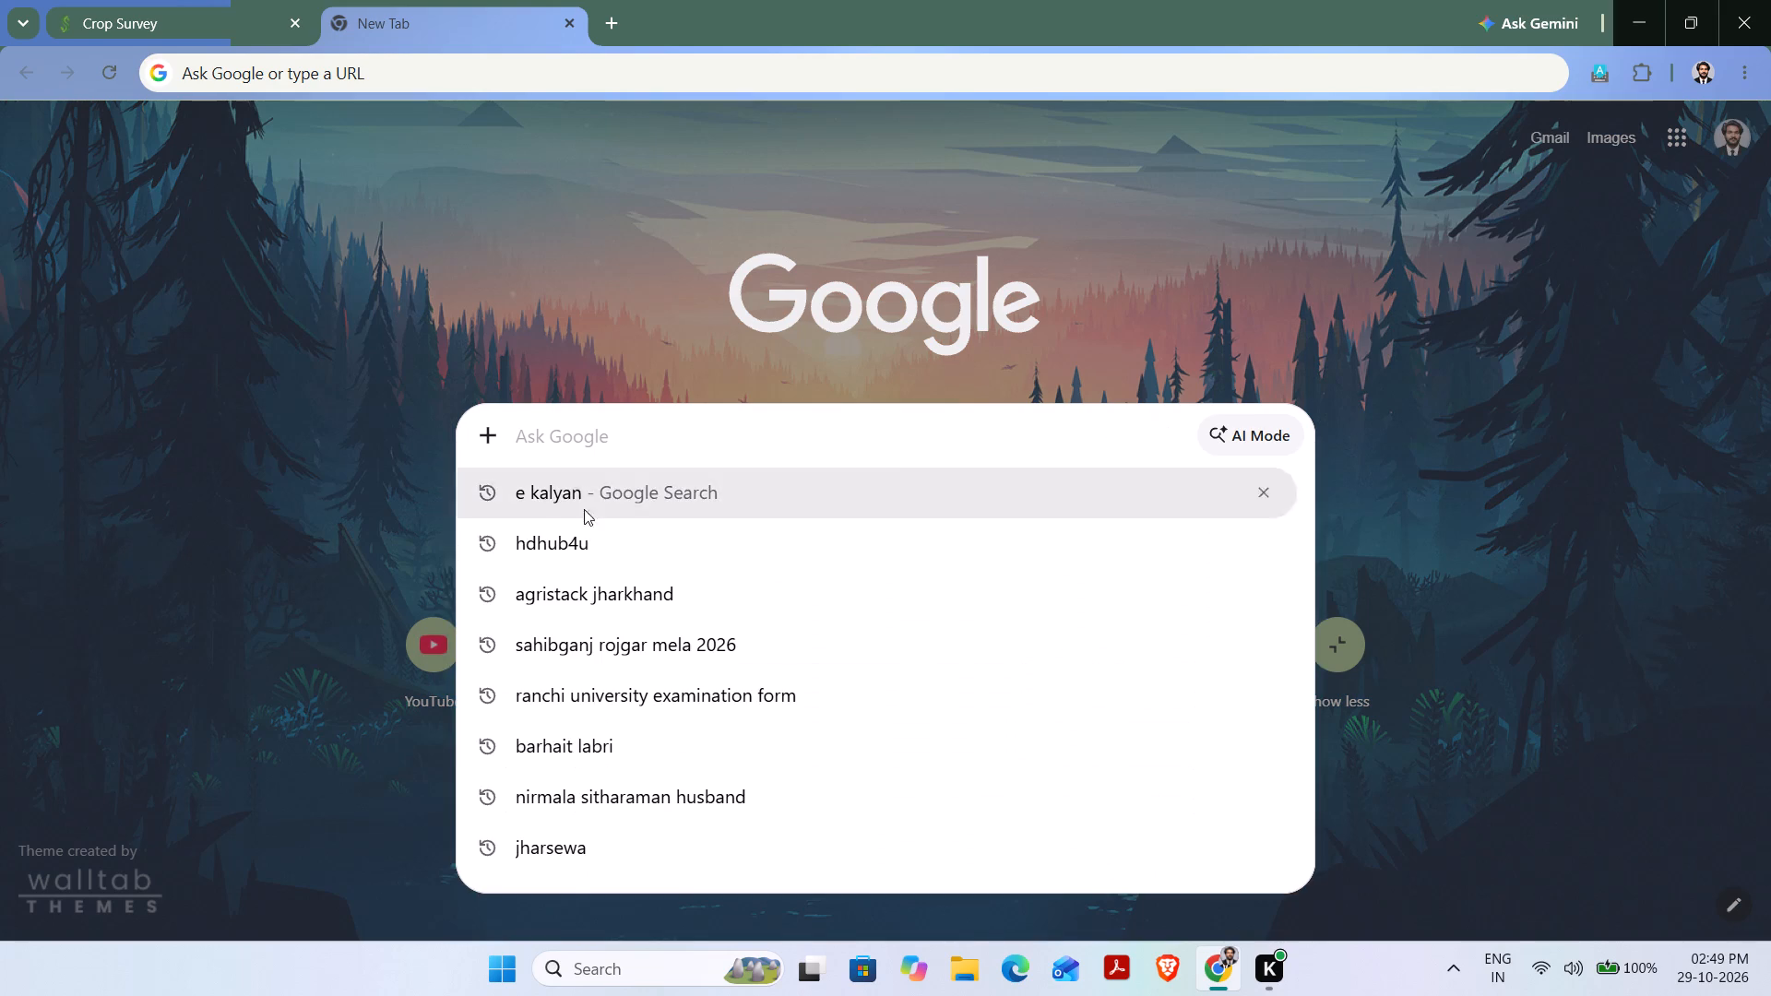
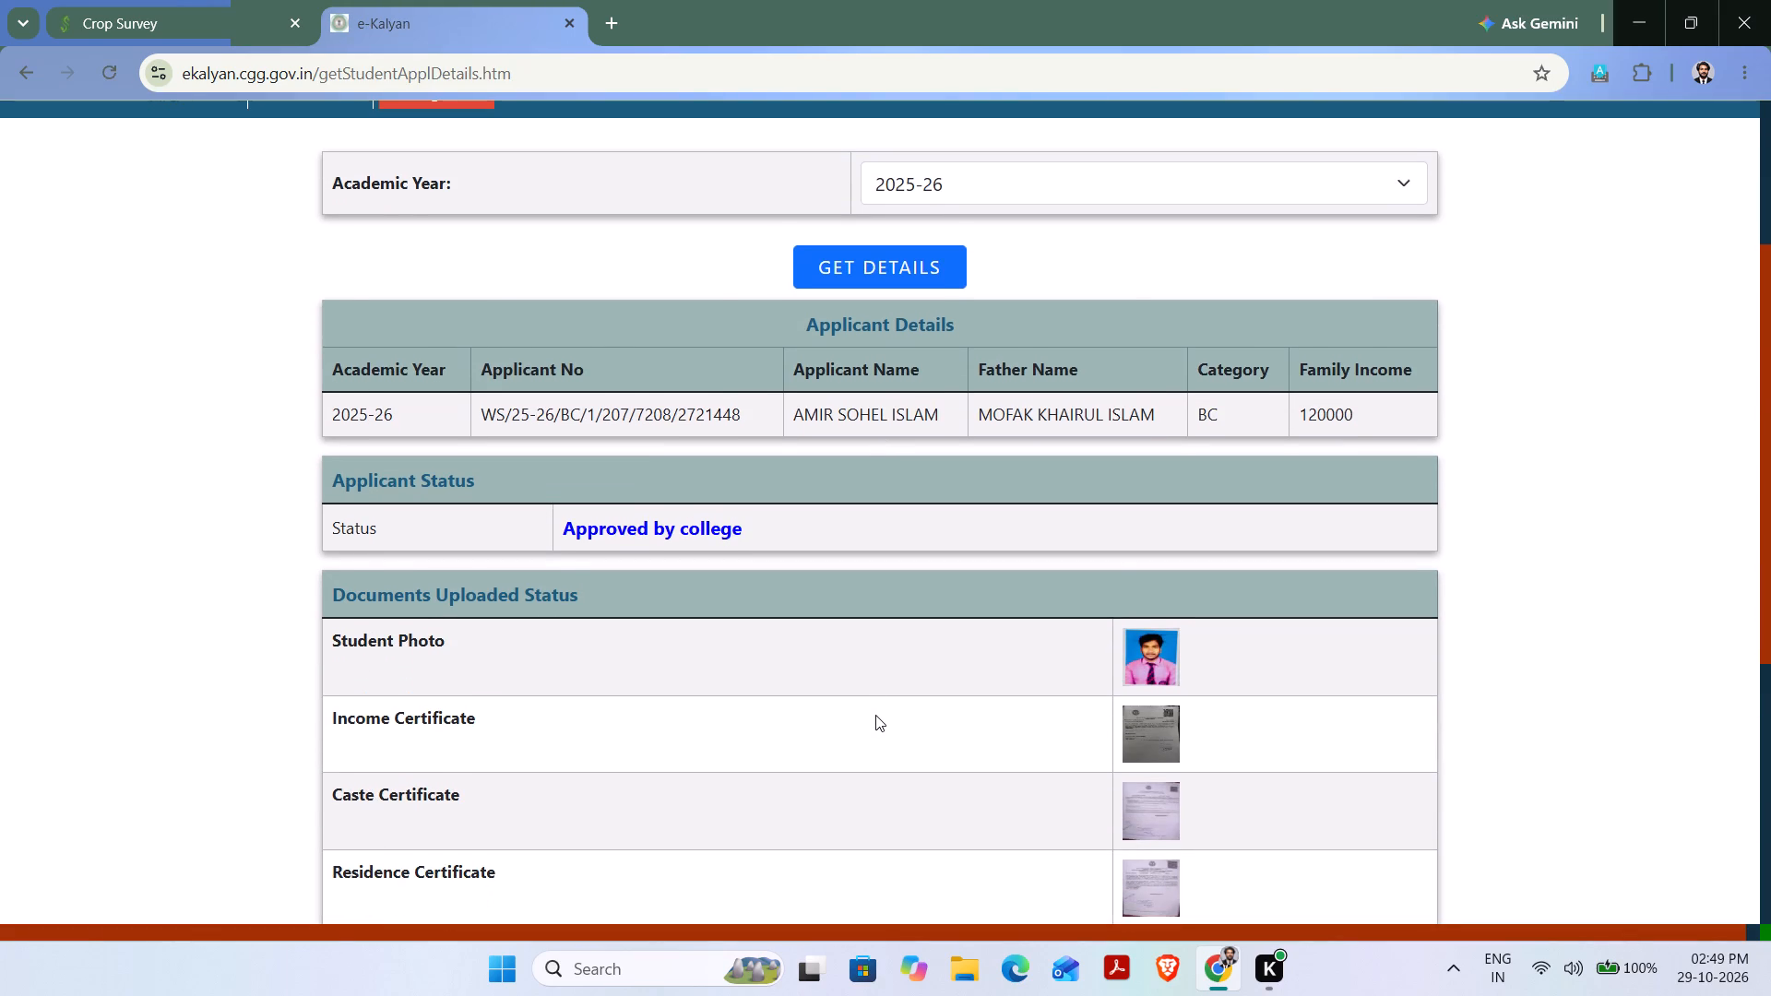
Close the e-Kalyan tab and return to the Crop Survey review page.
scroll(875, 715, up, 3)
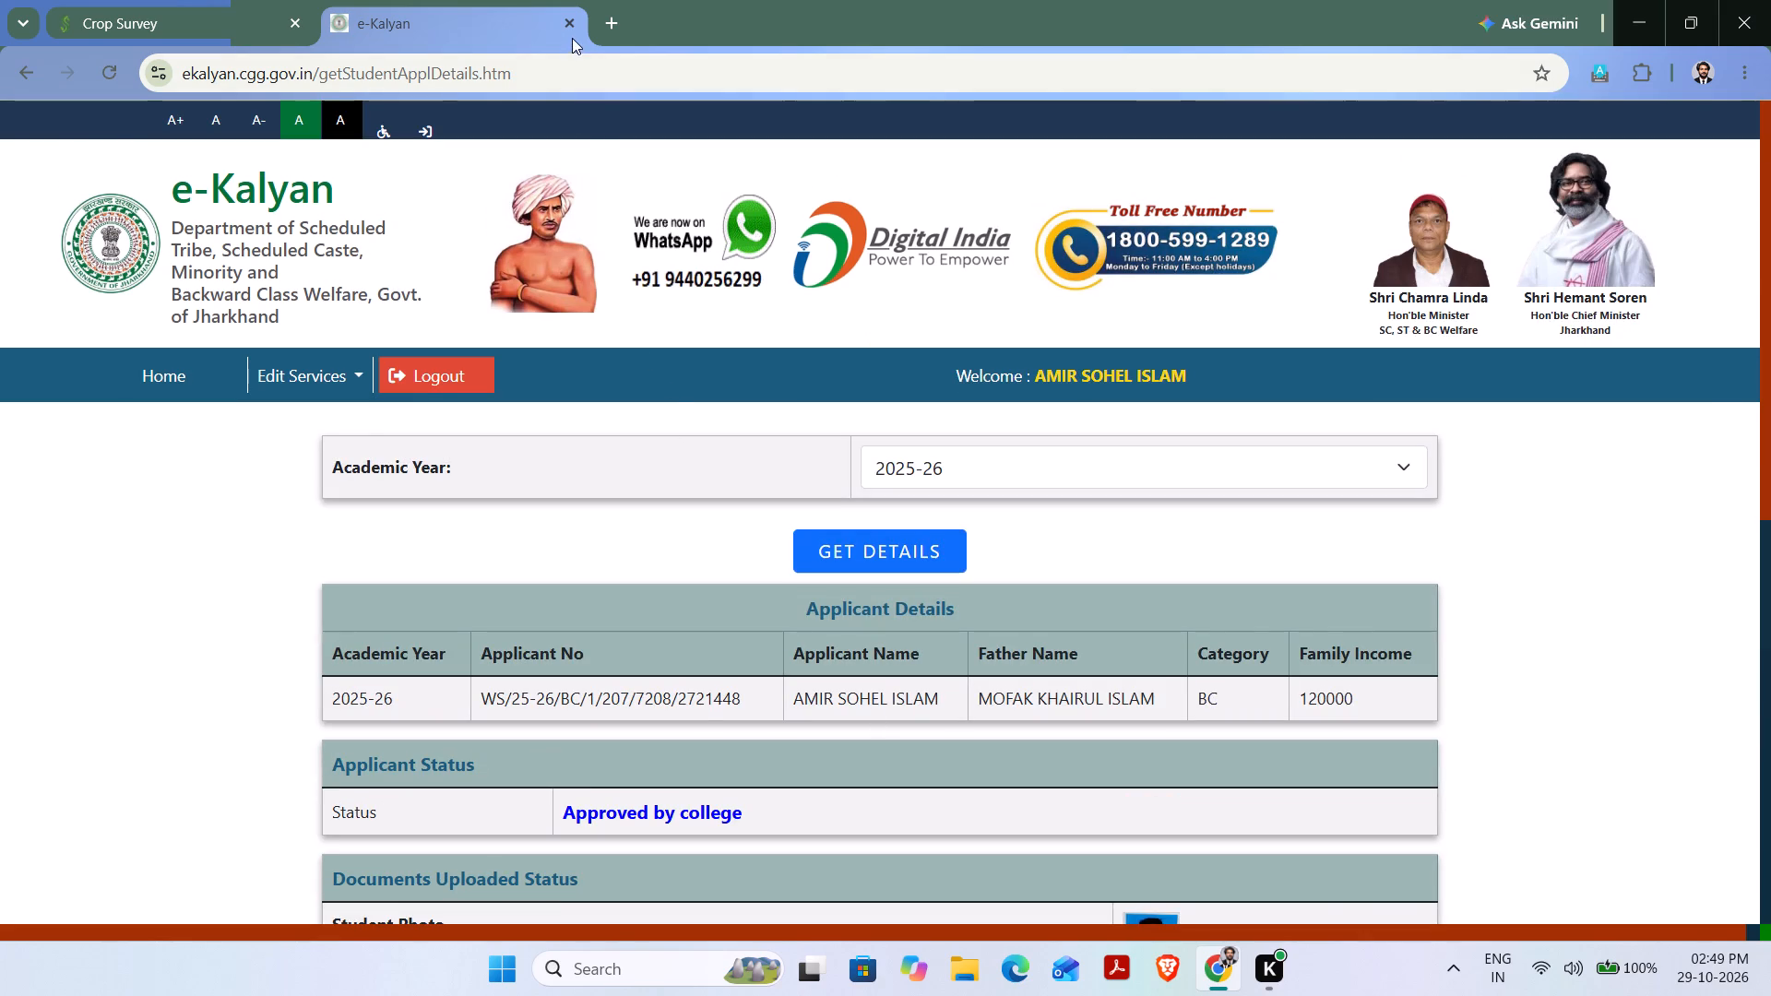
click(575, 24)
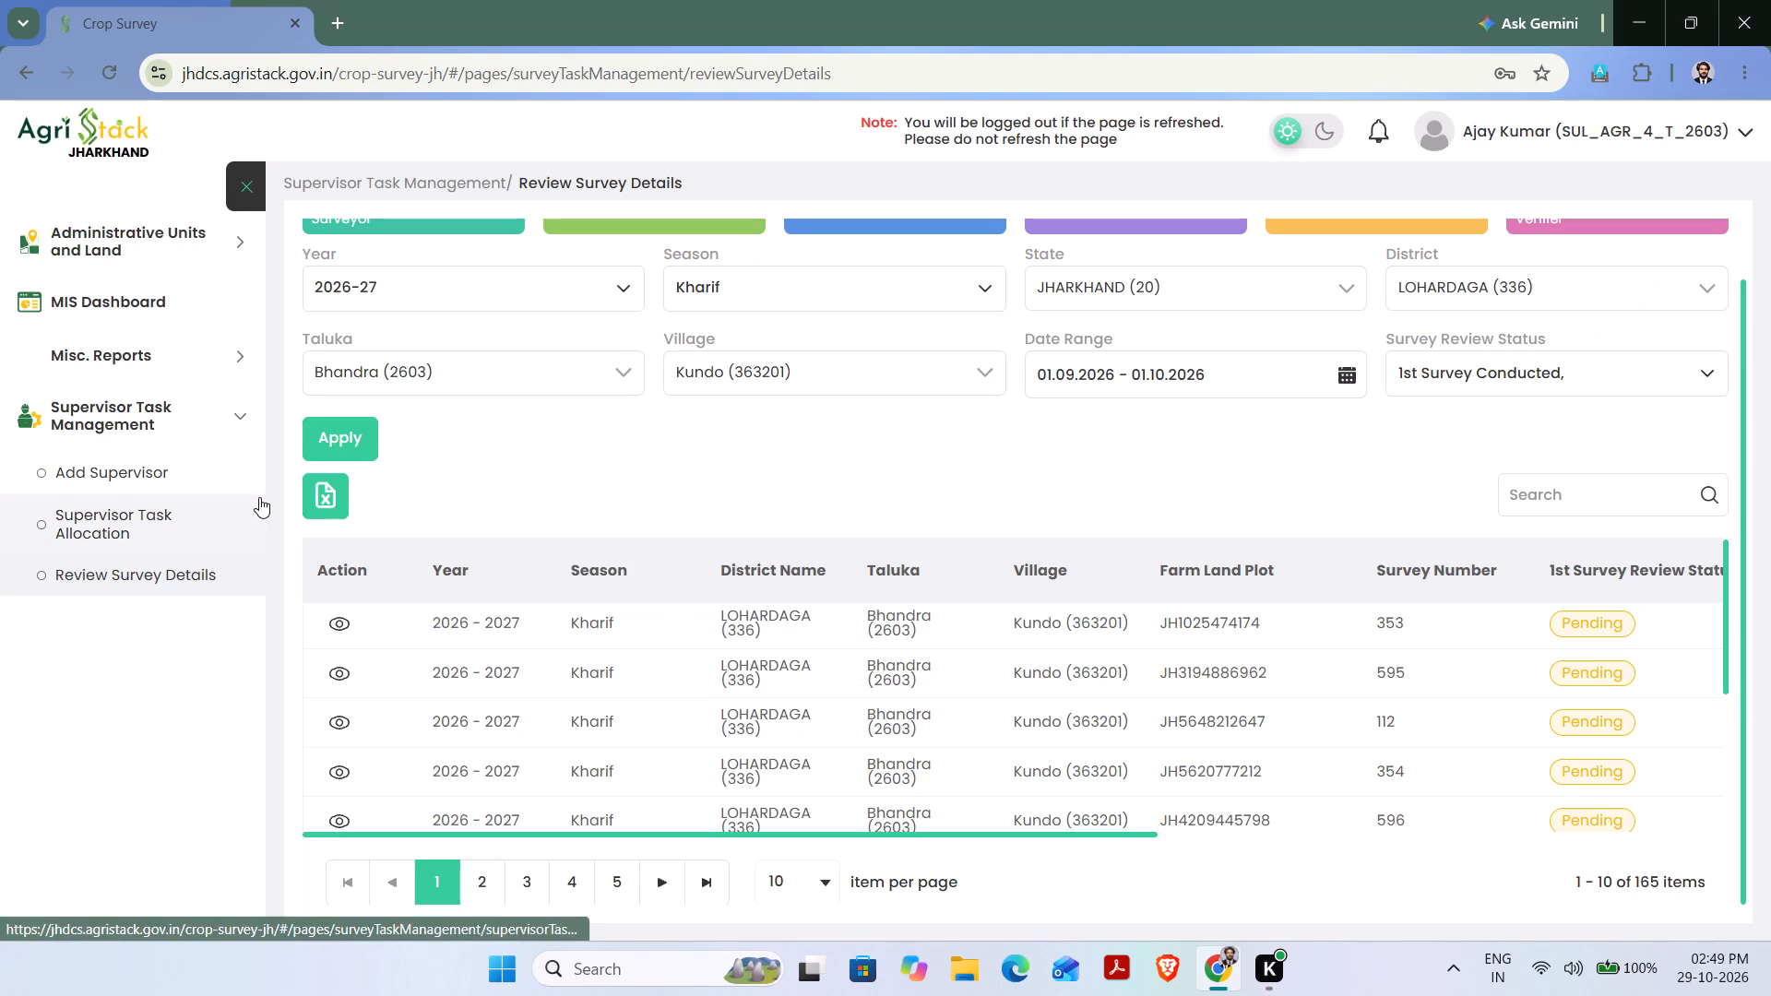
Reload the list of pending Kundo village surveys with the same filters and open the details of survey number 353.
click(343, 431)
click(342, 618)
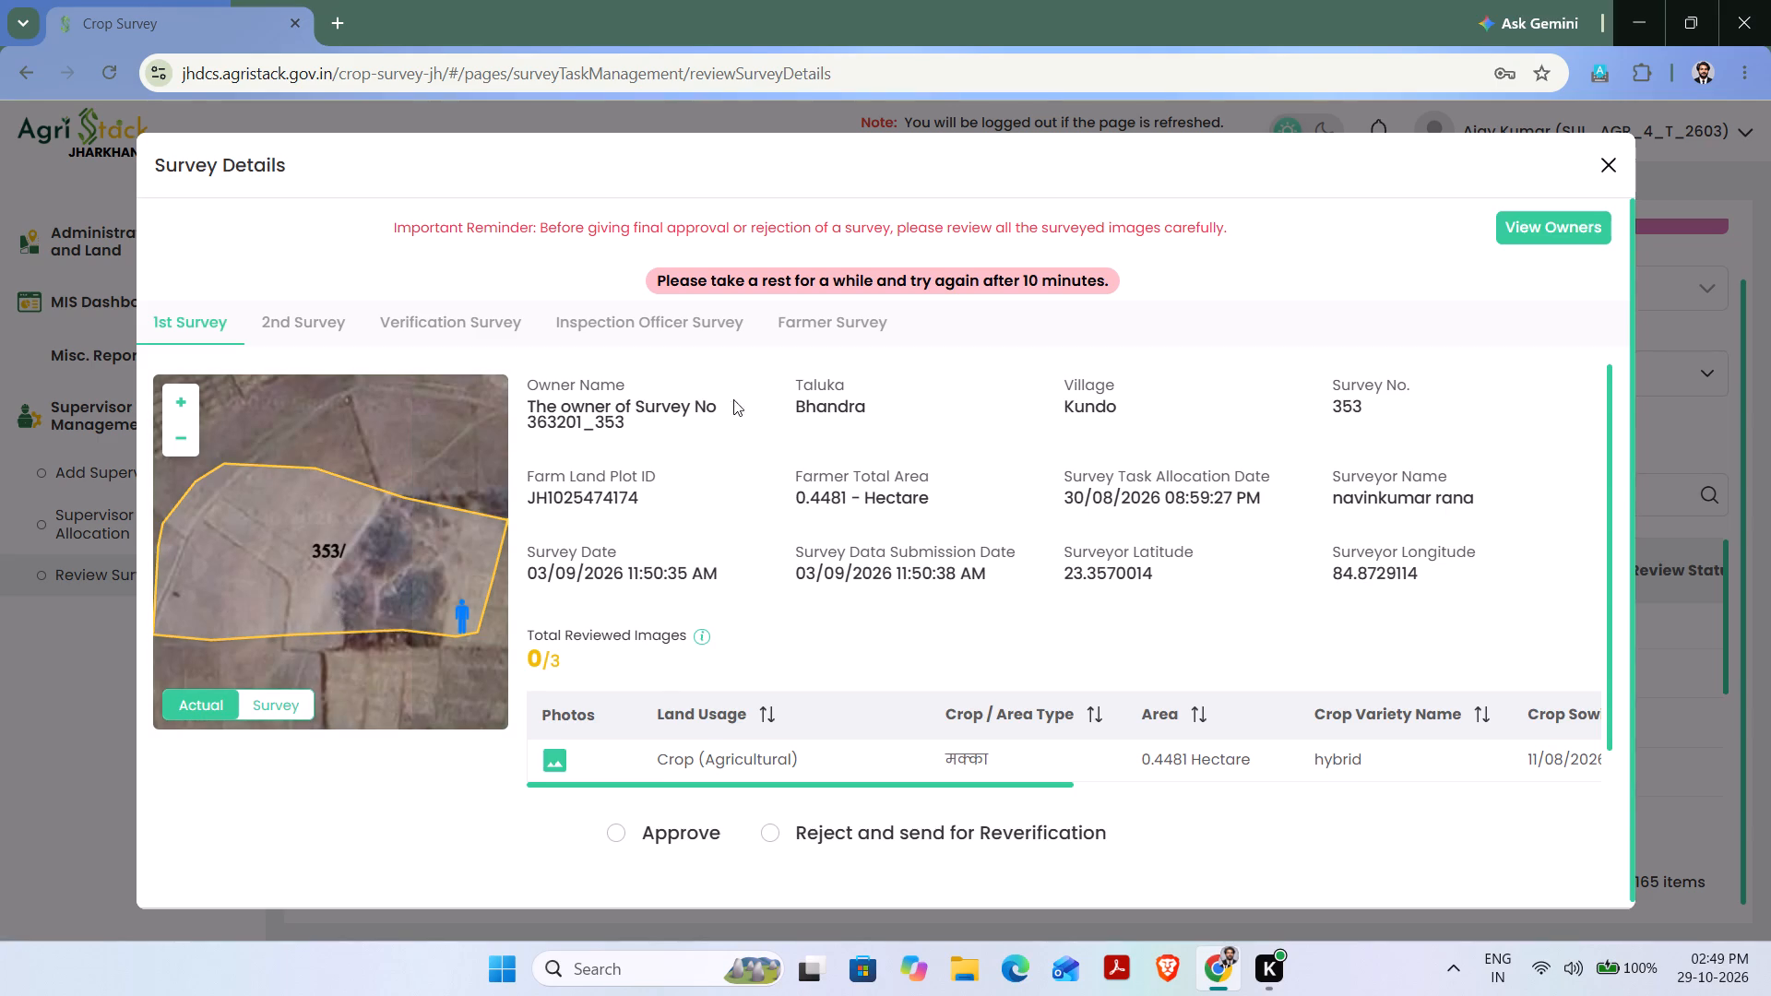
Close the details of survey number 353 and return to the top of the survey review list.
click(1604, 162)
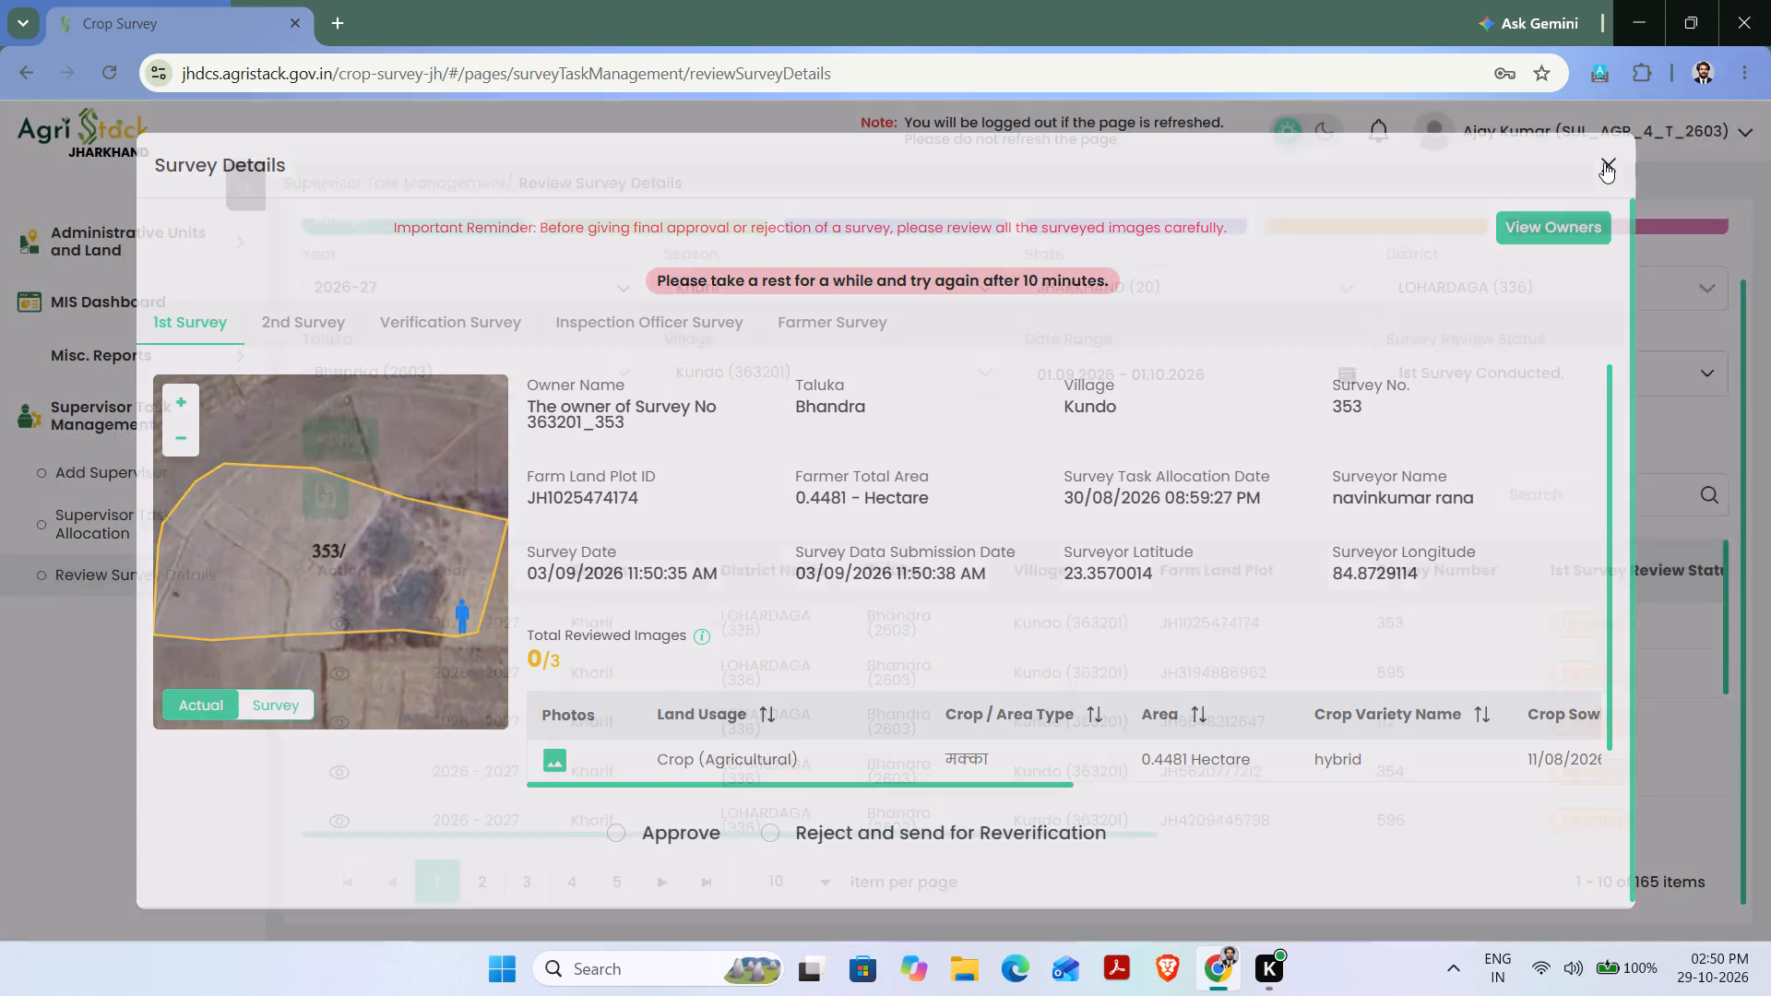
scroll(983, 507, up, 3)
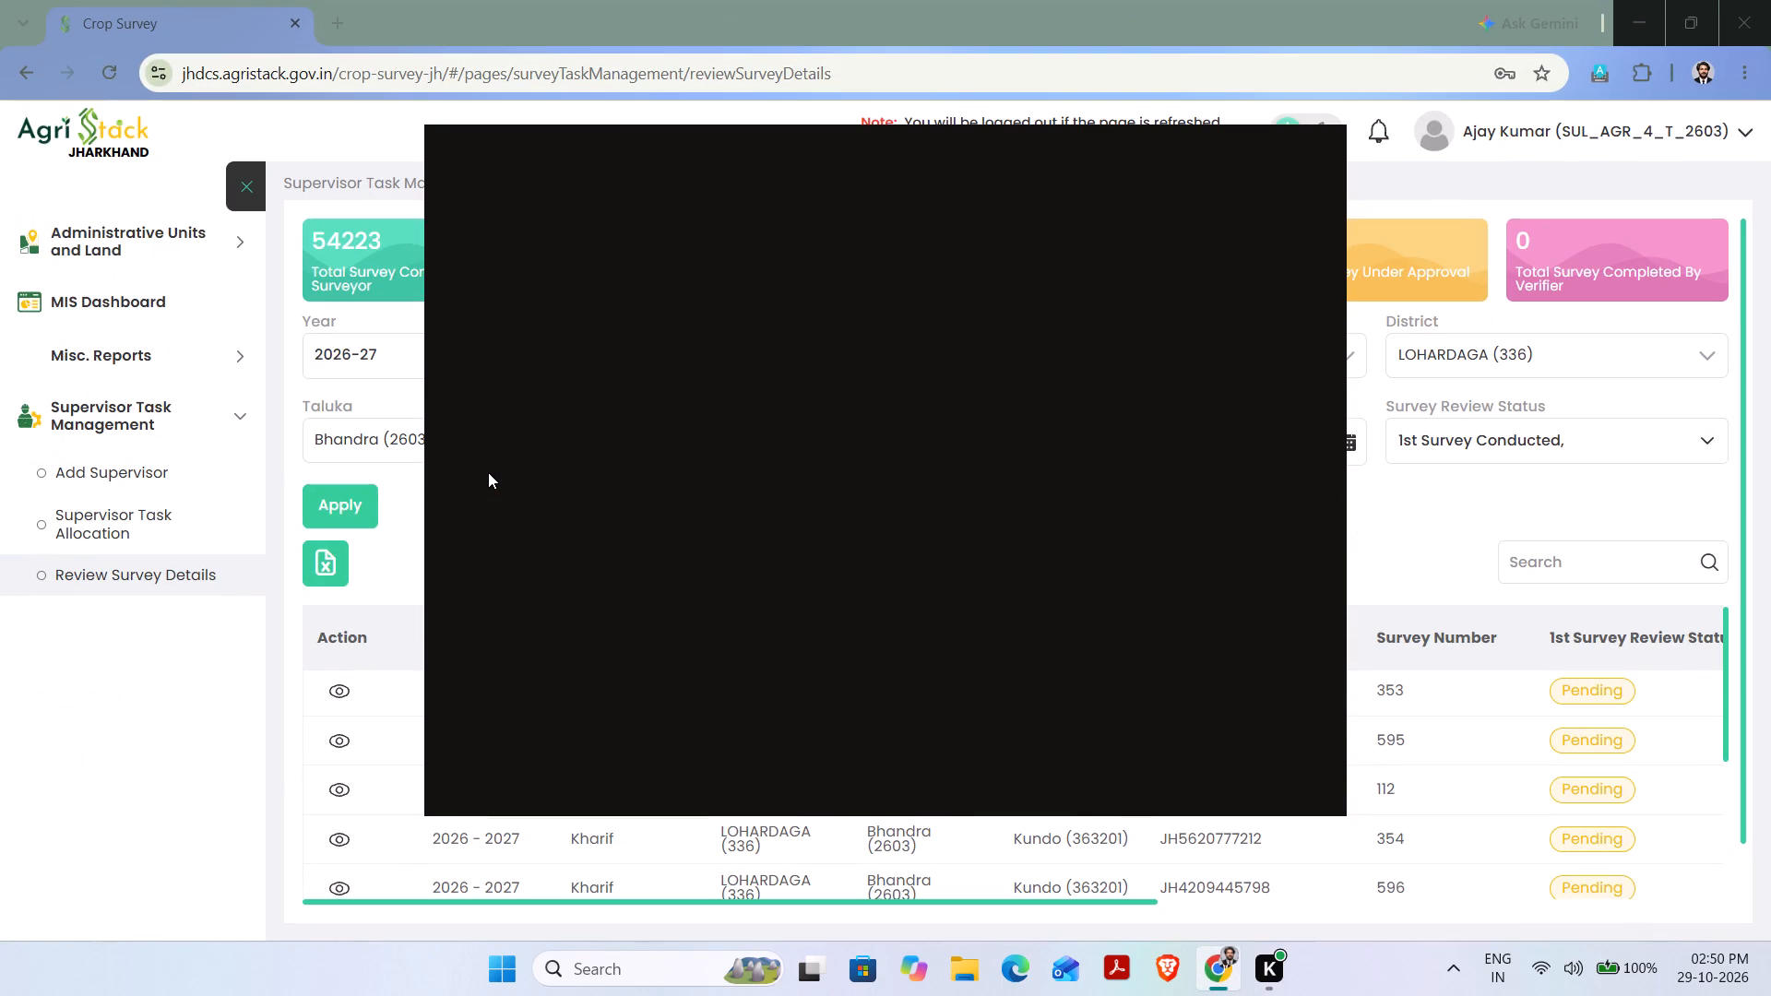
click(203, 728)
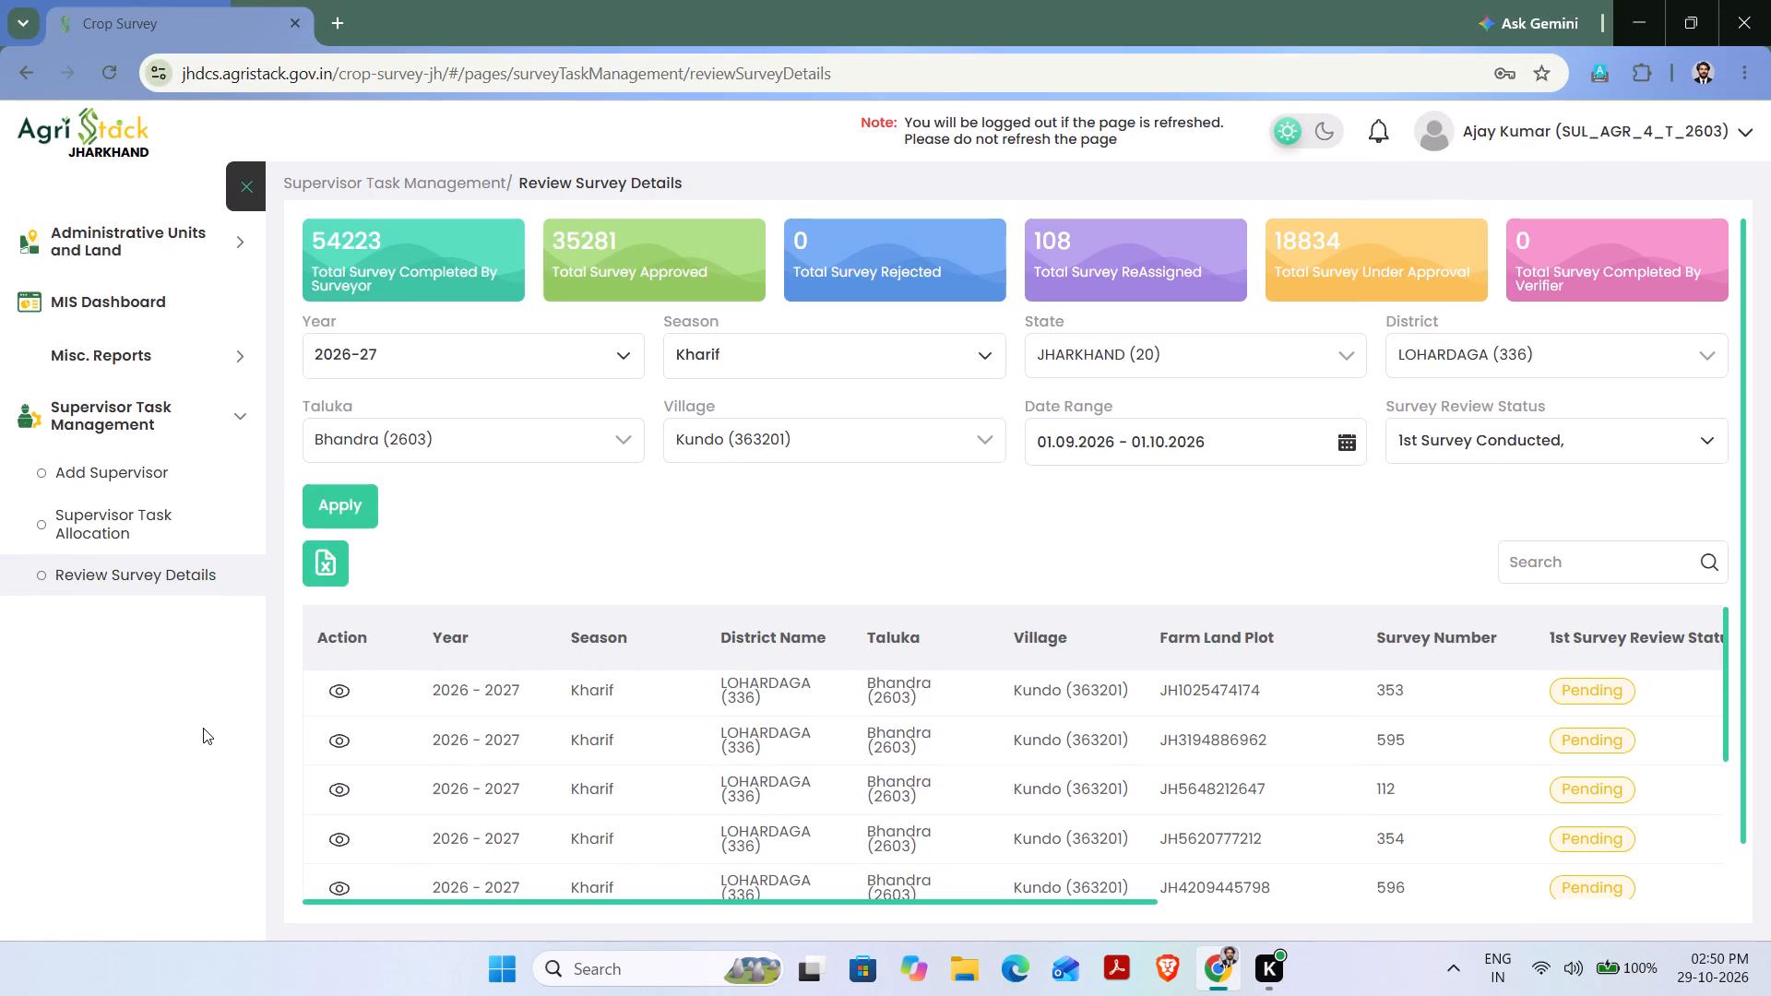
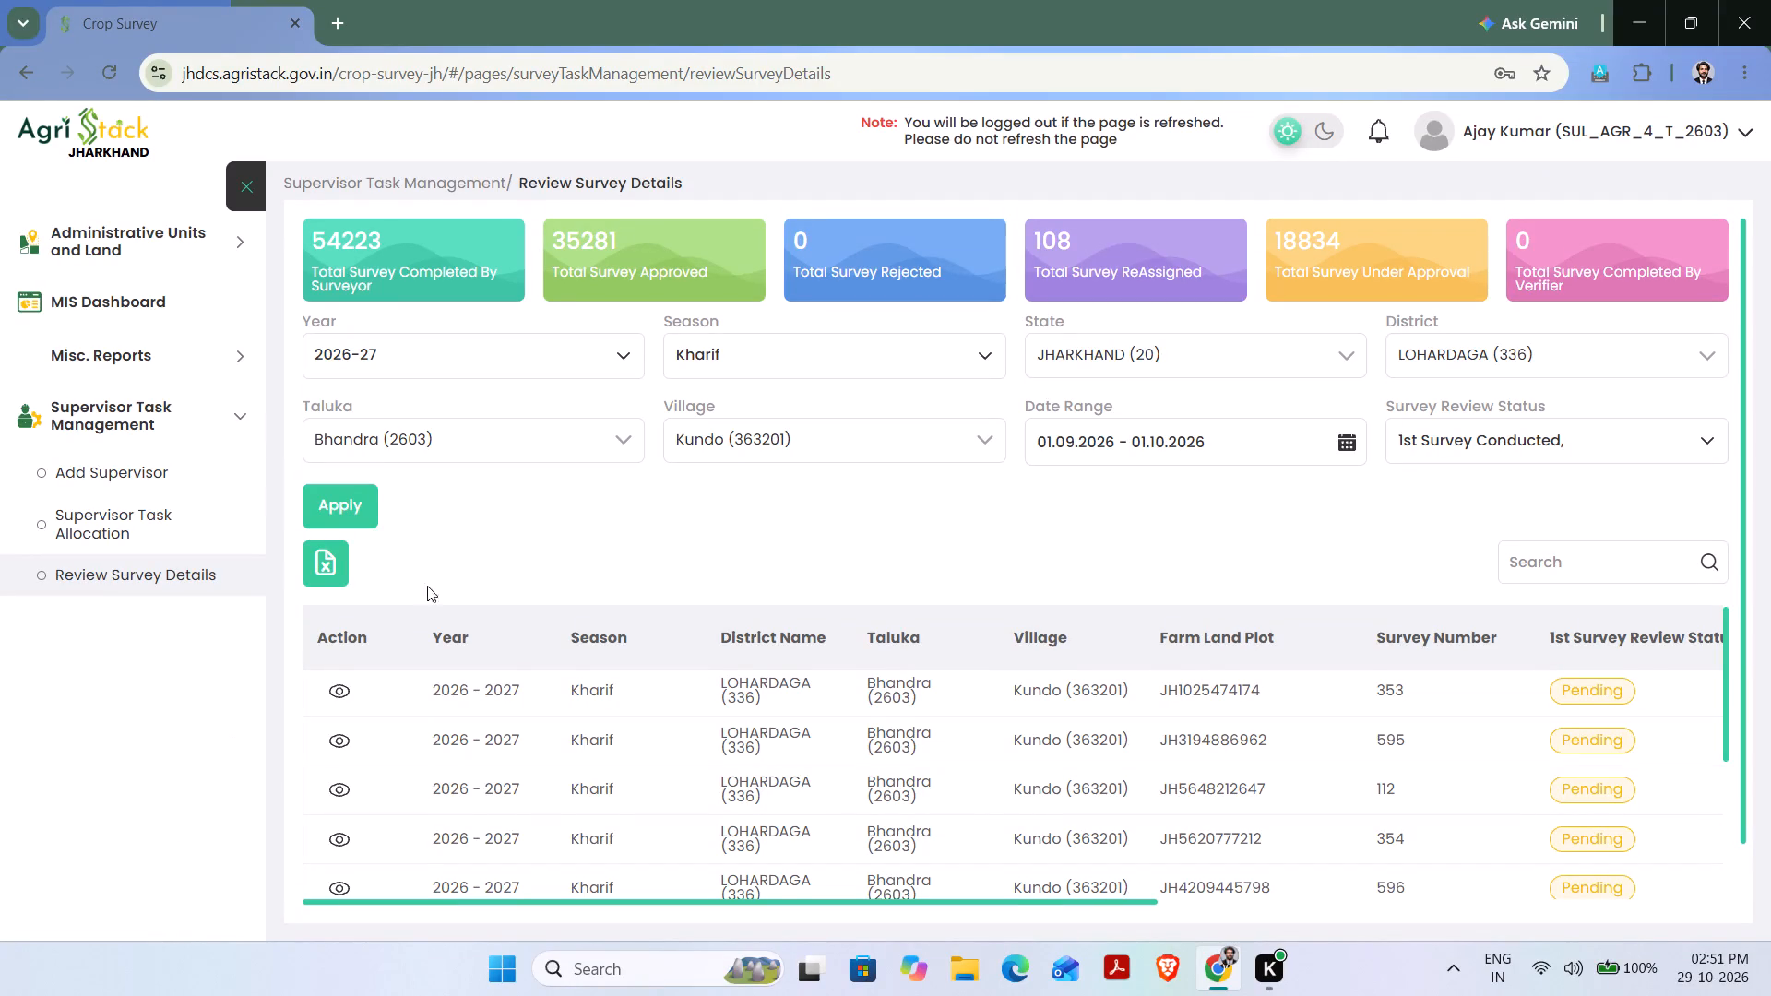
Reapply the current Kharif 2026-27 filters for Kundo village to reload the list of conducted first surveys.
click(360, 509)
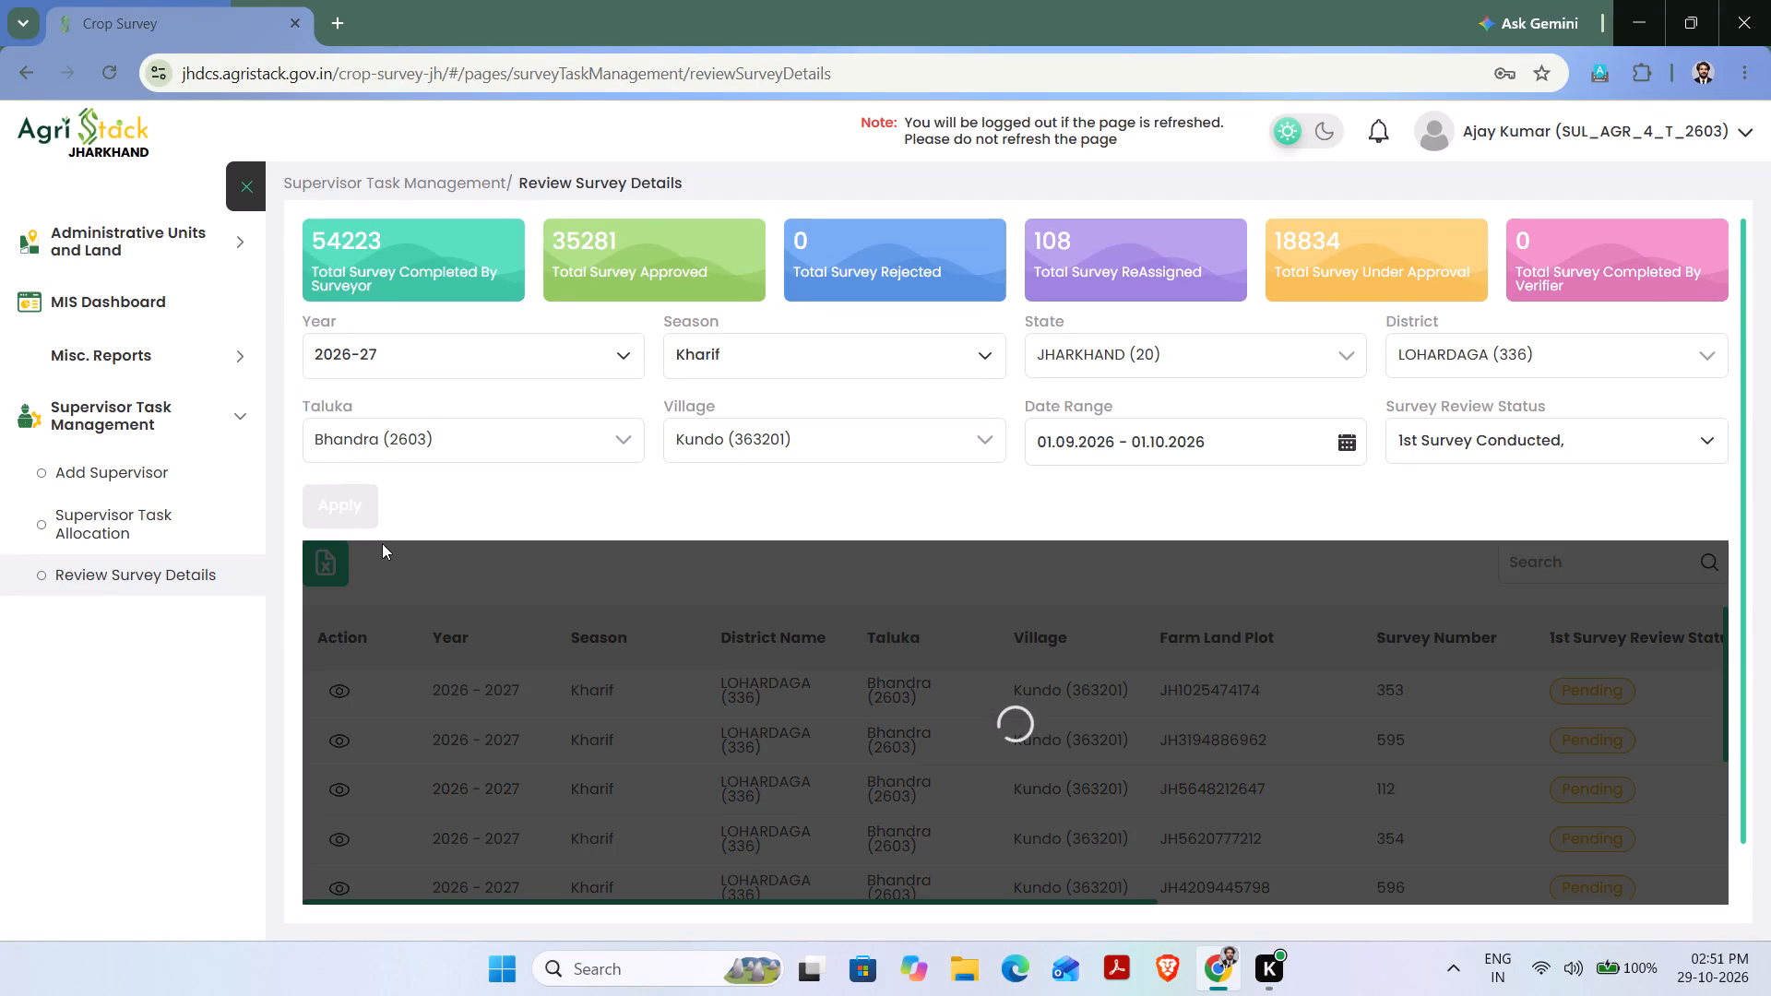
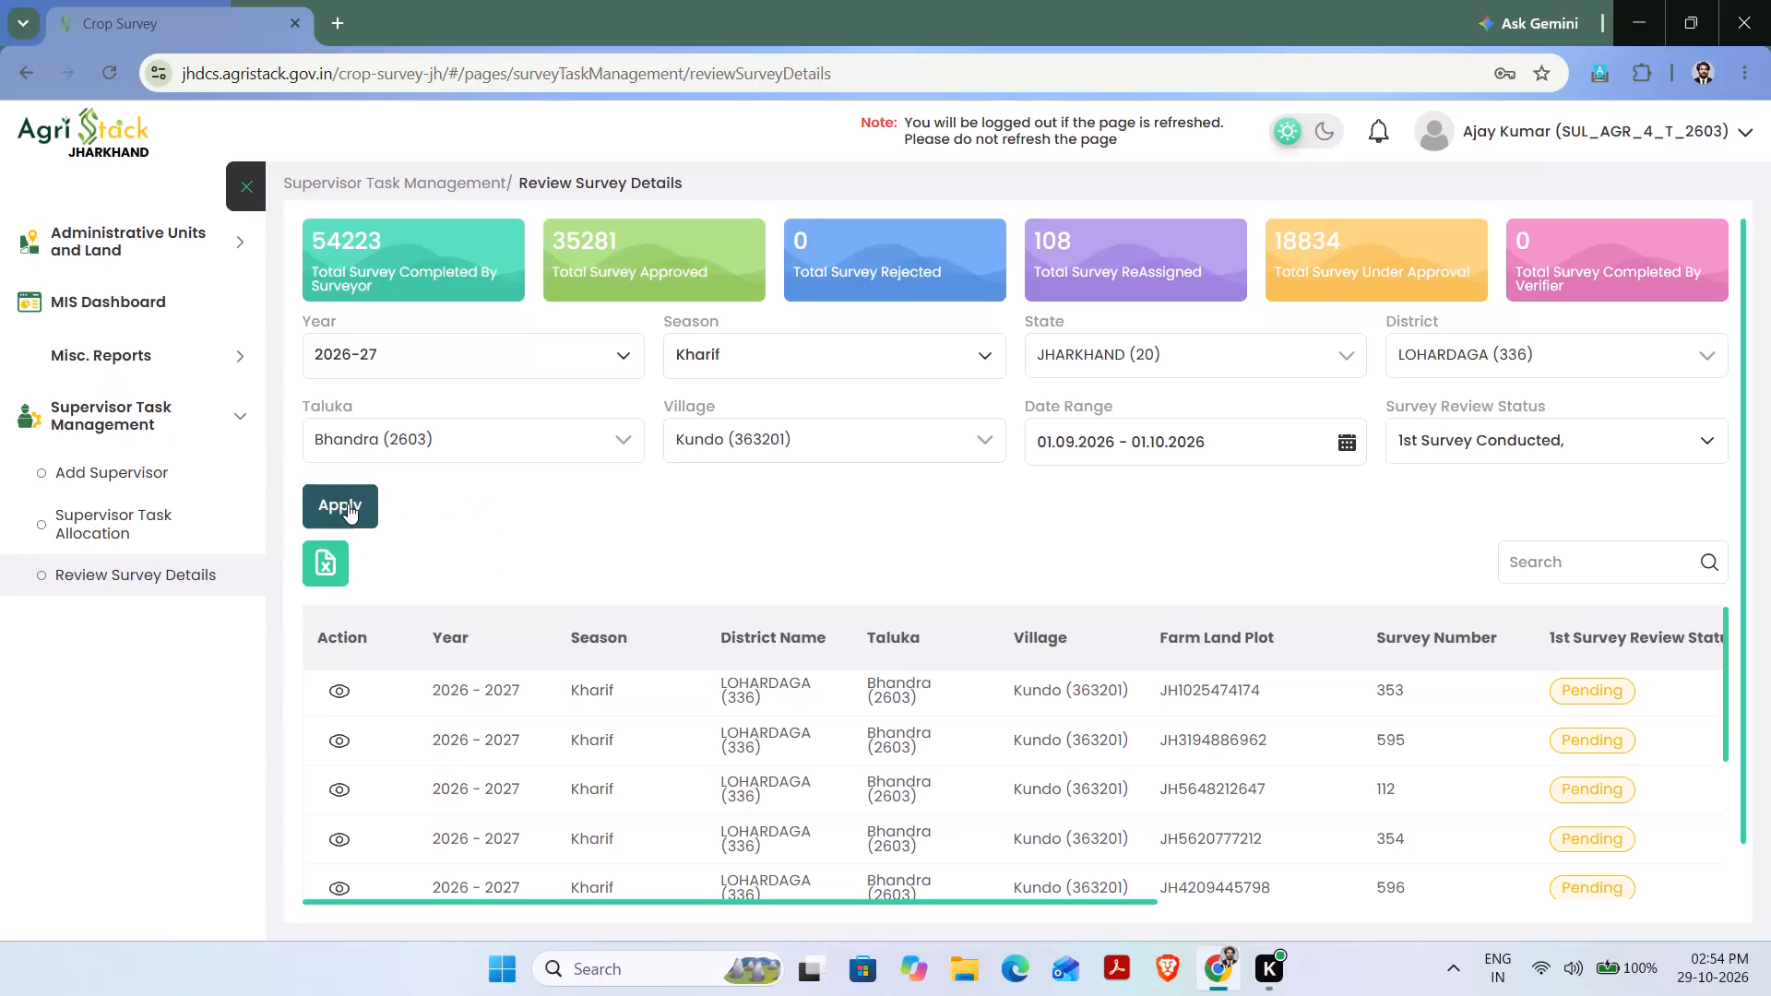
click(348, 504)
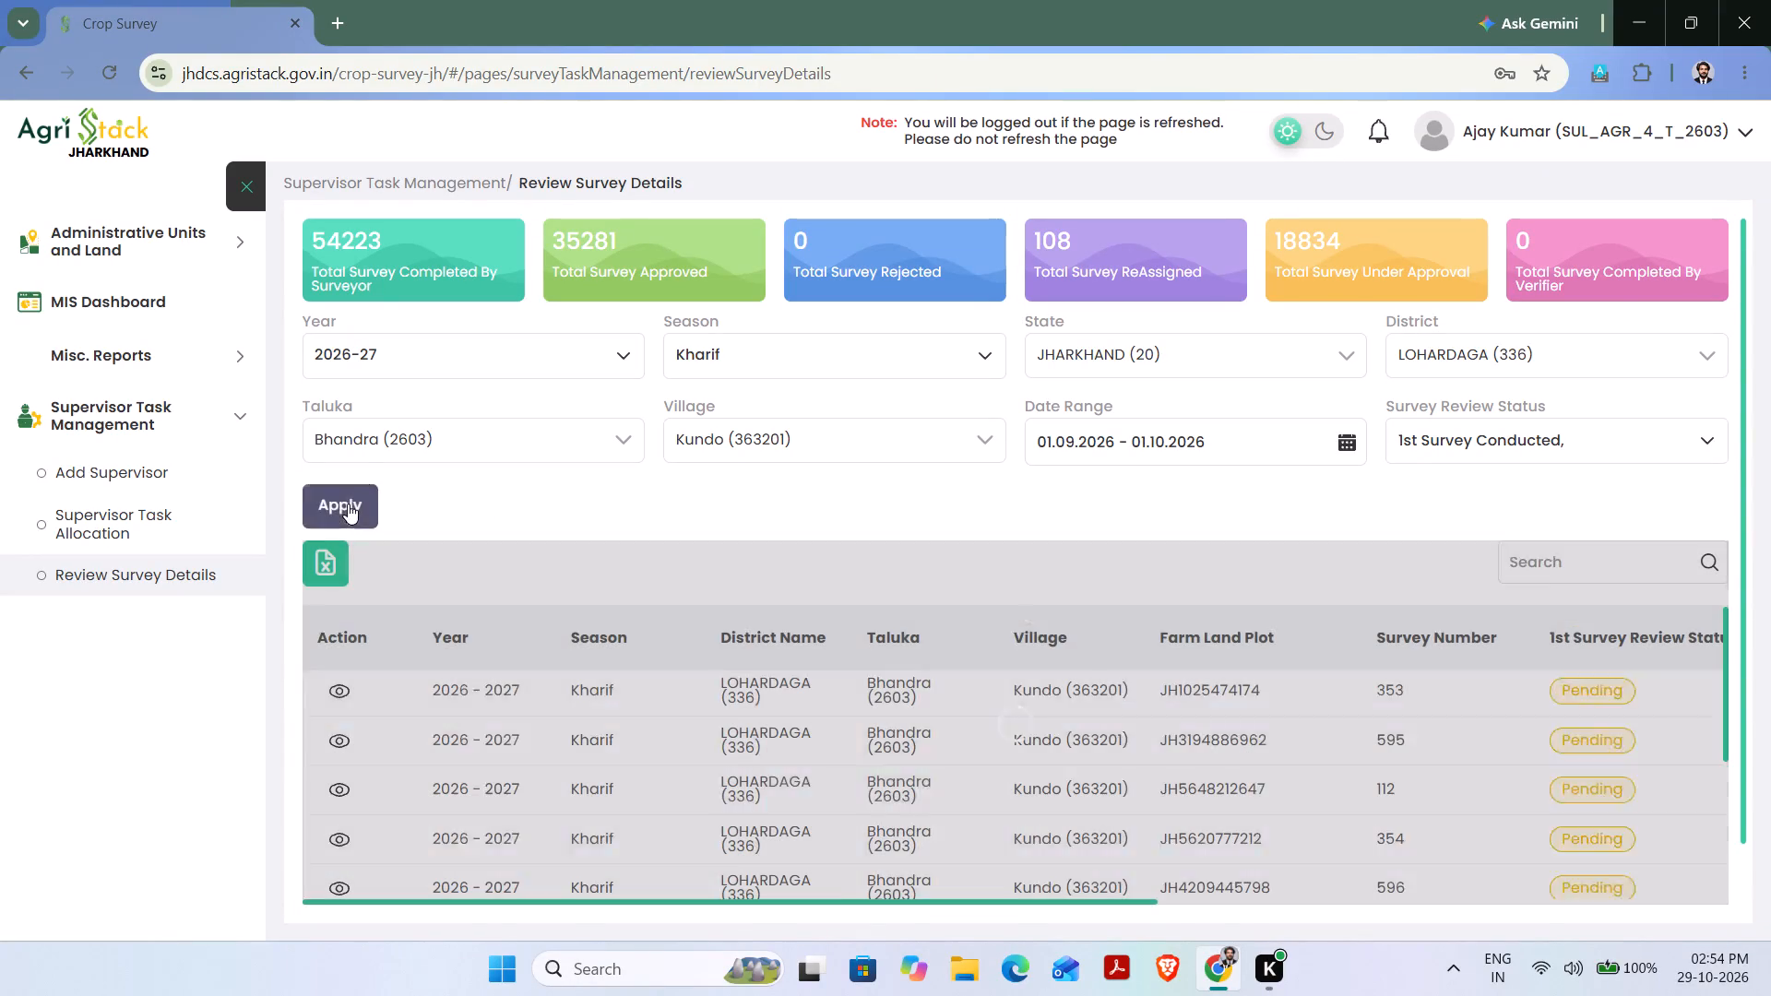
click(332, 690)
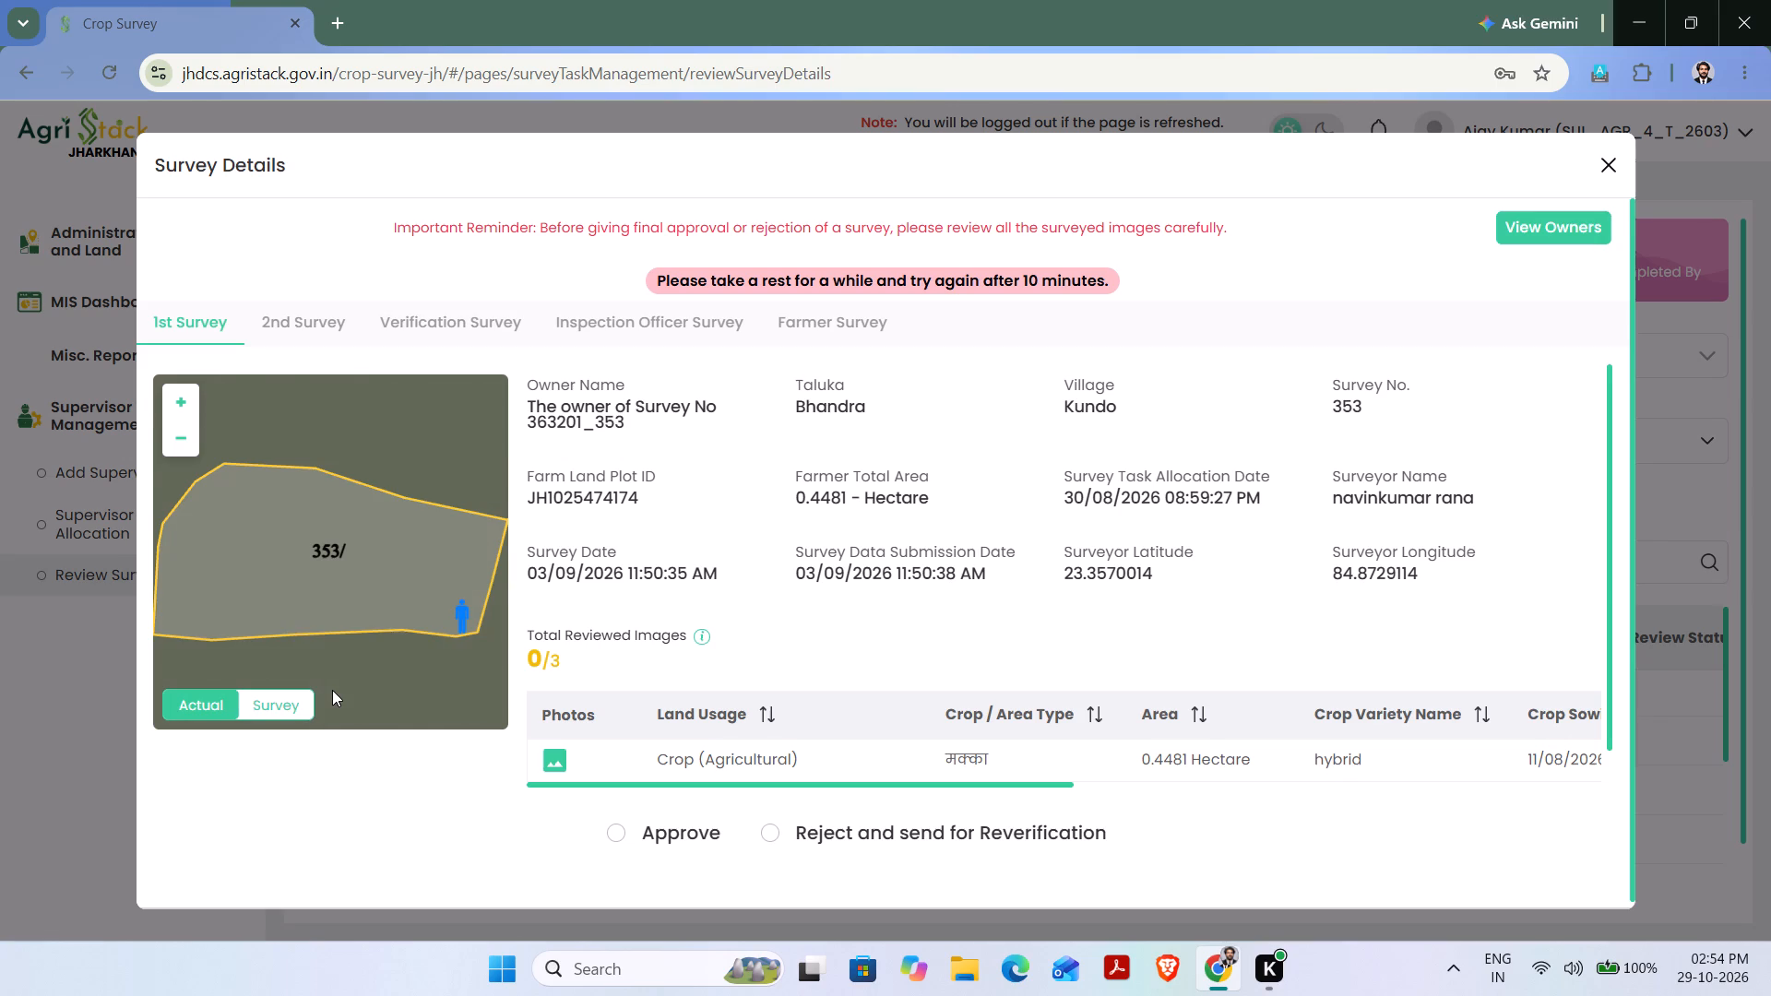
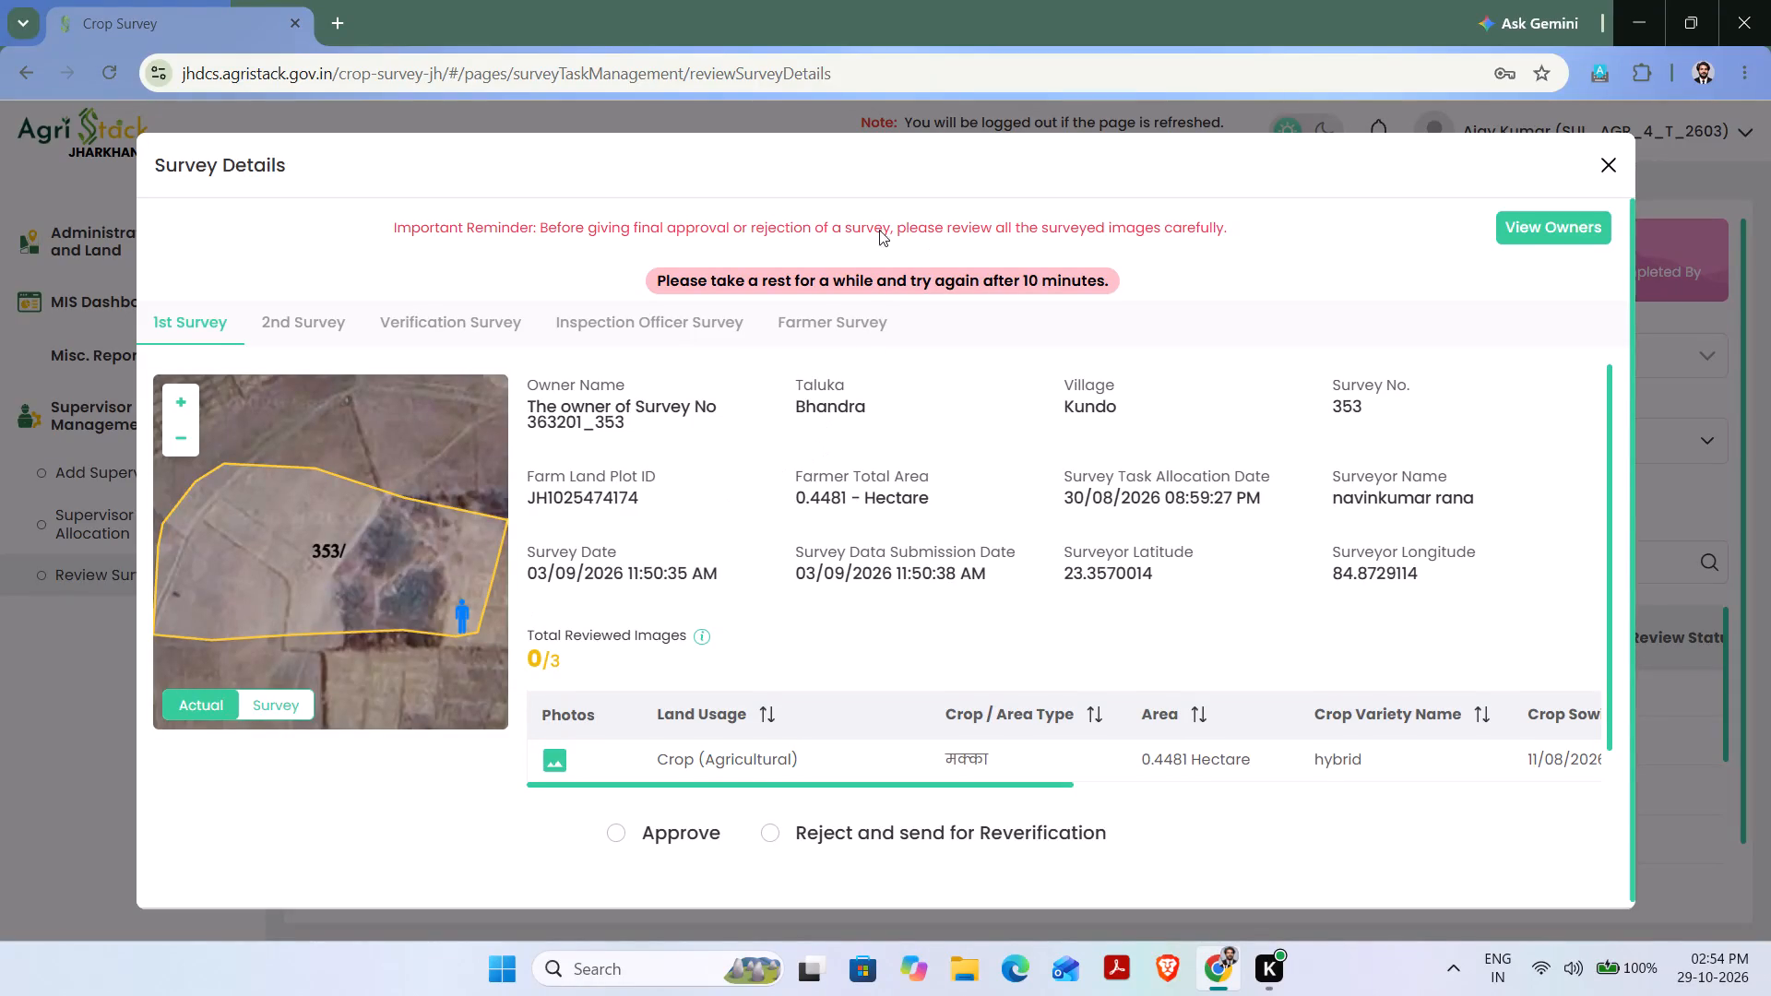
Reapply the current filters and recheck the survey details of pending Kundo record 353 three times, closing the details after each check.
click(1595, 164)
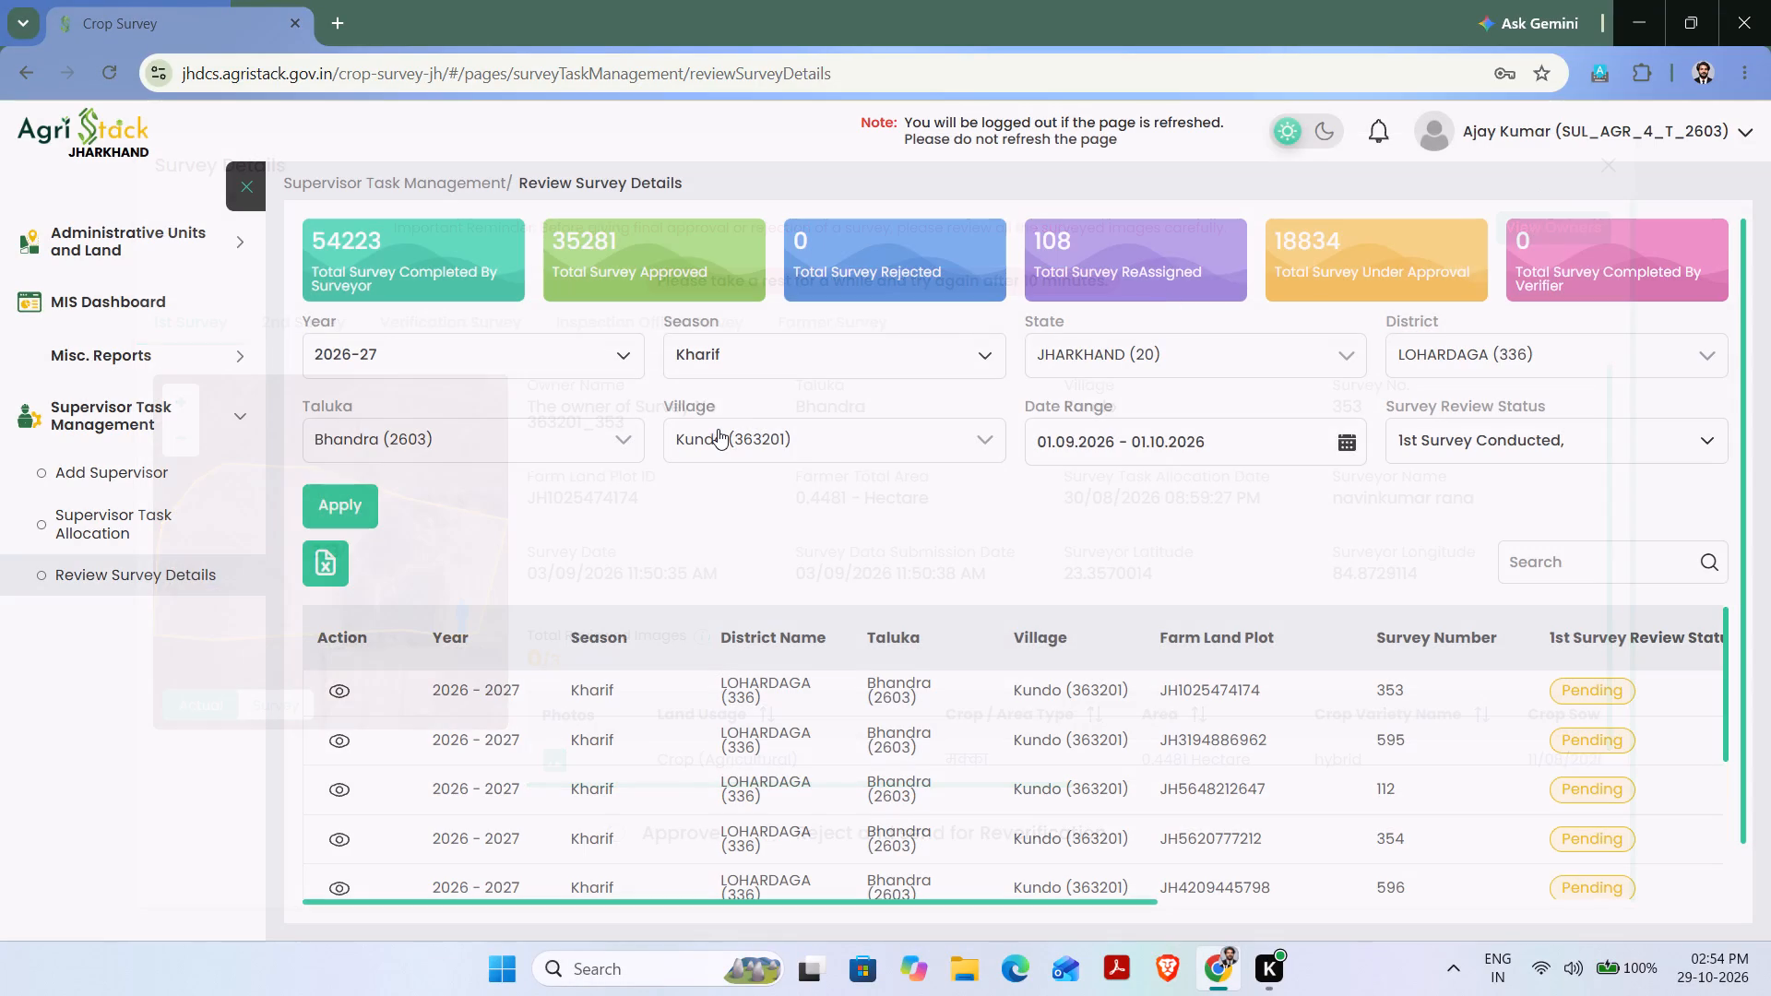
click(334, 494)
click(342, 681)
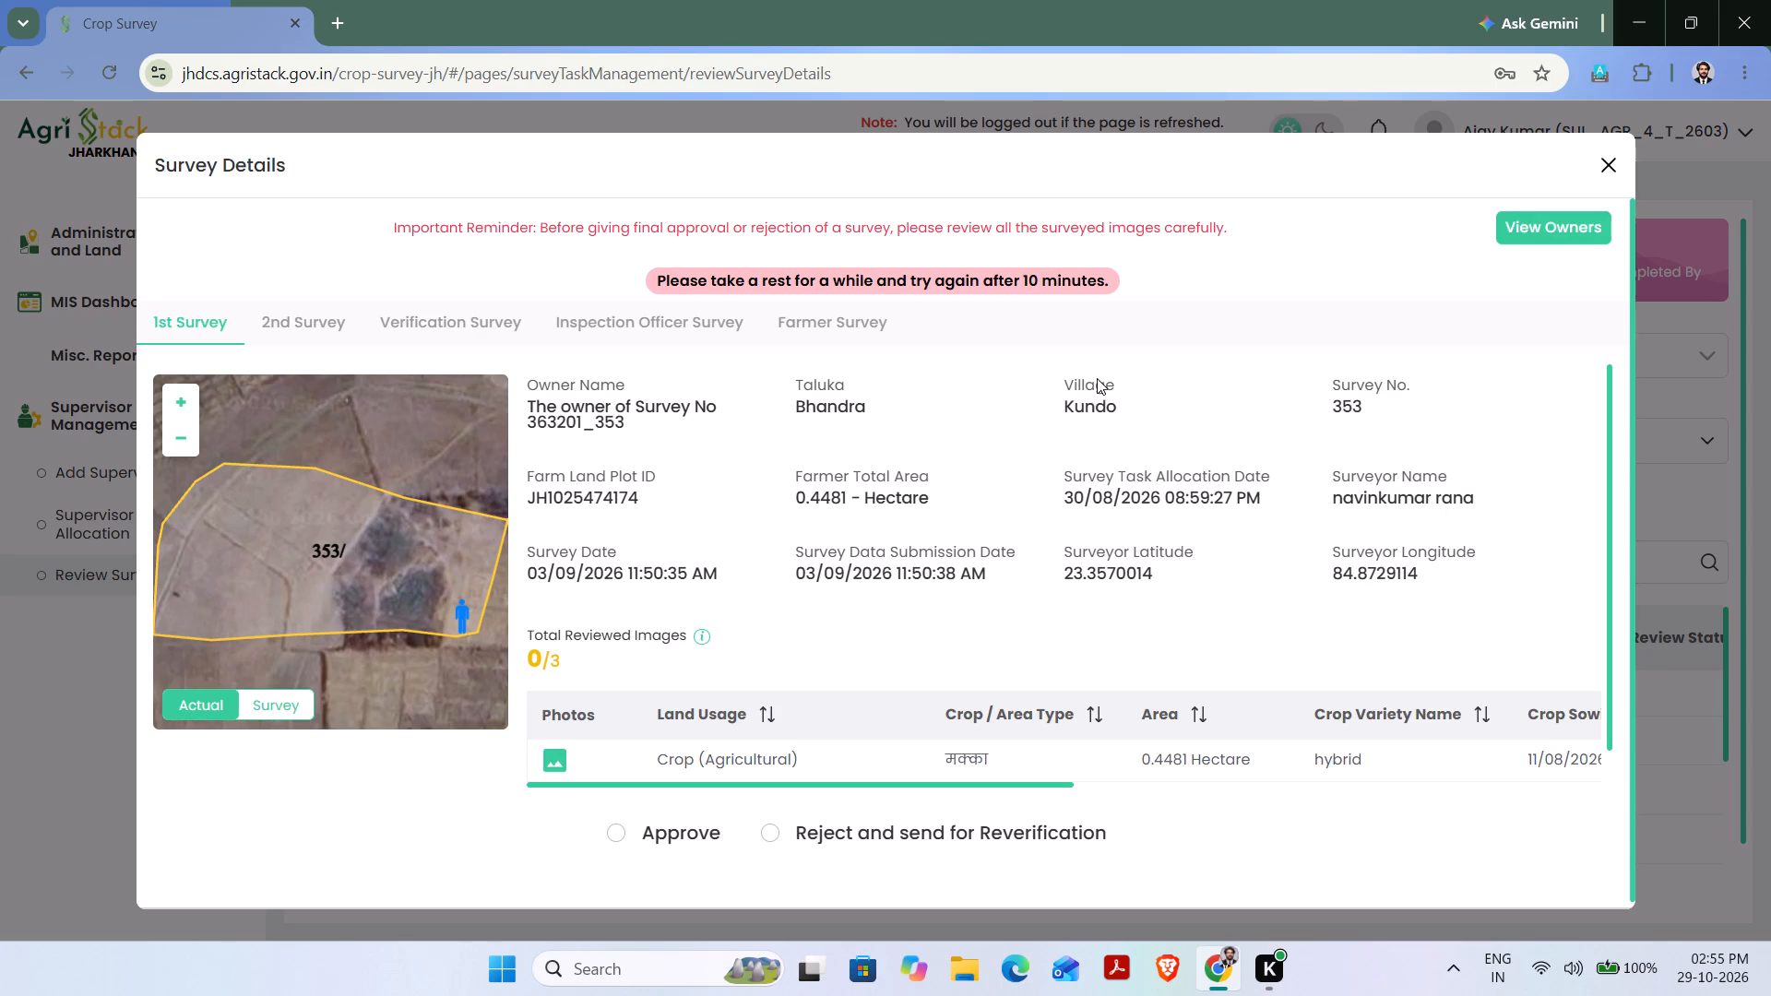
click(1599, 164)
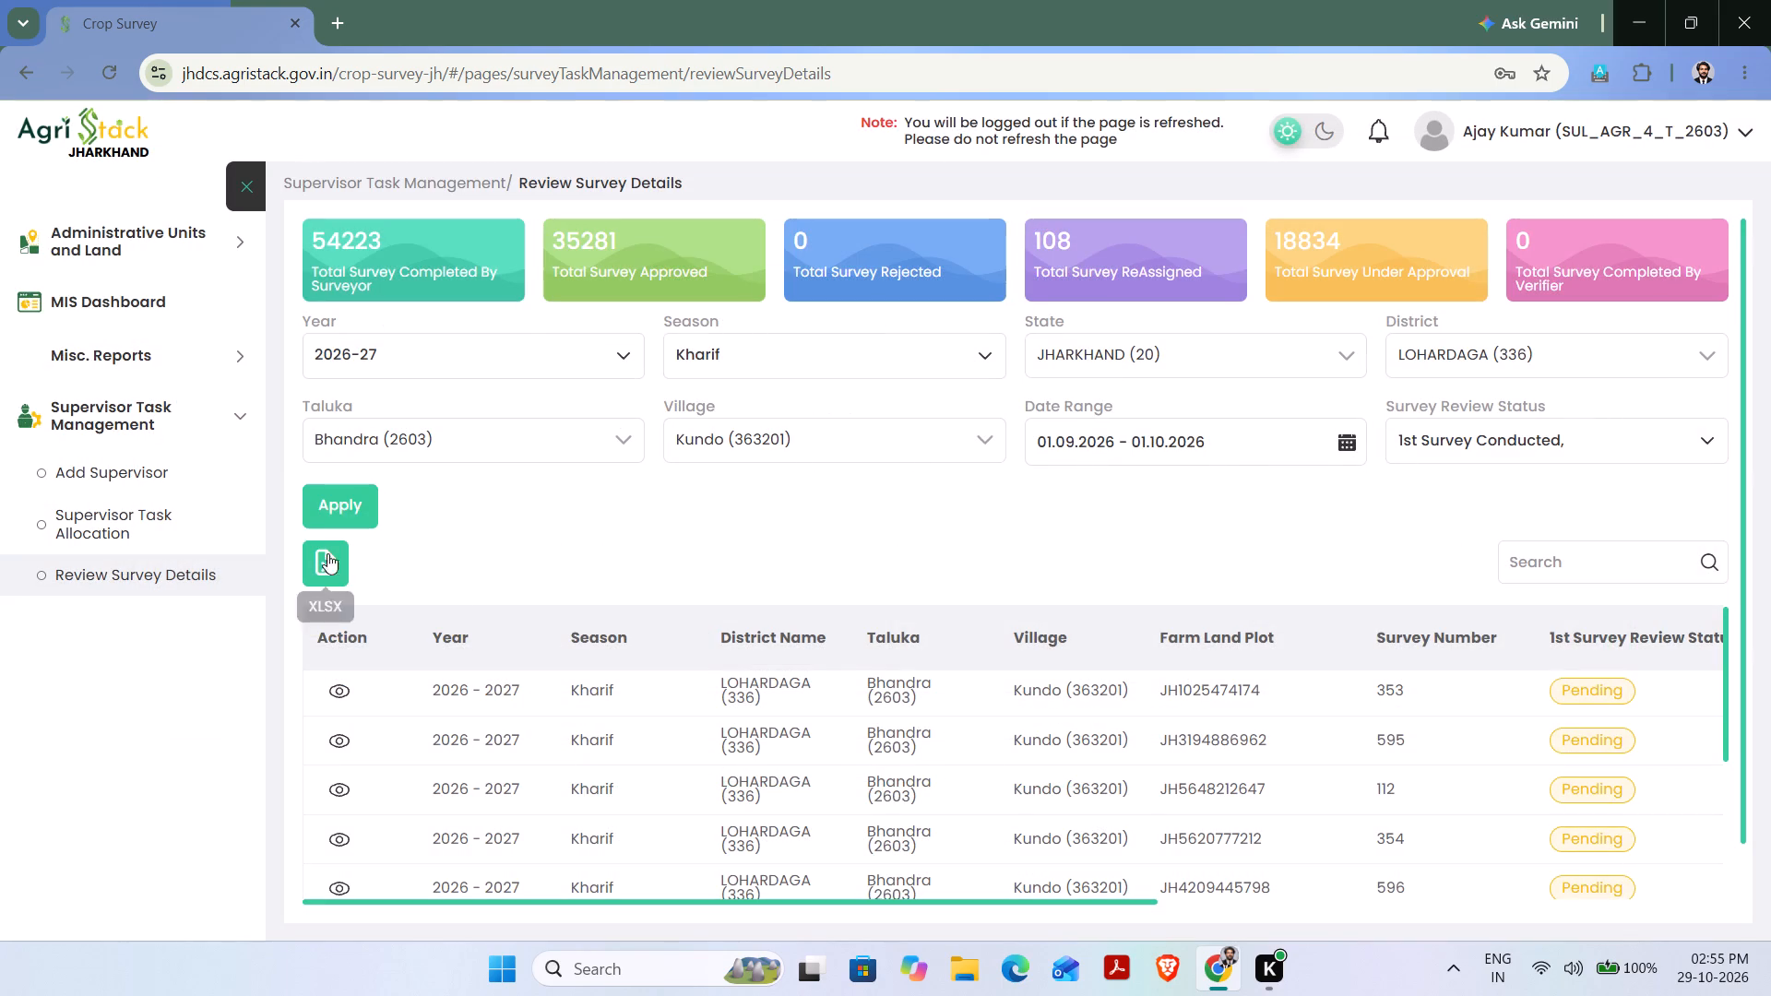
click(325, 503)
click(340, 684)
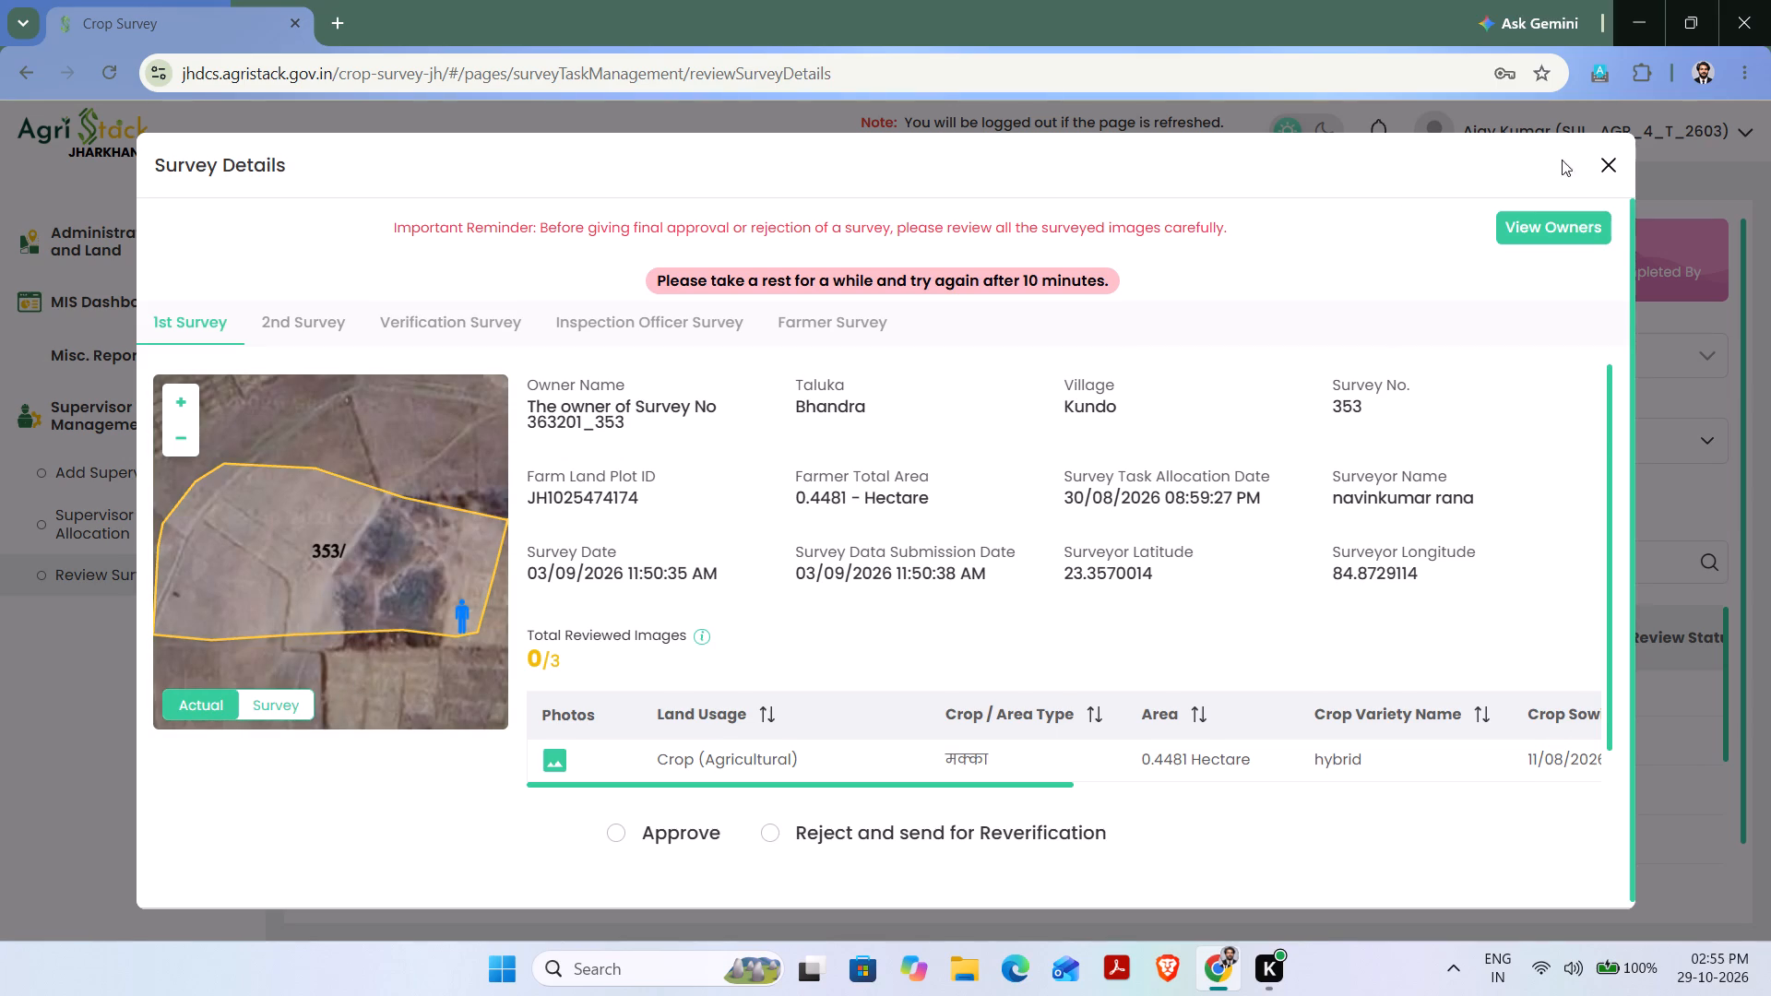
click(1611, 163)
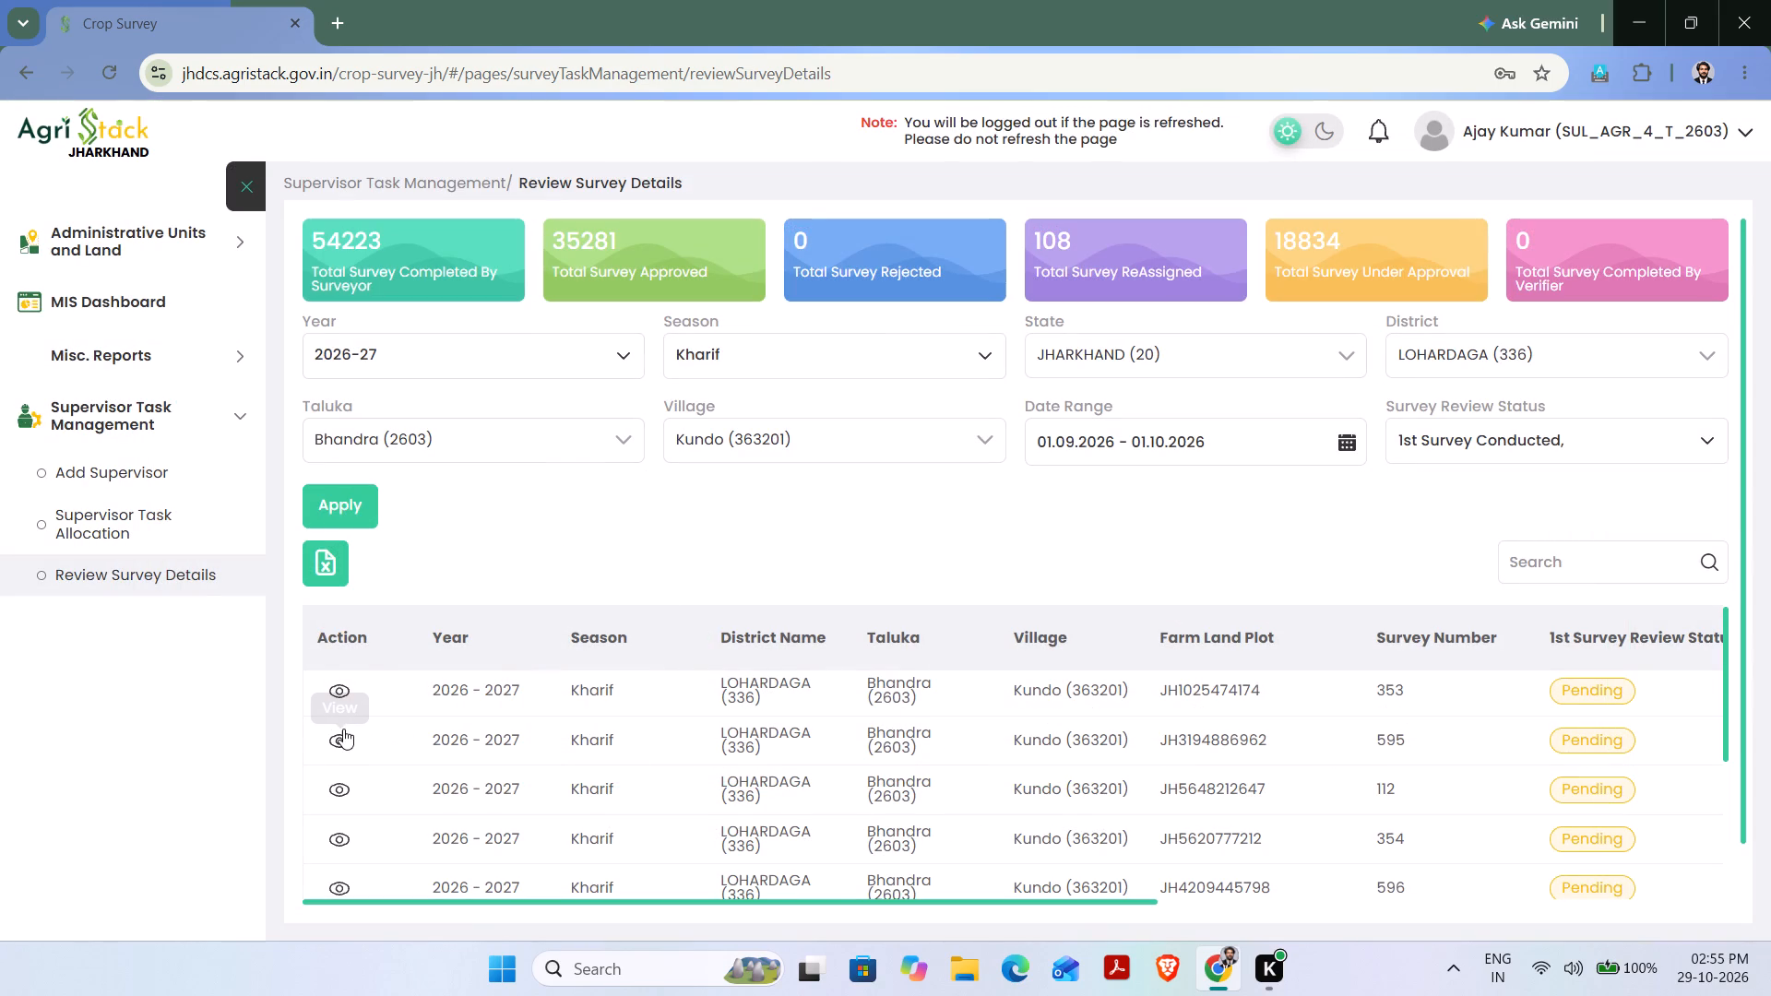
click(353, 514)
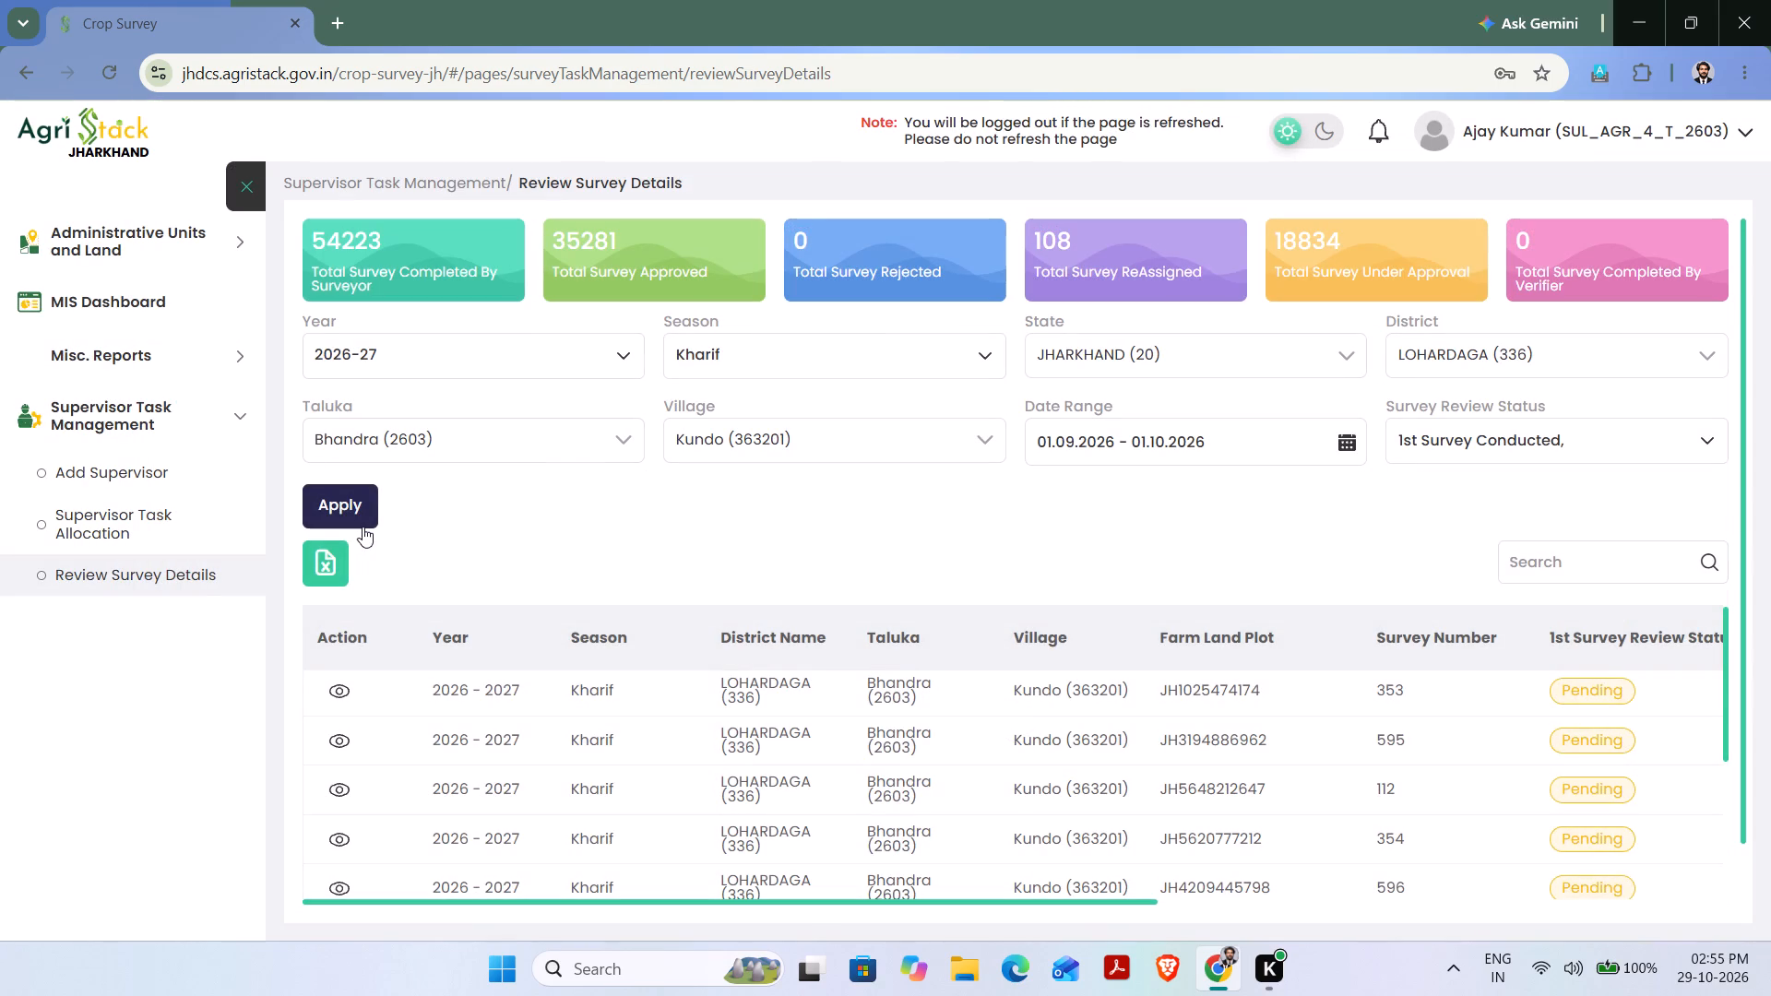
click(337, 694)
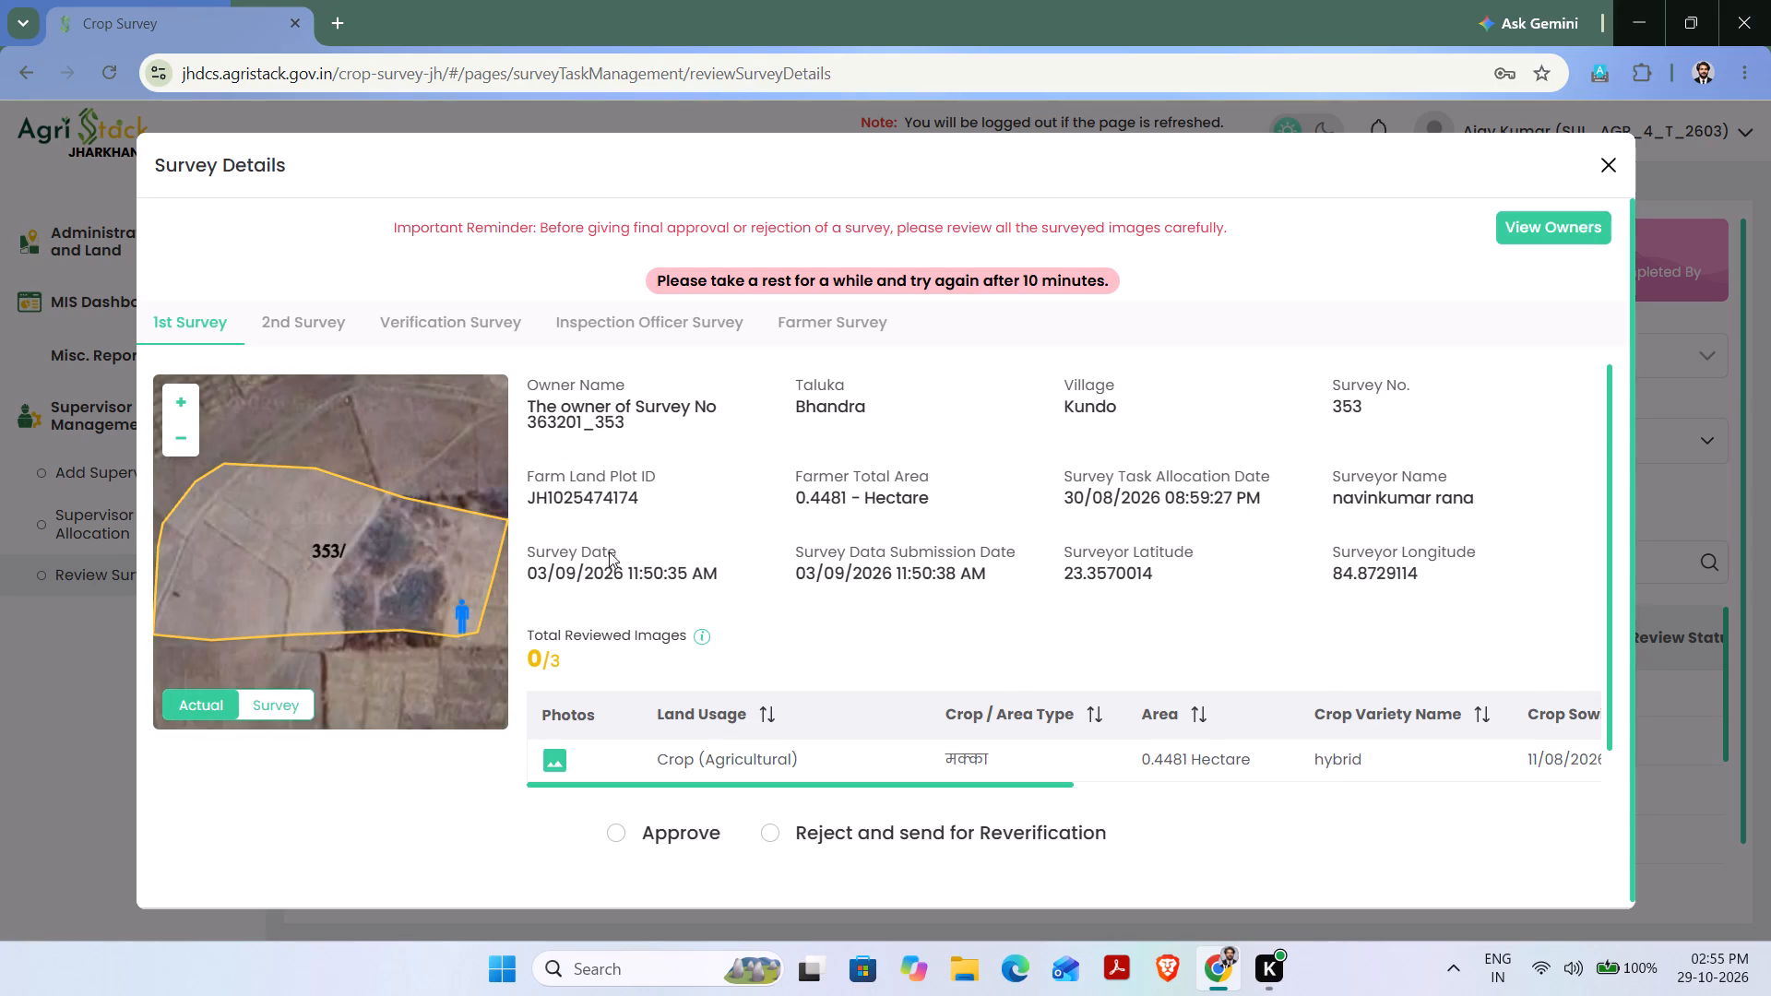
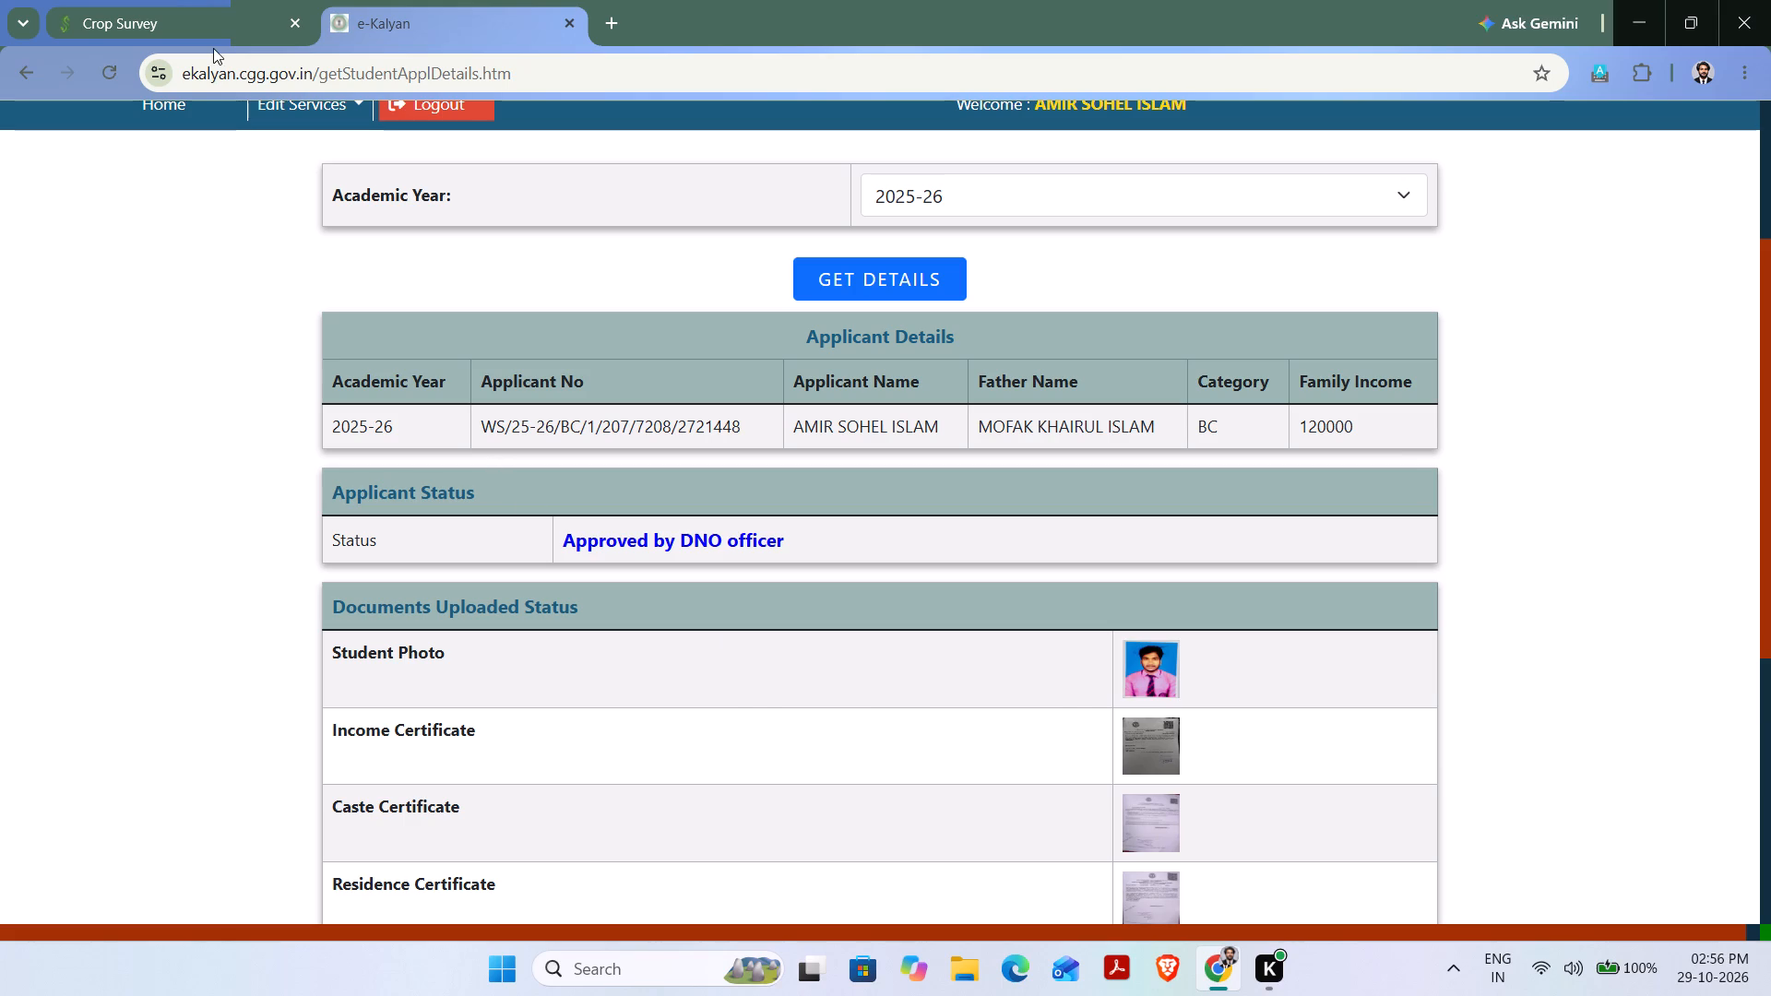
Switch from the e-Kalyan application page back to the Crop Survey portal's survey review list for Kundo village.
click(191, 19)
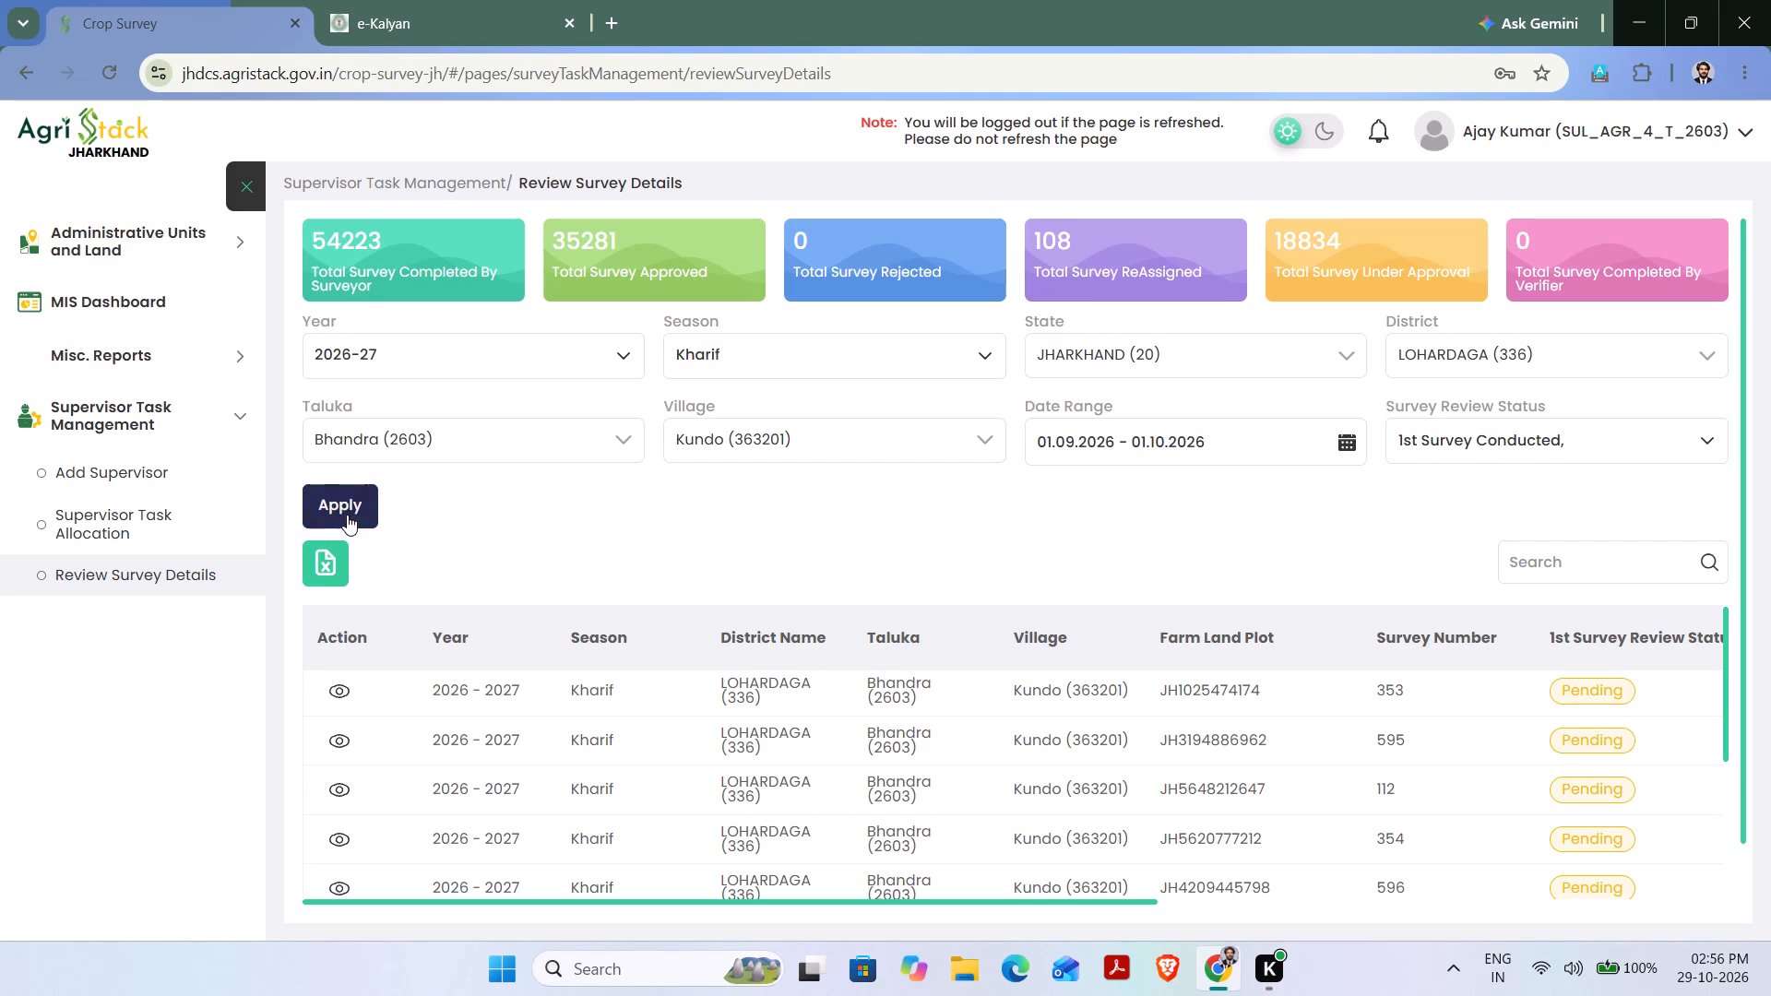
click(347, 512)
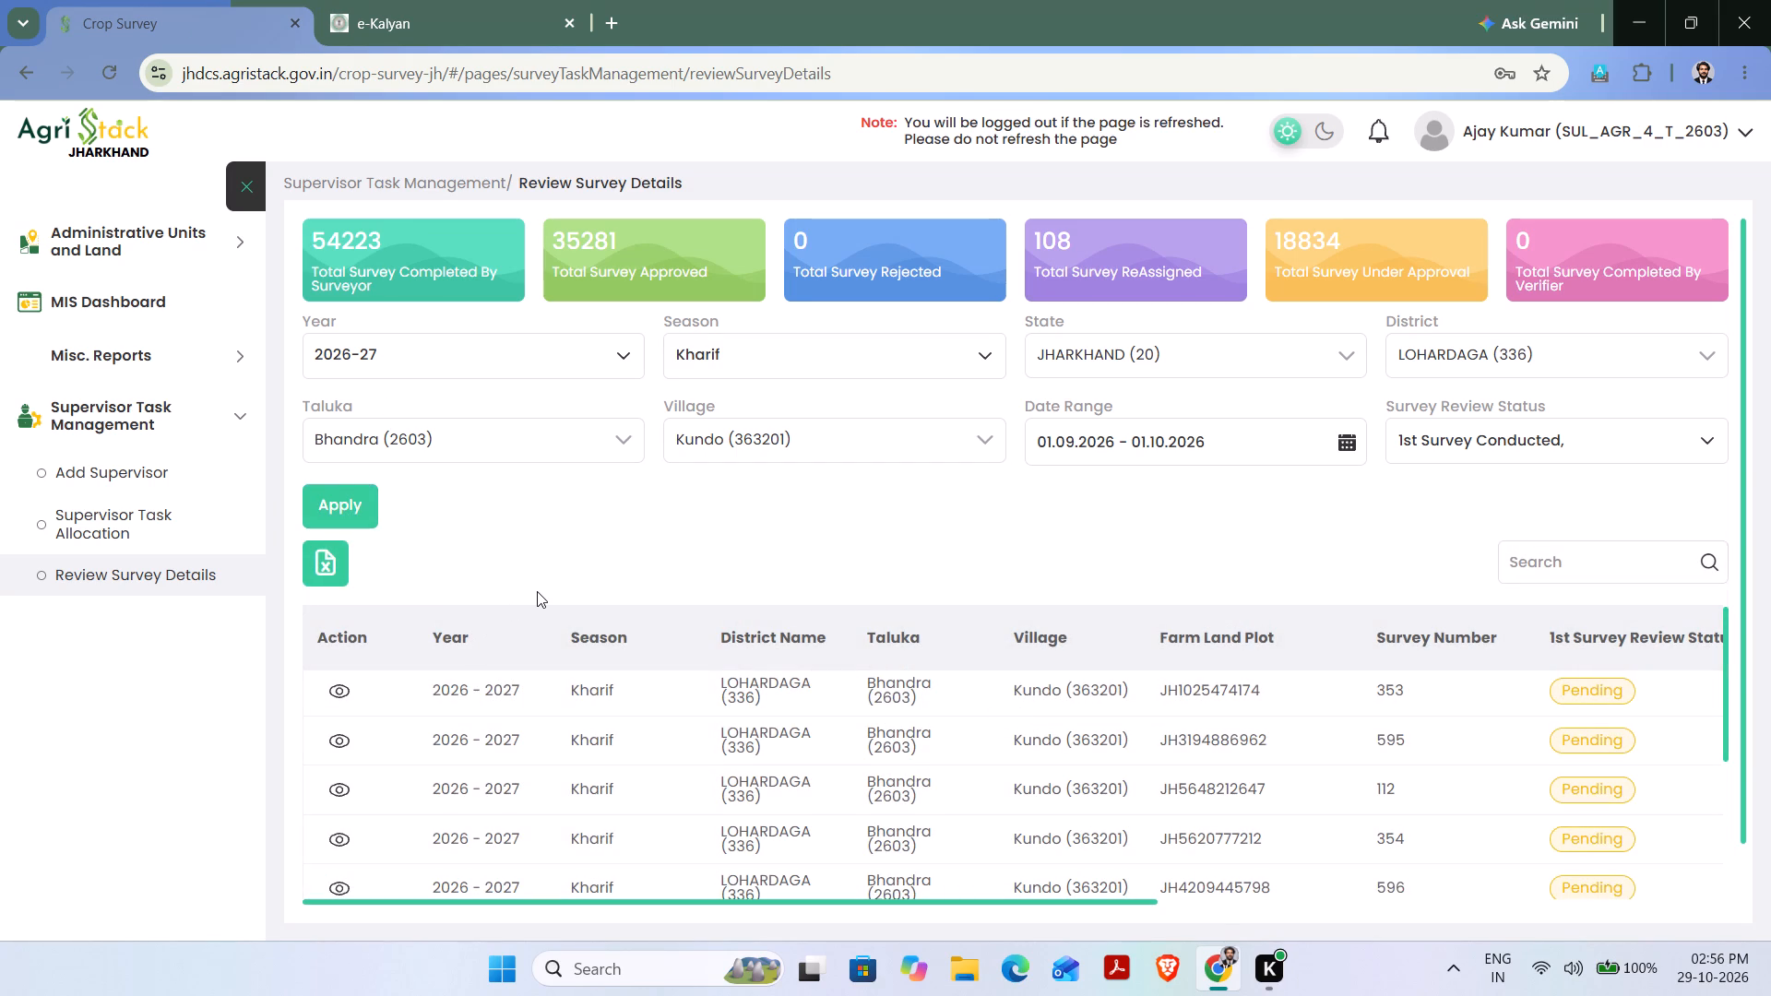
click(336, 702)
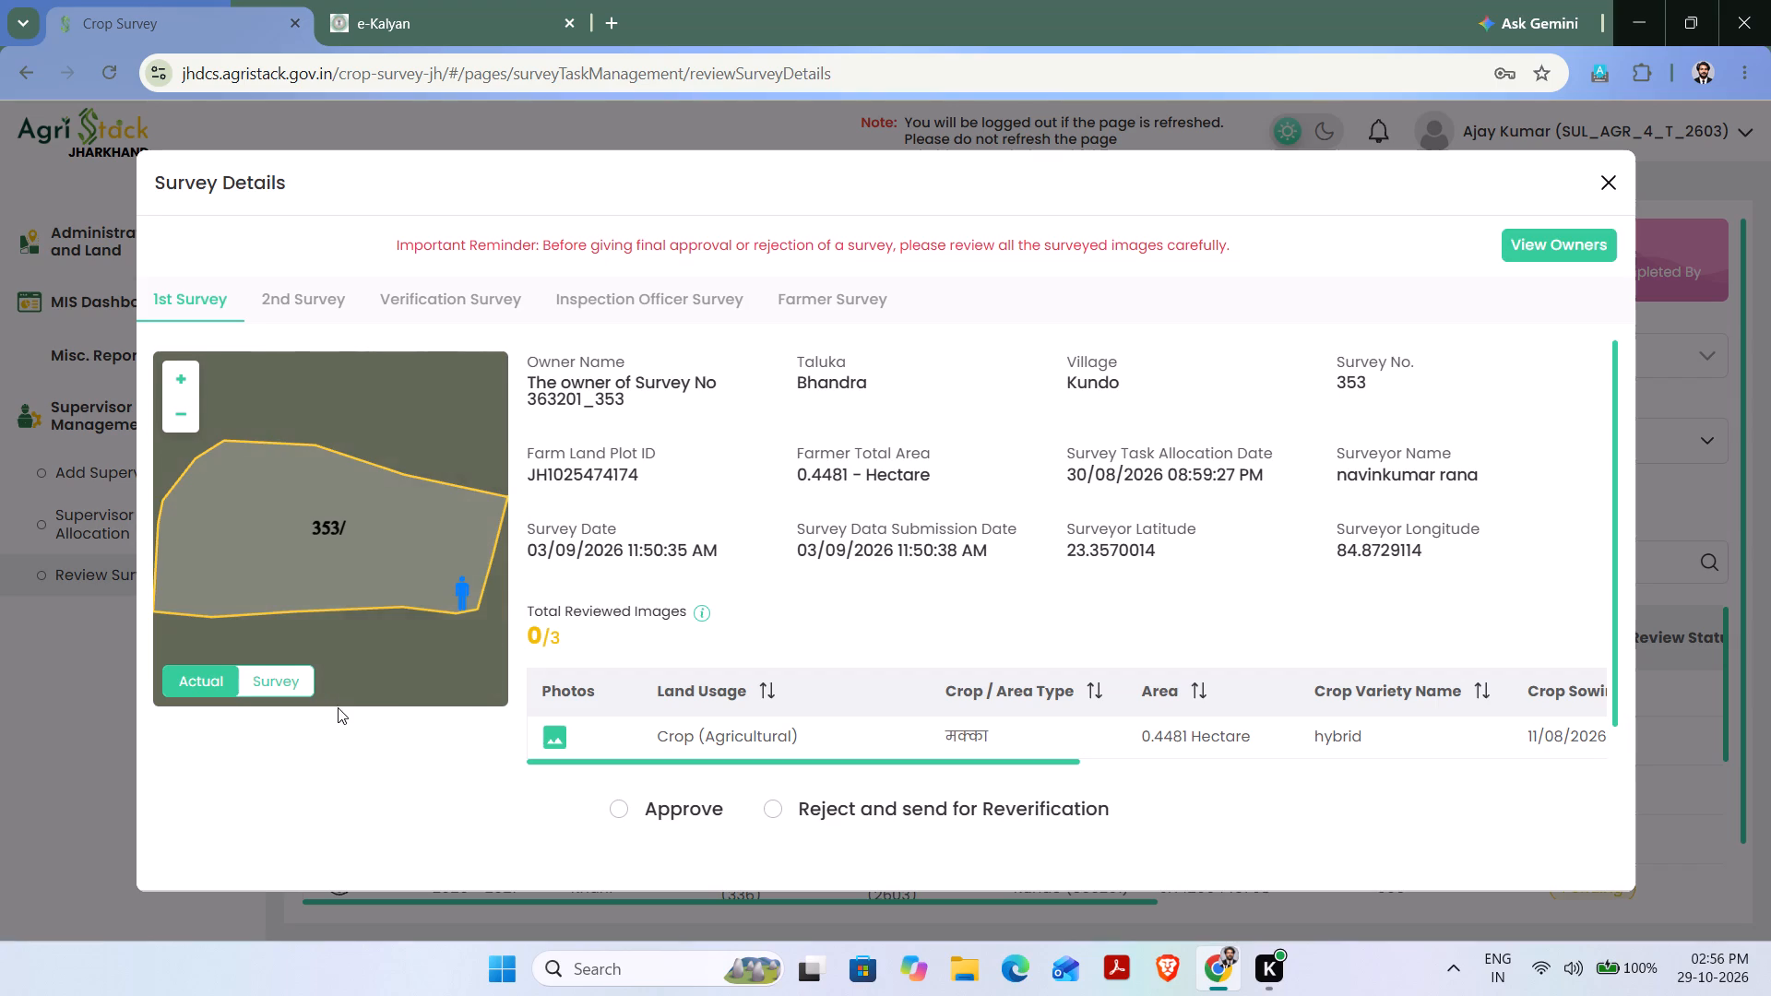
click(565, 731)
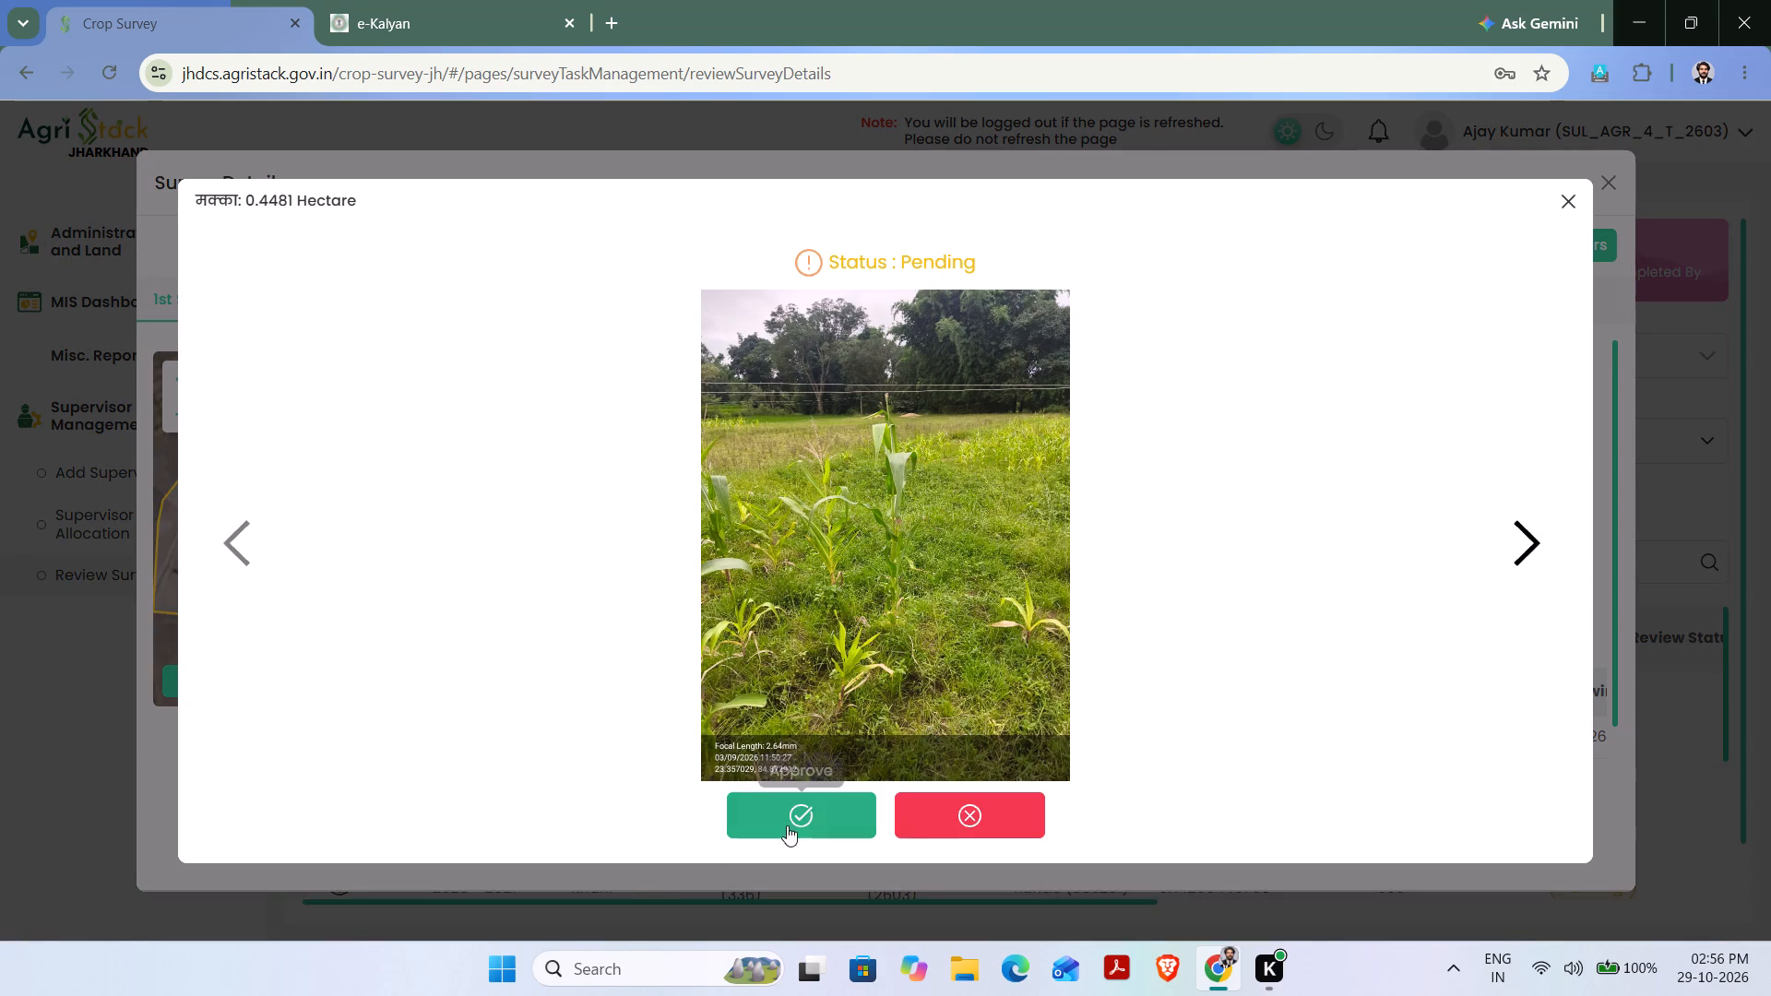
click(813, 802)
drag(992, 639, 842, 660)
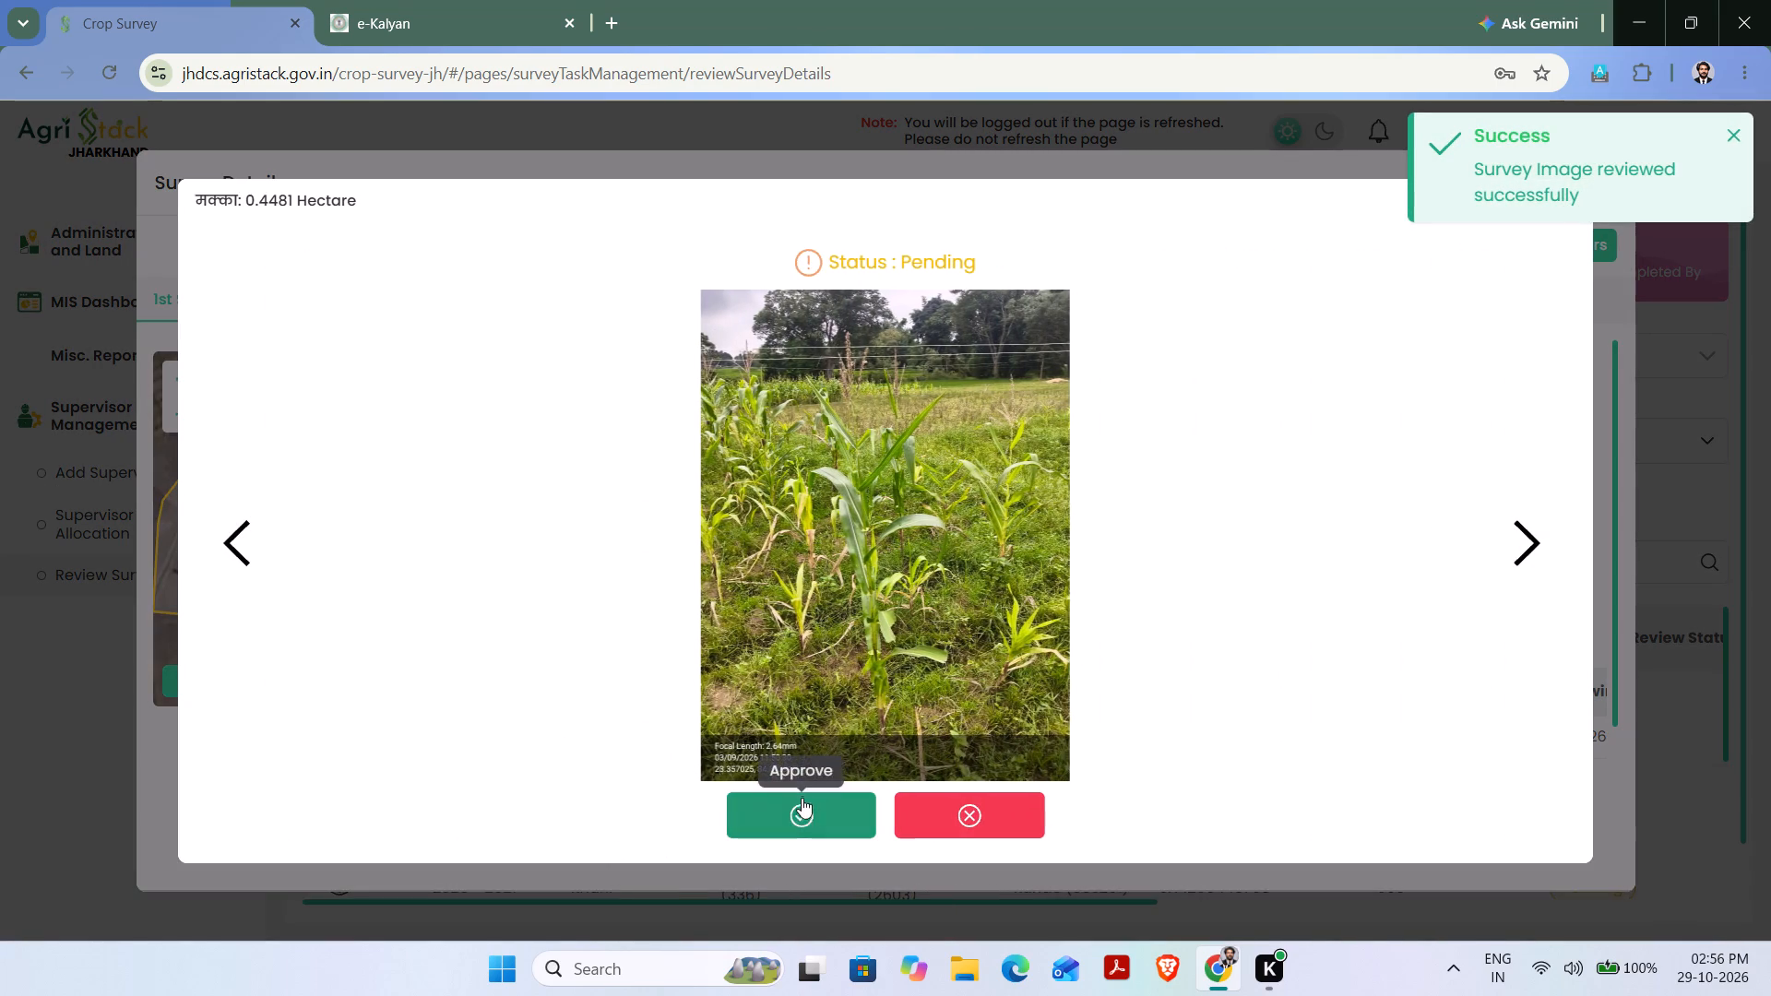
click(802, 804)
drag(960, 660, 862, 676)
click(794, 818)
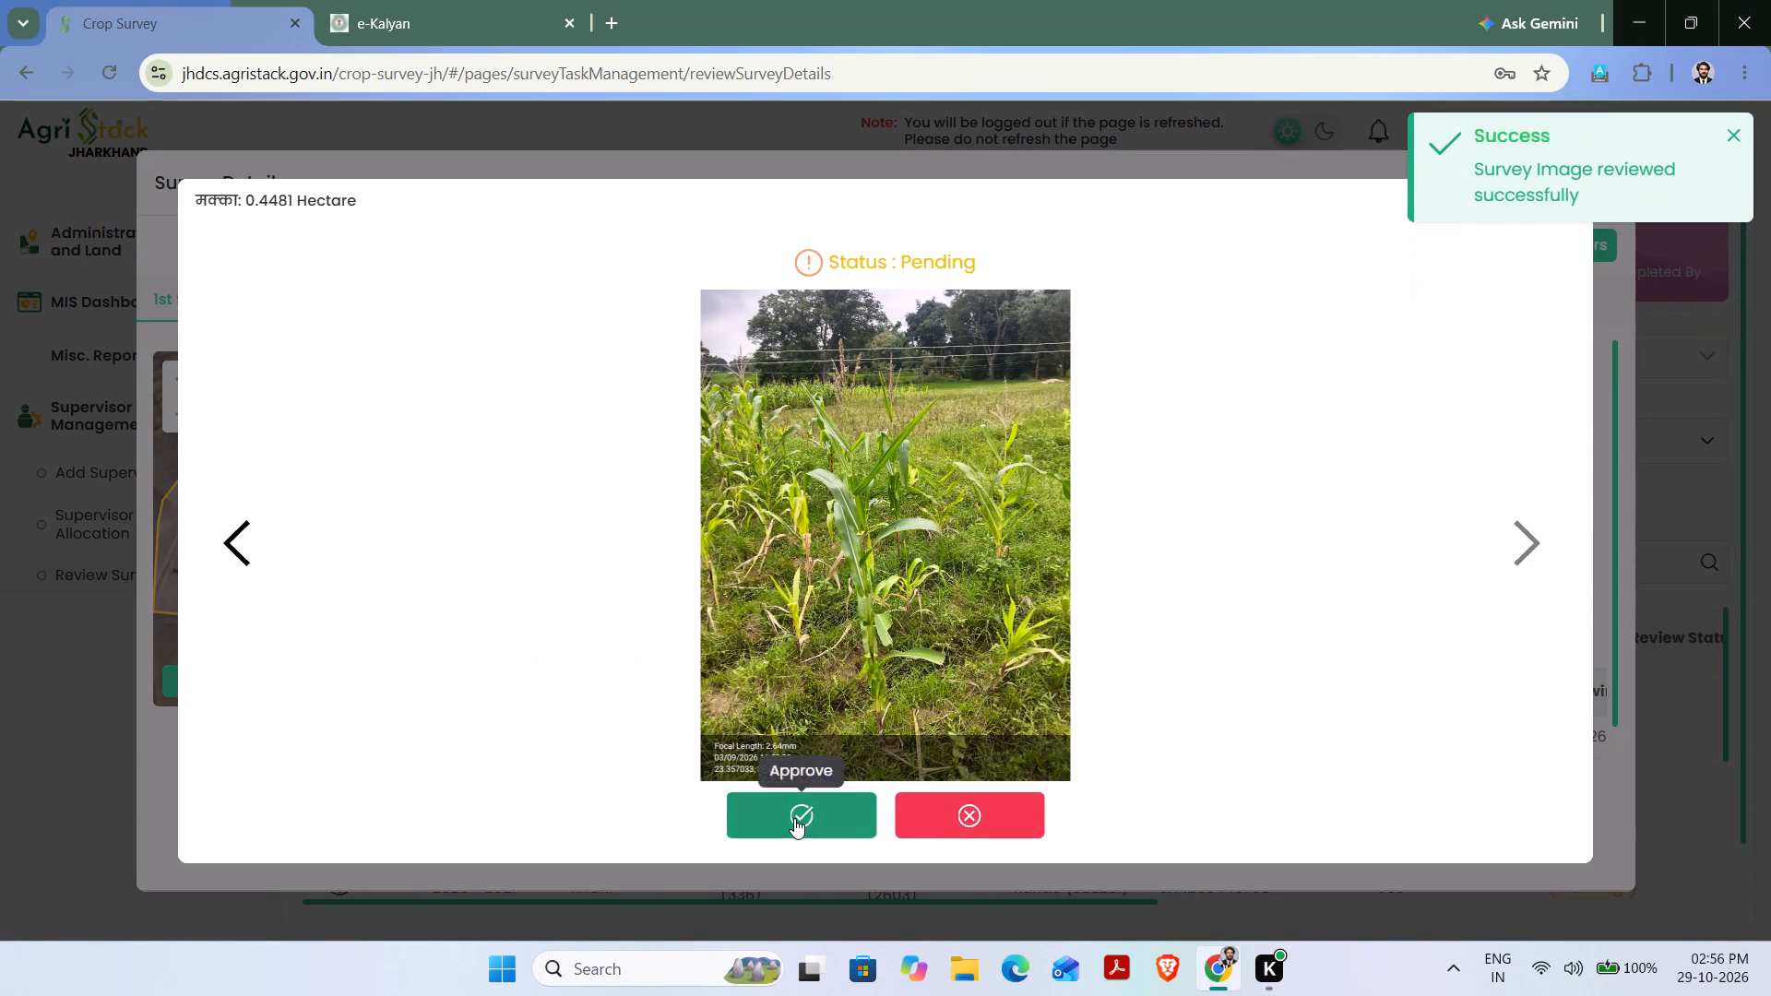
drag(990, 628, 918, 635)
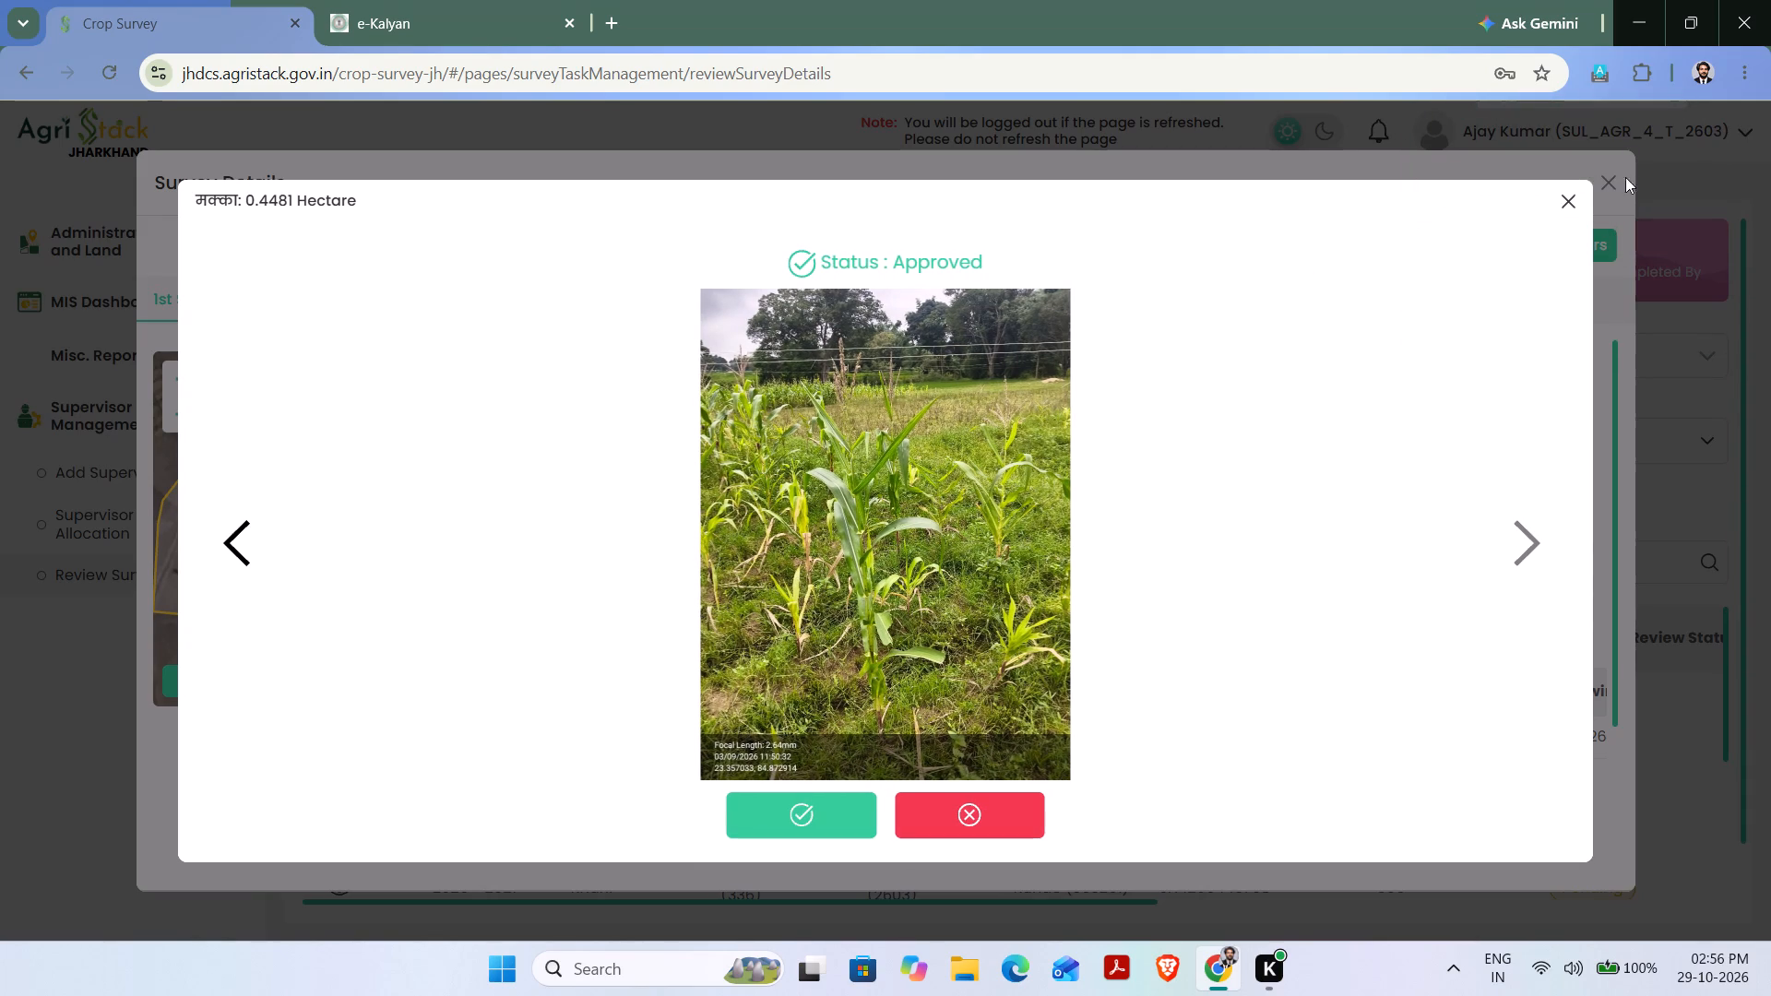
click(1563, 195)
Mark the first survey of record 353 as approved, save the review and close its survey details.
scroll(842, 621, down, 1)
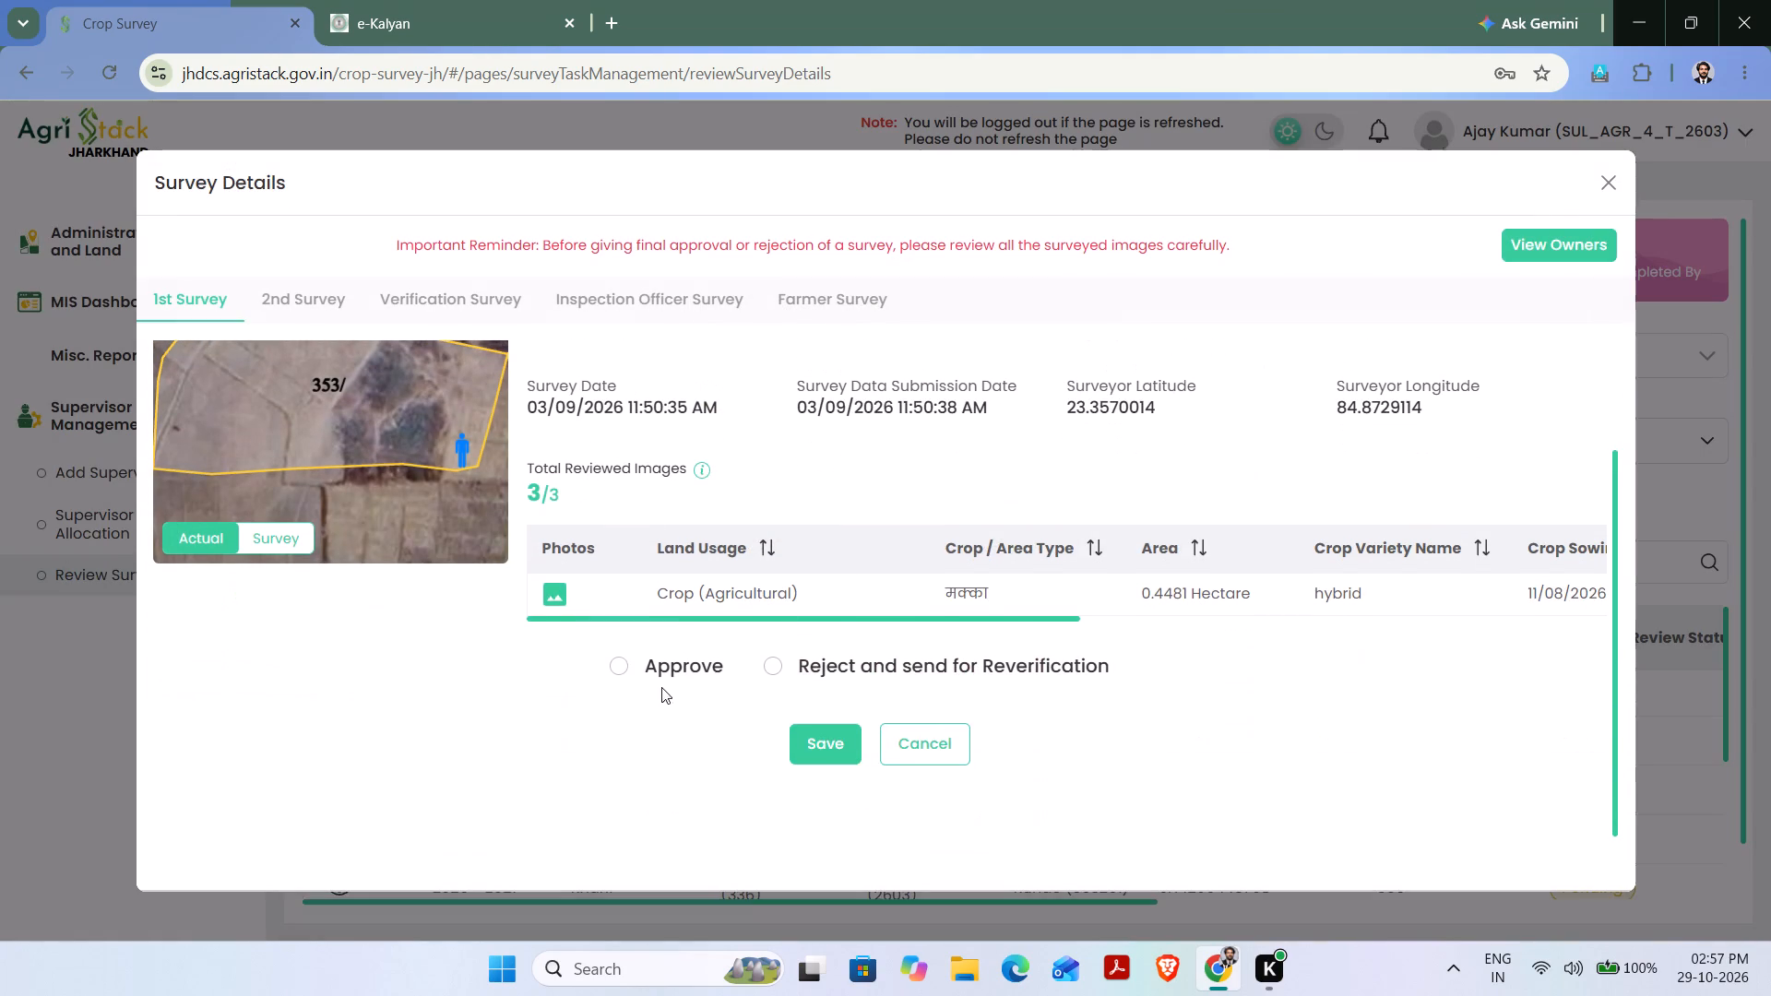
click(669, 667)
click(824, 741)
click(885, 569)
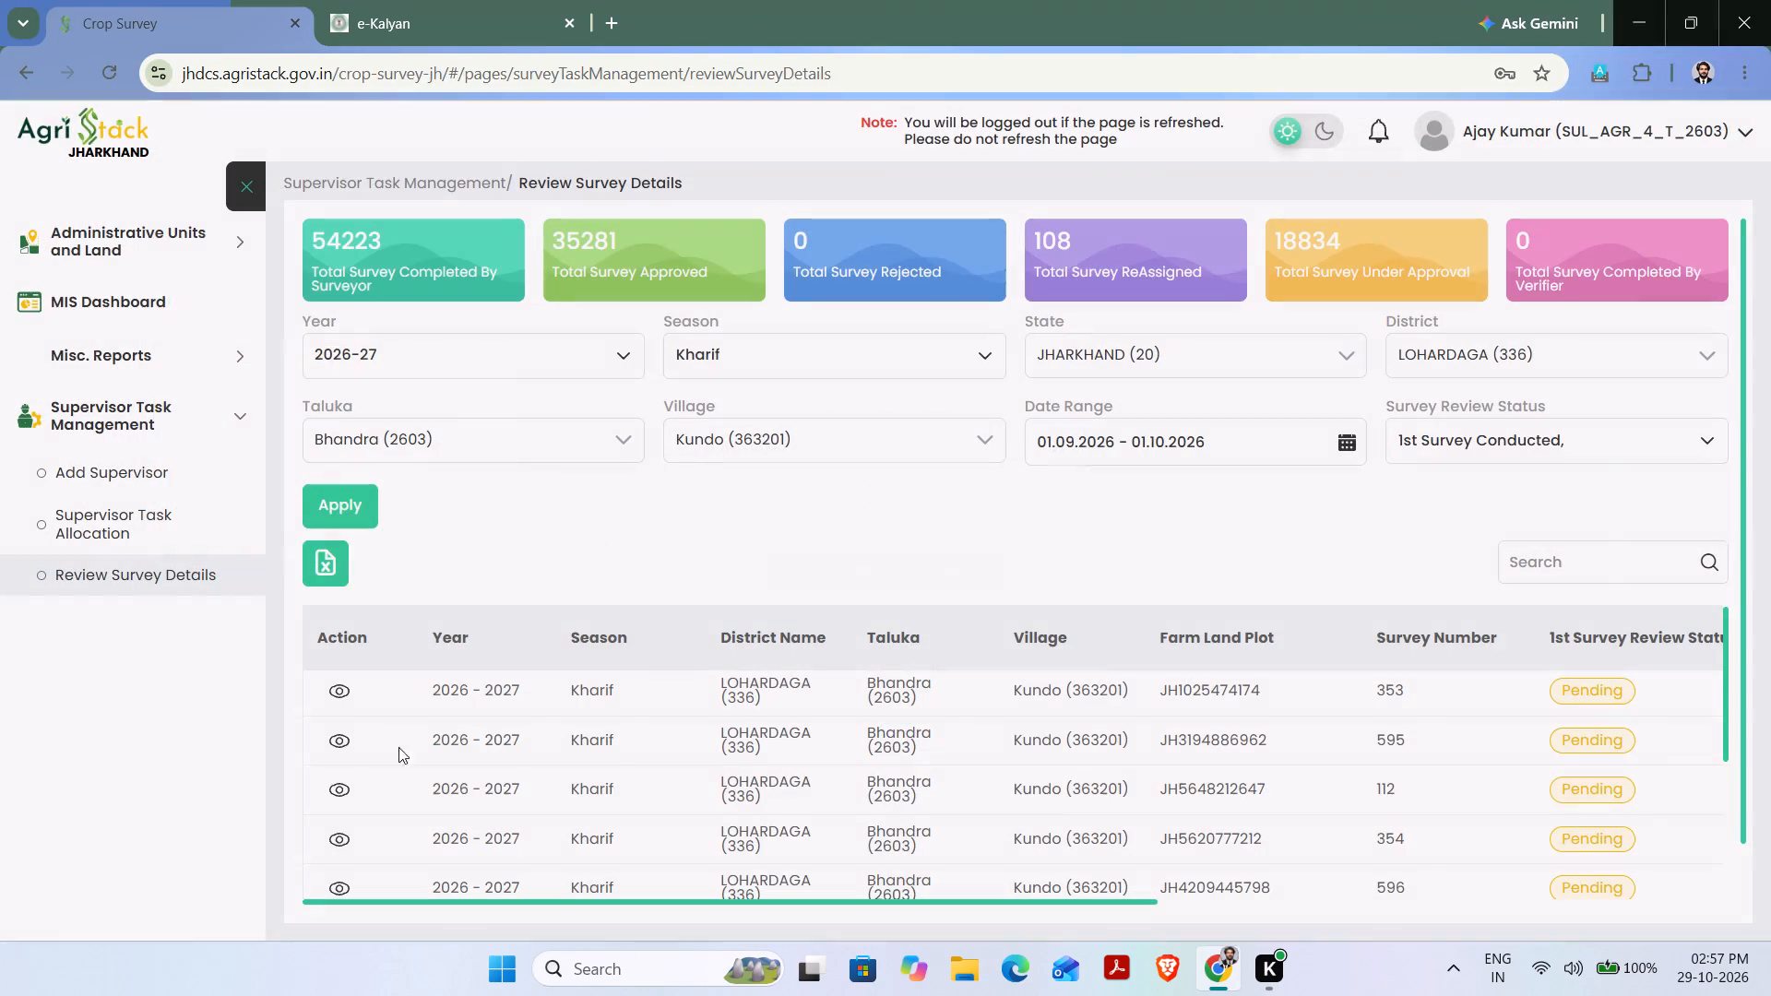
Open the survey details of Kundo record 595 and approve all three of its fallow-area photos.
click(334, 742)
click(562, 736)
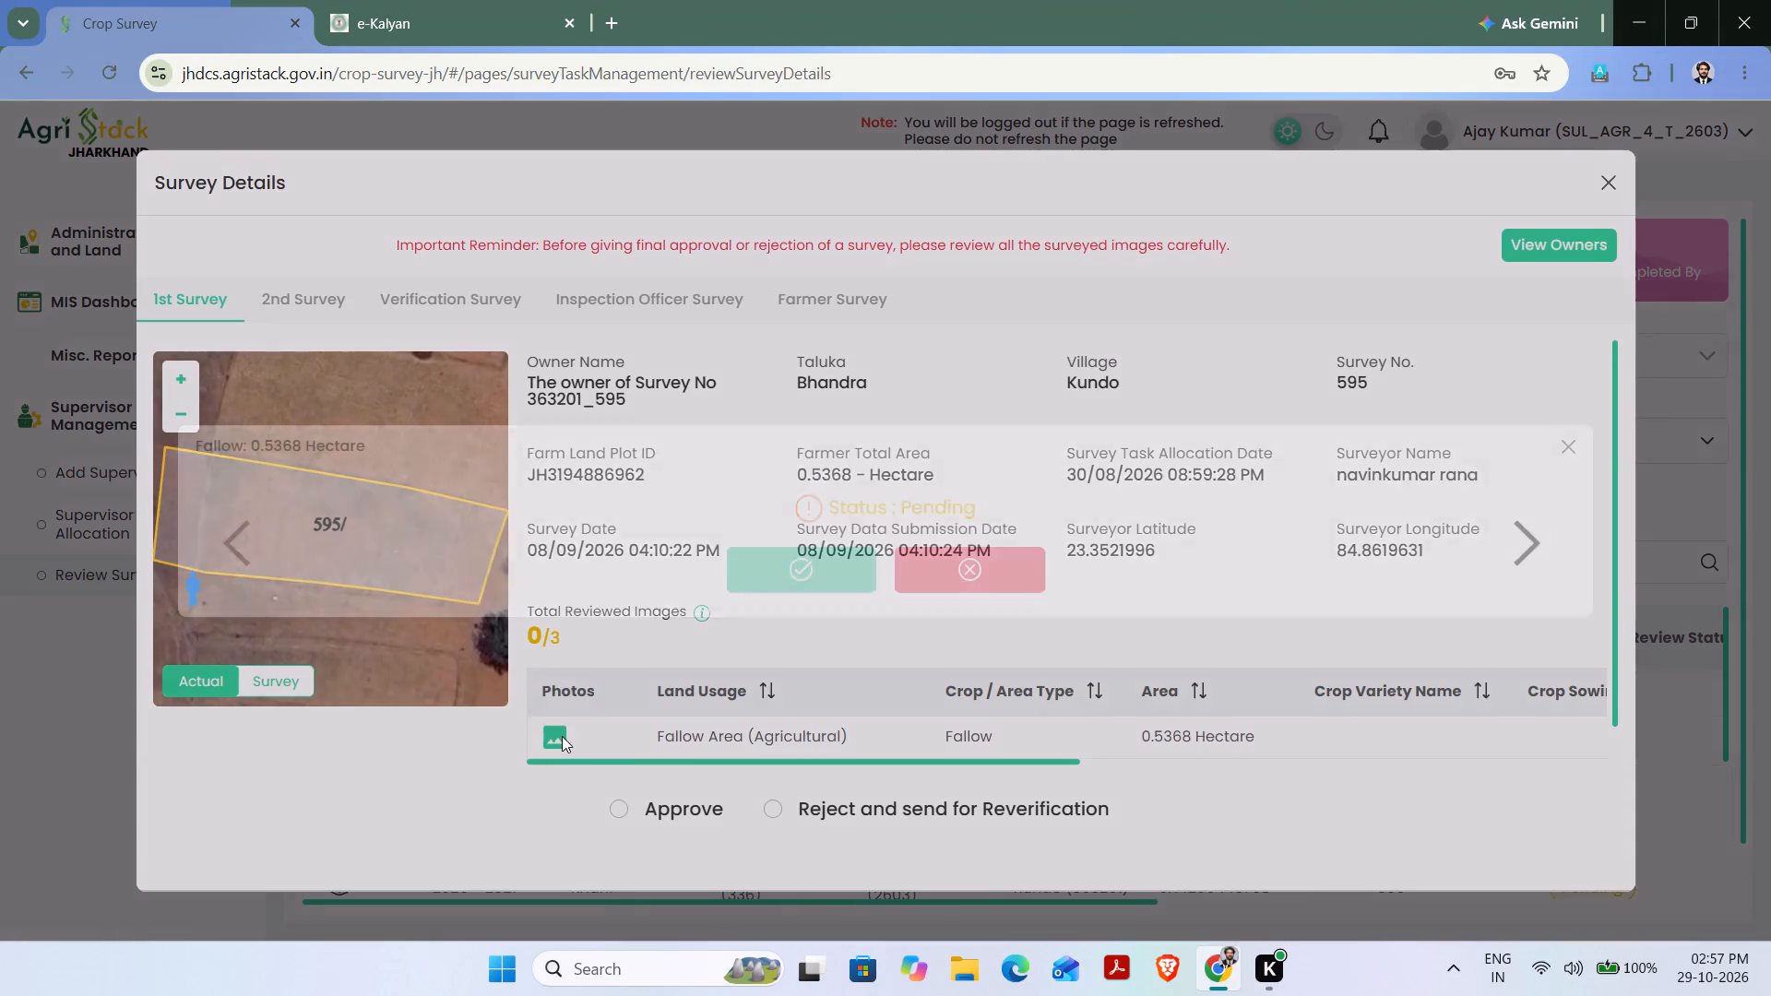
click(762, 822)
drag(908, 711, 764, 735)
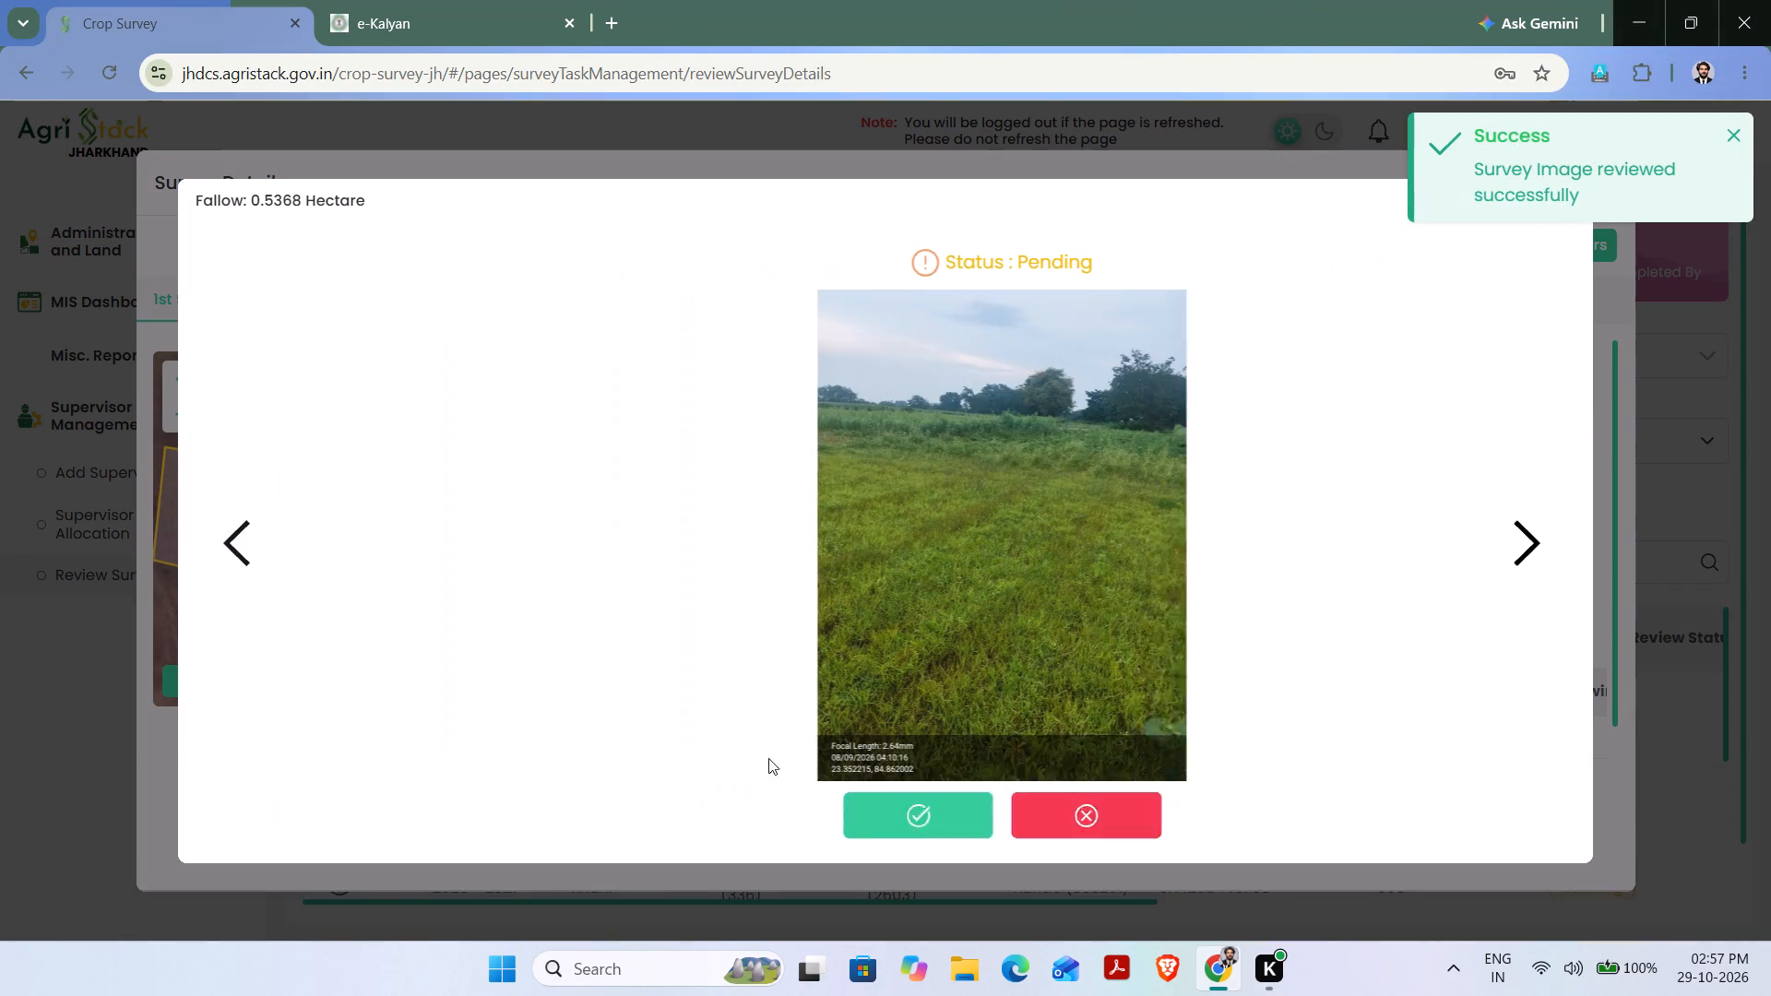
click(774, 817)
drag(921, 680, 796, 698)
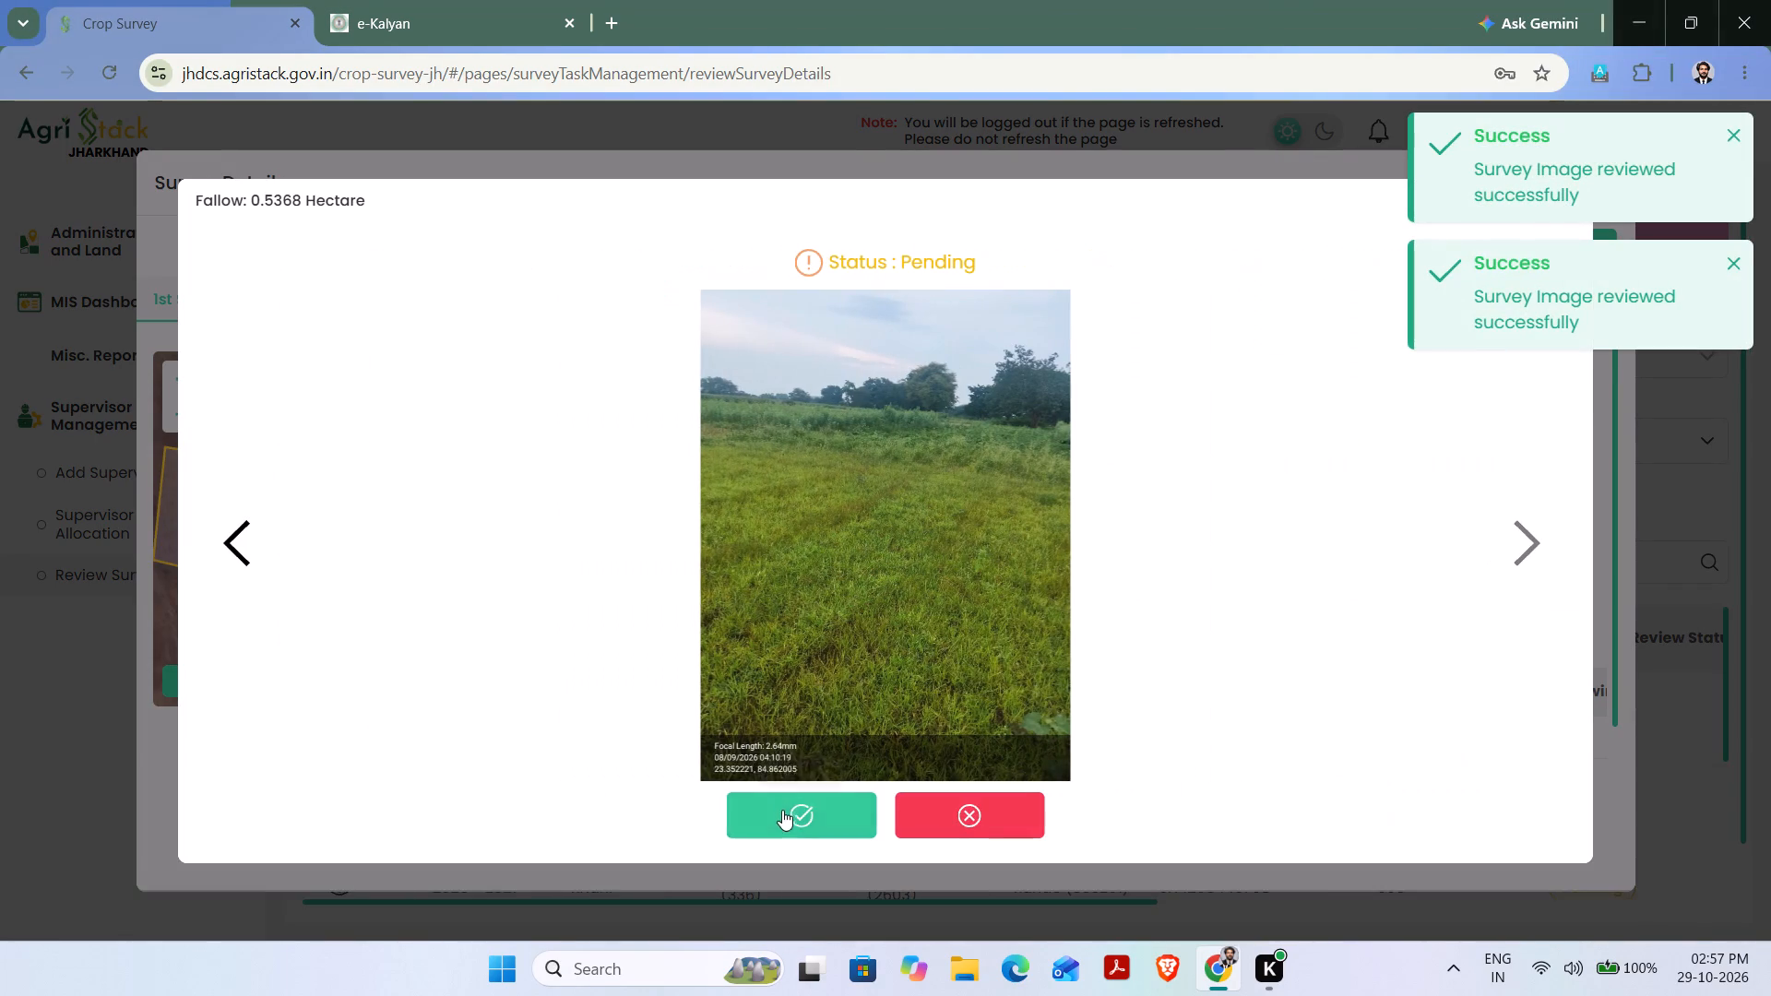
click(780, 815)
drag(933, 640, 855, 638)
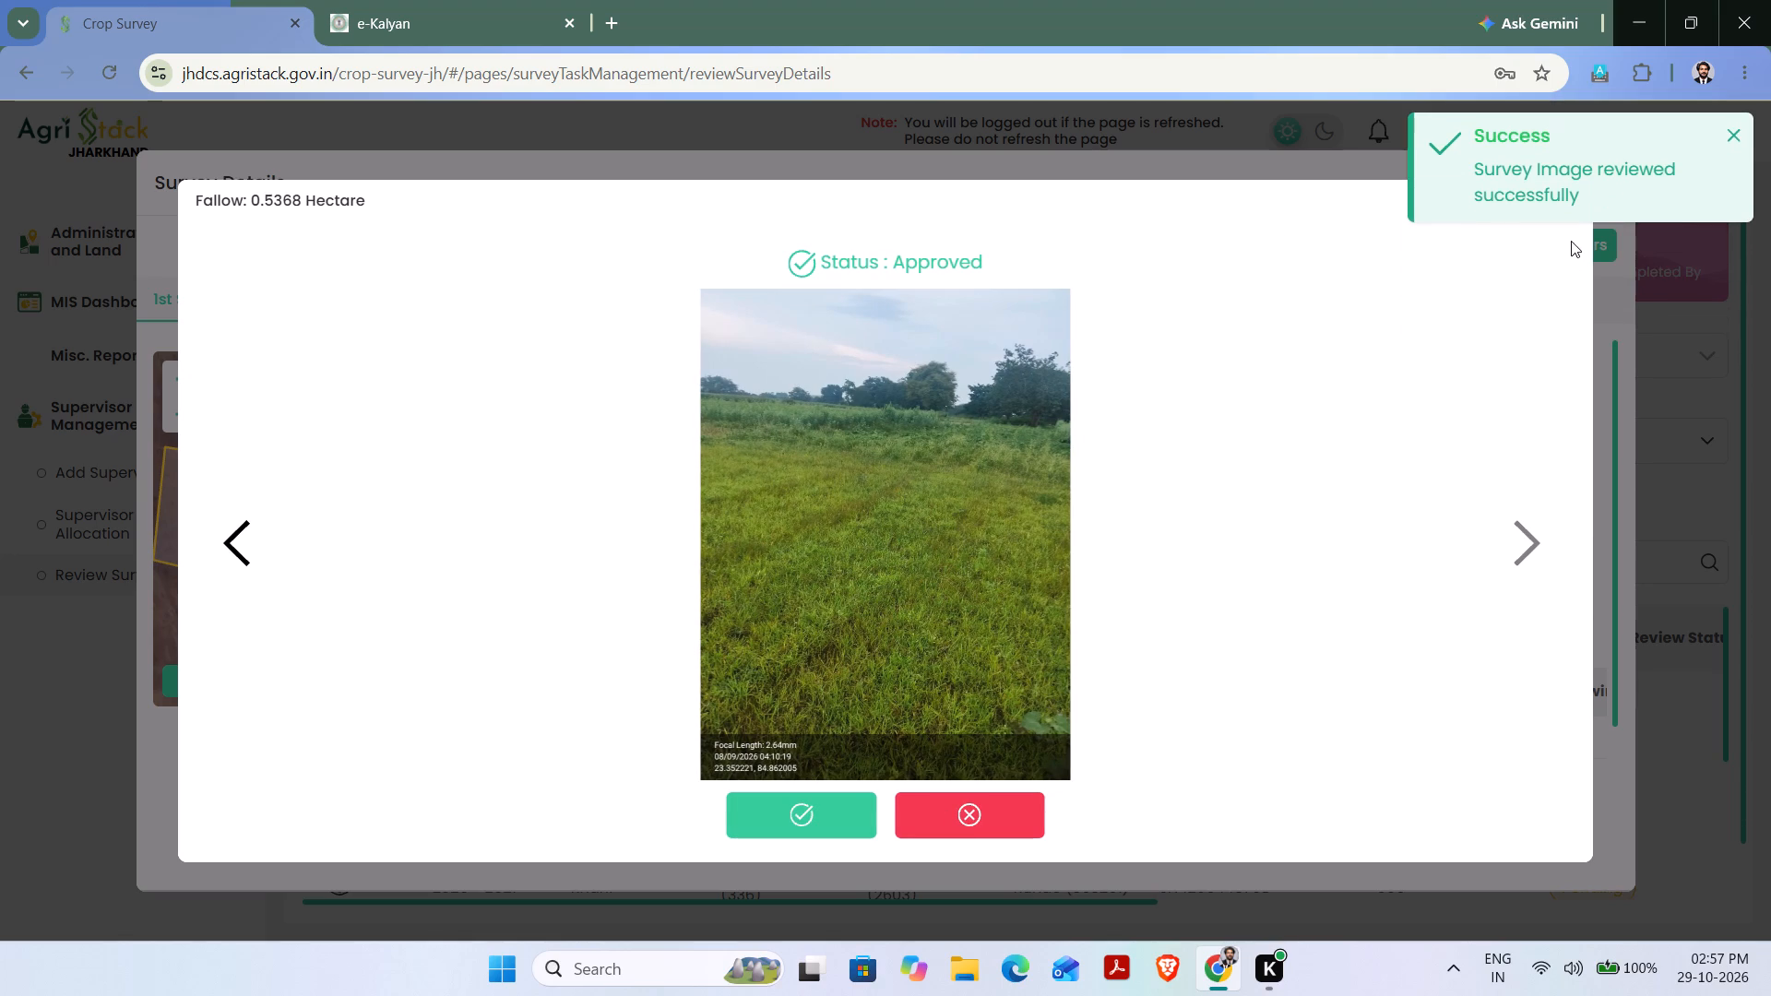
click(1568, 196)
Mark the first survey of record 595 as approved, save the review and close its survey details.
scroll(839, 599, down, 2)
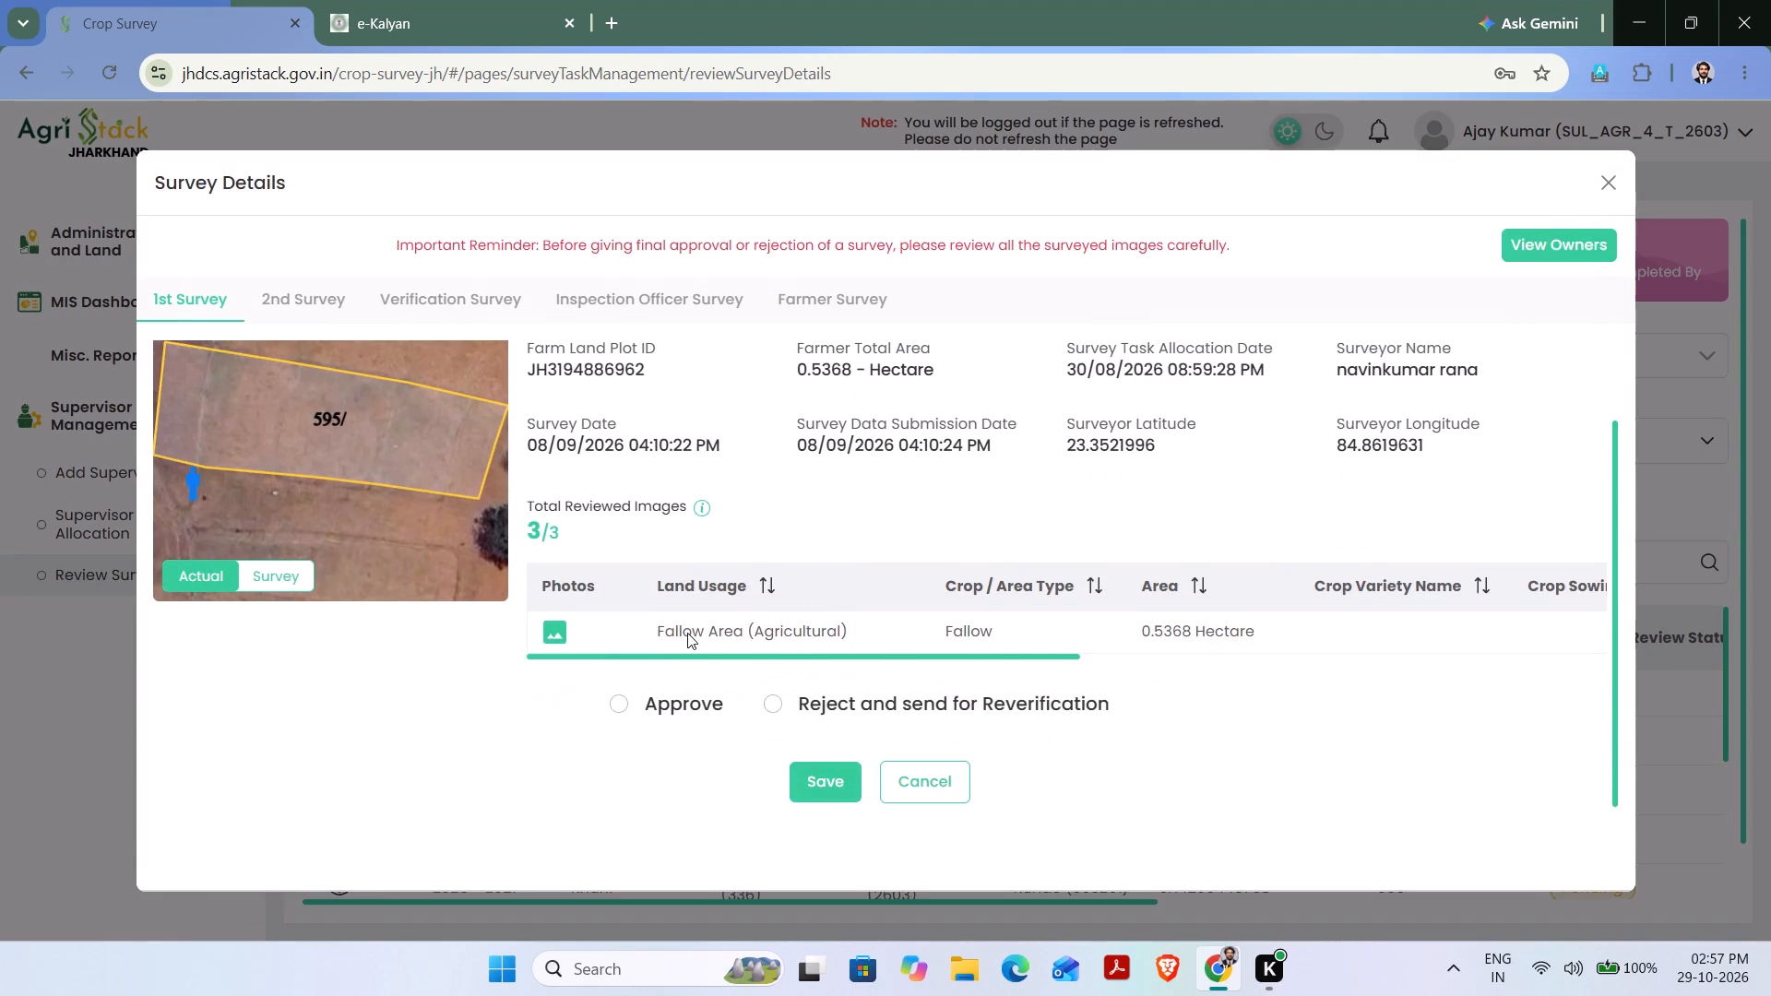
click(670, 657)
click(814, 729)
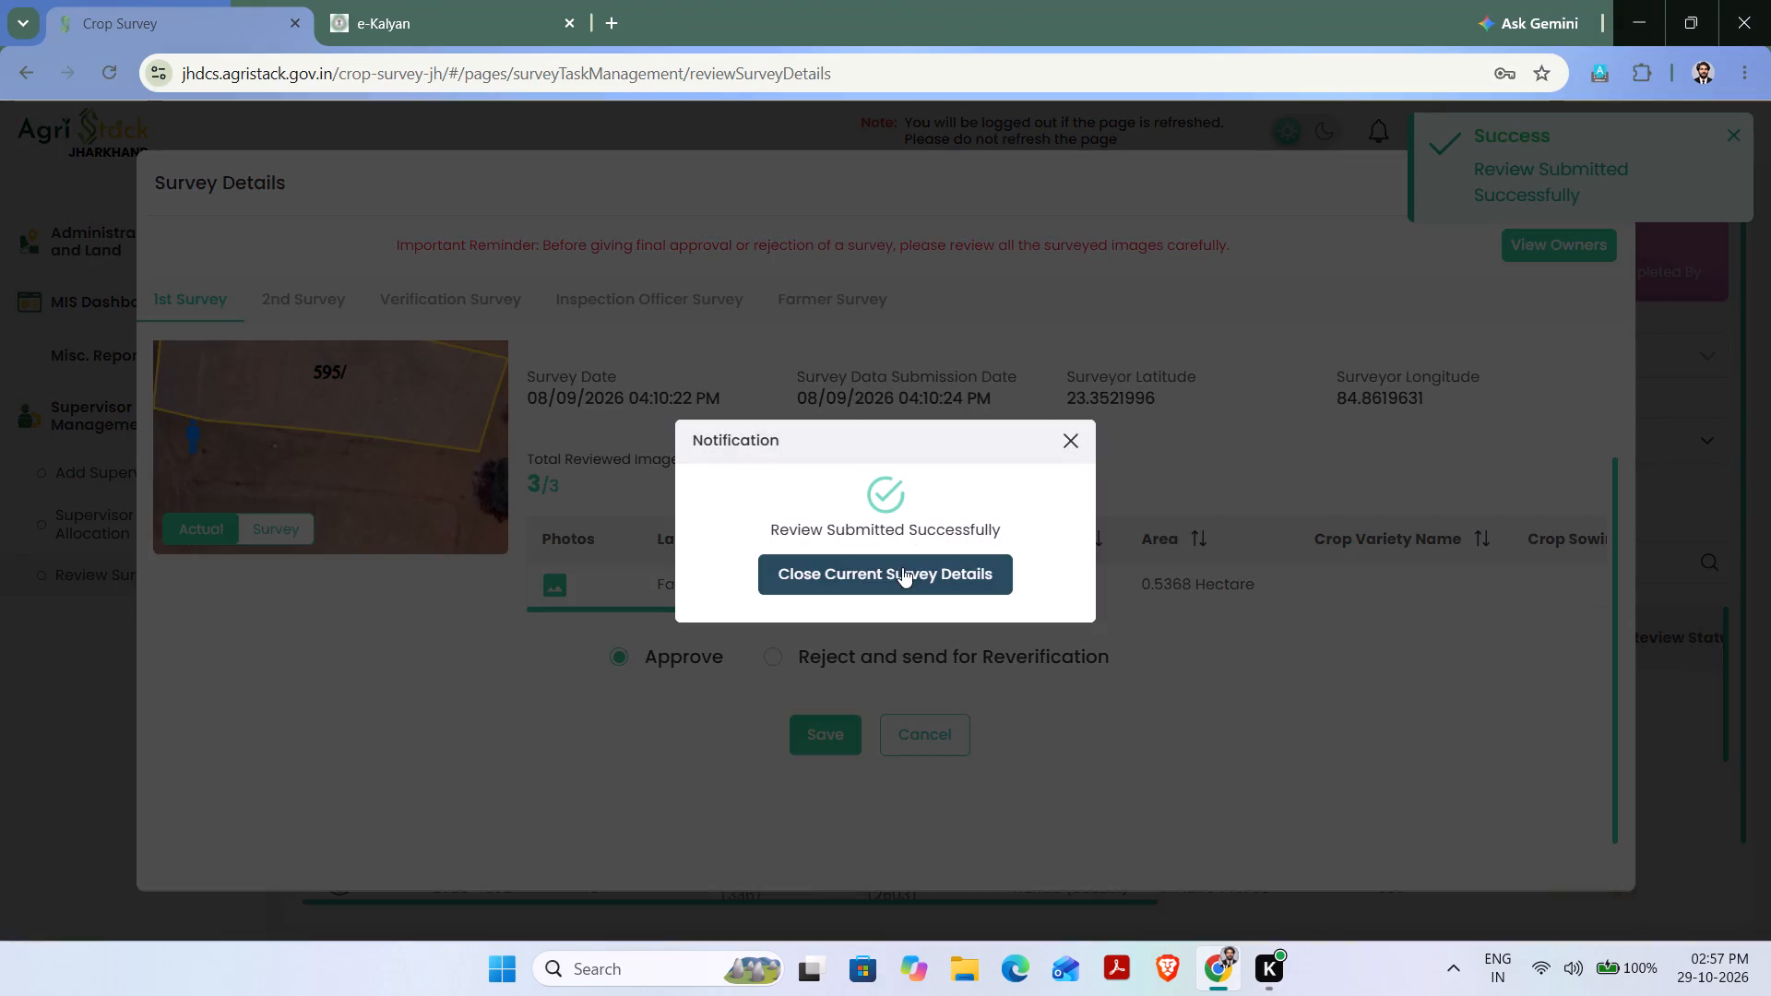
click(900, 567)
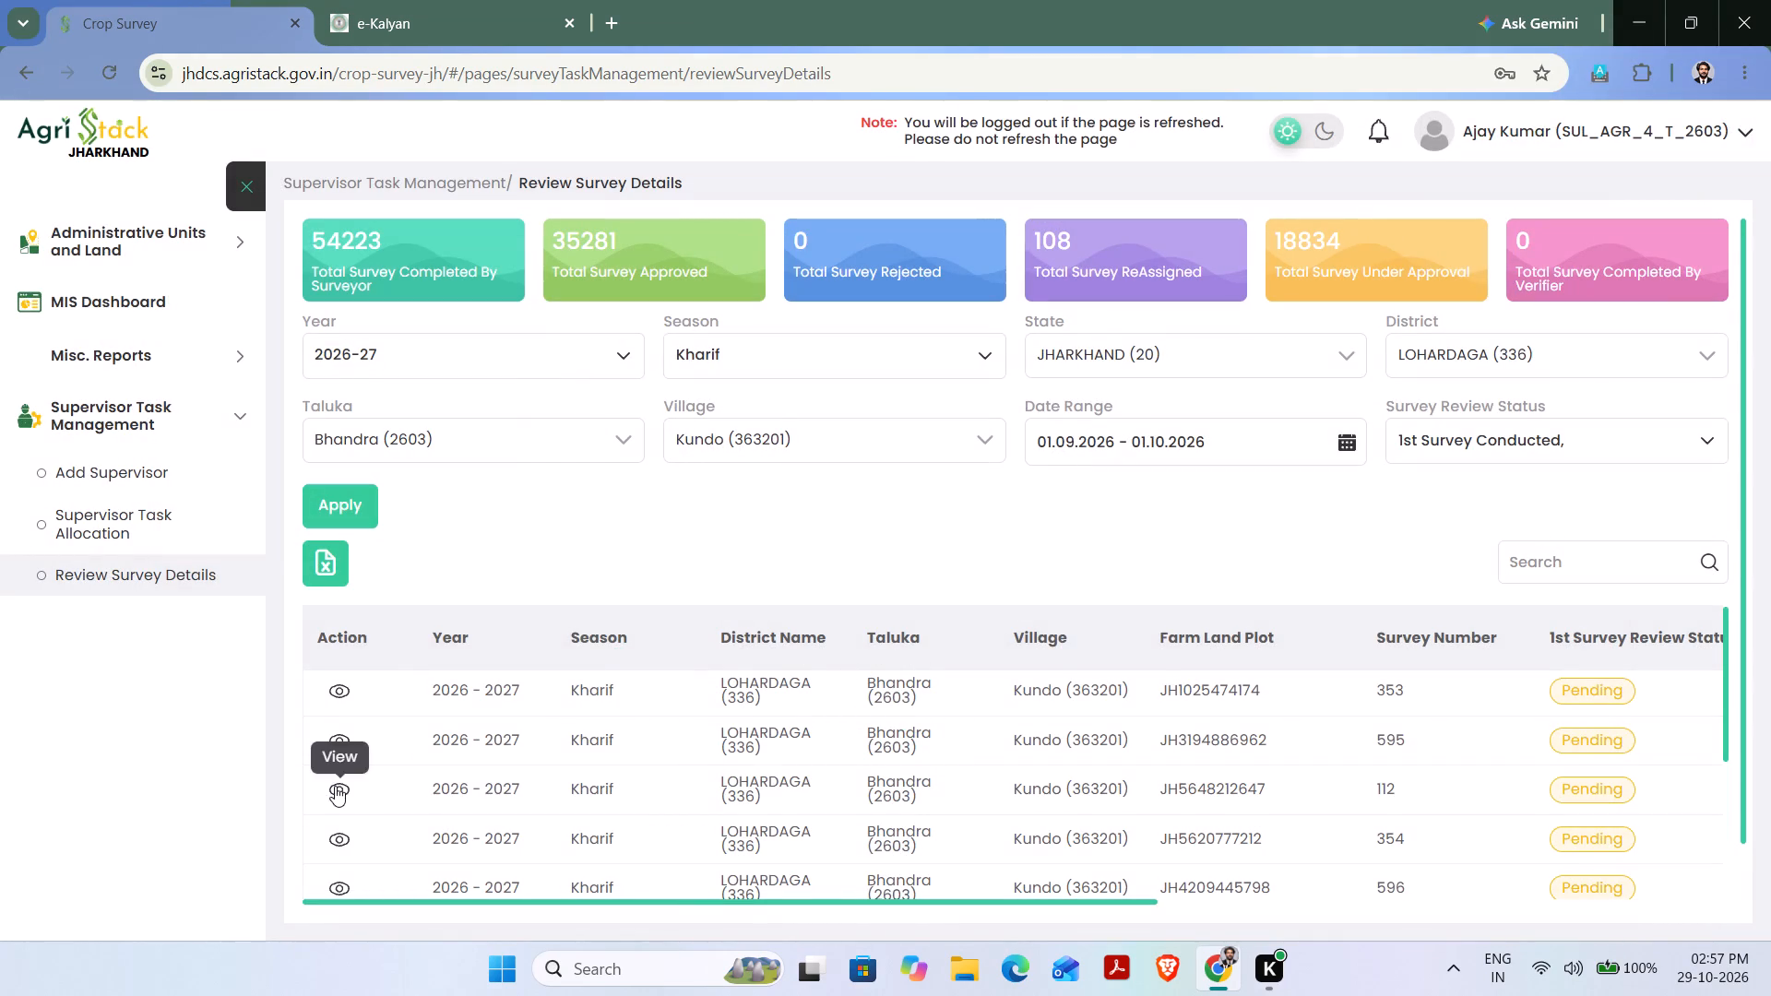
Open the survey details of Kundo record 112 and approve all three of its fallow-area photos.
click(335, 786)
click(556, 738)
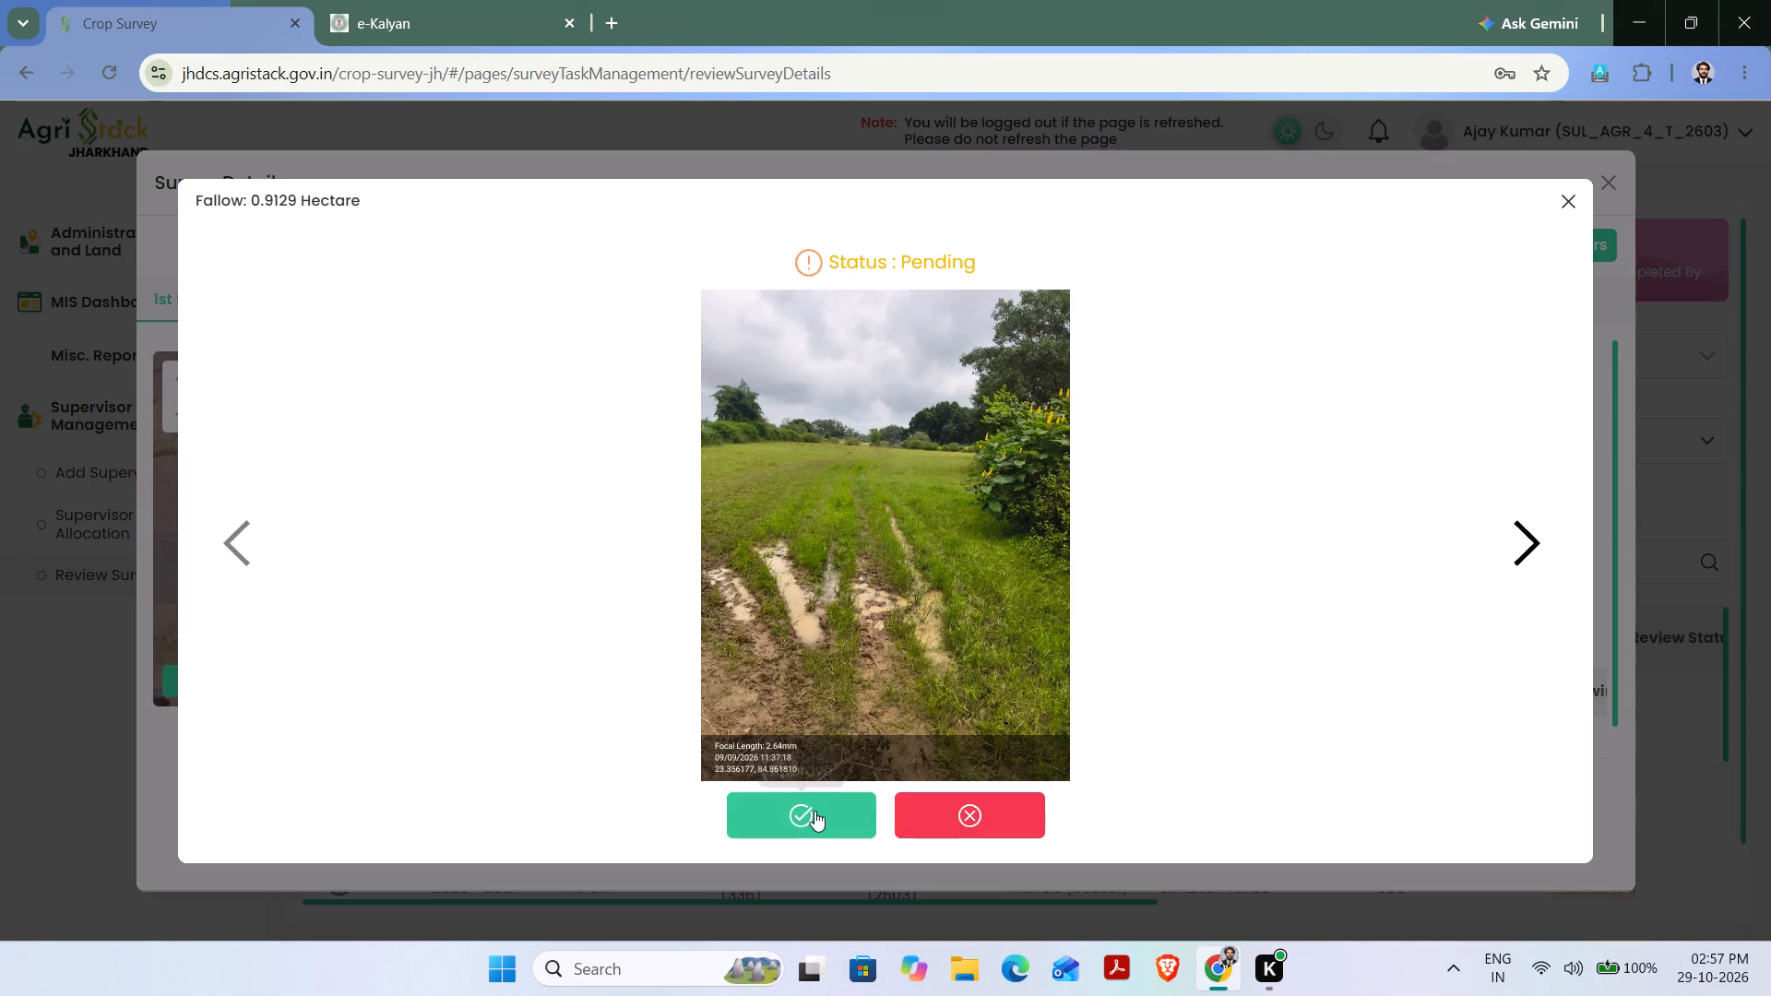
click(814, 812)
drag(932, 683, 809, 703)
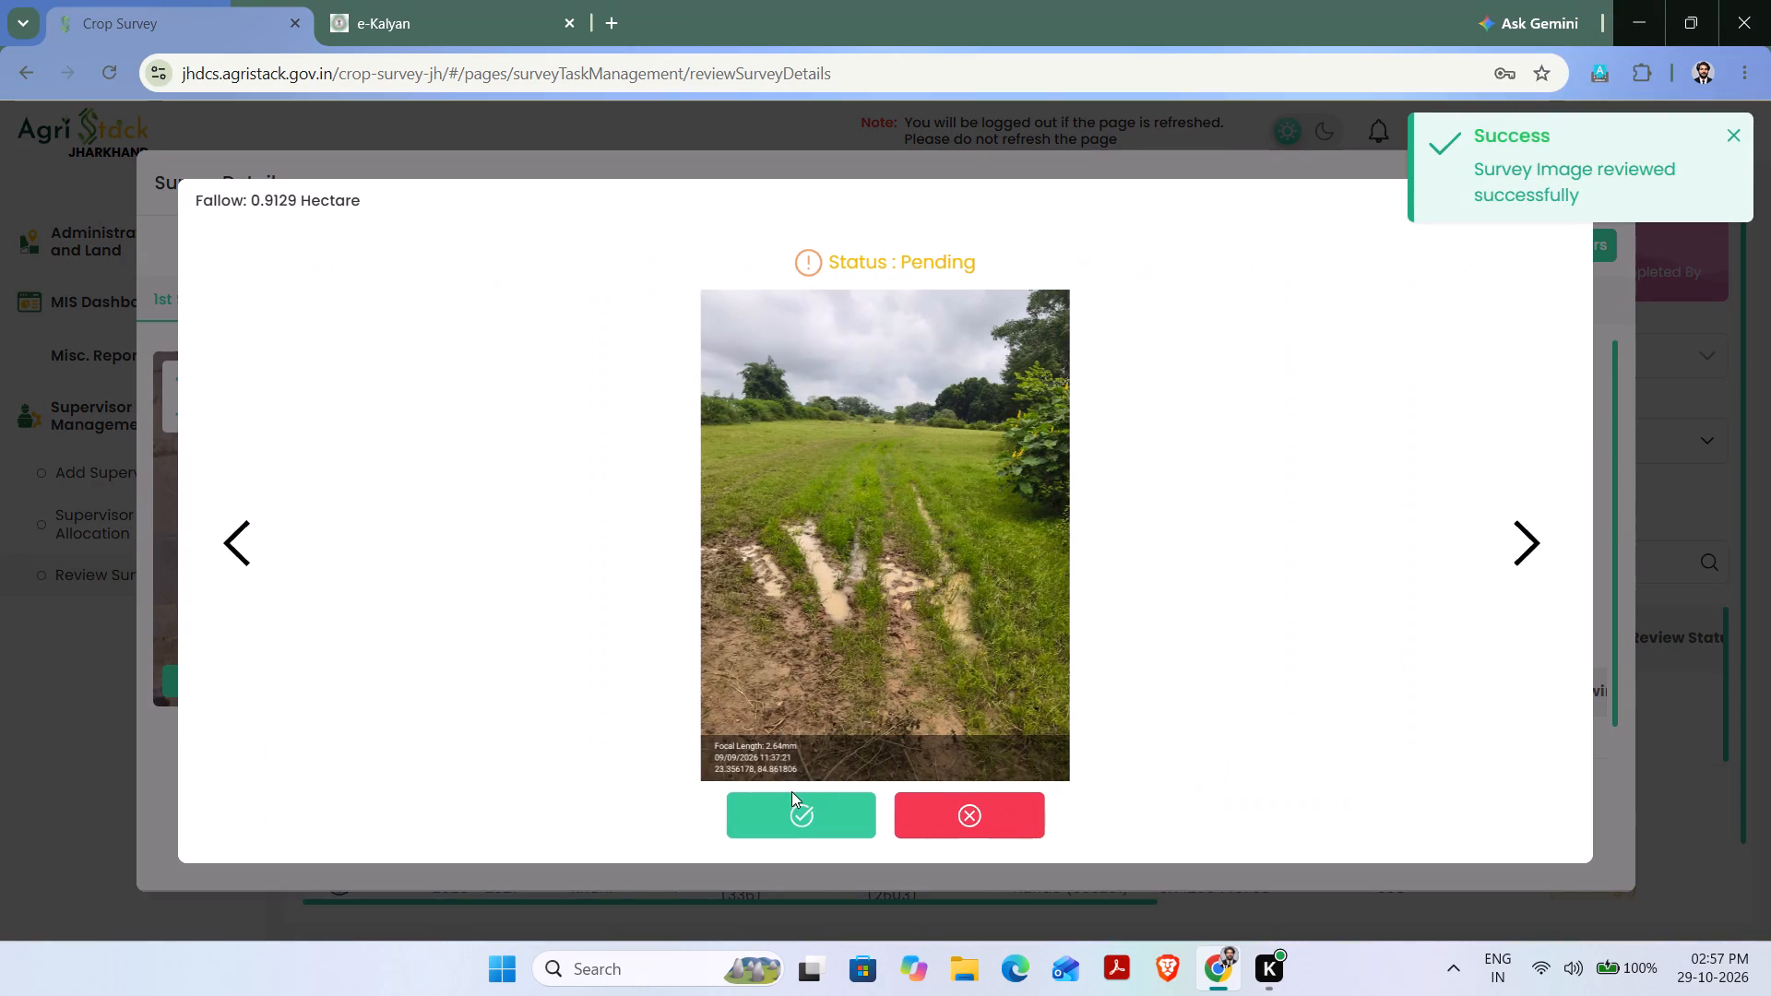
click(790, 793)
drag(963, 657, 828, 679)
click(788, 821)
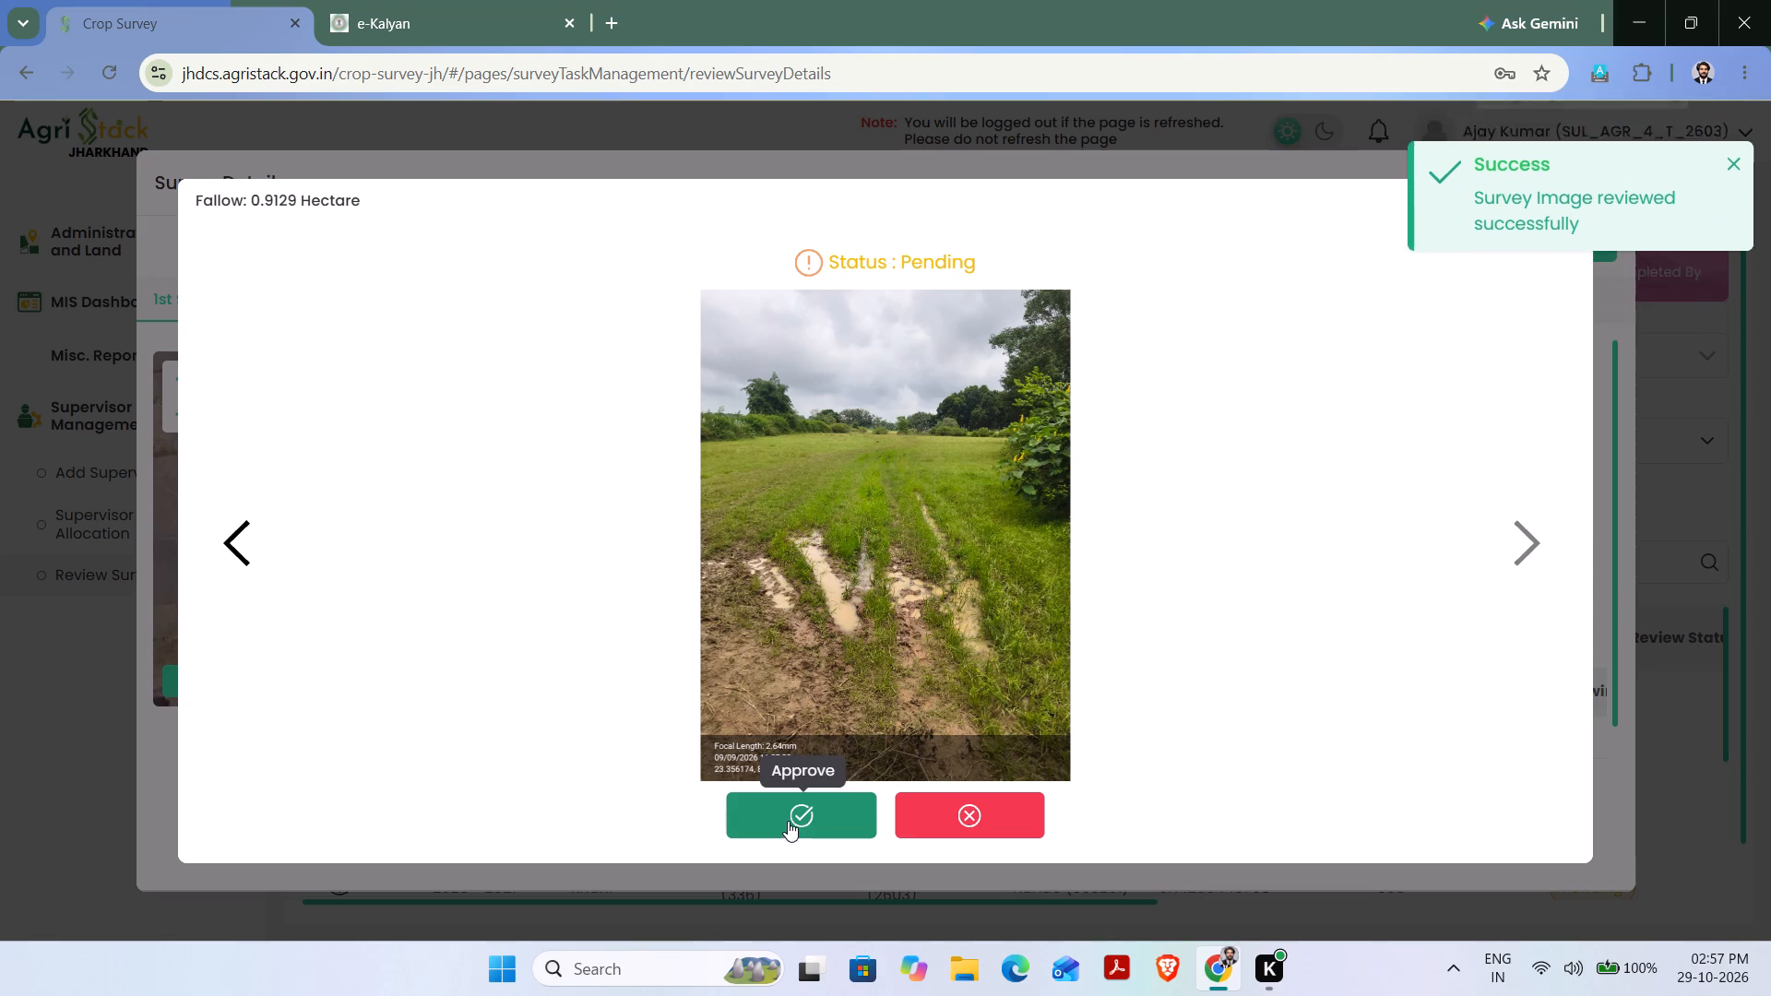
drag(1004, 609, 929, 626)
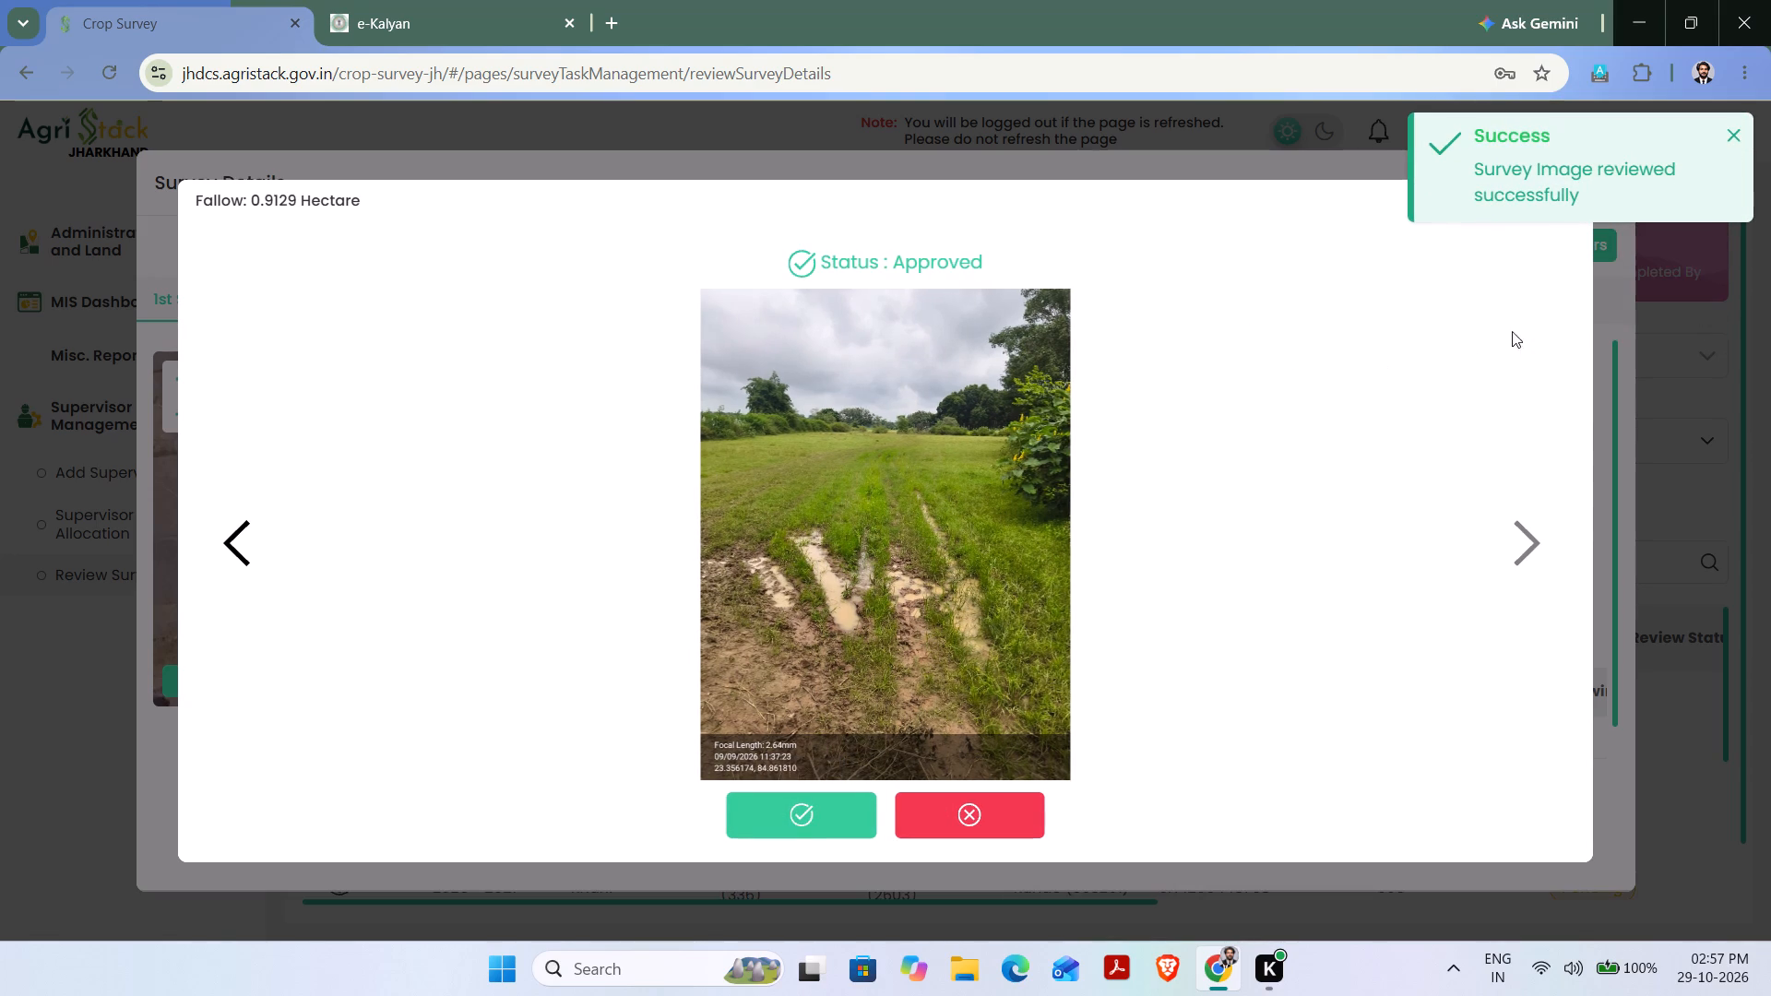
click(1575, 197)
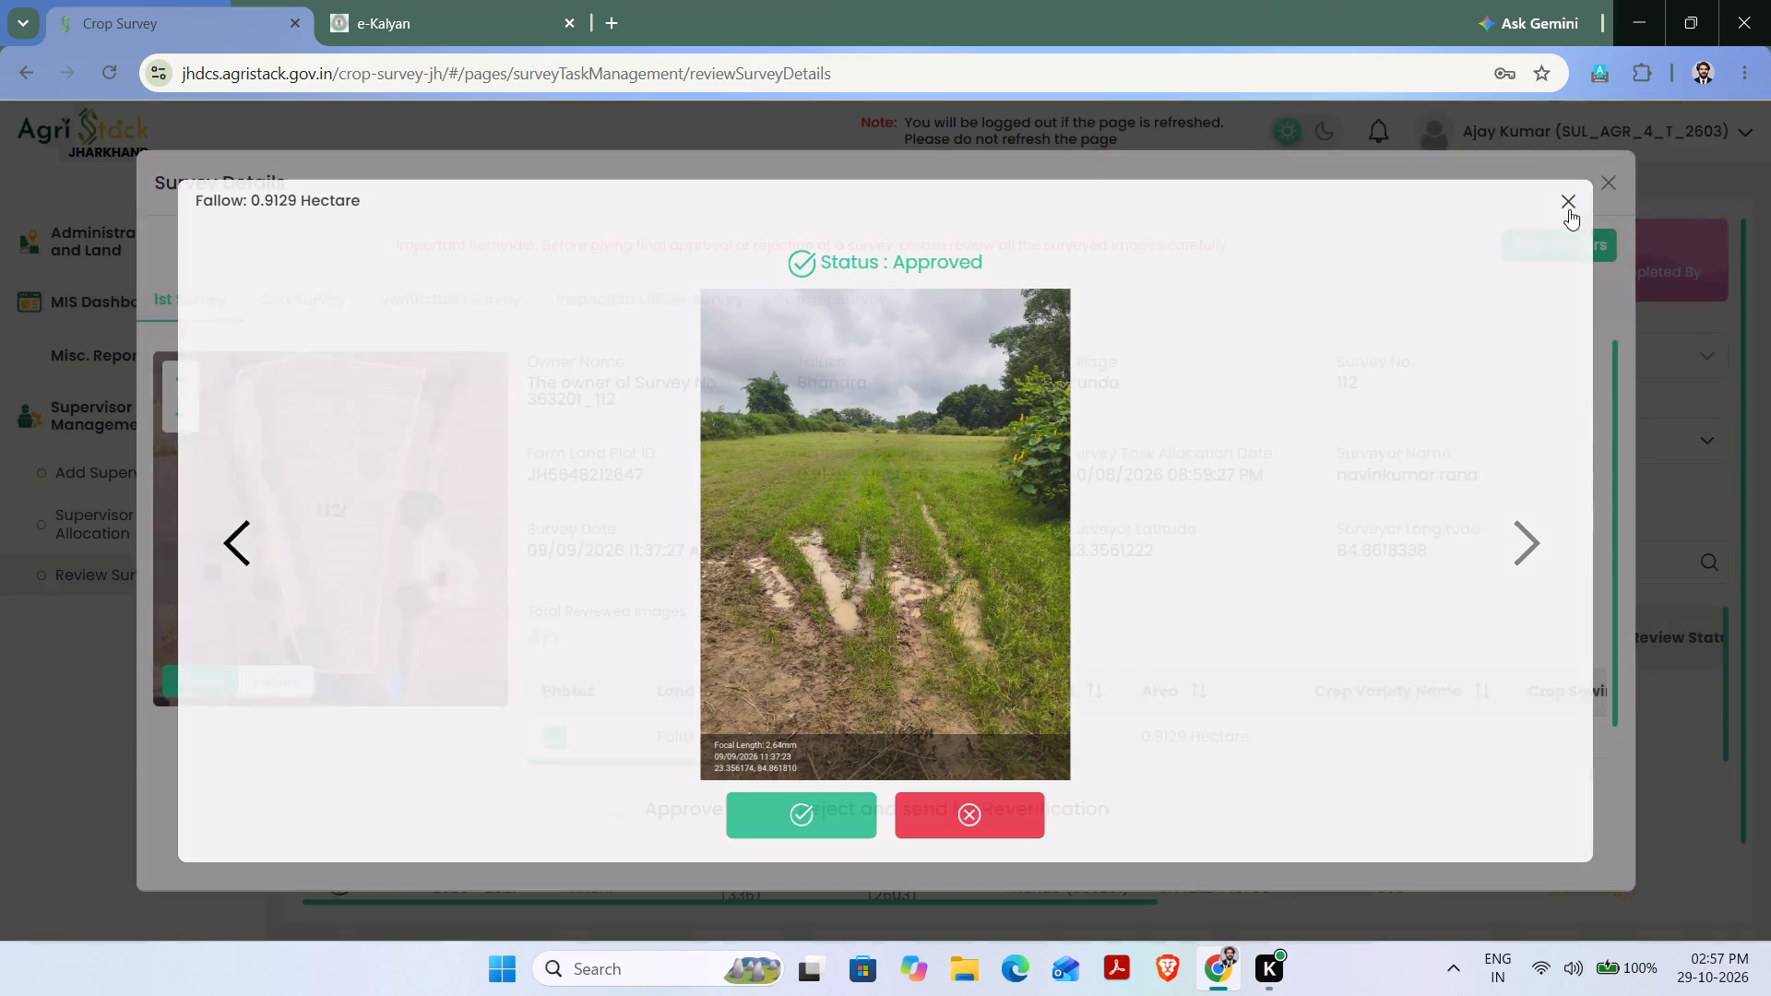
Mark the first survey of record 112 as approved, save the review and close its survey details.
scroll(817, 651, down, 2)
click(685, 668)
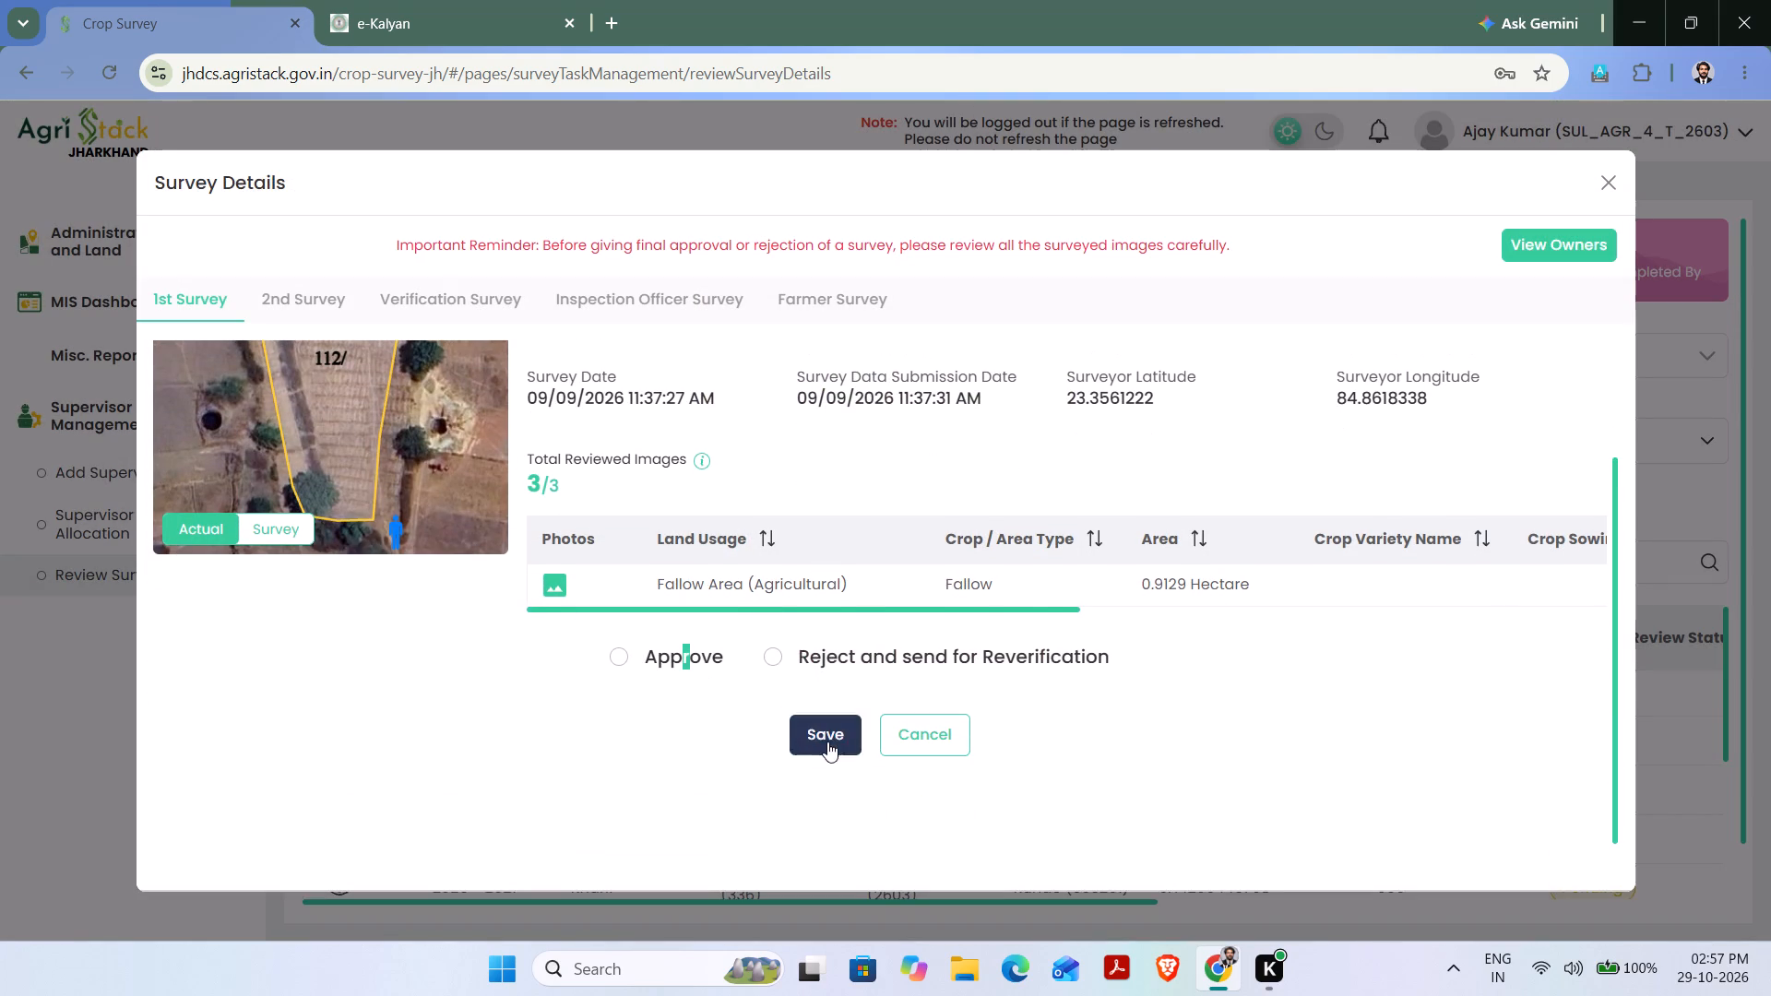
click(674, 667)
click(829, 739)
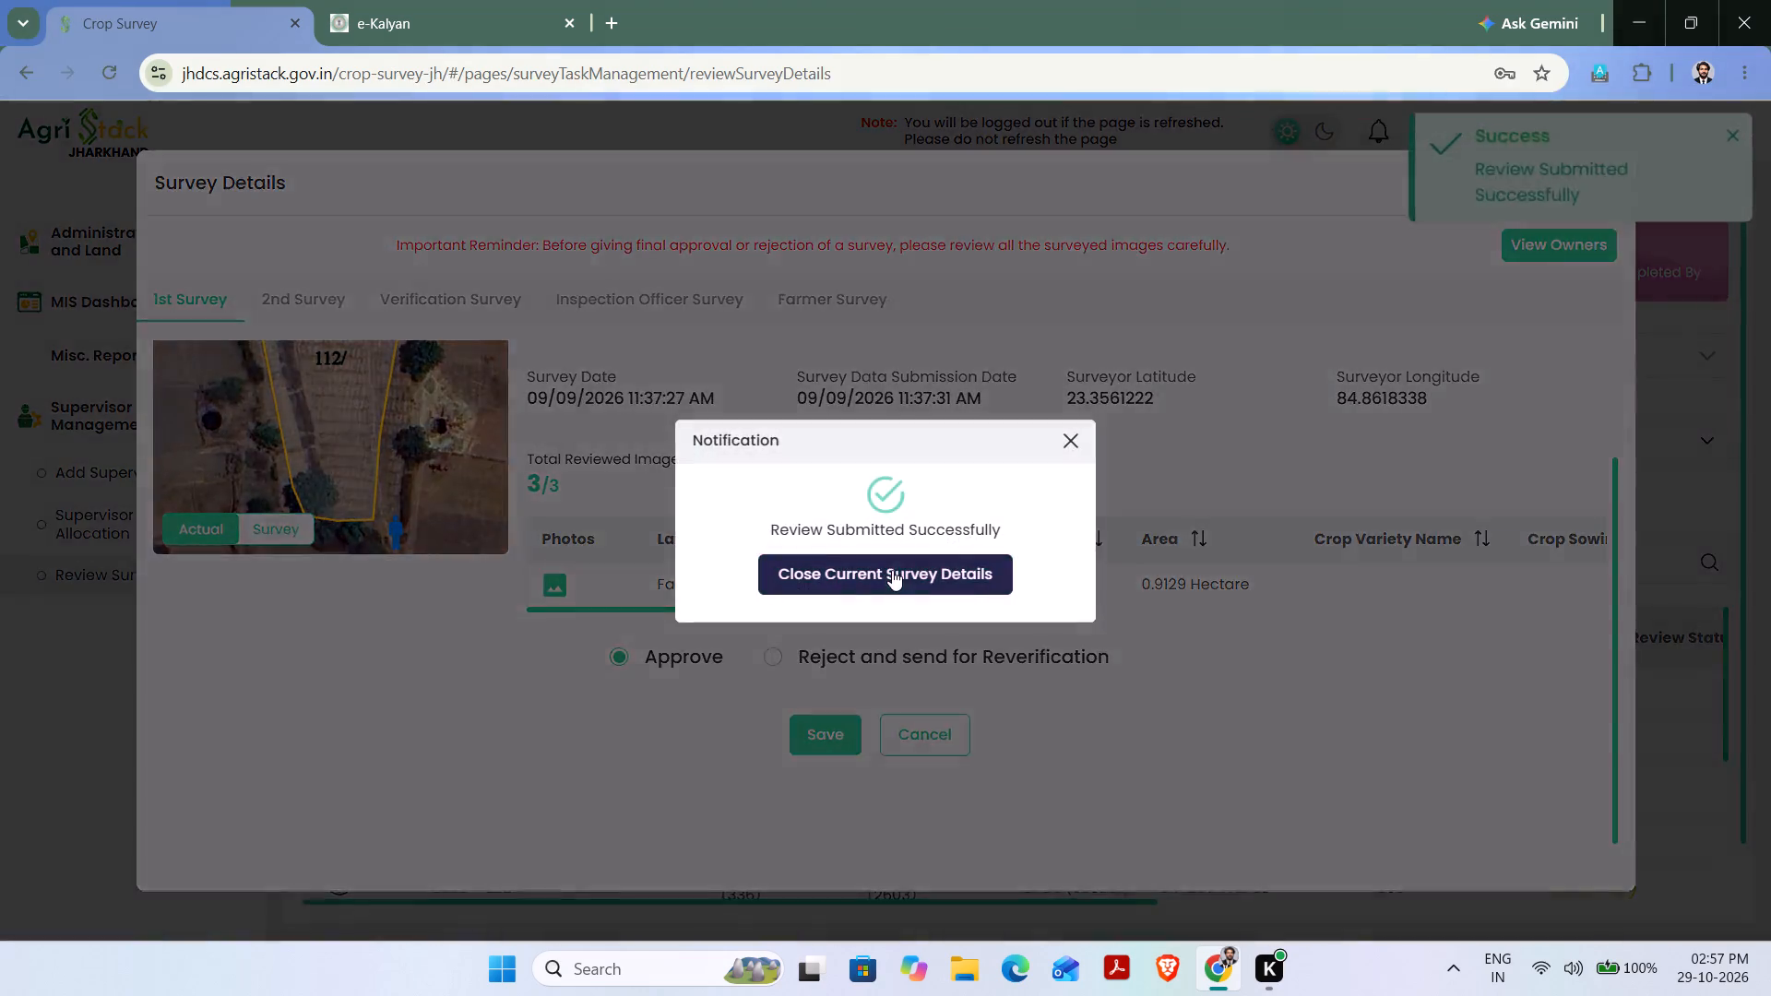
click(892, 570)
Open the survey details of Kundo record 354 and approve all three of its crop photos.
click(327, 840)
click(335, 835)
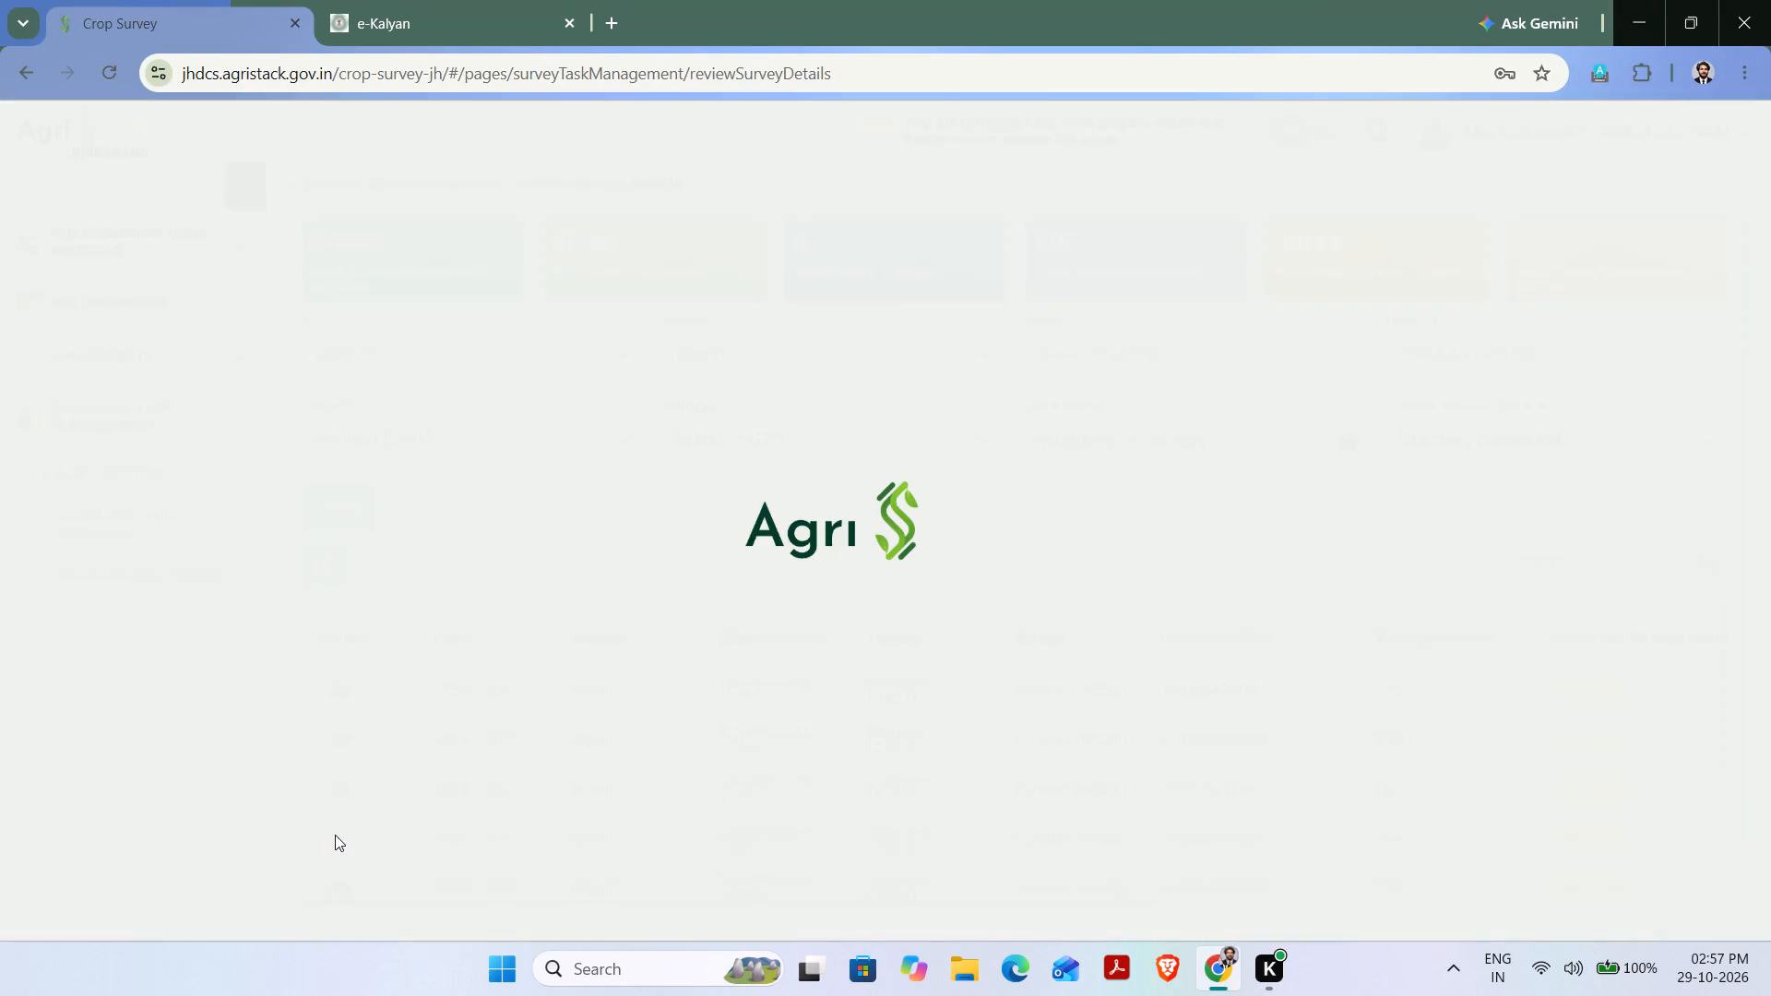
click(553, 730)
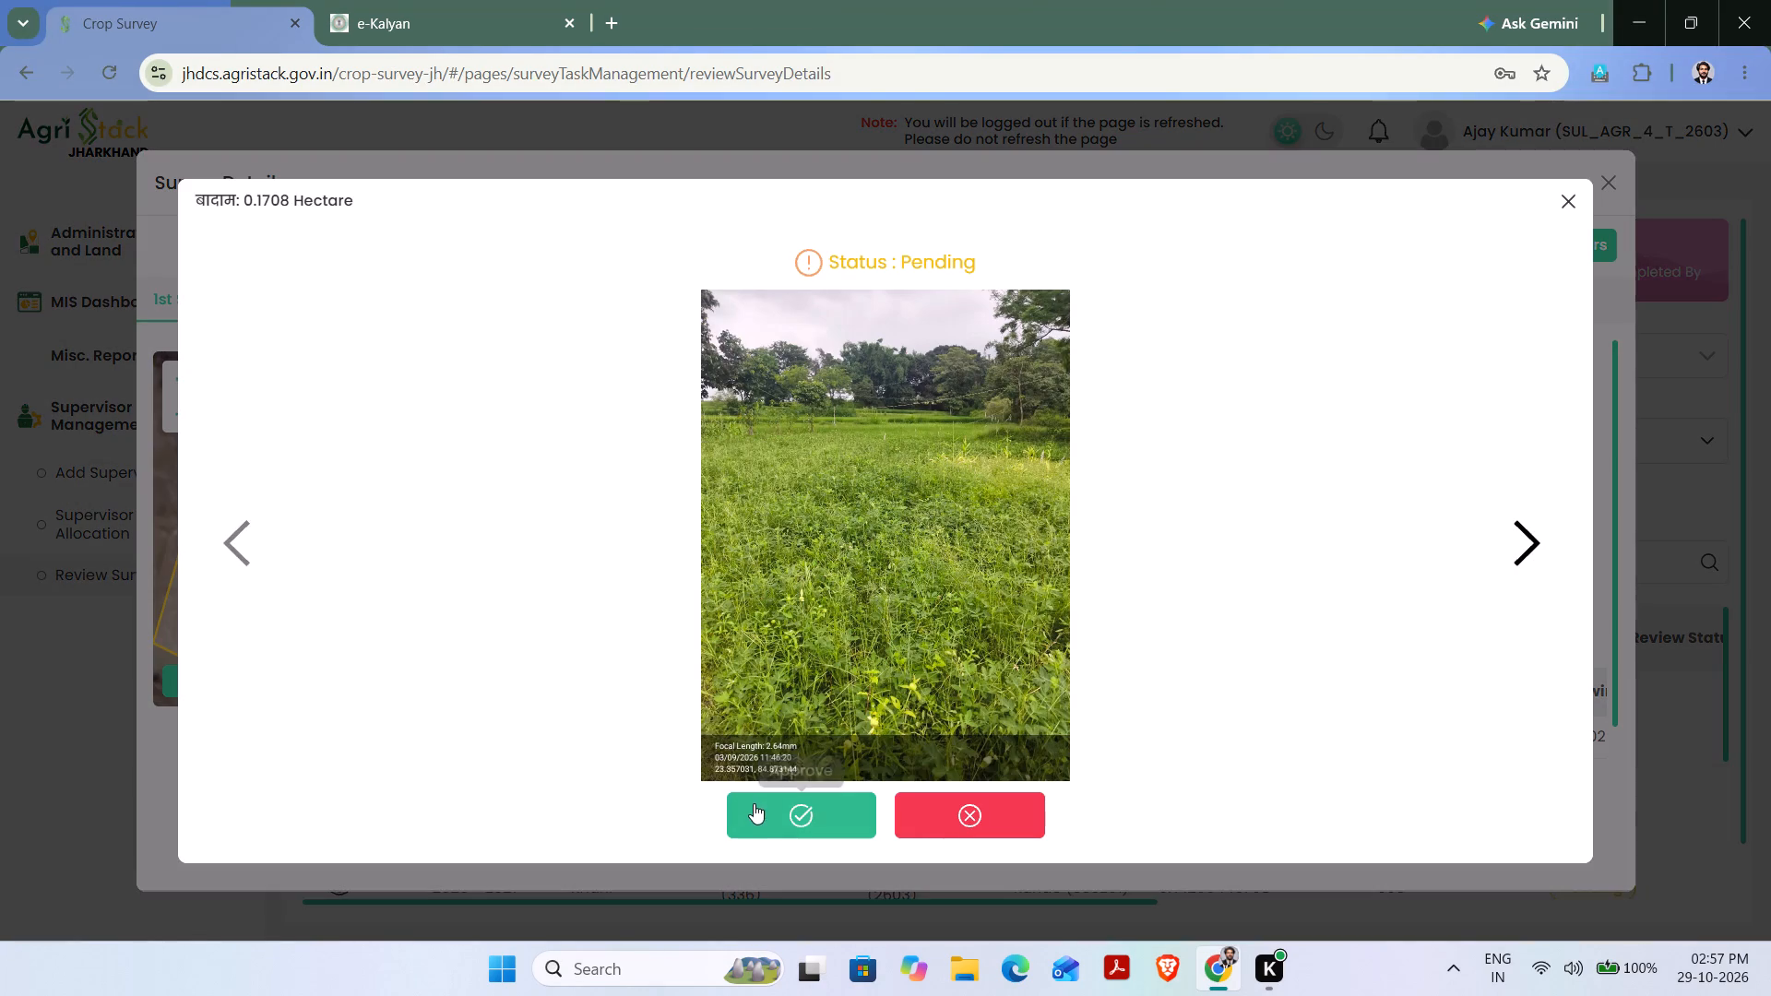
click(754, 805)
drag(935, 696, 817, 716)
click(832, 825)
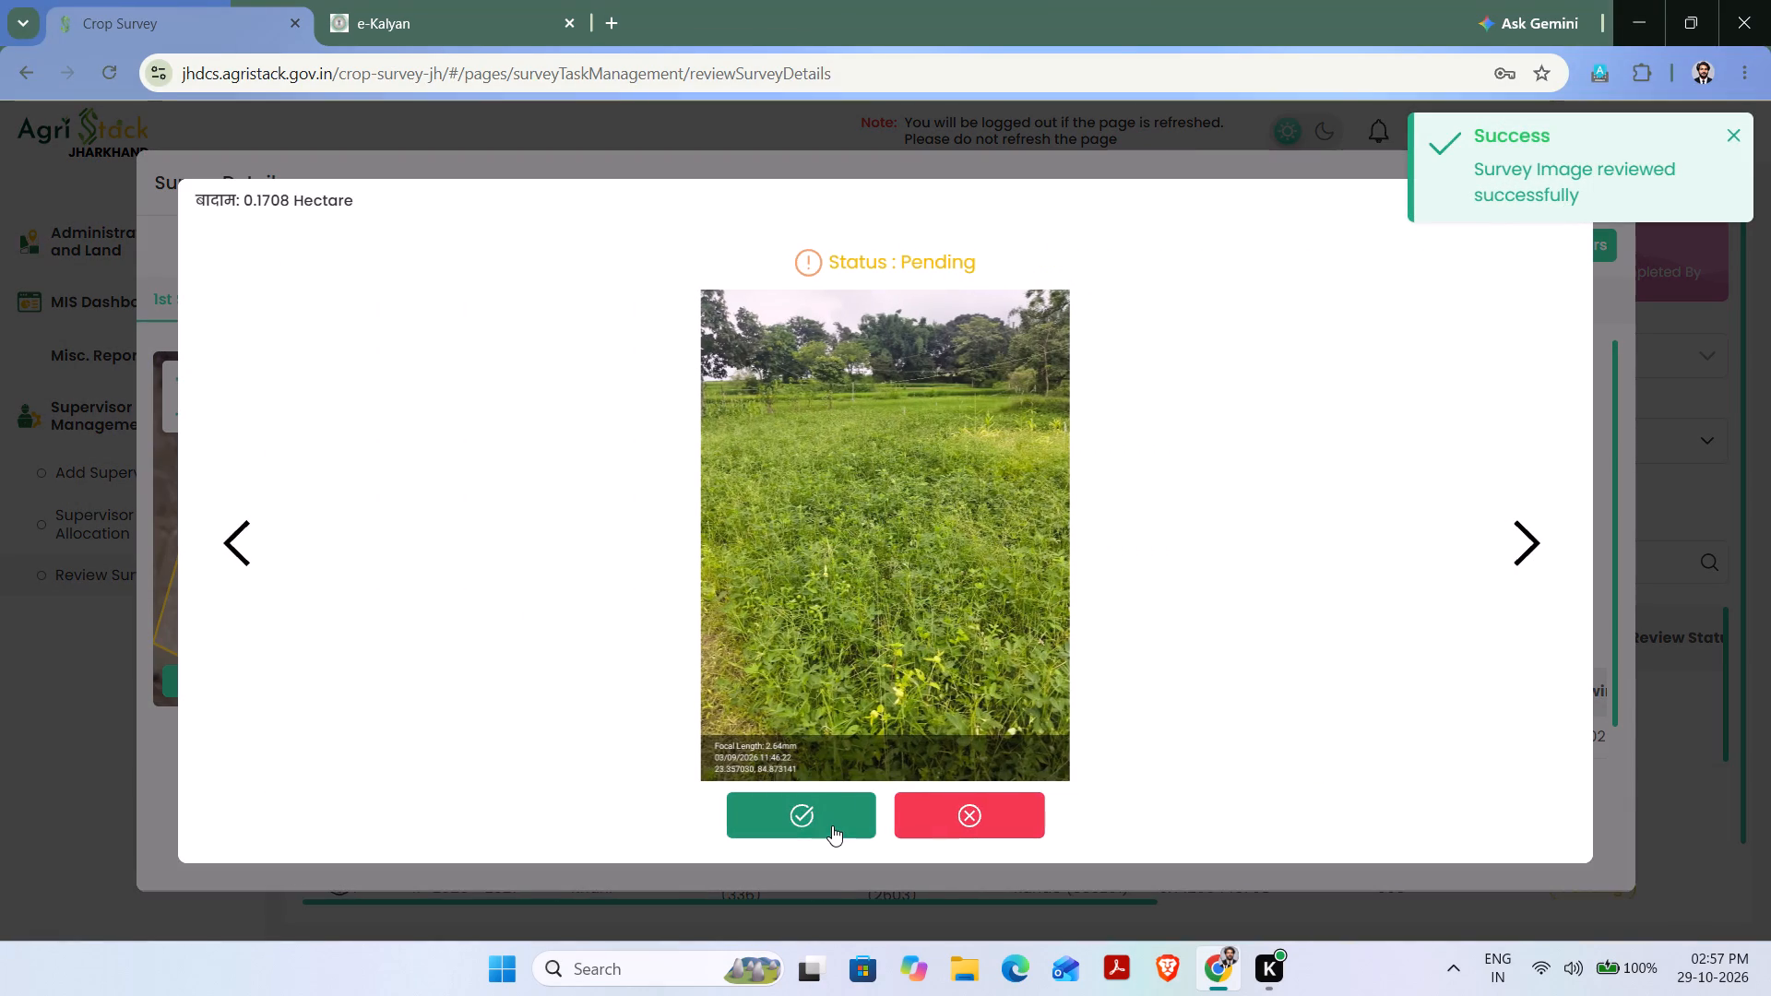
drag(957, 694, 803, 712)
click(785, 811)
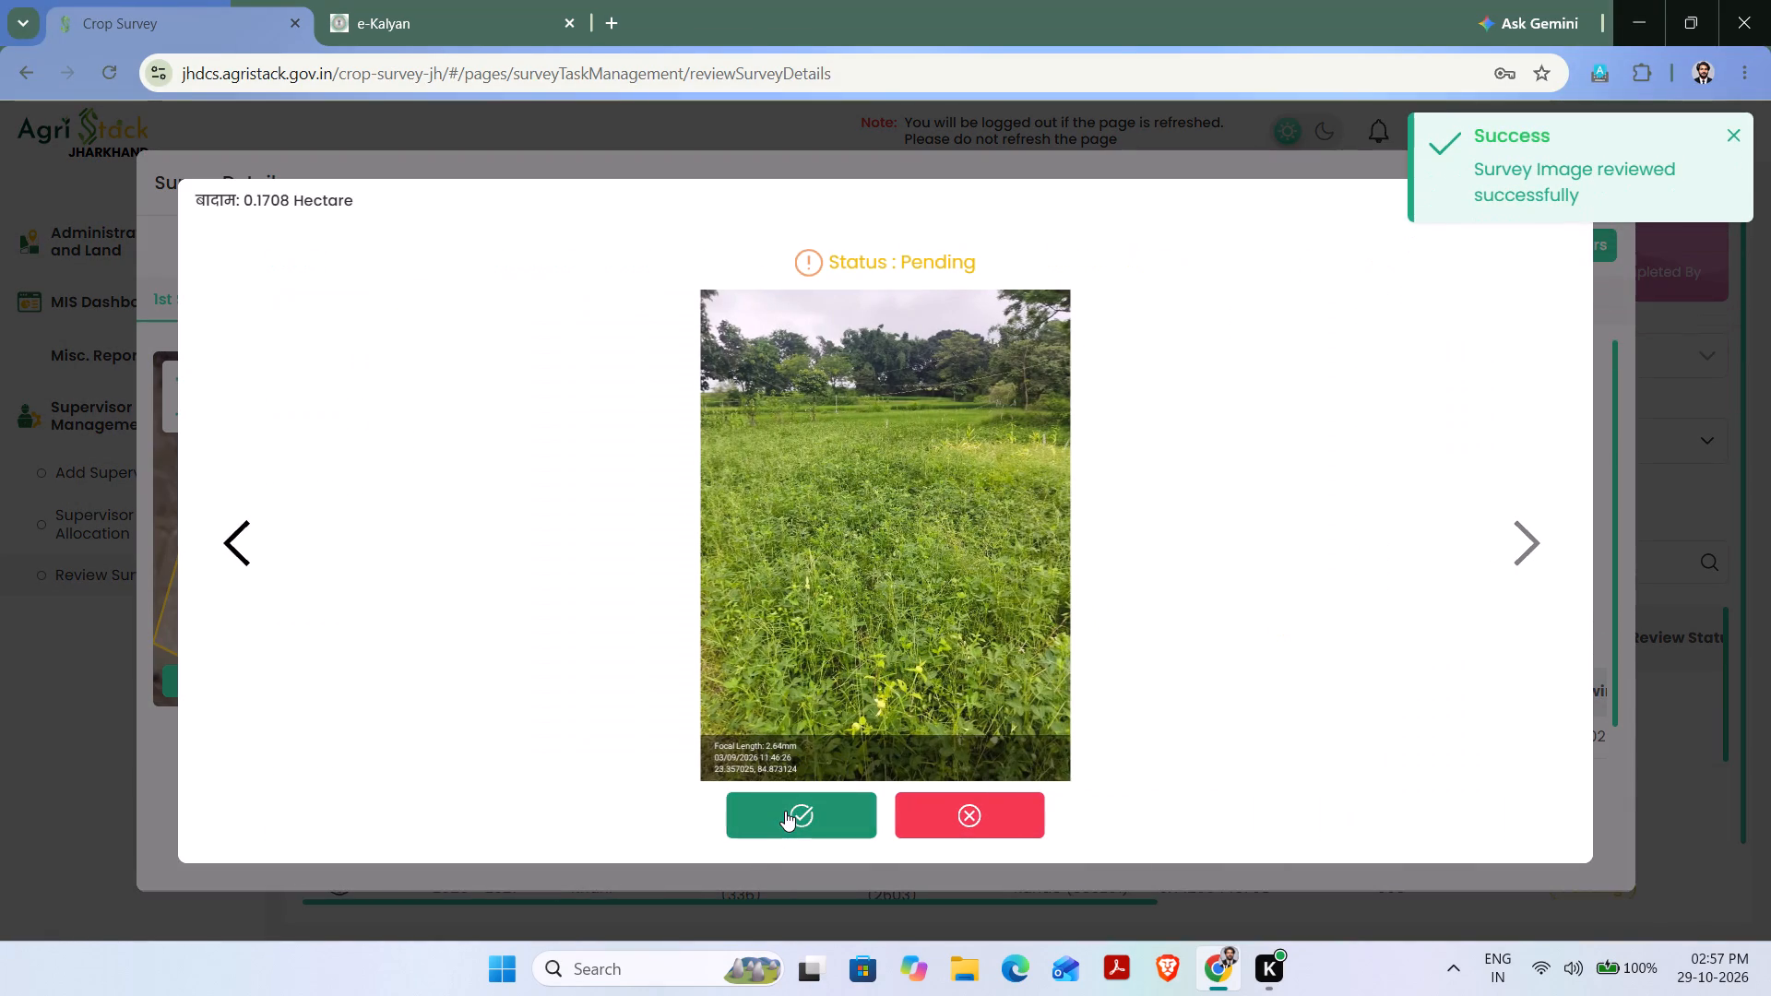
drag(921, 656, 858, 657)
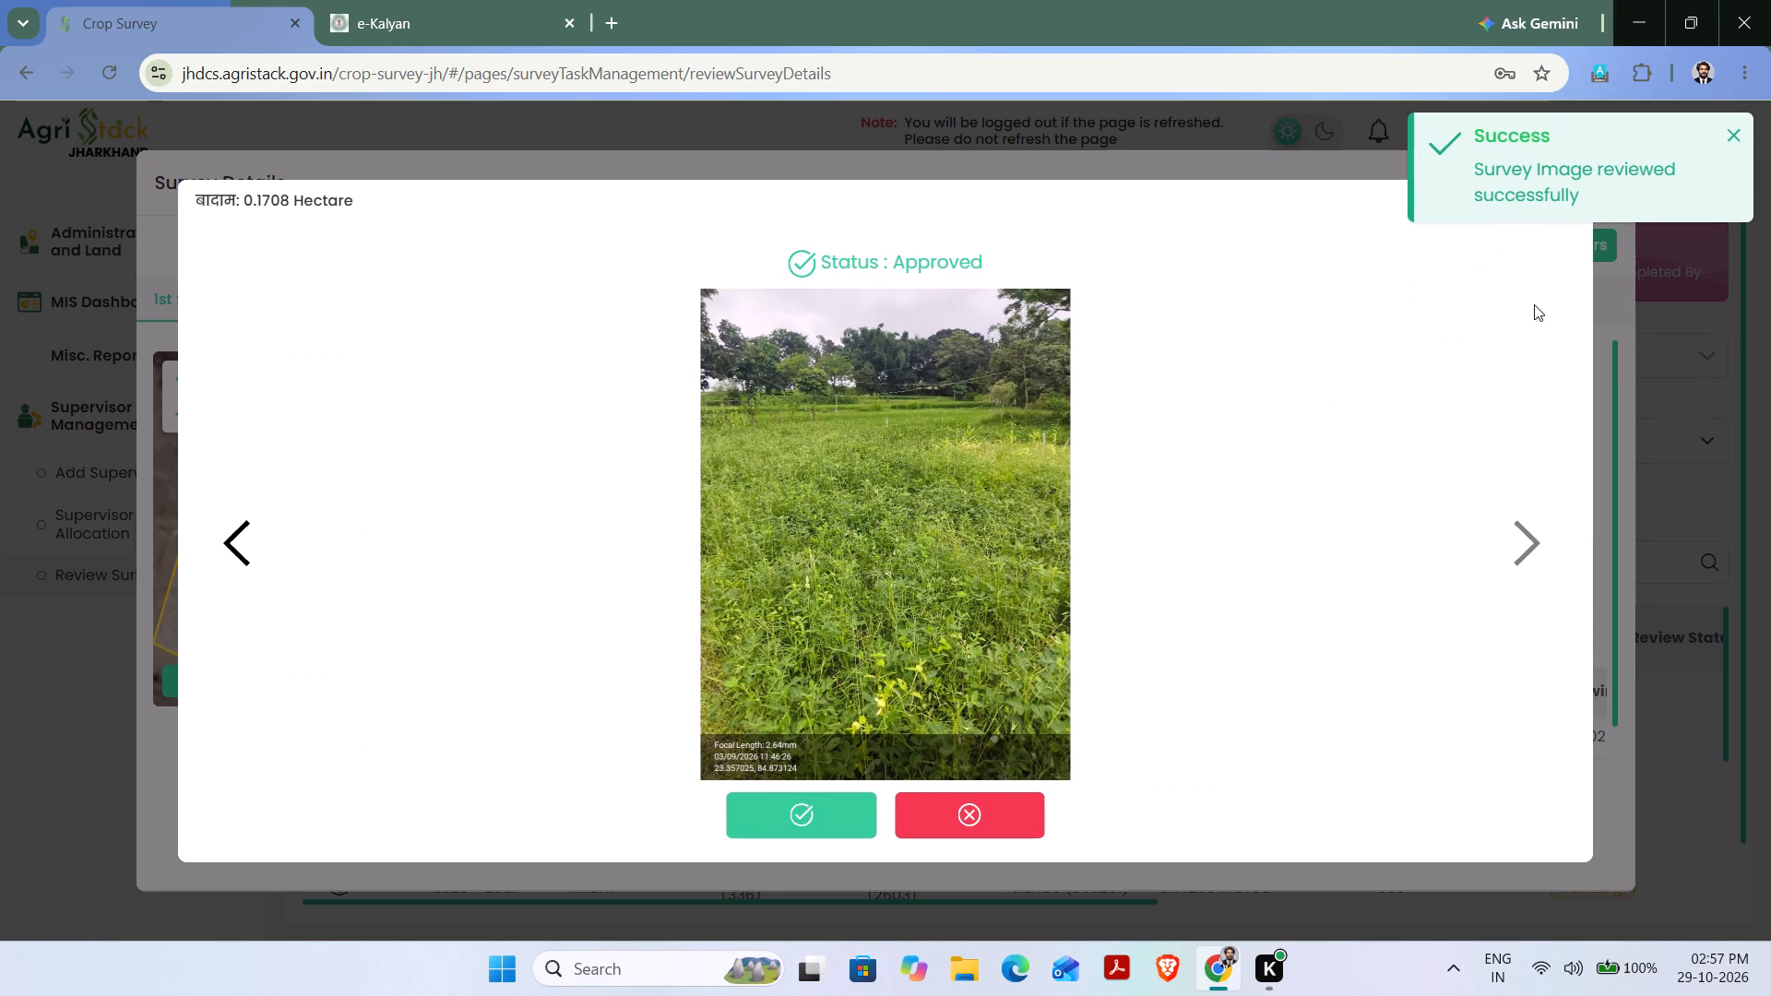
click(1574, 186)
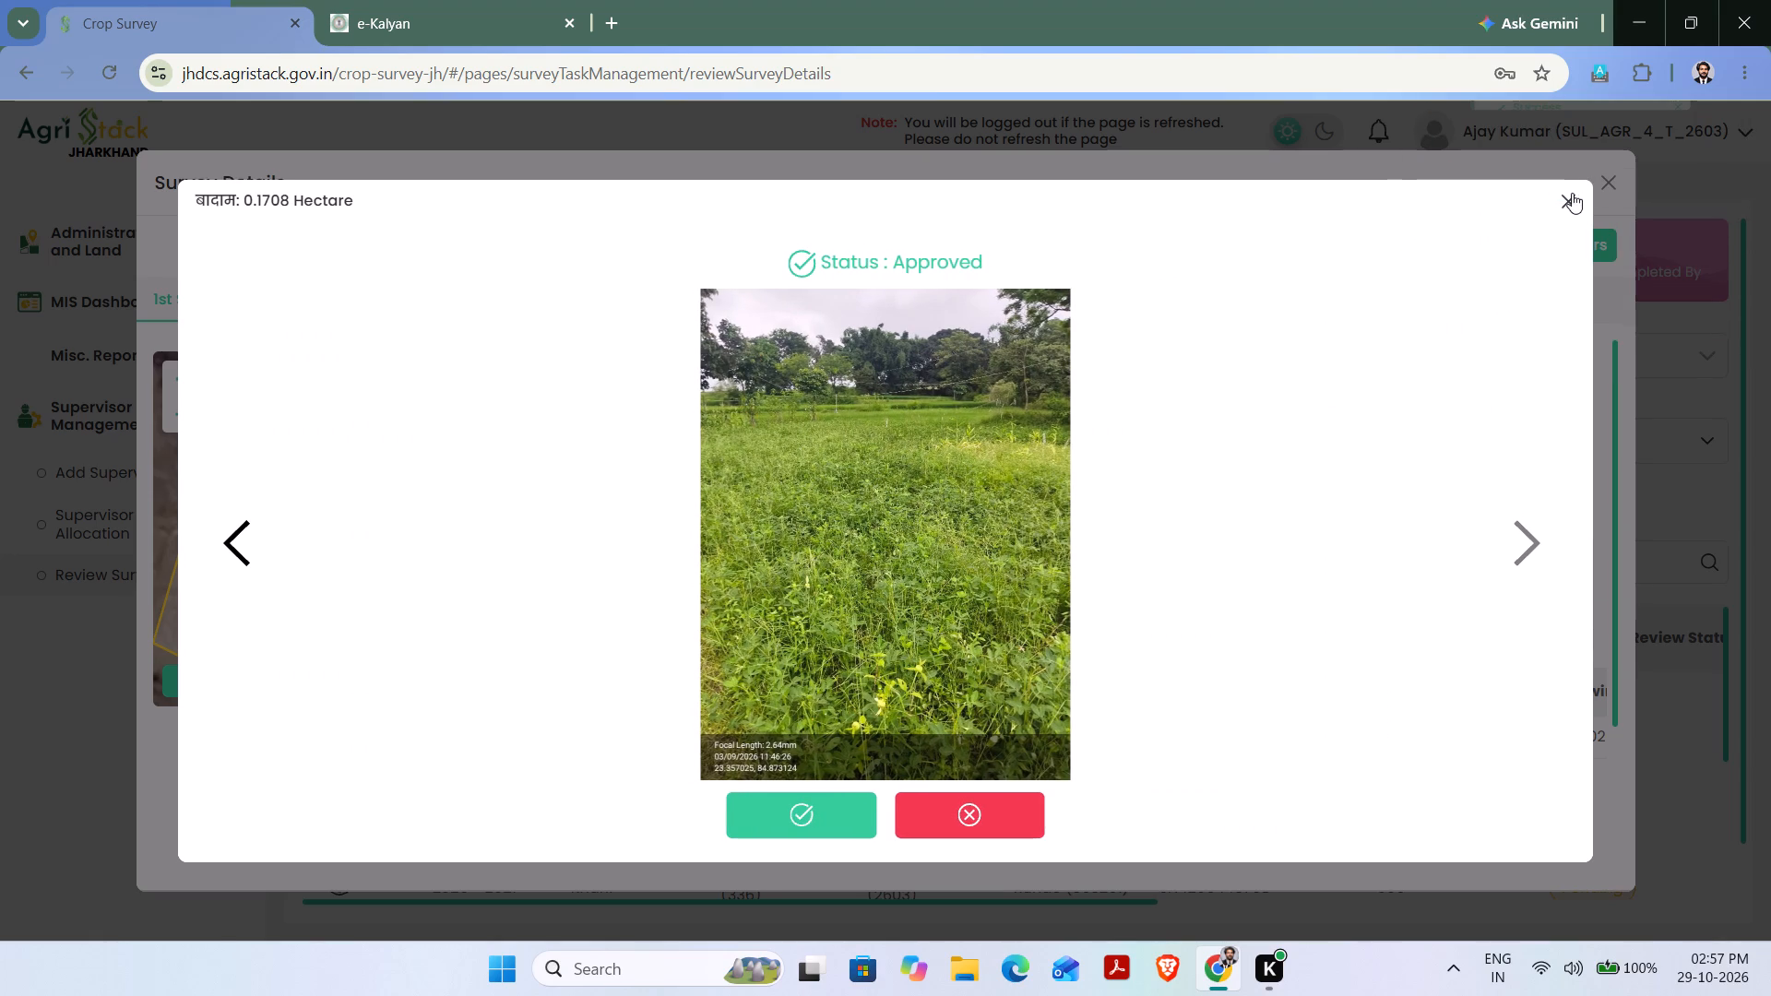
click(1570, 196)
Mark the first survey of record 354 as approved, save the review and close its survey details.
scroll(823, 710, down, 2)
click(683, 664)
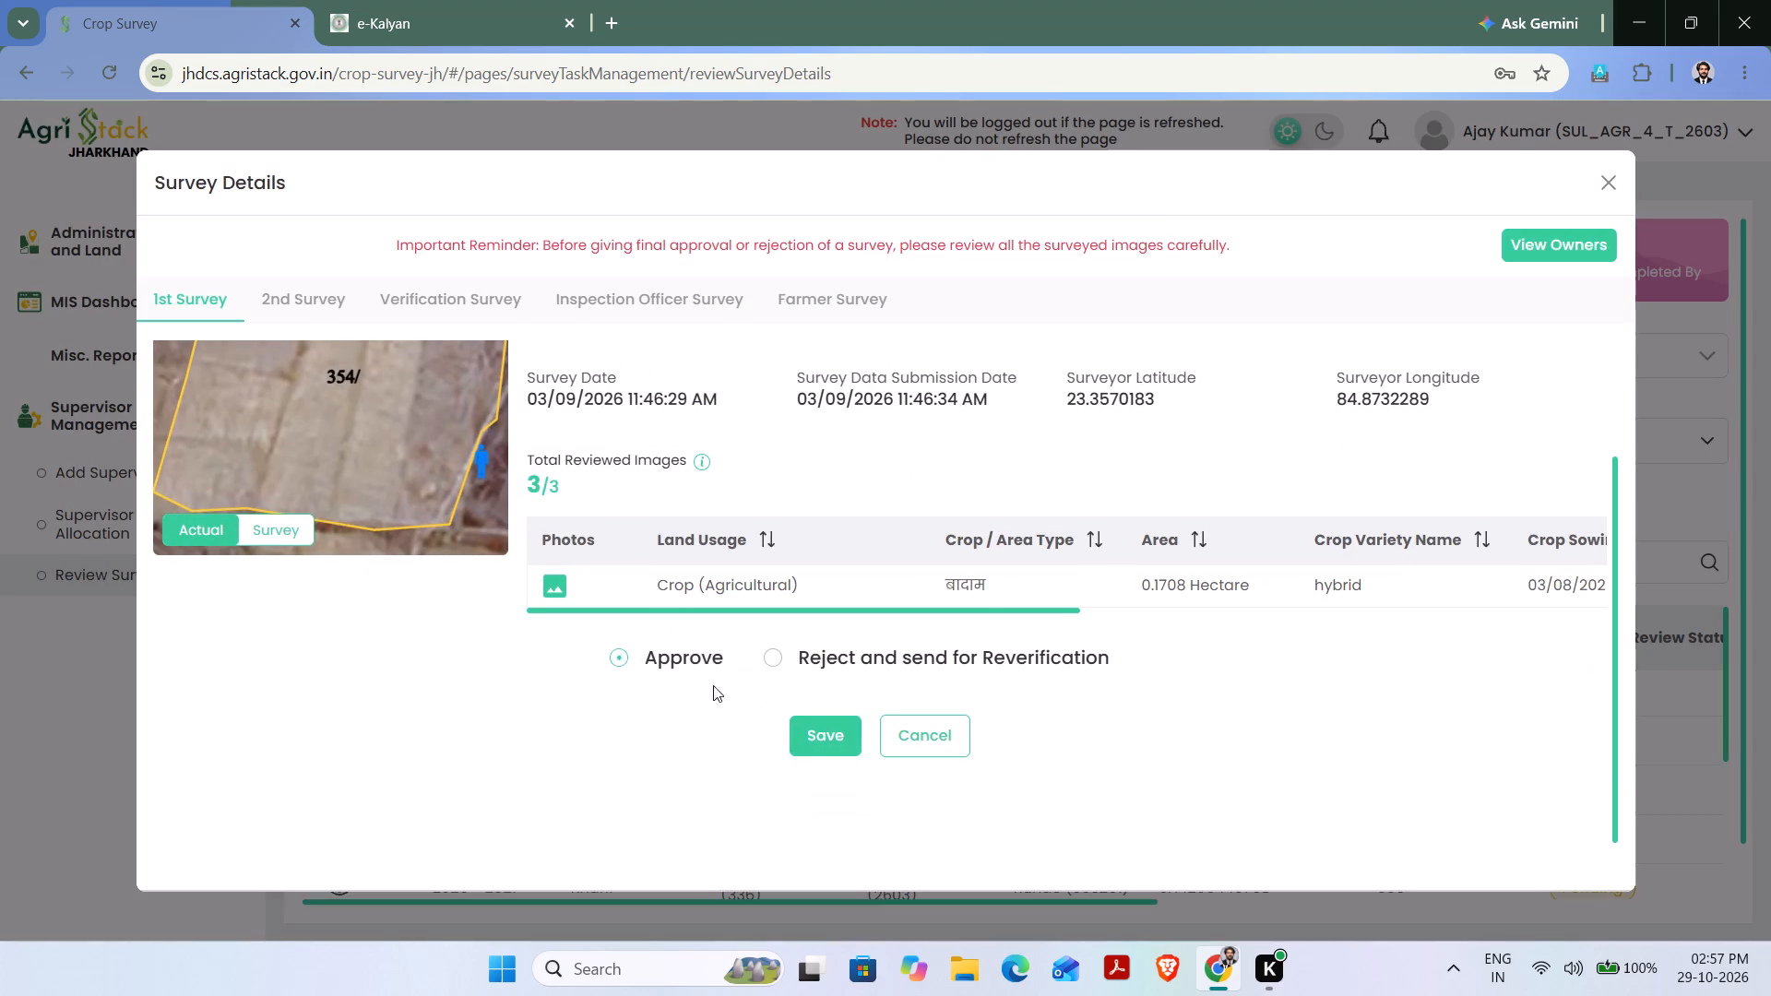
click(807, 738)
click(862, 587)
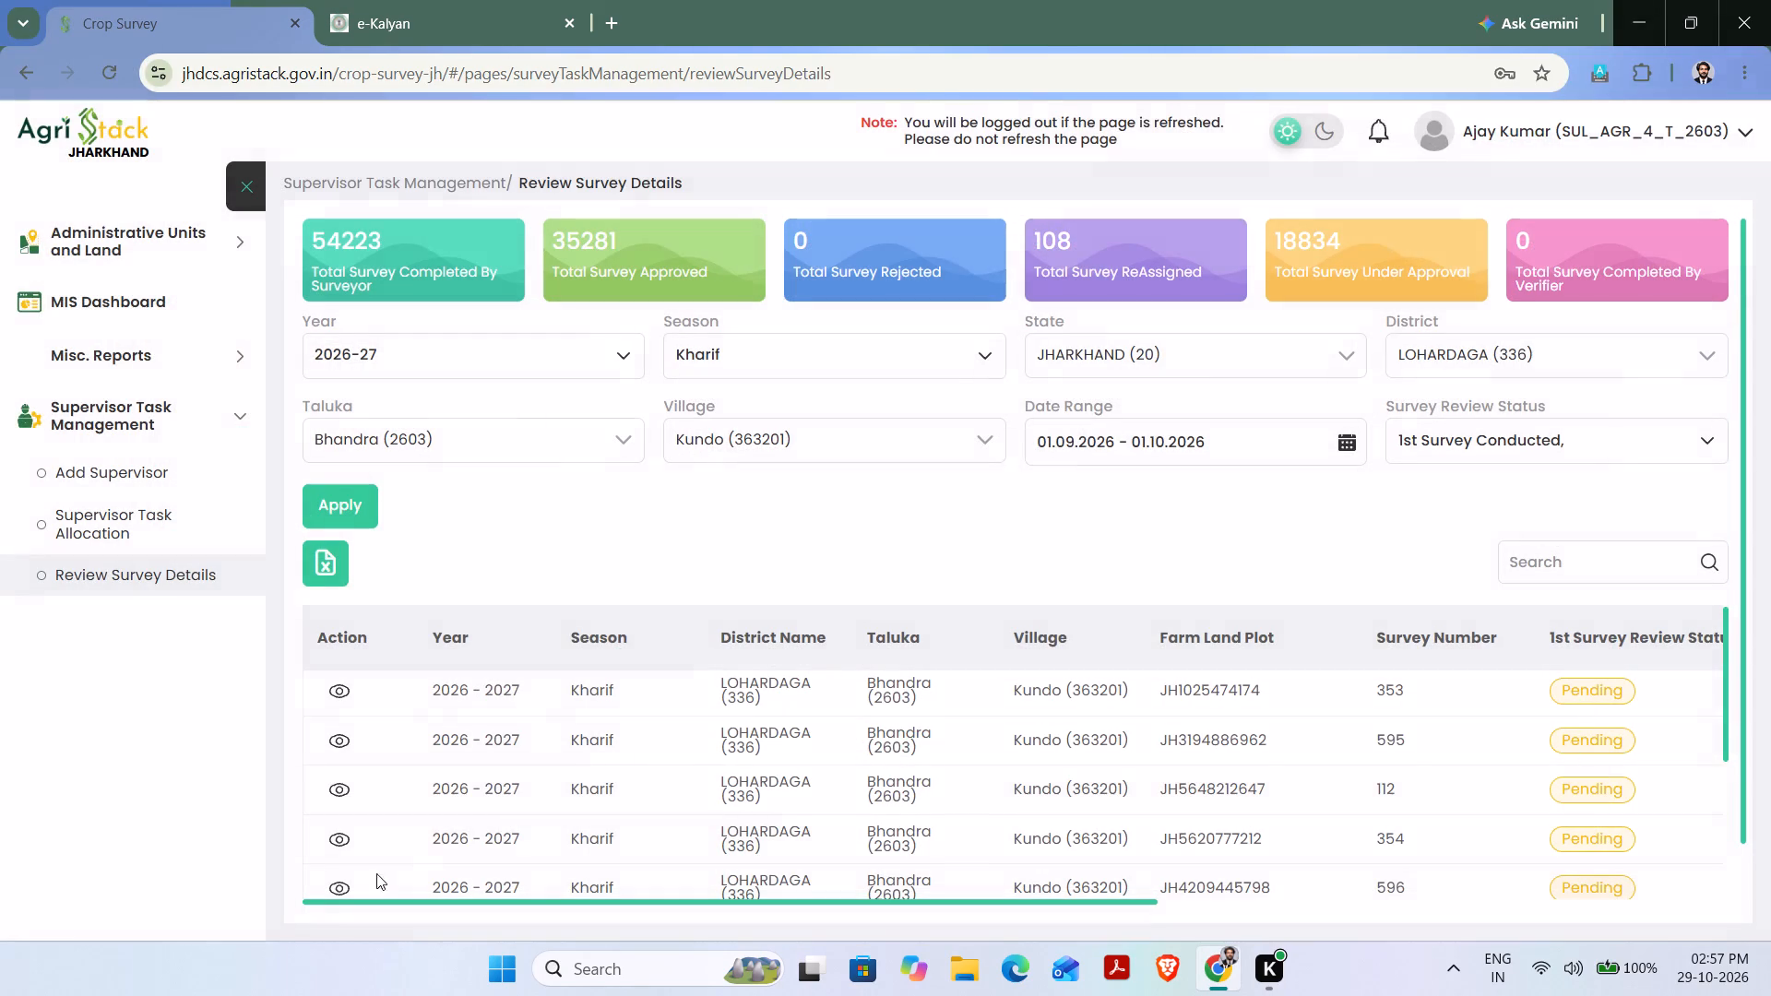
click(350, 878)
click(341, 882)
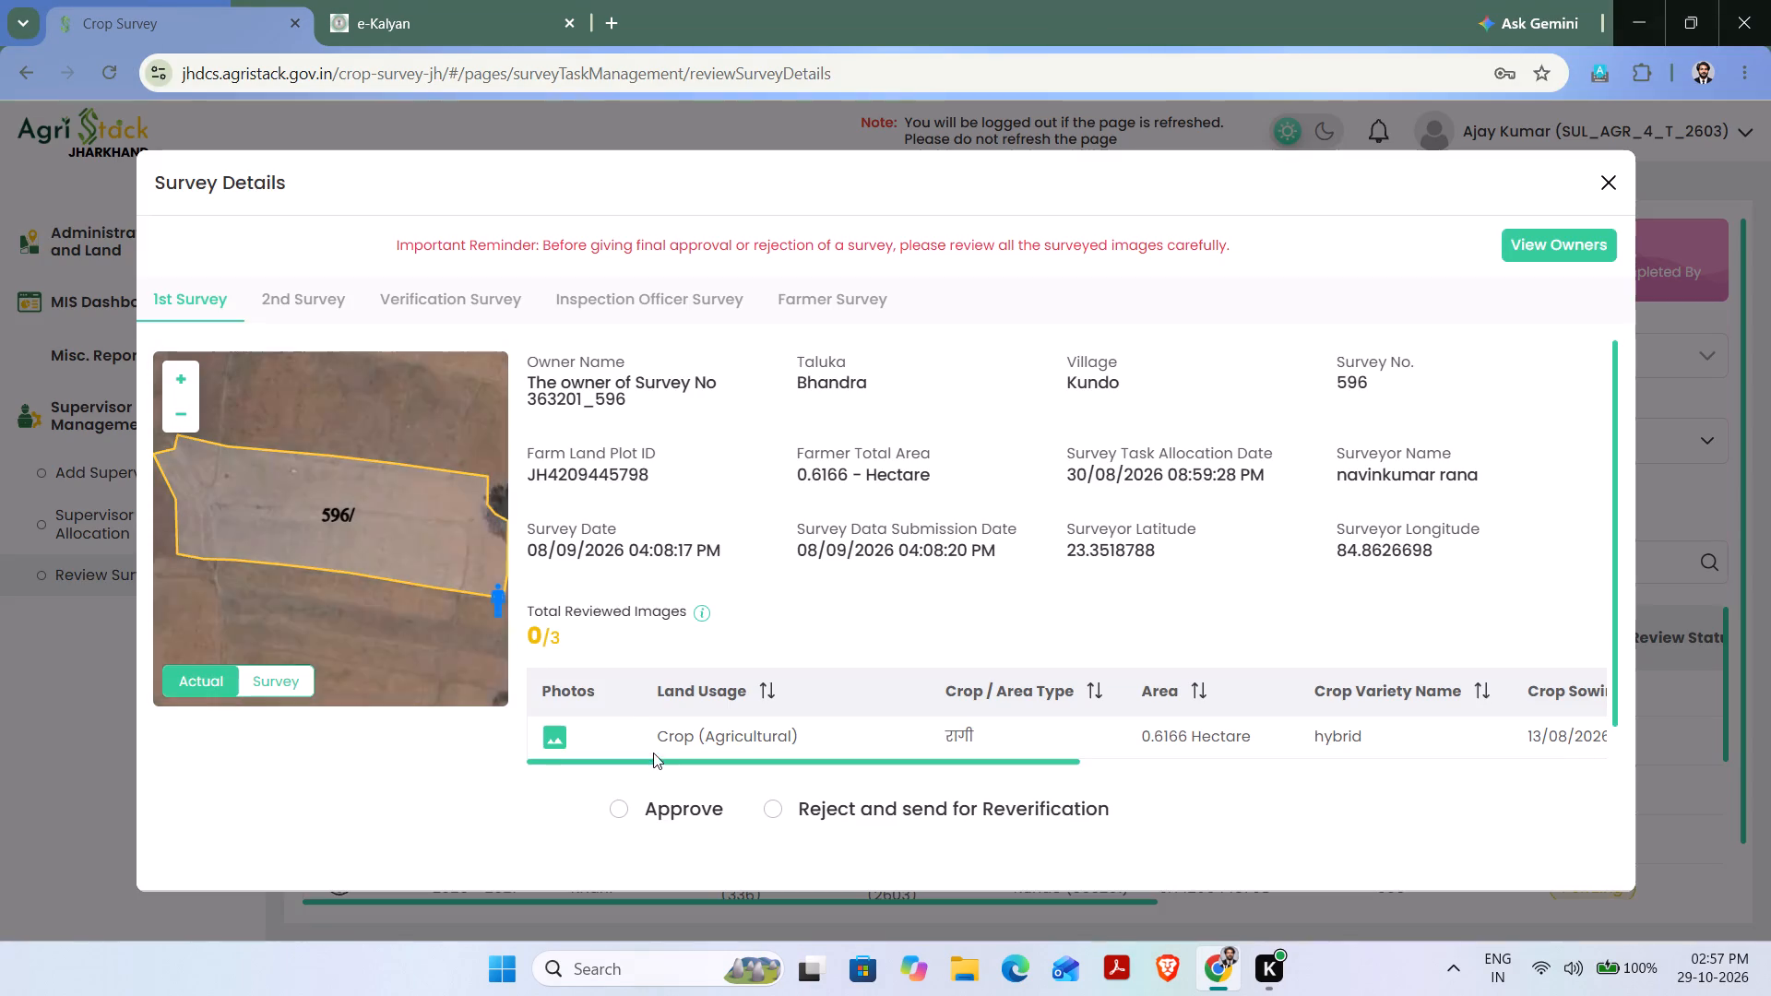
click(548, 741)
click(742, 796)
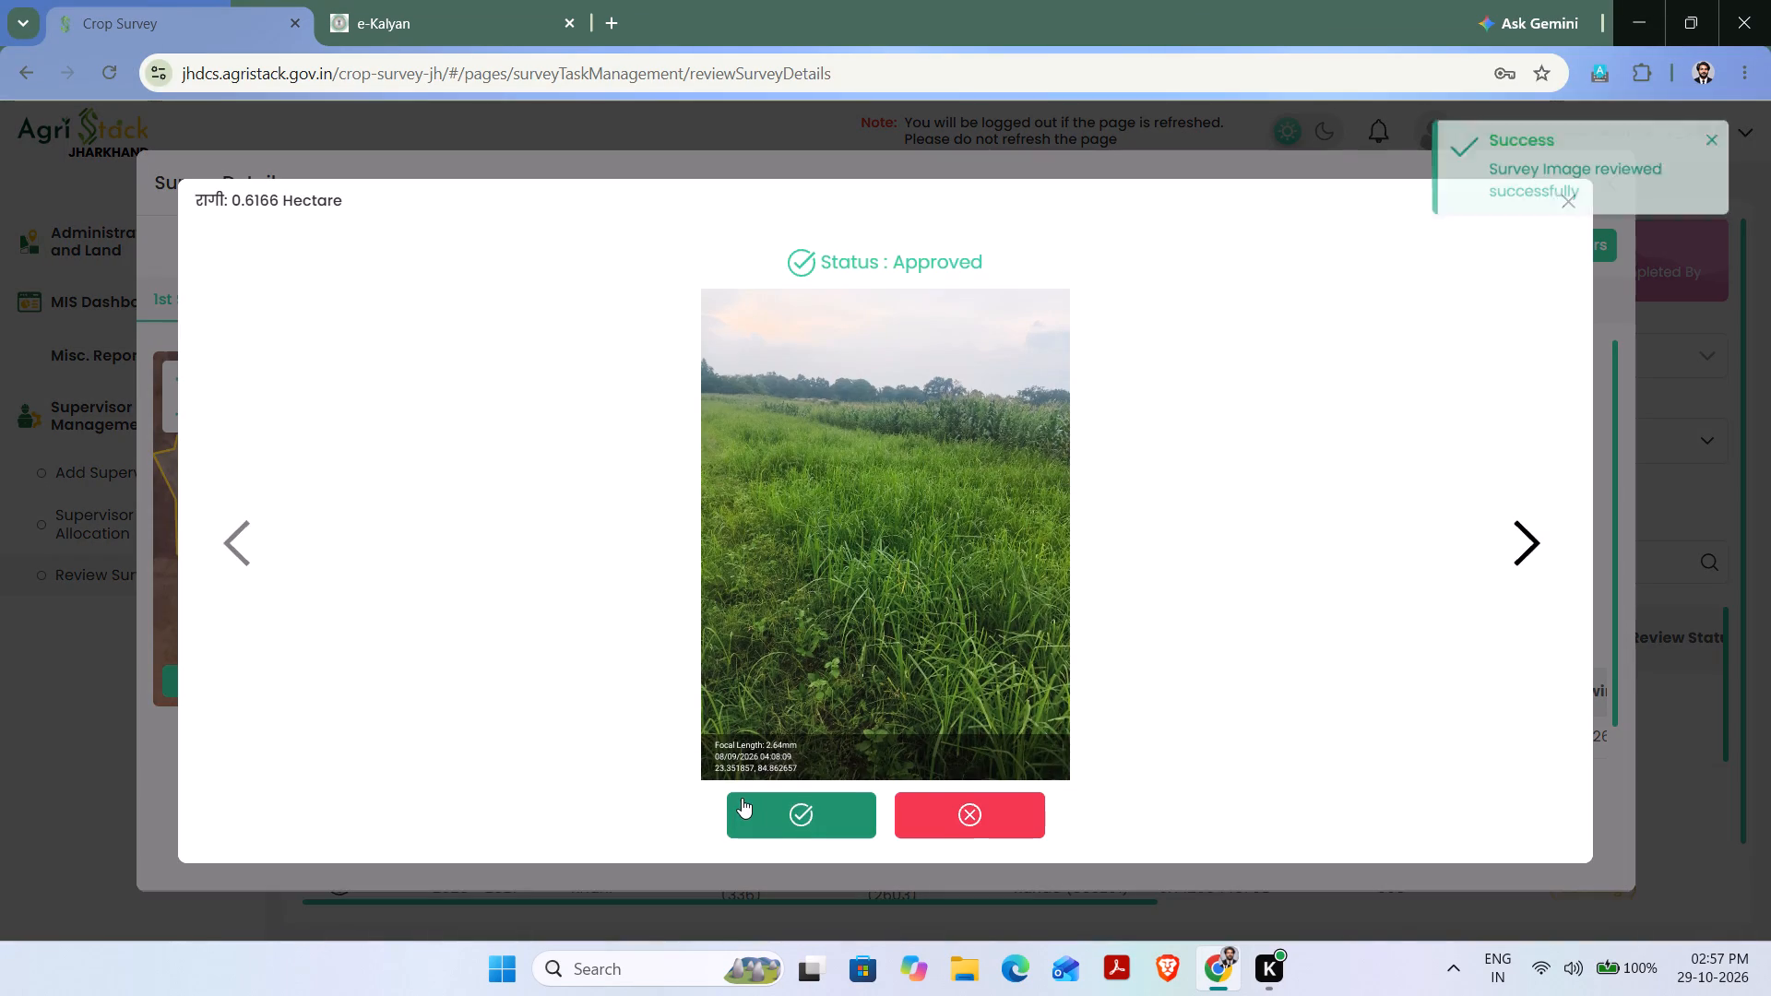
drag(936, 668, 792, 699)
click(789, 802)
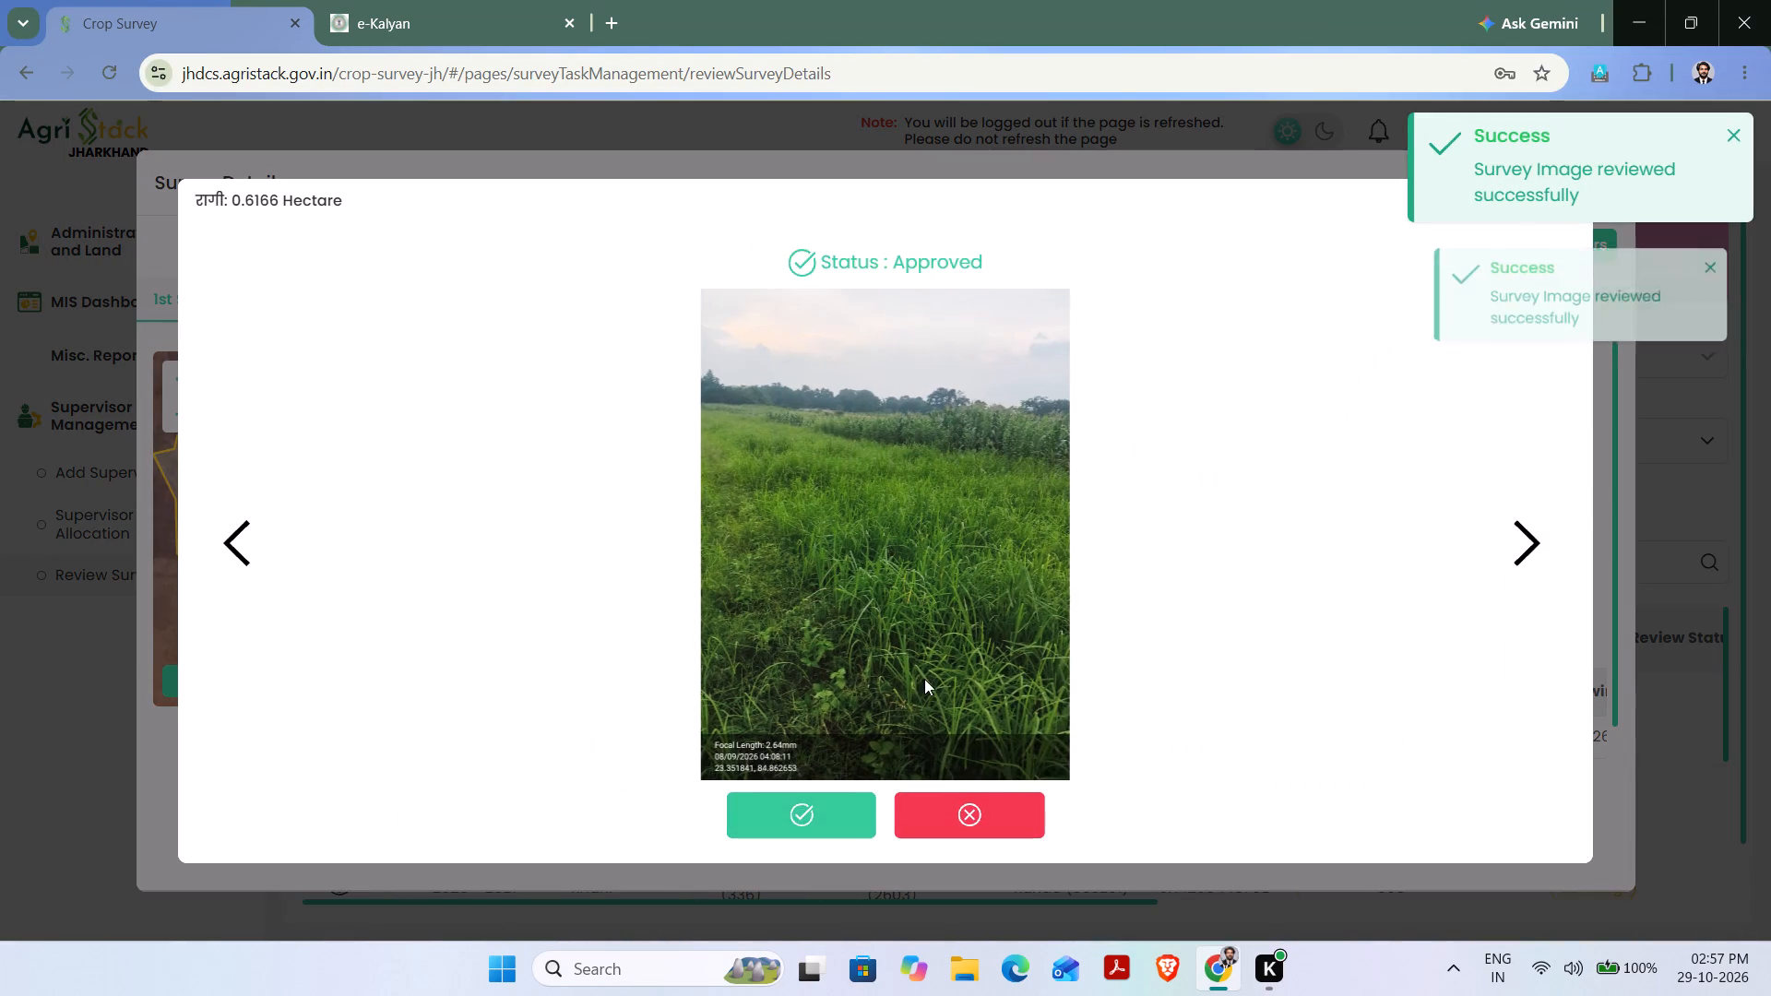
drag(908, 681, 806, 708)
click(803, 814)
drag(900, 637, 854, 638)
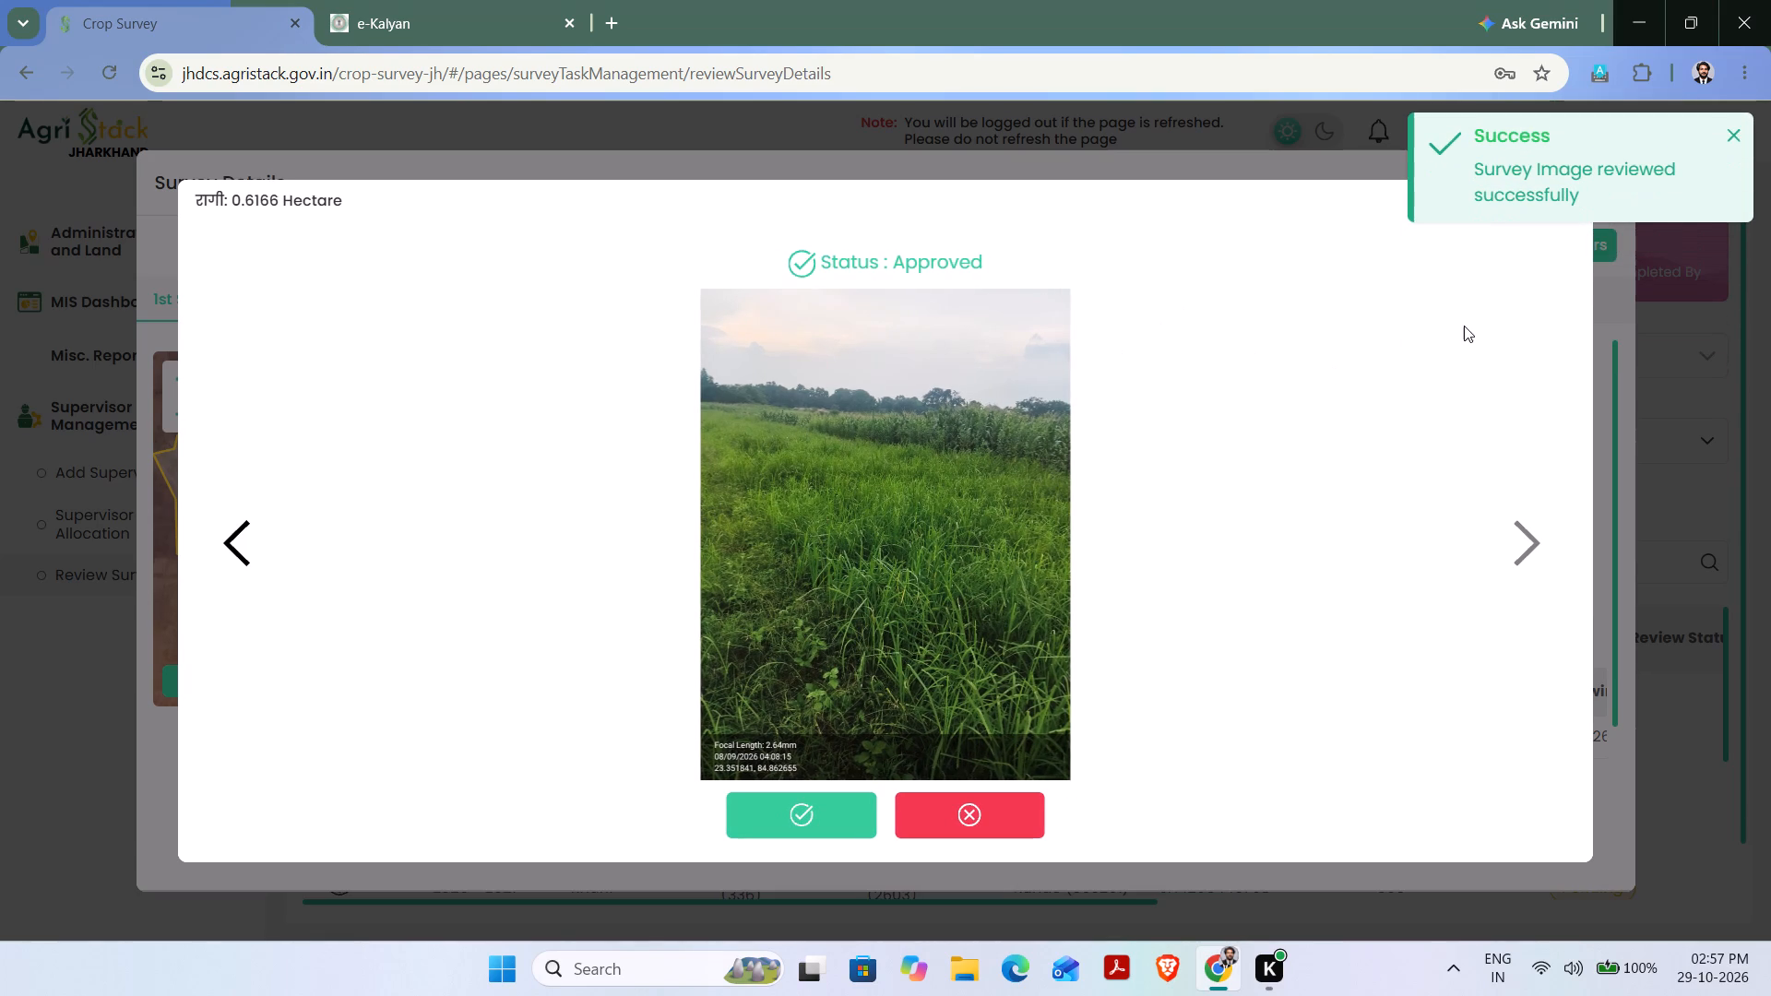
click(1565, 198)
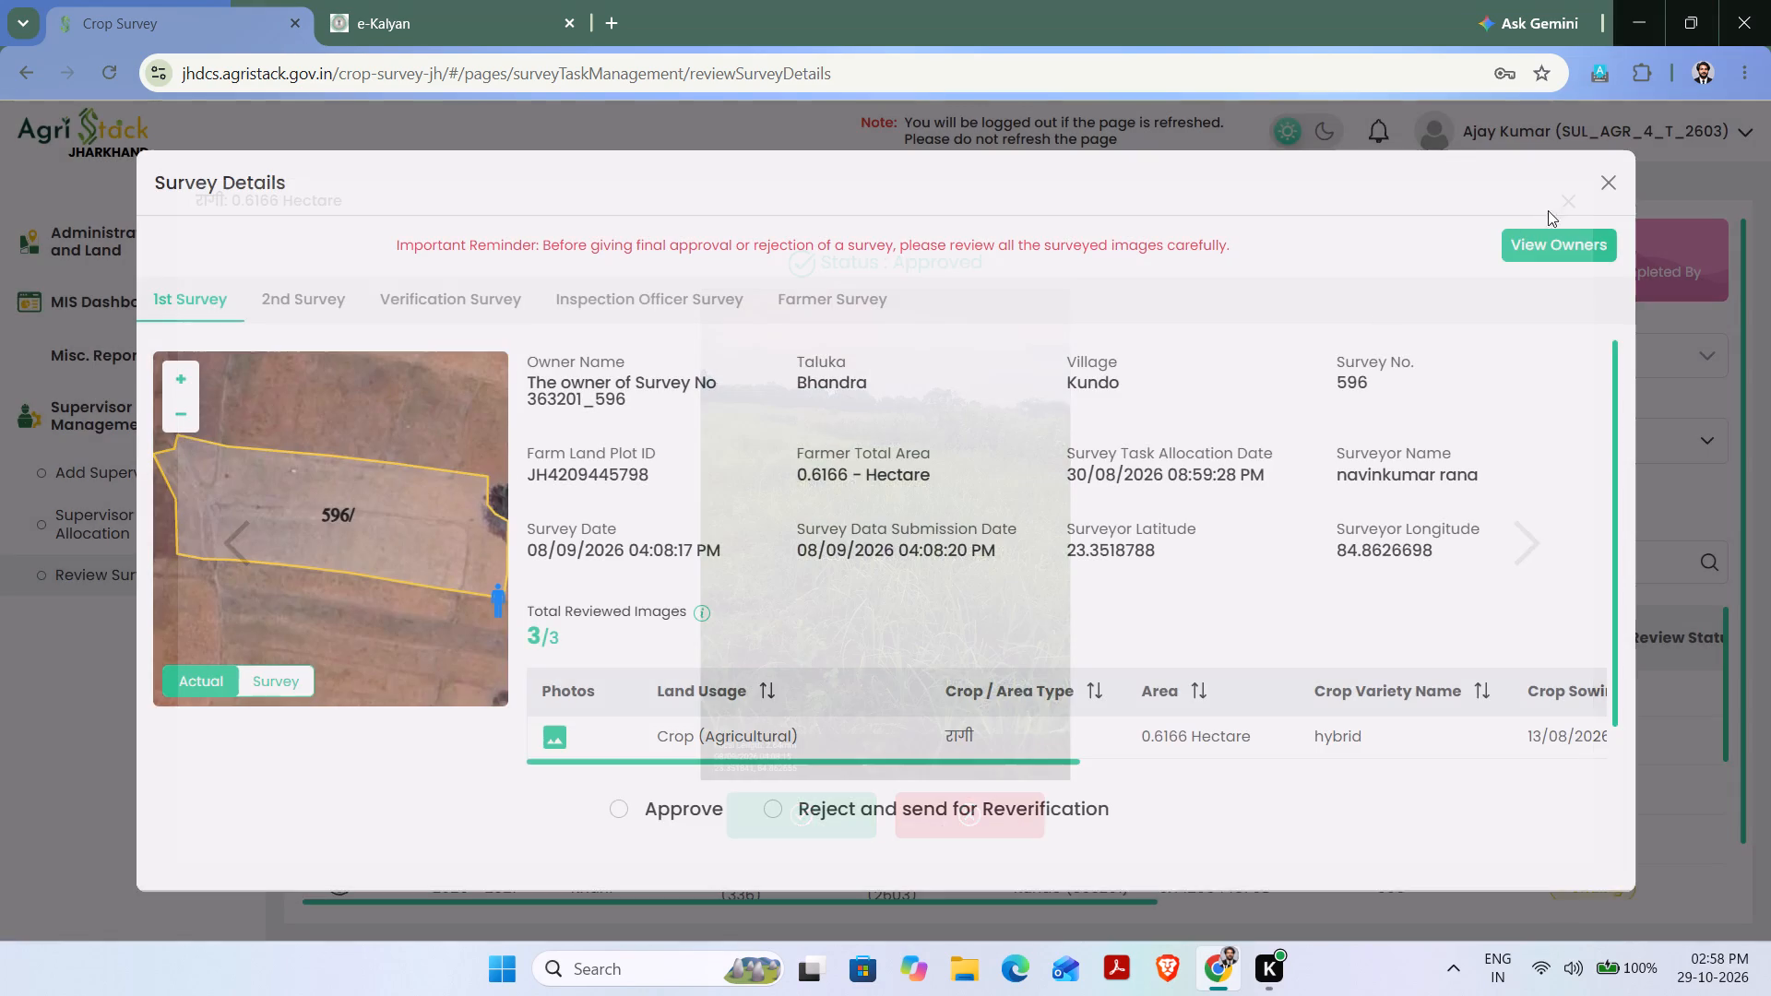
Mark the first survey of record 596 as approved, save the review and close its survey details.
scroll(888, 591, down, 2)
click(684, 659)
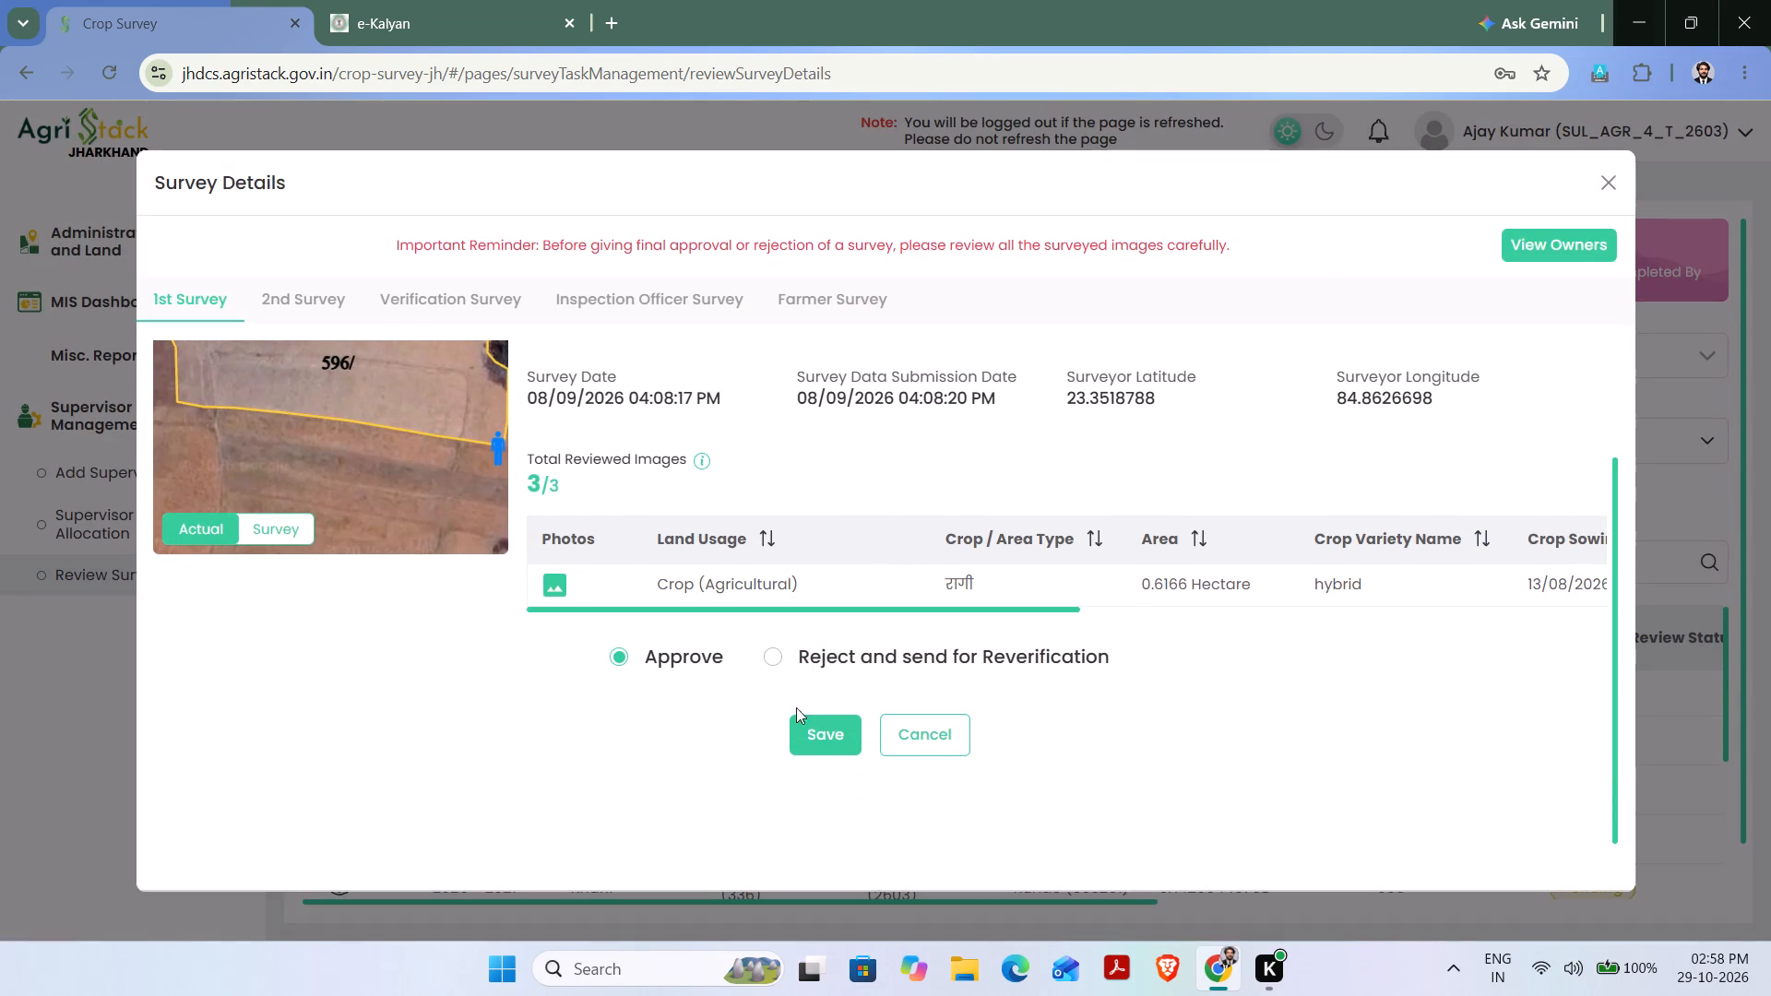
click(814, 728)
click(873, 583)
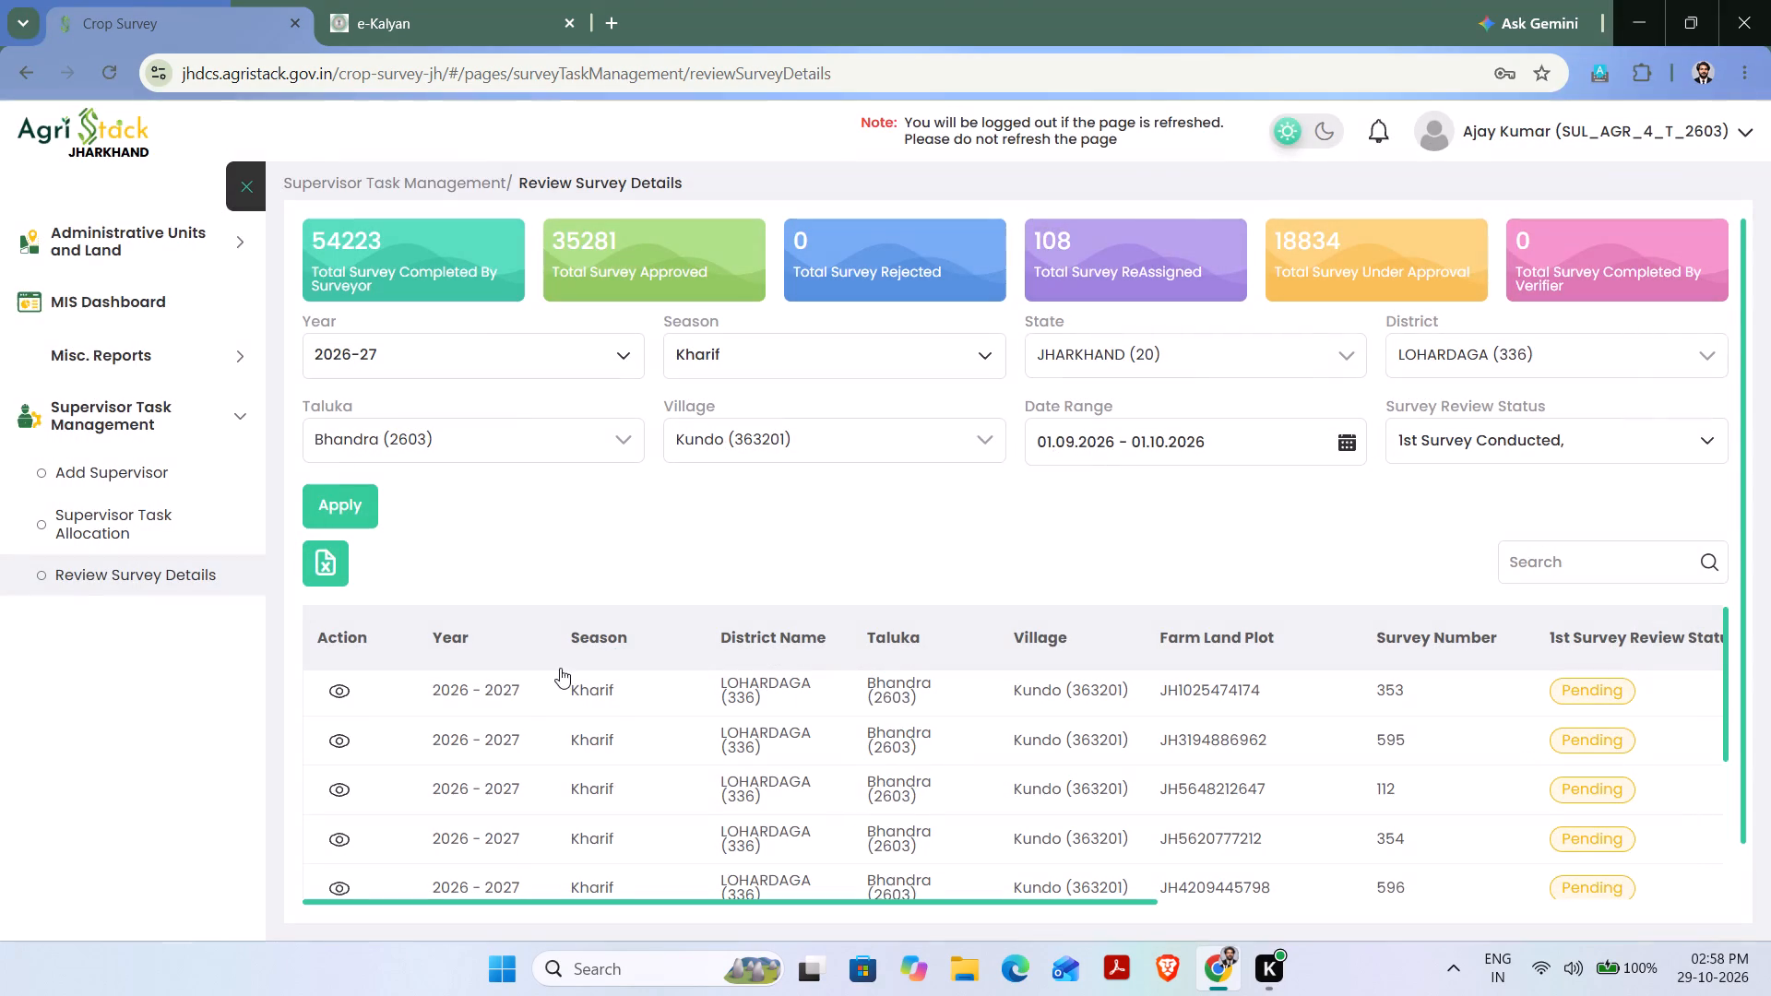
Reapply the current Kundo filters to refresh the list of pending first-survey records.
click(355, 502)
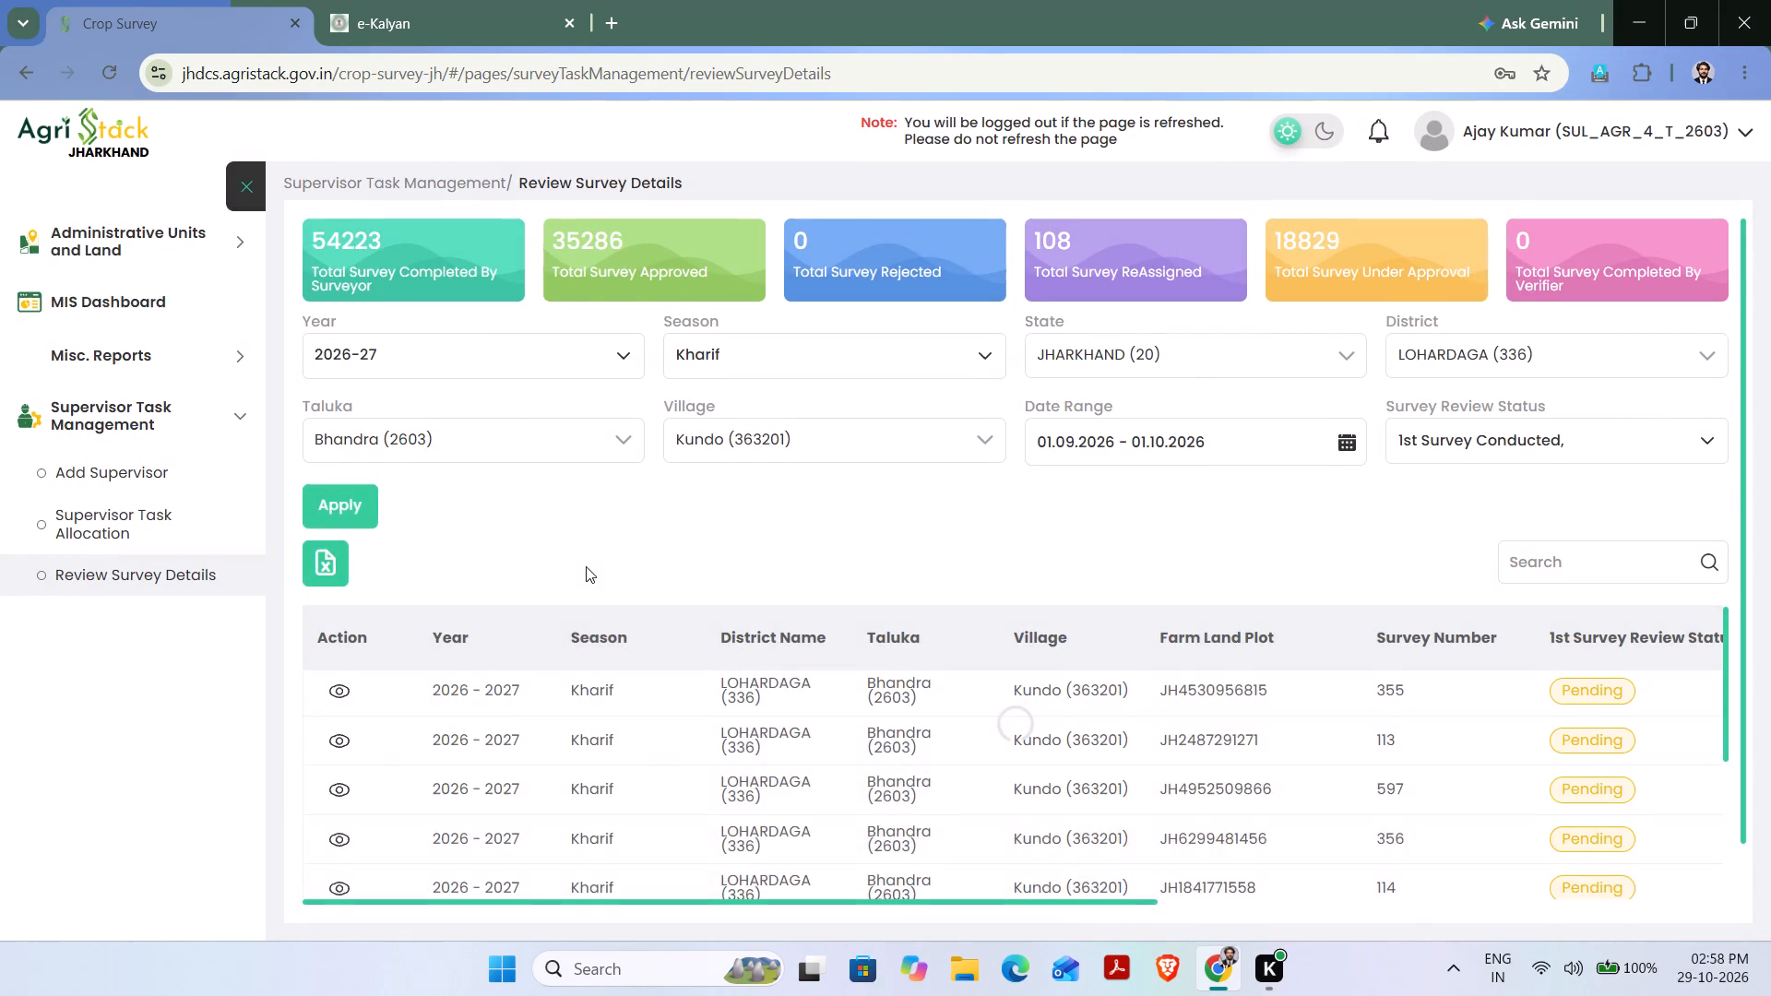
Open the survey details of Kundo record 355 and approve all three of its crop photos.
scroll(586, 566, down, 2)
scroll(438, 729, right, 1)
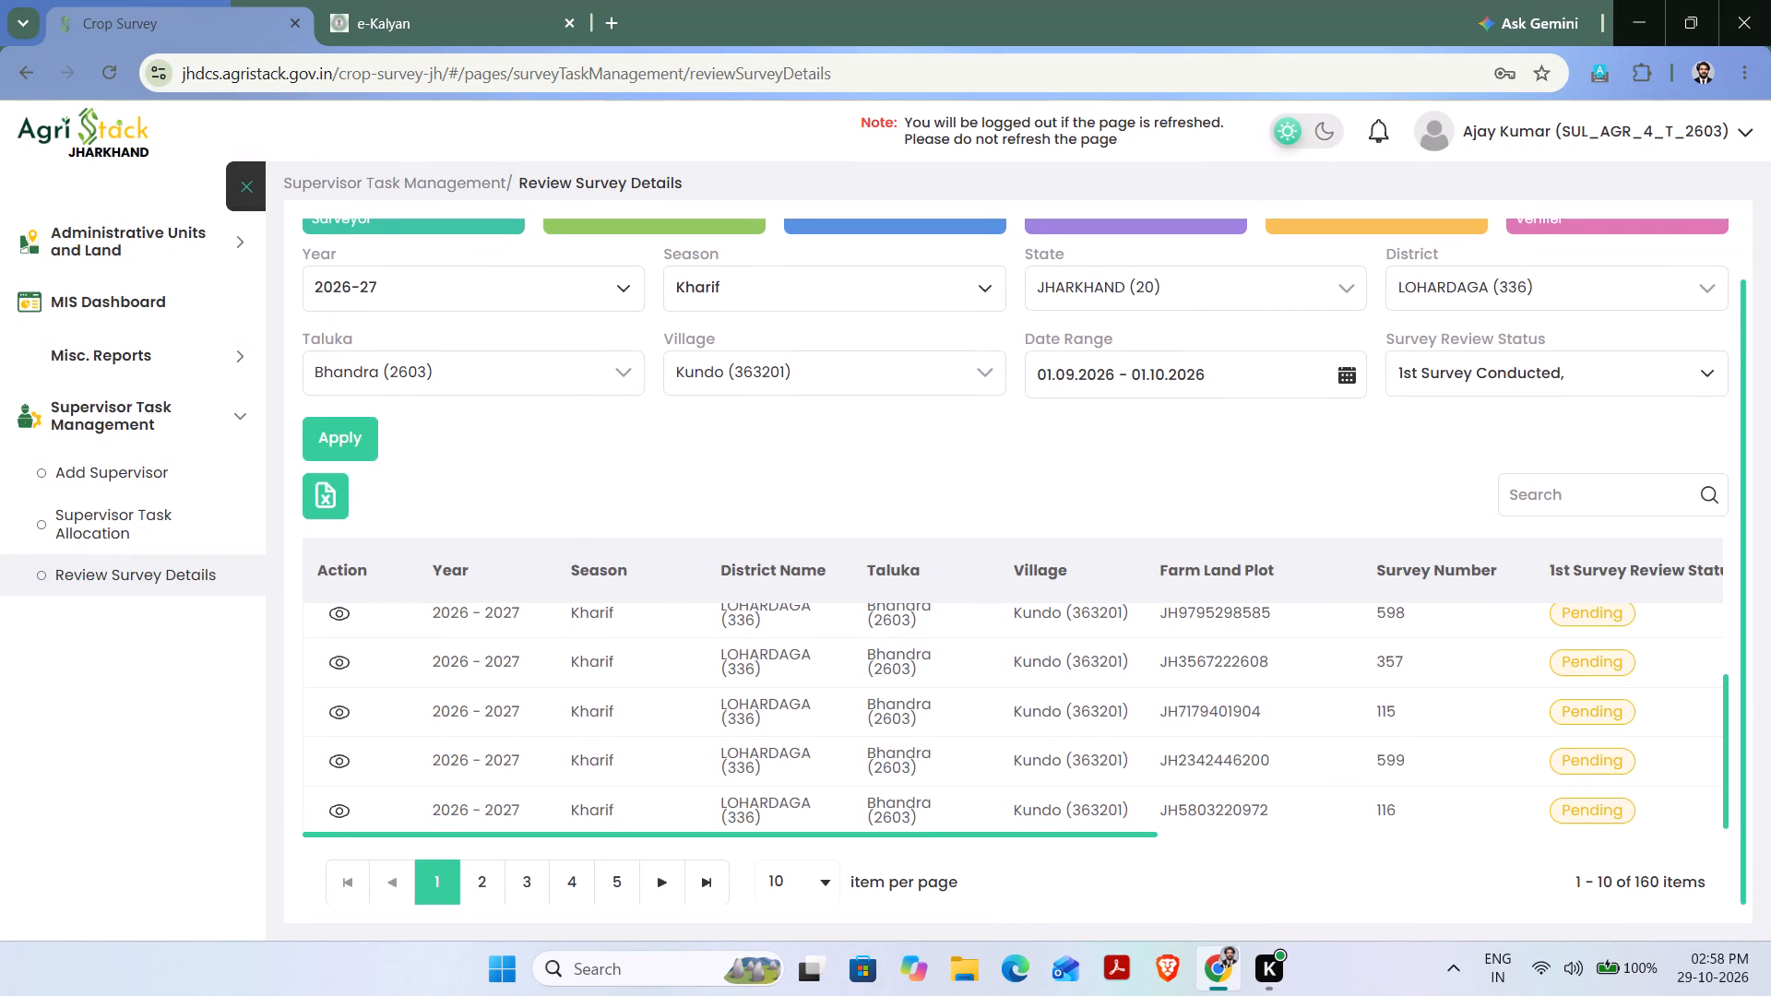
scroll(438, 729, right, 1)
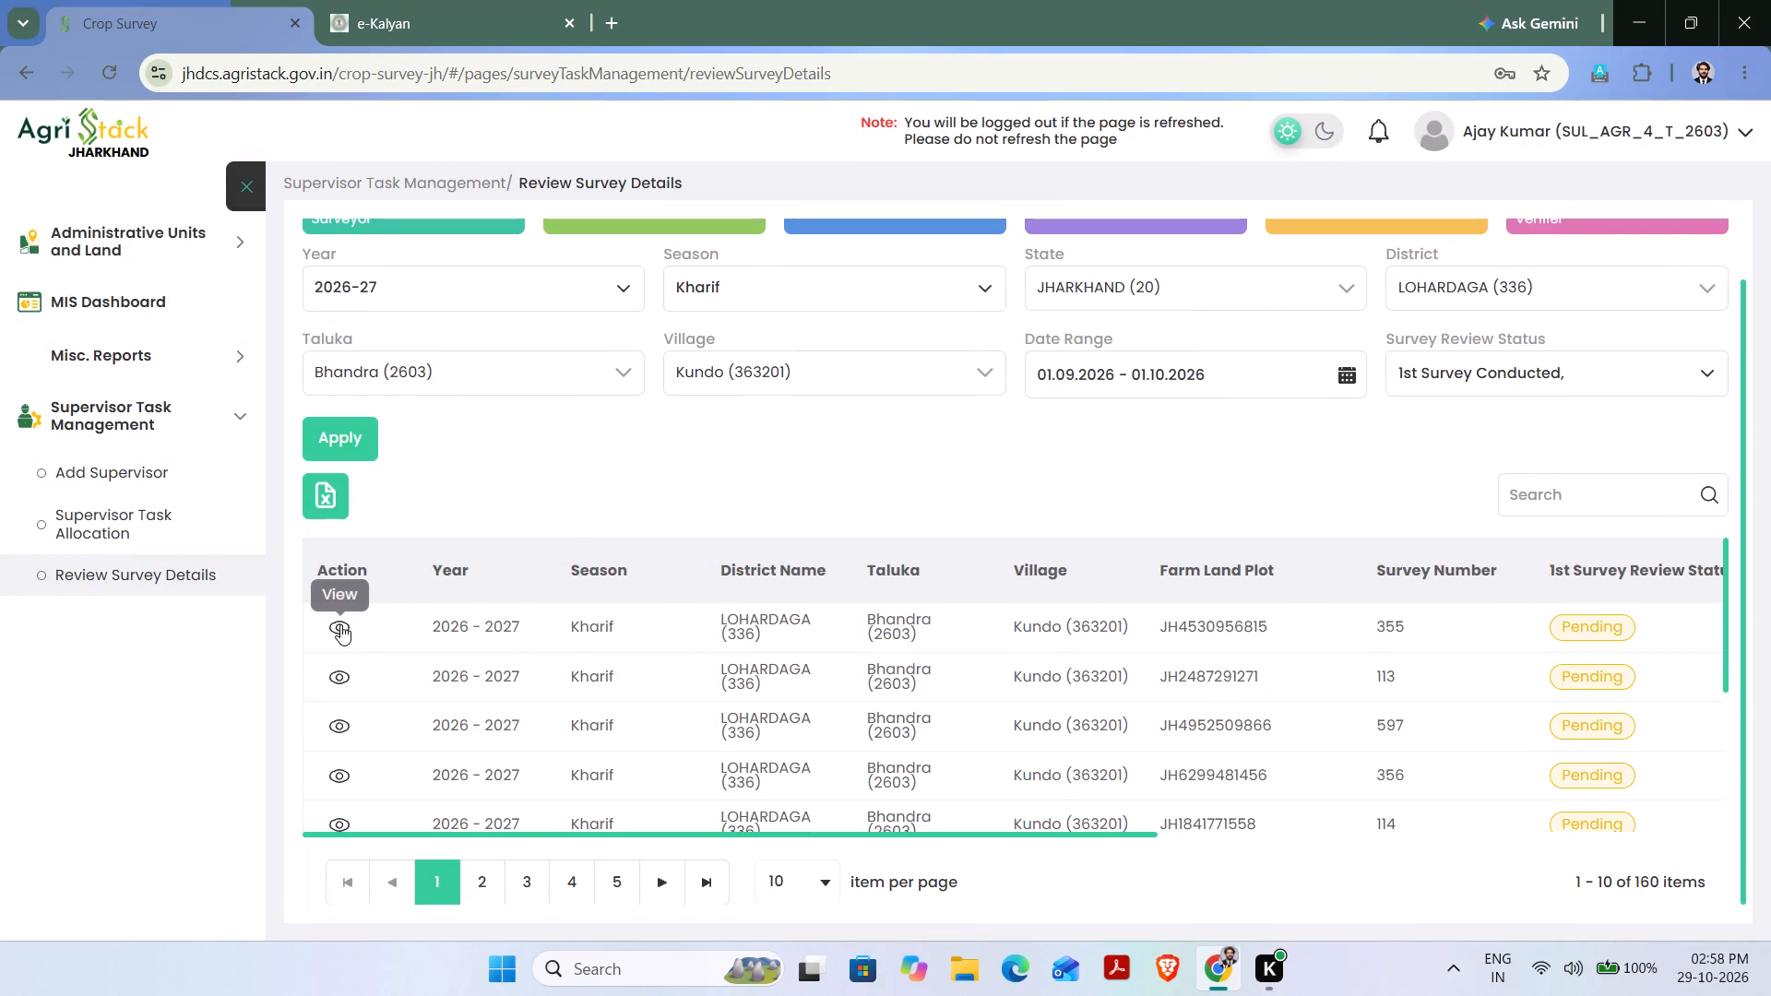
click(340, 624)
click(559, 729)
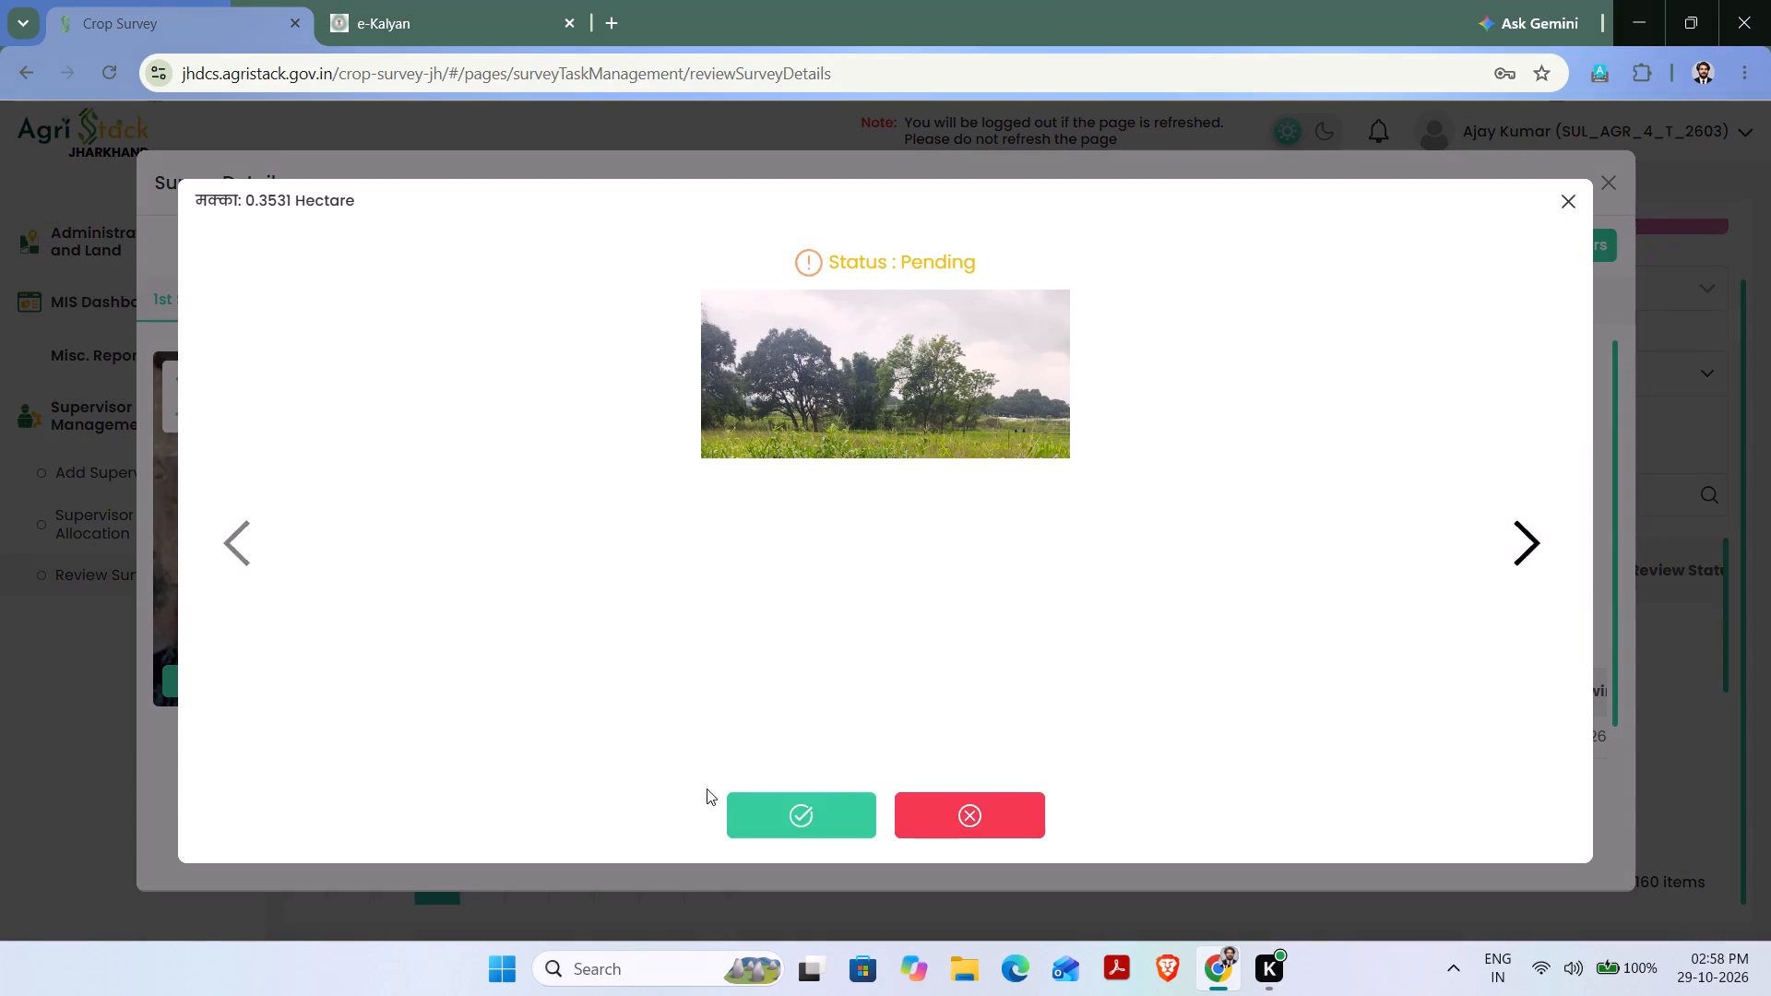
click(779, 822)
drag(945, 684, 826, 712)
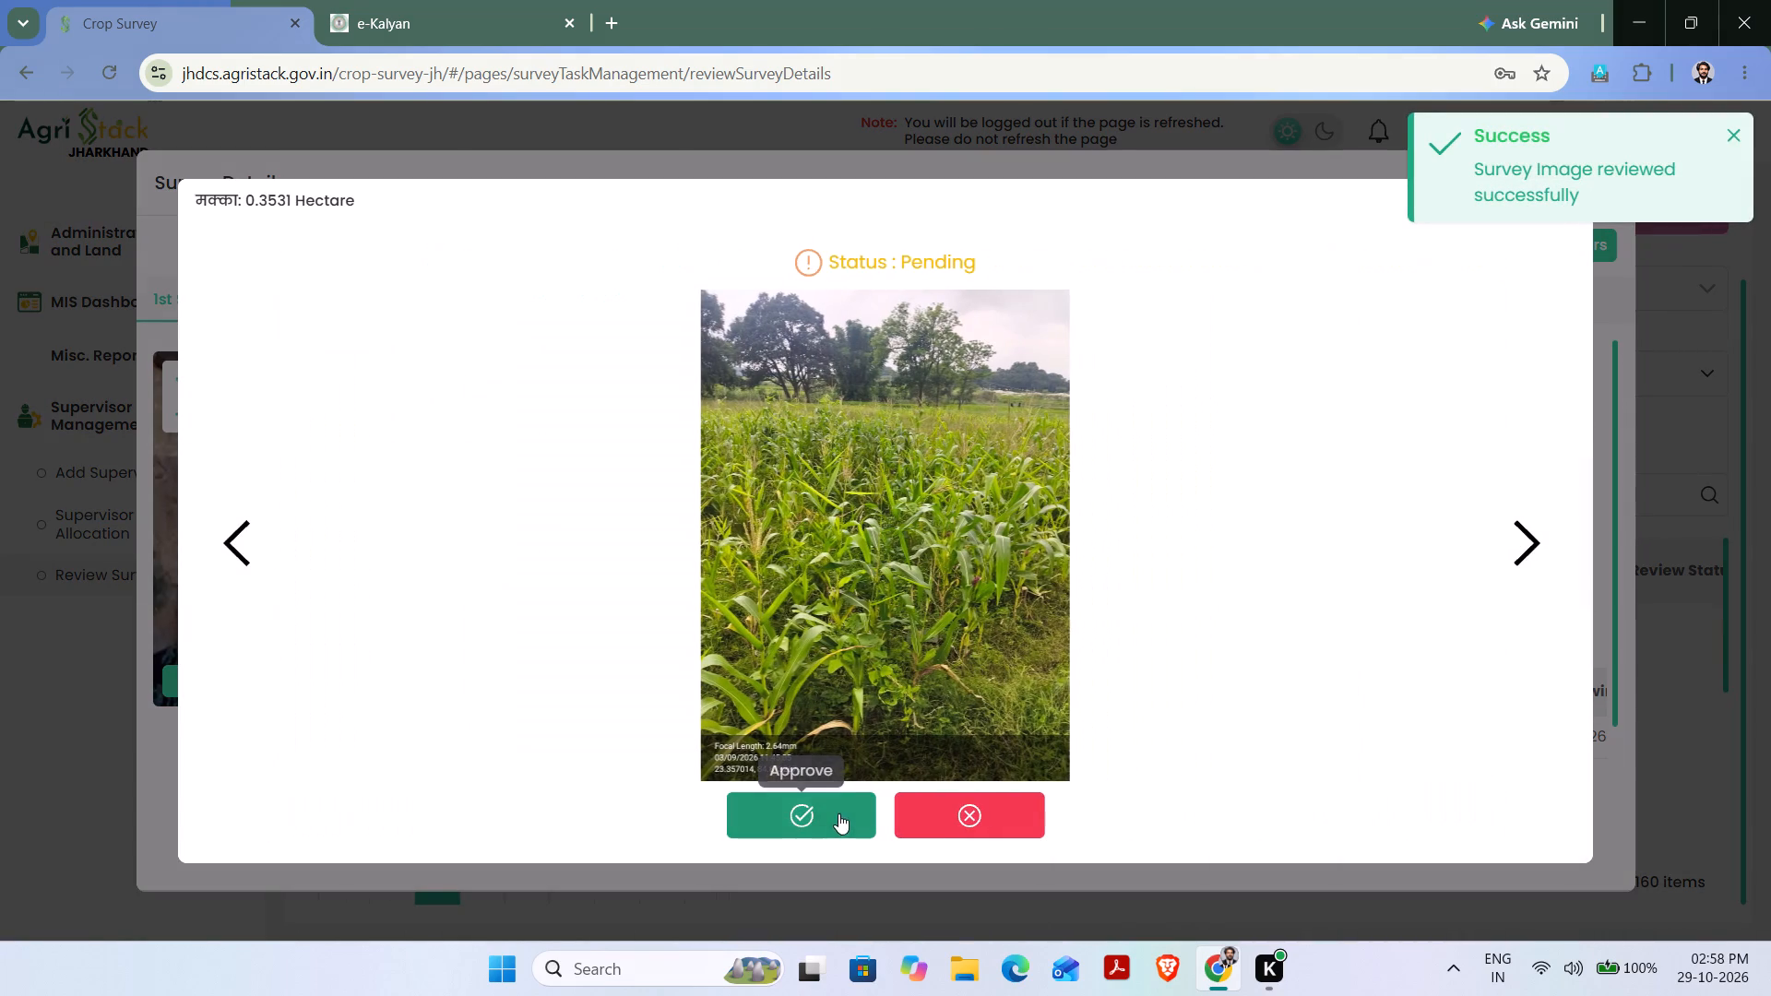
click(839, 814)
drag(953, 664, 848, 686)
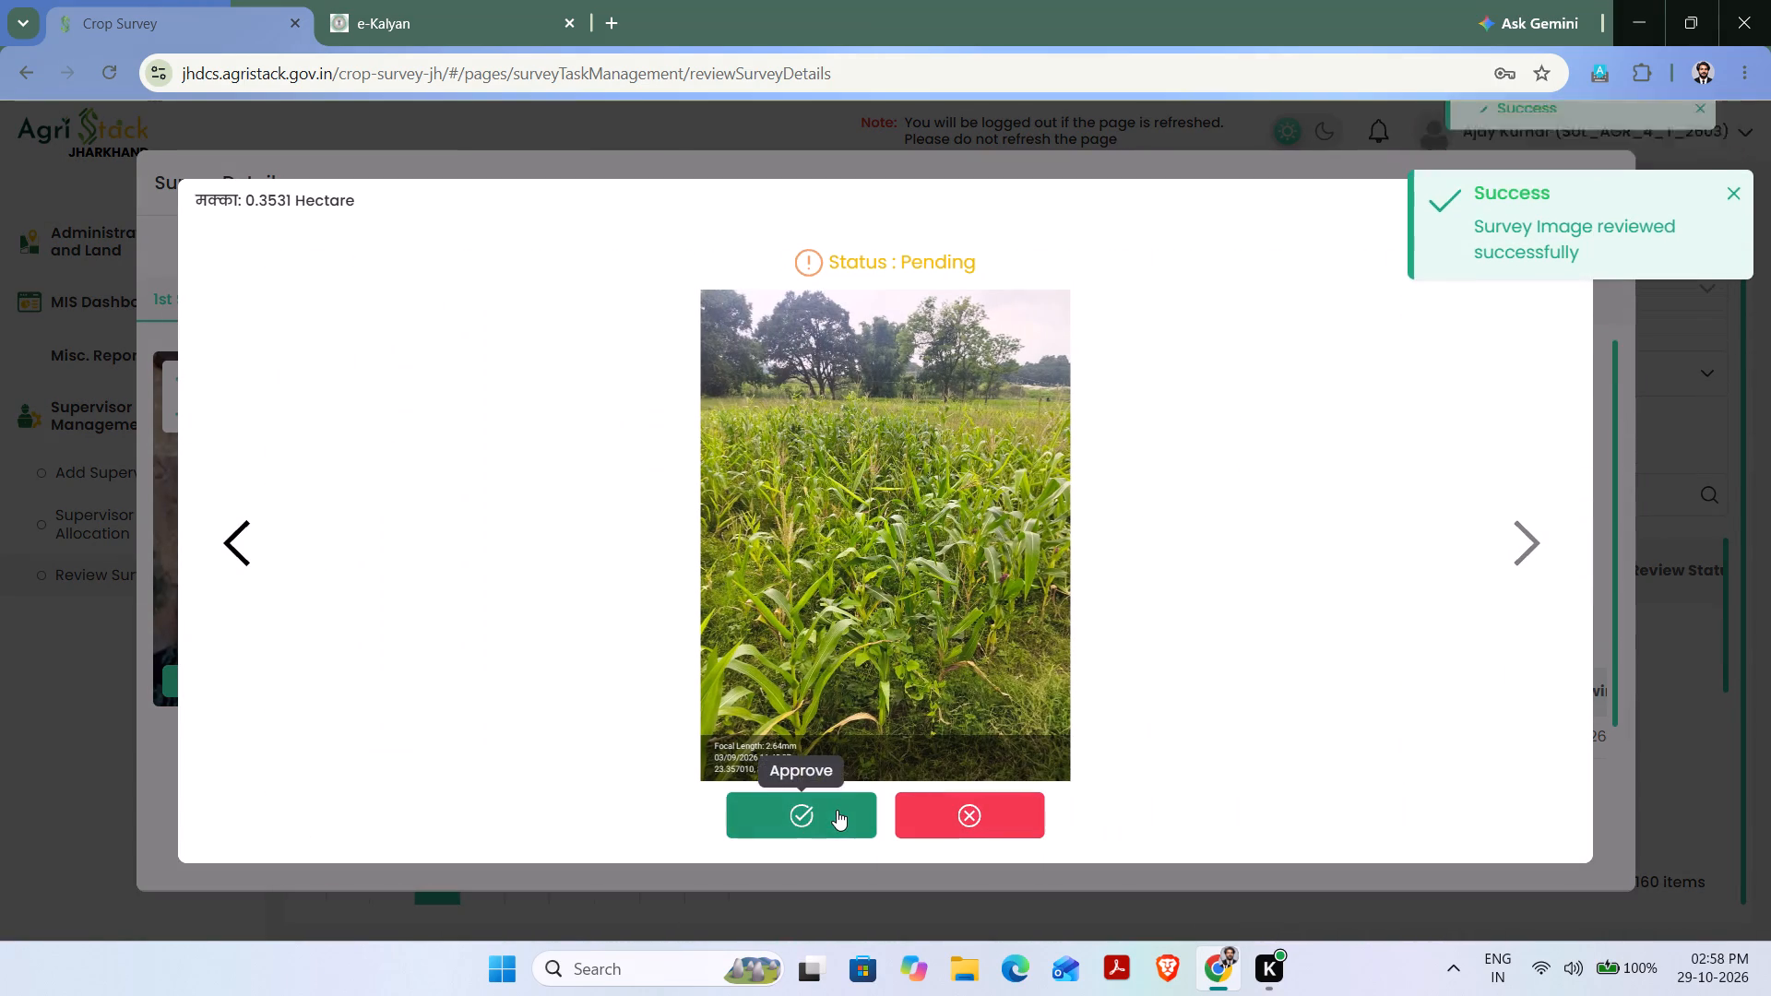
click(836, 810)
drag(947, 662, 909, 660)
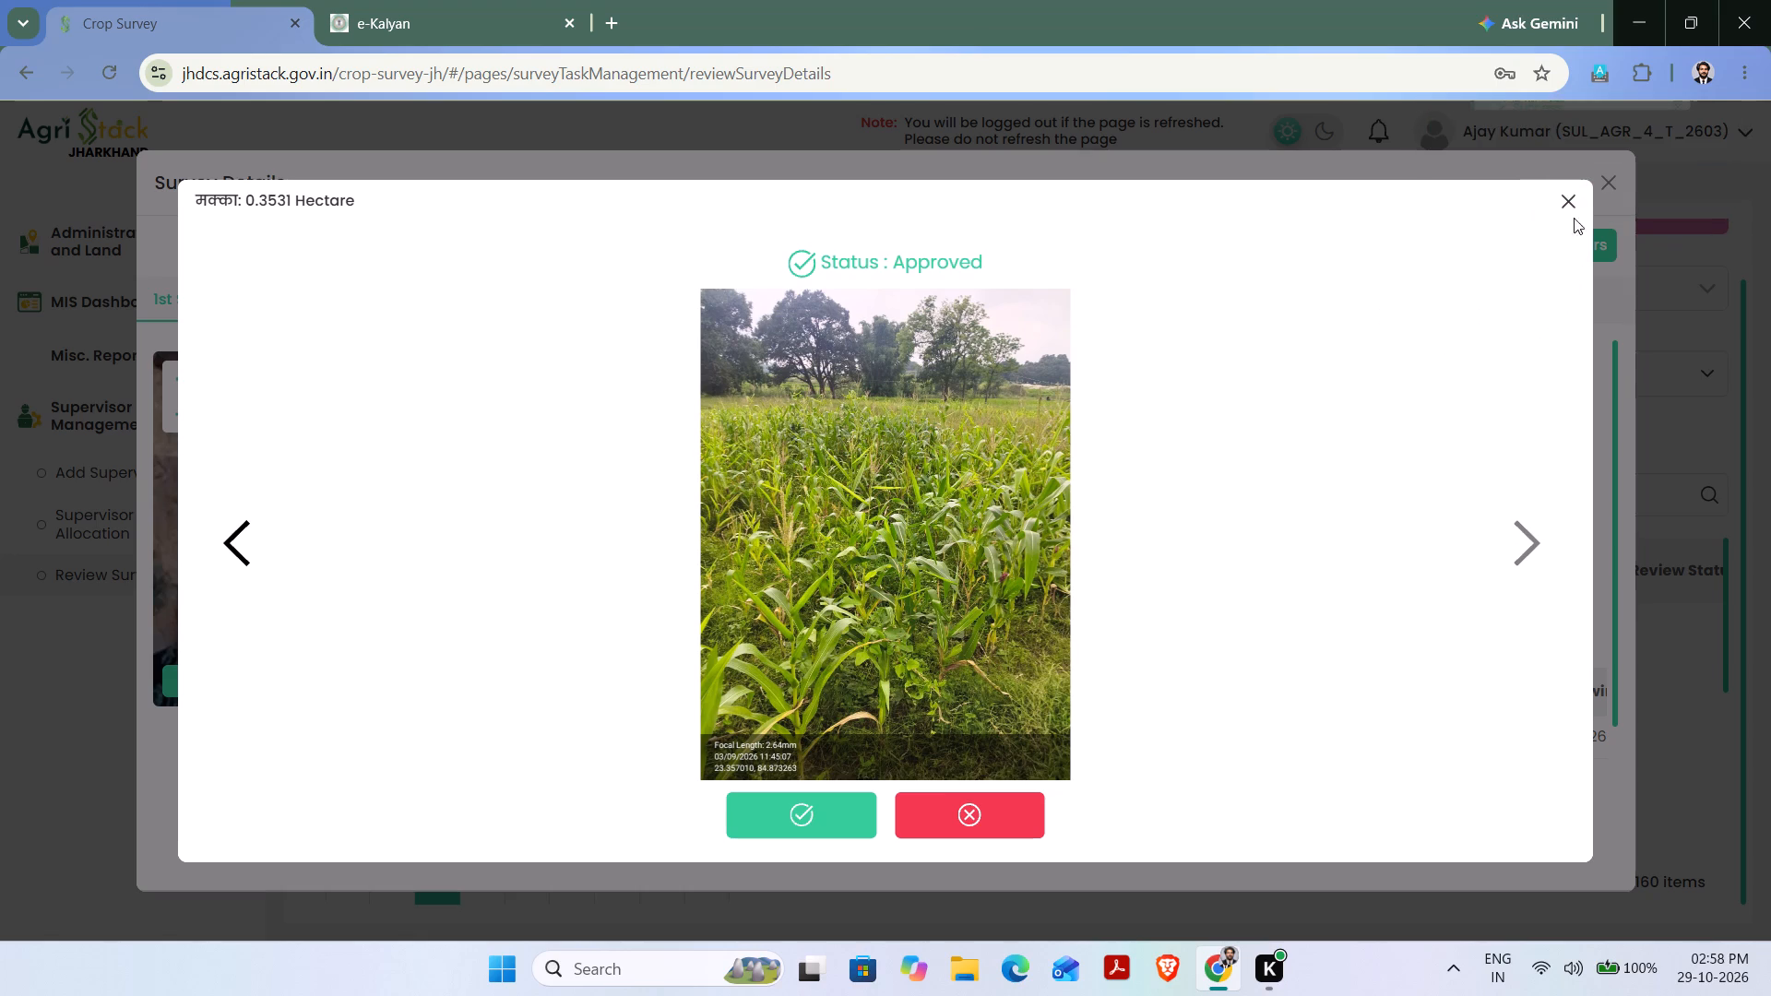
click(1570, 205)
Mark the first survey of record 355 as approved, save the review and close its survey details.
scroll(731, 685, down, 2)
click(682, 660)
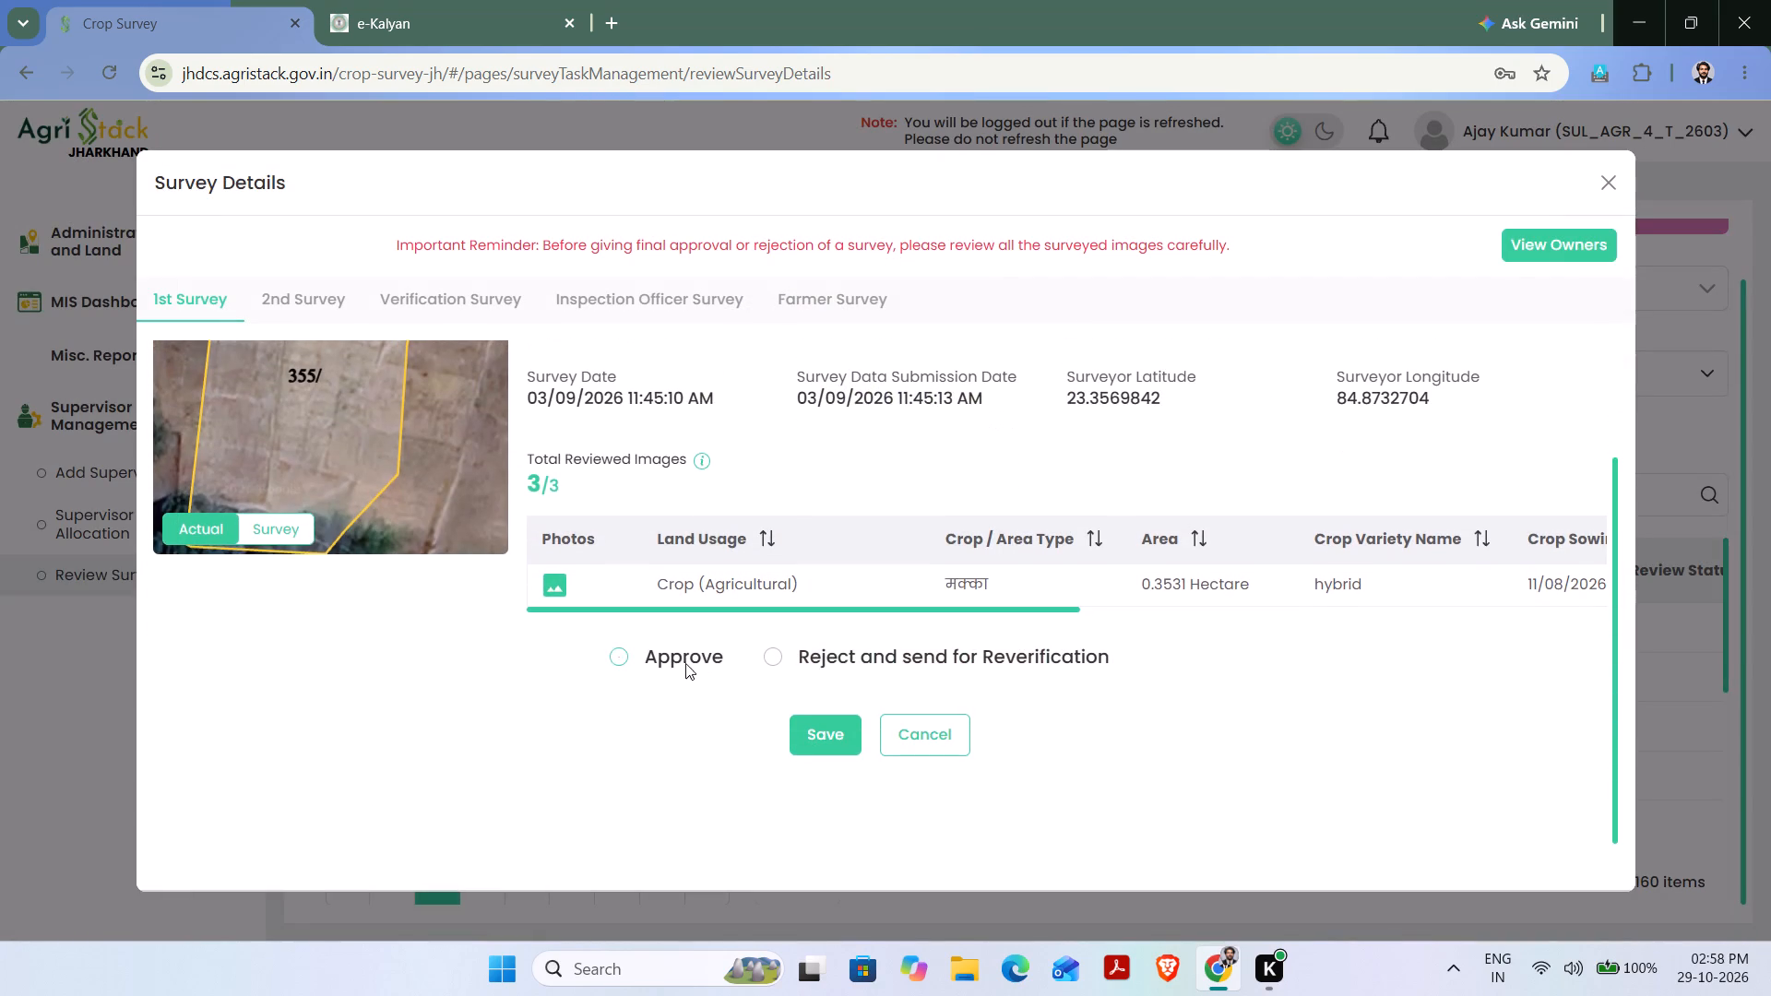
click(807, 725)
click(861, 568)
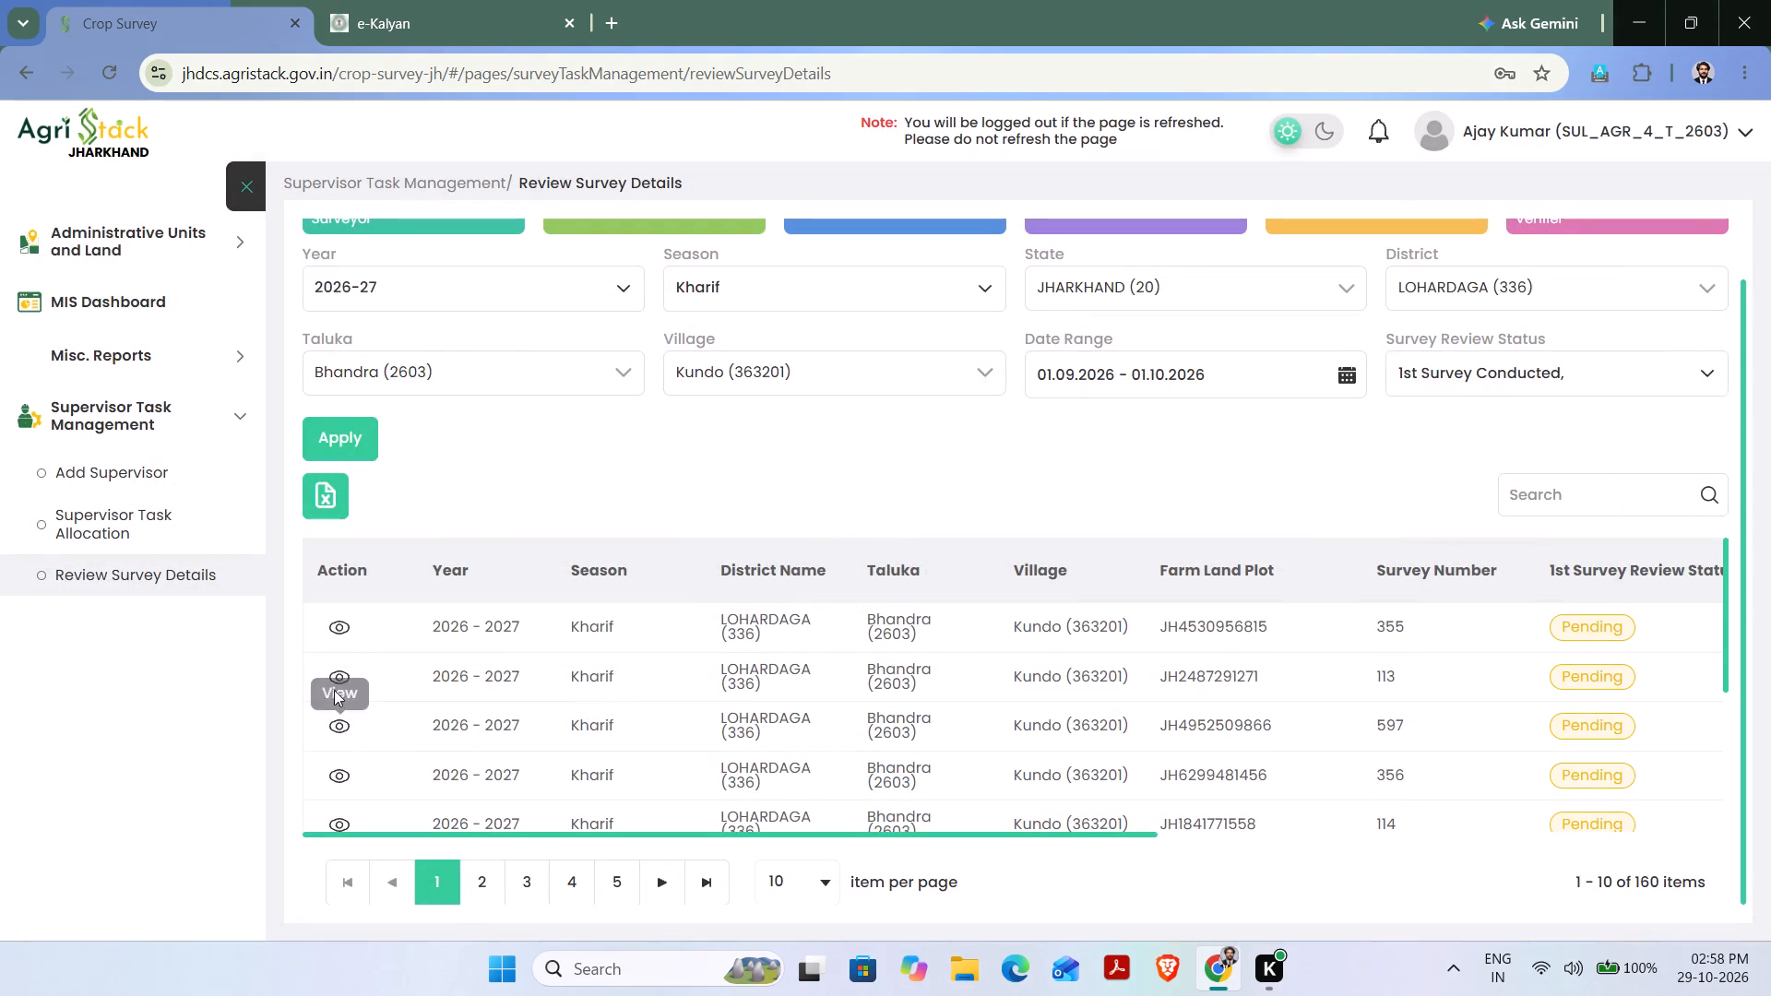
Open the survey details of Kundo record 113 and approve all three of its waste-land photos.
click(338, 675)
click(554, 752)
click(553, 731)
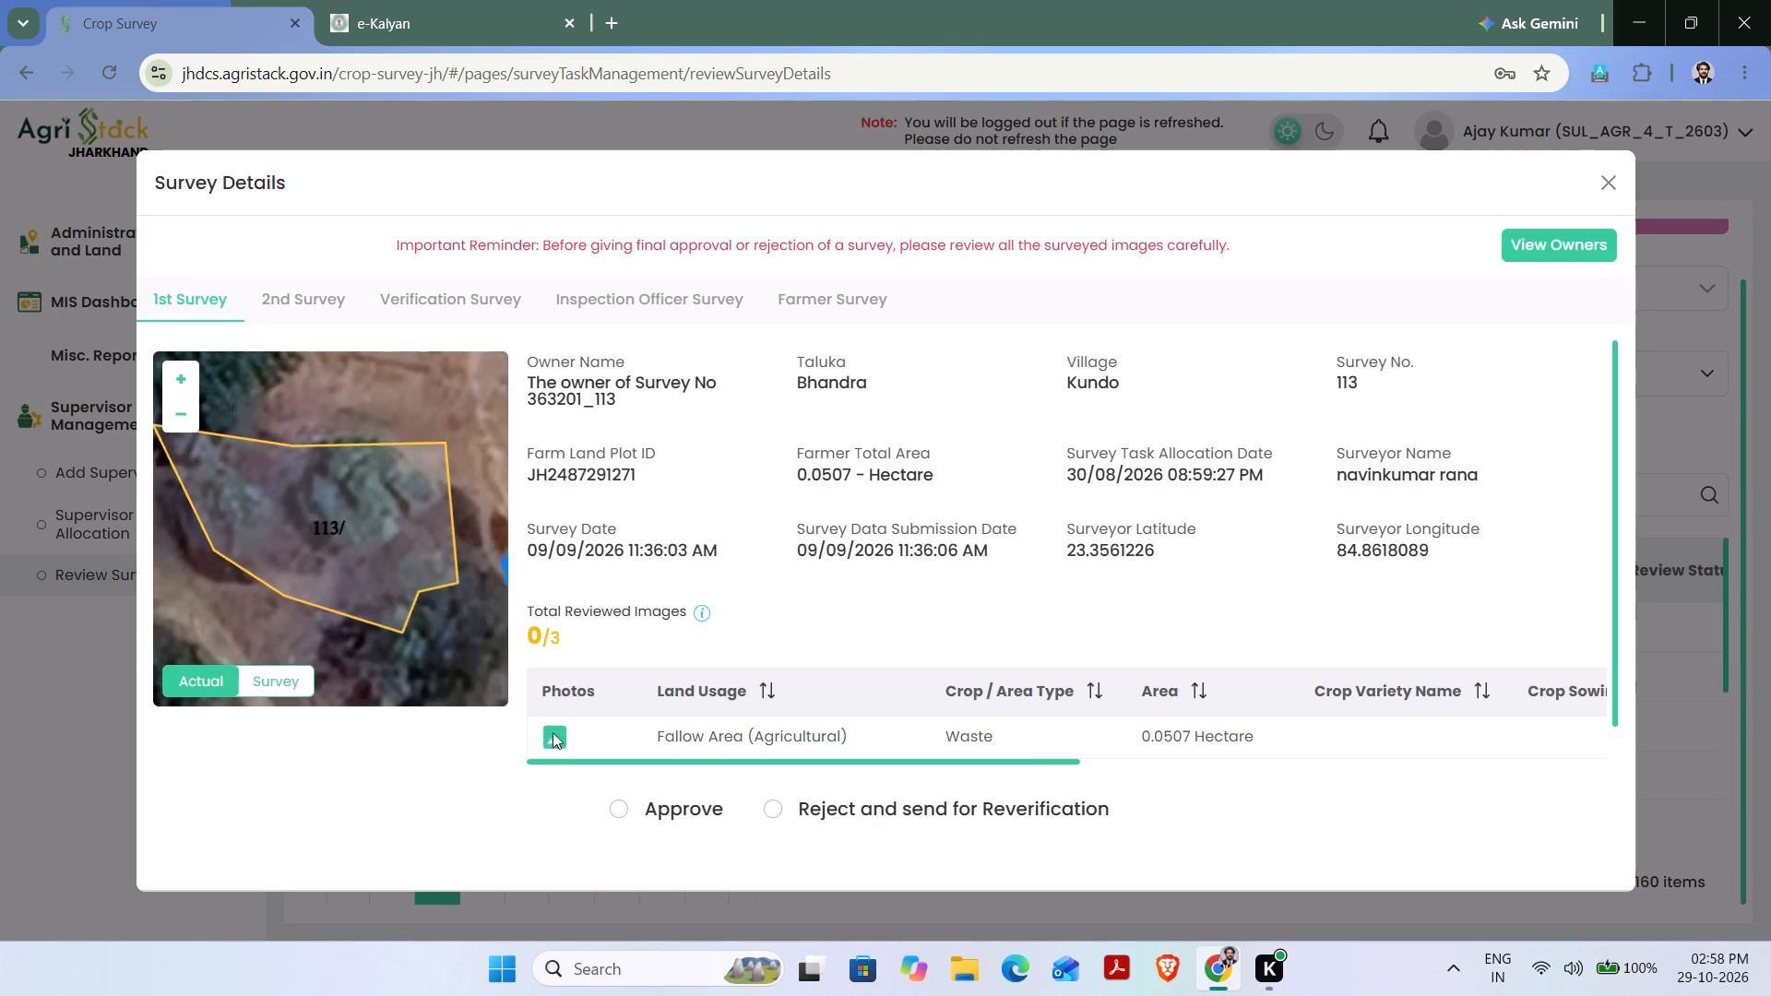
click(753, 811)
drag(916, 713, 806, 729)
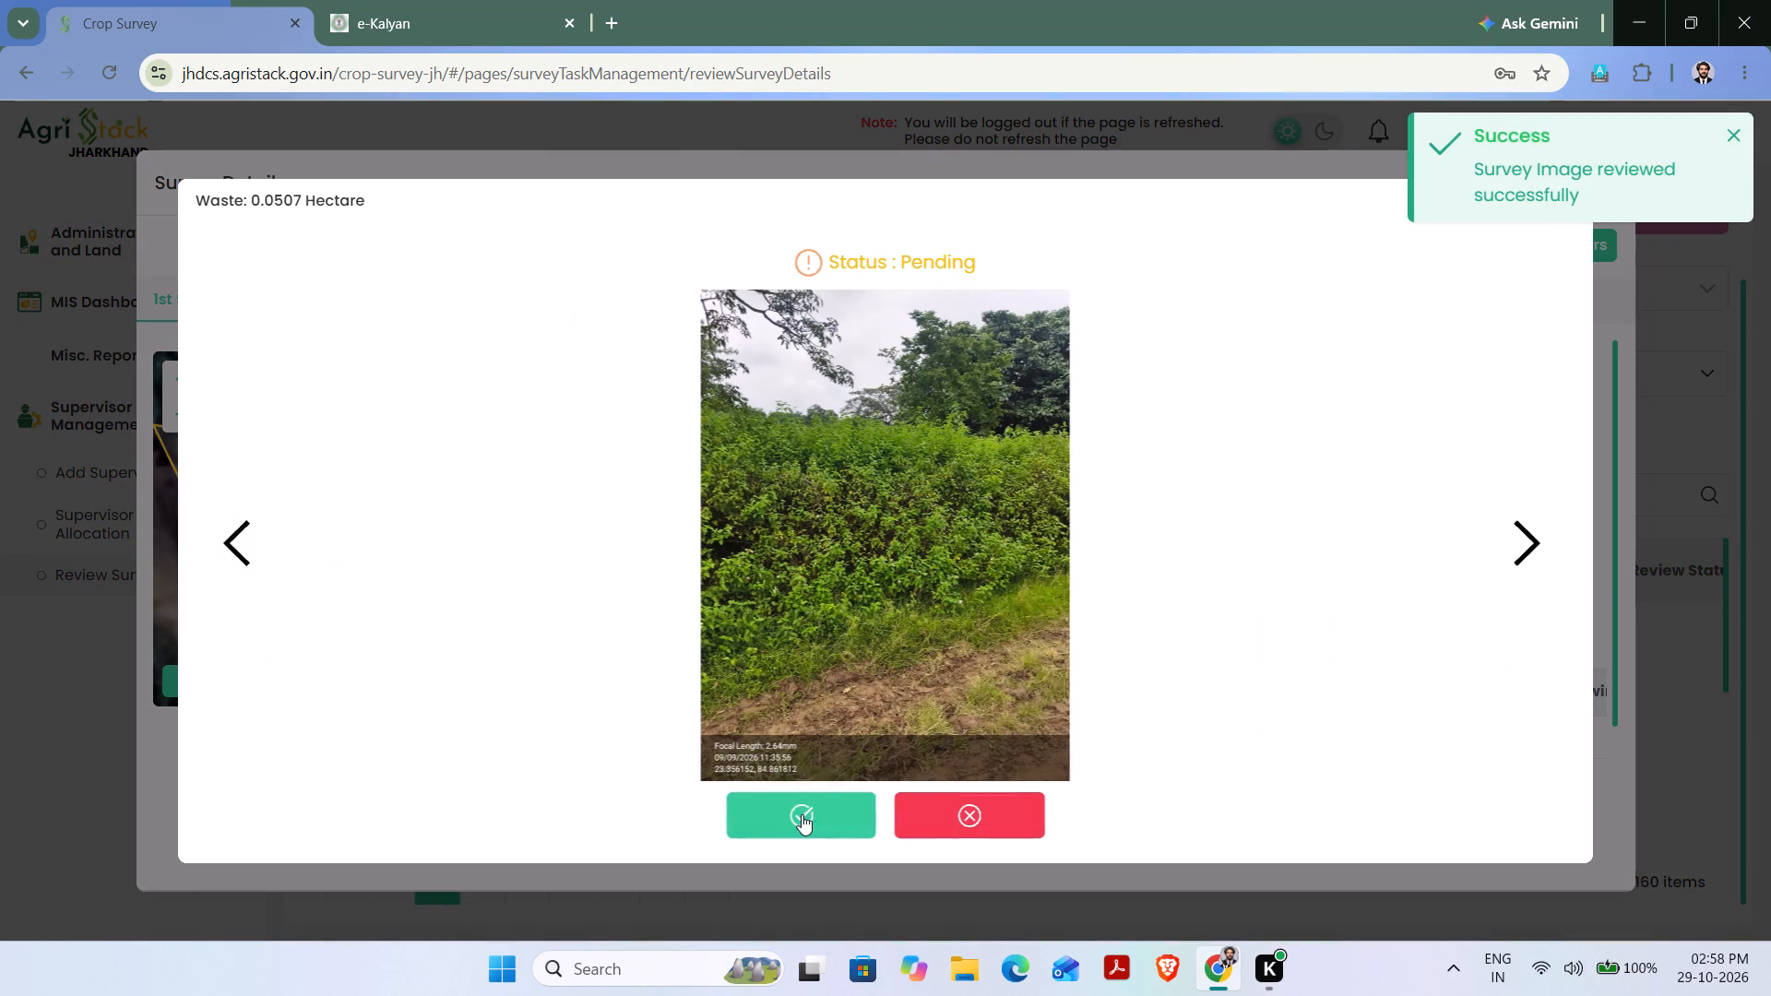
click(803, 819)
drag(970, 670, 892, 678)
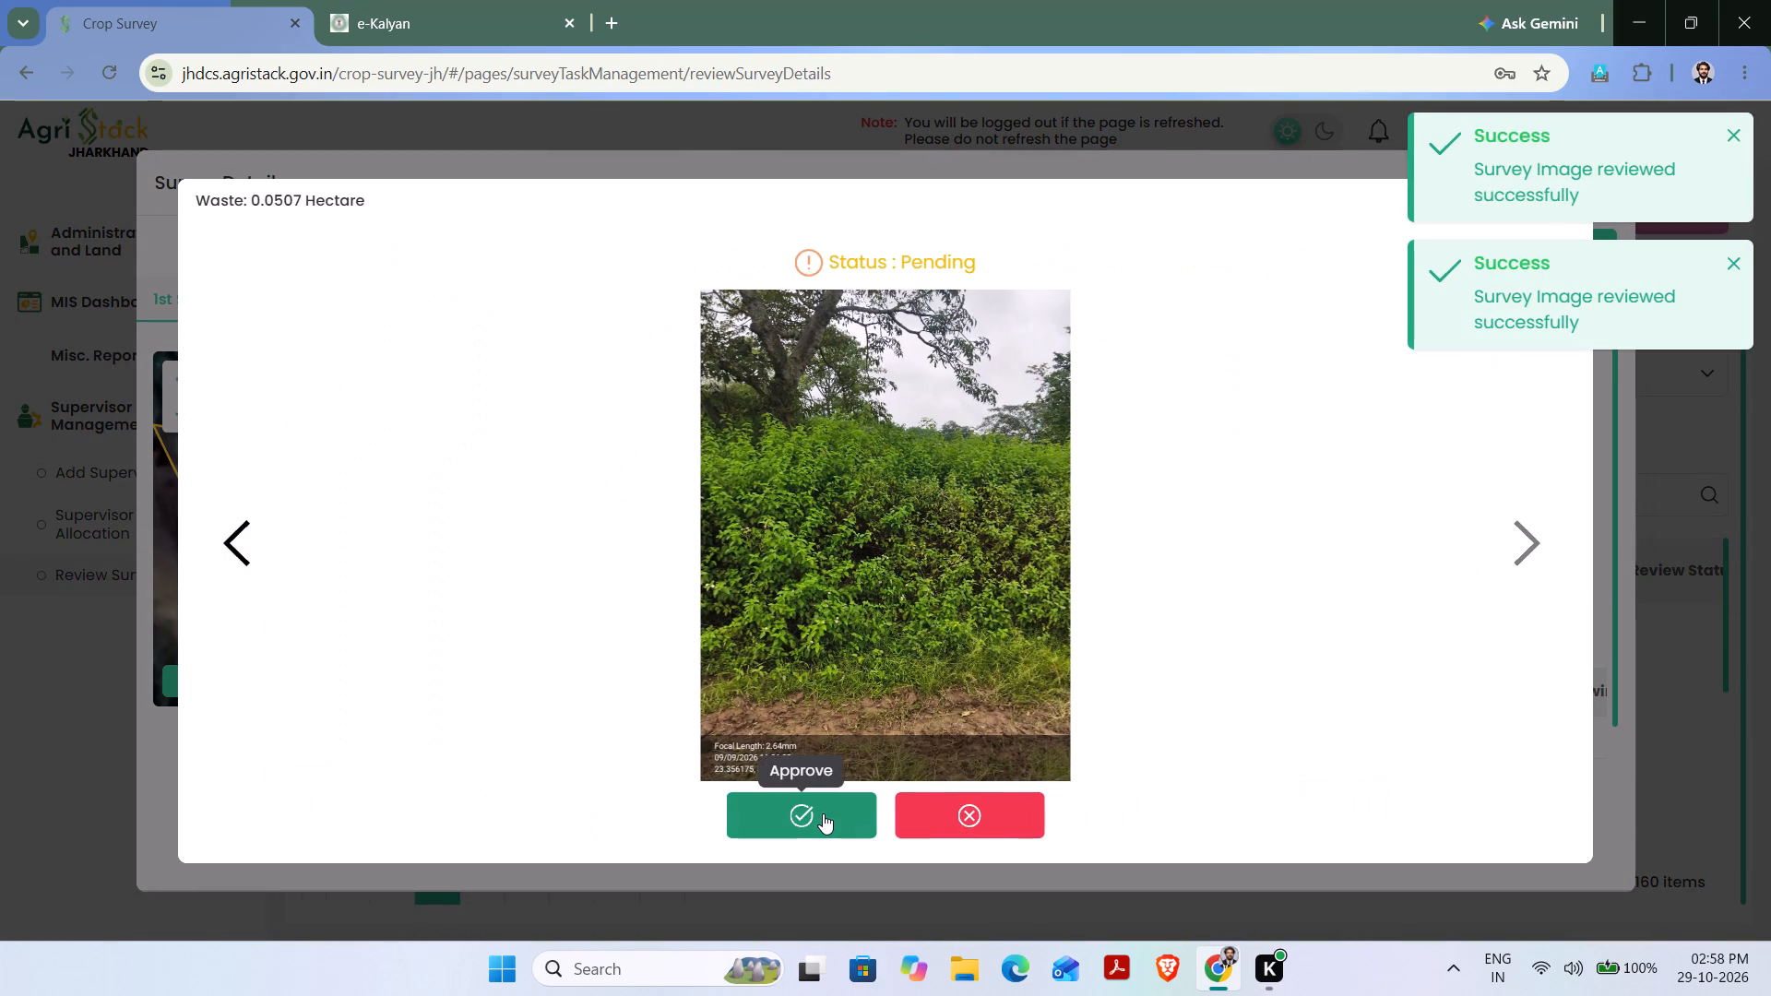
click(823, 812)
click(908, 656)
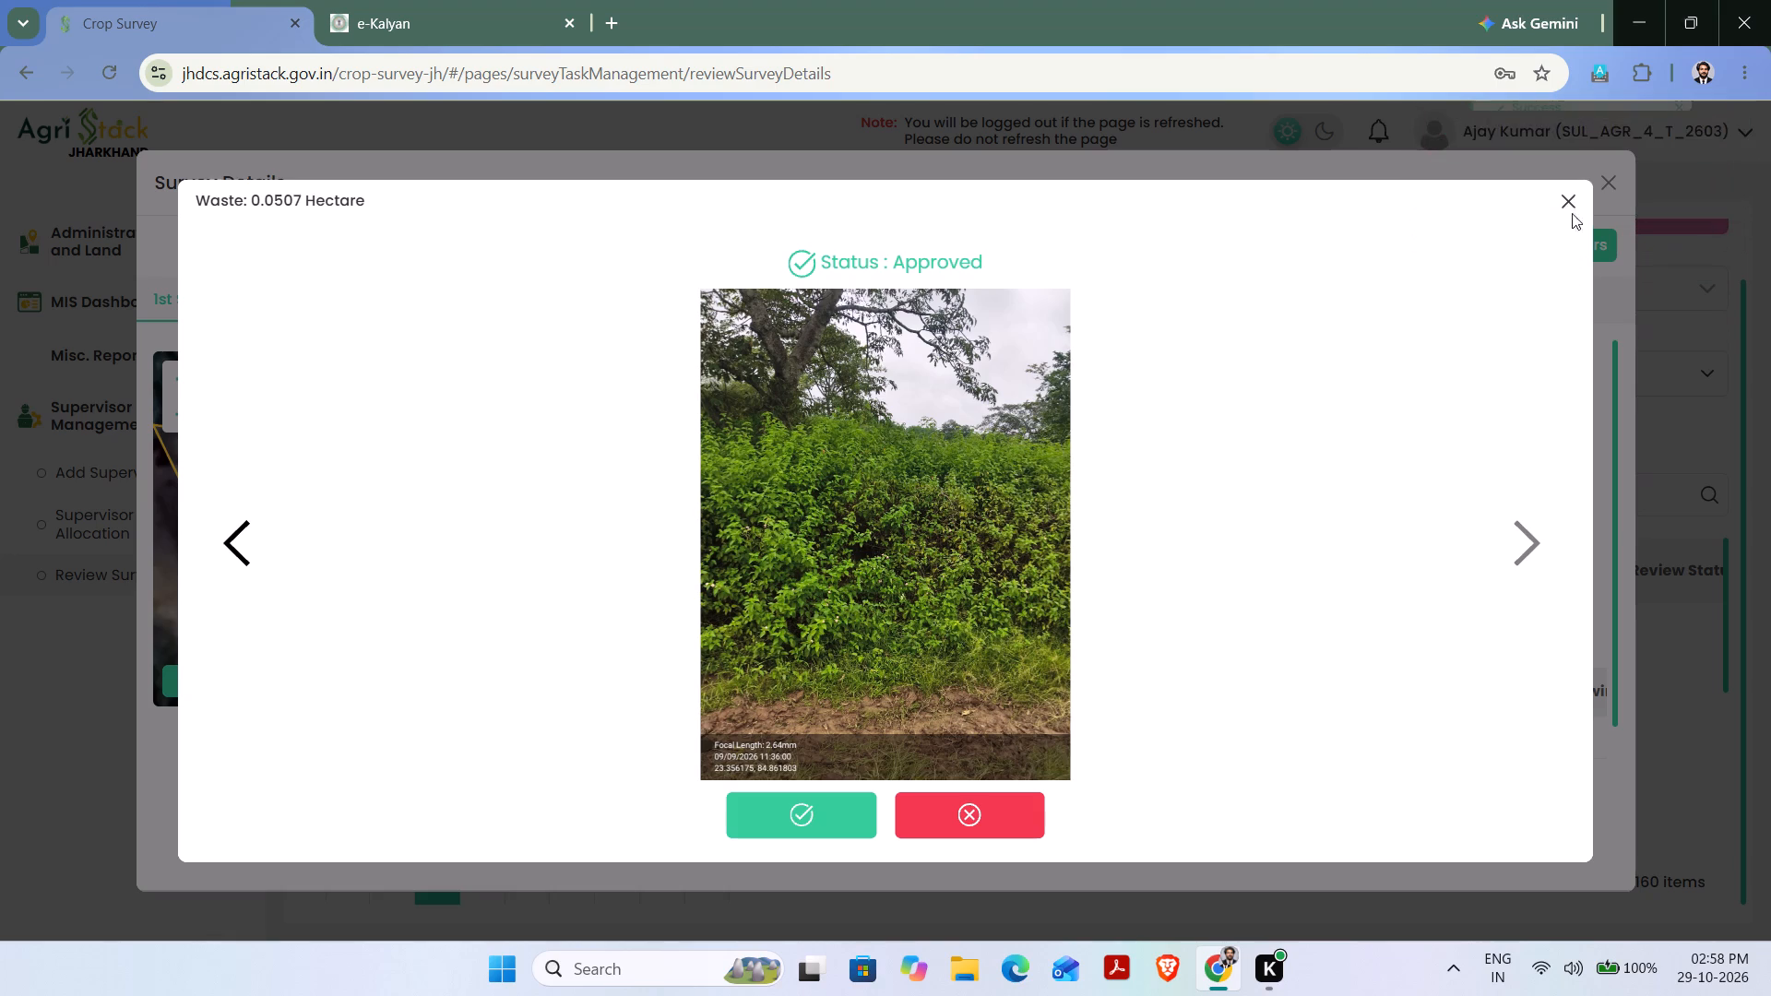
click(1571, 200)
Mark the first survey of record 113 as approved, save the review and close its survey details.
scroll(977, 560, down, 2)
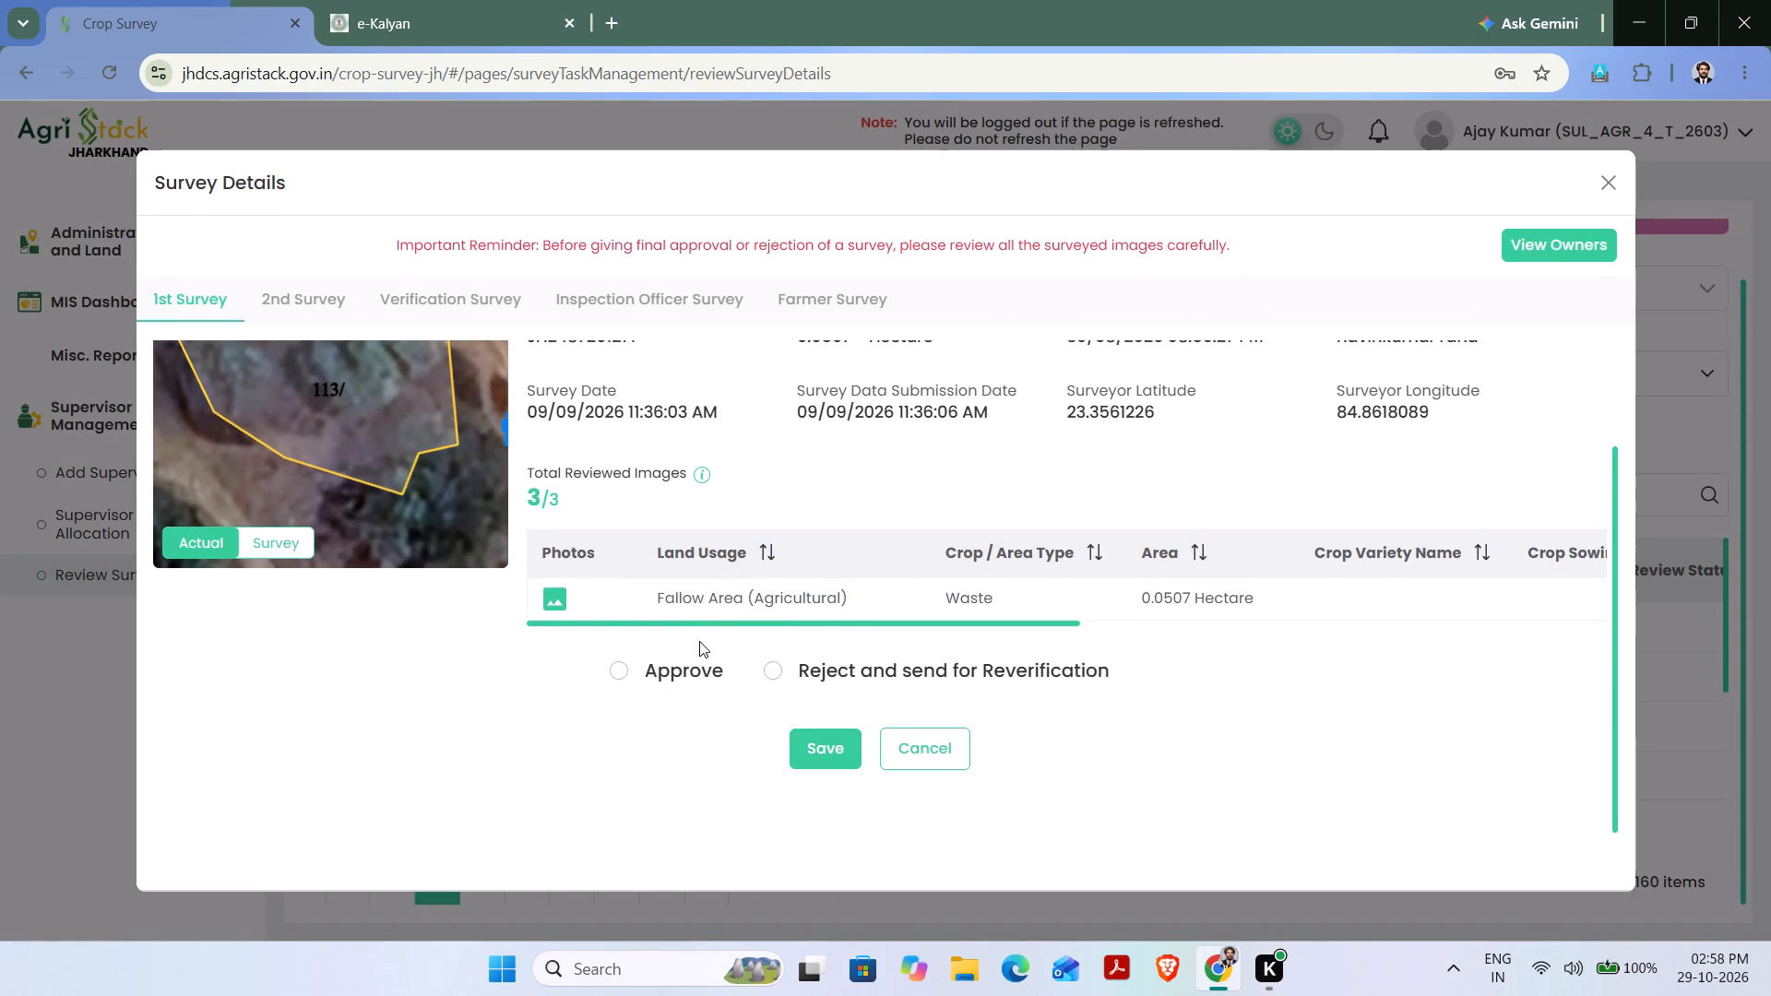
click(678, 653)
click(796, 727)
click(909, 552)
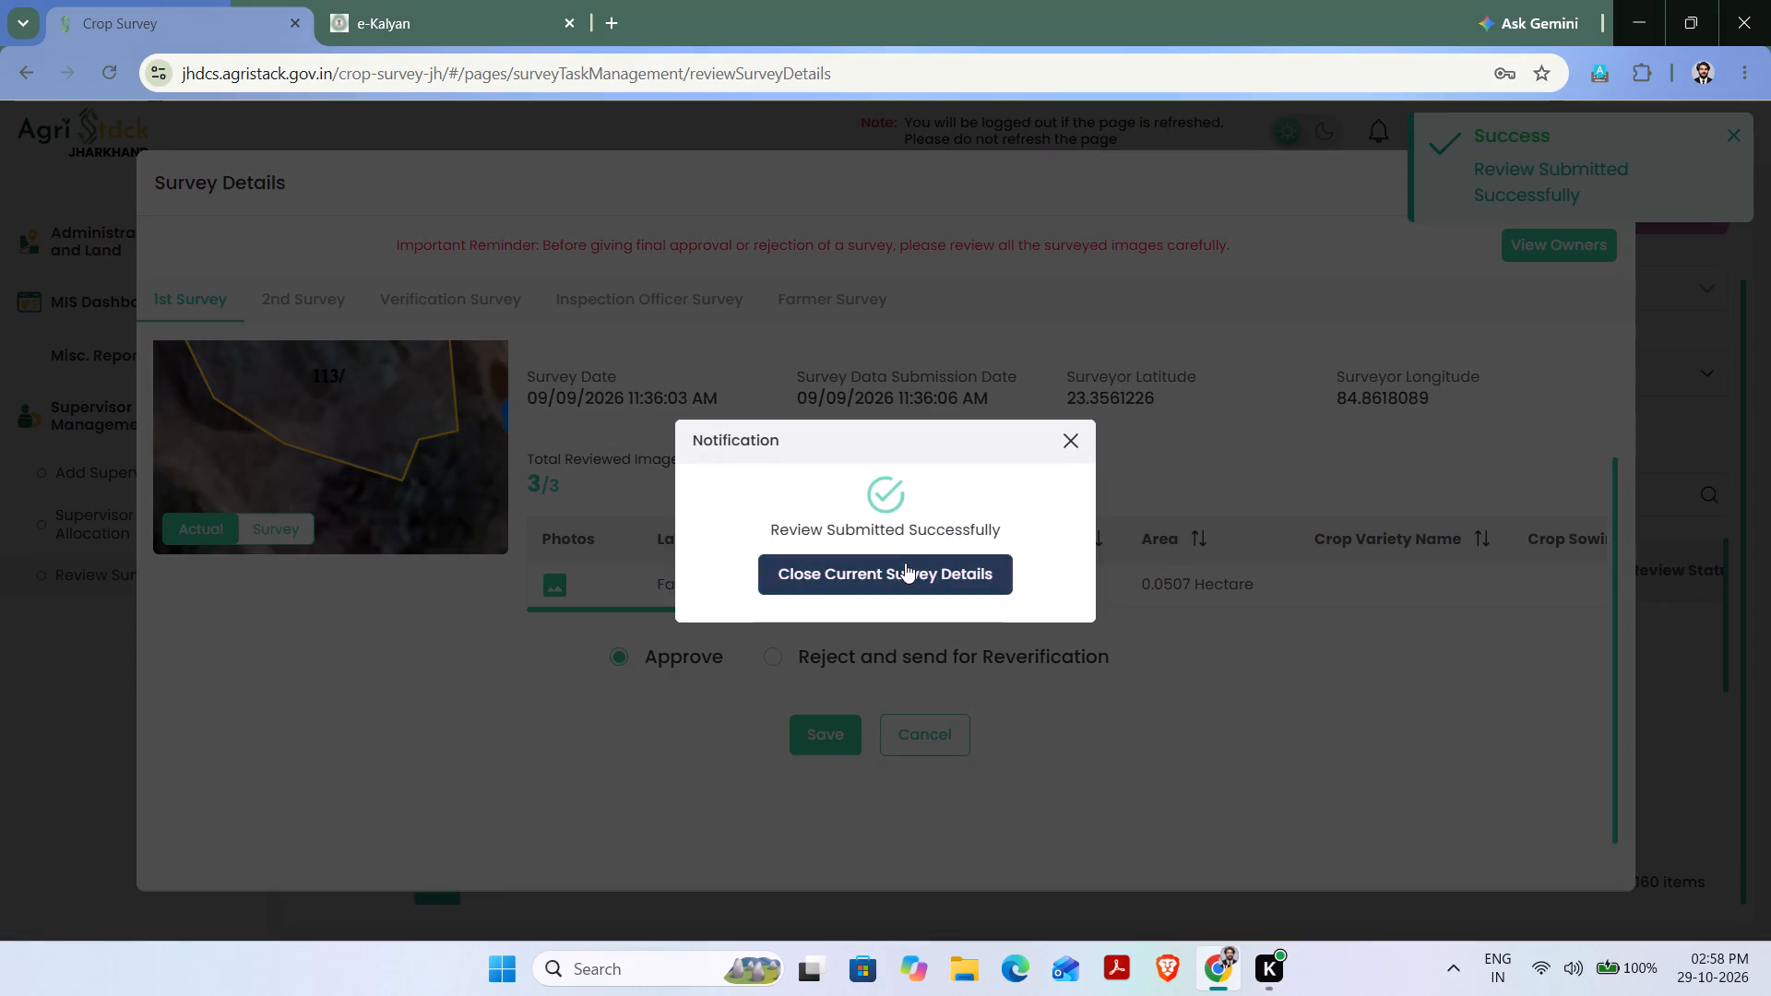
click(903, 563)
Open the survey details of Kundo record 597 and approve all three of its crop photos.
click(341, 731)
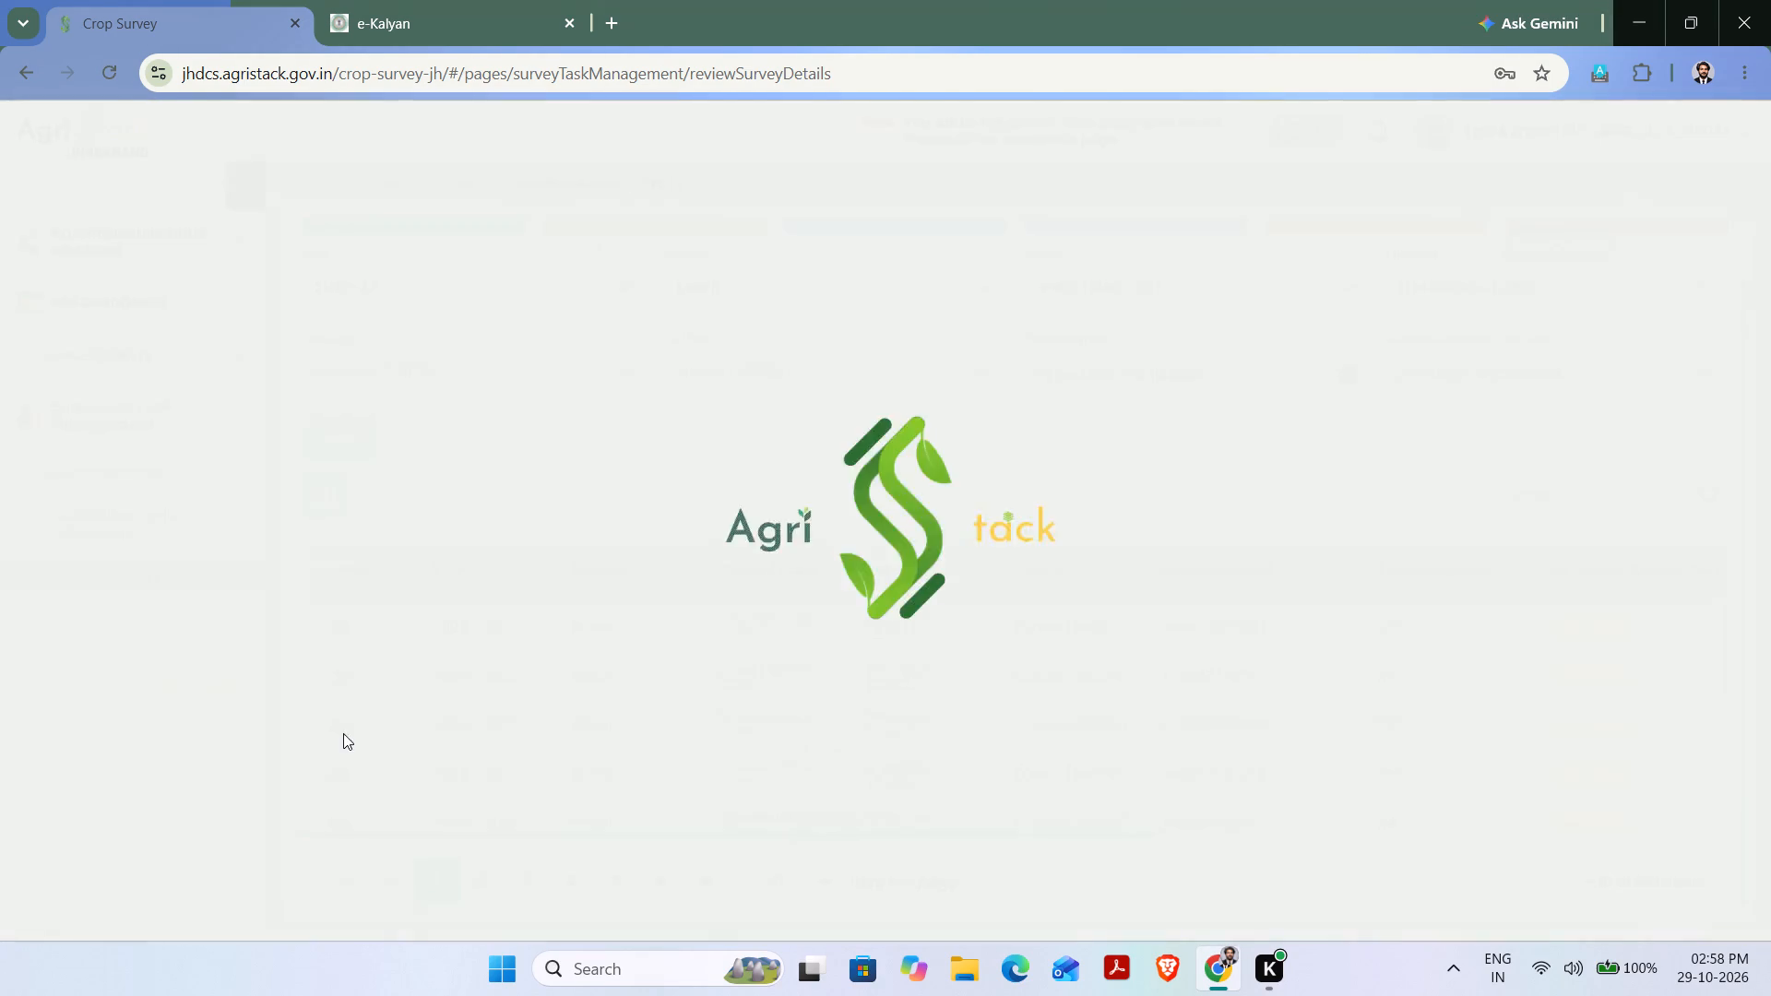
click(558, 731)
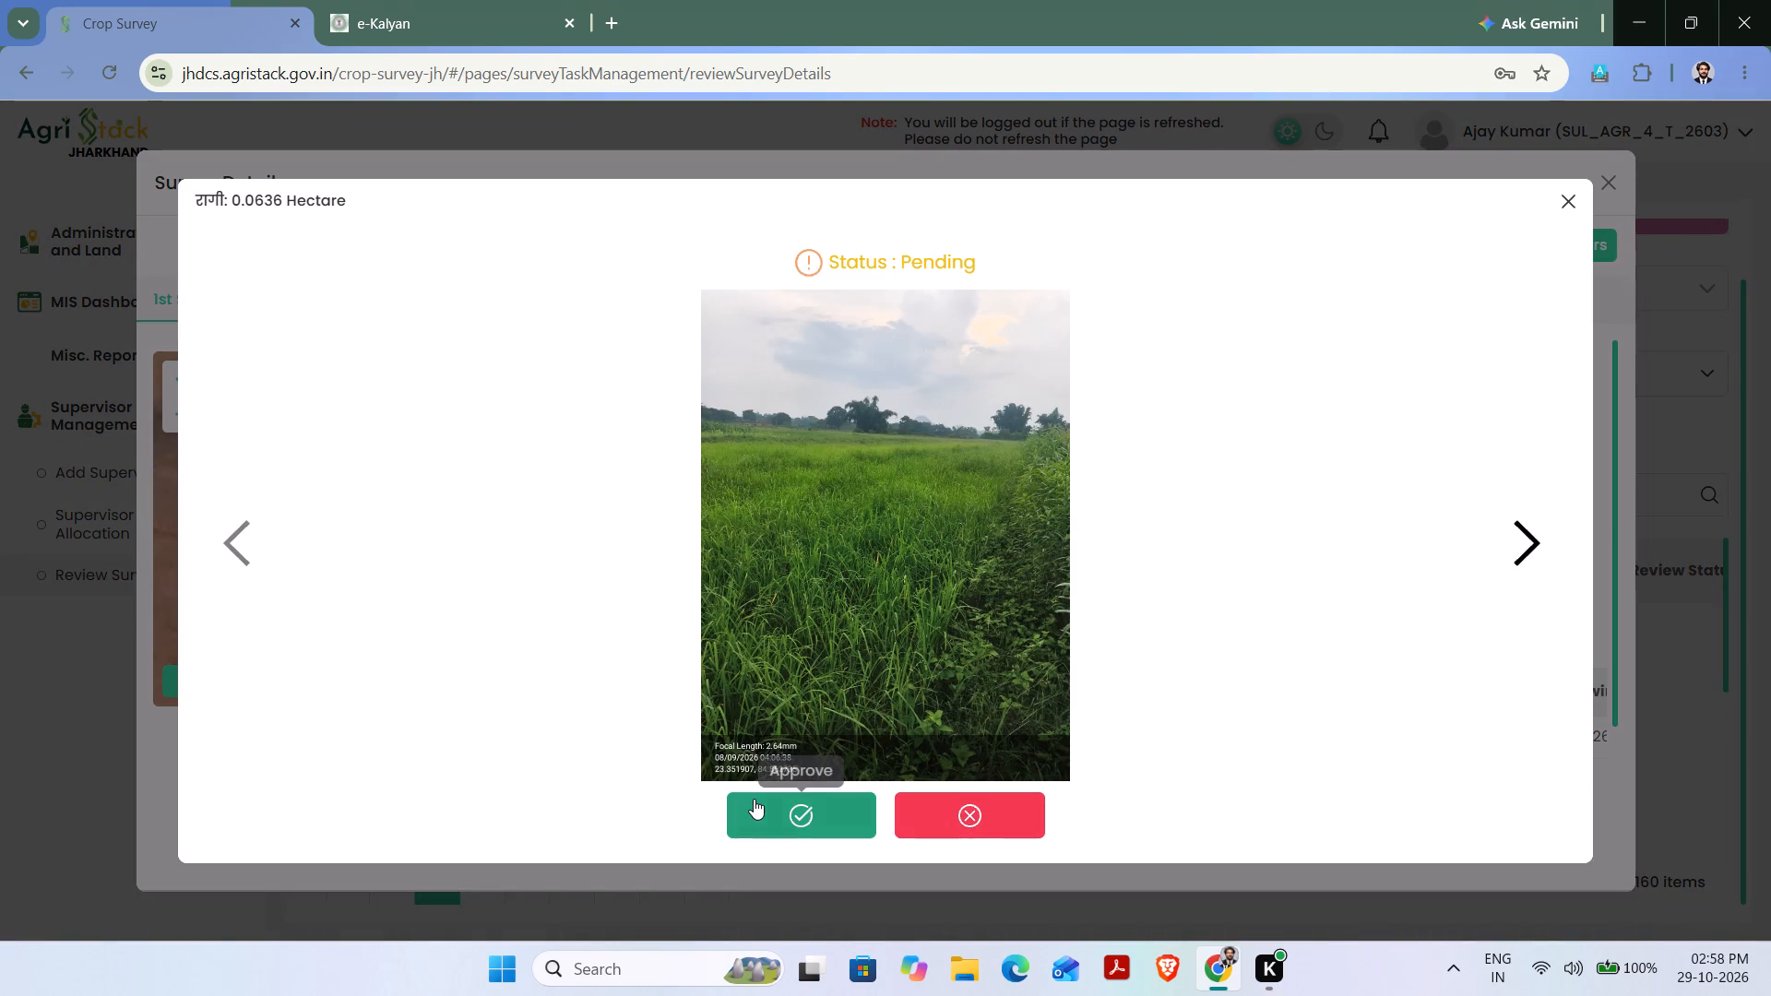
click(754, 799)
drag(934, 676, 784, 689)
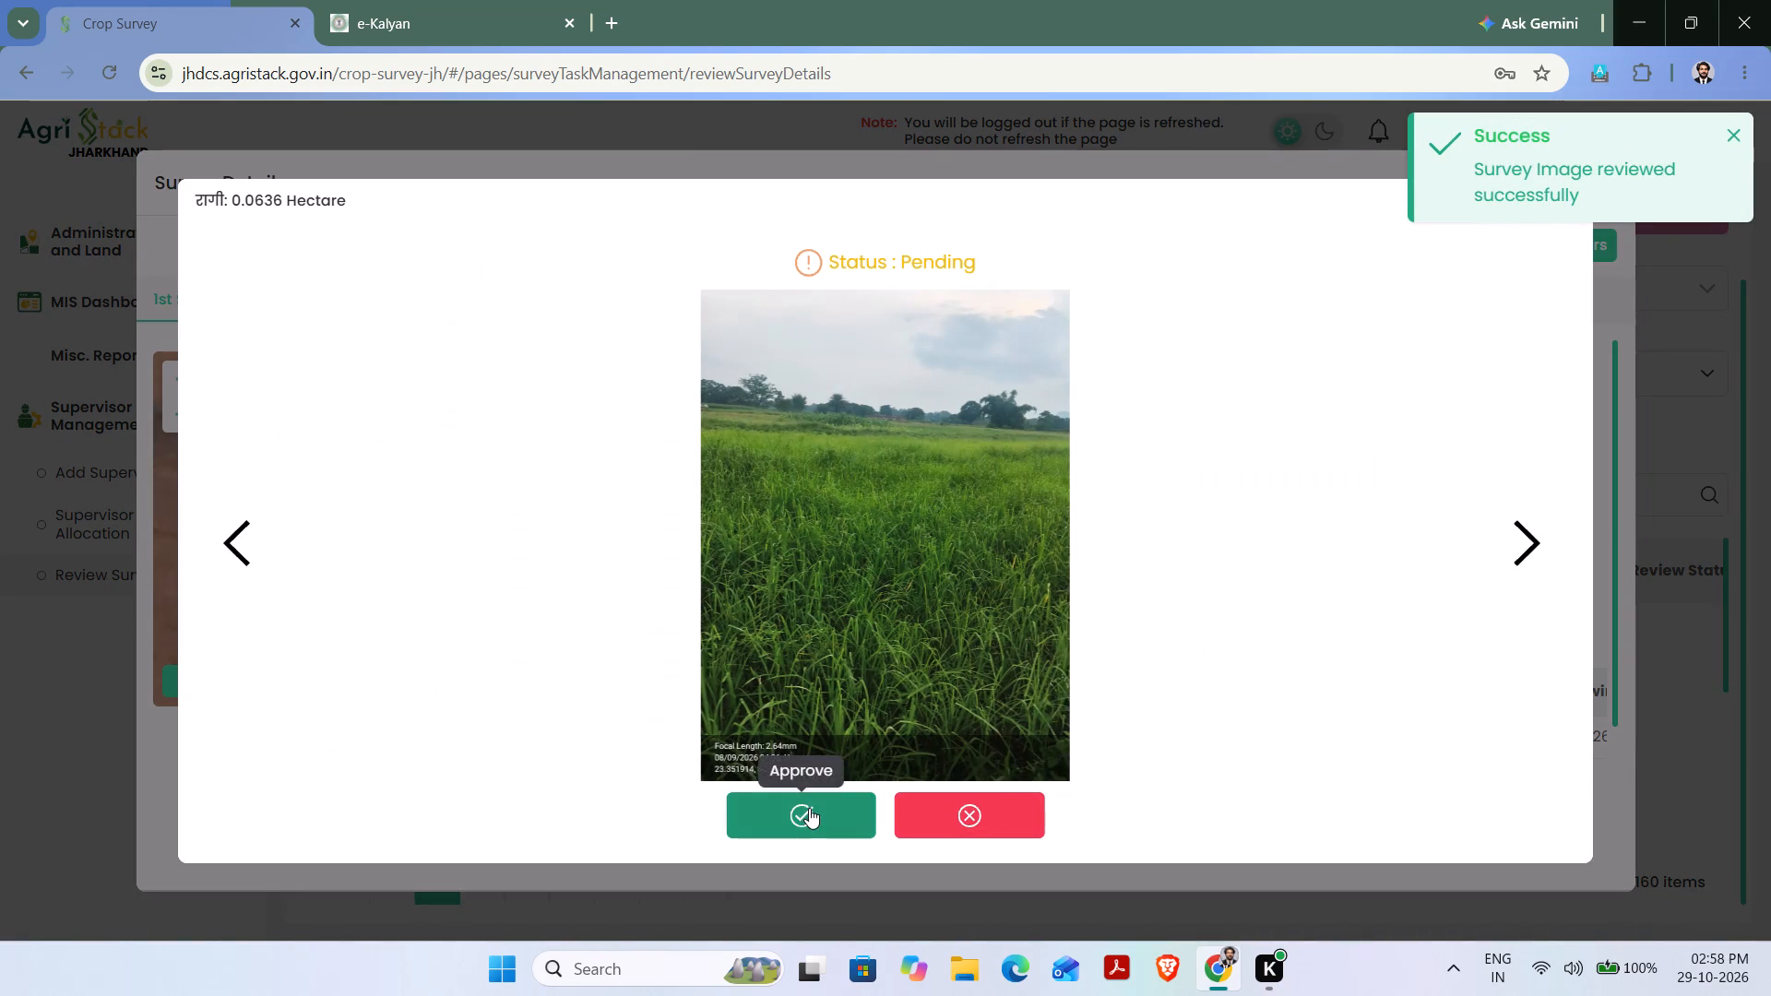
click(809, 808)
drag(904, 683, 775, 697)
click(783, 802)
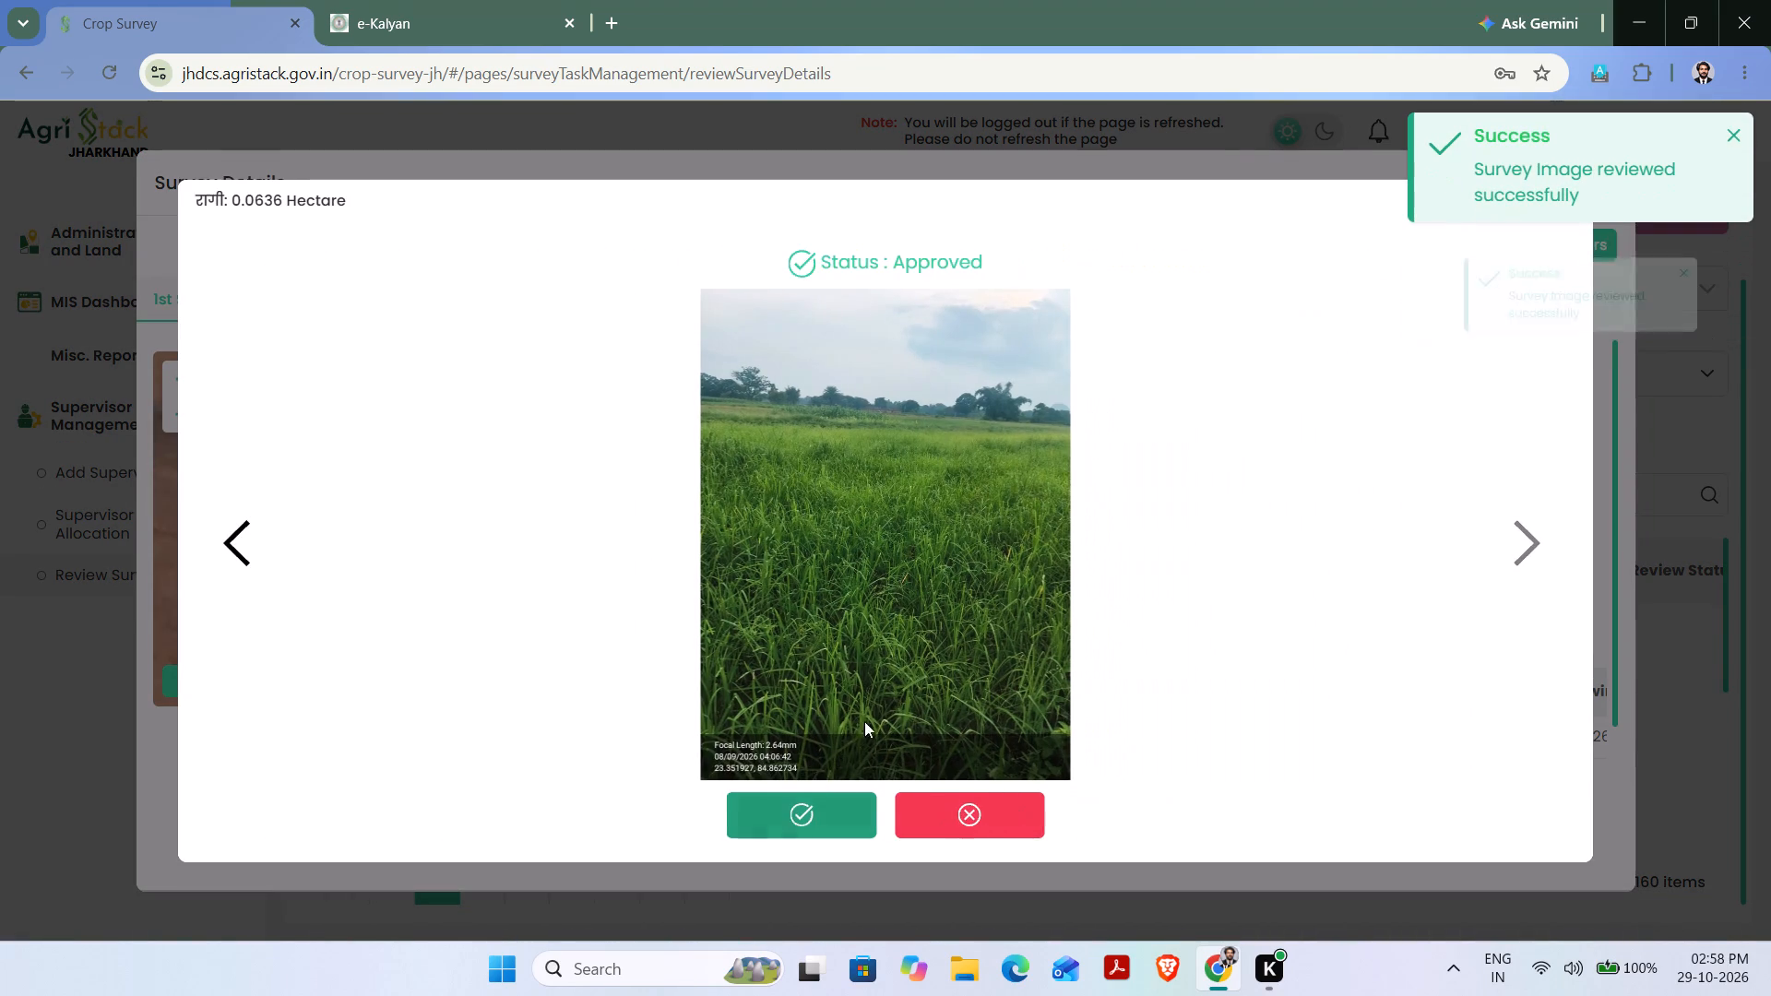
drag(933, 634, 855, 639)
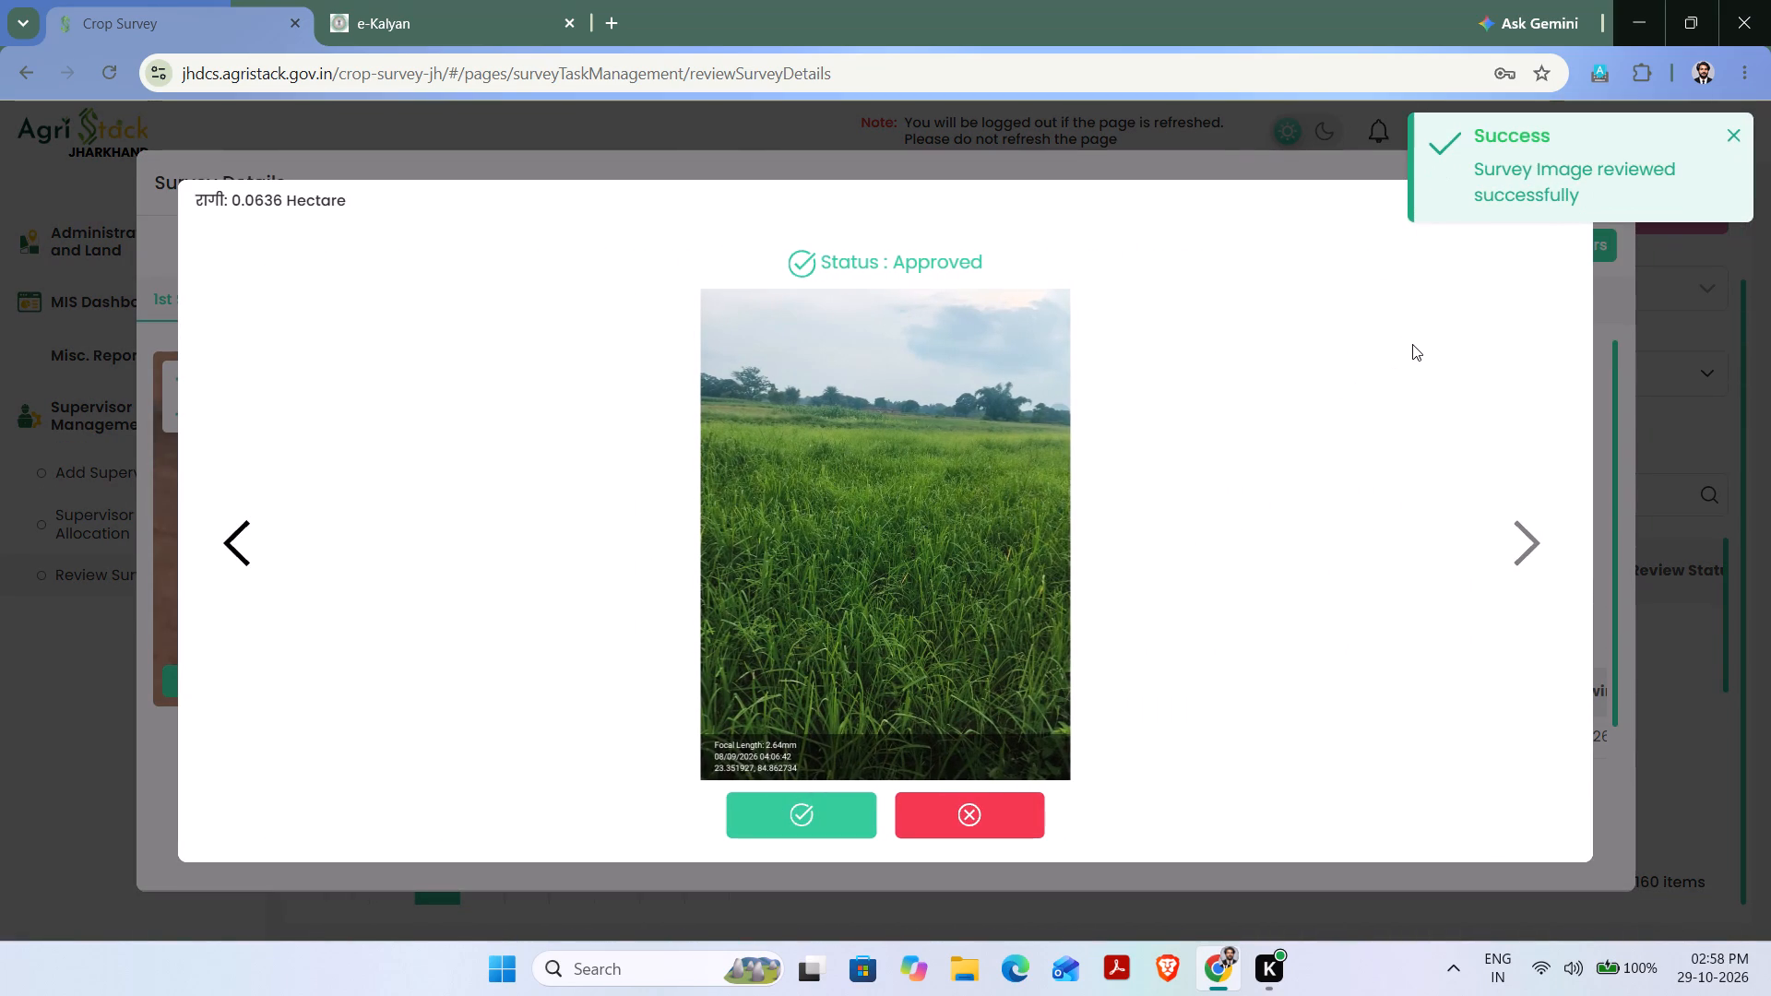
click(1571, 209)
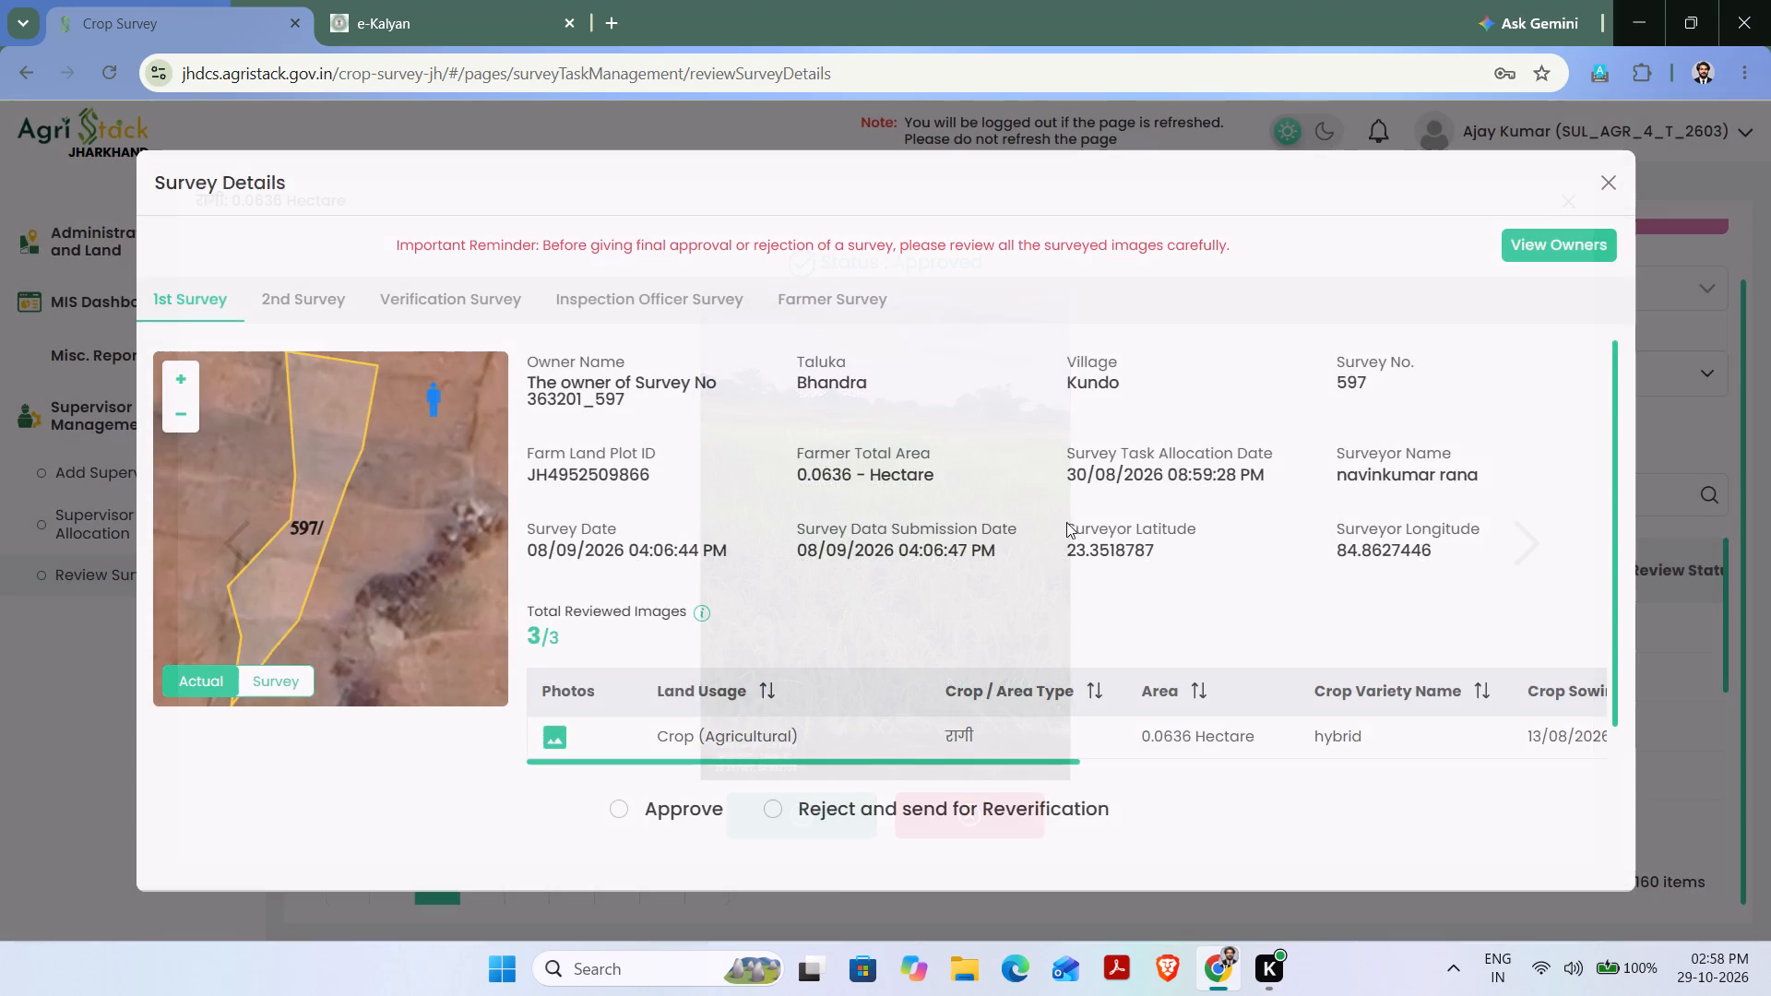
Mark the first survey of record 597 as approved, save the review and close its survey details.
scroll(905, 610, down, 2)
click(695, 654)
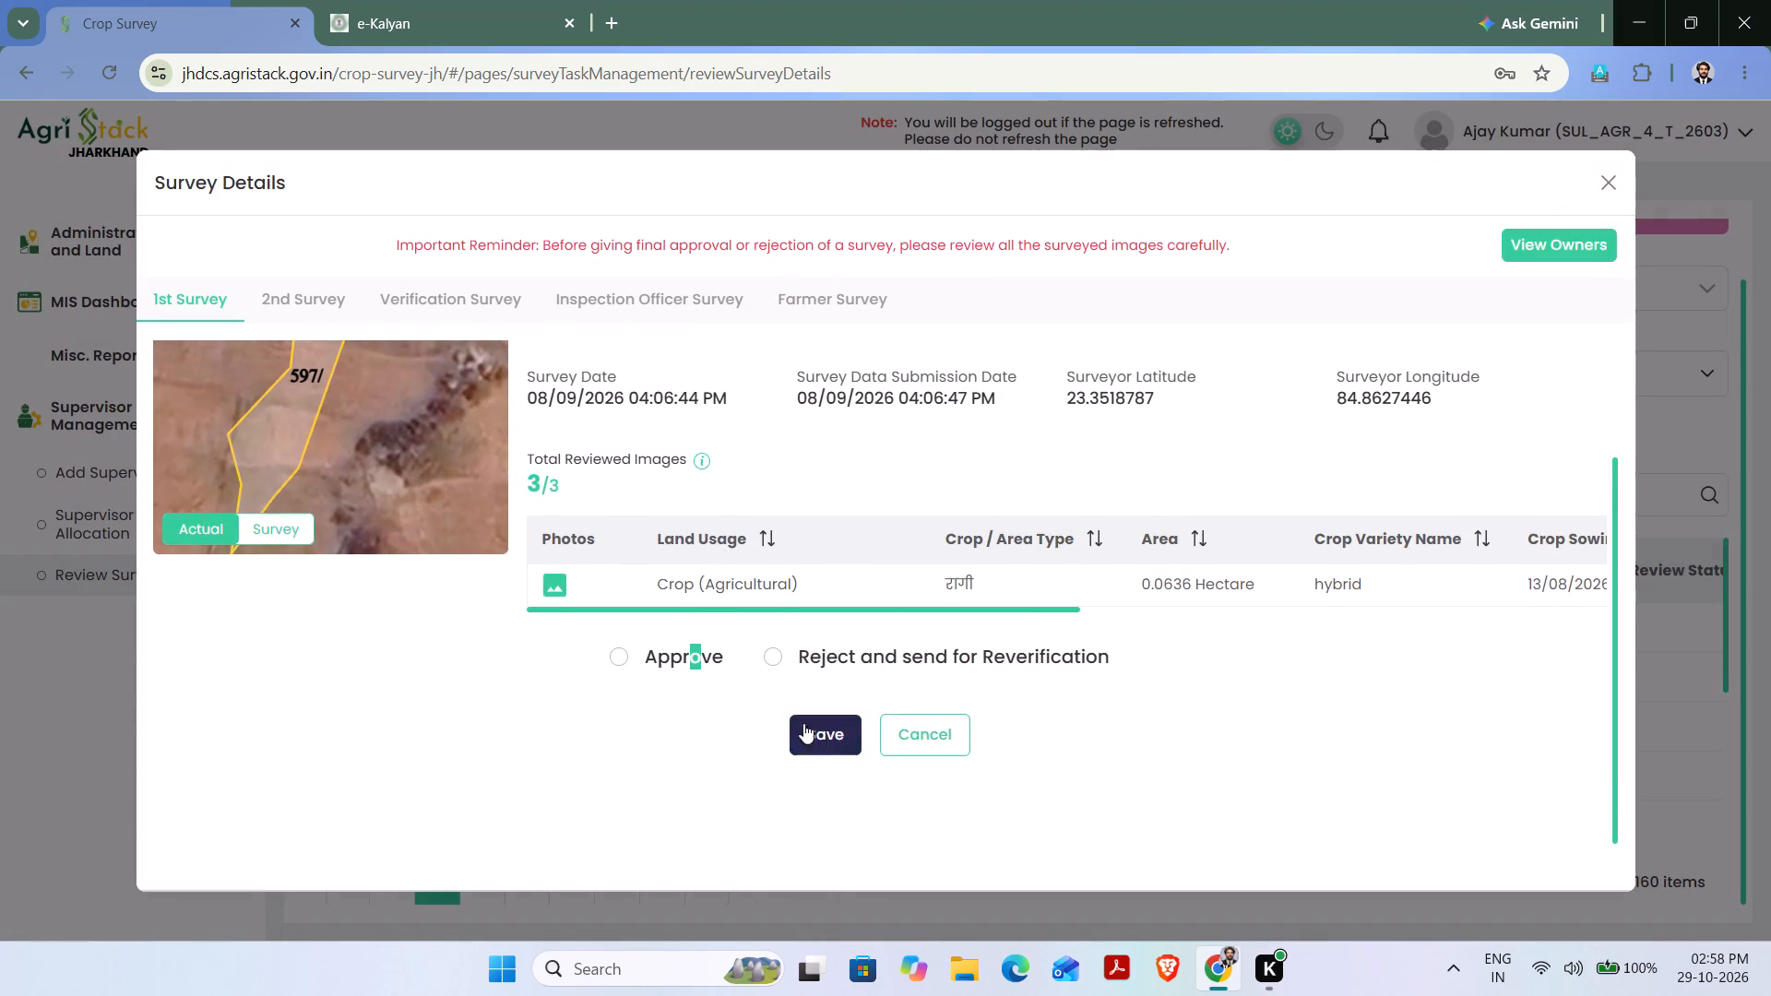
click(674, 663)
click(836, 742)
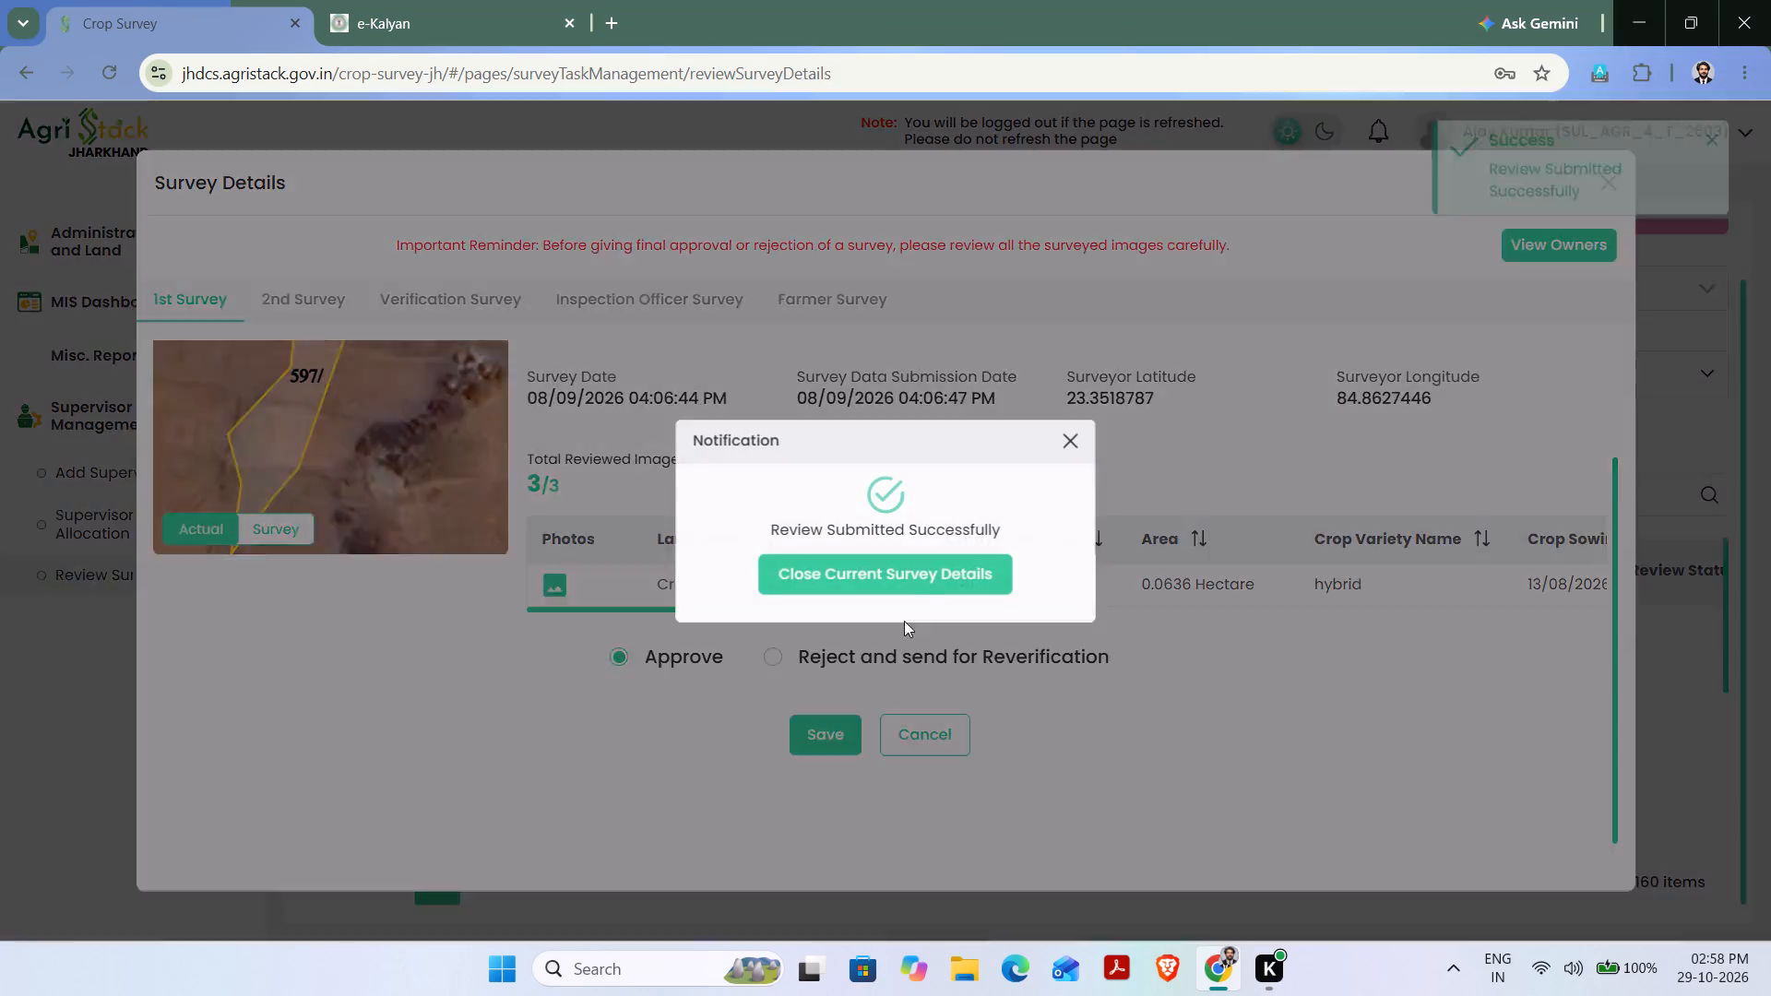
click(924, 583)
Open the survey details of Kundo record 356 and approve all three of its crop photos.
click(340, 774)
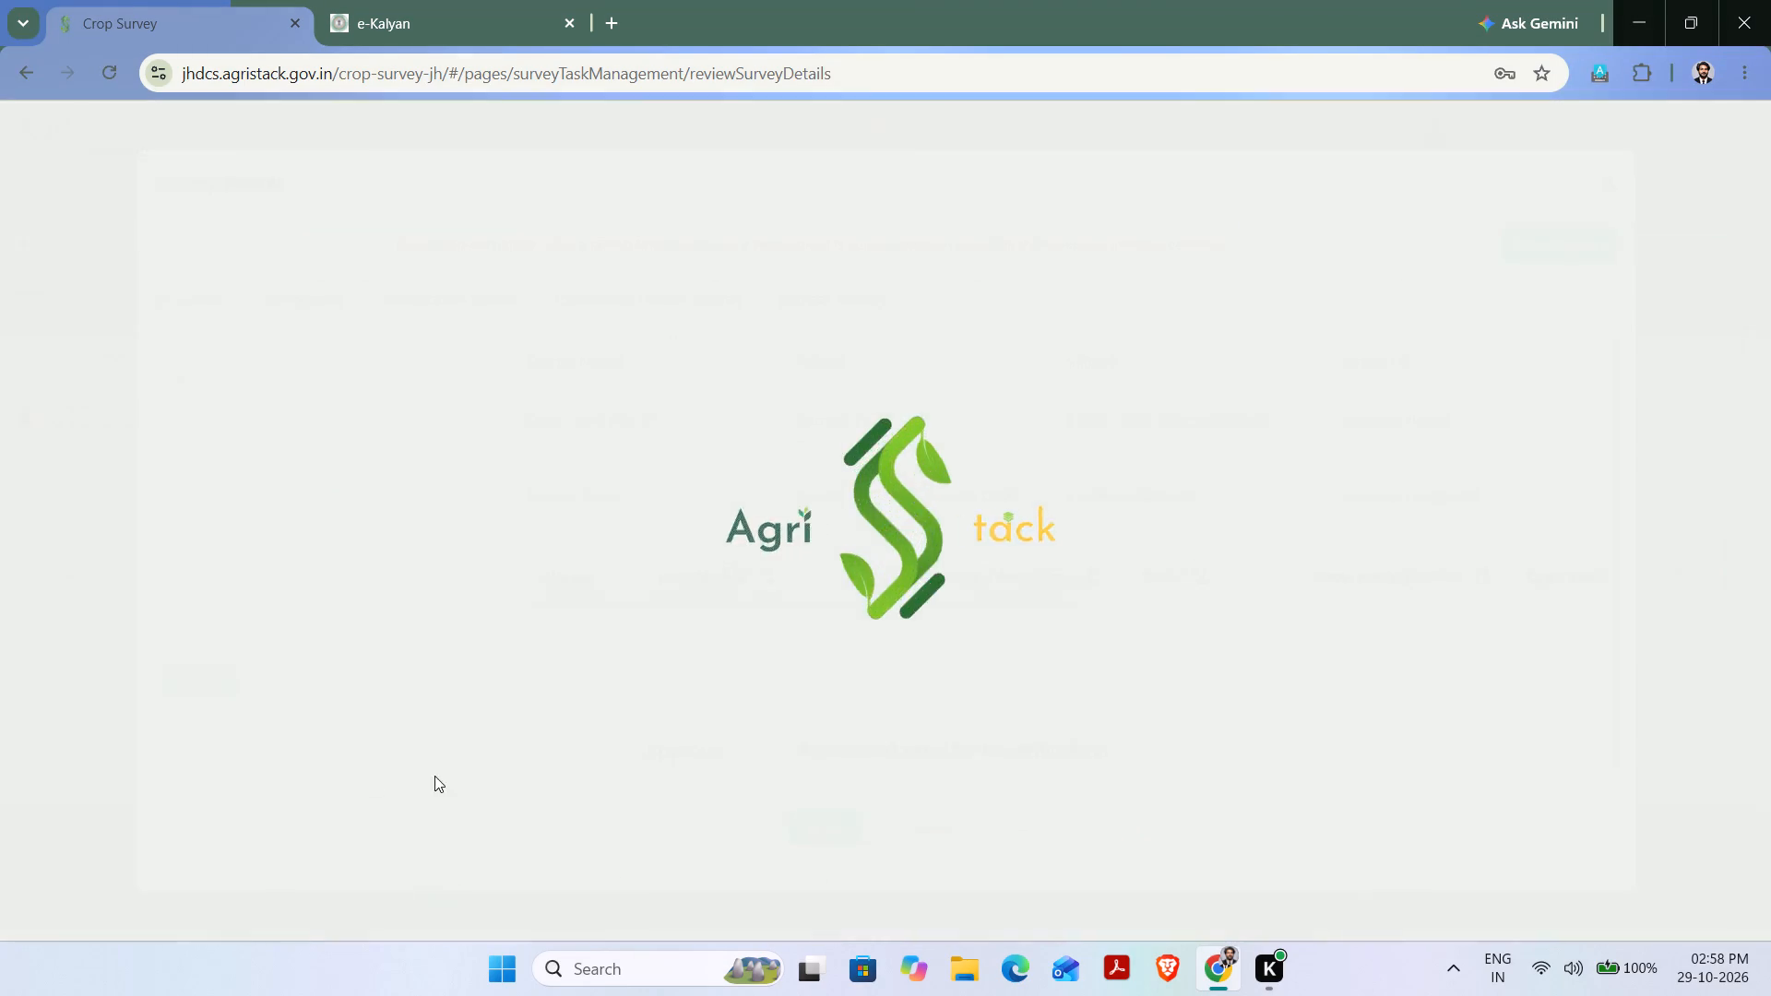
click(549, 745)
click(768, 815)
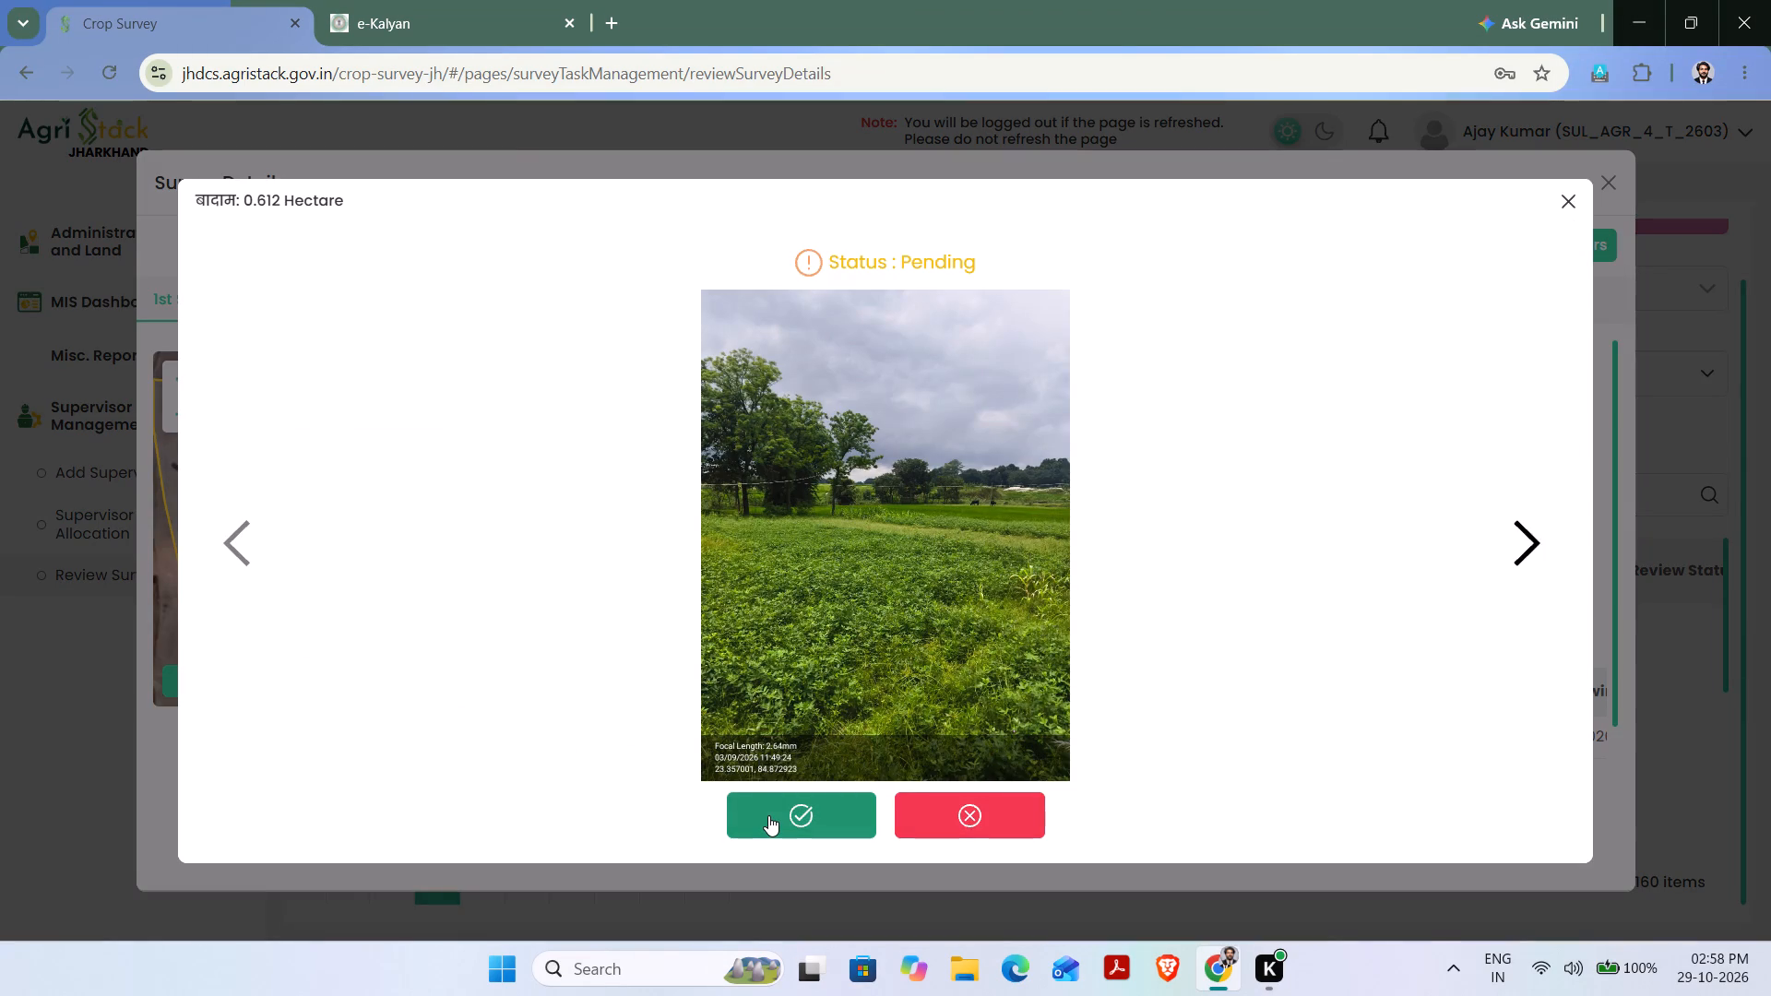
drag(948, 694, 848, 704)
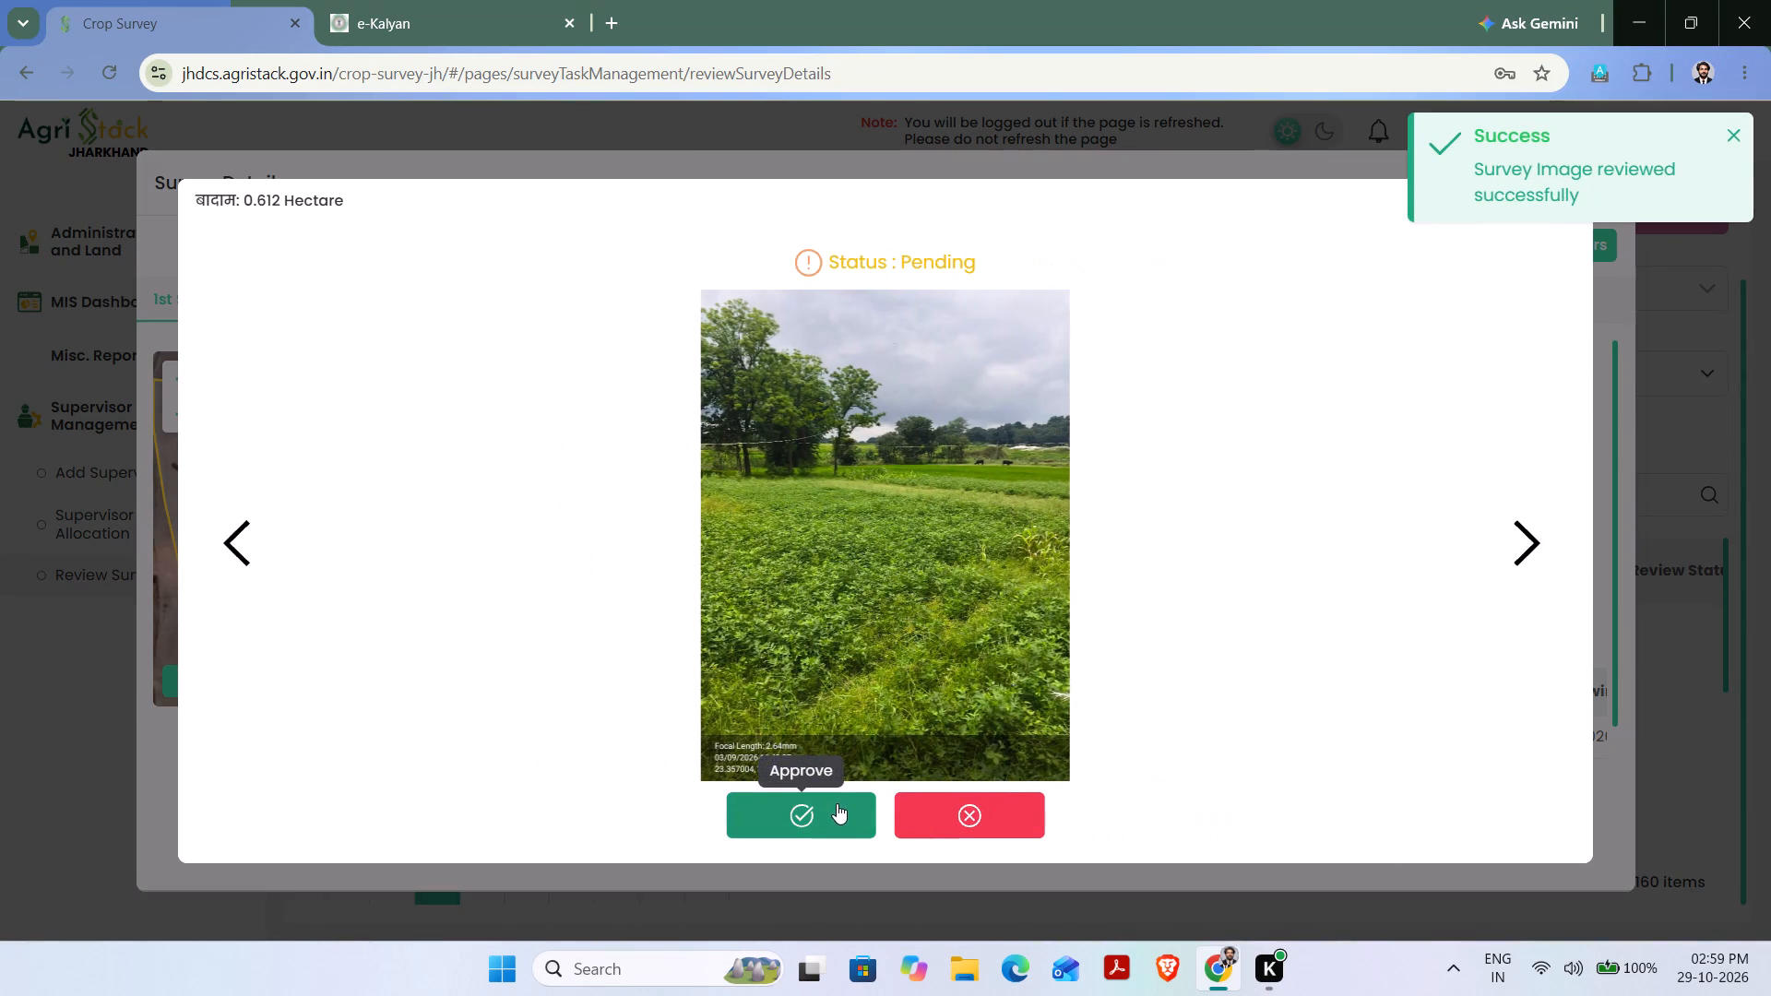
click(837, 803)
drag(1003, 637, 871, 658)
click(802, 808)
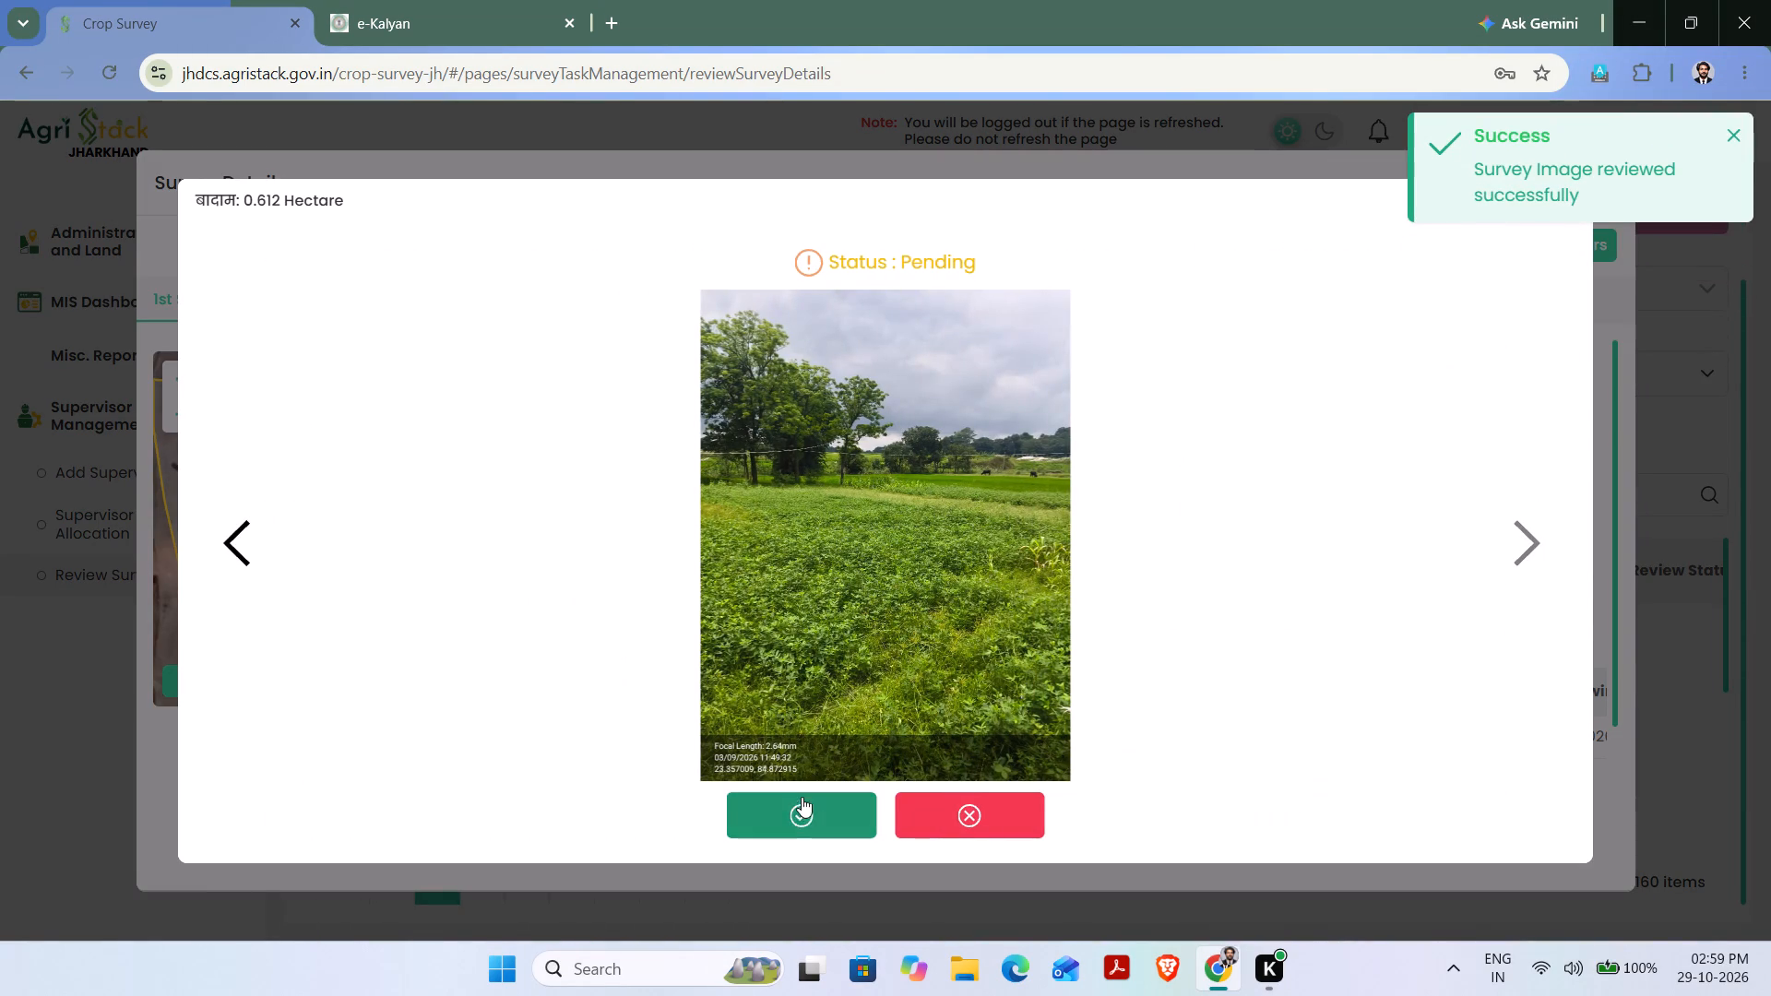
drag(968, 645, 904, 640)
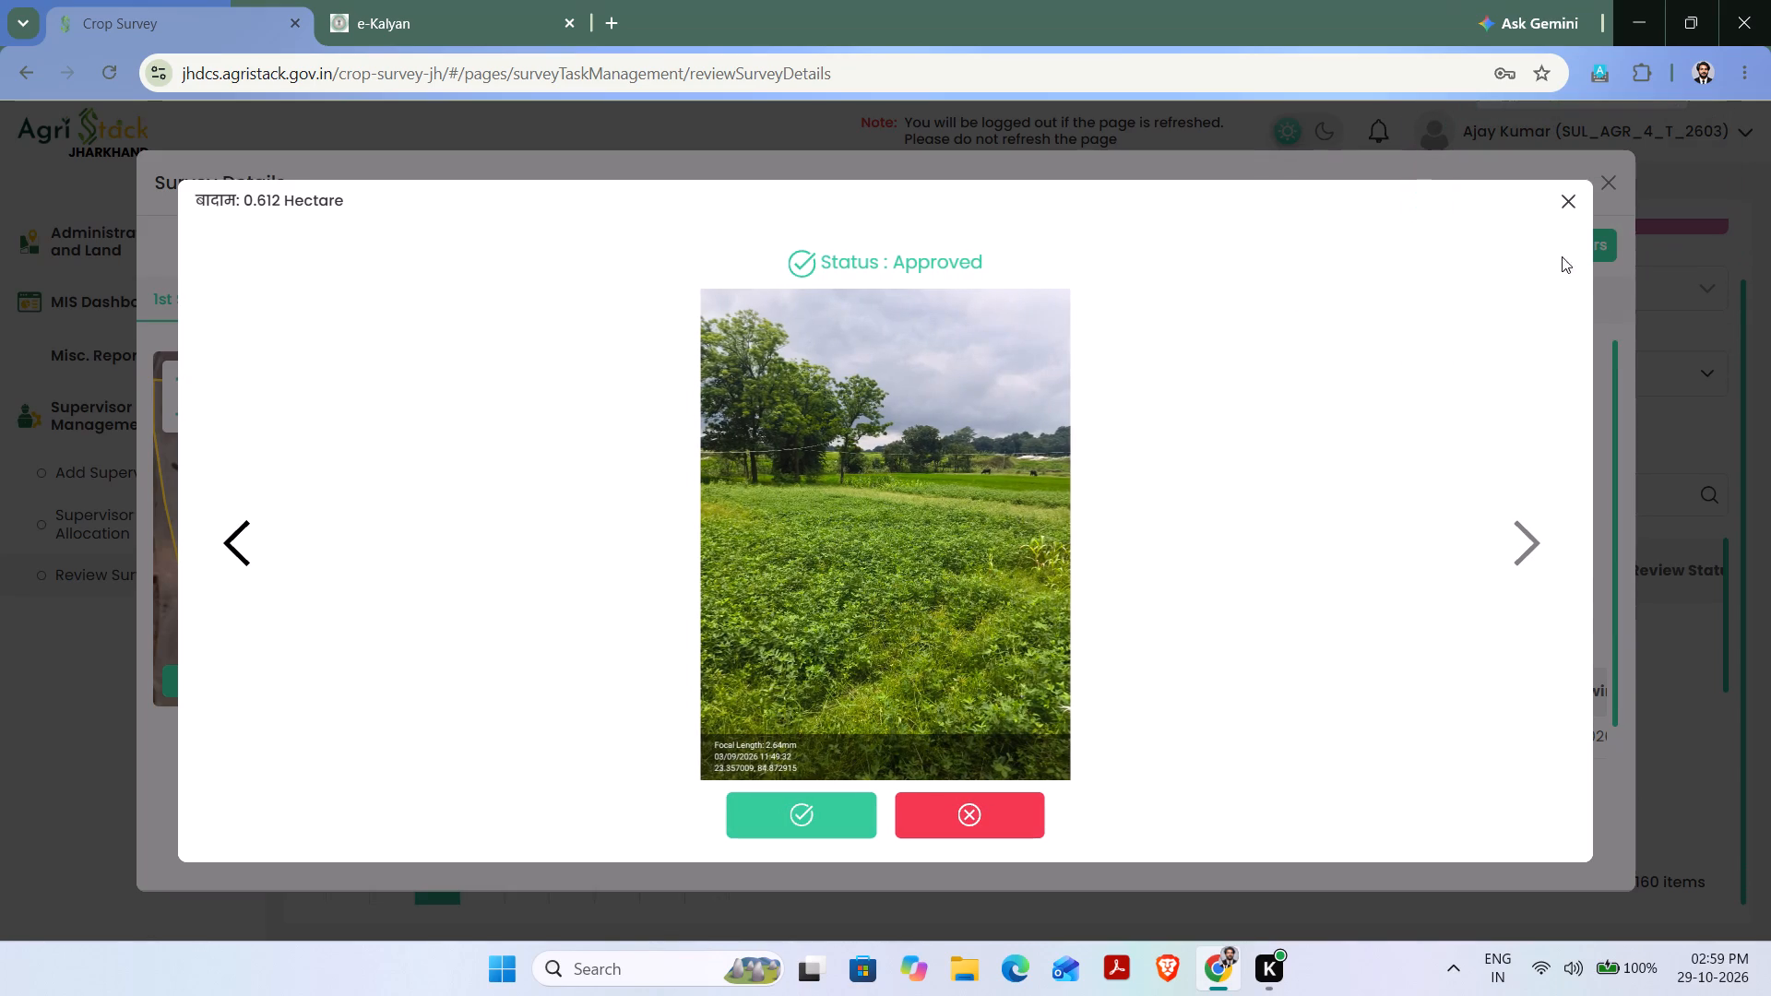
click(1568, 203)
Mark the first survey of record 356 as approved, save the review and close its survey details.
scroll(934, 631, down, 2)
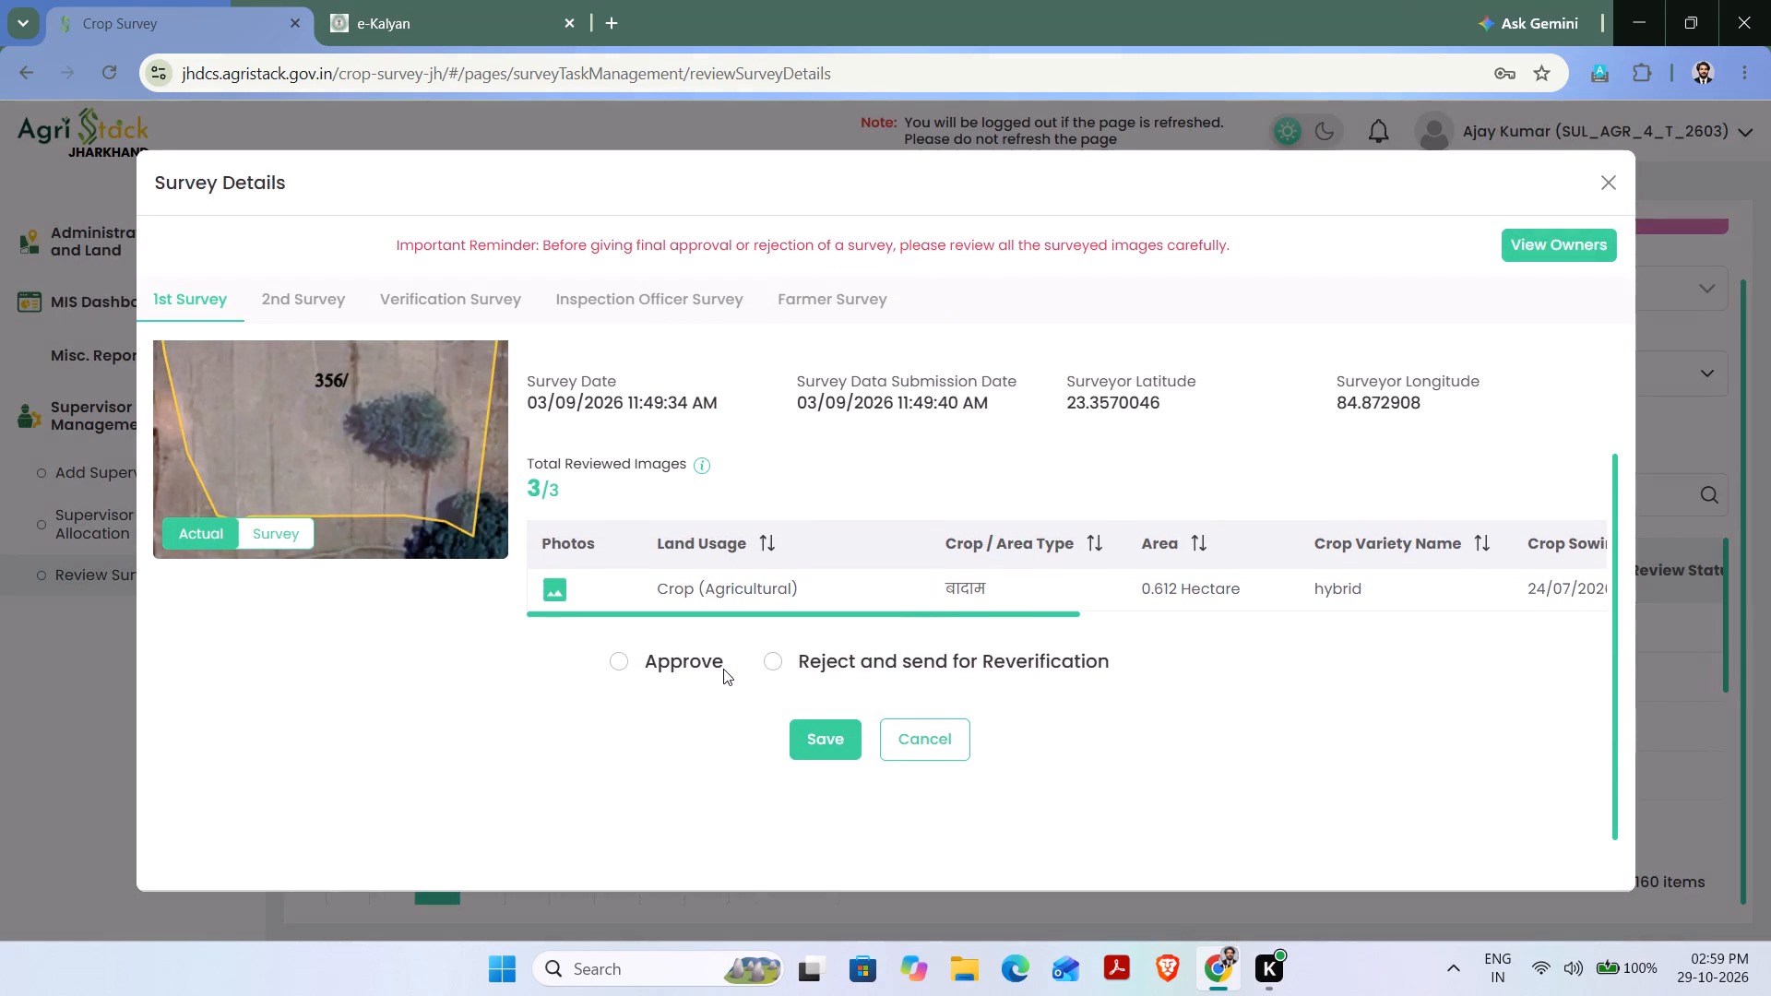
click(707, 664)
click(828, 742)
click(900, 584)
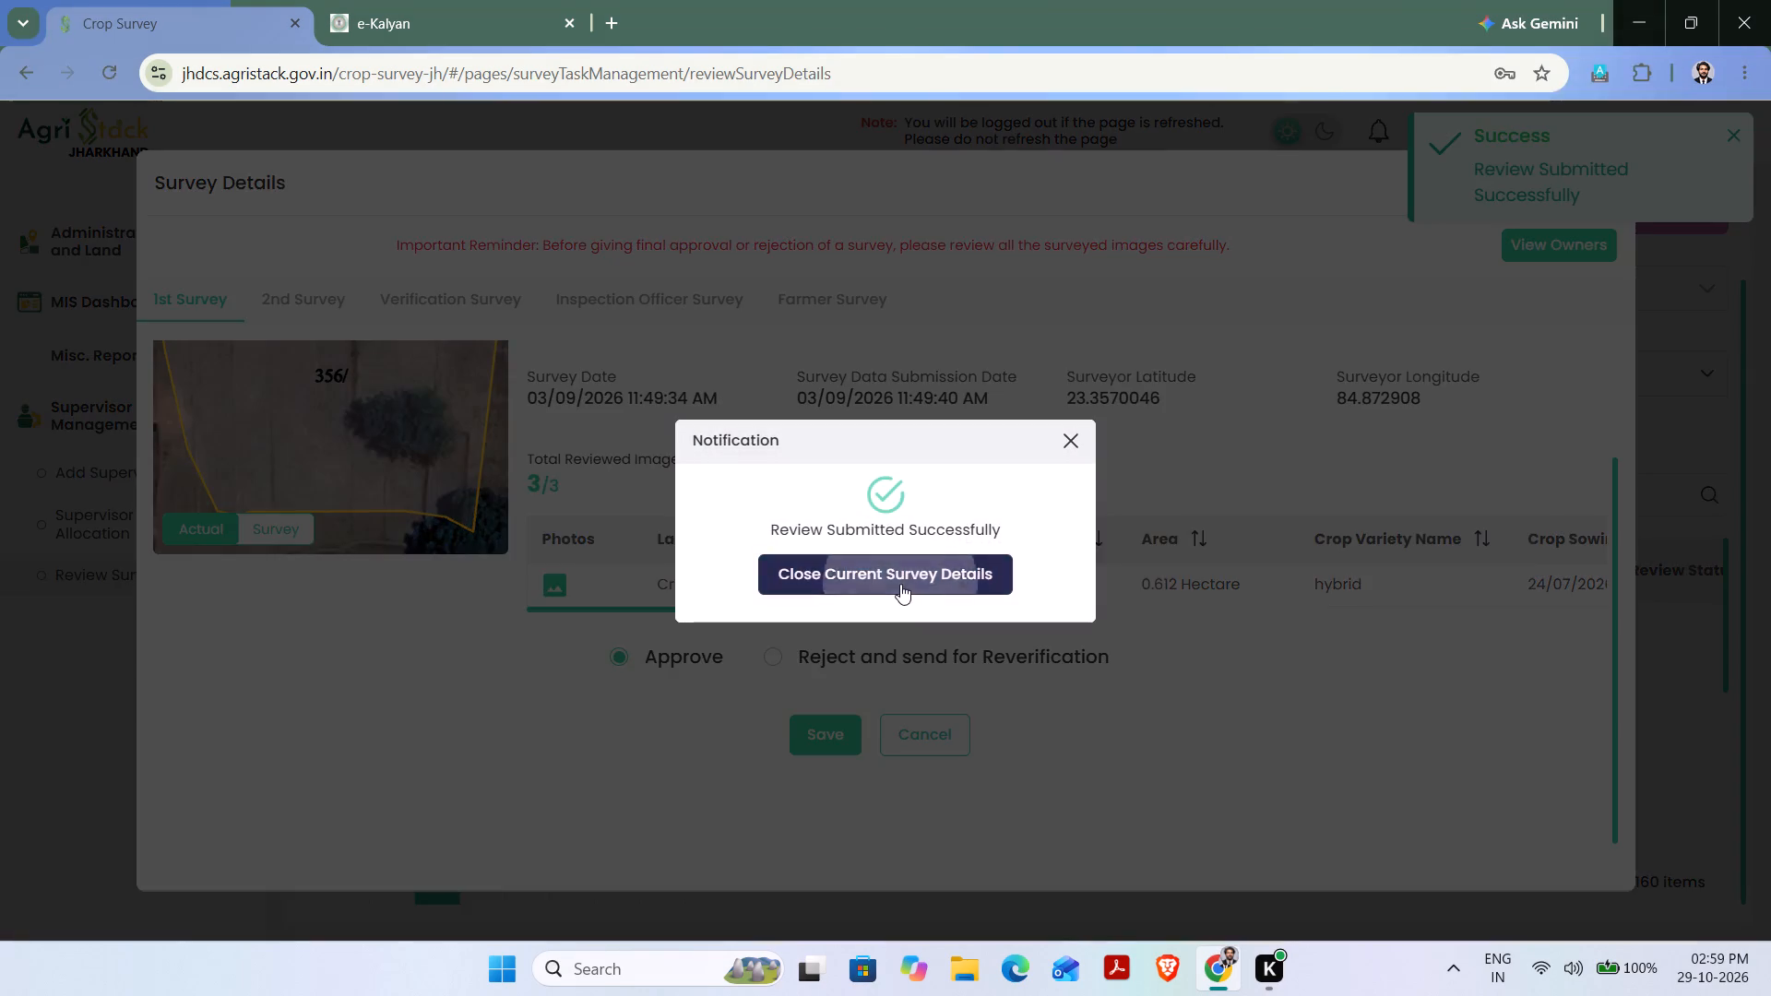
Open the survey details of Kundo record 114 and approve all three of its fallow-land photos.
click(329, 819)
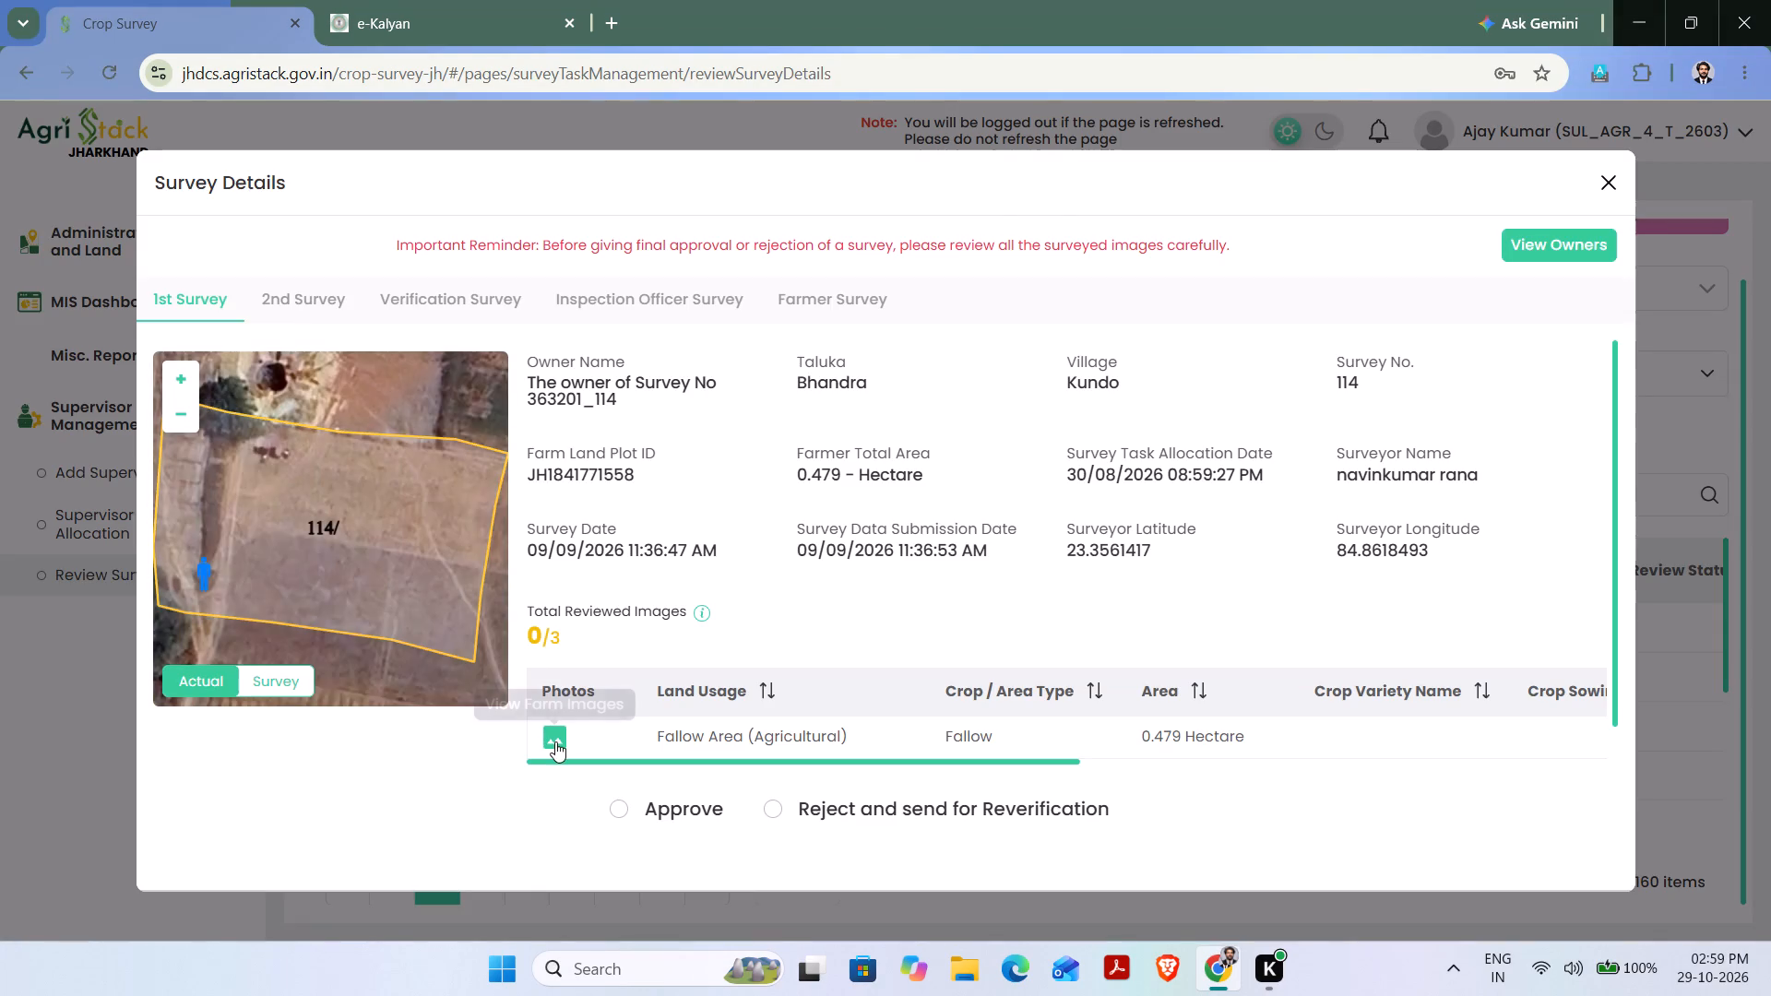
click(555, 741)
click(788, 809)
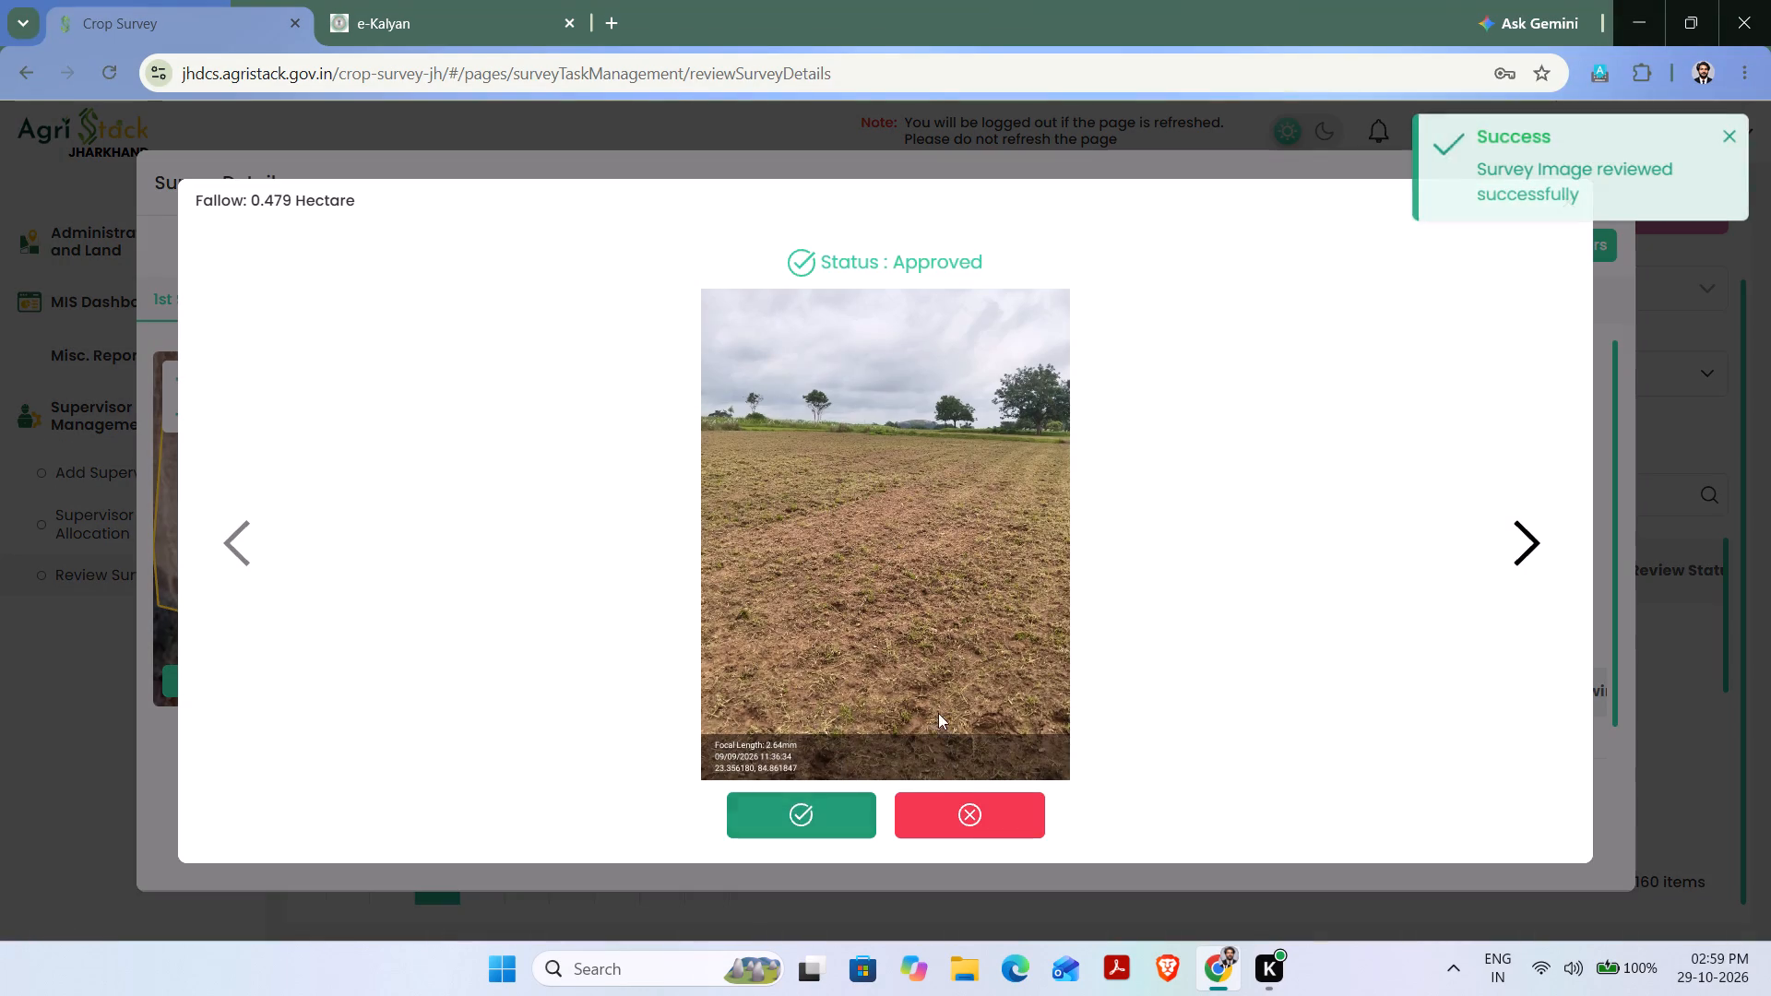
drag(935, 694, 820, 706)
click(827, 831)
drag(964, 705, 852, 713)
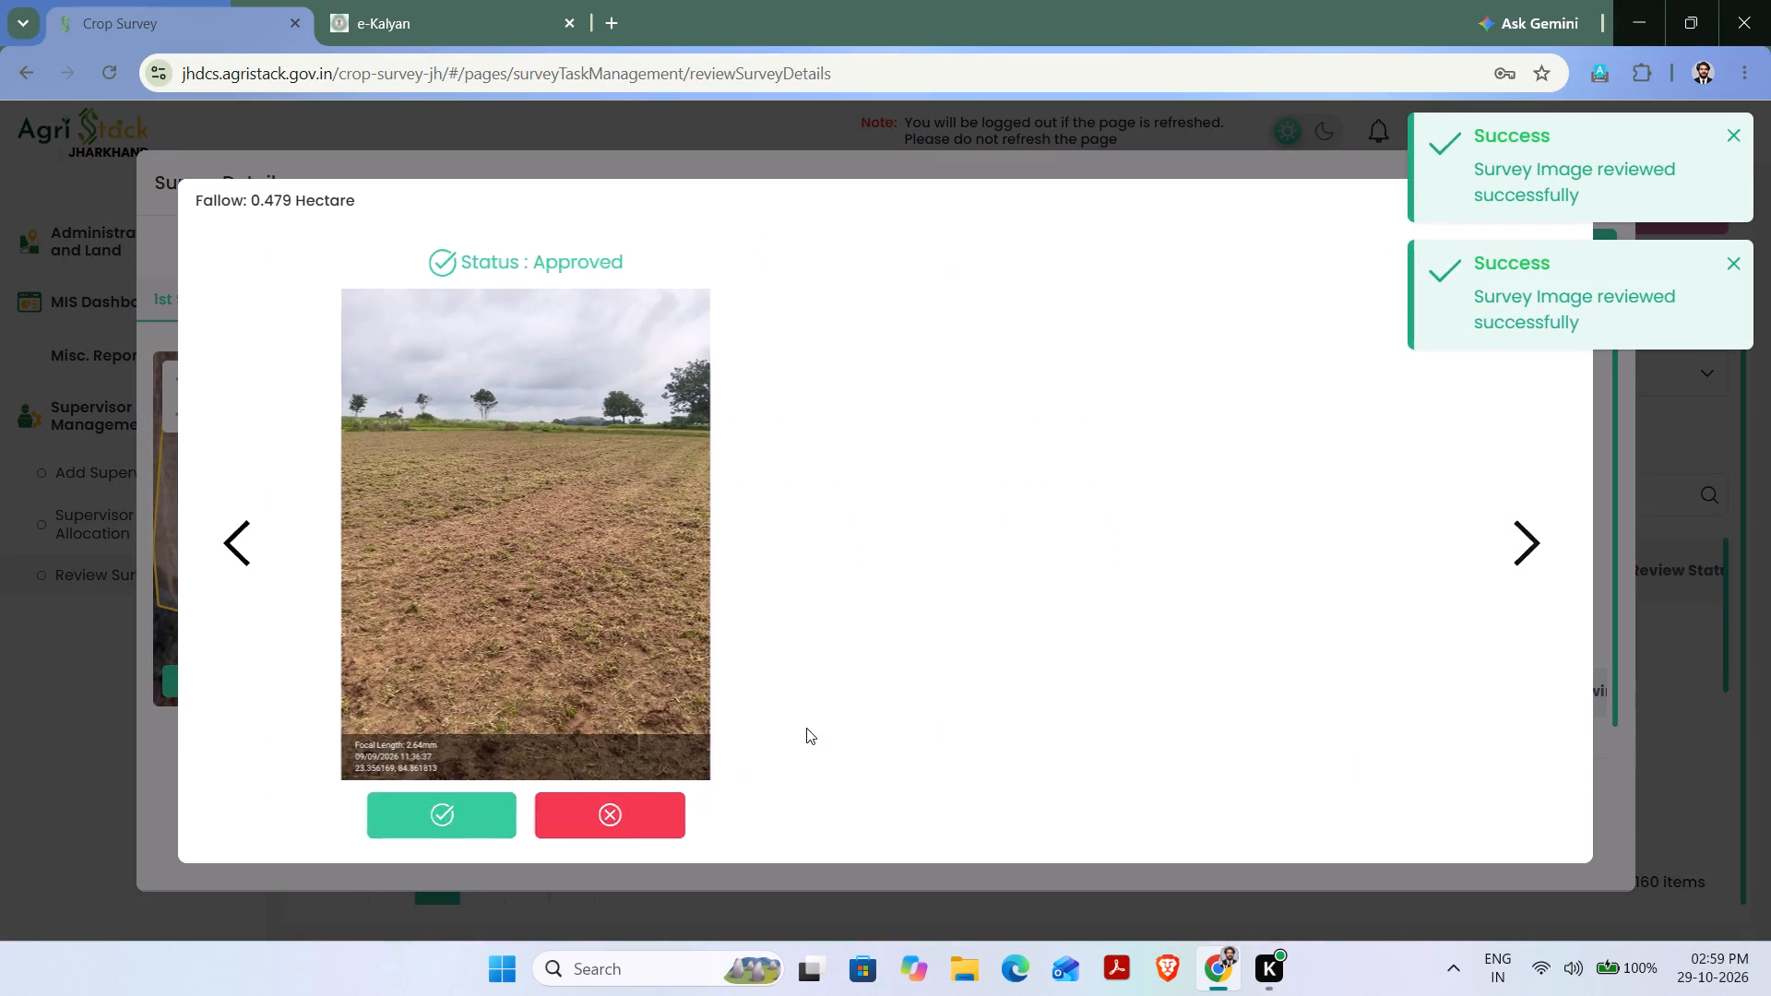
click(812, 817)
drag(920, 667, 879, 667)
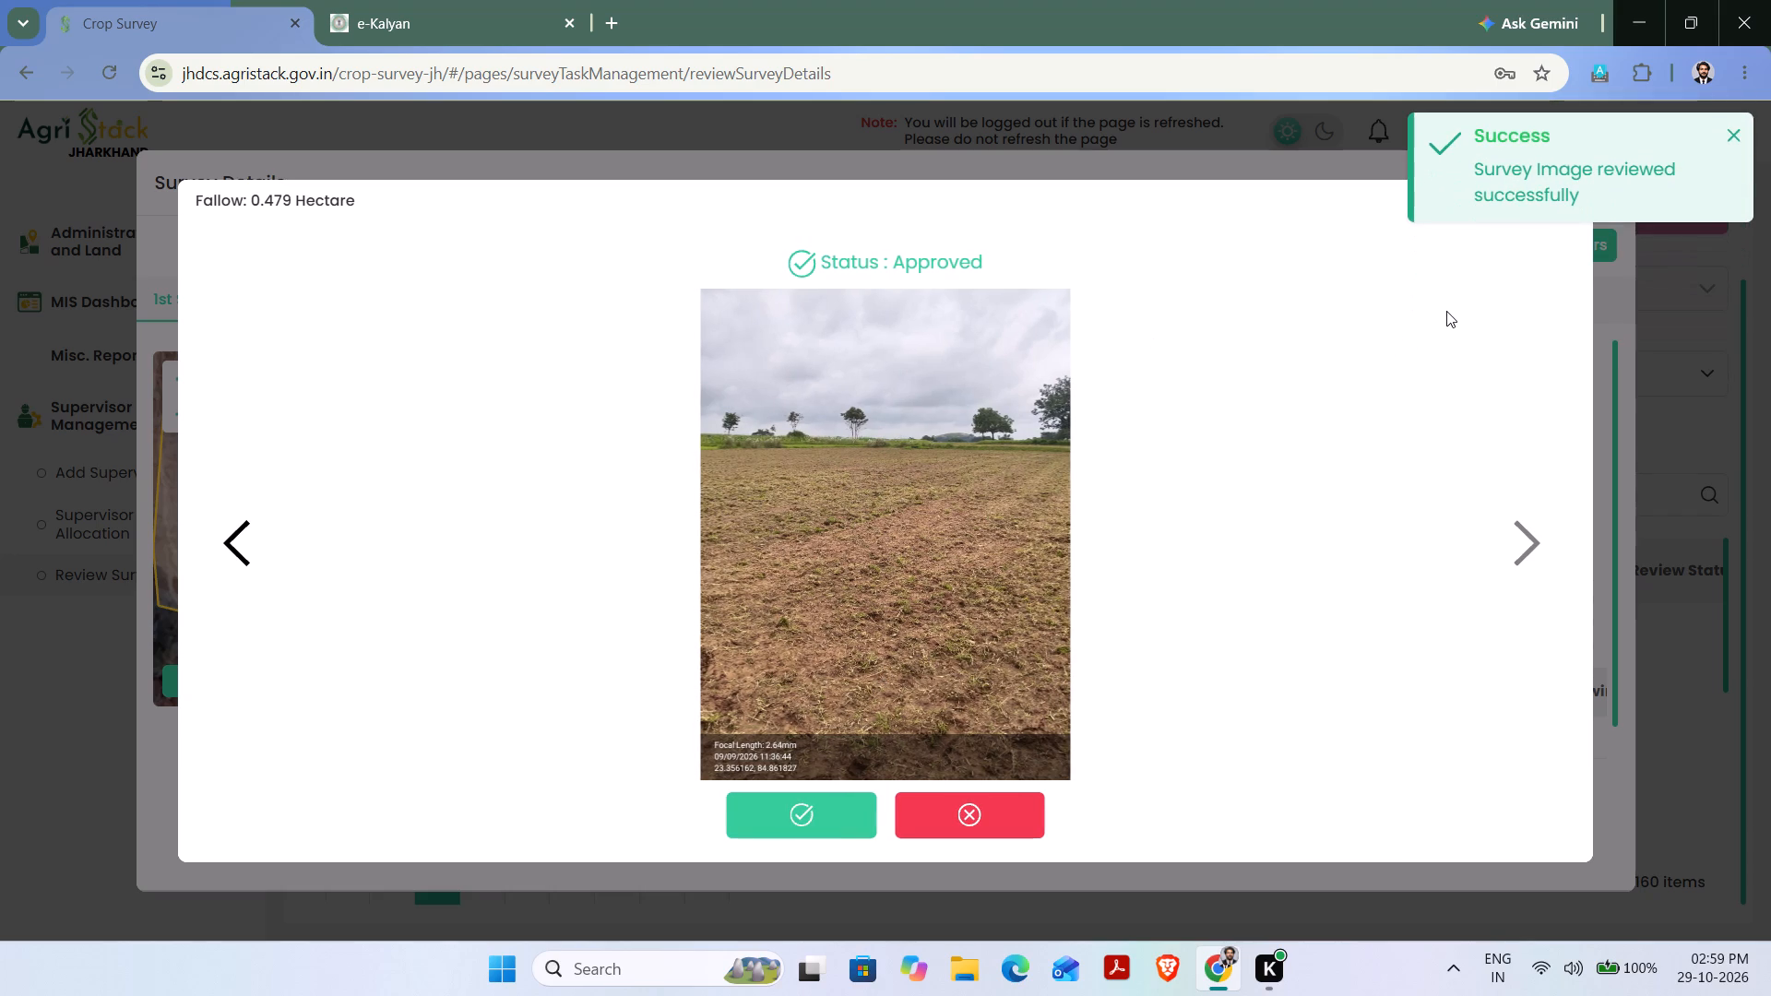
click(1567, 206)
Mark the first survey of record 114 as approved, save the review and close its survey details.
scroll(838, 674, down, 2)
click(693, 661)
click(808, 729)
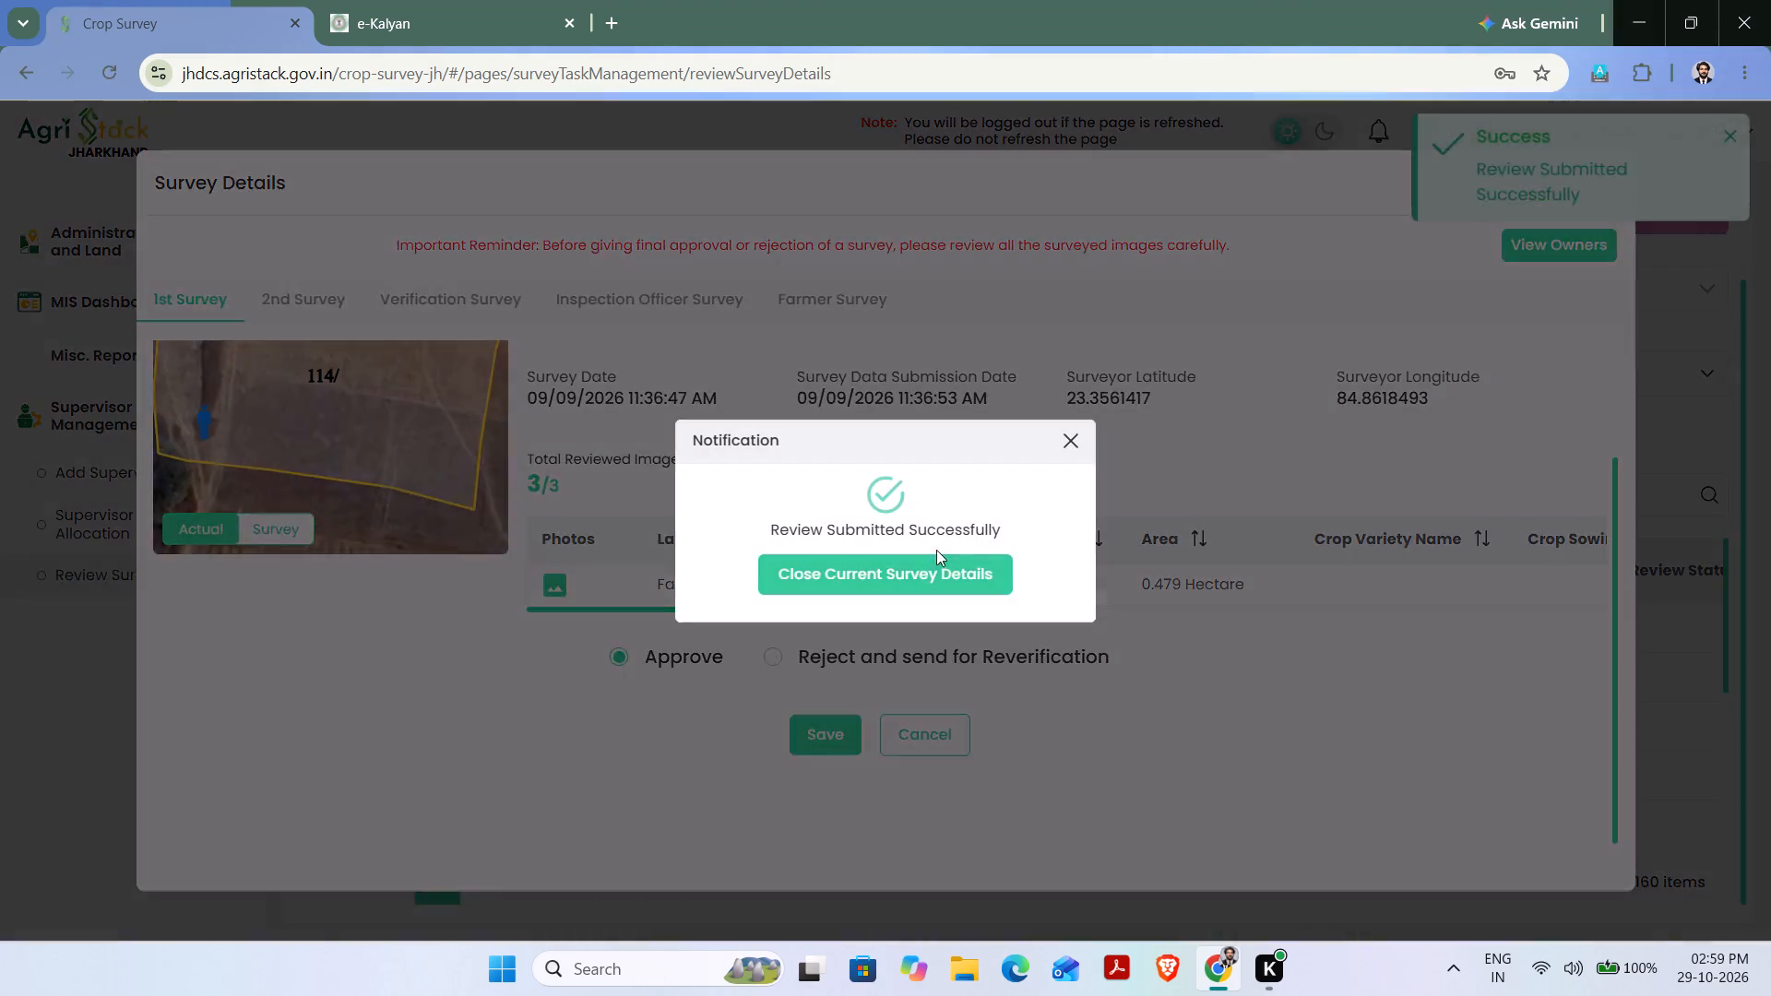
click(924, 572)
Open the survey details of Kundo record 598 and approve all three of its crop photos.
scroll(473, 783, down, 3)
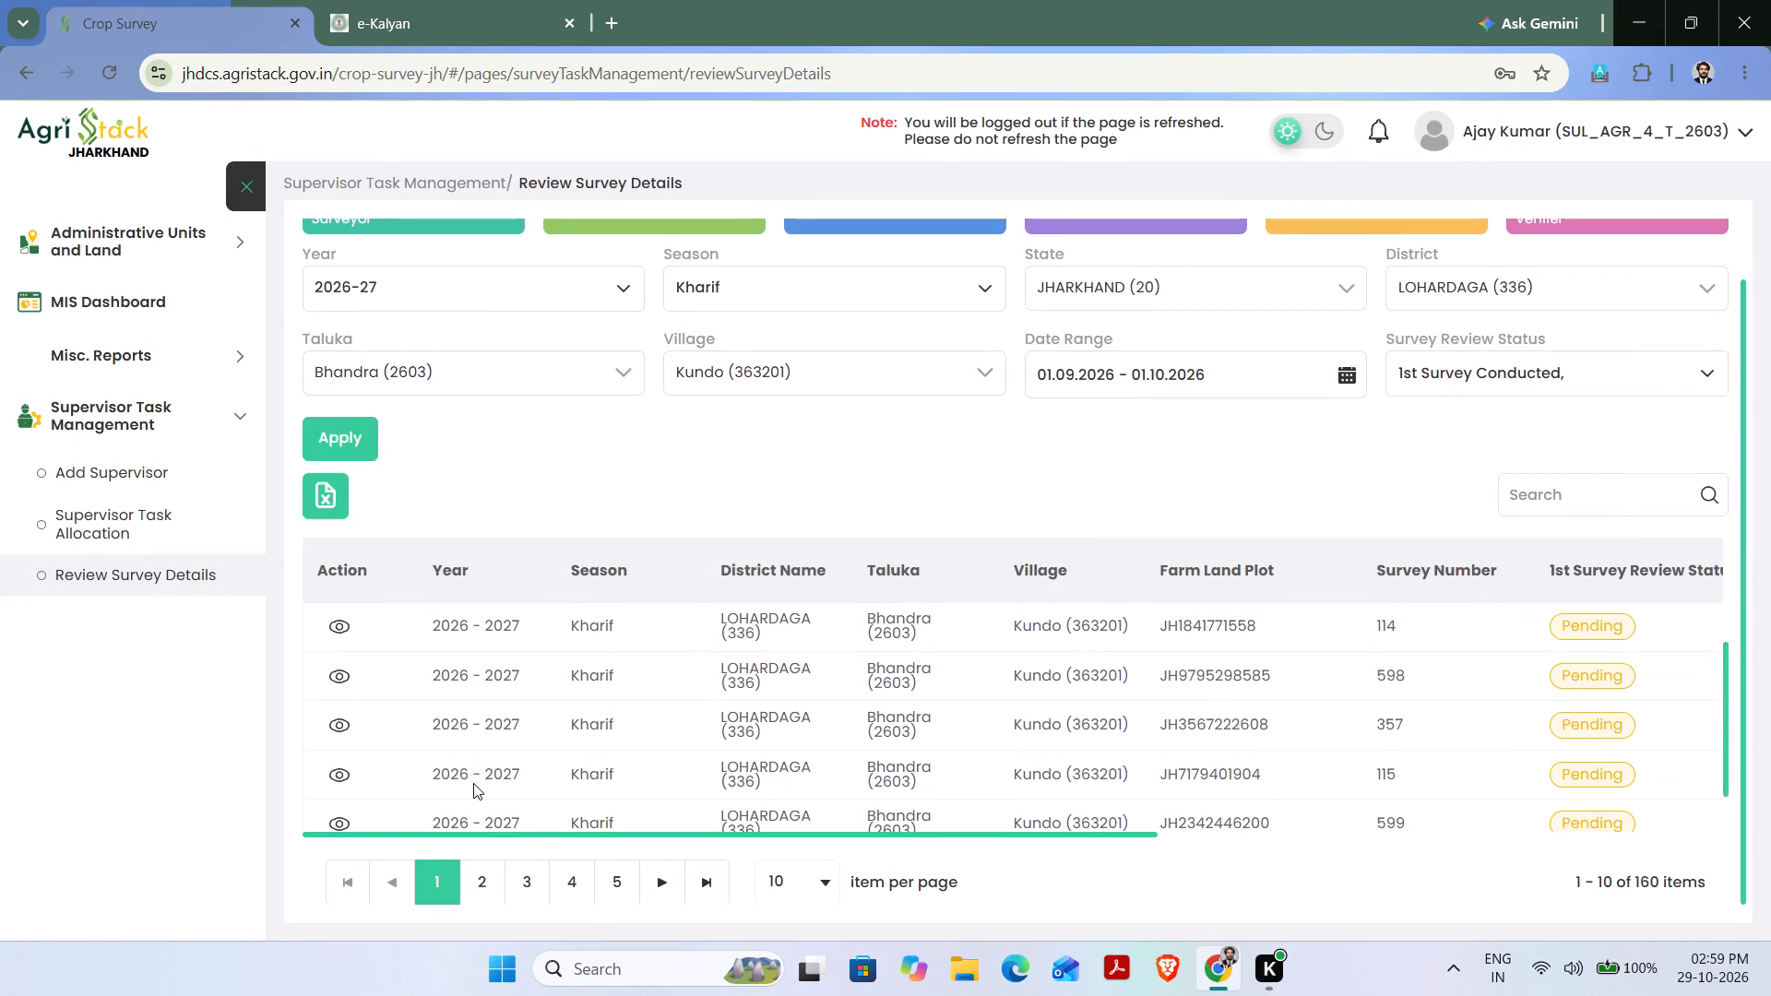
click(342, 614)
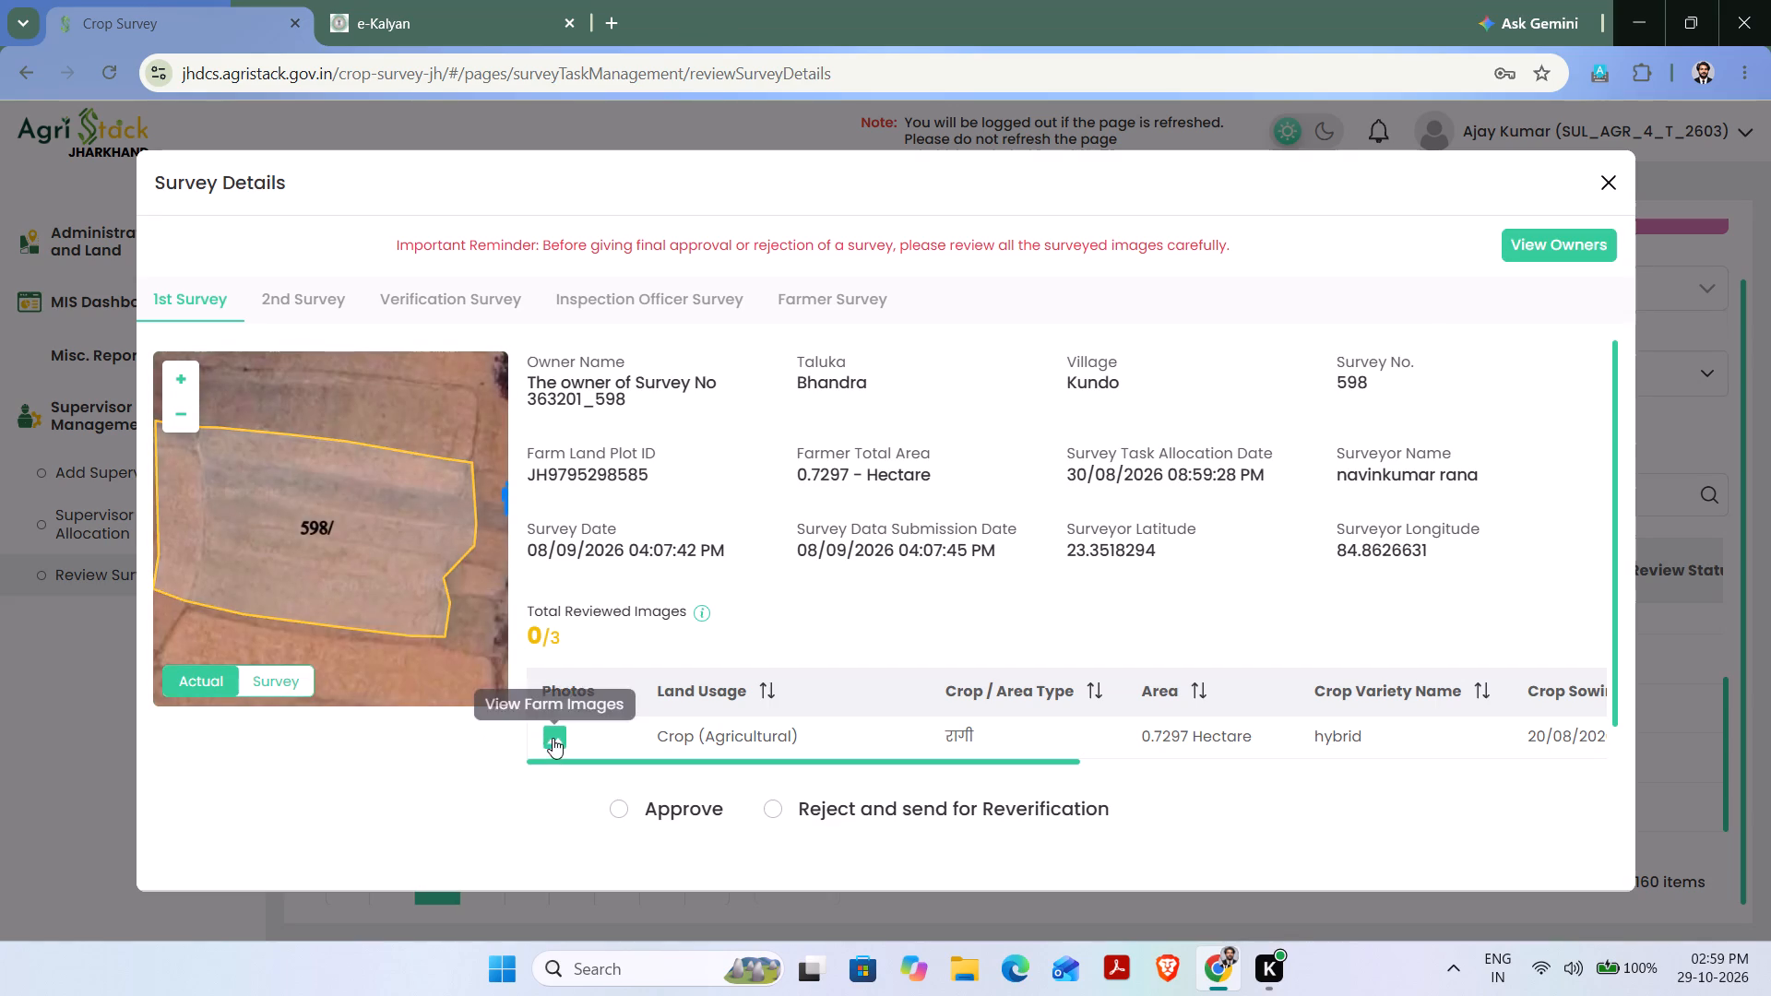
click(553, 738)
click(799, 810)
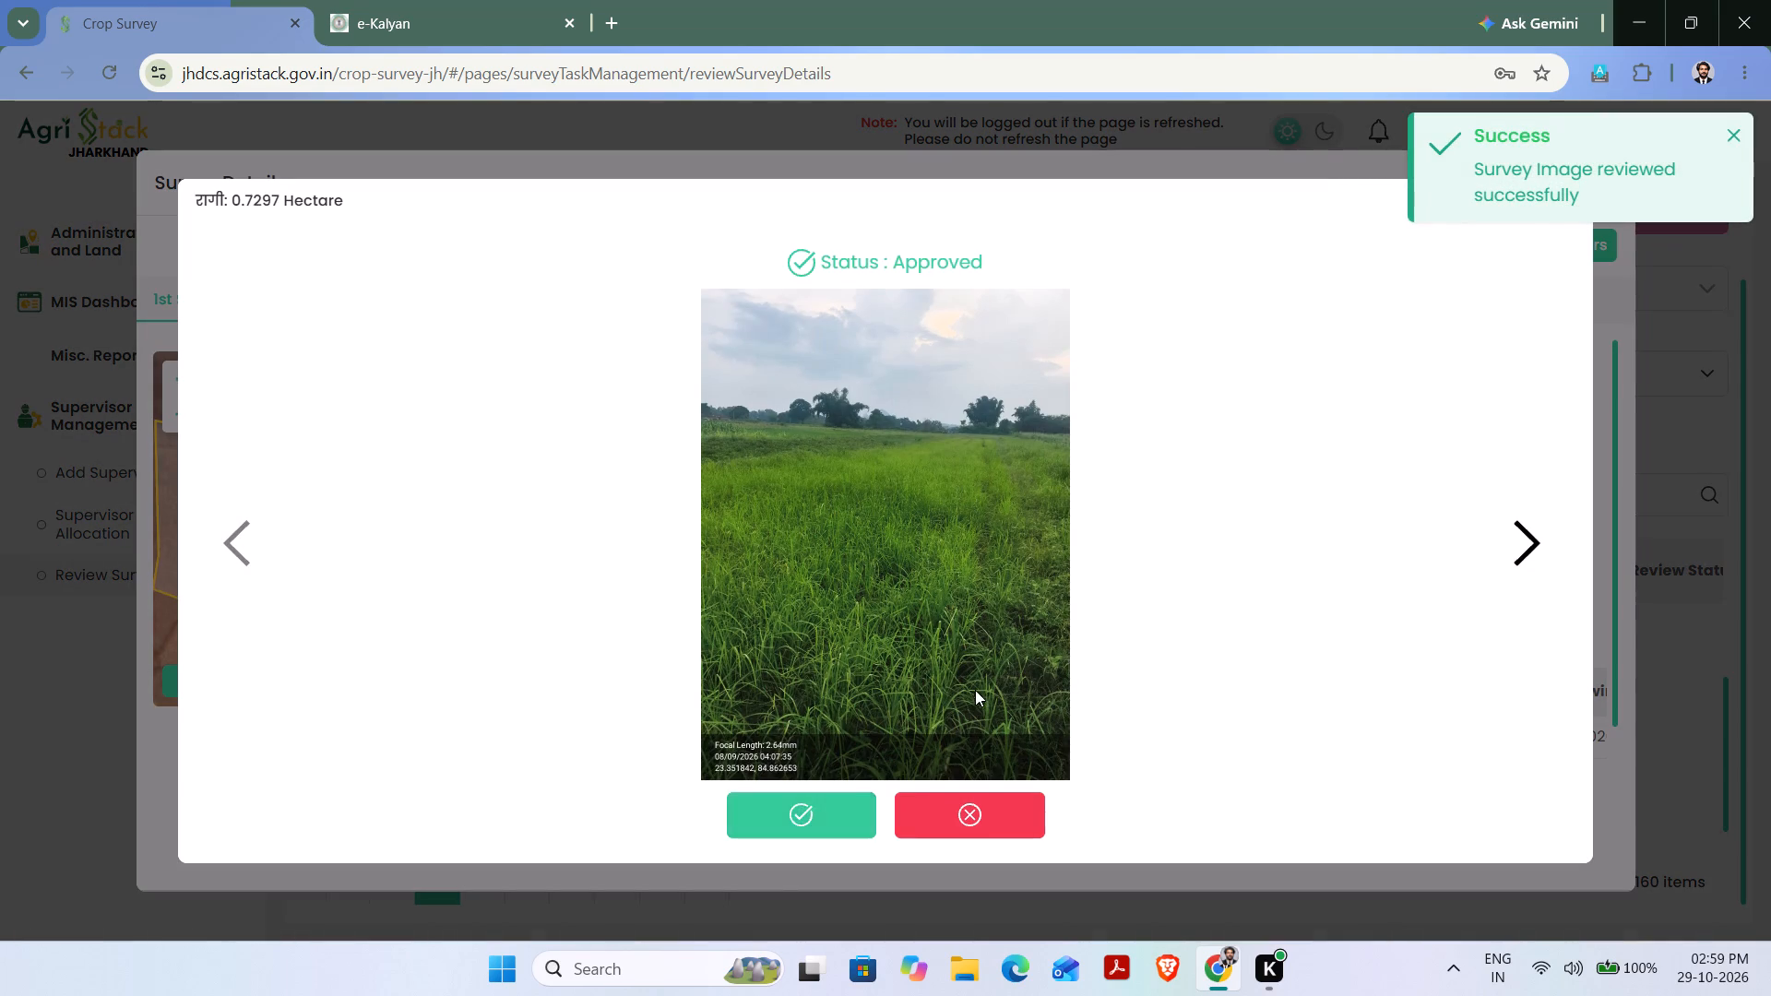
drag(963, 691, 827, 712)
click(809, 812)
drag(951, 701, 847, 714)
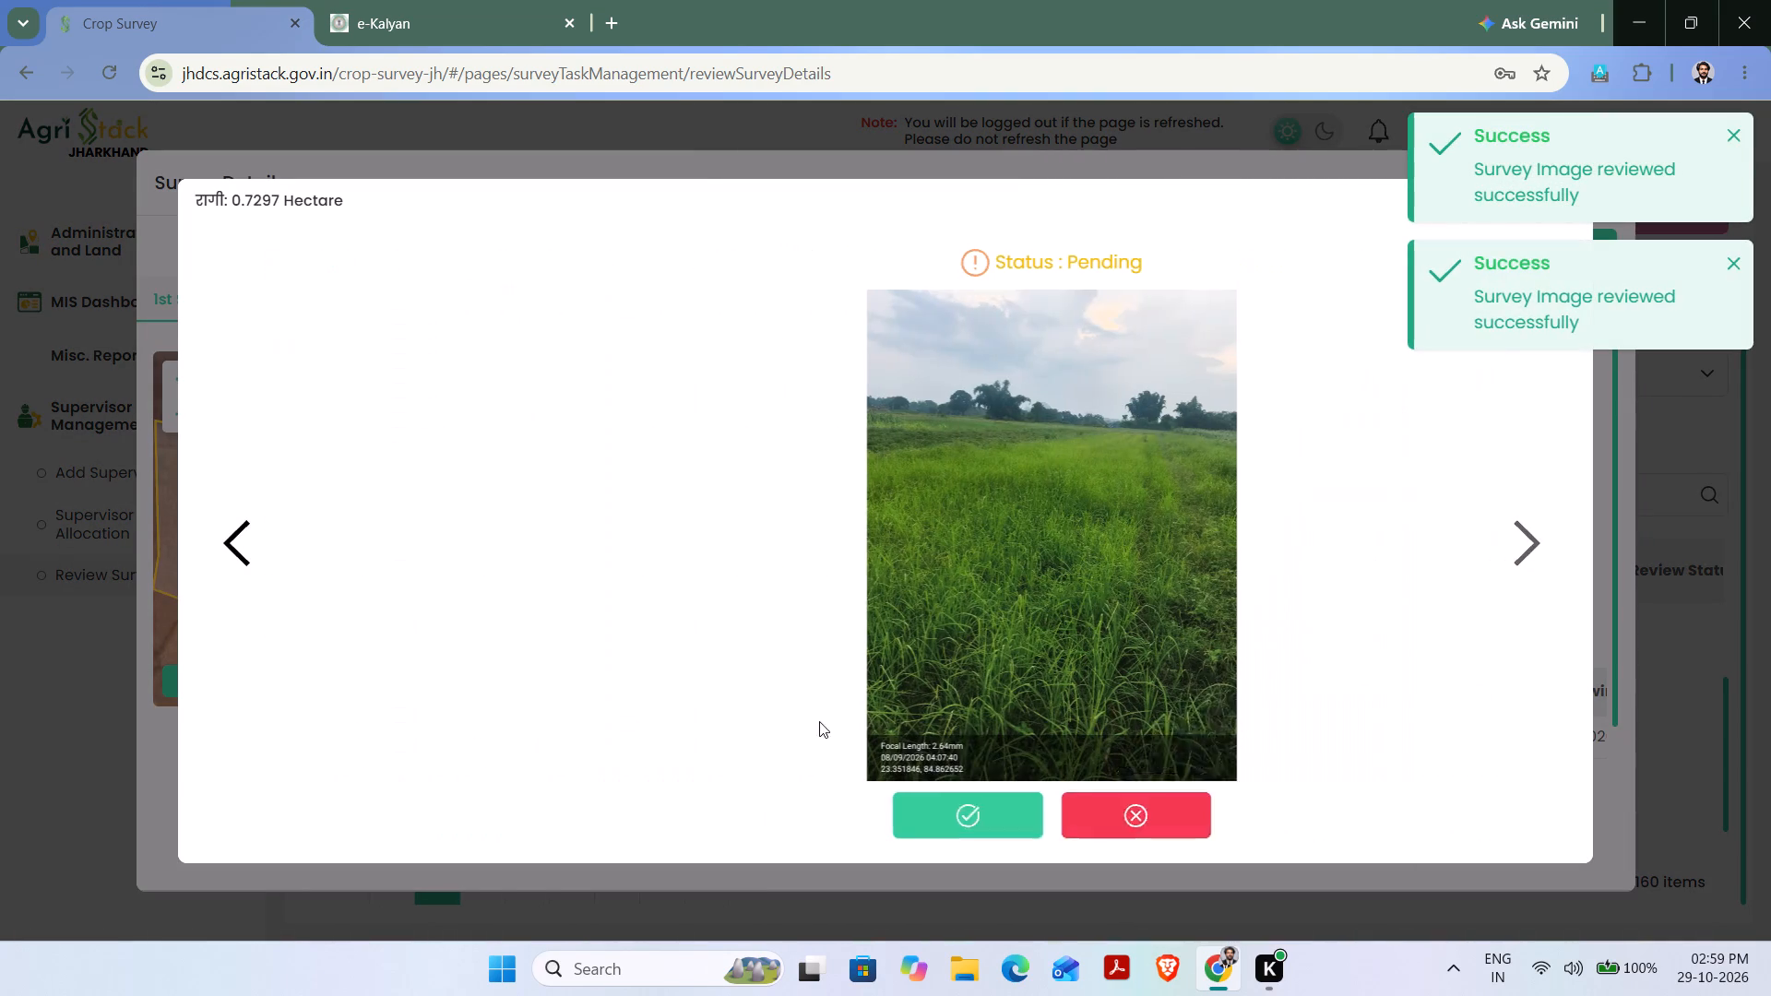
click(826, 813)
drag(969, 684, 878, 686)
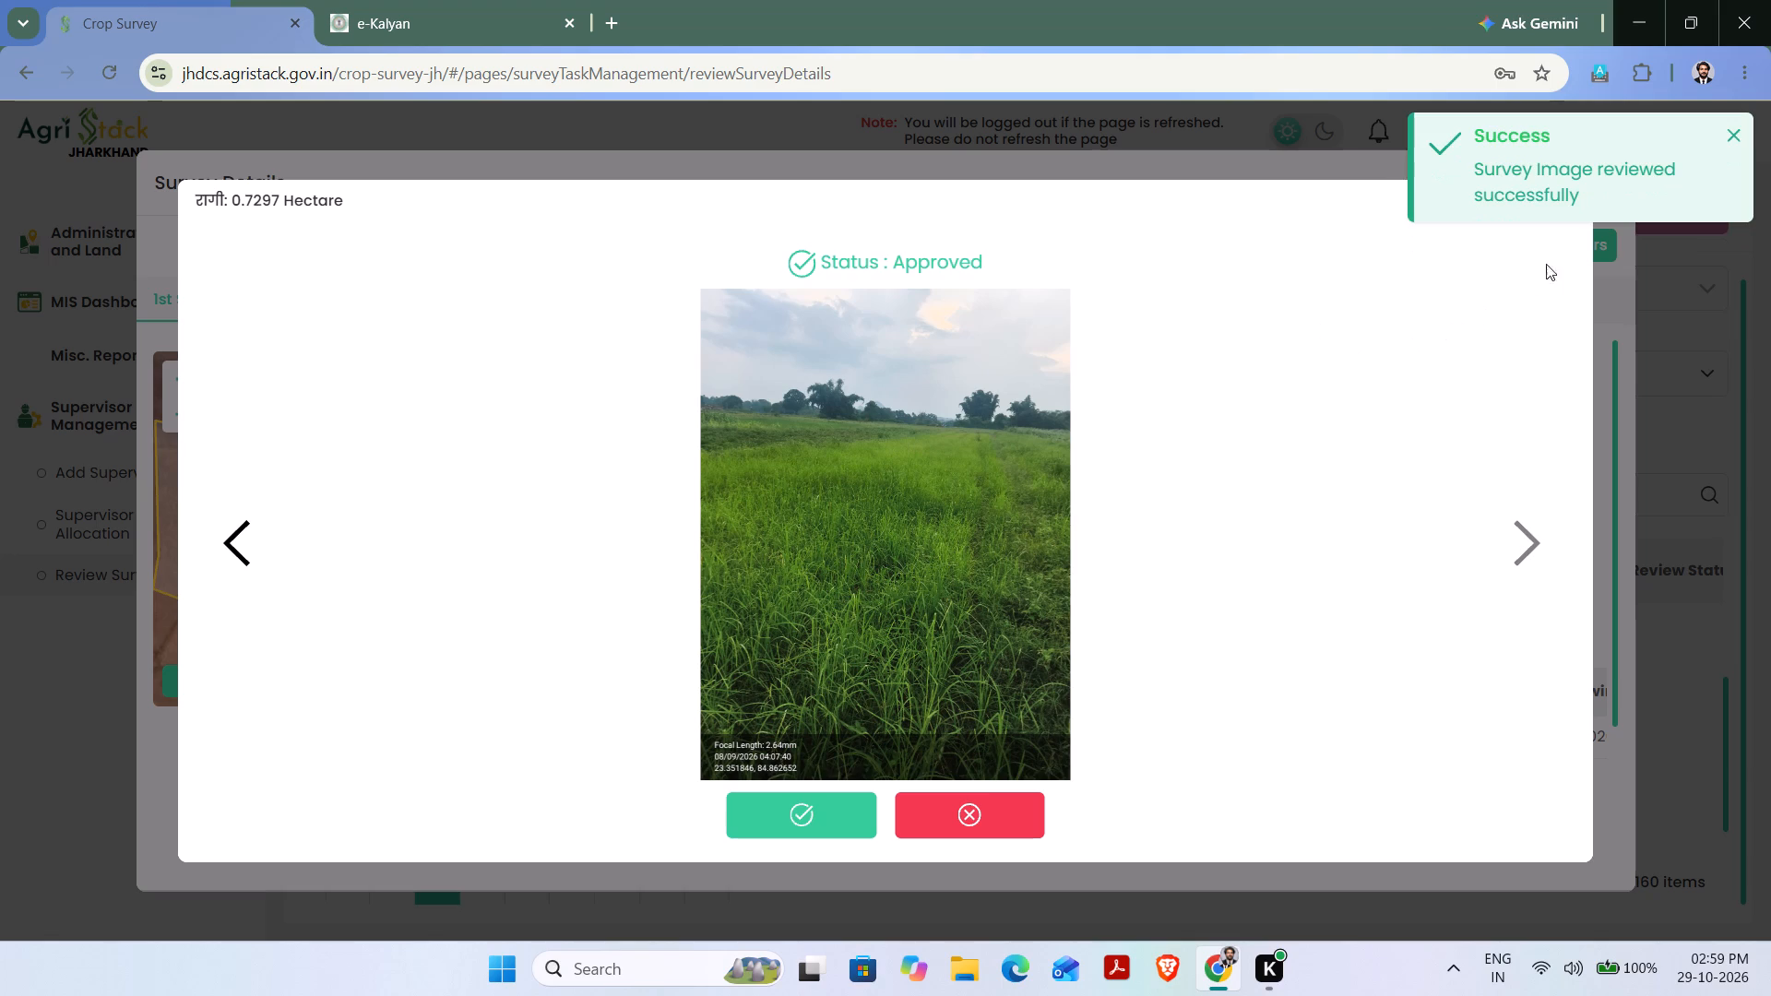
click(1563, 188)
click(1563, 201)
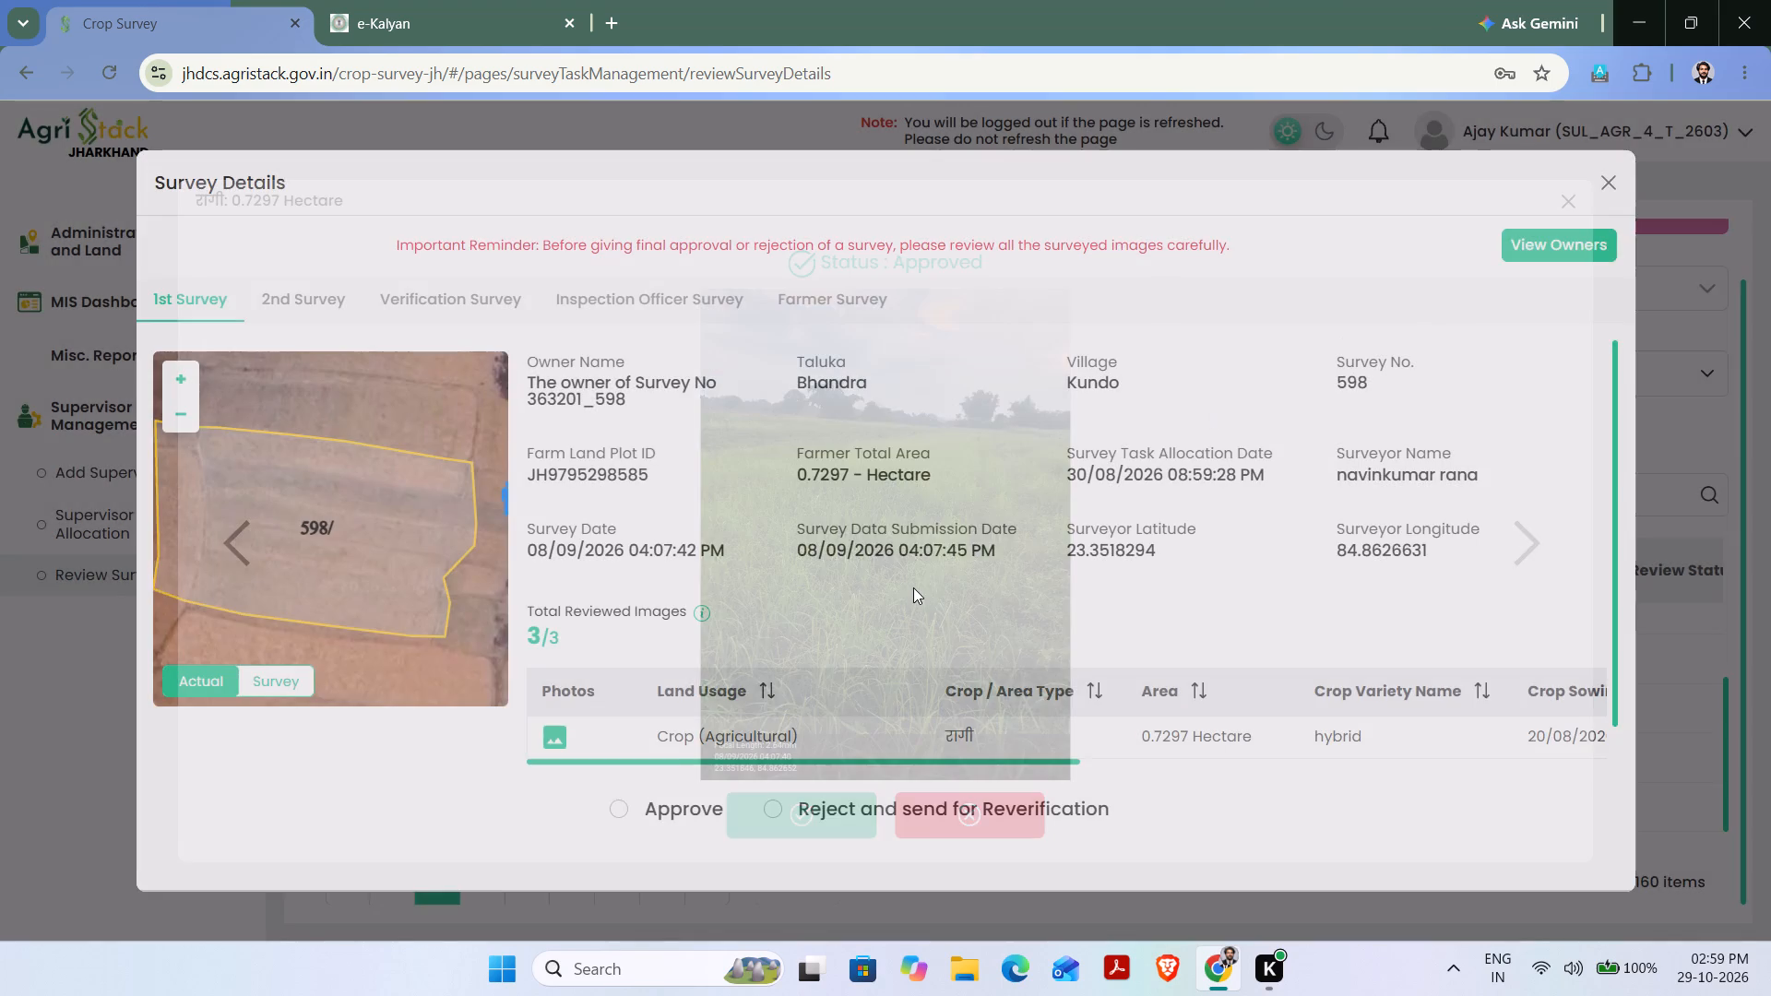
Mark the first survey of record 598 as approved, save the review and close its survey details.
scroll(913, 587, down, 2)
click(709, 653)
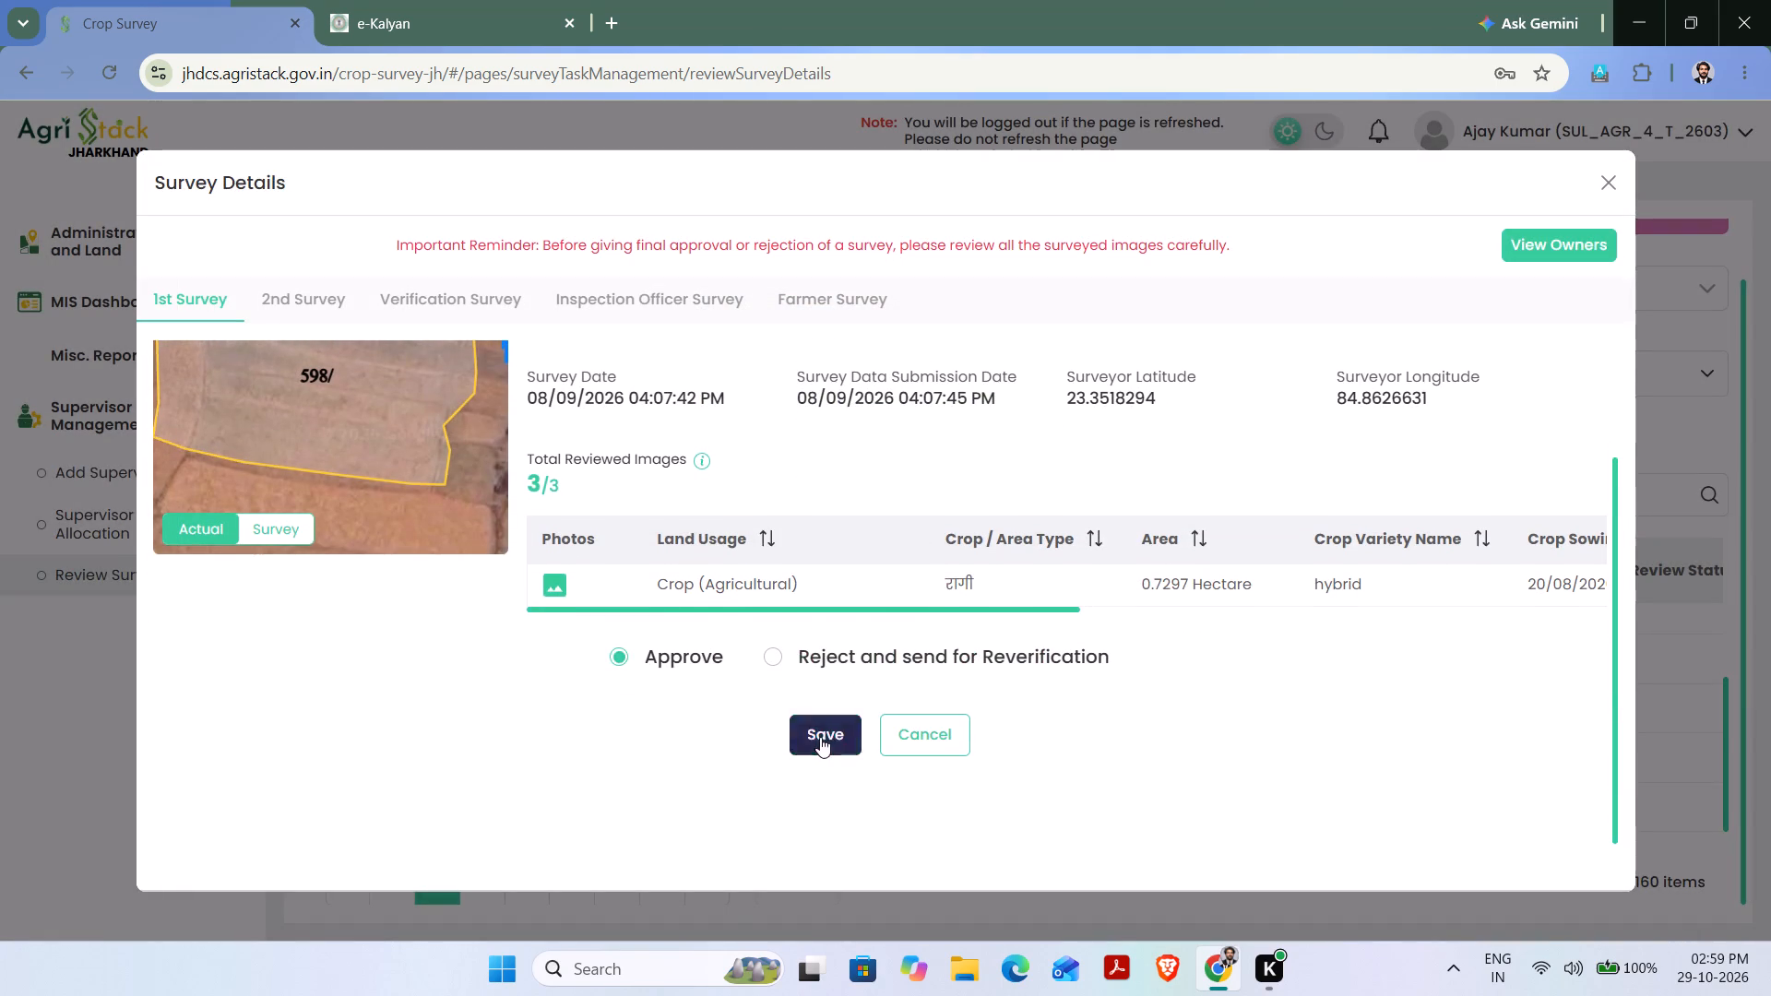
click(820, 737)
click(892, 579)
Open the survey details of Kundo record 357 and approve all three of its crop photos.
click(340, 660)
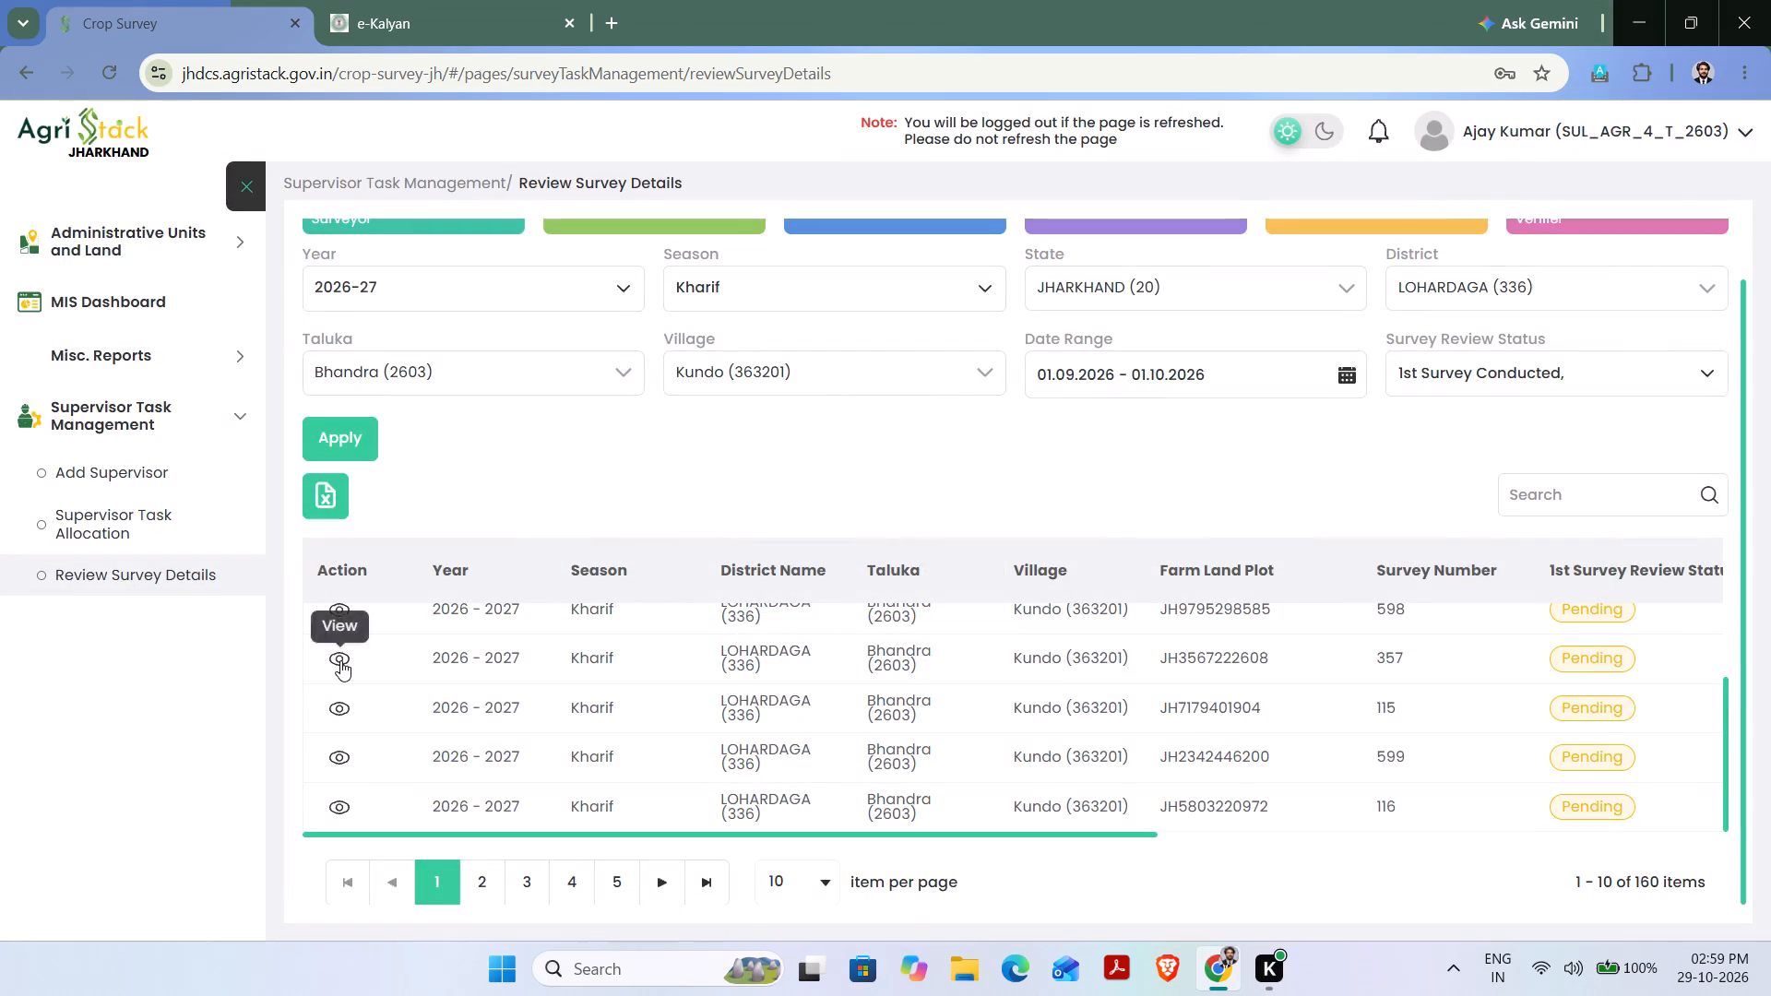
click(550, 731)
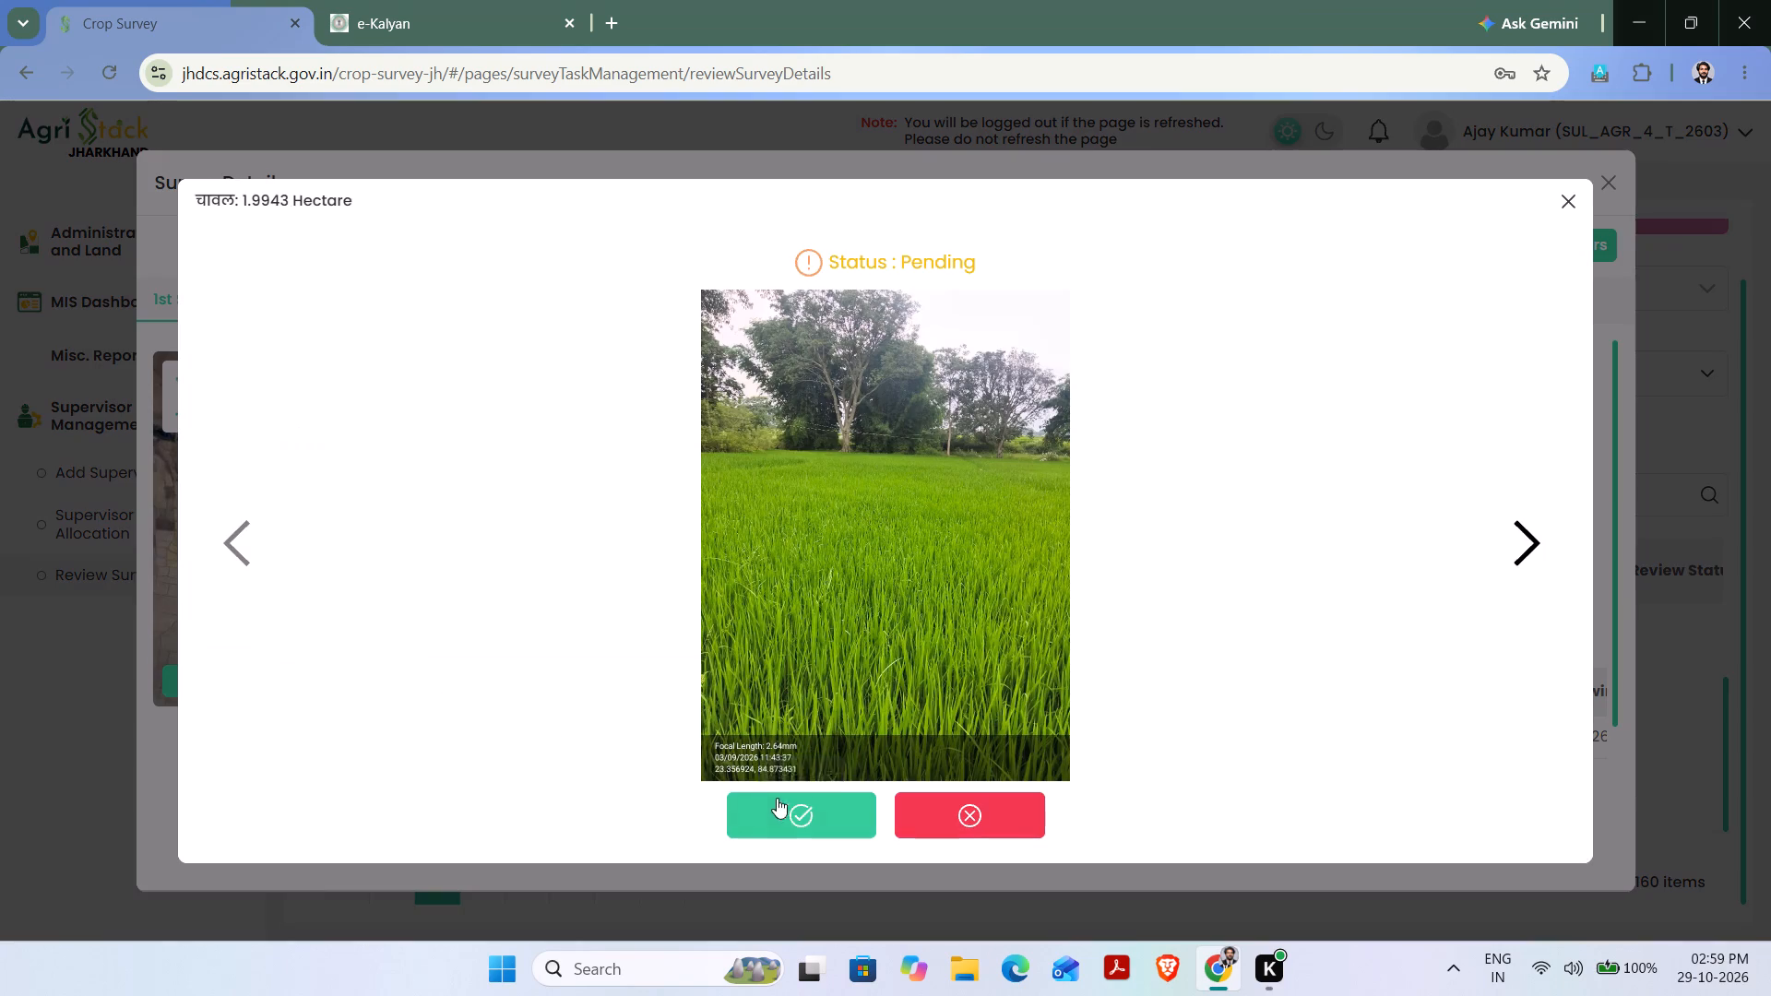
click(791, 803)
drag(958, 682, 819, 697)
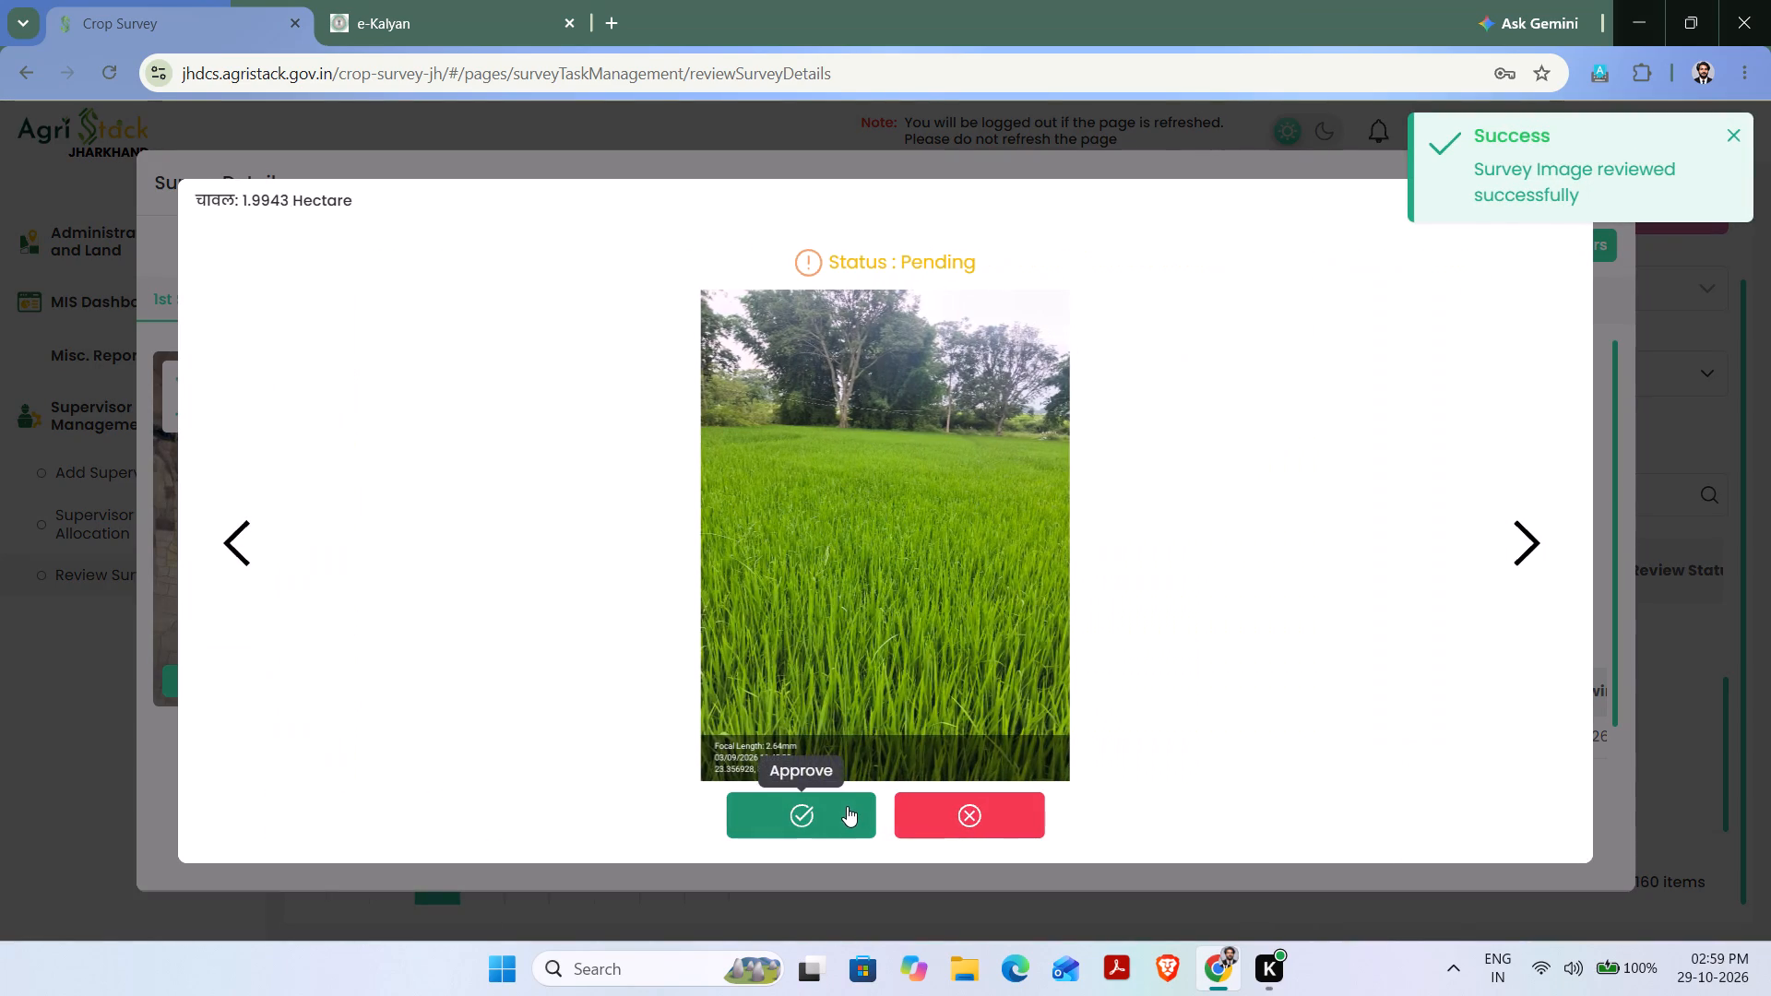
click(847, 806)
drag(994, 670, 866, 688)
click(843, 800)
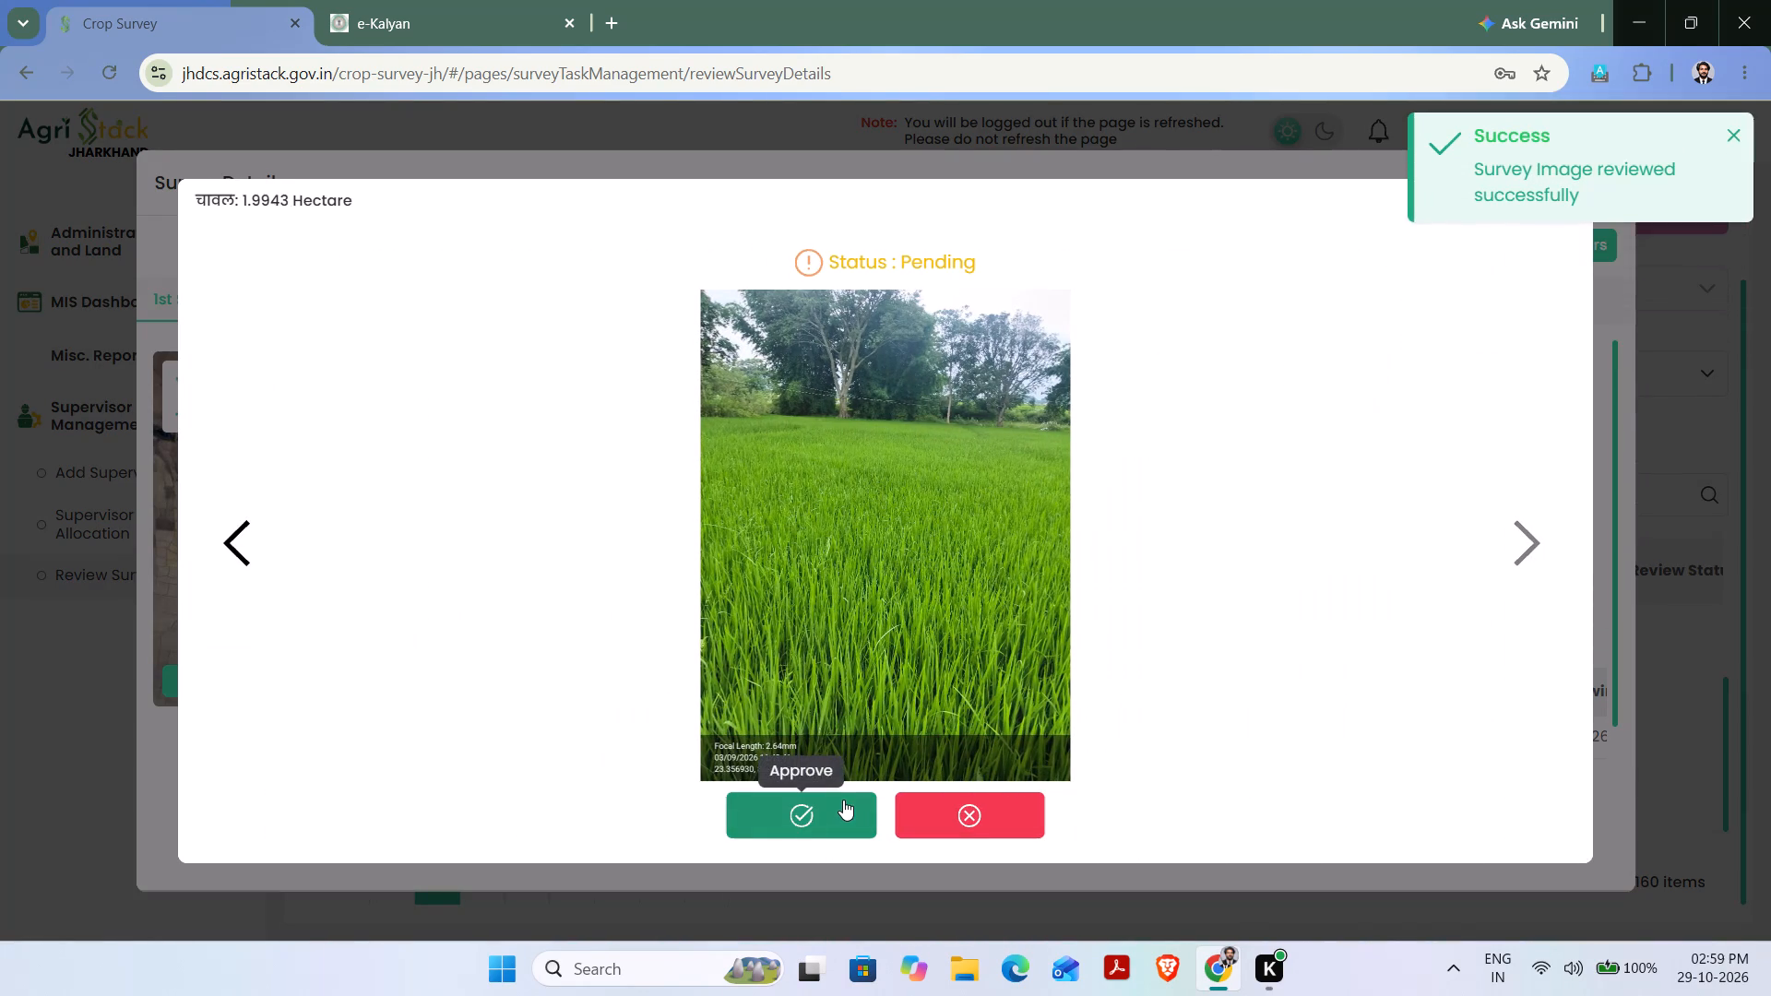
drag(969, 675, 921, 676)
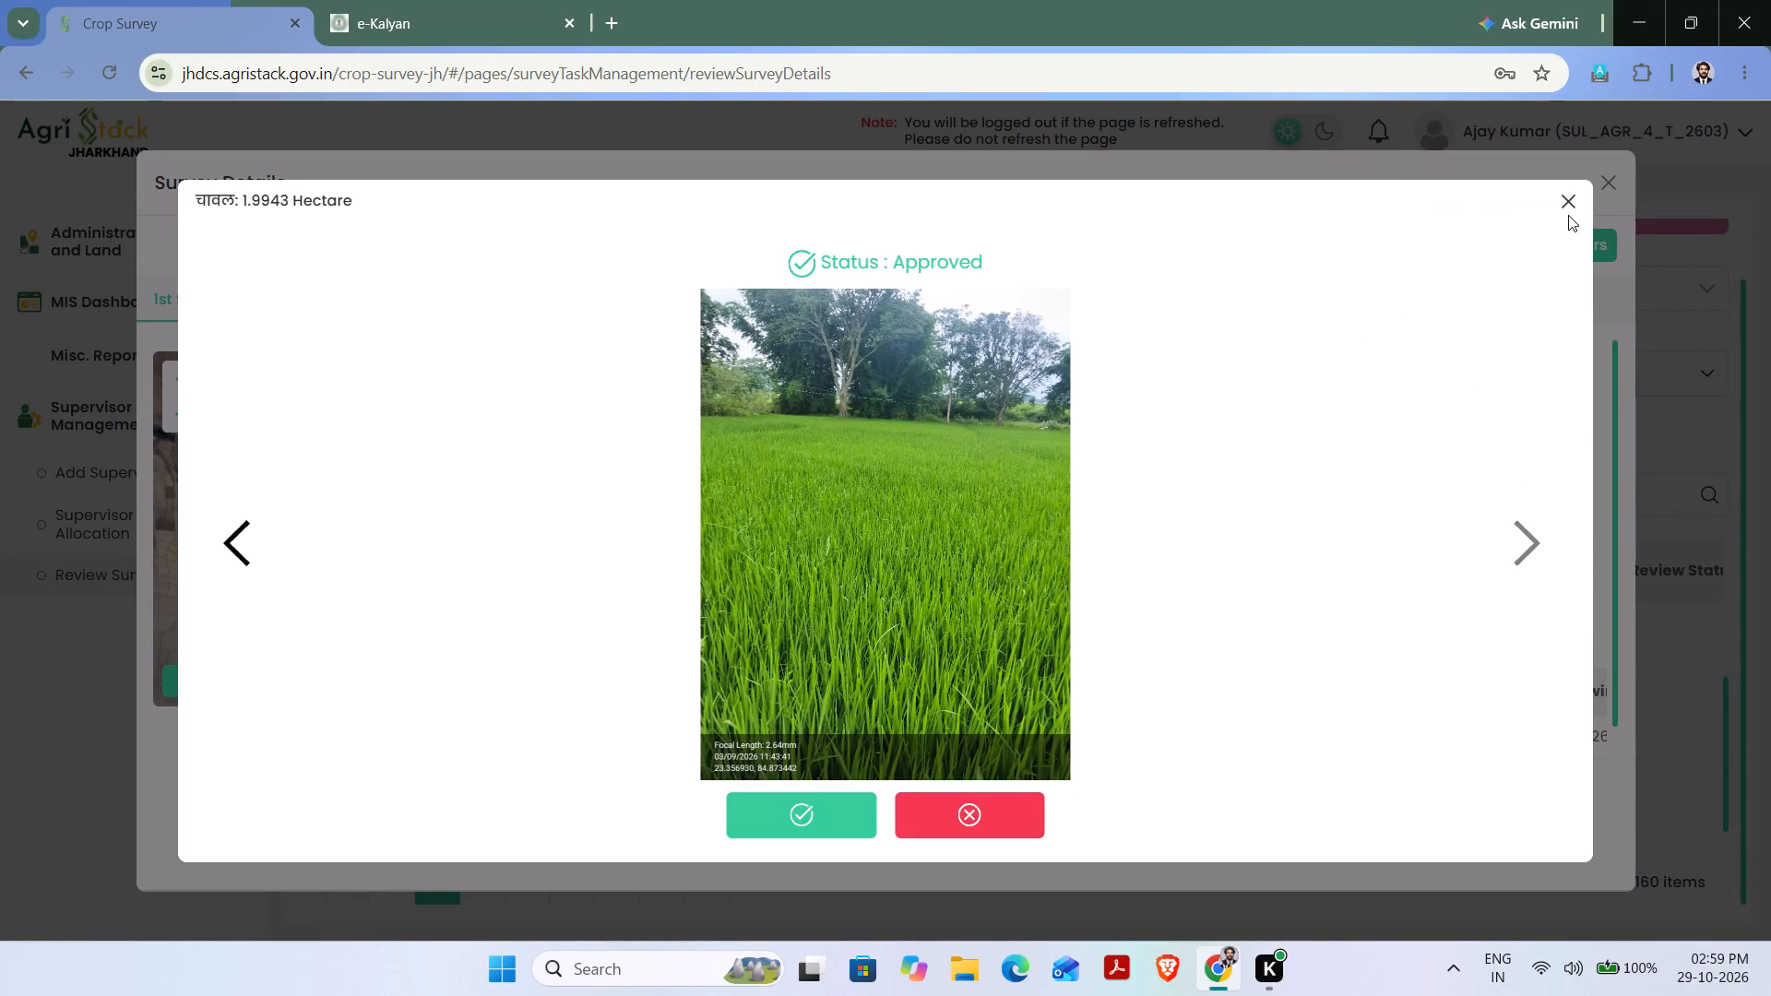
click(1563, 206)
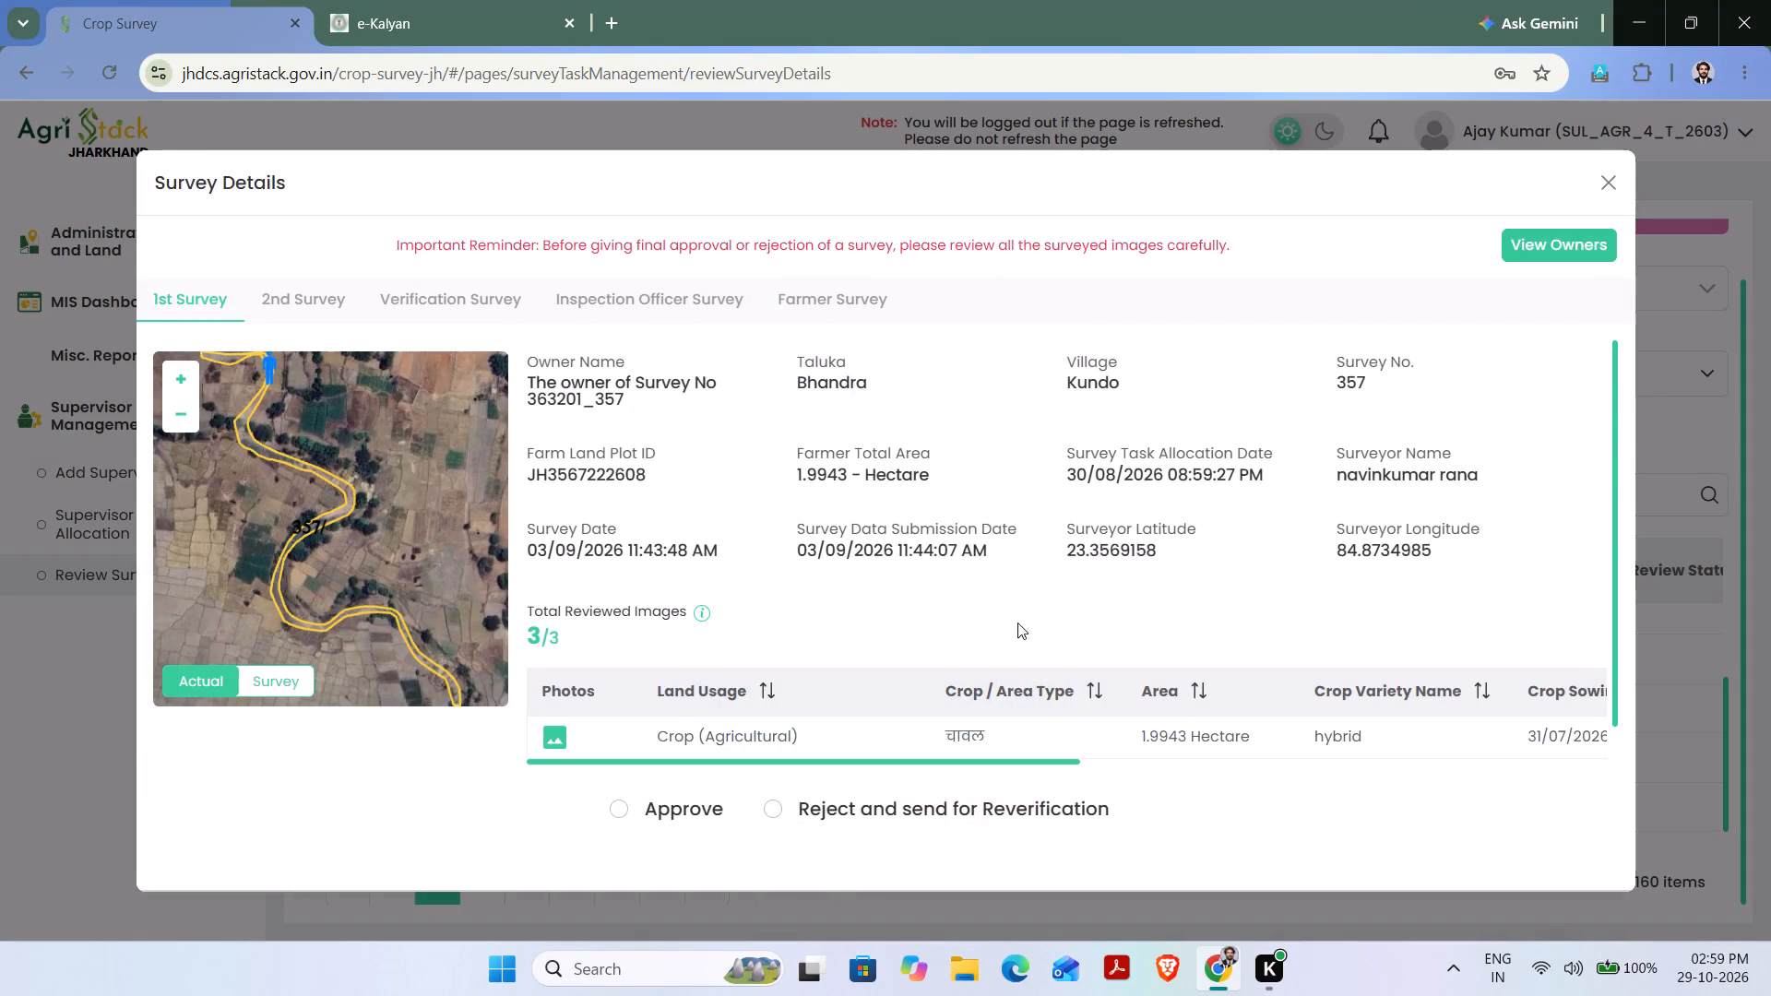
Mark the first survey of record 357 as approved, save the review and close its survey details.
scroll(997, 644, down, 2)
click(702, 661)
click(831, 744)
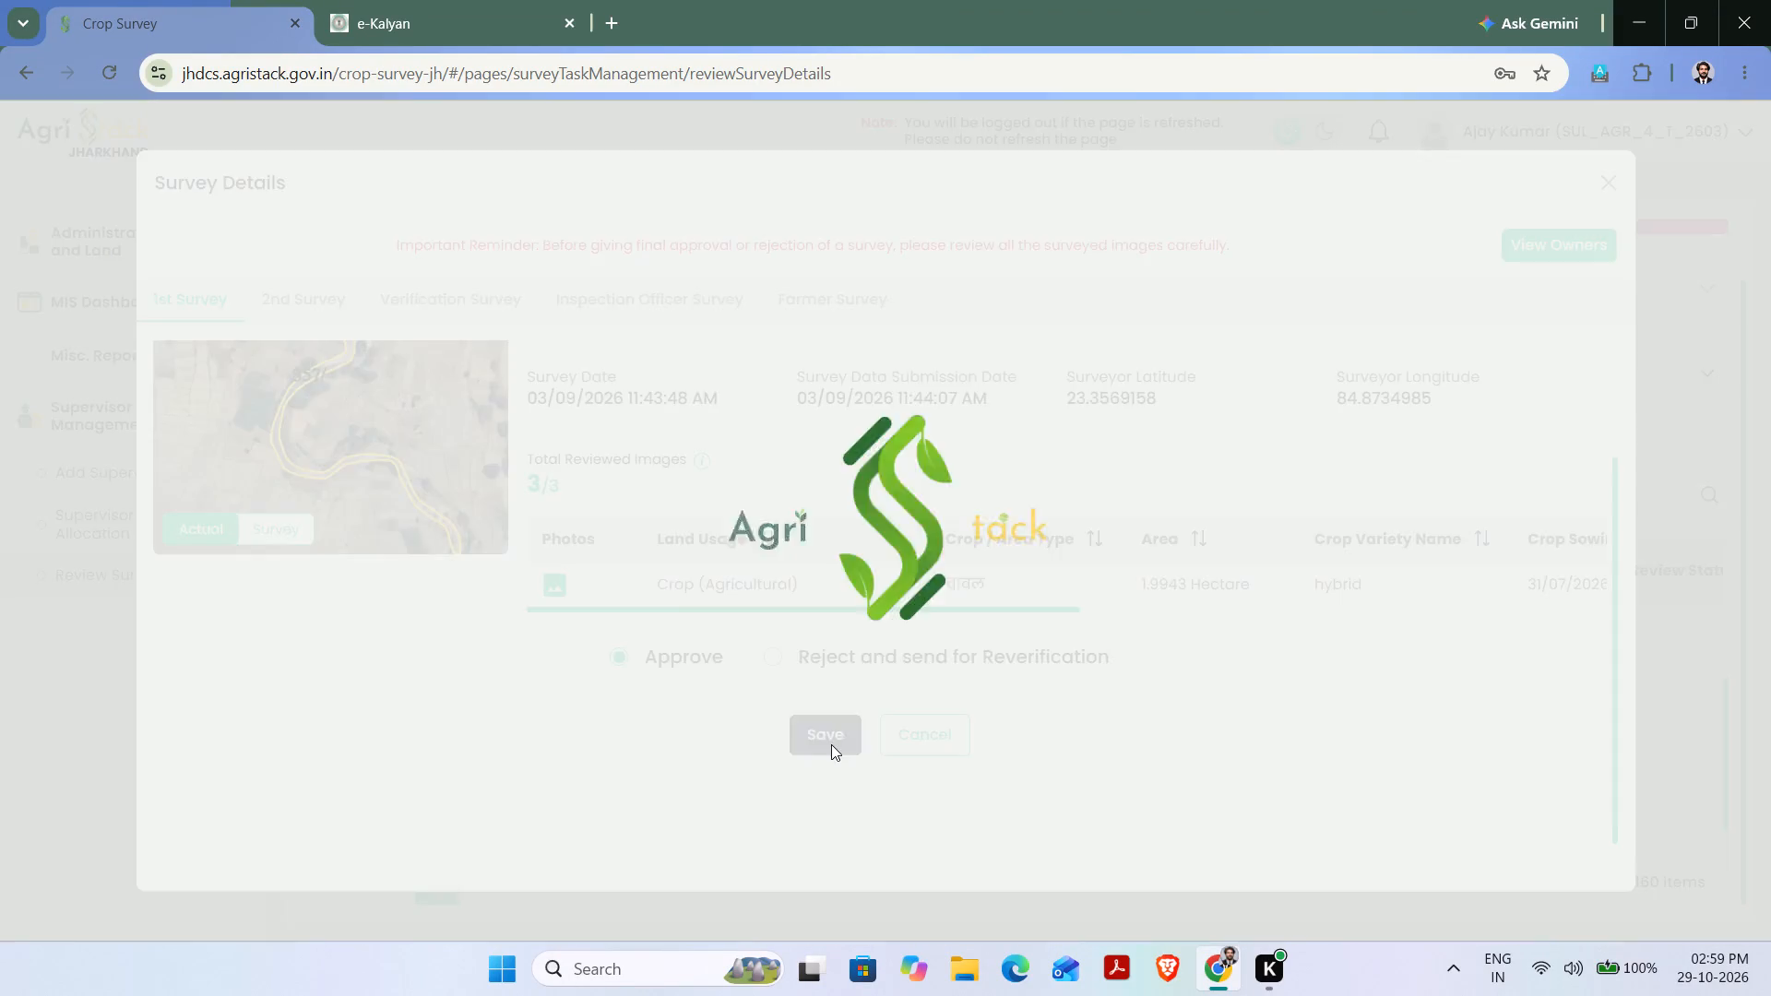
click(912, 590)
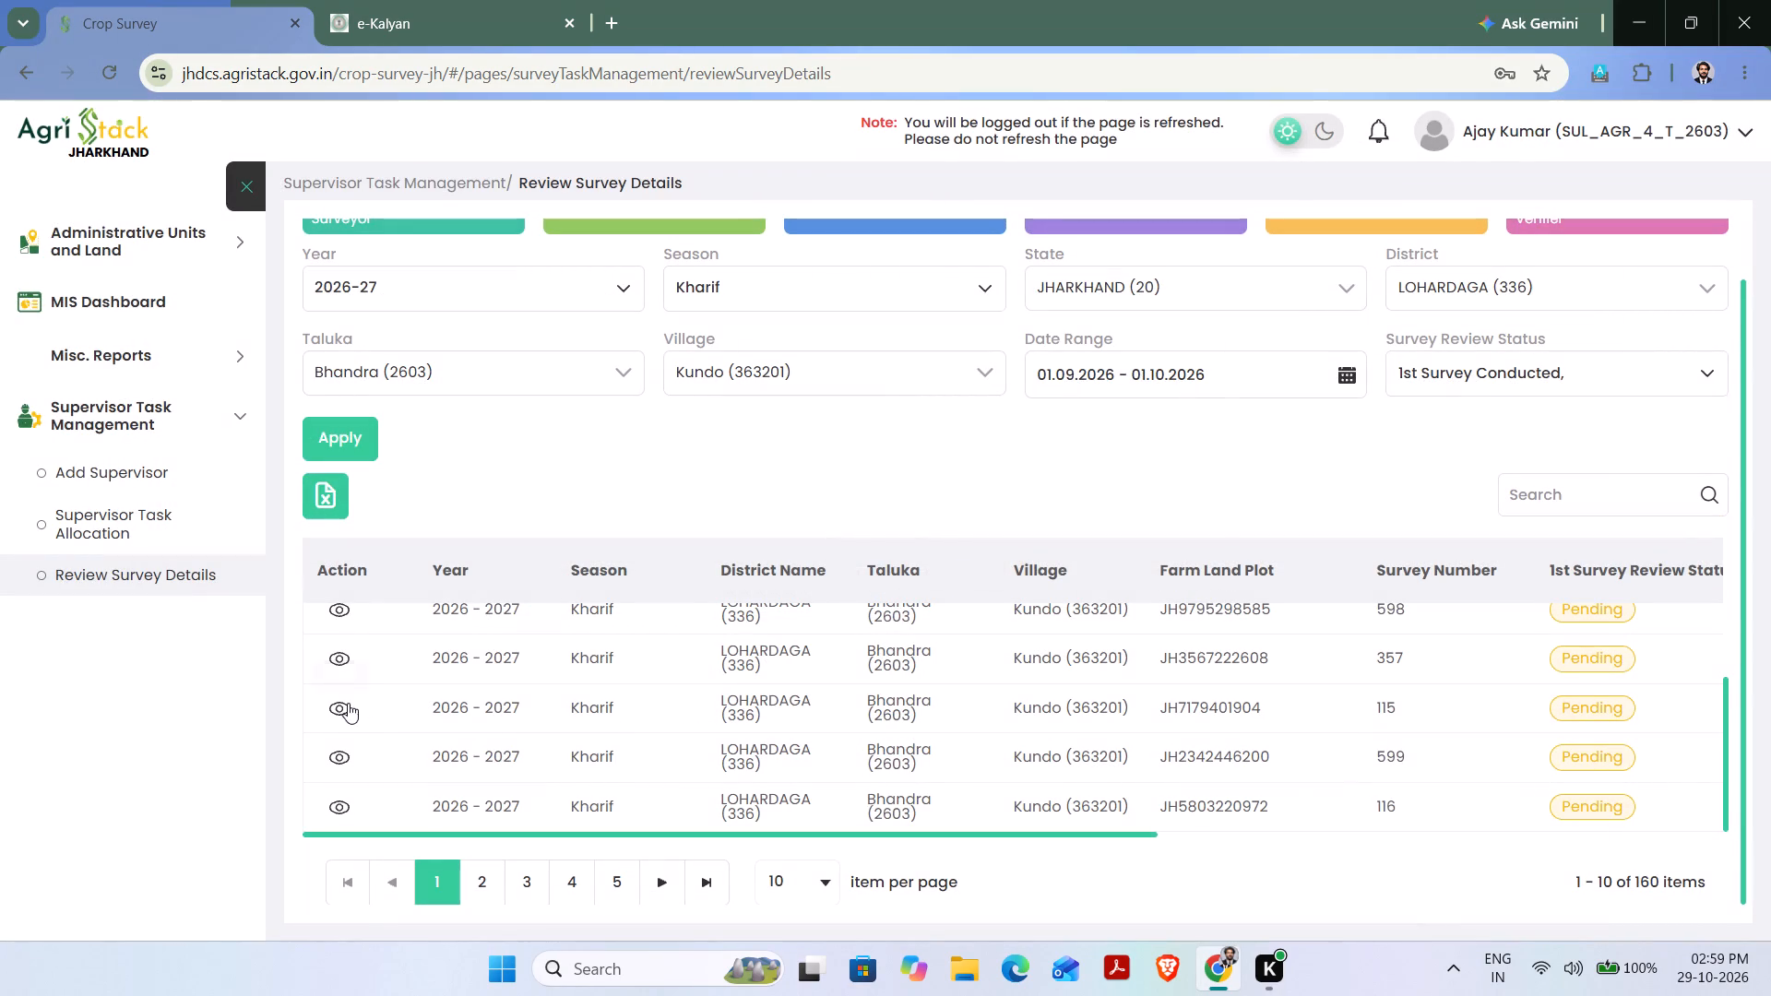
Open the survey details of Kundo record 115 and approve all three of its crop photos.
click(340, 705)
click(562, 733)
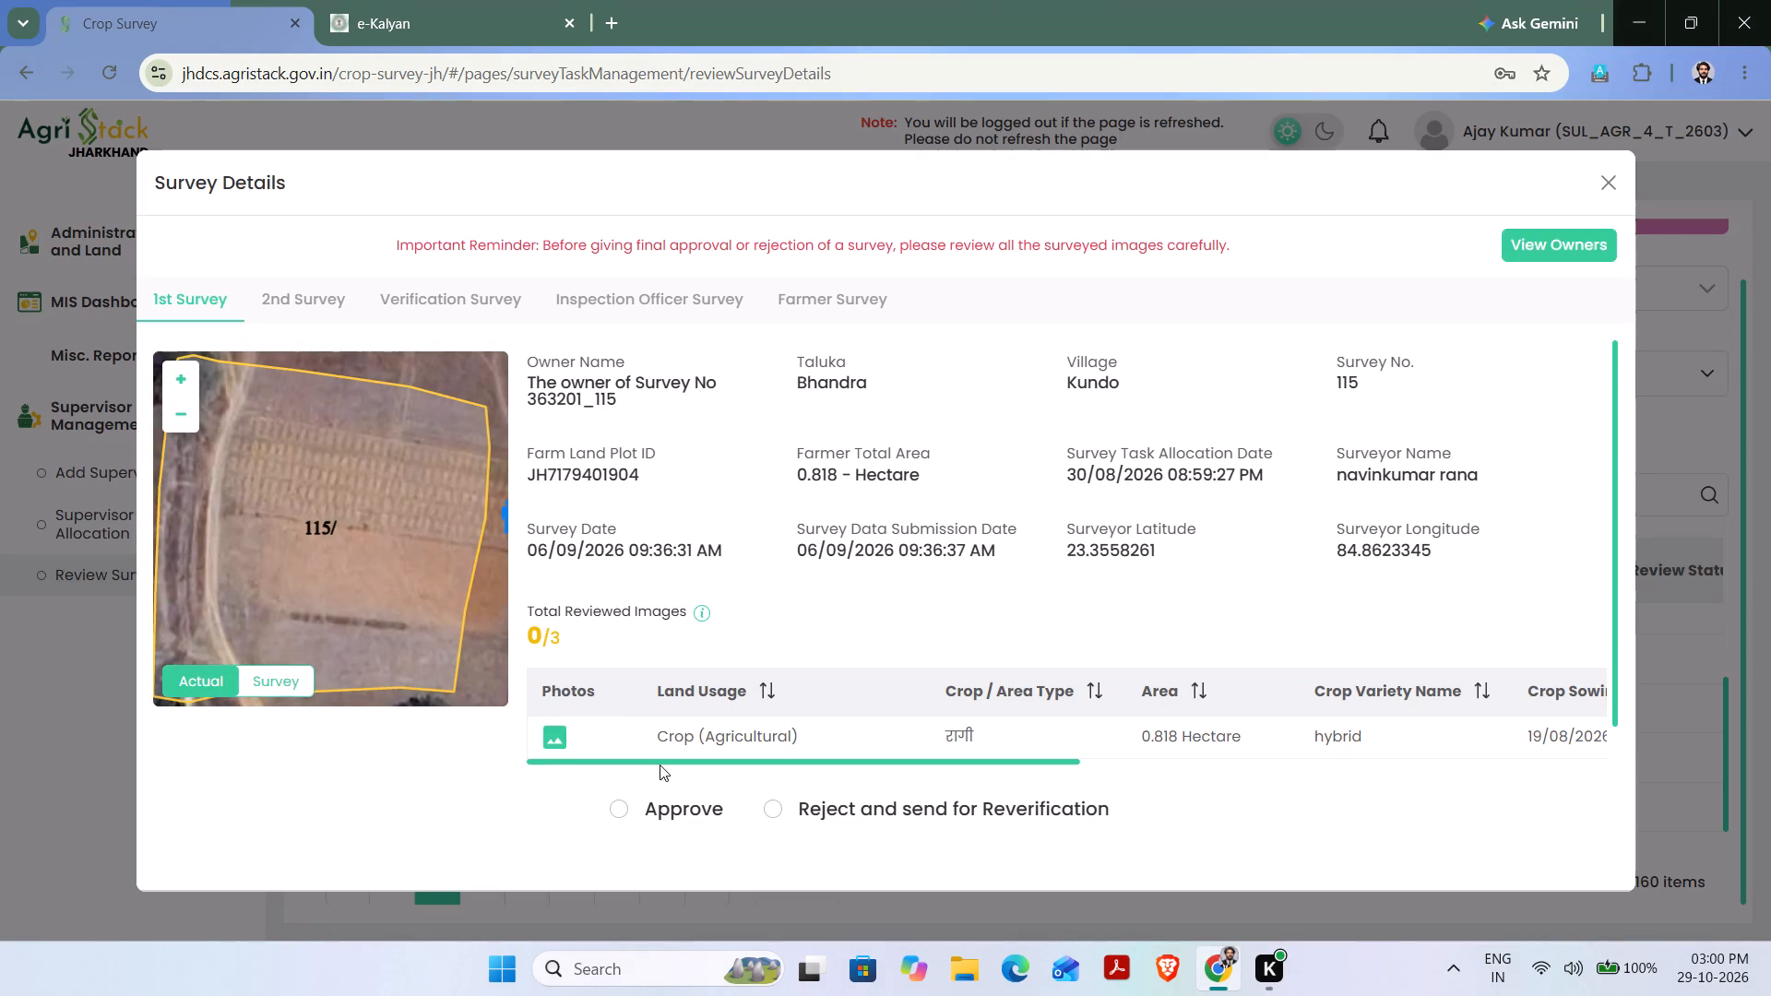
click(556, 725)
click(739, 825)
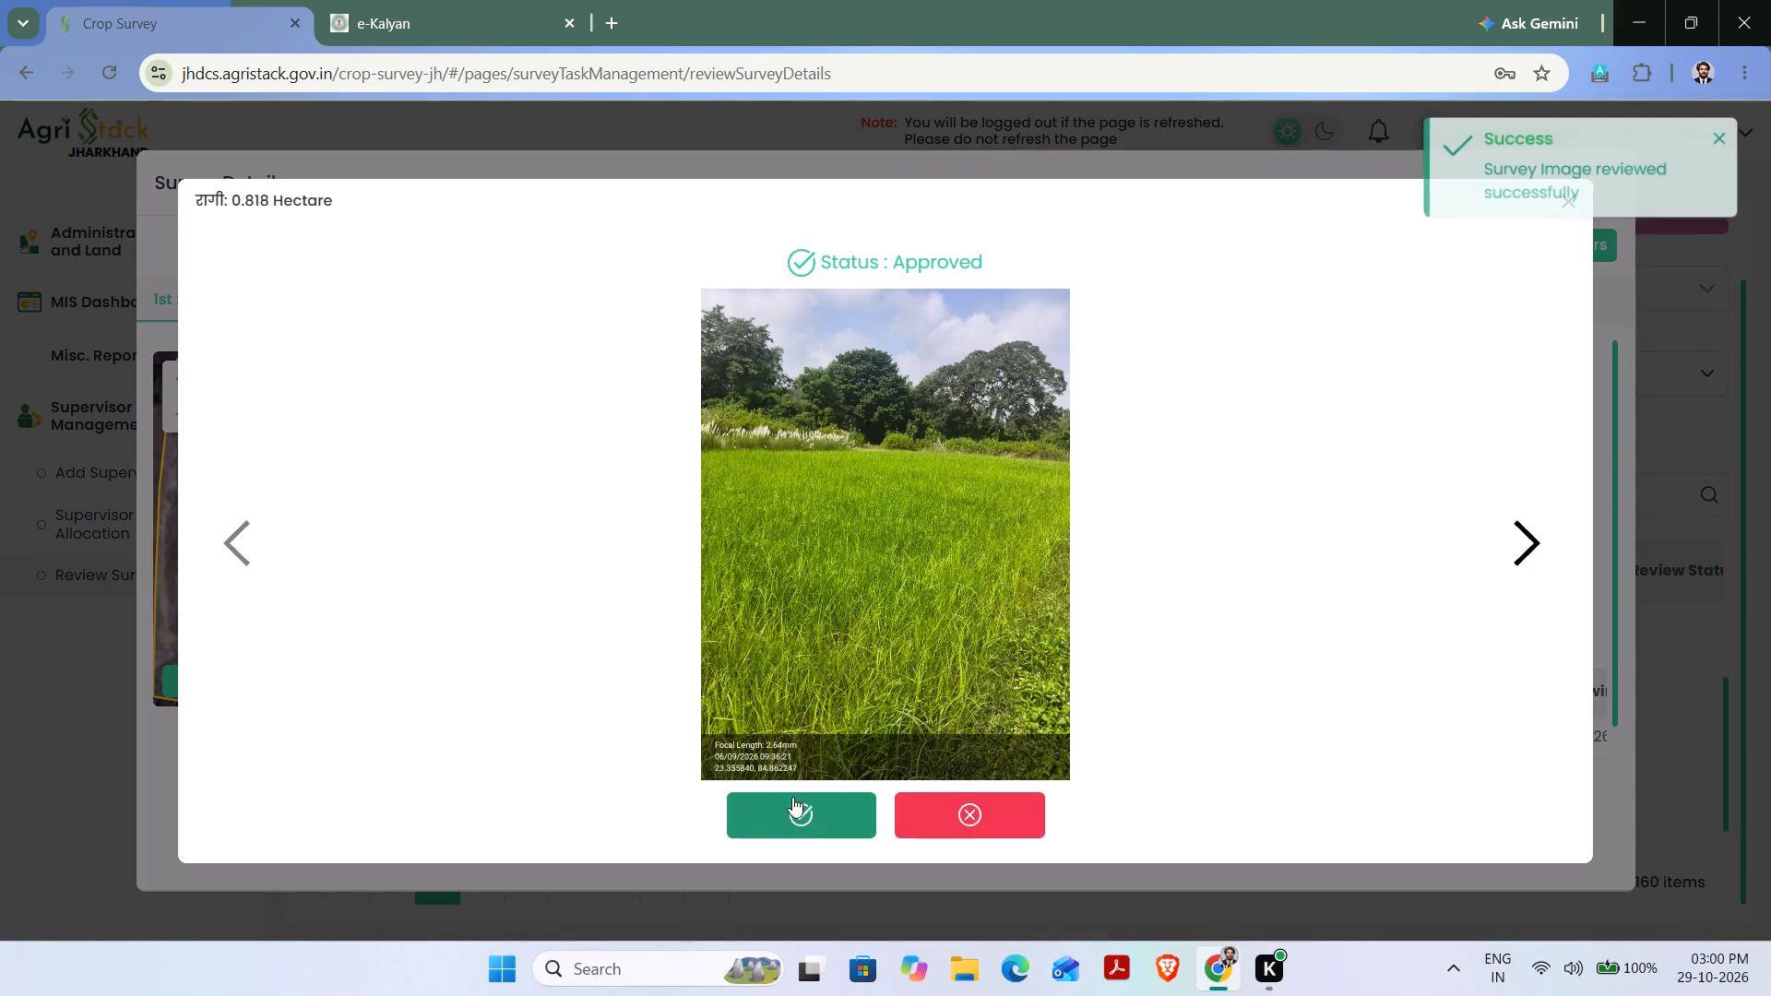
drag(943, 711, 816, 728)
click(802, 823)
drag(943, 701, 821, 709)
click(812, 806)
drag(960, 675, 917, 676)
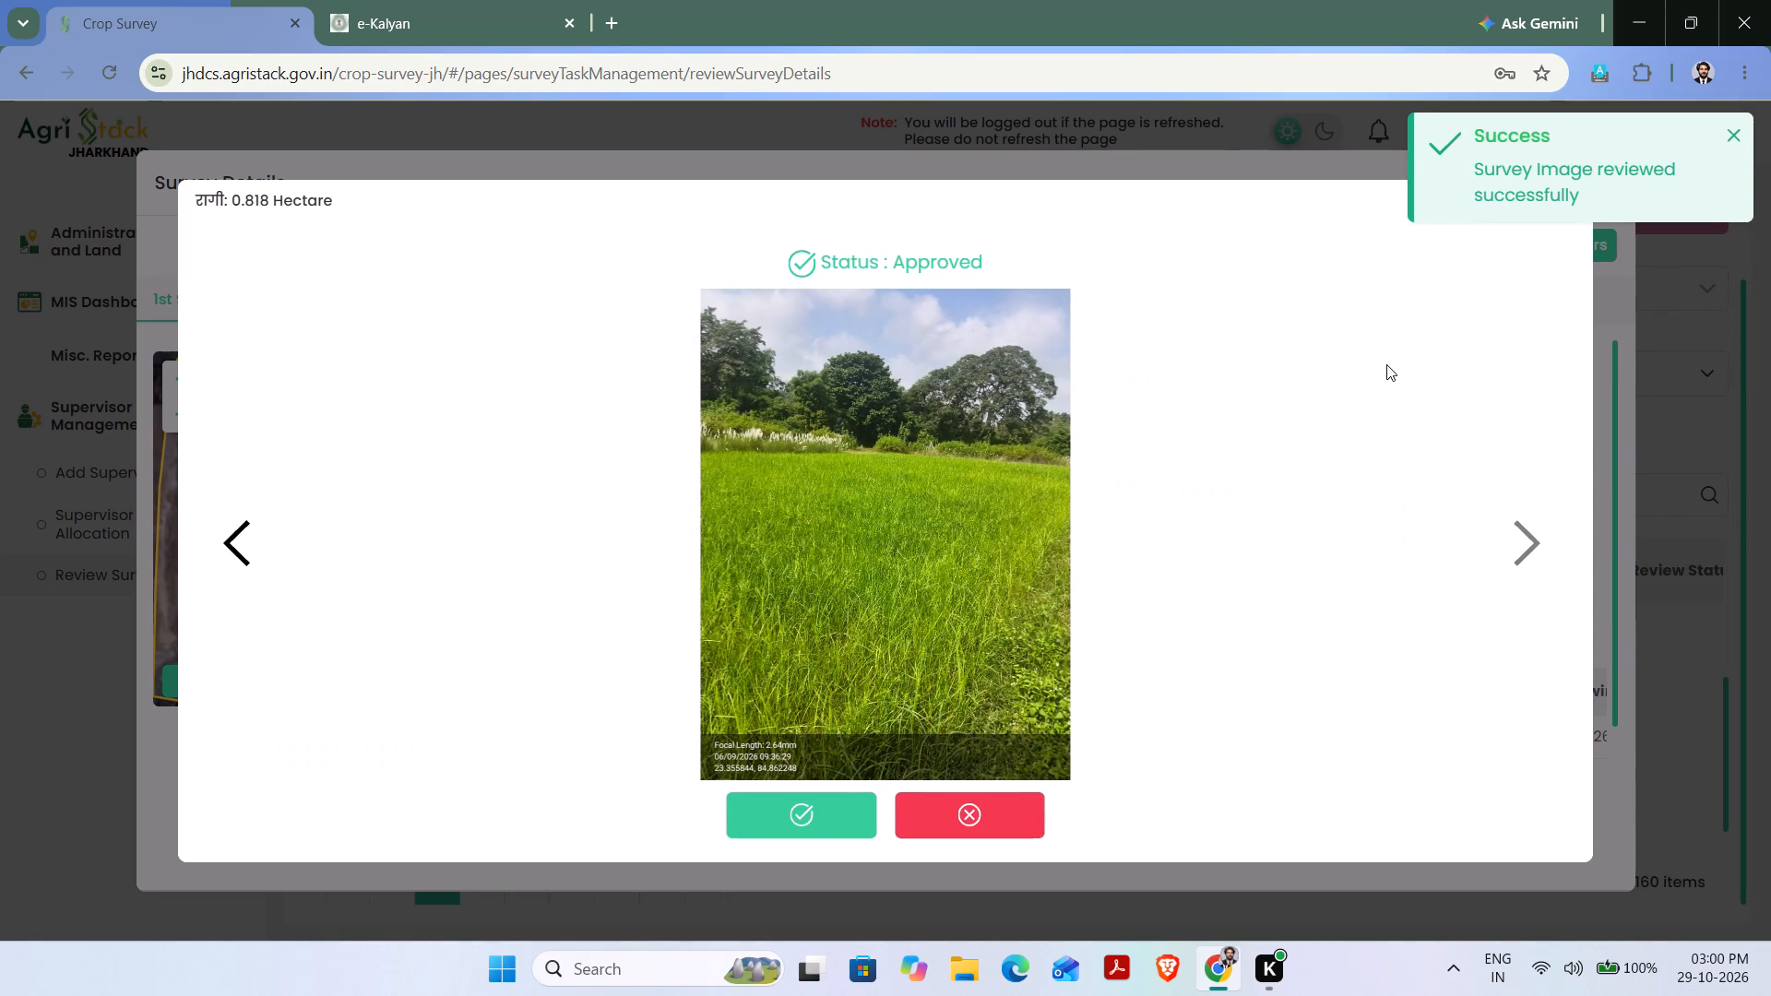
click(1562, 206)
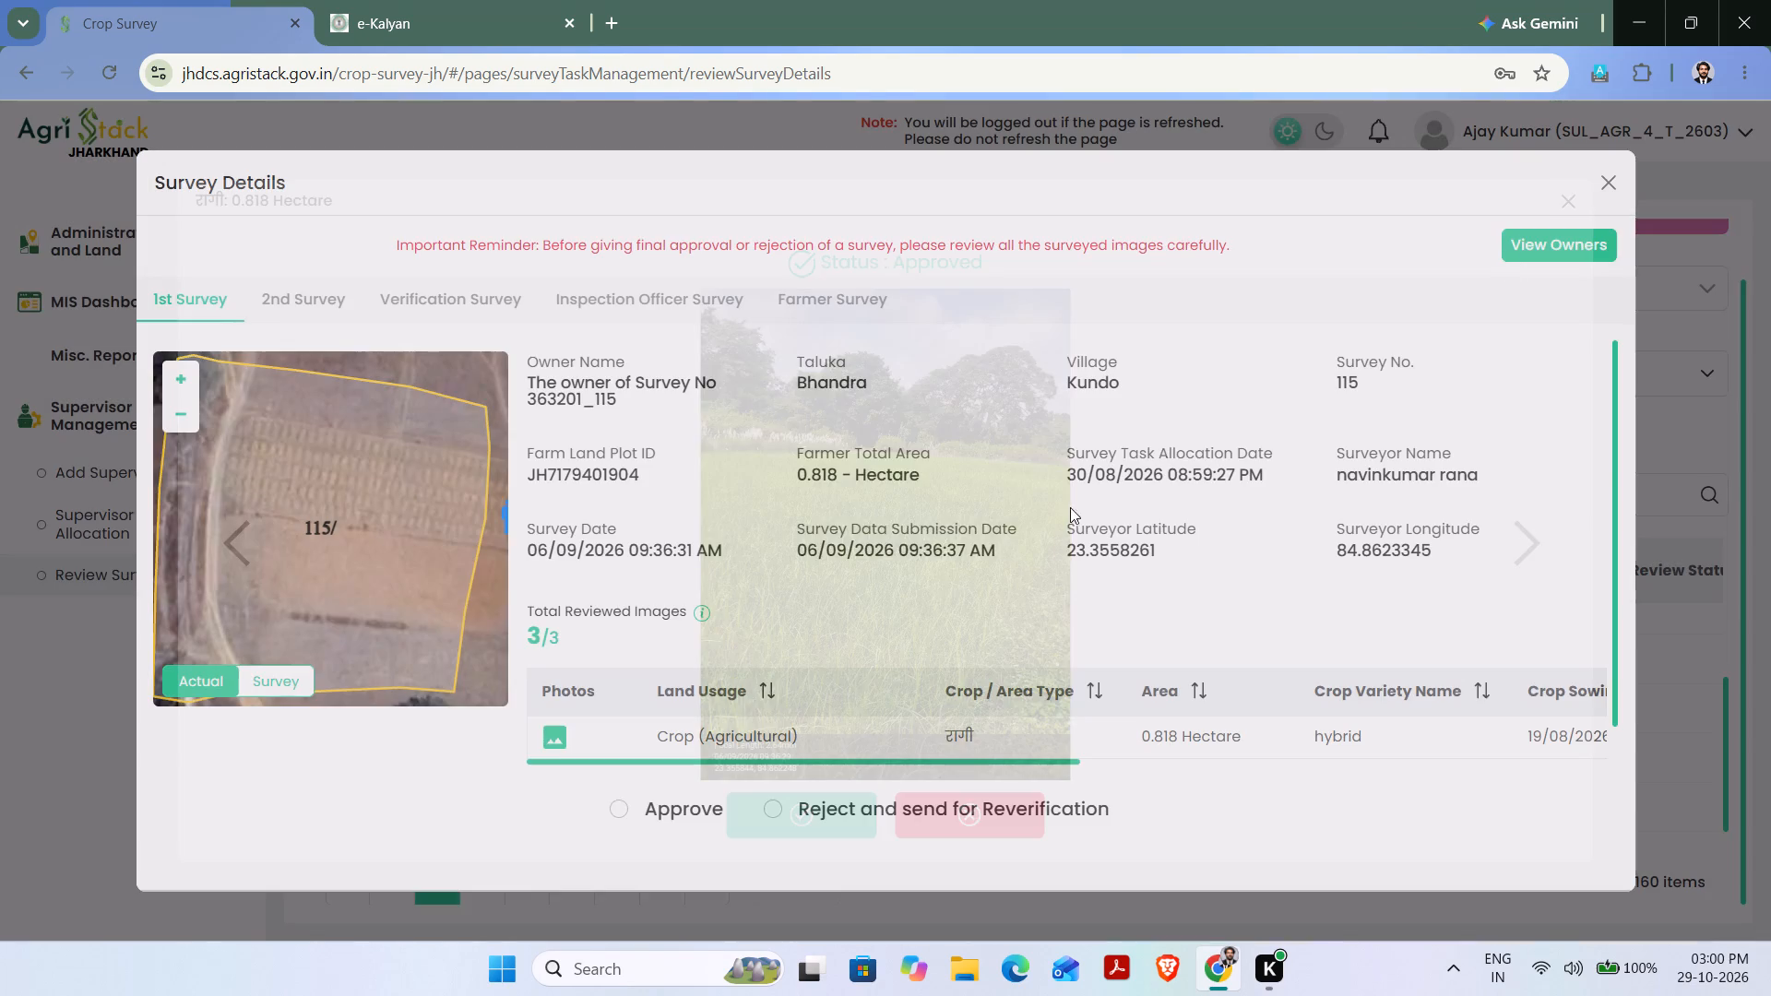
Mark the first survey of record 115 as approved, save the review and close its survey details.
scroll(942, 588, down, 2)
click(665, 658)
click(818, 728)
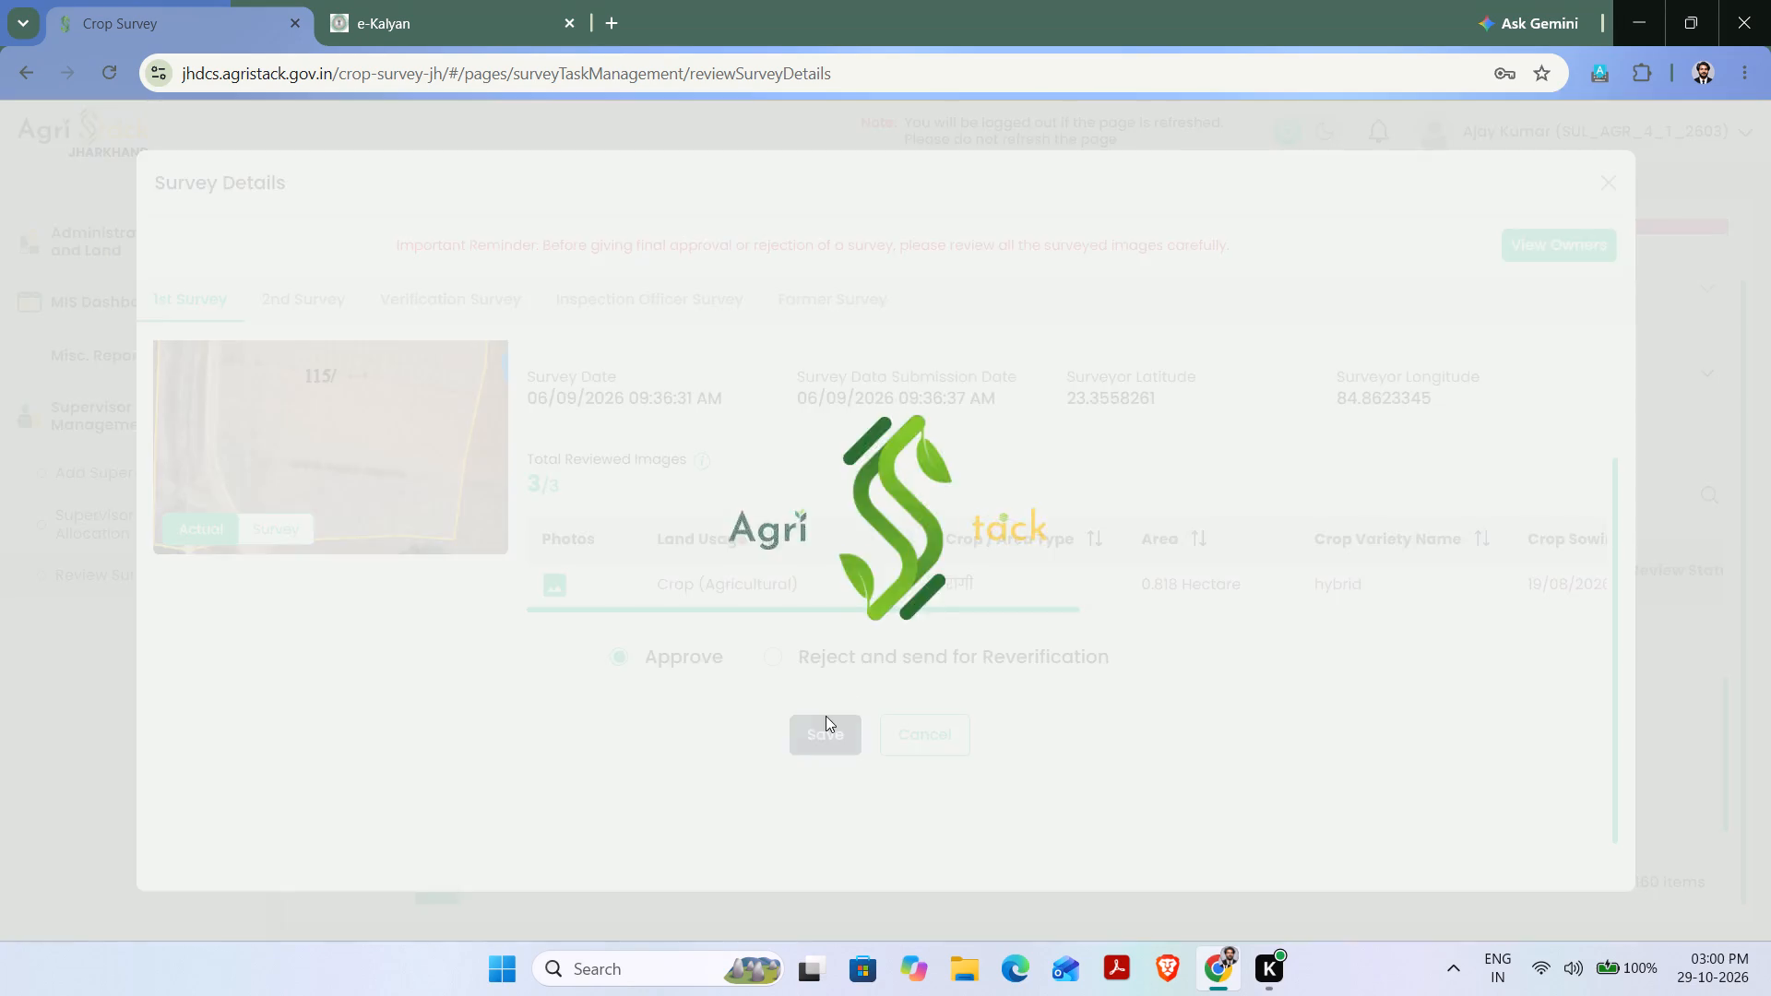
click(911, 575)
Open the survey details of Kundo record 599 and approve all three of its crop photos.
click(341, 753)
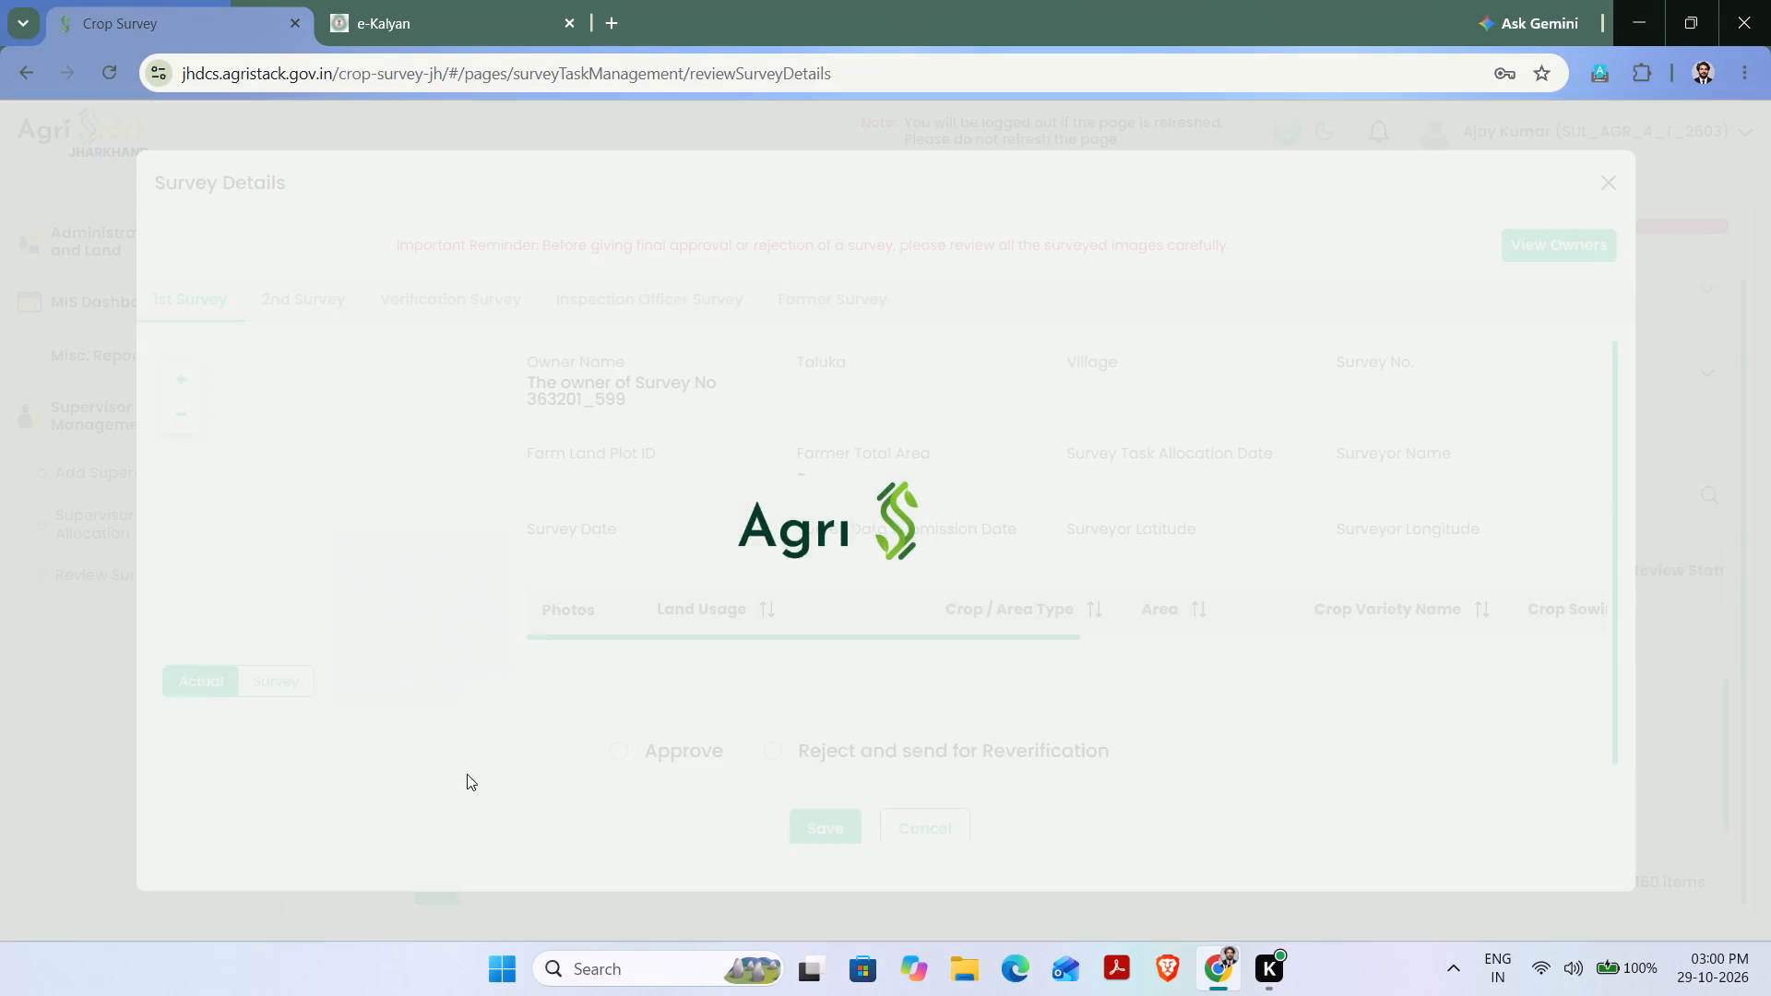
click(547, 735)
click(761, 814)
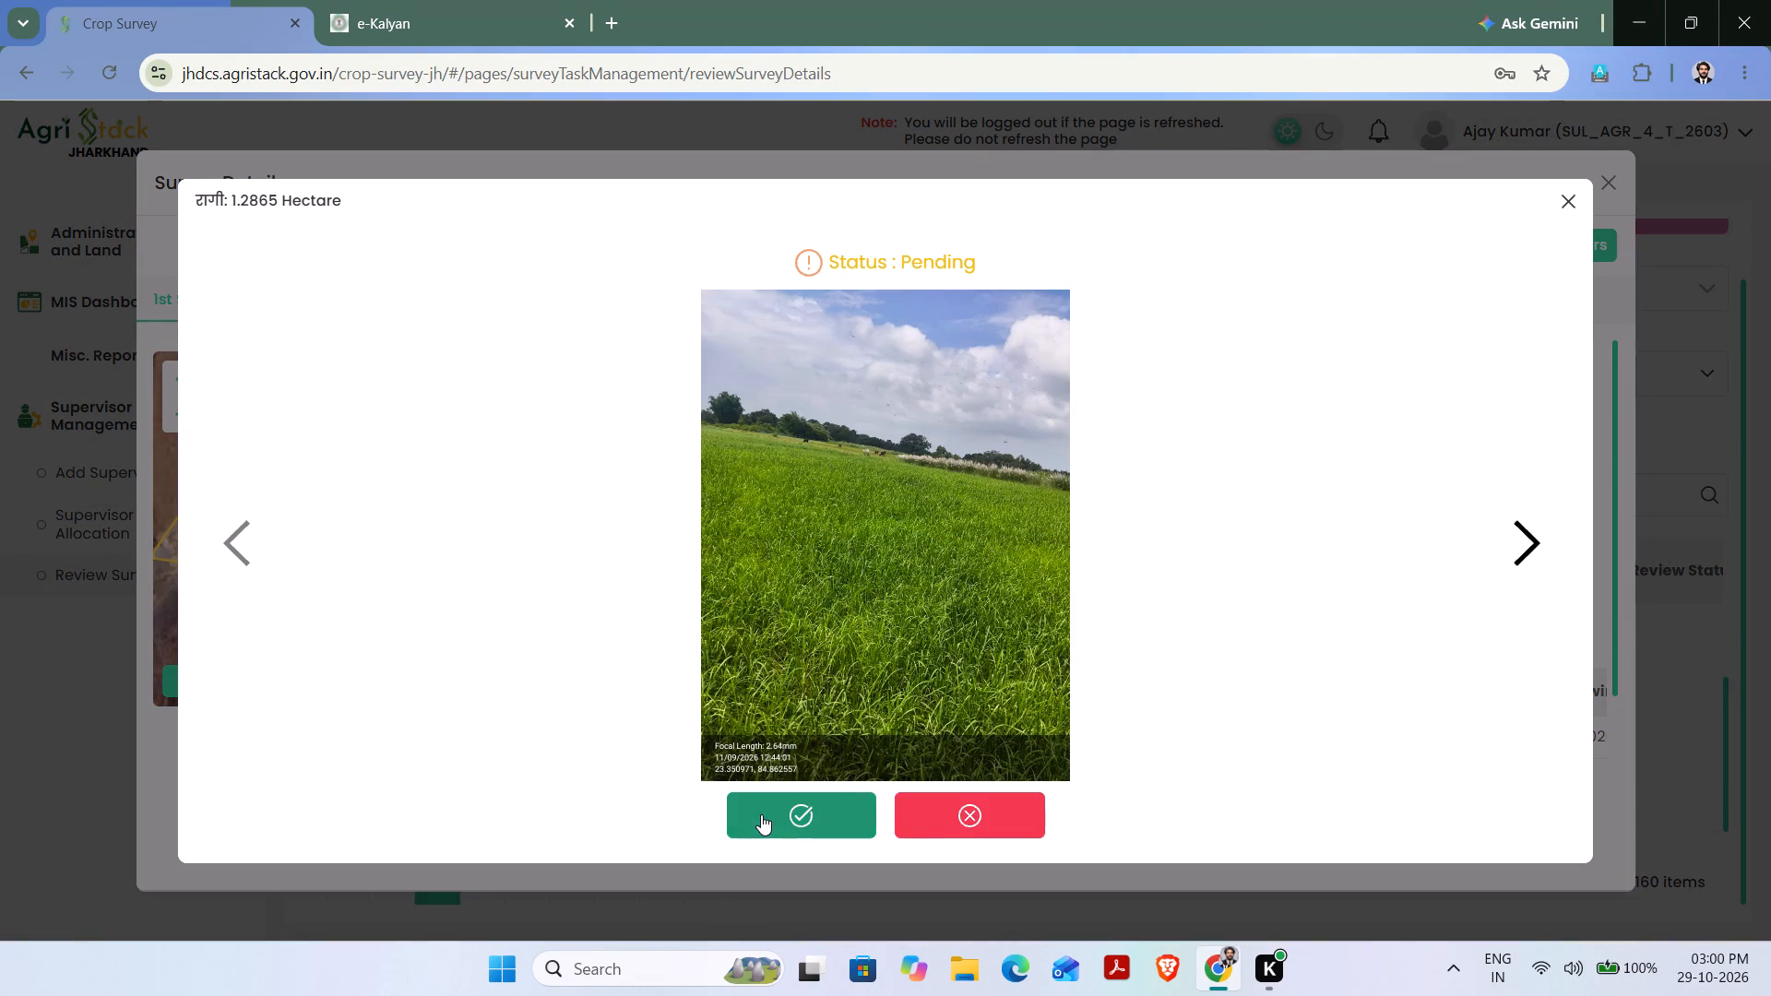
drag(924, 700, 795, 722)
click(797, 826)
drag(912, 703, 748, 731)
click(781, 833)
drag(904, 668, 826, 671)
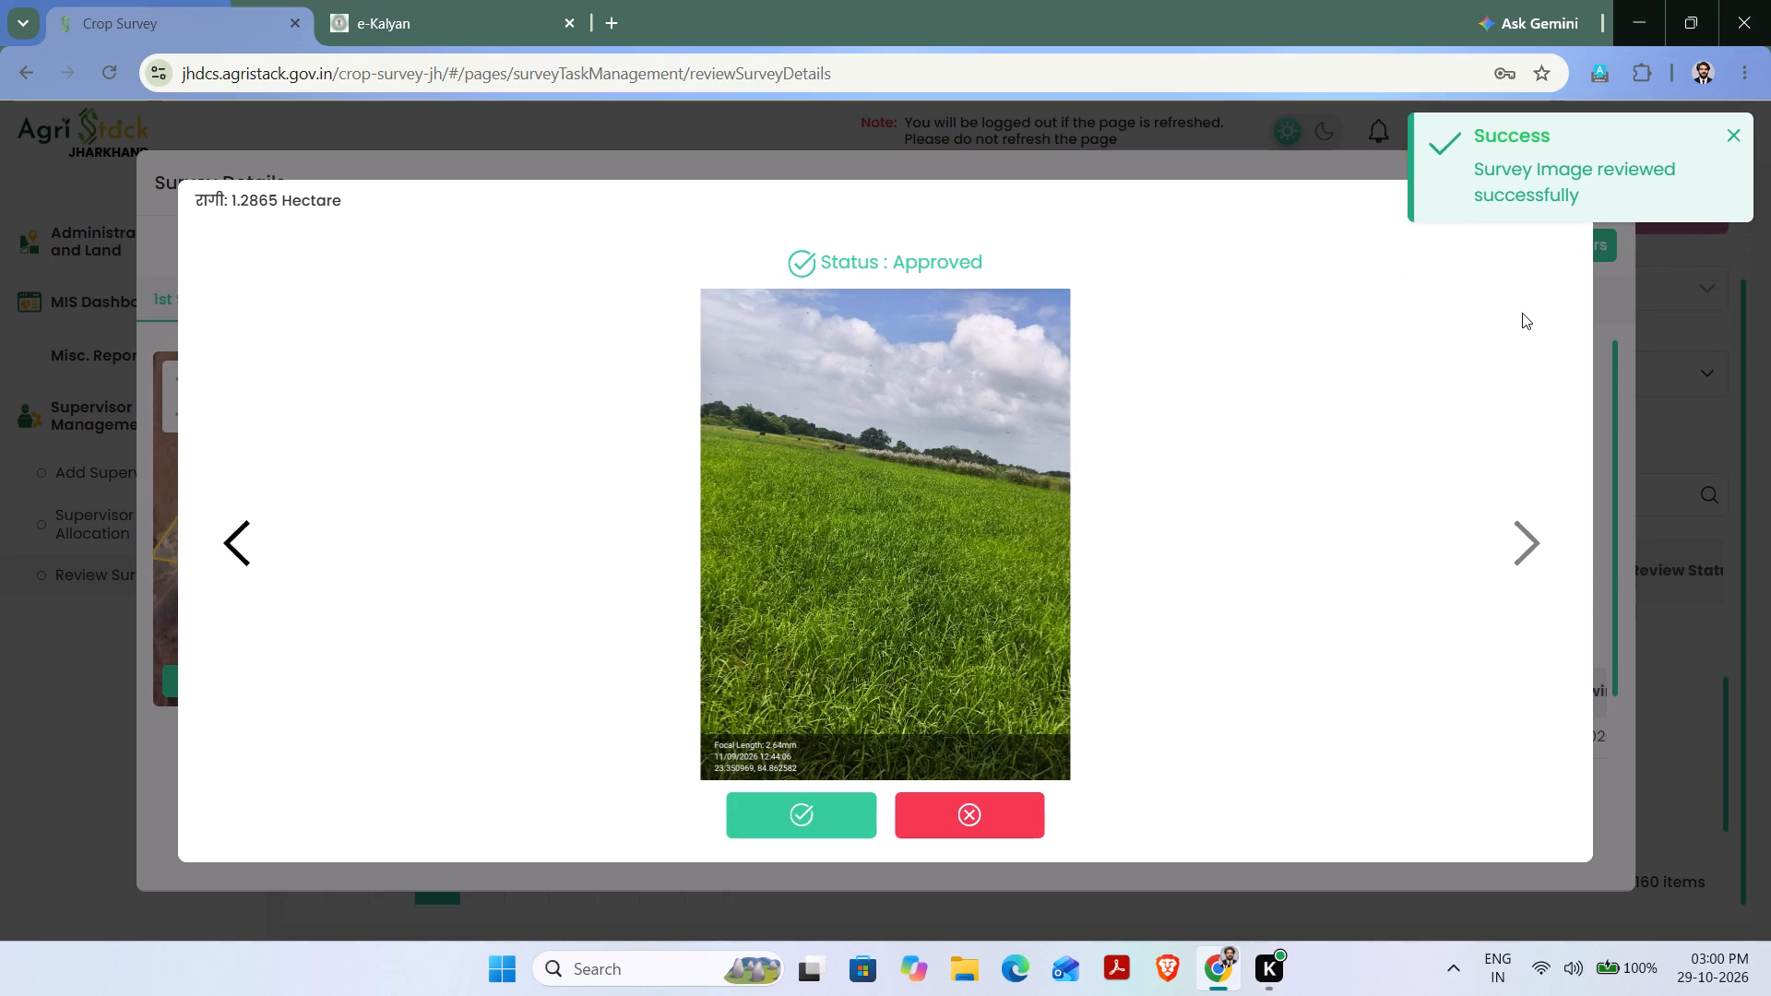
click(1563, 208)
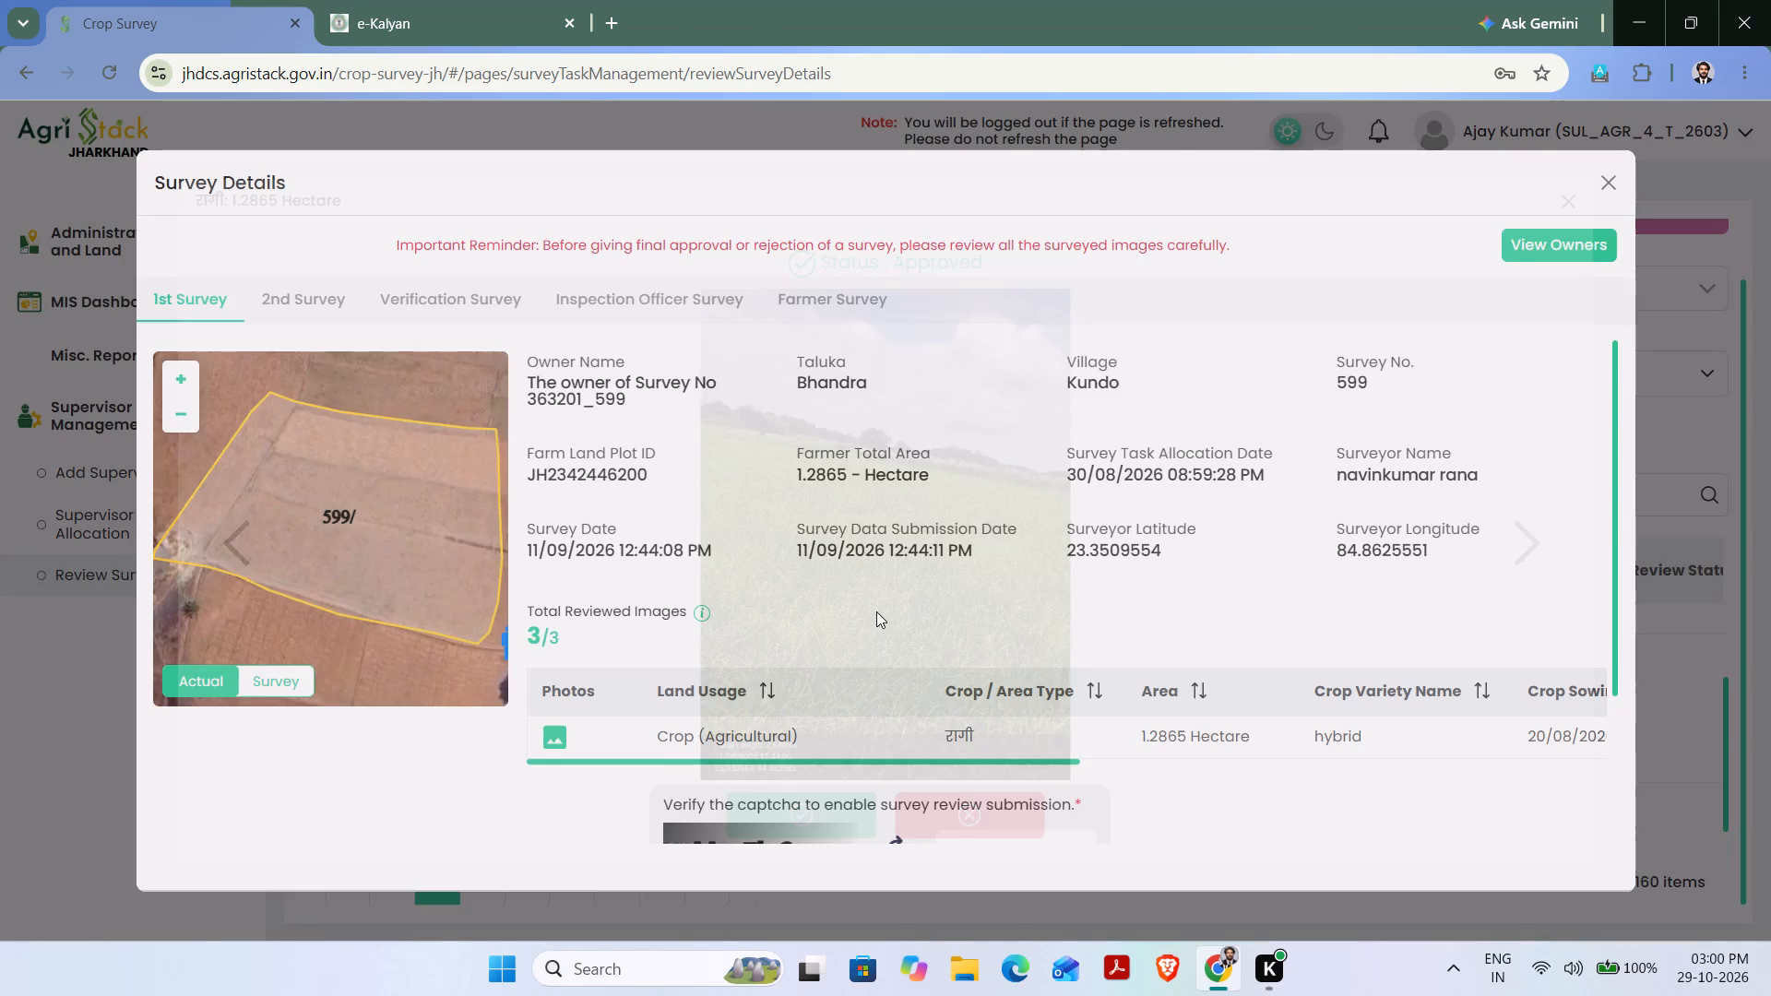
Enter the captcha text shown in record 599's survey details, matching its upper- and lower-case letters.
scroll(876, 611, down, 2)
click(987, 670)
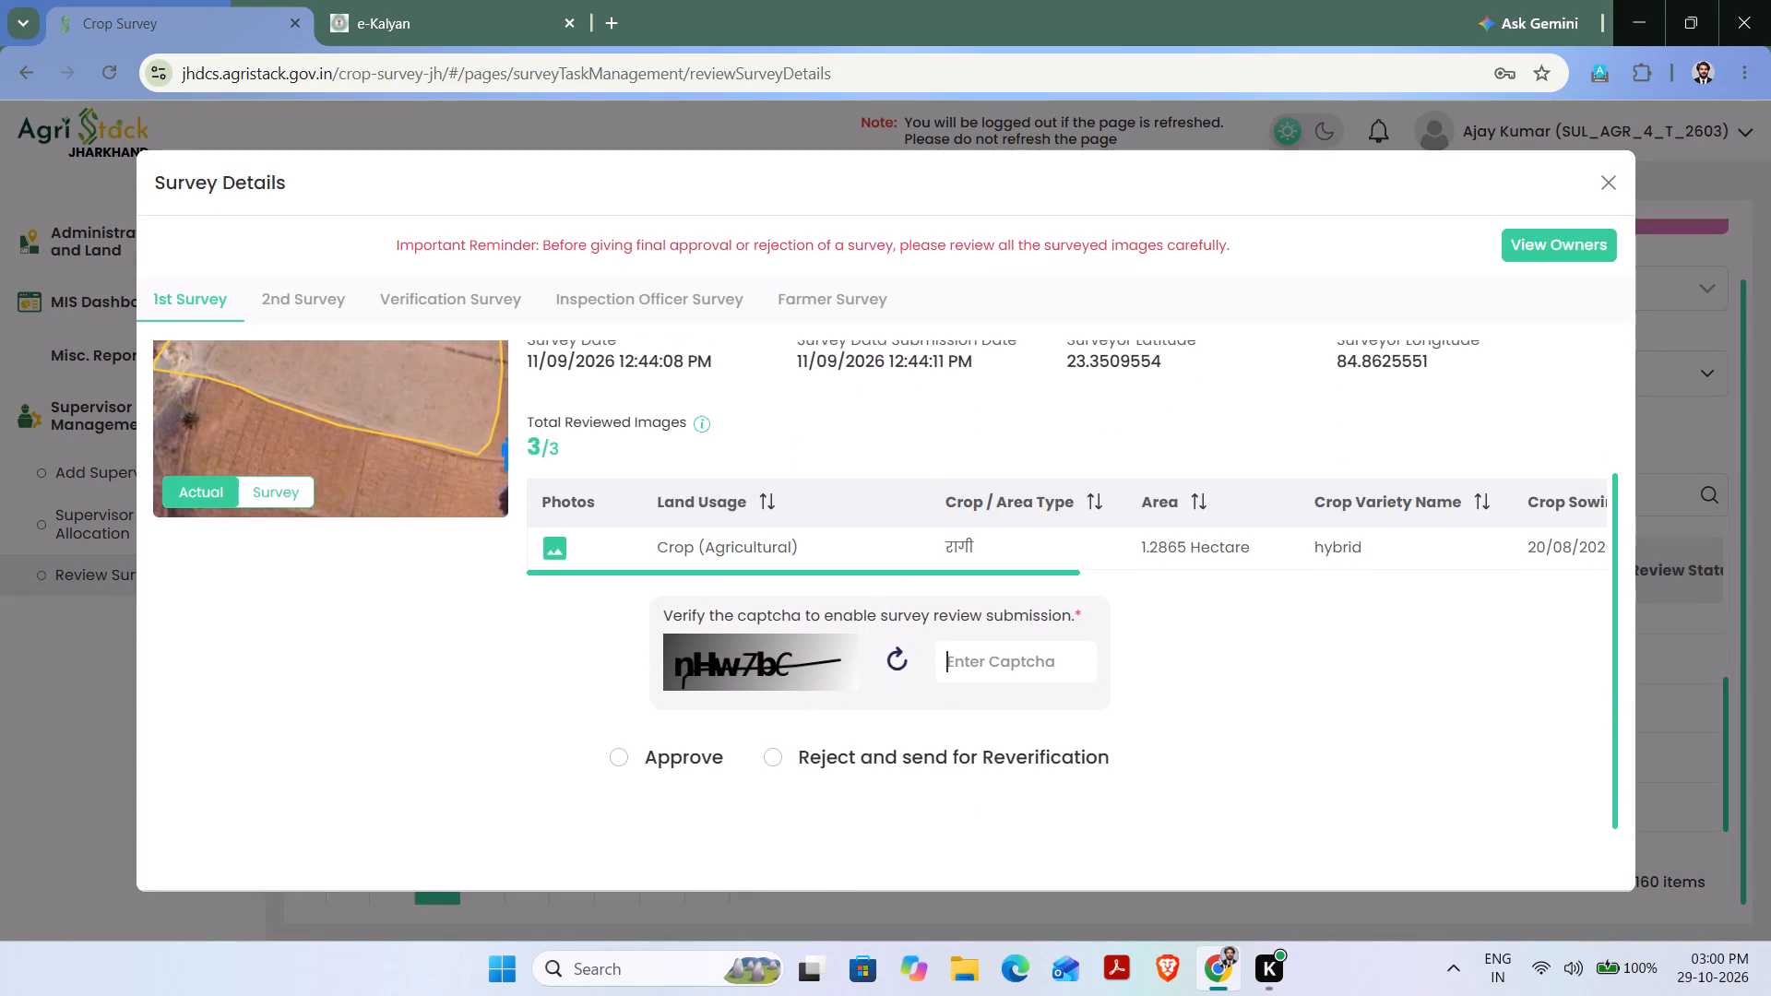
key(n)
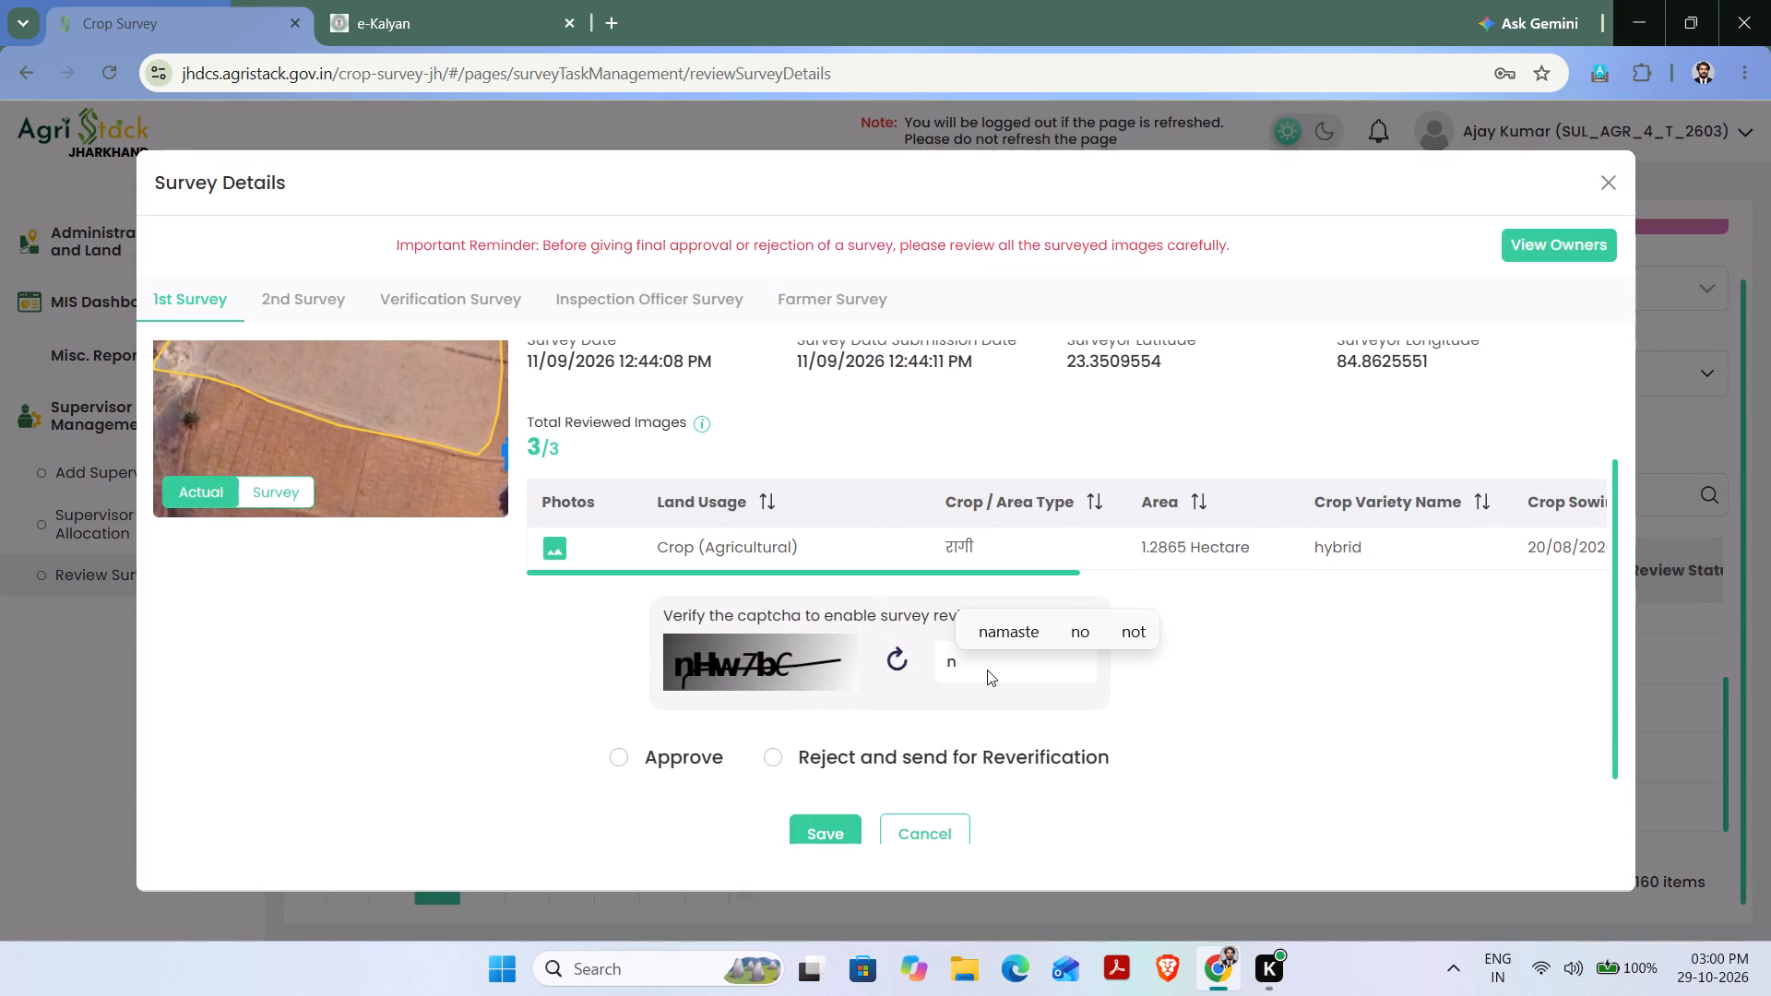
key(shift+h)
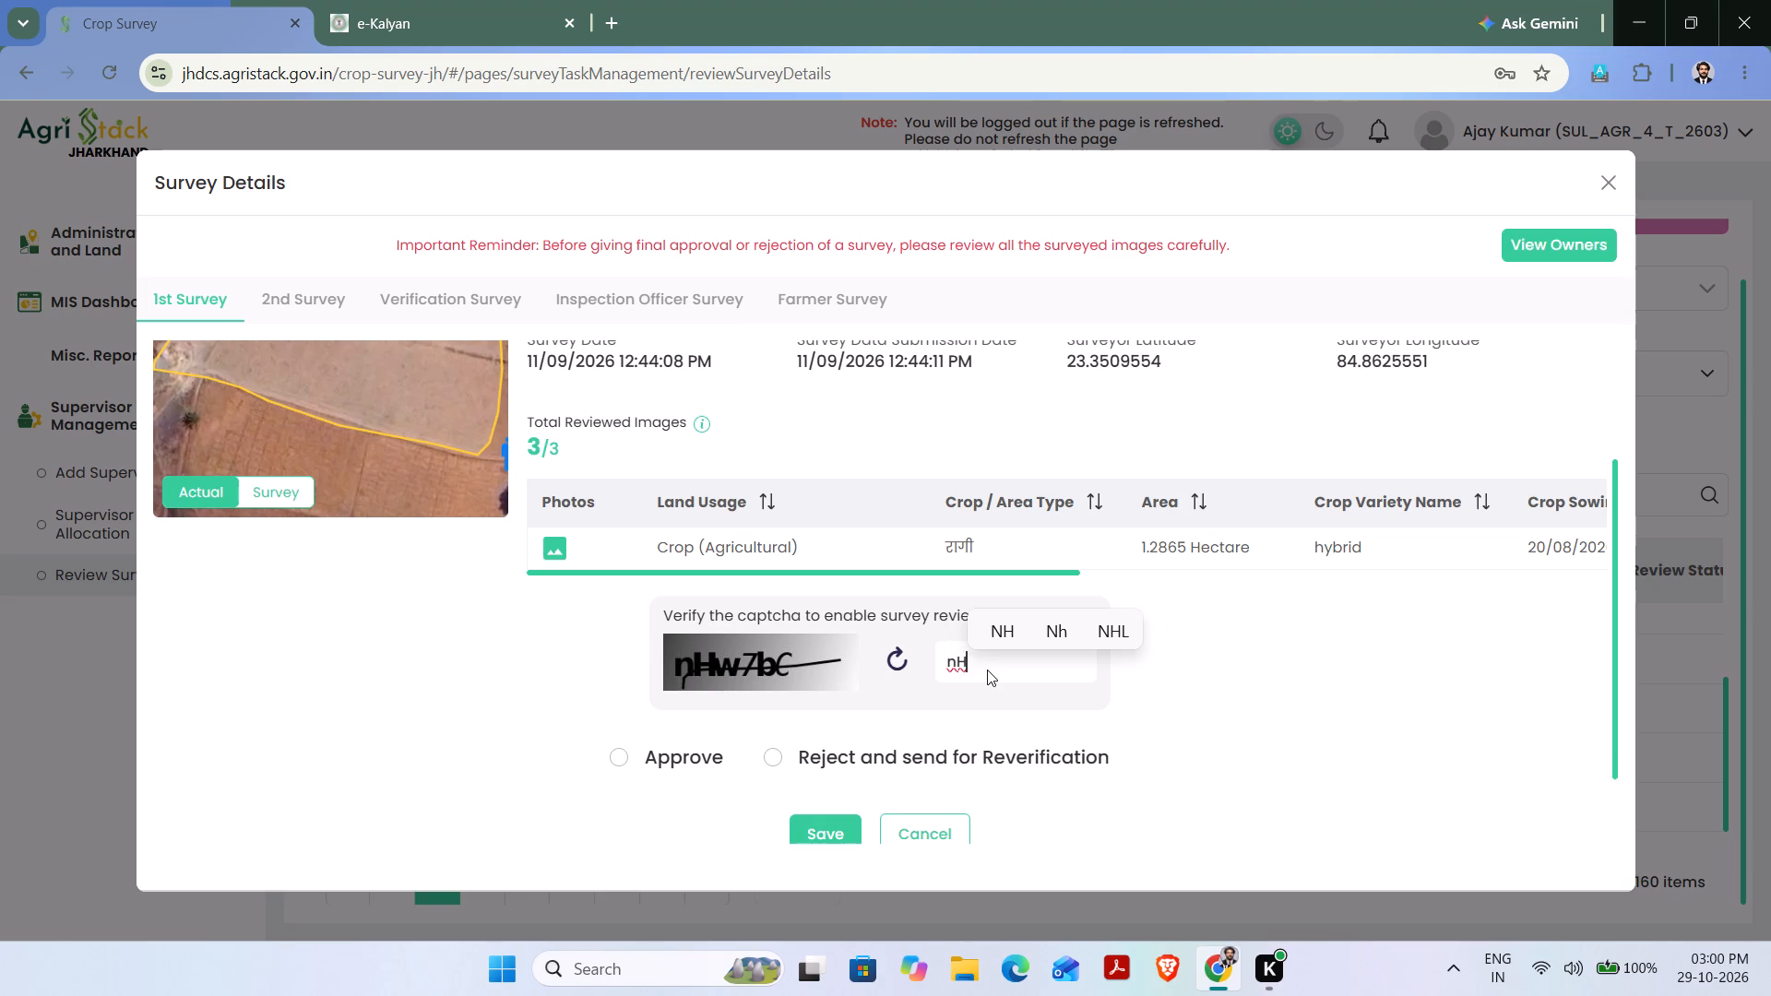
key(w)
key(7)
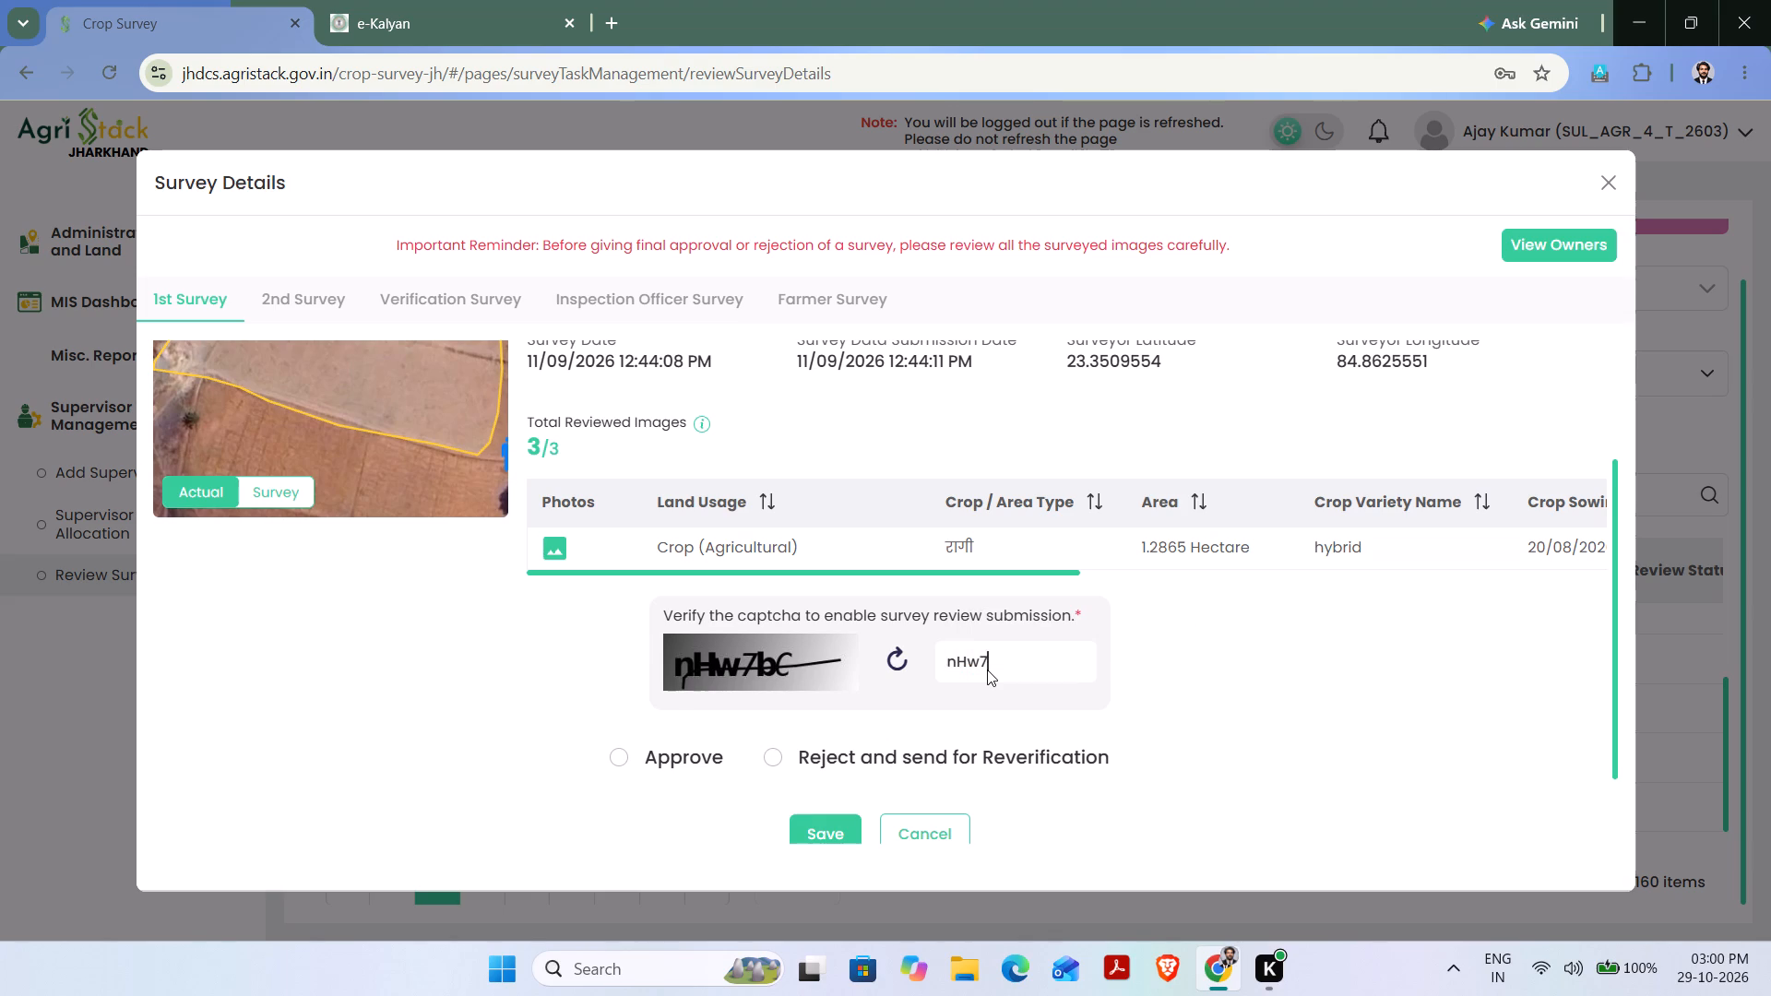
text(bc)
key(BackSpace)
key(shift+c)
Mark the first survey of record 599 as approved, save the review and close its survey details.
click(686, 757)
scroll(688, 757, down, 1)
click(804, 738)
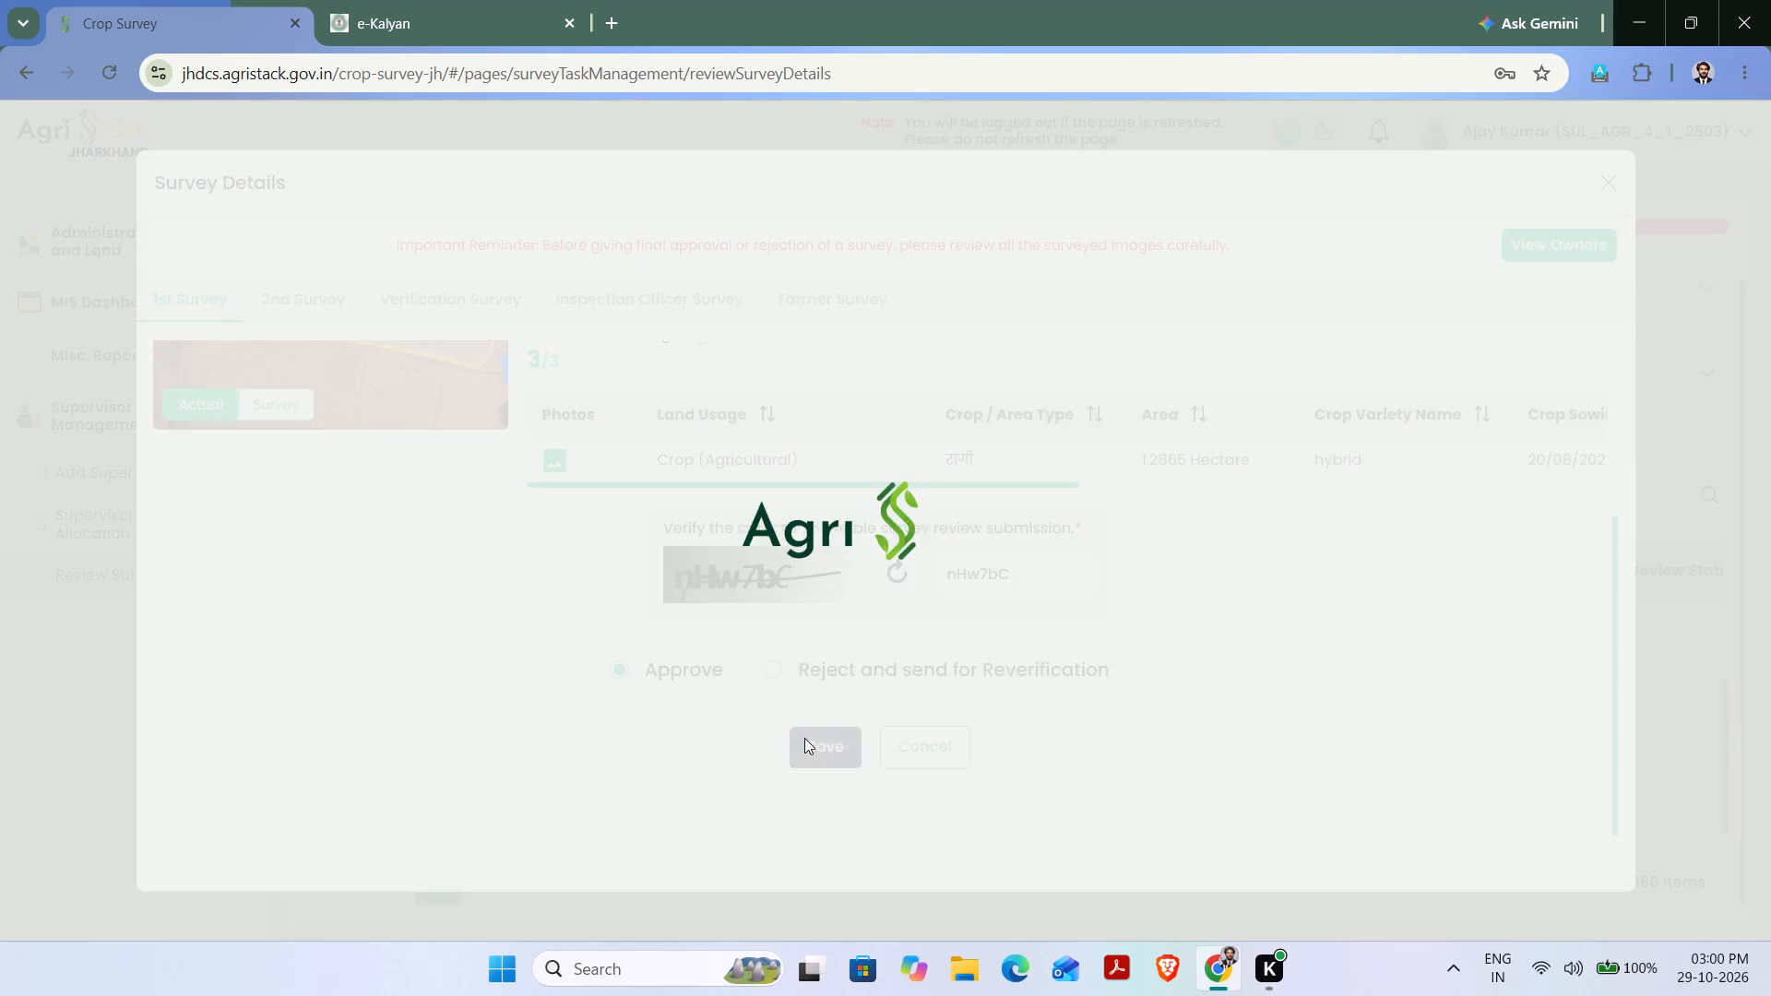
click(908, 578)
Open the survey details of Kundo record 116 and approve all three of its crop photos.
click(340, 802)
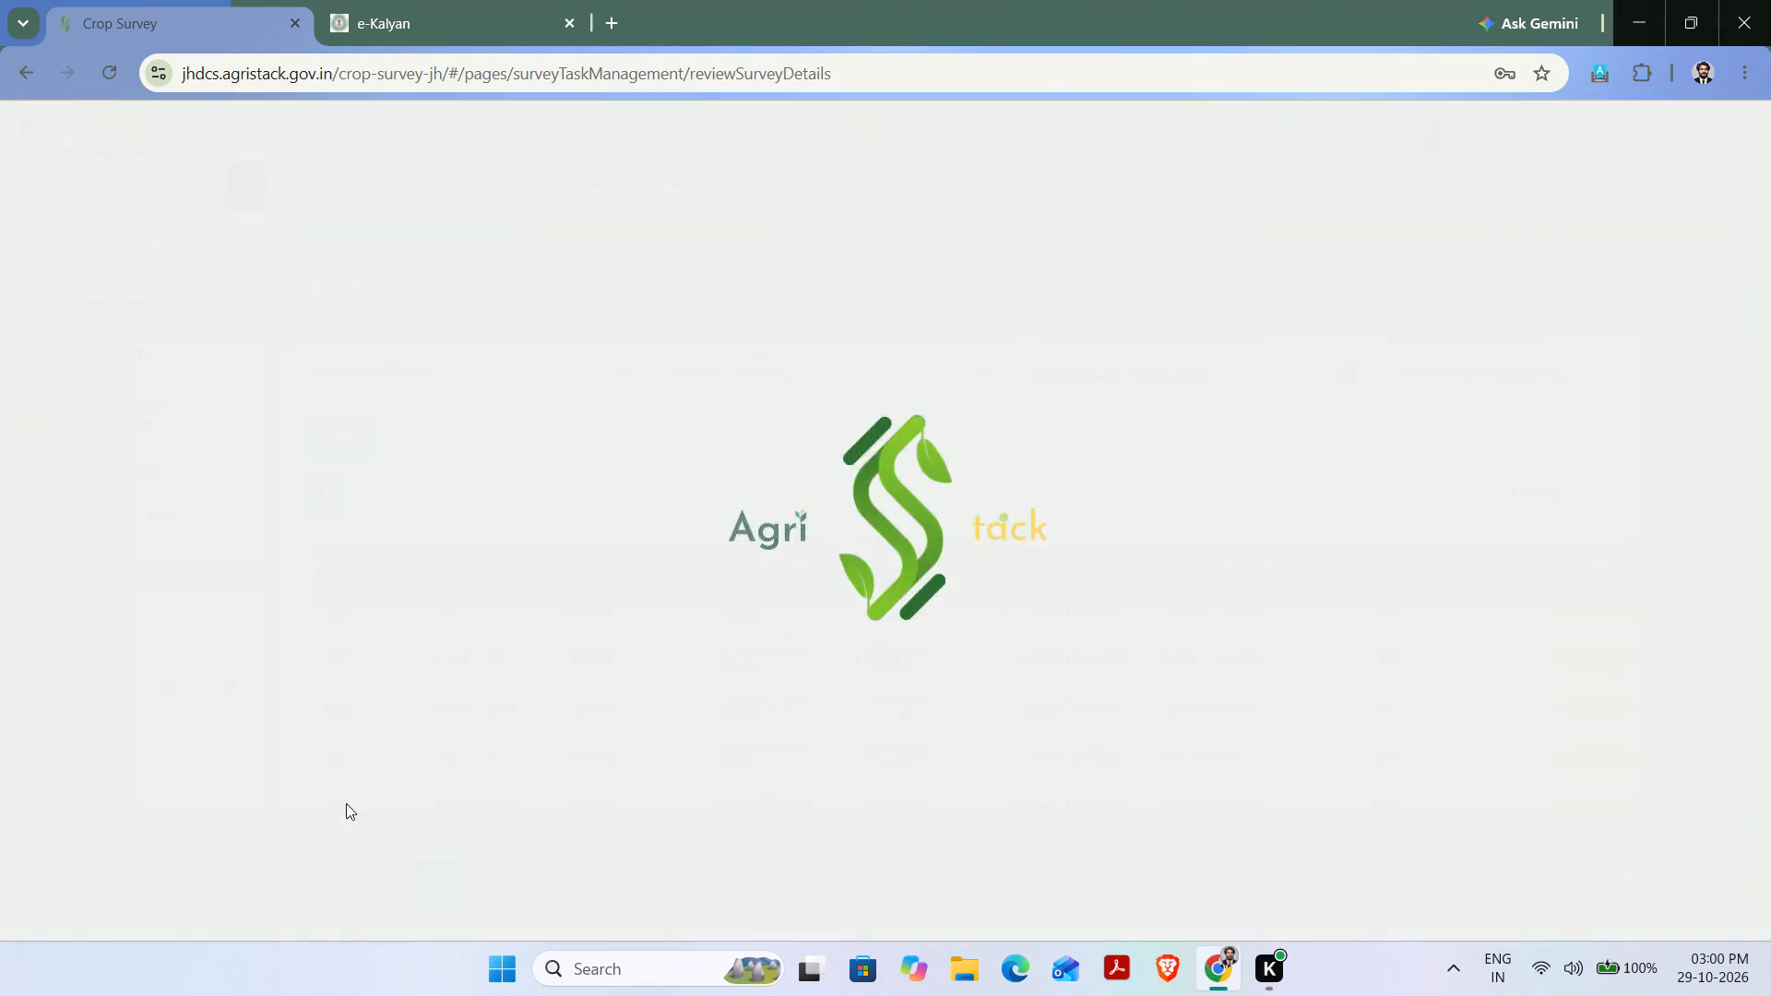
click(558, 730)
click(758, 815)
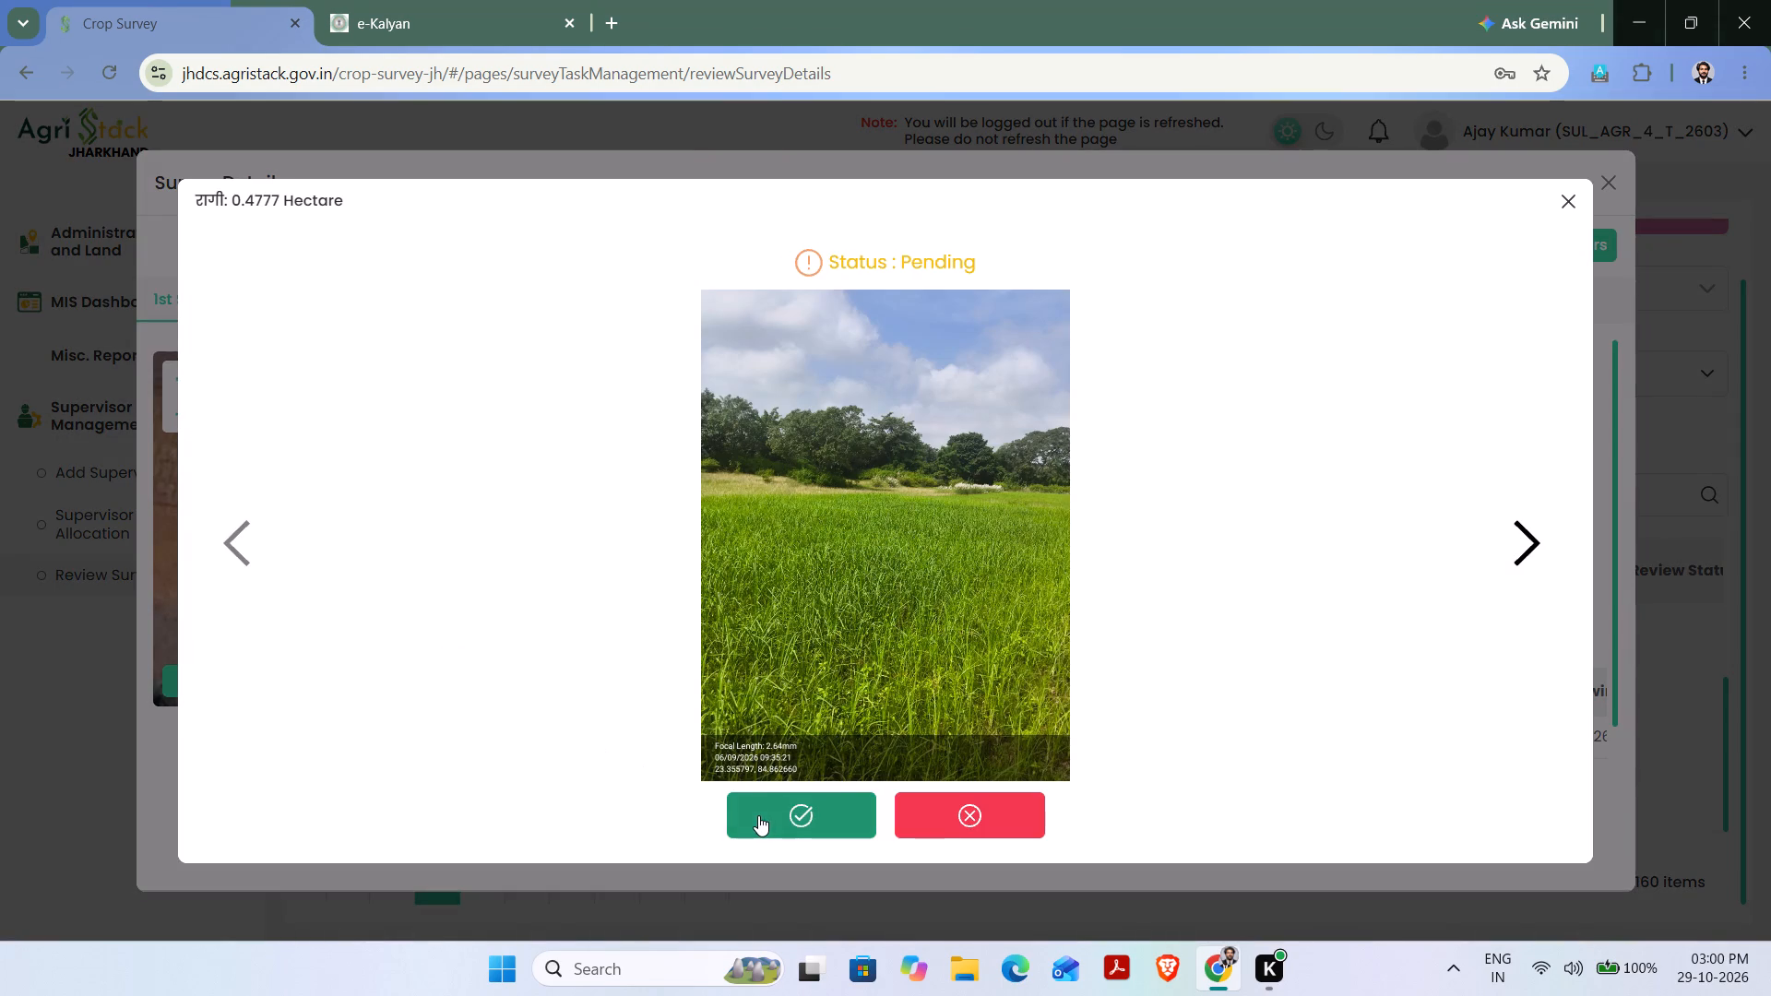
drag(909, 717, 765, 735)
click(774, 826)
drag(892, 707, 783, 724)
click(799, 817)
drag(943, 685, 916, 685)
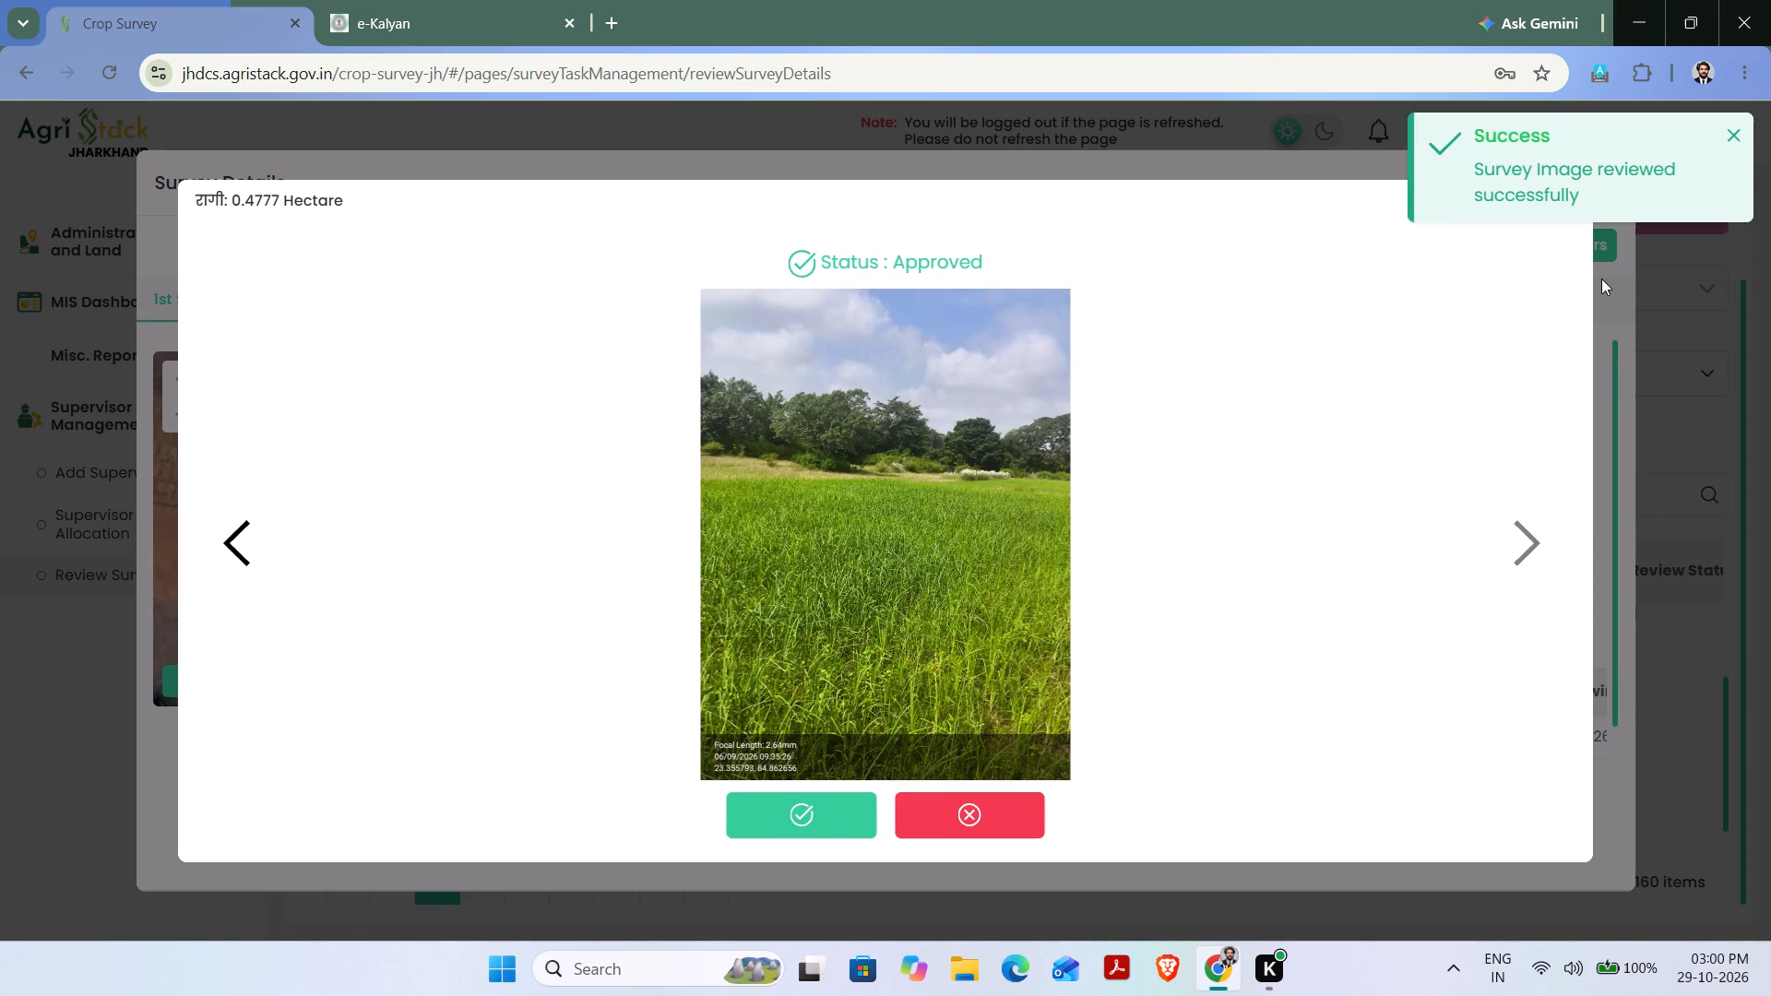
click(1575, 202)
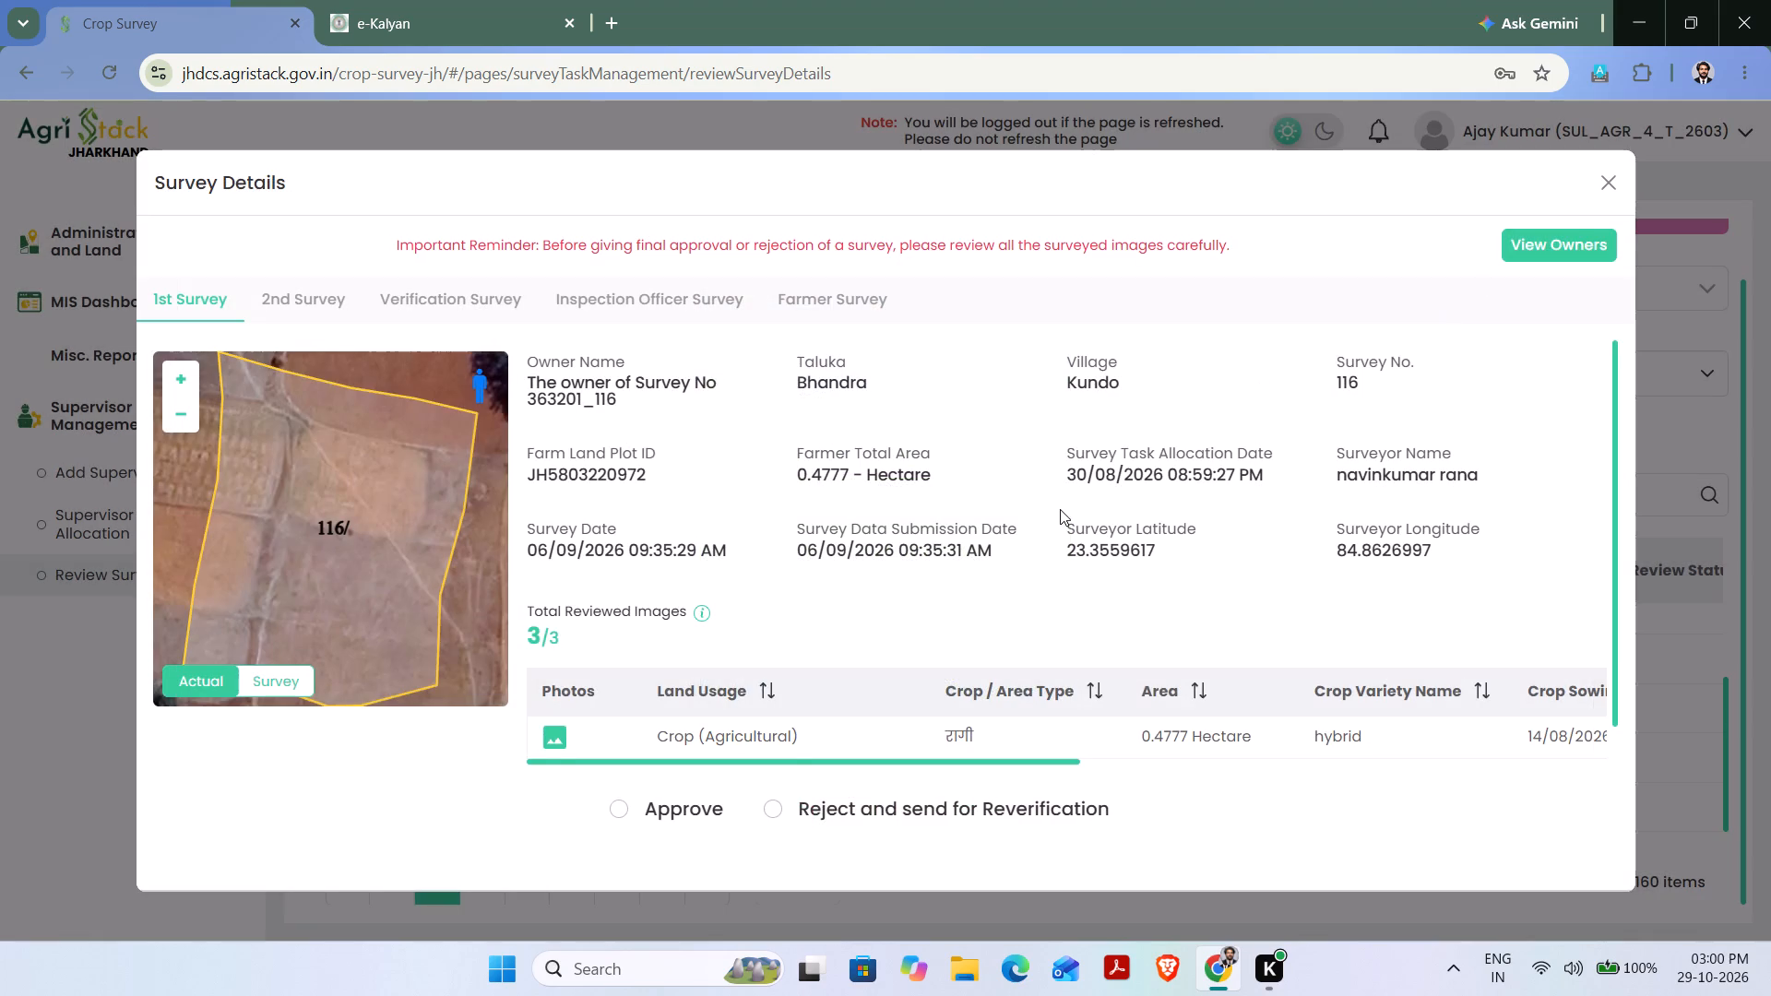
Mark the first survey of record 116 as approved, save the review and close the survey details.
scroll(1060, 509, down, 2)
click(679, 661)
click(810, 723)
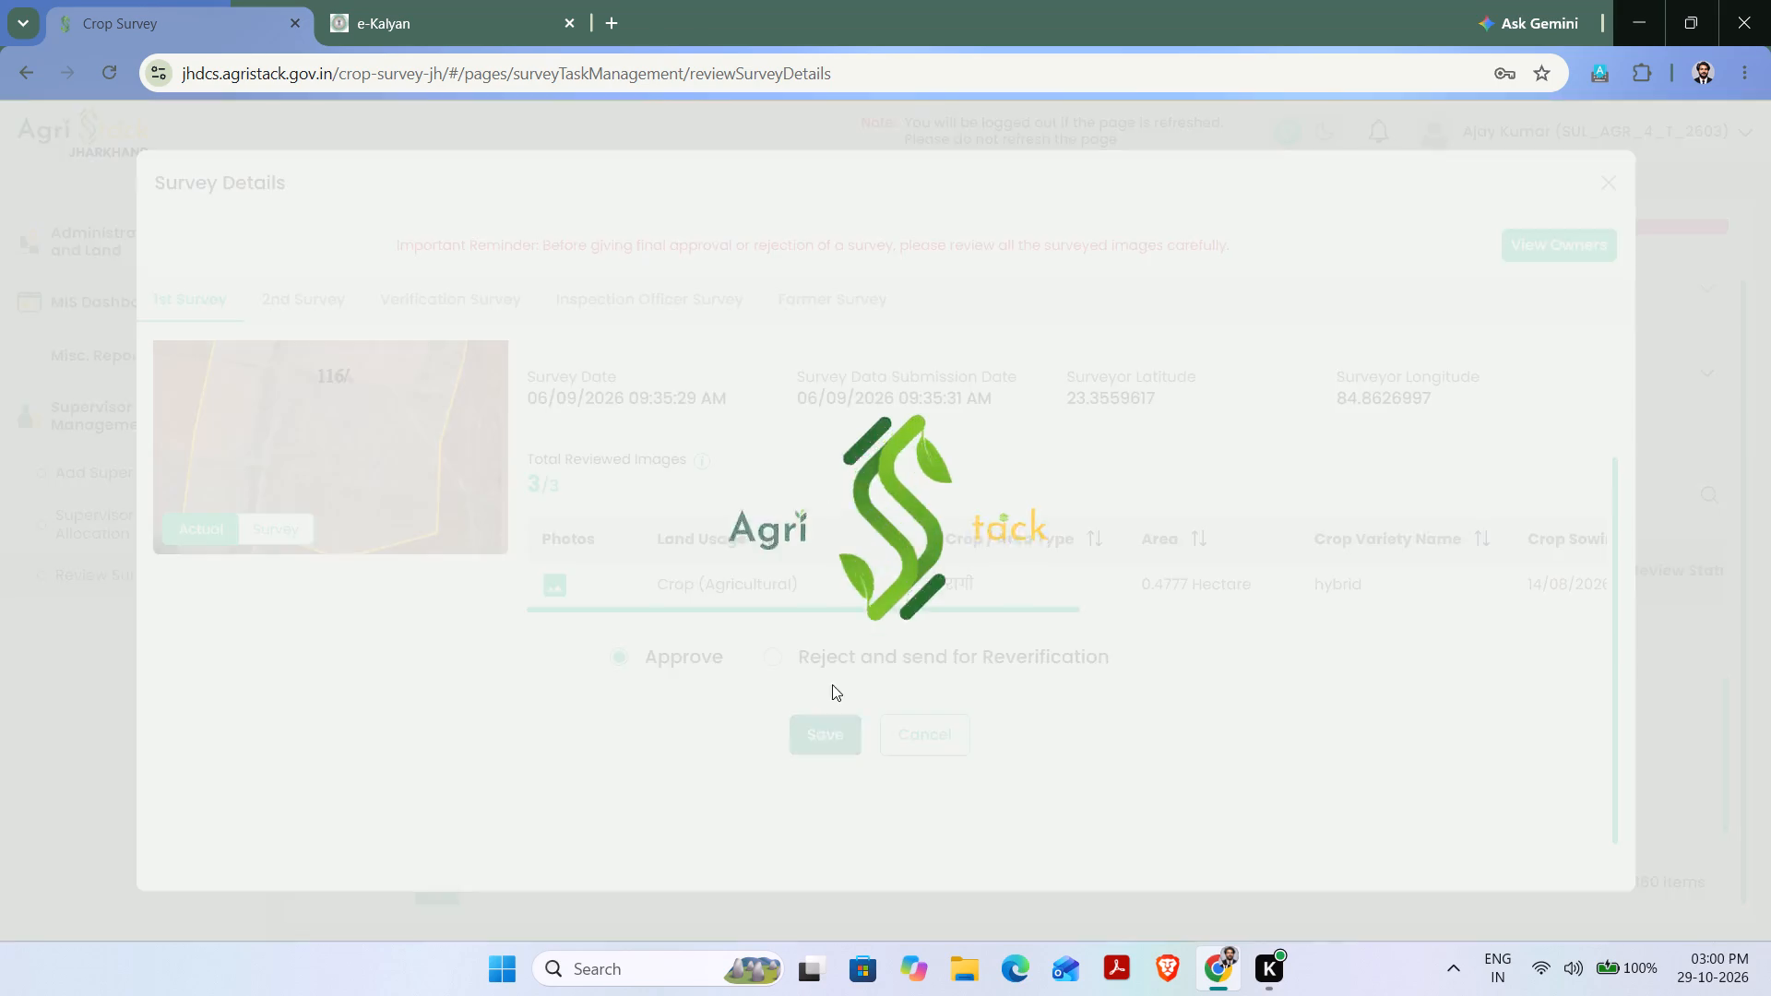
click(909, 561)
click(343, 759)
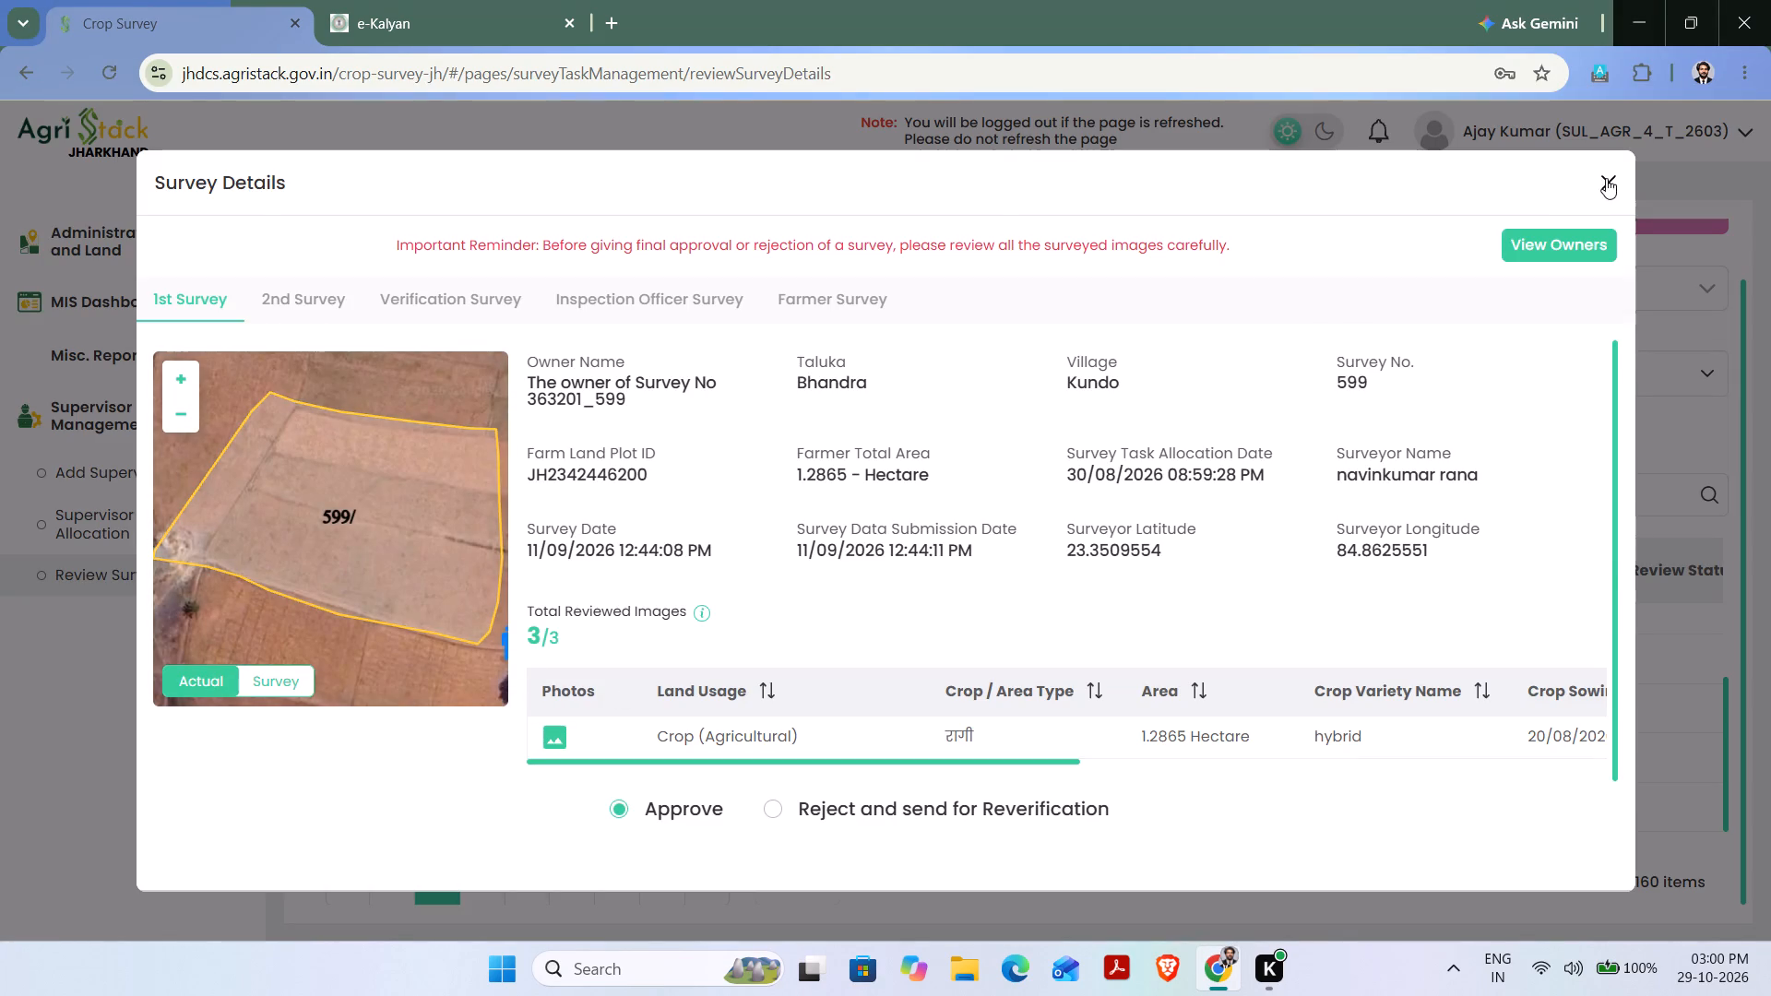
click(1606, 178)
Reapply the current filters to refresh the list of Kundo survey records.
click(352, 431)
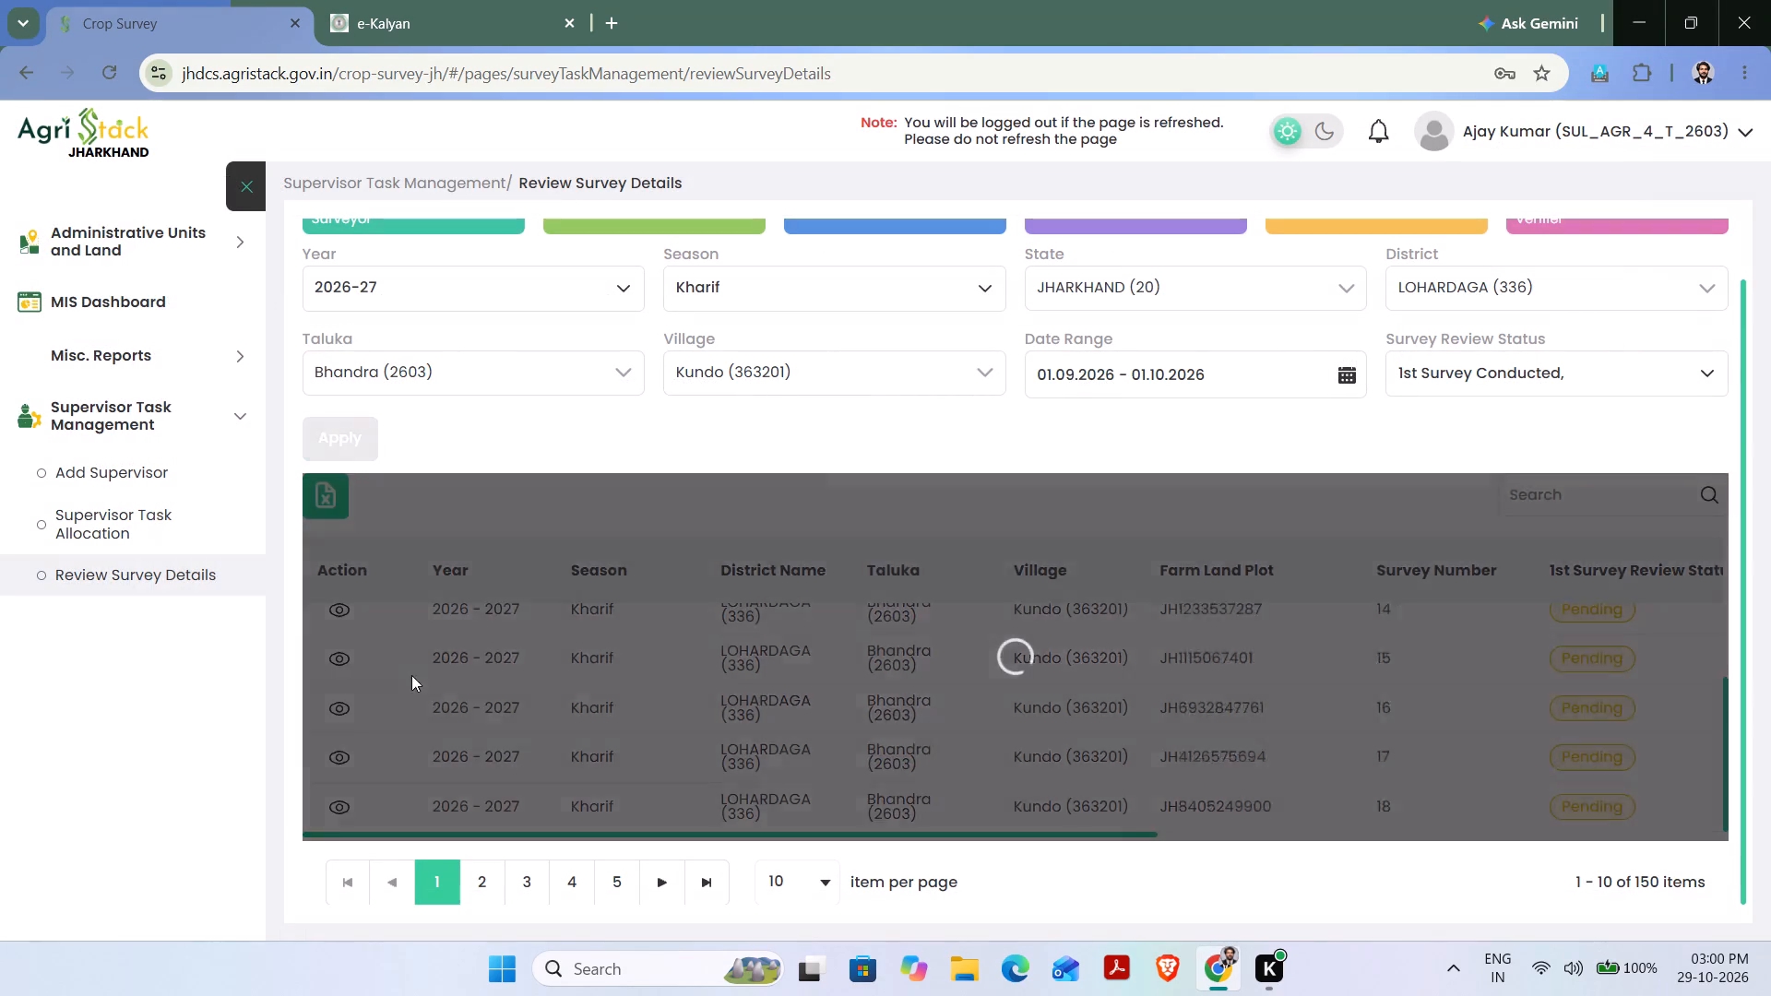
Open the survey details of Kundo record 117 and approve all three of its fallow-land photos.
scroll(410, 684, up, 4)
click(340, 620)
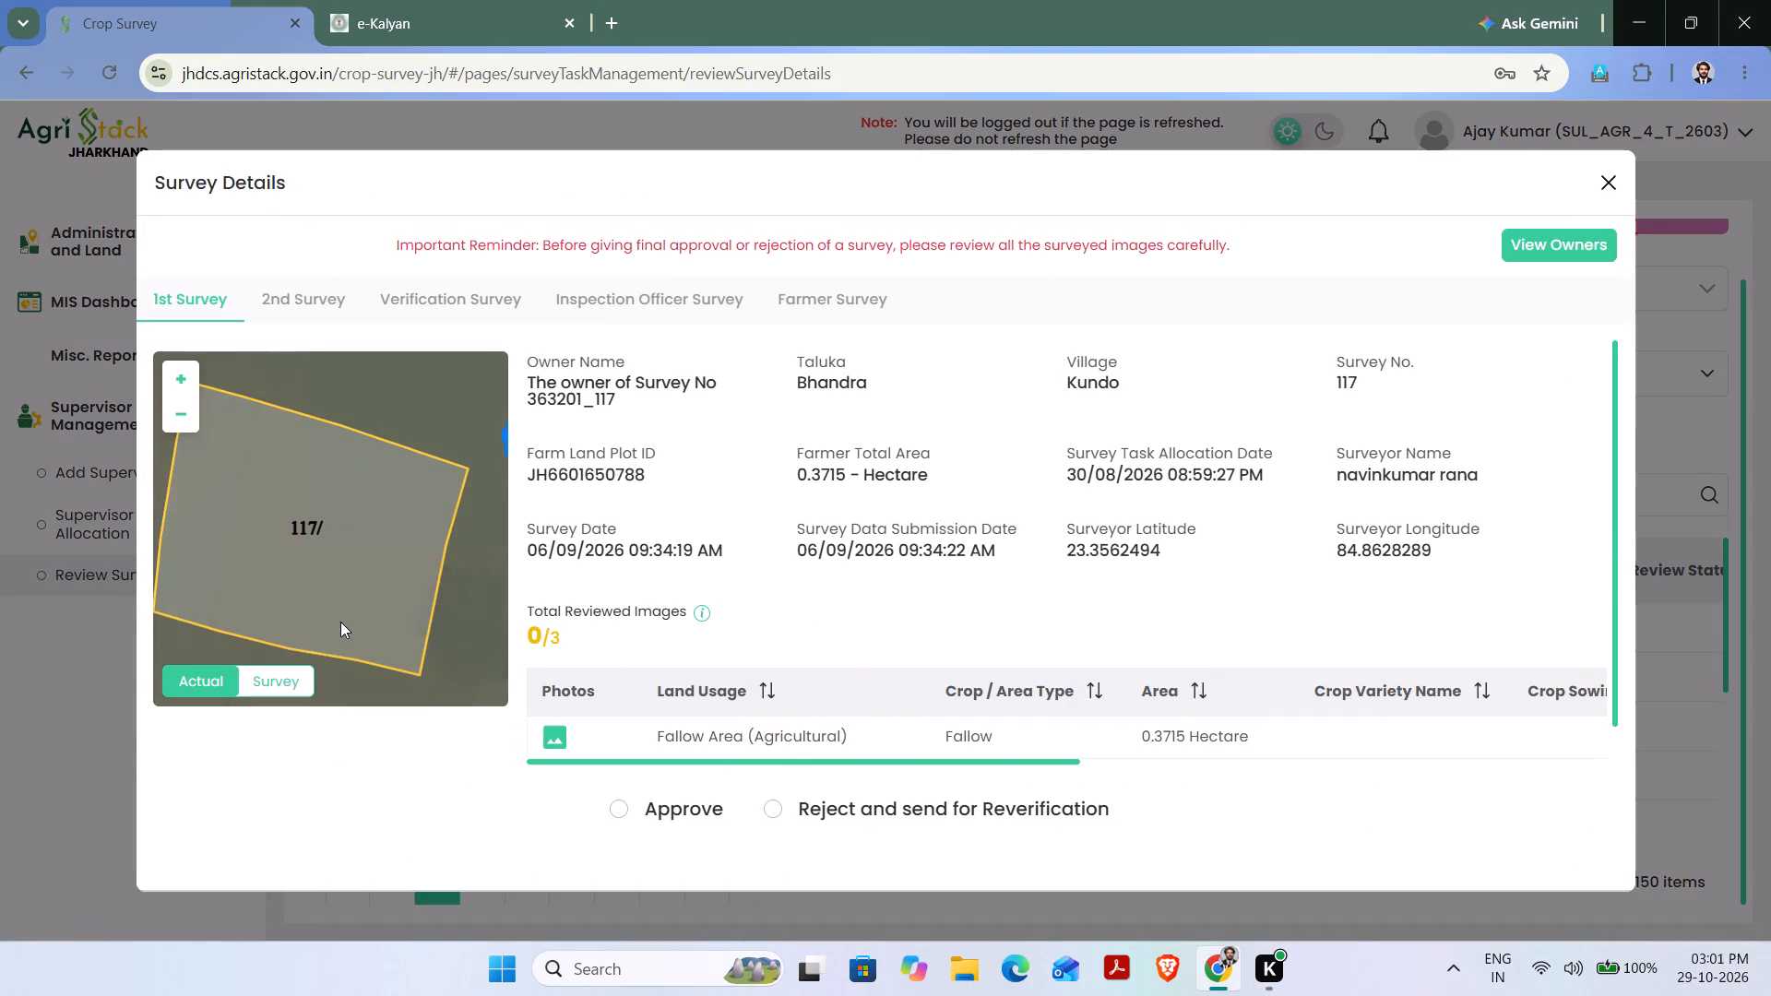
click(558, 738)
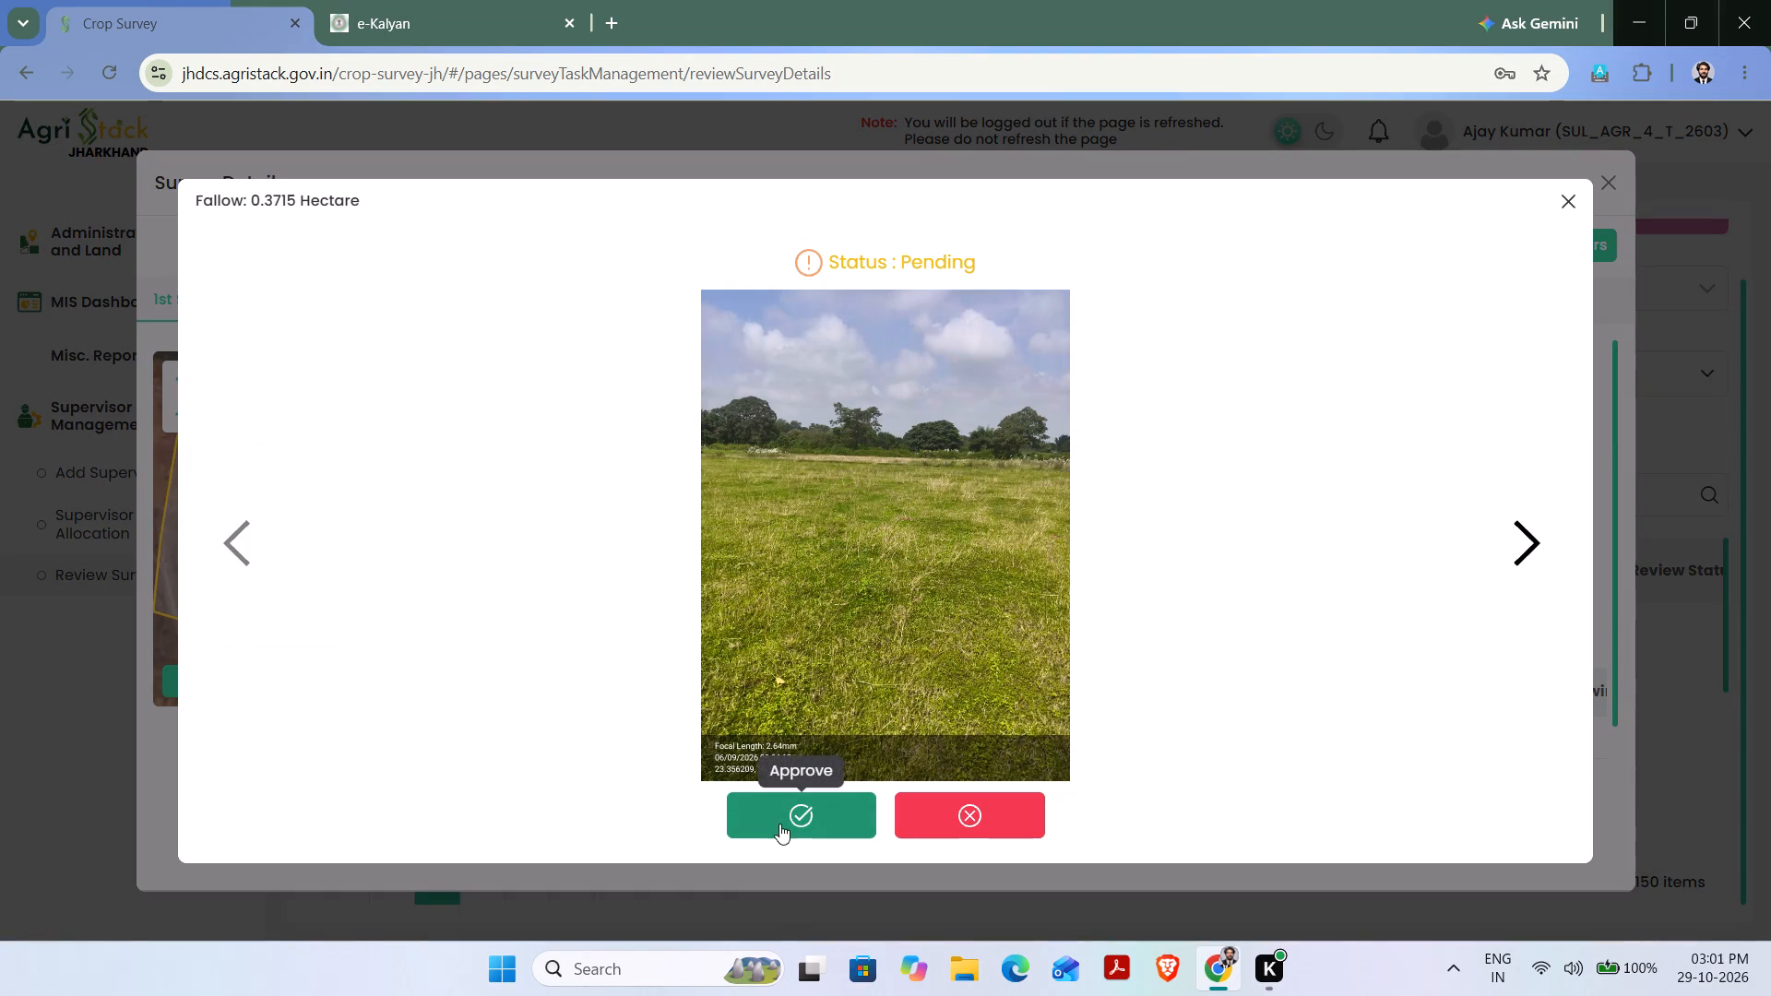
click(784, 820)
drag(978, 670, 811, 689)
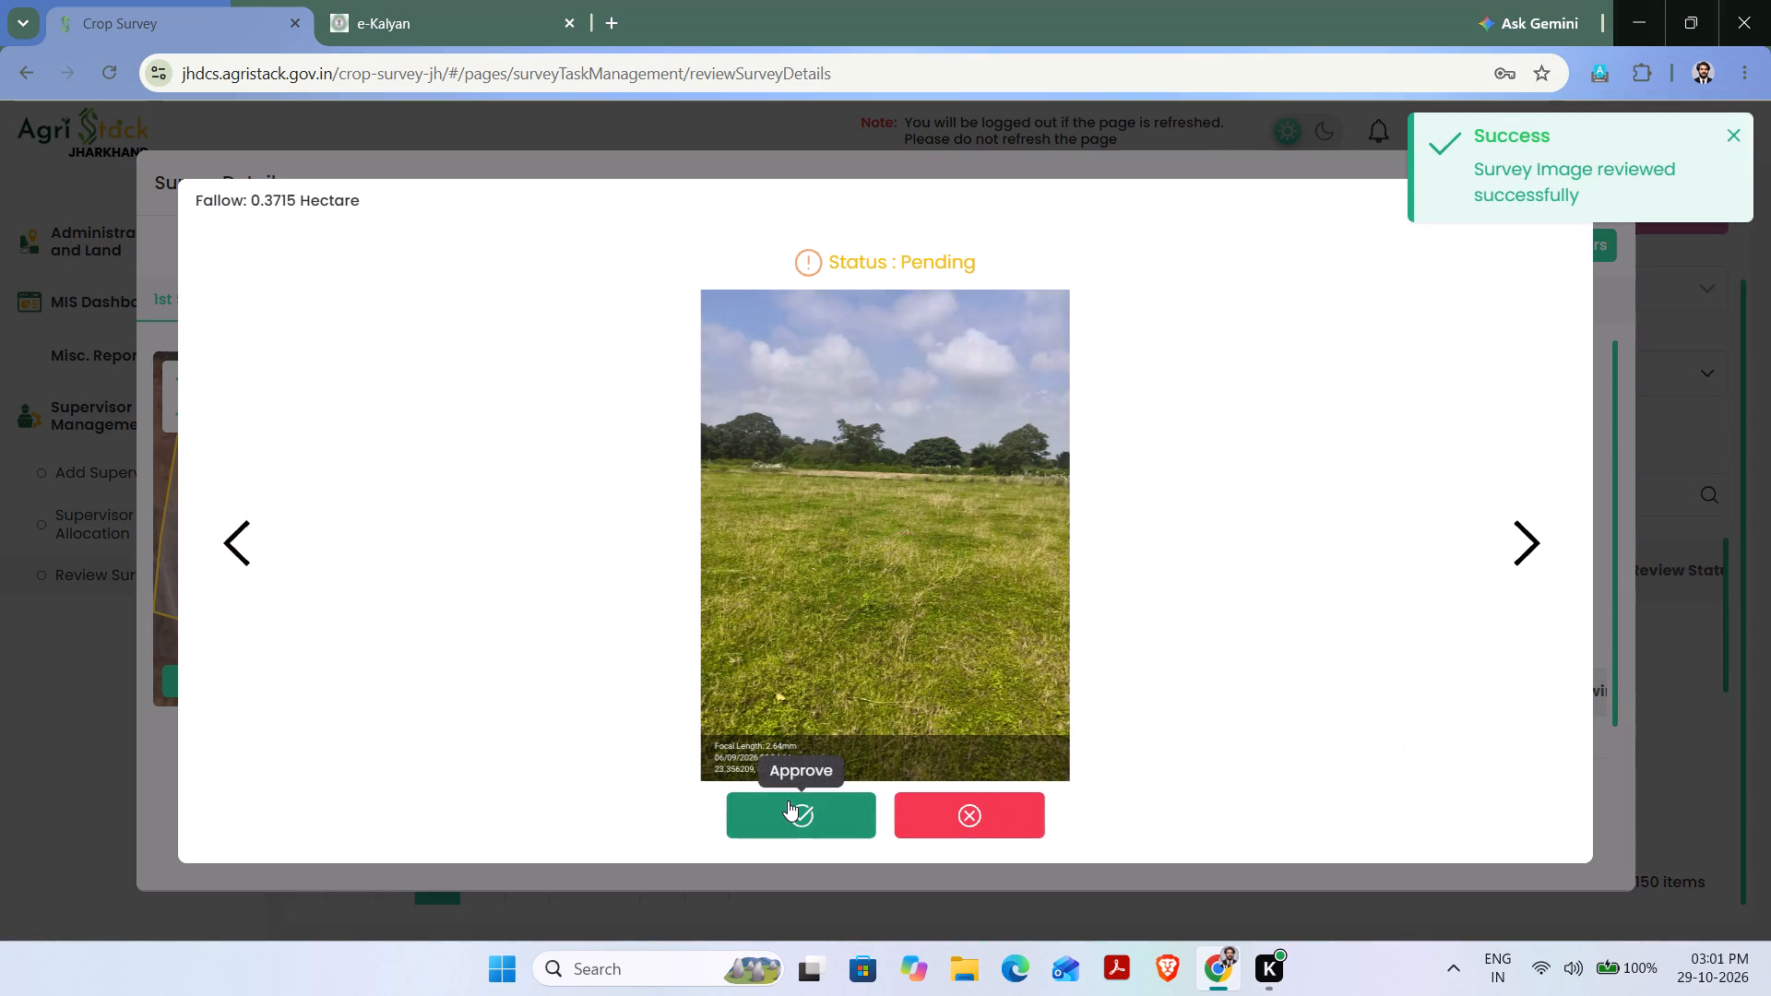
click(788, 800)
drag(909, 654, 809, 673)
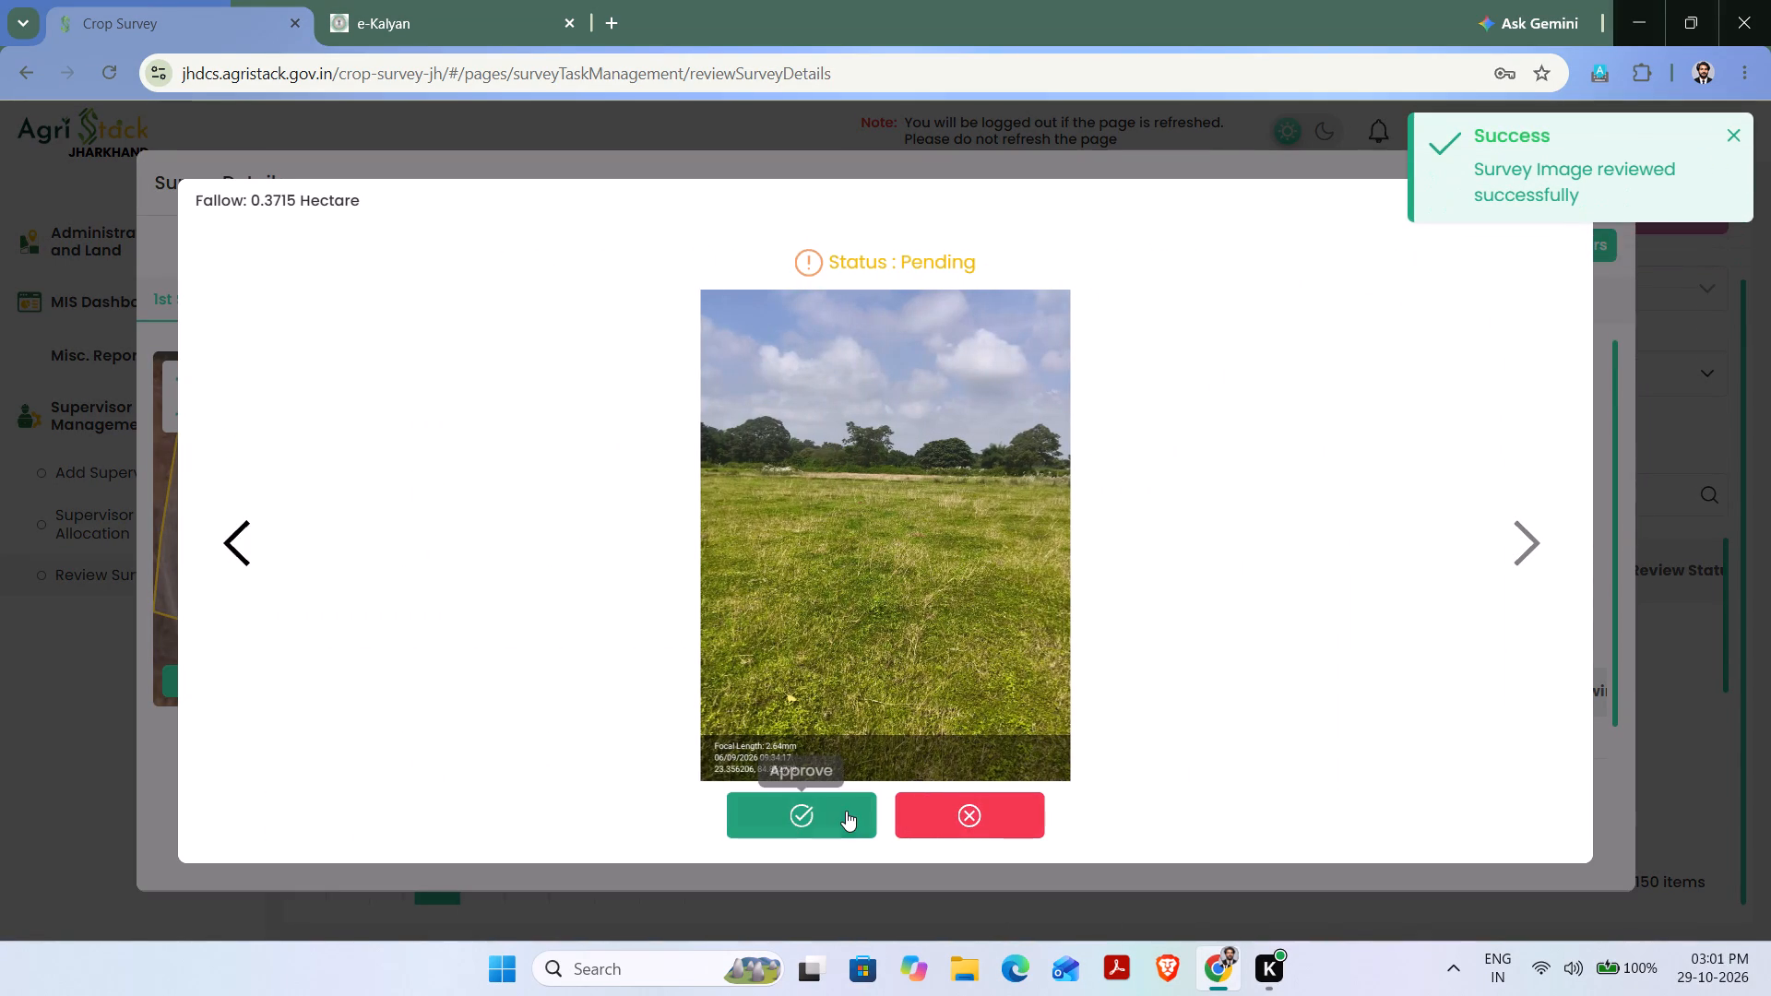
click(846, 811)
drag(958, 641, 867, 651)
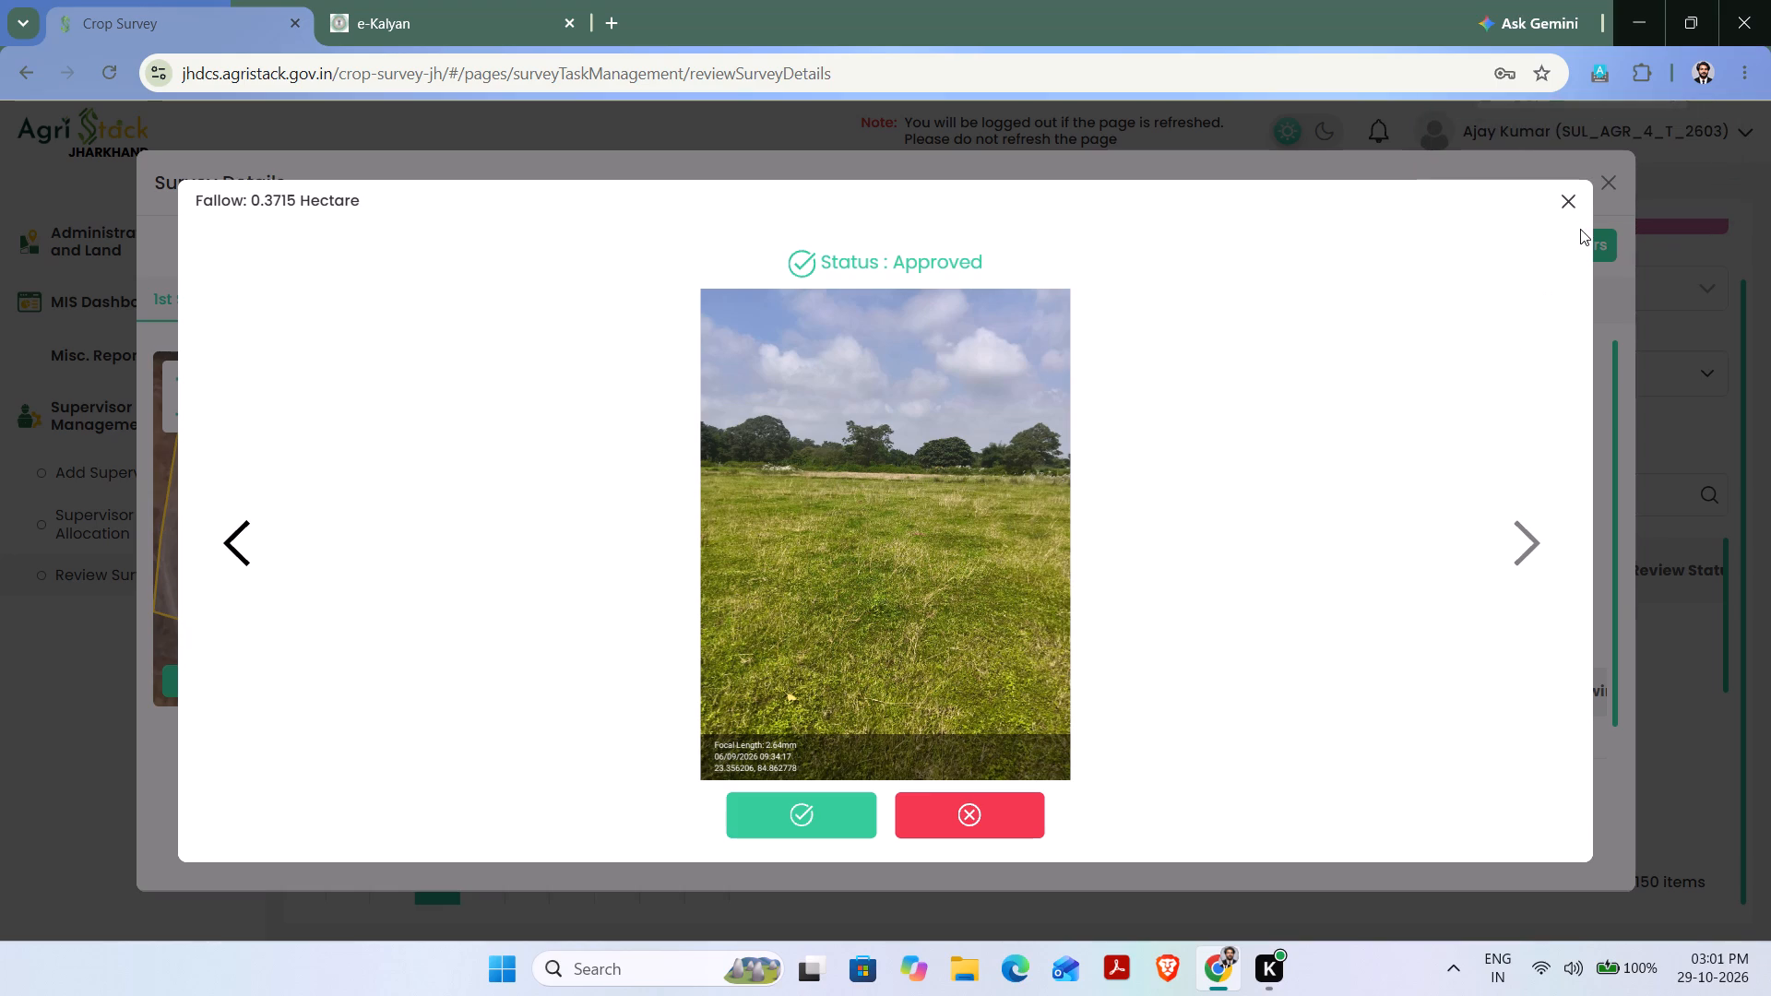
click(1571, 202)
Mark the first survey of record 117 as approved, save the review and close its survey details.
scroll(695, 666, down, 1)
click(644, 697)
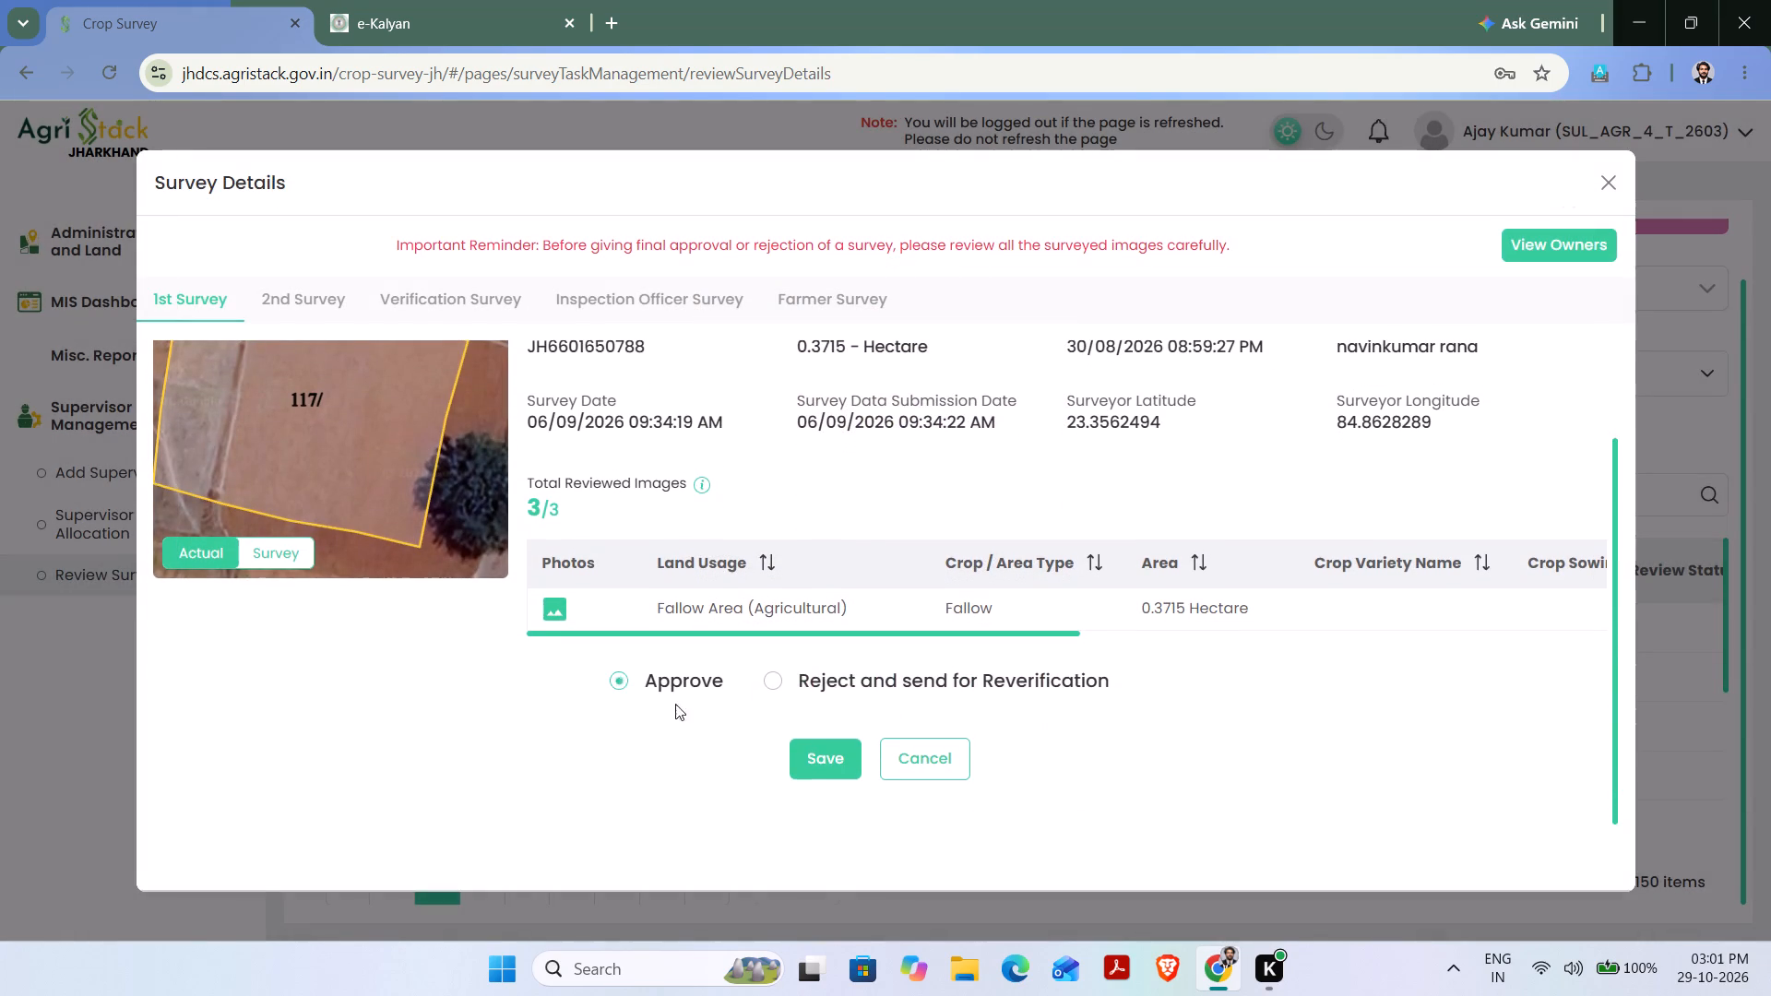
click(820, 758)
click(878, 565)
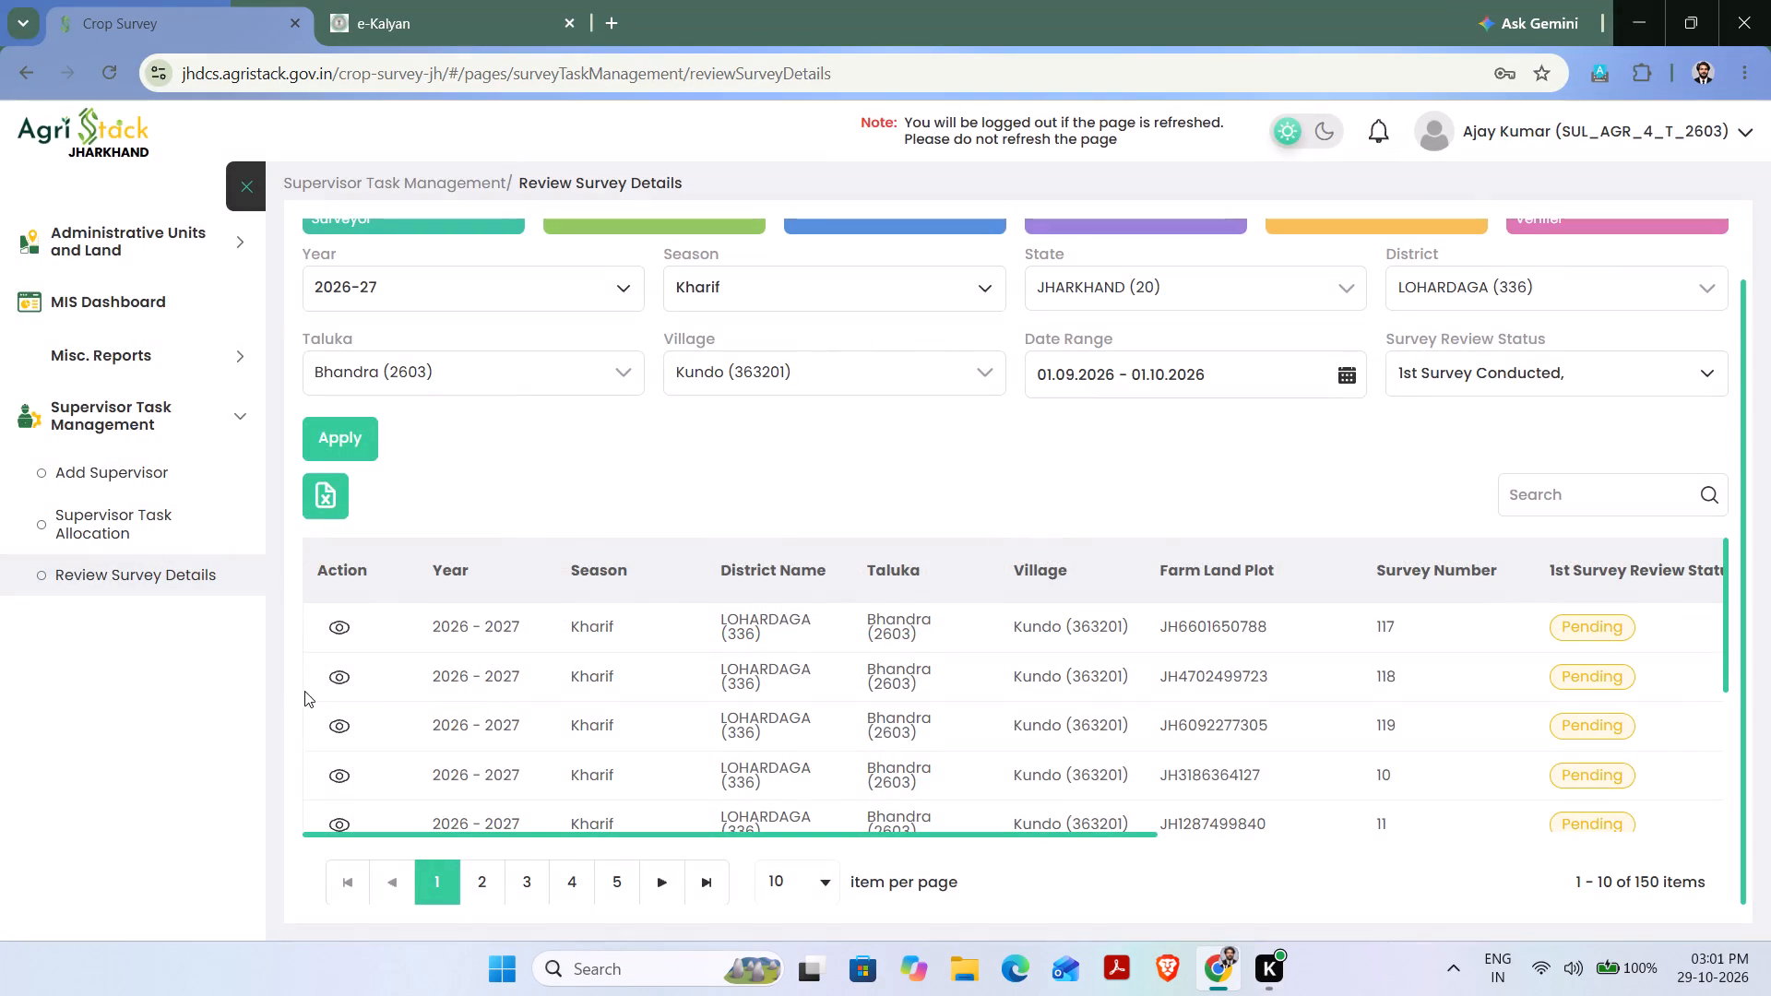
Open the survey details of Kundo record 118 and approve all three of its crop photos.
click(329, 676)
click(543, 733)
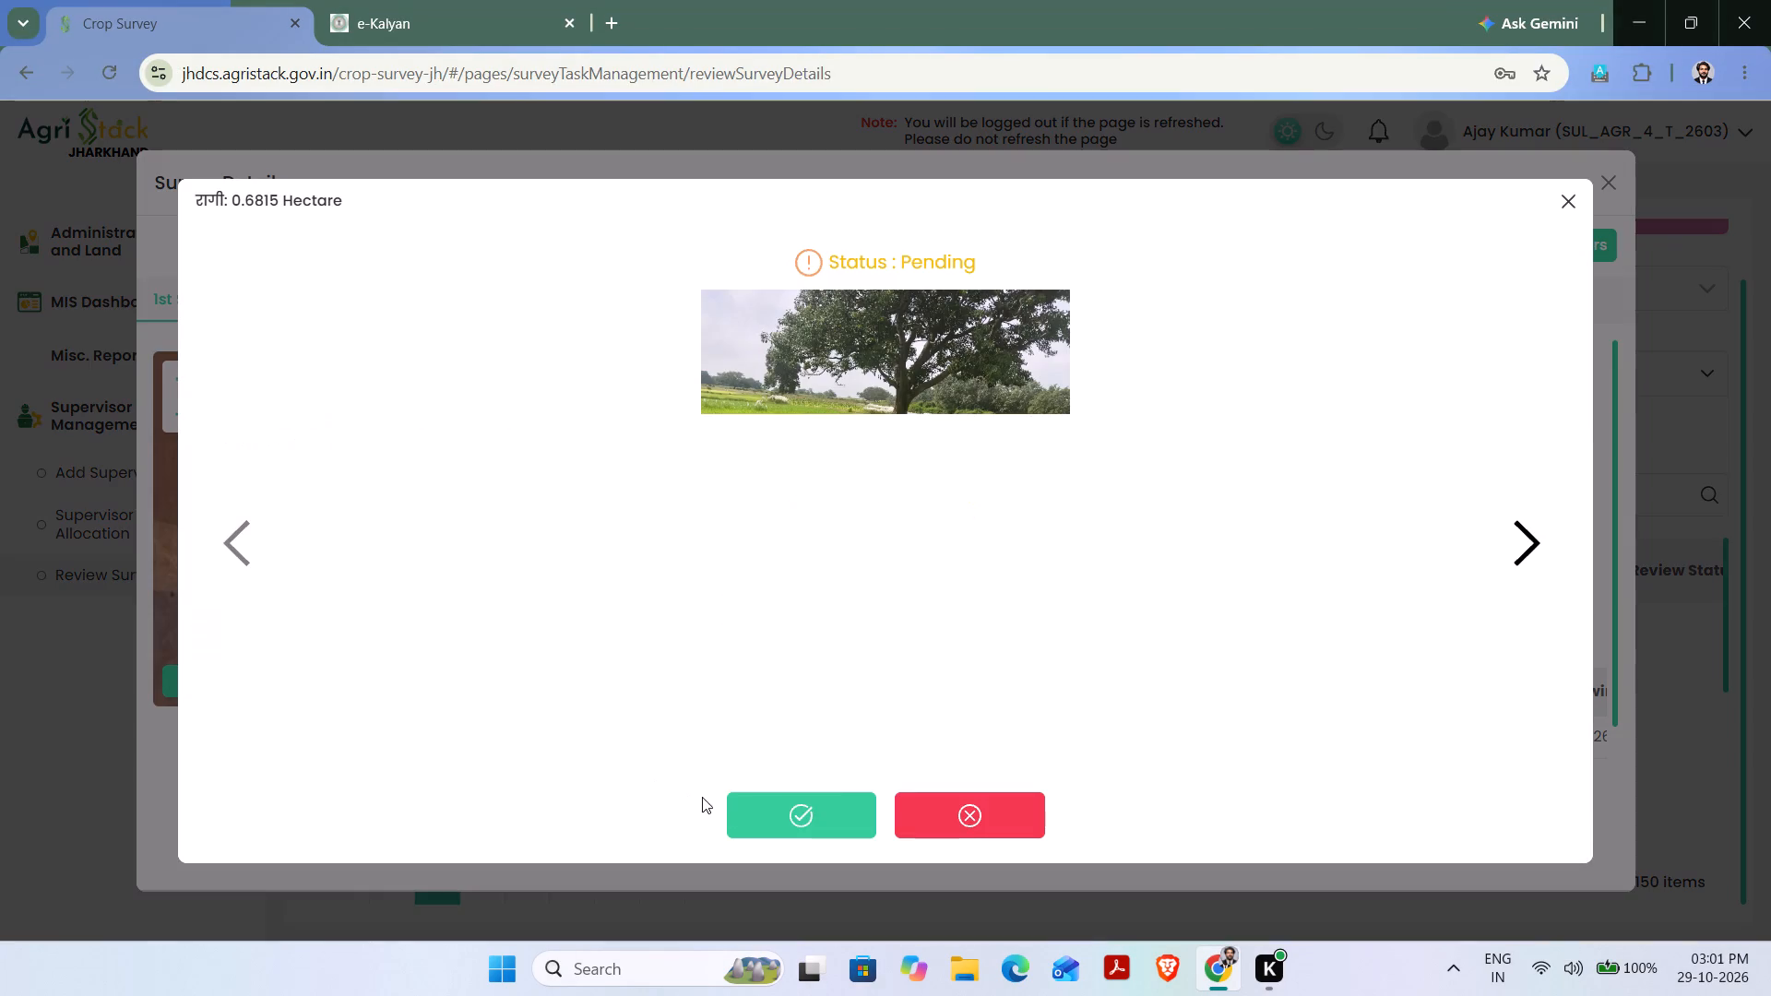
click(728, 800)
drag(920, 710, 800, 720)
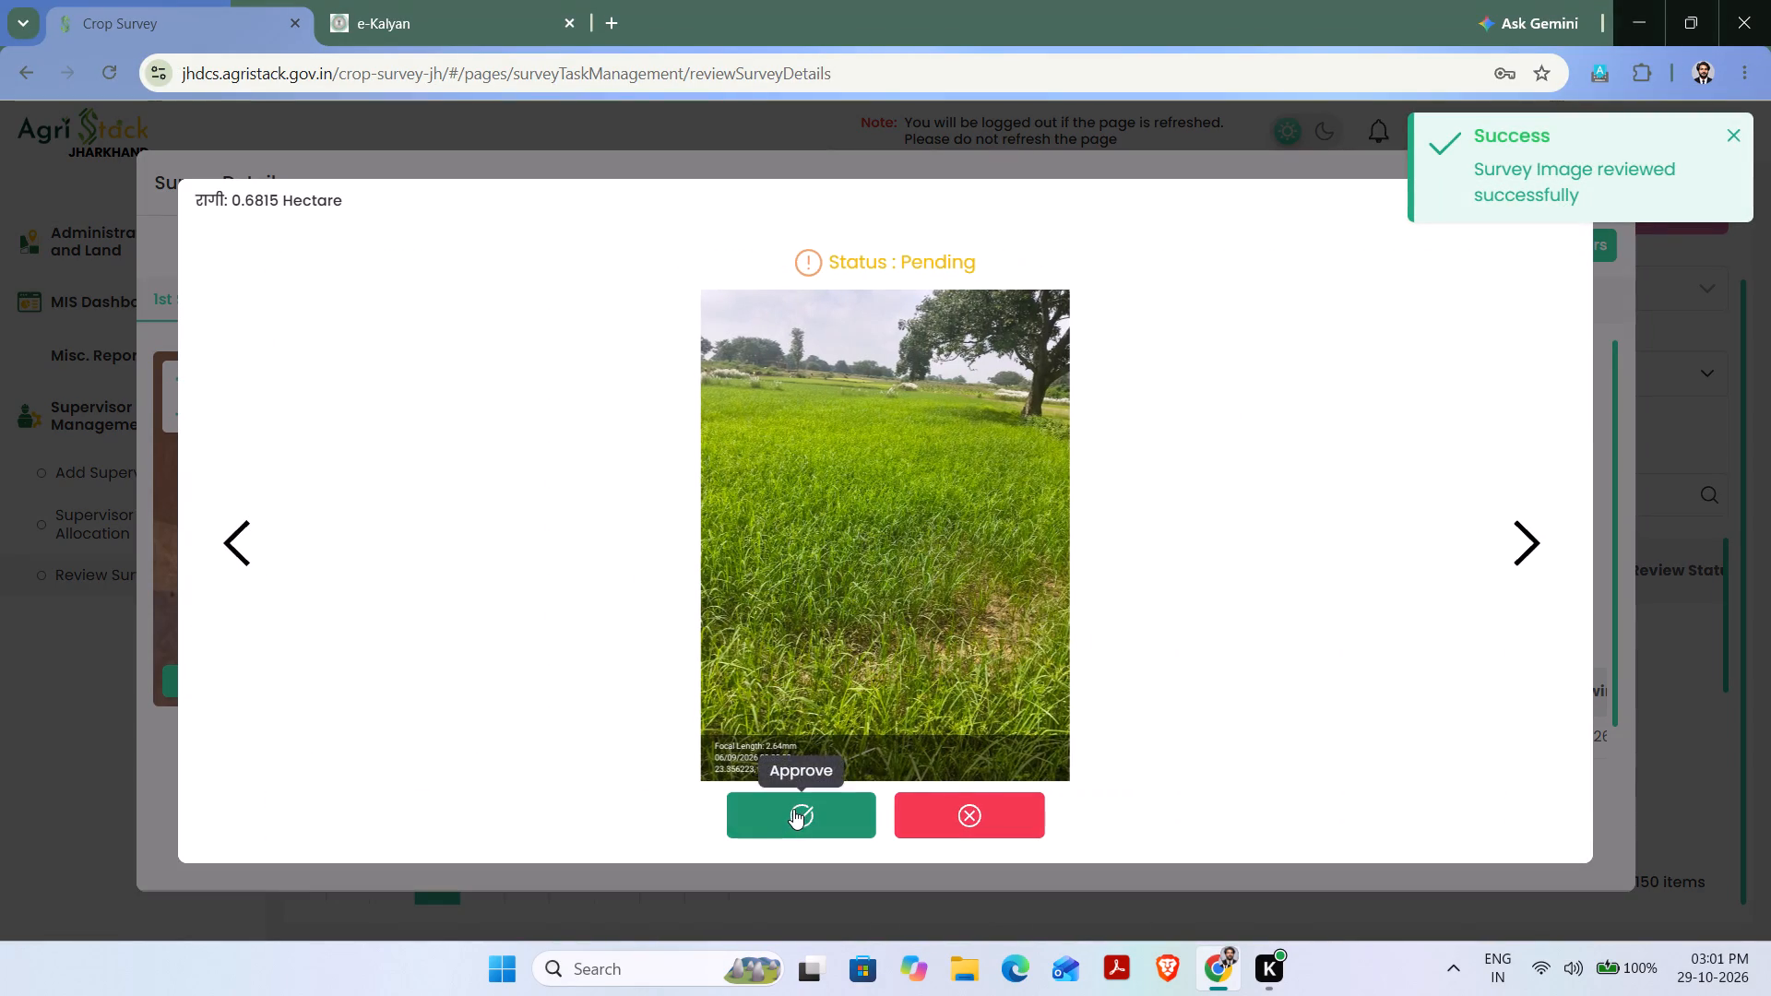
click(793, 809)
drag(930, 681, 832, 701)
click(807, 802)
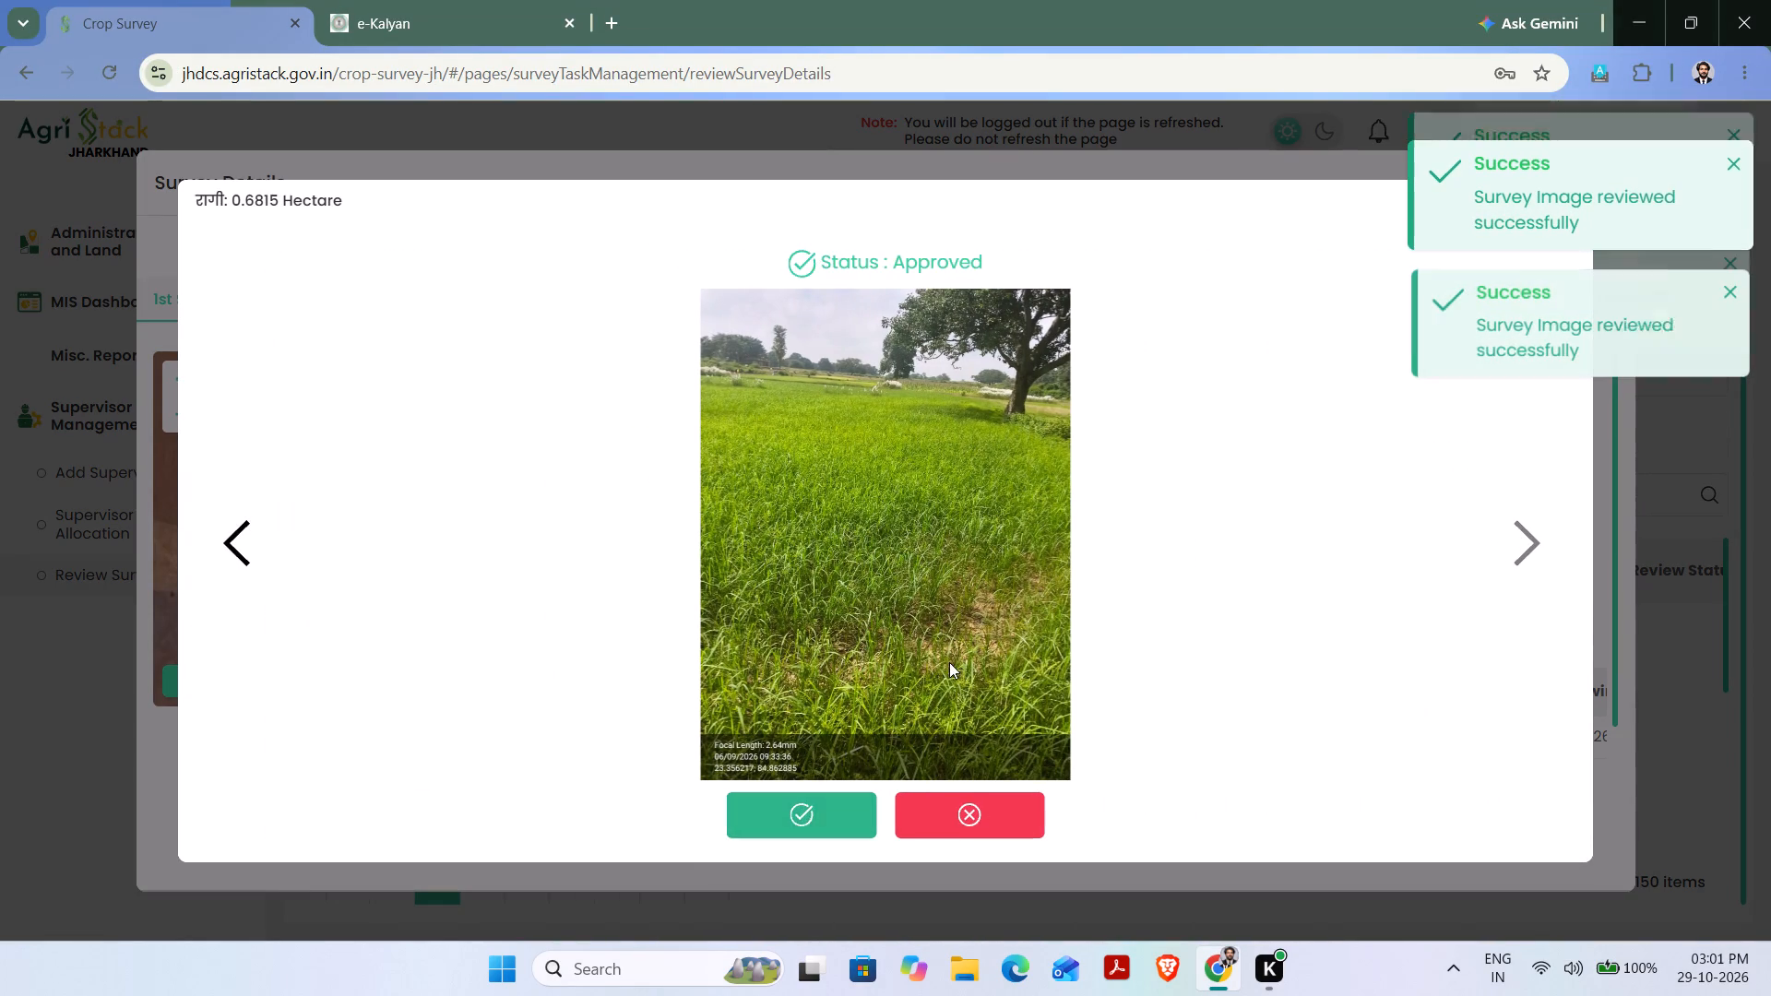
drag(949, 661, 905, 665)
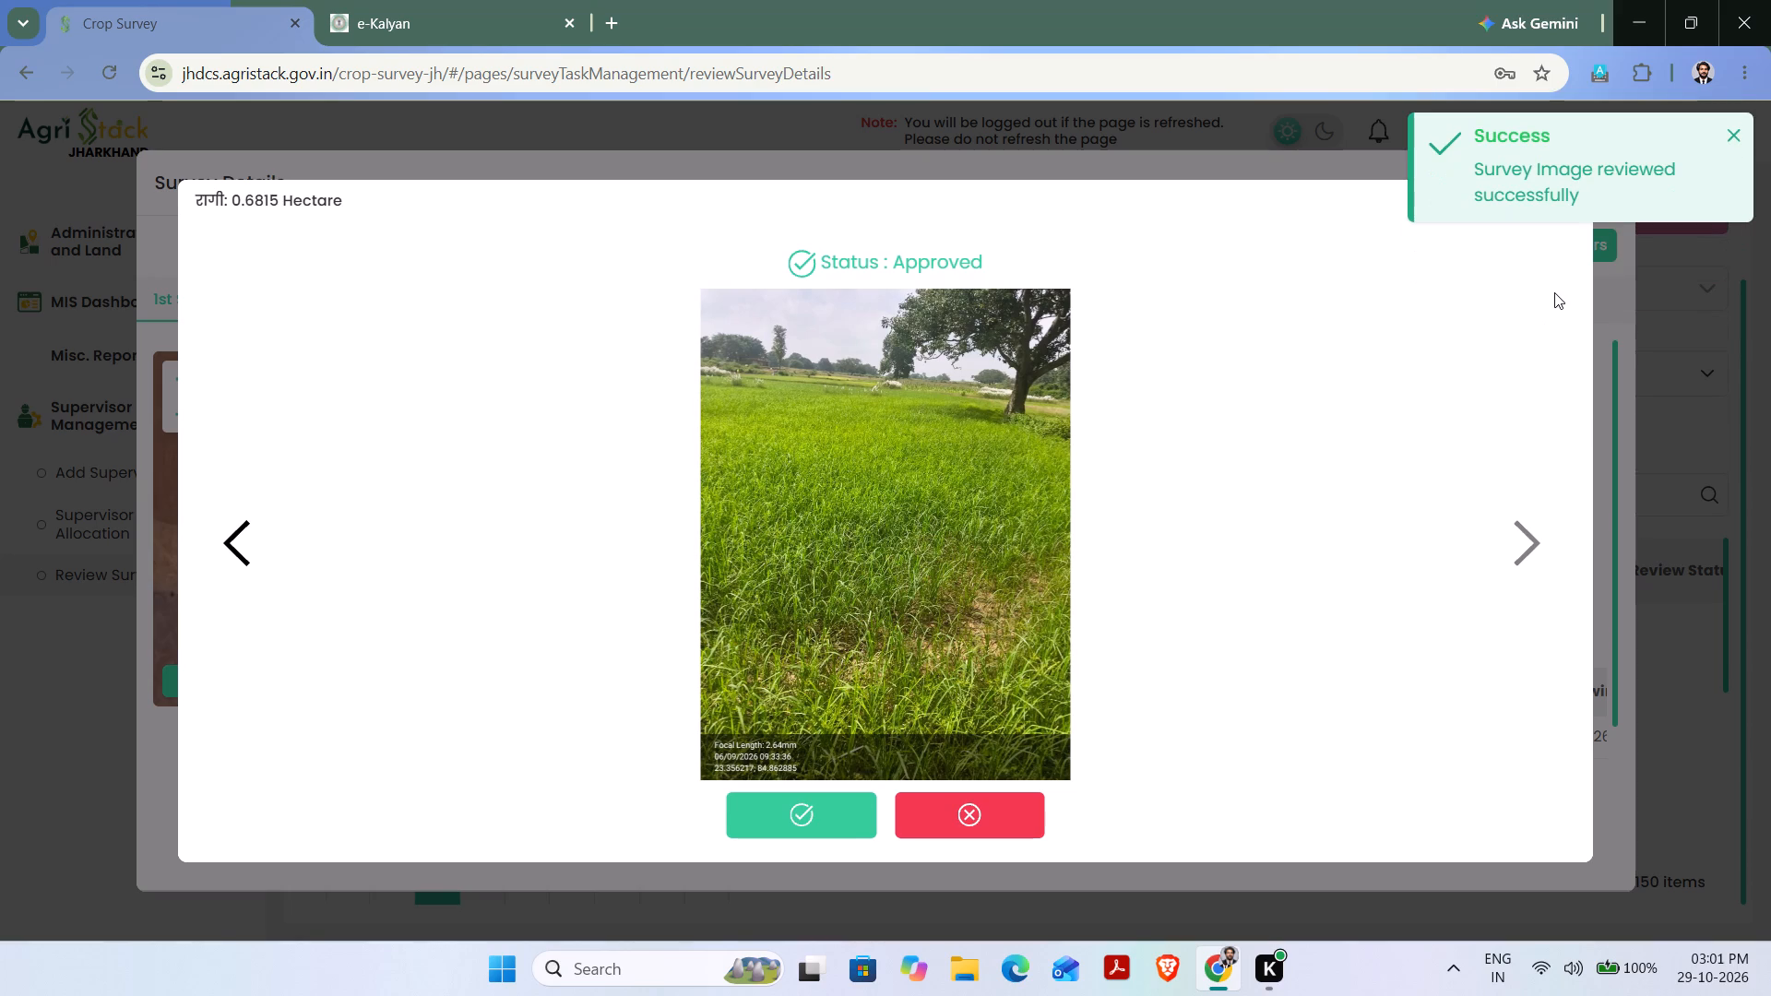
click(1566, 196)
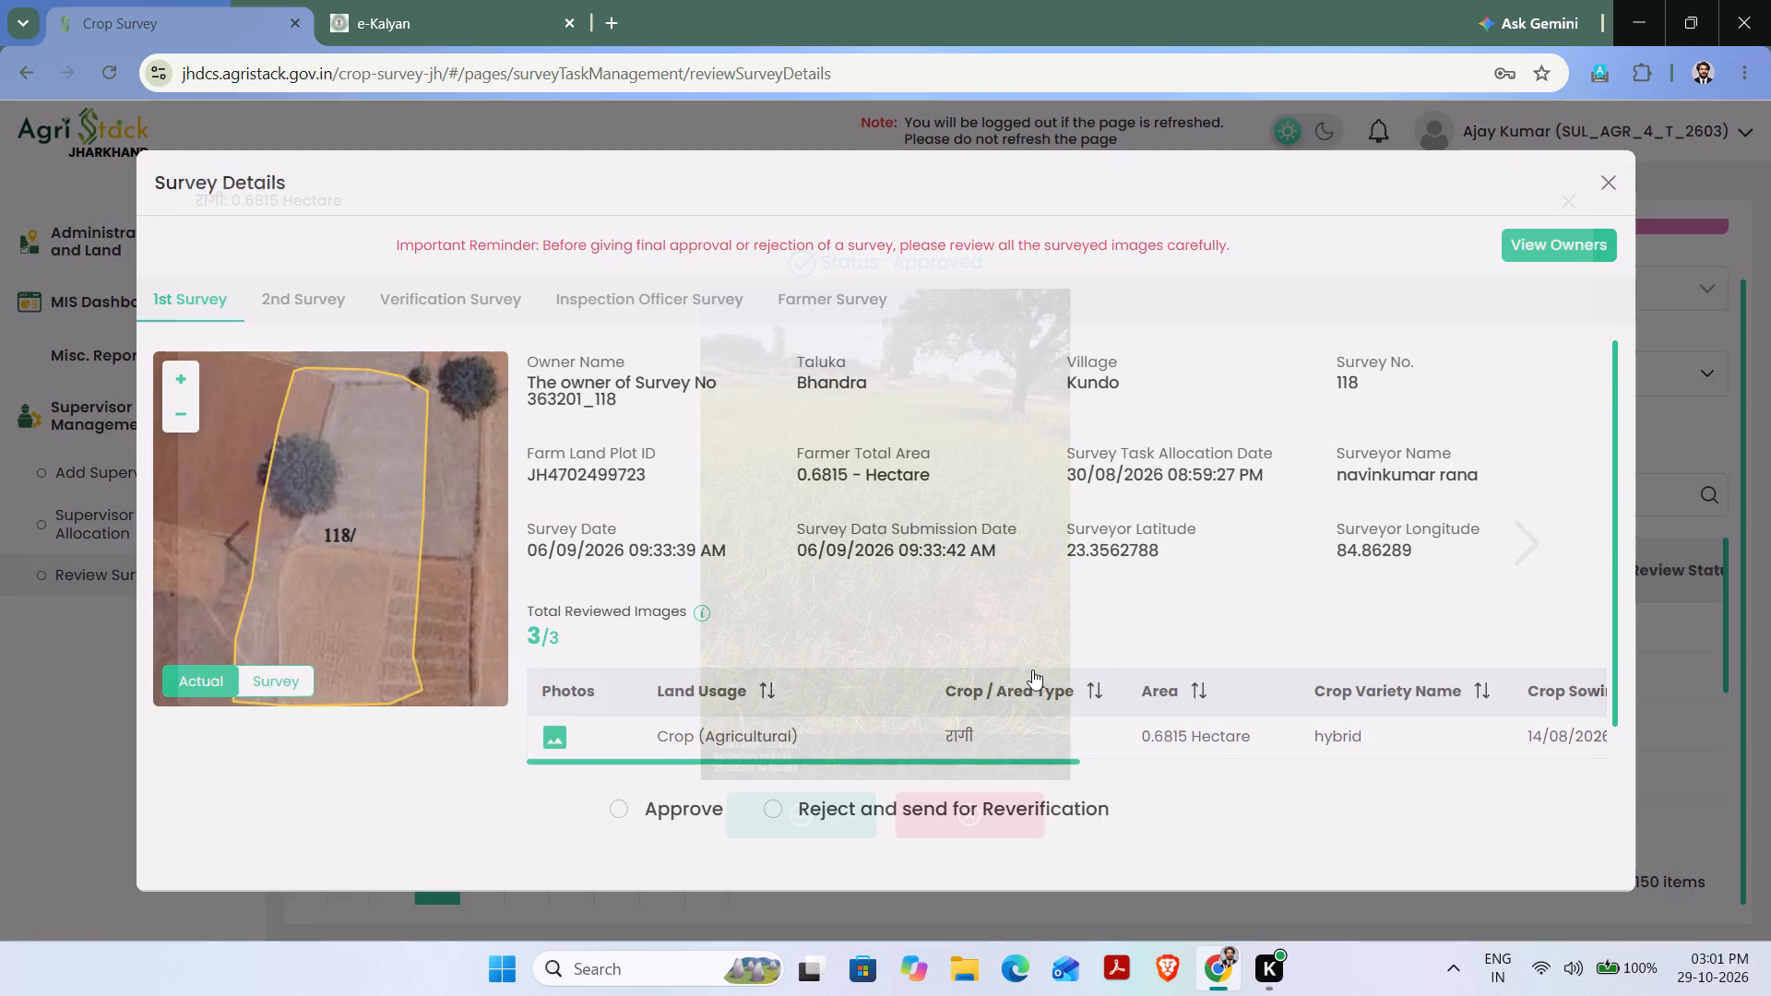
Mark the first survey of record 118 as approved, save the review and close its survey details.
scroll(1030, 676, down, 1)
click(699, 670)
click(834, 765)
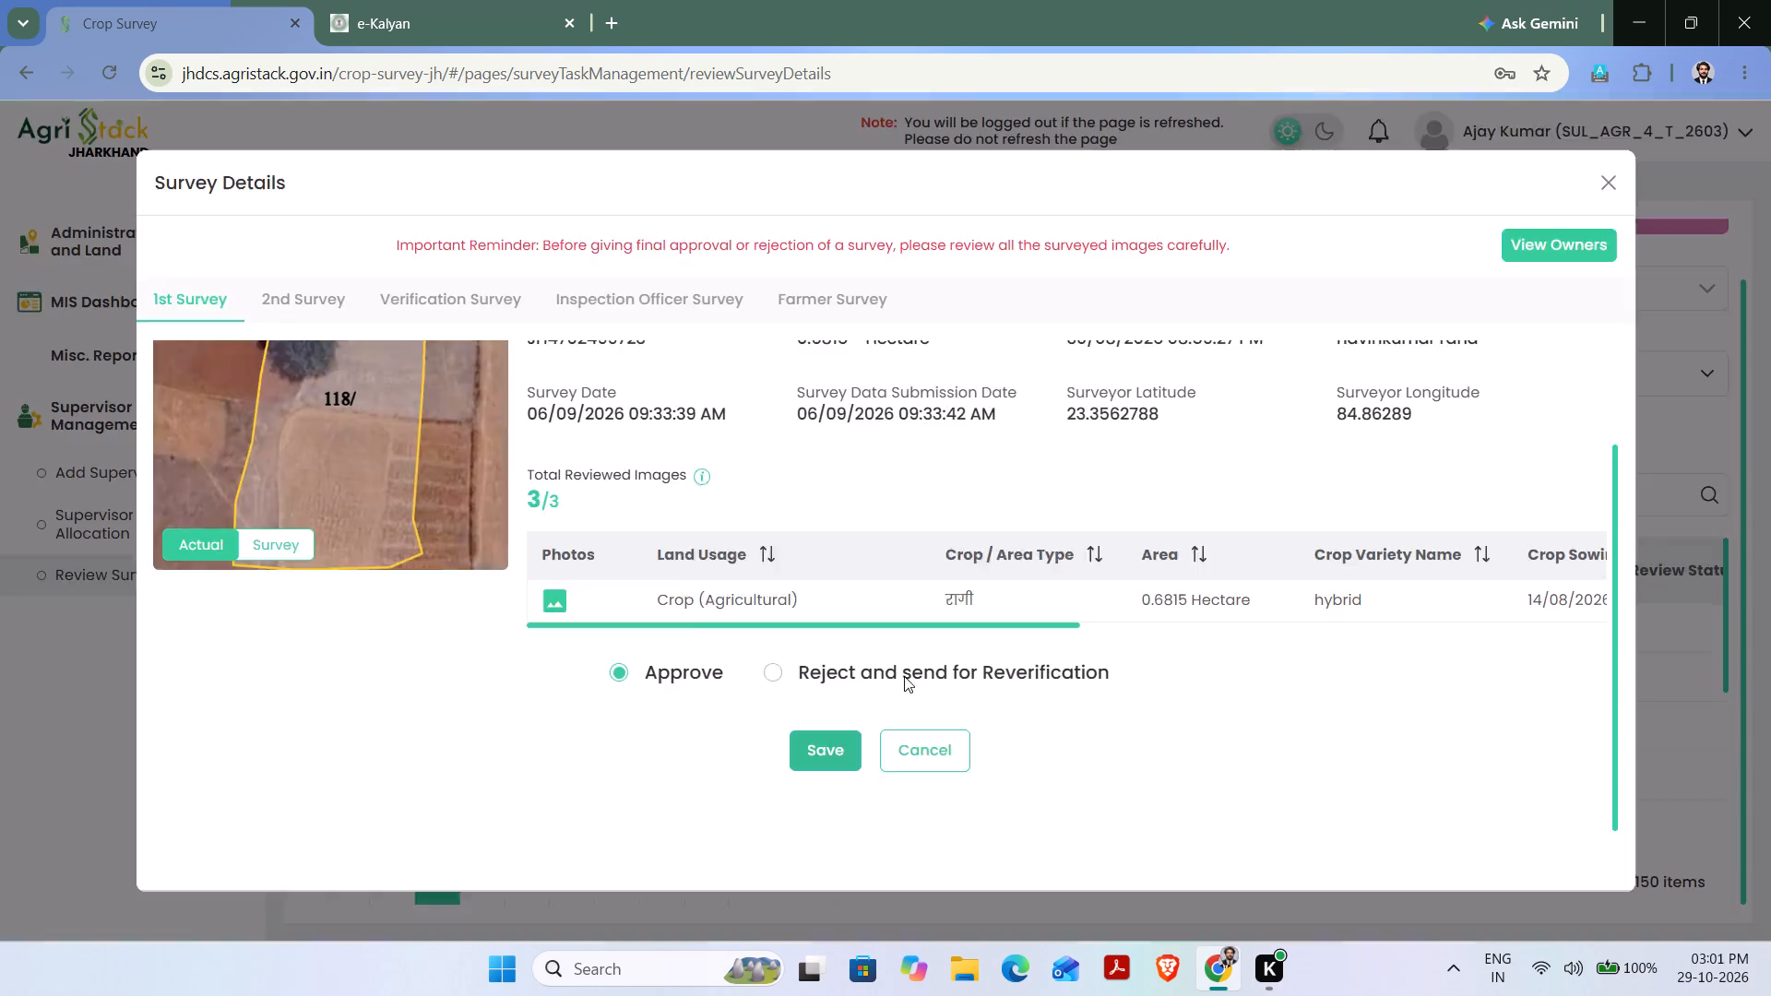
click(975, 574)
Open the survey details of Kundo record 119 and approve all three of its fallow-land photos.
click(341, 724)
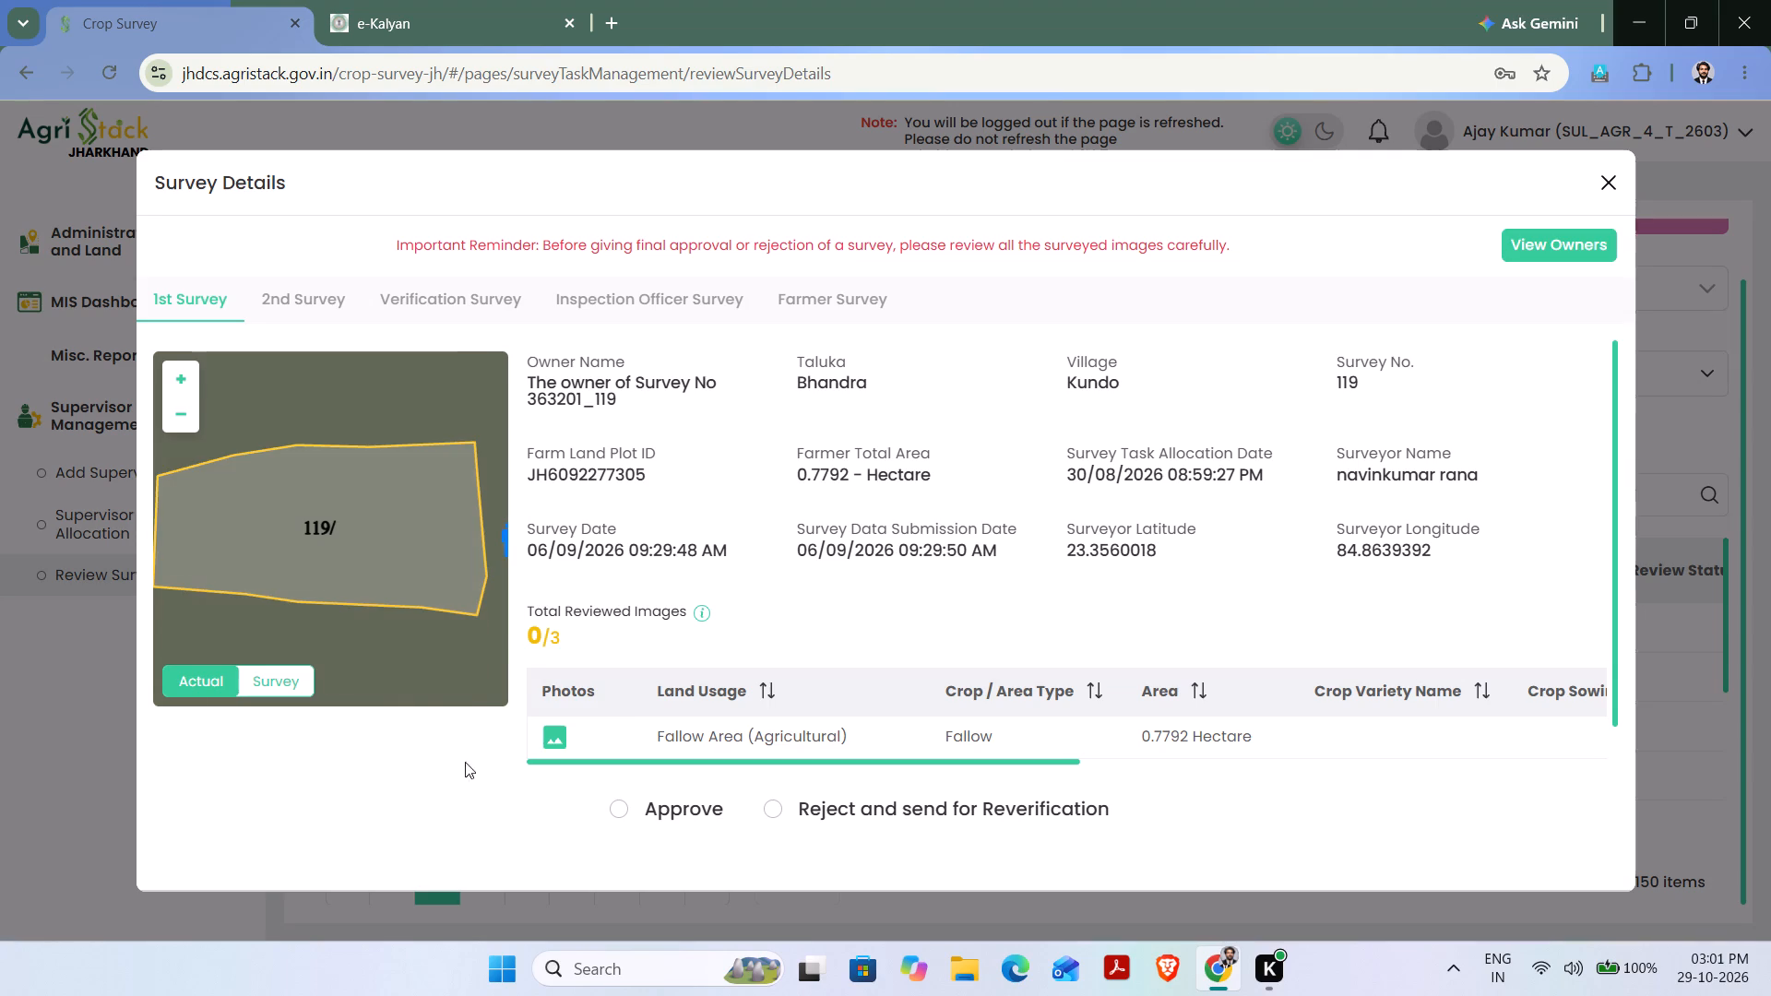
click(552, 741)
click(788, 802)
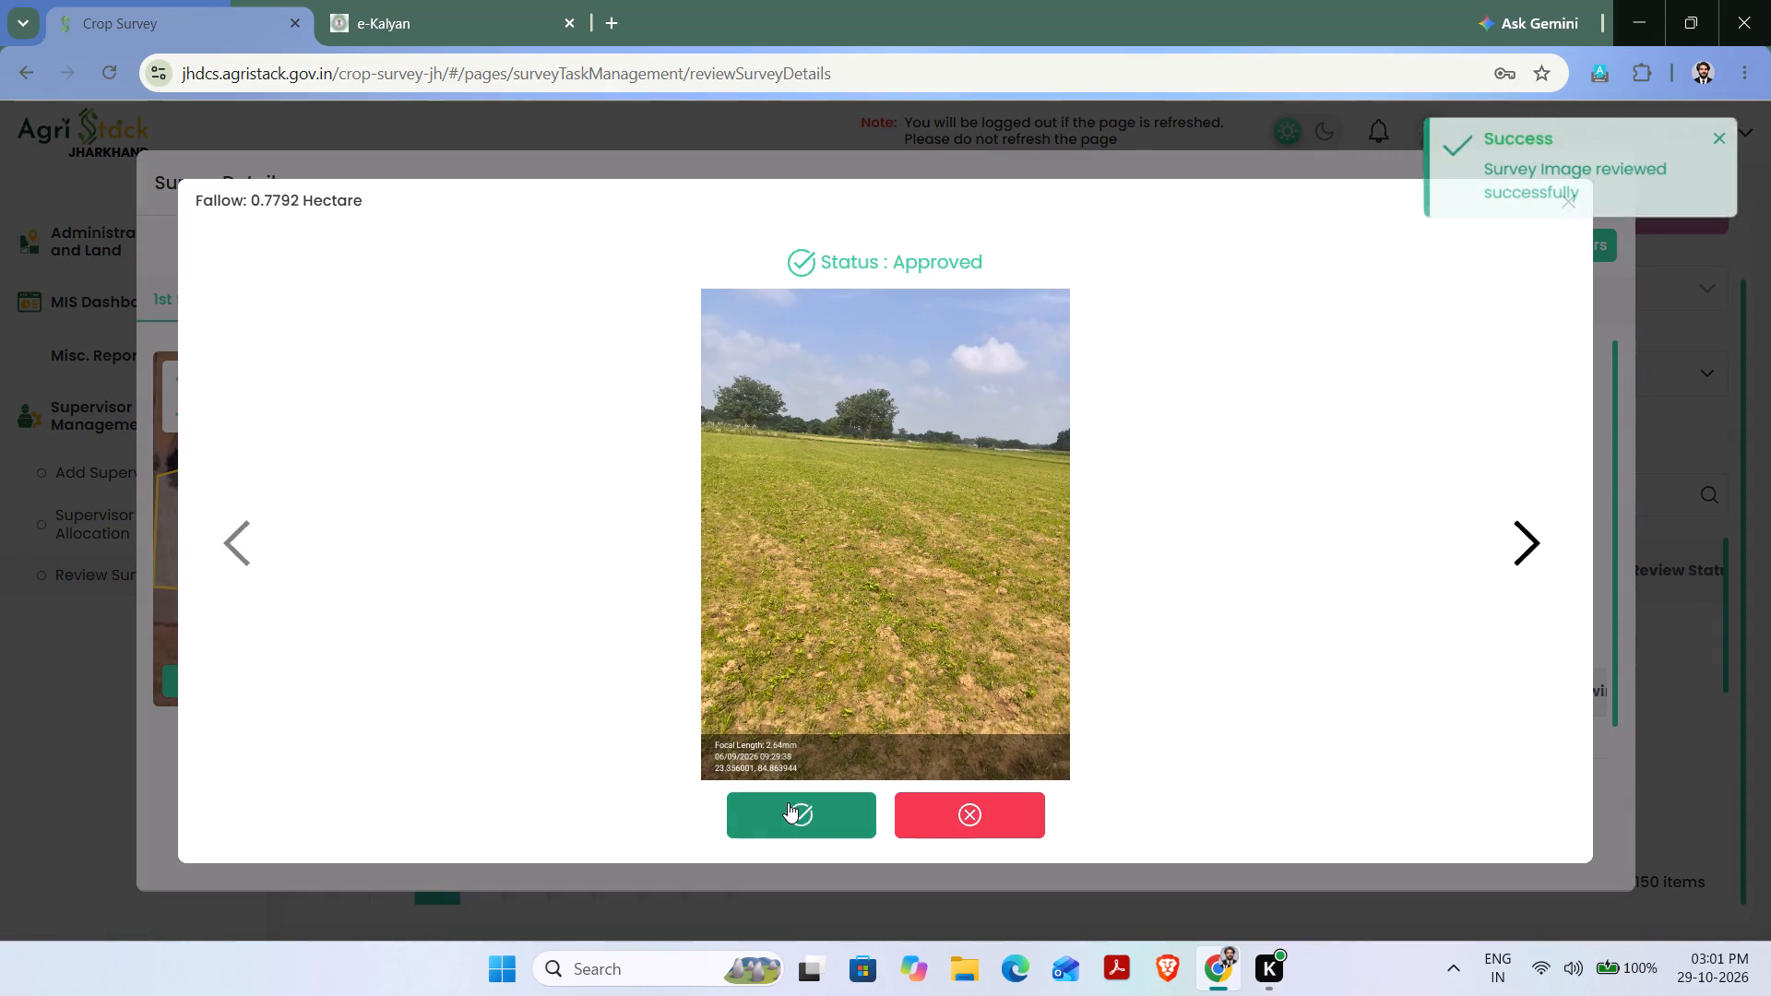
drag(892, 720, 760, 727)
click(781, 812)
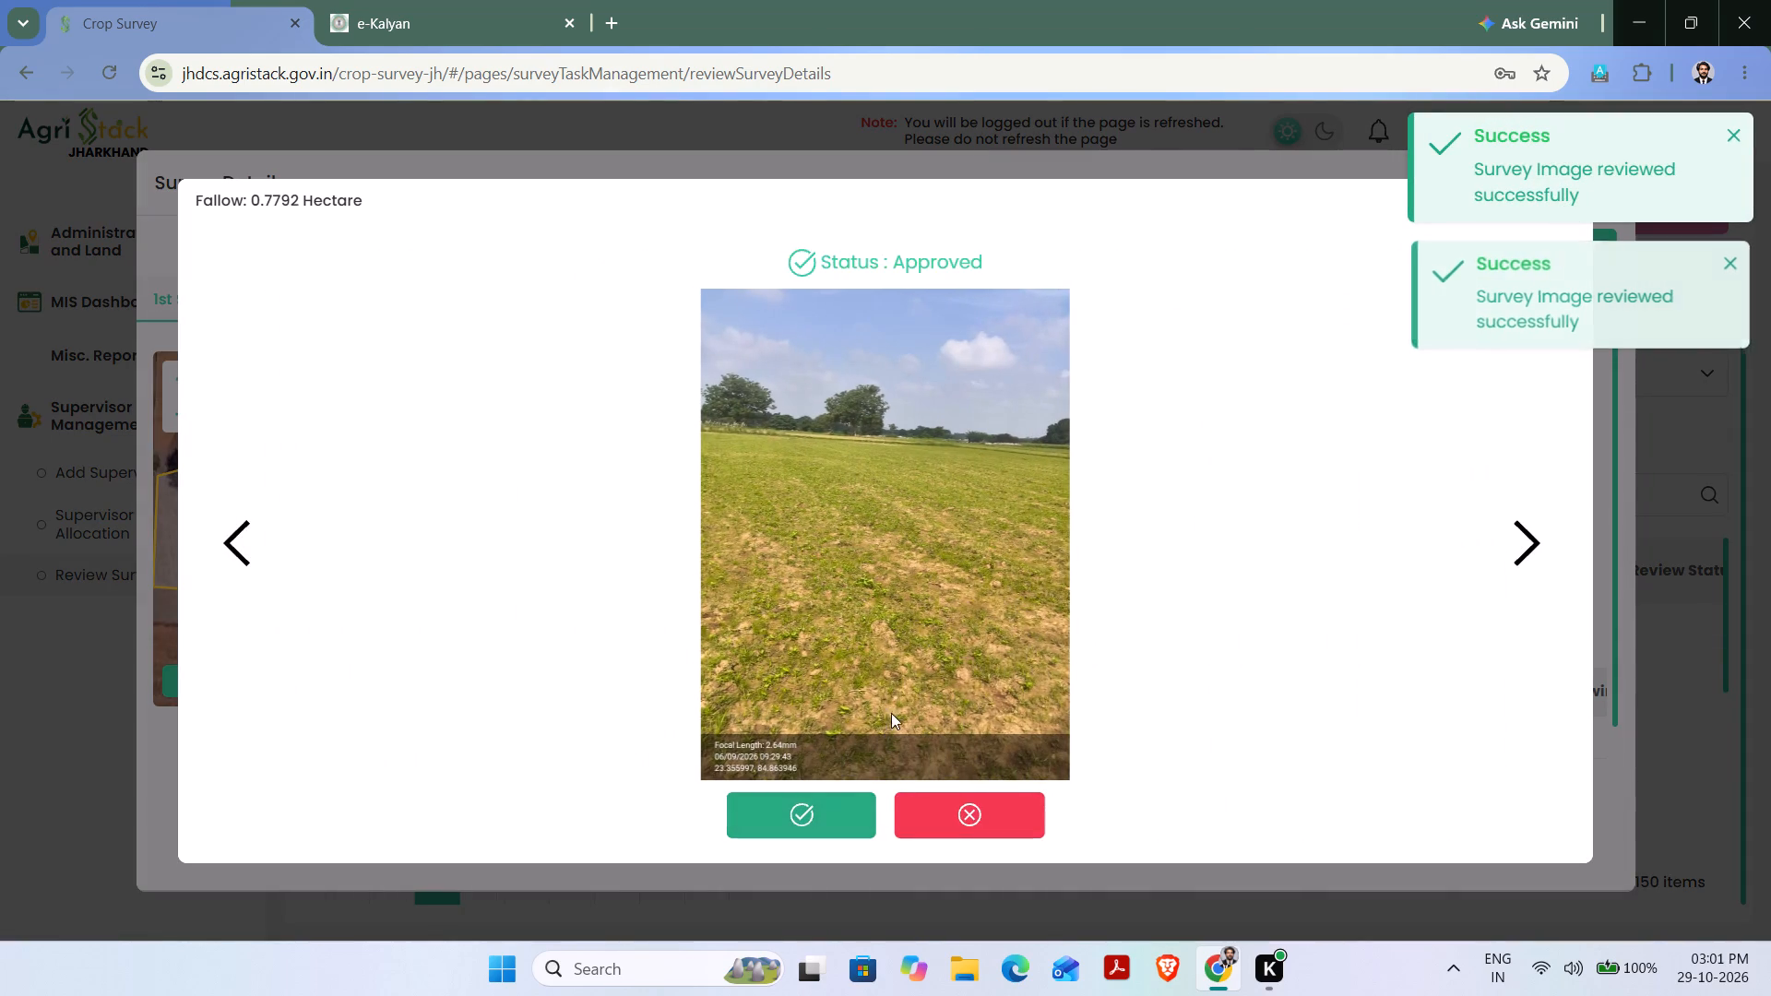
drag(928, 677, 779, 699)
click(800, 819)
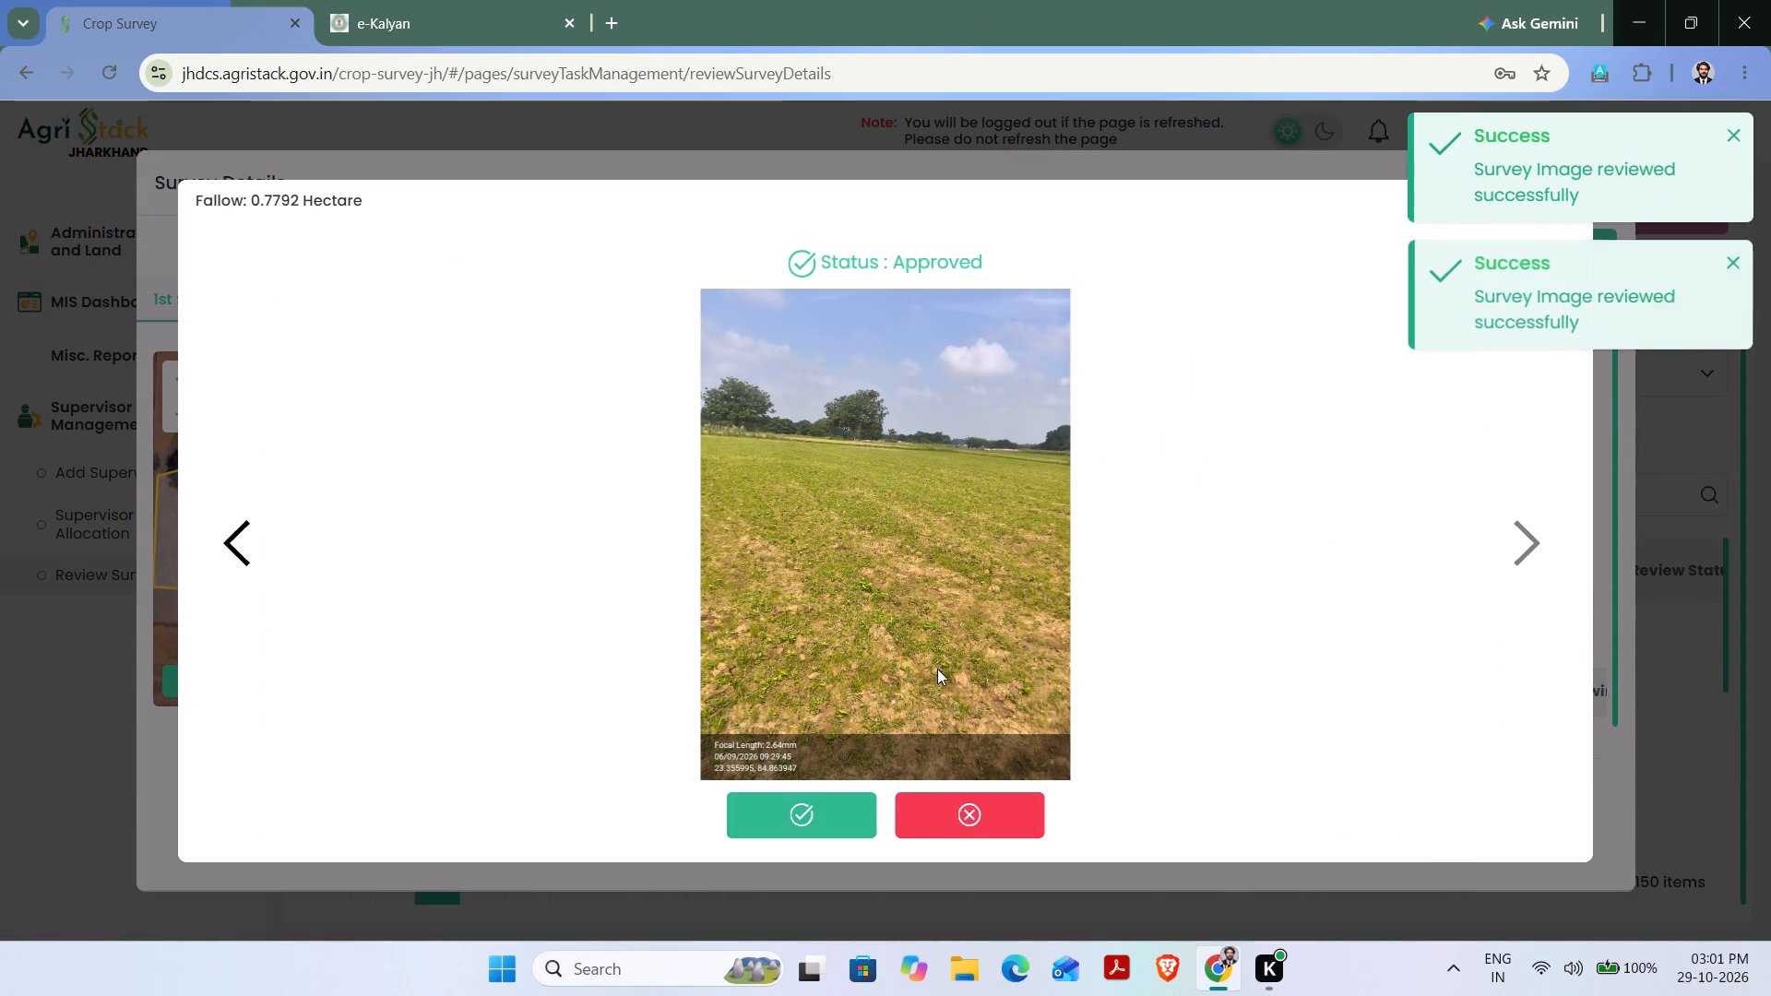
drag(874, 672, 816, 670)
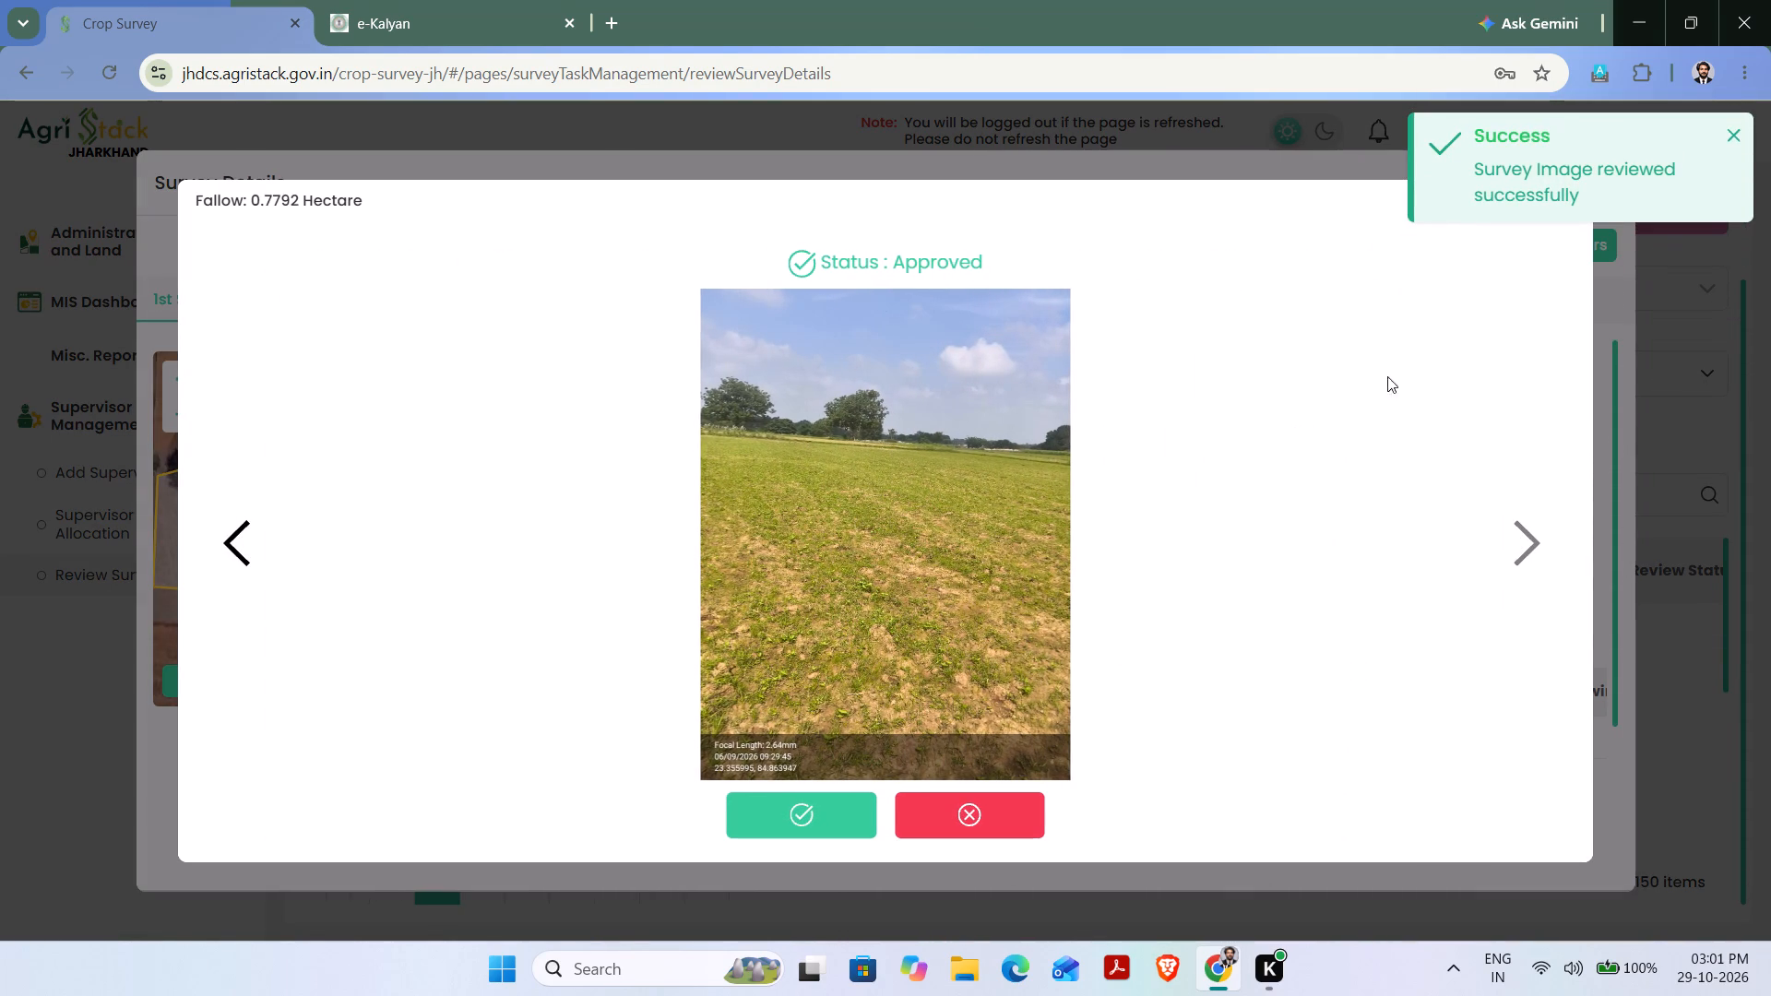
click(1571, 200)
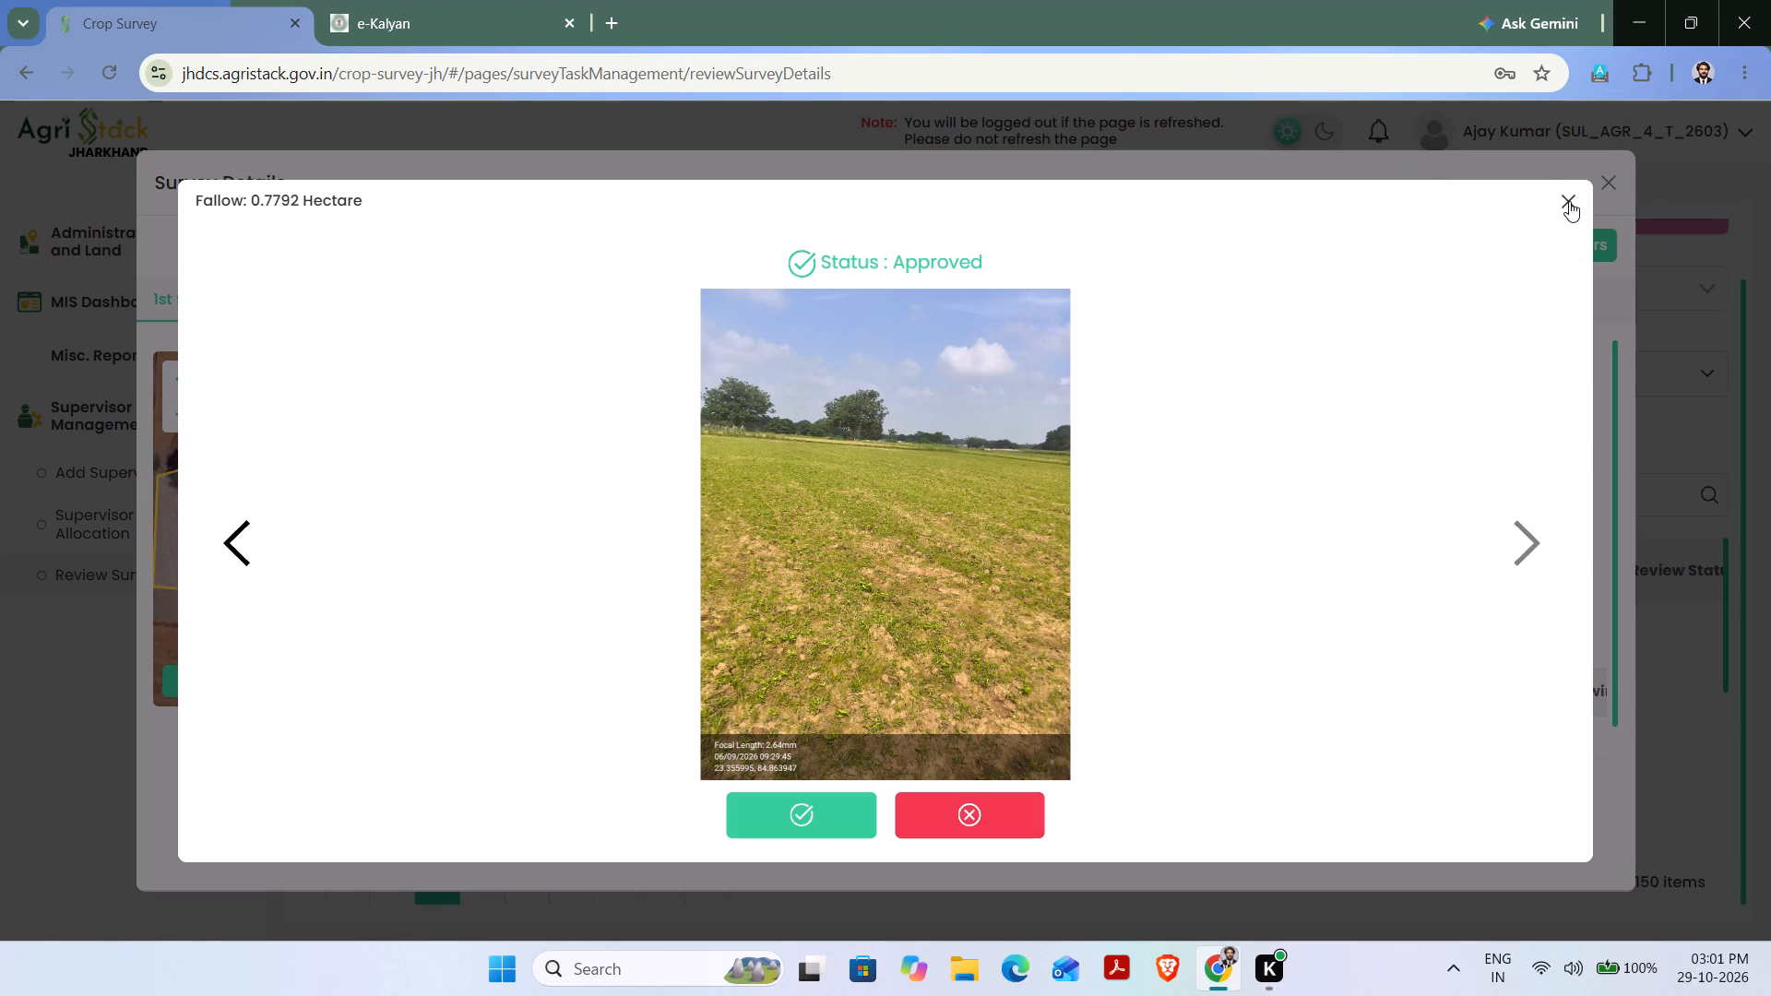
double_click(806, 682)
Mark the first survey of record 119 as approved, save the review and close its survey details.
scroll(806, 682, down, 1)
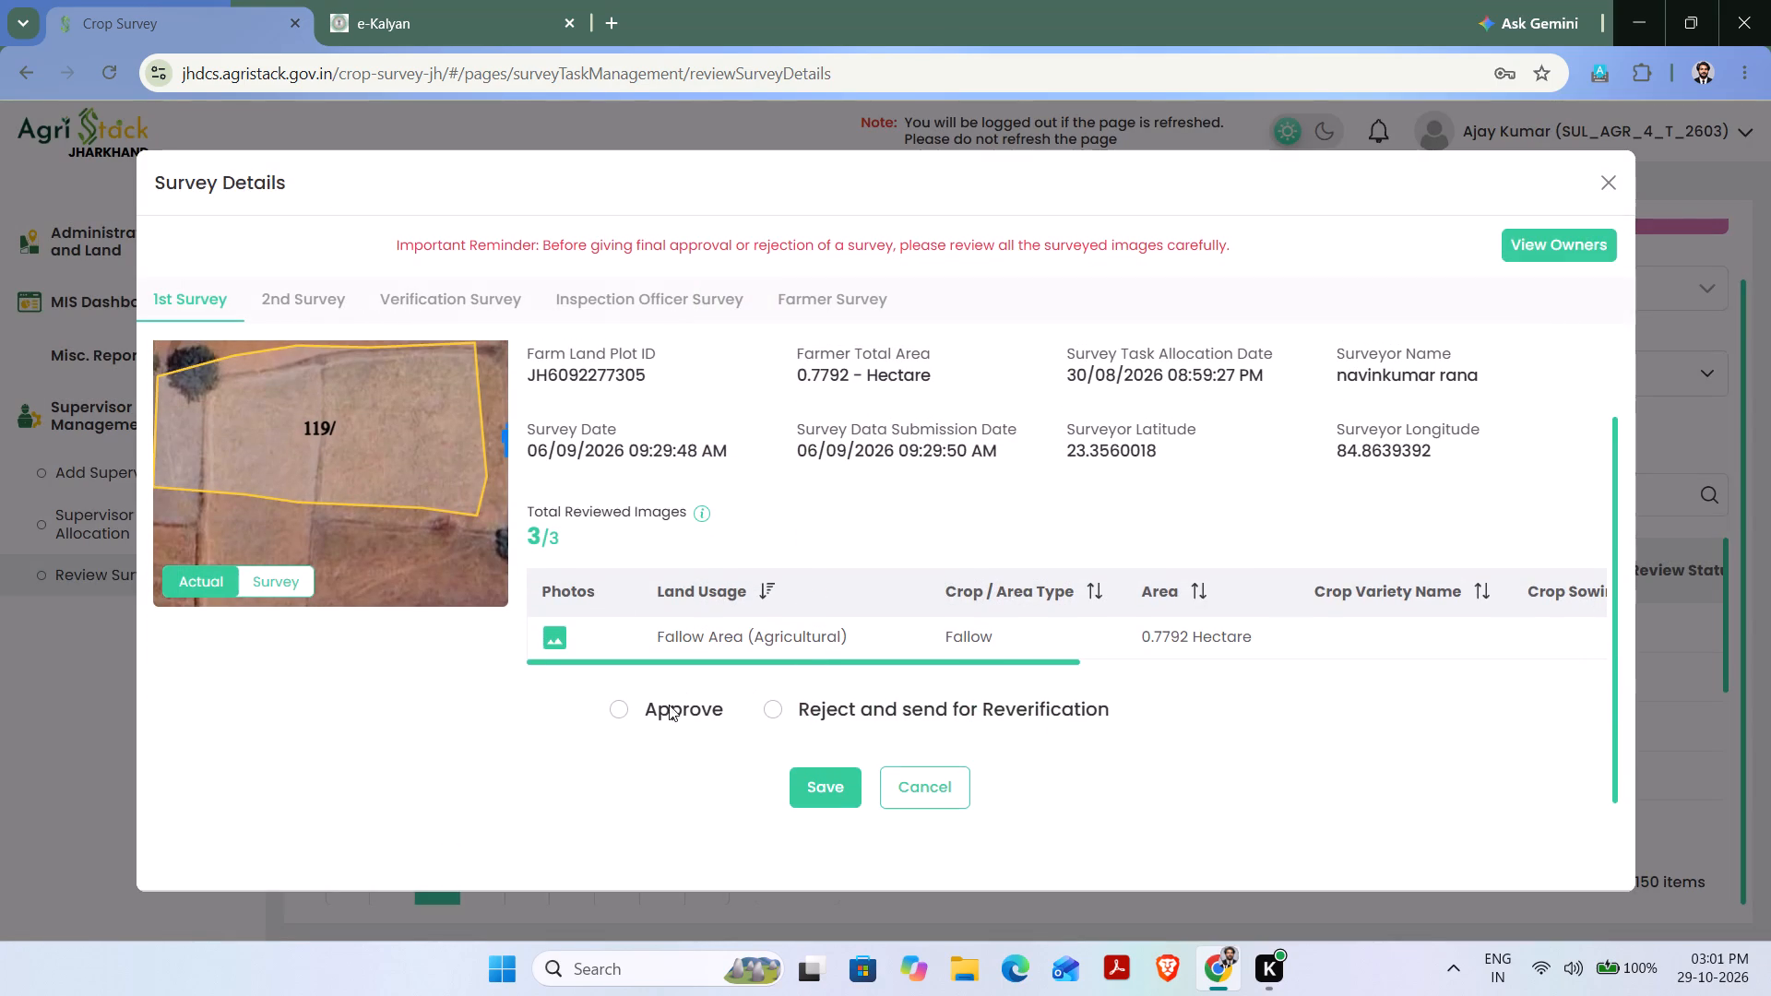
click(664, 713)
click(818, 785)
click(839, 579)
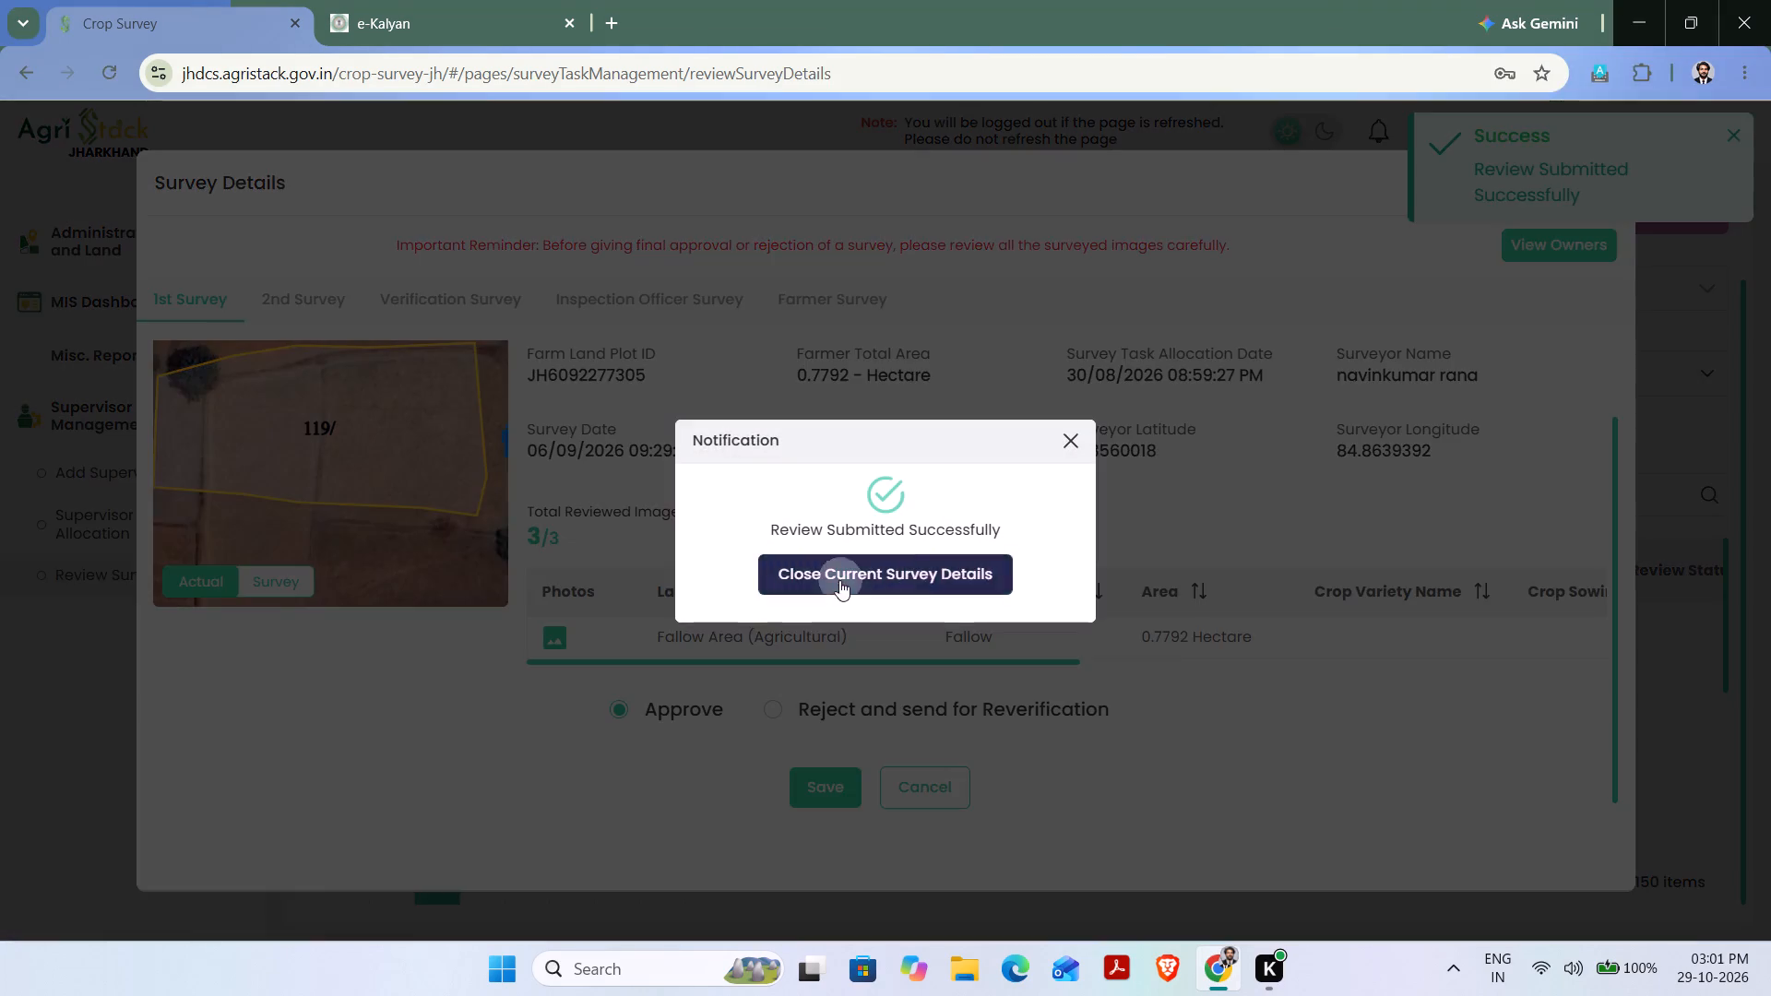
Open the survey details of Kundo record 10 and approve all three of its crop photos.
click(334, 782)
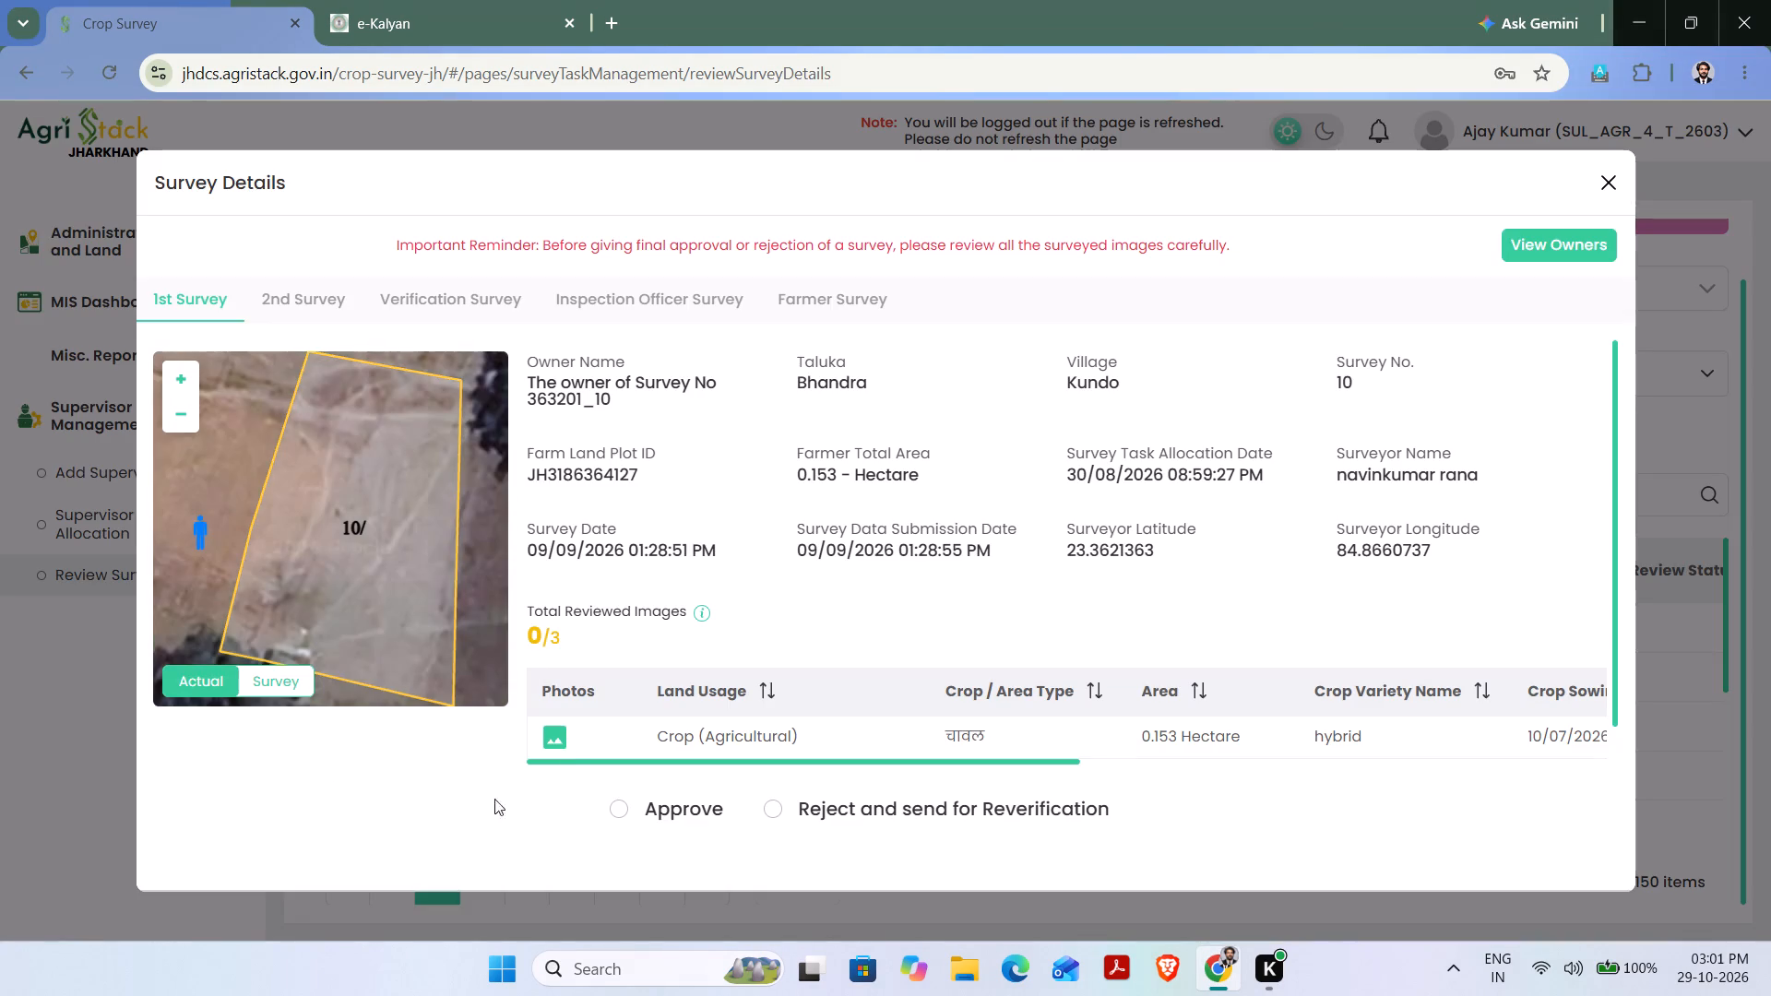
click(553, 731)
click(802, 812)
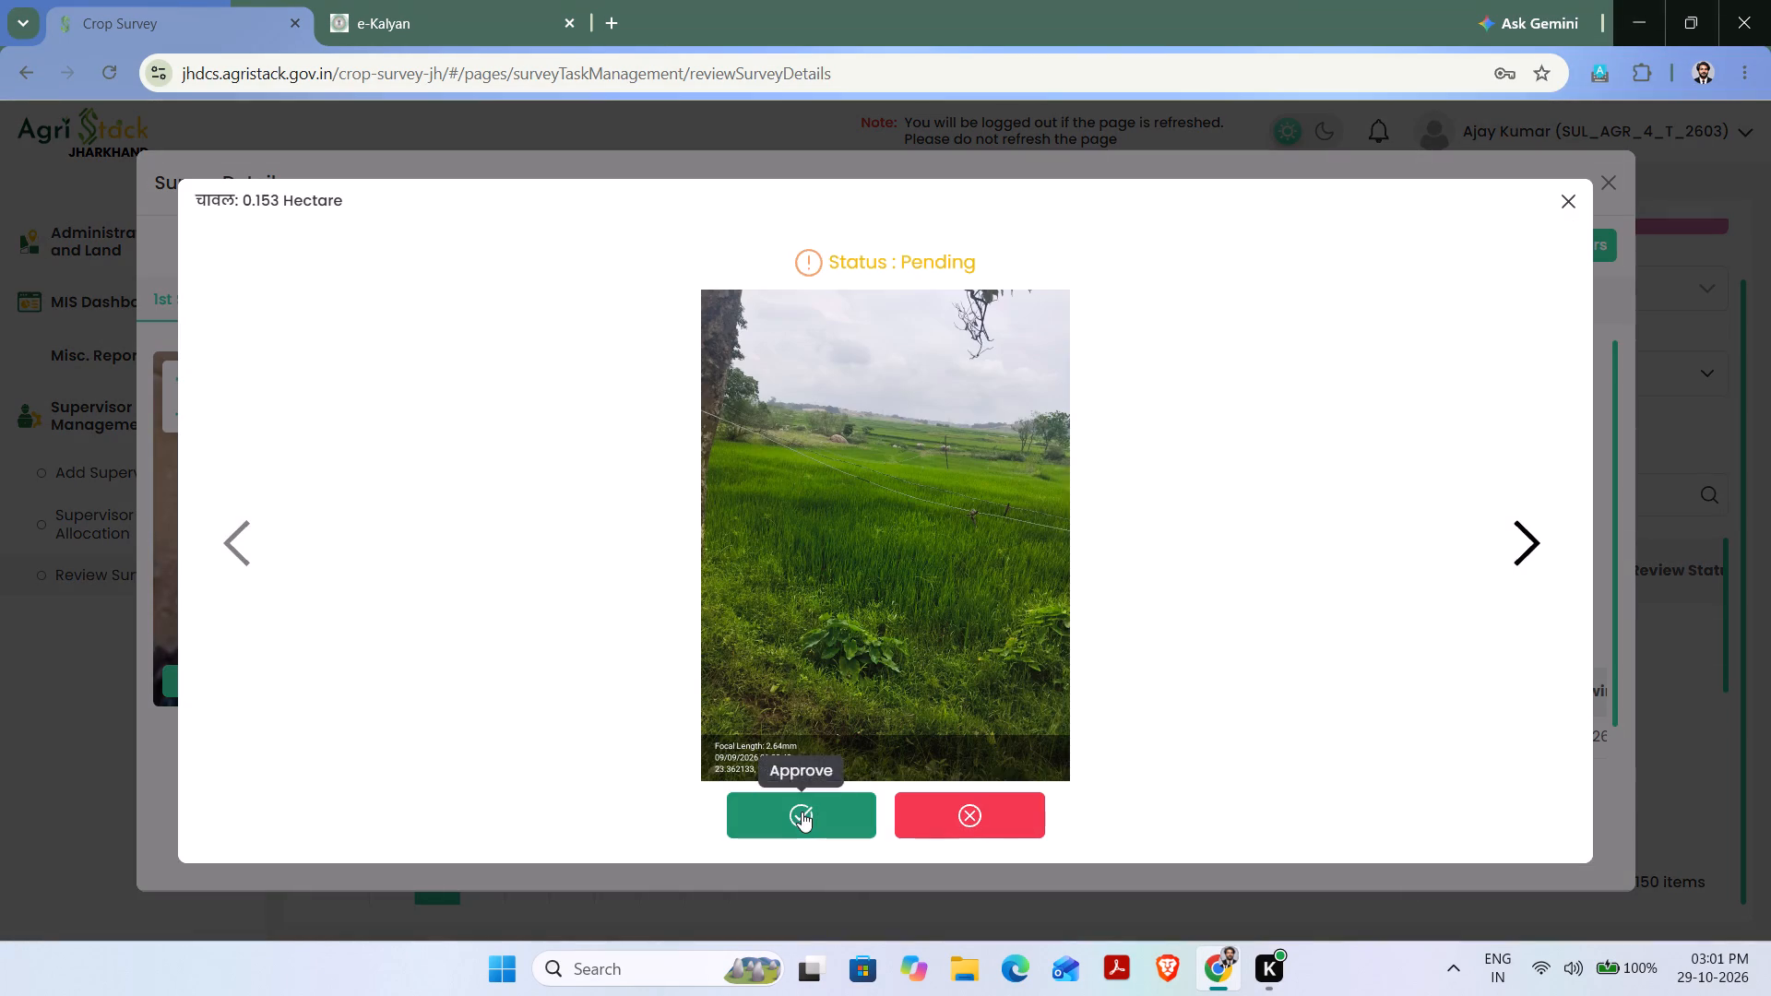
drag(962, 696, 828, 715)
click(841, 824)
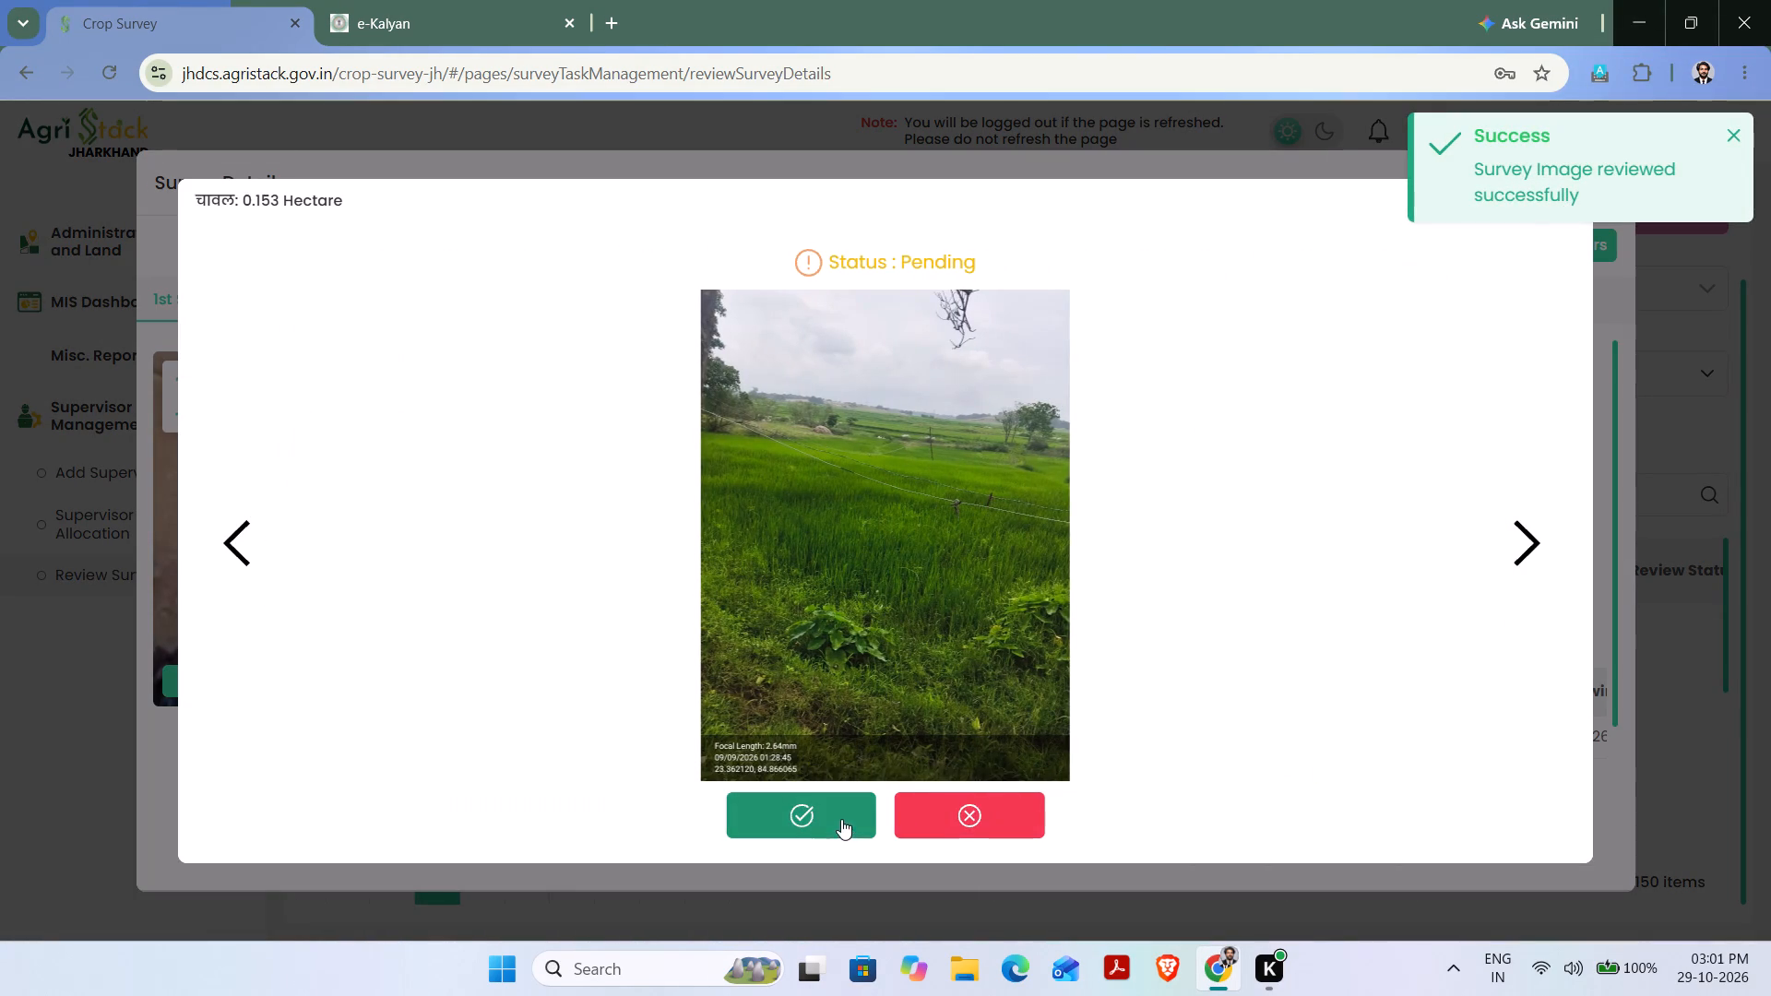
drag(1002, 657, 848, 696)
click(804, 804)
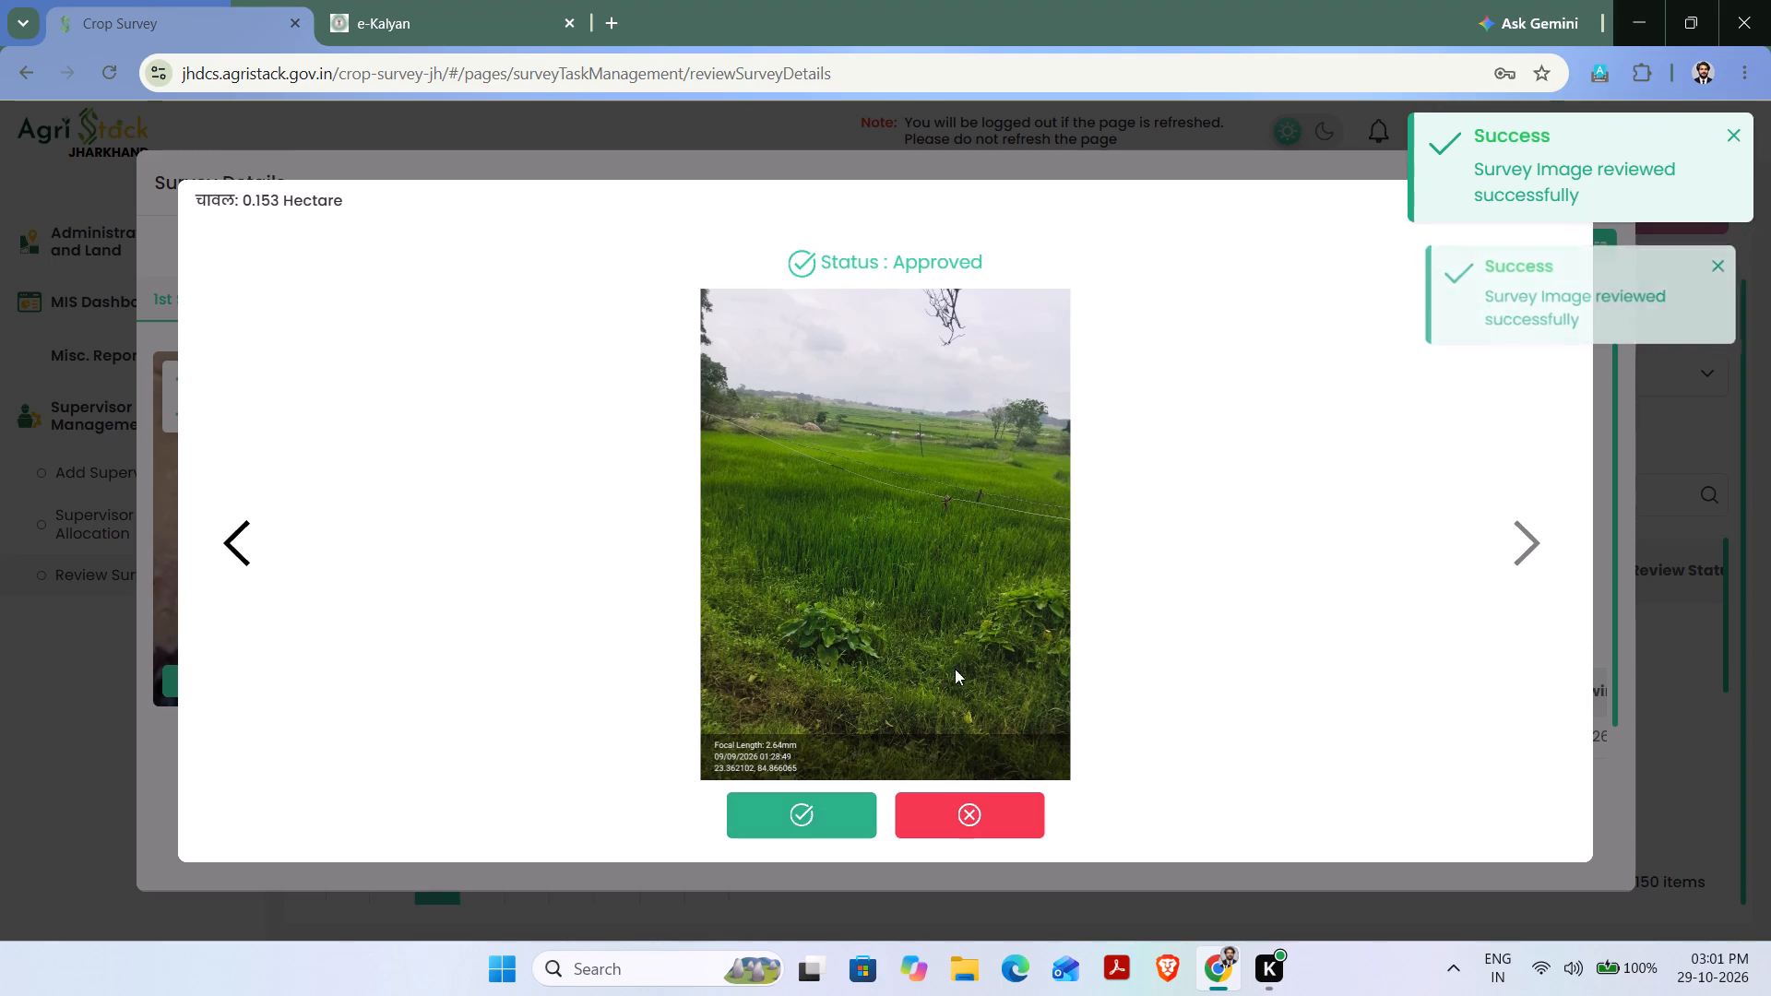
drag(963, 646, 903, 650)
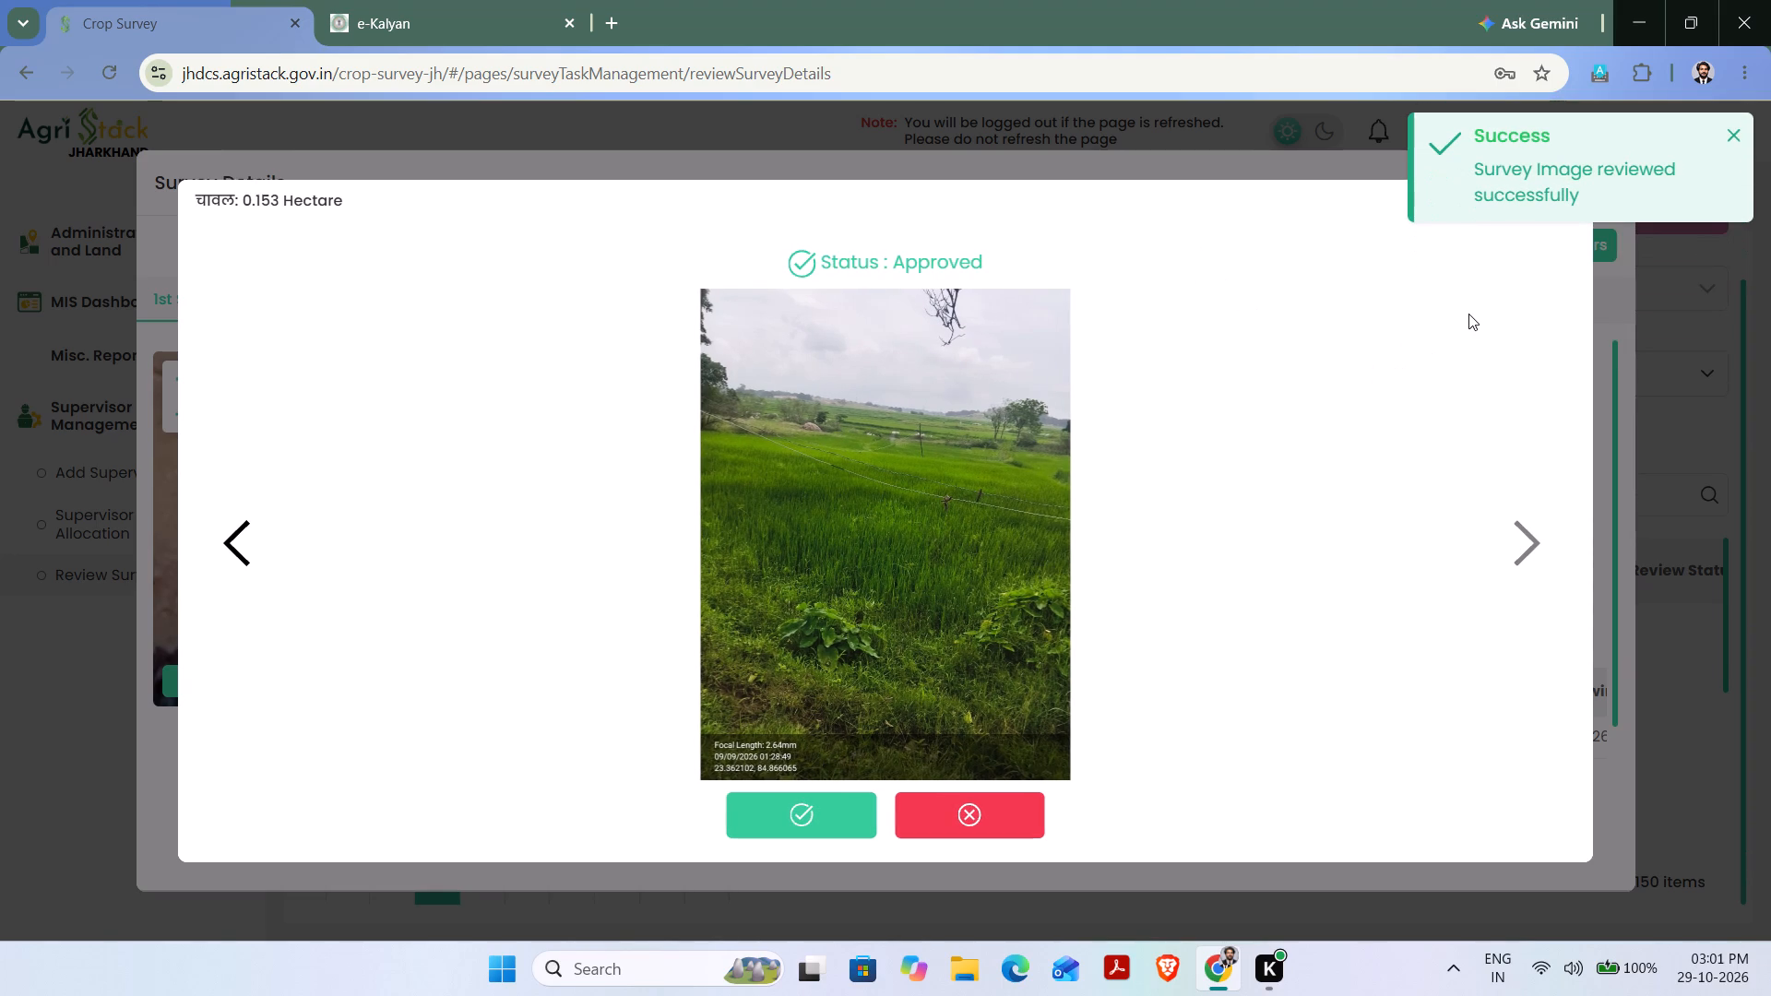
click(1560, 195)
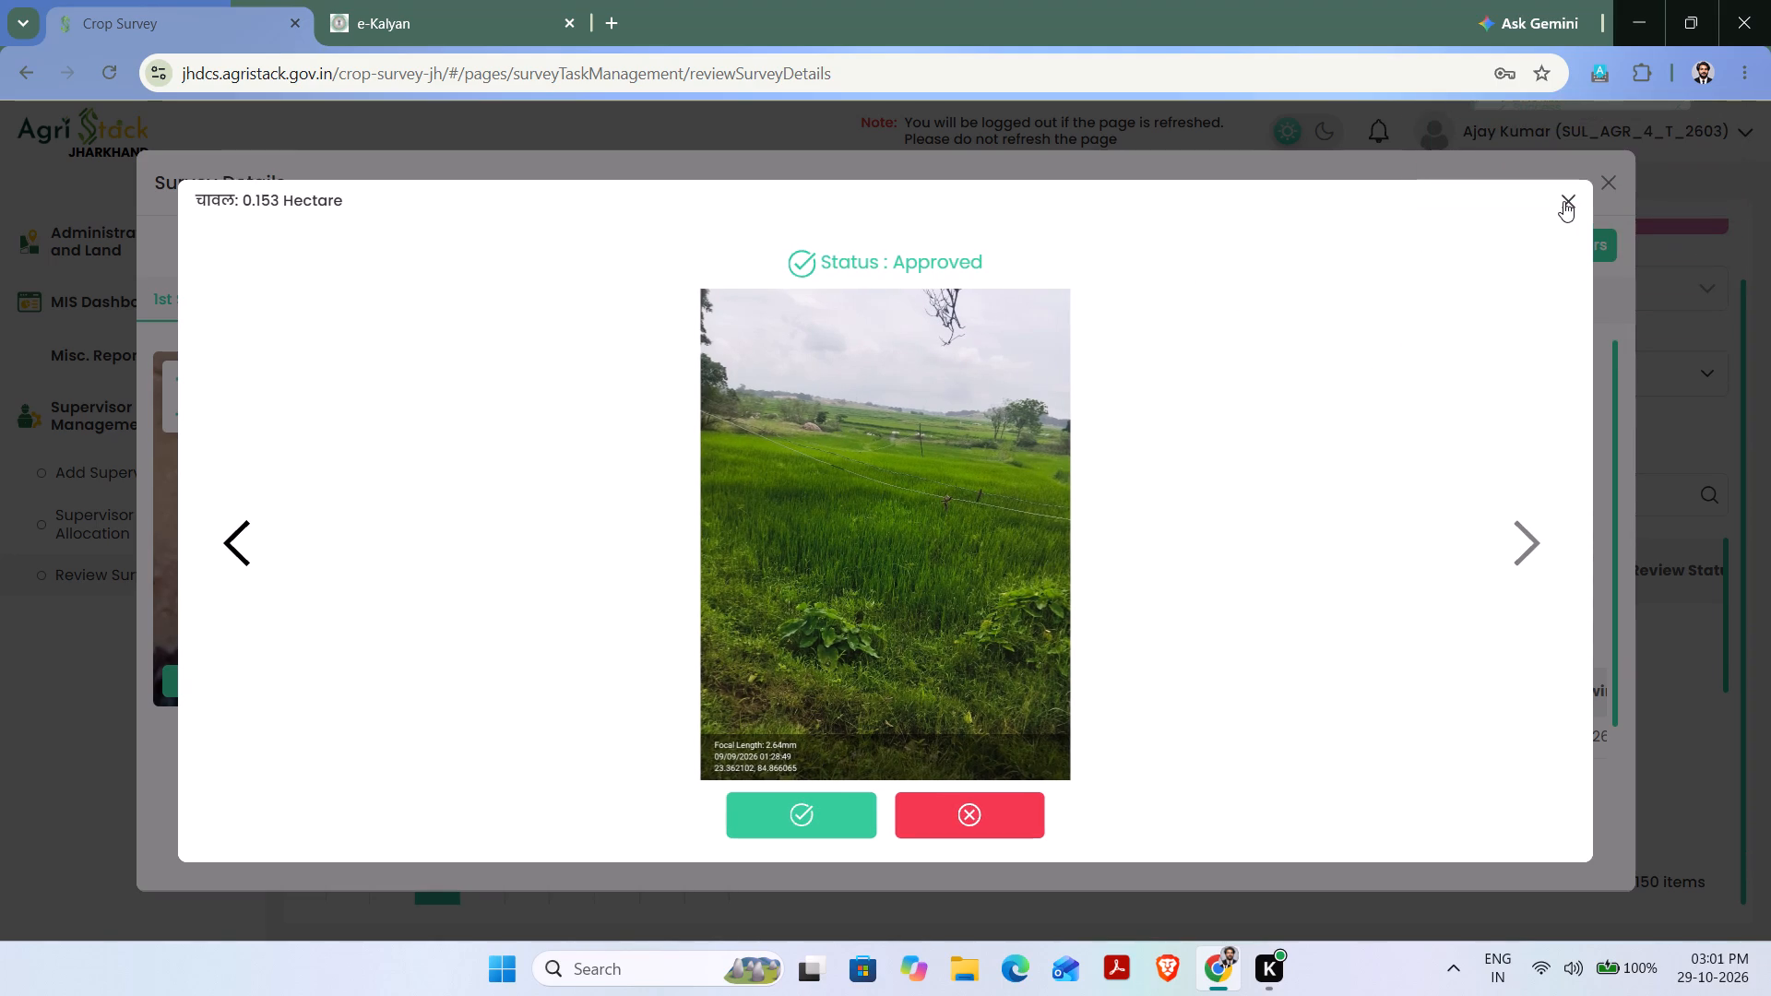
Mark the first survey of record 10 as approved, save the review and close its survey details.
click(1563, 201)
scroll(773, 679, down, 1)
click(675, 667)
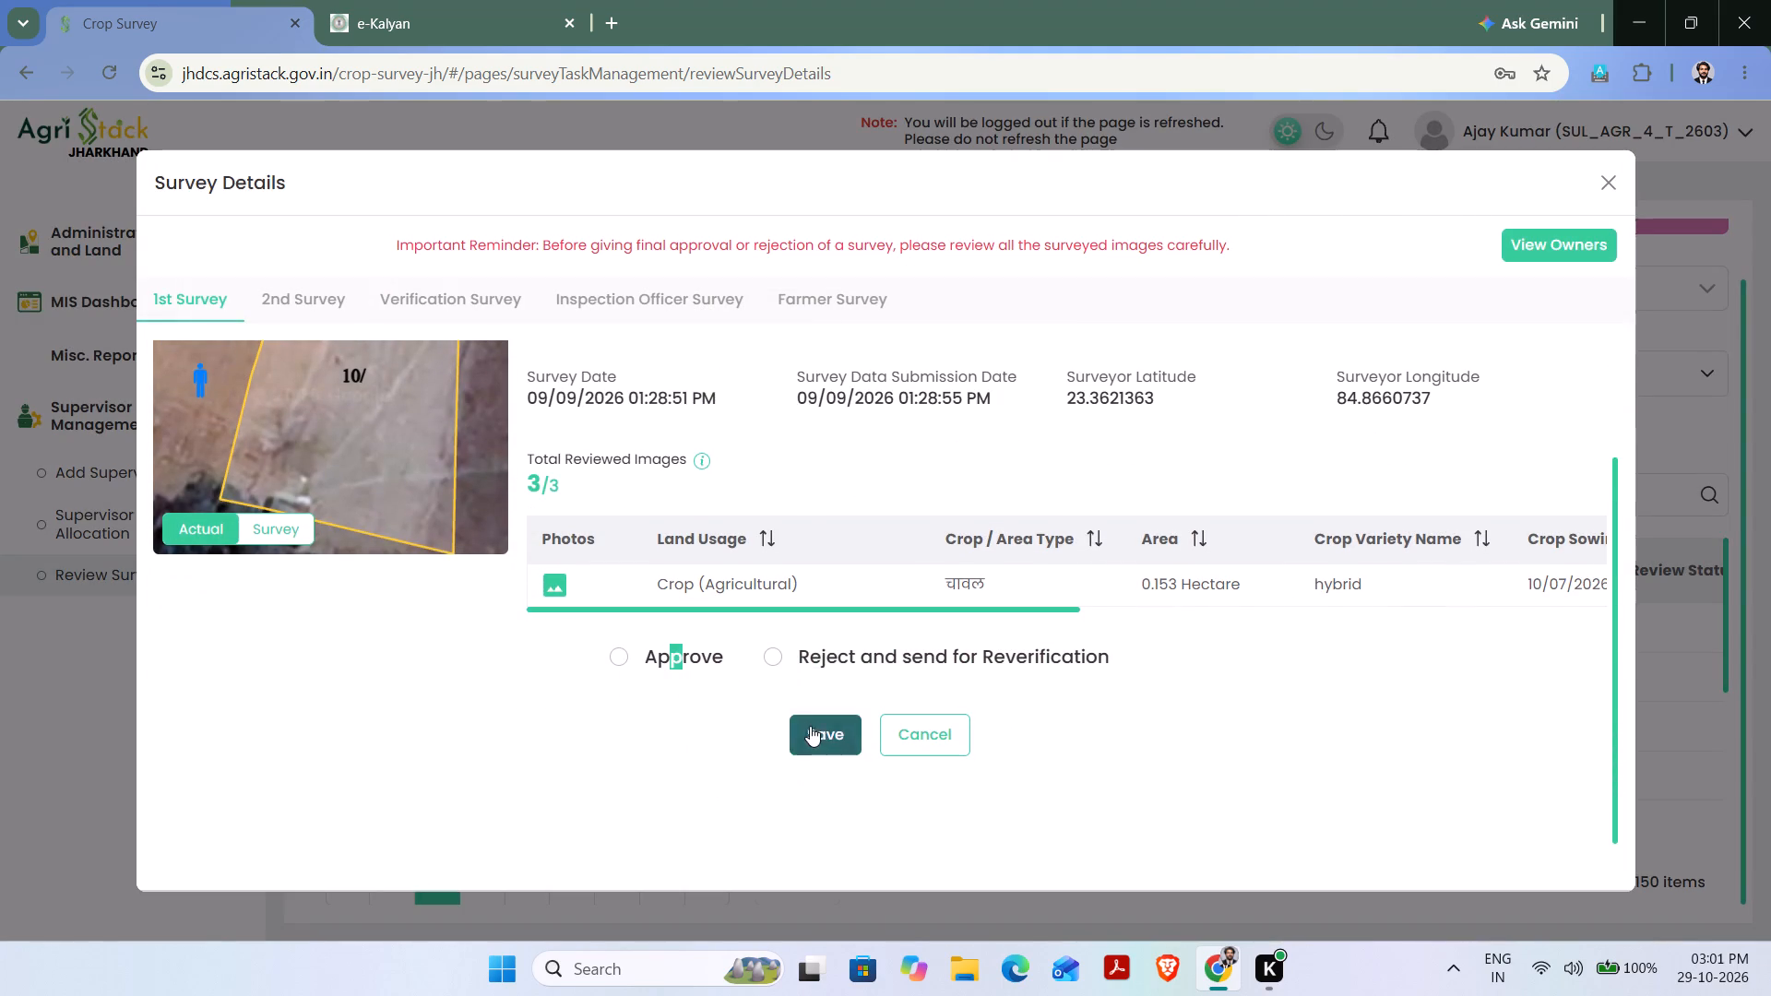
click(693, 671)
click(810, 721)
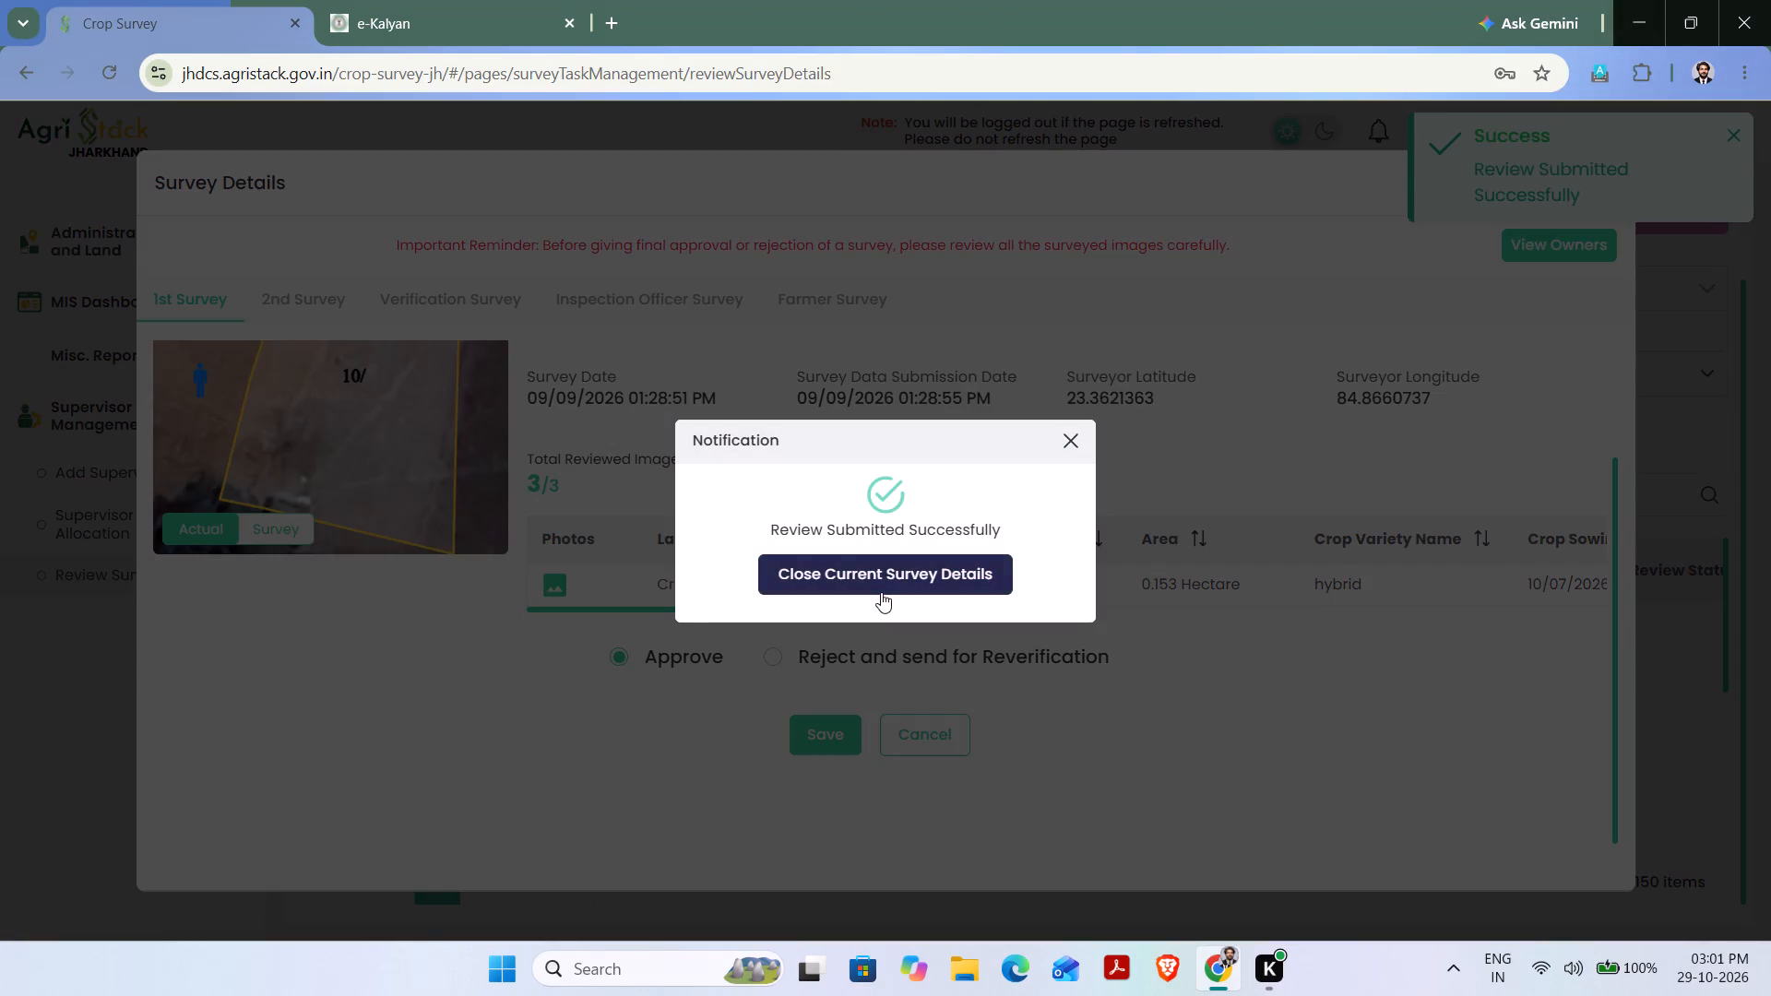
click(881, 592)
Open the survey details of Kundo record 11 and approve all three of its crop photos.
click(337, 824)
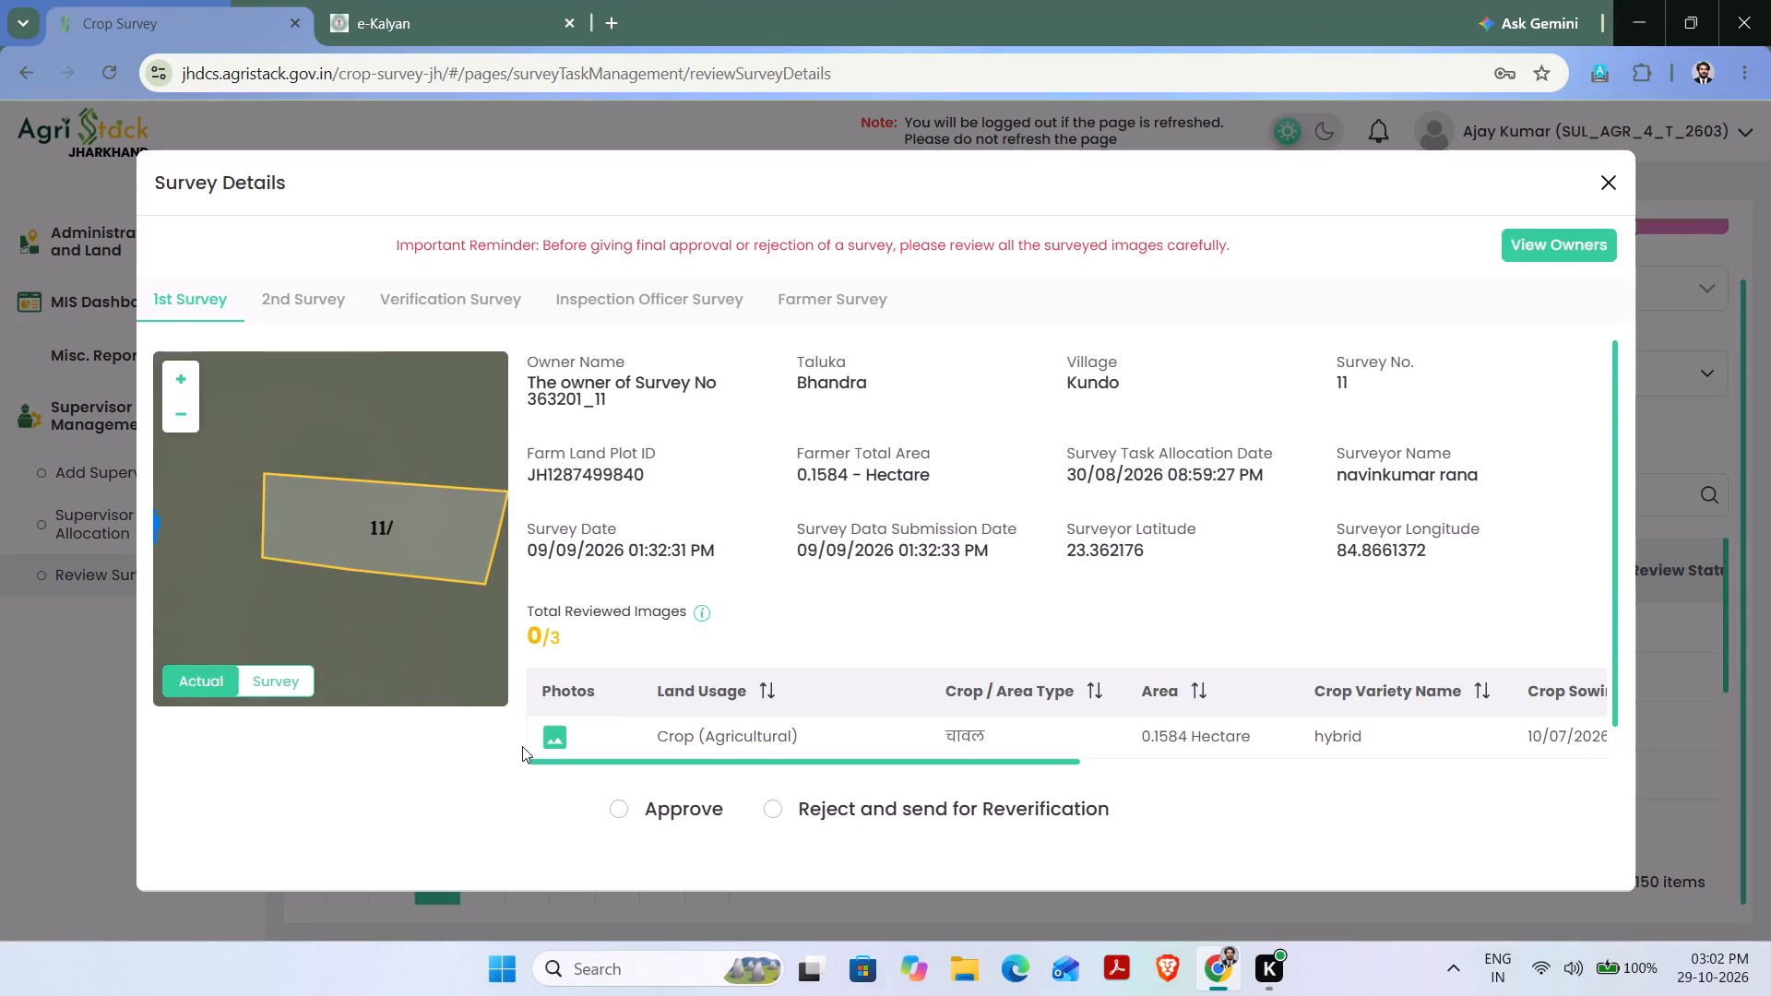
click(559, 741)
click(775, 811)
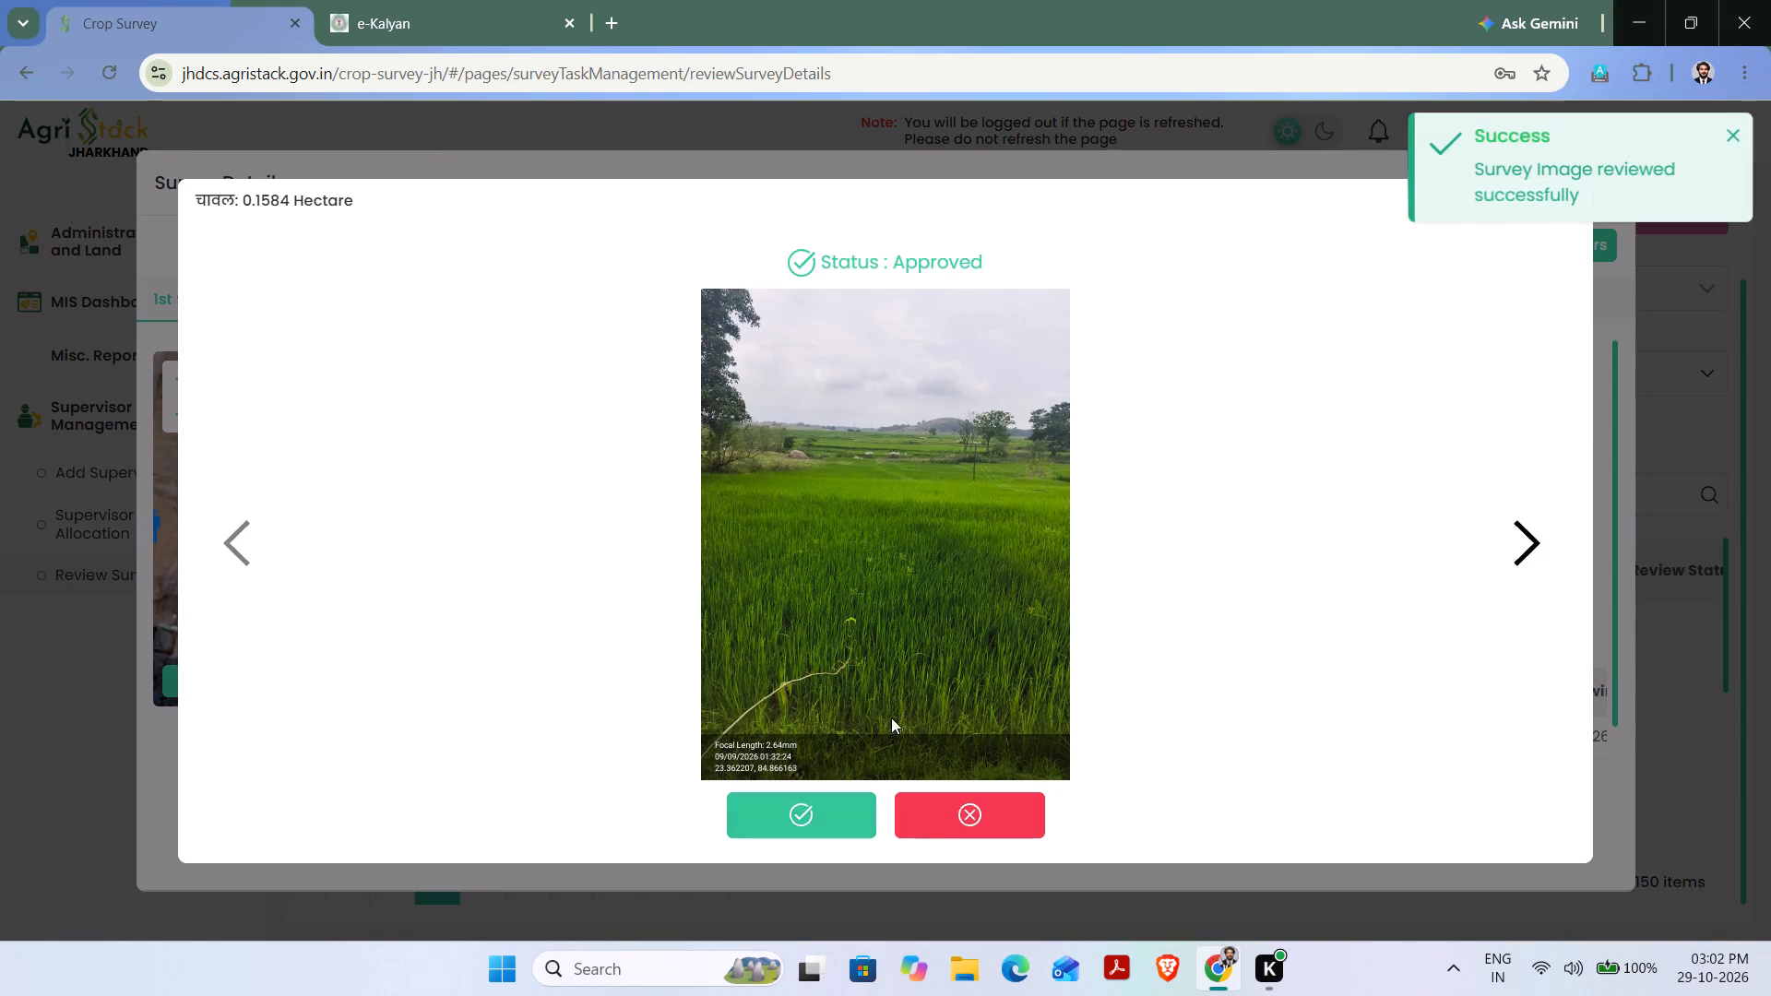
drag(874, 717, 769, 724)
click(803, 822)
drag(928, 685, 803, 705)
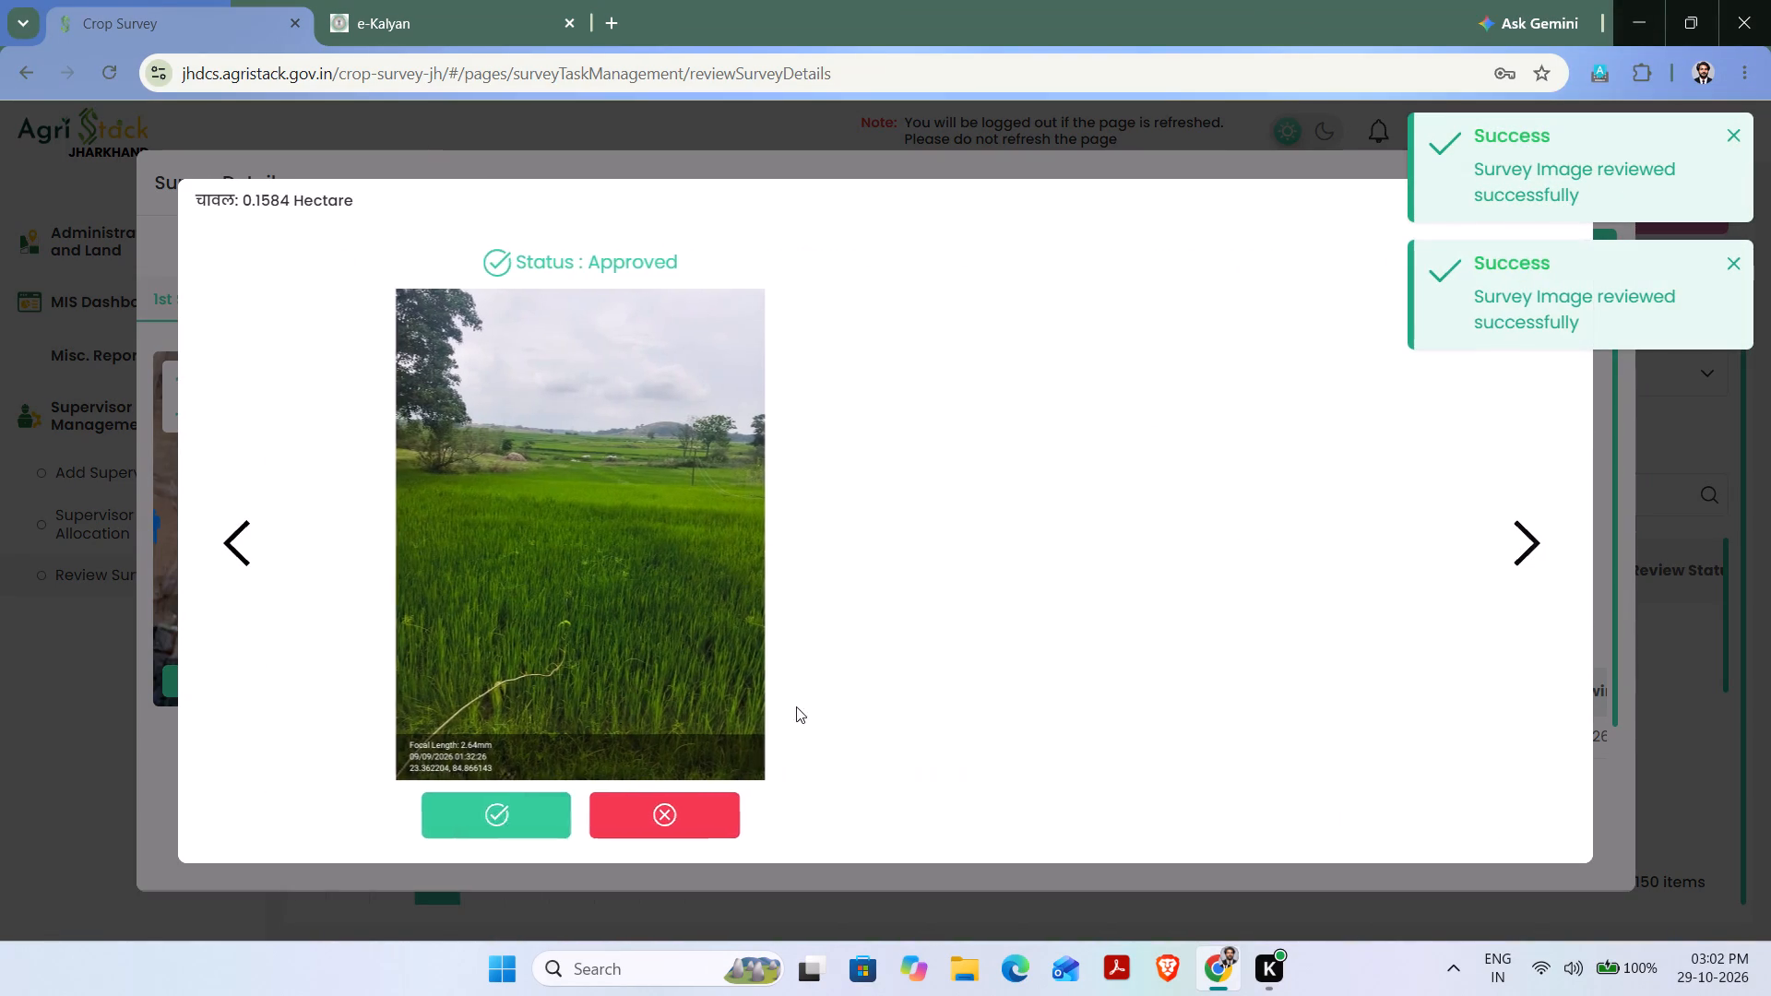
click(811, 801)
drag(914, 684, 837, 678)
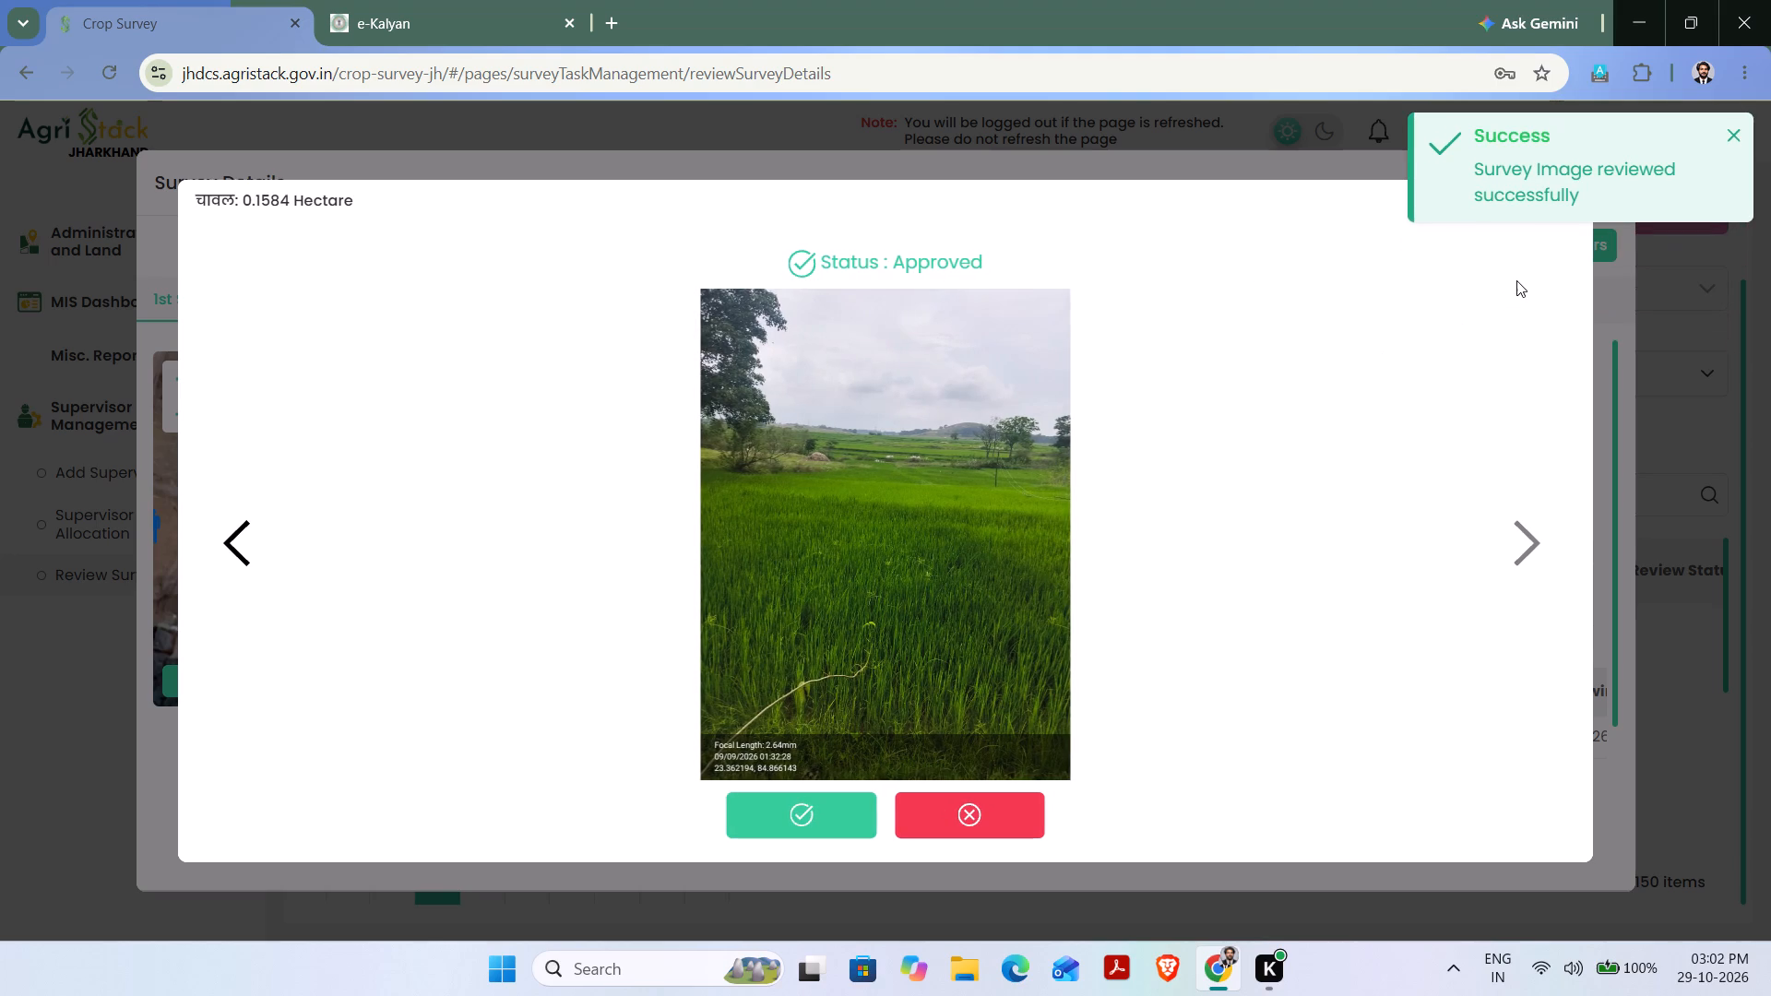
click(1573, 199)
Mark the first survey of record 11 as approved, save the review and close its survey details.
scroll(923, 614, down, 1)
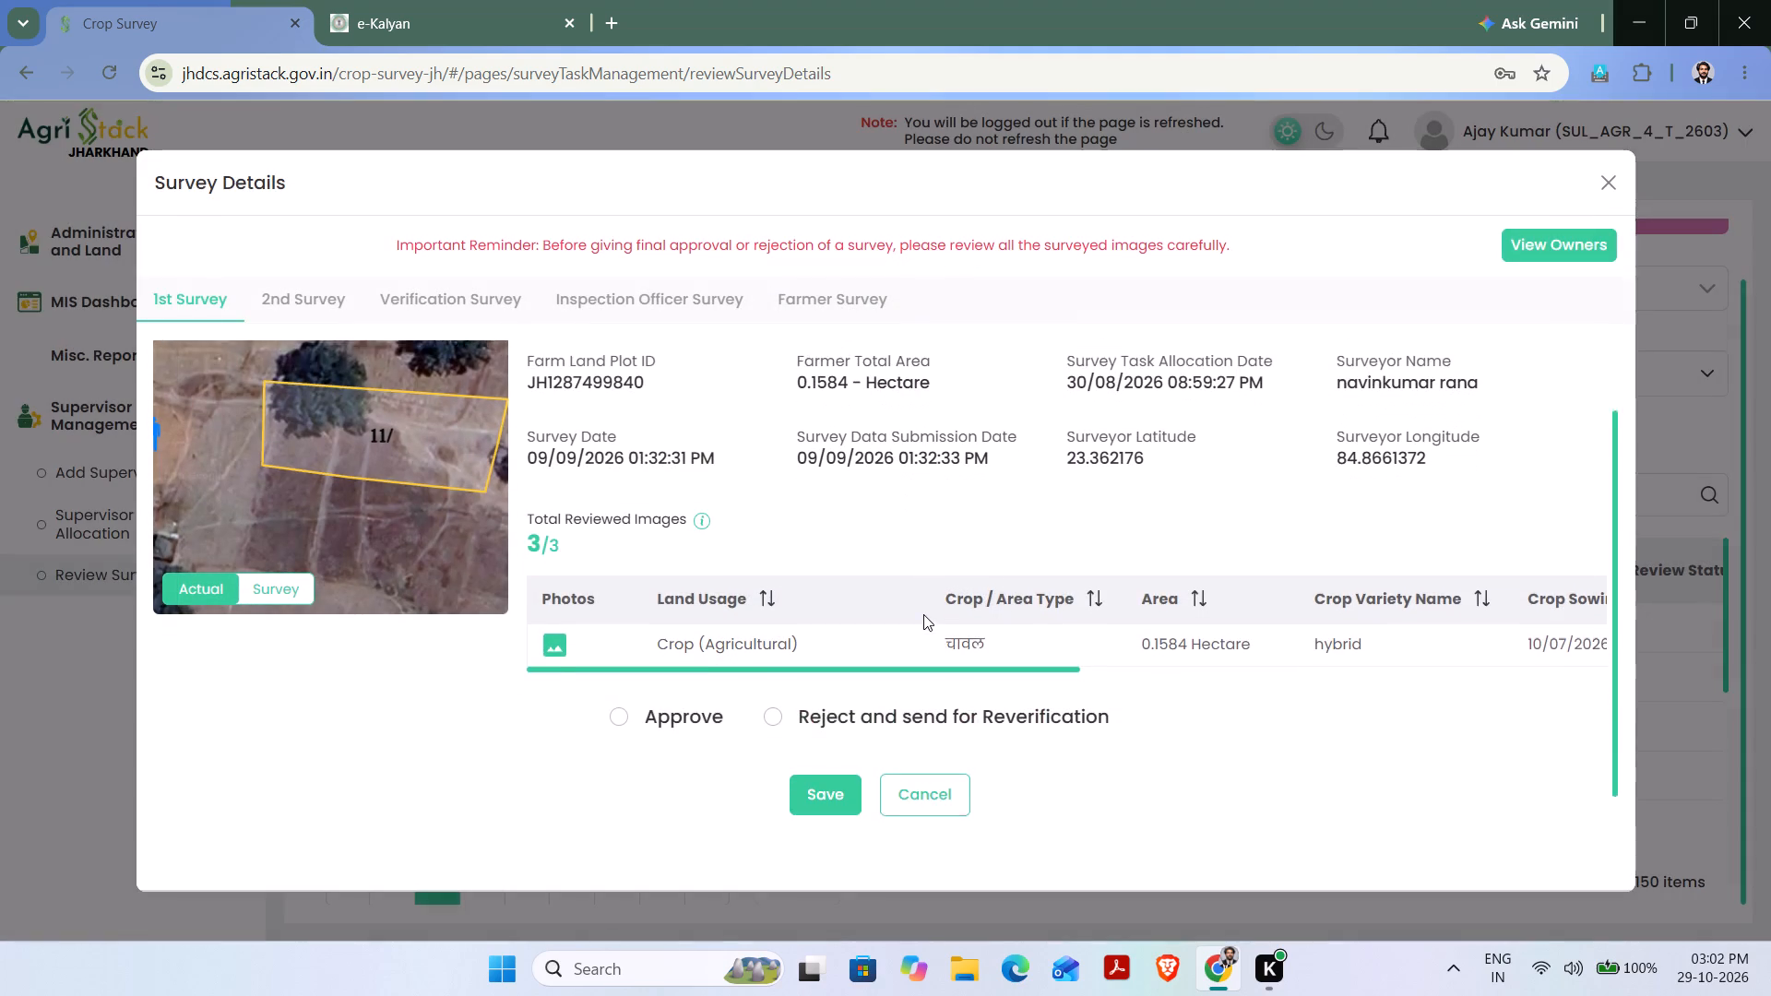
scroll(923, 614, down, 1)
click(691, 681)
click(793, 751)
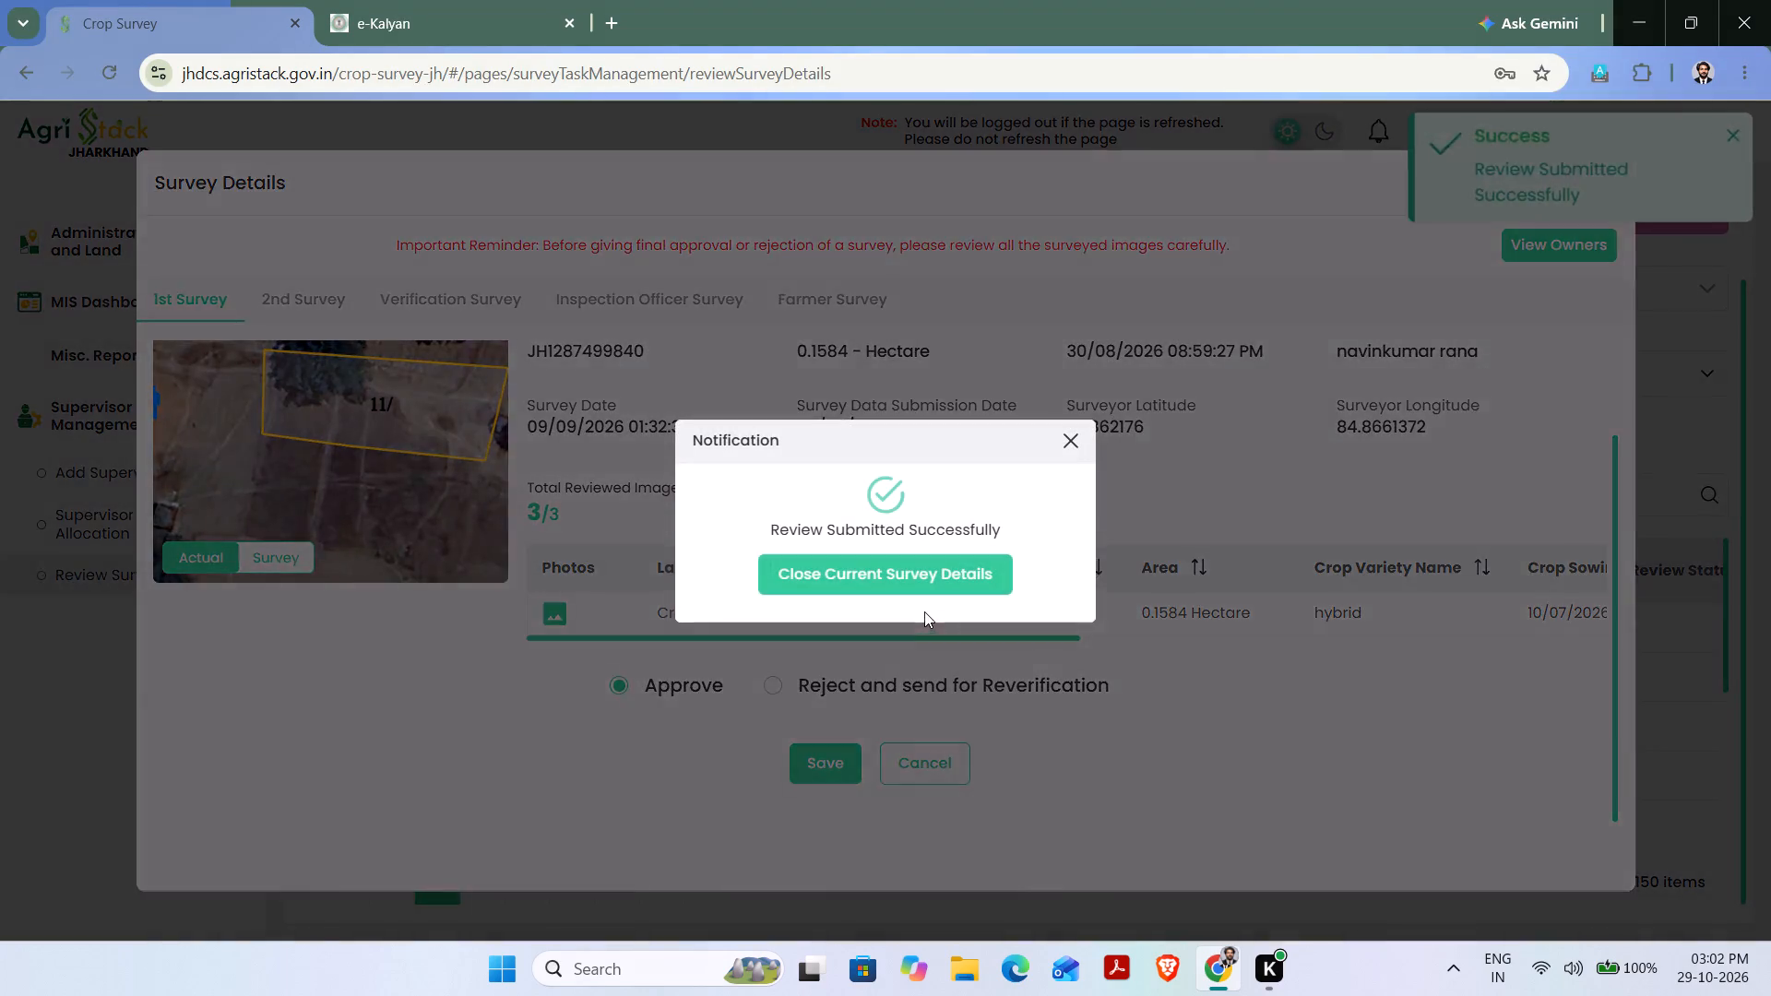
click(917, 590)
Open the survey details of Kundo record 14 and approve all three of its waste-land photos.
scroll(471, 776, down, 3)
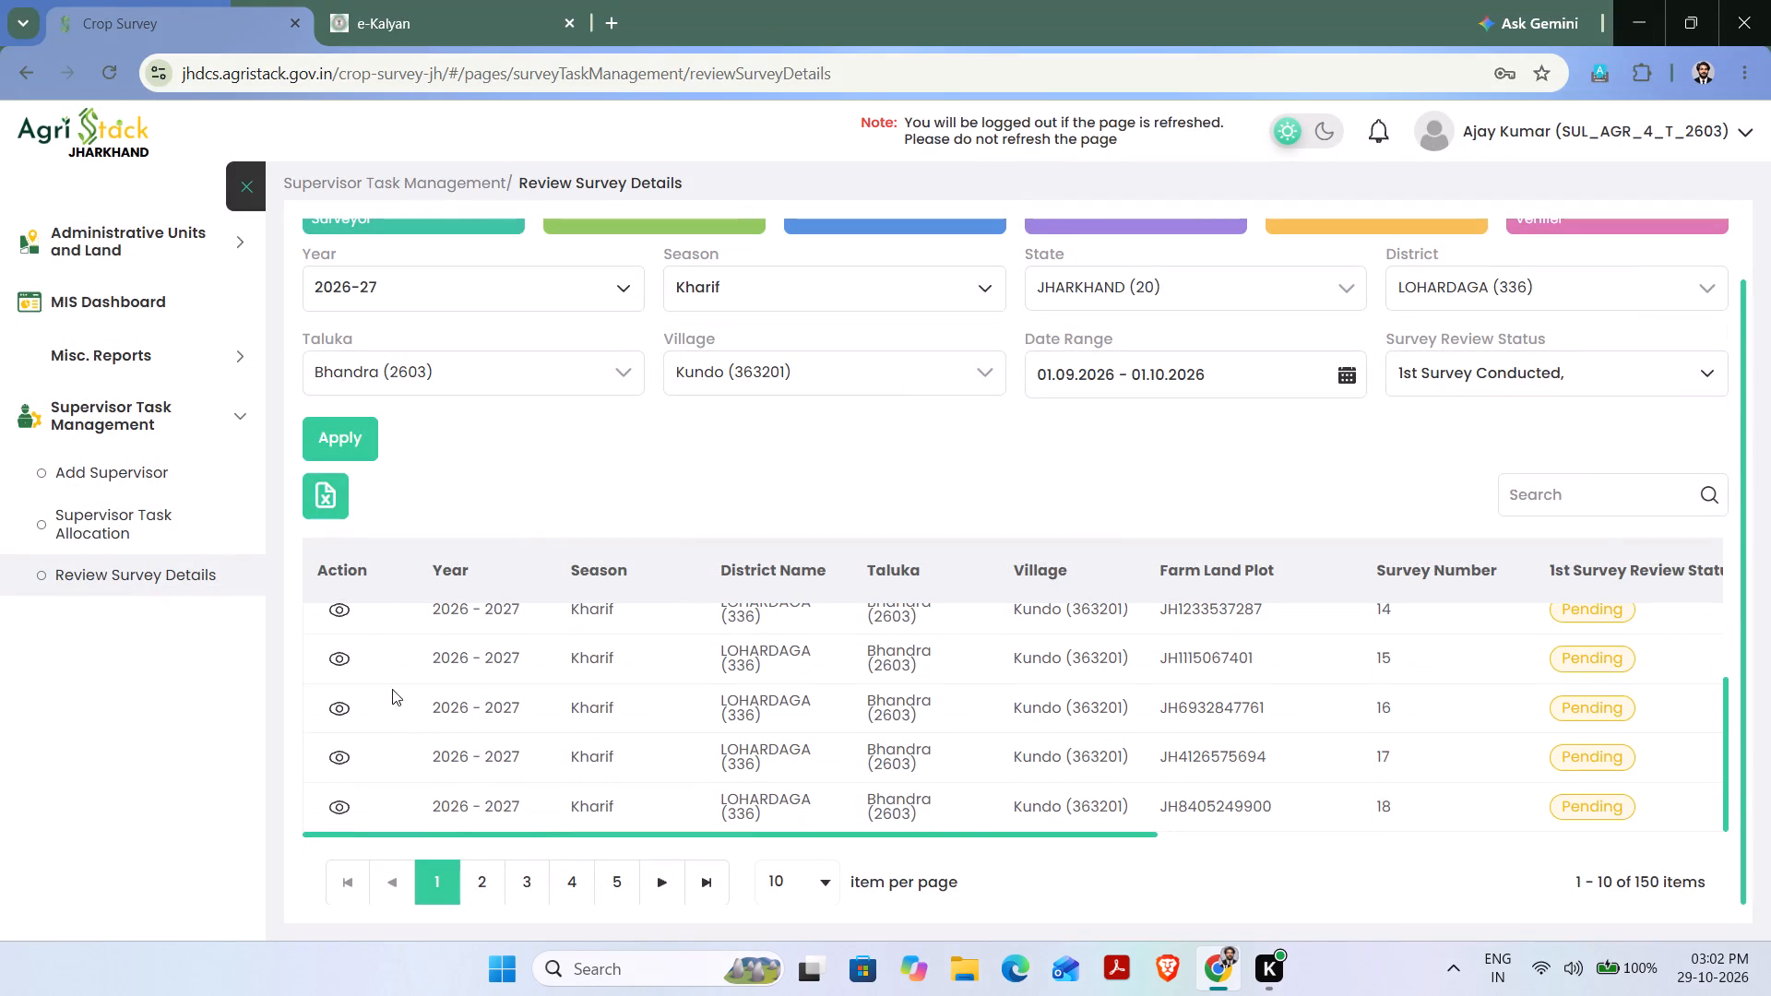
click(345, 611)
click(543, 734)
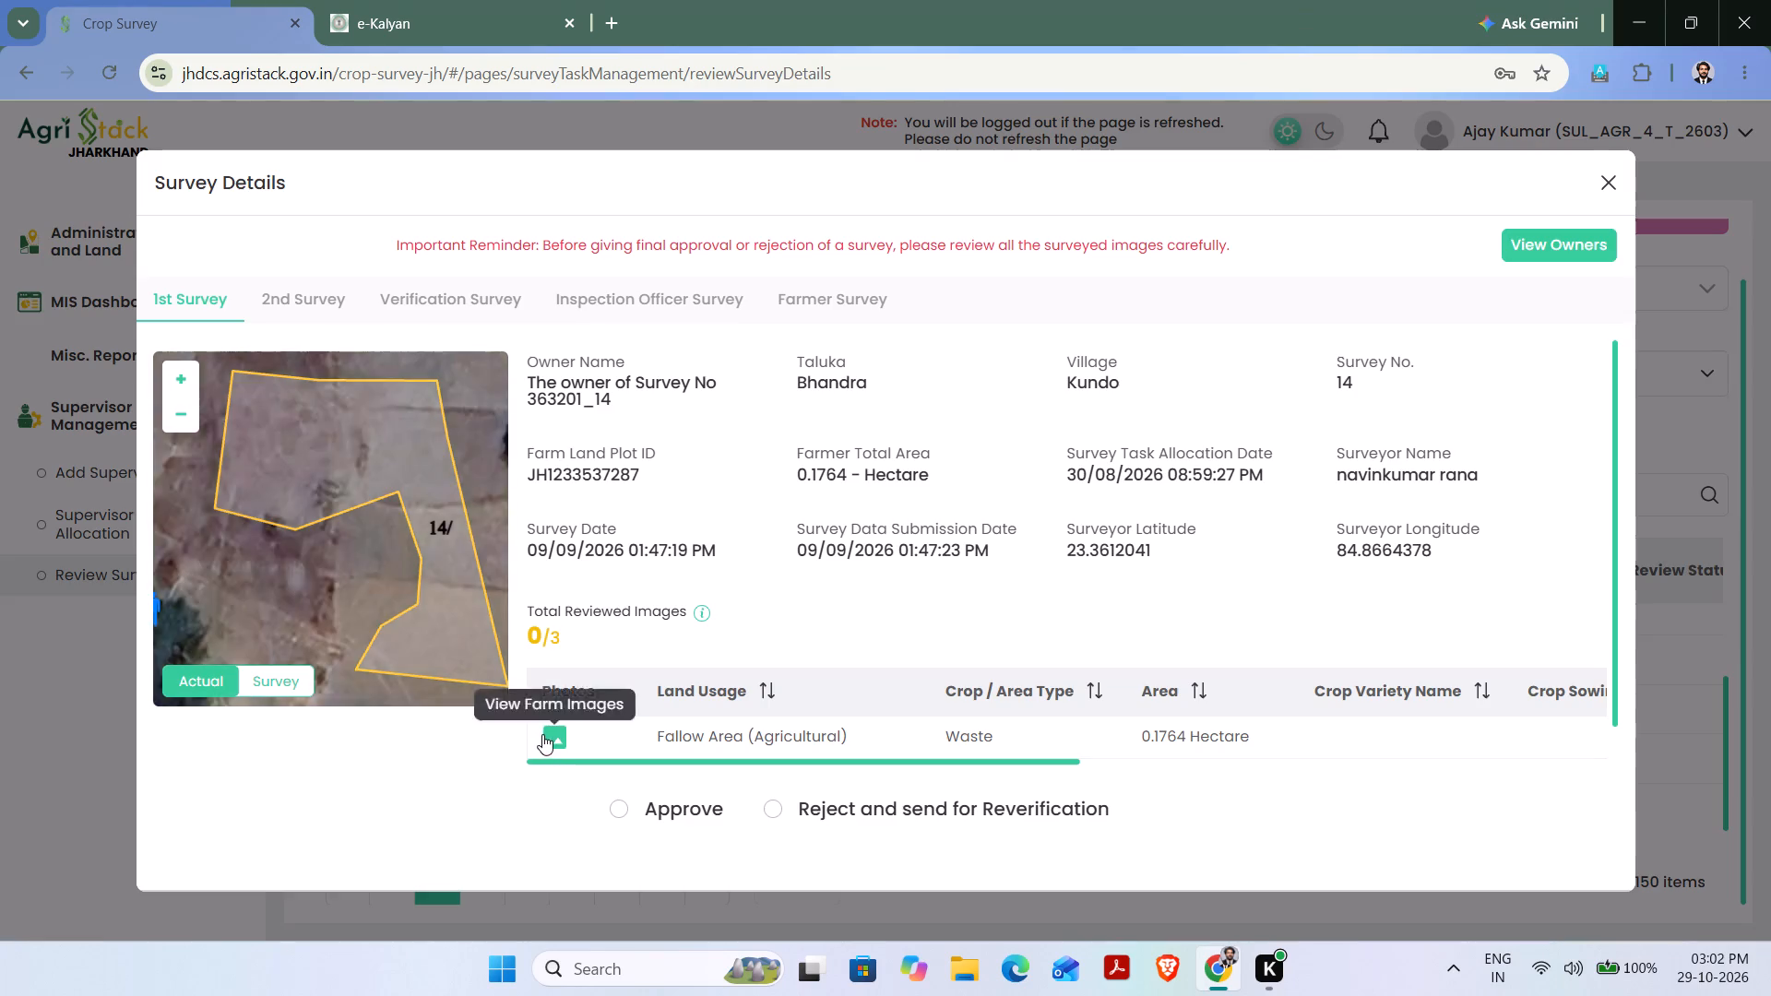
click(789, 823)
drag(948, 700, 860, 707)
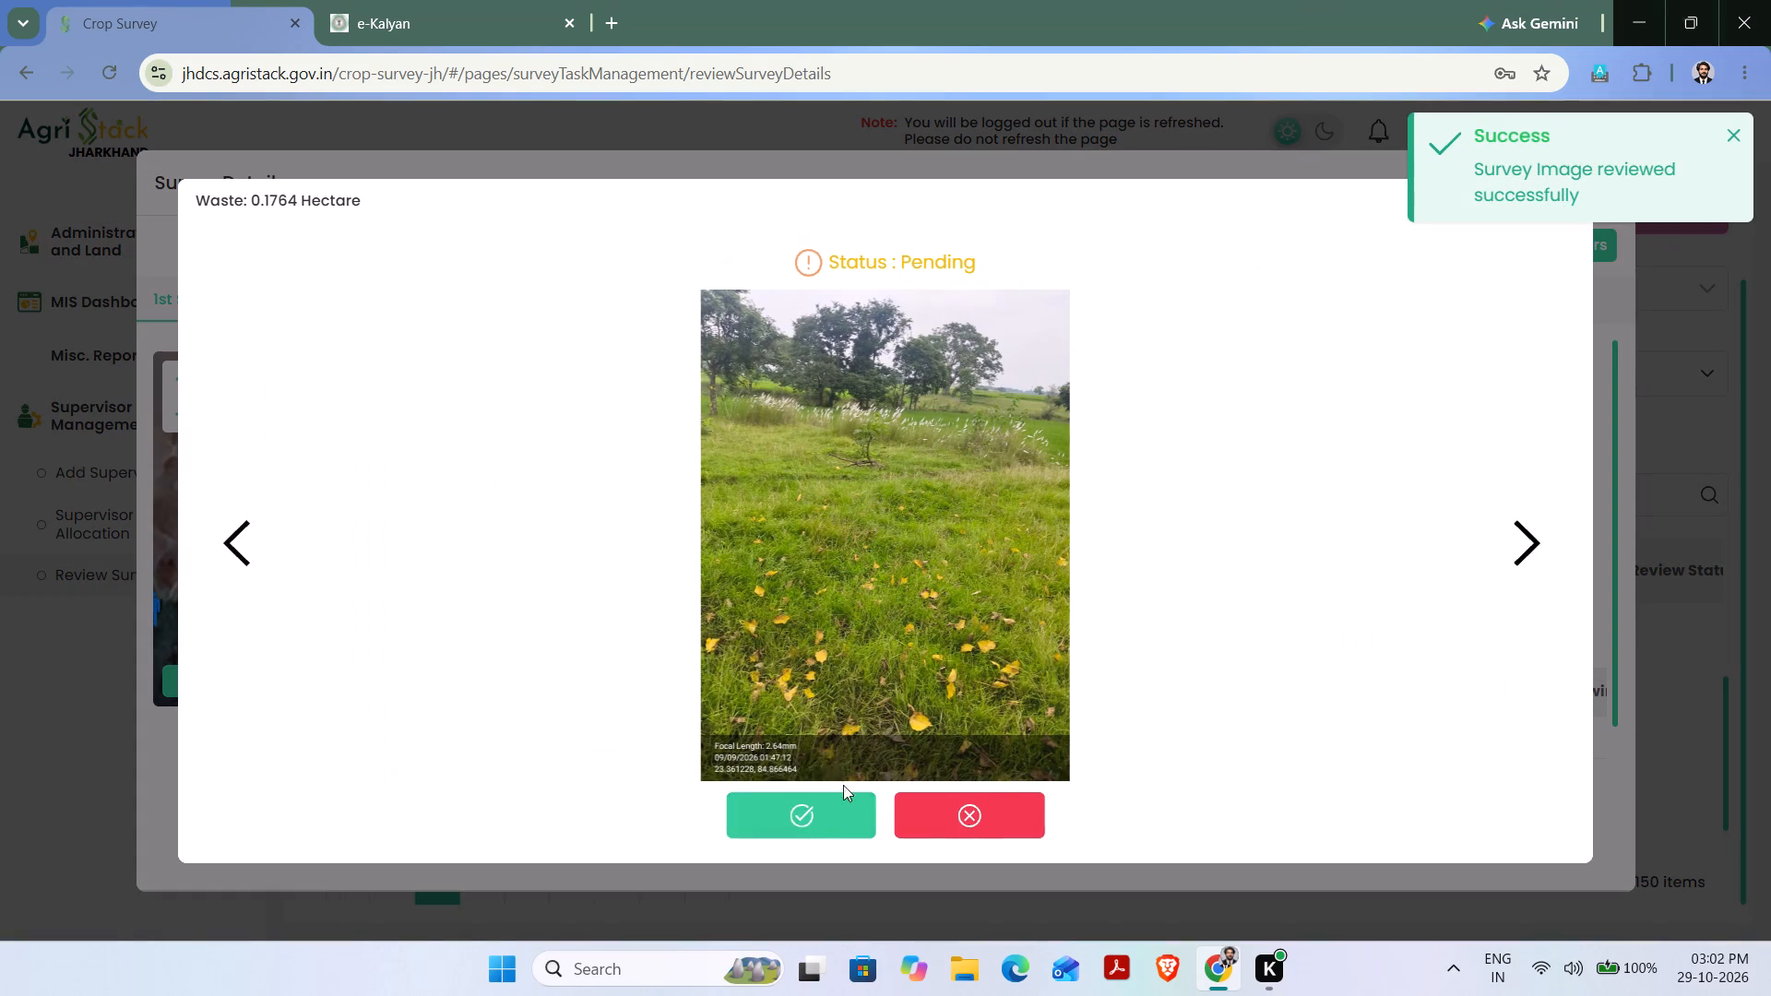
click(834, 820)
drag(947, 710, 833, 723)
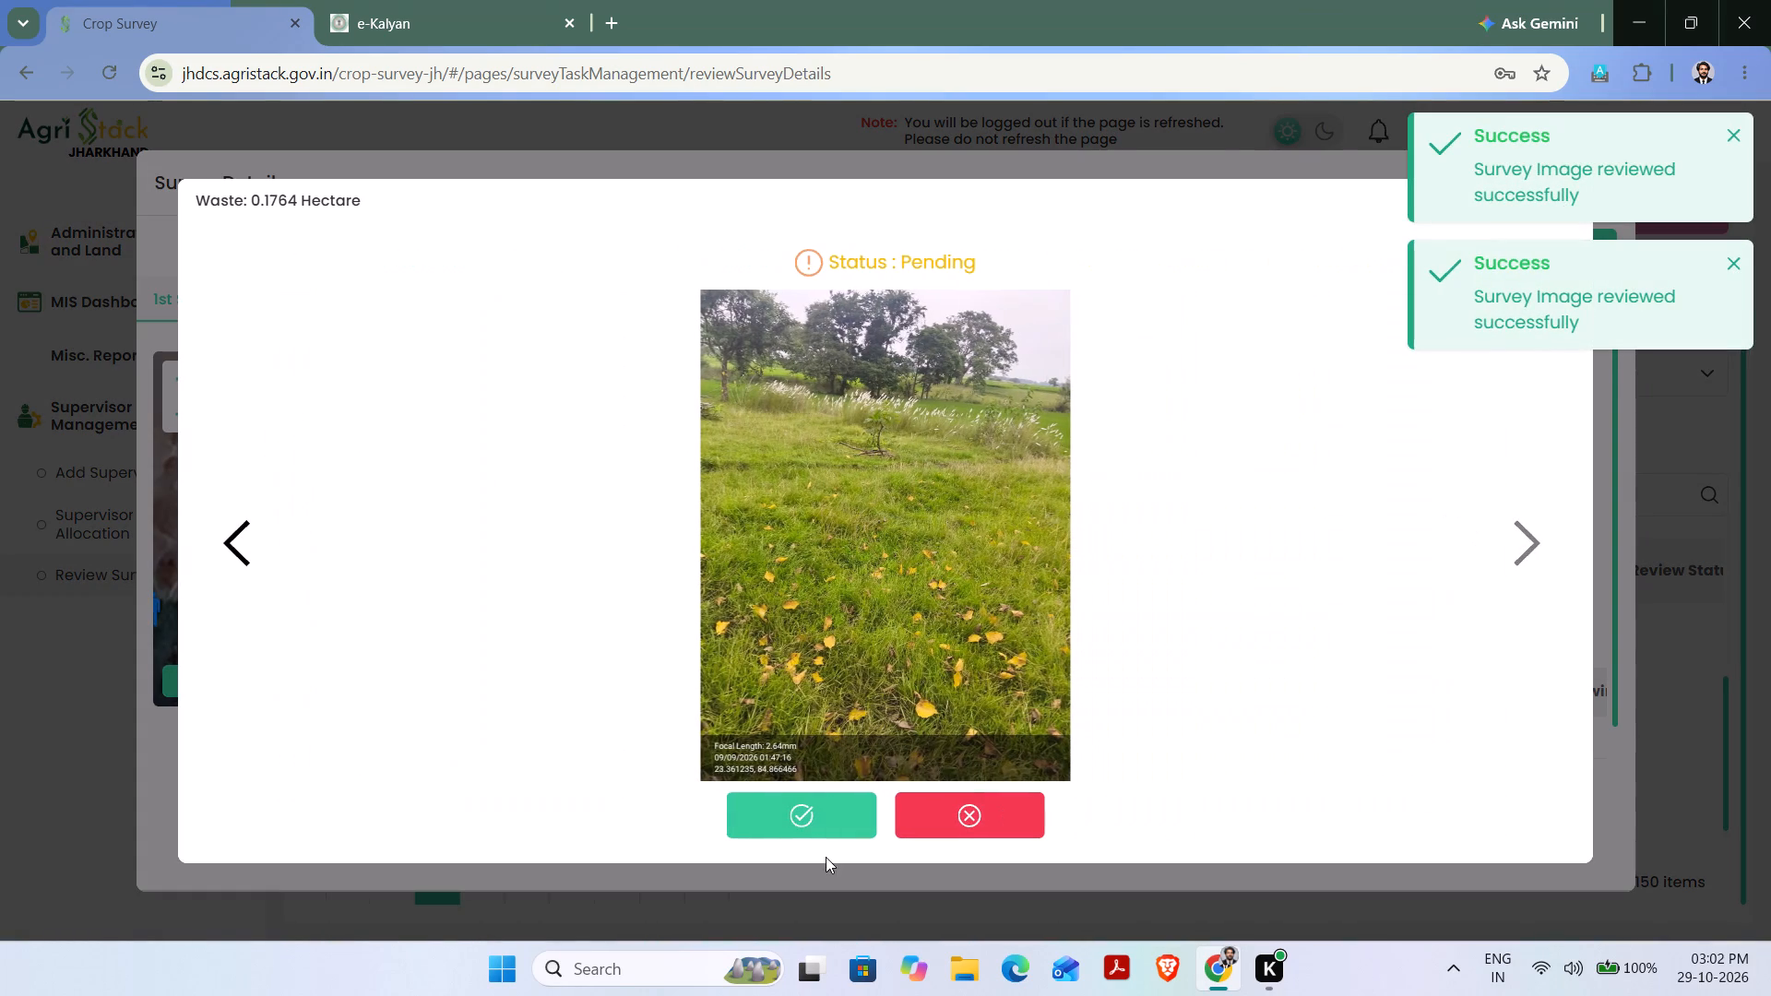
click(813, 817)
drag(951, 689, 901, 683)
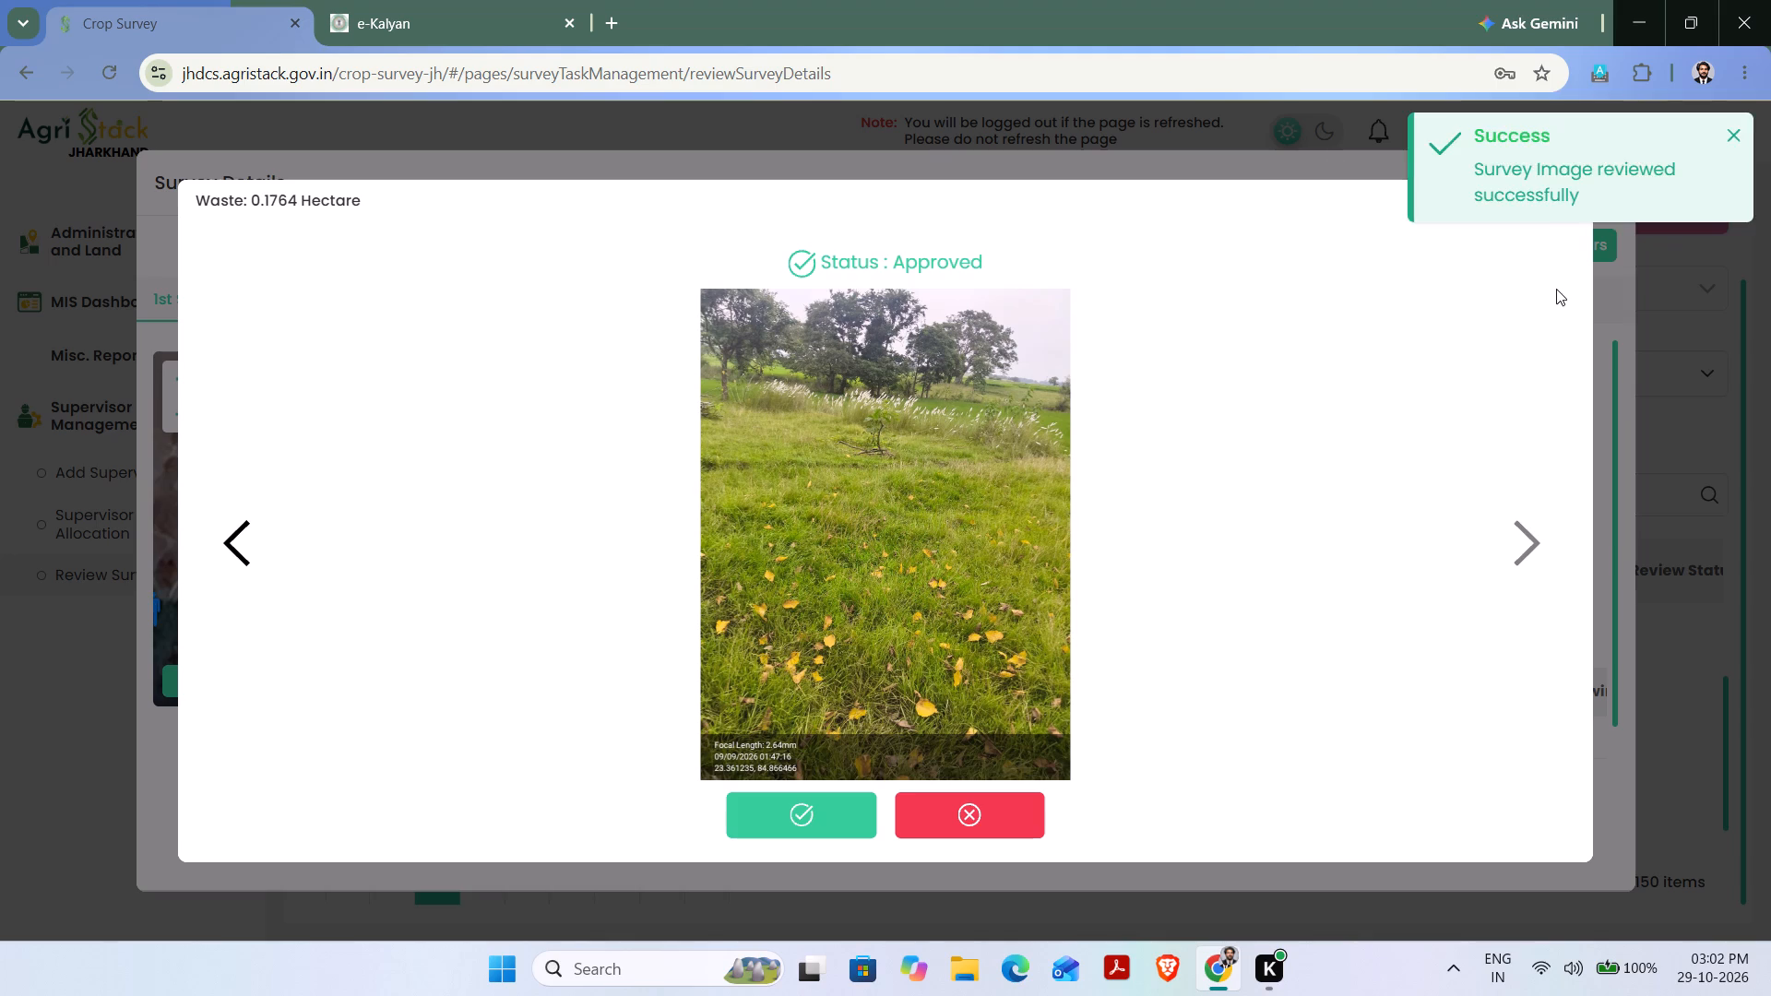
click(1567, 206)
Mark the first survey of record 14 as approved, save the review and close its survey details.
scroll(866, 551, down, 1)
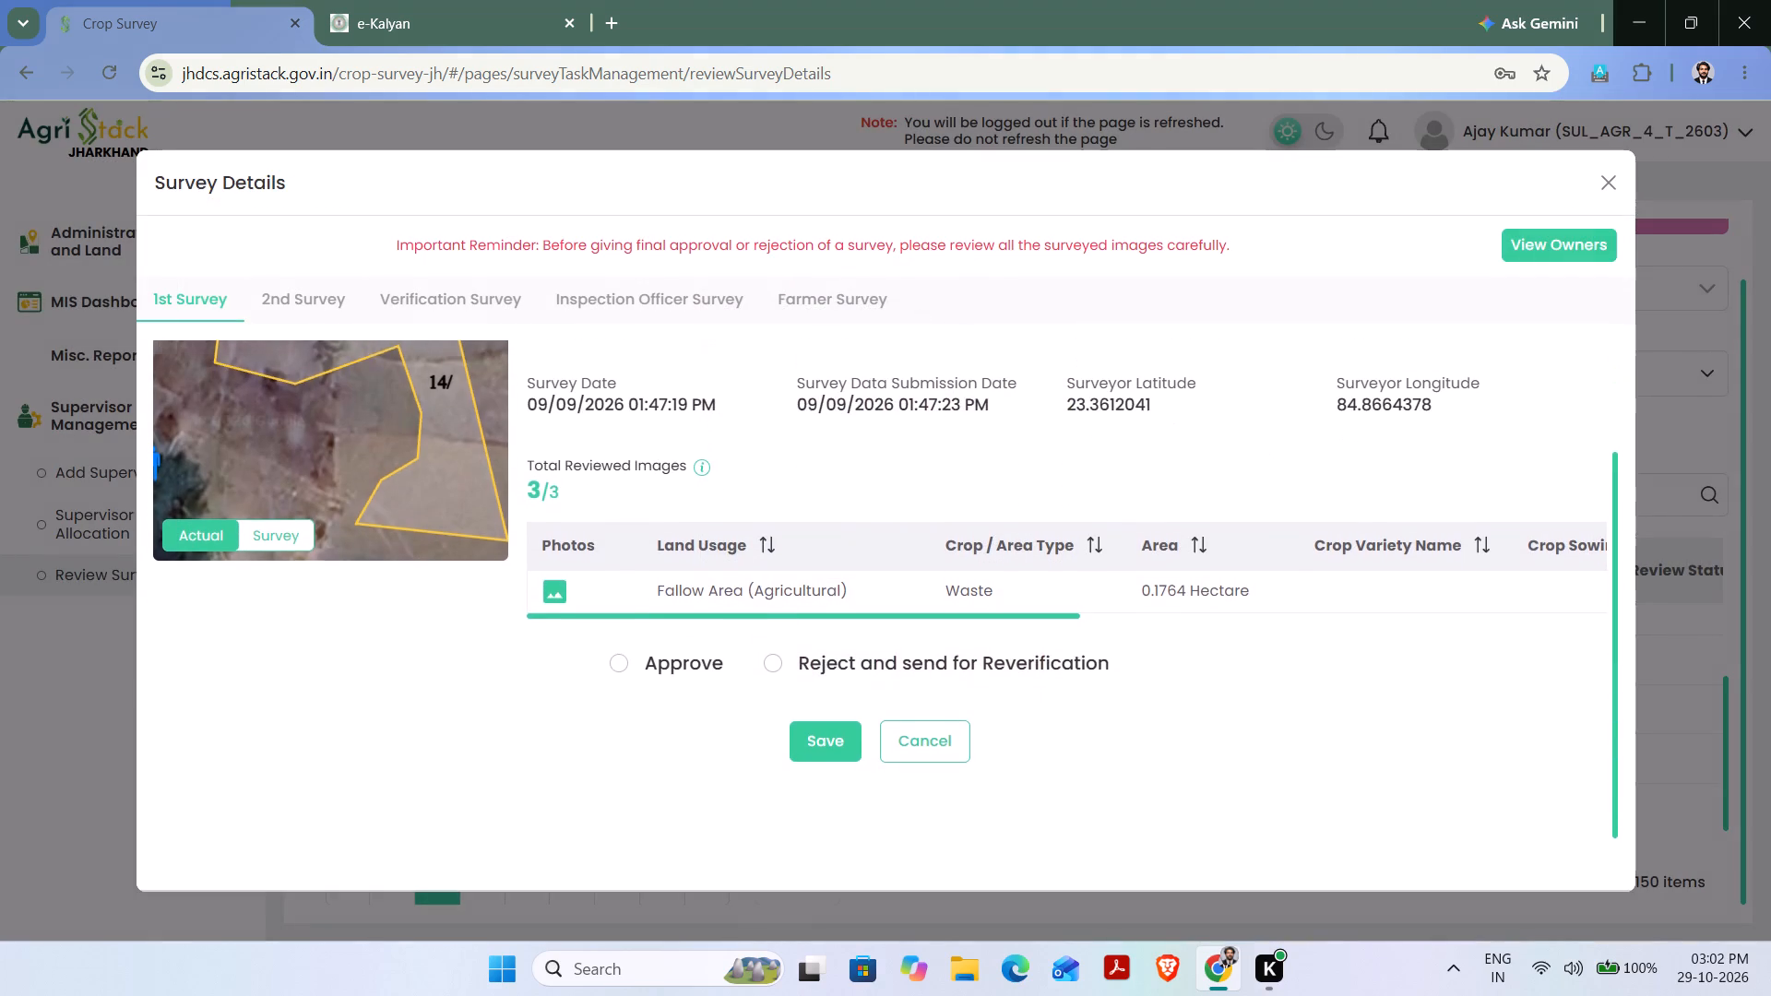
click(664, 669)
click(793, 729)
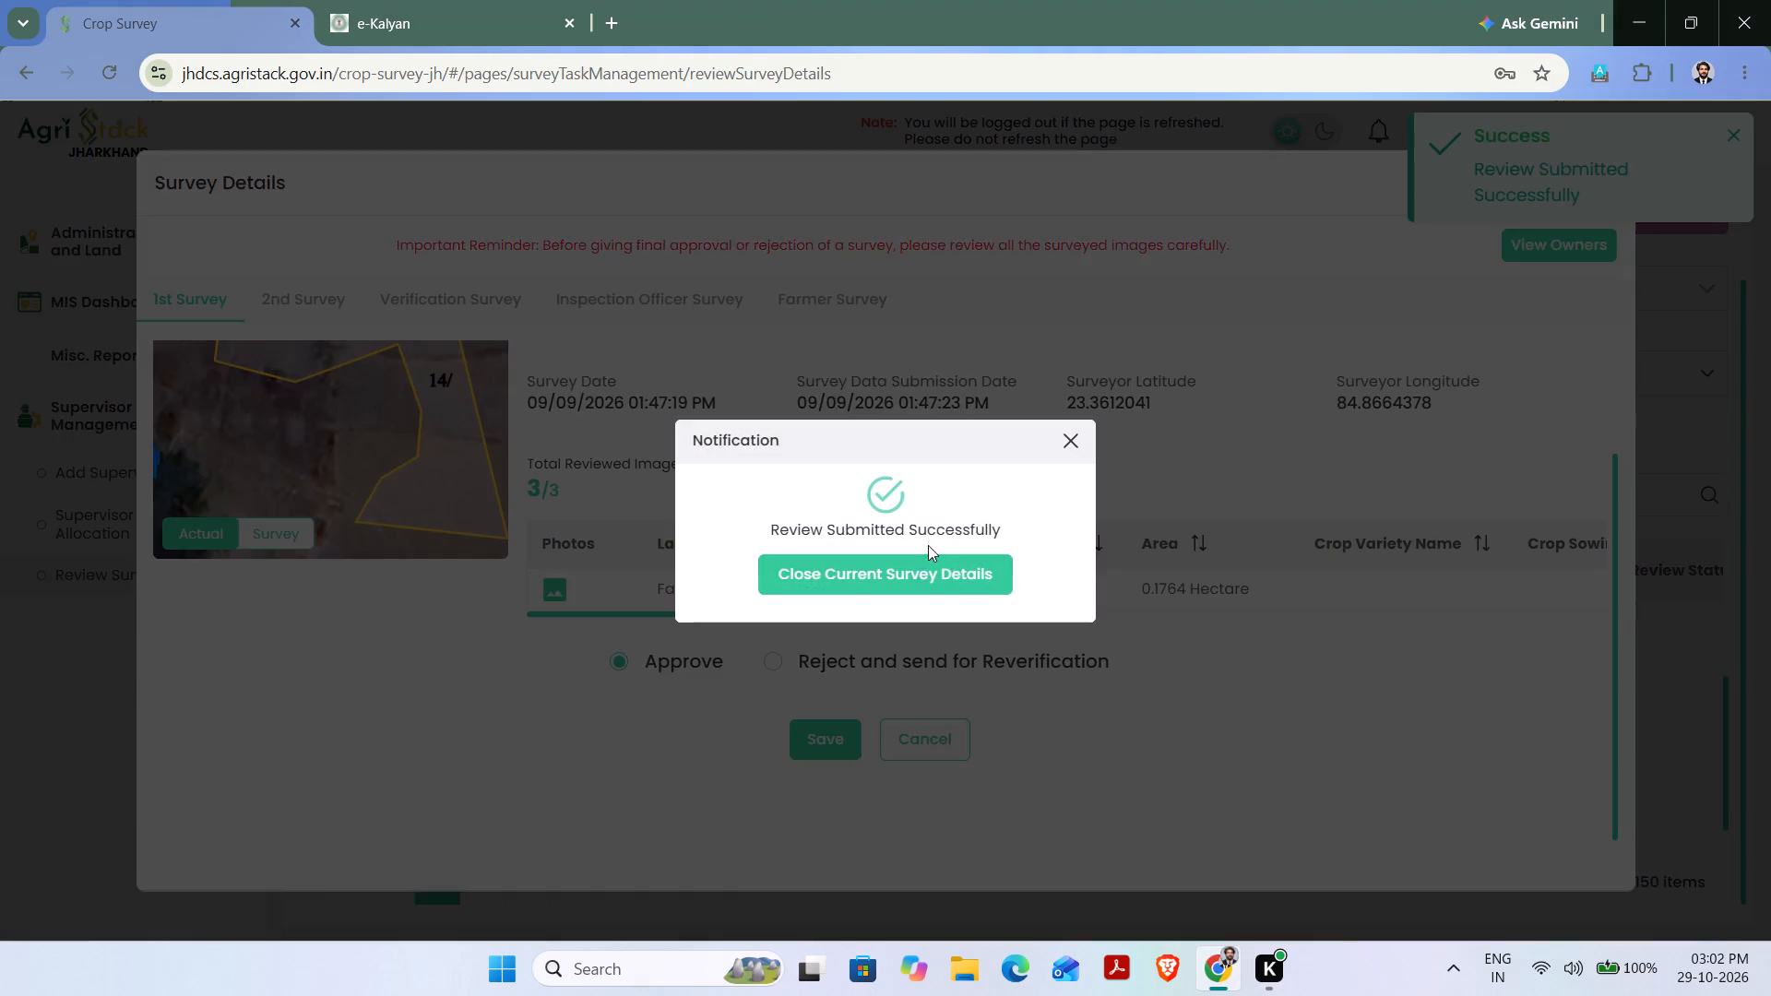
click(920, 560)
Open the survey details of Kundo record 15 and approve all three of its waste-land photos.
click(347, 668)
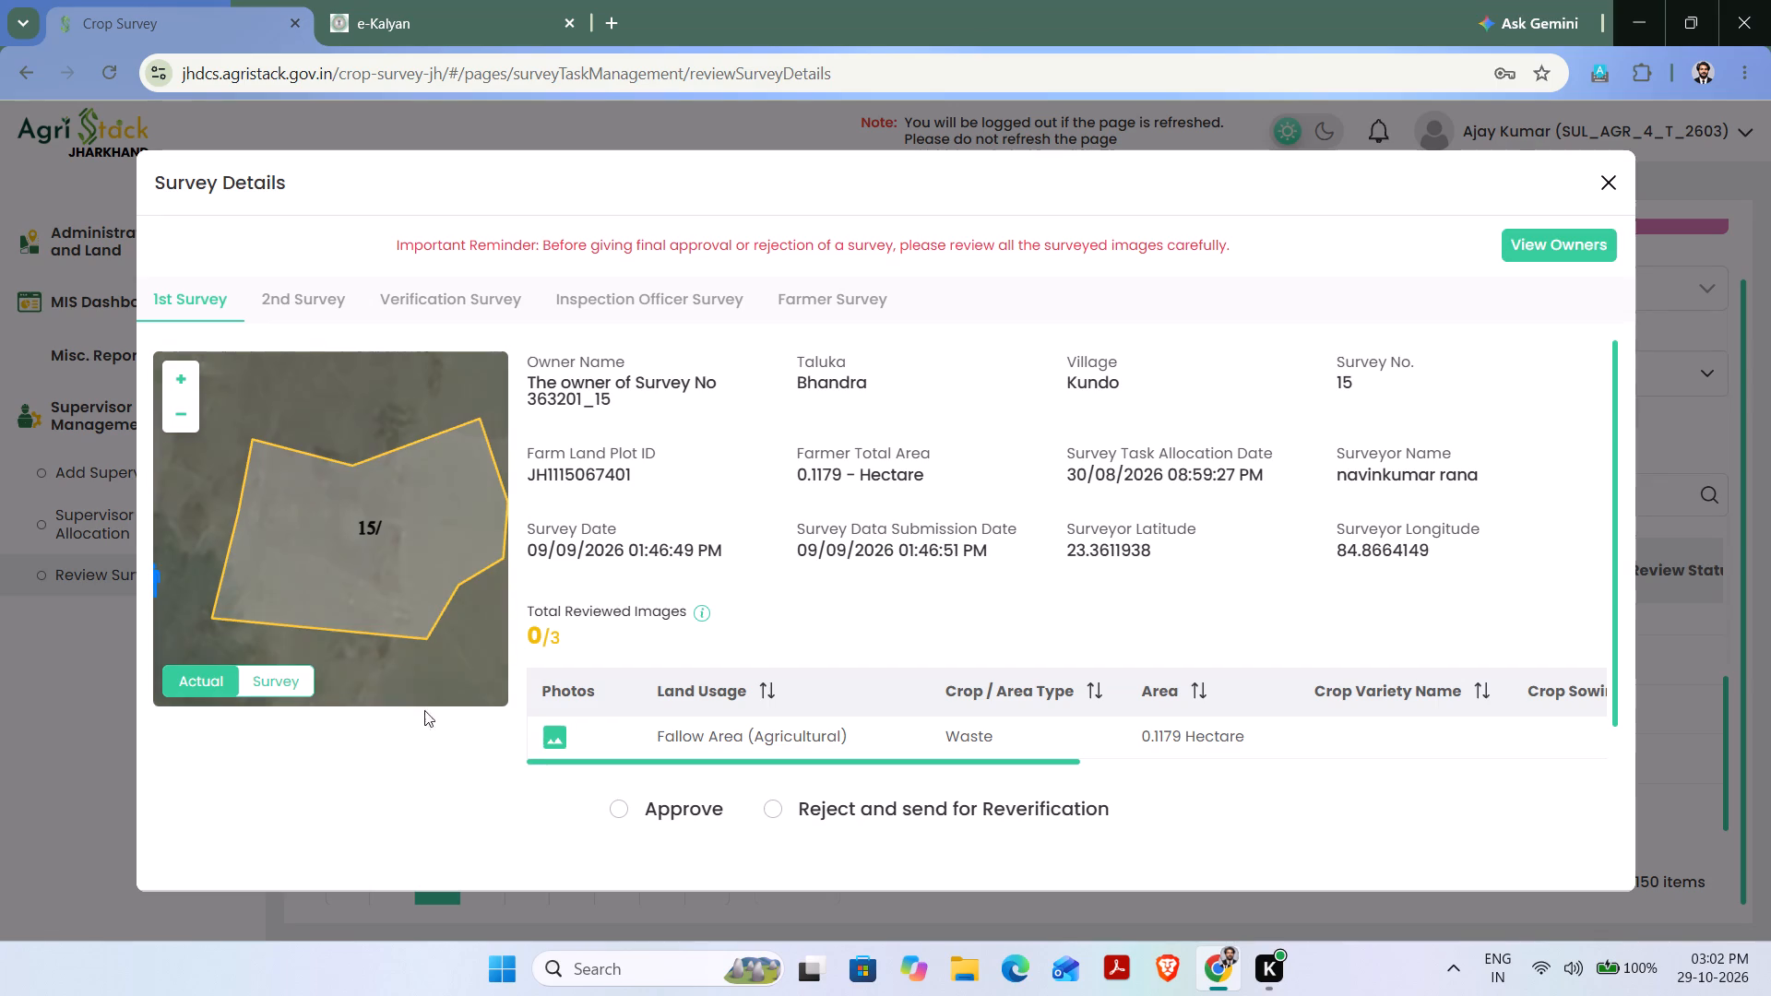
click(550, 740)
click(744, 797)
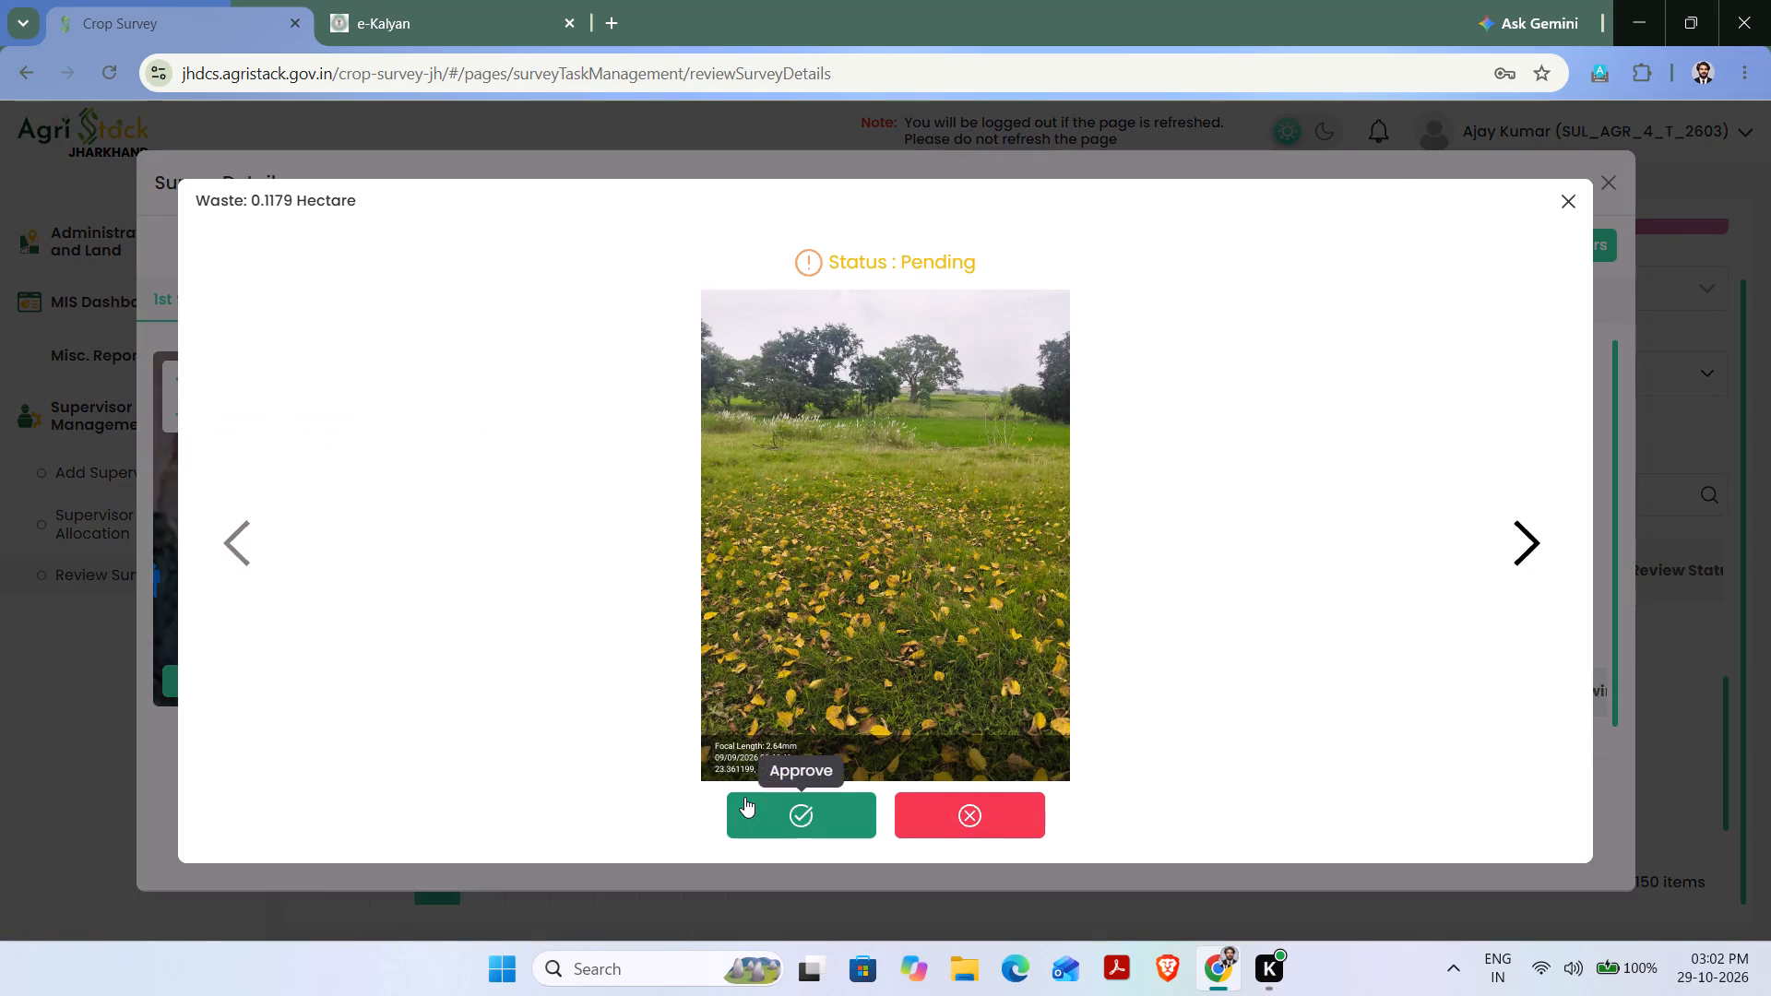
drag(924, 705, 814, 713)
click(815, 825)
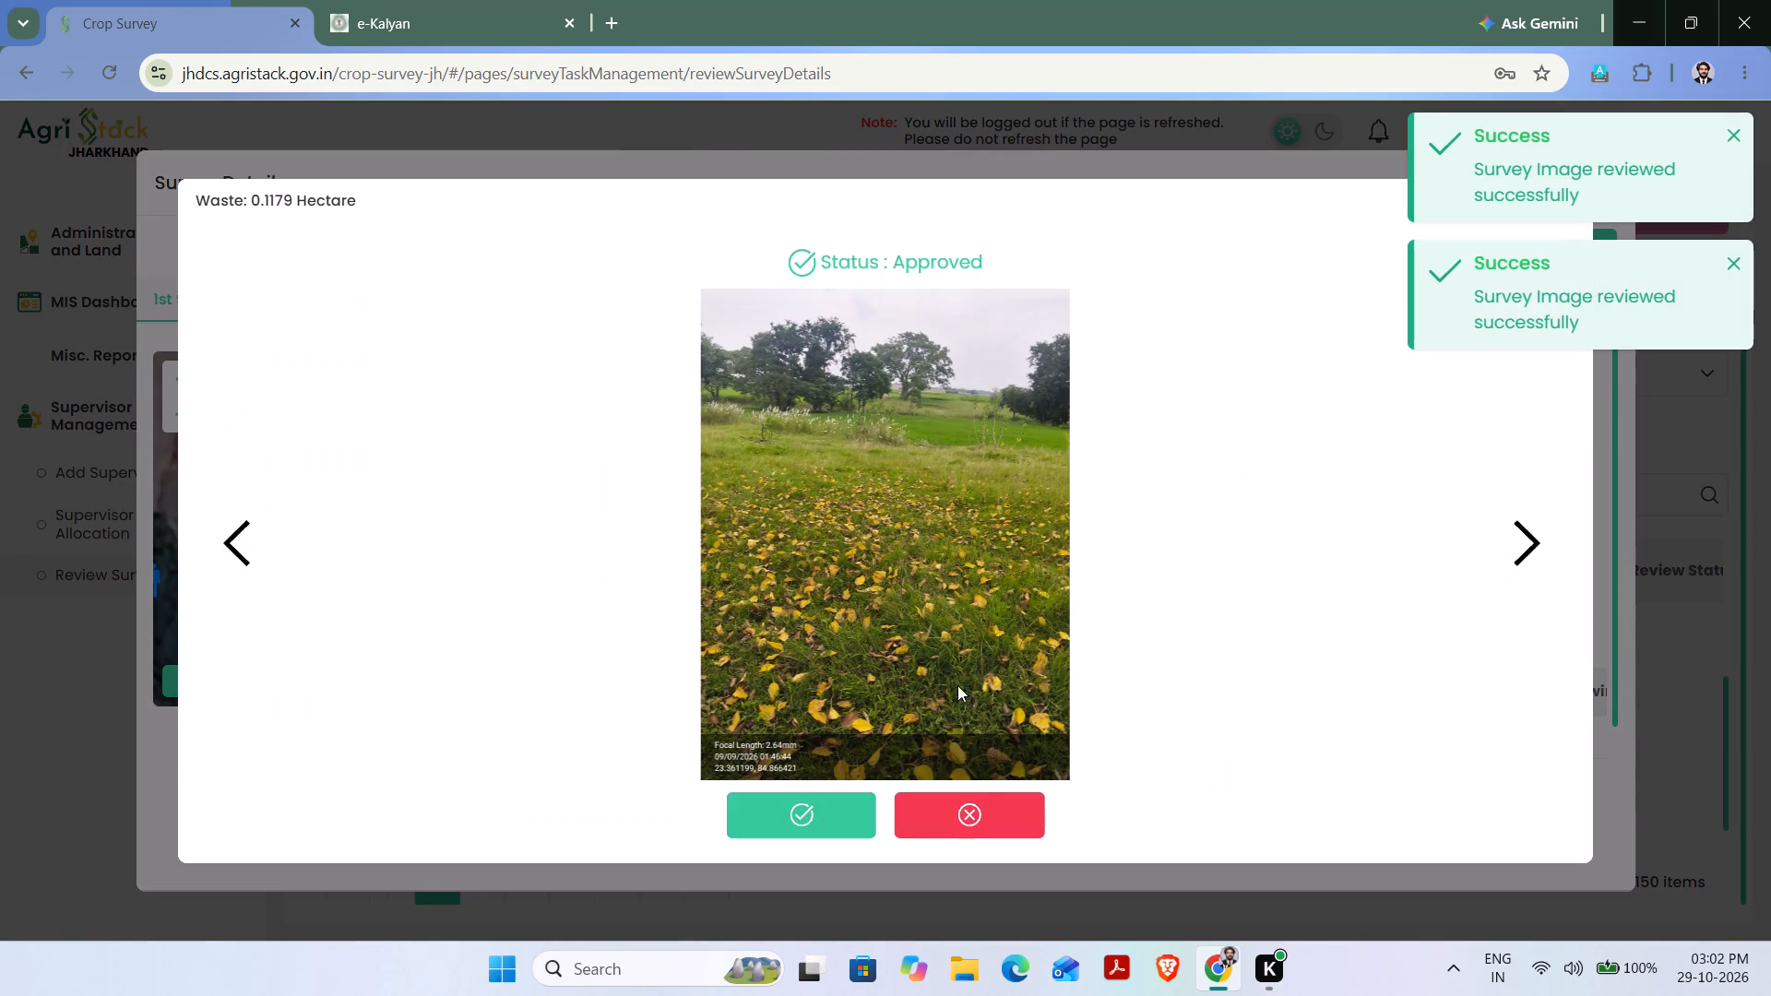
drag(923, 693, 803, 713)
click(802, 823)
drag(927, 664, 855, 662)
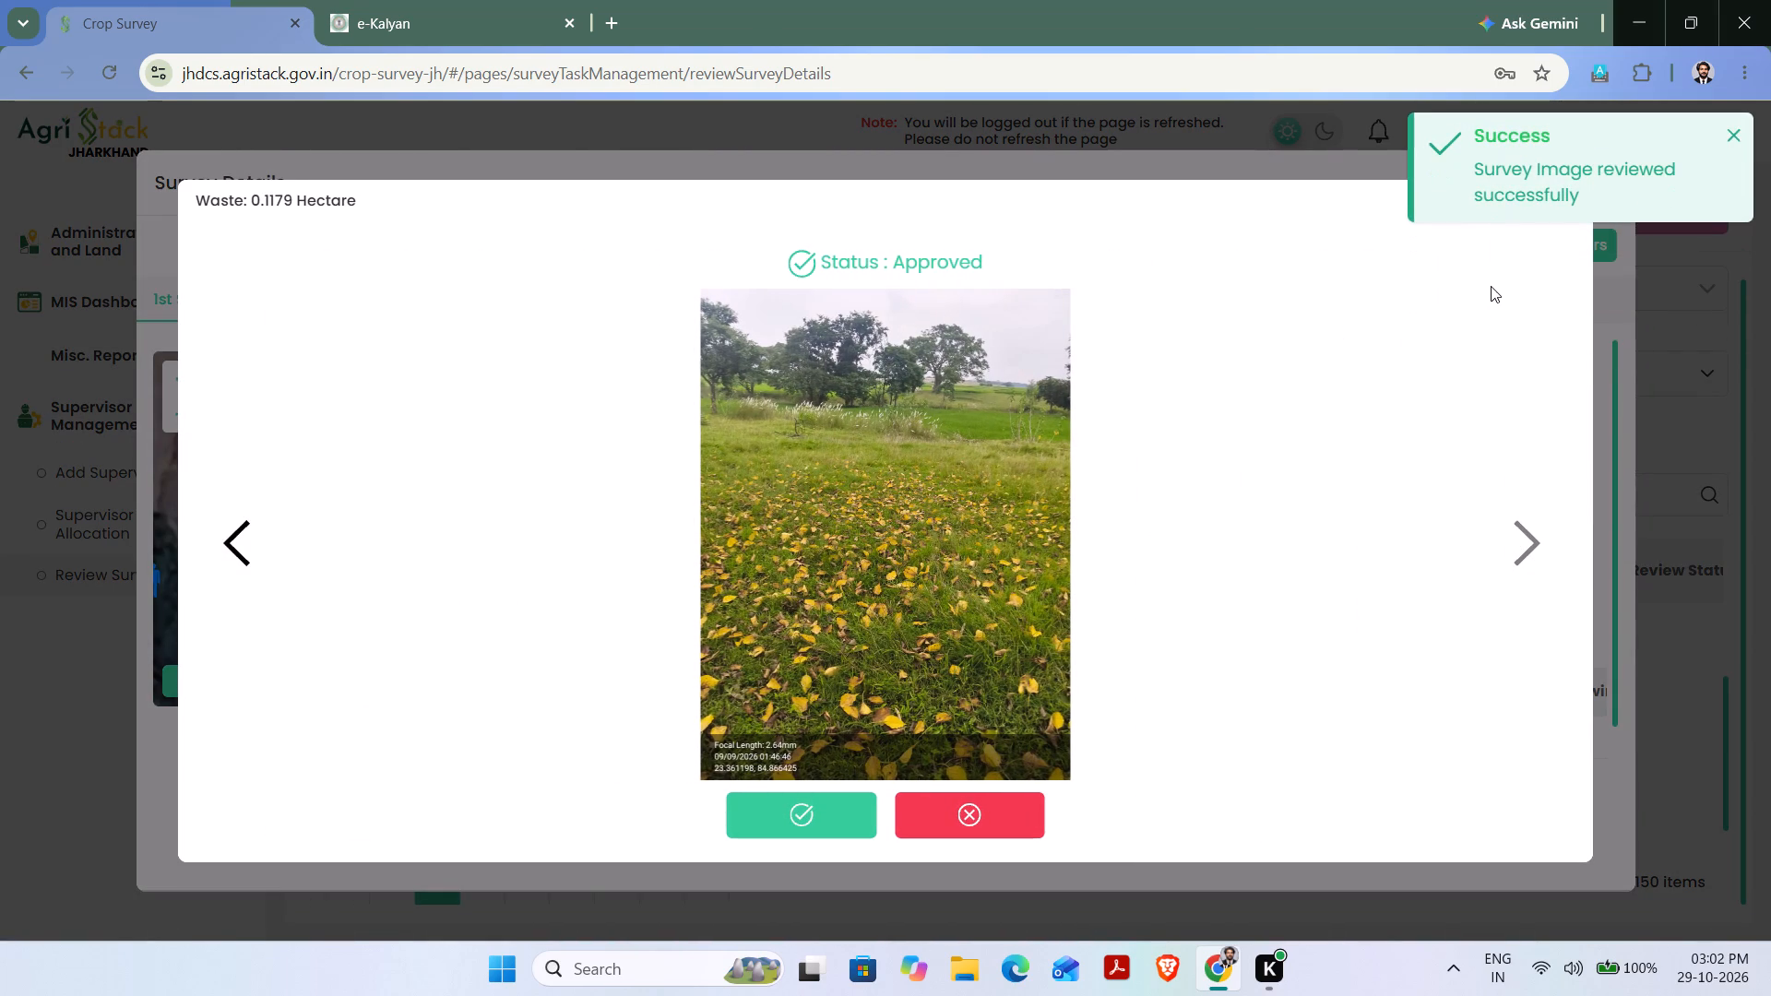
click(1567, 205)
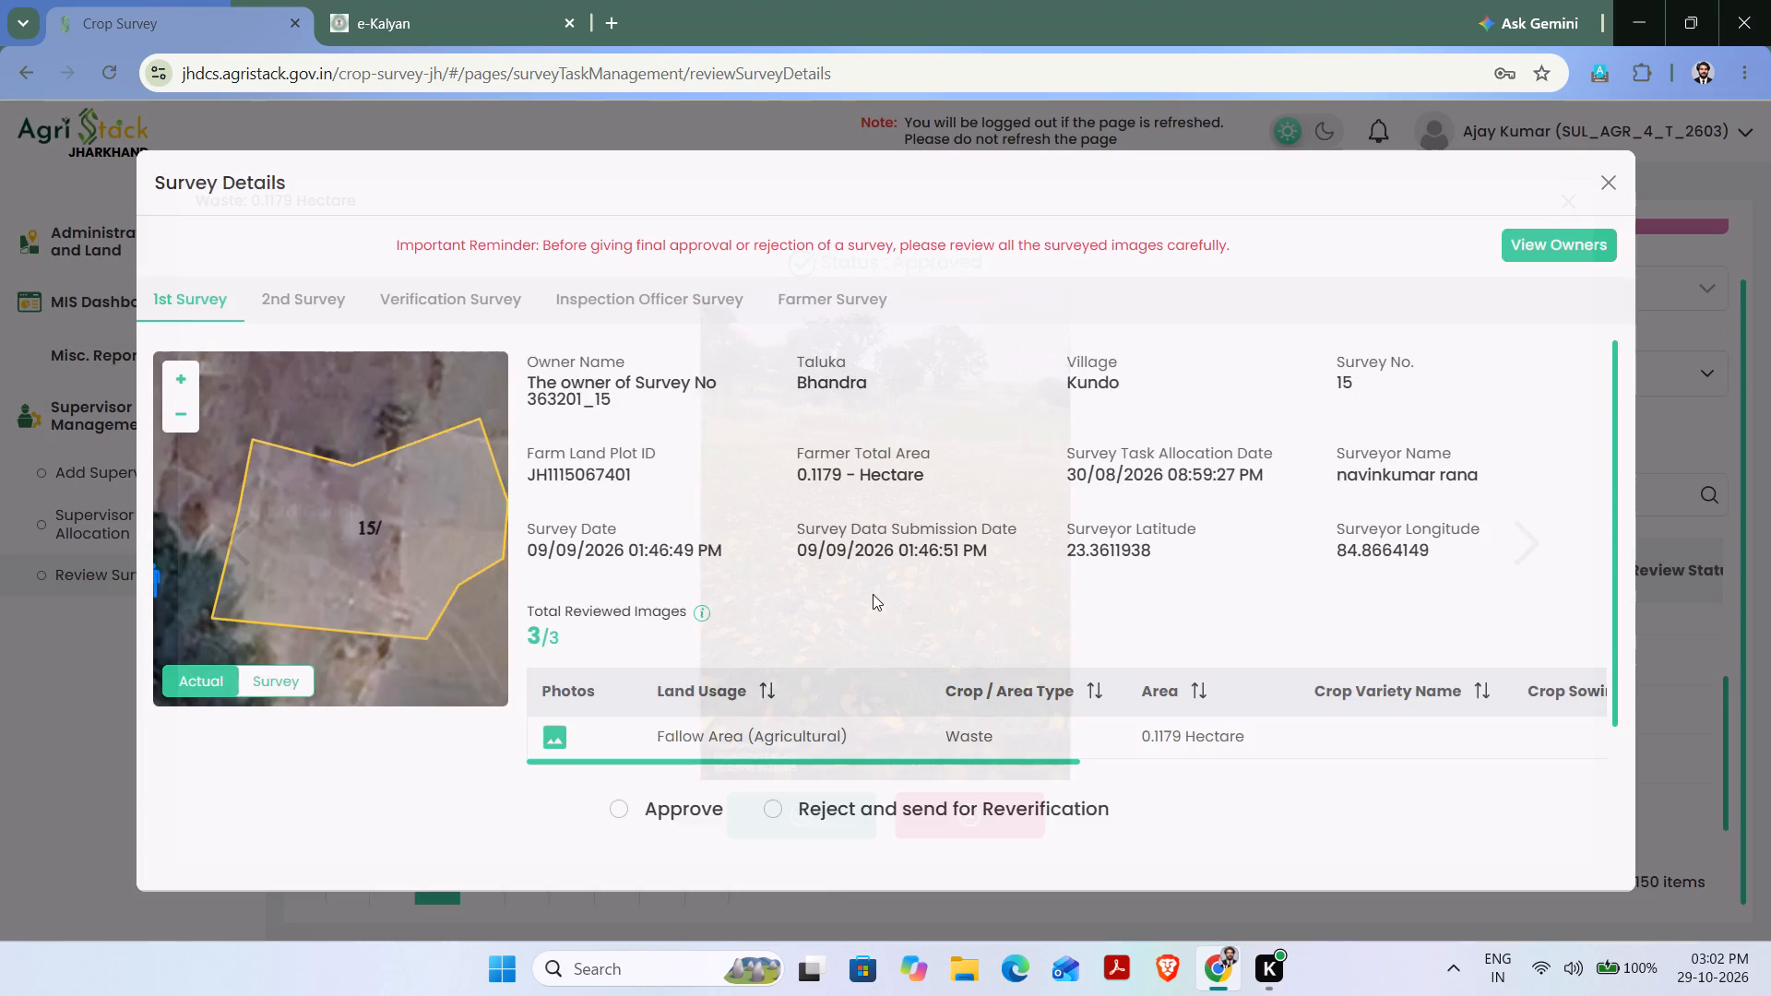
Mark the first survey of record 15 as approved, save the review and close its survey details.
scroll(873, 594, down, 2)
click(661, 670)
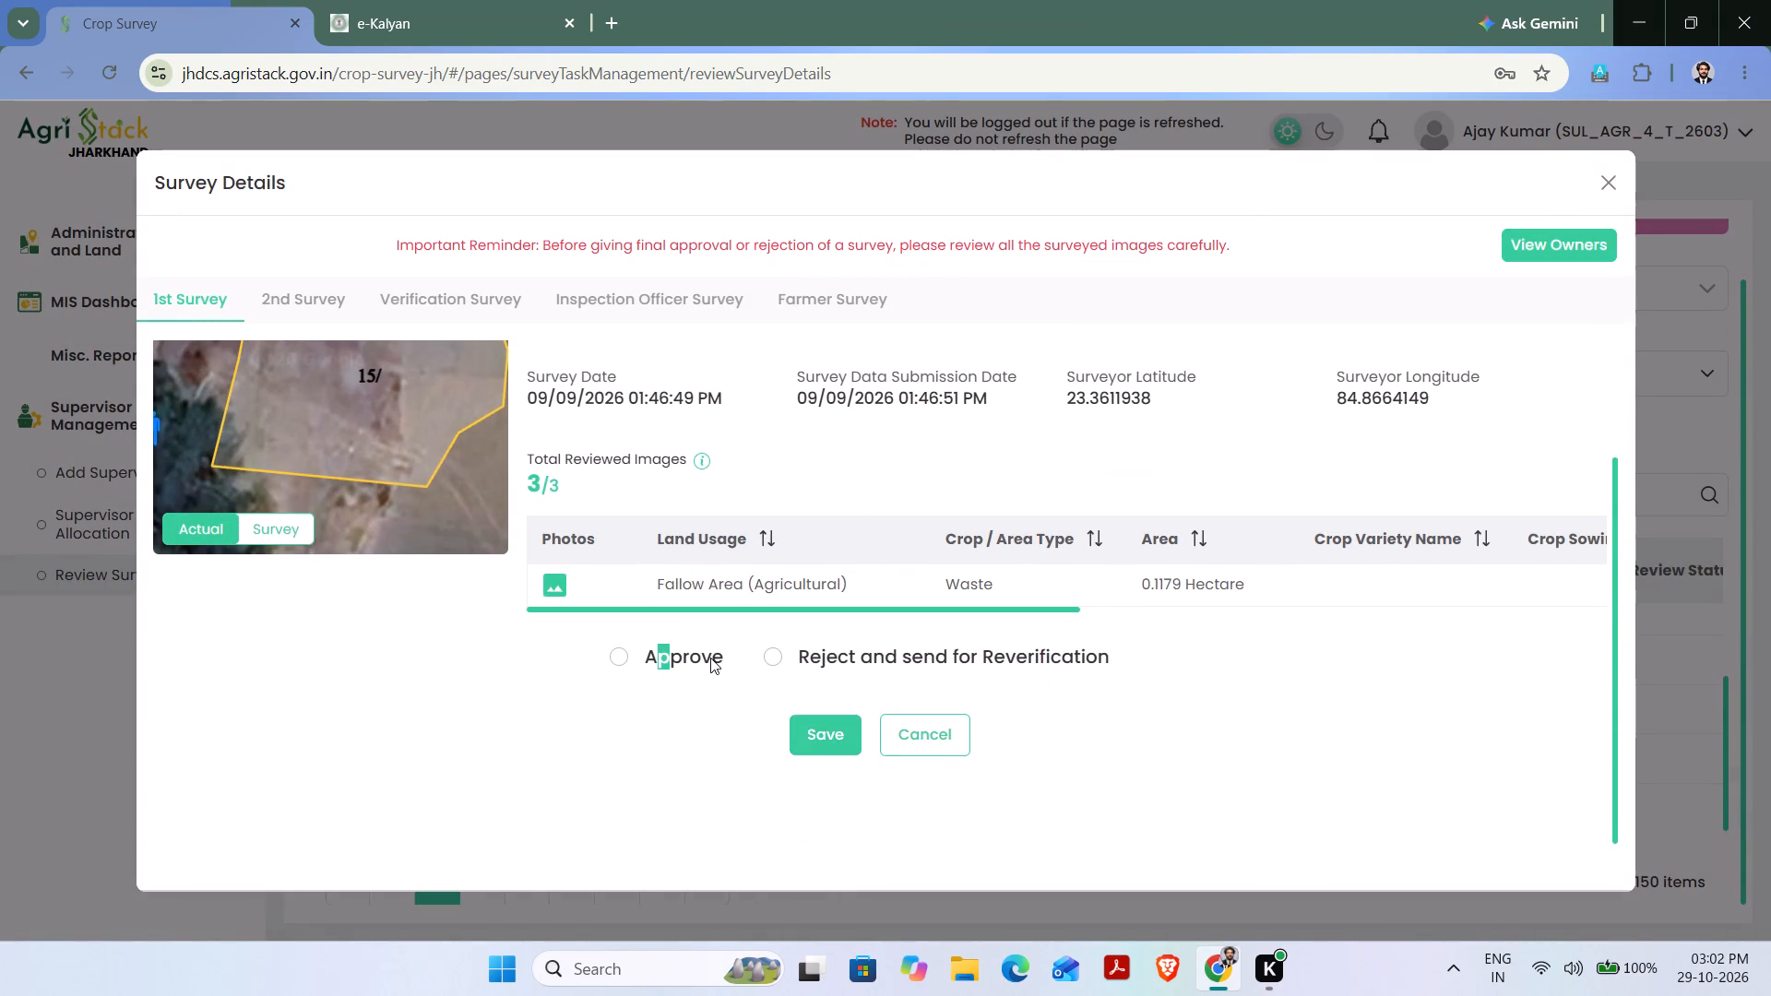
click(710, 658)
click(833, 729)
click(914, 582)
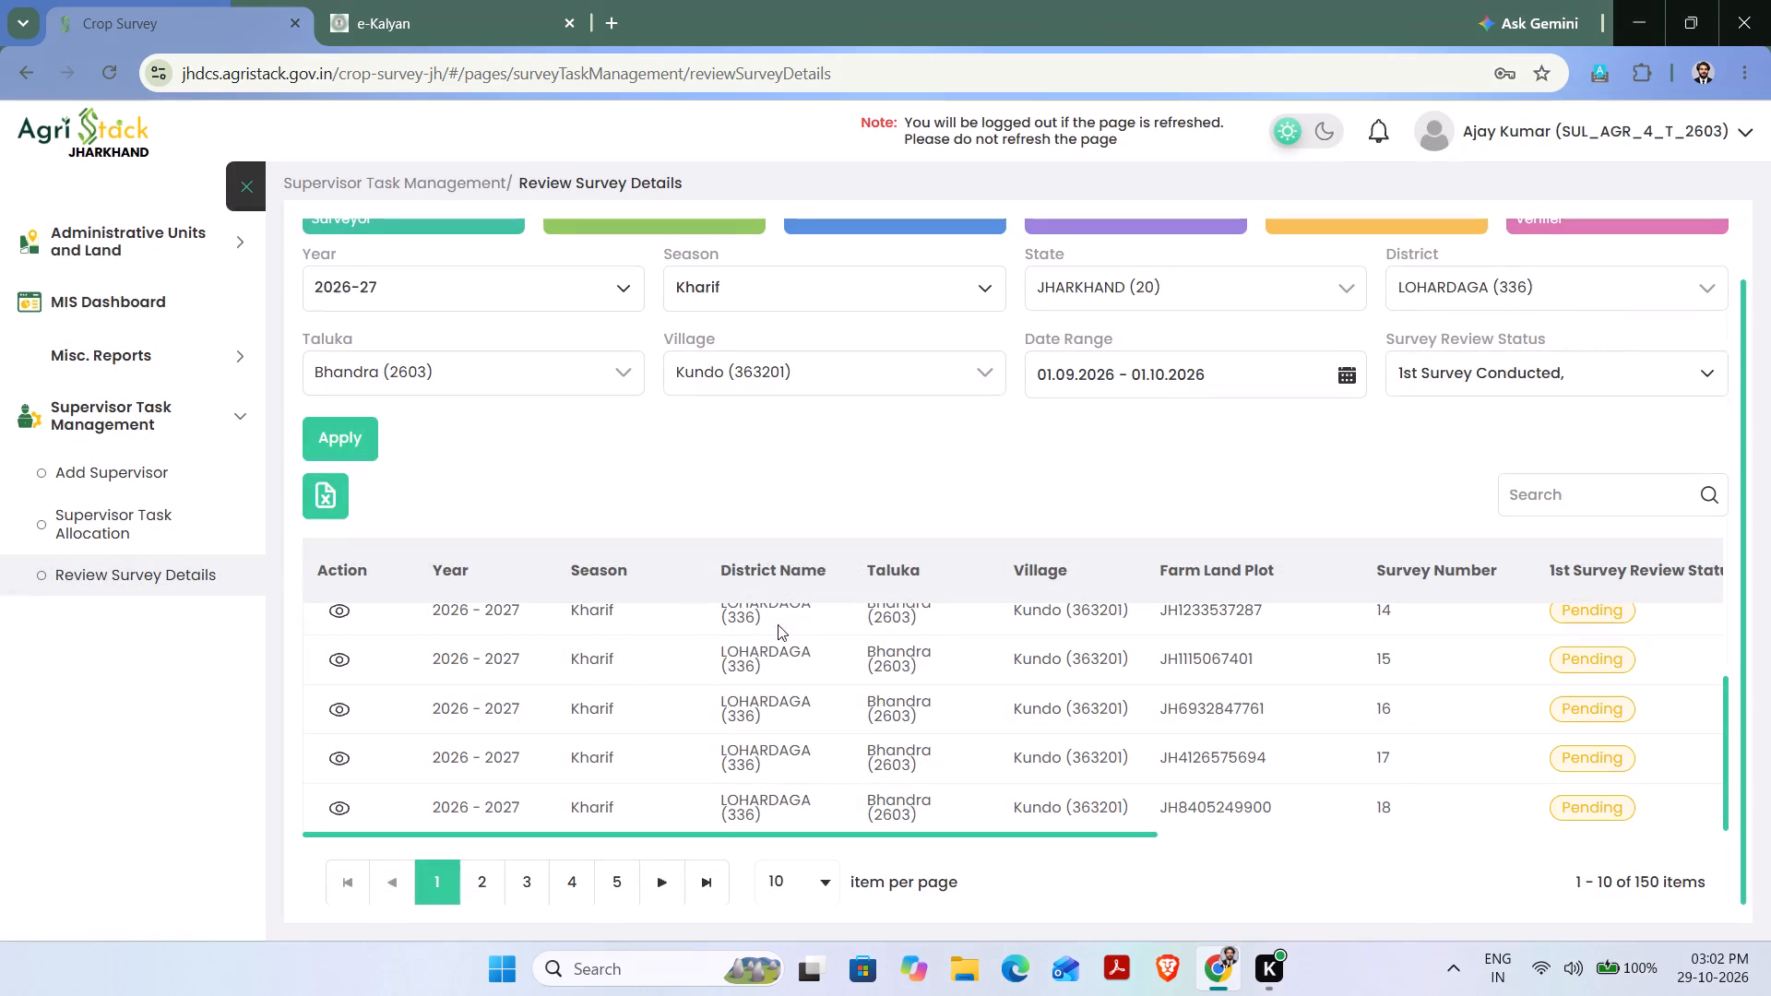
Open the survey details of Kundo record 16 and approve all three of its fallow-land photos.
click(341, 702)
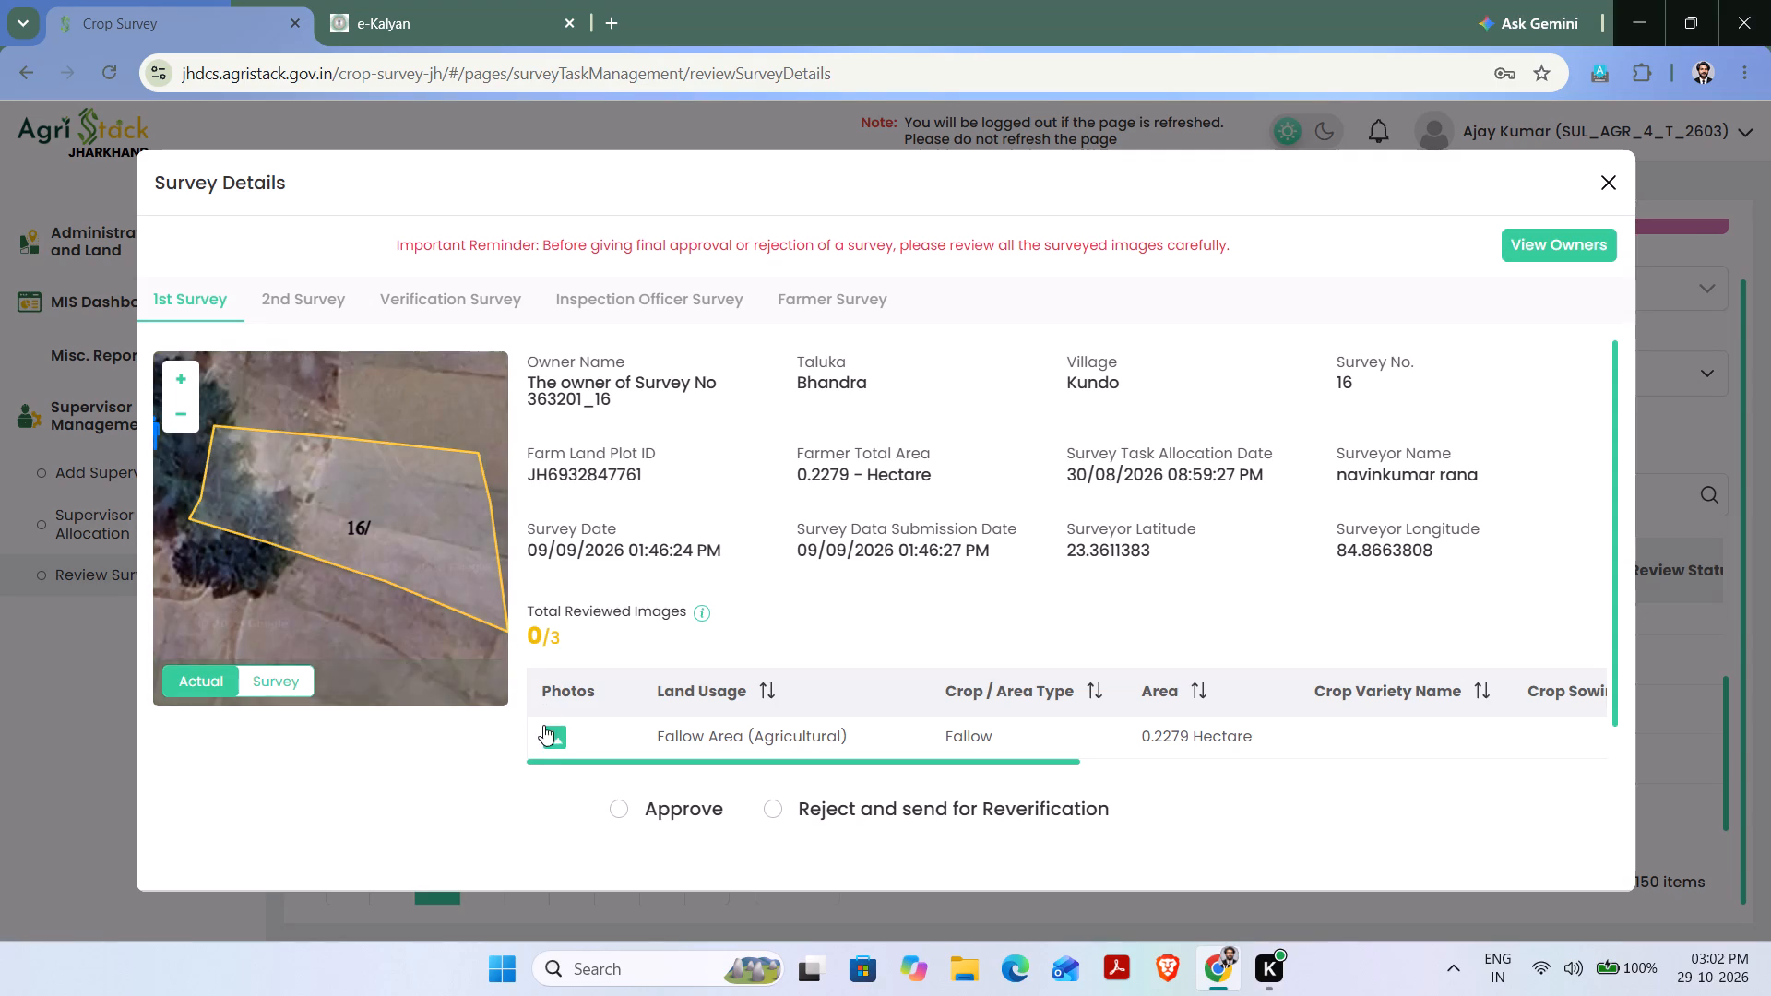
click(551, 734)
click(757, 813)
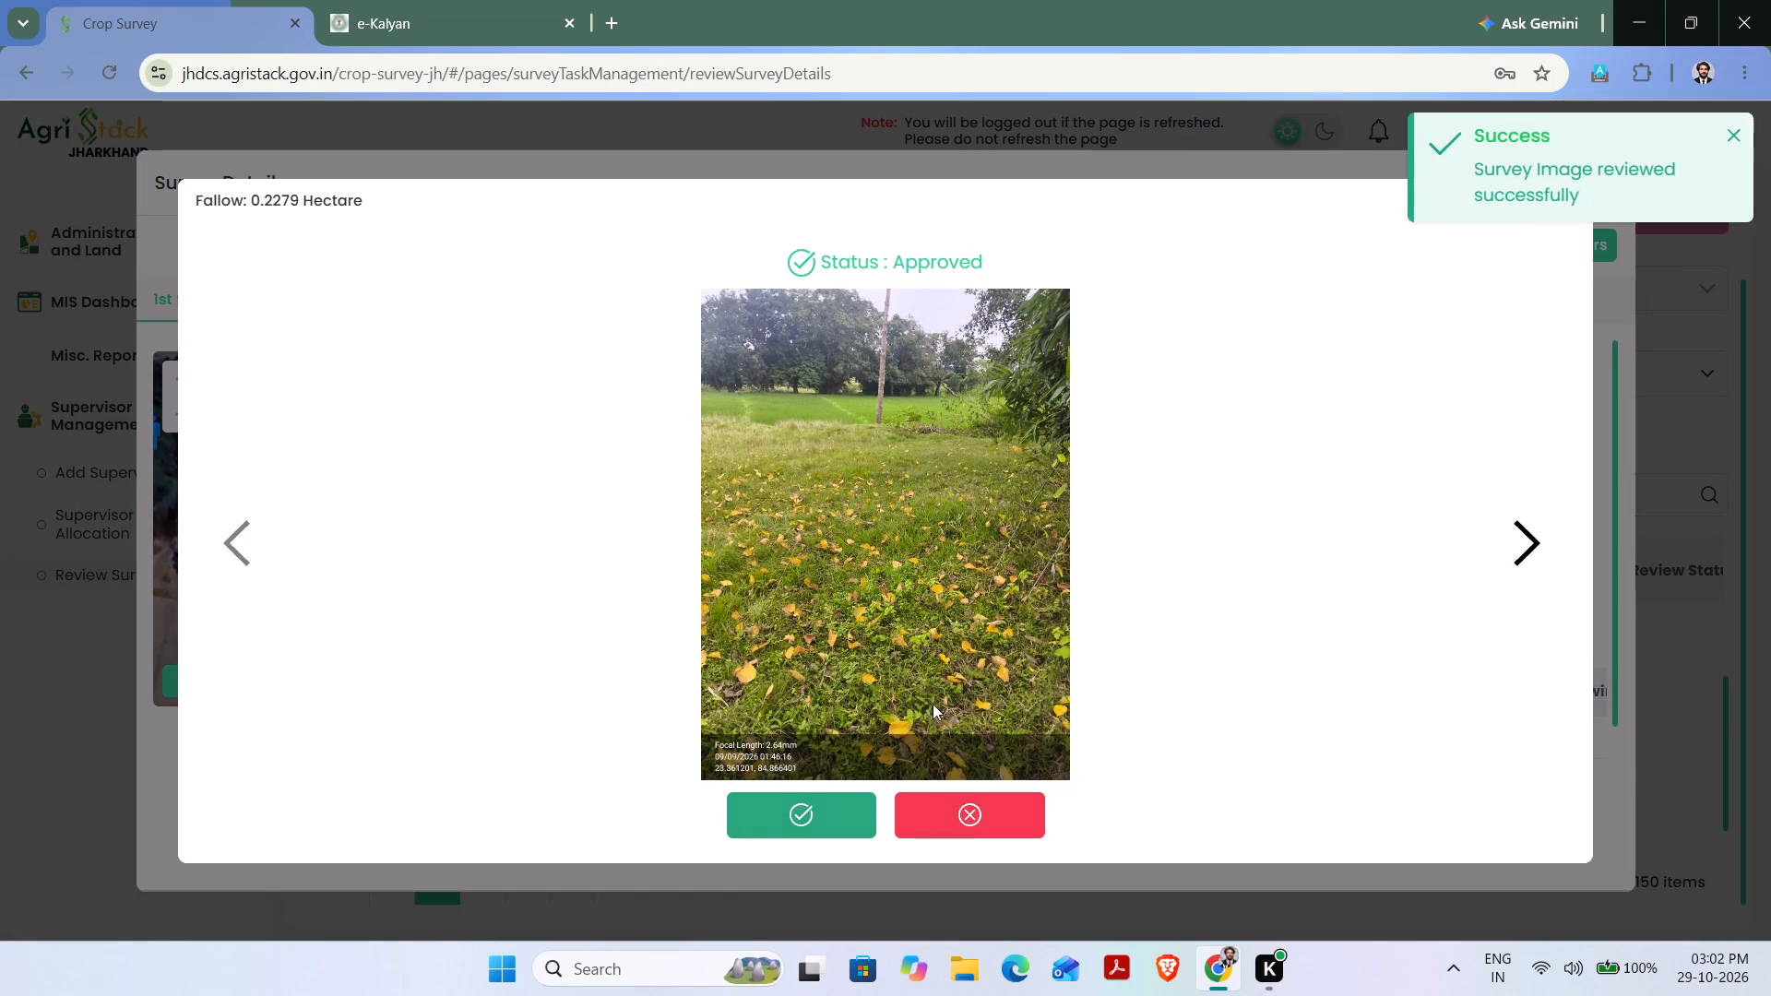
drag(922, 694, 823, 707)
click(829, 800)
drag(952, 677, 849, 697)
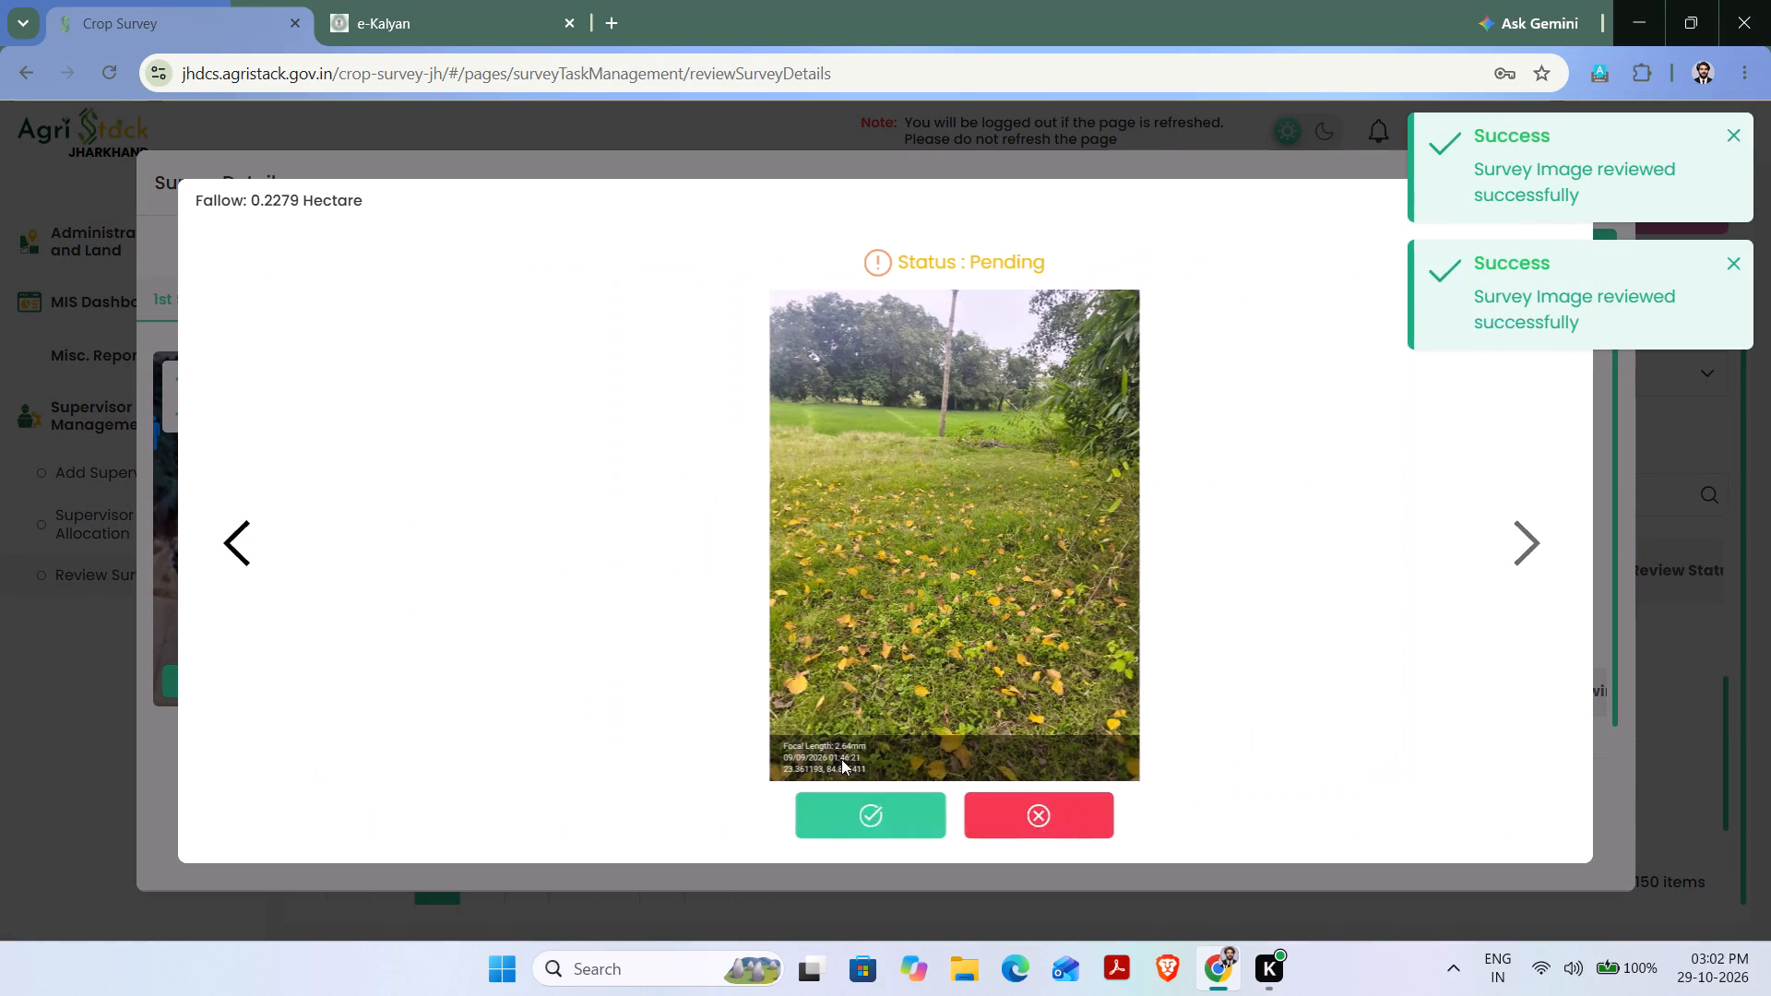
click(835, 803)
drag(968, 636, 905, 641)
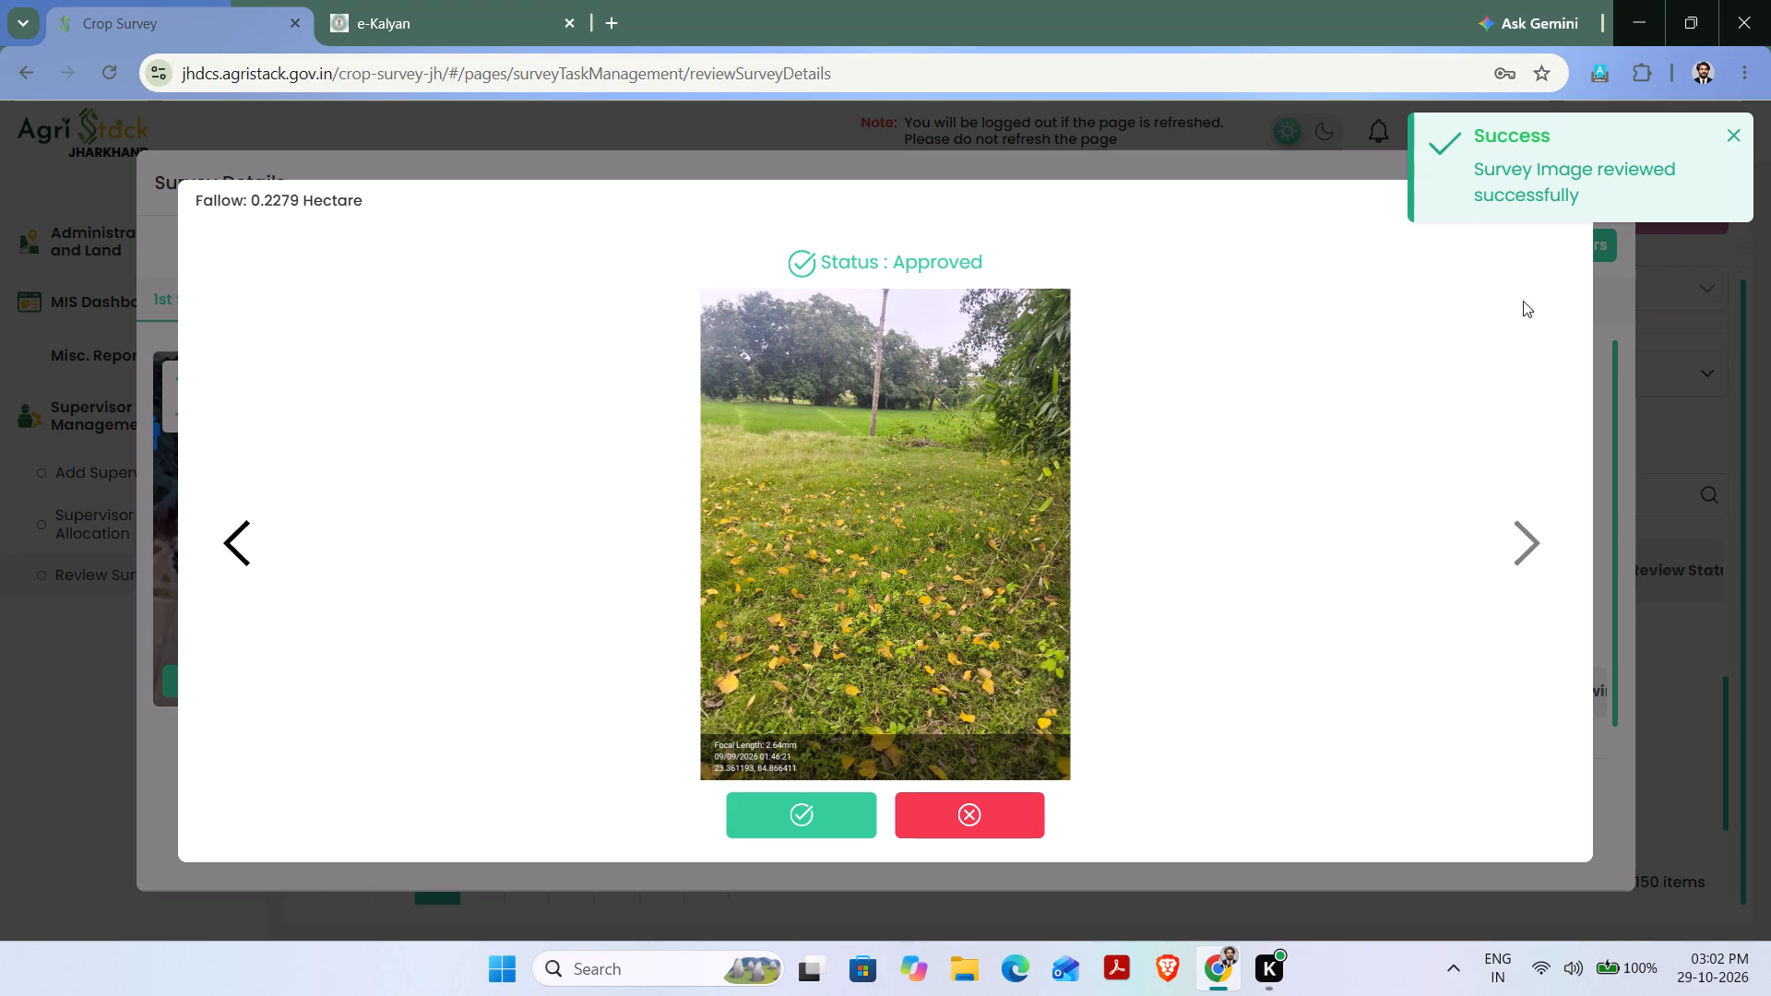
click(1568, 200)
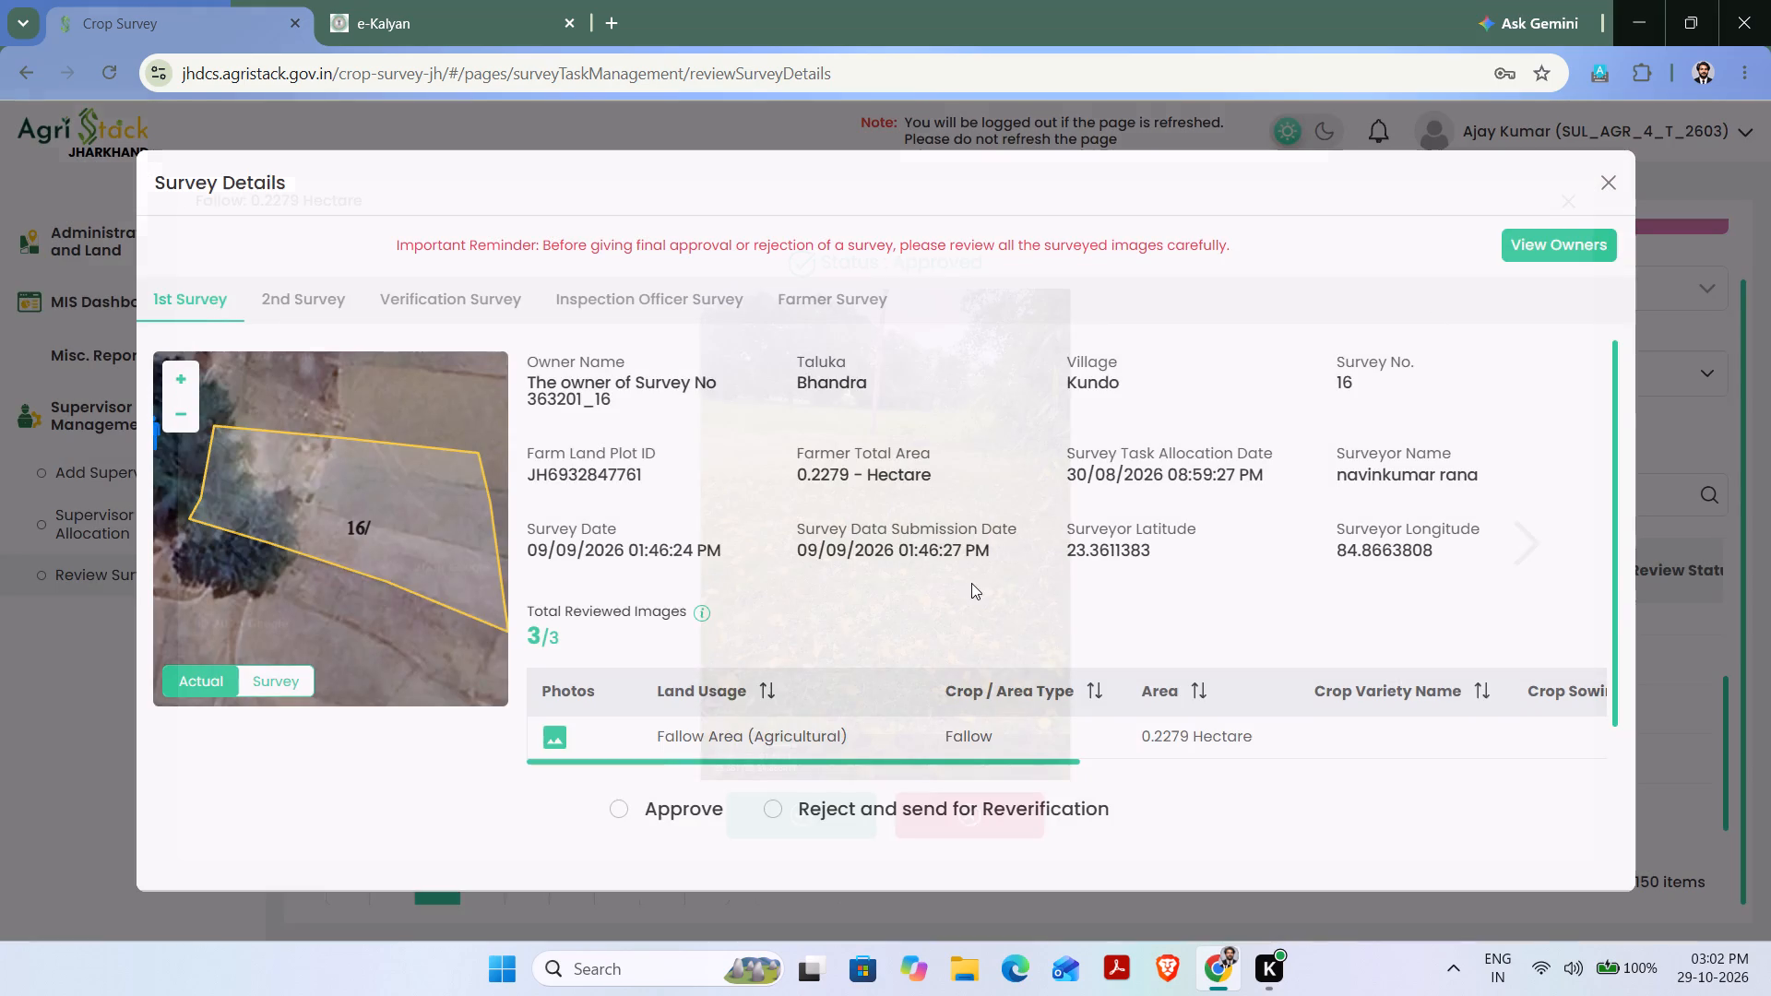
Mark the first survey of record 16 as approved, save the review and close its survey details.
scroll(971, 583, down, 2)
click(694, 651)
click(816, 735)
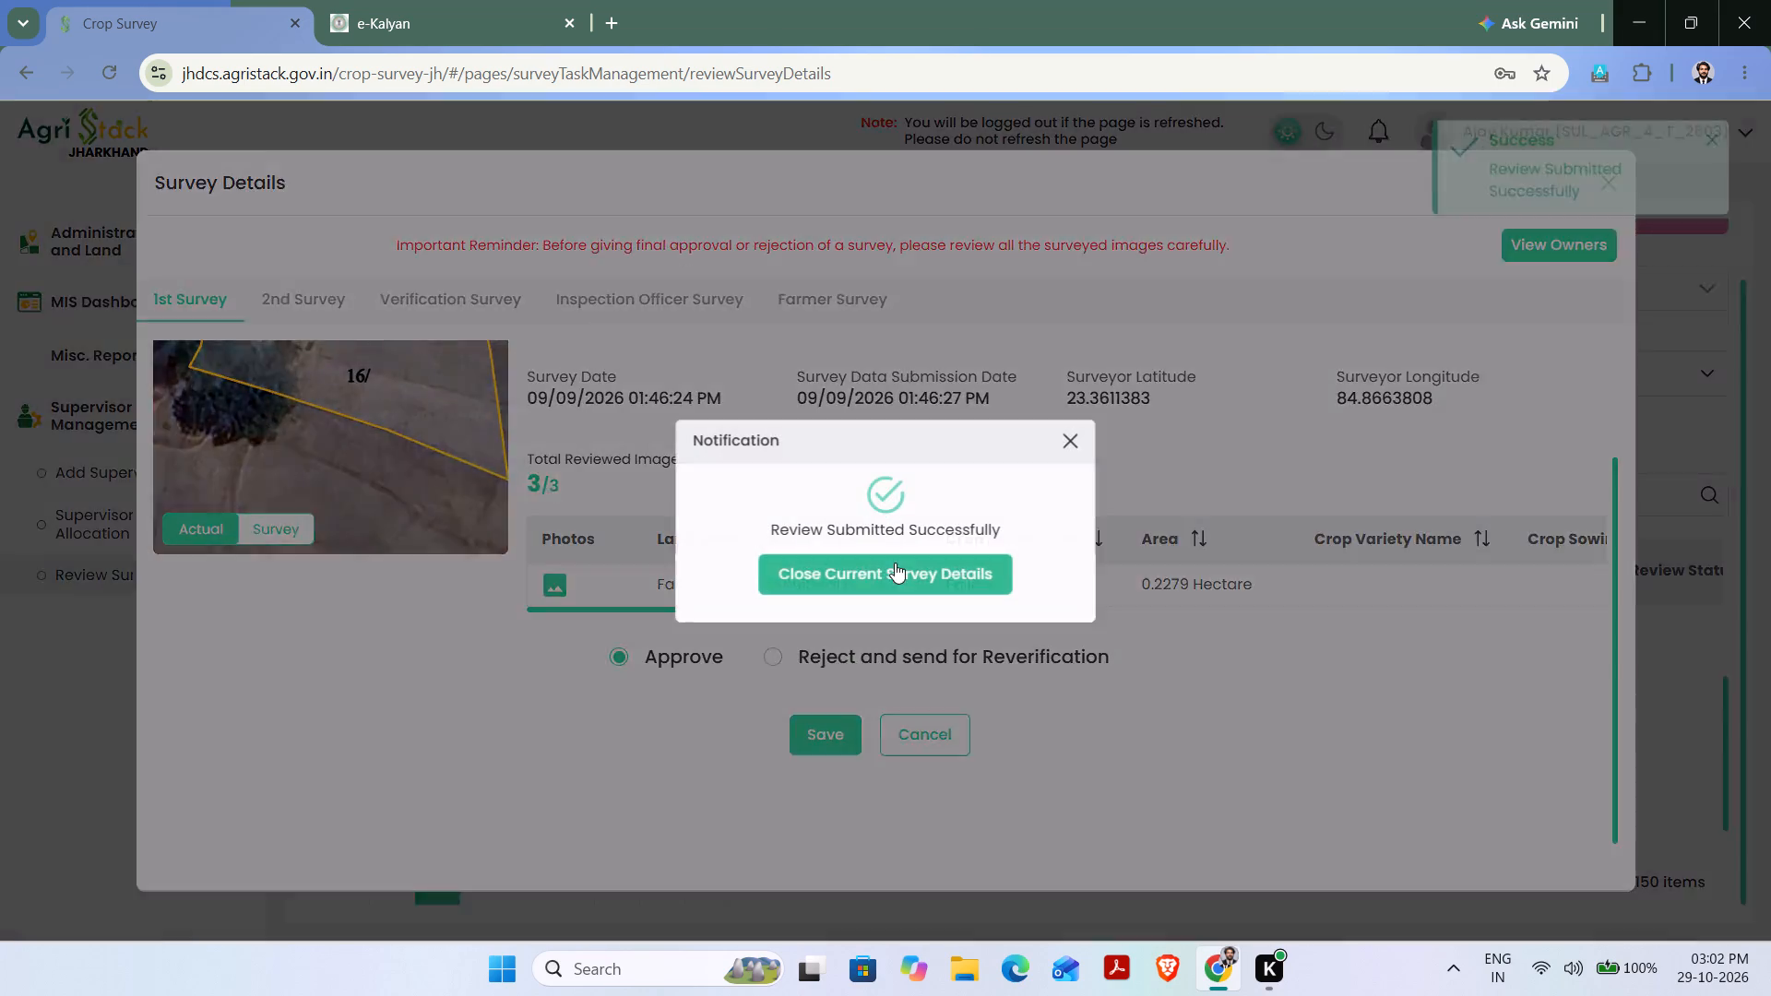
click(896, 562)
Open the survey details of Kundo record 17 and approve all three of its crop photos.
click(336, 758)
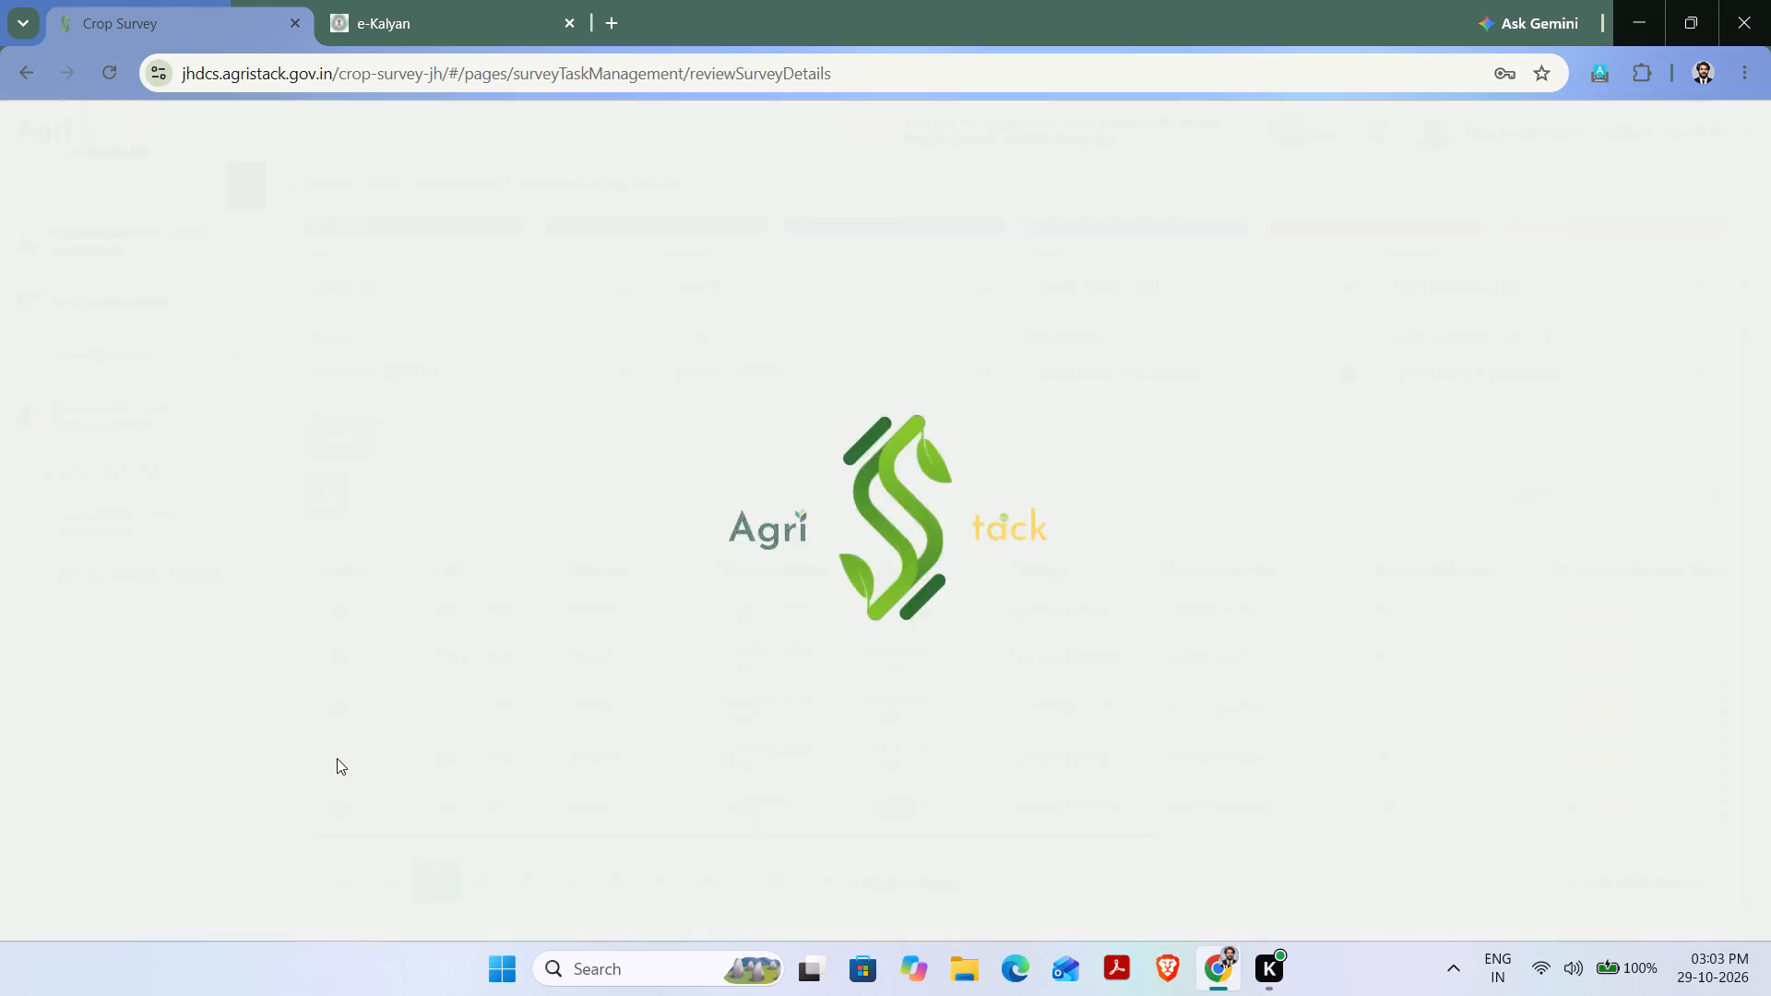
click(551, 738)
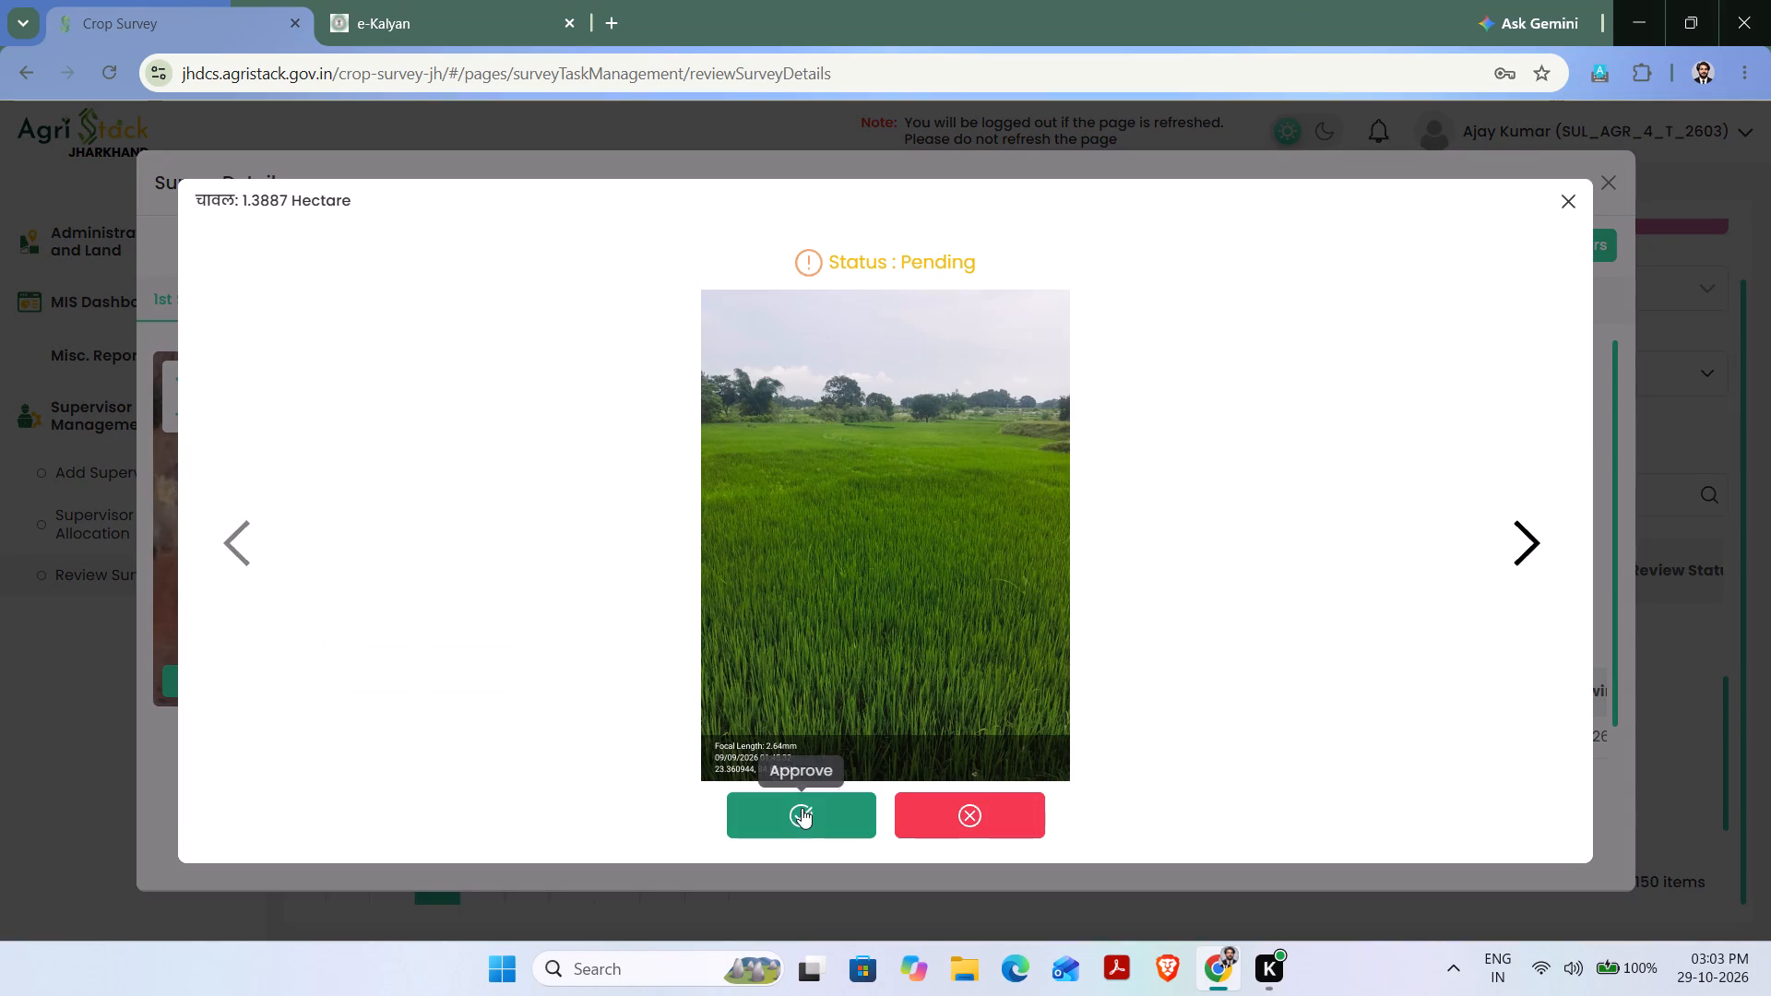
click(802, 812)
drag(974, 705, 825, 720)
click(814, 825)
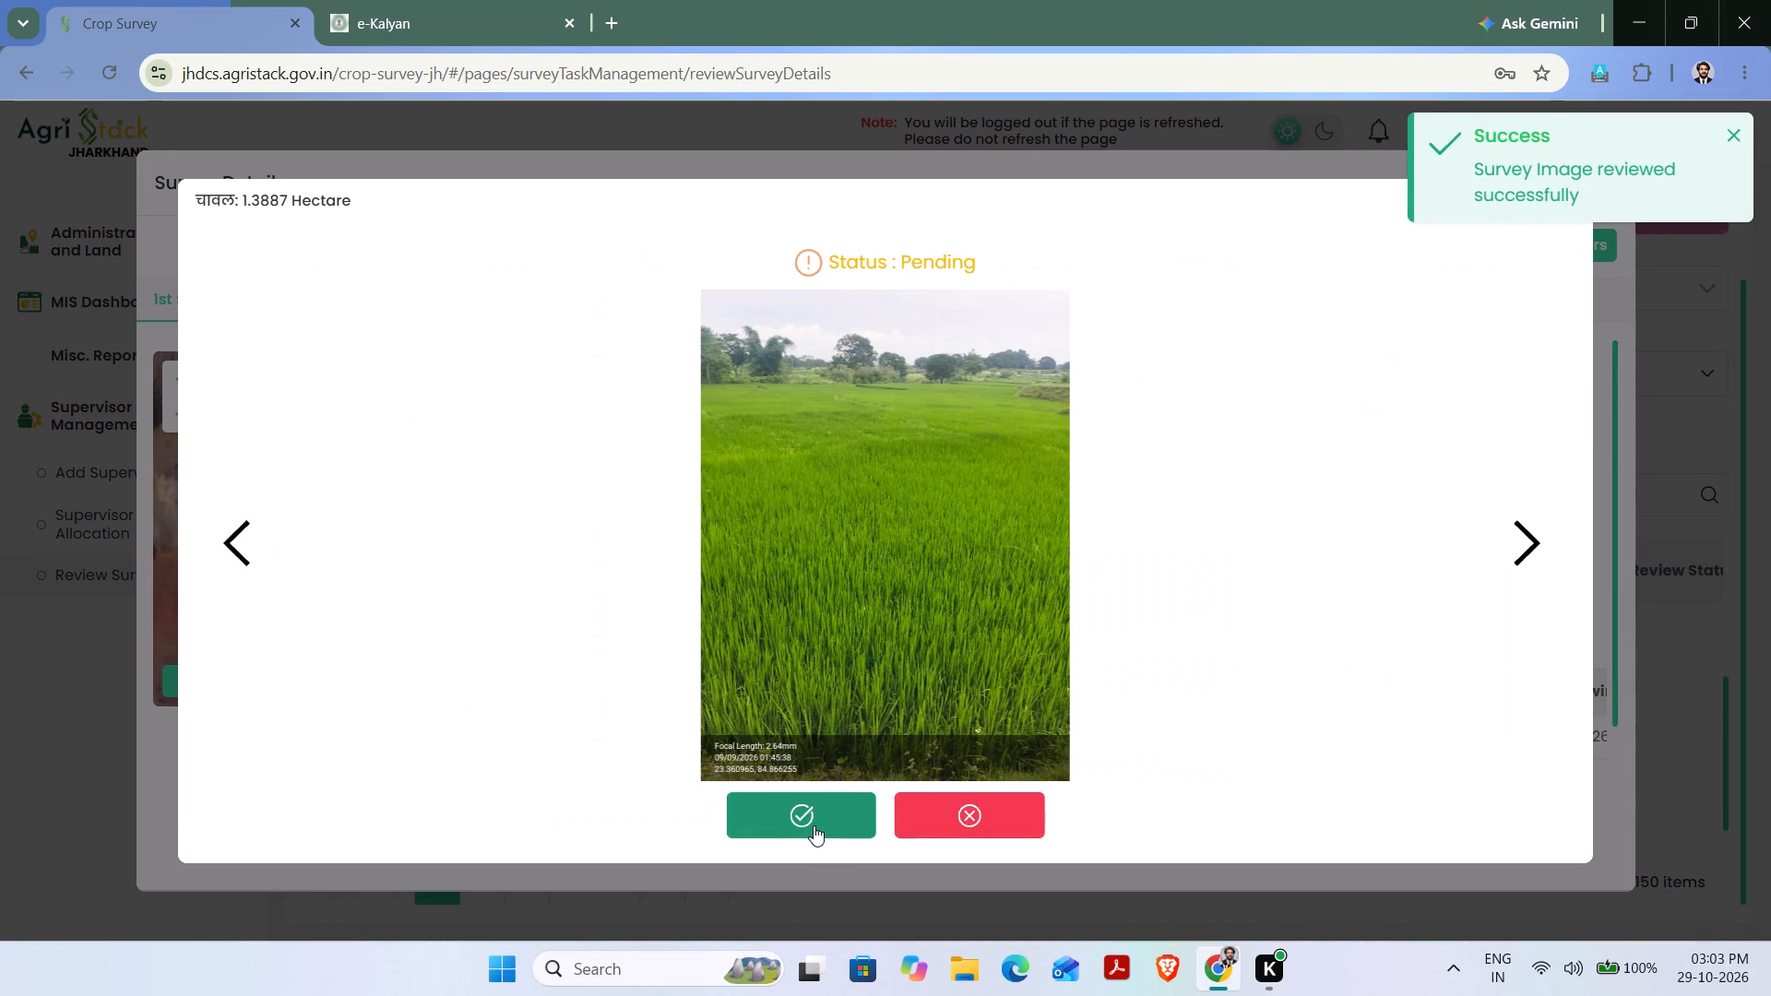
drag(949, 681, 803, 701)
click(816, 797)
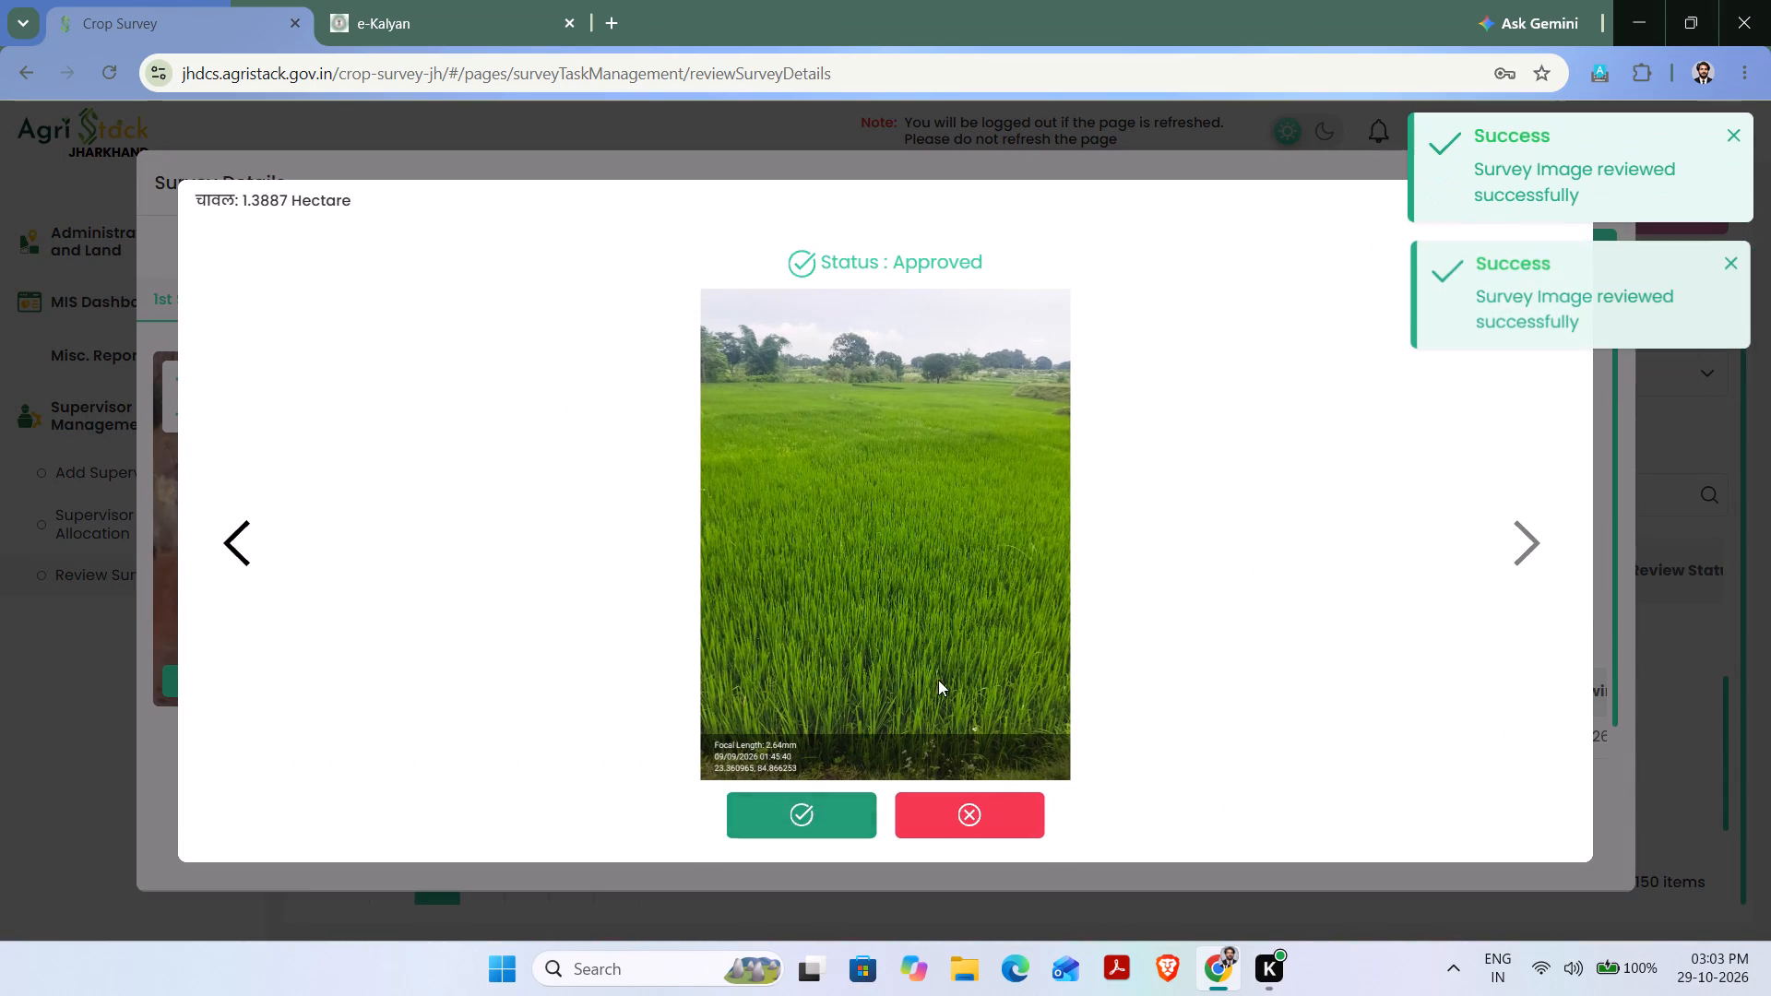
drag(958, 646, 916, 645)
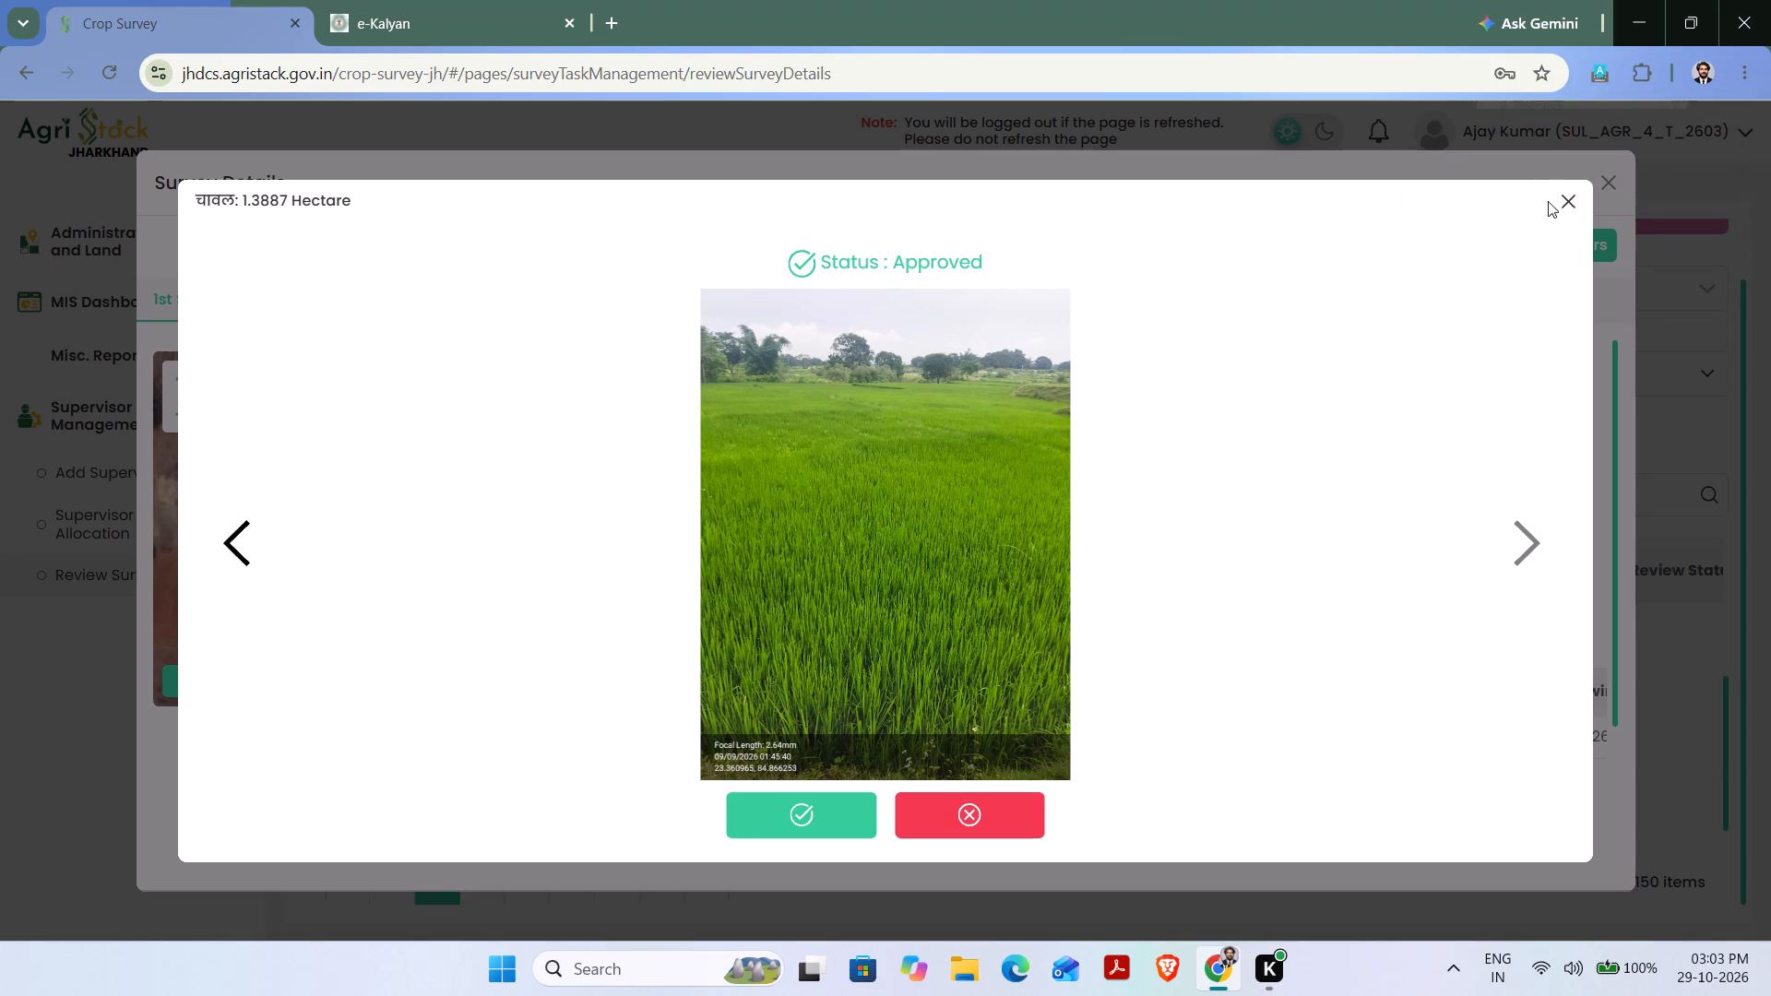
click(1571, 199)
Mark the first survey of record 17 as approved, save the review and close its survey details.
scroll(1010, 542, down, 2)
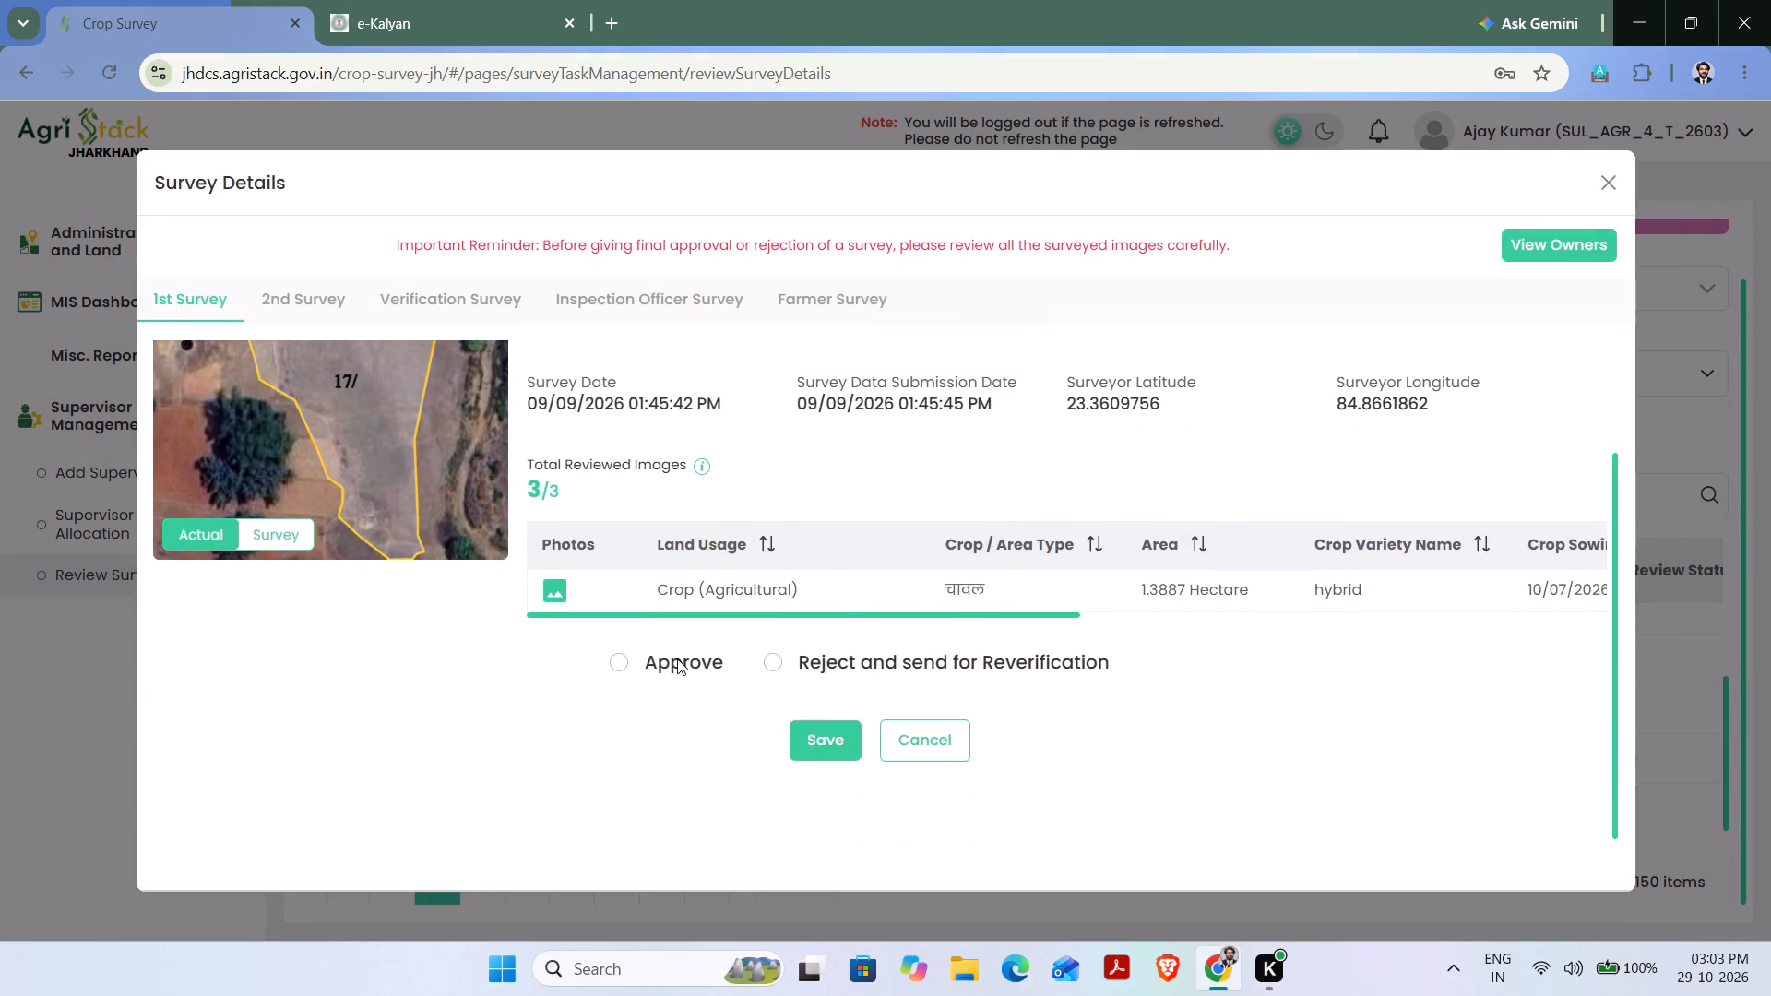
click(677, 657)
click(838, 725)
click(911, 562)
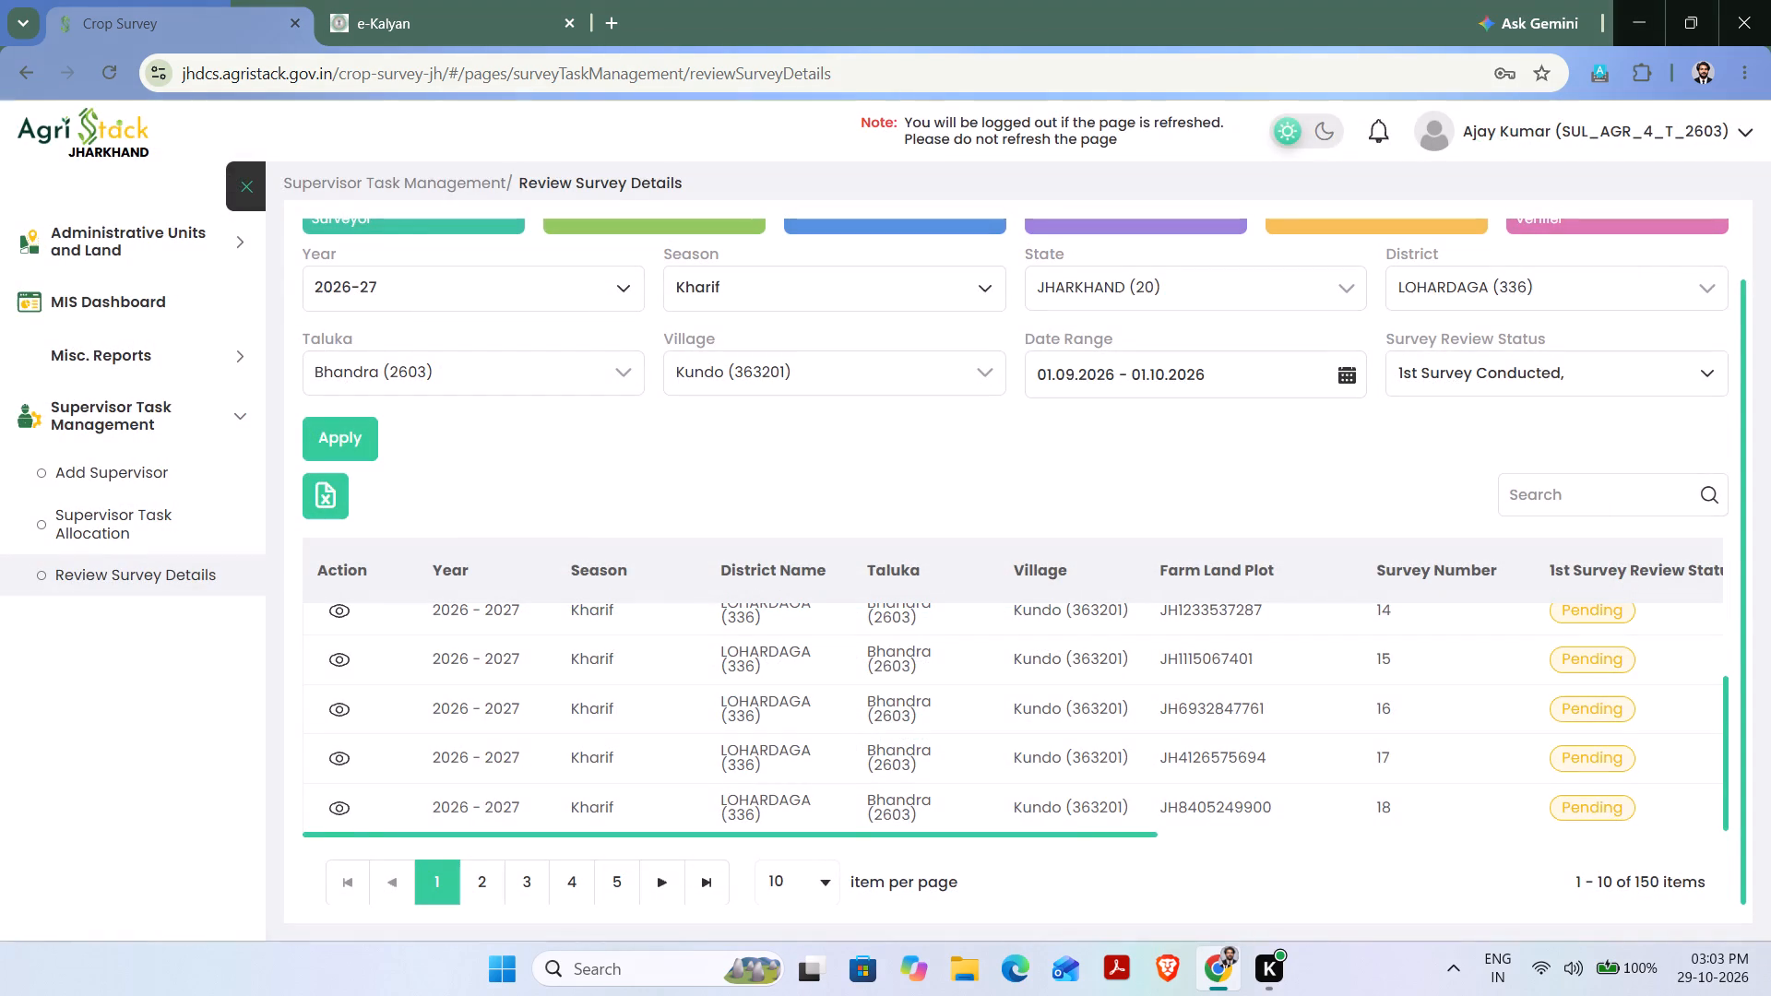
Open the survey details of Kundo record 18 and approve all three of its fallow-land photos.
click(336, 807)
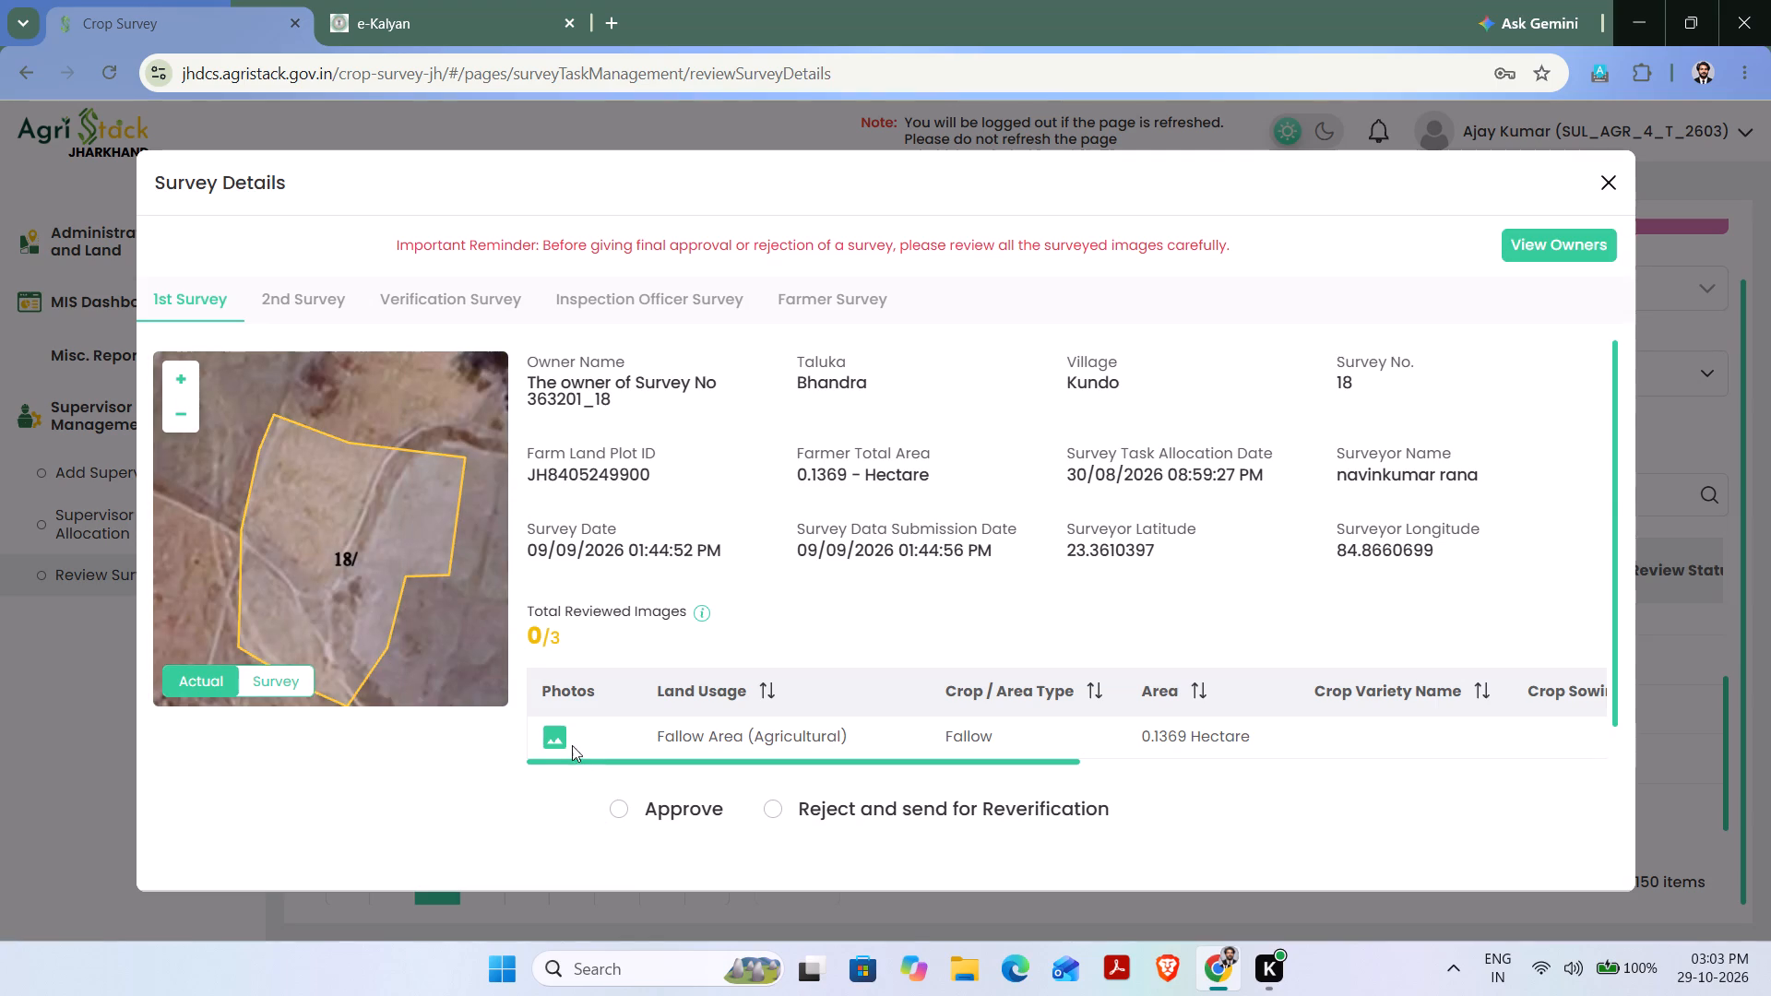
click(564, 737)
click(783, 800)
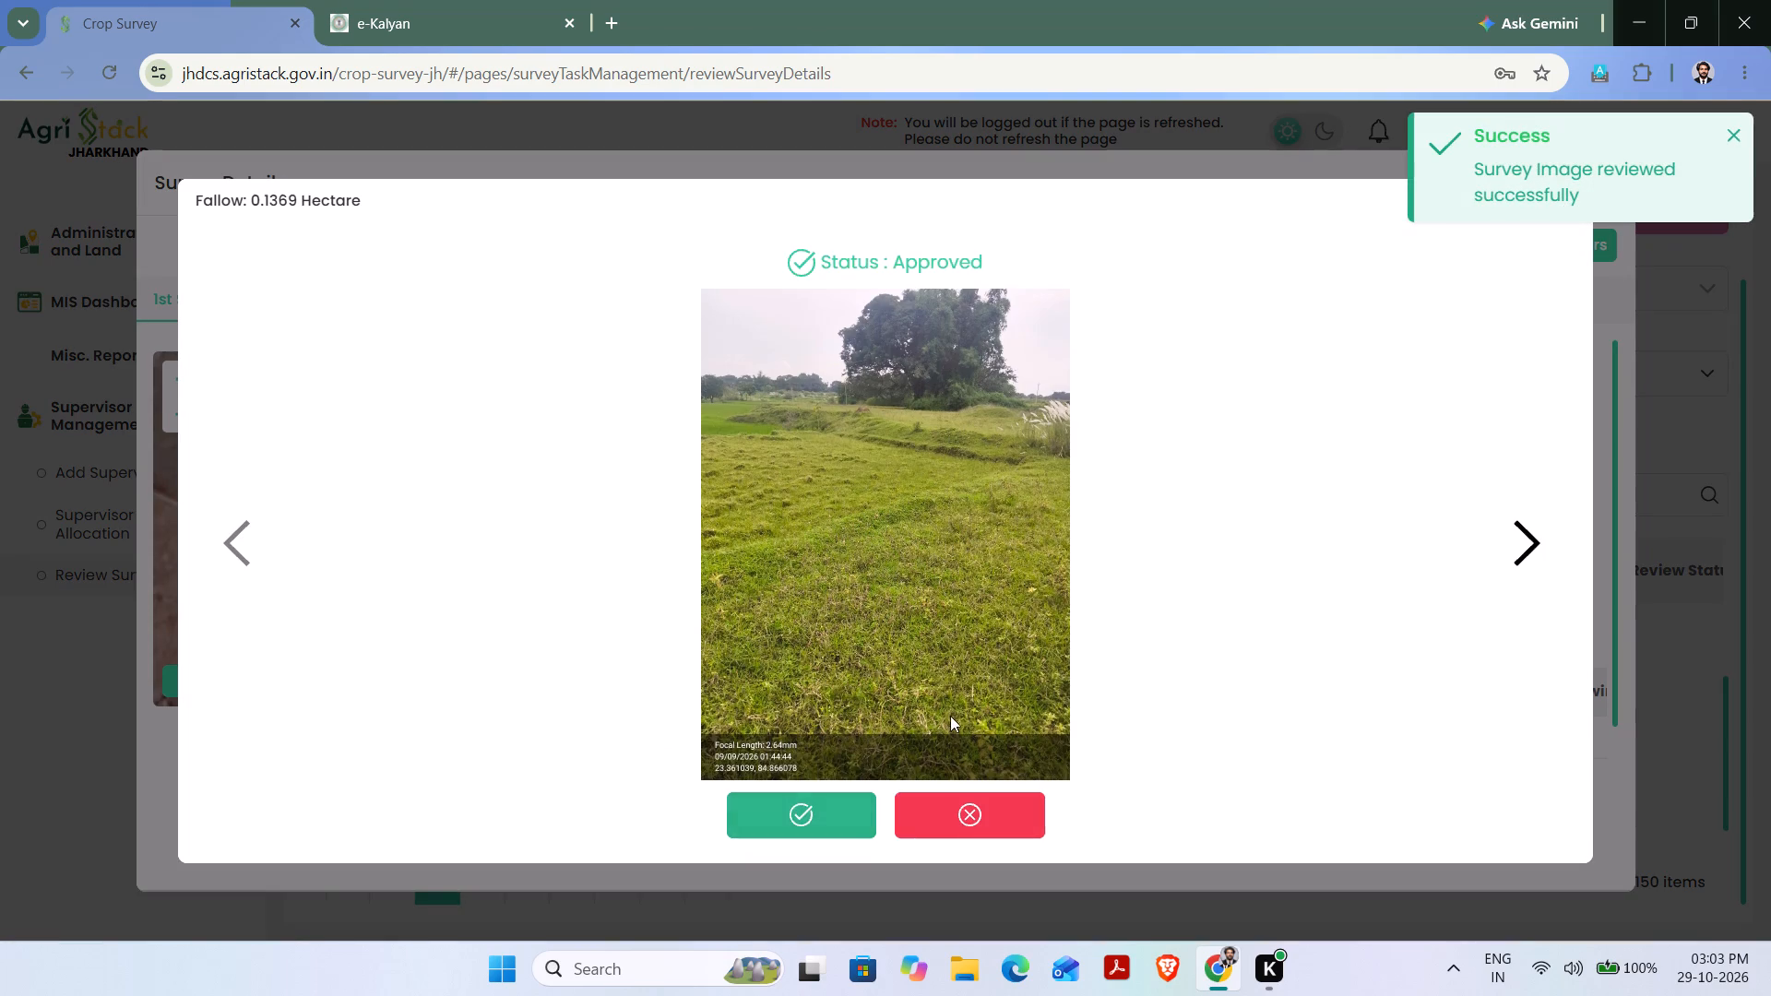
drag(925, 712, 816, 717)
click(820, 808)
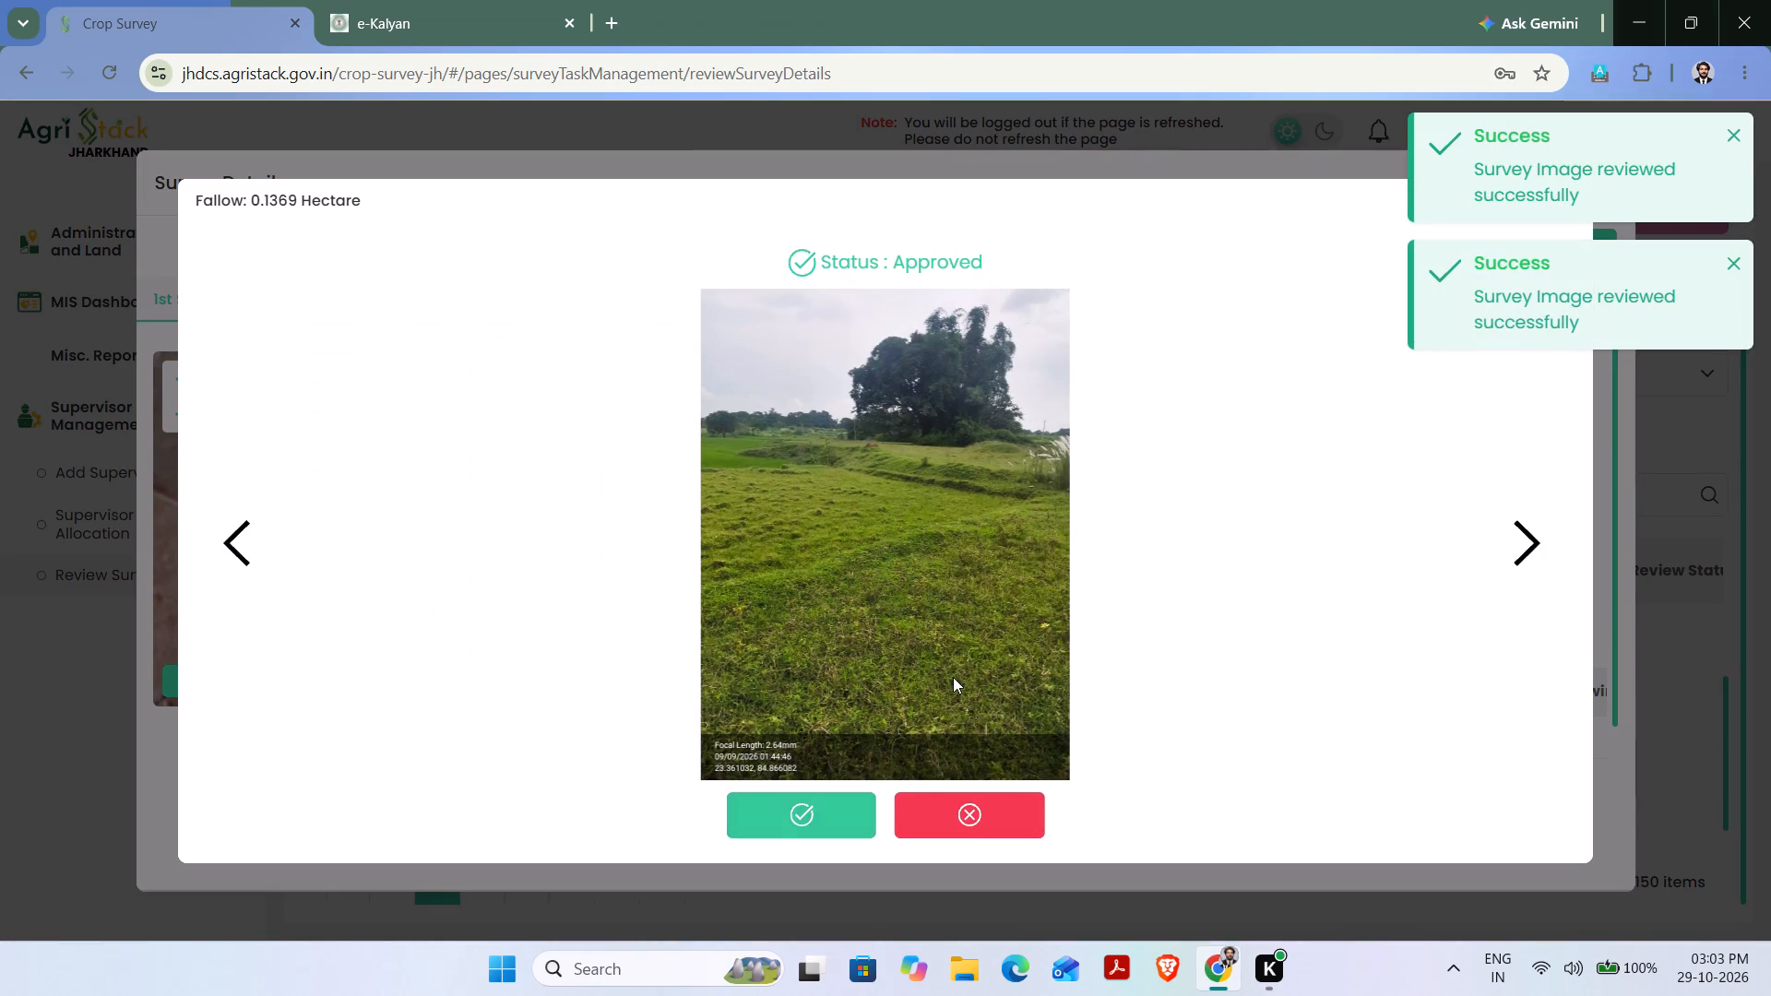
drag(945, 679, 832, 698)
click(819, 804)
drag(968, 651, 898, 652)
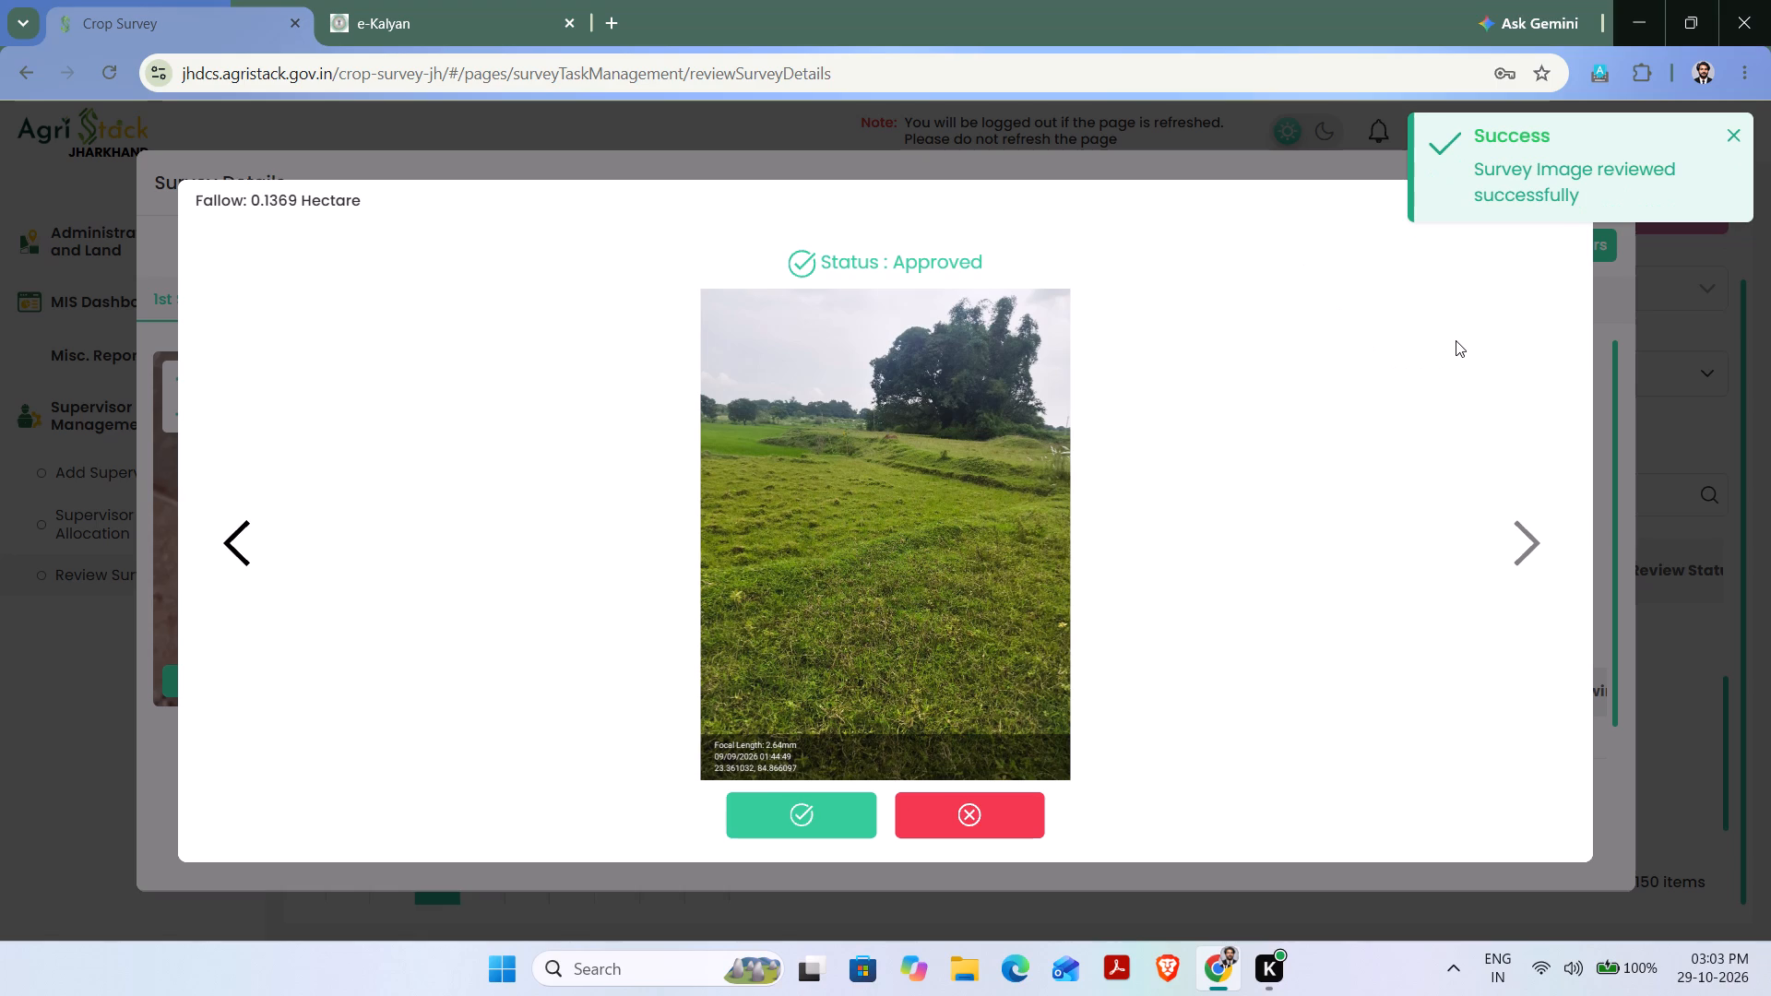
click(1573, 205)
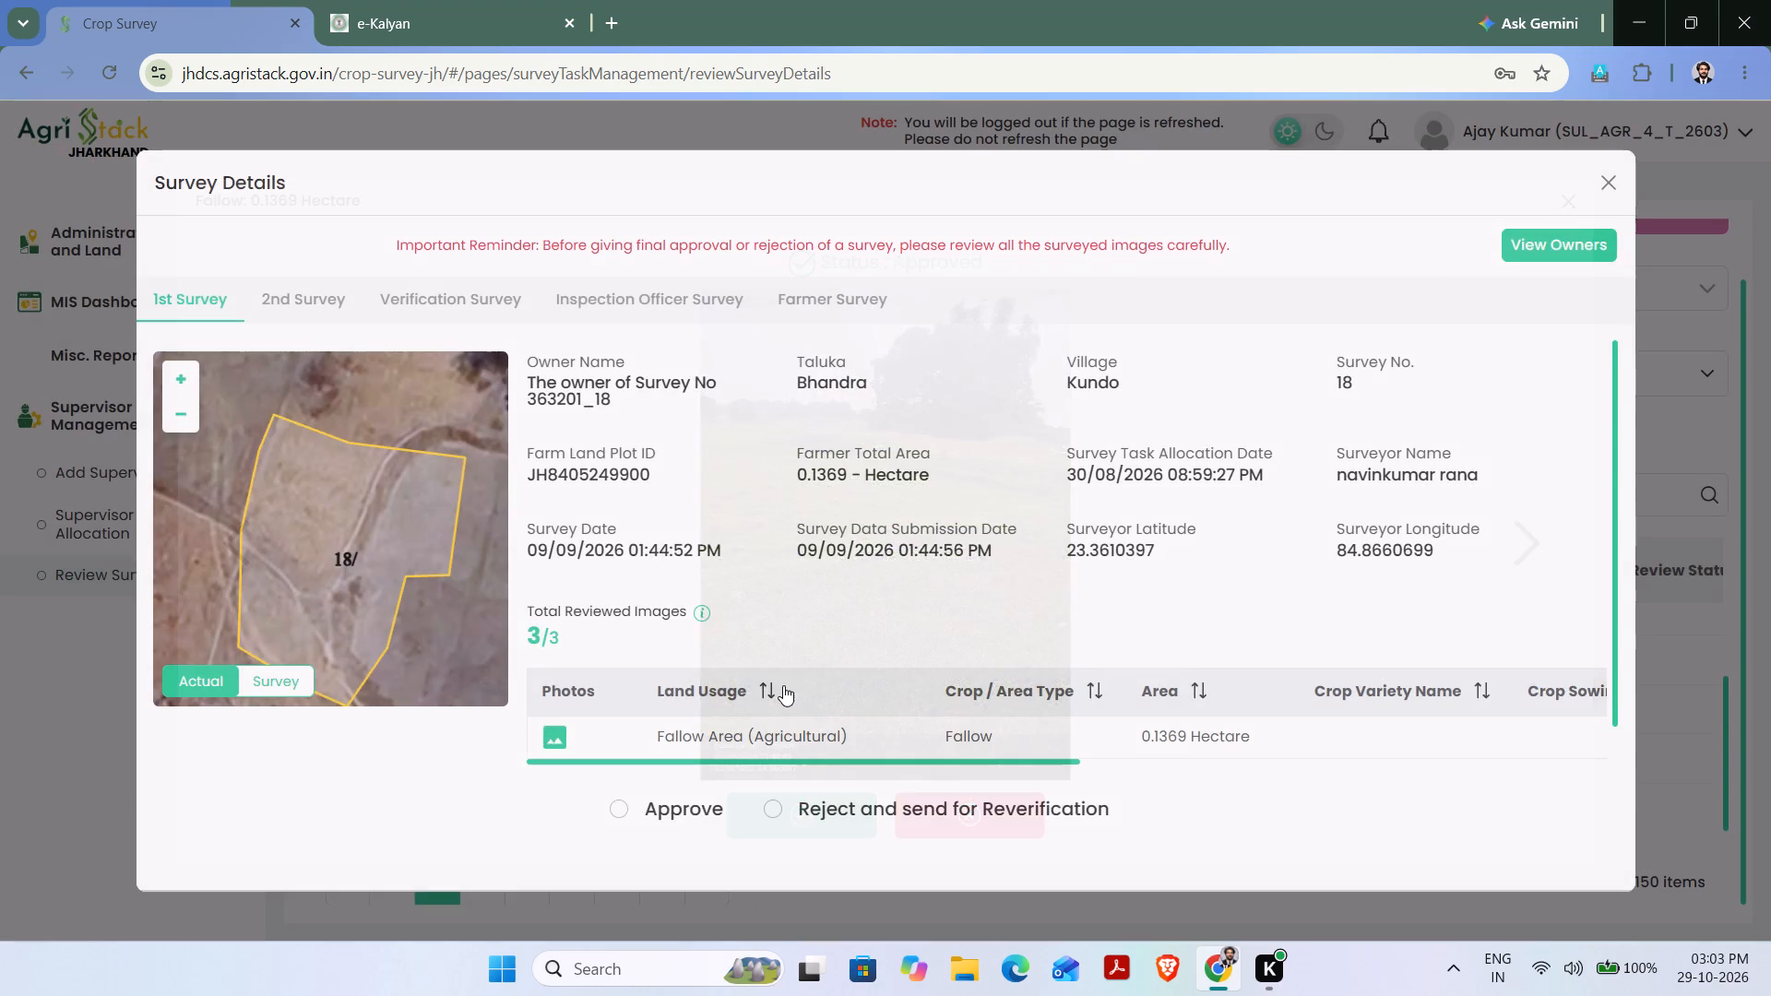
Mark the first survey of record 18 as approved, save the review and close its survey details.
scroll(783, 685, down, 1)
click(702, 692)
click(817, 769)
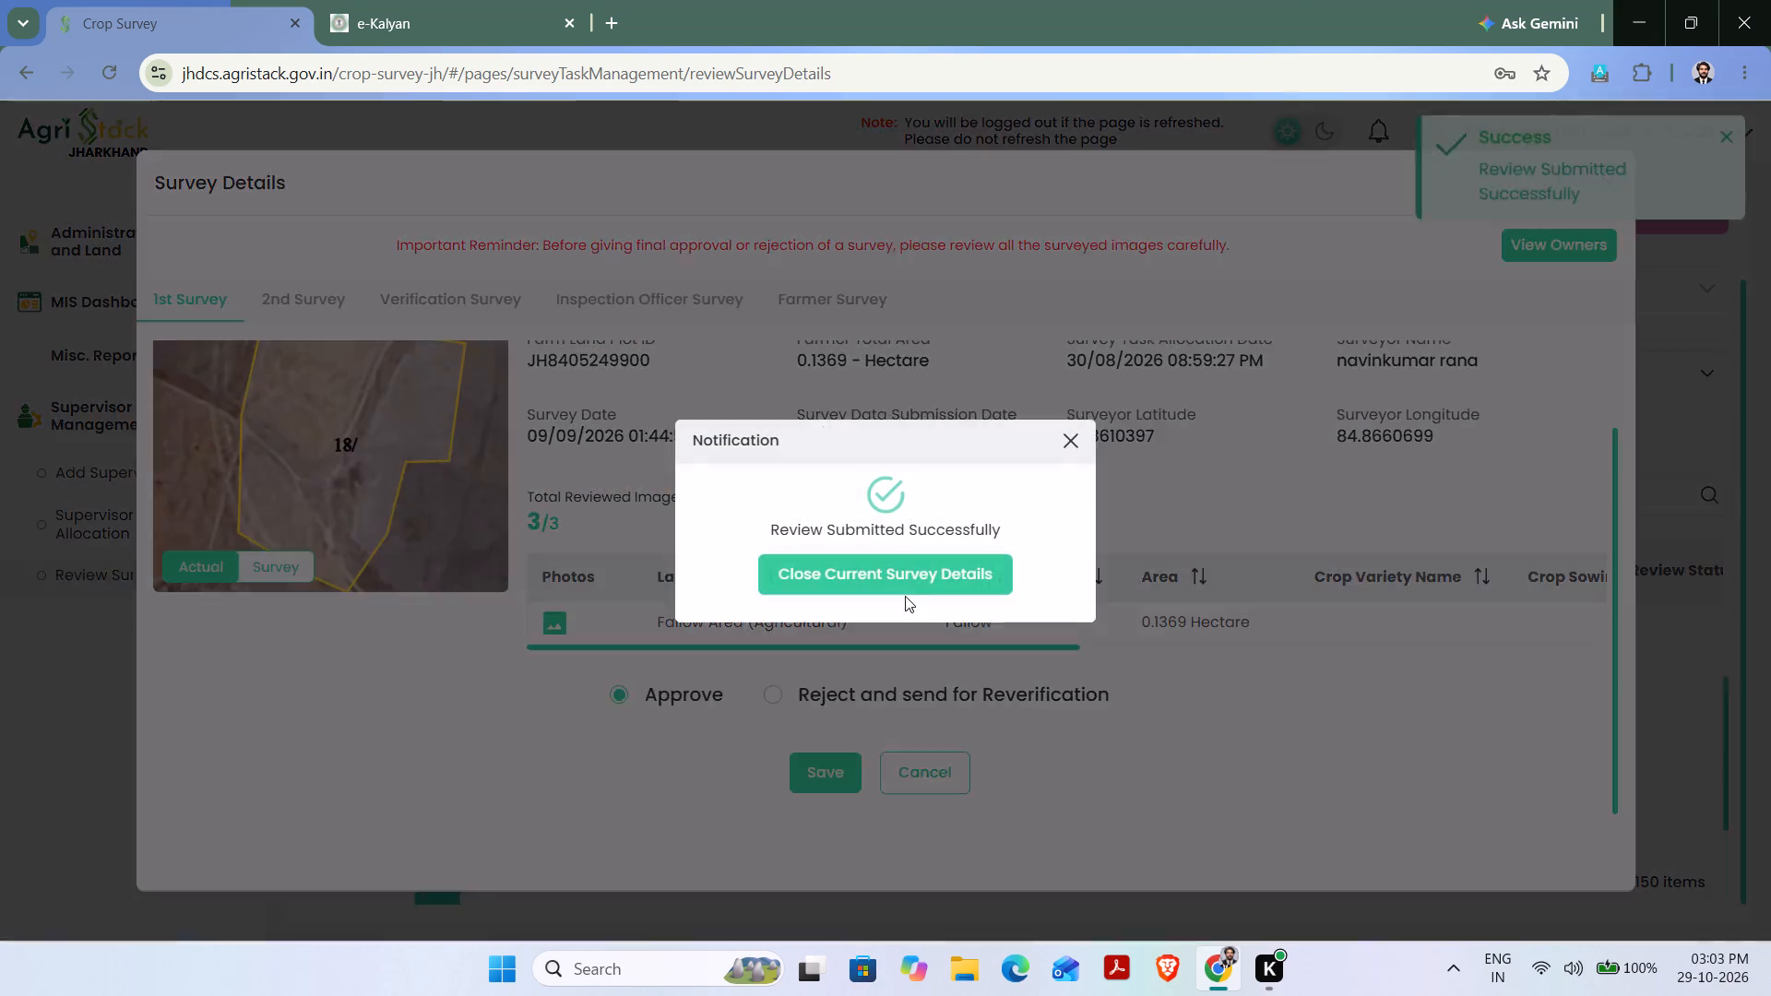
click(901, 589)
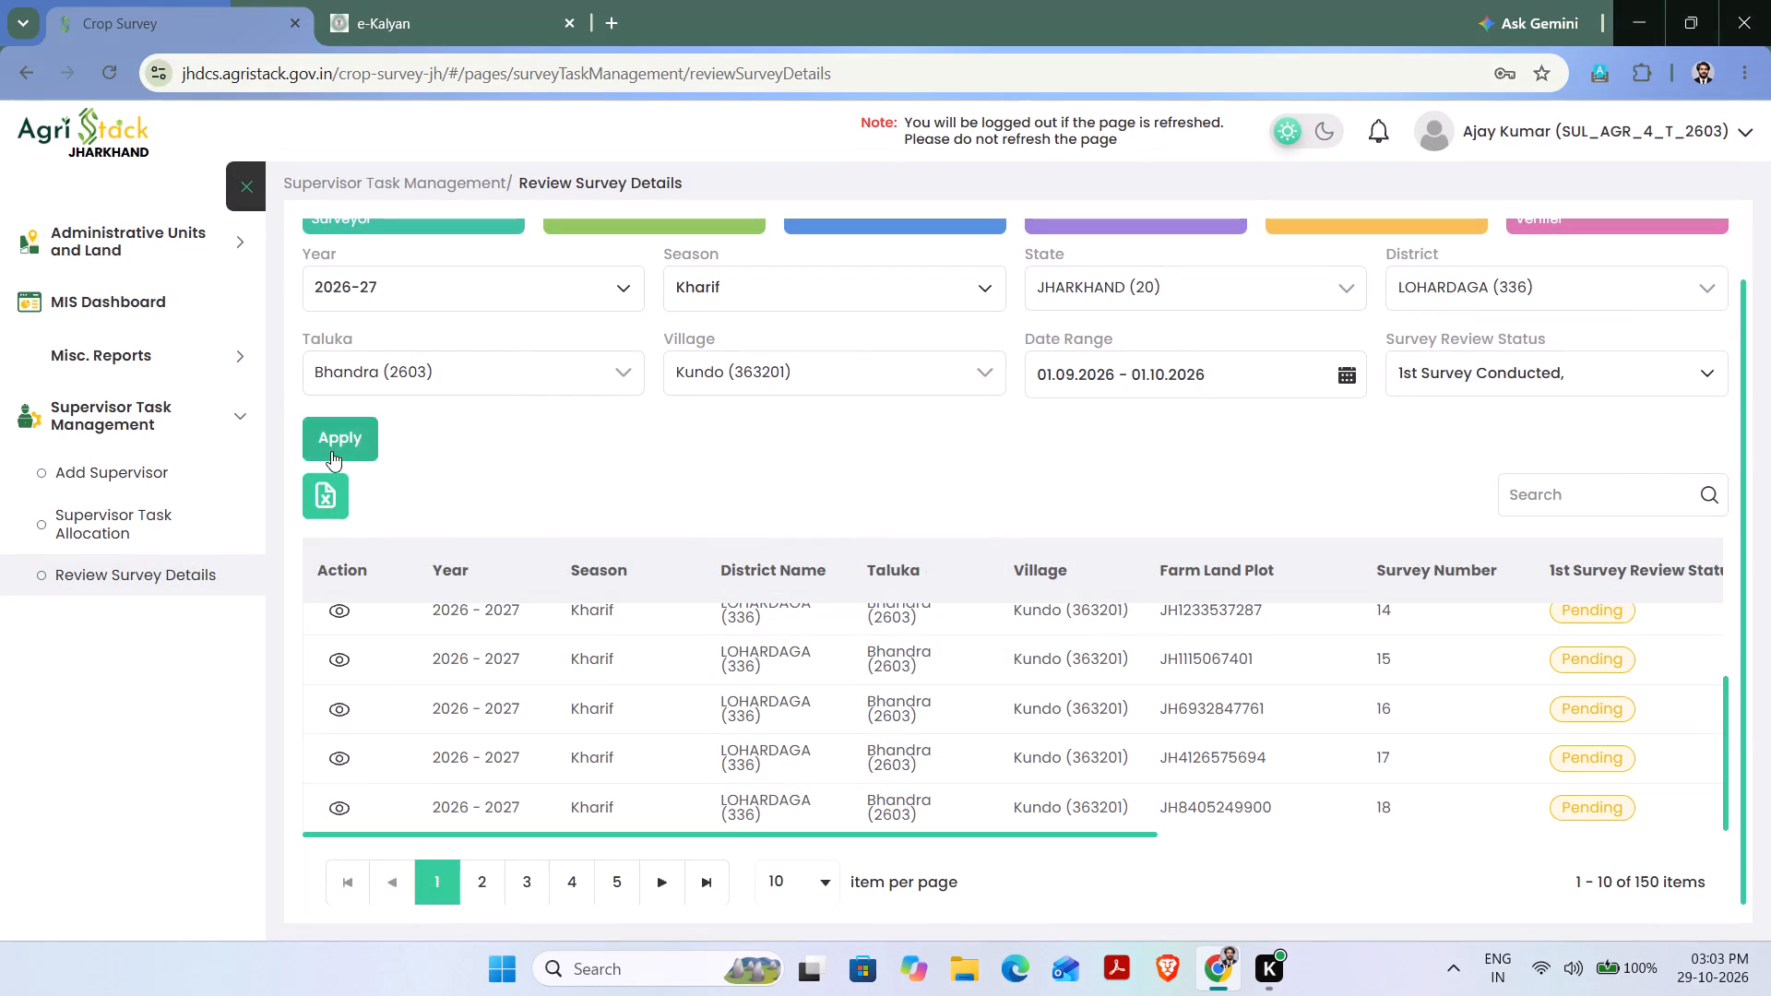
Reapply the current Kundo filters to refresh the list of pending first-survey records.
click(325, 433)
scroll(400, 644, up, 6)
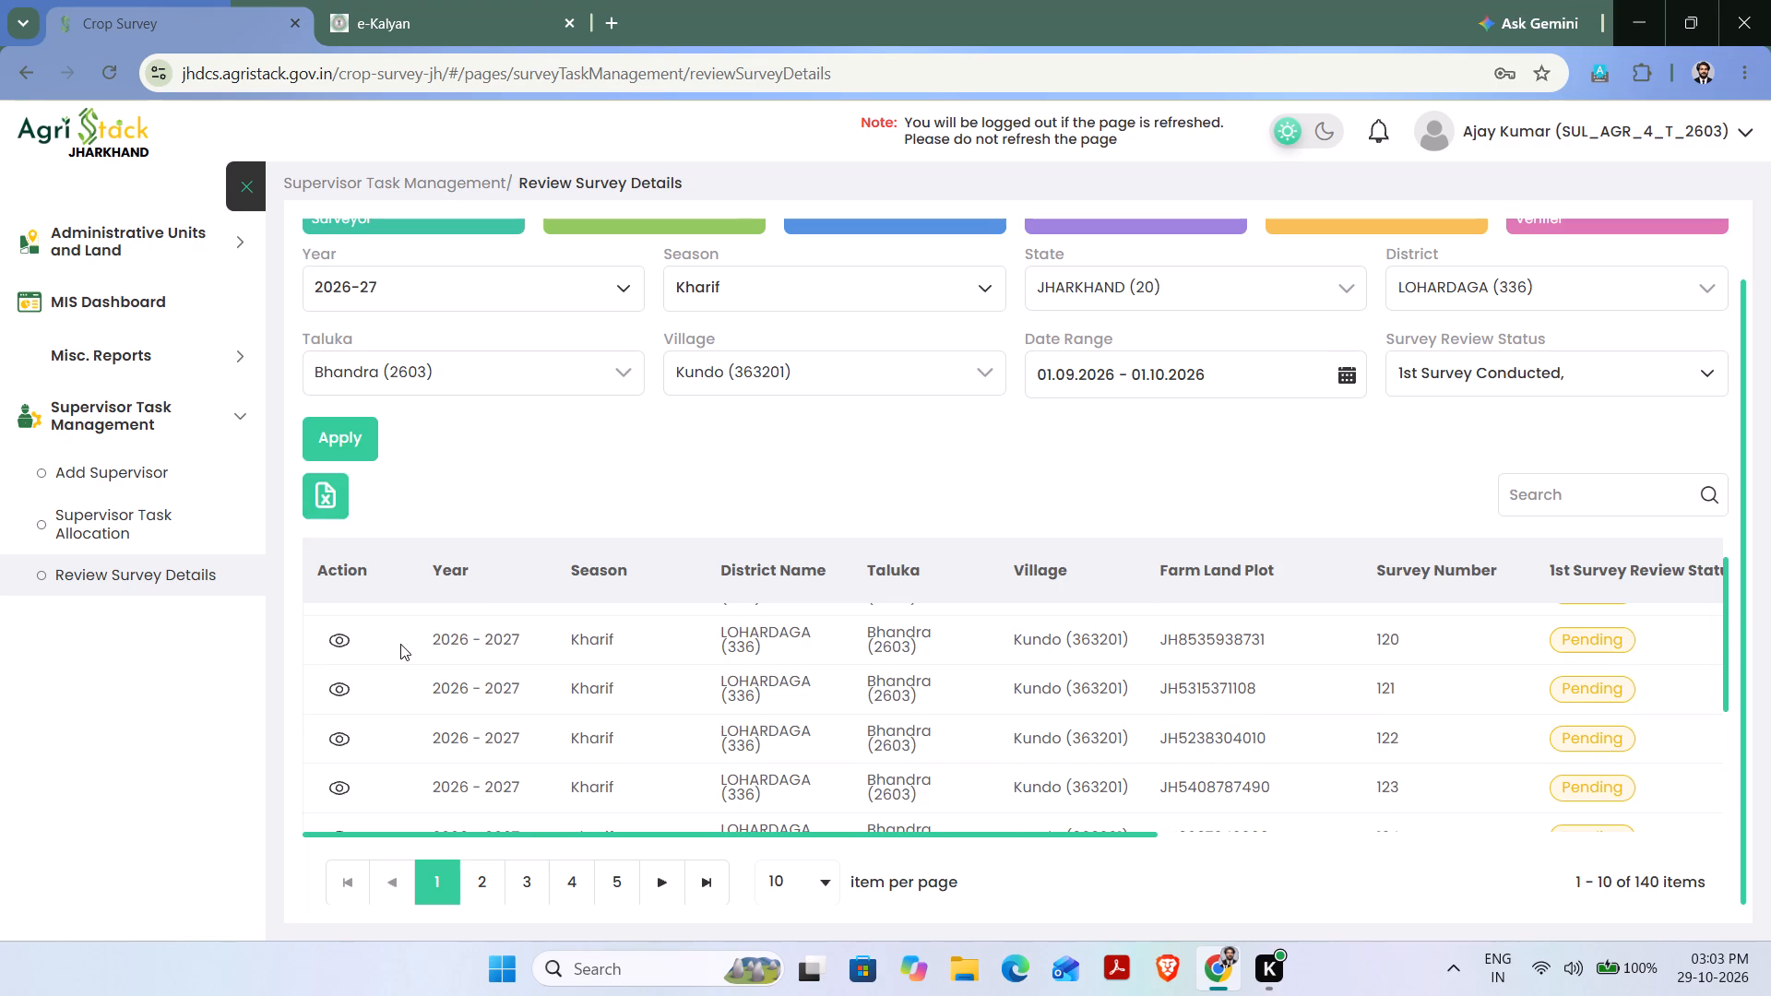
Open the survey details of Kundo record 19 and approve all three of its crop photos.
click(340, 625)
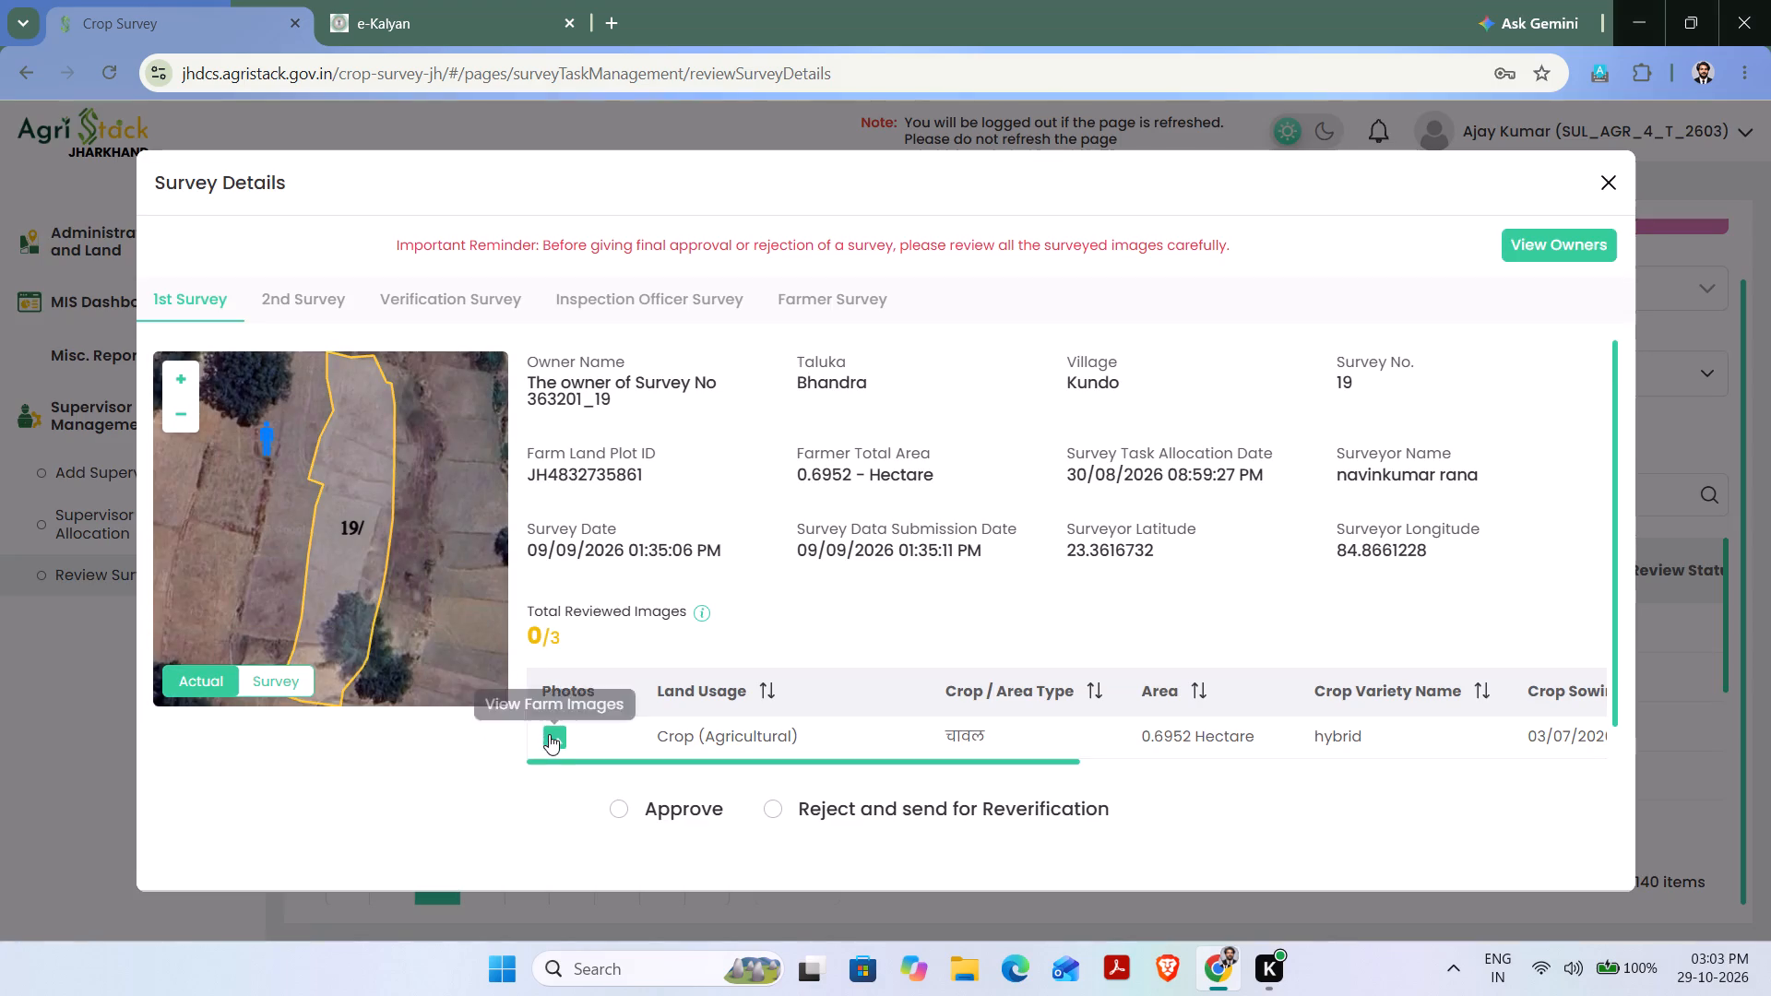
click(550, 734)
click(753, 834)
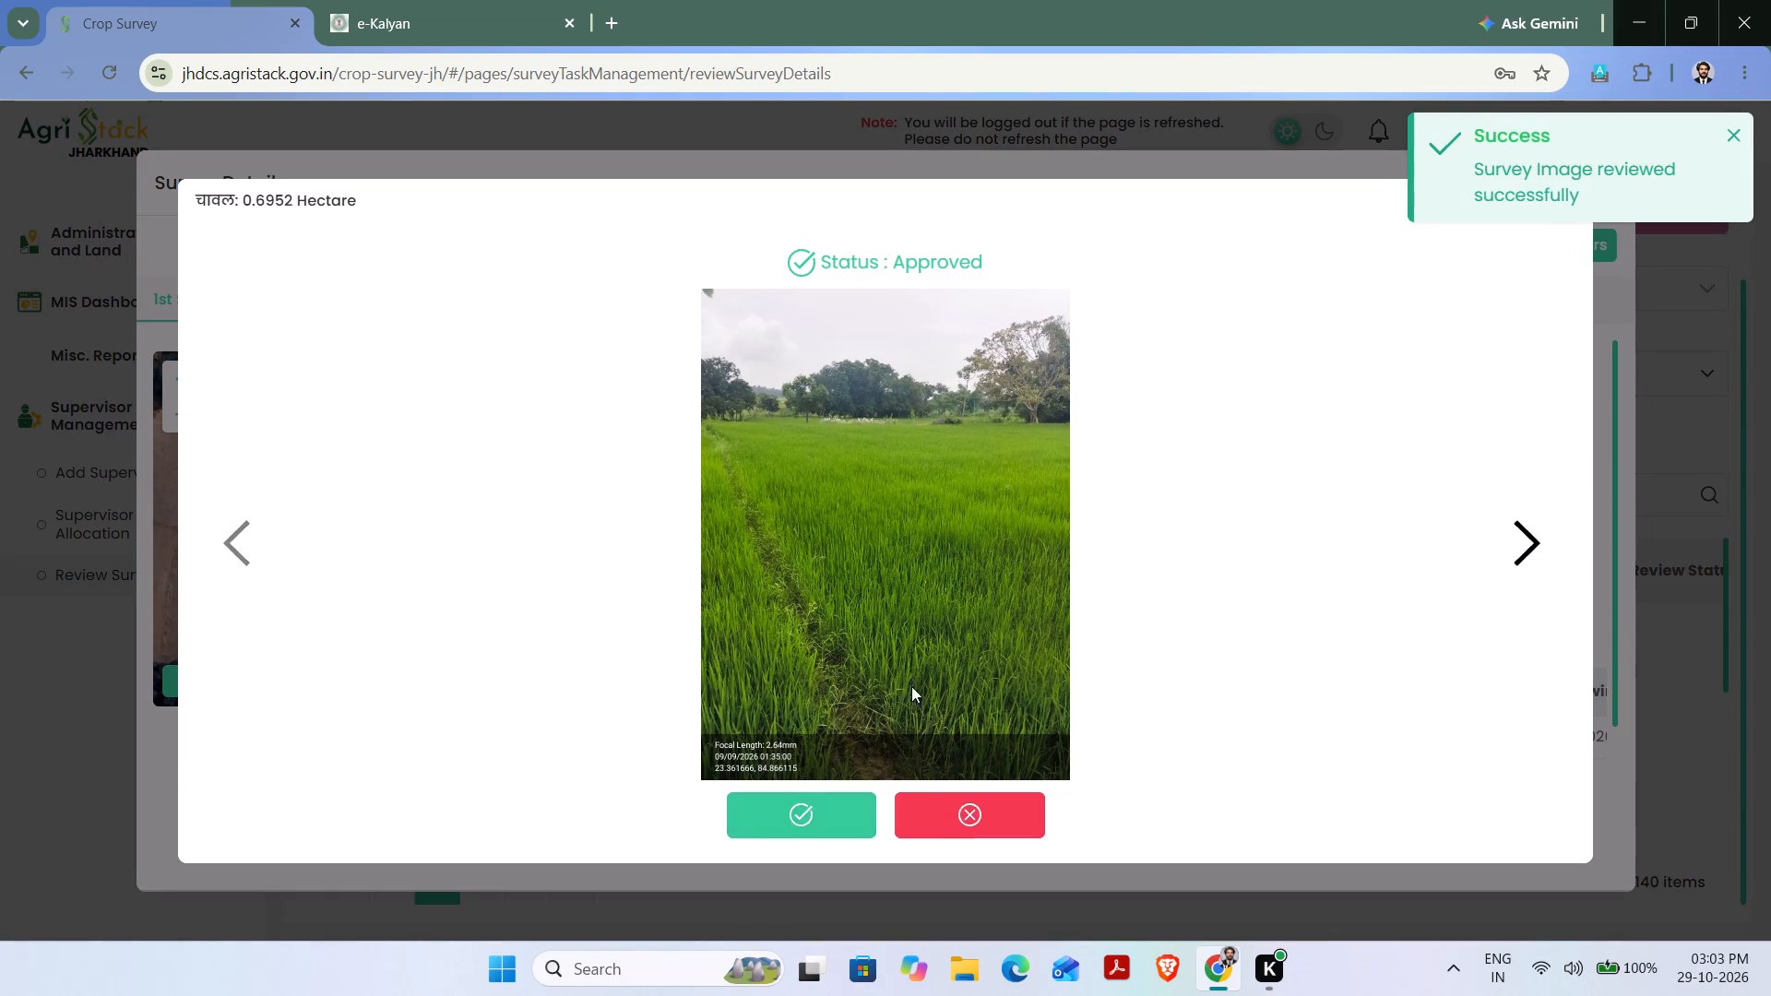
drag(885, 688, 762, 708)
click(803, 824)
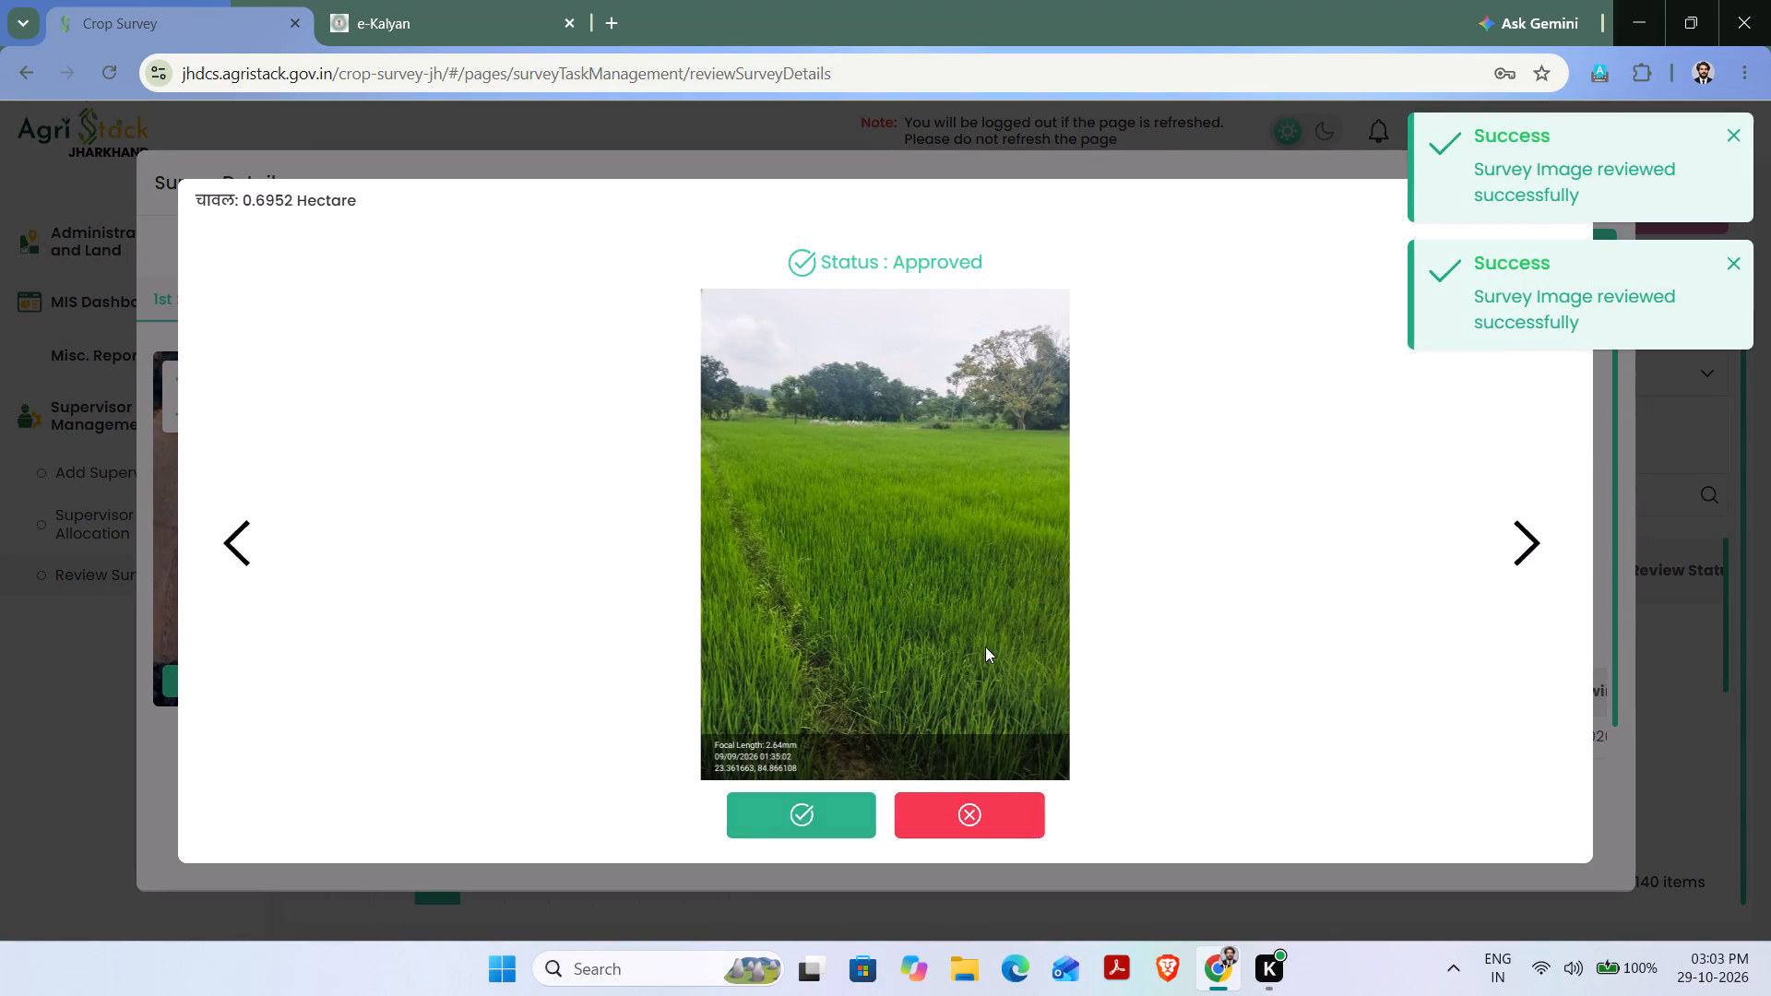
drag(951, 646, 817, 662)
click(822, 812)
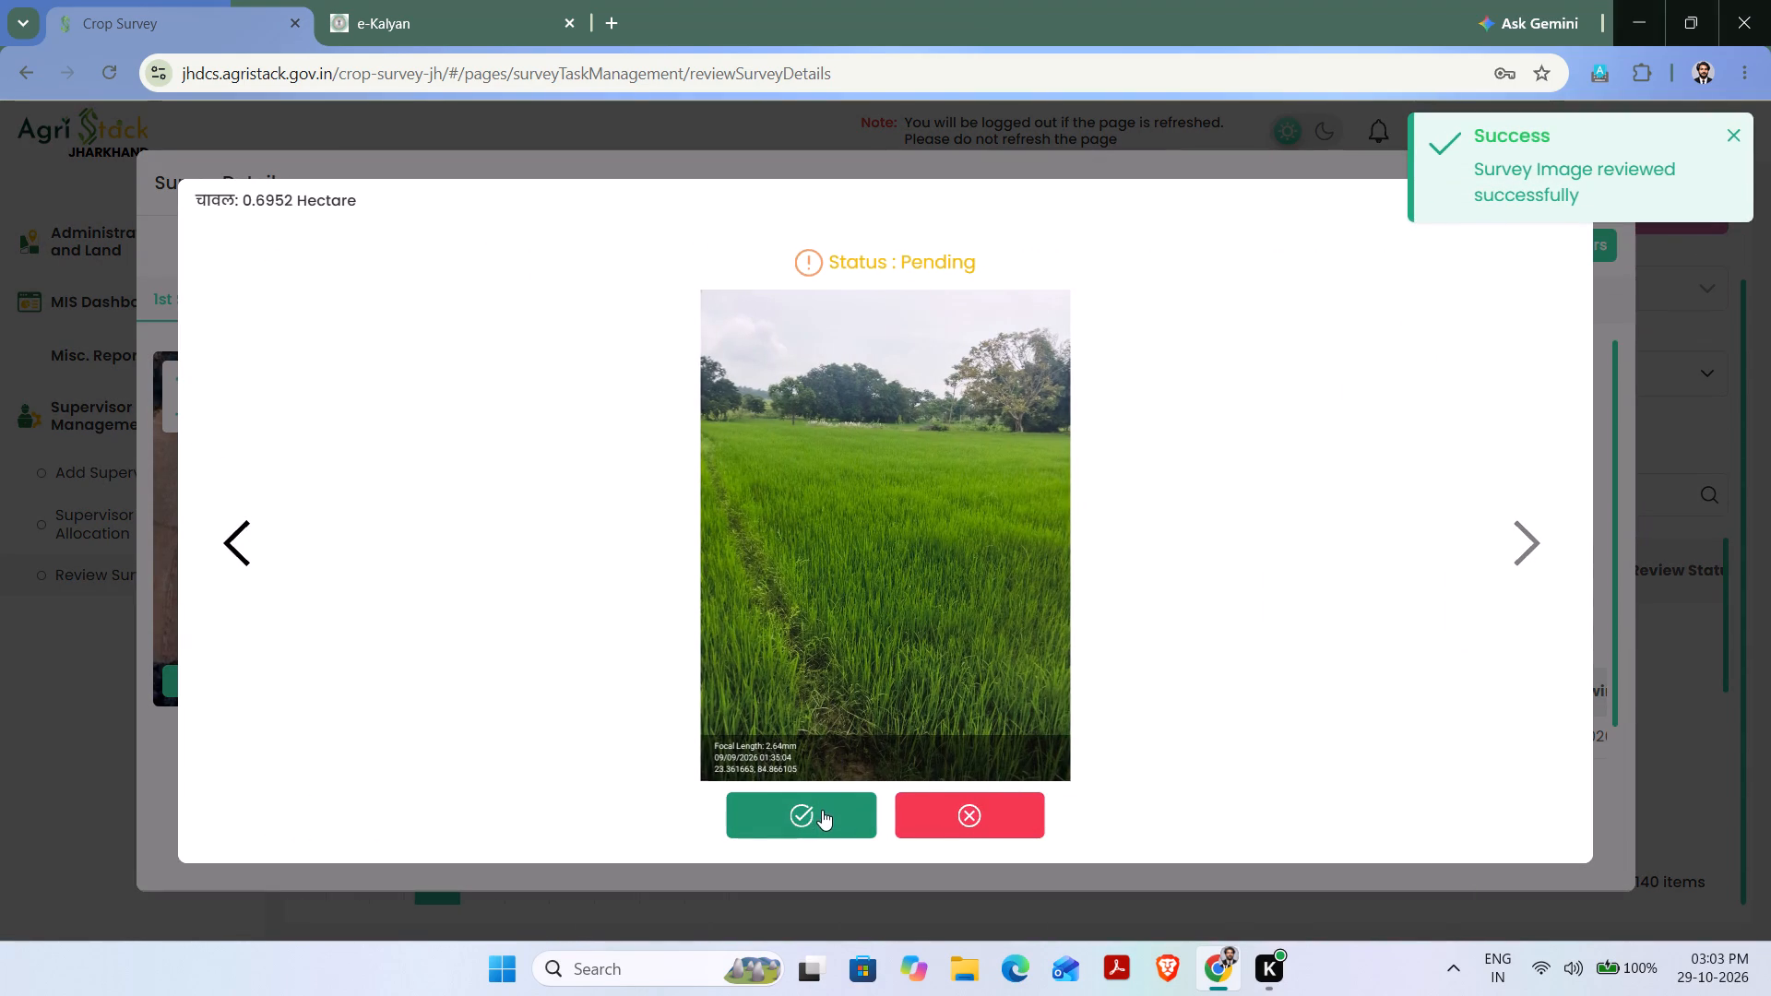
drag(1021, 591, 927, 598)
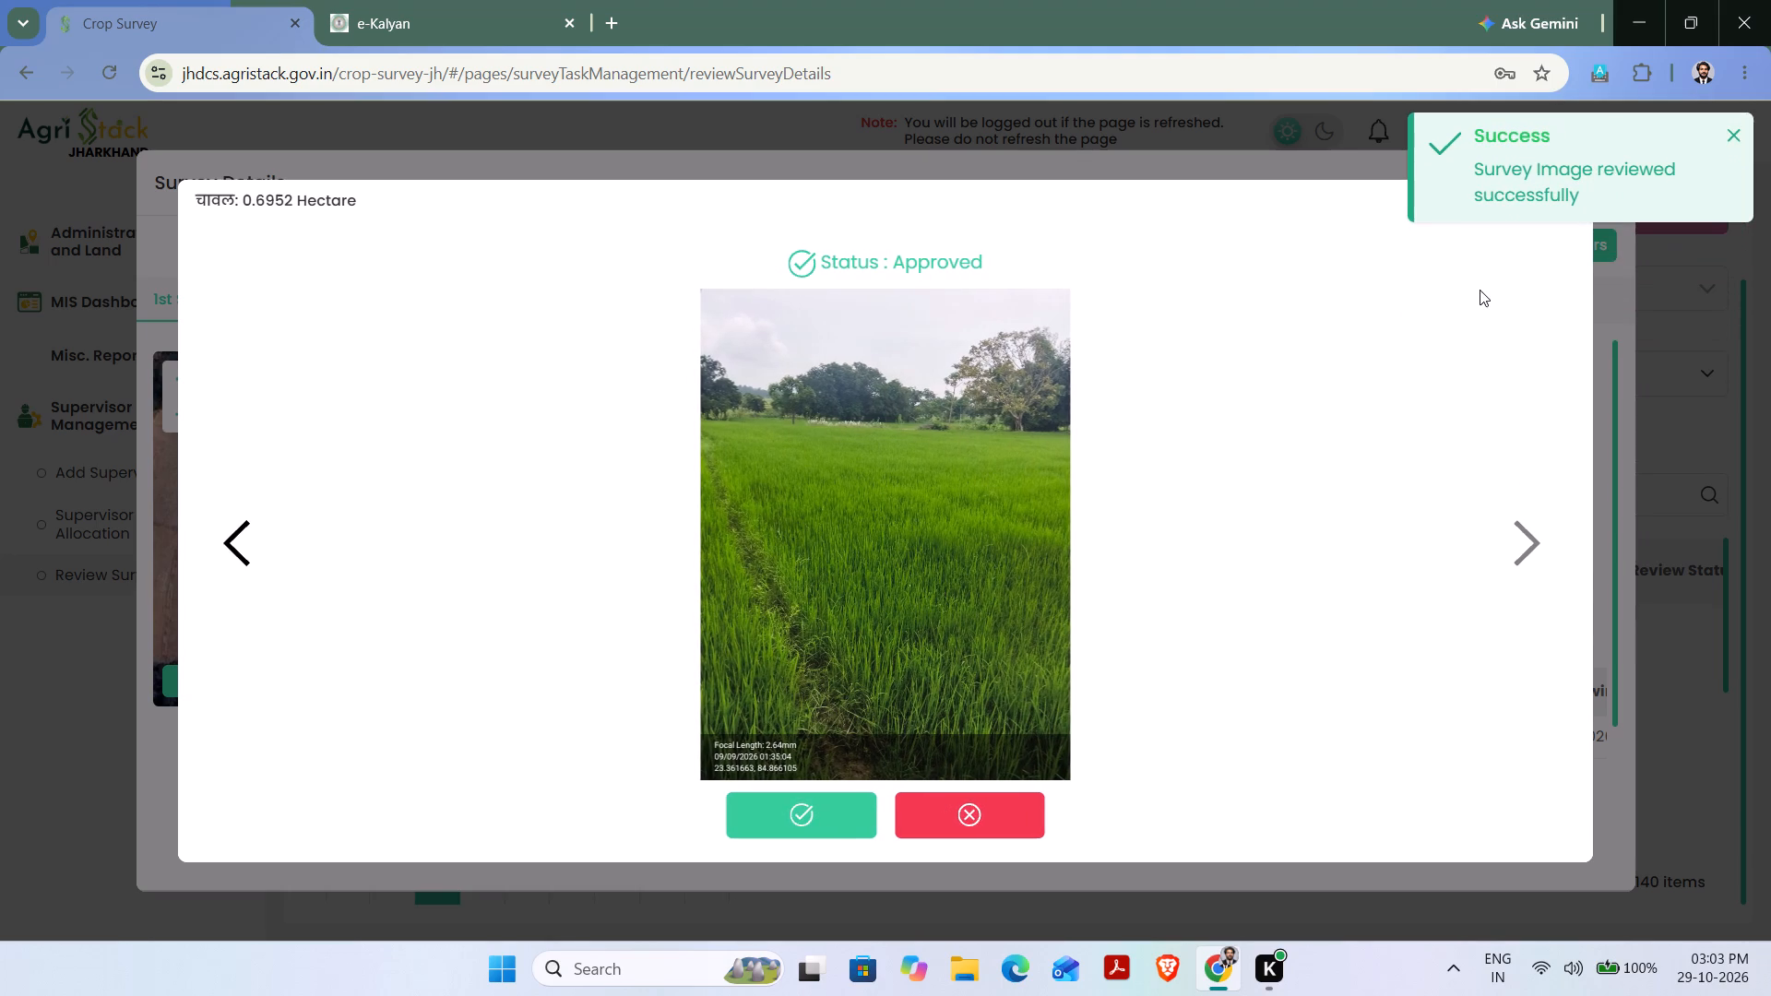
click(1573, 196)
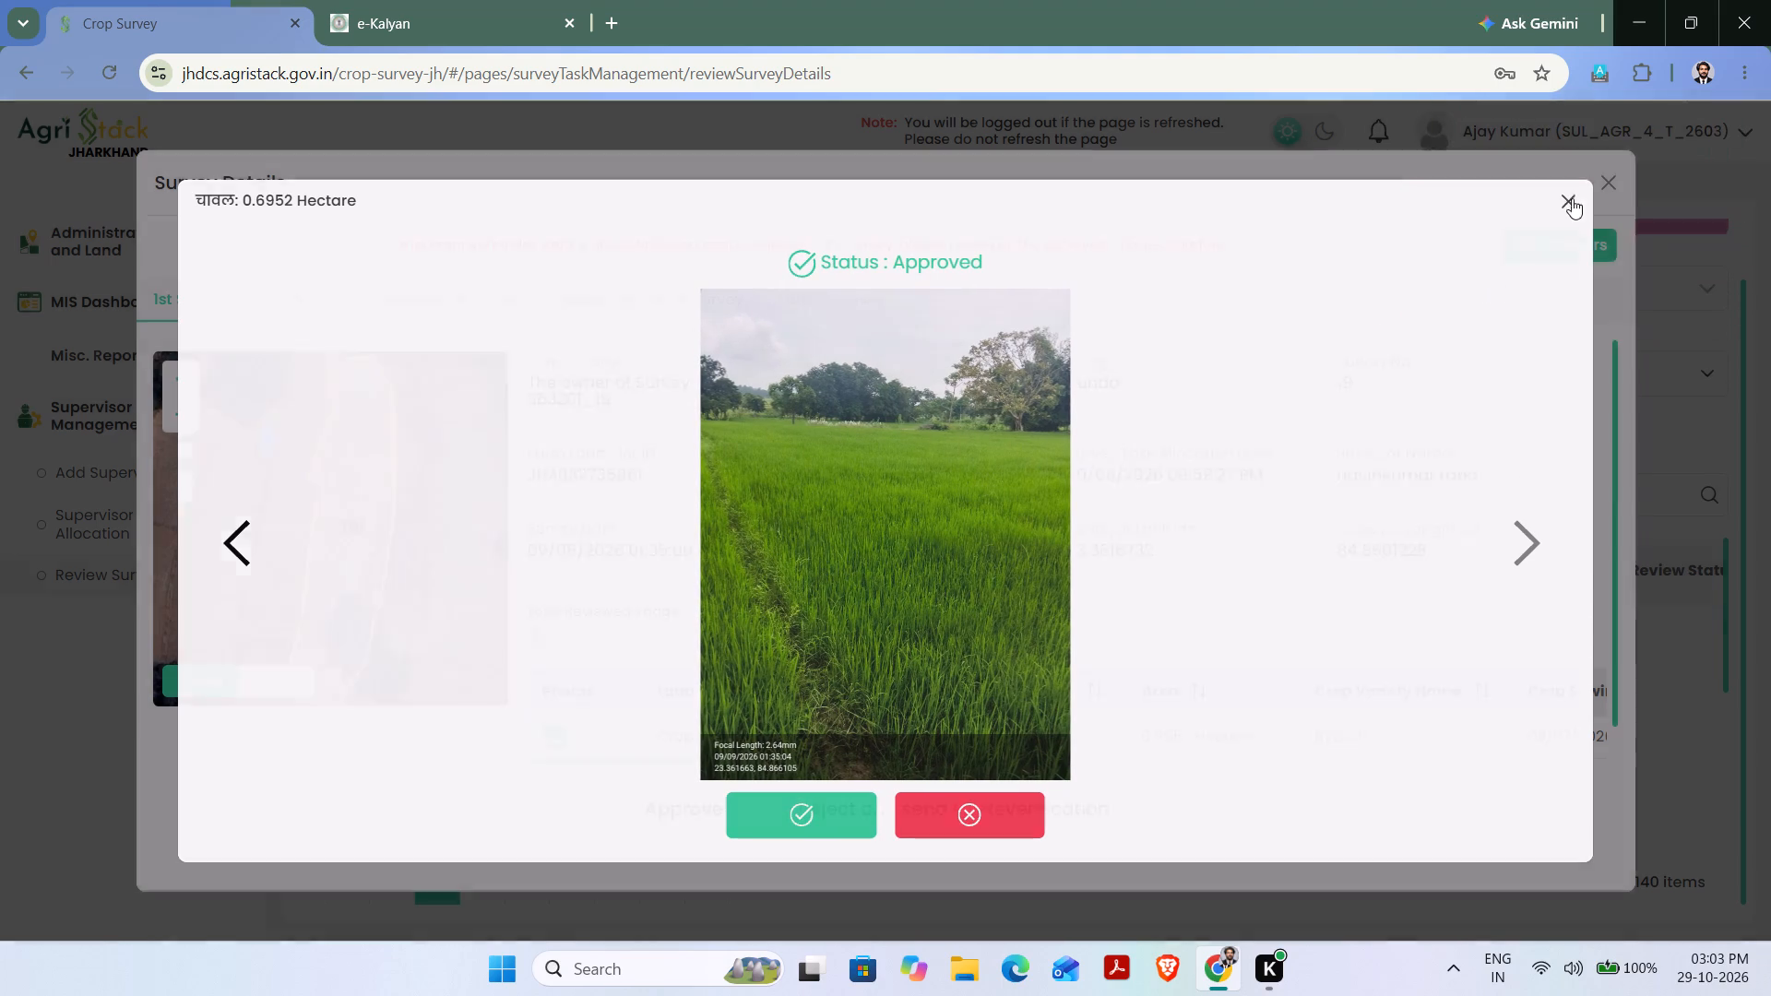
Mark the first survey of record 19 as approved, save the review and close its survey details.
scroll(979, 560, down, 2)
click(709, 658)
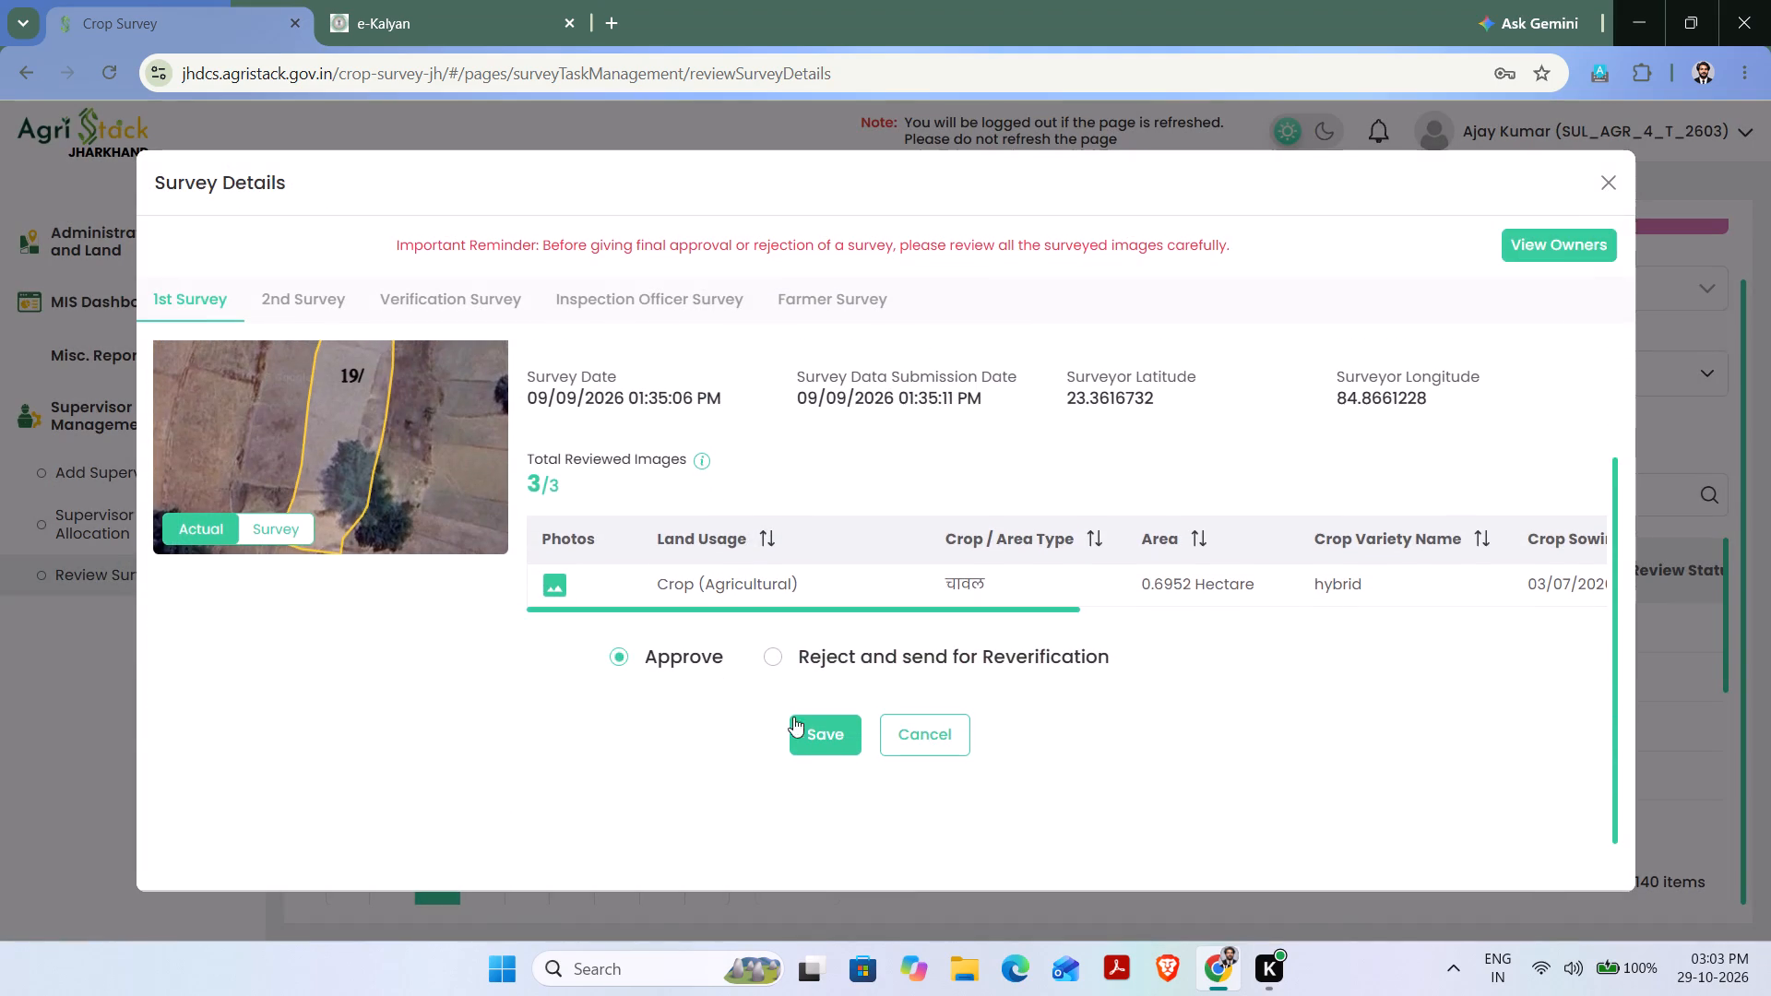
click(819, 727)
click(917, 564)
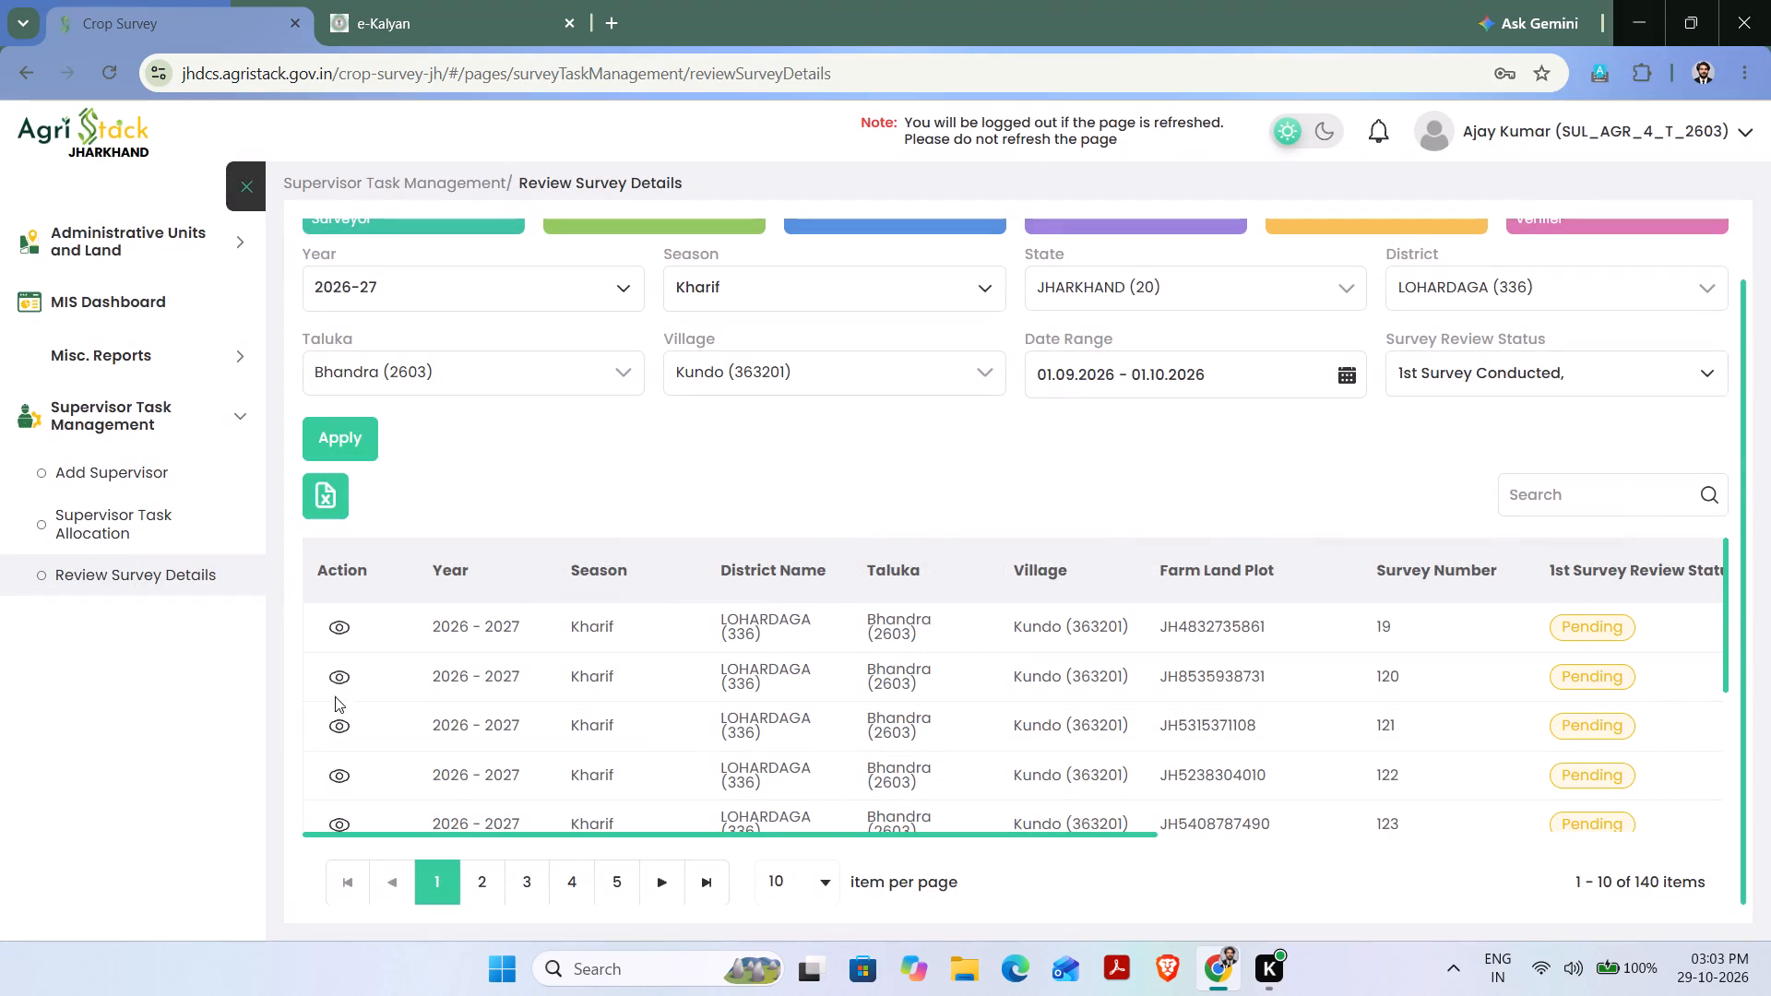
Open the survey details of Kundo record 120 and approve all three of its fallow-land photos.
click(340, 678)
click(548, 731)
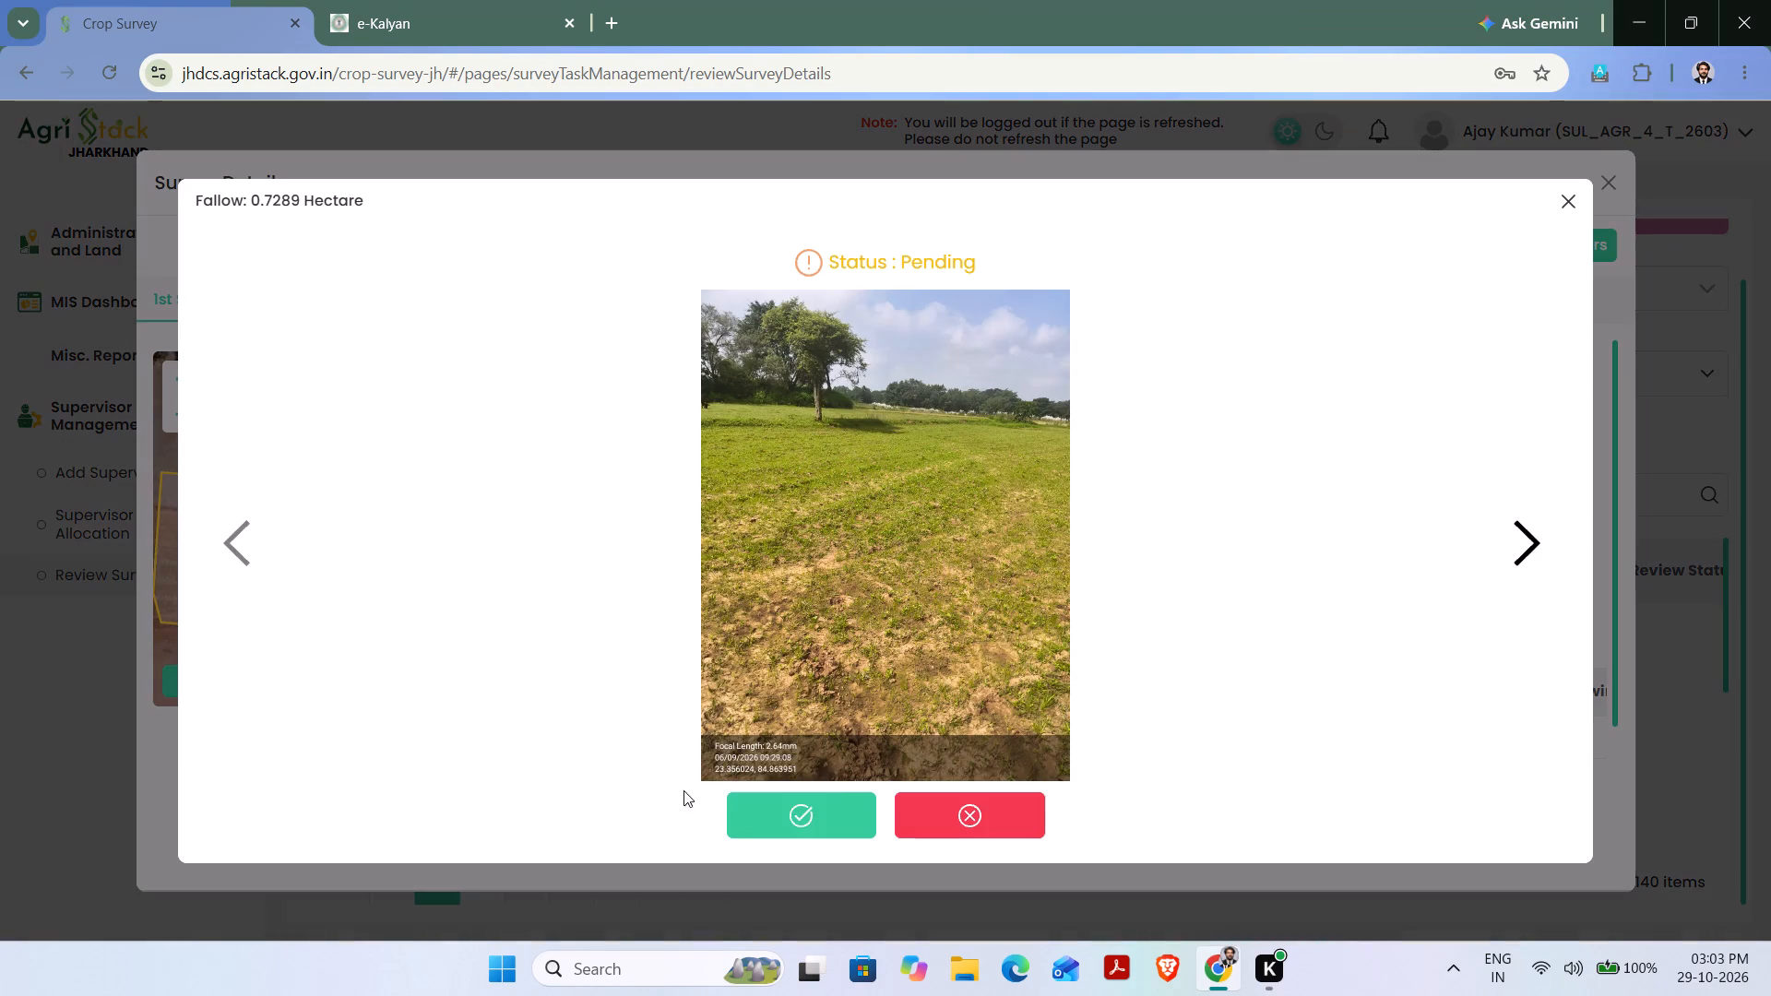
click(748, 809)
drag(873, 718, 765, 733)
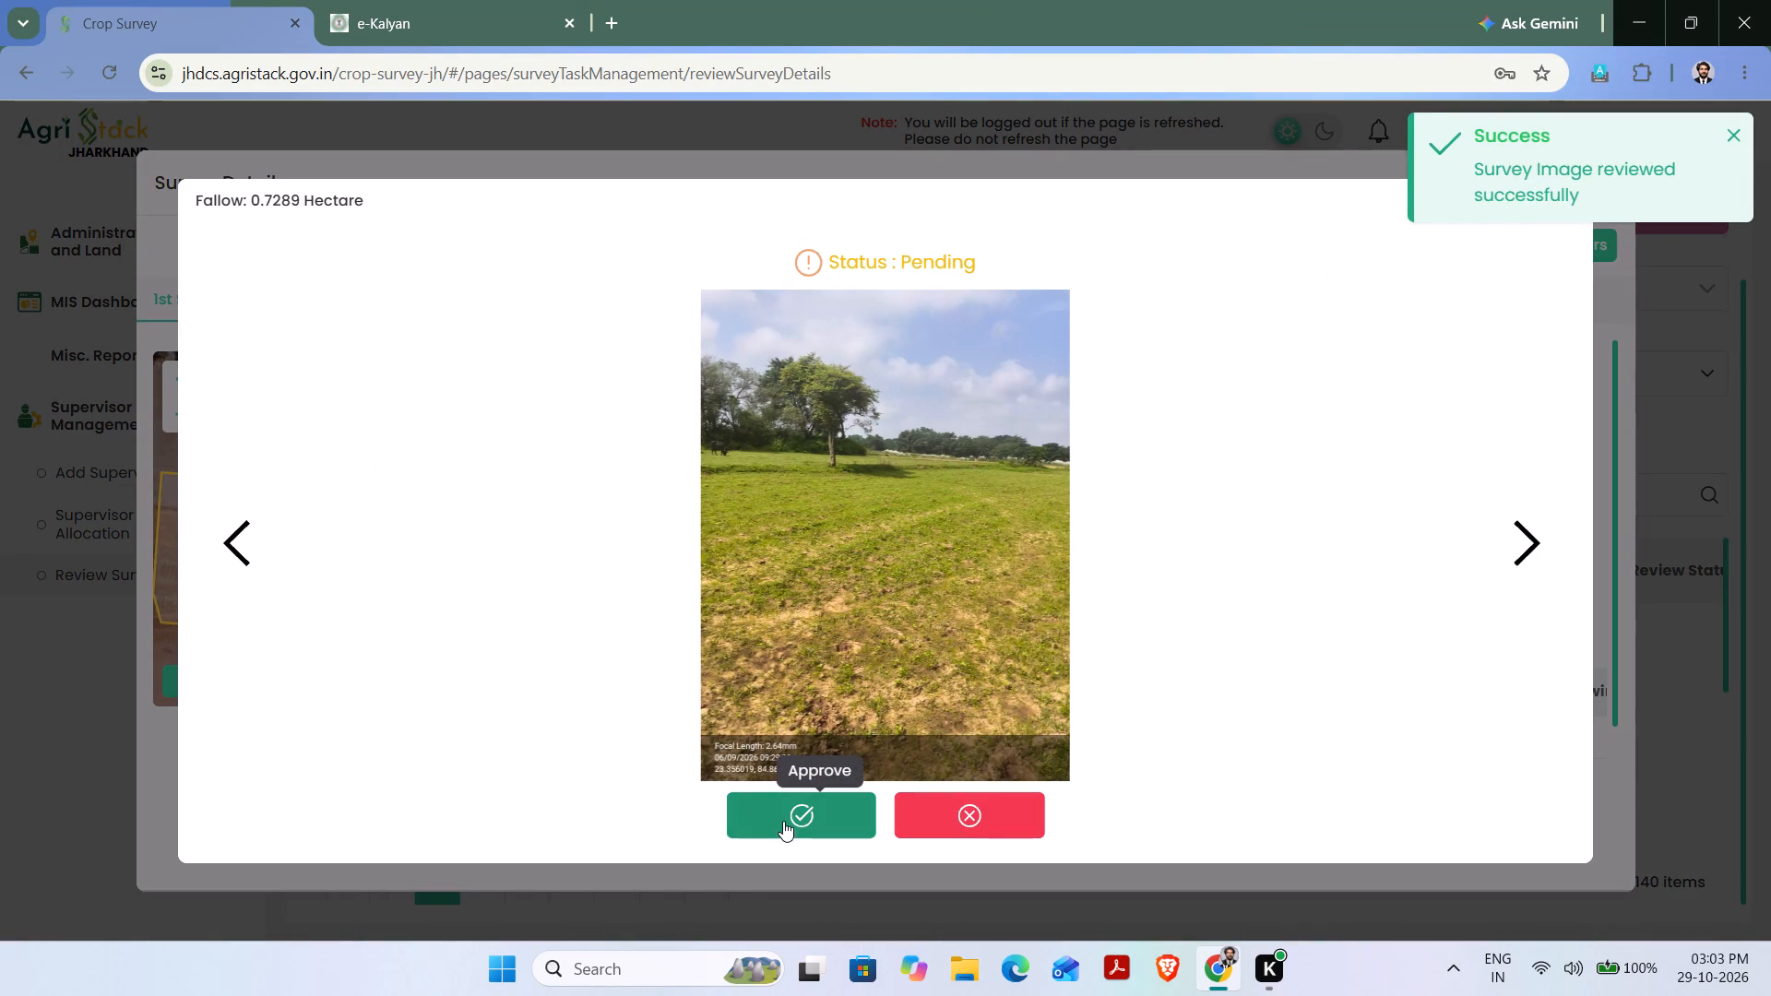
click(779, 808)
drag(874, 713, 772, 739)
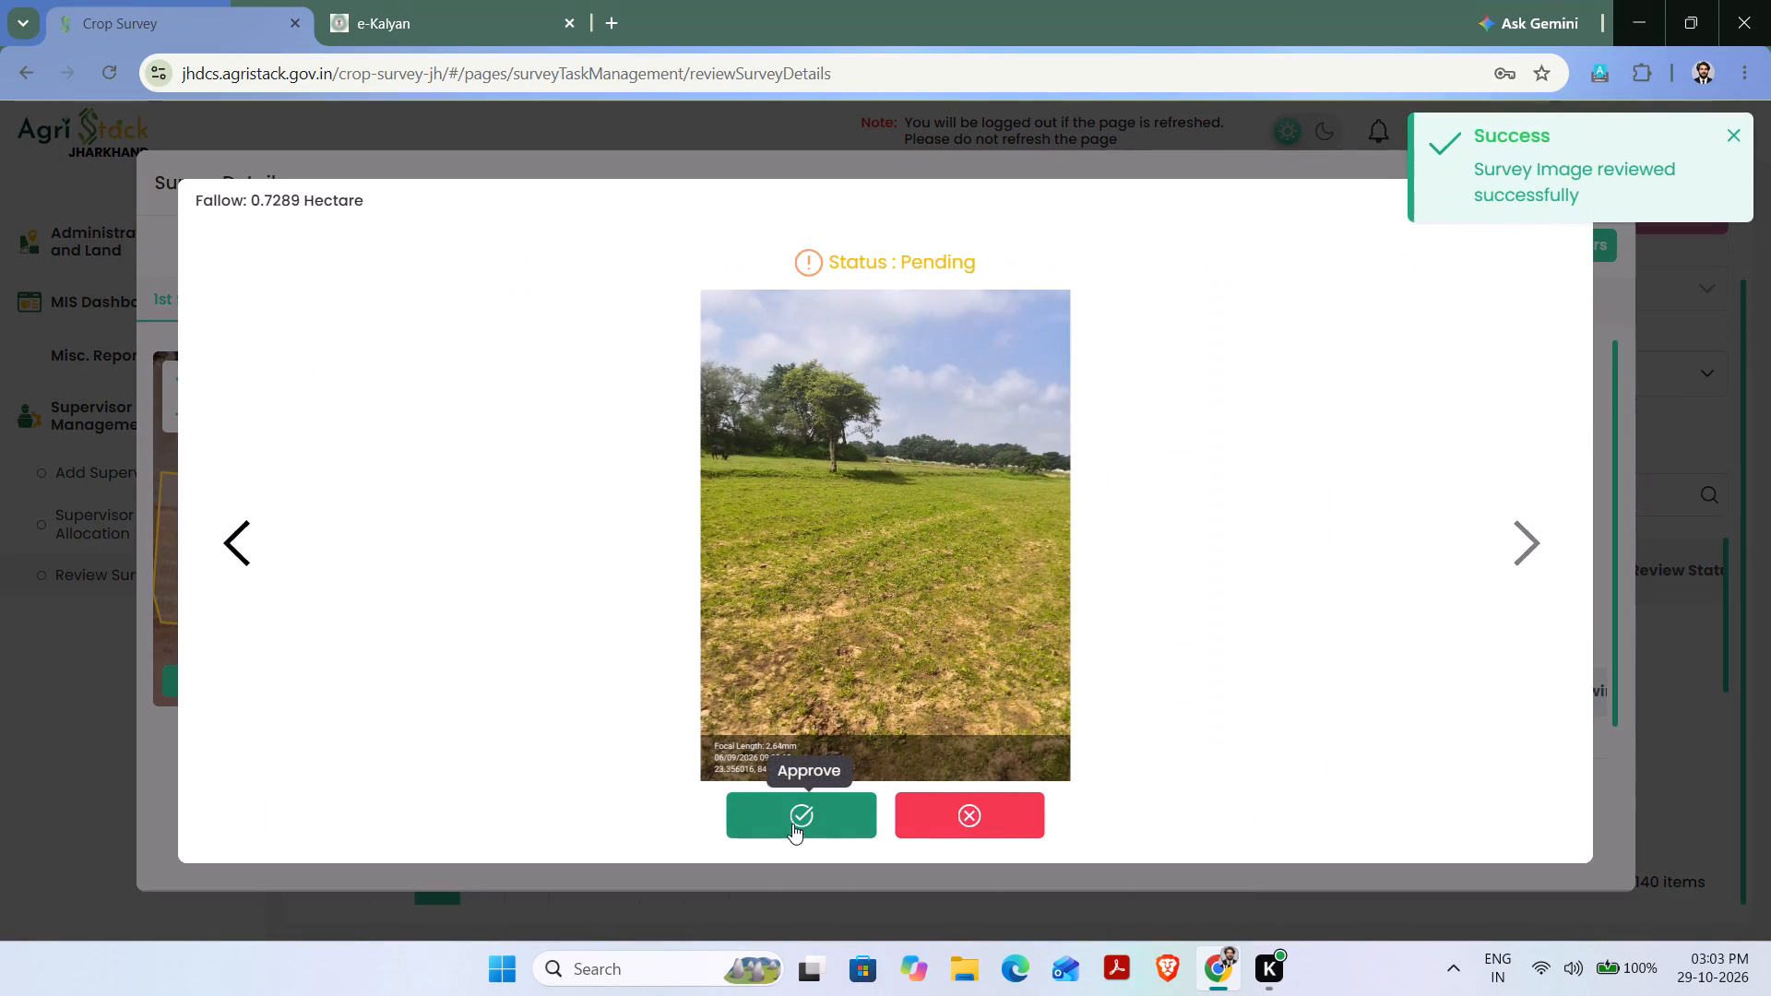
click(787, 808)
drag(932, 678, 888, 677)
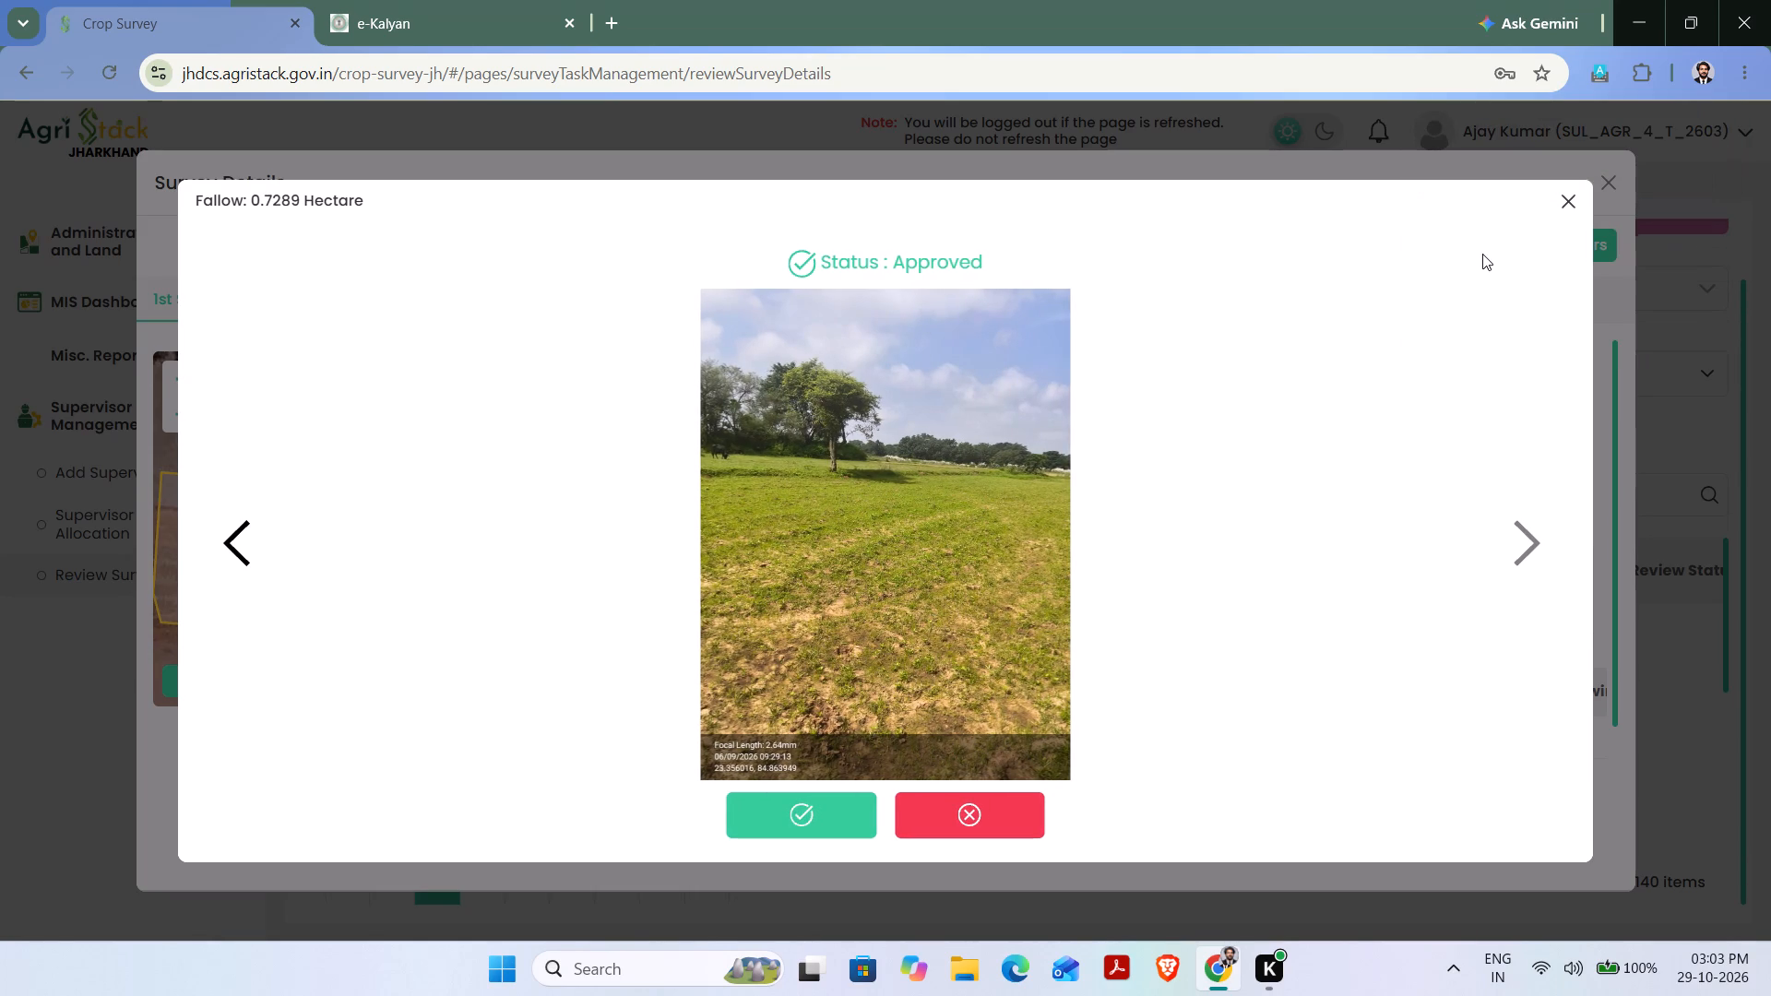
click(1574, 192)
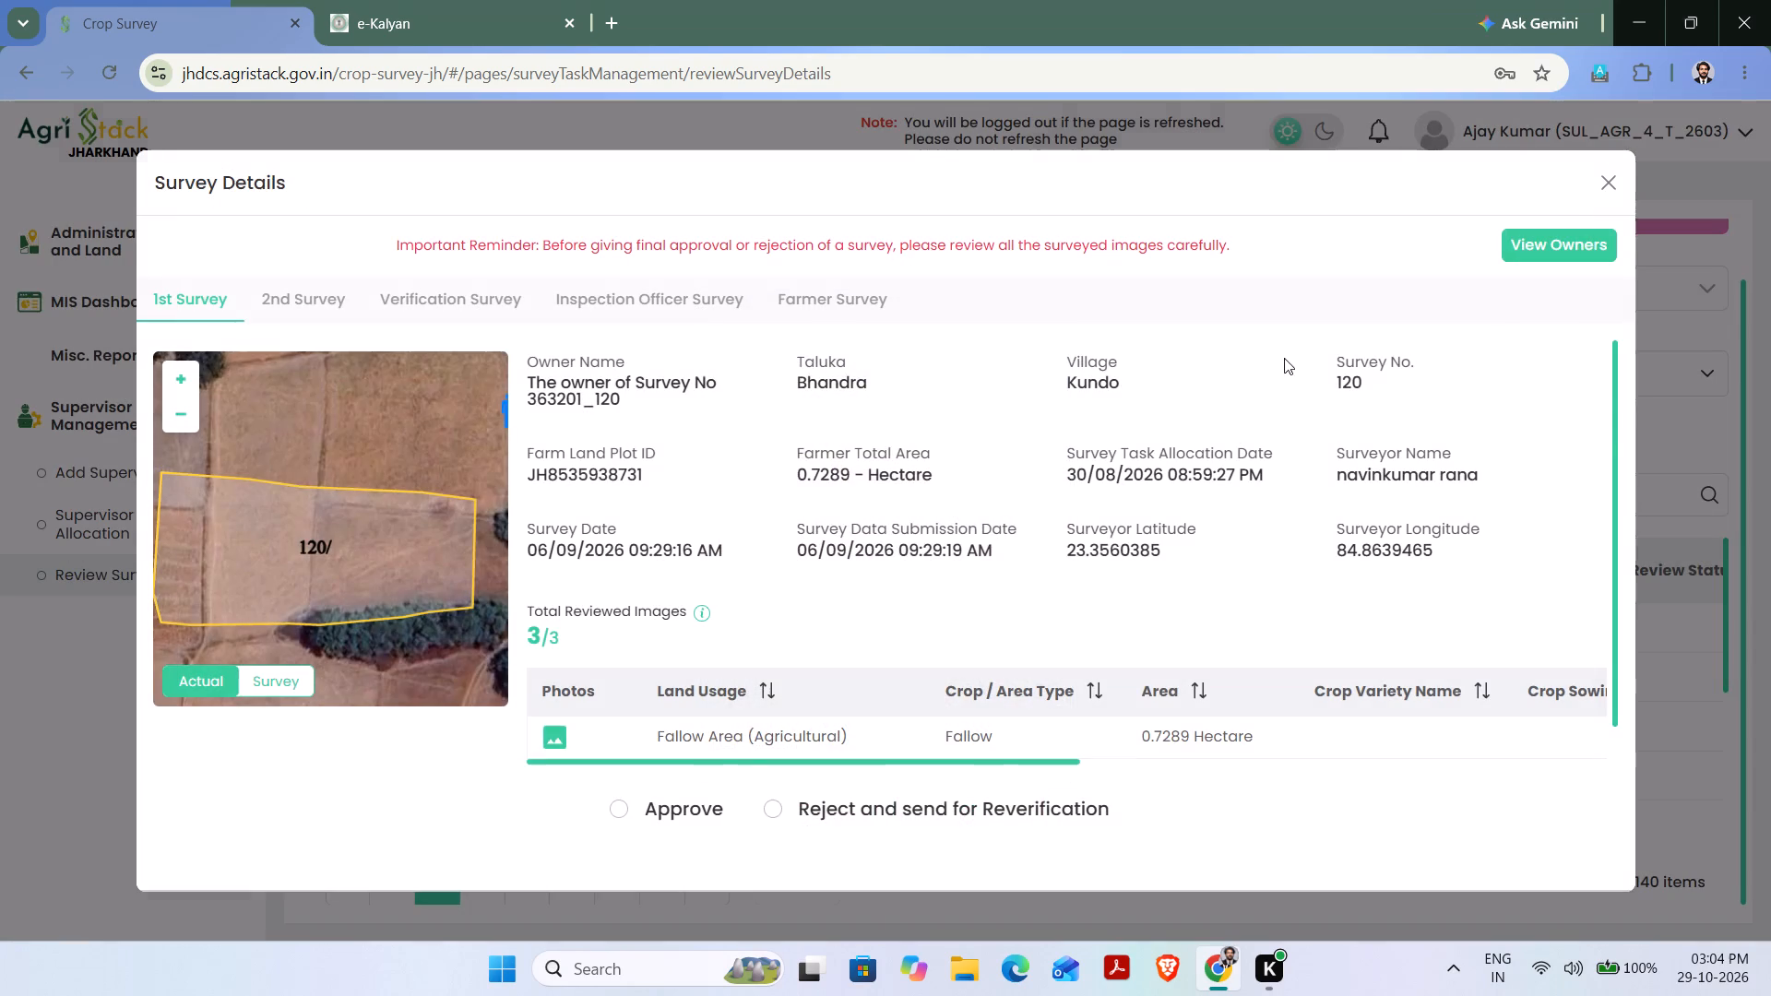
Mark the first survey of record 120 as approved, save the review and close its survey details.
scroll(917, 601, down, 2)
click(678, 657)
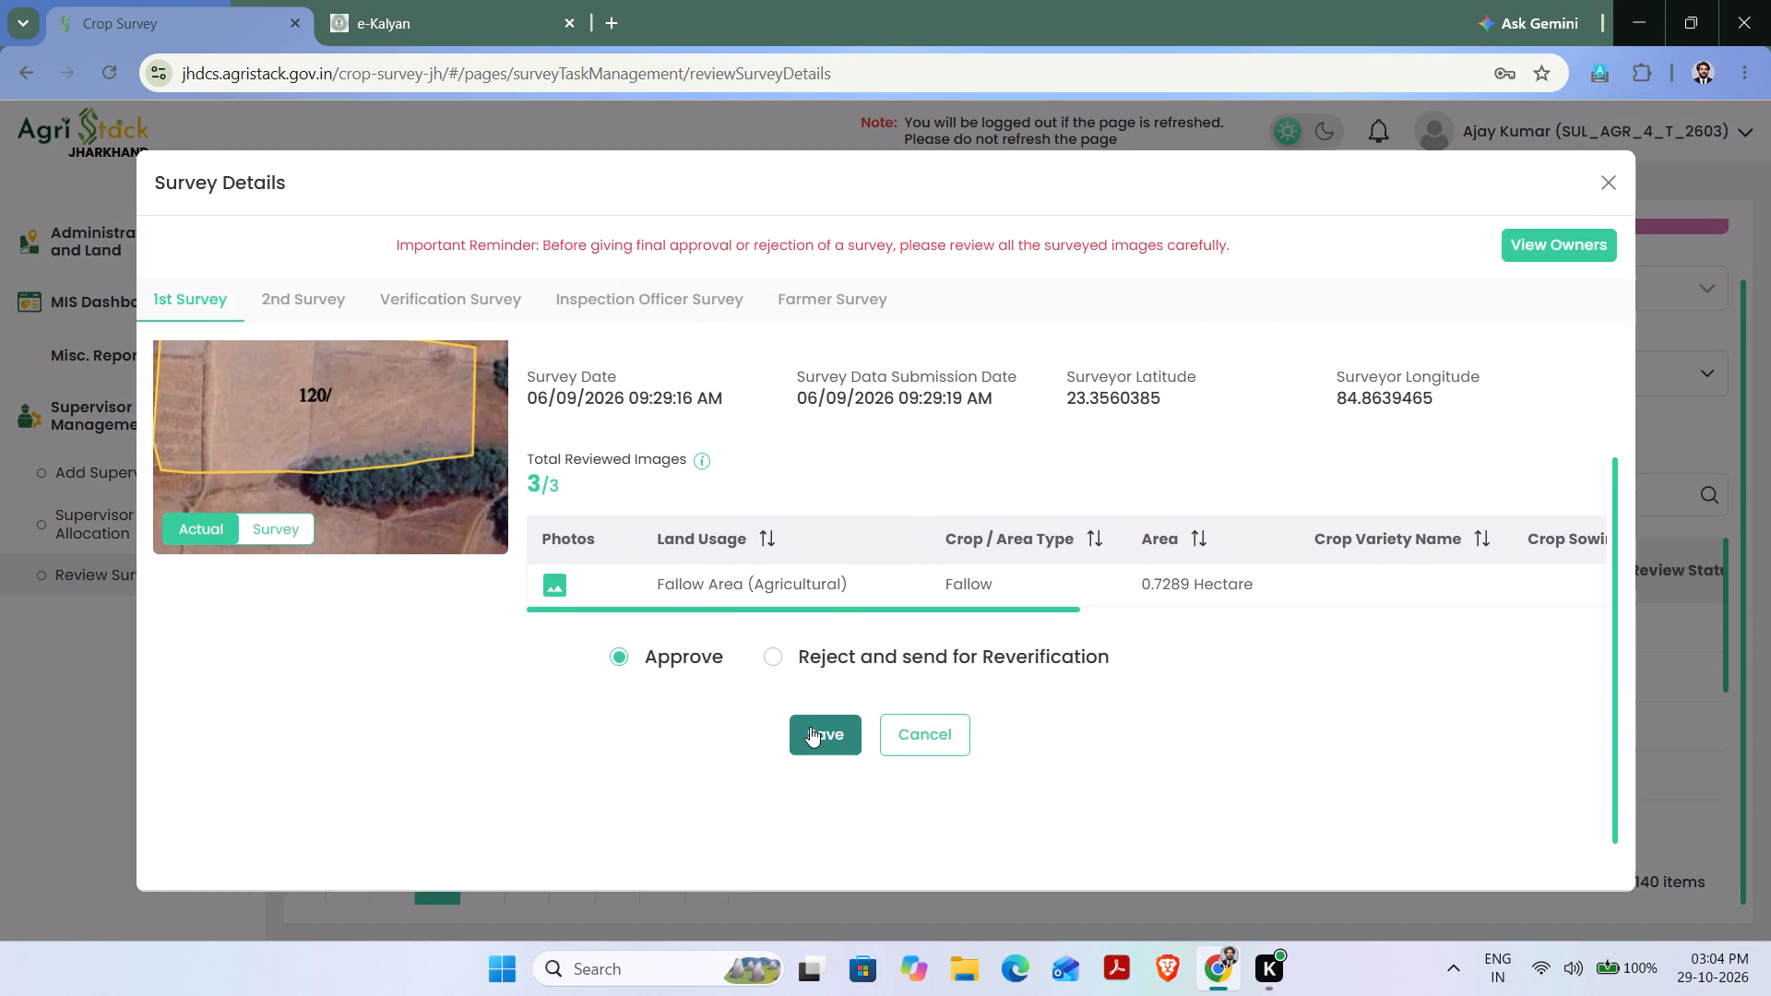
click(814, 728)
click(881, 587)
click(339, 721)
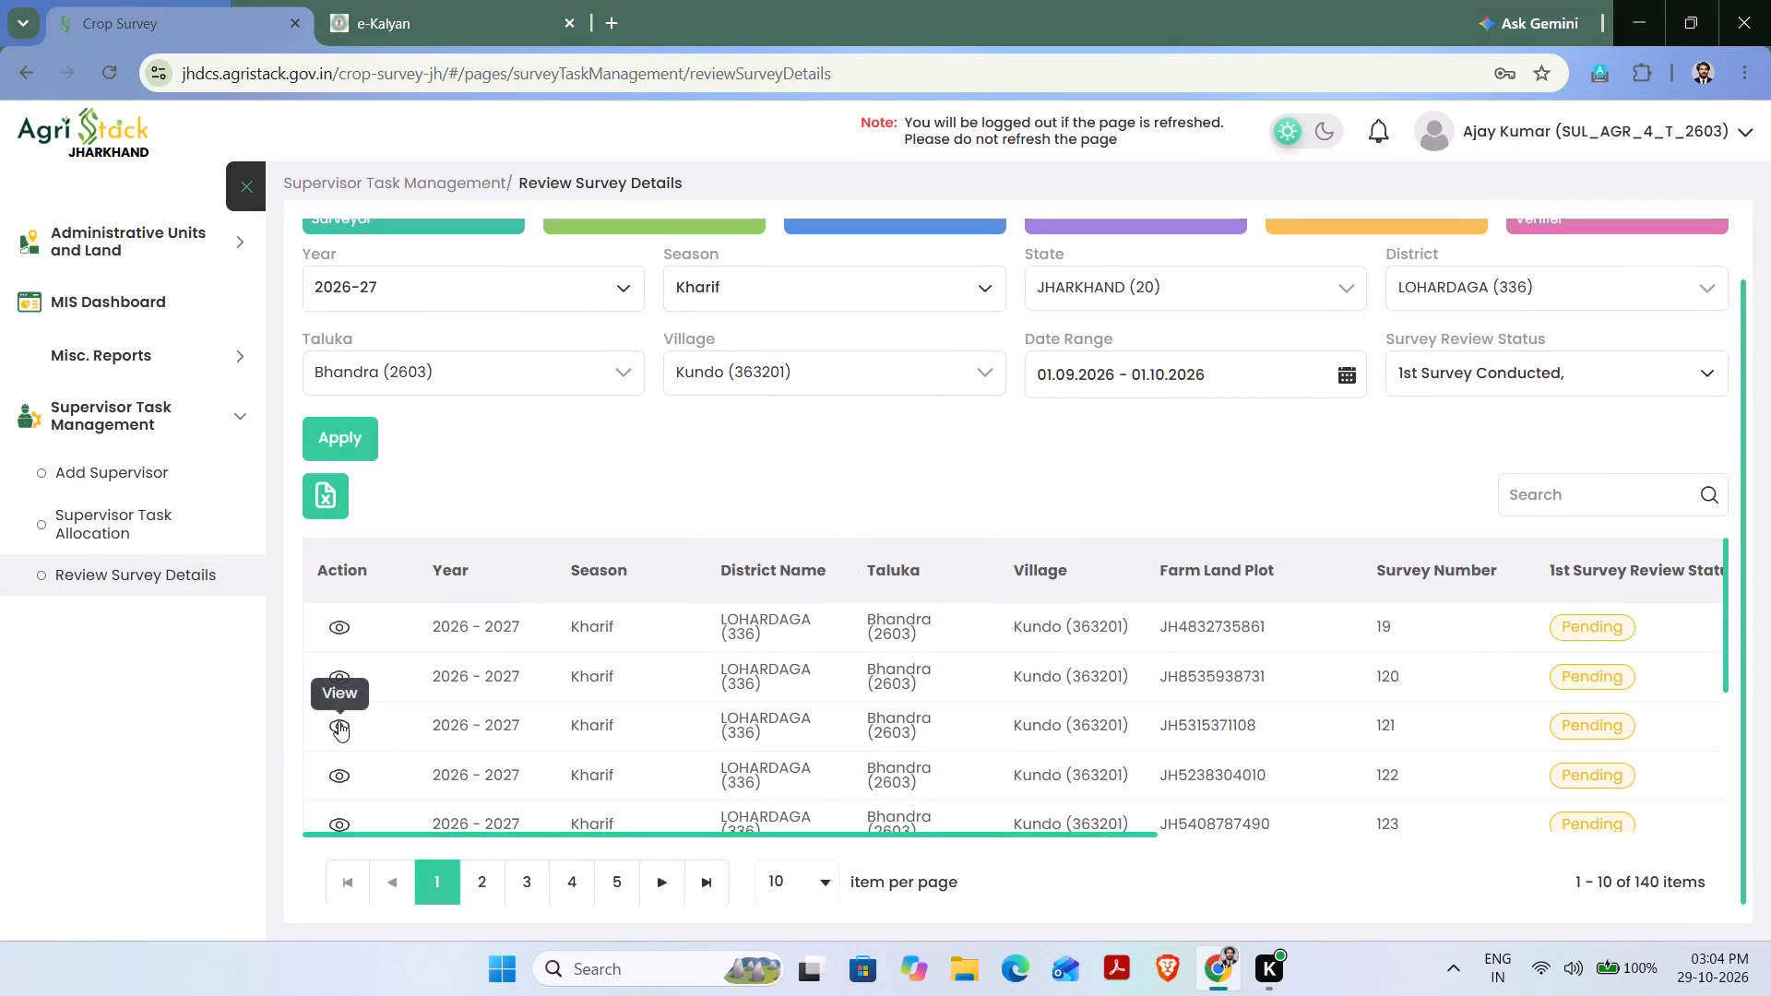
click(553, 732)
click(767, 814)
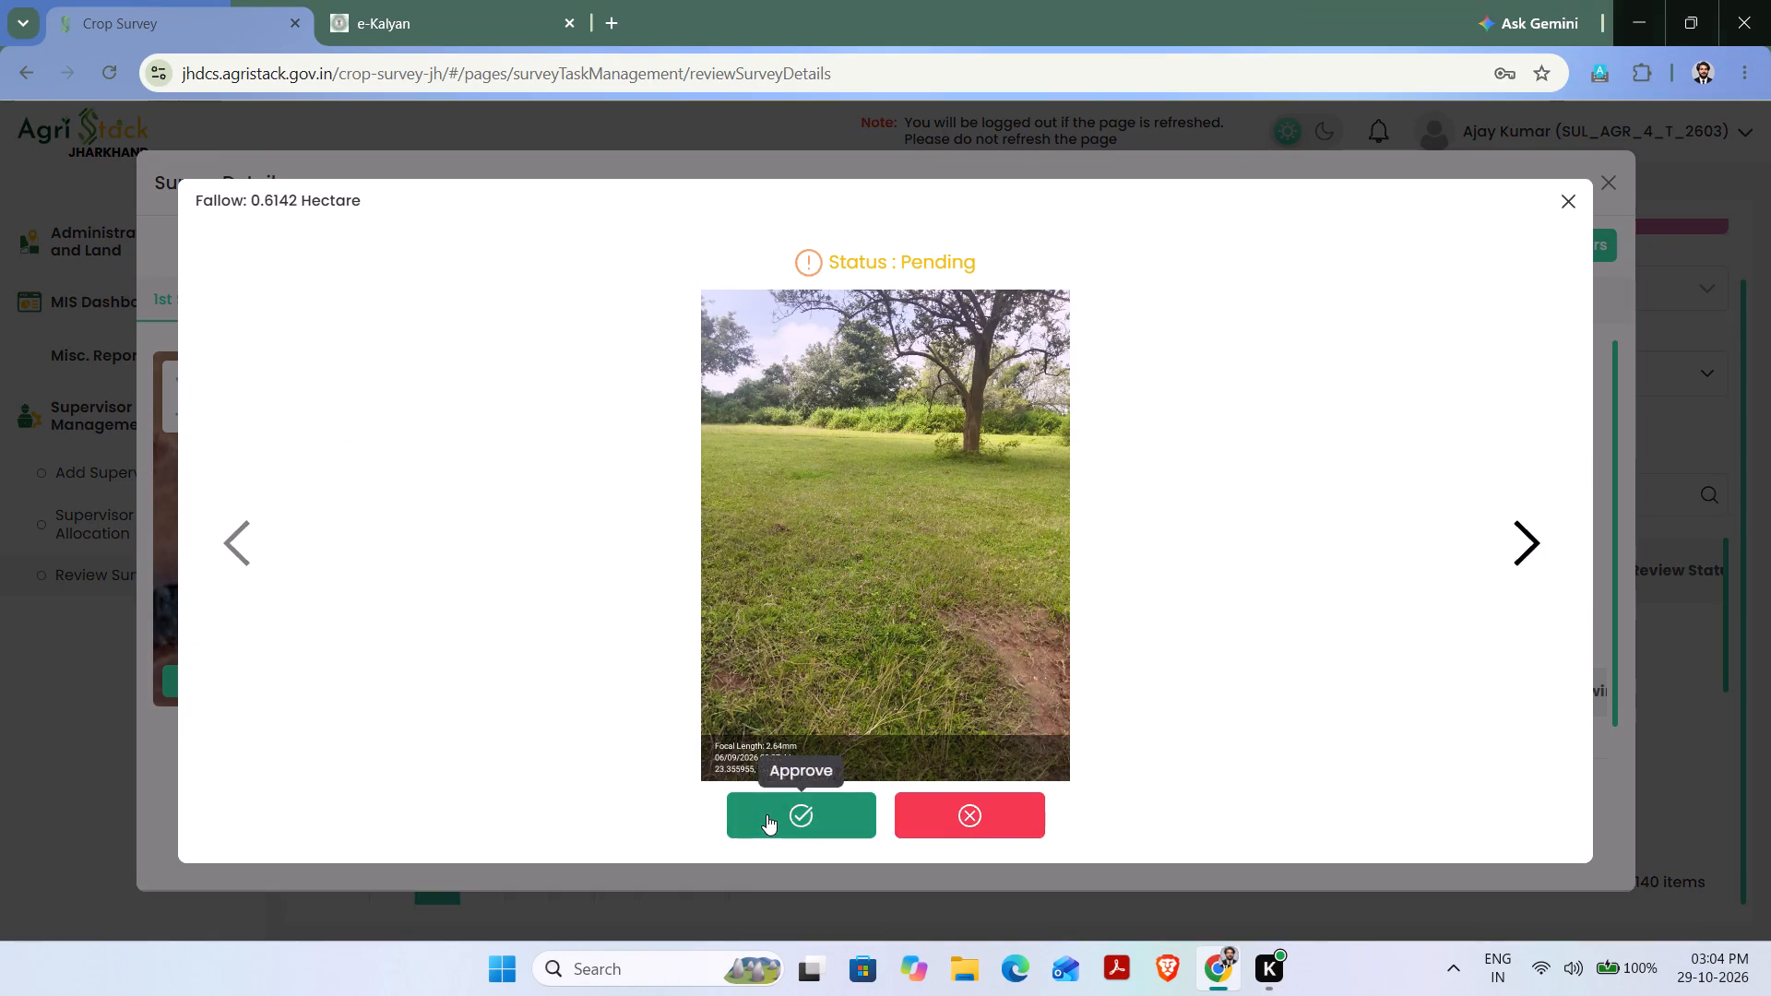
drag(901, 709, 807, 724)
click(809, 807)
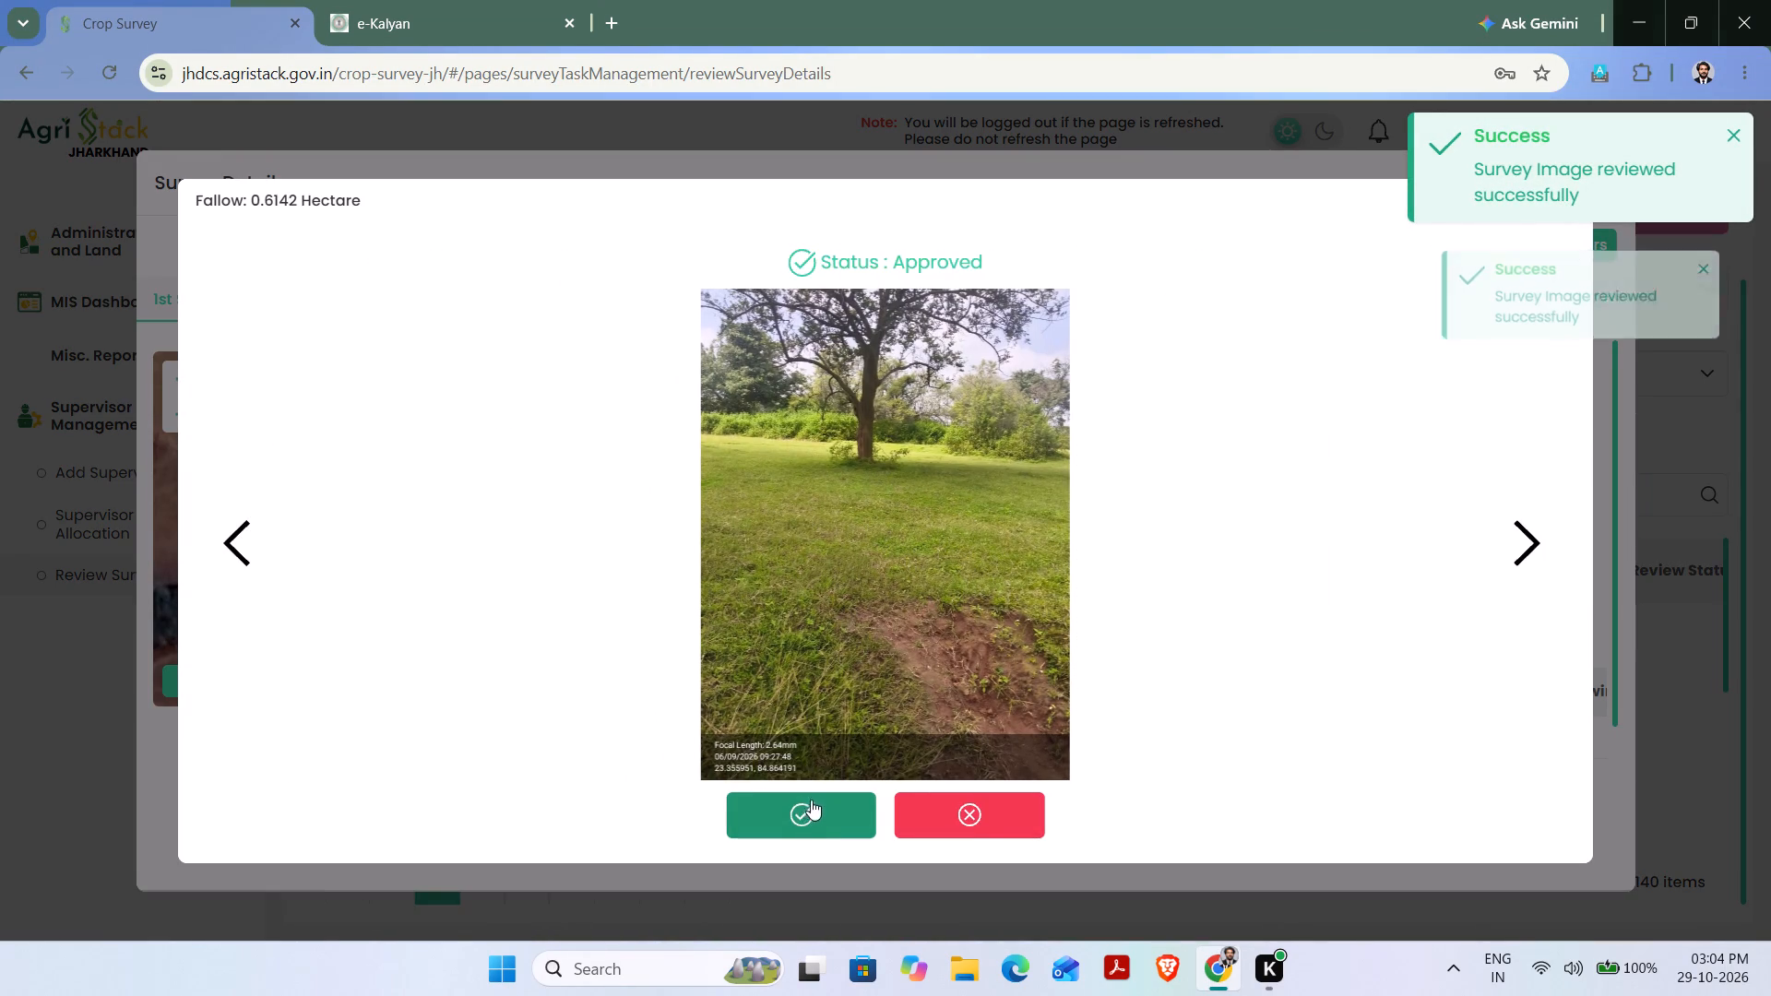
drag(935, 702, 814, 729)
click(814, 820)
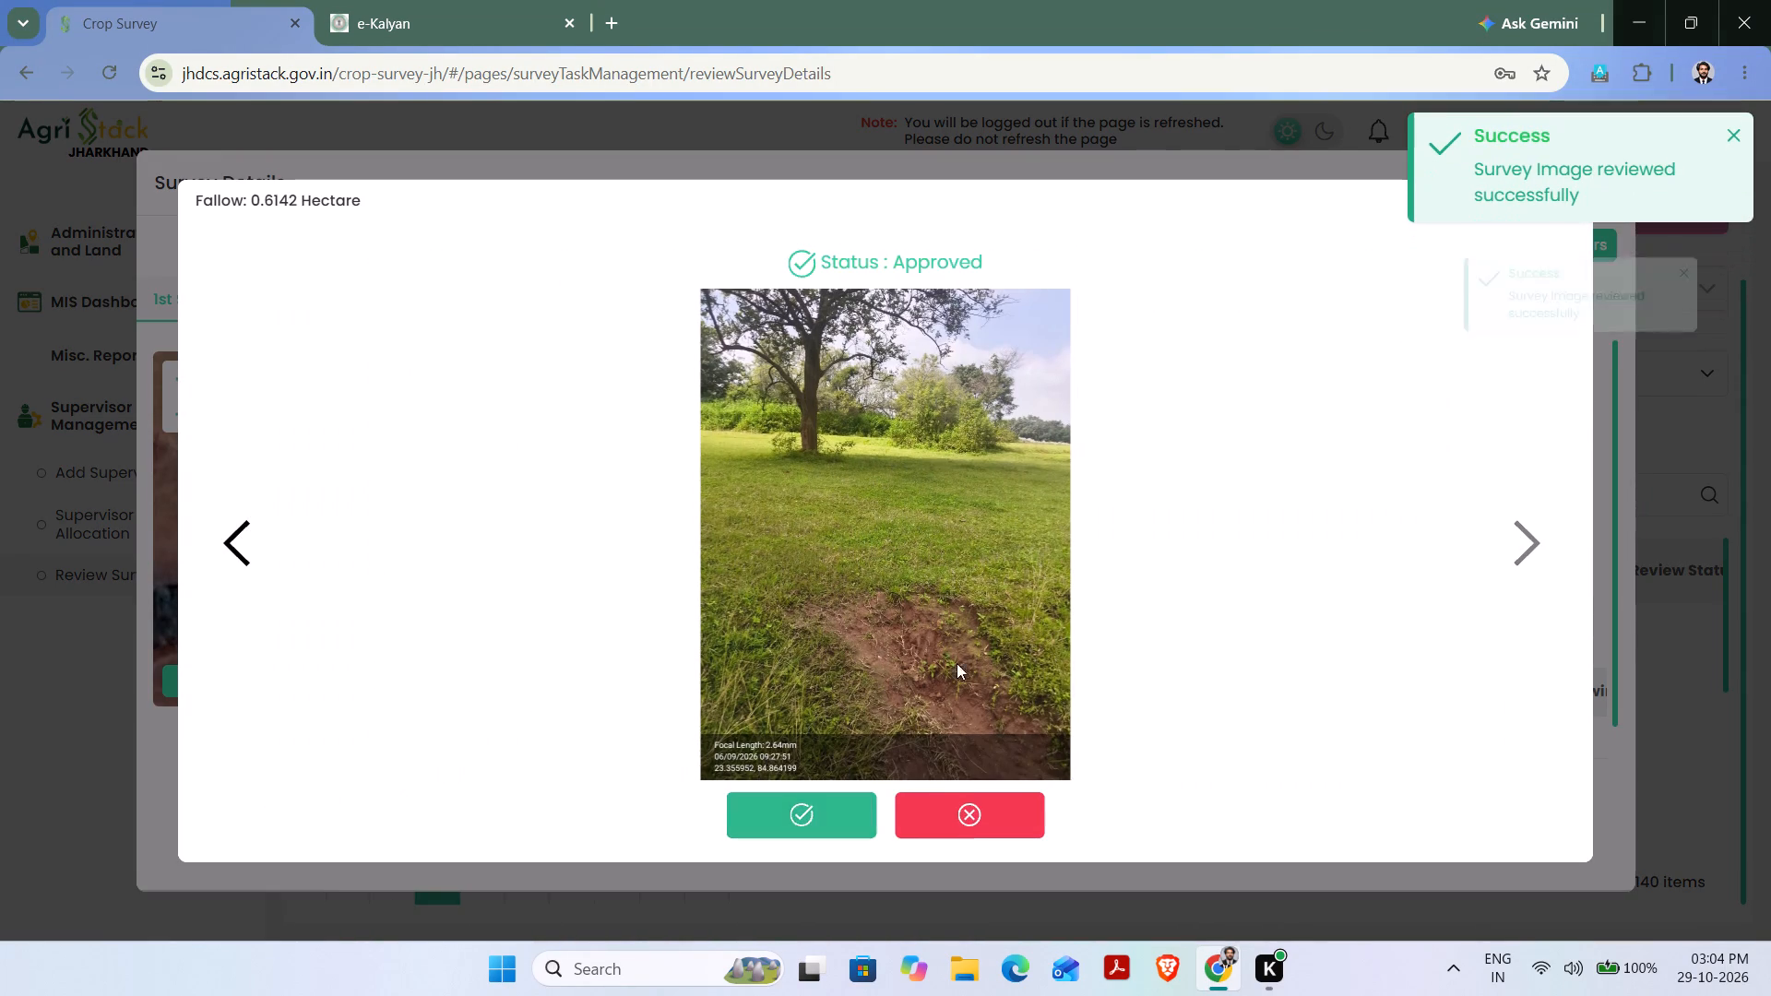
drag(969, 646, 886, 650)
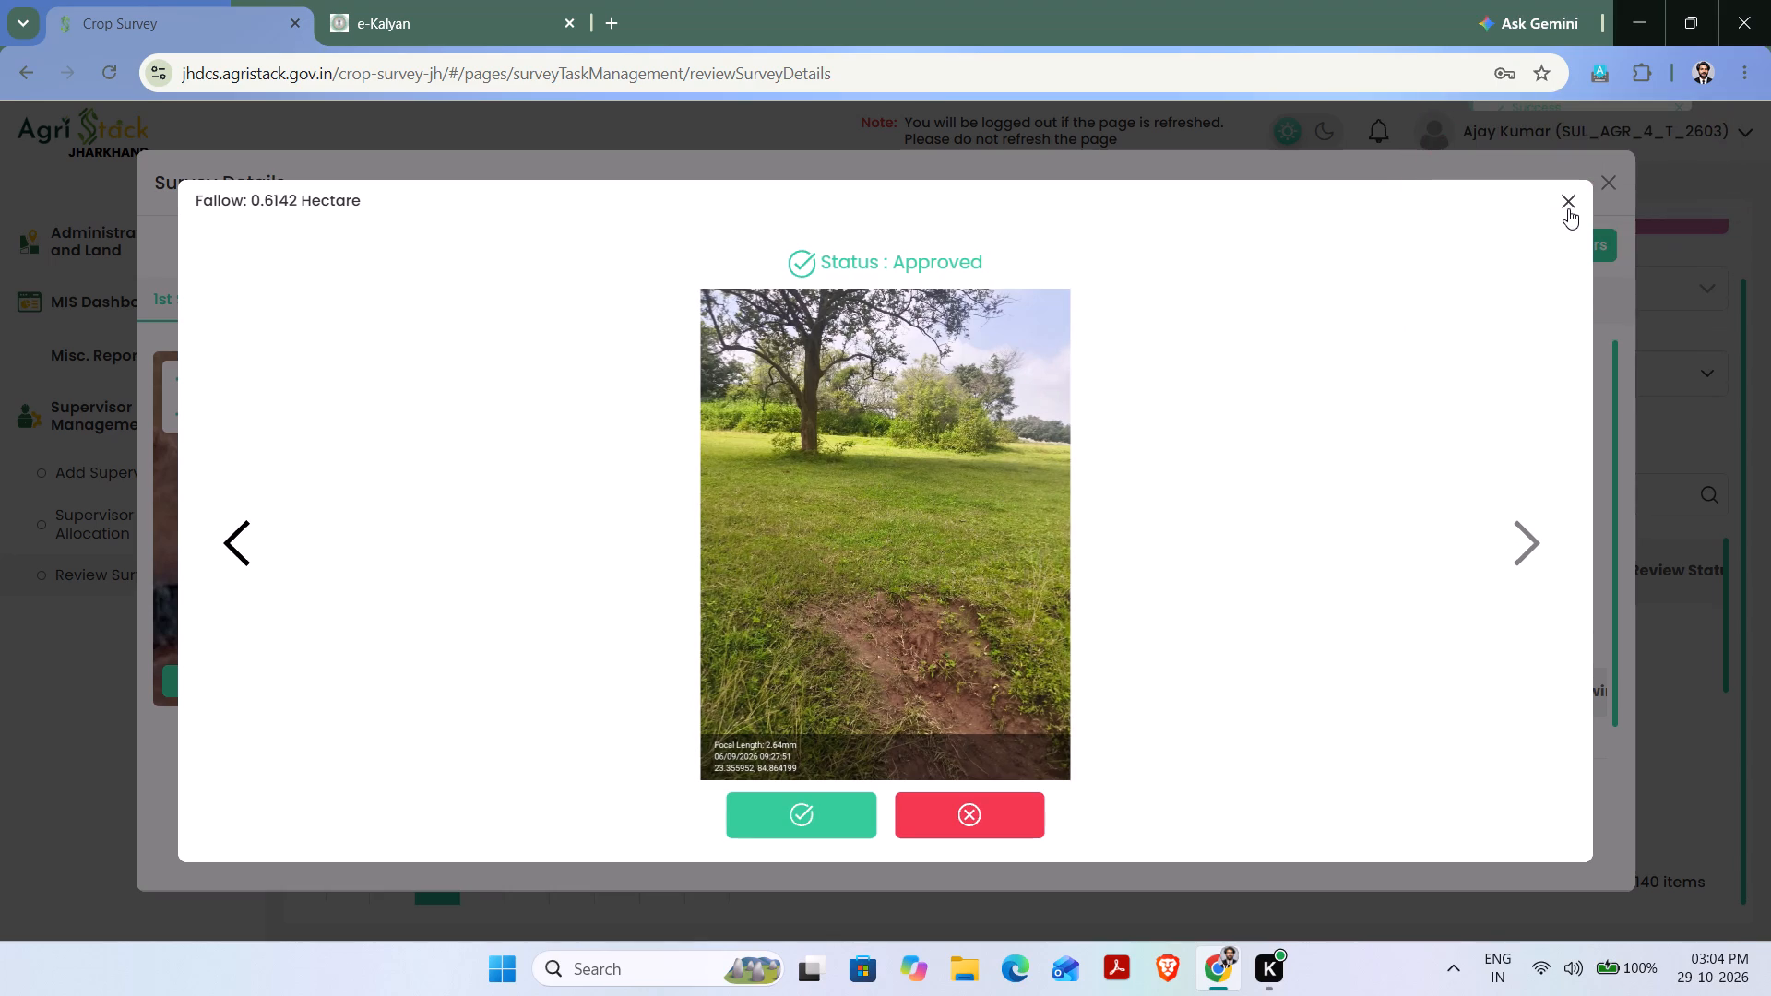
click(1567, 207)
Mark the first survey of record 121 as approved, save the review and close its survey details.
scroll(1088, 597, down, 2)
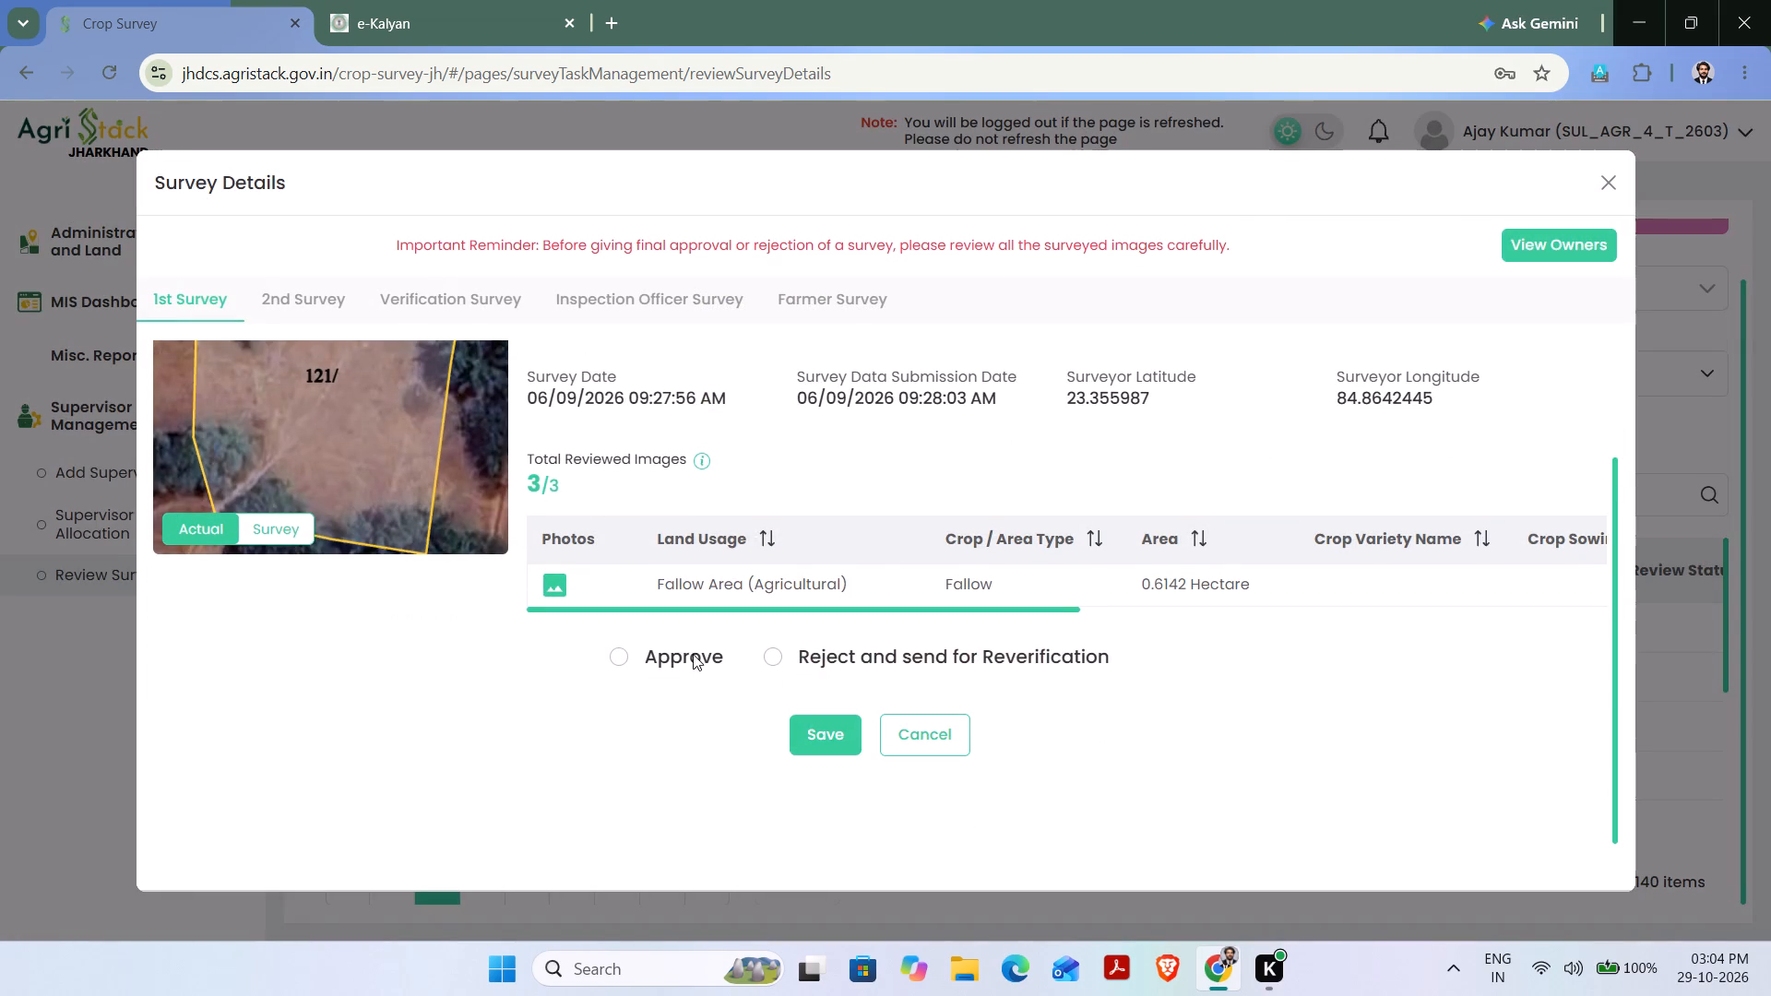
click(693, 654)
click(816, 729)
click(929, 568)
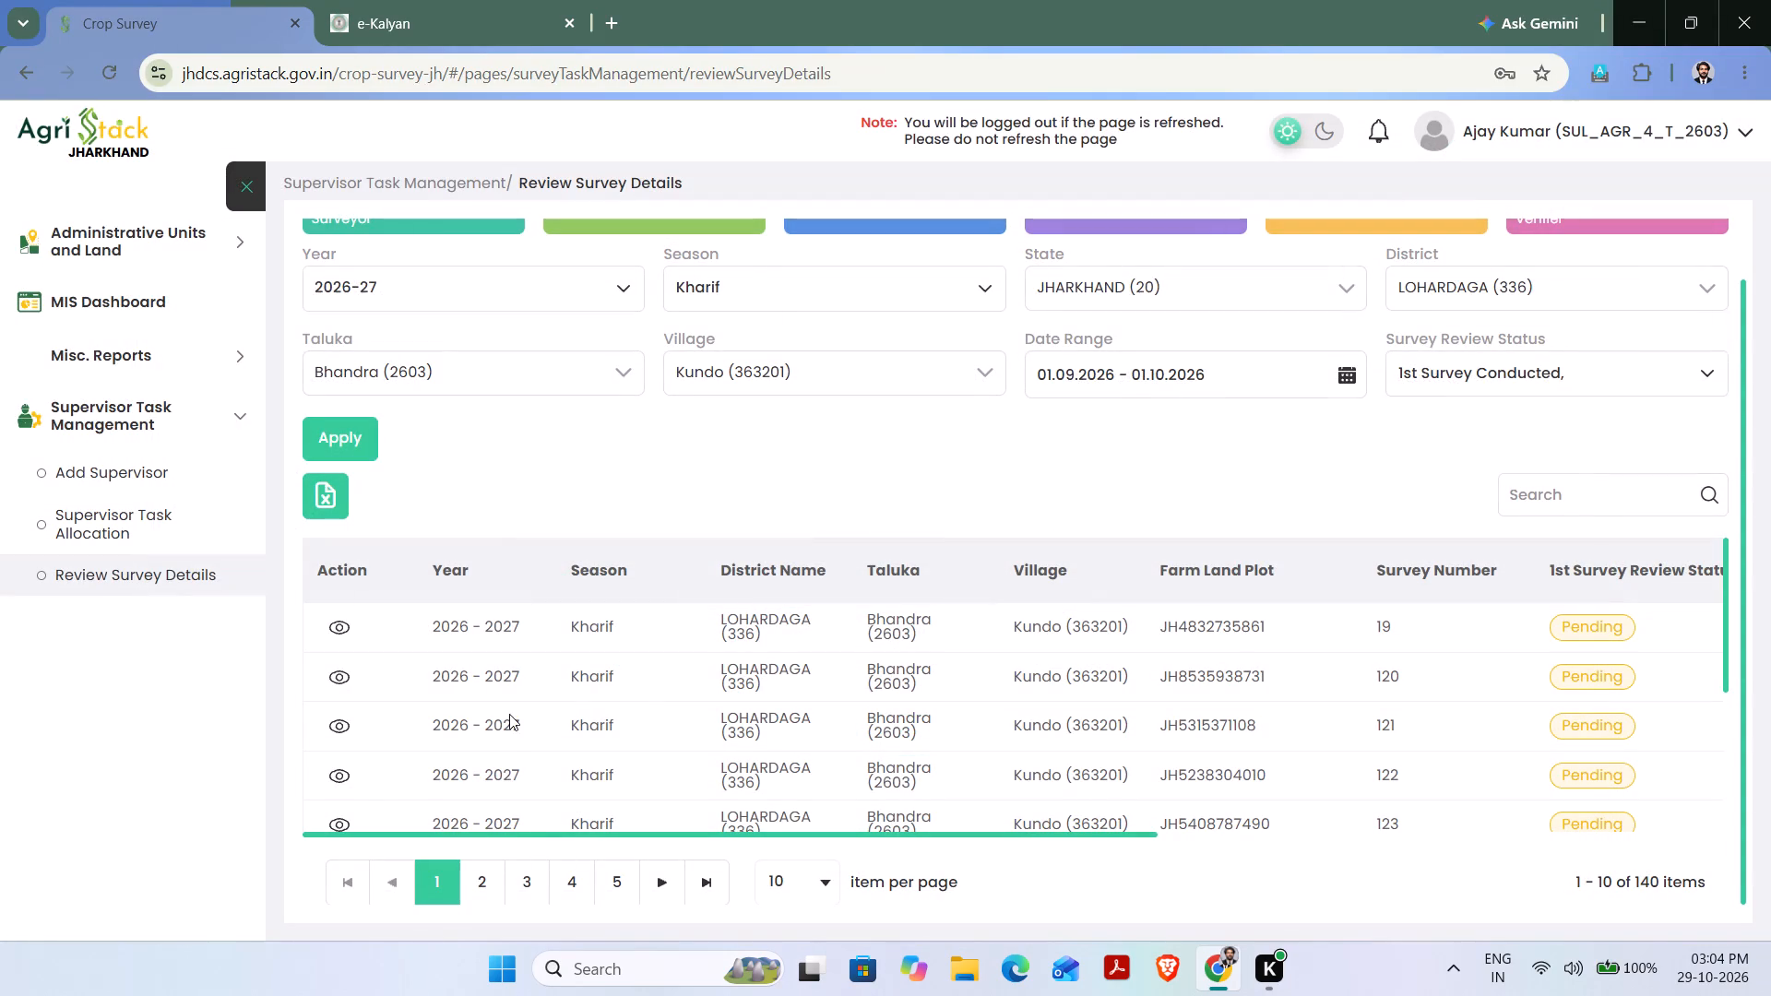
Open the survey details of Kundo record 122 and approve all three of its fallow-land photos.
click(343, 772)
click(554, 738)
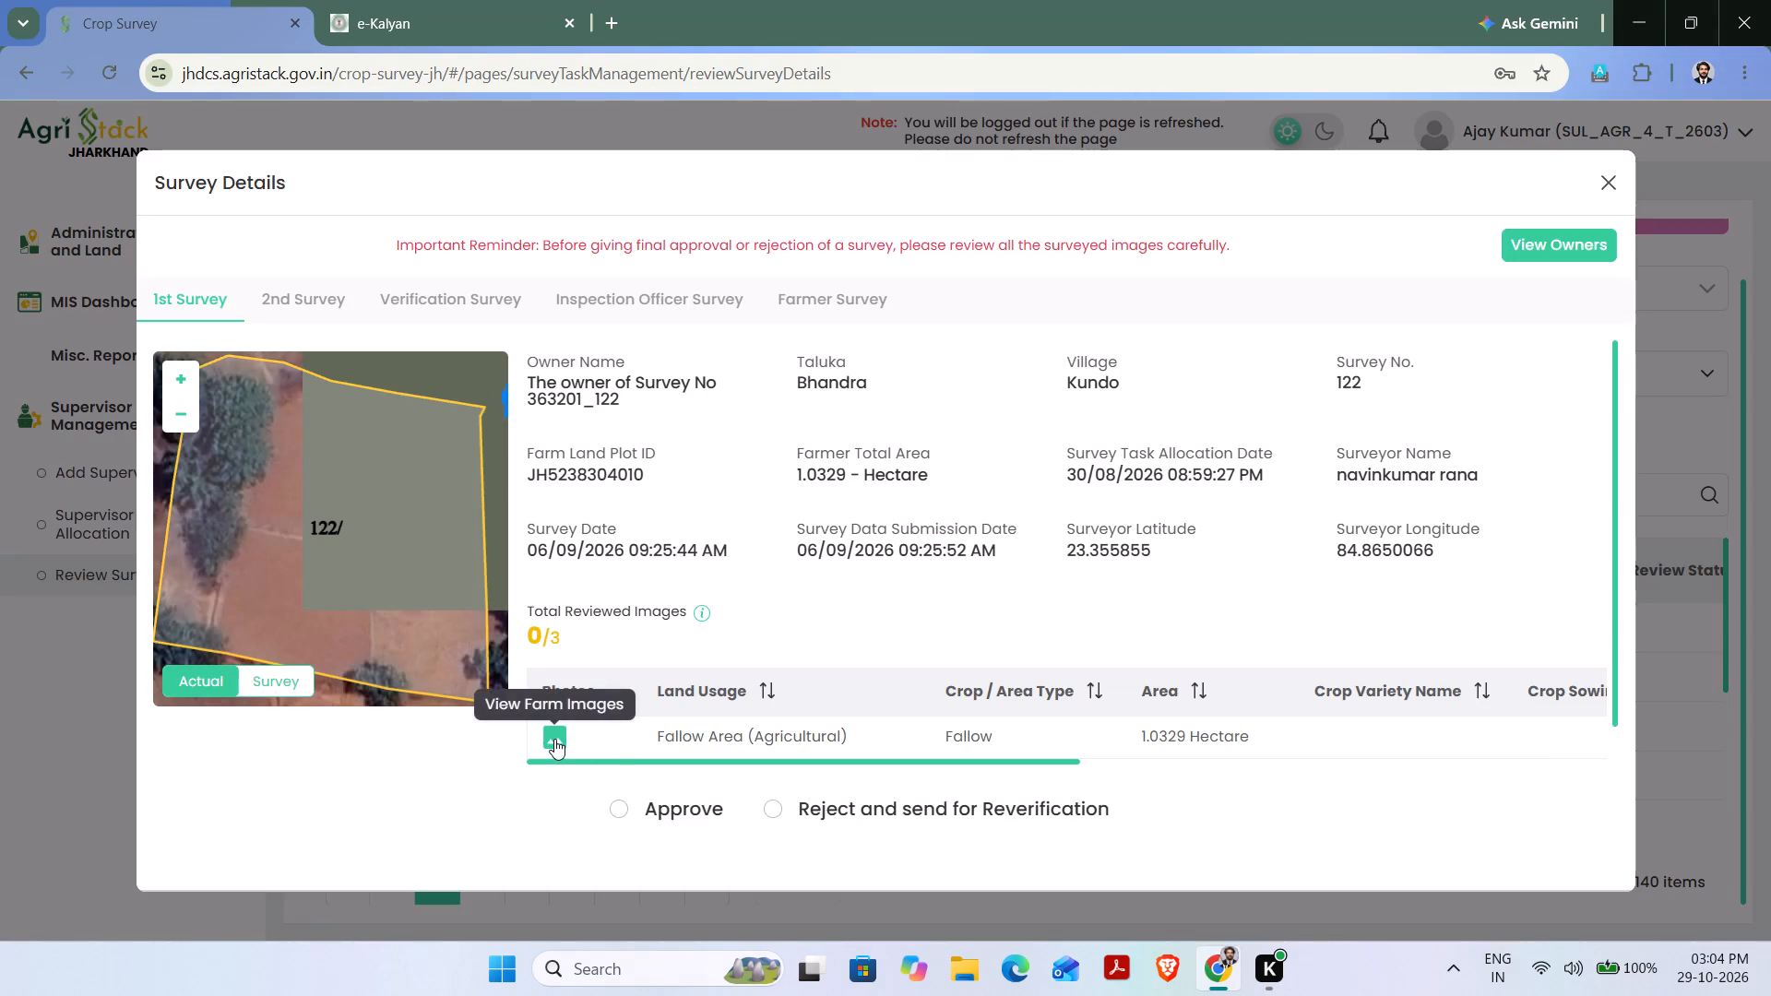
click(754, 809)
drag(910, 717, 791, 729)
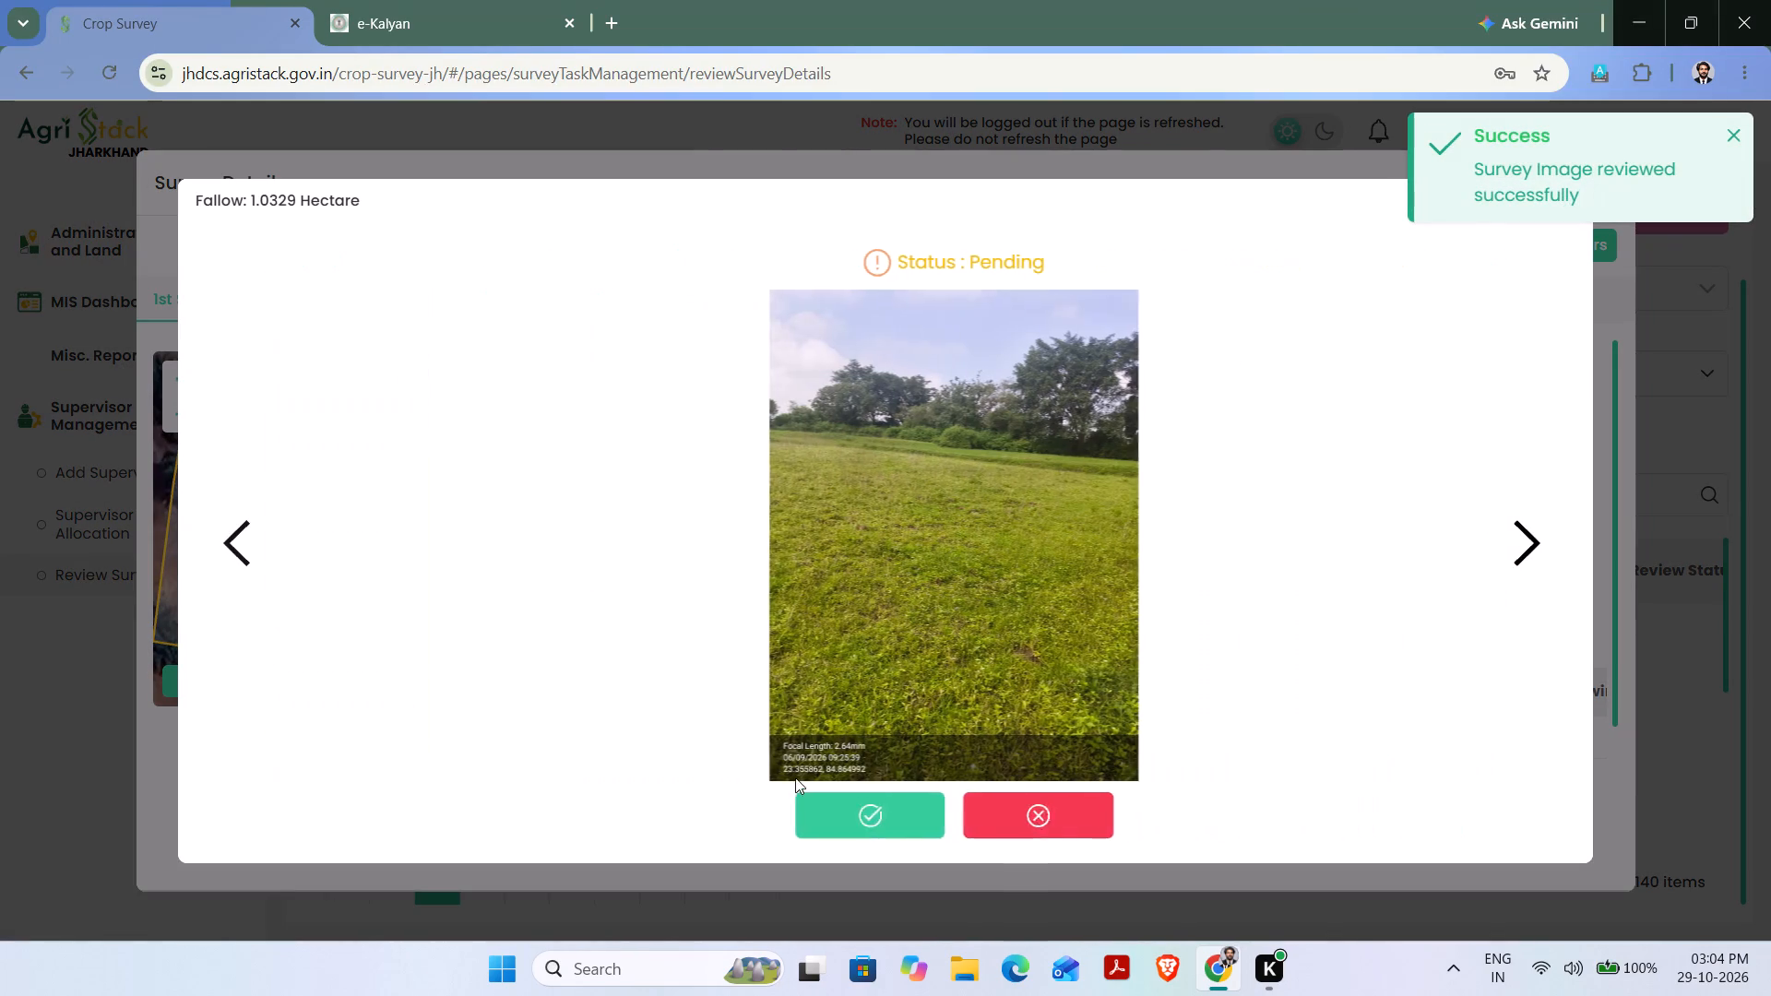
click(805, 816)
drag(954, 642, 793, 670)
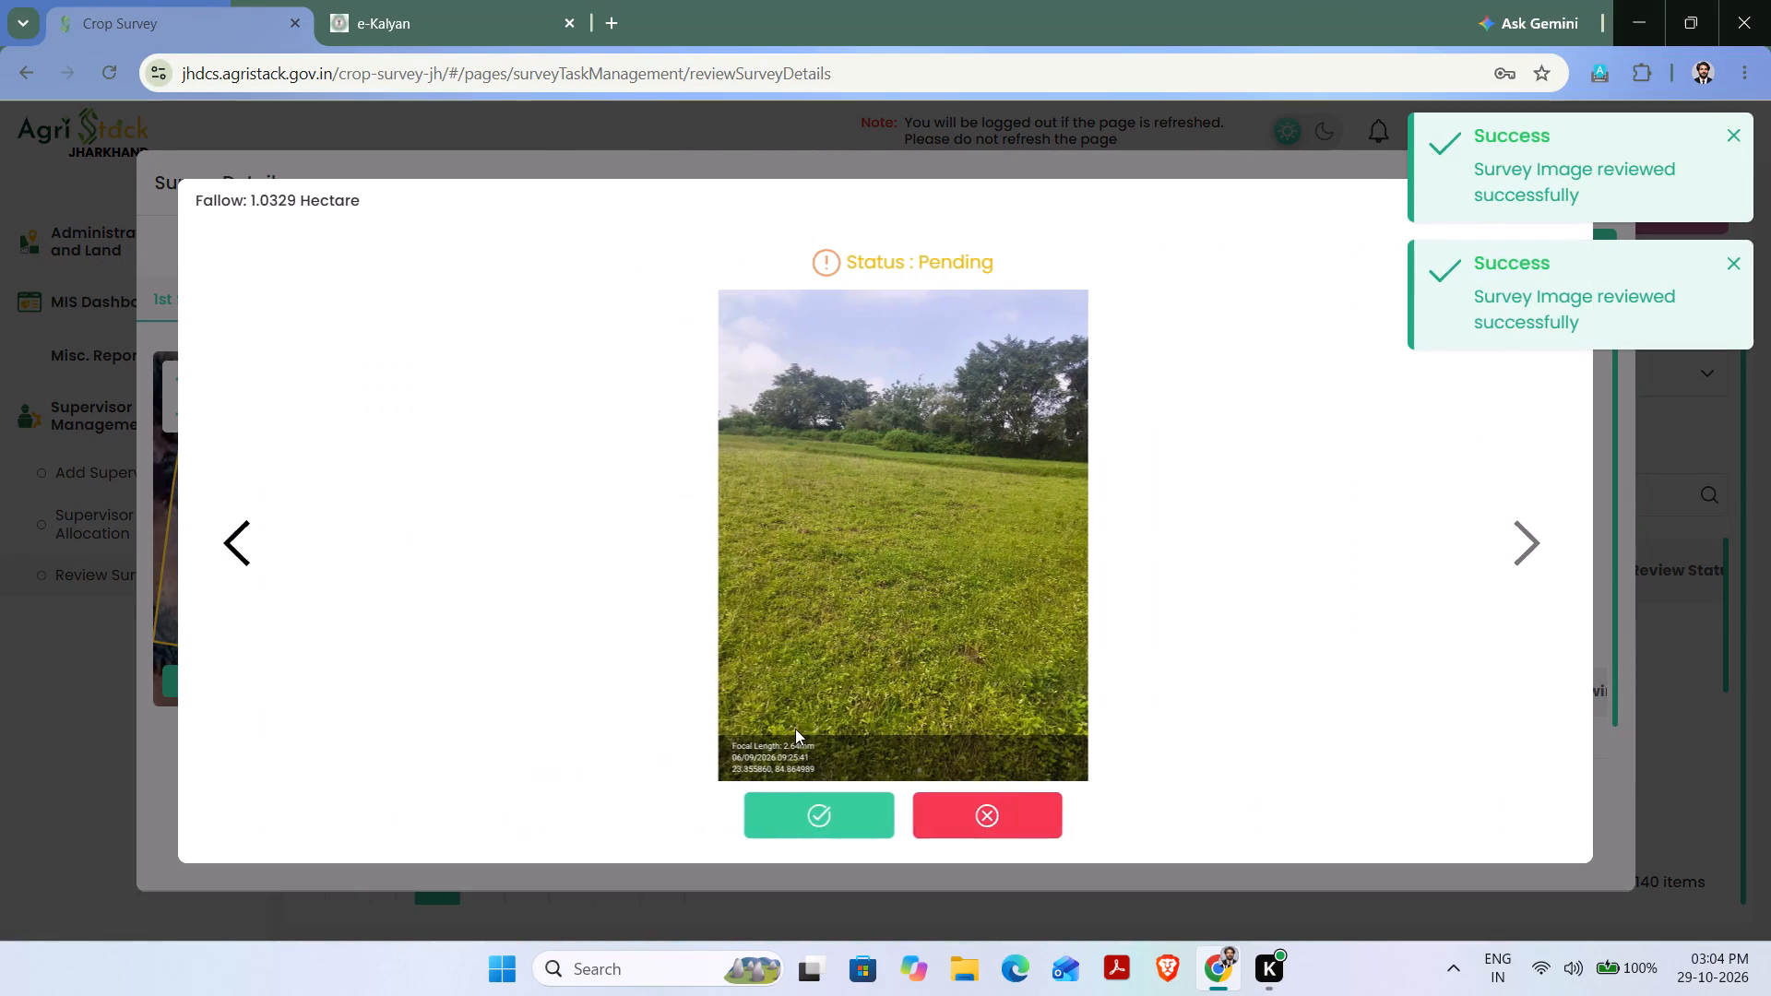
click(801, 813)
drag(938, 657, 885, 659)
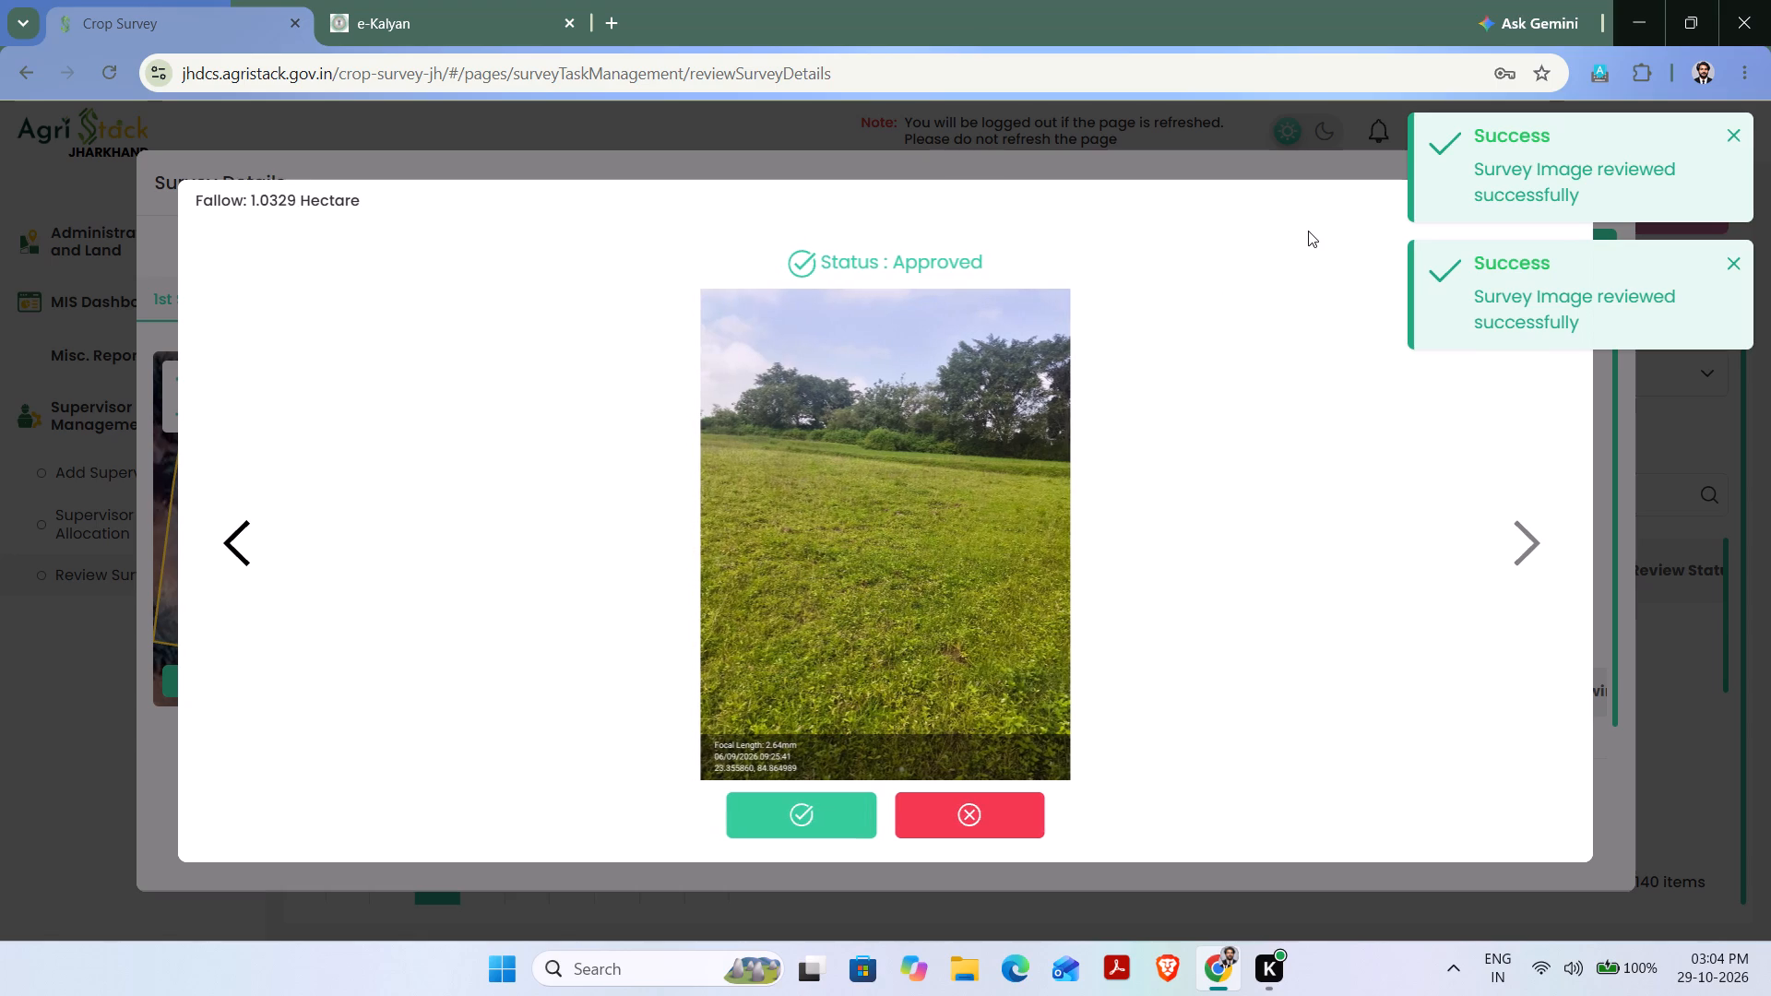
drag(1456, 326, 1590, 265)
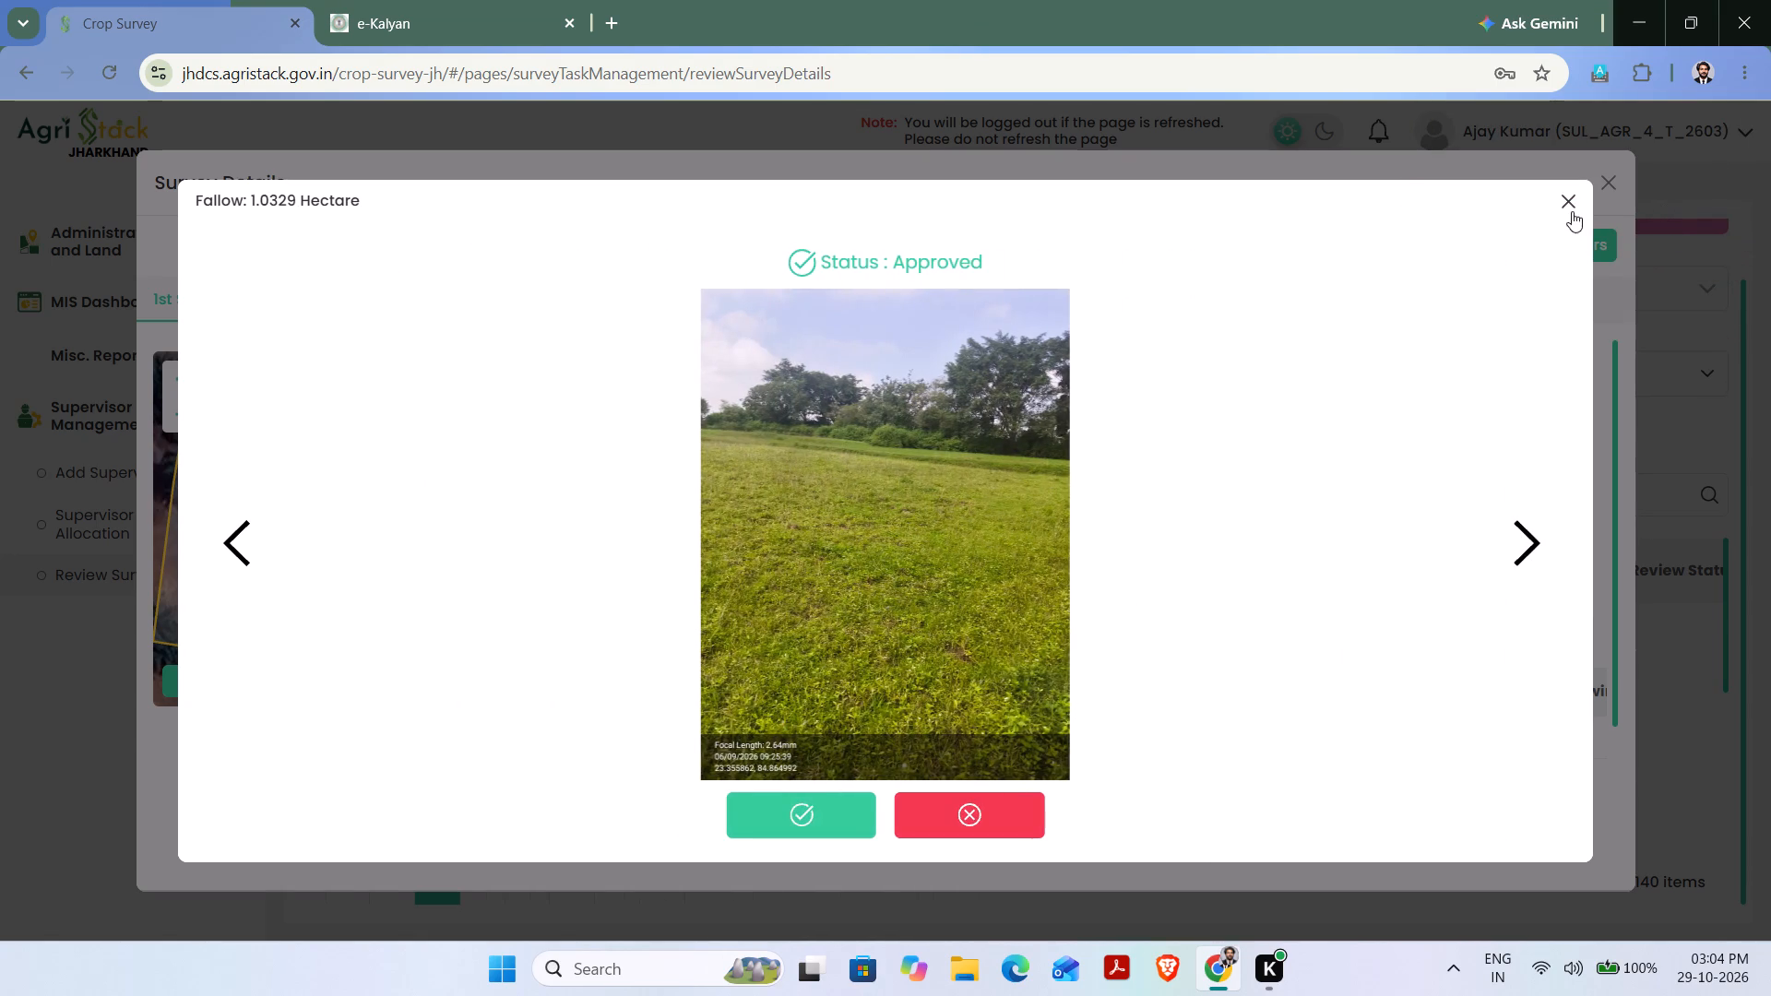
click(1572, 211)
Mark the first survey of record 122 as approved, save the review and close its survey details.
scroll(942, 611, down, 2)
click(694, 660)
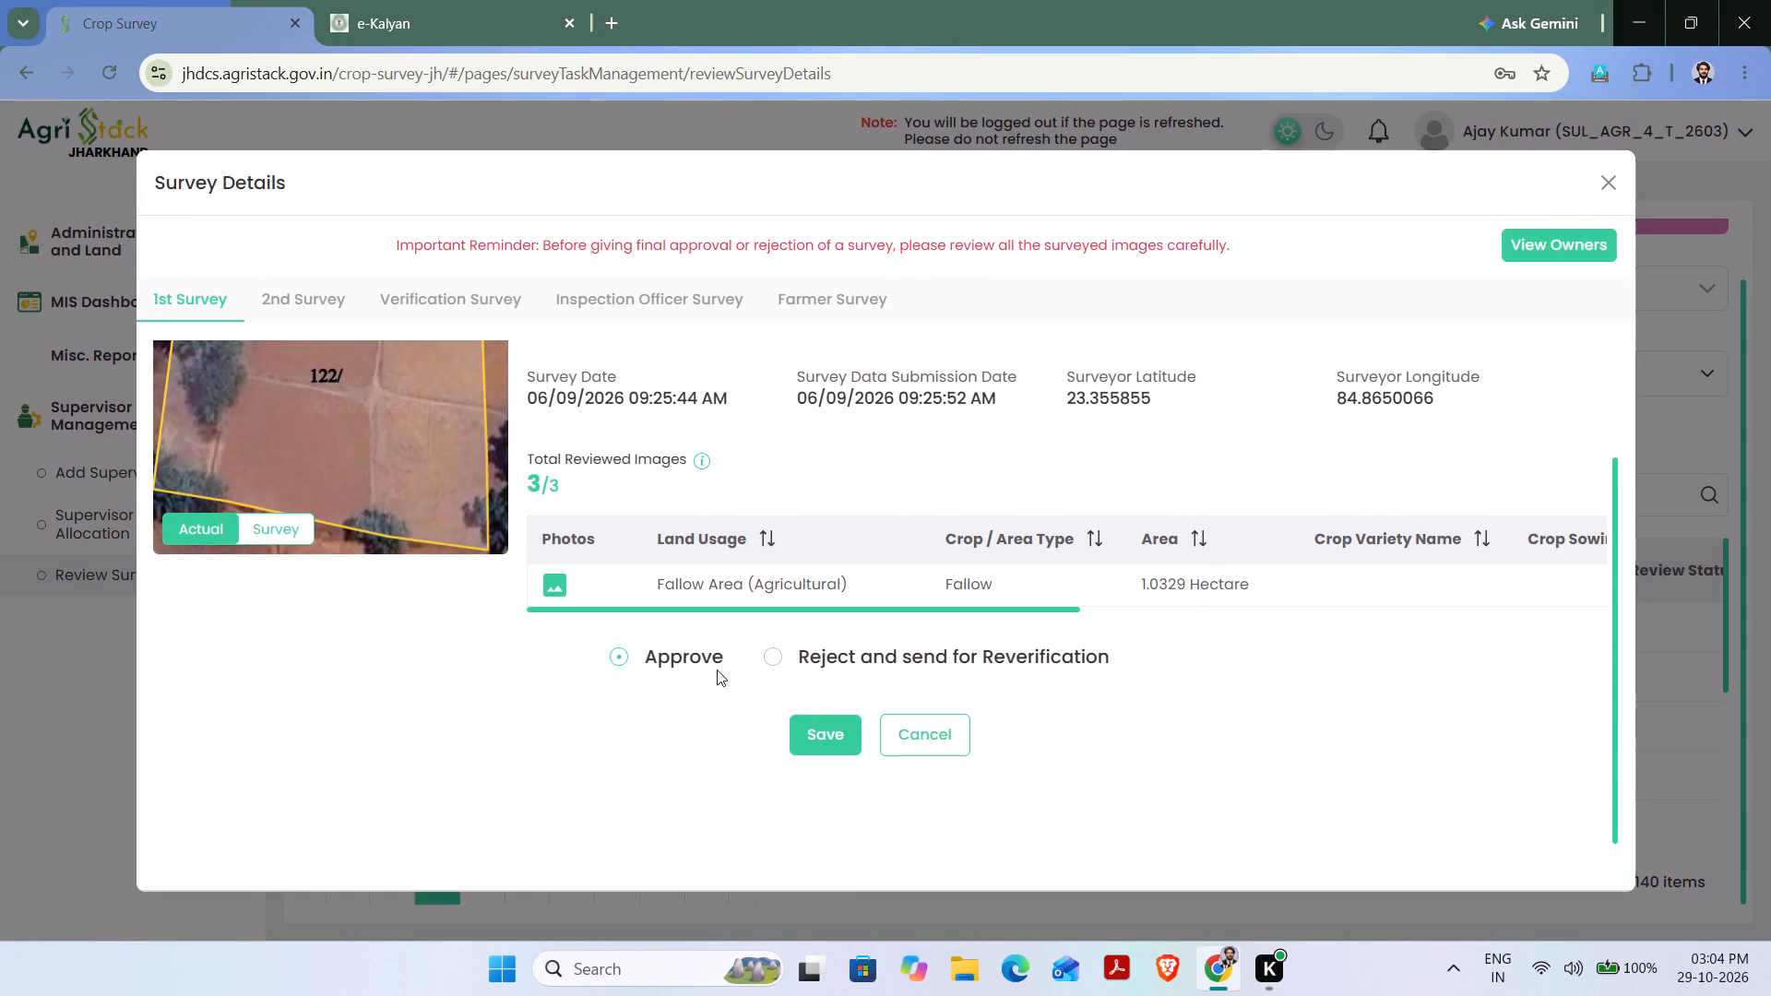
click(816, 726)
click(919, 554)
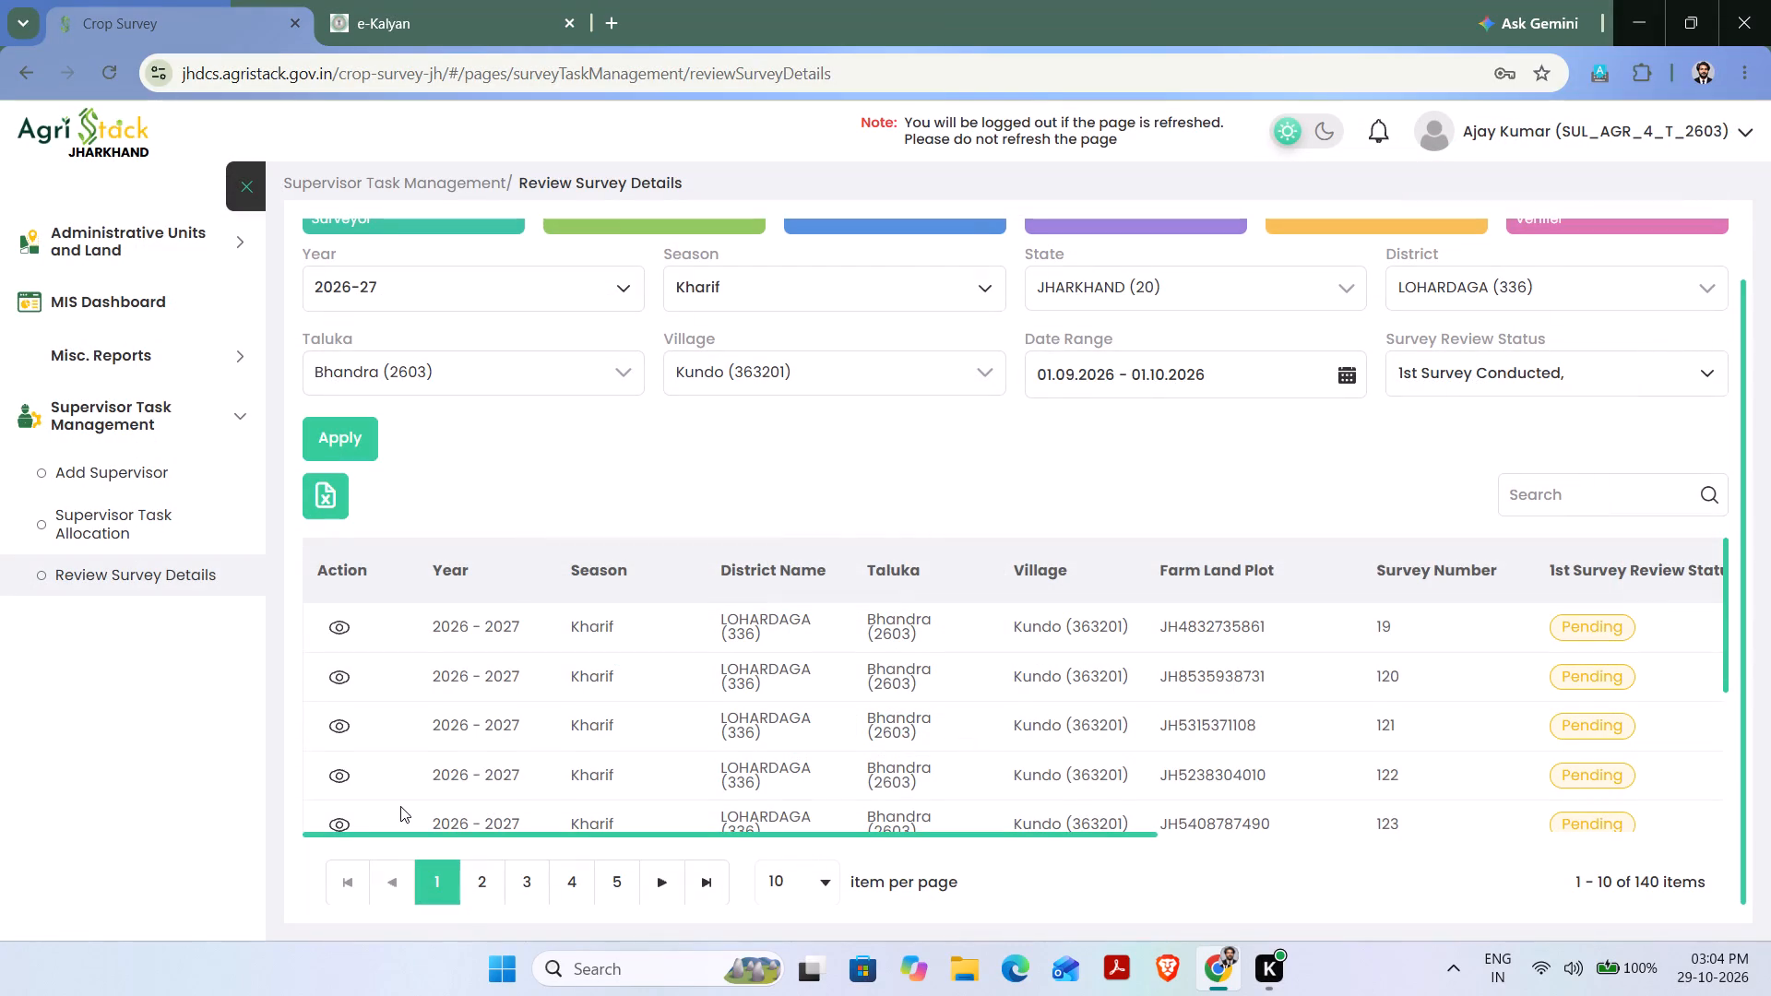
Open the survey details of Kundo record 124 and approve all three of its fallow-land photos.
scroll(400, 806, down, 3)
click(336, 611)
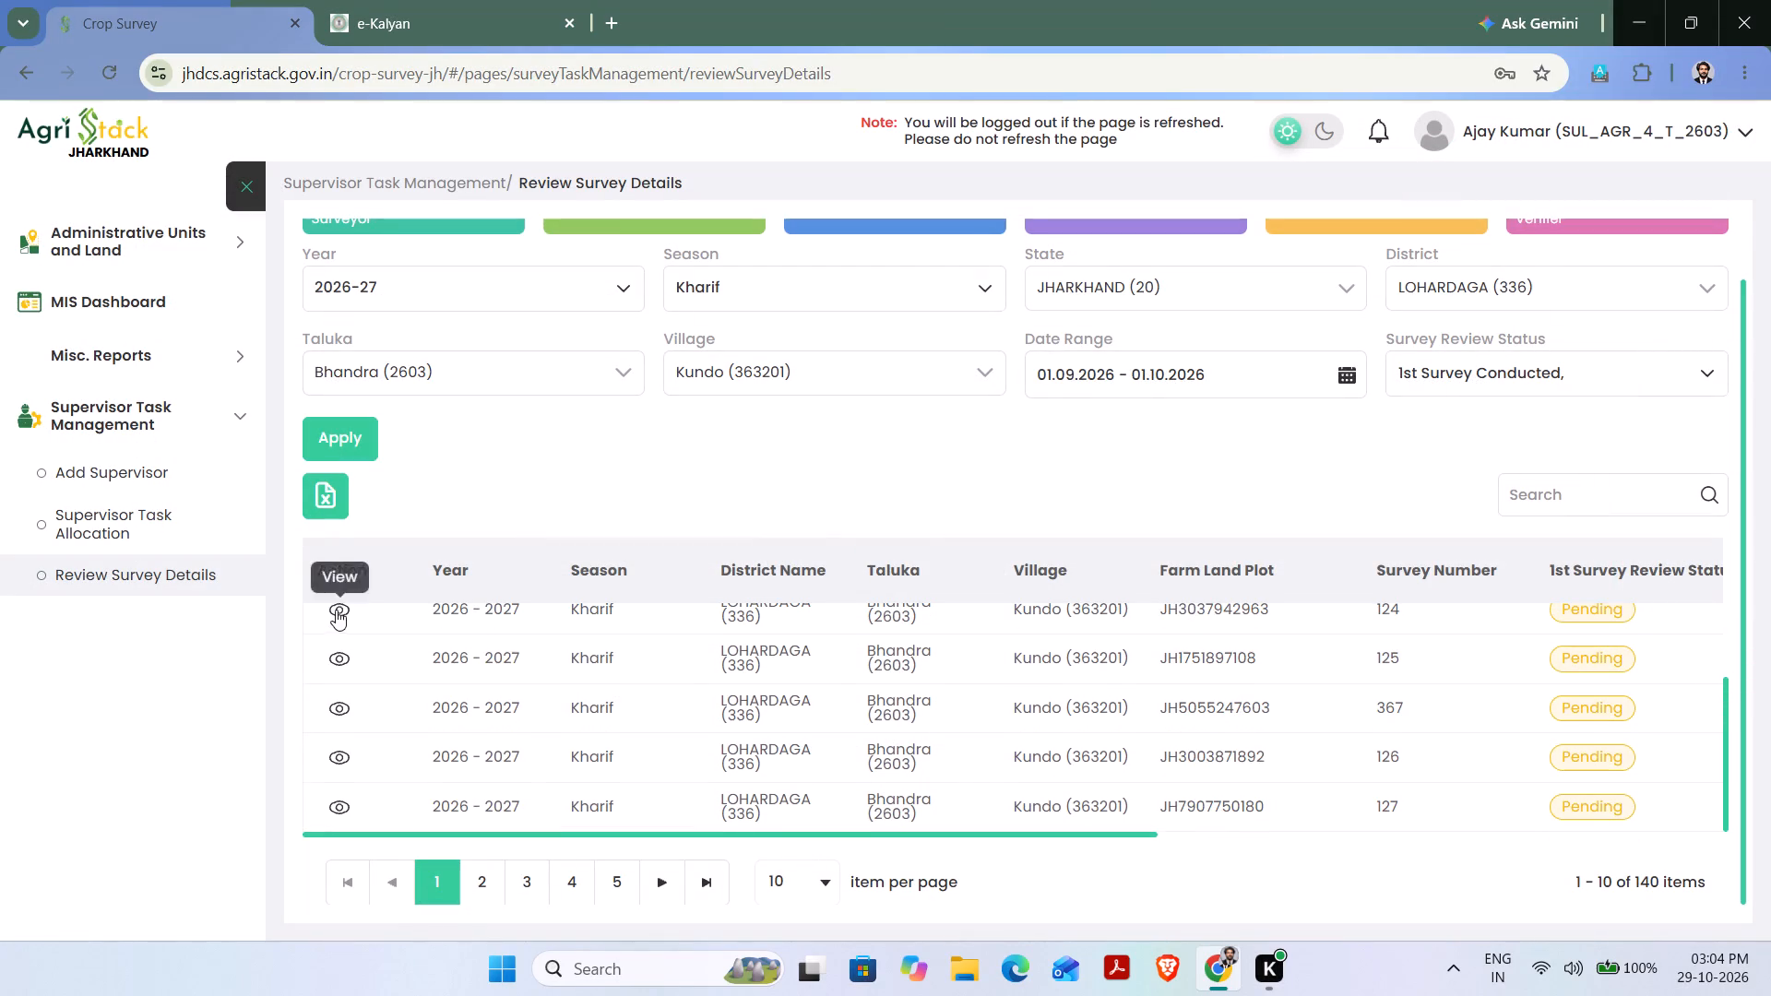
click(548, 731)
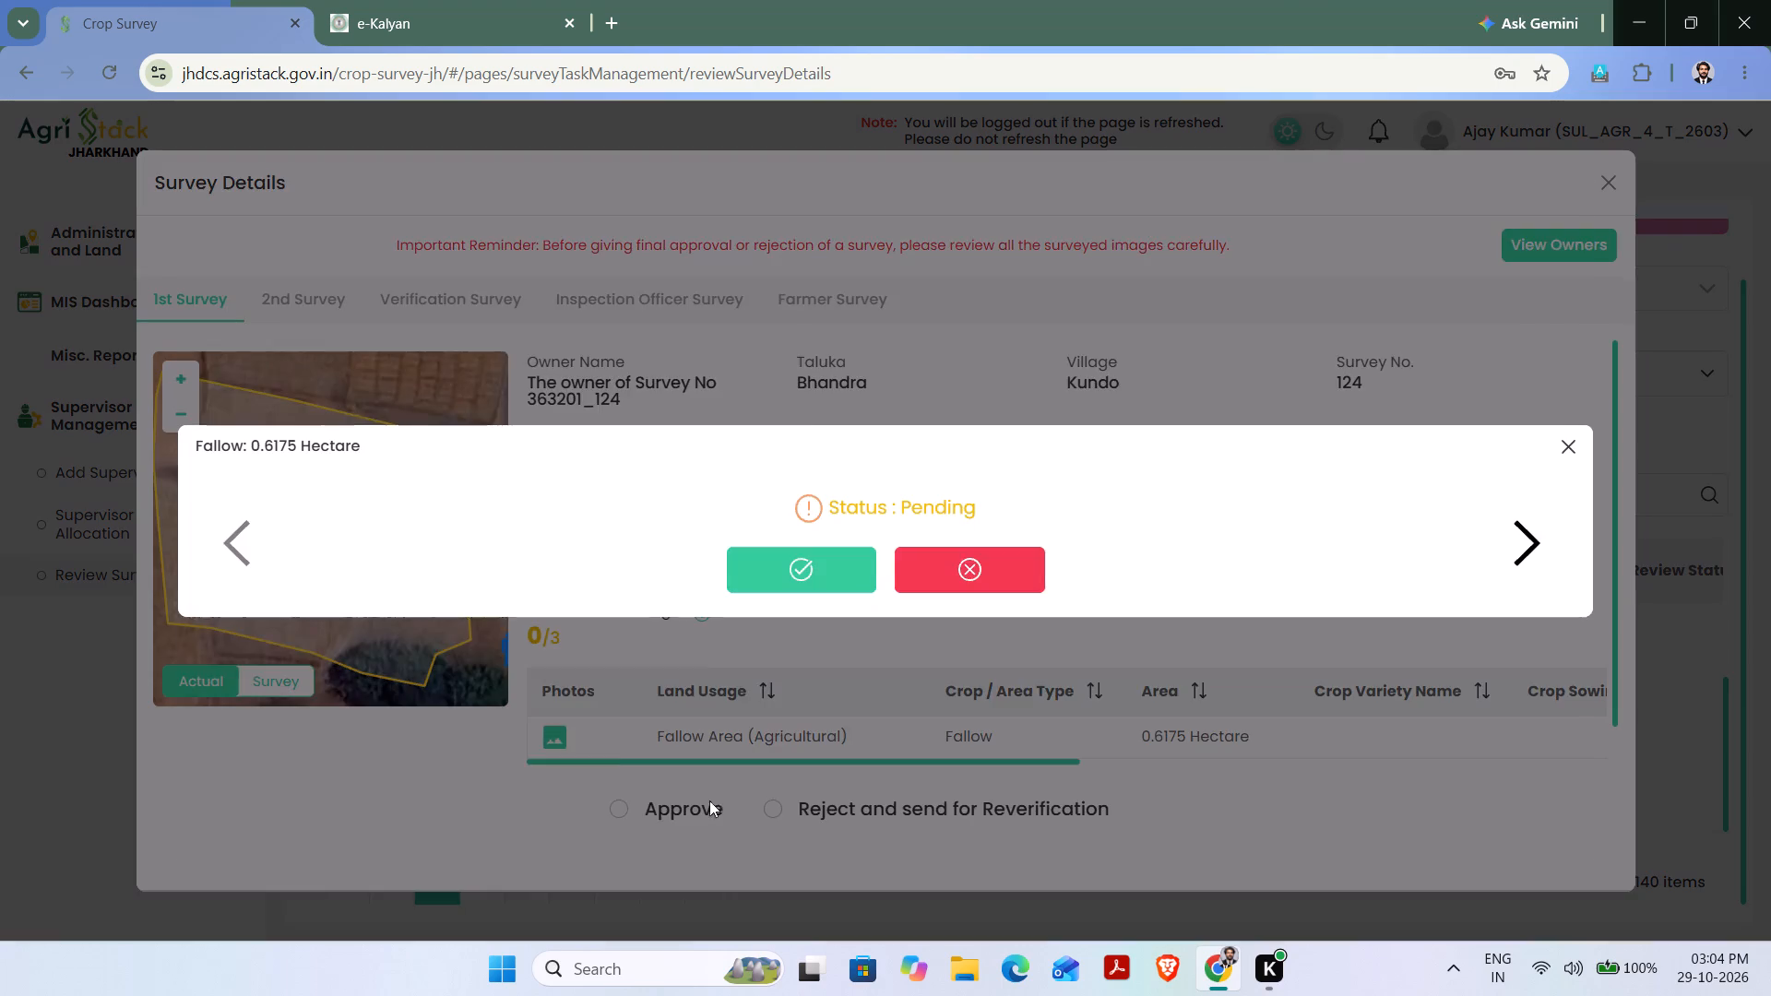
click(741, 816)
click(1126, 501)
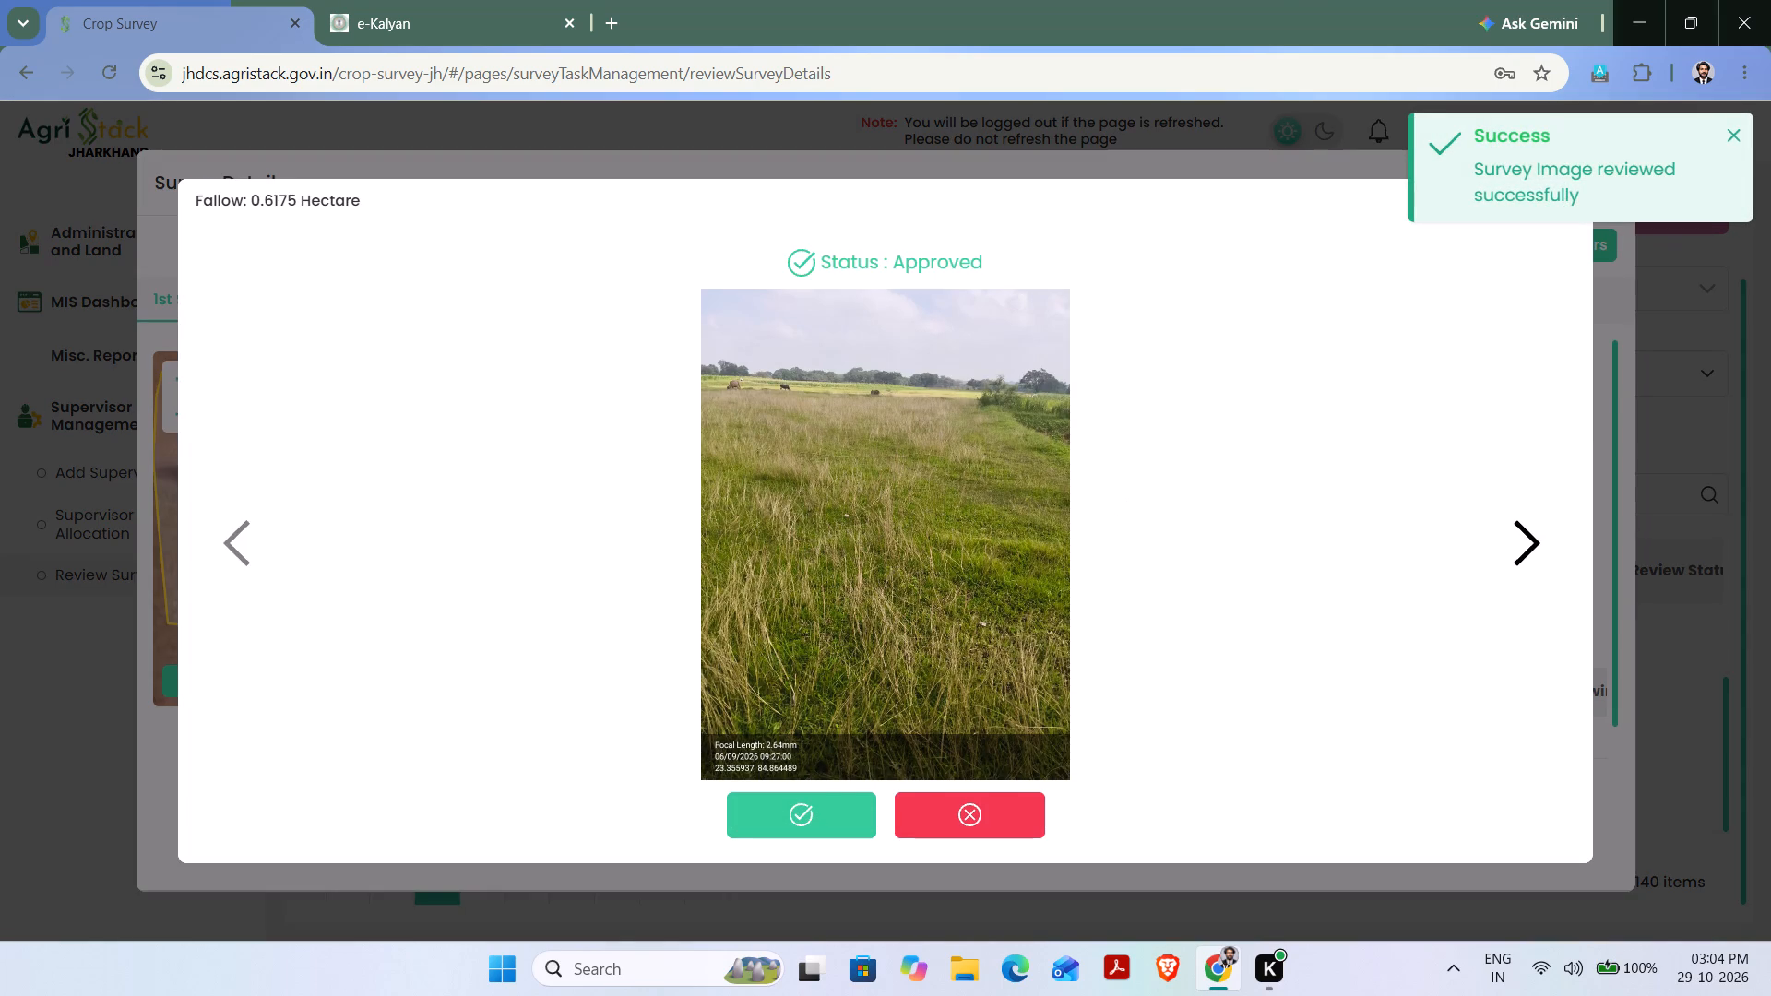
click(1210, 442)
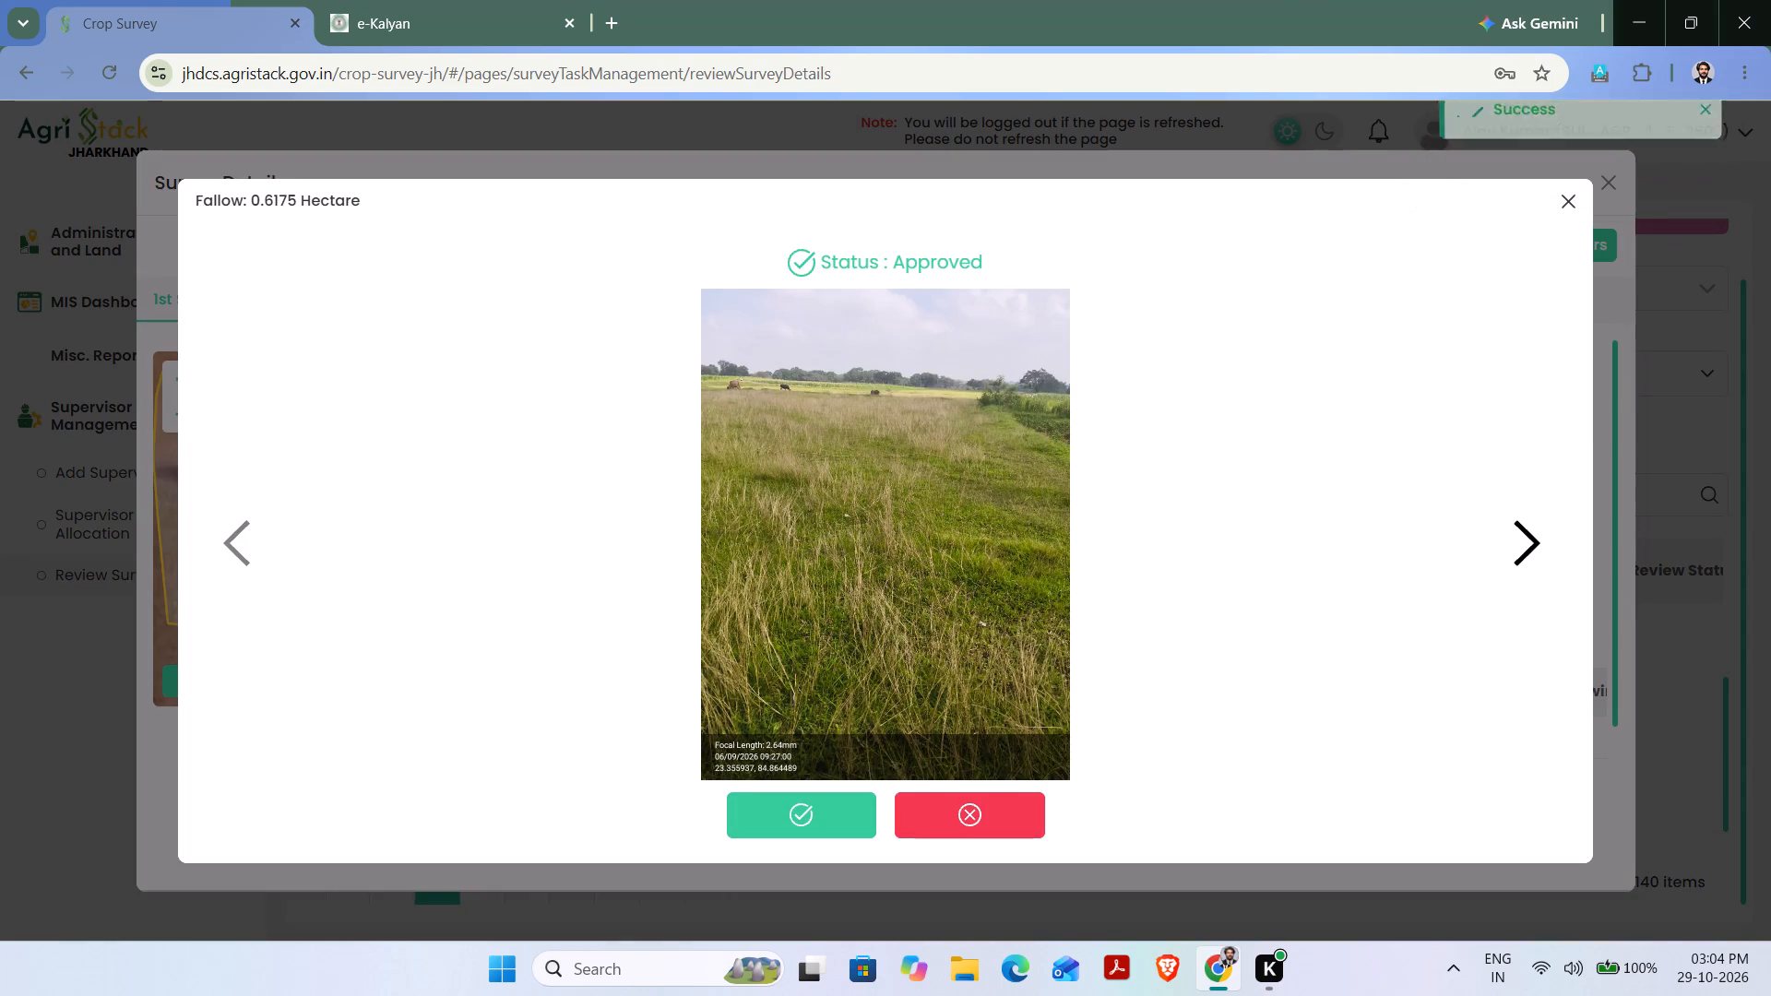
drag(1031, 490, 902, 516)
click(790, 825)
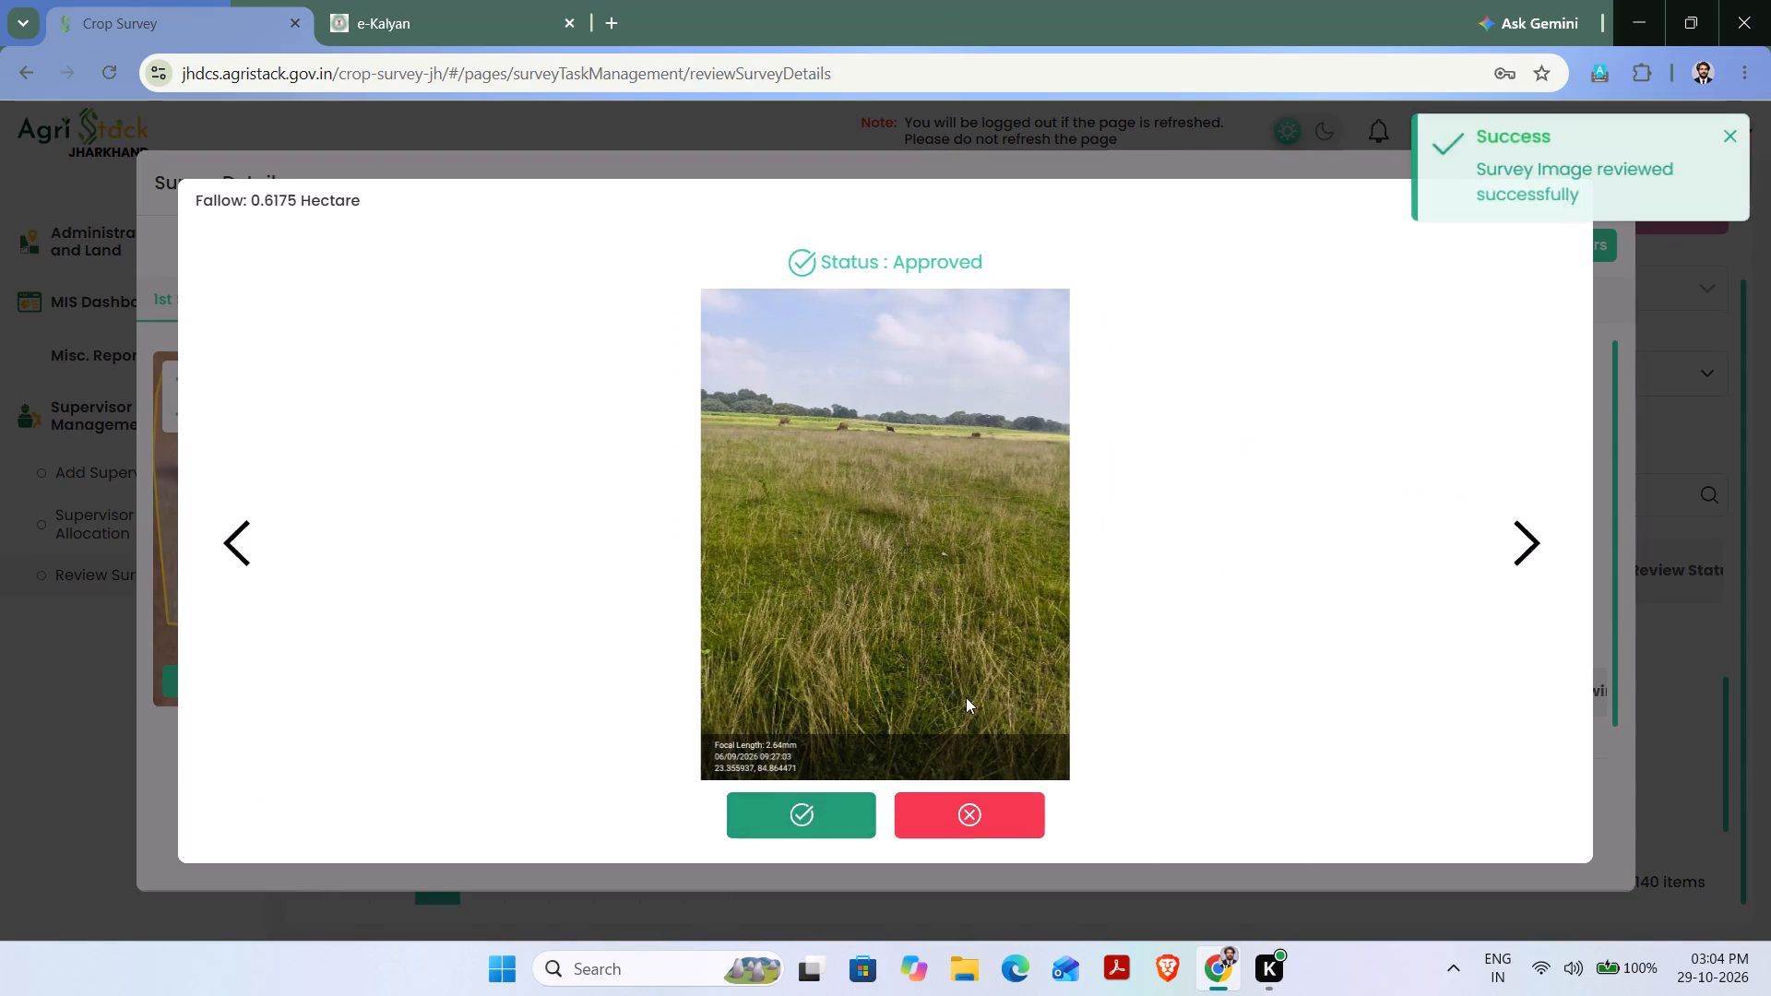
drag(984, 680, 874, 693)
click(821, 818)
drag(947, 670, 921, 660)
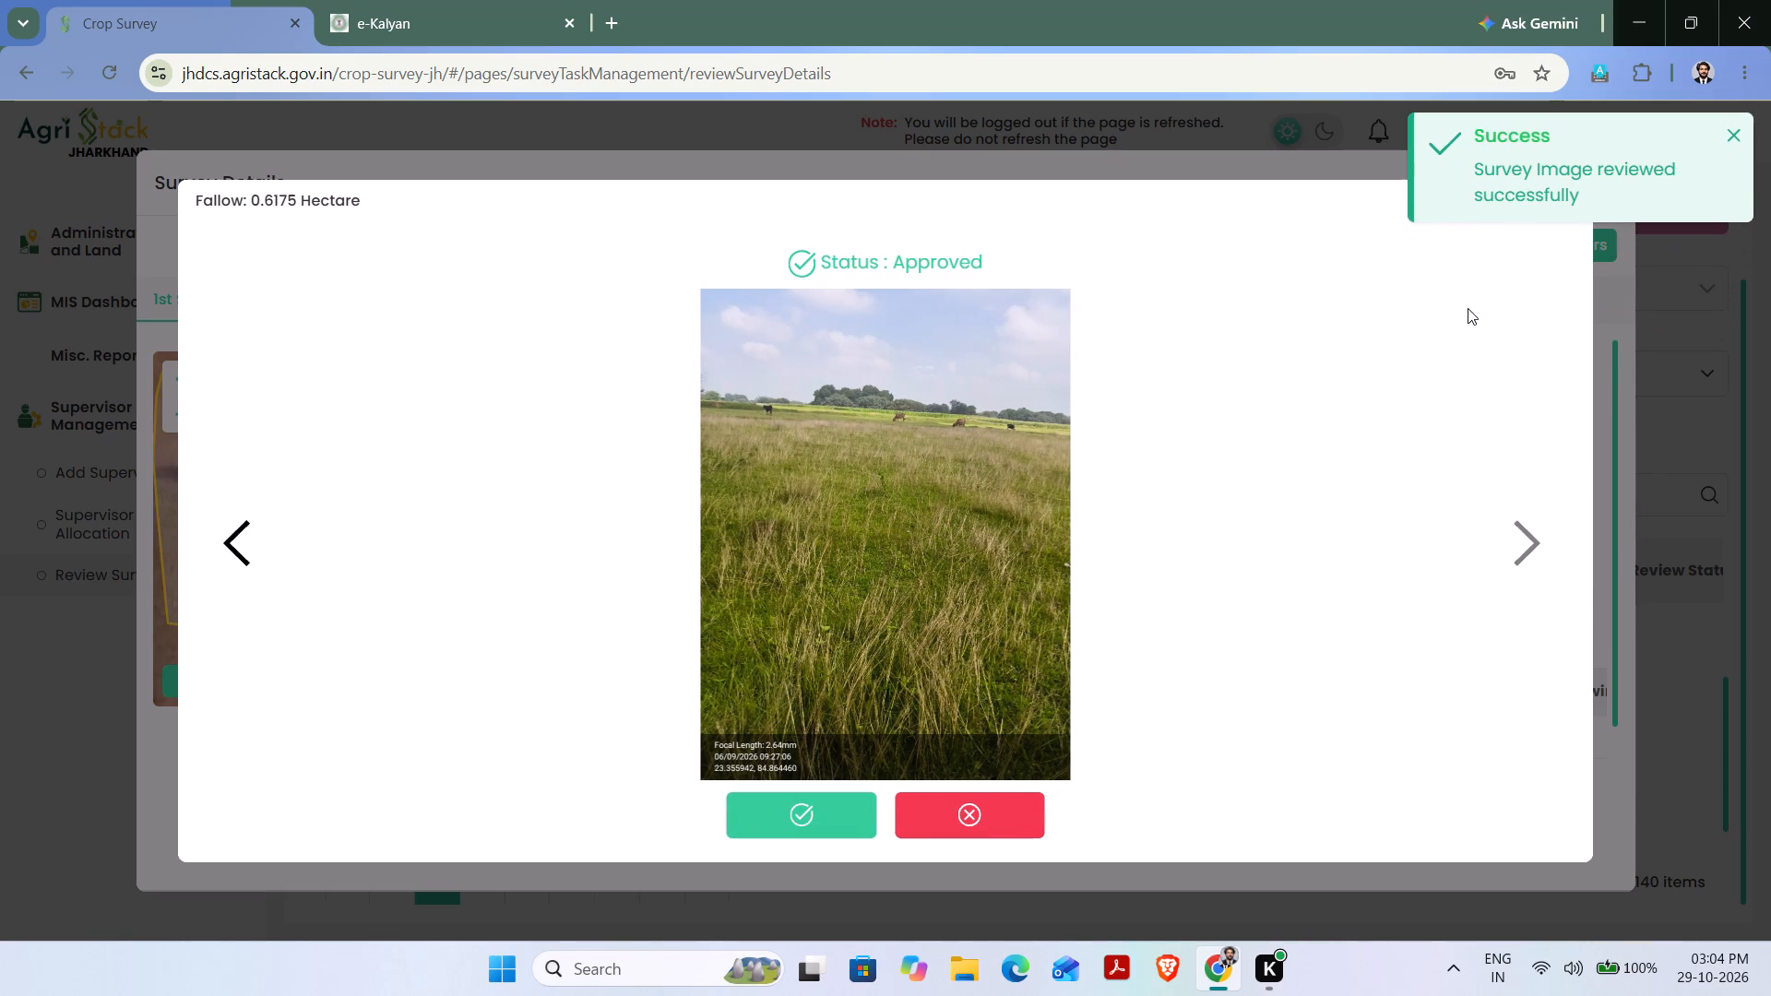
click(1567, 197)
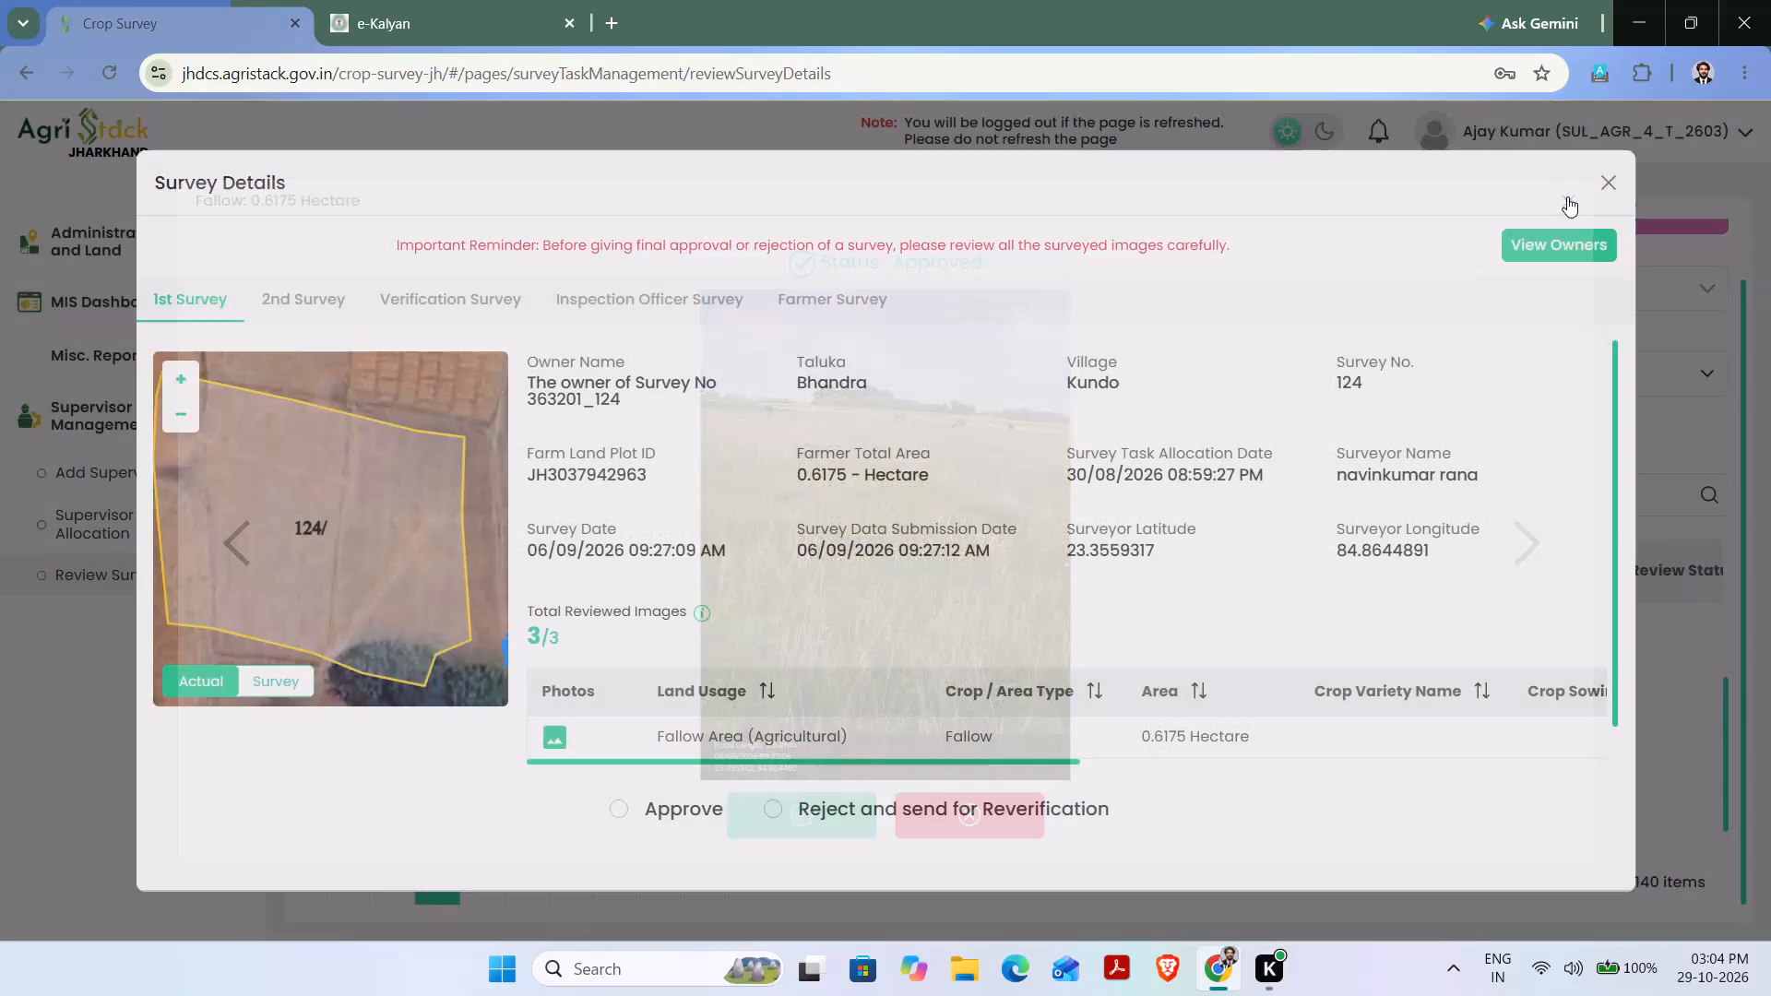
Mark the first survey of record 124 as approved, save the review and close its survey details.
scroll(980, 547, down, 2)
click(672, 649)
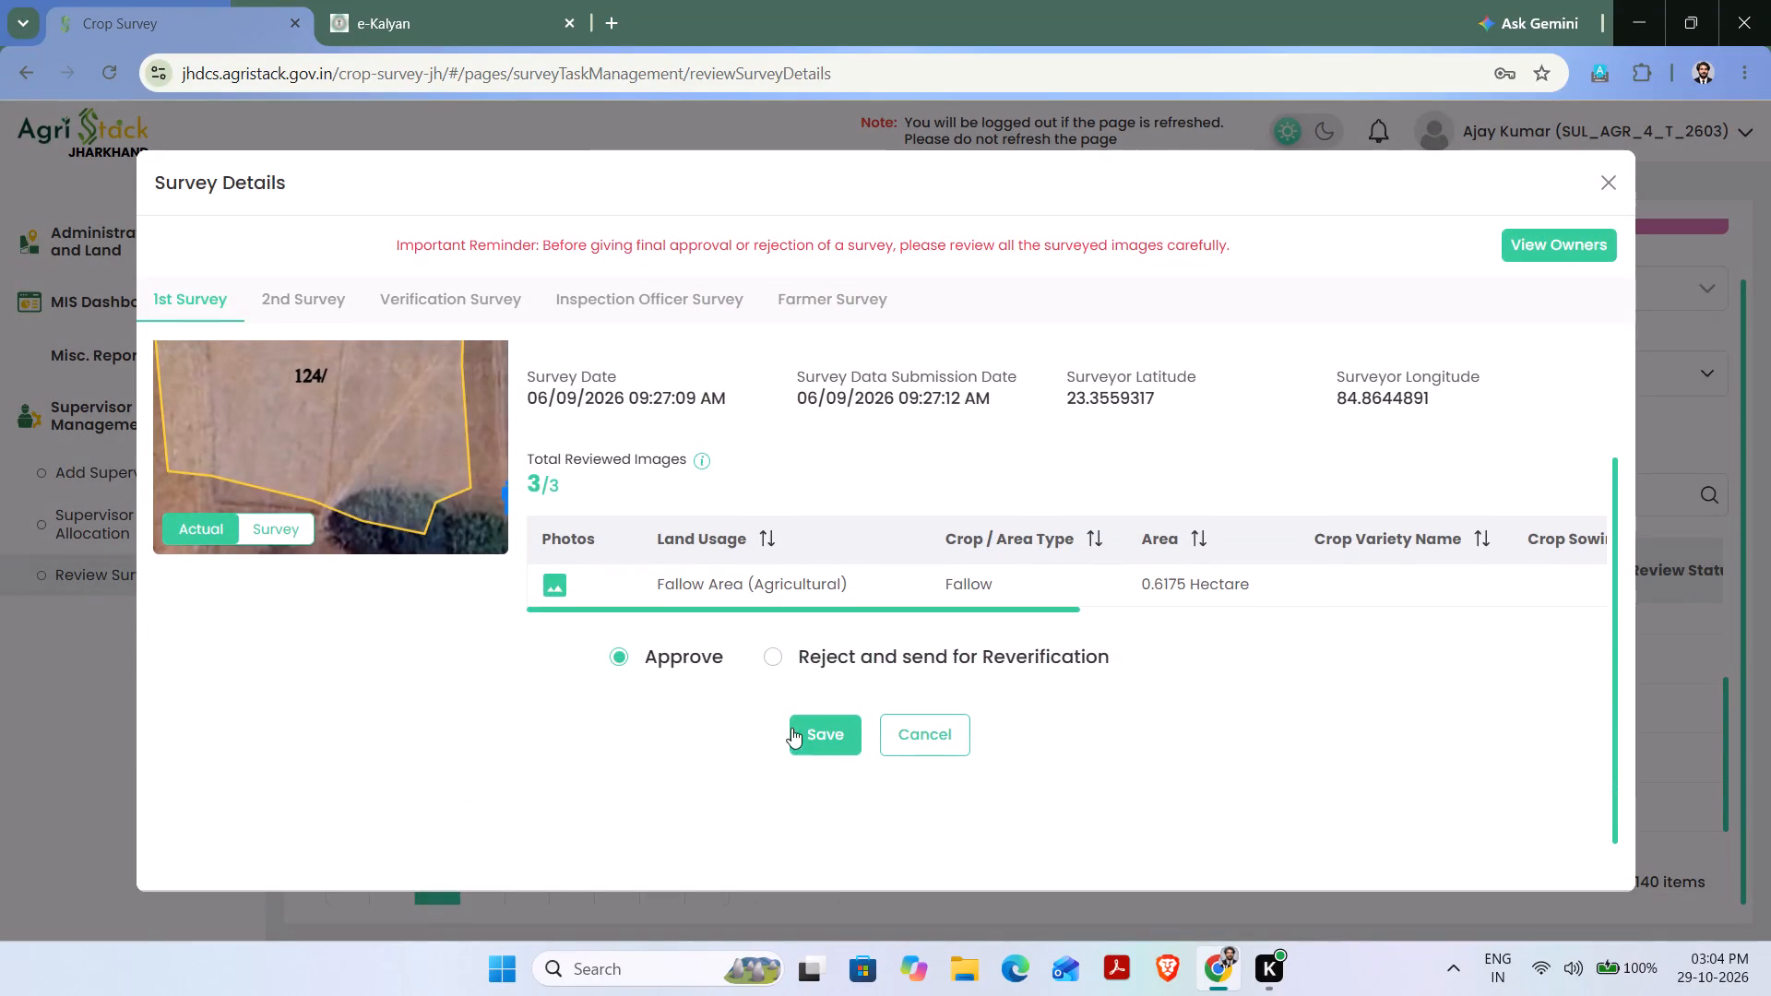
click(802, 734)
click(877, 541)
click(874, 558)
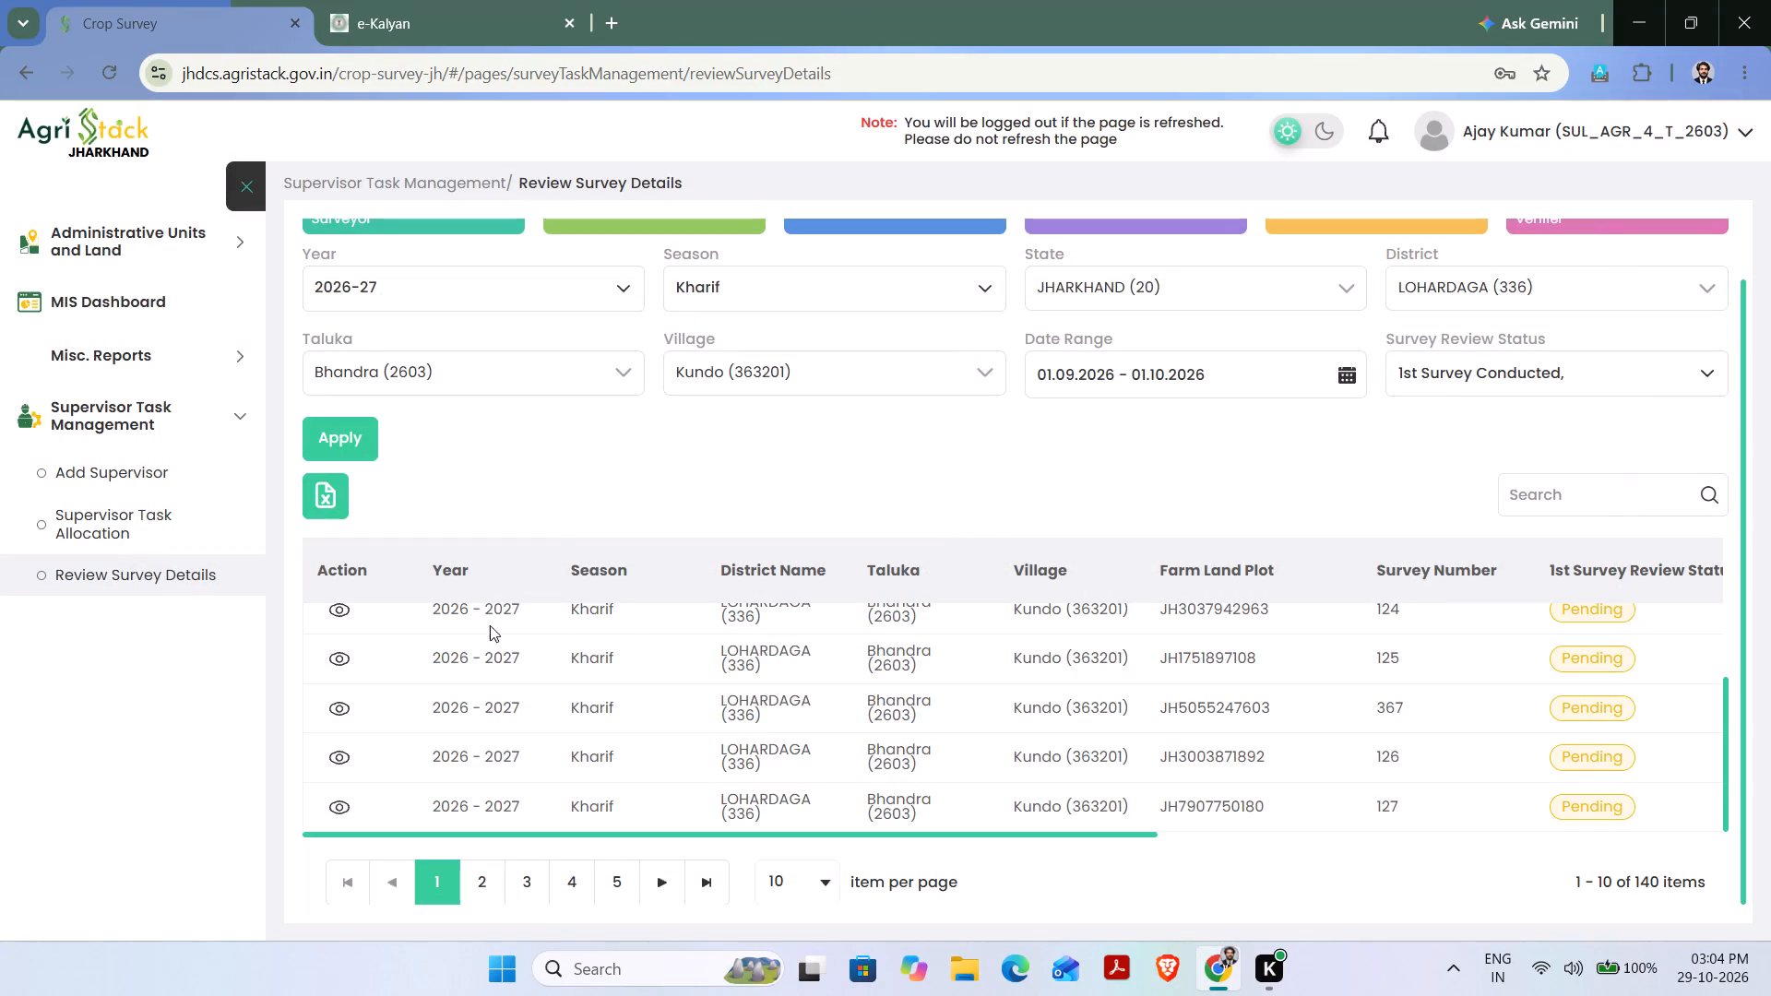
Open the survey details of Kundo record 125 and approve all three of its fallow-land photos.
click(348, 649)
click(552, 737)
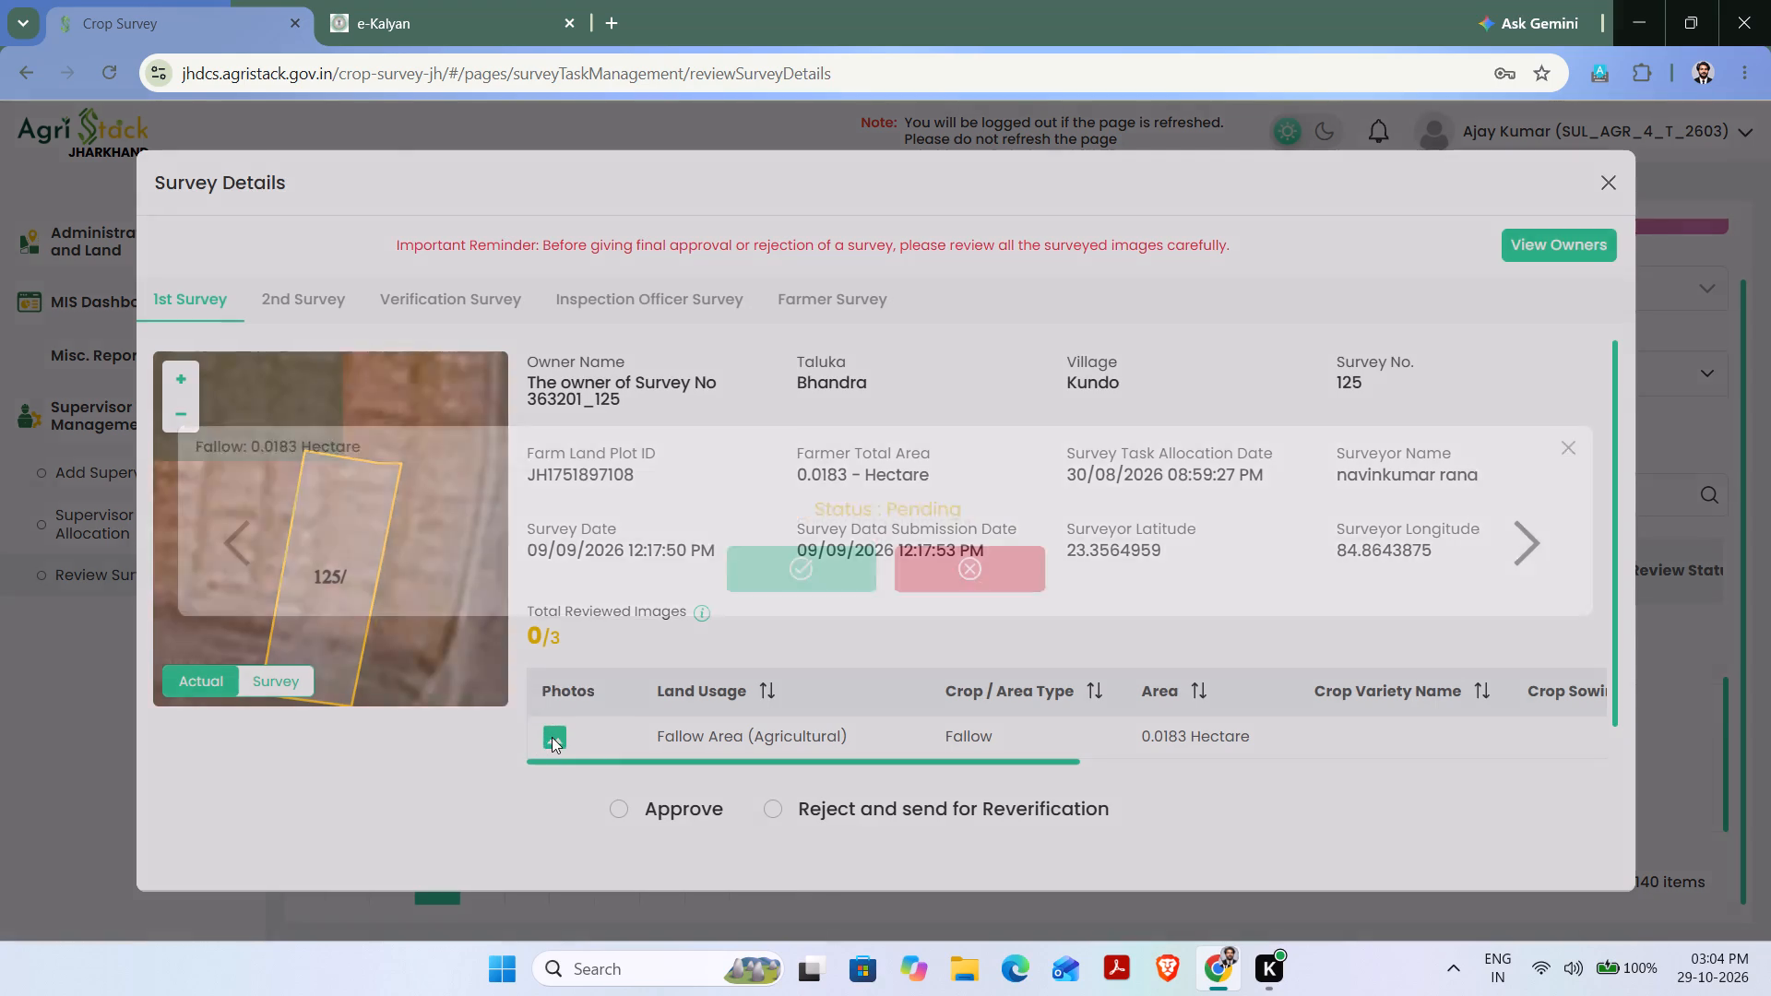
click(754, 809)
drag(911, 704, 791, 717)
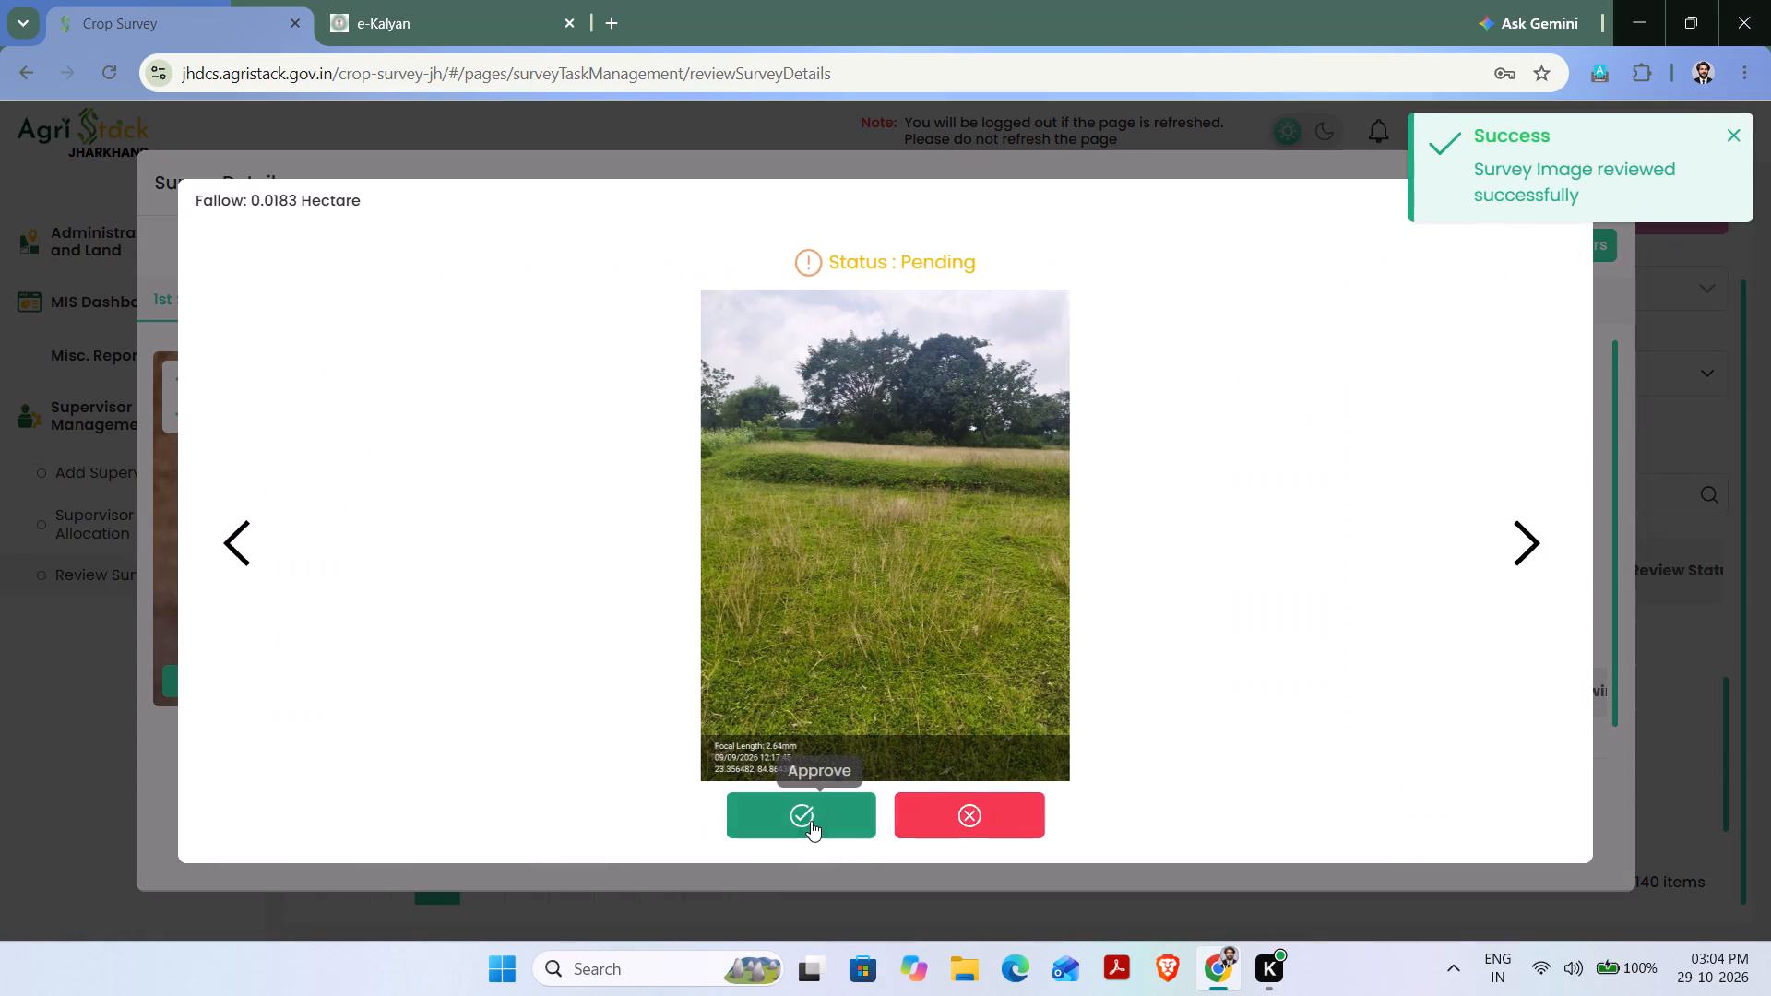
click(811, 818)
drag(917, 705, 820, 718)
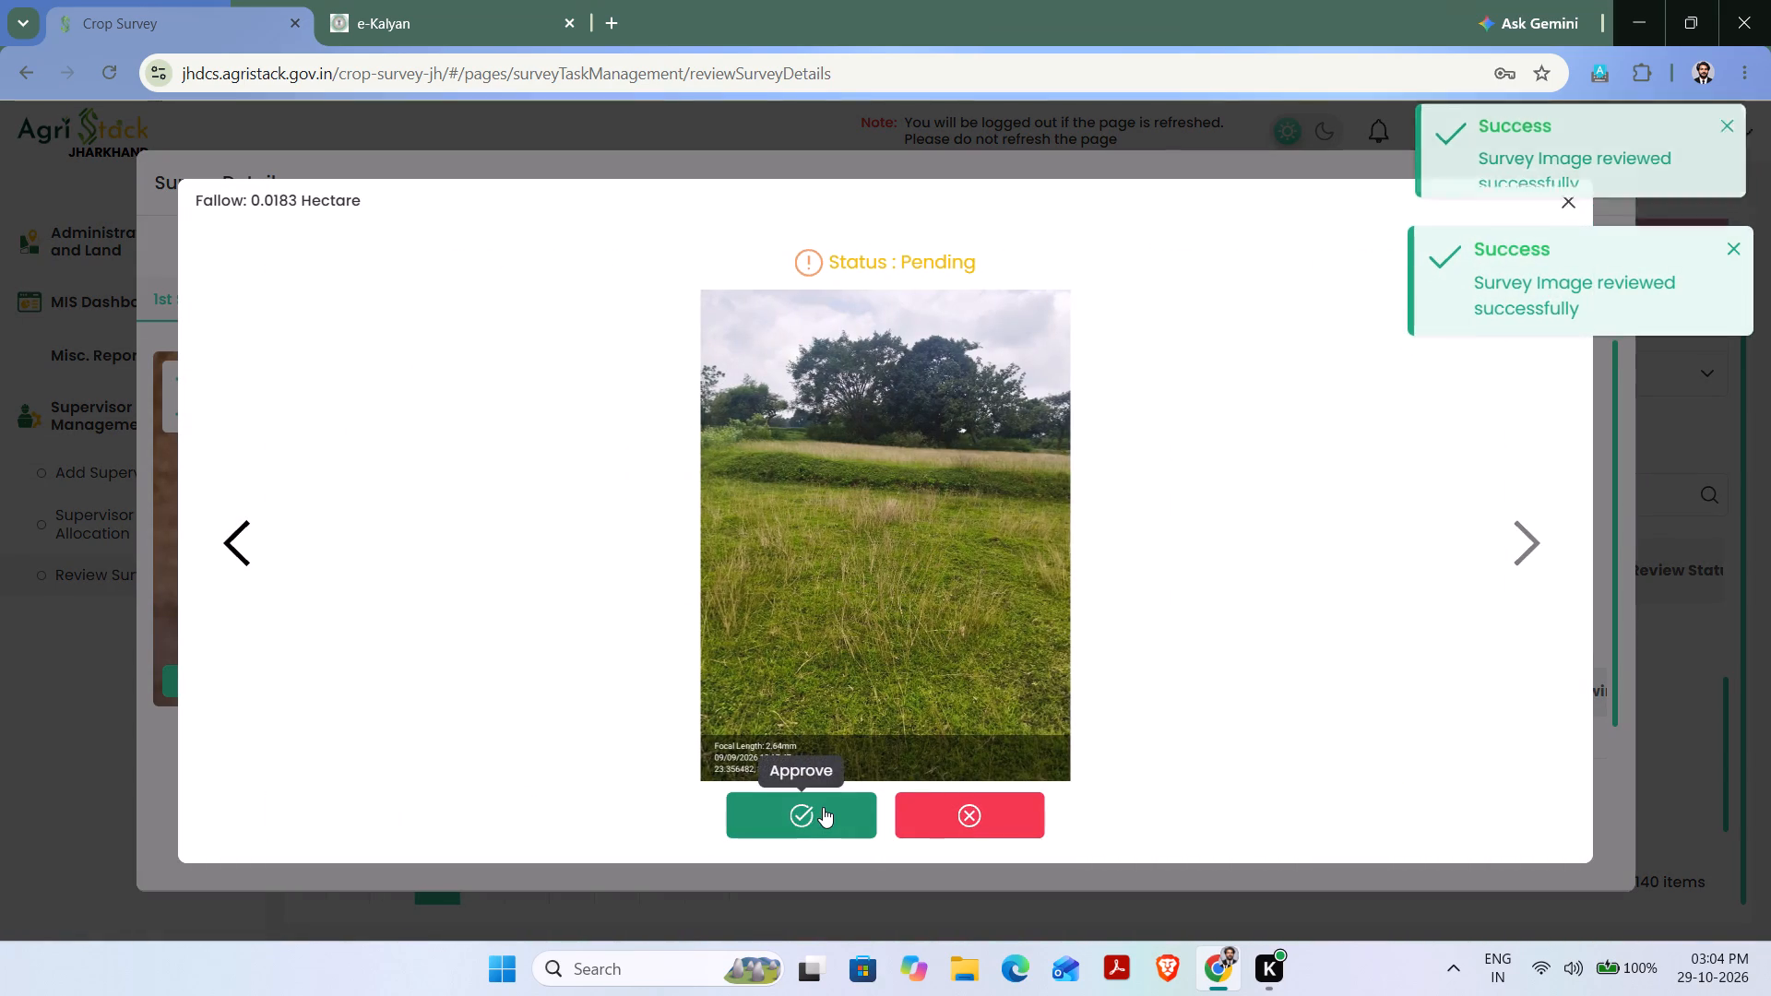
click(823, 807)
drag(947, 680, 896, 680)
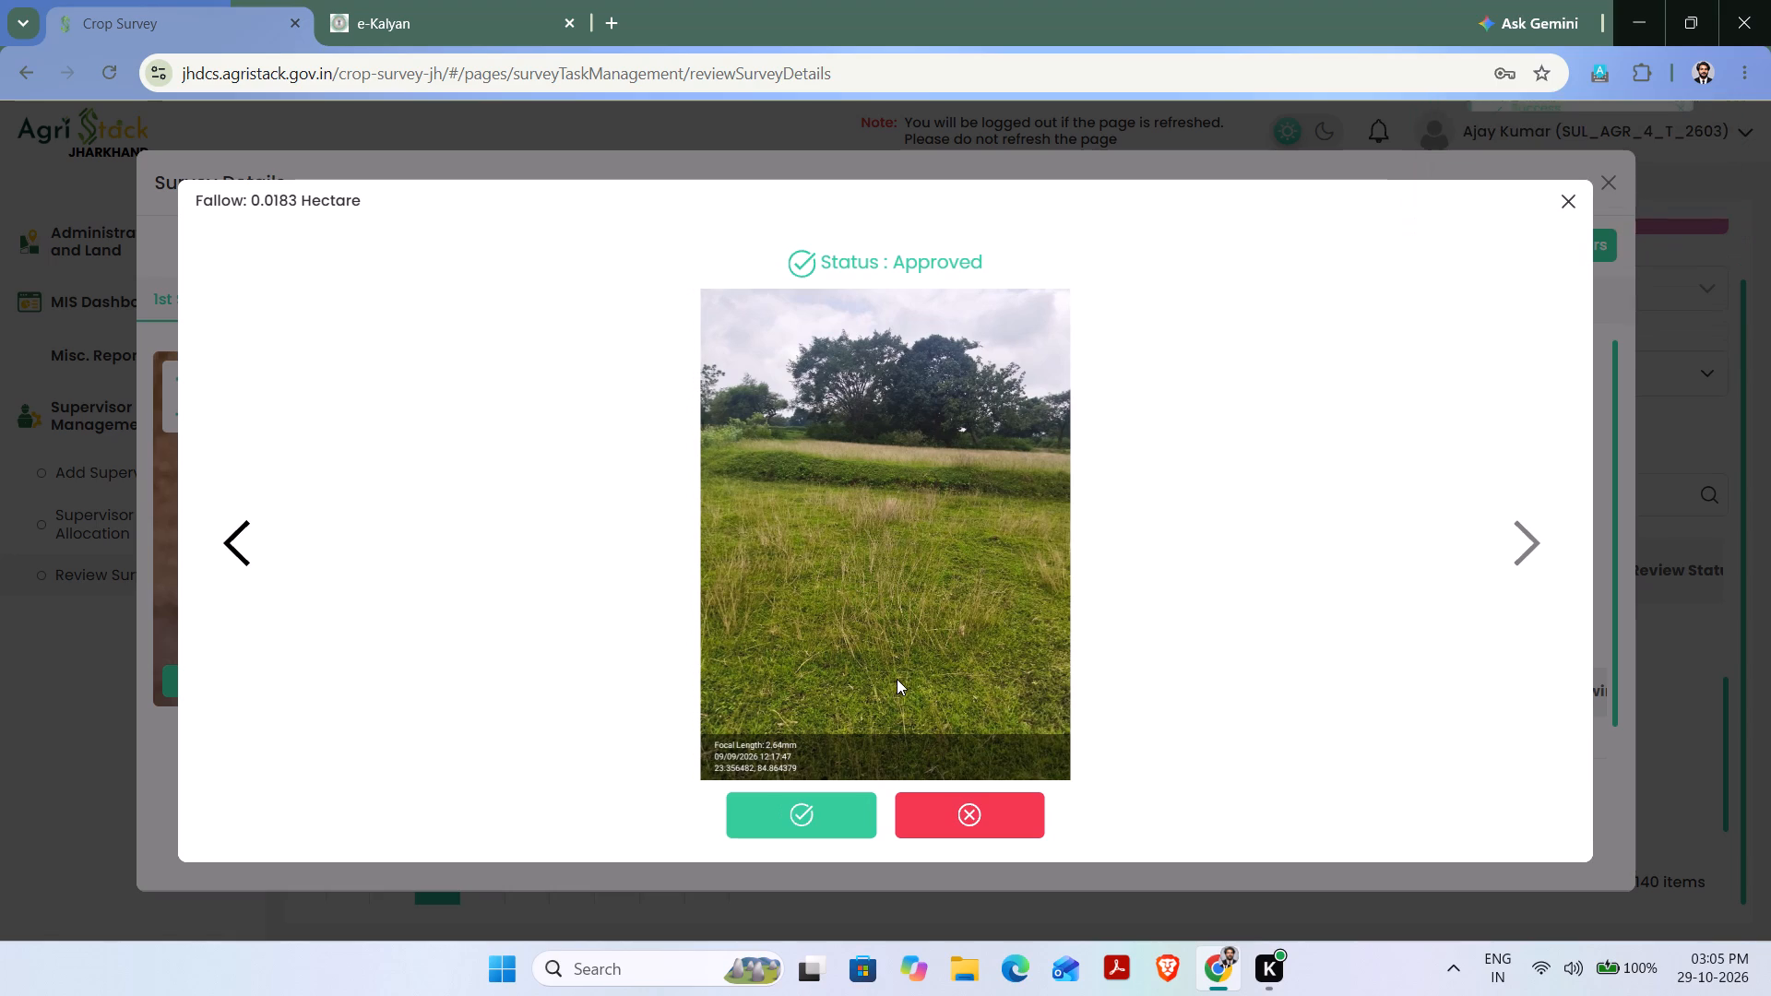
click(1562, 219)
click(1564, 200)
Mark the first survey of record 125 as approved, save the review and close its survey details.
scroll(834, 670, down, 1)
click(697, 658)
click(807, 733)
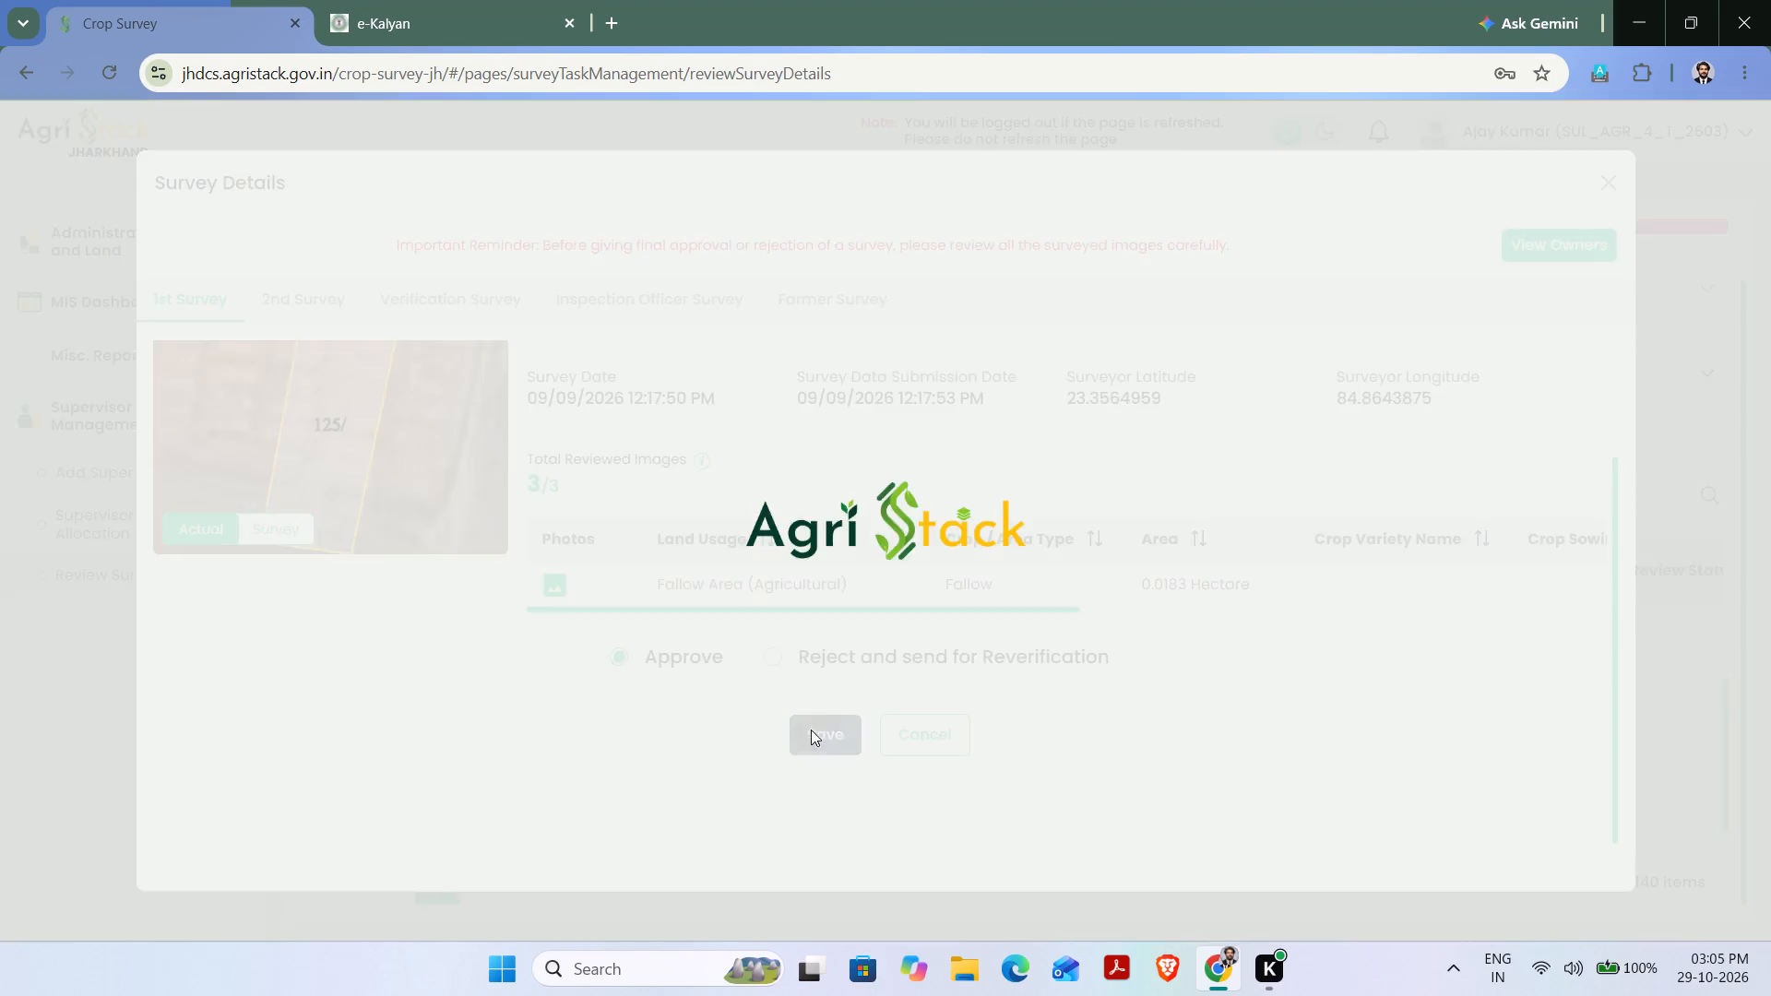
click(913, 575)
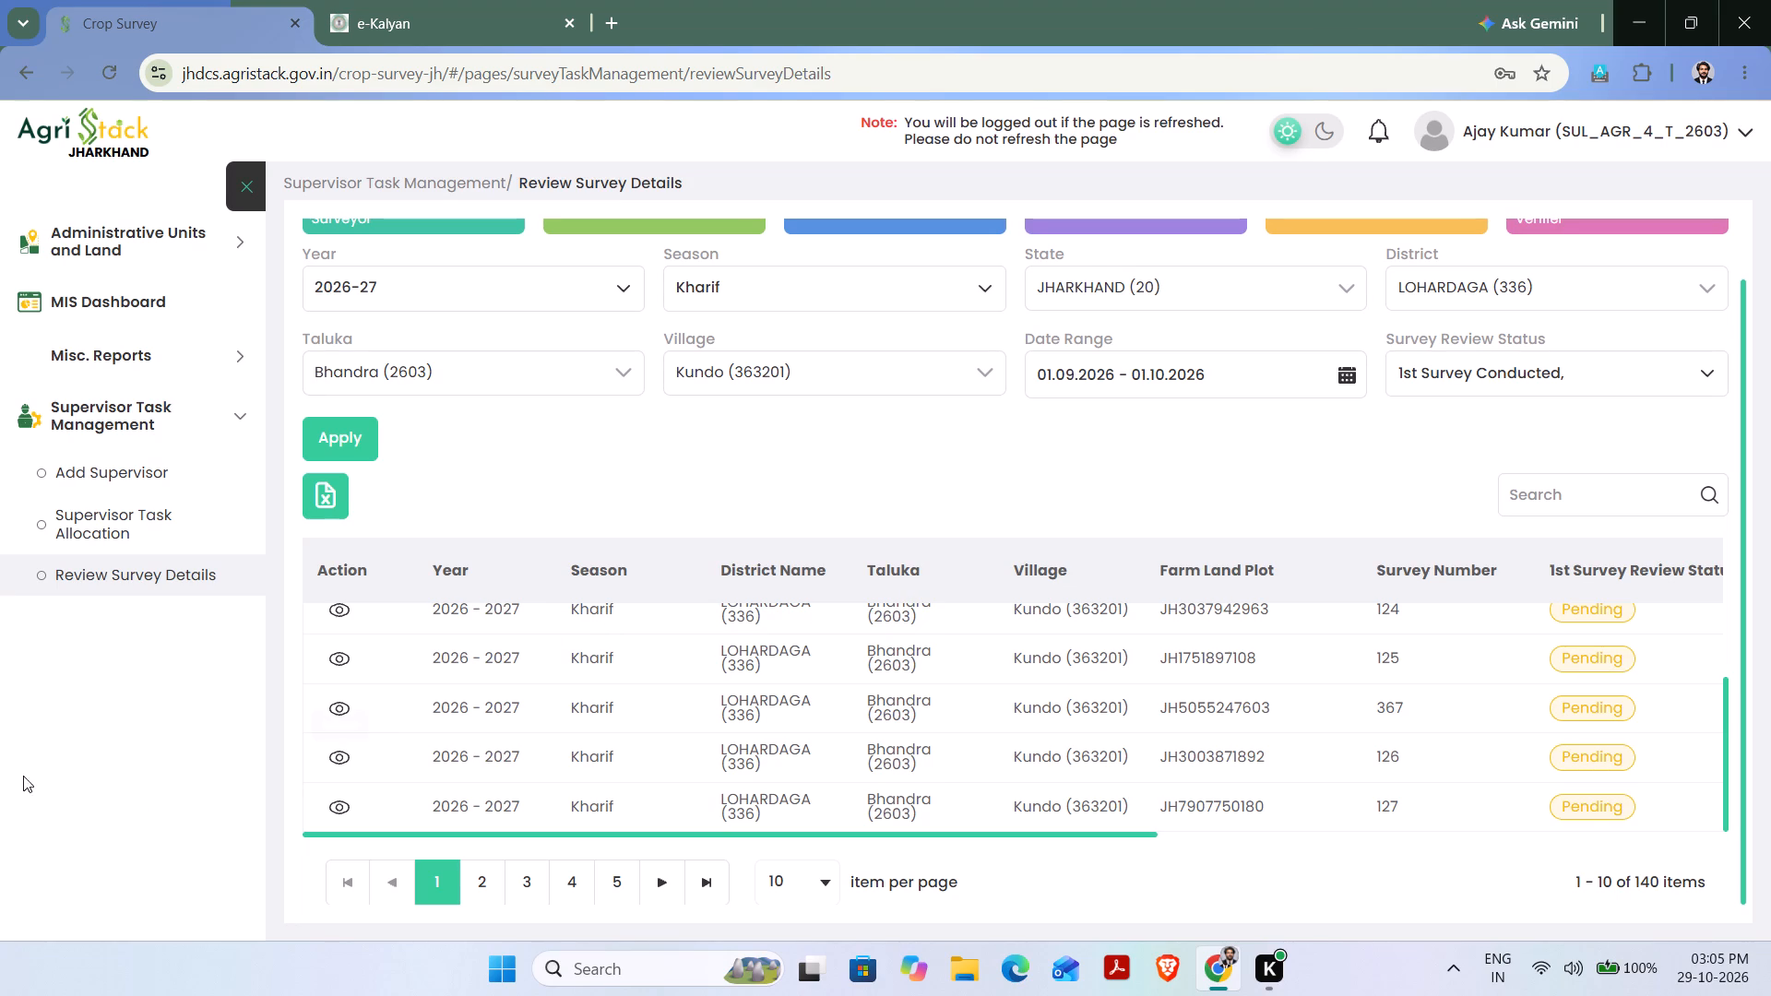
Open the survey details of Kundo record 367 and approve all three of its rice (चावल) crop photos.
click(343, 705)
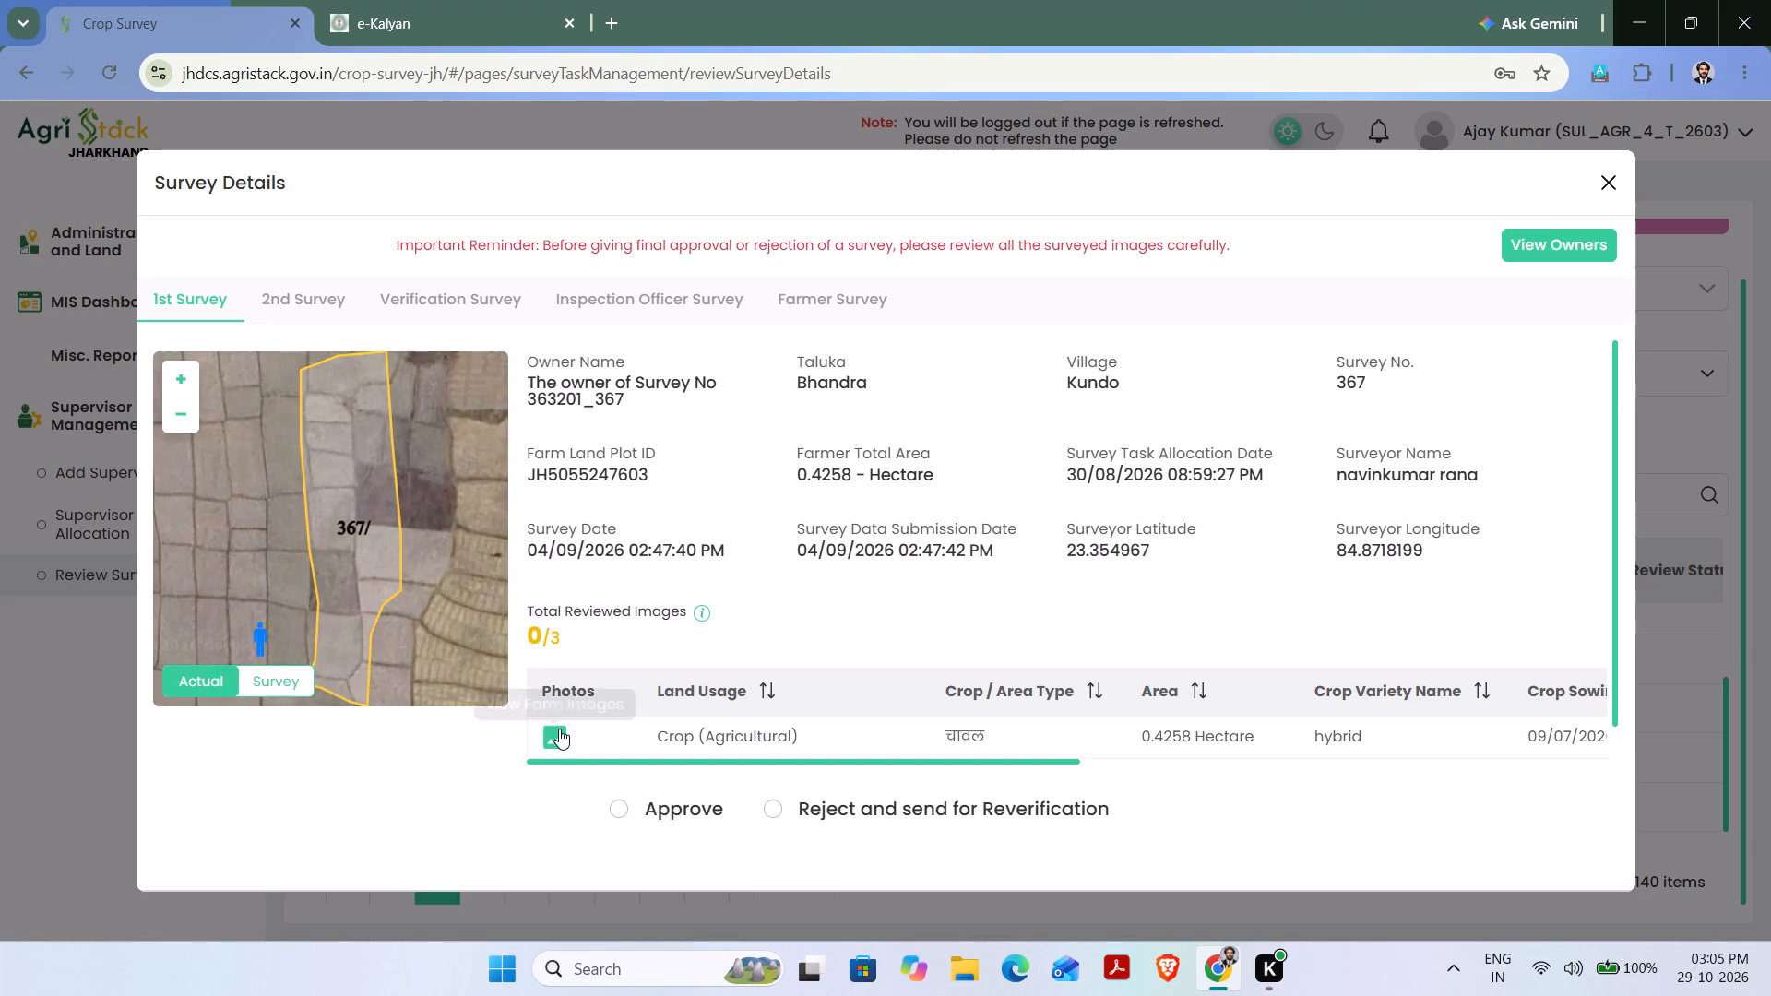
click(558, 729)
click(779, 807)
drag(915, 717, 812, 738)
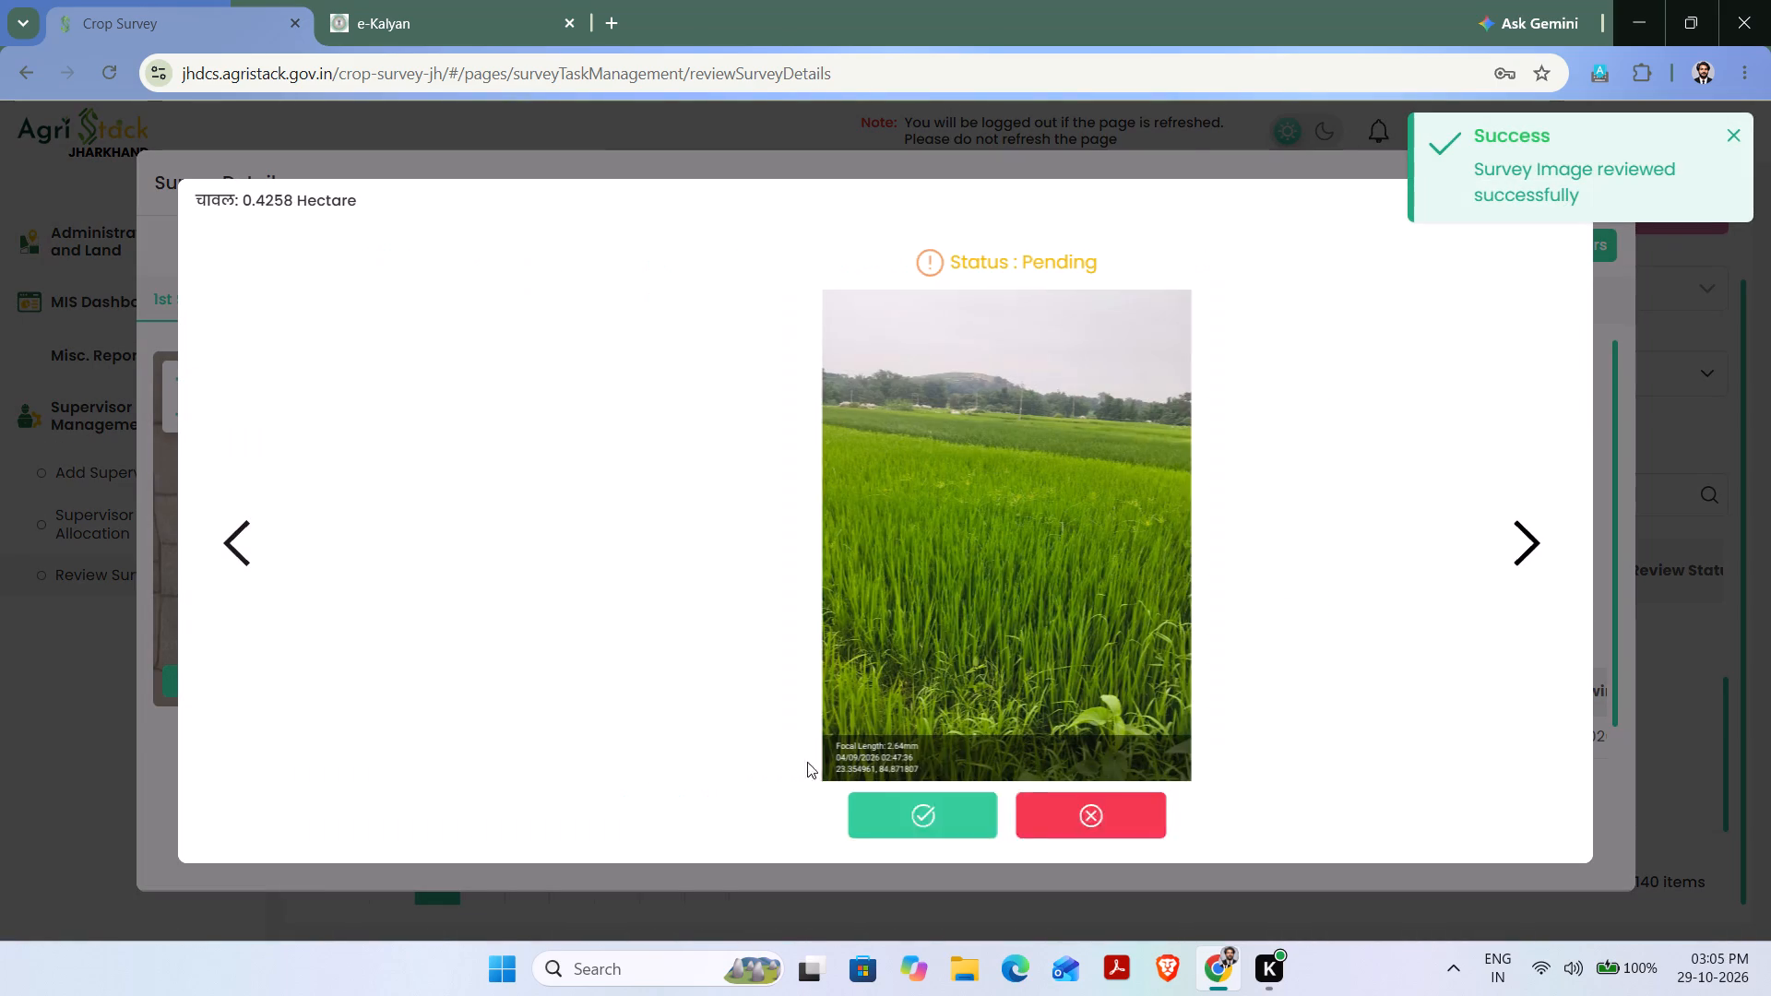
click(824, 823)
drag(942, 702, 826, 728)
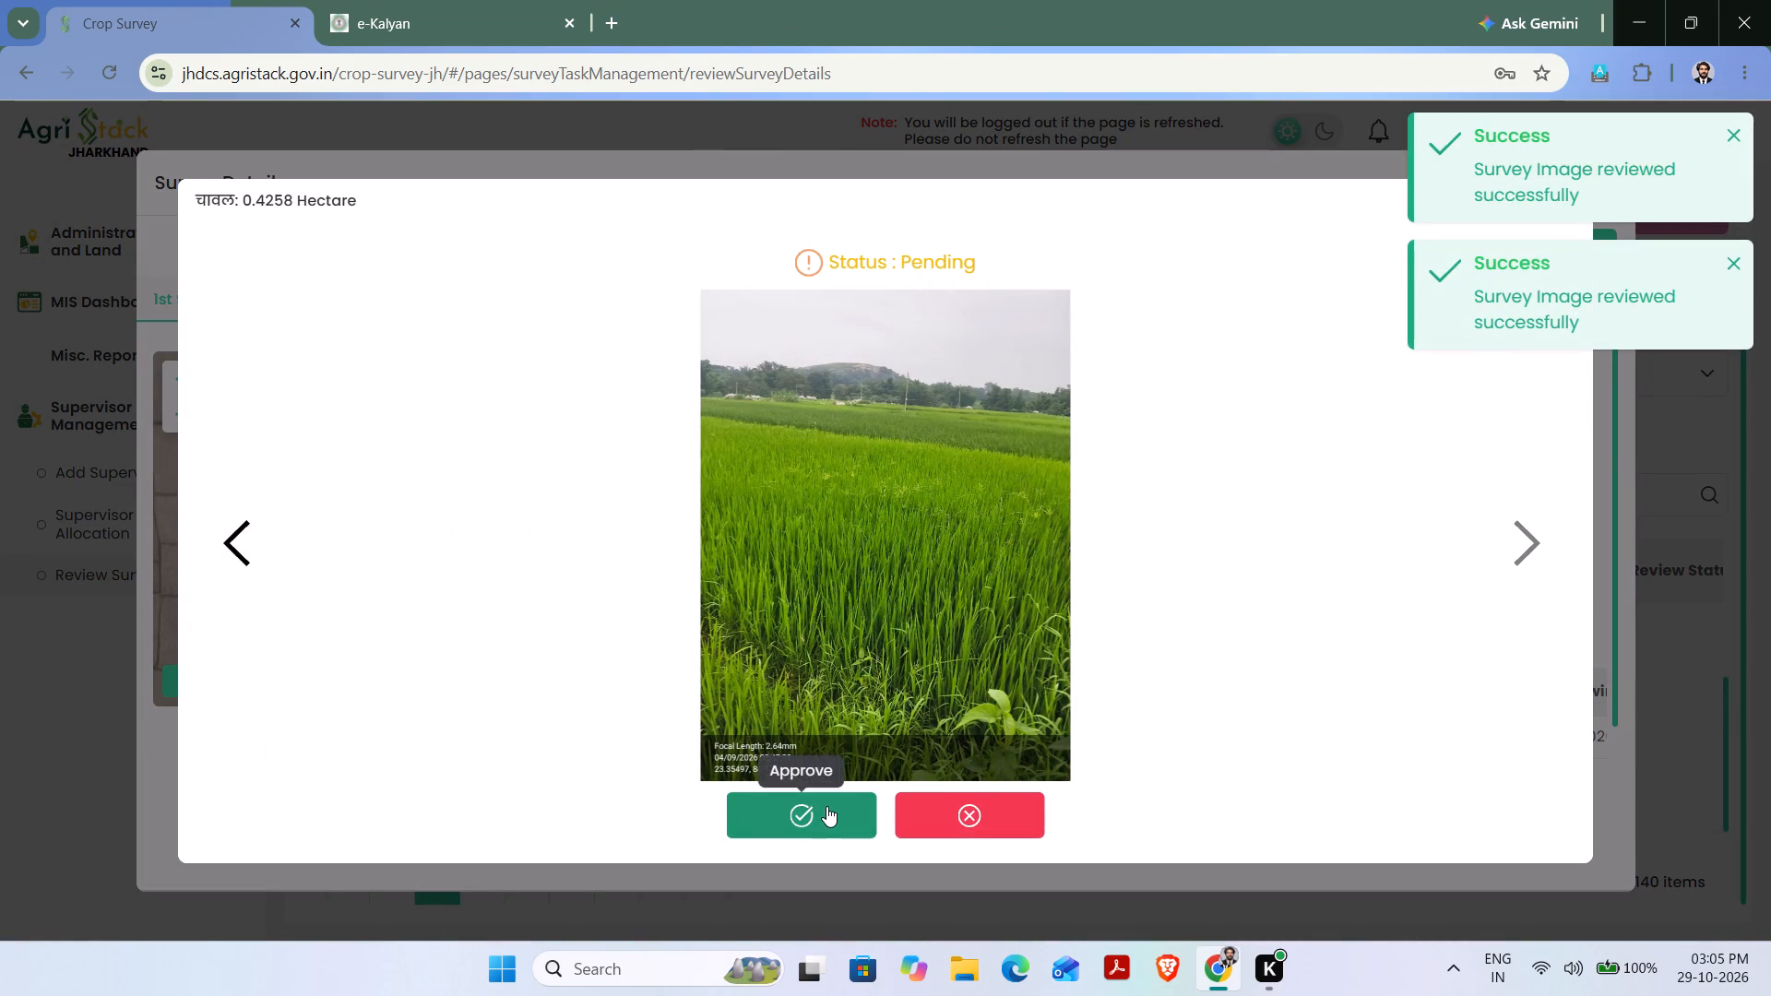
click(826, 806)
drag(966, 683, 918, 689)
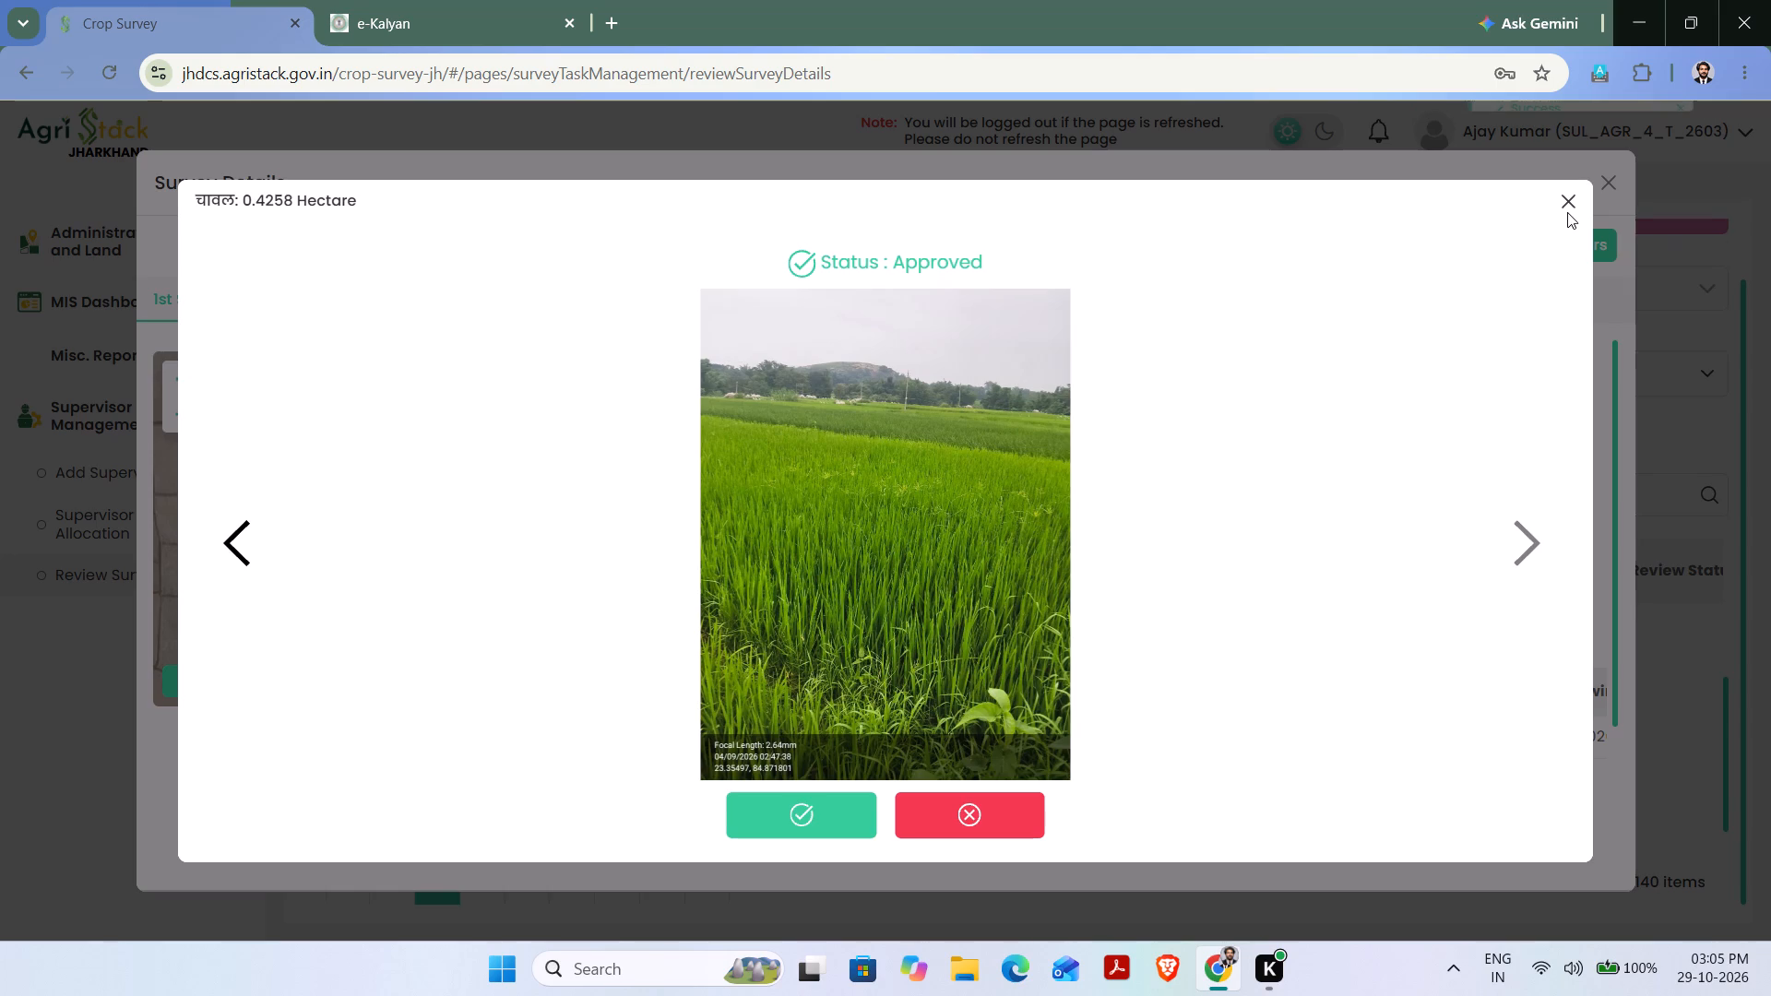
click(1567, 211)
Mark the first survey of record 367 as approved, save the review and close its survey details.
scroll(966, 585, down, 1)
click(660, 670)
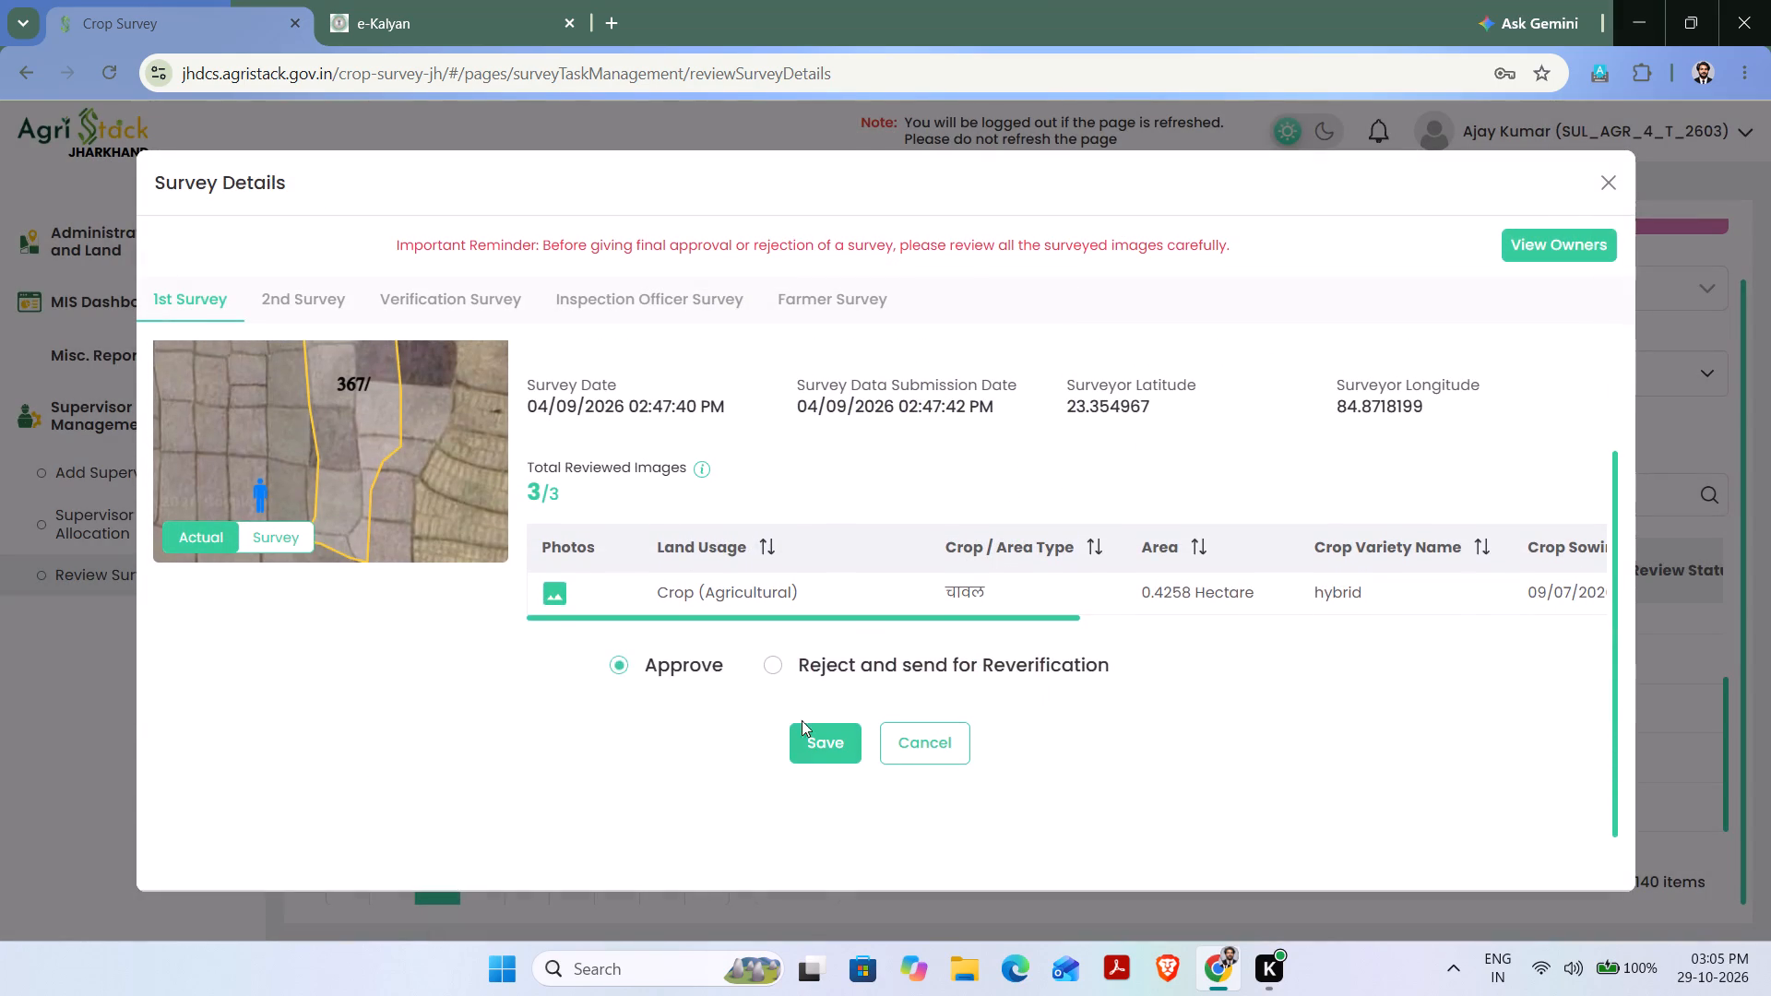
click(847, 744)
click(933, 570)
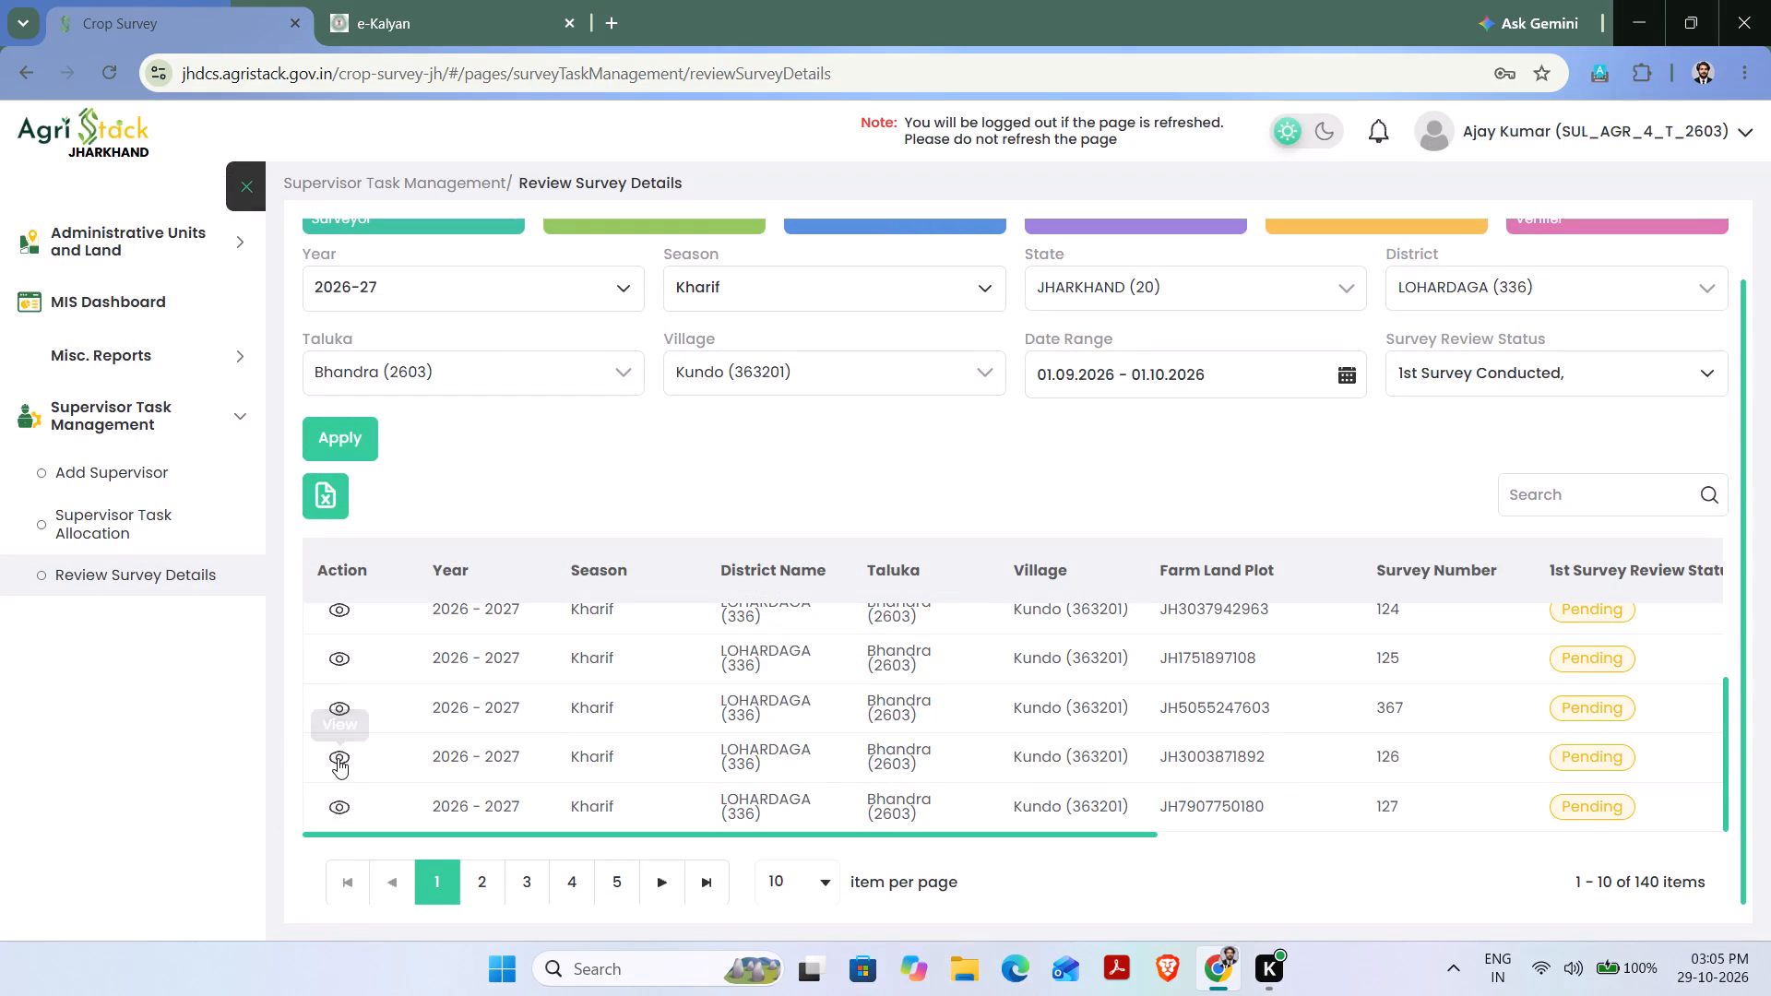
Open the survey details of Kundo record 126 and approve all three of its maize (मक्का) crop photos.
click(340, 758)
click(553, 742)
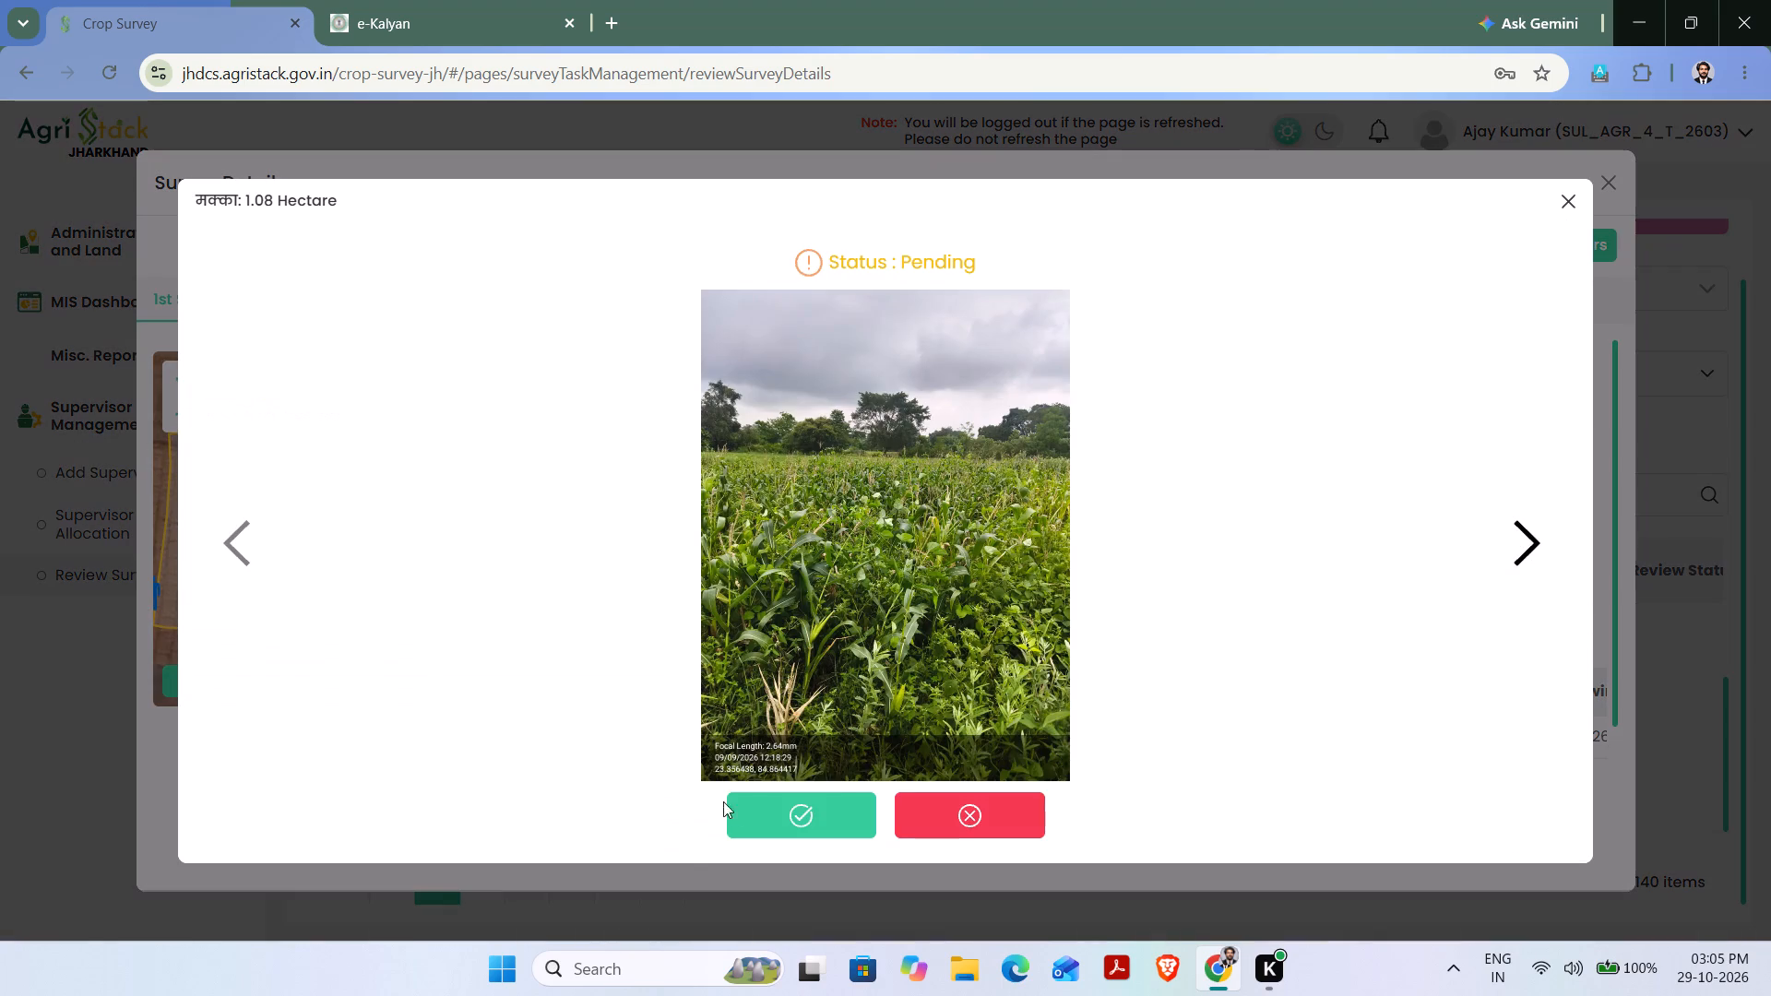
click(743, 808)
drag(919, 679, 790, 698)
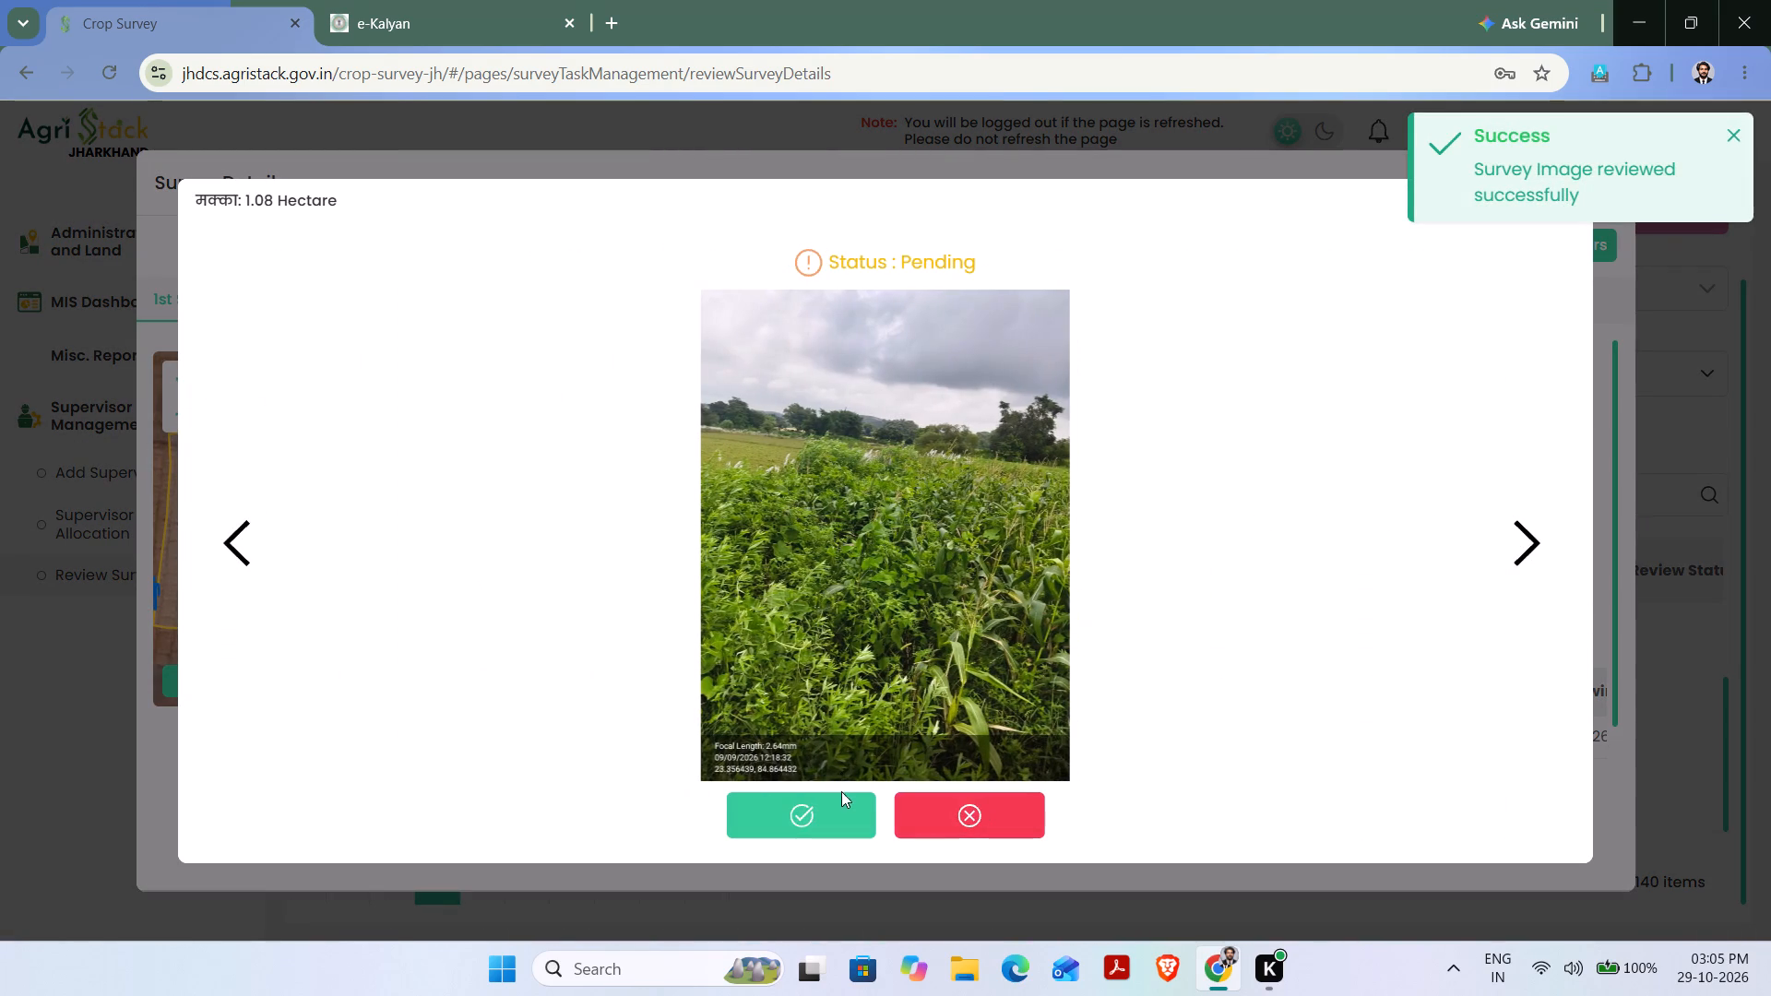
click(841, 810)
drag(966, 671, 858, 686)
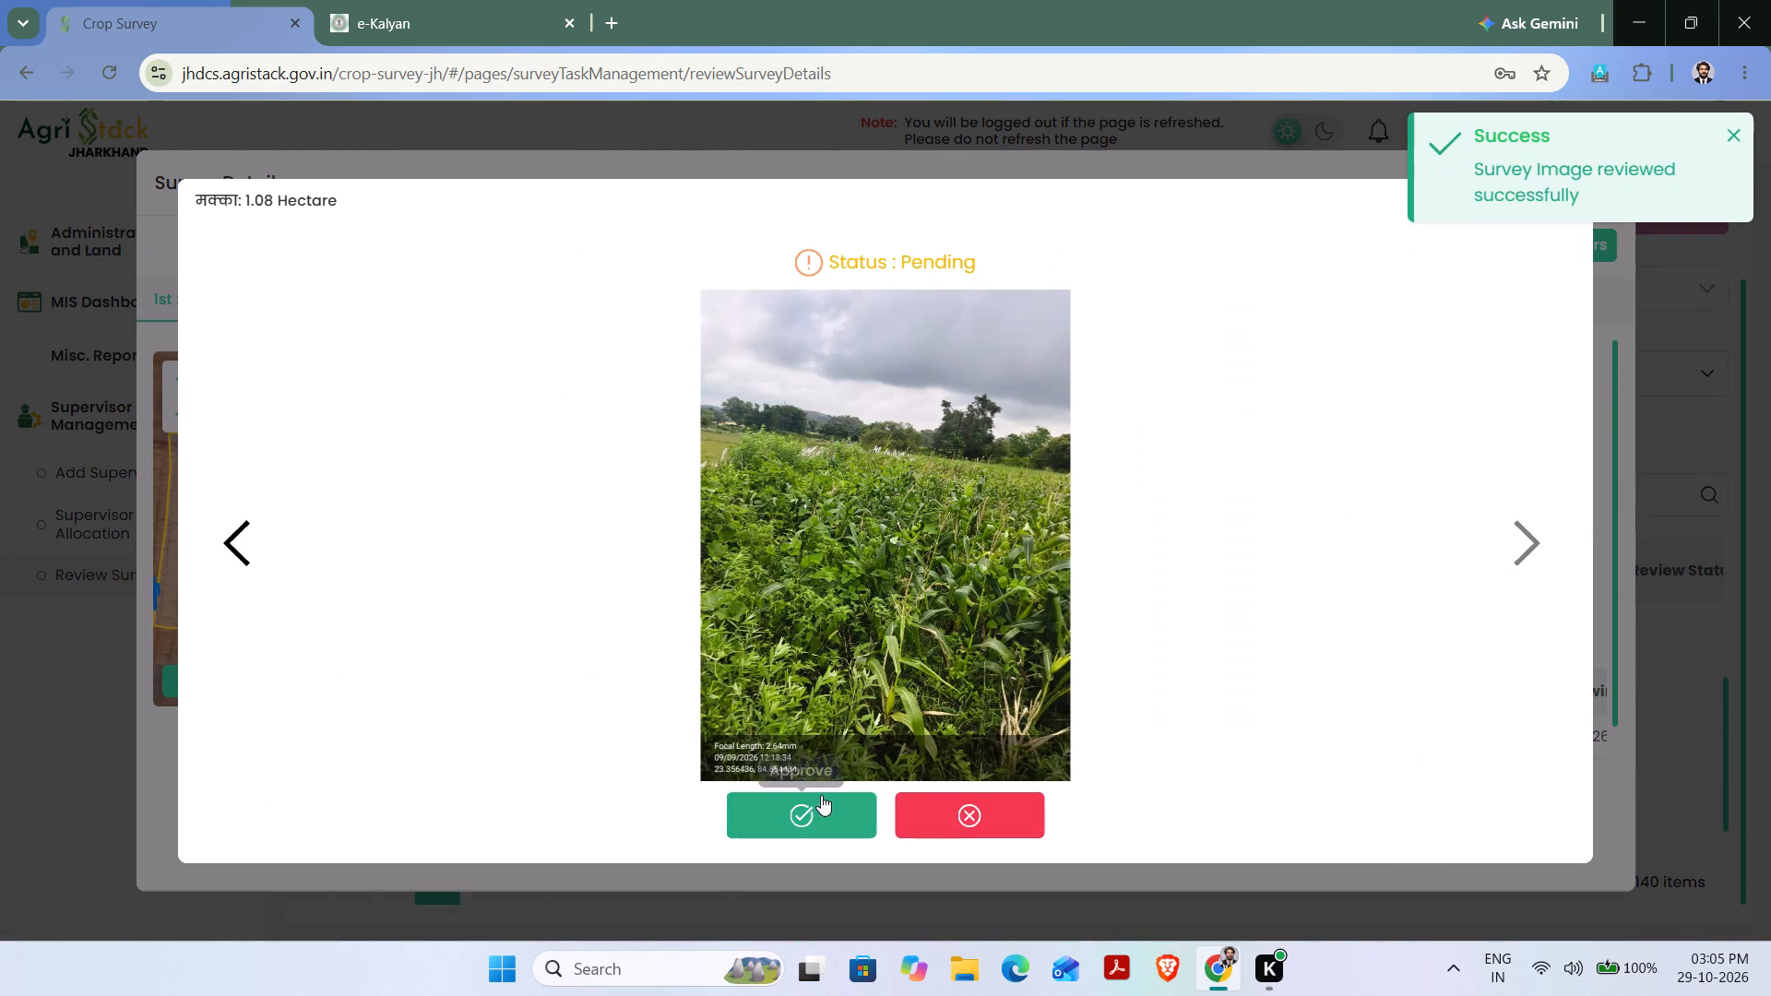
click(817, 800)
drag(940, 657, 888, 658)
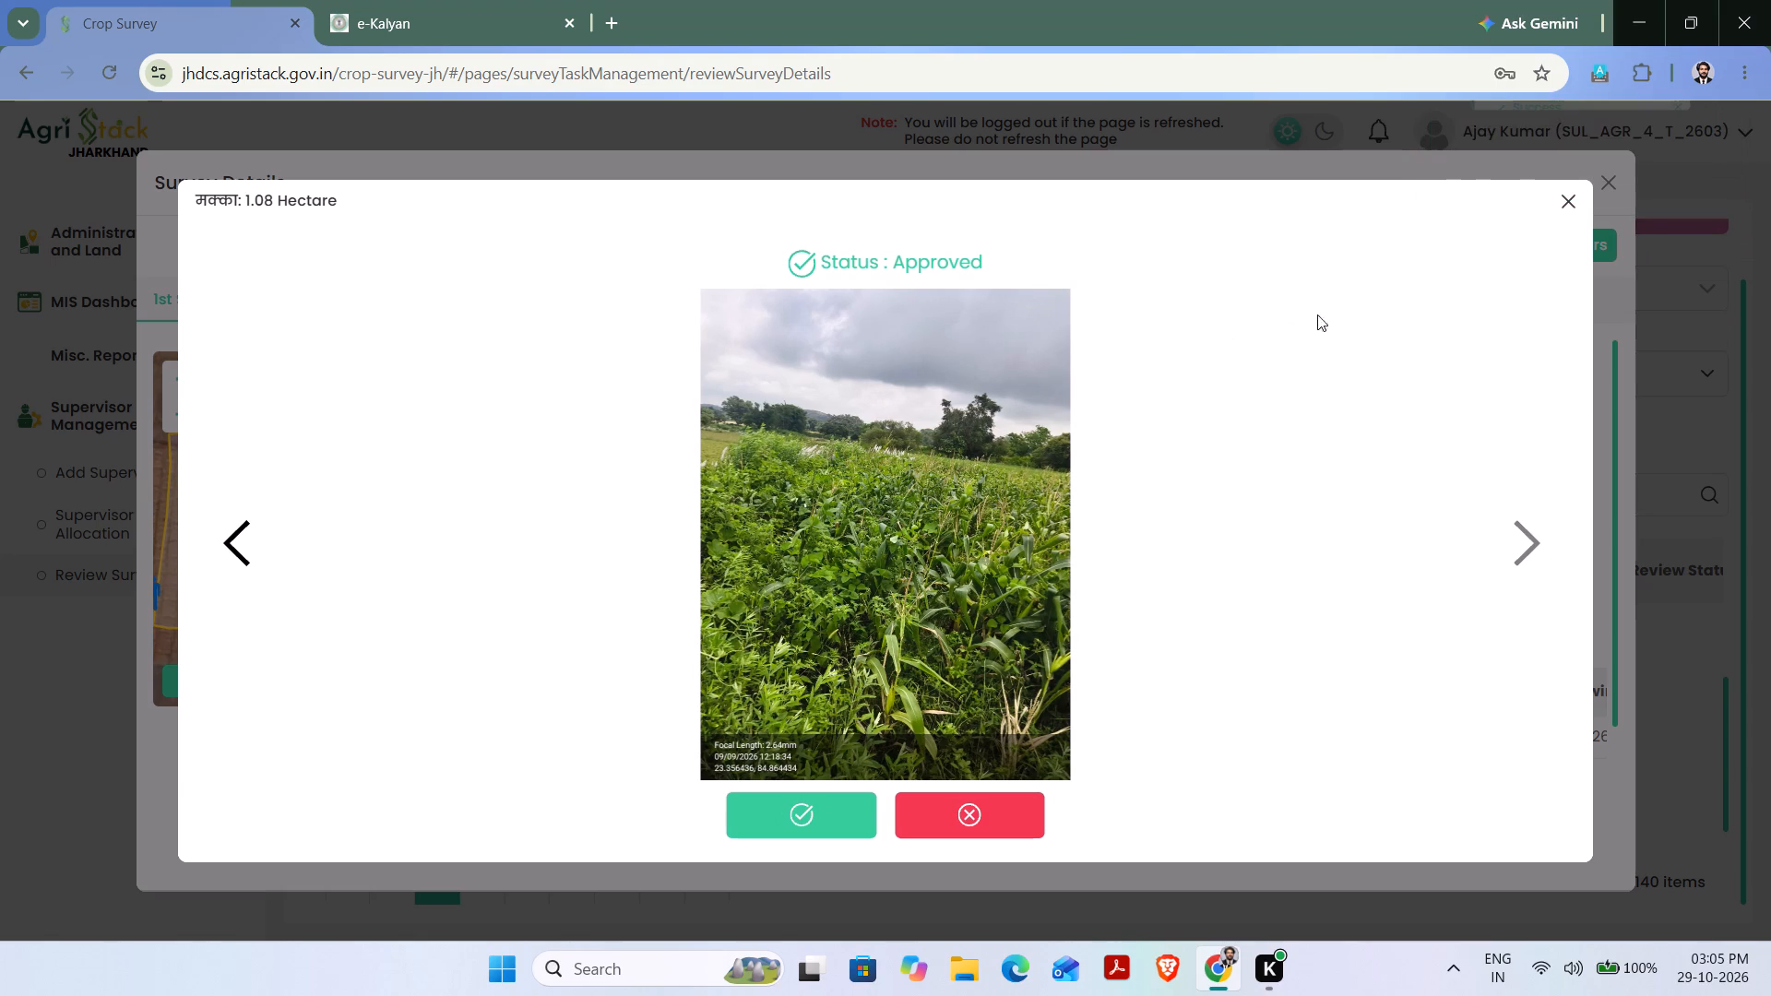
click(1566, 203)
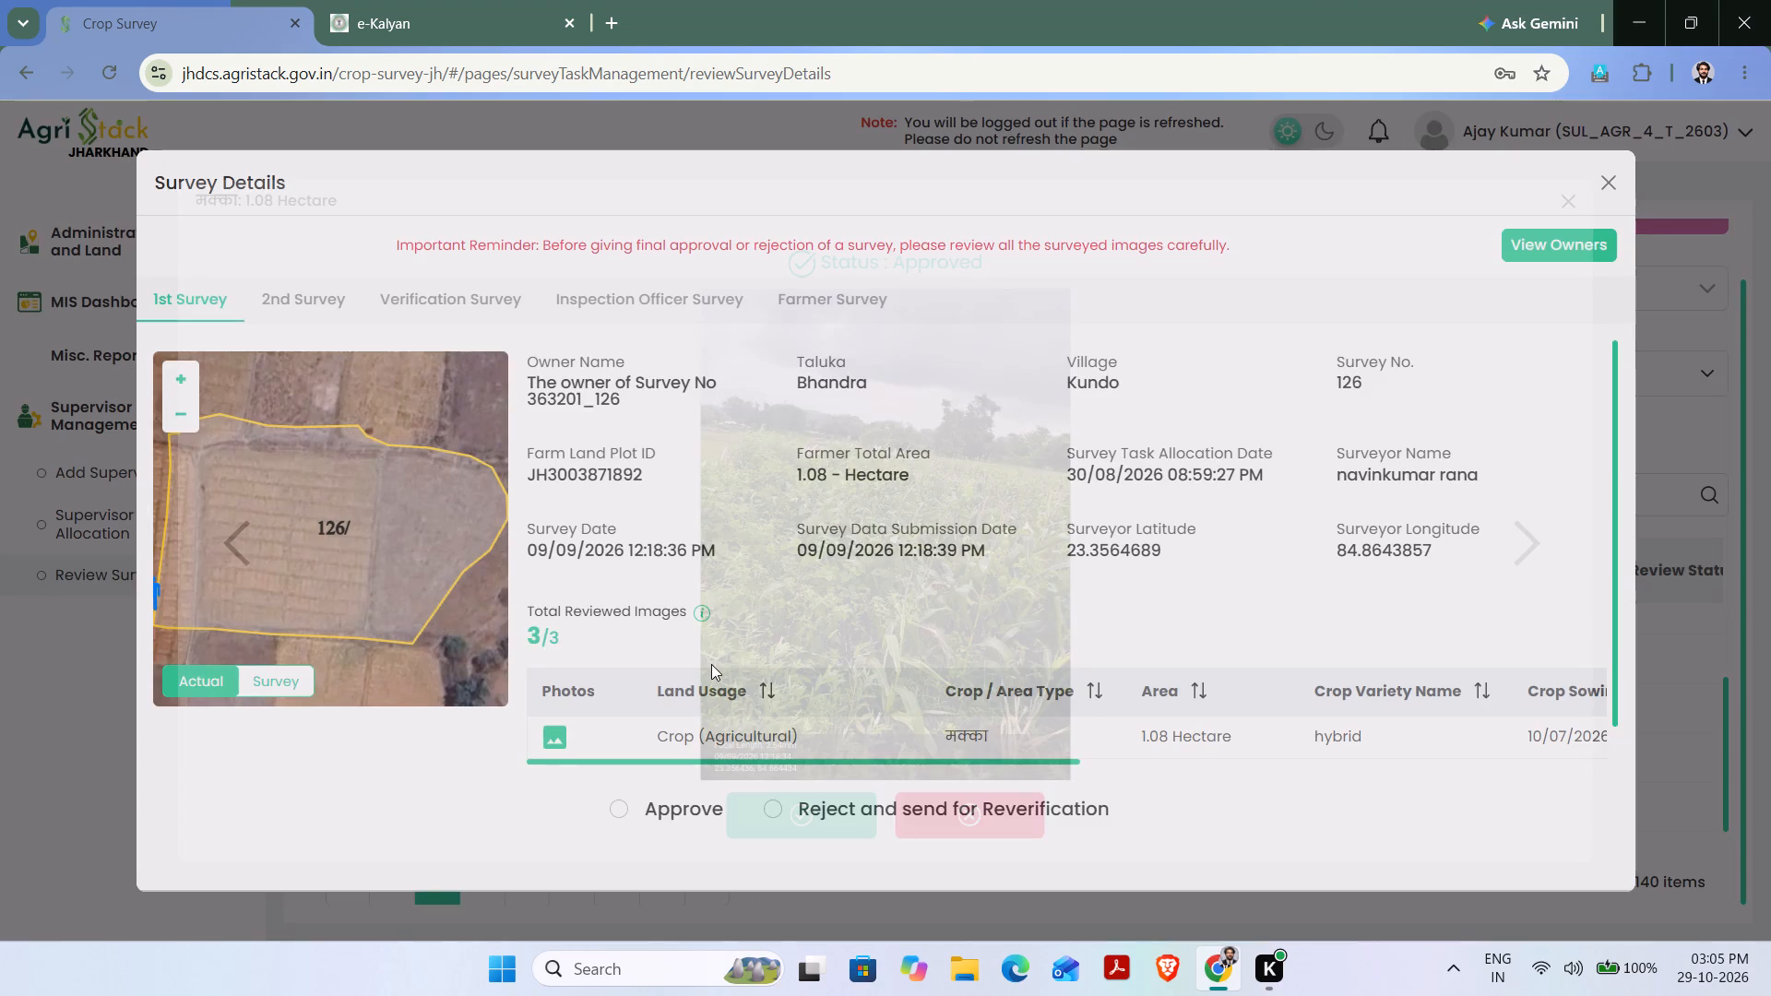
Mark the first survey of record 126 as approved, save the review and close its survey details.
scroll(711, 664, down, 2)
click(700, 659)
click(830, 736)
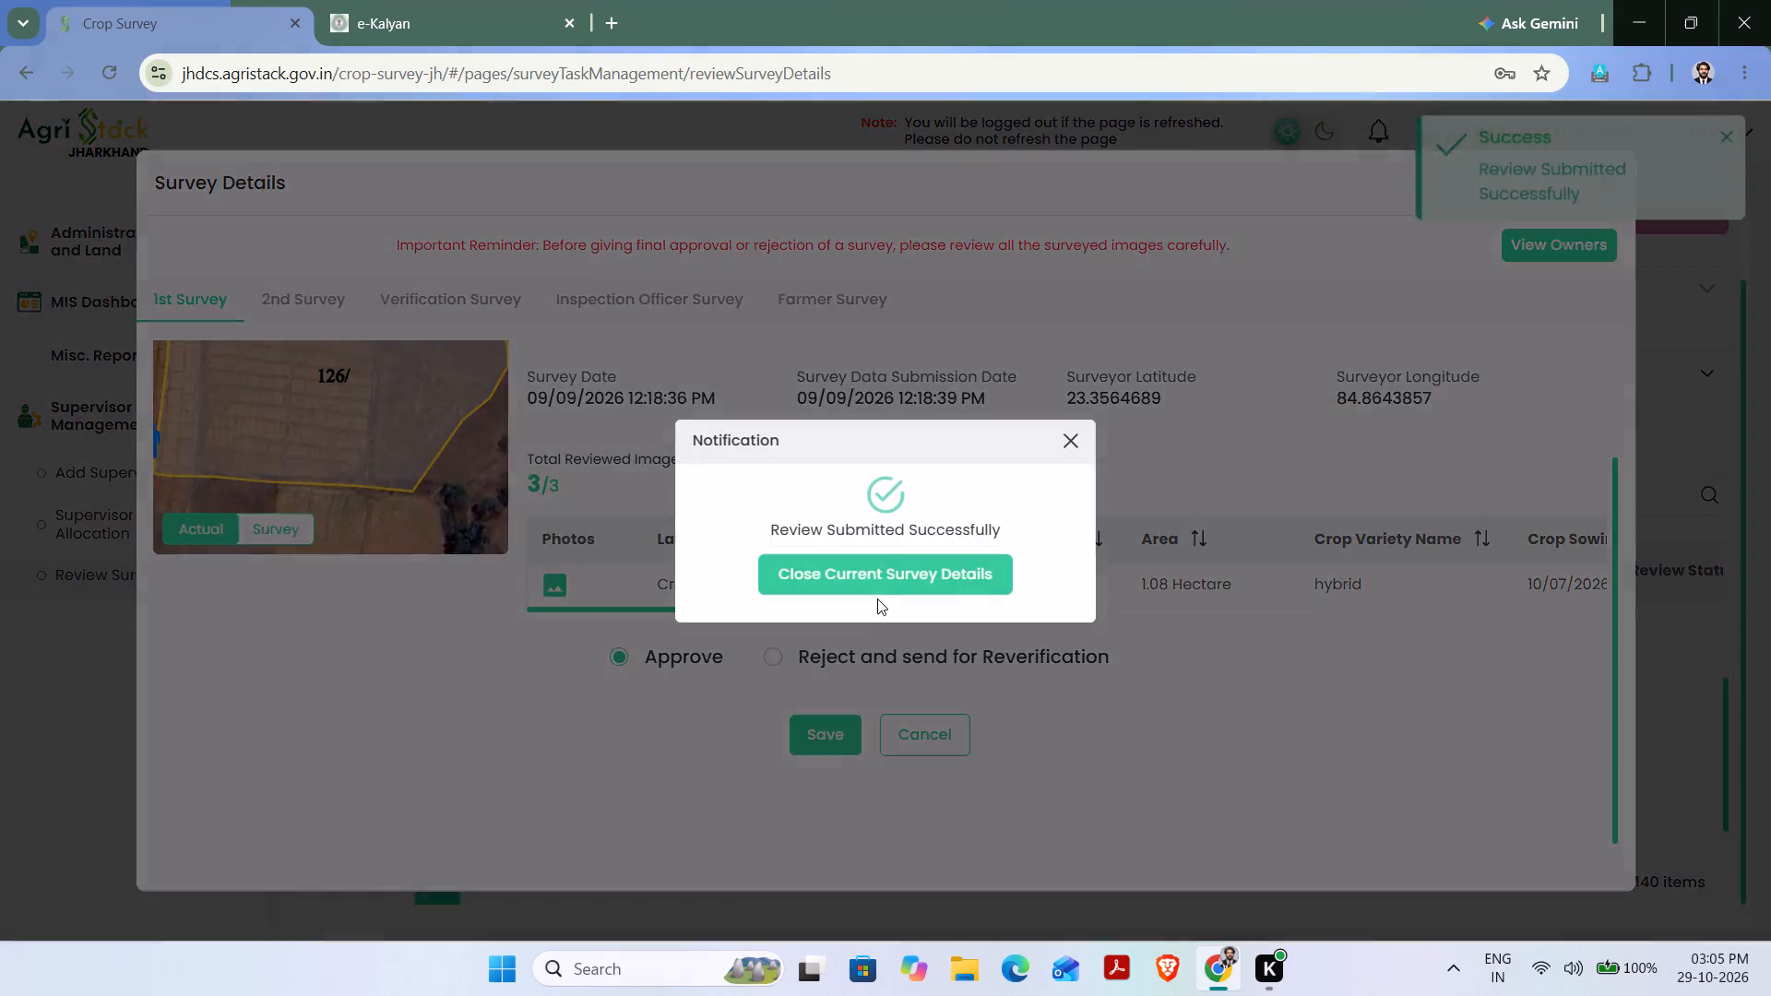
click(878, 591)
click(334, 809)
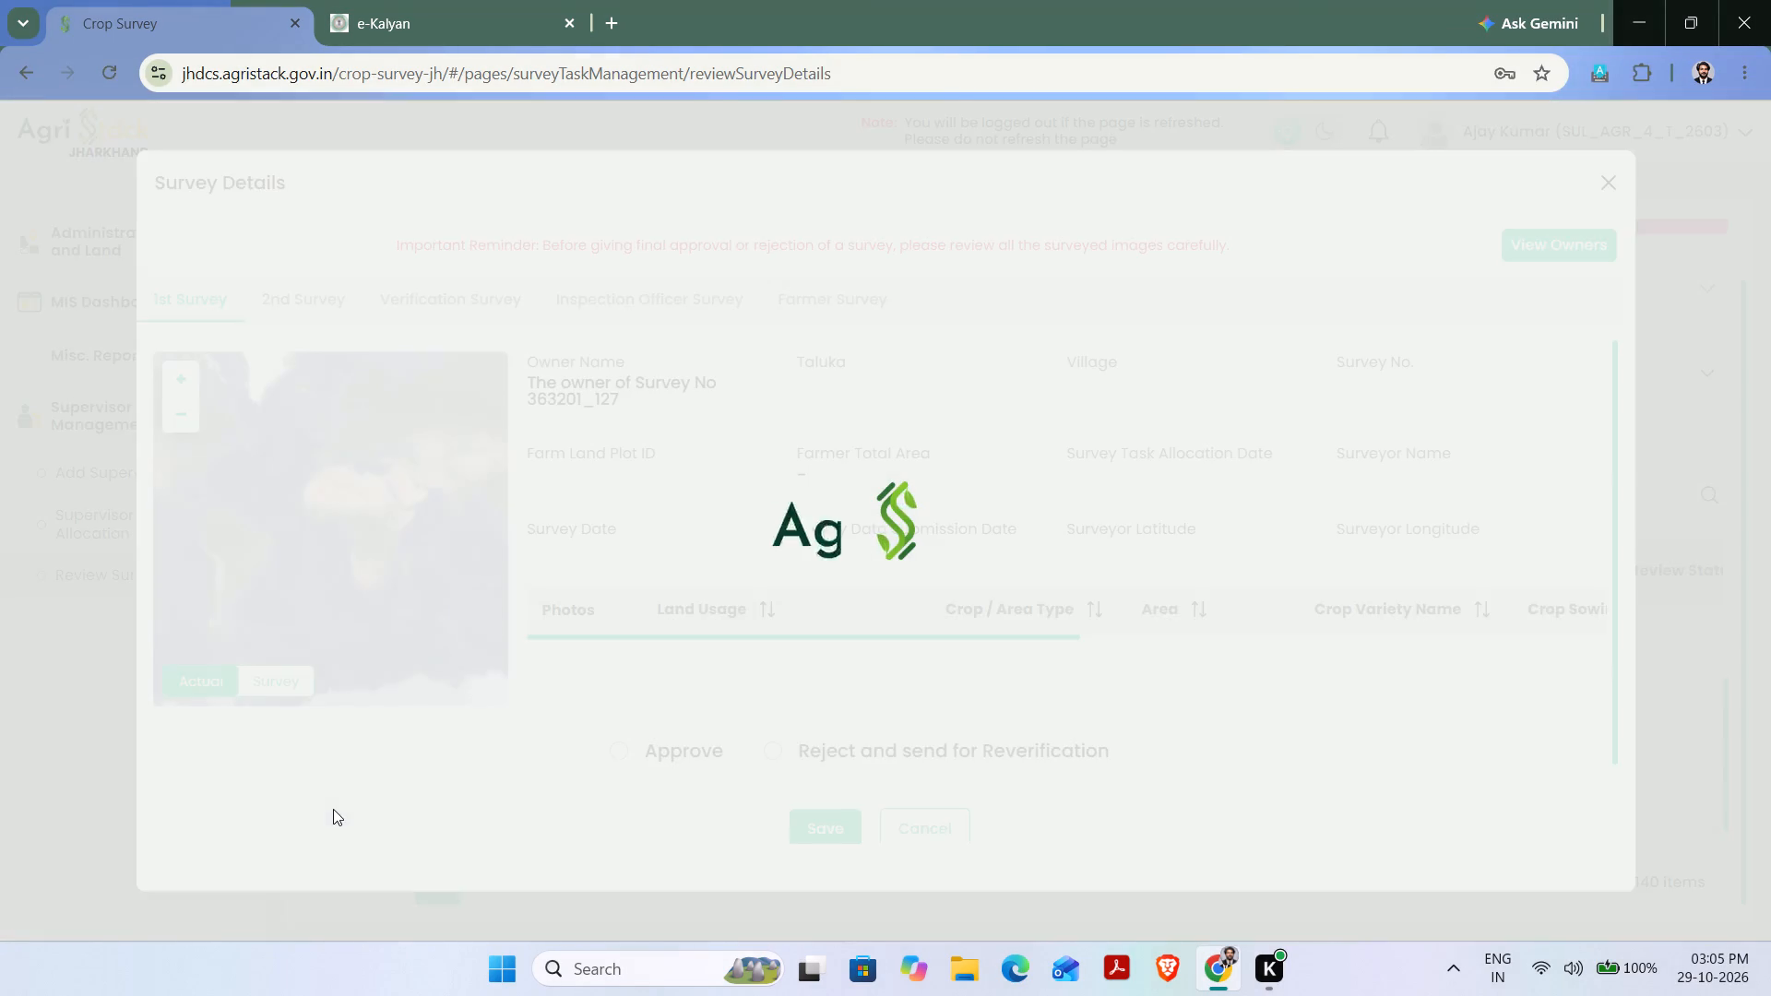
click(562, 741)
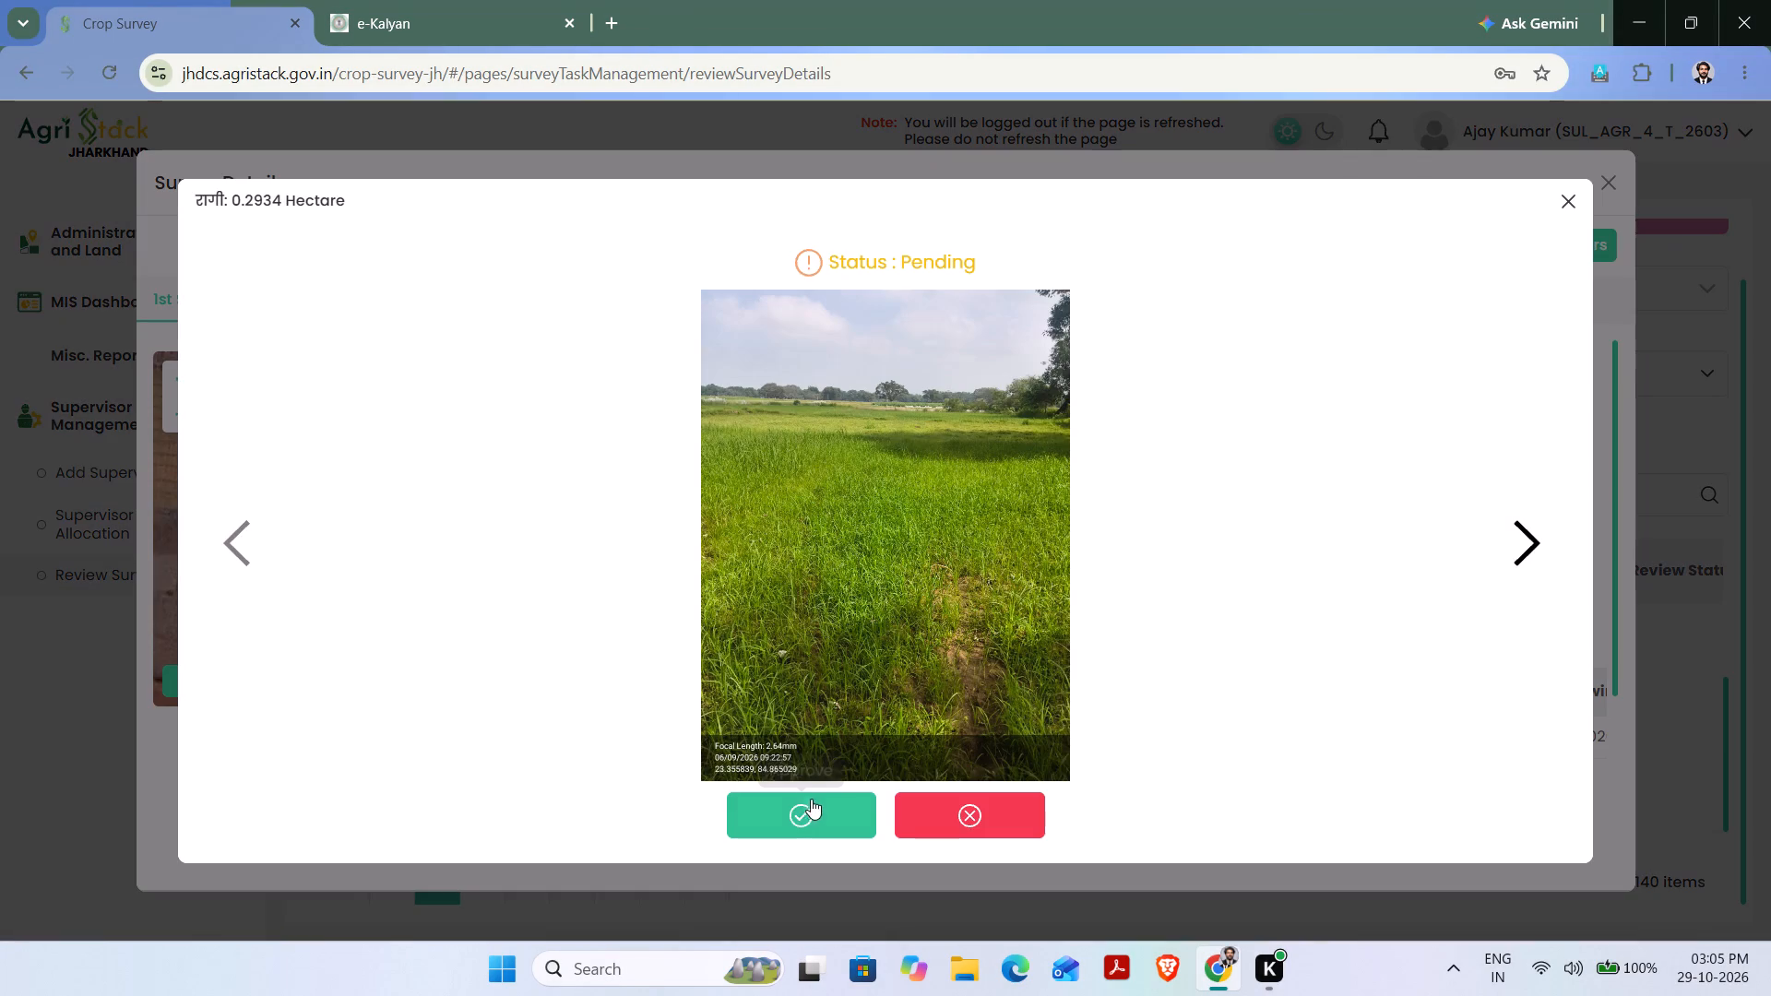
click(813, 800)
drag(914, 693, 856, 693)
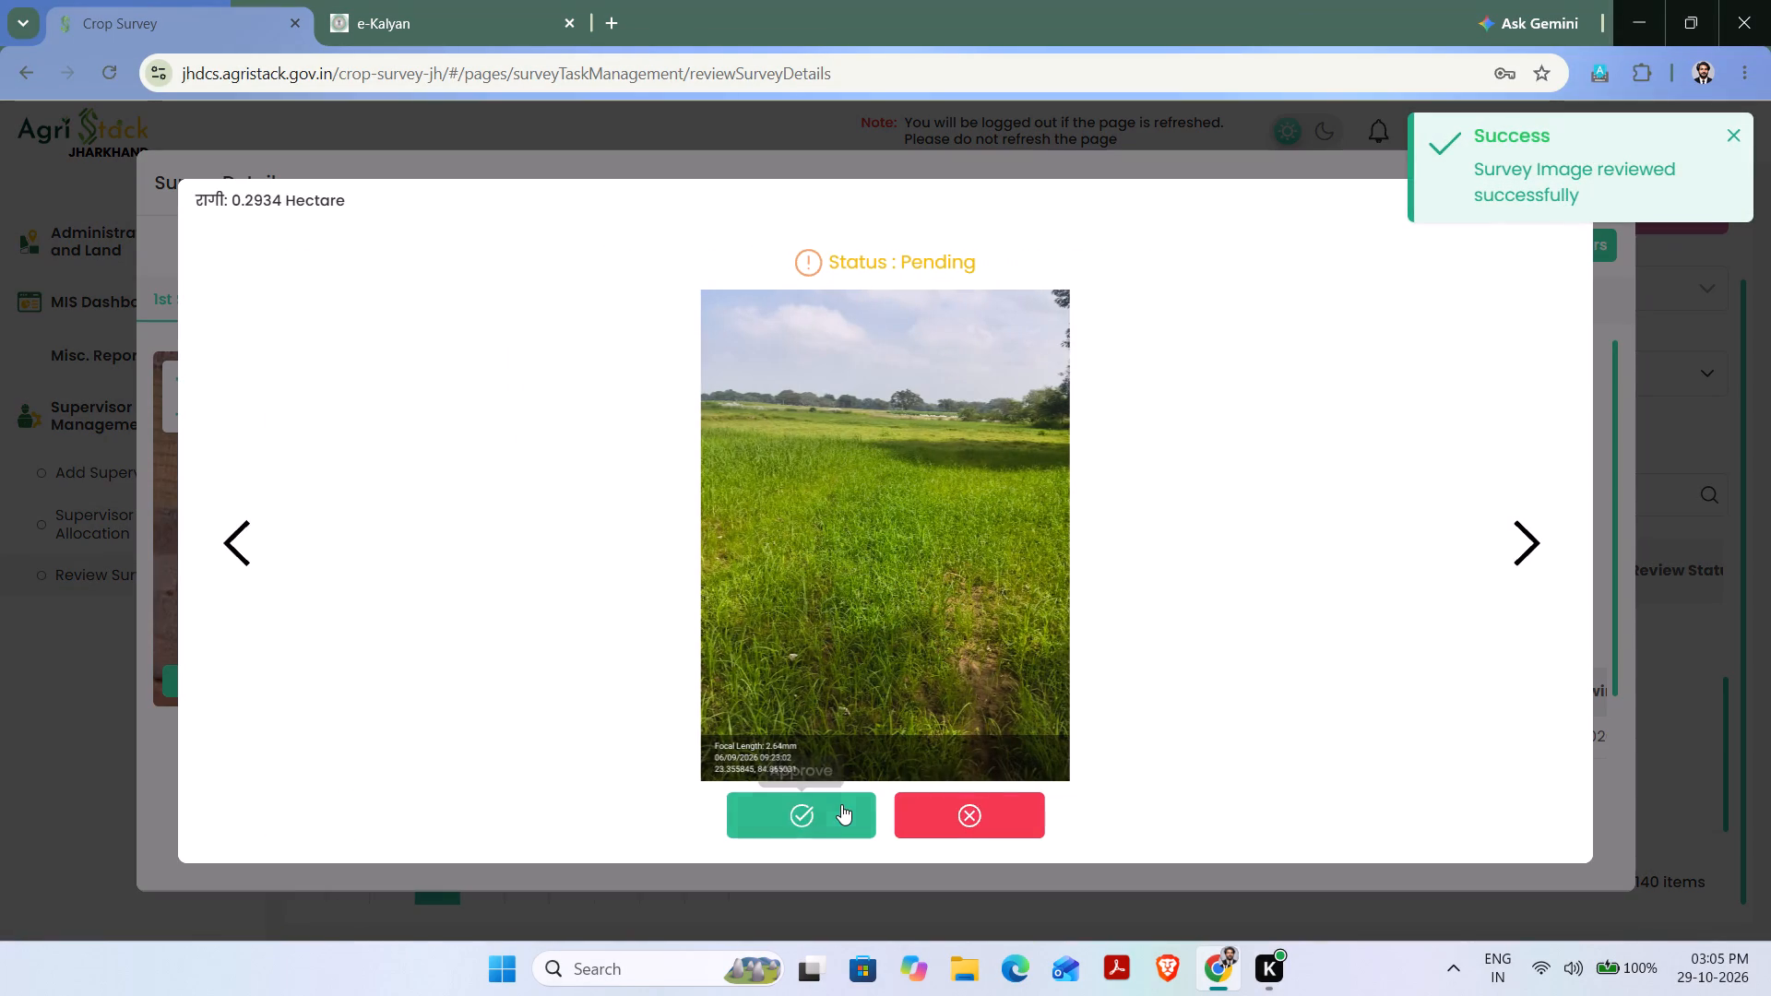
click(840, 800)
drag(981, 646, 851, 676)
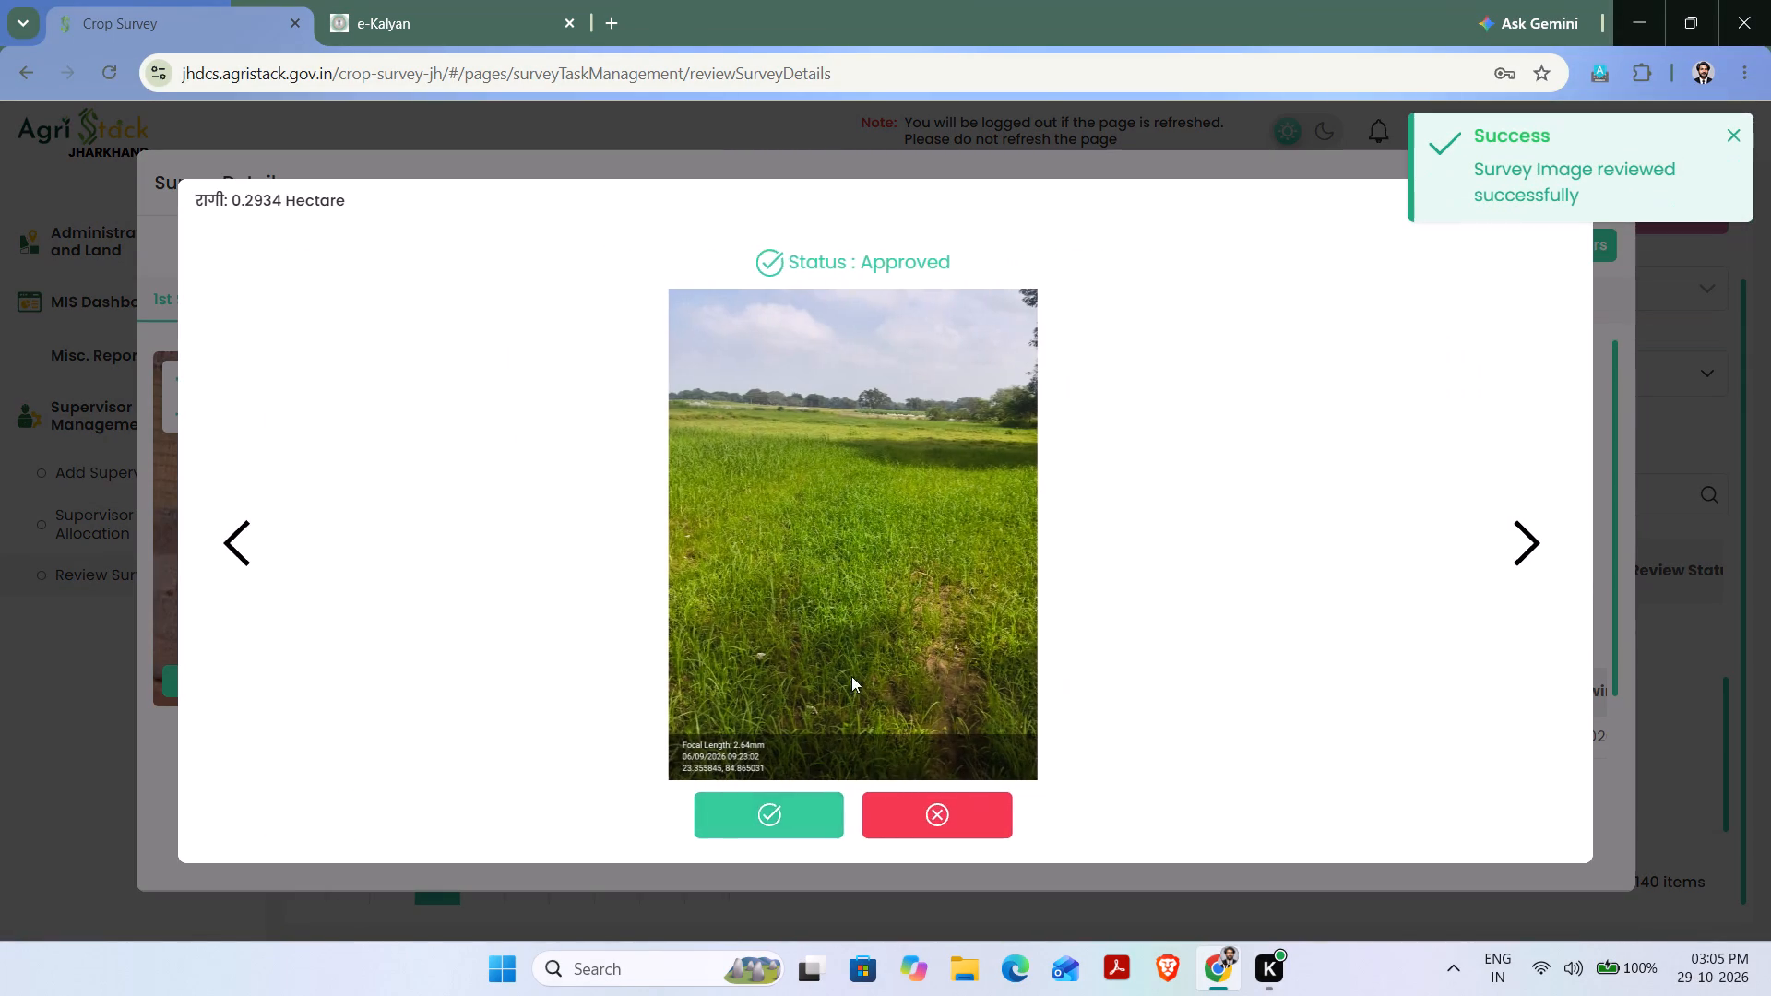
drag(851, 676, 868, 673)
click(829, 807)
drag(956, 655, 923, 658)
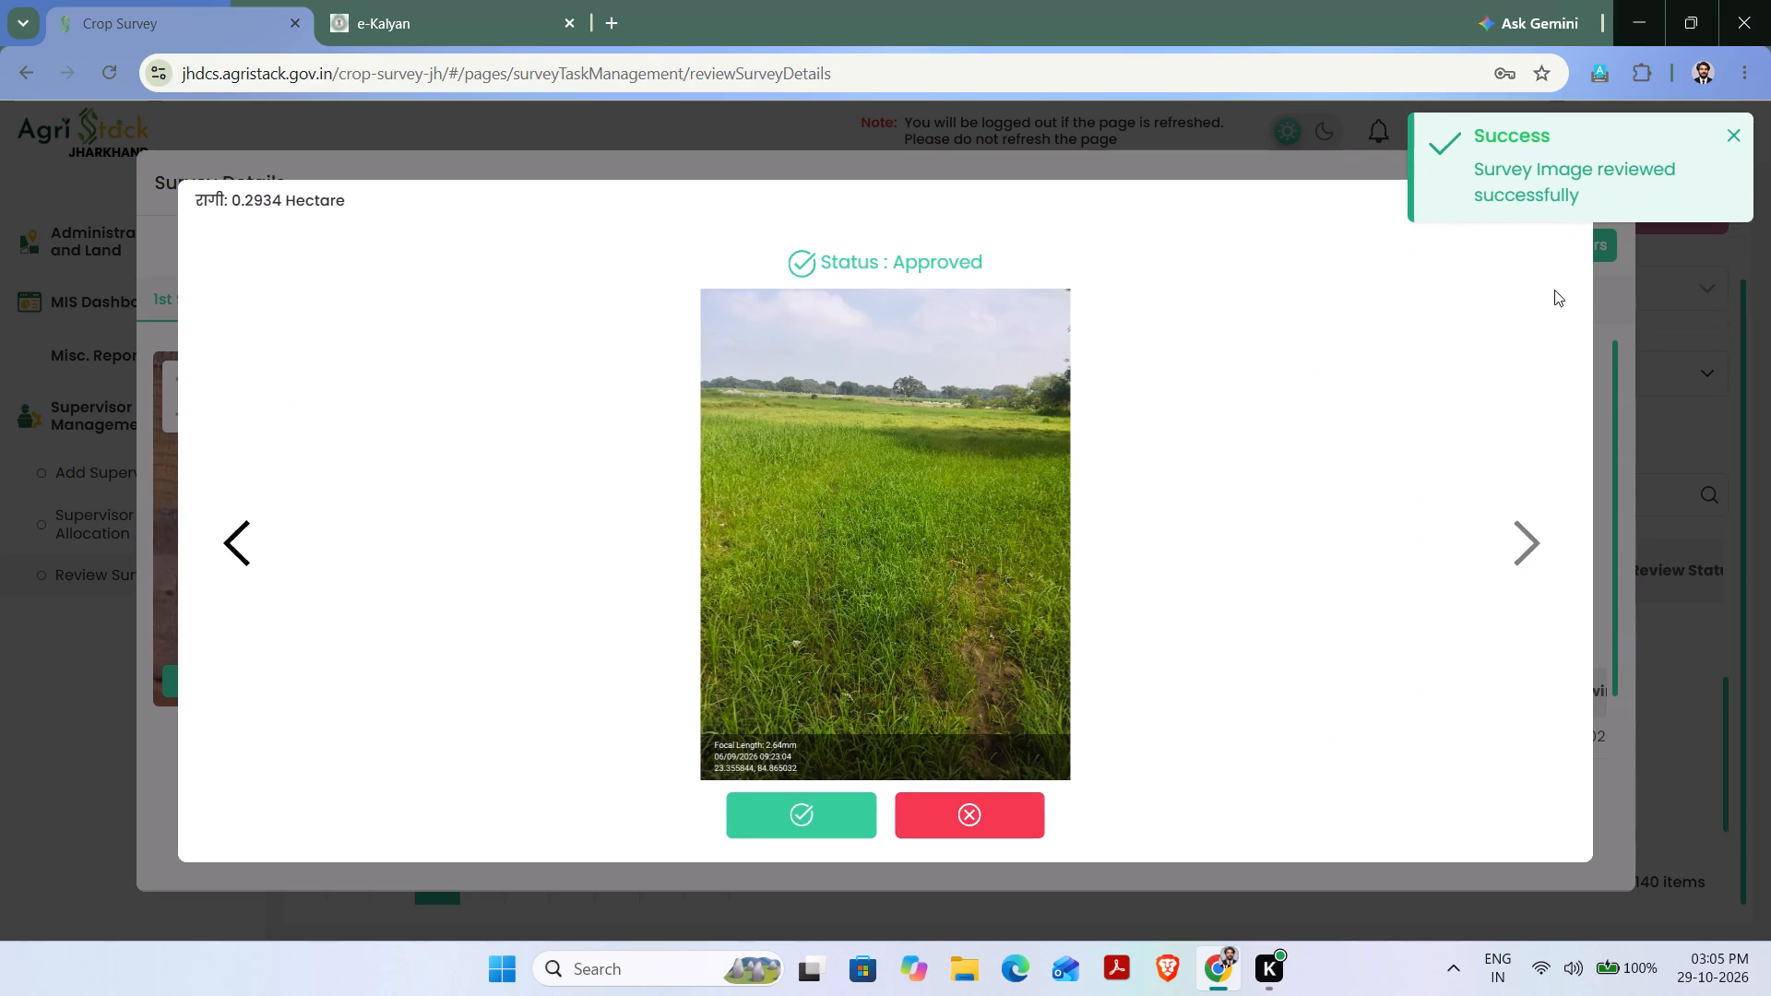
Enter the captcha for record 127, mark its first survey as approved, save the review and close its survey details.
click(1569, 199)
scroll(915, 557, down, 1)
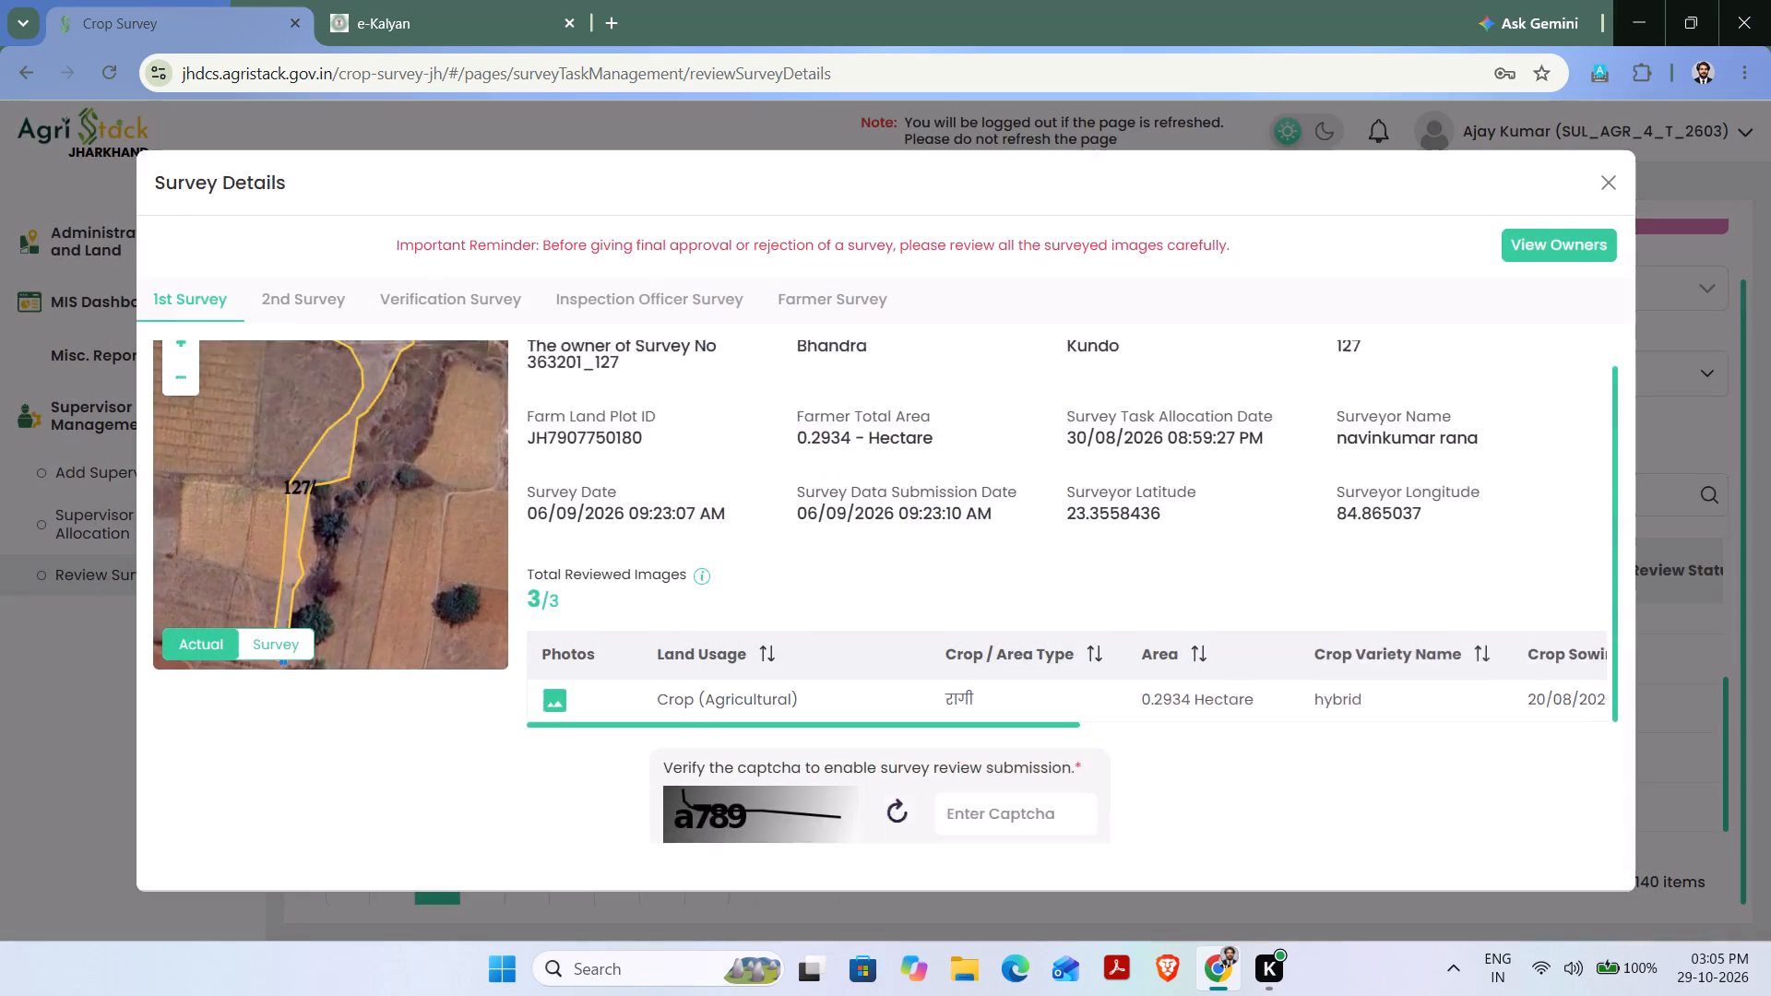
scroll(915, 557, down, 1)
click(1000, 670)
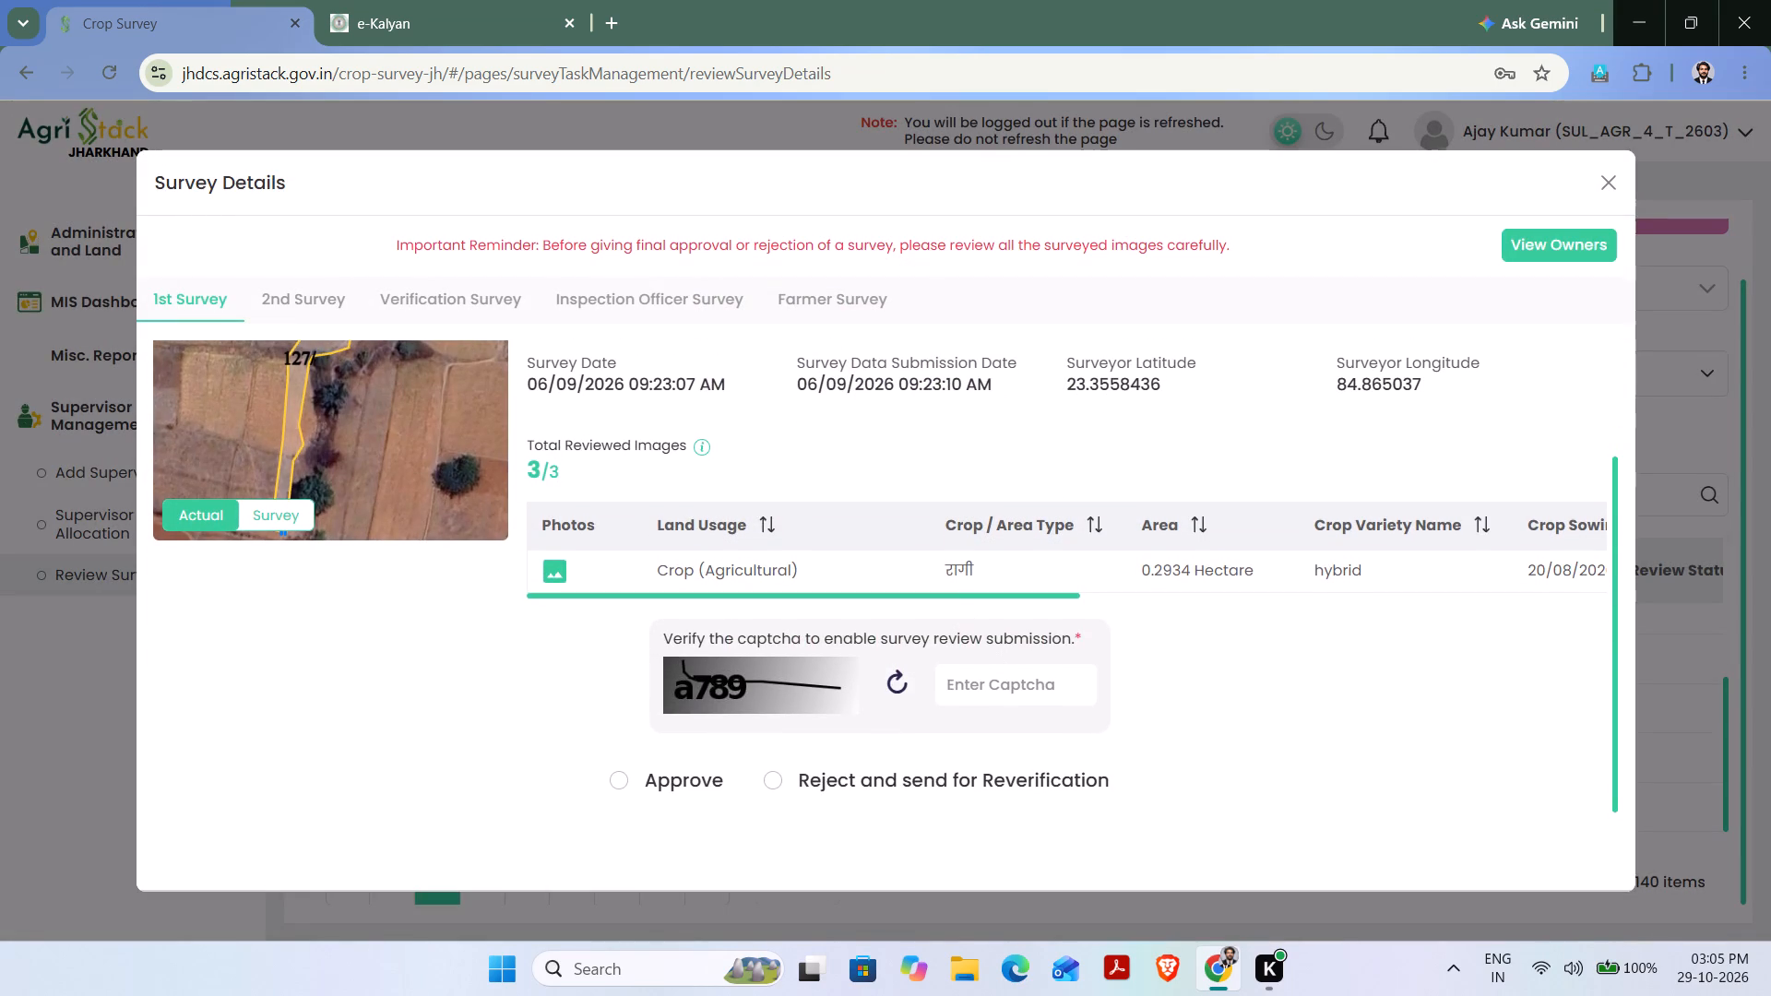
key(a)
key(7)
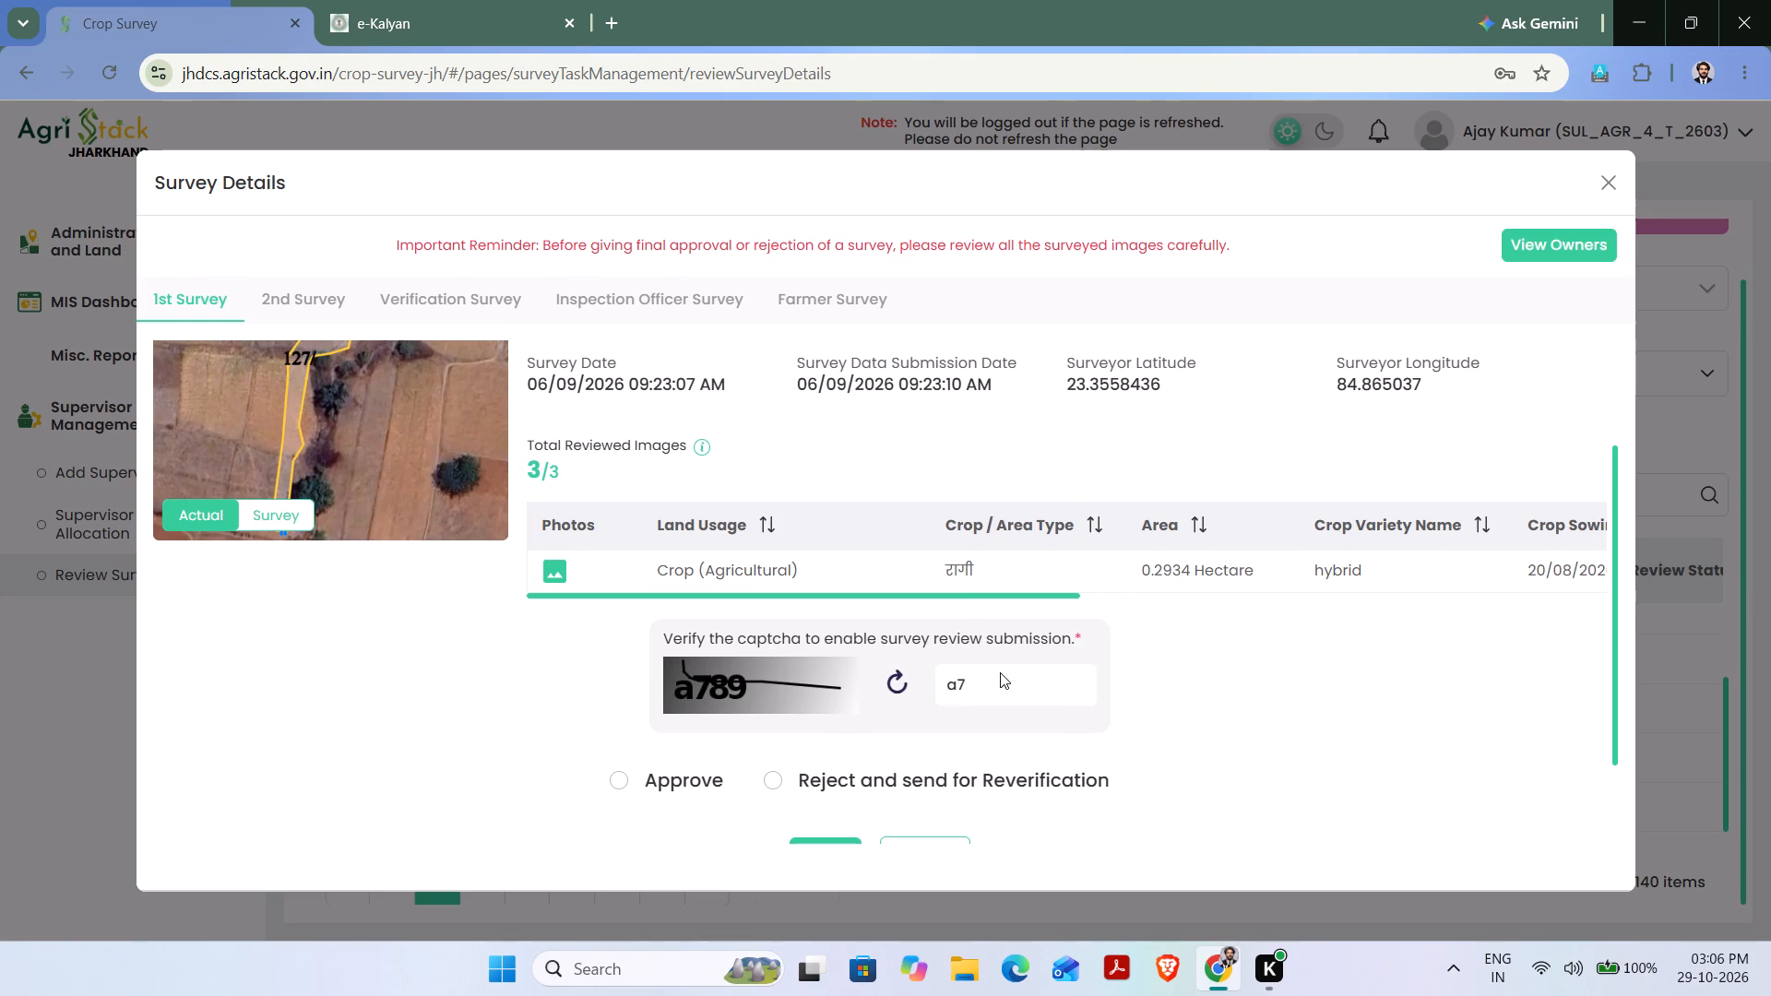
text(89)
scroll(1000, 672, down, 3)
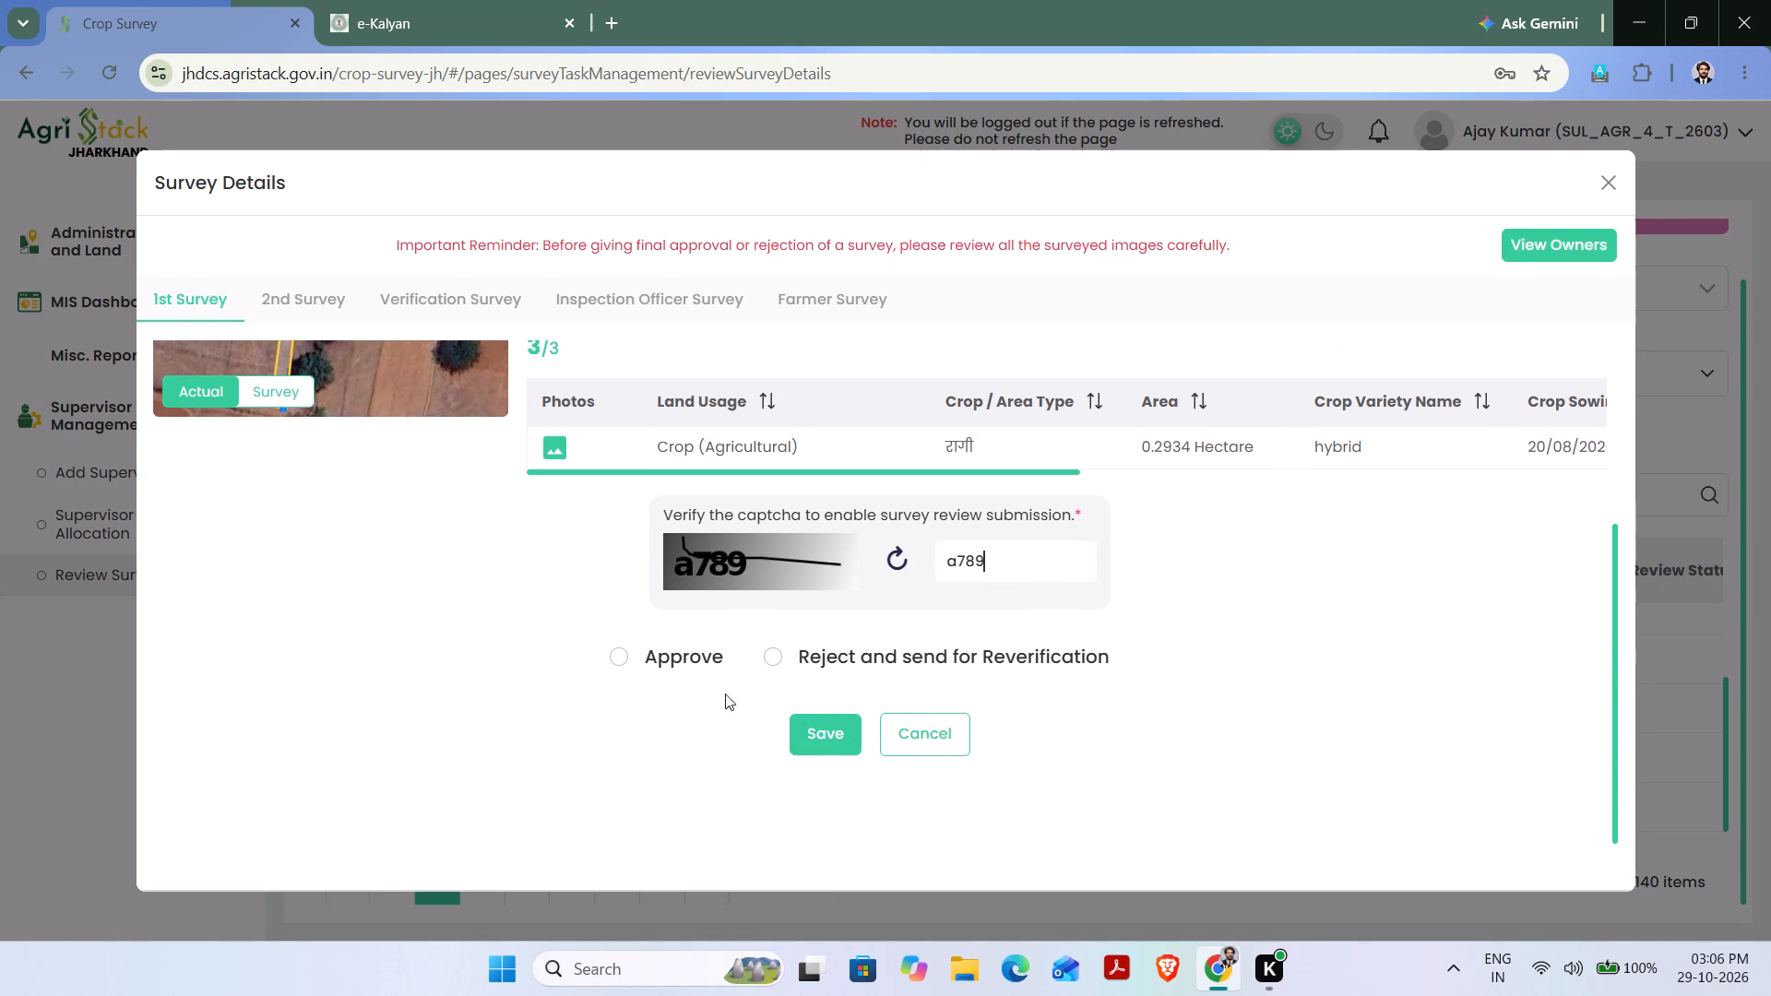
click(679, 664)
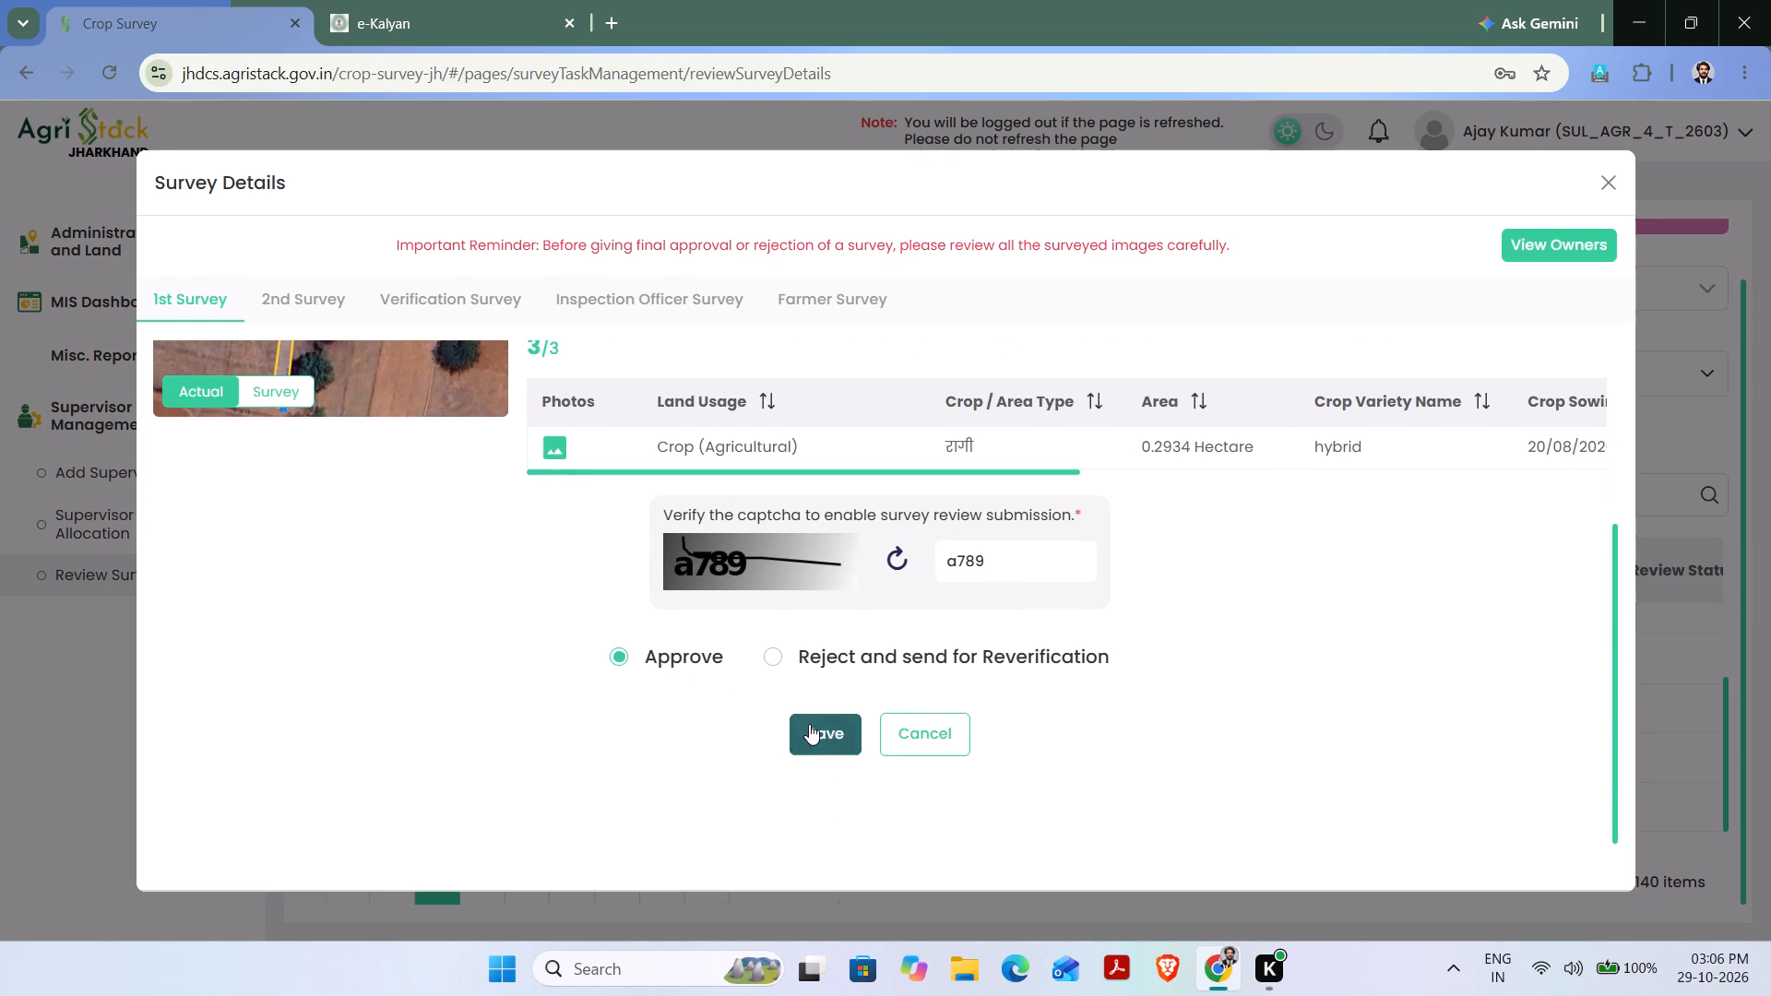
click(809, 724)
click(934, 579)
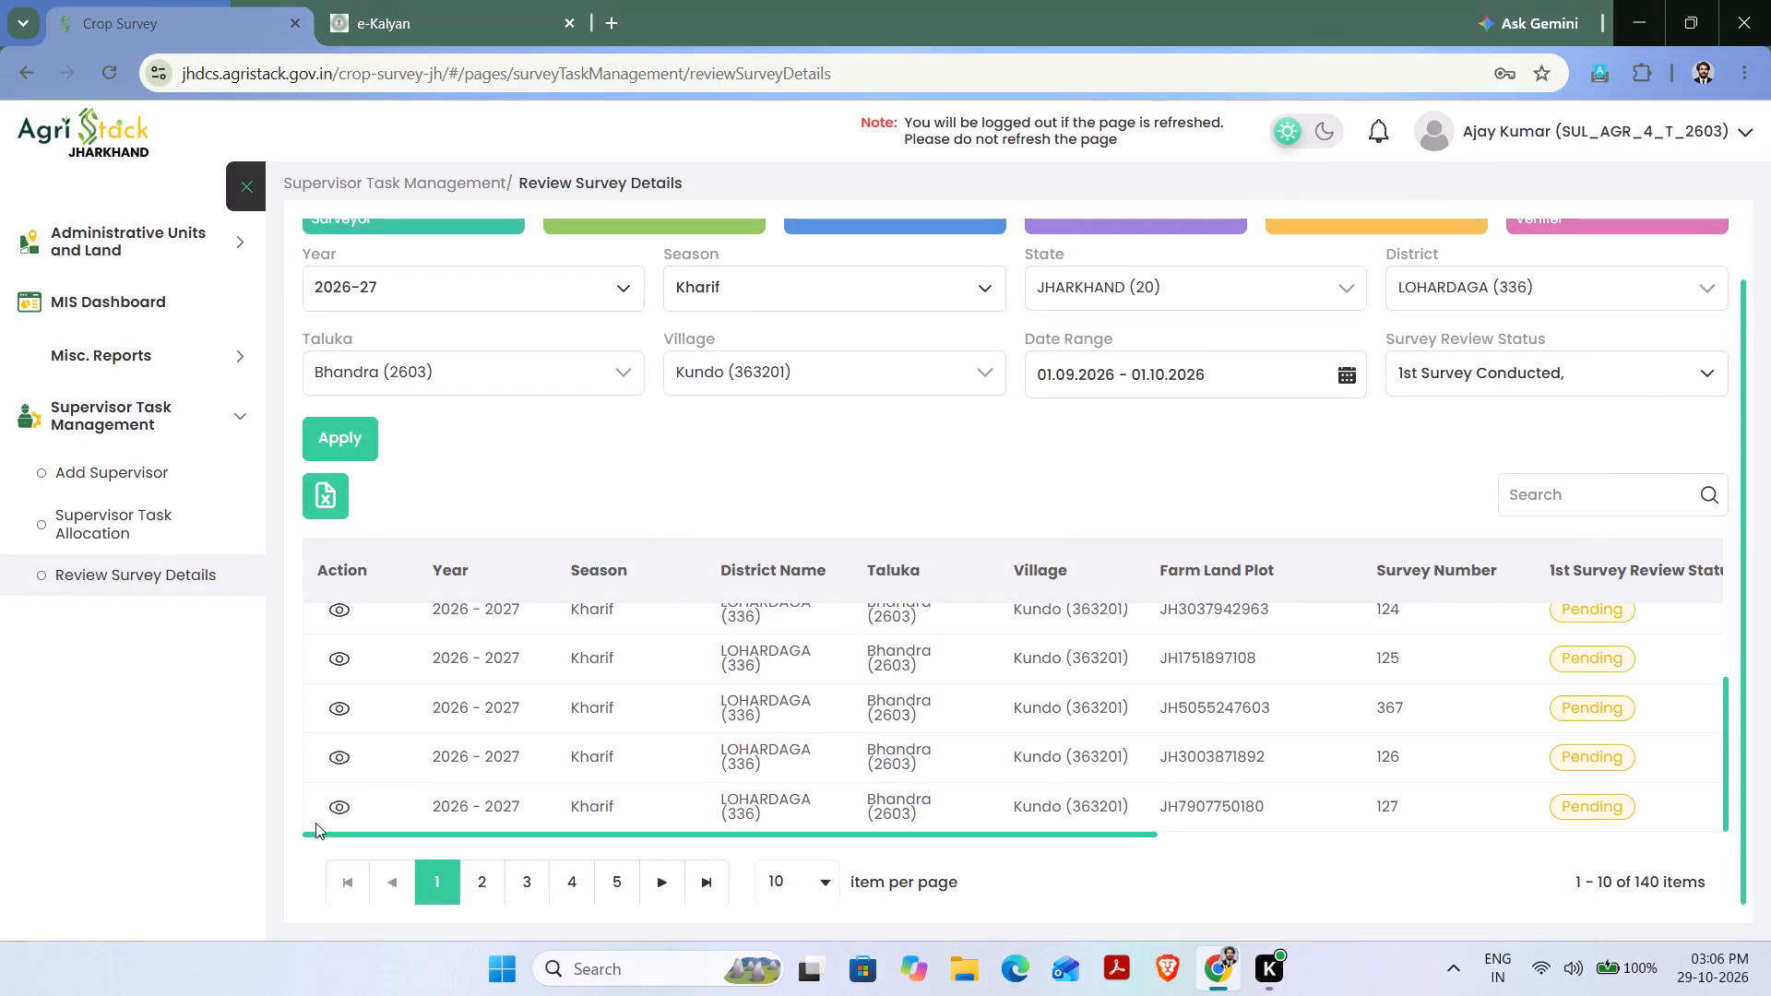
Reopen the survey details of record 127 to check its saved review.
click(346, 803)
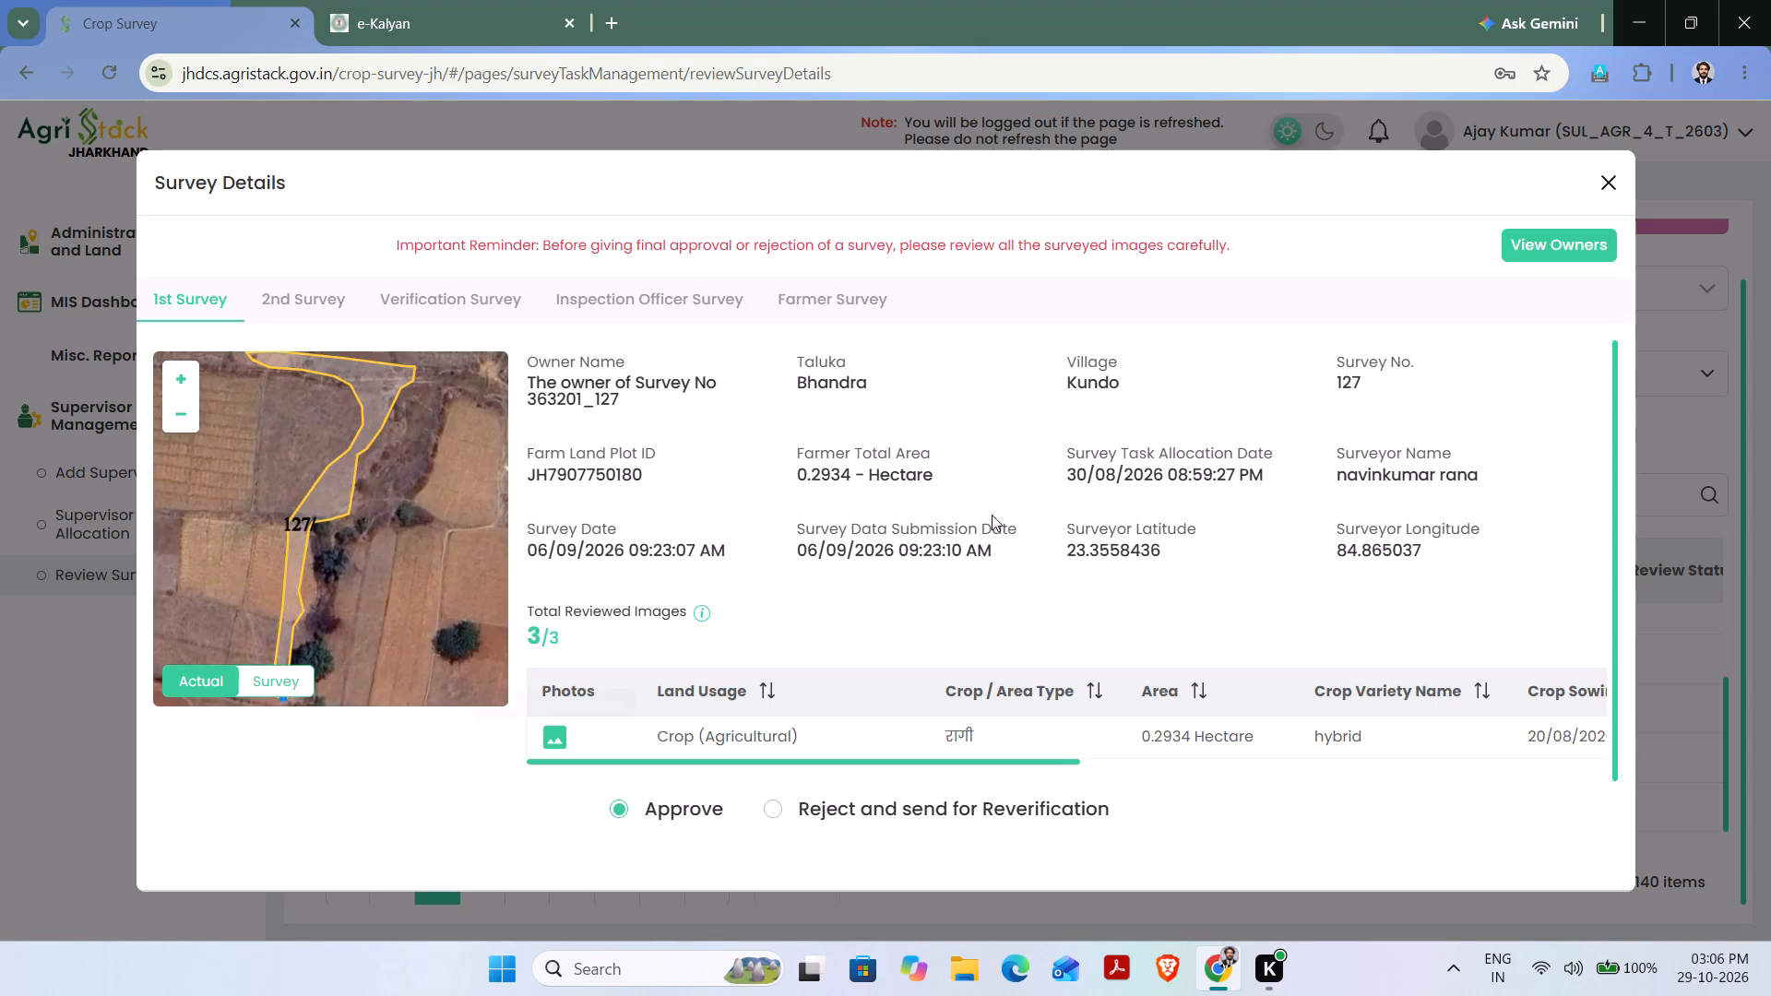
click(1601, 184)
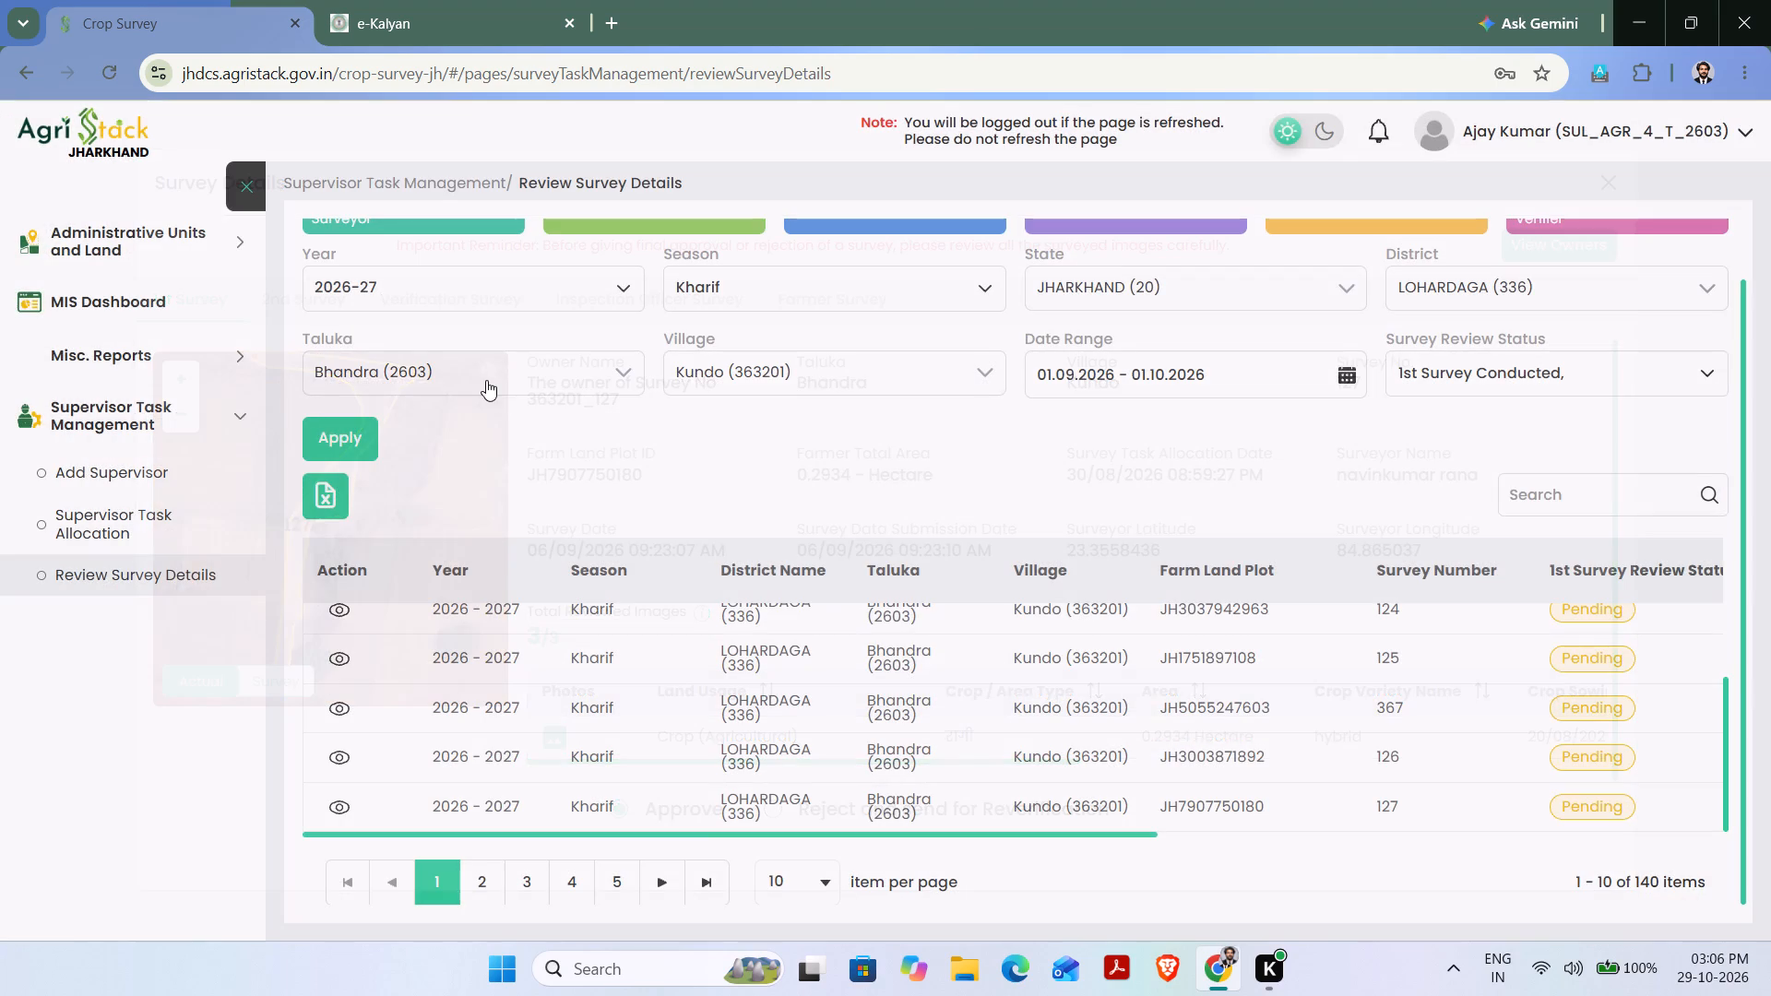
Reapply the current filters to refresh the Kundo survey list.
click(371, 438)
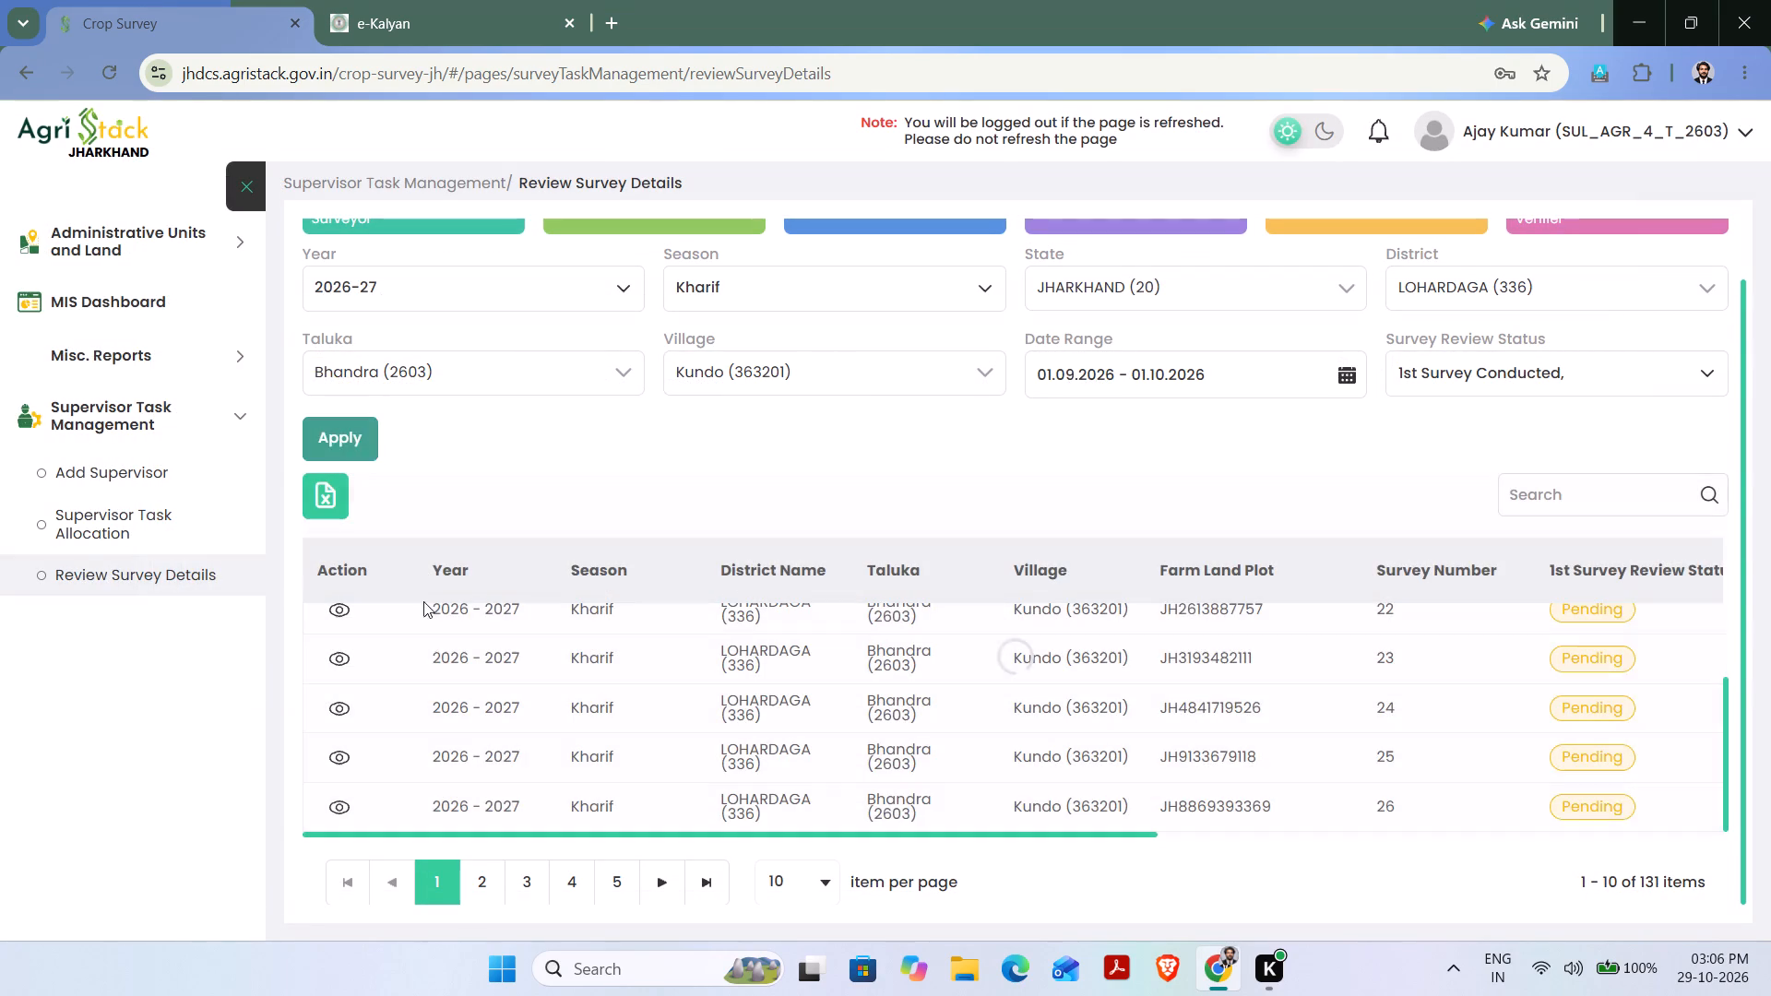
Open the survey details of Kundo record 123 and approve all three of its ragi (रागी) crop photos.
scroll(421, 654, up, 5)
click(333, 621)
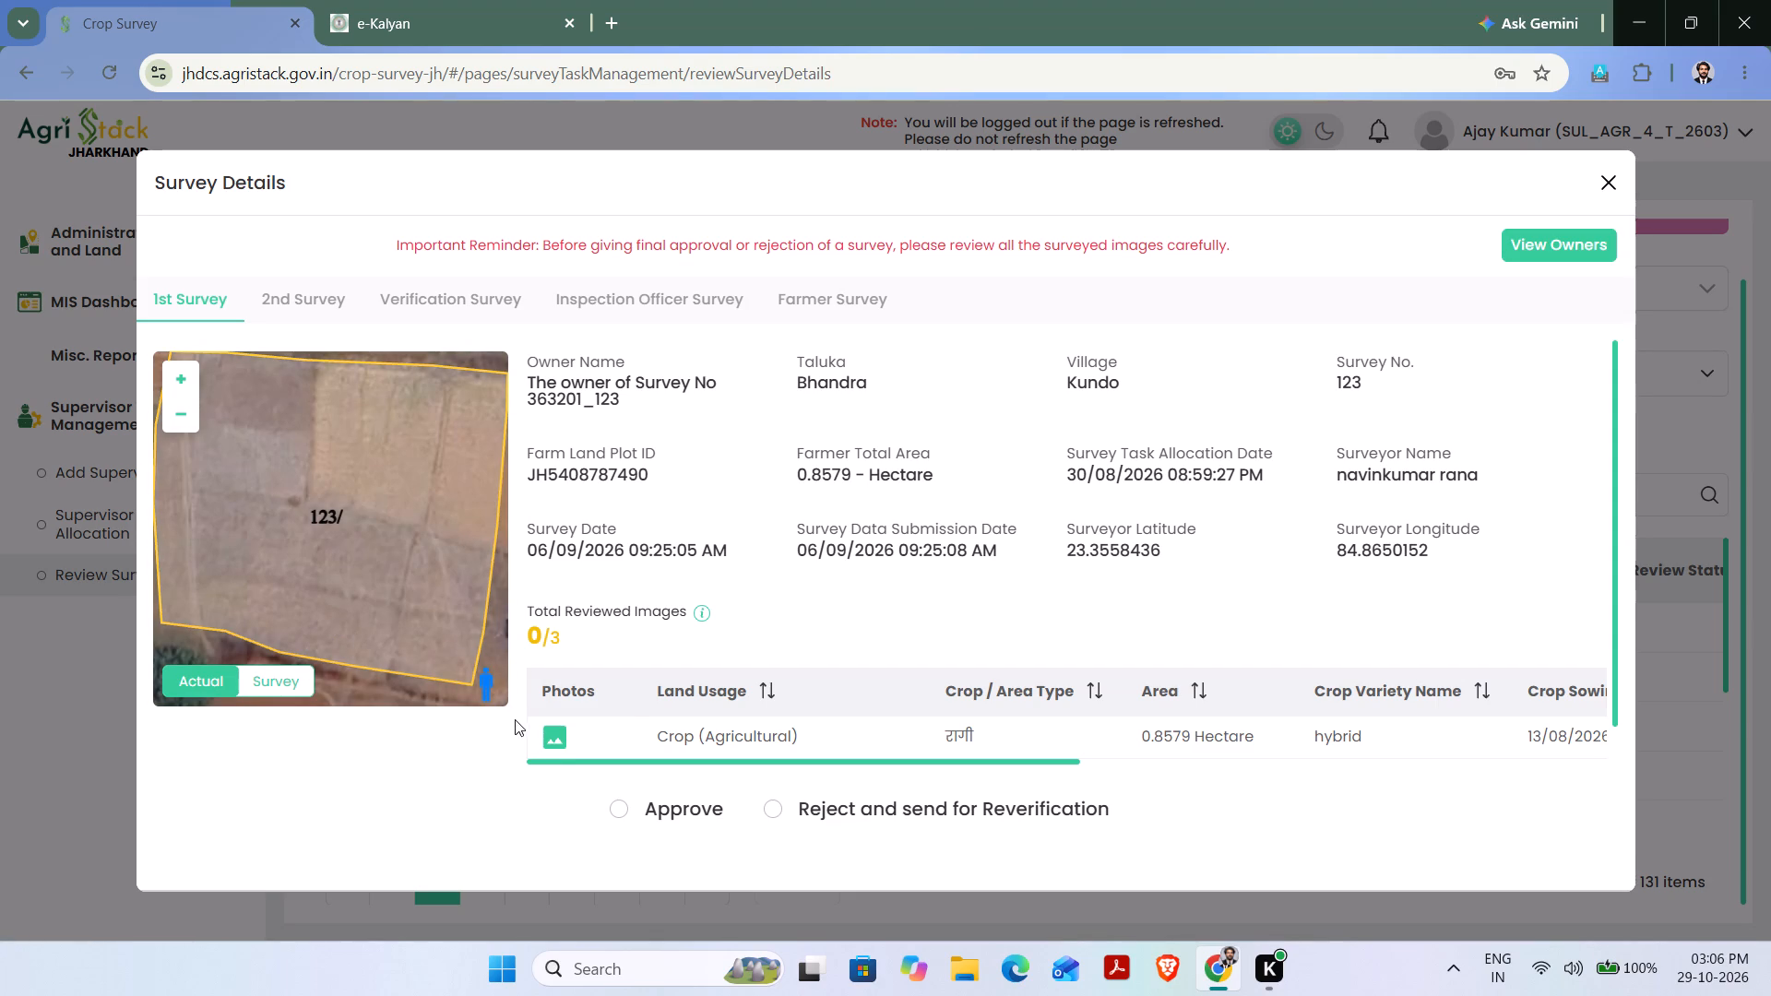
click(551, 735)
click(771, 832)
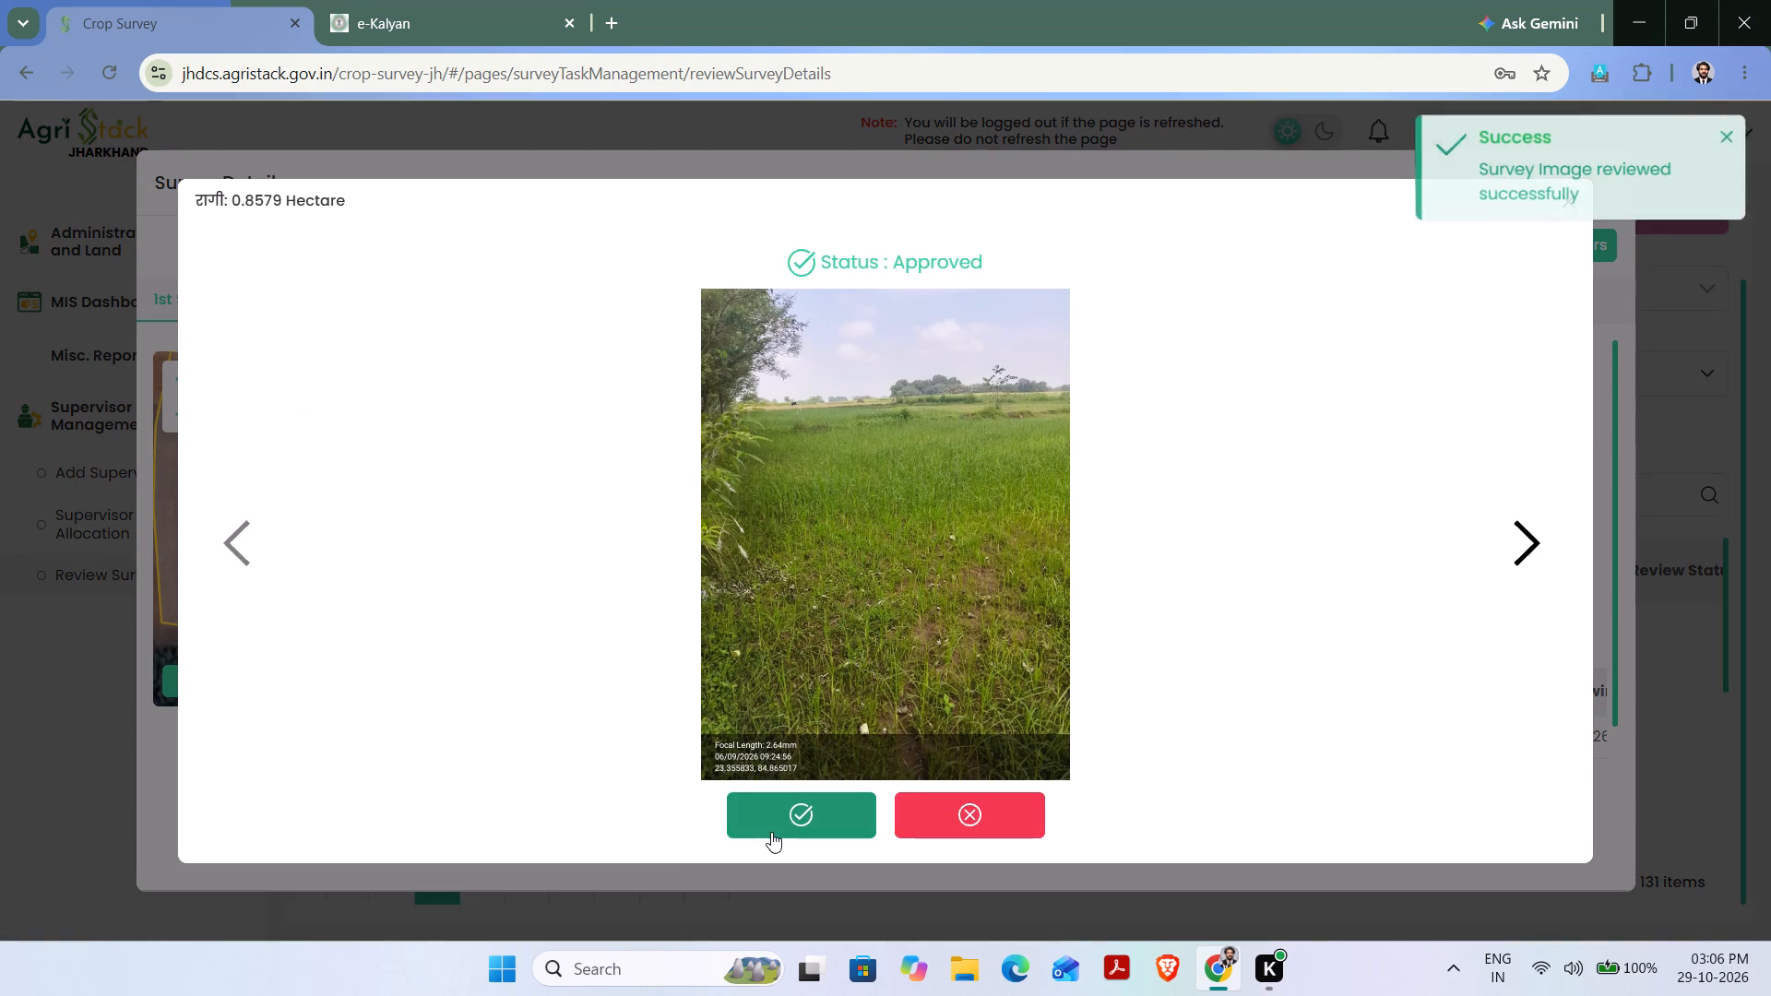
drag(893, 704, 813, 722)
click(796, 824)
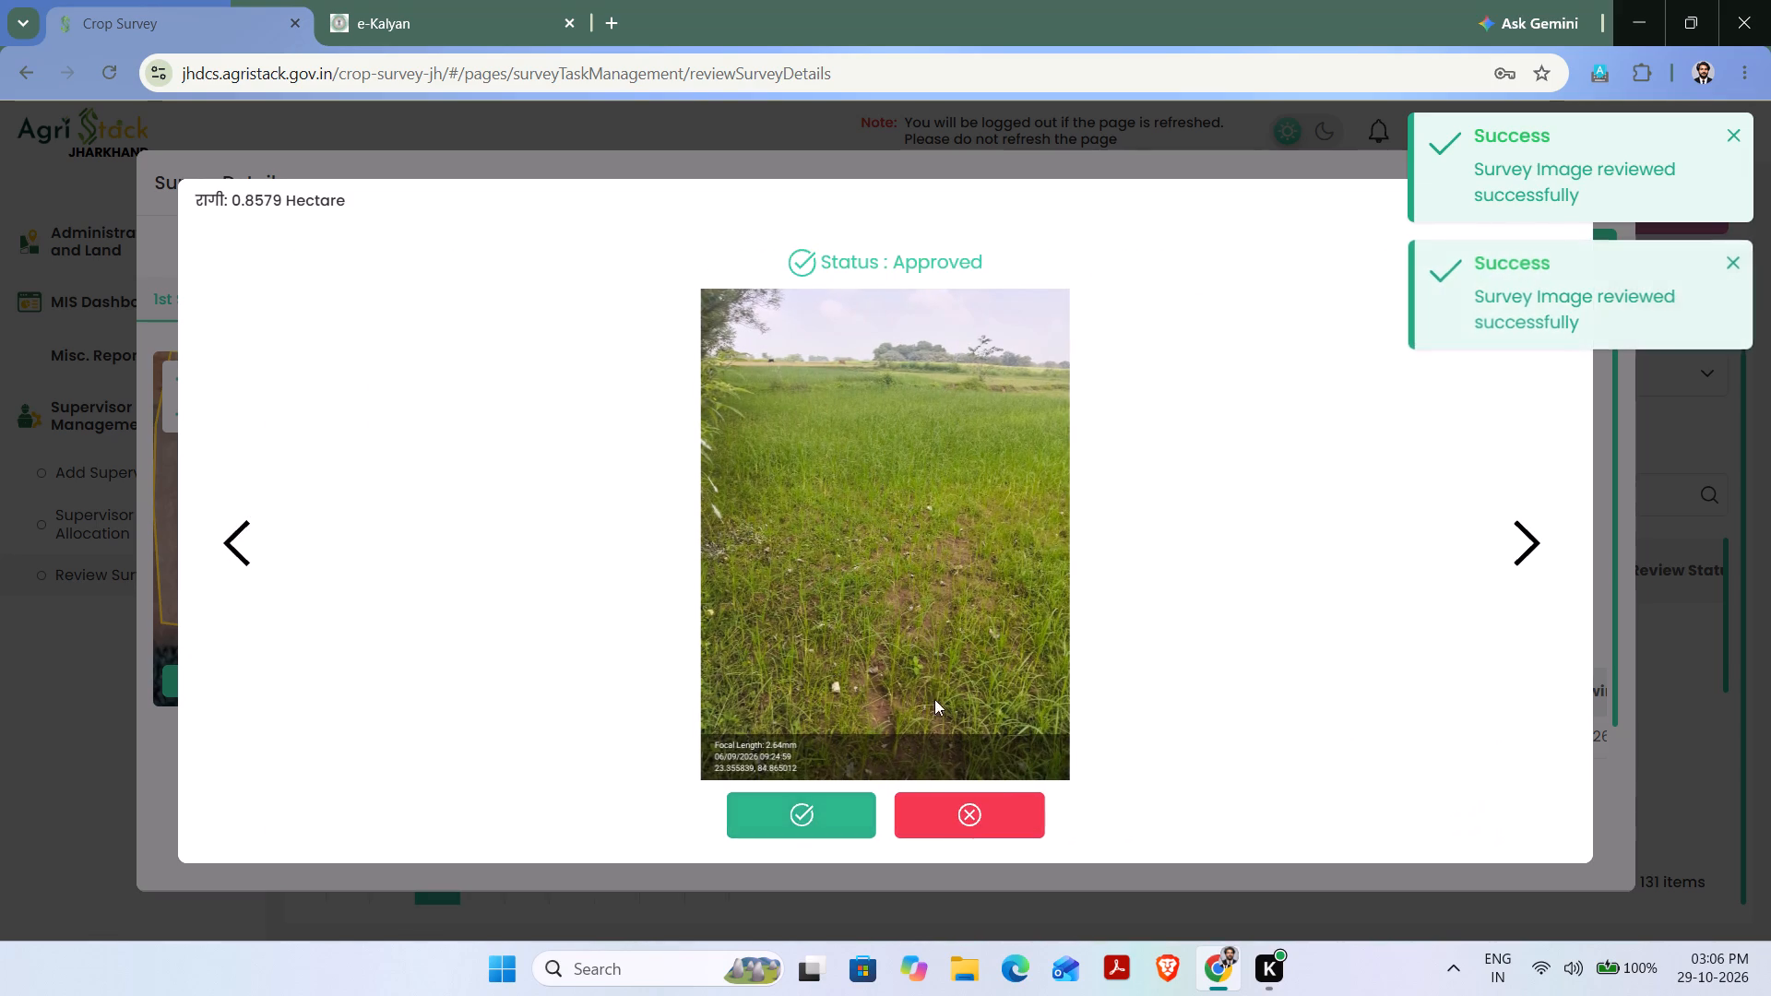
drag(936, 693, 810, 701)
click(817, 820)
drag(965, 622, 922, 630)
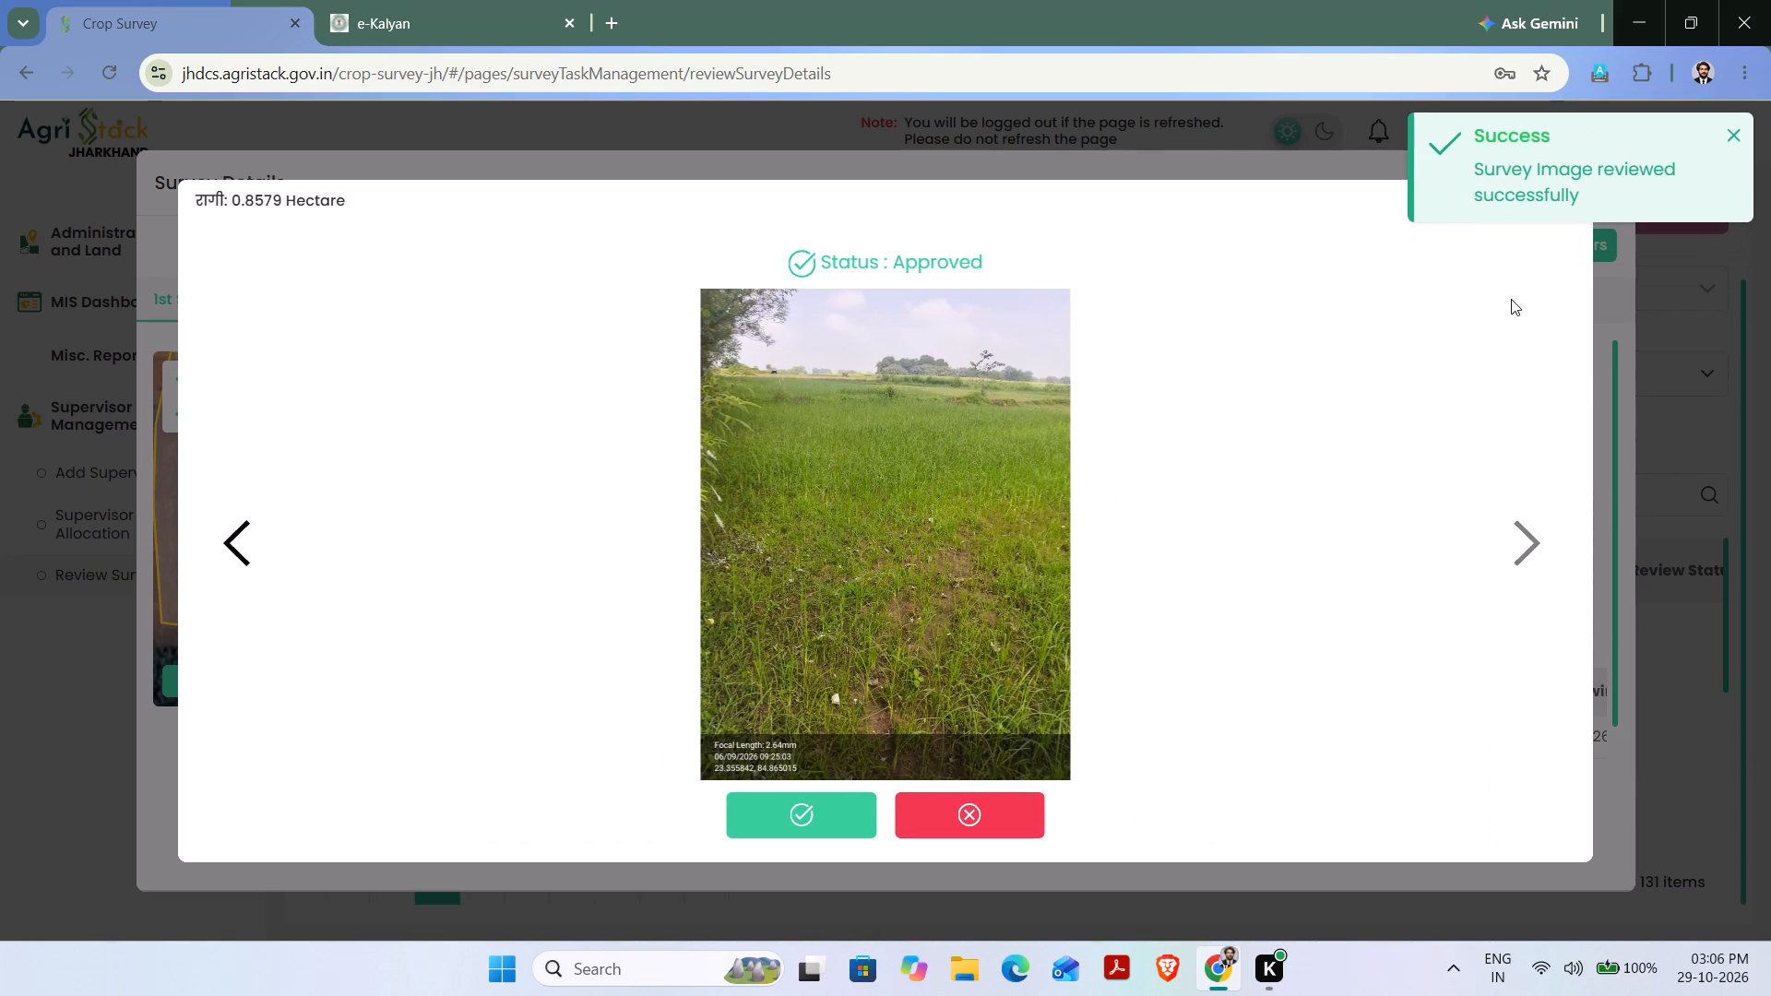
Mark the first survey of record 123 as approved, save the review and close its survey details.
click(1575, 205)
scroll(902, 604, down, 1)
click(682, 658)
click(802, 729)
click(910, 572)
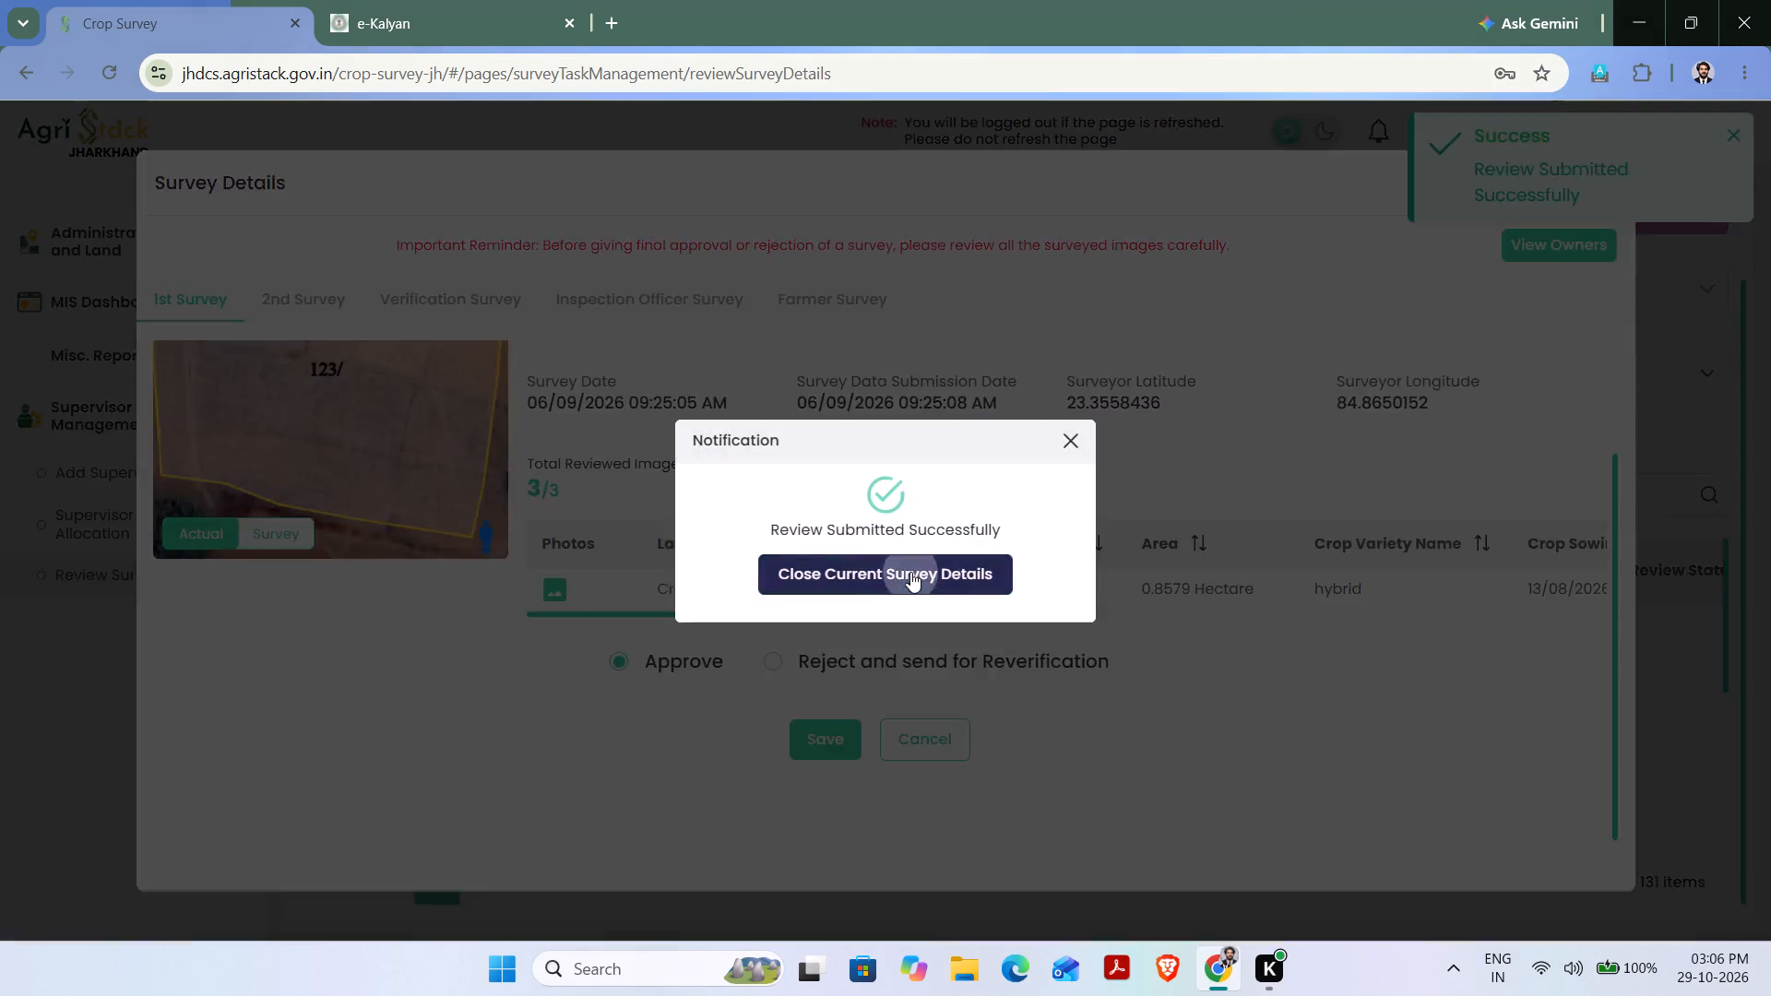
Open the survey details of Kundo record 128 and approve all three of its fallow land photos.
click(333, 676)
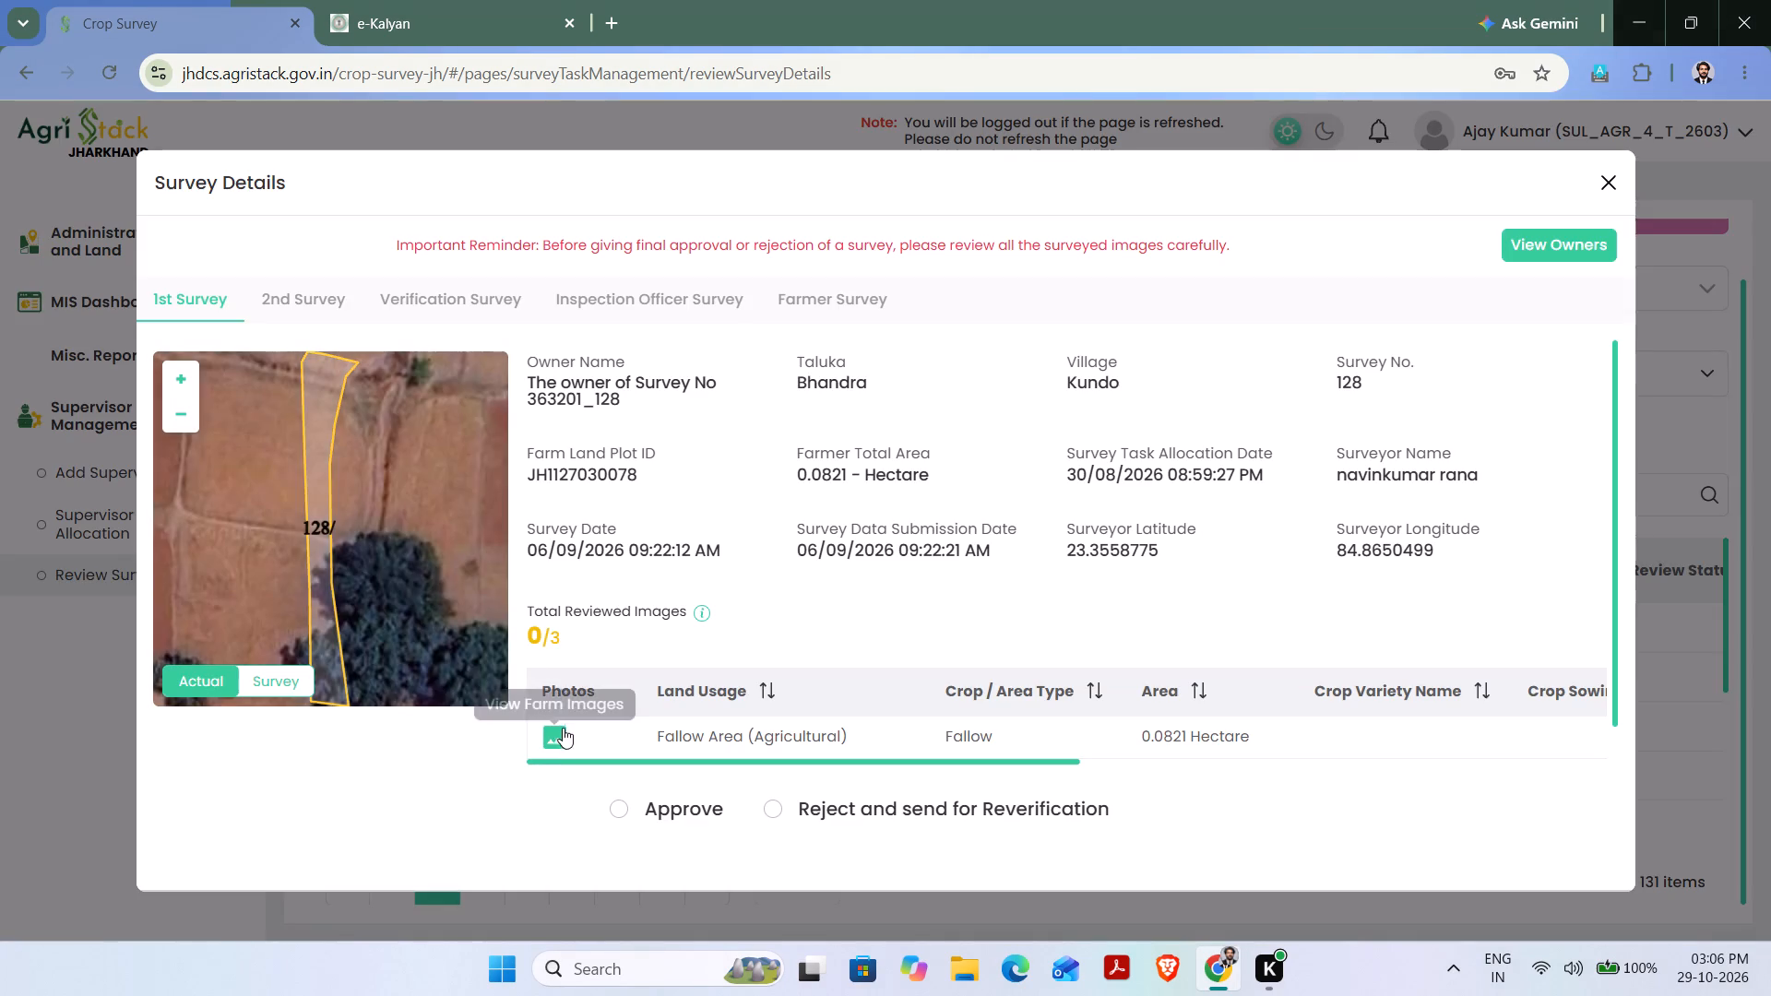
click(561, 726)
click(732, 818)
drag(870, 725, 797, 731)
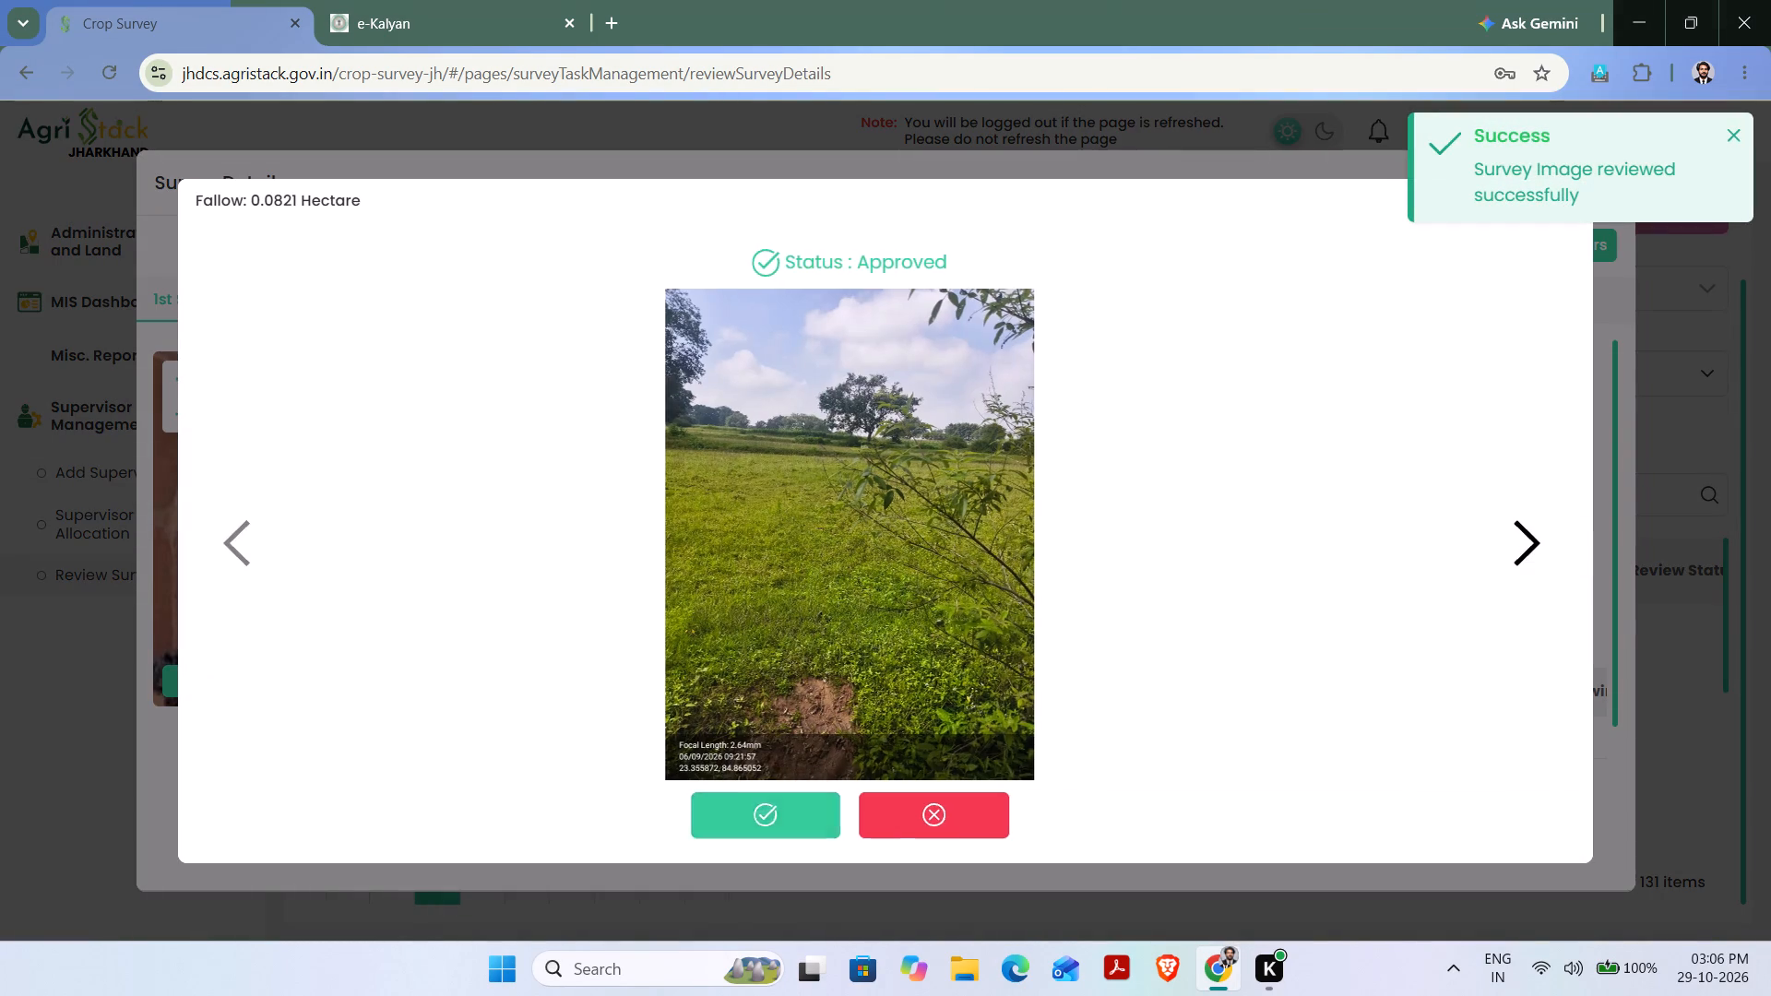
drag(797, 731, 753, 740)
click(776, 822)
drag(892, 703, 786, 718)
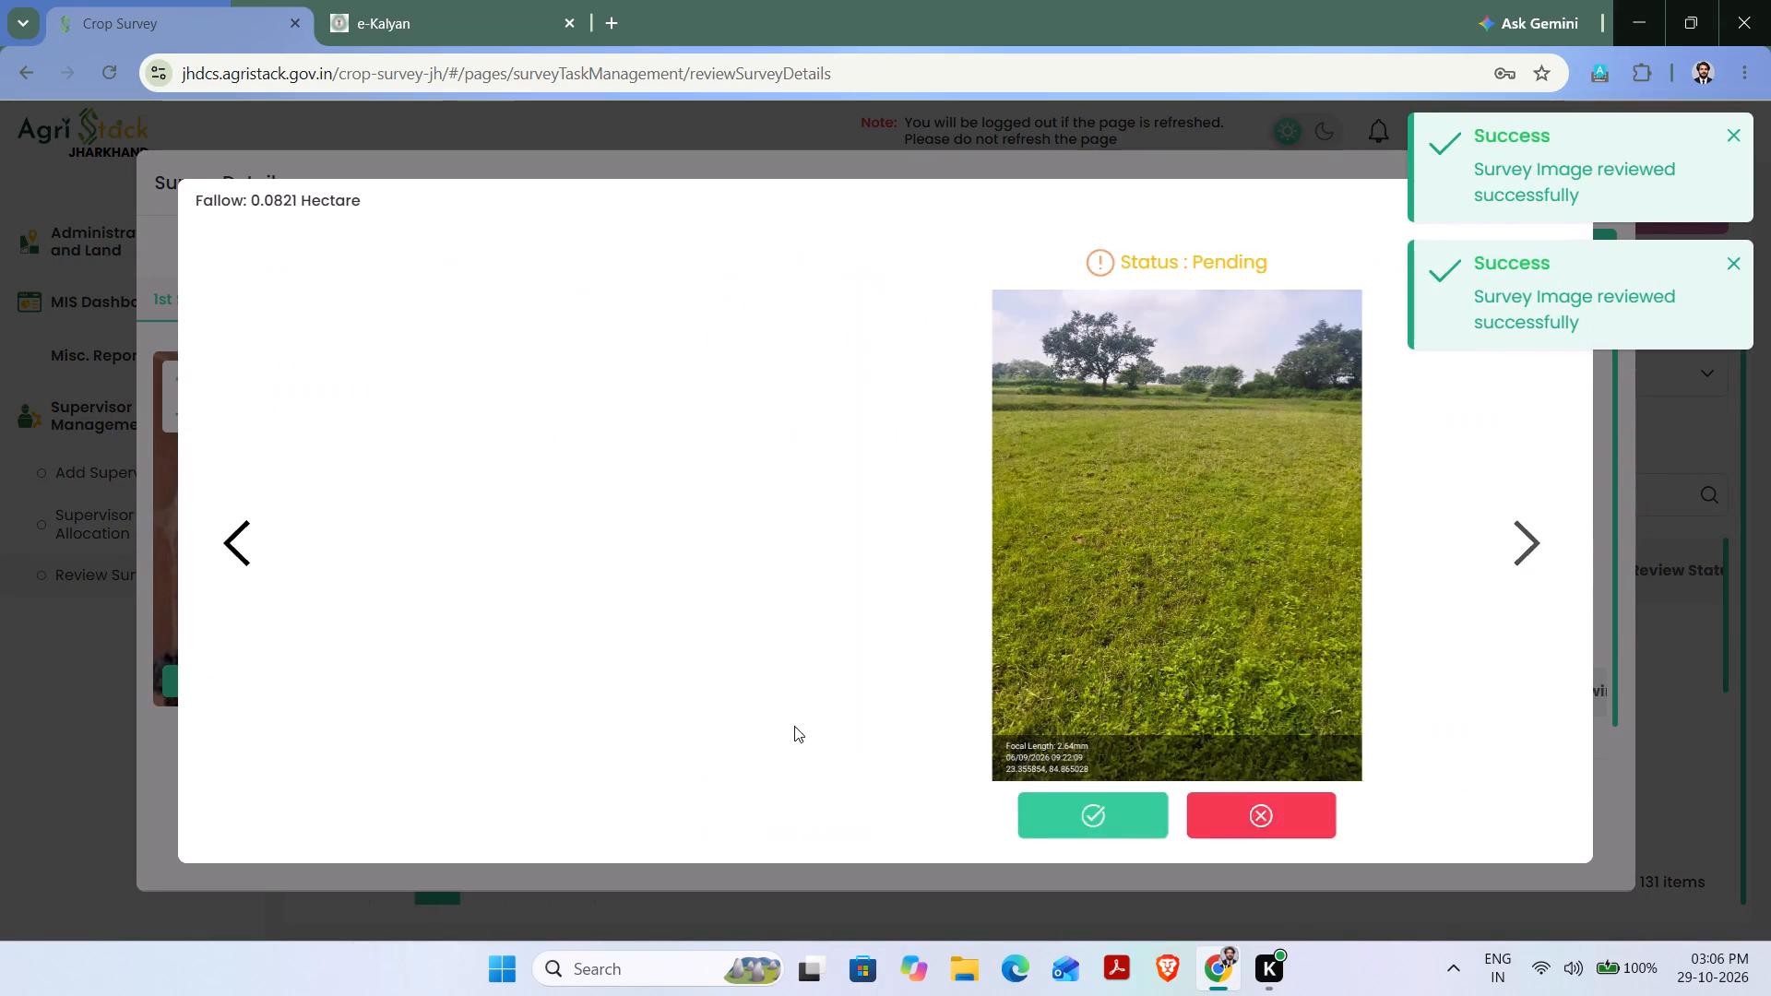
click(799, 815)
drag(917, 685, 866, 689)
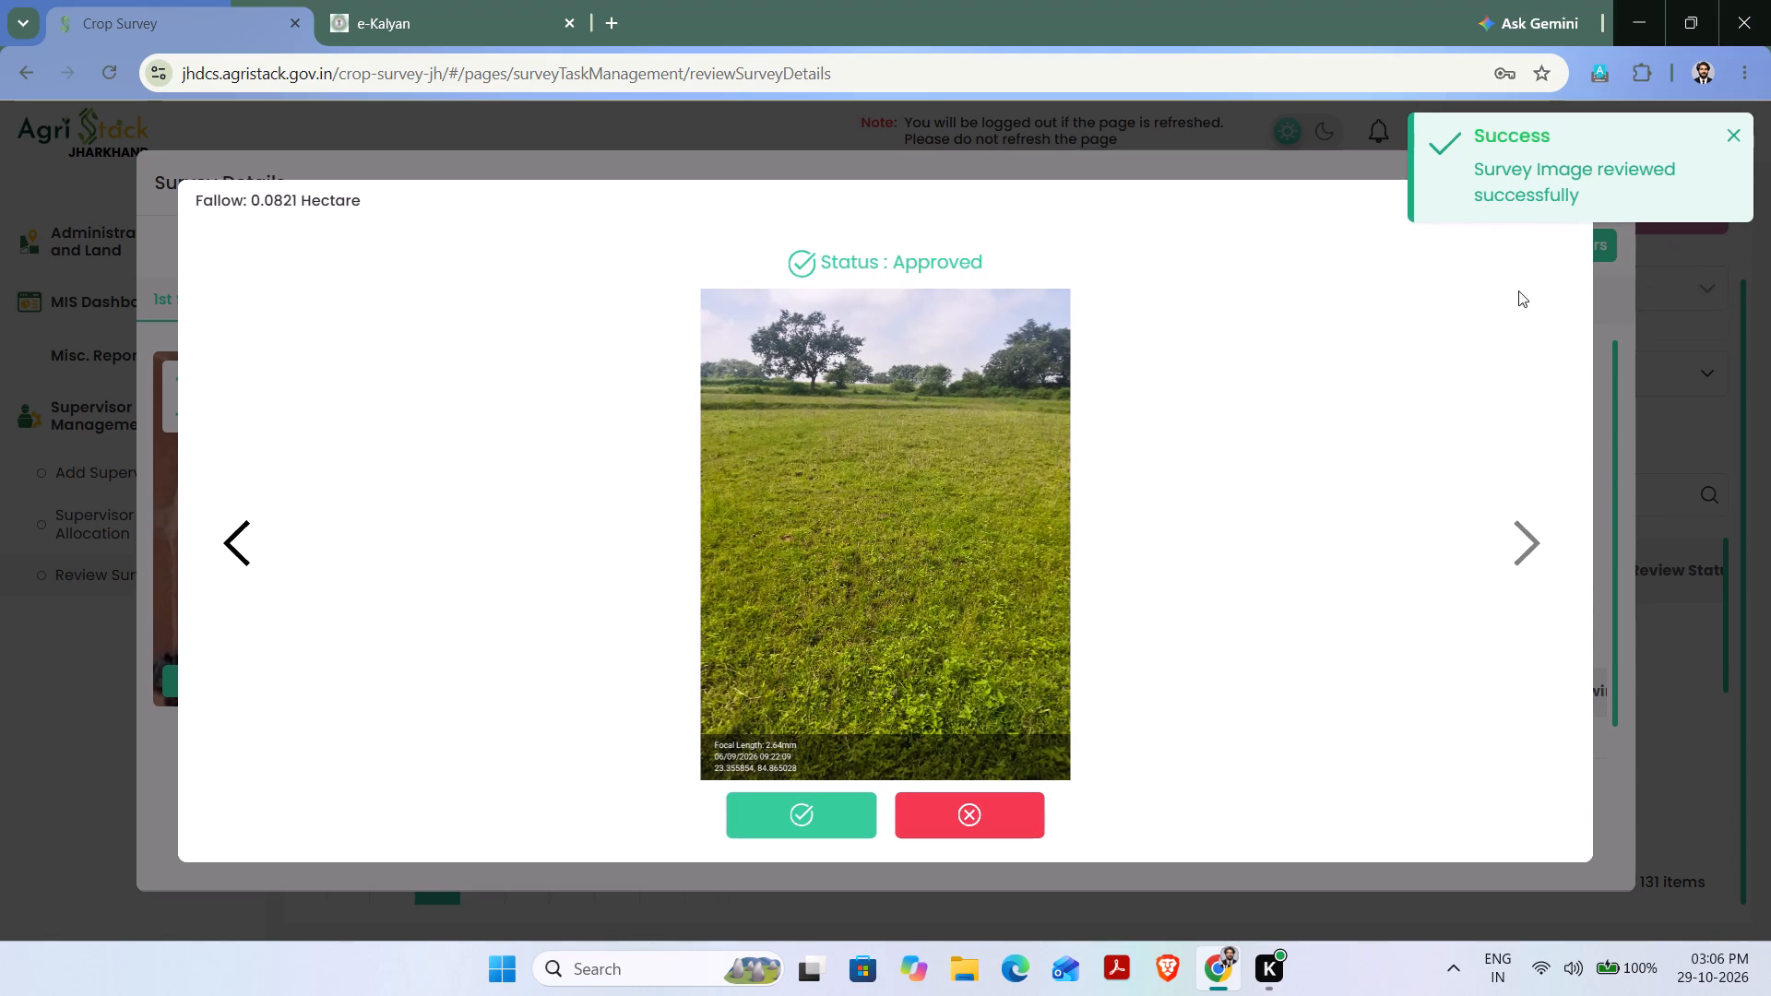
Mark the first survey of record 128 as approved, save the review and close its survey details.
click(1568, 204)
scroll(859, 625, down, 1)
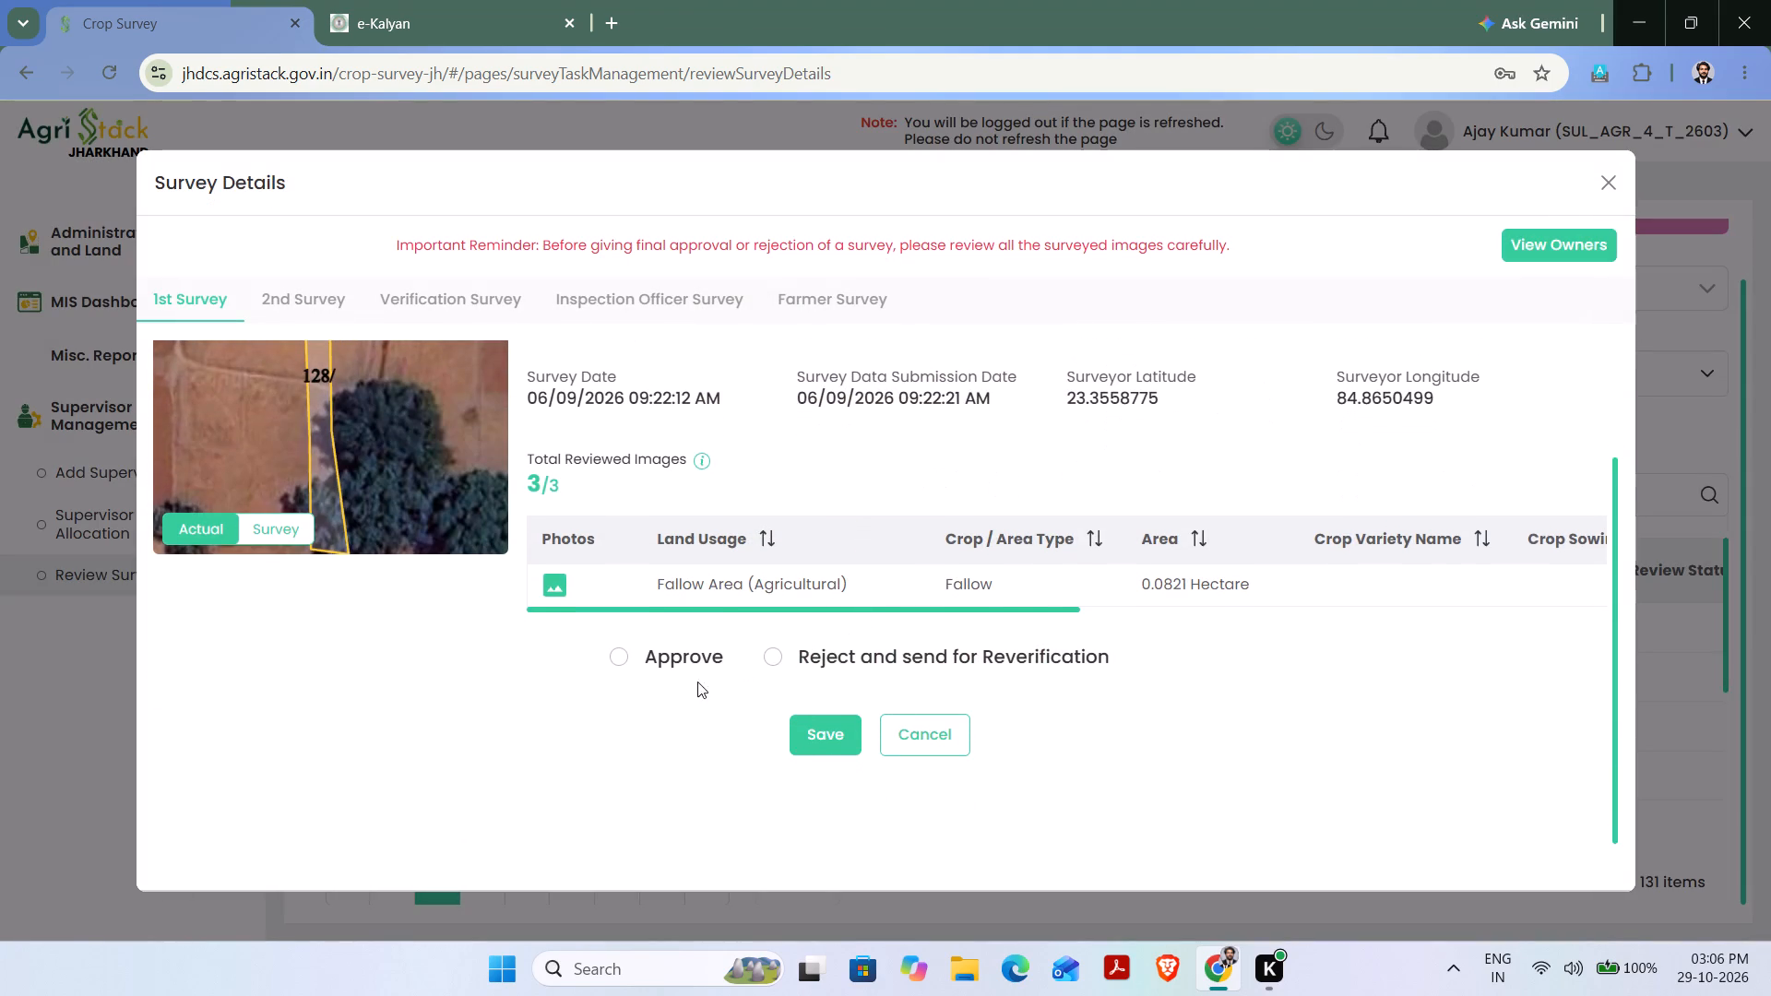
click(686, 657)
click(829, 724)
click(896, 573)
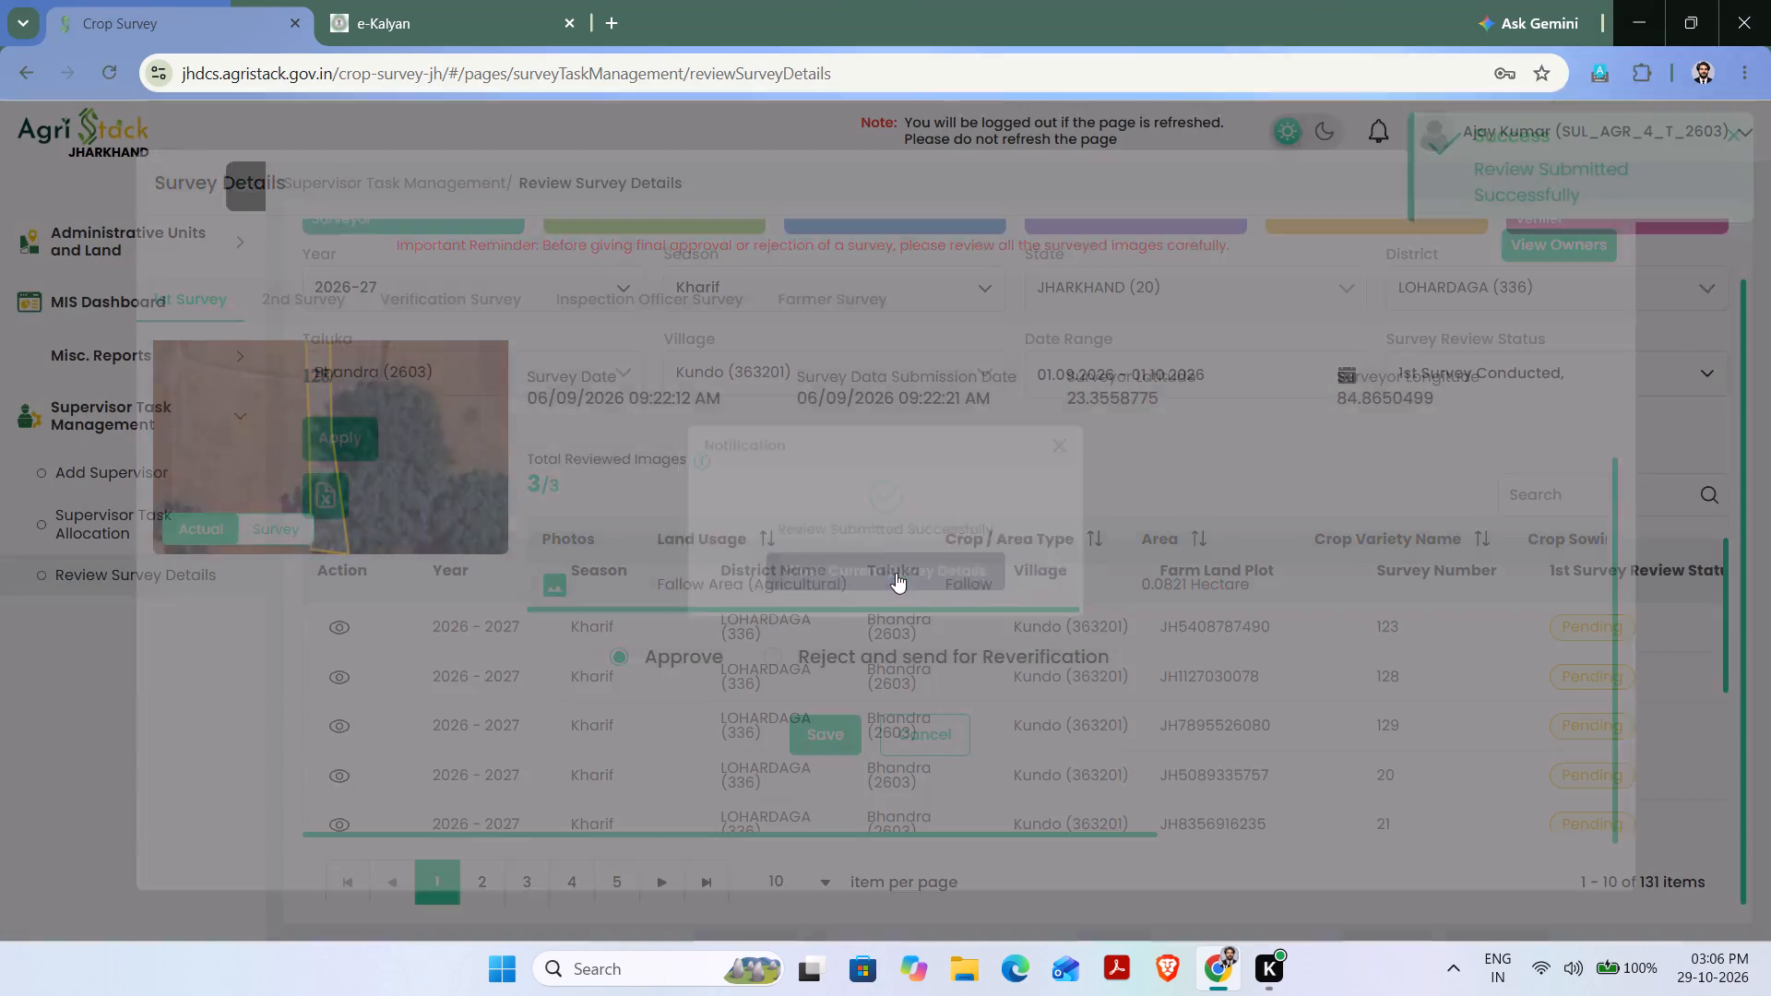
Open the survey details of Kundo record 129 and approve all three of its fallow land photos.
click(345, 726)
click(565, 743)
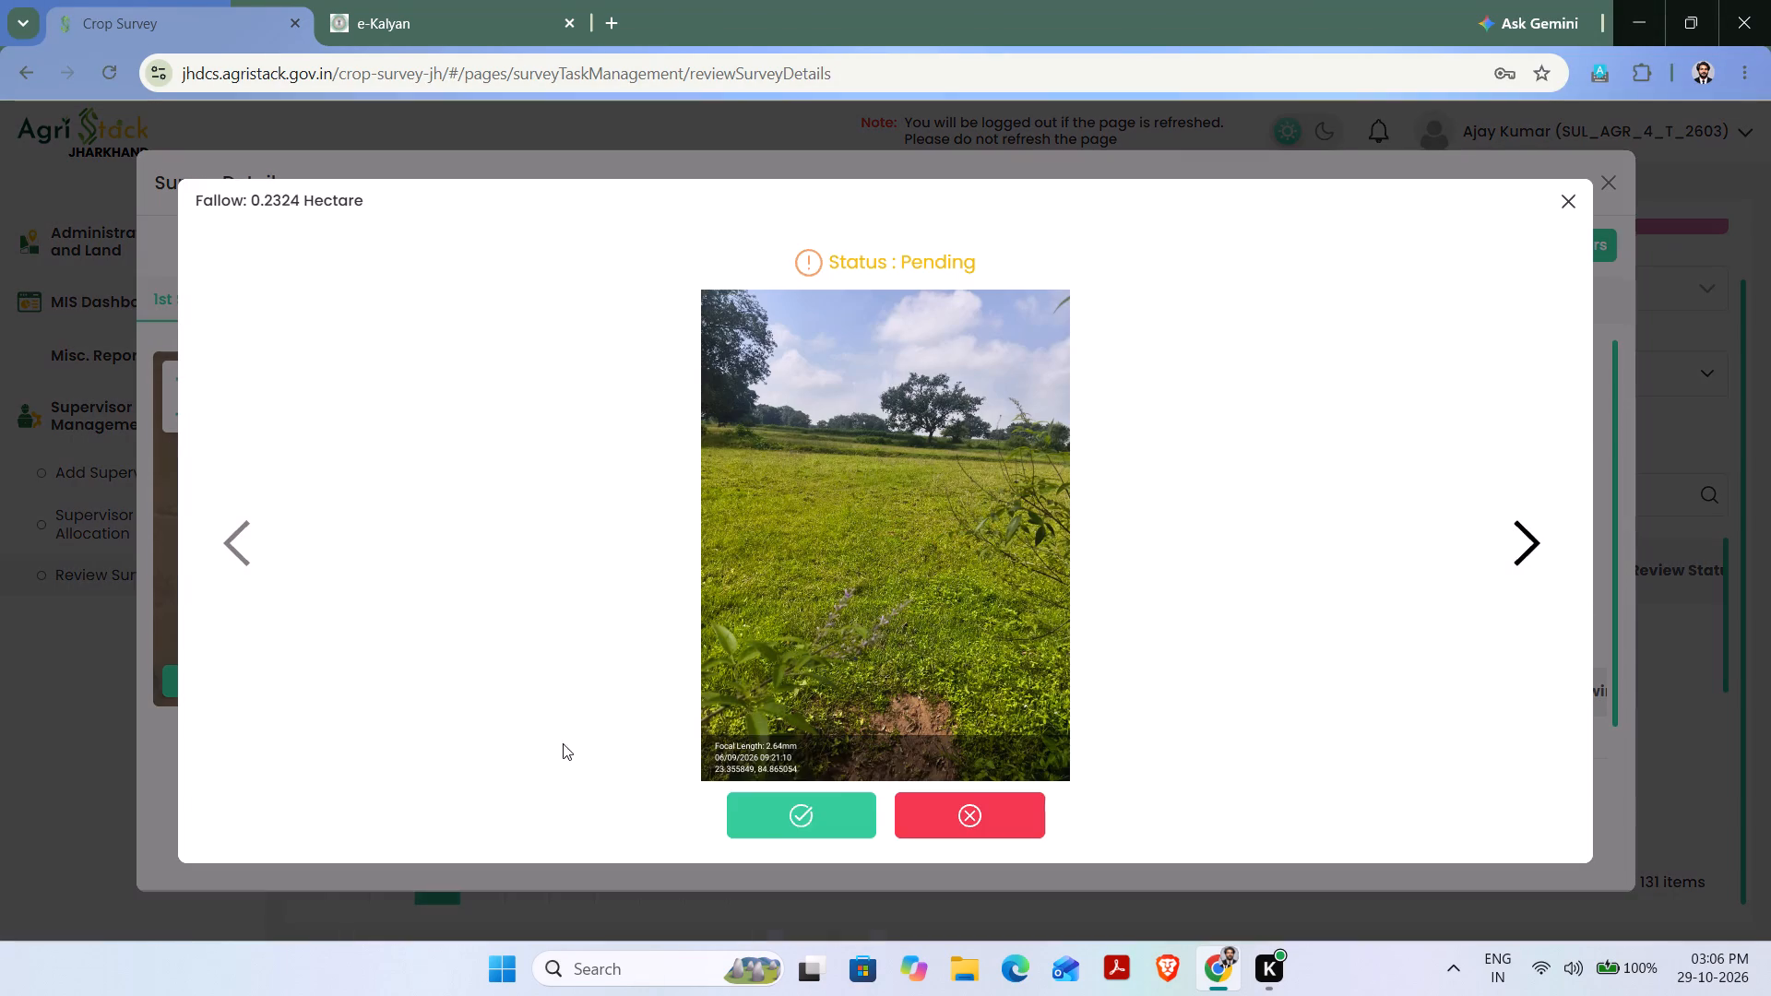
click(783, 814)
drag(919, 702, 806, 719)
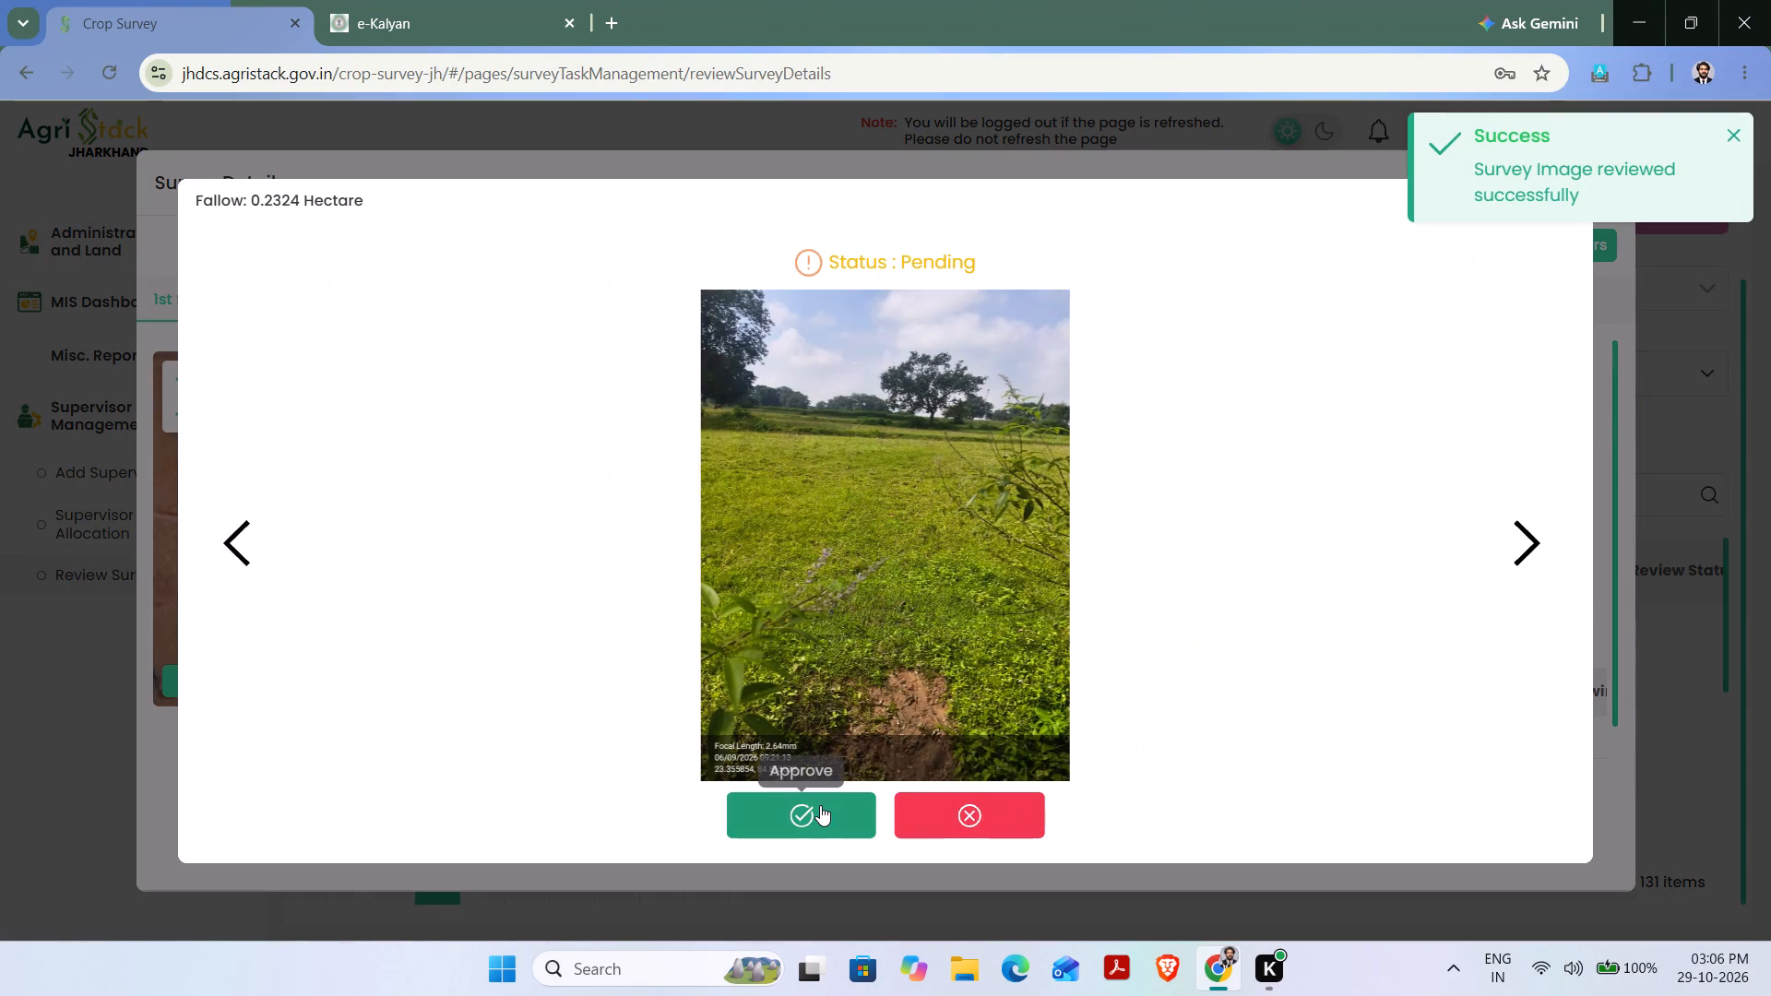
click(820, 805)
drag(967, 667, 841, 695)
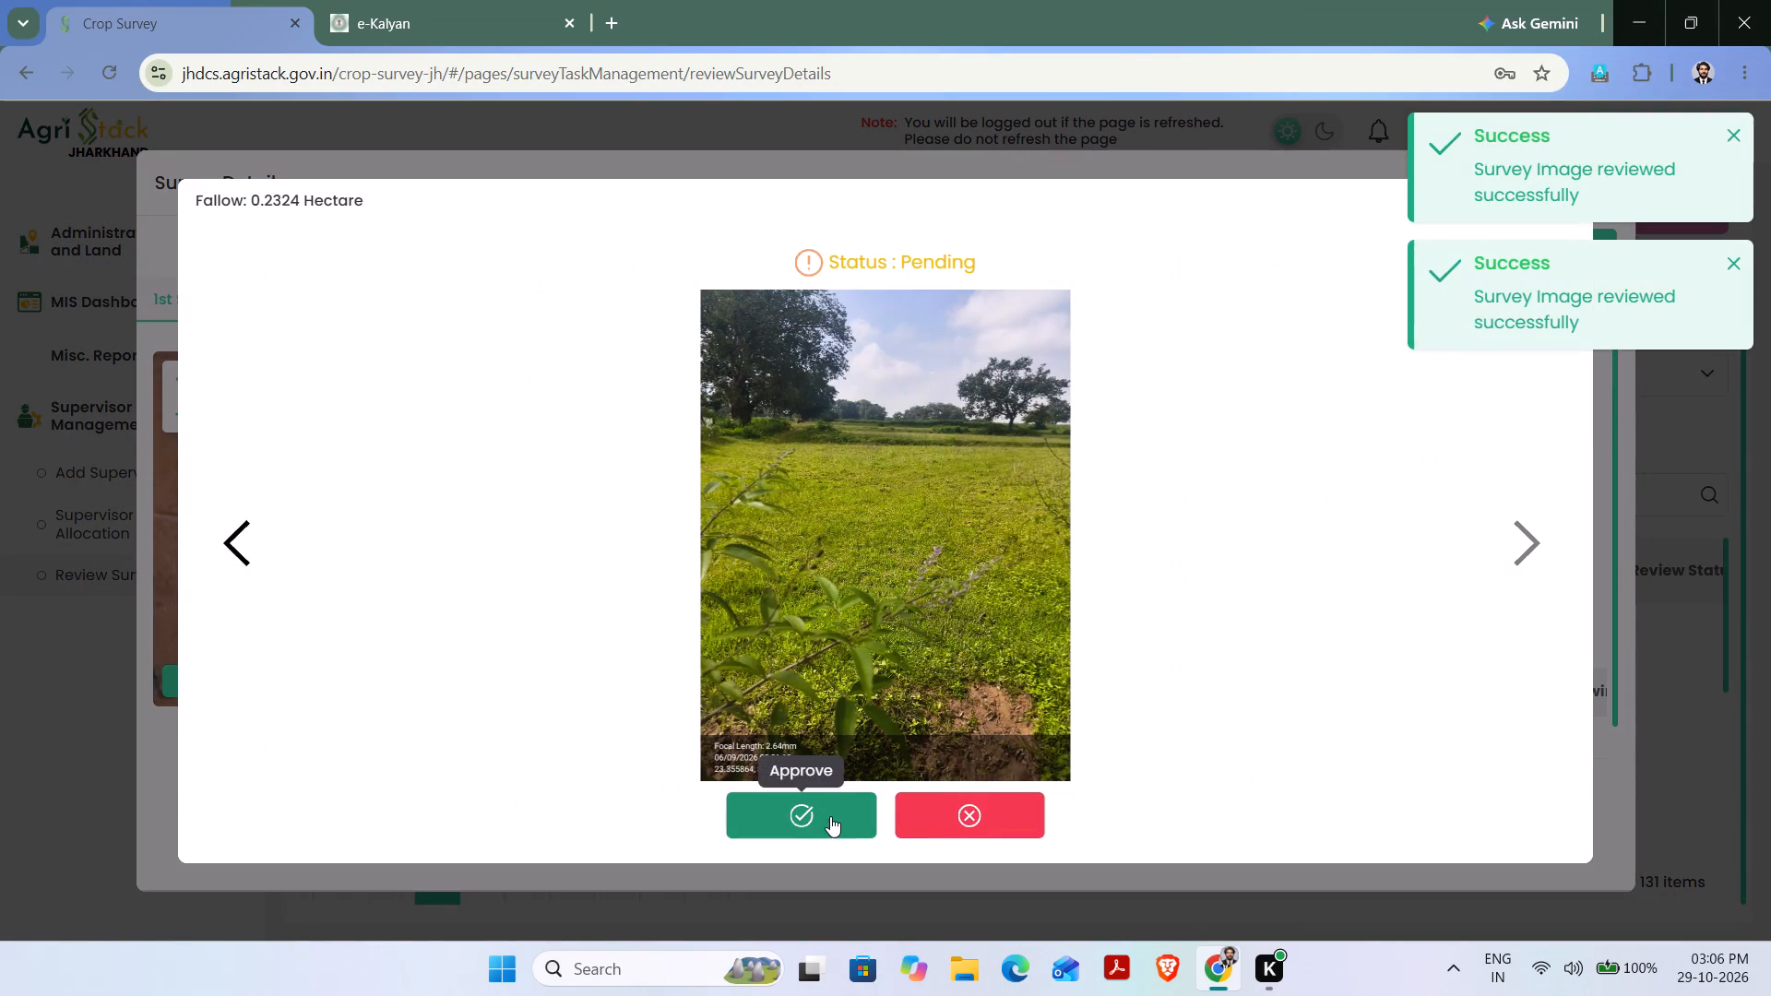
click(830, 816)
drag(964, 649, 908, 665)
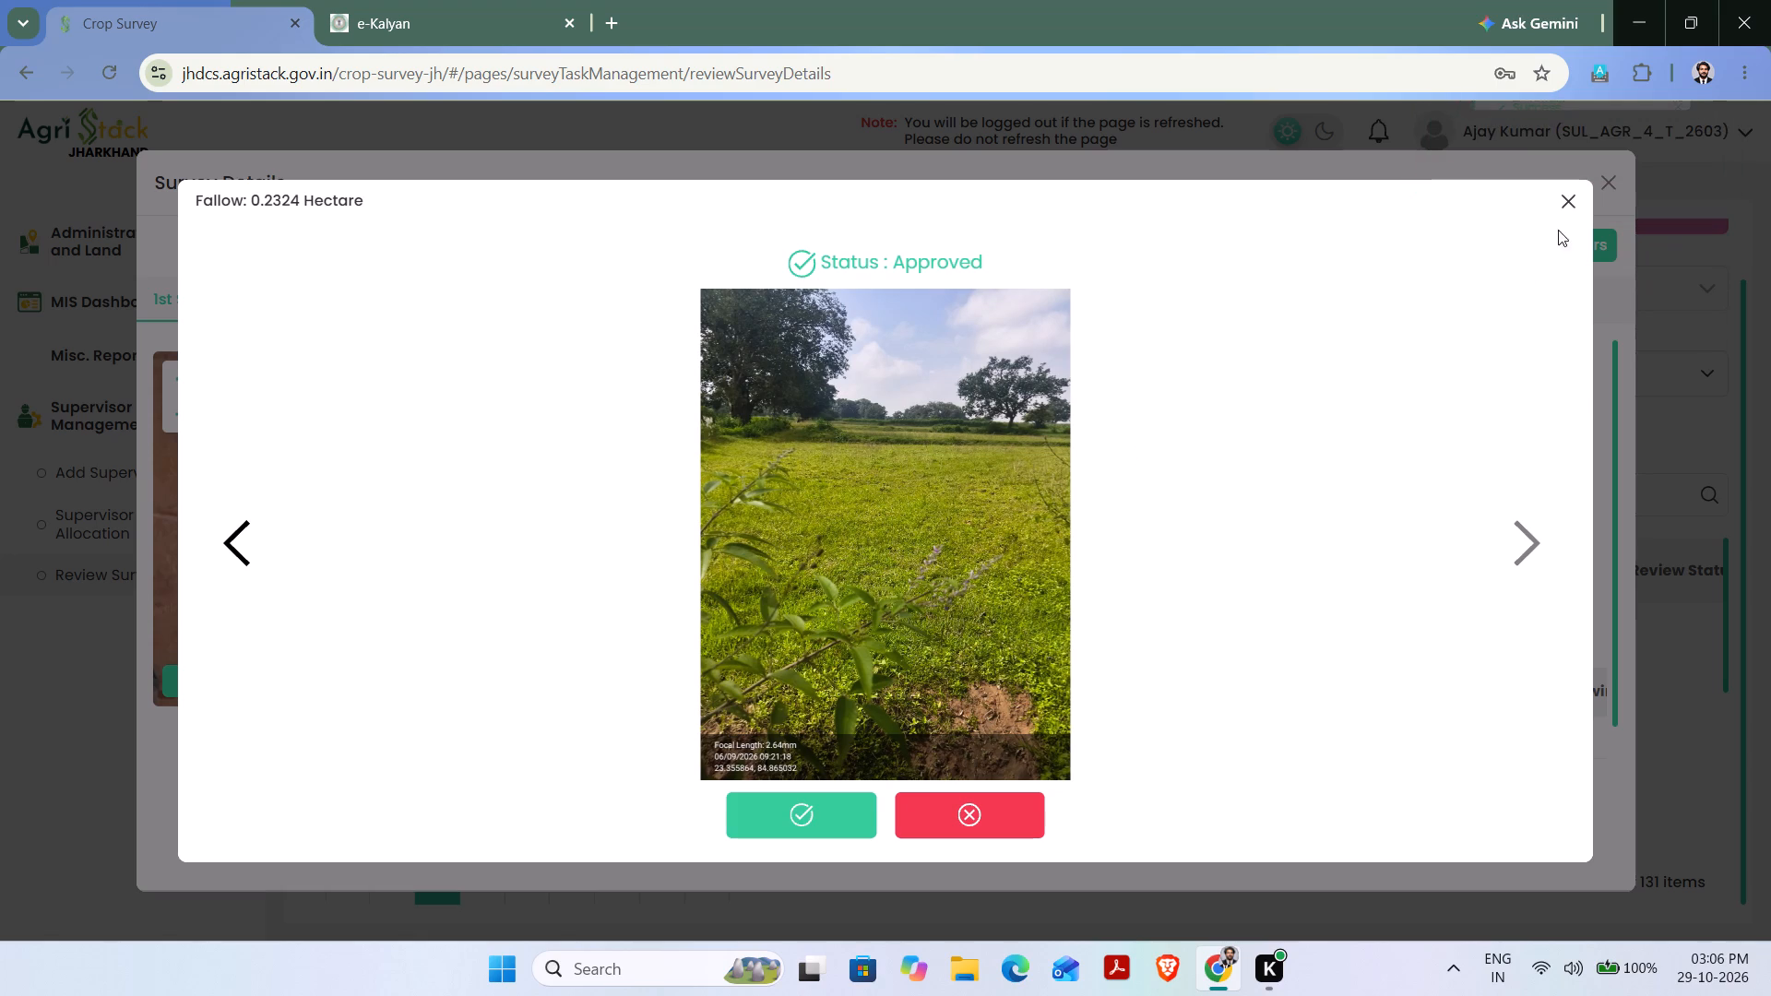
Mark the first survey of record 129 as approved, save the review and close its survey details.
click(1569, 202)
scroll(833, 620, down, 2)
click(699, 667)
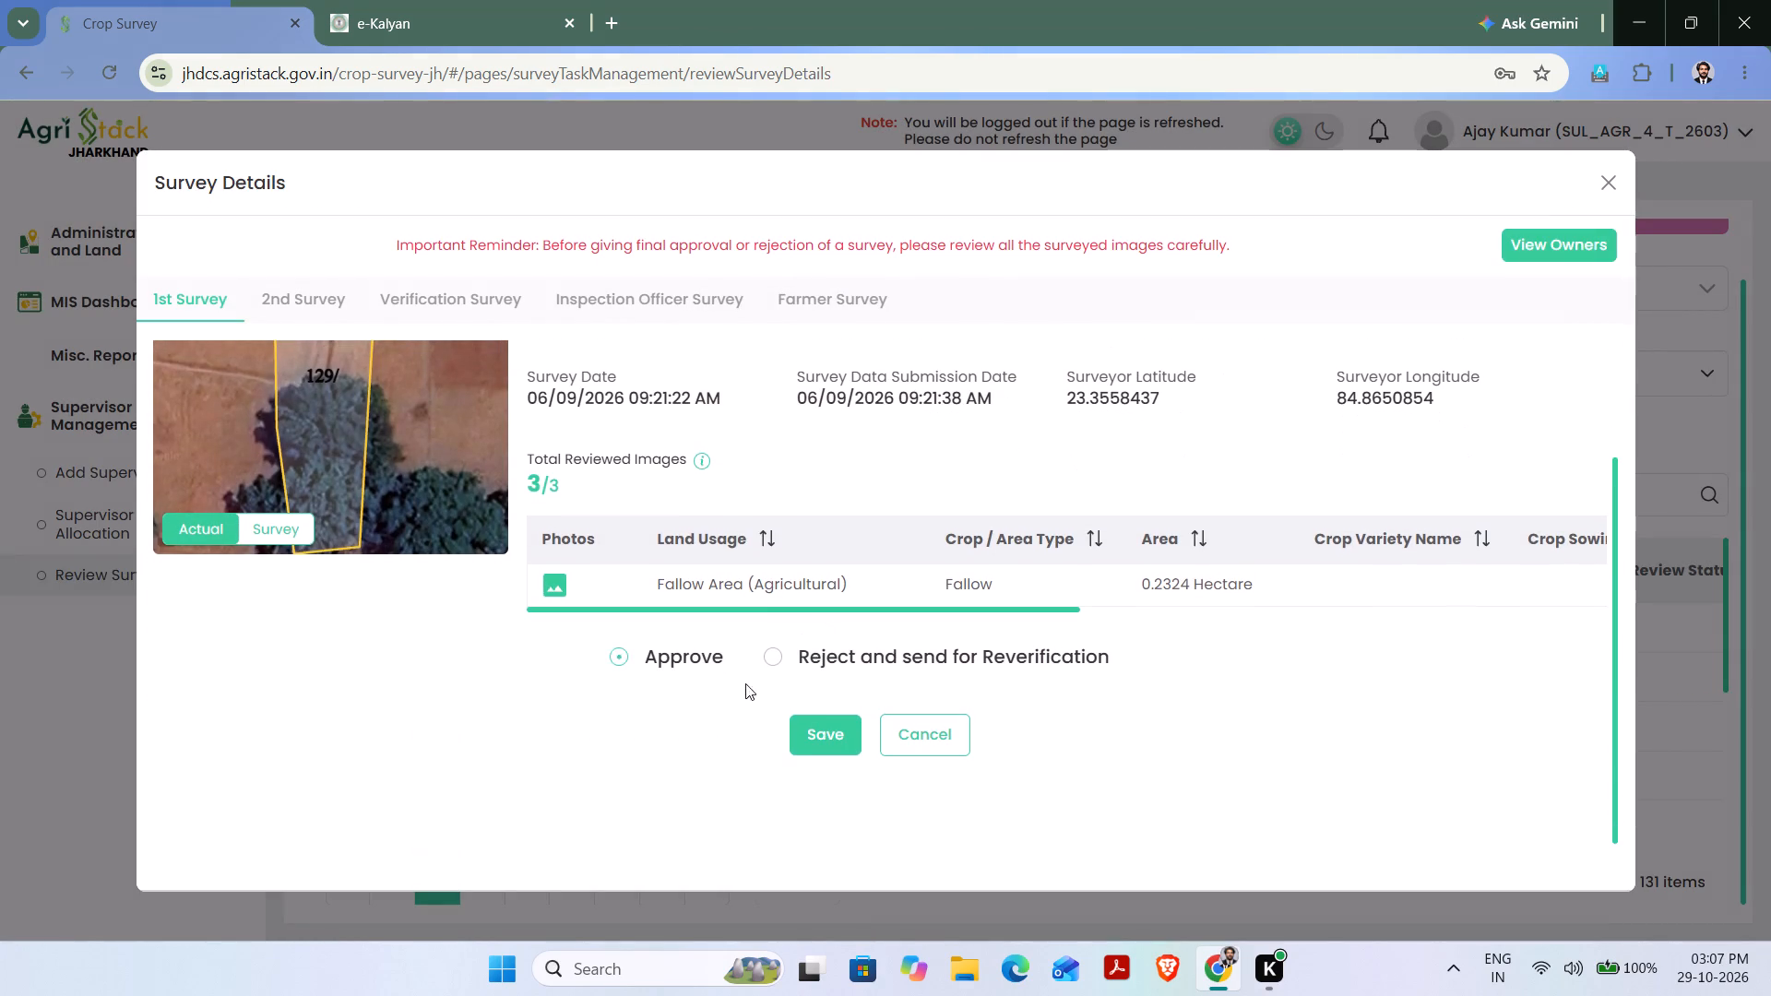
click(812, 717)
click(908, 578)
Reopen the survey details of record 129 to check its saved review.
click(330, 721)
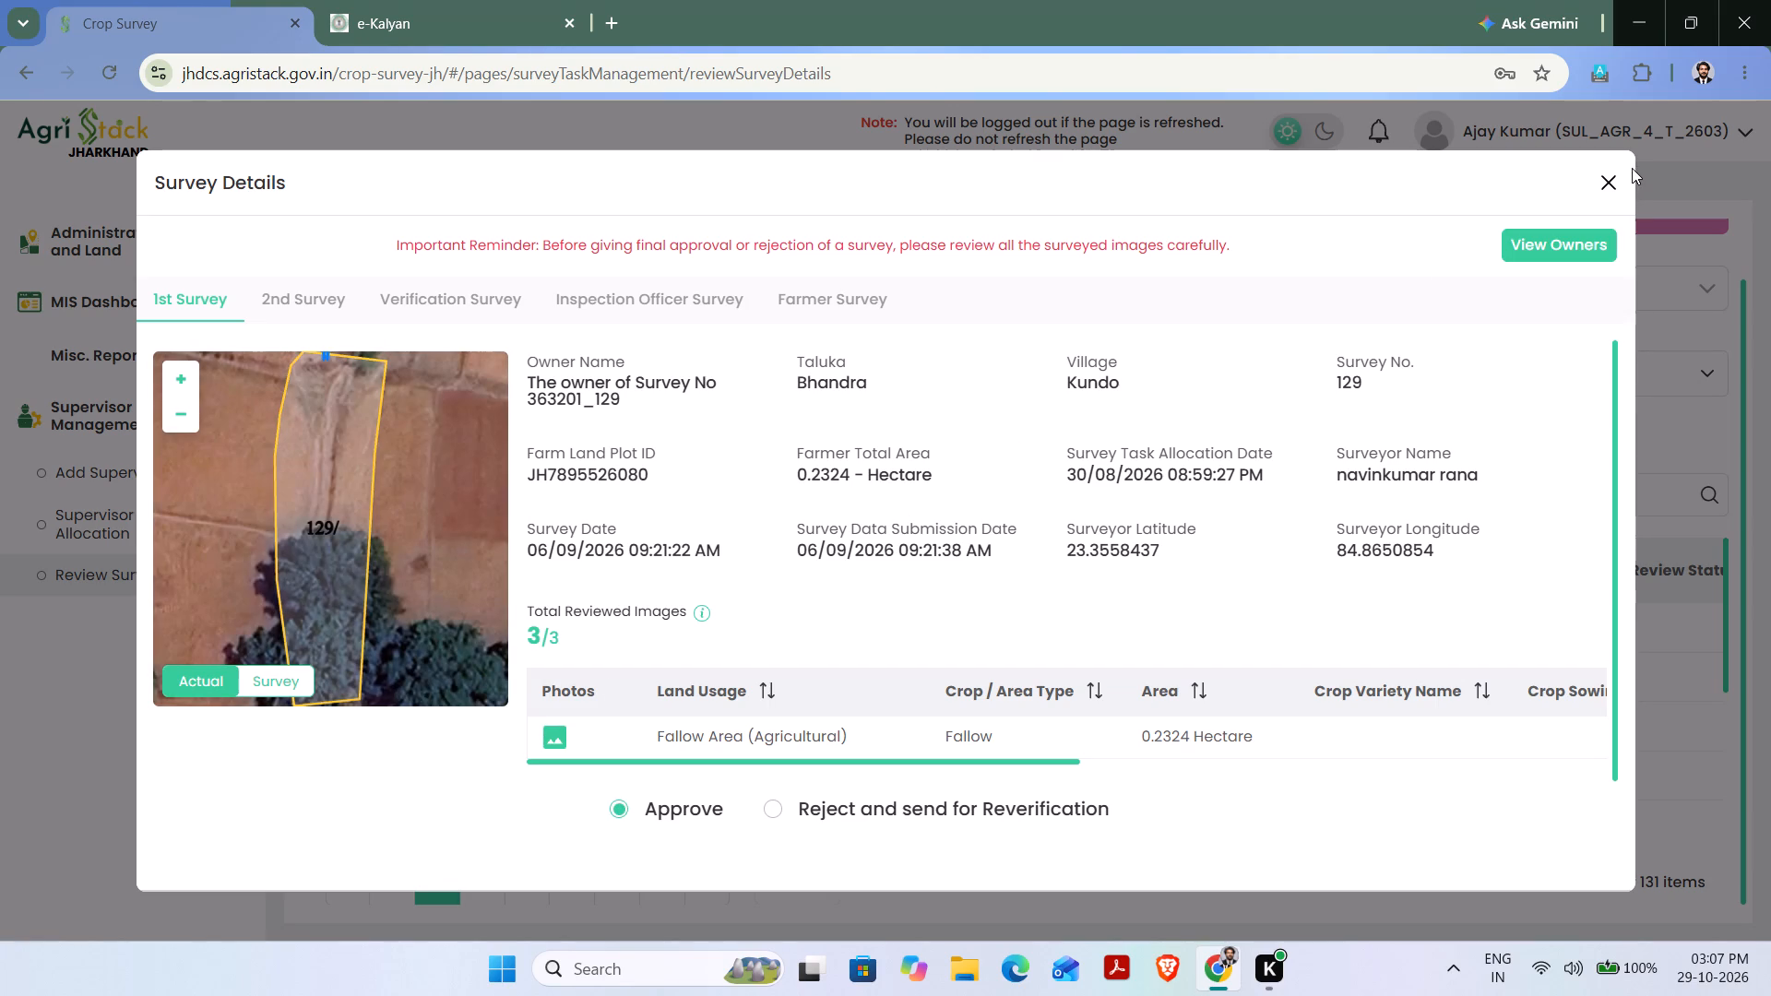
click(1614, 174)
Open the survey details of Kundo record 20 and approve all three of its fallow land photos.
click(343, 773)
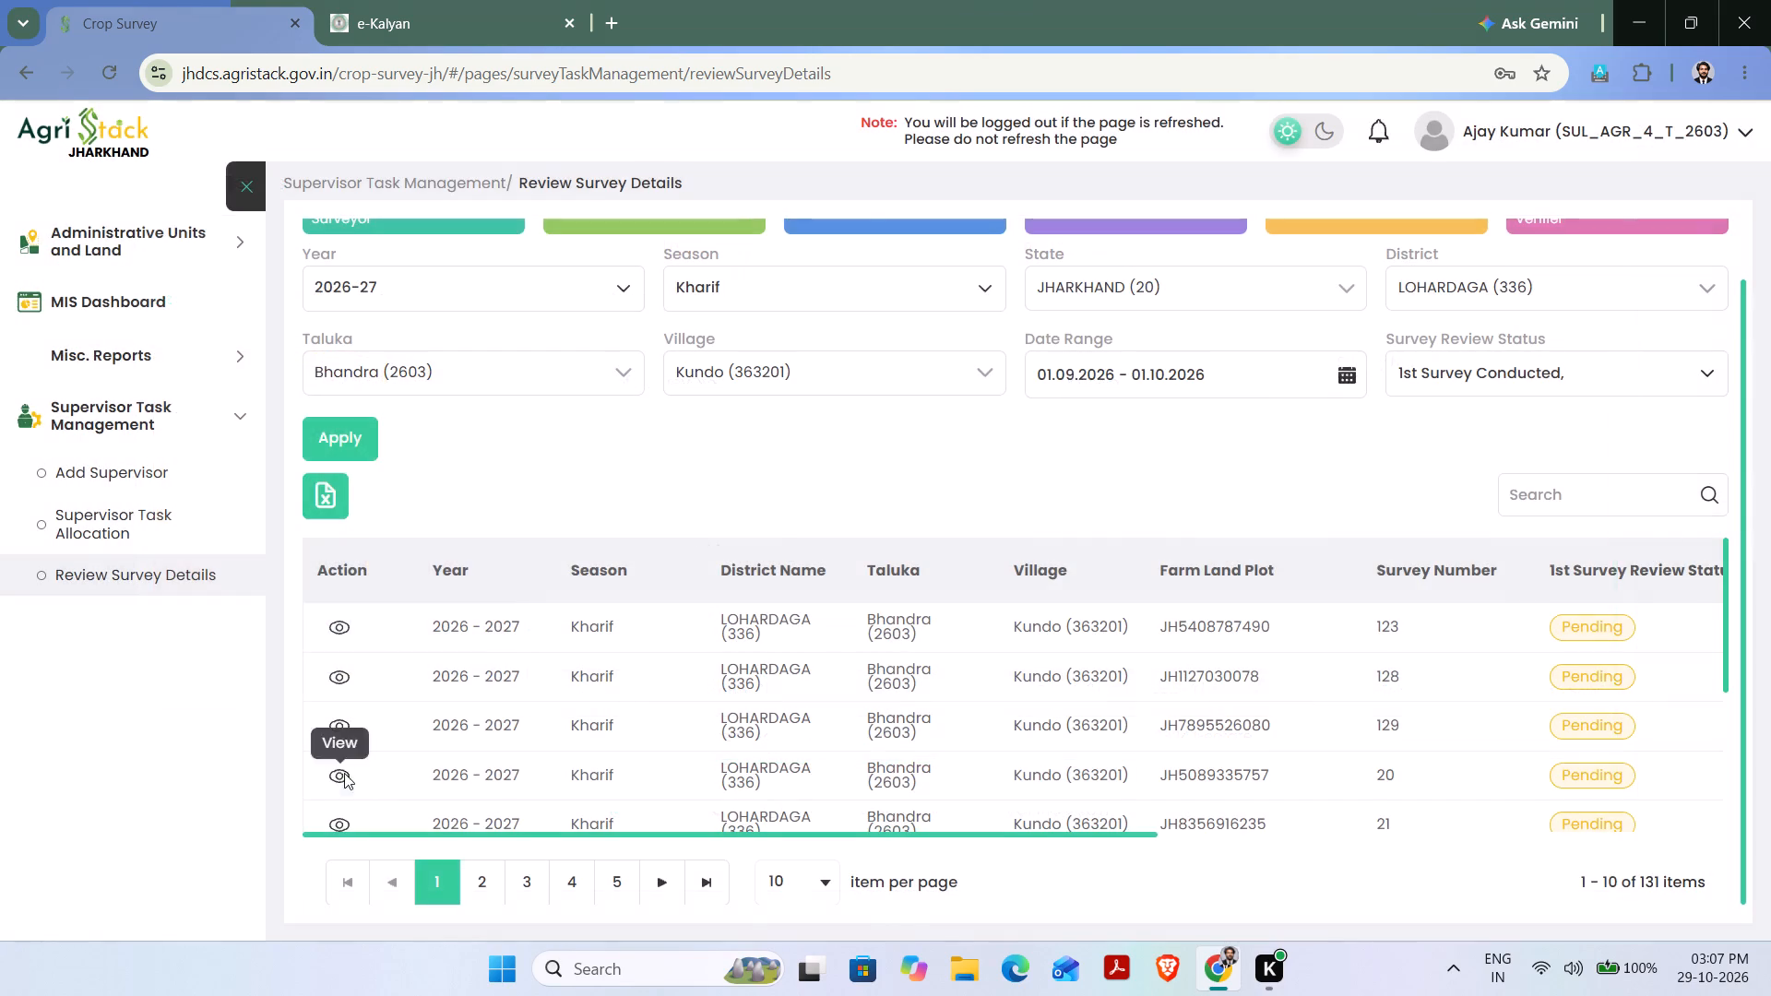
click(550, 735)
click(790, 800)
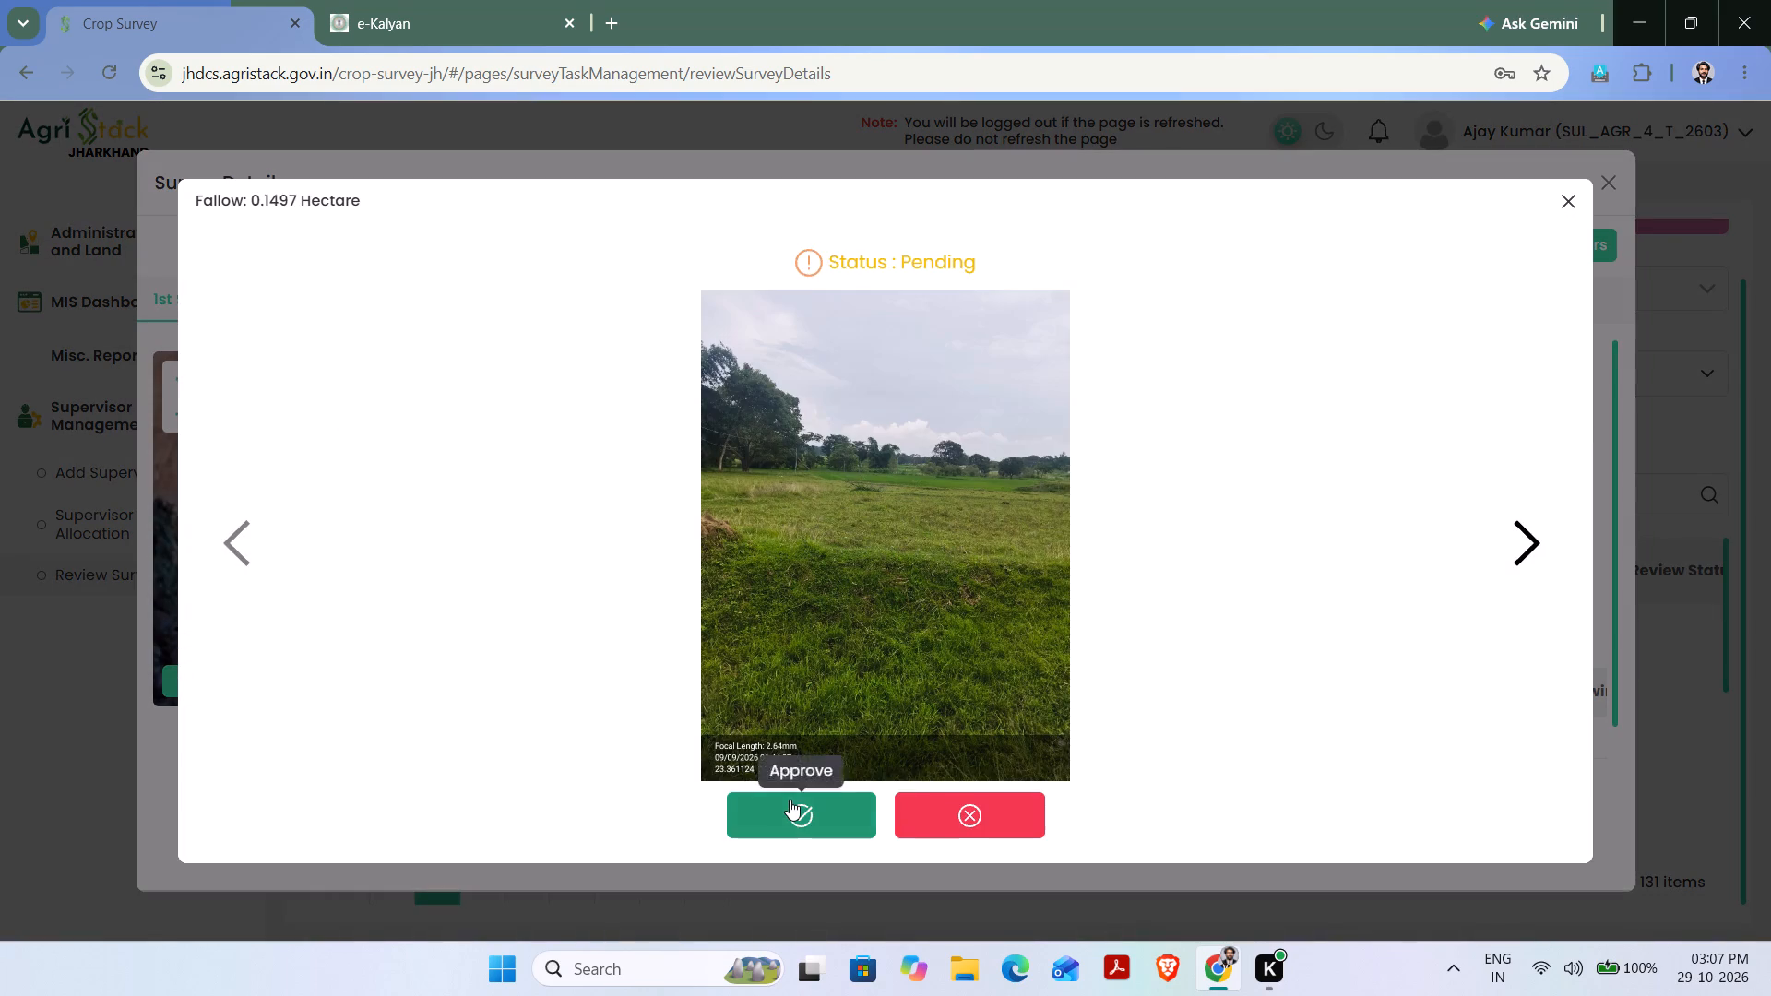
drag(933, 716, 798, 723)
click(817, 829)
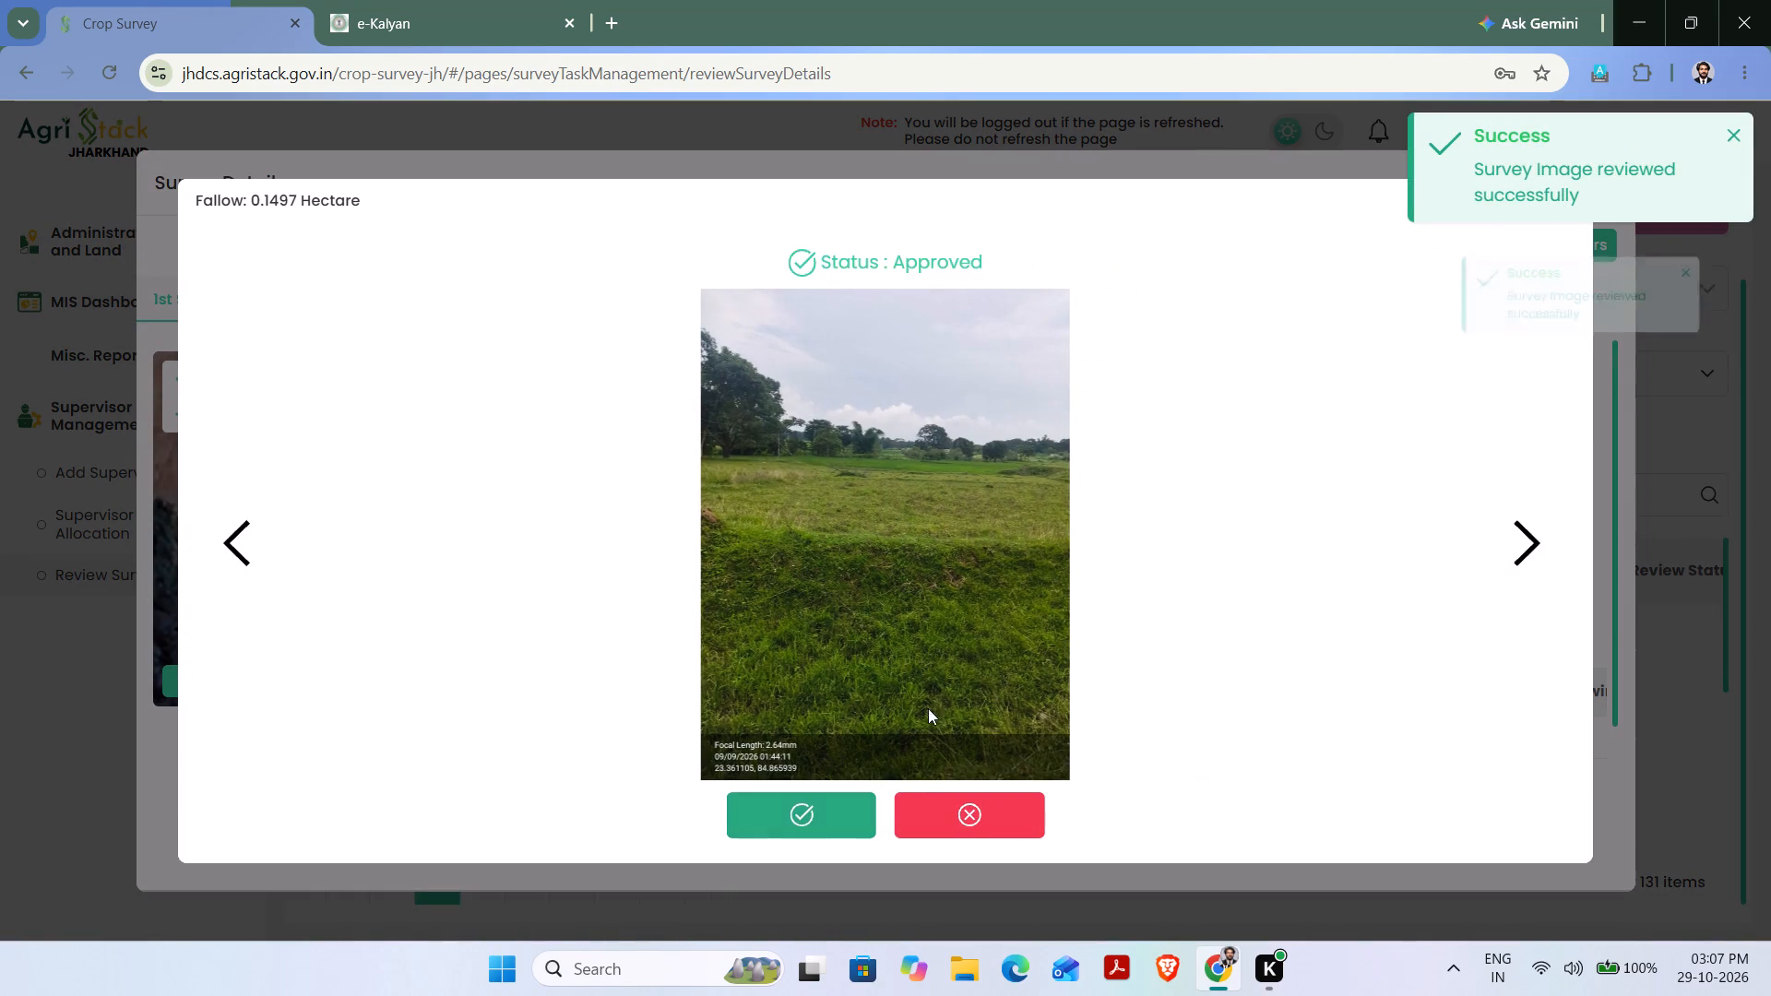
drag(938, 696, 822, 712)
click(810, 818)
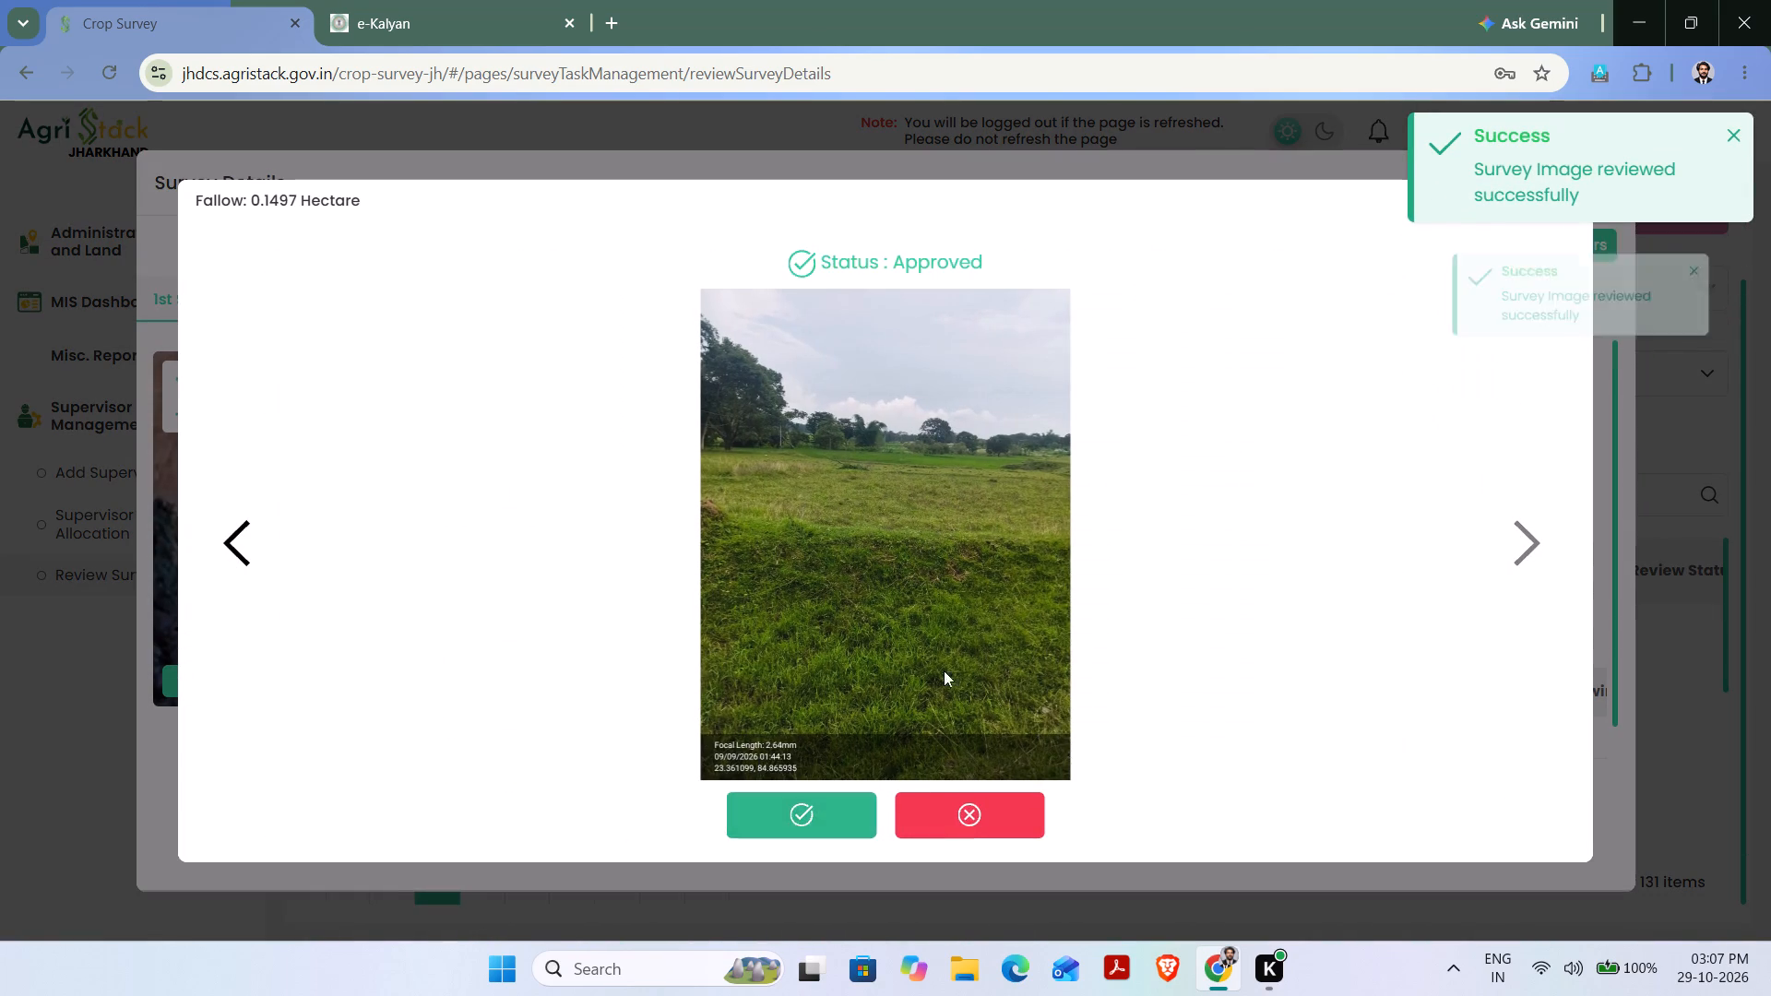
drag(940, 664, 853, 665)
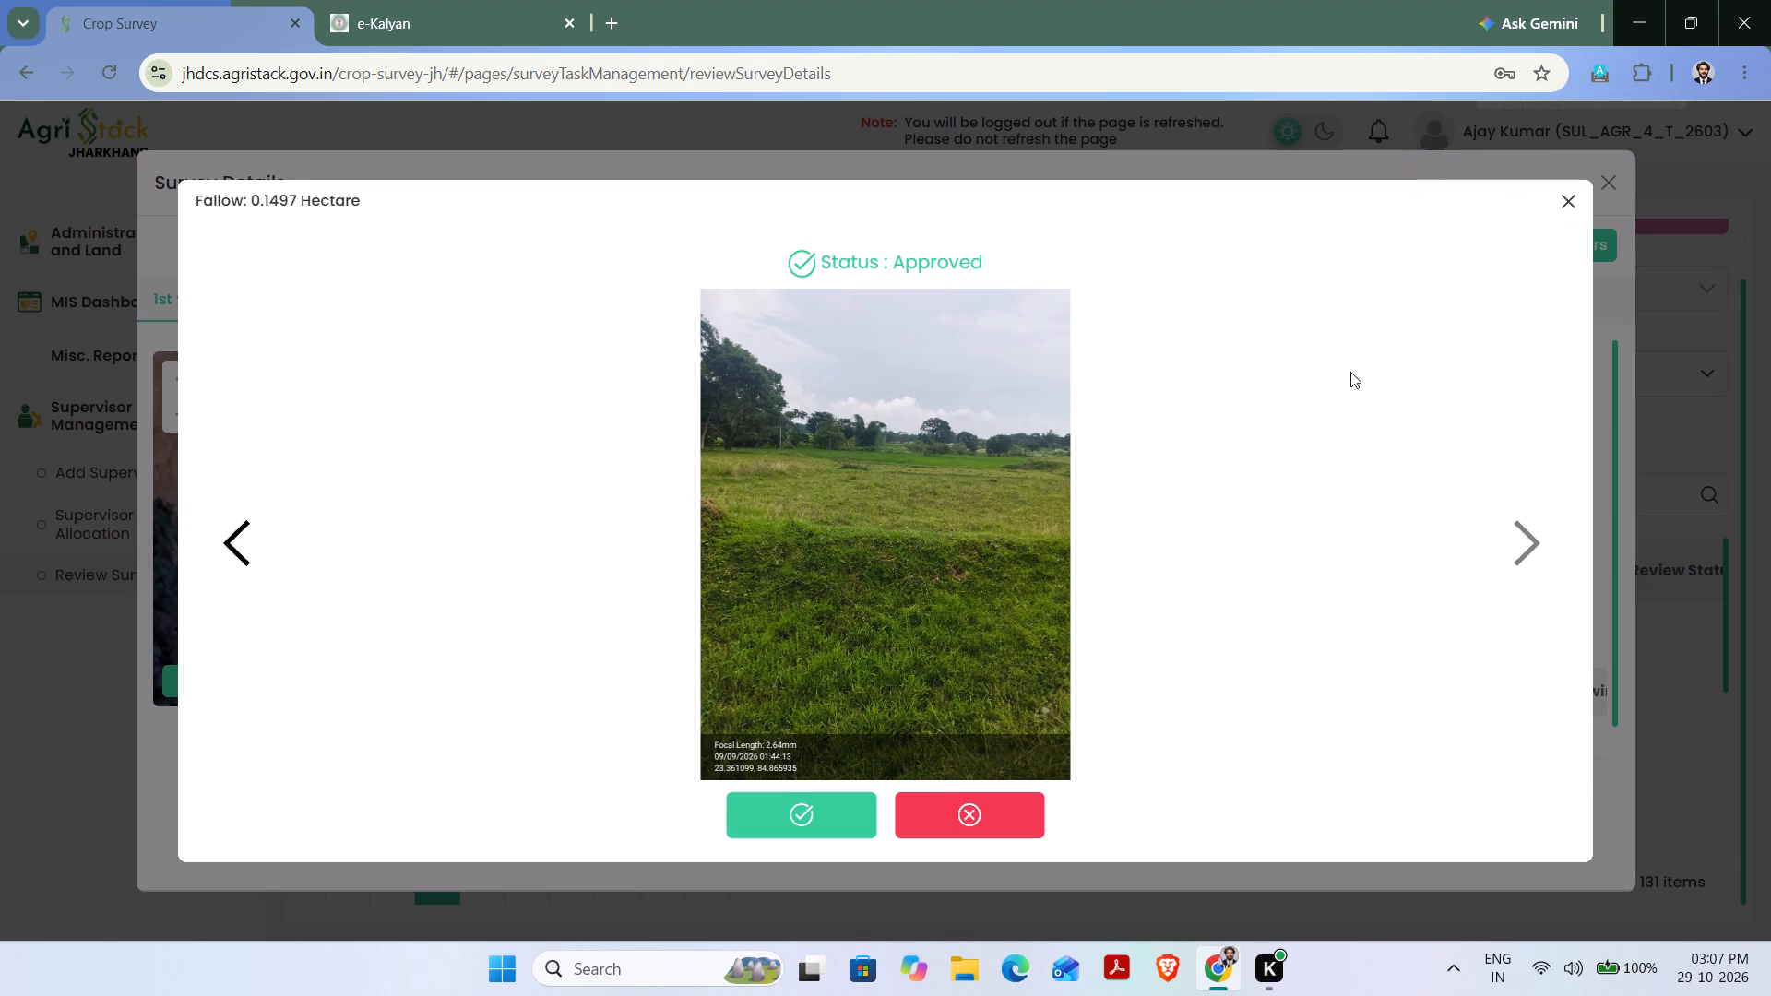
Mark the first survey of record 20 as approved, save the review and close its survey details.
click(1567, 196)
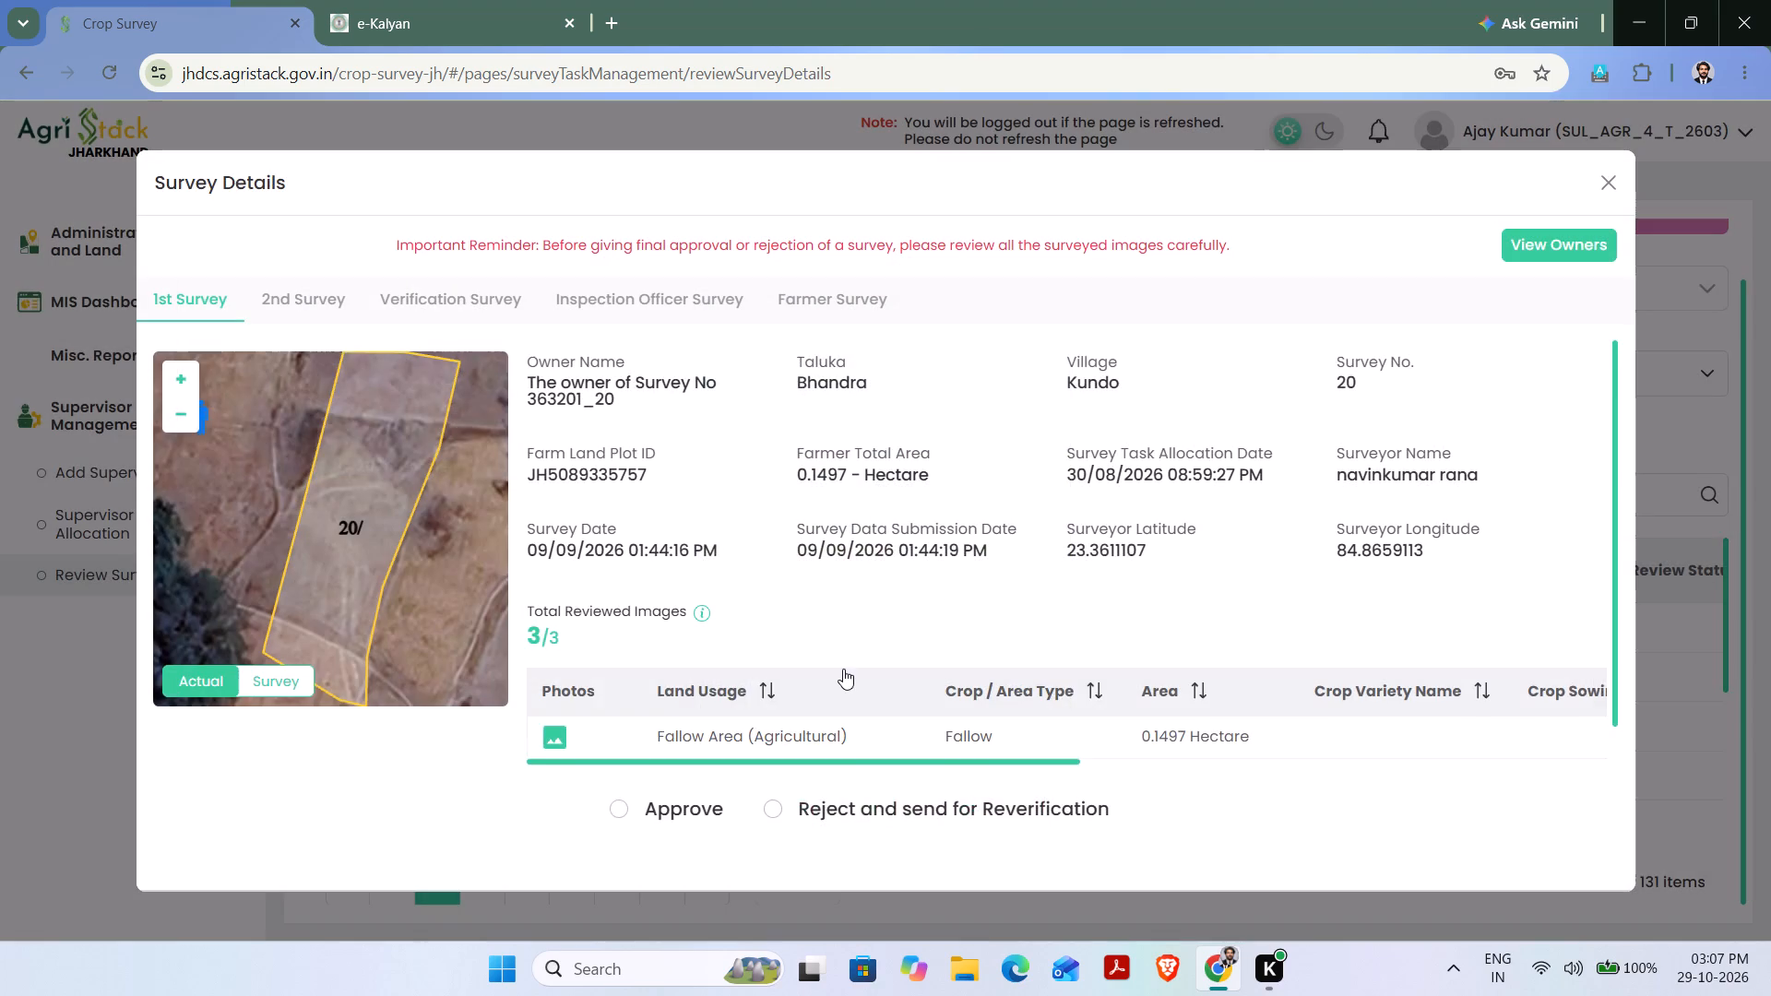
scroll(843, 669, down, 2)
click(666, 665)
click(810, 741)
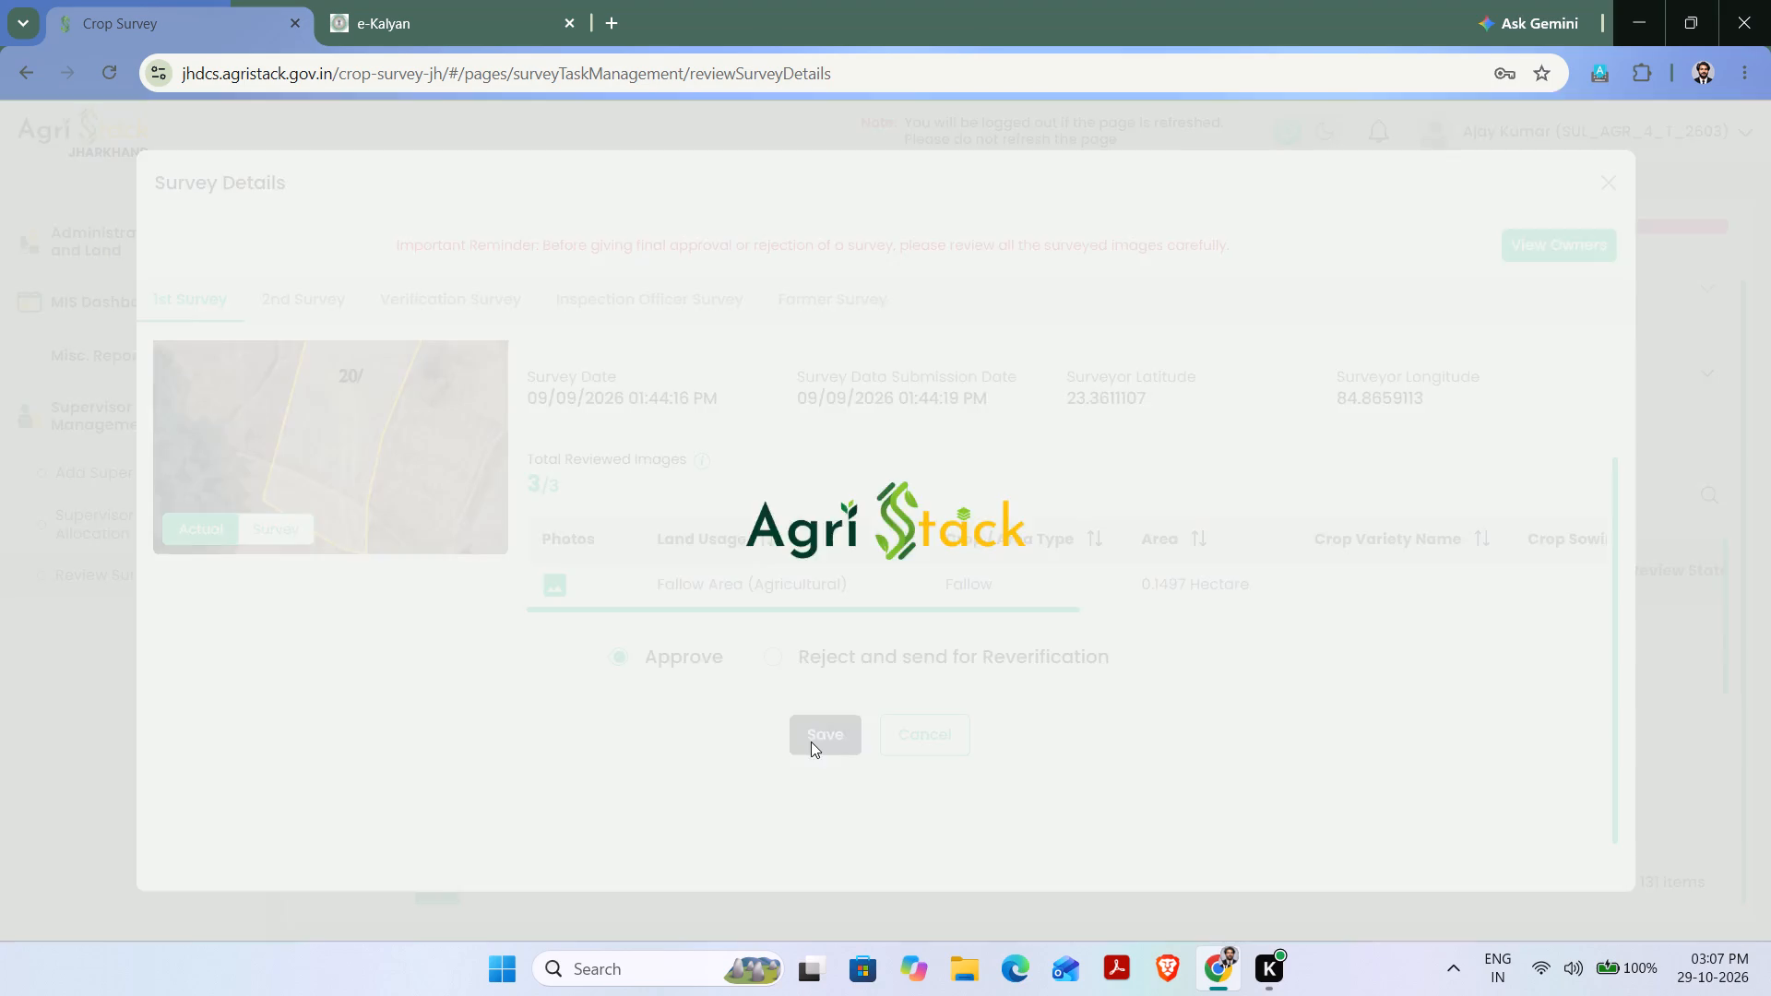
click(903, 577)
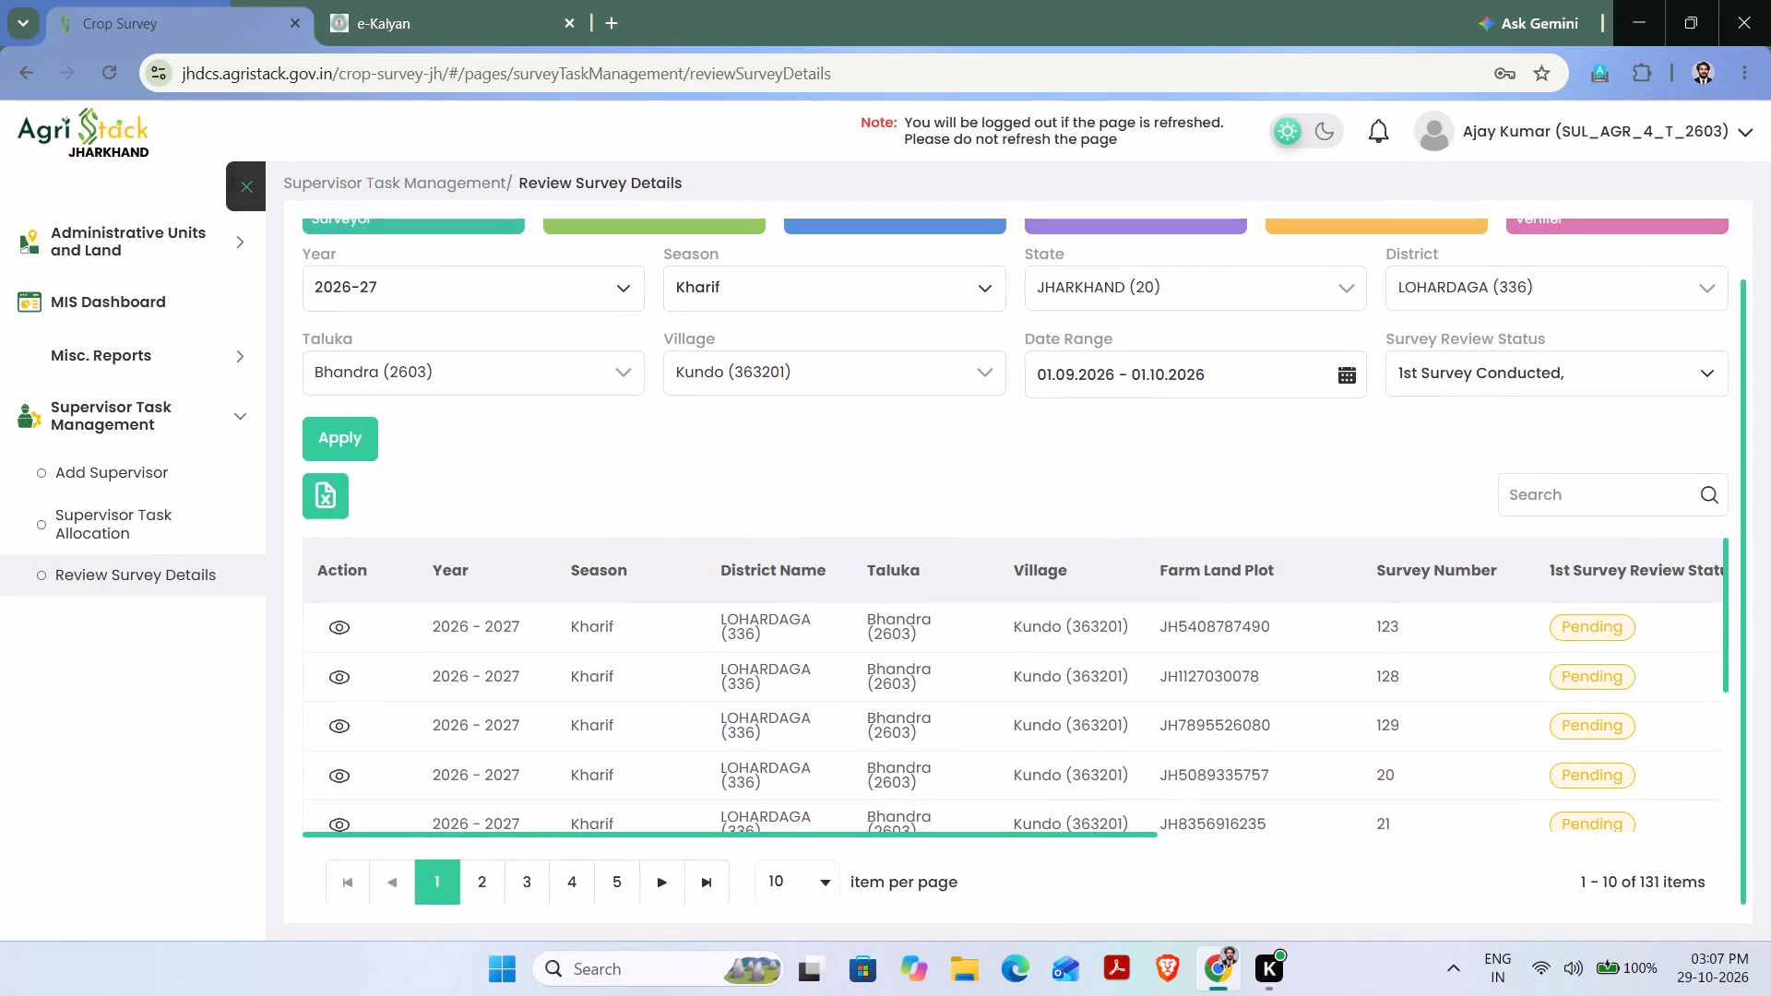
Reopen the survey details of record 20 to check its saved review.
click(329, 781)
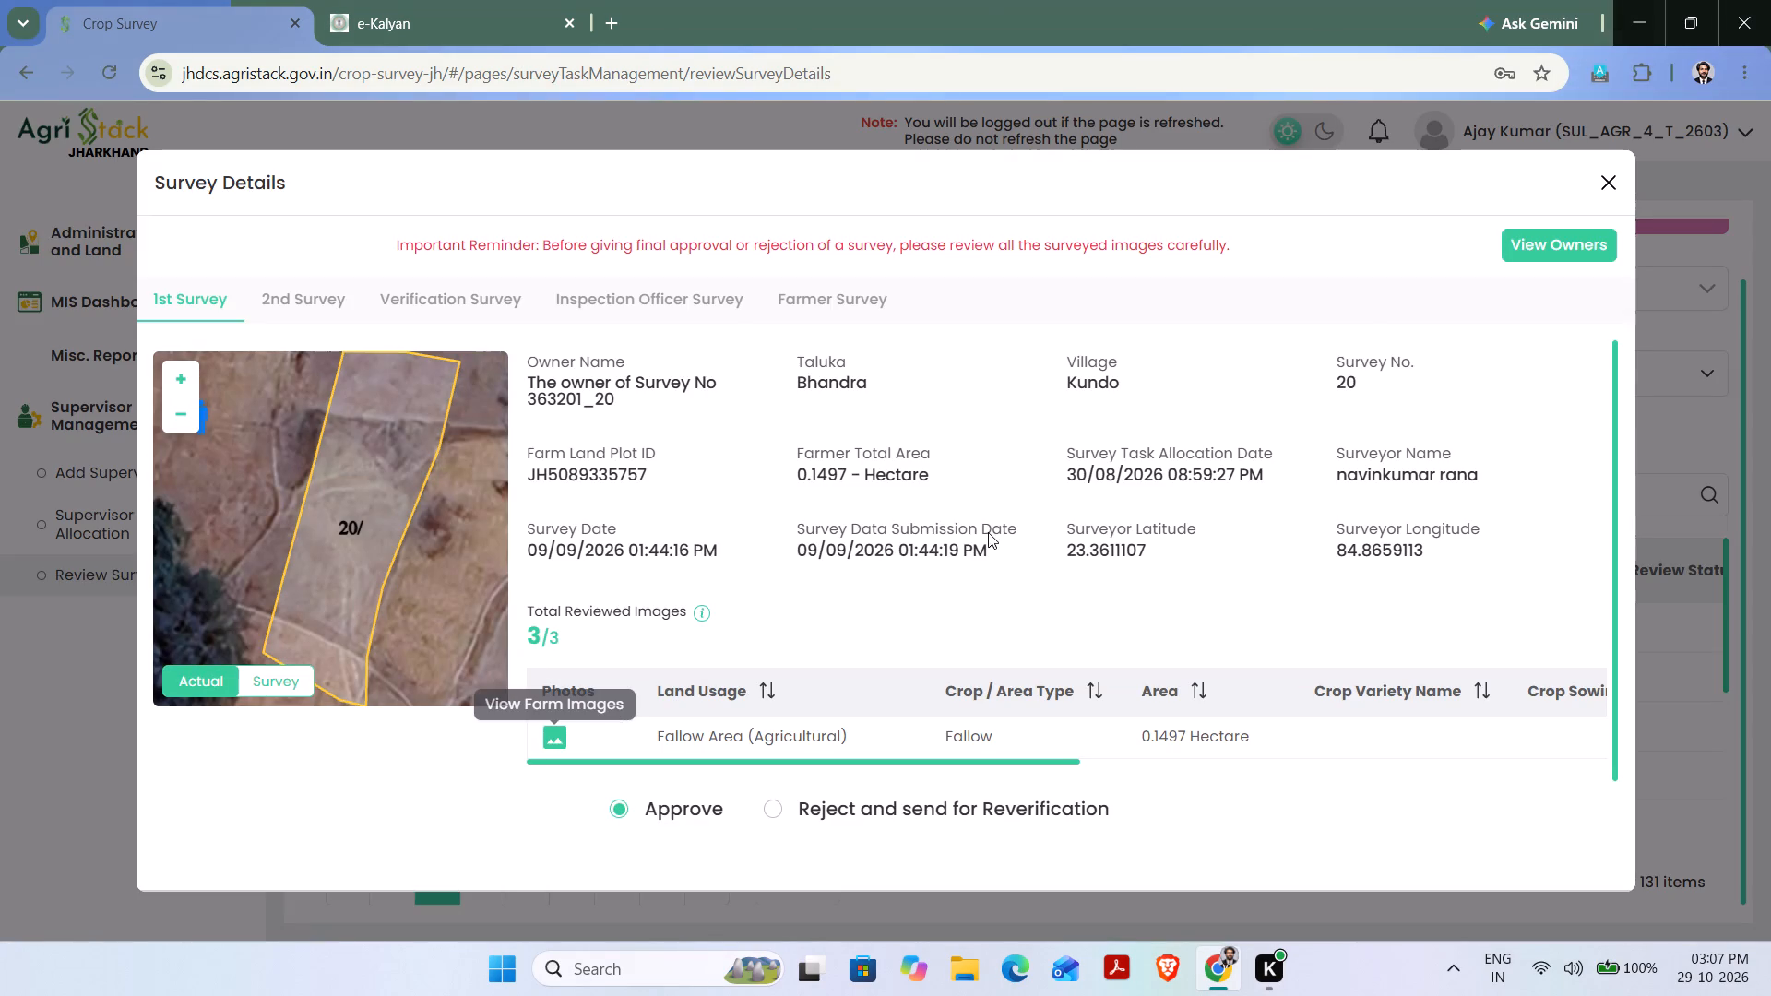
click(1611, 185)
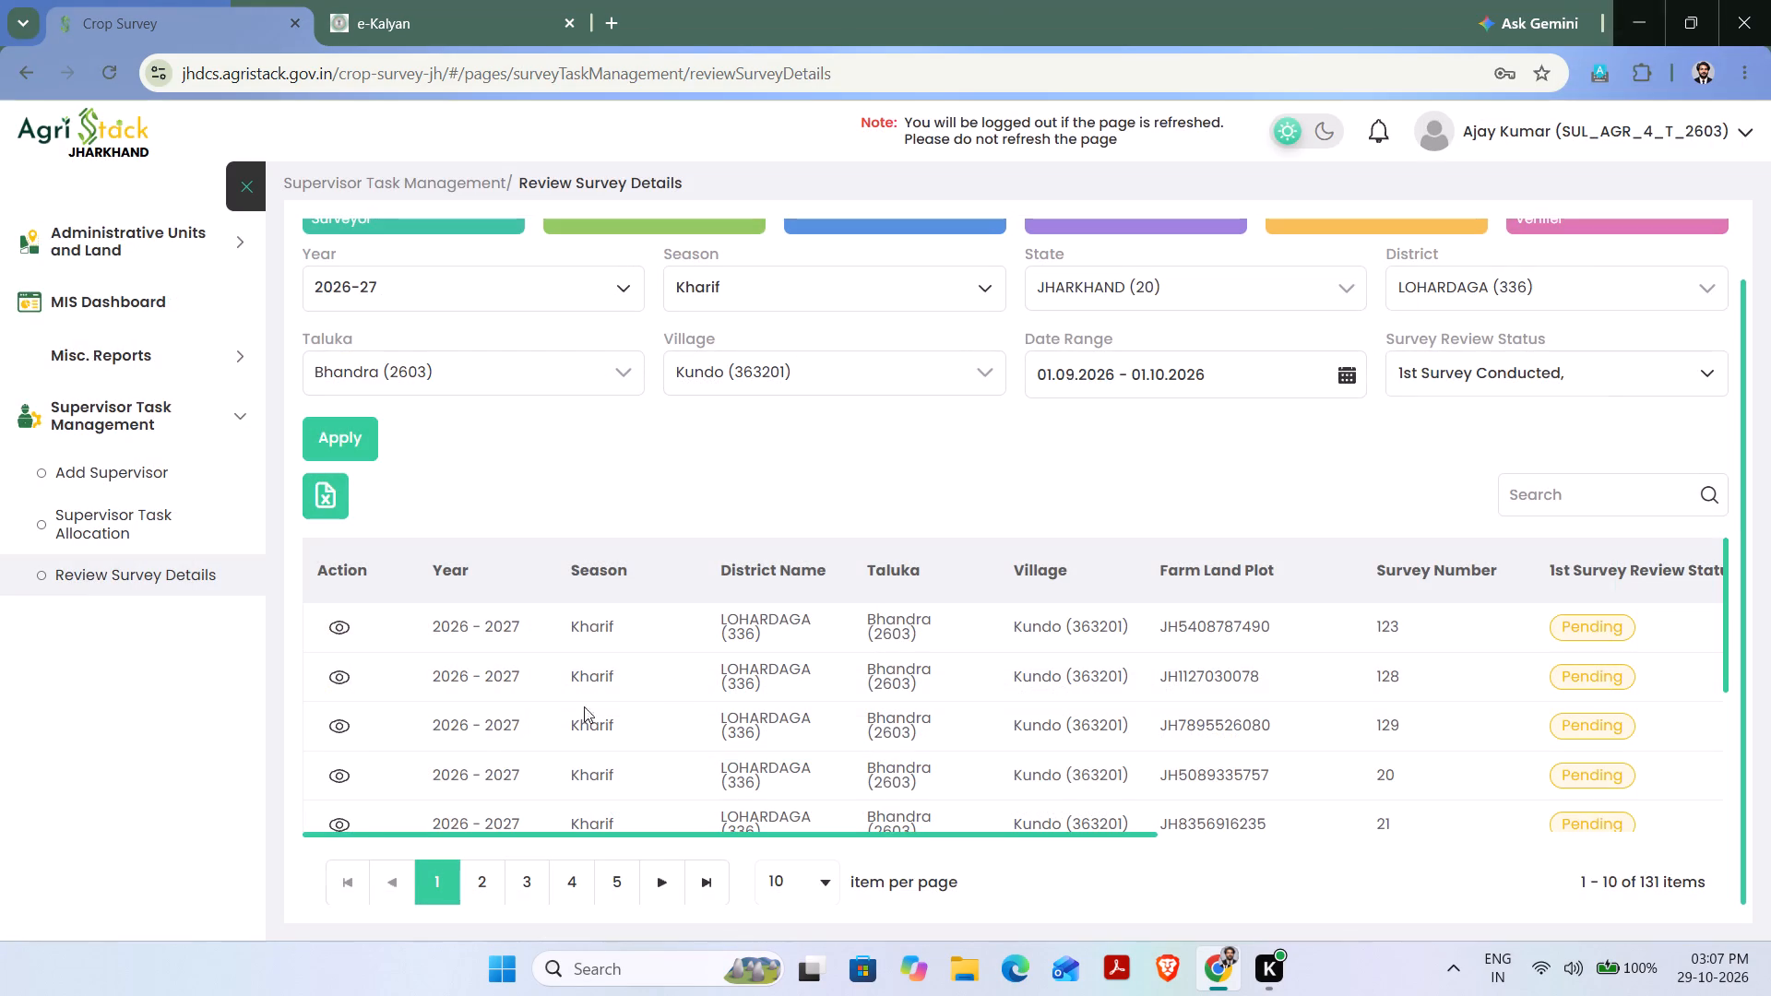
Open the survey details of Kundo record 21 and approve all three of its fallow land photos.
click(338, 825)
click(565, 743)
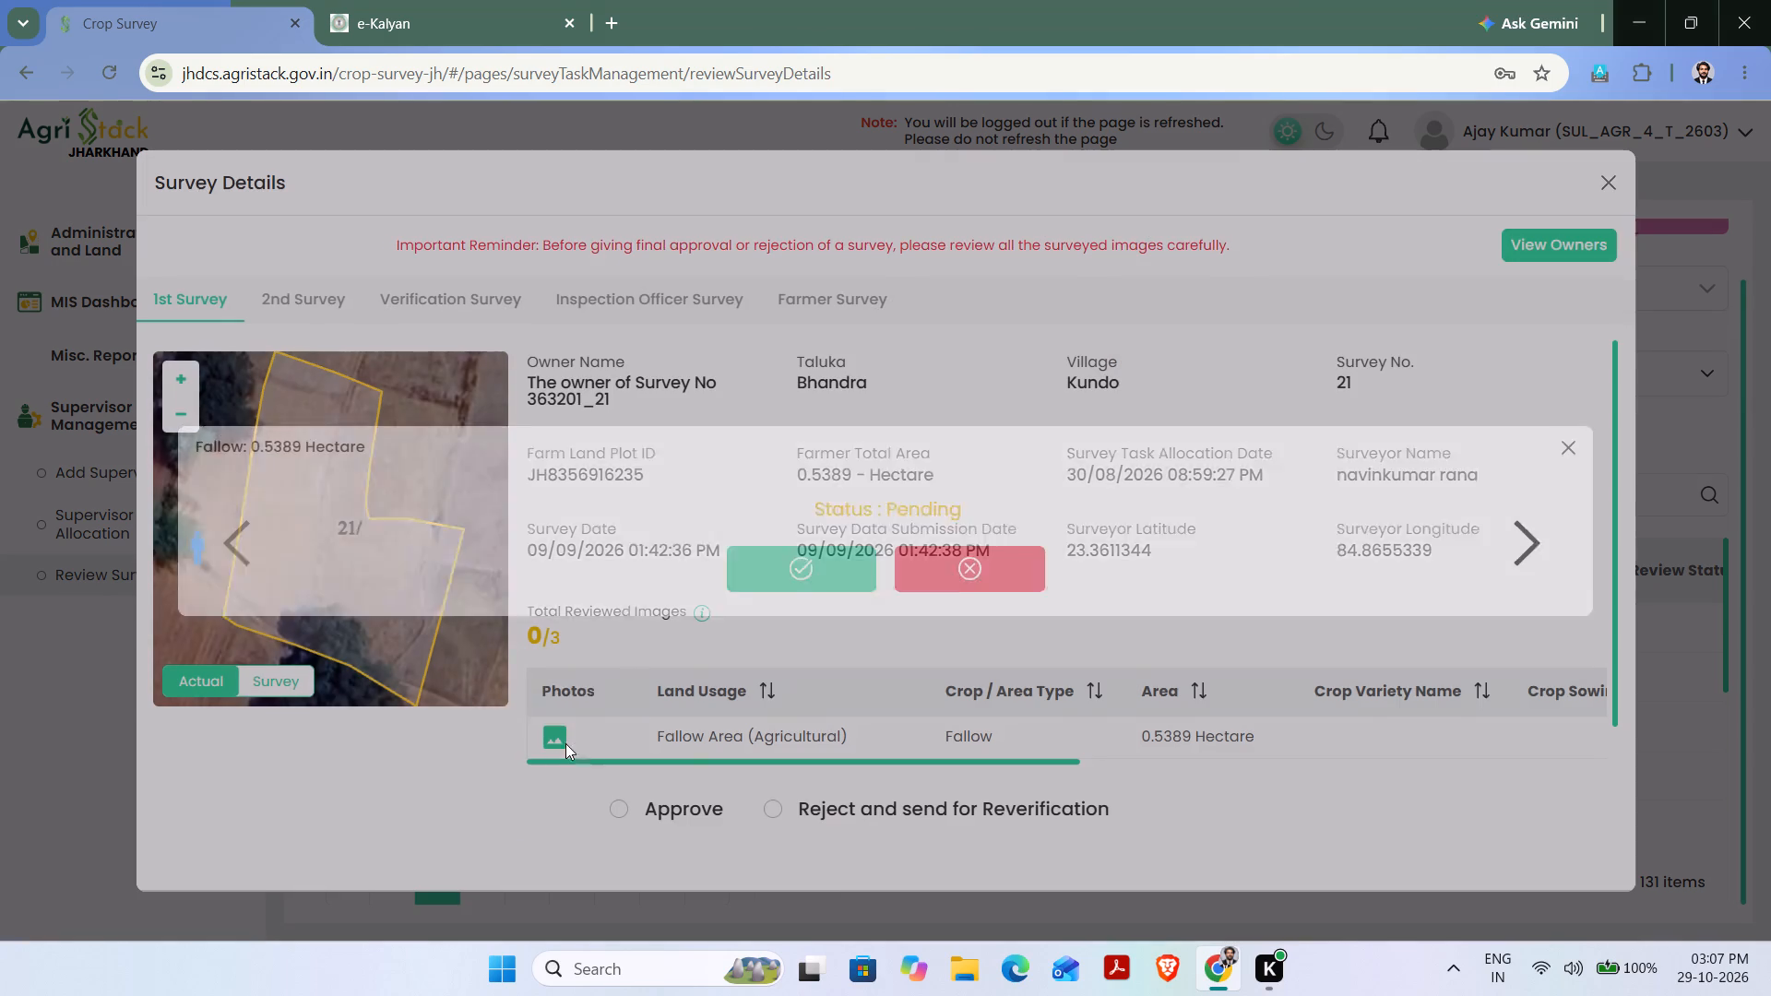
click(759, 819)
drag(886, 715, 767, 736)
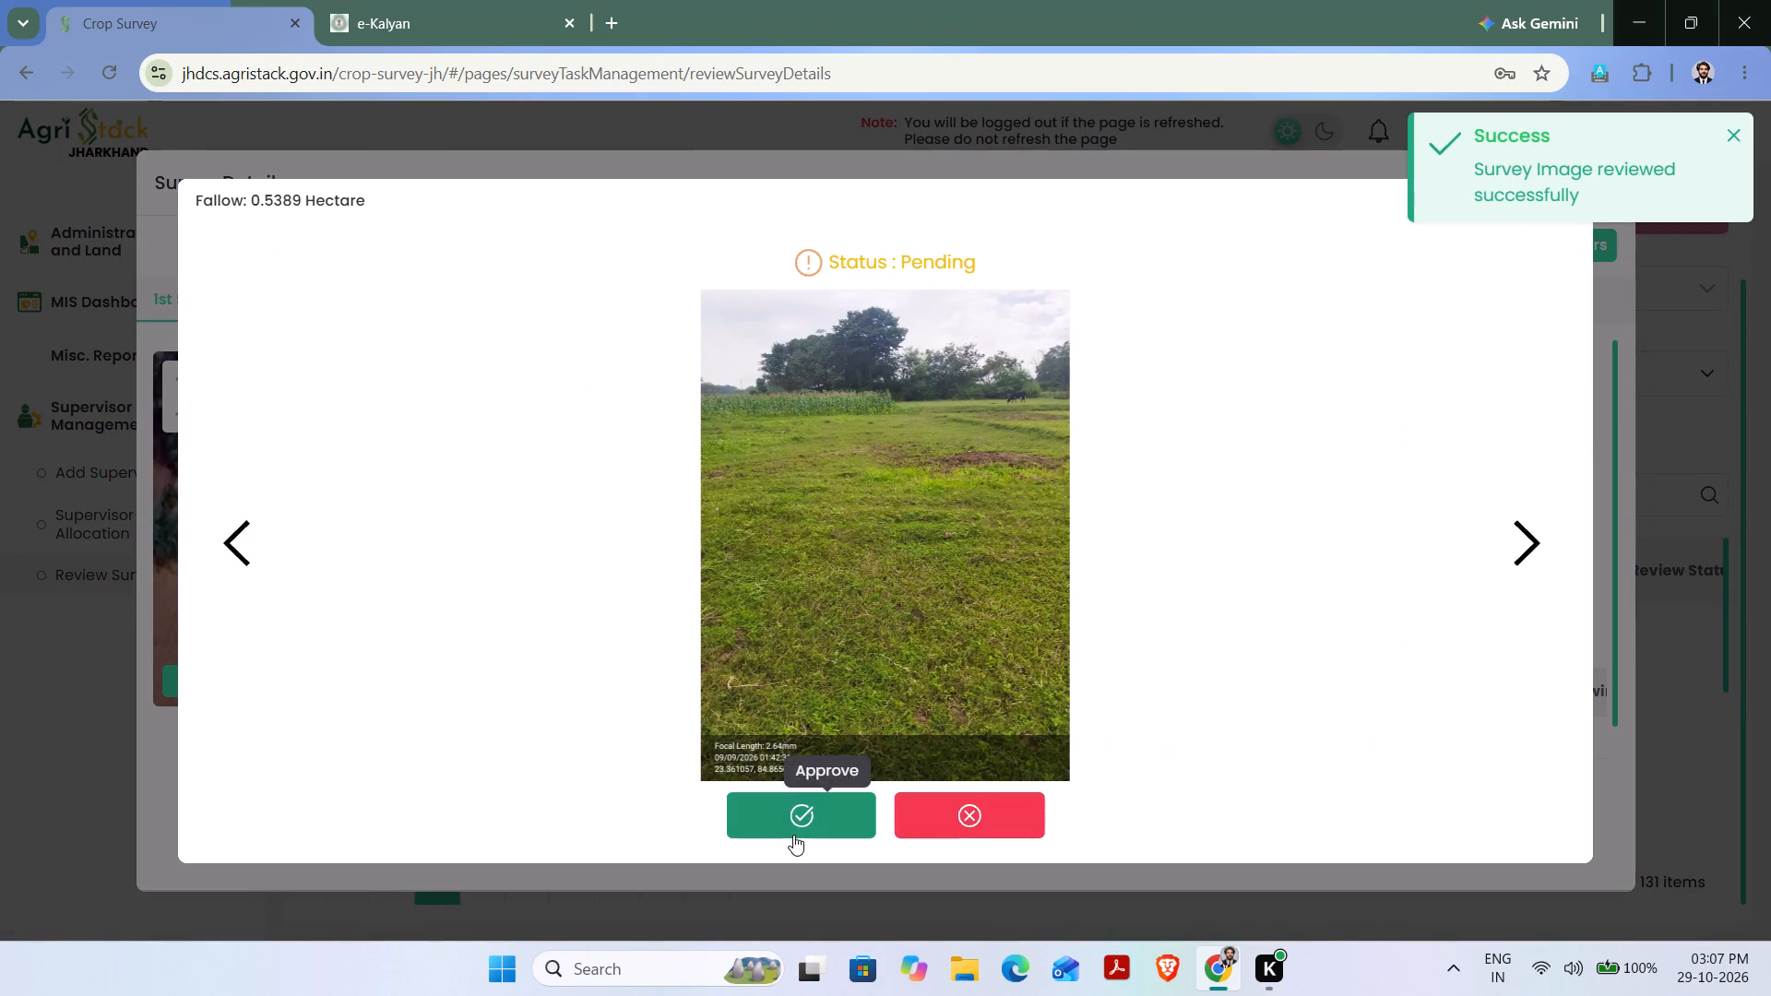
click(793, 835)
drag(903, 705, 787, 731)
click(795, 830)
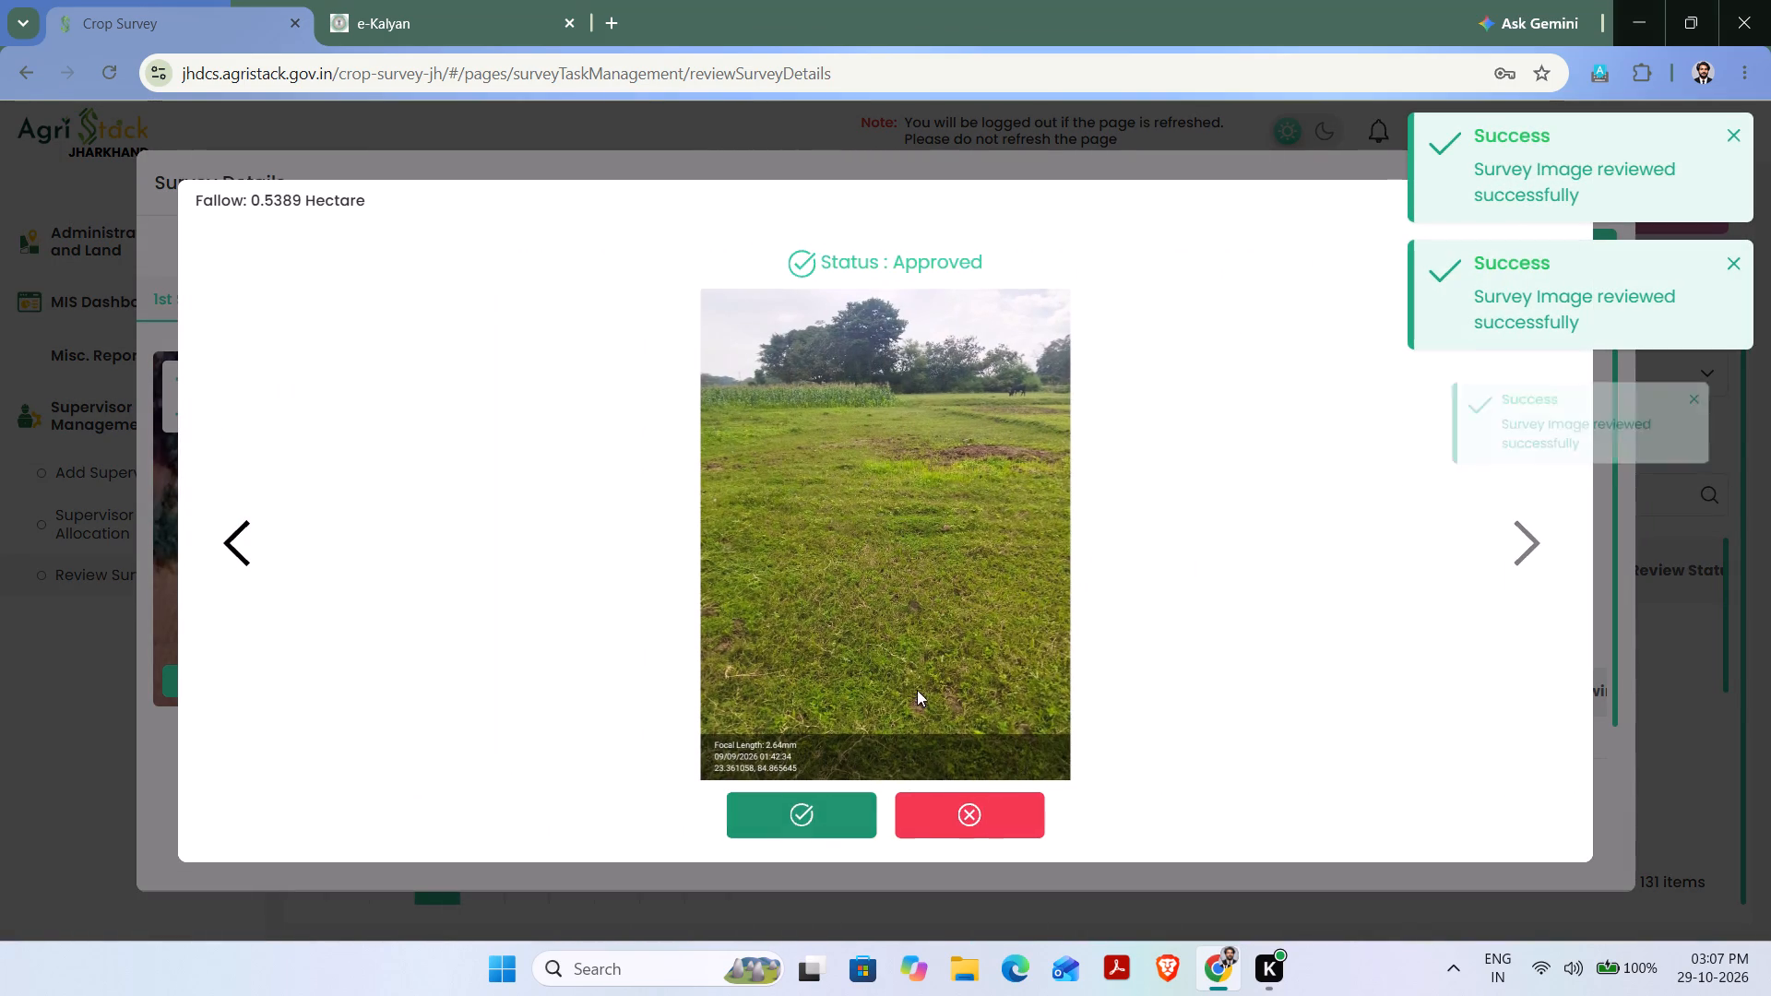
drag(949, 629, 870, 635)
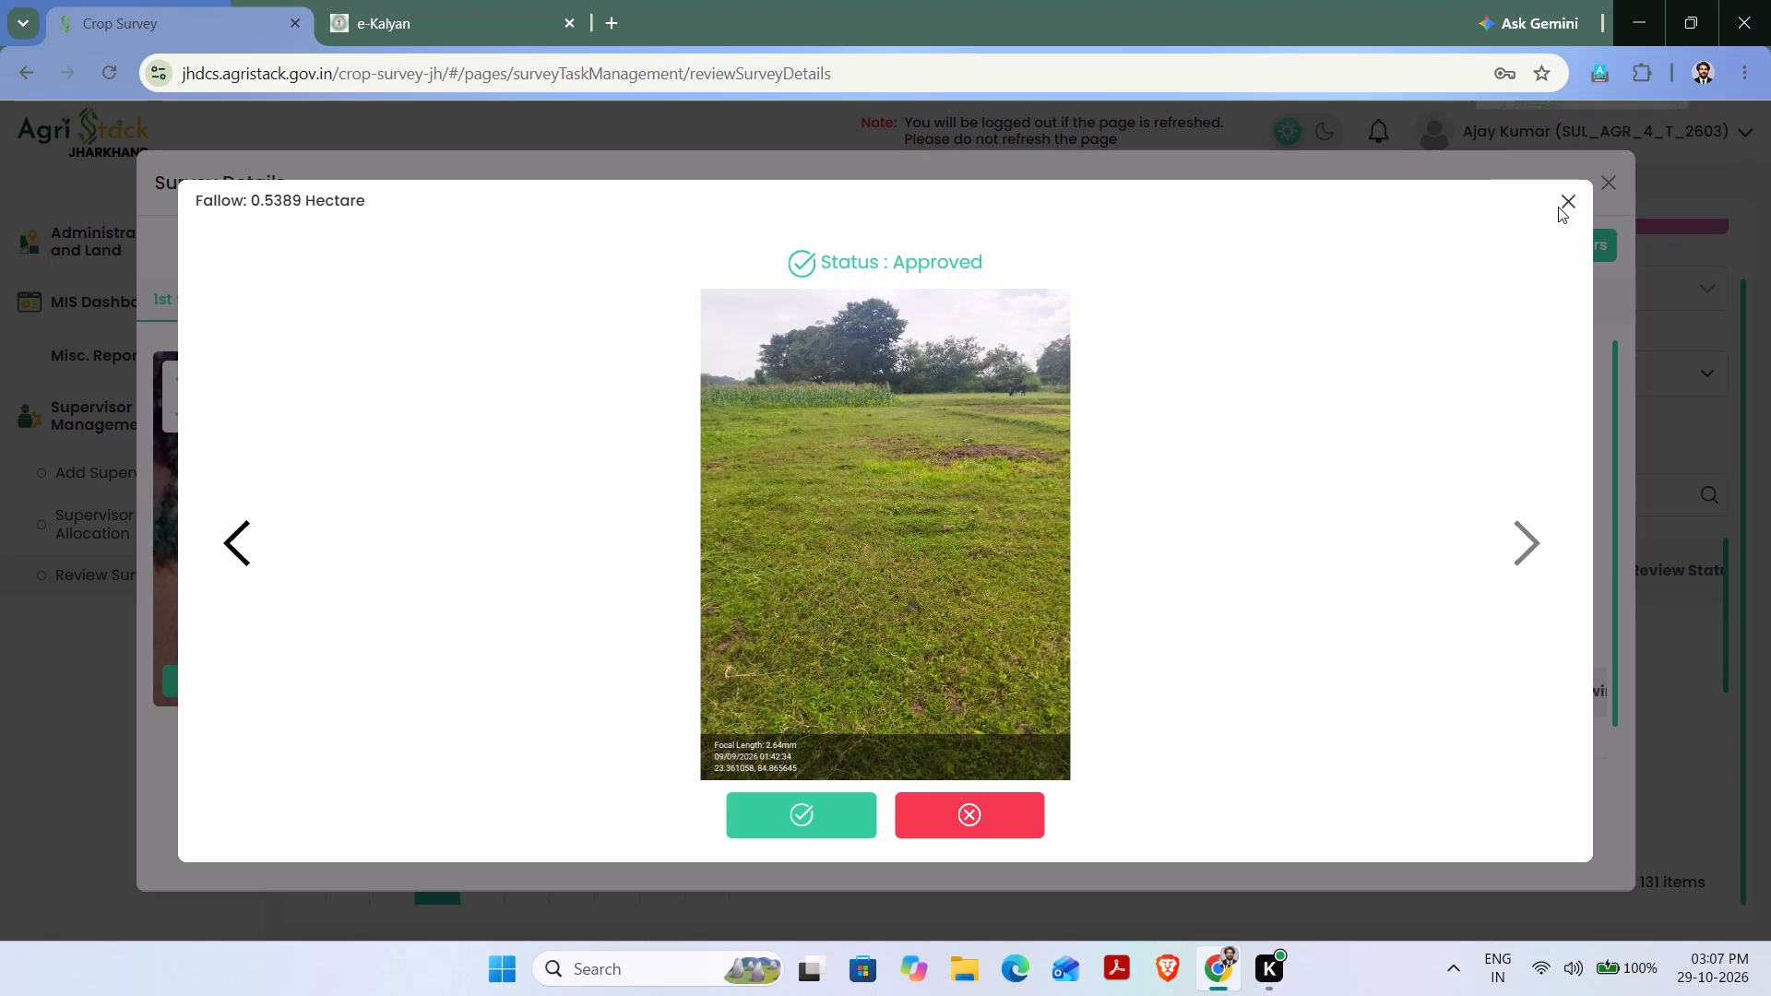
click(1570, 189)
Mark the first survey of record 21 as approved, save the review and close its survey details.
scroll(871, 663, down, 1)
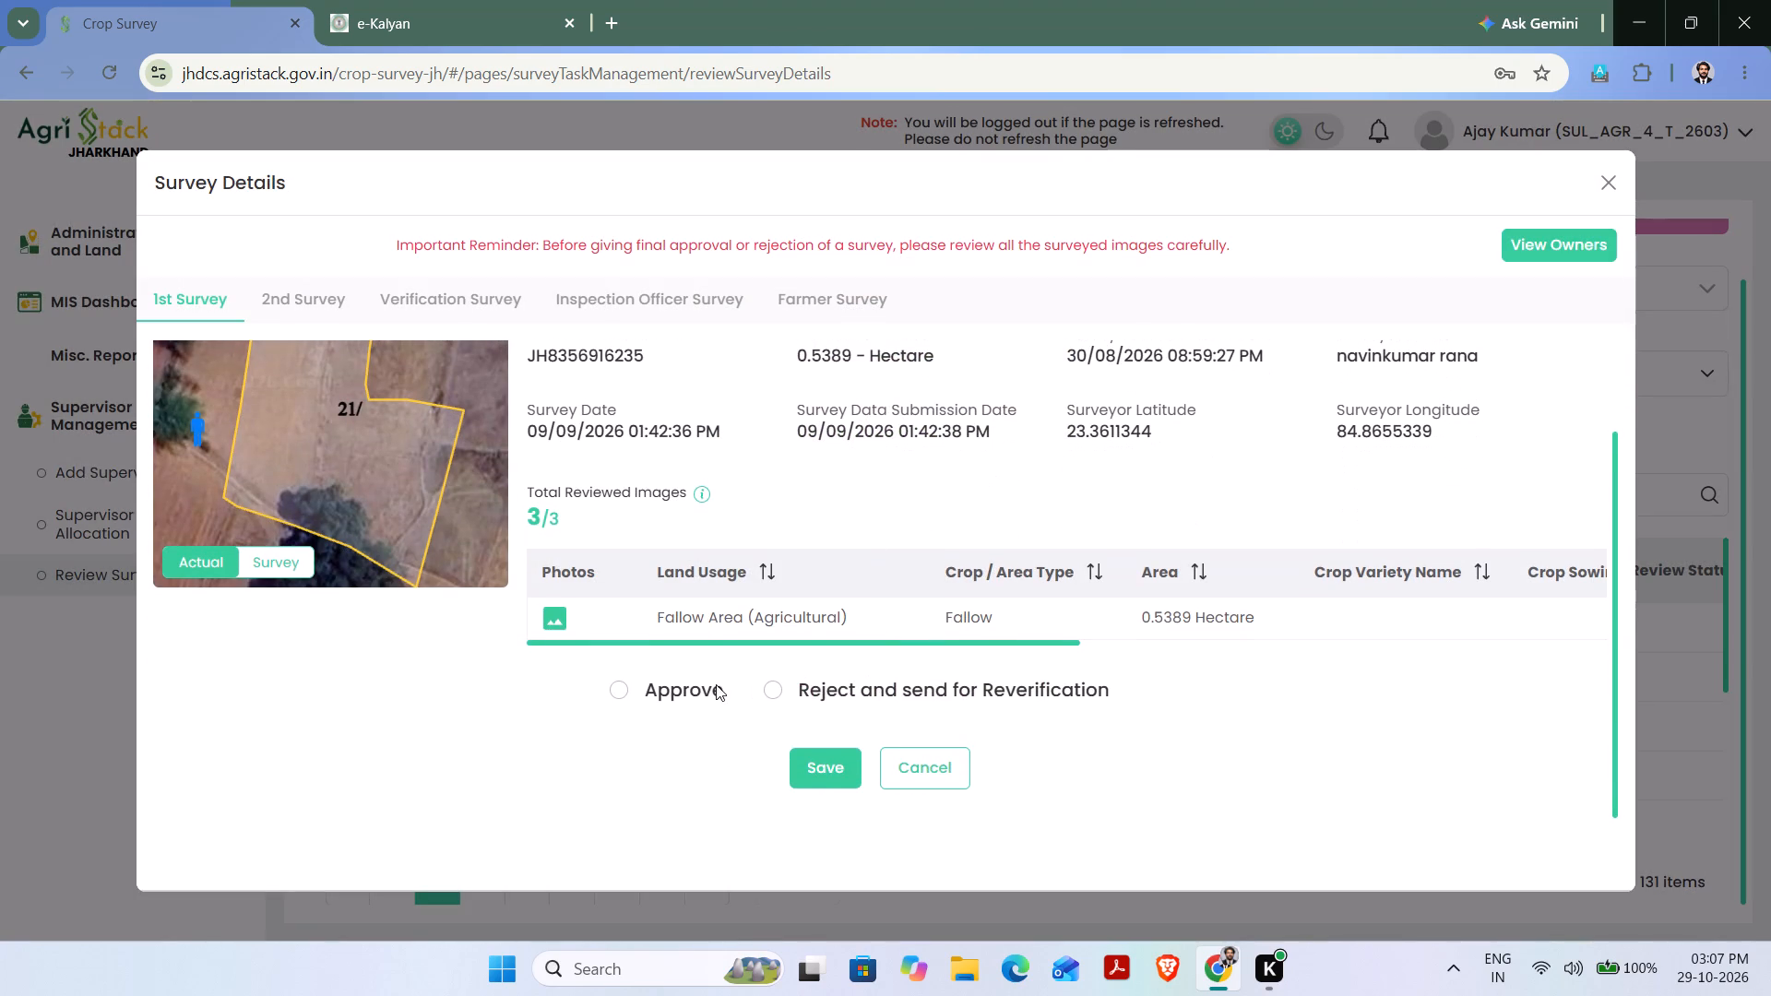
click(713, 689)
click(838, 776)
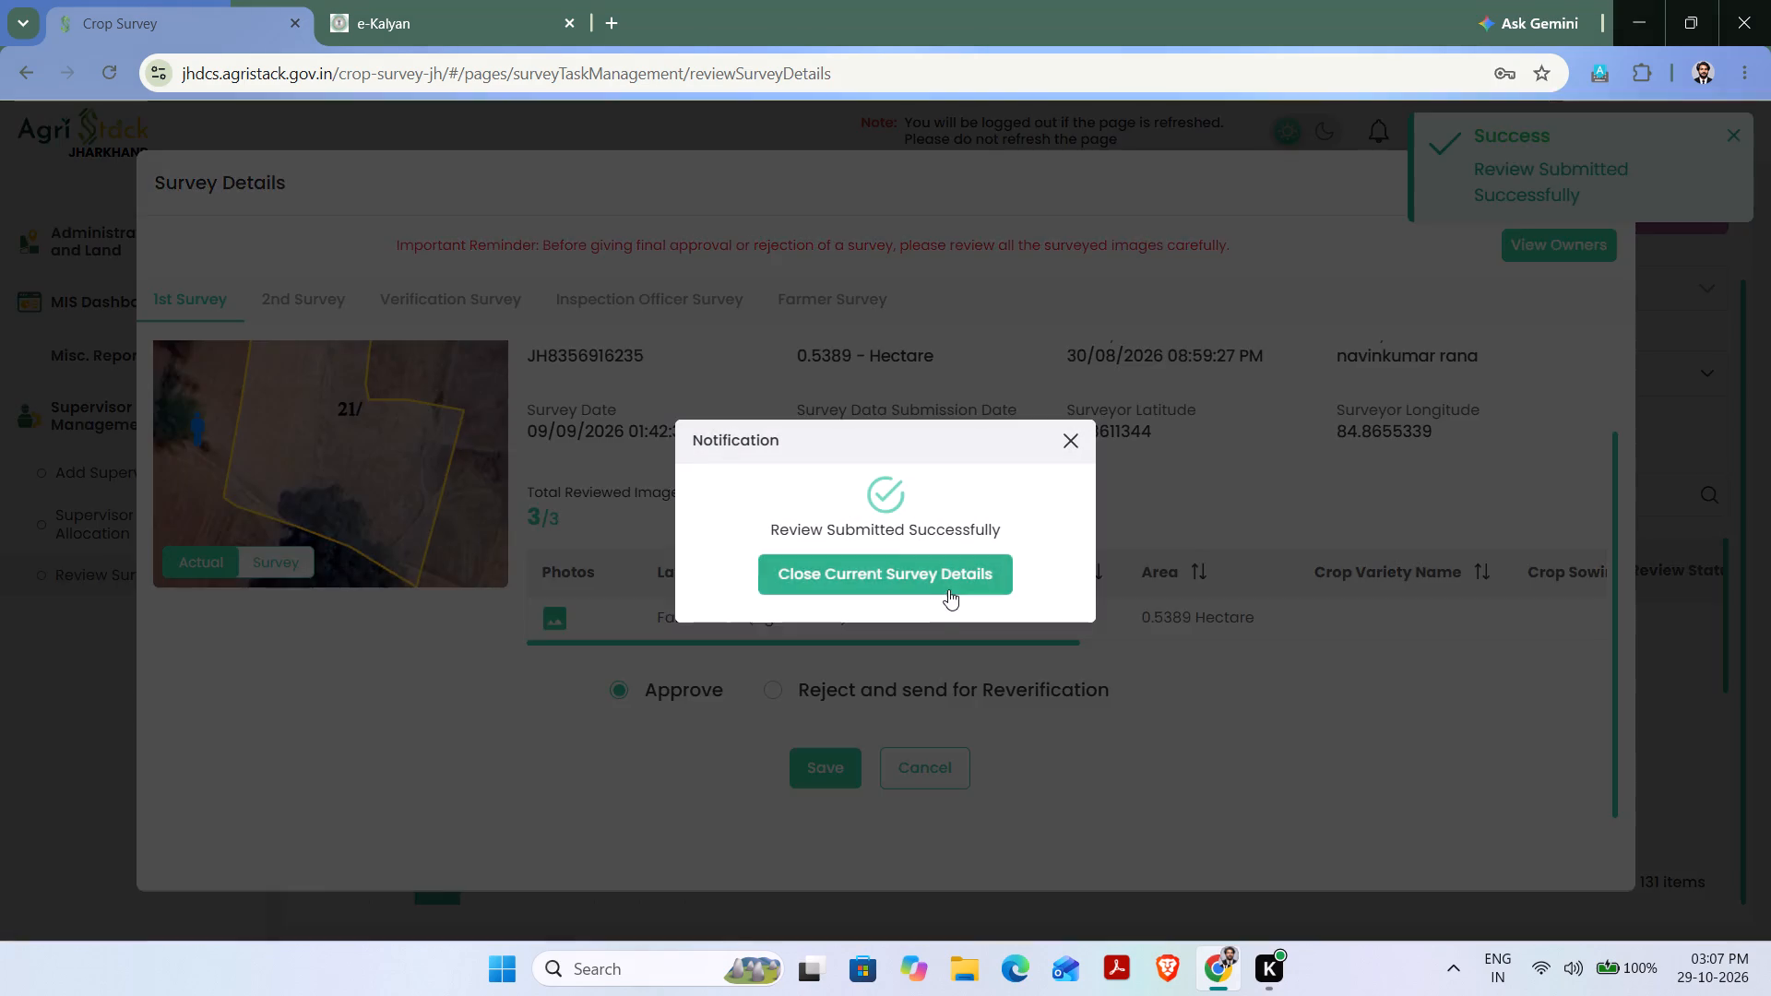
click(949, 587)
Open the survey details of Kundo record 22 and approve all three of its fallow land photos.
scroll(425, 773, down, 2)
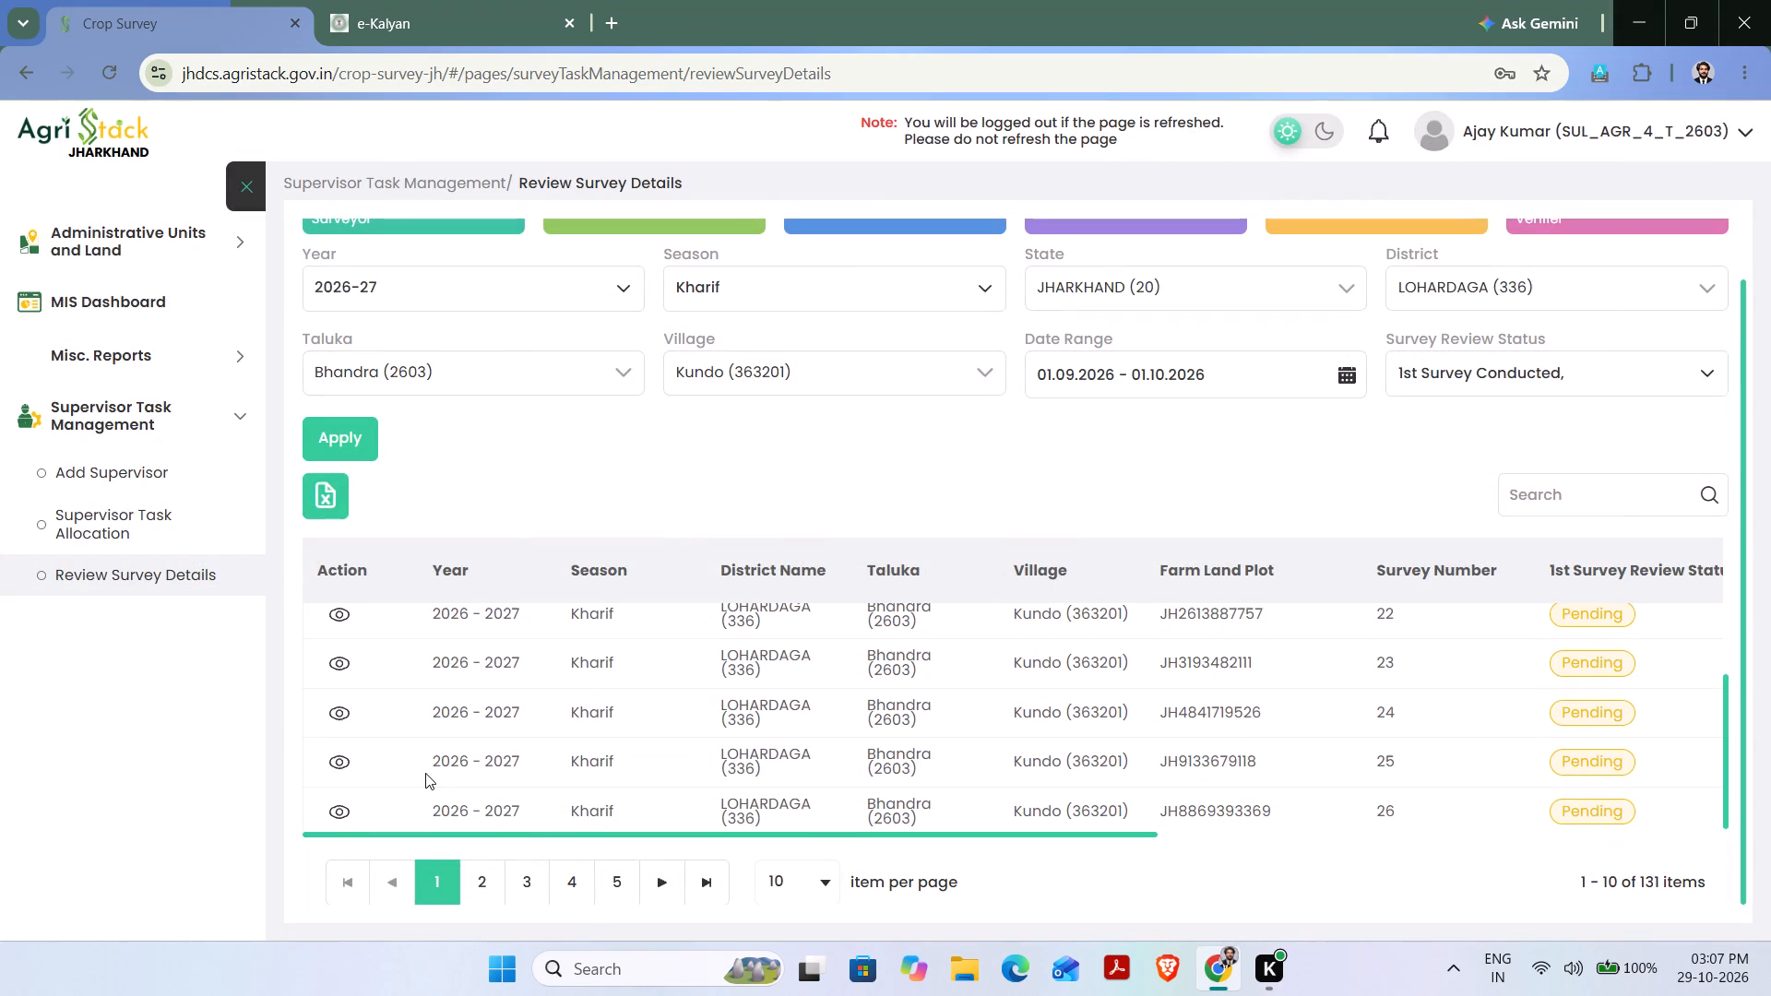
scroll(425, 773, down, 2)
click(342, 612)
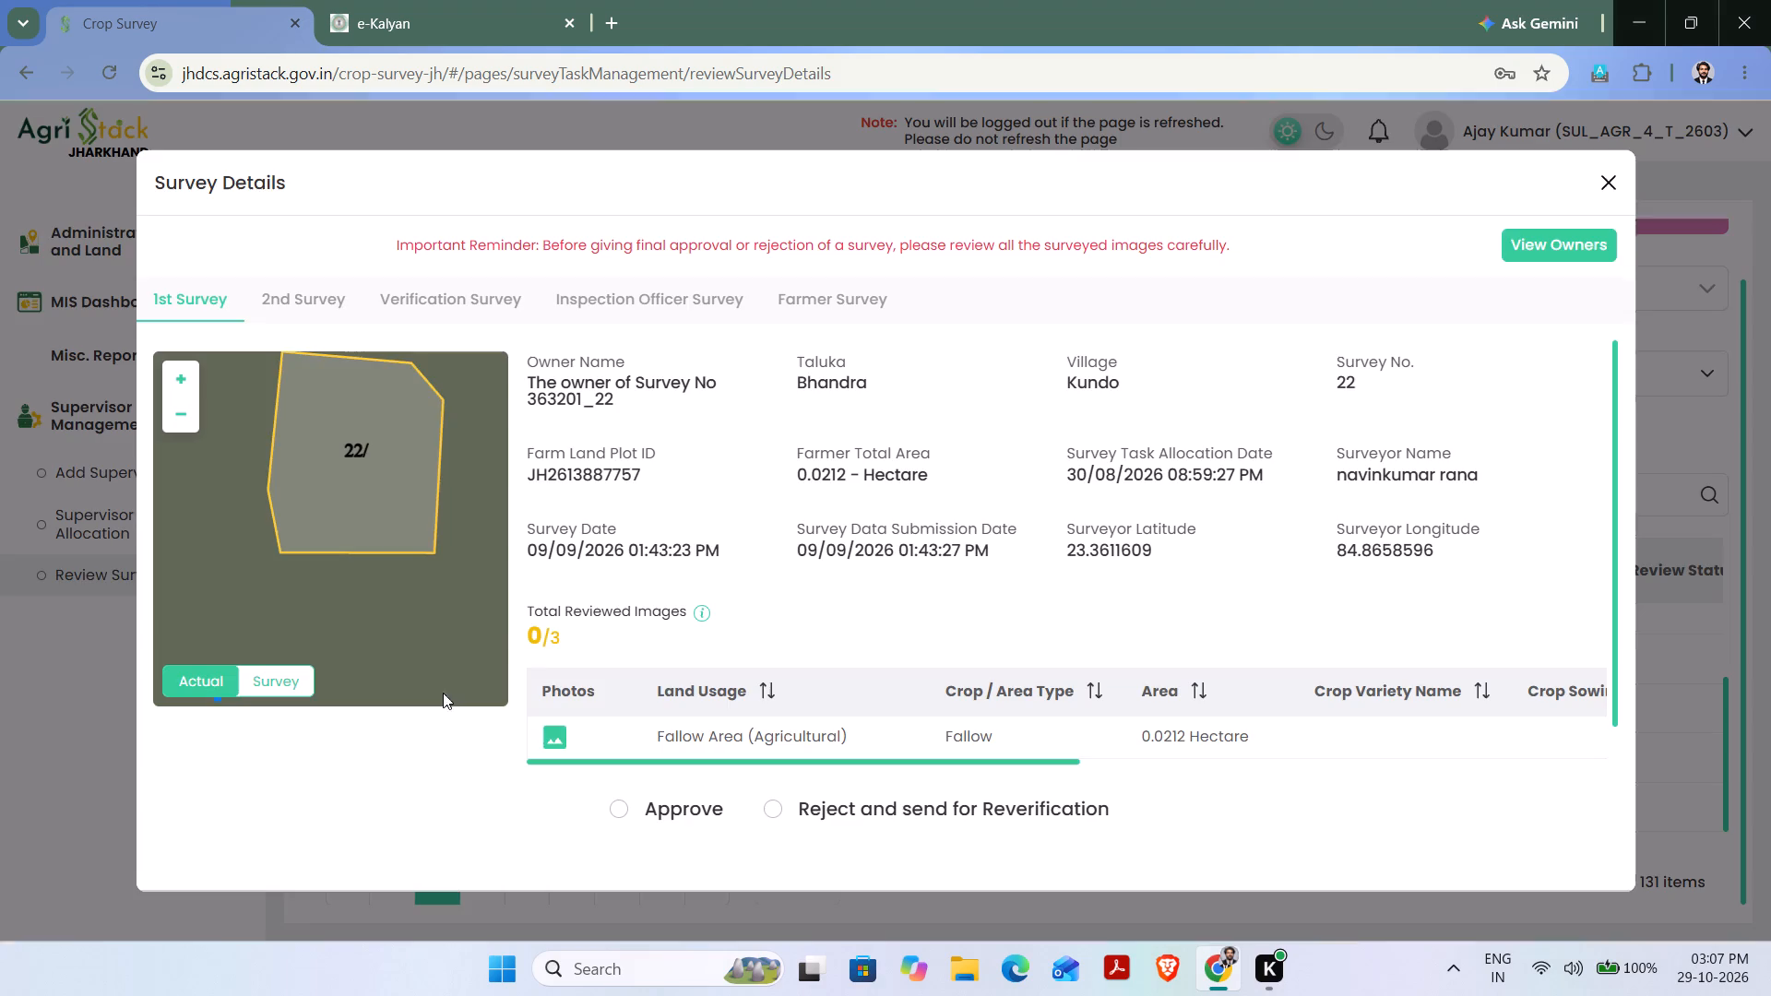
click(545, 739)
click(782, 825)
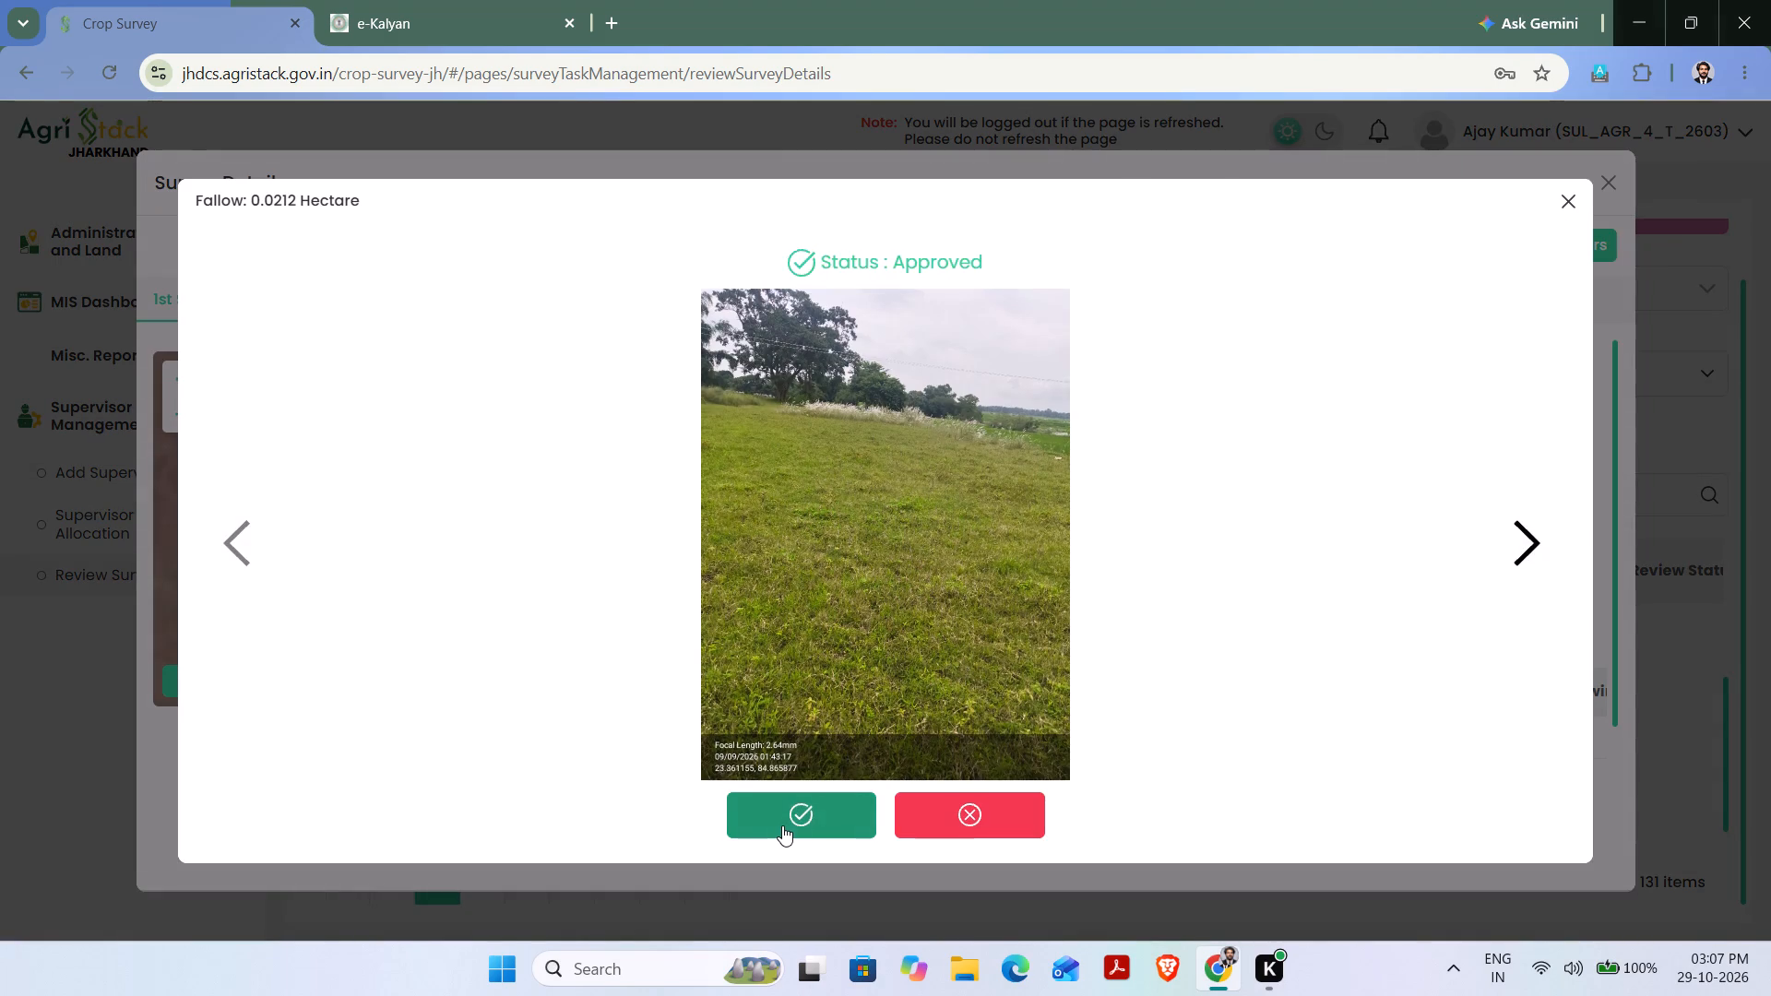
drag(927, 698, 802, 714)
click(817, 812)
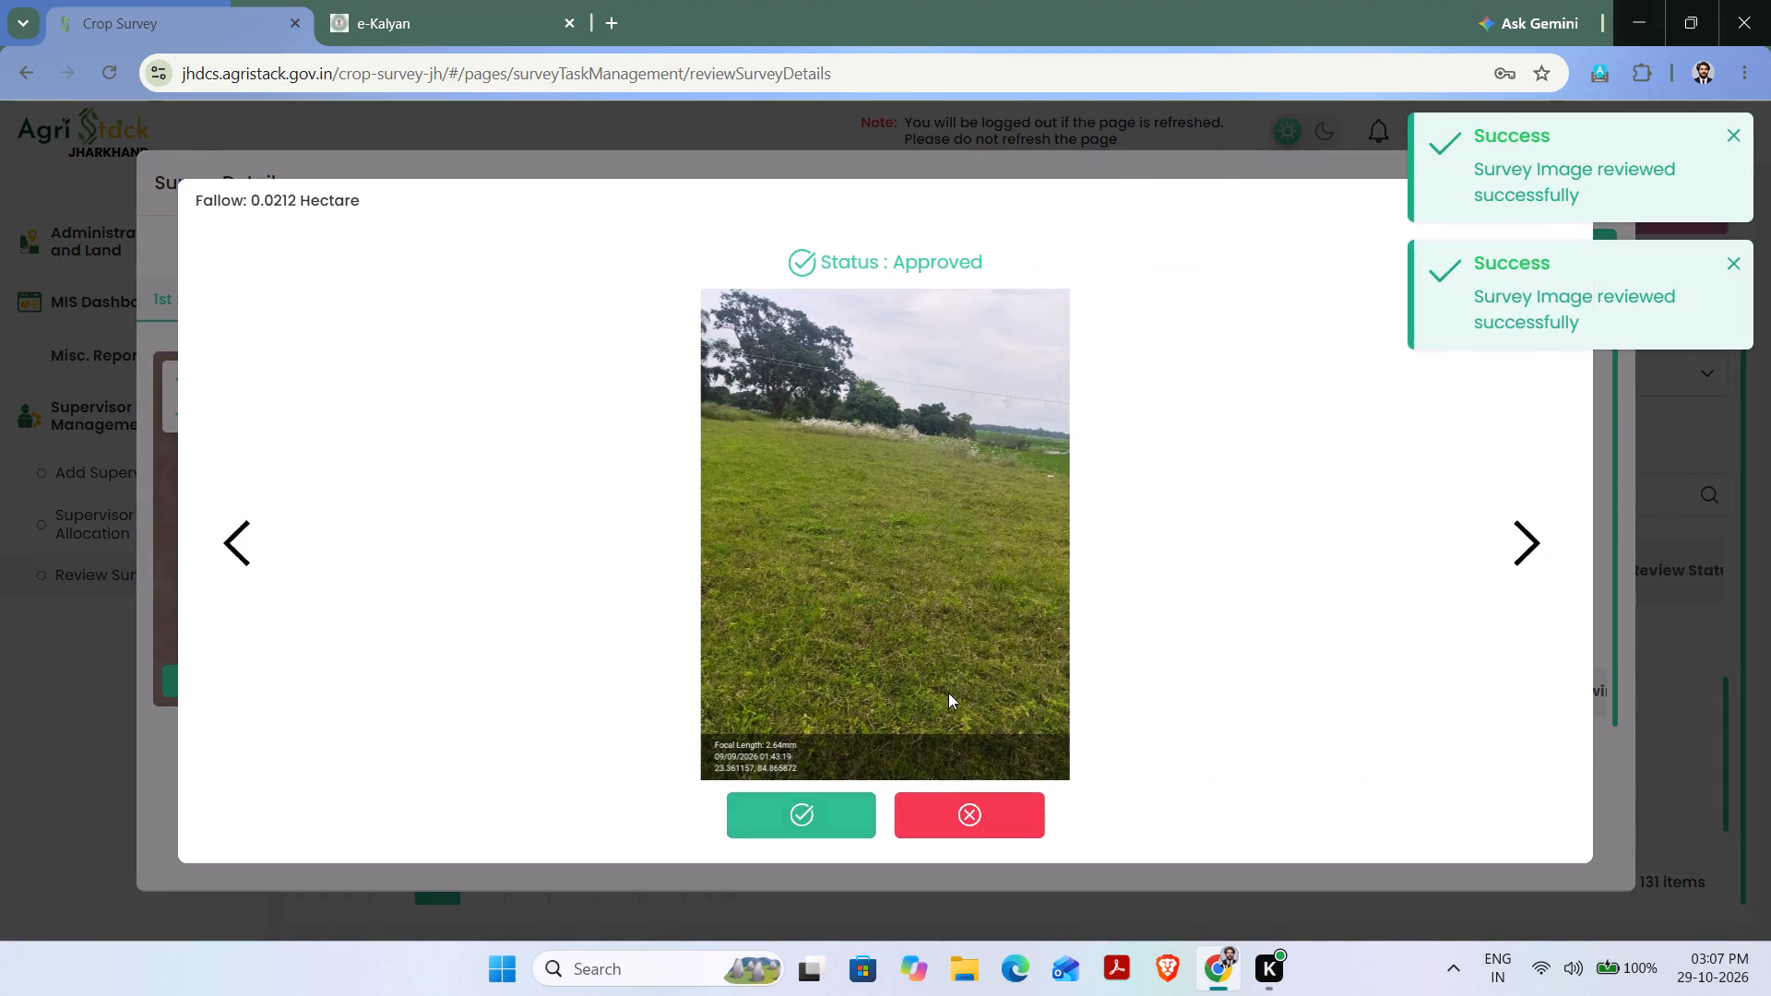
drag(942, 692, 811, 707)
click(820, 815)
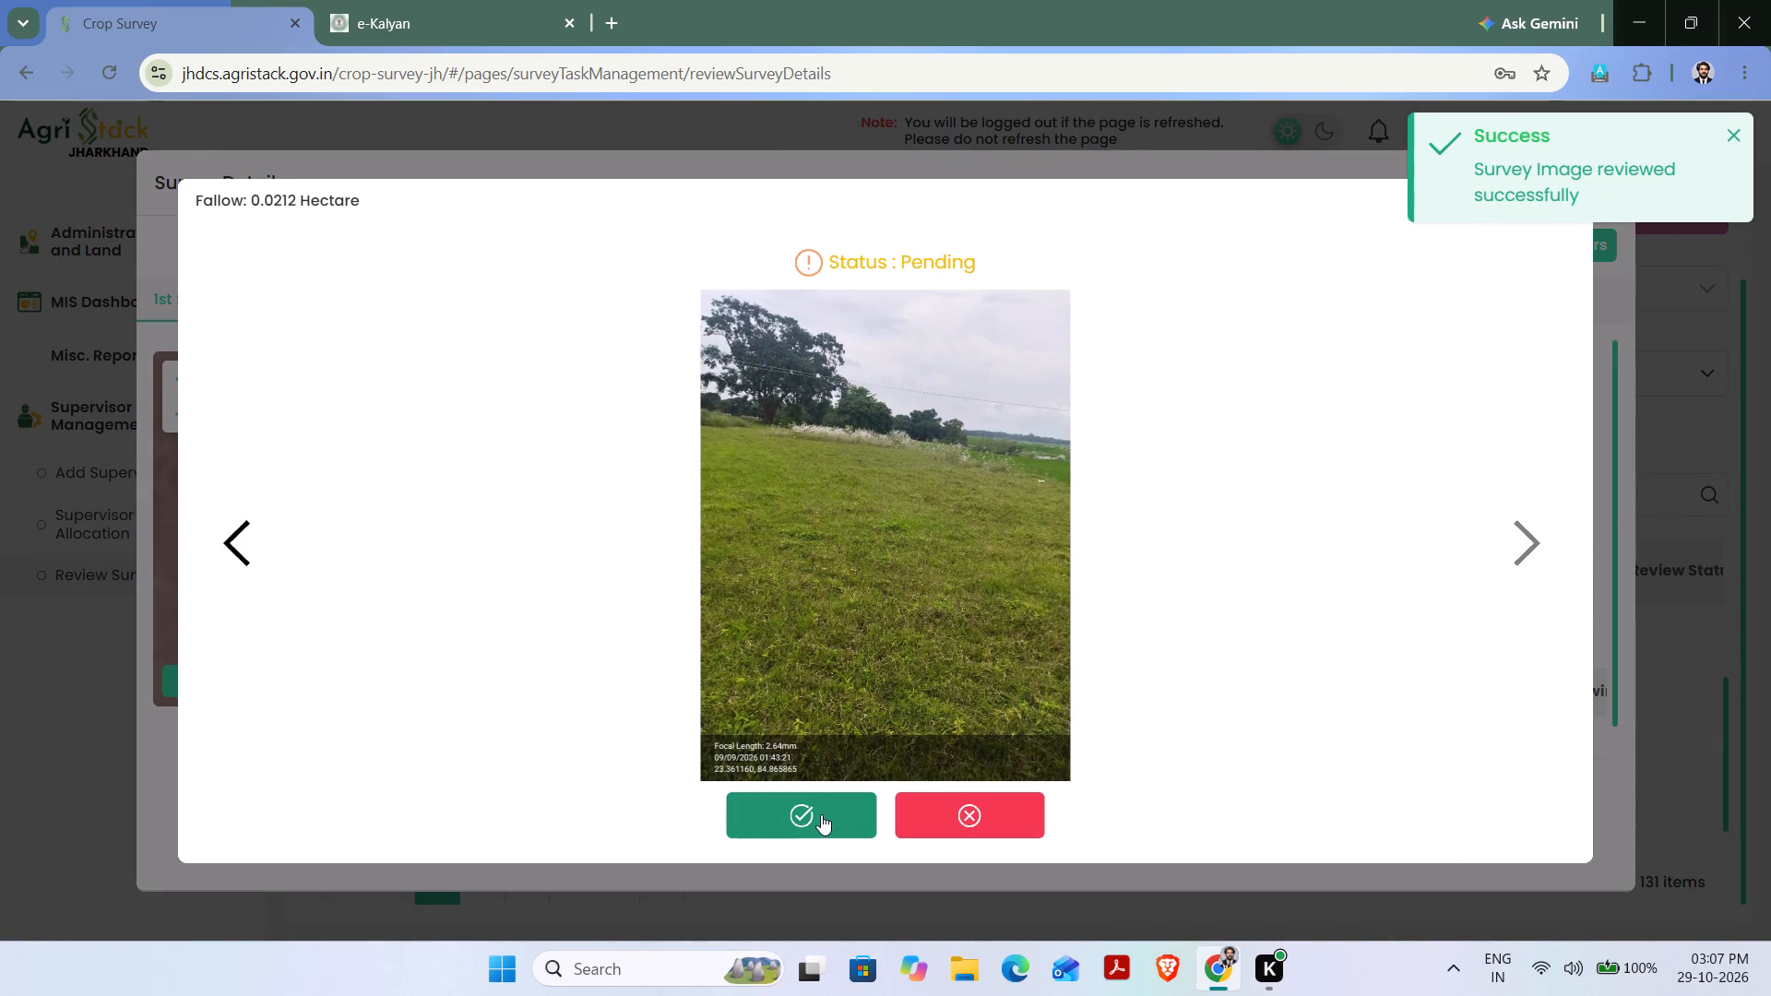
drag(972, 627, 893, 633)
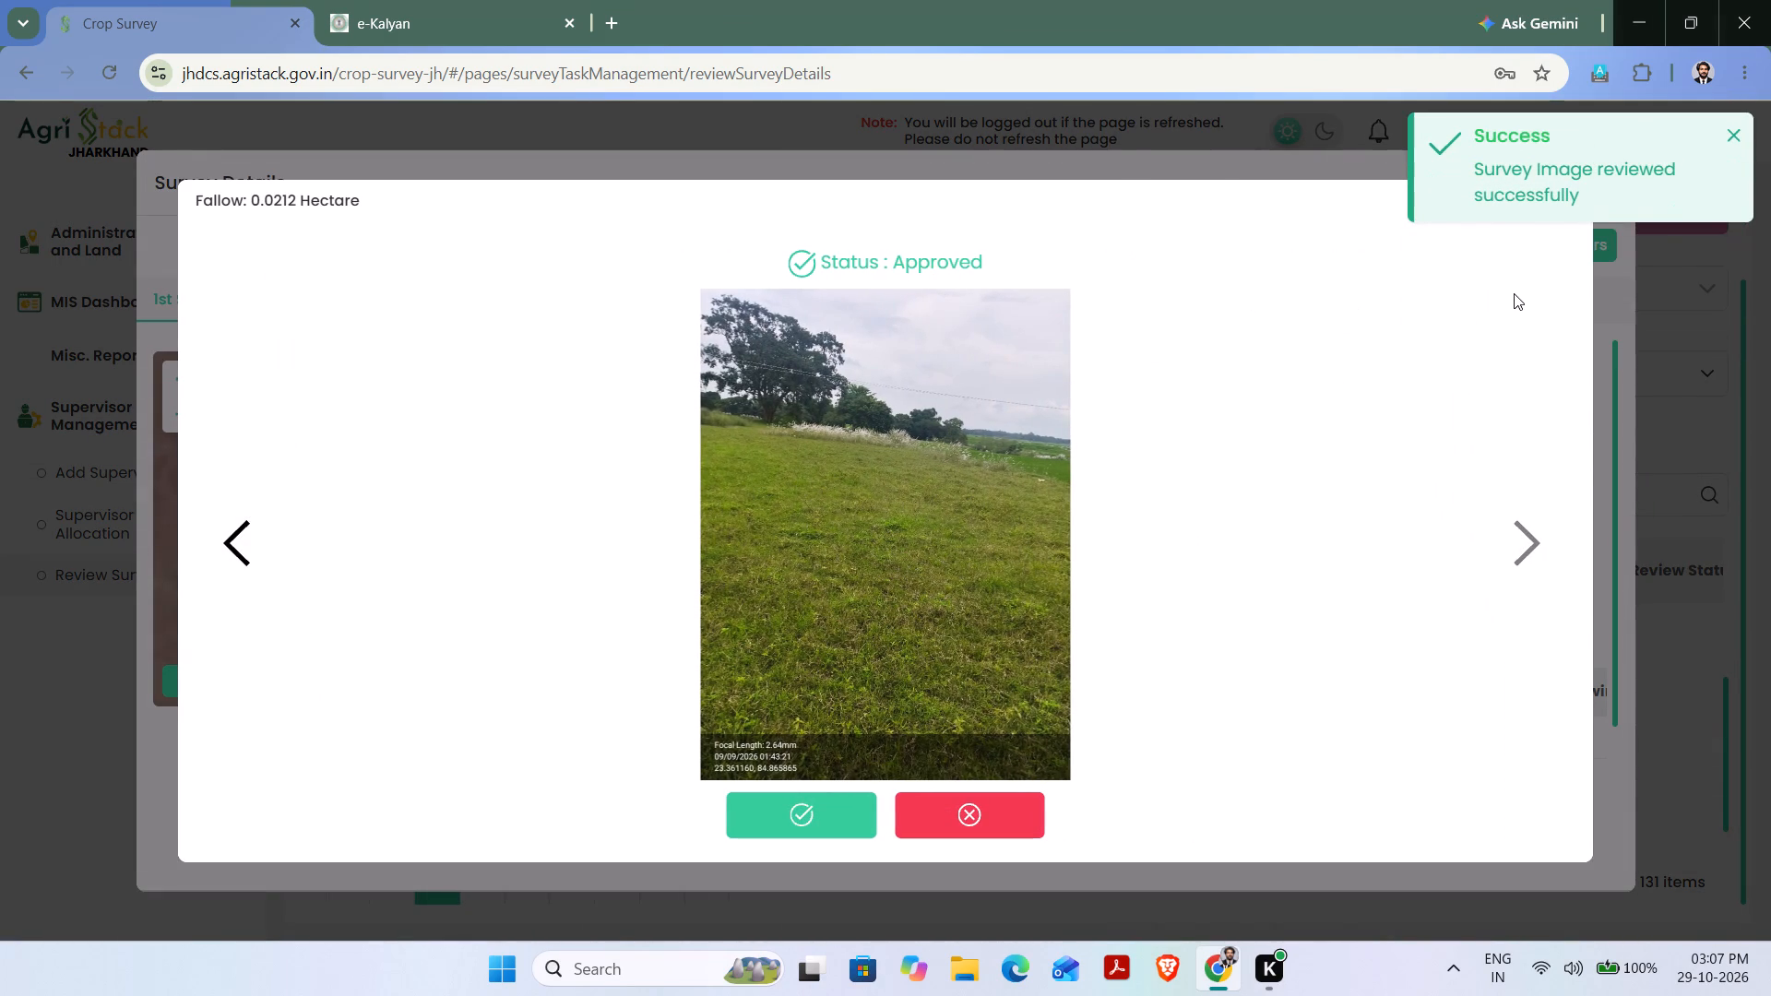
click(1569, 205)
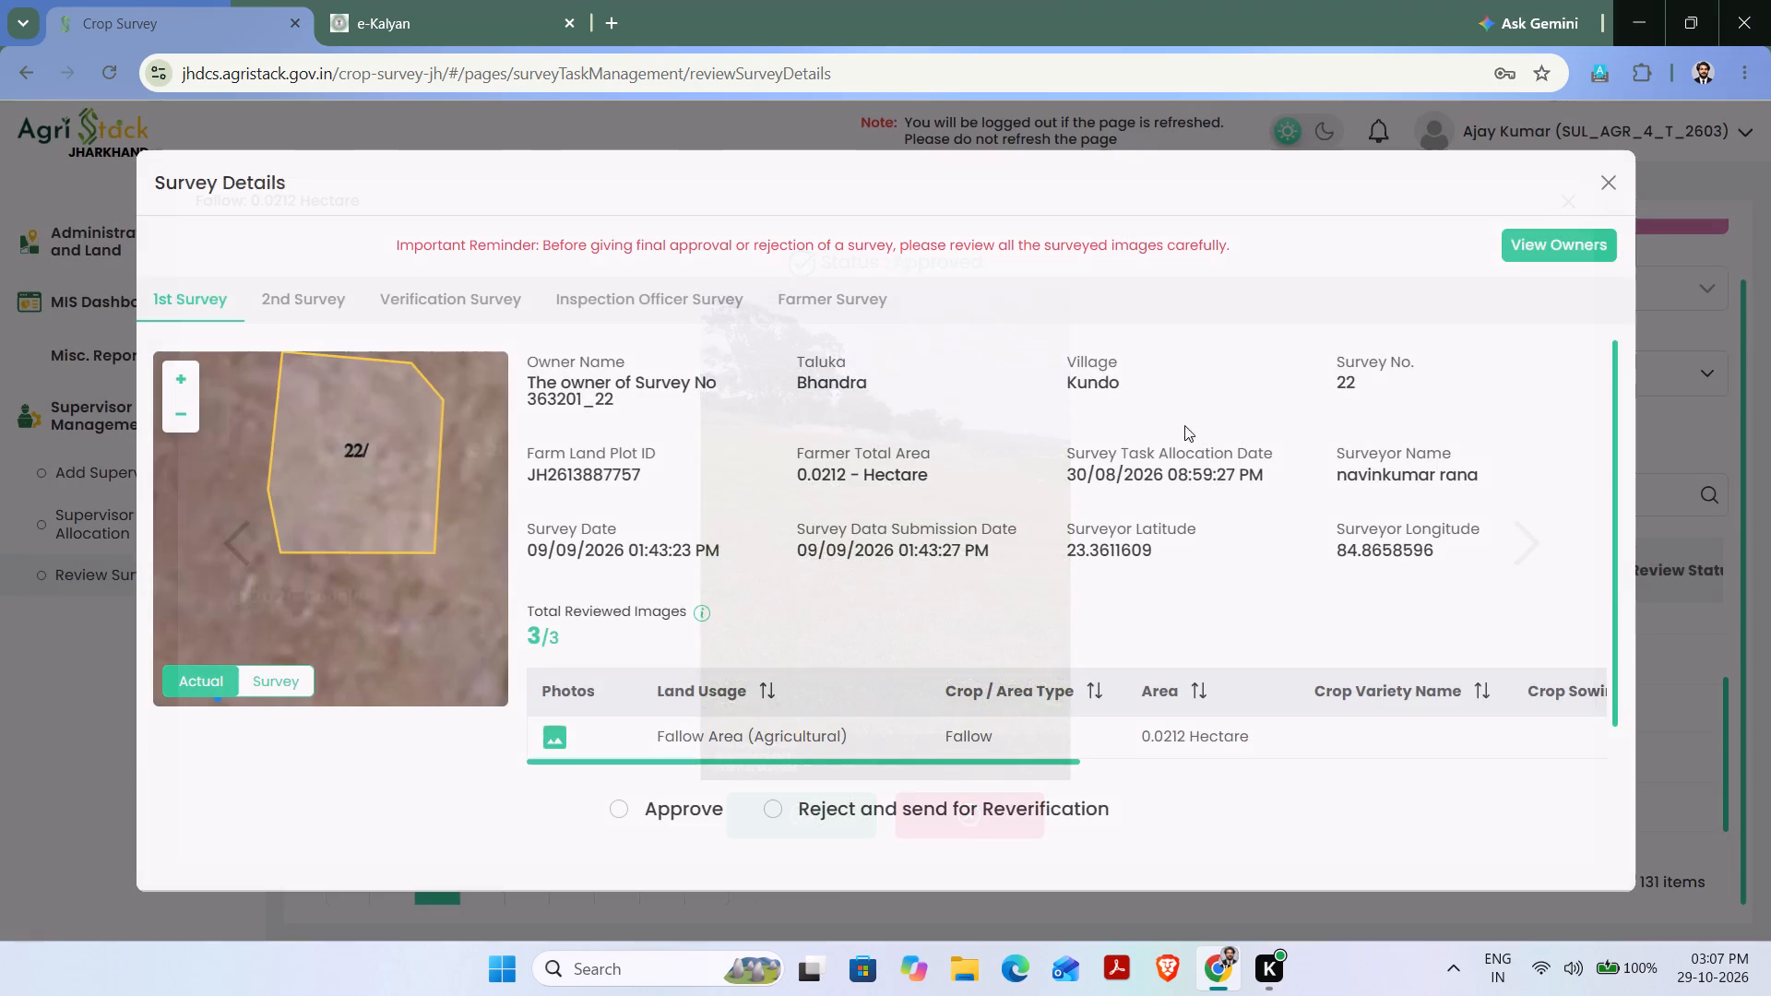
Mark the first survey of record 22 as approved, save the review and close its survey details.
scroll(907, 556, down, 1)
click(660, 701)
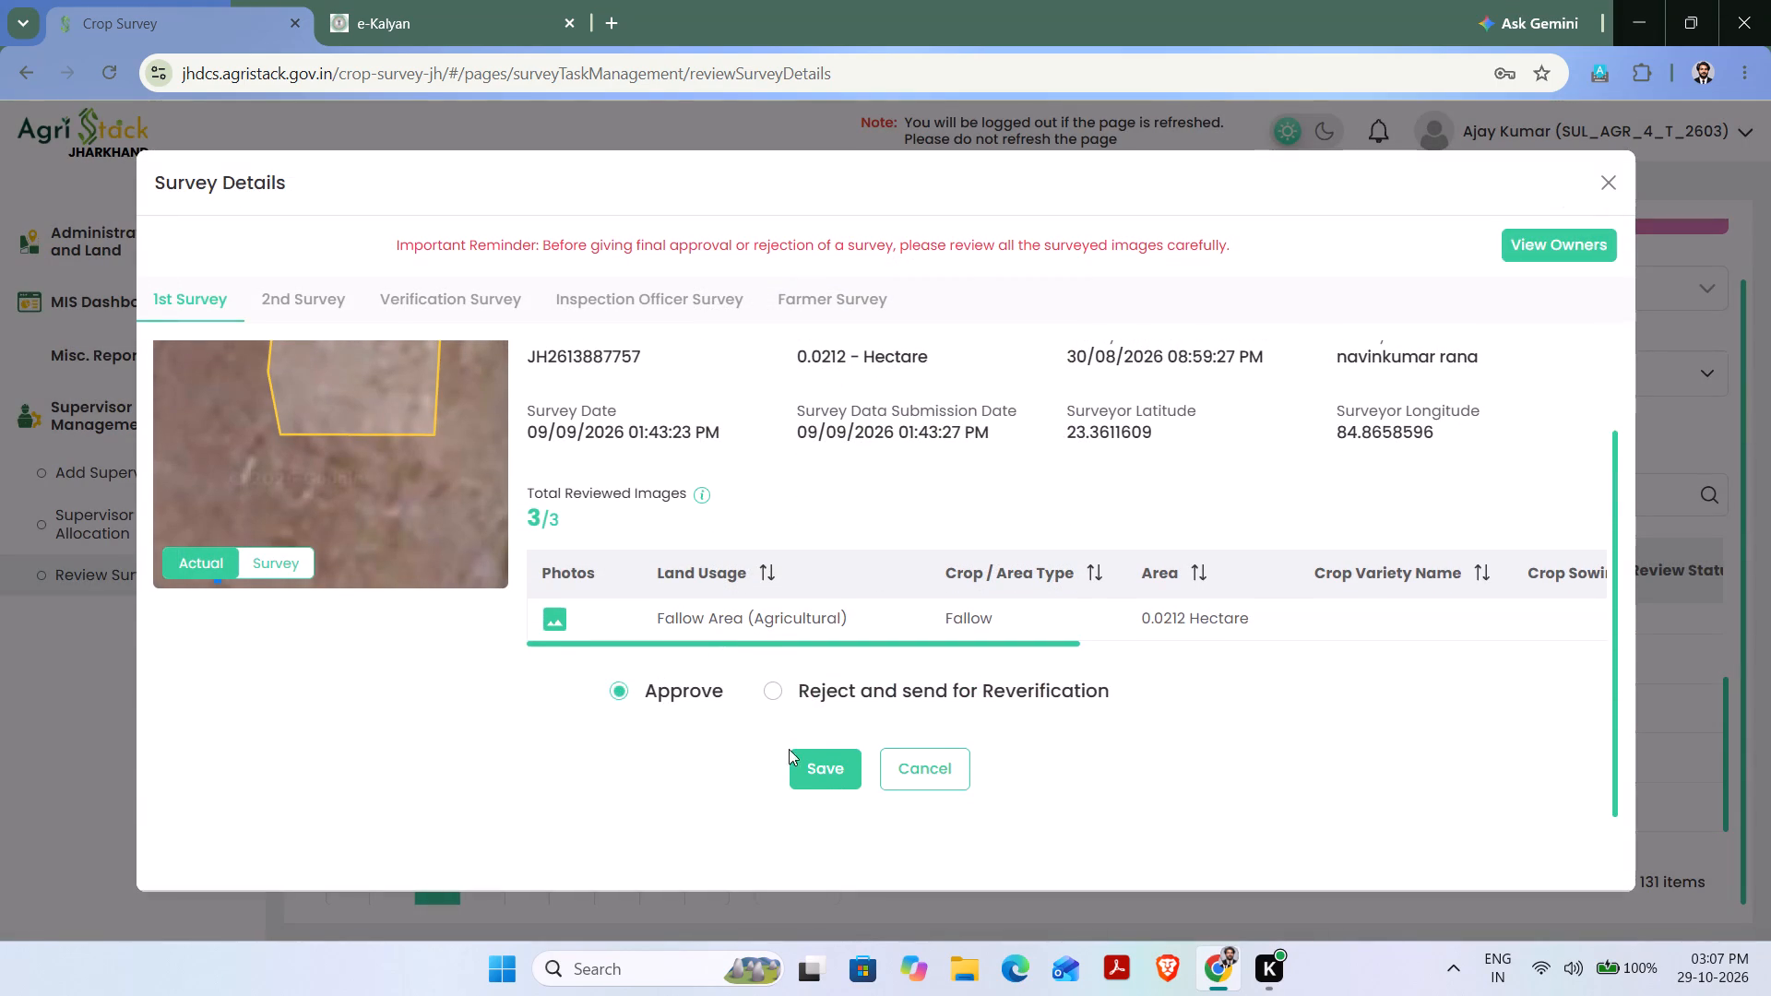
click(826, 764)
click(946, 551)
click(938, 569)
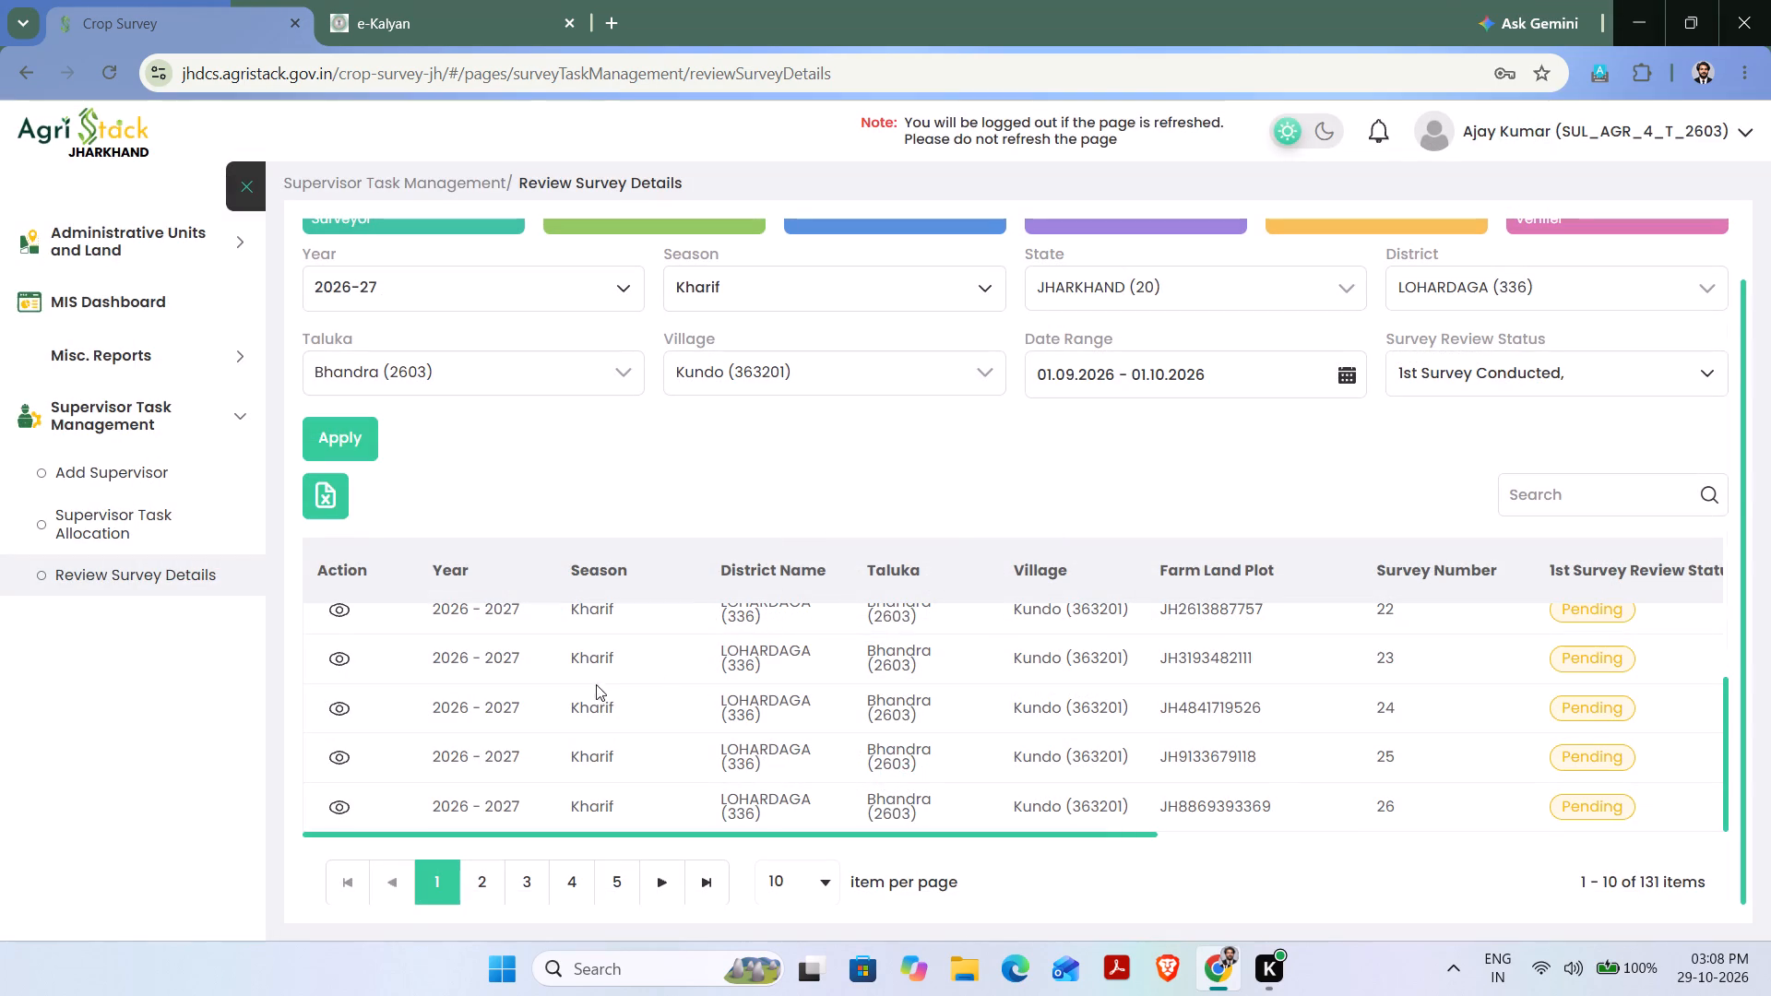
Open the survey details of Kundo record 23 and approve all three of its fallow land photos.
click(343, 664)
click(566, 723)
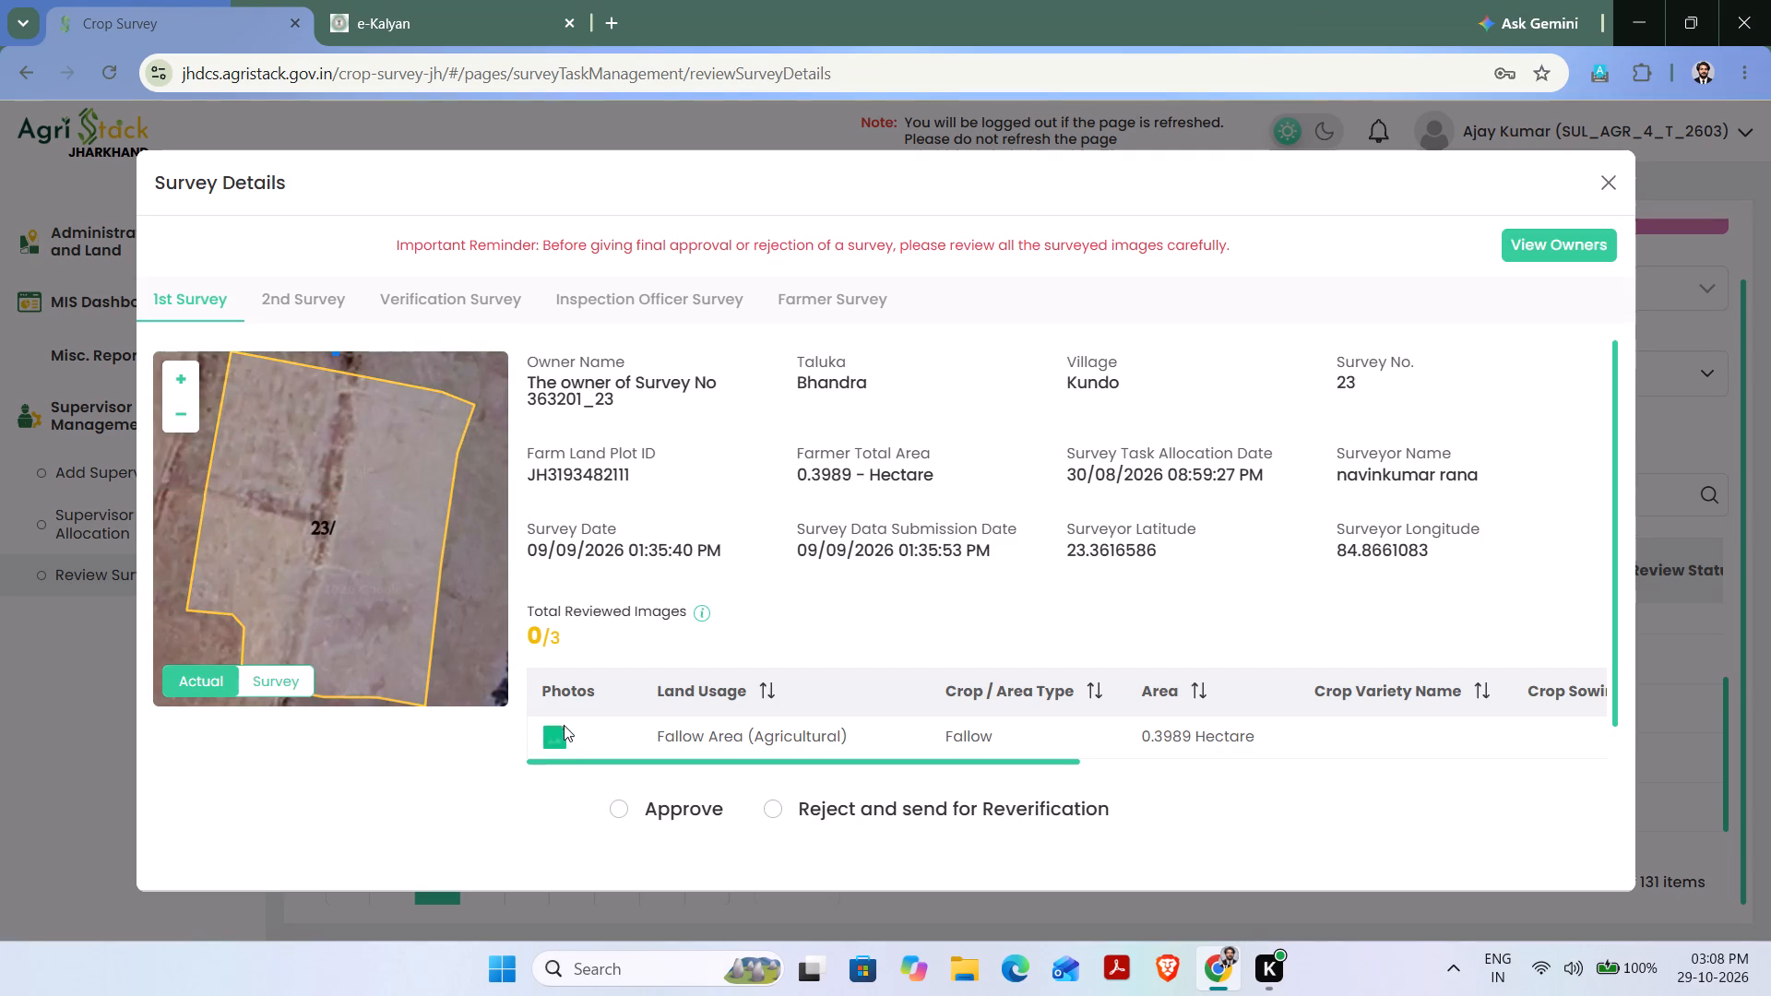
click(561, 732)
click(741, 821)
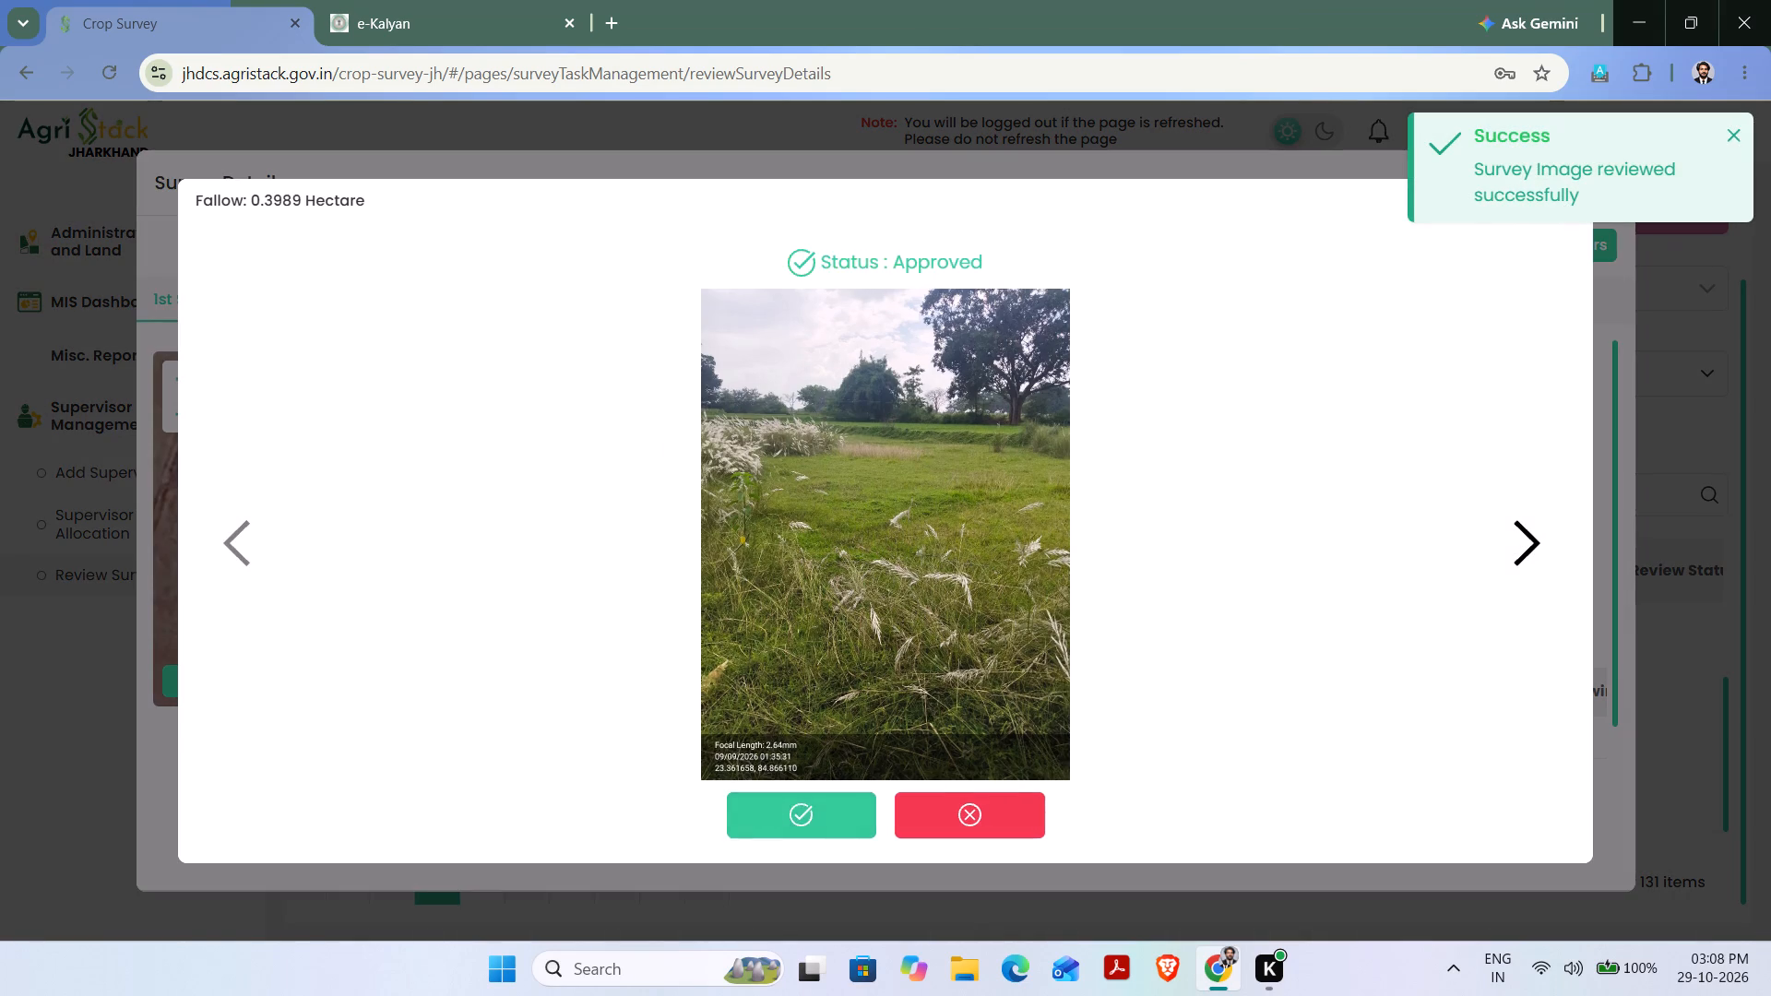
drag(921, 705, 762, 705)
click(788, 805)
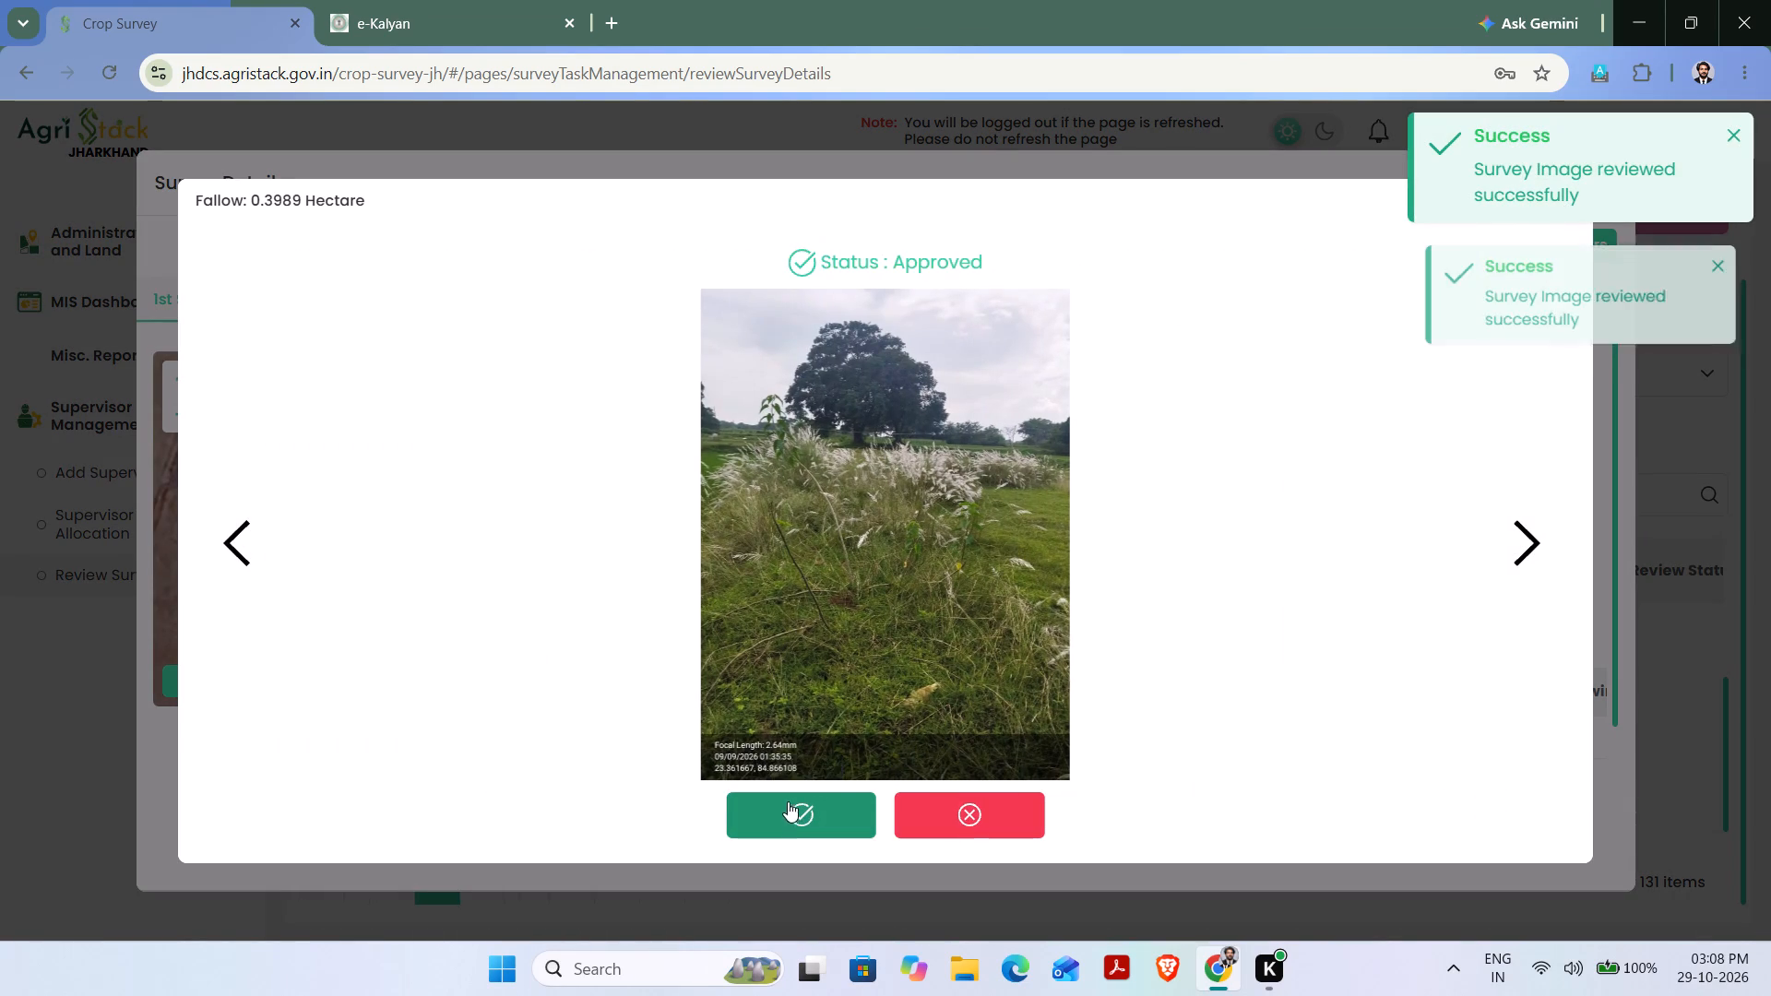
drag(940, 667, 847, 678)
click(832, 824)
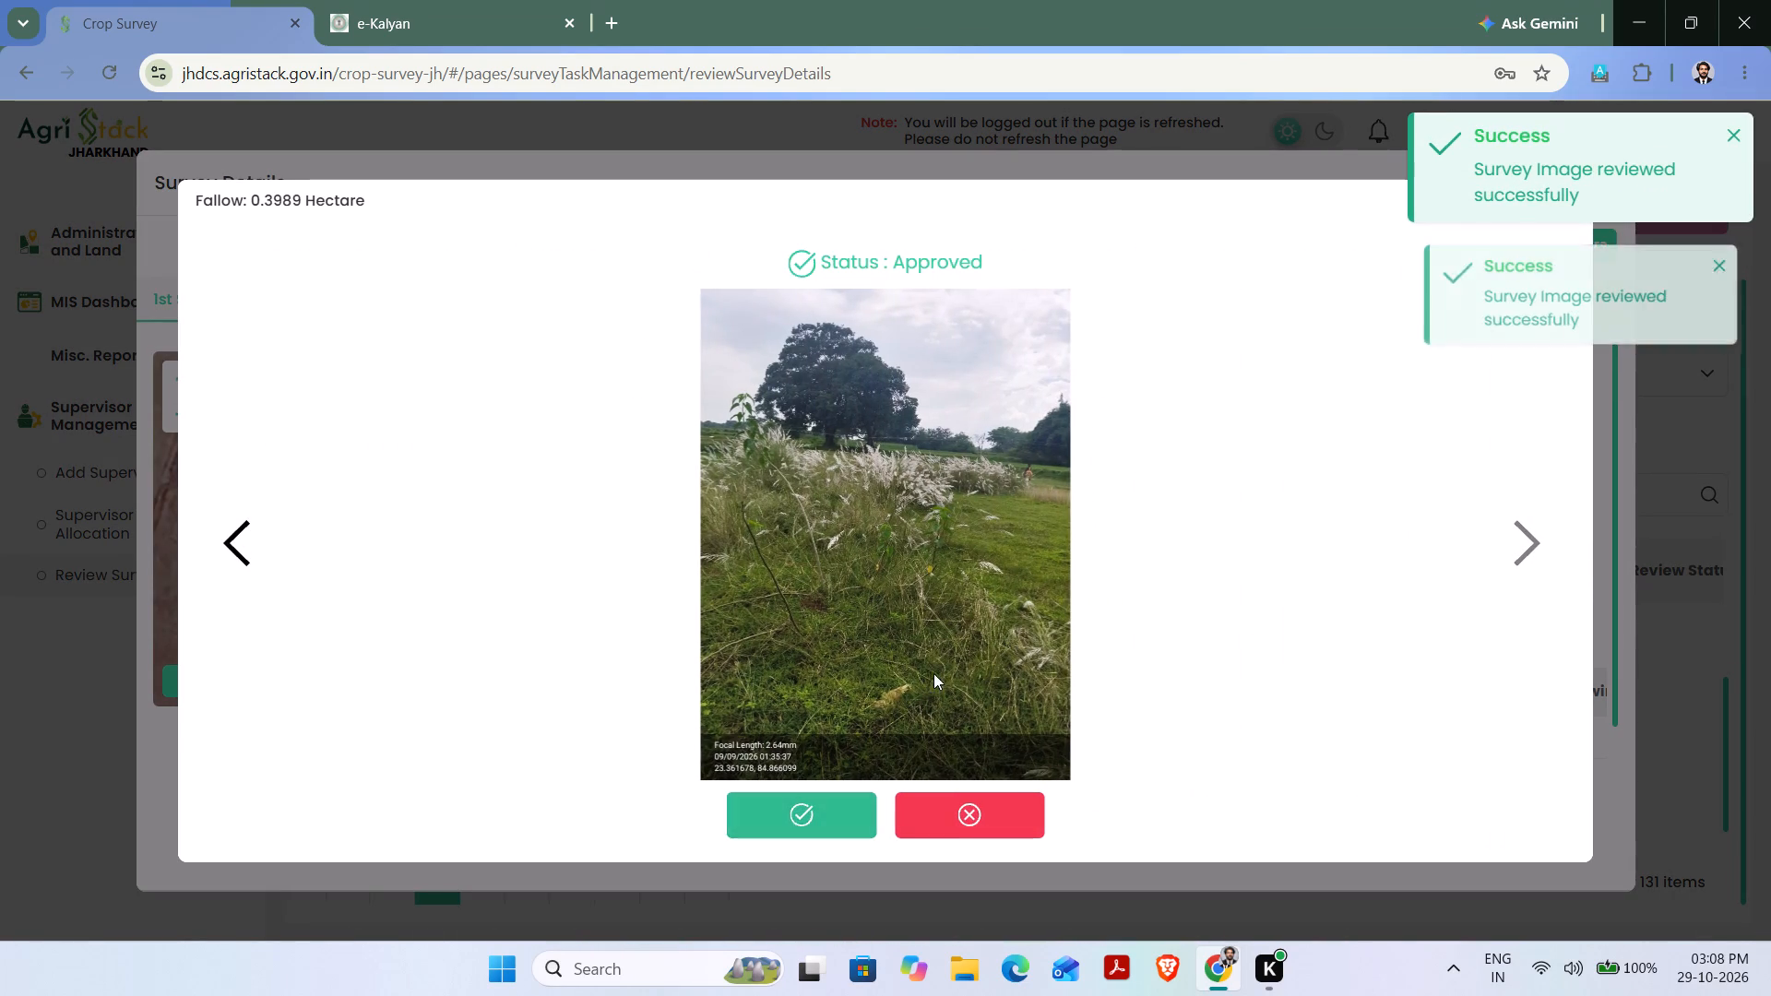
drag(931, 670, 832, 681)
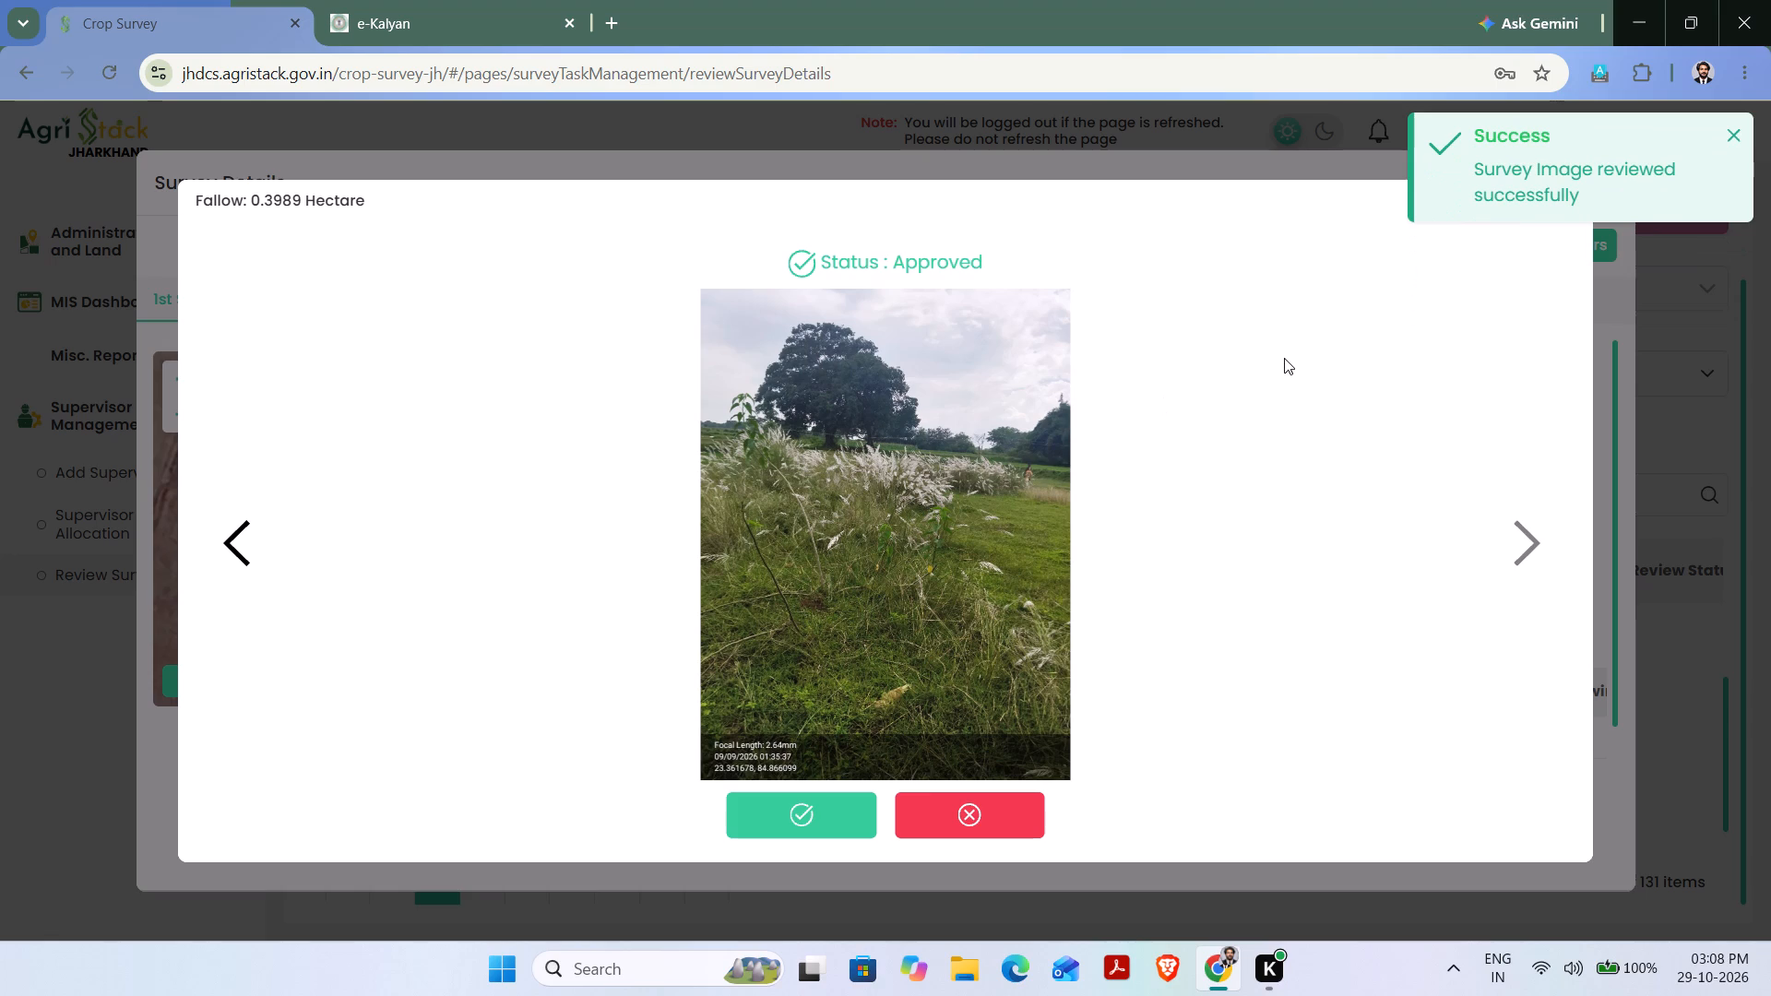
click(1568, 205)
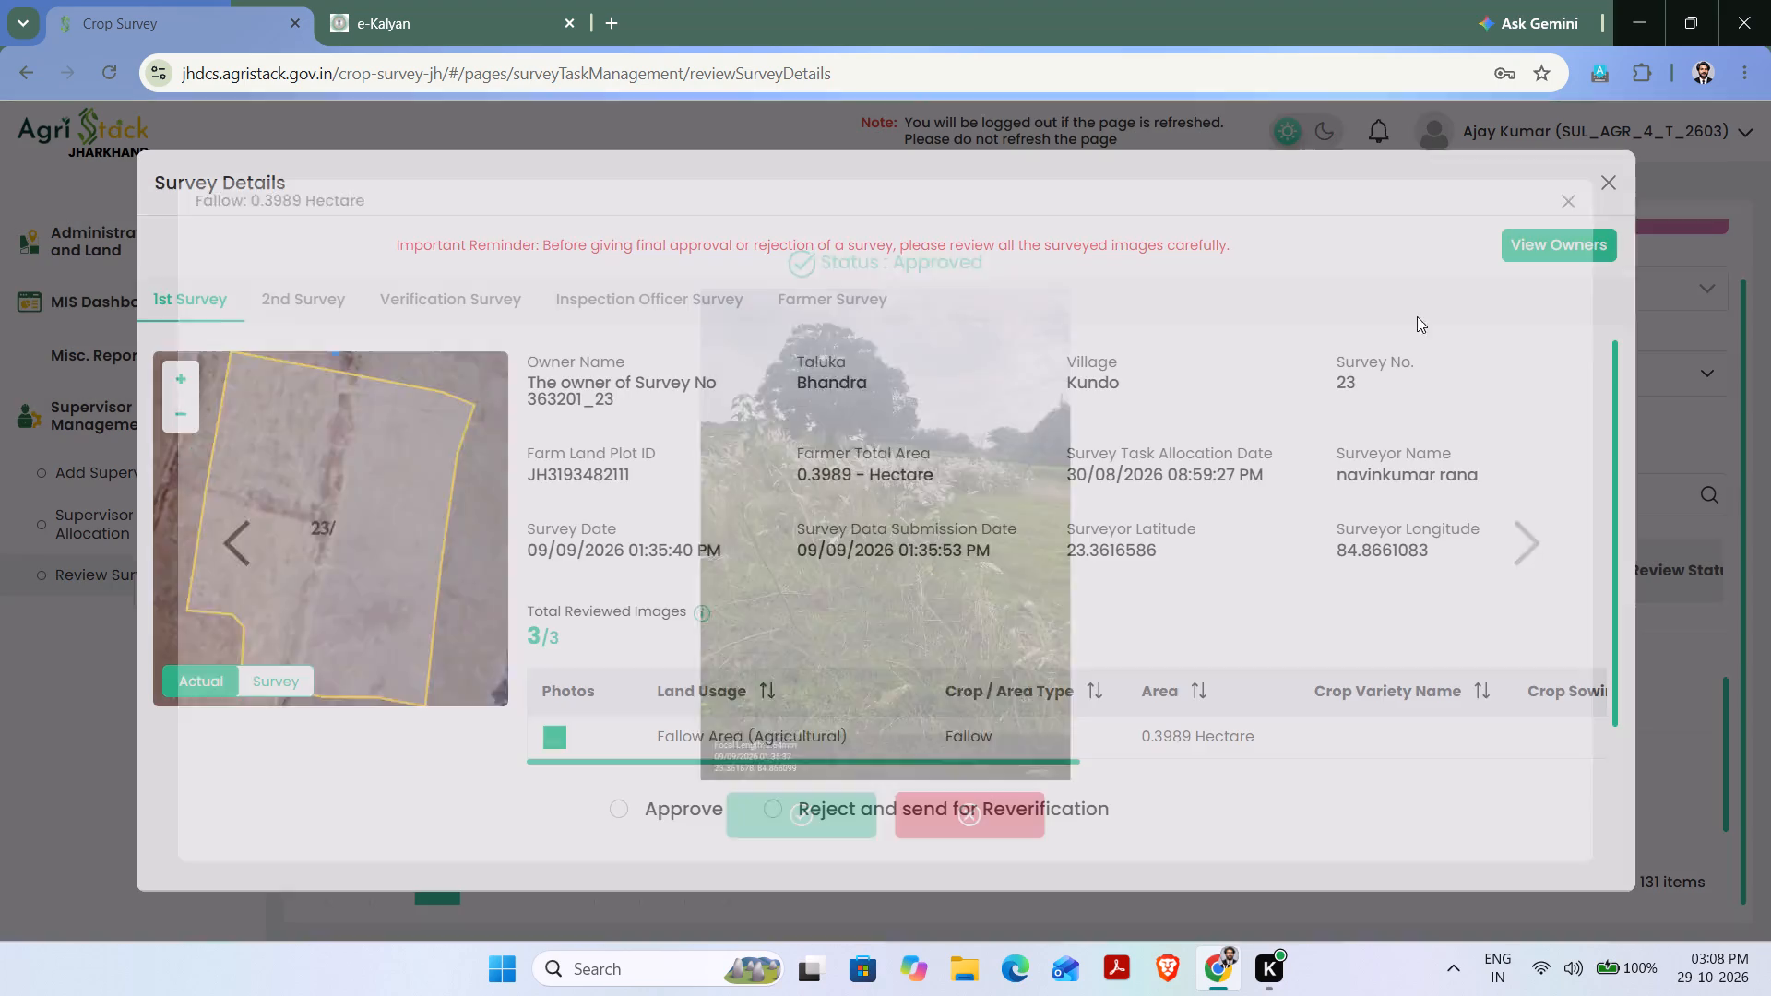
Mark the first survey of record 23 as approved, save the review and close its survey details.
scroll(800, 625, down, 2)
click(657, 674)
click(817, 727)
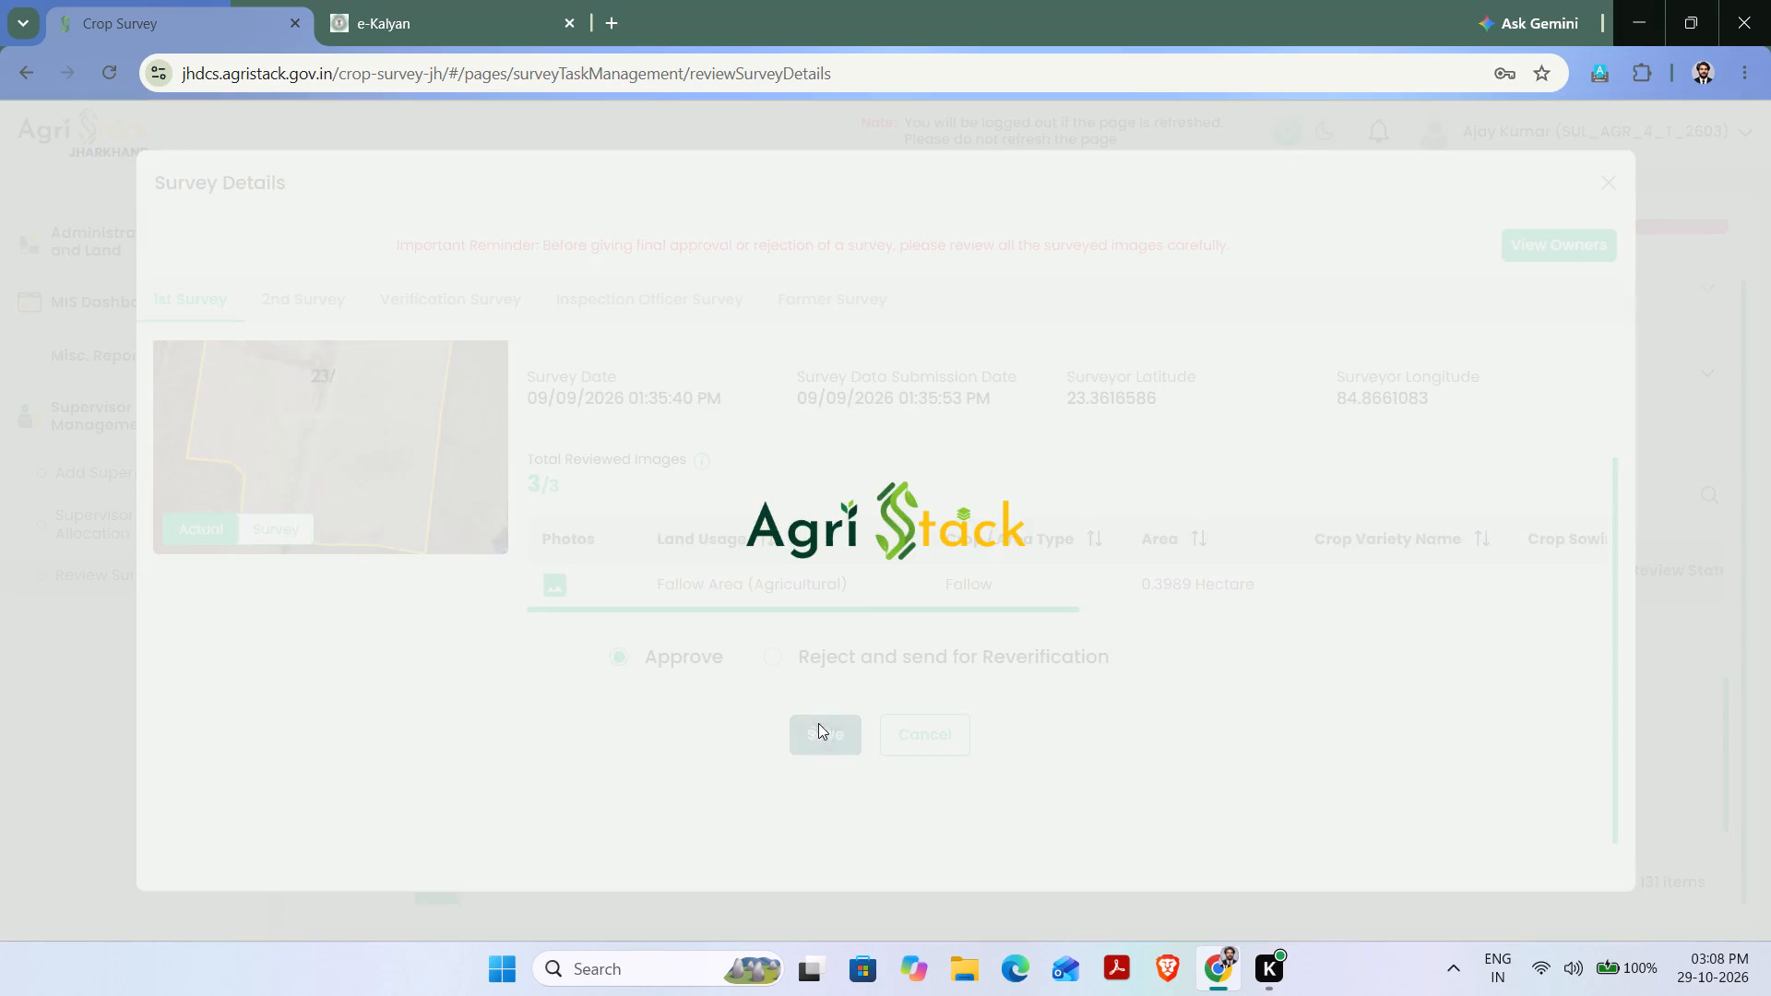
click(880, 575)
Open the survey details of Kundo record 24 and approve all three of its rice (चावल) crop photos.
click(340, 702)
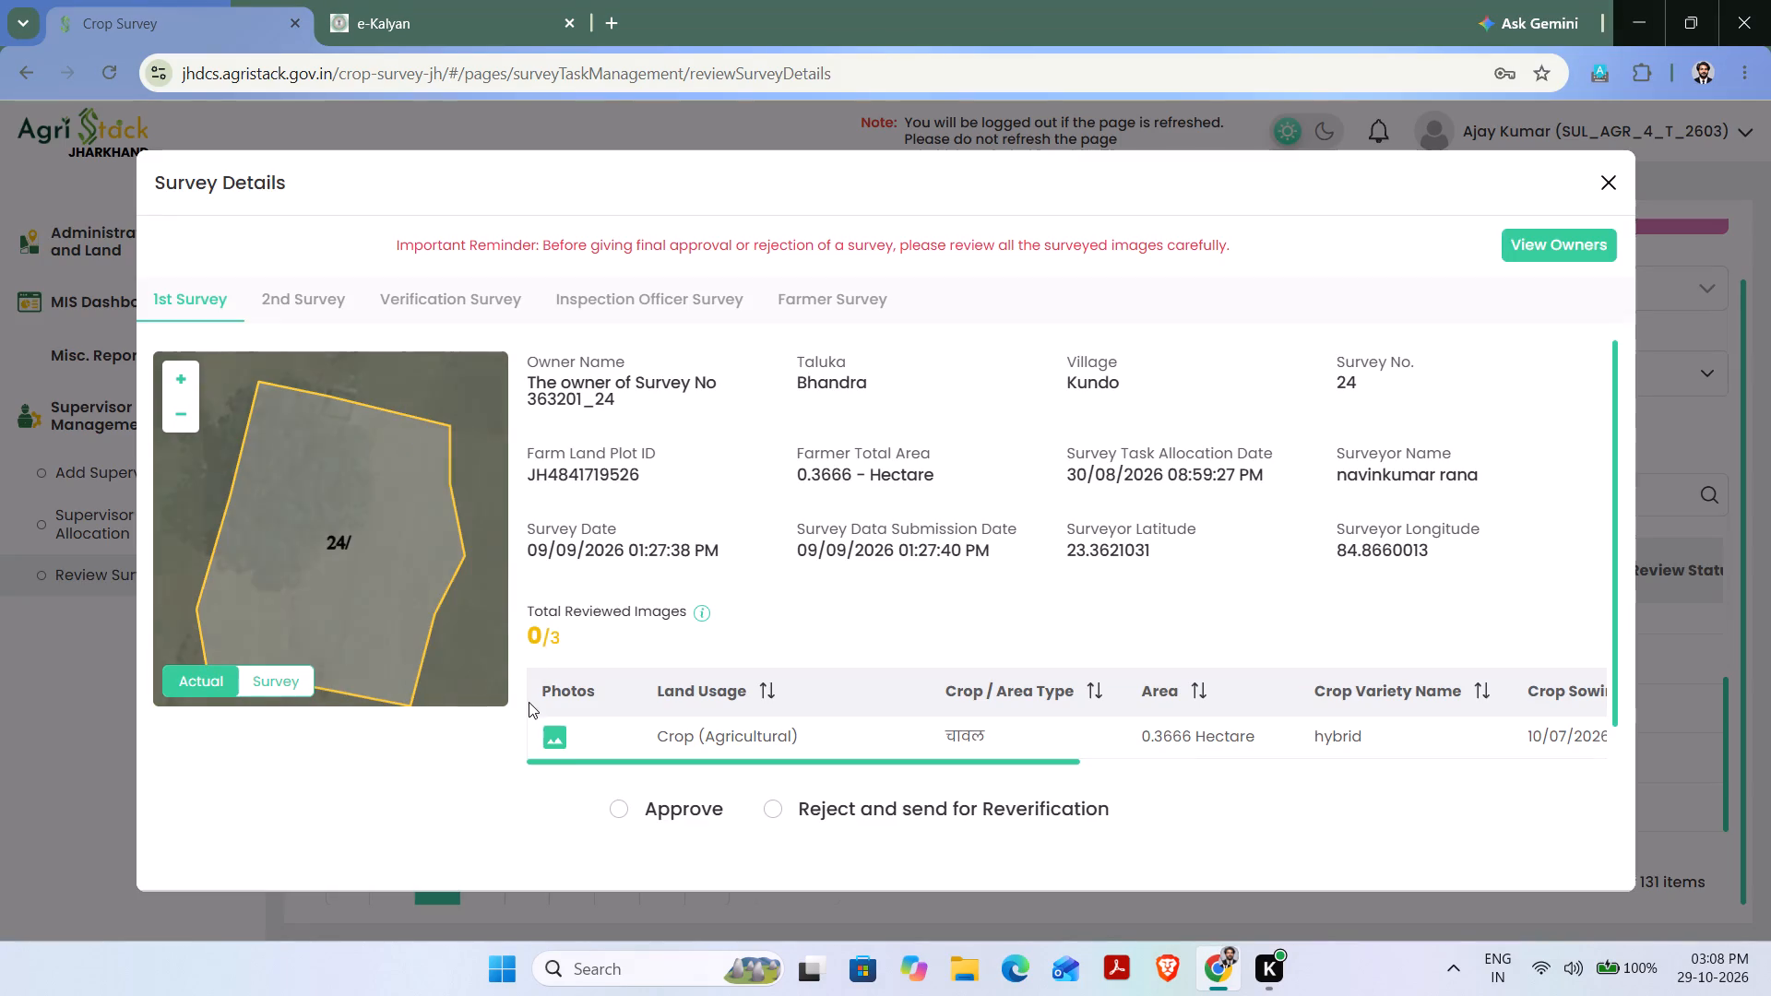
click(566, 735)
click(549, 735)
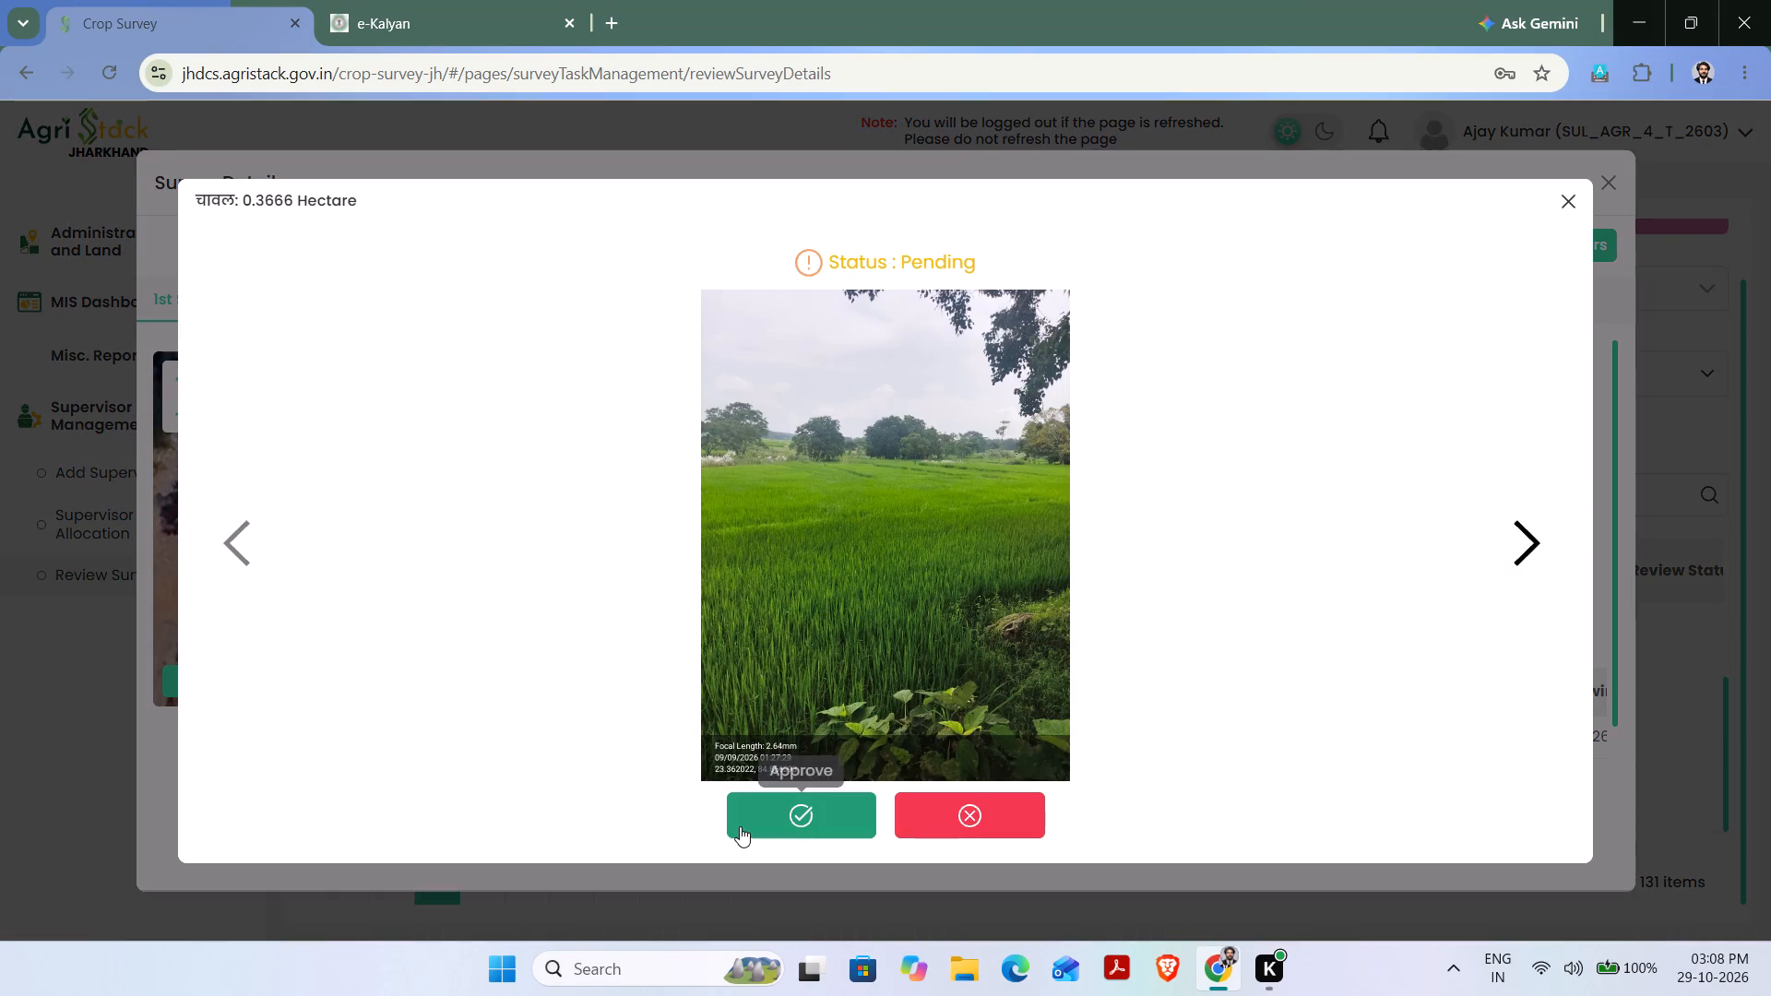
click(740, 826)
drag(888, 700, 775, 704)
click(796, 799)
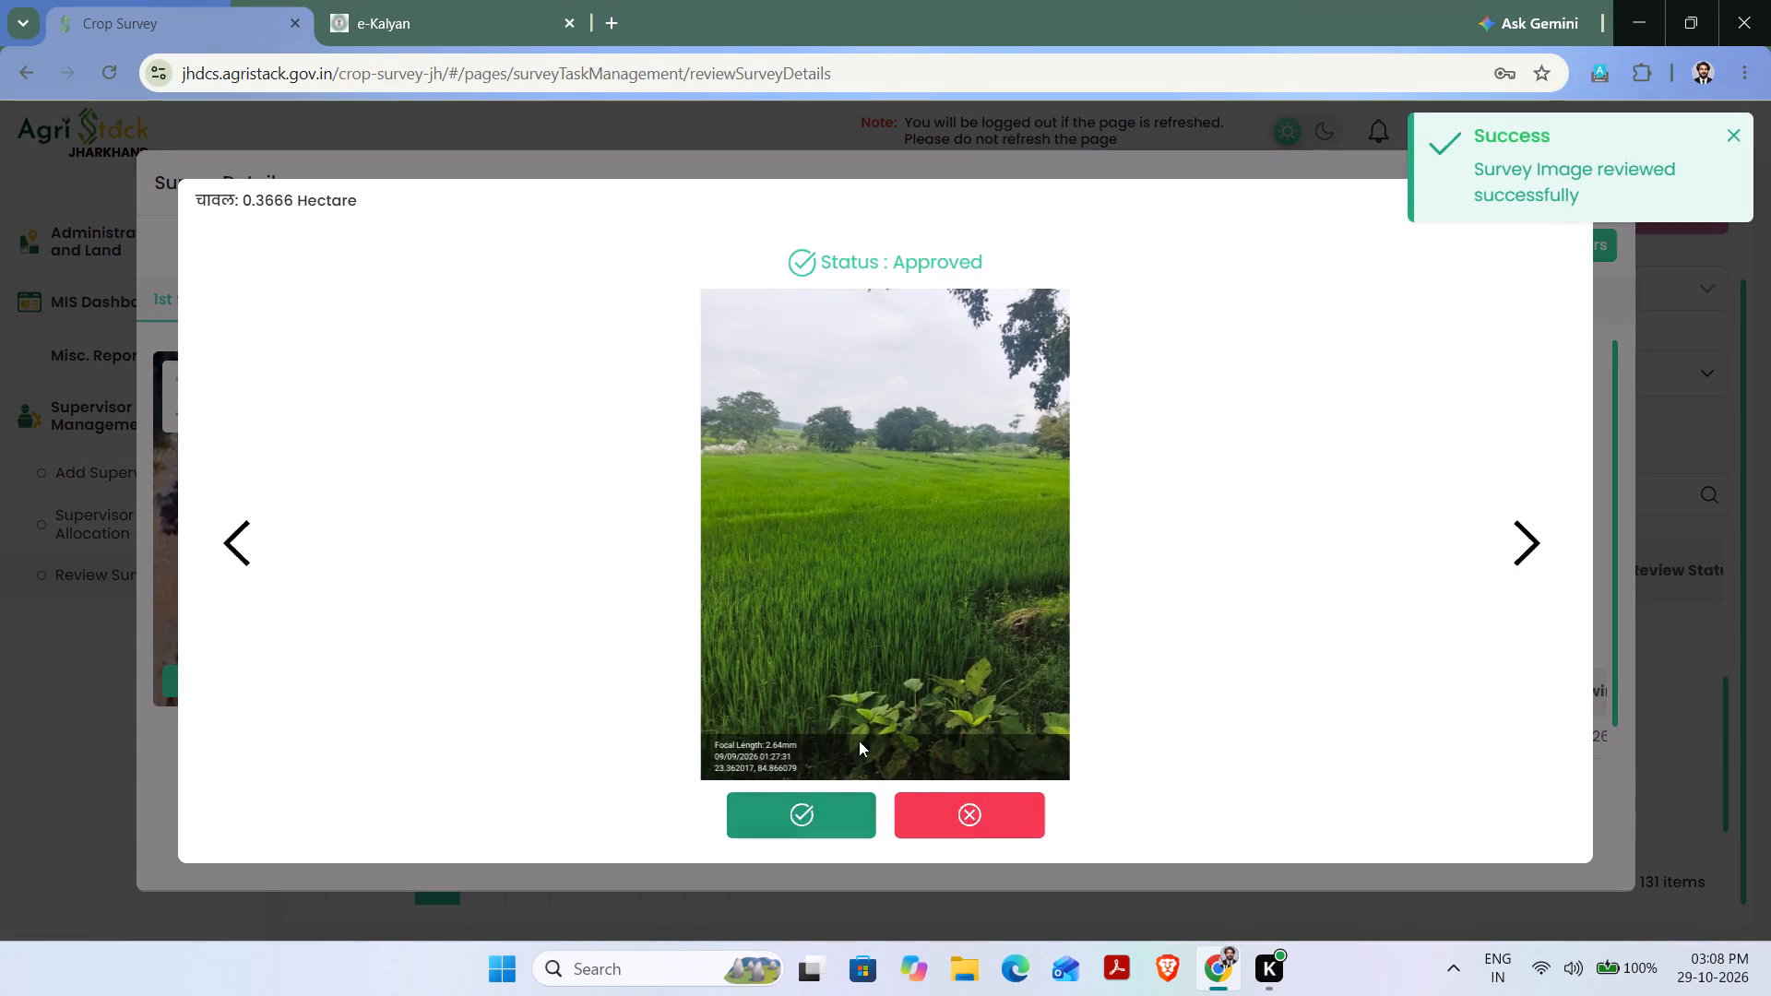
drag(907, 680, 837, 682)
click(819, 810)
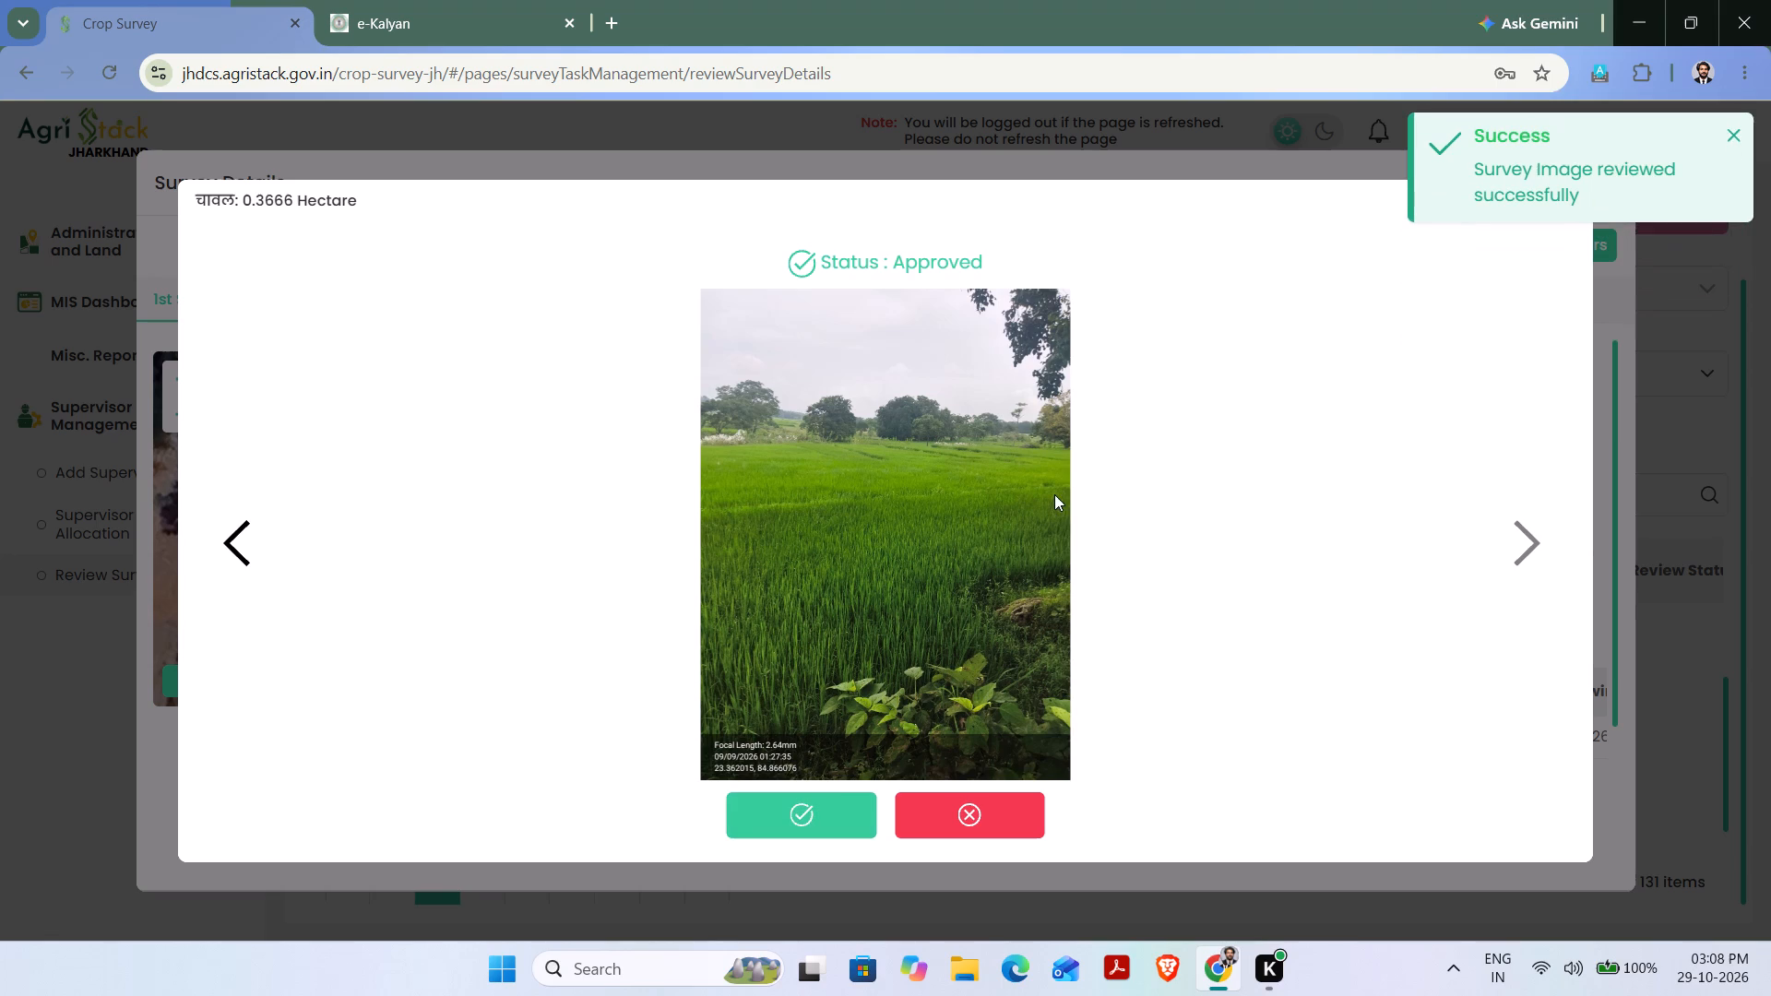
click(1568, 197)
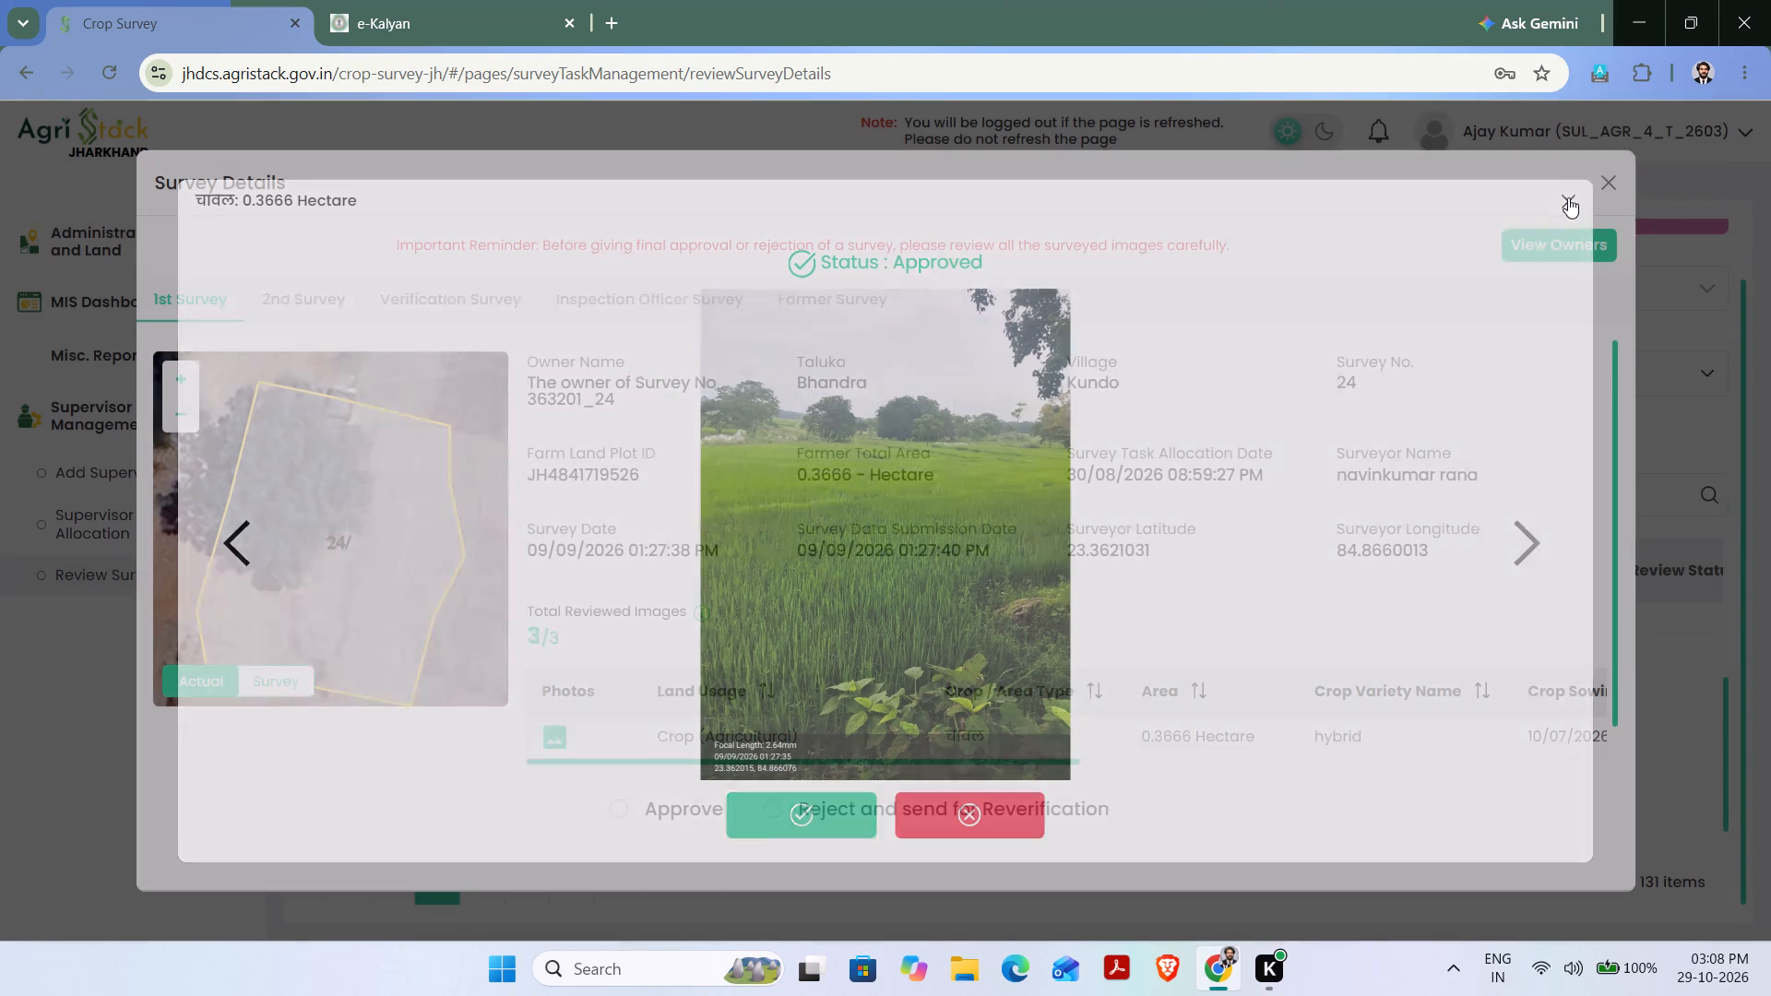
Mark the first survey of record 24 as approved, save the review and close its survey details.
scroll(809, 658, down, 2)
click(643, 668)
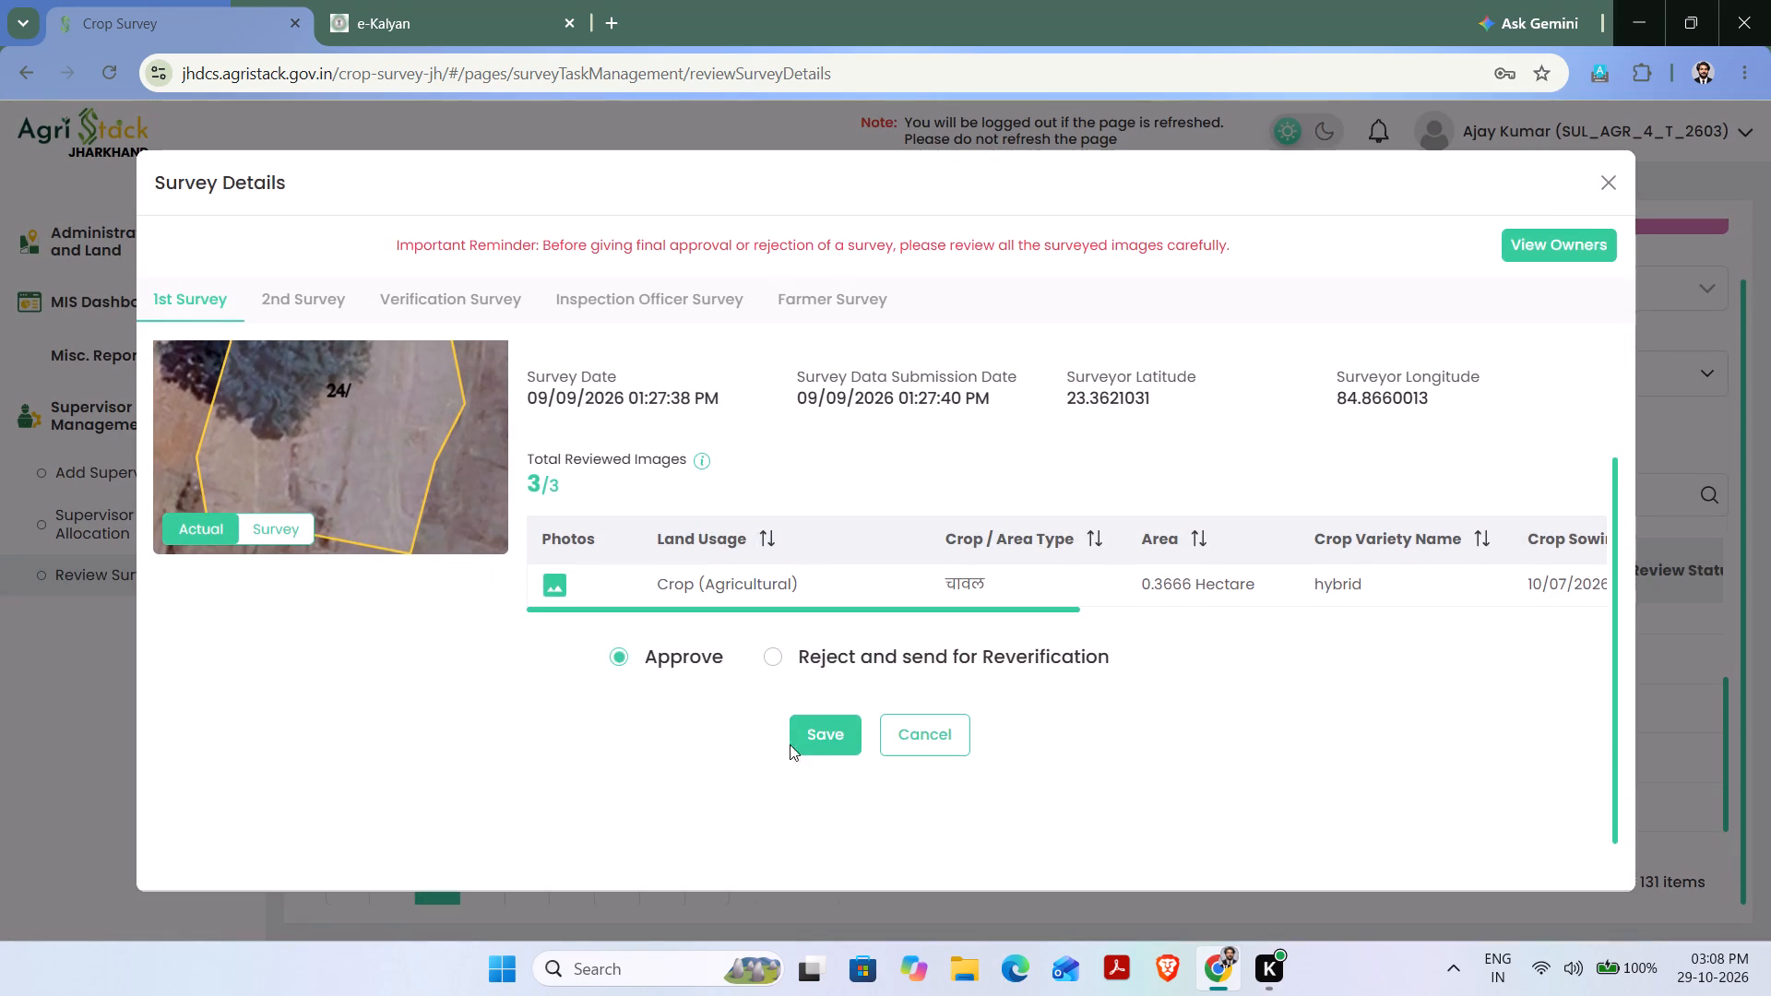
click(808, 749)
click(901, 582)
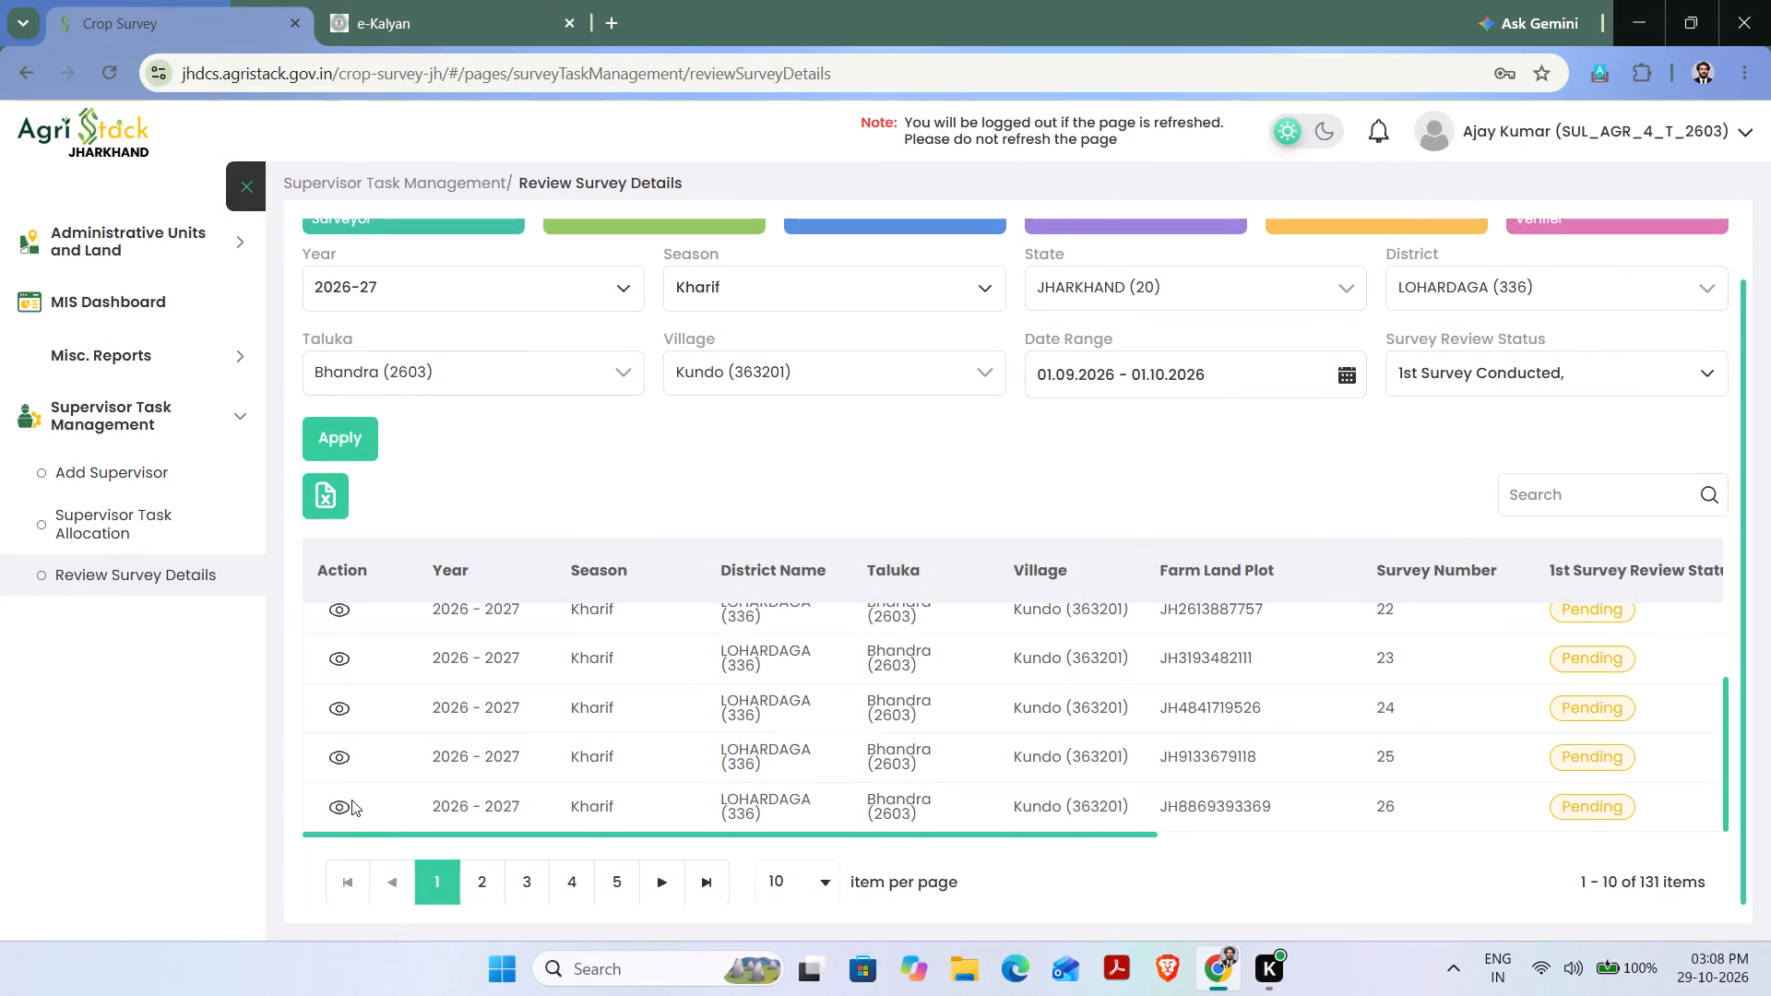
Open the survey details of Kundo record 26 and approve all three of its ragi (रागी) crop photos.
click(339, 809)
click(546, 735)
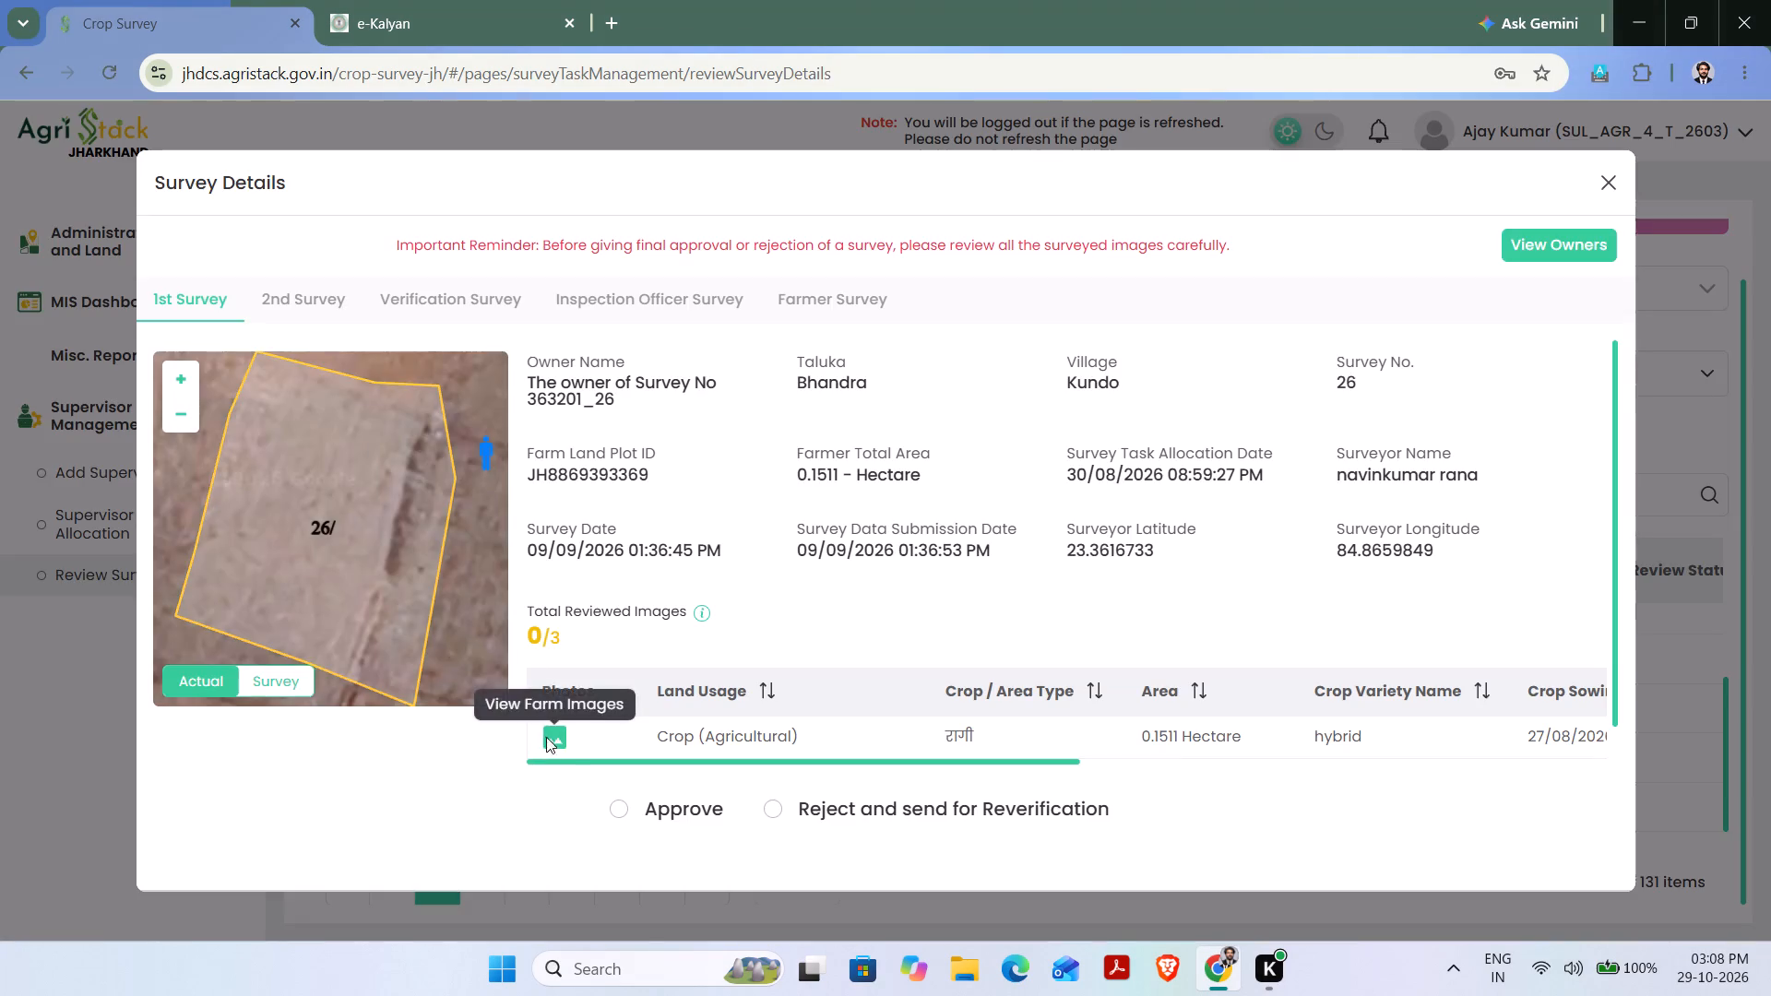
click(753, 819)
drag(878, 715, 738, 734)
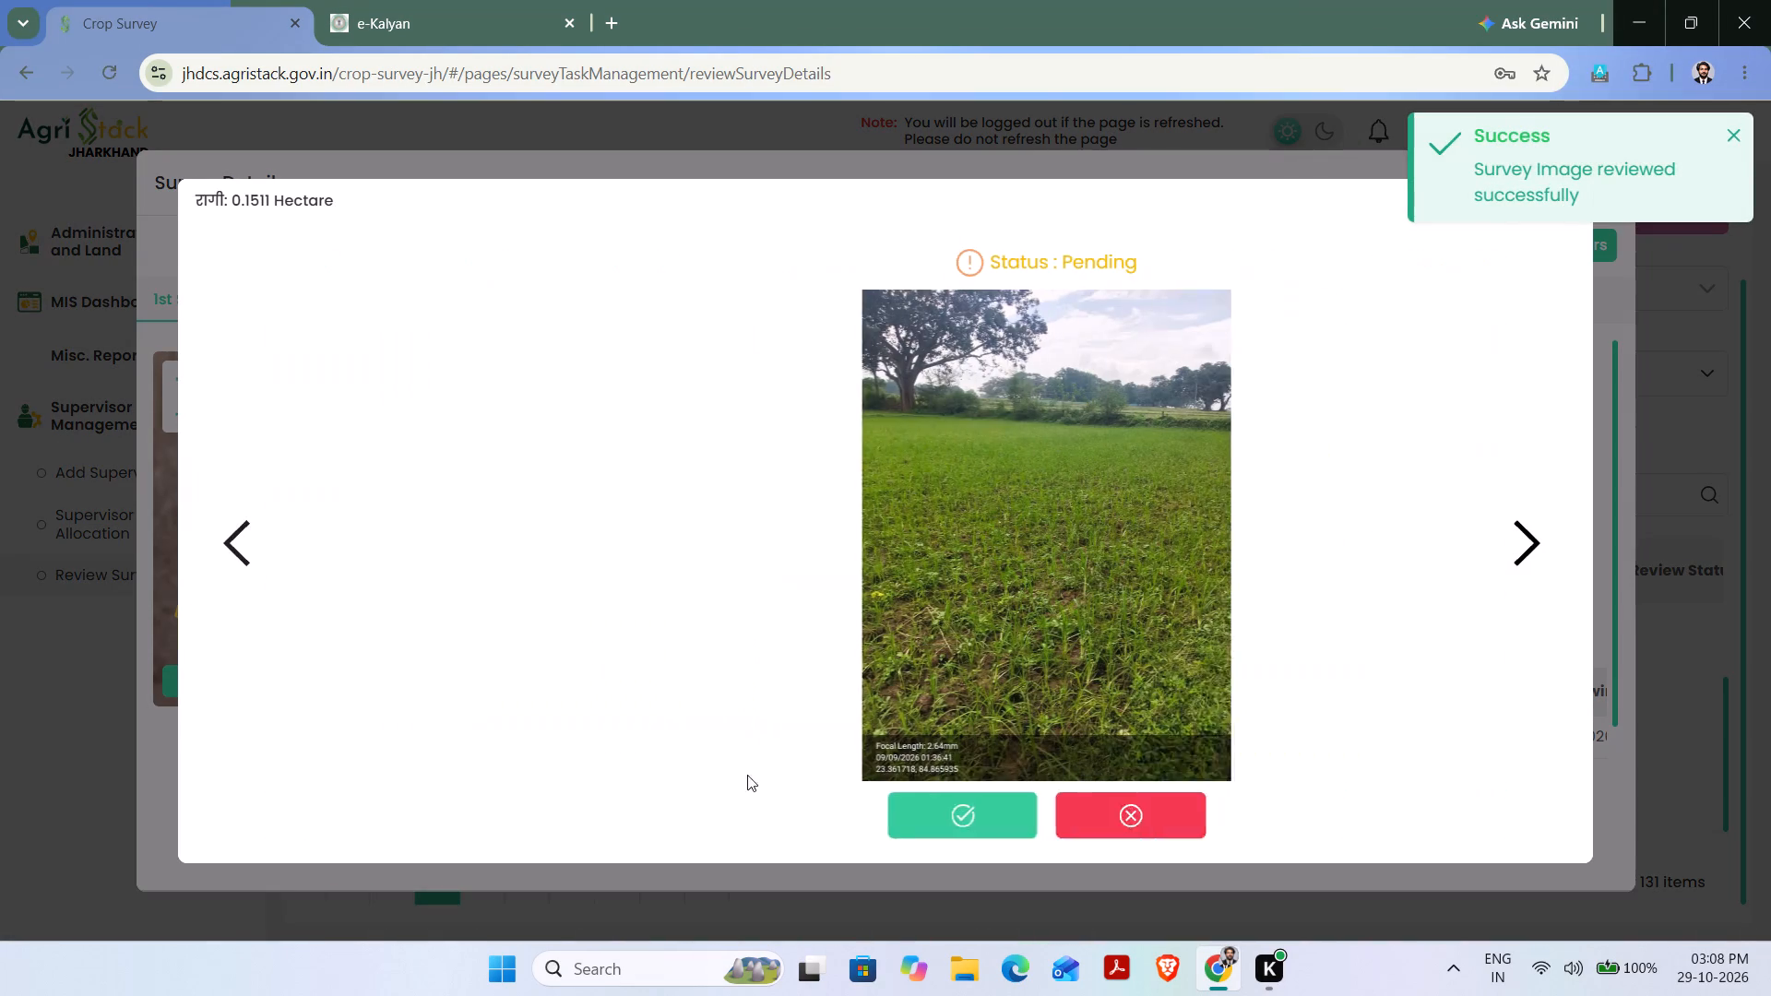
click(764, 823)
drag(854, 714, 740, 734)
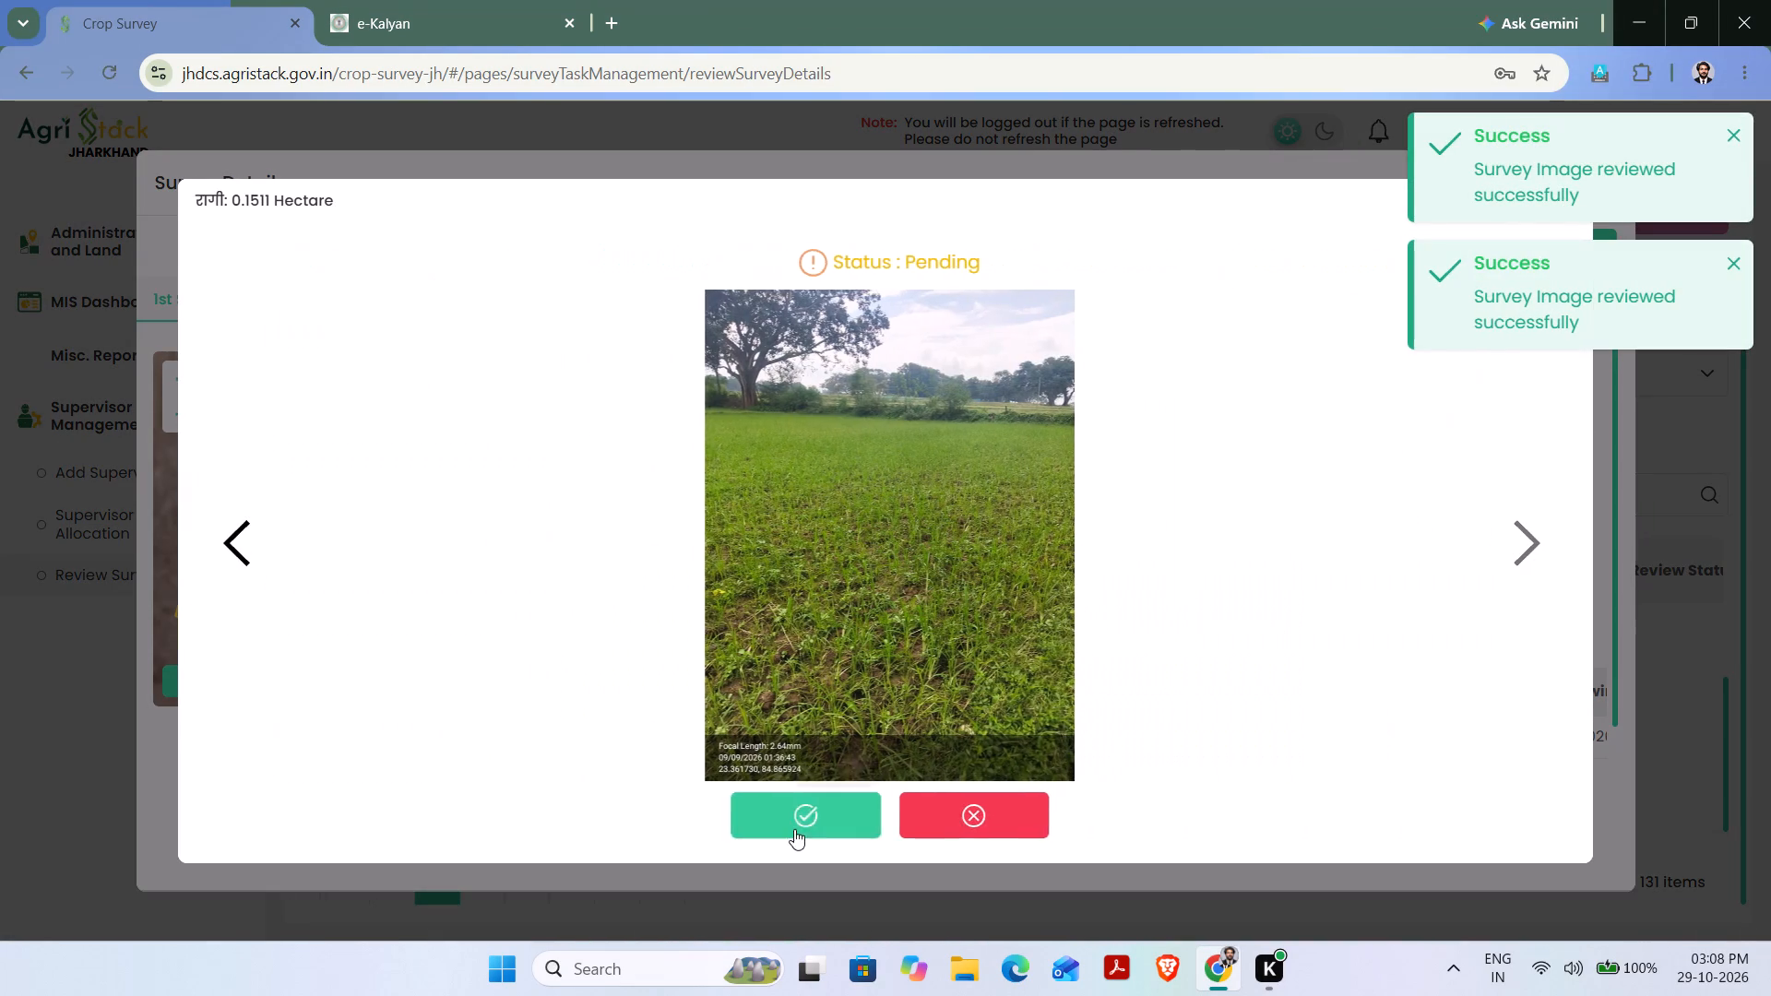
click(798, 828)
drag(877, 687, 820, 687)
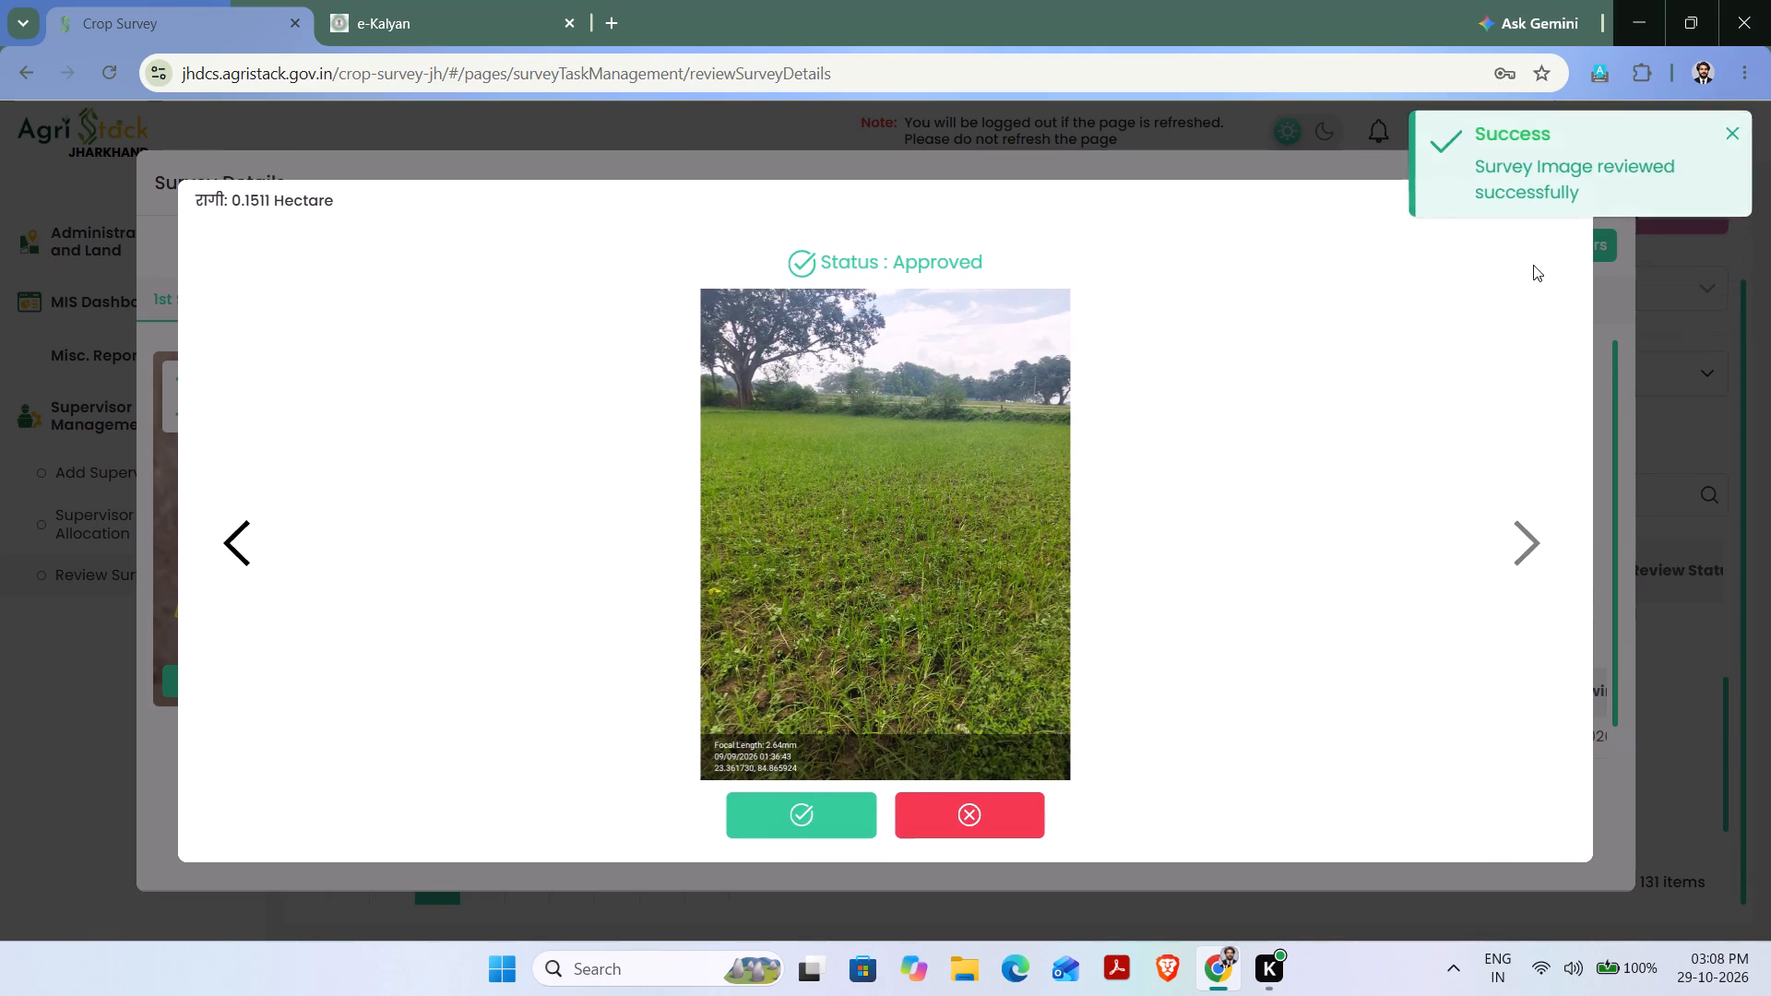
Close the photo viewer, mark the first survey of record 26 as approved, save the review and close its survey details.
click(1570, 208)
scroll(941, 597, down, 1)
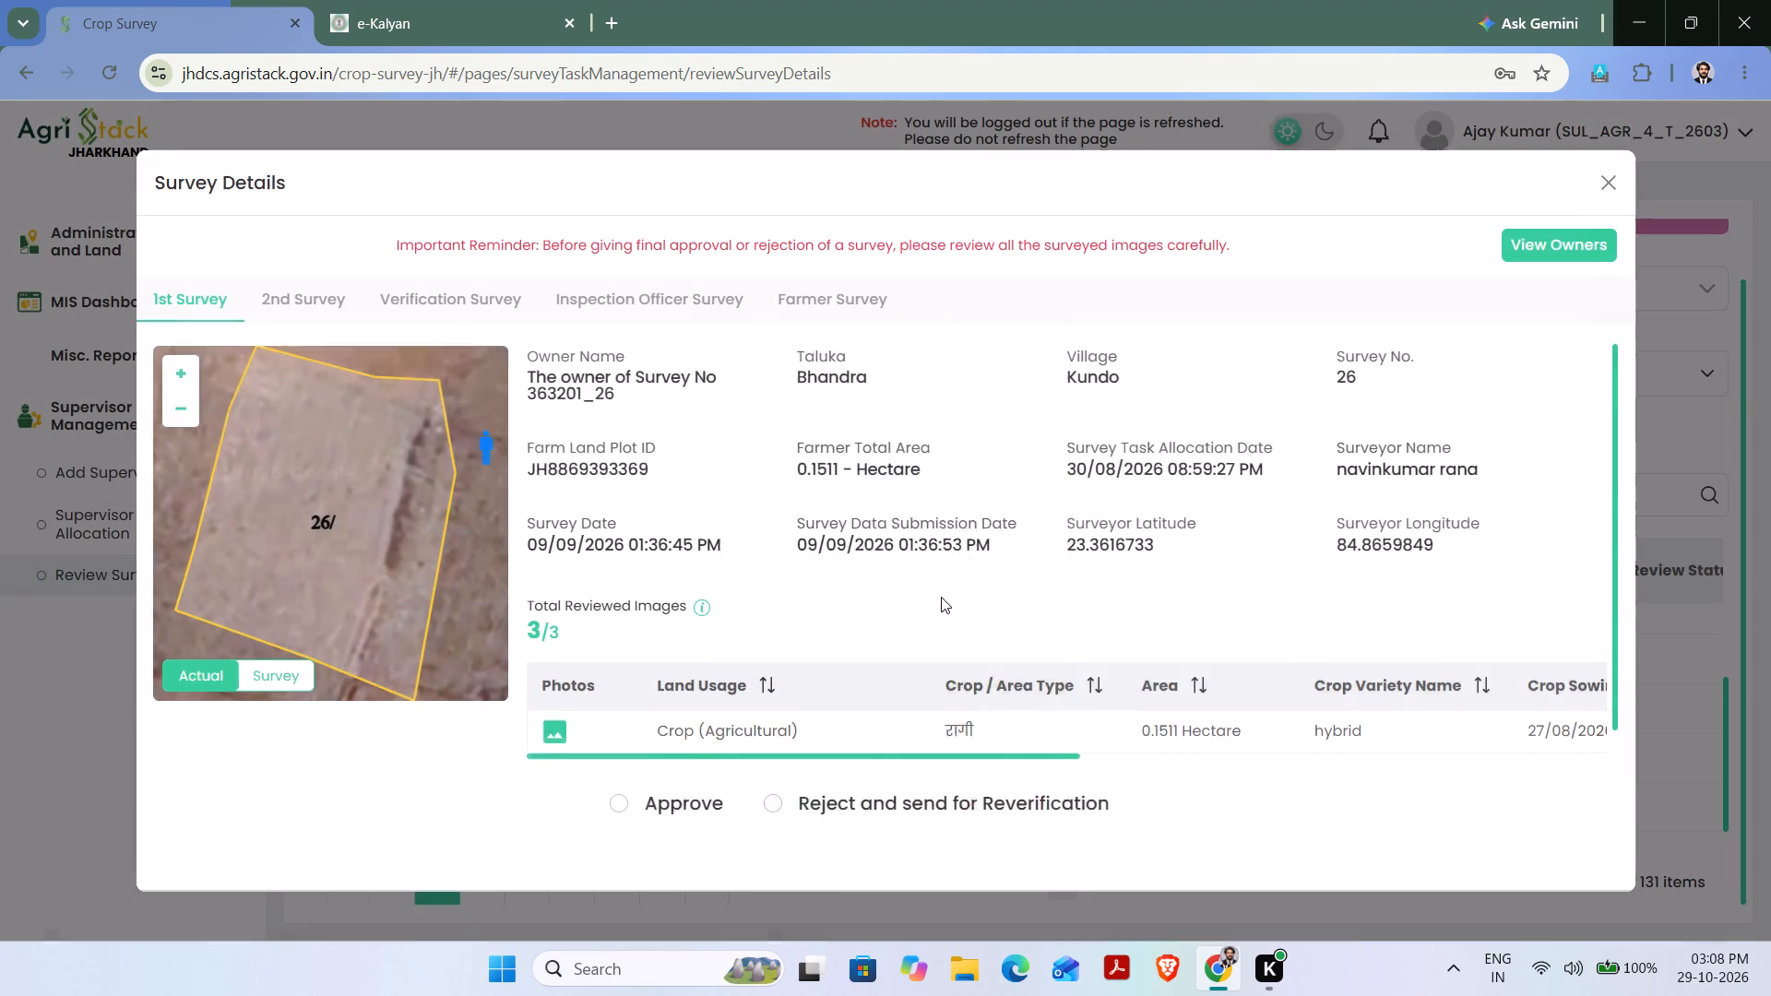
scroll(941, 597, down, 1)
click(700, 658)
click(844, 741)
click(927, 564)
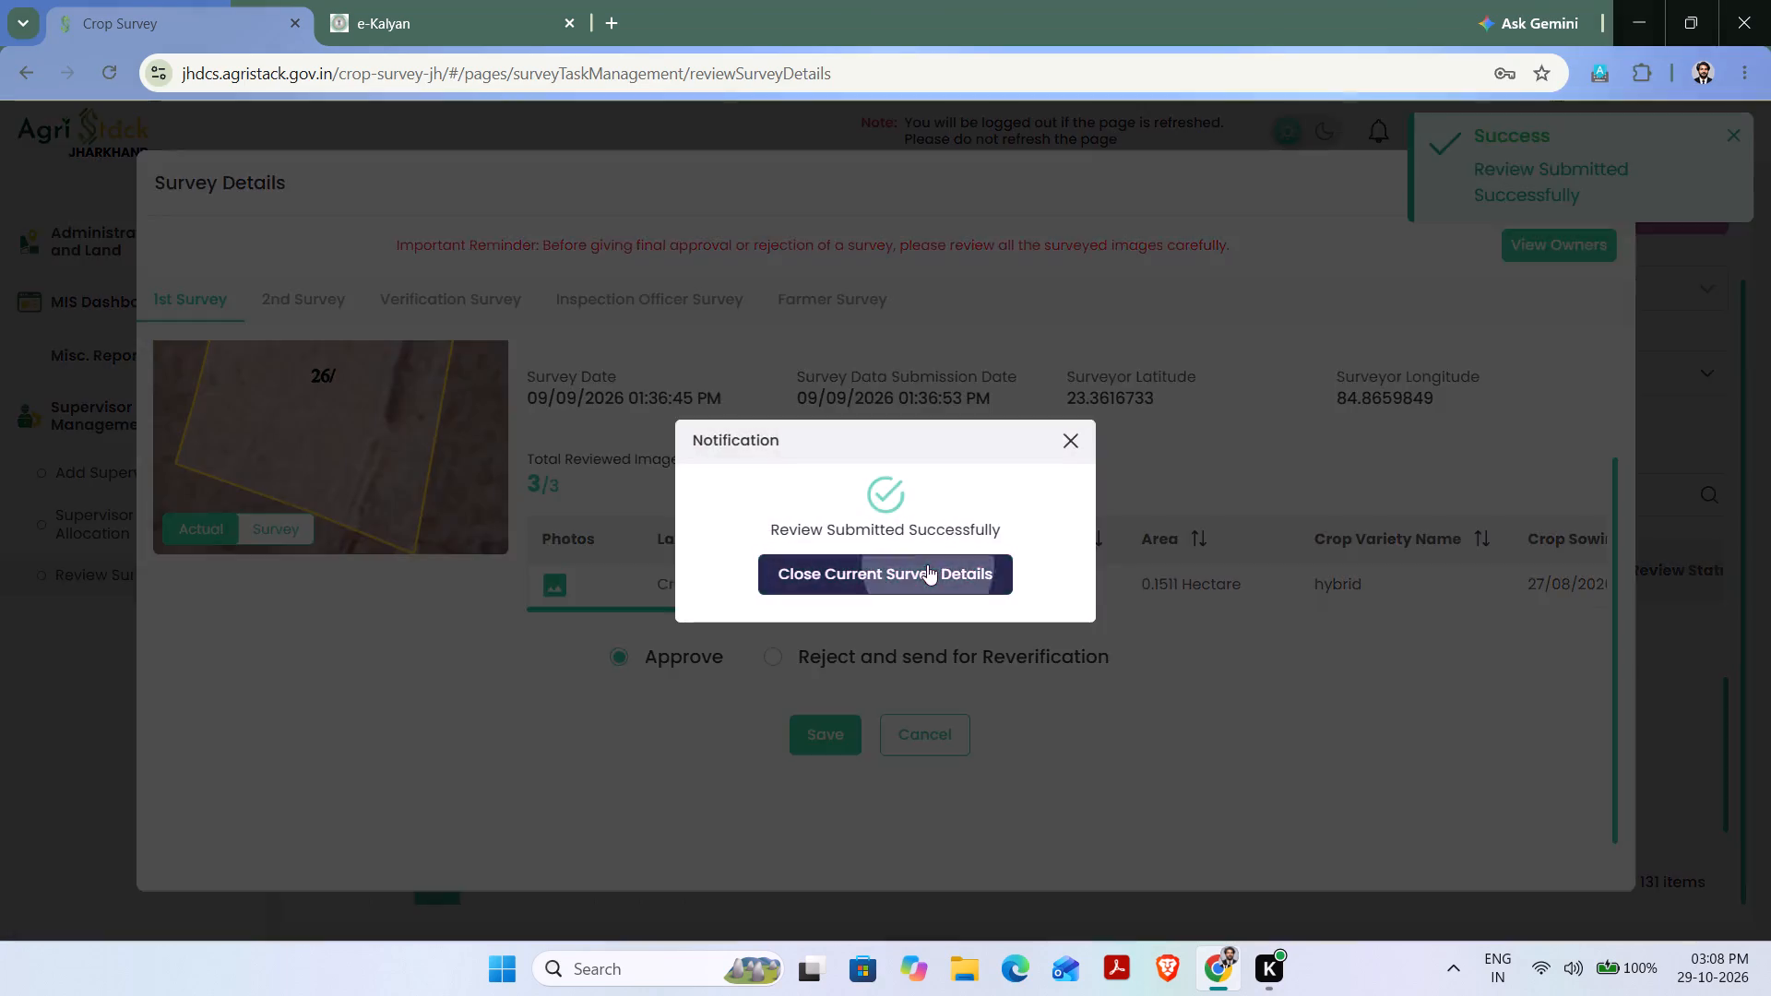
Open the survey details of Kundo record 25 and approve all three of its Fallow photos.
click(333, 760)
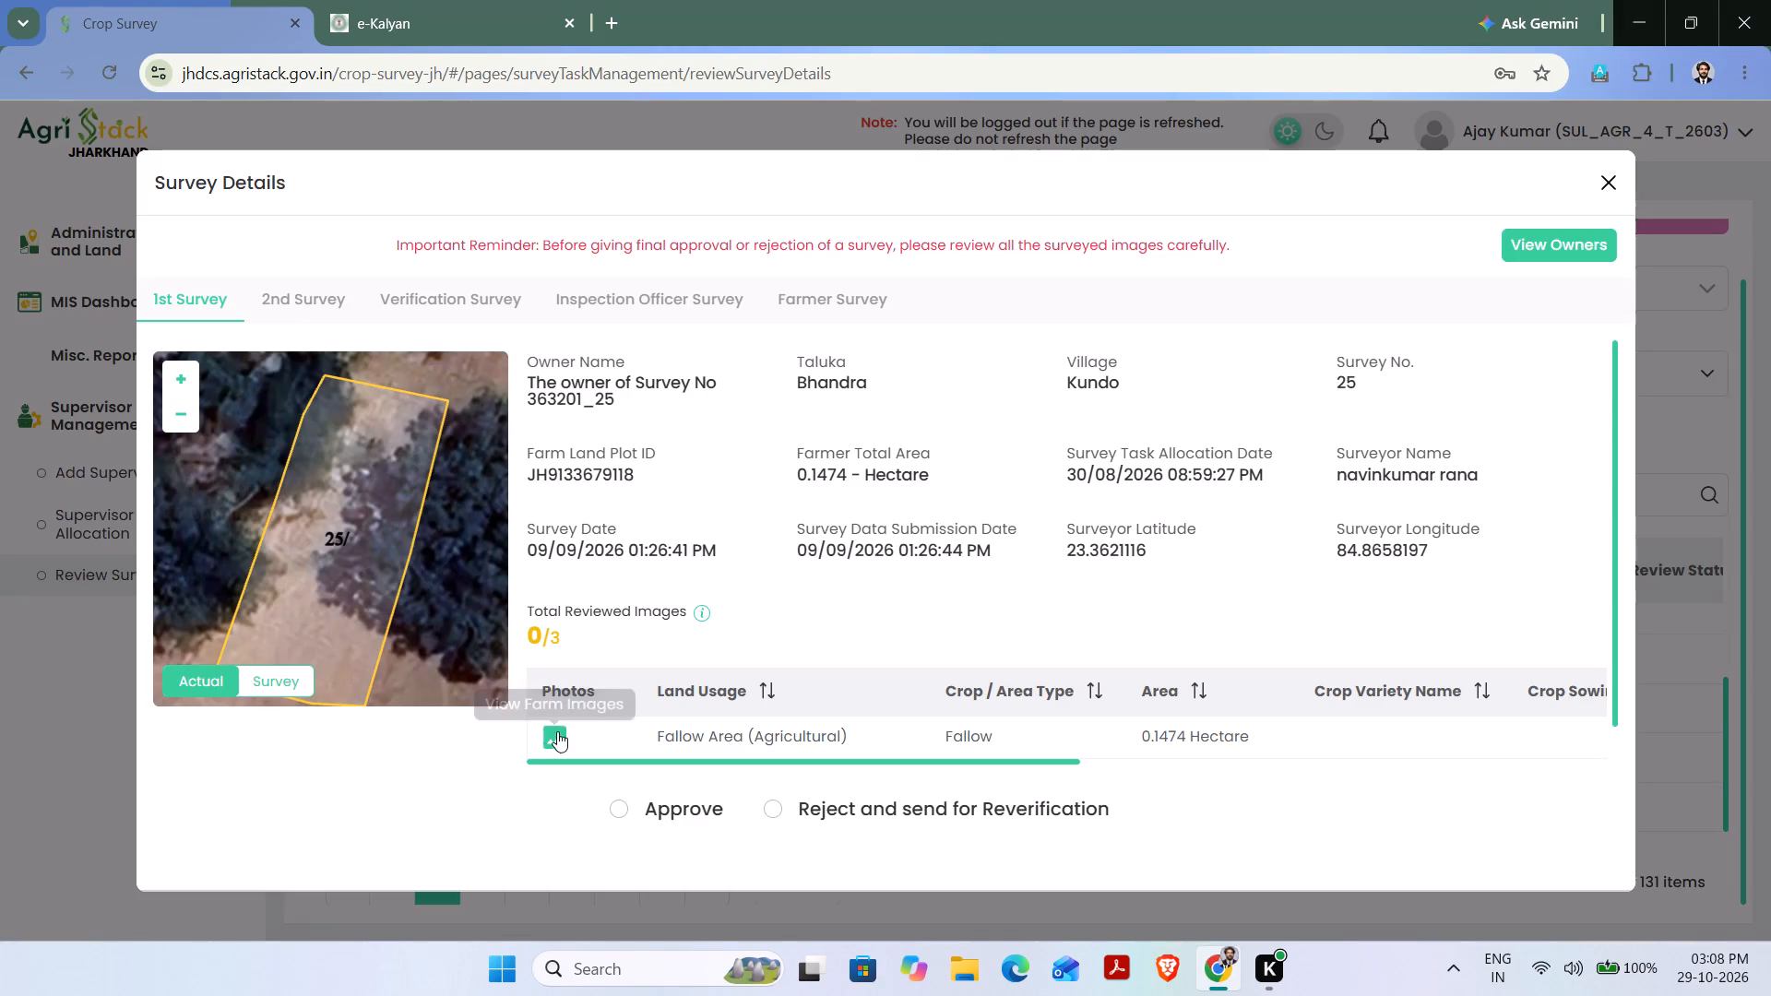
click(555, 735)
click(748, 827)
drag(909, 712, 805, 720)
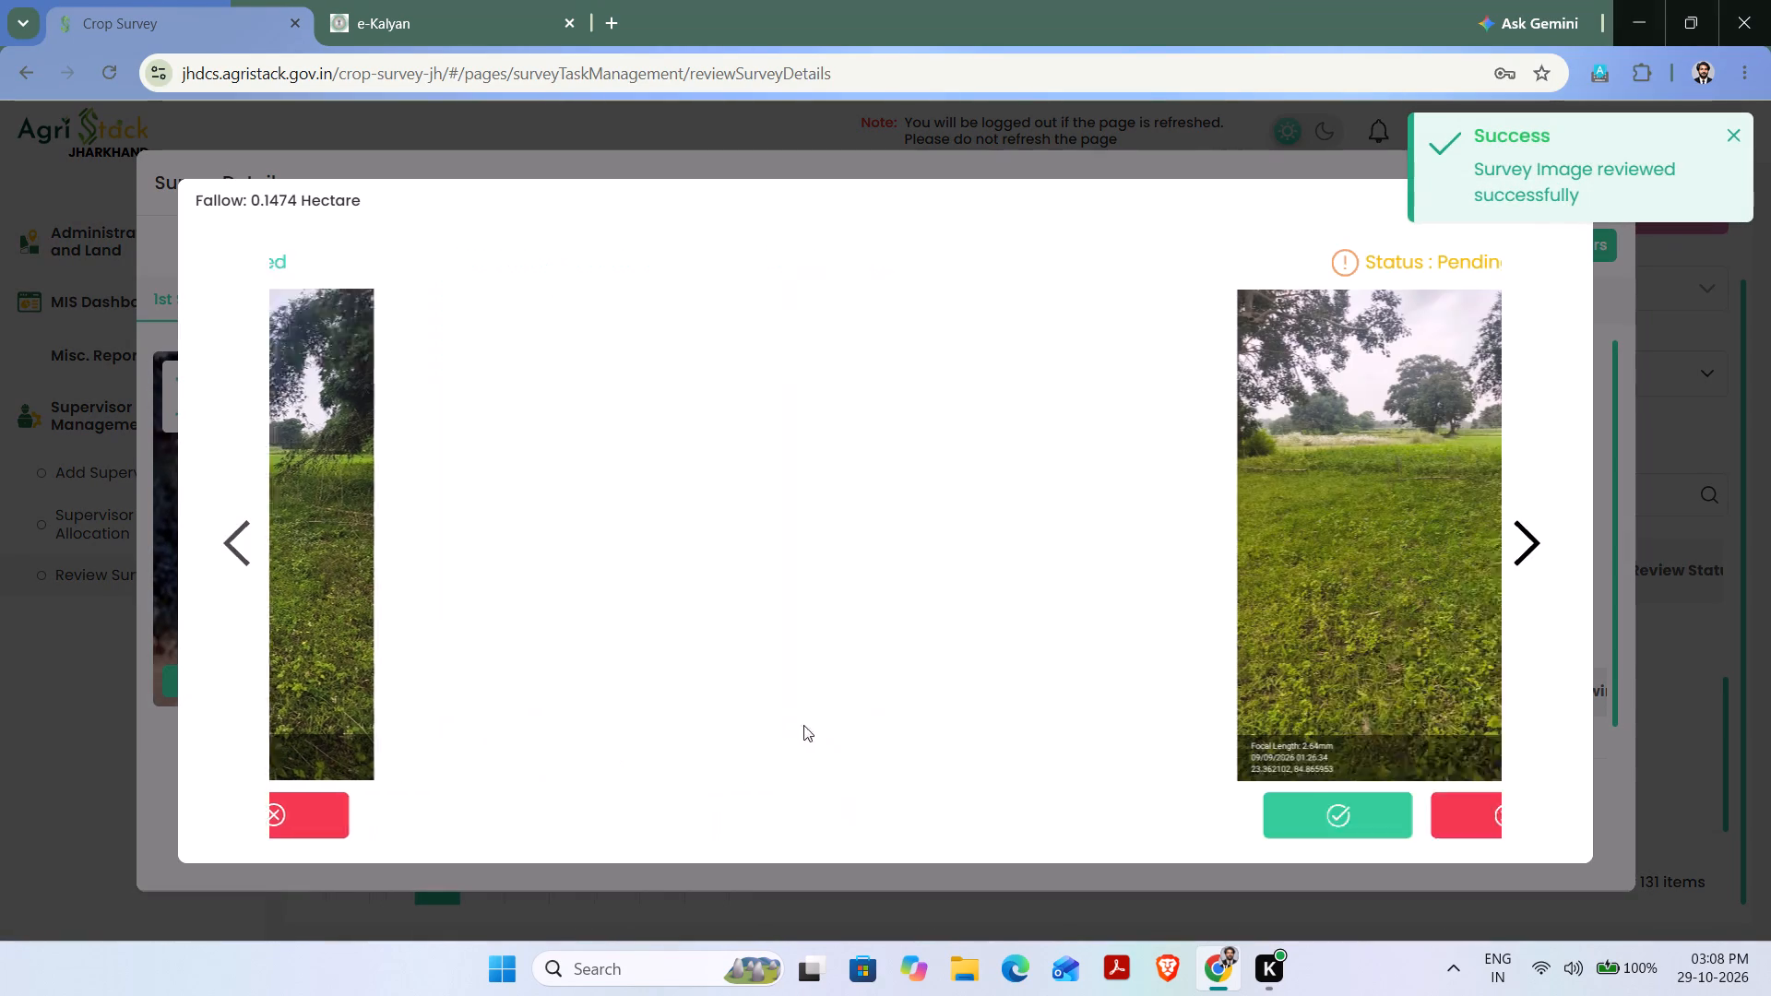
click(814, 812)
drag(941, 677, 857, 687)
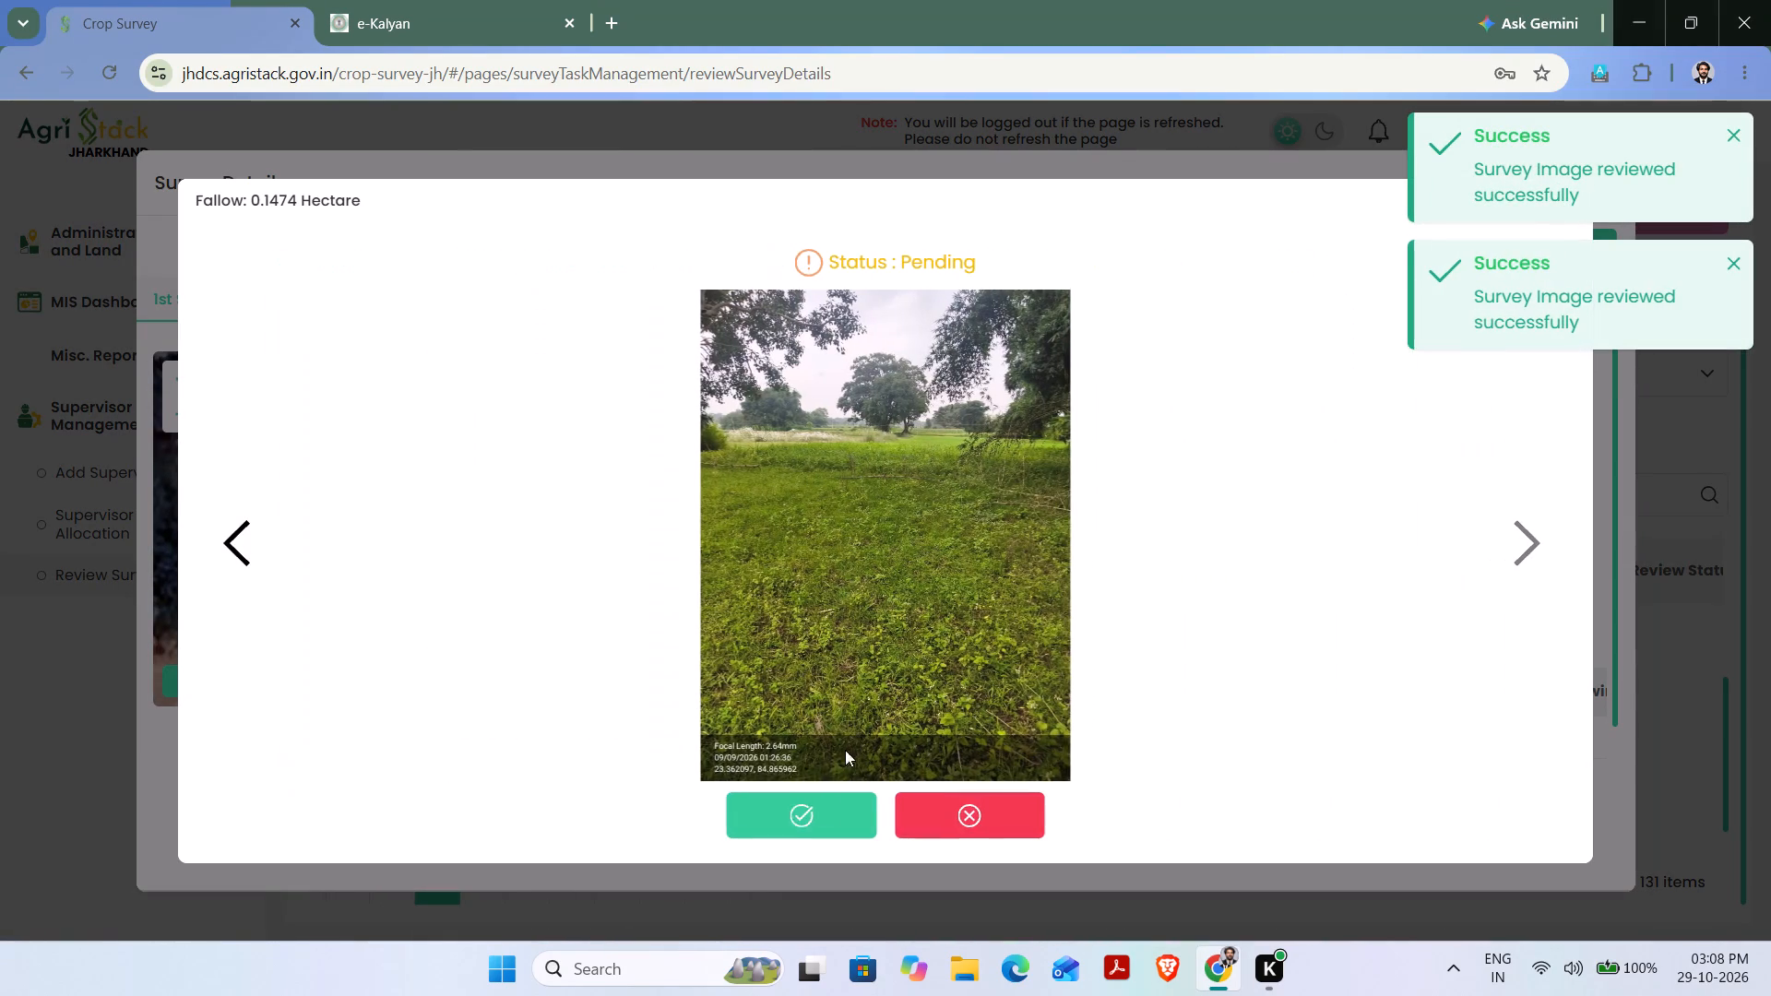
click(821, 801)
drag(963, 637, 923, 639)
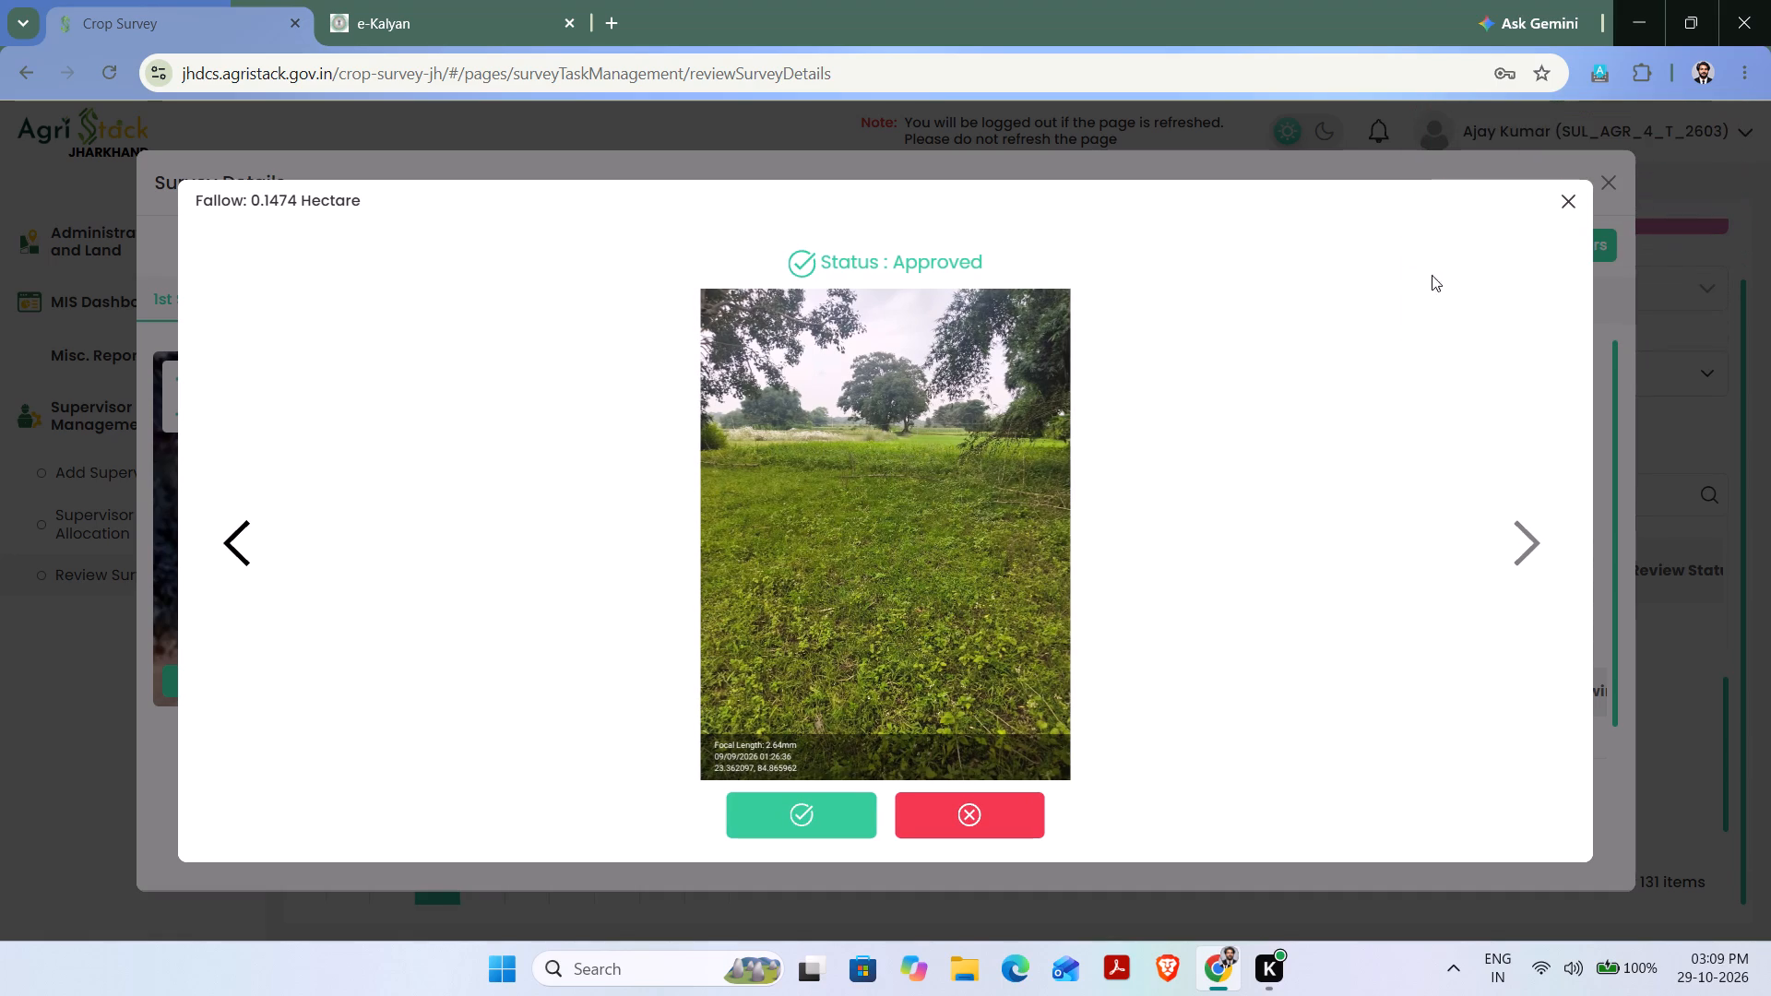
click(1565, 200)
Mark the first survey of record 25 as approved, save the review and close its survey details.
scroll(693, 693, down, 1)
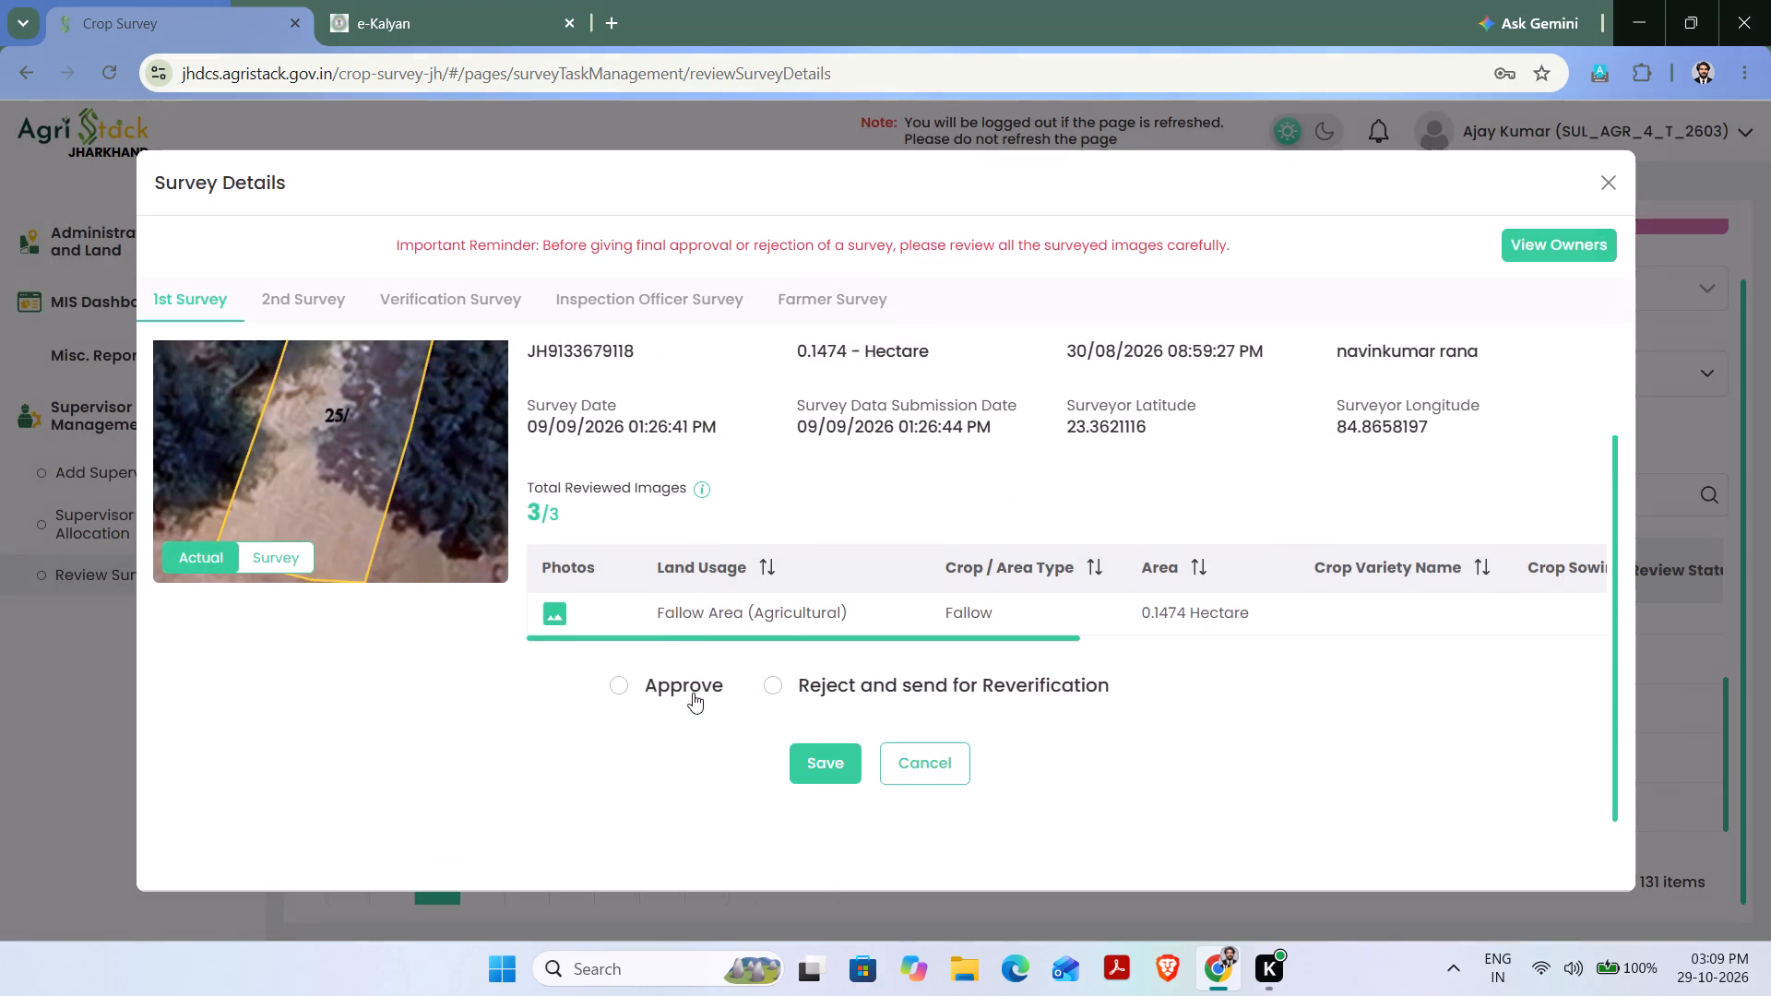
click(689, 682)
click(802, 748)
click(880, 584)
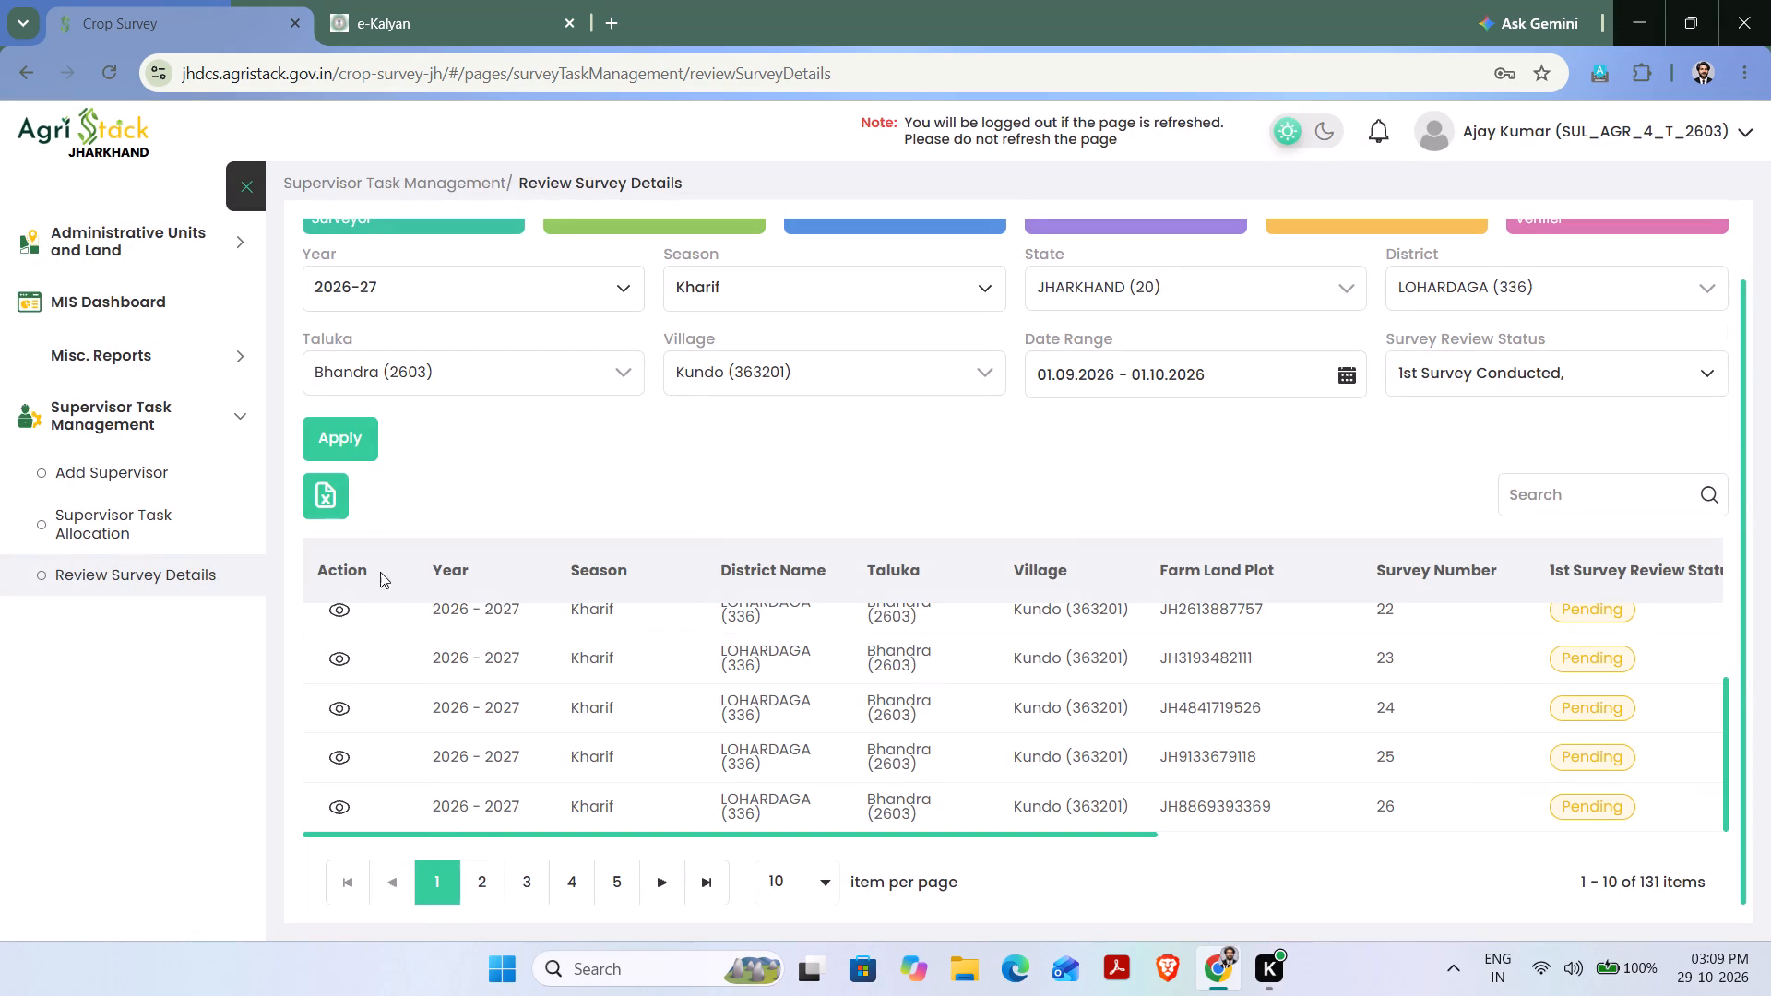
Reapply the current Kundo survey filters to refresh the list of pending first-survey records.
click(358, 438)
Open the survey details of Kundo record 27 and approve all three of its Fallow photos.
scroll(453, 665, up, 4)
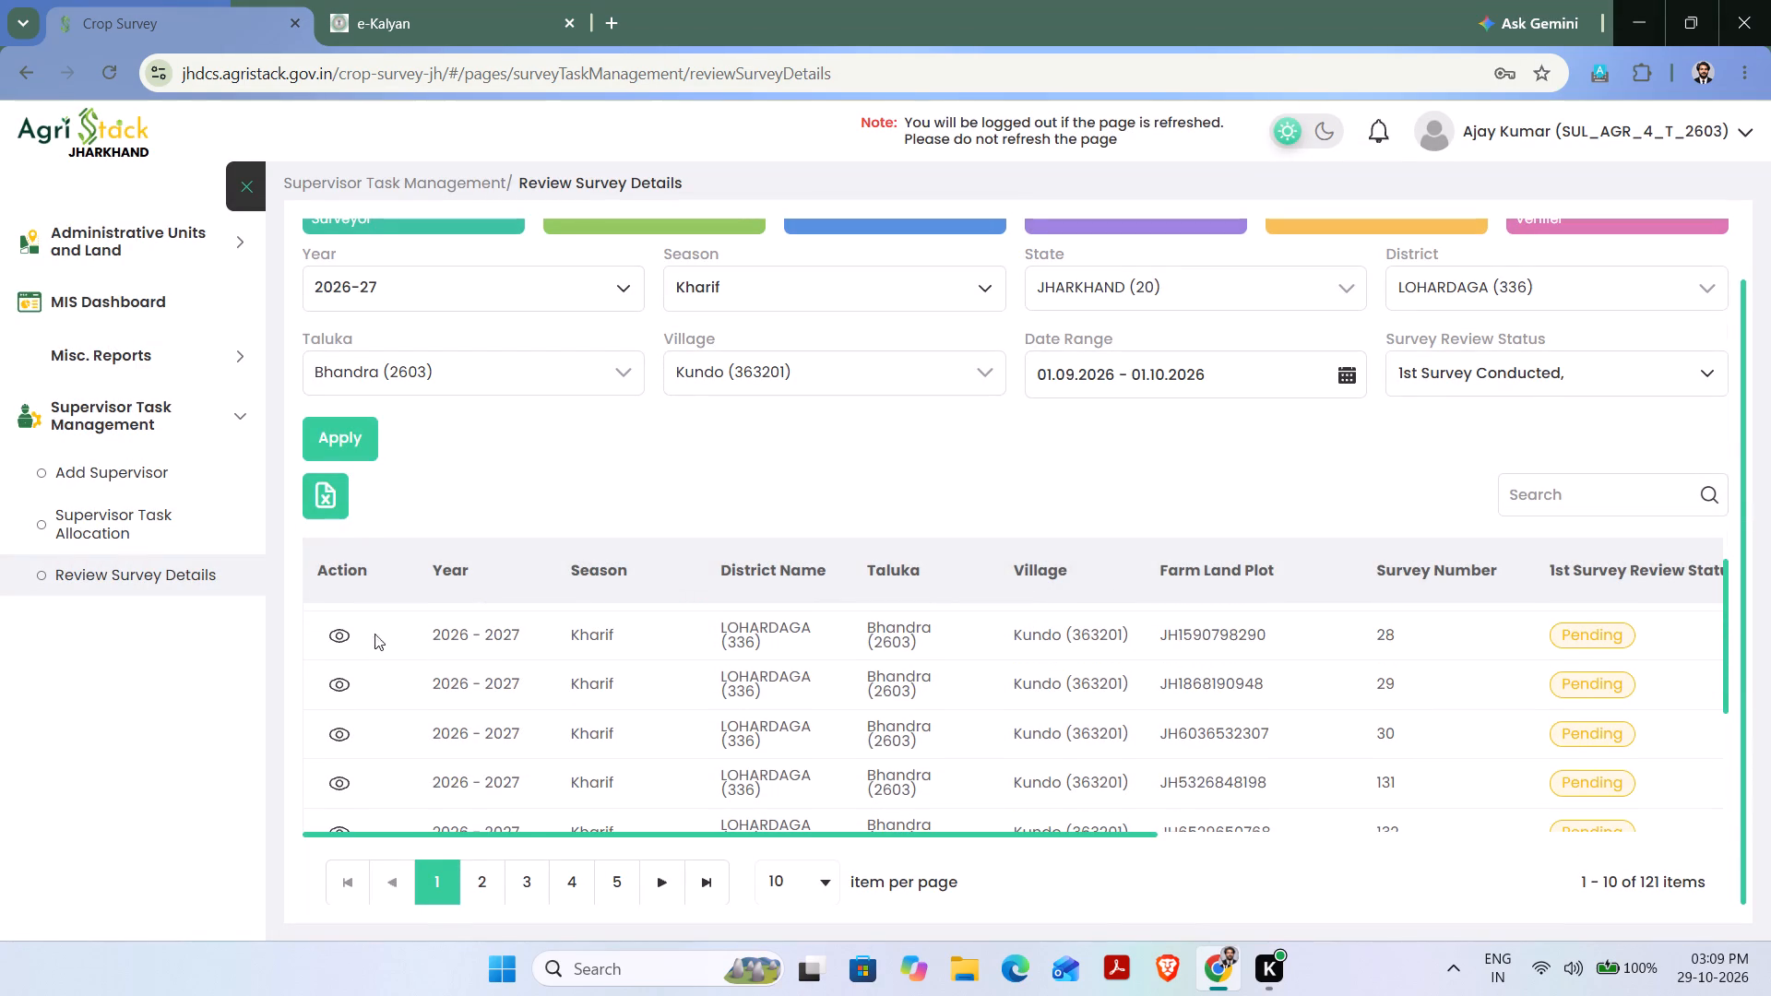
click(351, 631)
click(340, 629)
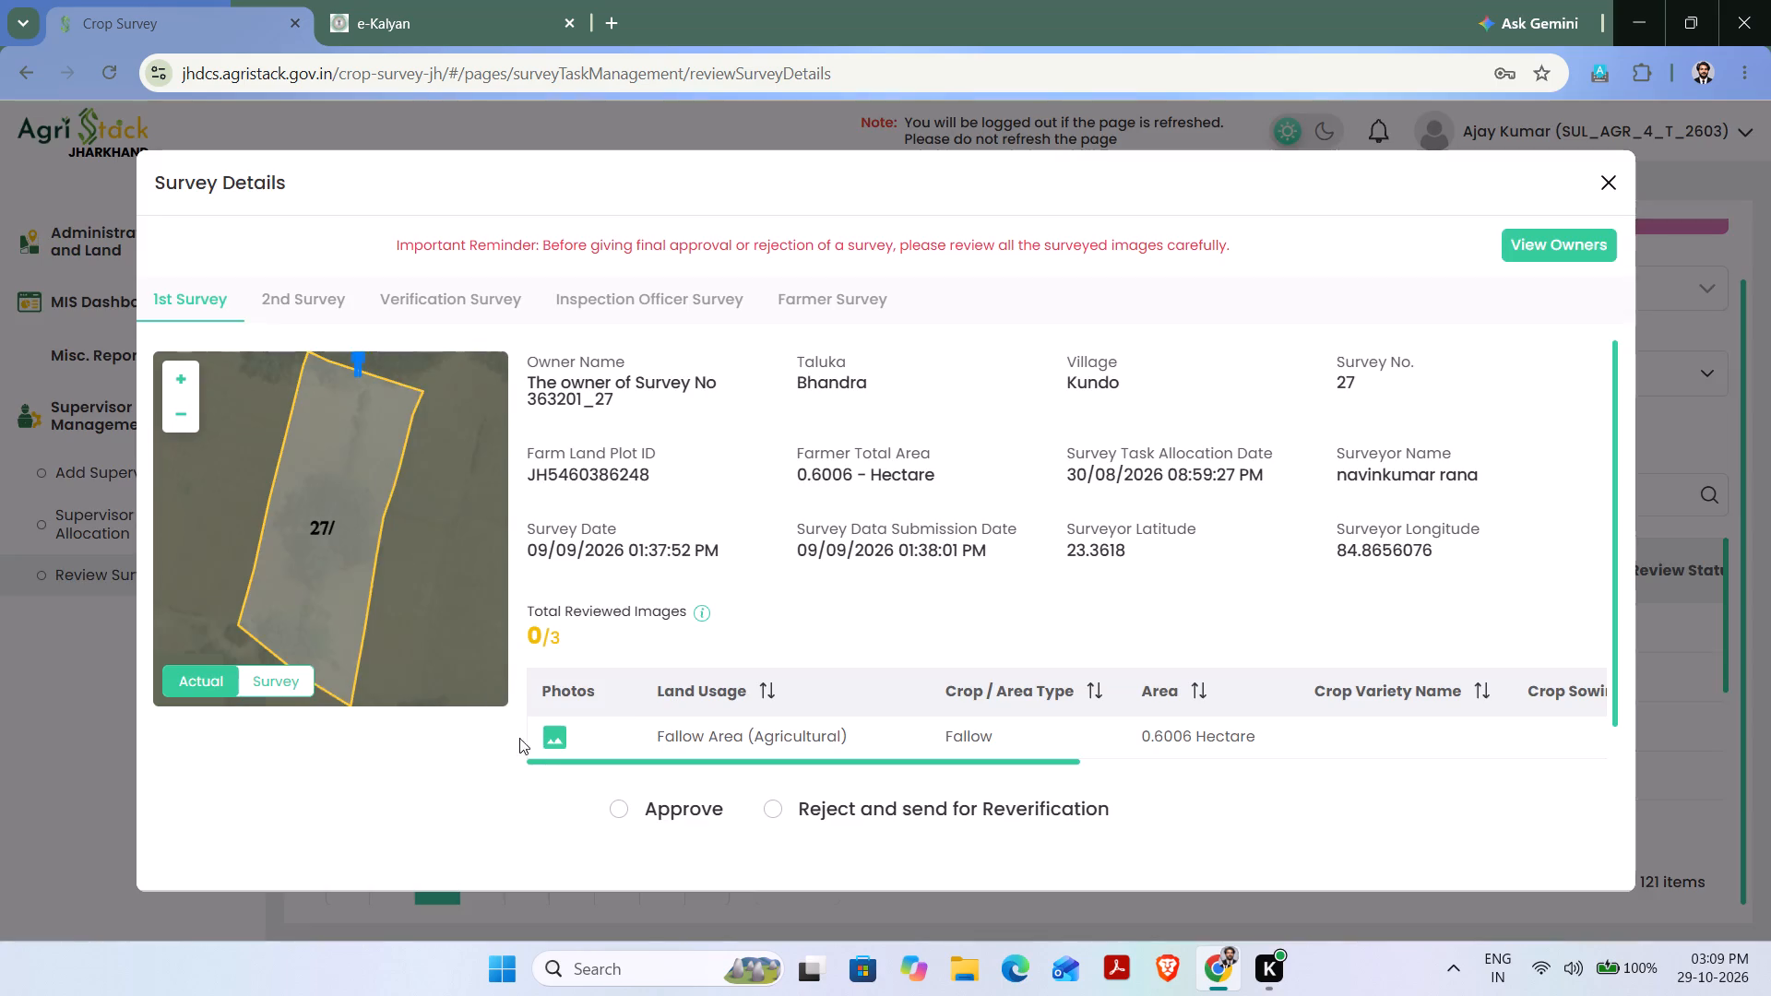
click(544, 748)
click(783, 830)
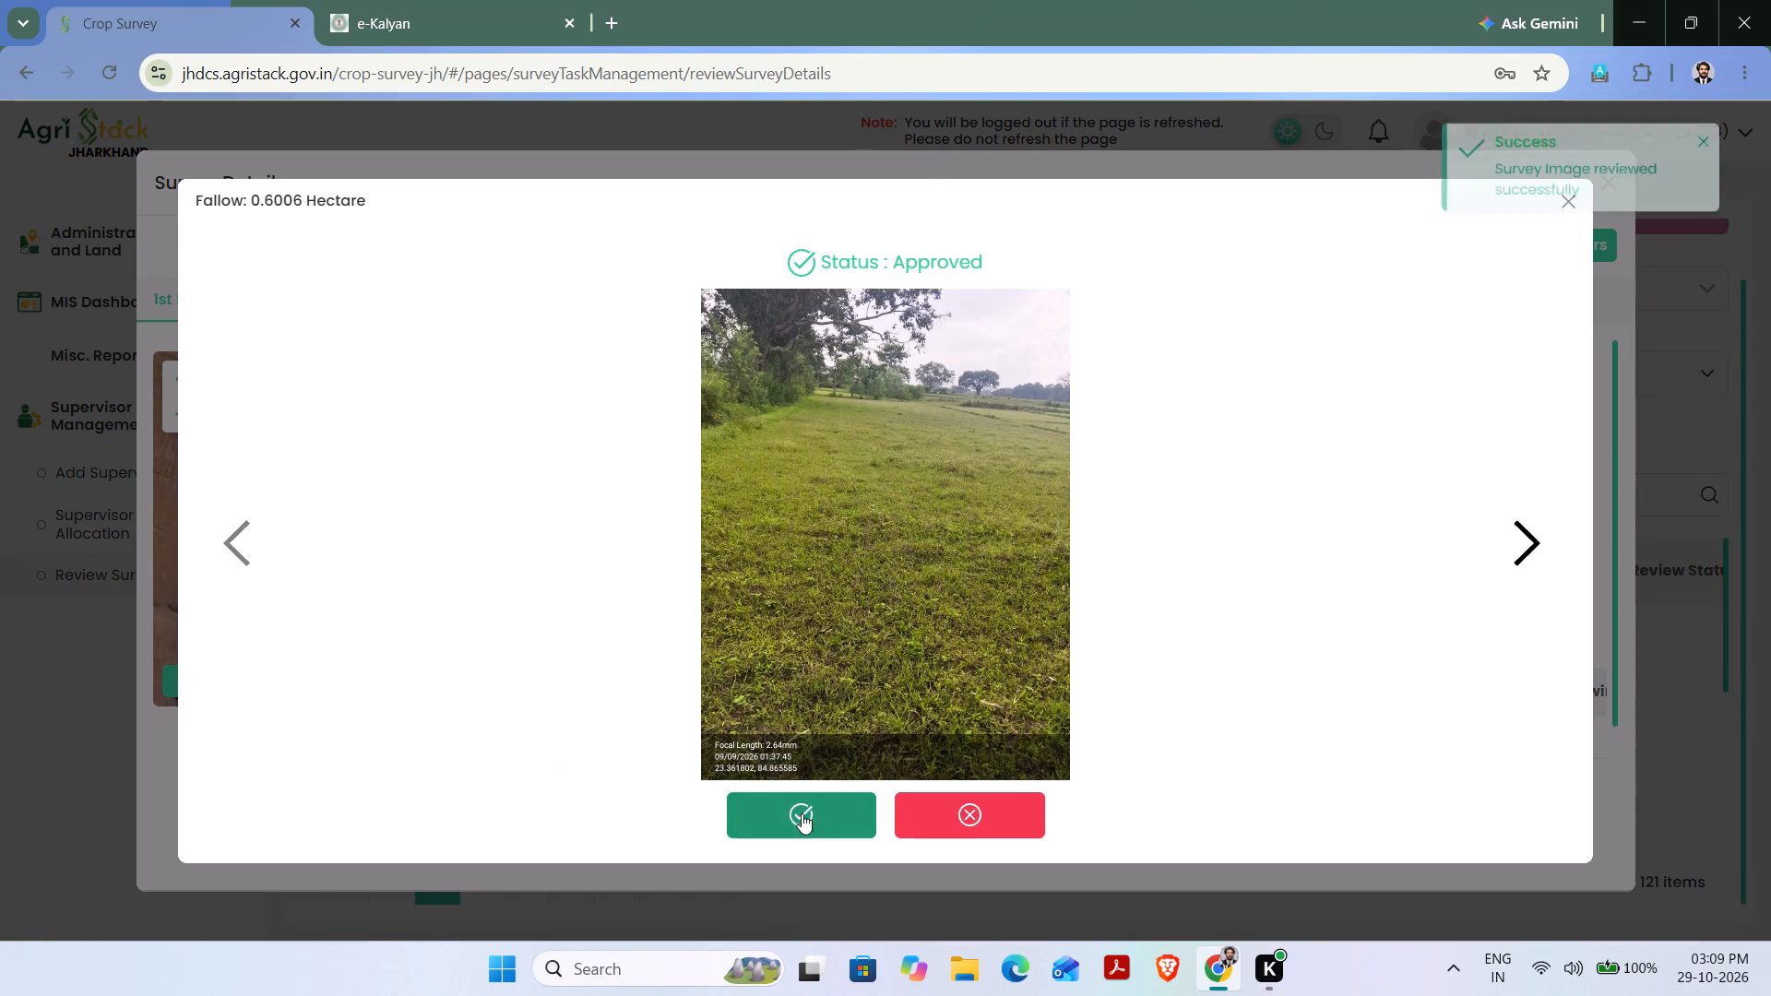
drag(945, 696, 823, 712)
click(806, 815)
drag(940, 689, 828, 700)
click(827, 814)
drag(933, 657, 892, 658)
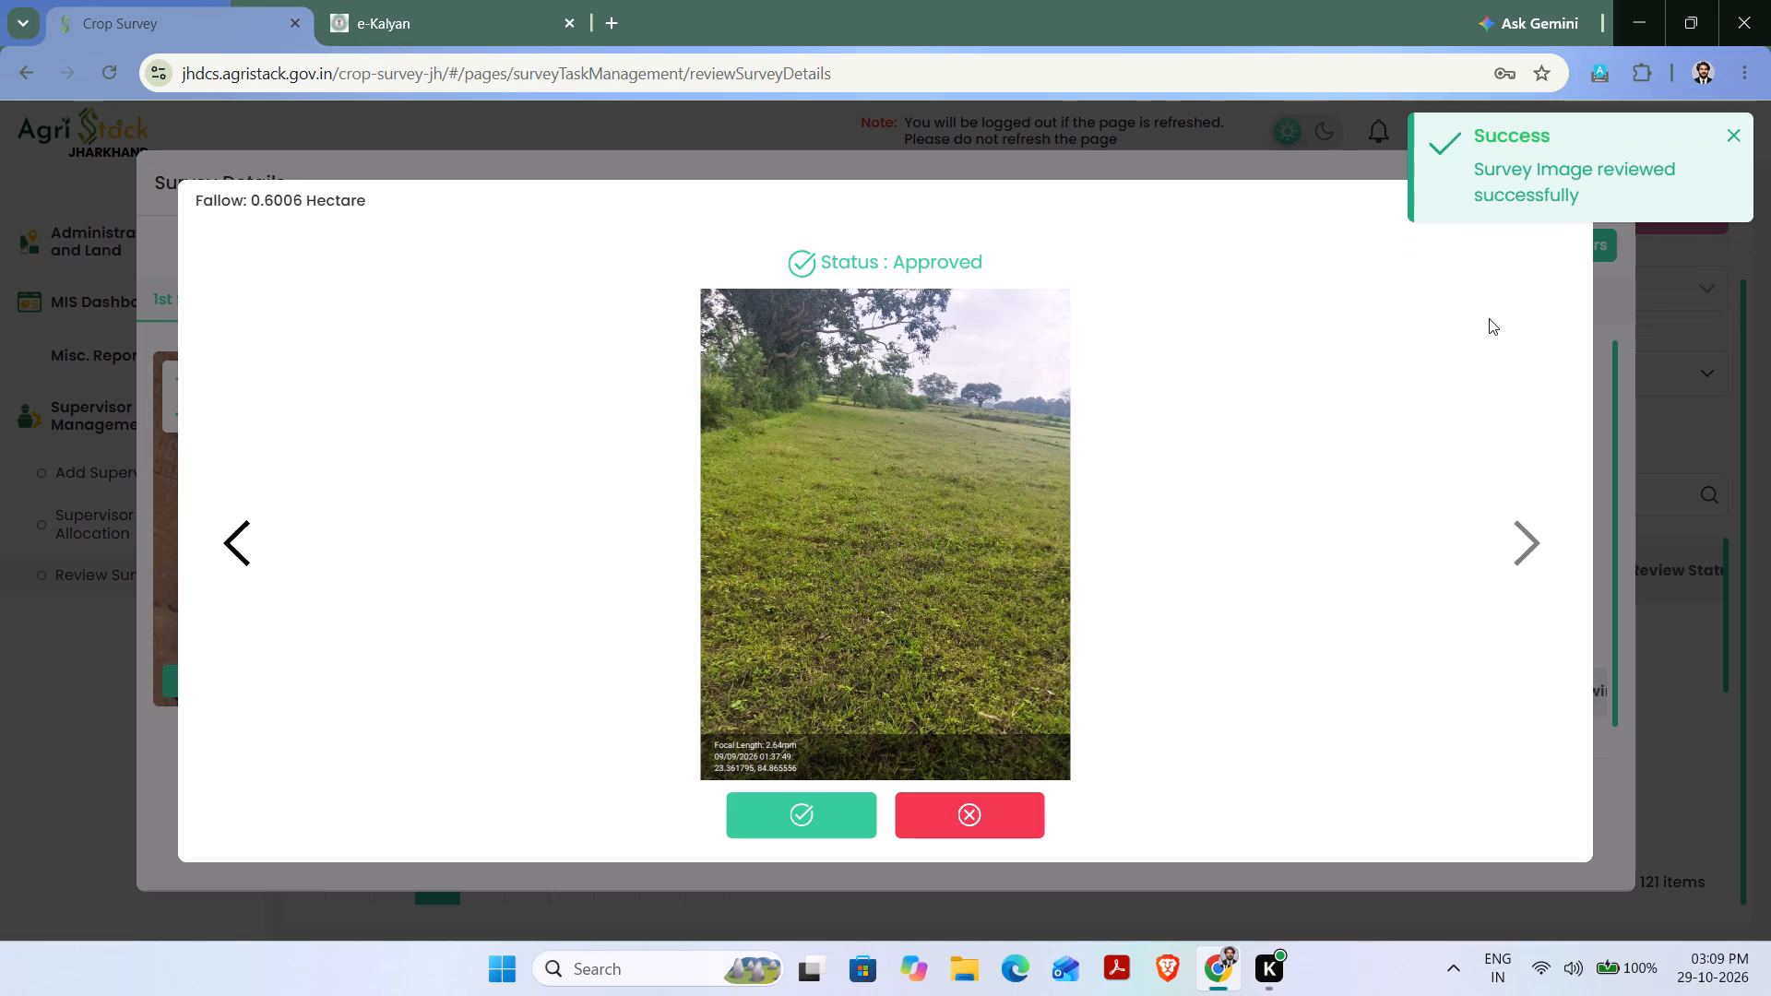
click(1566, 206)
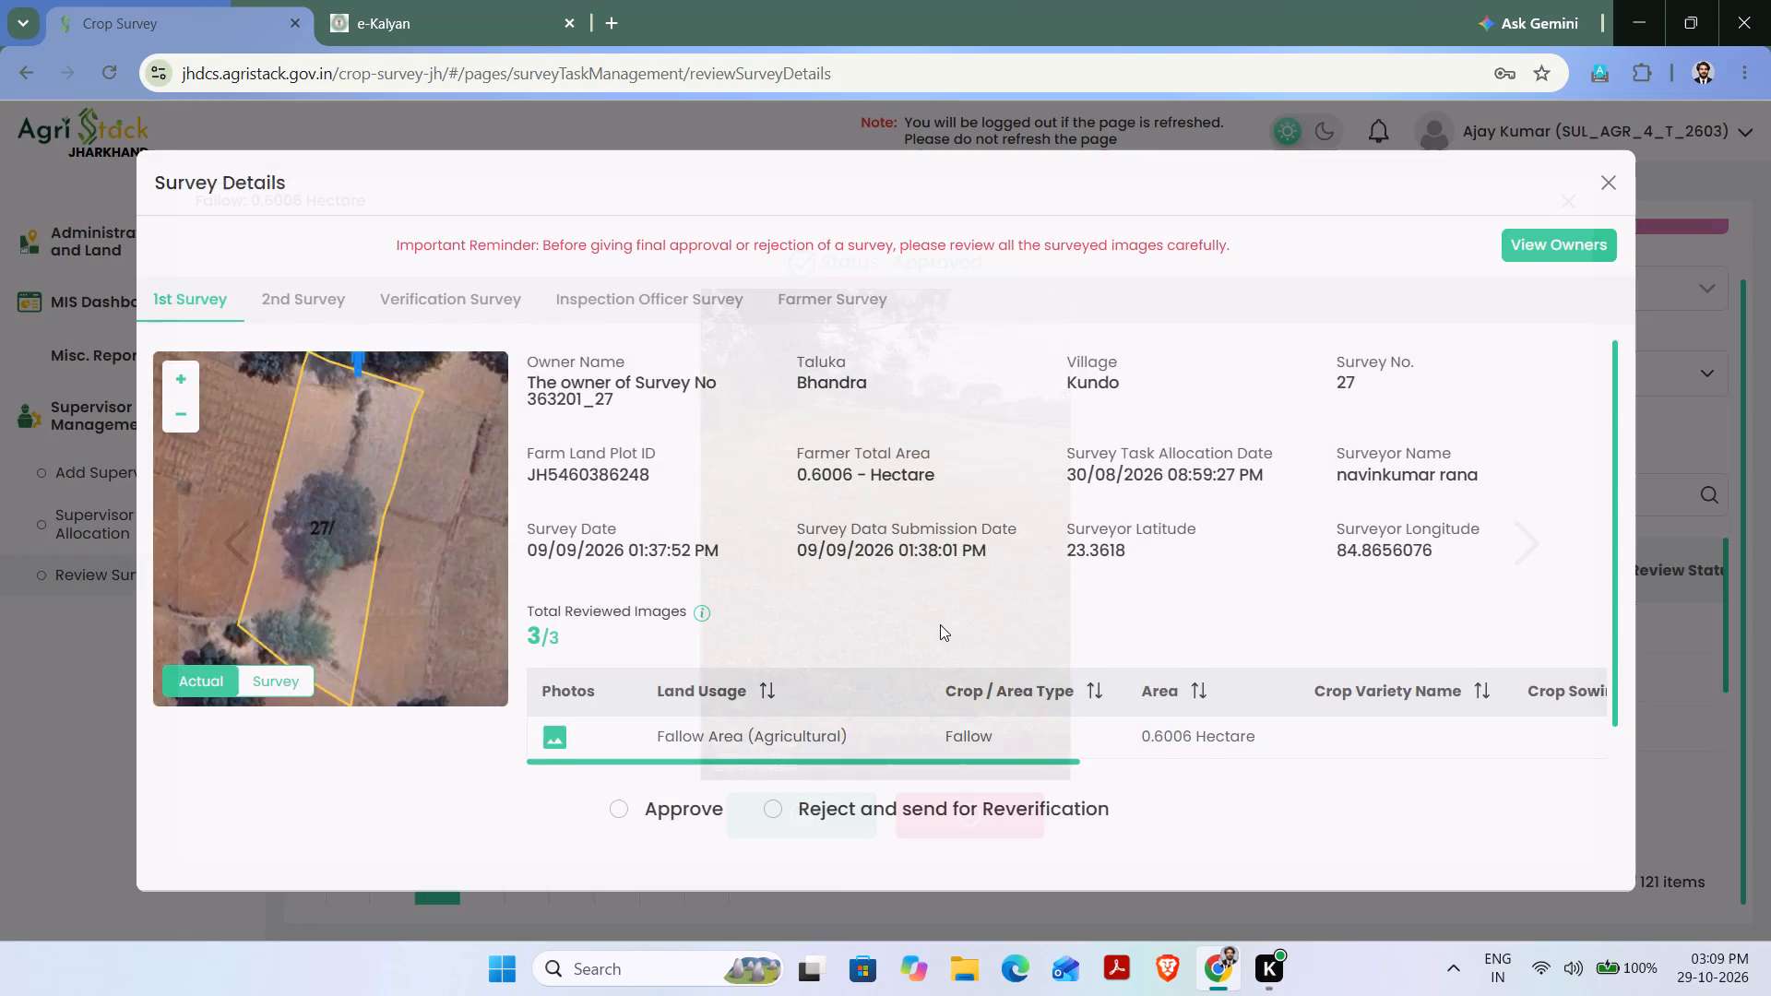
Mark the first survey of record 27 as approved, save the review and close its survey details.
scroll(940, 624, down, 2)
click(713, 654)
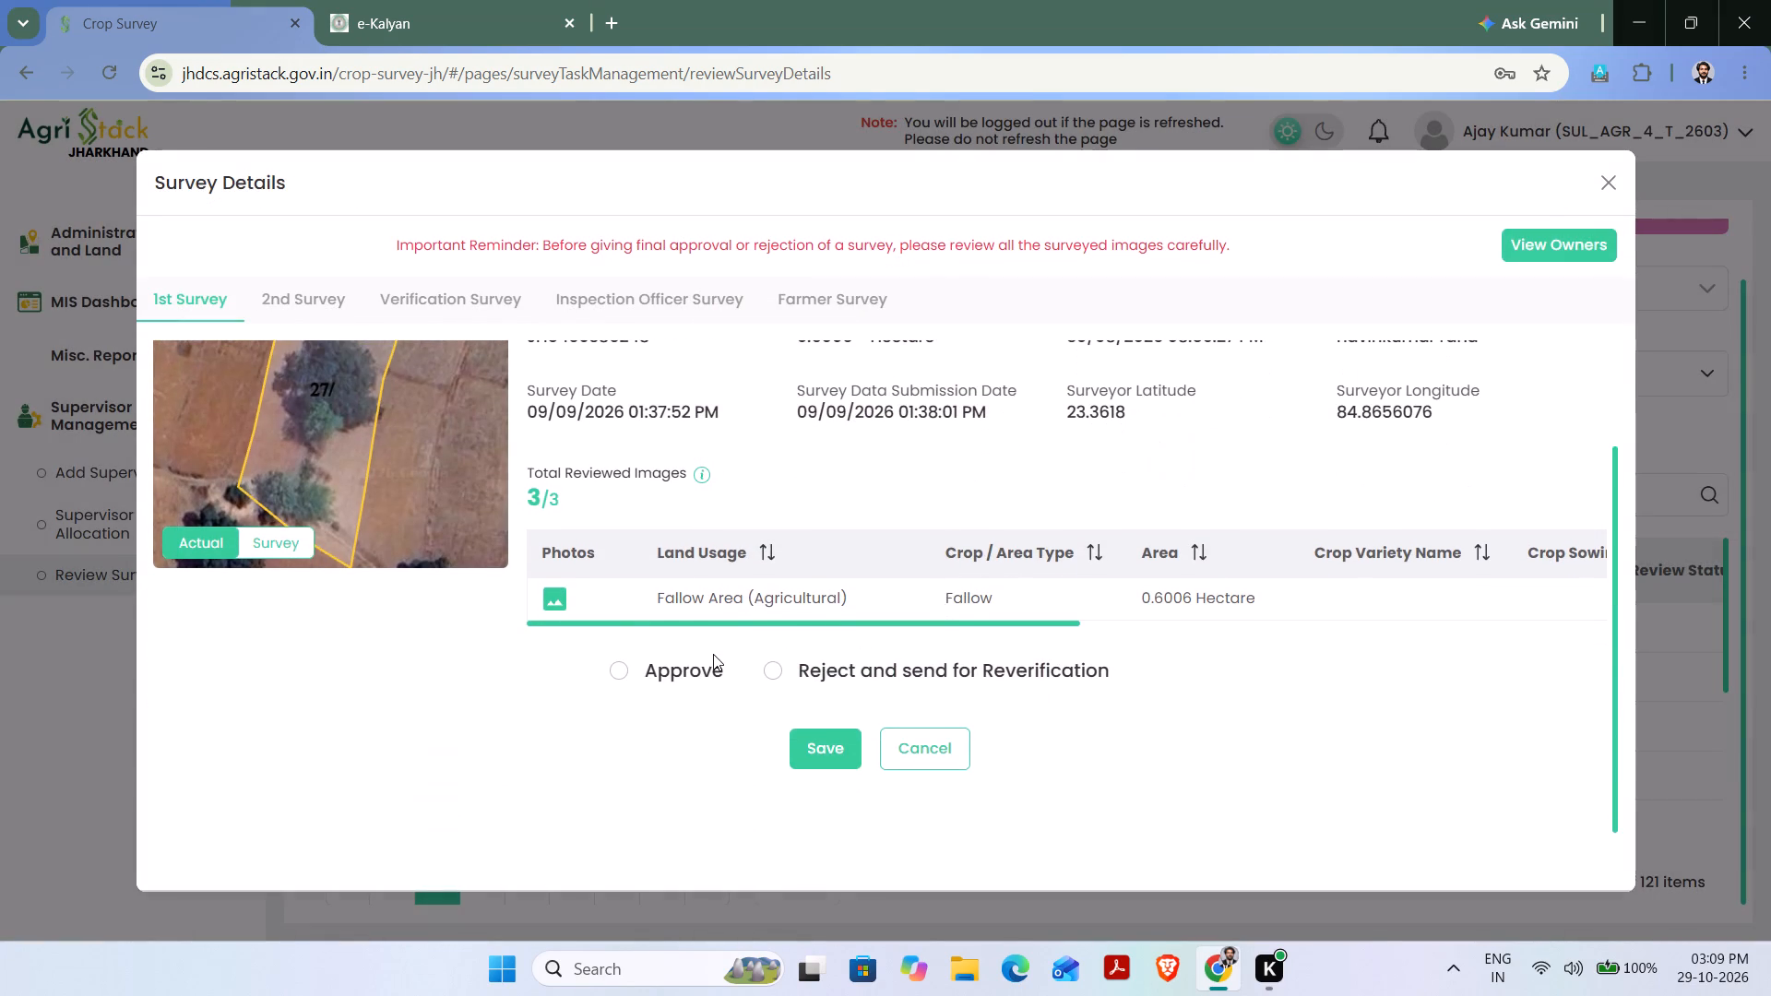
click(834, 752)
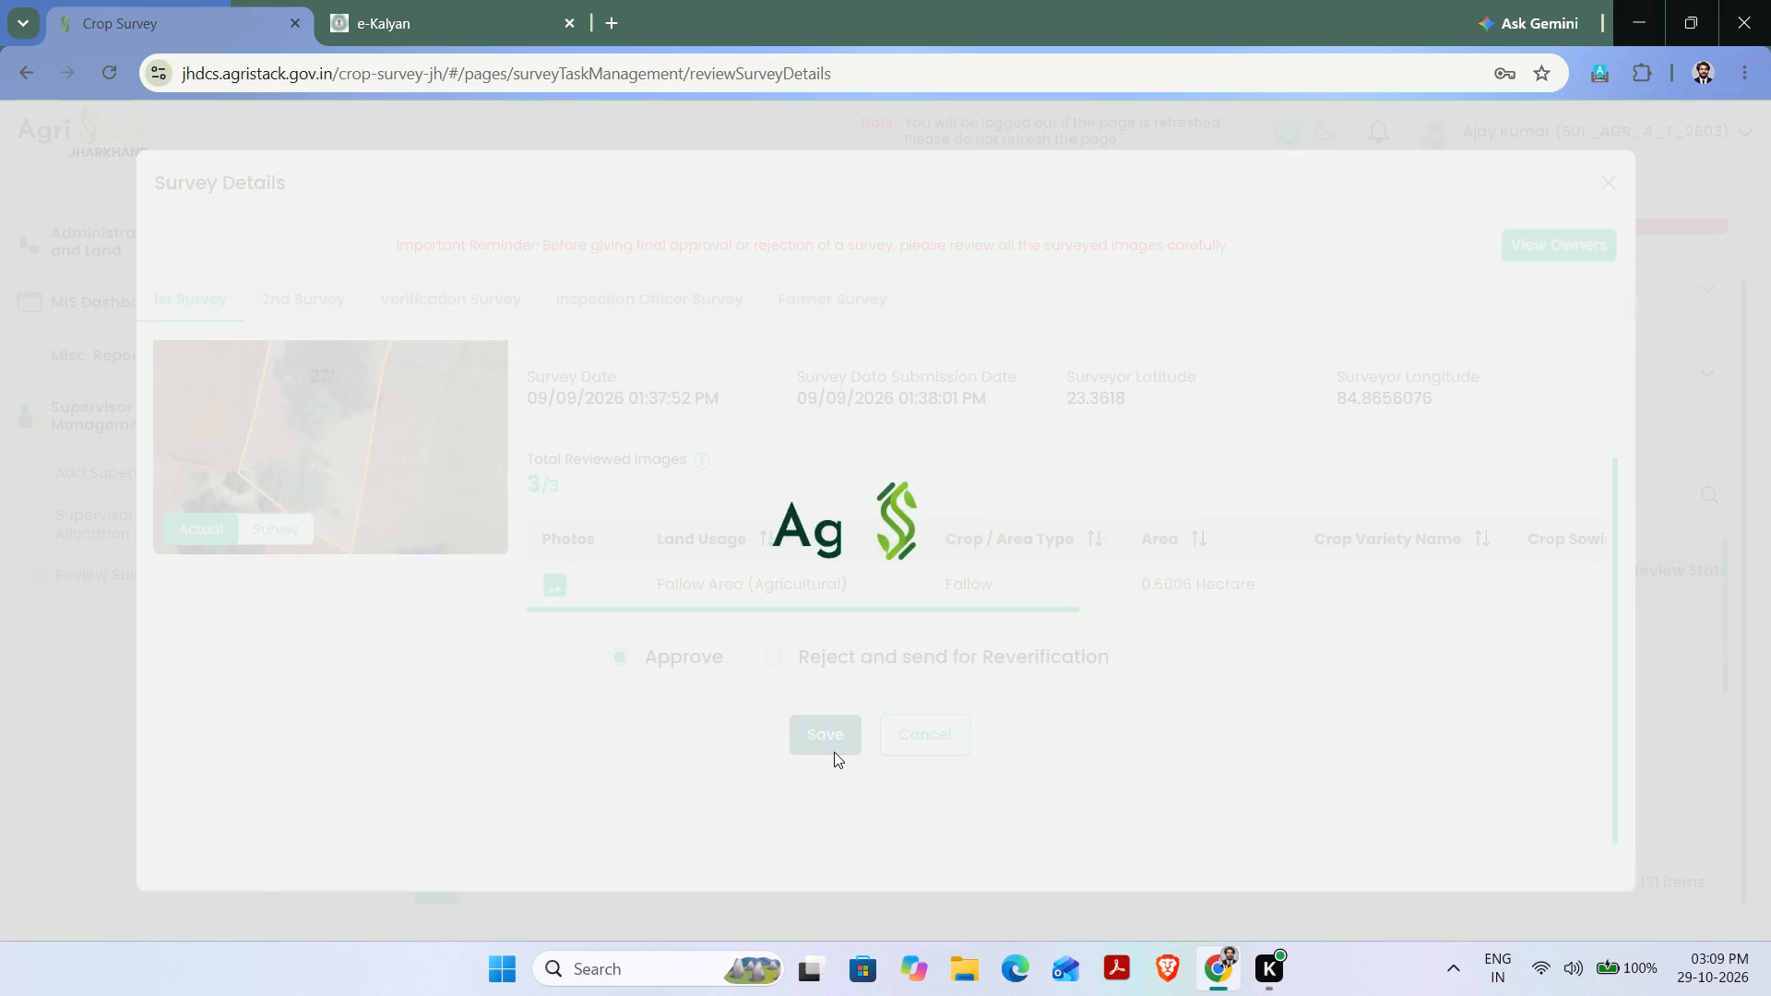
click(931, 575)
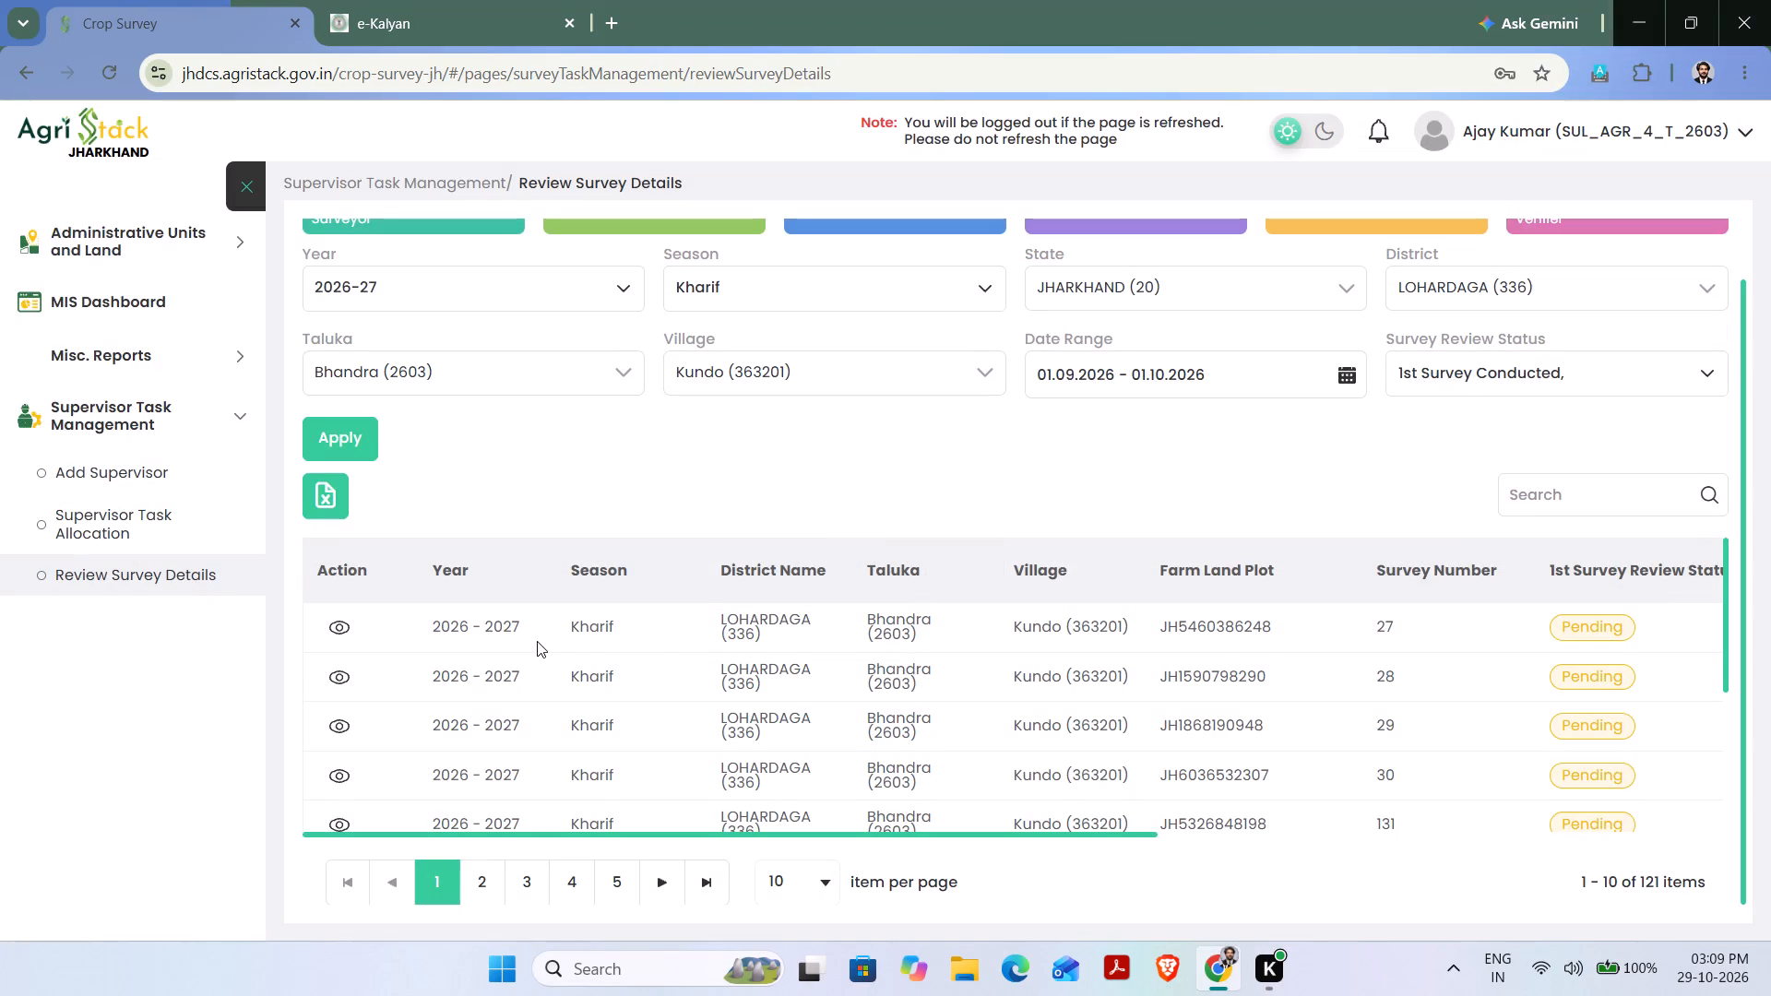
Open the survey details of Kundo record 28 and approve all three of its harvested bamboo (बाँस) photos.
click(339, 677)
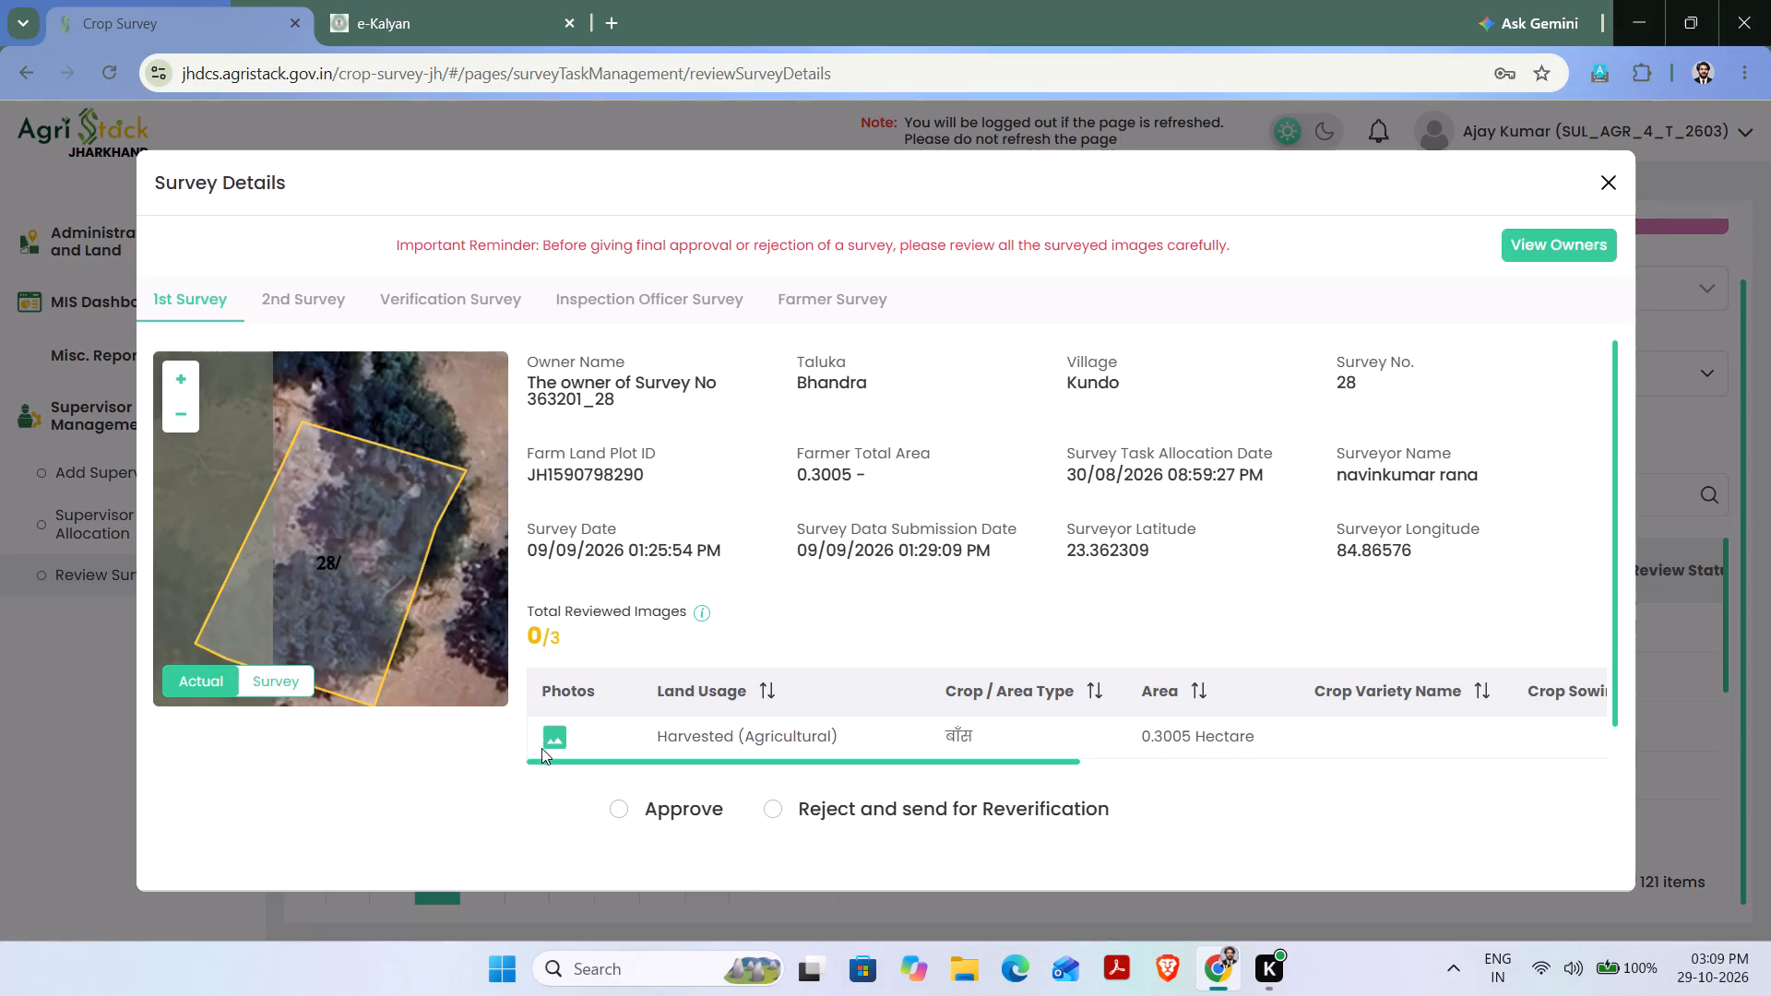
click(549, 737)
click(775, 812)
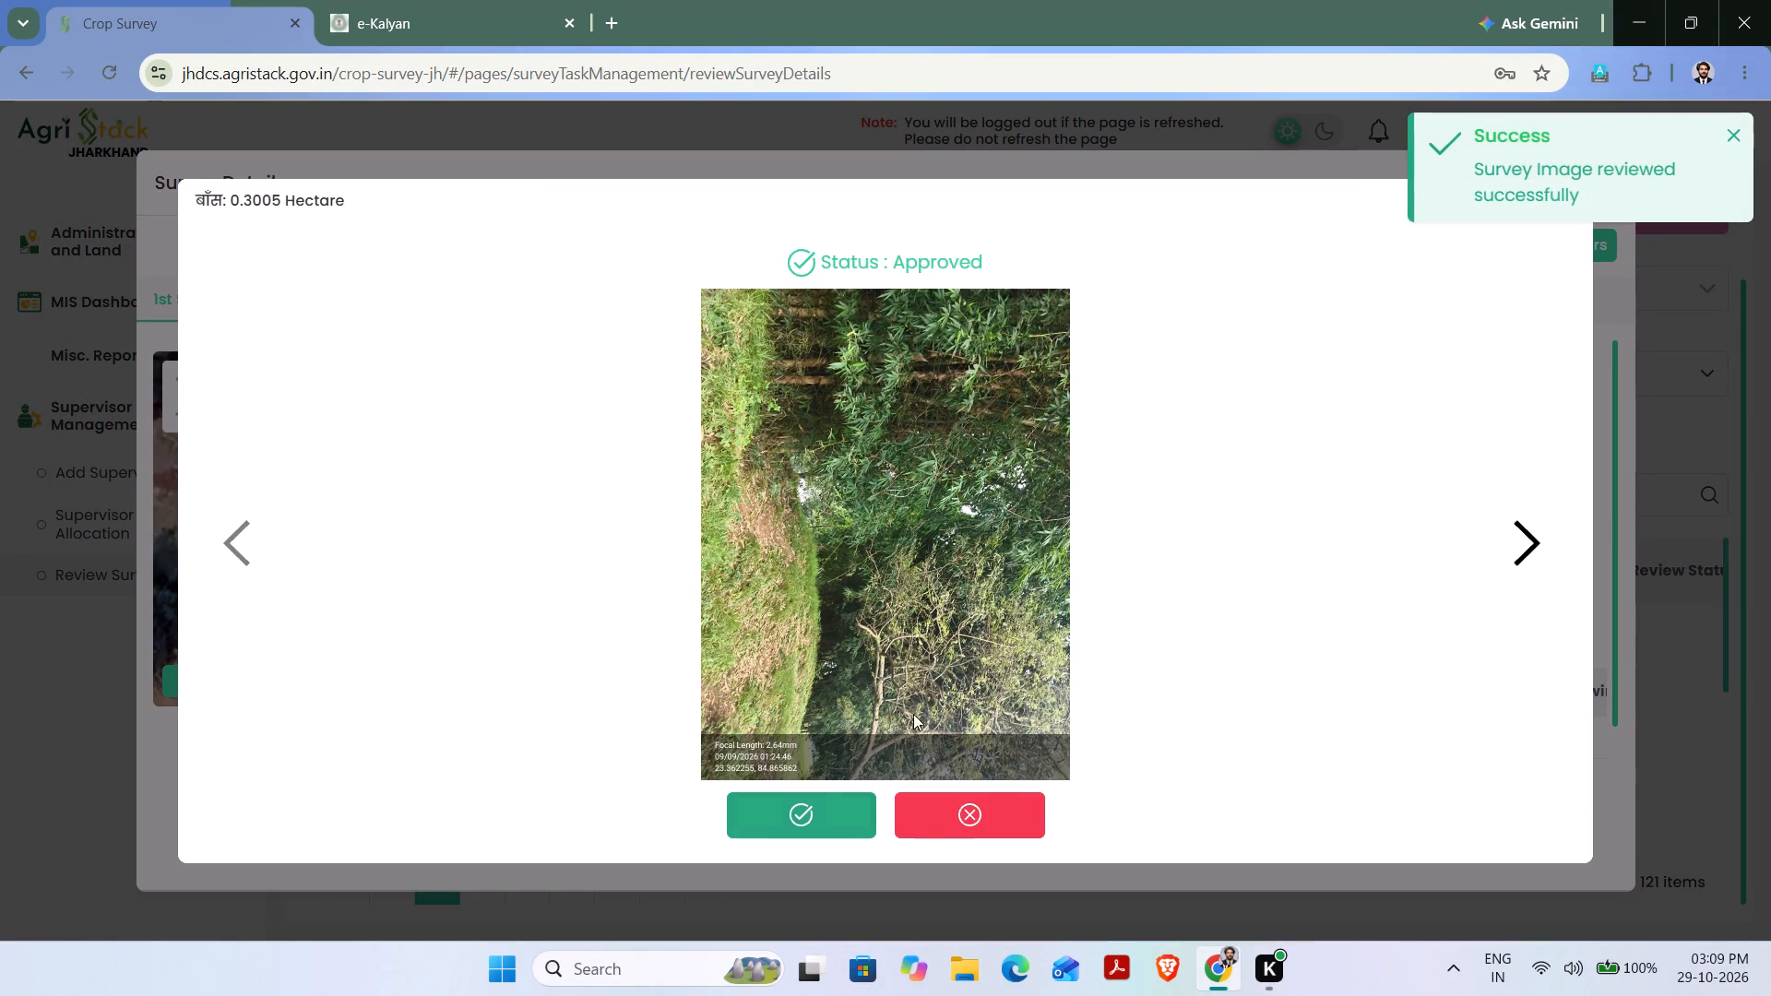
drag(913, 705, 779, 724)
click(814, 821)
drag(909, 695, 822, 709)
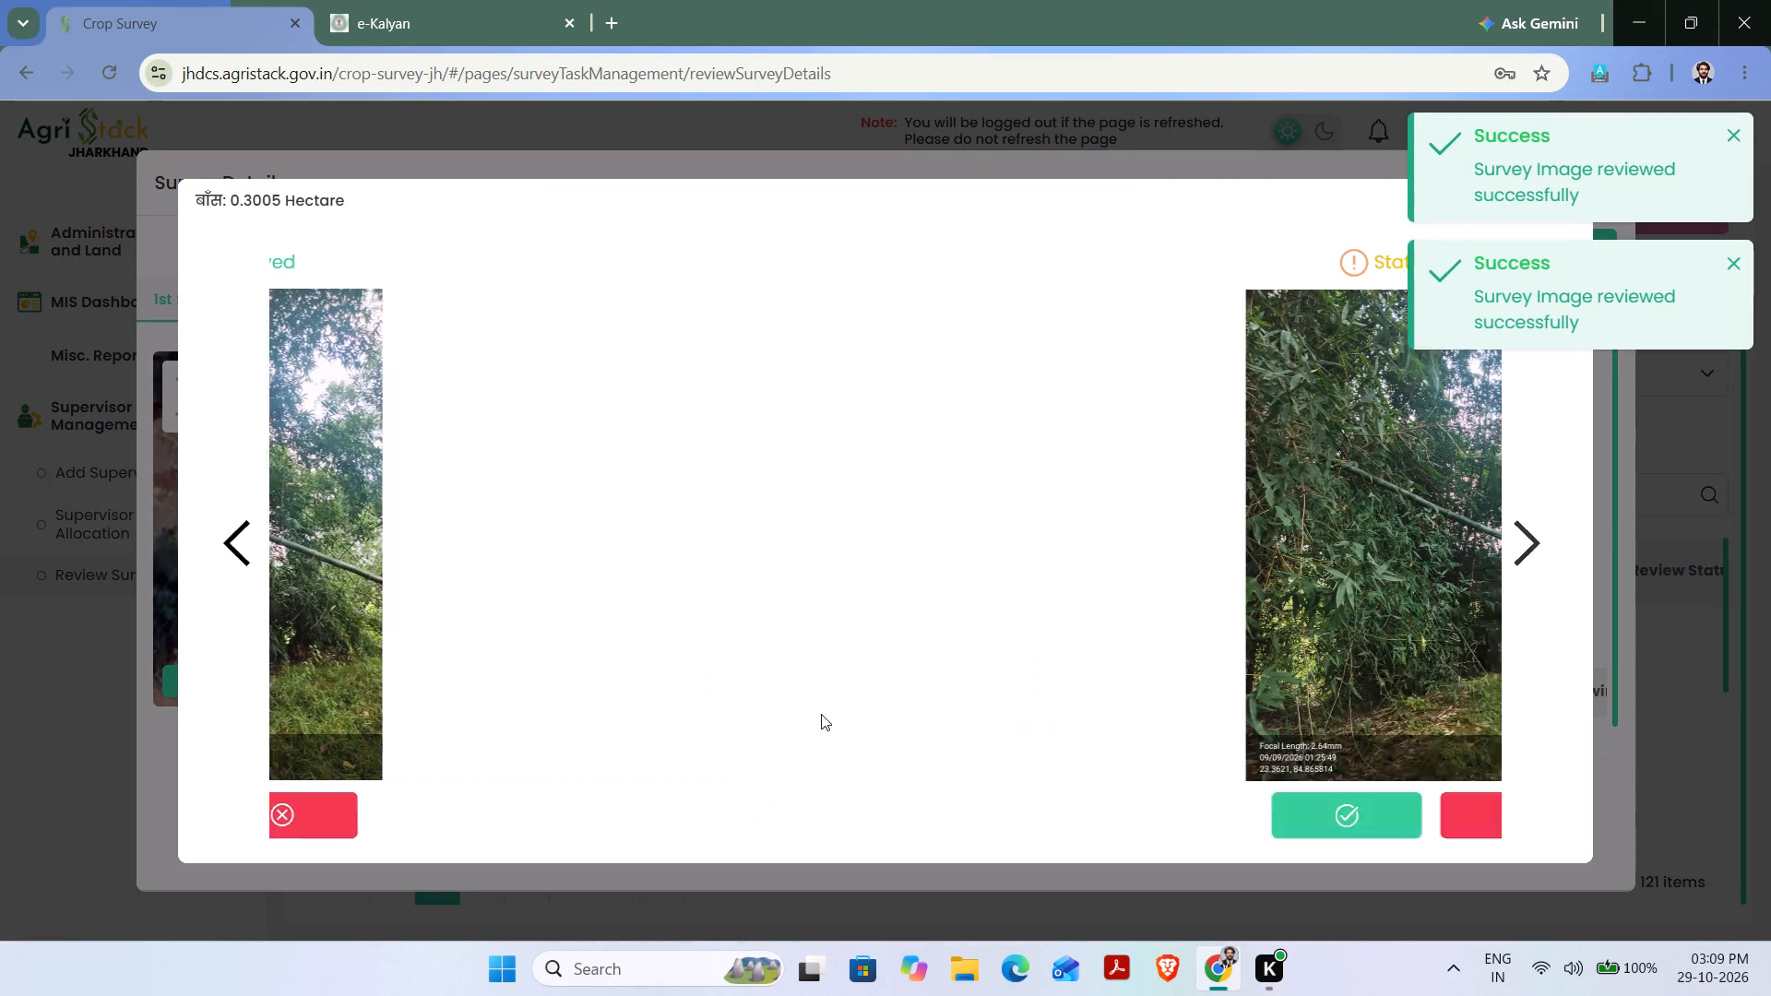
click(841, 804)
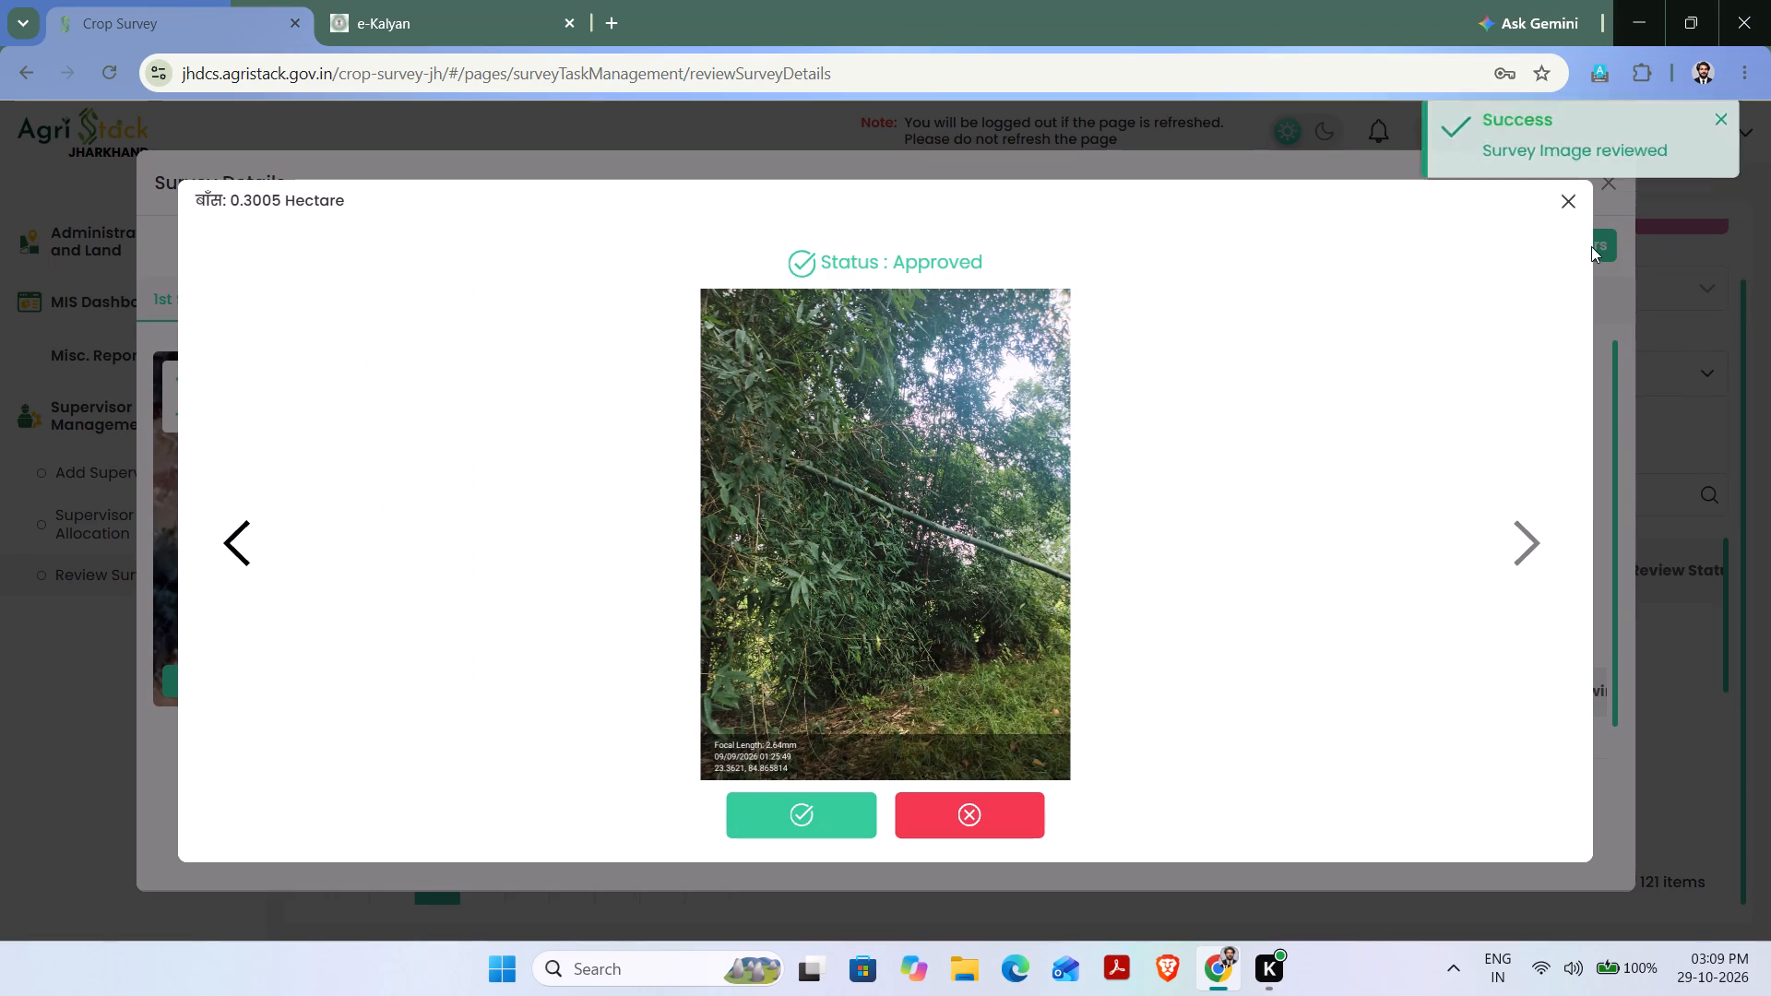
click(1575, 211)
click(1567, 205)
Mark the first survey of record 28 as approved, save the review and close its survey details.
scroll(942, 585, down, 1)
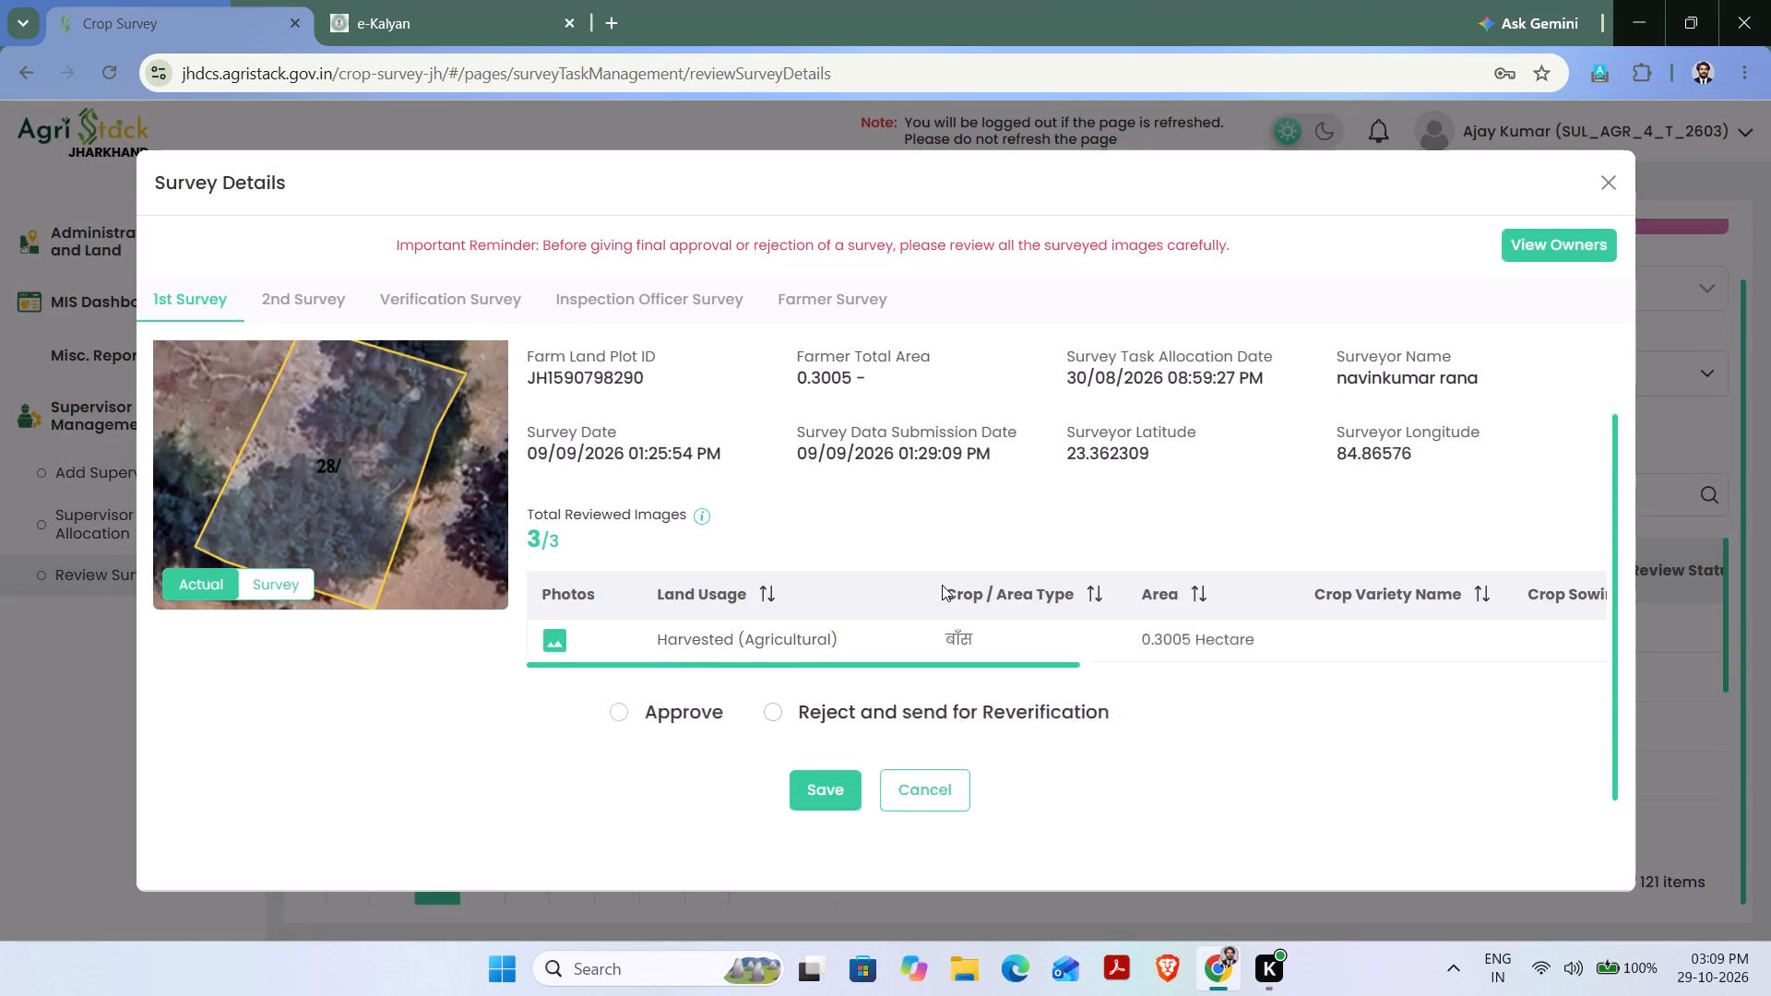
scroll(942, 585, down, 1)
click(665, 660)
click(826, 735)
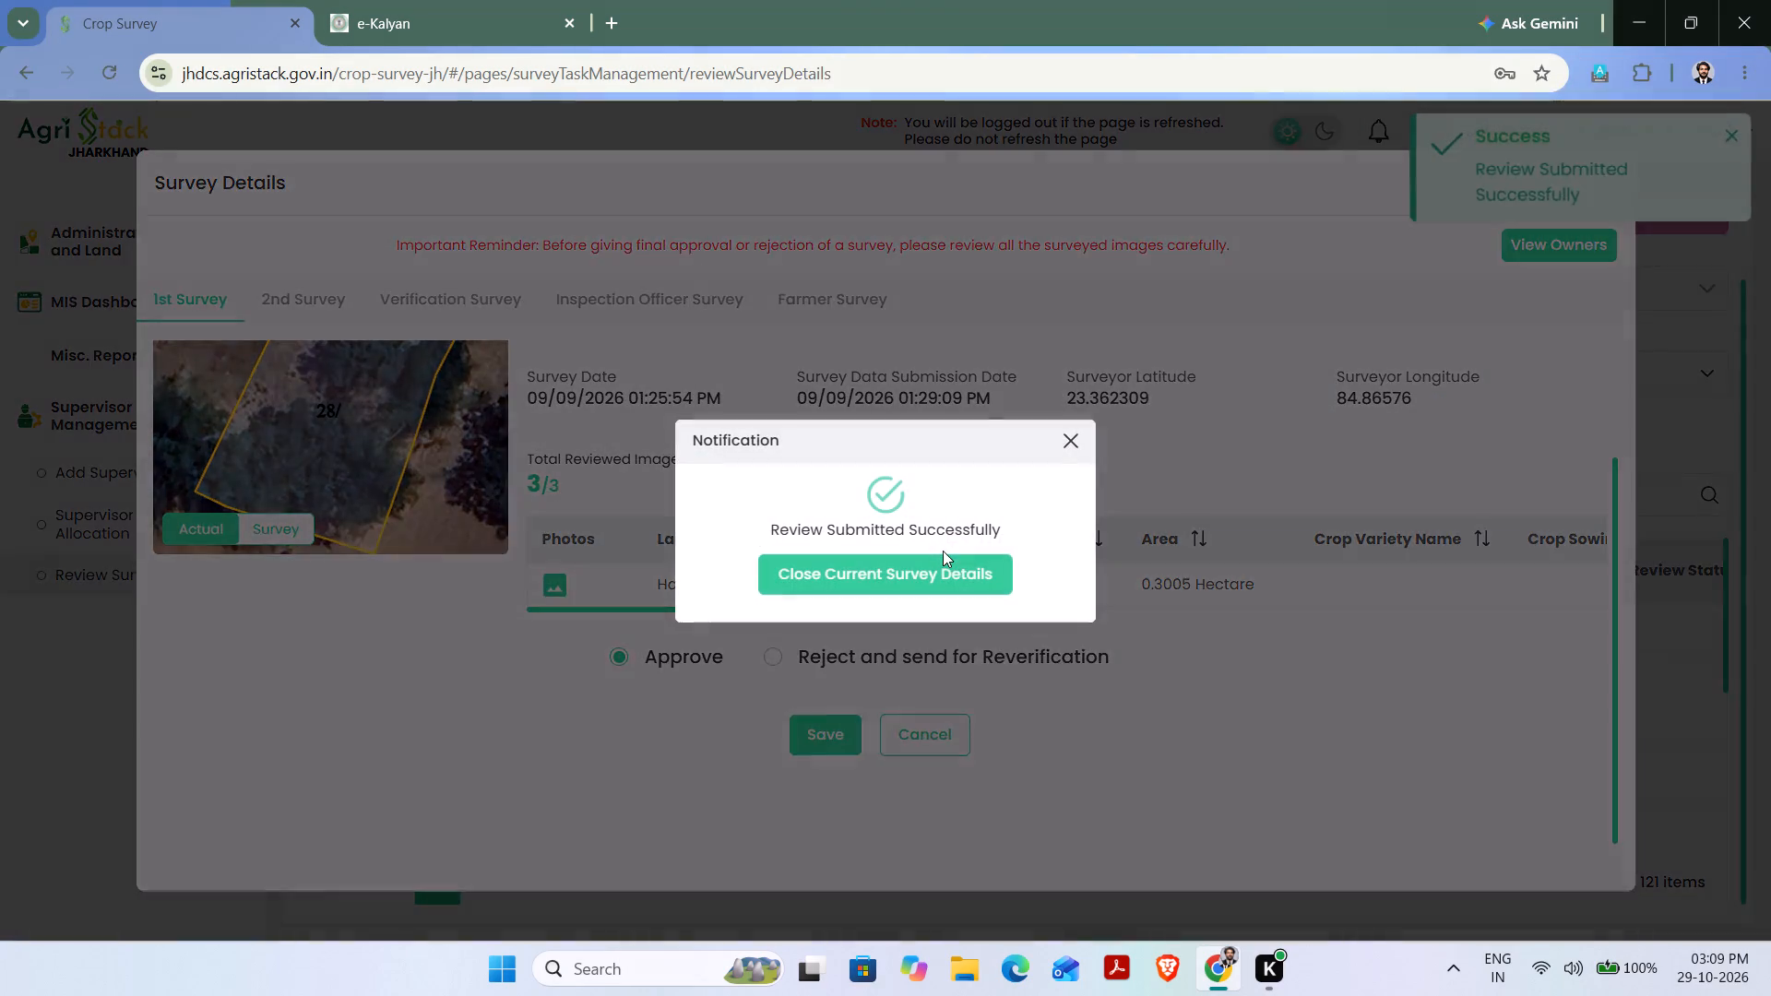
click(943, 551)
click(935, 565)
Open the survey details of Kundo record 29 and approve all three of its Fallow photos.
click(333, 725)
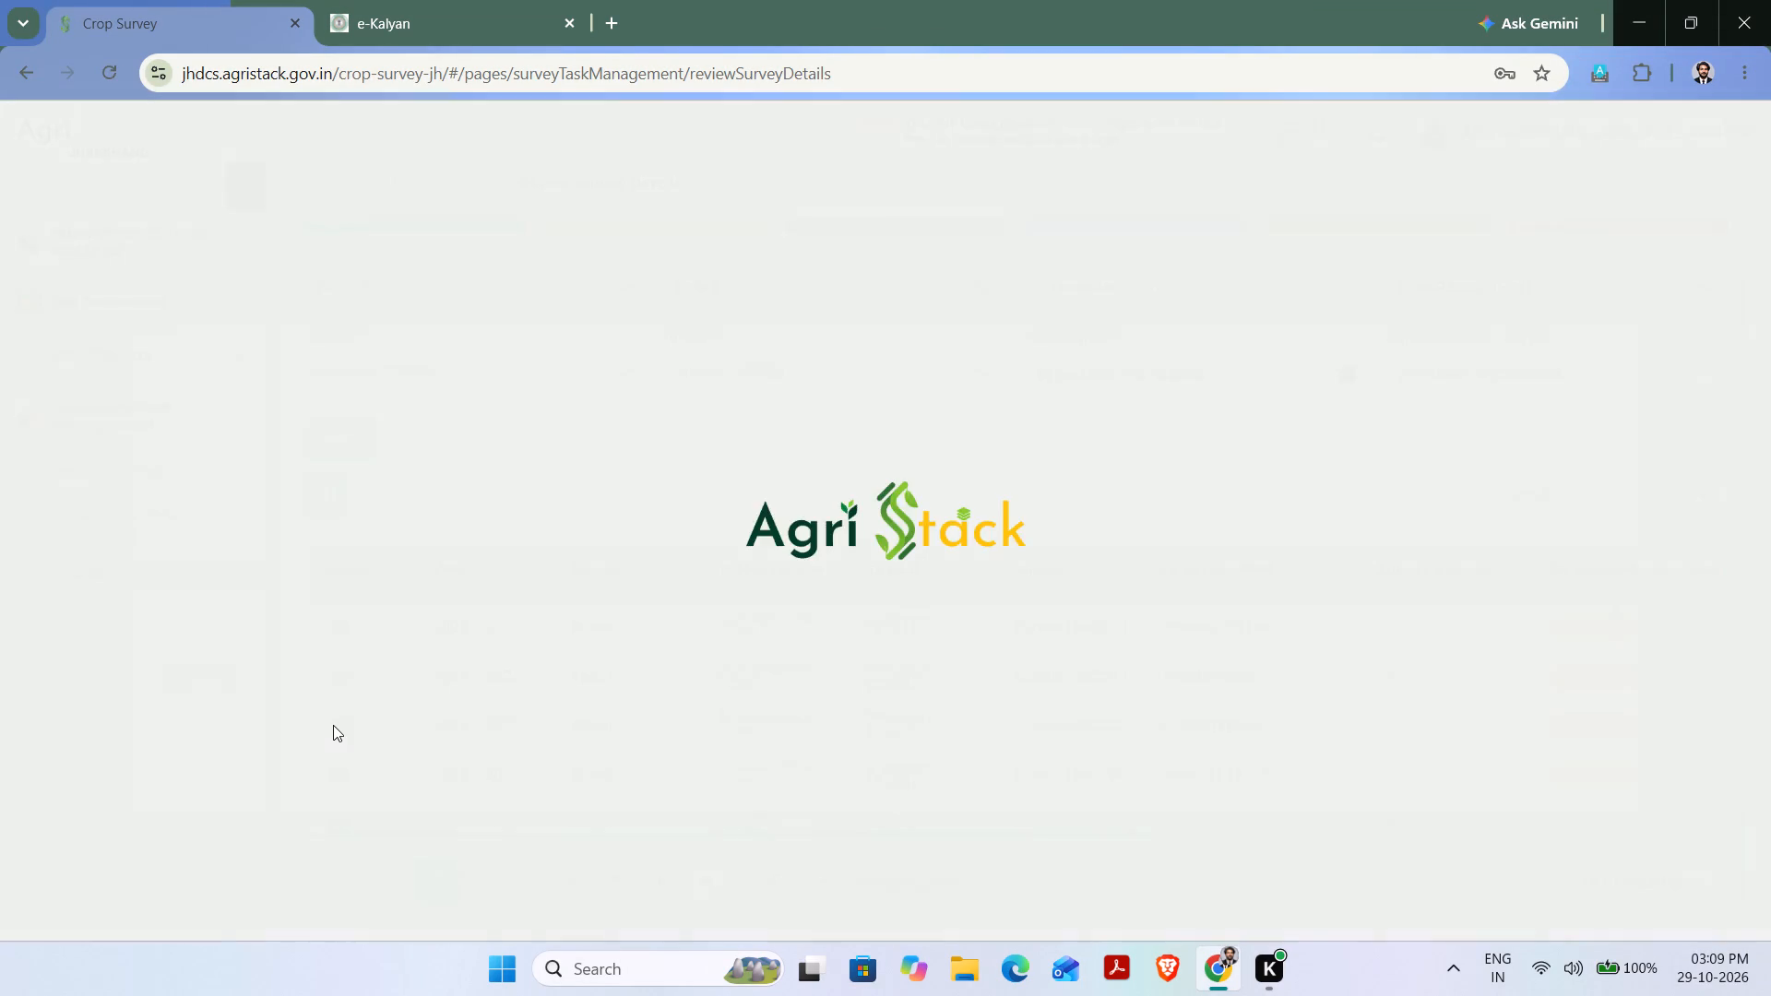
click(557, 733)
click(795, 798)
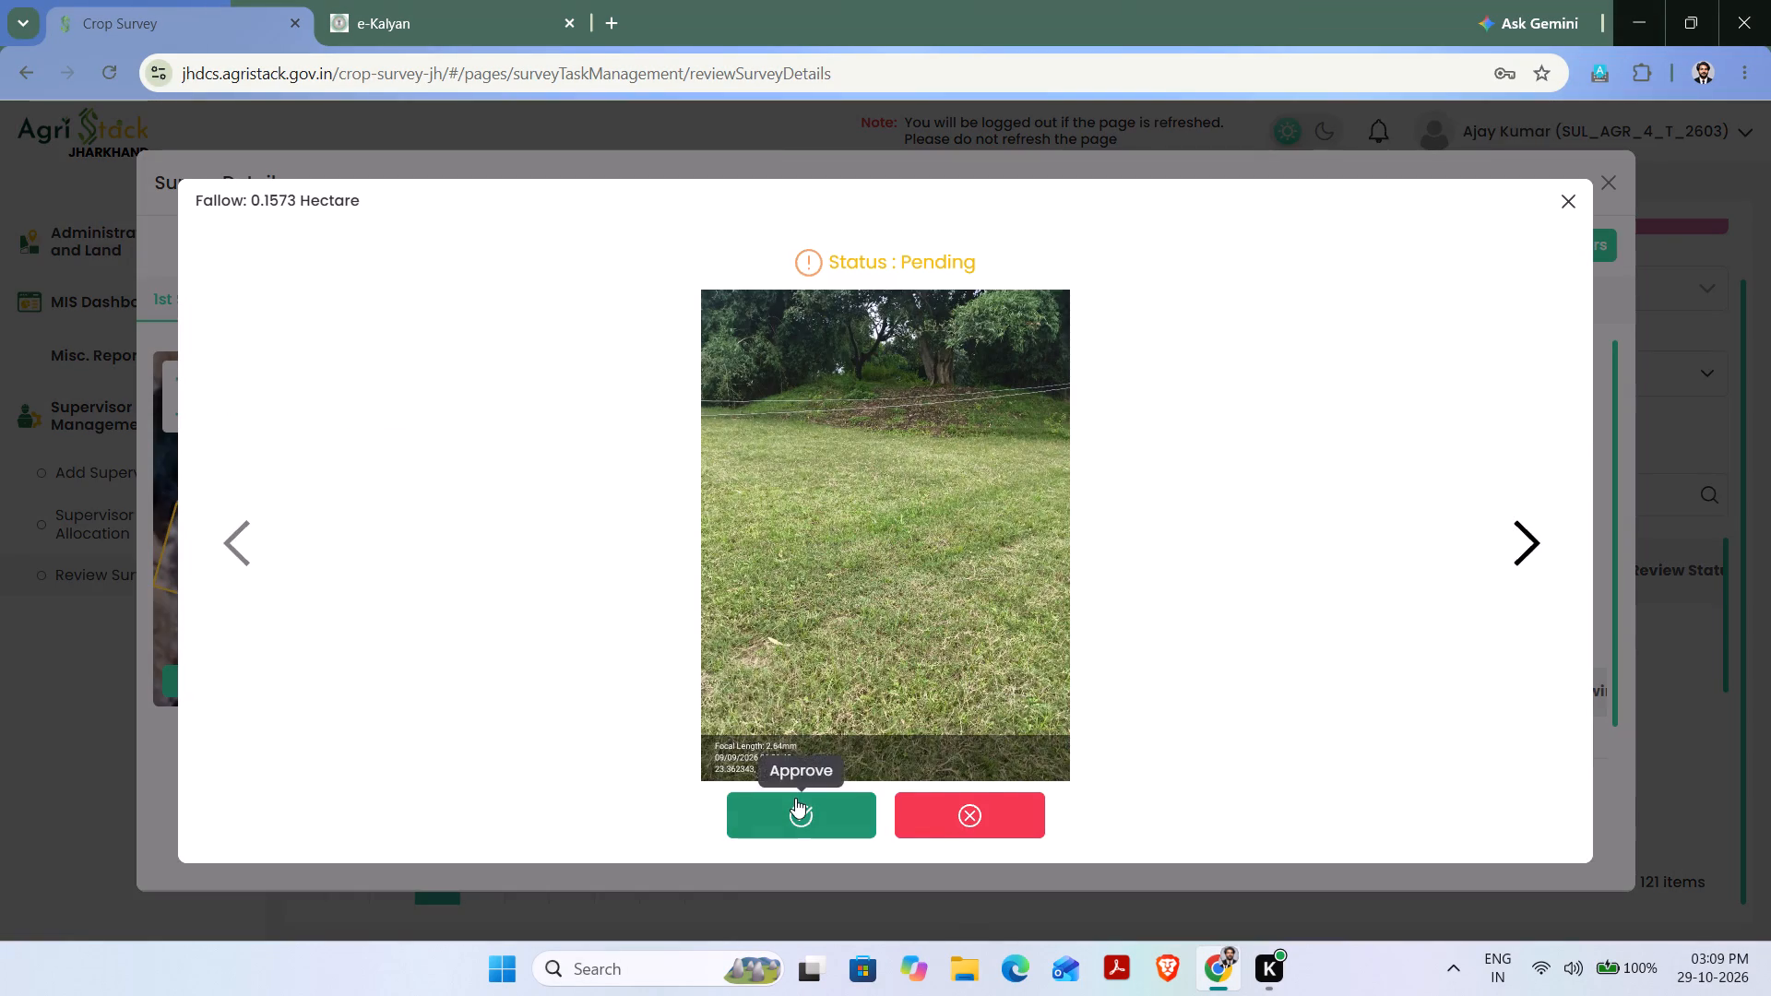
drag(914, 712, 827, 727)
click(808, 819)
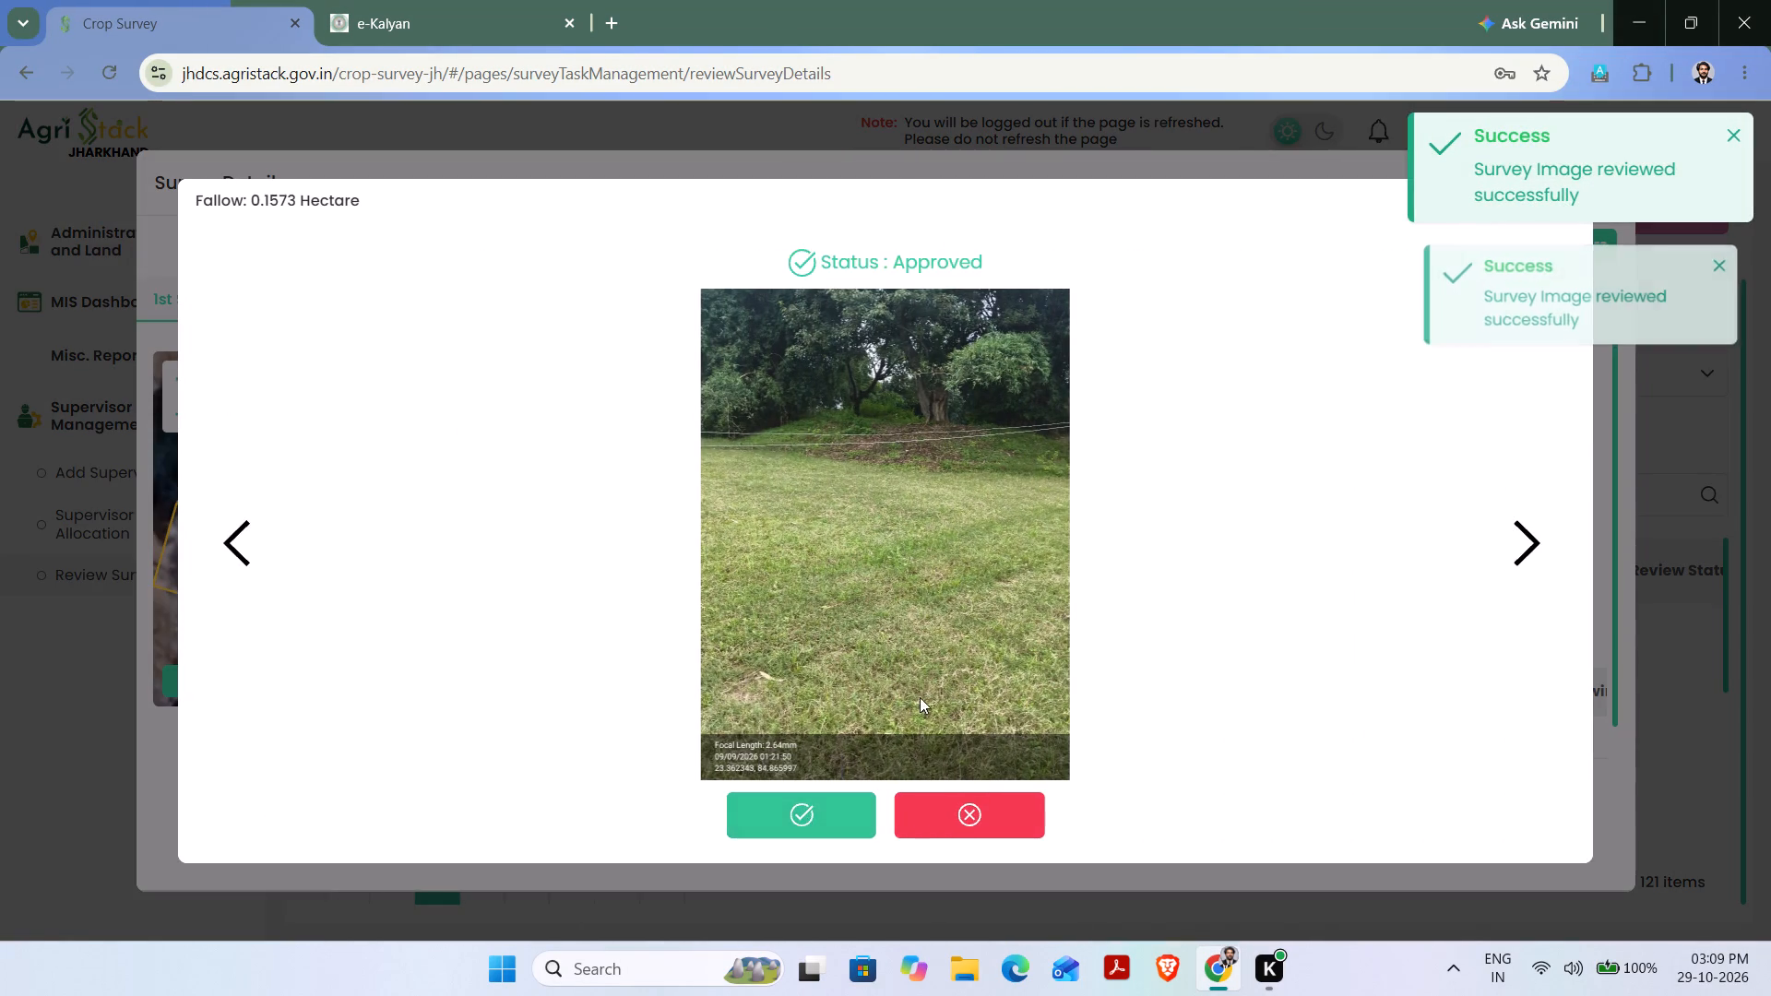
drag(910, 702, 843, 724)
click(819, 810)
drag(952, 672, 906, 683)
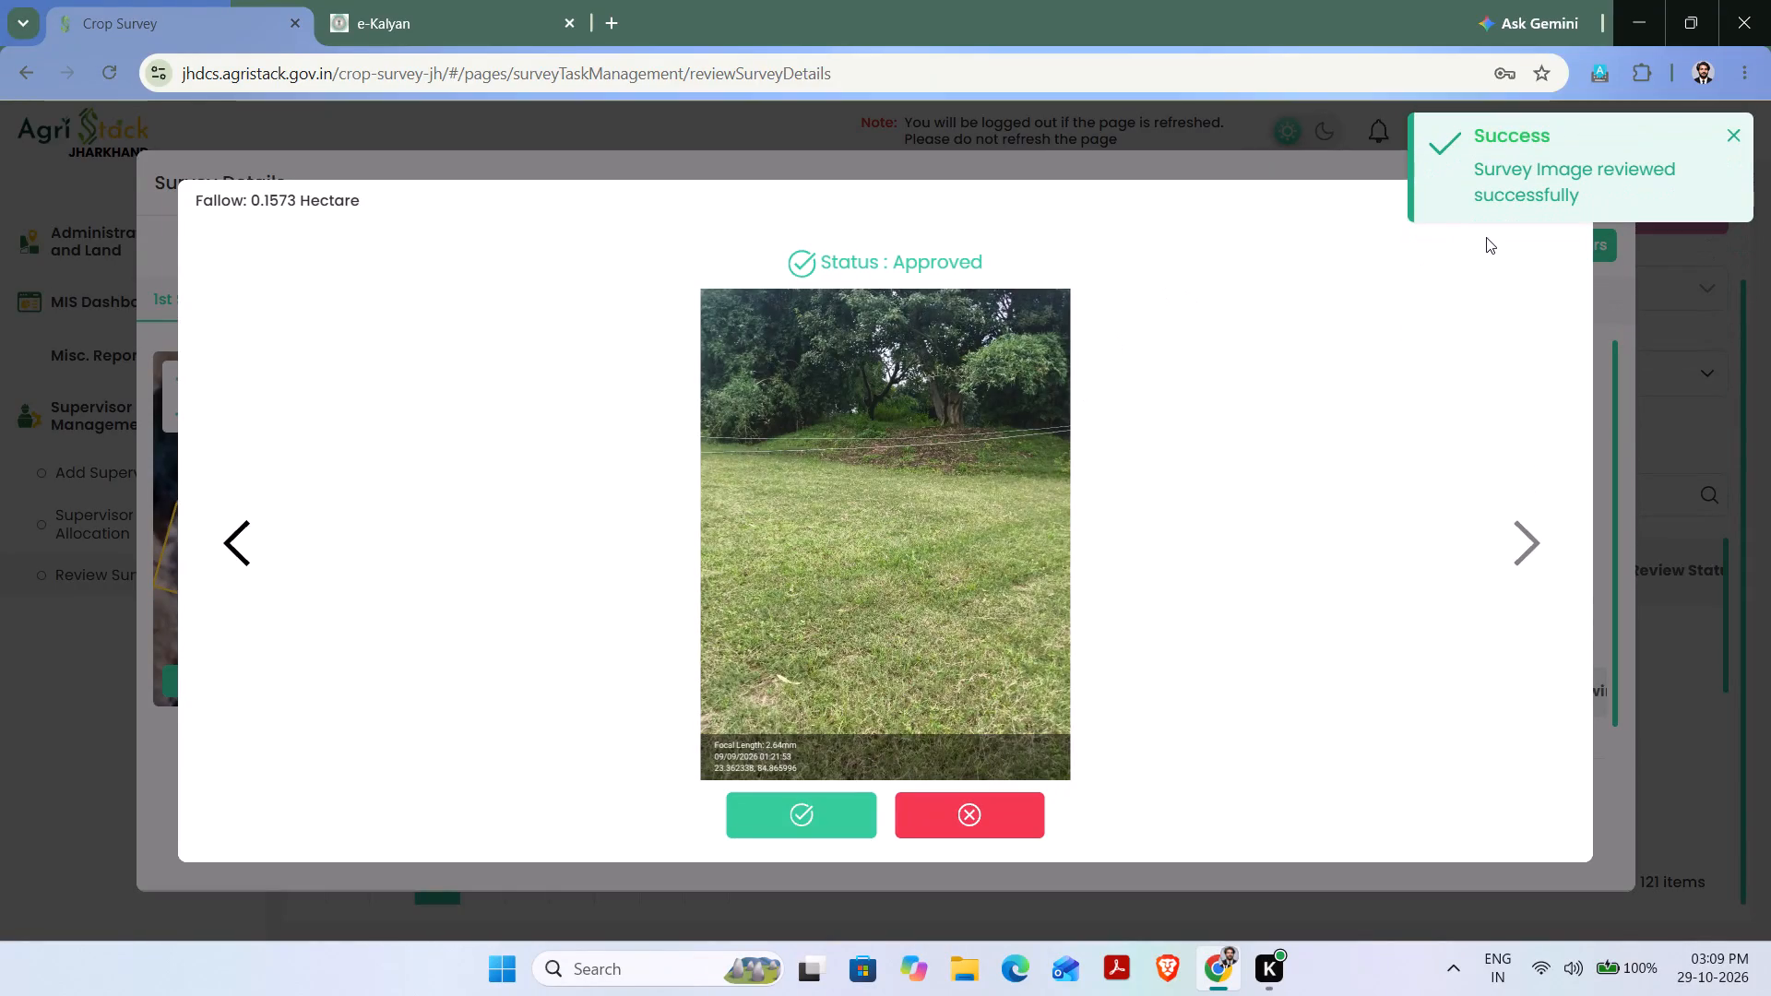
click(1570, 209)
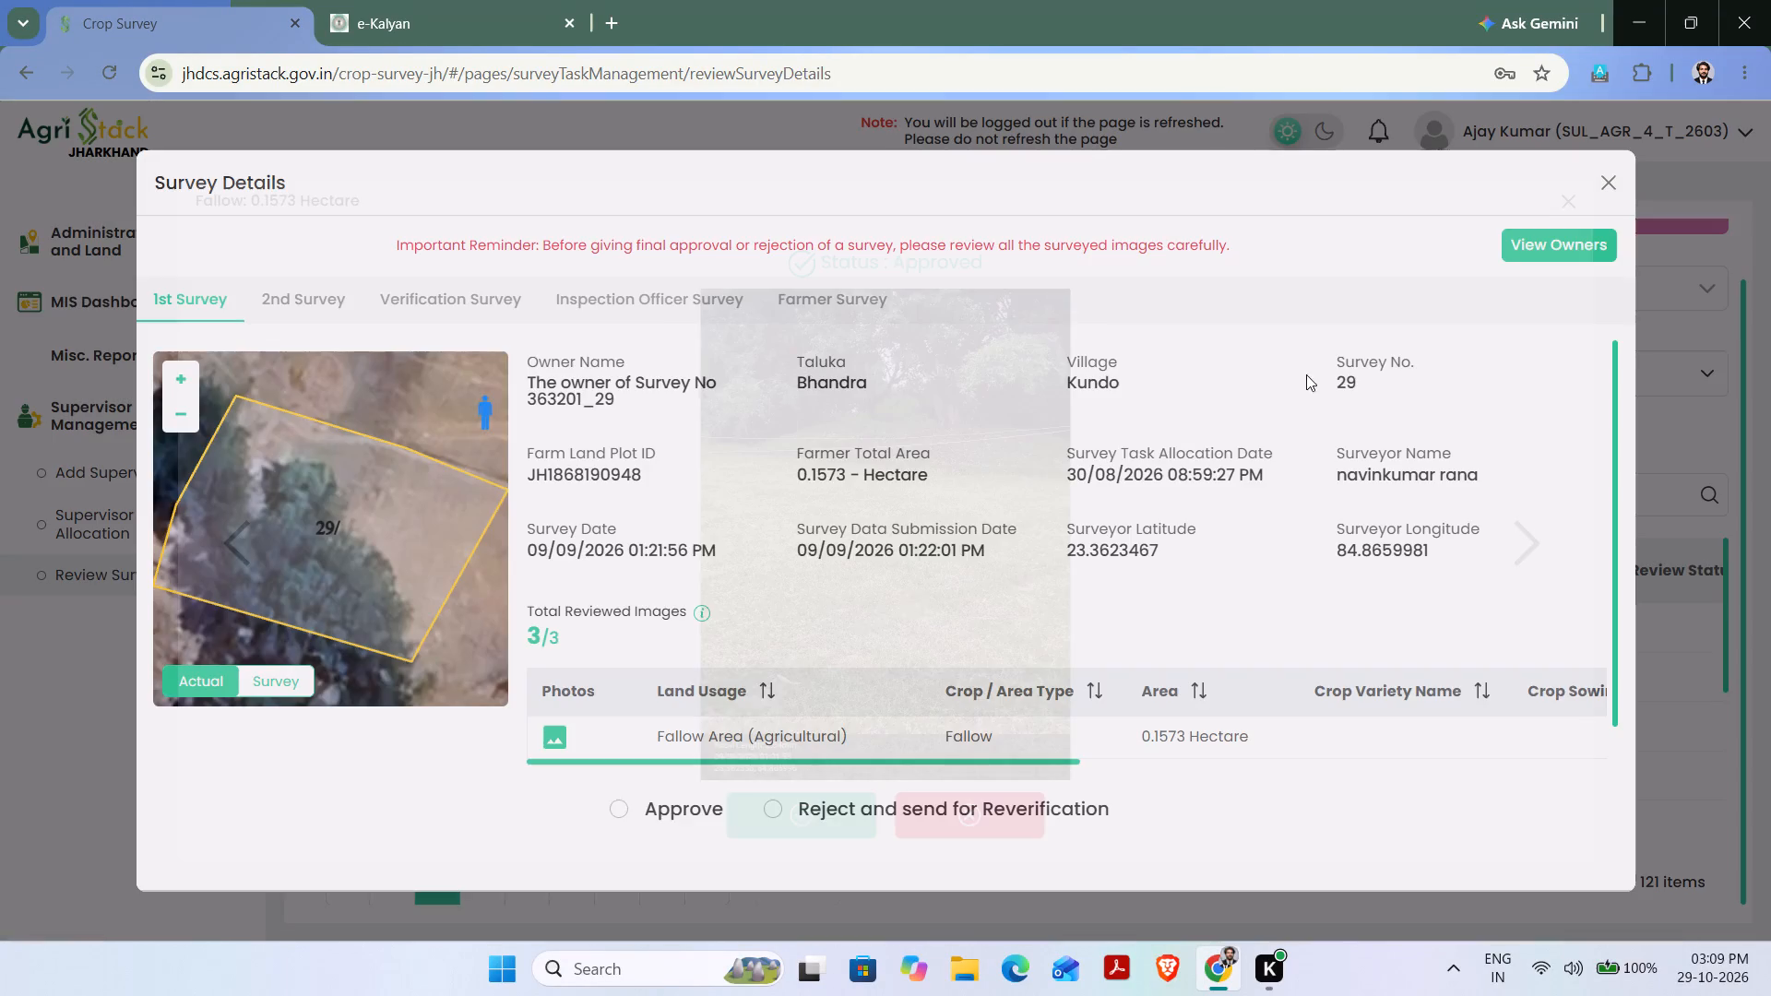
Mark the first survey of record 29 as approved, save the review and close its survey details.
scroll(866, 612, down, 2)
click(672, 664)
click(814, 740)
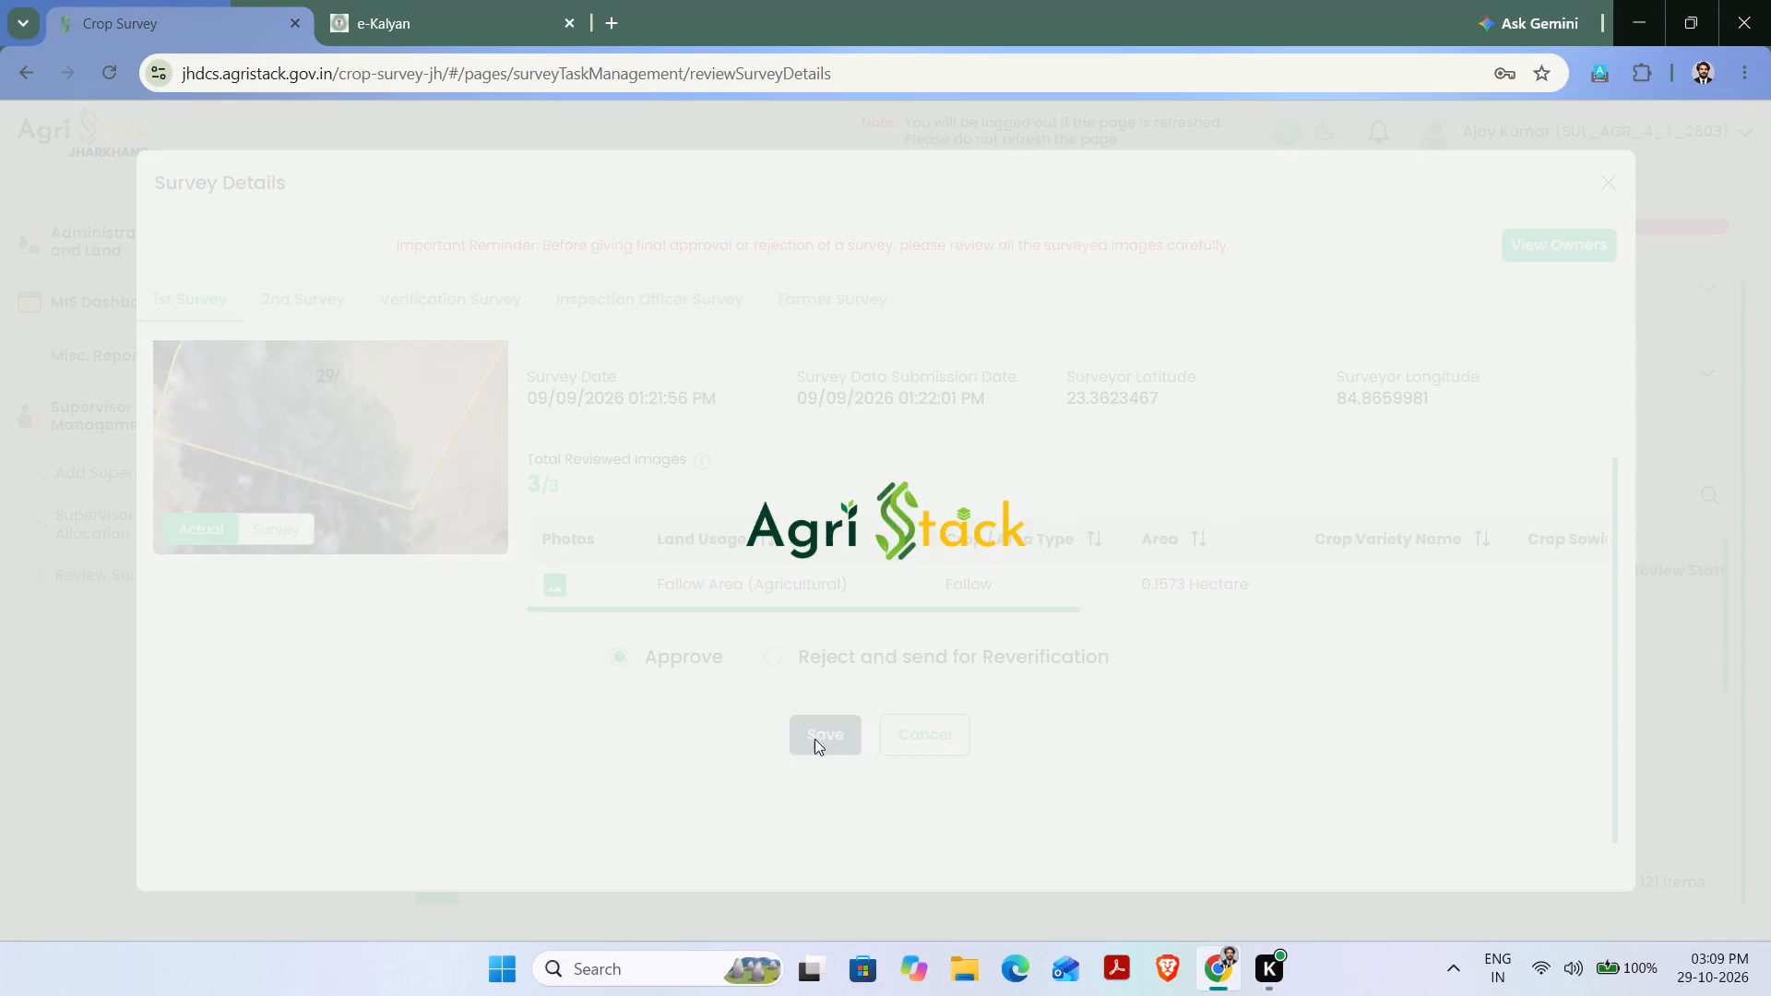
click(922, 571)
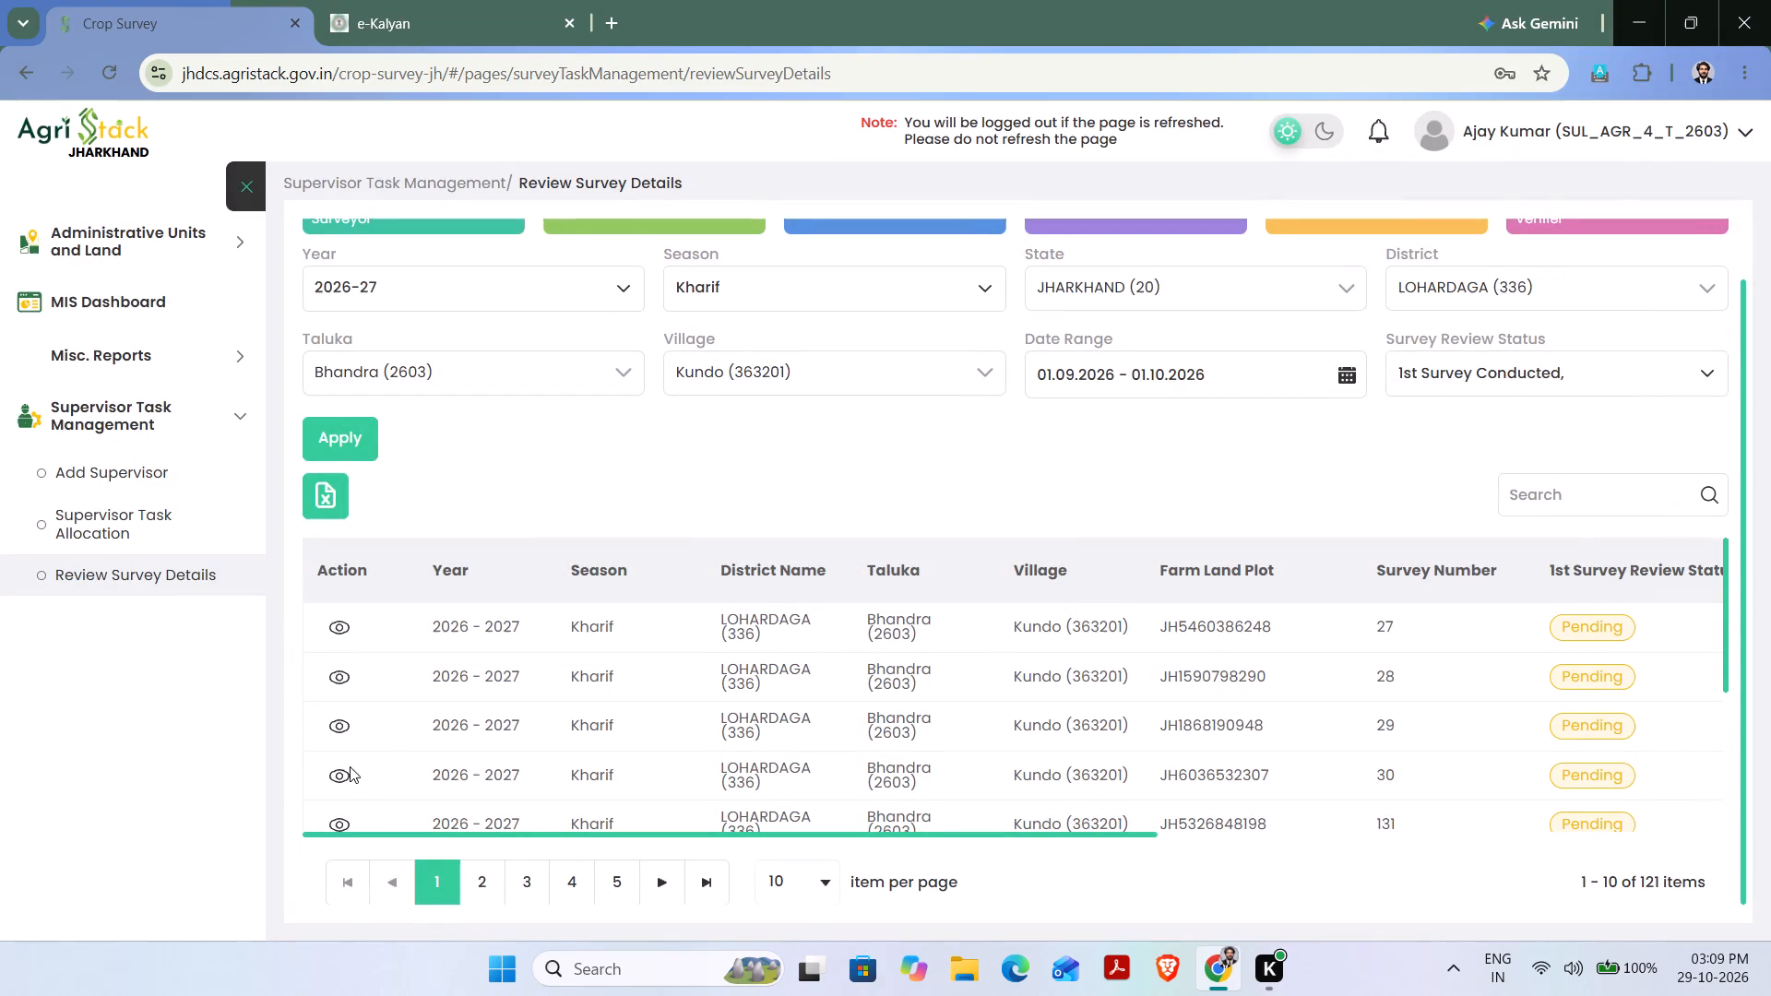
Open the survey details of Kundo record 30 and approve all three of its Forest Land photos.
click(346, 768)
click(549, 728)
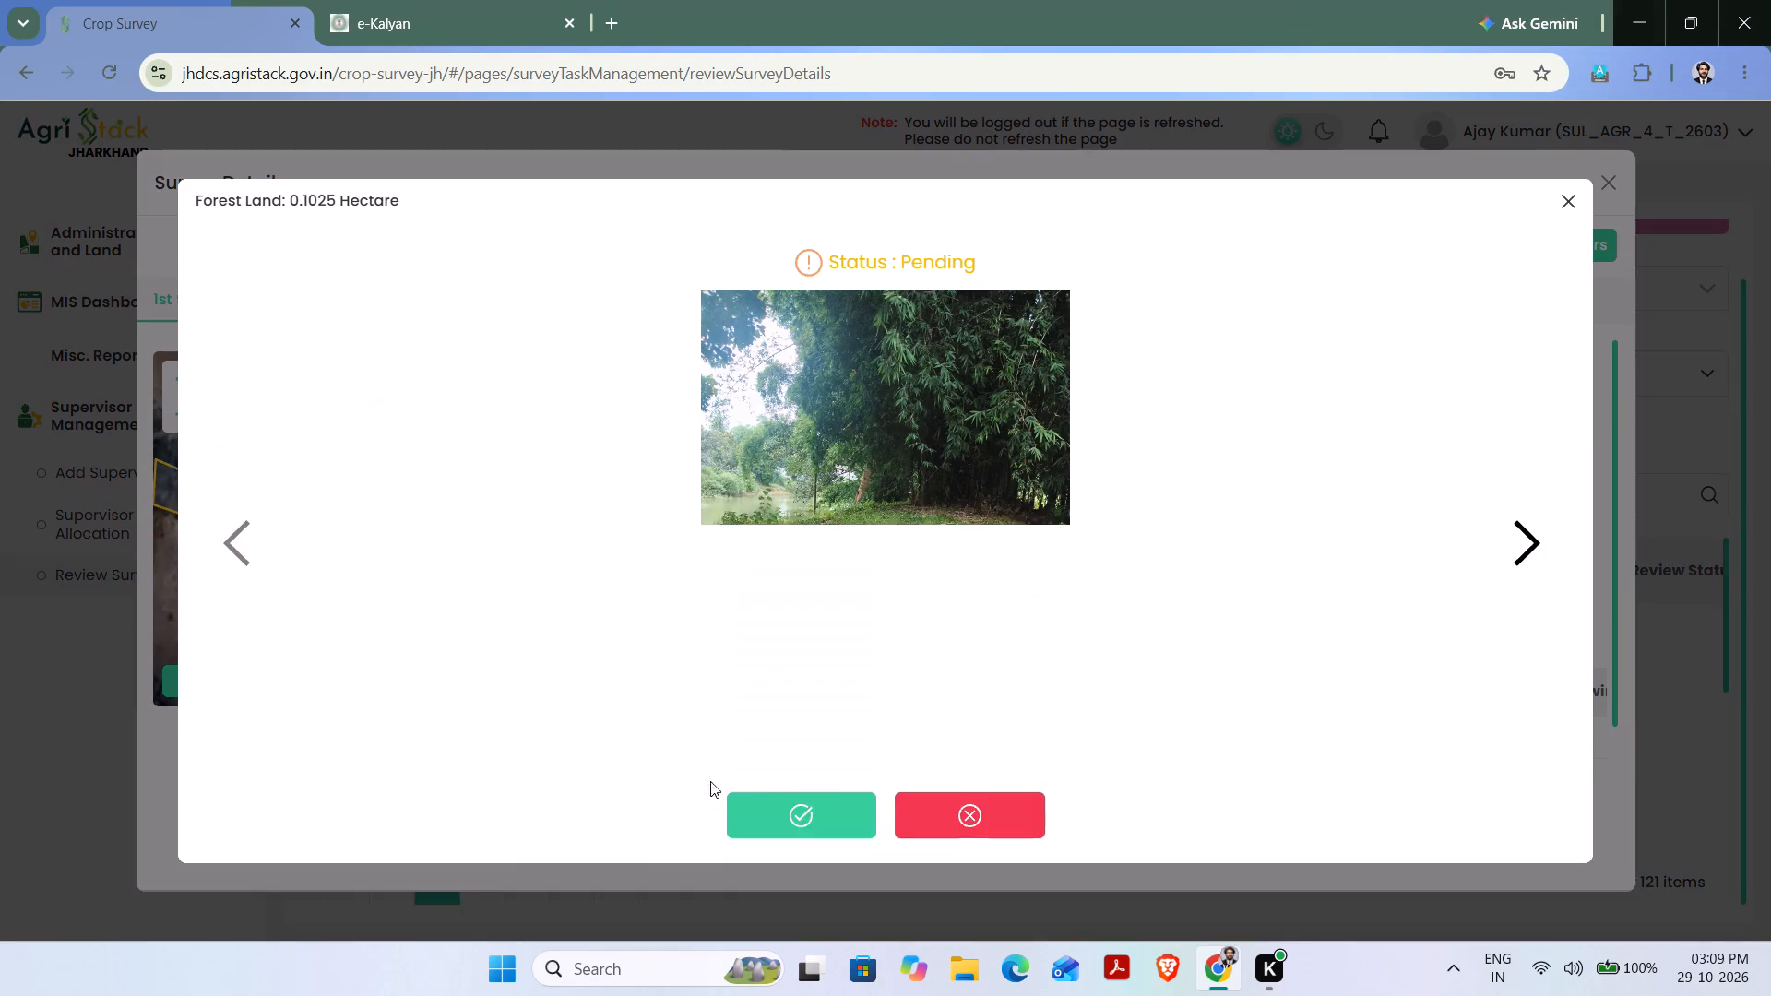
click(802, 797)
drag(926, 719, 780, 738)
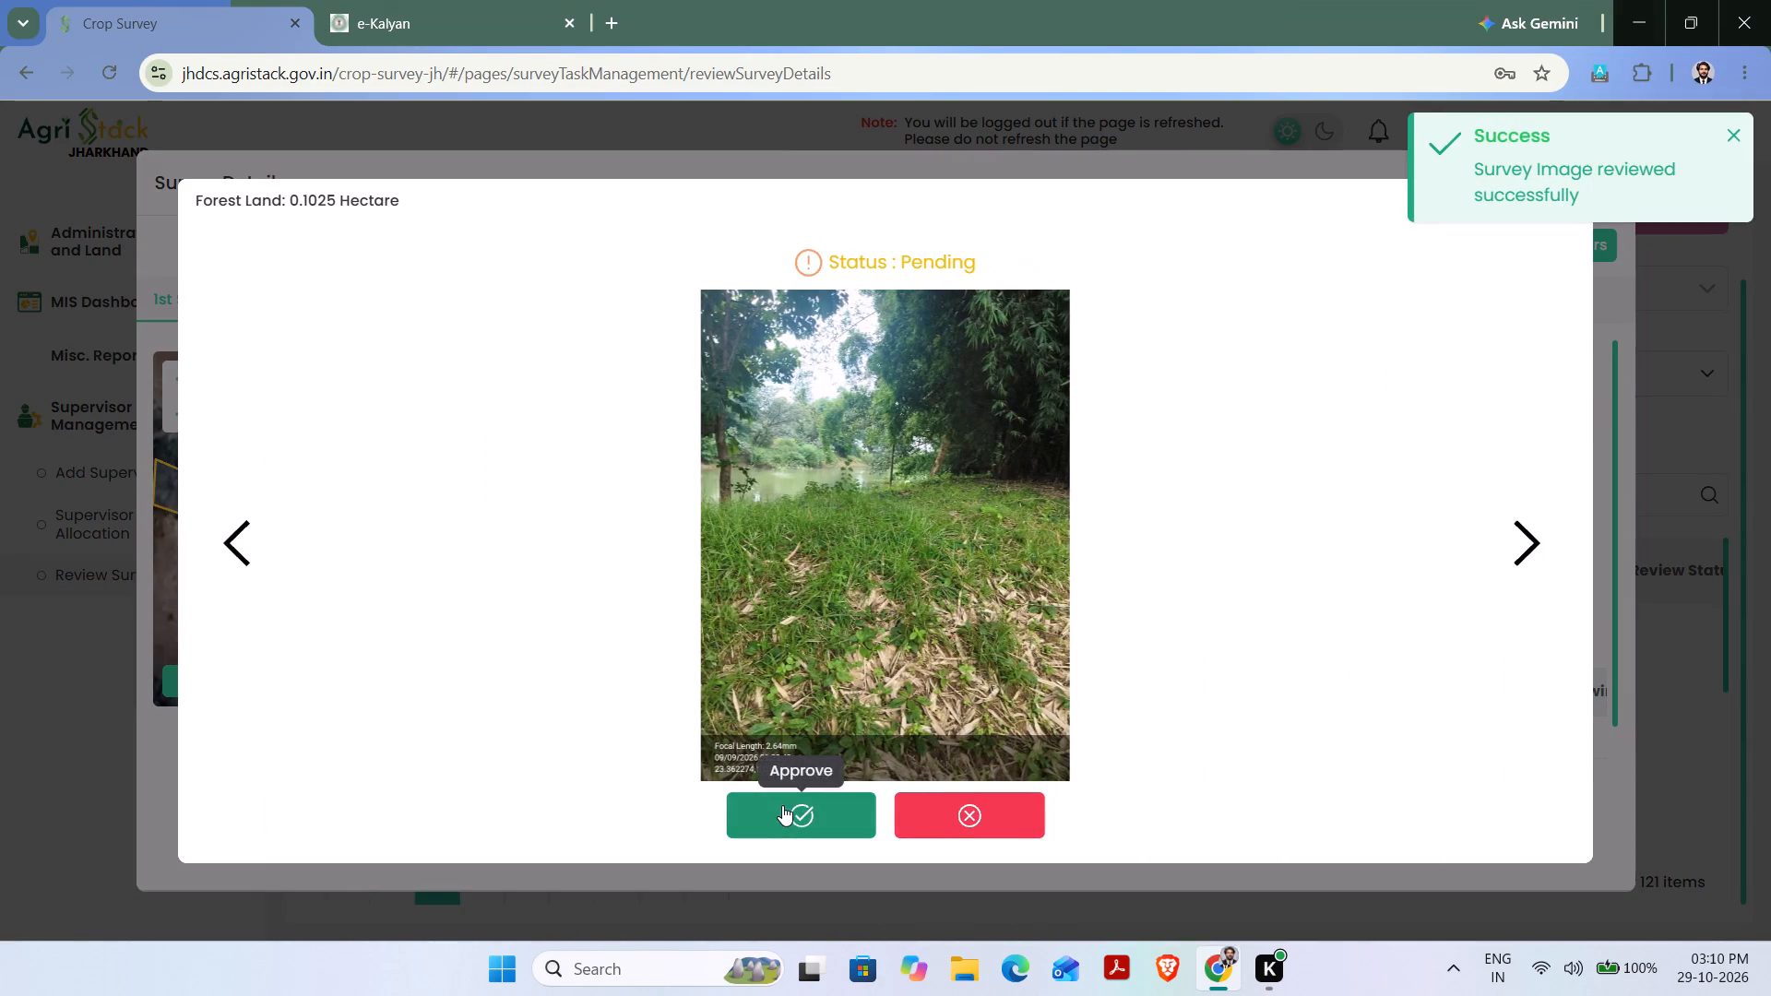
click(782, 803)
drag(908, 696, 783, 731)
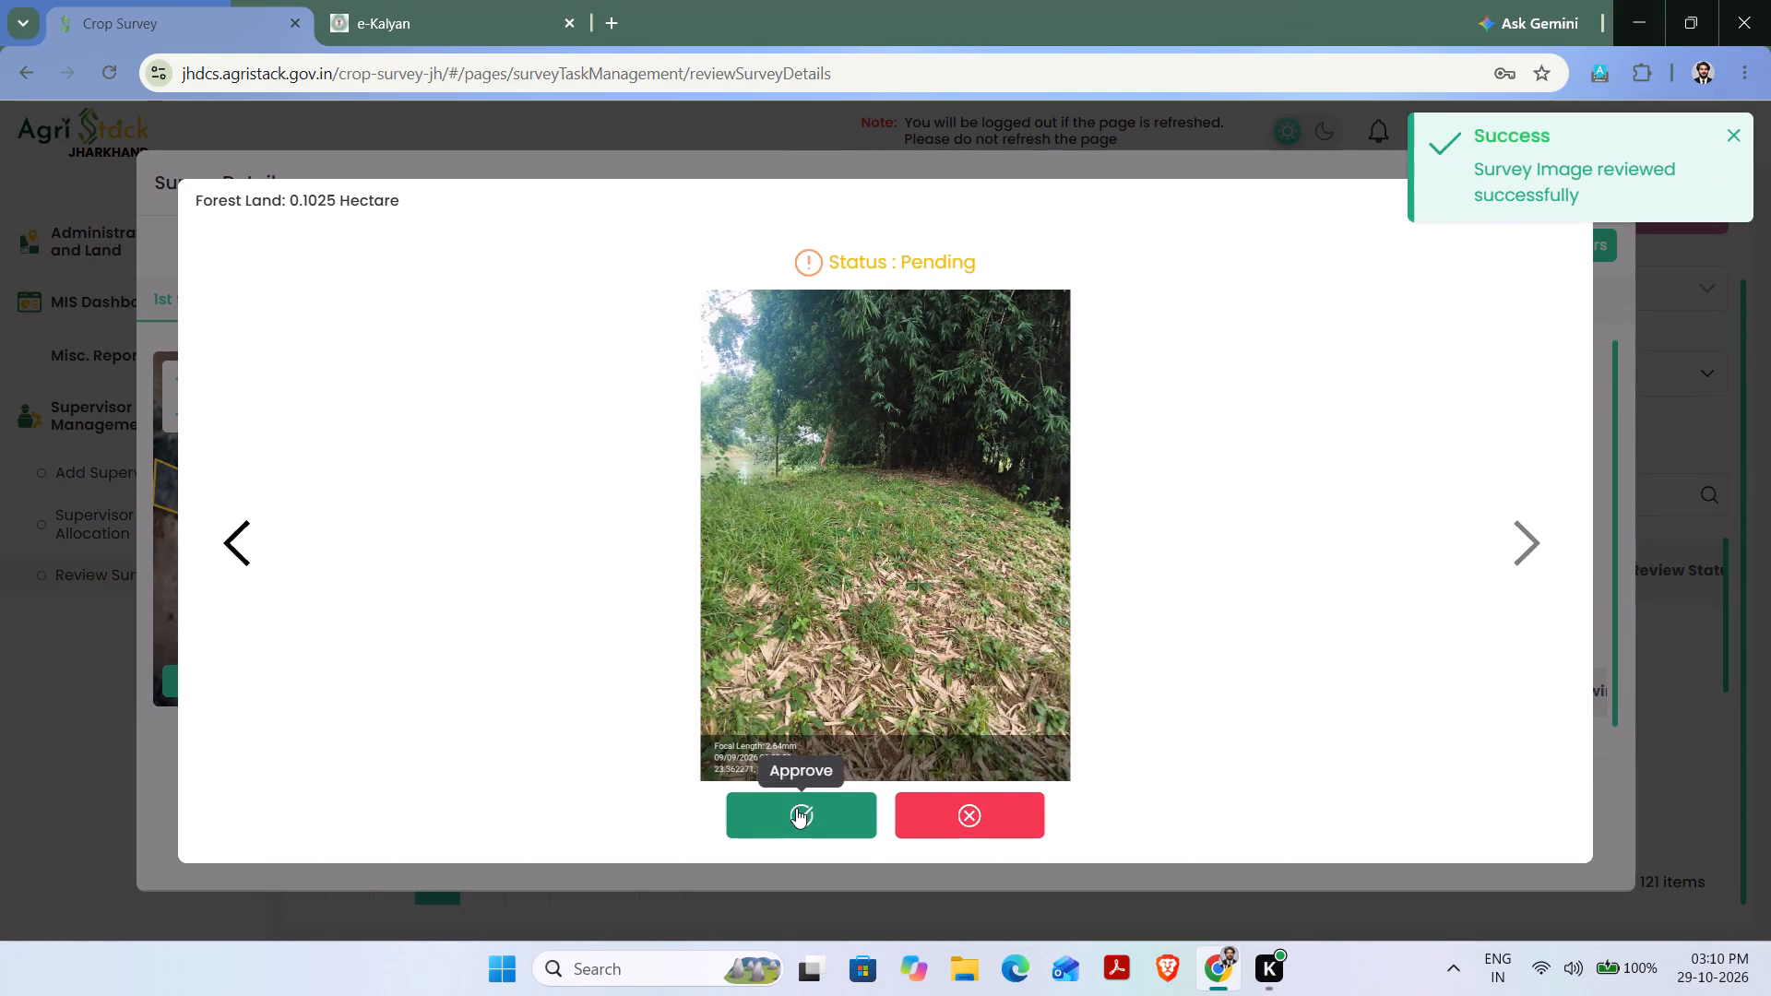
click(796, 808)
drag(939, 644, 882, 655)
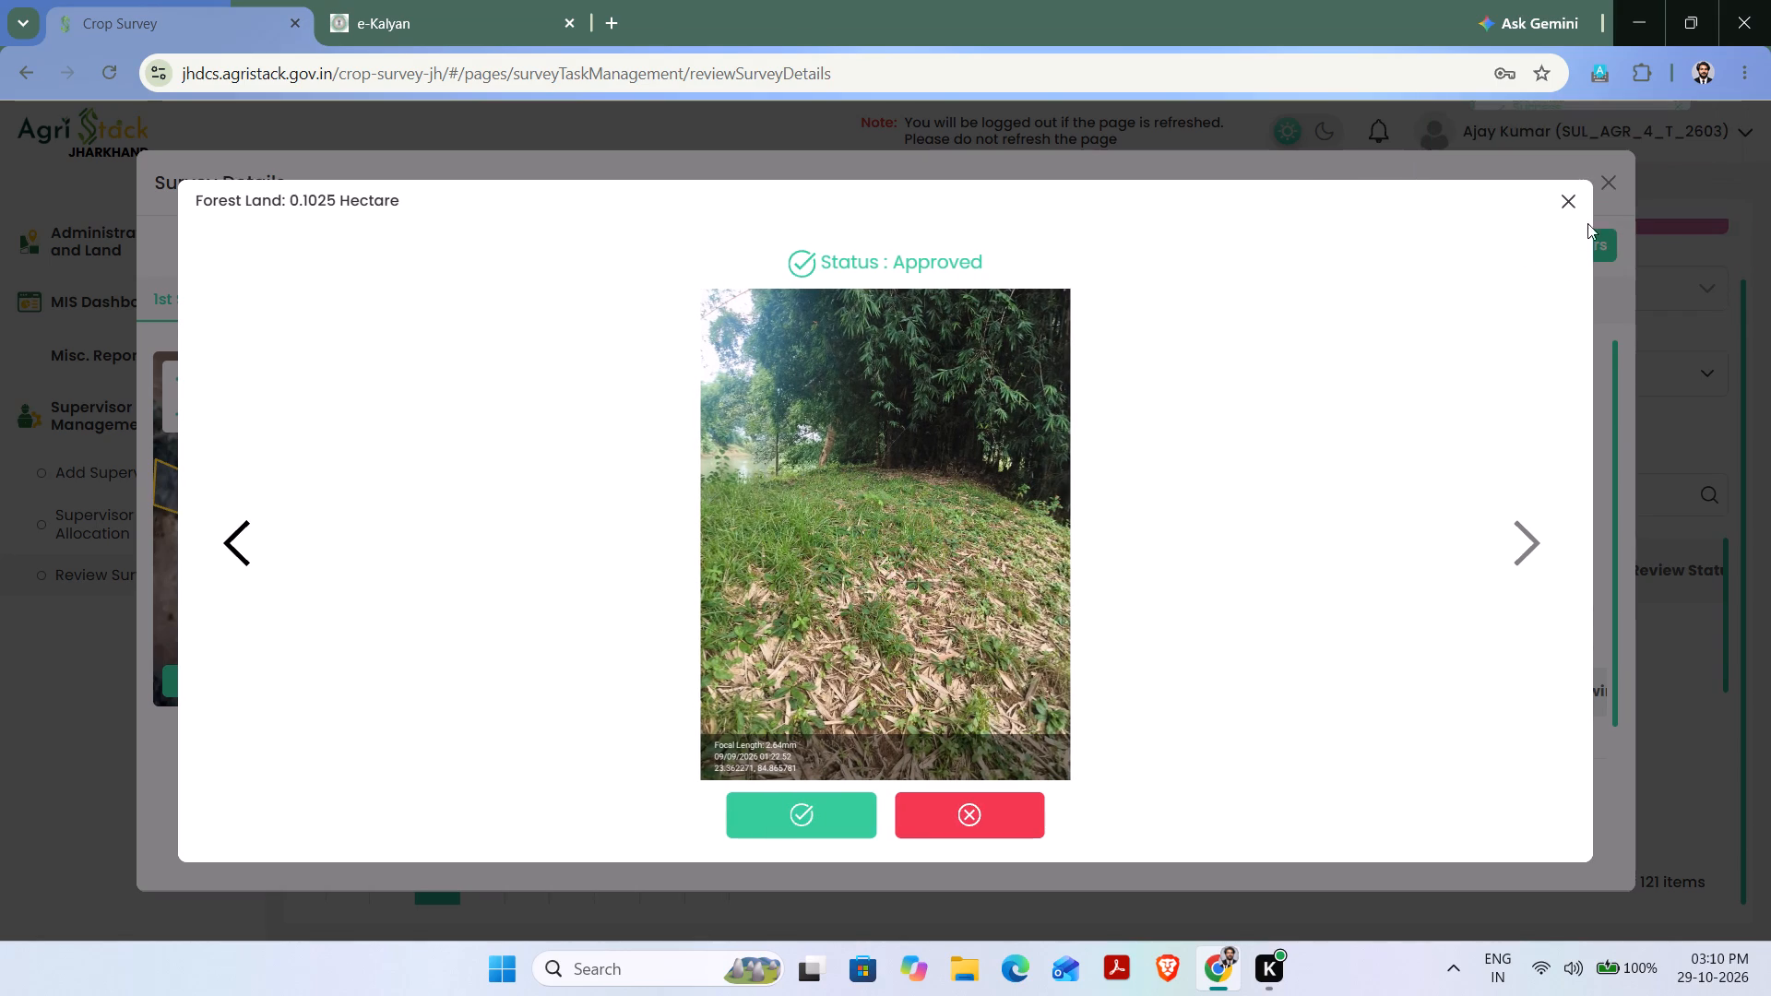
click(1573, 210)
Mark the first survey of record 30 as approved, save the review and close its survey details.
scroll(863, 583, down, 2)
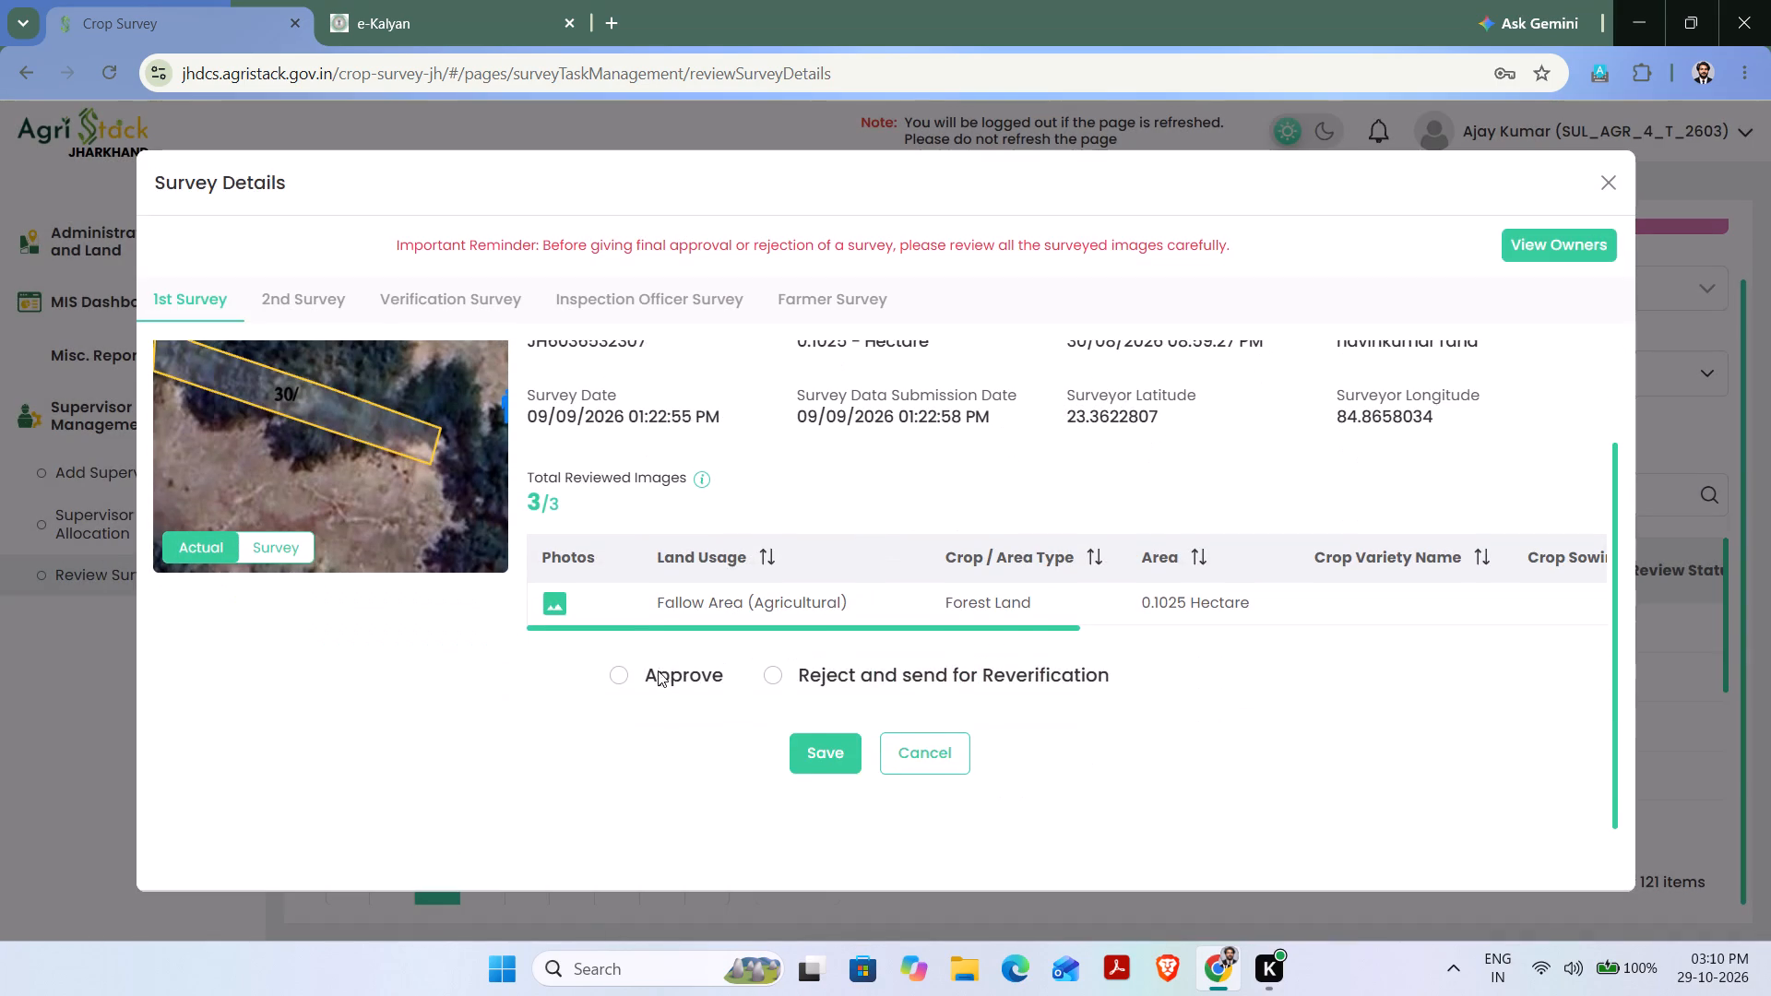
click(655, 668)
click(806, 748)
click(922, 576)
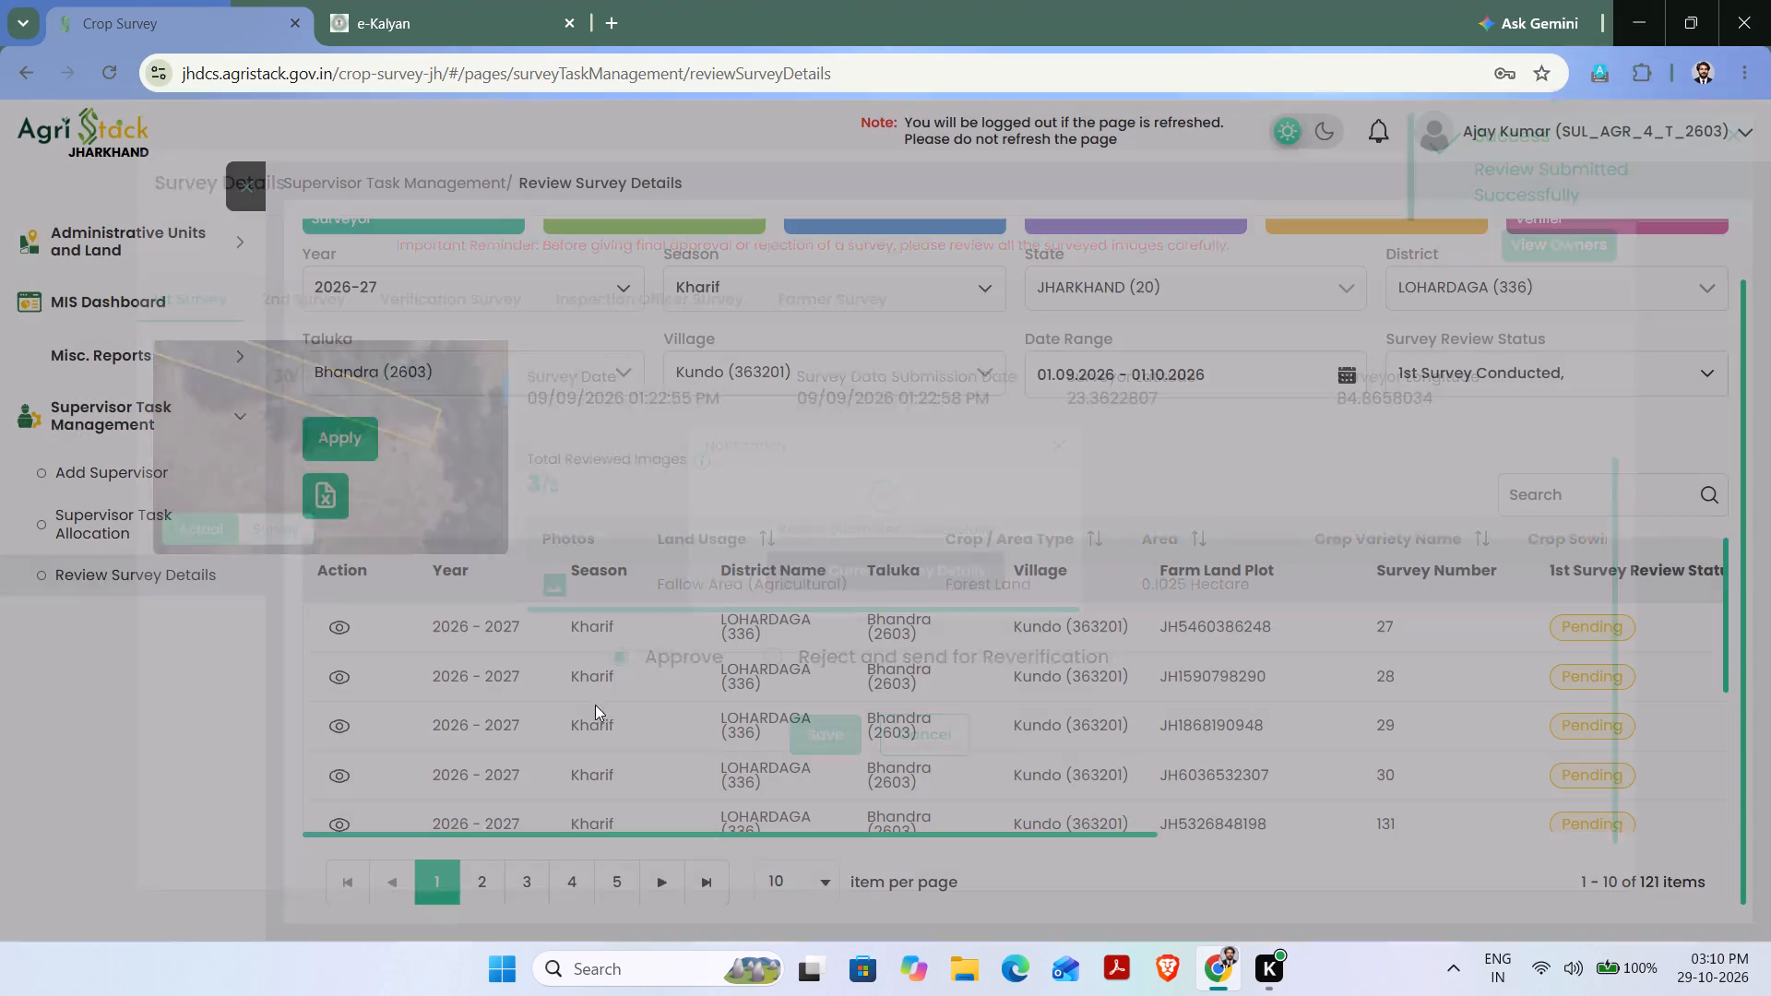
Open the survey details of Kundo record 131 and approve all three of its रागी crop photos.
click(344, 819)
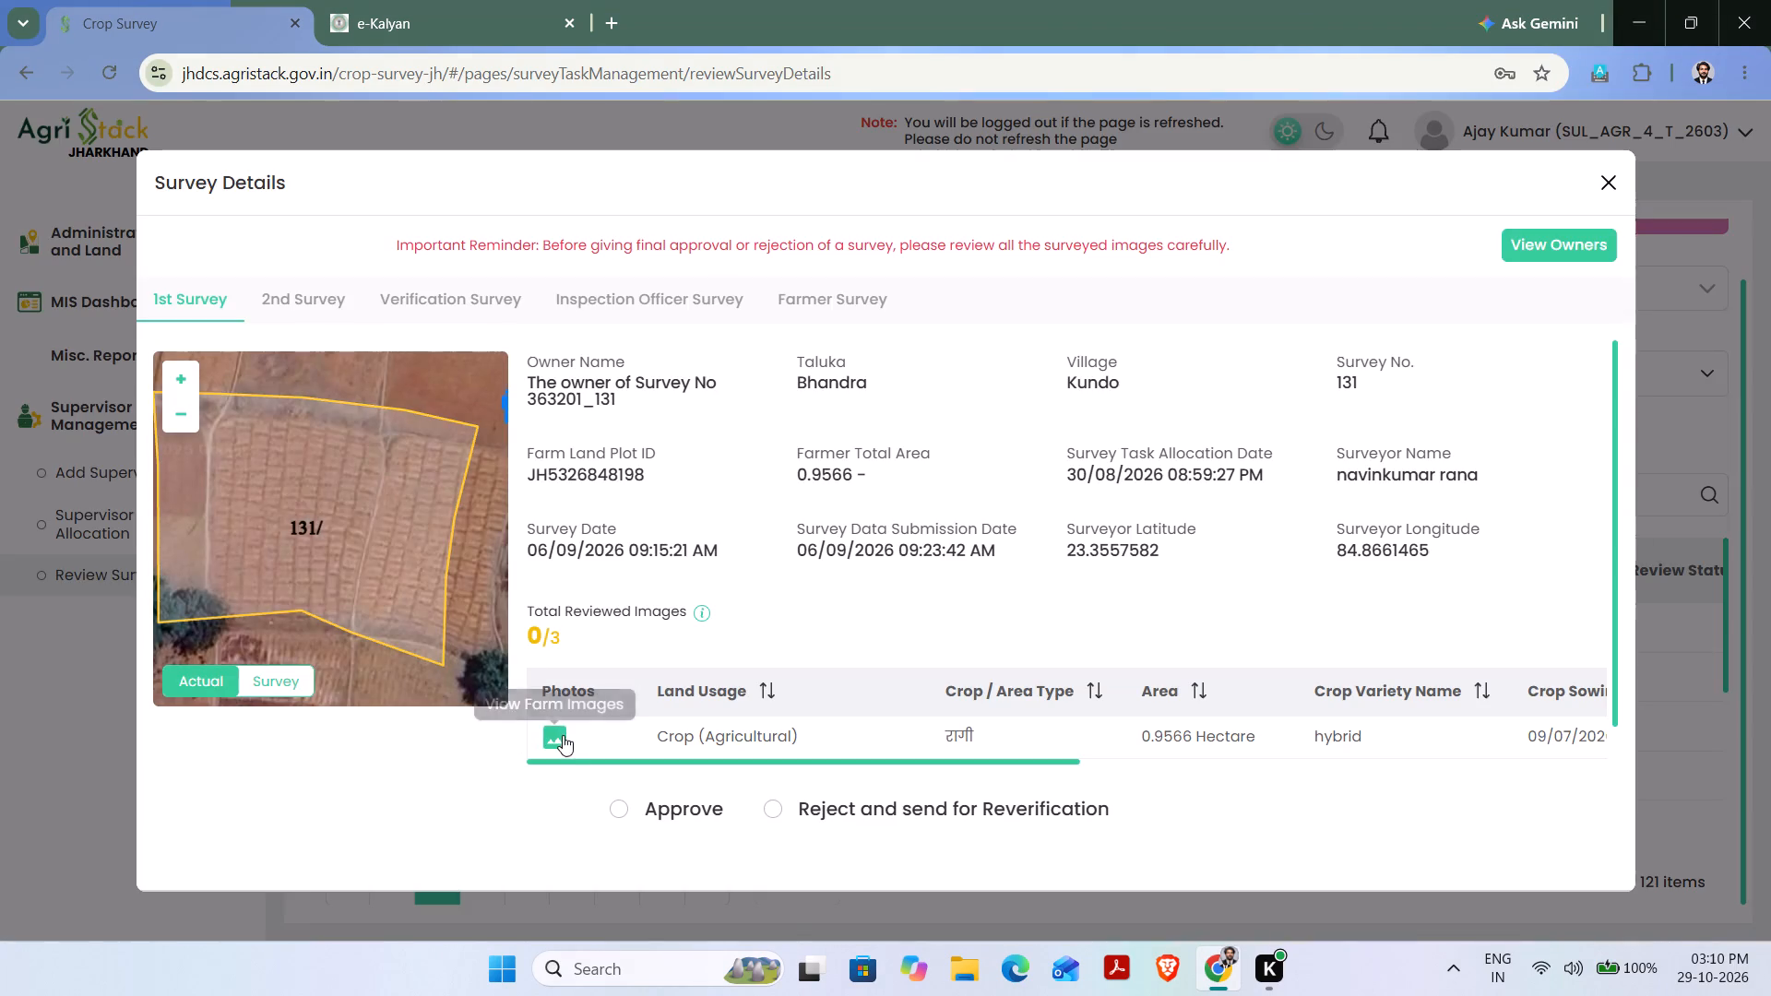
click(563, 735)
click(733, 803)
drag(909, 700, 826, 715)
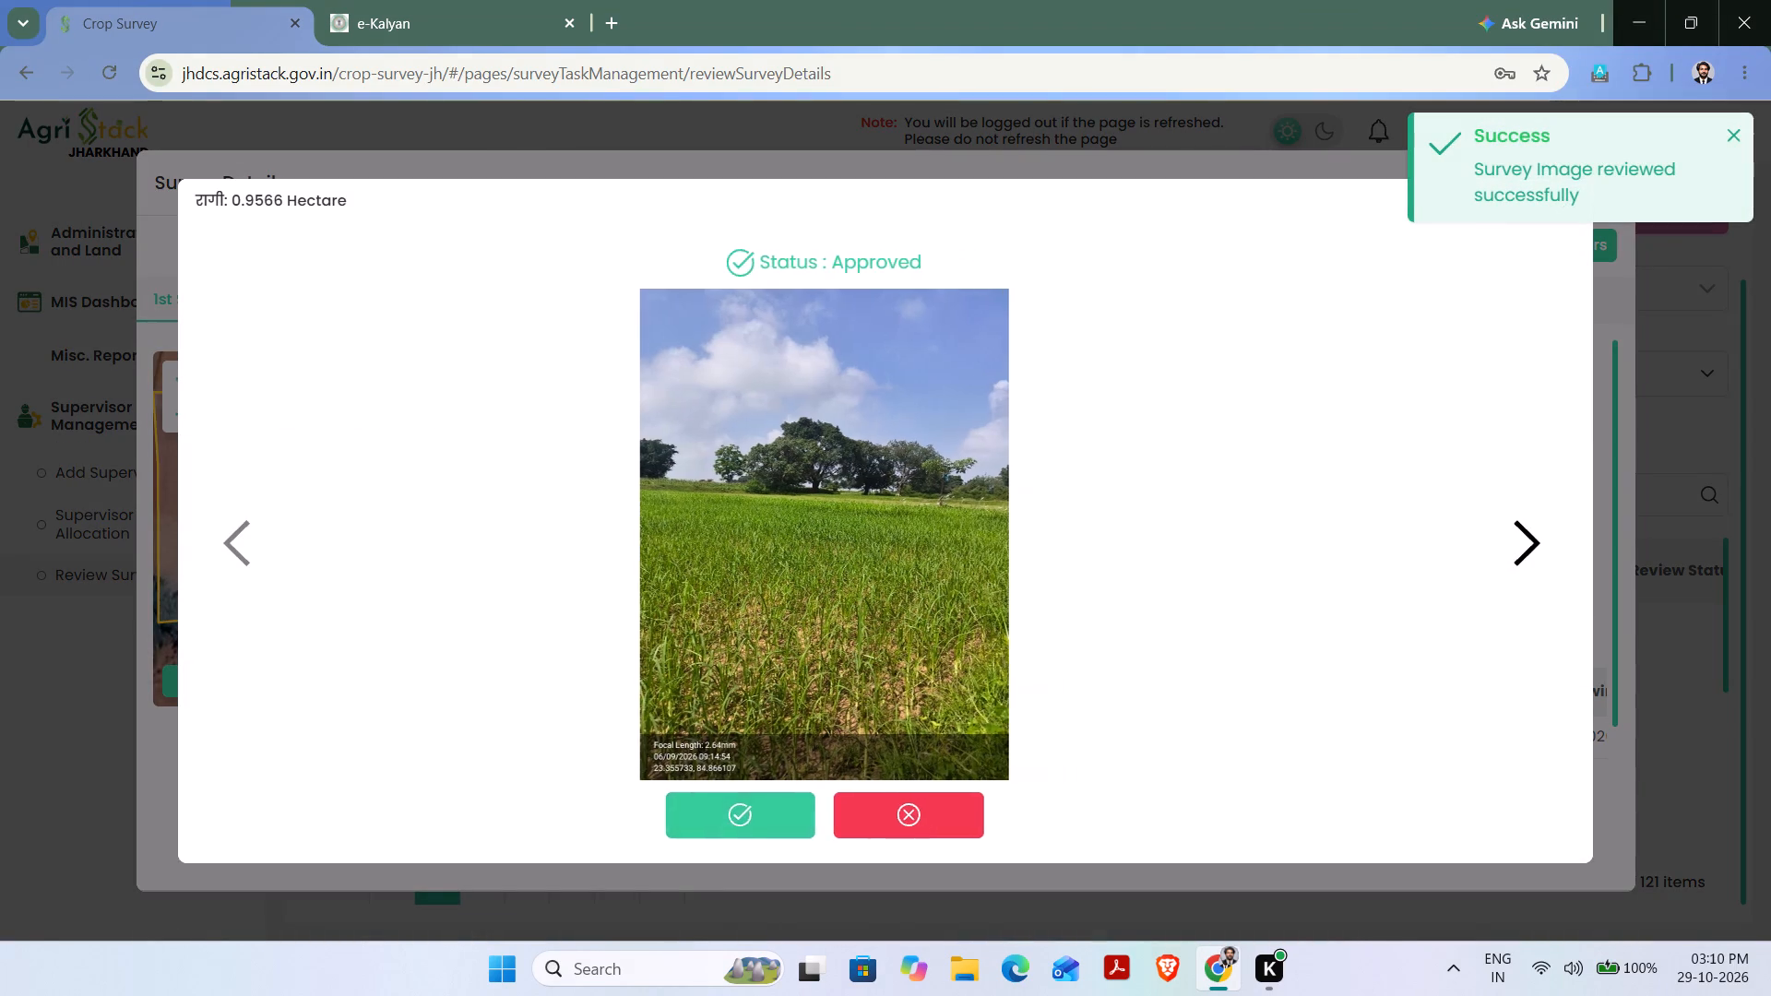
drag(826, 715, 786, 725)
click(783, 816)
drag(894, 692, 818, 710)
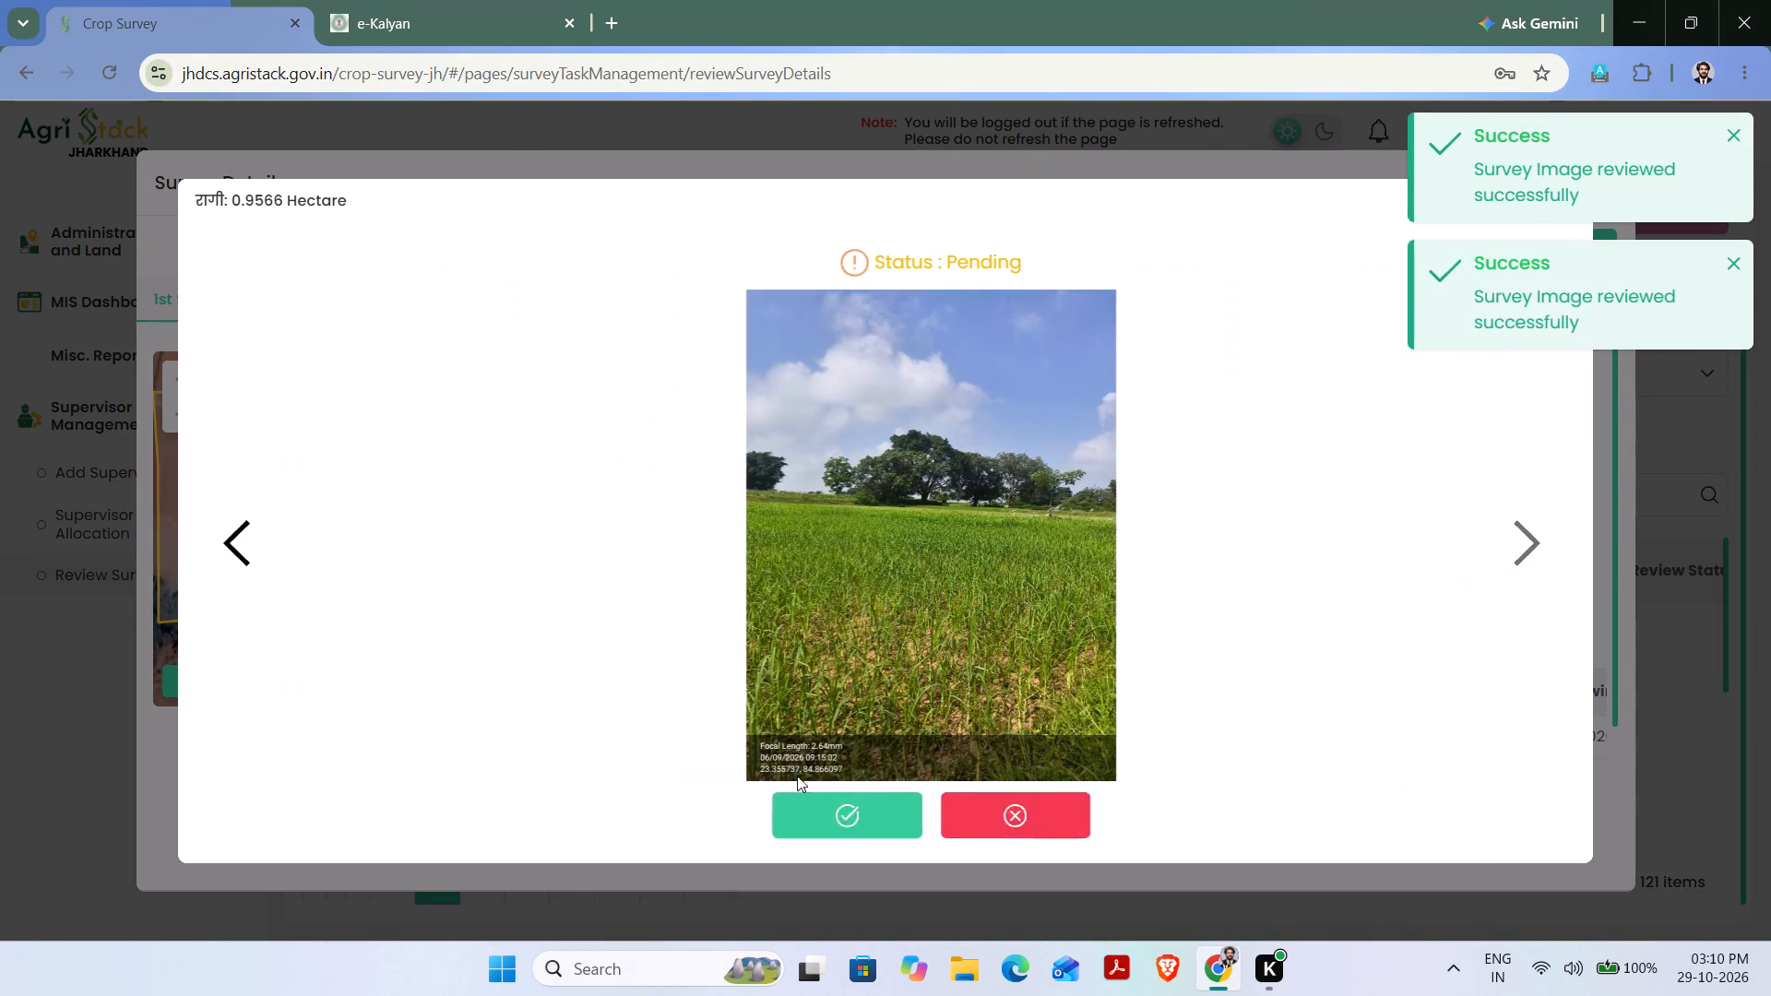
click(793, 810)
drag(956, 645, 888, 652)
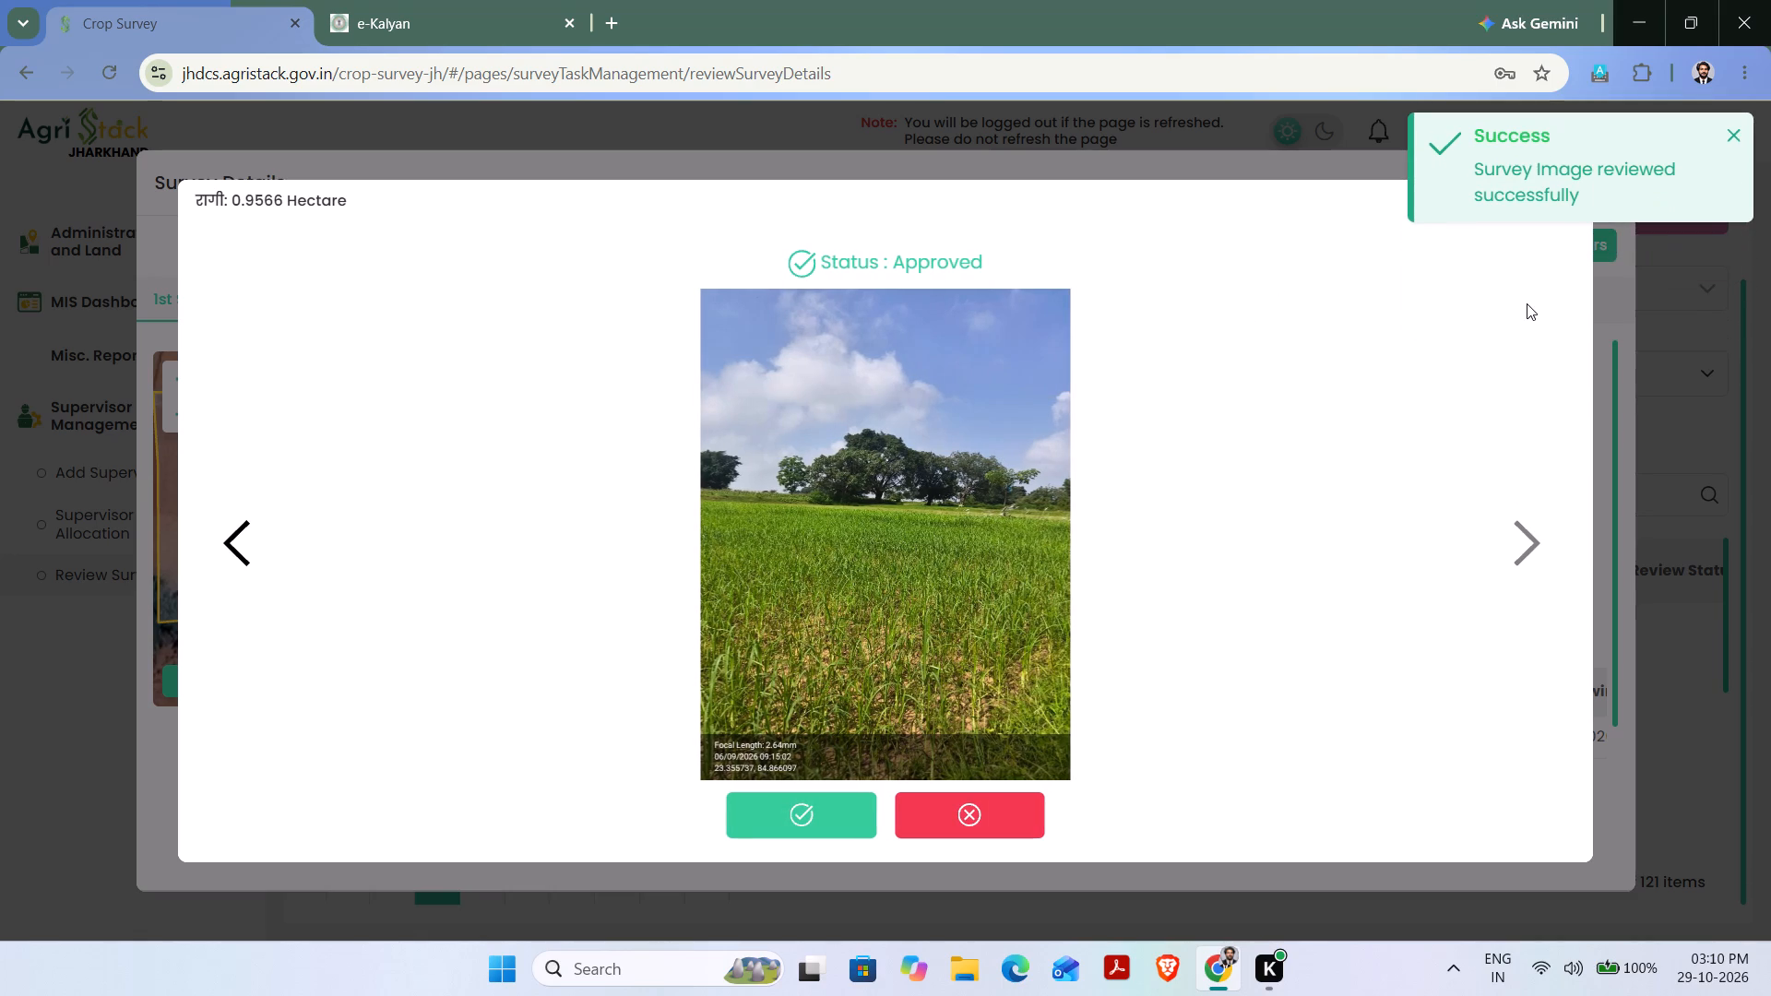
click(1571, 205)
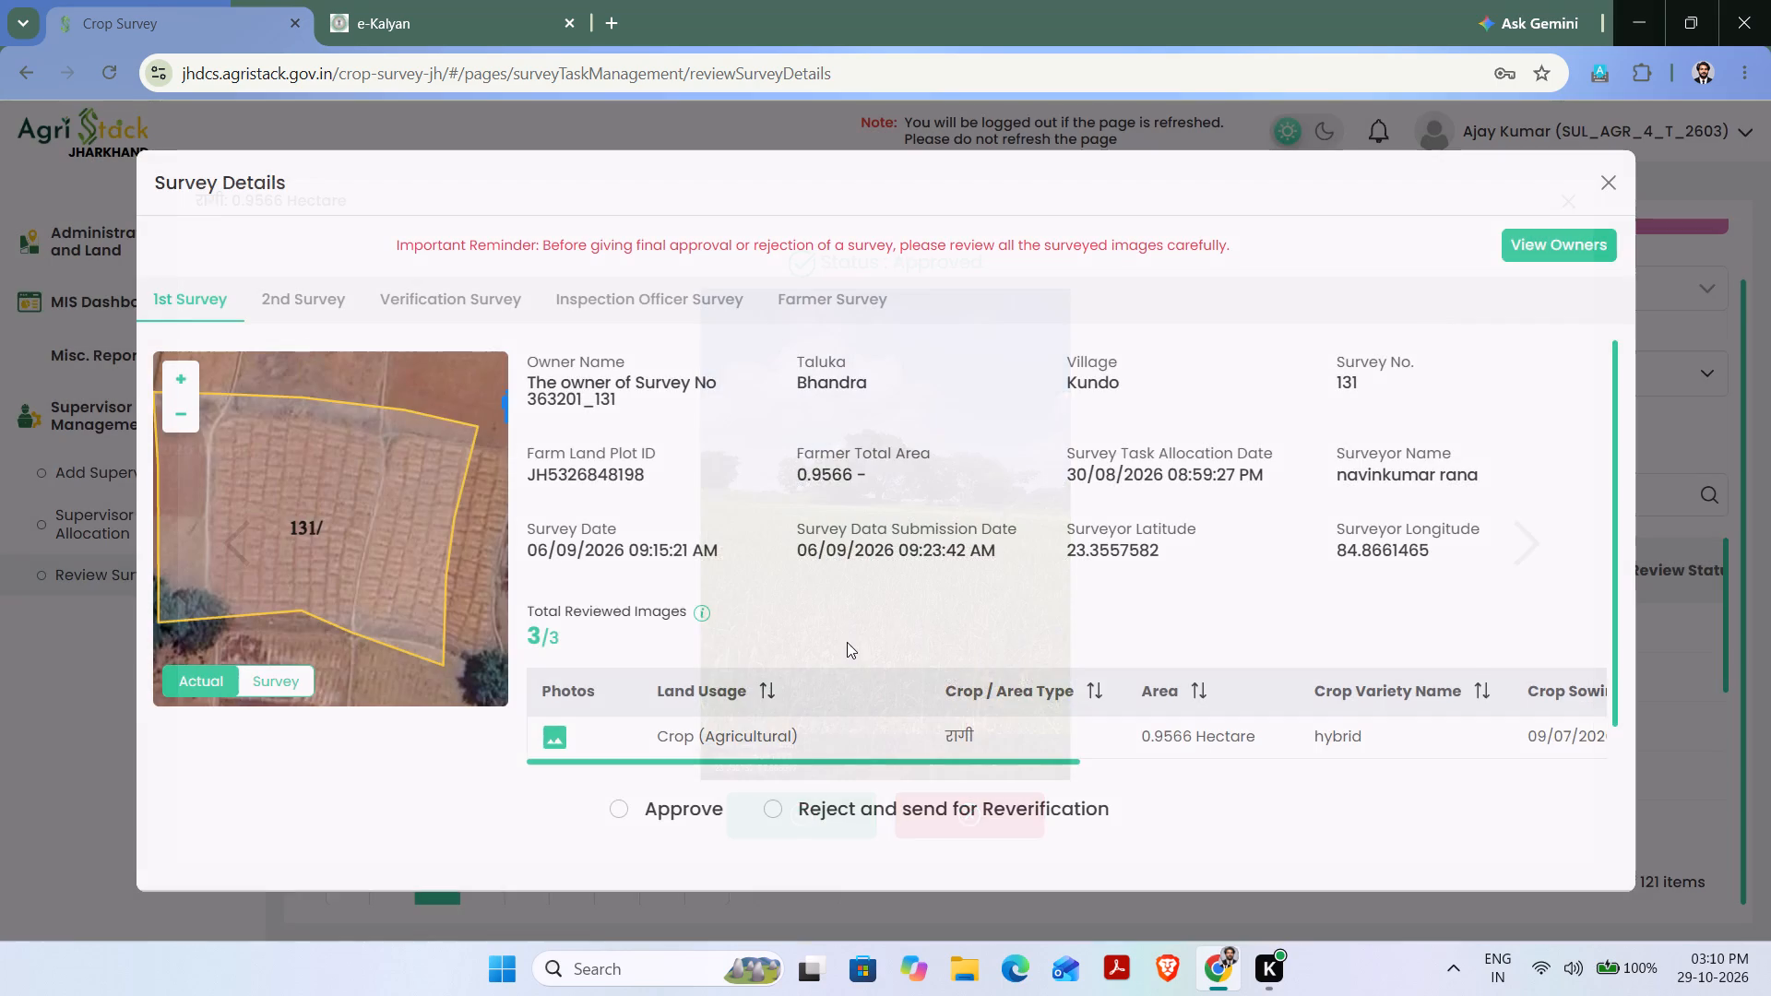
Mark the first survey of record 131 as approved, save the review and close its survey details.
scroll(847, 642, down, 2)
click(696, 656)
click(830, 725)
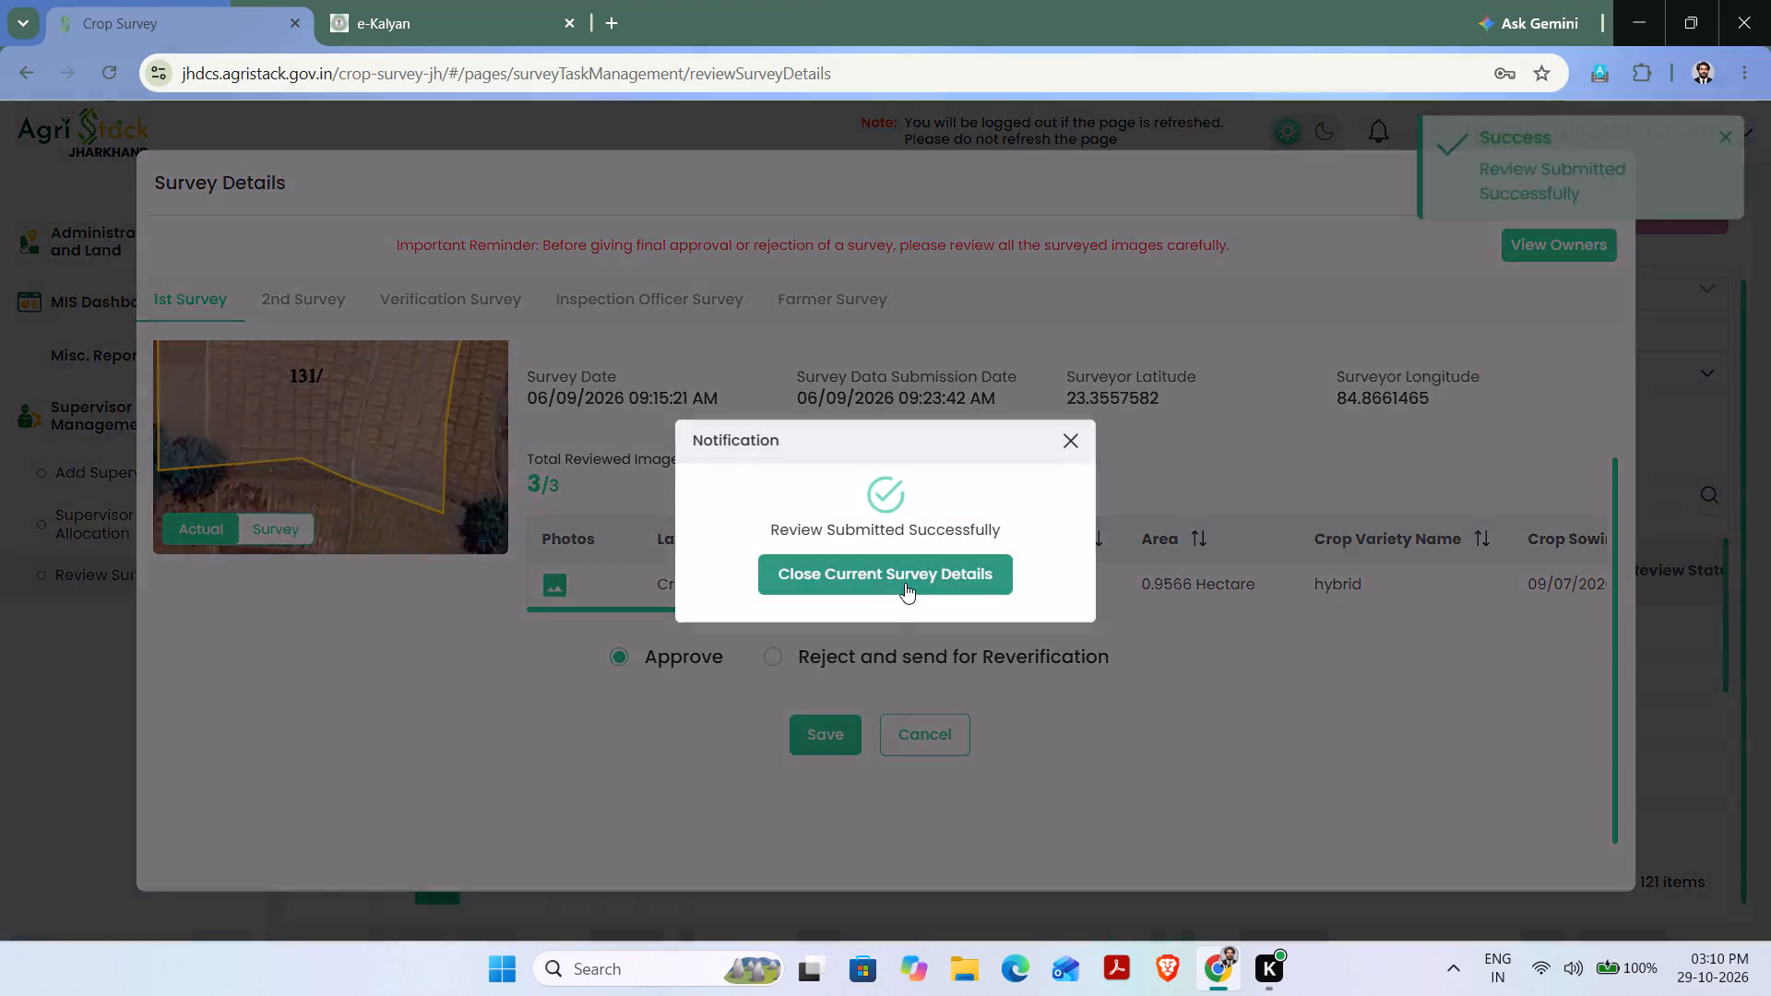
click(906, 581)
Open the survey details of Kundo record 132 and approve all three of its Fallow photos.
scroll(412, 820, down, 3)
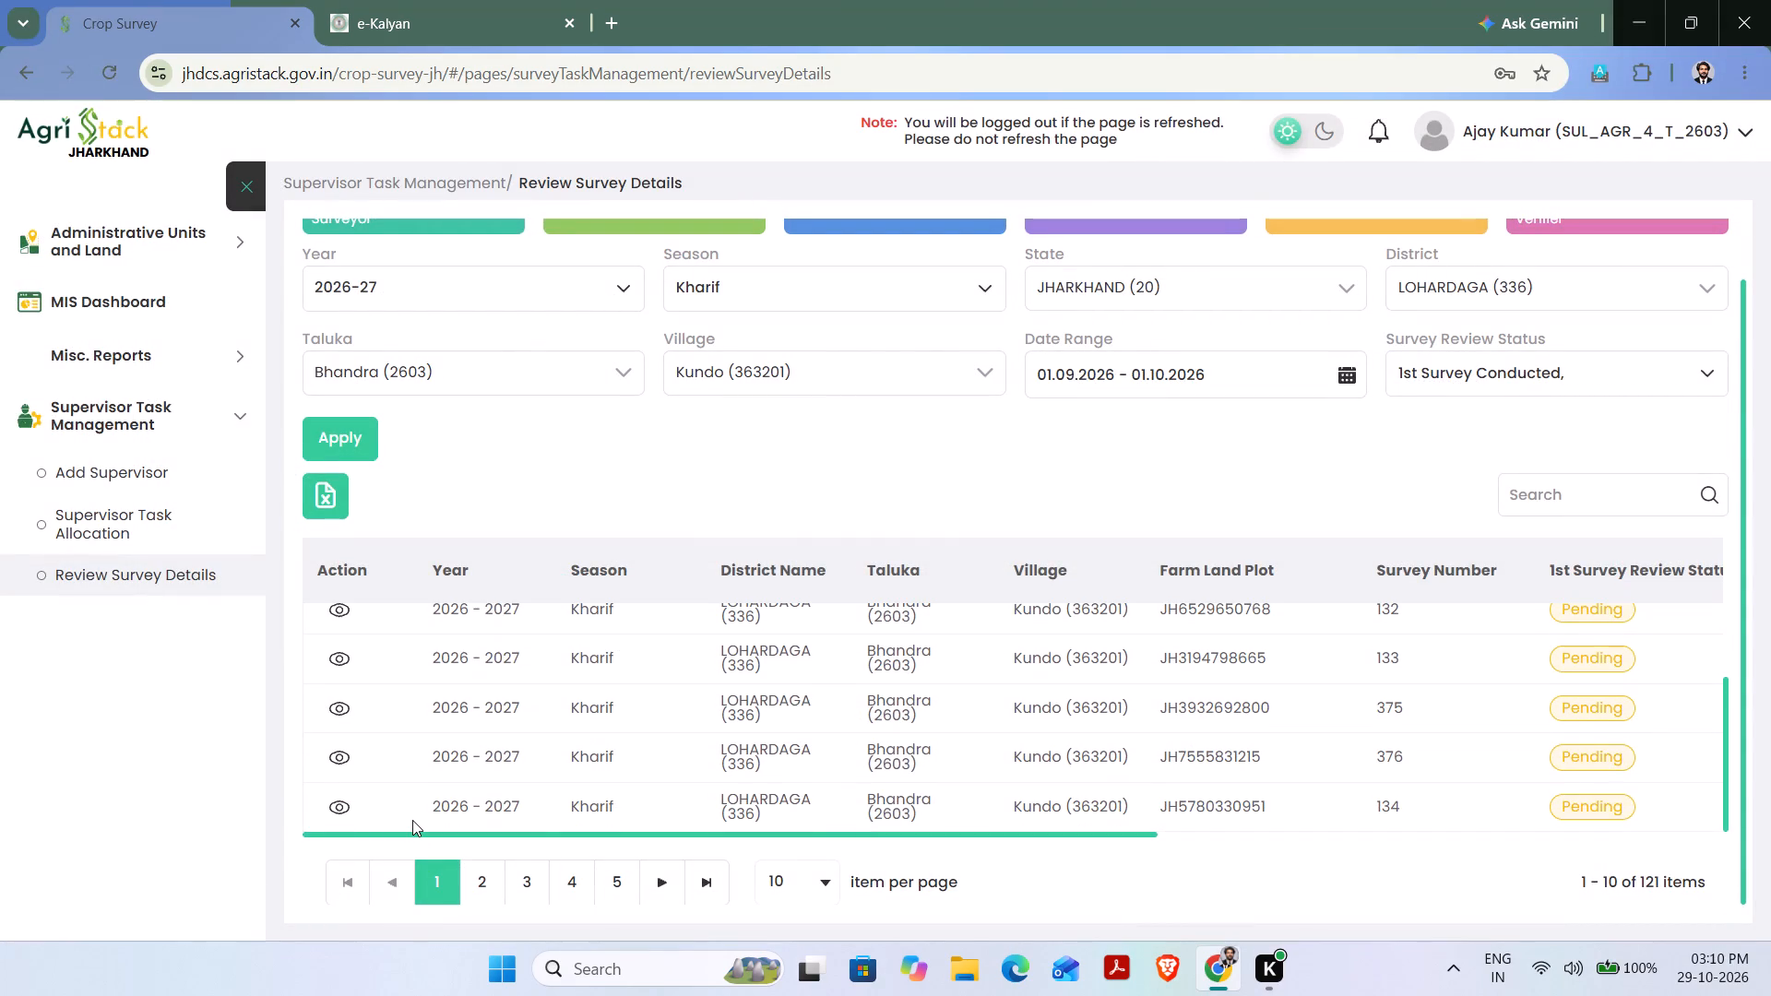
click(348, 610)
click(546, 730)
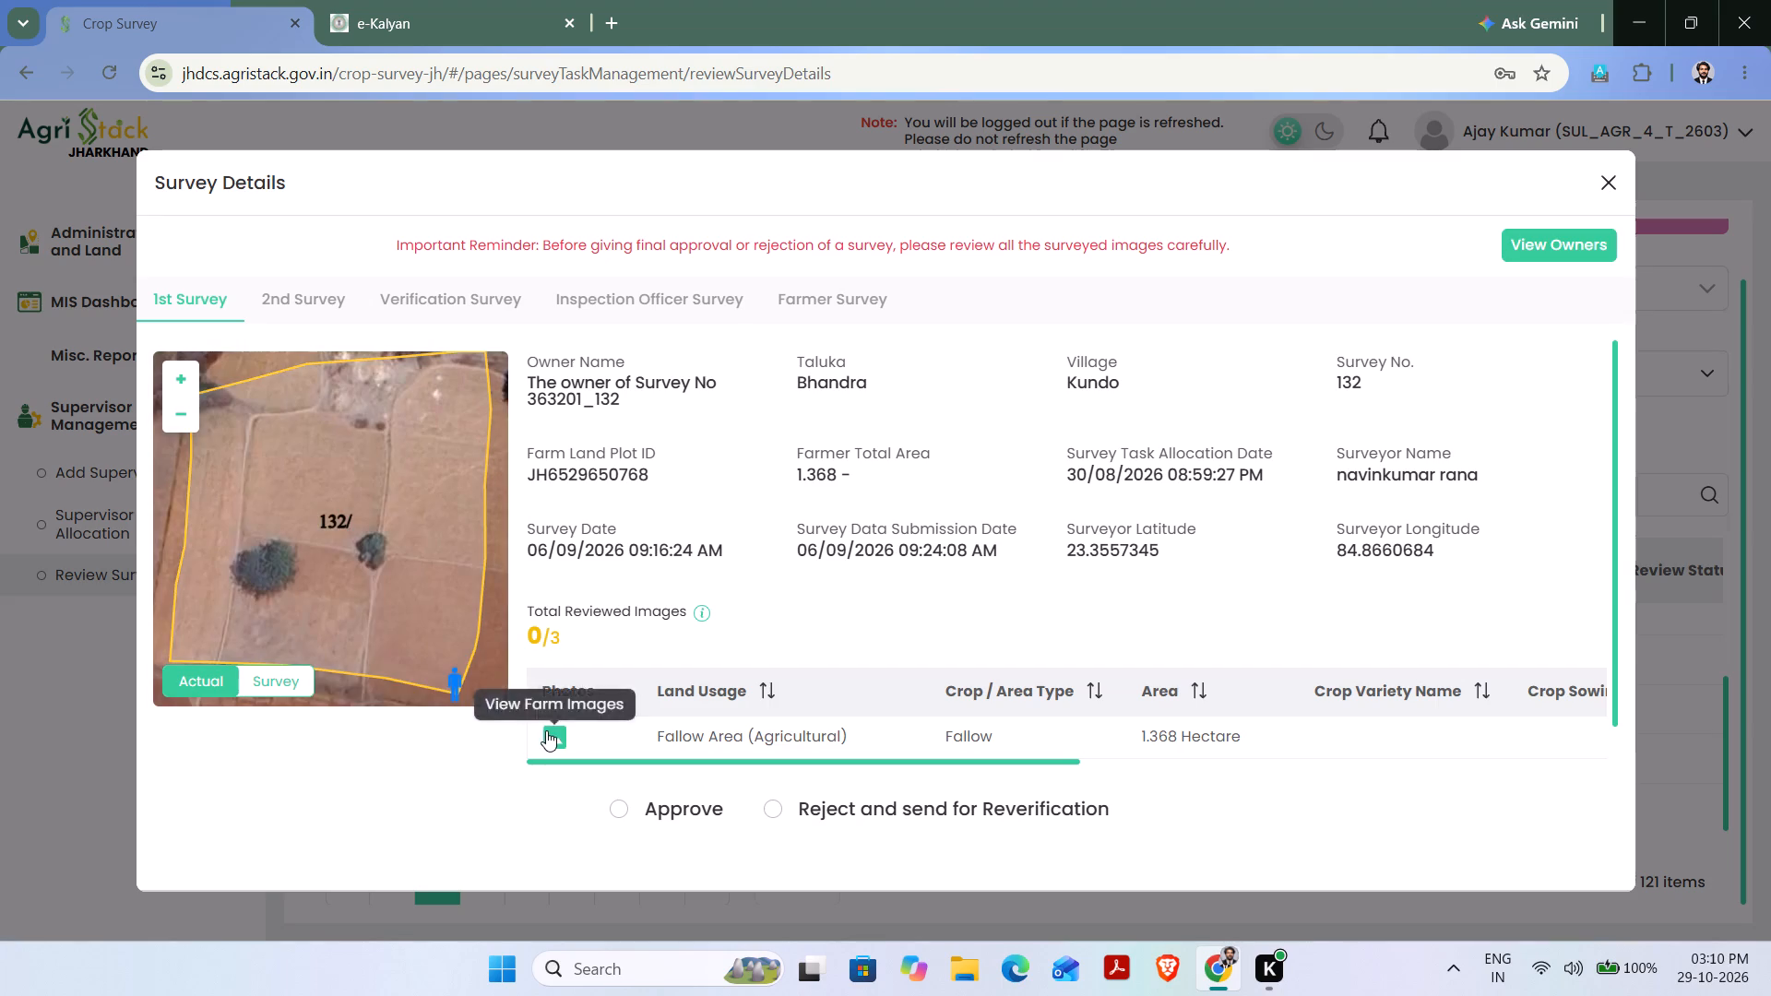
click(771, 811)
drag(923, 706, 820, 718)
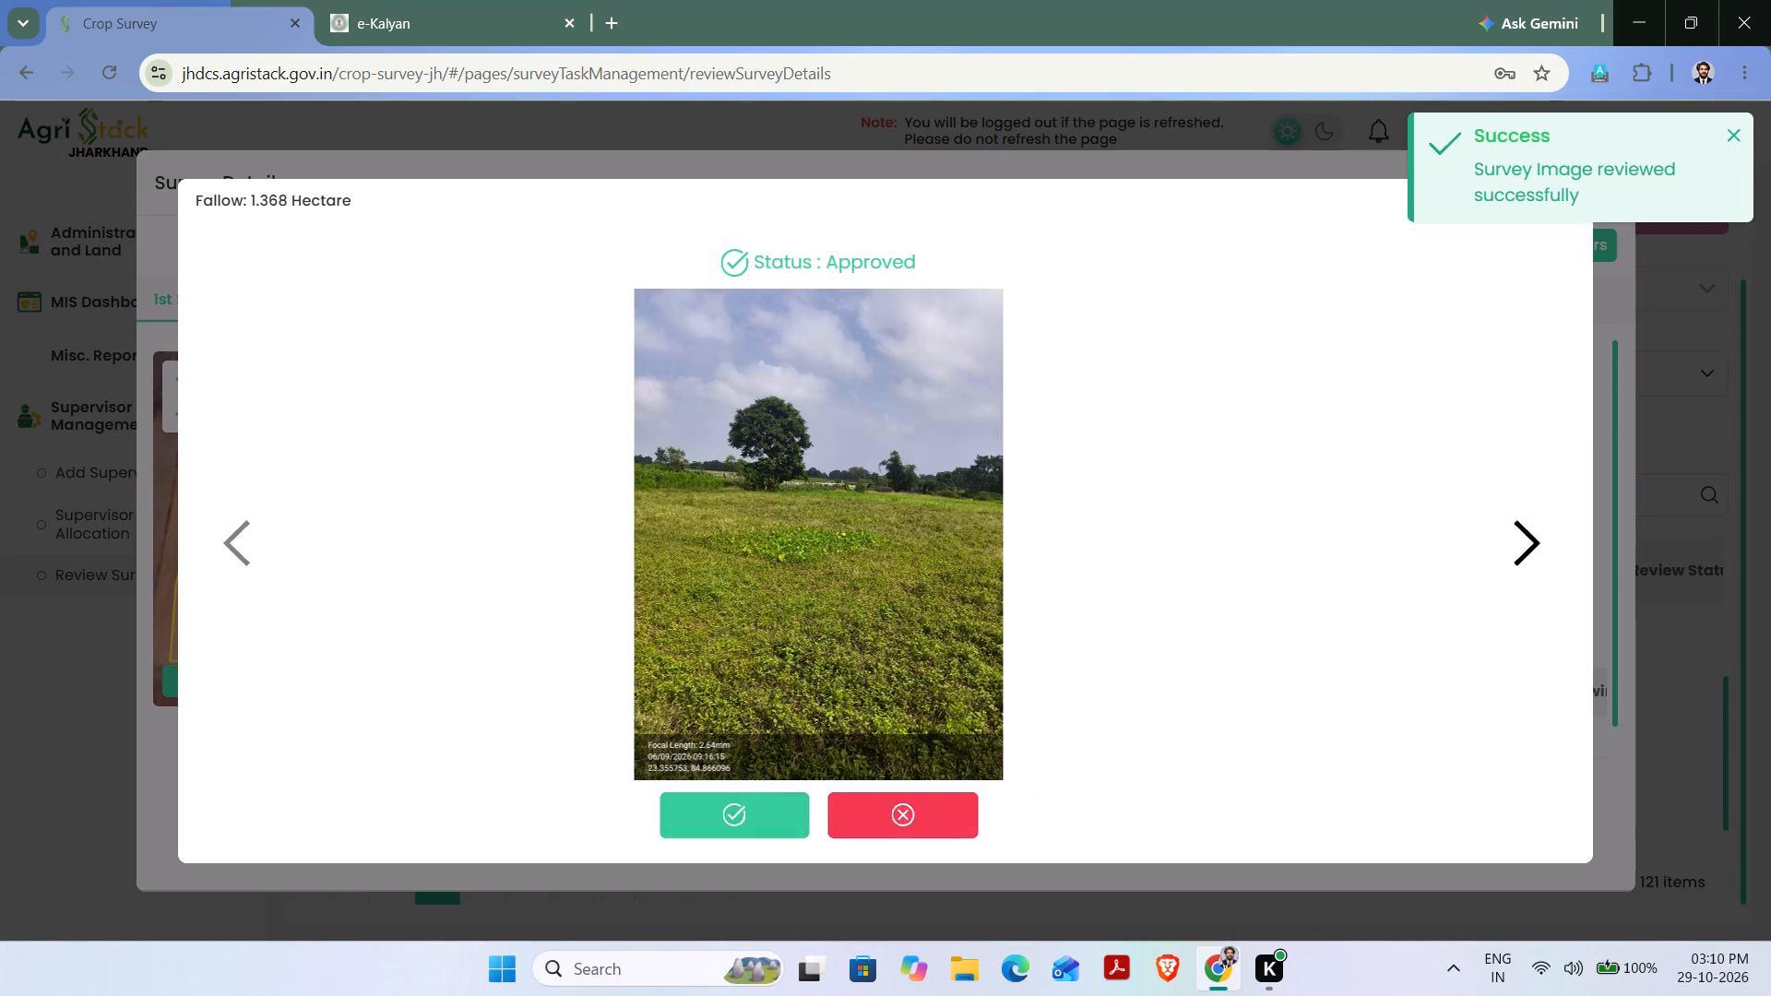
drag(820, 718, 793, 723)
click(799, 805)
drag(928, 685, 797, 713)
click(809, 800)
drag(930, 671, 884, 681)
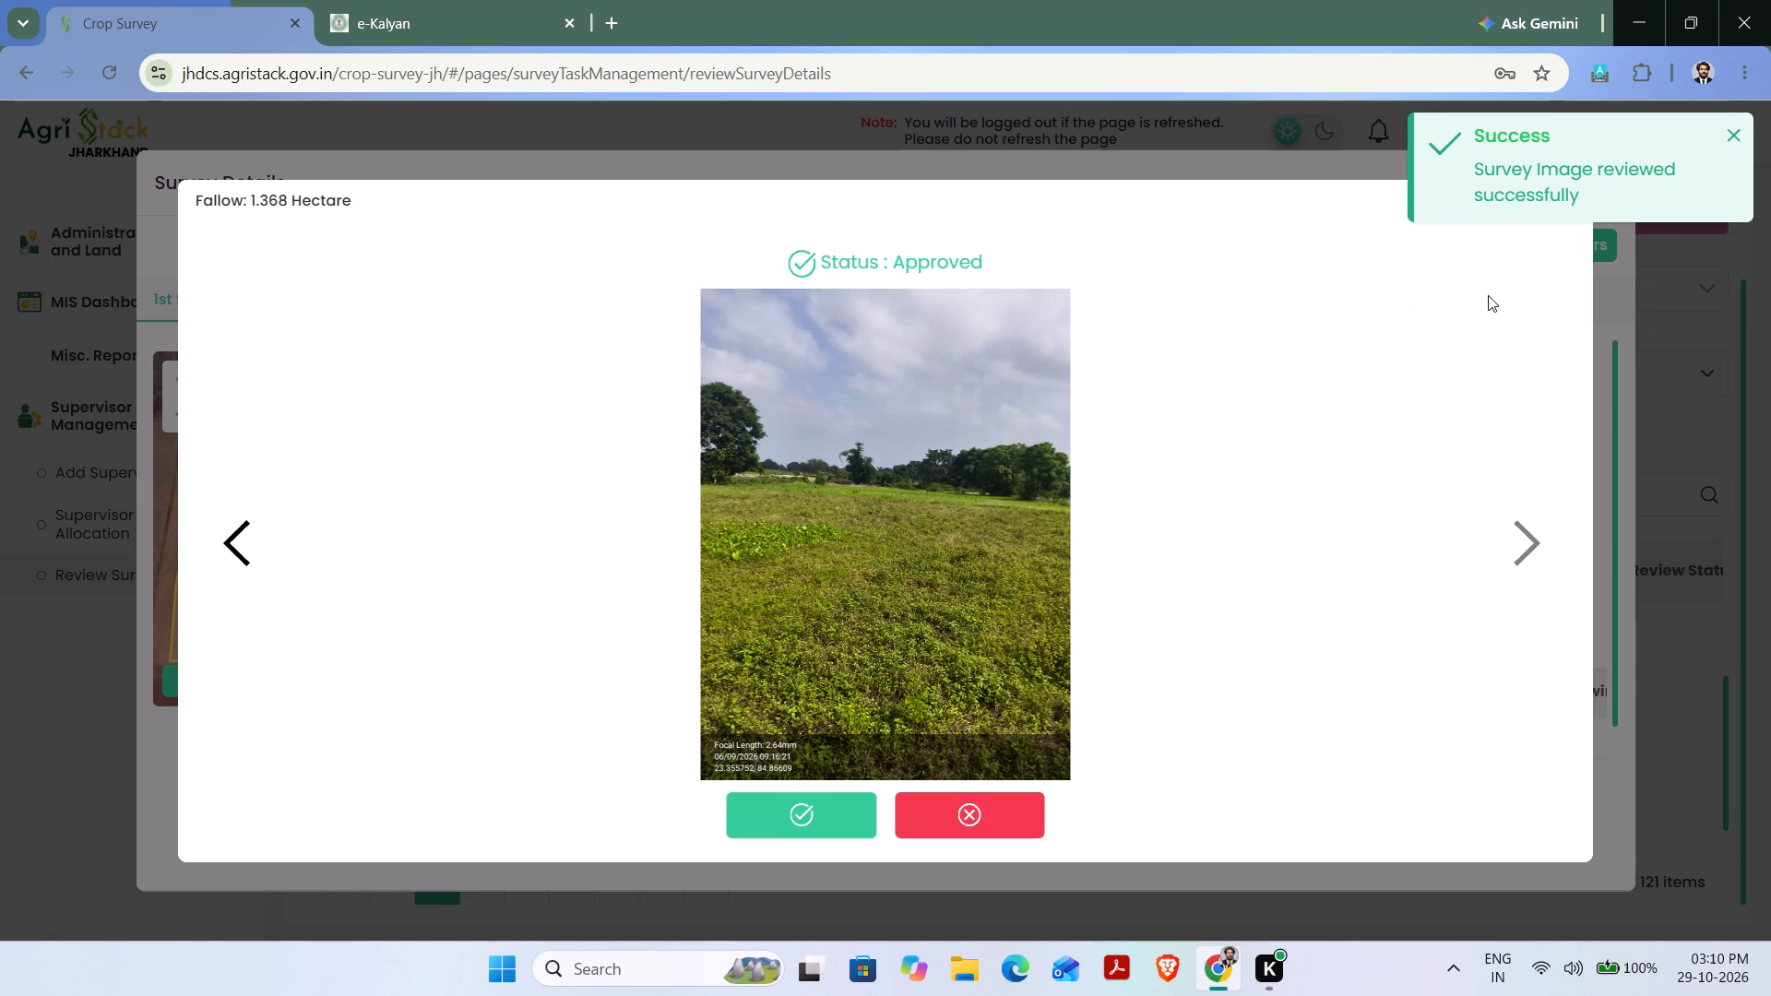
click(1568, 208)
Mark the first survey of record 132 as approved, save the review and close its survey details.
scroll(857, 627, down, 1)
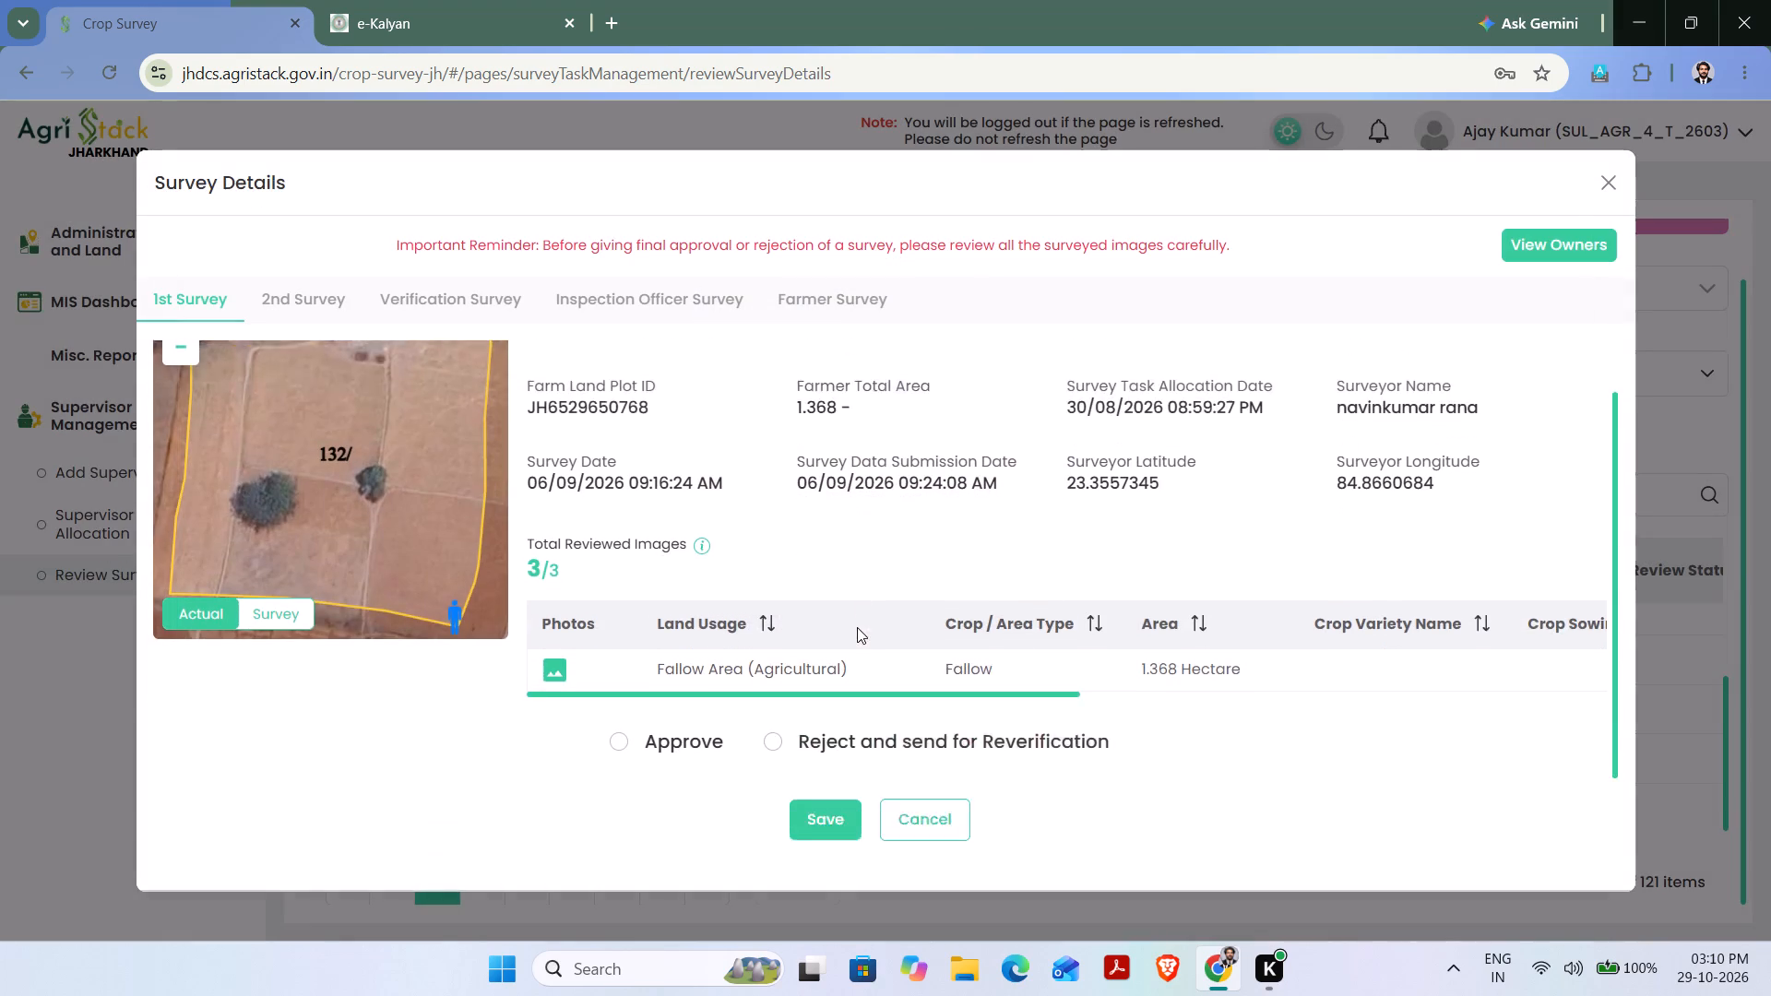
scroll(857, 627, down, 1)
click(704, 667)
click(816, 738)
click(894, 587)
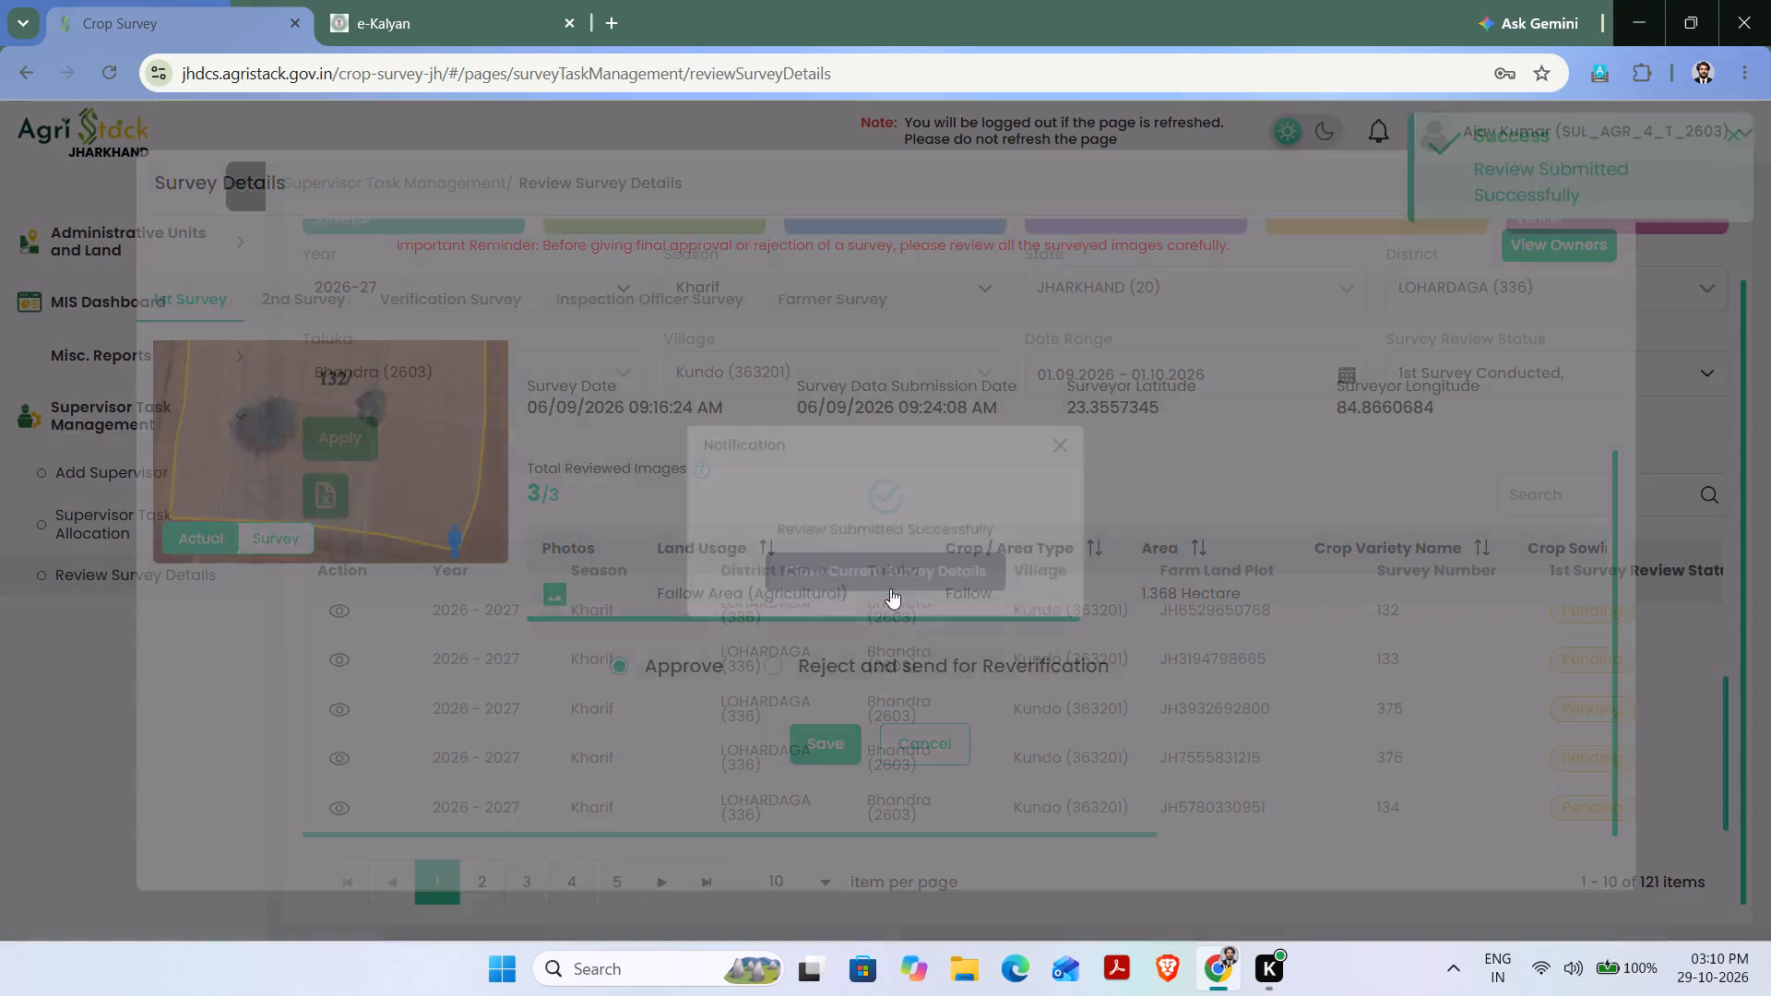
Open the survey details of Kundo record 133 and approve all three of its Fallow photos.
click(344, 657)
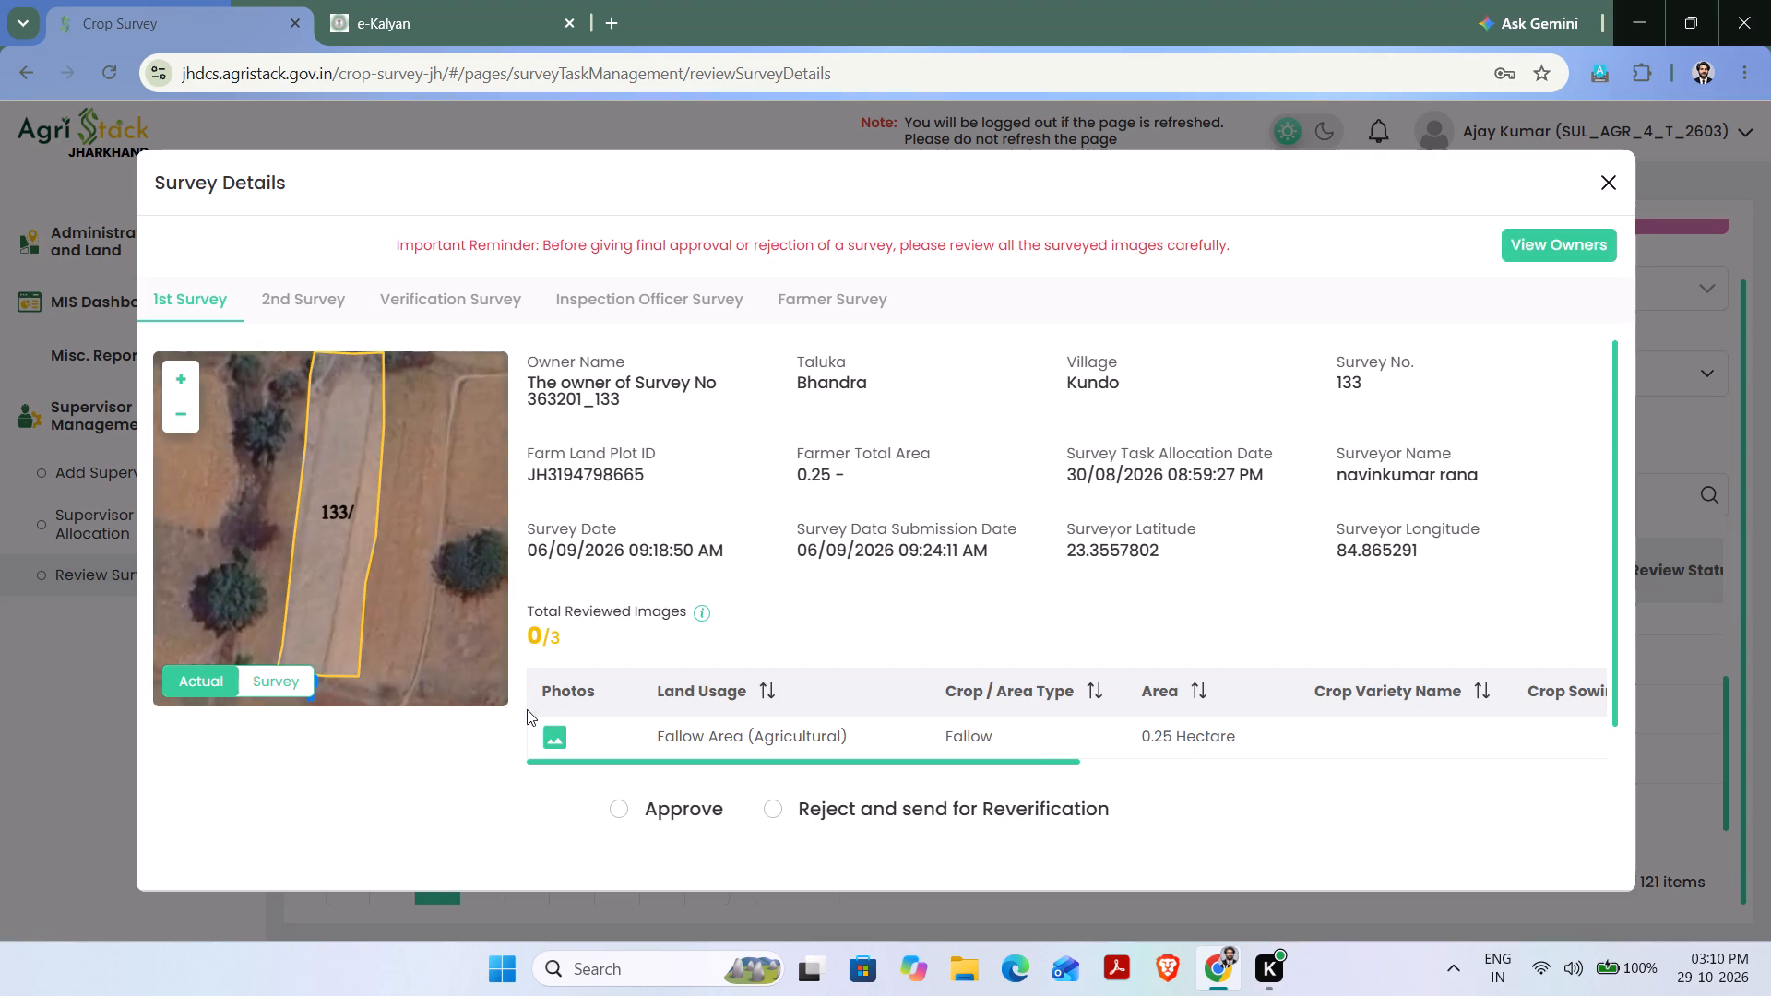
click(547, 724)
click(550, 730)
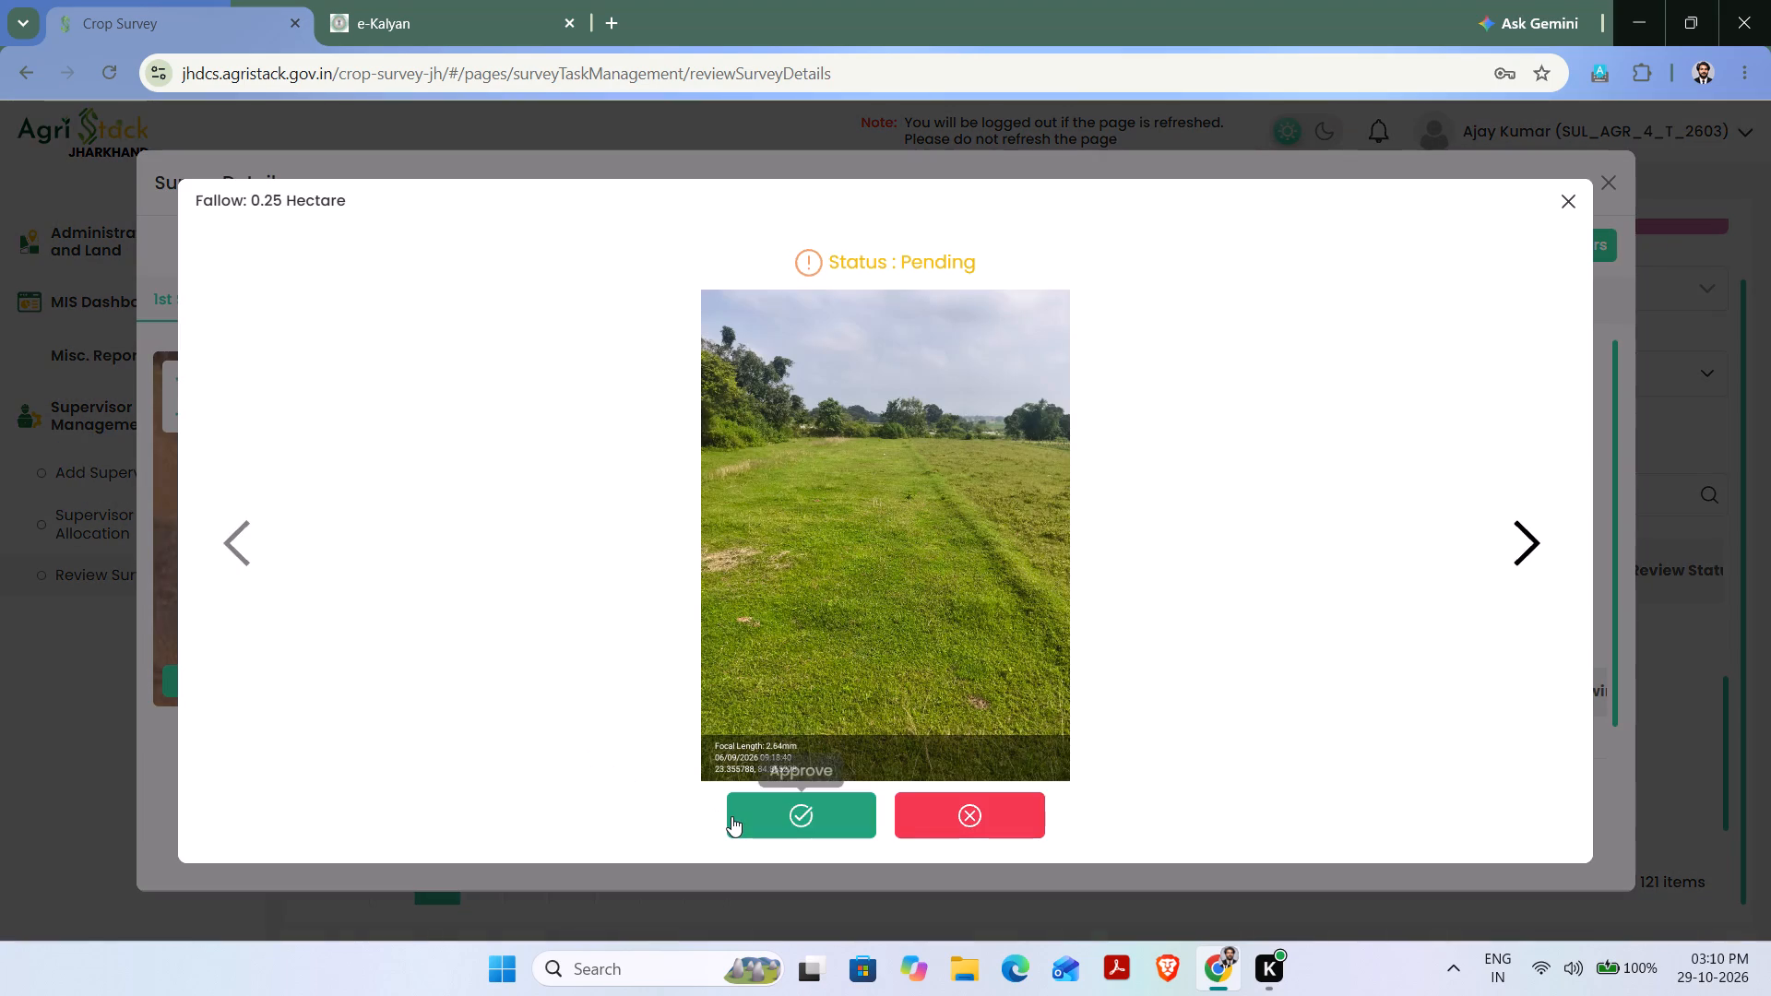
click(731, 816)
drag(876, 715, 696, 731)
click(746, 818)
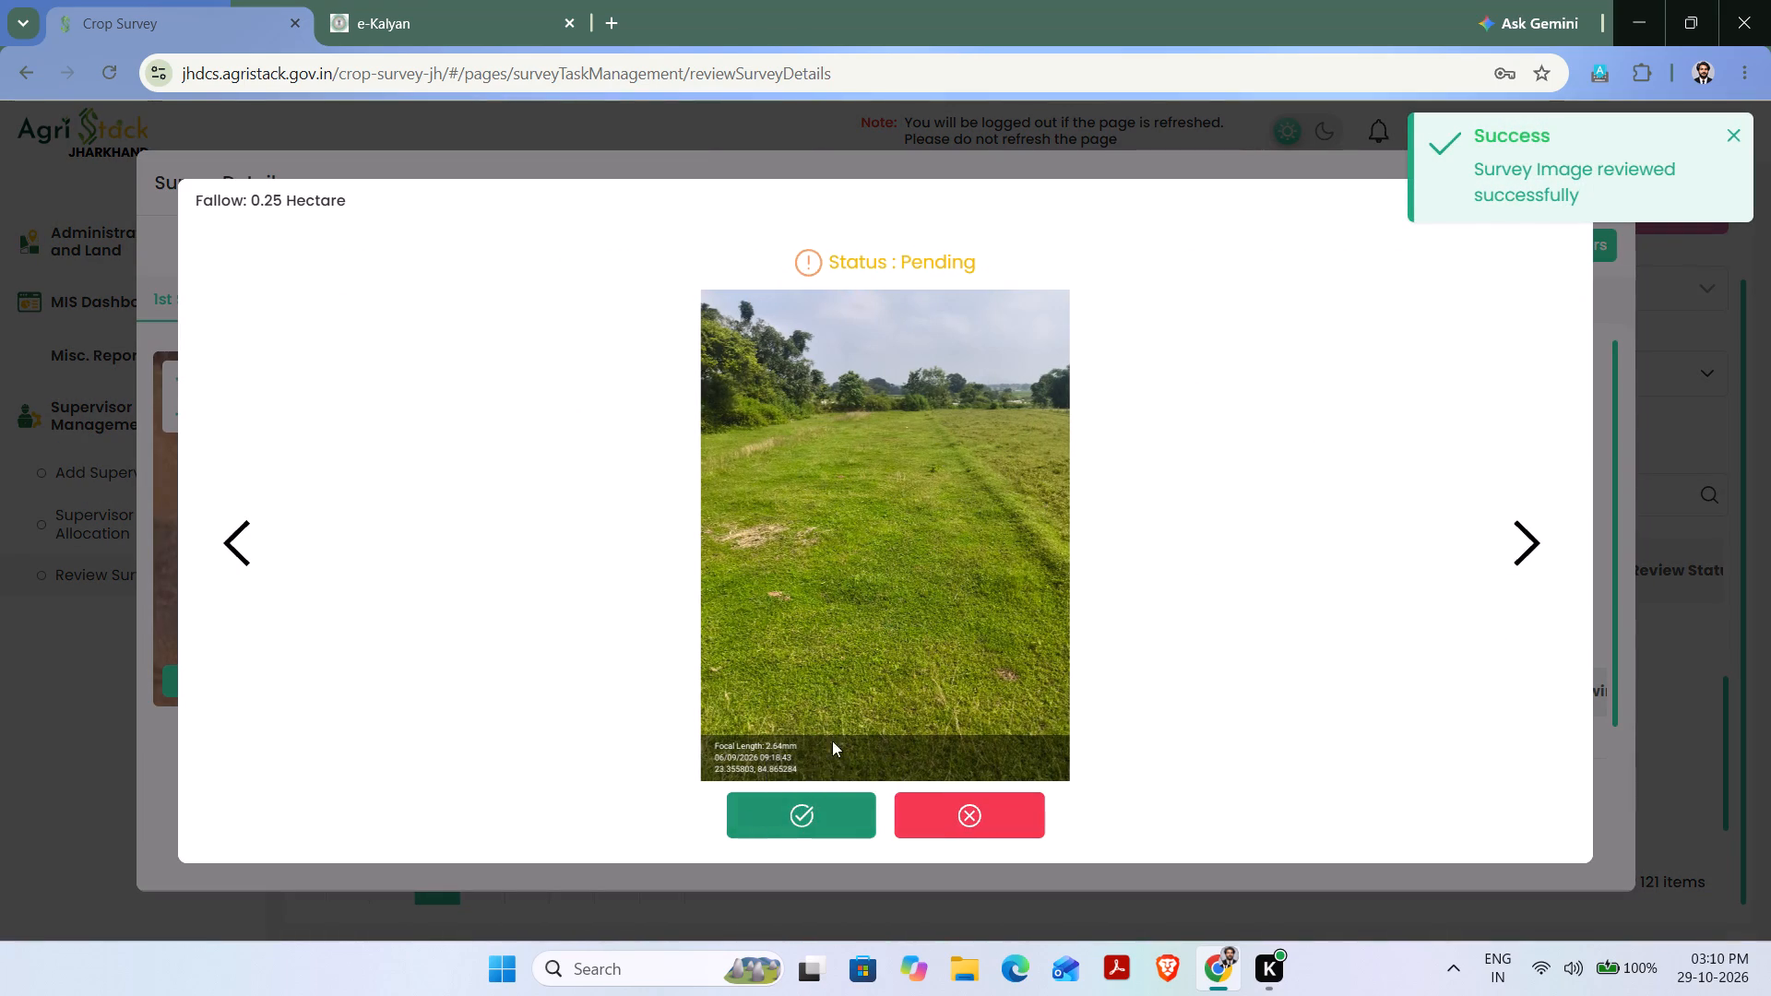
drag(884, 685, 747, 709)
click(816, 809)
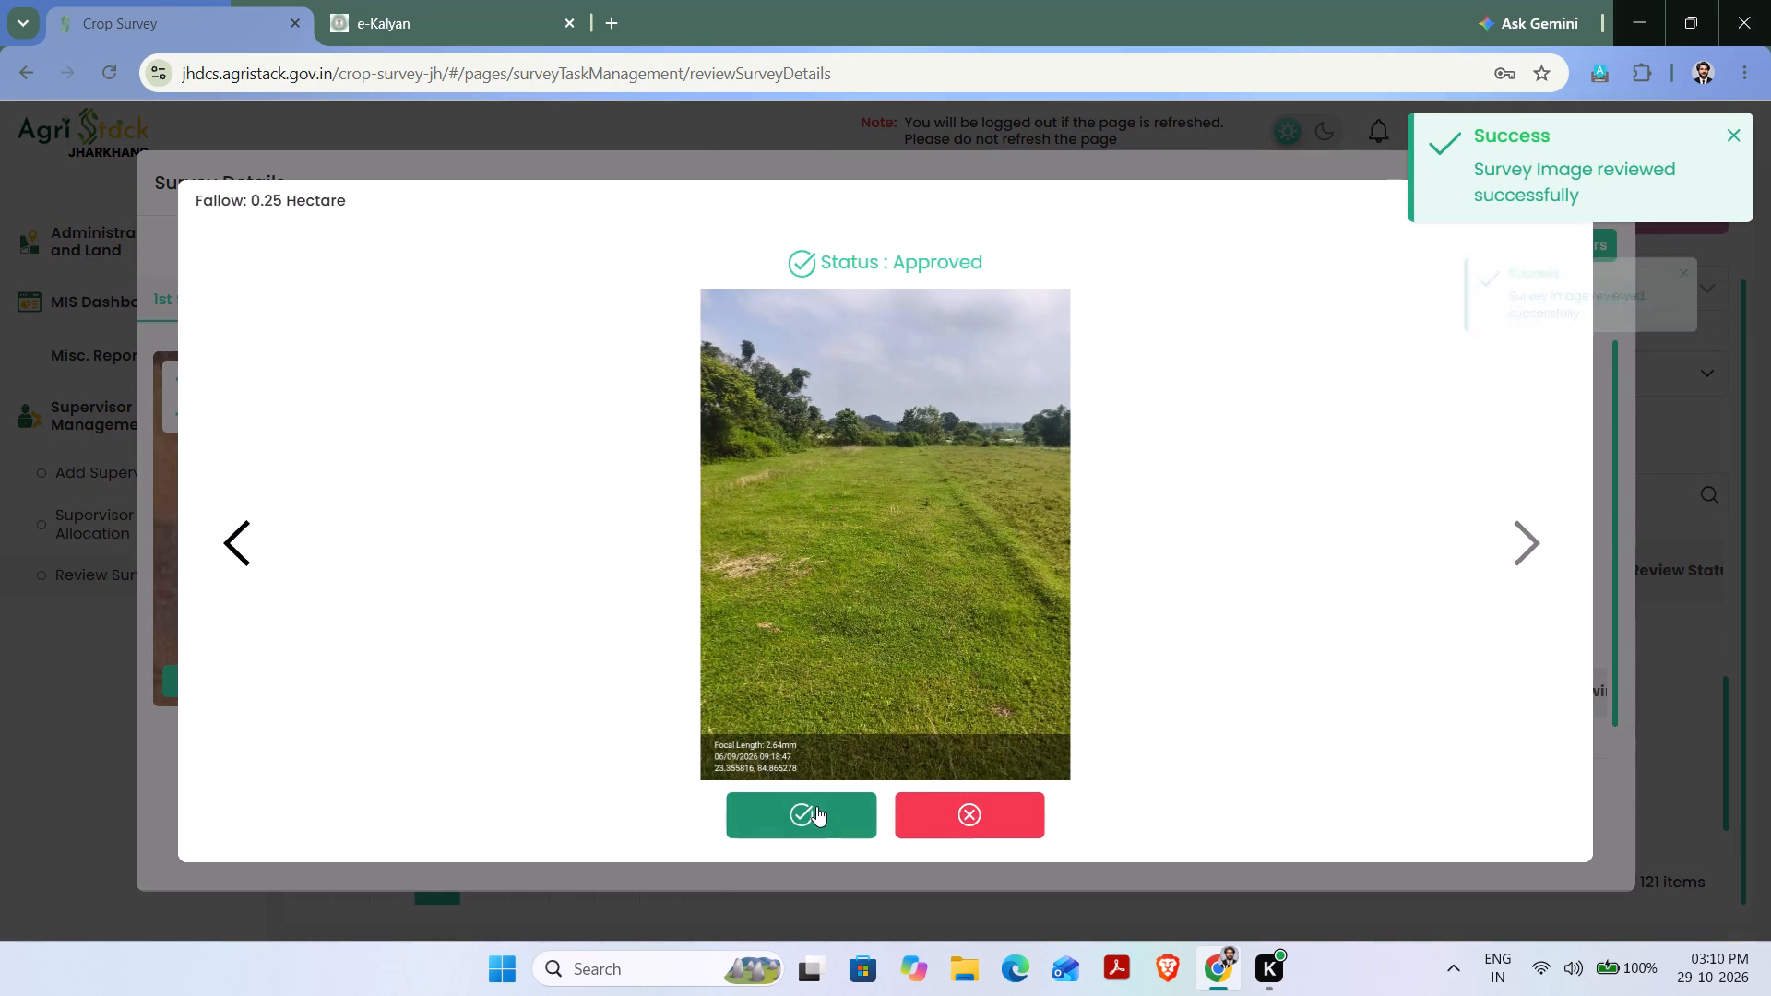
drag(954, 621, 899, 627)
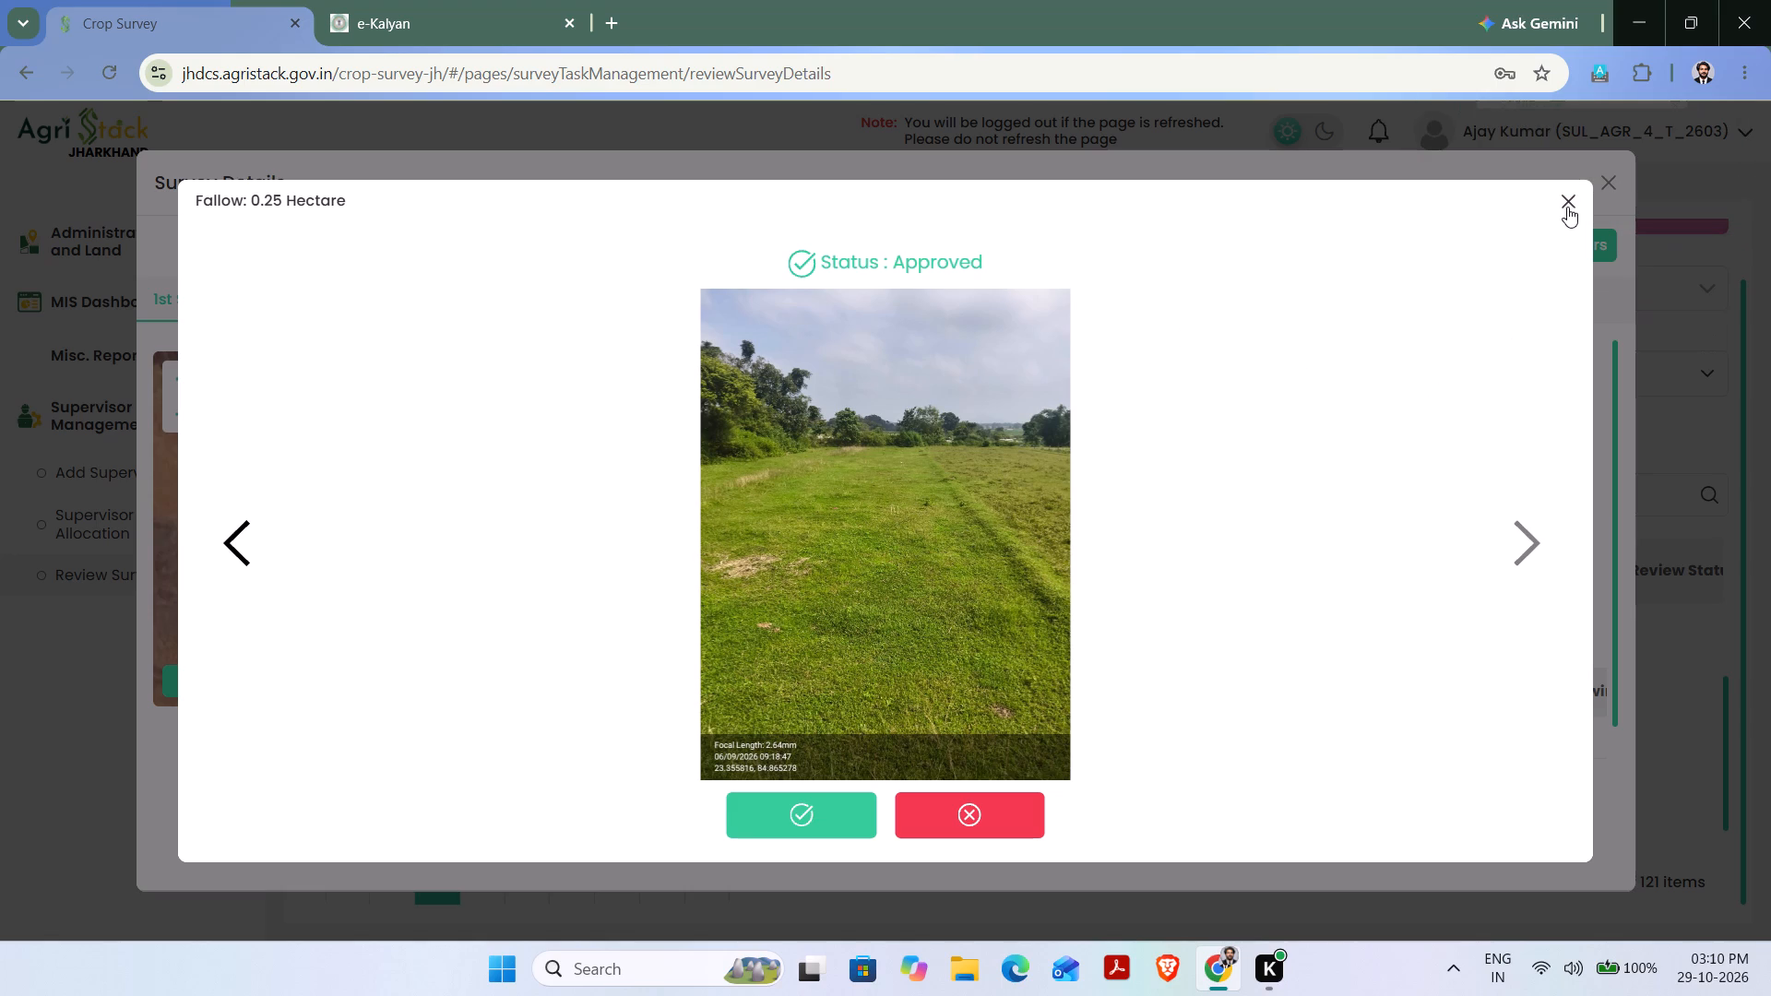
click(1567, 204)
Mark the first survey of record 133 as approved, save the review and close its survey details.
scroll(885, 611, down, 1)
click(666, 687)
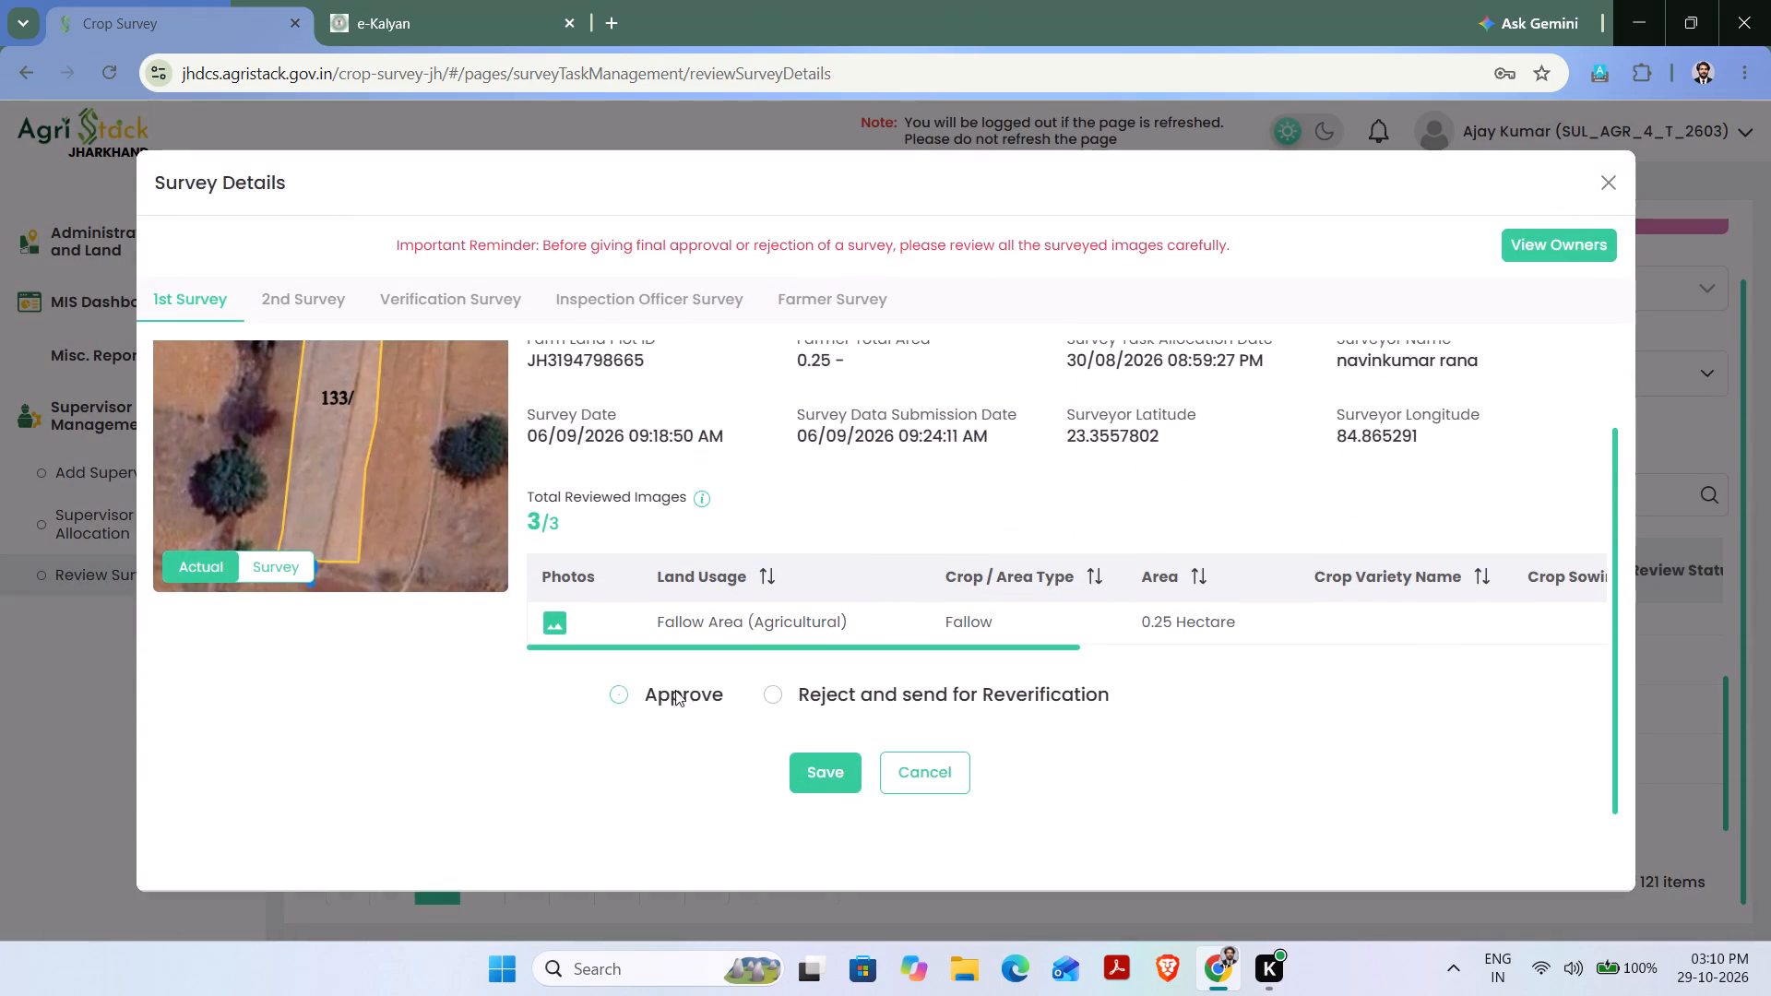
click(821, 778)
click(918, 568)
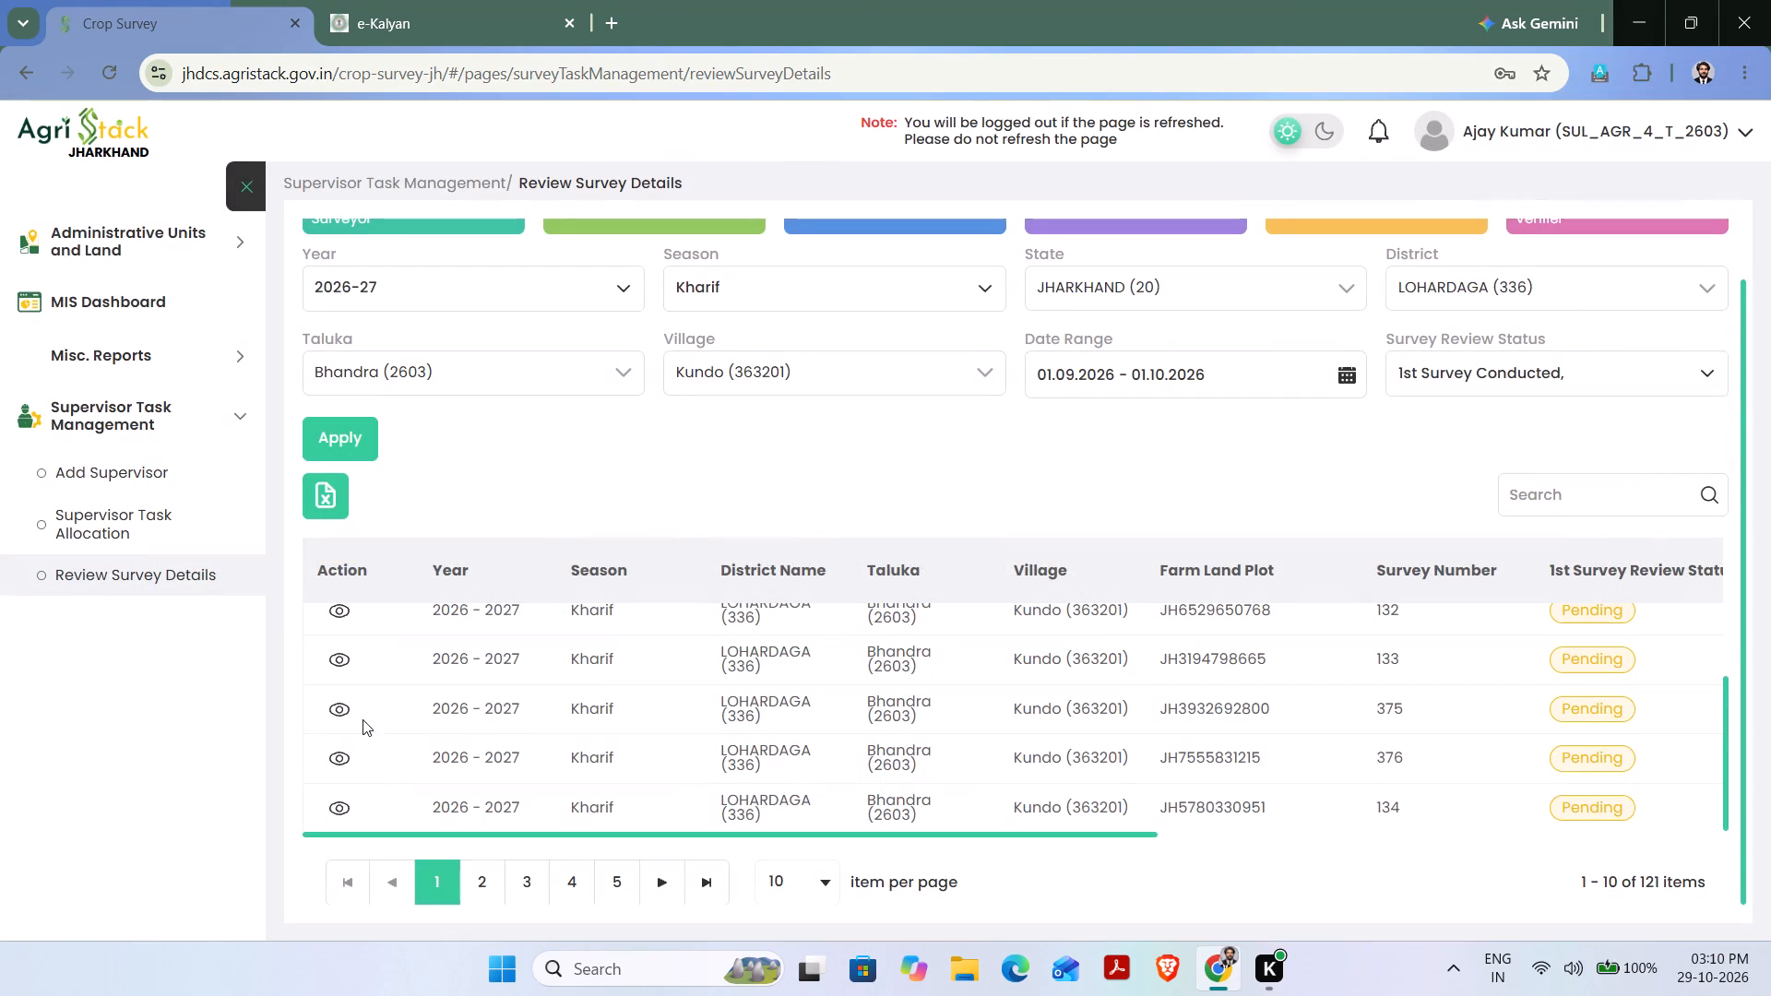
Open the survey details of Kundo record 375 and approve all three of its चावल crop photos.
click(345, 708)
click(553, 736)
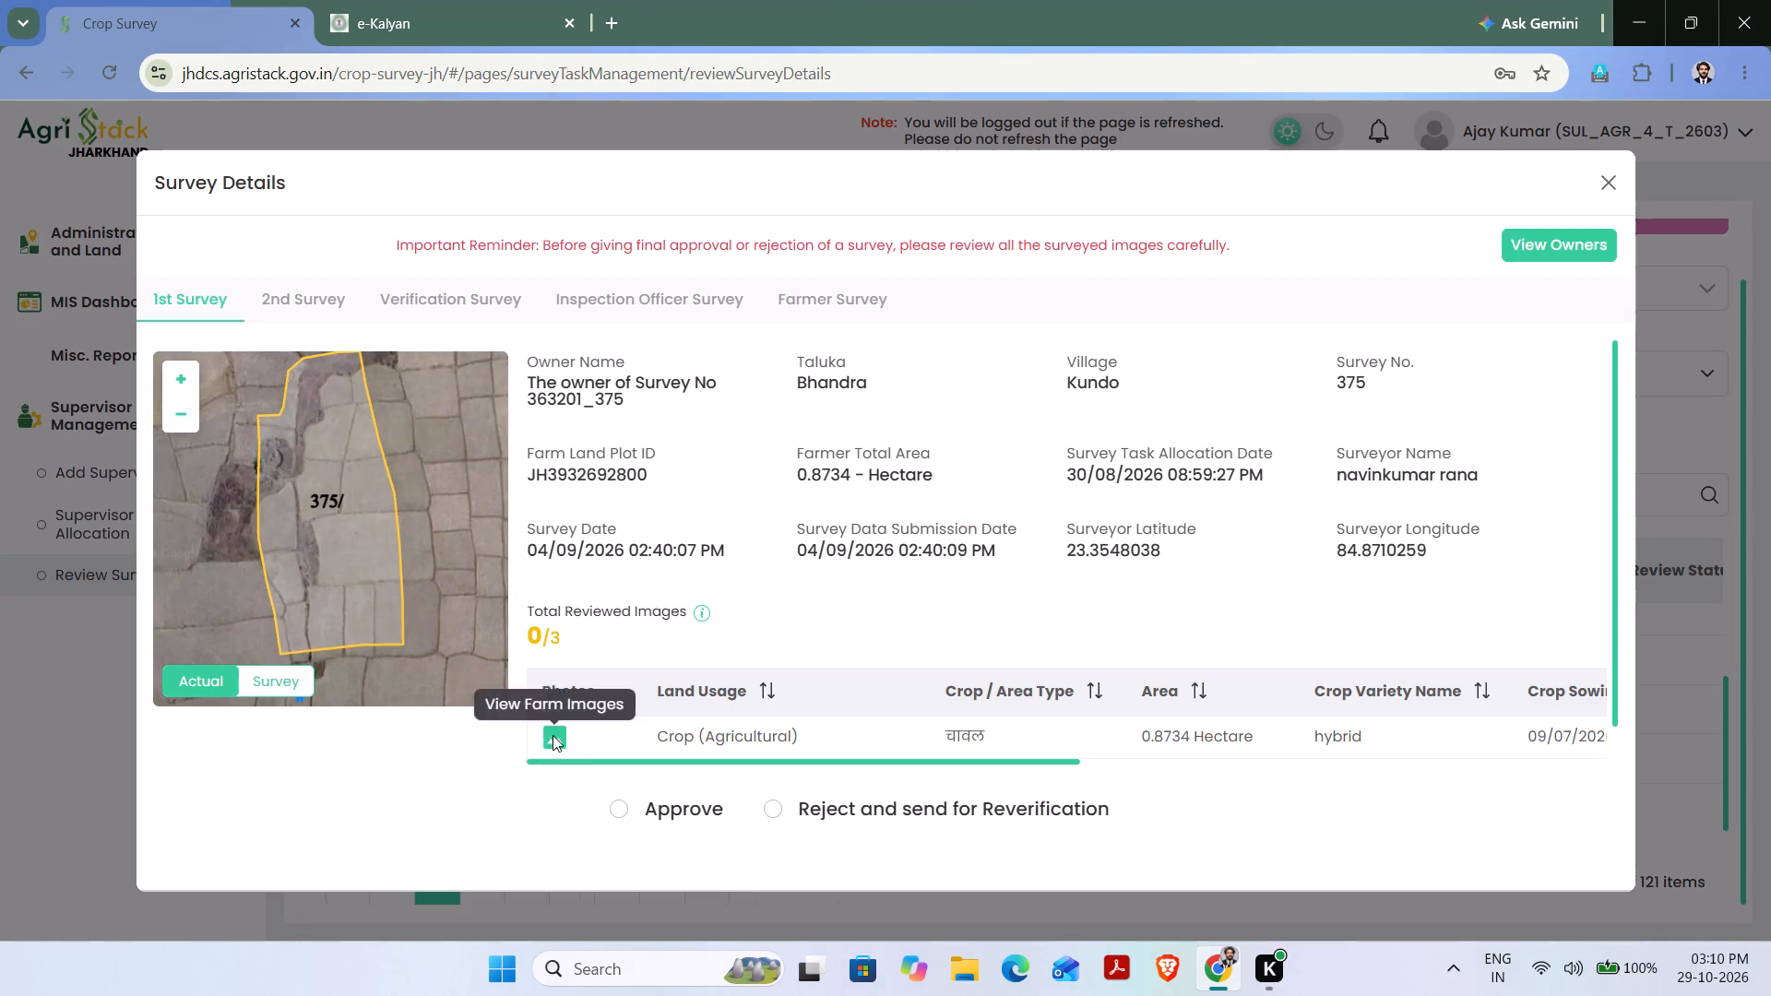
click(761, 798)
drag(906, 696, 770, 715)
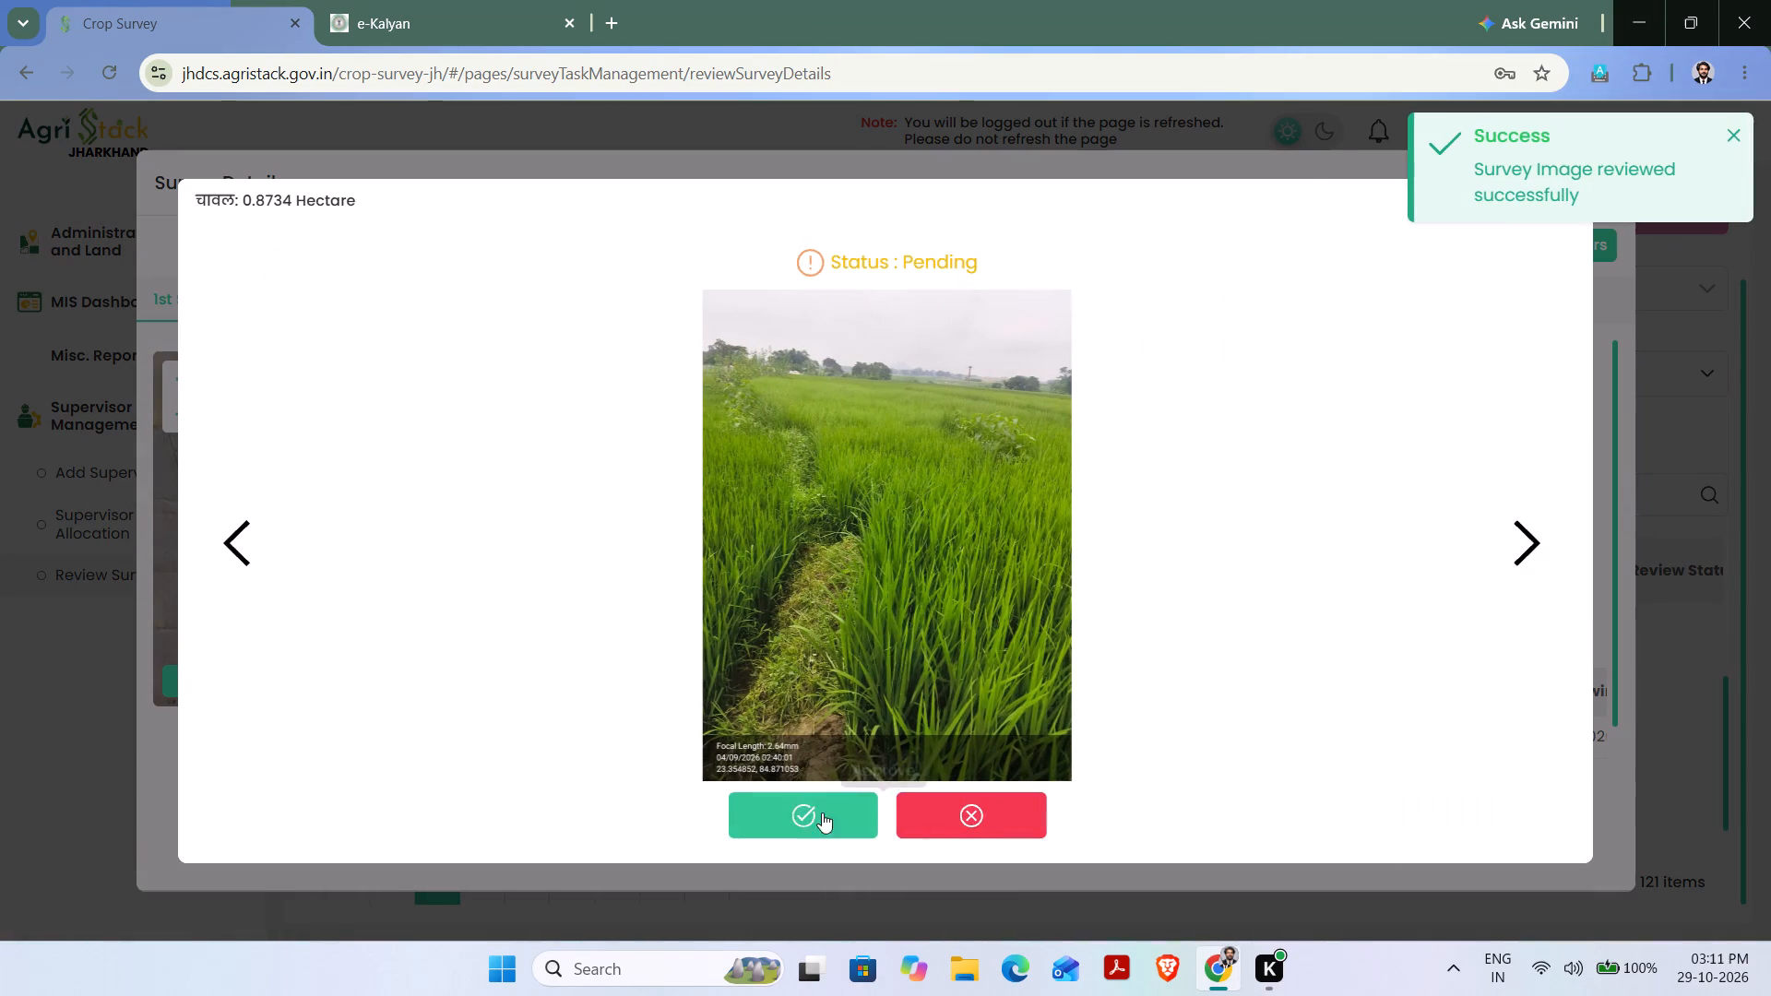
click(823, 816)
drag(921, 705, 767, 740)
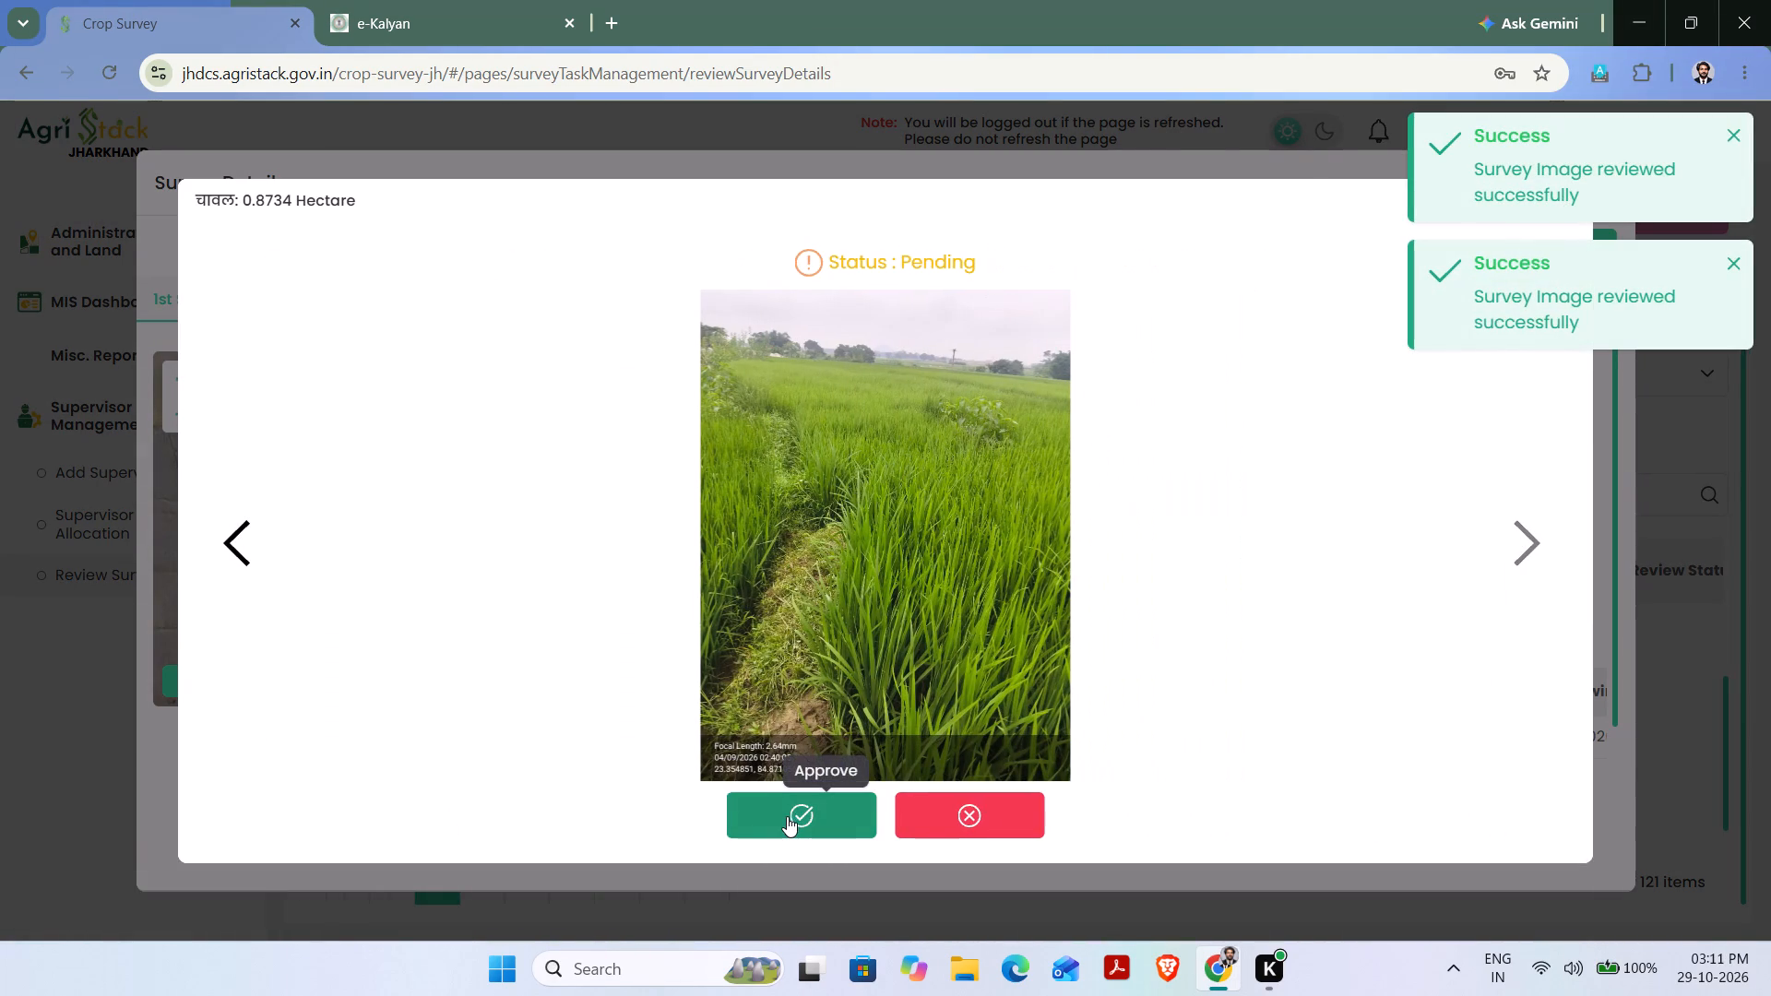
click(788, 814)
drag(948, 666, 879, 670)
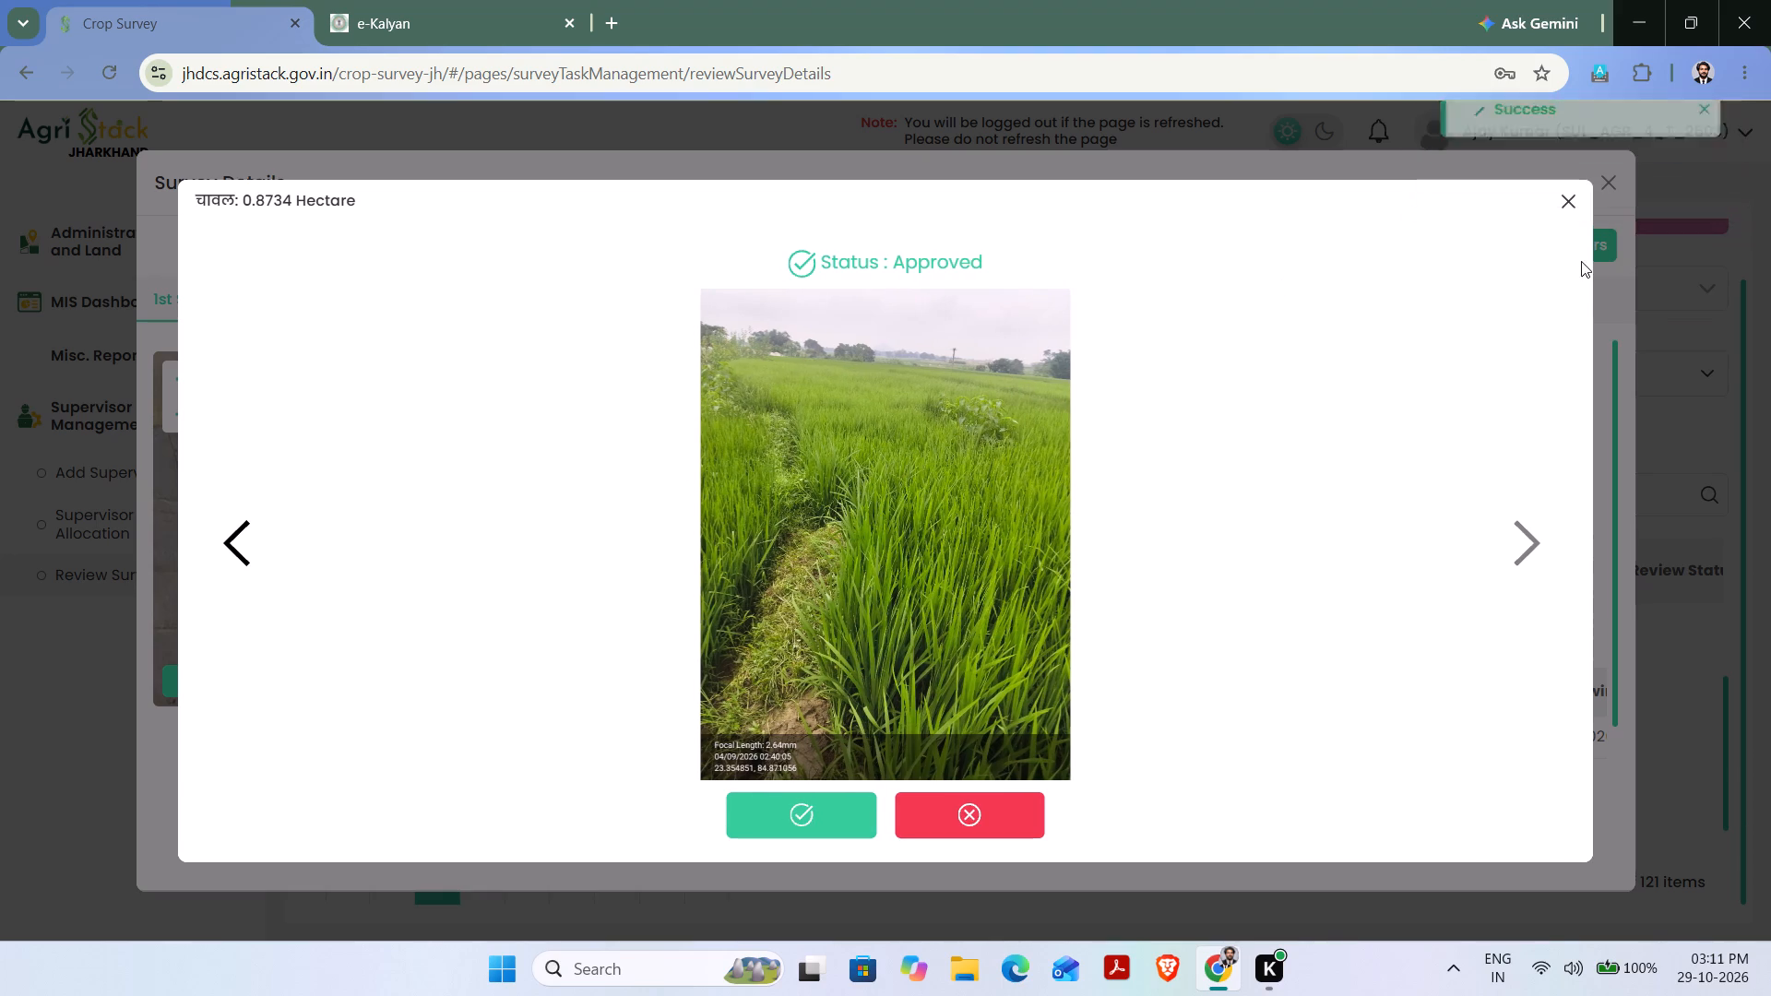
click(1569, 206)
Mark the first survey of record 375 as approved, save the review and close its survey details.
scroll(843, 616, down, 1)
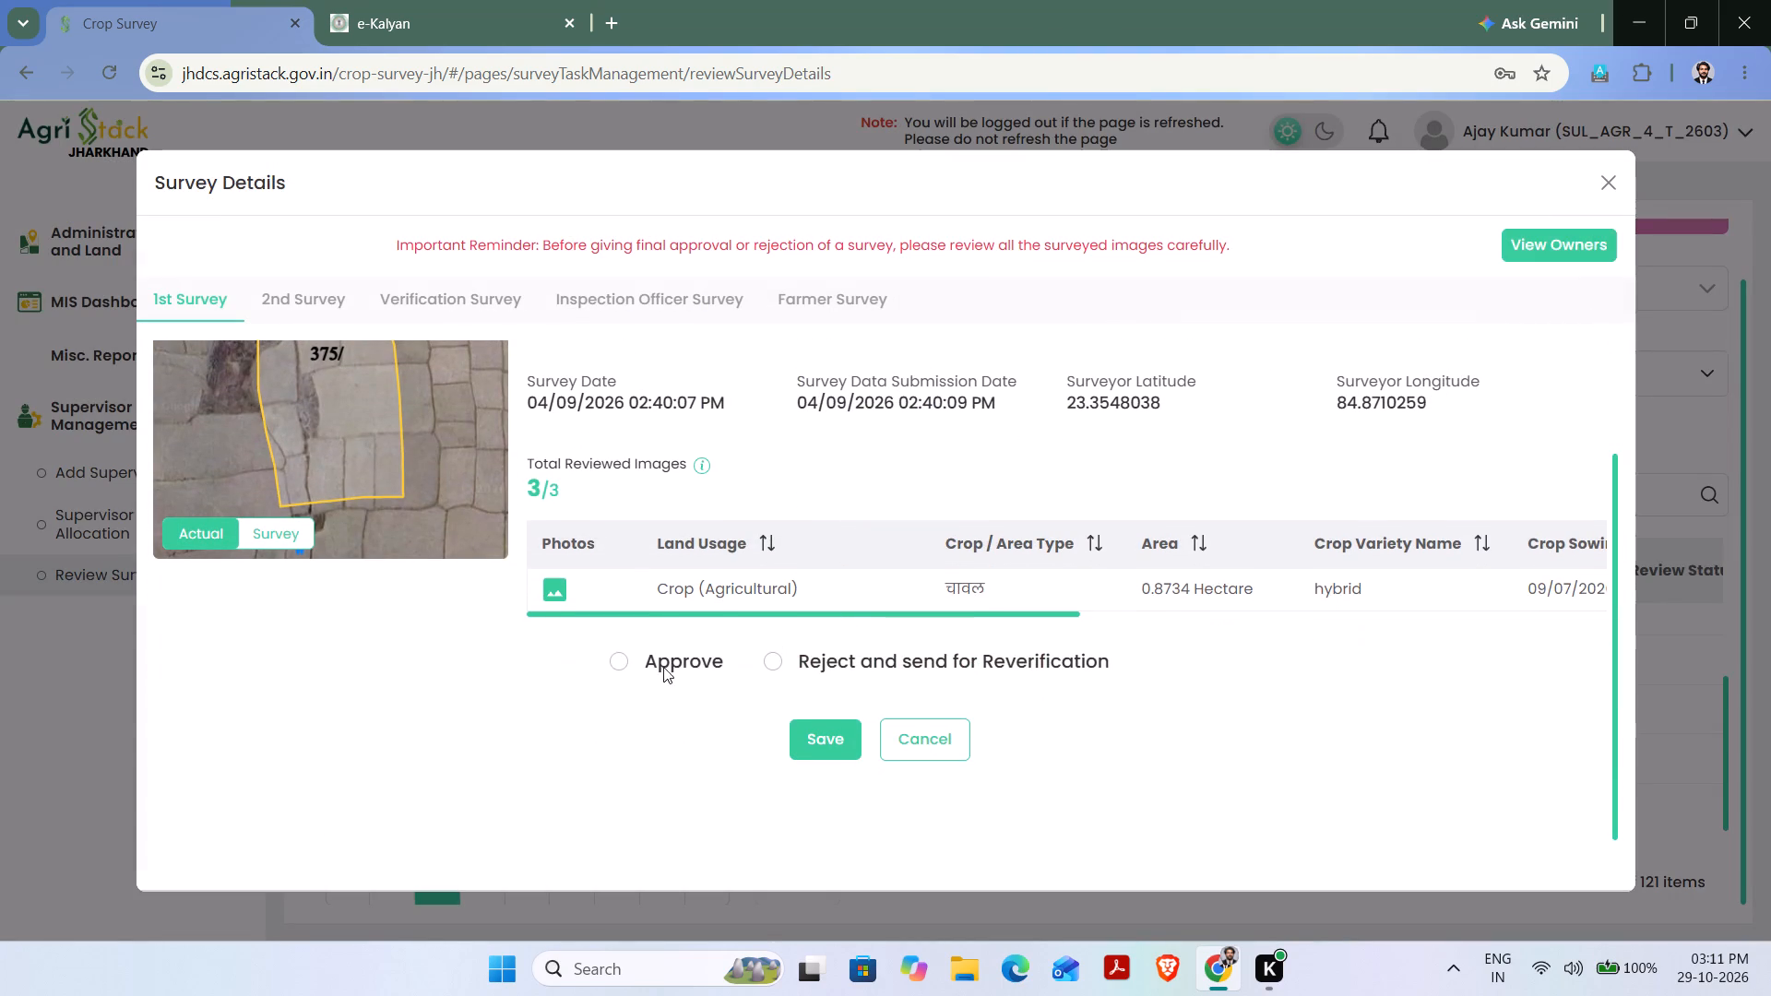
click(661, 665)
click(688, 660)
click(814, 724)
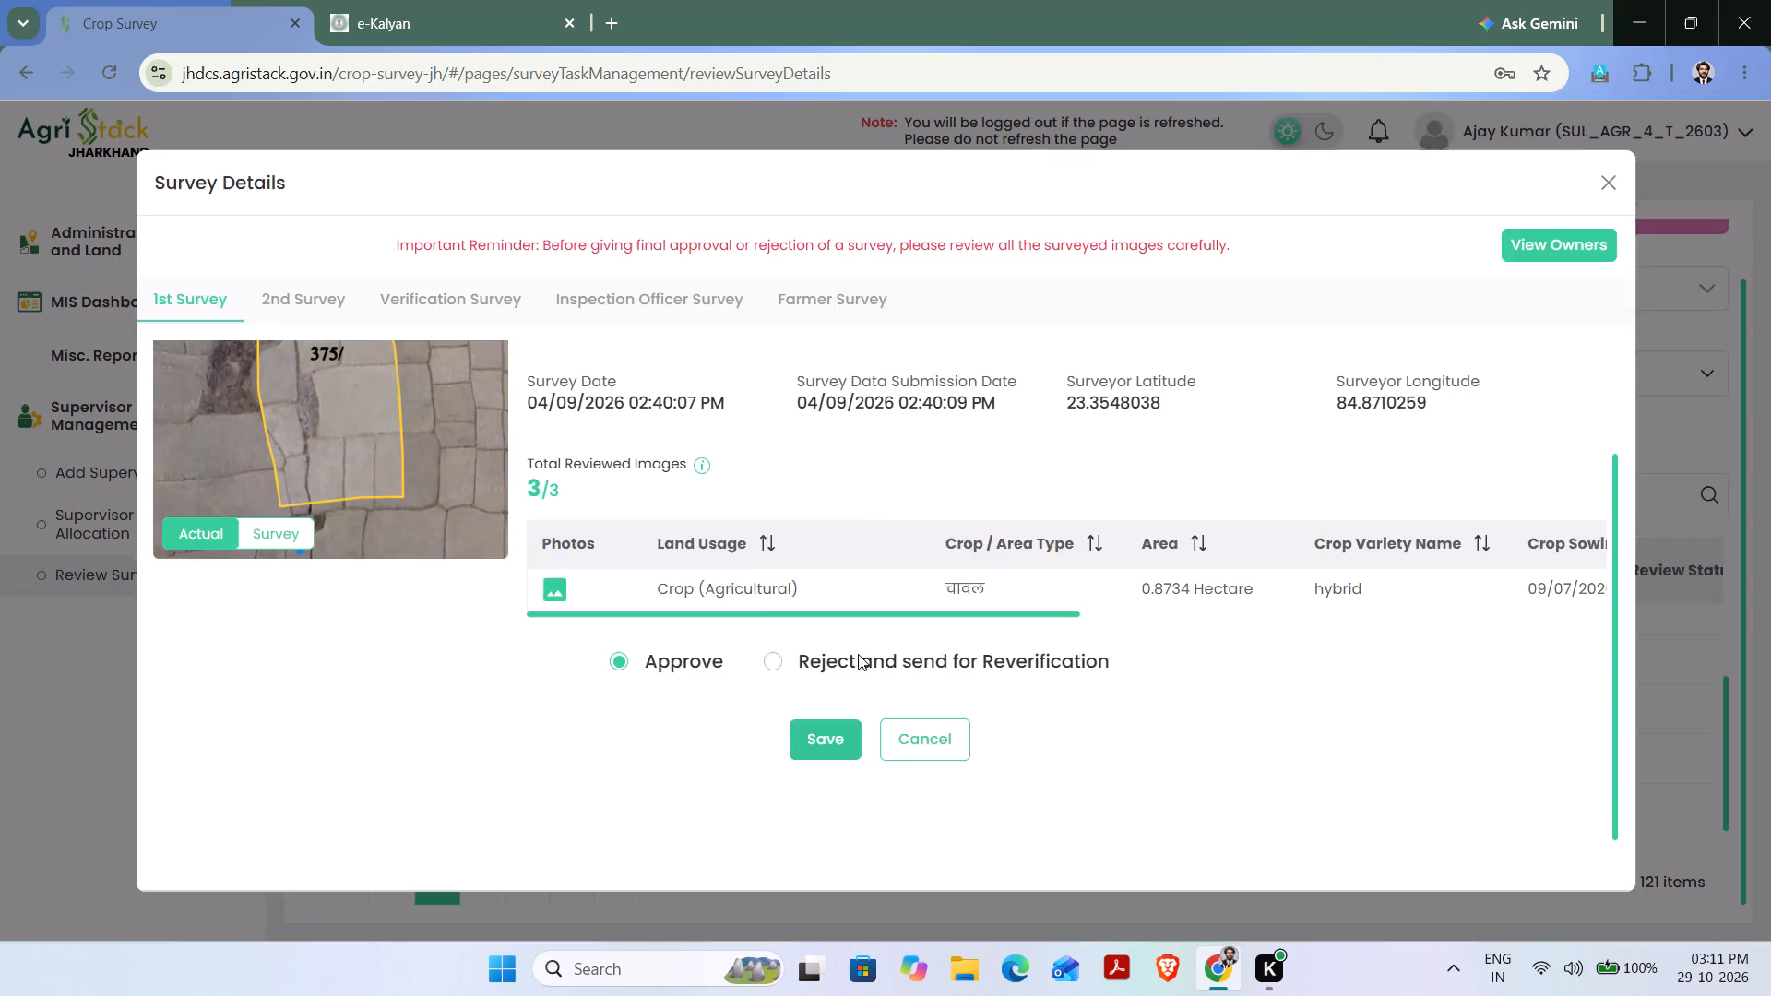
click(883, 593)
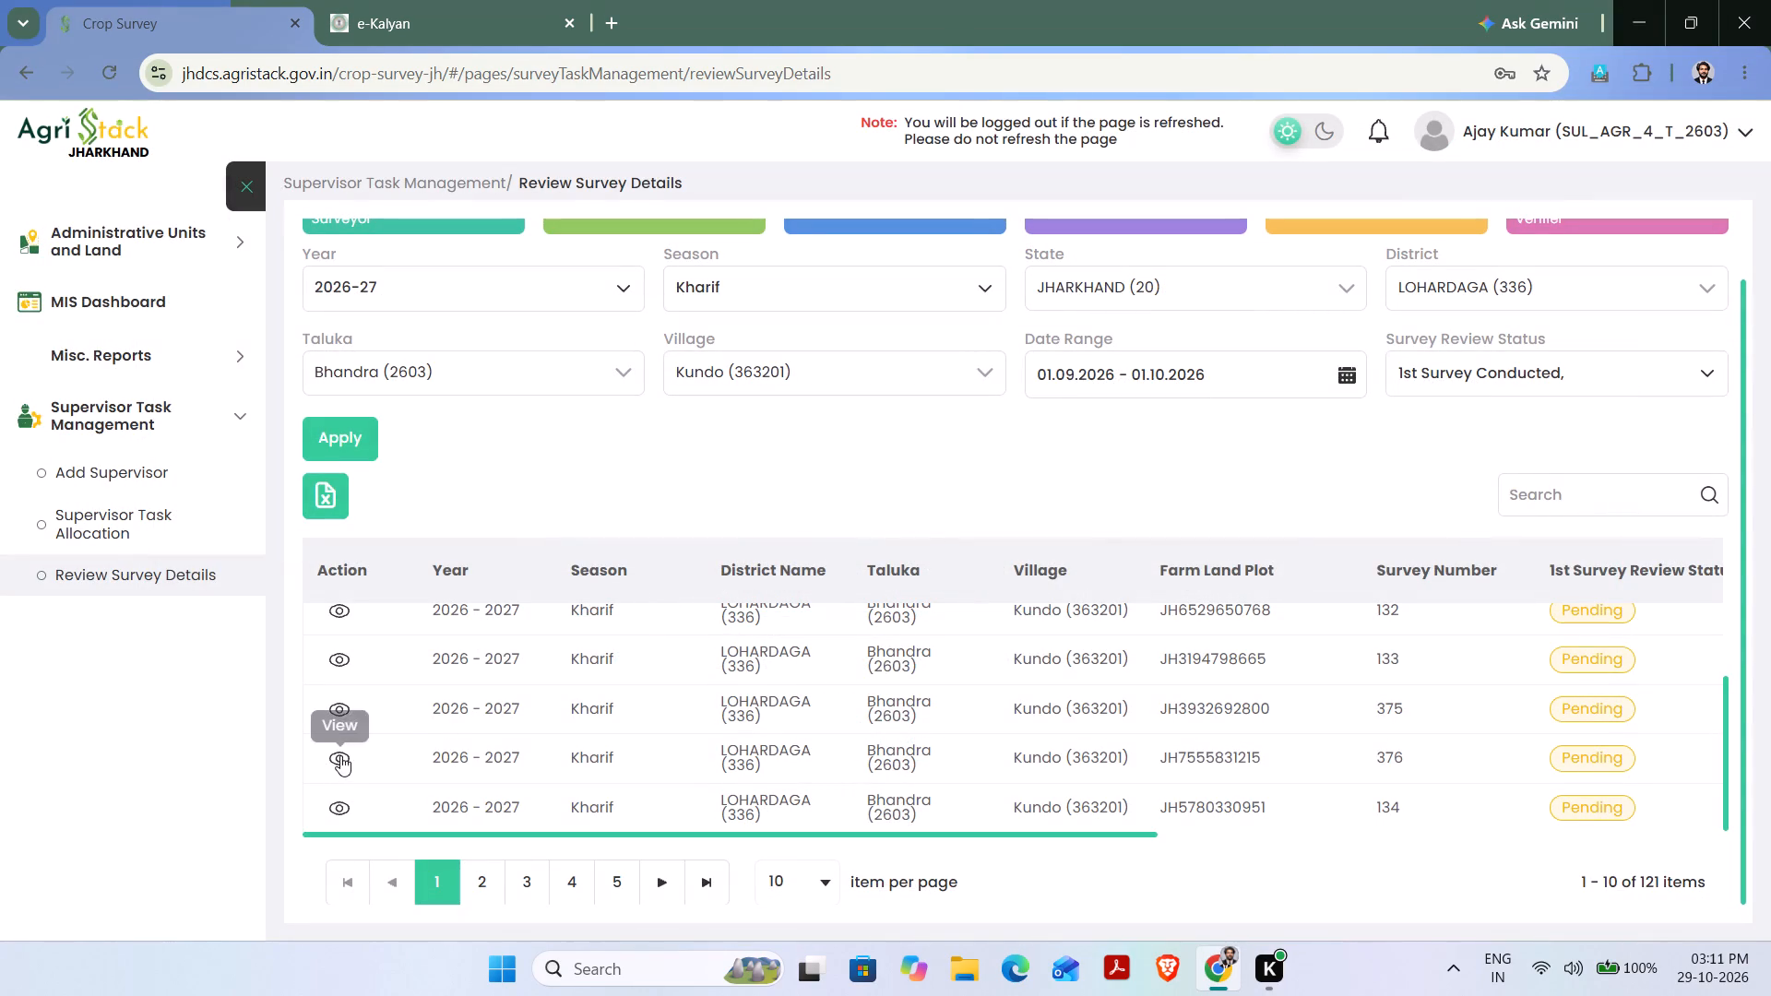
Open the survey details of Kundo record 376 and approve all three of its चावल crop photos.
click(340, 755)
click(557, 739)
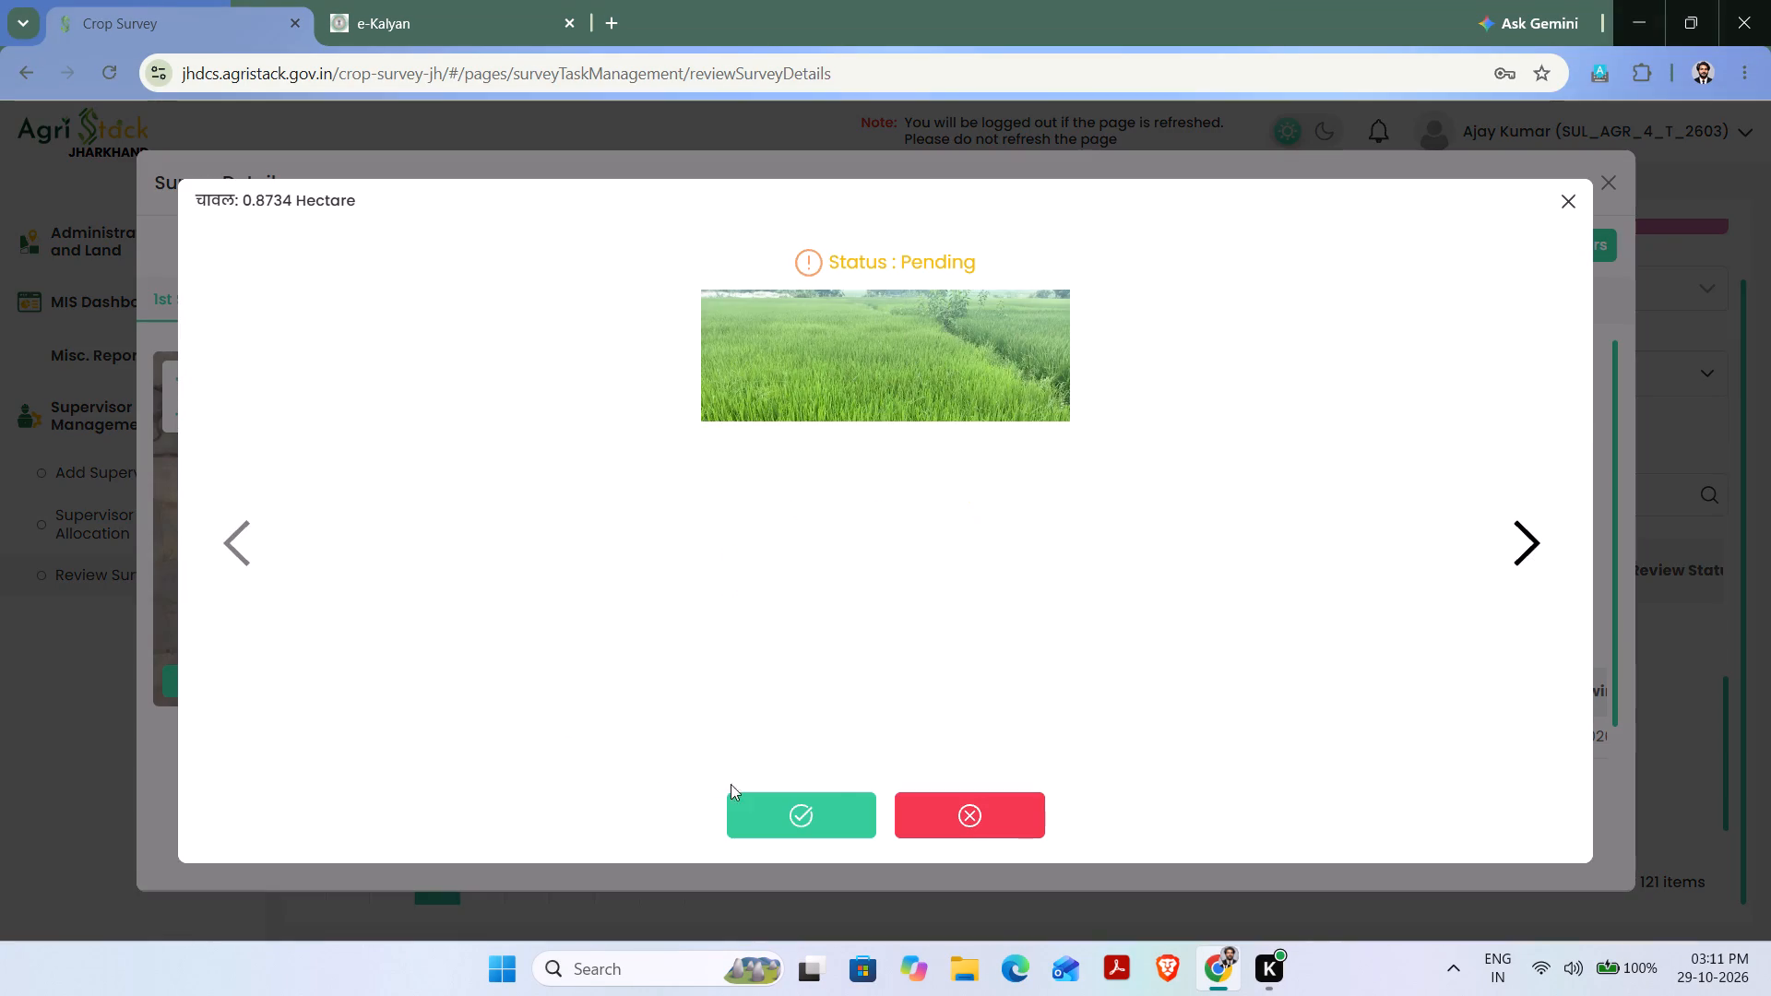
click(775, 801)
drag(909, 705, 779, 722)
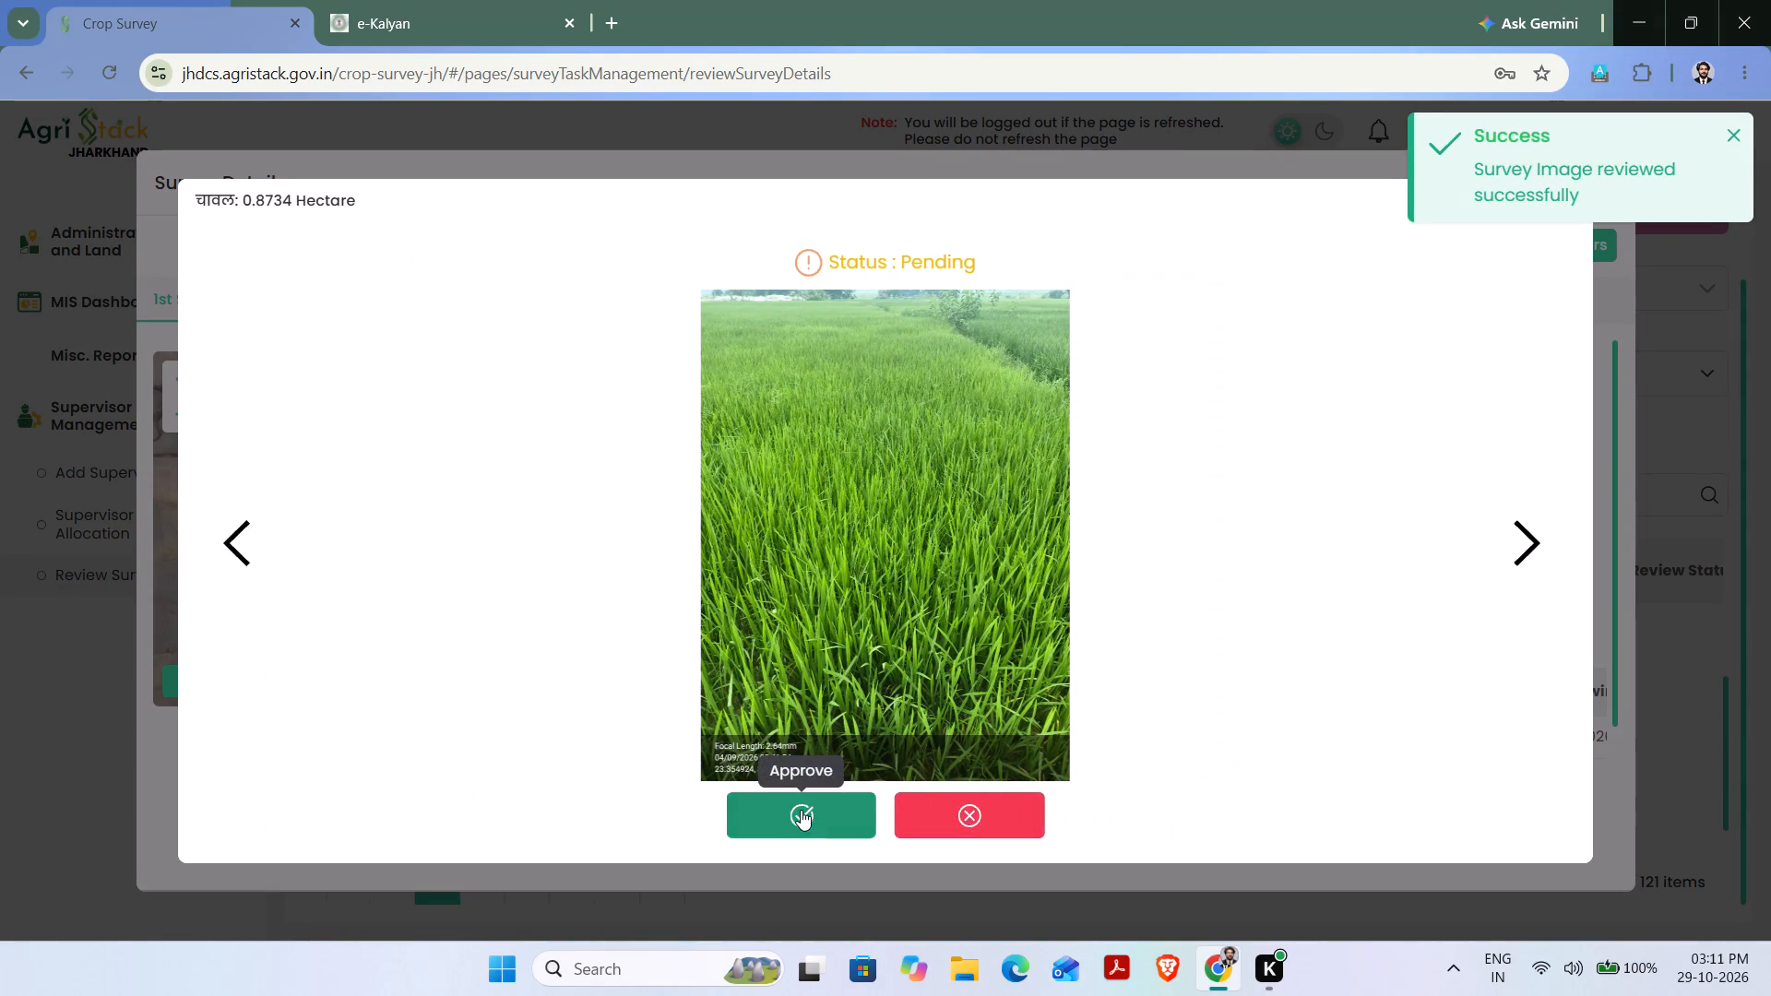
click(801, 808)
drag(955, 659, 802, 687)
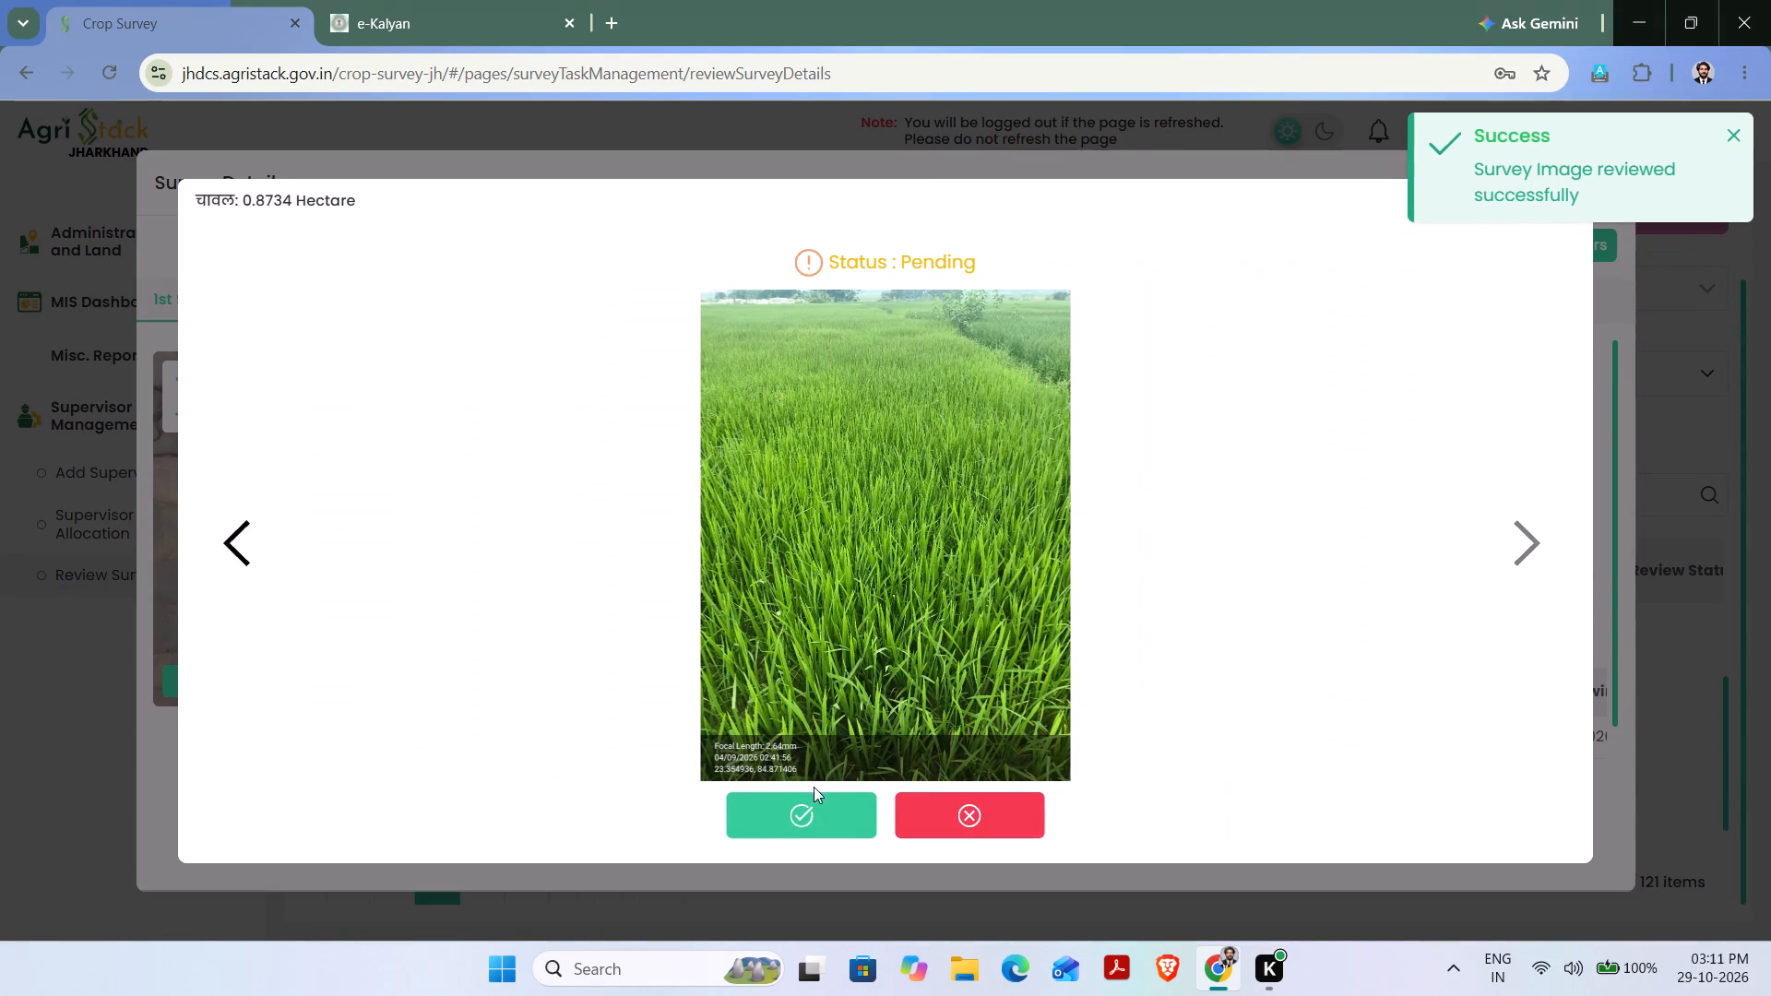
click(812, 807)
drag(900, 664, 826, 664)
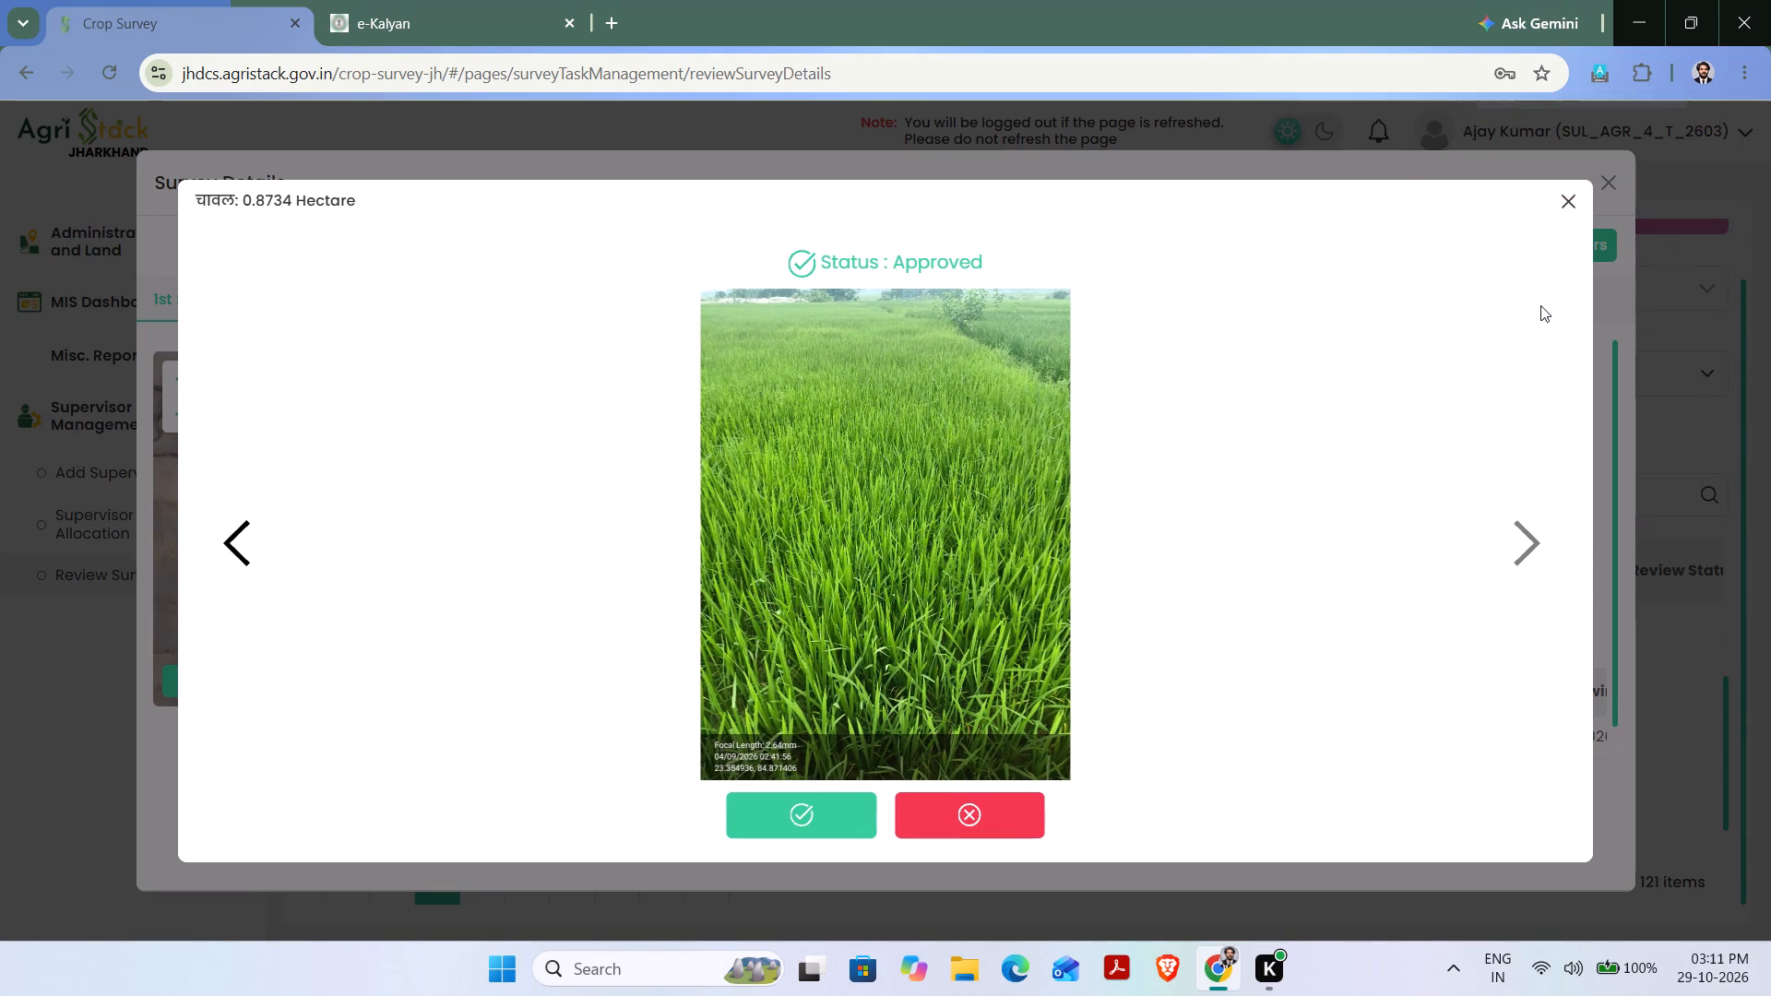
click(1568, 196)
Mark the first survey of record 376 as approved, save the review and close its survey details.
scroll(832, 633, down, 2)
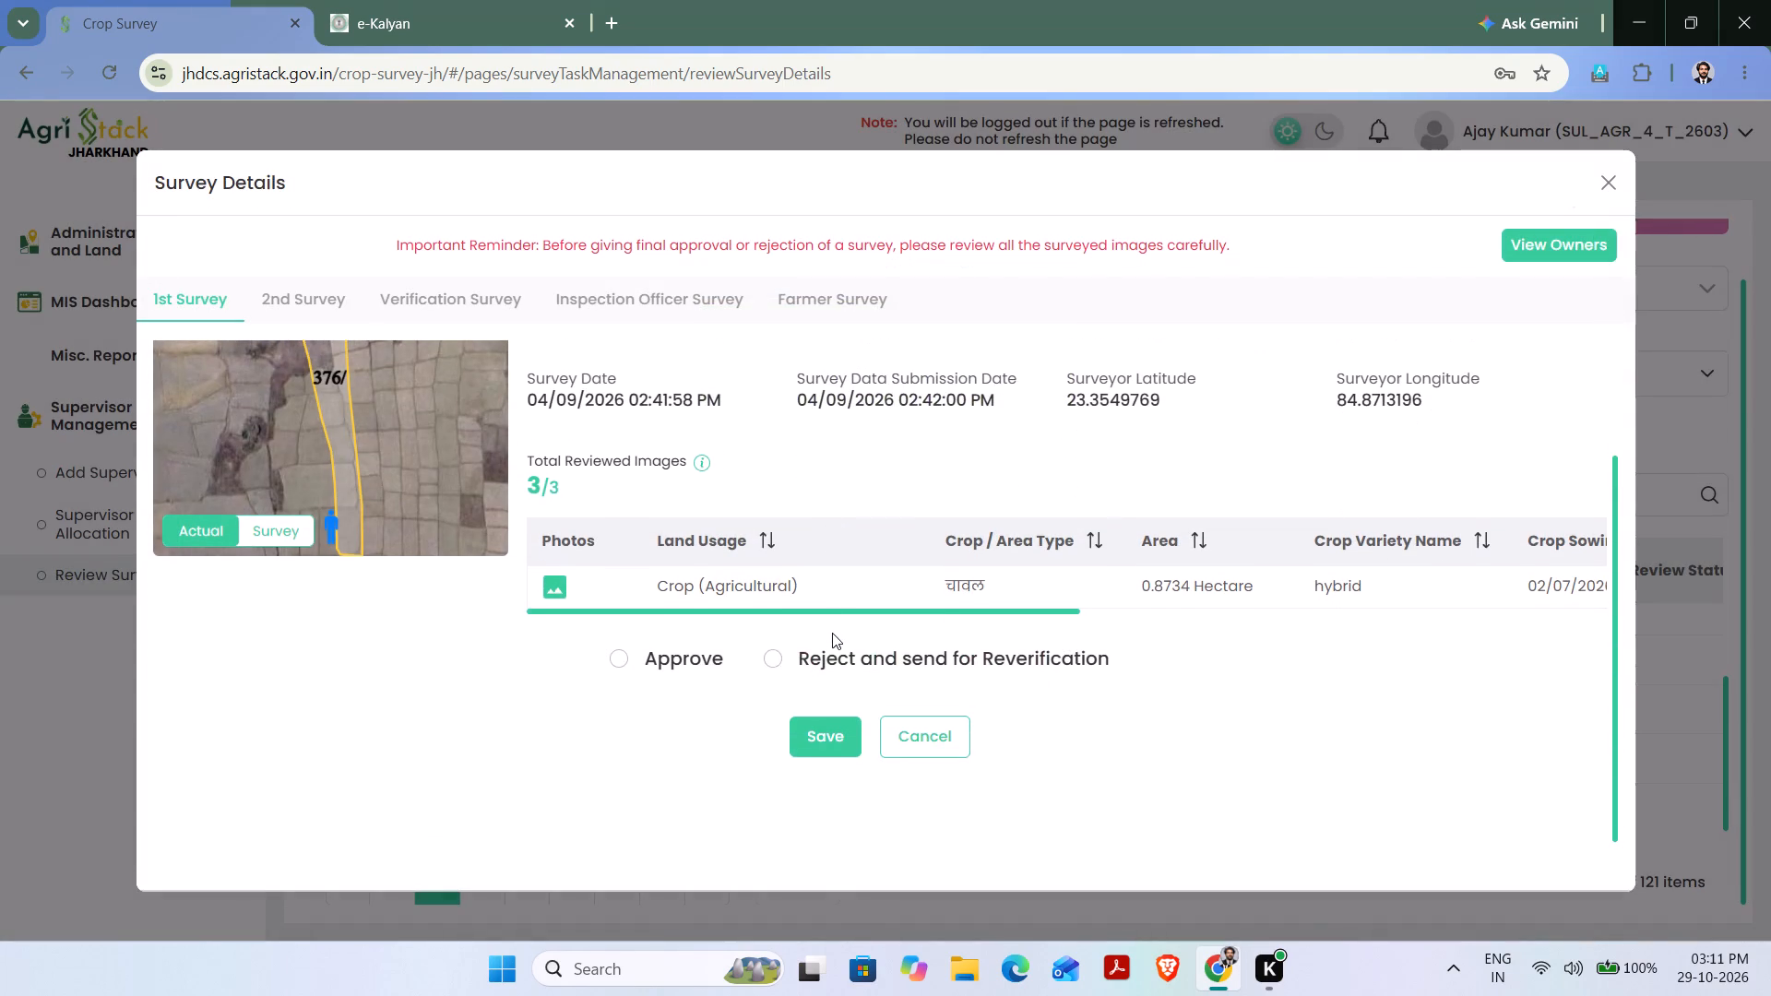
click(700, 662)
click(812, 730)
click(899, 564)
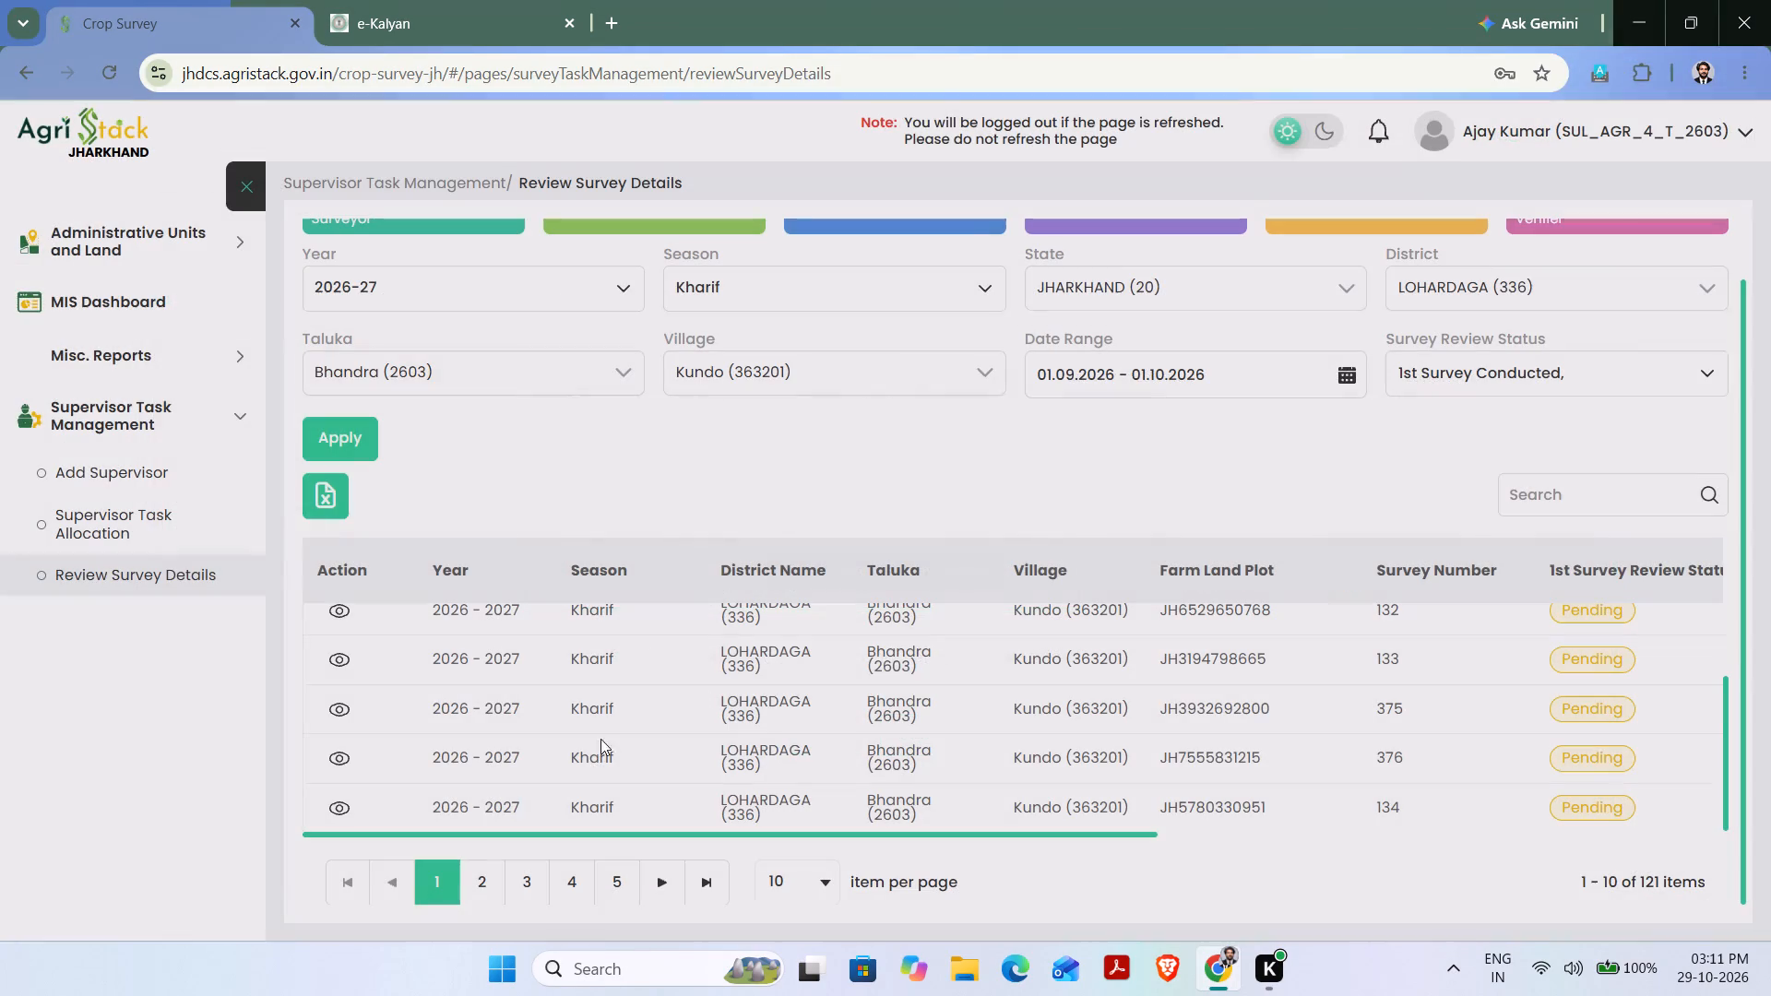
Open the survey details of Kundo record 134 and approve all three of its रागी crop photos.
click(346, 805)
click(557, 735)
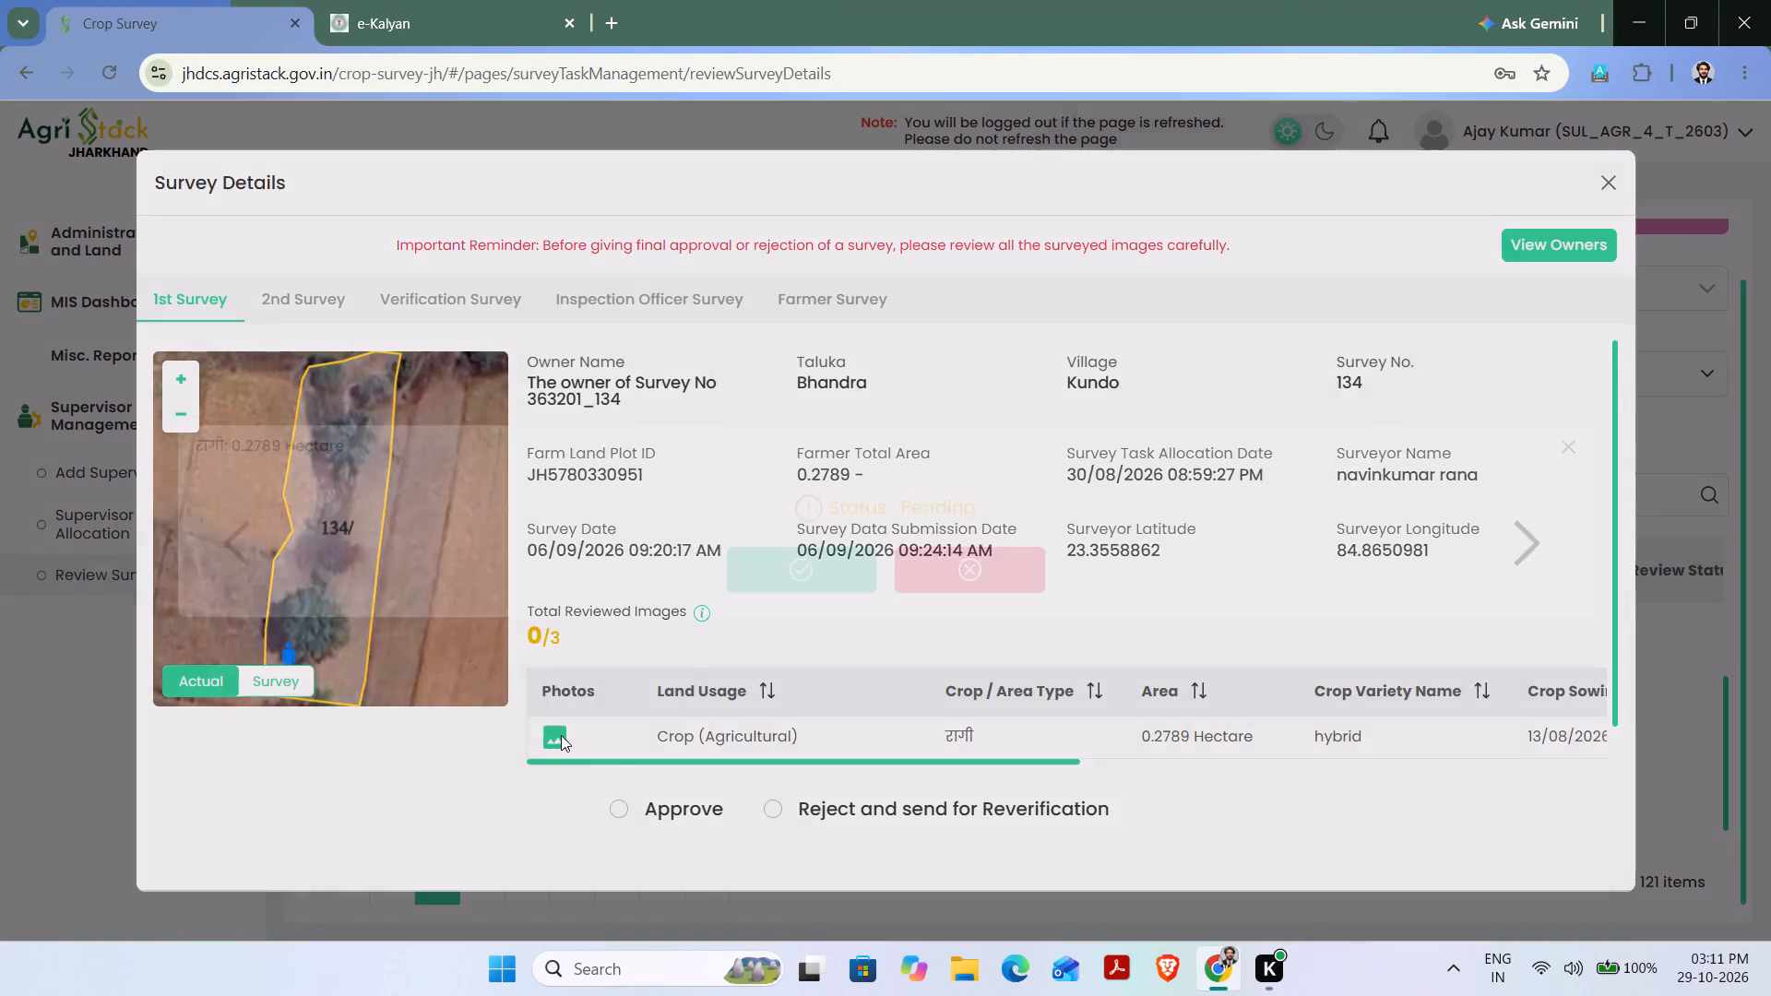
click(750, 815)
drag(922, 656, 781, 679)
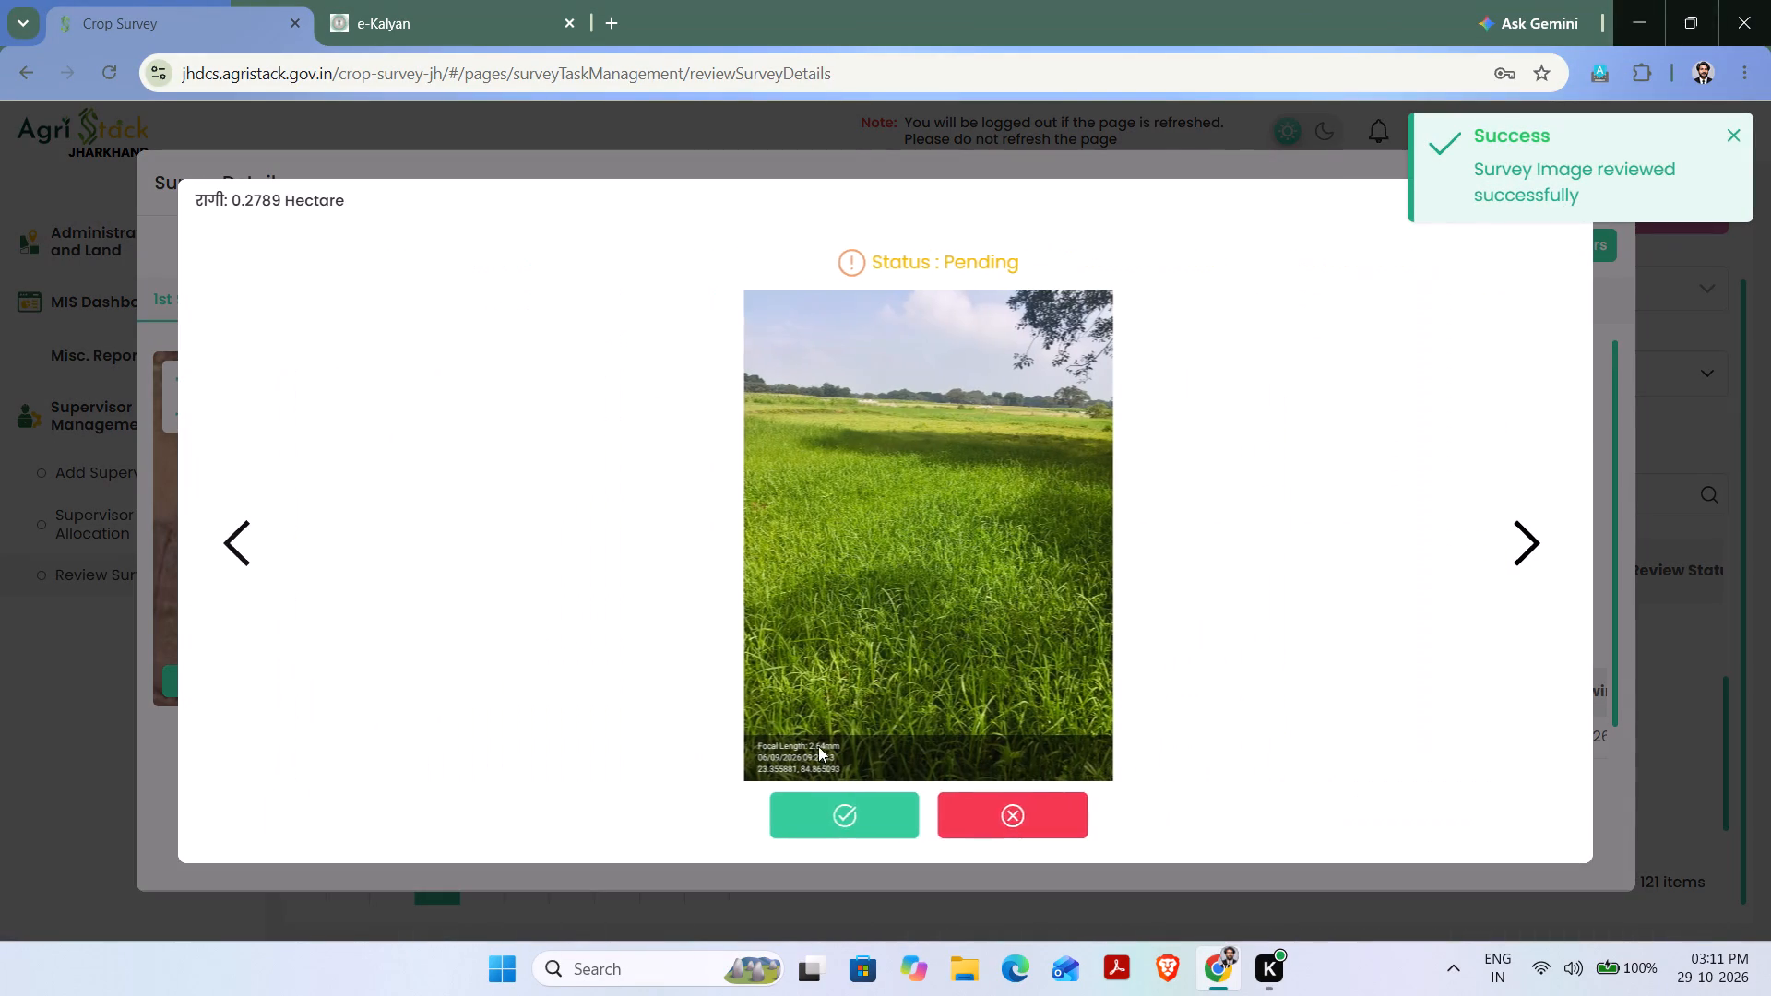
click(826, 792)
drag(910, 695, 814, 708)
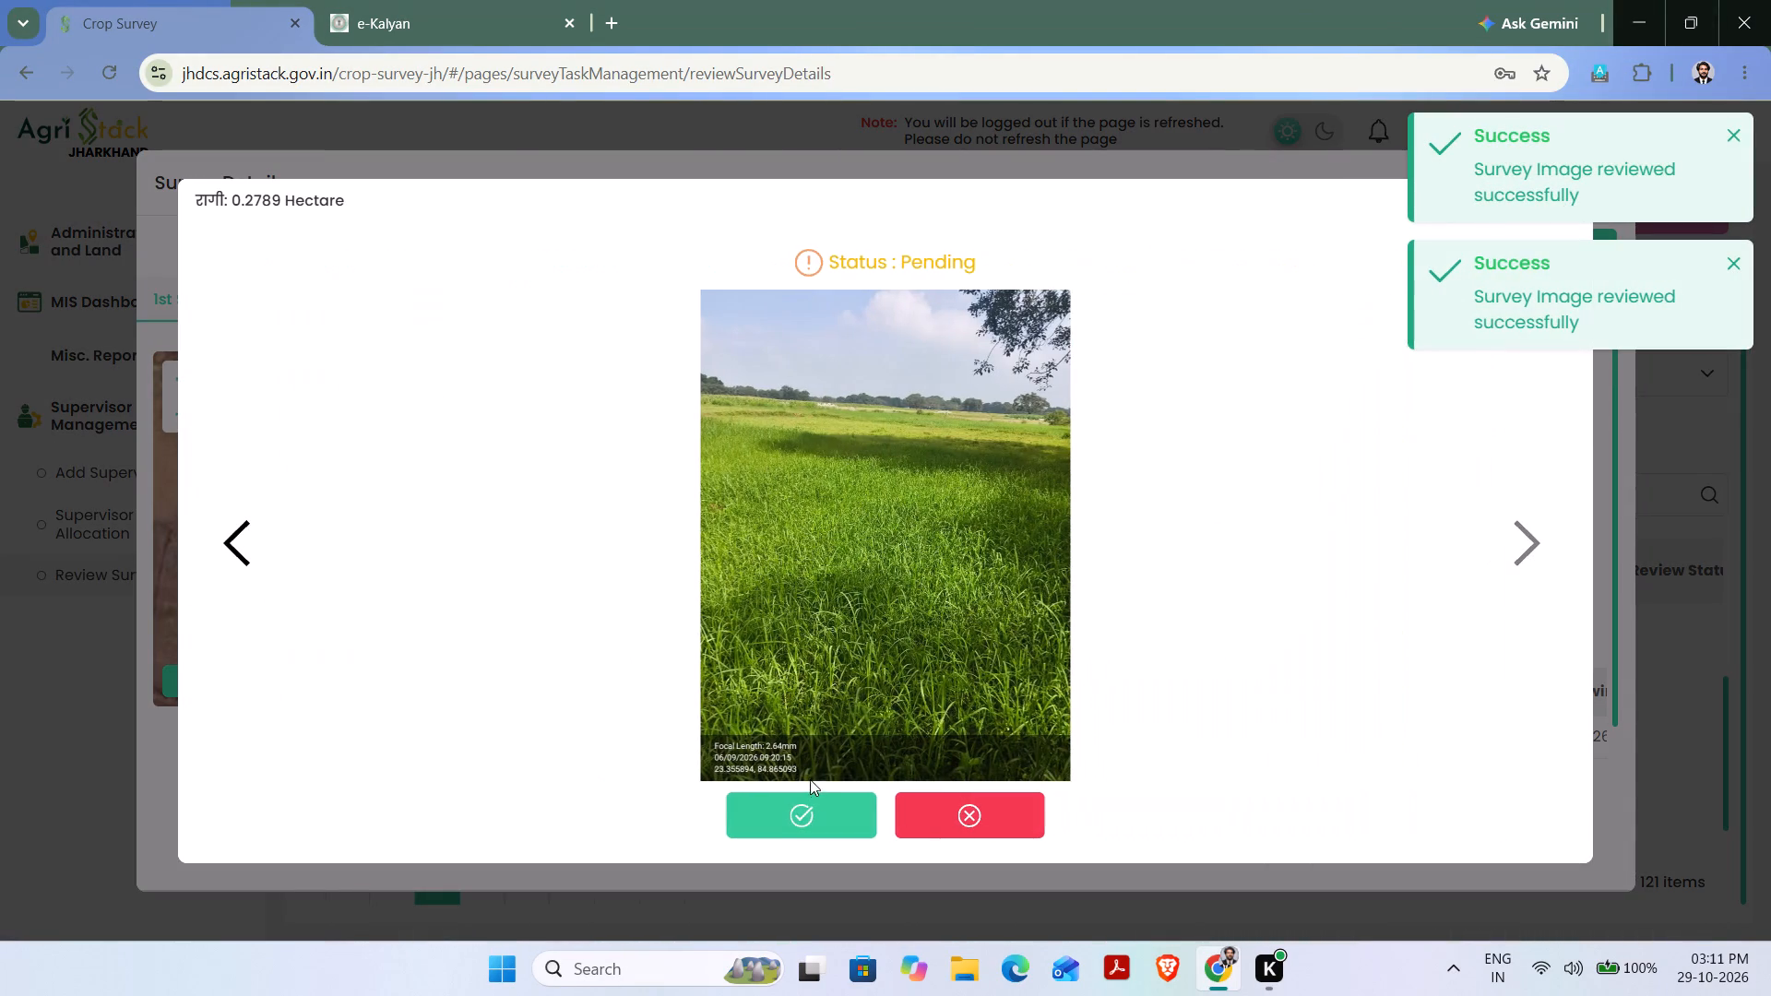
click(812, 813)
drag(957, 628, 897, 634)
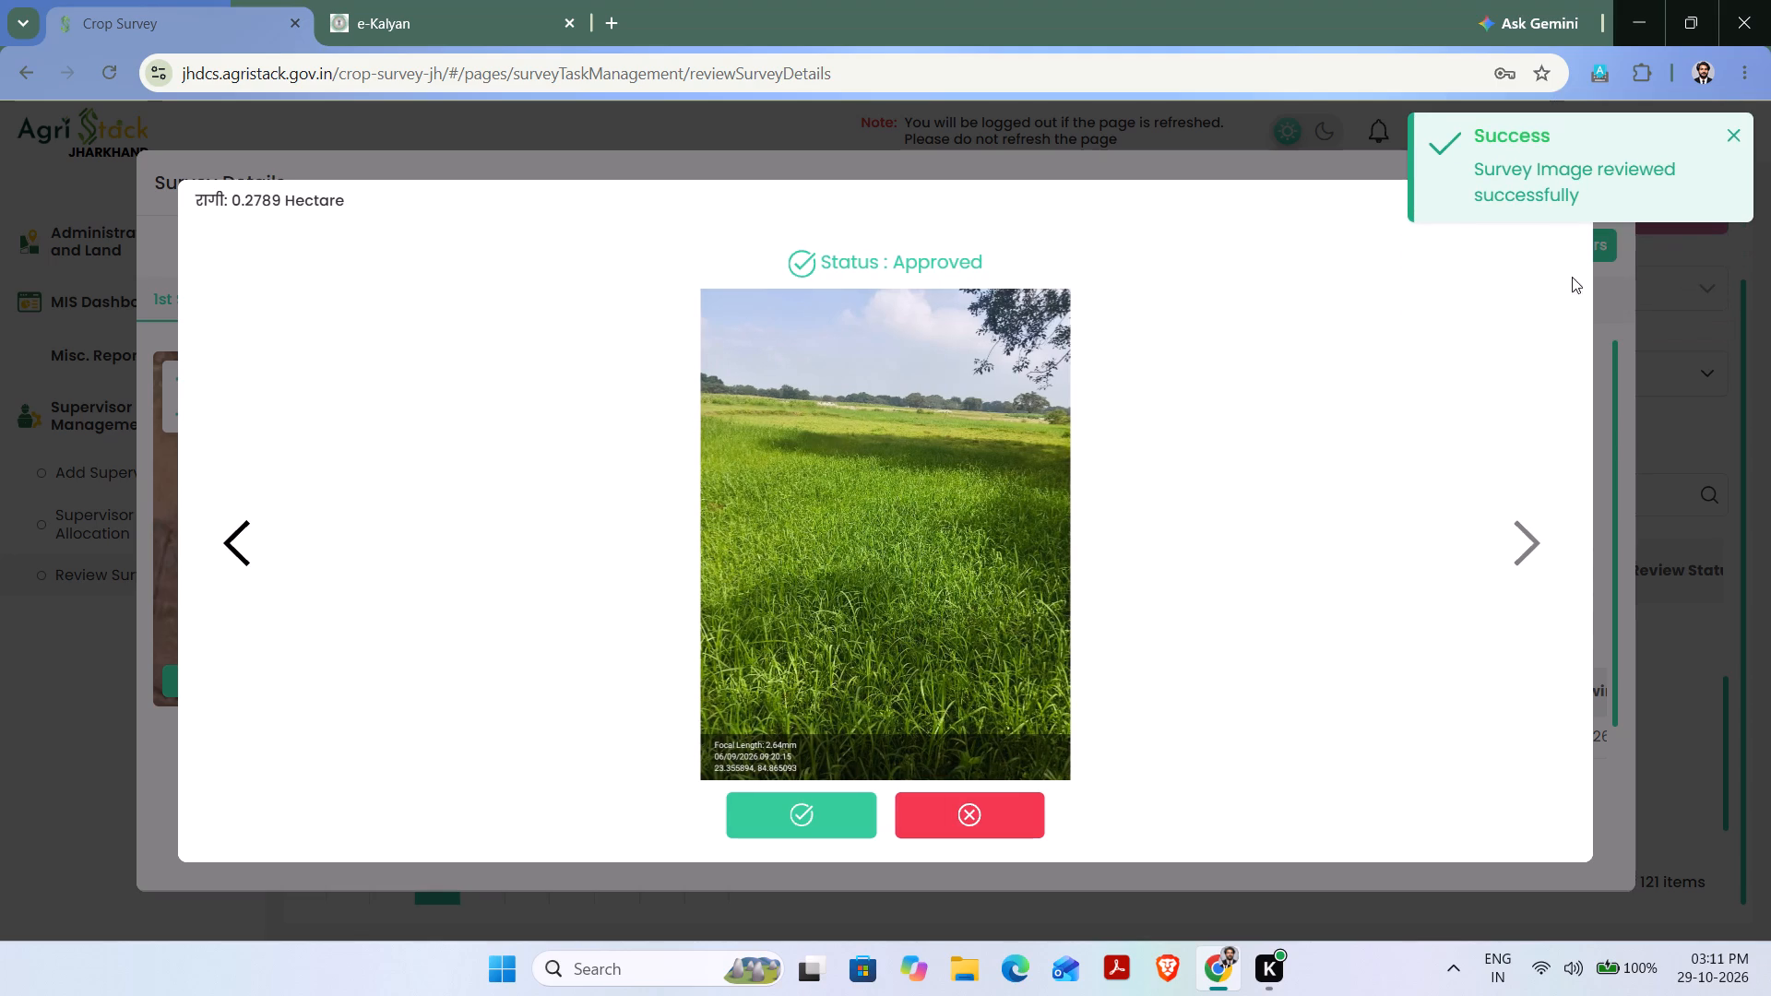
click(1572, 205)
Mark the first survey of record 134 as approved, save the review and close its survey details.
scroll(853, 601, down, 2)
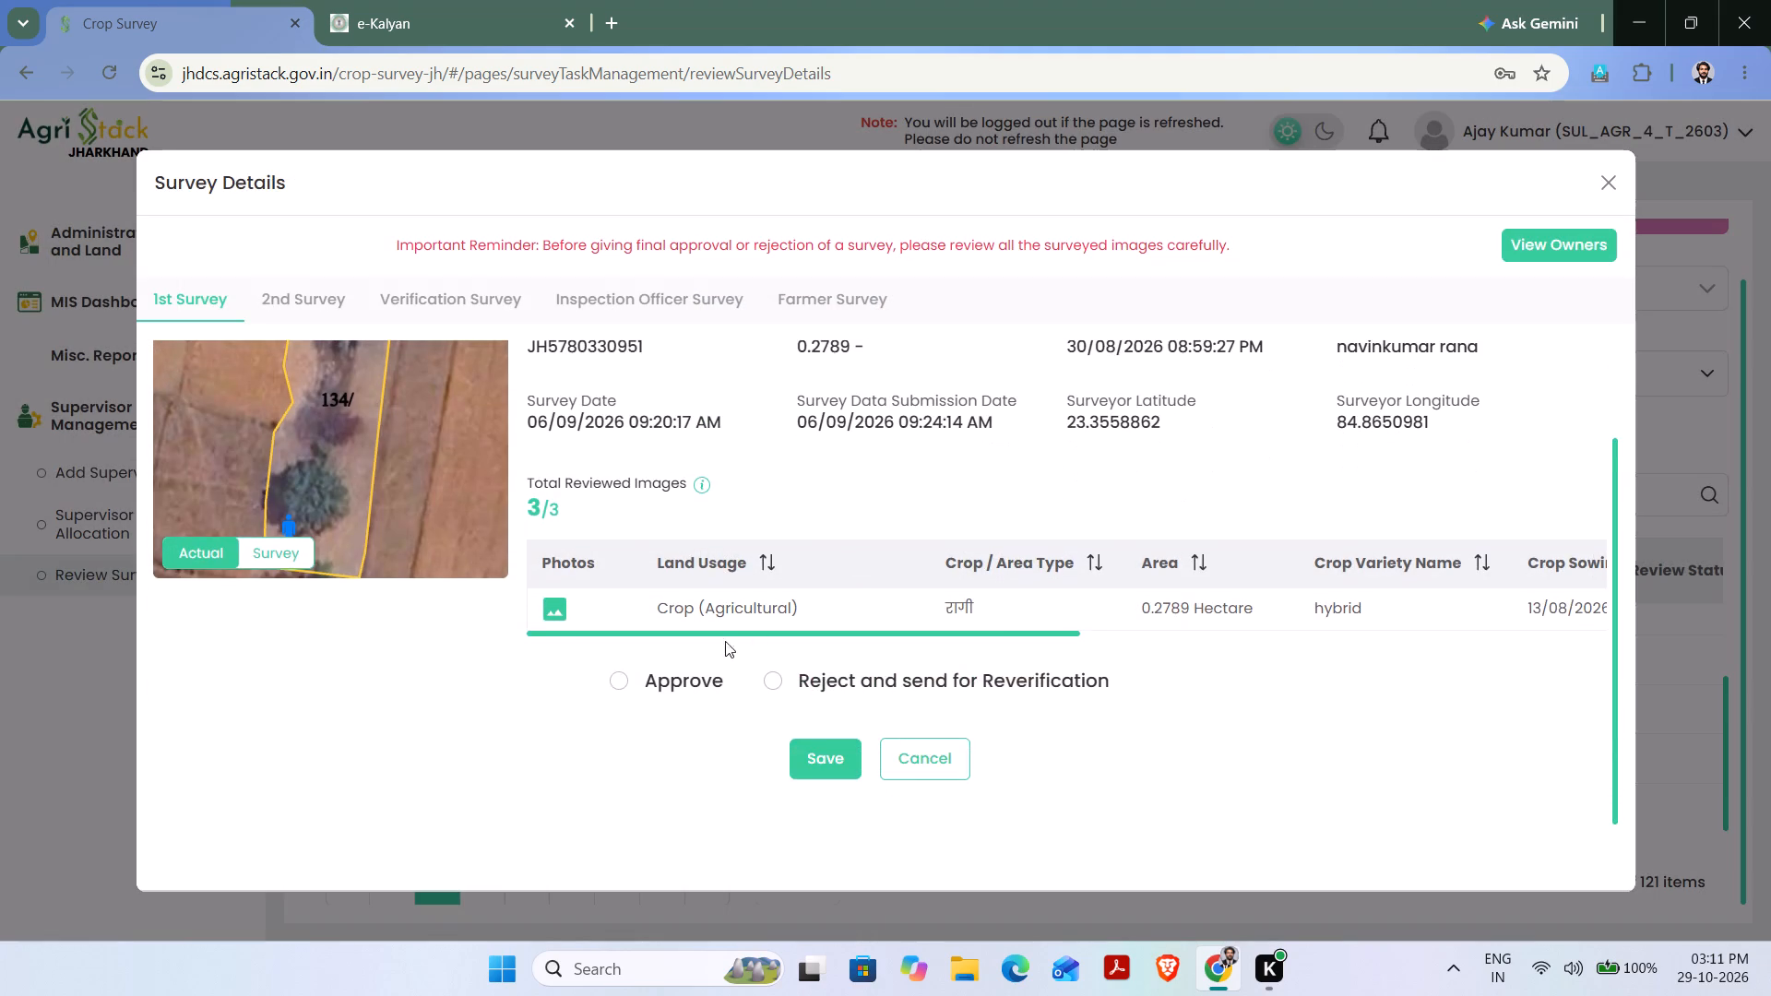
click(688, 652)
click(823, 734)
click(925, 572)
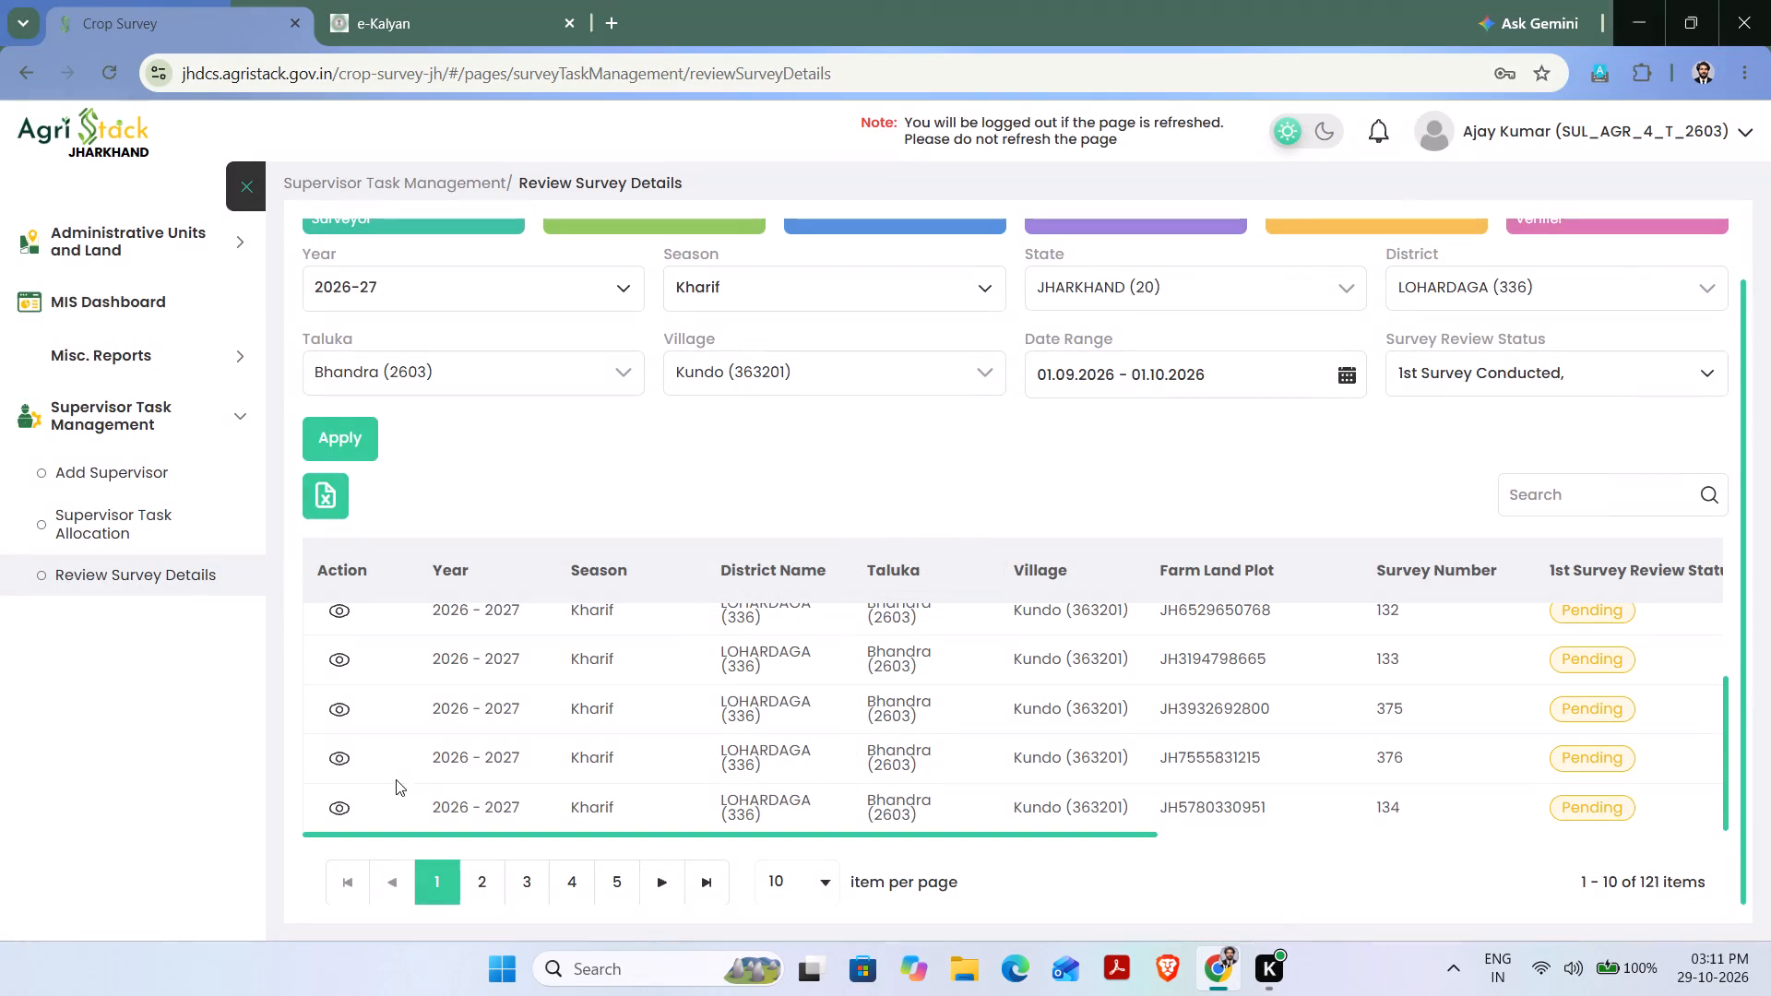
Reapply the current Kundo filters to reload the list of pending first-survey records.
click(329, 450)
scroll(427, 689, up, 3)
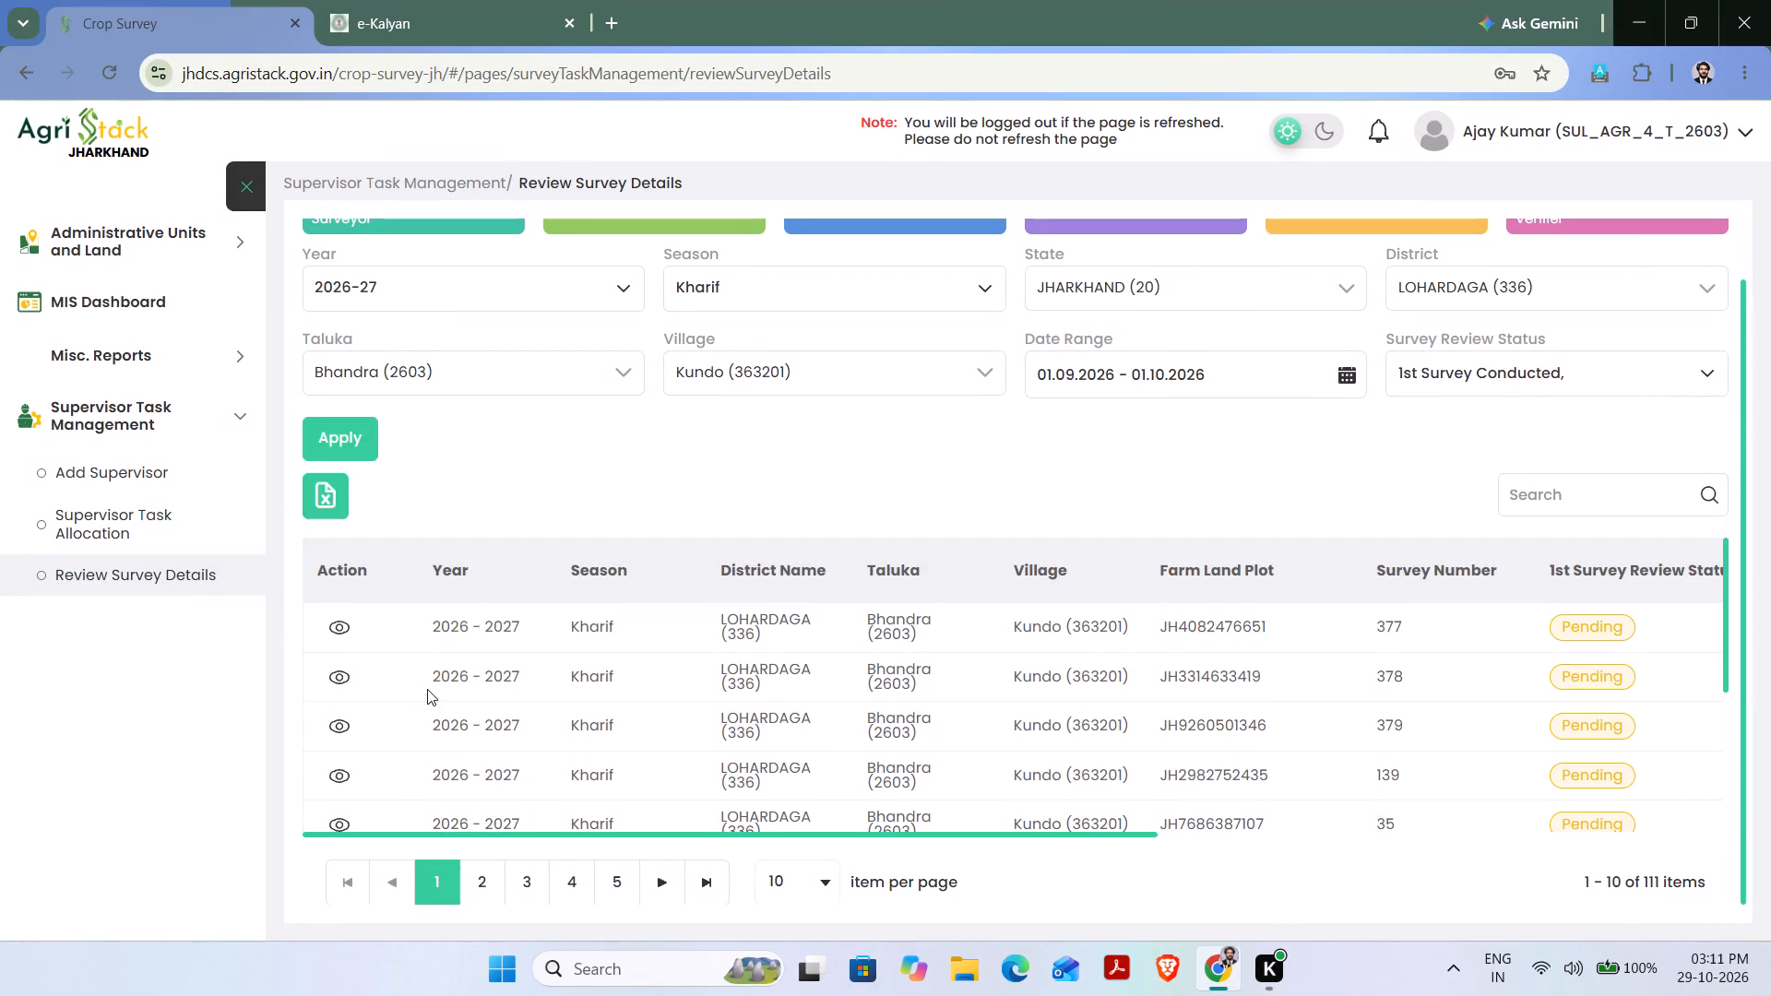
scroll(427, 689, up, 2)
Open the survey details of Kundo record 377 and approve all three of its चावल crop photos.
click(341, 620)
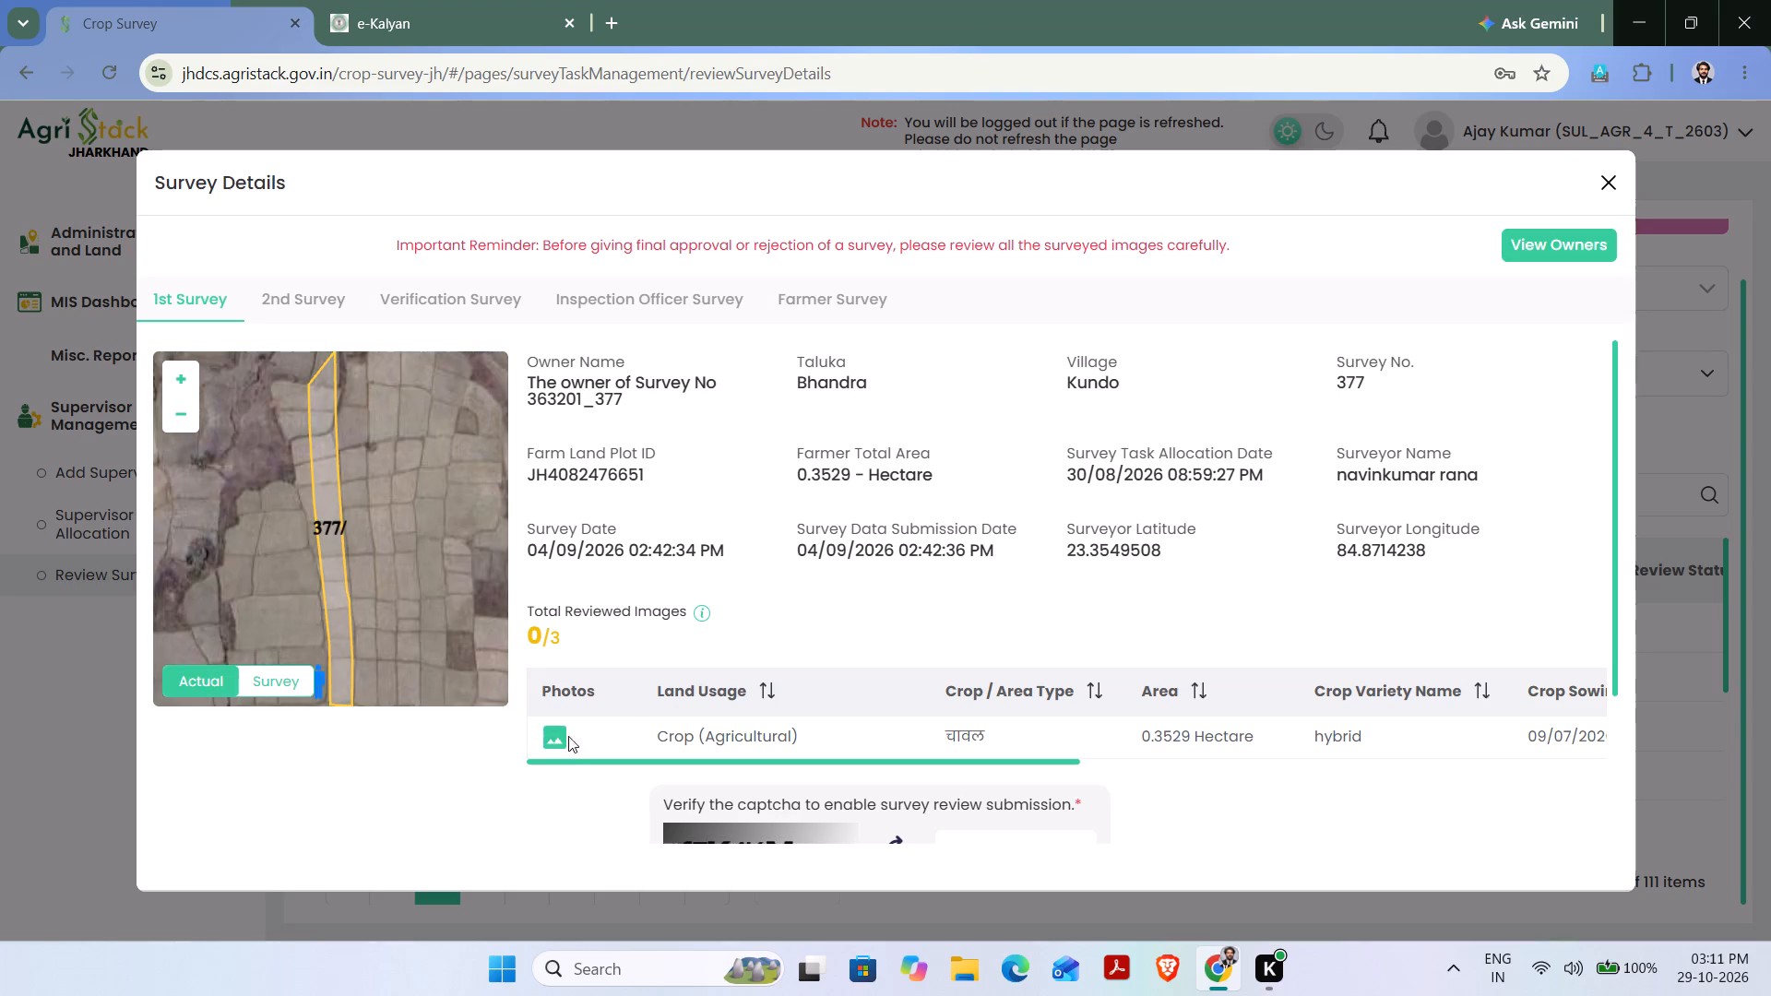
click(554, 737)
click(764, 800)
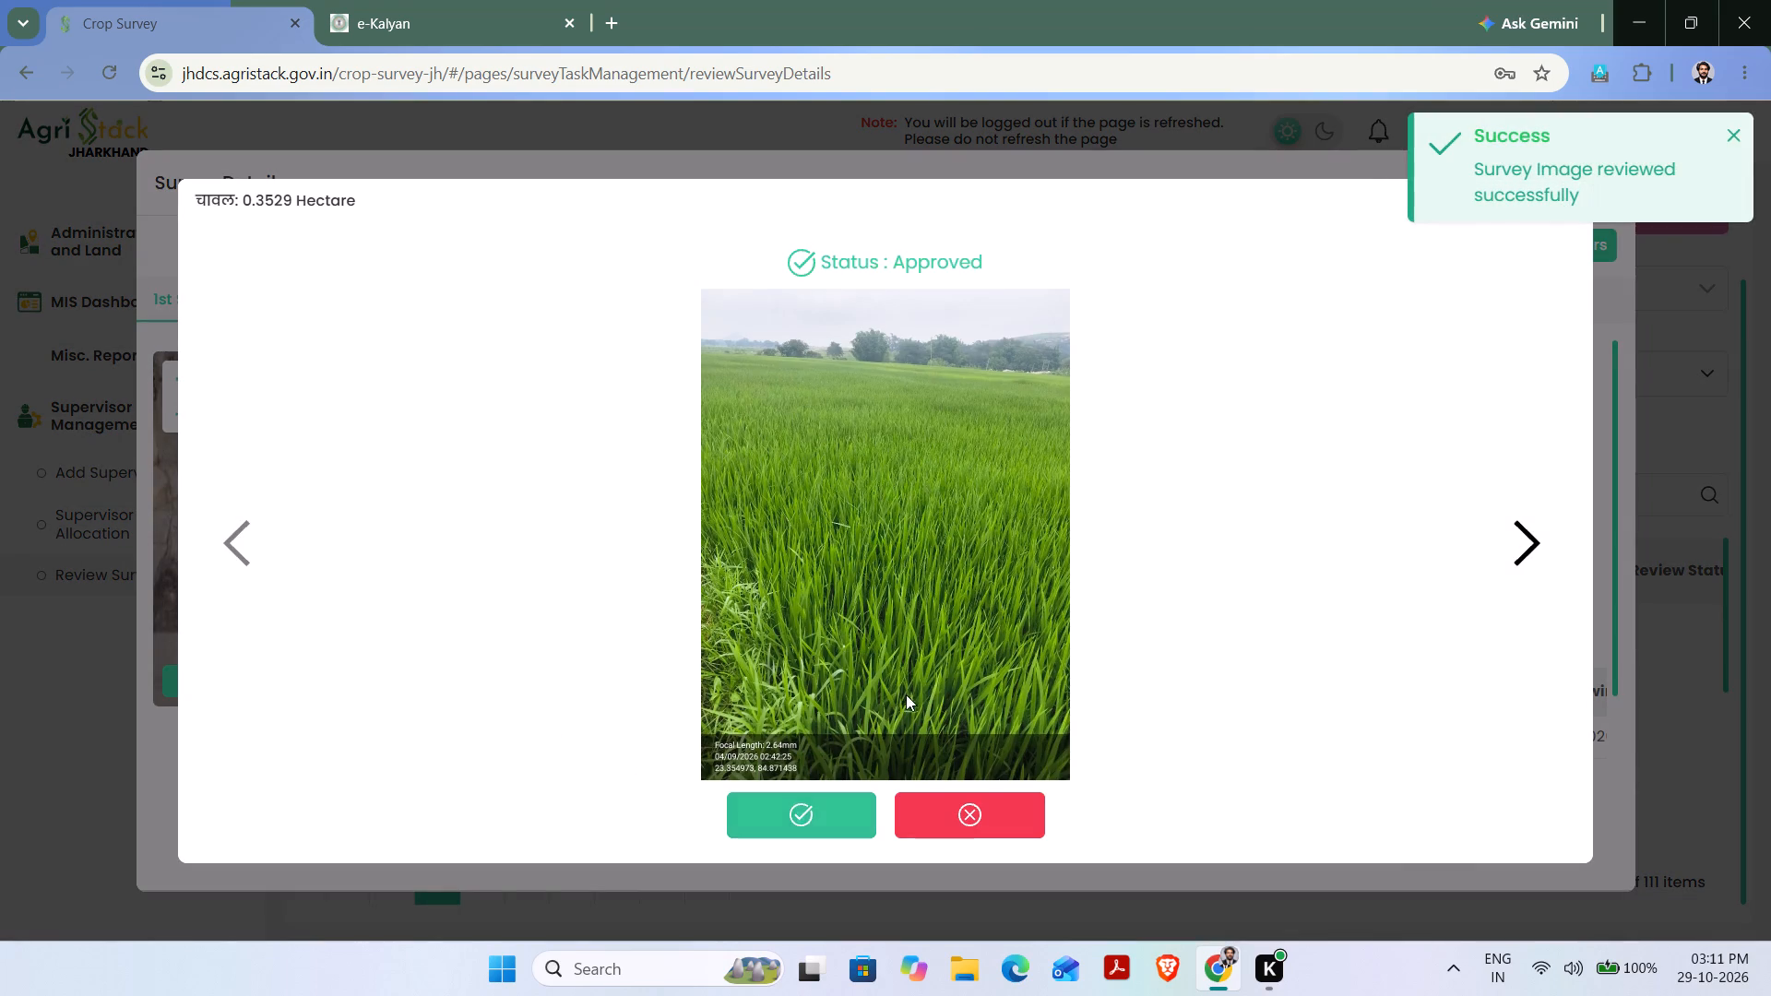
drag(885, 700, 764, 726)
click(787, 803)
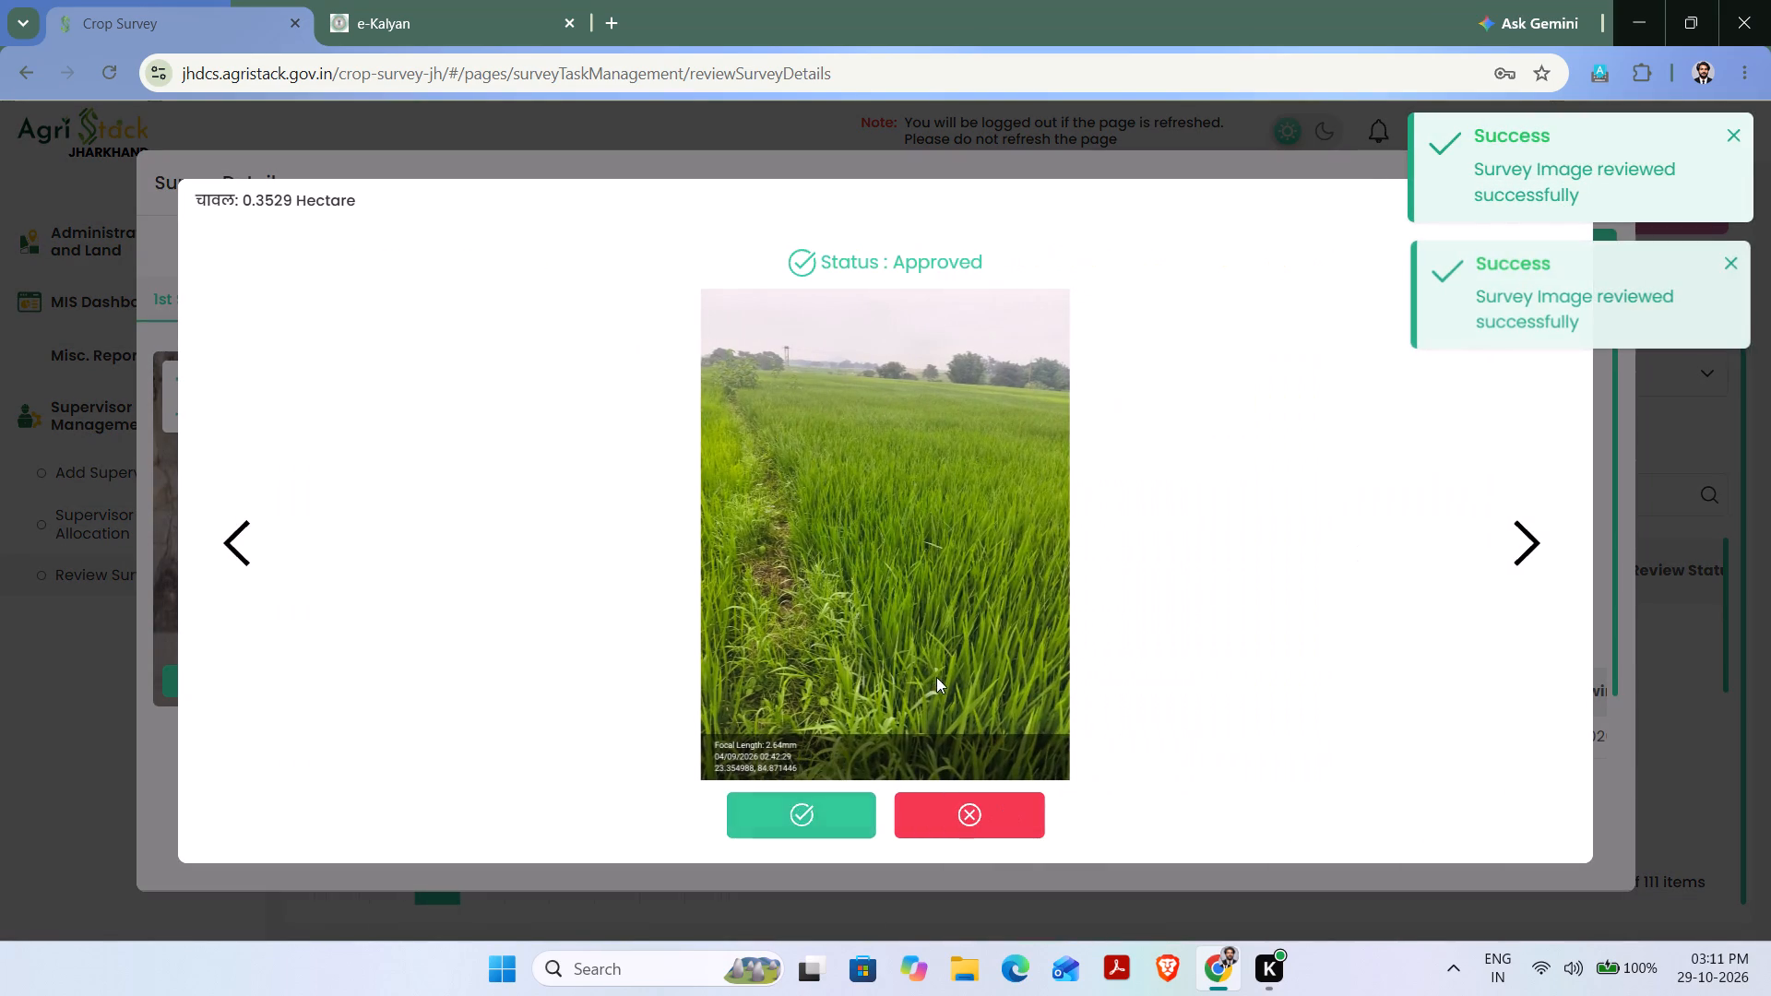
drag(930, 679, 780, 705)
click(813, 802)
drag(946, 647, 898, 651)
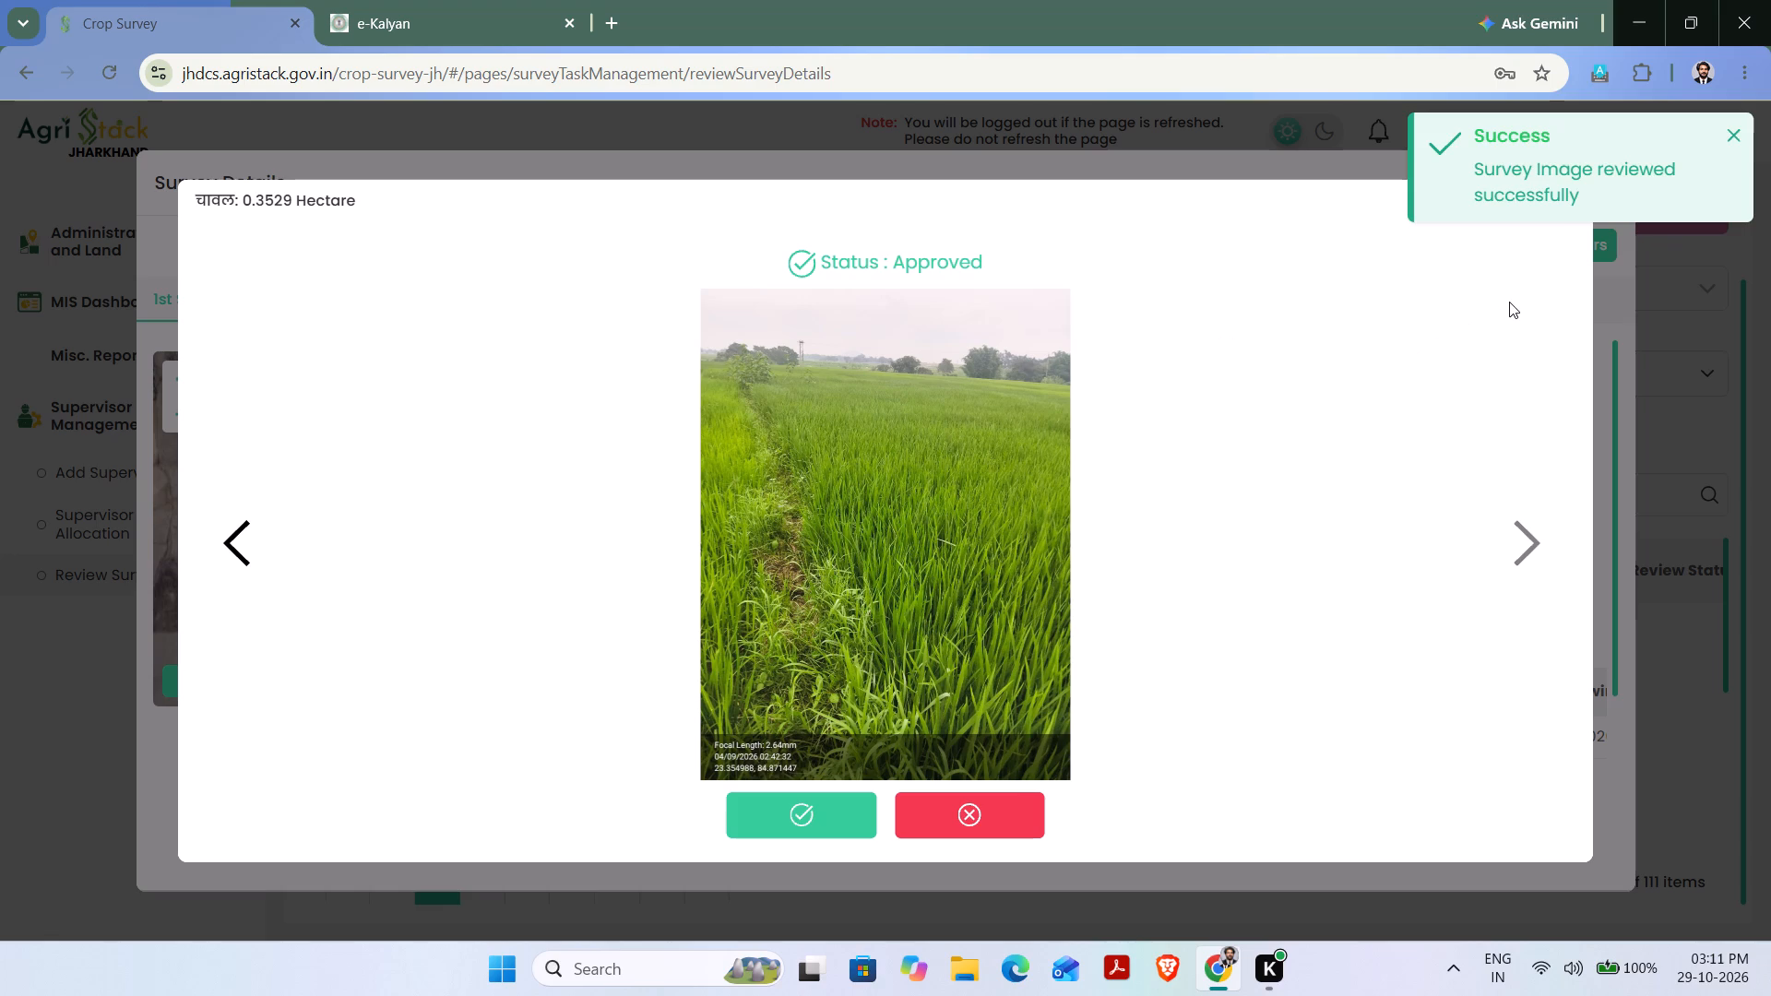
click(1563, 195)
Enter the displayed captcha to enable submission of the survey review for record 377.
scroll(964, 561, down, 1)
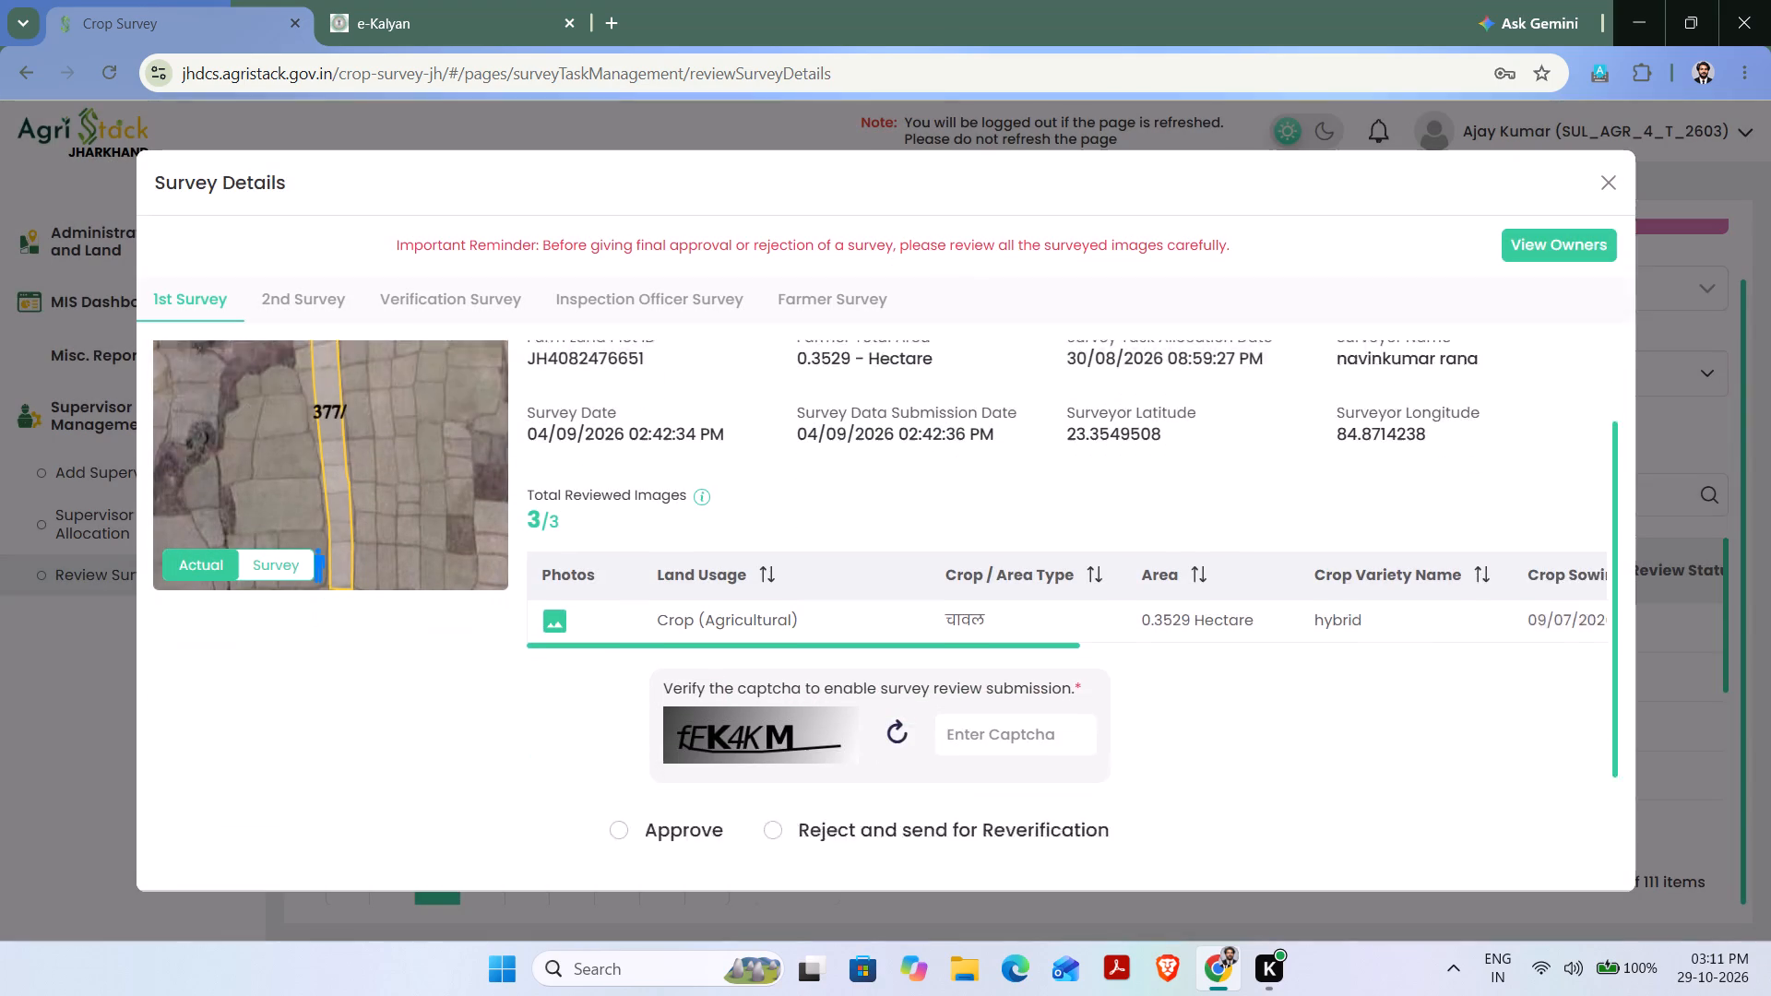
scroll(964, 561, down, 1)
click(1007, 645)
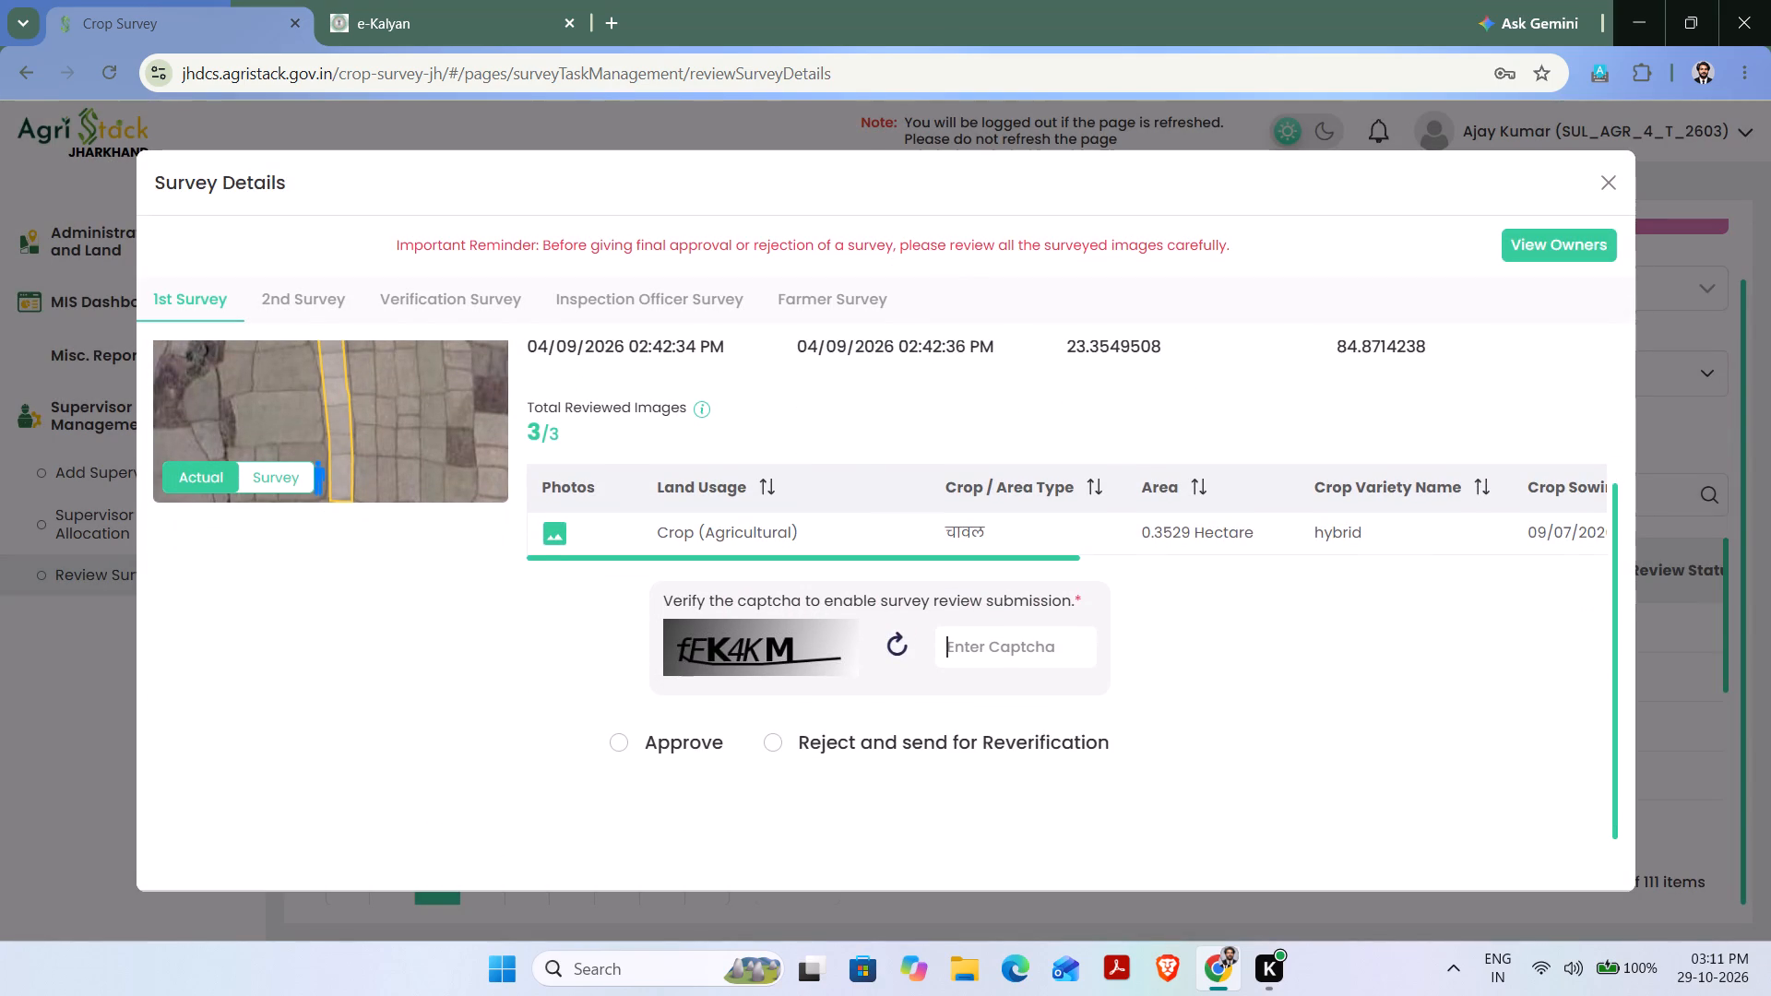
key(f)
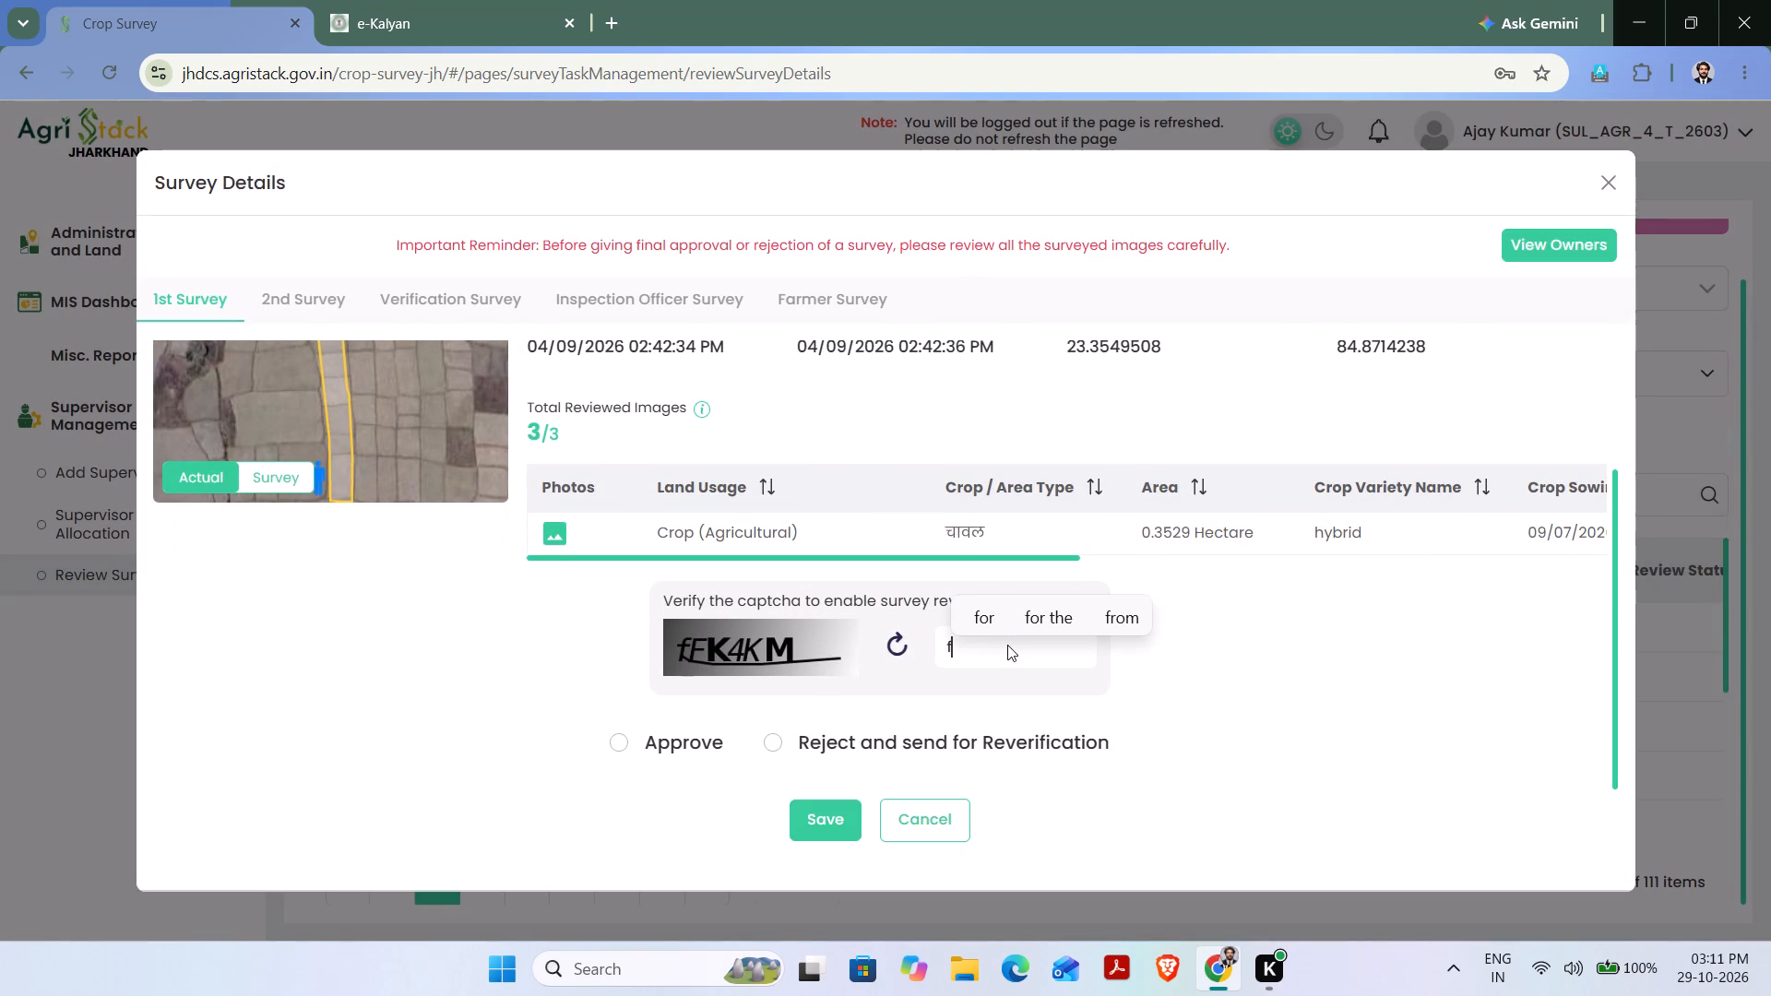
key(shift+f)
key(shift+k)
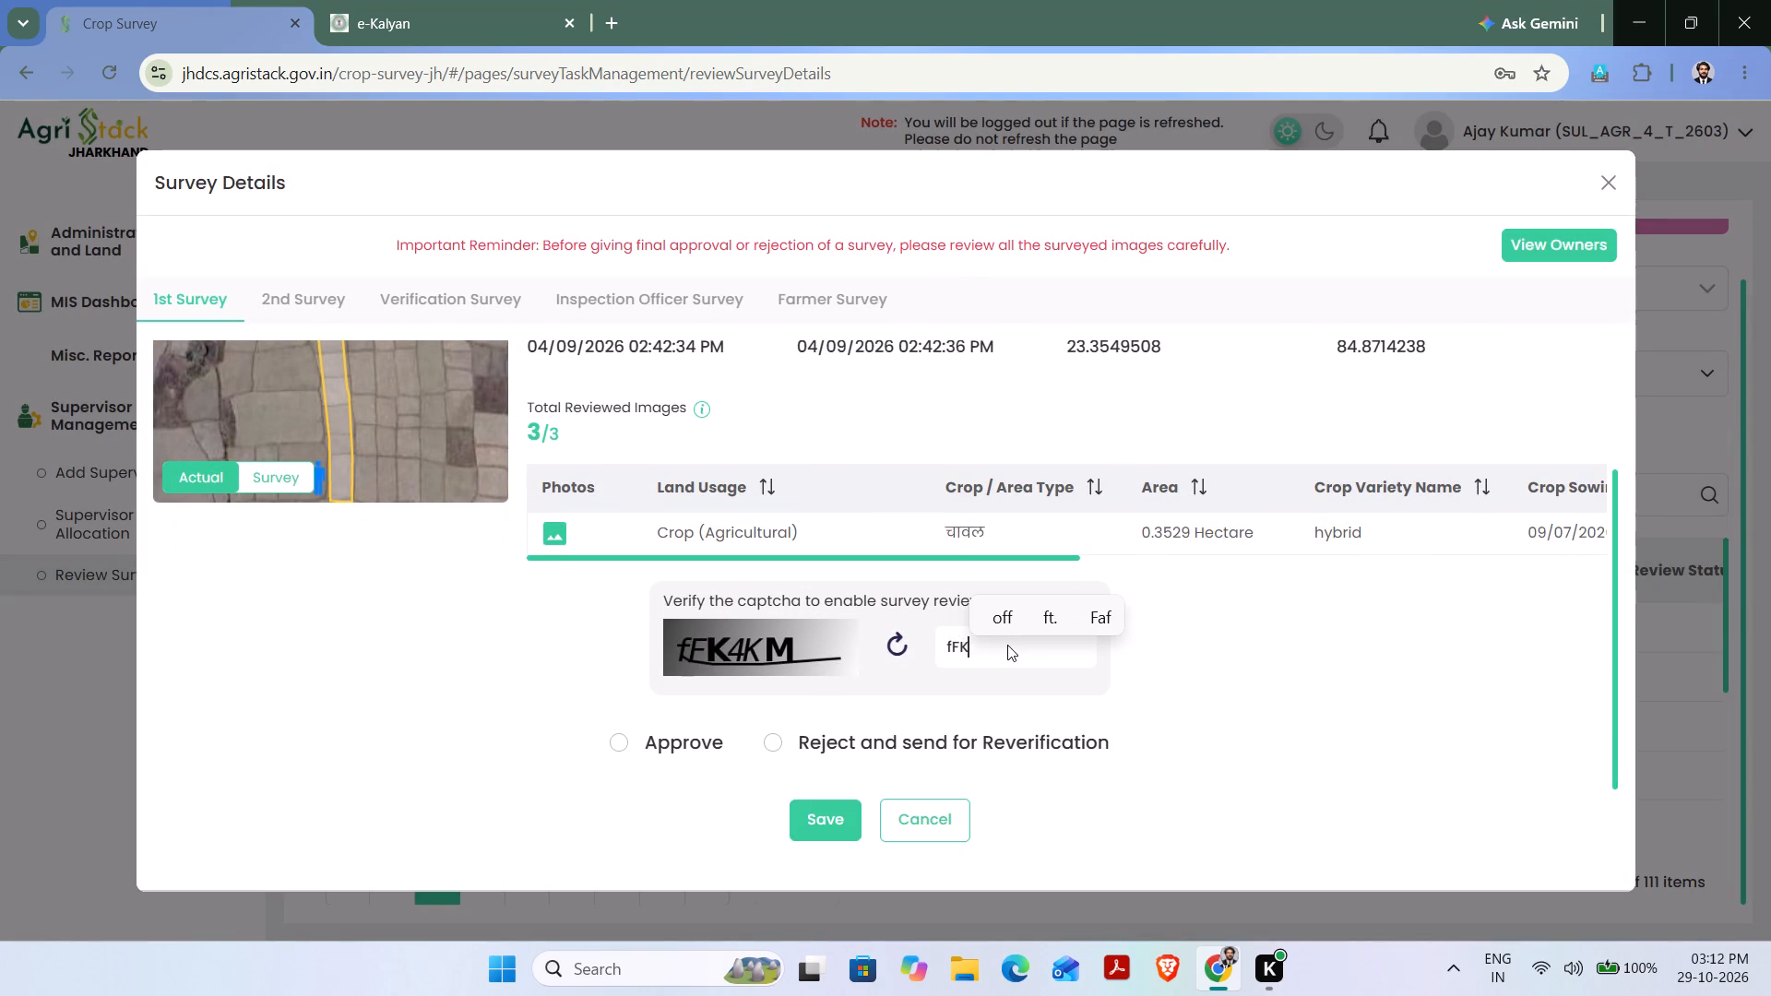
key(4)
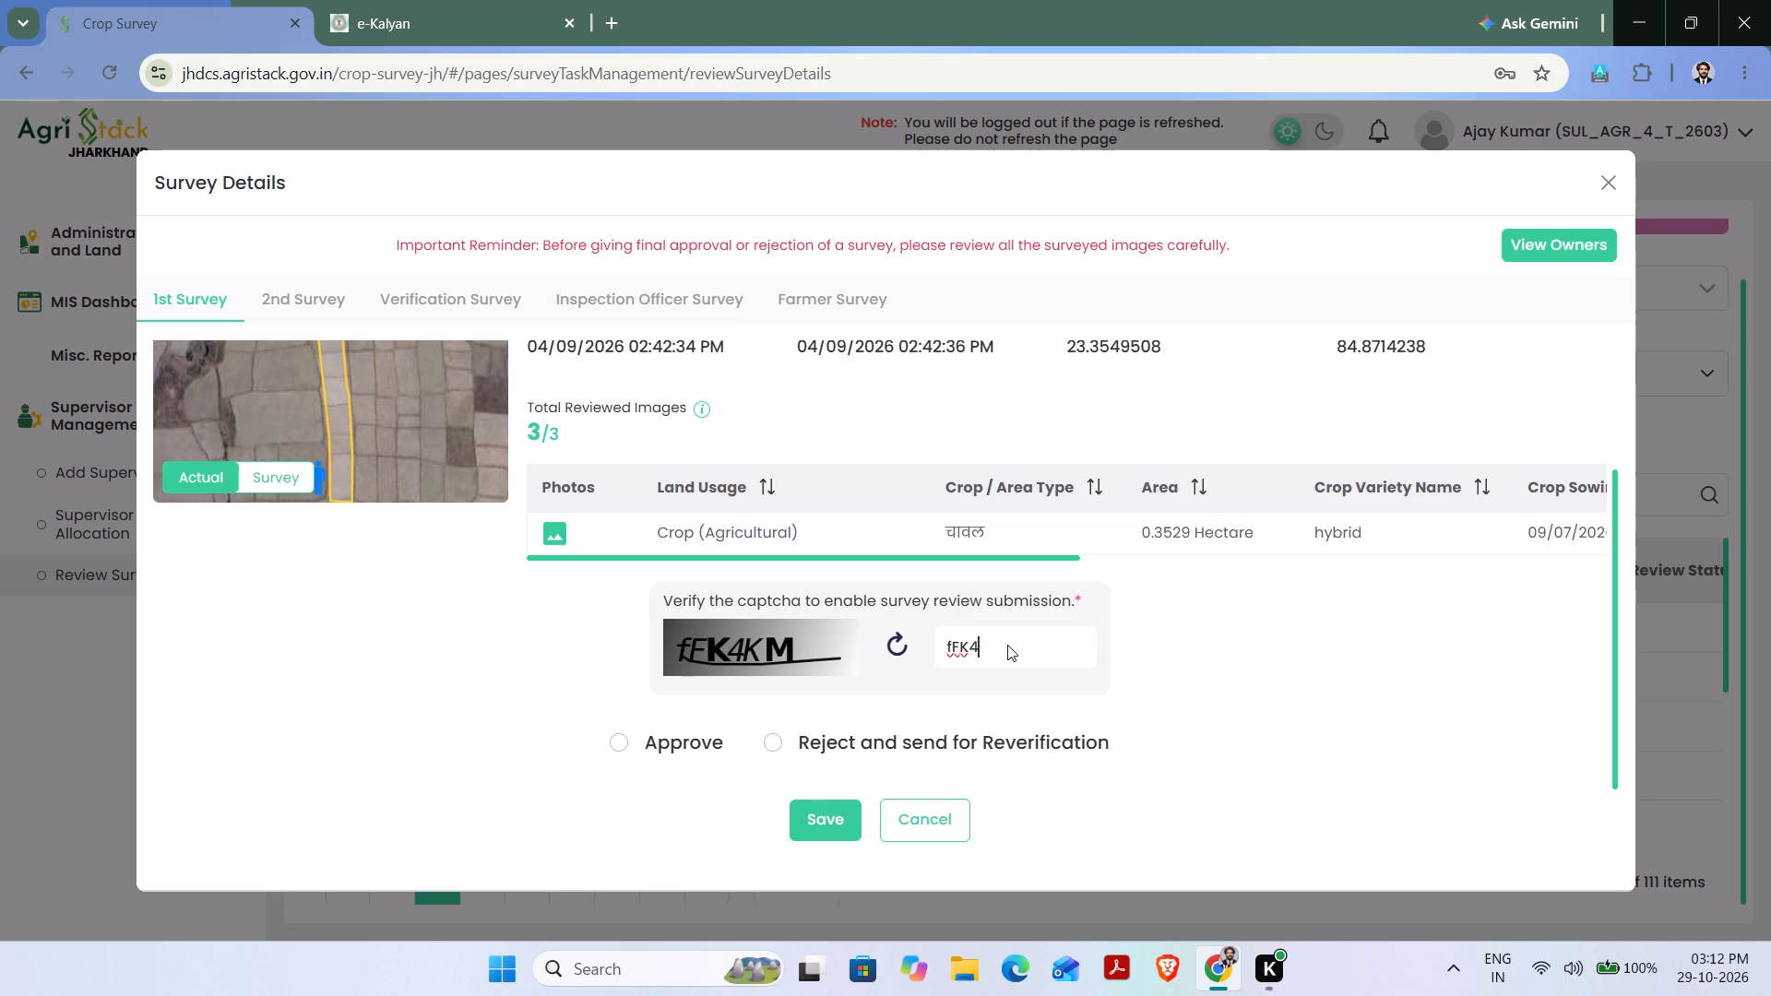
key(shift+k)
key(shift+m)
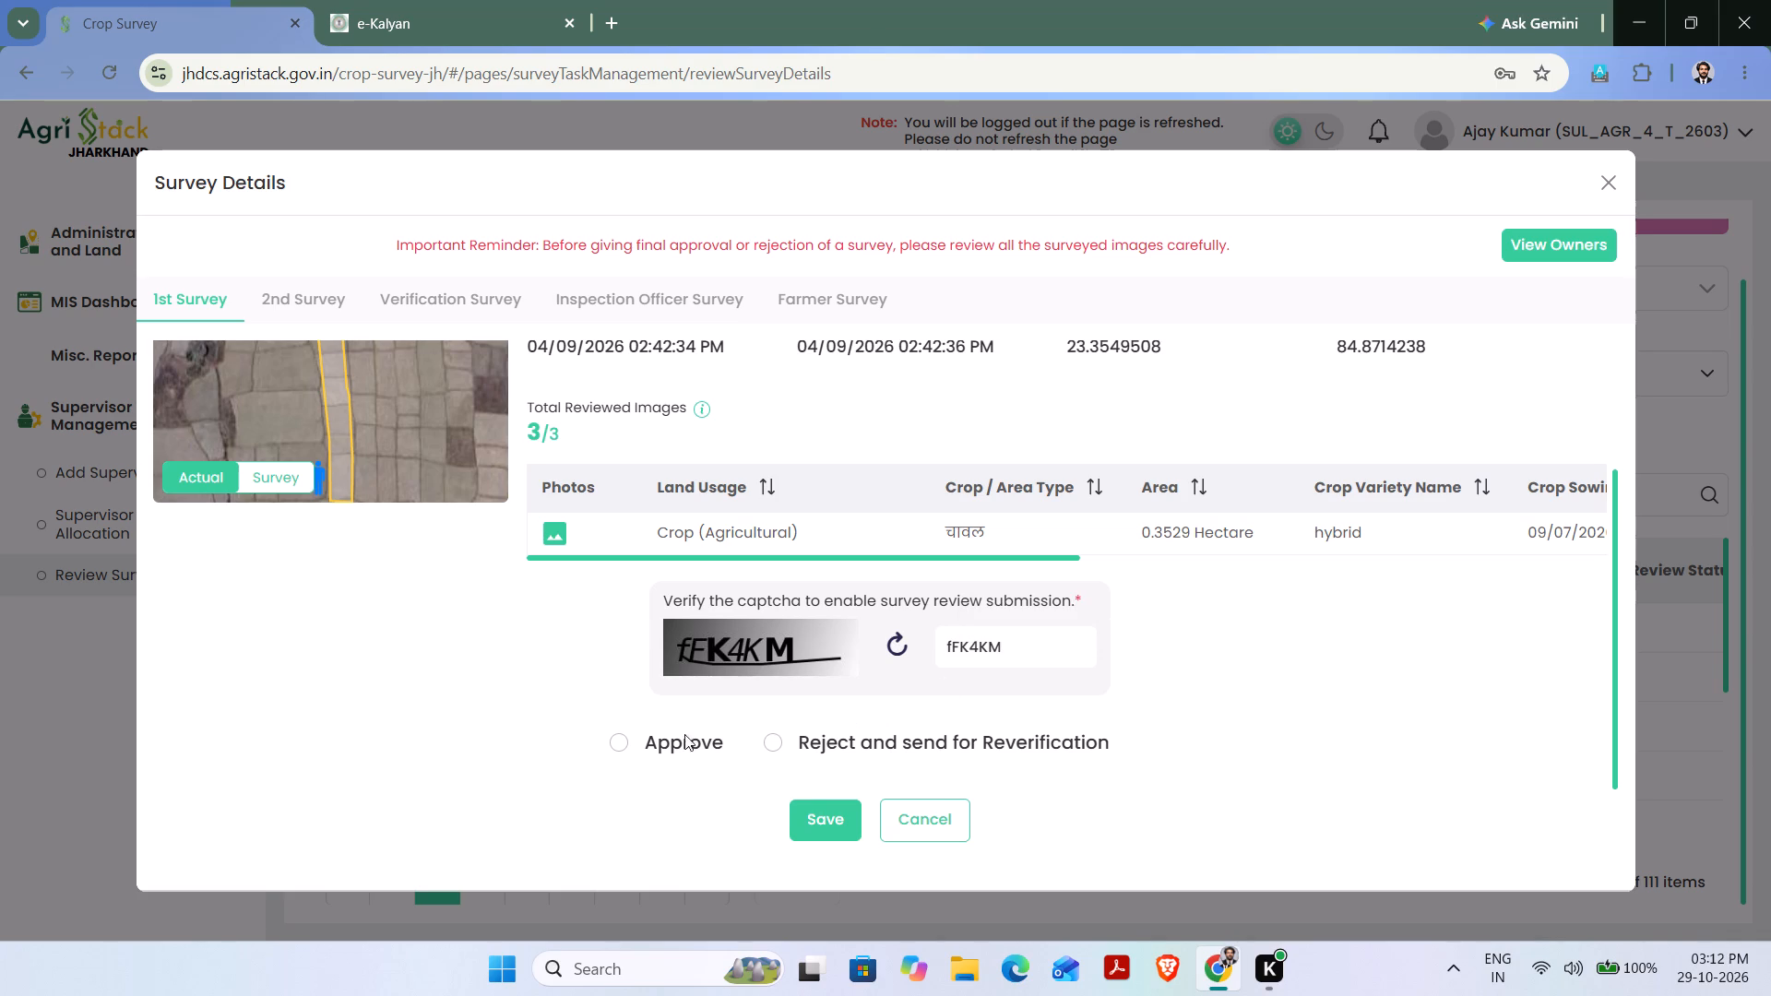
Mark the first survey of record 377 as approved, save the review and close its survey details.
click(667, 738)
scroll(668, 738, down, 1)
click(801, 727)
click(884, 571)
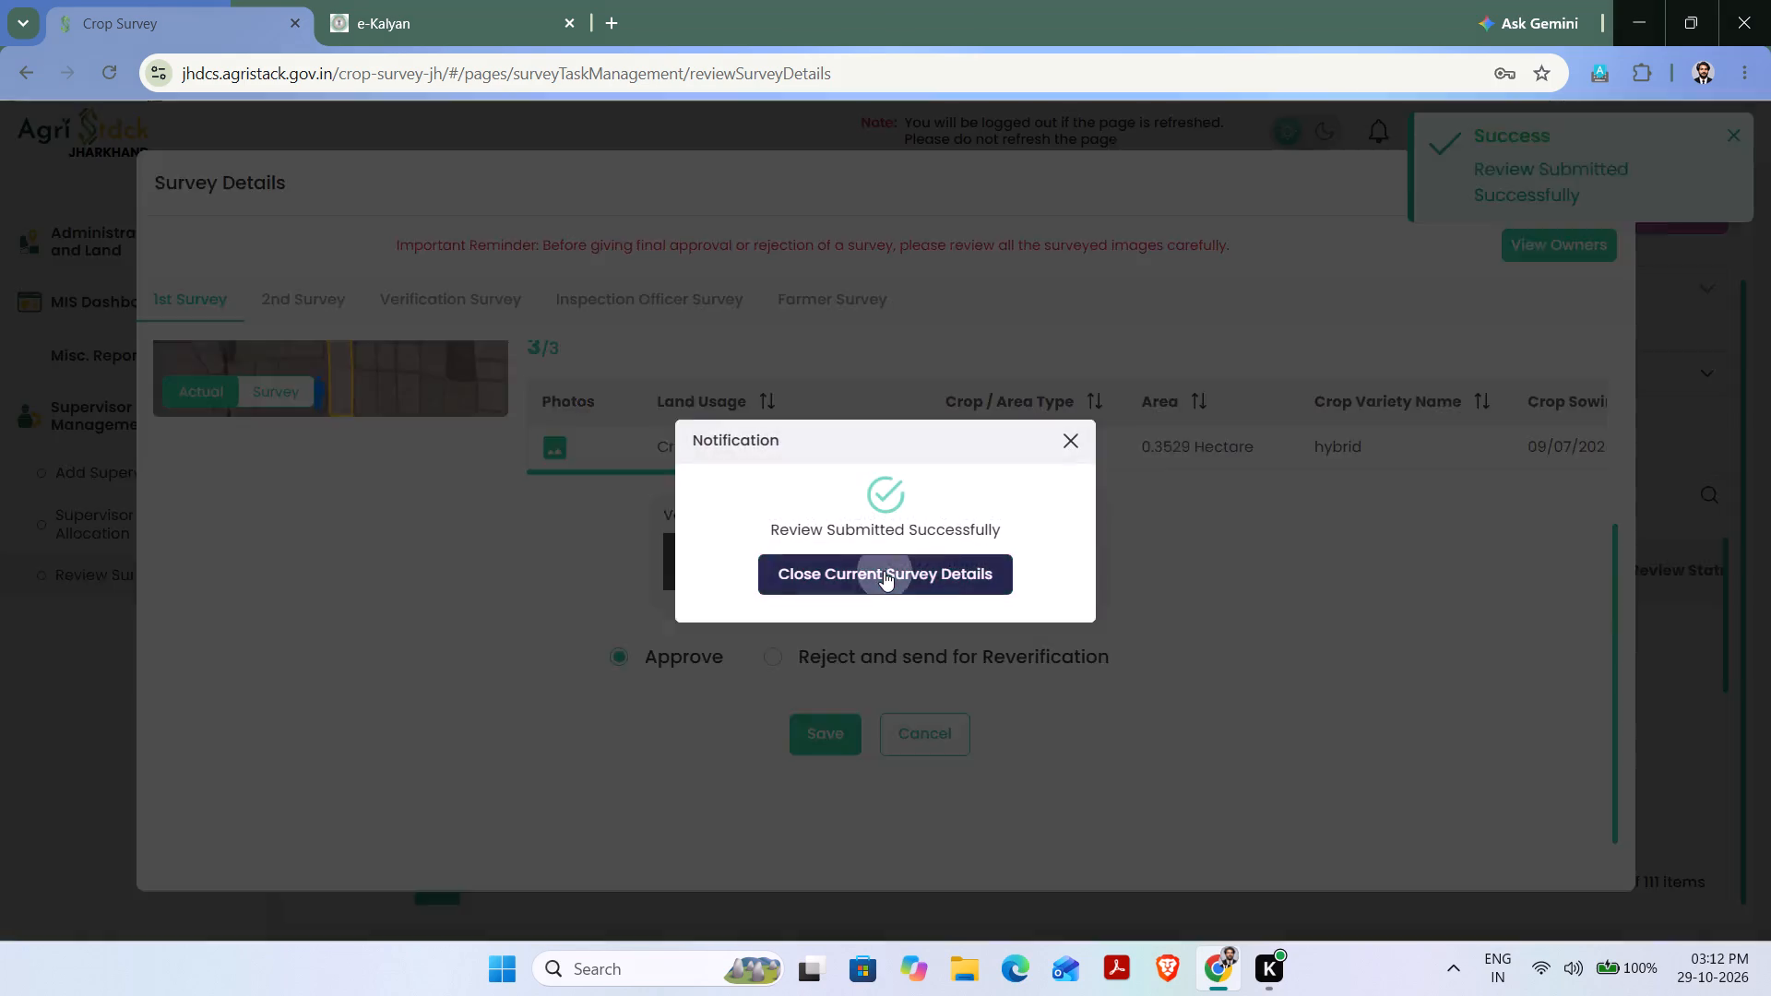
Open the survey details of Kundo record 35 and approve all three of its मिर्च crop photos.
click(337, 823)
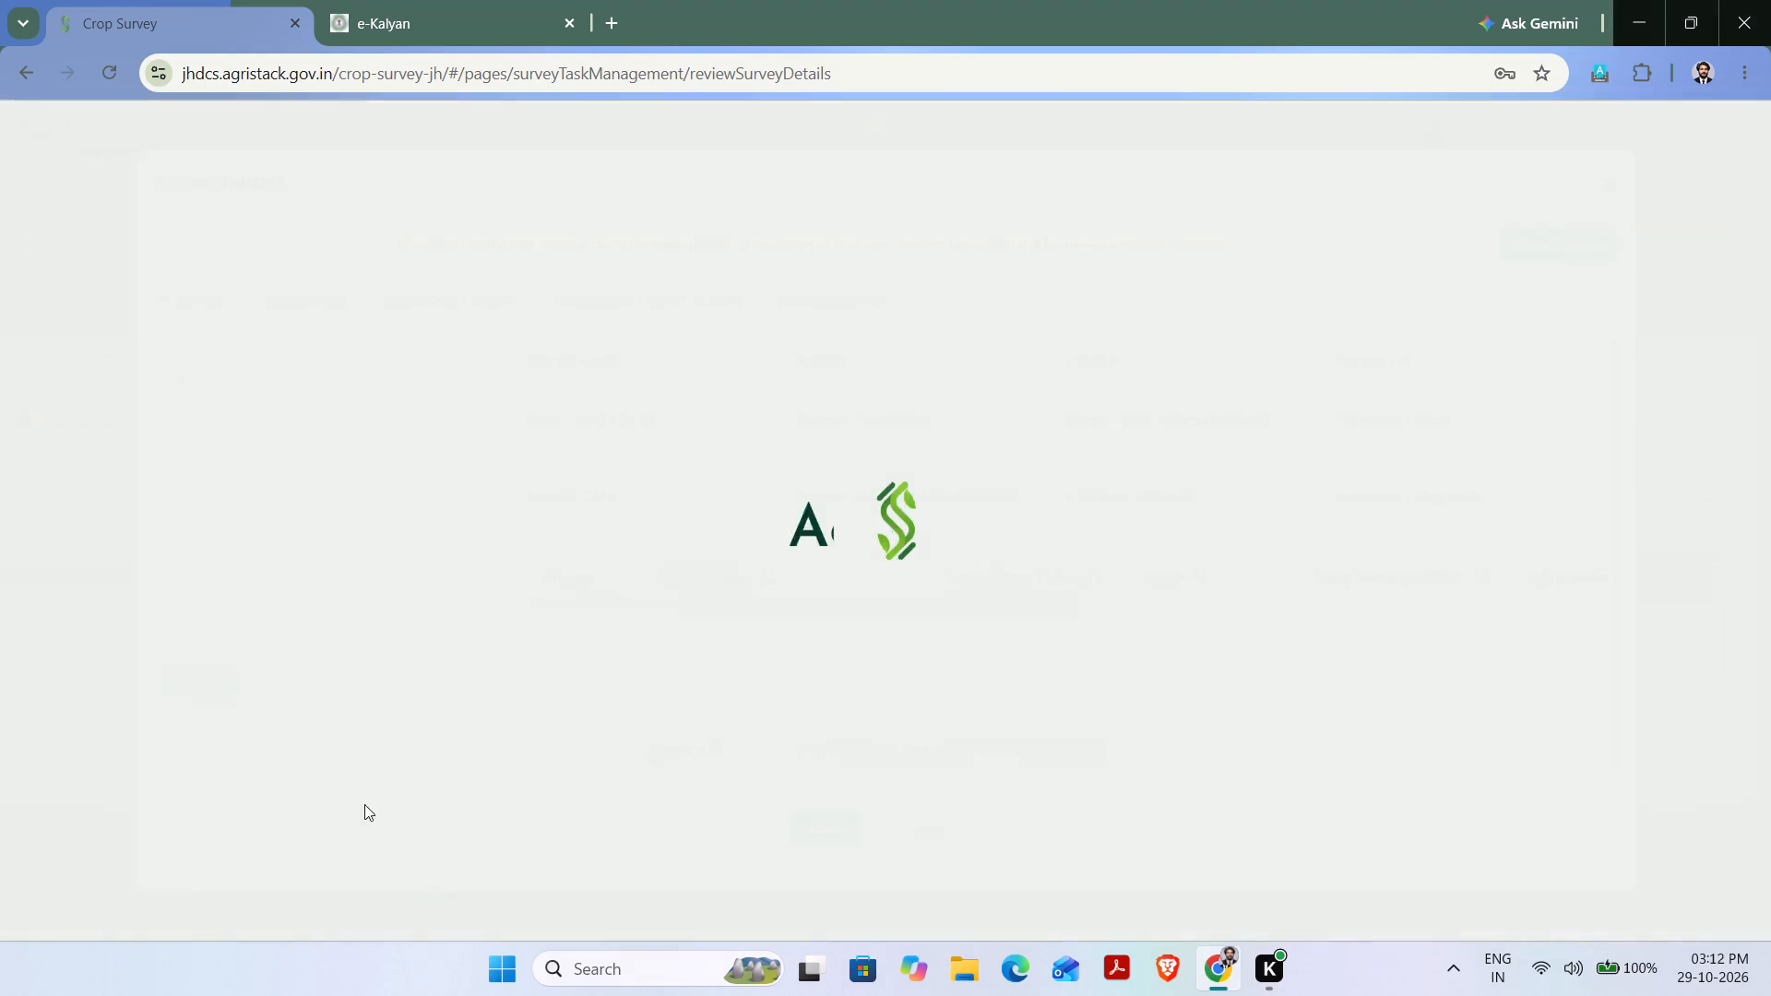
click(565, 736)
click(551, 741)
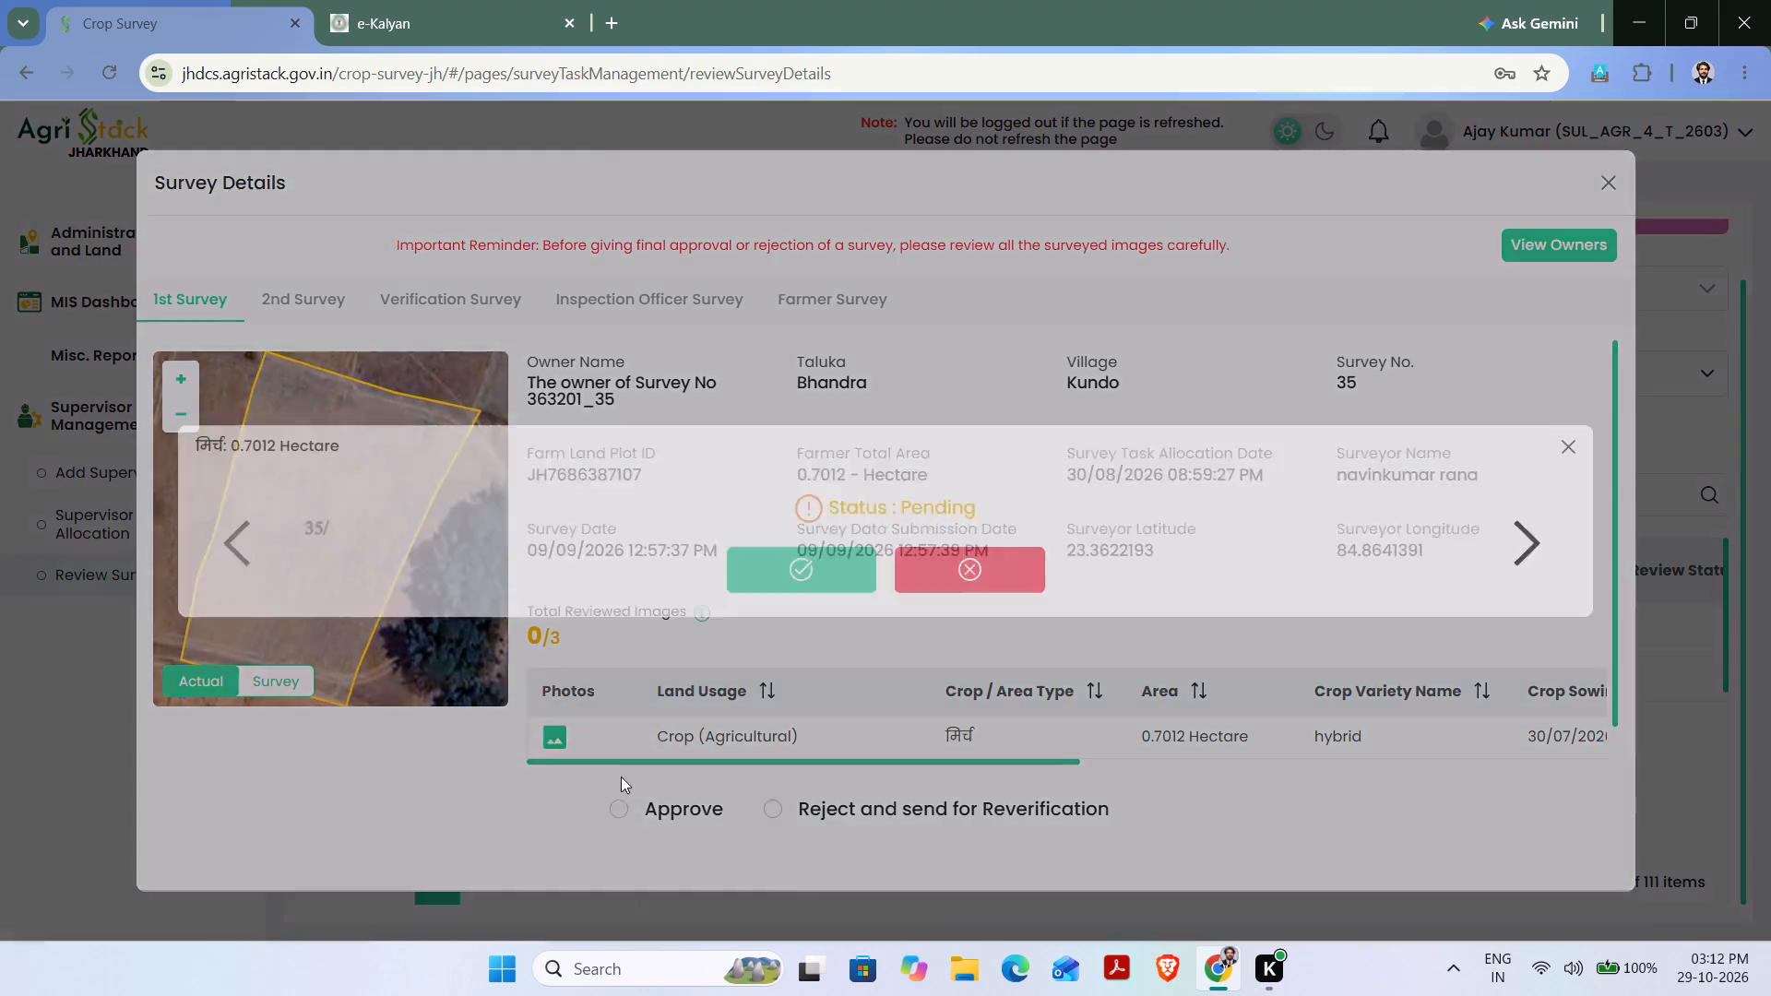
click(781, 824)
drag(911, 713, 809, 728)
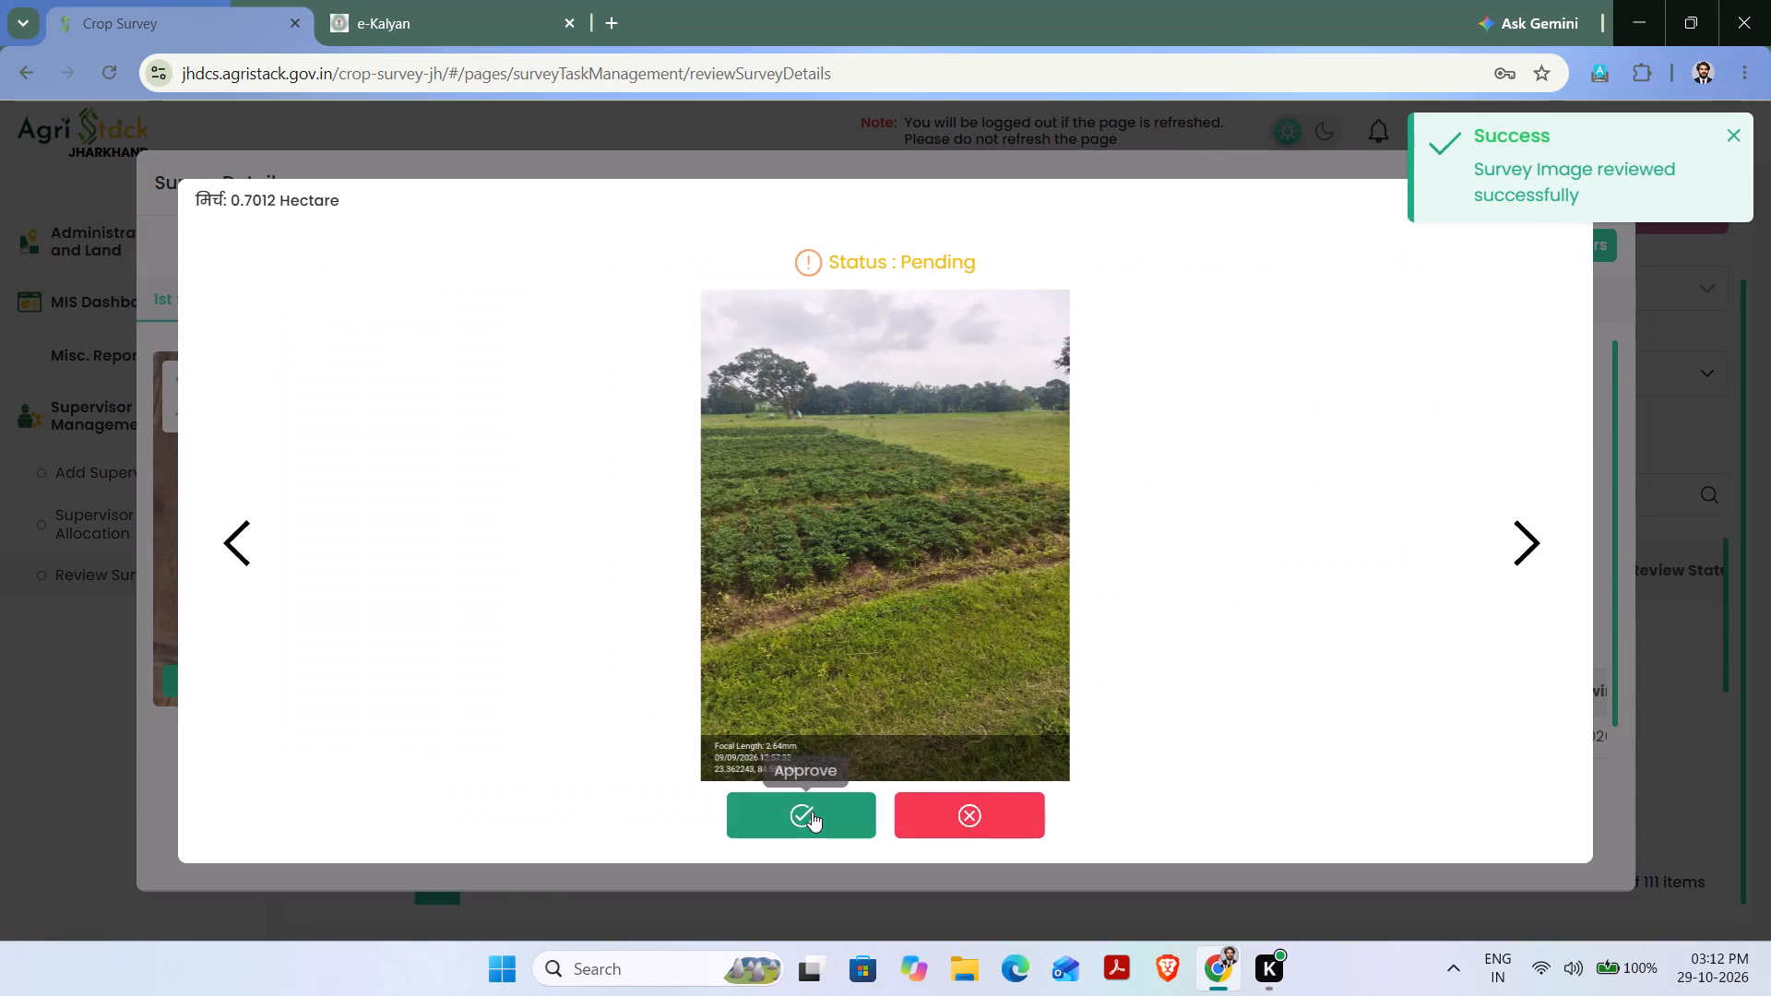
click(812, 810)
drag(910, 716, 828, 733)
click(819, 818)
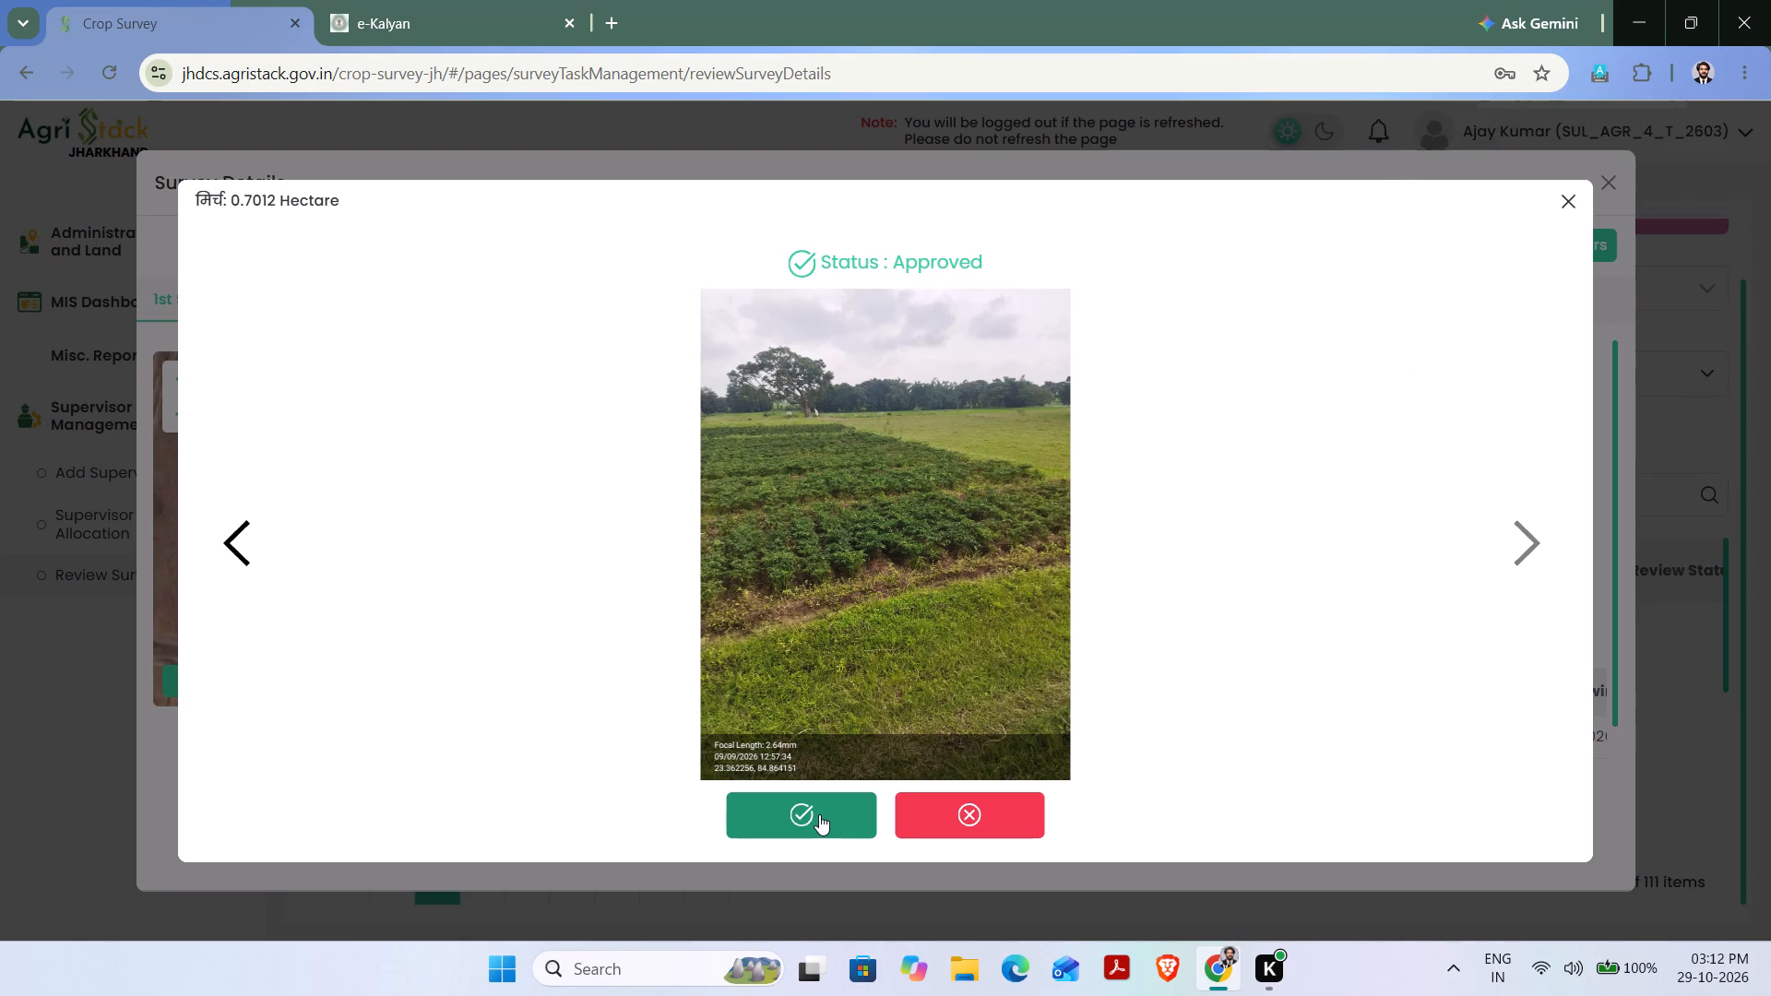
drag(947, 611, 866, 613)
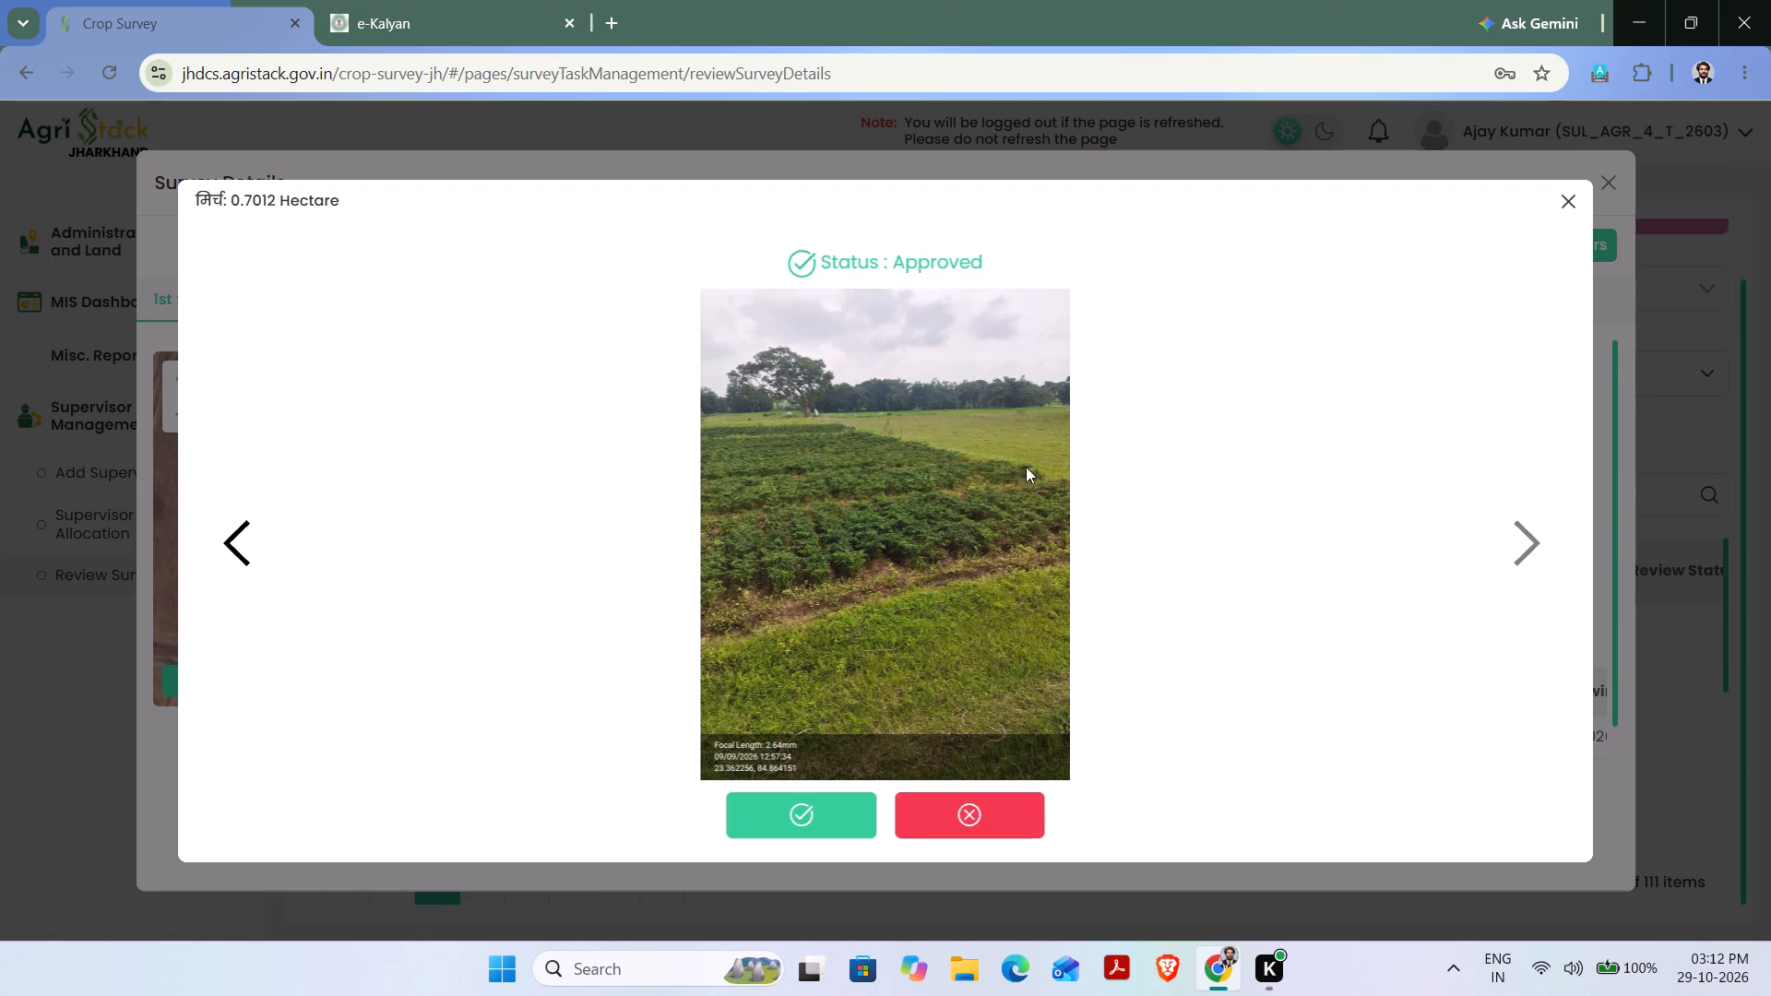
click(1565, 204)
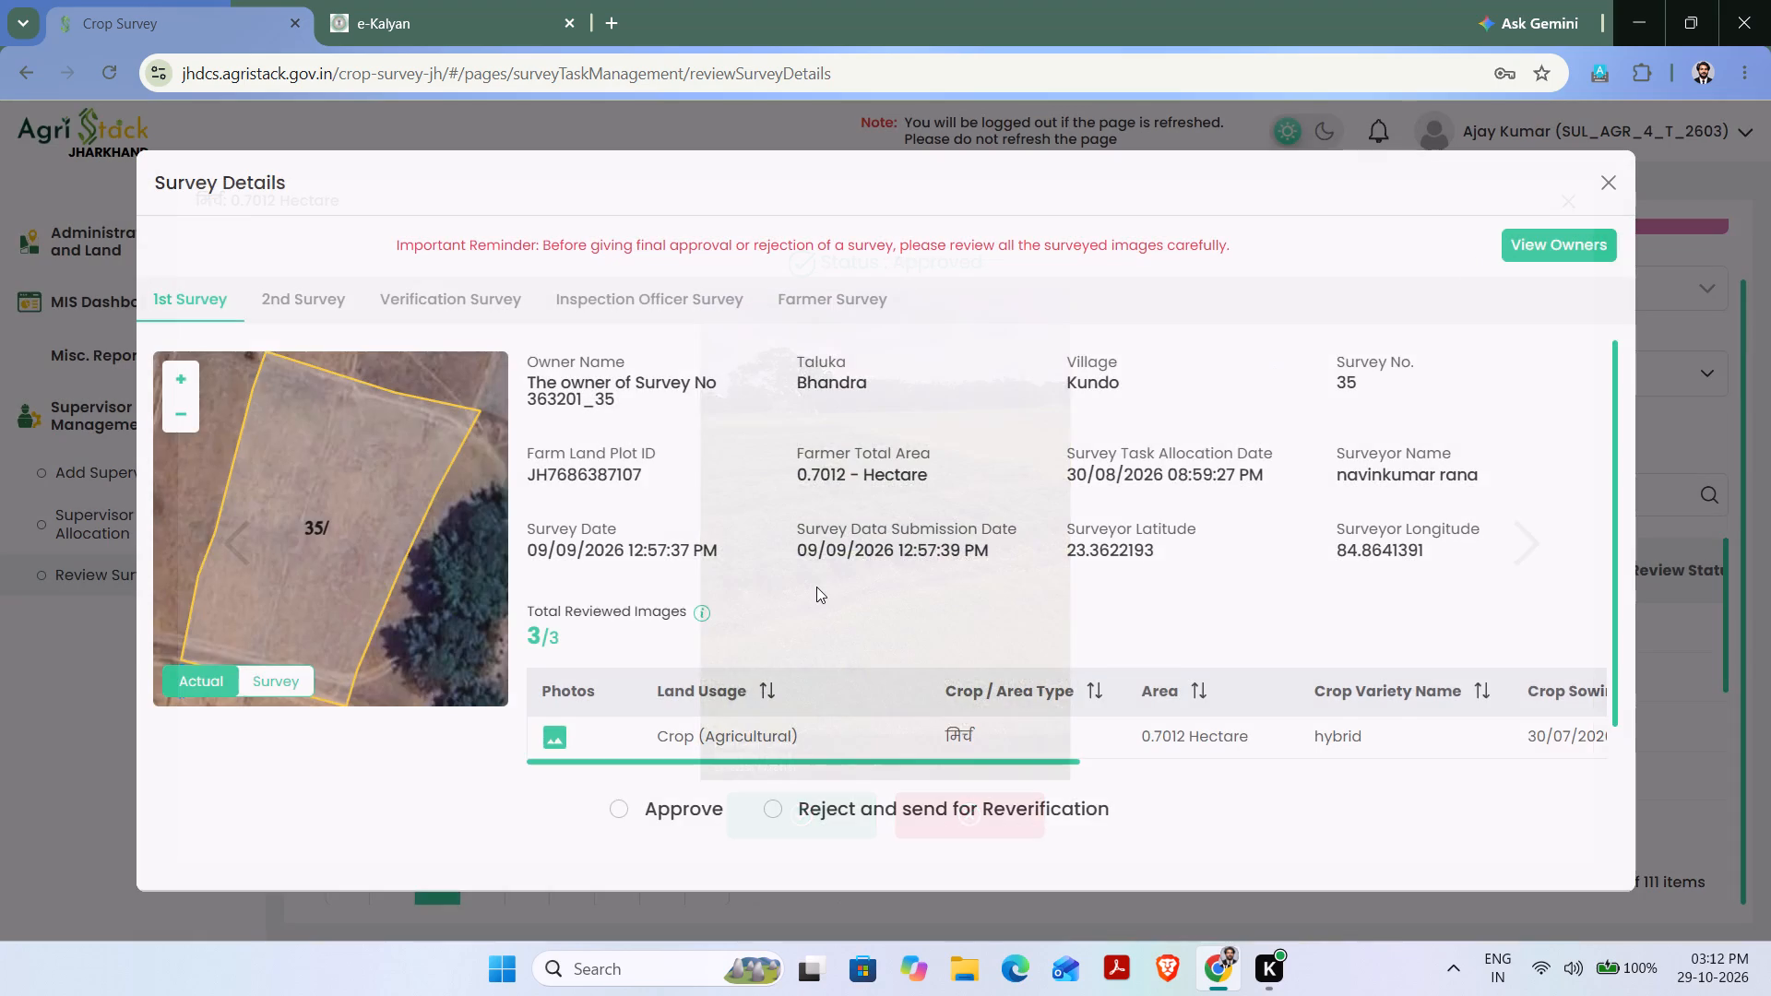
Mark the first survey of record 35 as approved, save the review and close its survey details.
scroll(816, 587, down, 2)
click(639, 658)
click(811, 742)
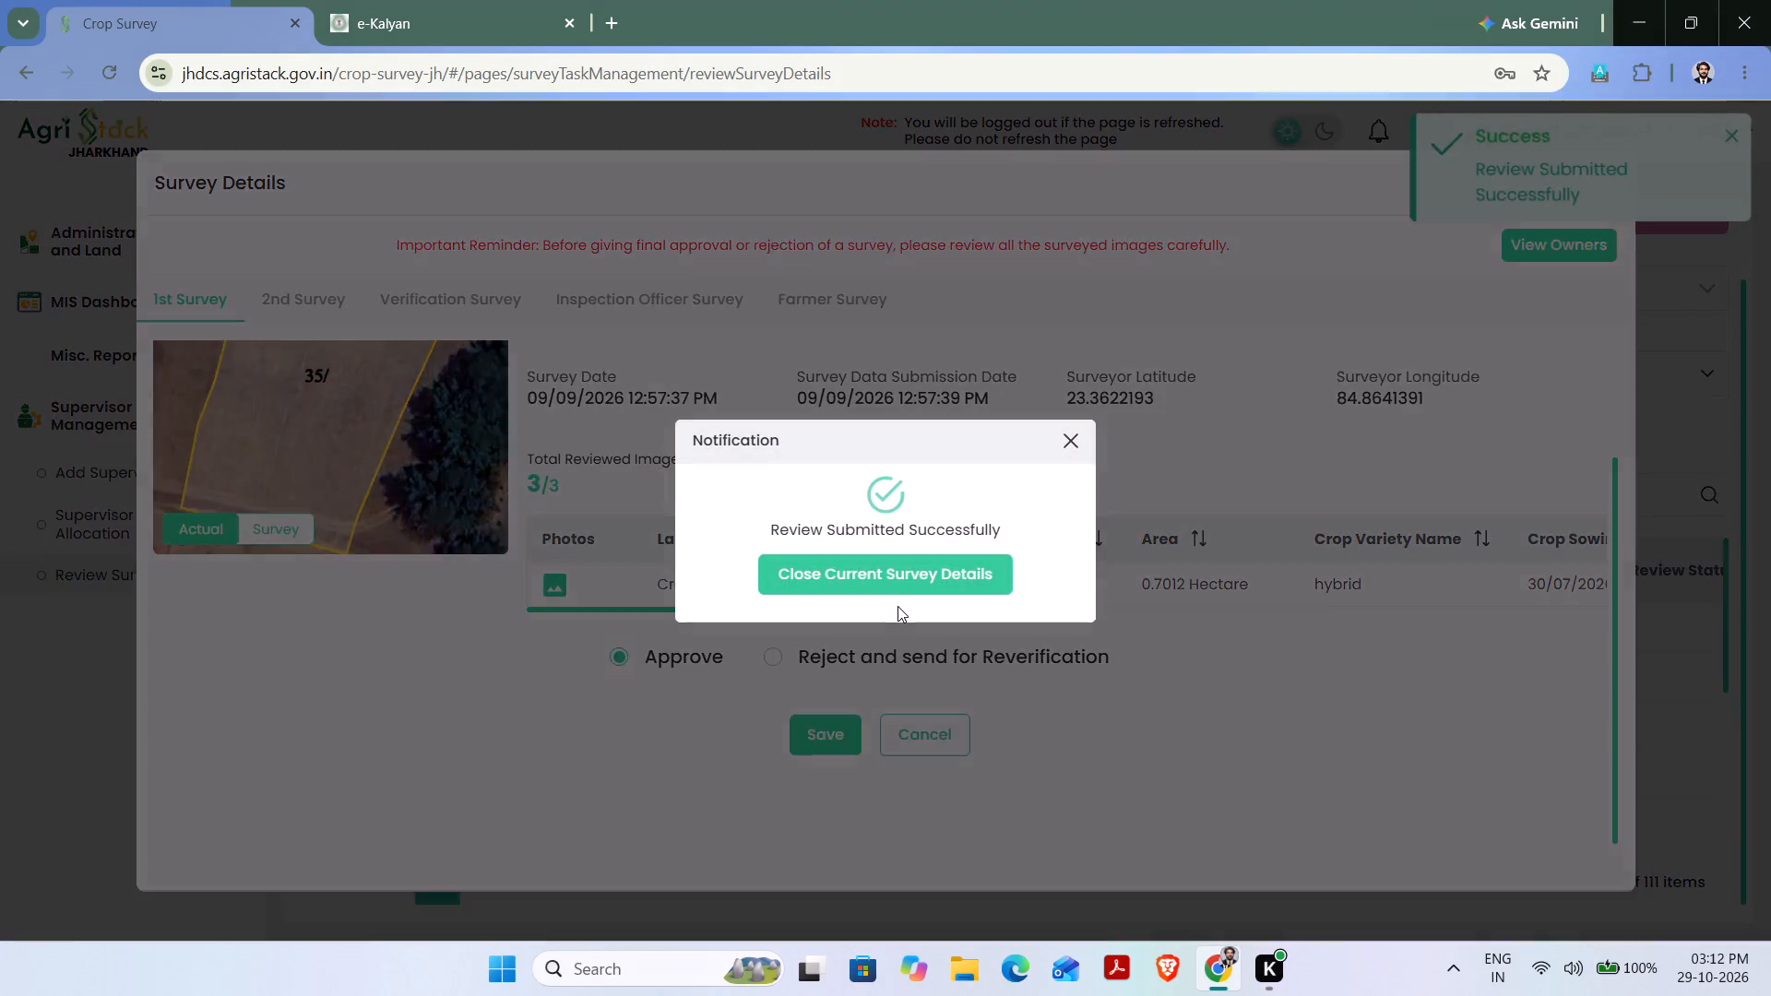
click(897, 606)
click(909, 572)
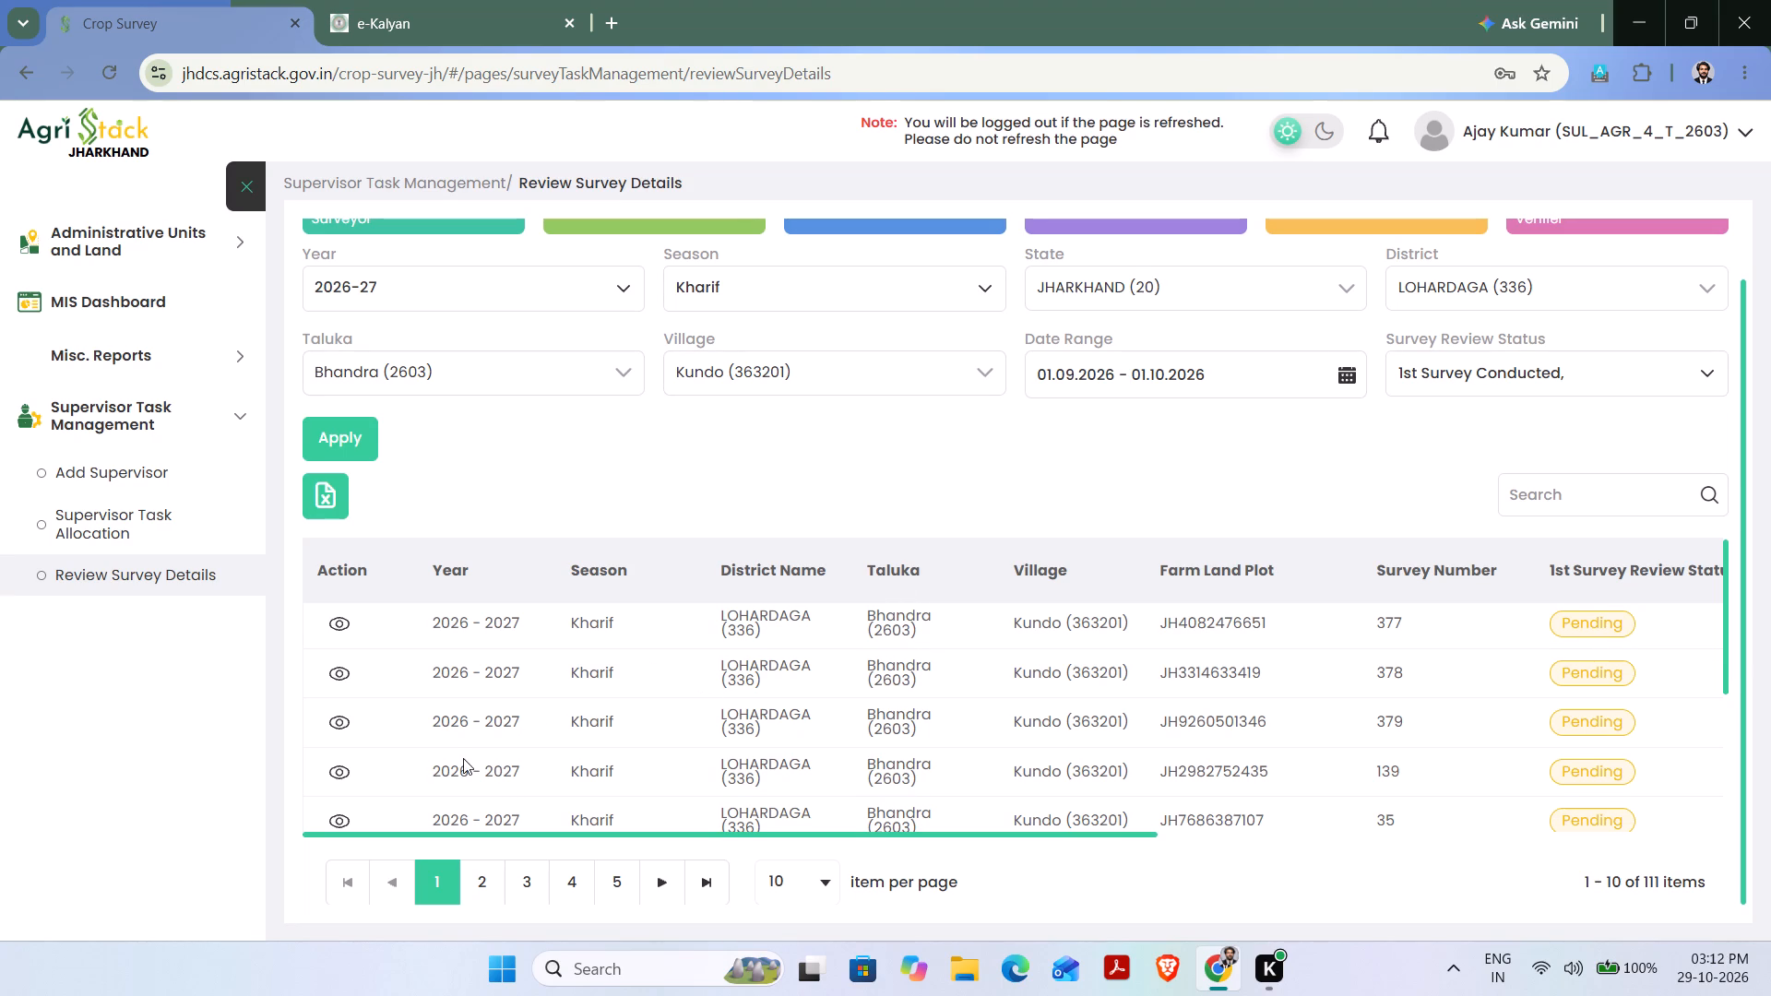
Open the survey details of Kundo record 139 and approve all three of its Fallow area photos.
click(342, 765)
click(557, 738)
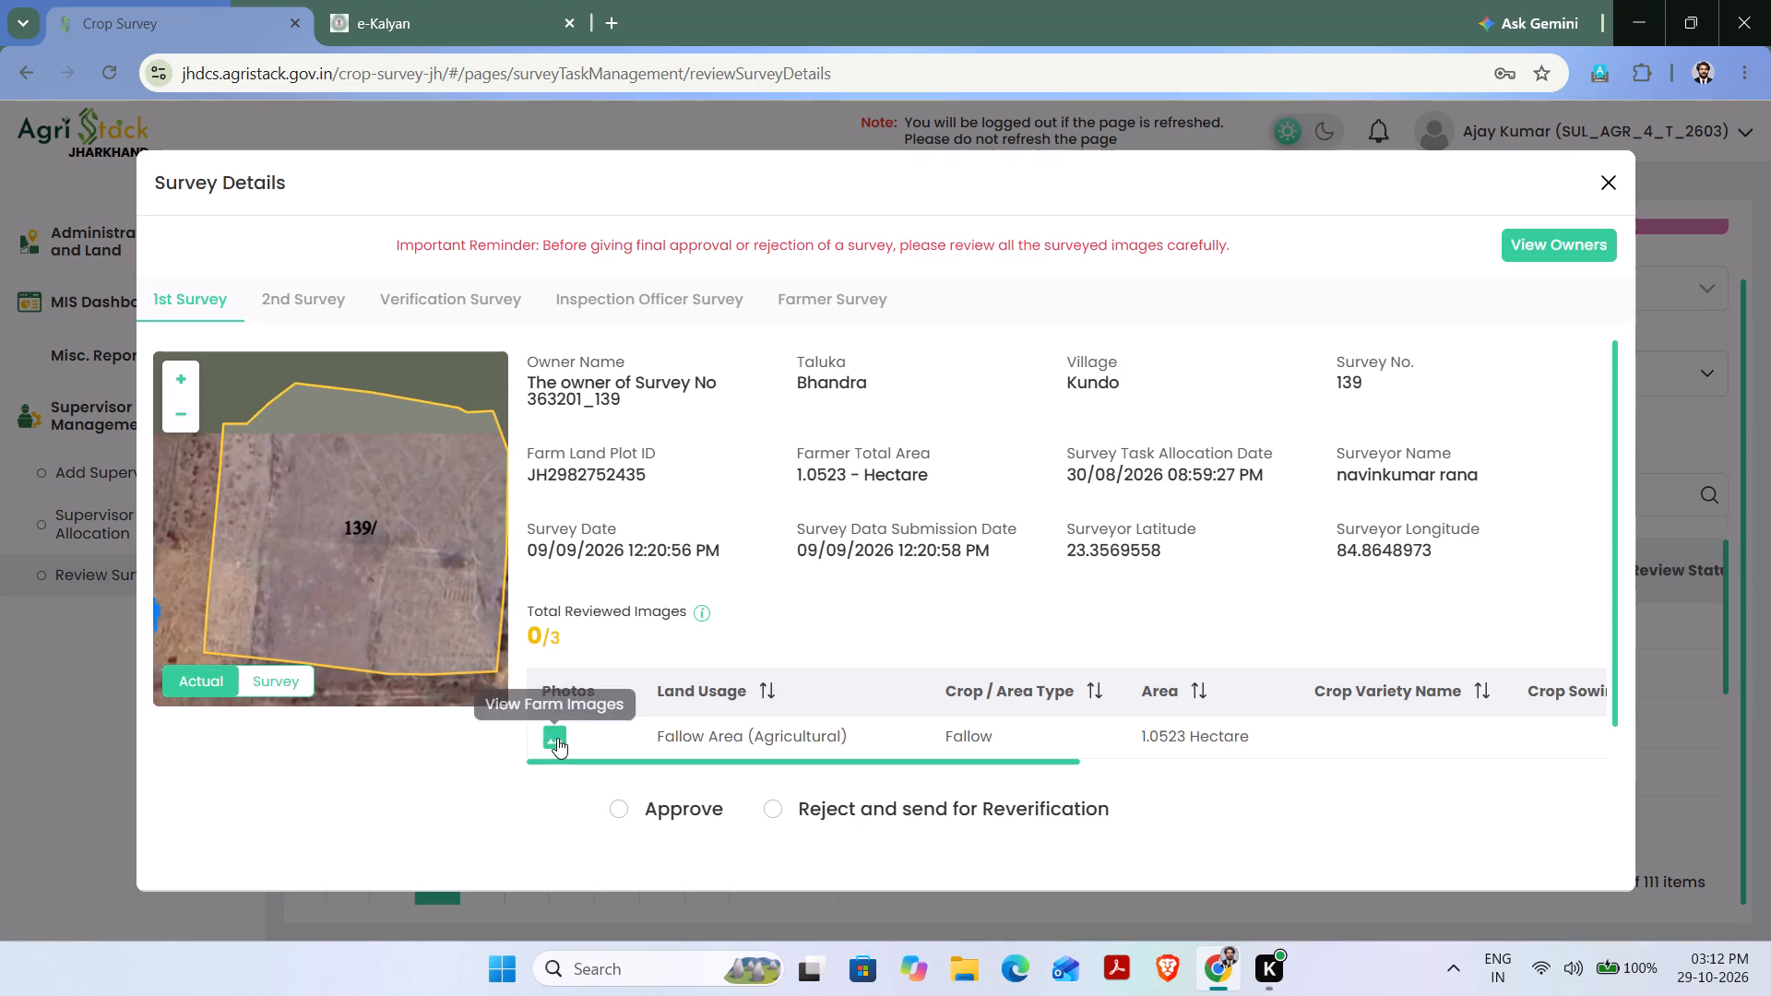
click(785, 821)
drag(885, 700, 751, 710)
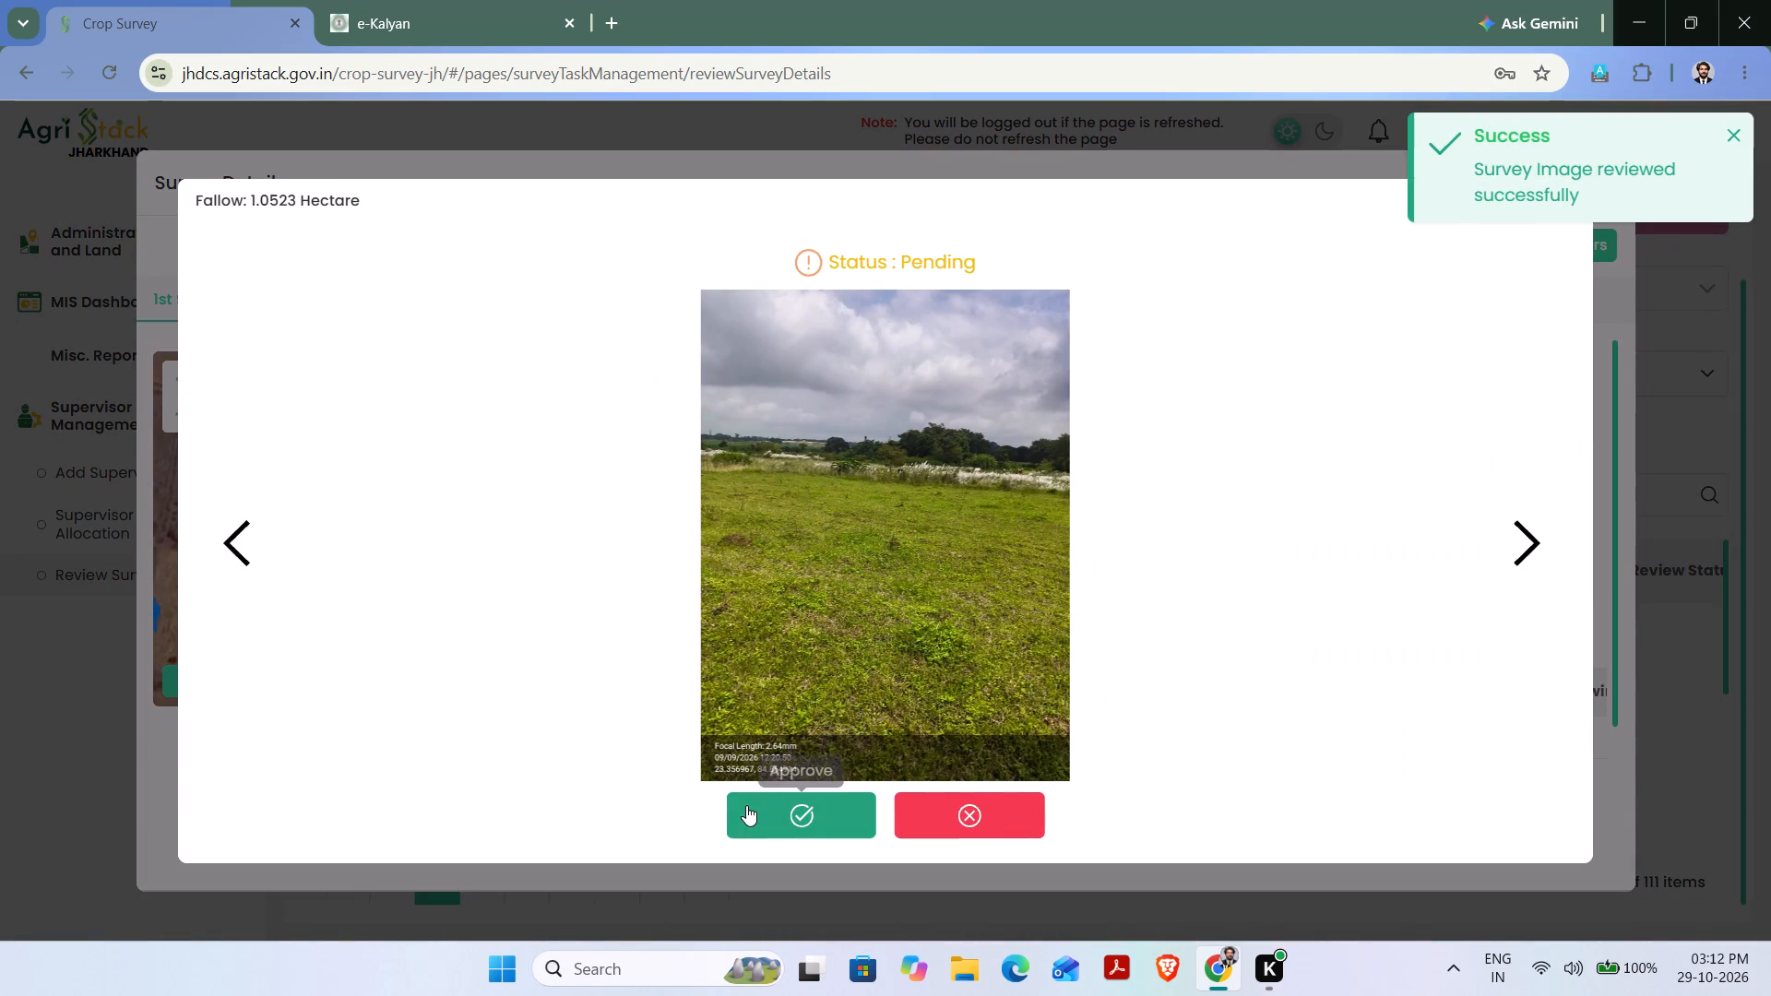
click(746, 805)
drag(869, 699, 746, 719)
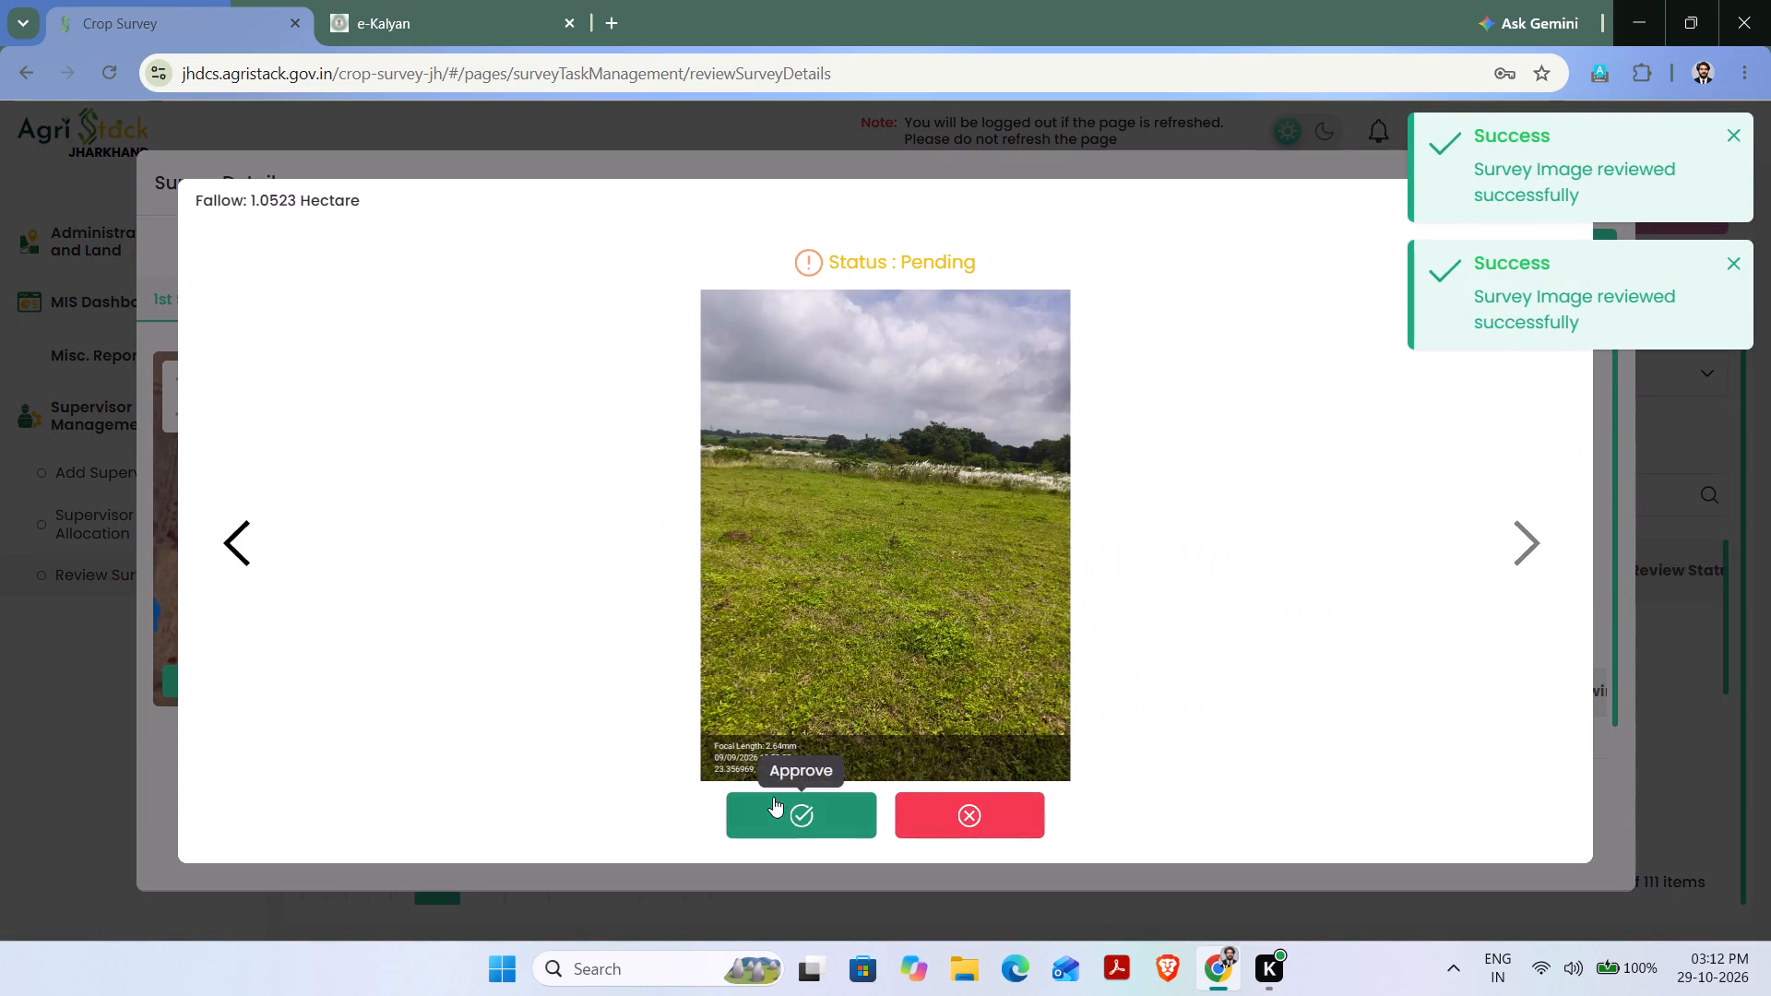
click(773, 797)
drag(916, 645, 836, 649)
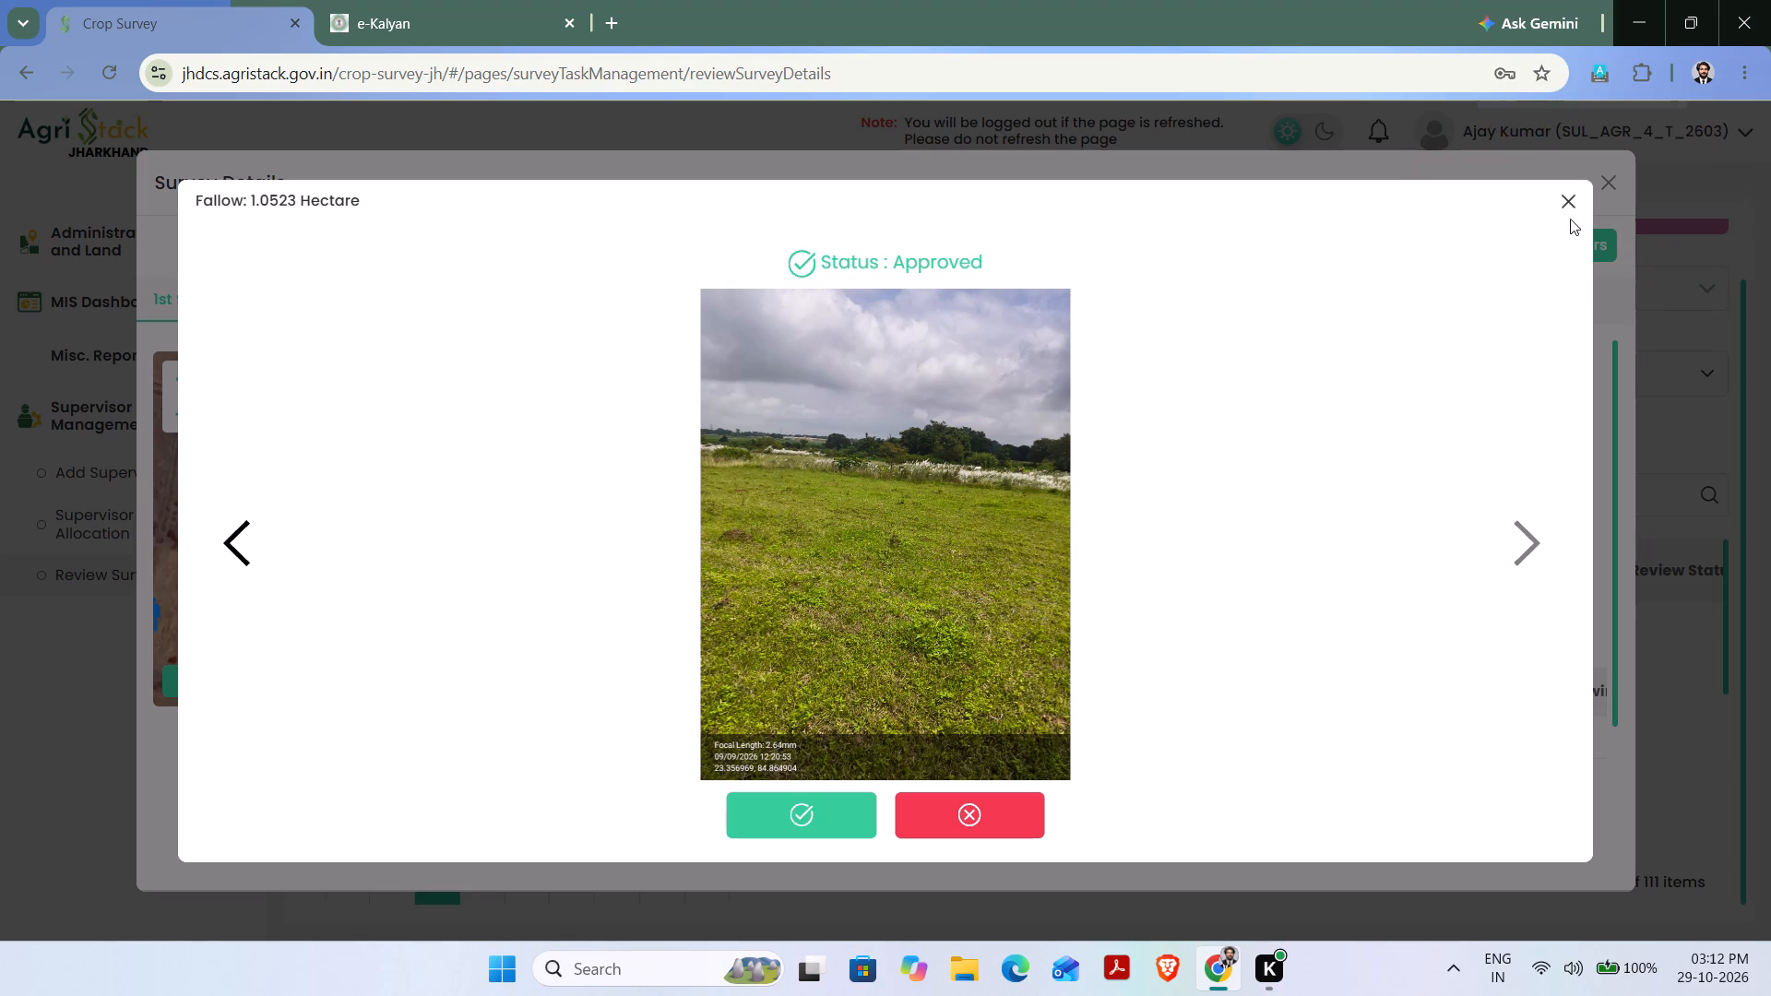
click(1570, 217)
click(1569, 205)
Mark the first survey of record 139 as approved, save the review and close its survey details.
scroll(811, 632, down, 2)
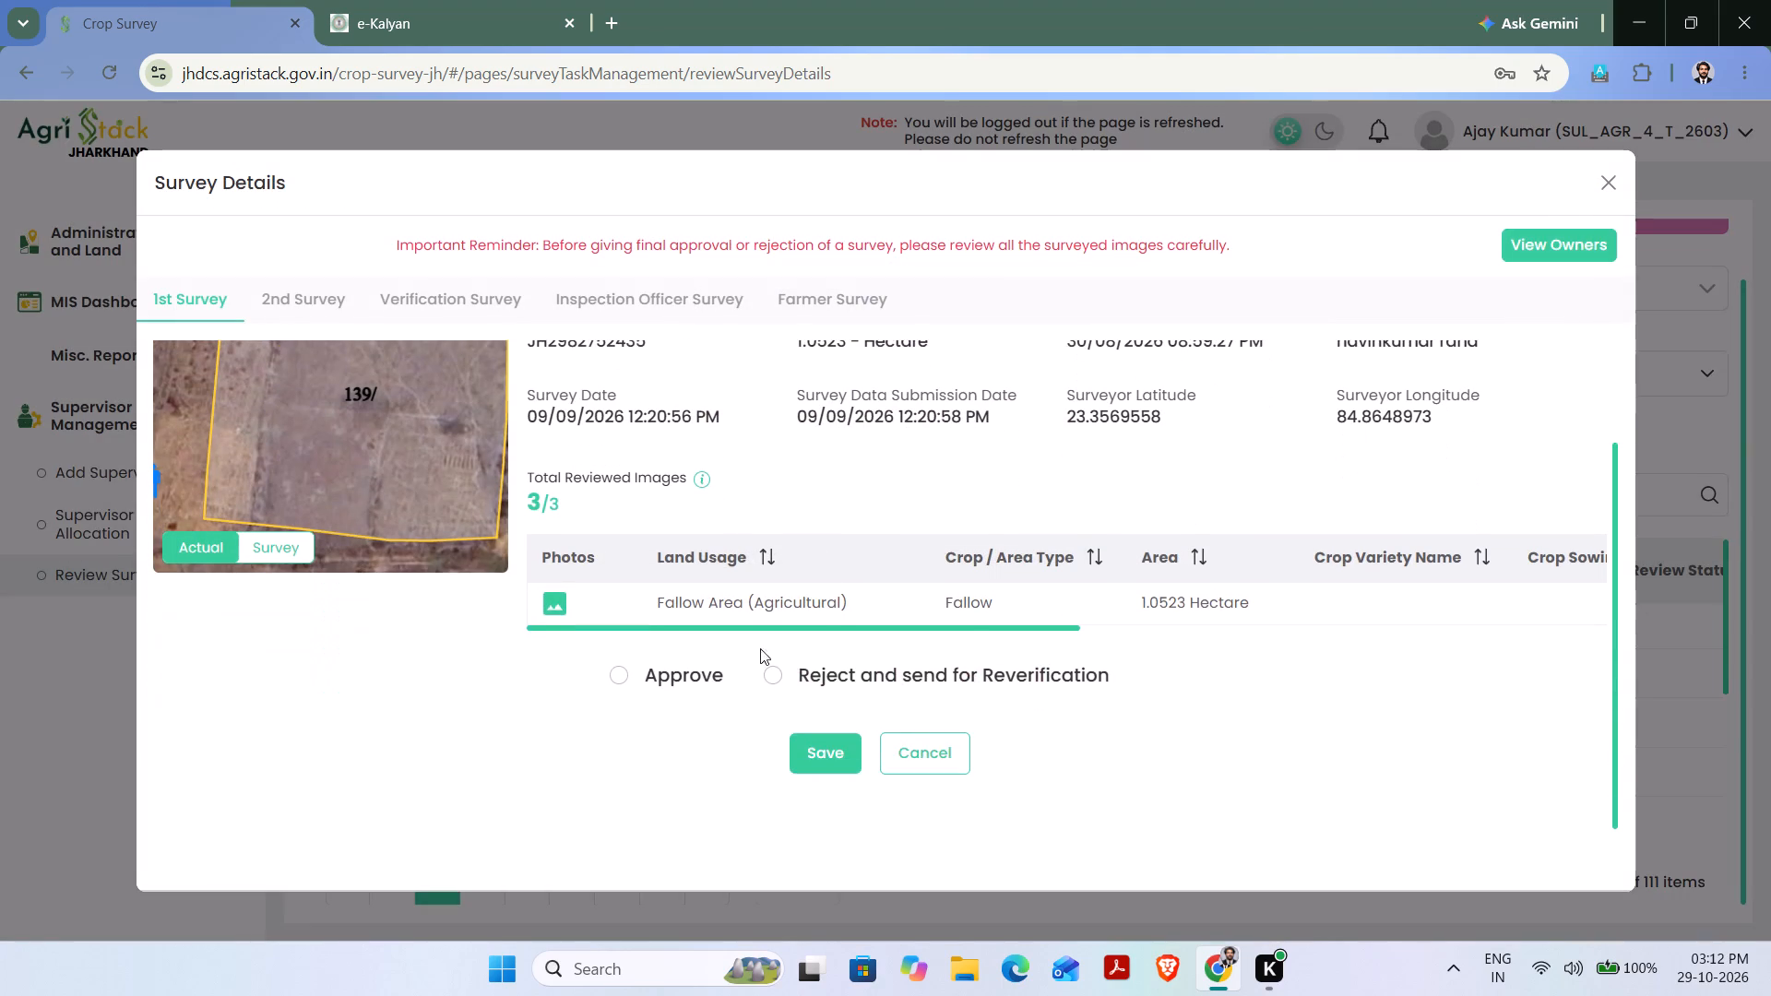
click(674, 675)
click(712, 669)
click(823, 733)
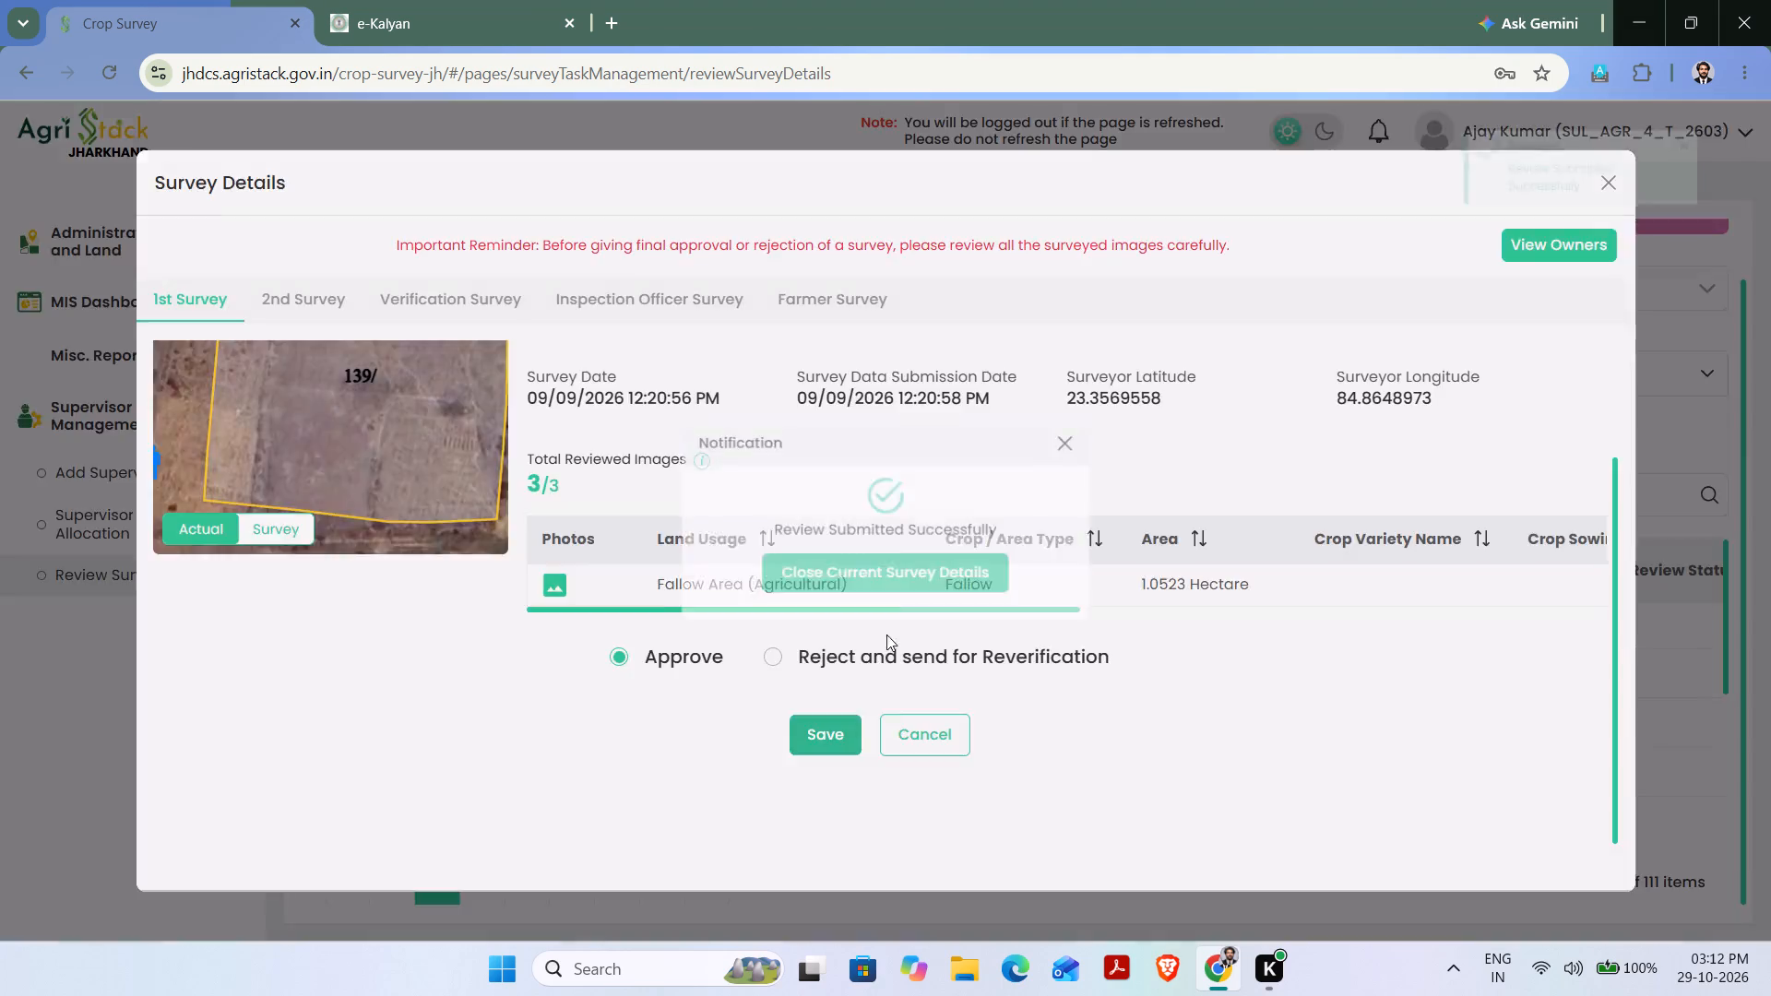
click(905, 593)
click(335, 719)
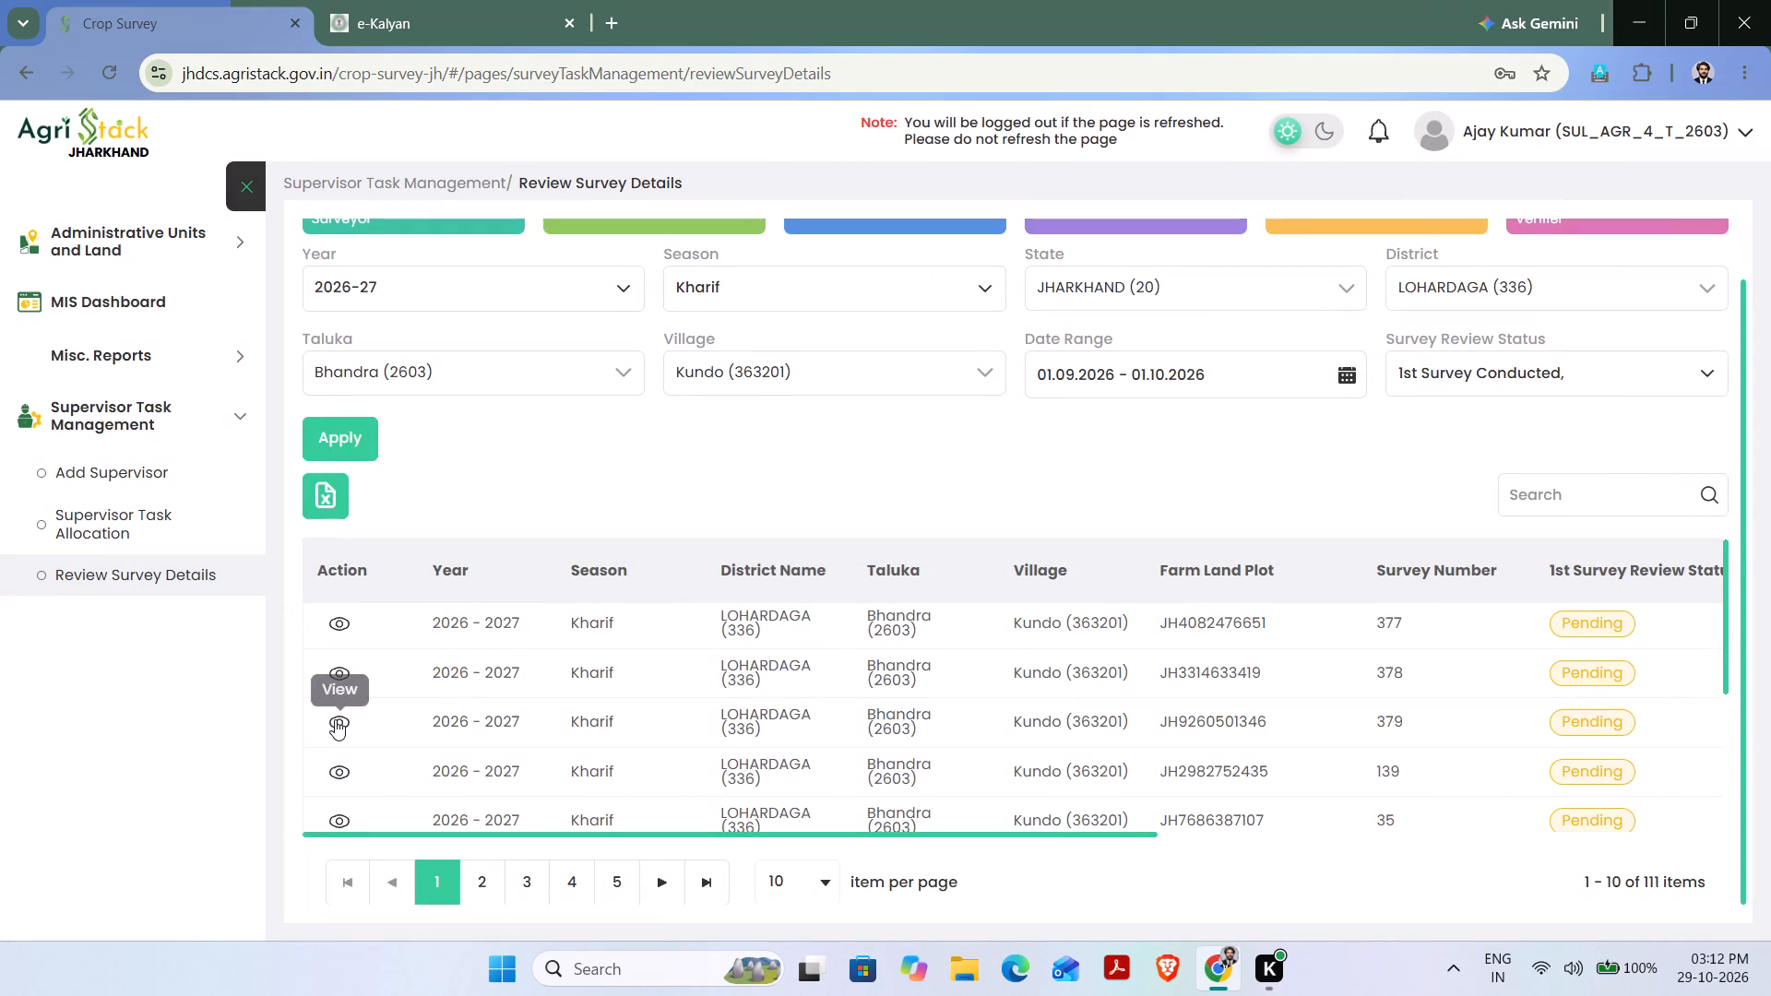
click(559, 725)
click(748, 803)
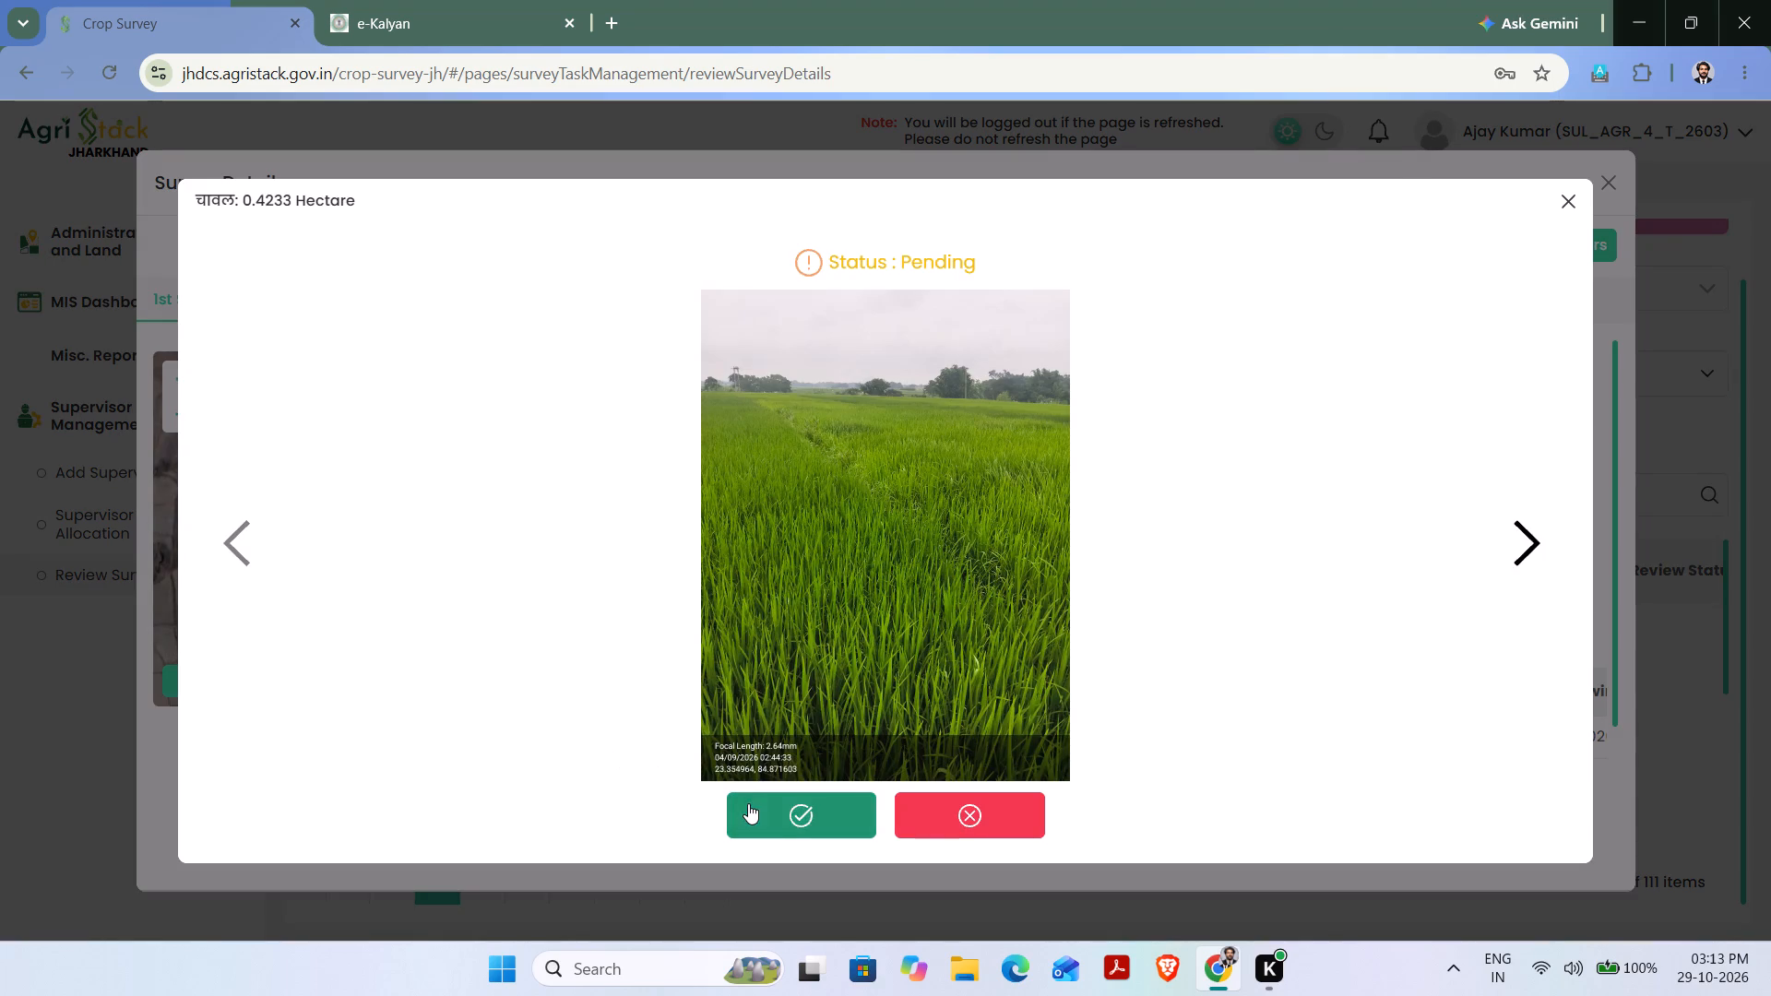
drag(836, 743, 737, 745)
click(788, 812)
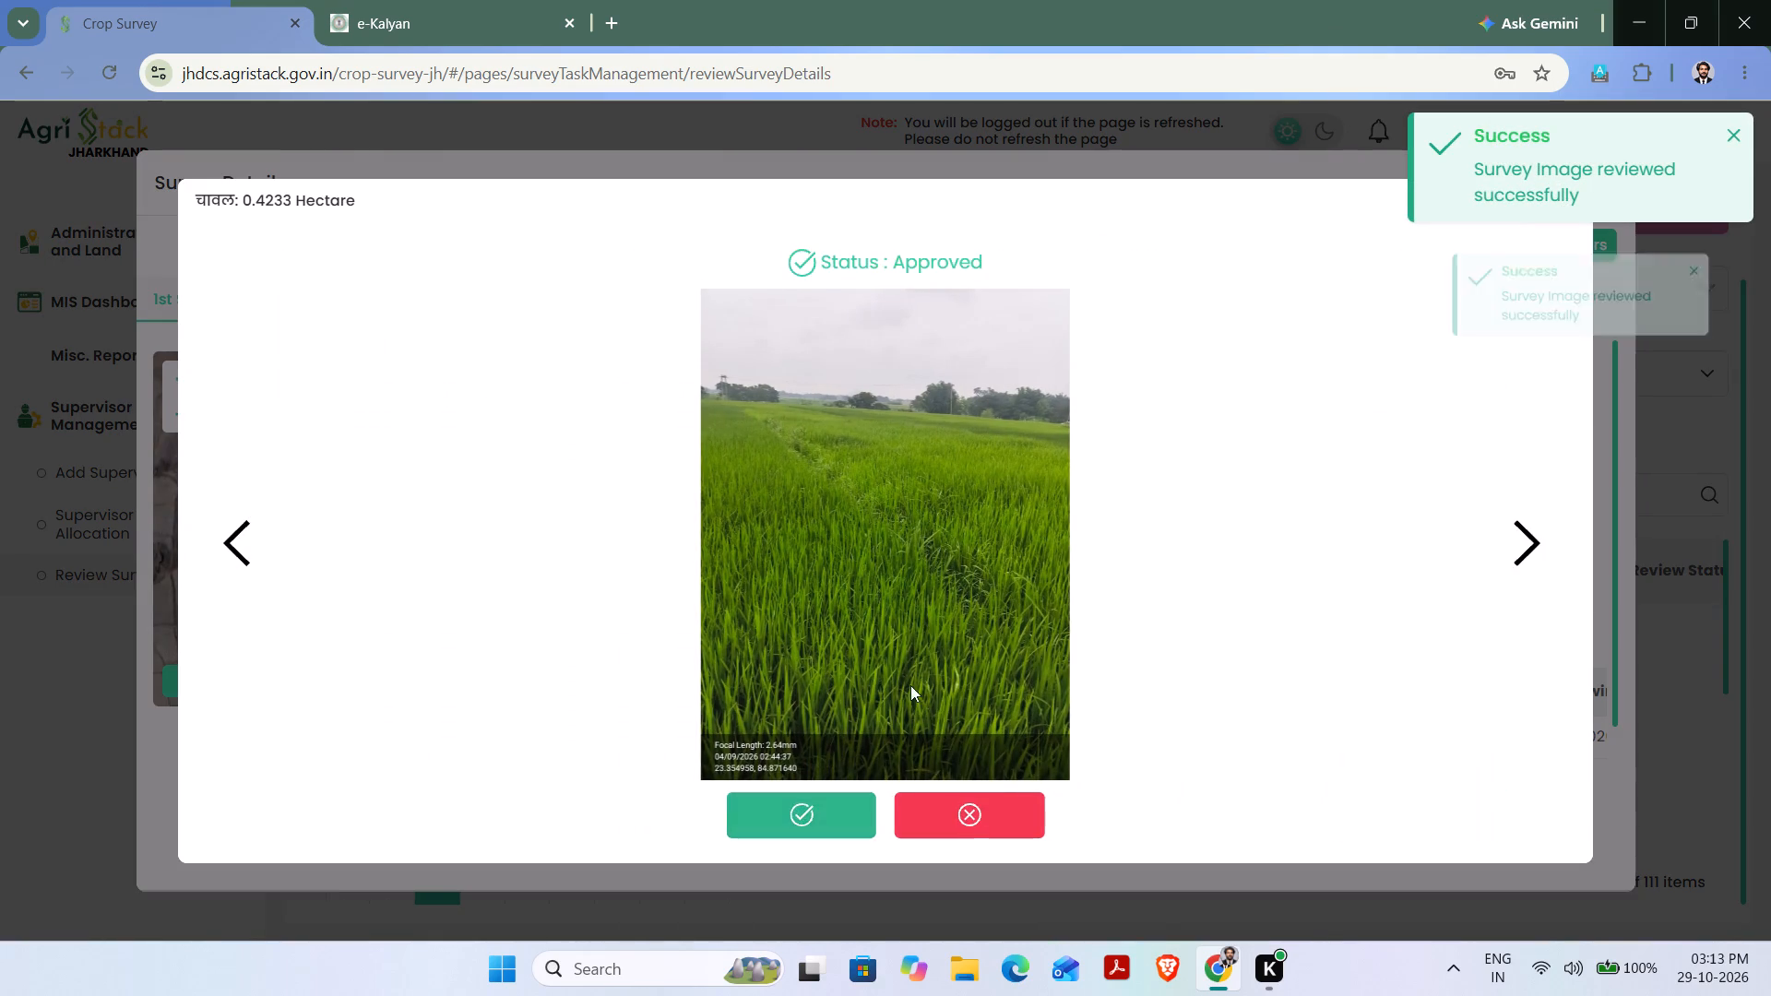
drag(896, 686, 764, 699)
click(755, 818)
drag(921, 617, 874, 620)
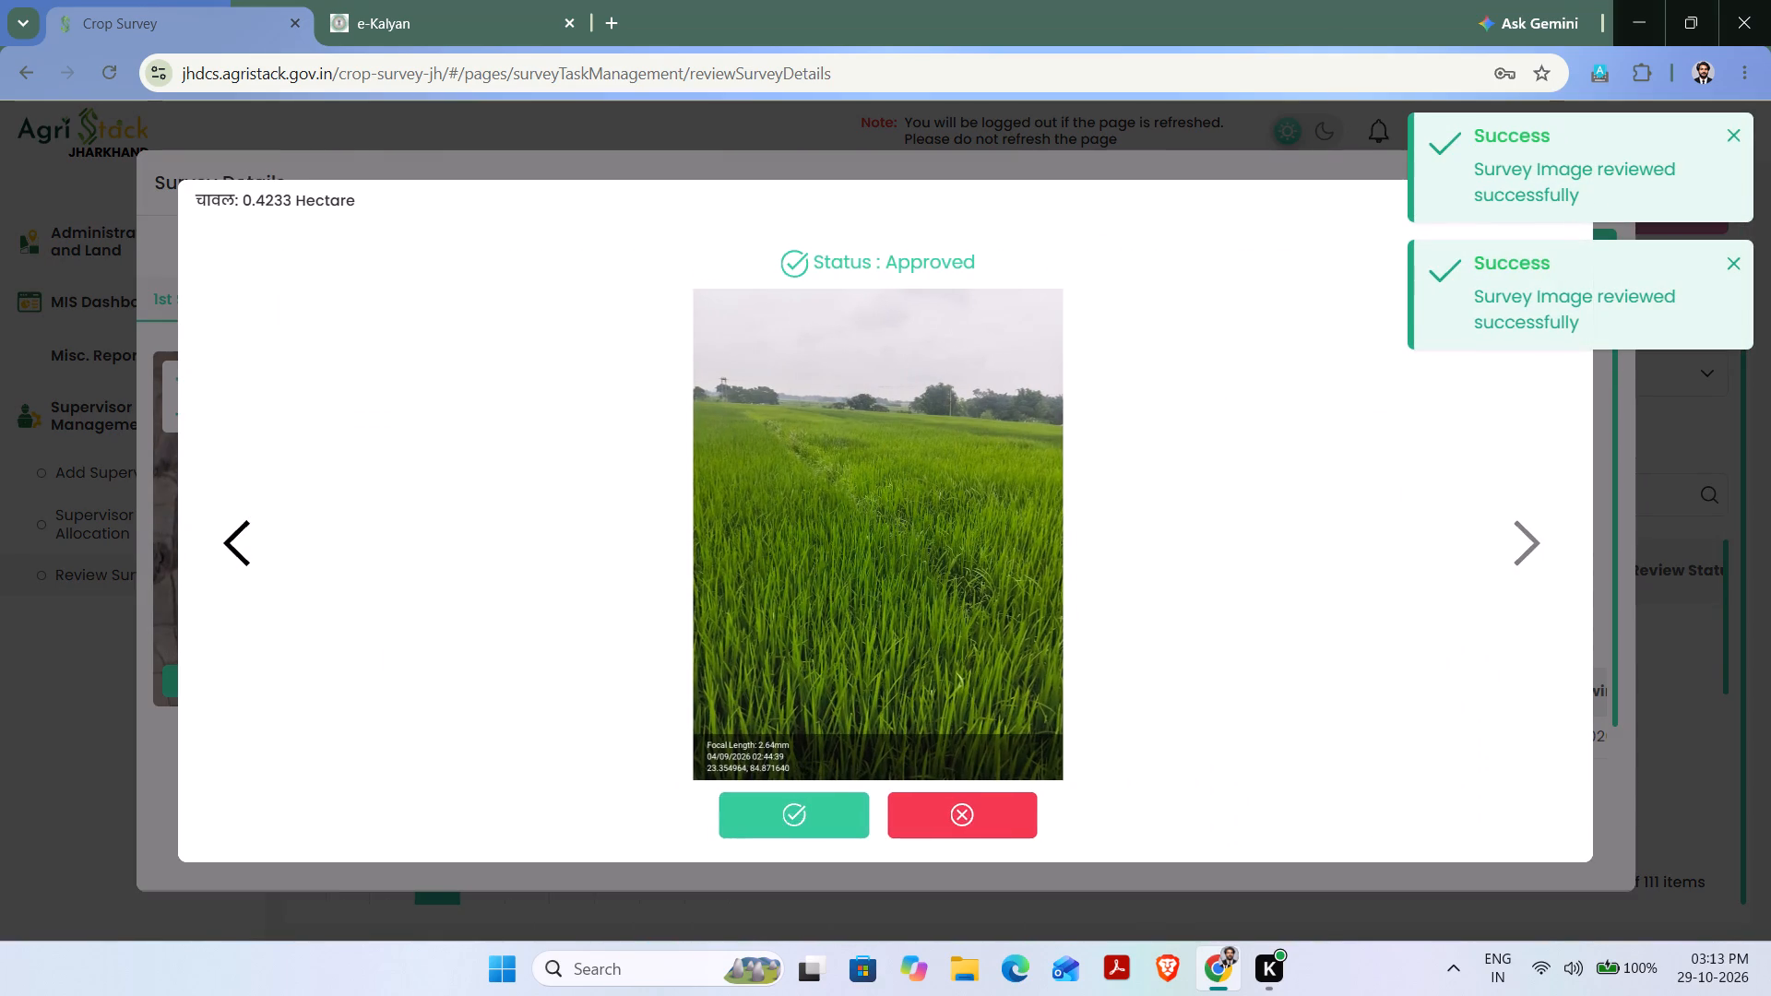
drag(874, 620, 860, 619)
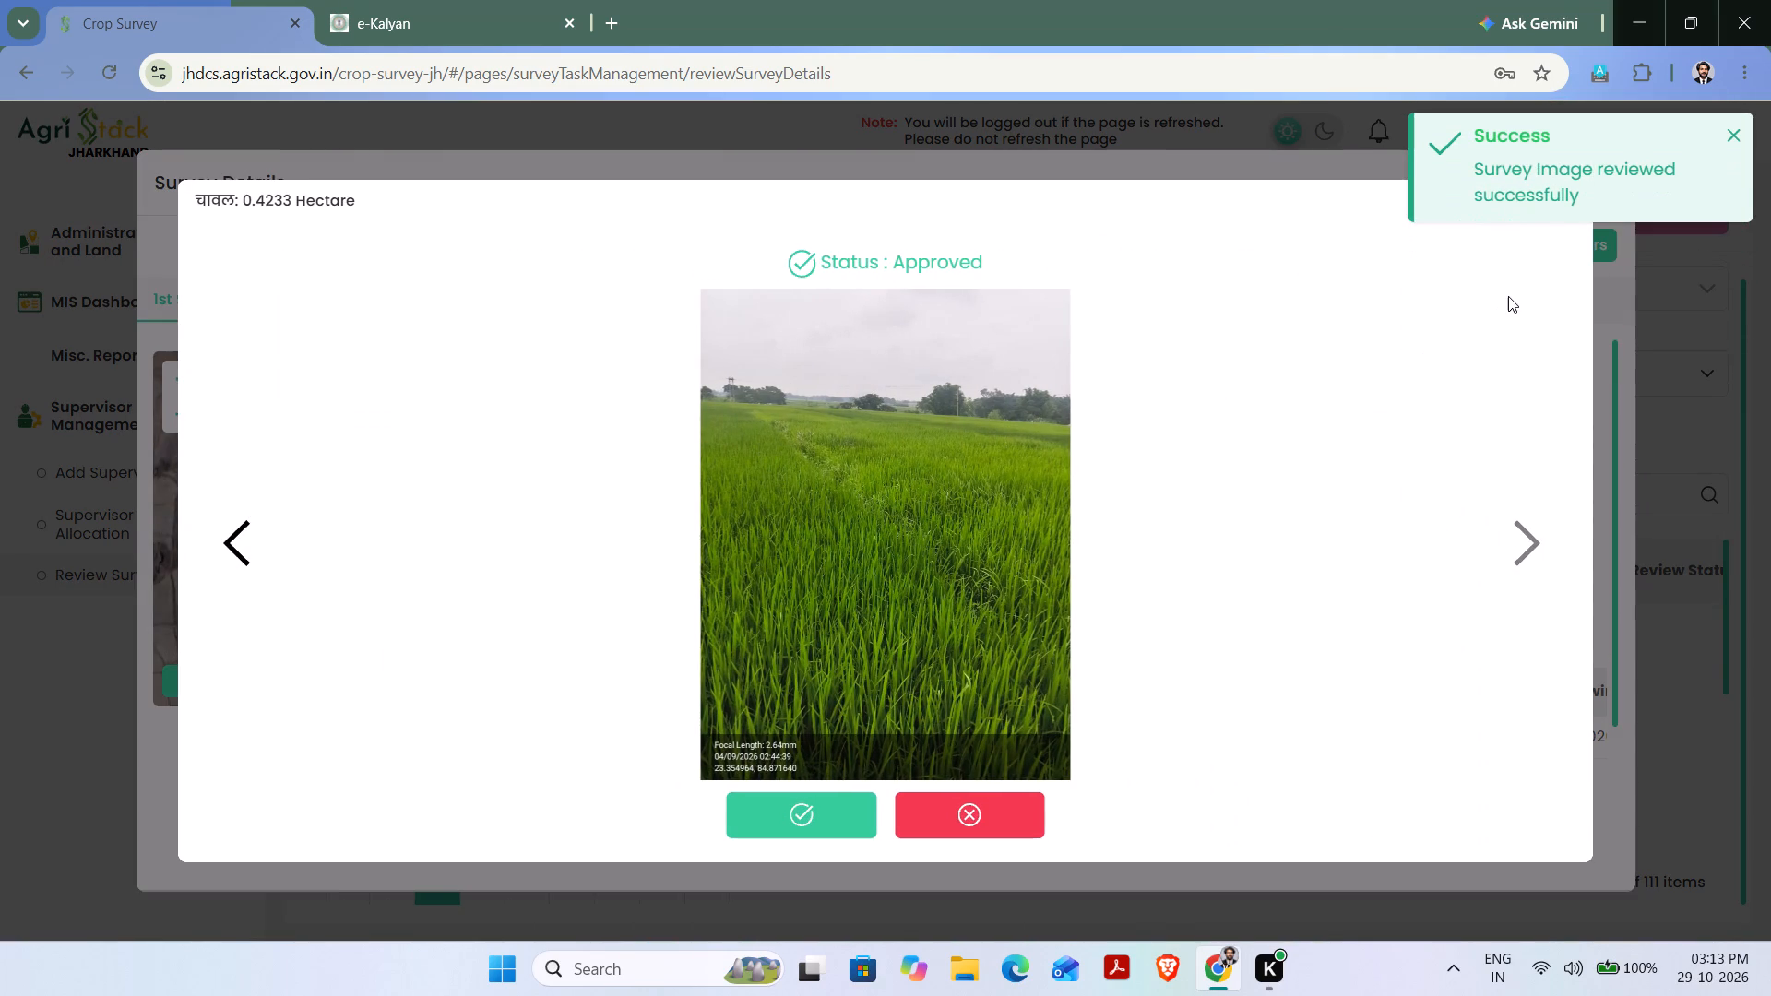
click(1574, 189)
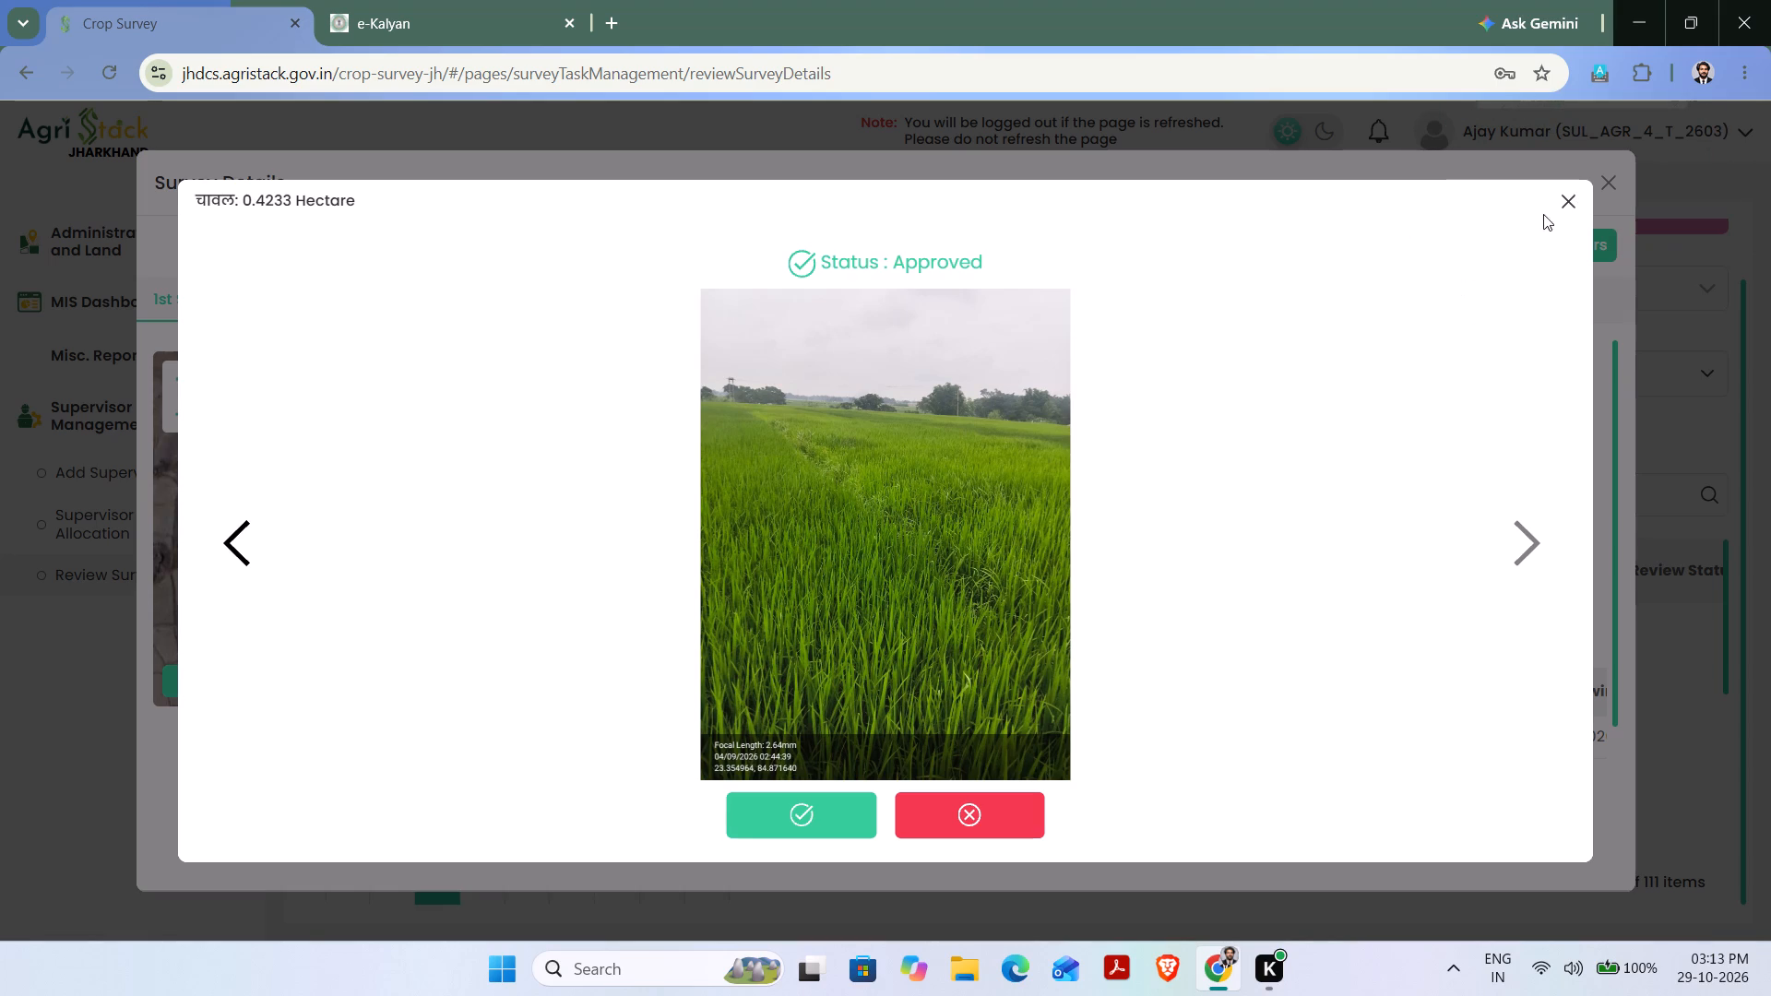
click(1570, 193)
Mark the first survey of record 379 as approved, save the review and close its survey details.
scroll(779, 640, down, 2)
click(690, 654)
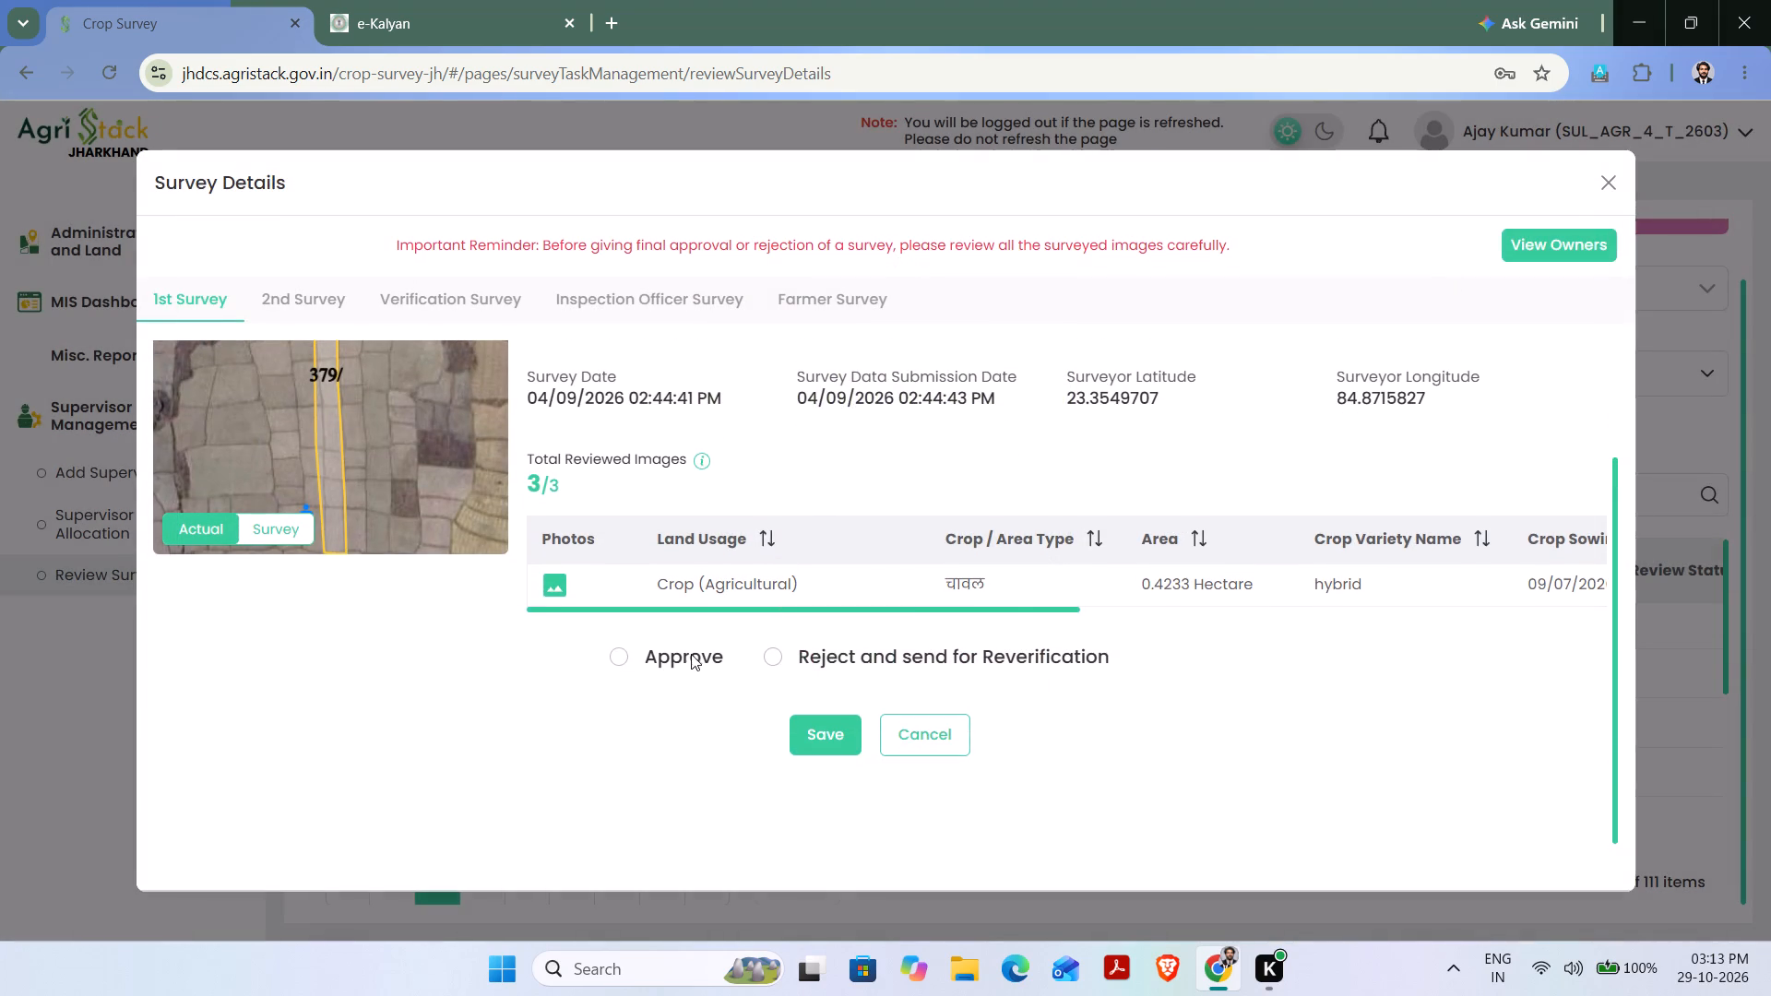
click(801, 725)
click(902, 573)
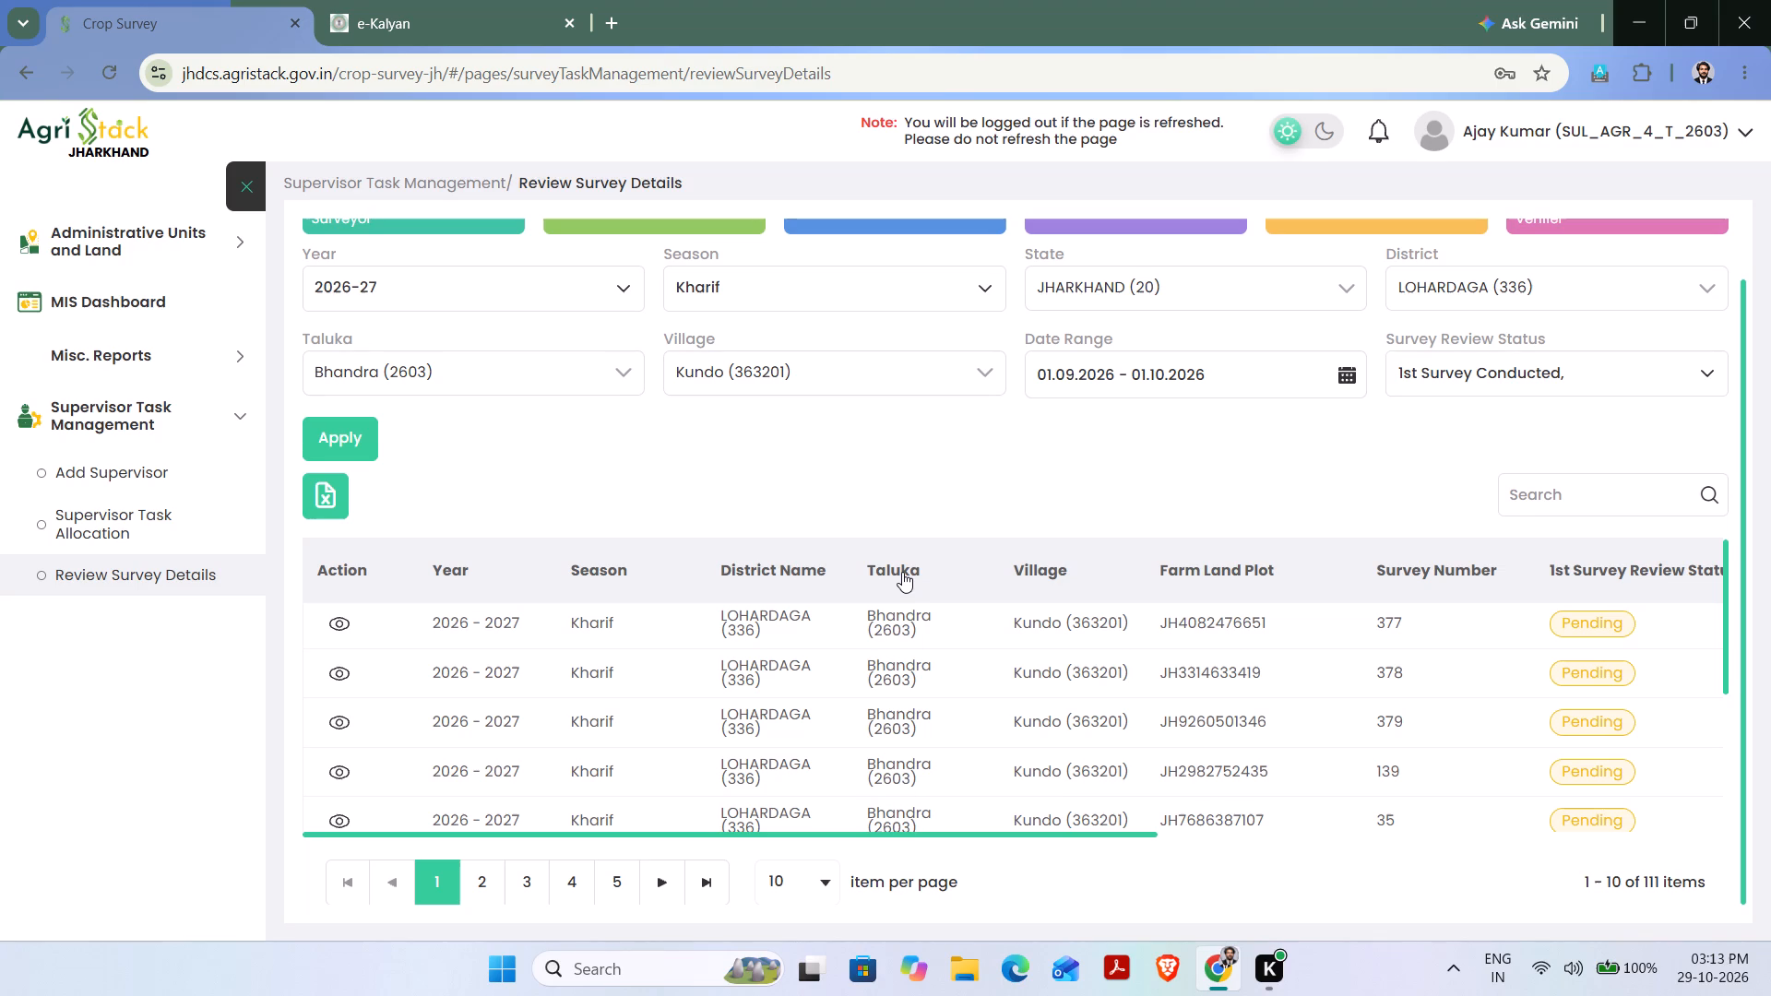
Open the survey details of Kundo record 378 and approve all three of its चावल crop photos.
click(327, 675)
click(335, 679)
click(551, 737)
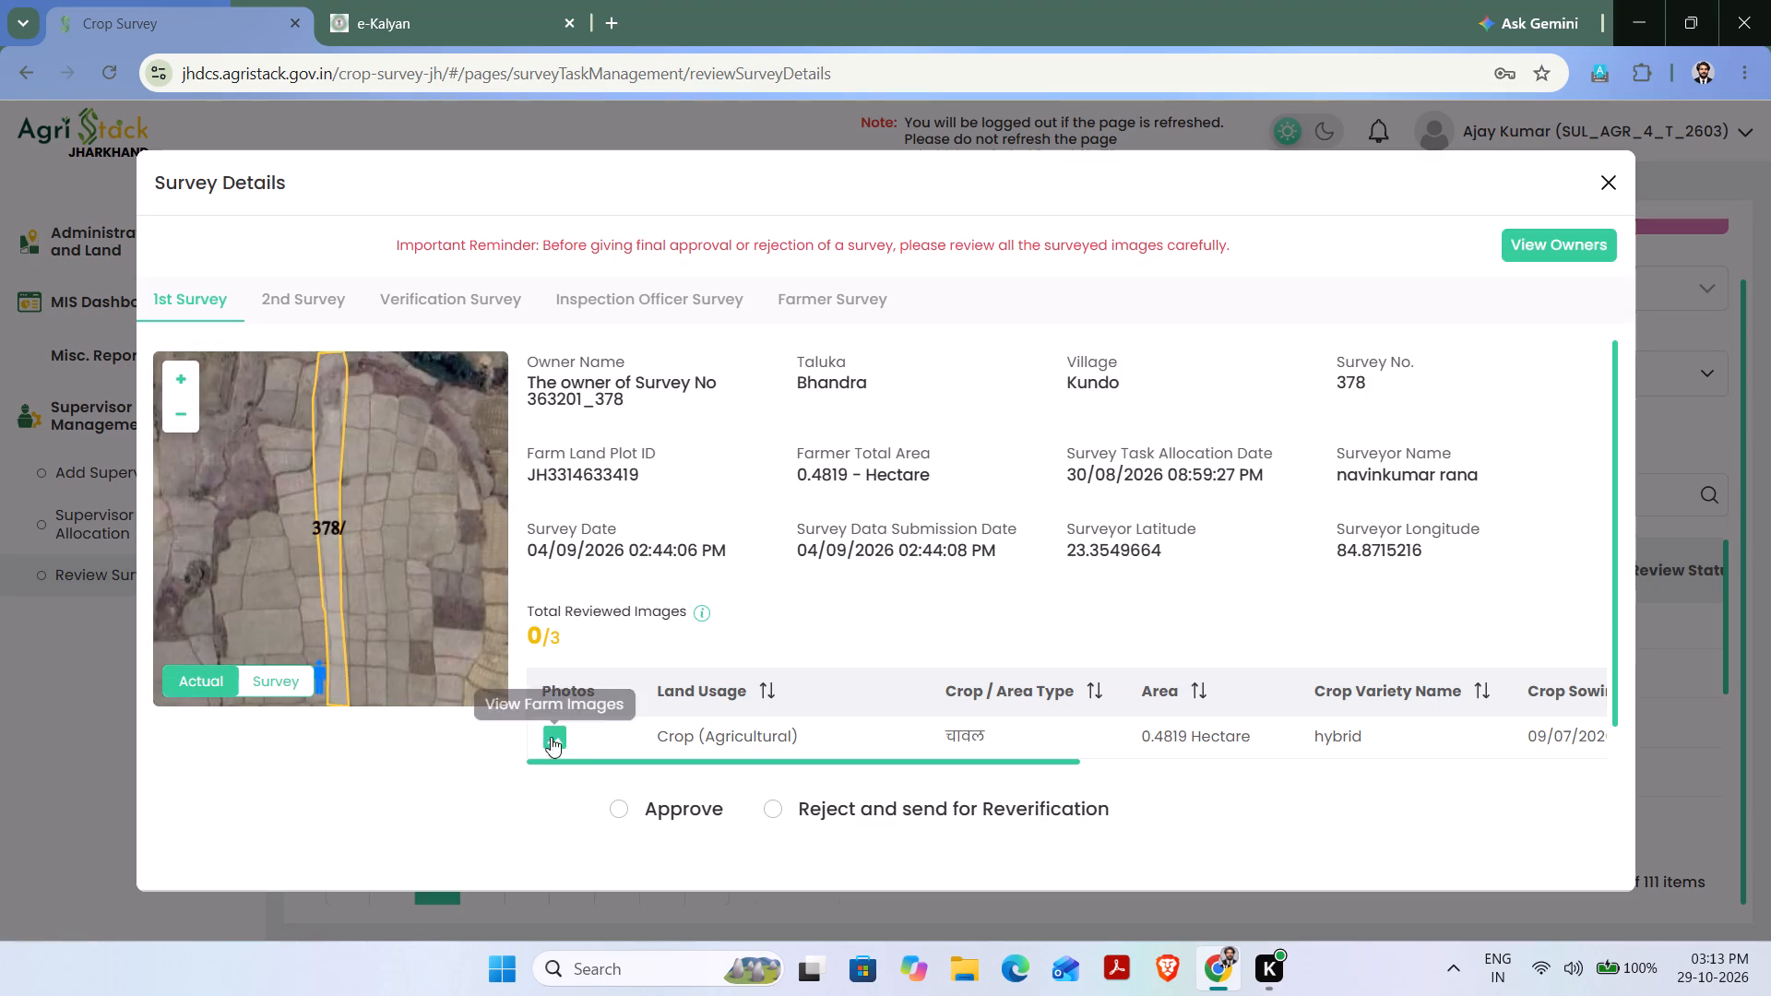
click(809, 808)
drag(897, 729, 807, 740)
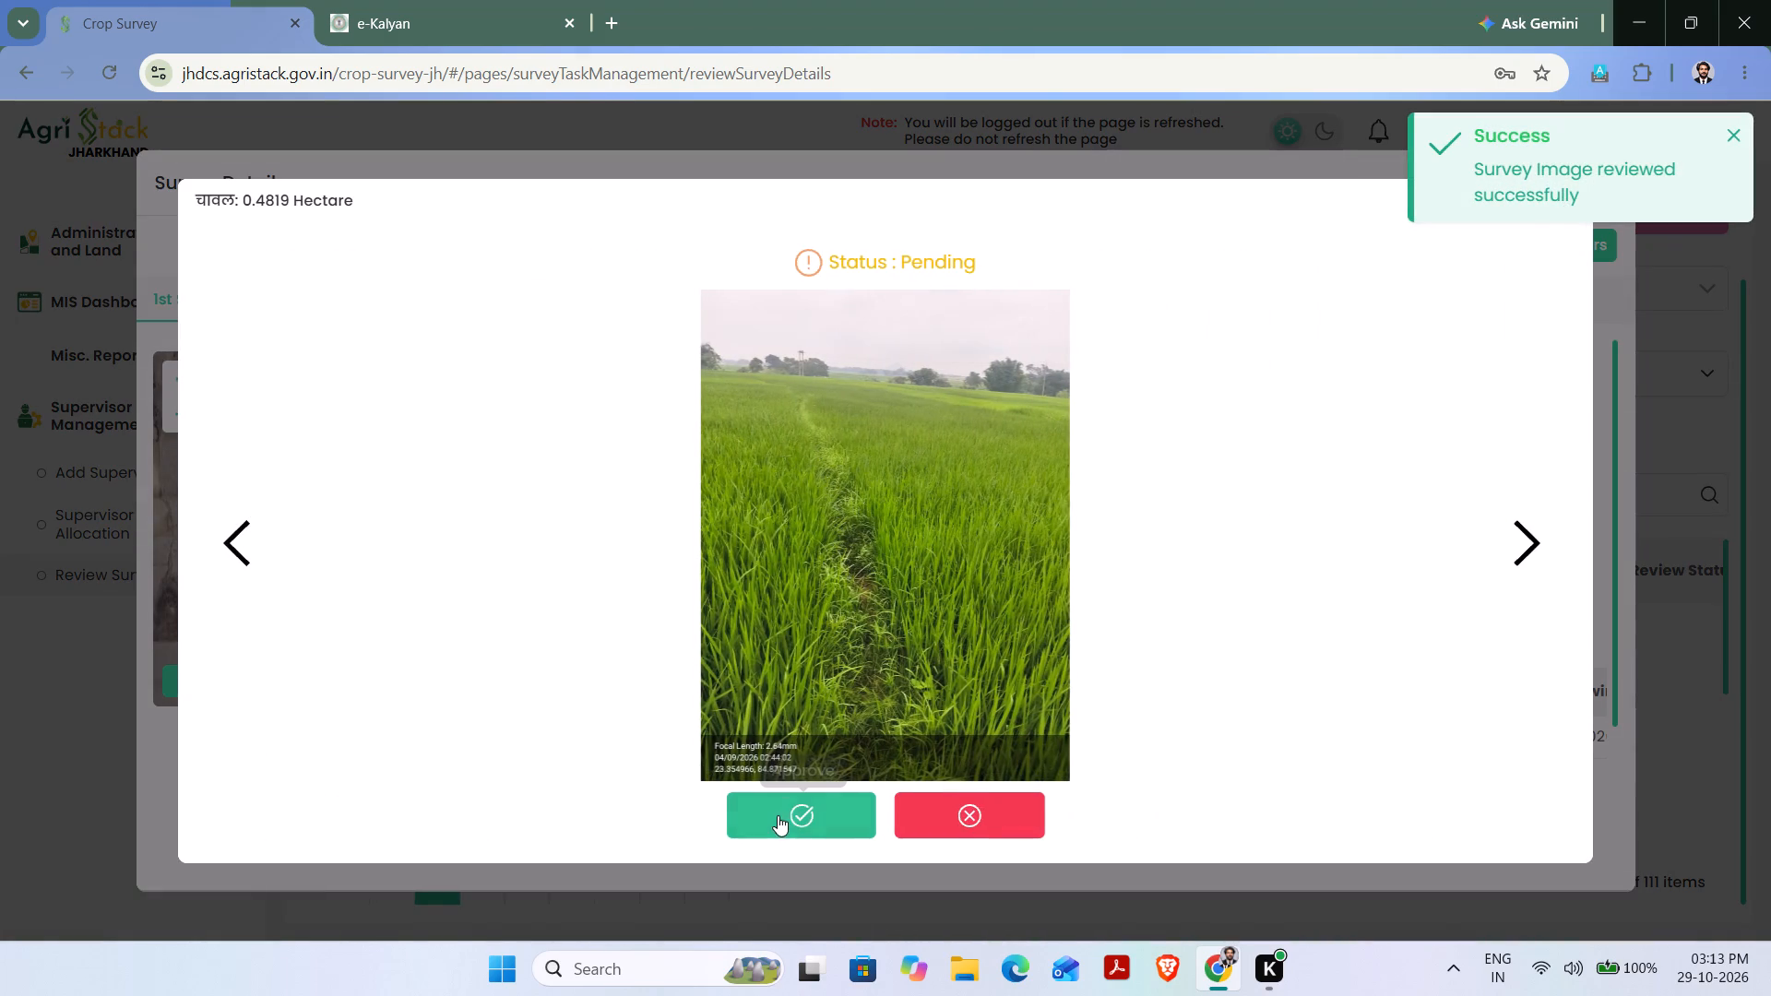
click(777, 816)
drag(919, 700, 810, 713)
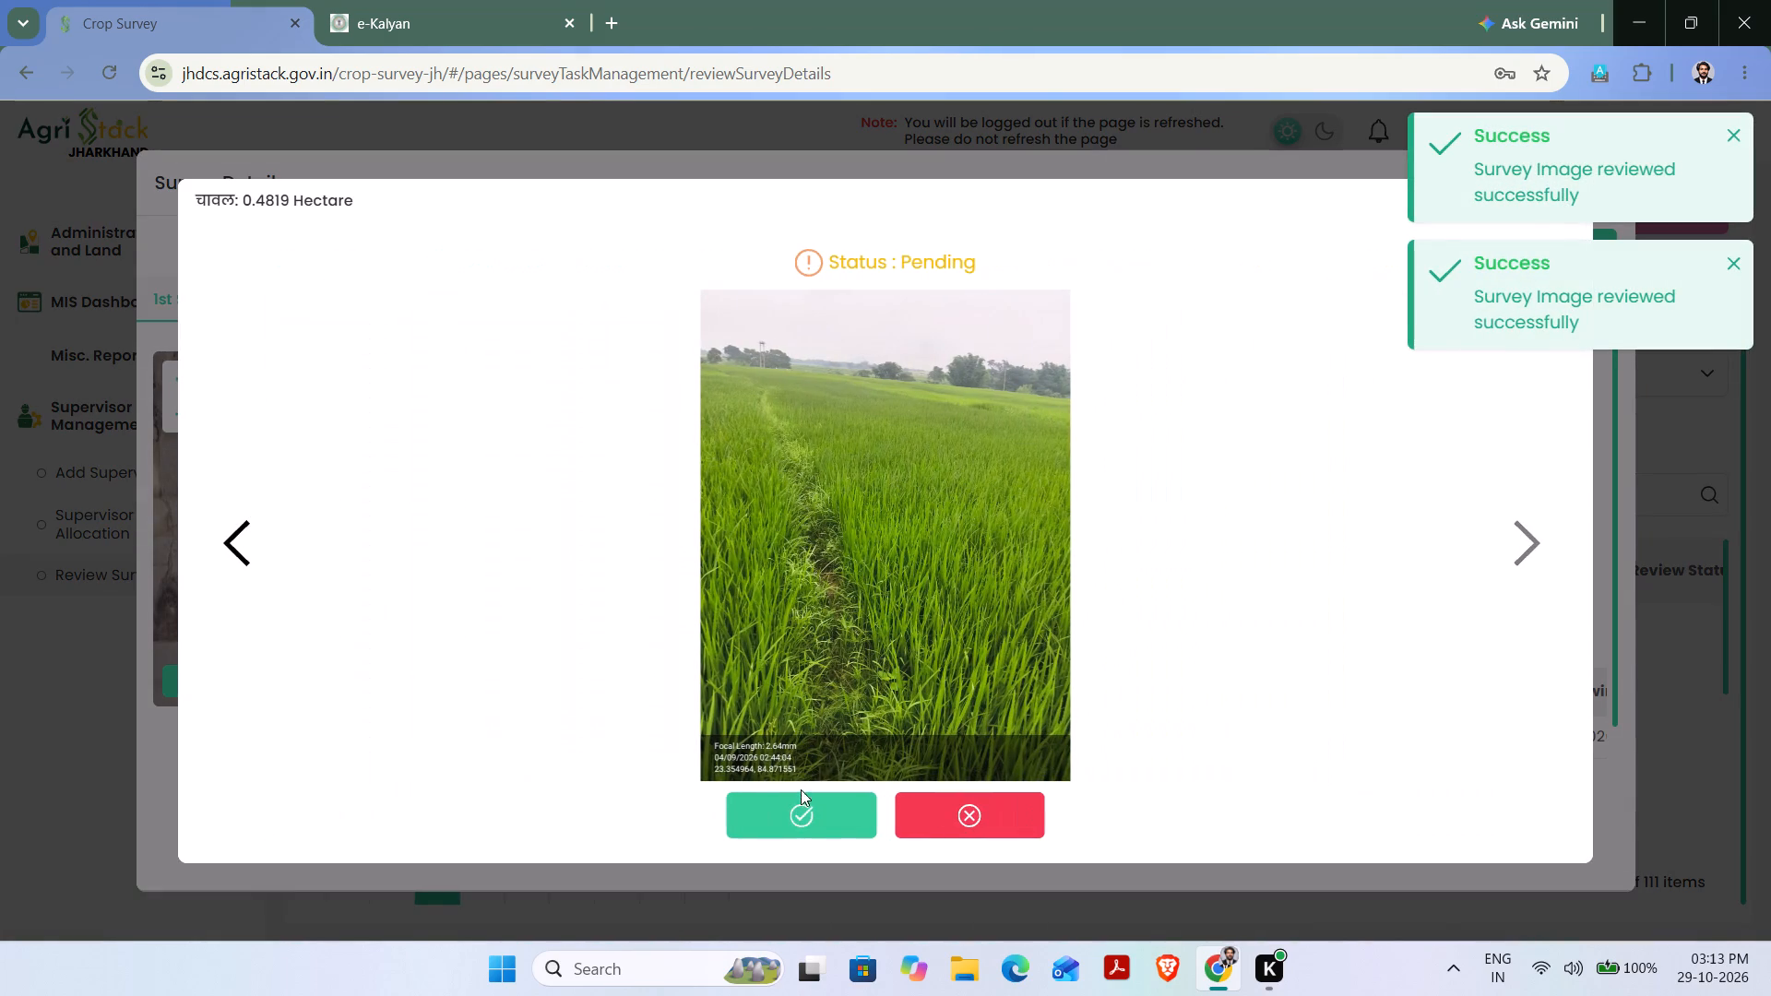
click(793, 812)
drag(951, 626, 918, 635)
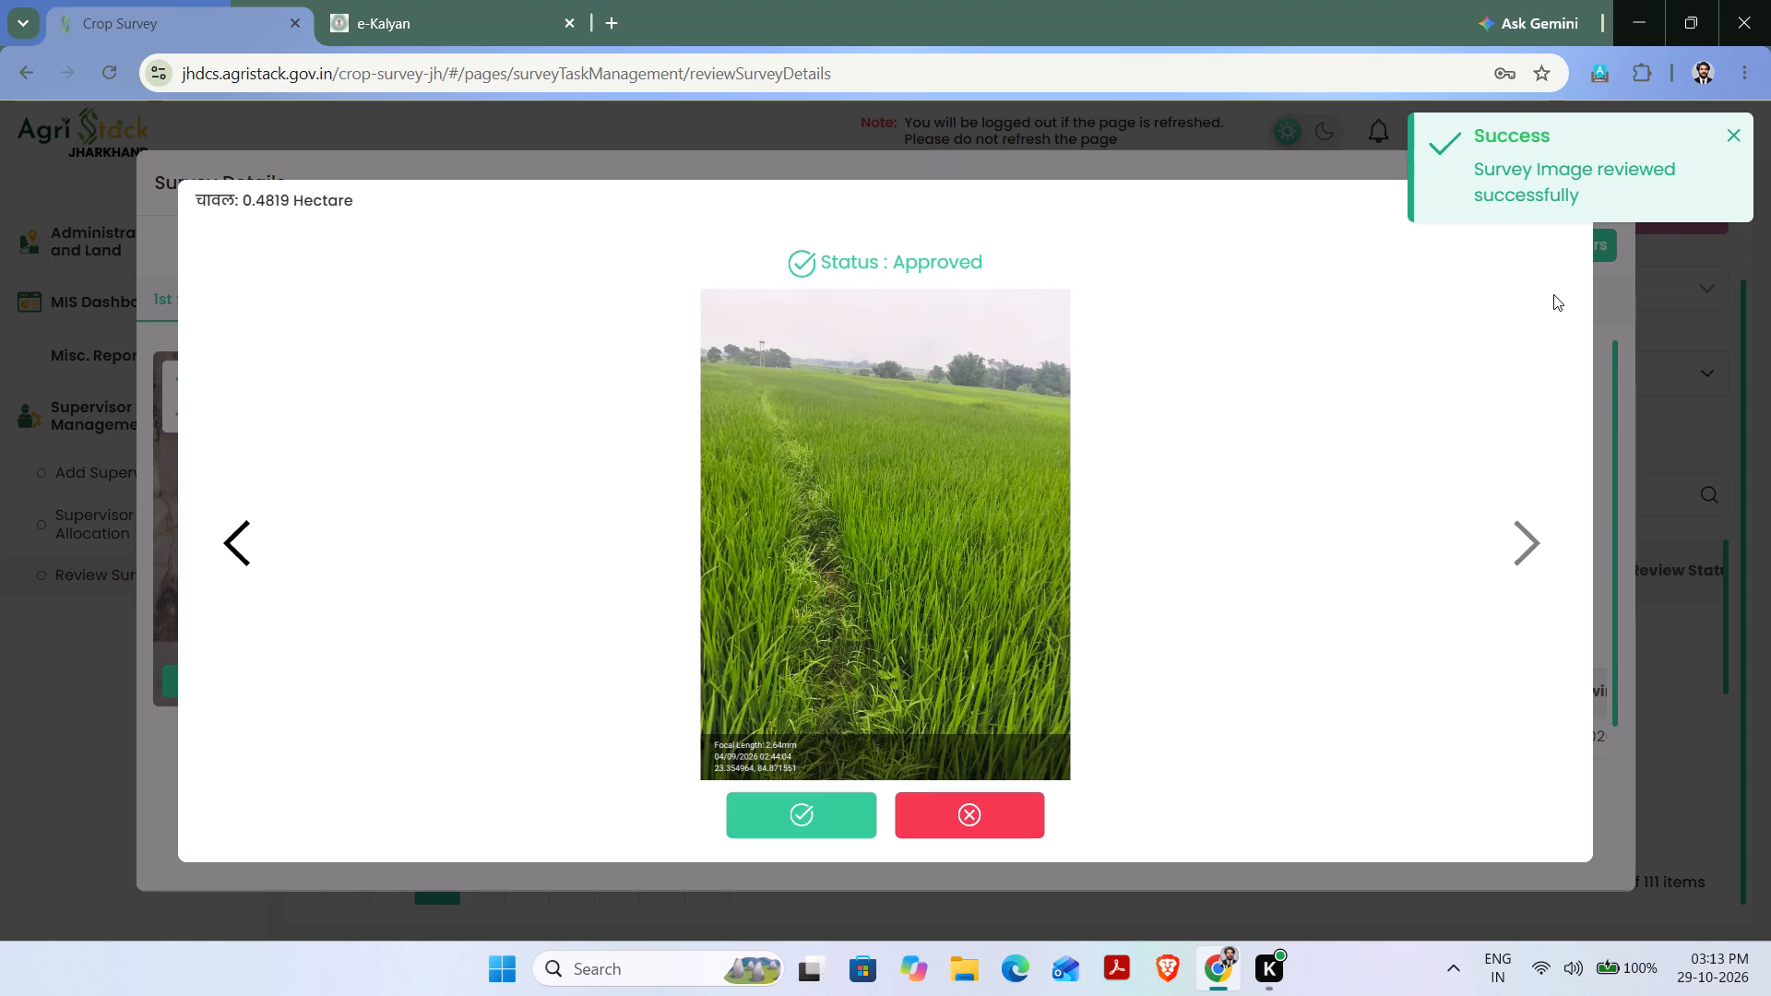
click(1573, 201)
Mark the first survey of record 378 as approved, save the review and close its survey details.
scroll(812, 581, down, 1)
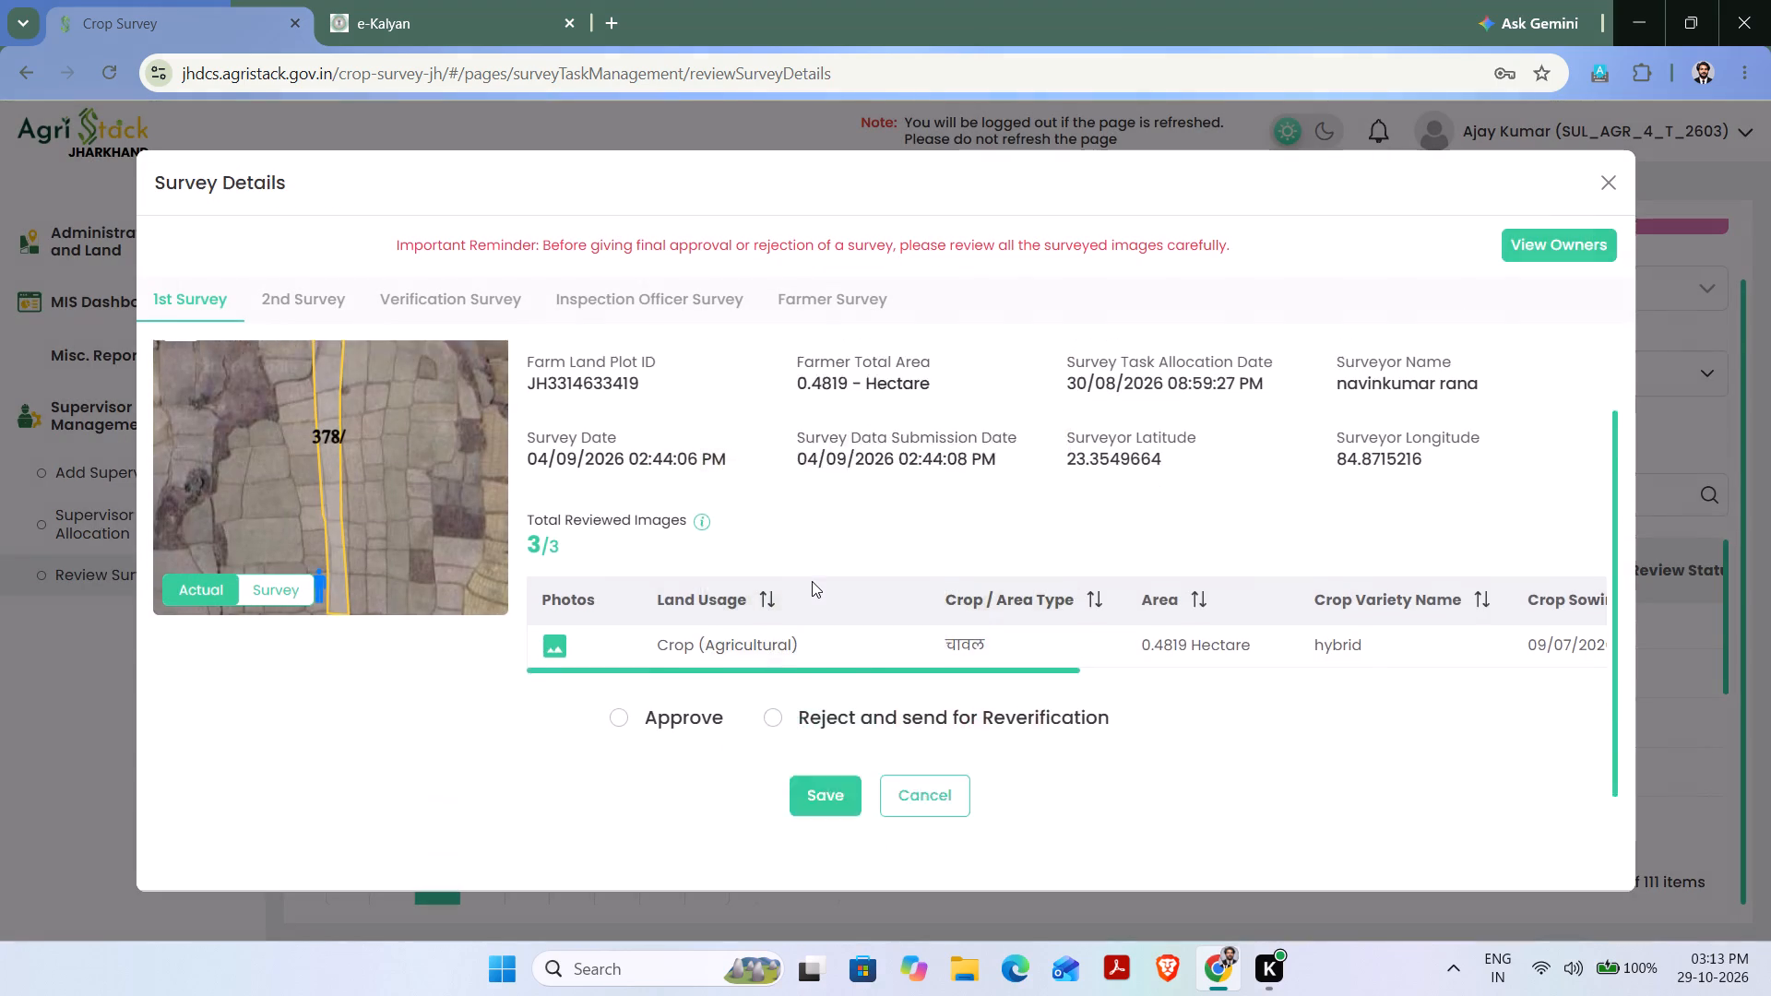
scroll(812, 581, down, 1)
click(671, 662)
click(828, 724)
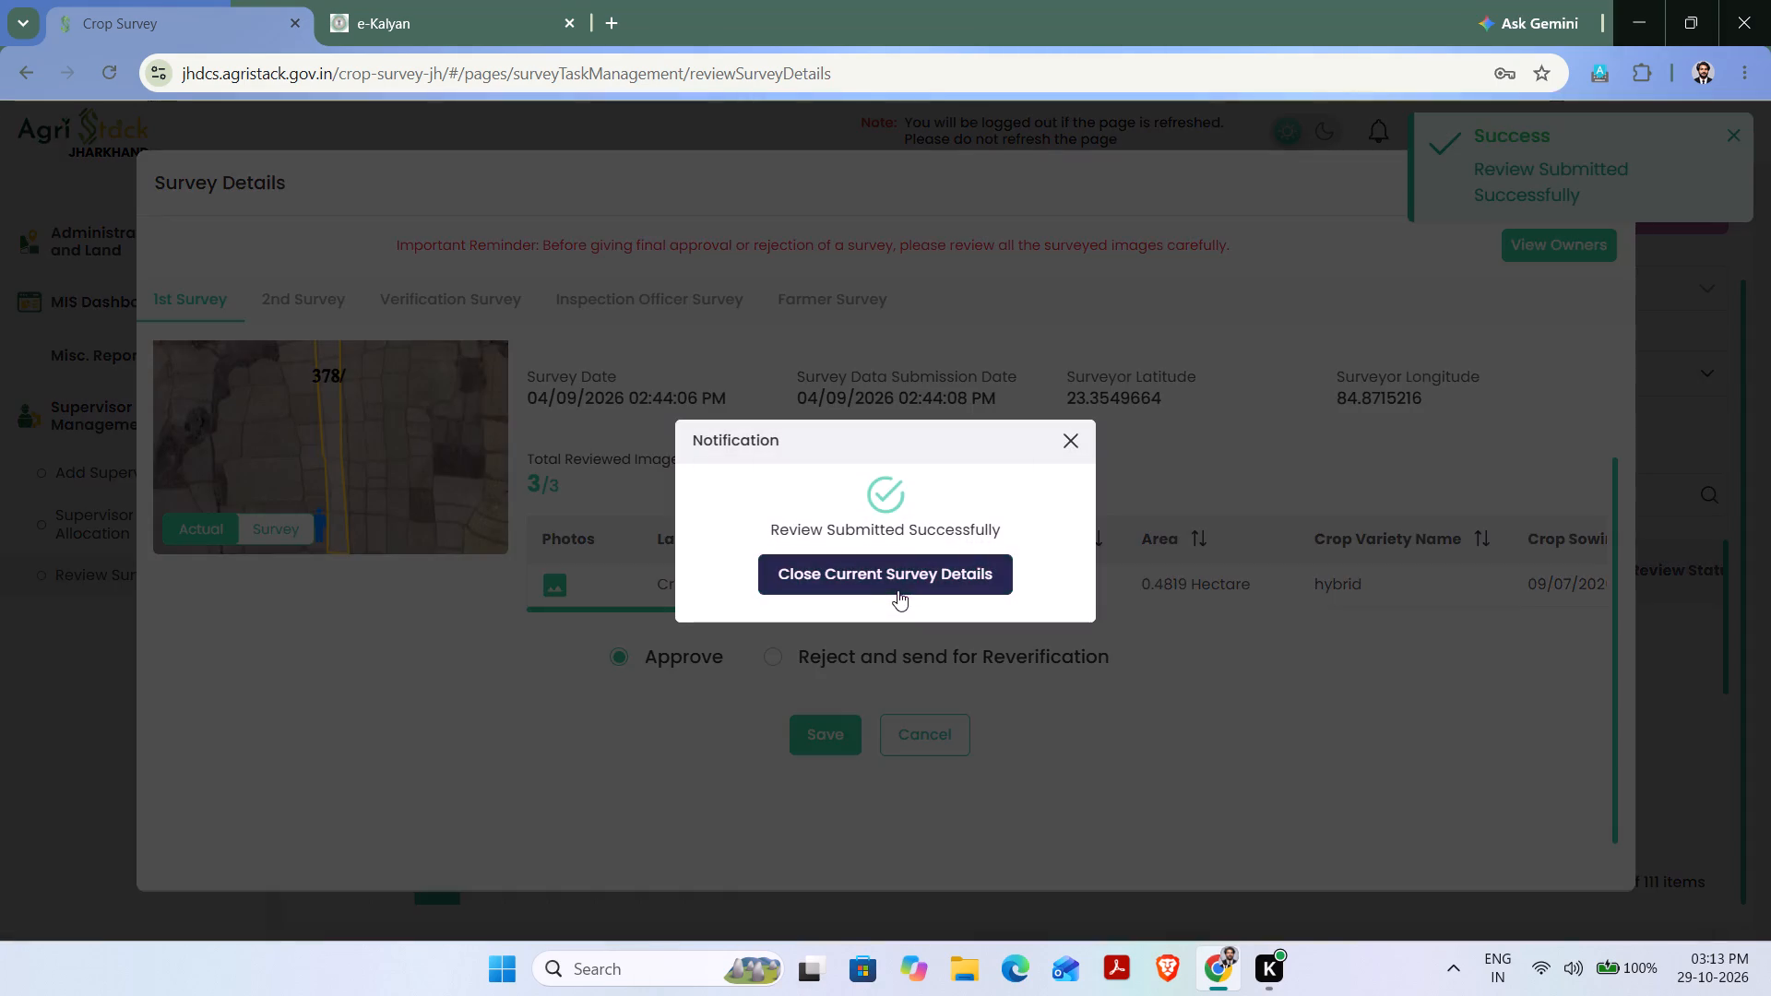
click(893, 563)
Check the review state in the survey details of Kundo record 377 and close them.
click(339, 632)
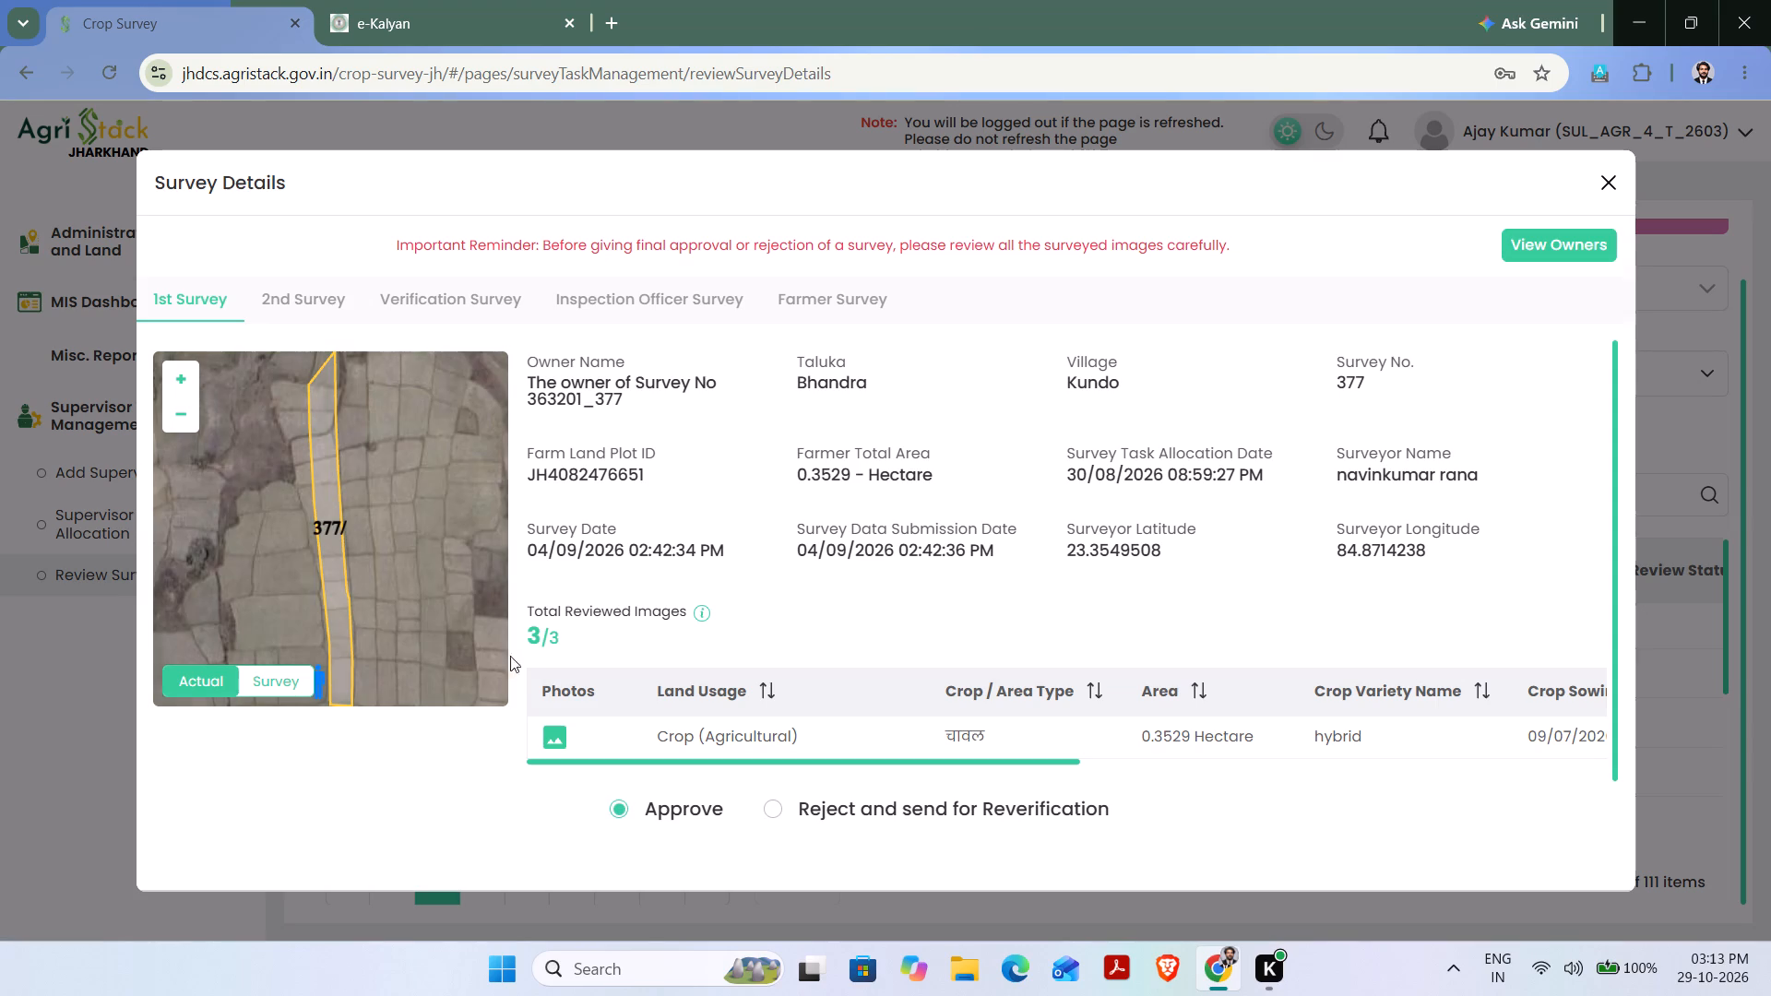
click(1618, 180)
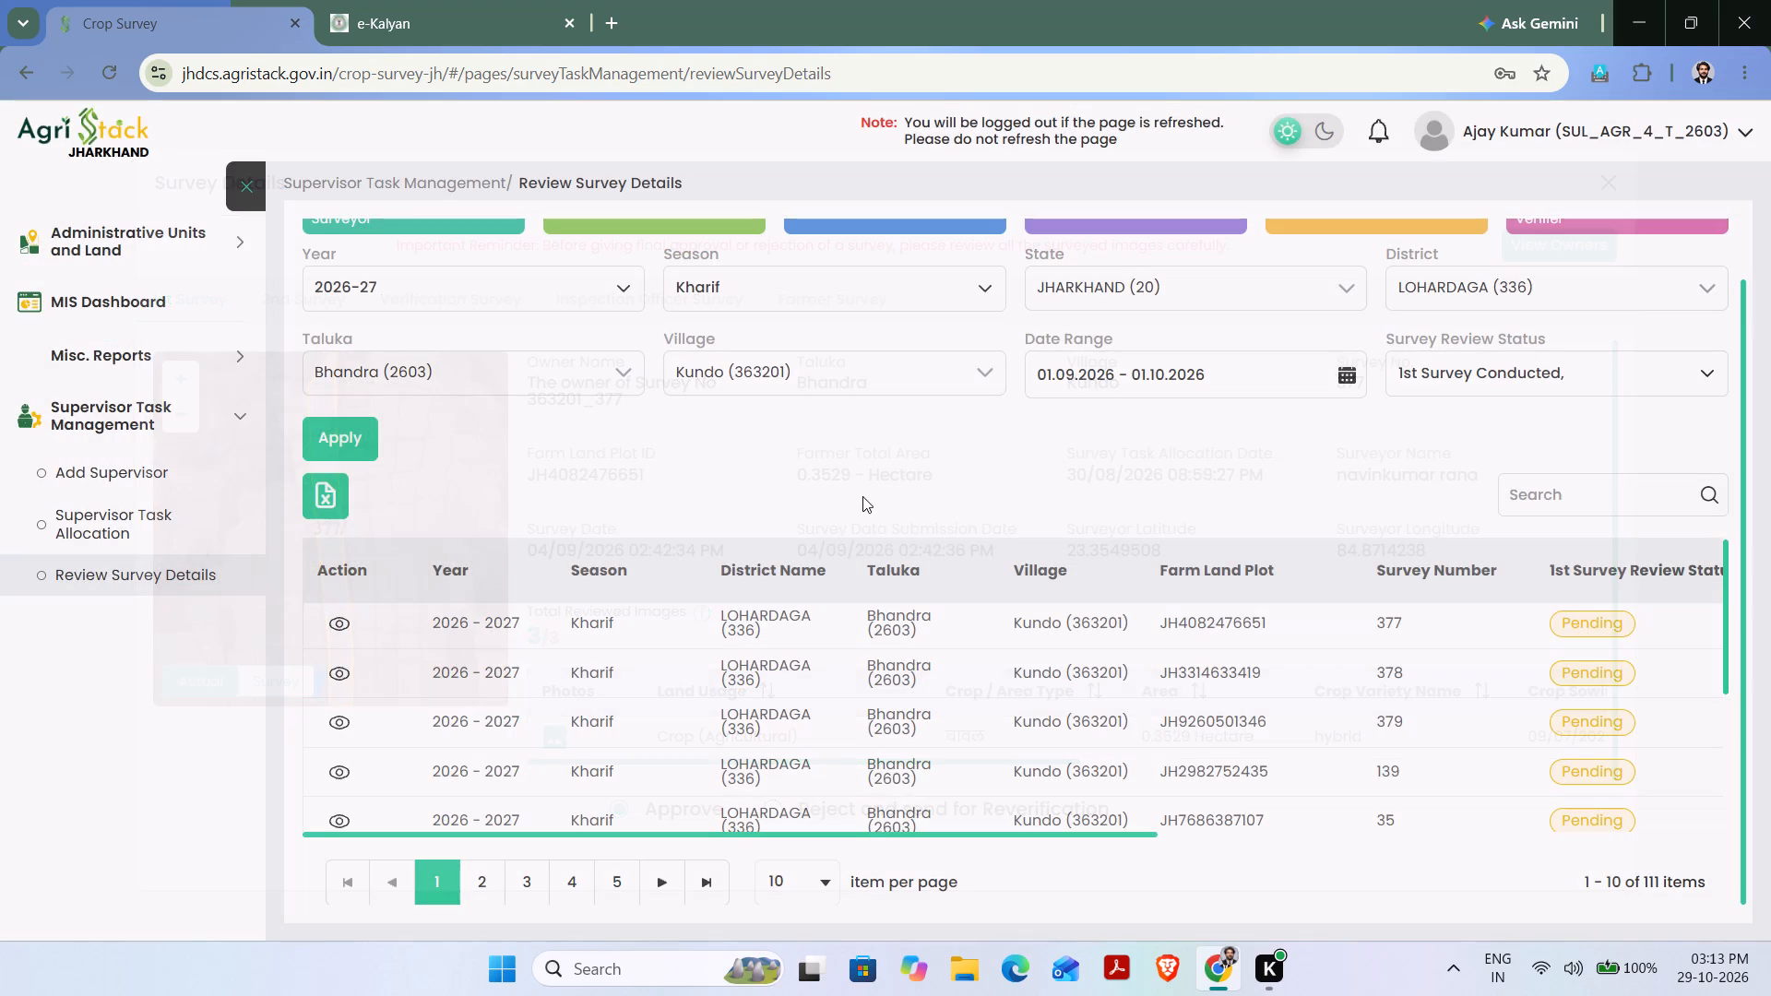
Open the survey details of Kundo record 36 and approve all three of its Fallow area photos.
scroll(422, 709, down, 3)
click(339, 615)
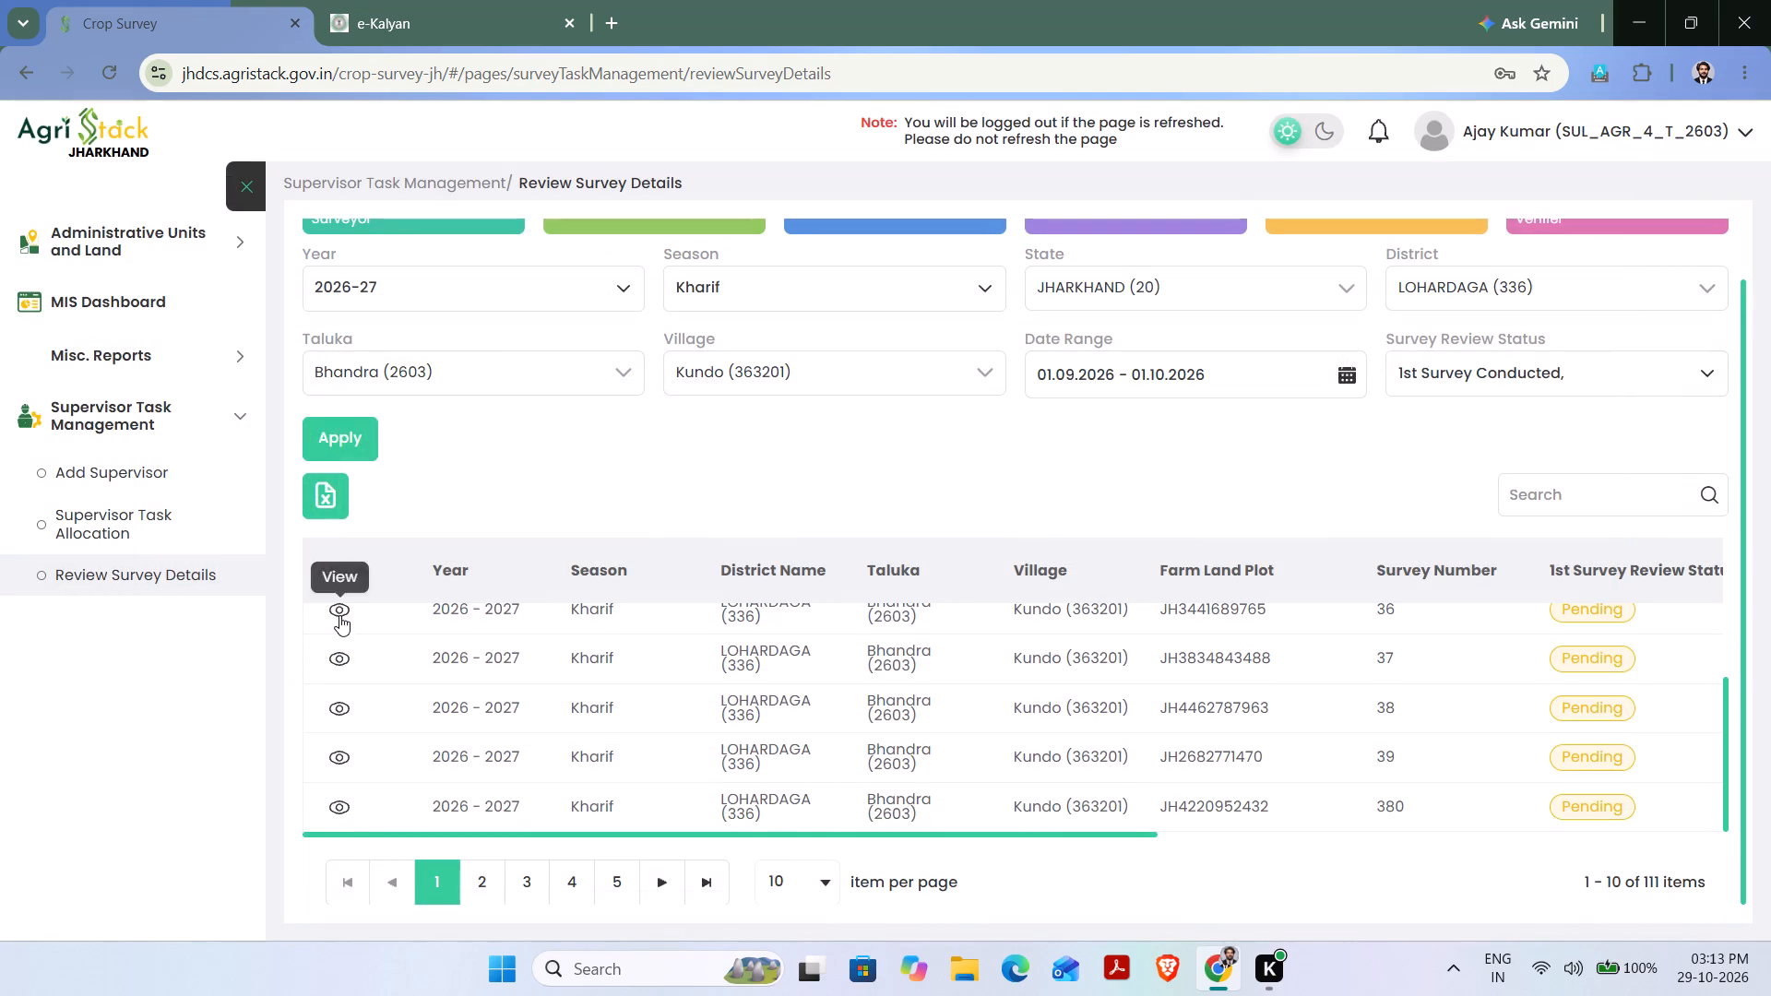
click(555, 739)
click(806, 818)
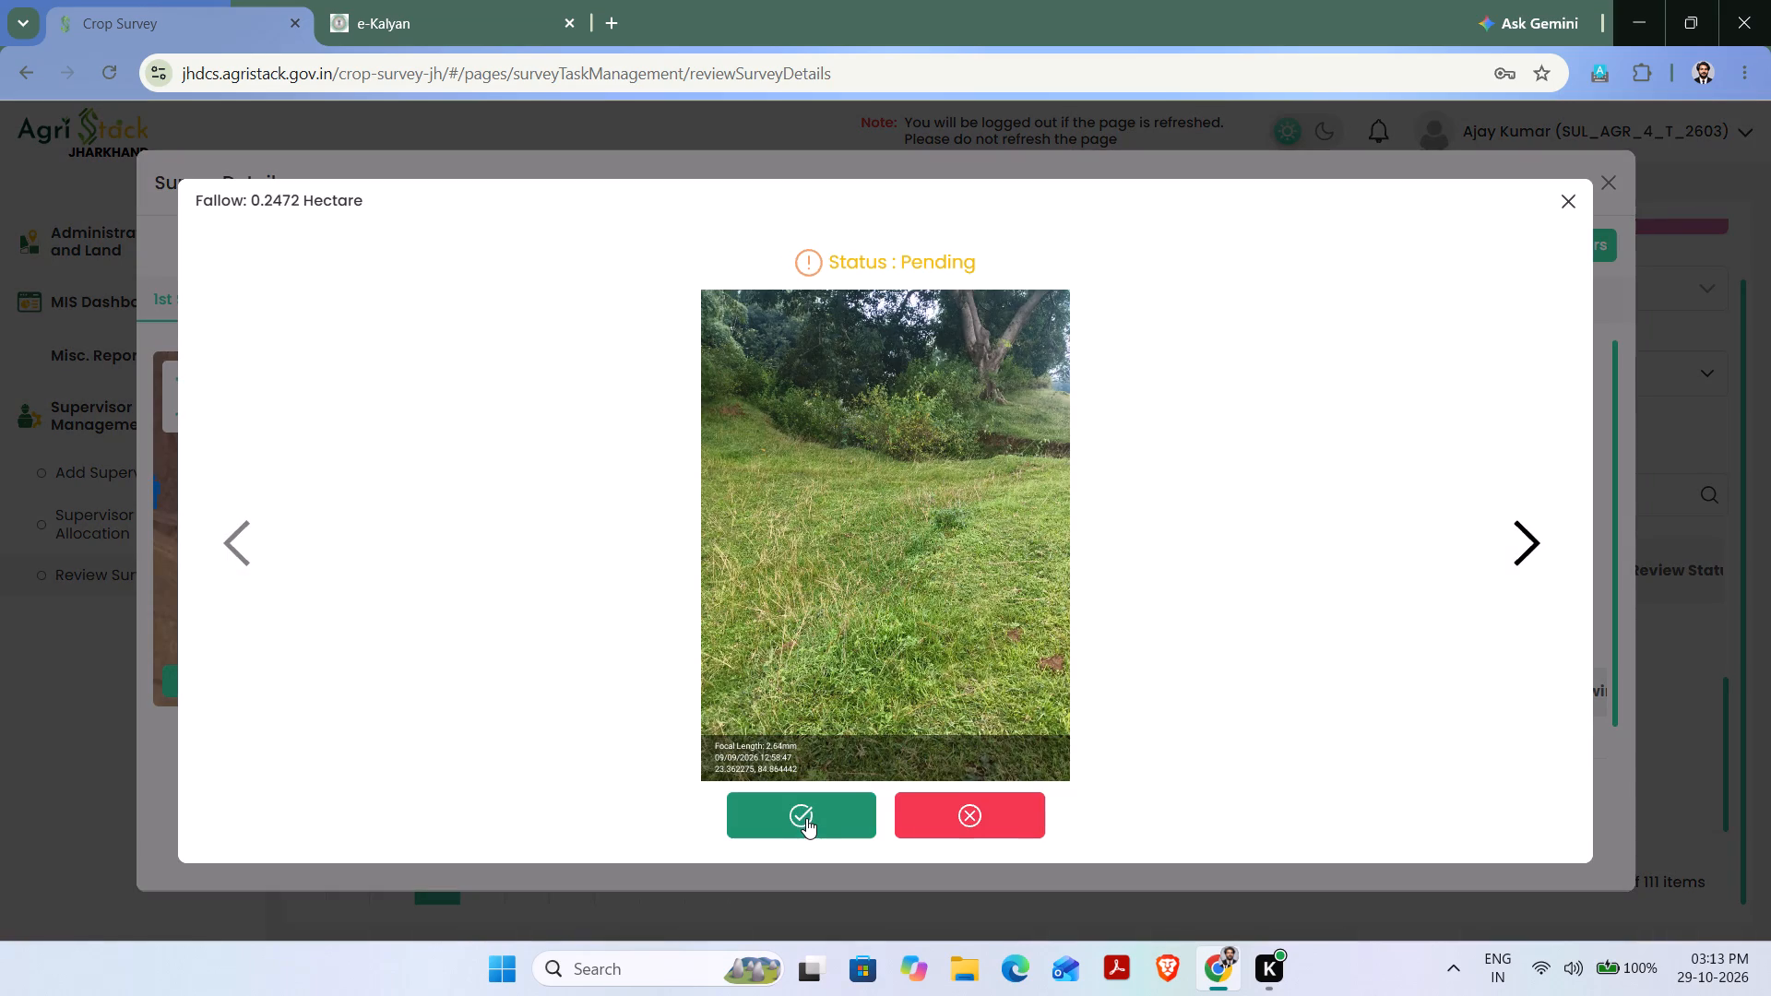
drag(926, 699, 805, 719)
click(823, 800)
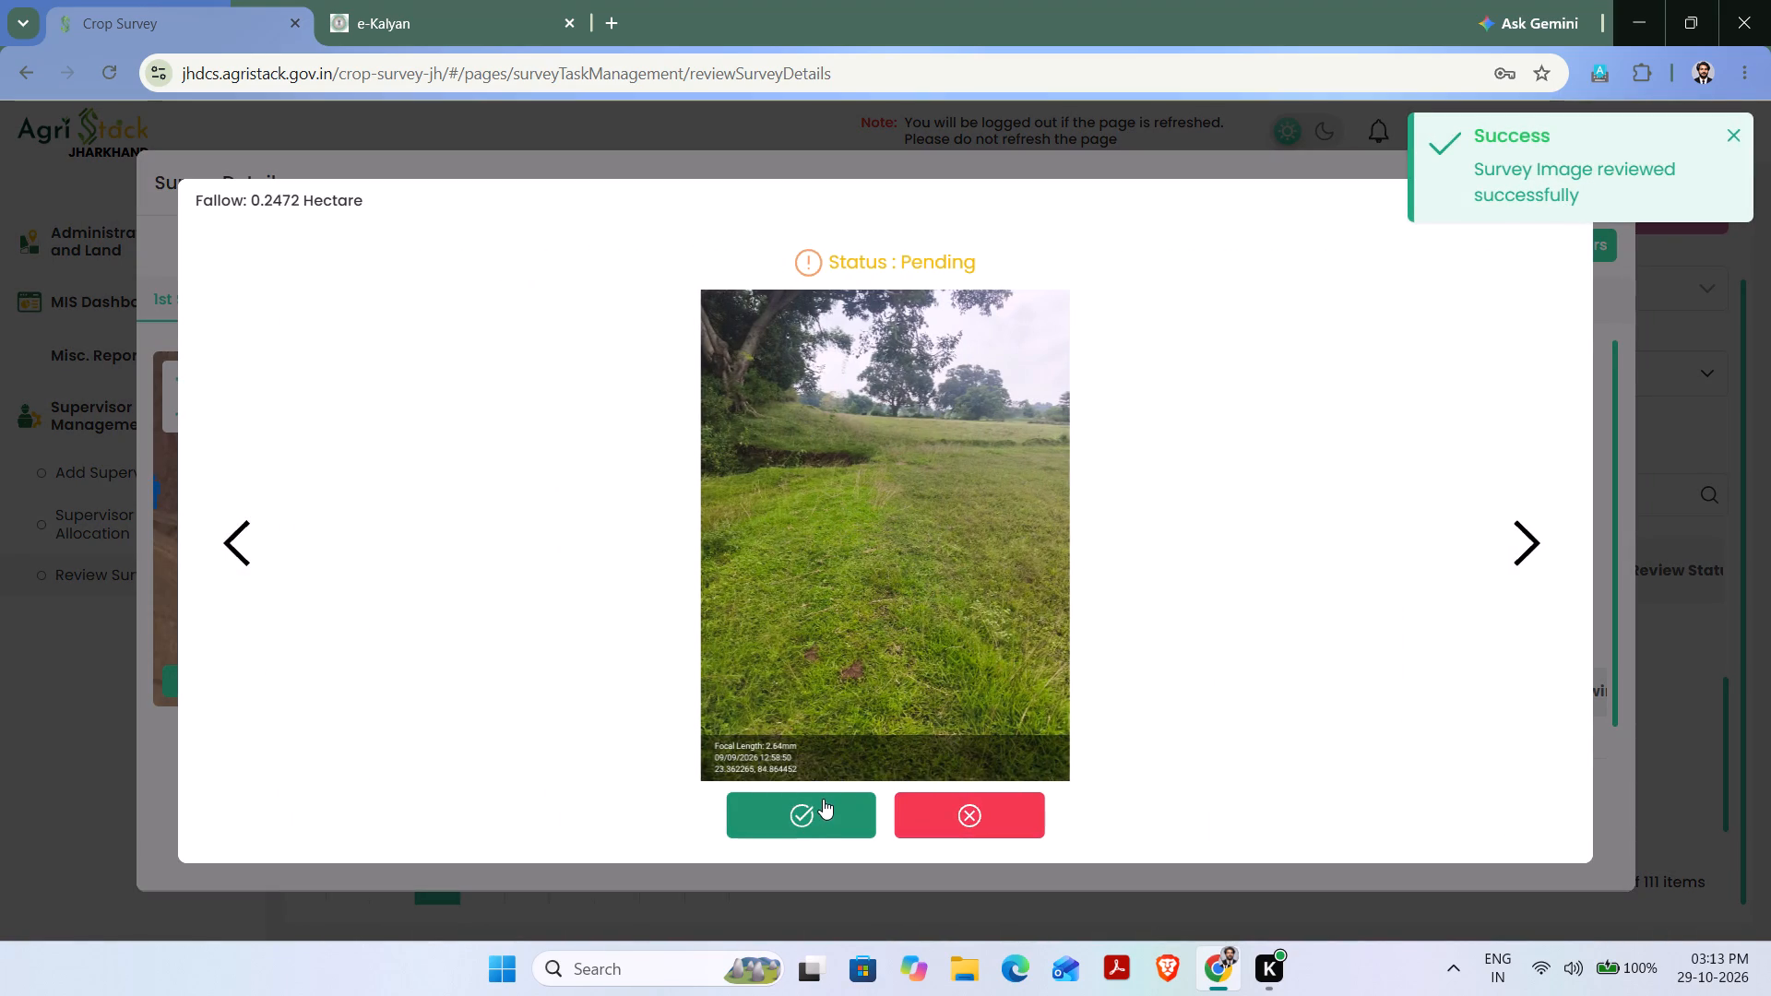
drag(966, 666, 845, 683)
click(823, 814)
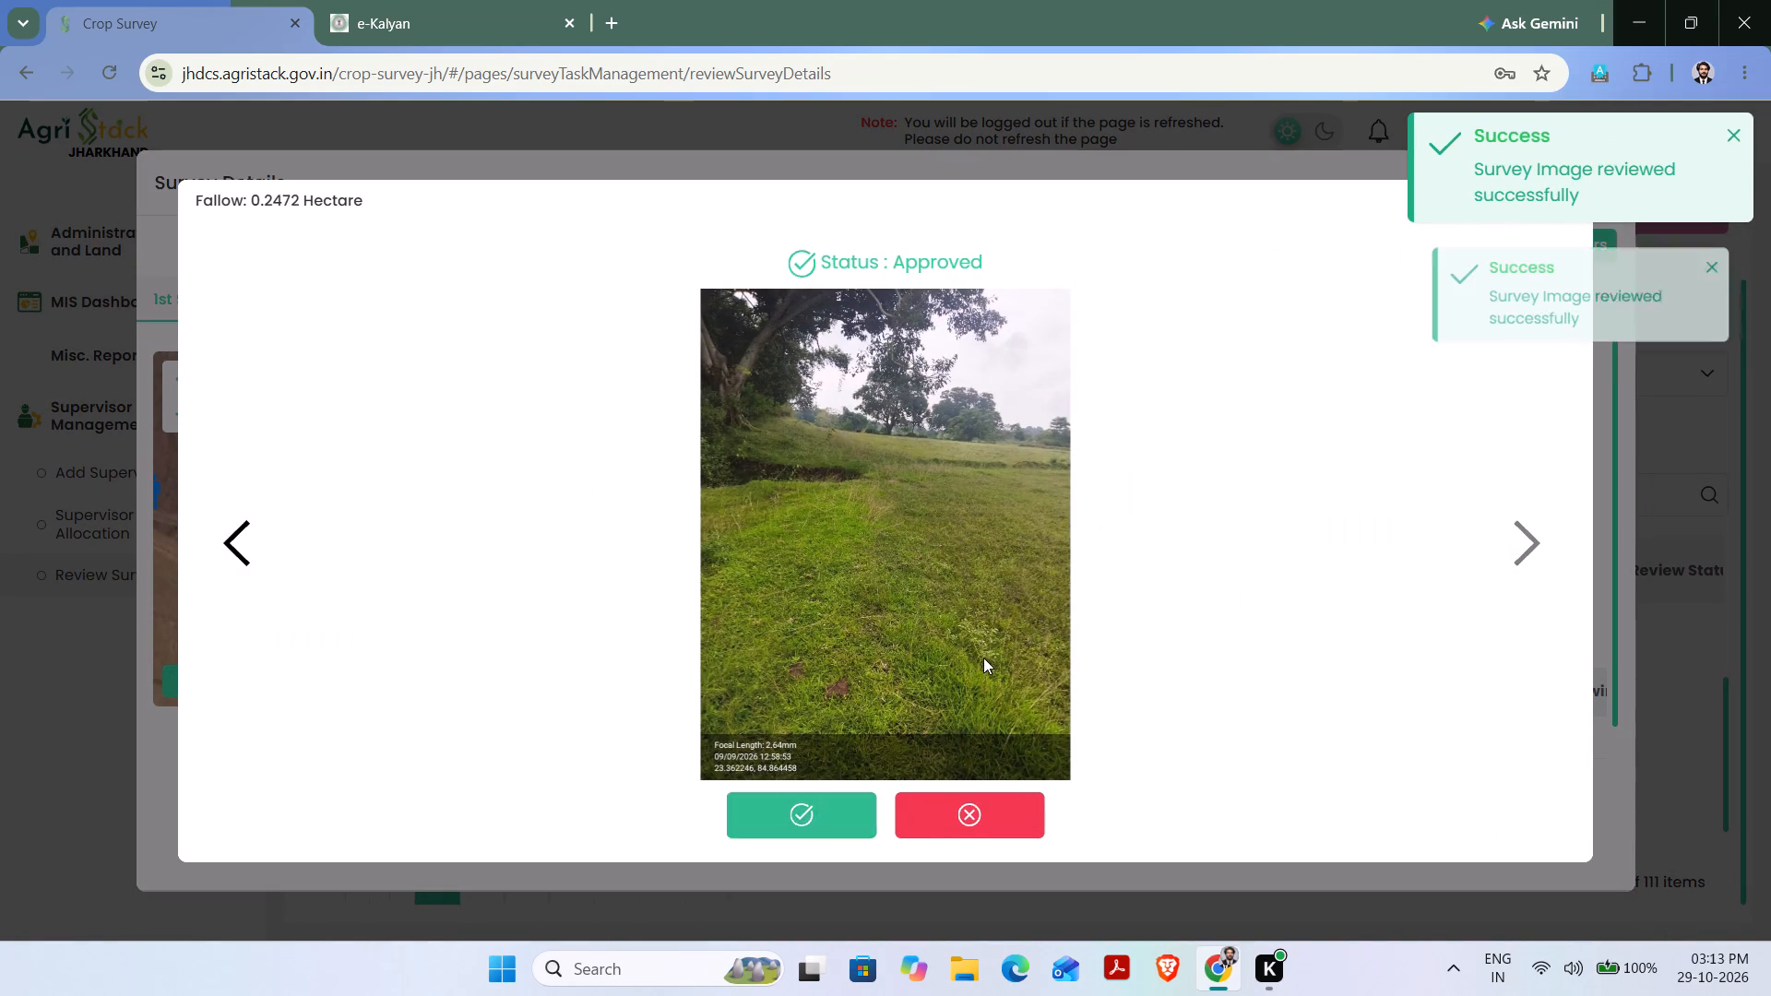
drag(976, 658, 933, 661)
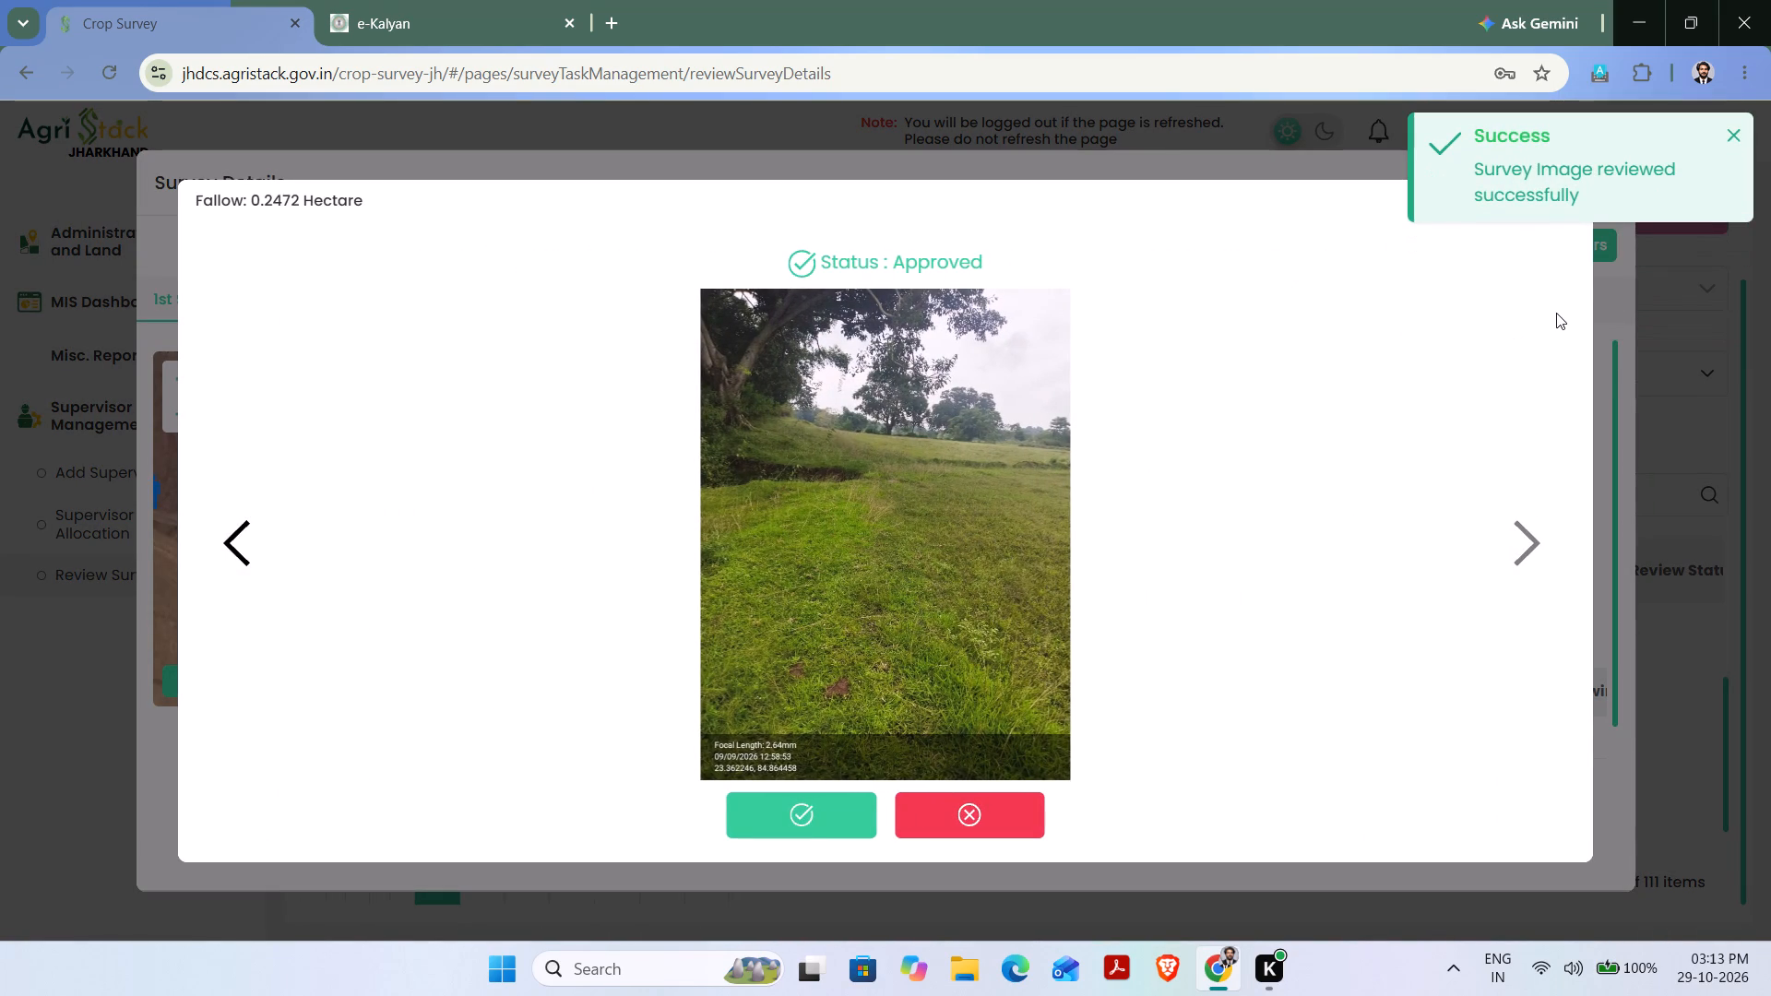
click(1563, 207)
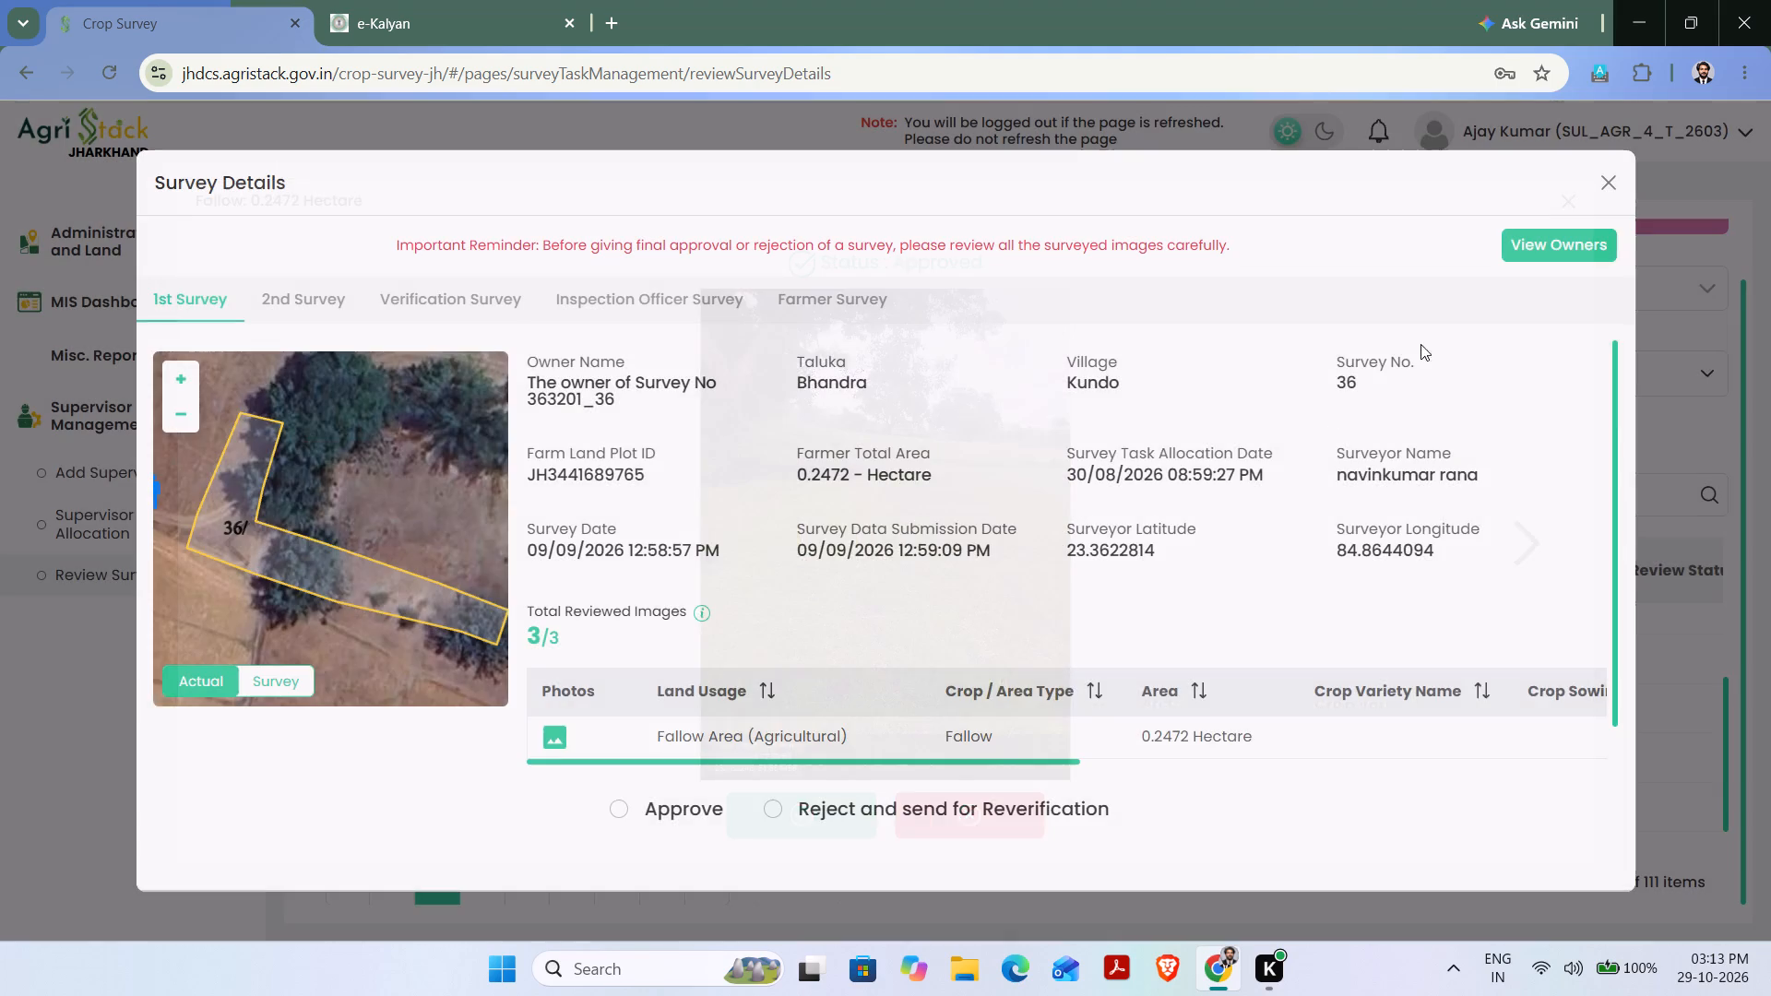
Mark the first survey of record 36 as approved, save the review and close its survey details.
scroll(927, 669, down, 3)
click(691, 663)
click(827, 754)
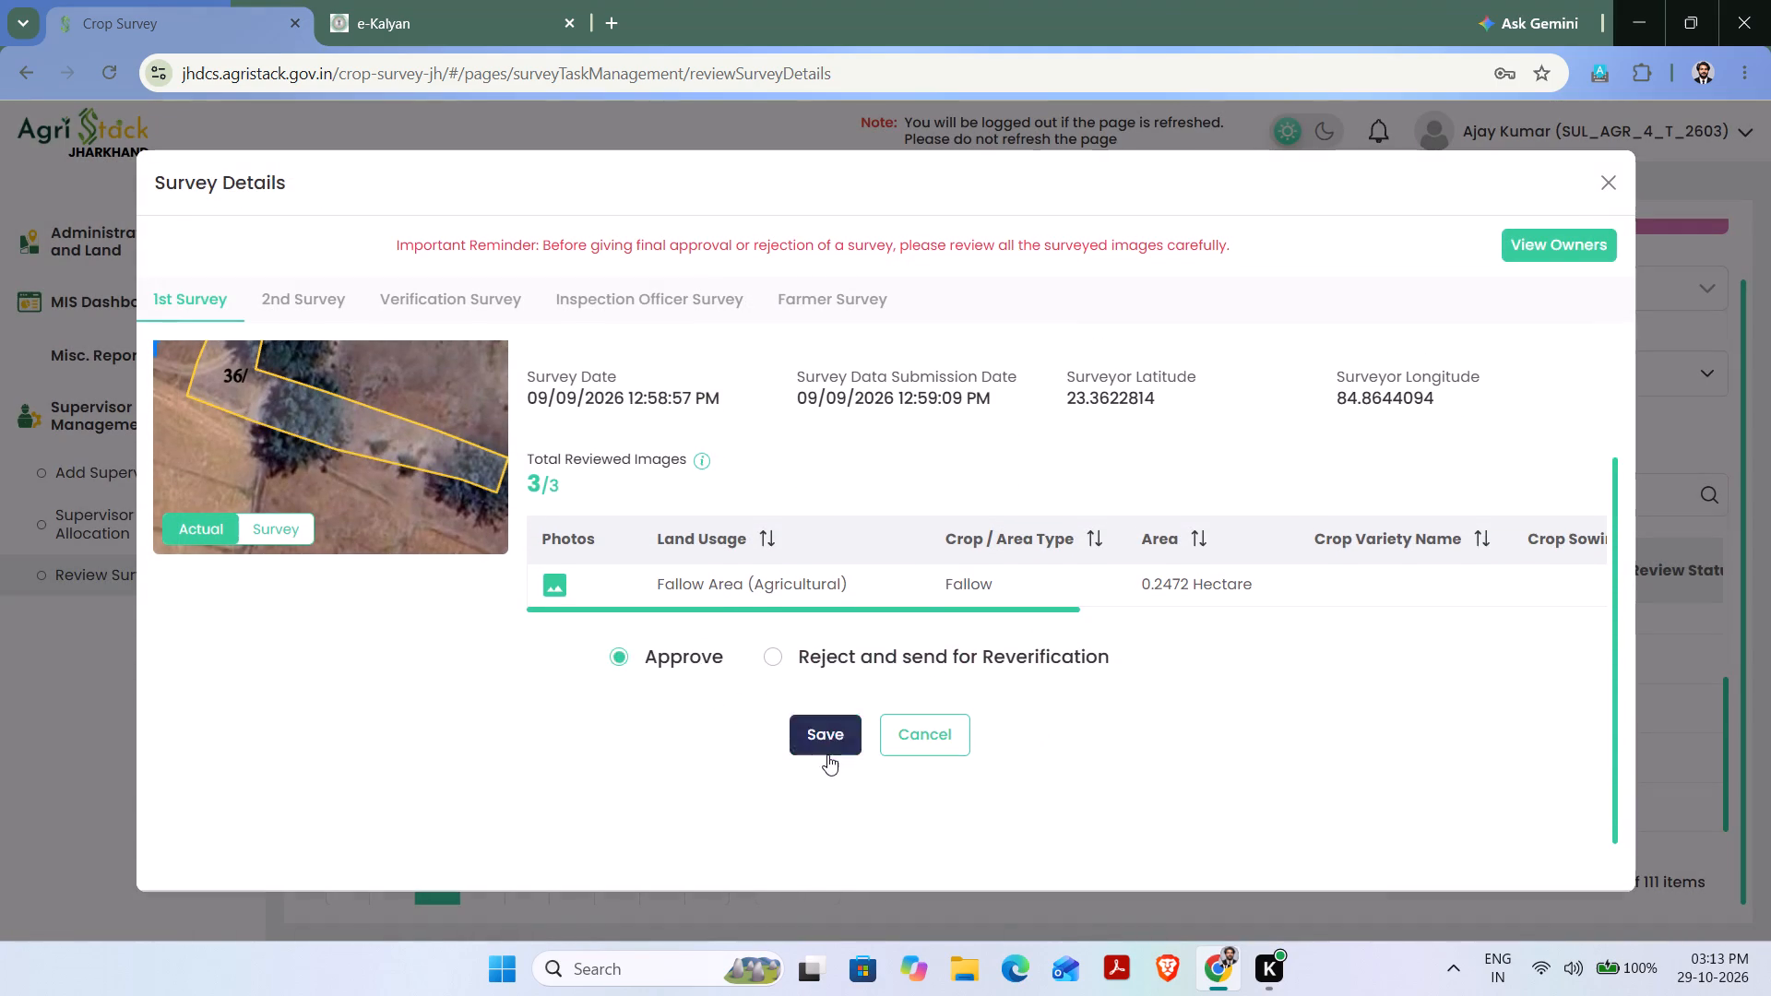
click(873, 580)
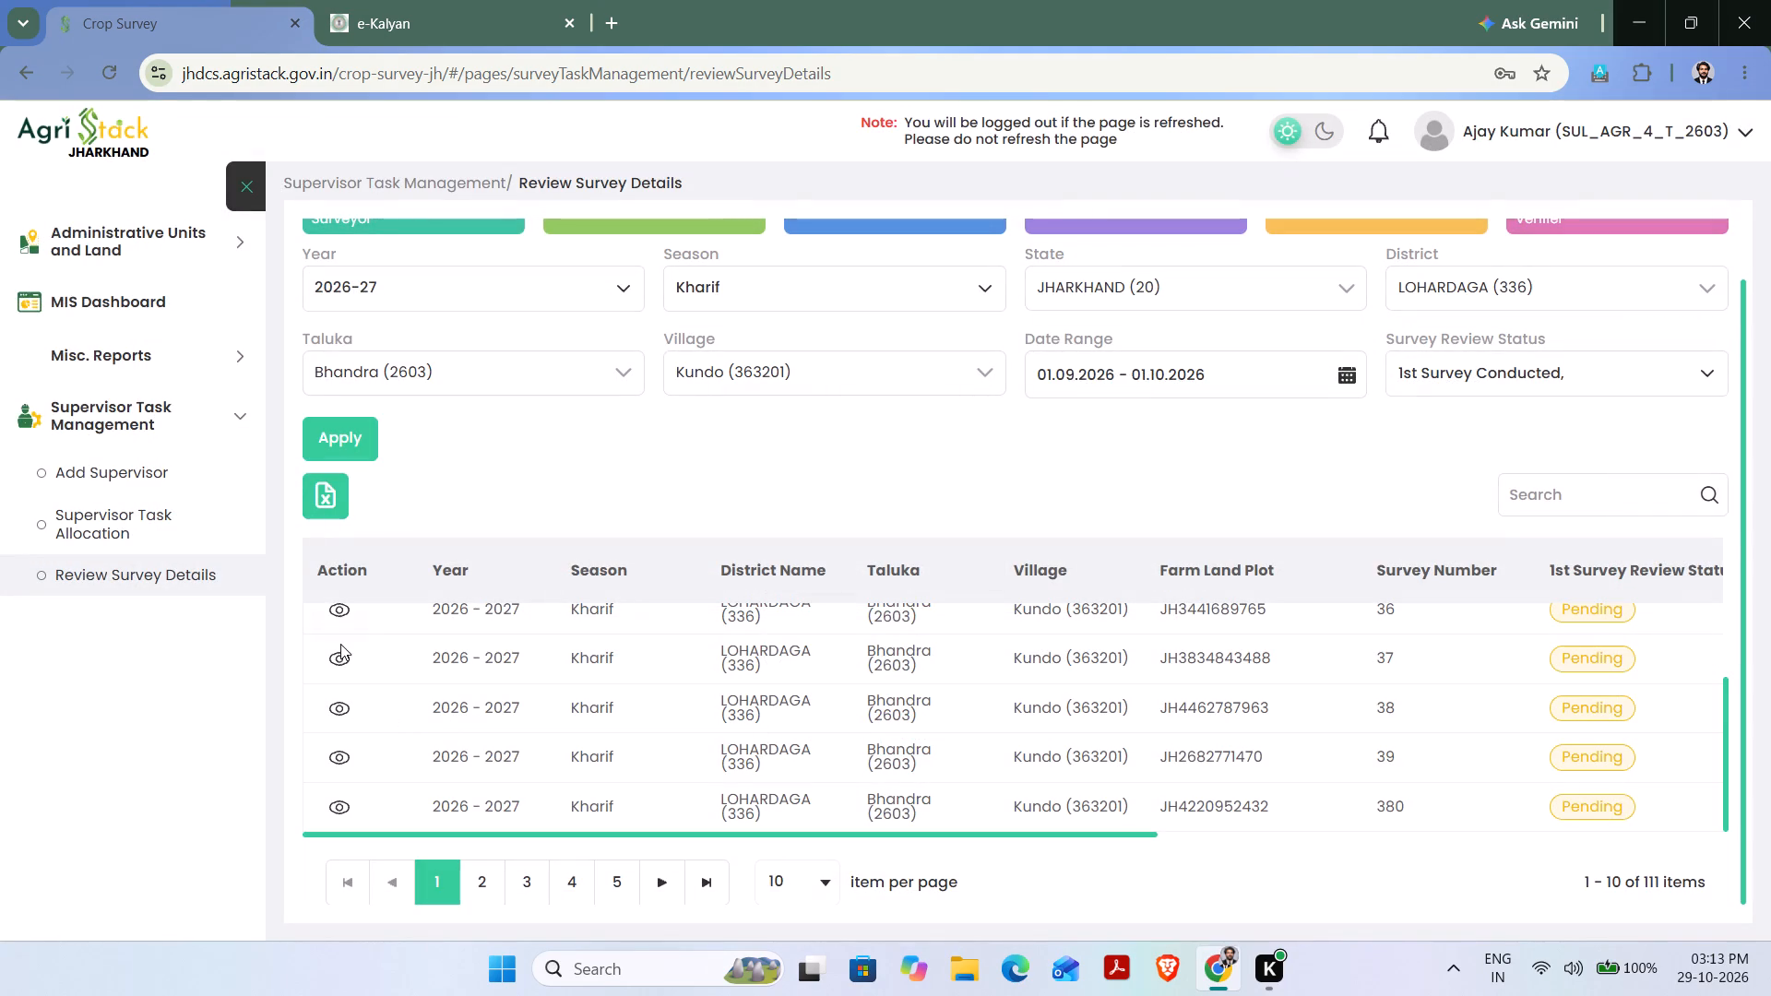
Open the survey details of Kundo record 37 and approve all three of its Pond or lake photos.
click(339, 654)
click(558, 744)
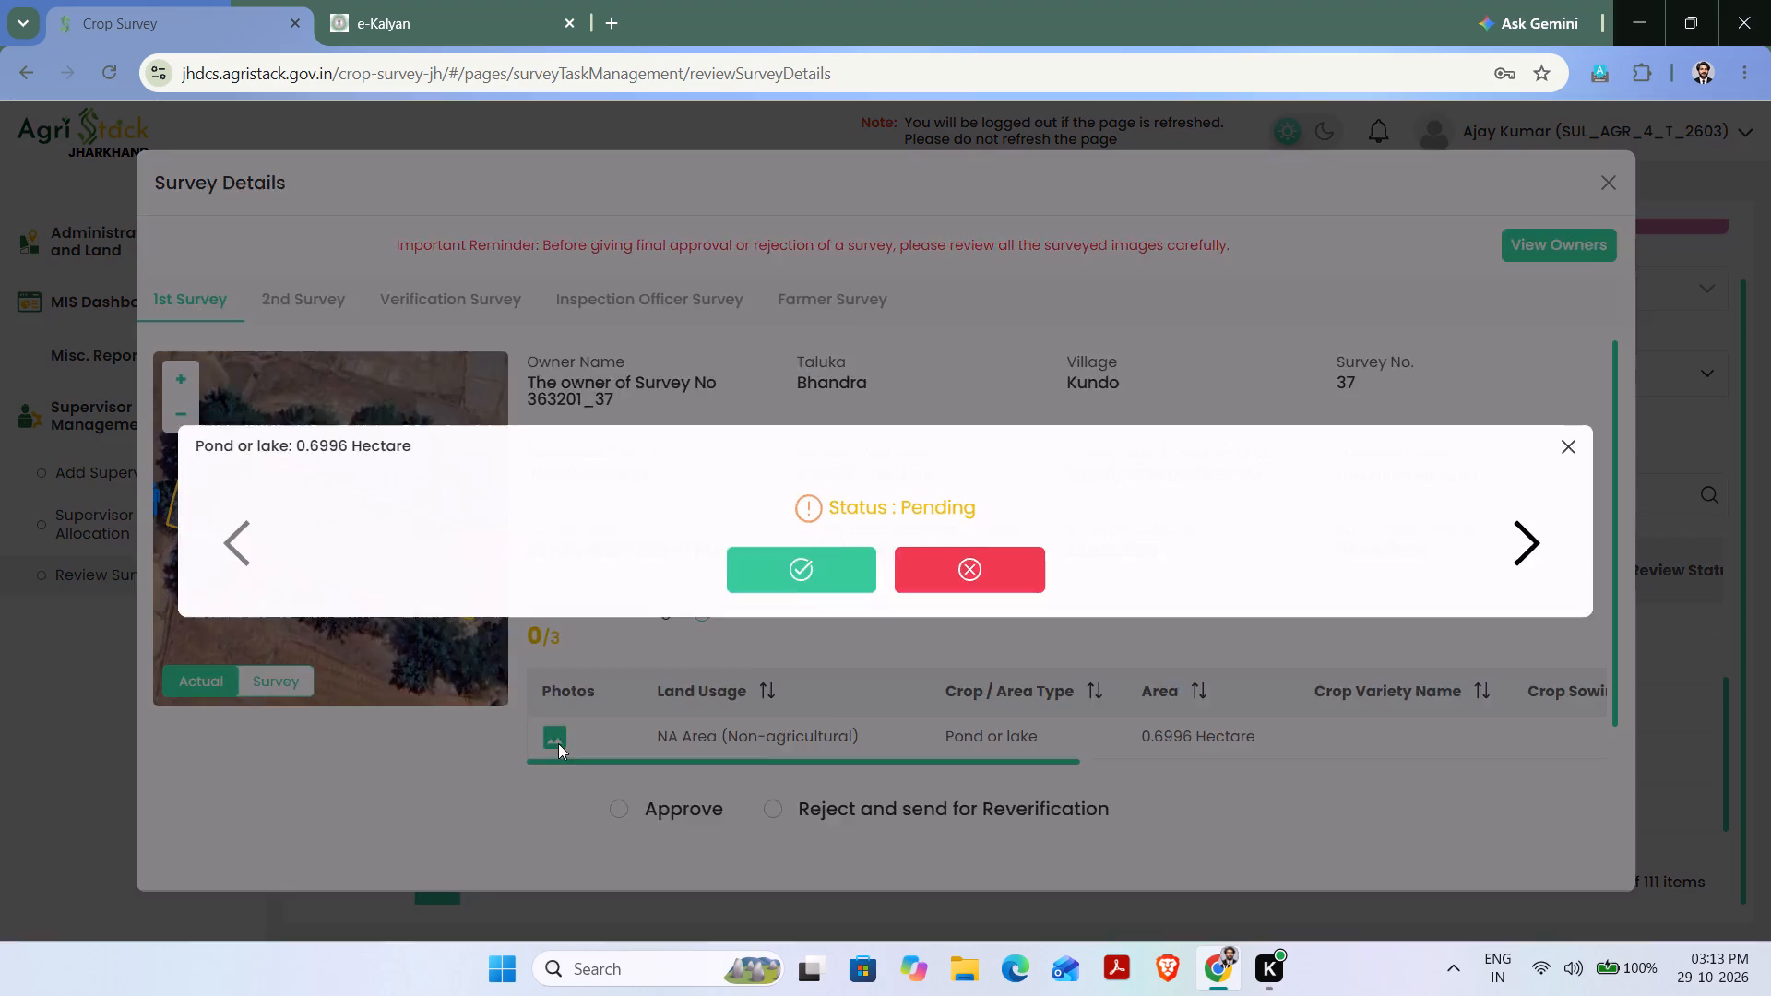
click(797, 824)
drag(895, 728, 777, 744)
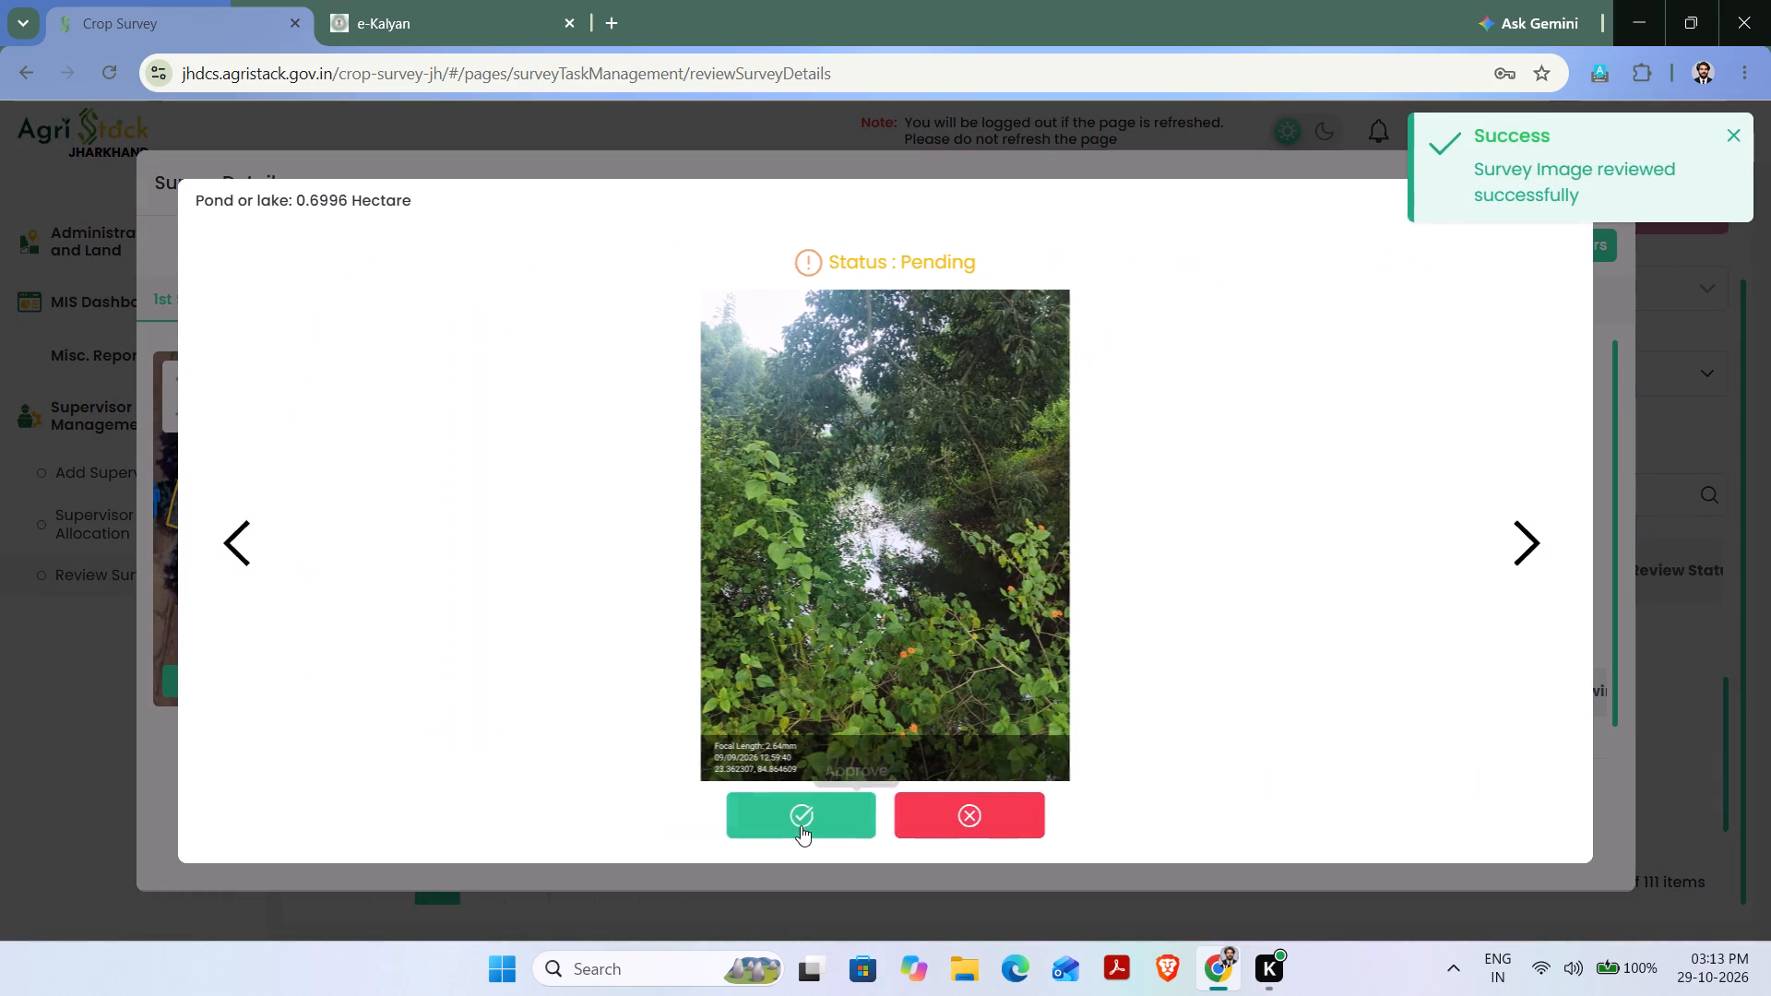
click(801, 829)
drag(951, 682, 828, 688)
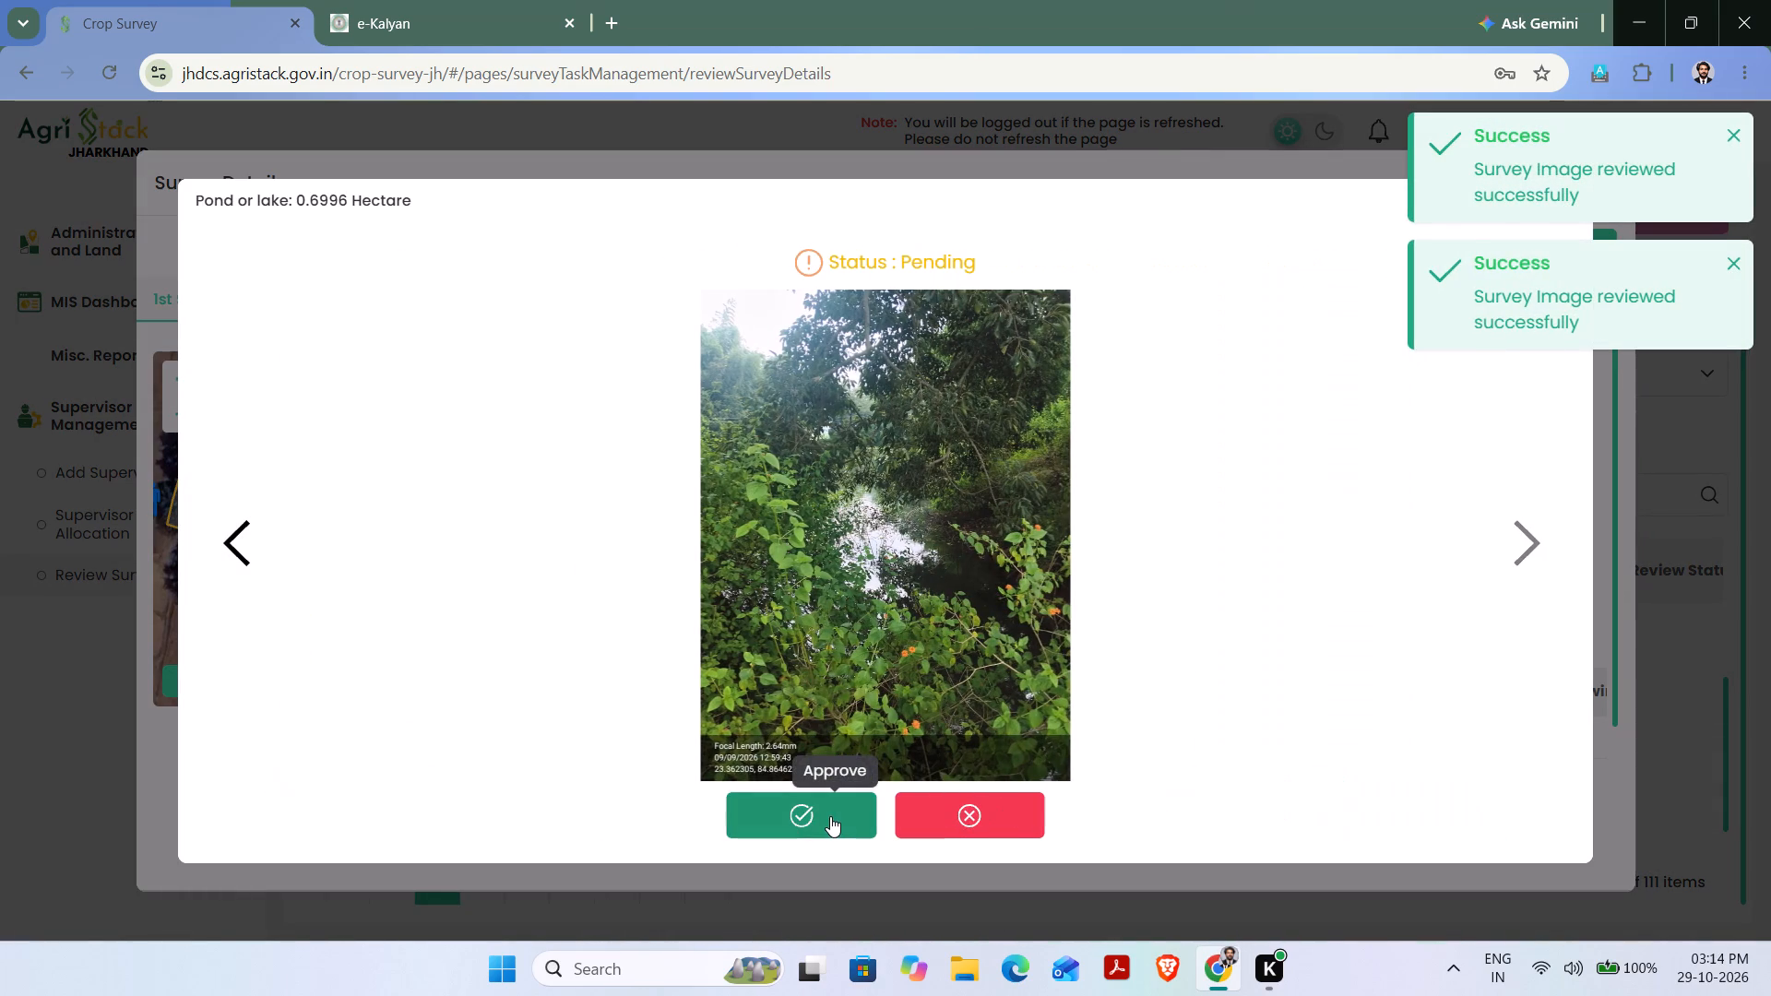
click(831, 814)
drag(963, 670, 898, 675)
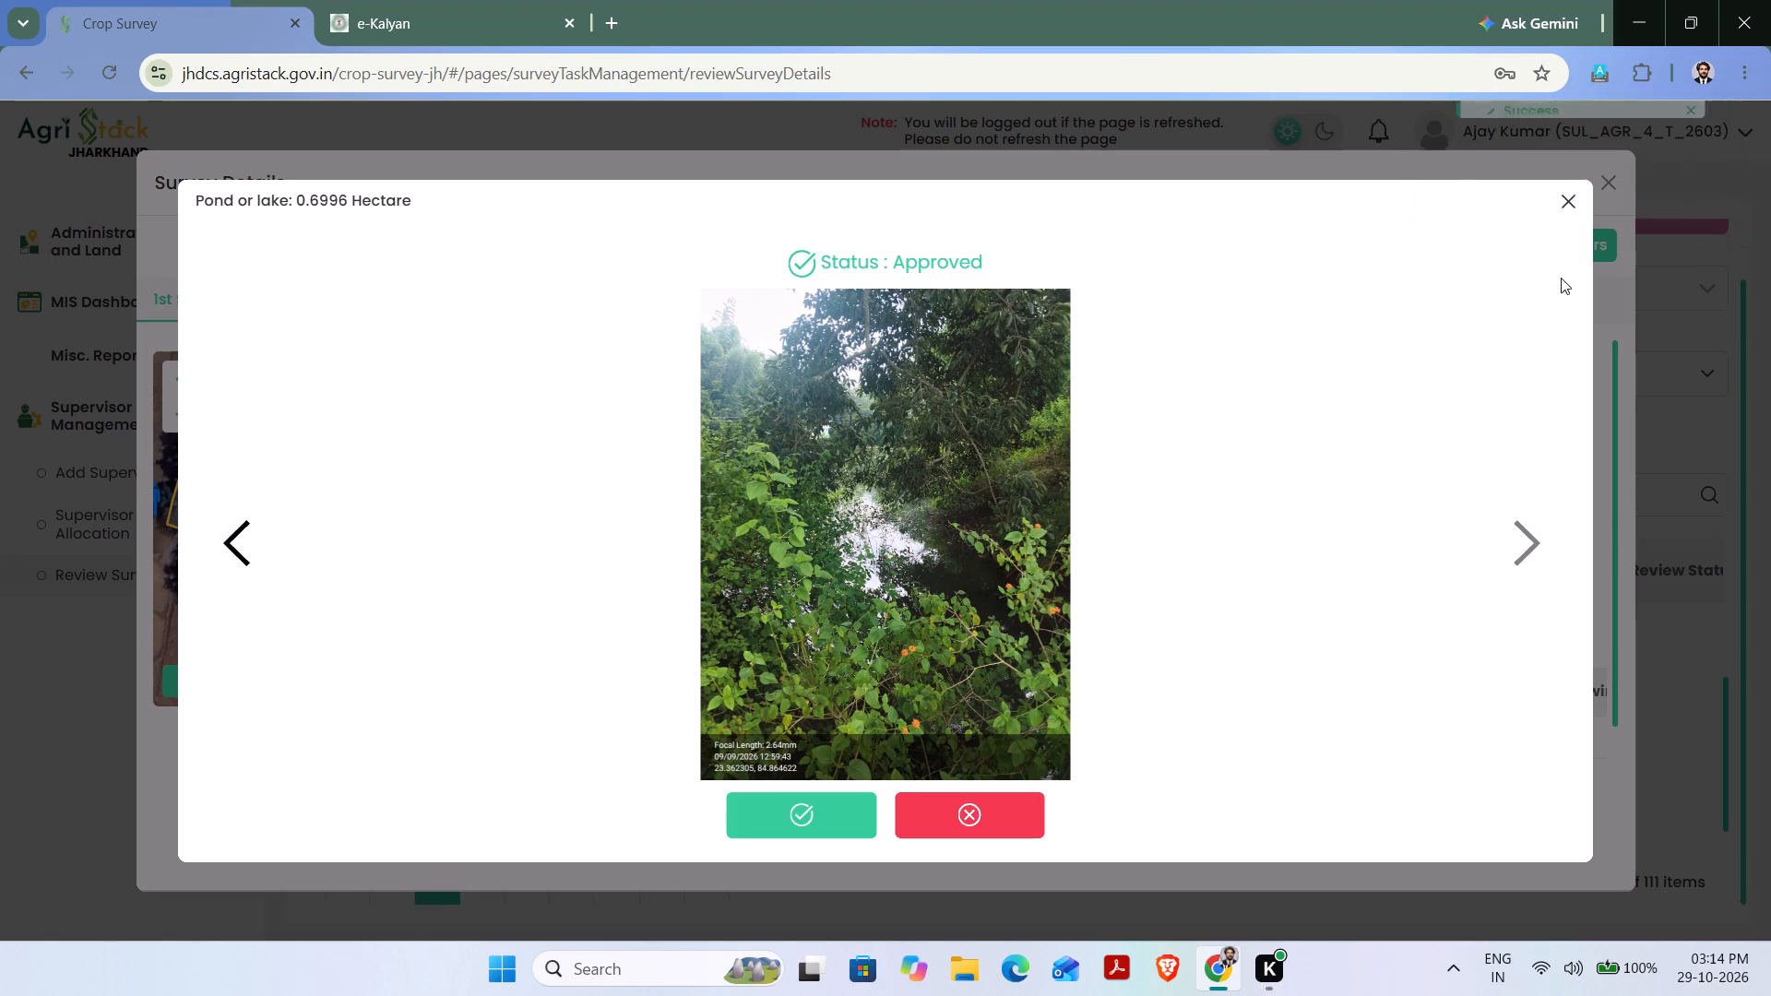
double_click(1568, 186)
Mark the first survey of record 37 as approved, save the review and close its survey details.
scroll(759, 663, down, 1)
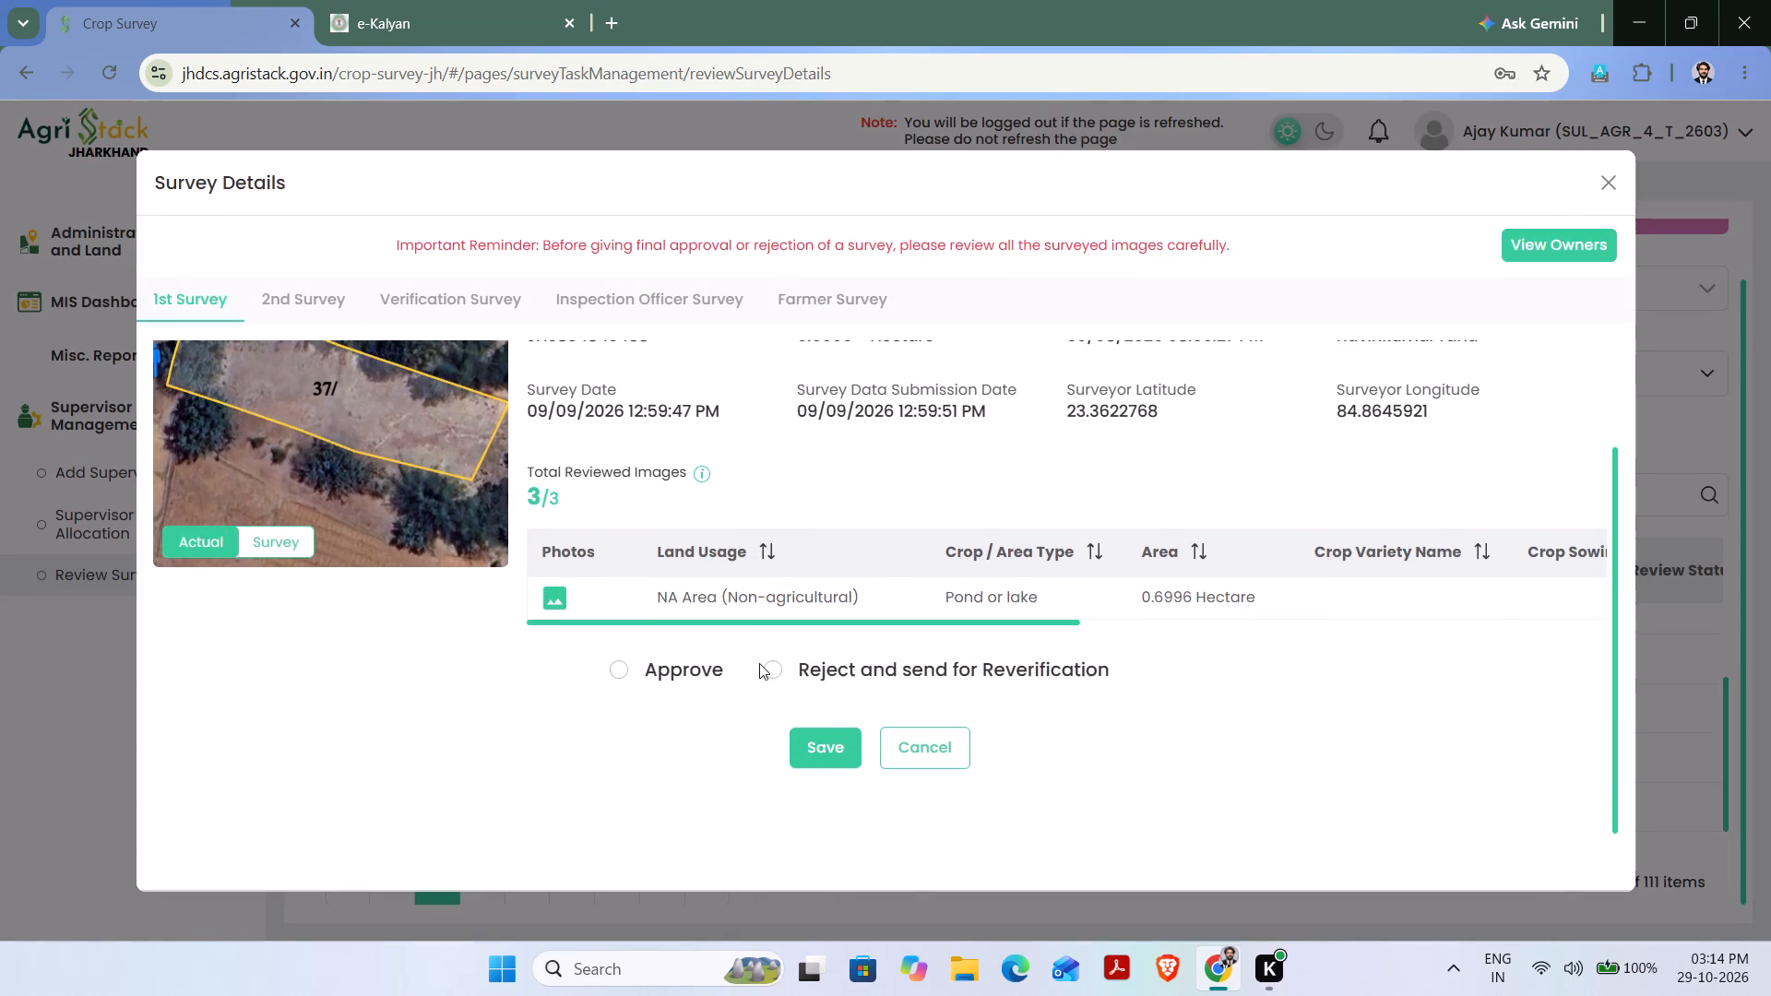
click(695, 667)
click(818, 730)
click(898, 584)
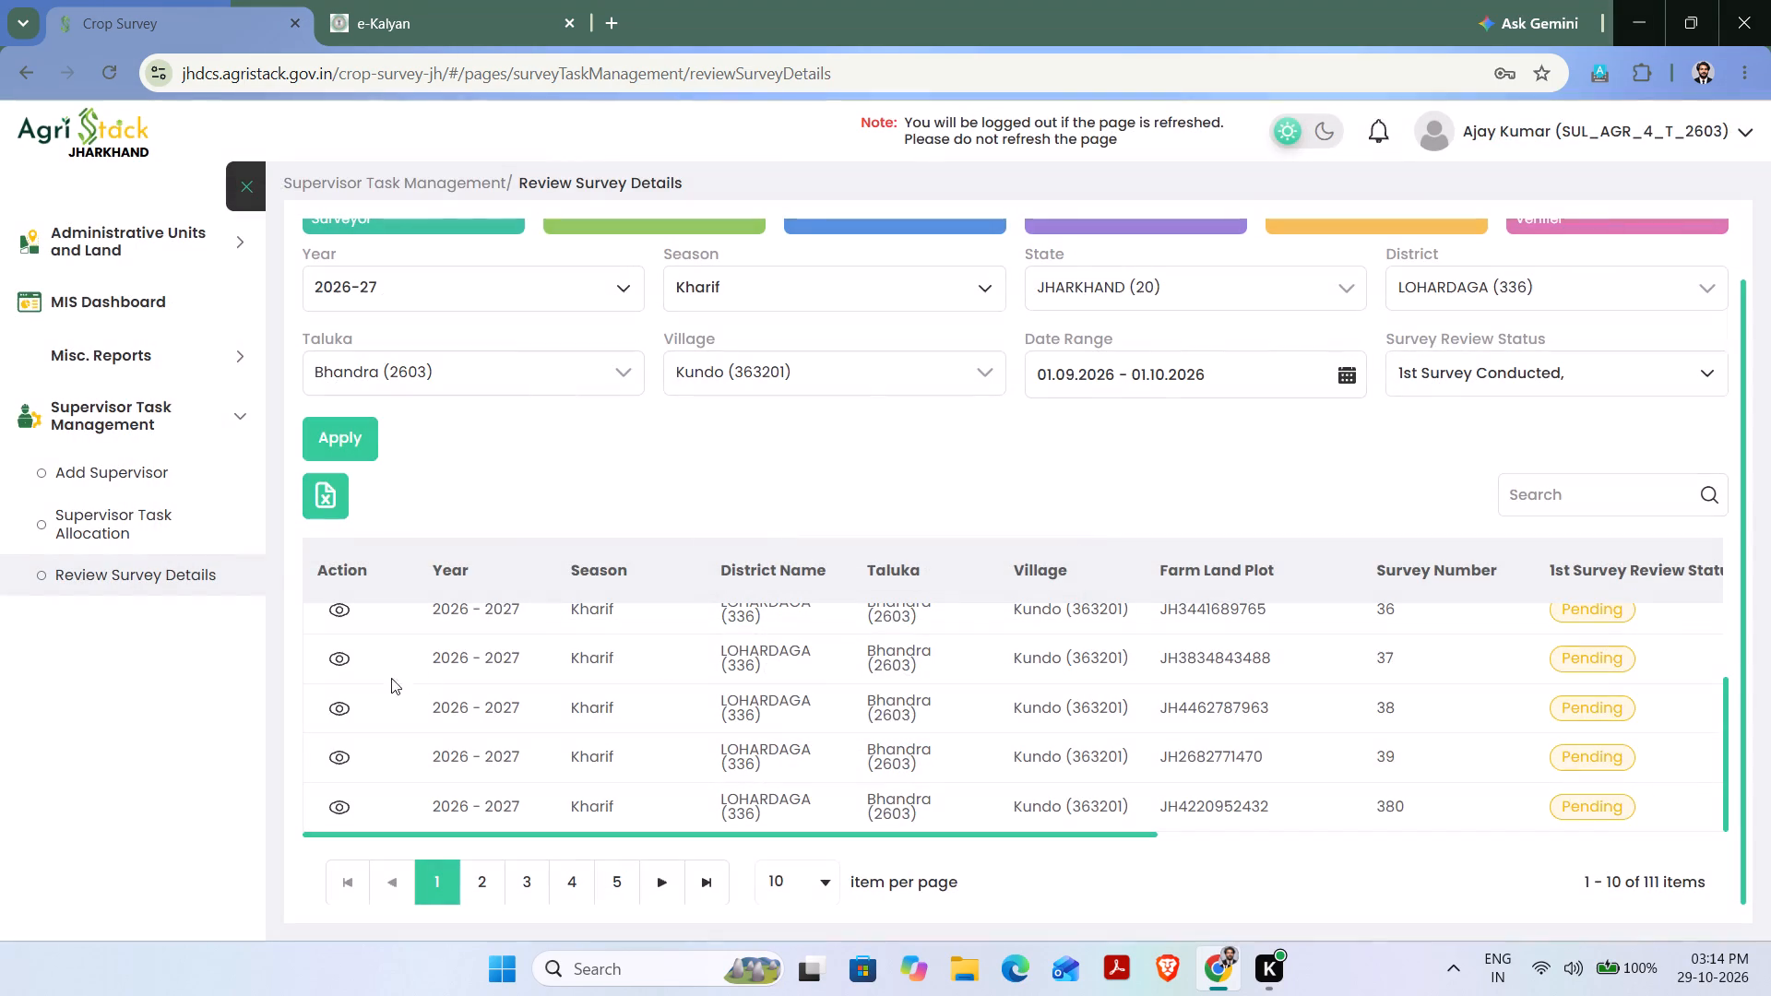
Open the survey details of Kundo record 38 and approve all three of its Pond or lake photos.
click(338, 697)
click(544, 740)
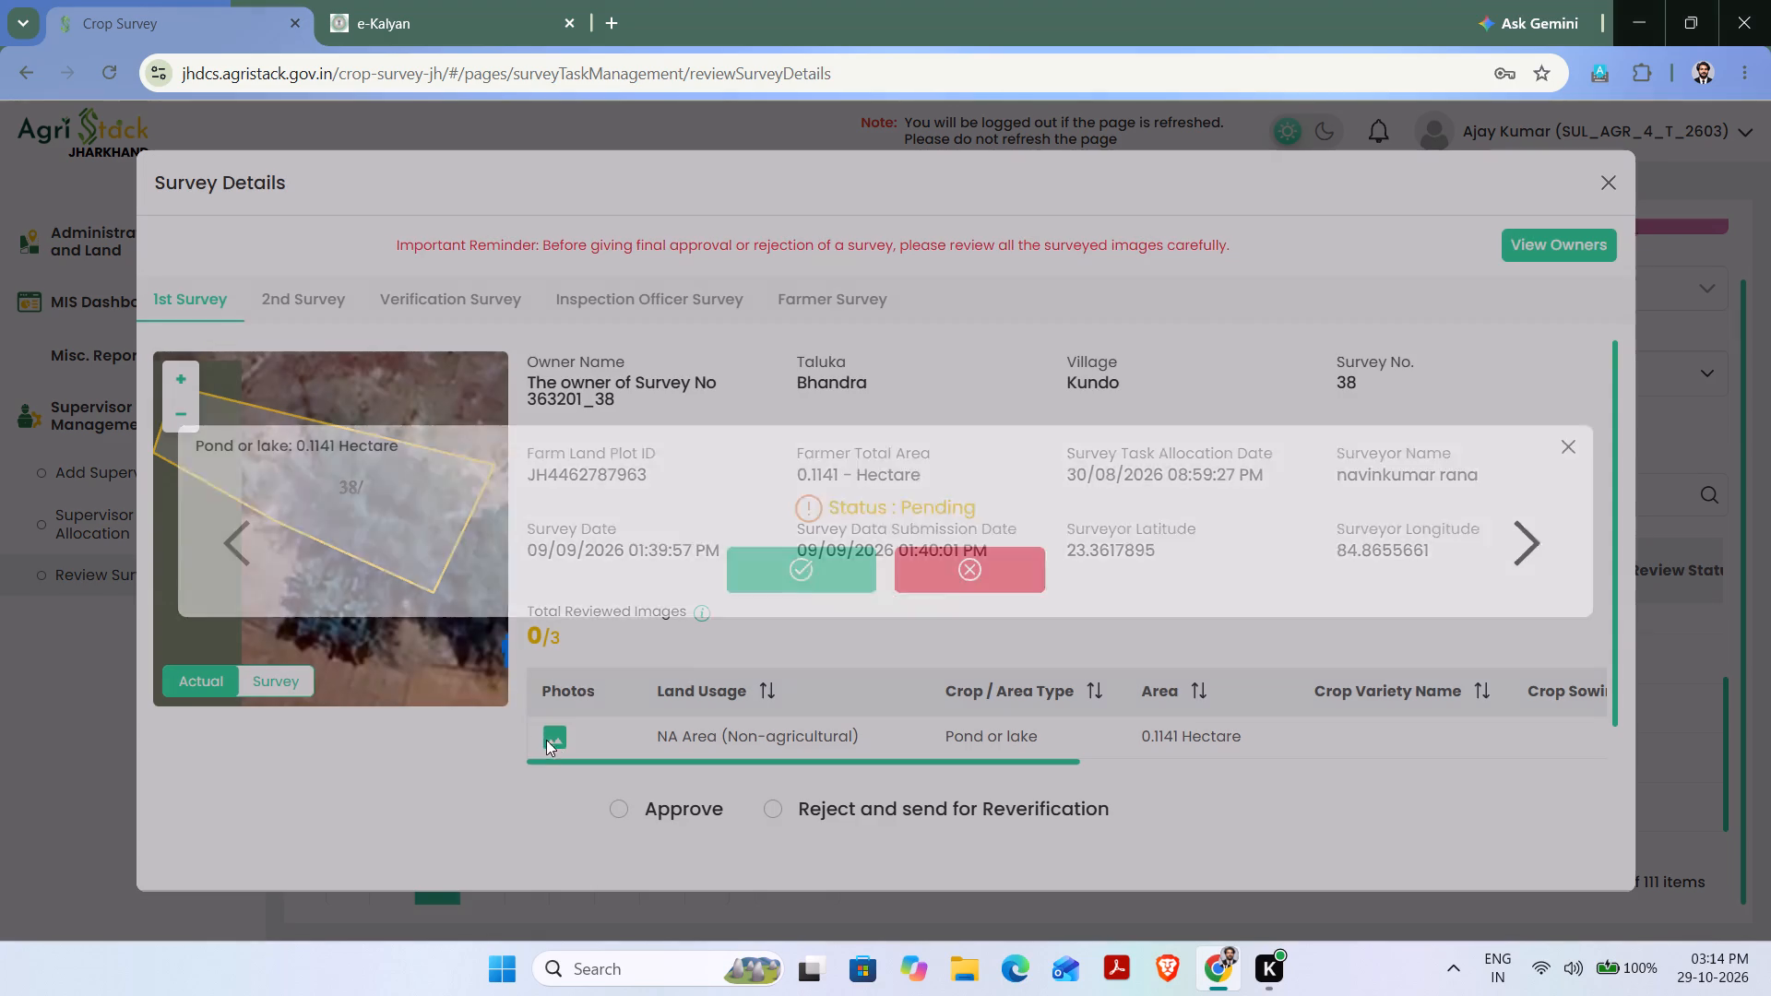
click(767, 820)
drag(925, 683, 778, 691)
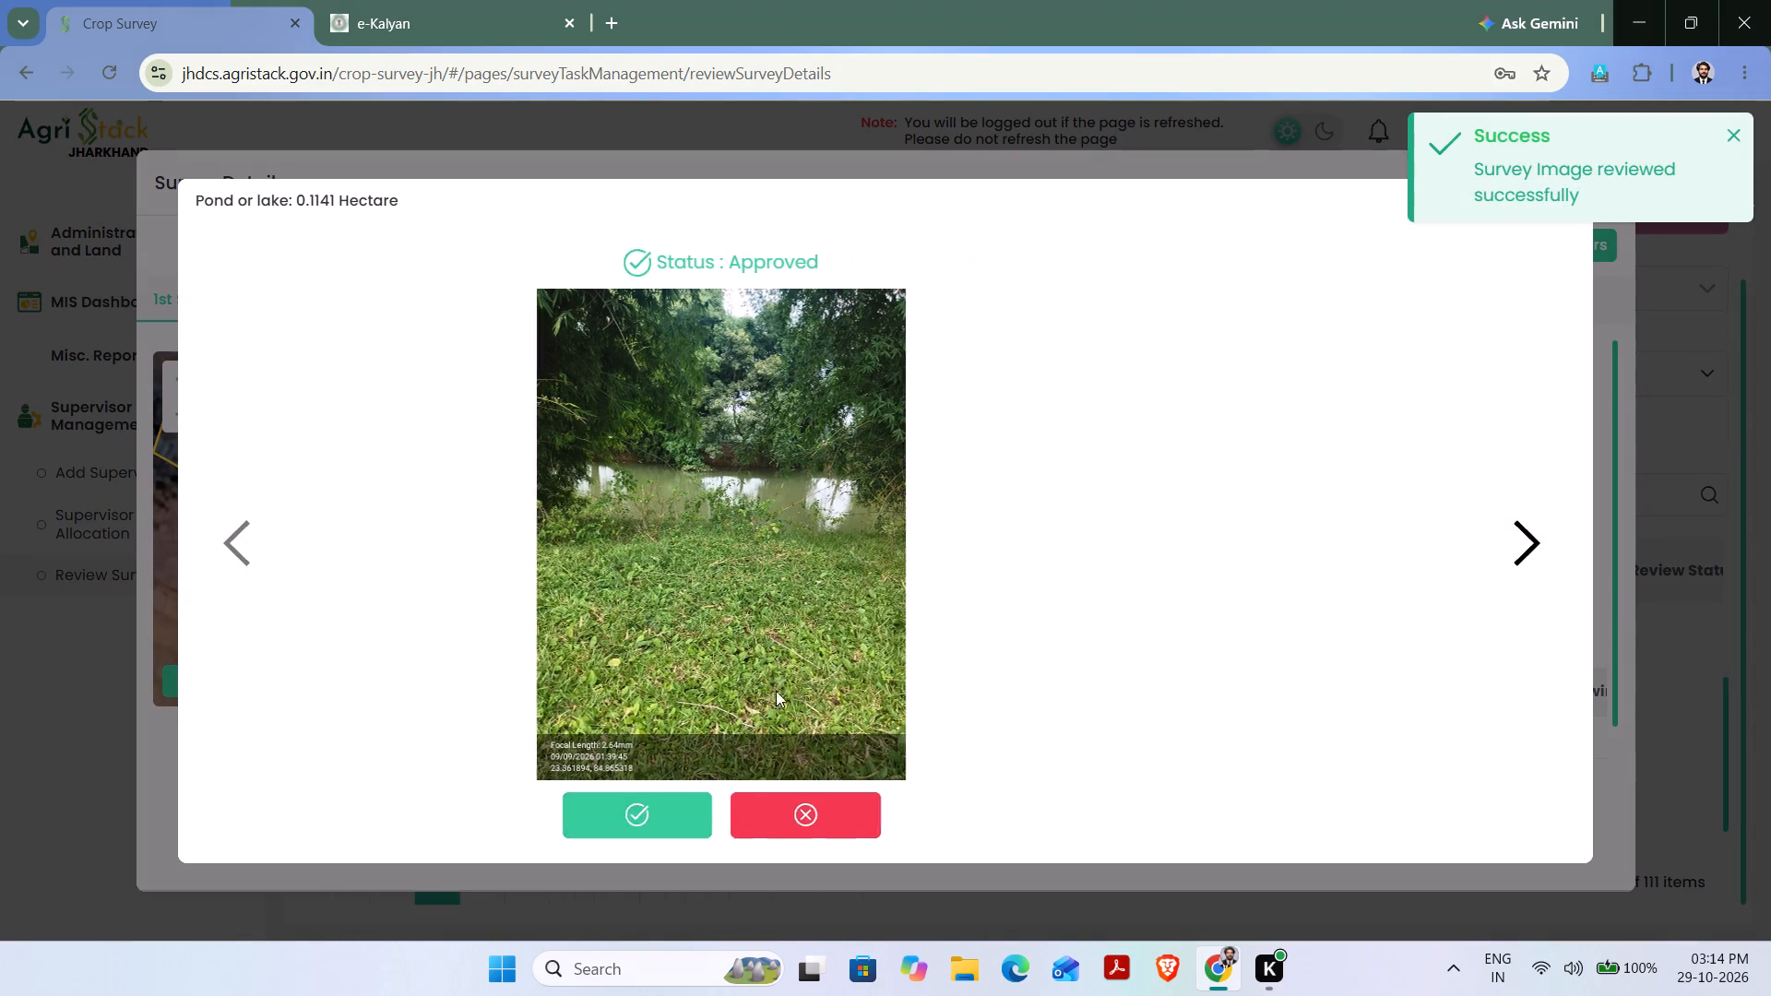
click(799, 809)
drag(908, 698, 791, 715)
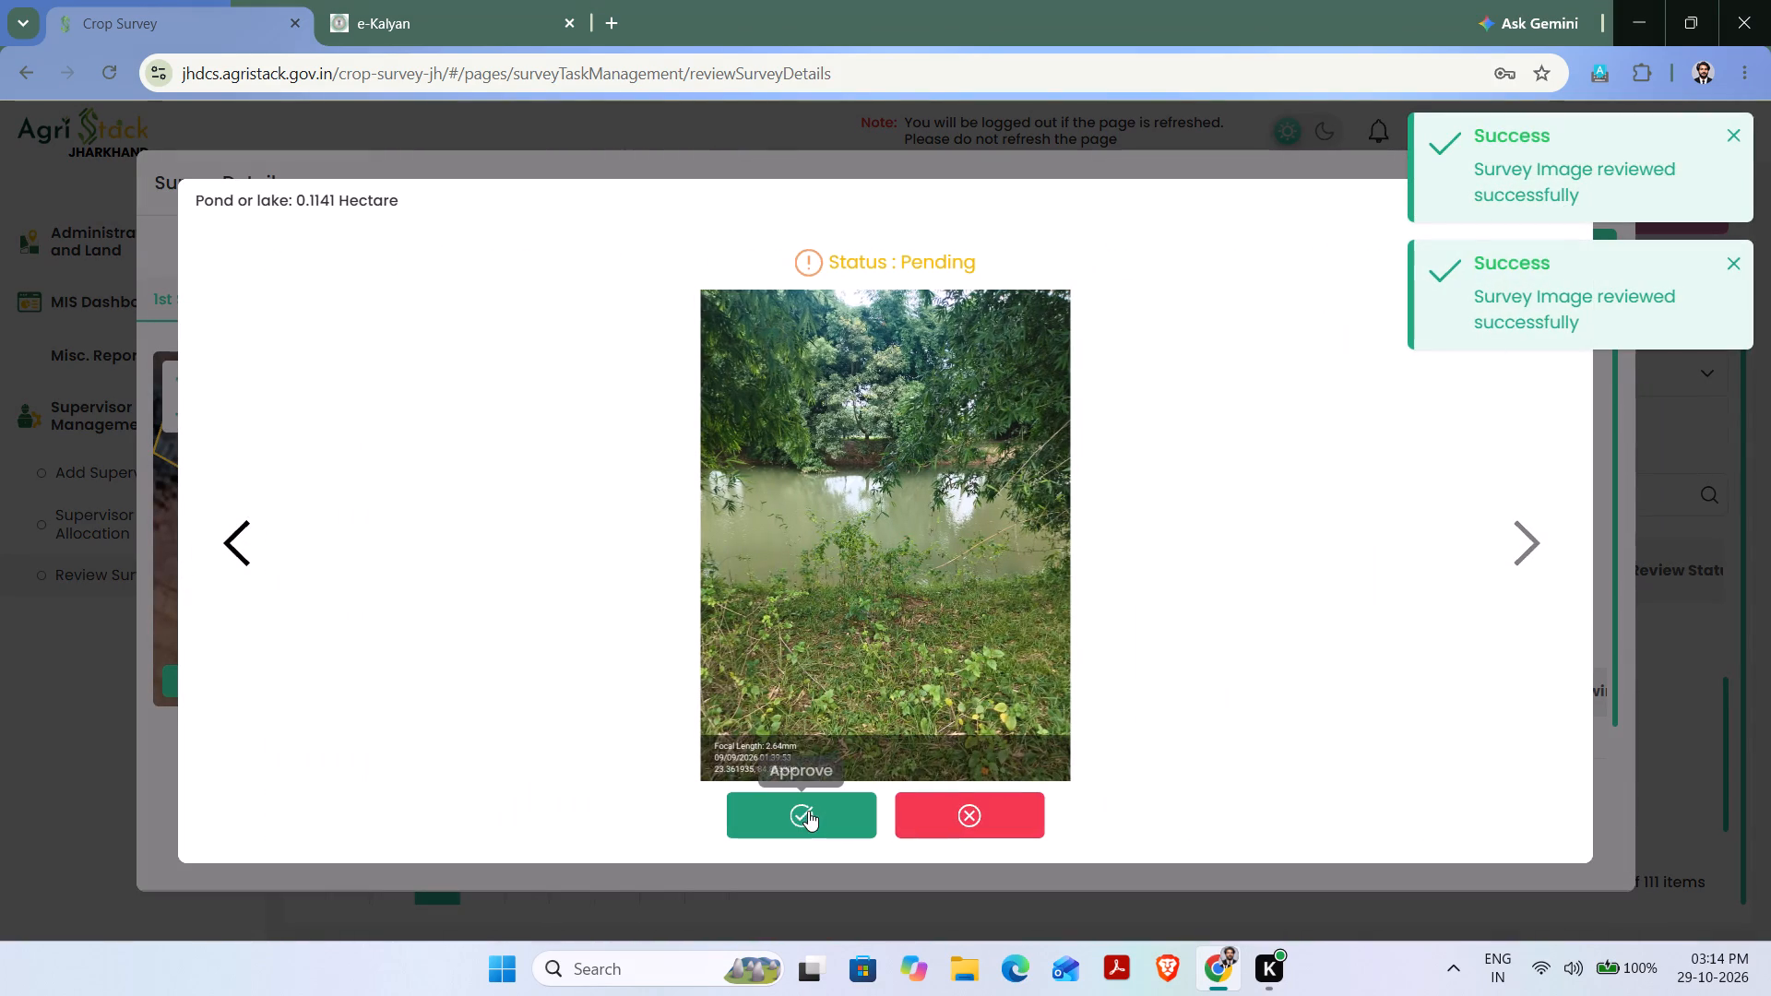
click(805, 816)
drag(948, 627, 909, 628)
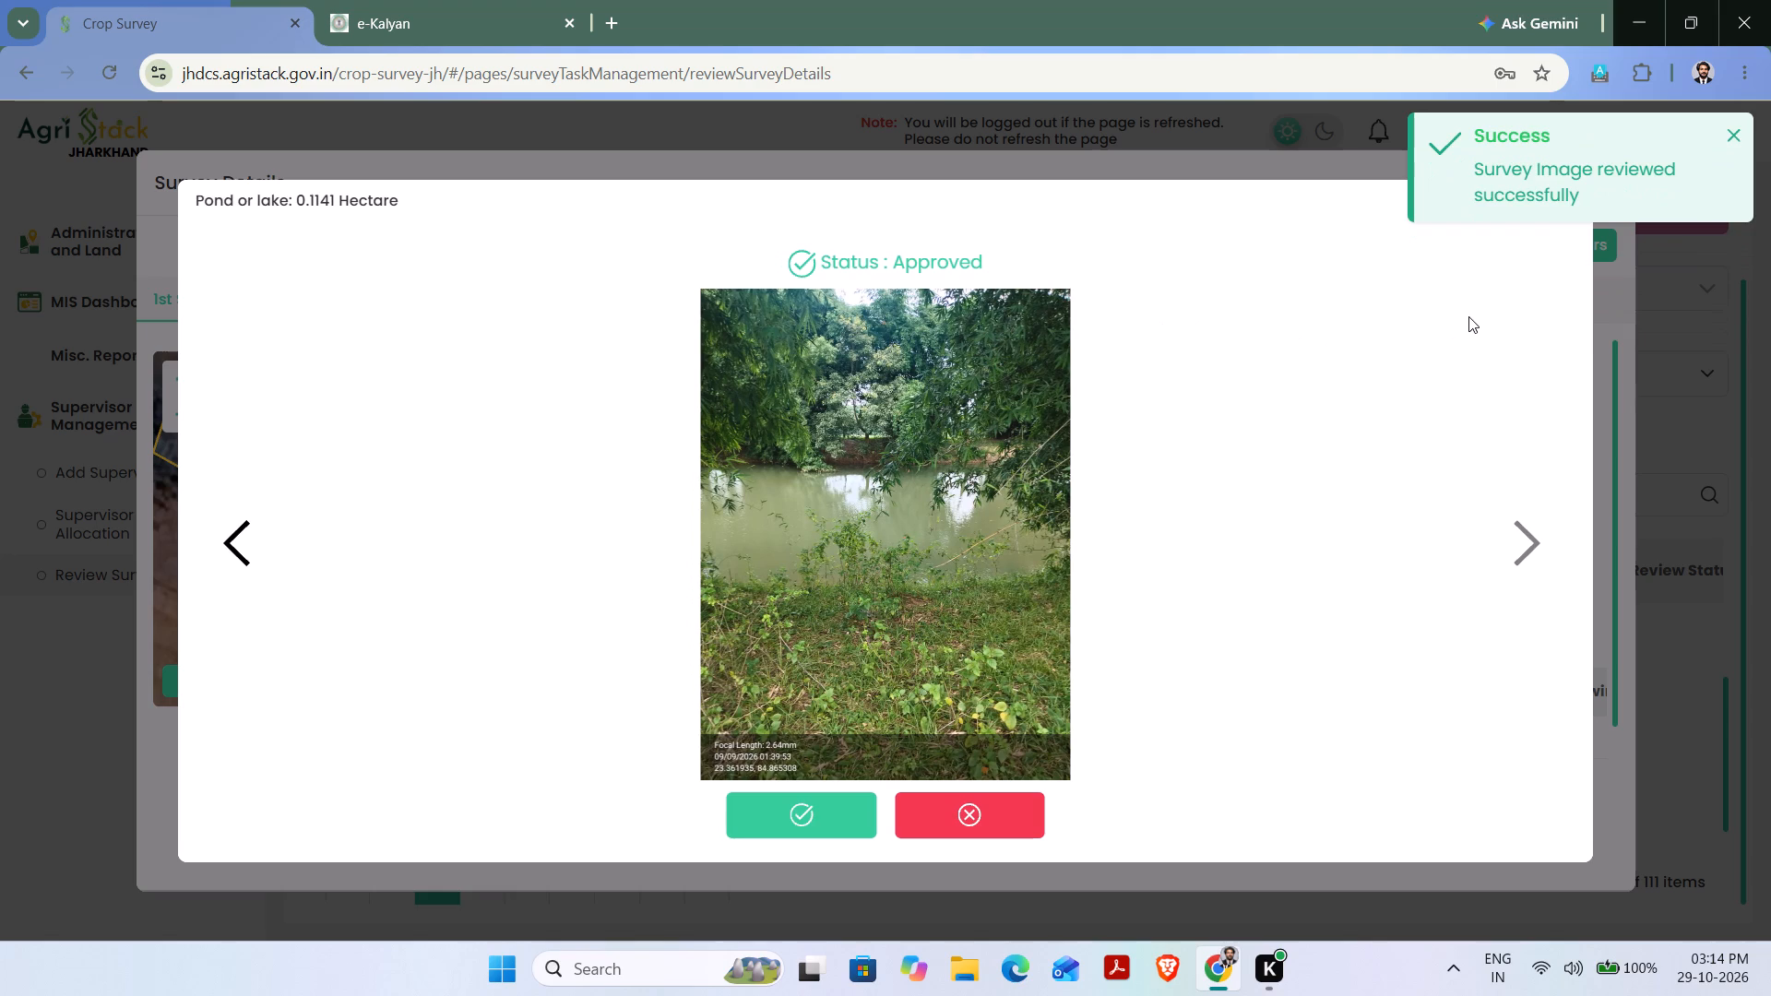
click(1563, 195)
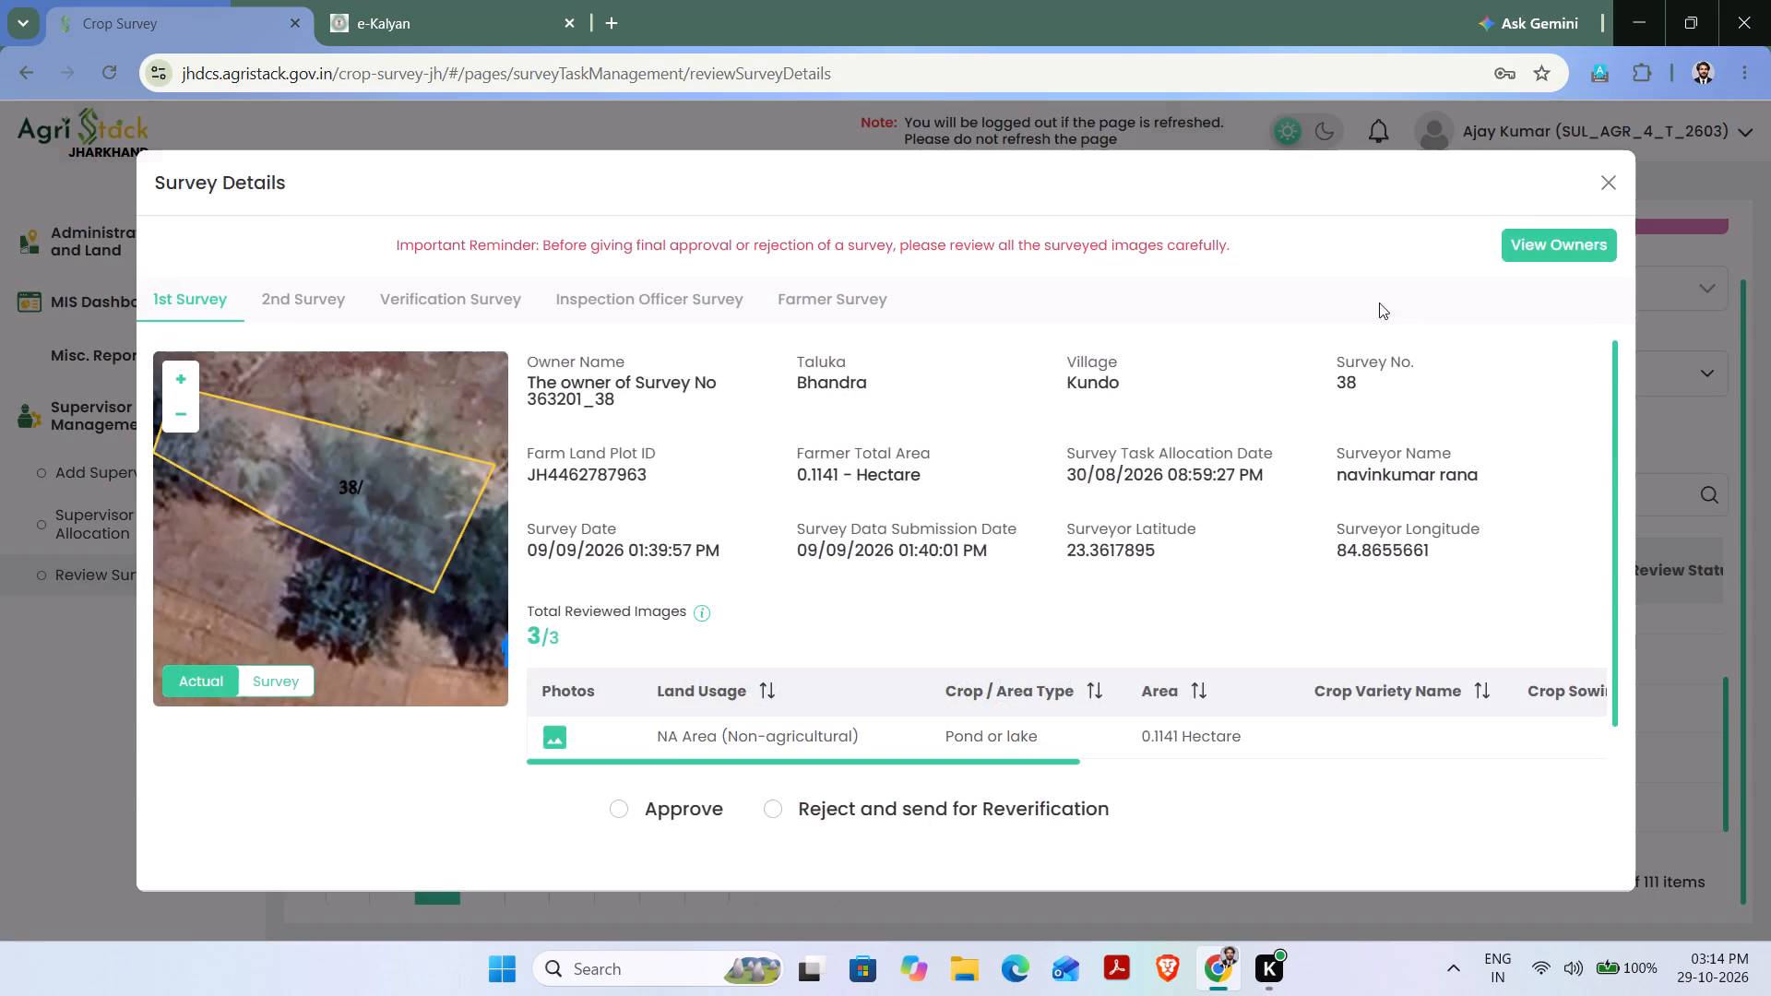
Mark the first survey of record 38 as approved, save the review and close its survey details.
scroll(856, 559, down, 2)
click(654, 670)
click(821, 737)
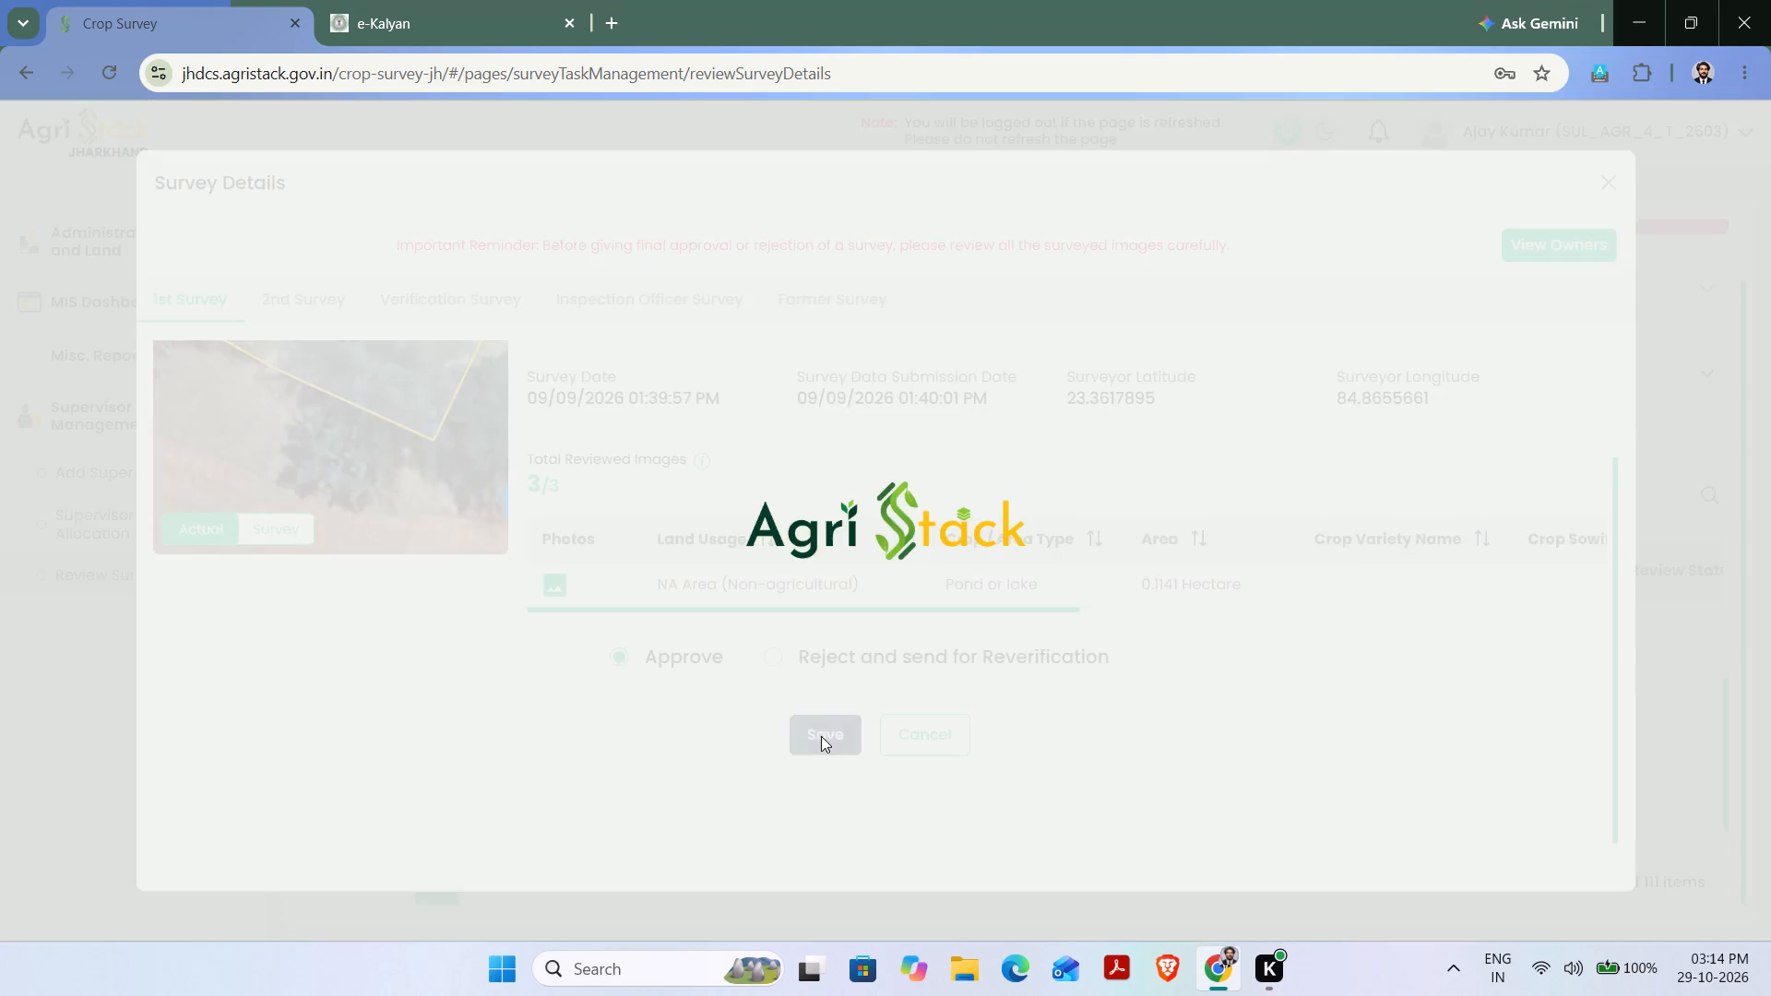
click(875, 592)
Open the survey details of Kundo record 39 and approve all three of its Fallow photos.
click(339, 756)
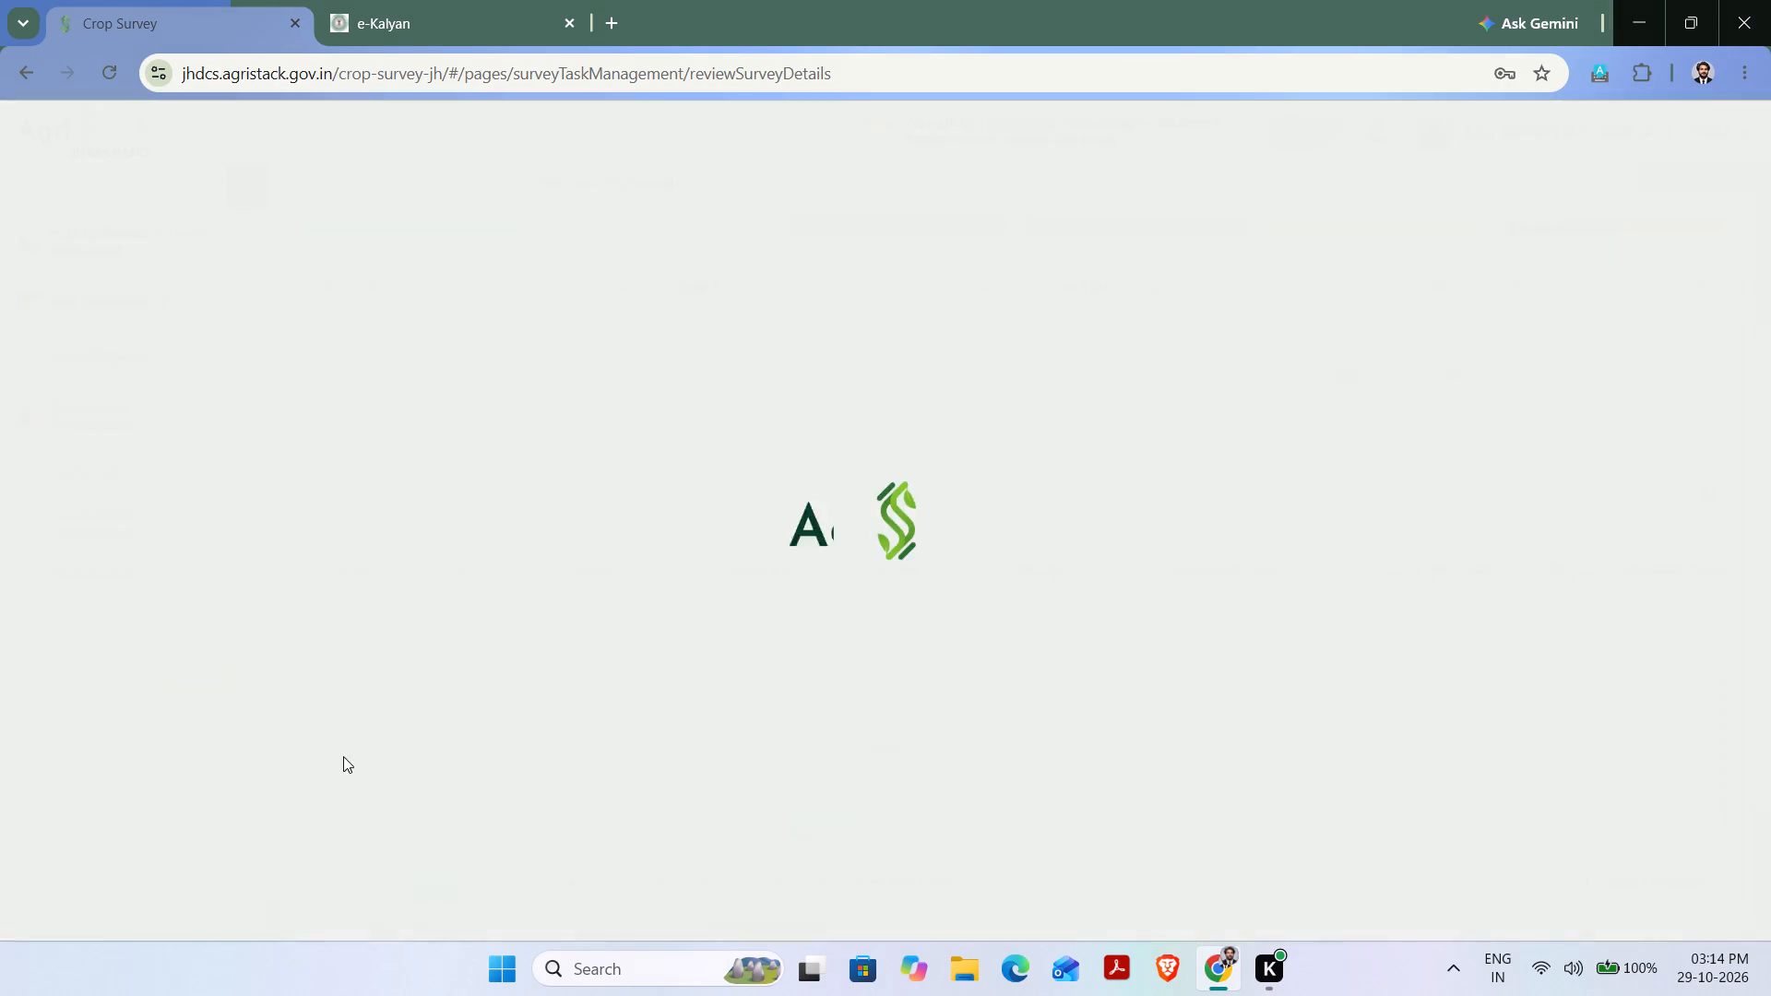
click(547, 741)
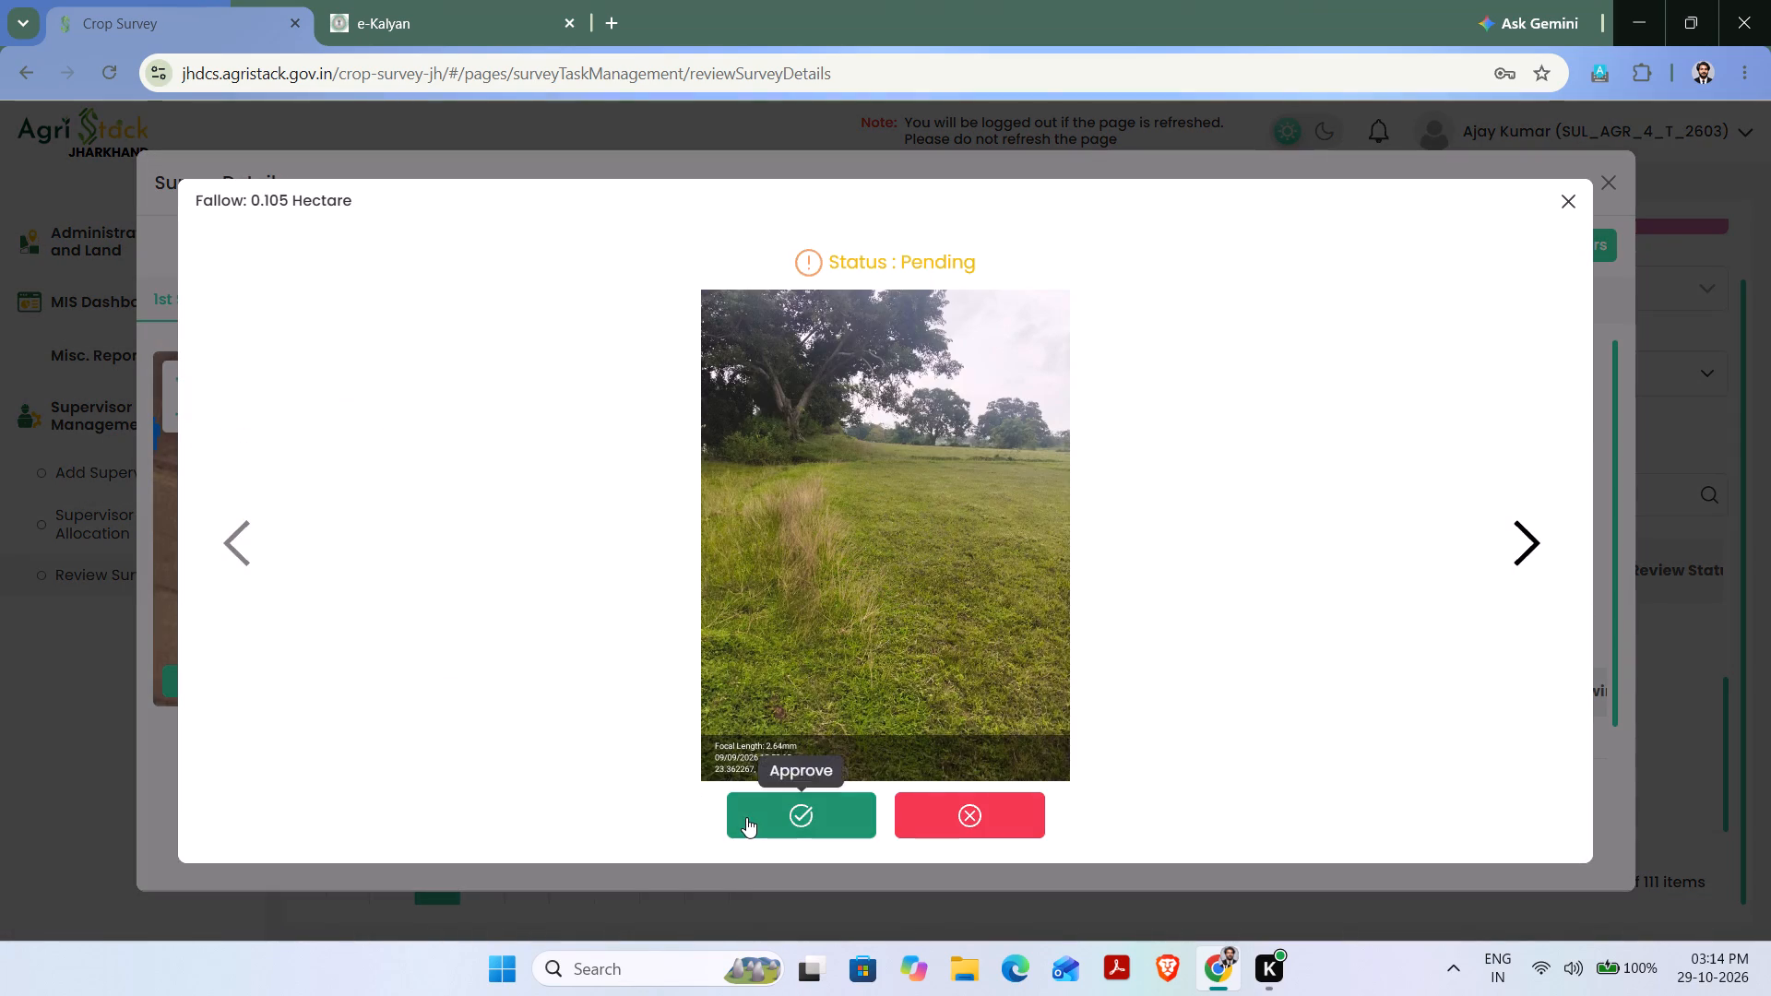
click(746, 817)
drag(922, 684, 779, 705)
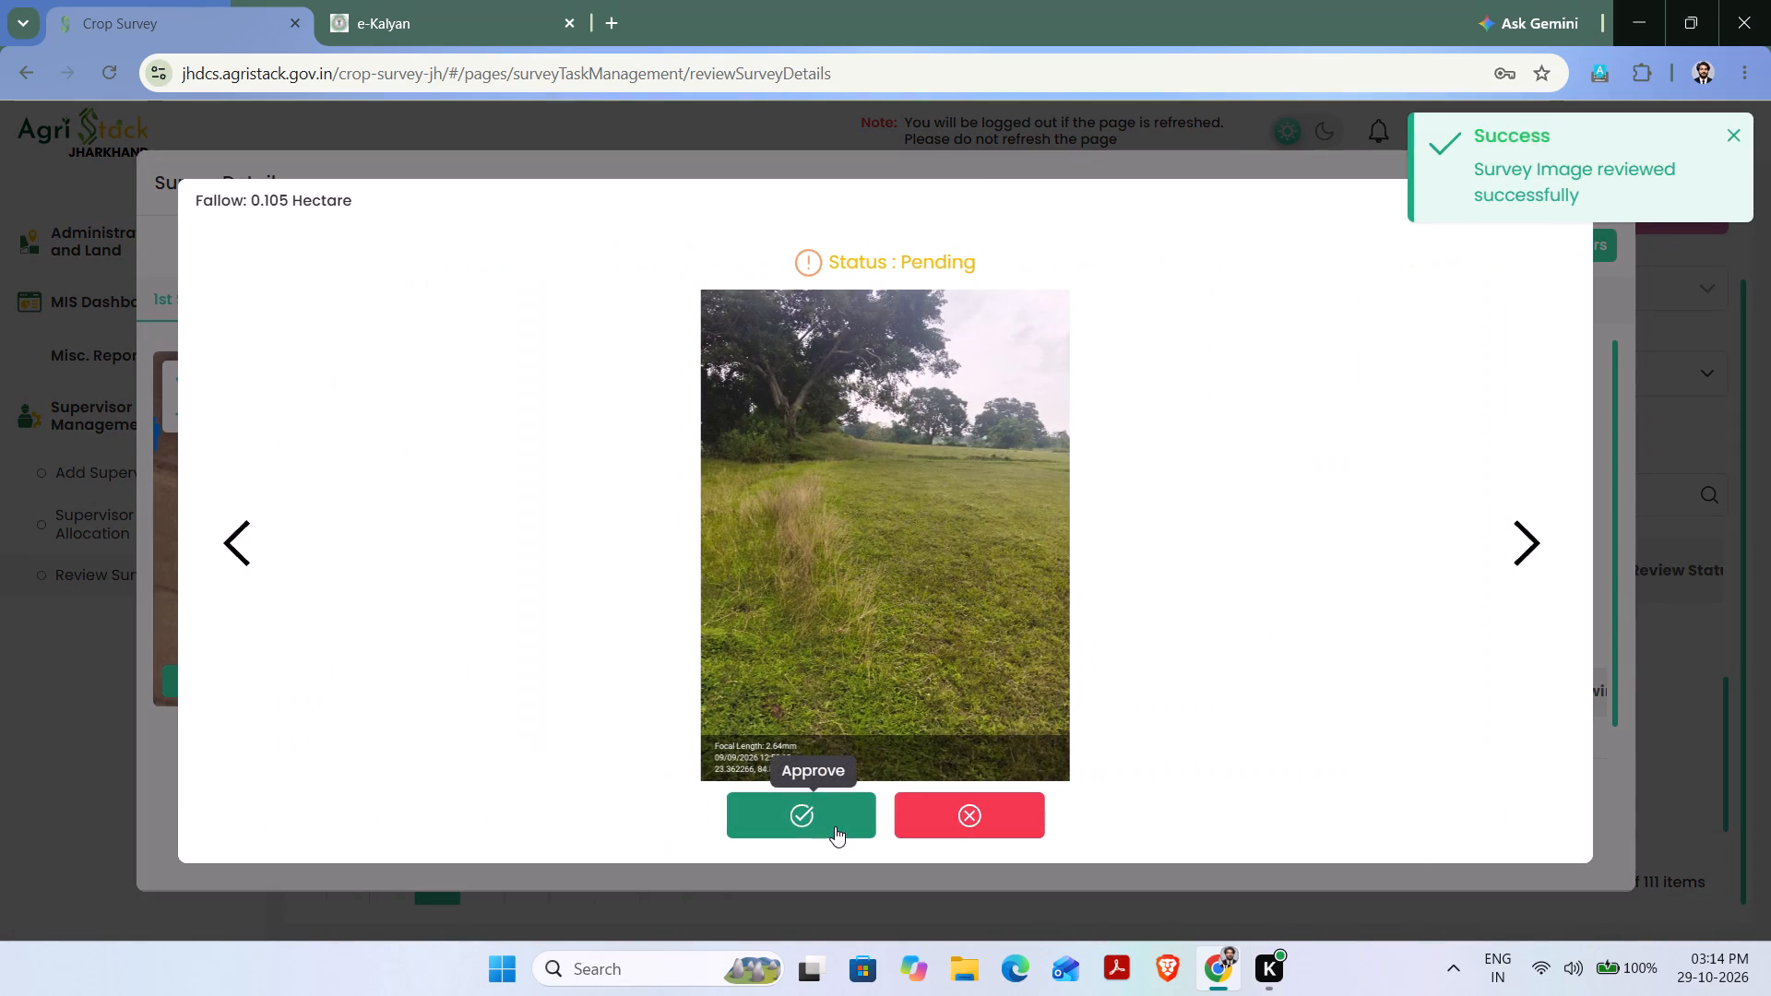
click(835, 826)
drag(851, 733, 728, 746)
click(775, 813)
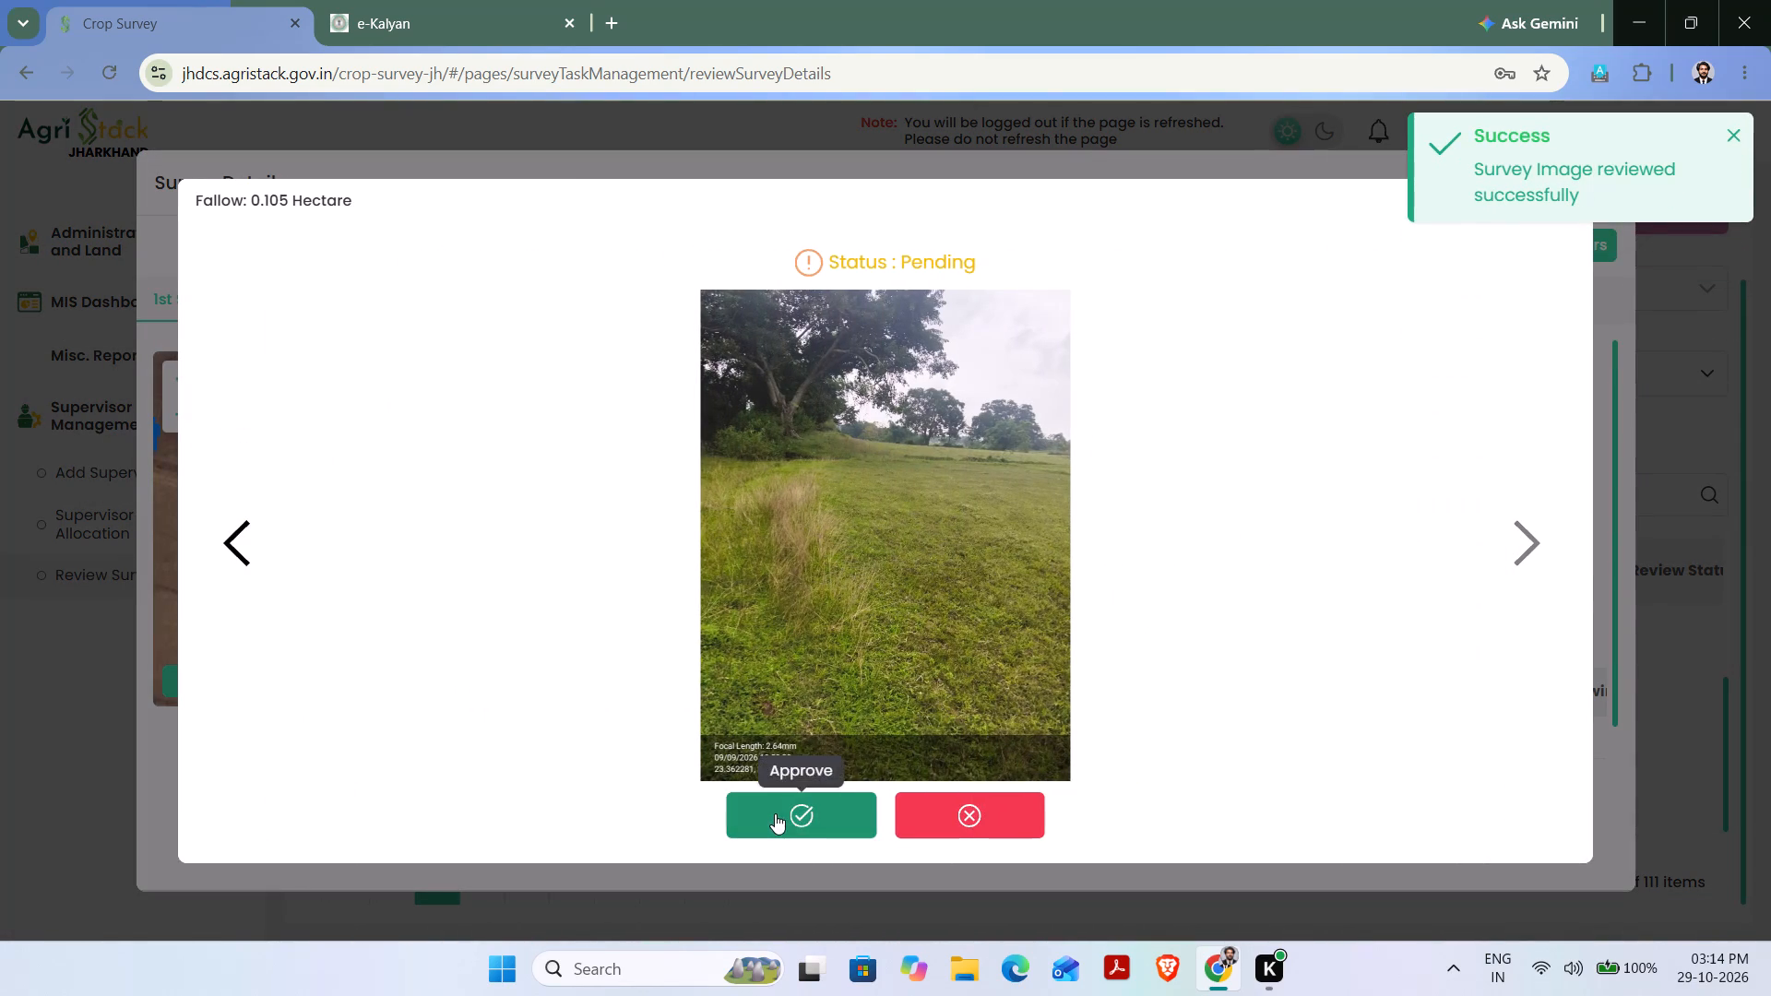
drag(935, 659, 853, 659)
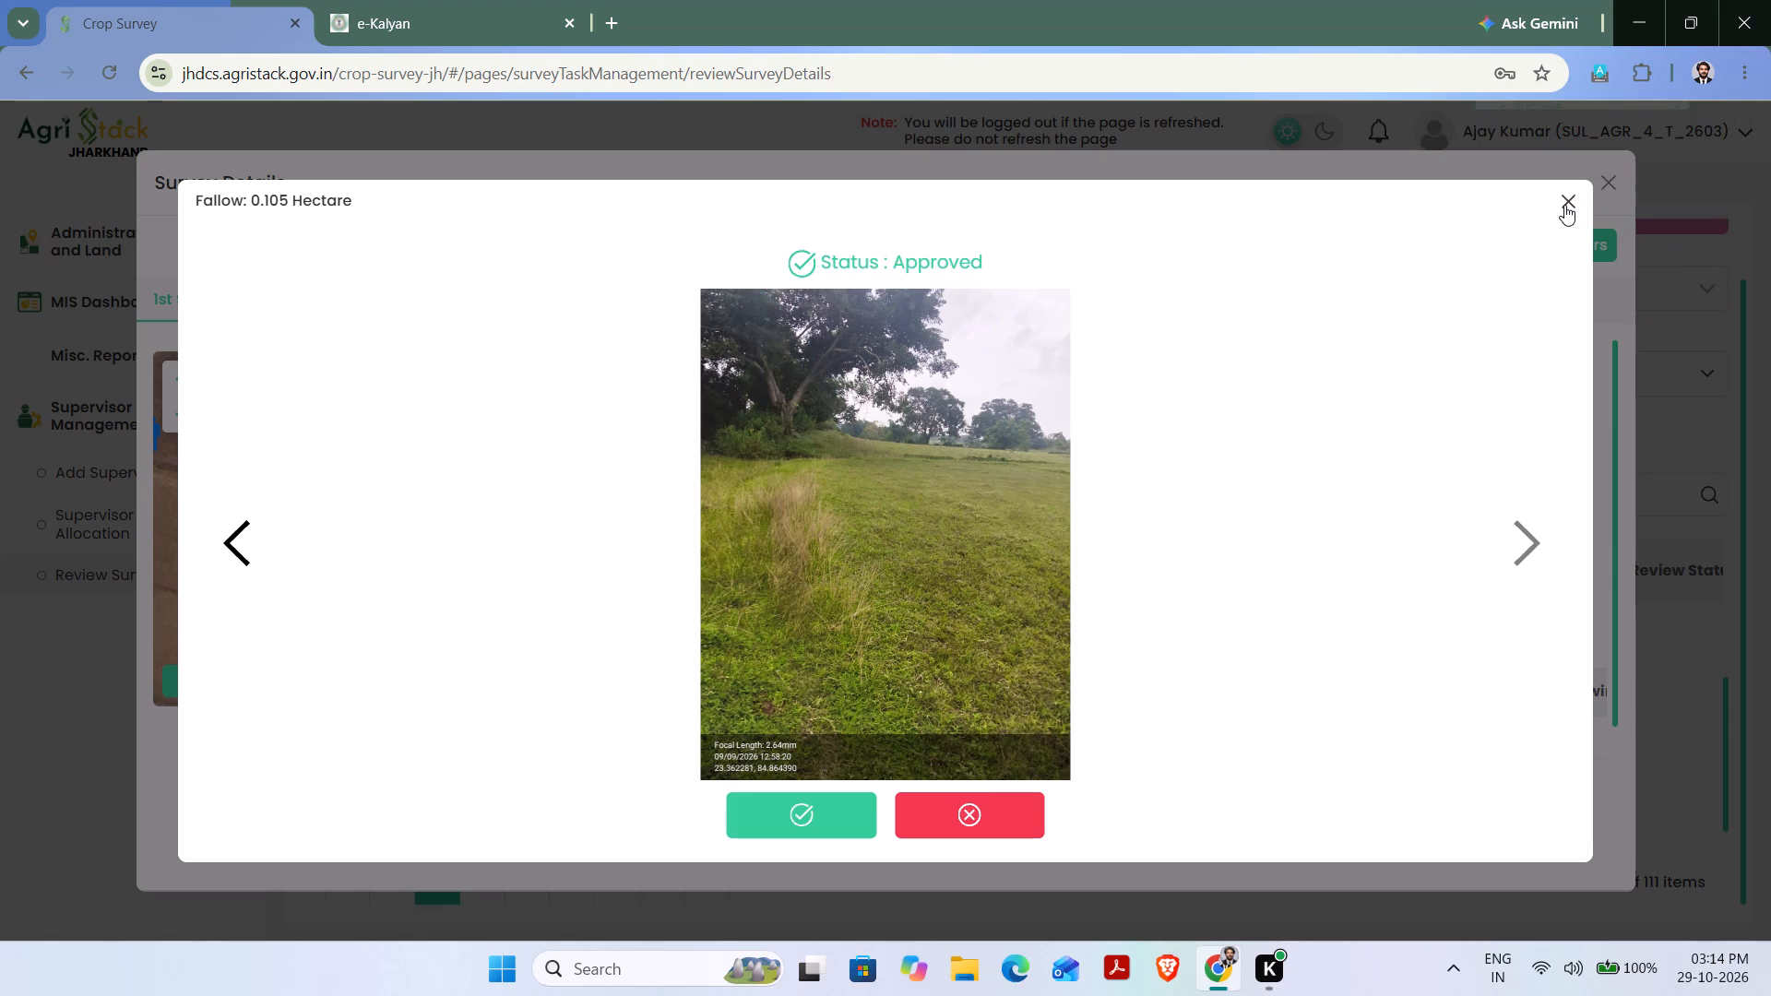
click(1564, 205)
Mark the first survey of record 39 as approved, save the review and close its survey details.
scroll(782, 696, down, 2)
click(690, 665)
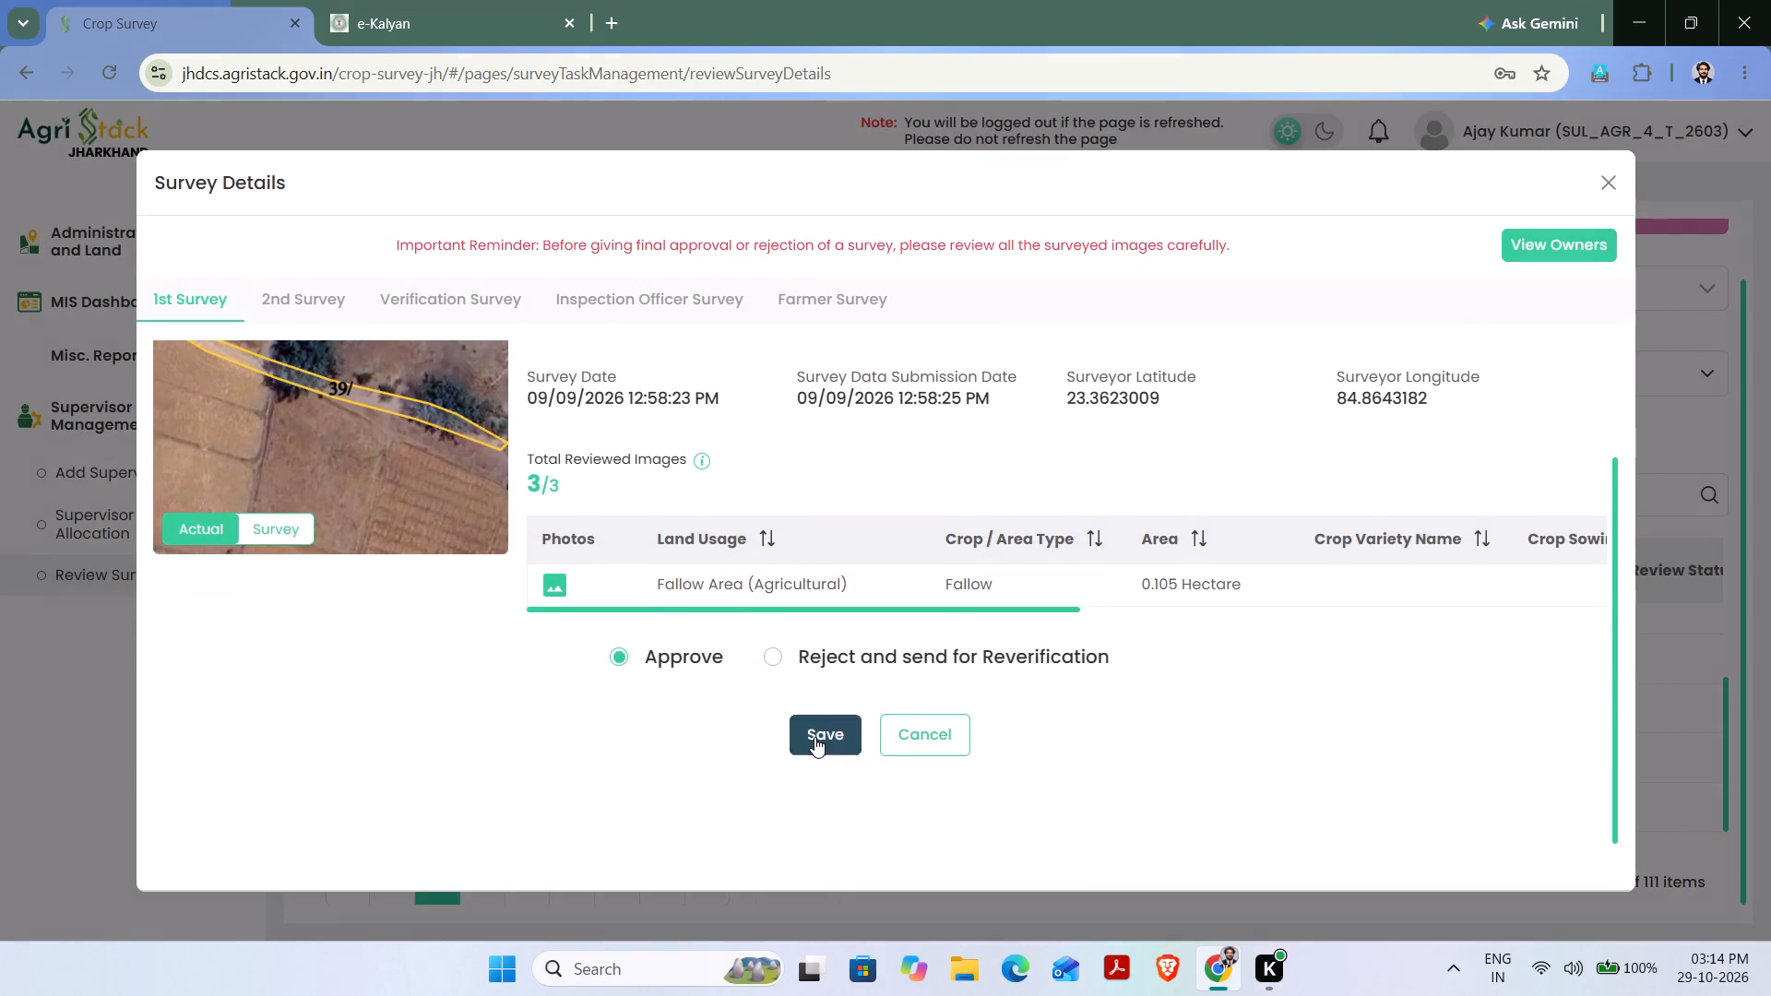
click(814, 737)
click(911, 564)
click(344, 796)
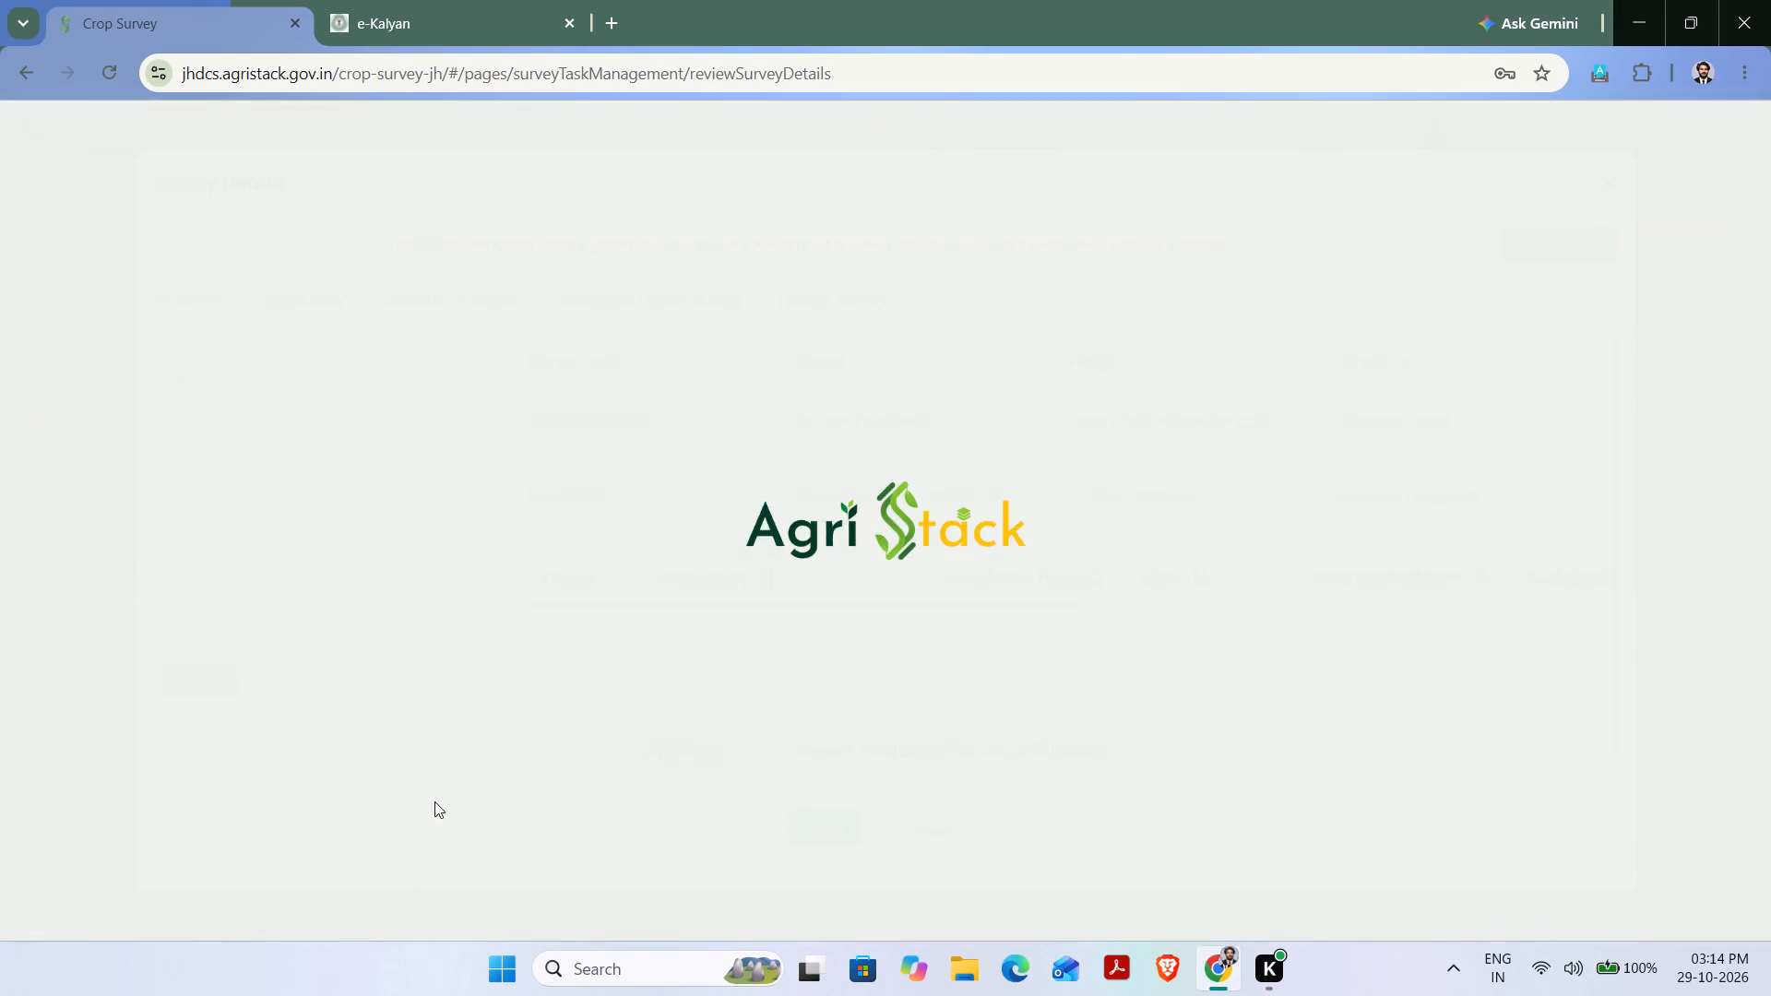
click(559, 735)
click(745, 805)
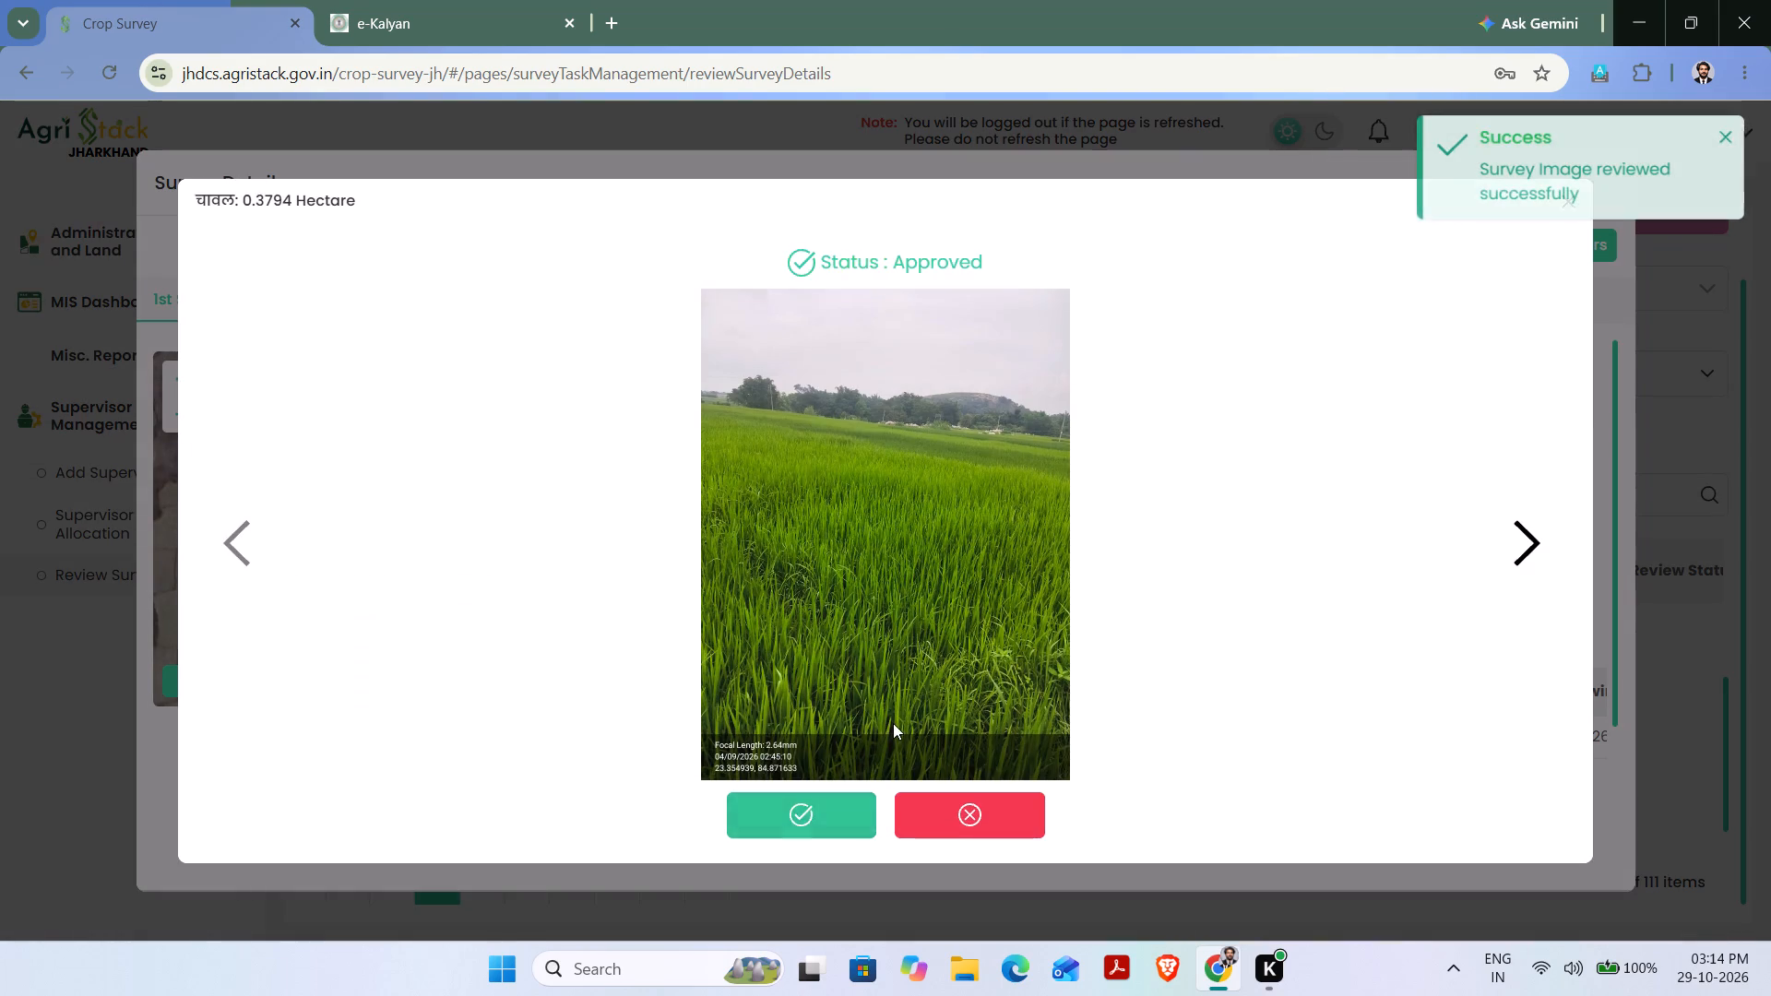
drag(889, 722, 801, 722)
click(819, 802)
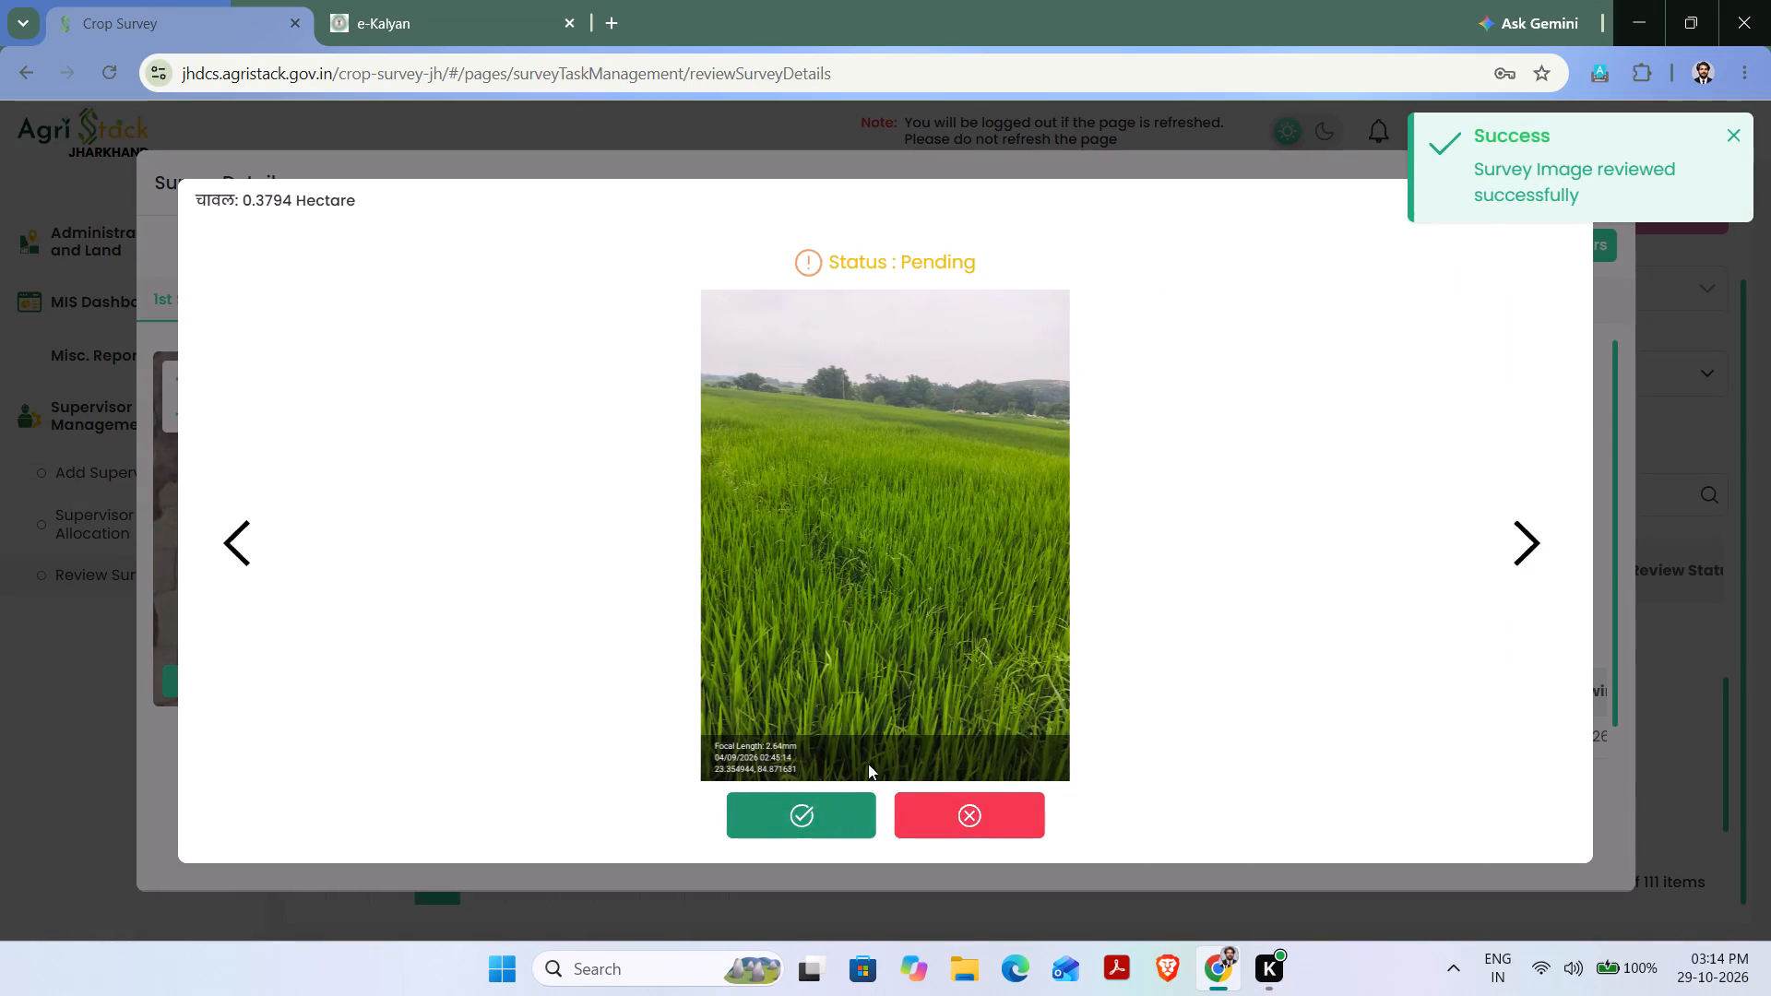
drag(880, 707, 770, 720)
click(779, 824)
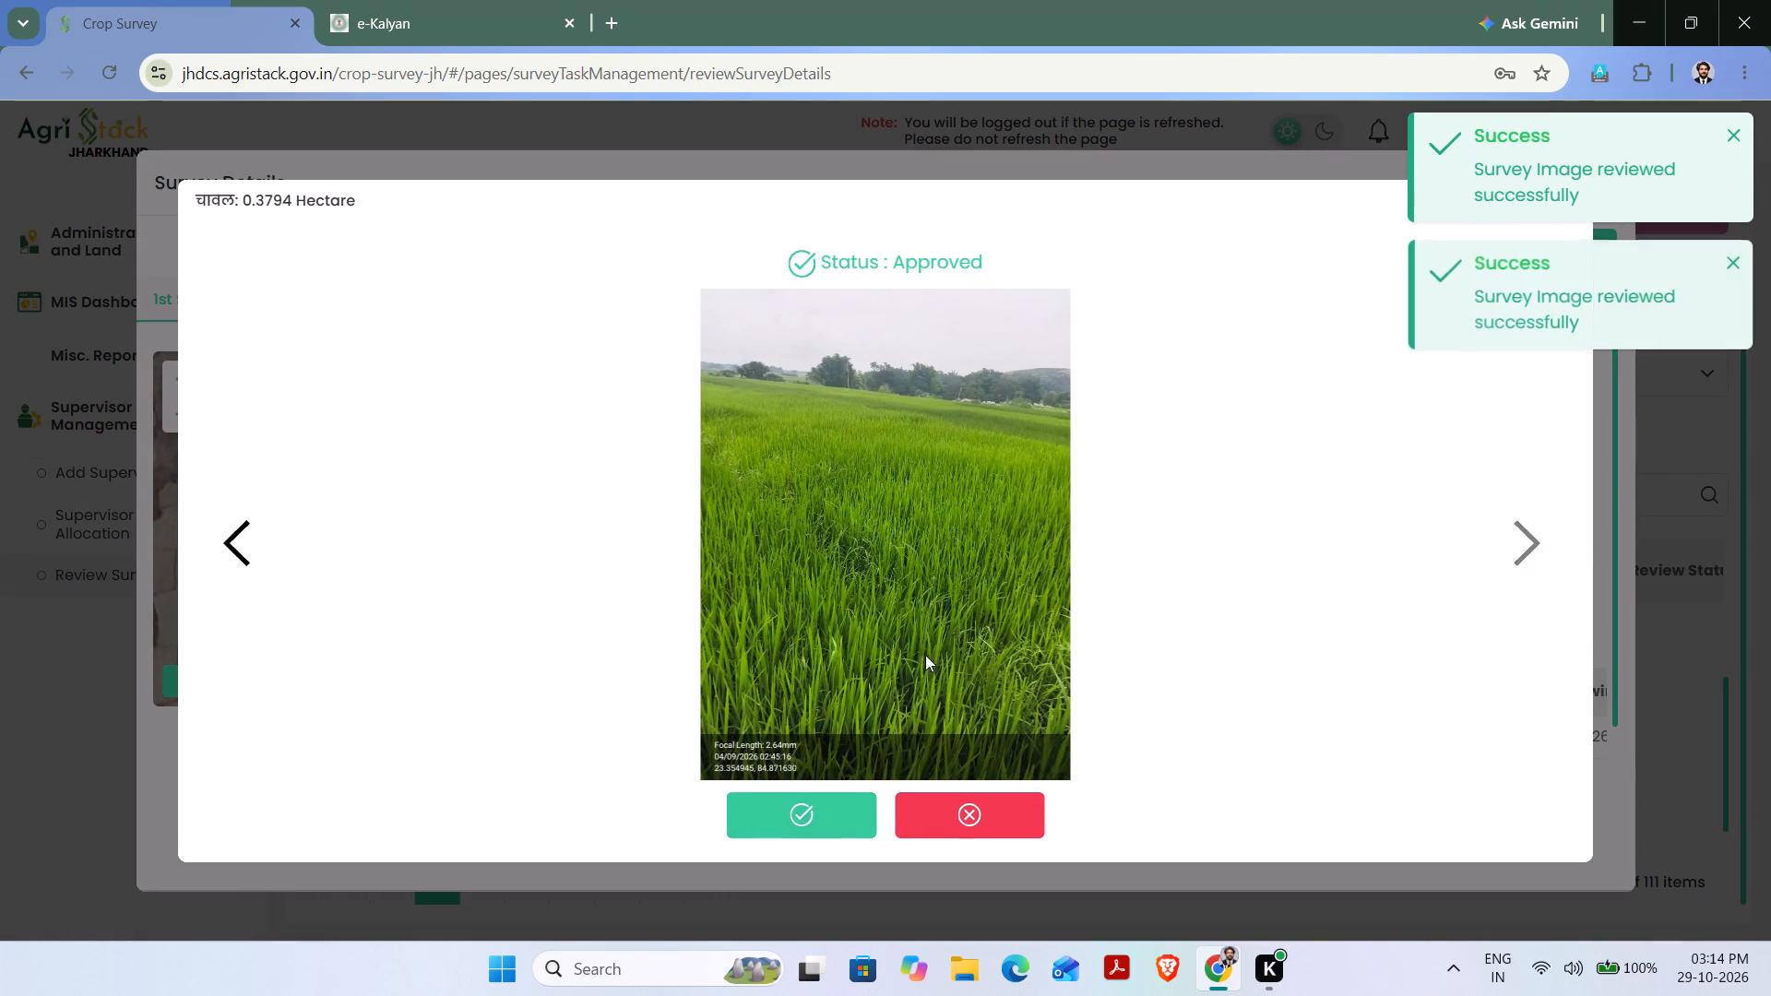
drag(925, 655, 863, 656)
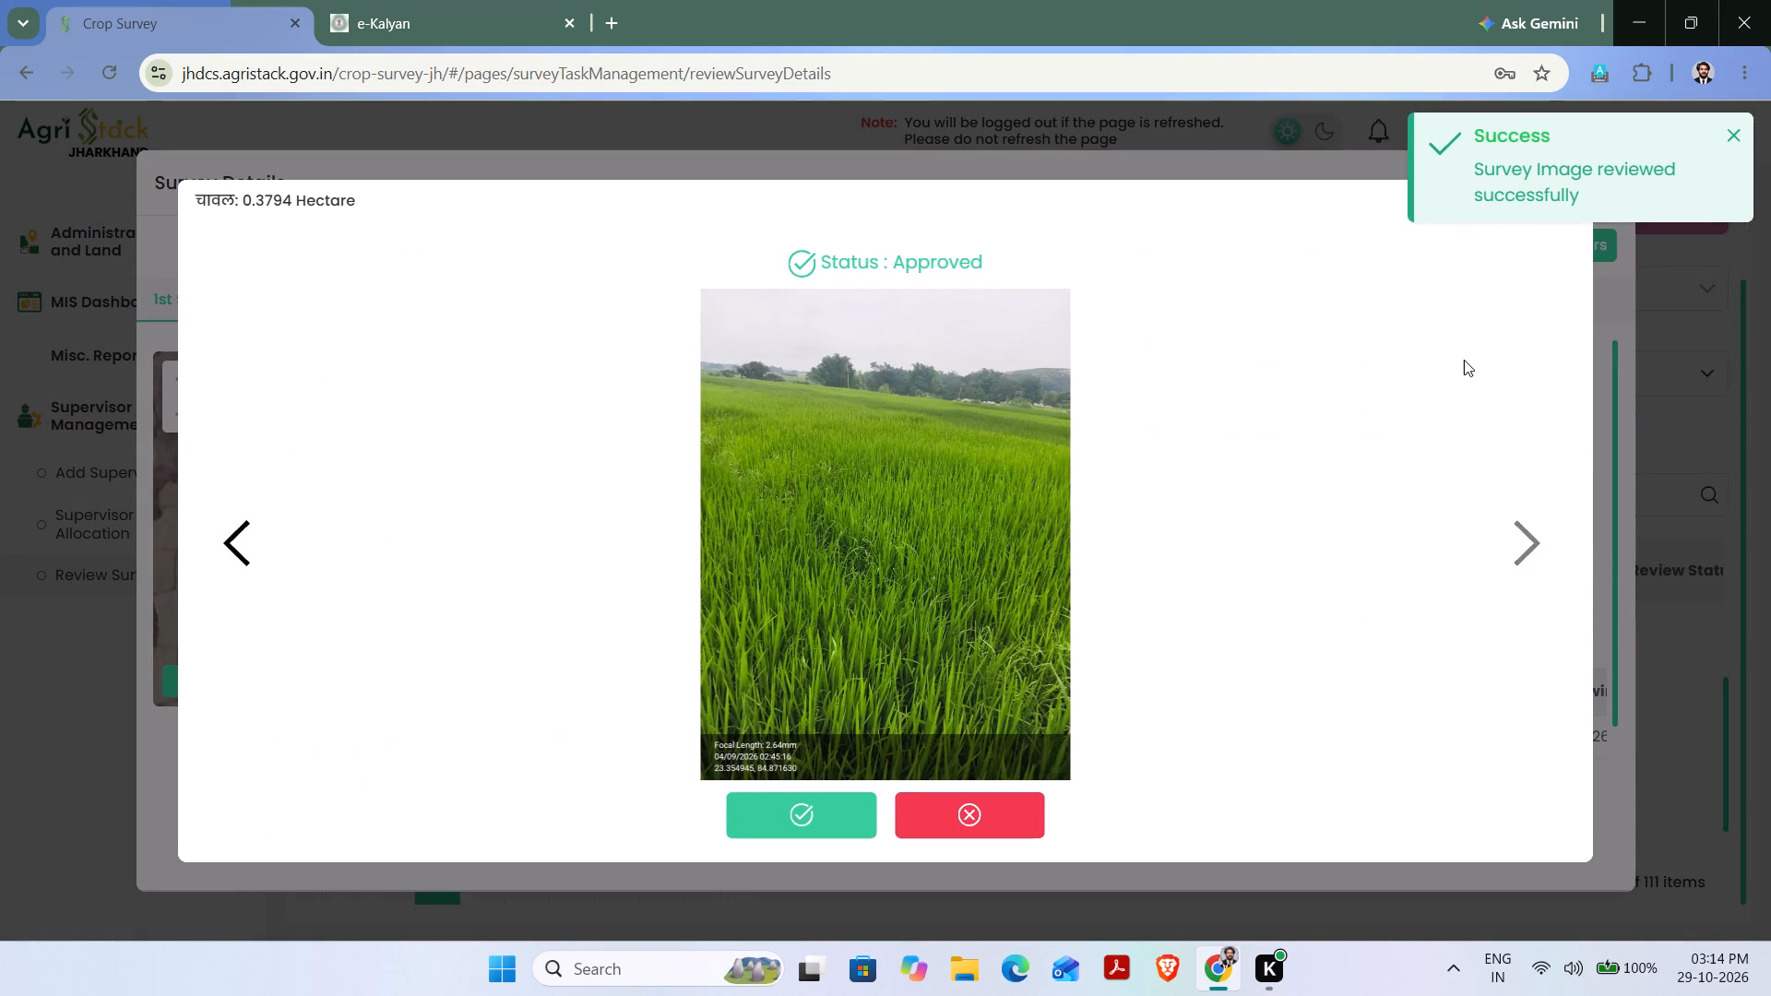
click(1575, 204)
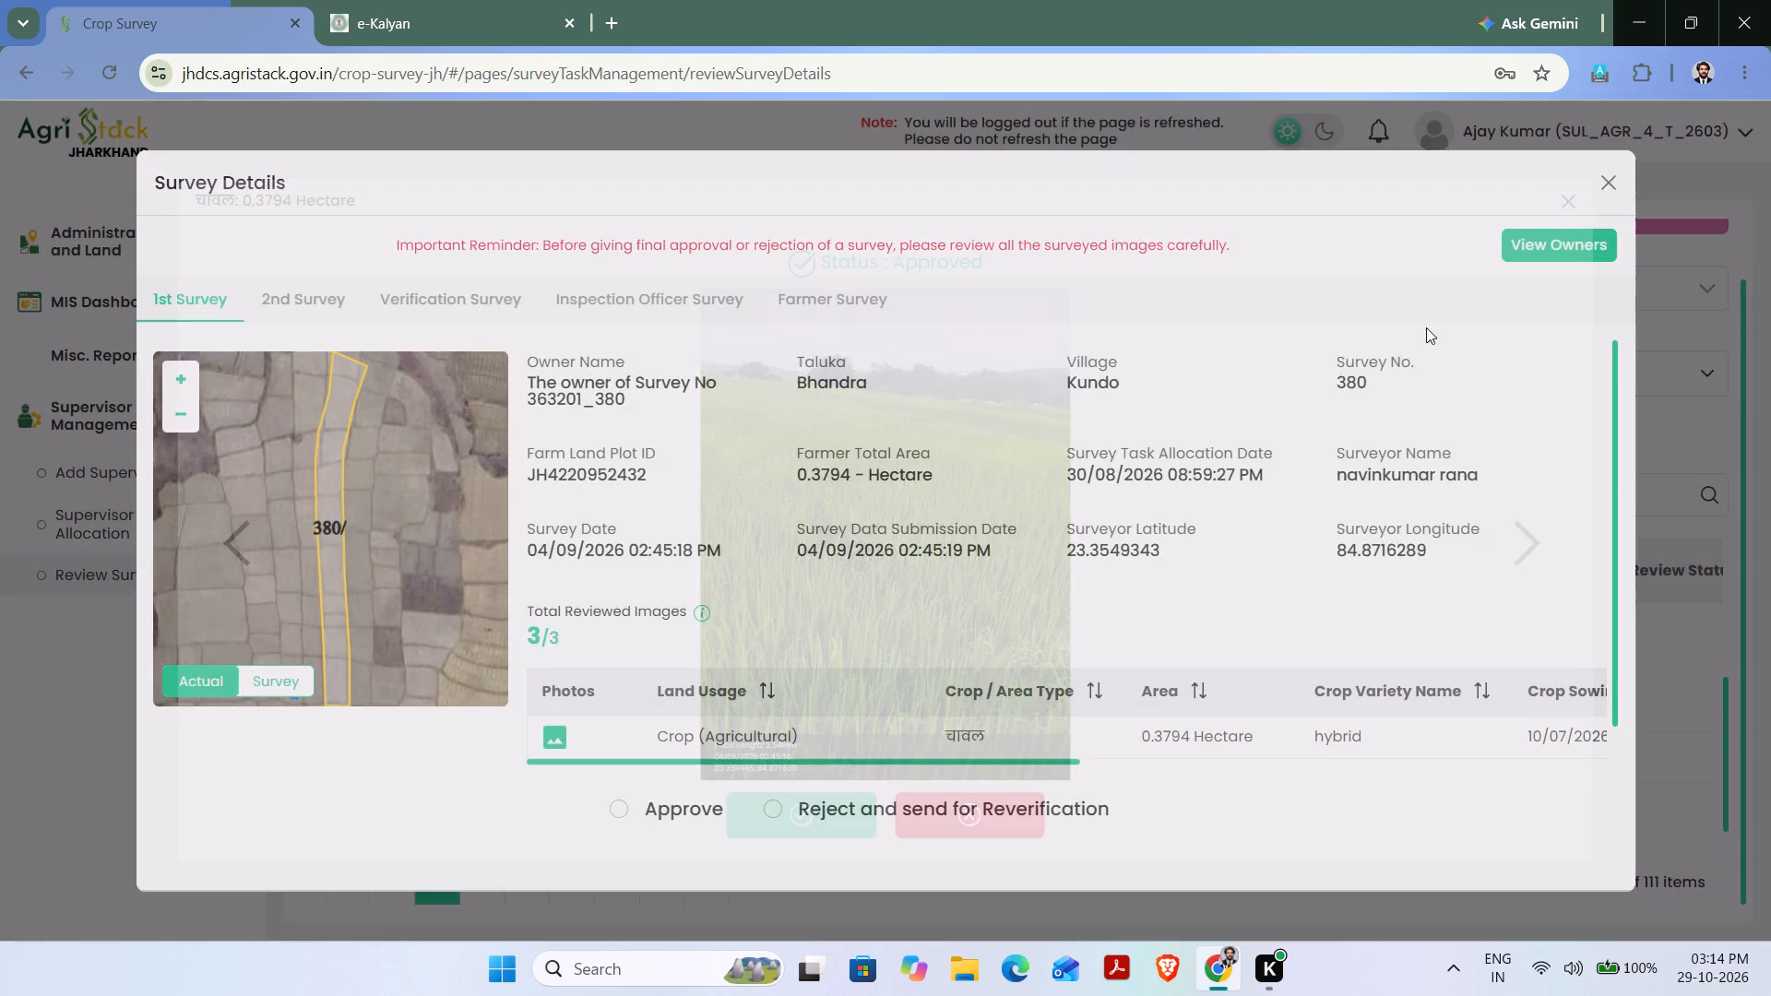
Mark the first survey of record 380 as approved, save the review and close its survey details.
scroll(779, 701, down, 1)
click(683, 683)
click(825, 757)
click(901, 588)
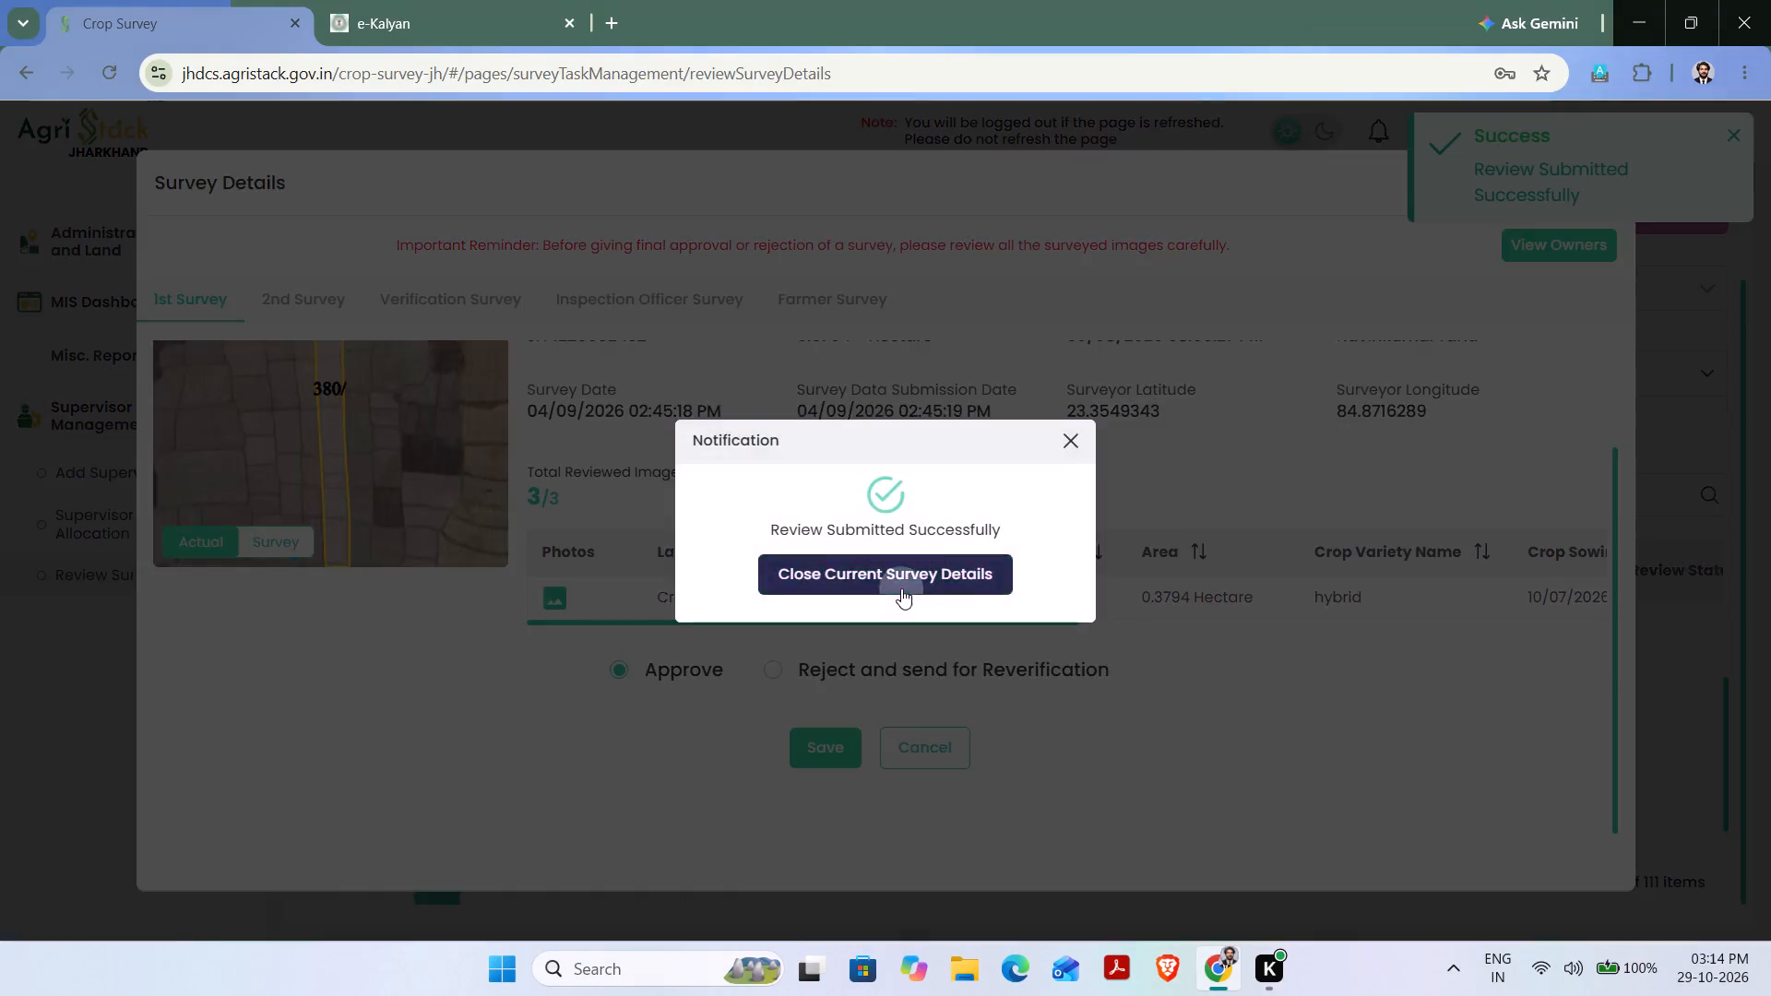
Reapply the current Kundo village filters to refresh the list of first-survey records.
click(362, 450)
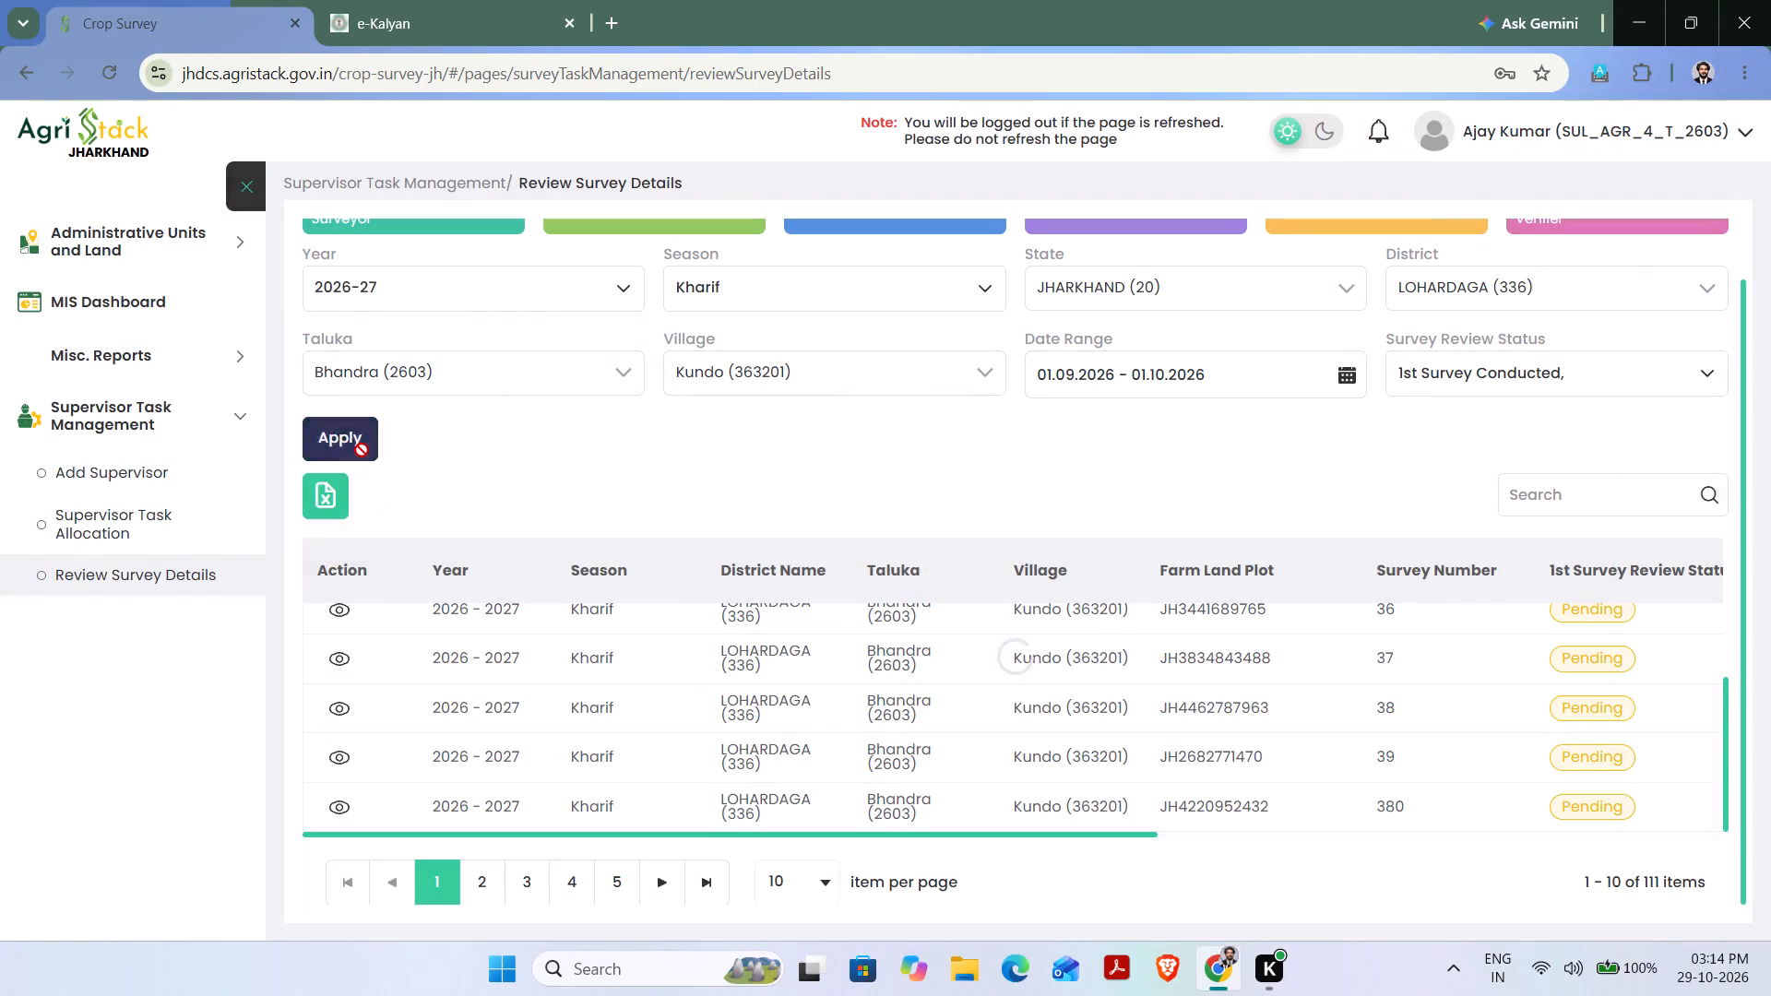
Open the survey details of Kundo record 381 and approve all three of its चावल crop photos.
scroll(439, 685, up, 4)
click(338, 624)
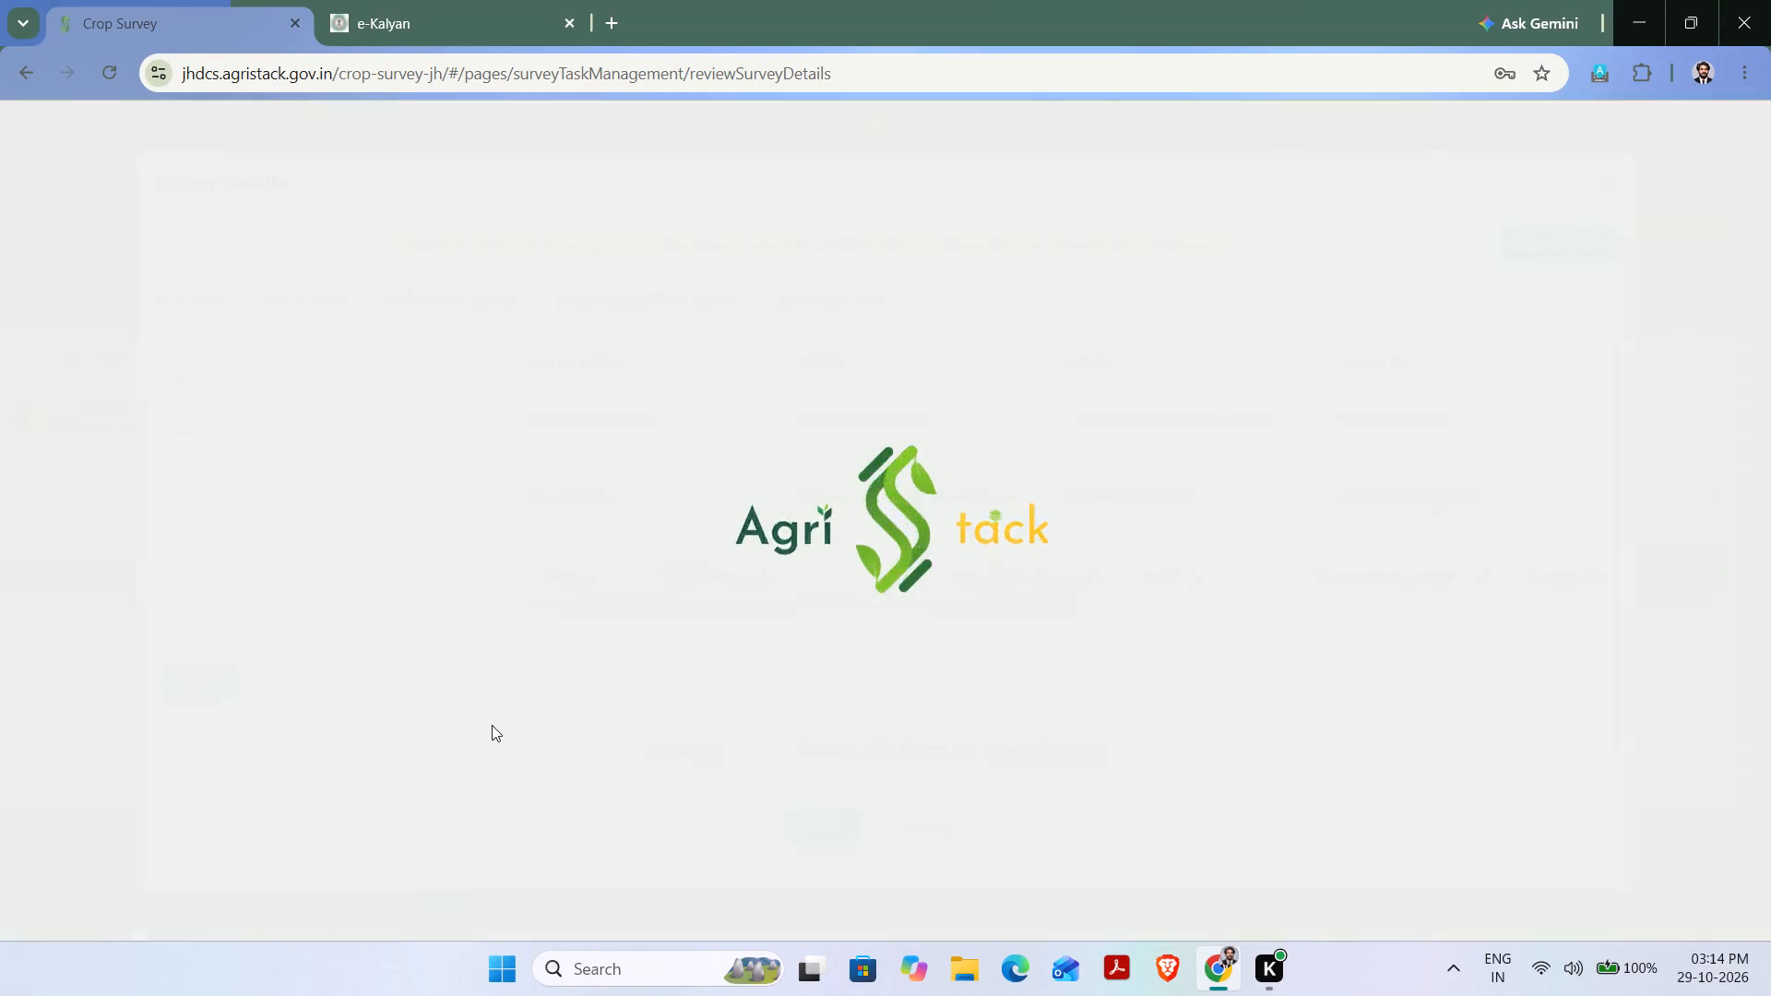
click(553, 750)
click(555, 741)
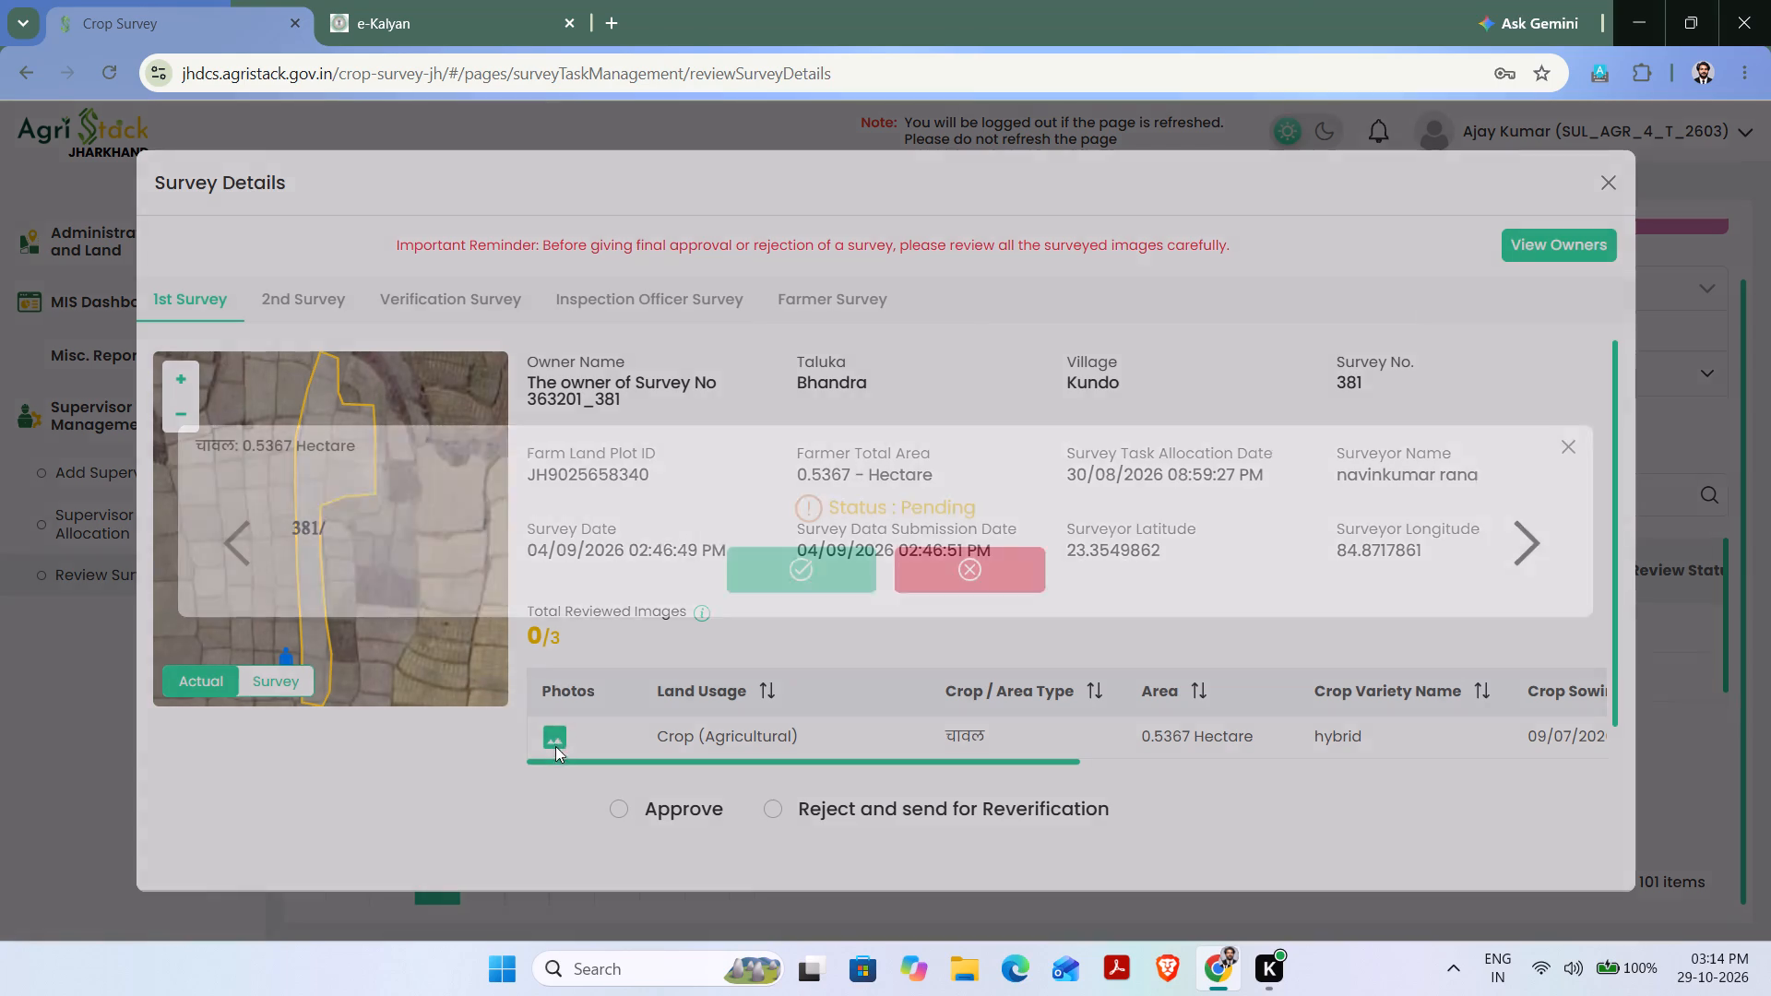
click(750, 824)
drag(913, 702, 883, 704)
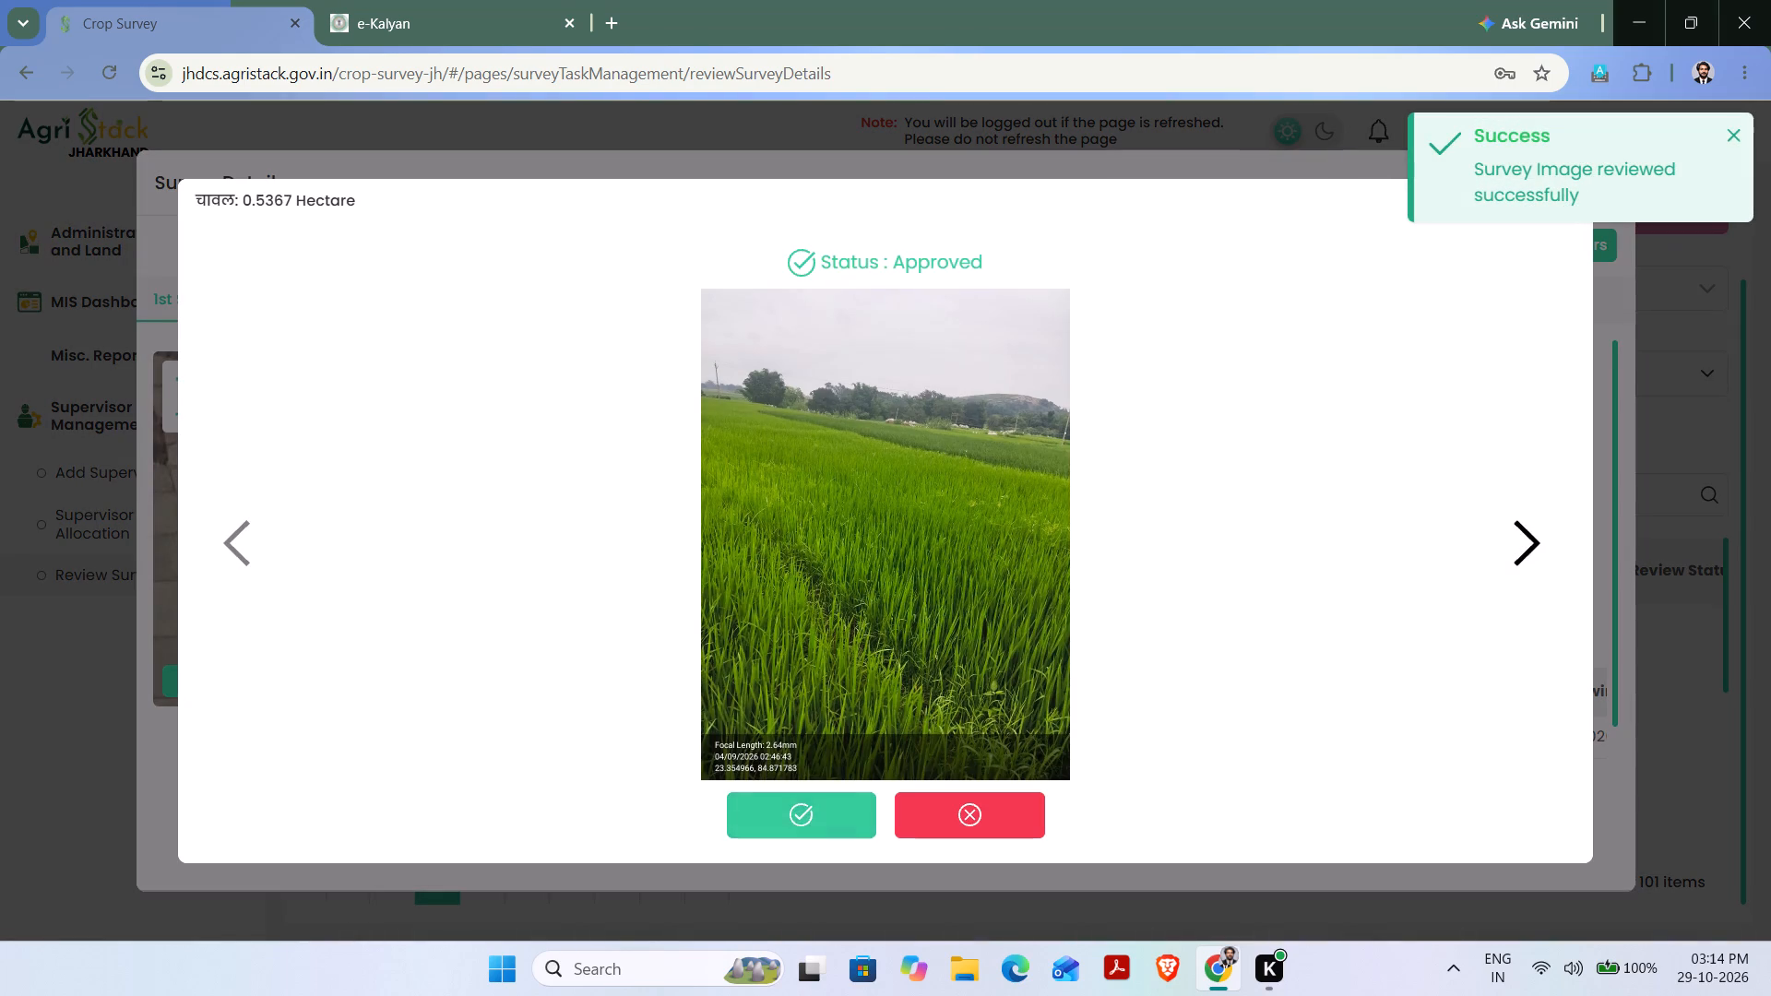
drag(883, 704, 774, 715)
click(797, 811)
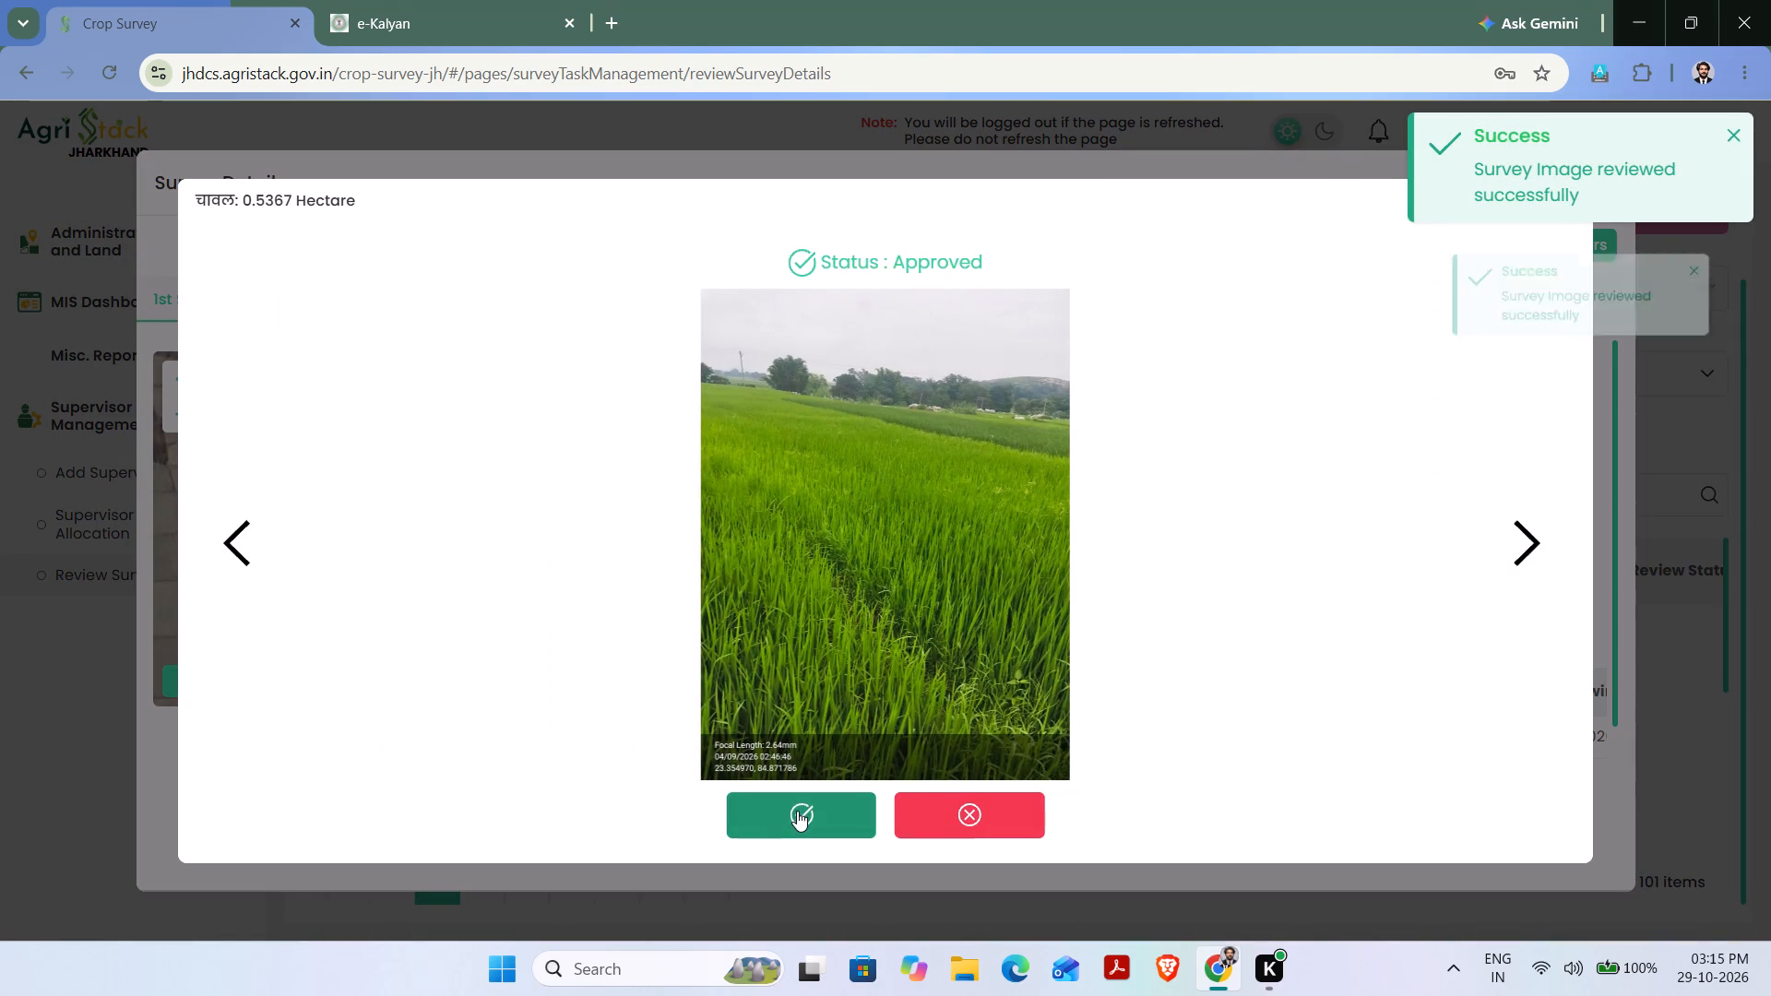
drag(954, 647, 812, 668)
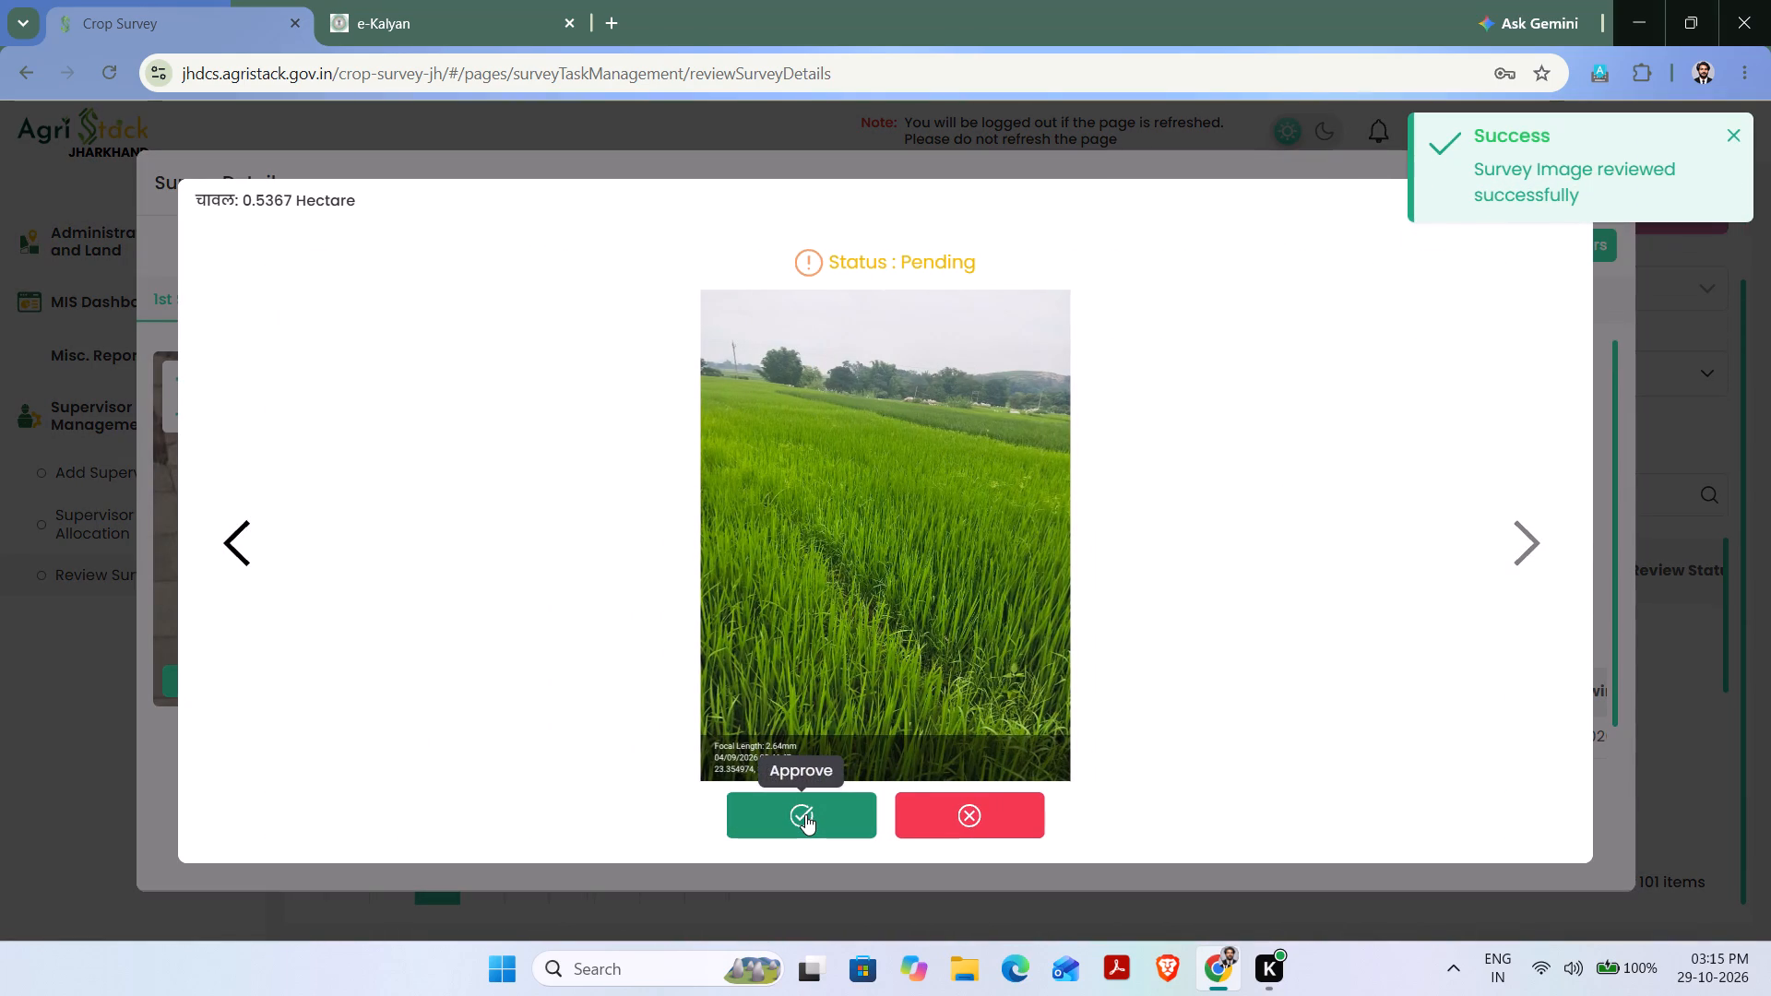
click(805, 814)
drag(980, 614, 916, 635)
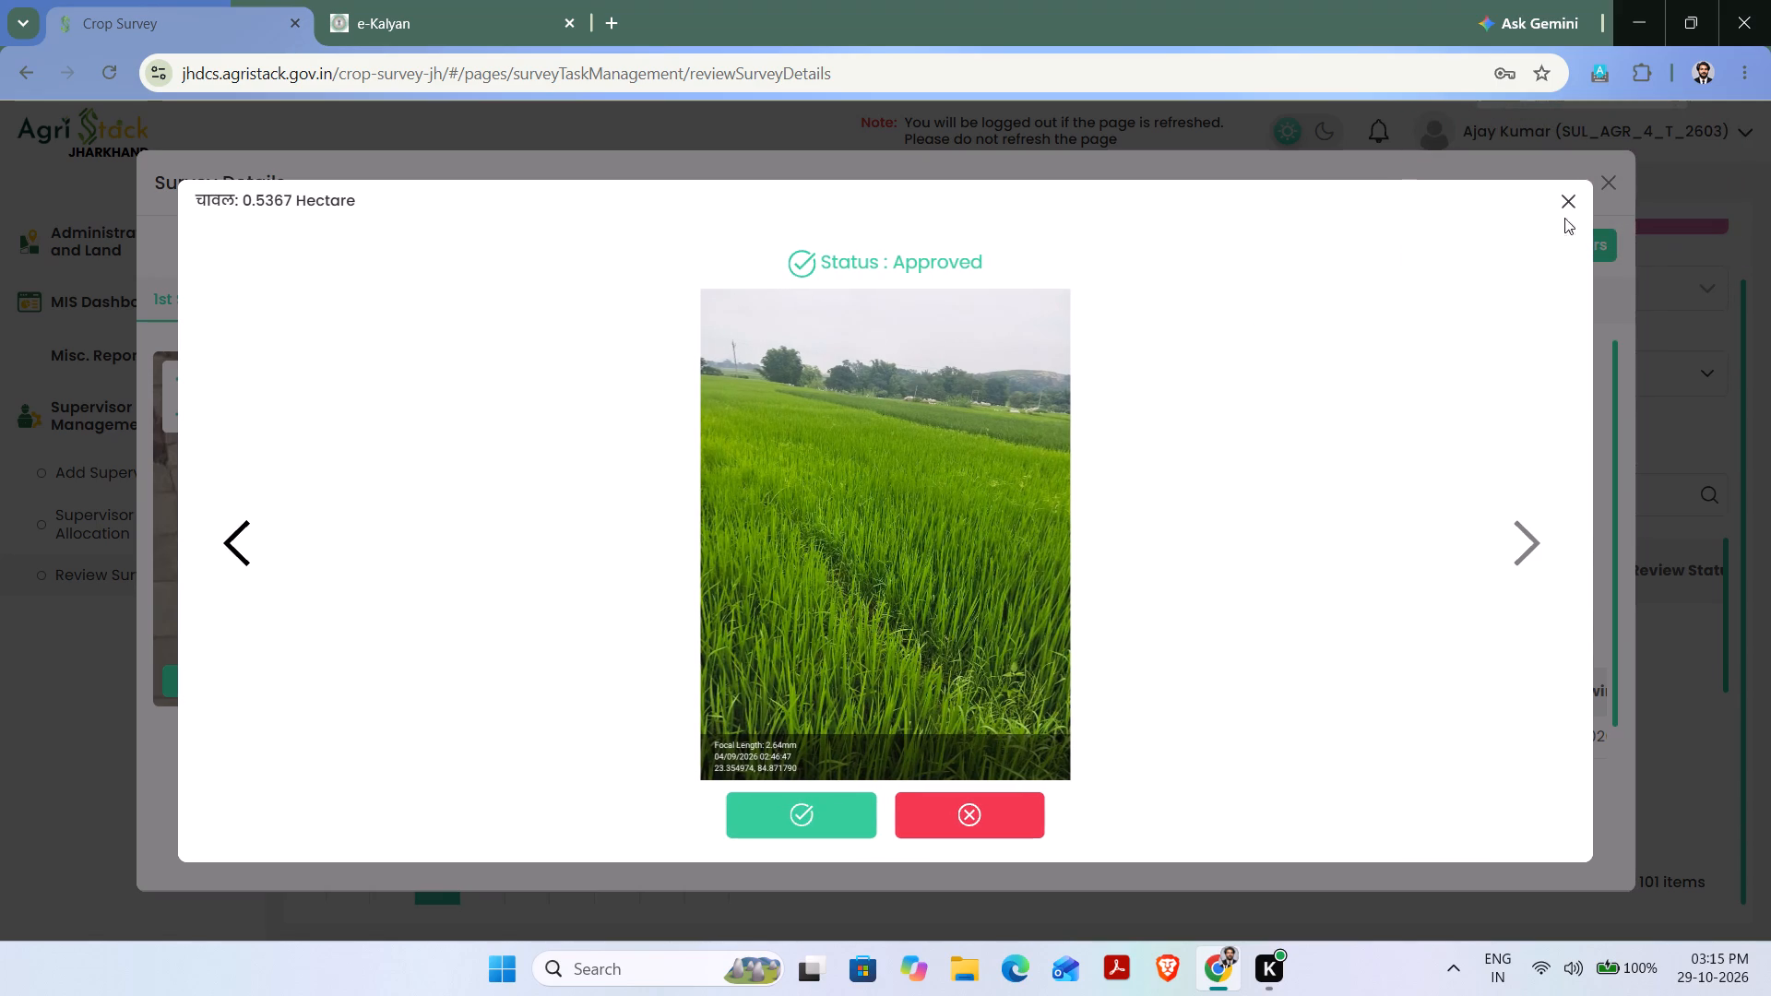
click(1571, 202)
Mark the first survey of record 381 as approved, save the review and close its survey details.
scroll(921, 566, down, 1)
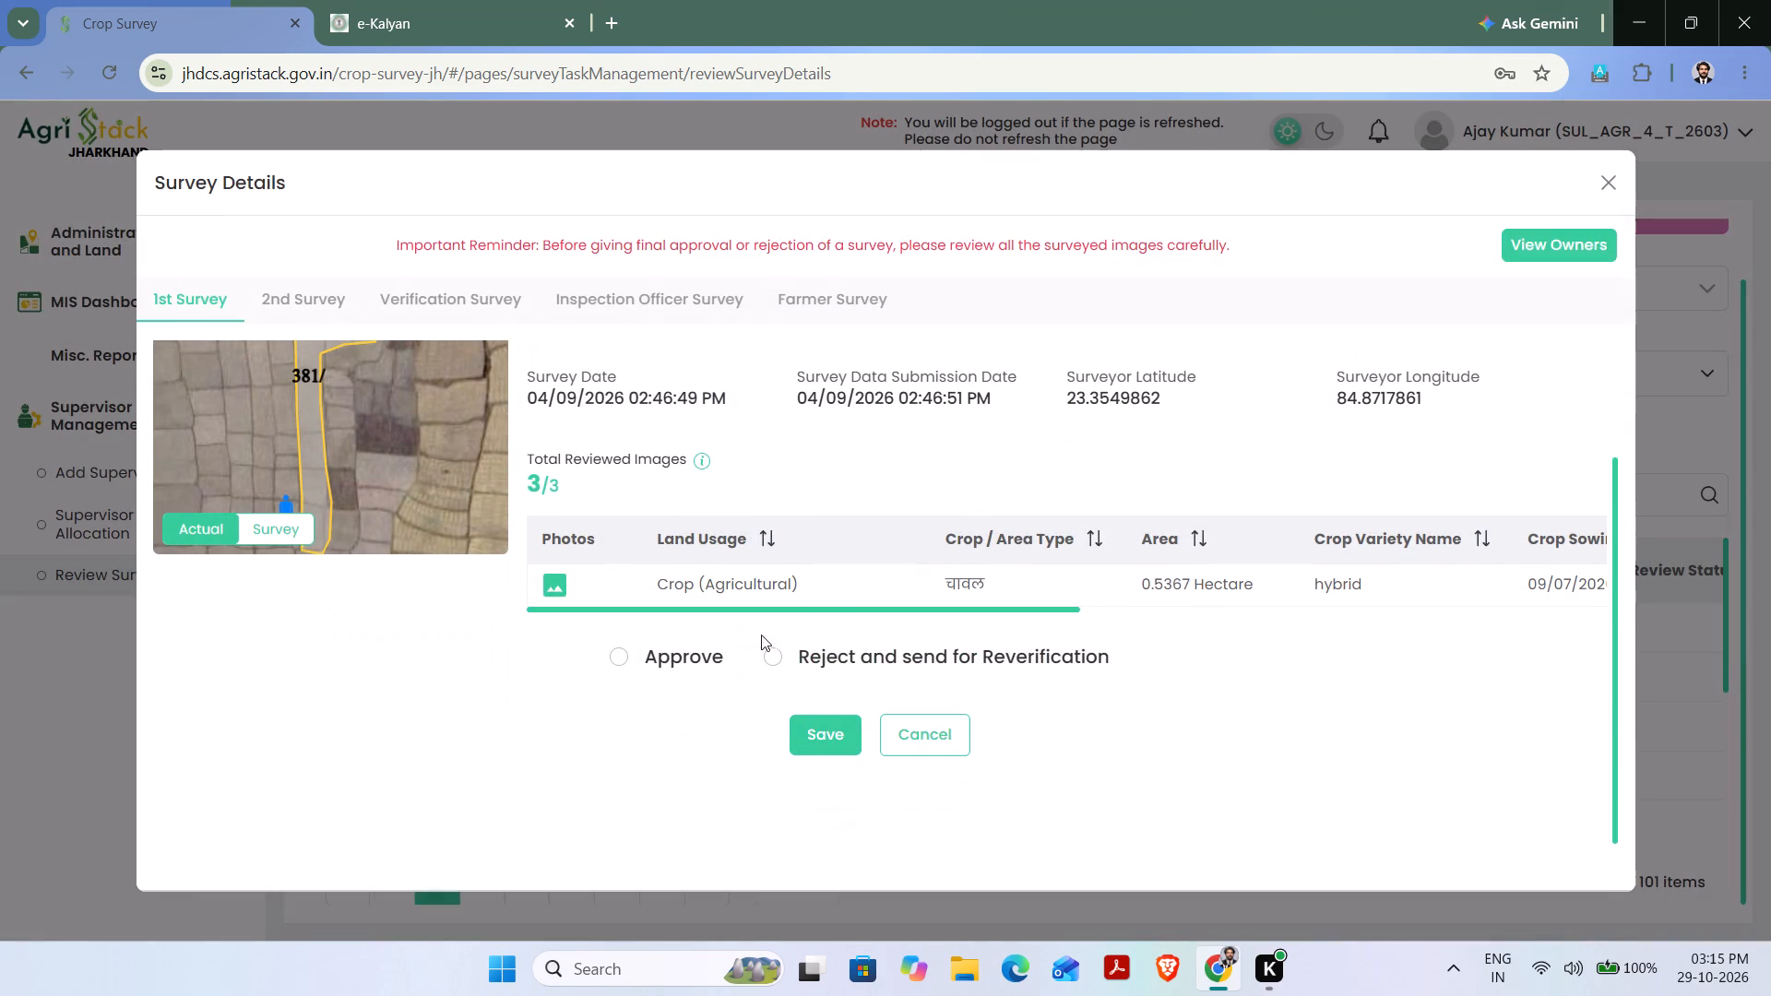
click(705, 653)
click(823, 741)
click(917, 566)
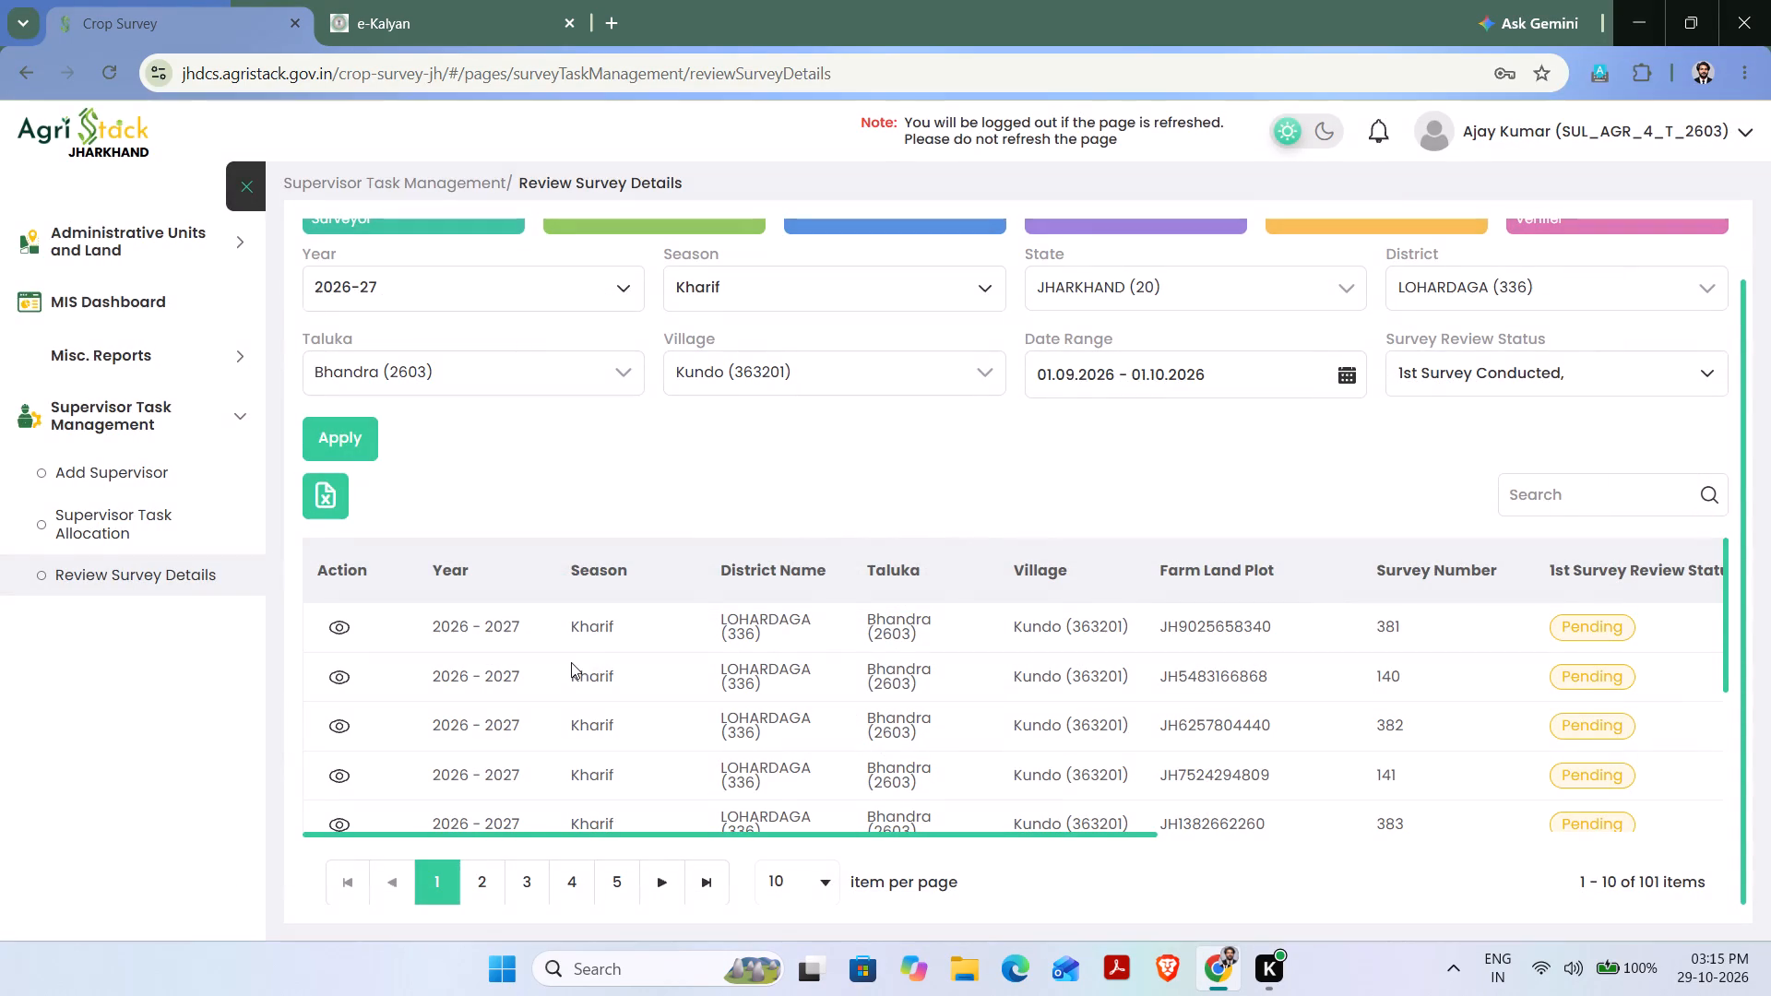
Open the survey details of Kundo record 140 and approve all three of its Fallow photos.
click(343, 677)
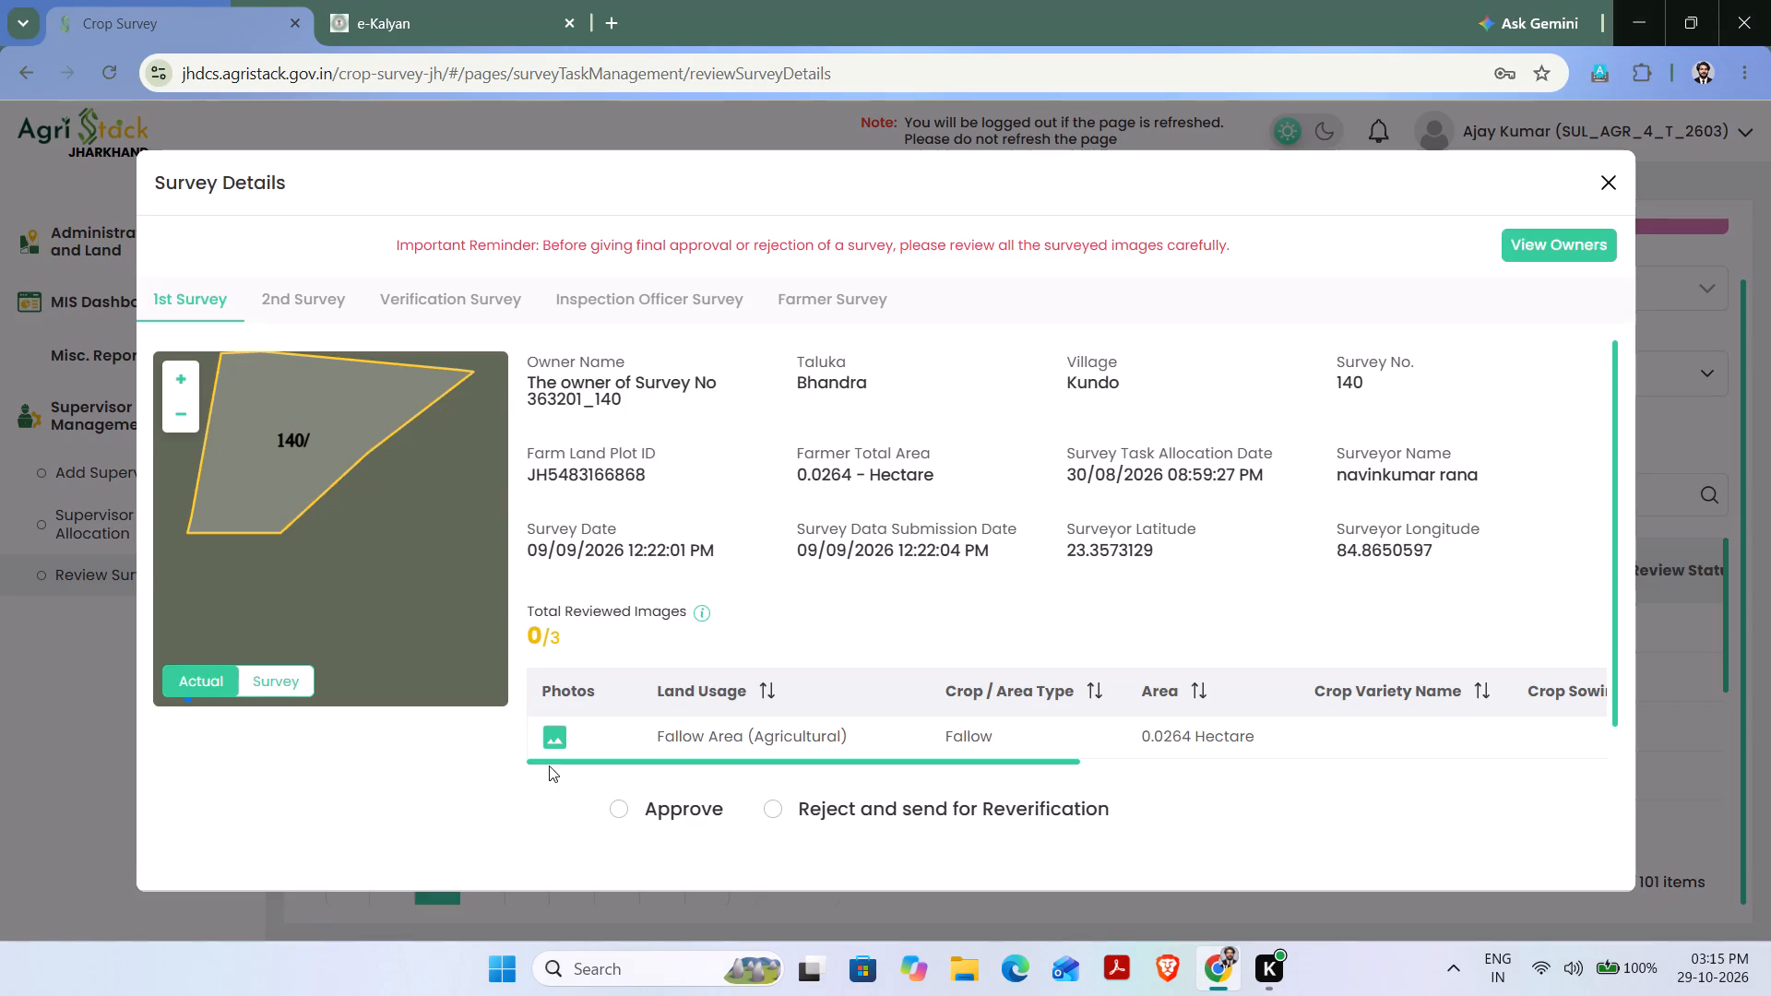
click(552, 732)
click(765, 816)
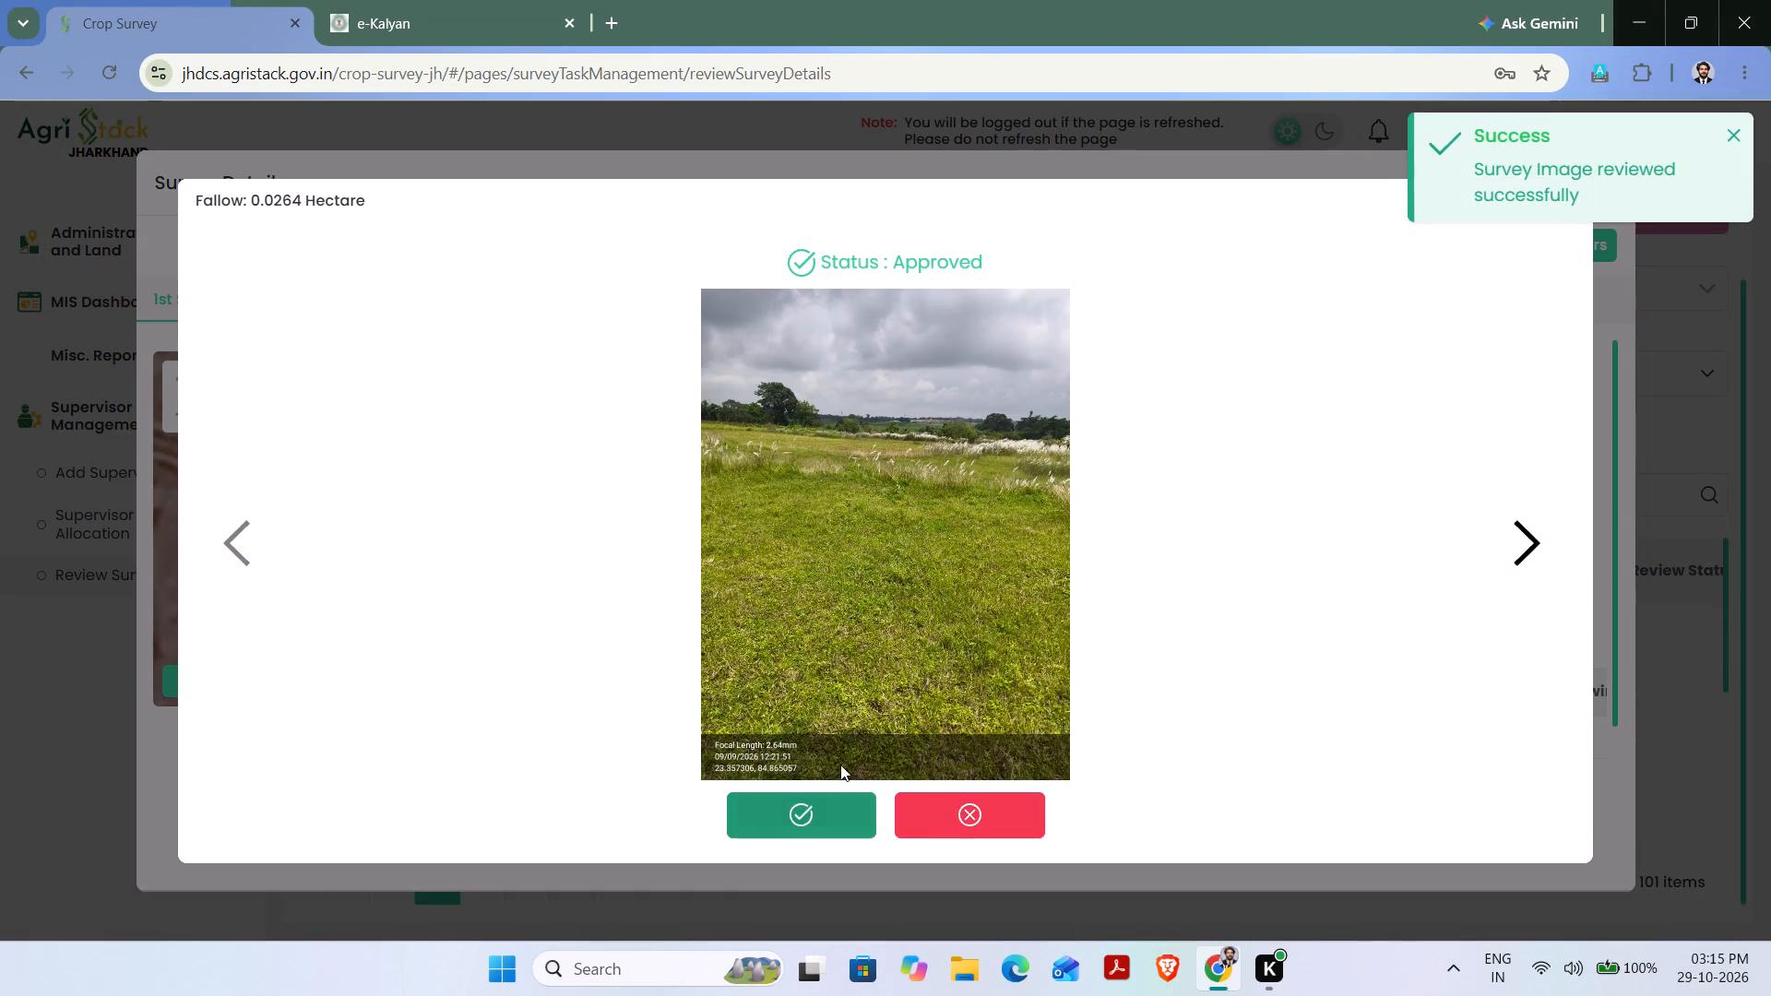
drag(898, 708, 767, 734)
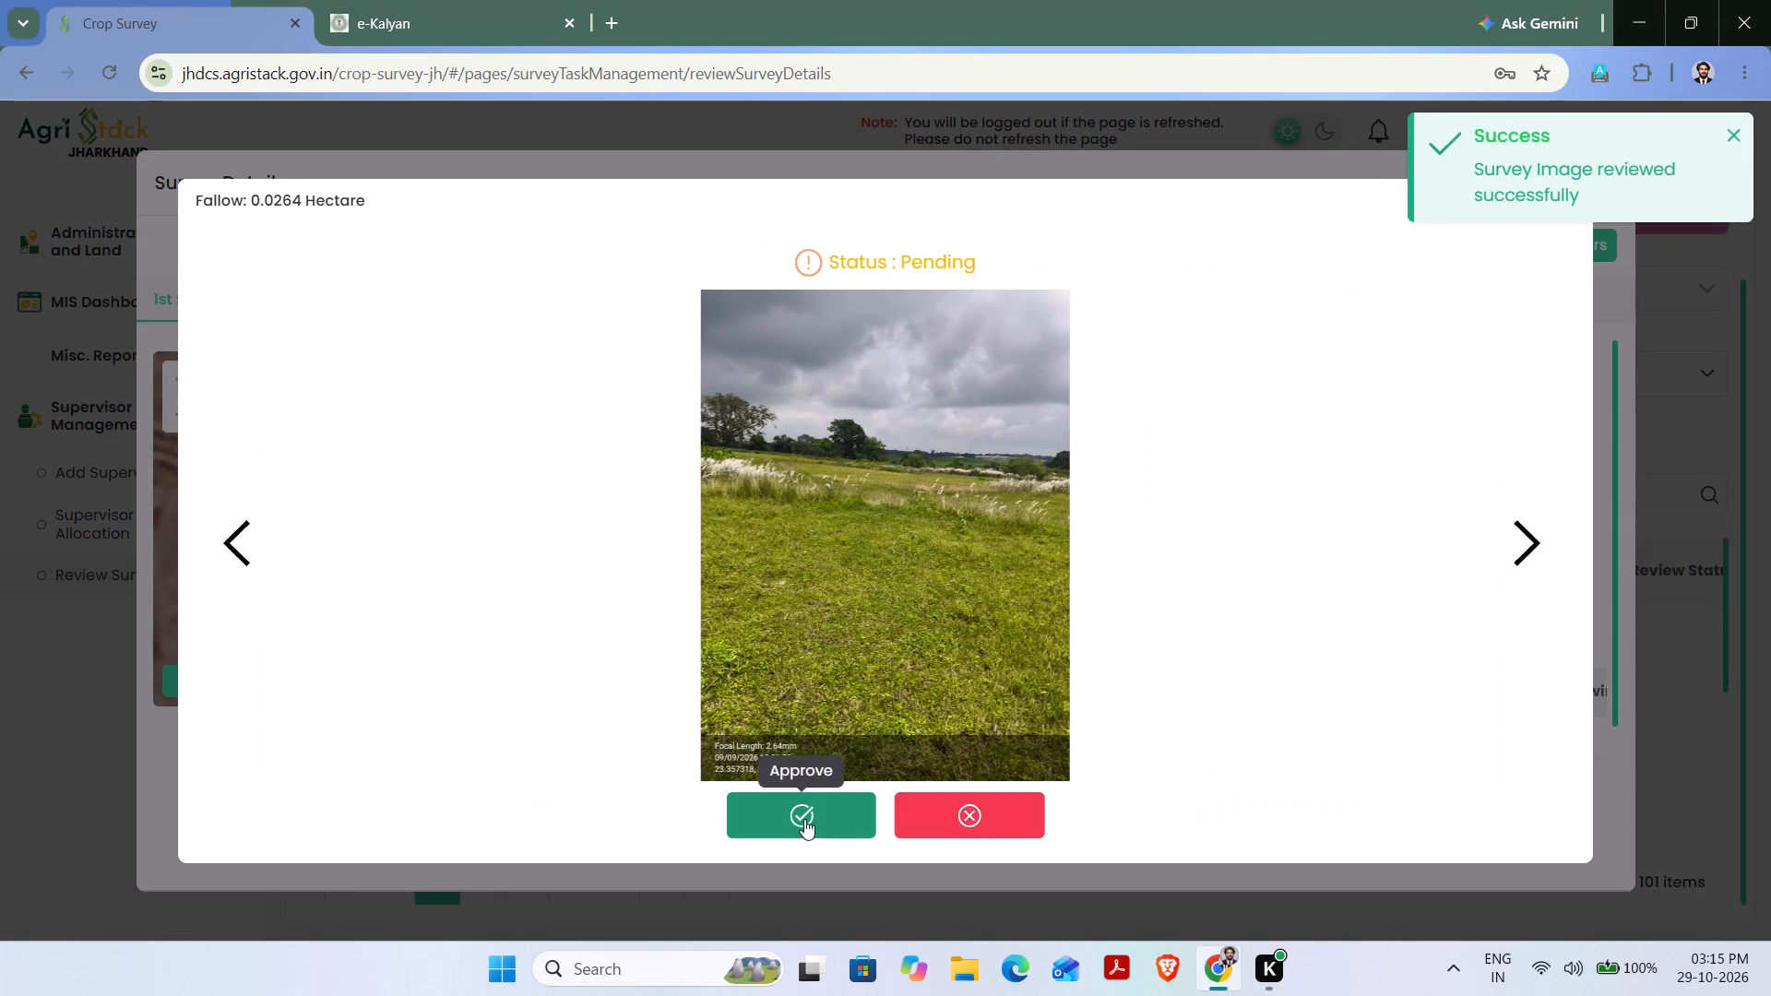
click(804, 818)
drag(943, 669, 798, 697)
click(794, 819)
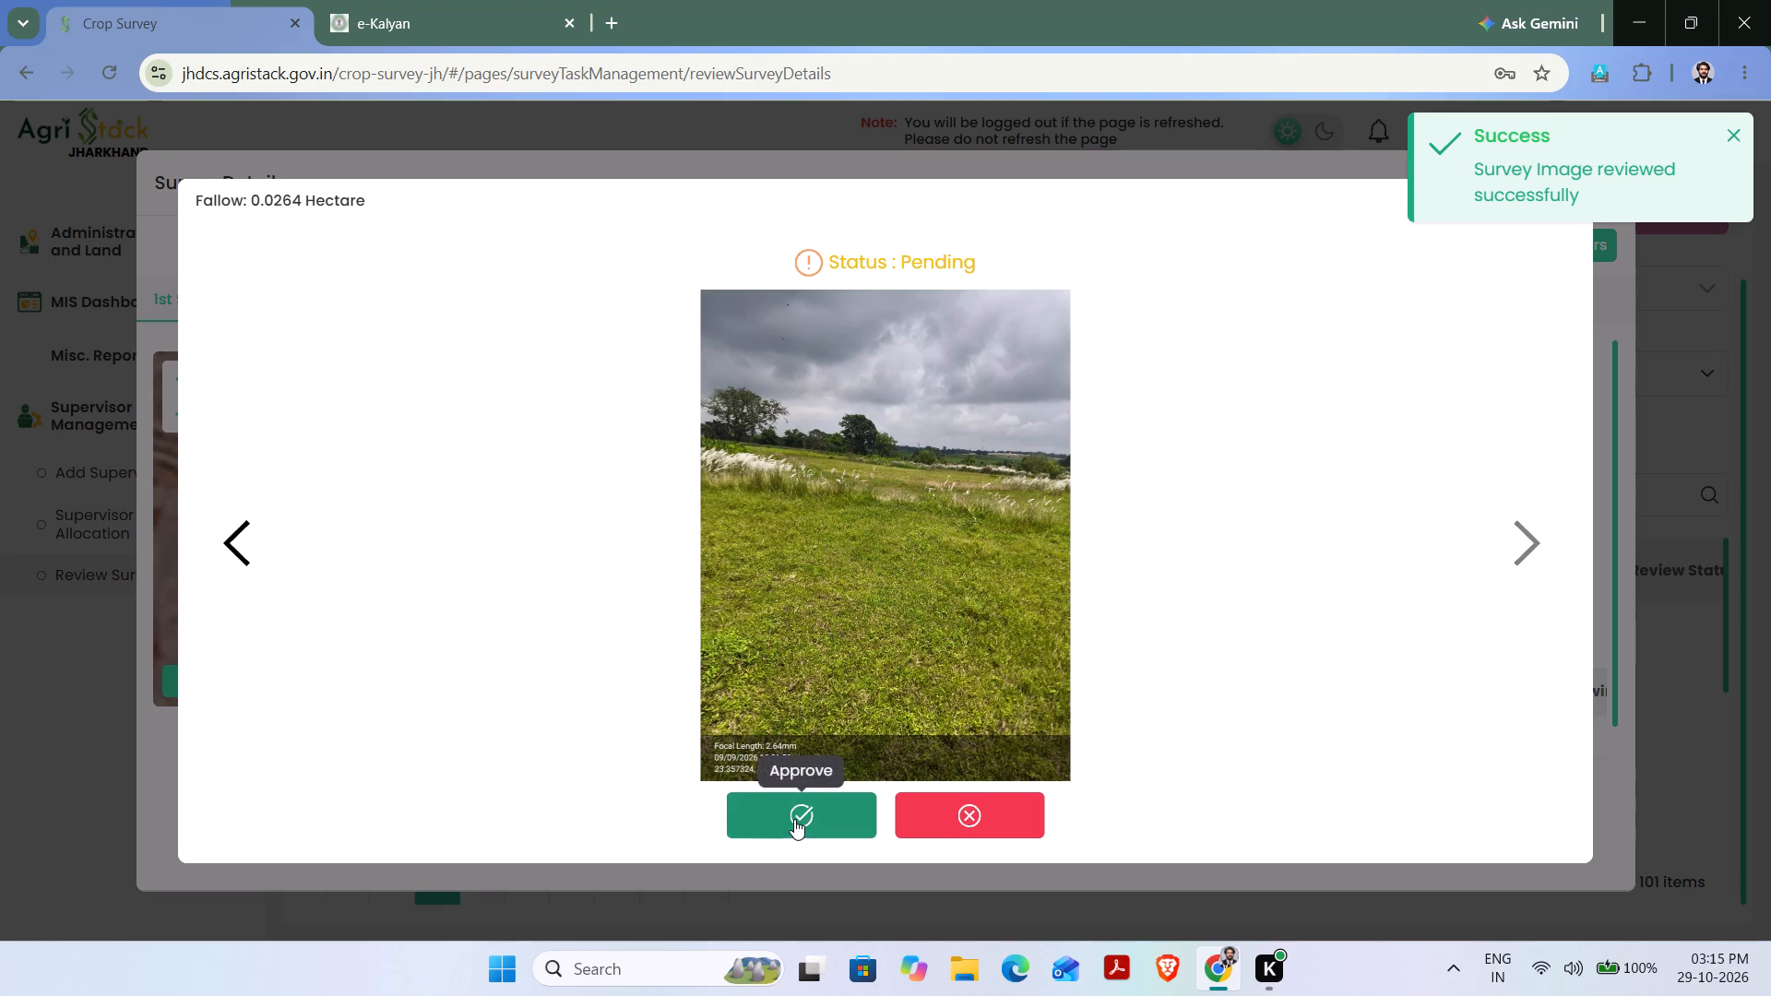
drag(917, 664, 858, 668)
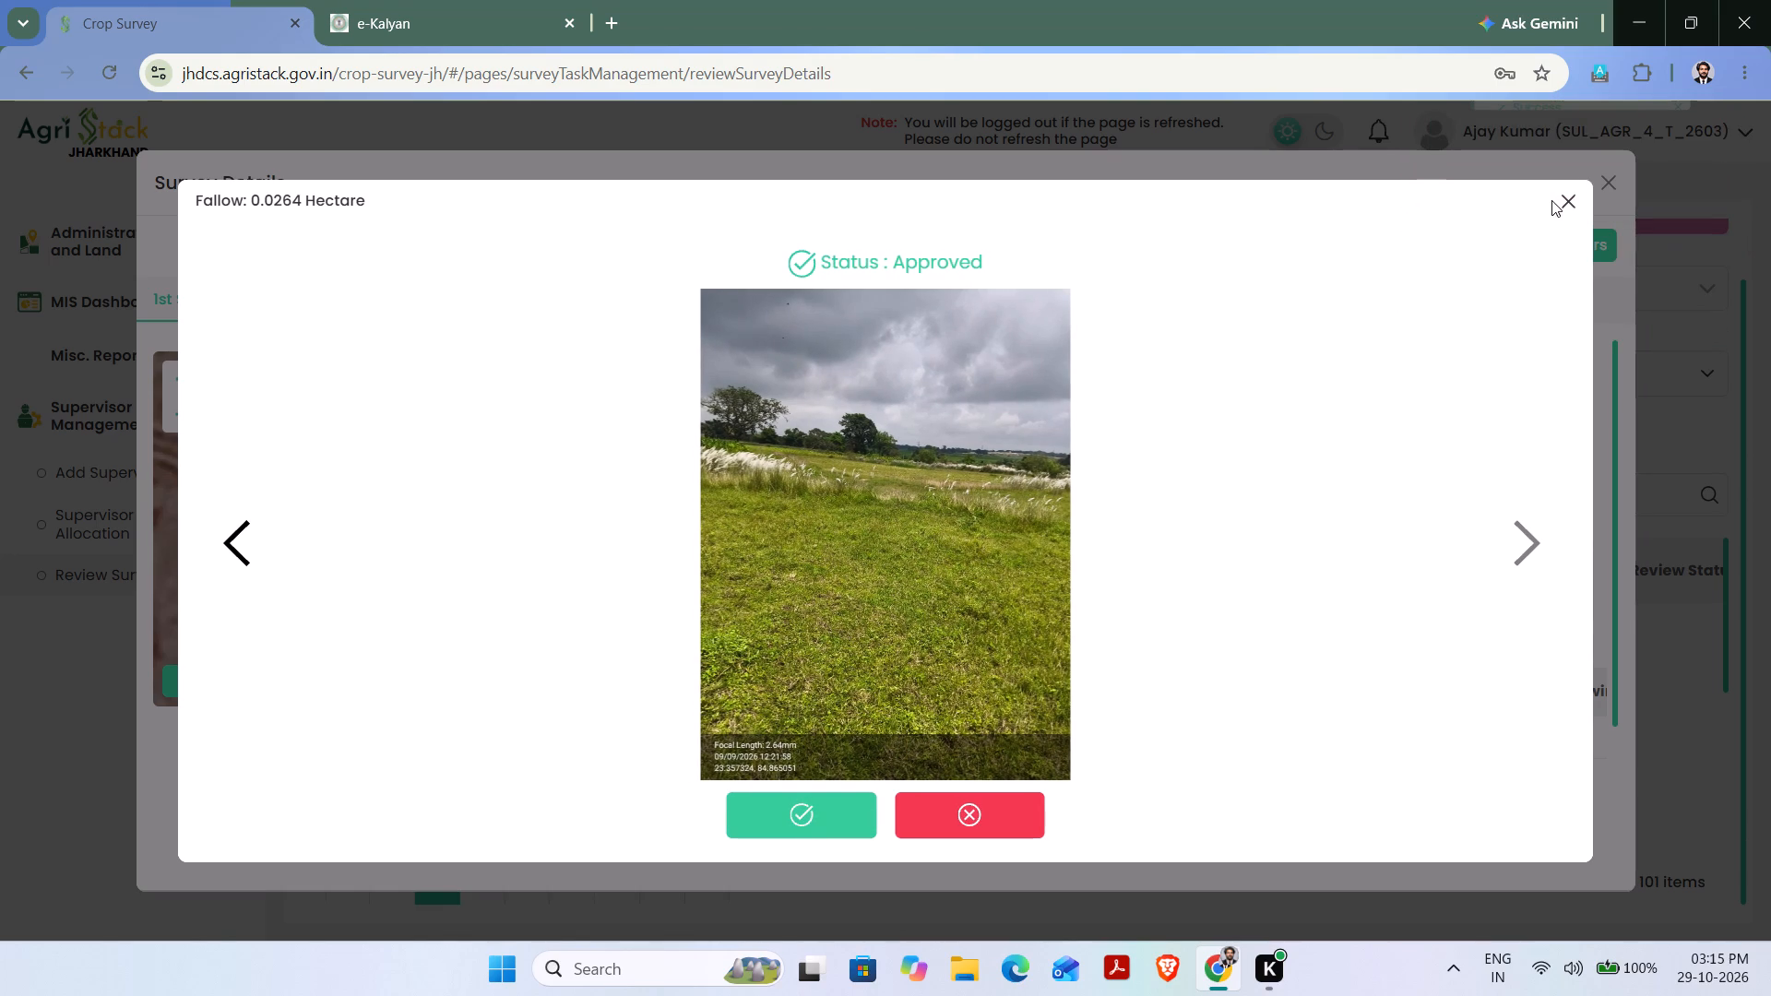
click(1573, 201)
Mark the first survey of record 140 as approved, save the review and close its survey details.
scroll(942, 577, down, 2)
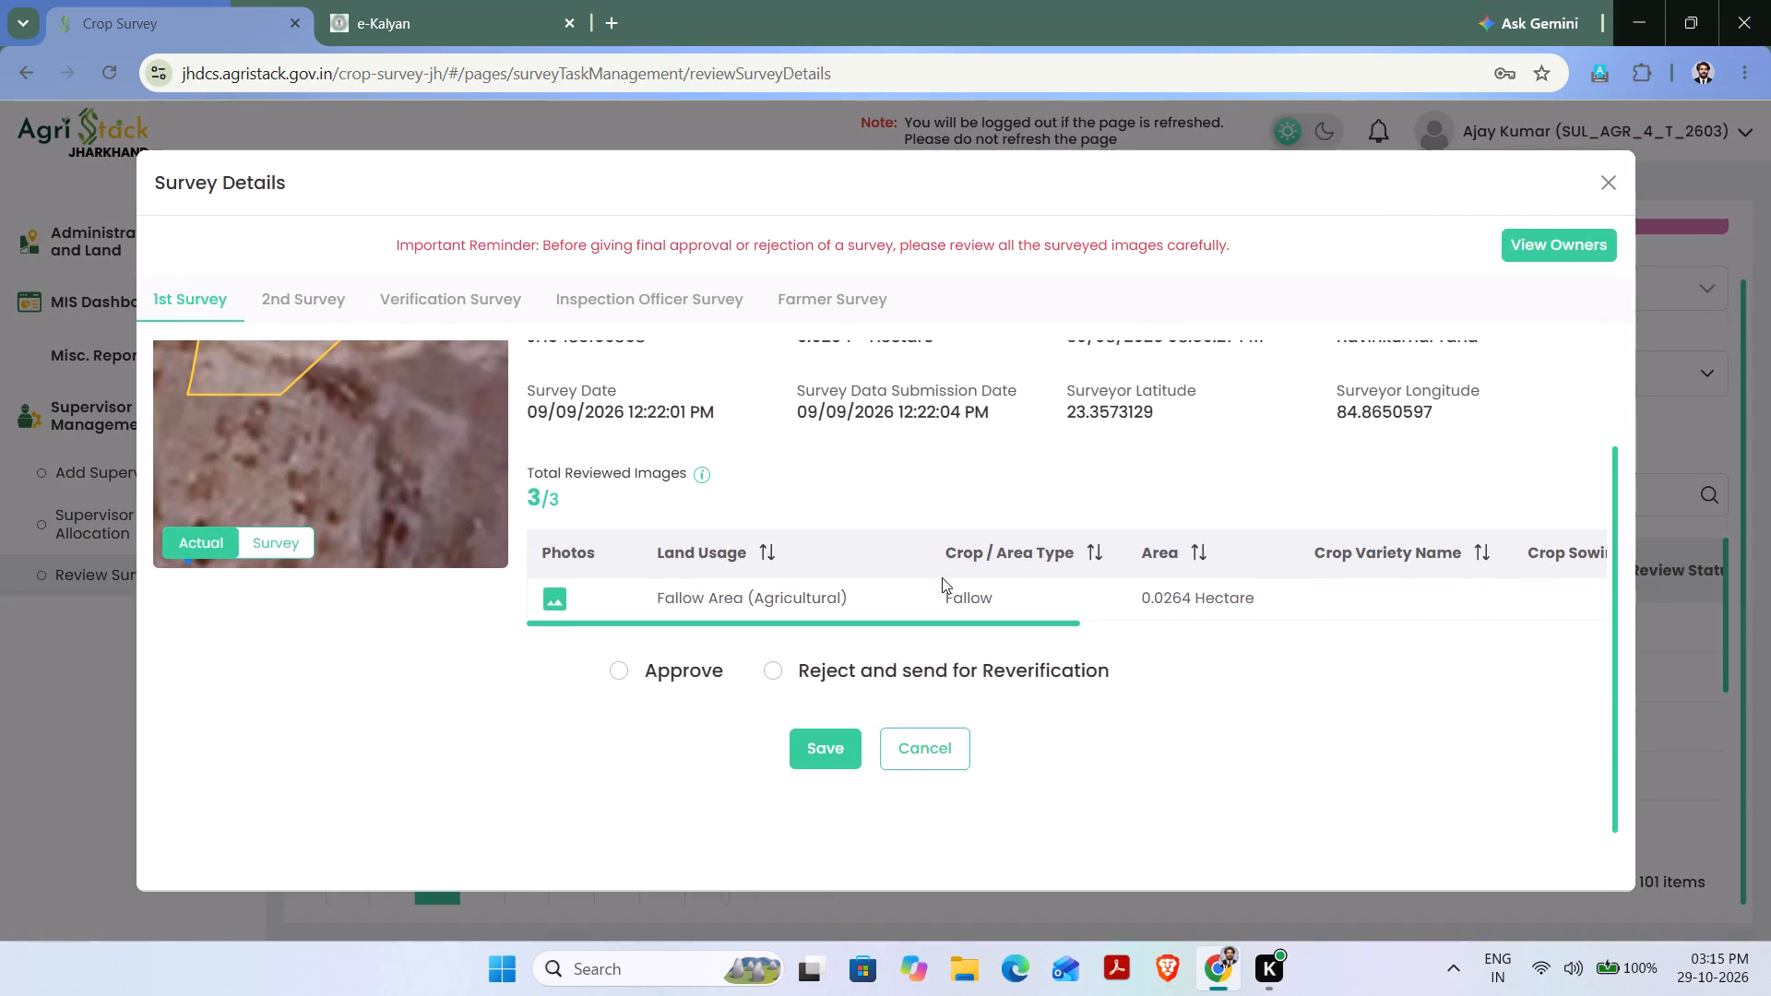
click(656, 660)
click(831, 742)
click(895, 575)
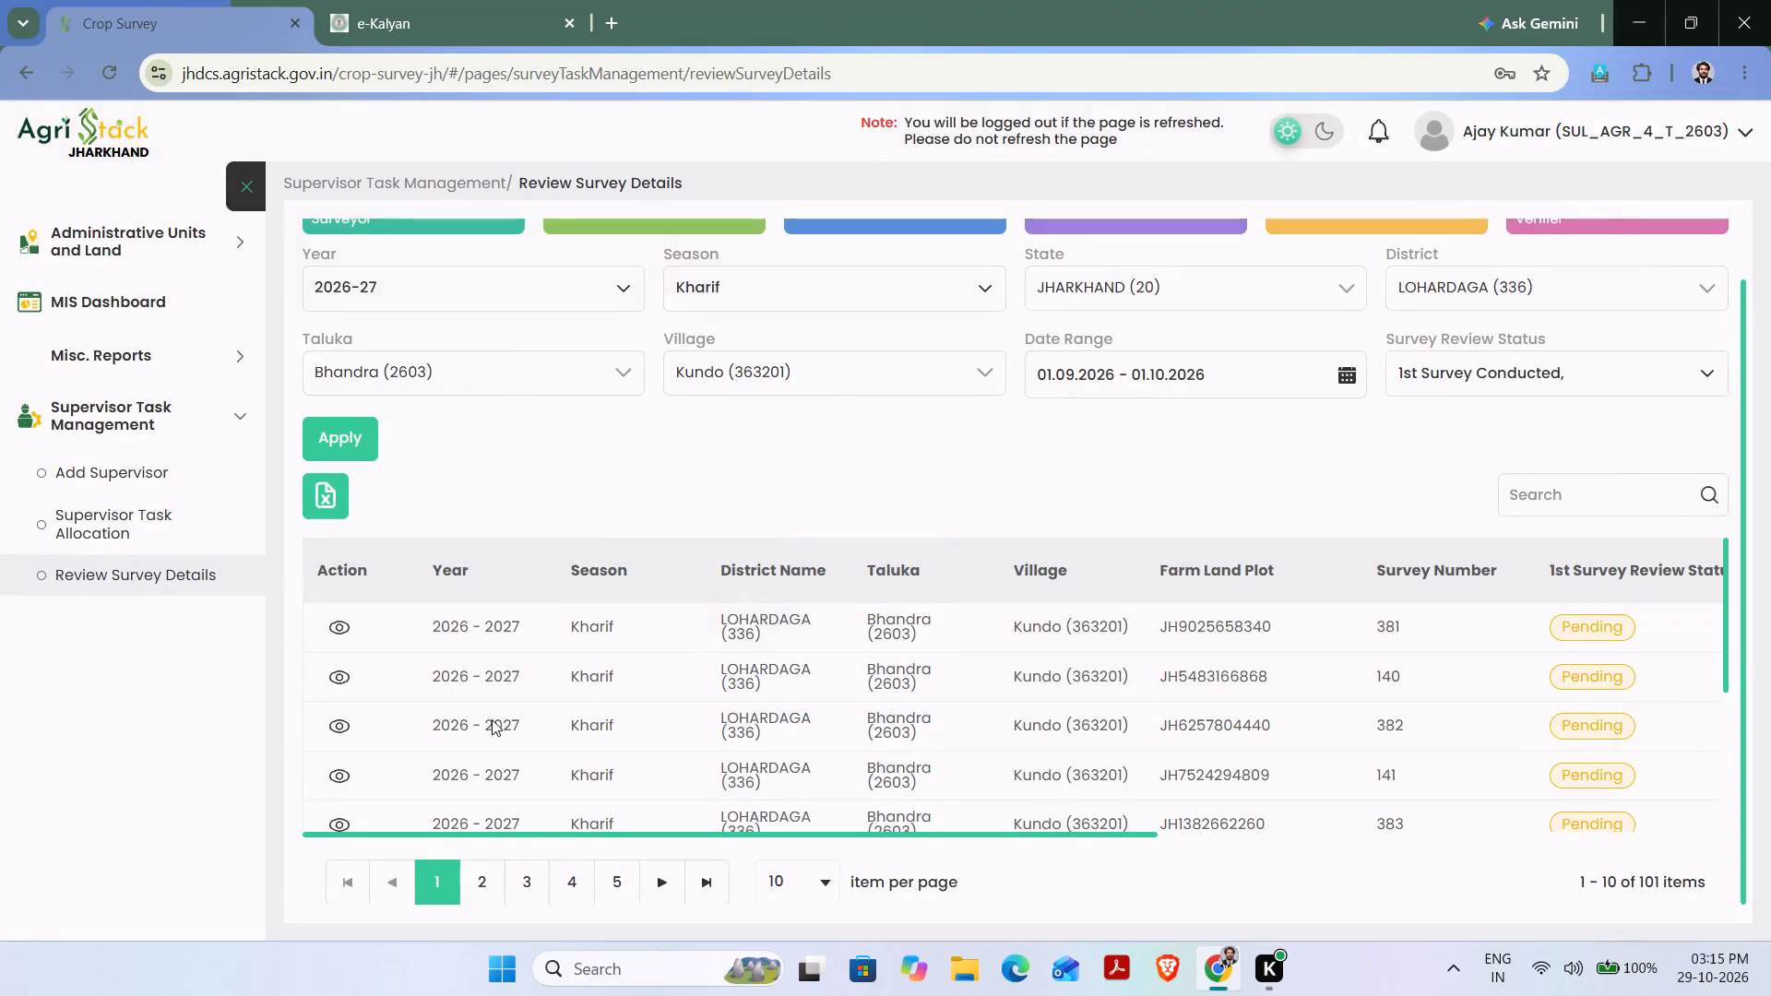
Open the survey details of Kundo record 382 and approve all three of its चावल crop photos.
click(348, 729)
click(557, 727)
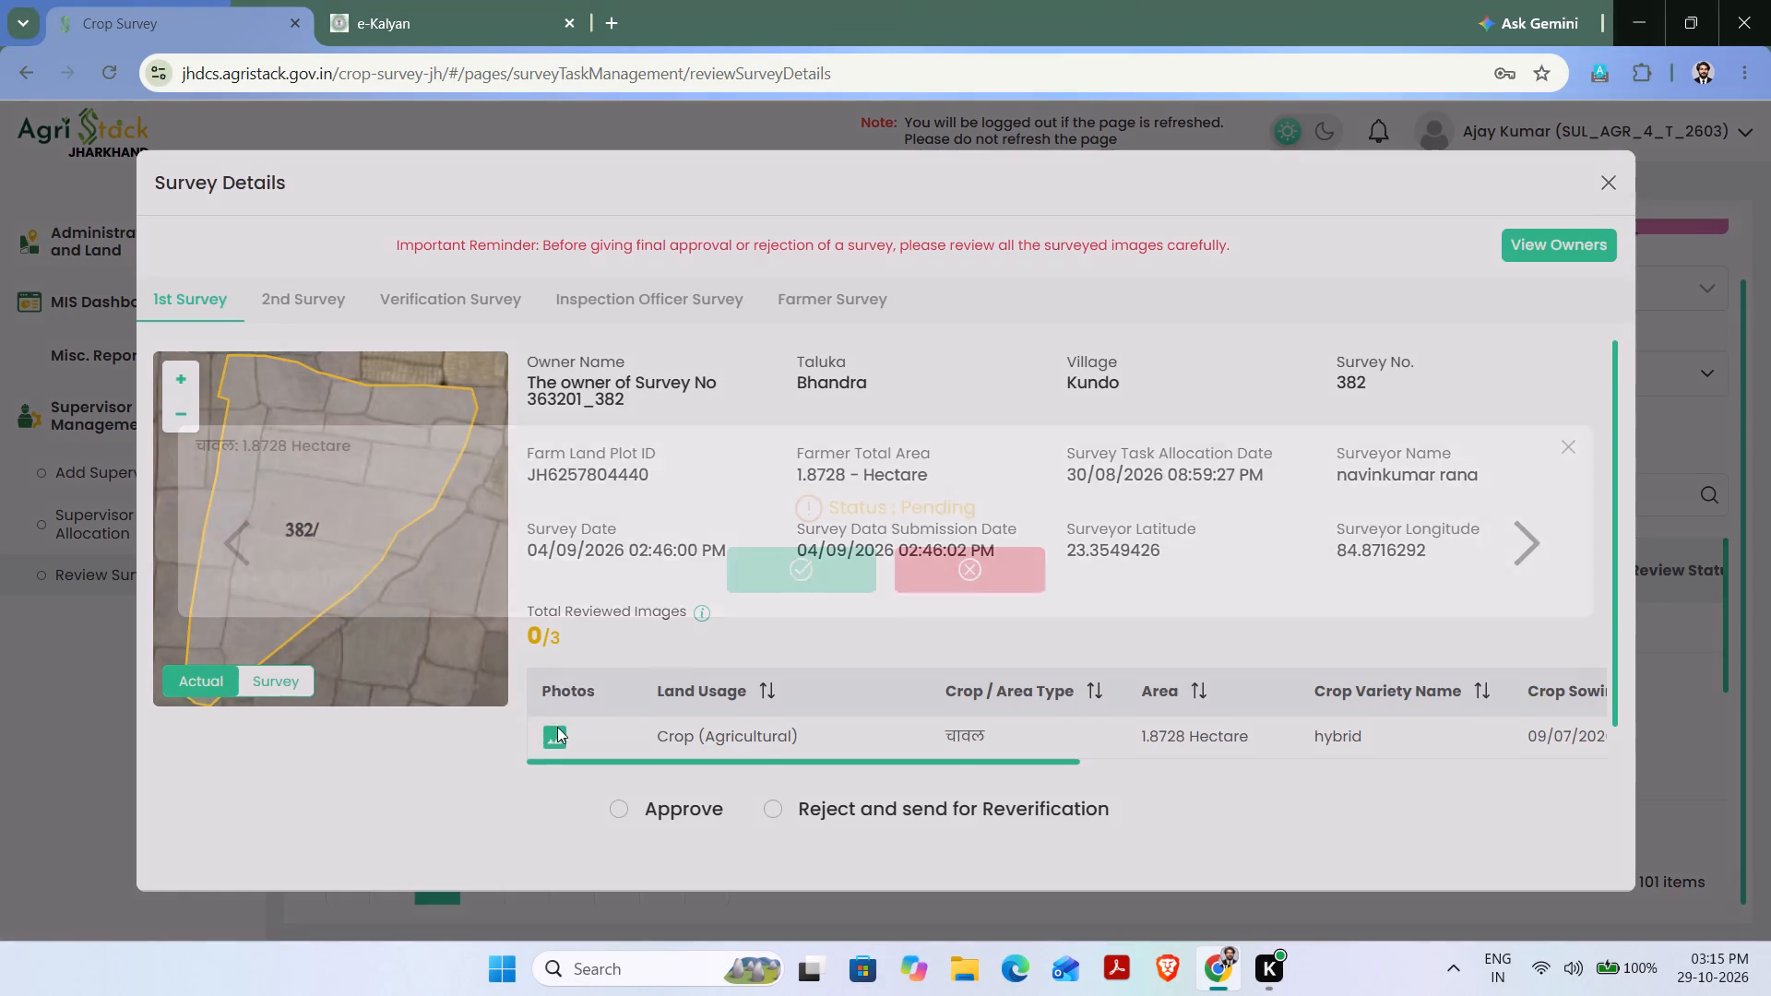
click(740, 811)
drag(935, 680, 790, 689)
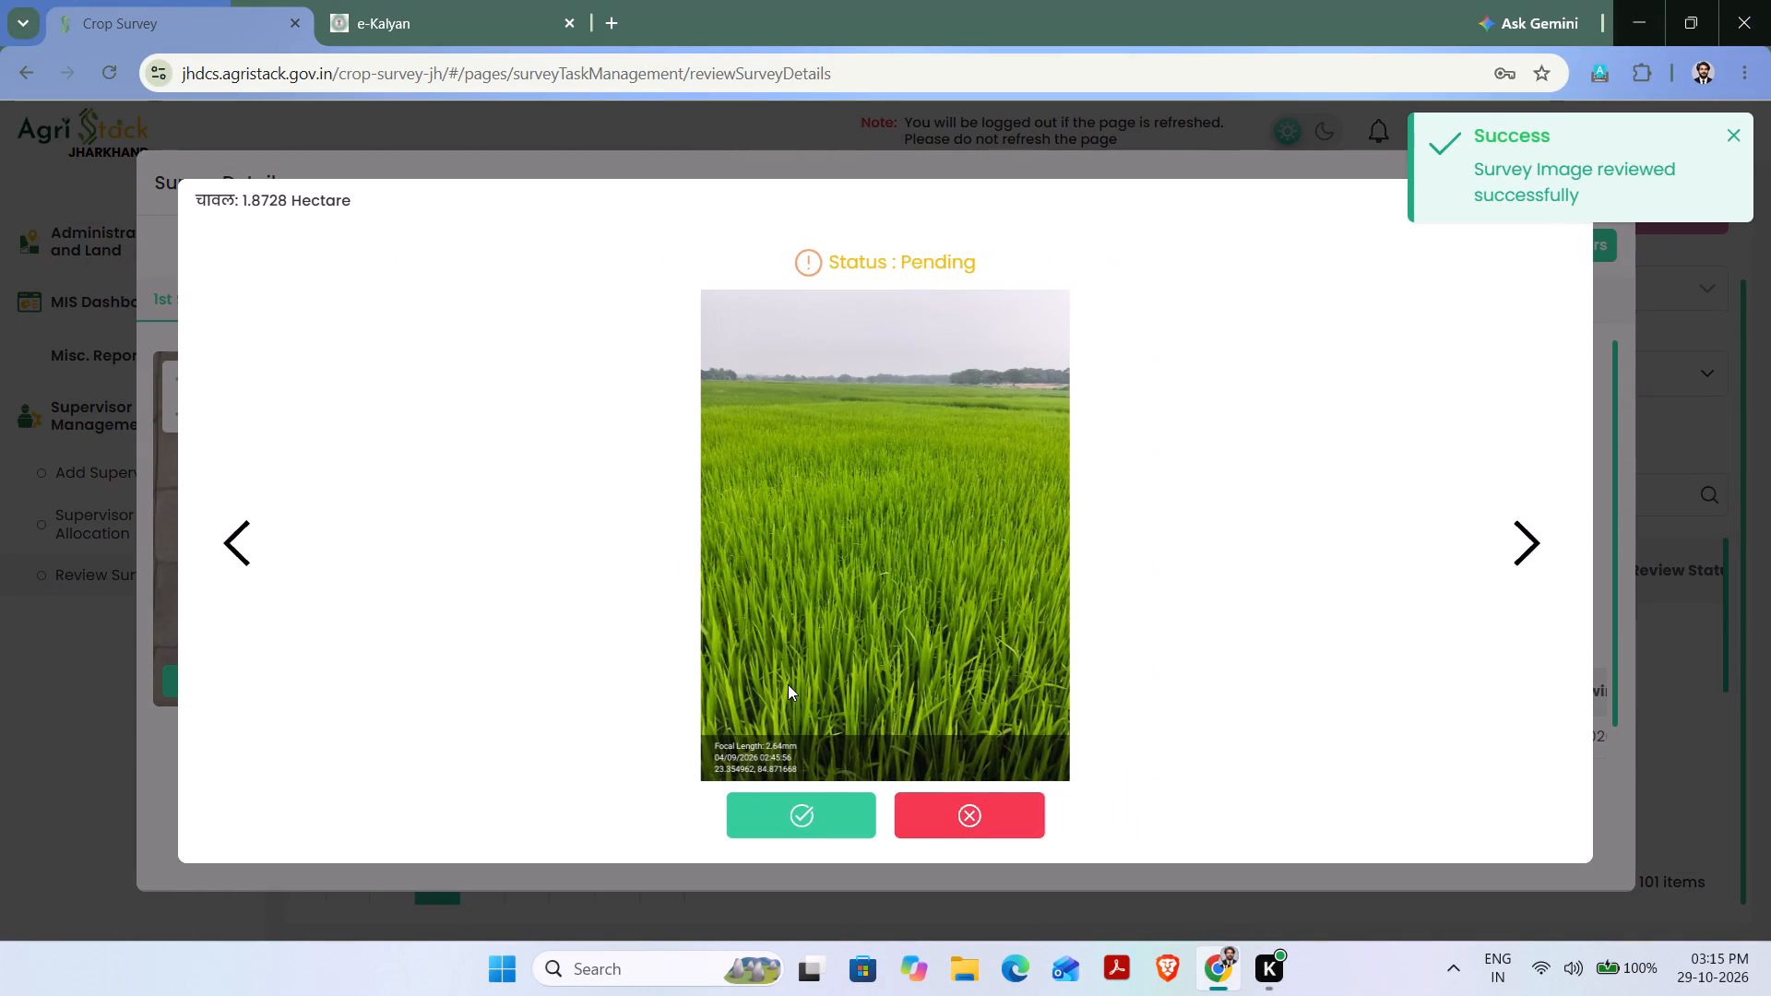
drag(788, 684, 759, 791)
click(759, 794)
drag(877, 676, 764, 690)
click(779, 801)
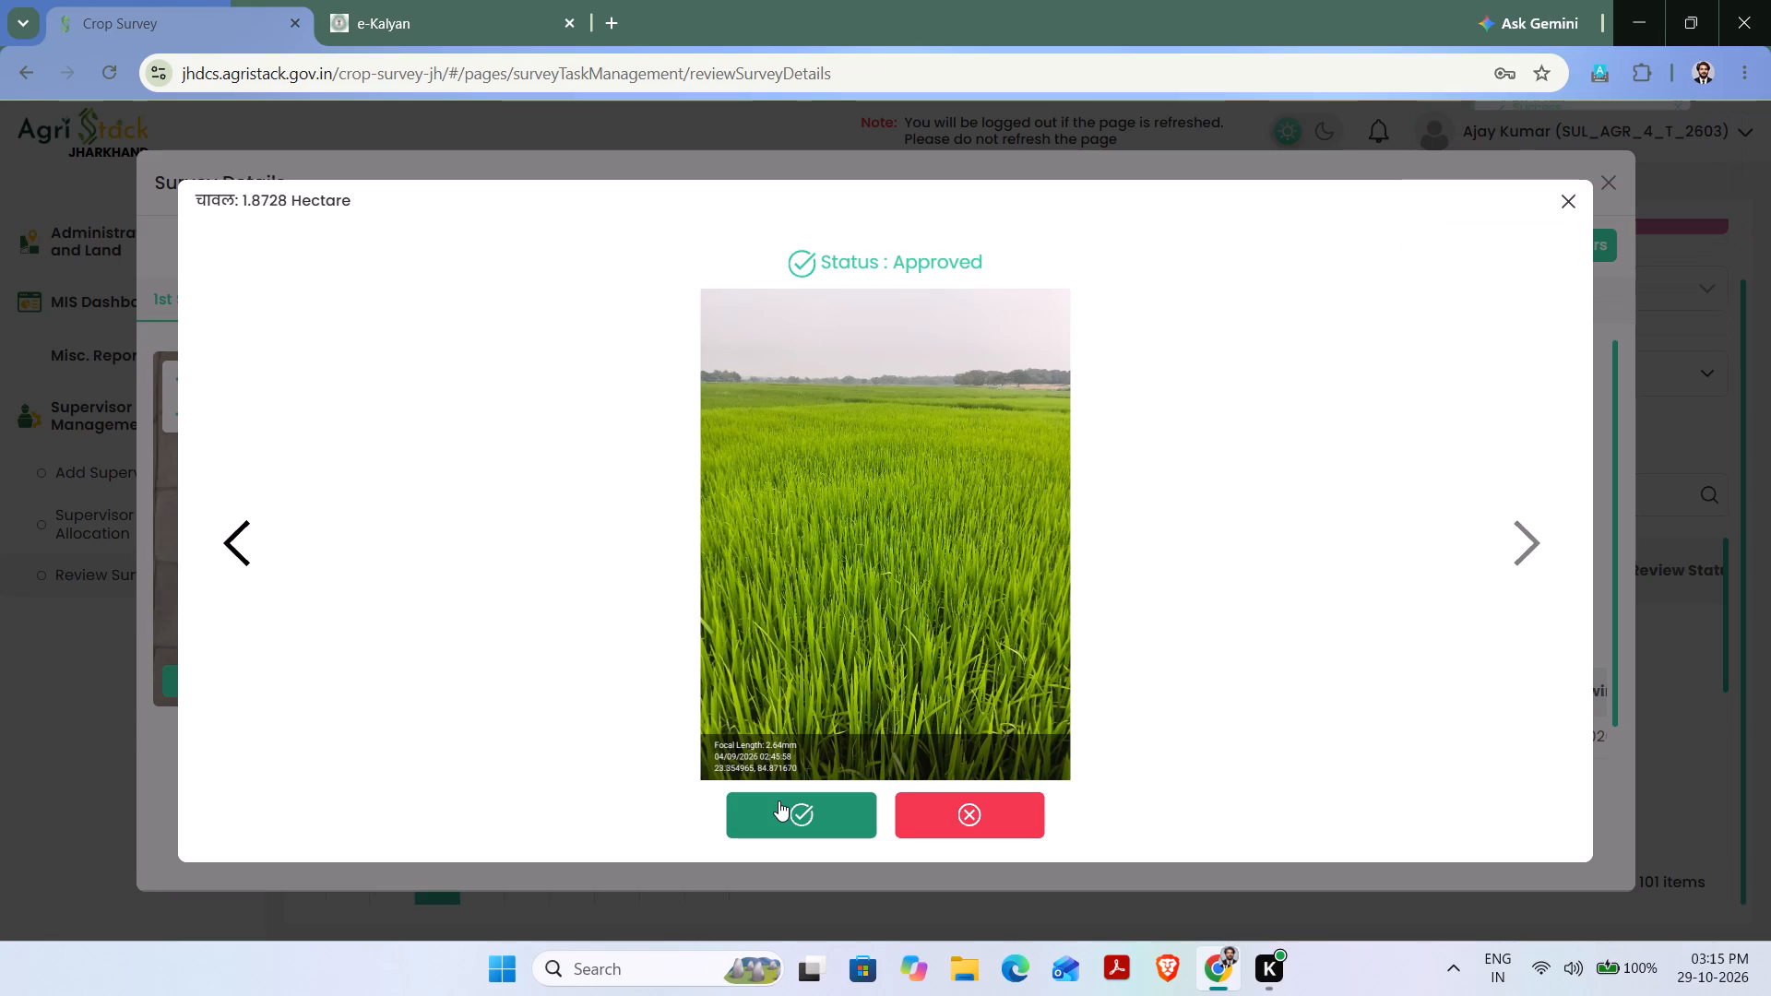
drag(933, 705, 905, 705)
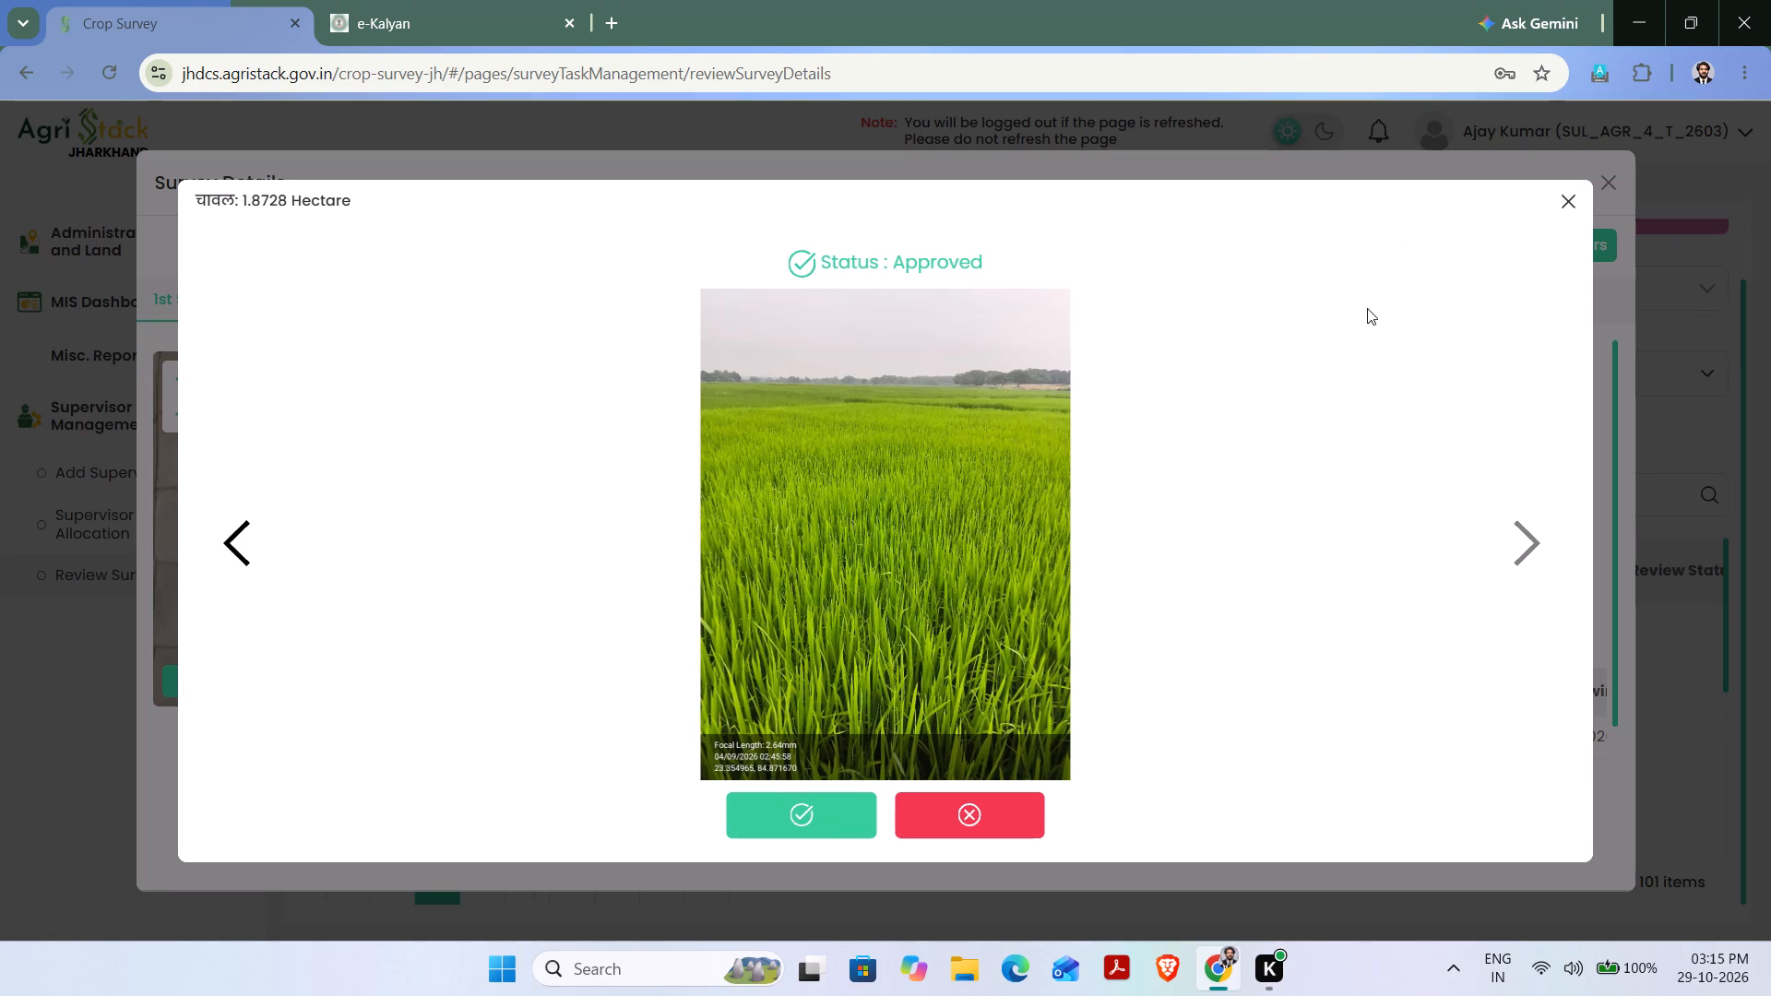
click(1561, 189)
click(1564, 200)
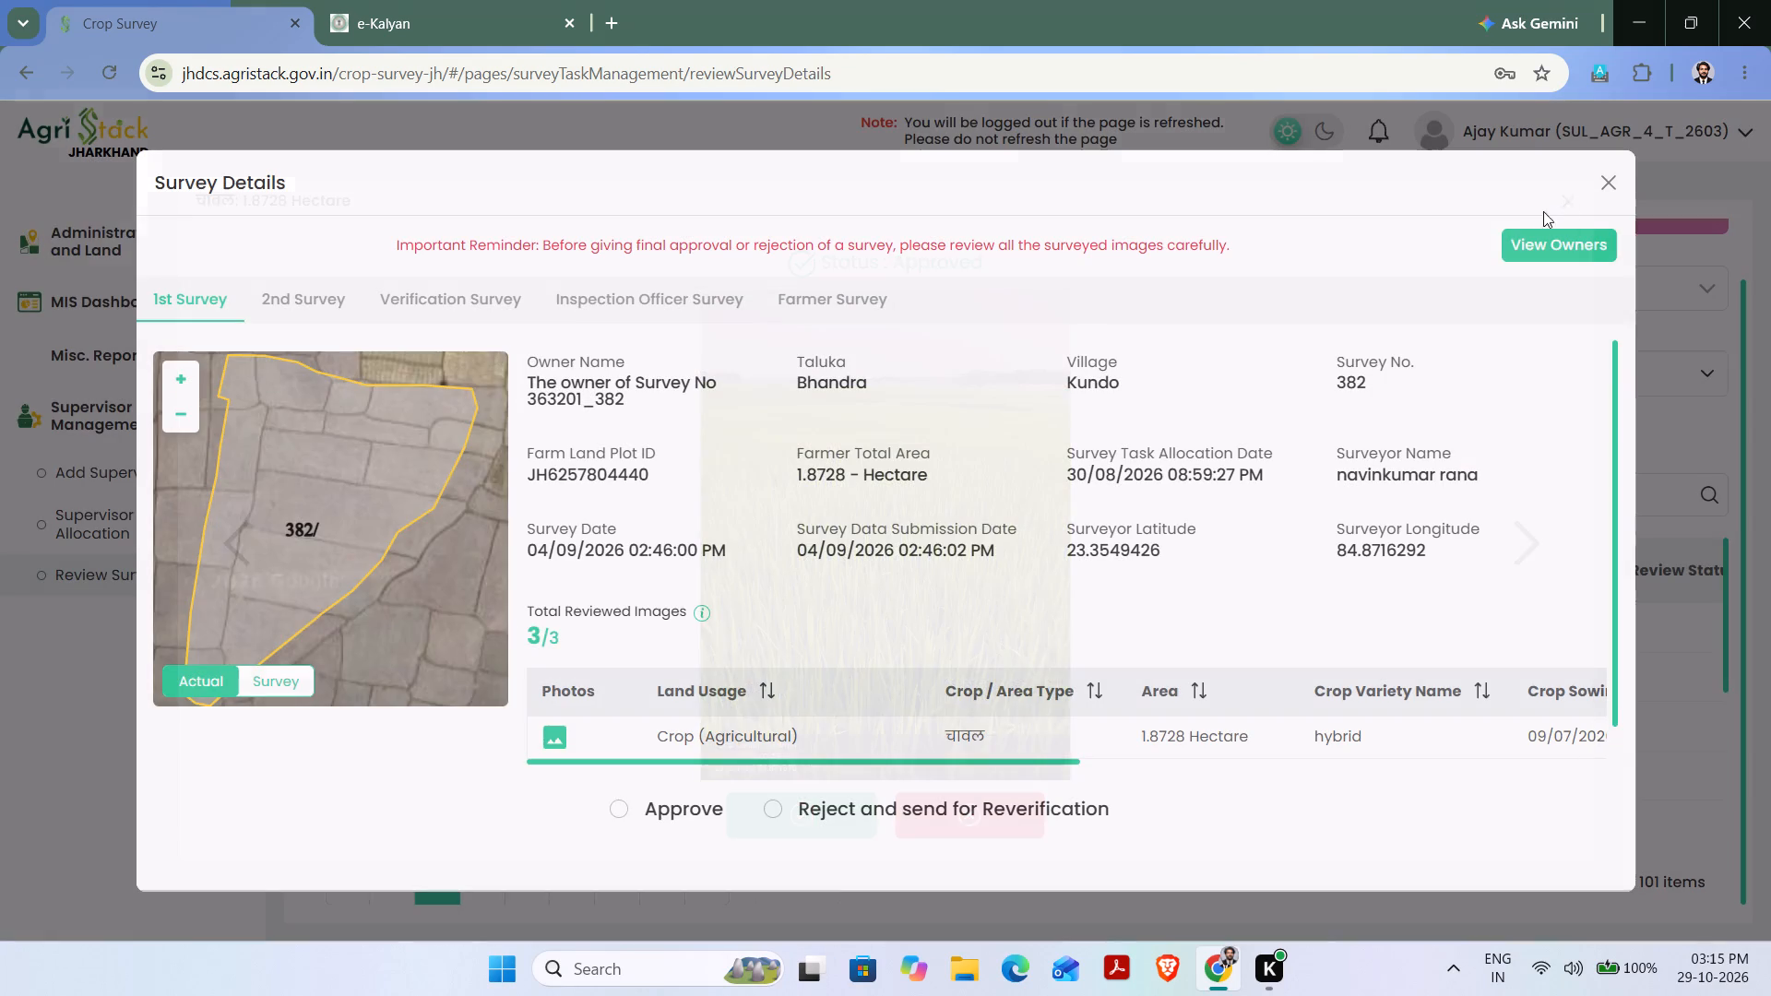
Mark the first survey of record 382 as approved, save the review and close its survey details.
scroll(775, 712, down, 2)
click(685, 658)
click(820, 733)
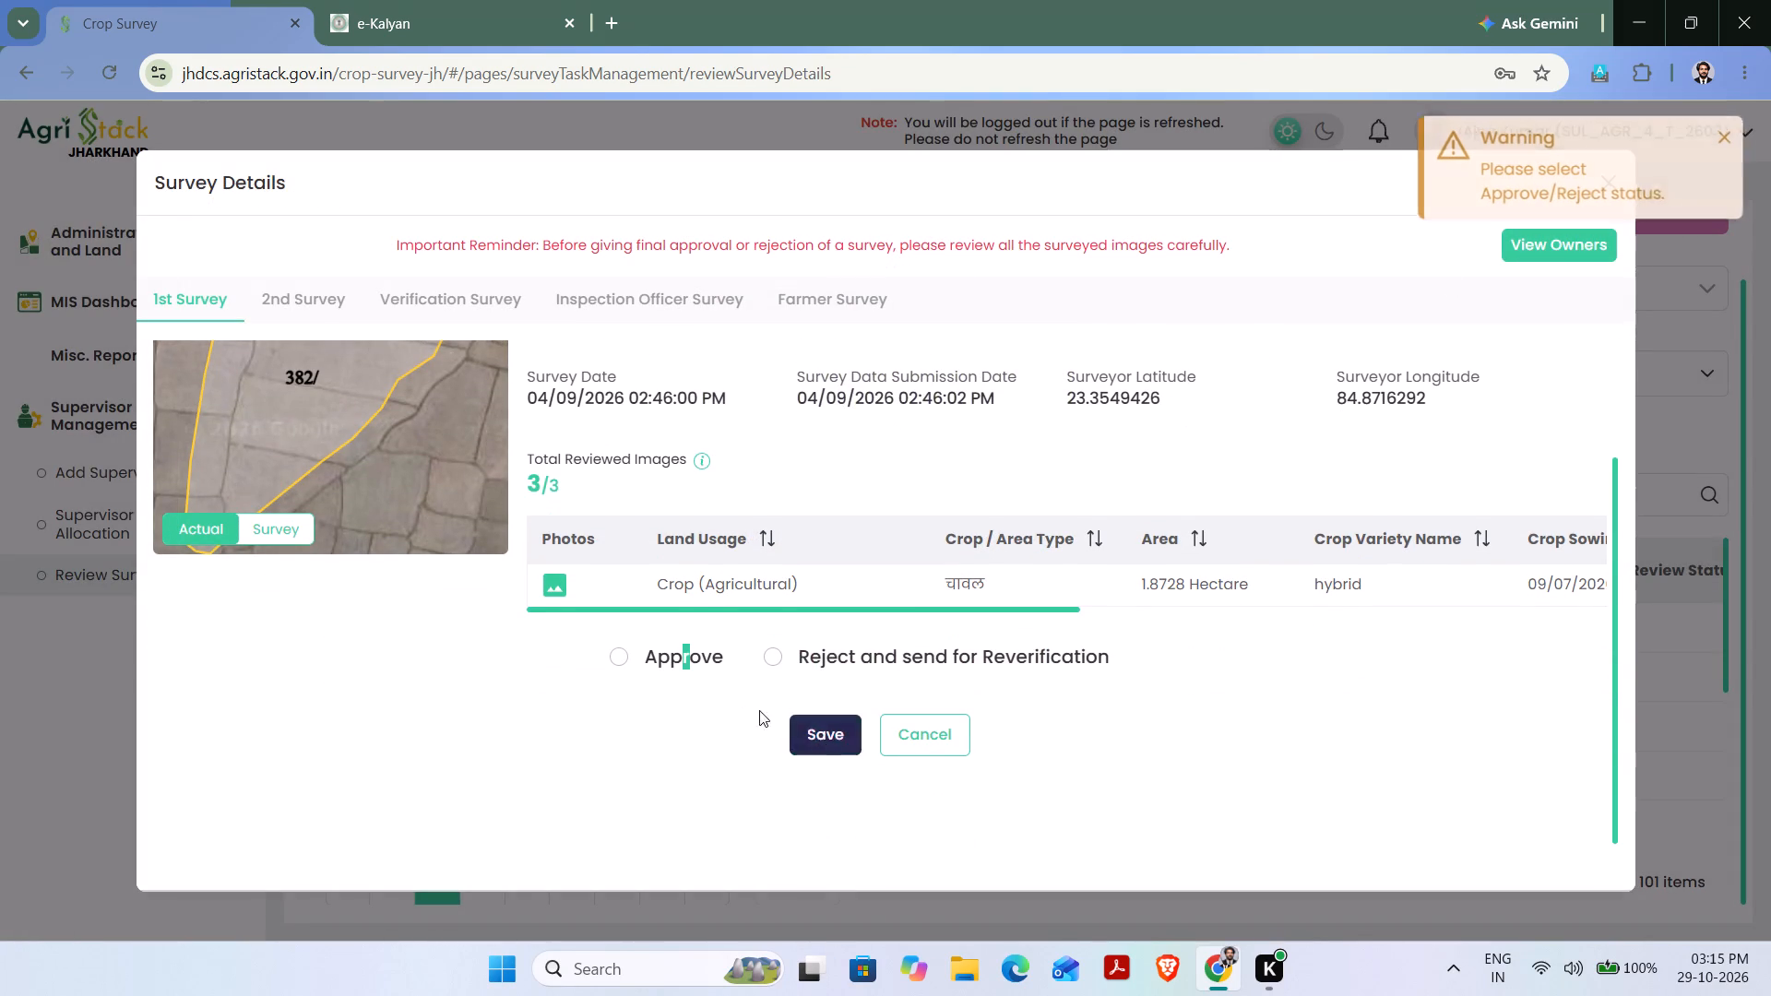
click(692, 658)
click(822, 724)
click(901, 579)
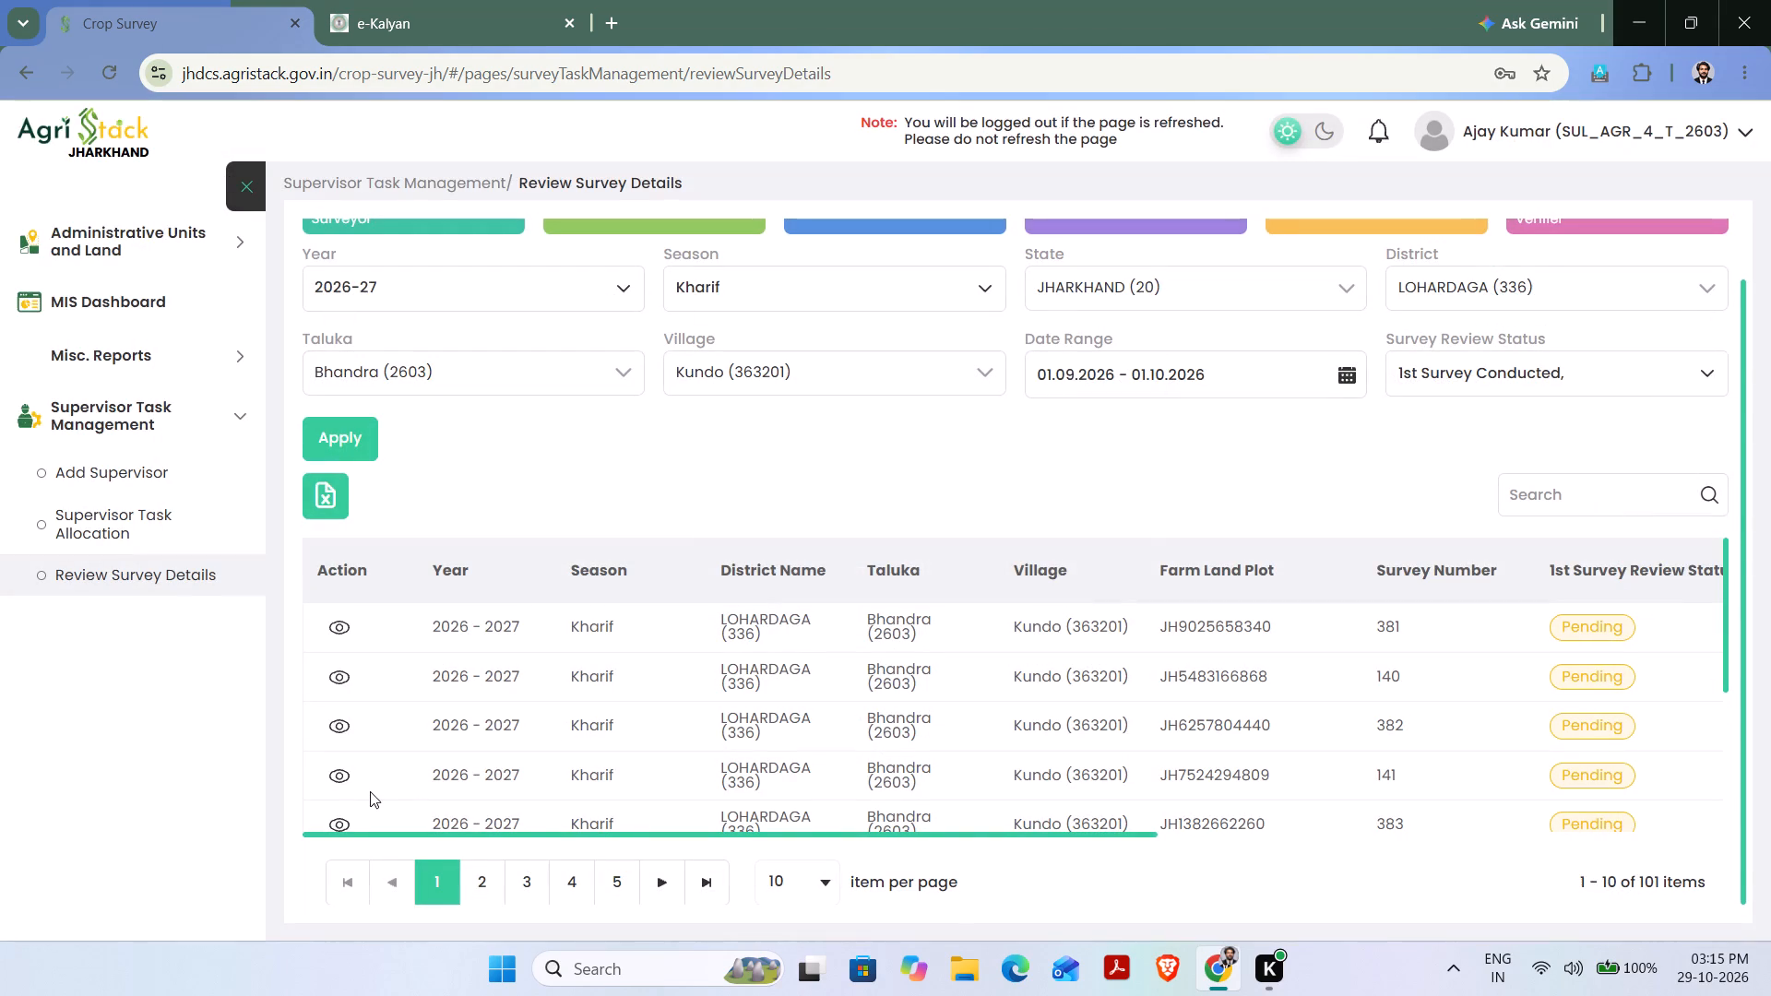
Open the survey details of Kundo record 383 and approve all three of its चावल crop photos.
click(340, 811)
click(348, 824)
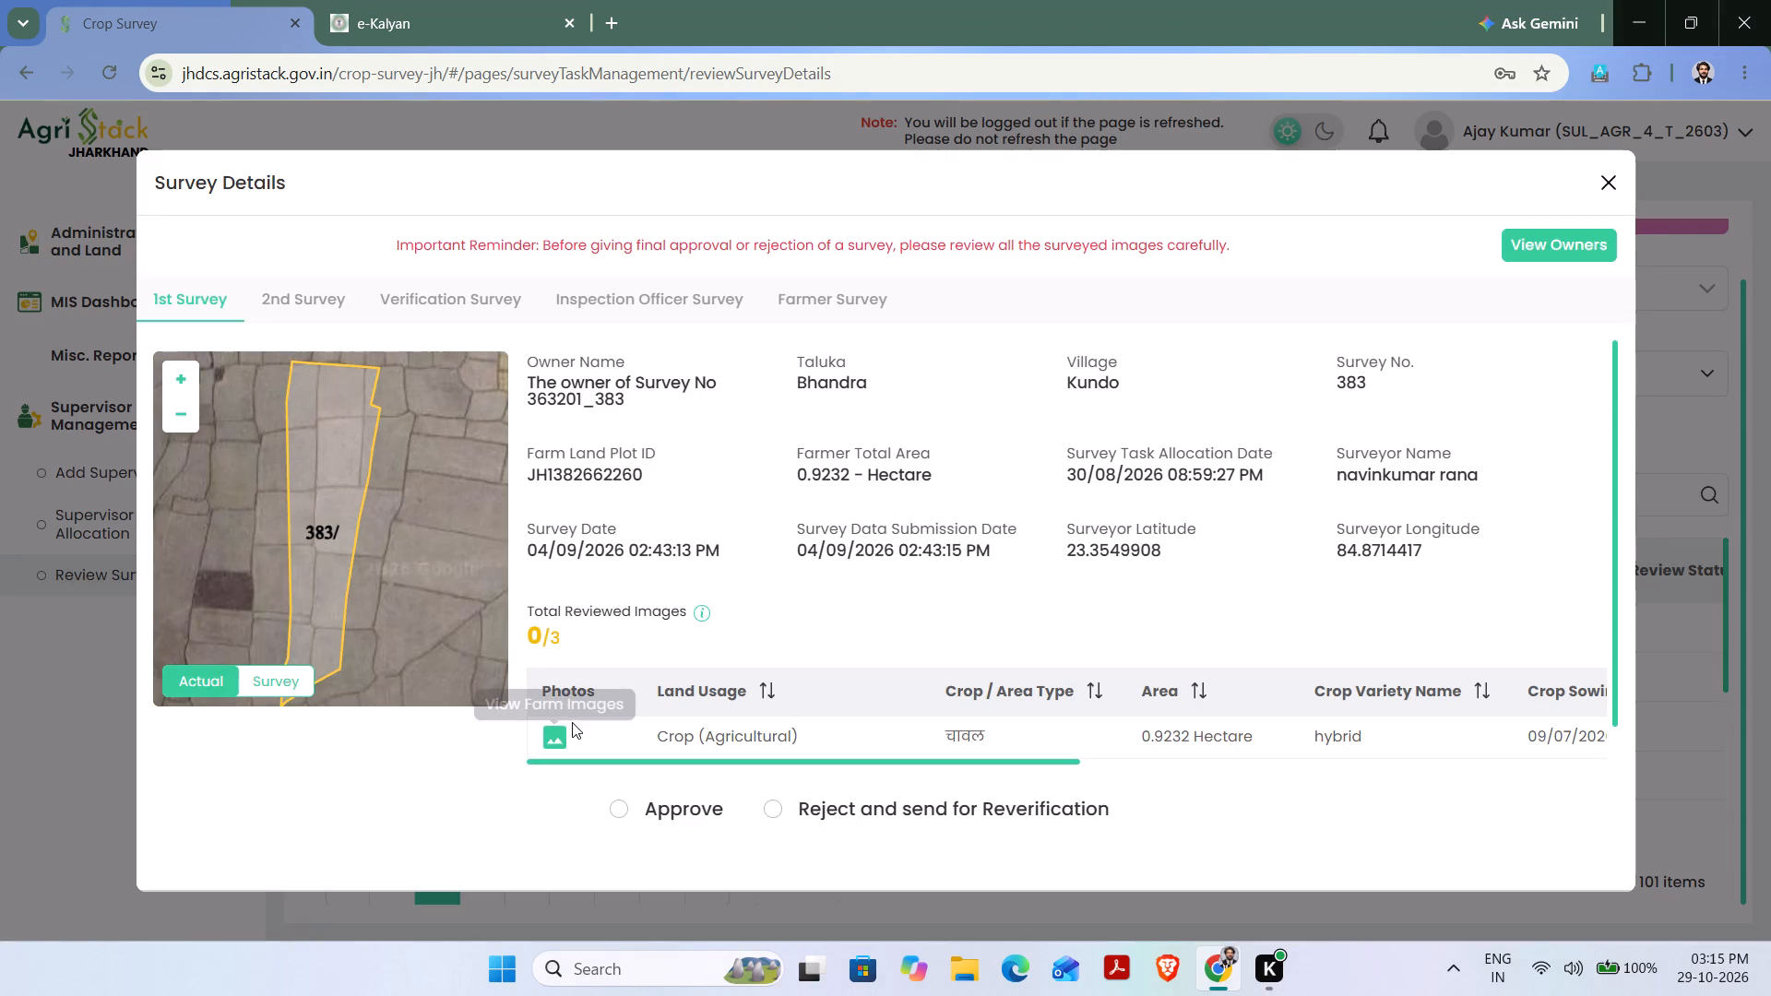
click(553, 736)
click(755, 807)
drag(923, 696, 803, 721)
click(804, 817)
drag(926, 692, 815, 705)
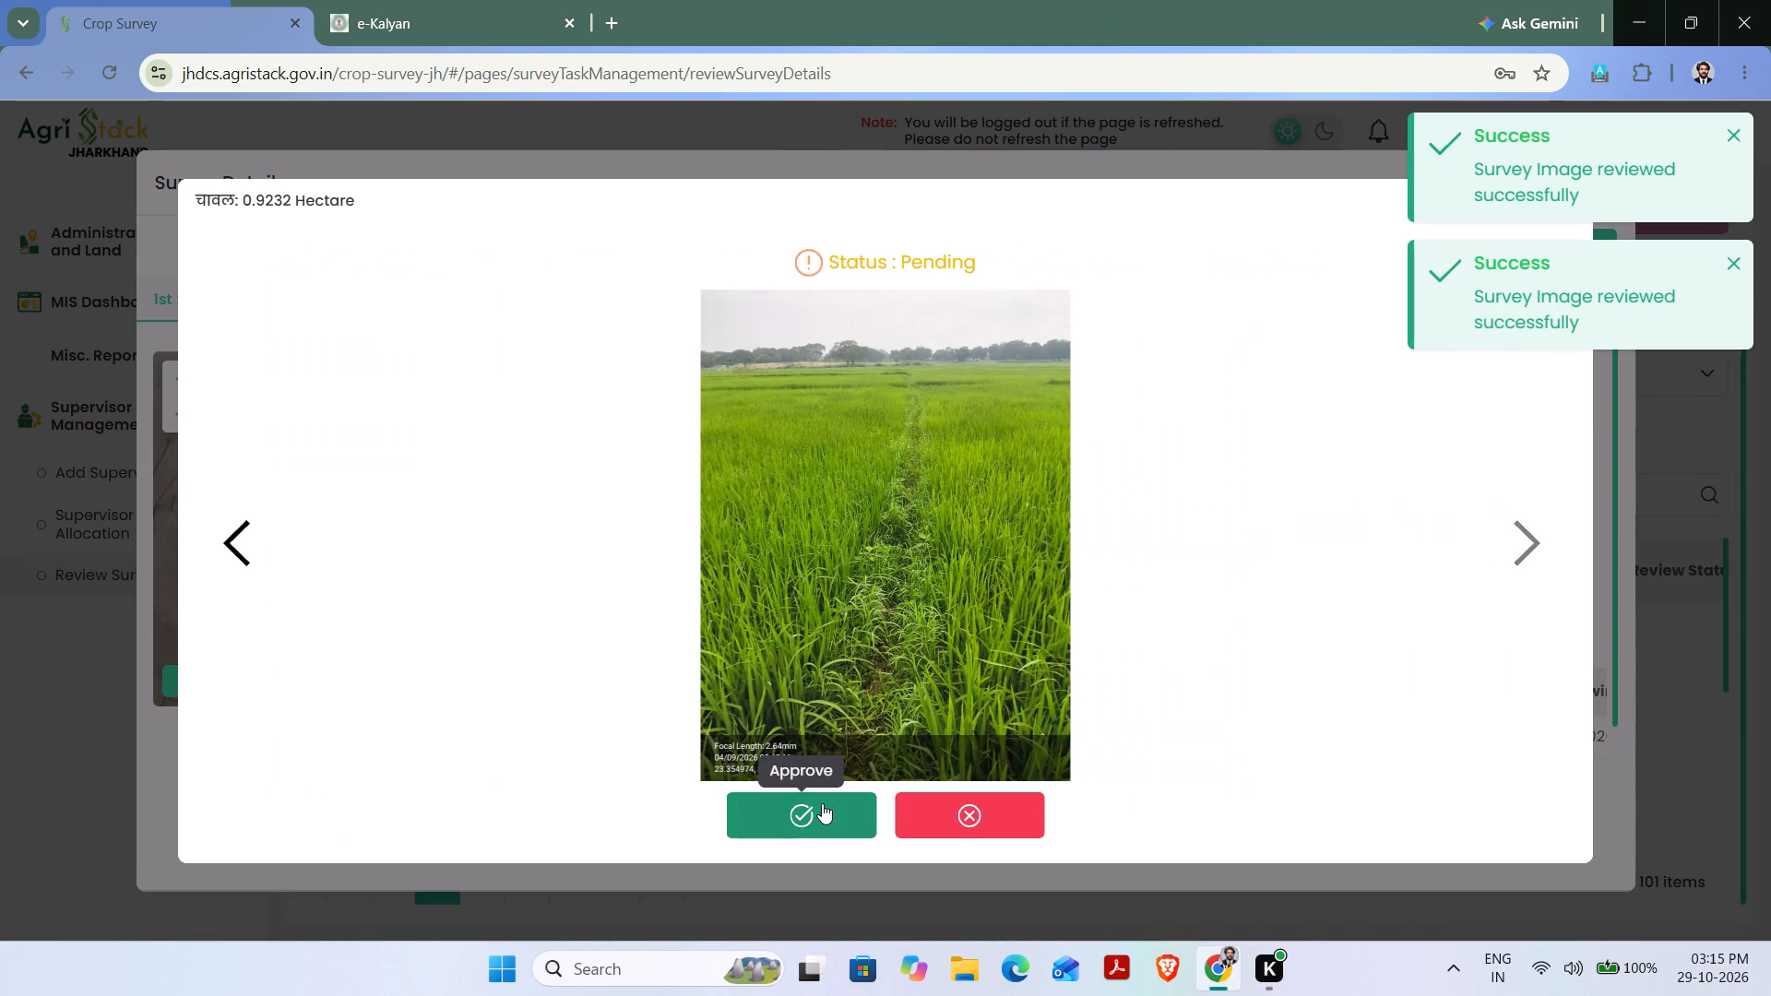
click(822, 803)
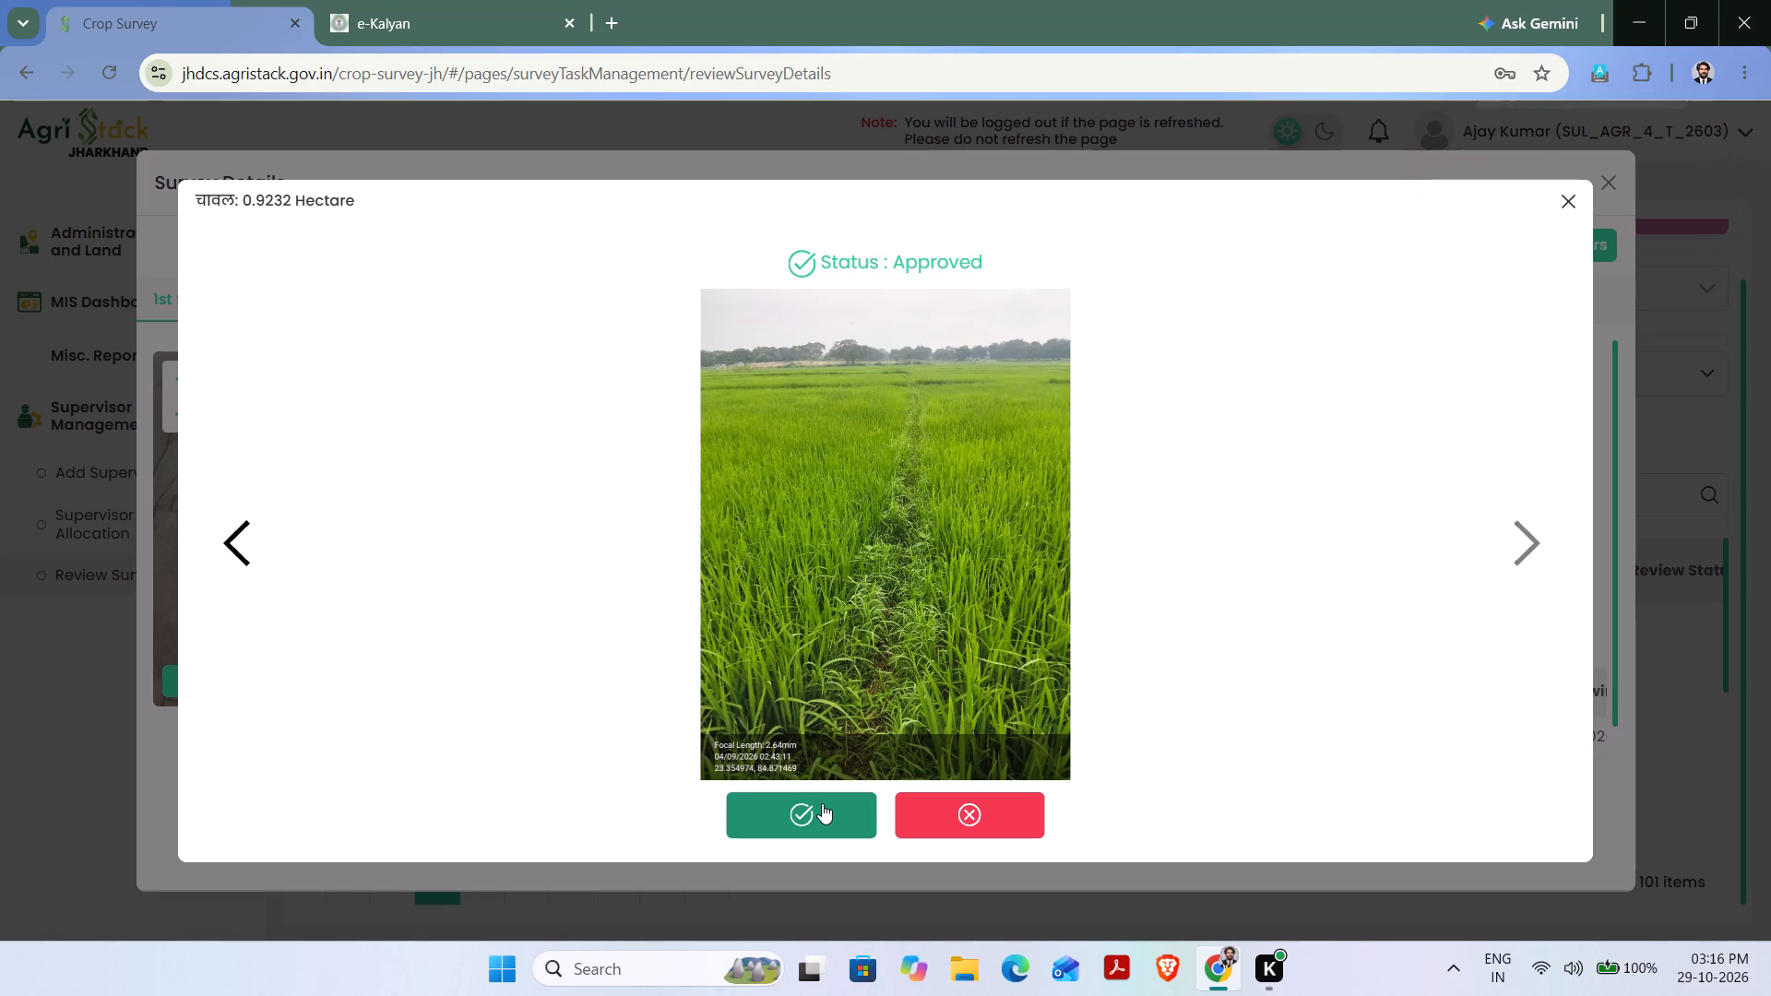
drag(957, 709, 828, 701)
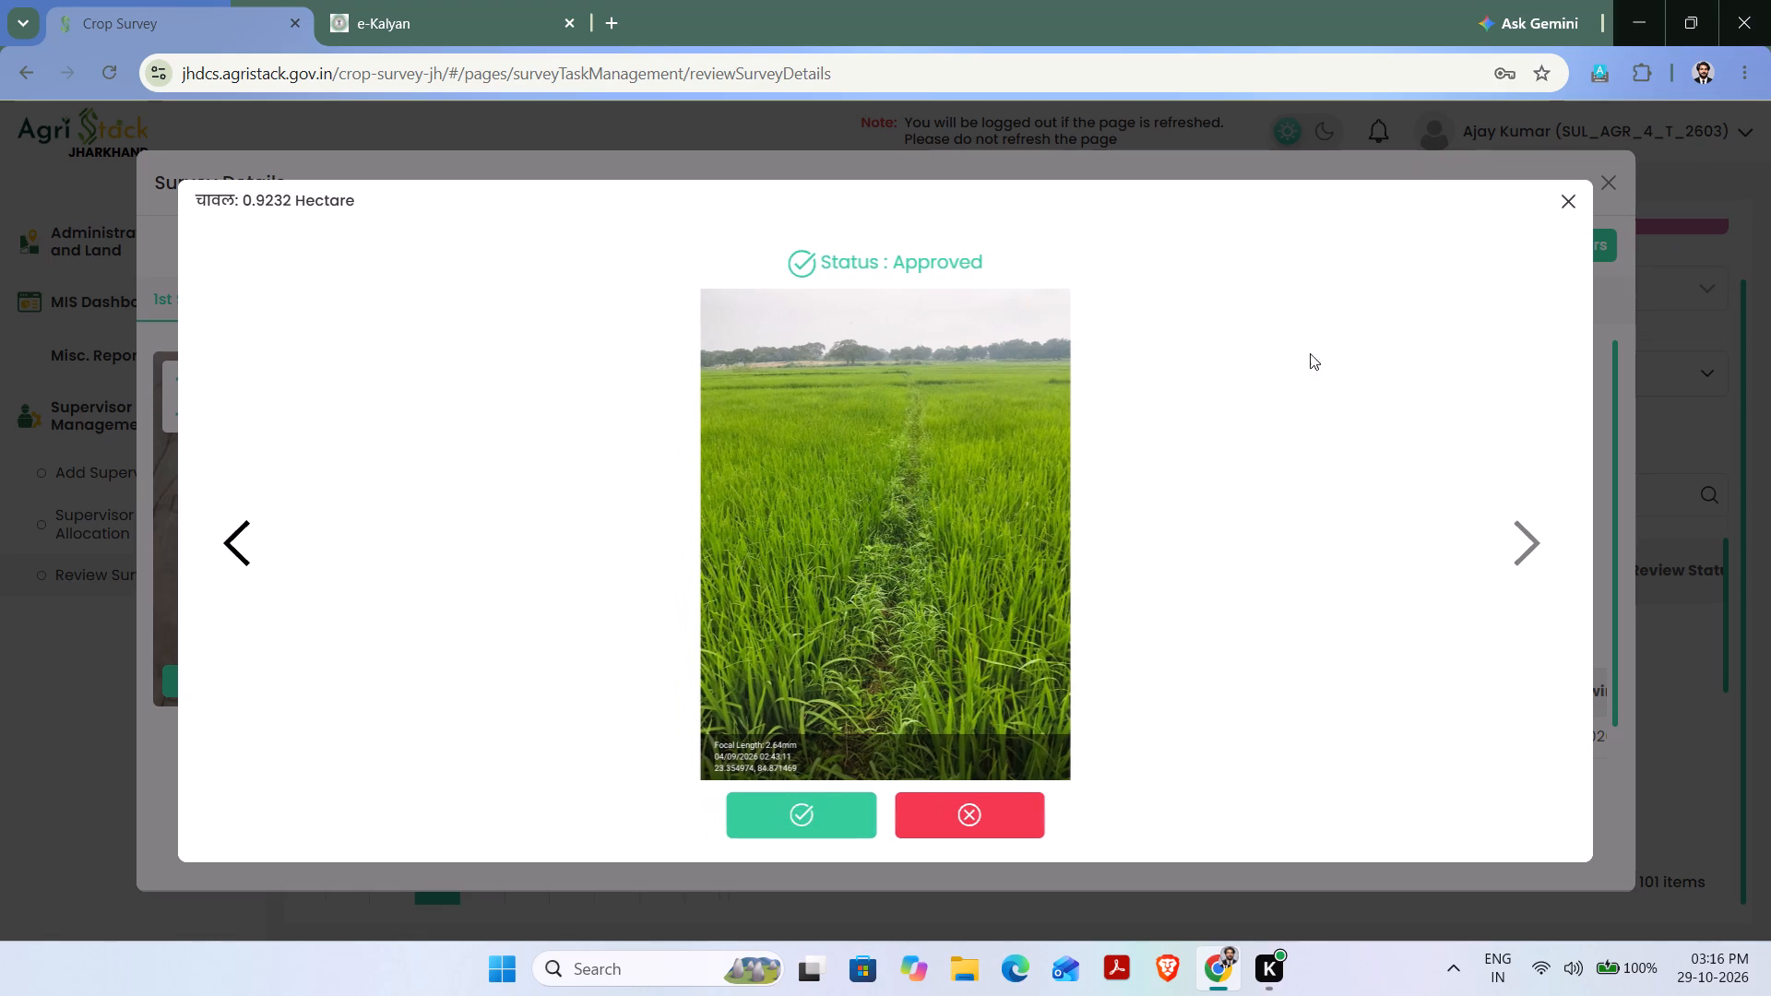
click(1568, 205)
Mark the first survey of record 383 as approved, save the review and close its survey details.
scroll(802, 609, down, 1)
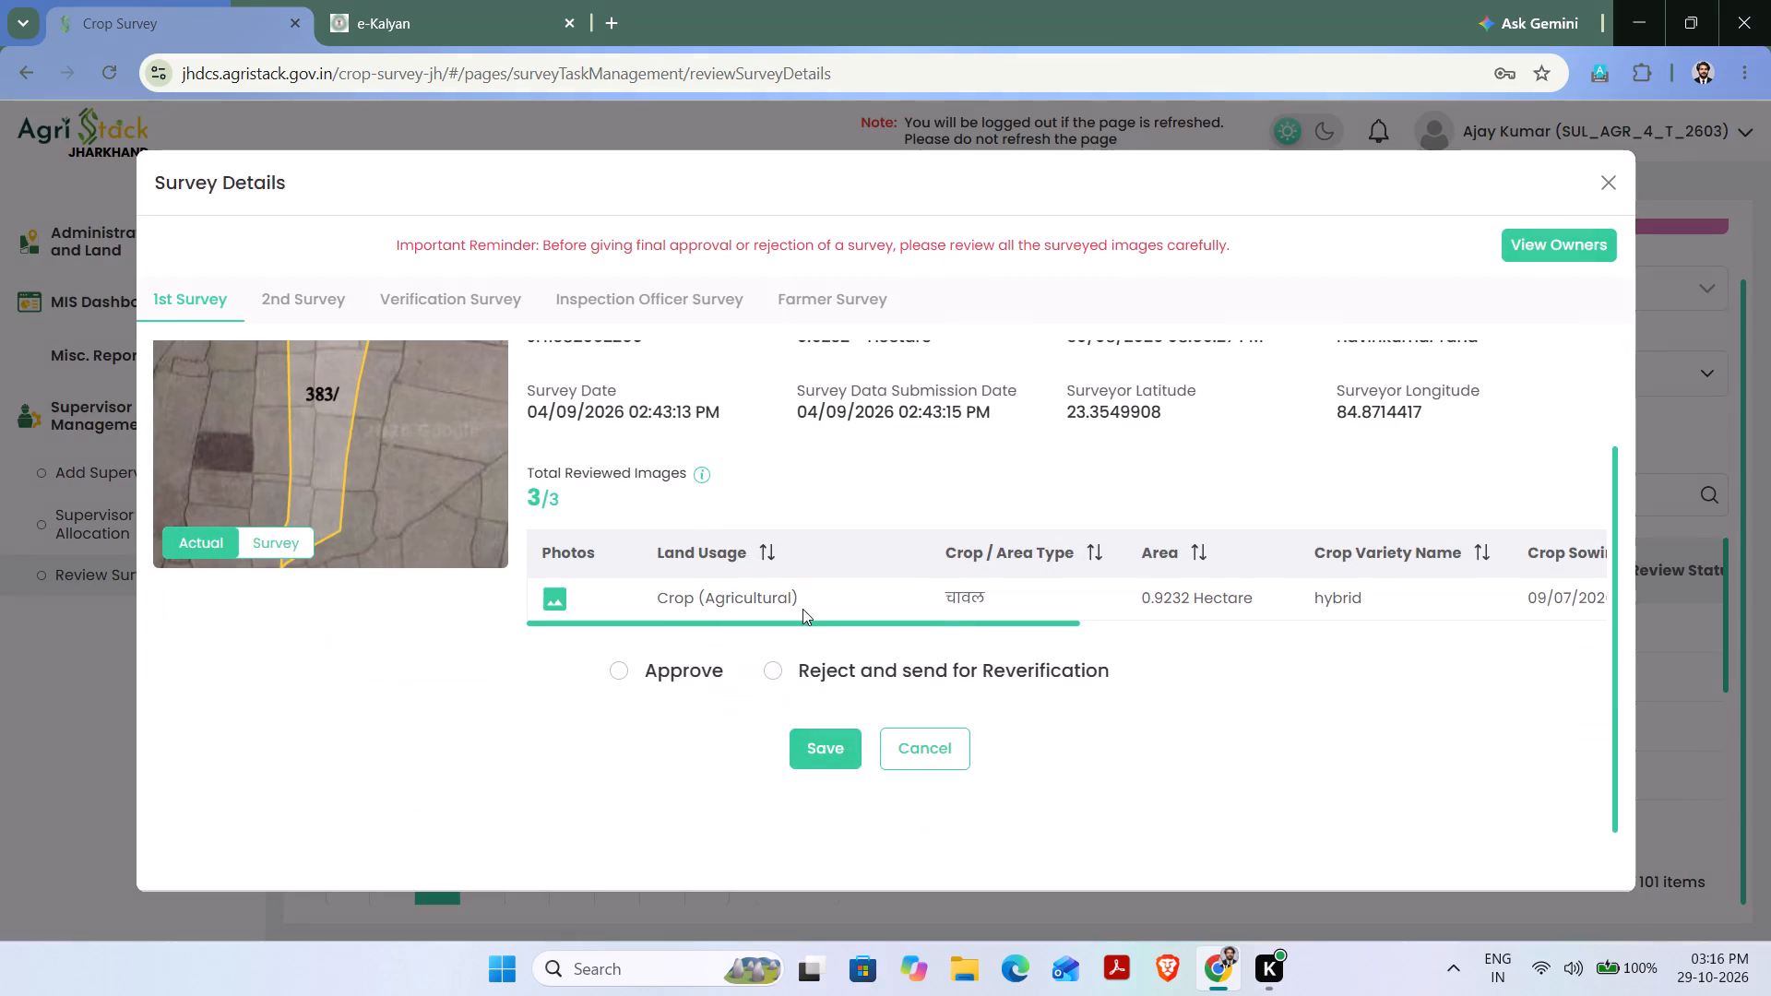
click(686, 671)
click(805, 718)
click(900, 585)
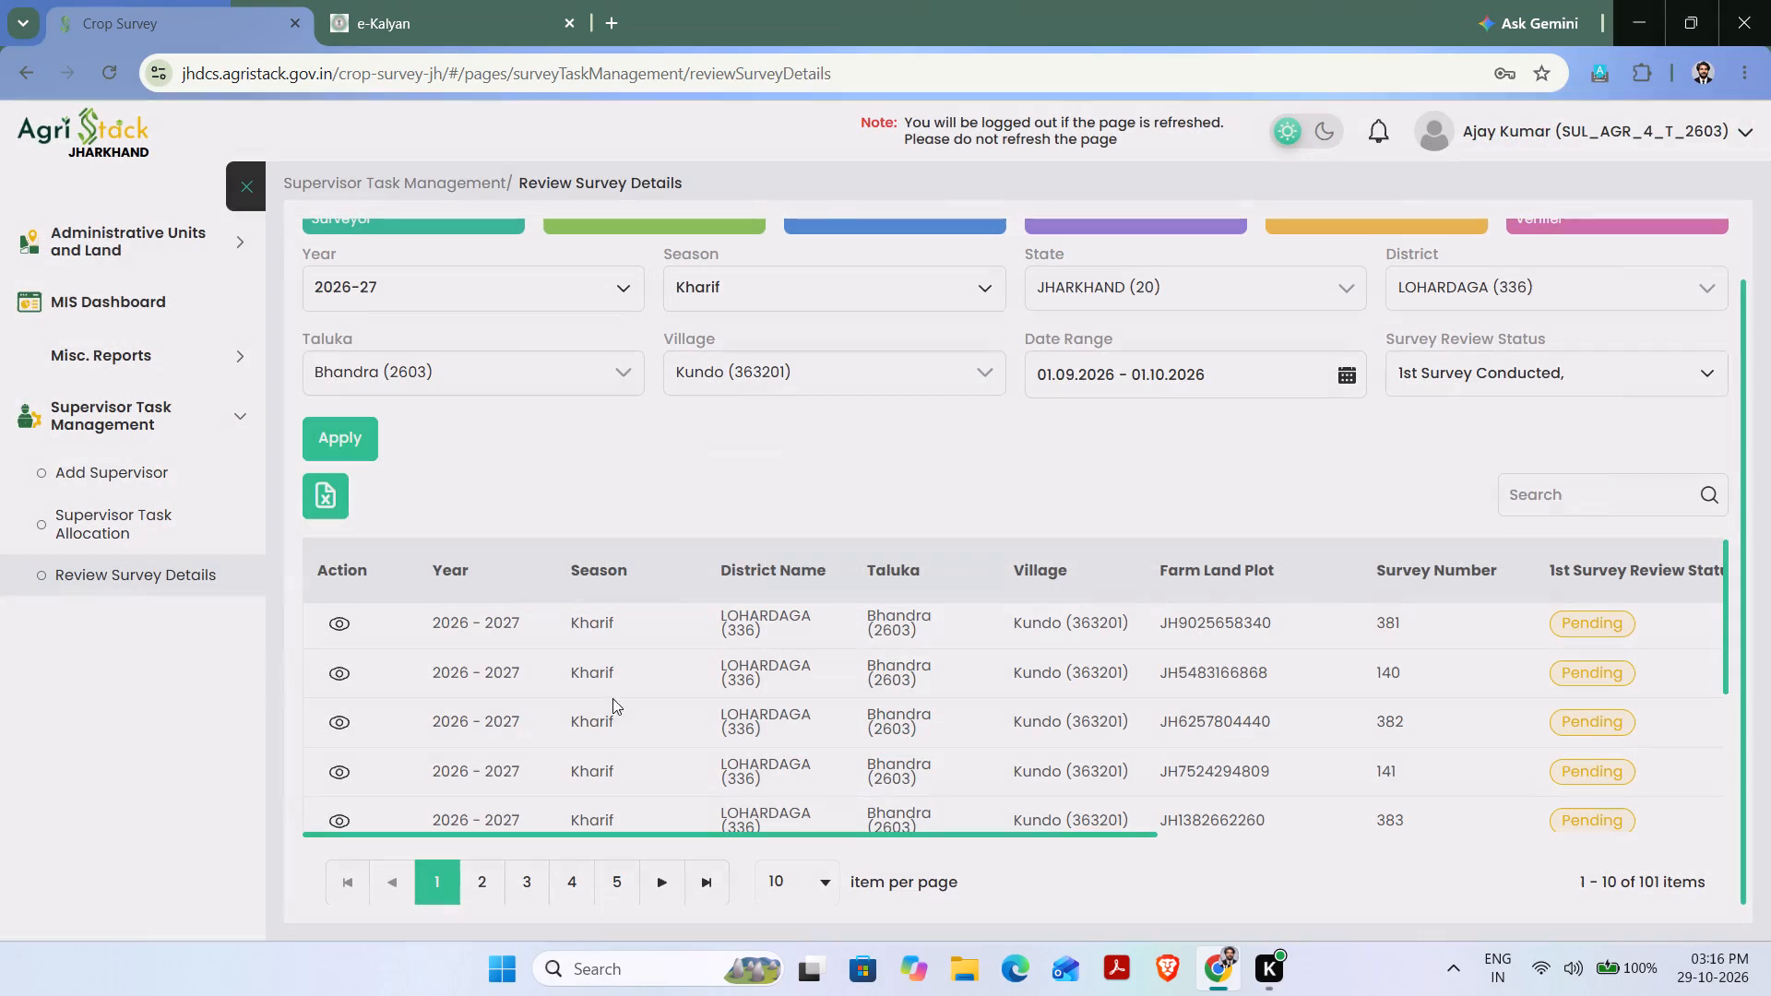
Open the survey details of Kundo record 141 and approve all three of its Fallow photos.
click(337, 760)
click(553, 733)
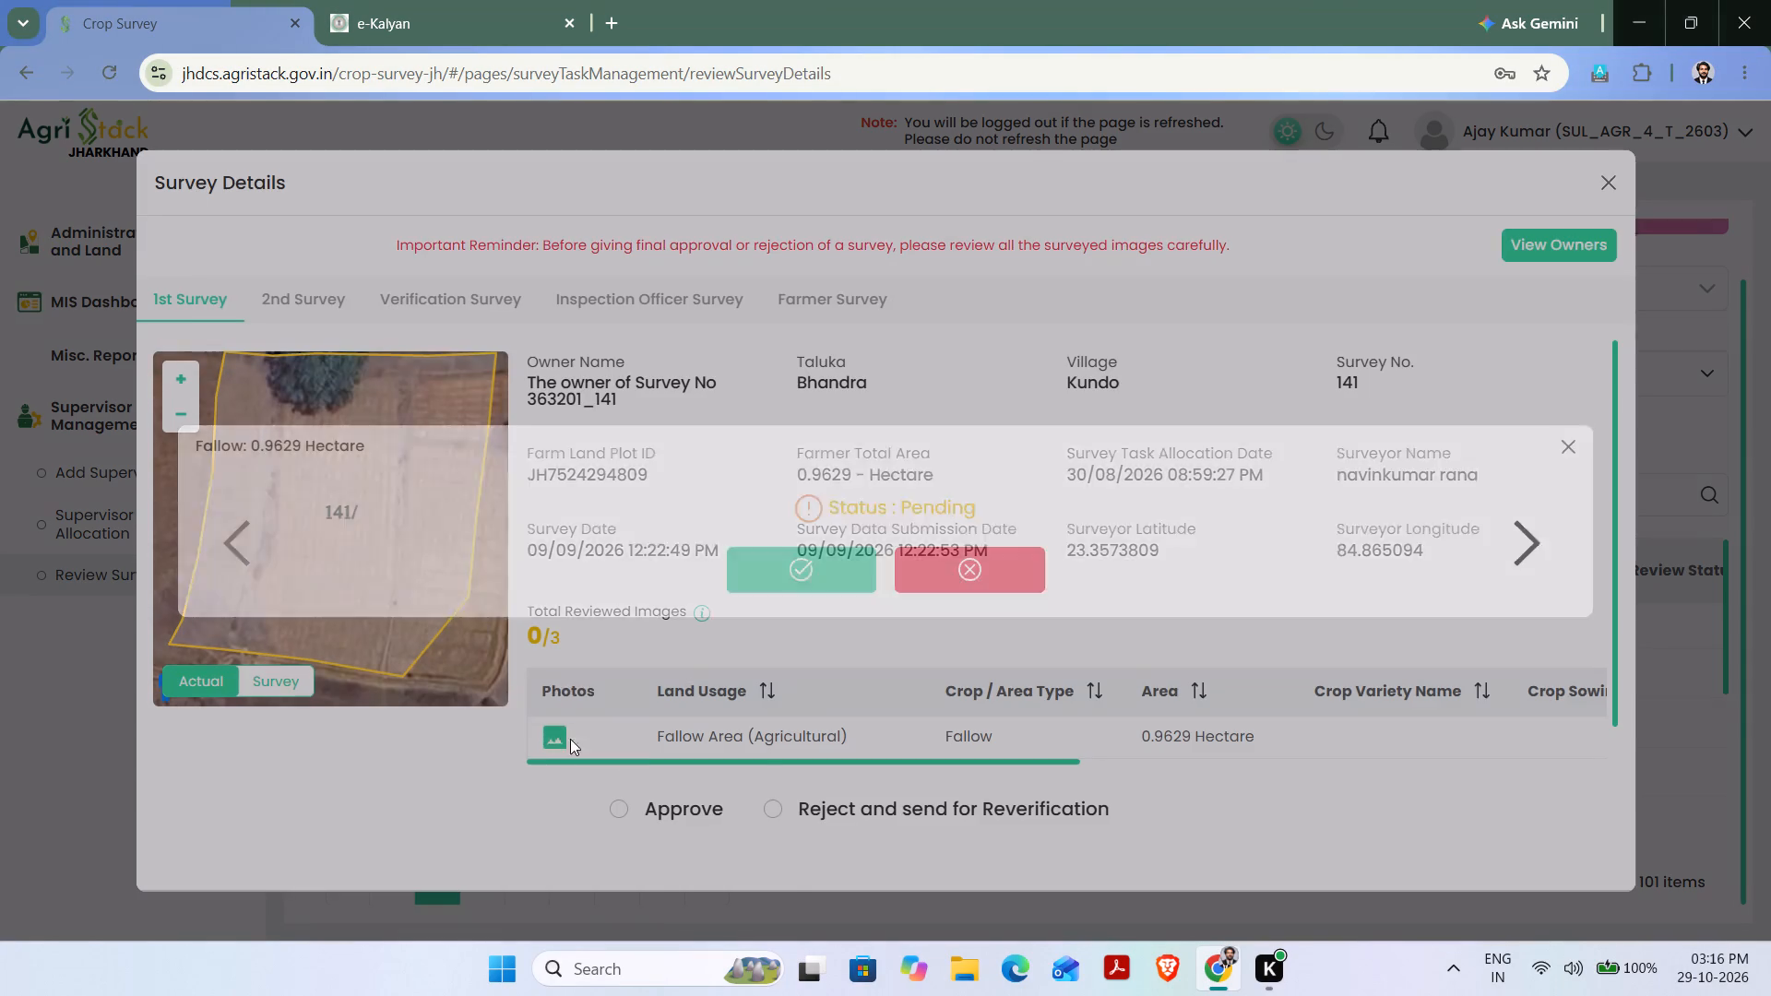
click(759, 802)
drag(889, 710, 733, 725)
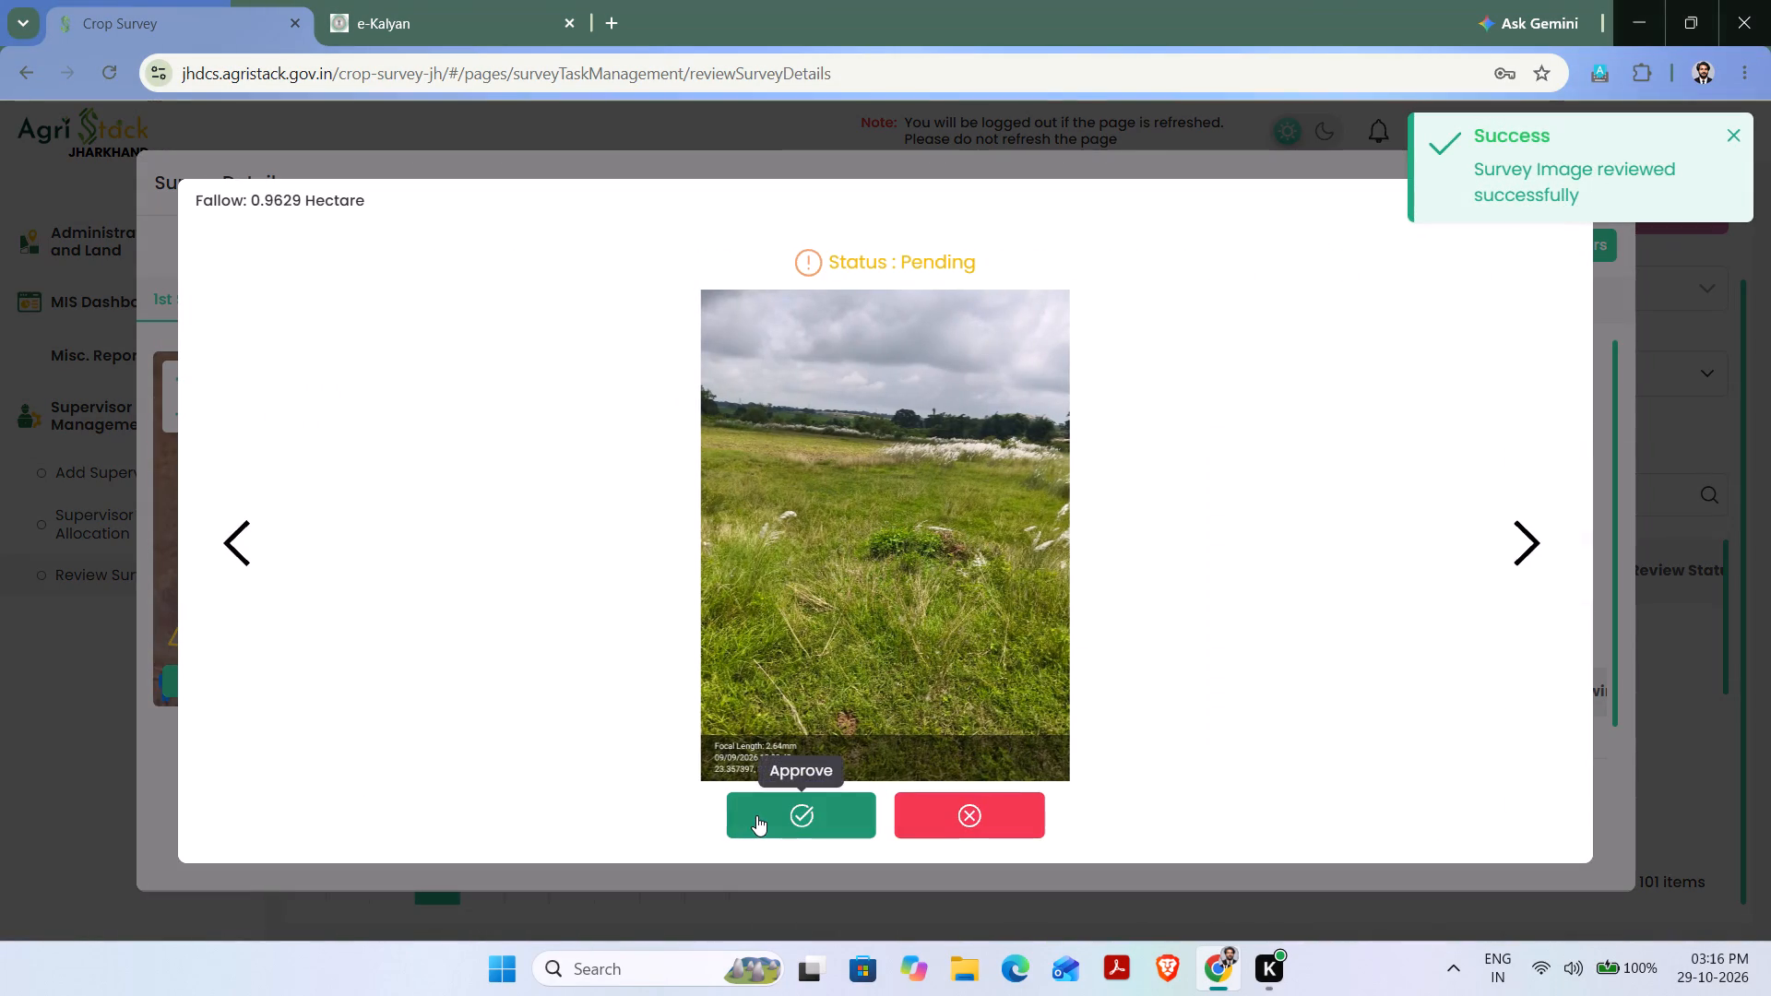
click(757, 813)
drag(911, 677, 830, 699)
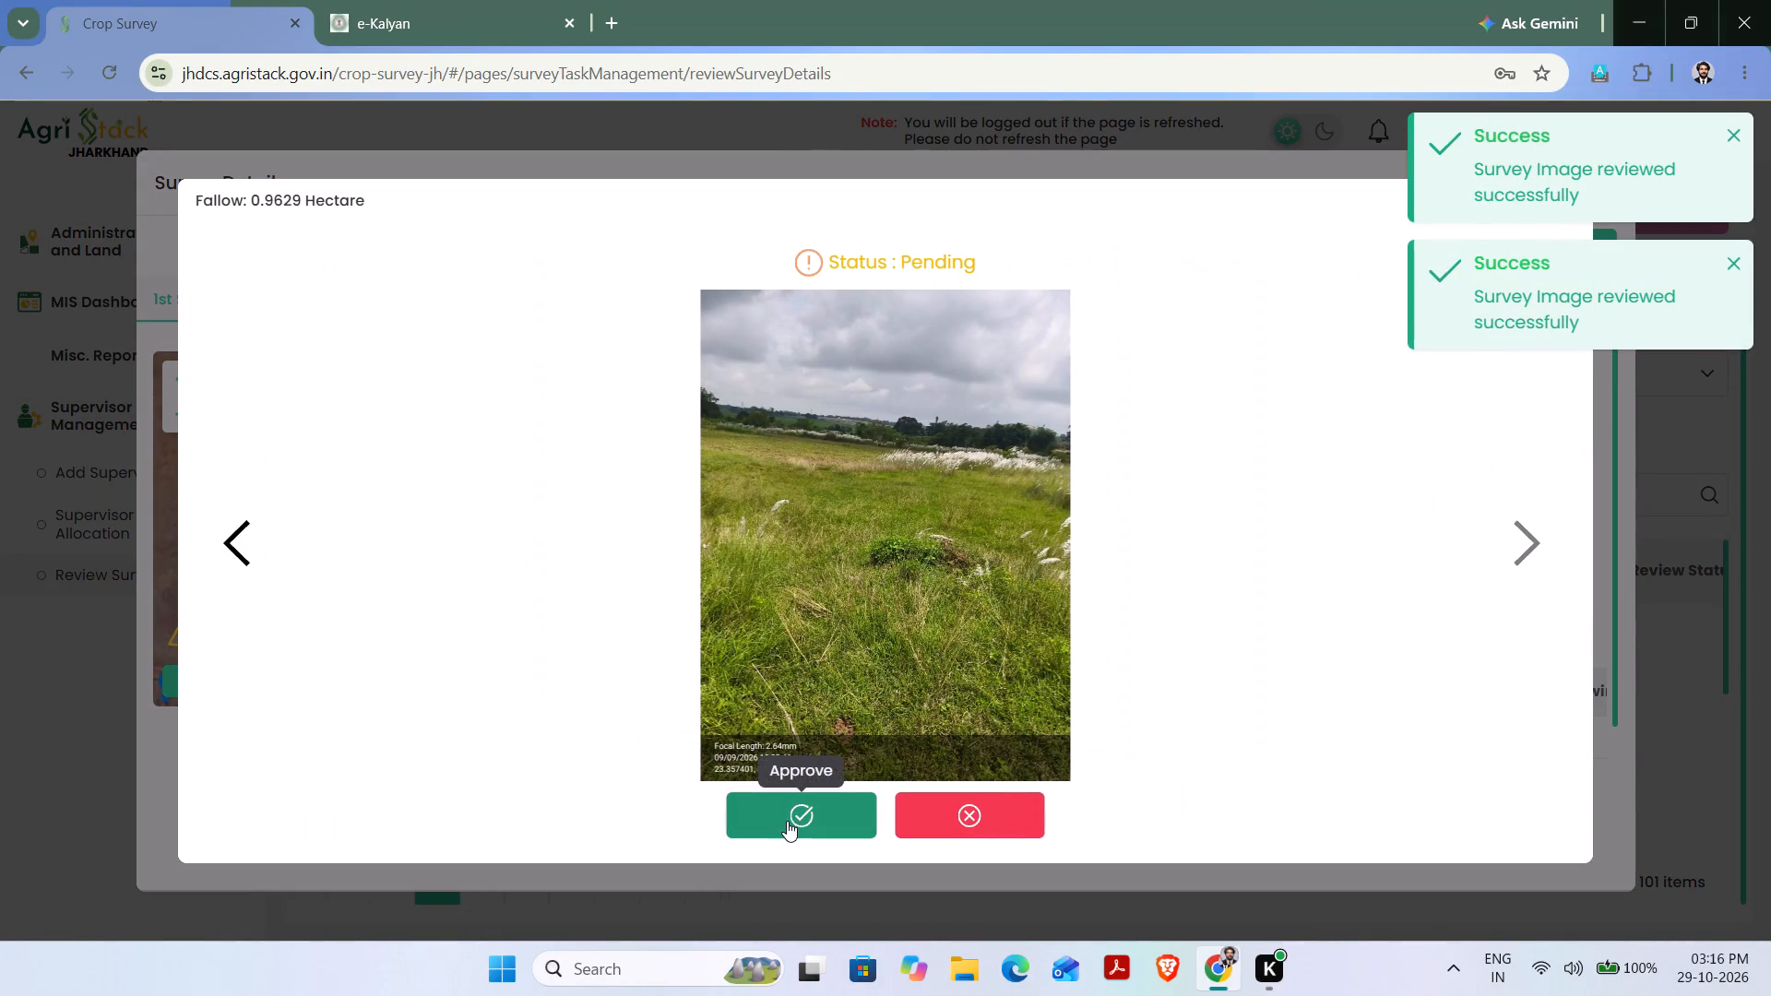
click(787, 820)
drag(921, 634, 859, 644)
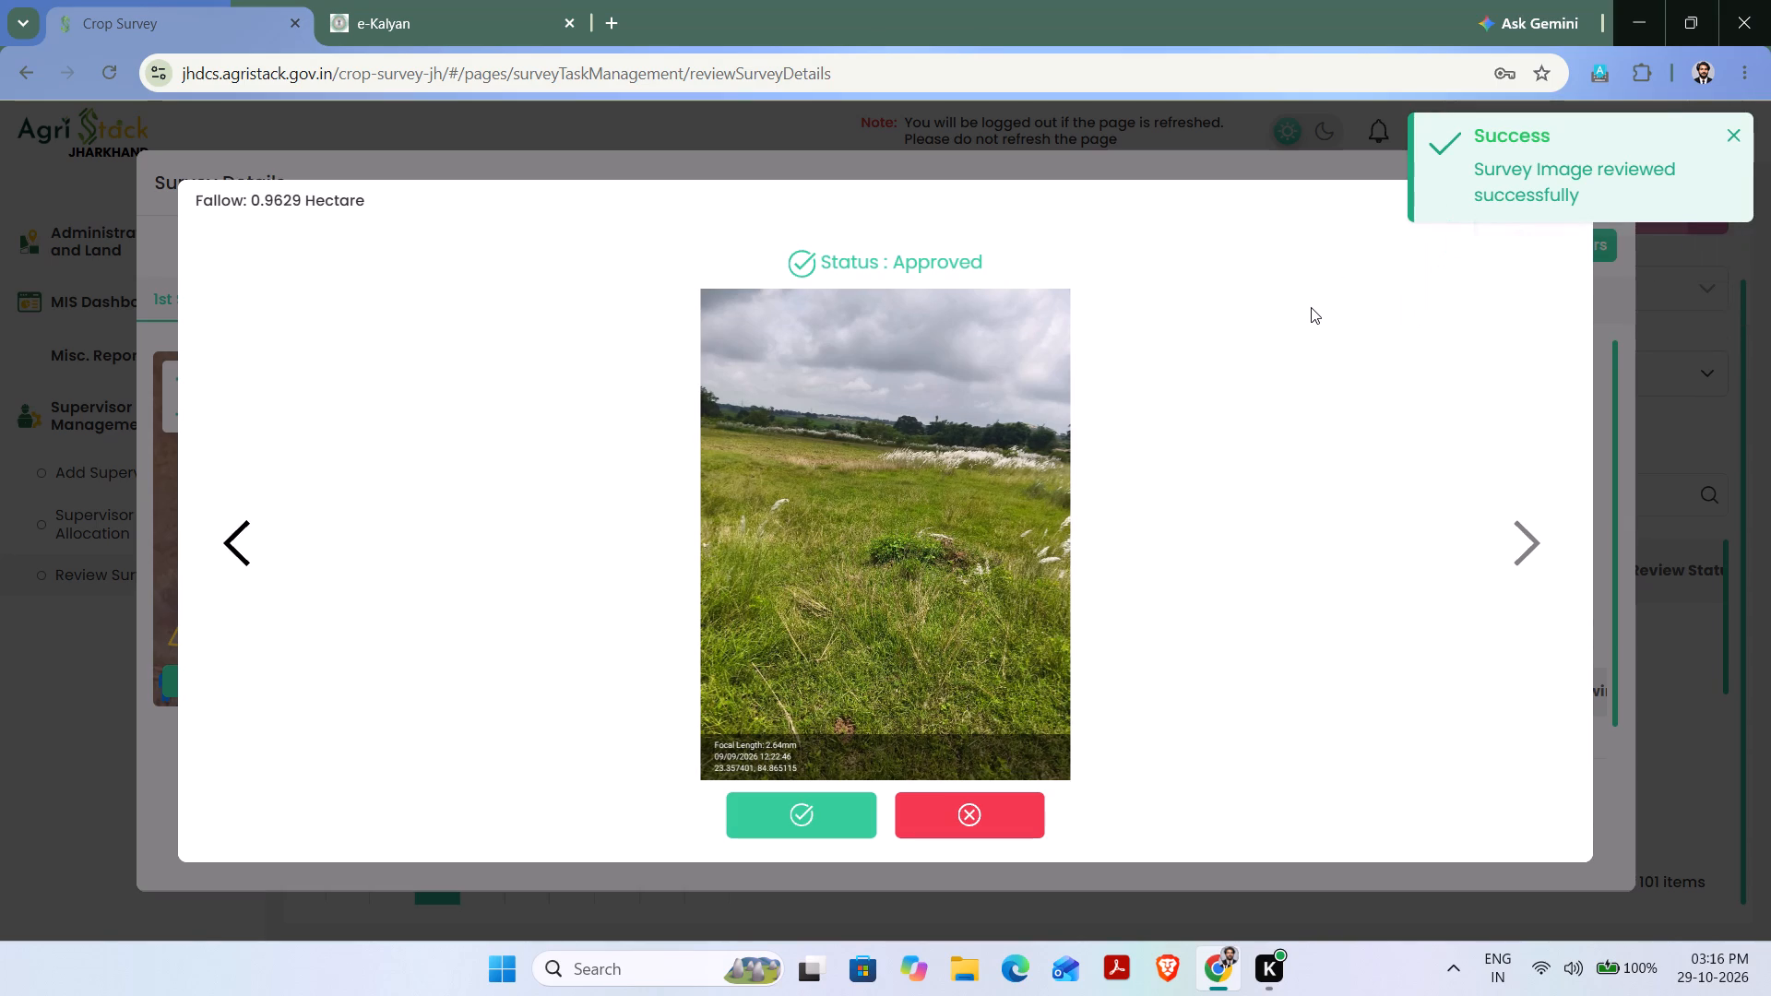
click(1573, 206)
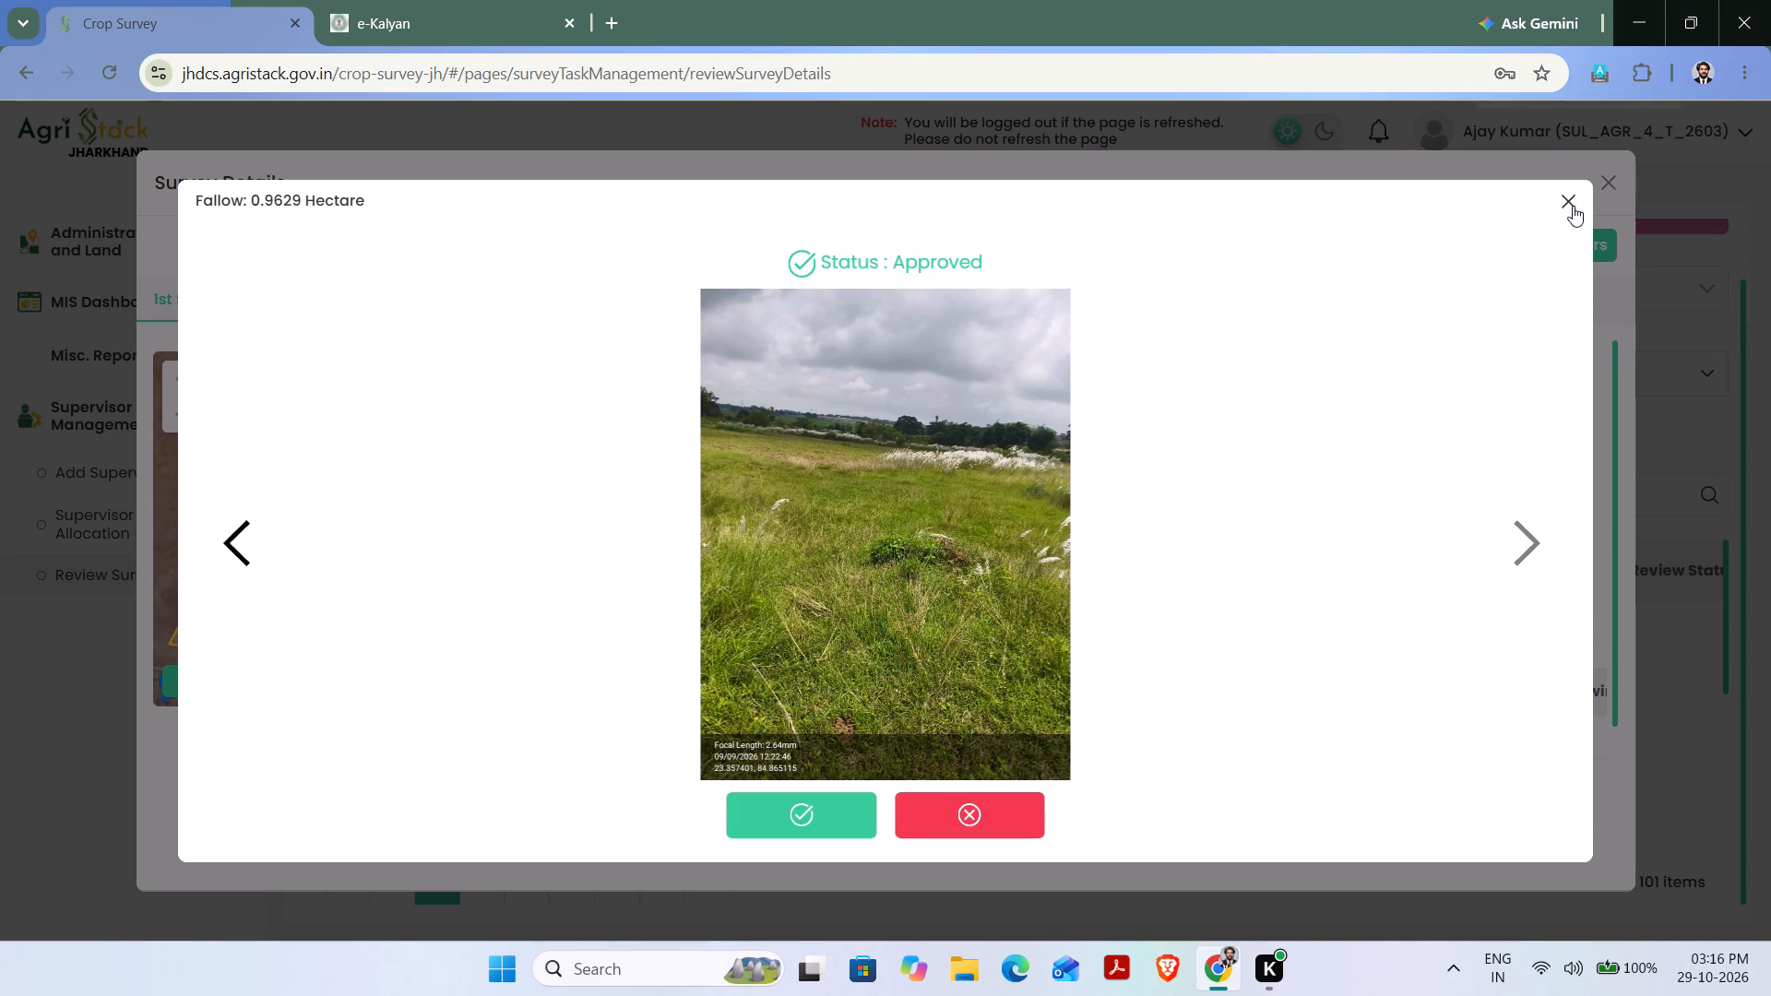
Mark the first survey of record 141 as approved, save the review and close its survey details.
scroll(958, 520, down, 2)
click(674, 658)
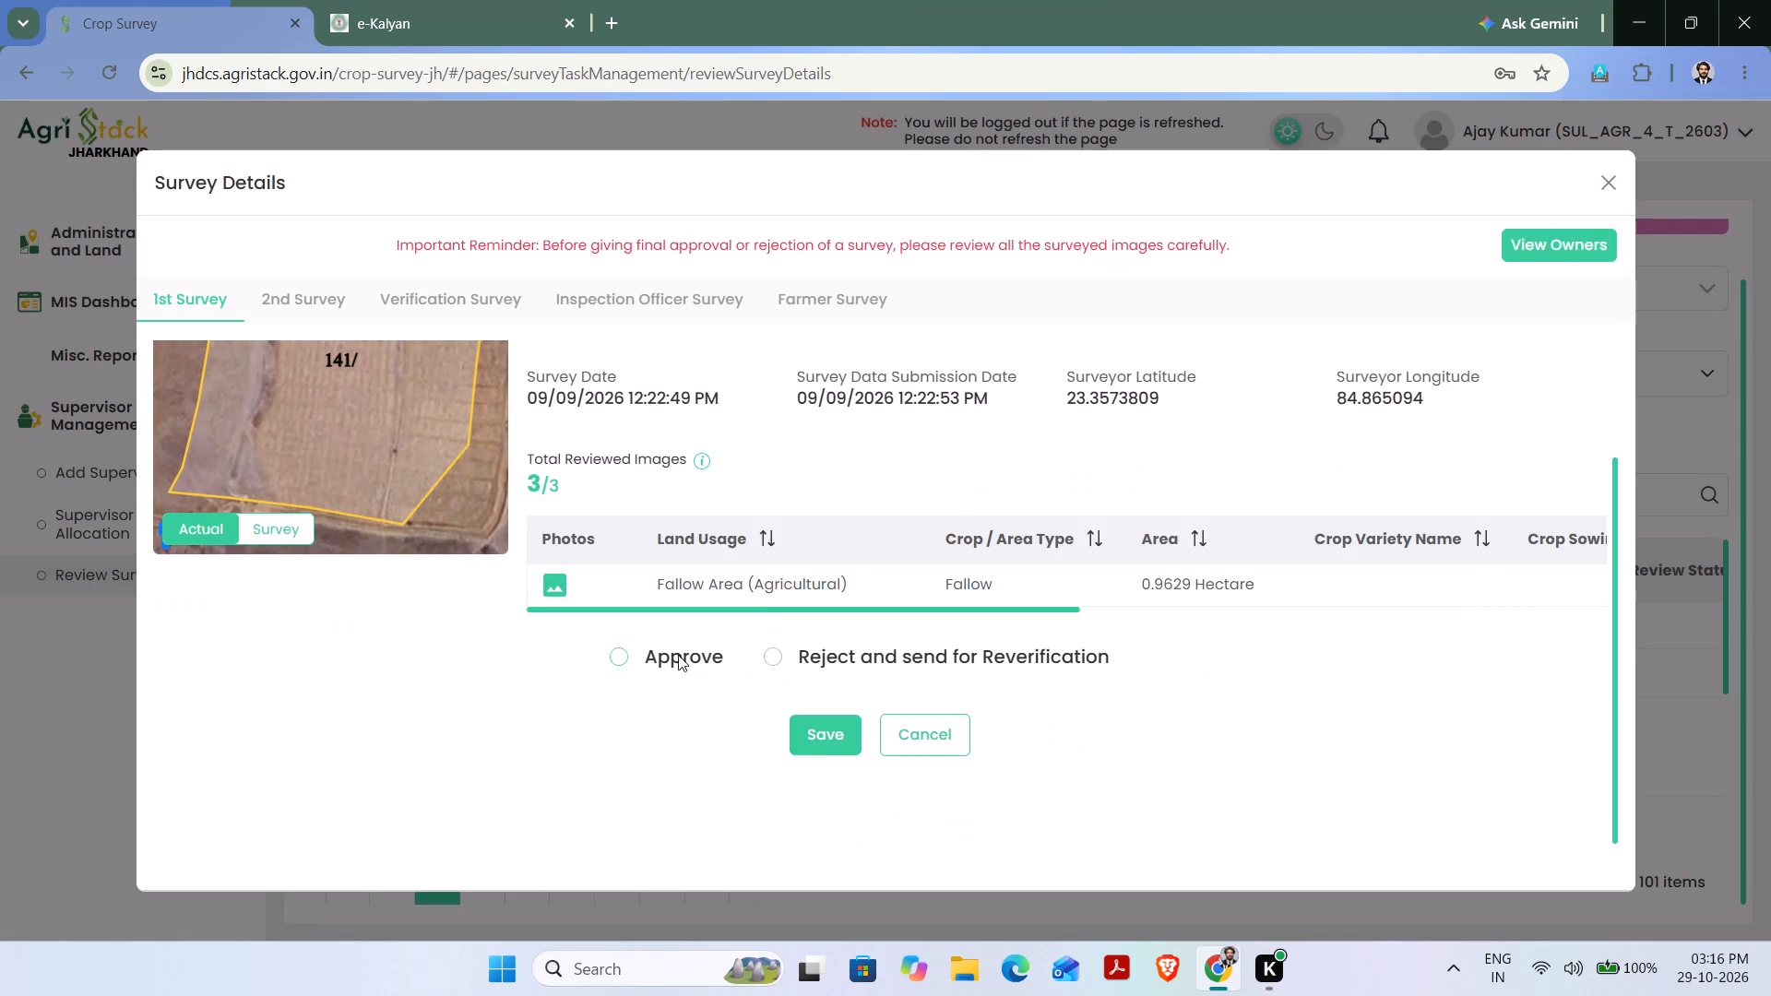
click(843, 732)
click(941, 533)
click(928, 564)
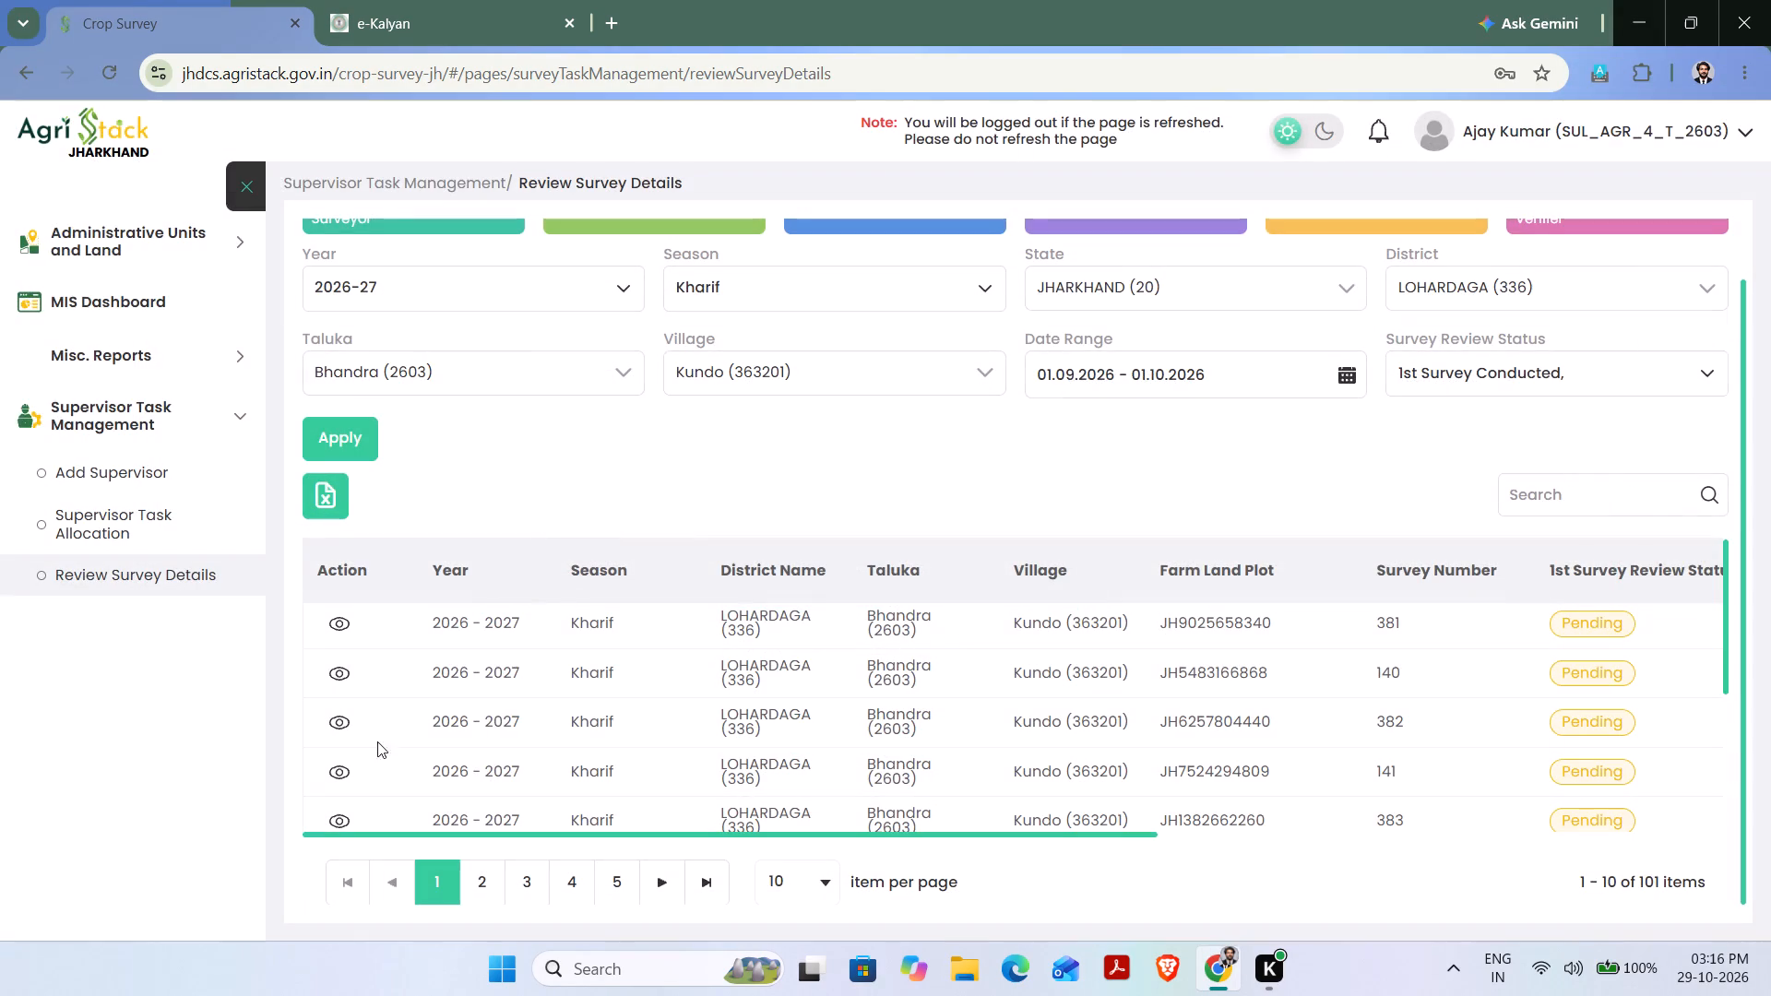
Reopen the survey details of Kundo record 382 to check its review status, and close them.
click(339, 721)
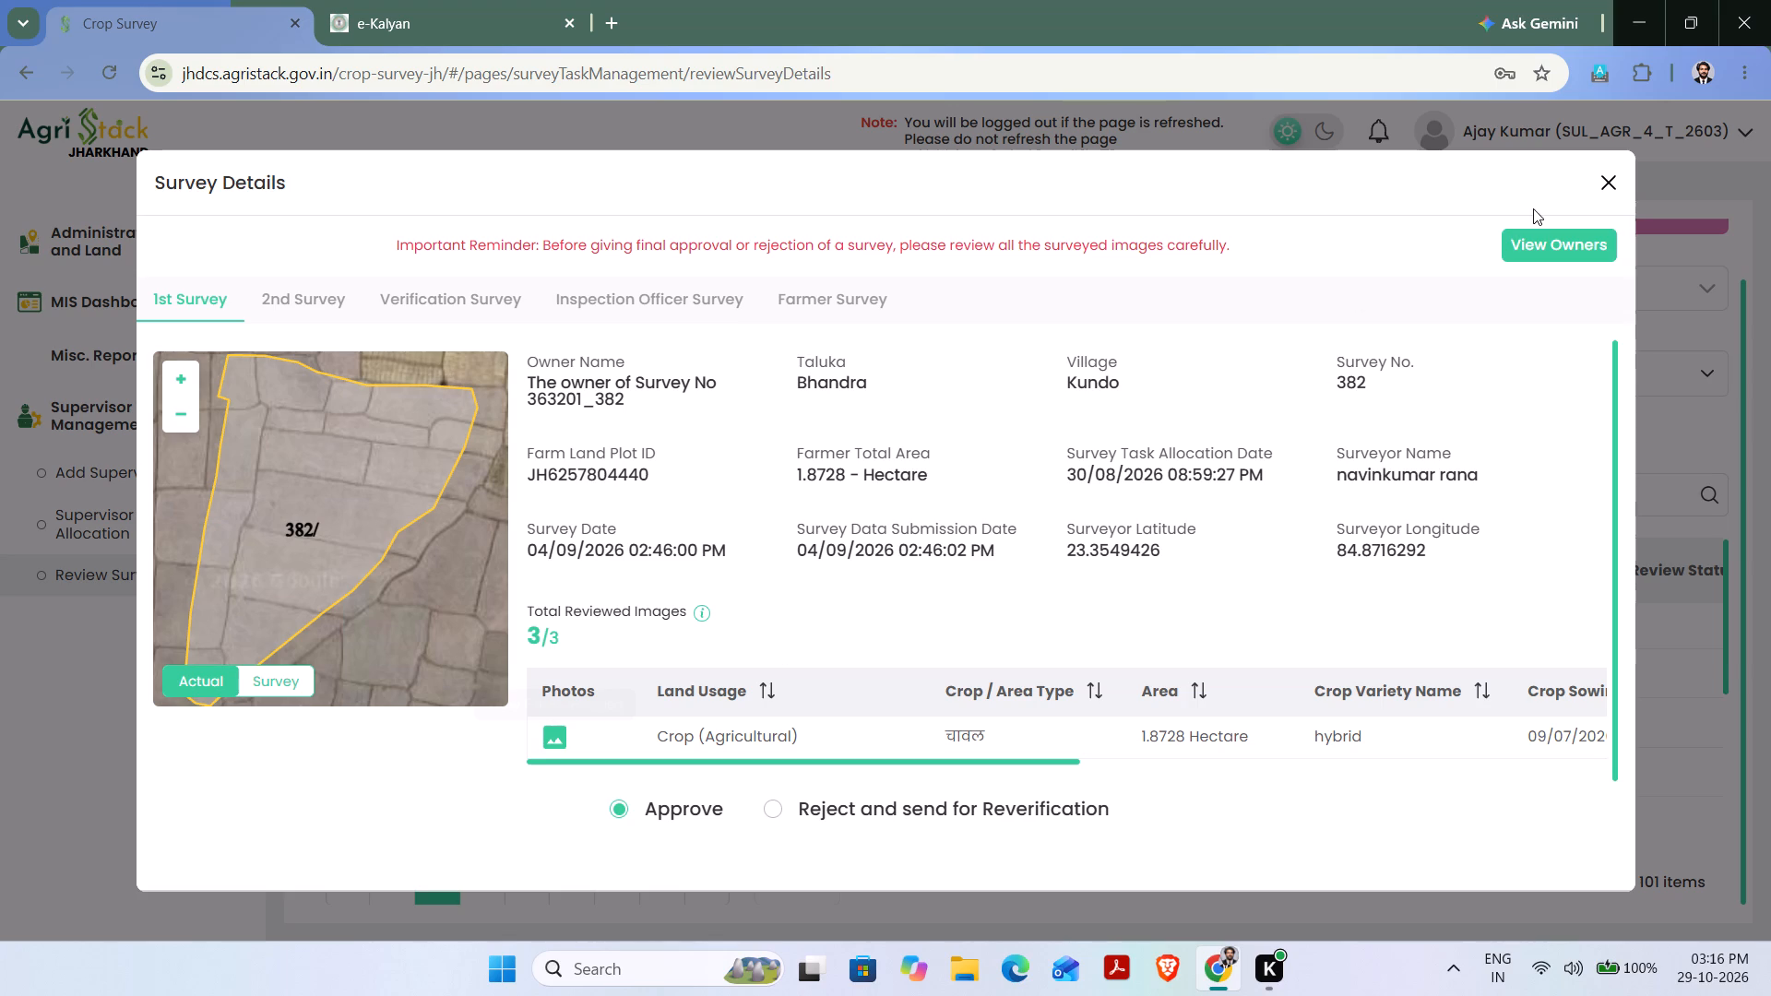
click(1611, 172)
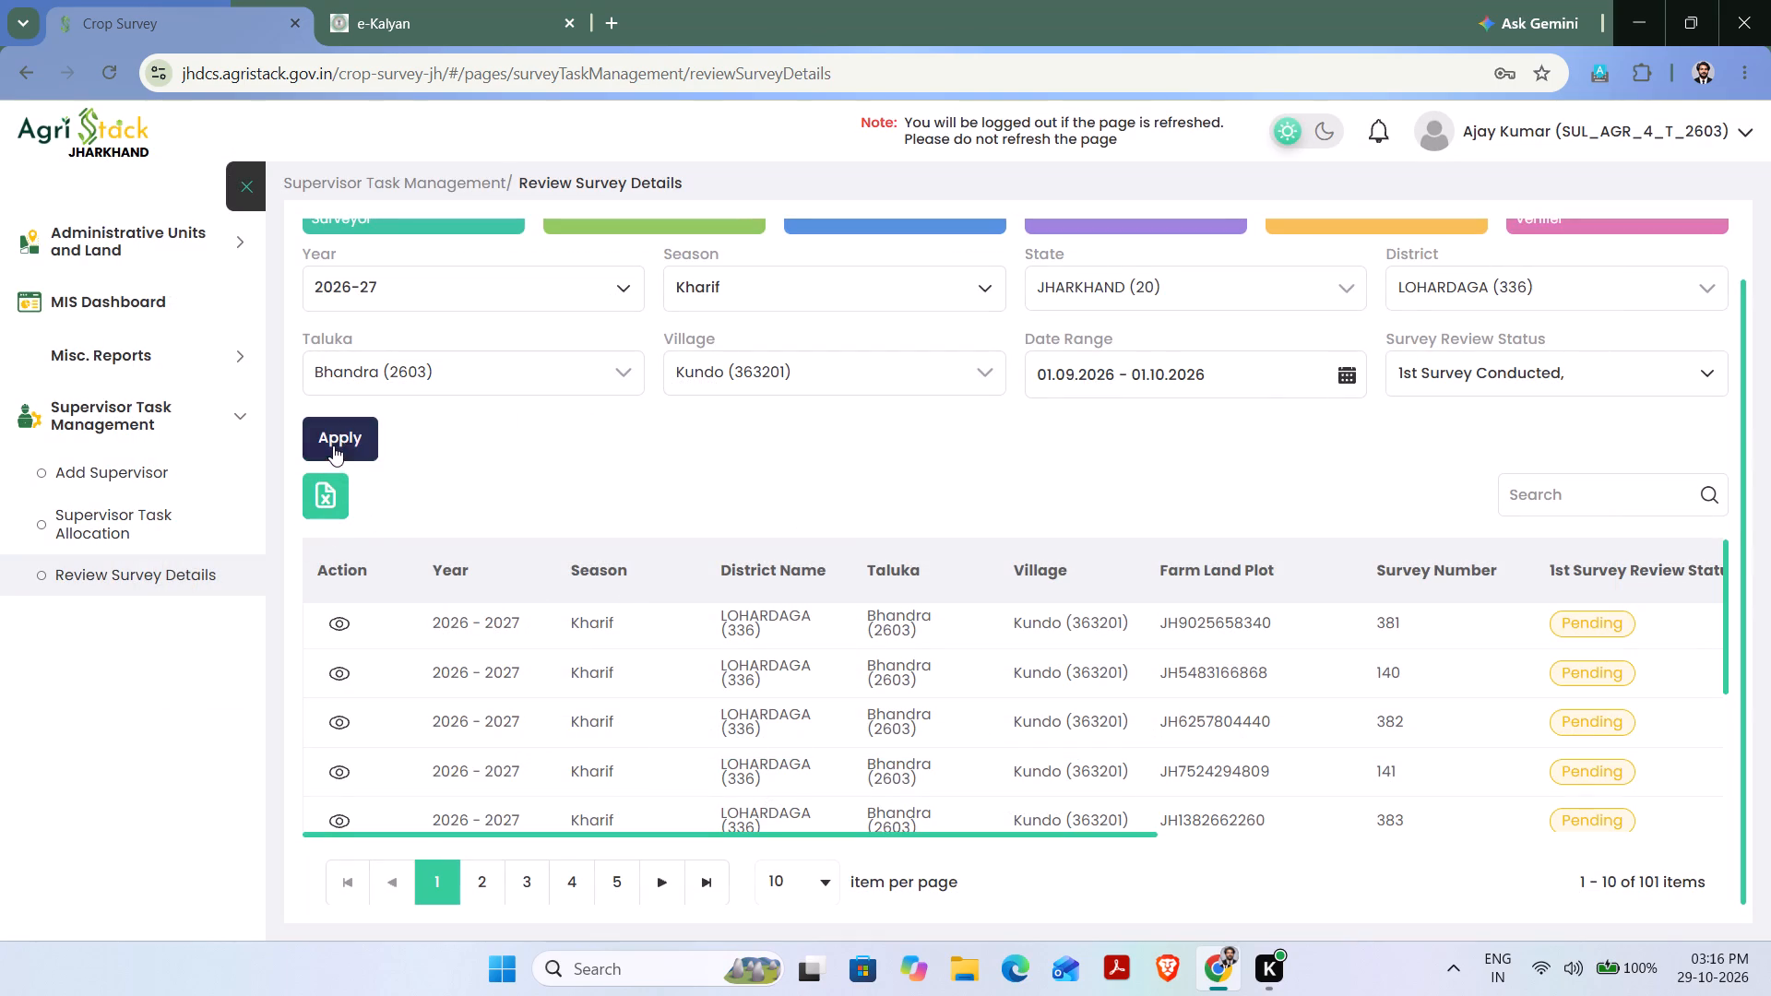
Open the survey details of Kundo record 142 and approve all three of its Fallow photos.
scroll(452, 704, down, 3)
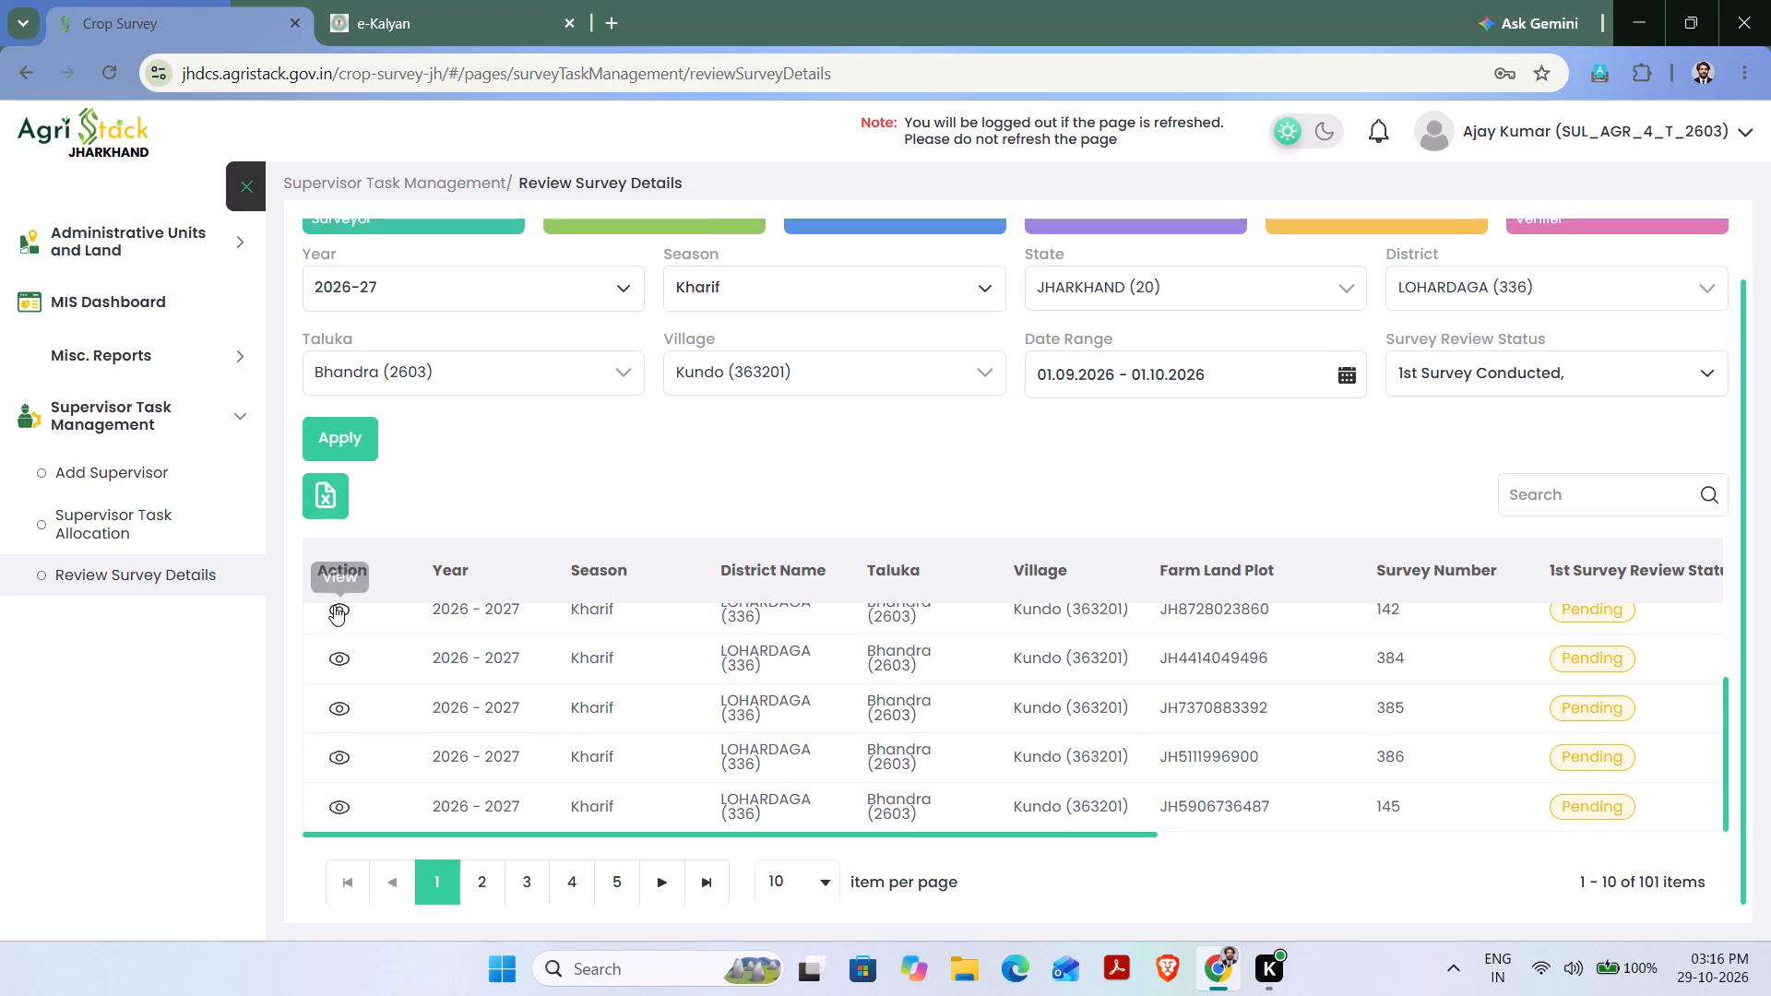
click(339, 611)
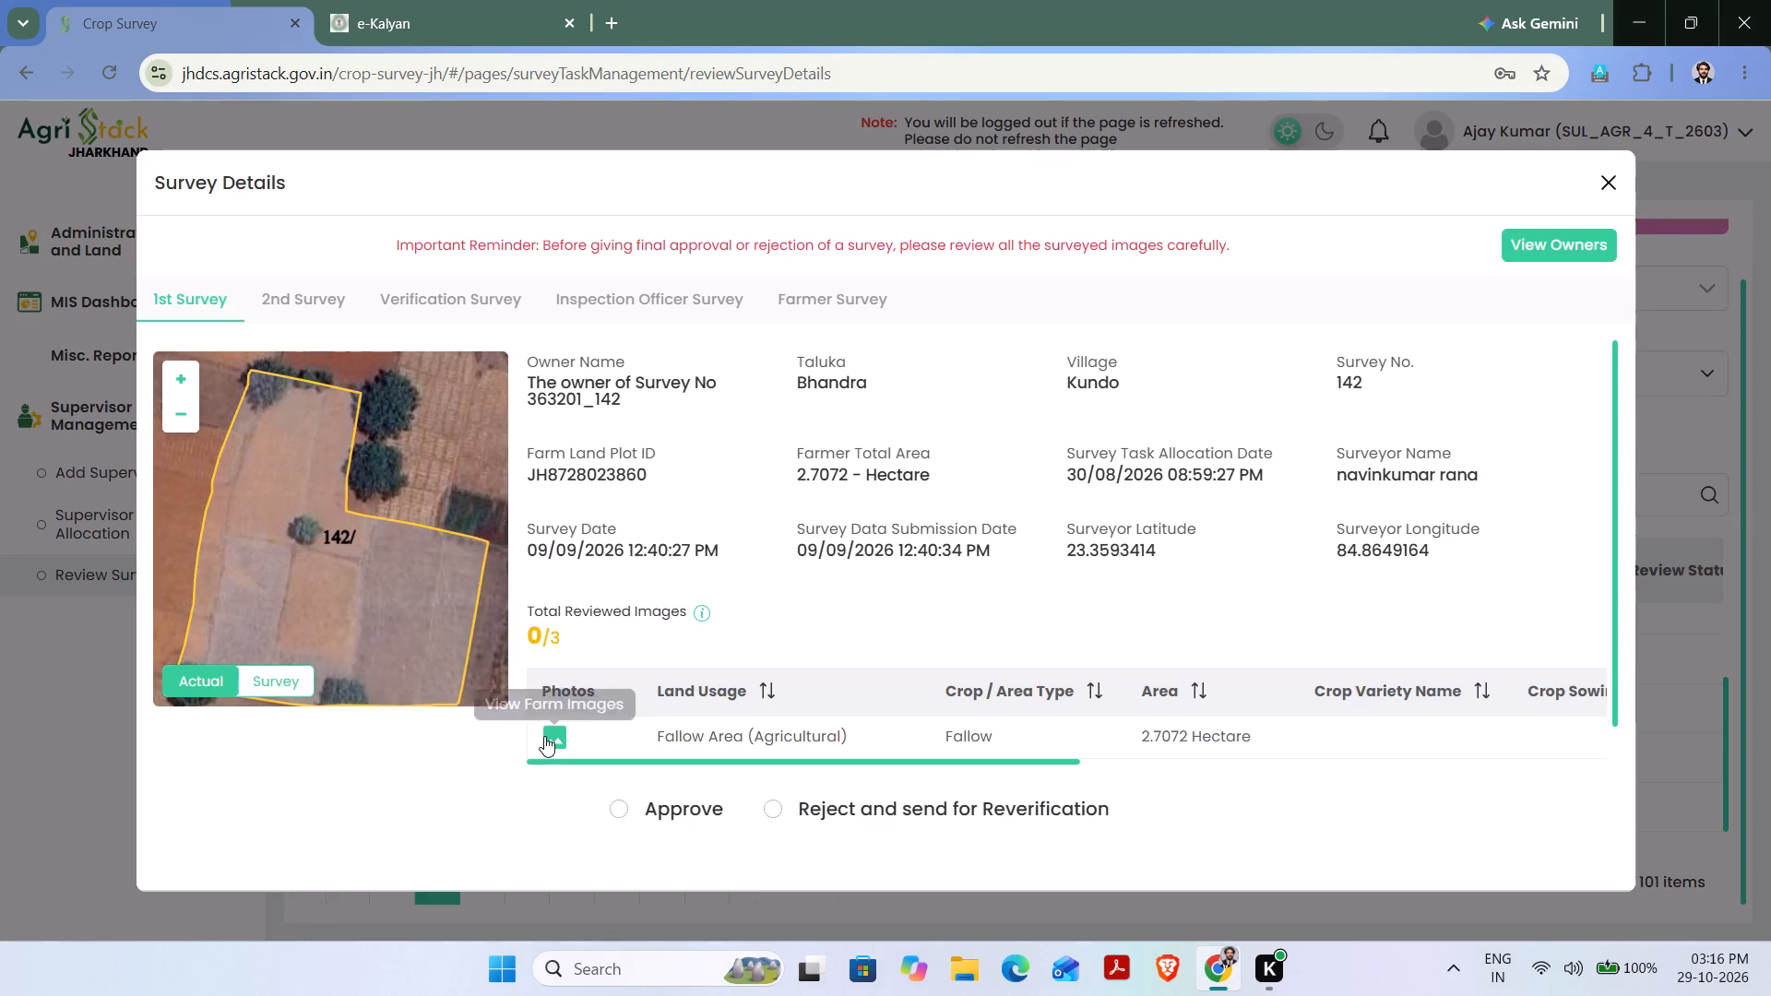
click(544, 736)
click(805, 831)
drag(939, 688, 792, 713)
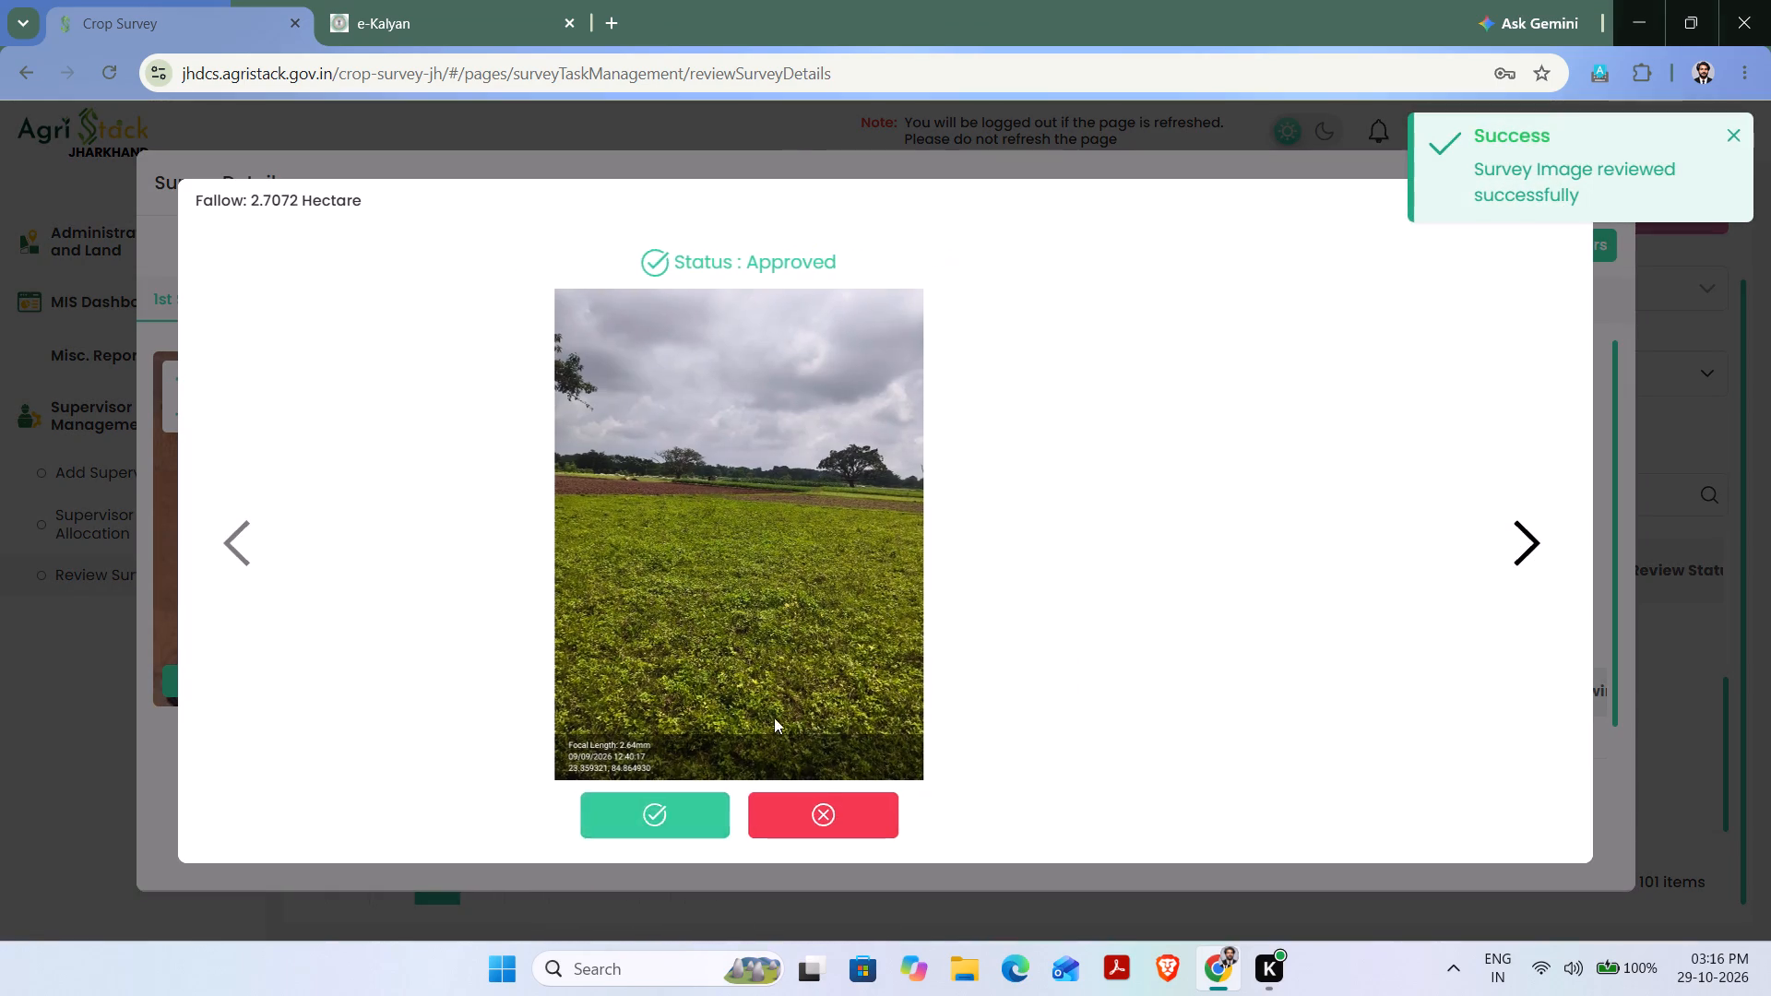
click(797, 809)
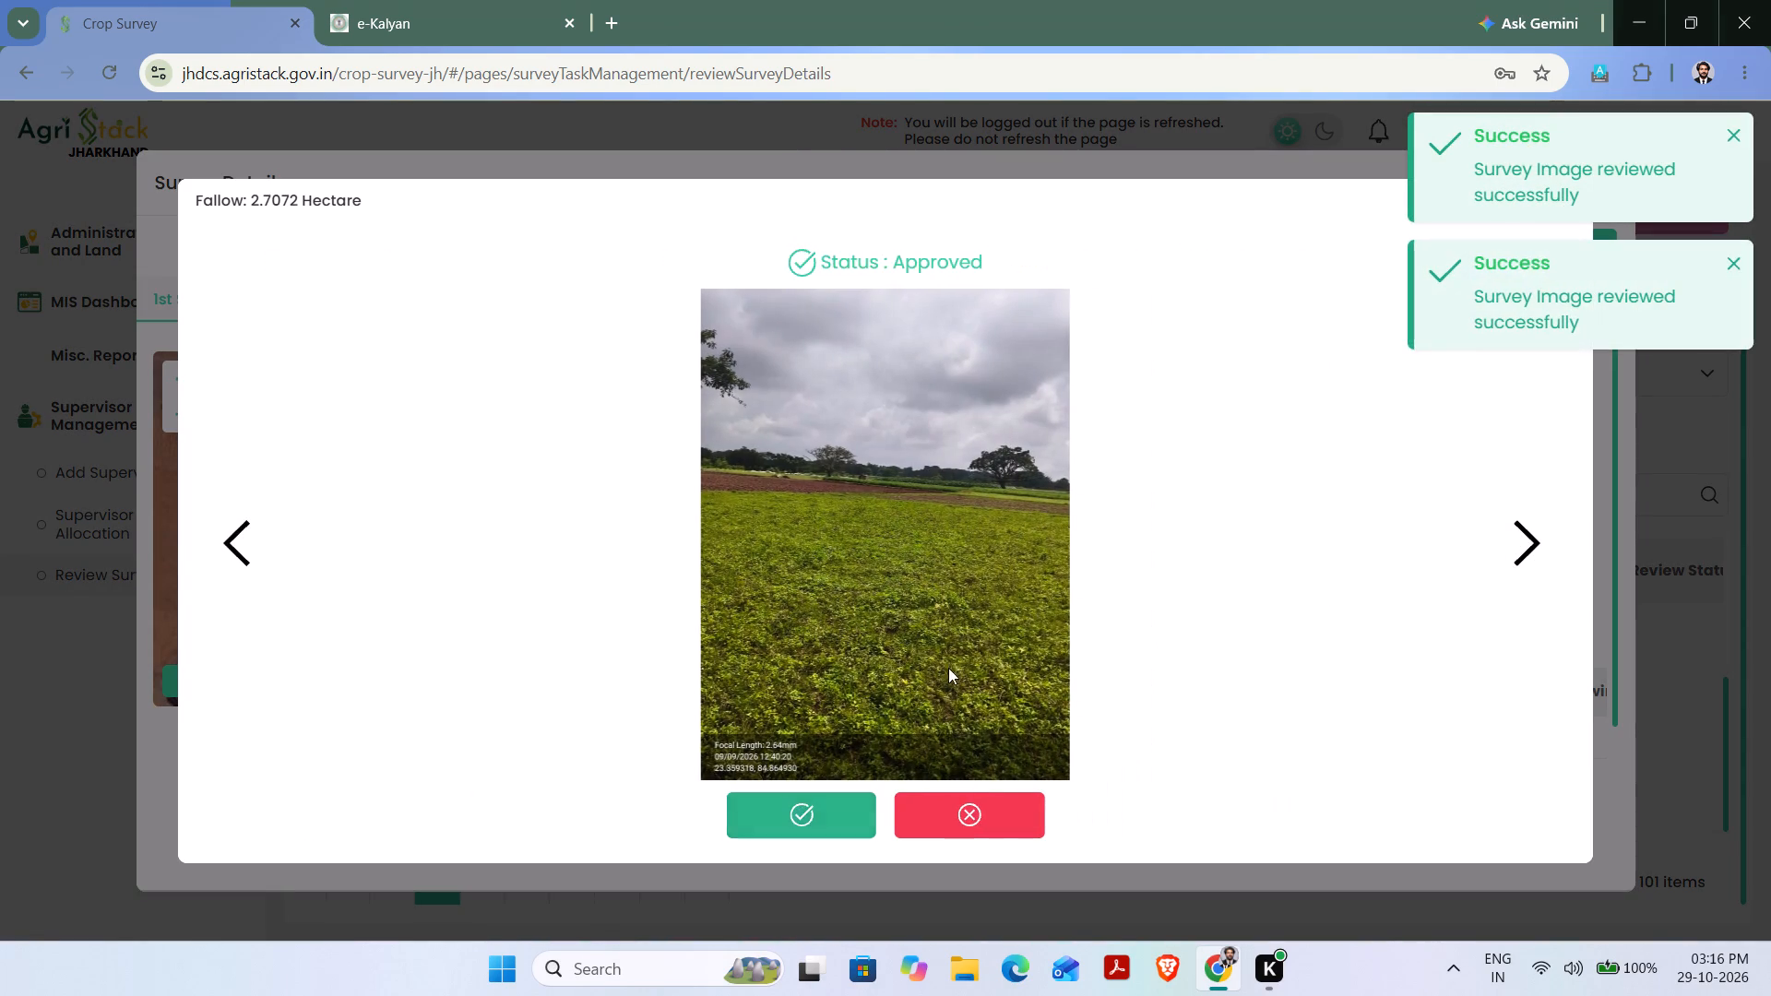
drag(947, 659, 836, 684)
click(825, 818)
drag(946, 646, 832, 659)
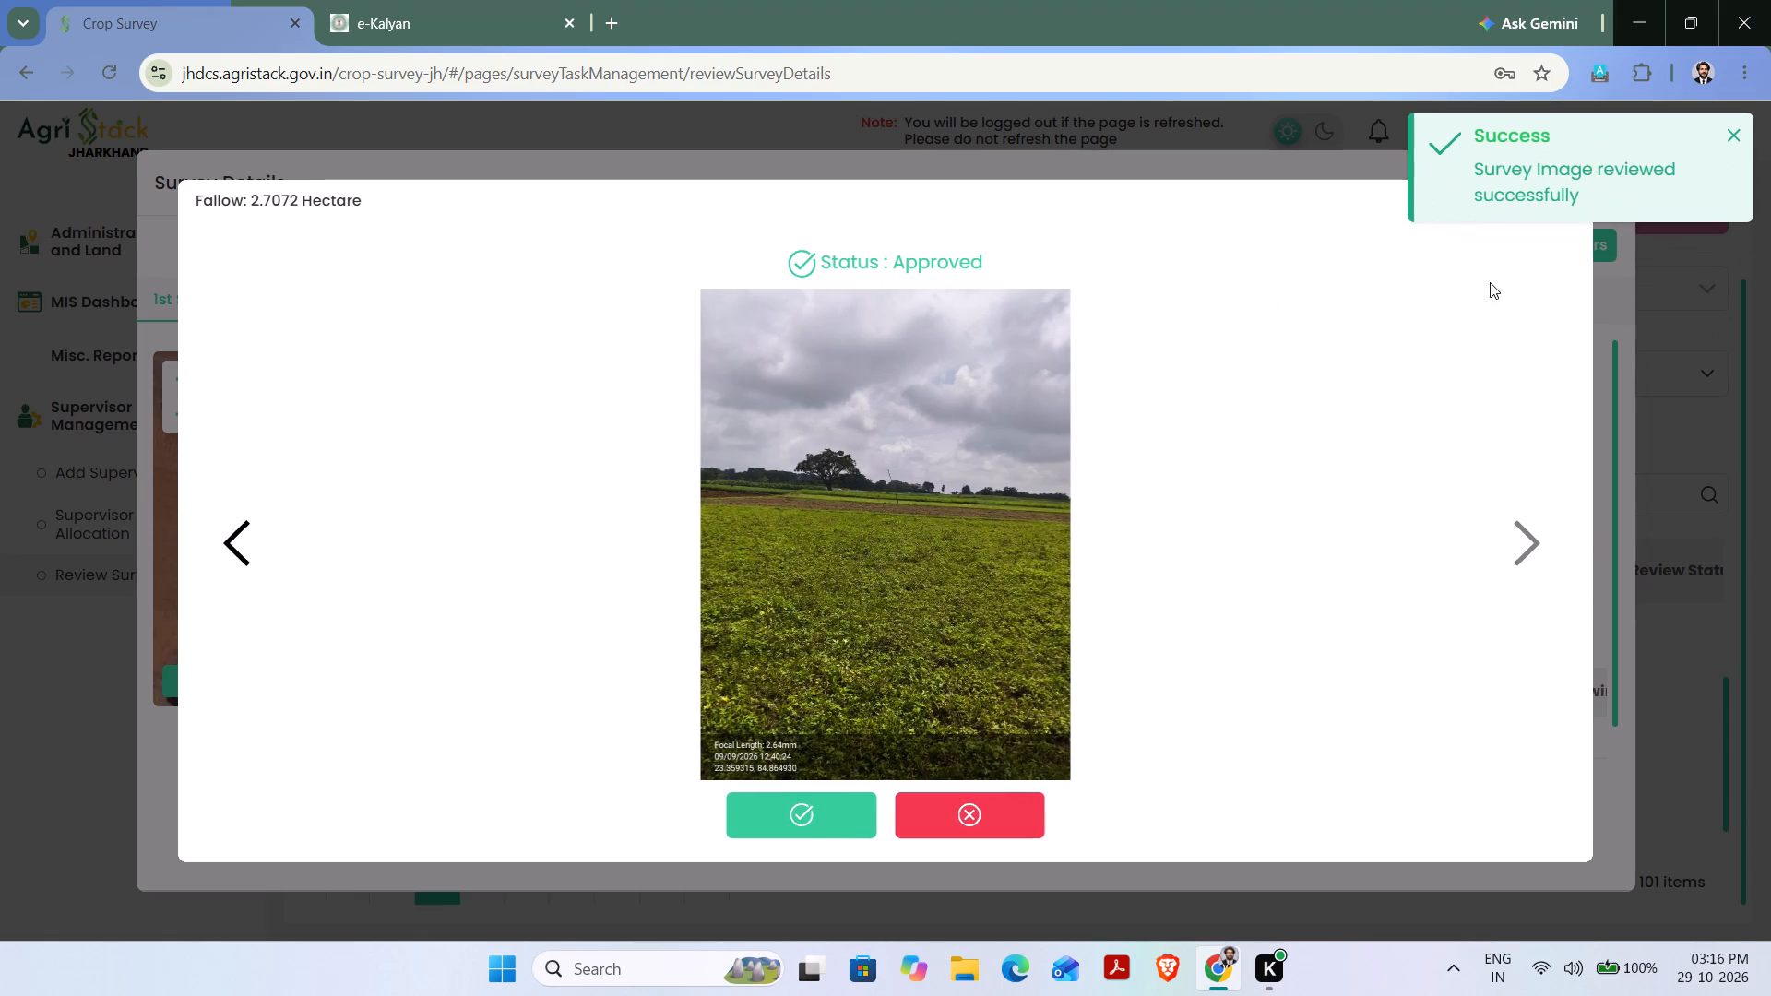
double_click(1564, 205)
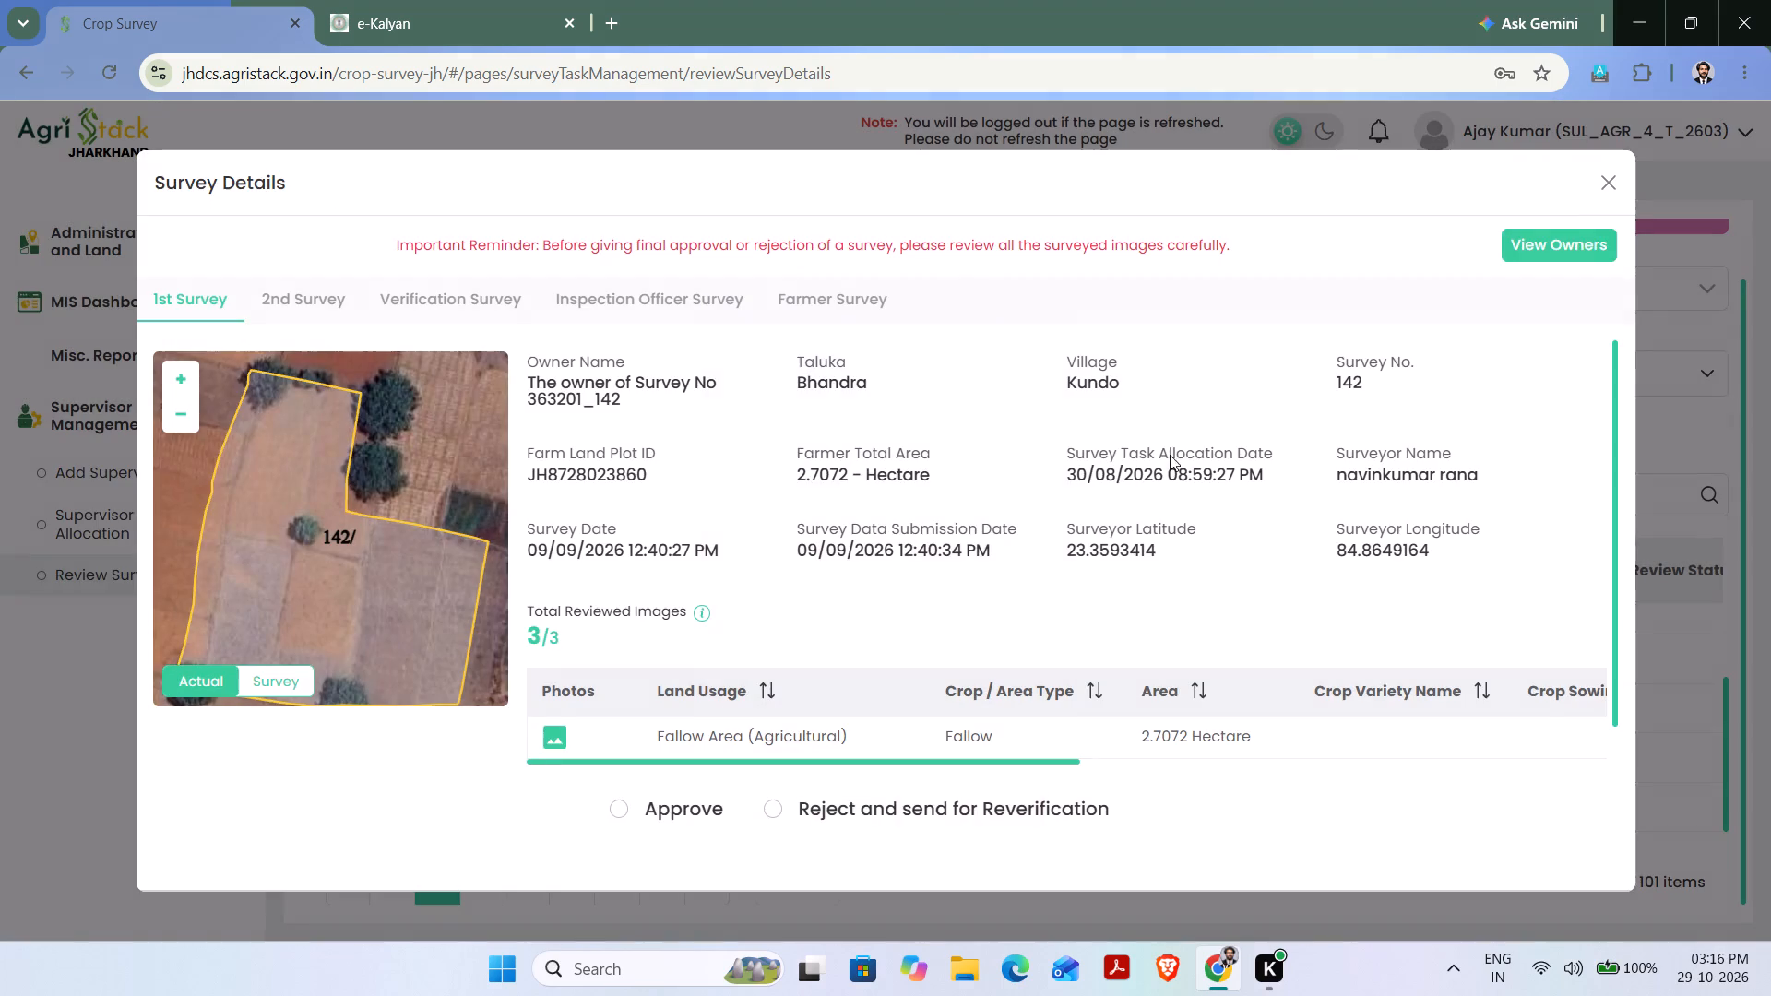
Mark the first survey of record 142 as approved, save the review and close its survey details.
scroll(961, 569, down, 1)
click(637, 669)
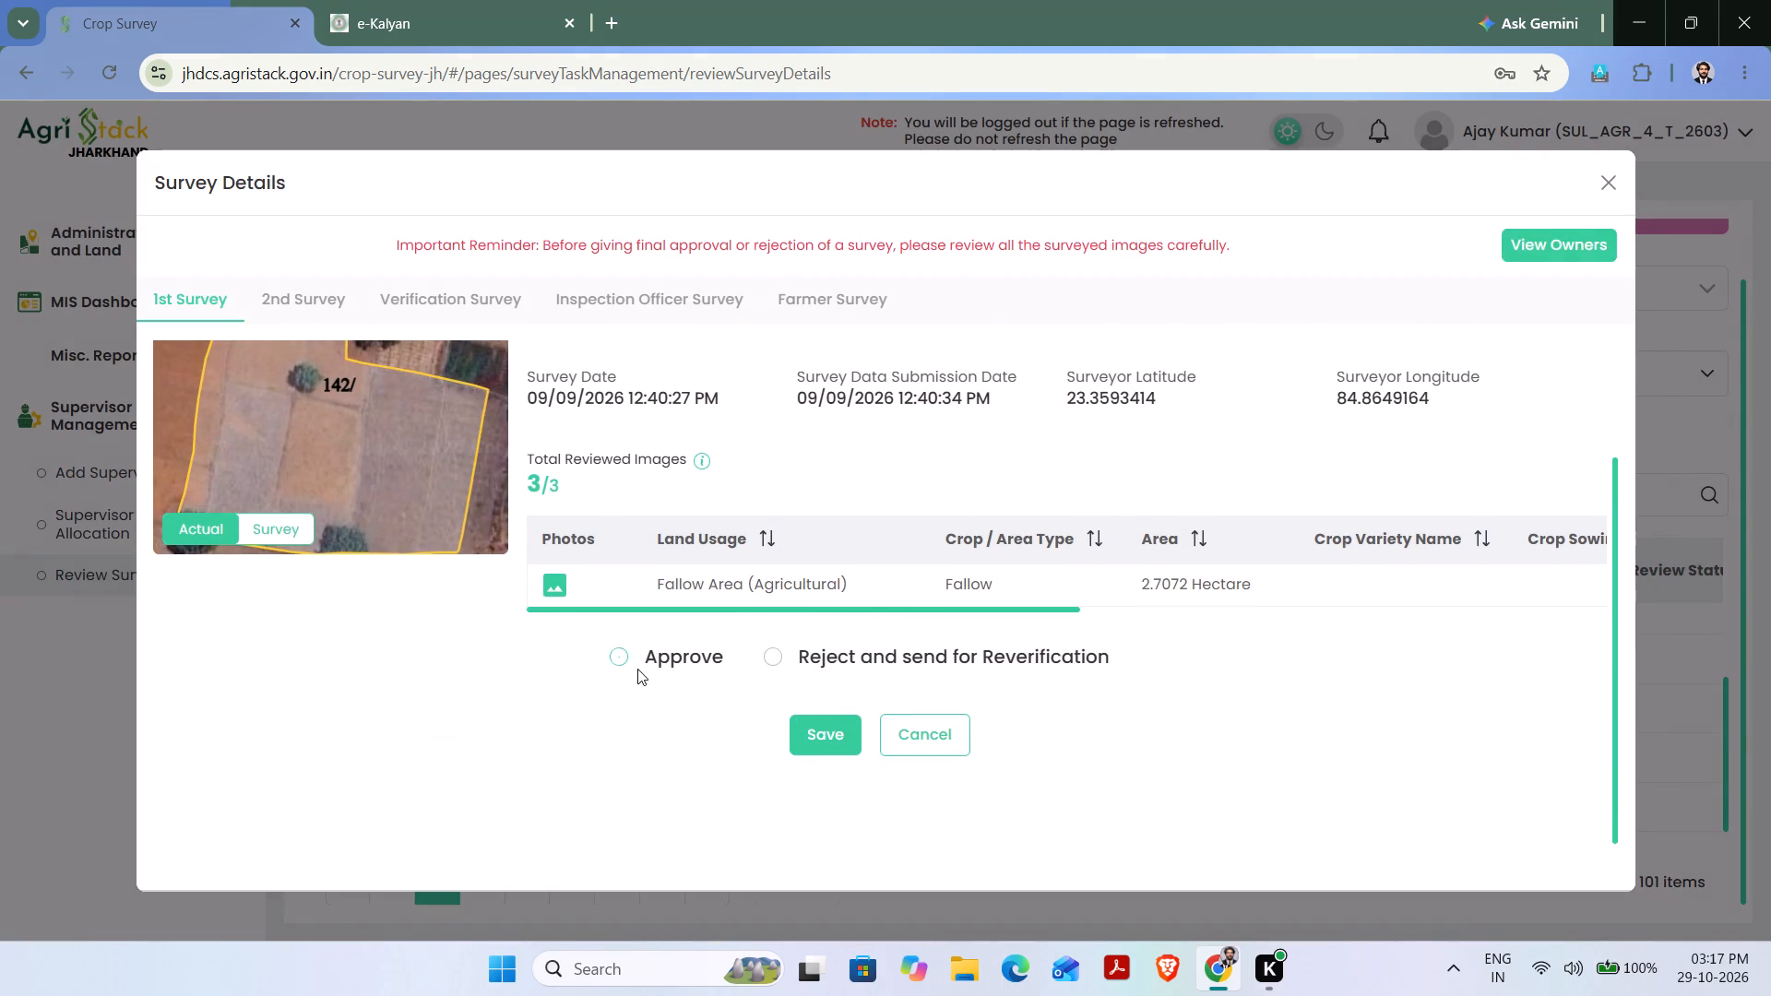
click(823, 726)
click(921, 579)
Open the survey details of Kundo record 384 and approve all three of its चावल crop photos.
click(324, 656)
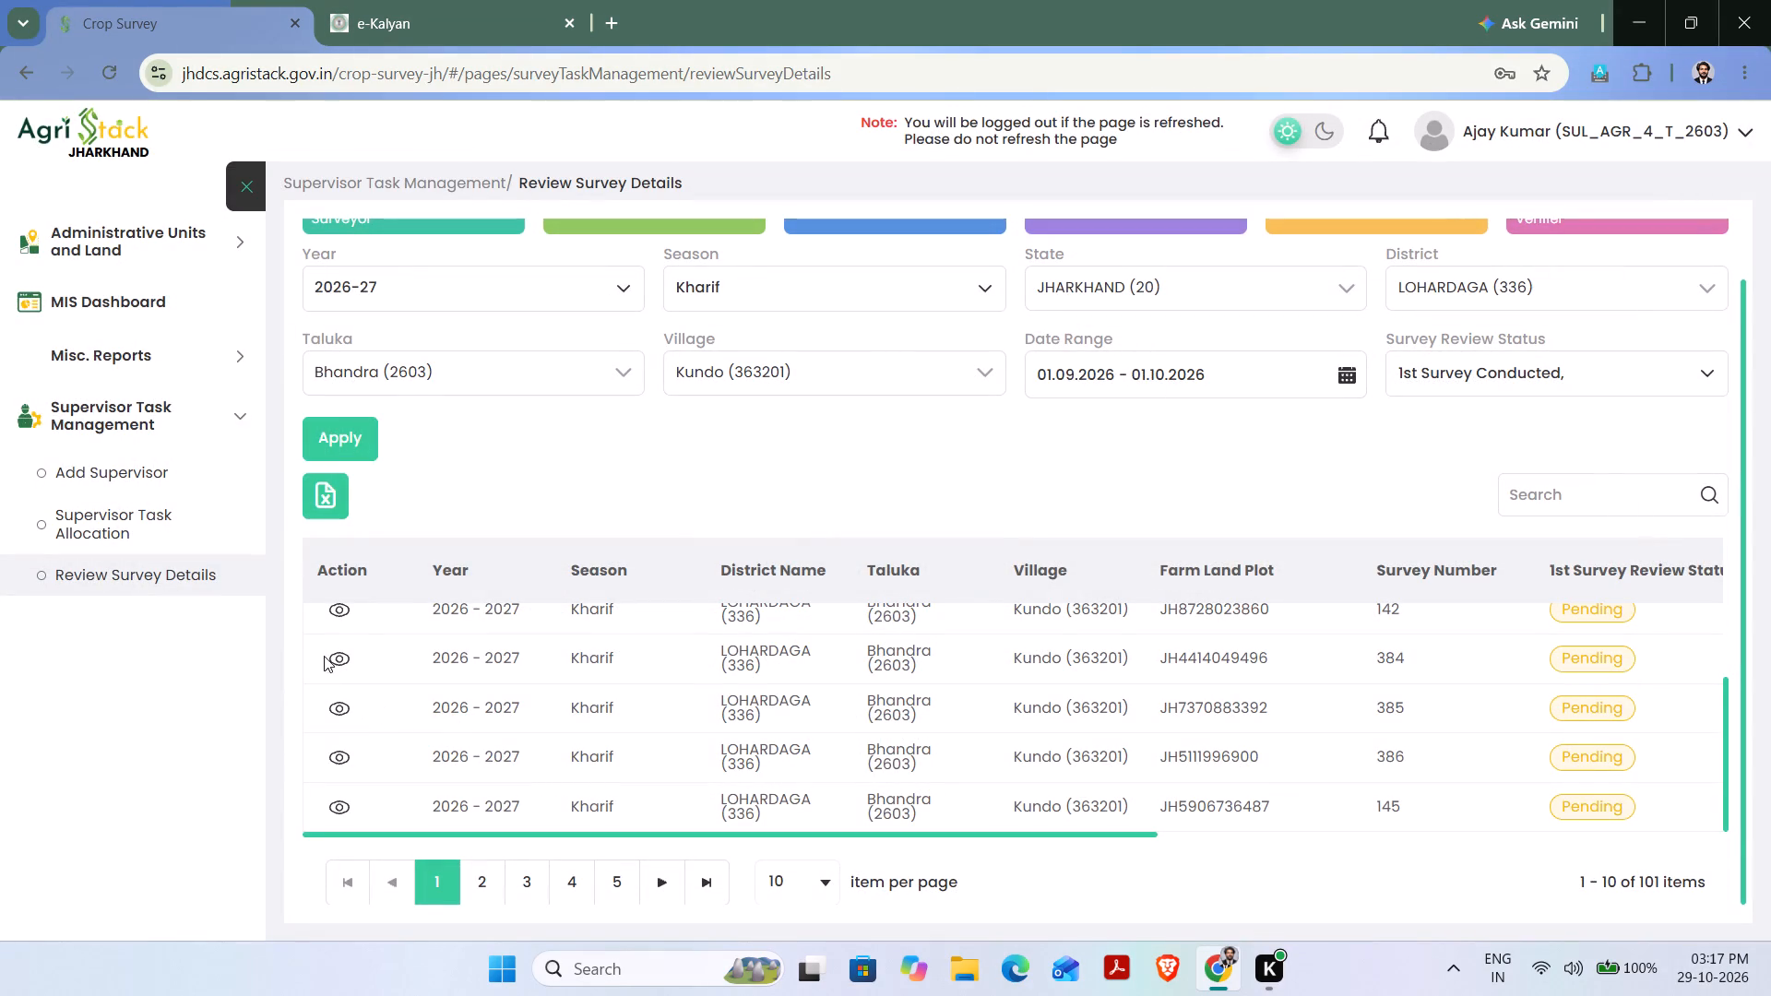
click(328, 658)
click(346, 658)
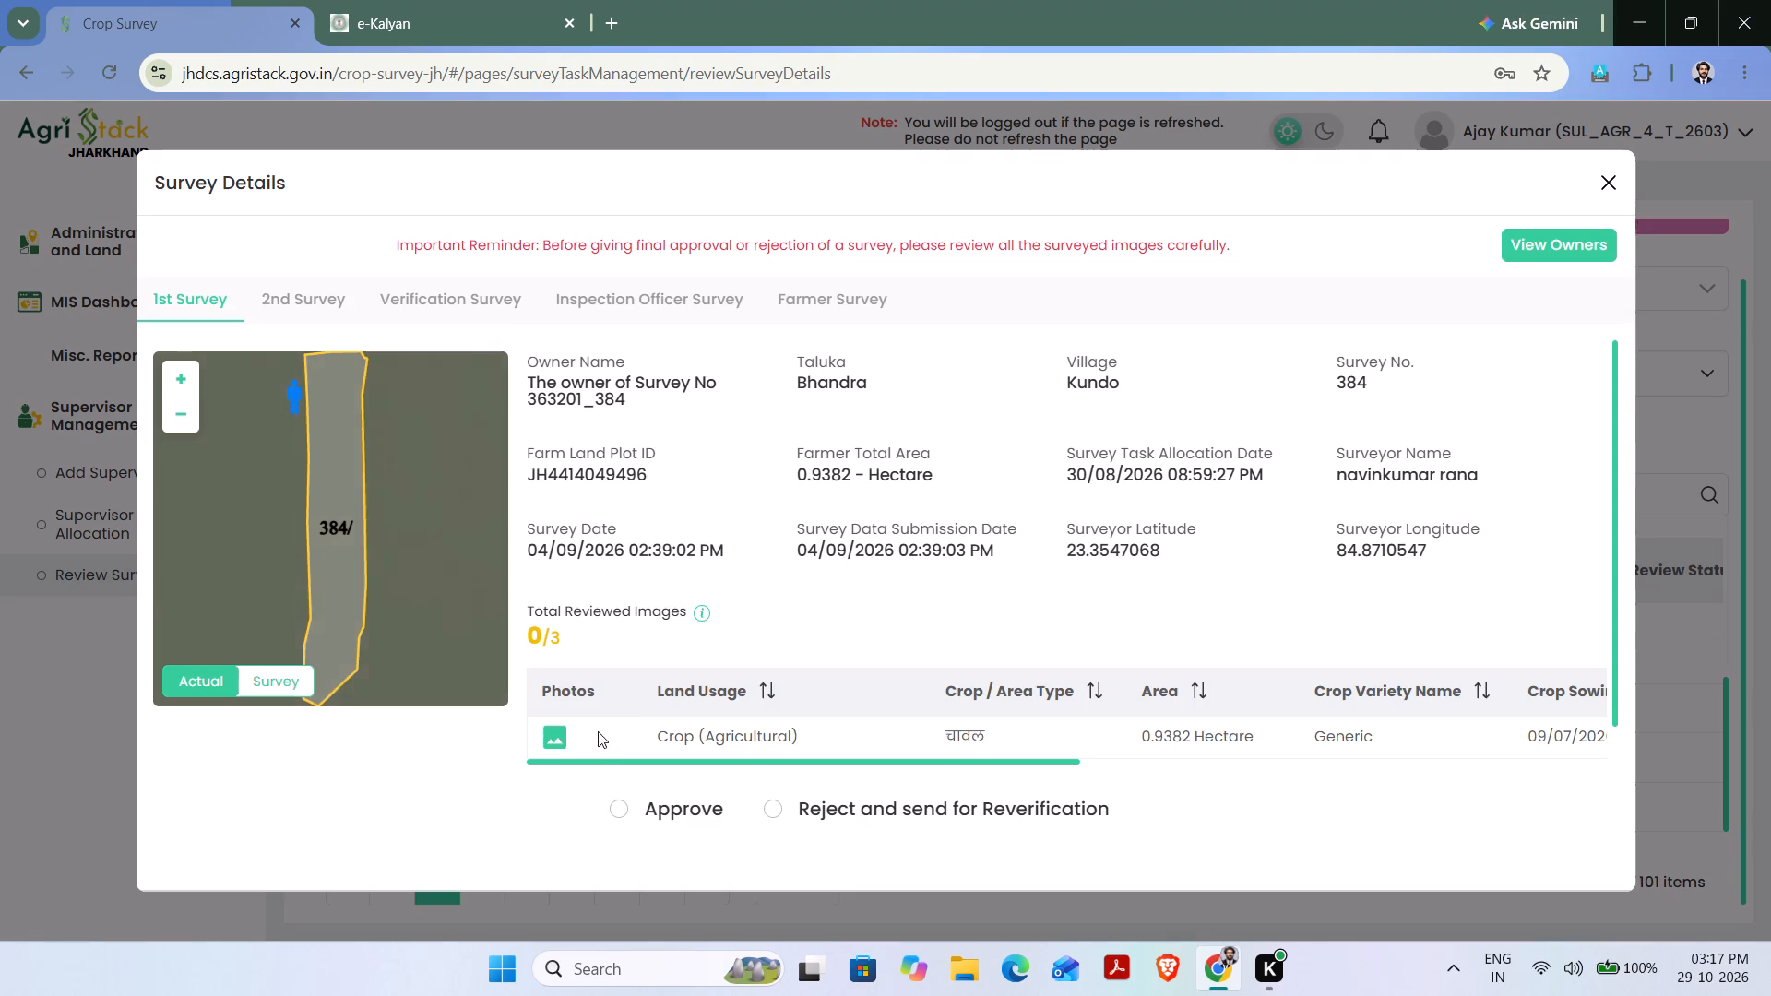
click(555, 742)
click(764, 820)
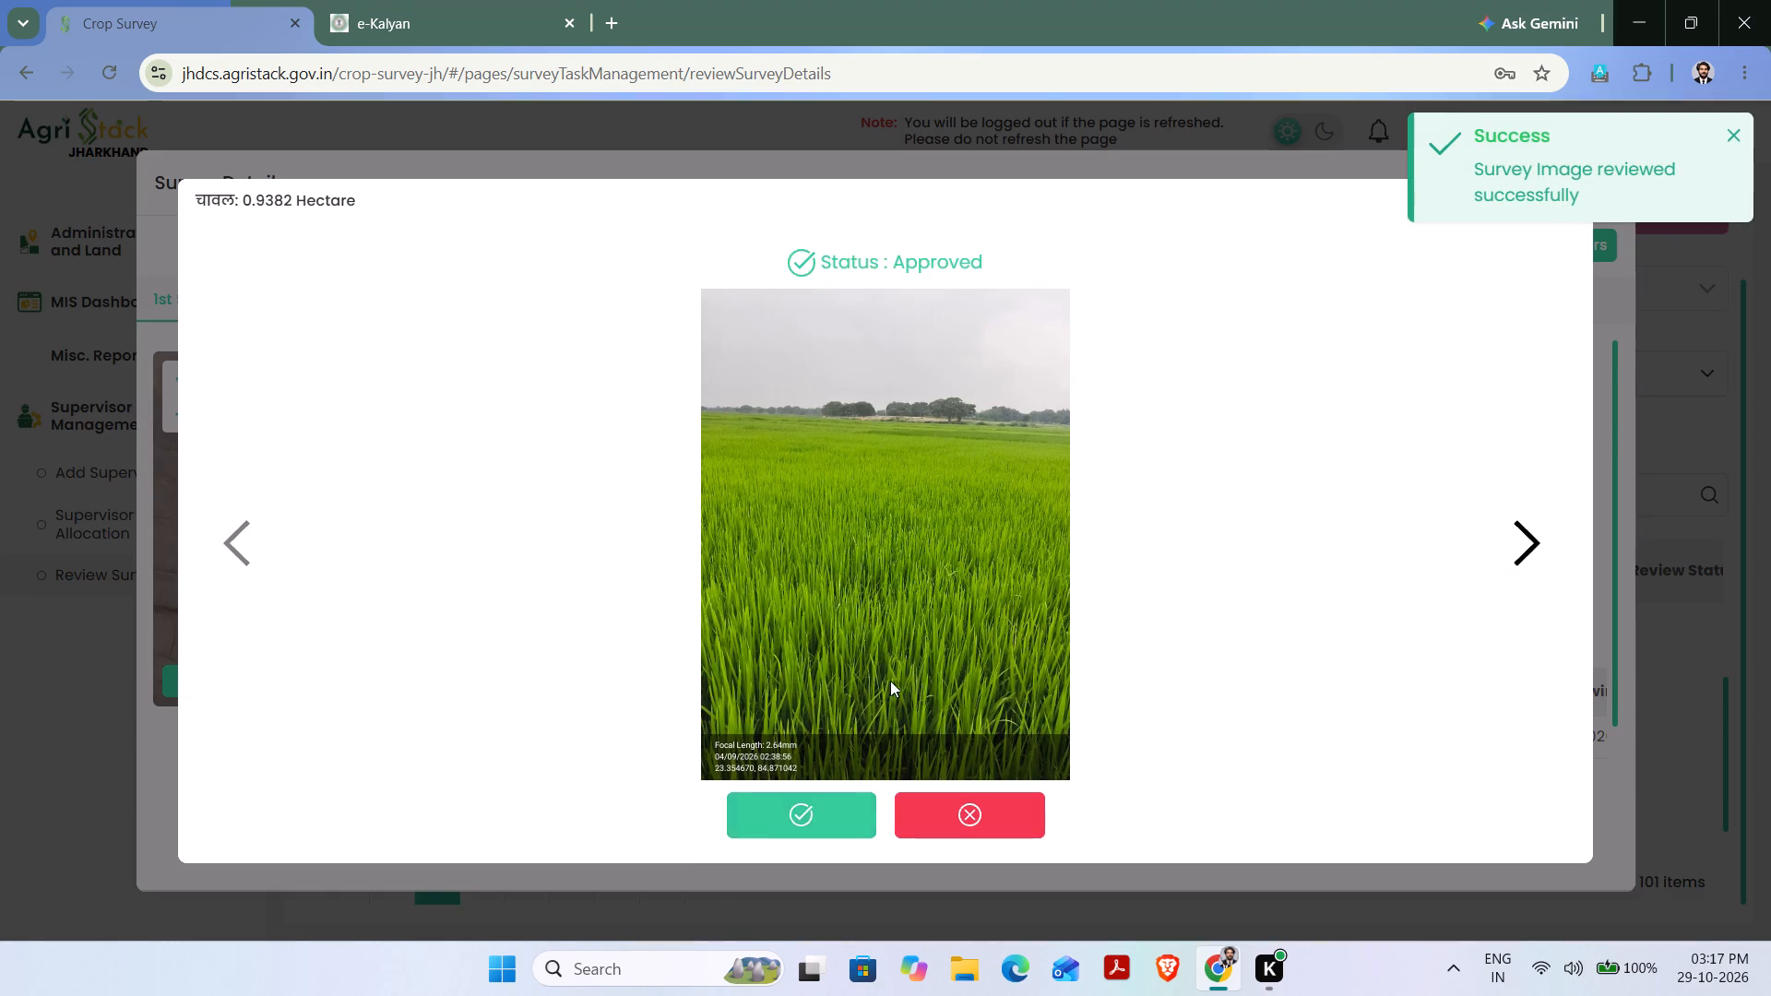
drag(838, 682, 742, 691)
click(811, 795)
drag(933, 662, 792, 669)
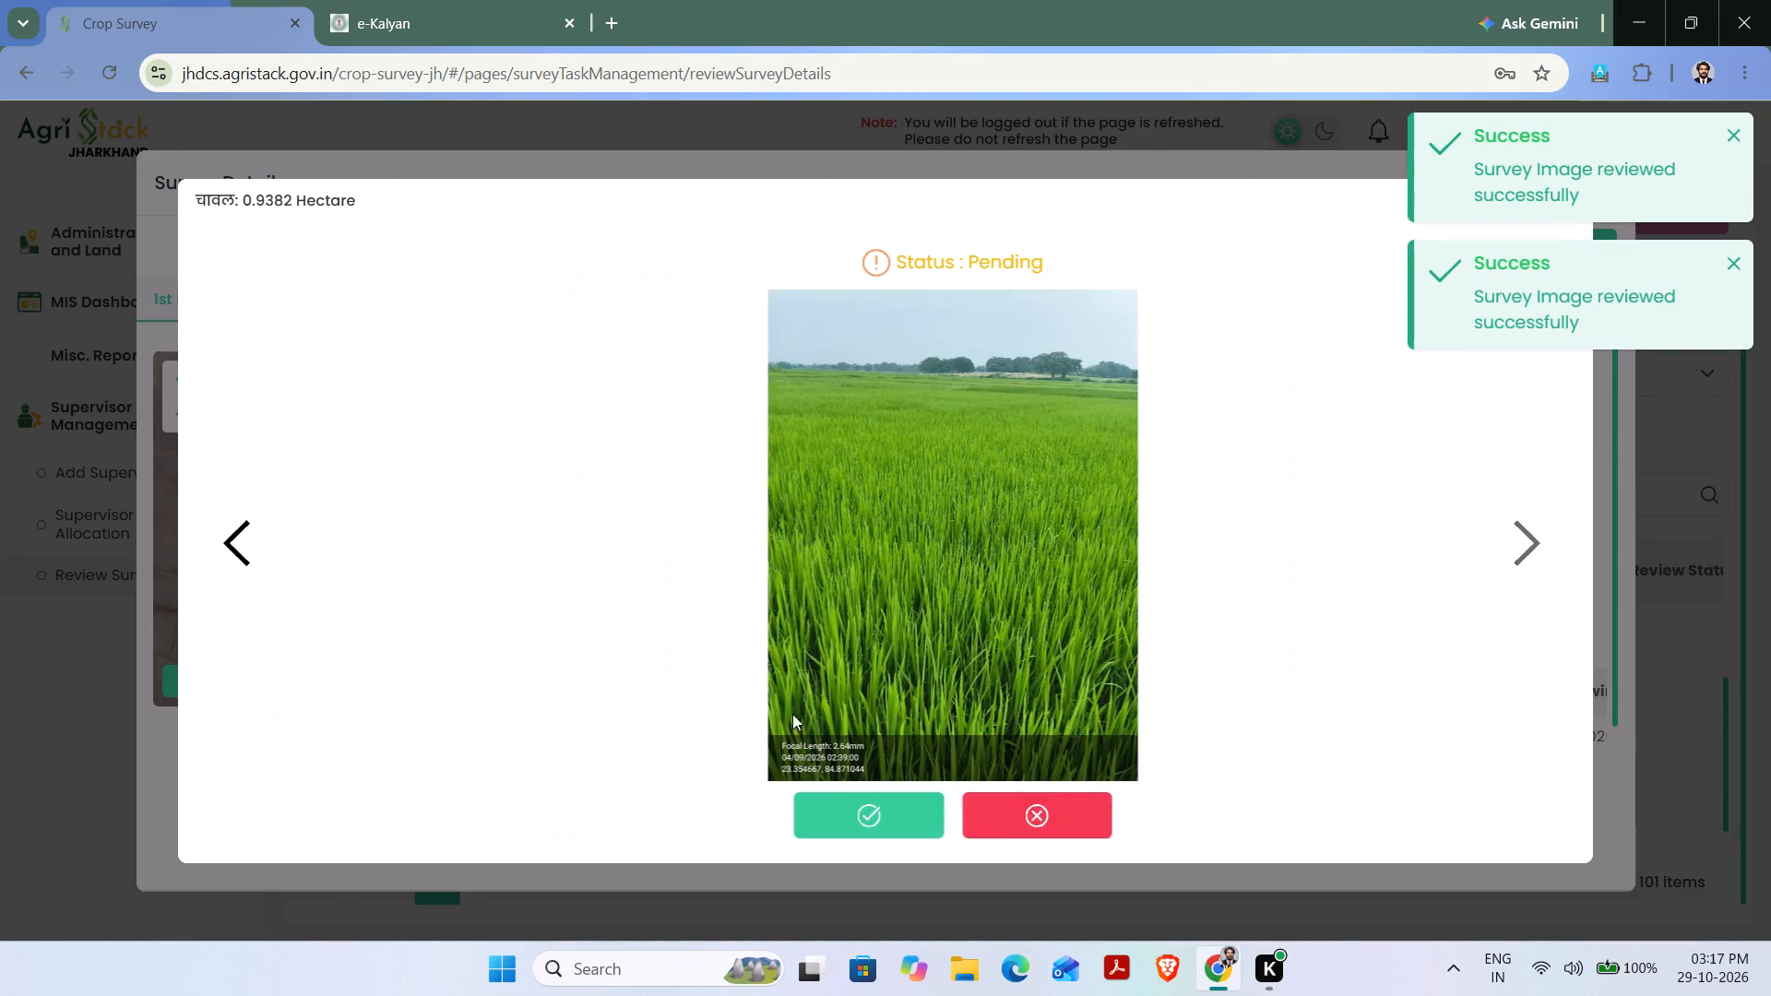
click(797, 813)
drag(907, 631, 866, 633)
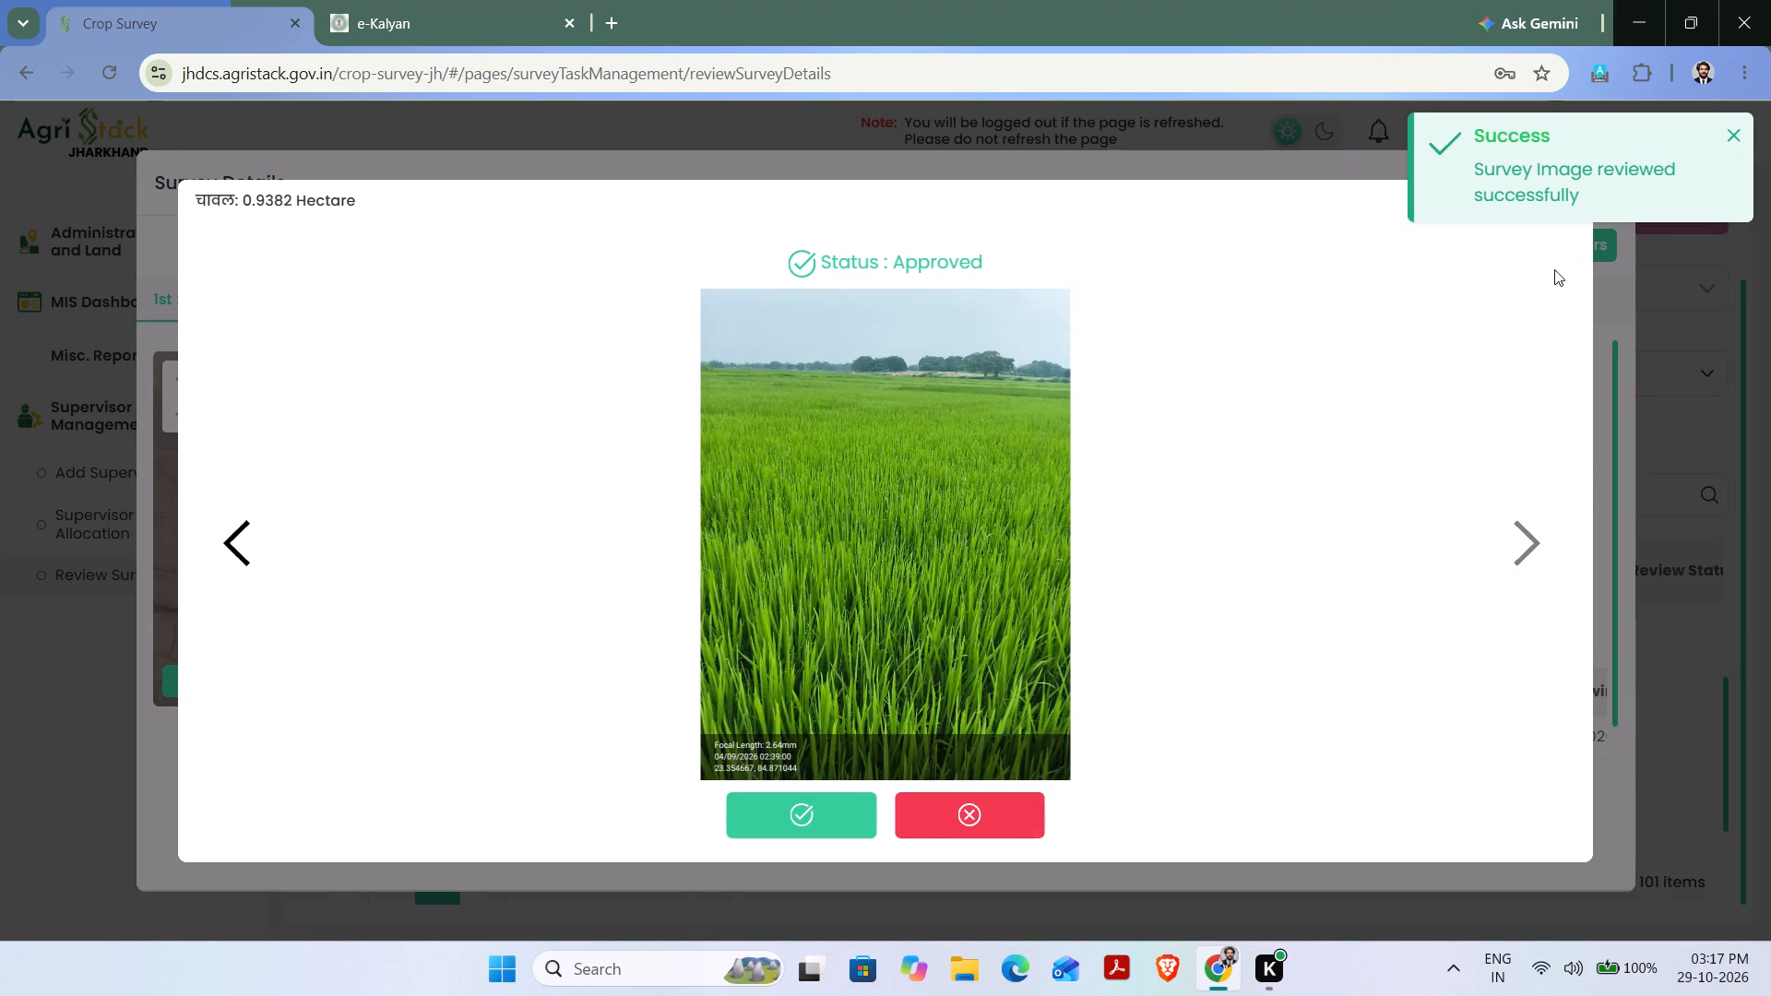
click(1568, 197)
Mark the first survey of record 384 as approved, save the review and close its survey details.
scroll(676, 634, down, 1)
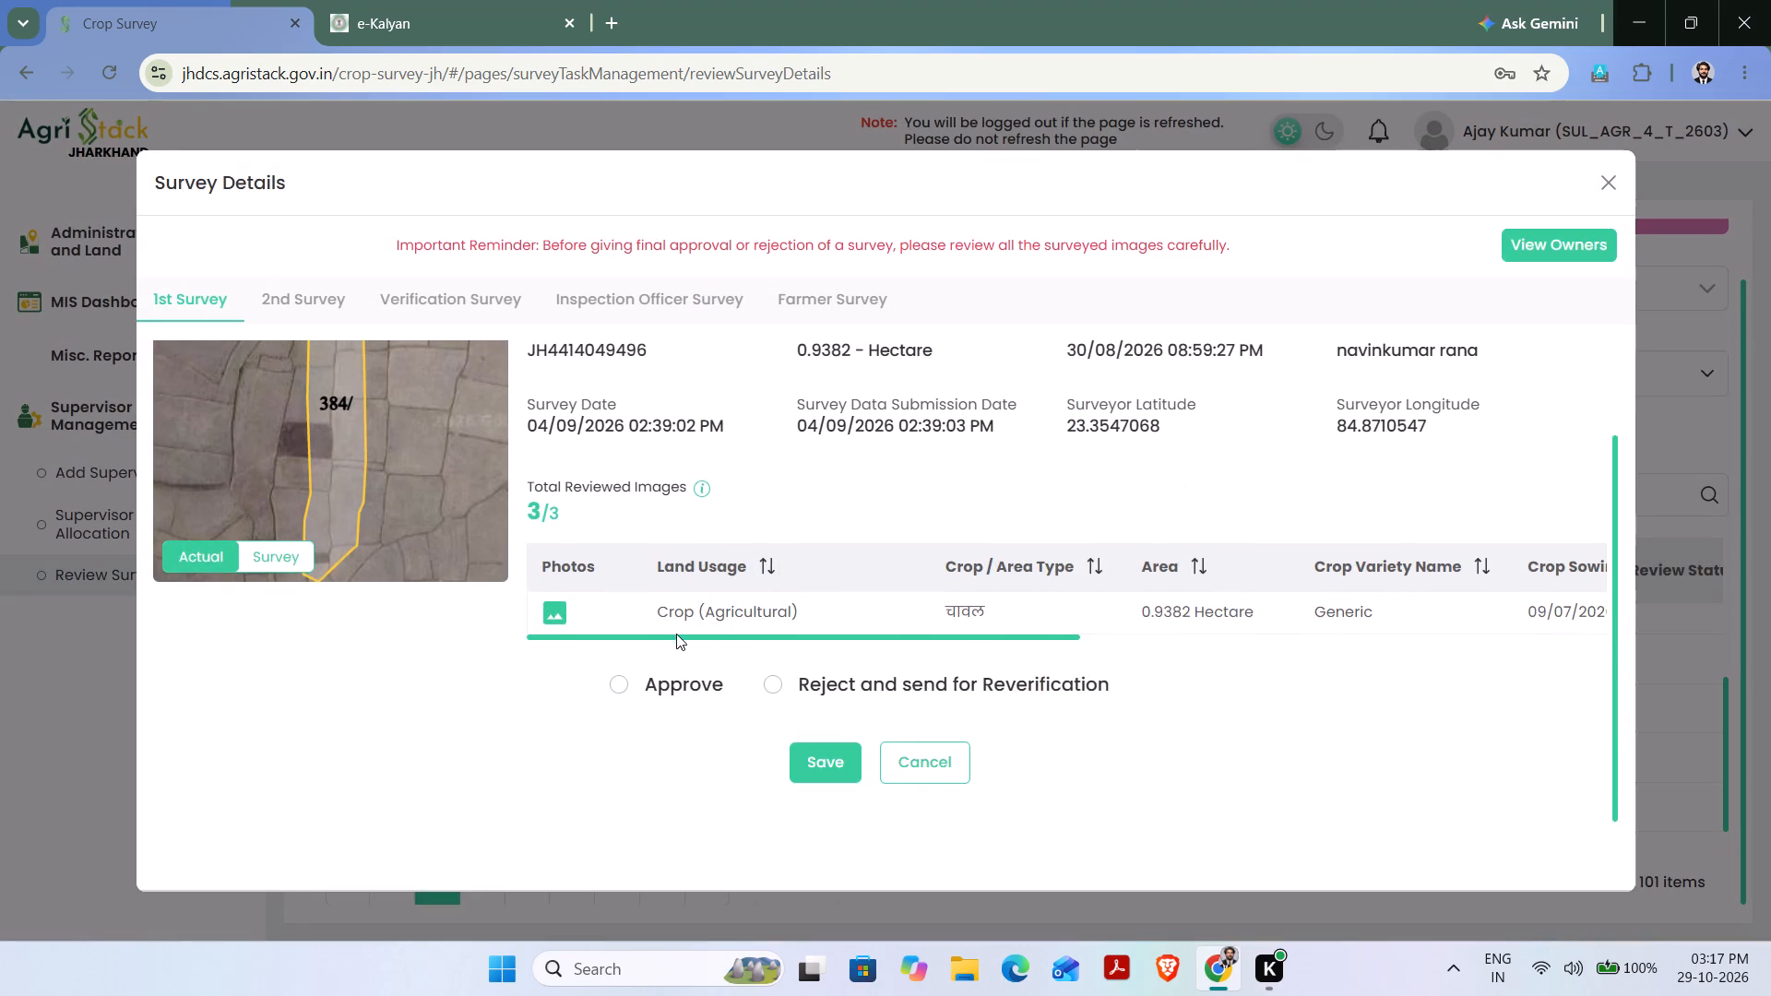
click(669, 689)
click(819, 759)
click(874, 585)
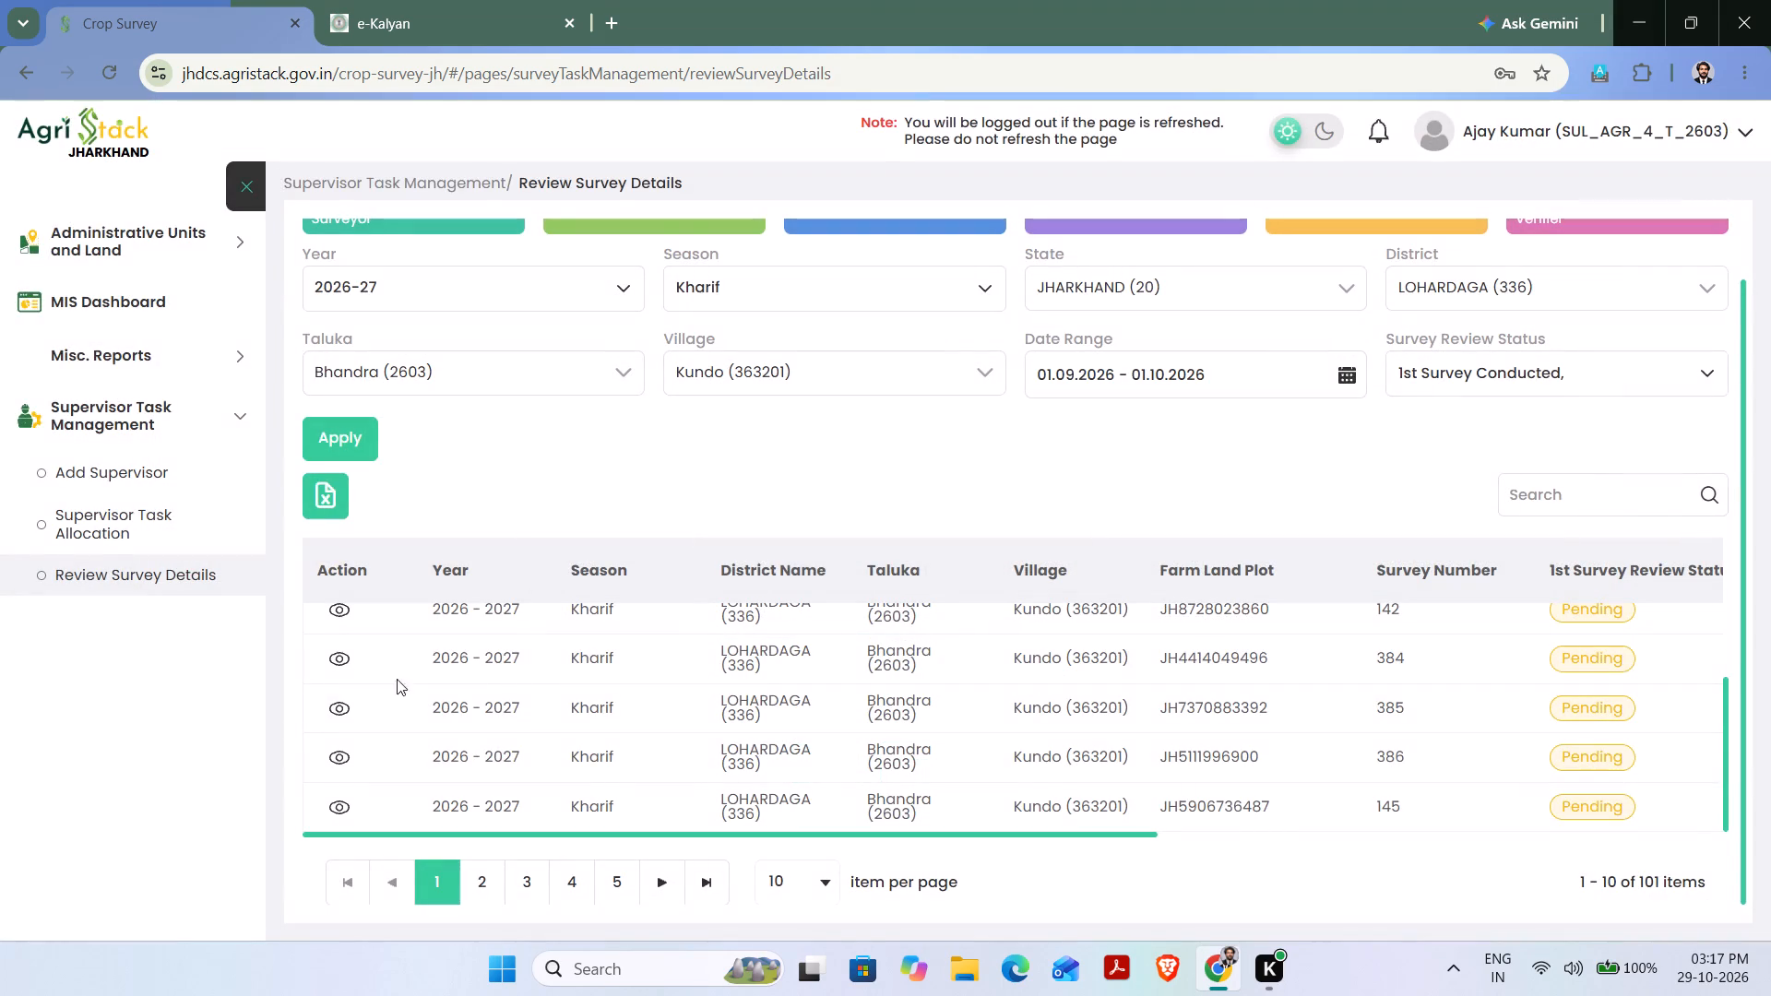
Open the survey details of Kundo record 385 and approve all three of its चावल crop photos.
click(343, 698)
click(554, 726)
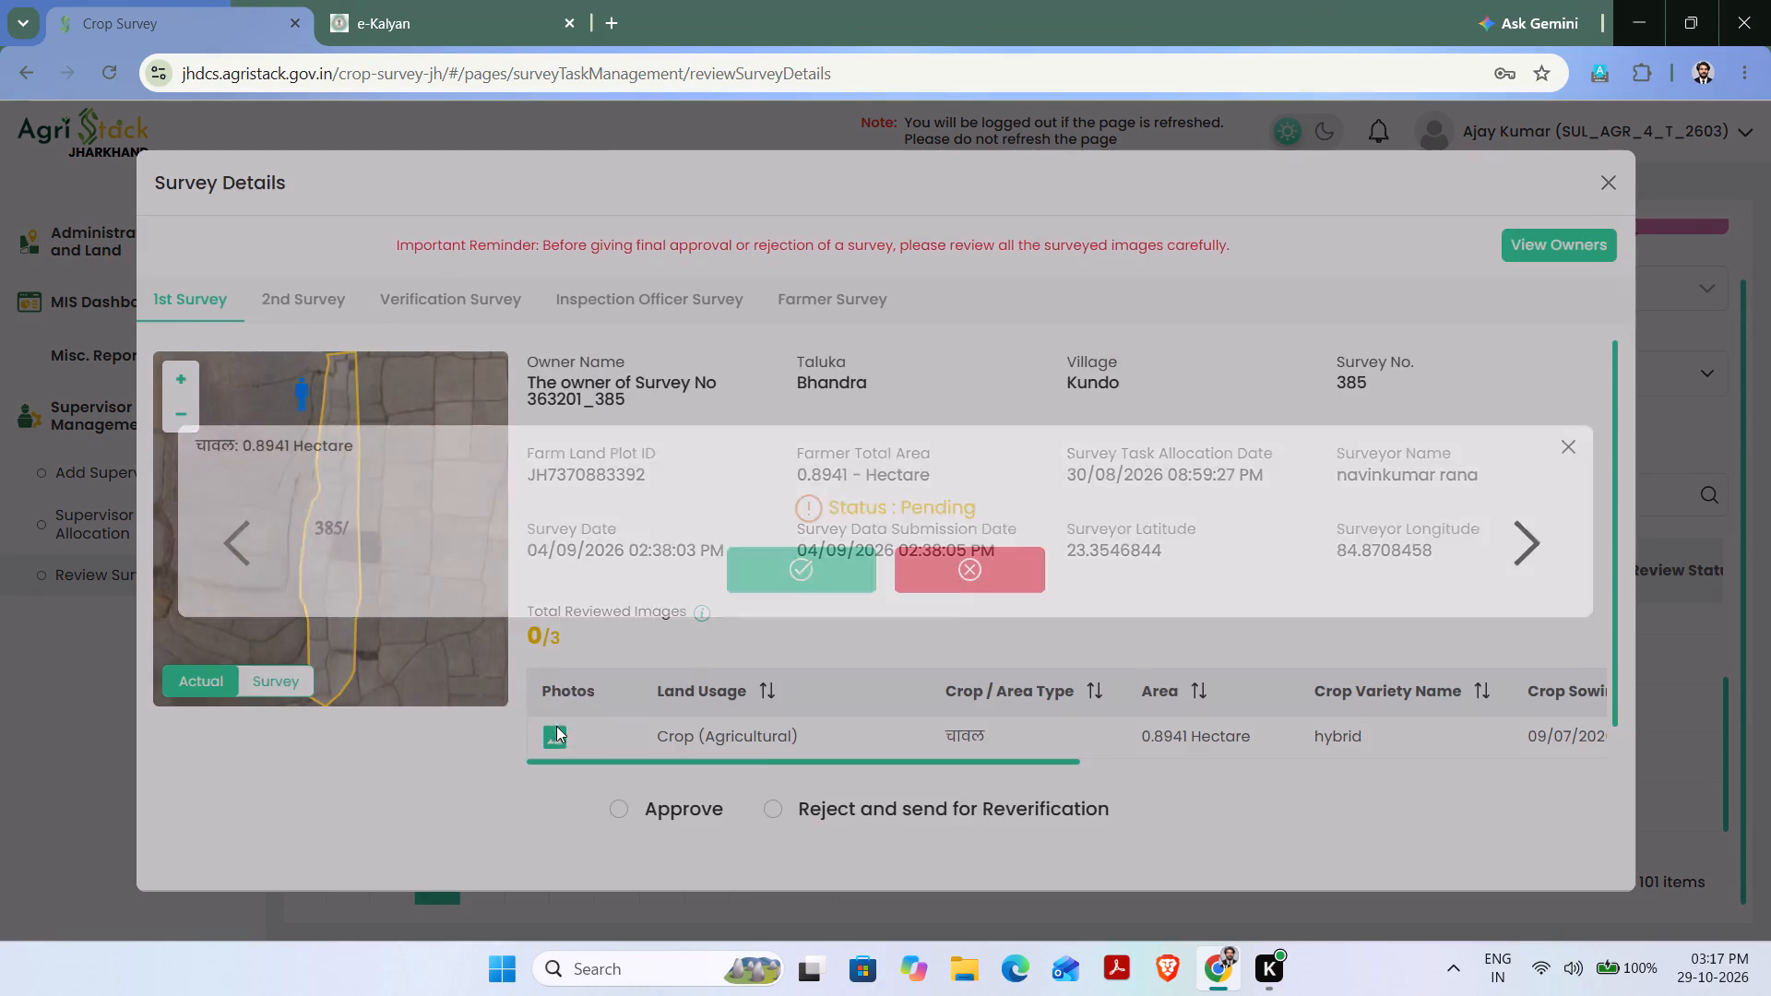
click(755, 823)
drag(909, 704, 766, 719)
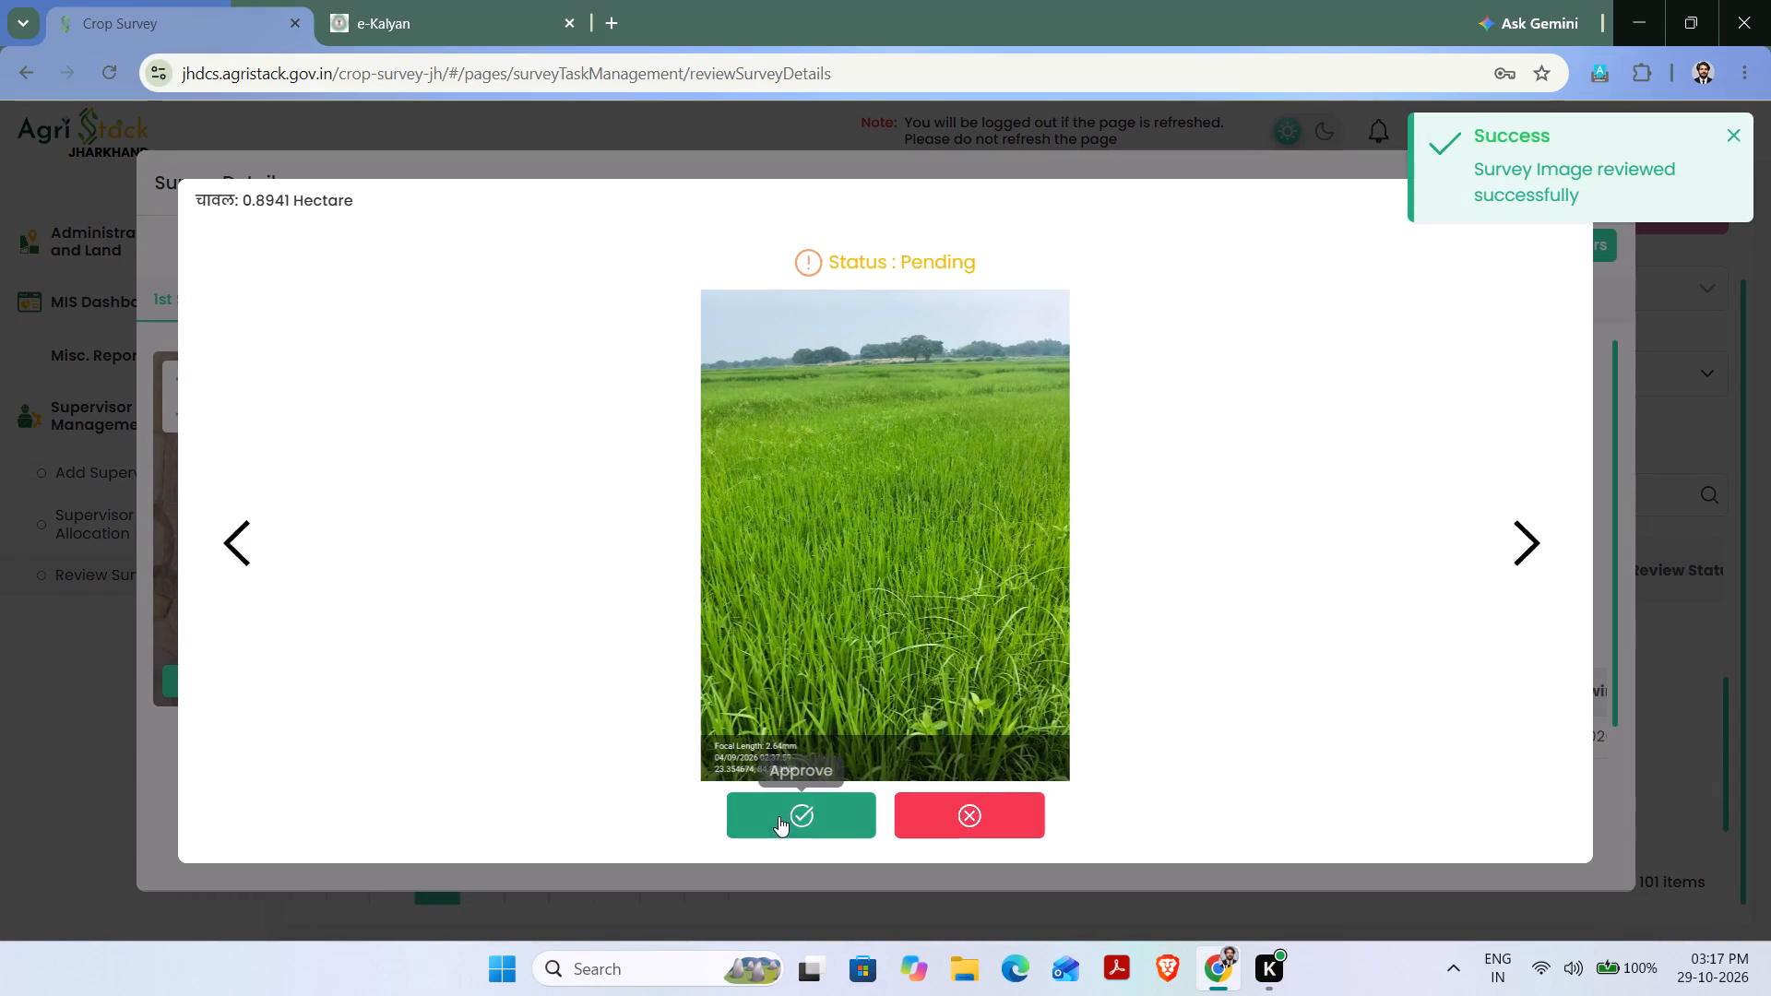
click(779, 812)
drag(935, 667, 800, 687)
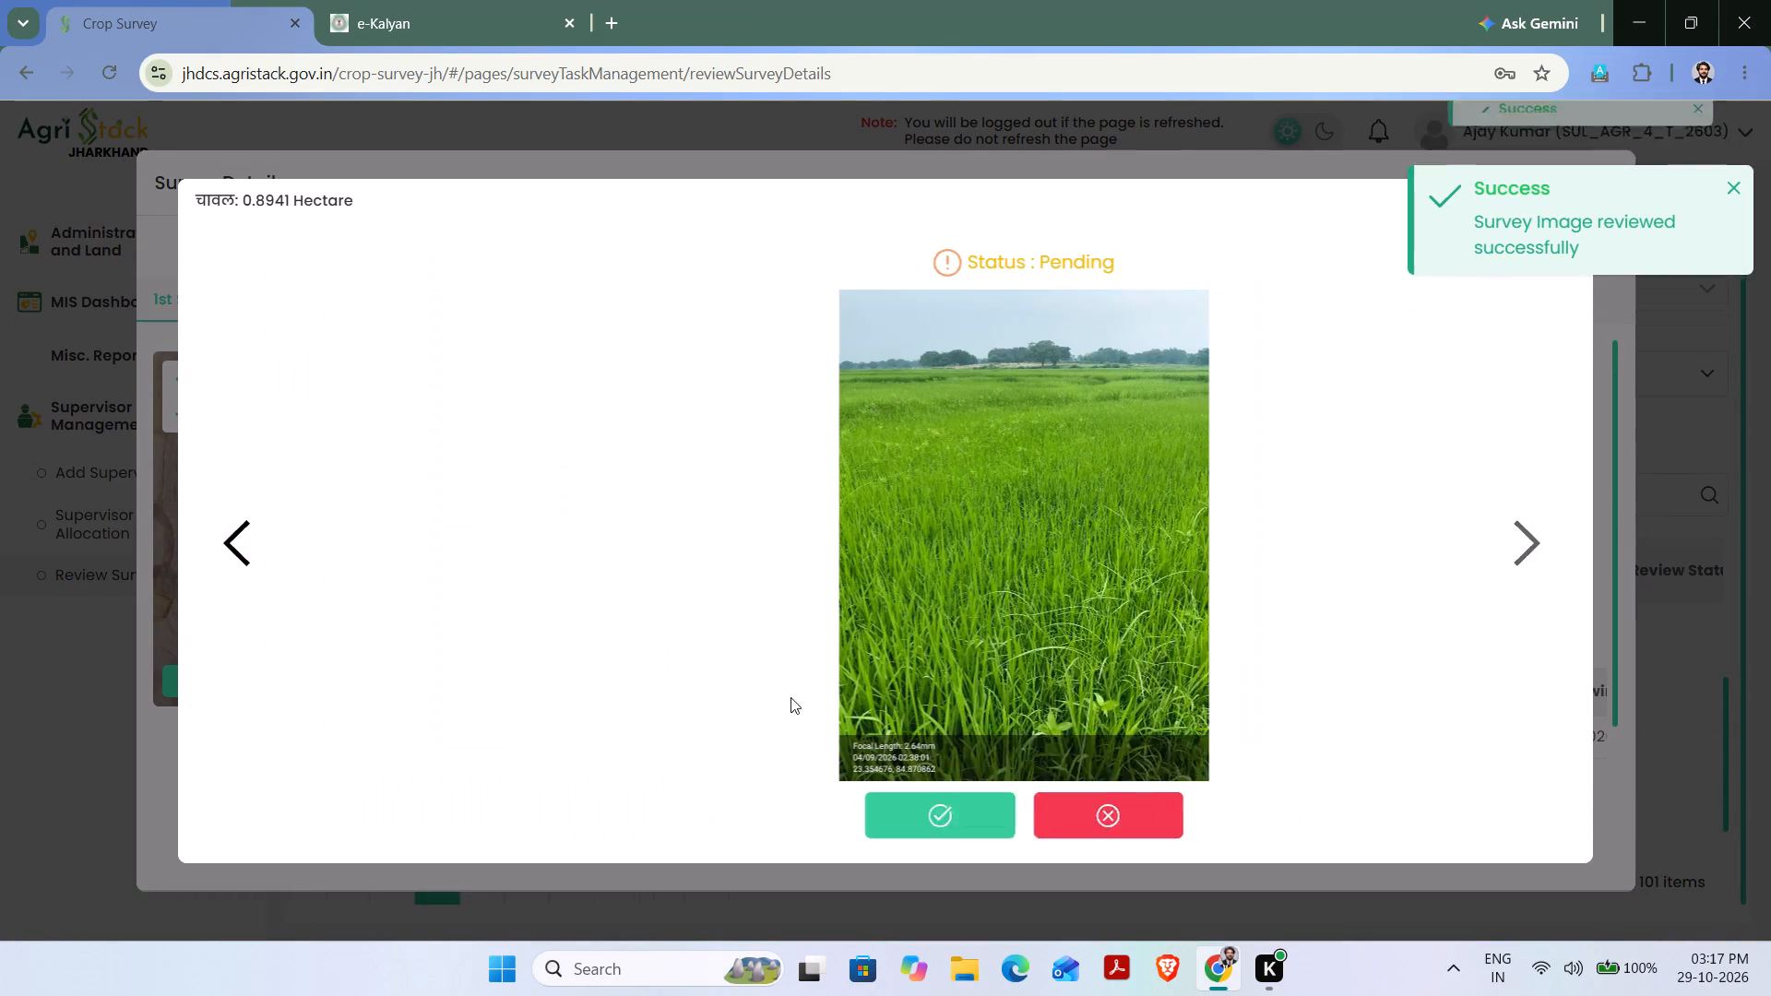
click(805, 799)
drag(914, 643, 866, 642)
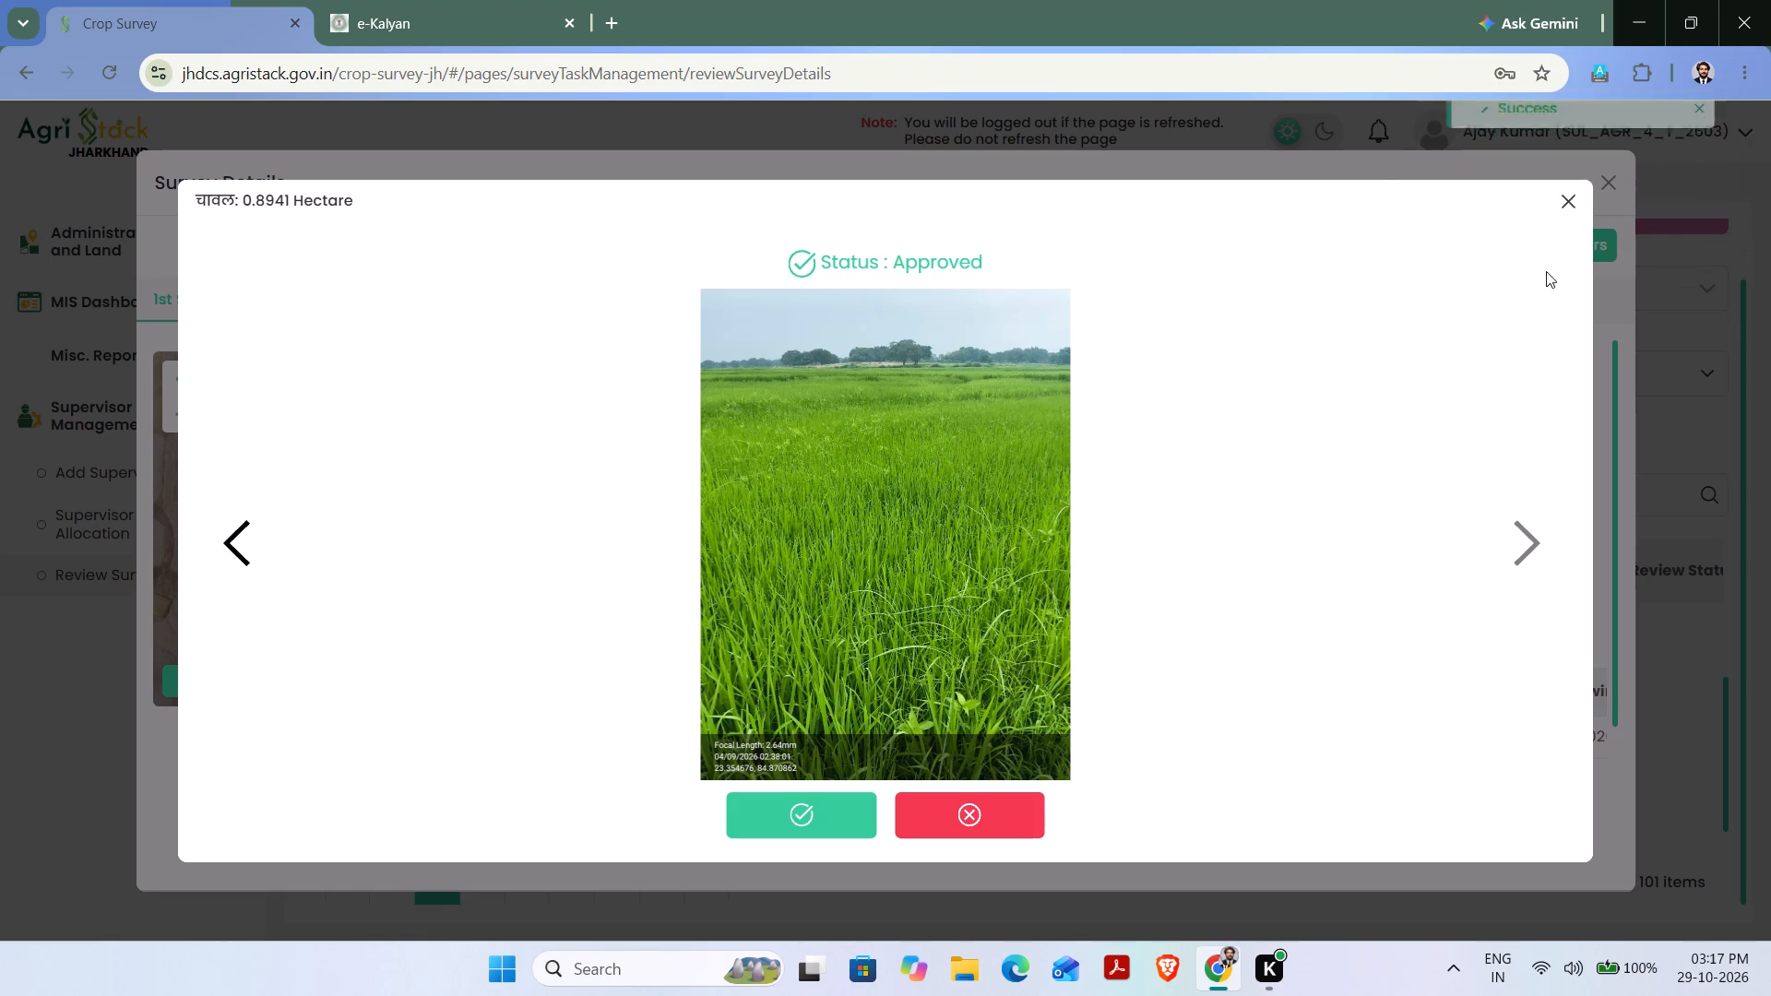
Mark the first survey of record 385 as approved, save the review and close its survey details.
click(1565, 196)
scroll(811, 615, down, 1)
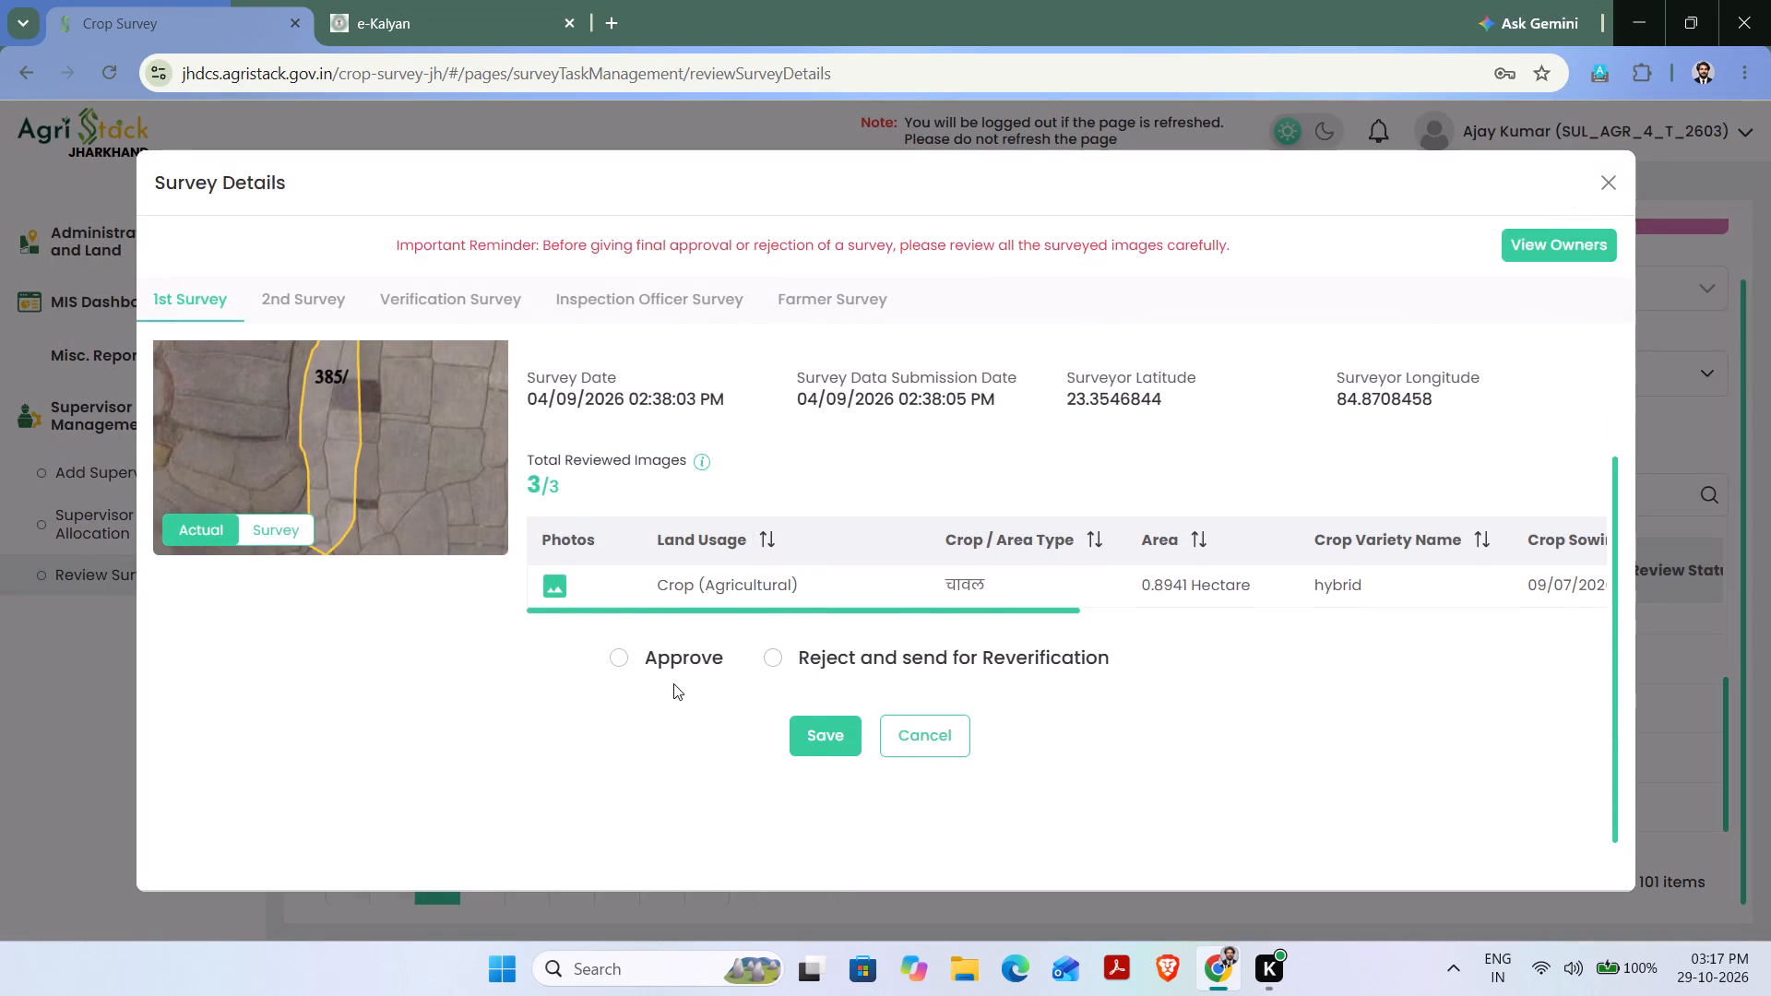
click(677, 682)
click(804, 728)
click(872, 585)
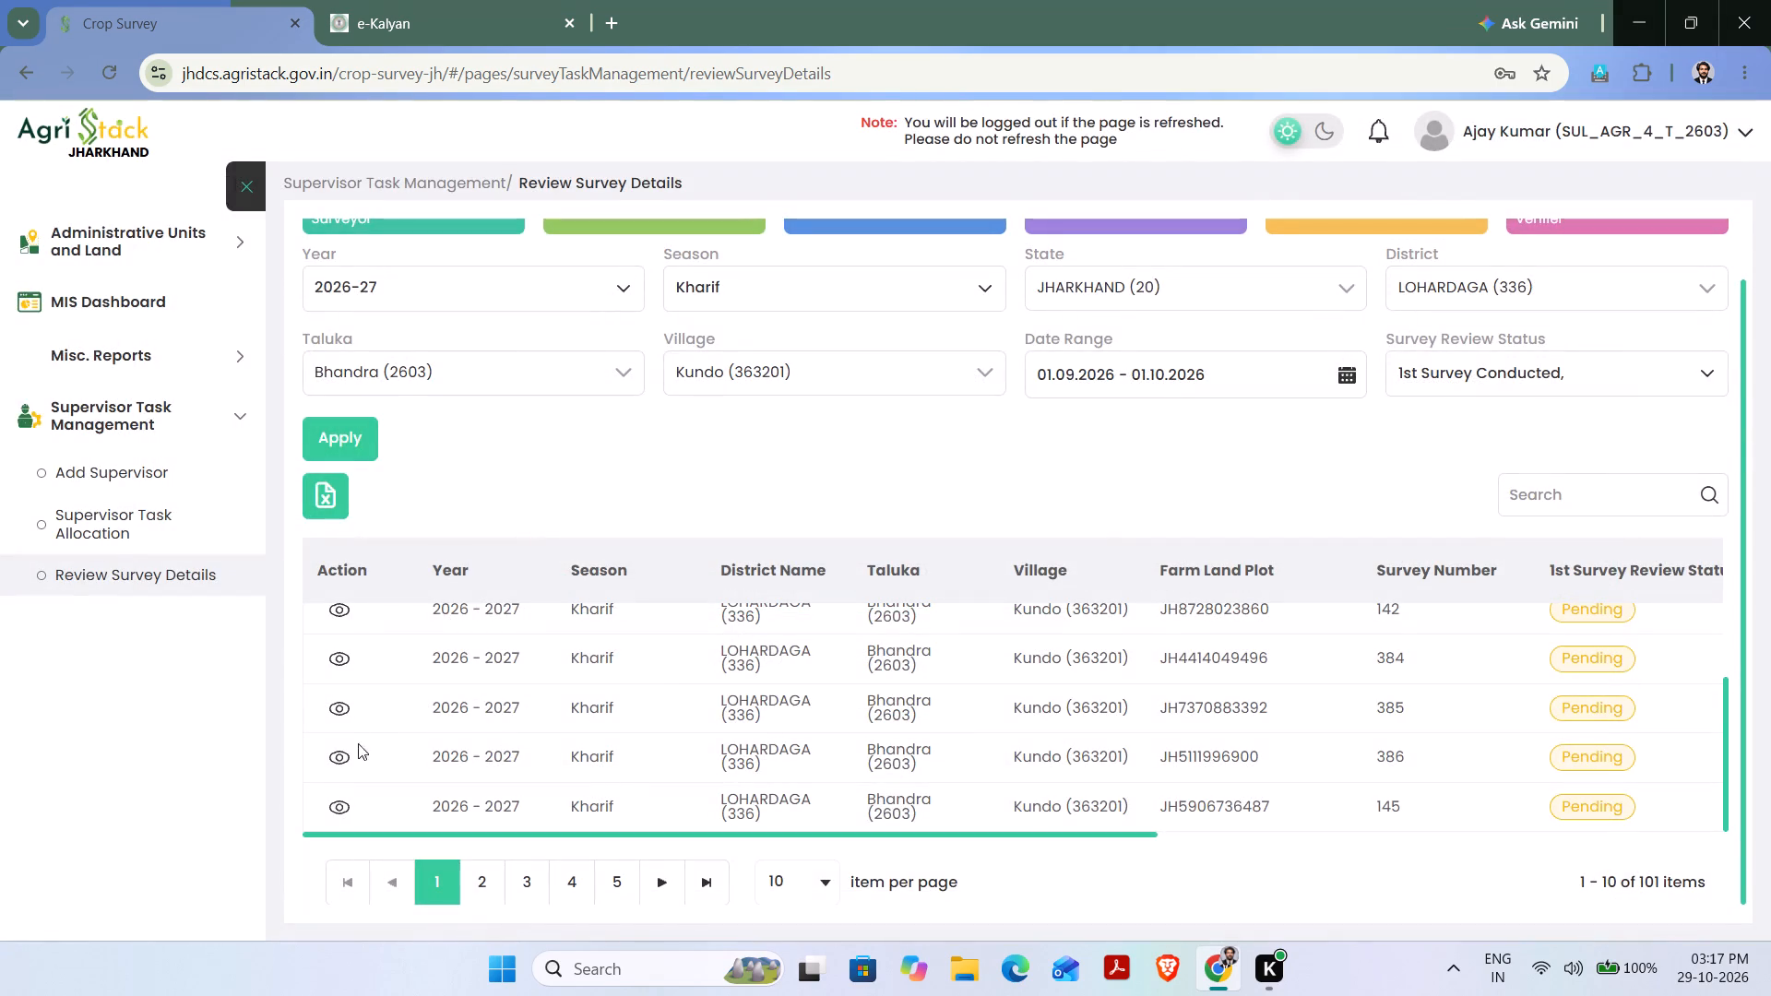
Open the survey details of Kundo record 386 and approve all three of its चावल crop photos.
click(348, 749)
click(545, 738)
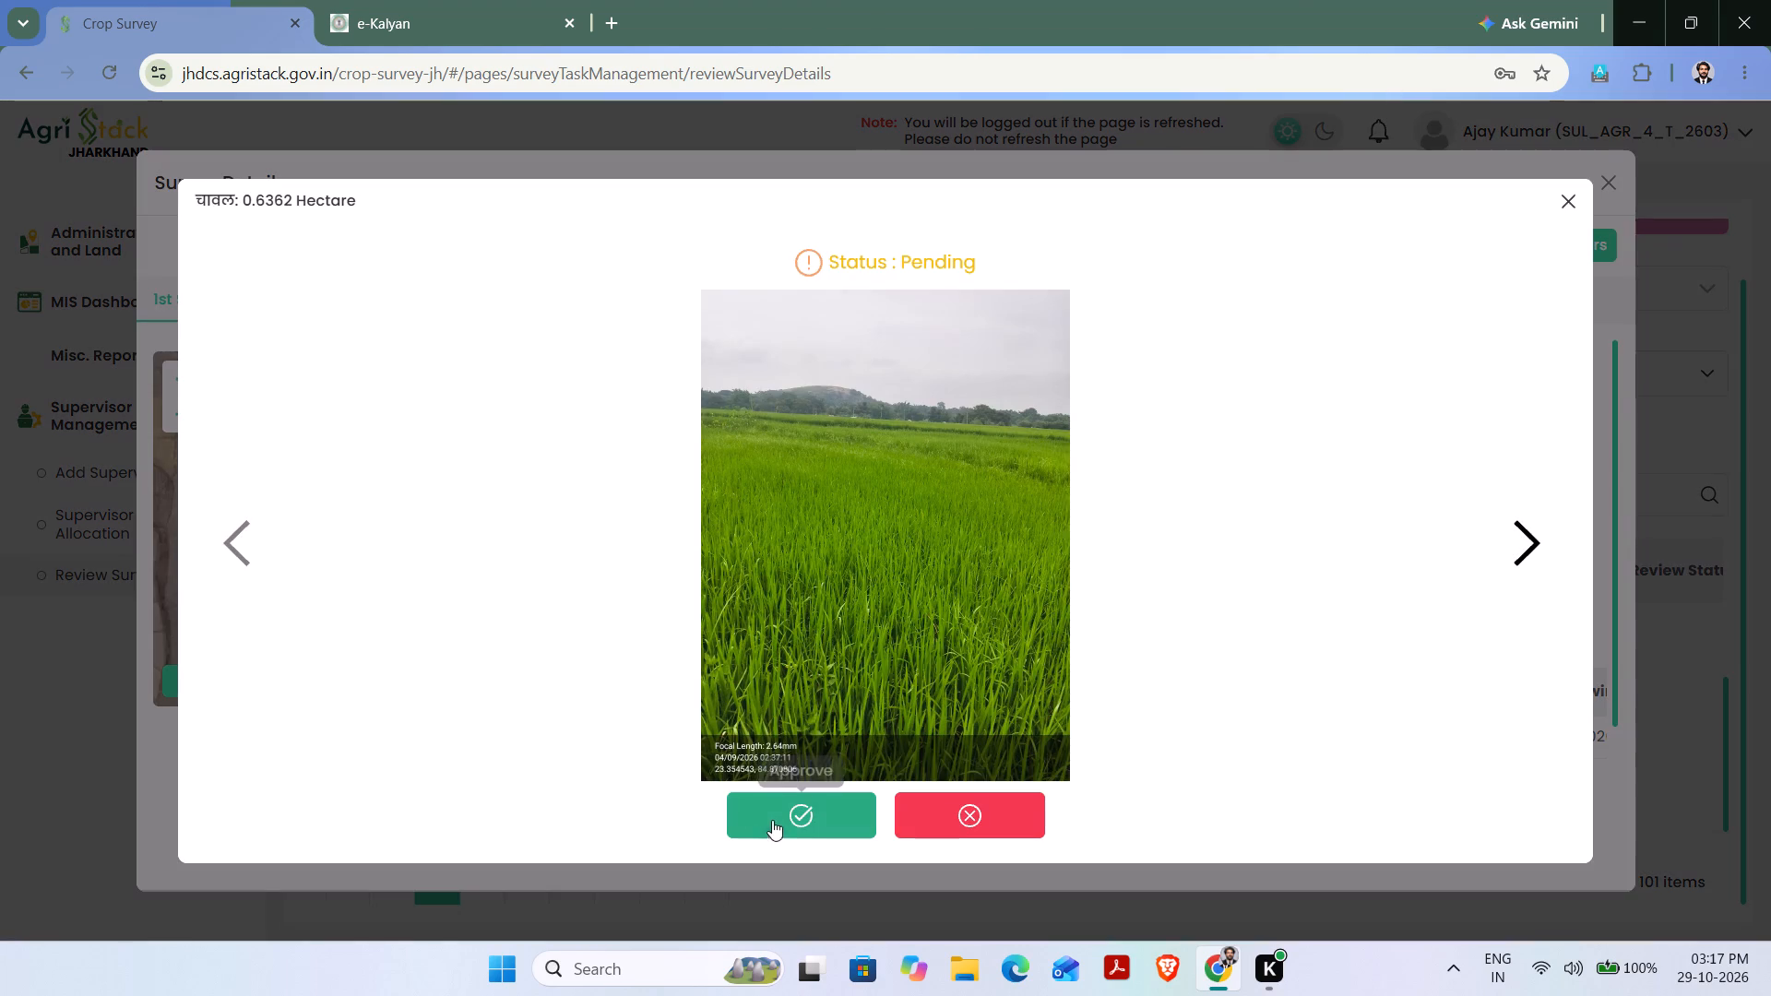
click(775, 822)
drag(911, 703, 749, 722)
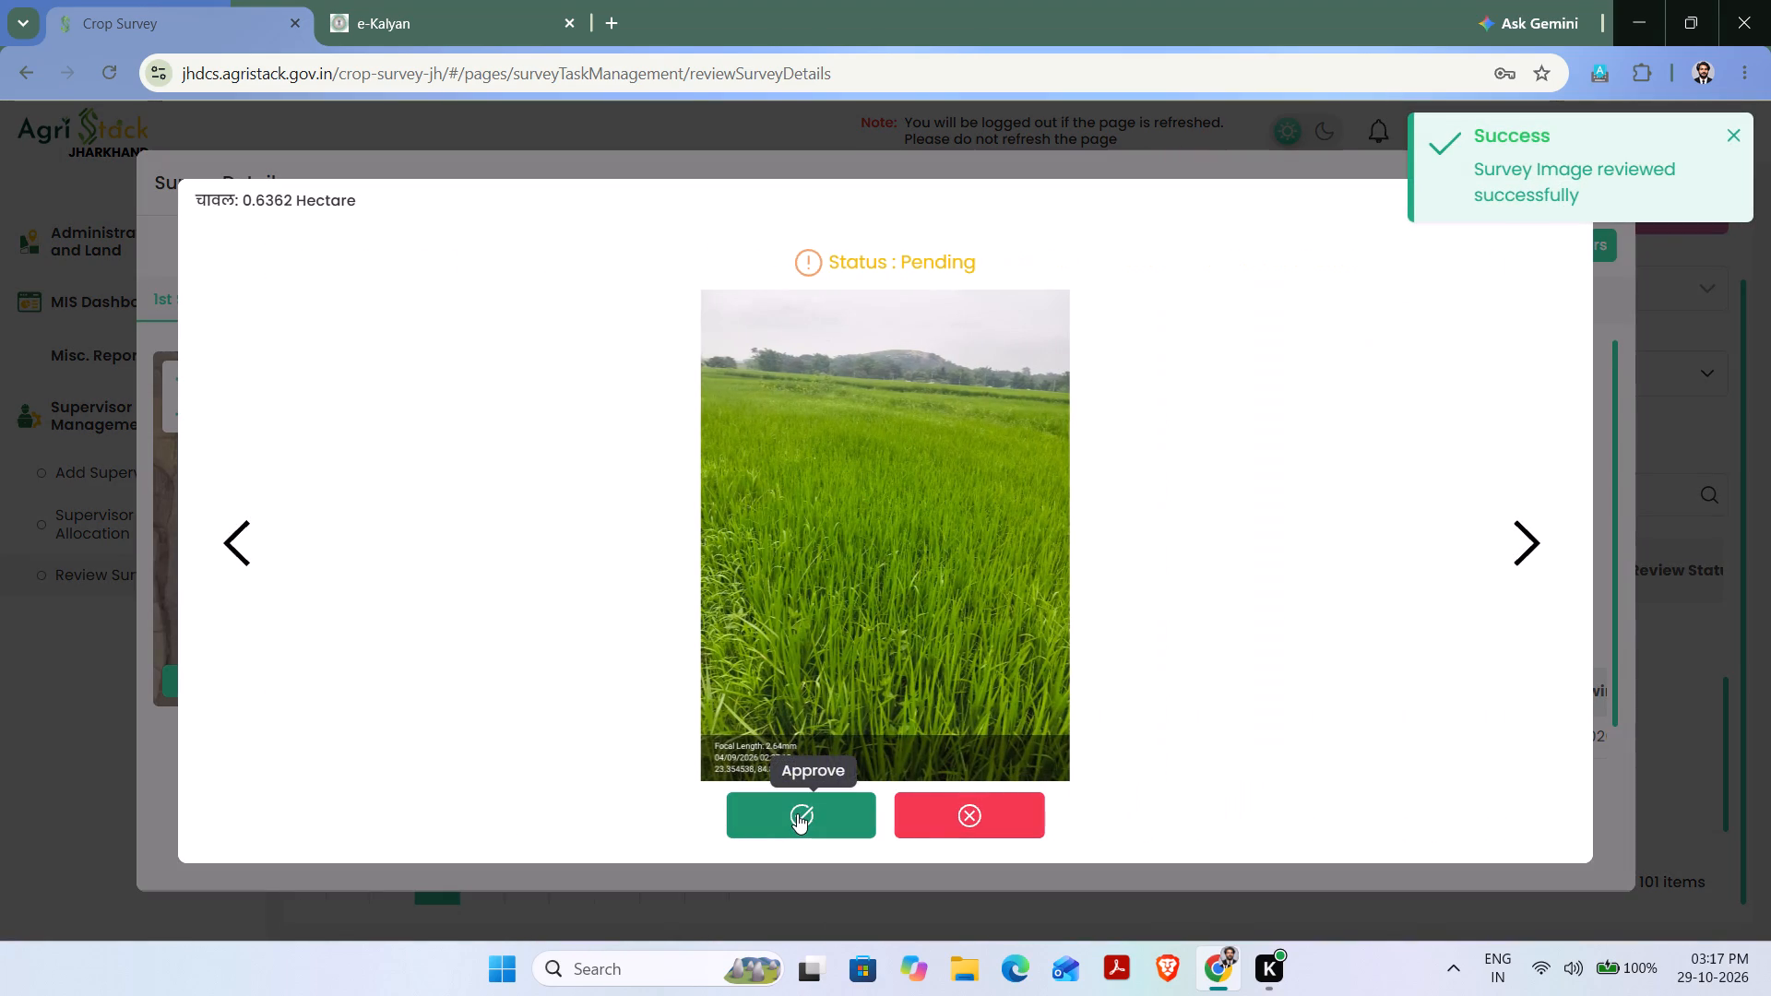
click(797, 813)
drag(952, 644, 773, 682)
click(790, 803)
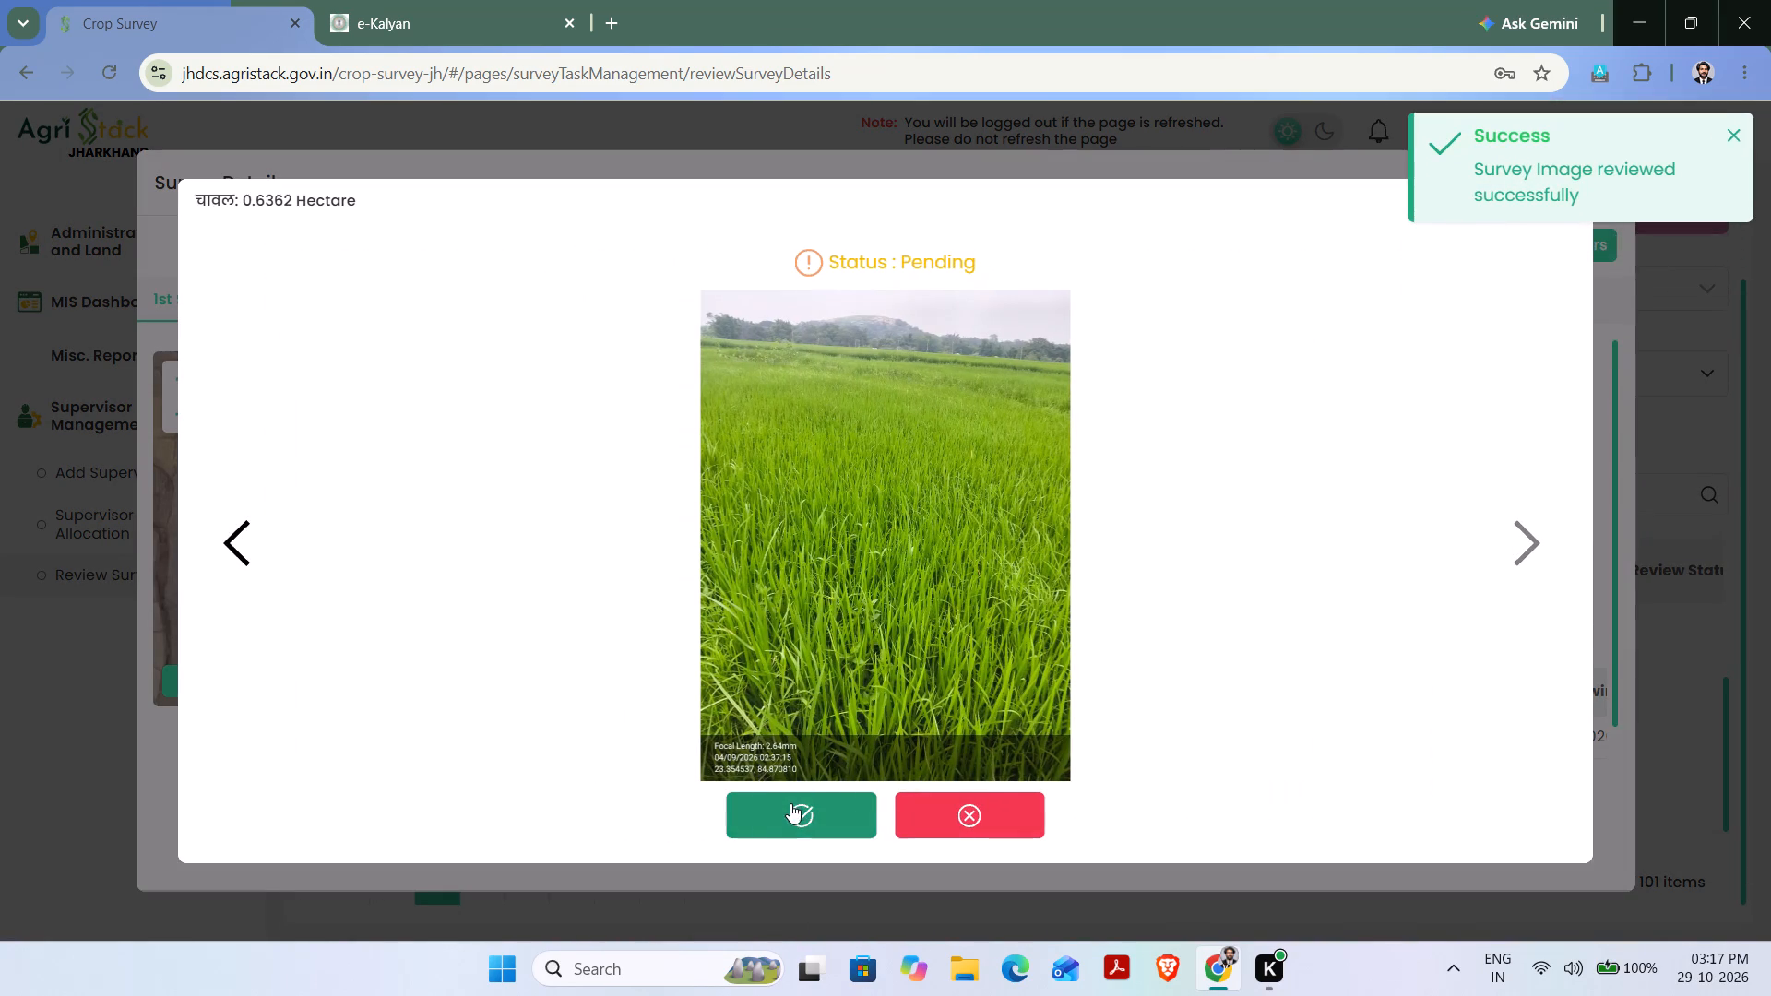
drag(933, 648, 874, 648)
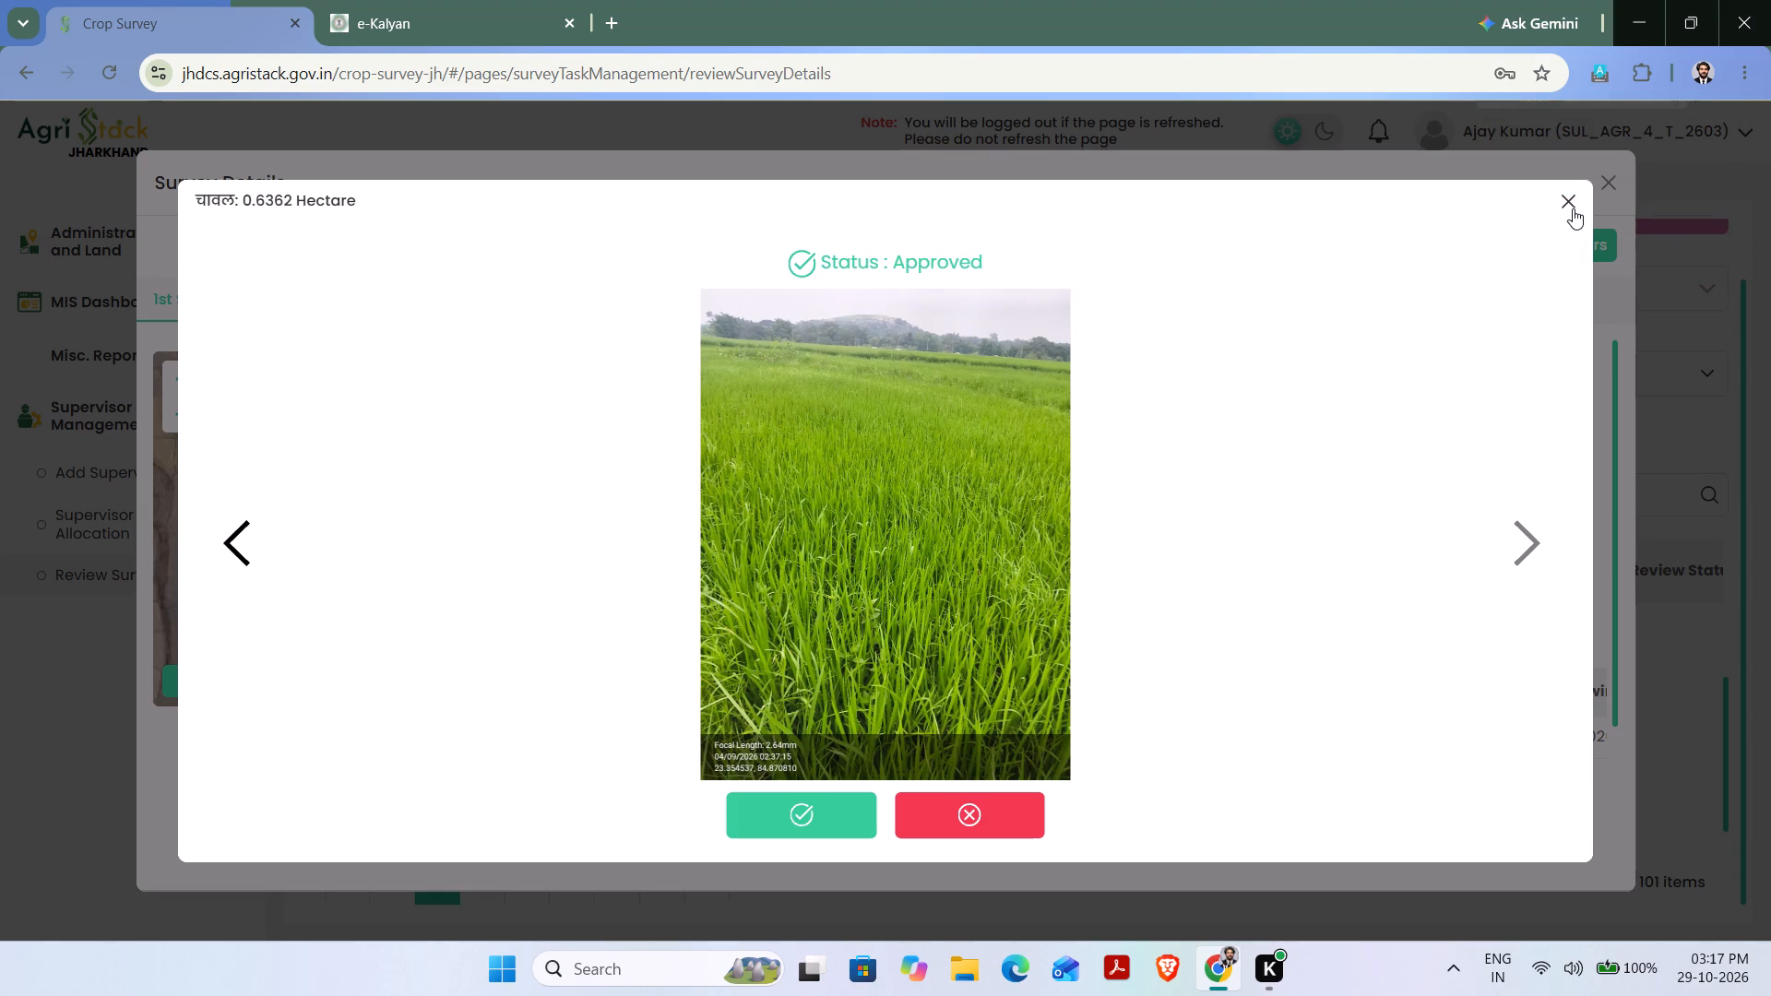
Mark the first survey of record 386 as approved, save the review and close its survey details.
click(1573, 208)
scroll(752, 599, down, 2)
click(664, 664)
click(829, 737)
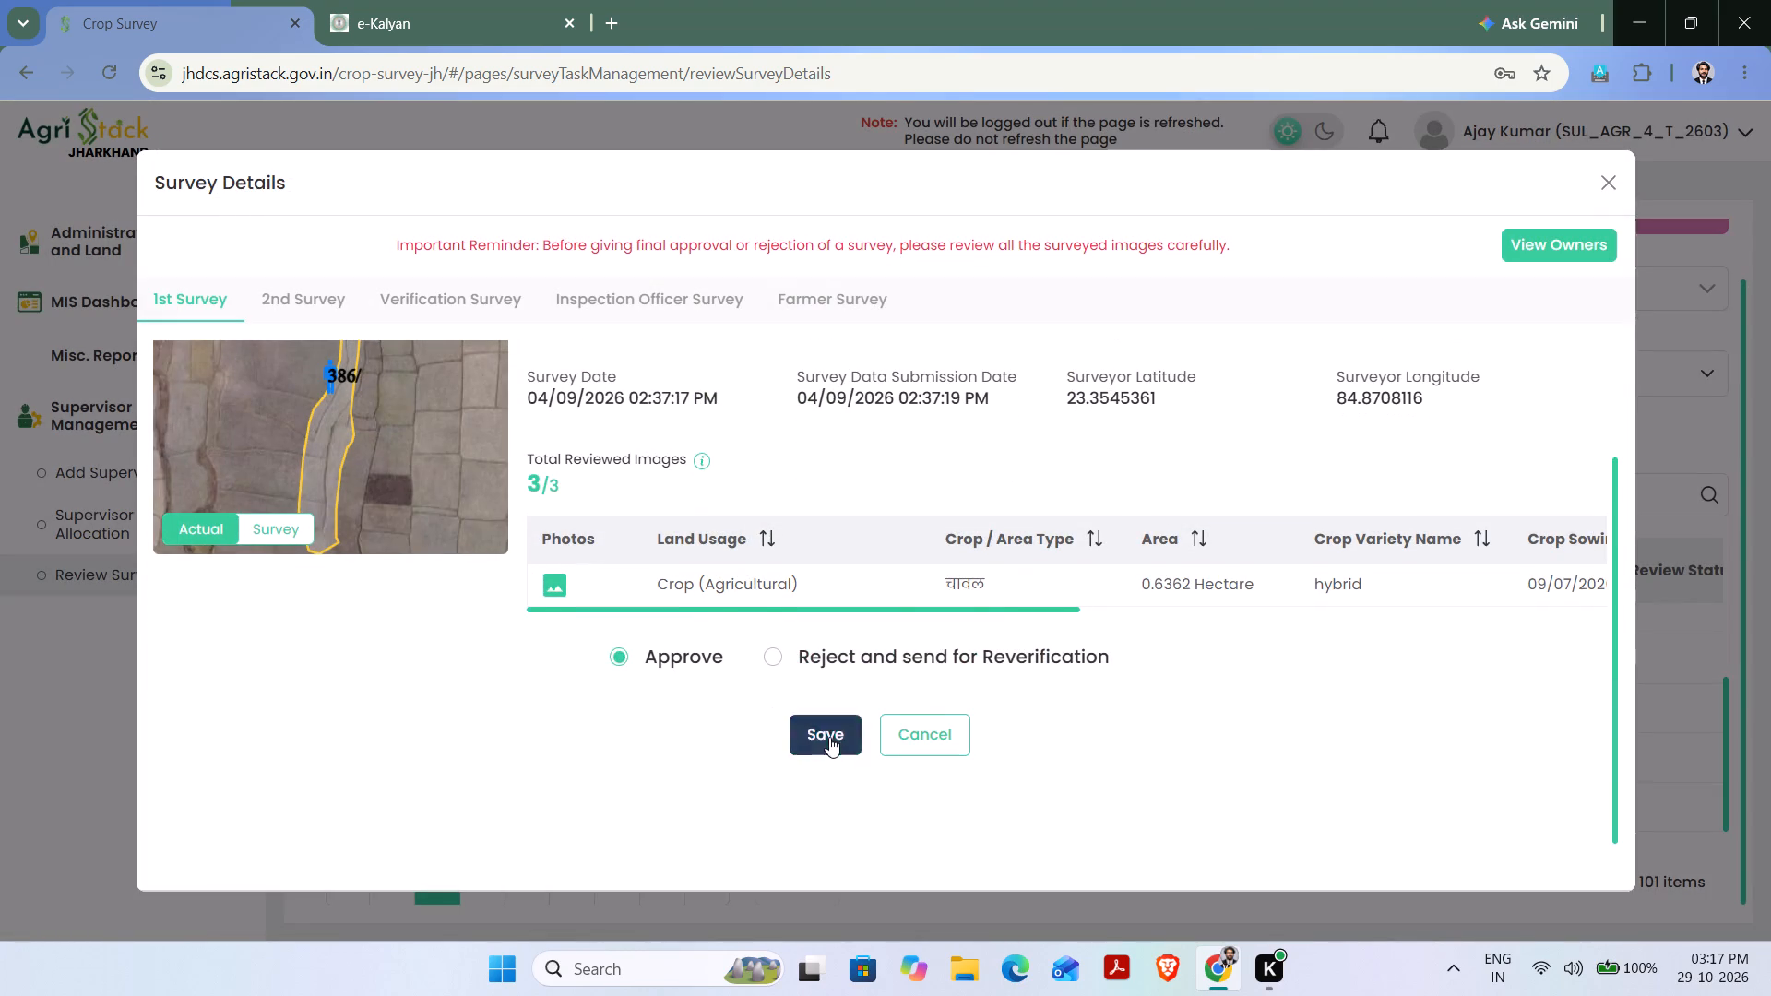
click(898, 565)
Open the survey details of Kundo record 145 and approve all three of its मक्का crop photos.
click(341, 805)
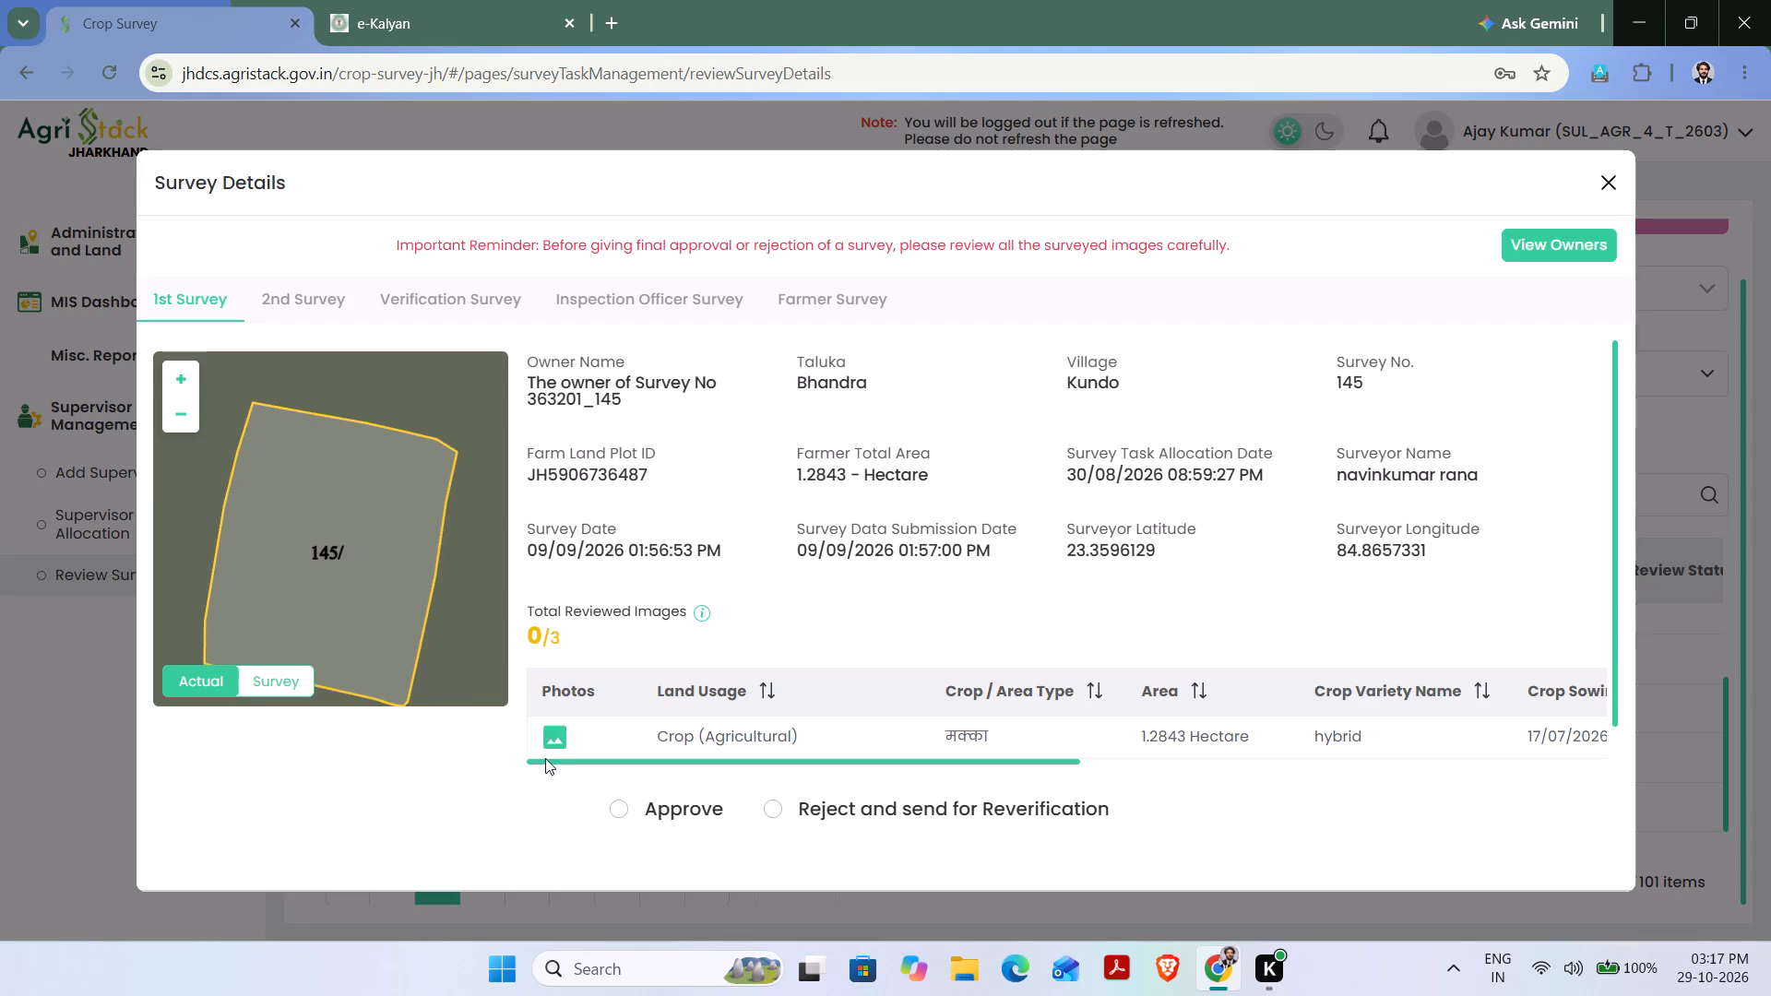
click(546, 747)
click(769, 812)
drag(946, 698, 813, 709)
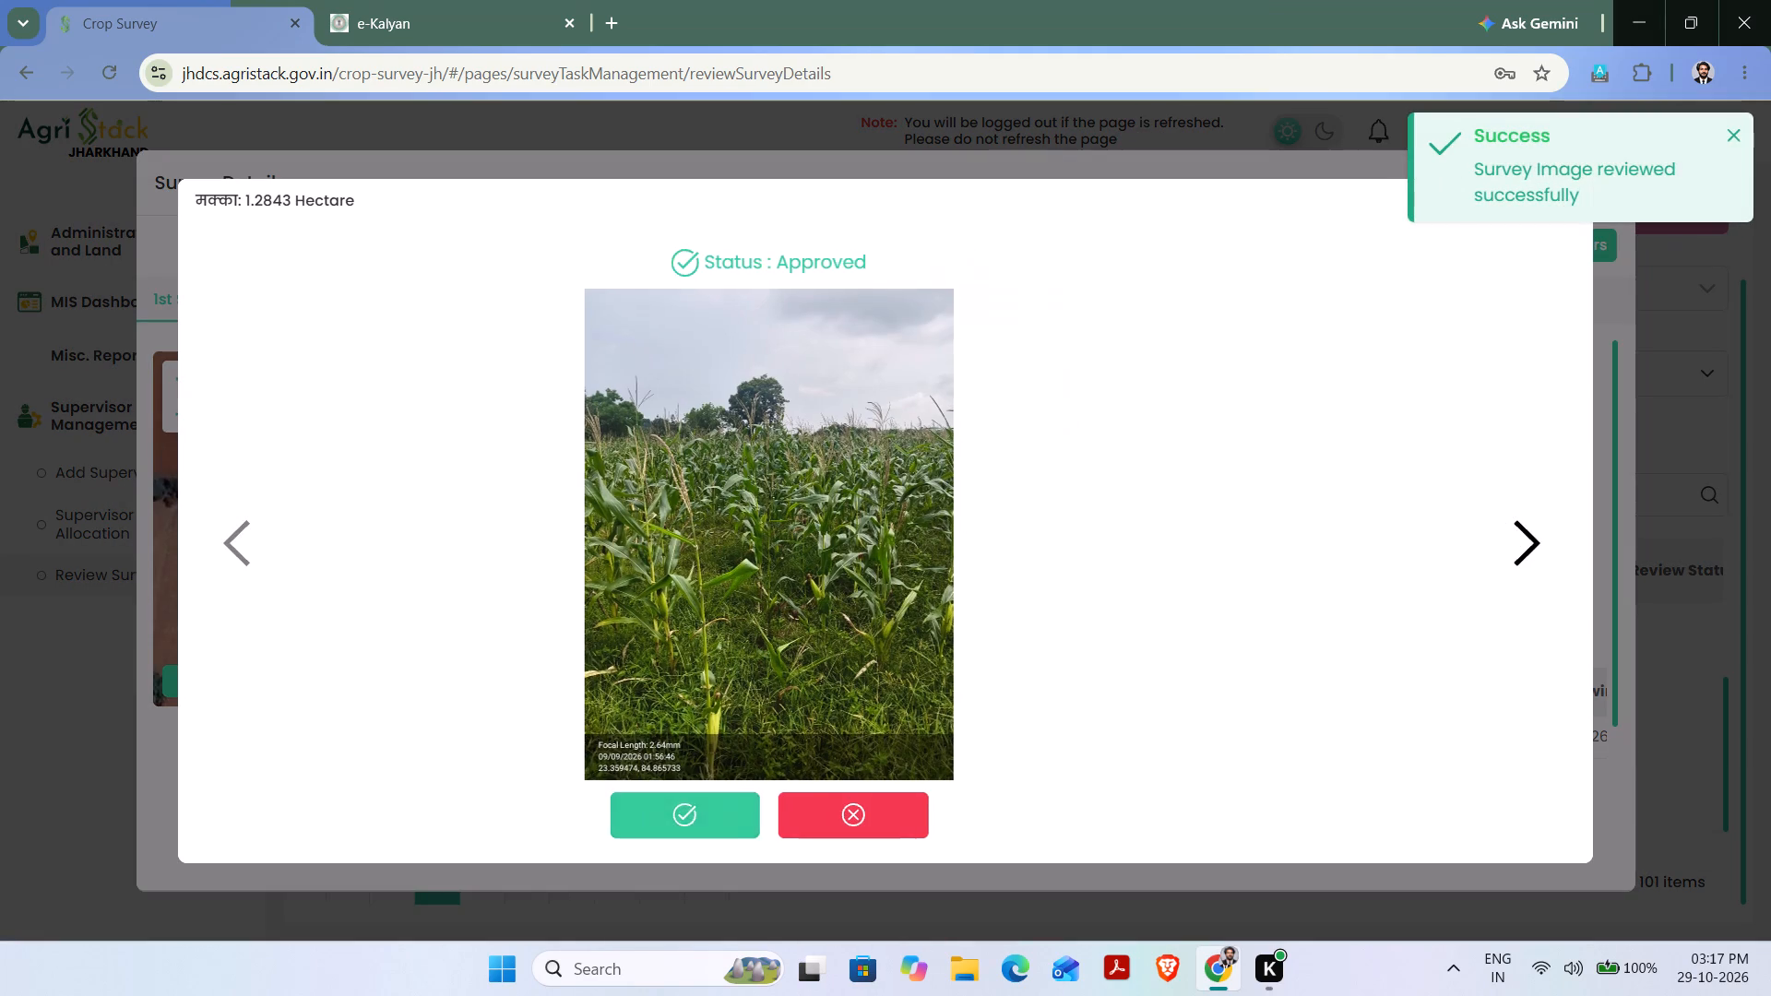
drag(813, 709, 793, 711)
click(794, 820)
drag(906, 668, 754, 705)
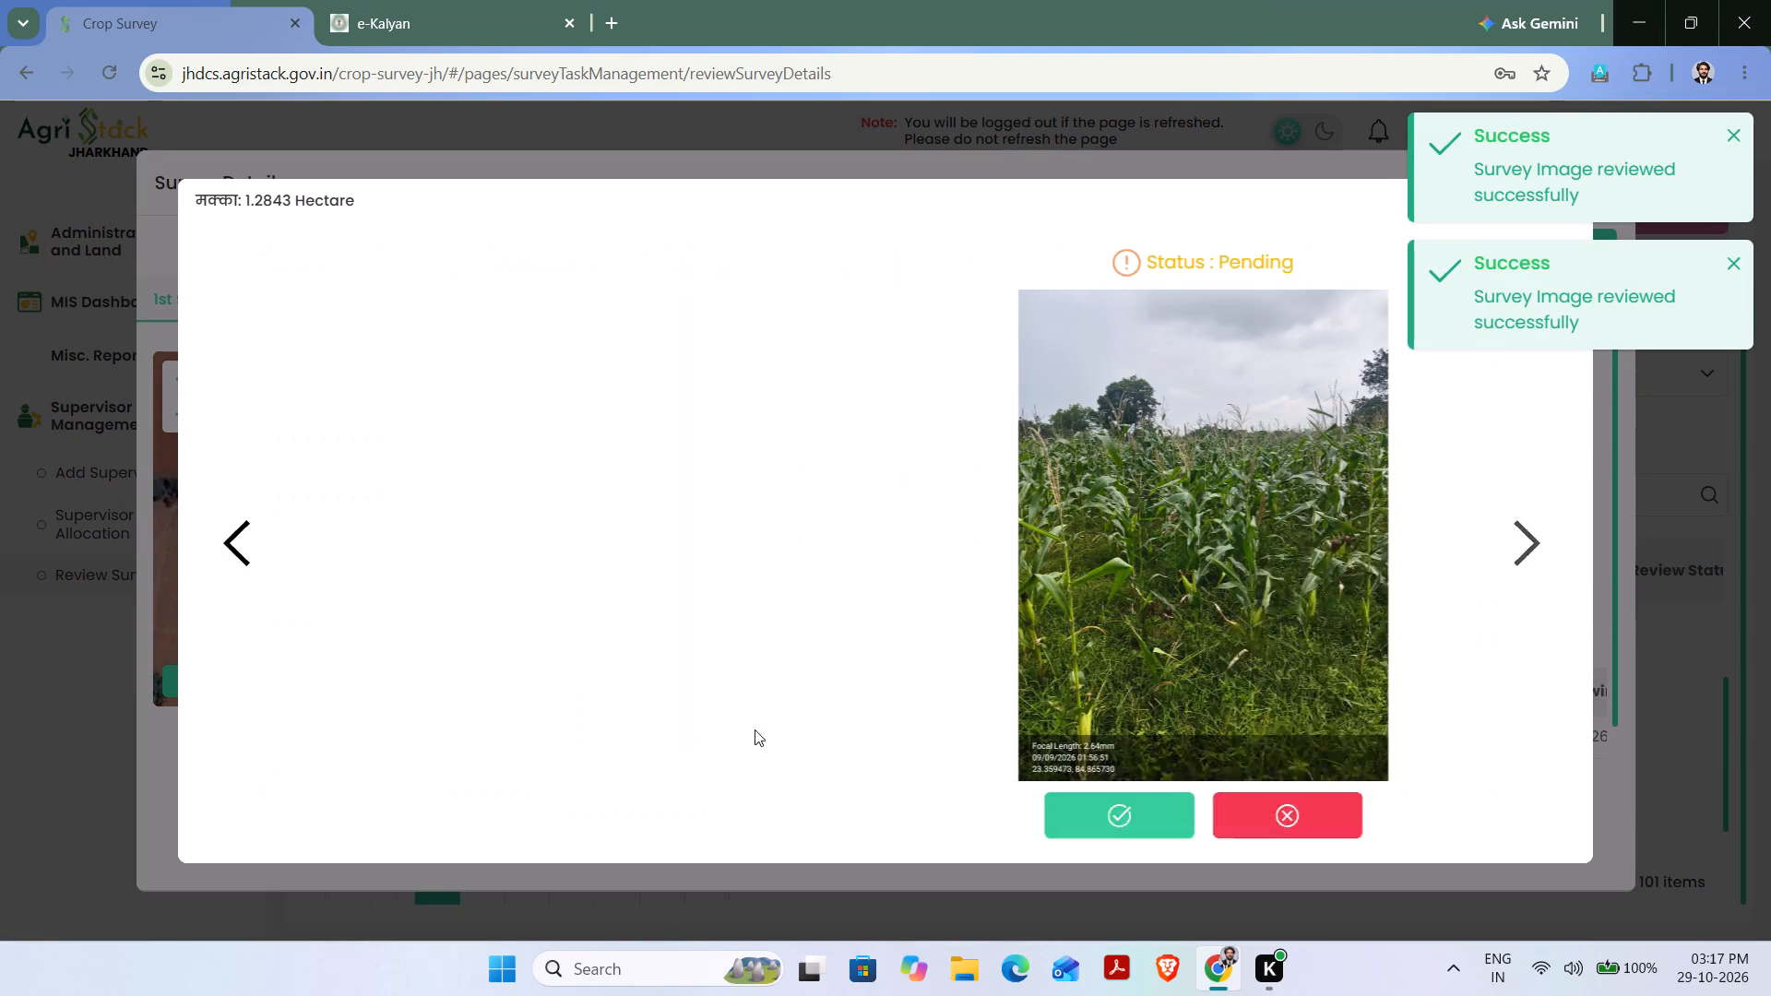
click(771, 834)
drag(940, 630, 878, 627)
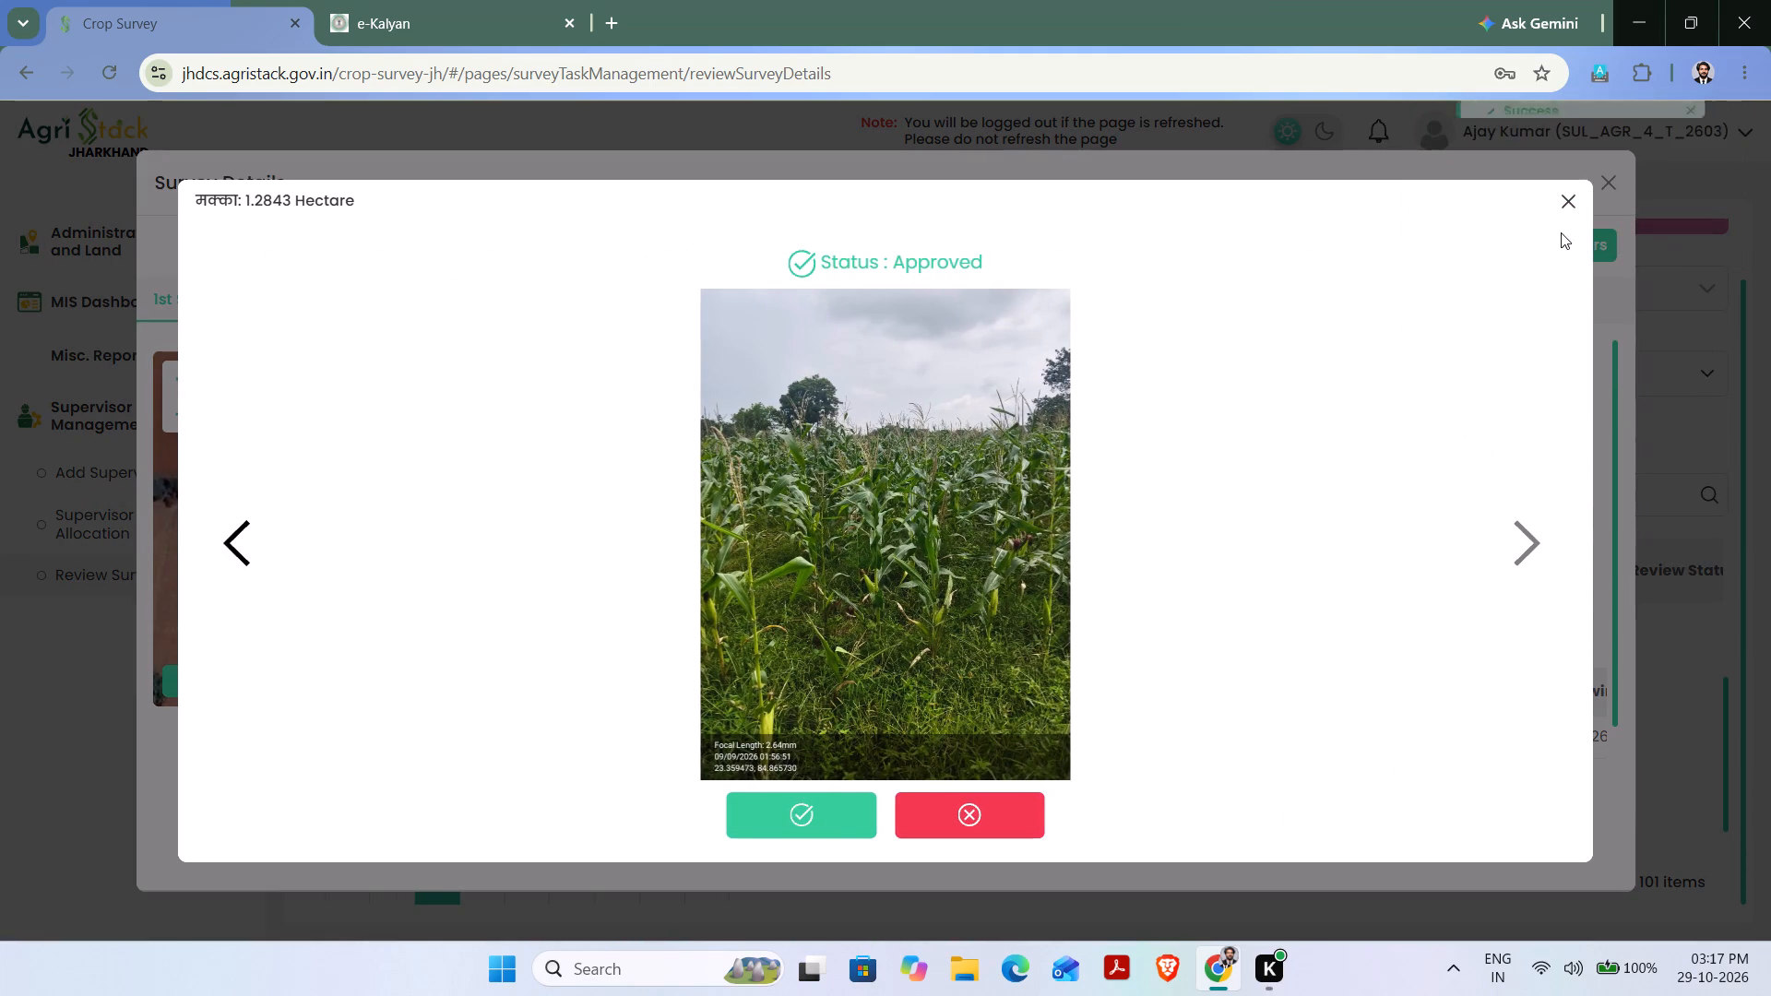
Mark the first survey of record 145 as approved, save the review and close its survey details.
click(1573, 210)
scroll(679, 702, down, 1)
drag(672, 690, 672, 675)
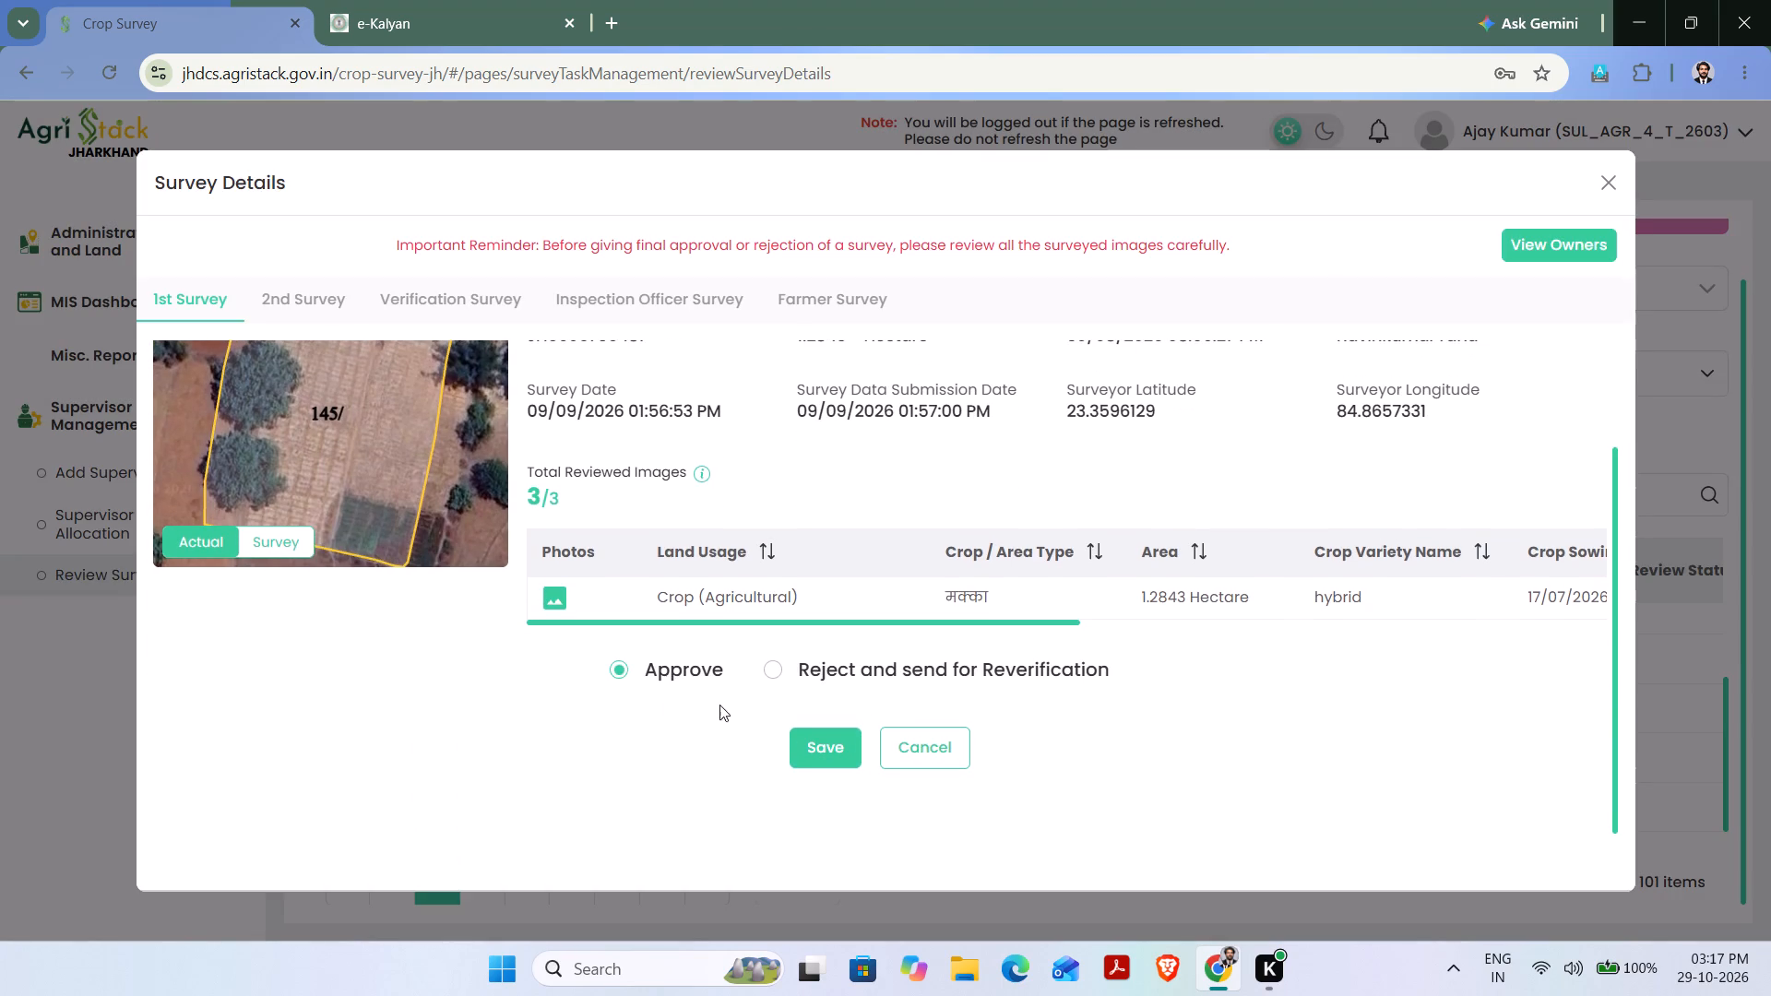
click(722, 706)
click(804, 747)
click(877, 610)
click(874, 575)
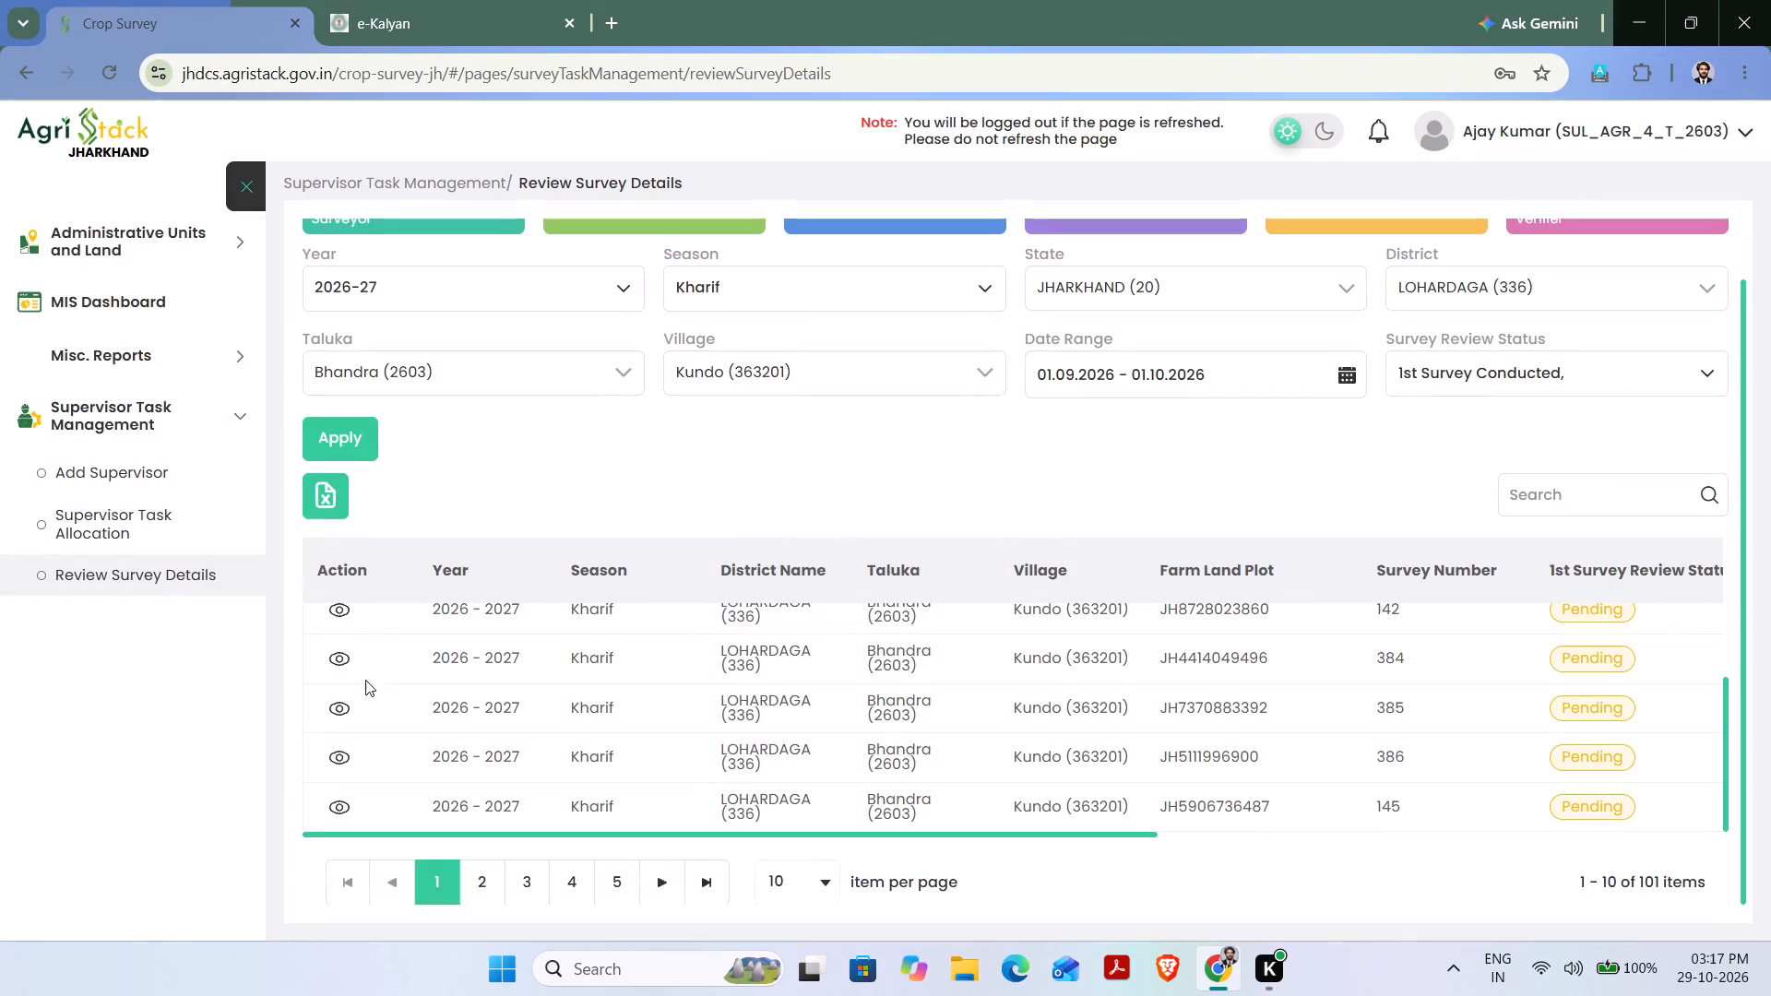
Reapply the current Kundo survey filters to refresh the list of pending first-survey records.
click(345, 460)
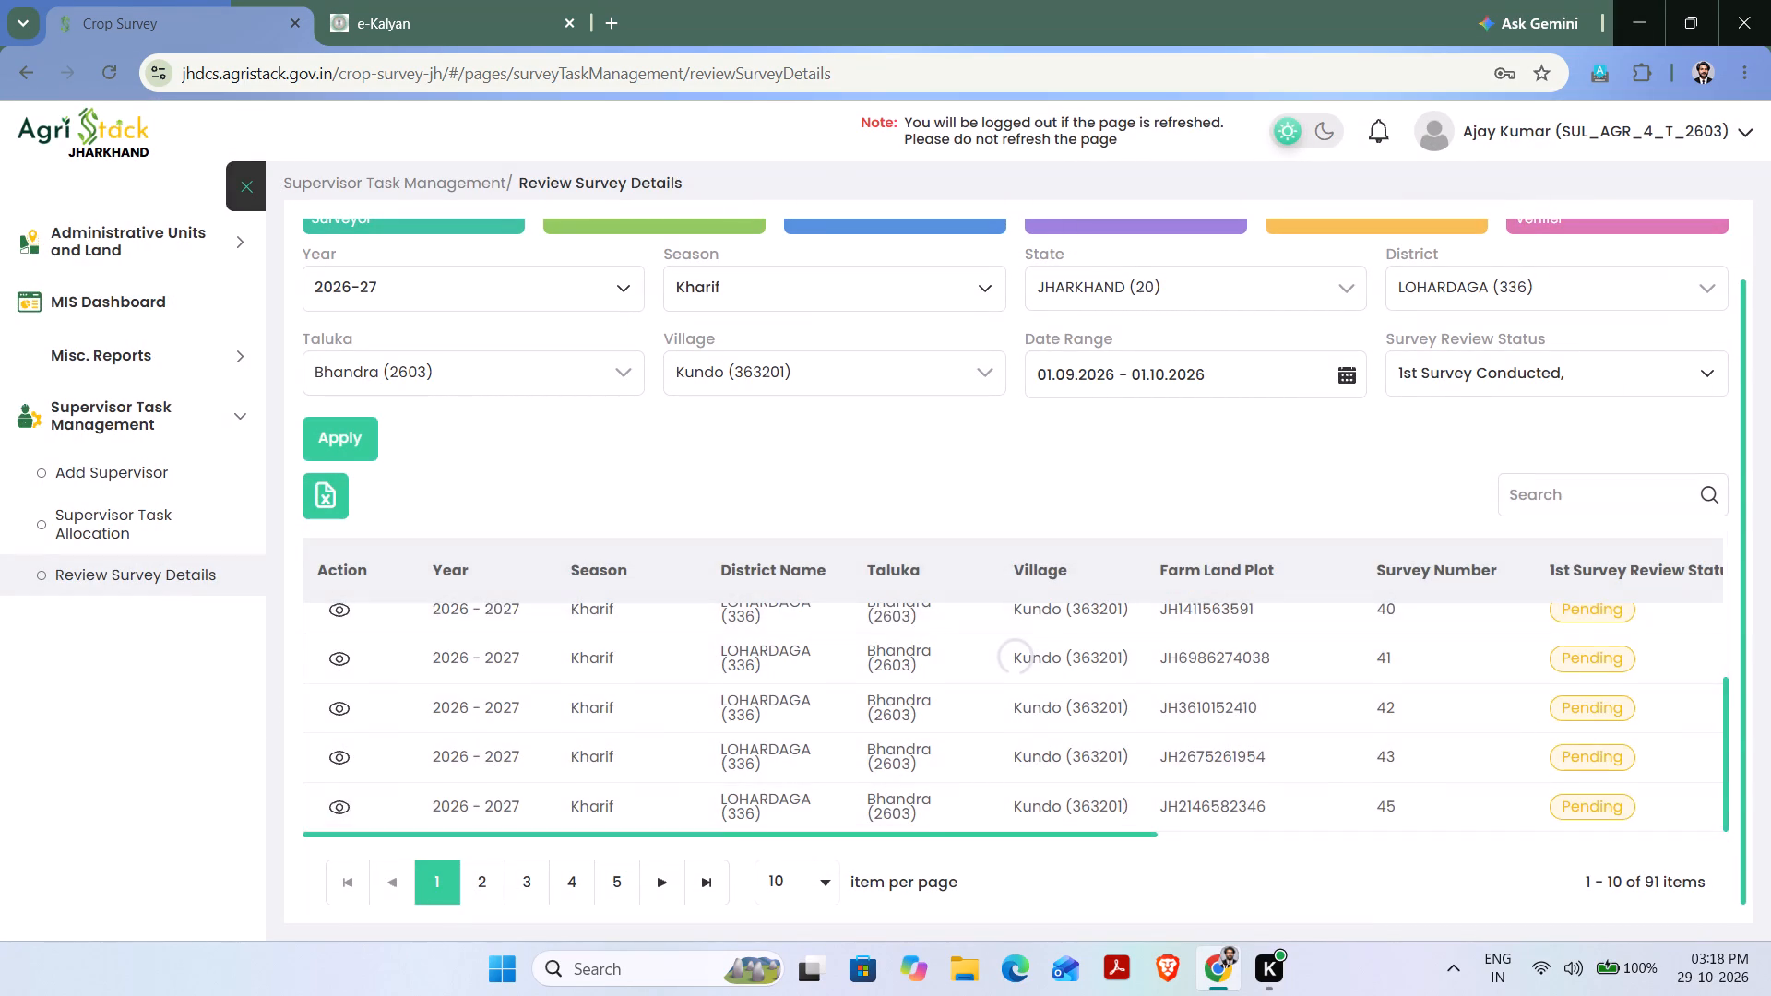
Open the survey details of Kundo record 387 to check whether it can be reviewed, and close them.
scroll(443, 663, up, 5)
click(337, 622)
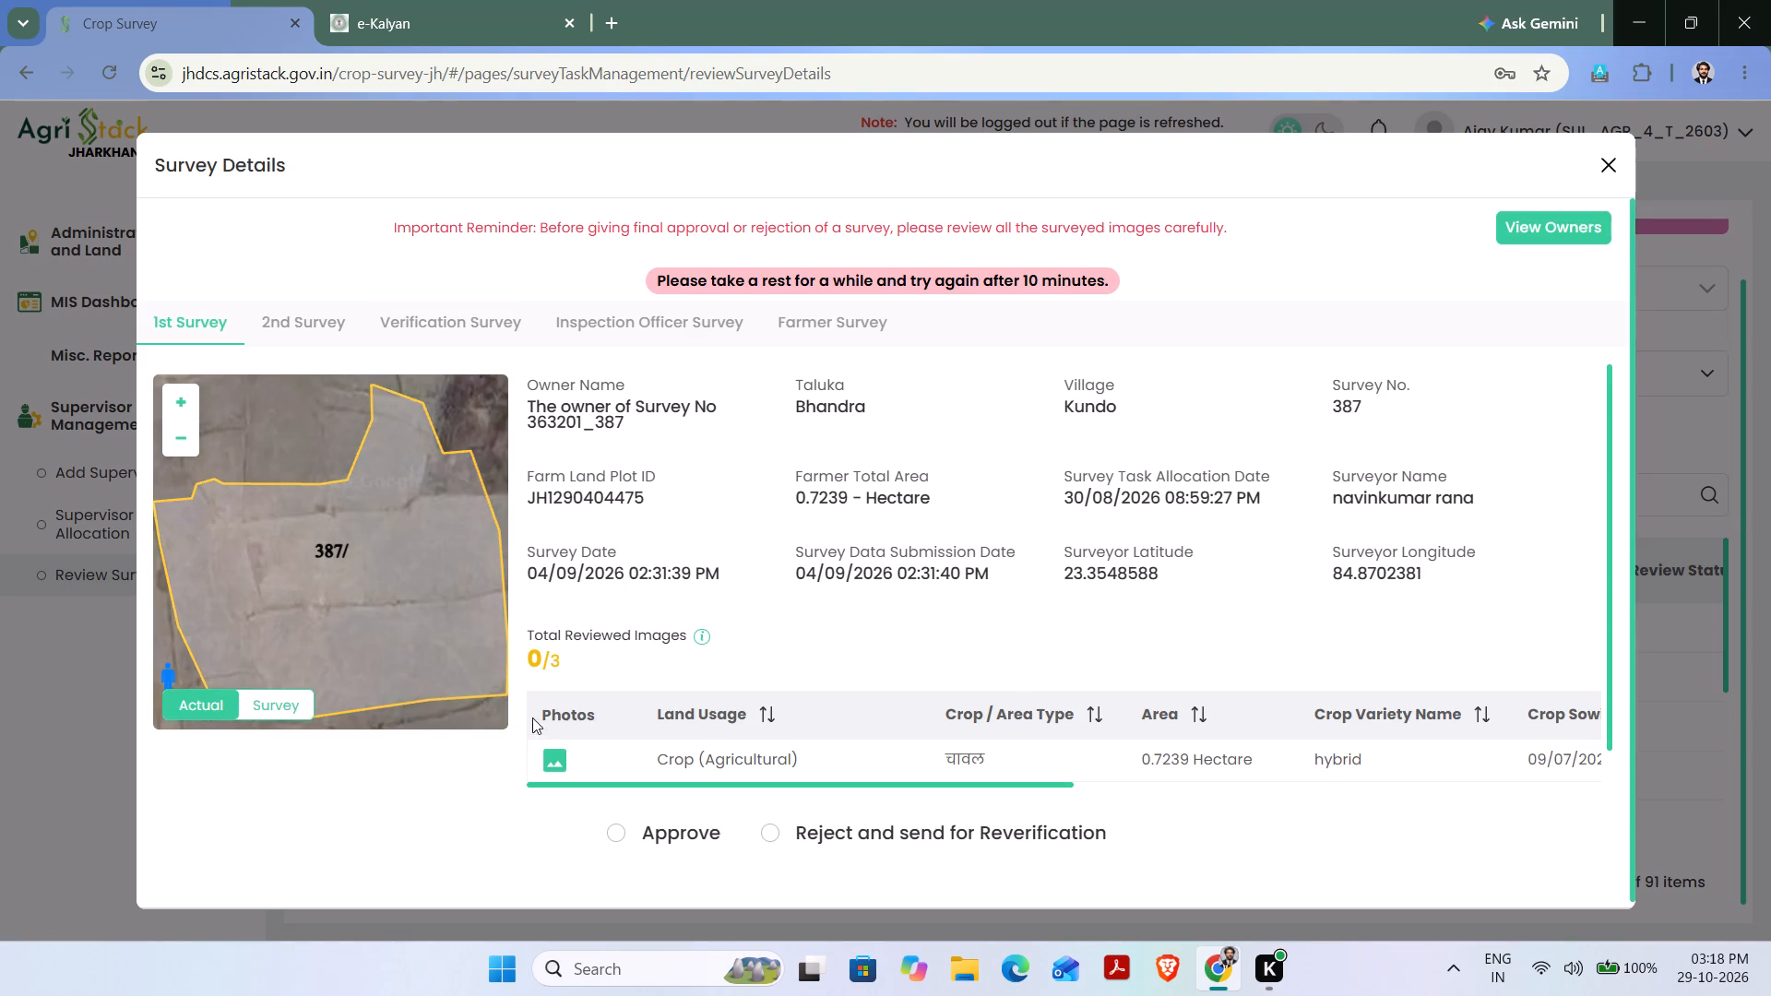
click(1600, 162)
Refresh the pending Kundo survey list again with the same filters.
click(322, 445)
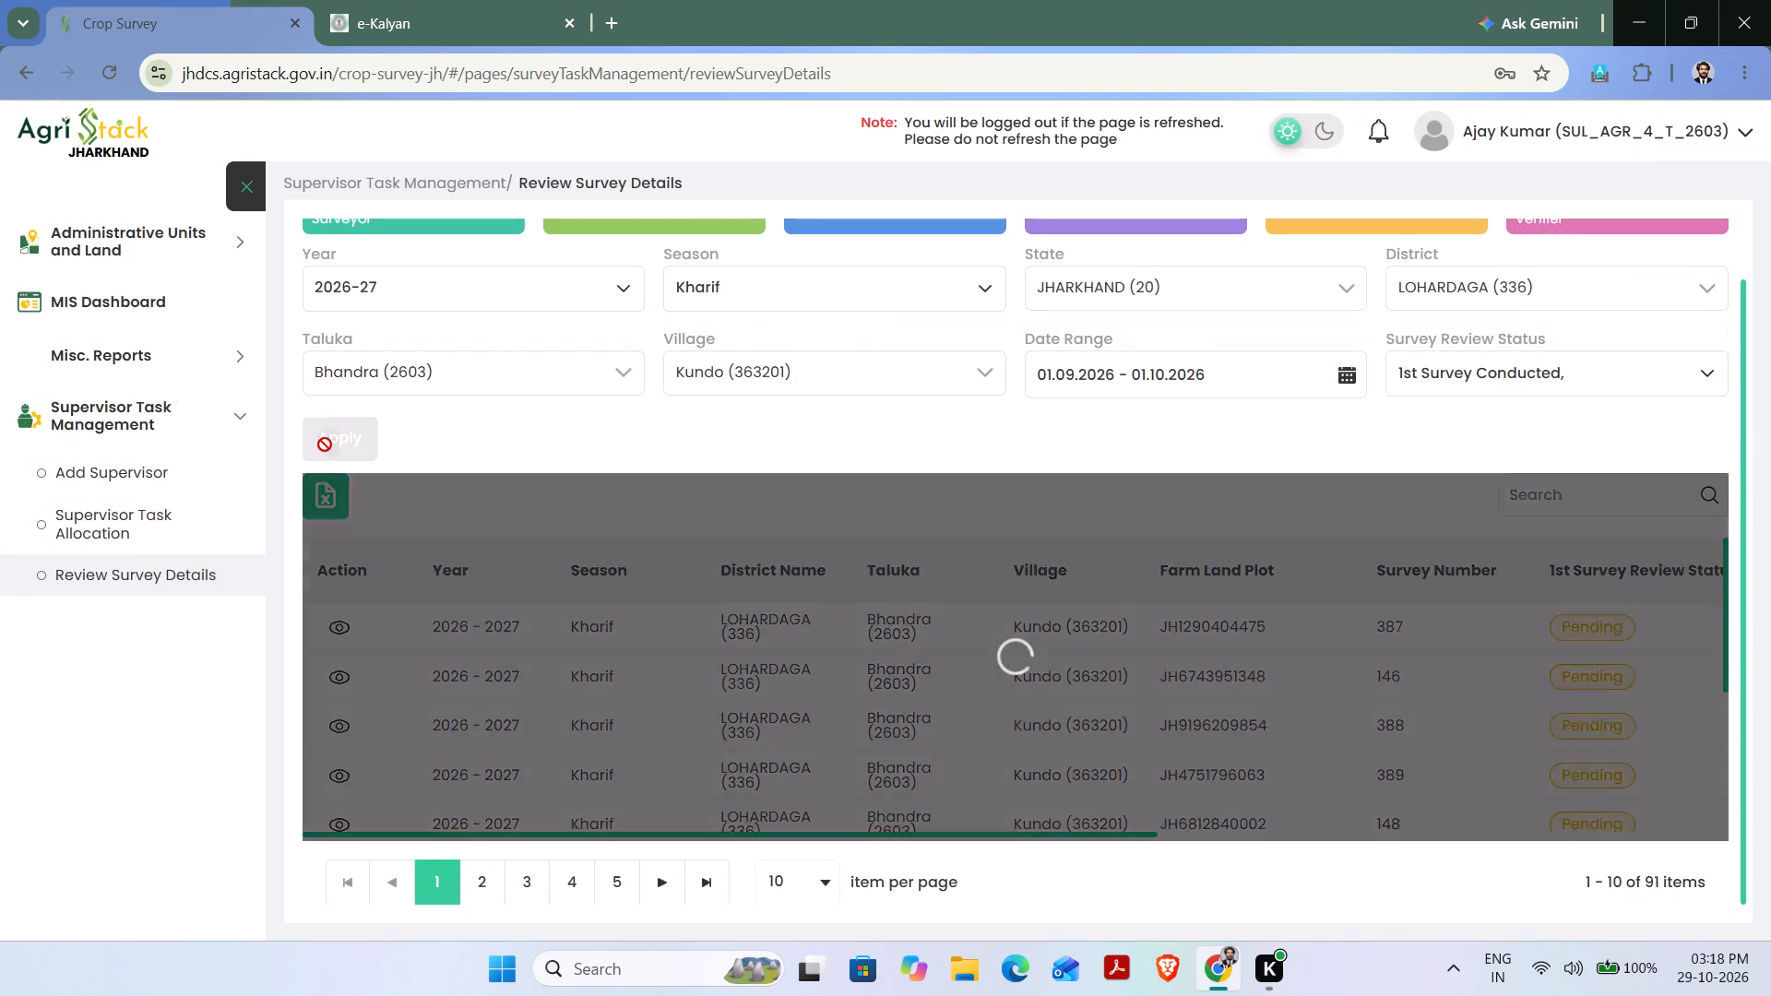
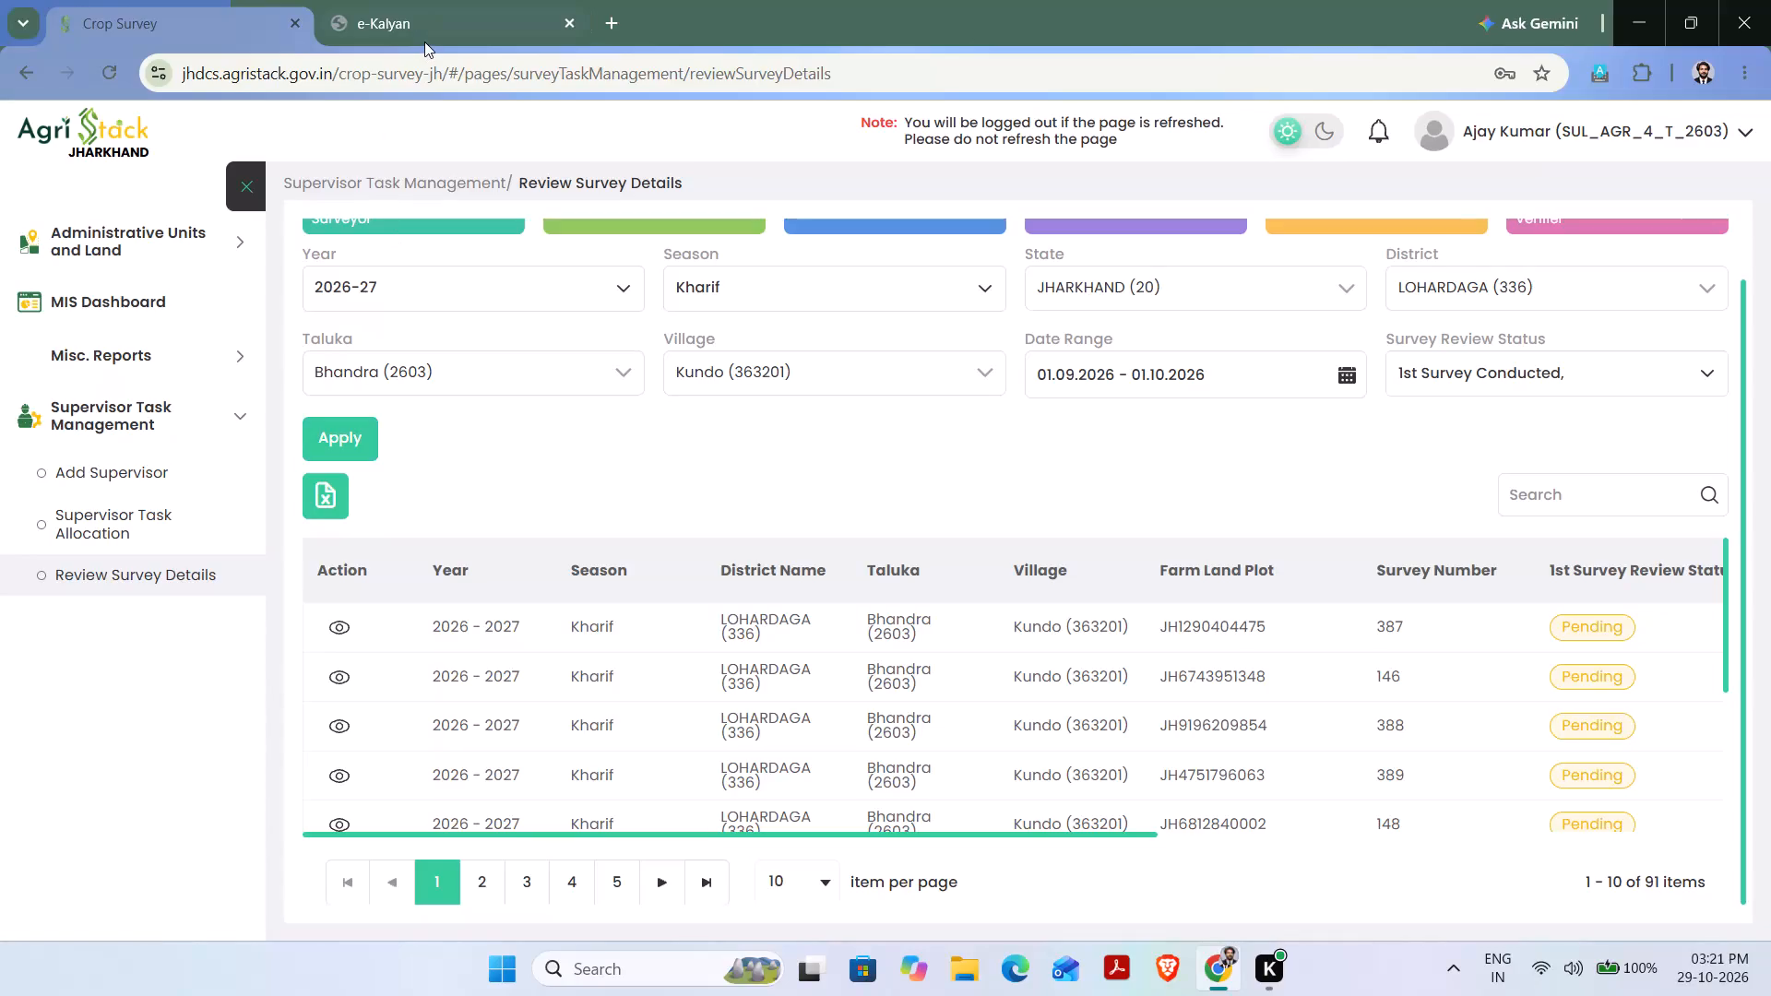
Close the e-Kalyan page that is open alongside the Crop Survey portal.
click(432, 2)
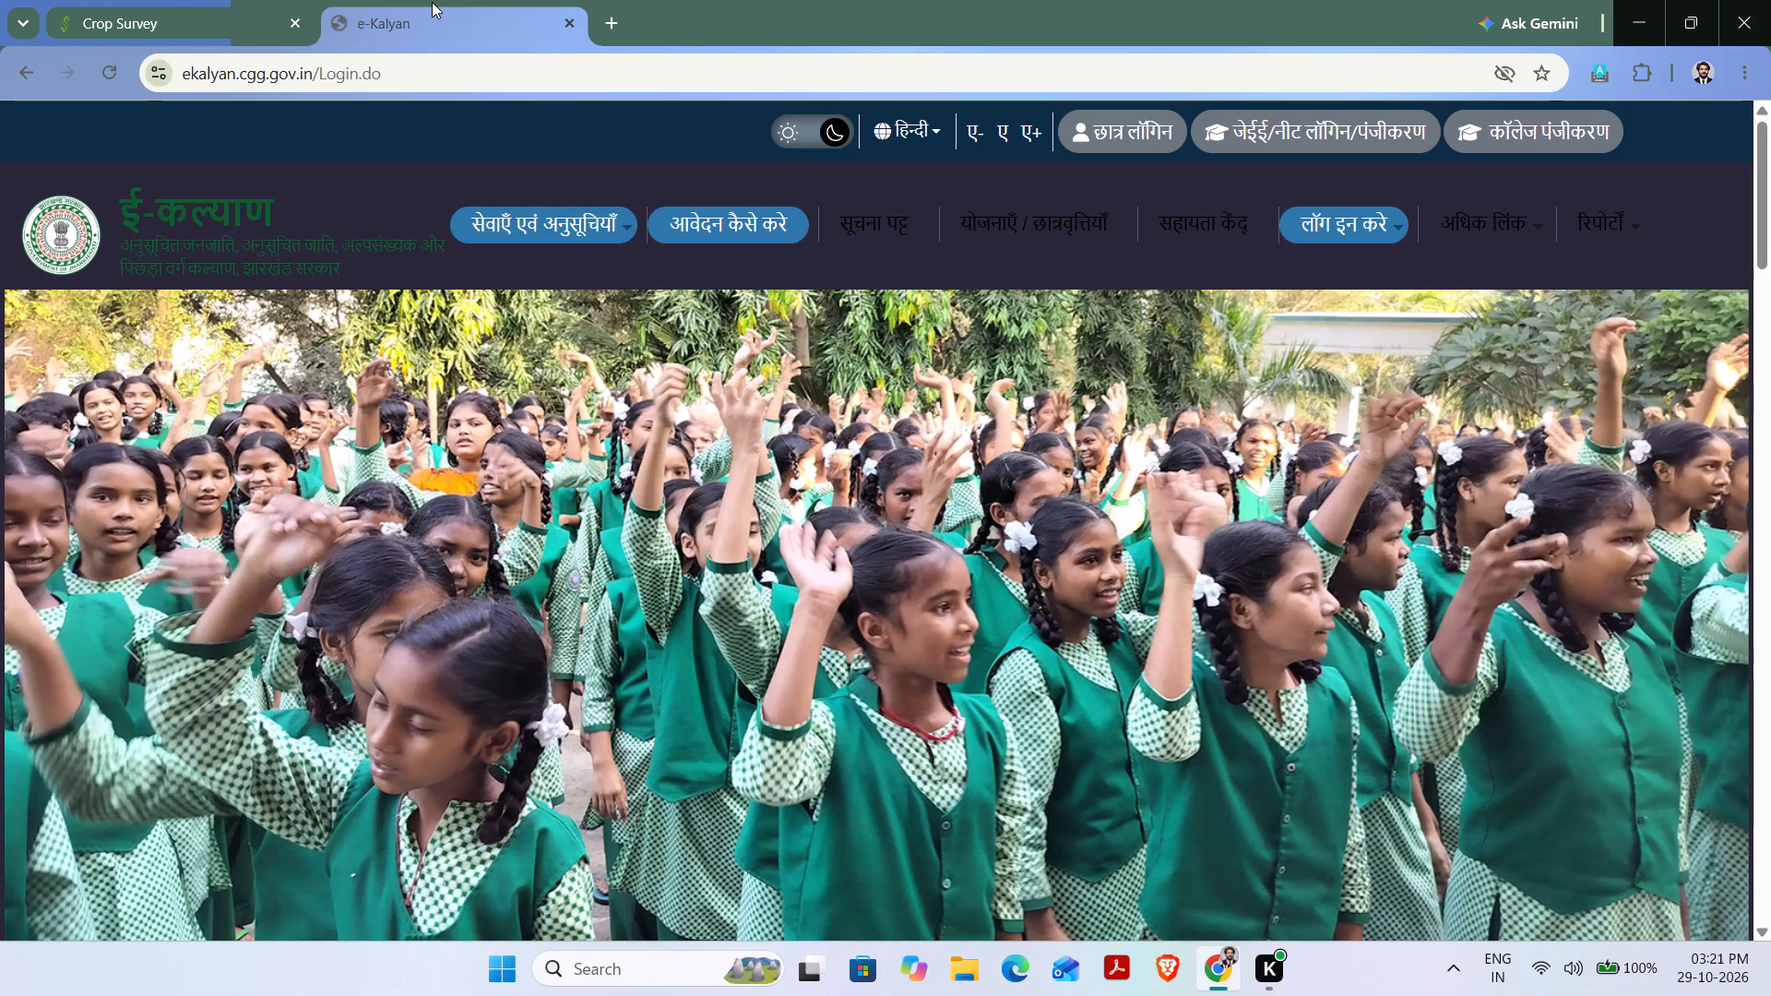
click(570, 17)
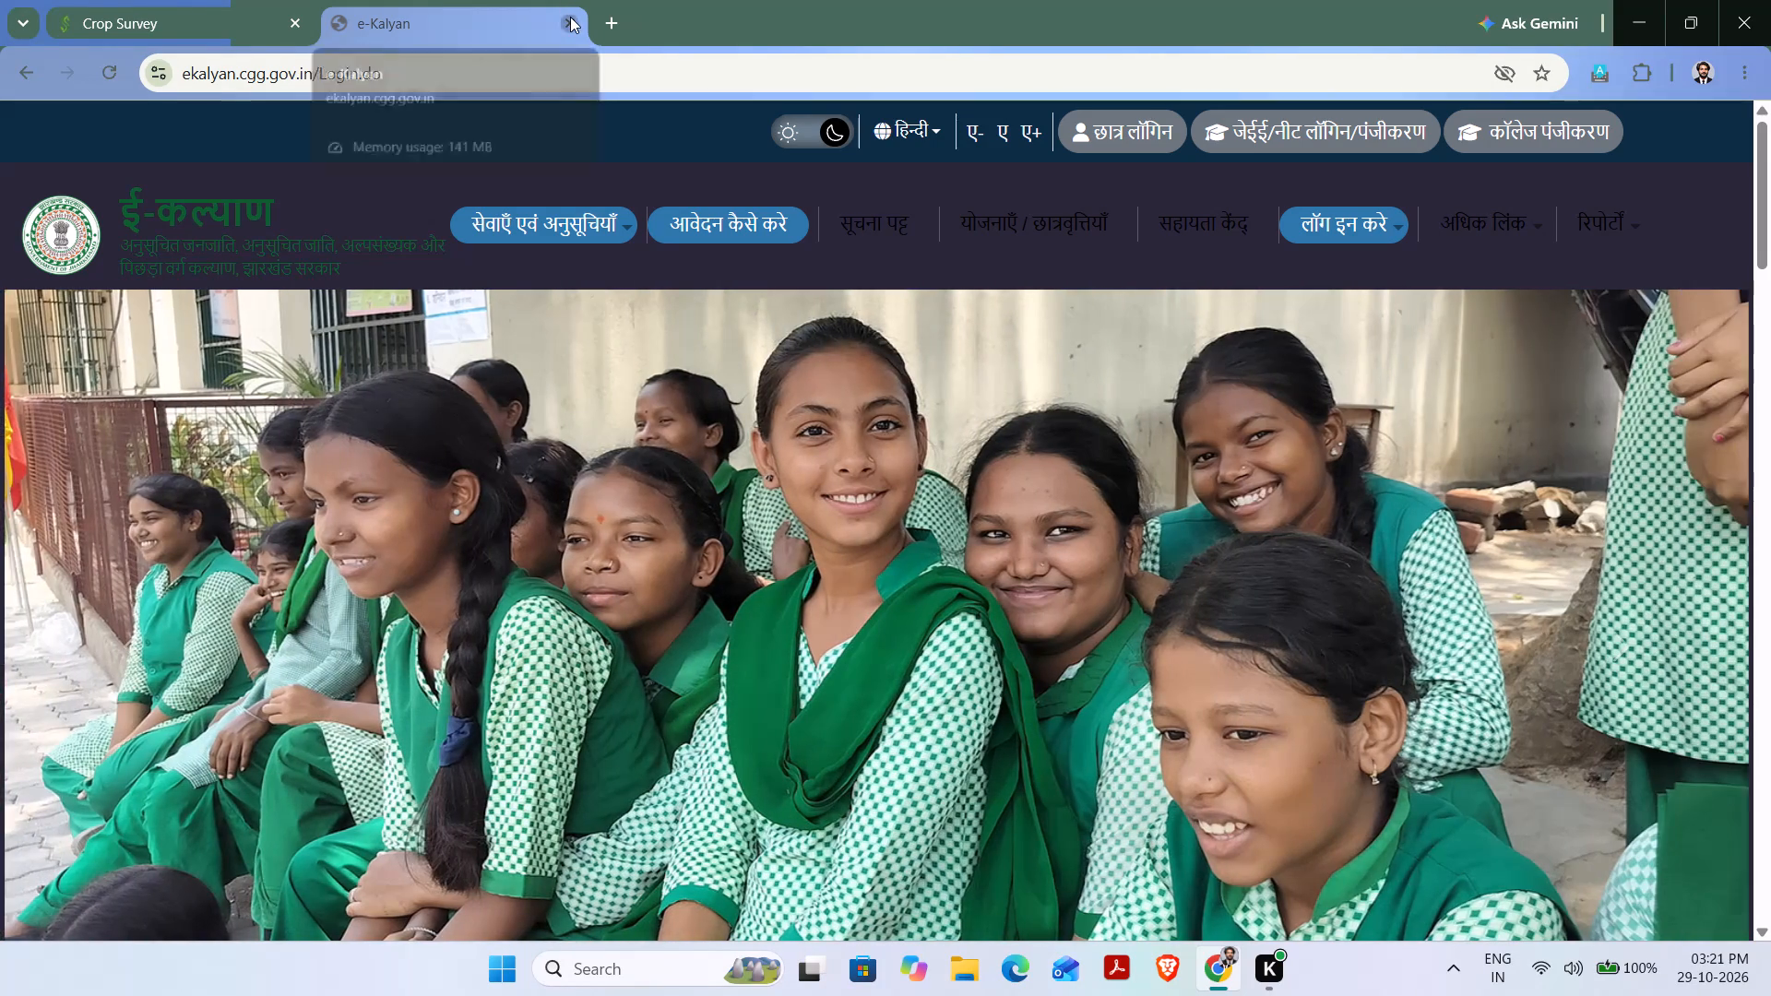
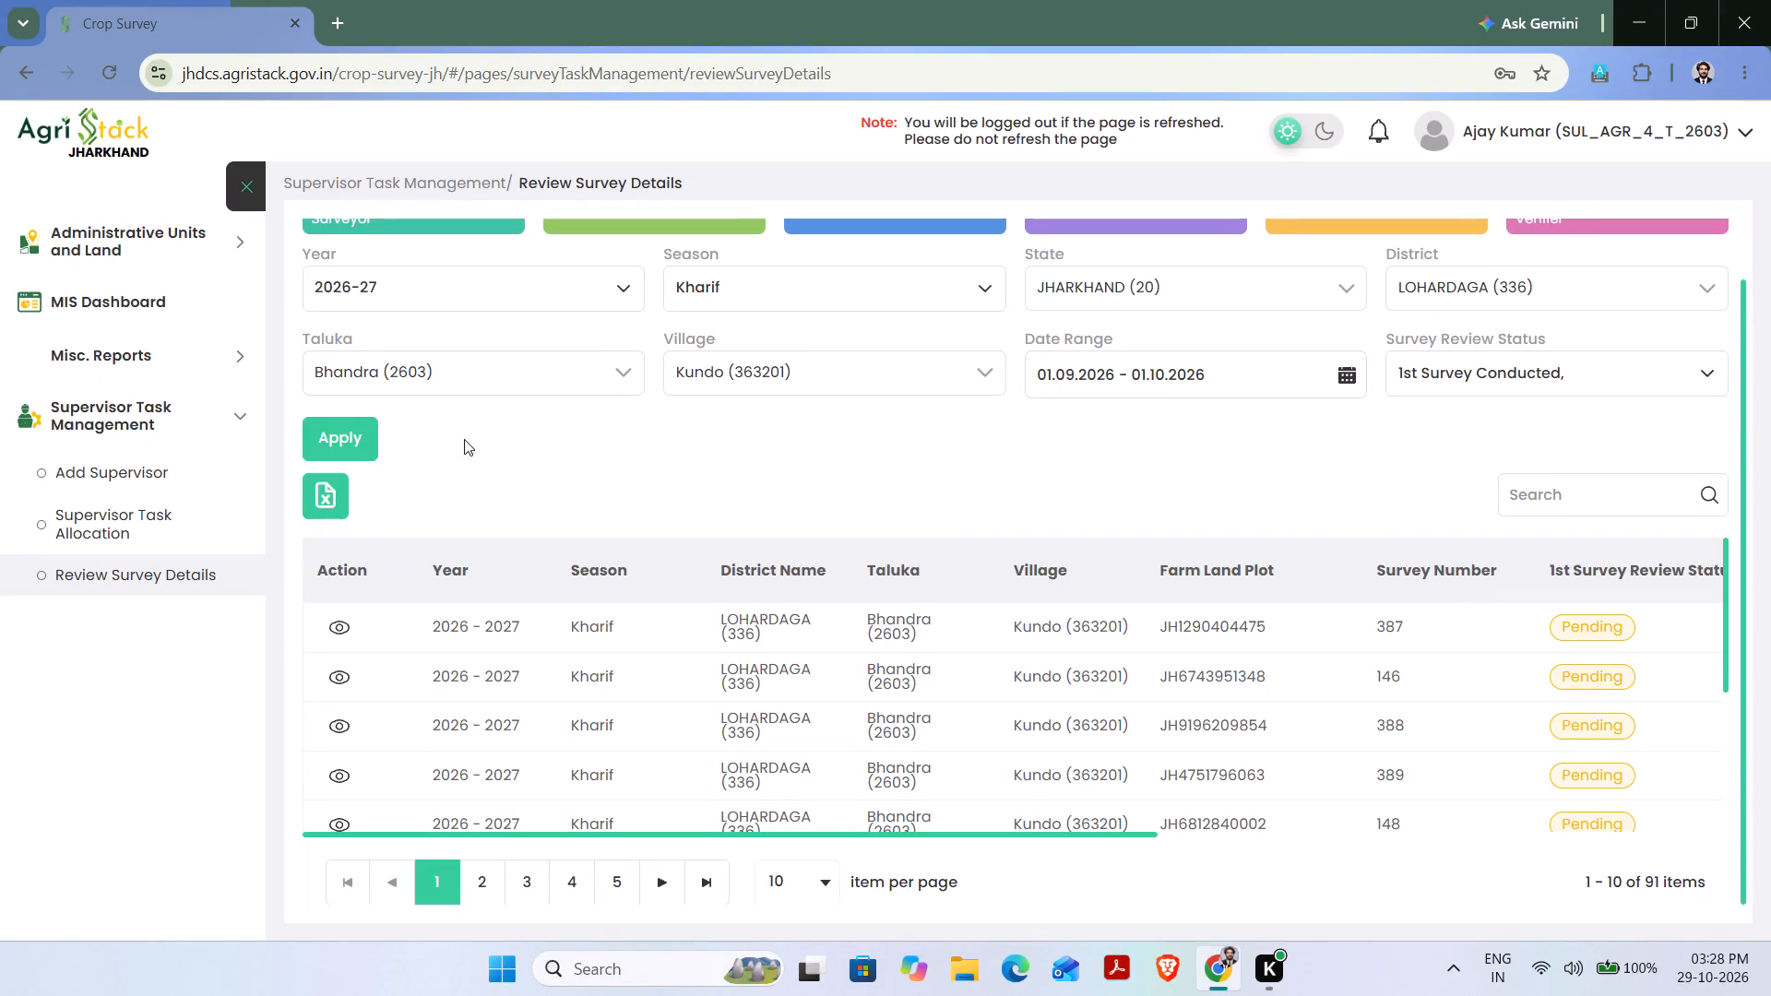
Apply the current filters to reload the list of first-survey records for Kundo village.
click(350, 424)
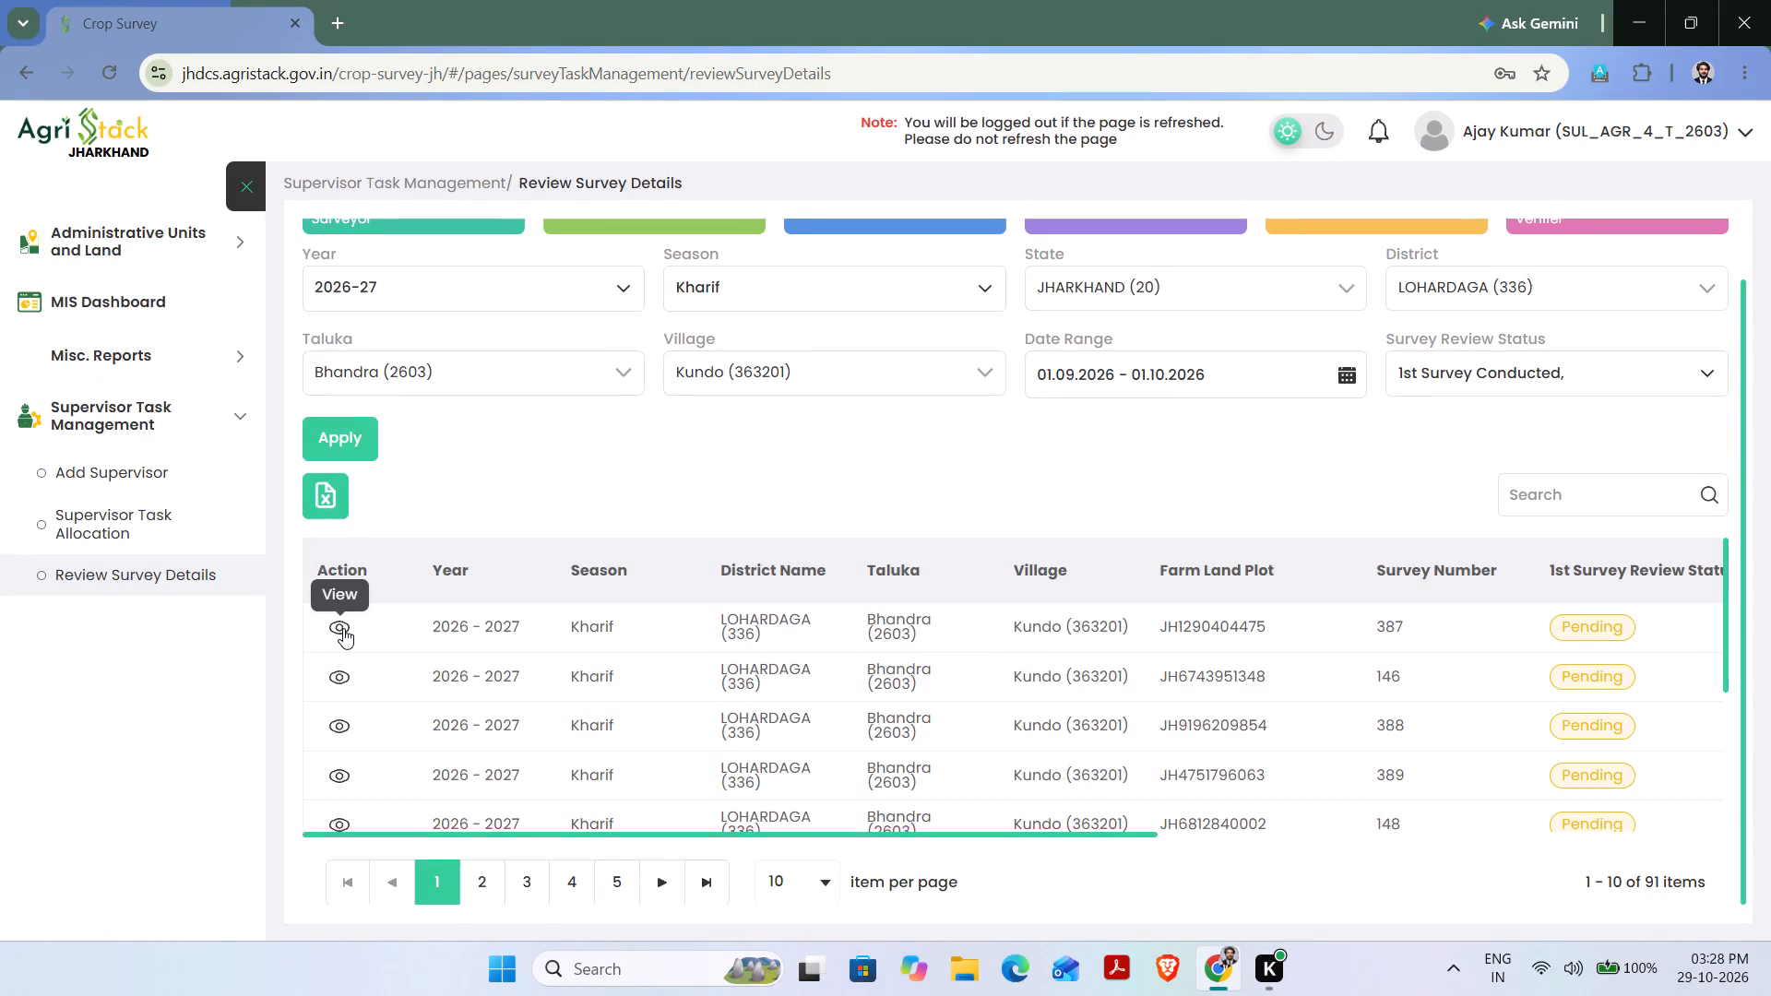
Open the survey details for survey number 387 and enter the displayed captcha for the review submission.
click(341, 625)
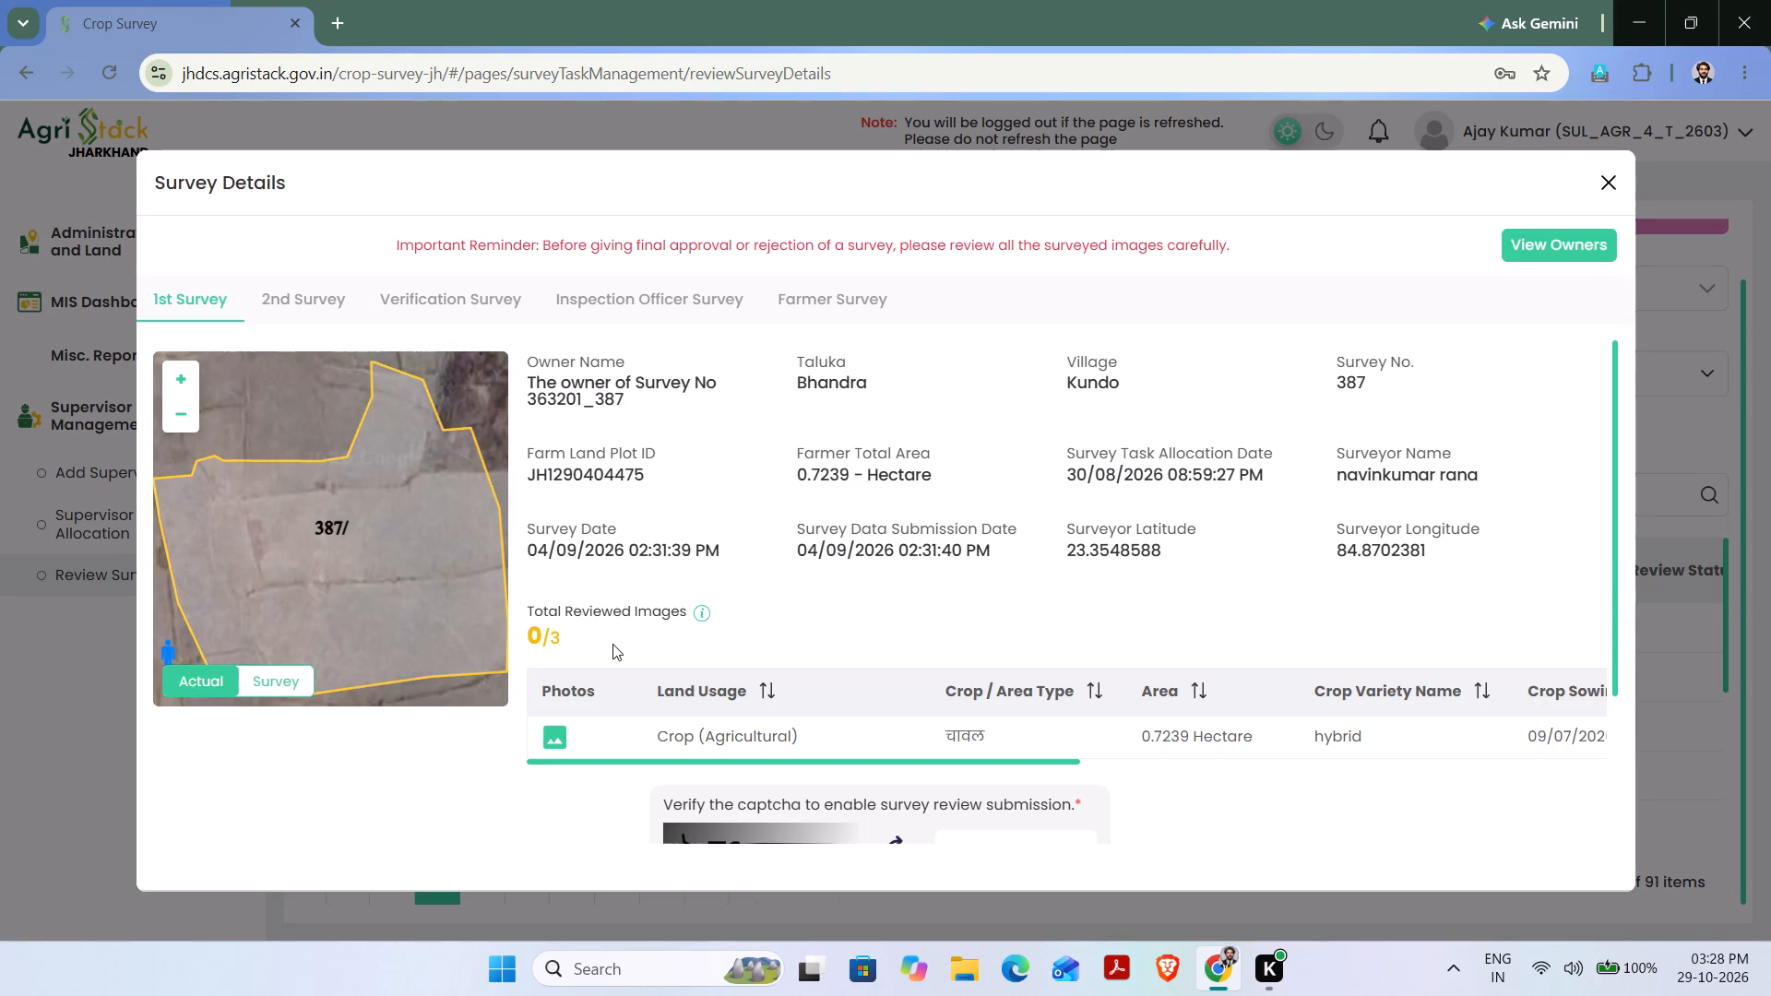
scroll(625, 642, down, 2)
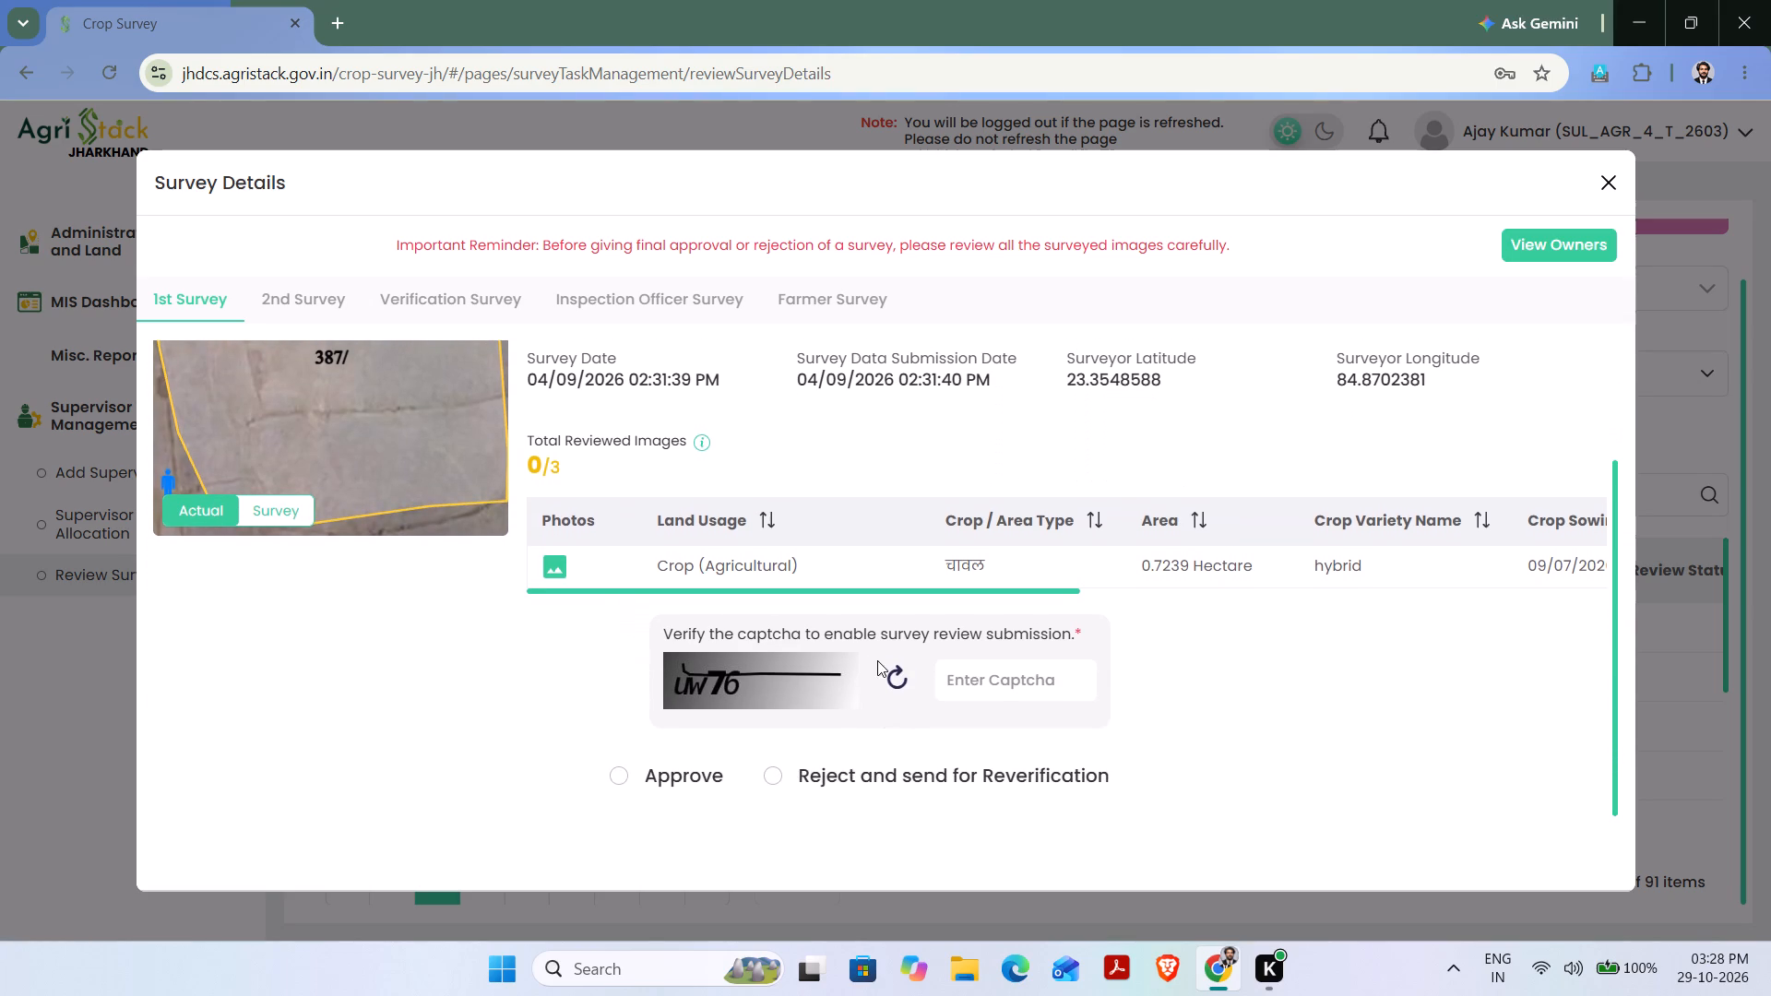
click(968, 664)
key(u)
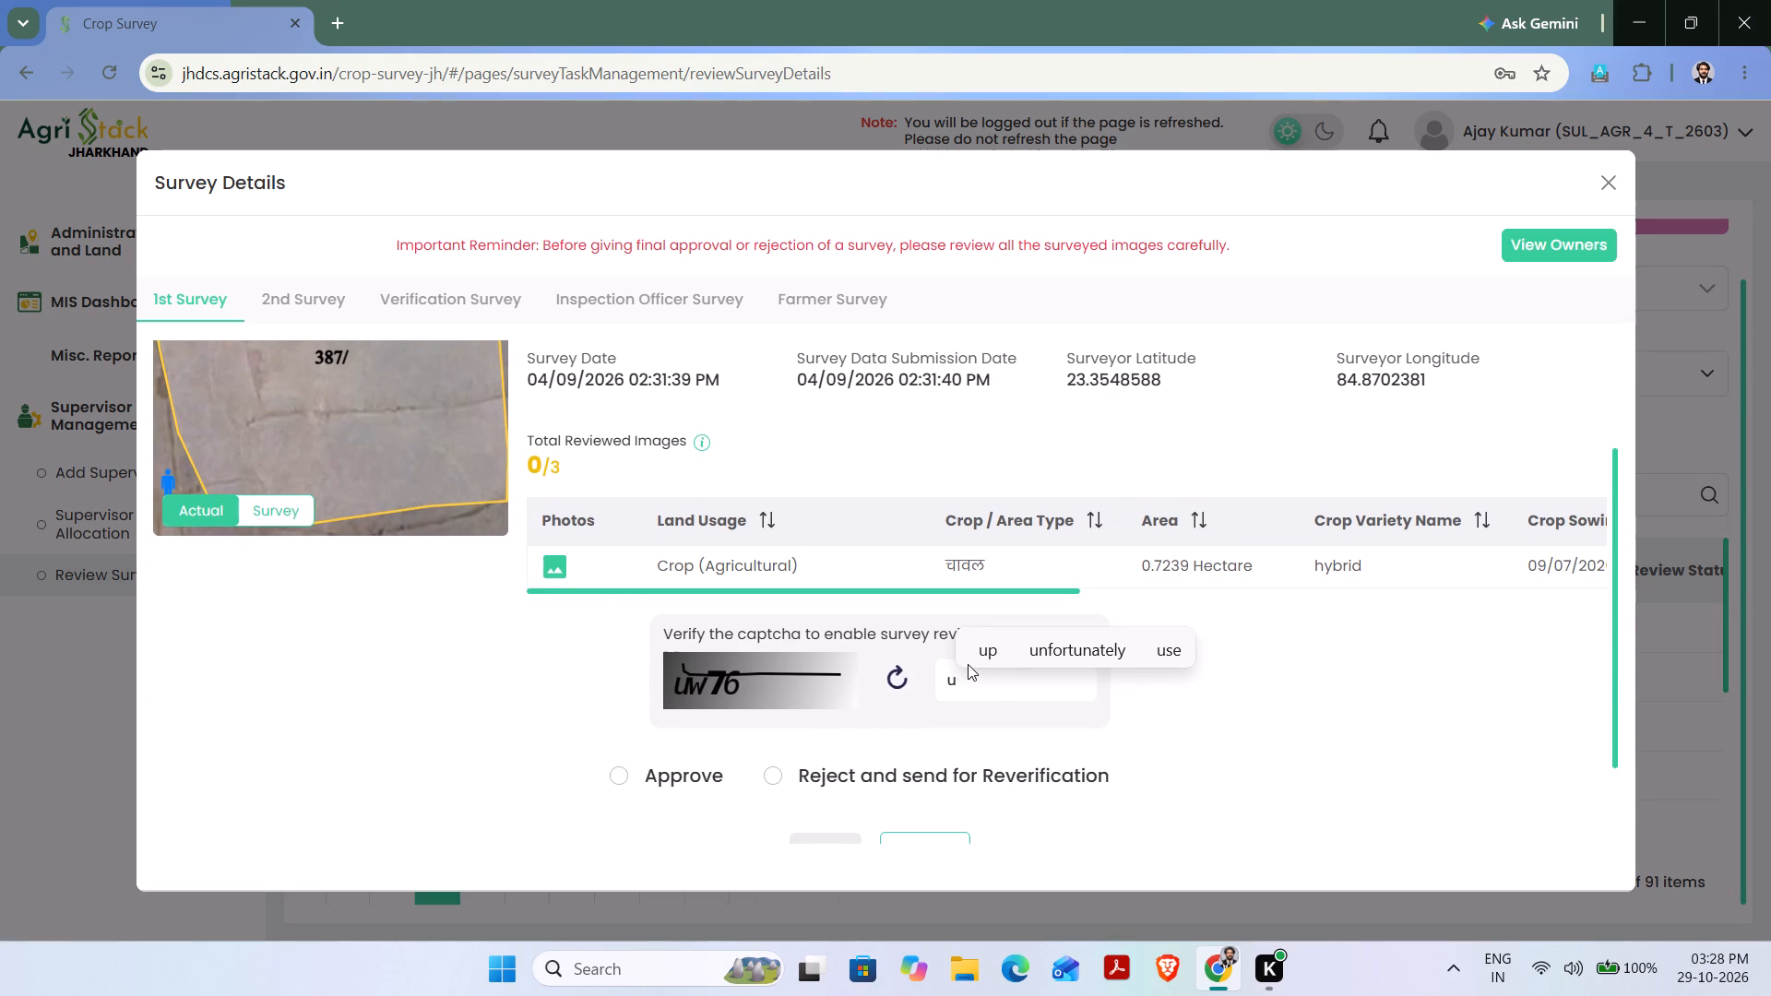
key(w)
text(76)
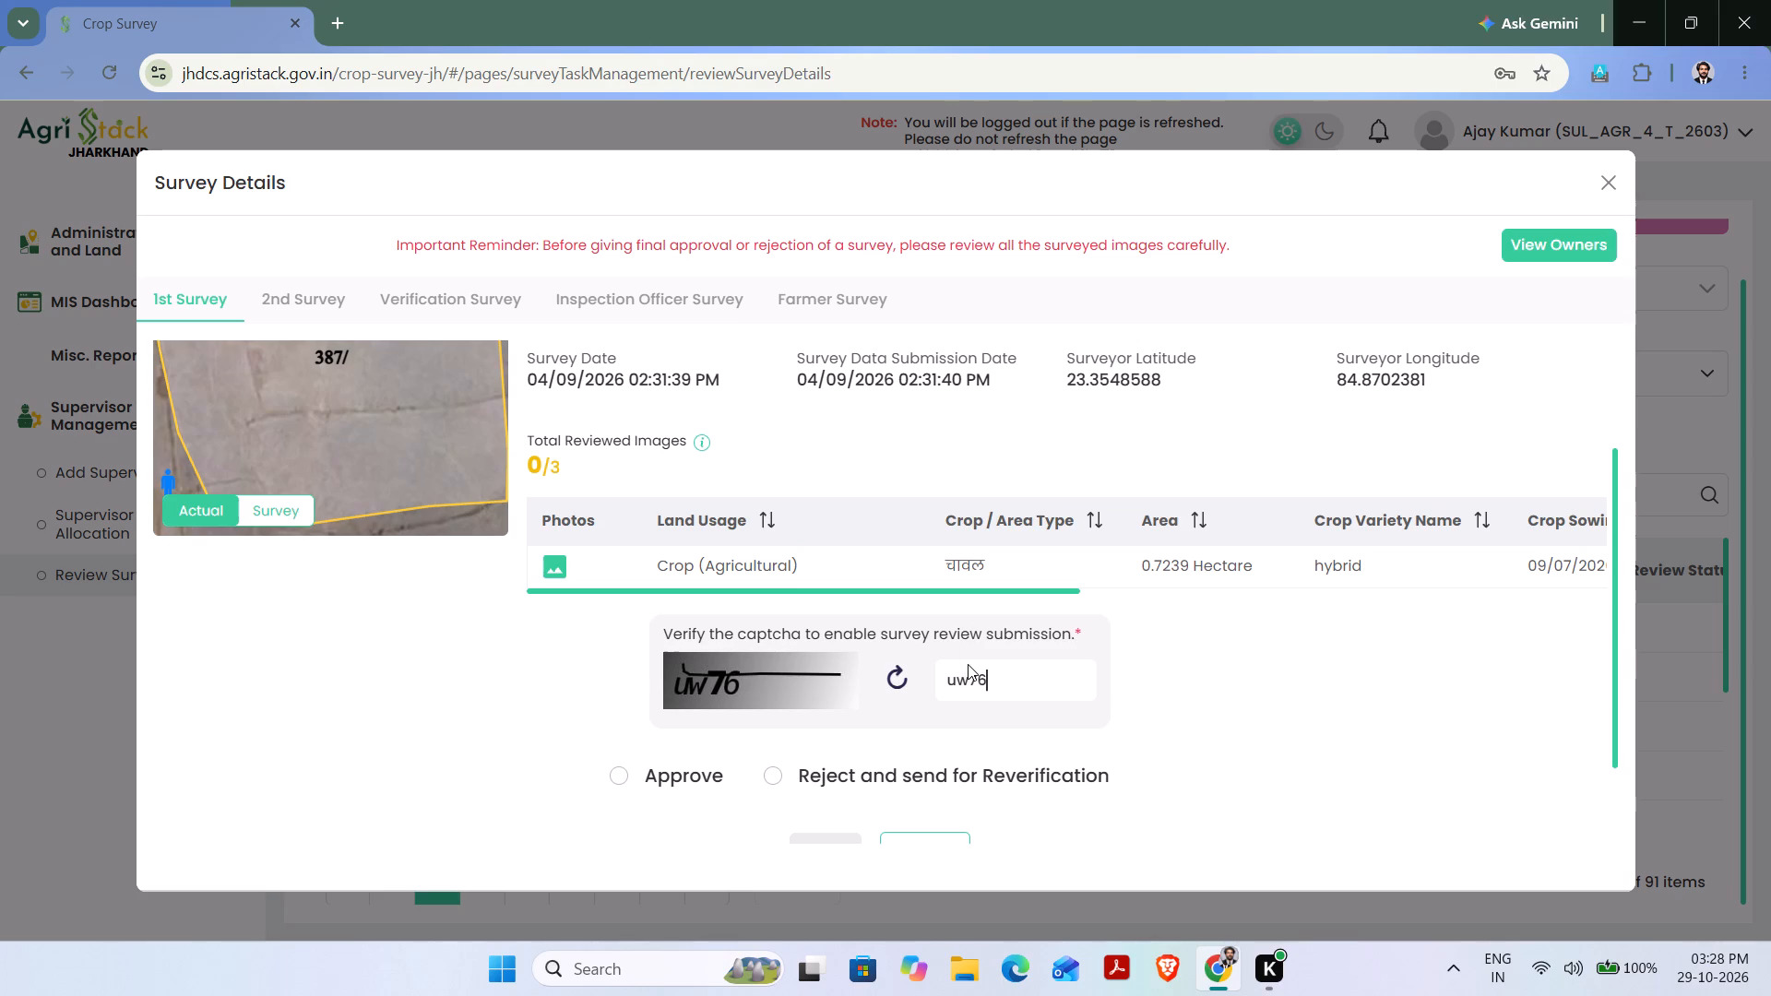
click(664, 771)
Approve all three photos of the 0.7239-hectare rice crop in survey 387 and close the photo viewer.
scroll(664, 771, down, 1)
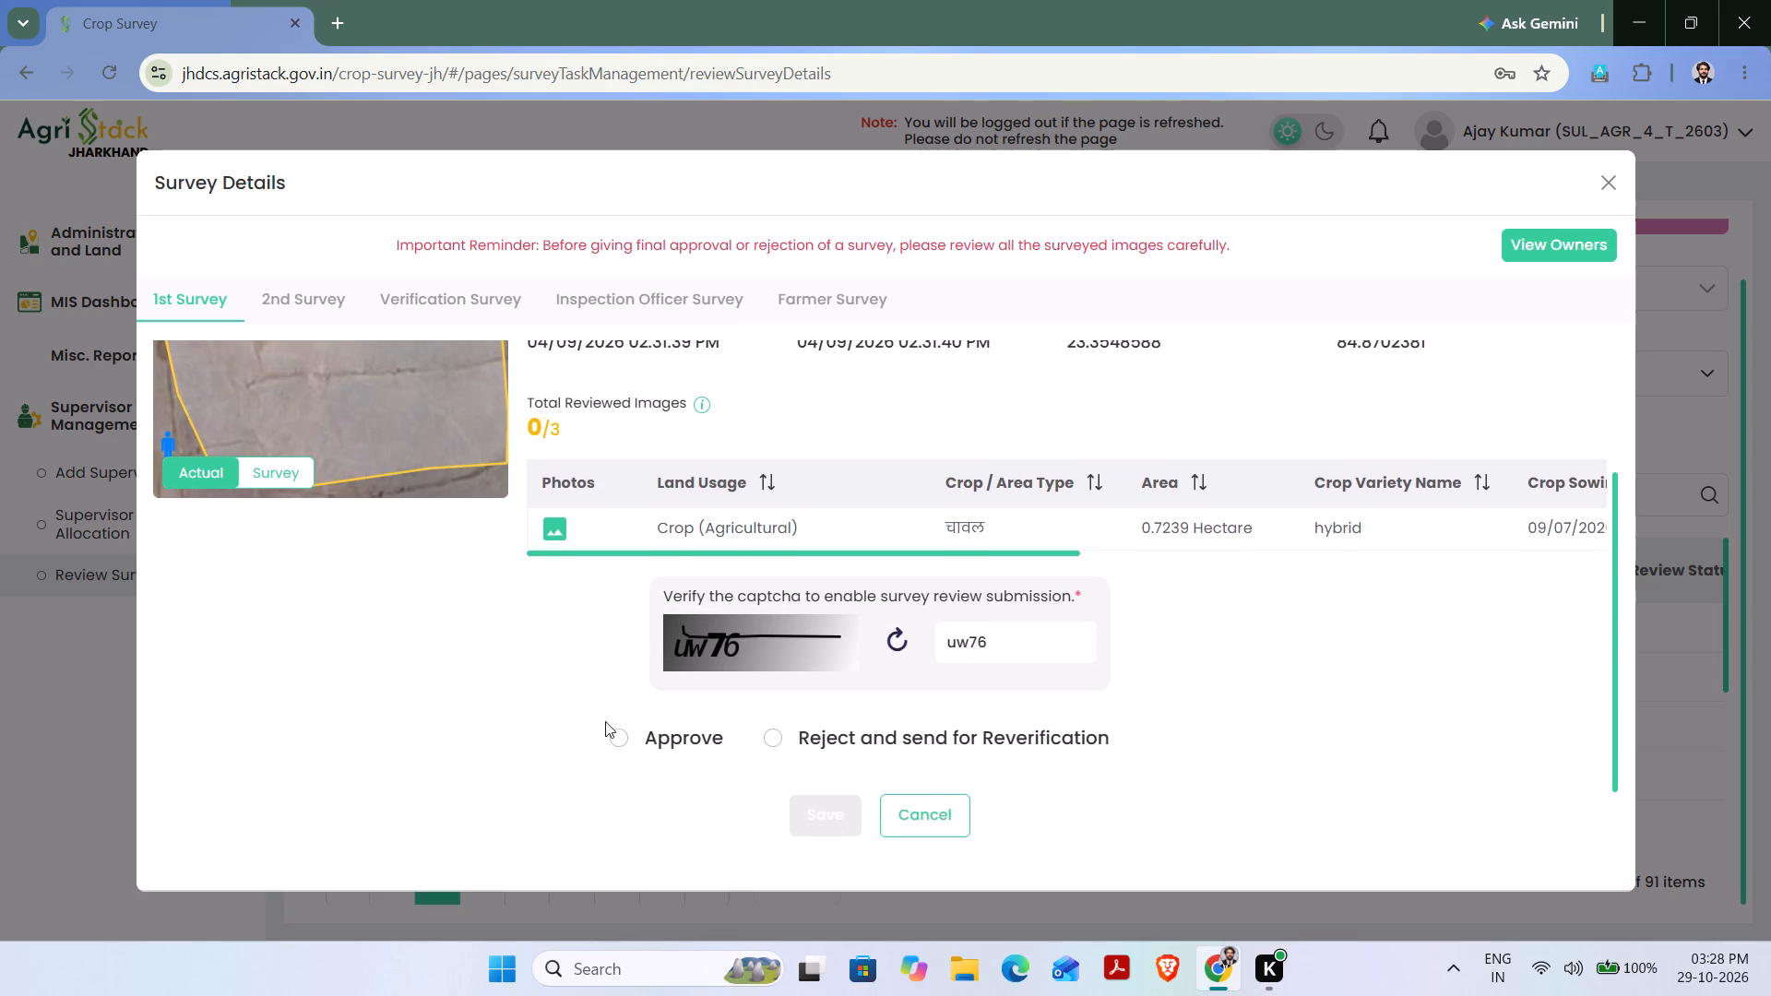
click(561, 533)
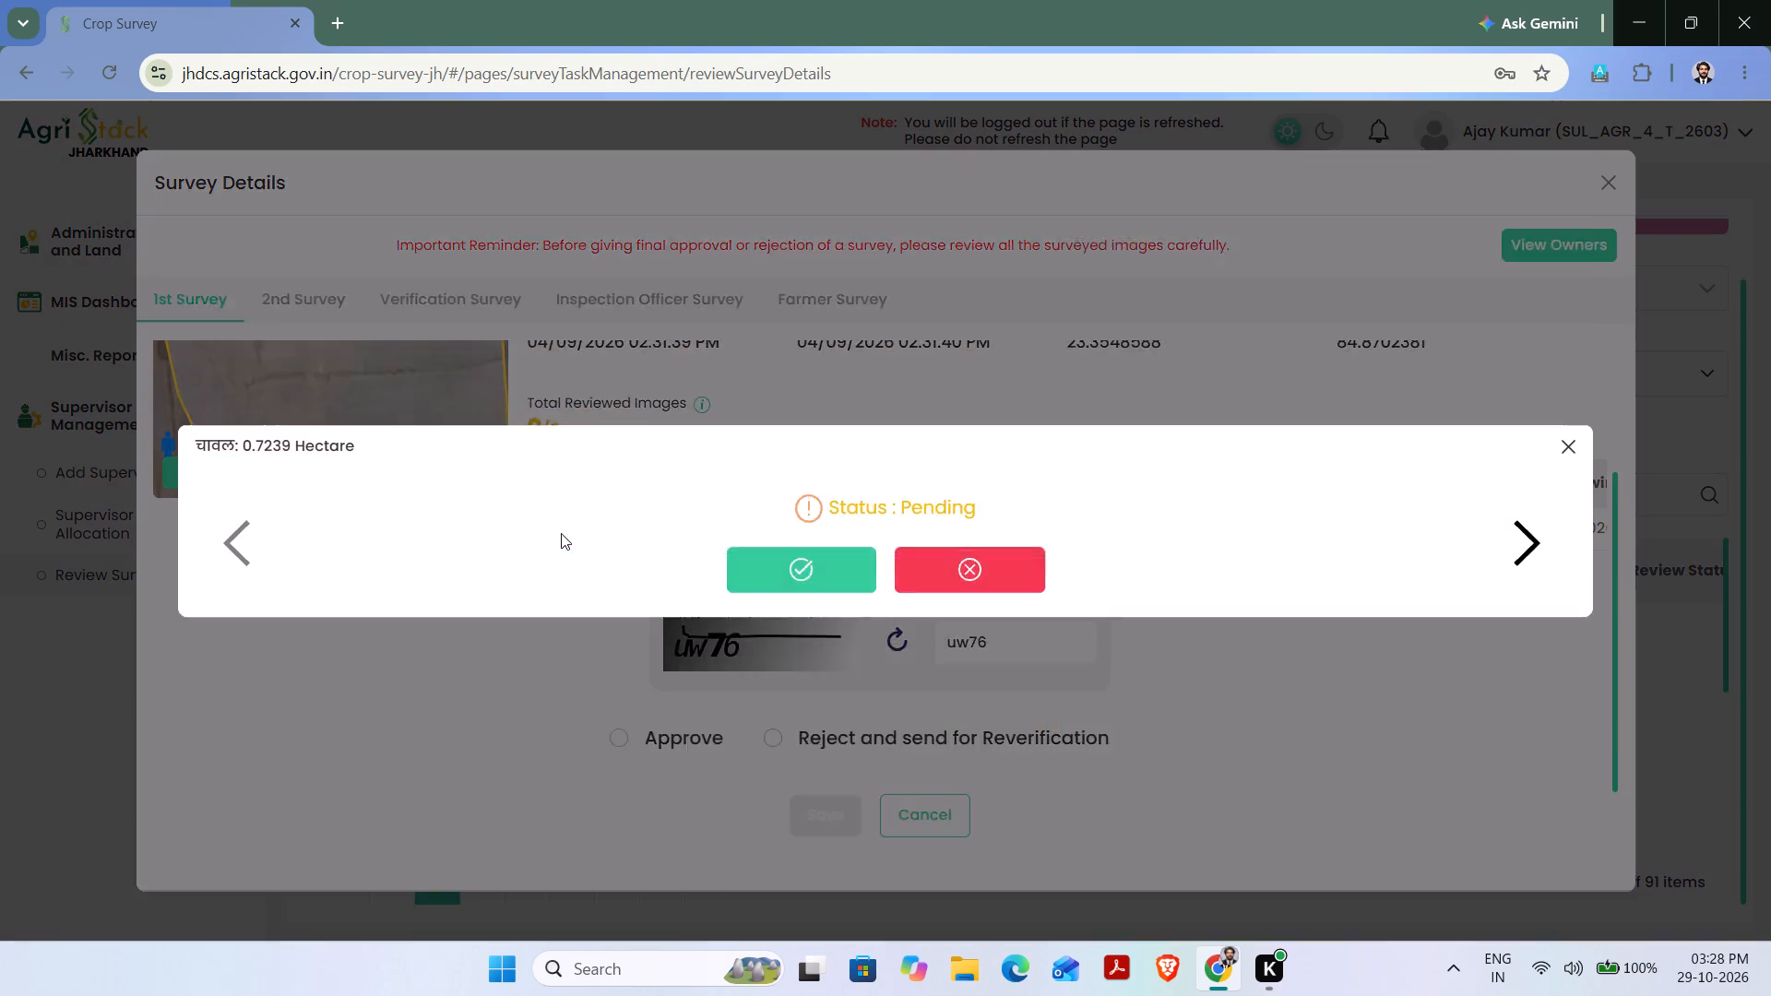
click(757, 825)
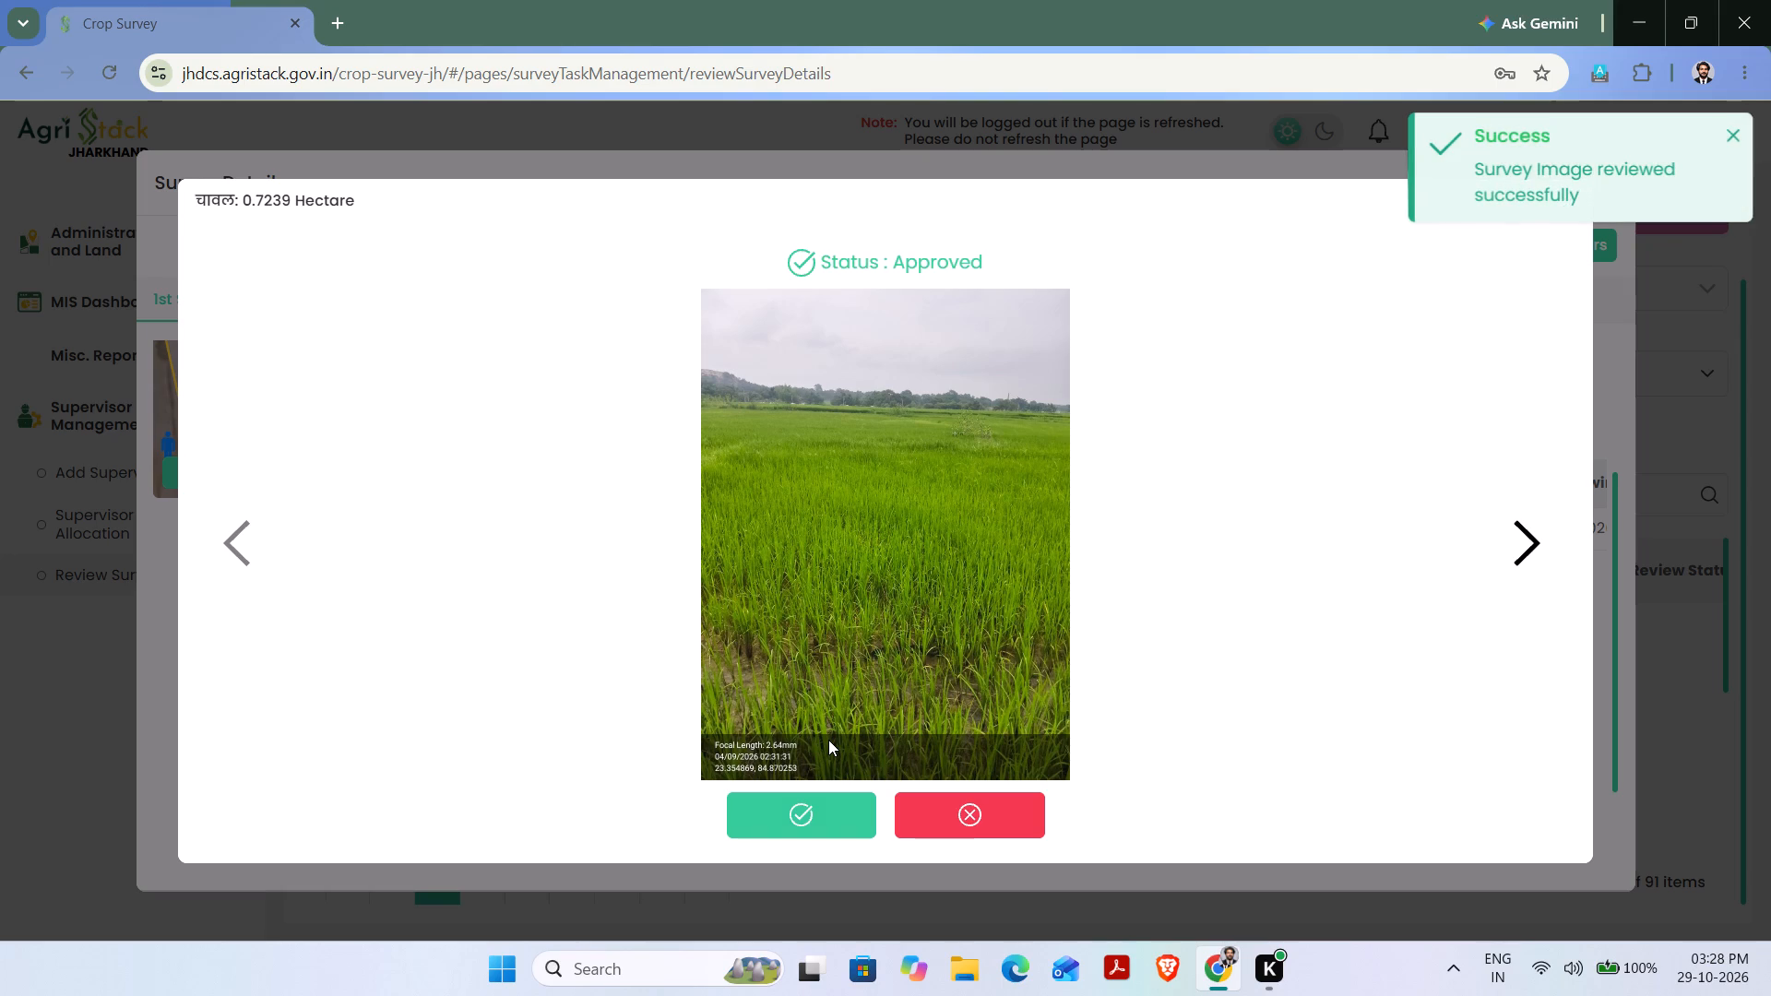
drag(828, 740, 599, 688)
click(599, 688)
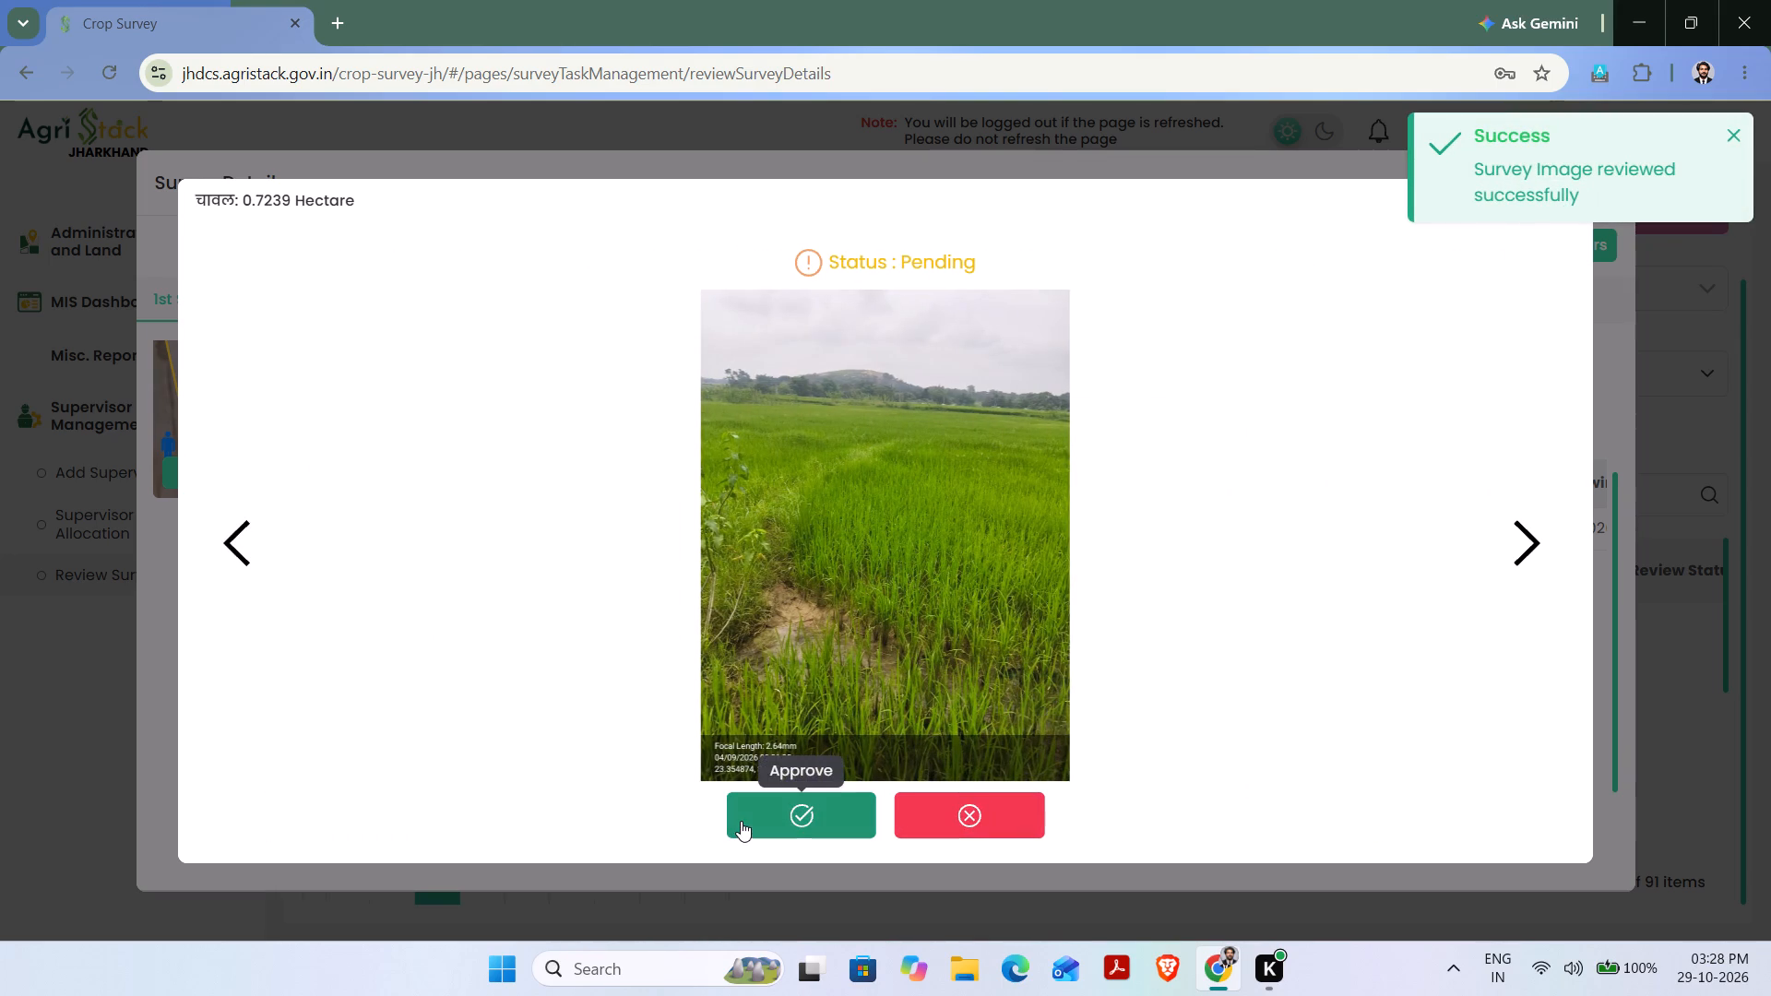
click(741, 821)
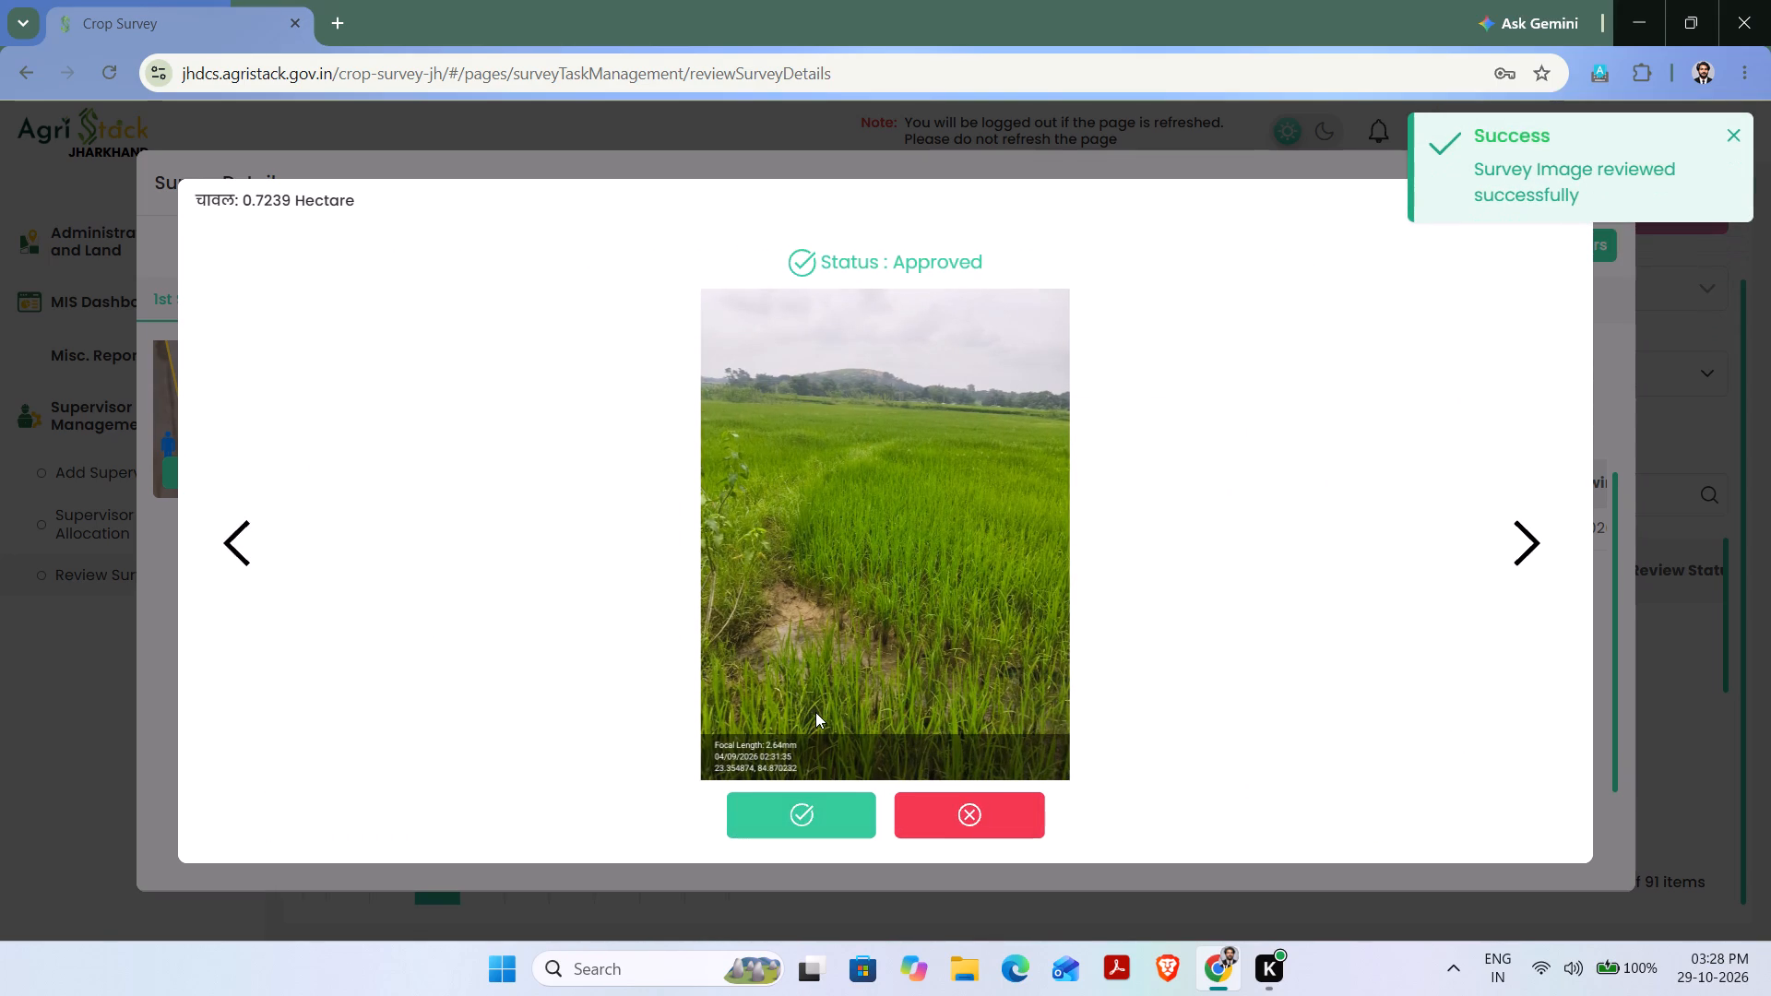
drag(815, 712, 695, 692)
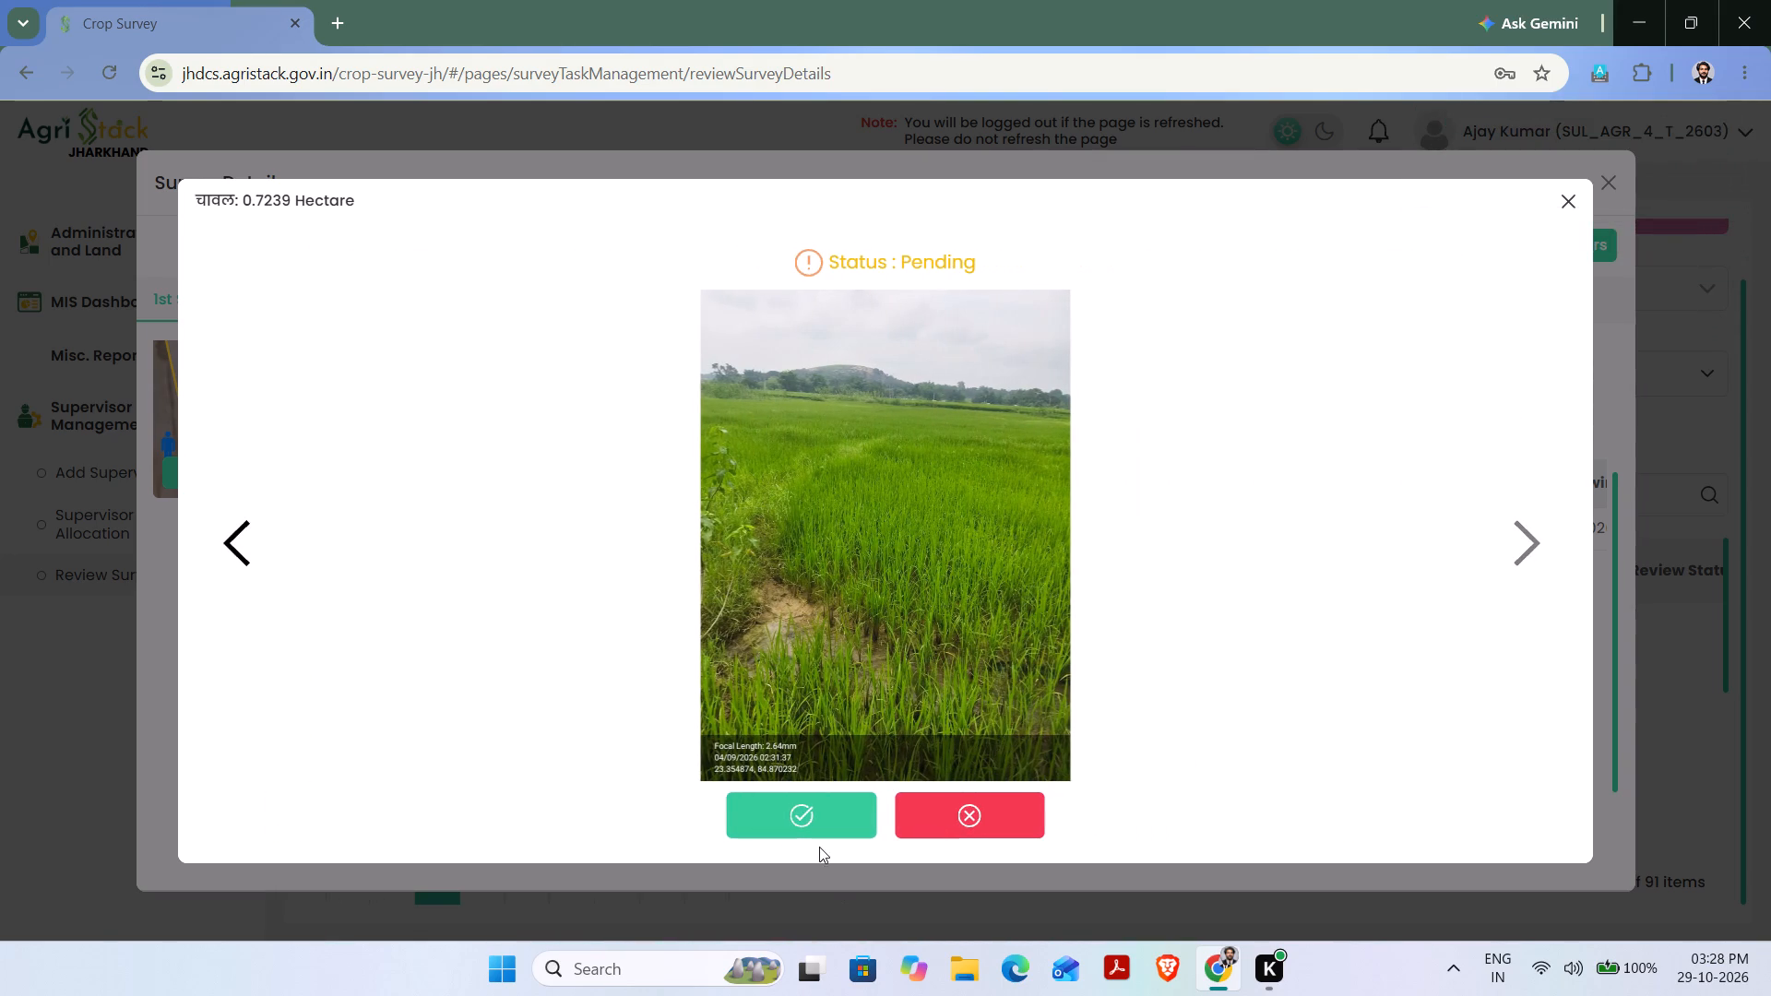
click(802, 828)
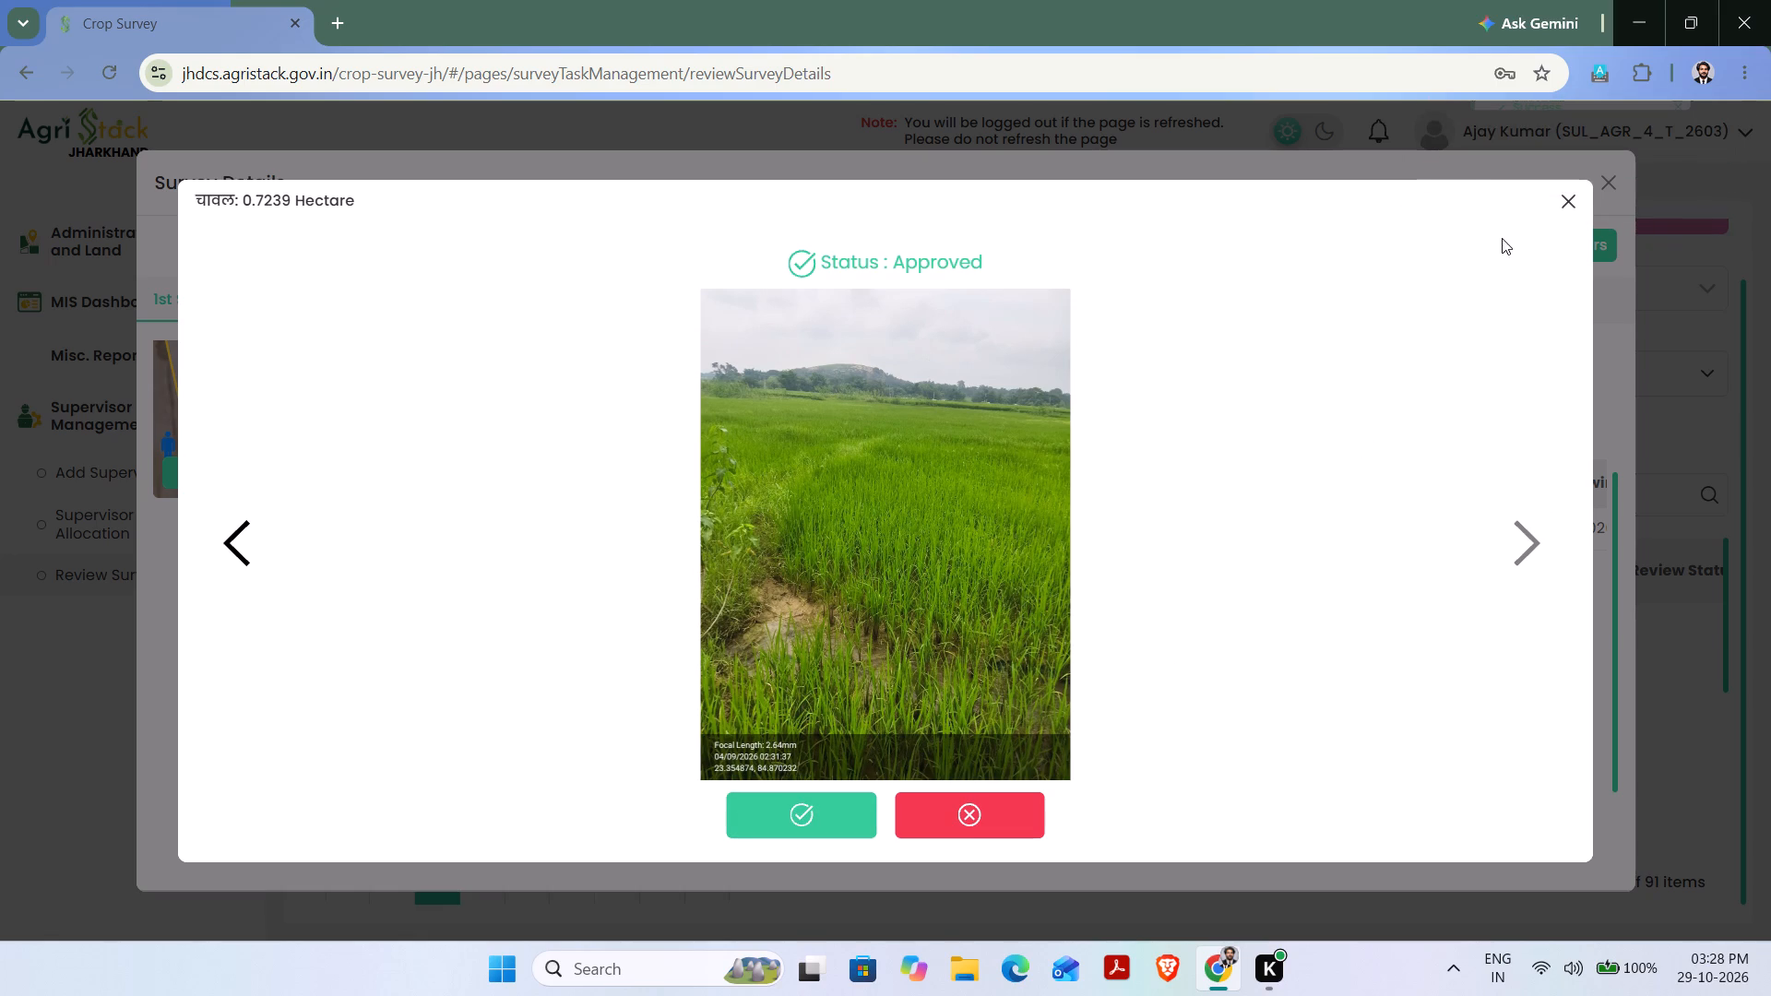
click(1571, 196)
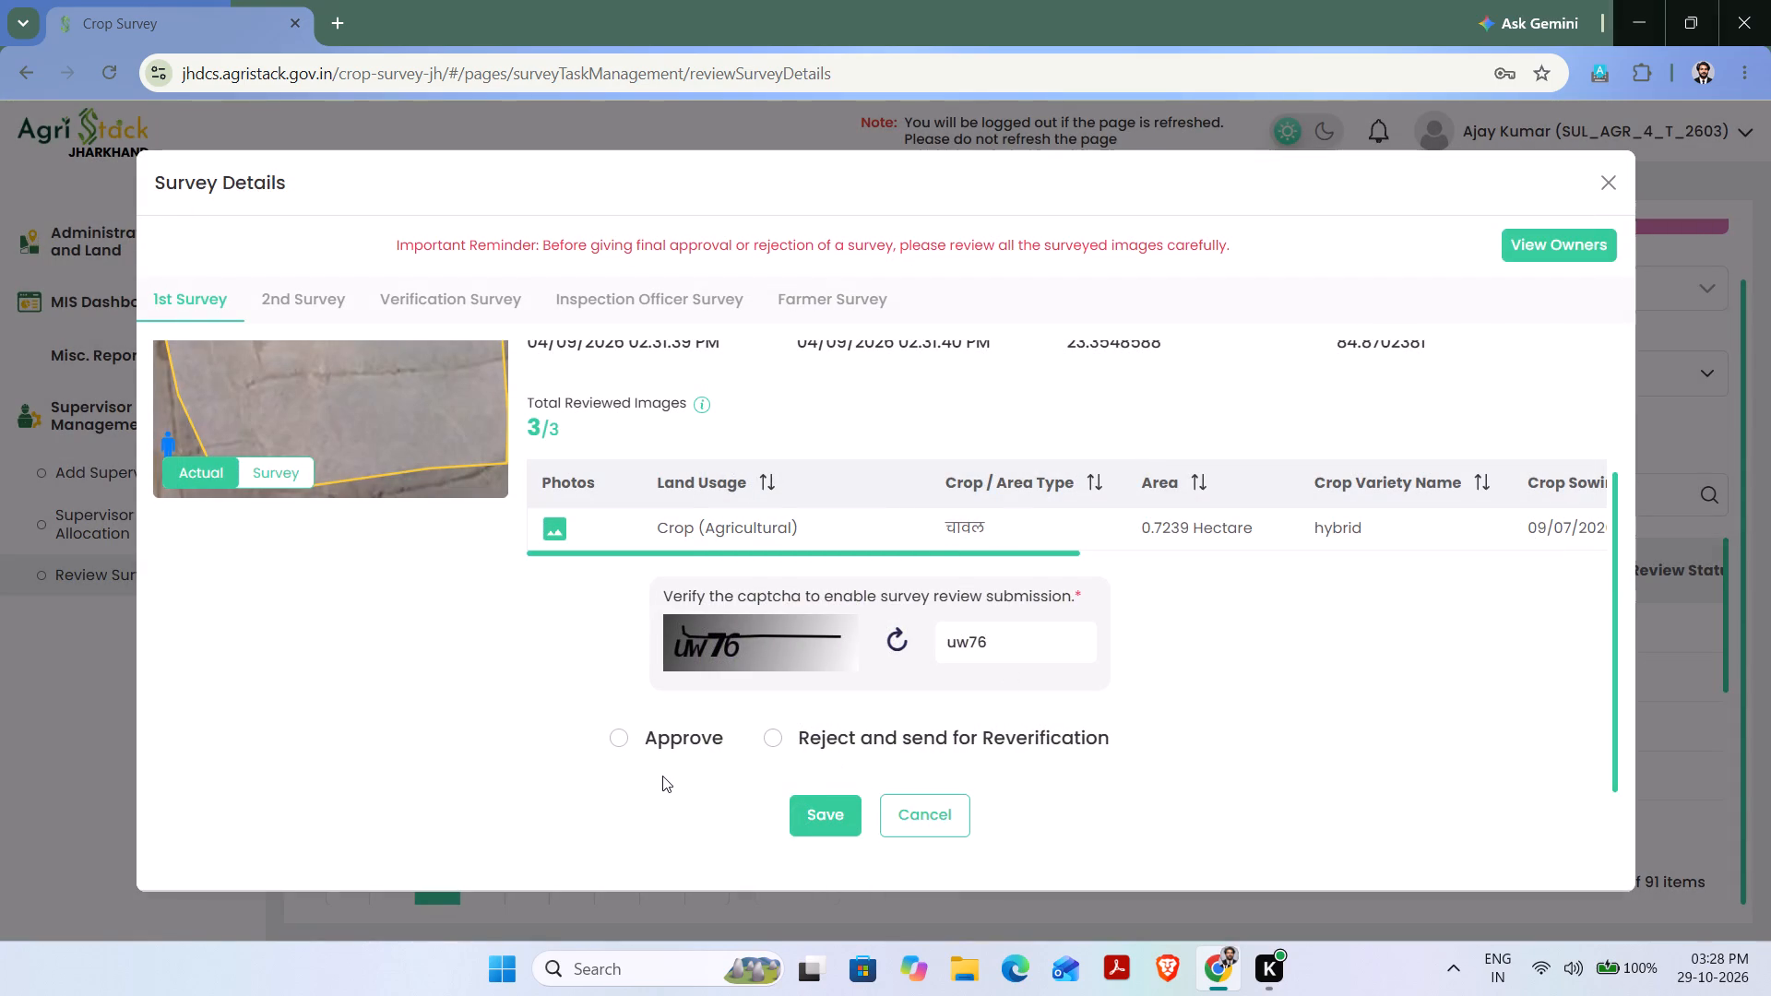
Mark the first survey of survey number 387 as Approve, save the review and close its details.
click(674, 738)
click(810, 800)
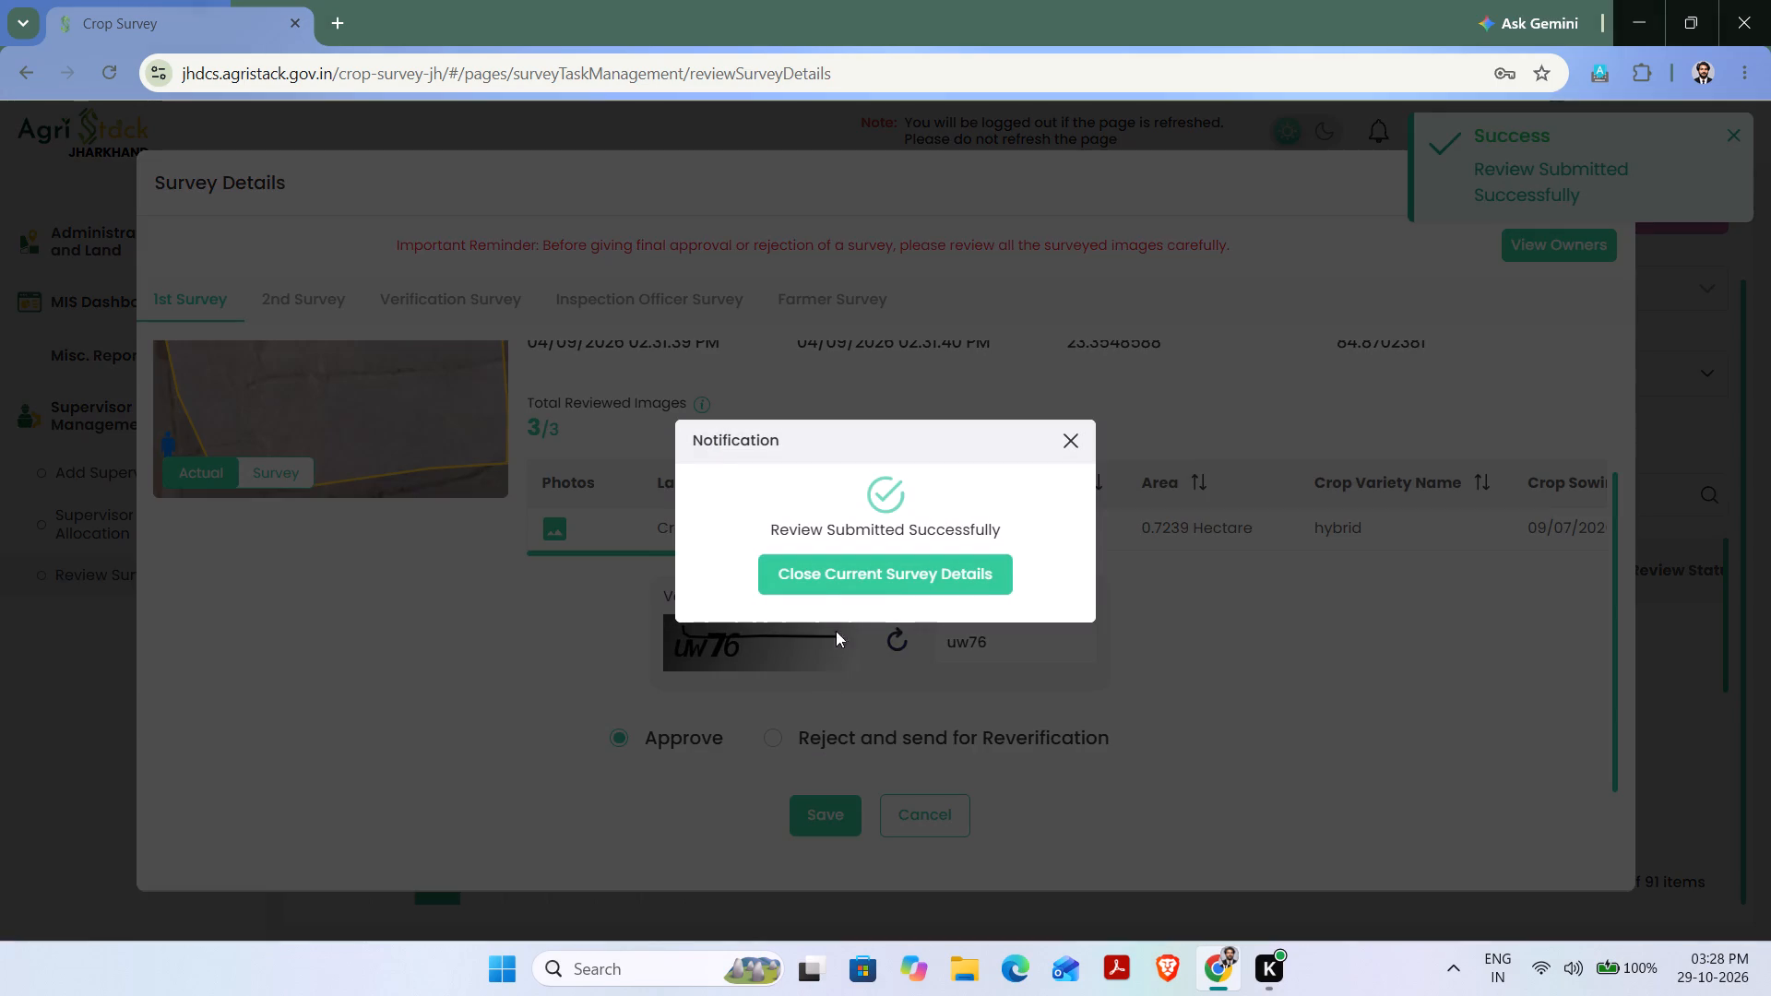
click(843, 564)
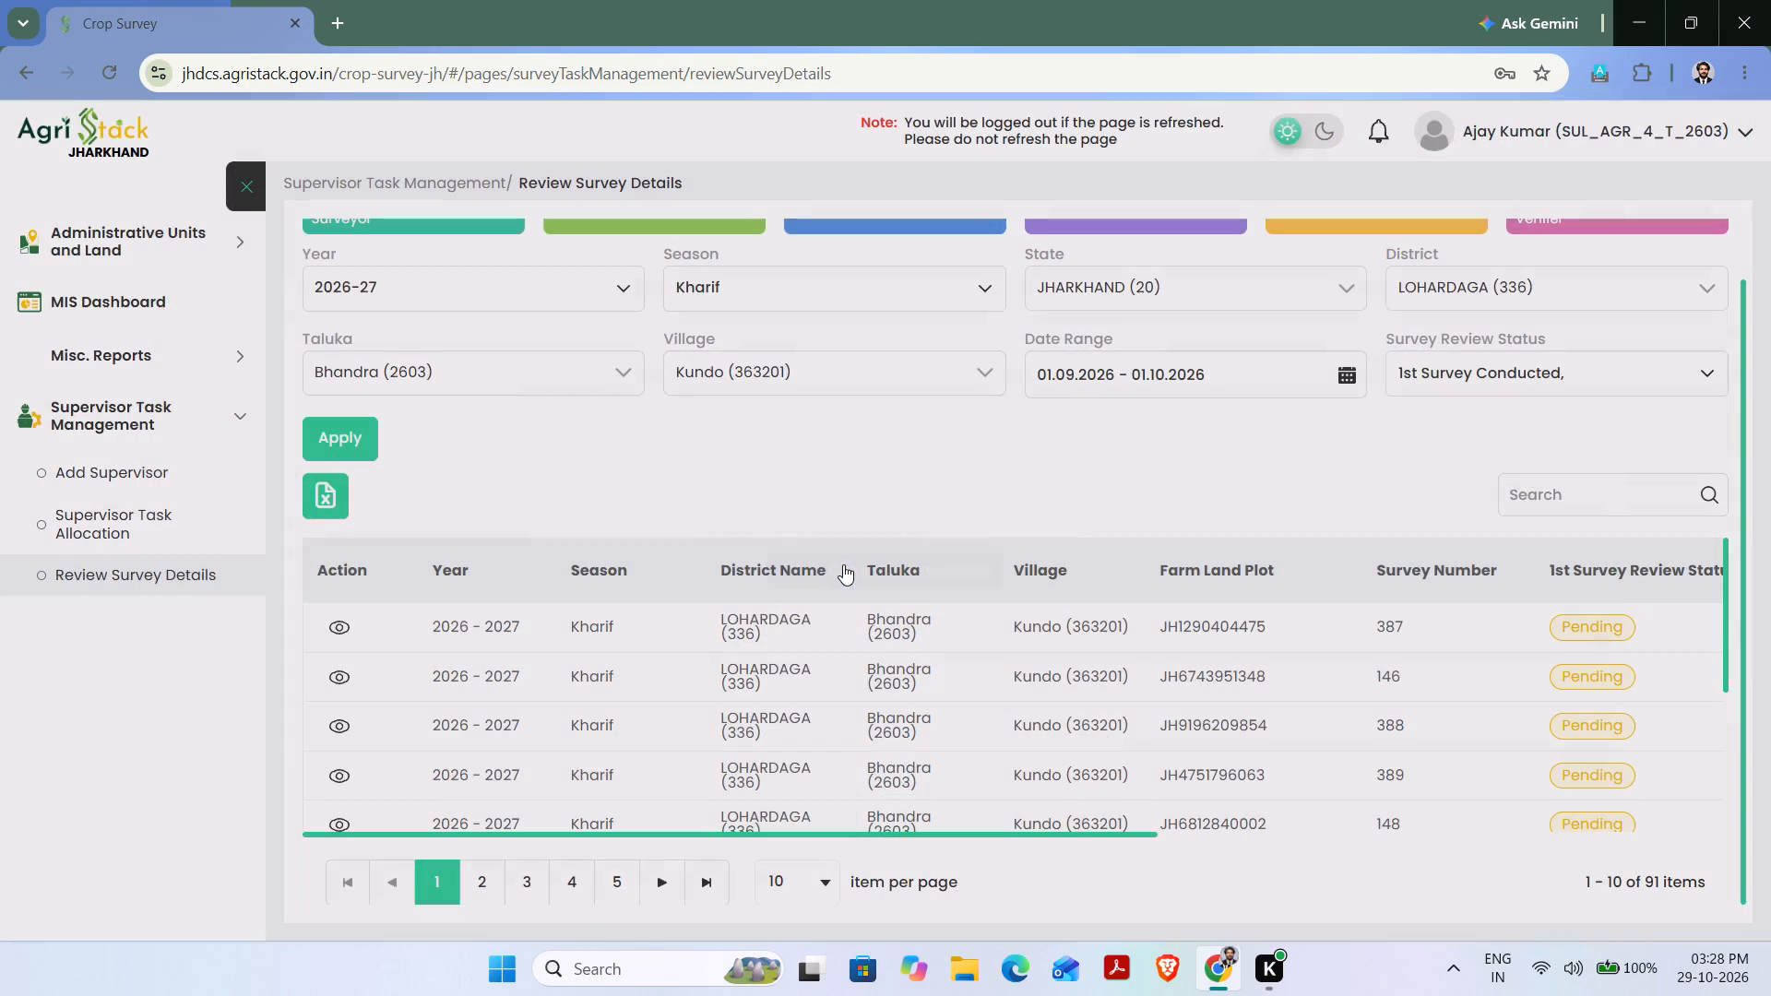
Open the record for survey number 146 and approve all three photos of its fallow area.
click(334, 683)
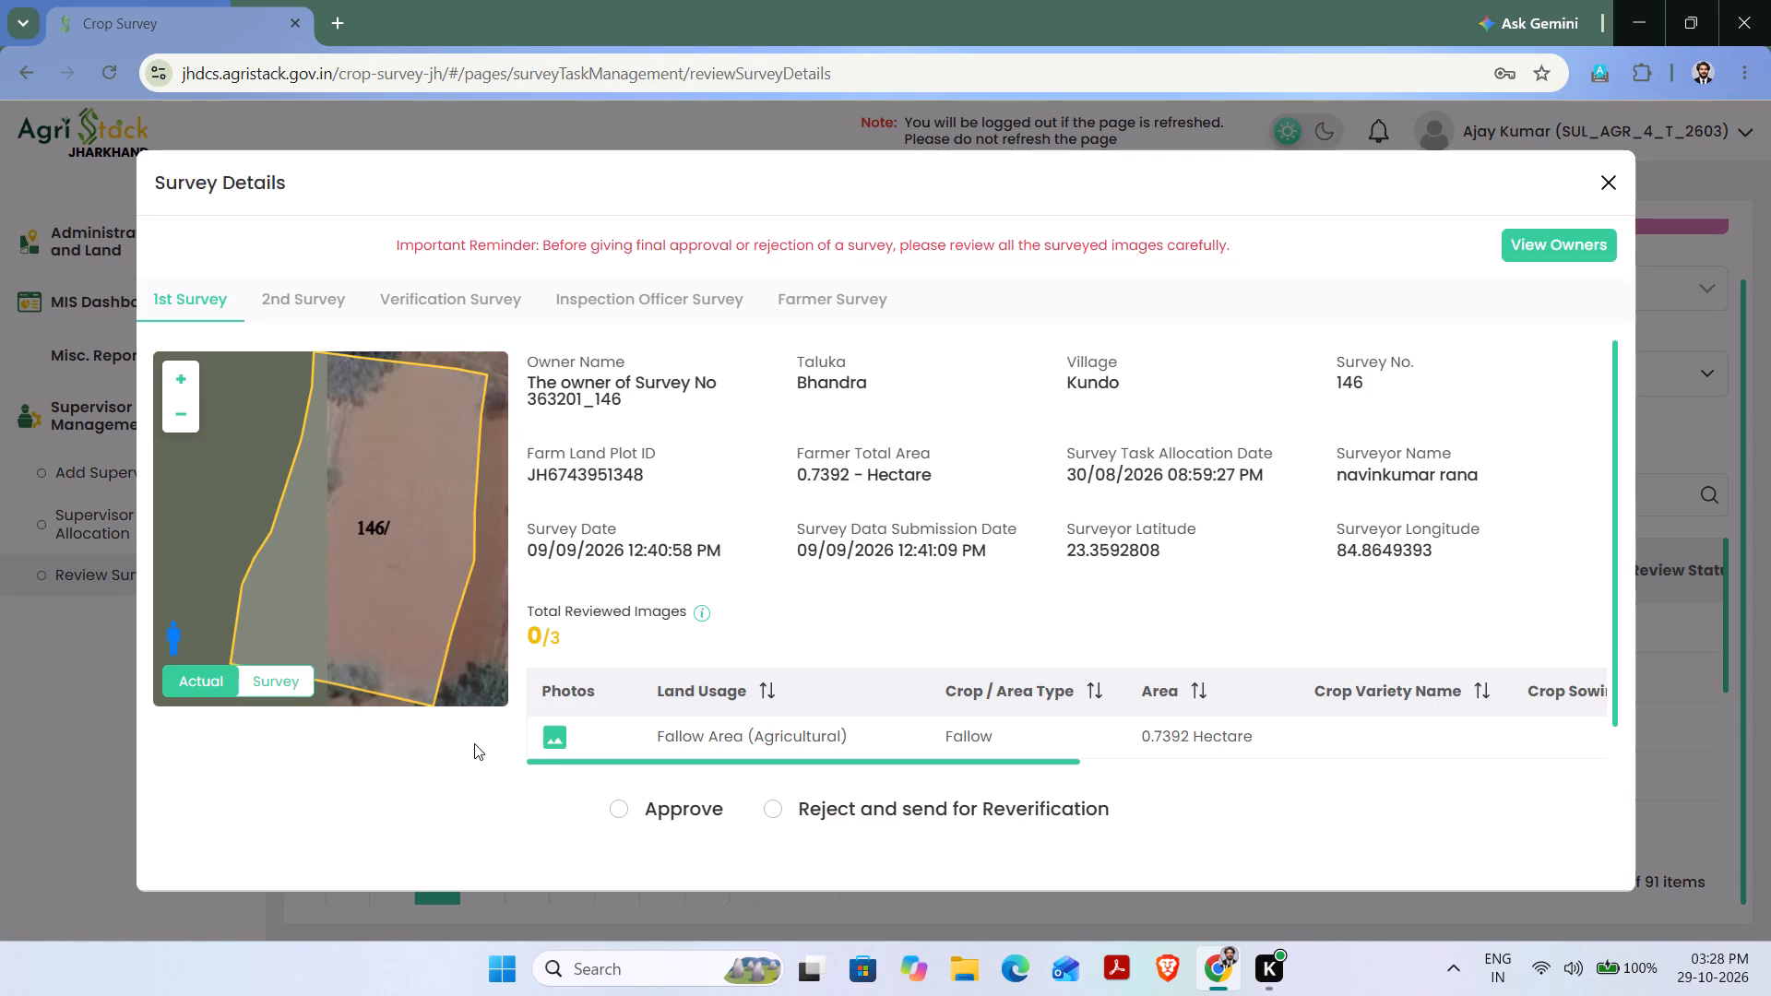
click(556, 737)
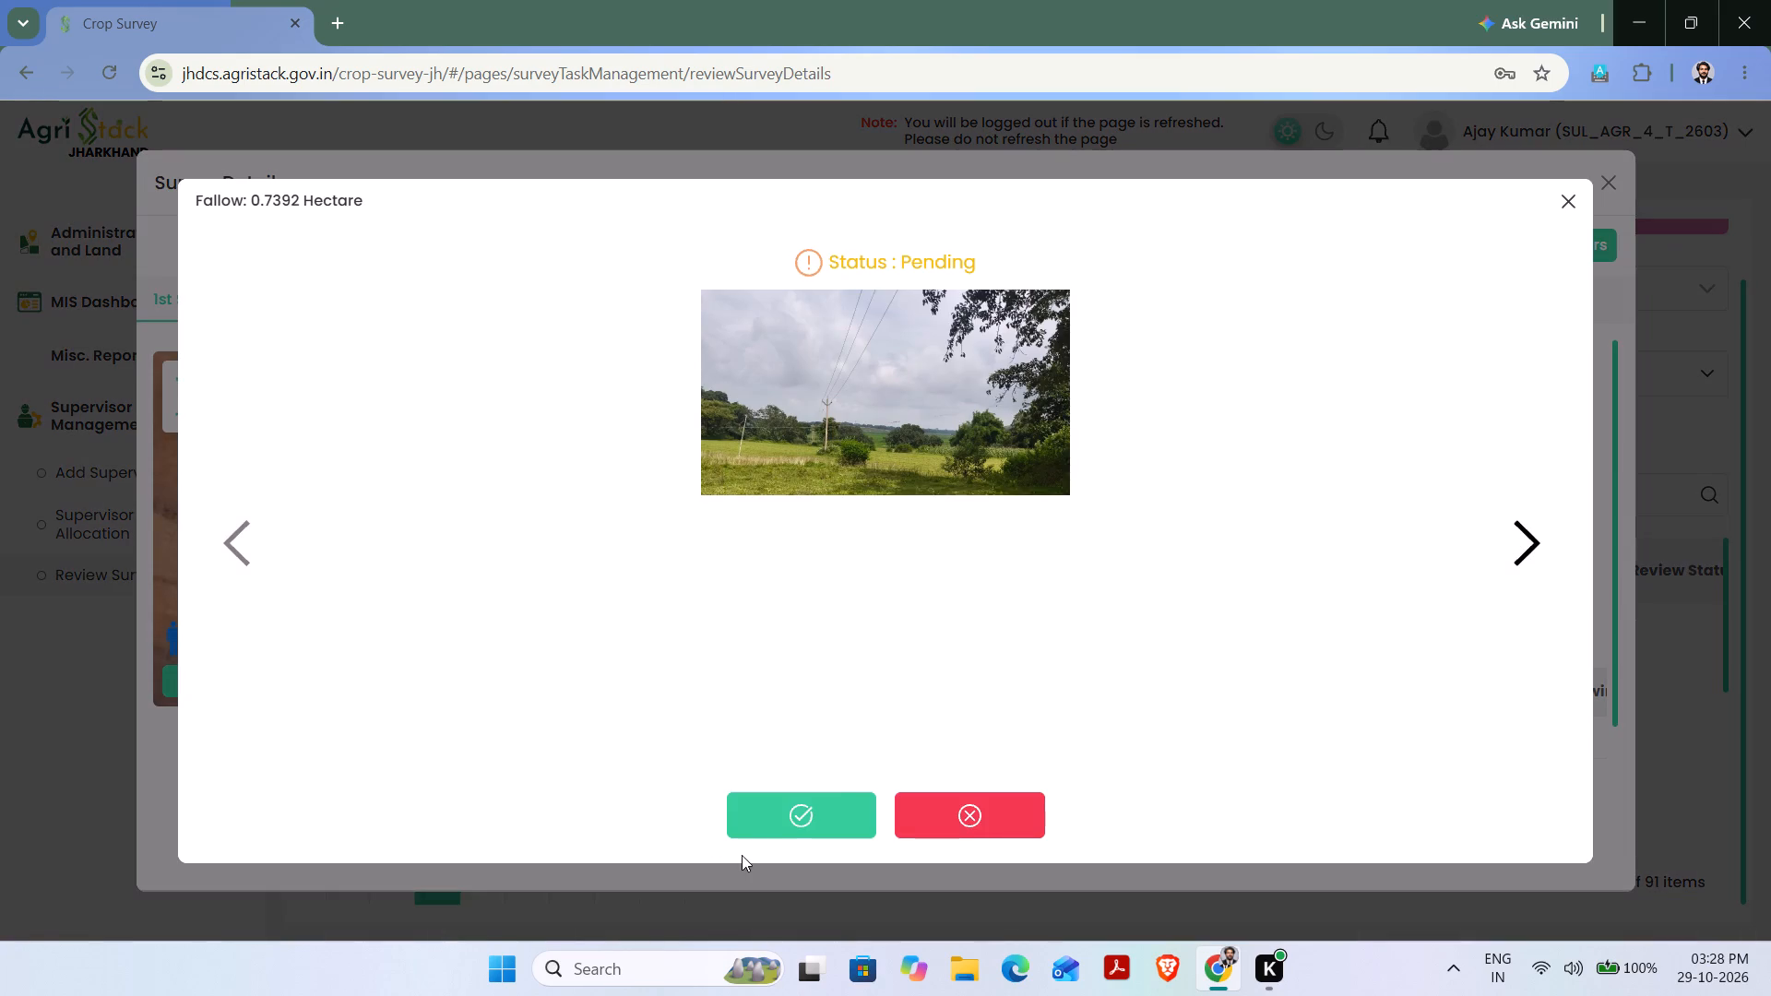
click(761, 810)
drag(783, 758, 750, 752)
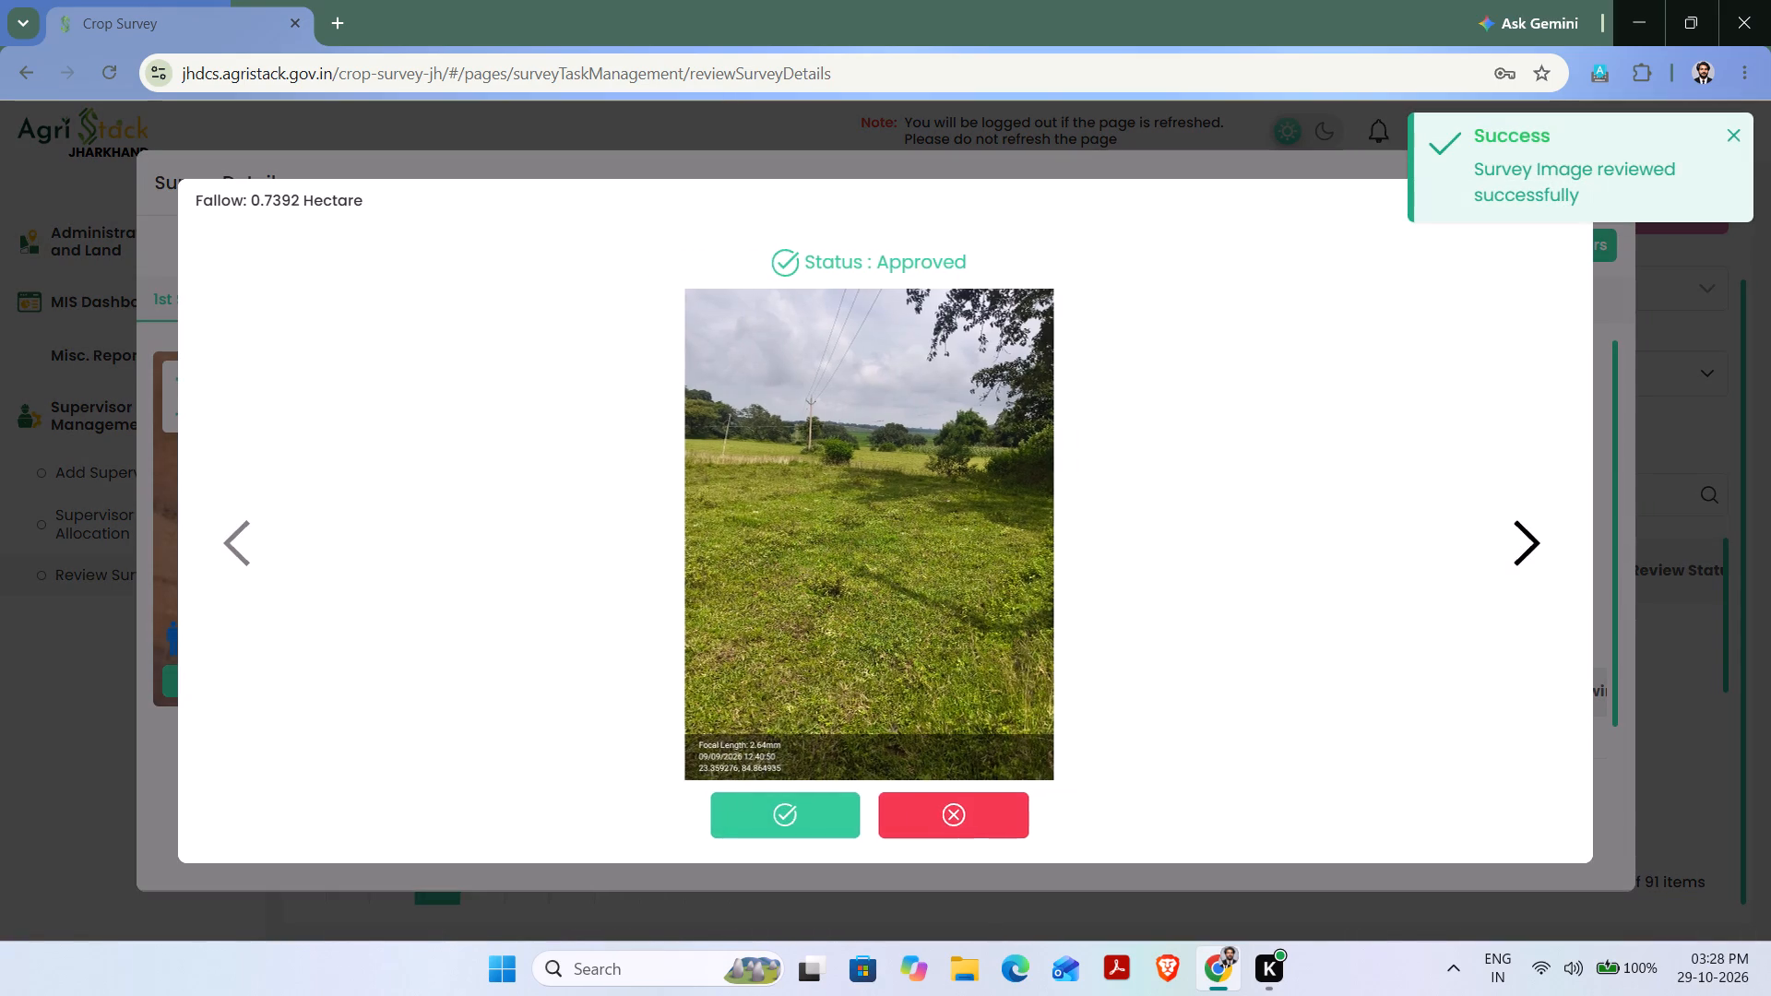
drag(750, 752, 562, 719)
click(761, 826)
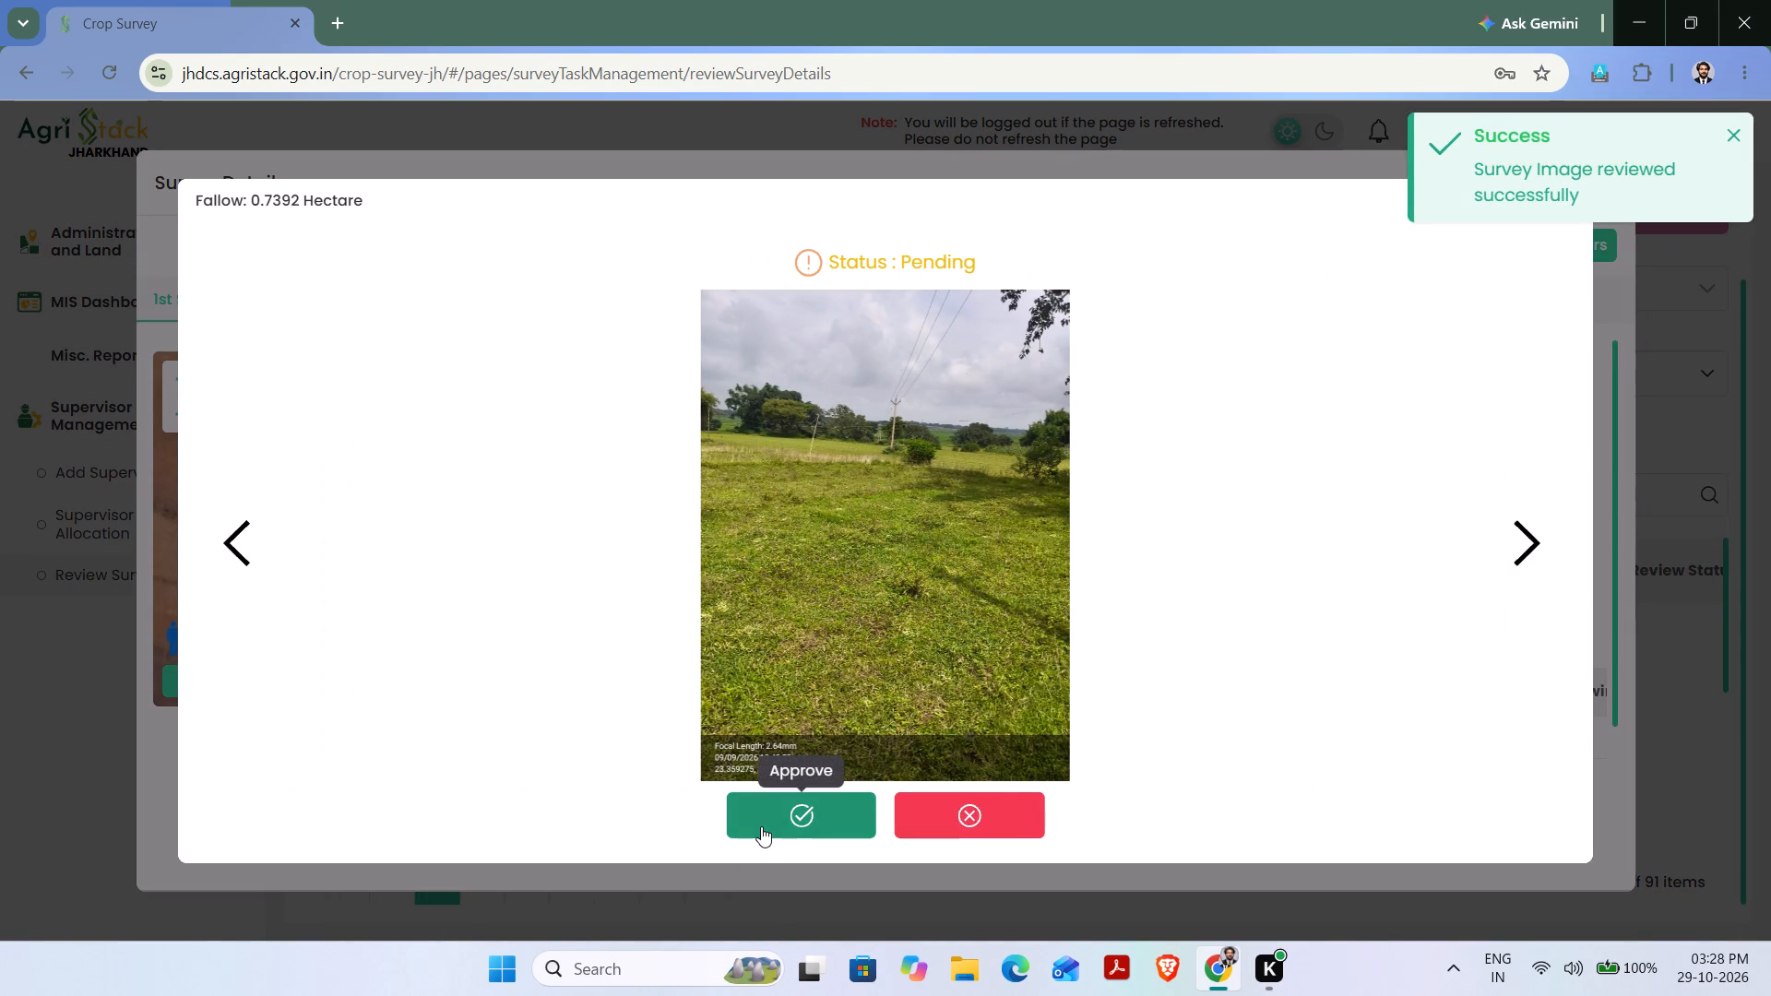
drag(848, 670, 624, 666)
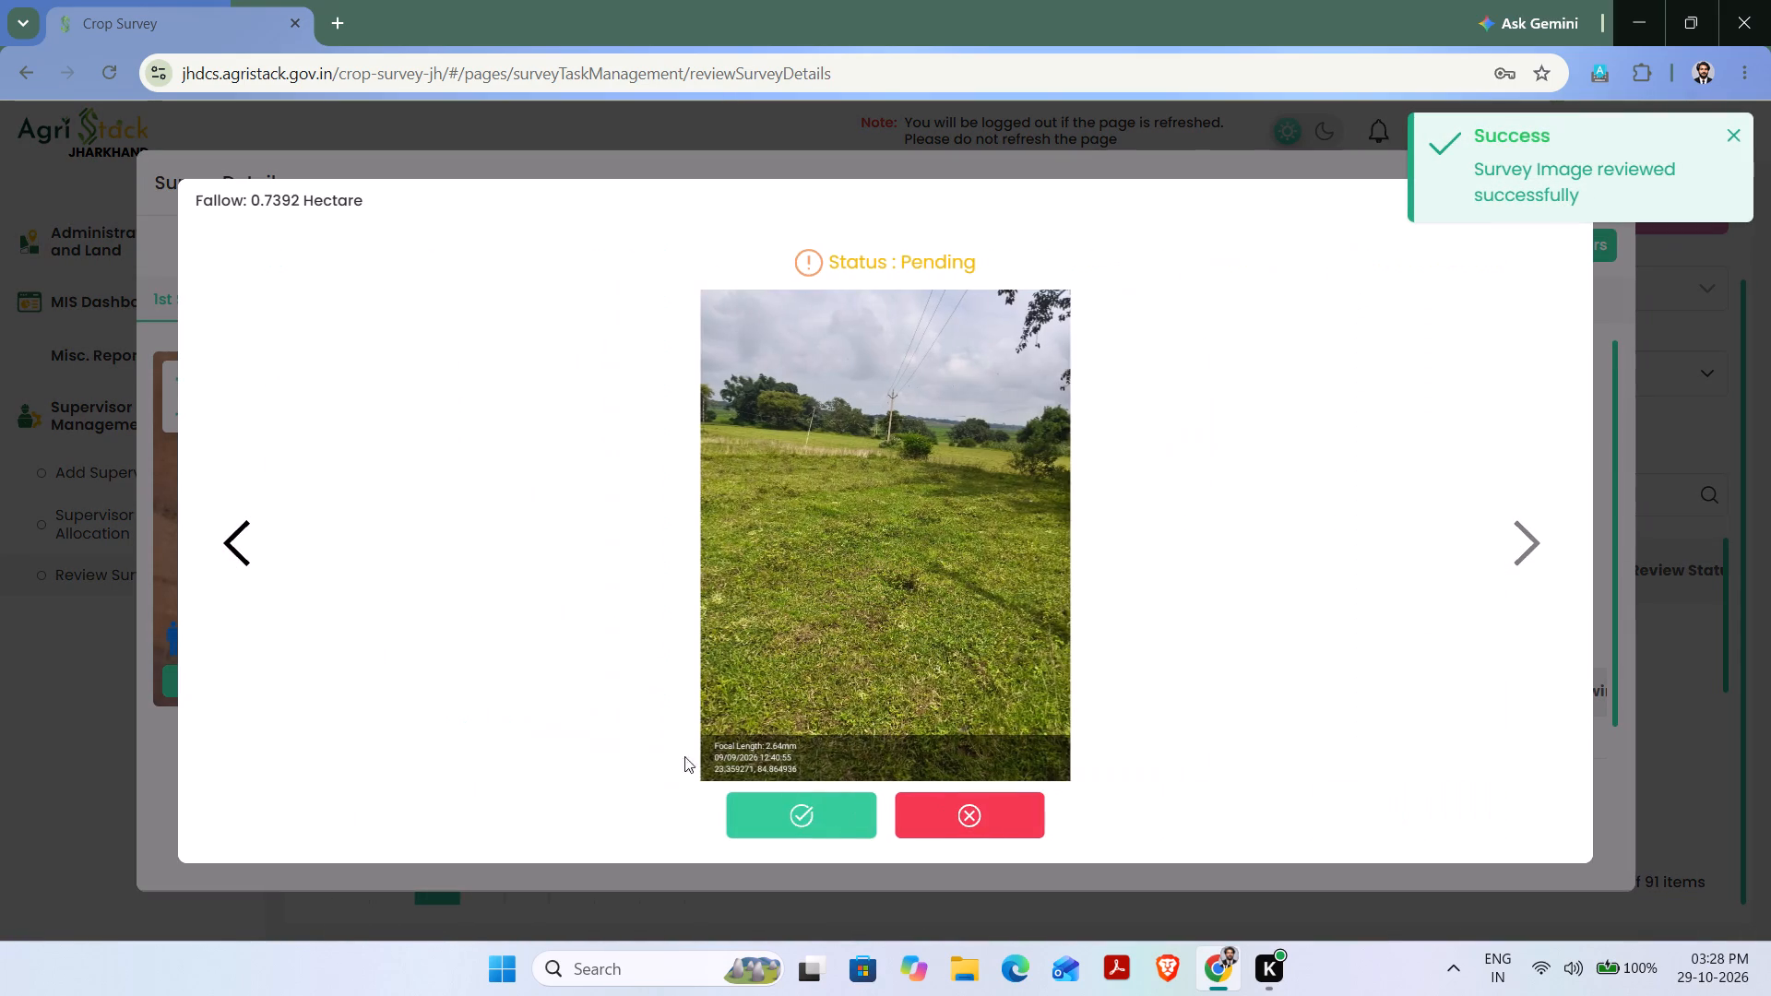
click(752, 811)
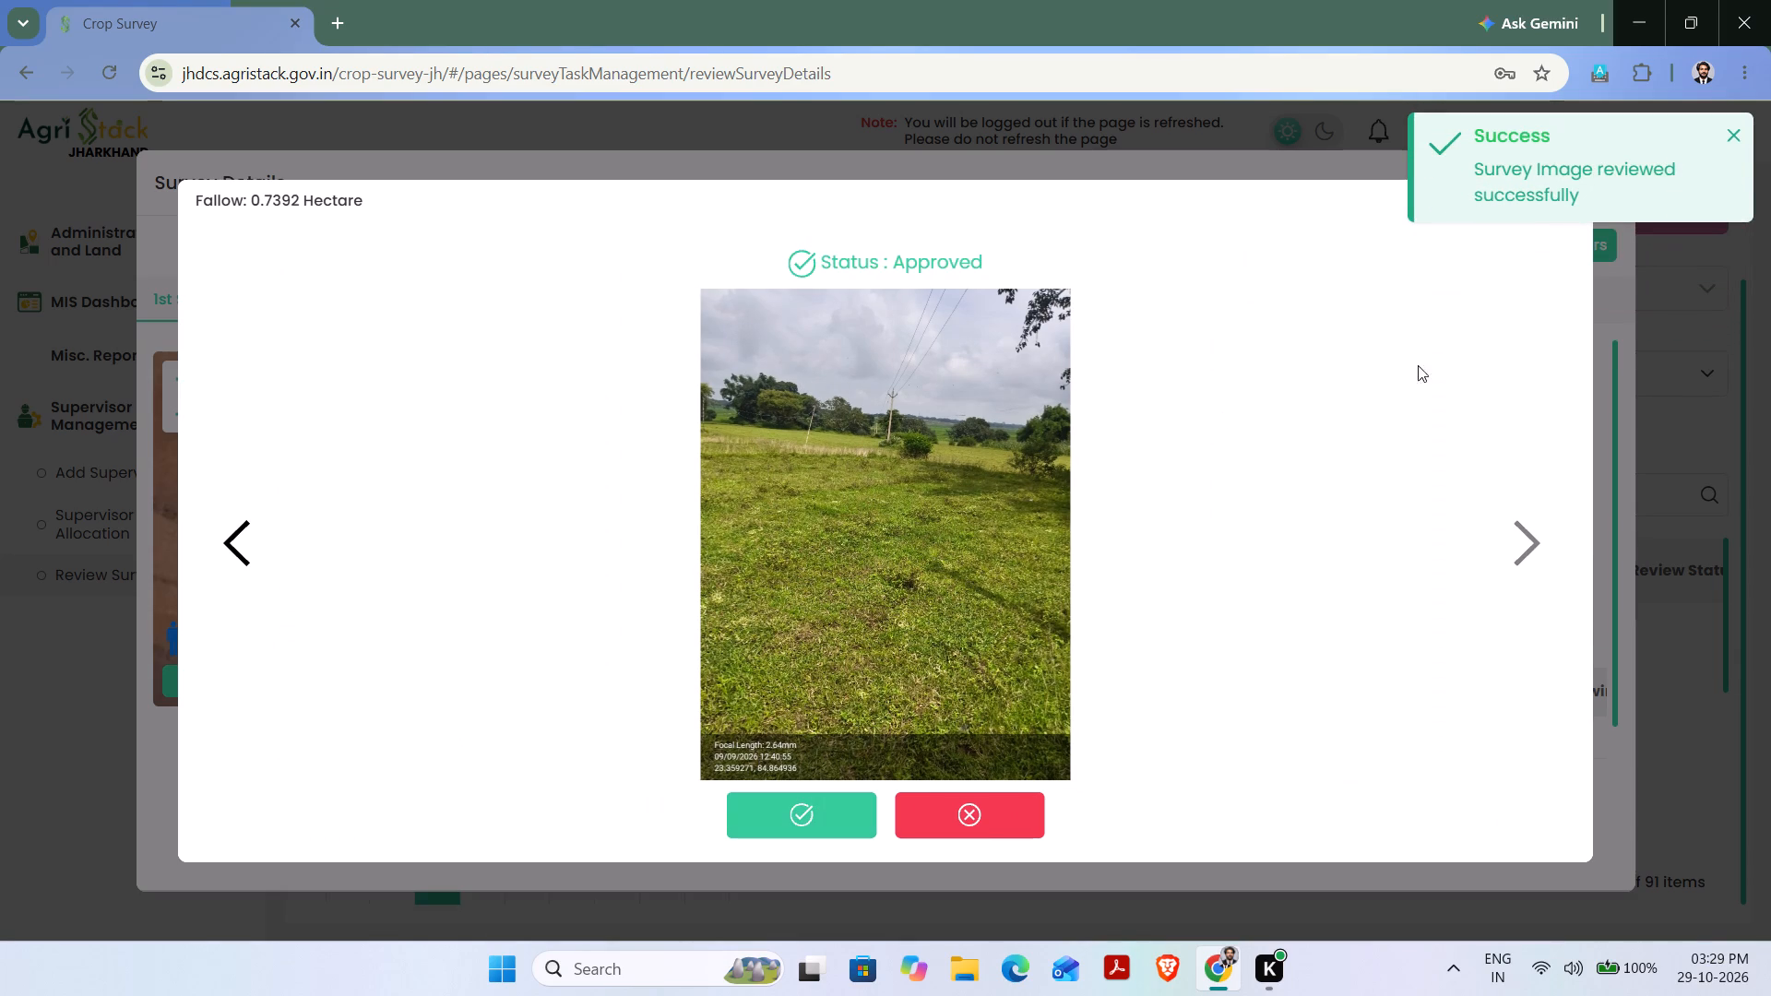
click(1563, 196)
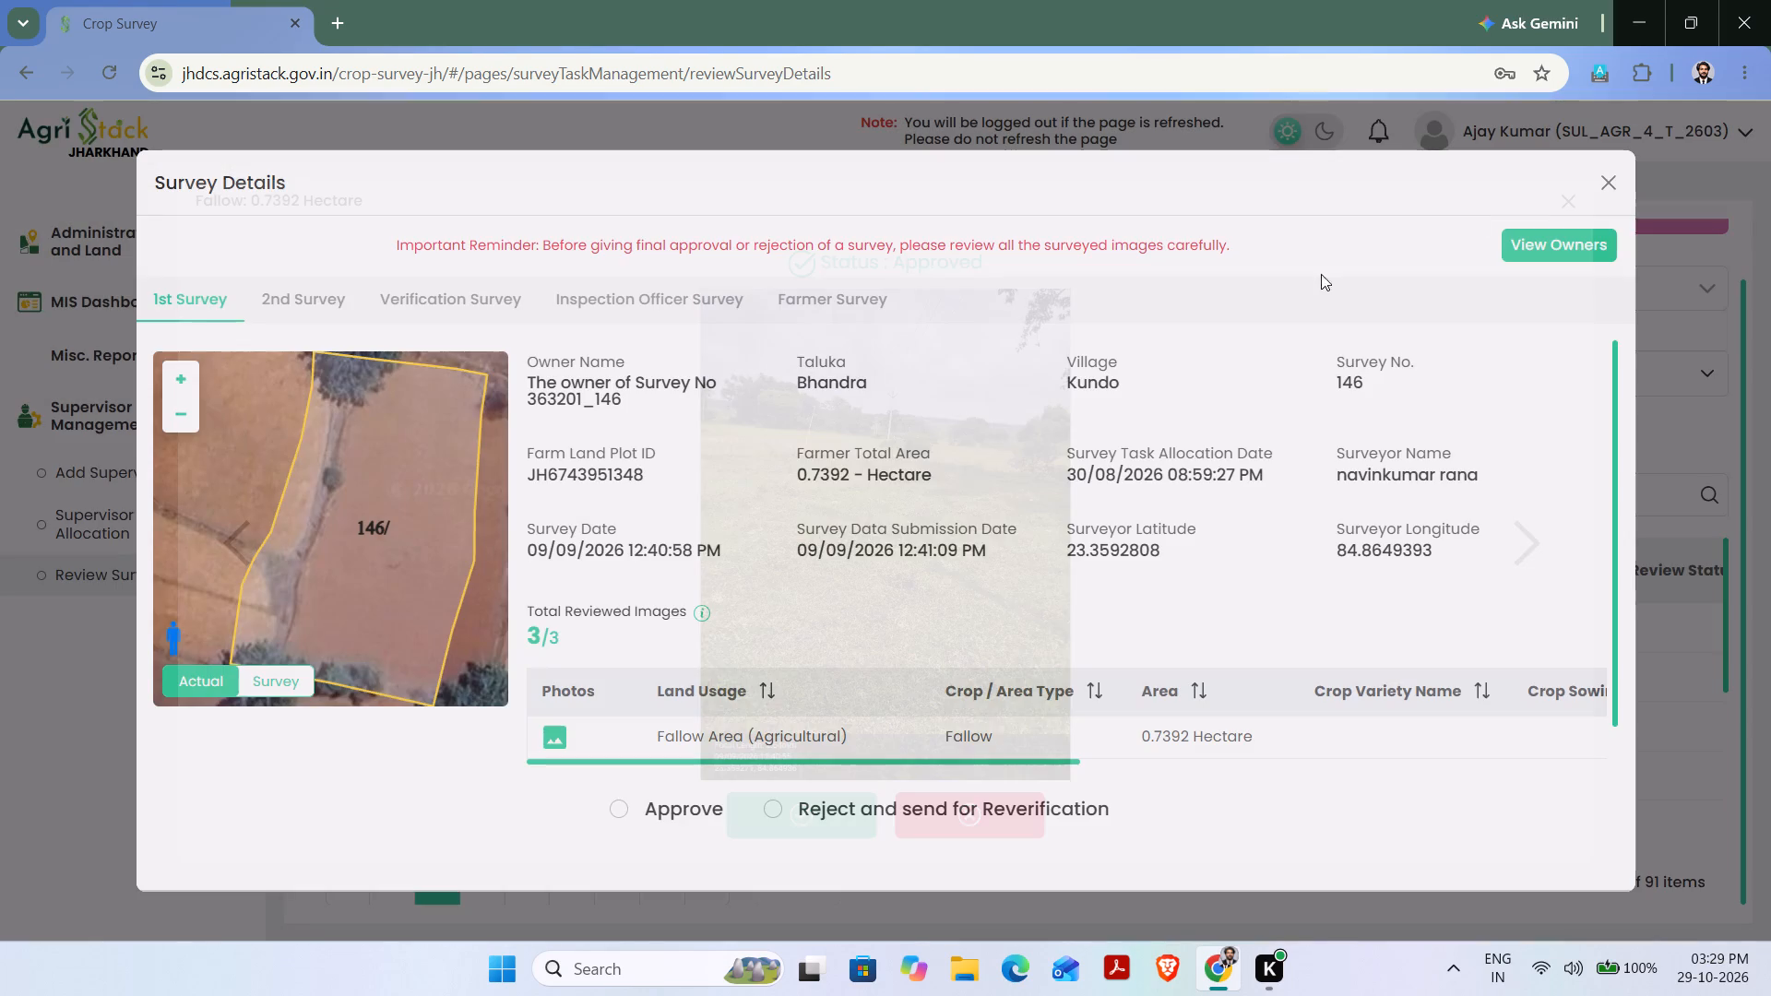
Mark the first survey of survey number 146 as Approve, save the review and close its details.
scroll(935, 469, down, 2)
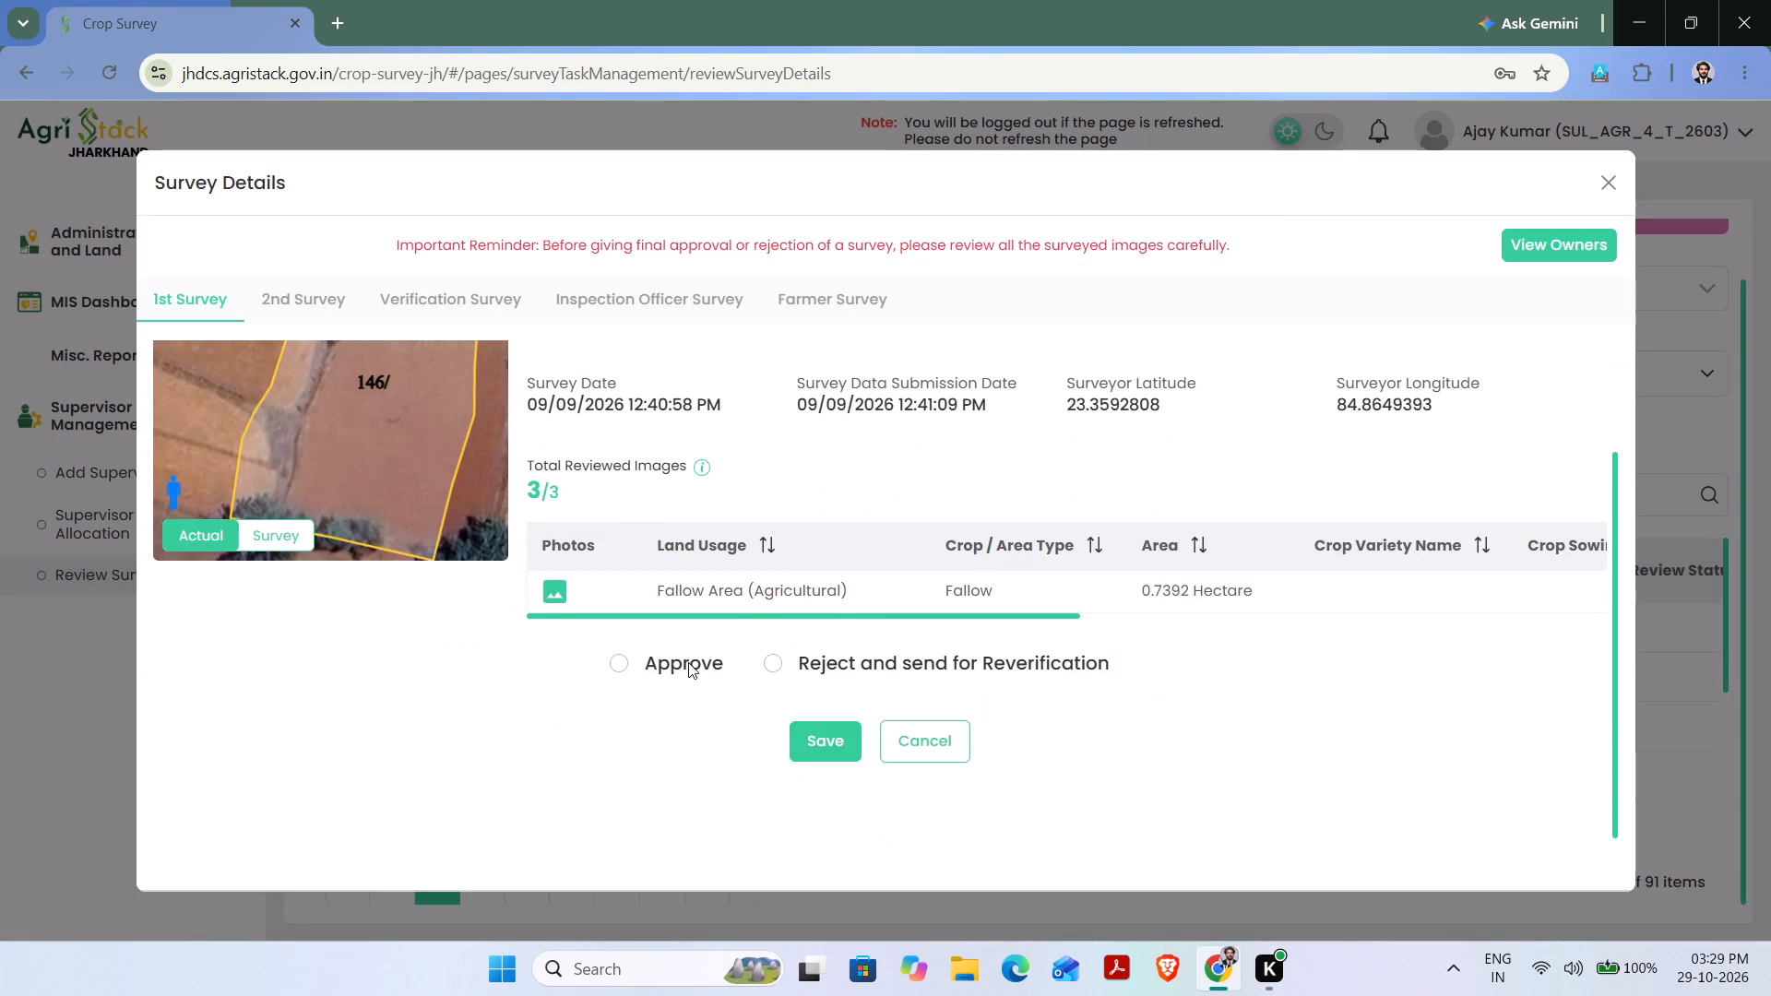
click(688, 662)
click(810, 717)
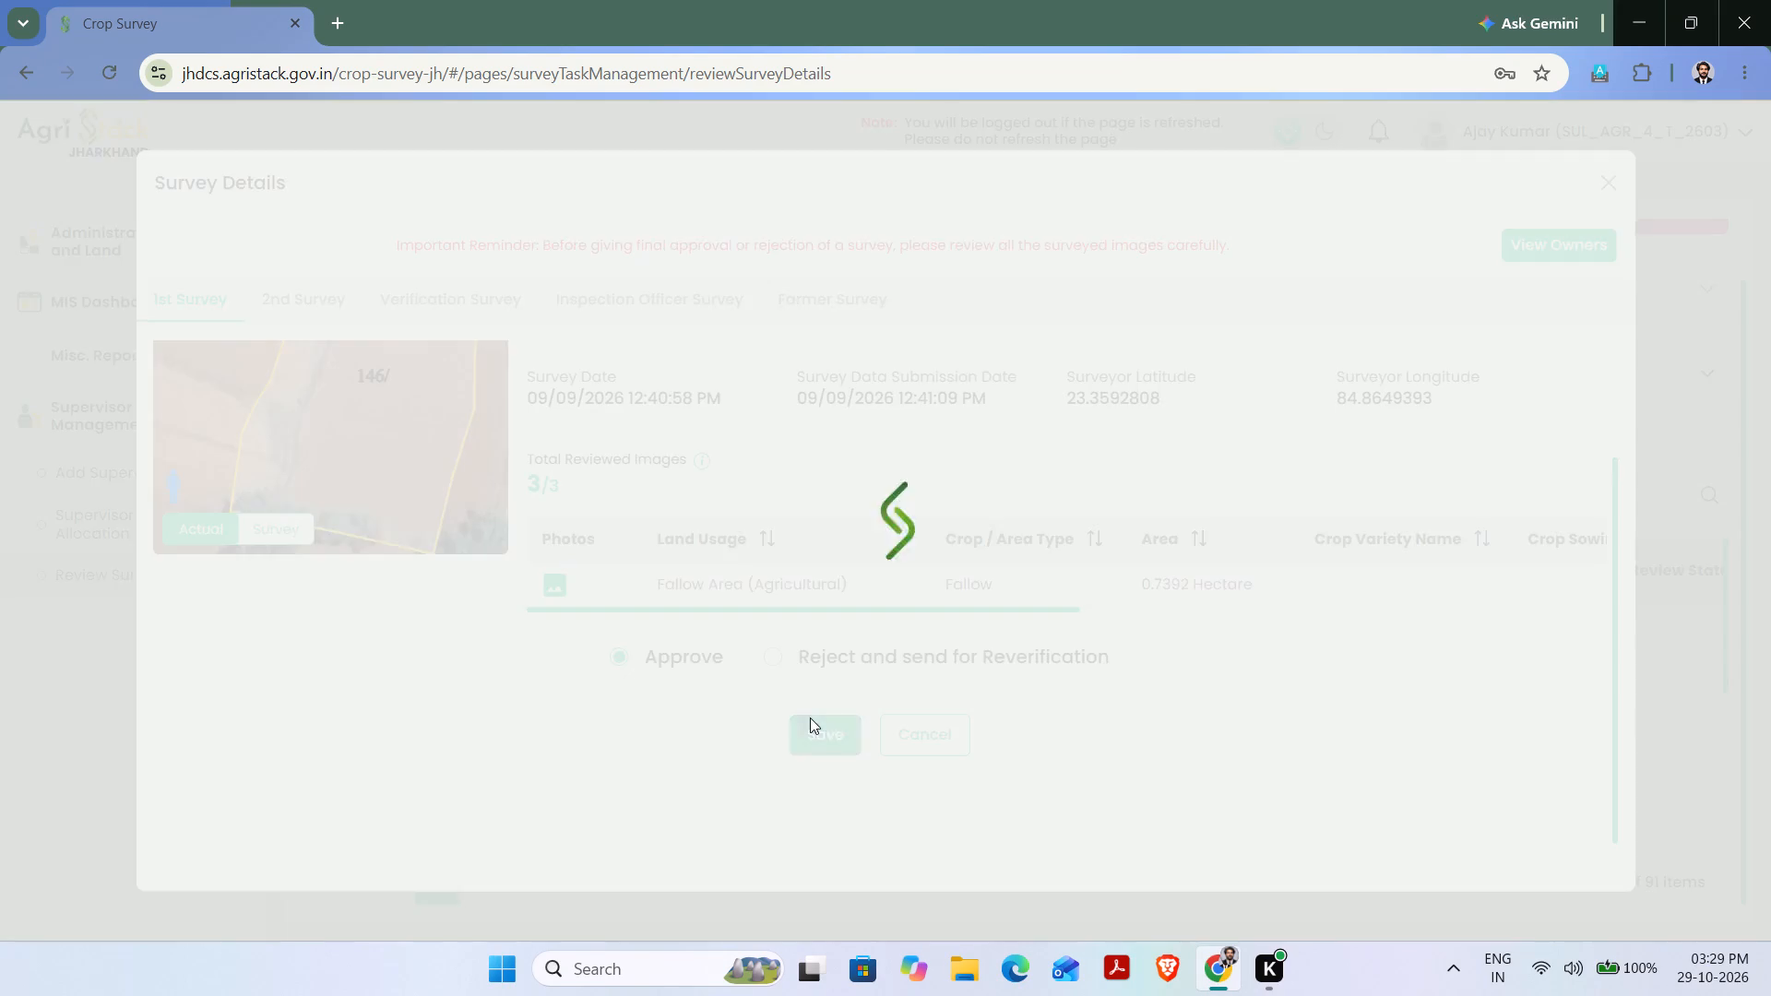
click(874, 574)
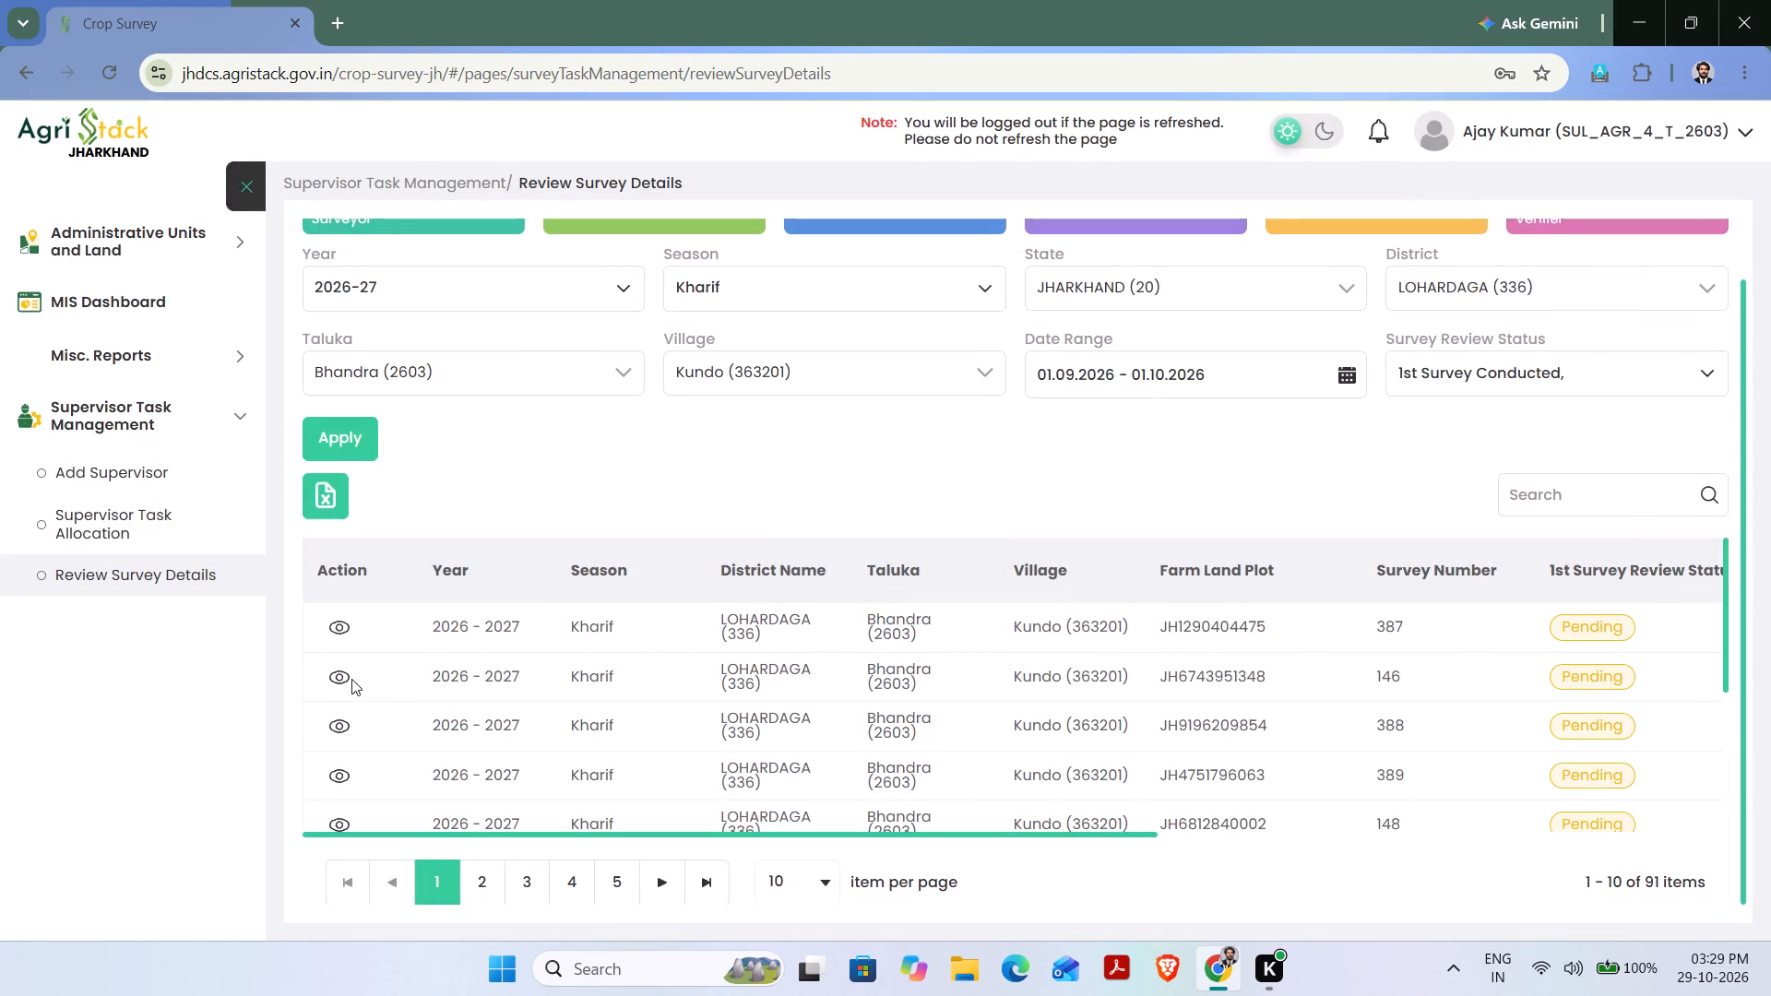
Open the record for survey number 388 and approve all three photos of its 1.244-hectare rice crop.
click(334, 713)
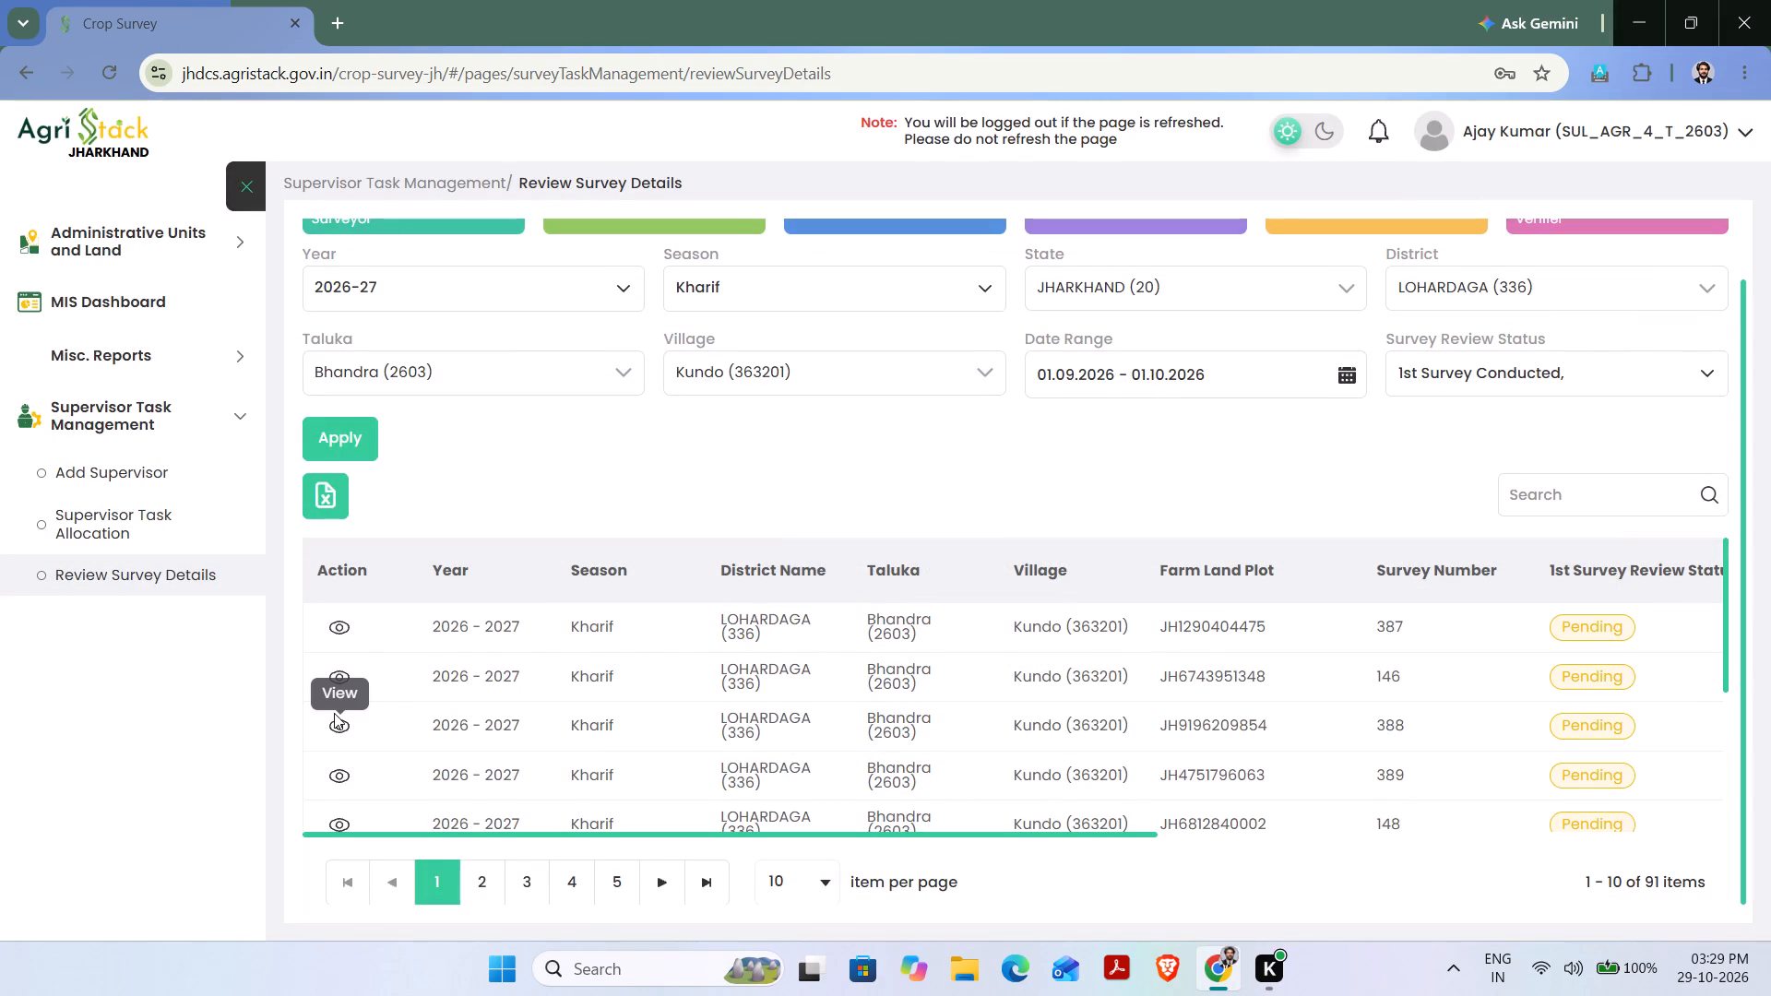
click(335, 718)
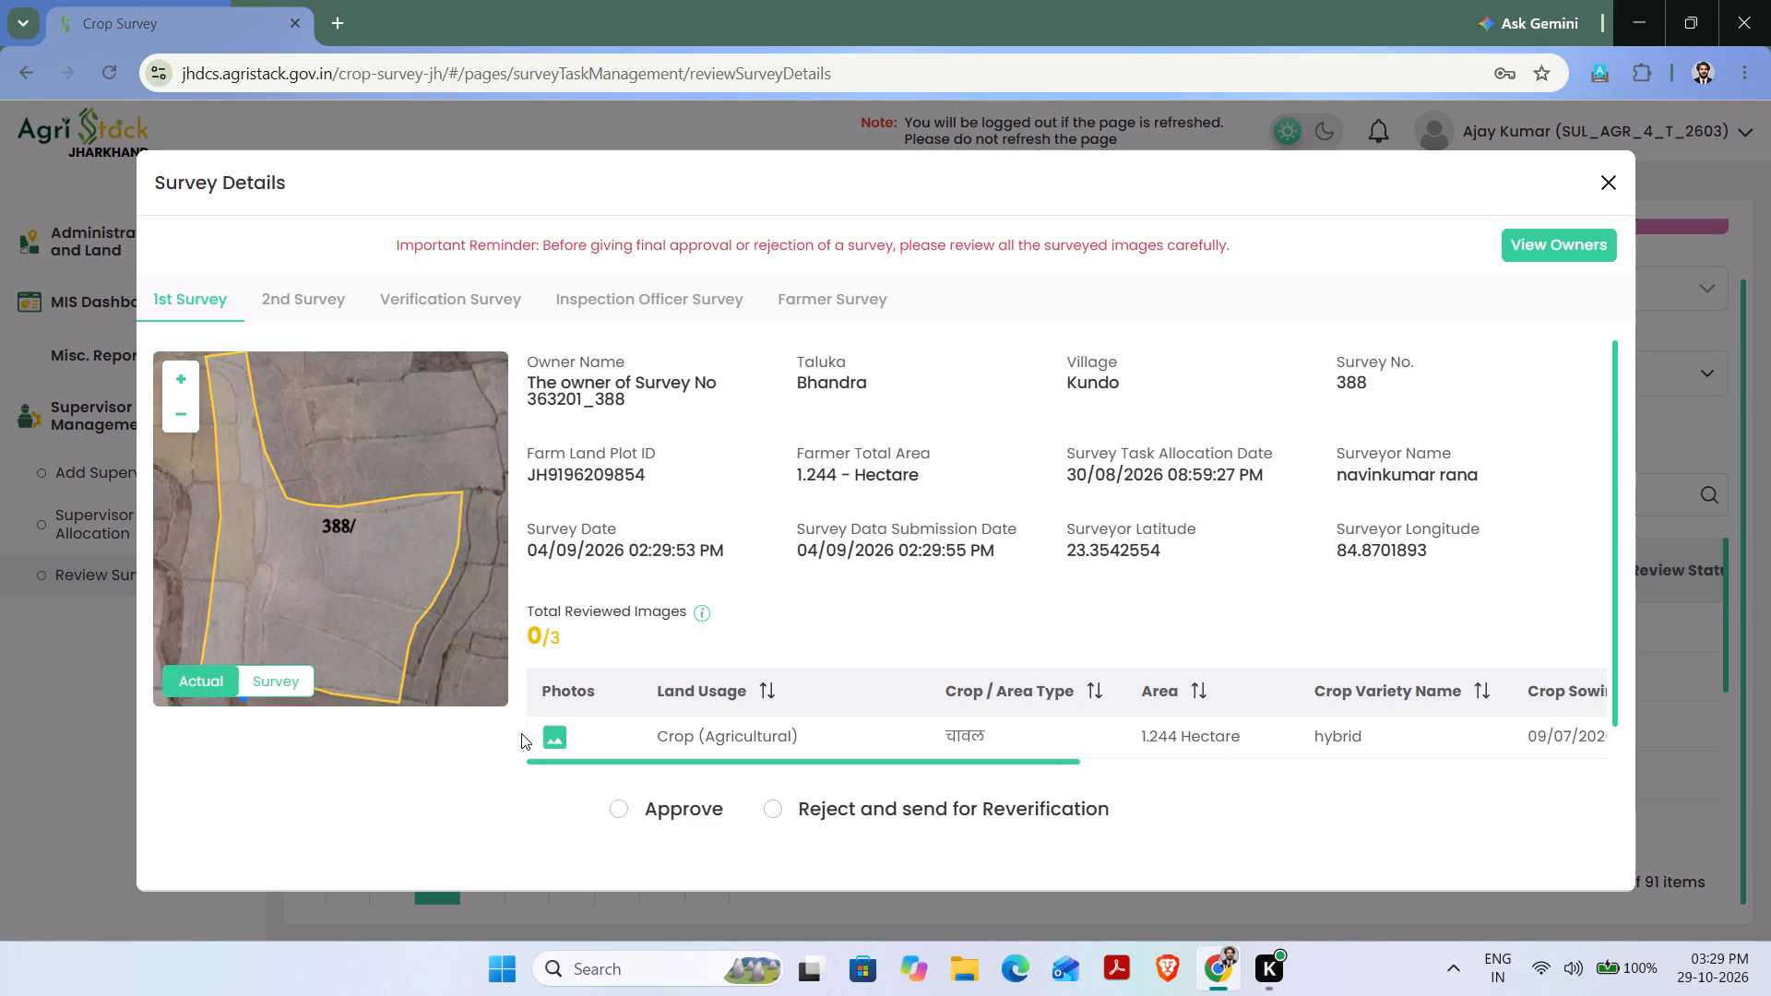
click(546, 732)
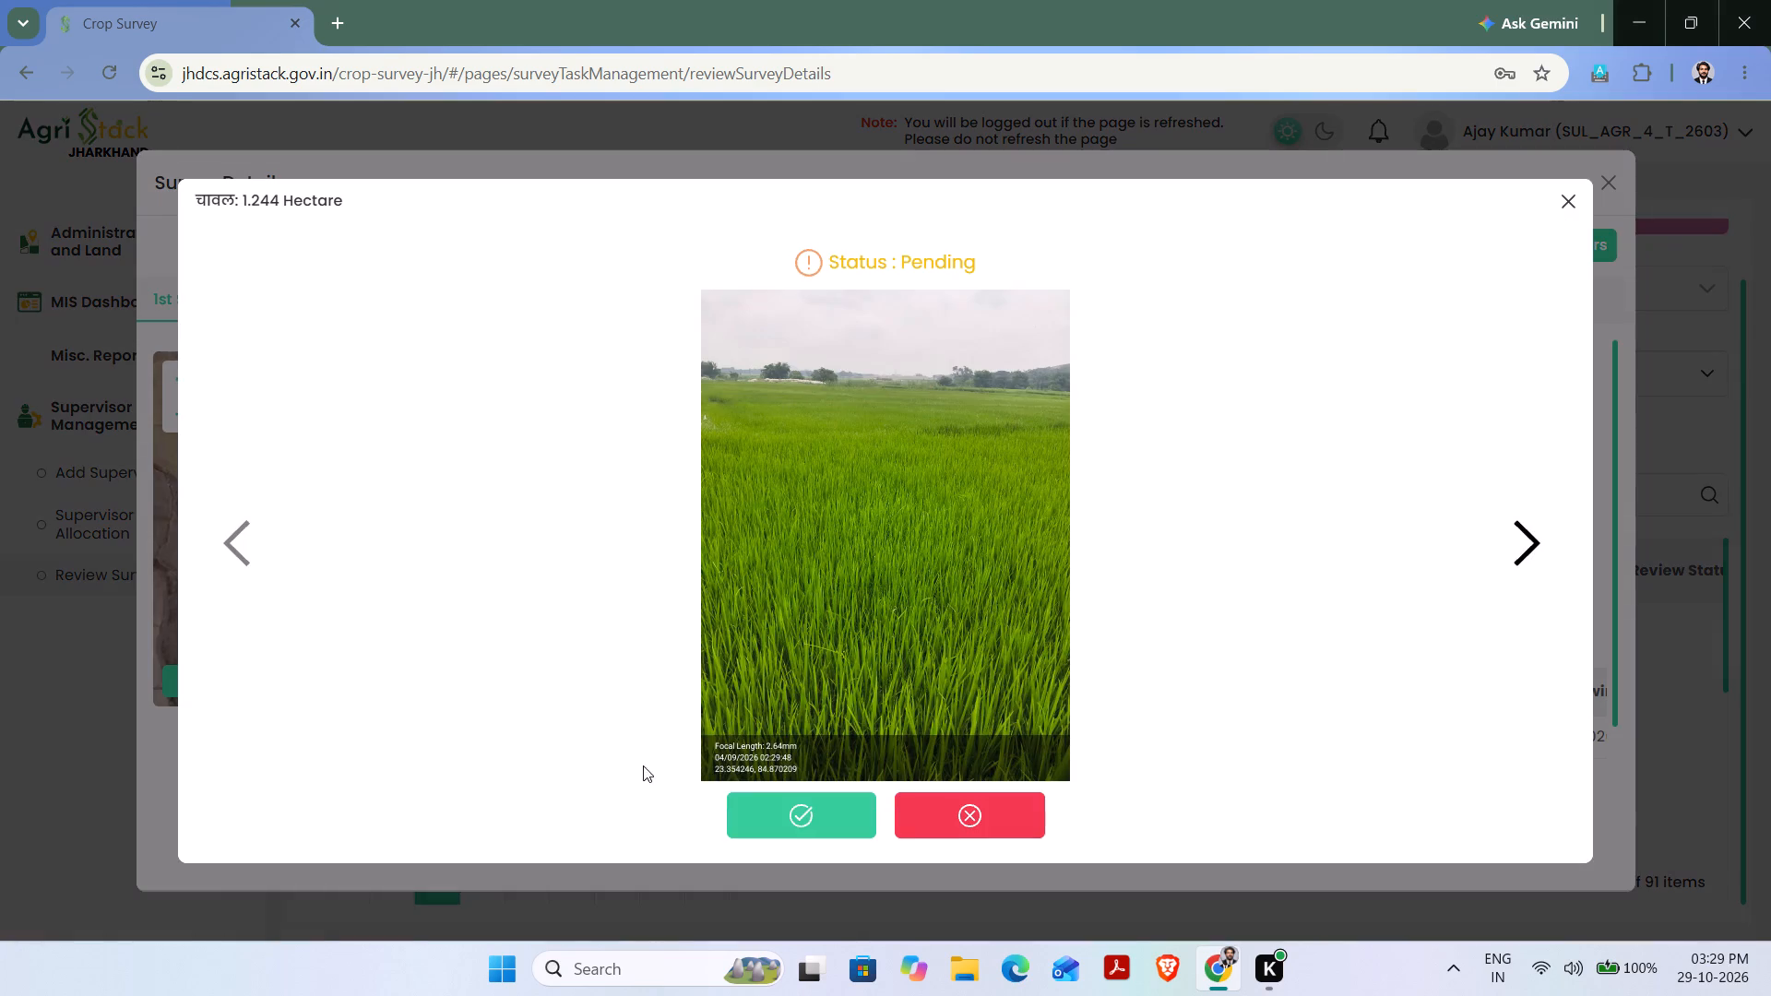
click(767, 805)
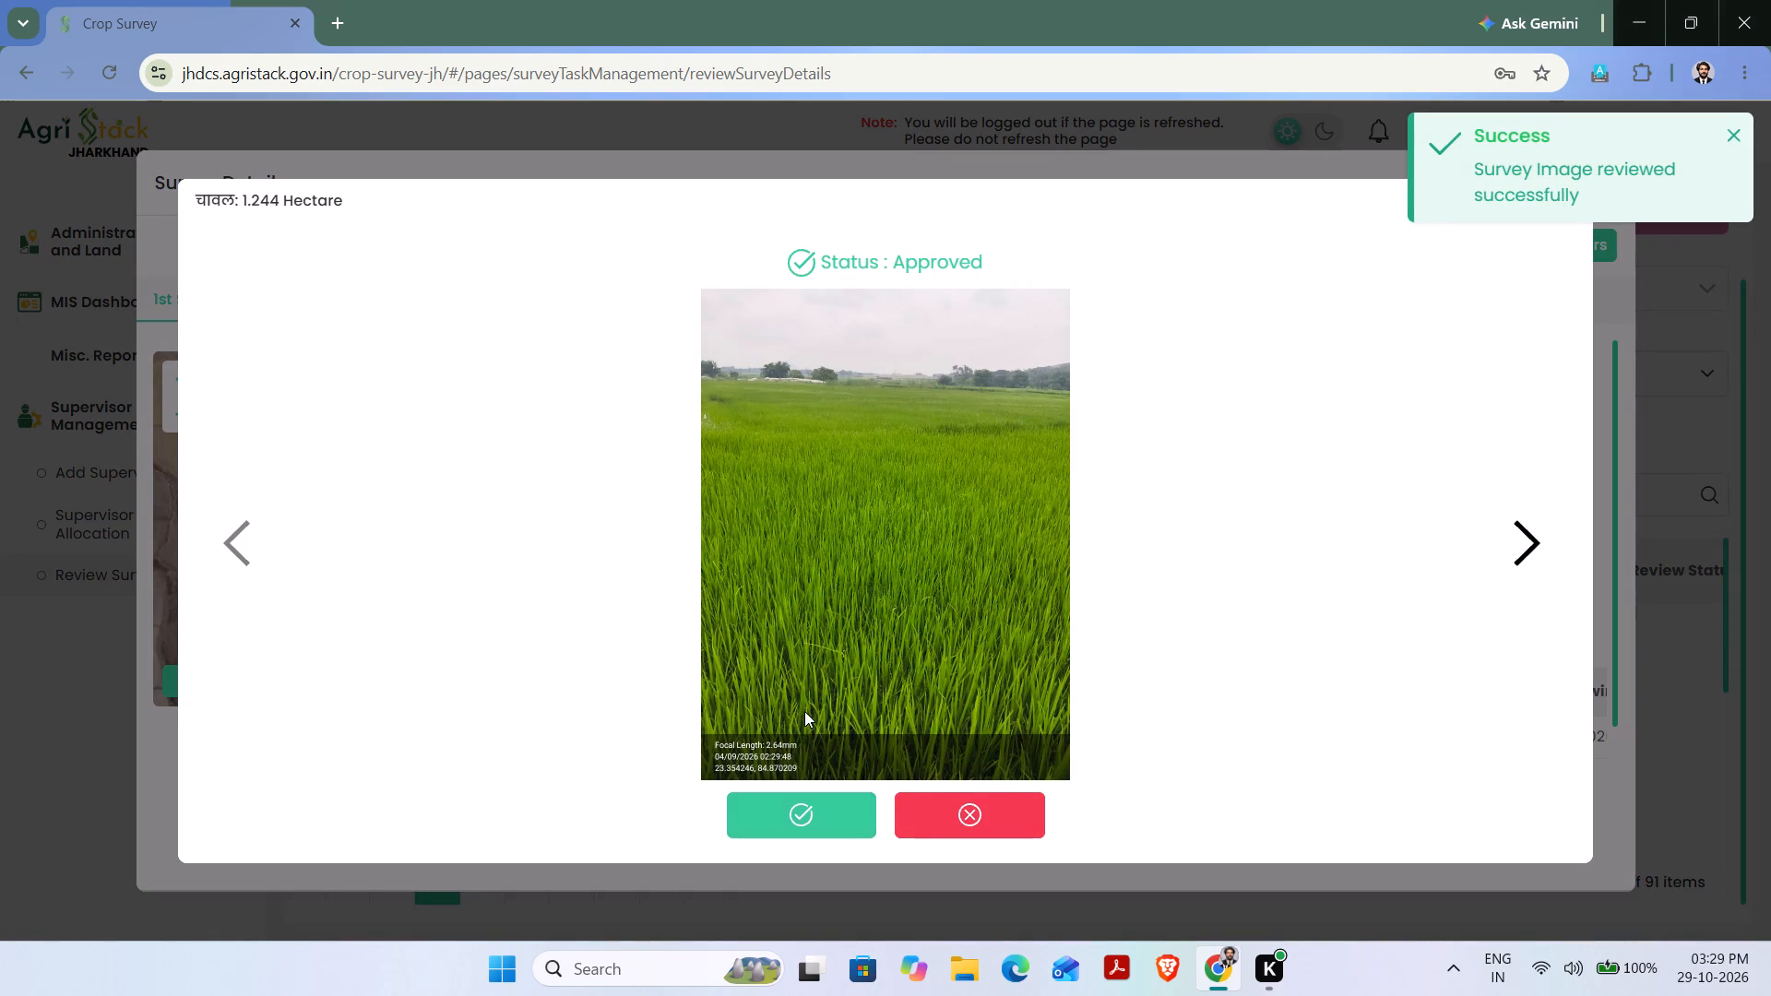
drag(804, 711, 675, 690)
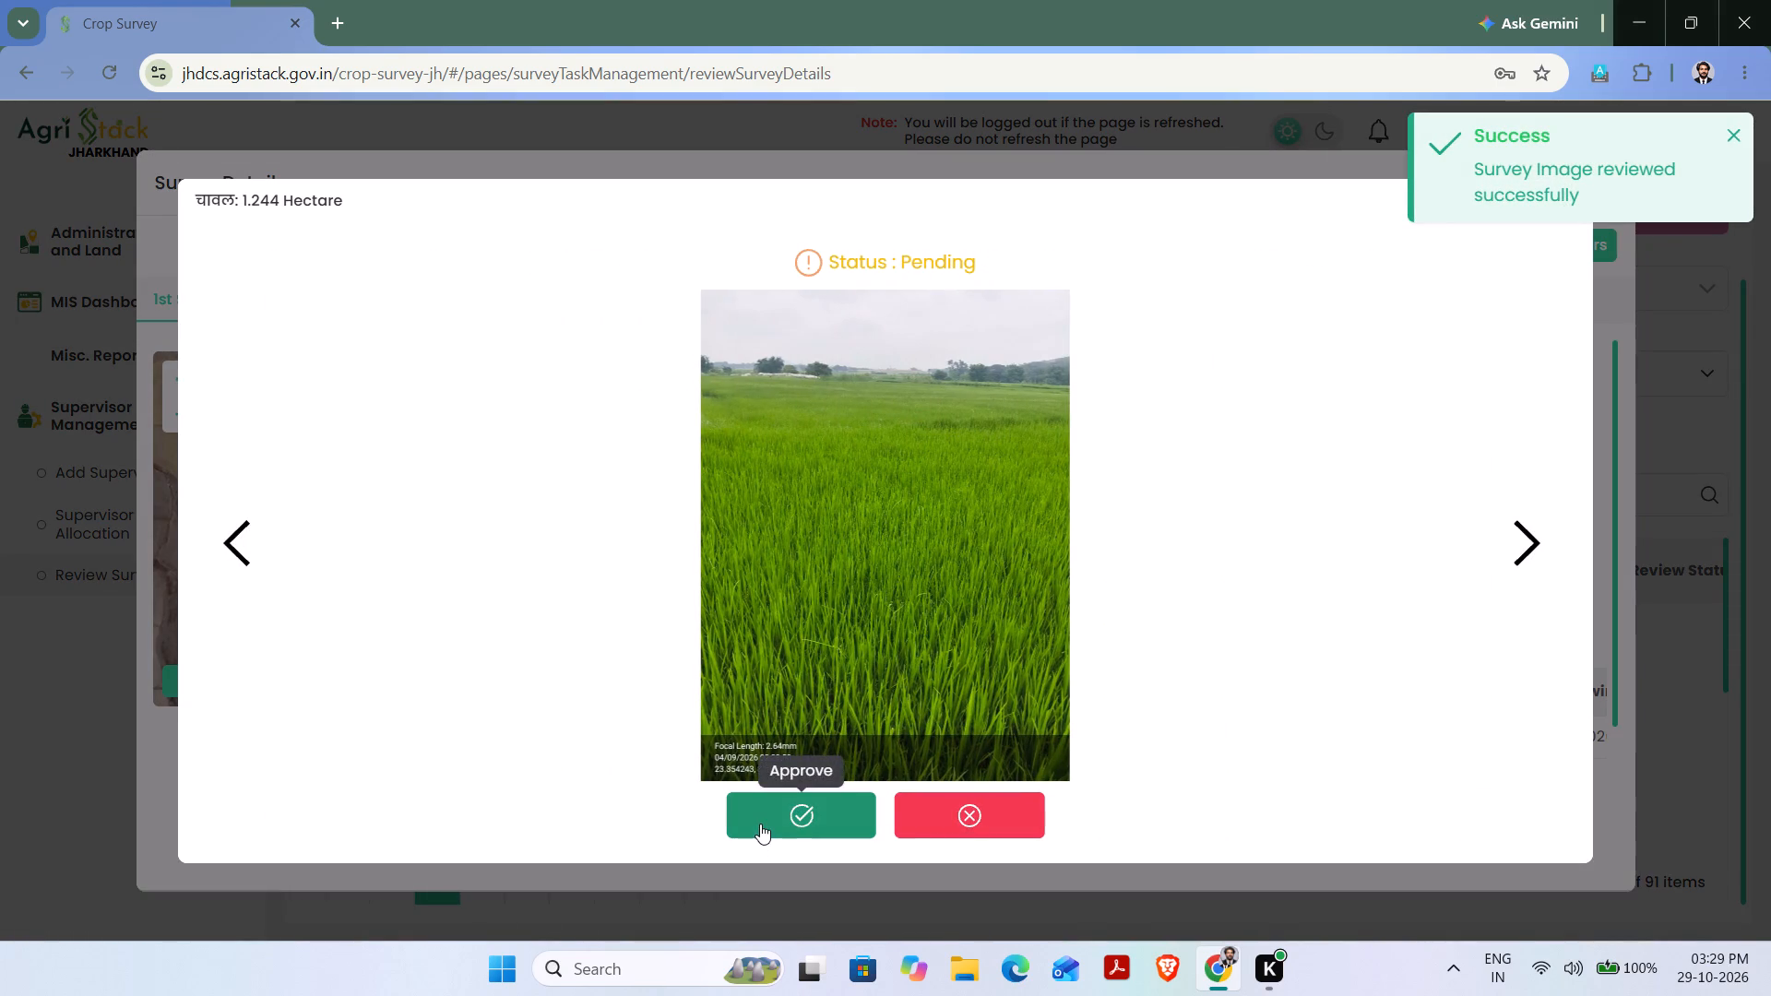
click(760, 824)
drag(798, 751, 646, 732)
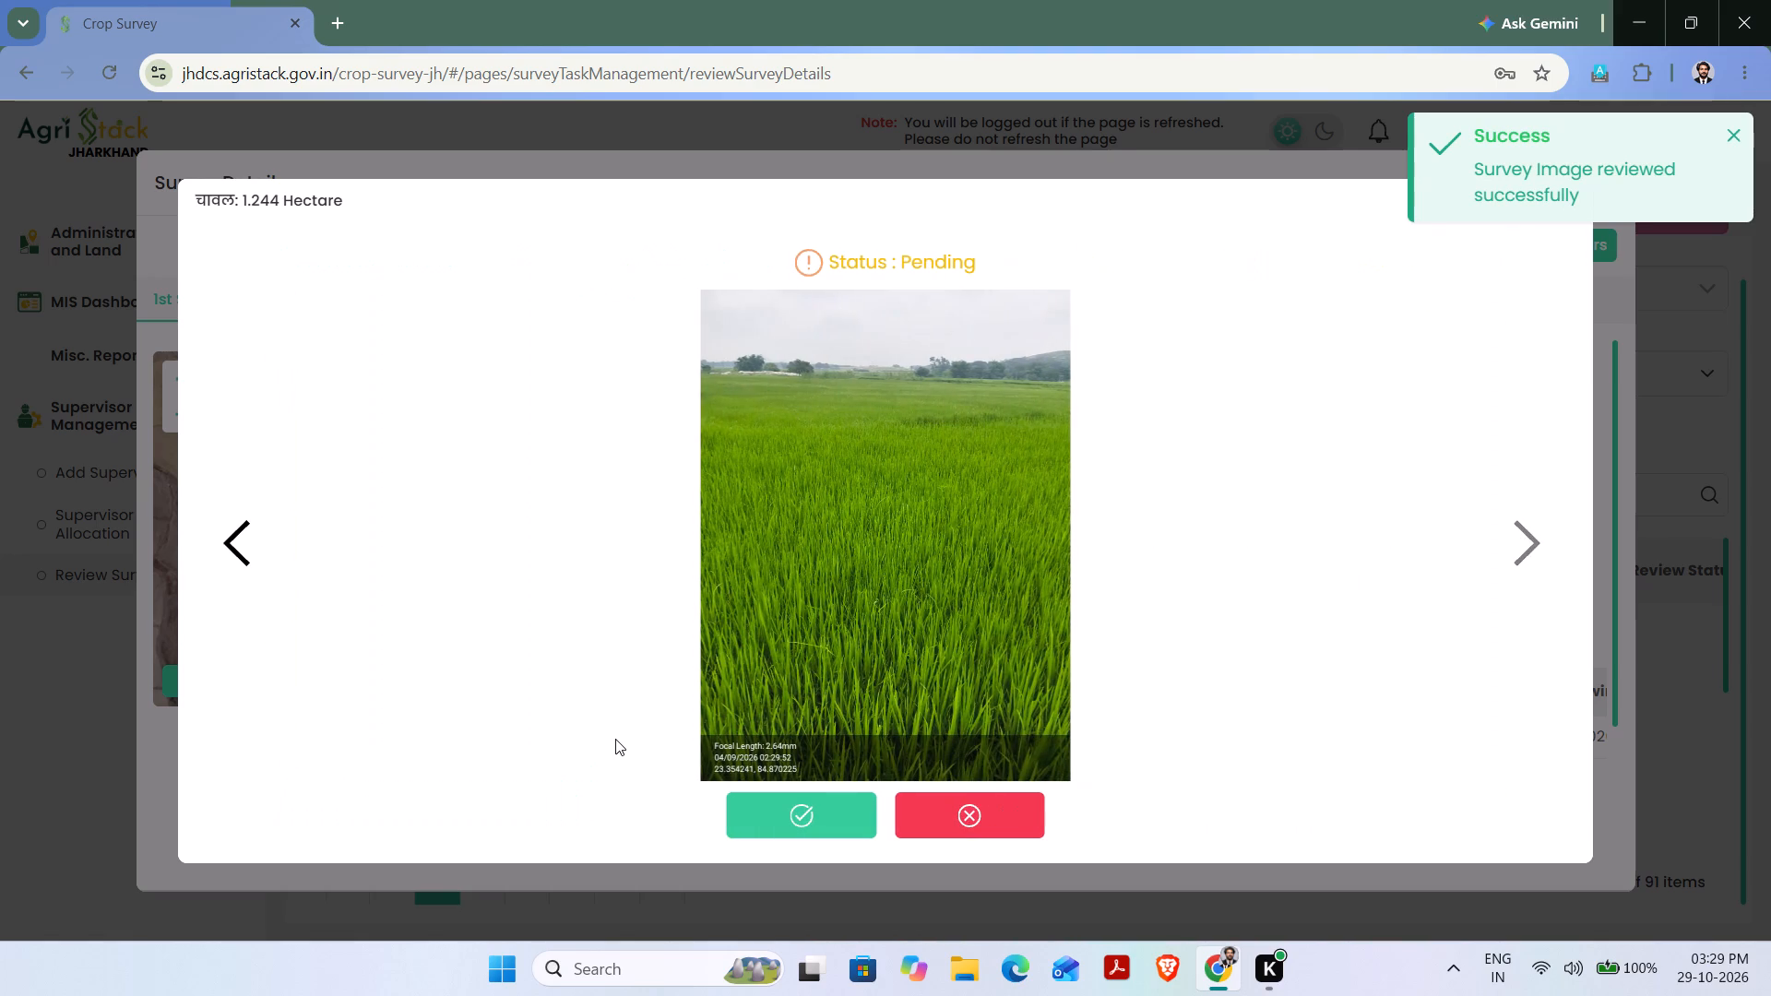
click(773, 820)
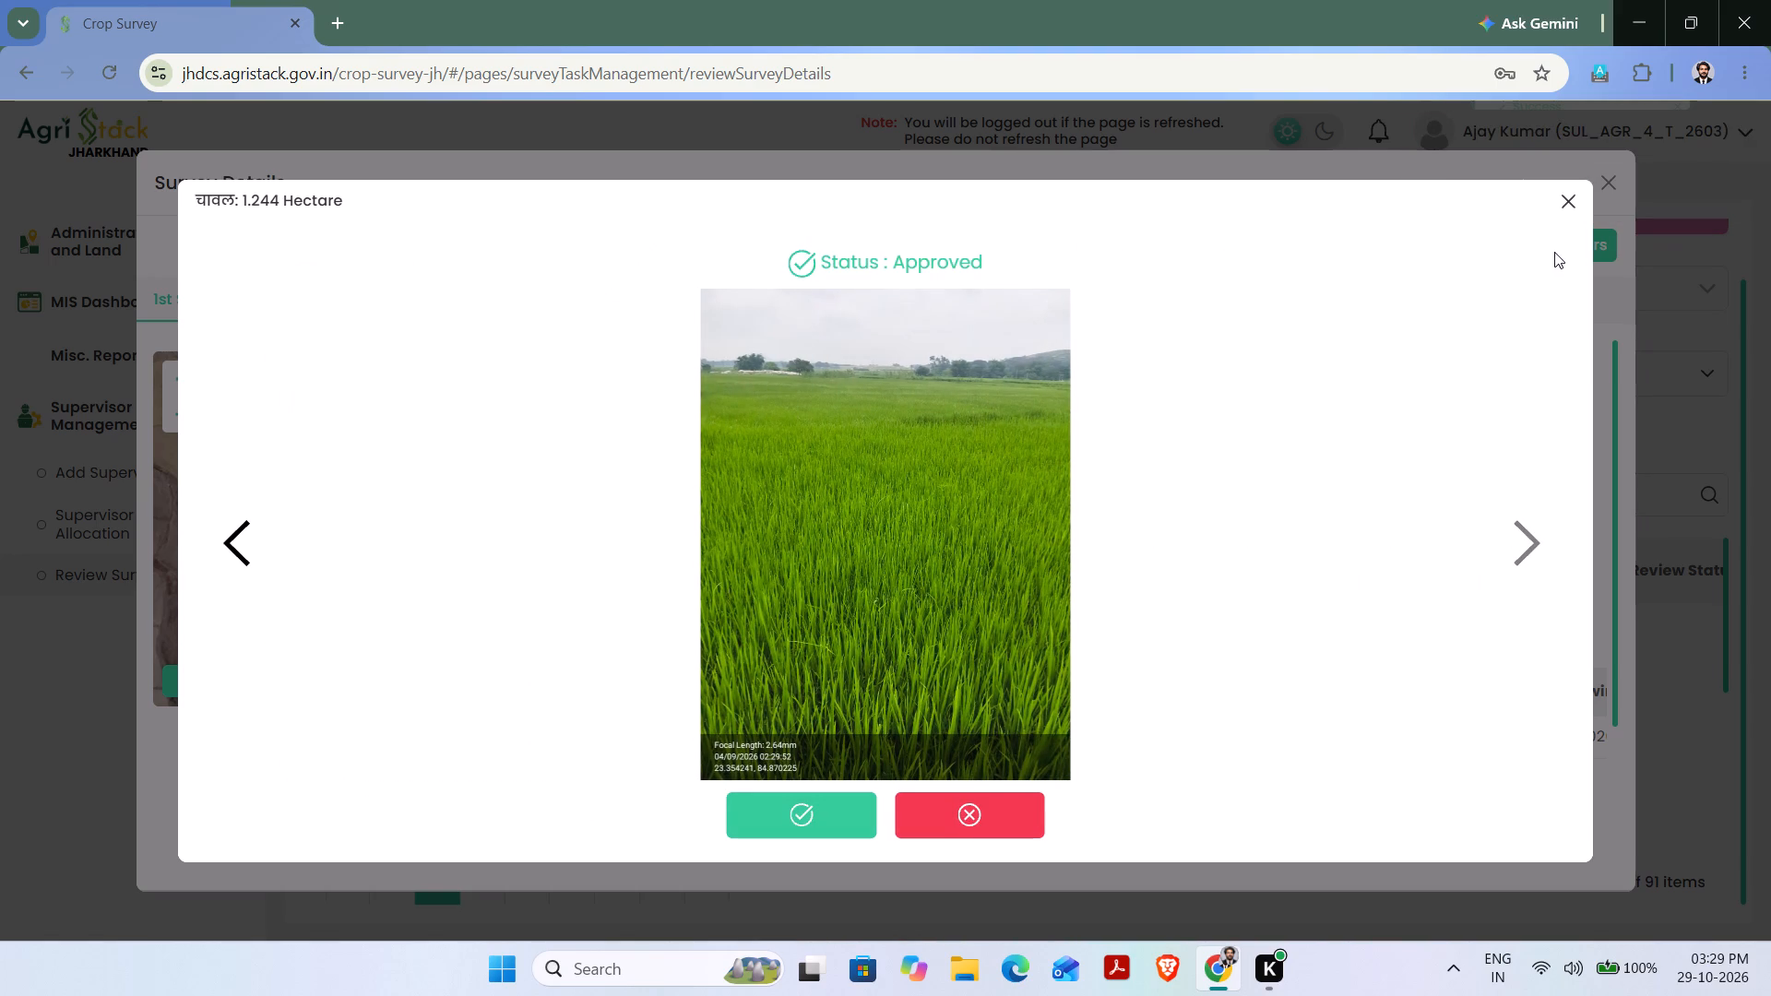
Mark the first survey of survey number 388 as Approve, save the review and close its details.
click(1564, 199)
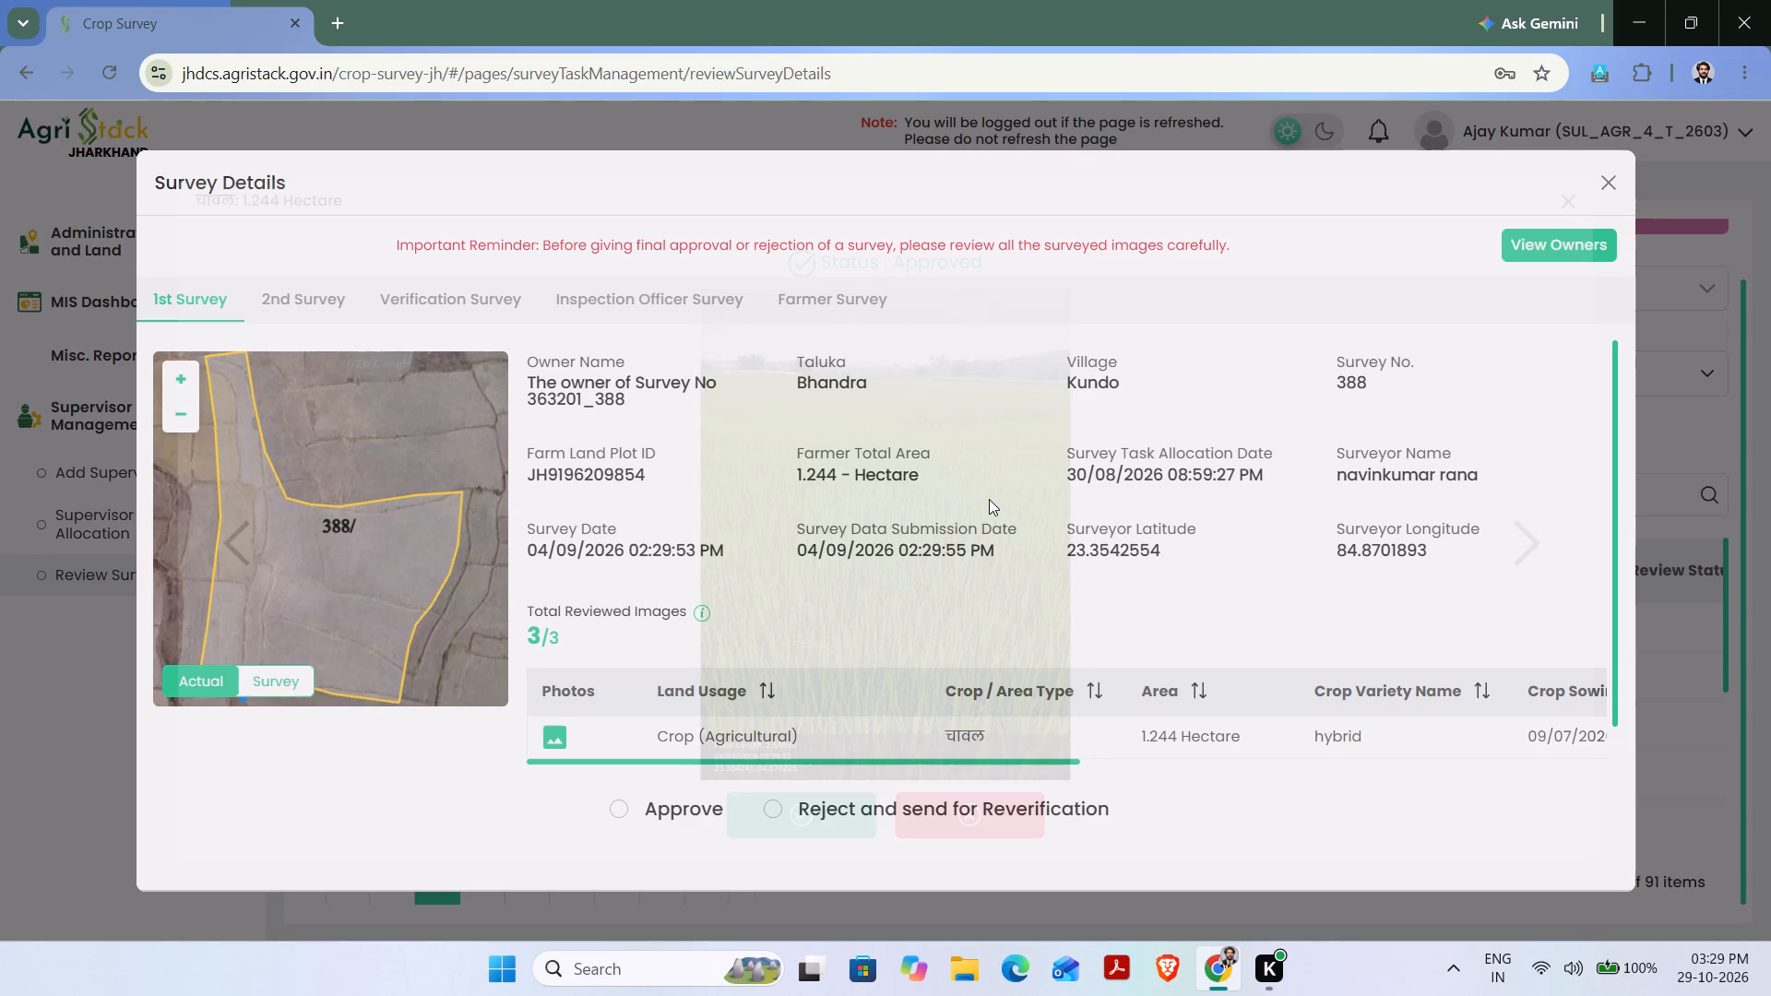
scroll(989, 499, down, 1)
click(648, 716)
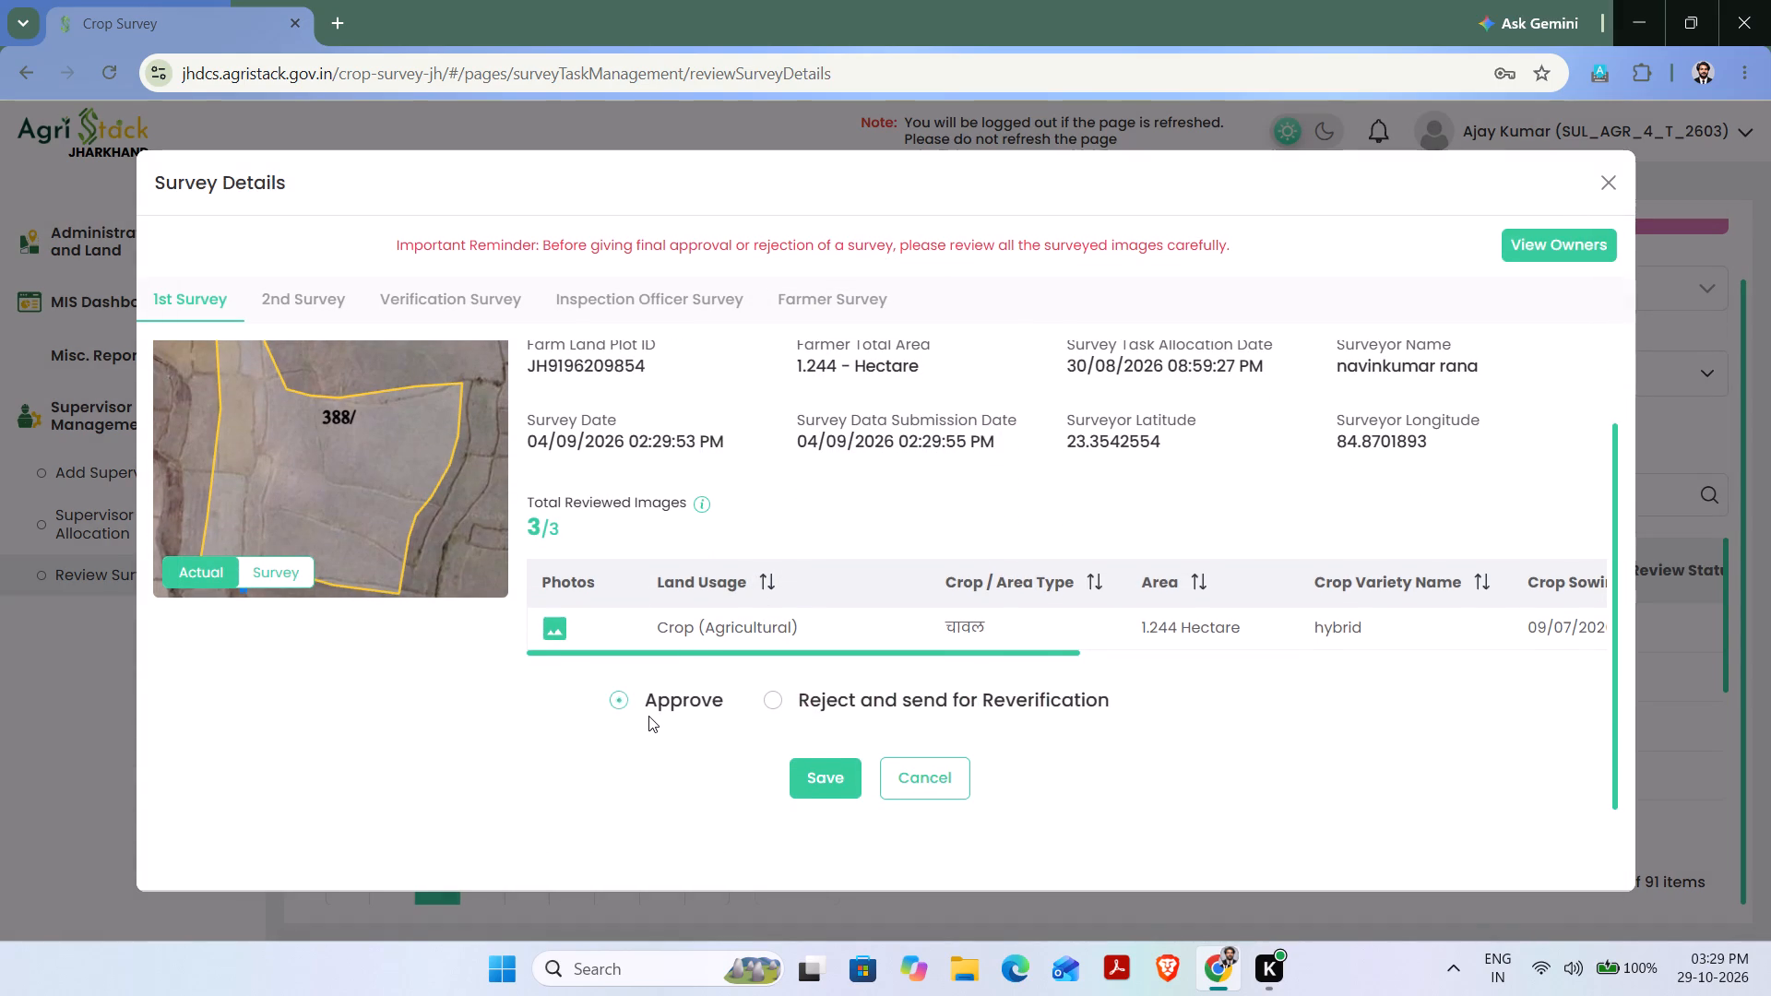
click(811, 782)
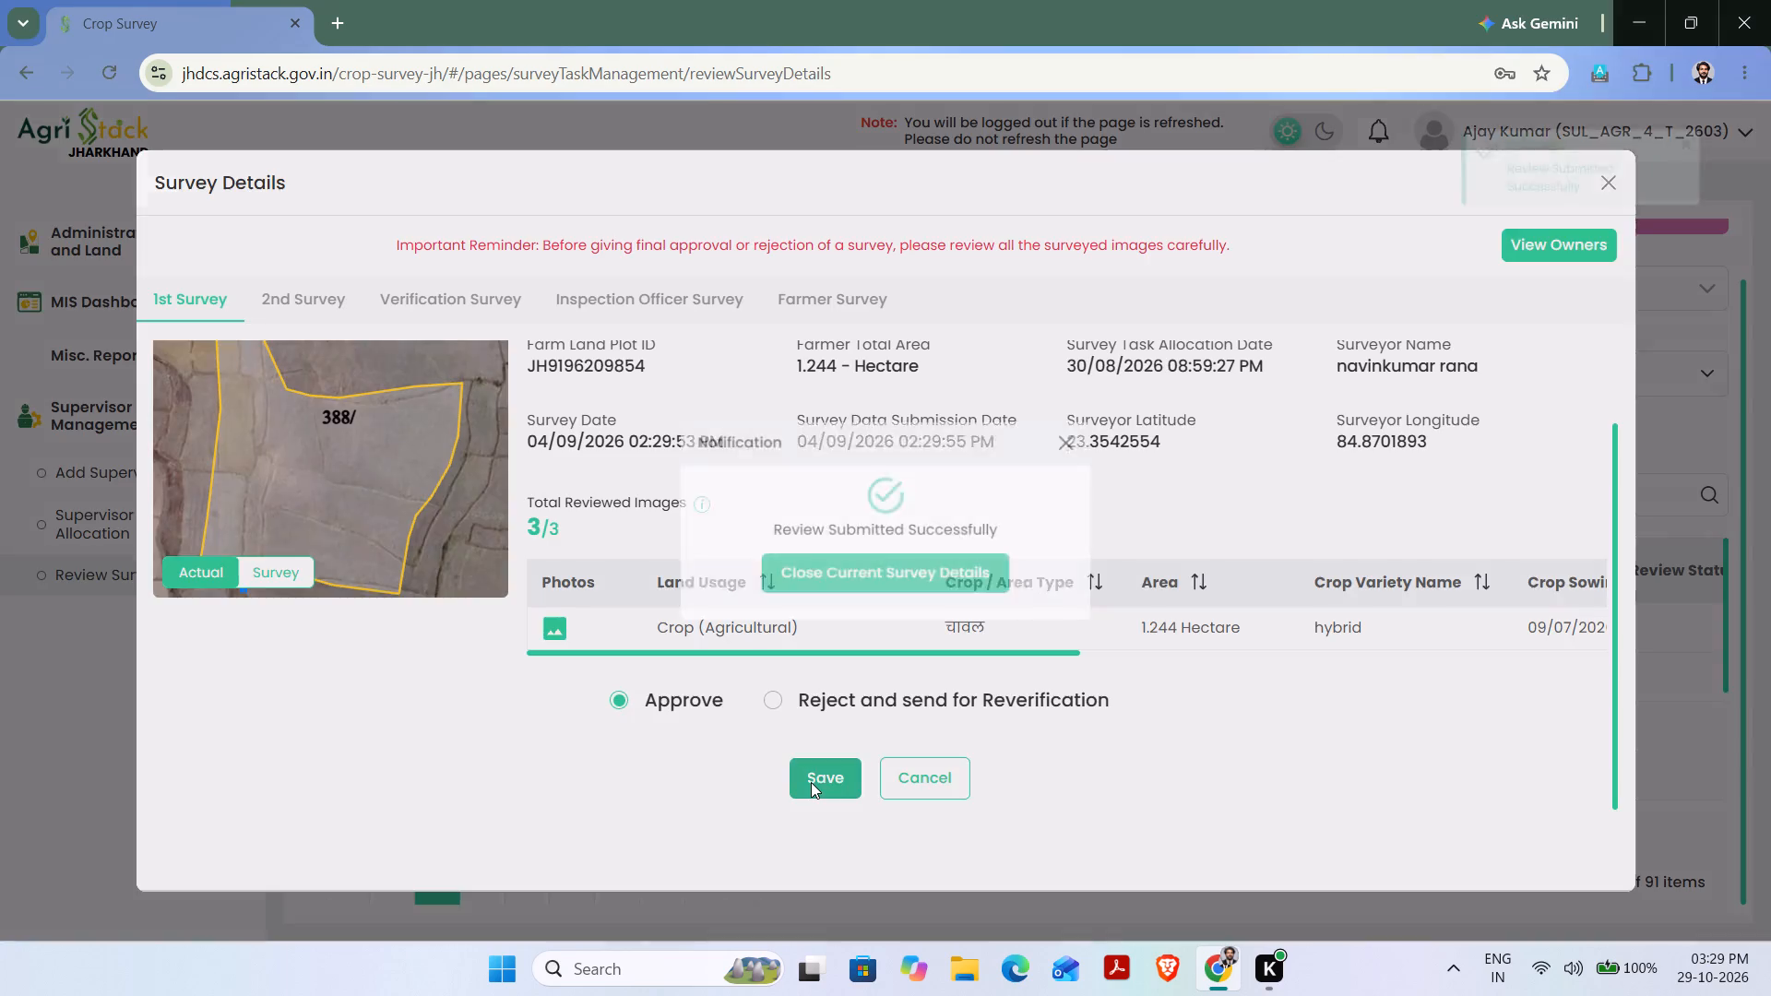
click(877, 586)
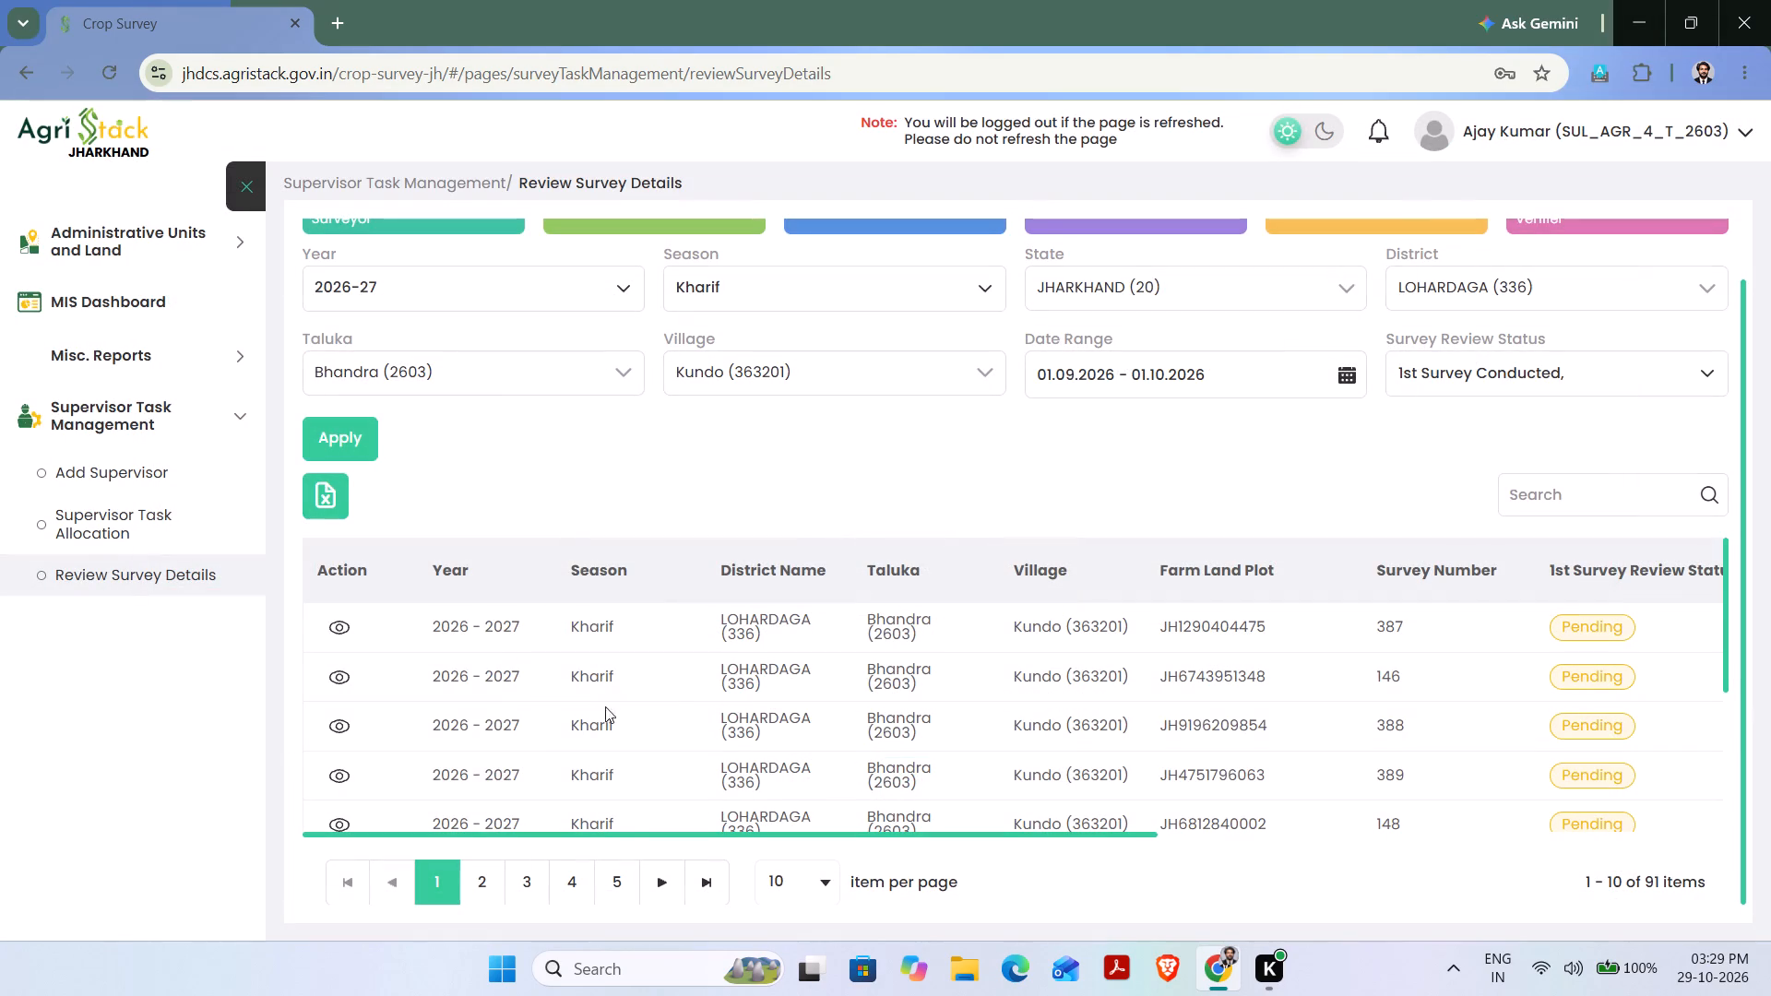
Open the record for survey number 389 and approve all three photos of its 0.8681-hectare rice crop.
click(338, 769)
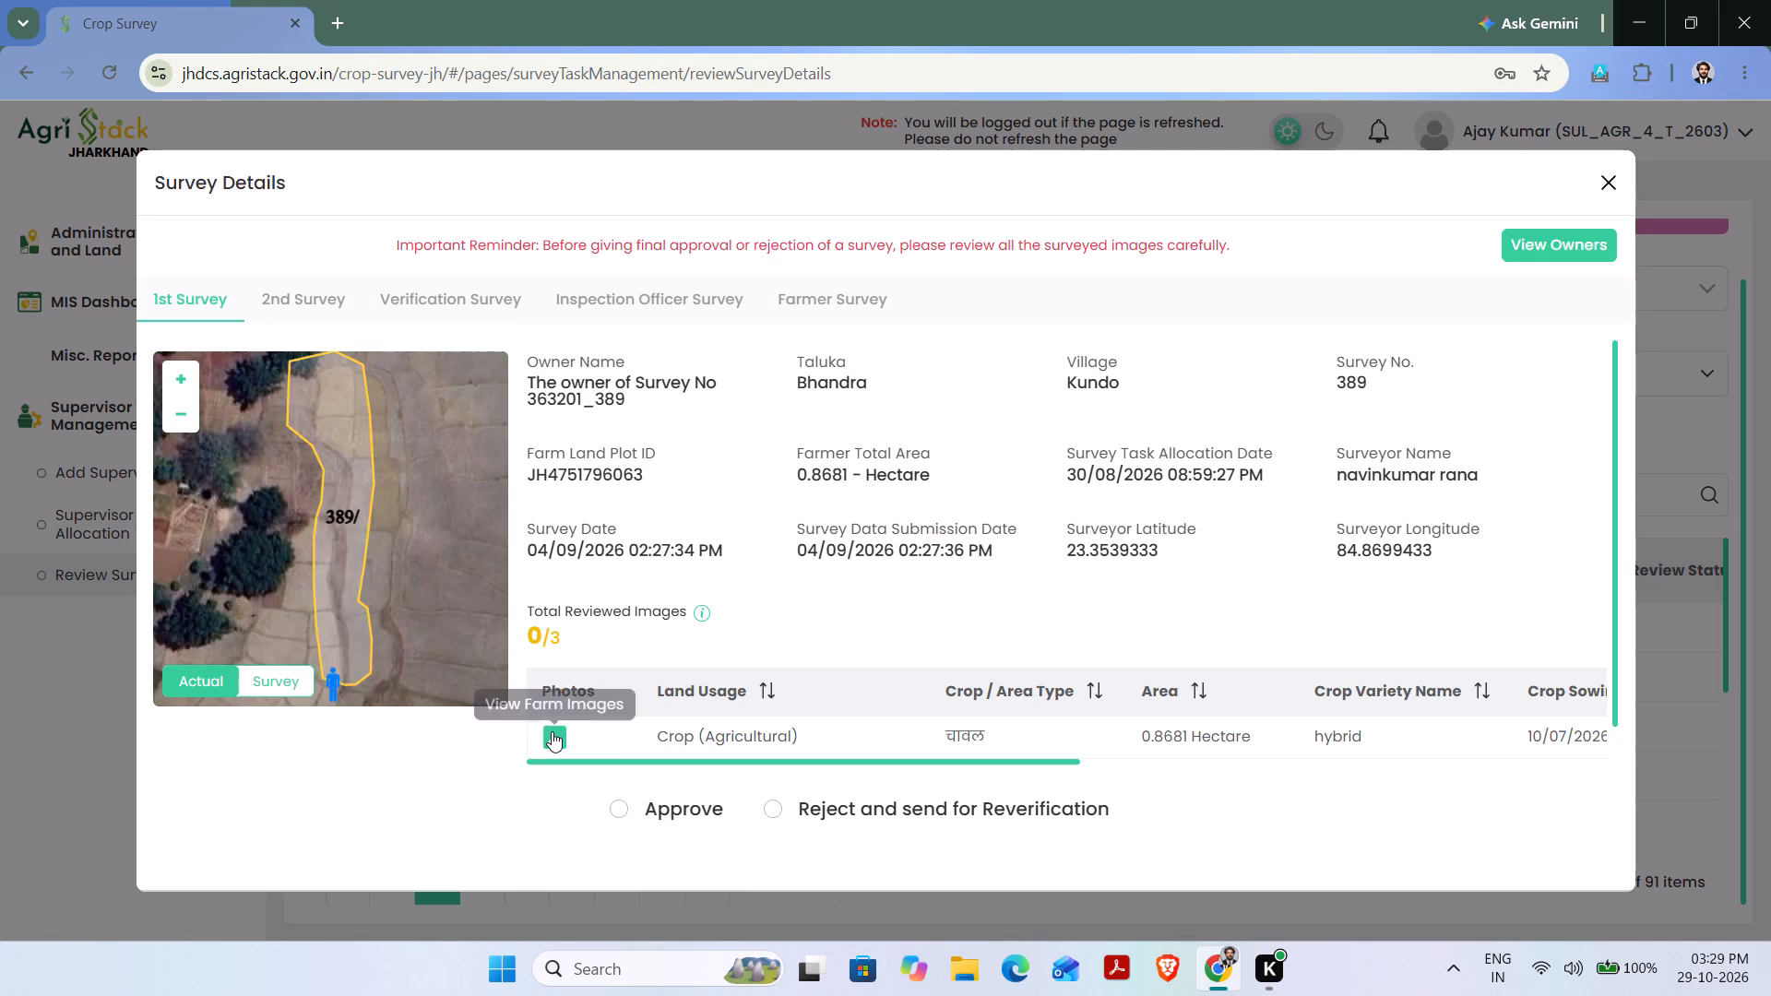
click(552, 731)
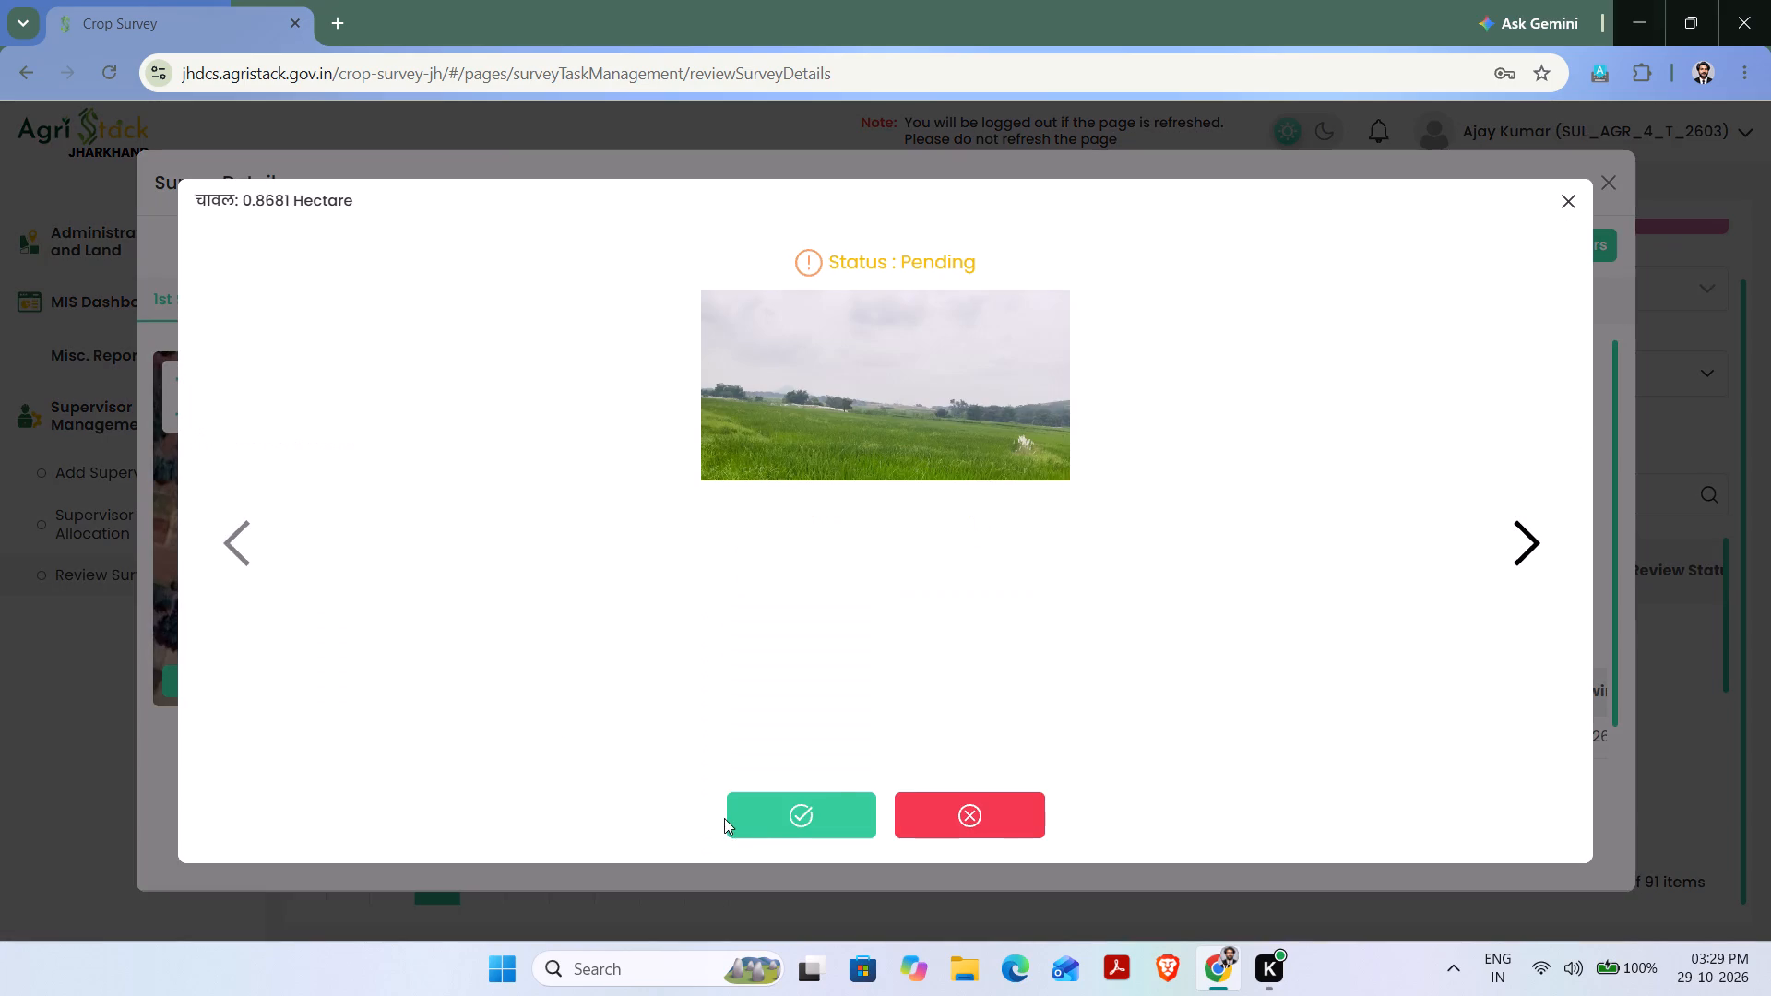
click(760, 817)
drag(799, 766, 639, 771)
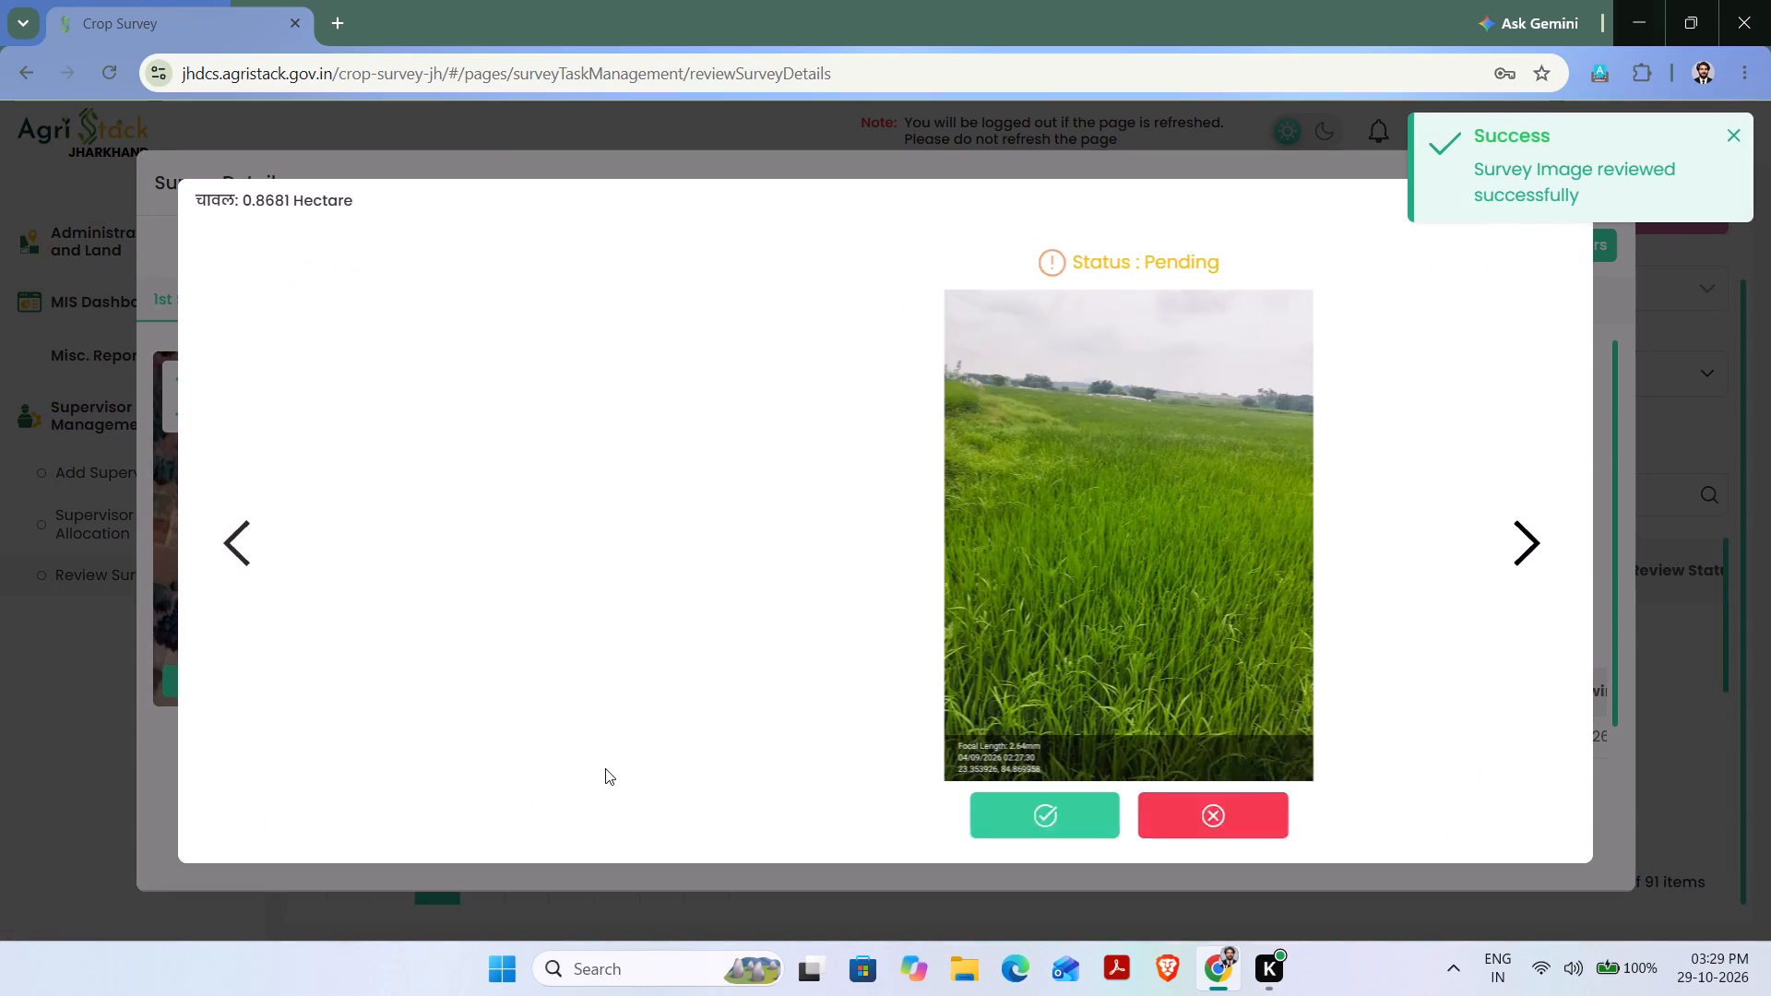
click(753, 829)
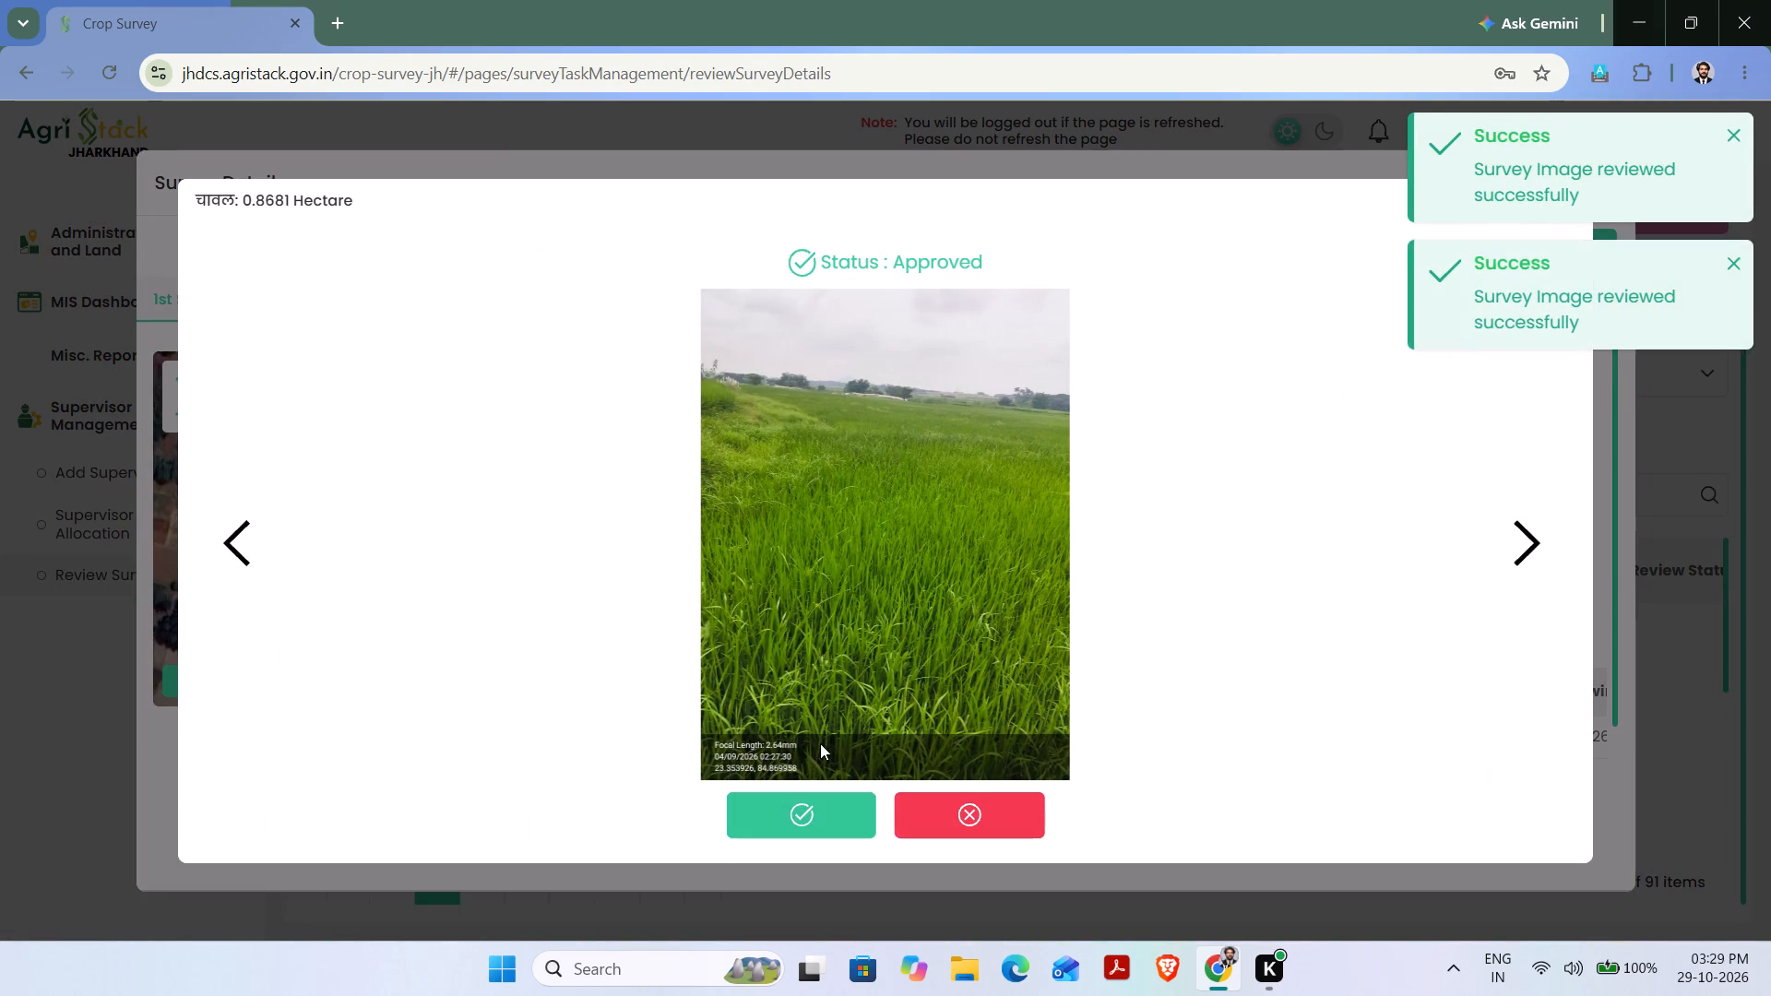
drag(820, 743, 649, 709)
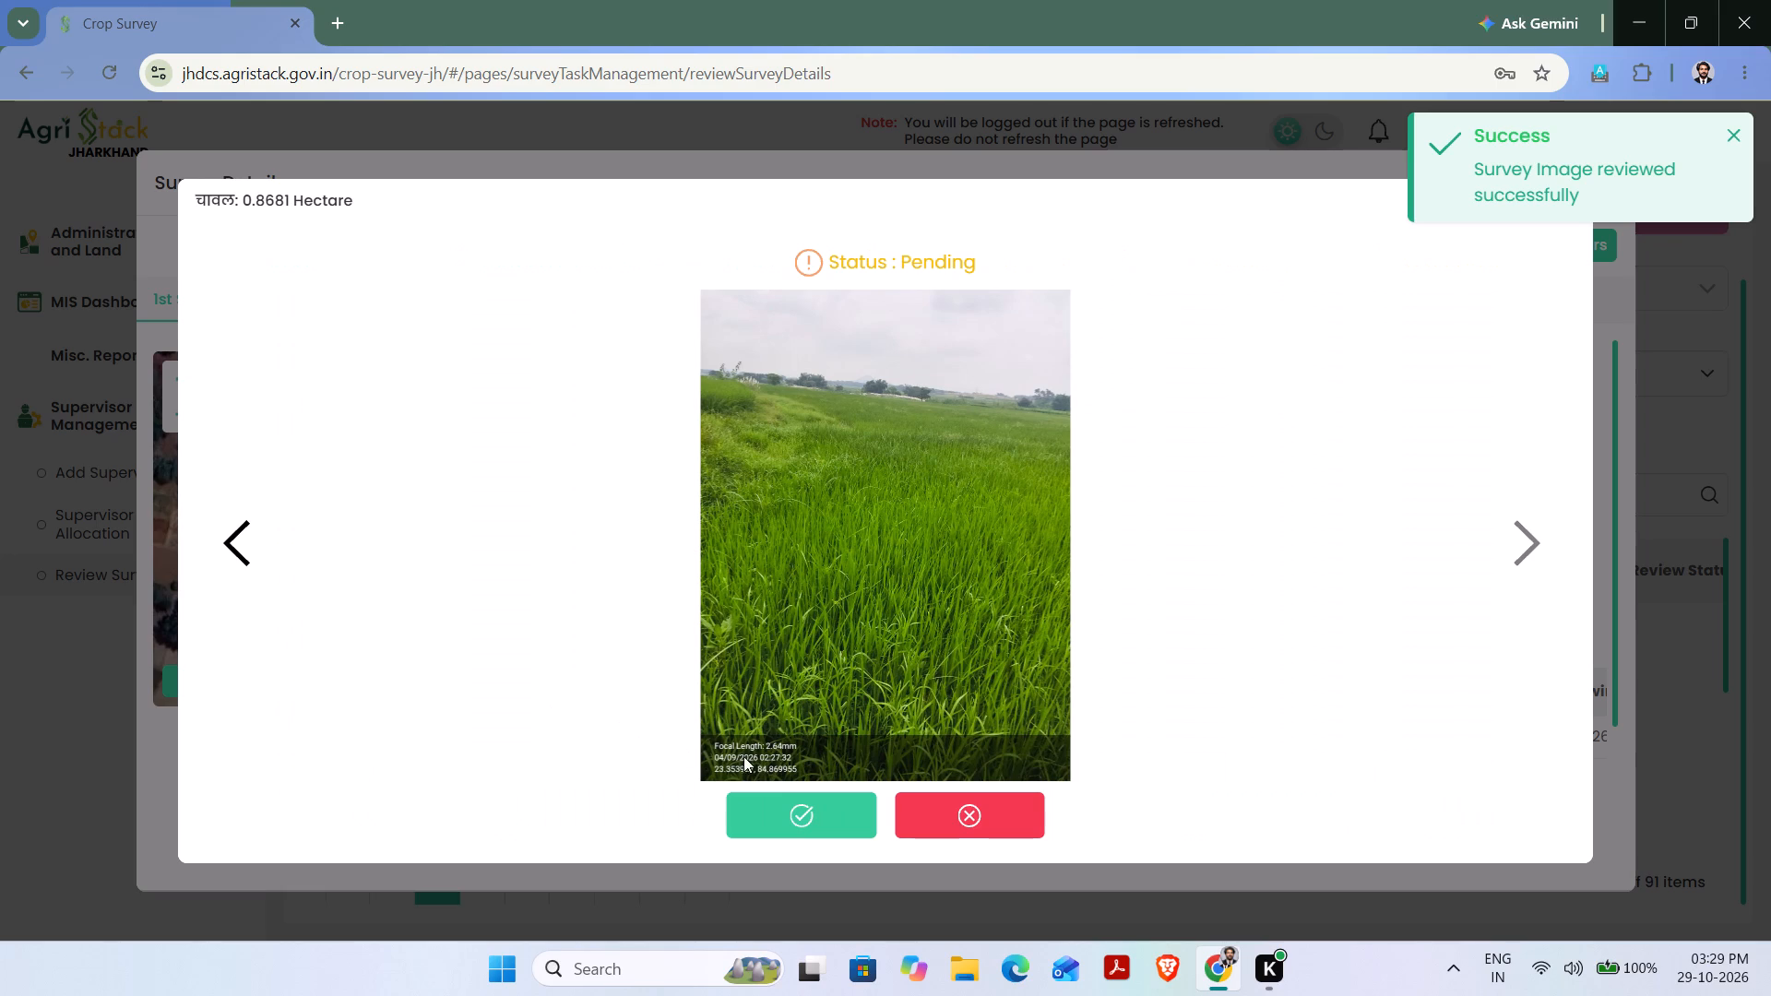
click(784, 800)
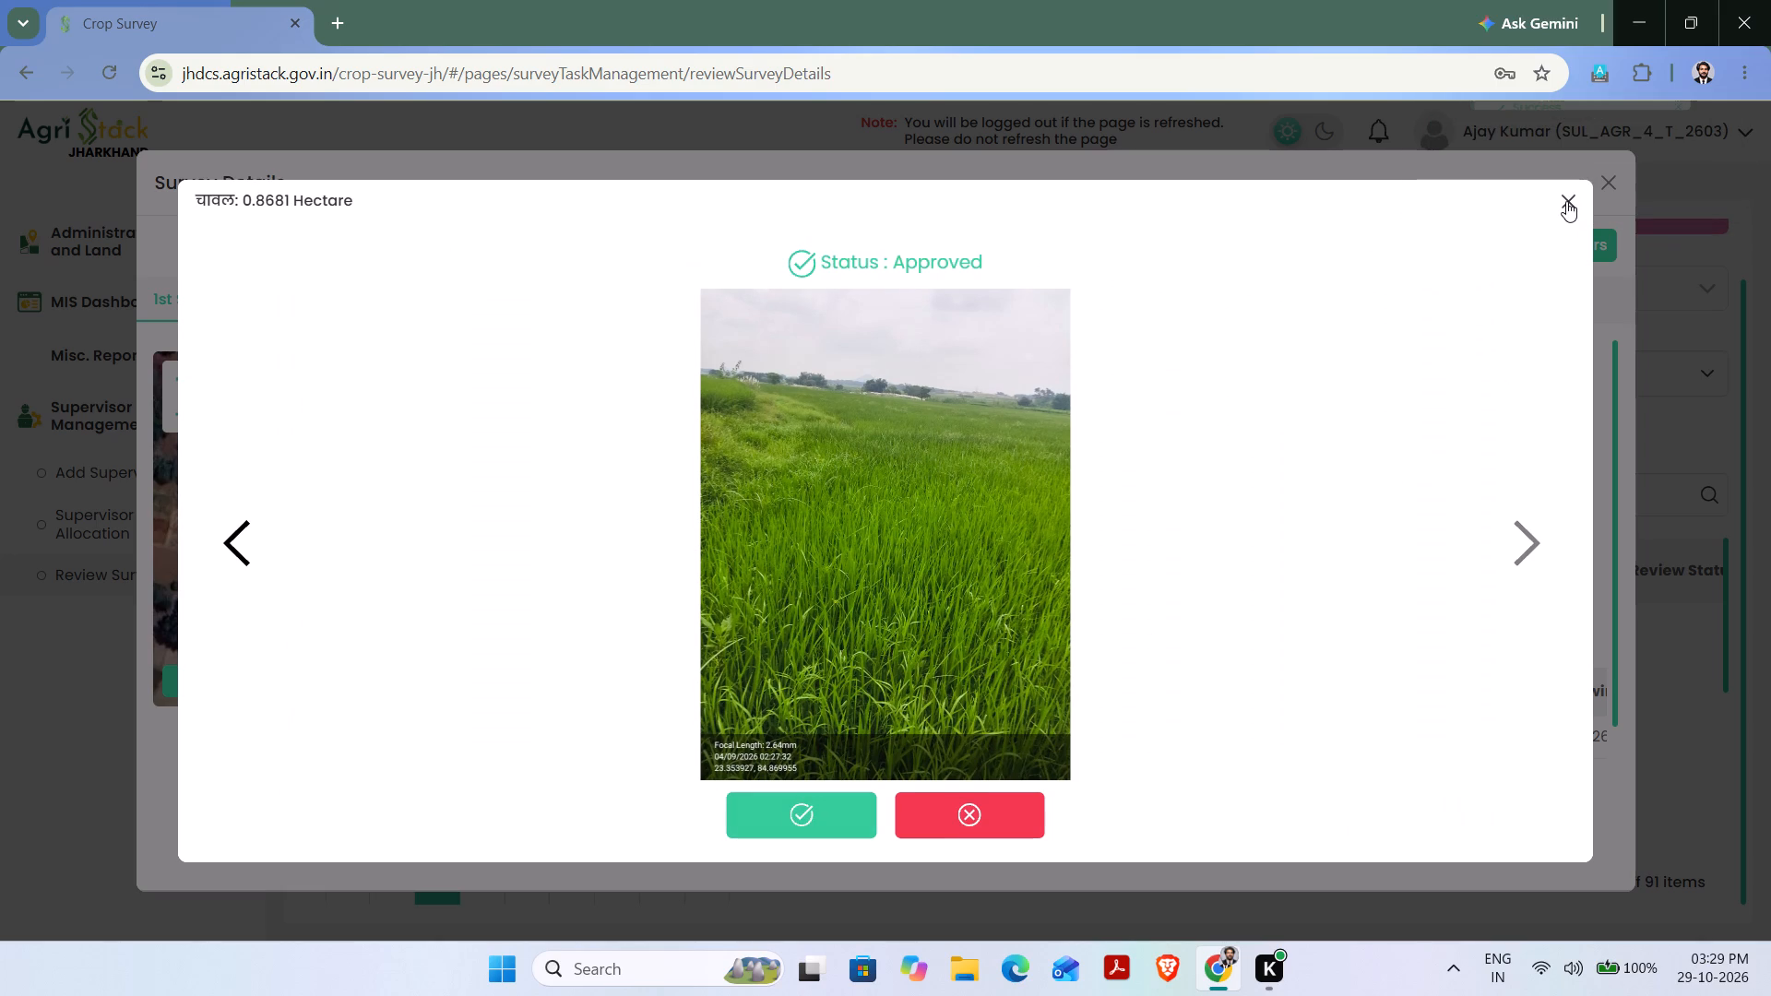
click(1566, 201)
Mark the first survey of survey number 389 as Approve, save the review and close its details.
scroll(752, 474, down, 2)
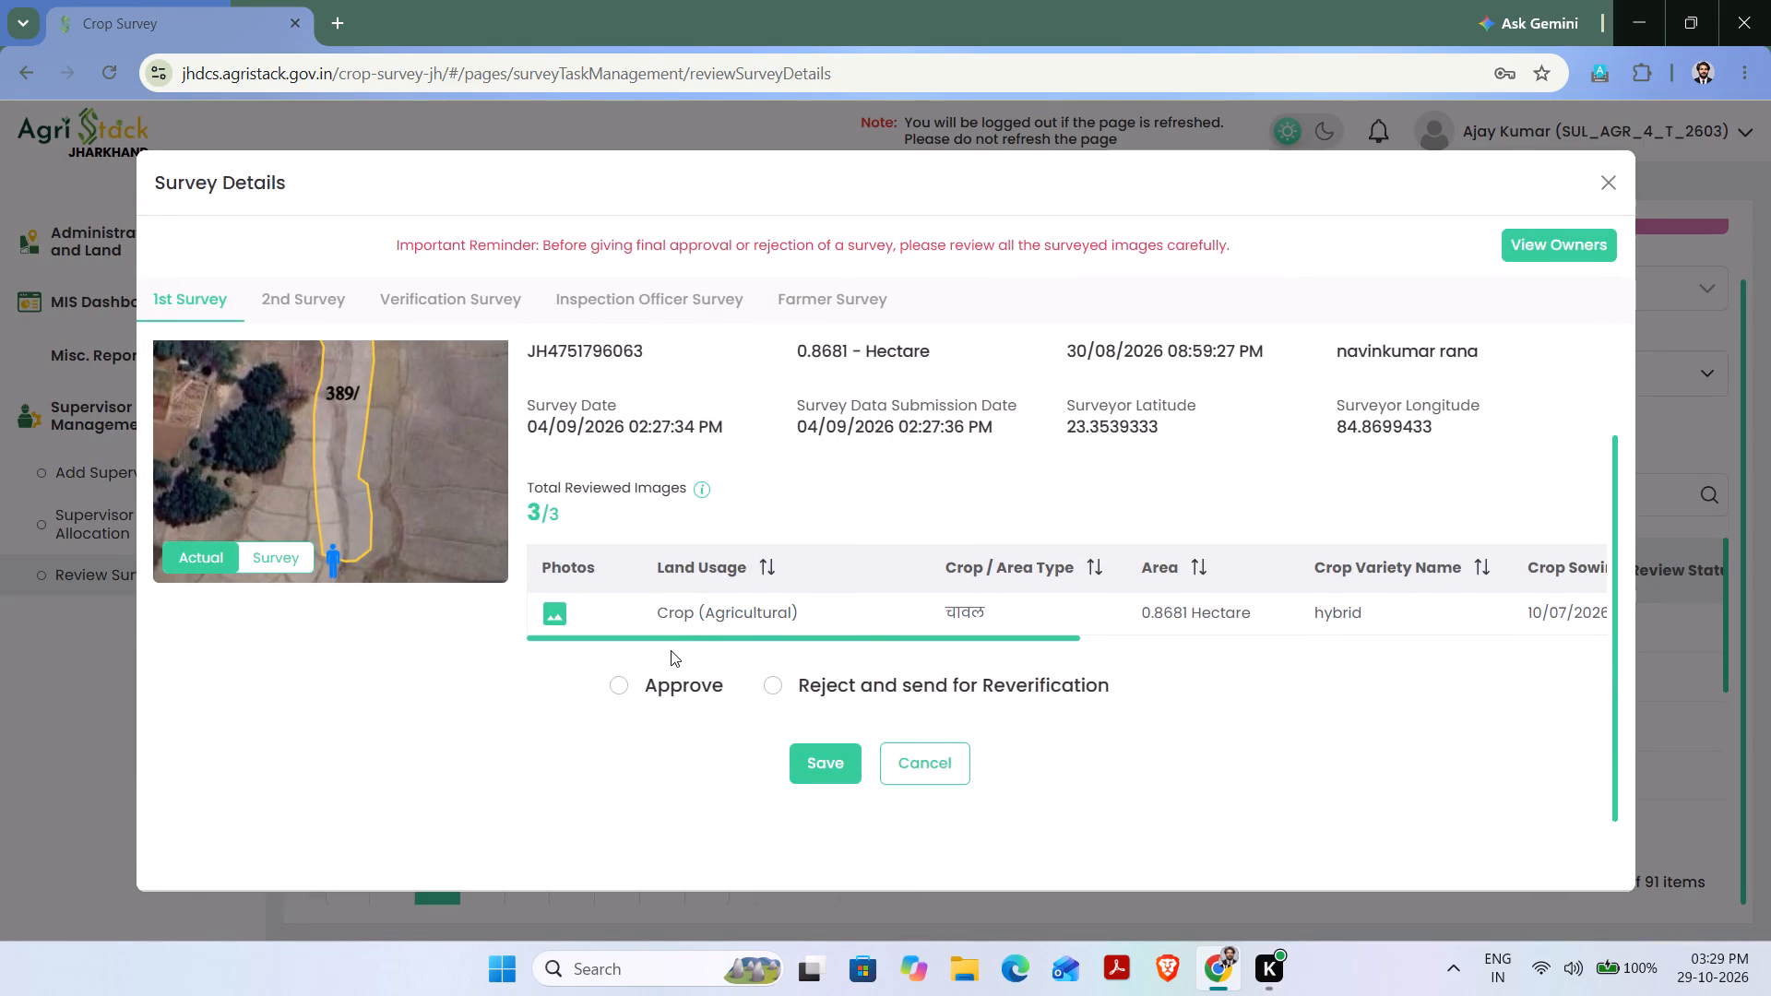
click(622, 654)
click(802, 730)
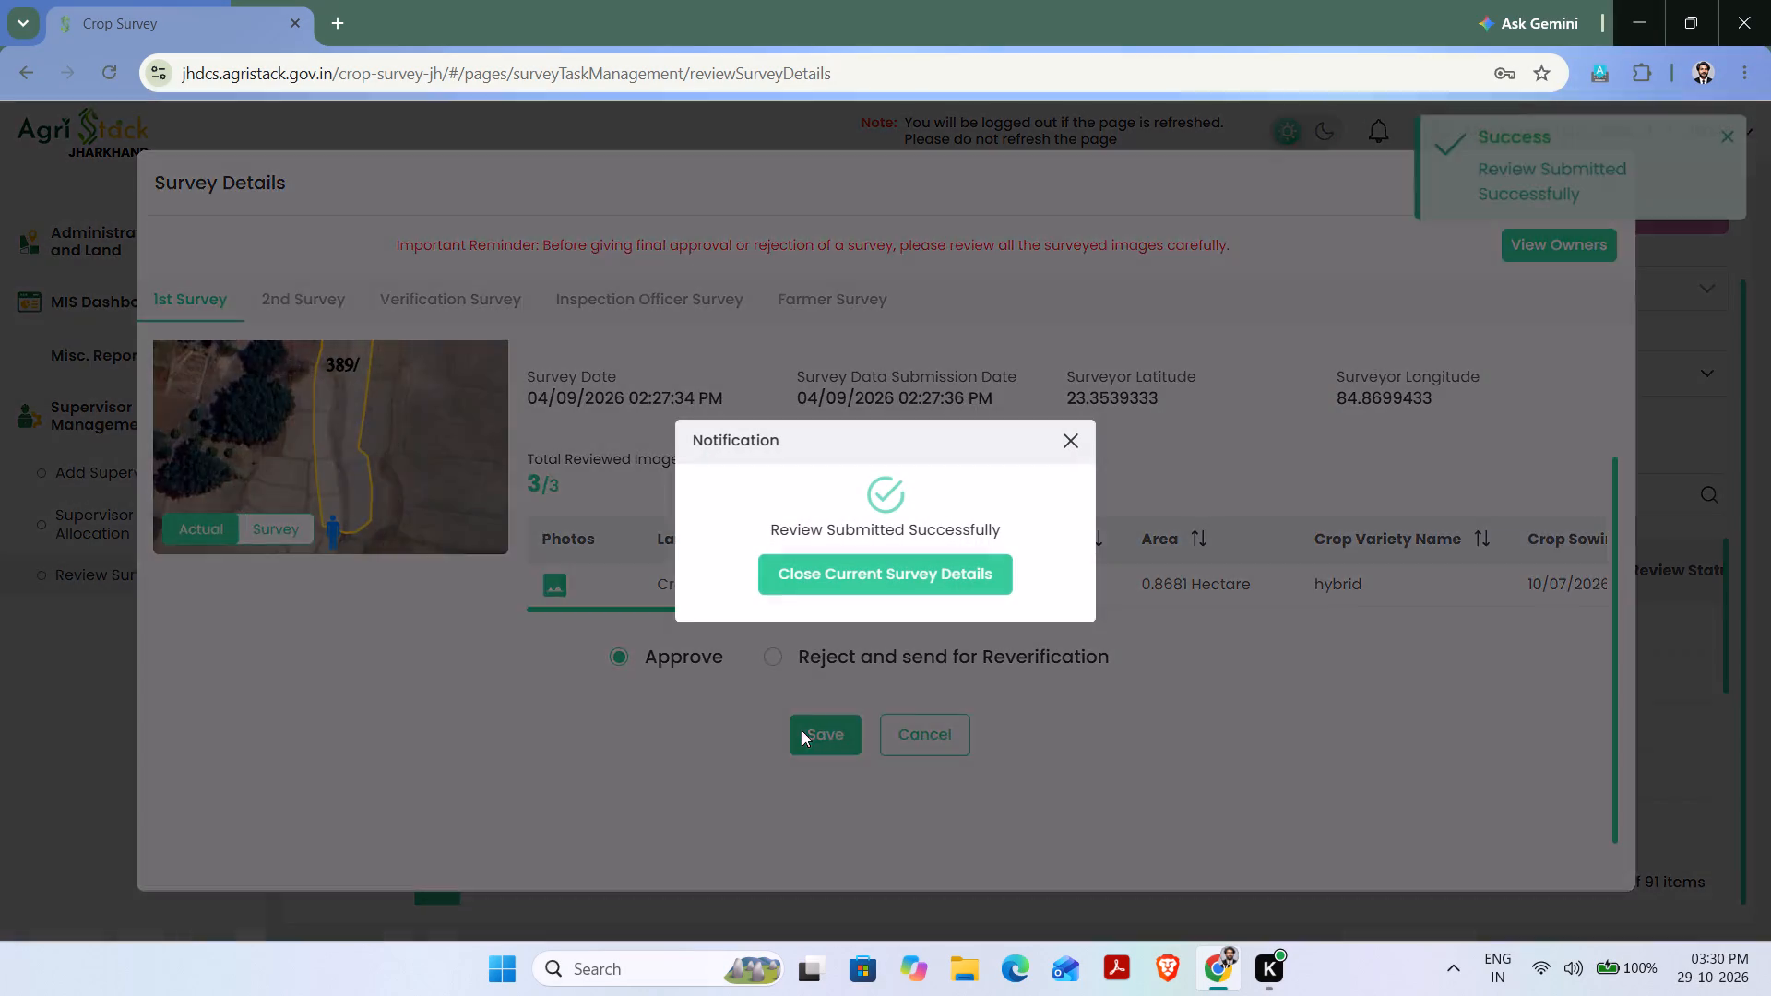
click(847, 578)
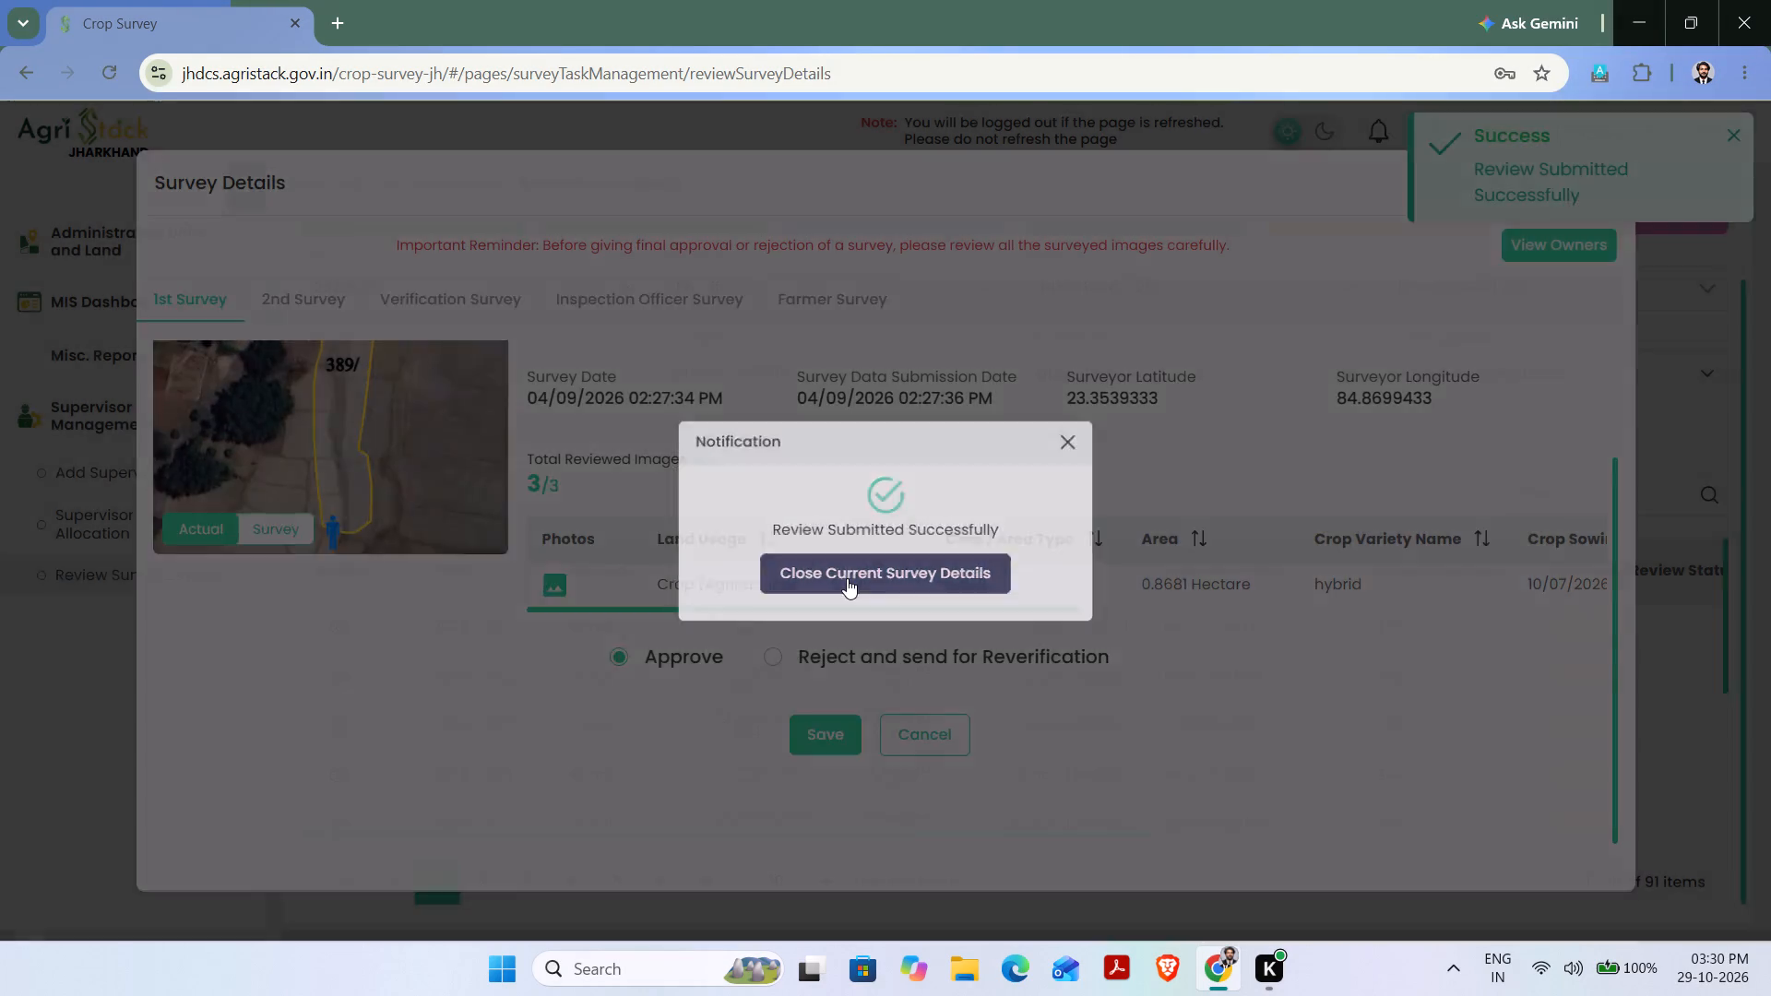
Open the record for survey number 148 and approve all three photos of its 0.3075-hectare fallow area.
click(337, 826)
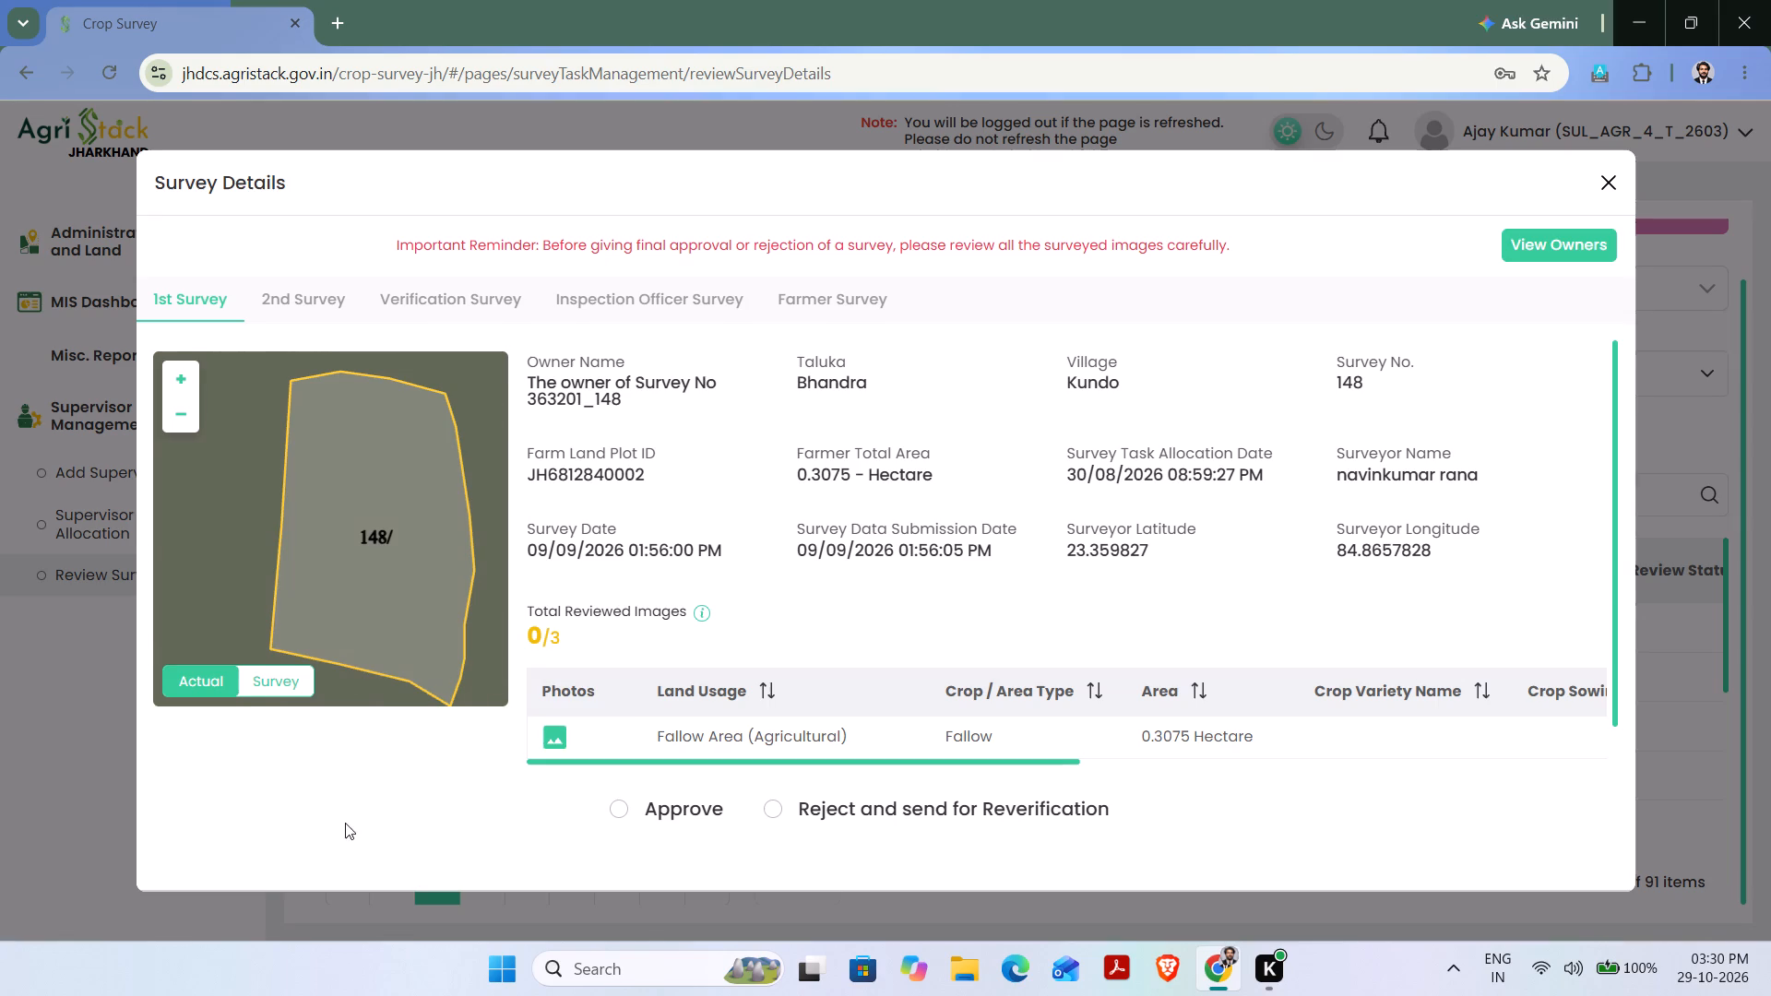
click(556, 729)
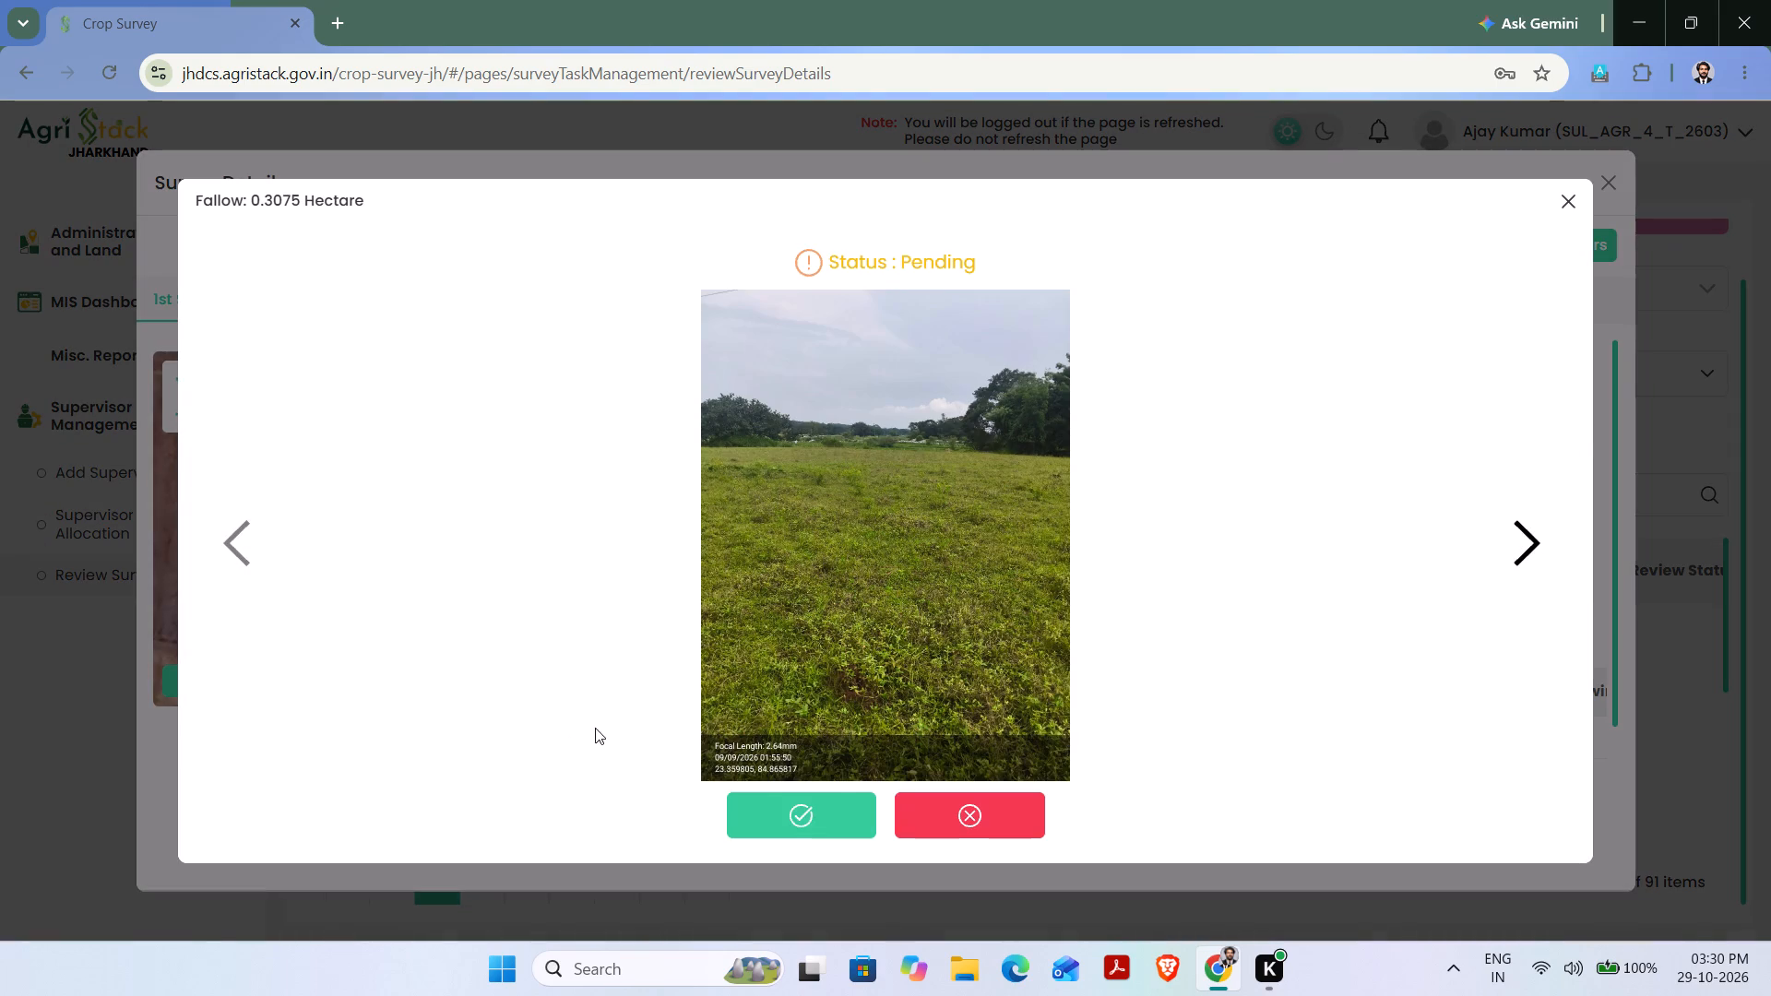
click(772, 824)
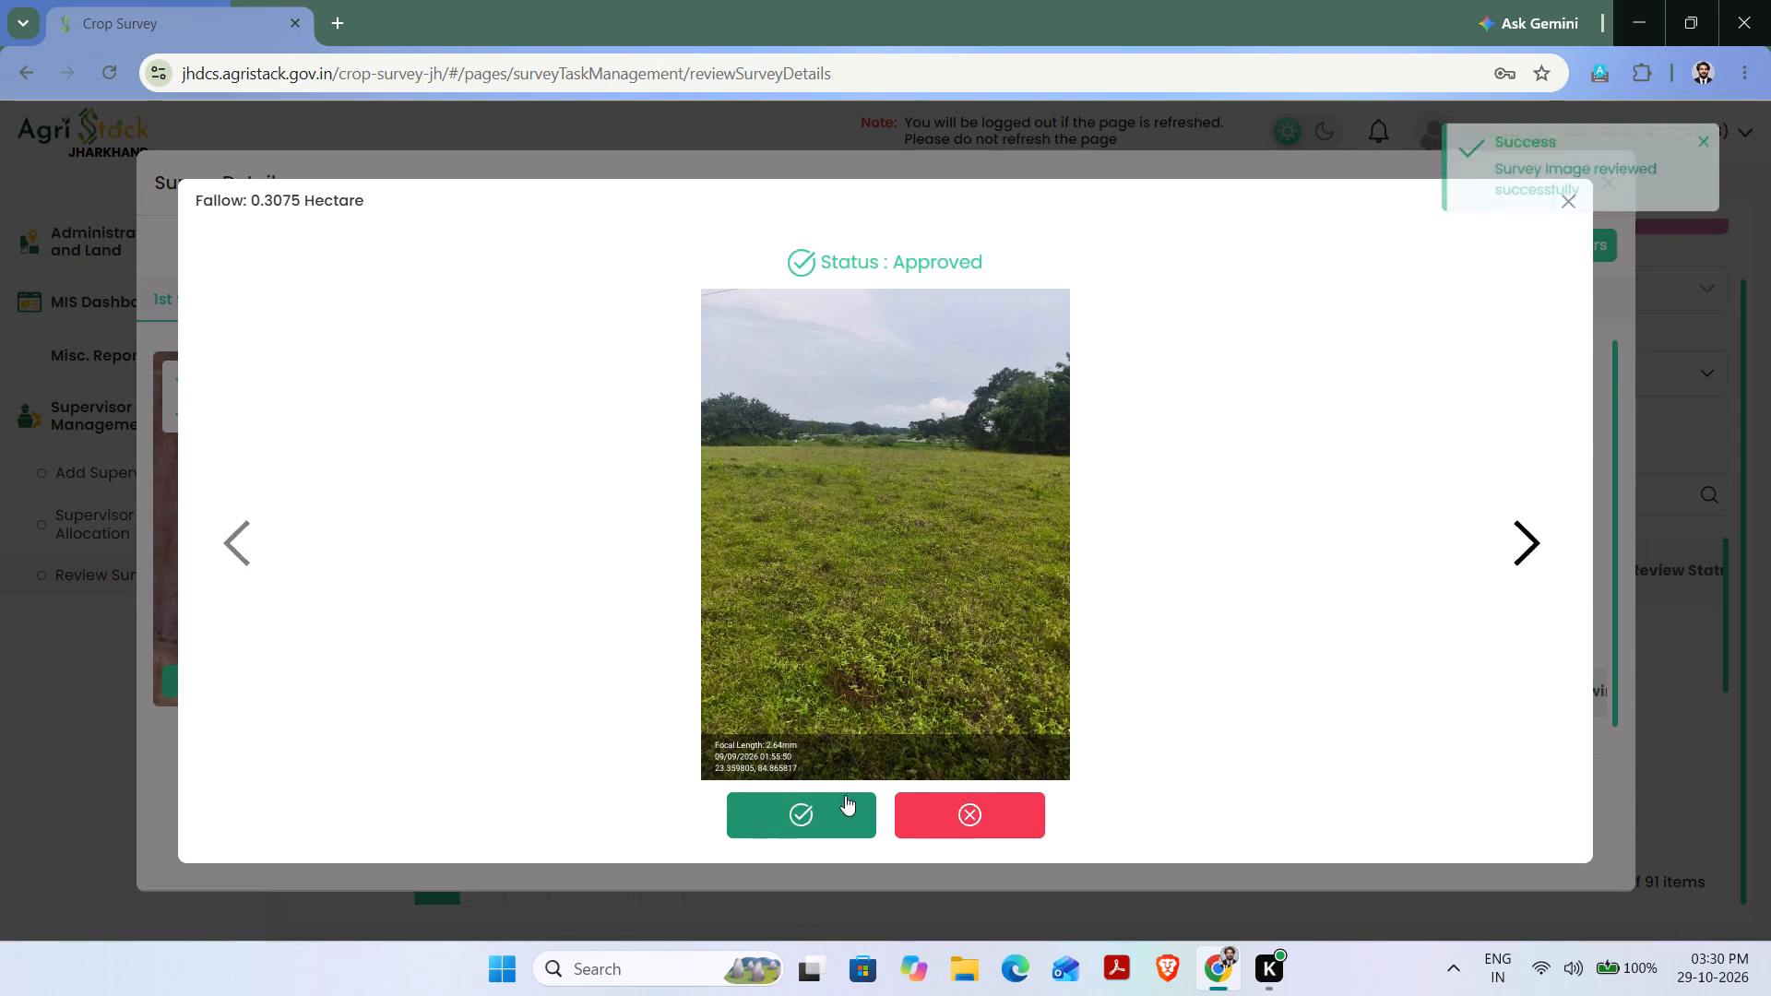
drag(1060, 628, 840, 694)
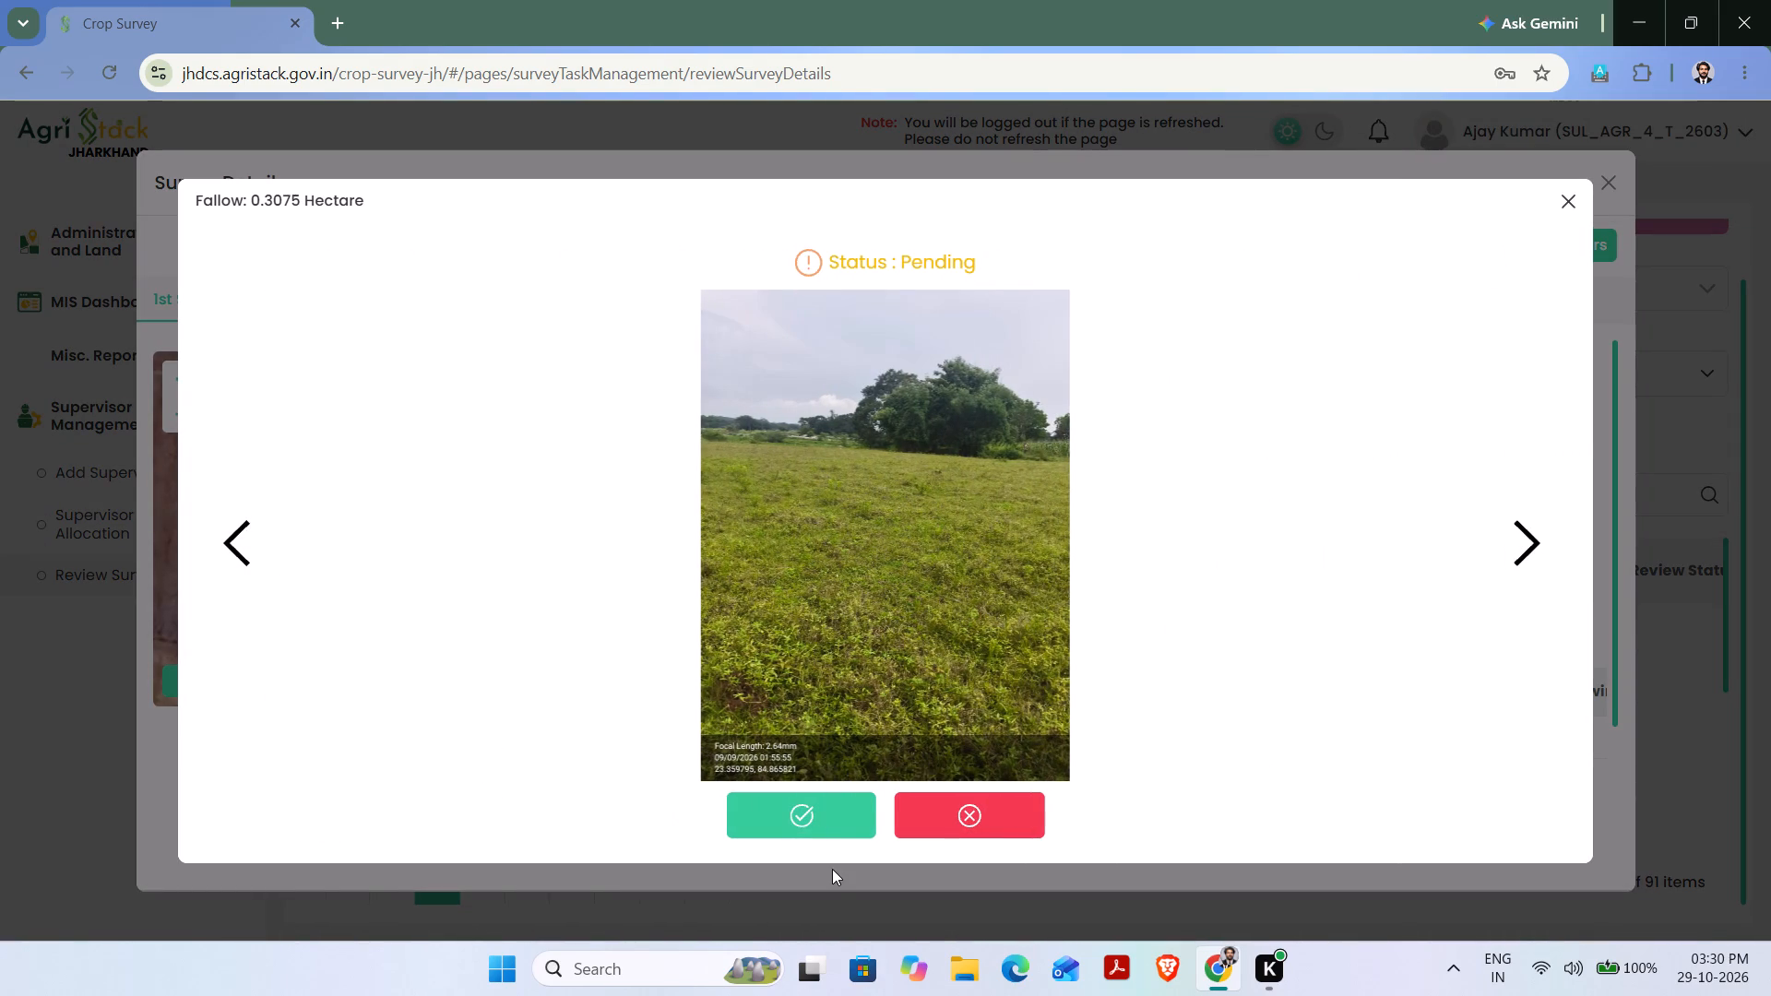
click(827, 816)
drag(875, 642, 668, 634)
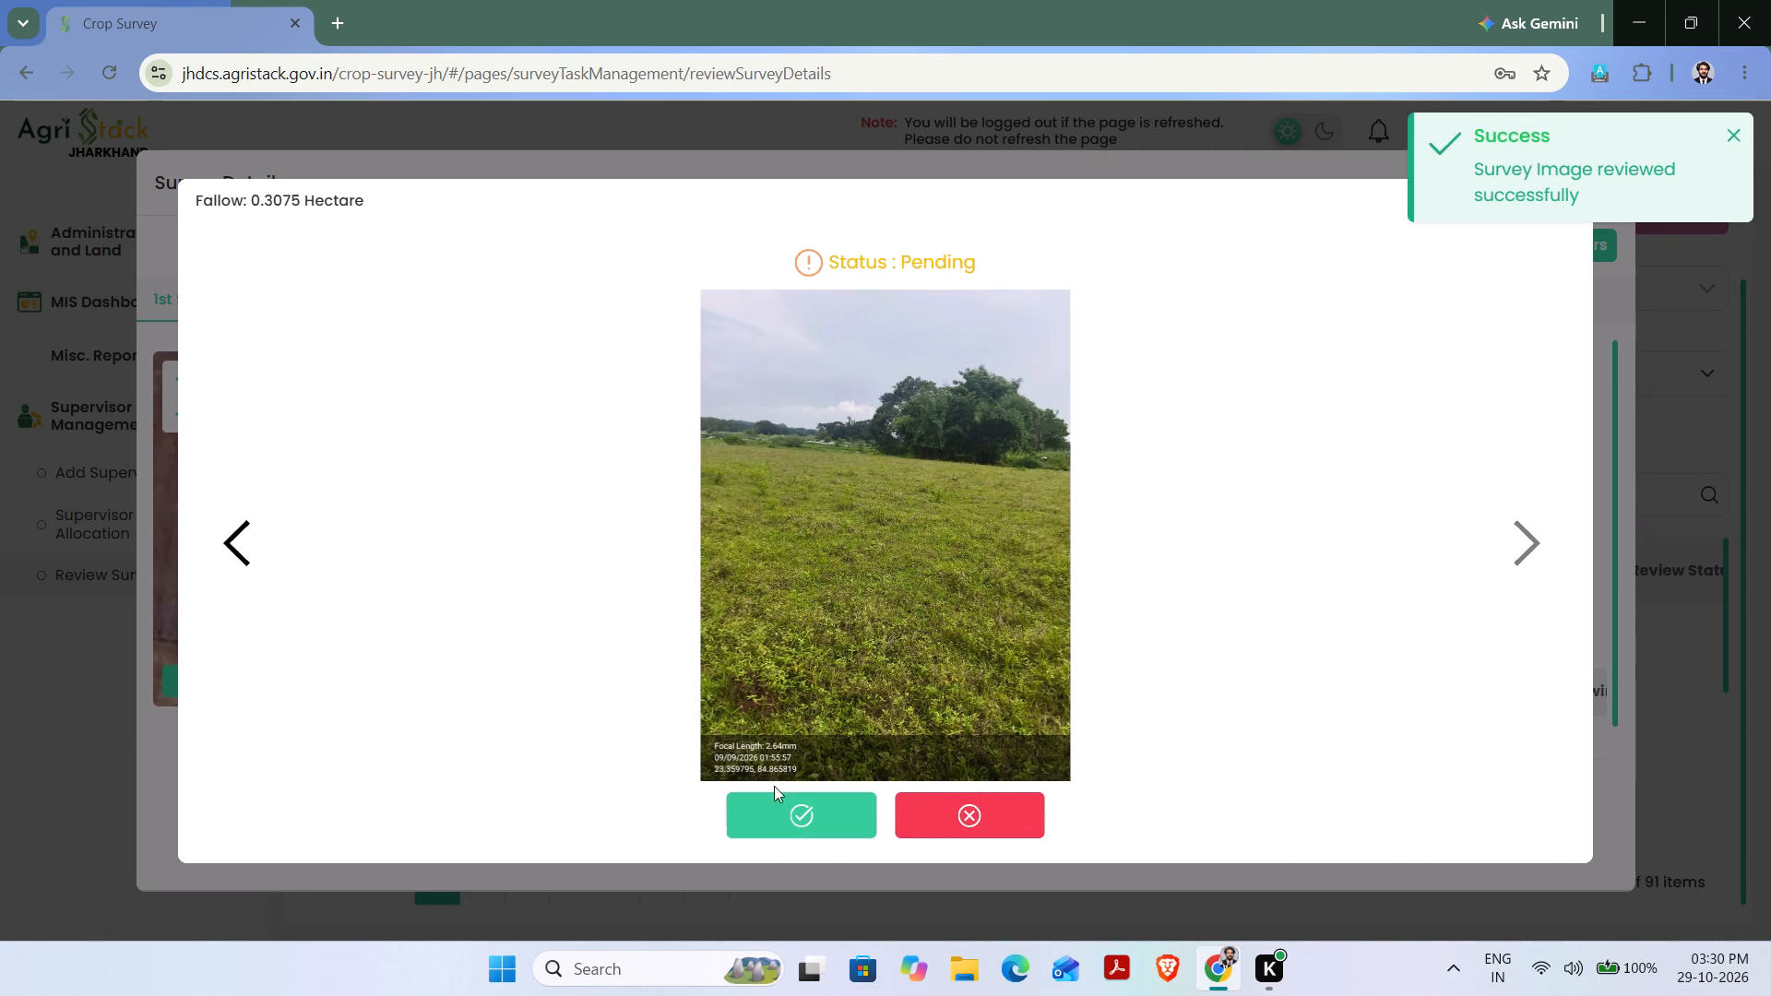
click(781, 803)
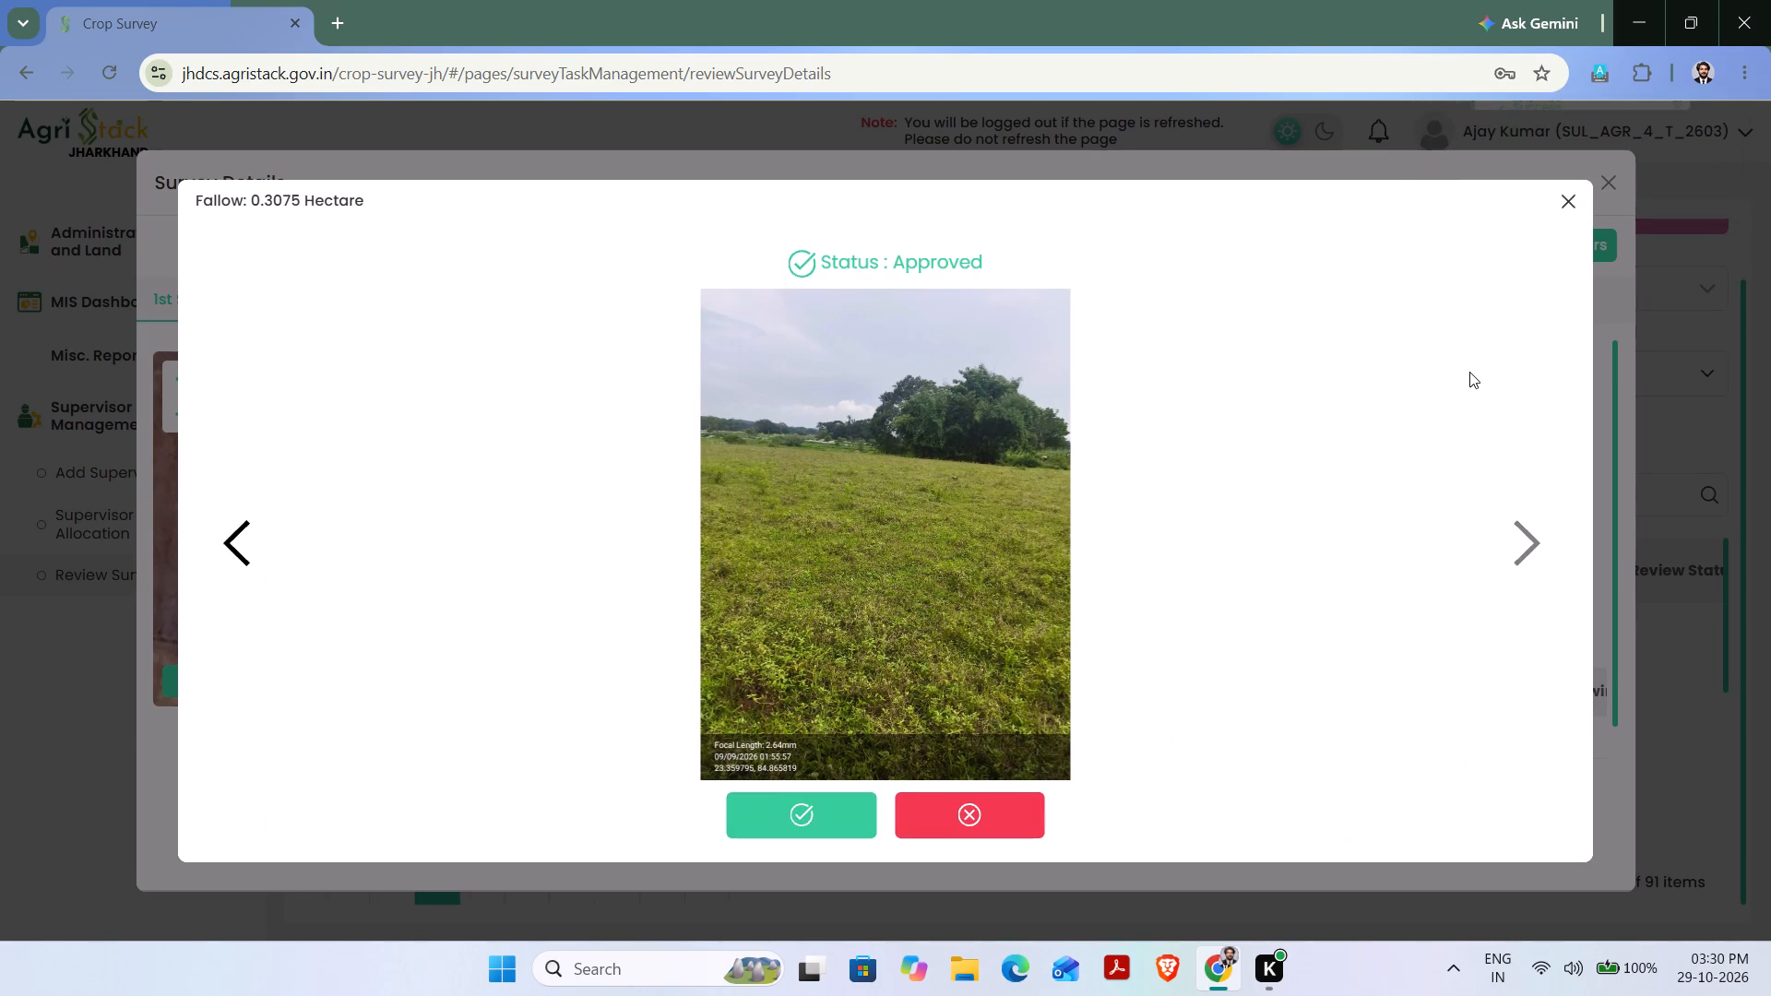
click(1569, 210)
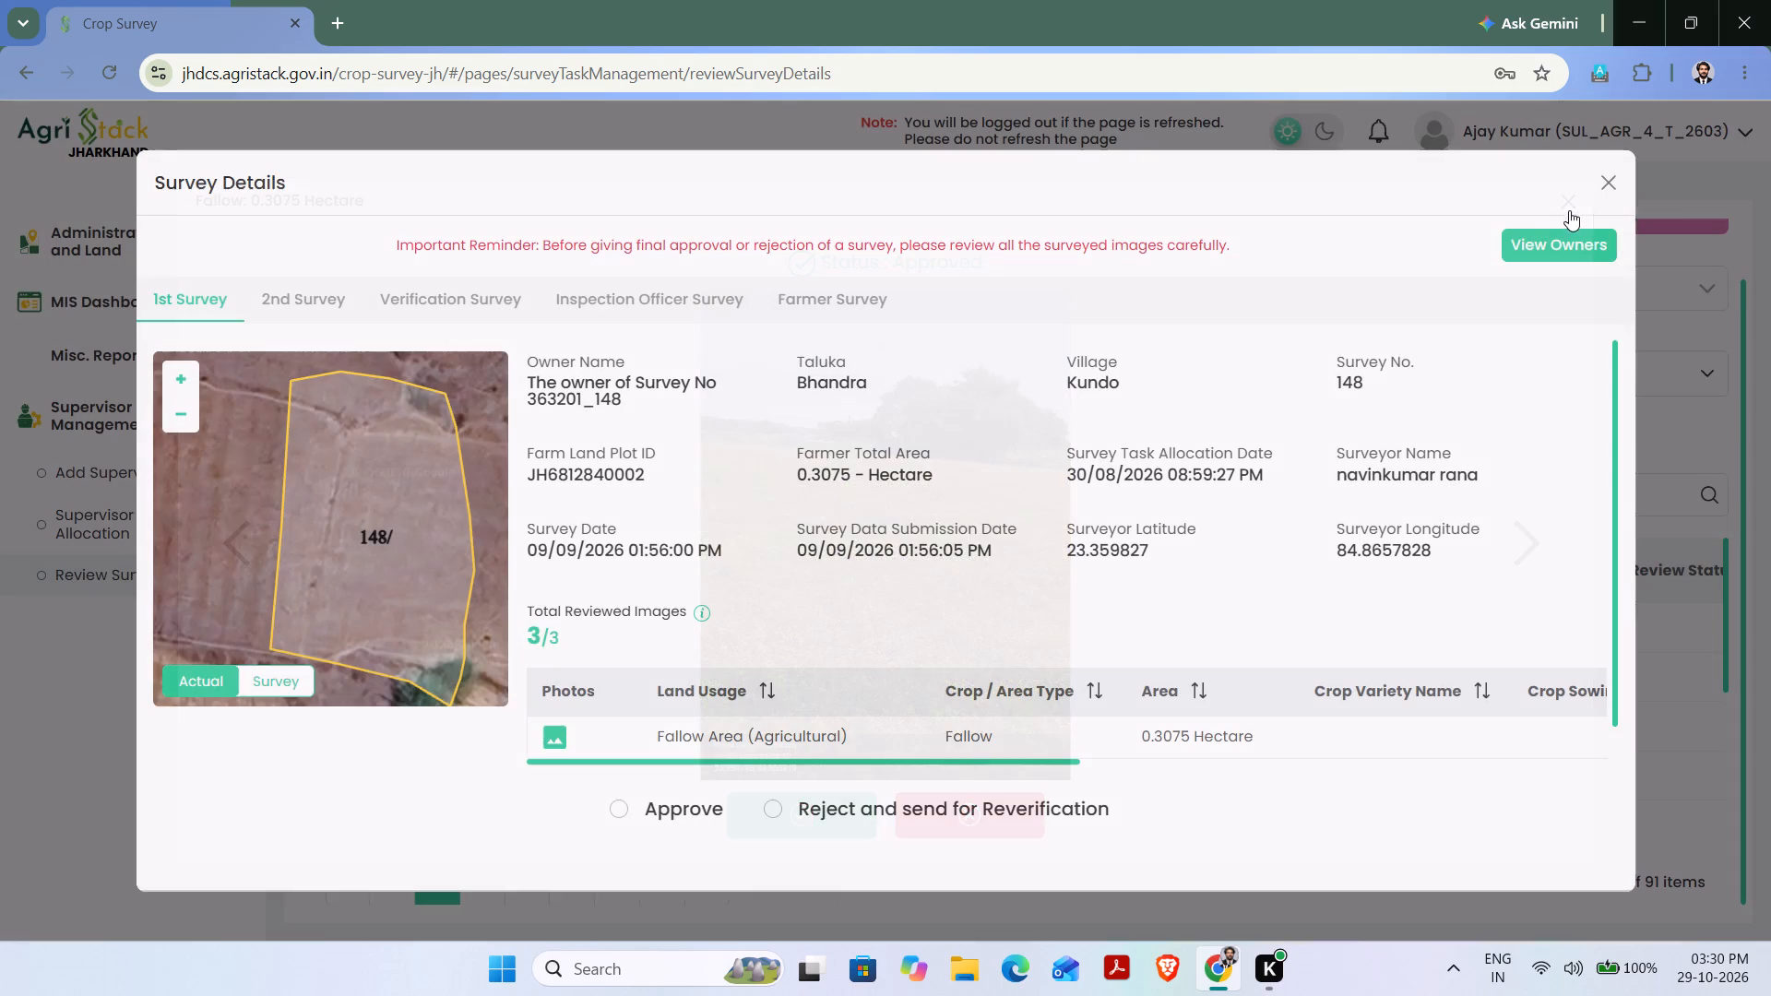
Mark the first survey of survey number 148 as Approve, save the review and close its details.
scroll(957, 627, down, 2)
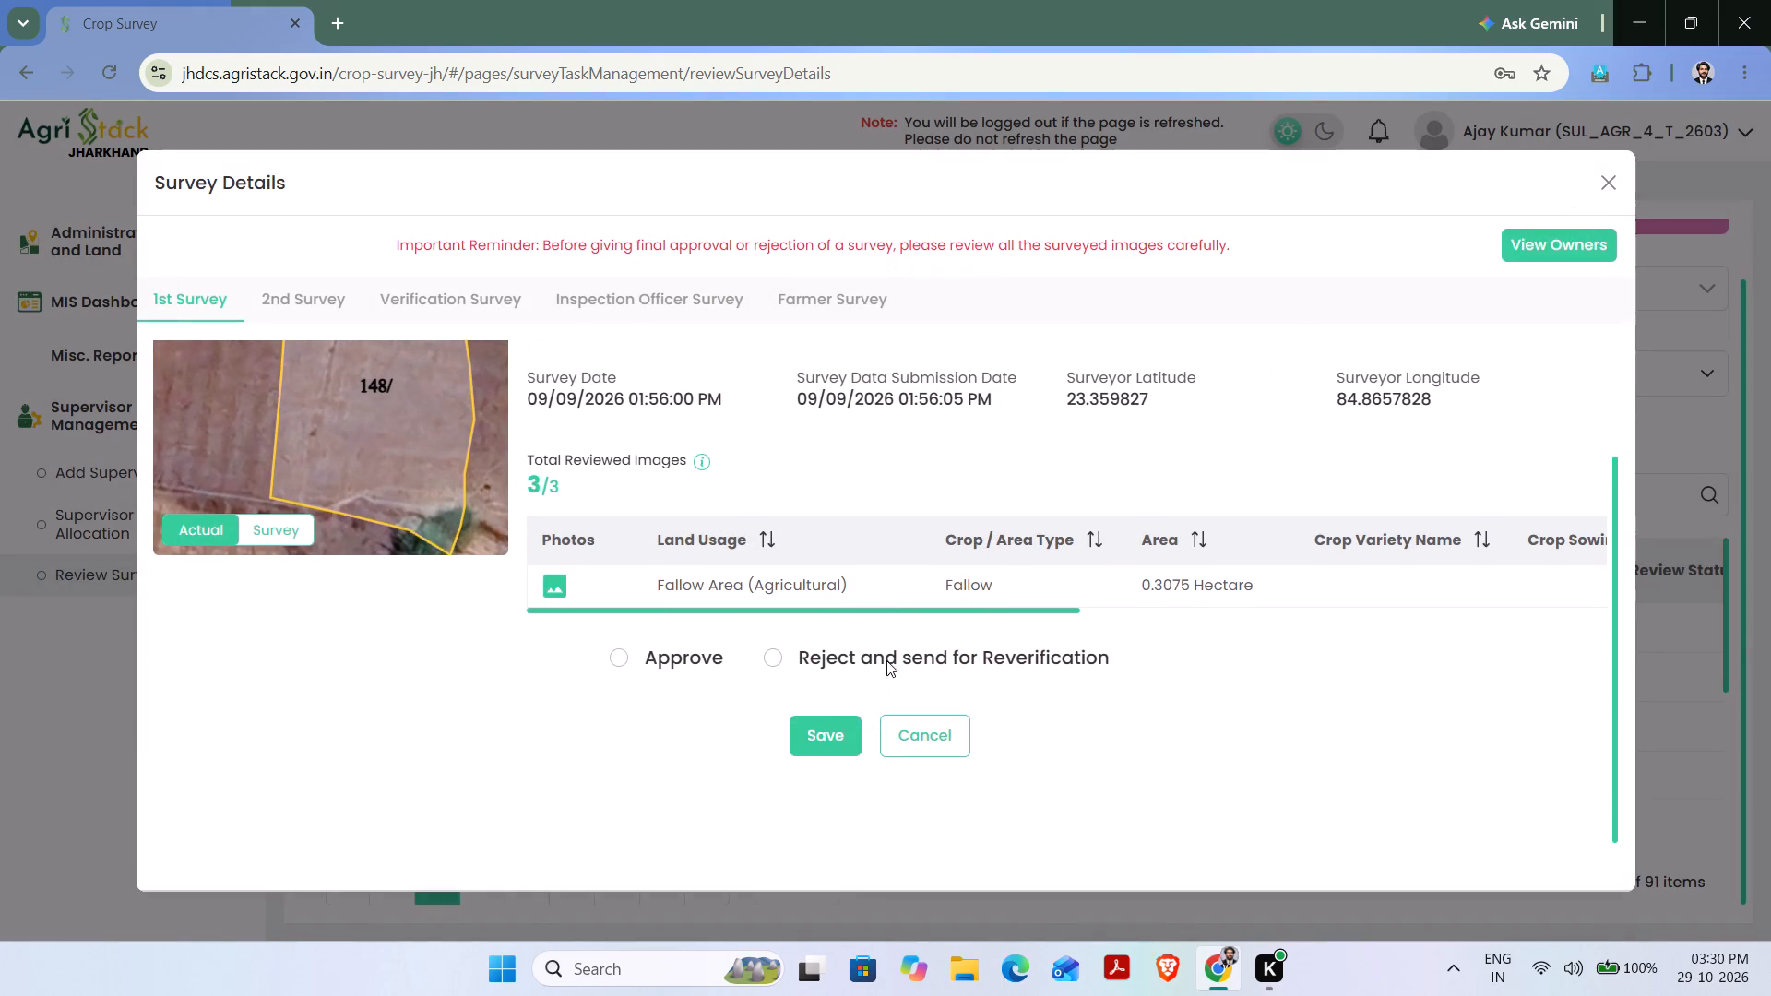
click(674, 658)
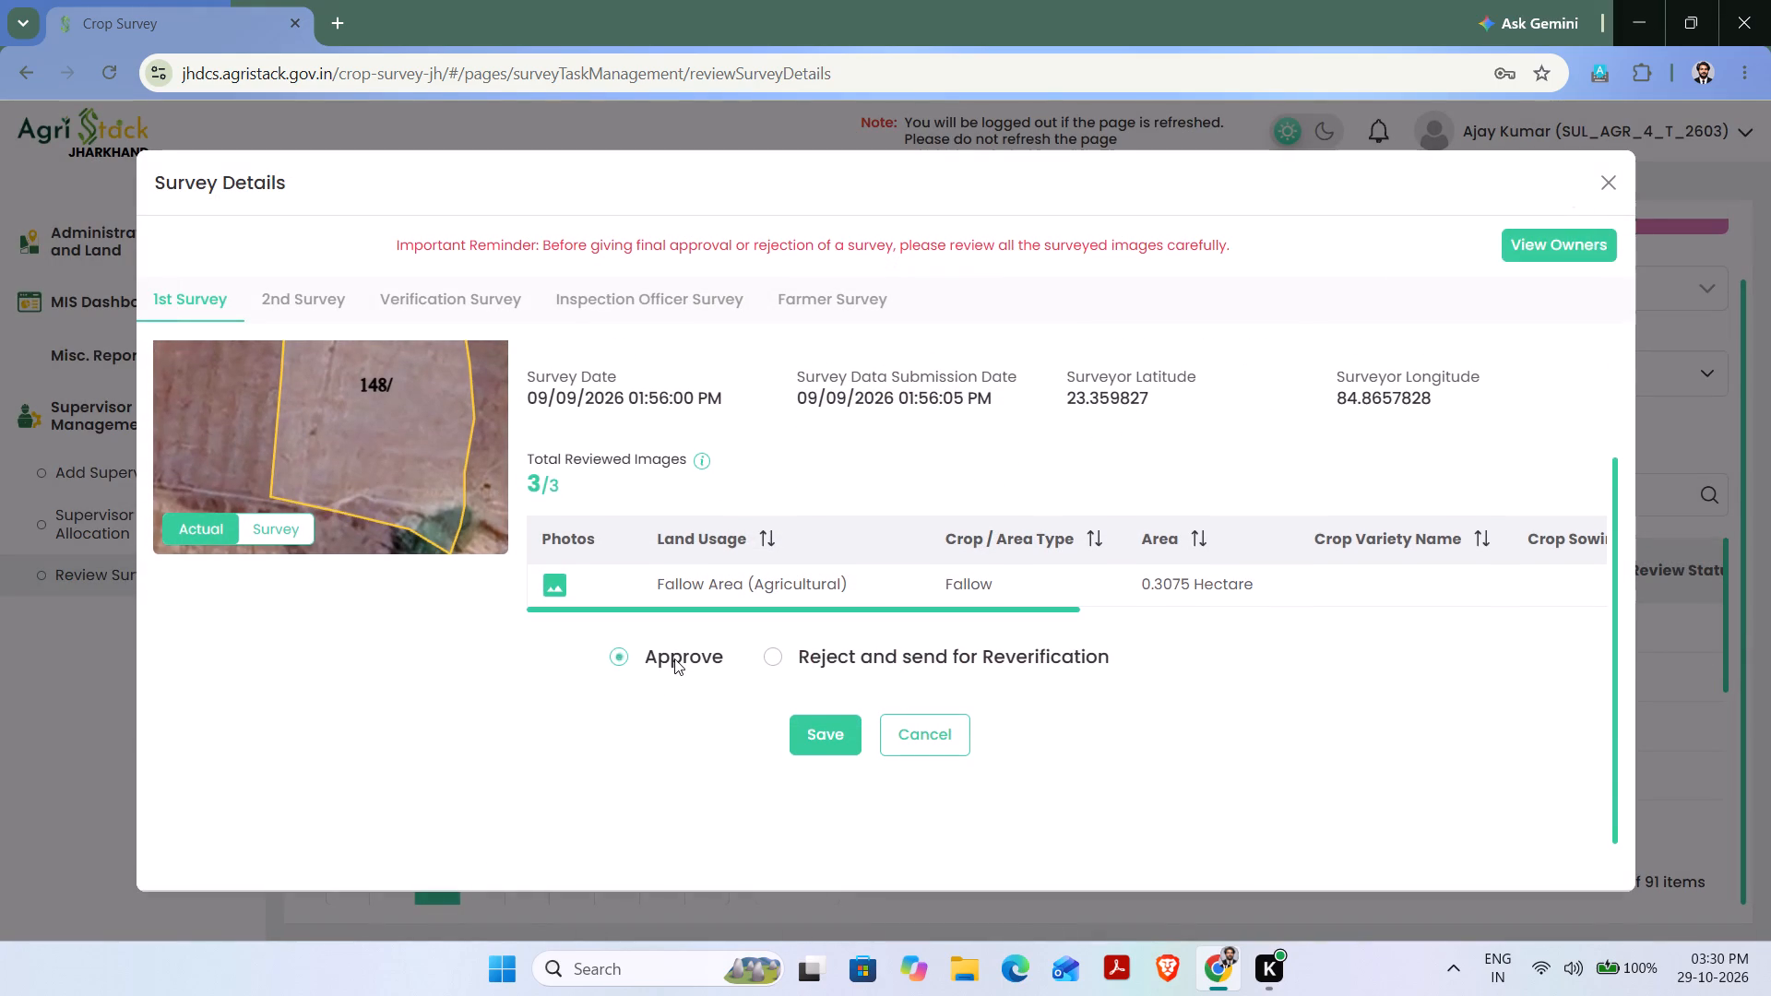
click(796, 728)
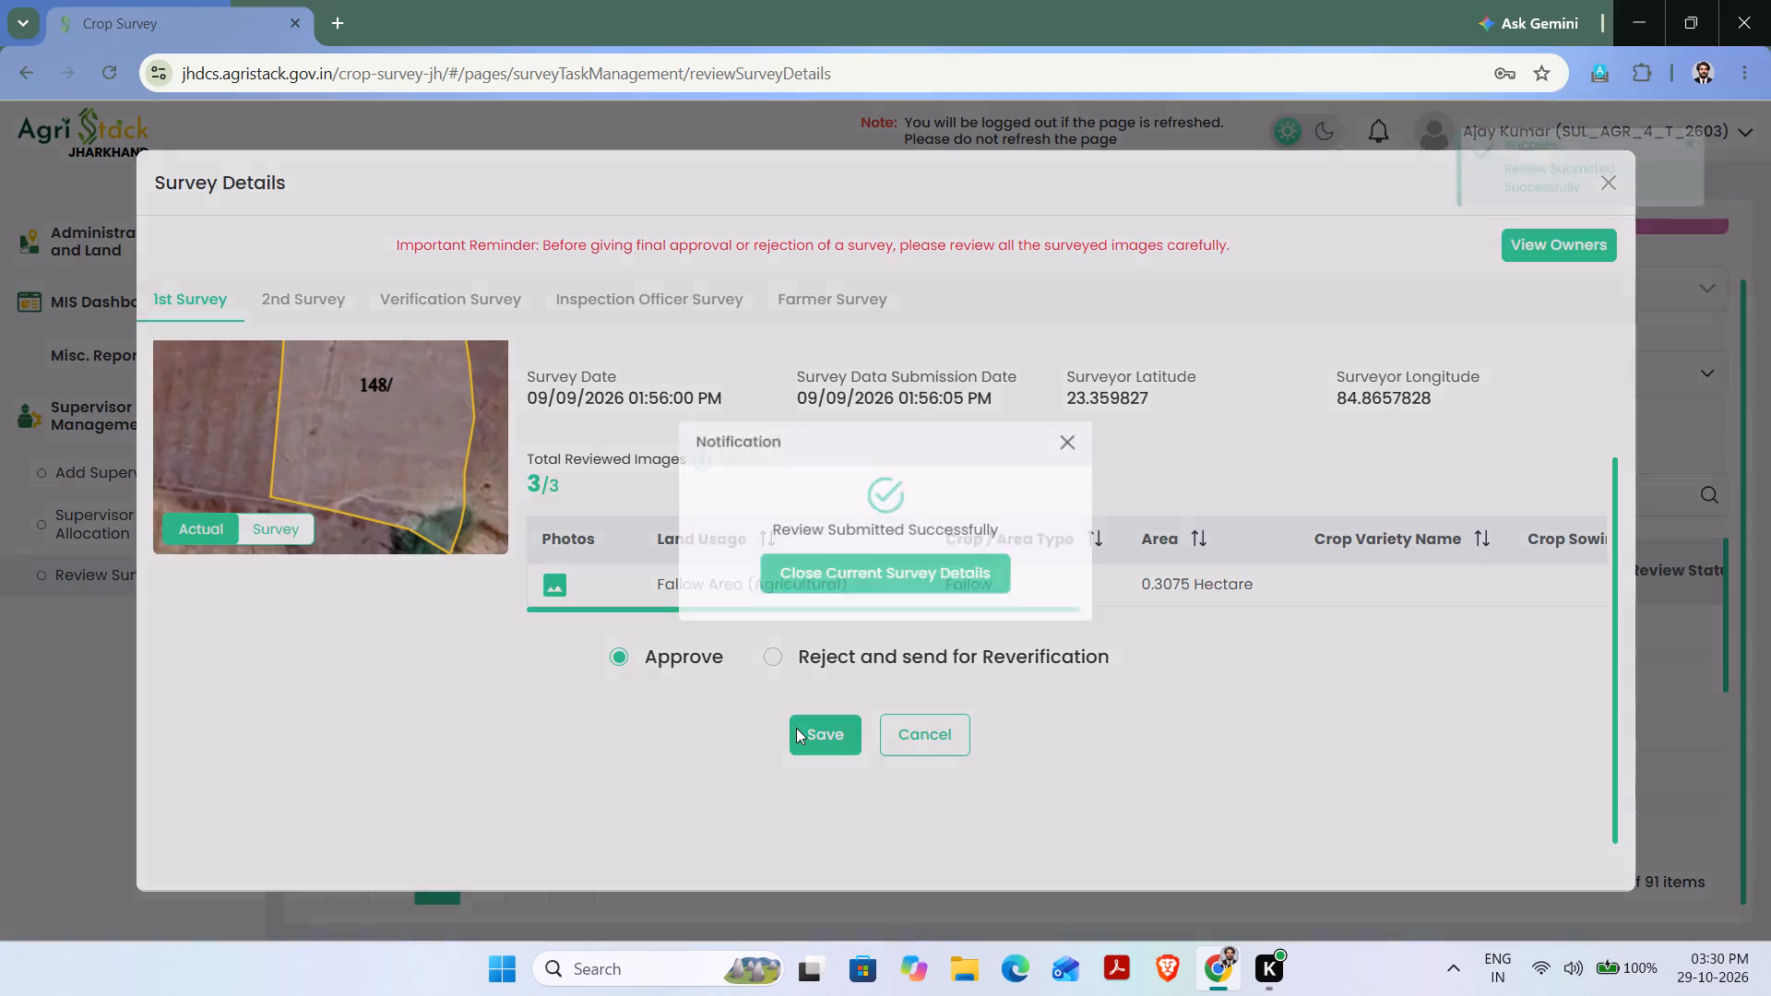
click(818, 580)
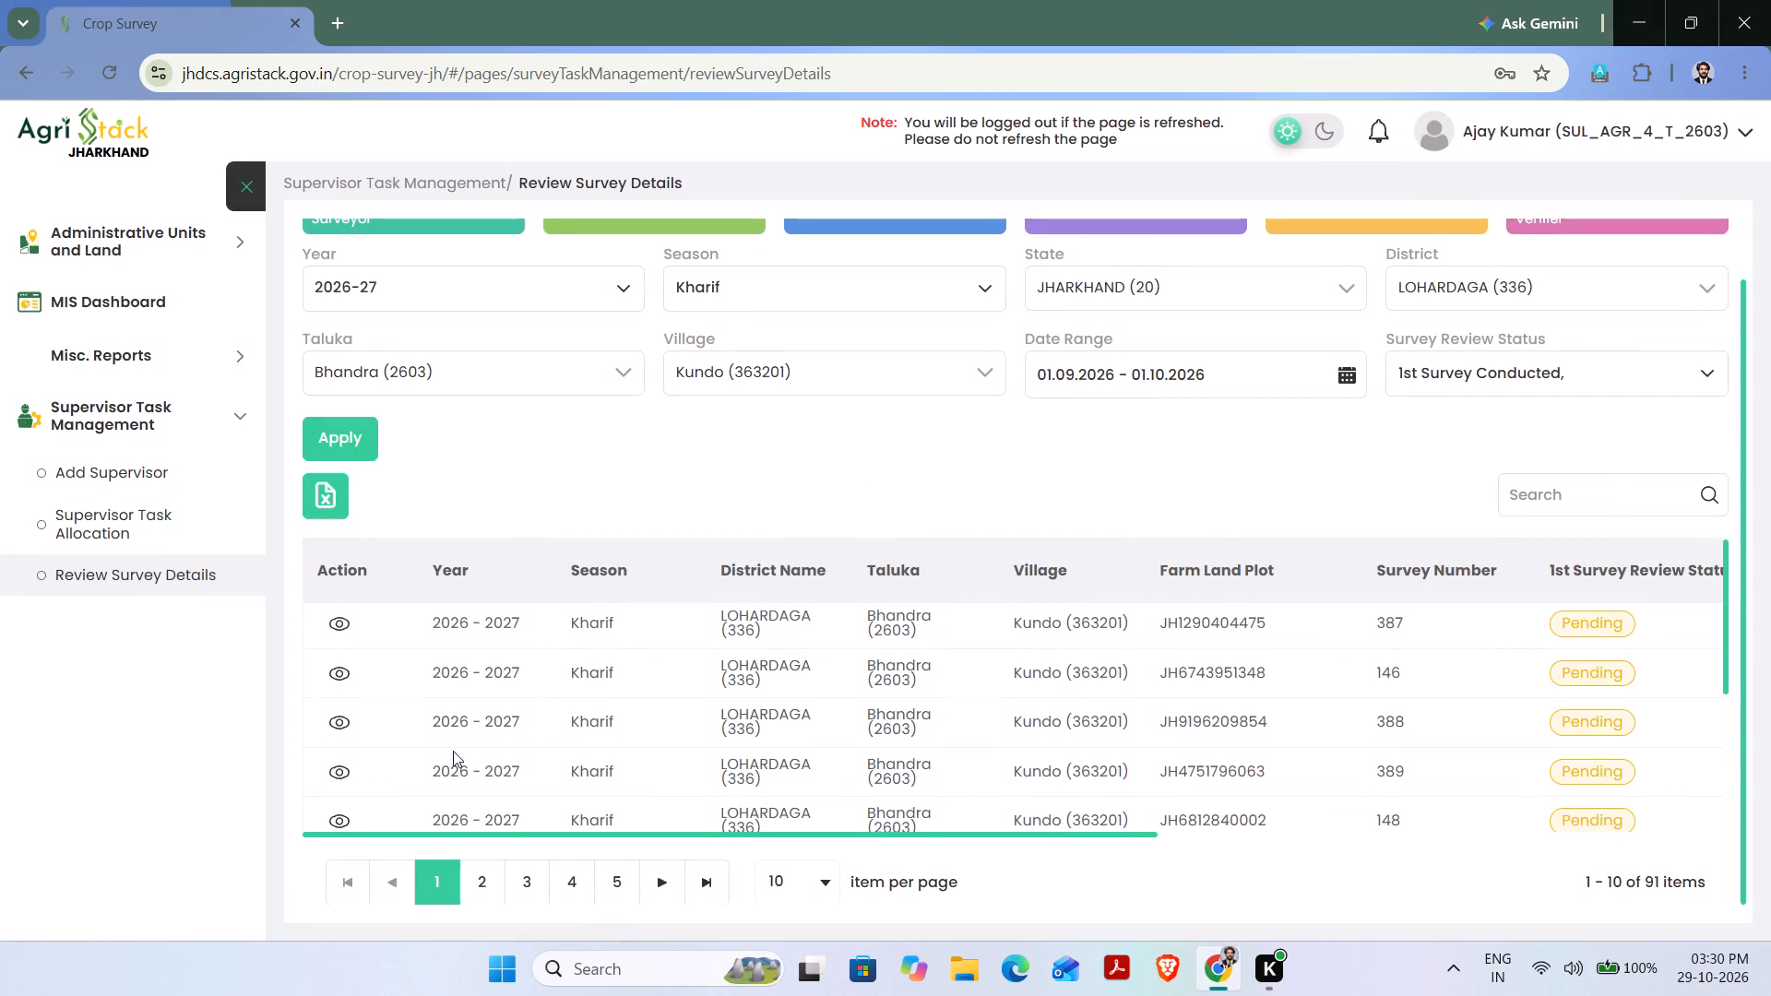
Open the record for survey number 40 and approve all three photos of its 0.104-hectare fallow area.
scroll(443, 757, down, 5)
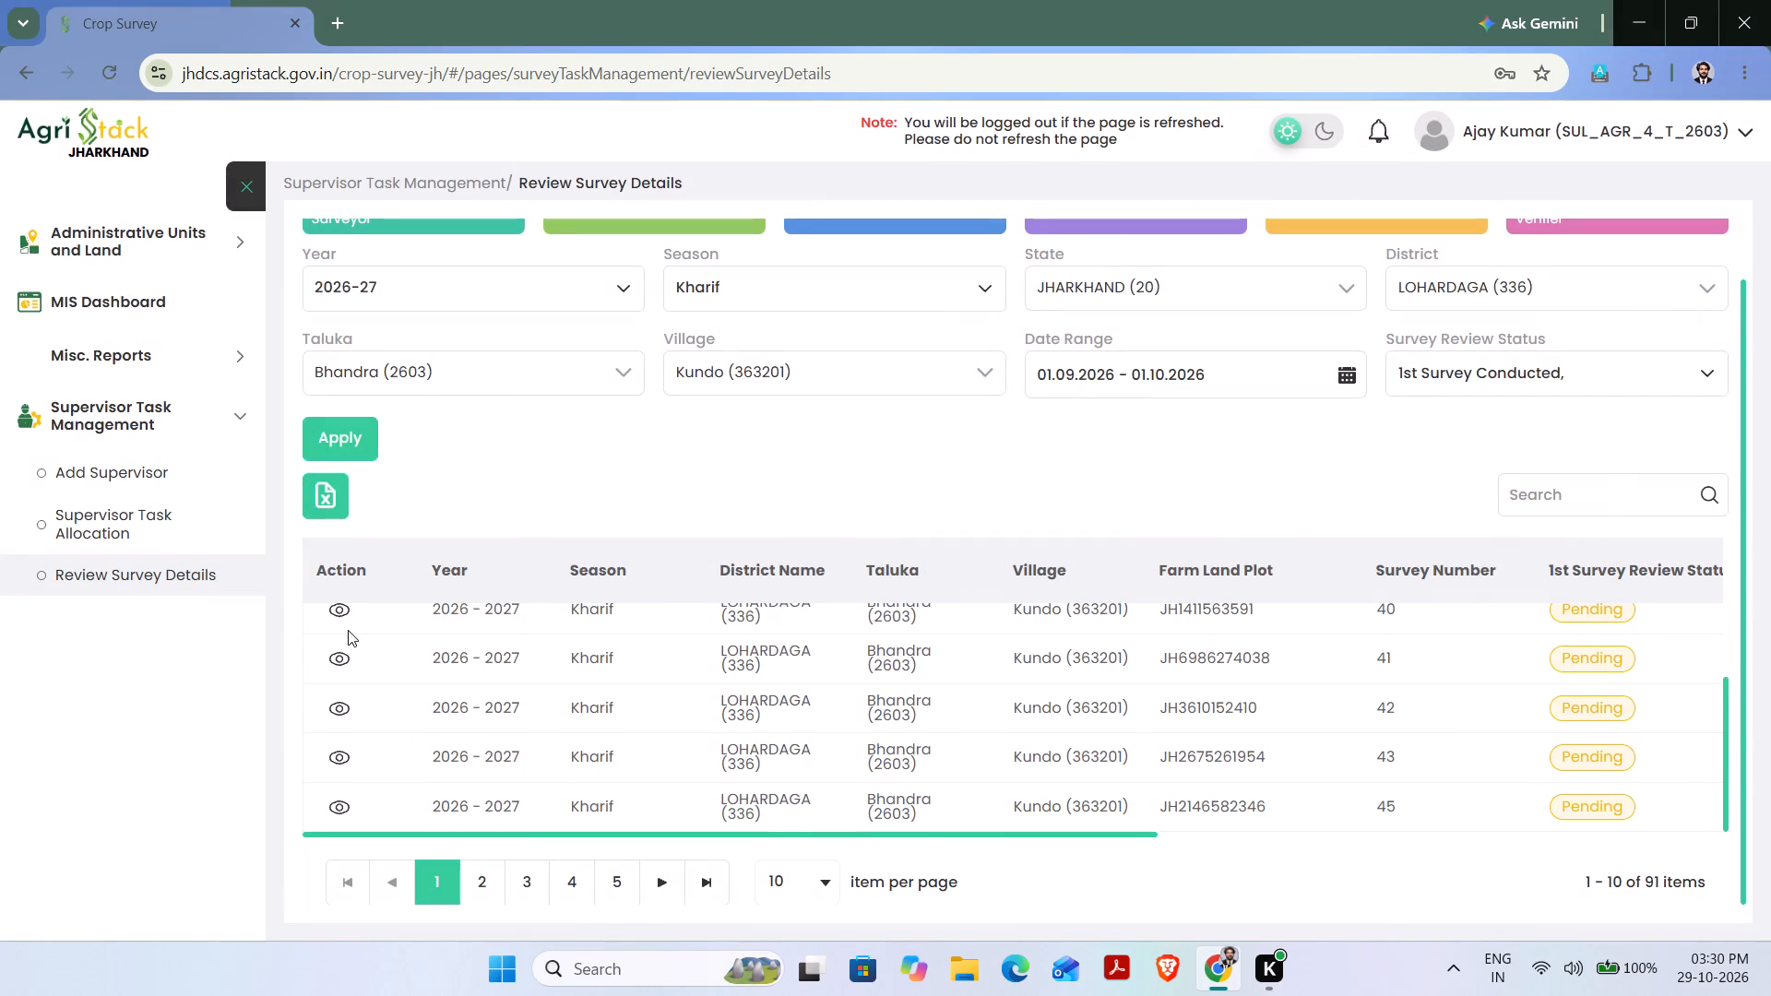
click(341, 612)
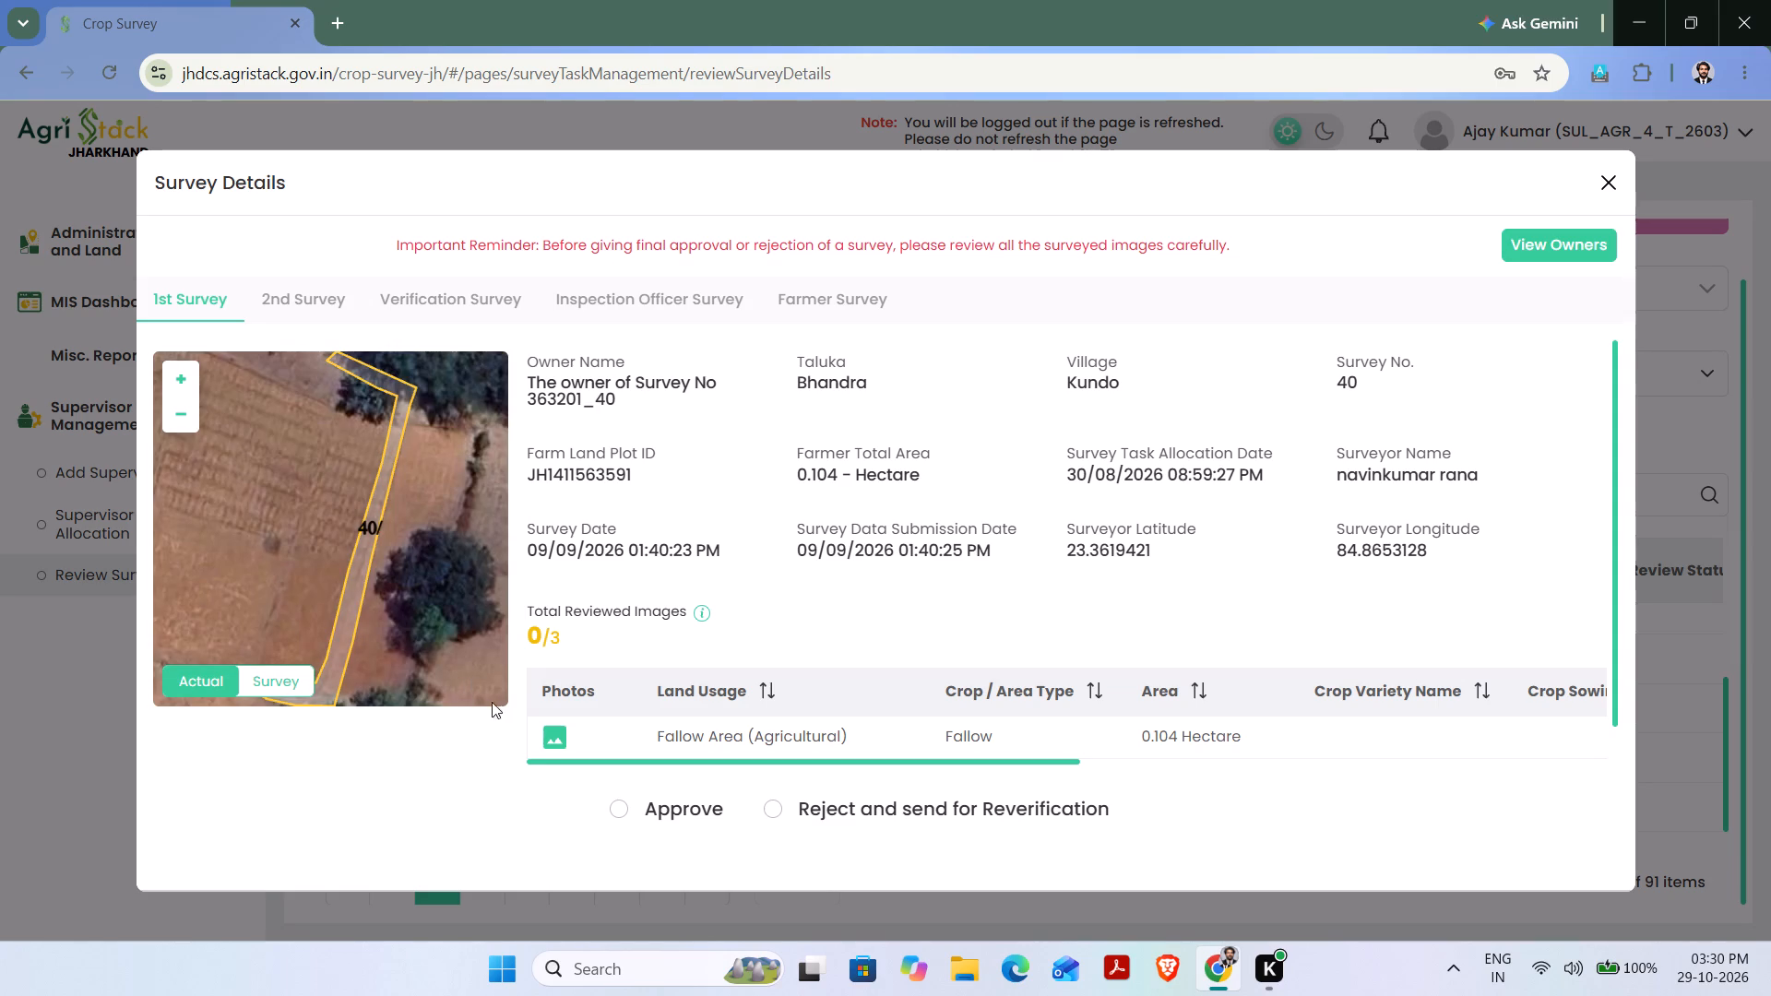
click(549, 726)
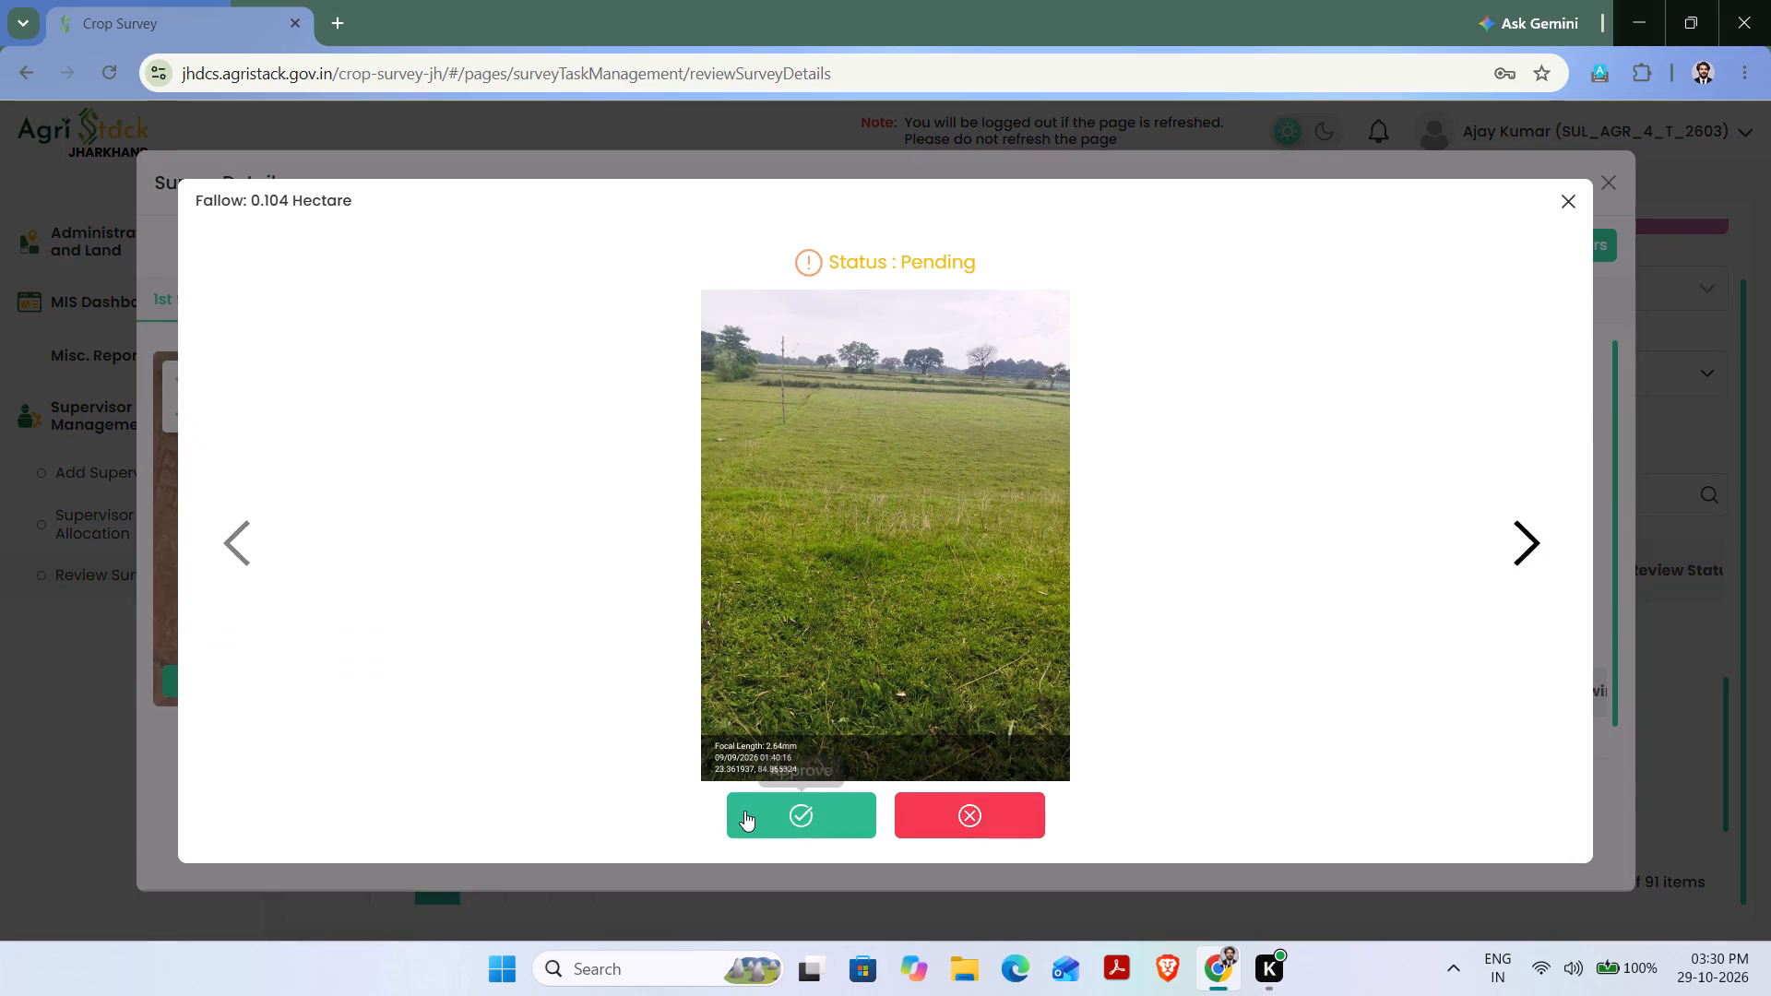
click(748, 811)
drag(803, 717, 655, 733)
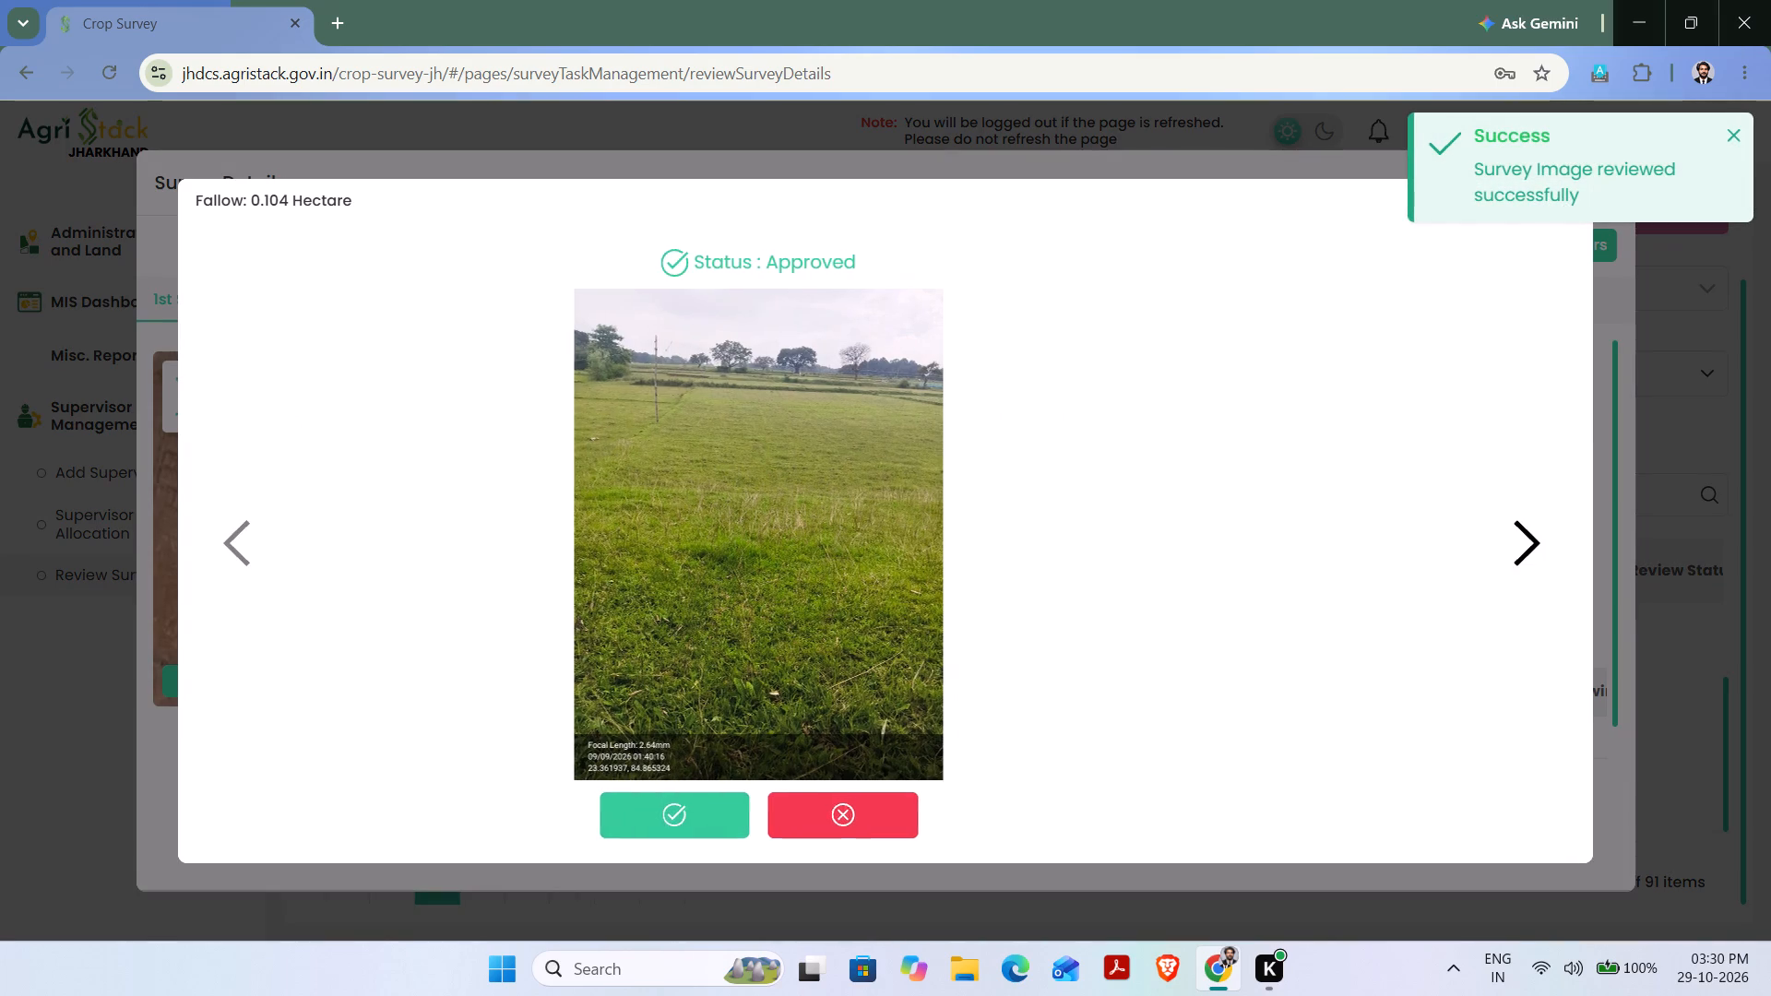
drag(655, 733, 619, 730)
click(756, 811)
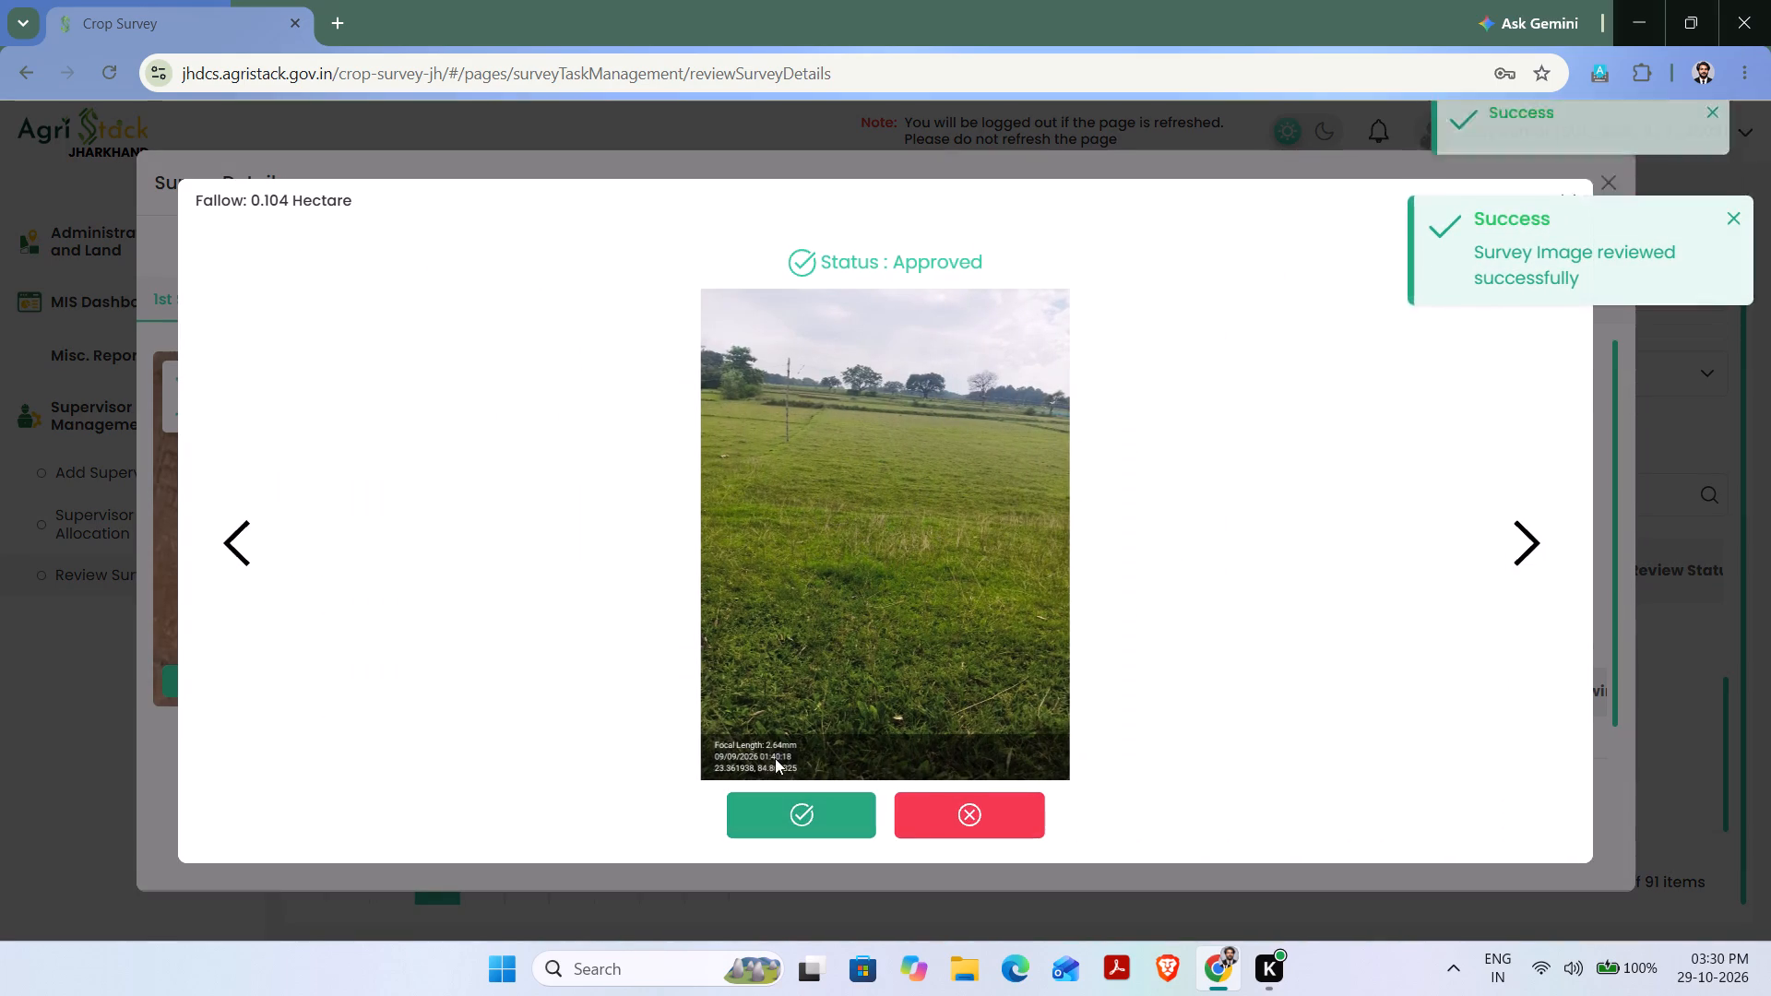
drag(777, 753, 555, 742)
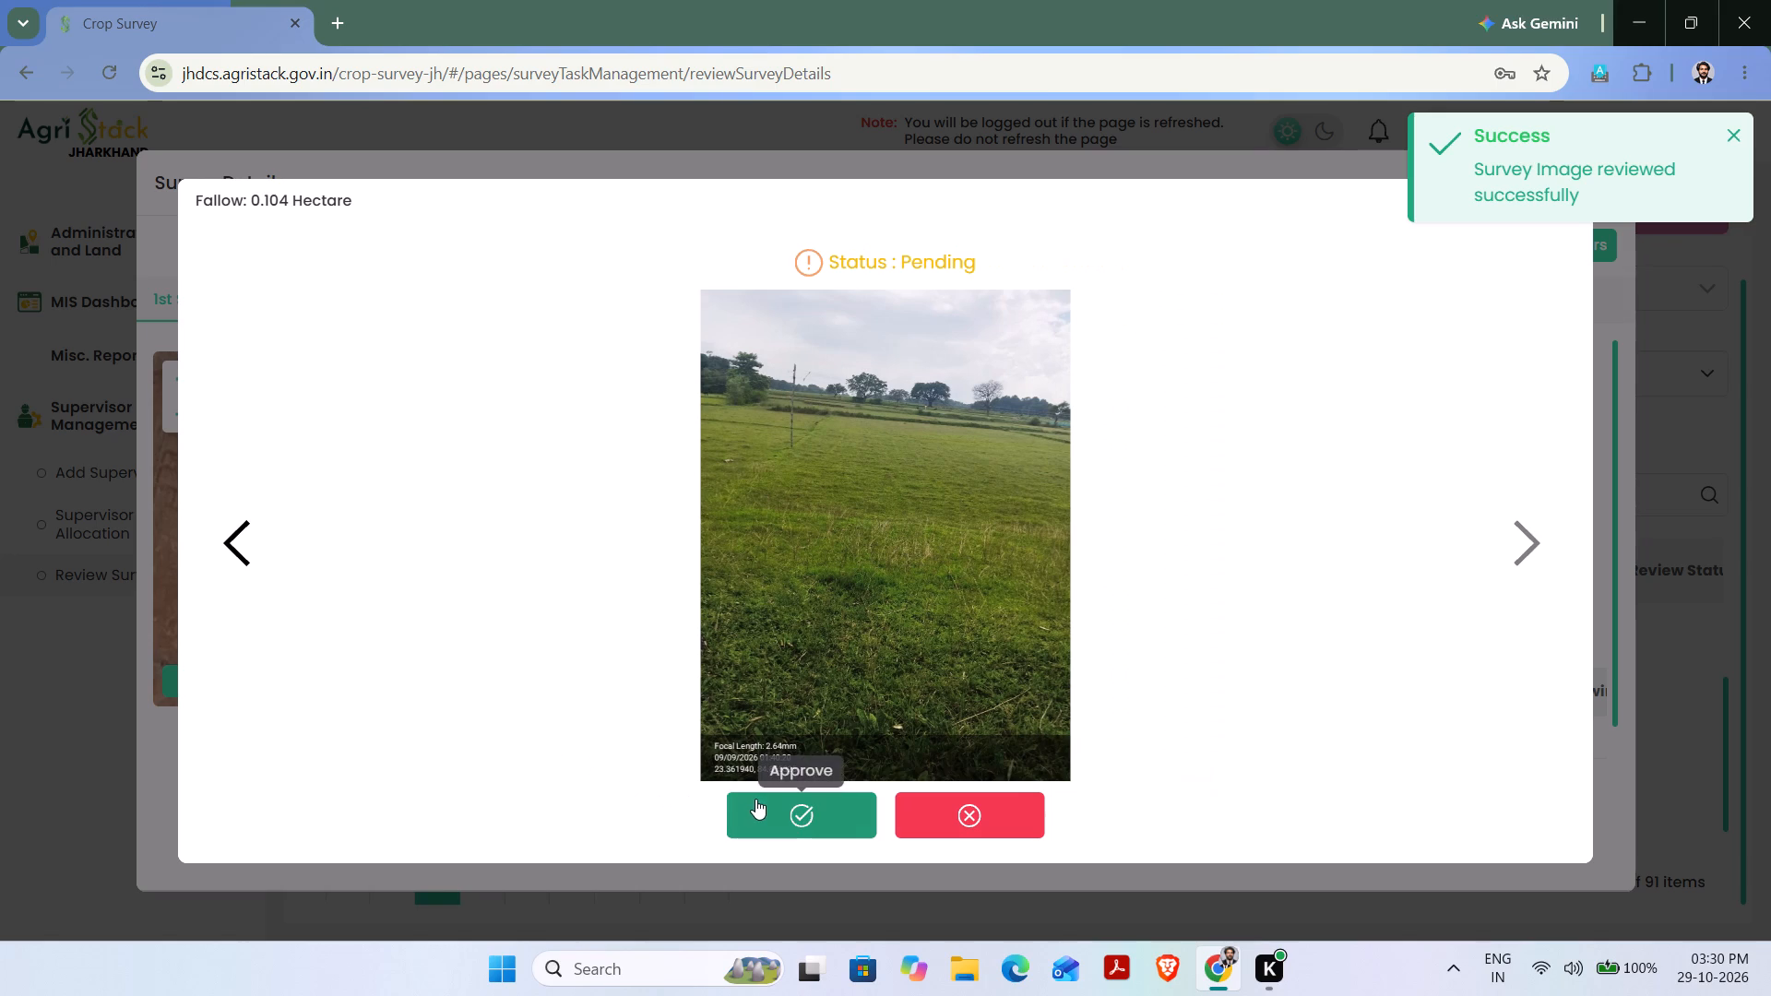
click(756, 800)
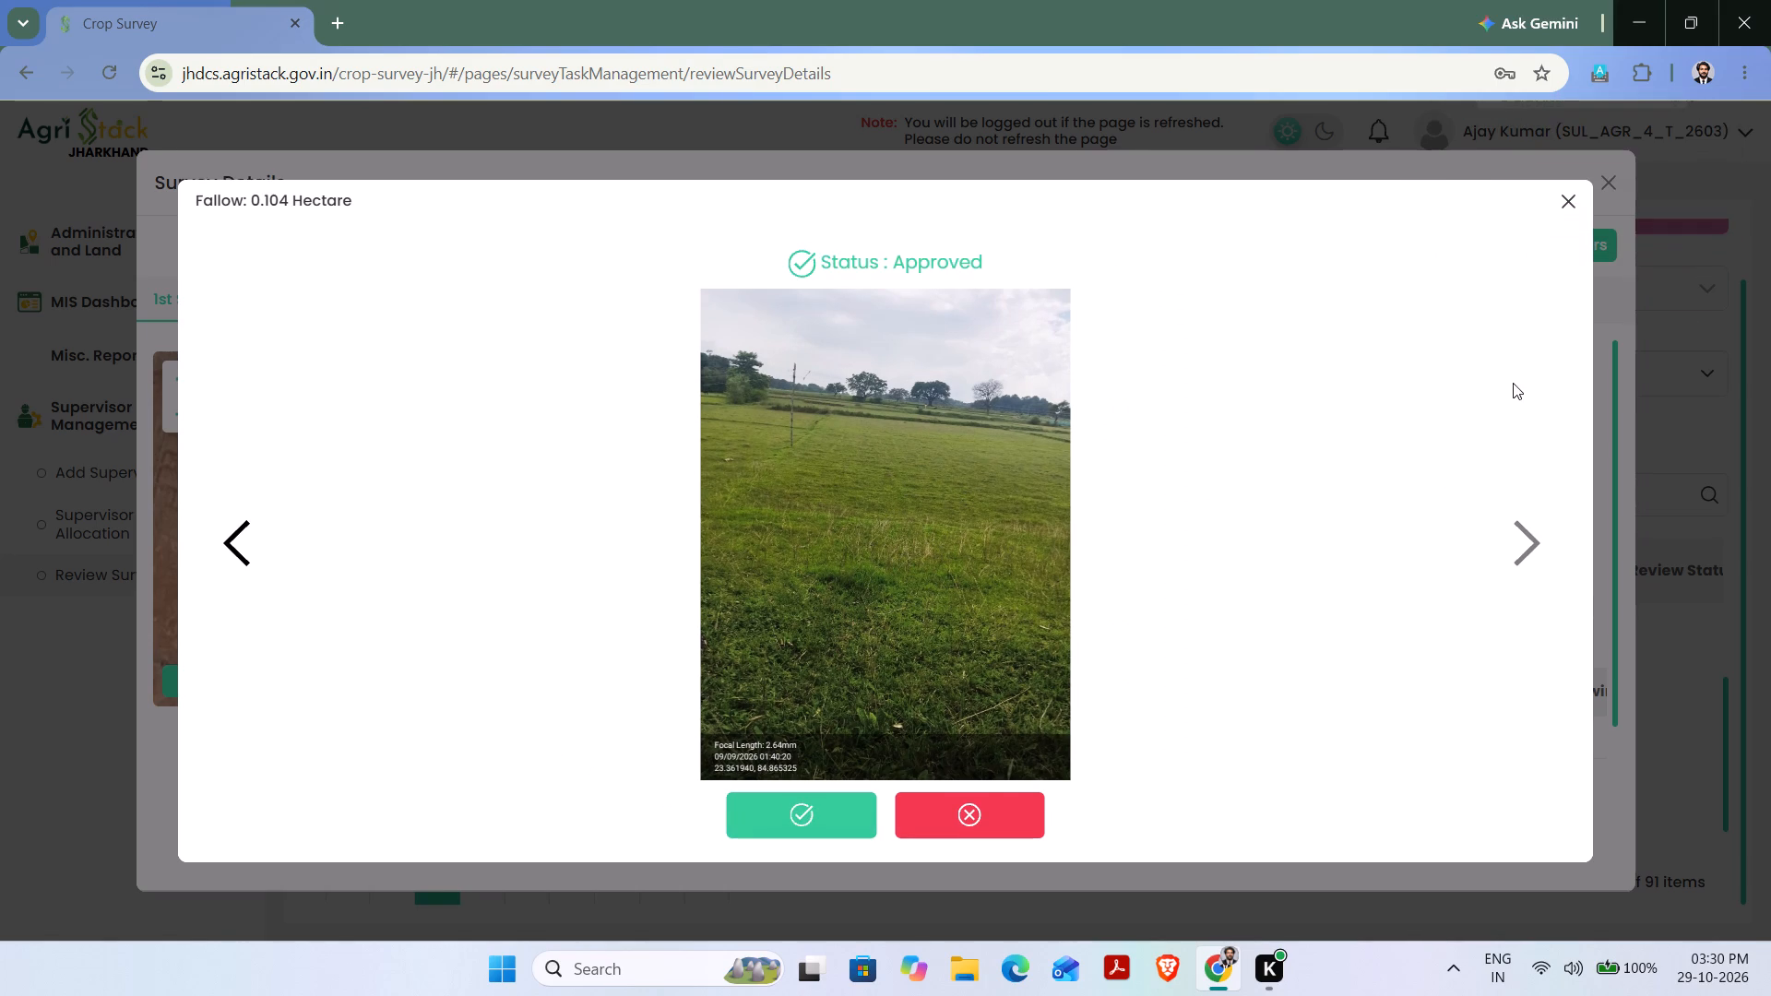
click(1569, 207)
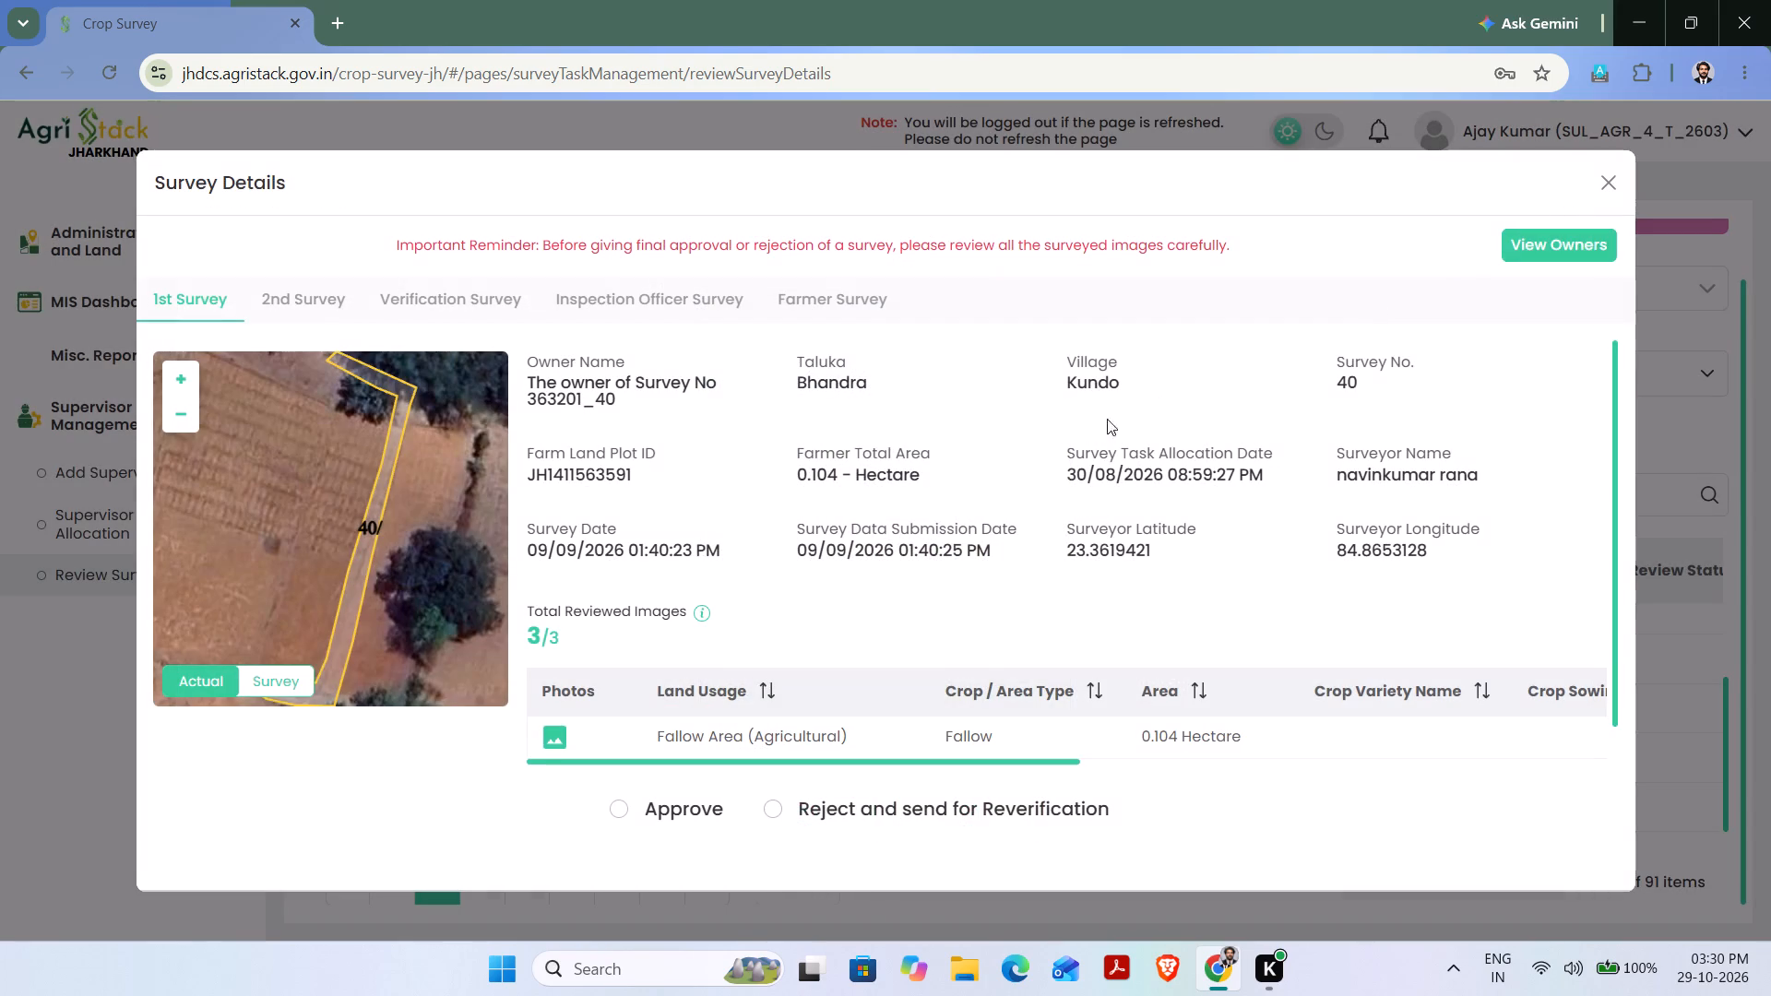
Mark the first survey of survey number 40 as Approve, save the review and close its details.
scroll(1074, 447, down, 4)
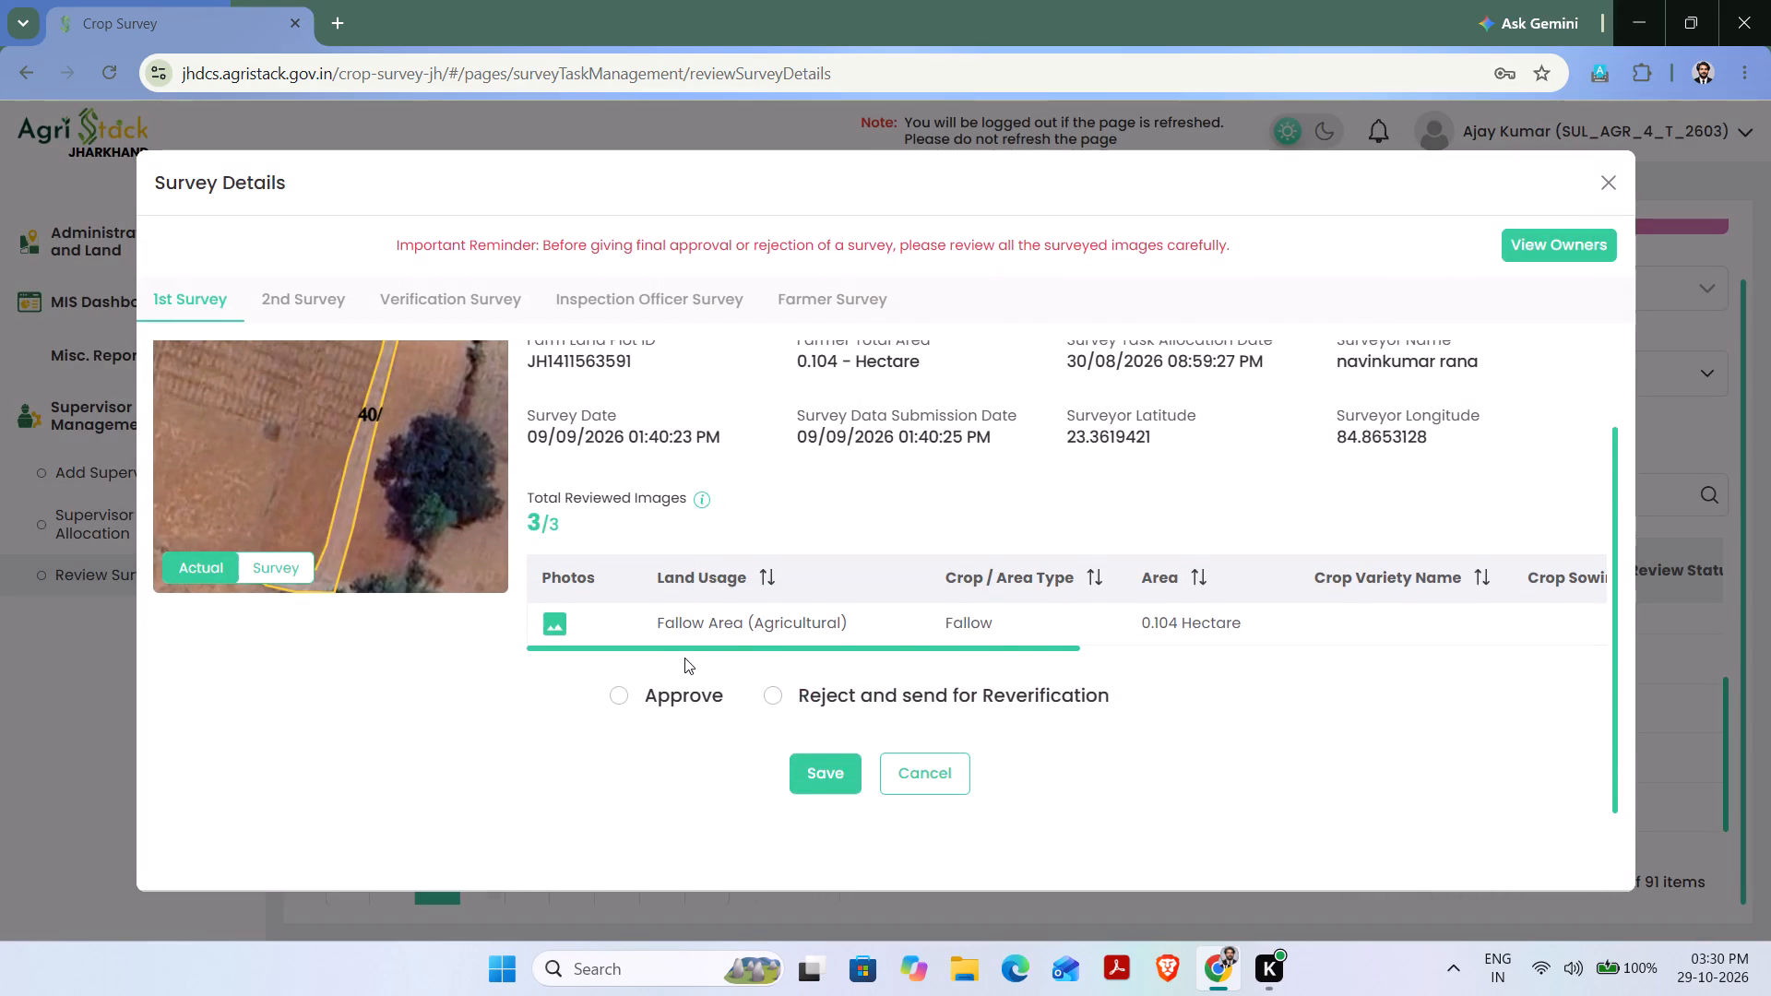
click(684, 658)
click(825, 717)
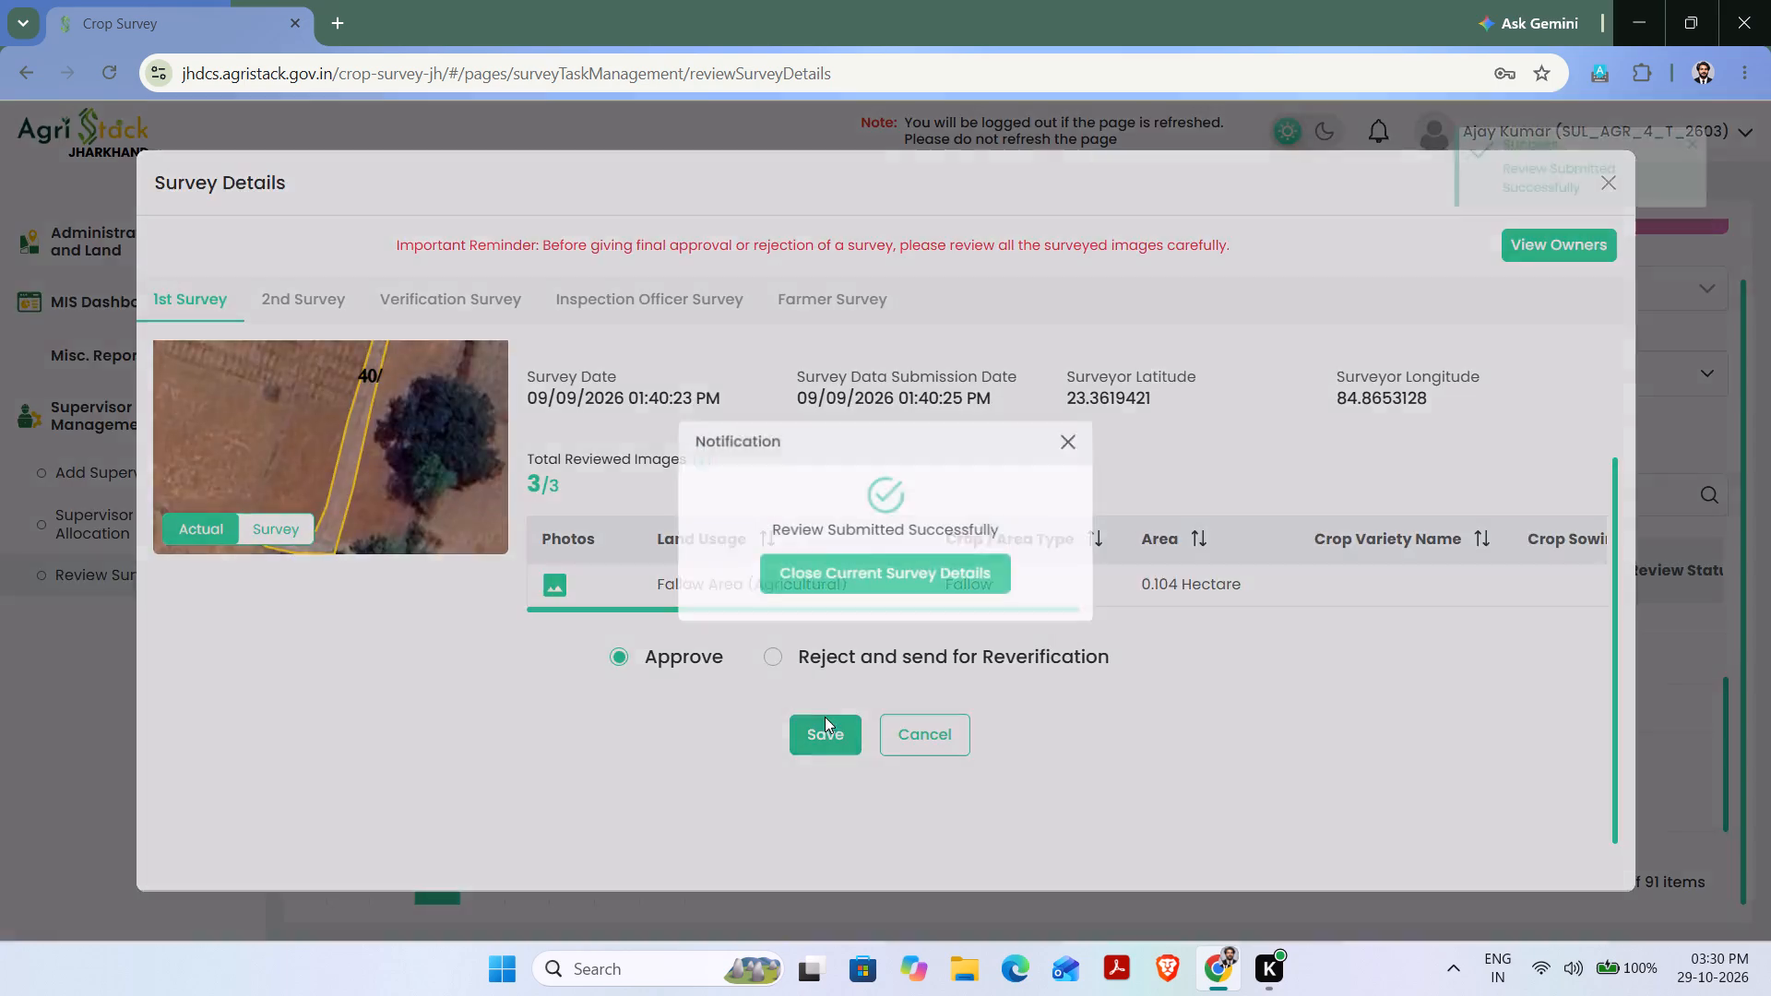
click(837, 586)
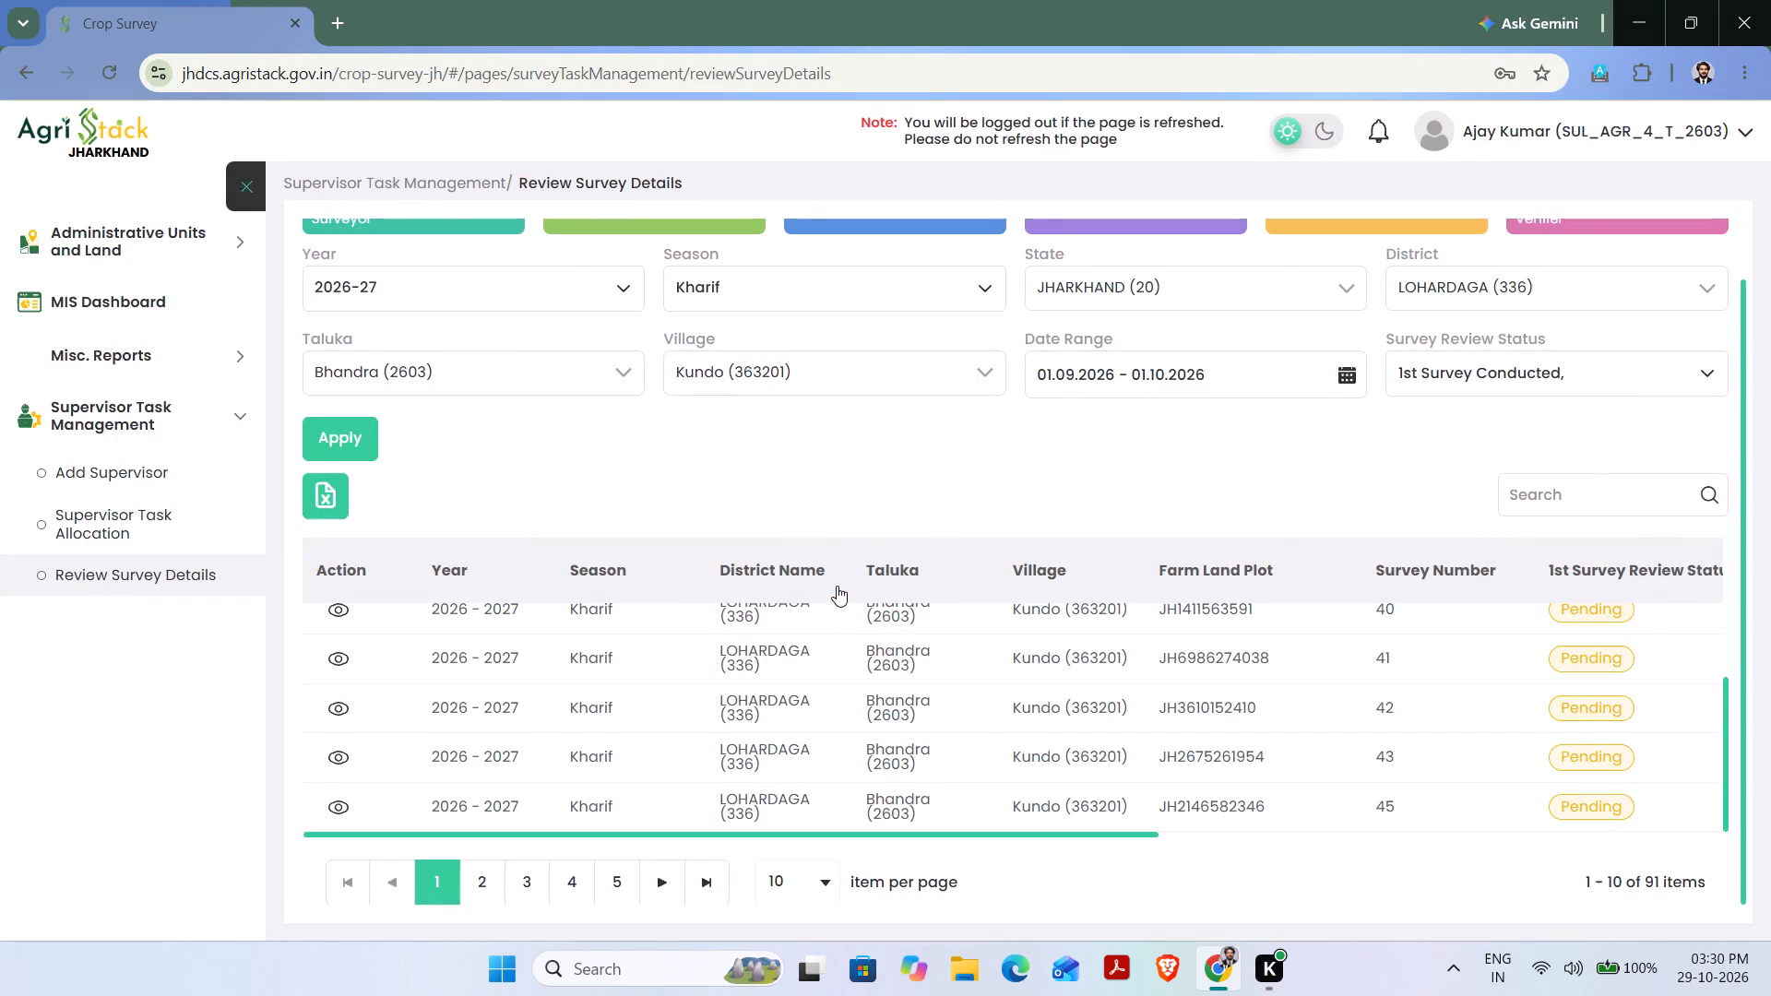
Open the record for survey number 41 and approve all three photos of its 0.5165-hectare fallow area.
click(334, 657)
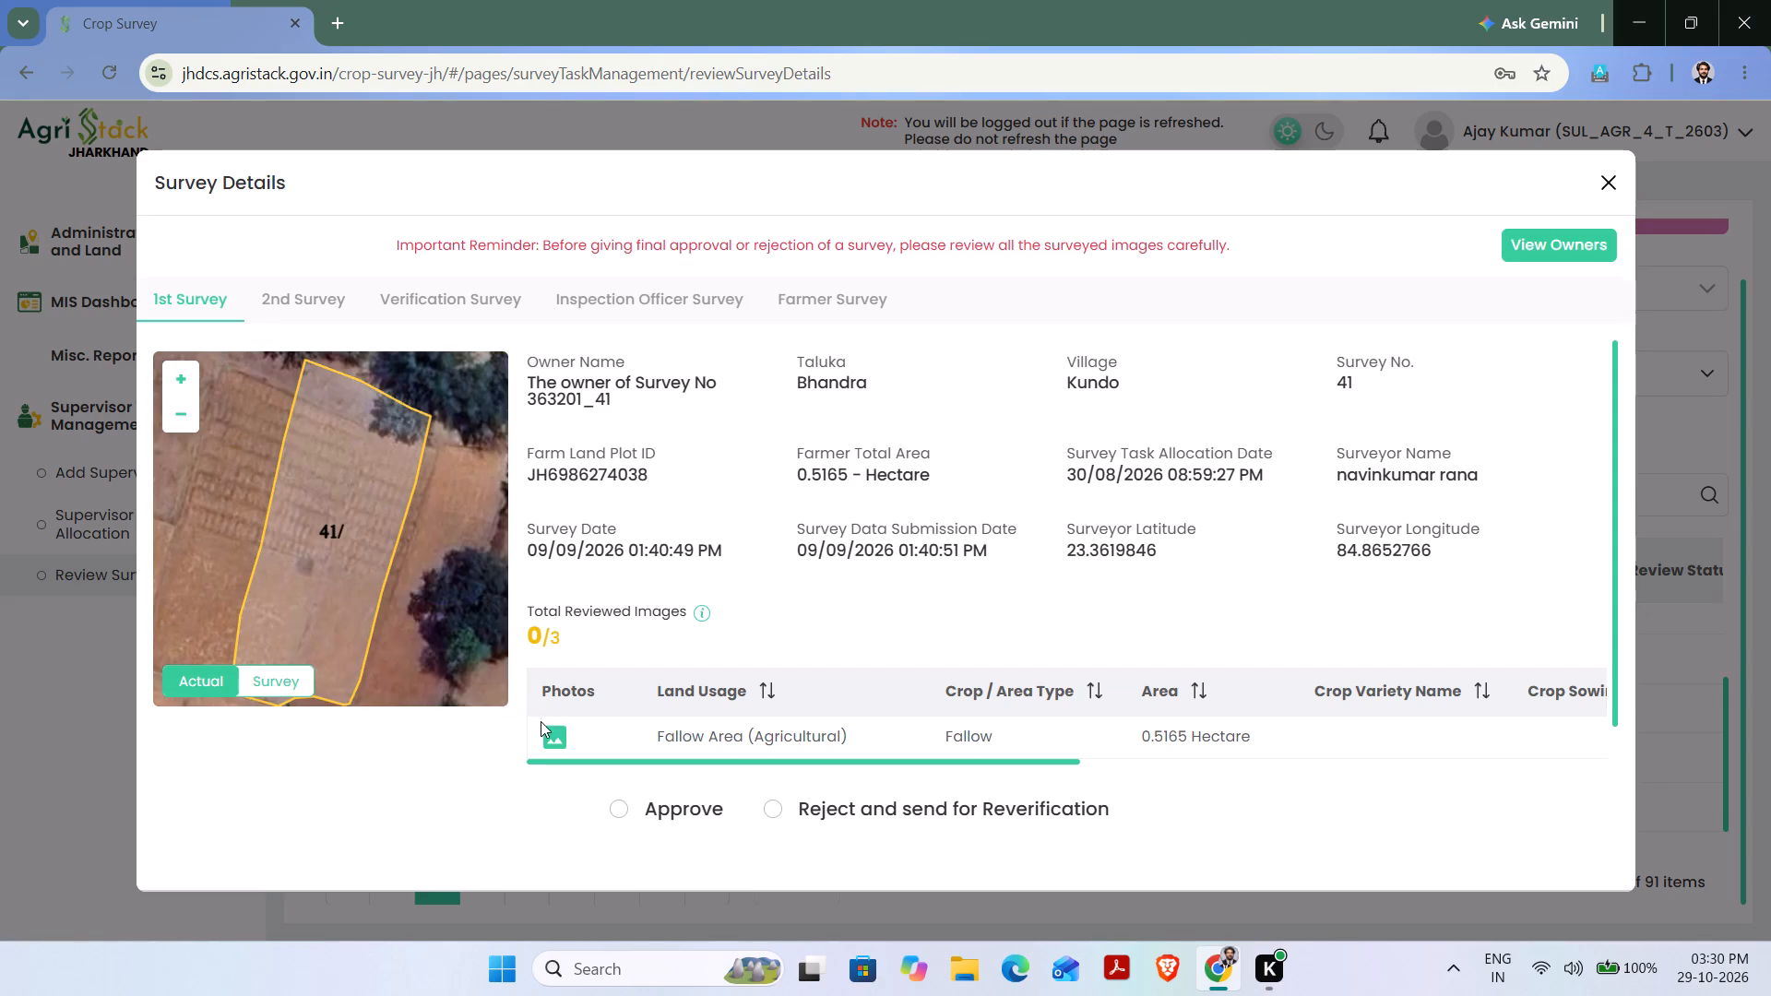
click(548, 739)
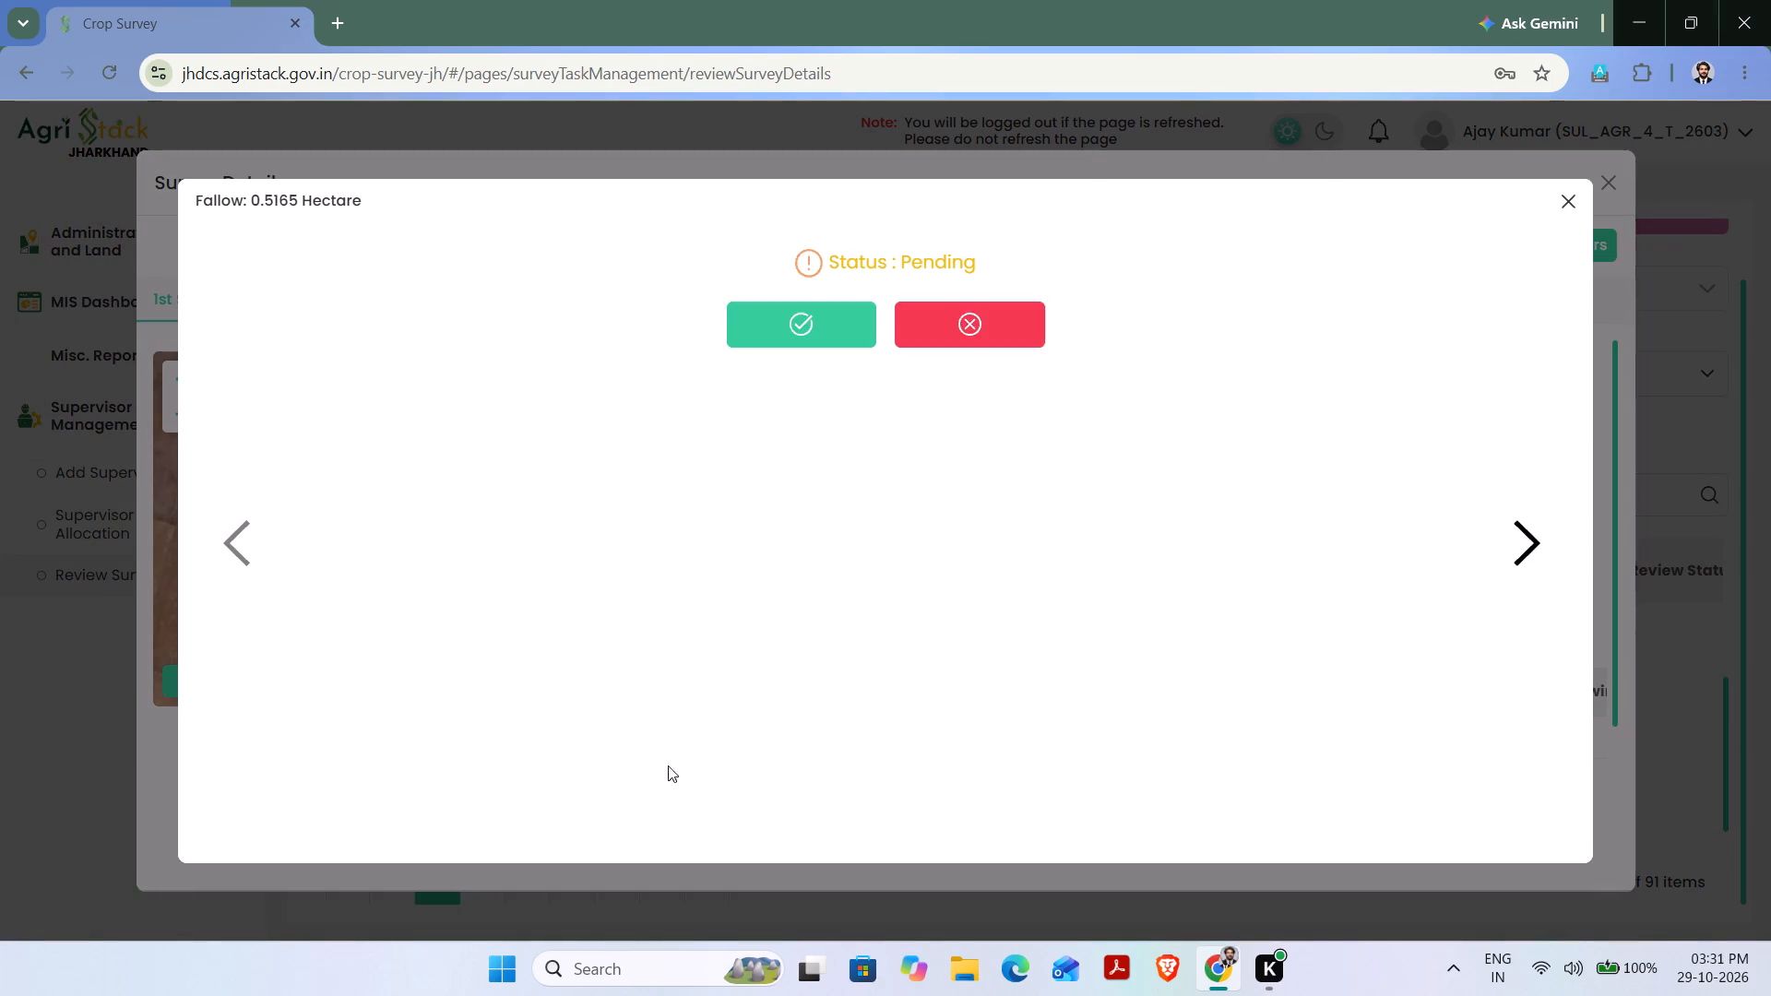
click(787, 817)
drag(824, 734, 656, 682)
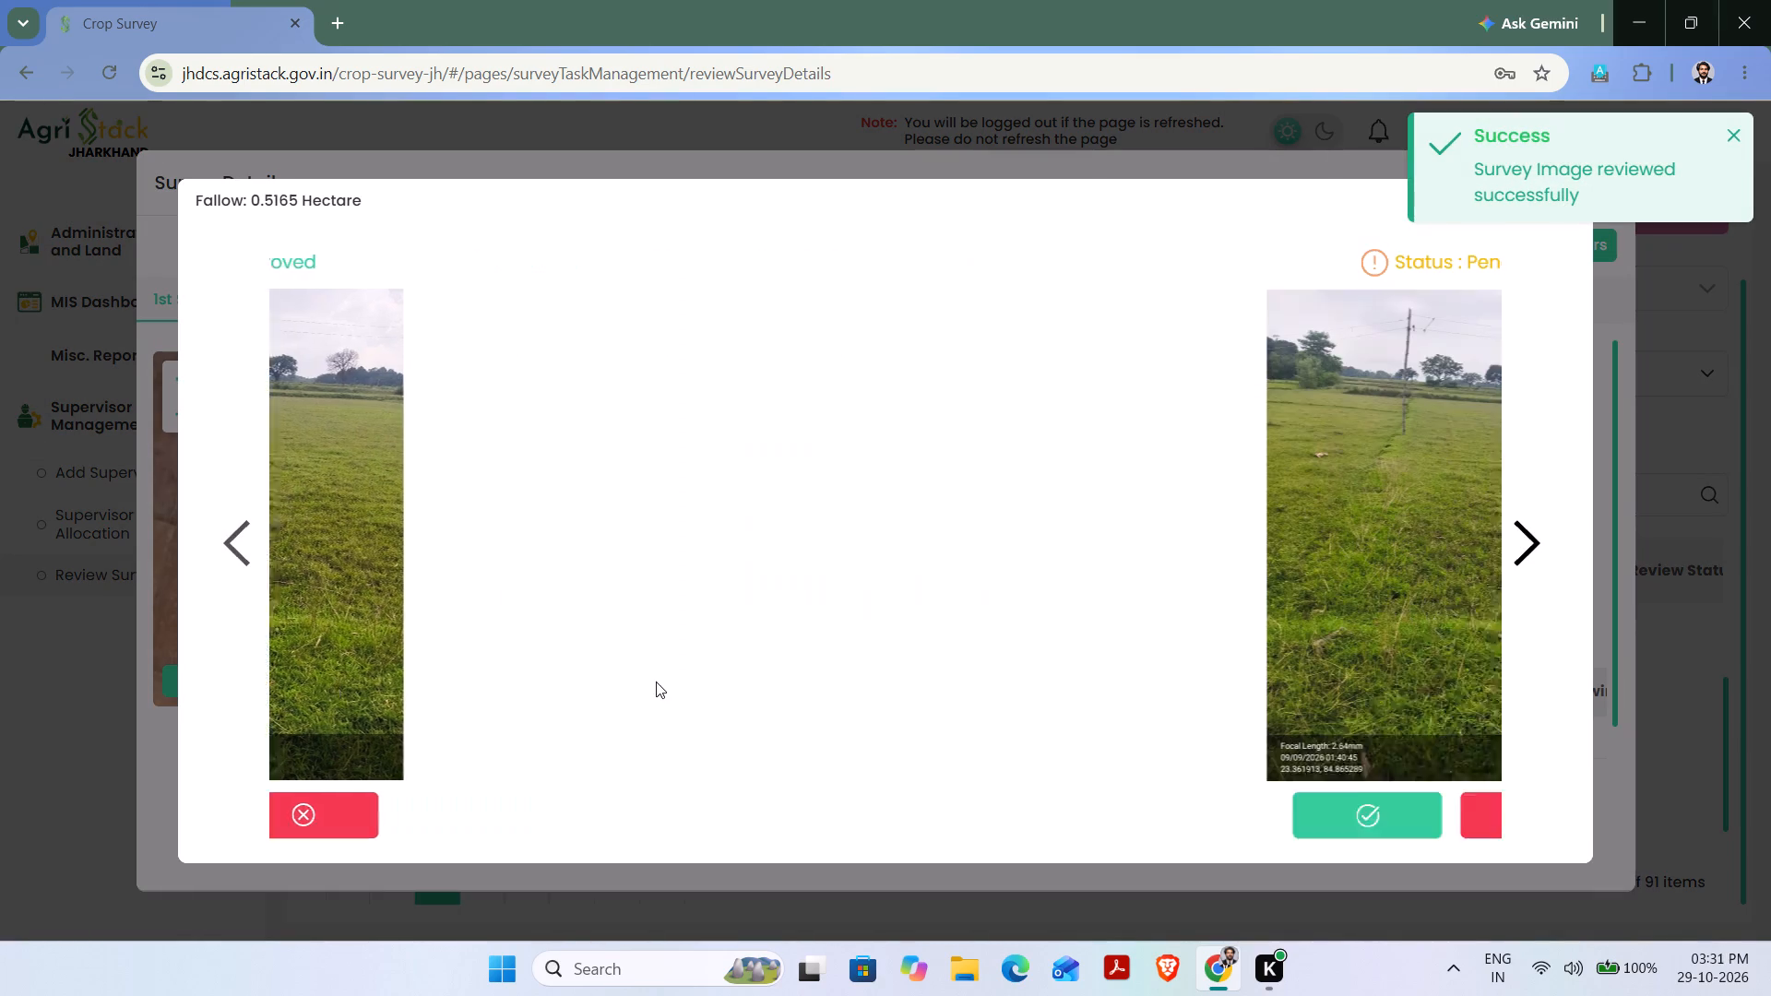
click(797, 816)
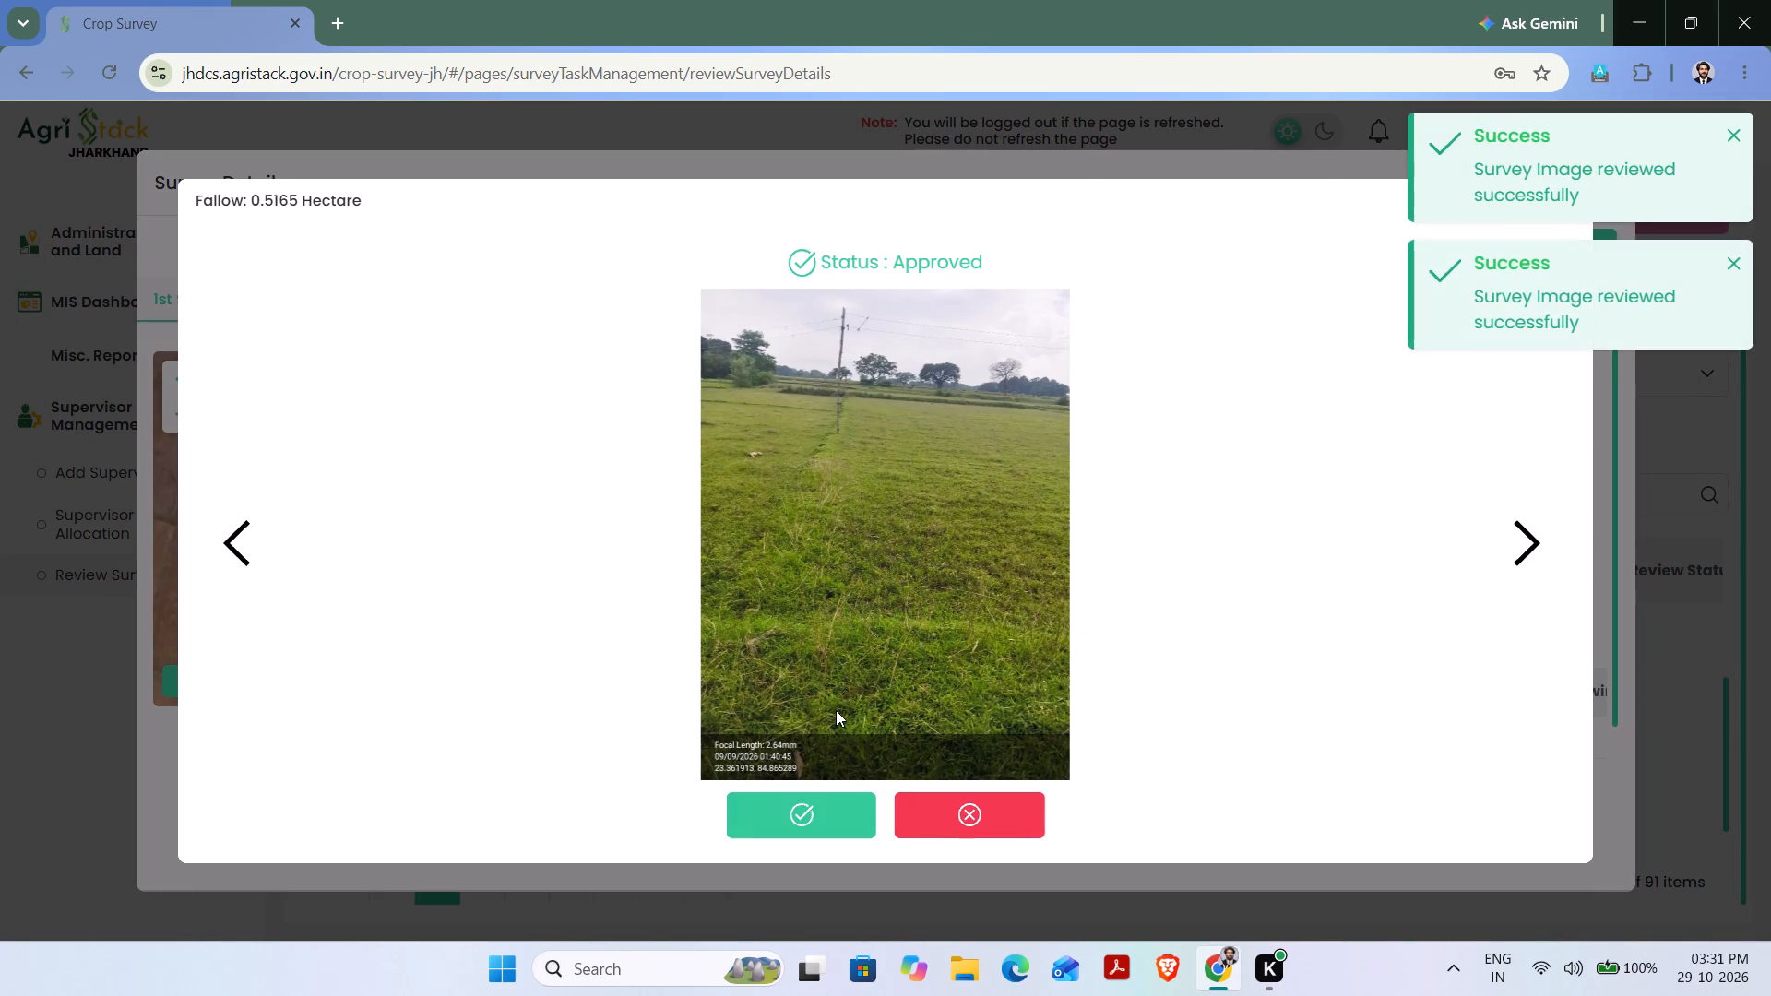
drag(836, 710, 753, 722)
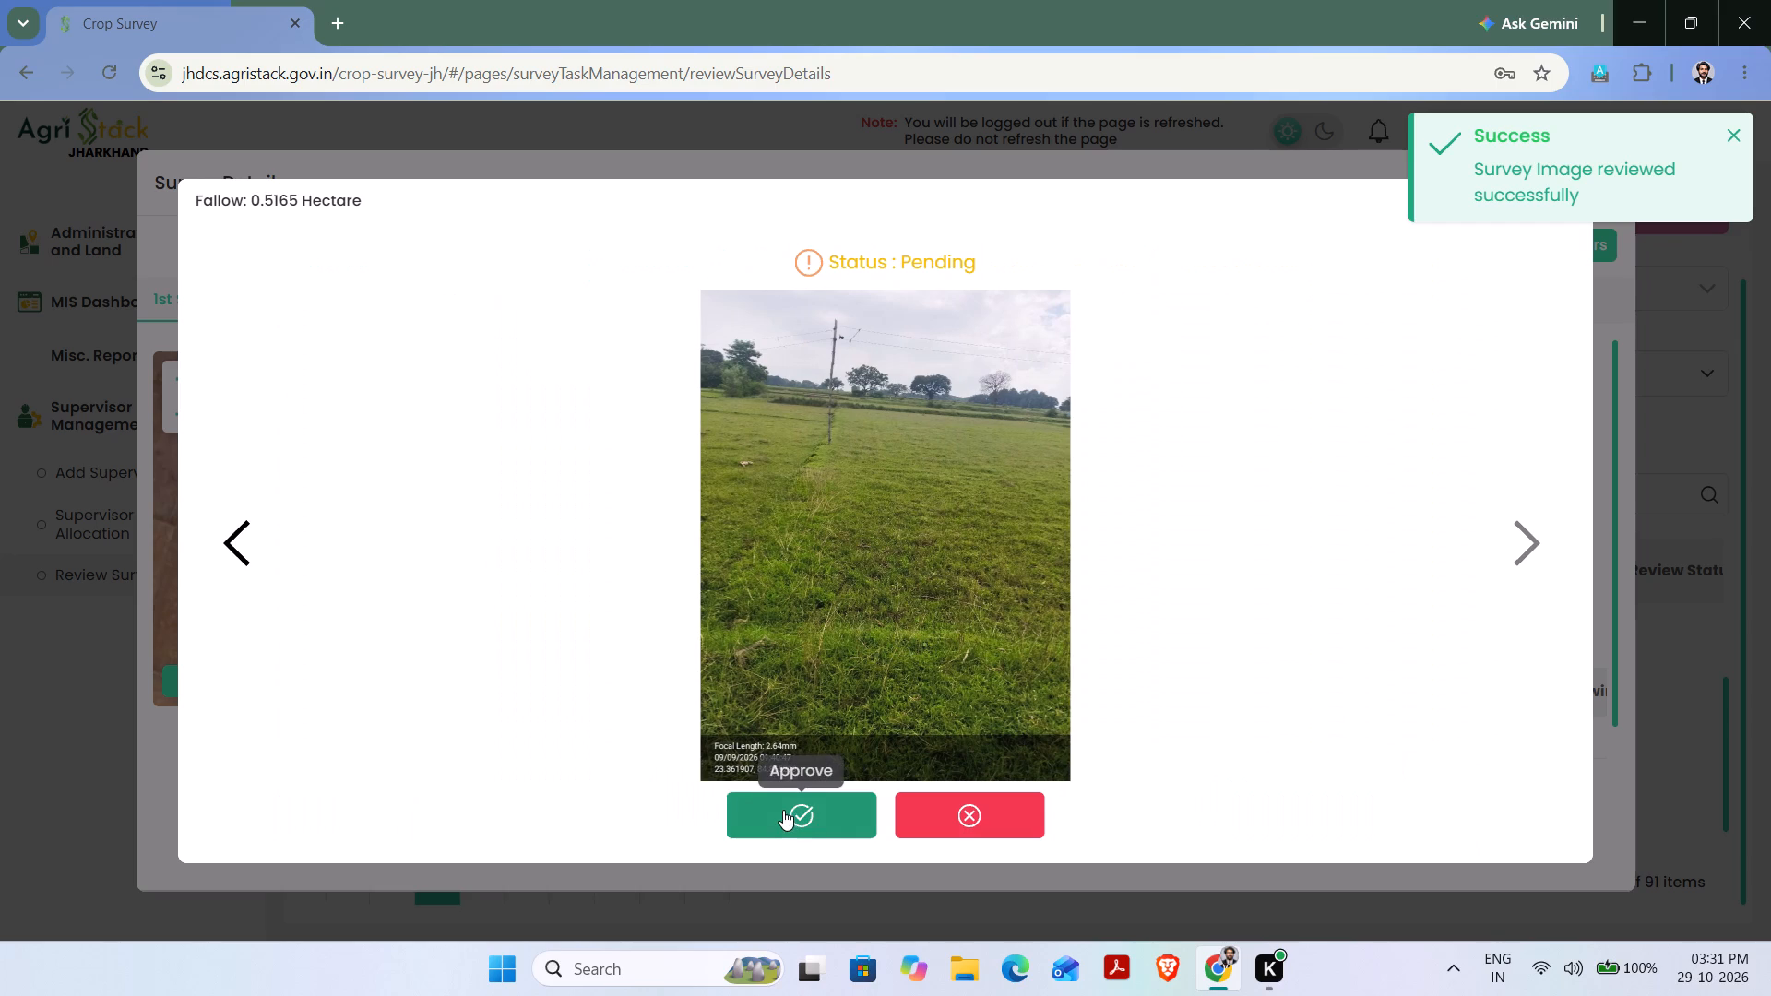
click(783, 809)
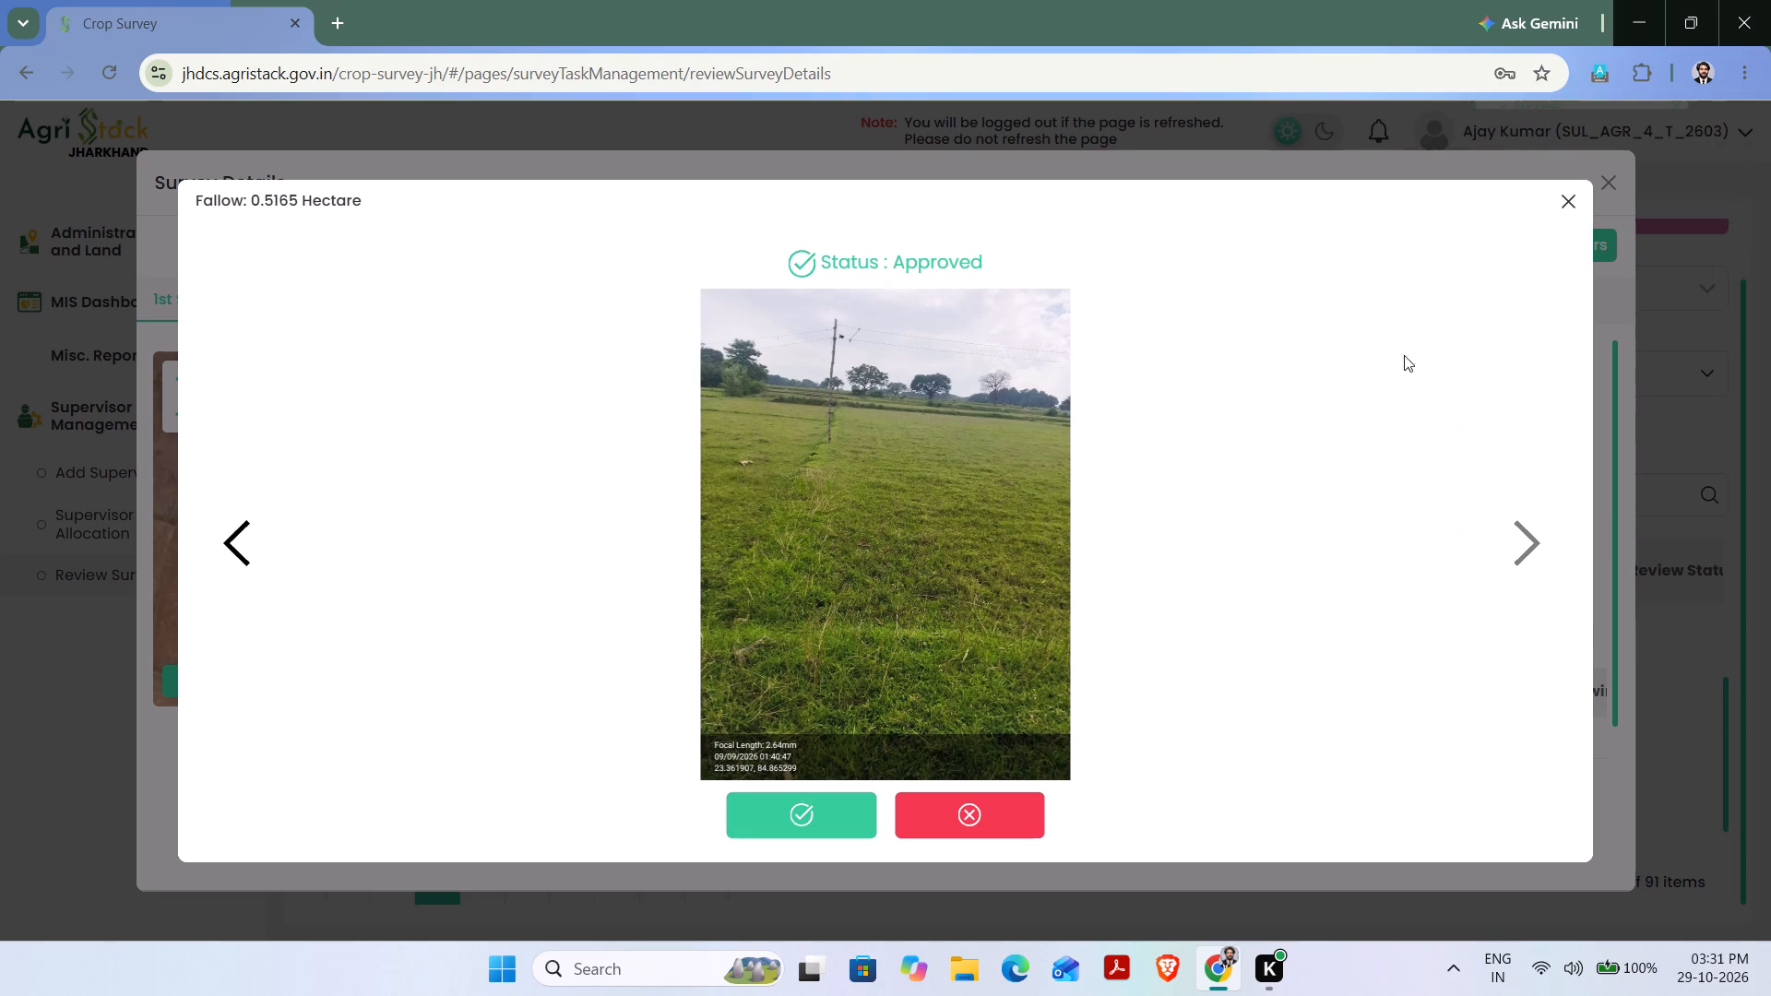
click(1563, 199)
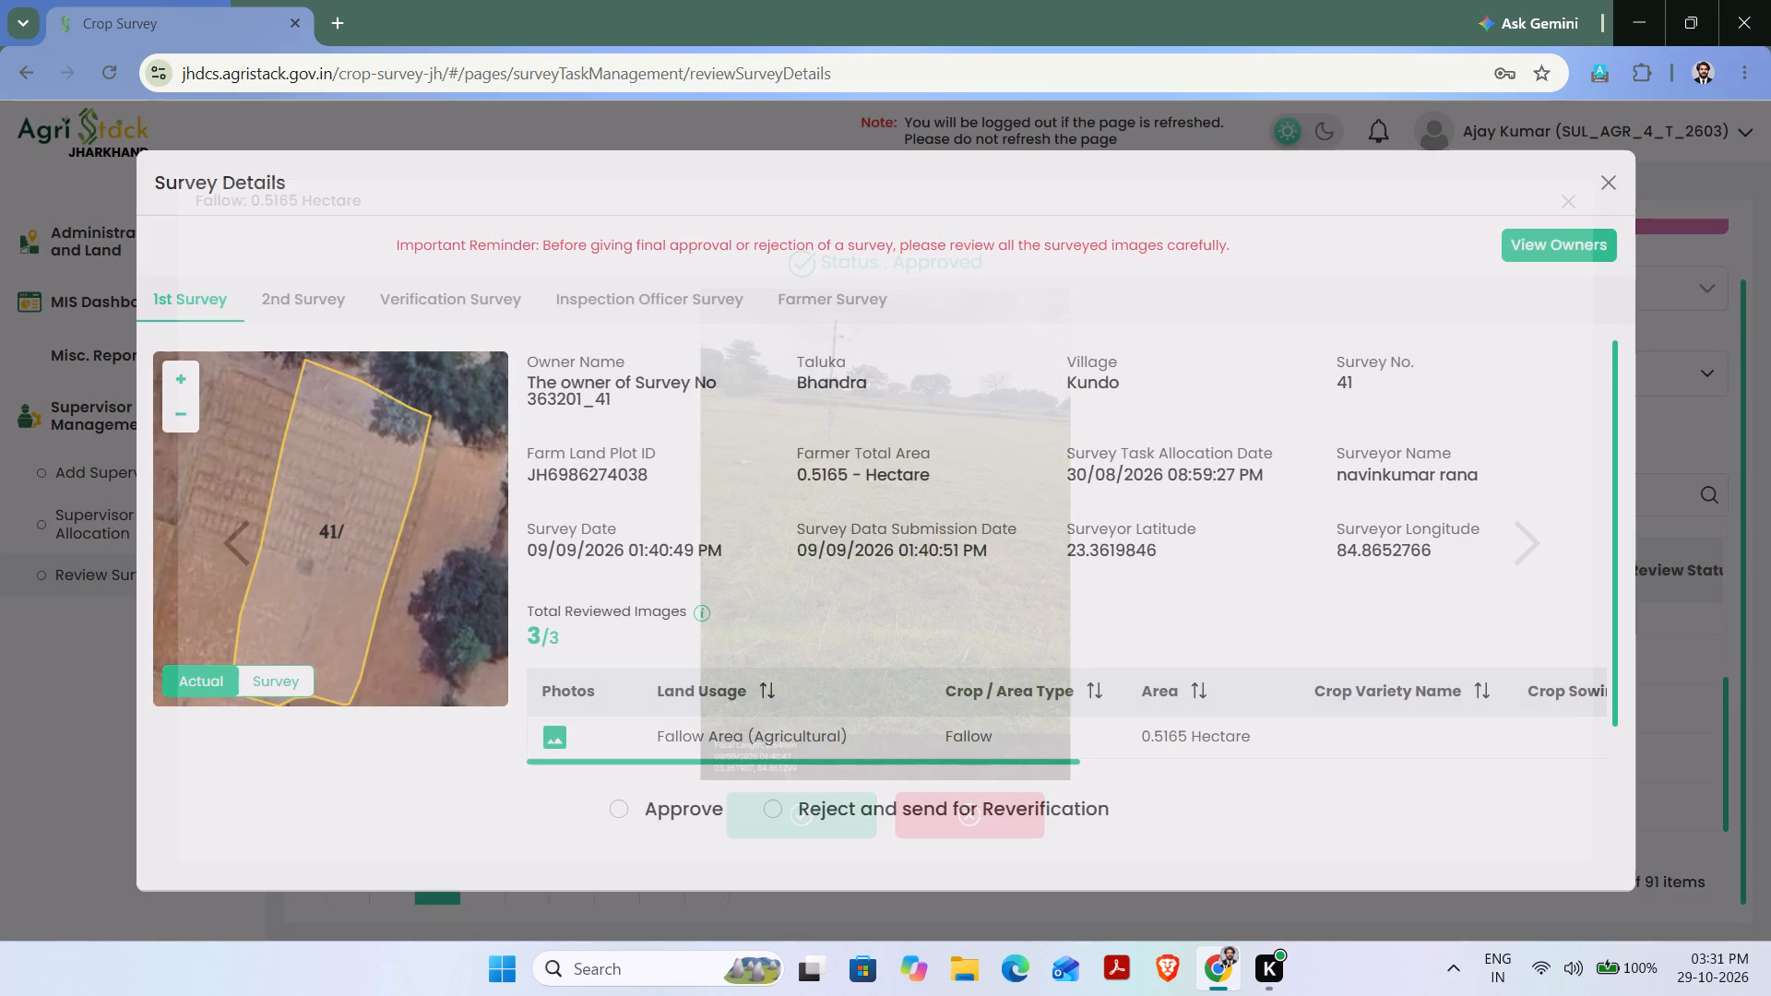
Mark the first survey of survey number 41 as Approve, save the review and close its details.
scroll(850, 617, down, 2)
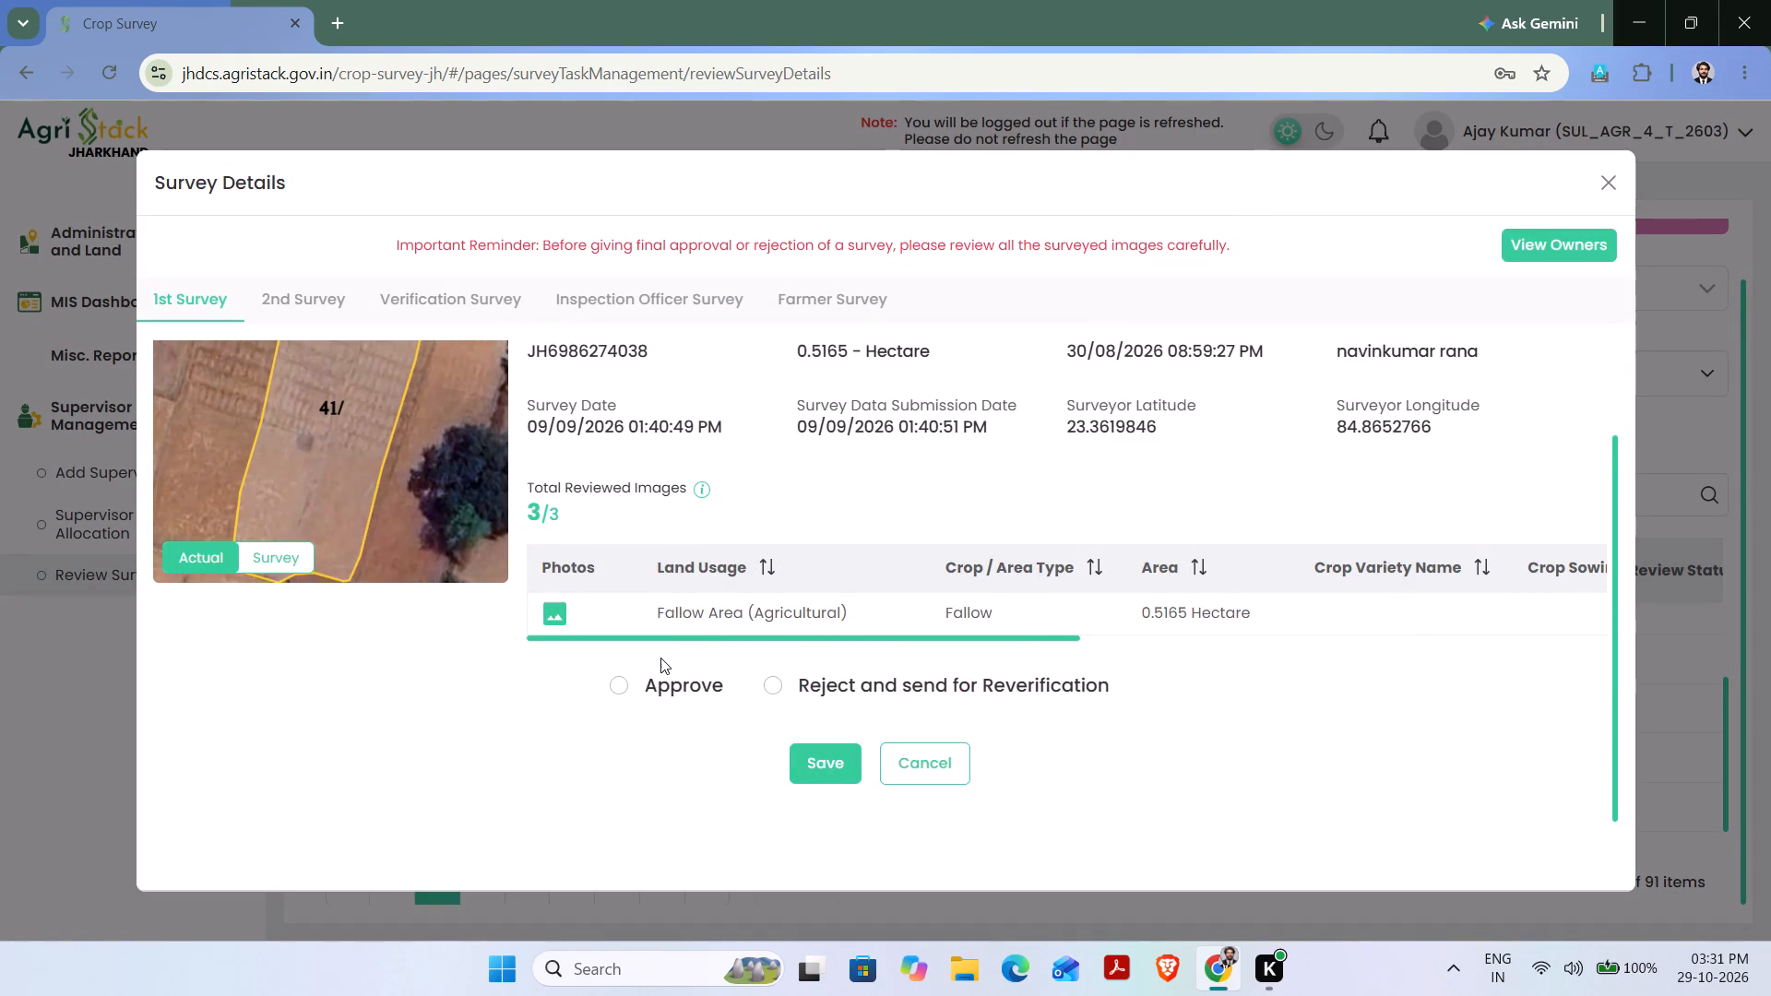
click(660, 658)
click(804, 723)
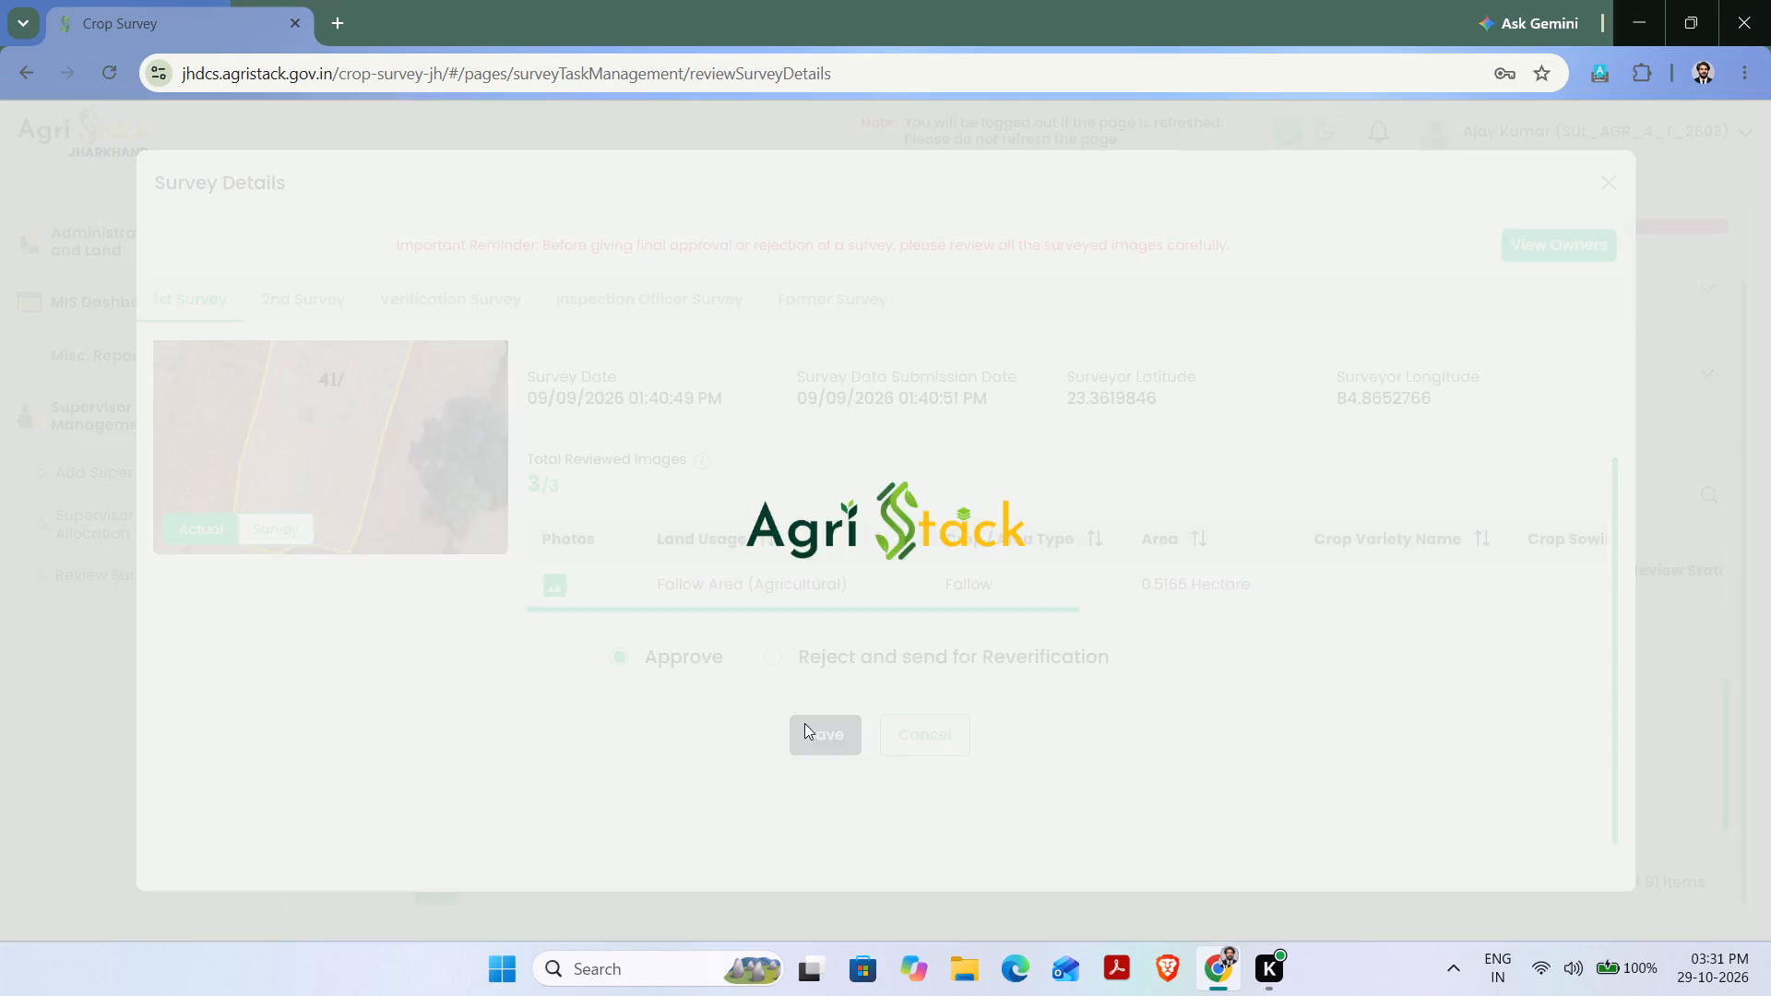
click(867, 560)
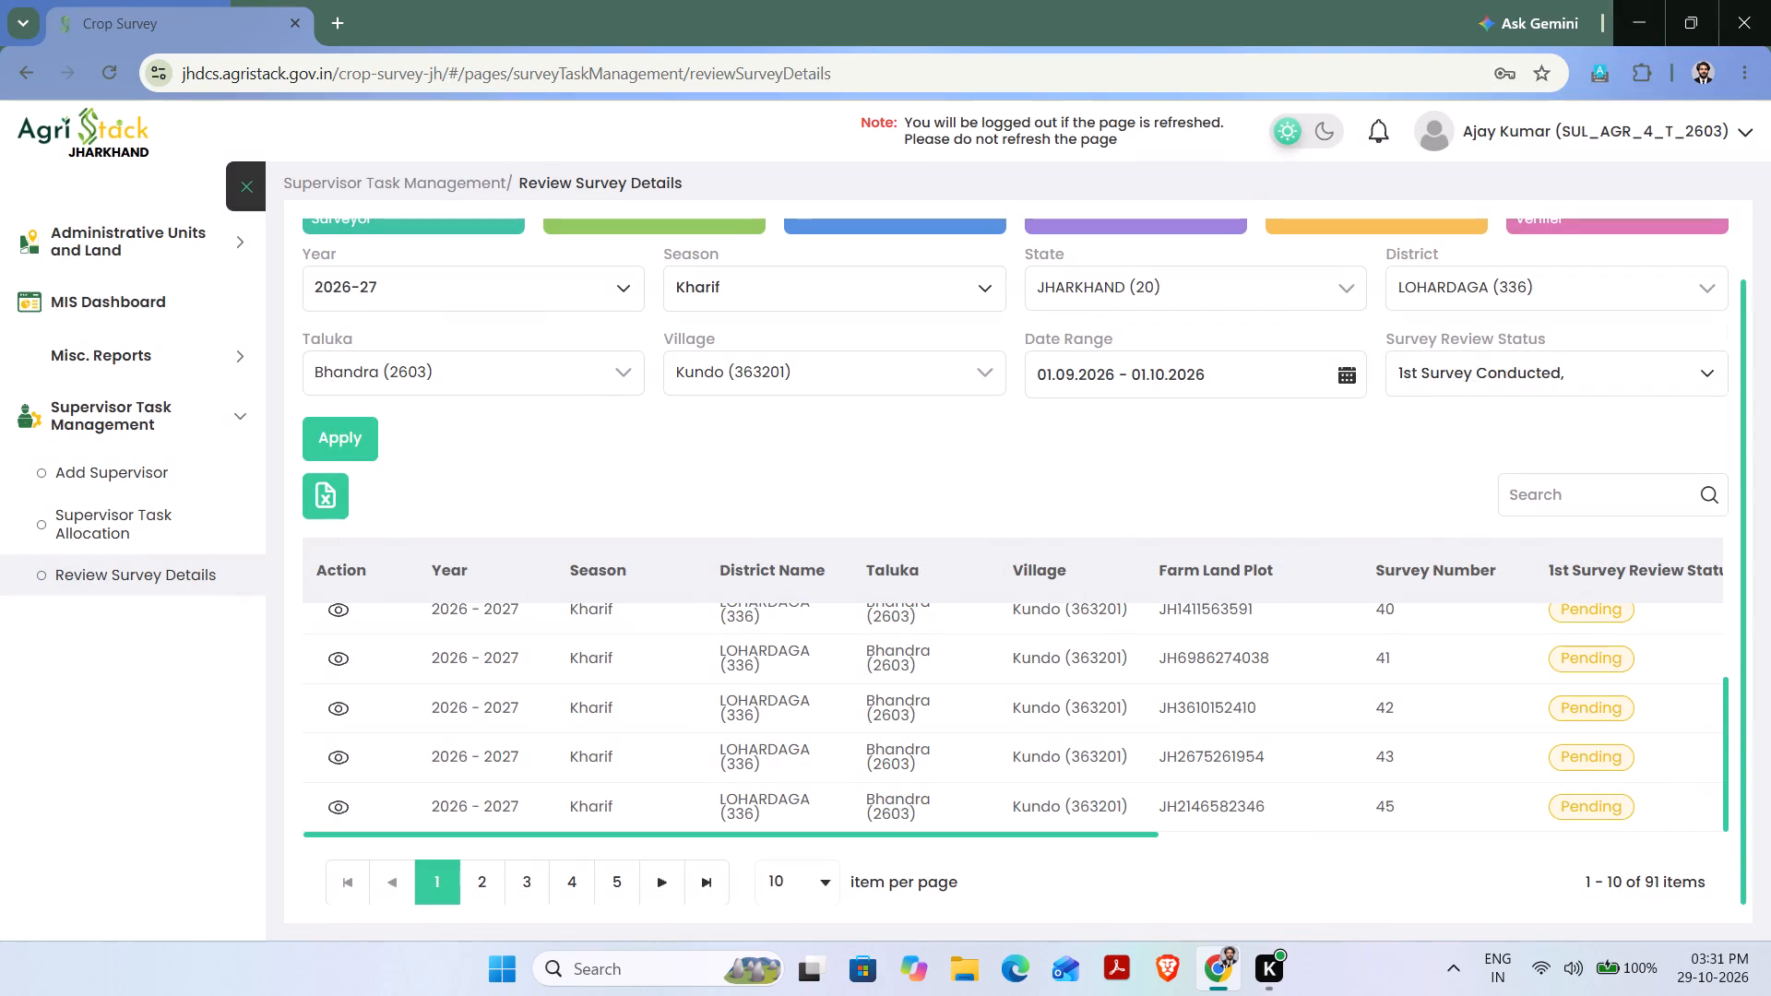
Open the record for survey number 42 and approve all three photos of its 0.6806-hectare fallow area.
click(344, 715)
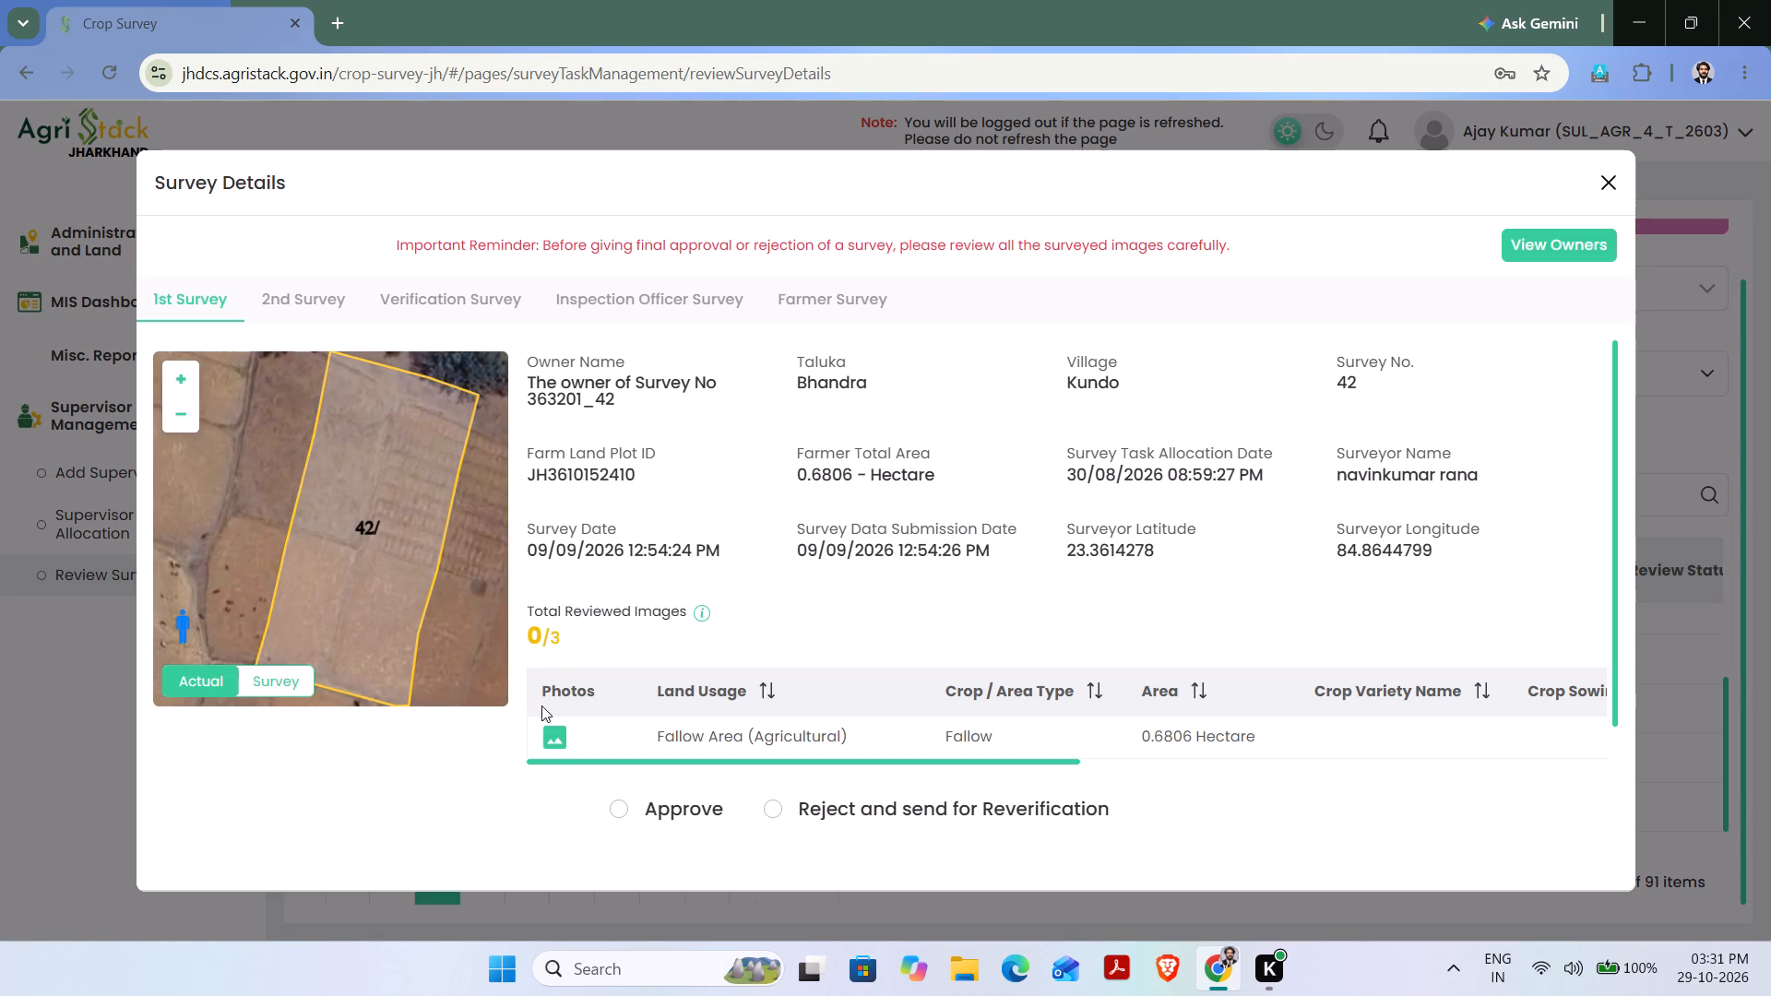
click(558, 731)
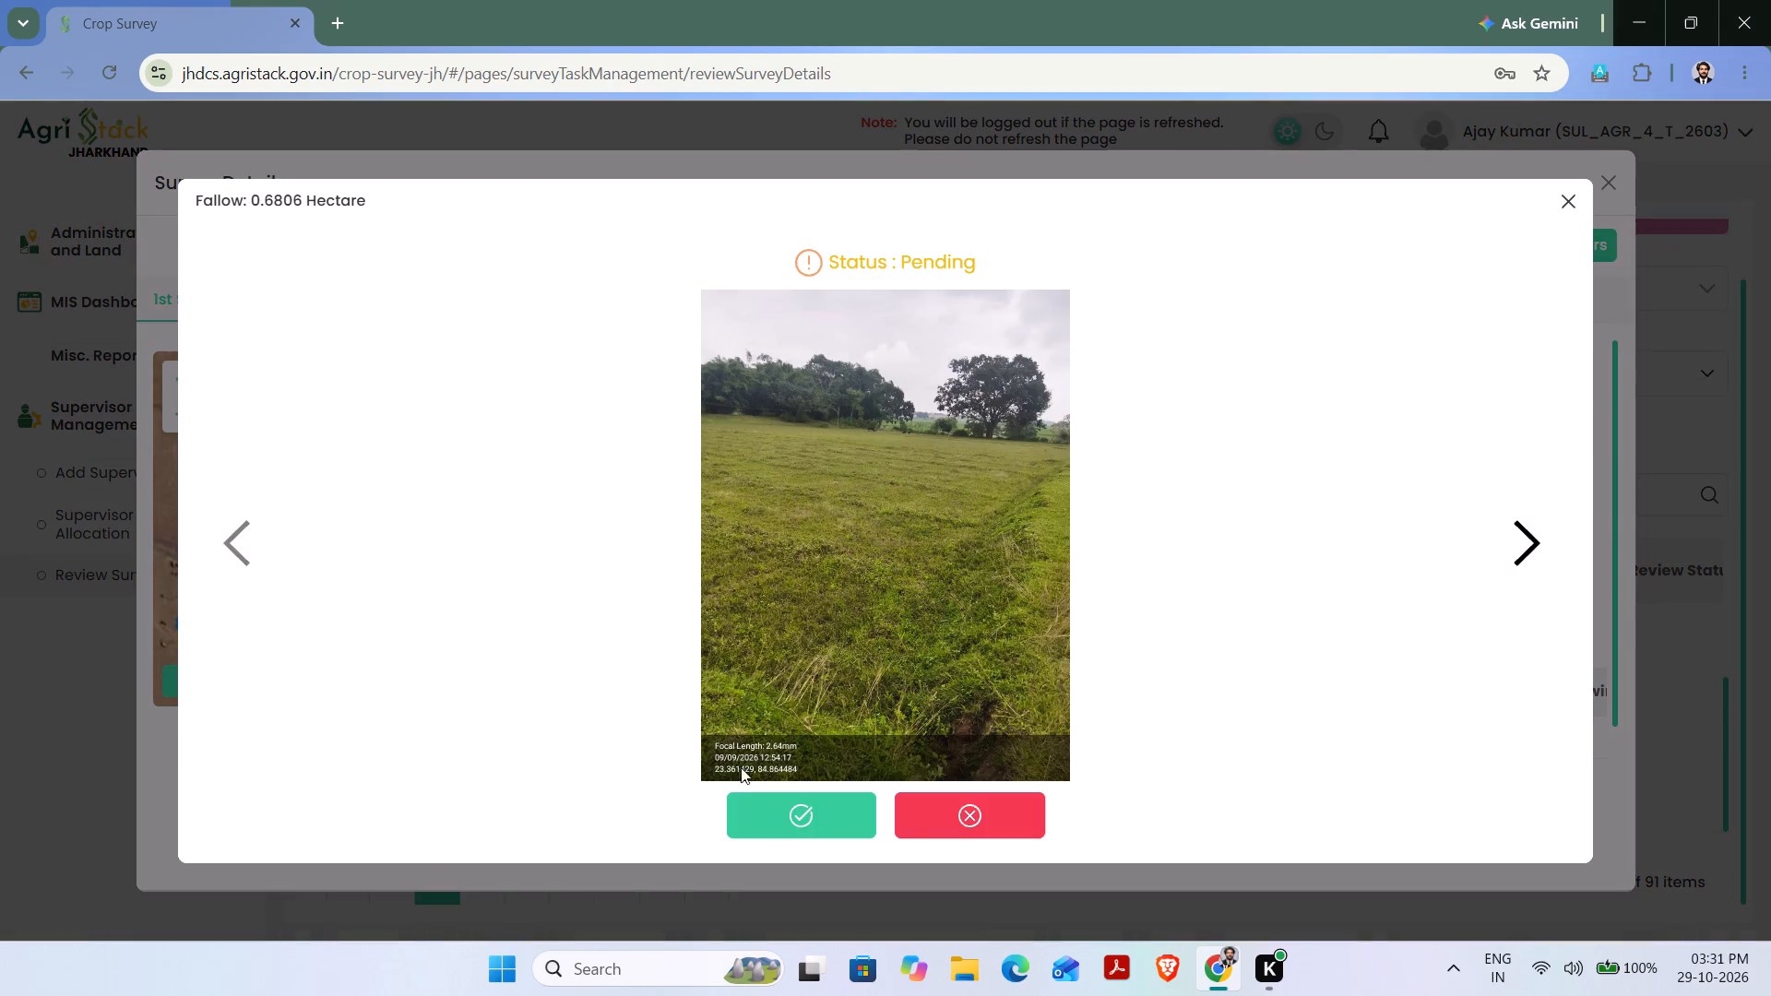
click(790, 800)
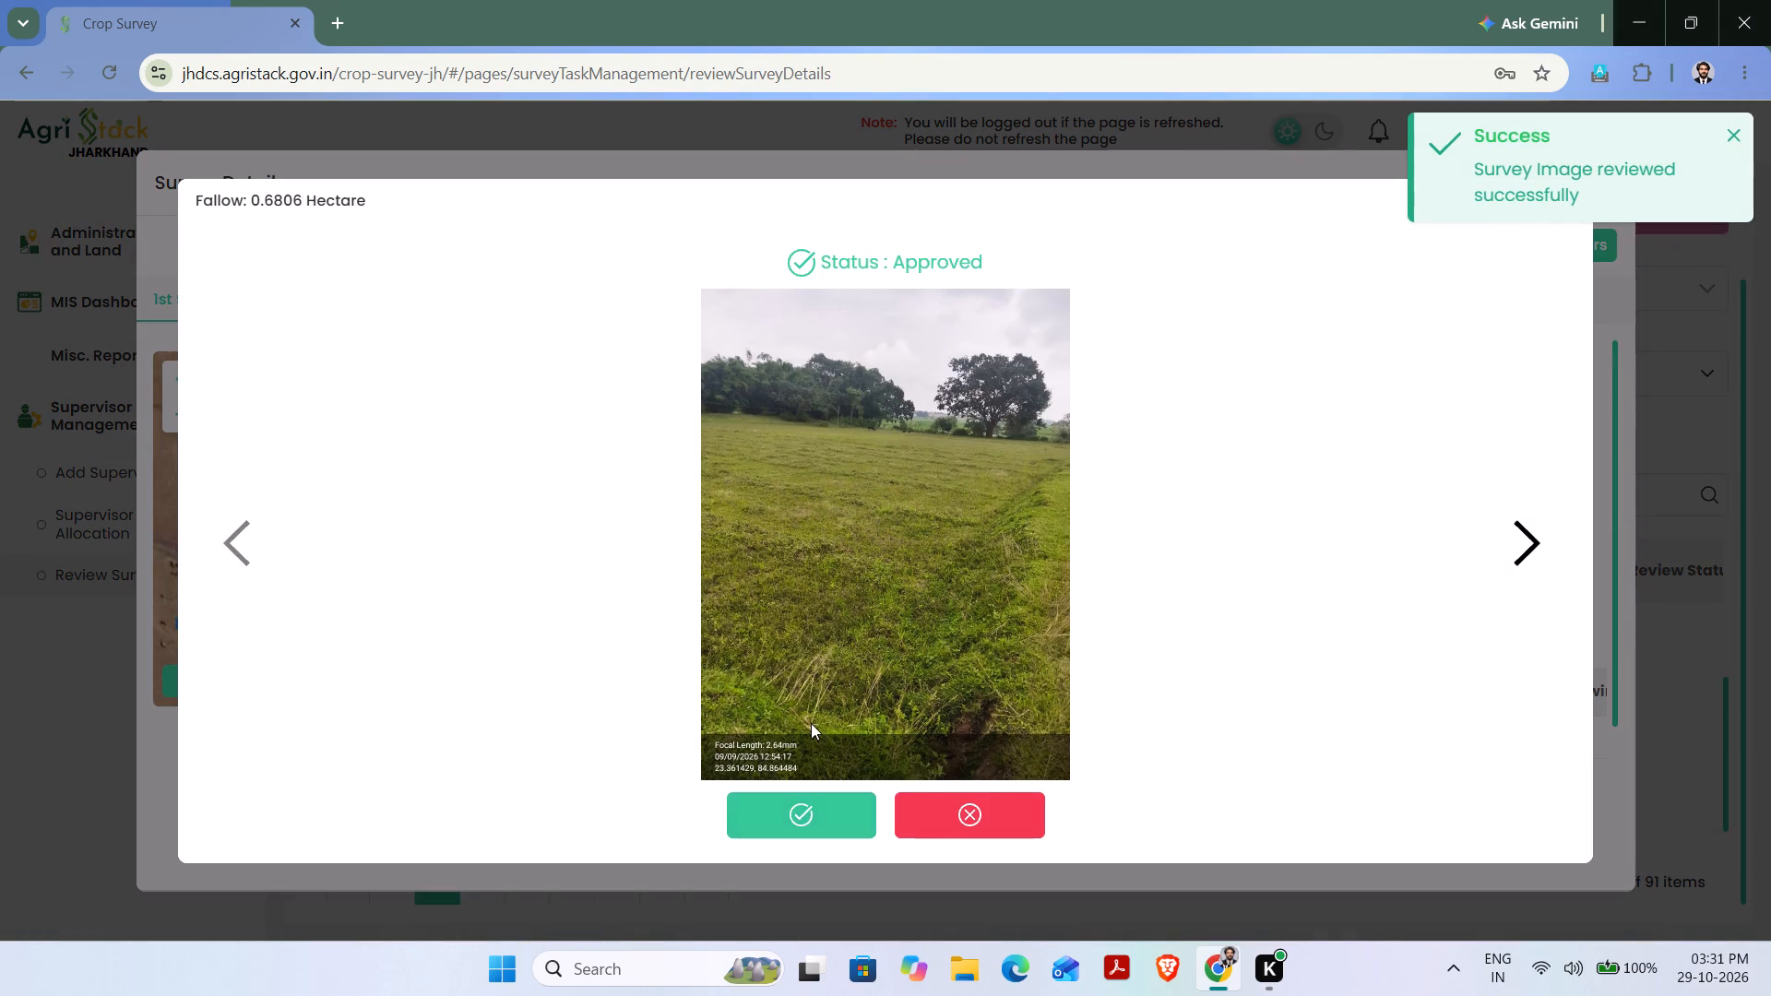
drag(811, 723, 704, 764)
click(736, 817)
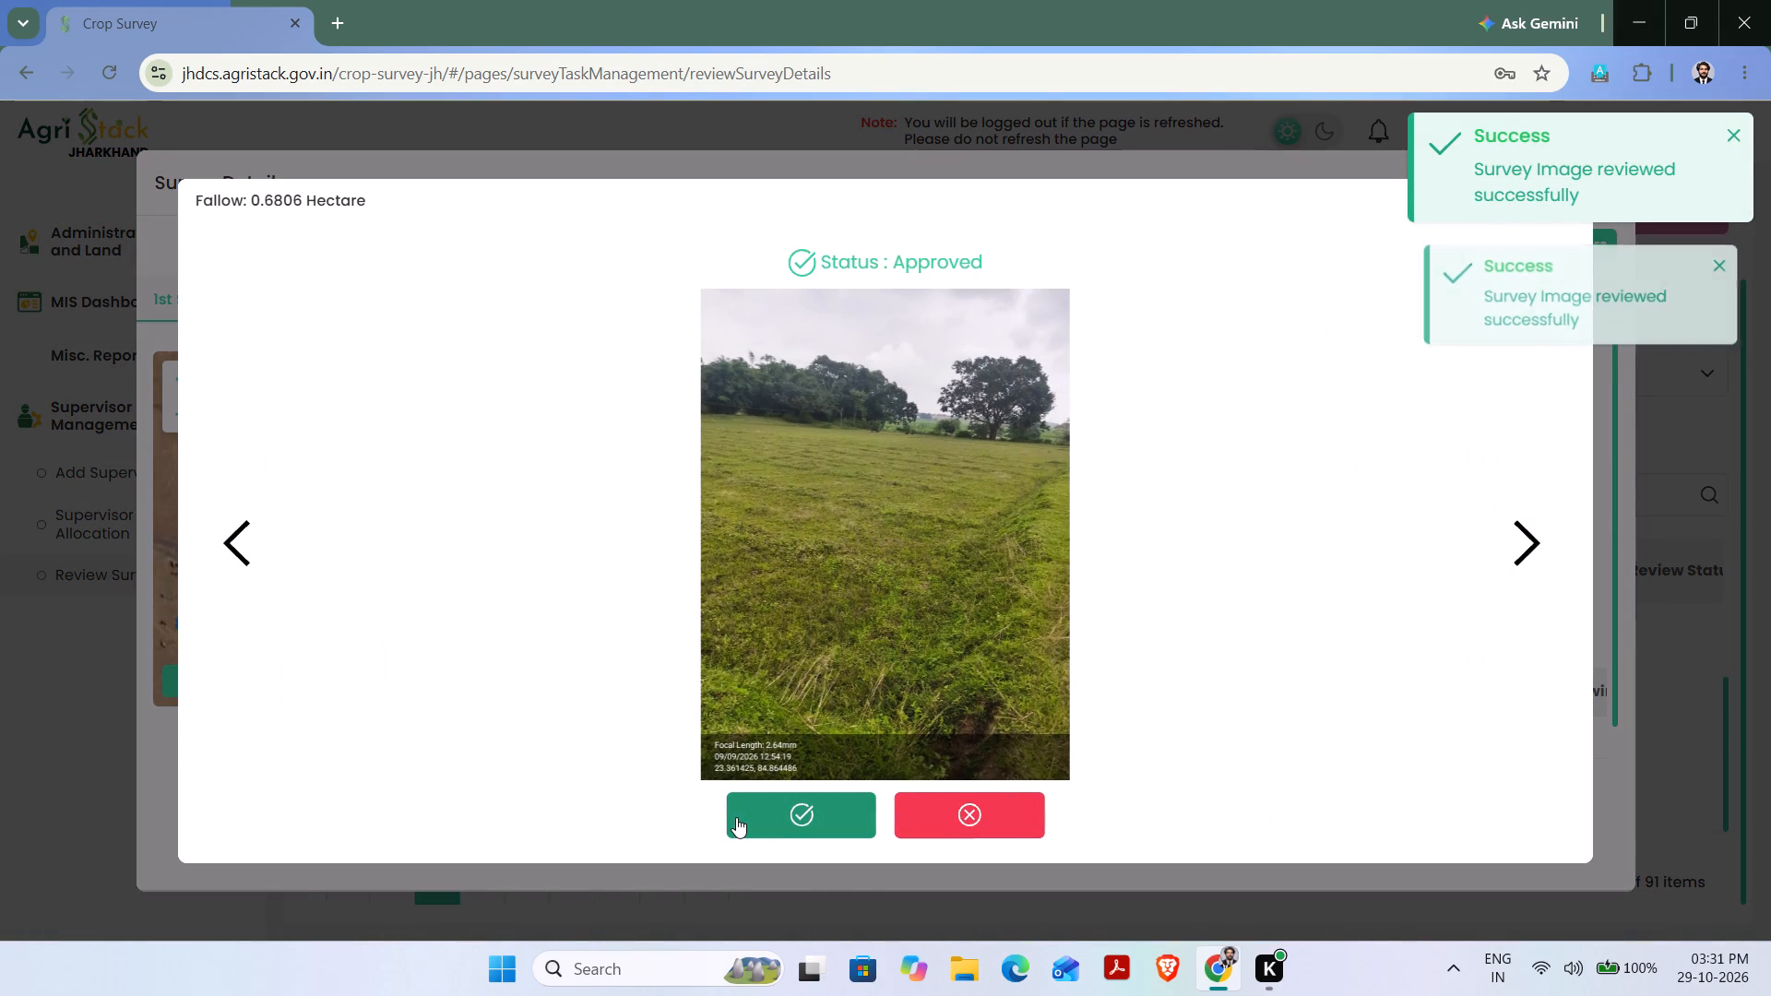
click(827, 672)
click(776, 677)
click(768, 677)
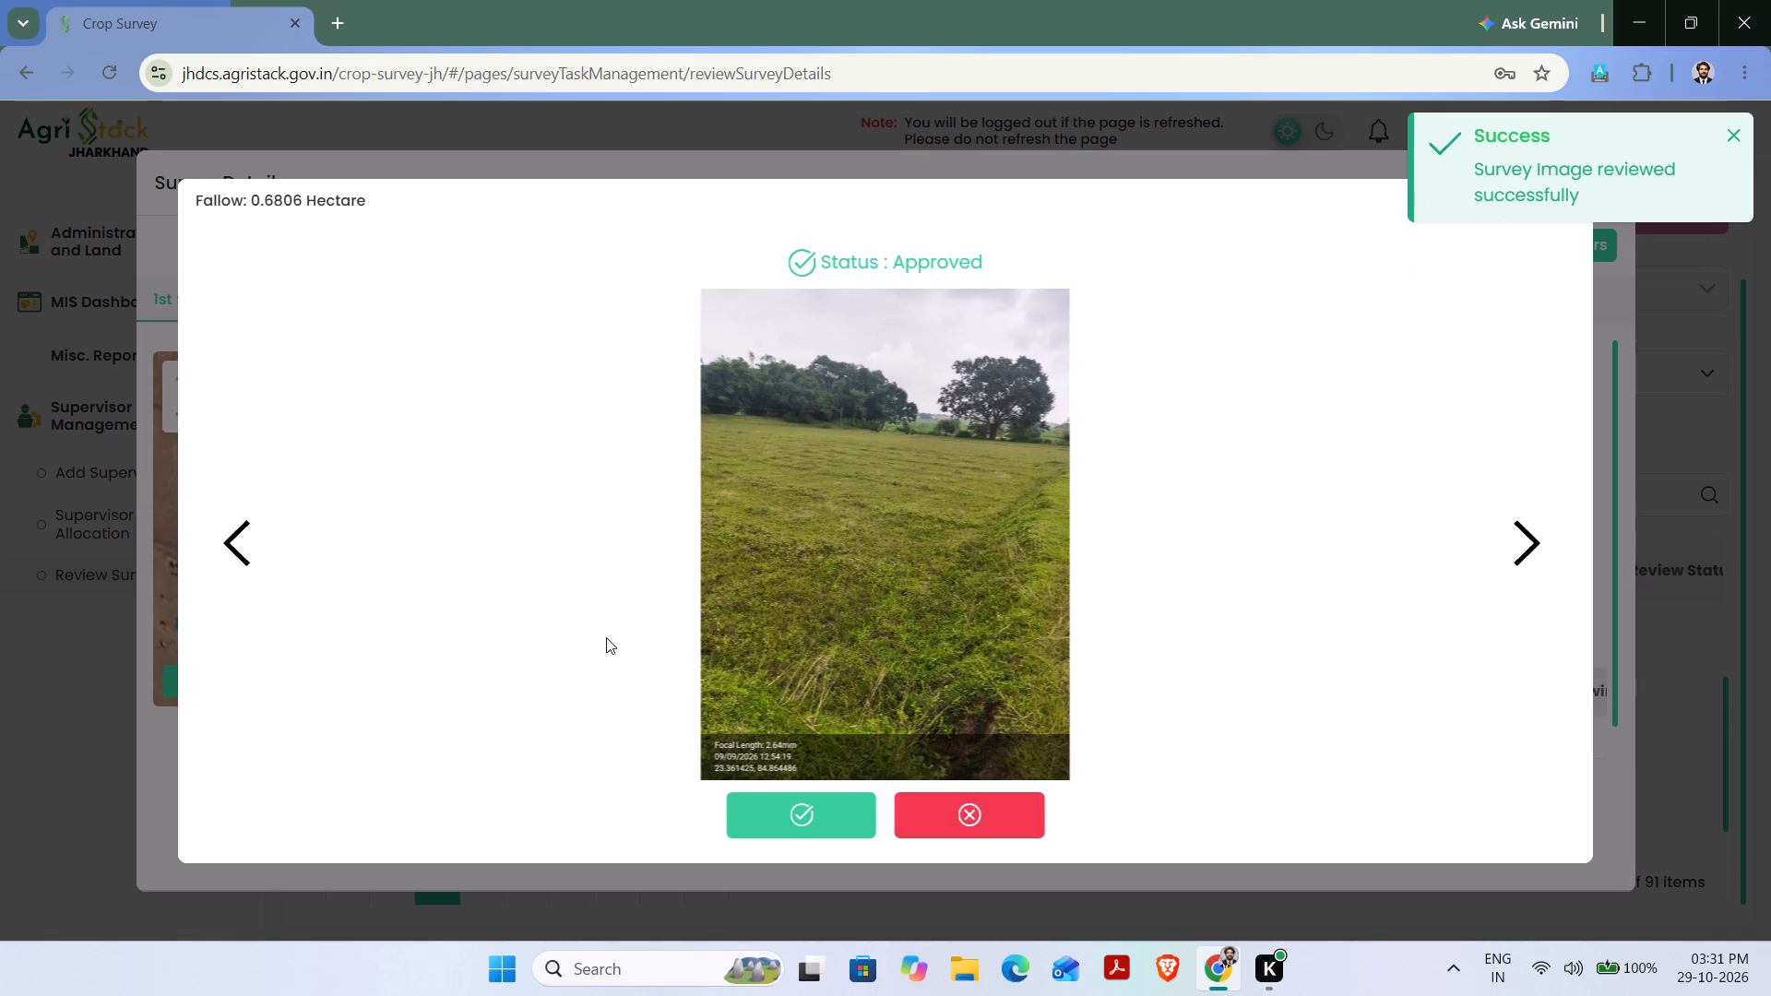
drag(792, 575, 572, 574)
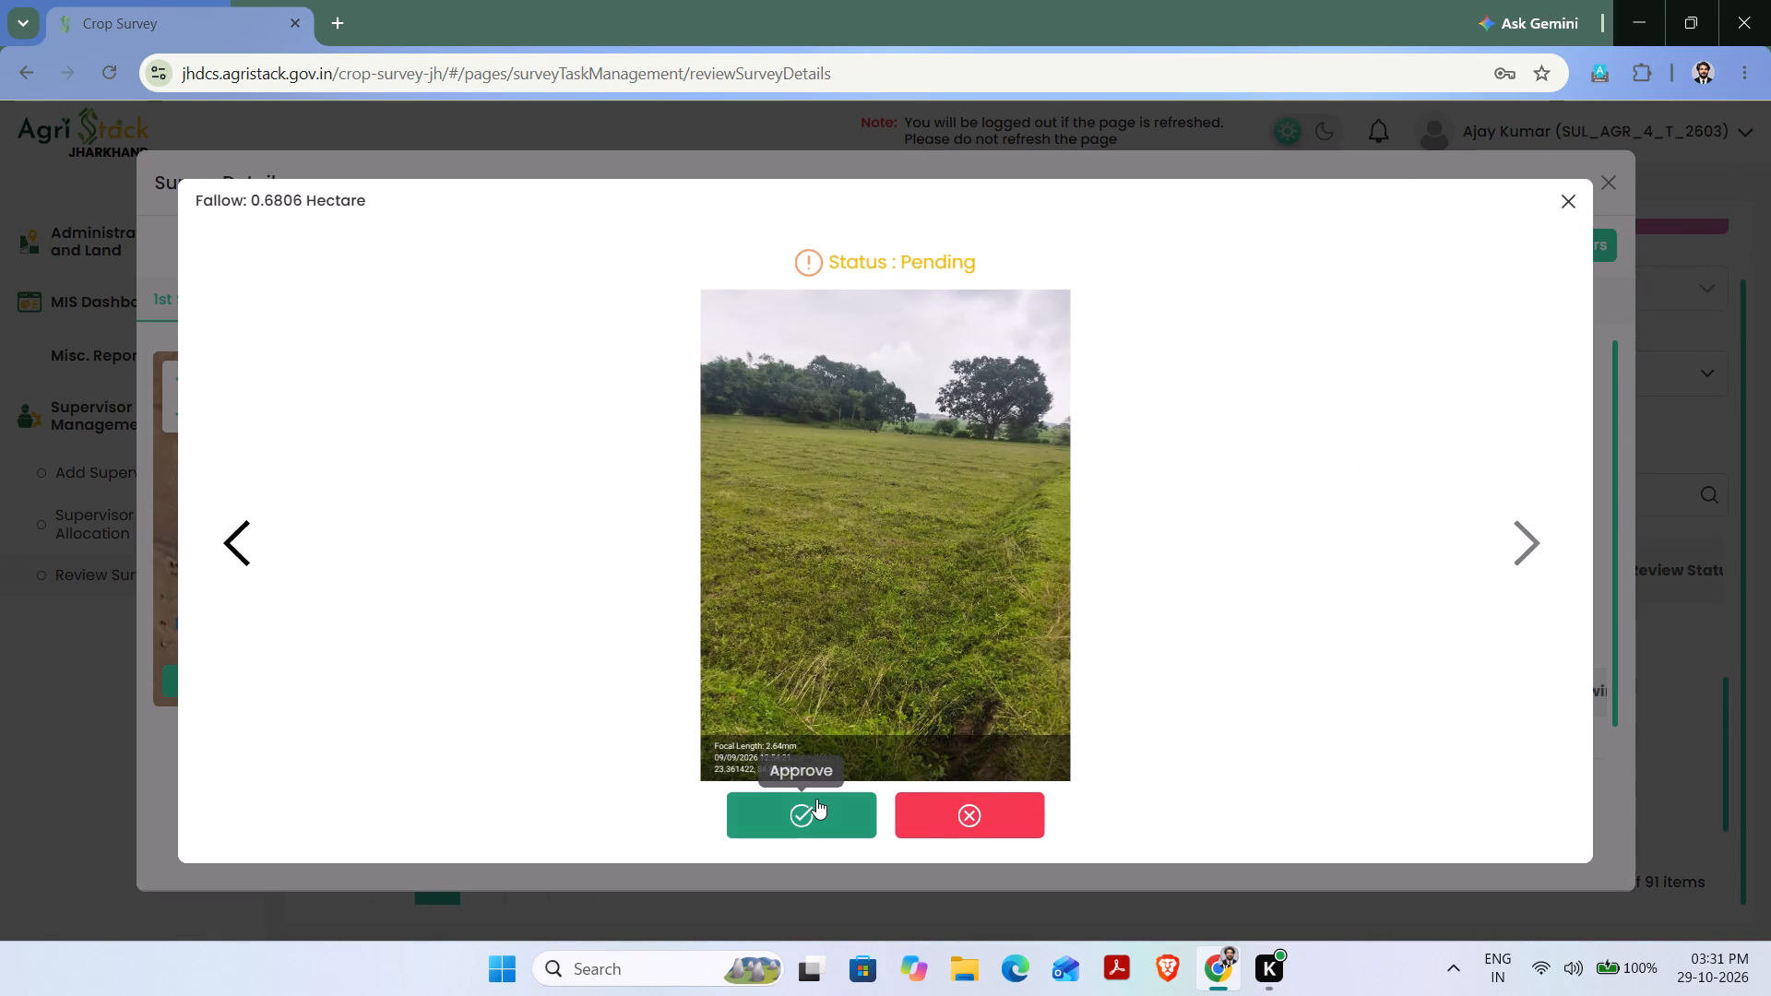
click(816, 799)
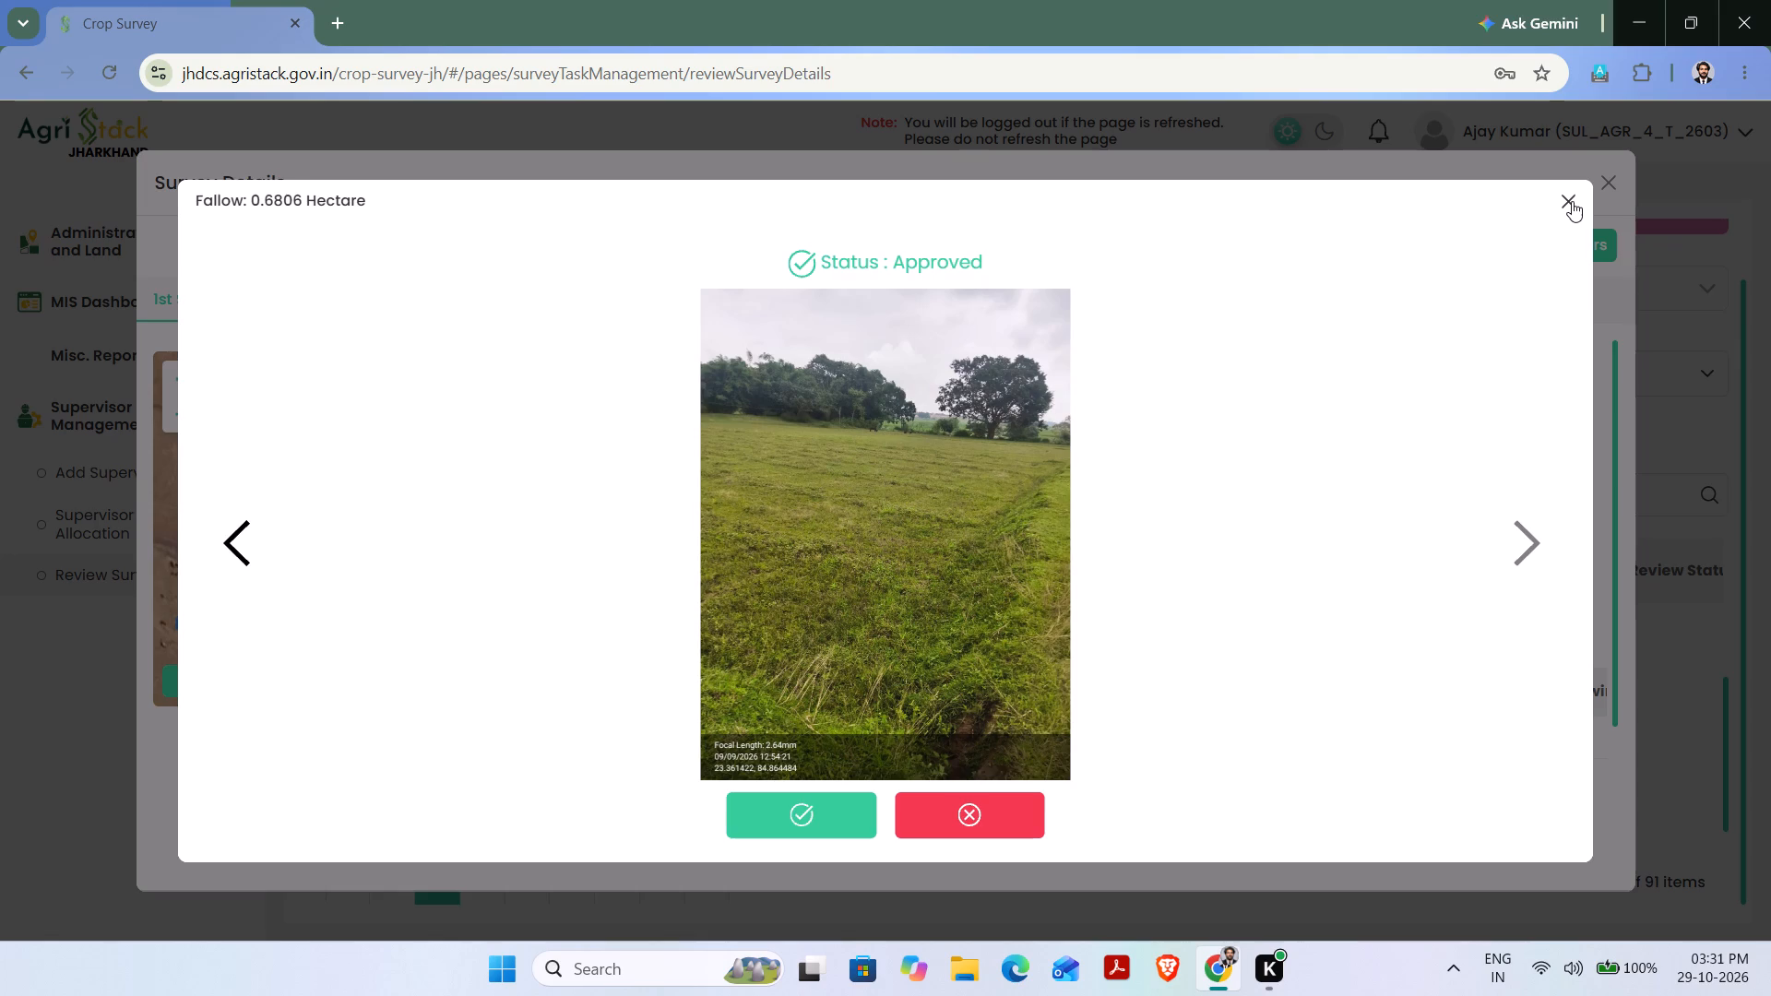
click(1572, 201)
Mark the first survey of survey number 42 as Approve, save the review and close its details.
scroll(1139, 442, down, 1)
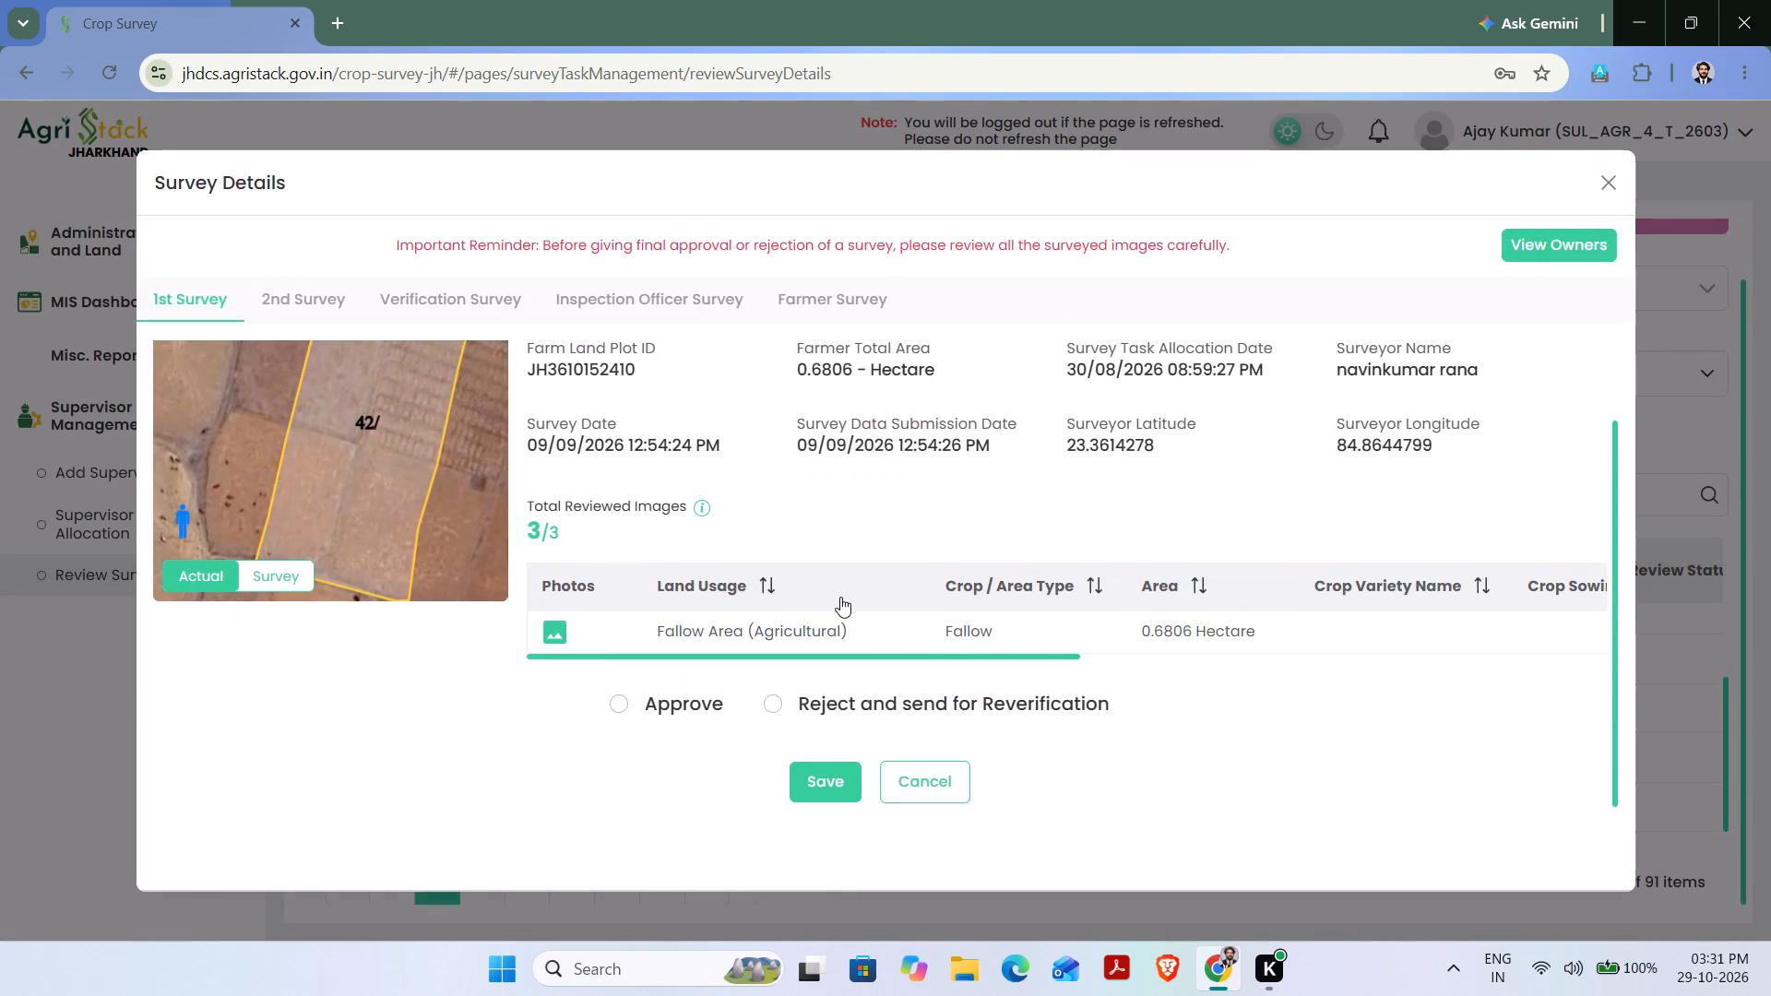
click(659, 698)
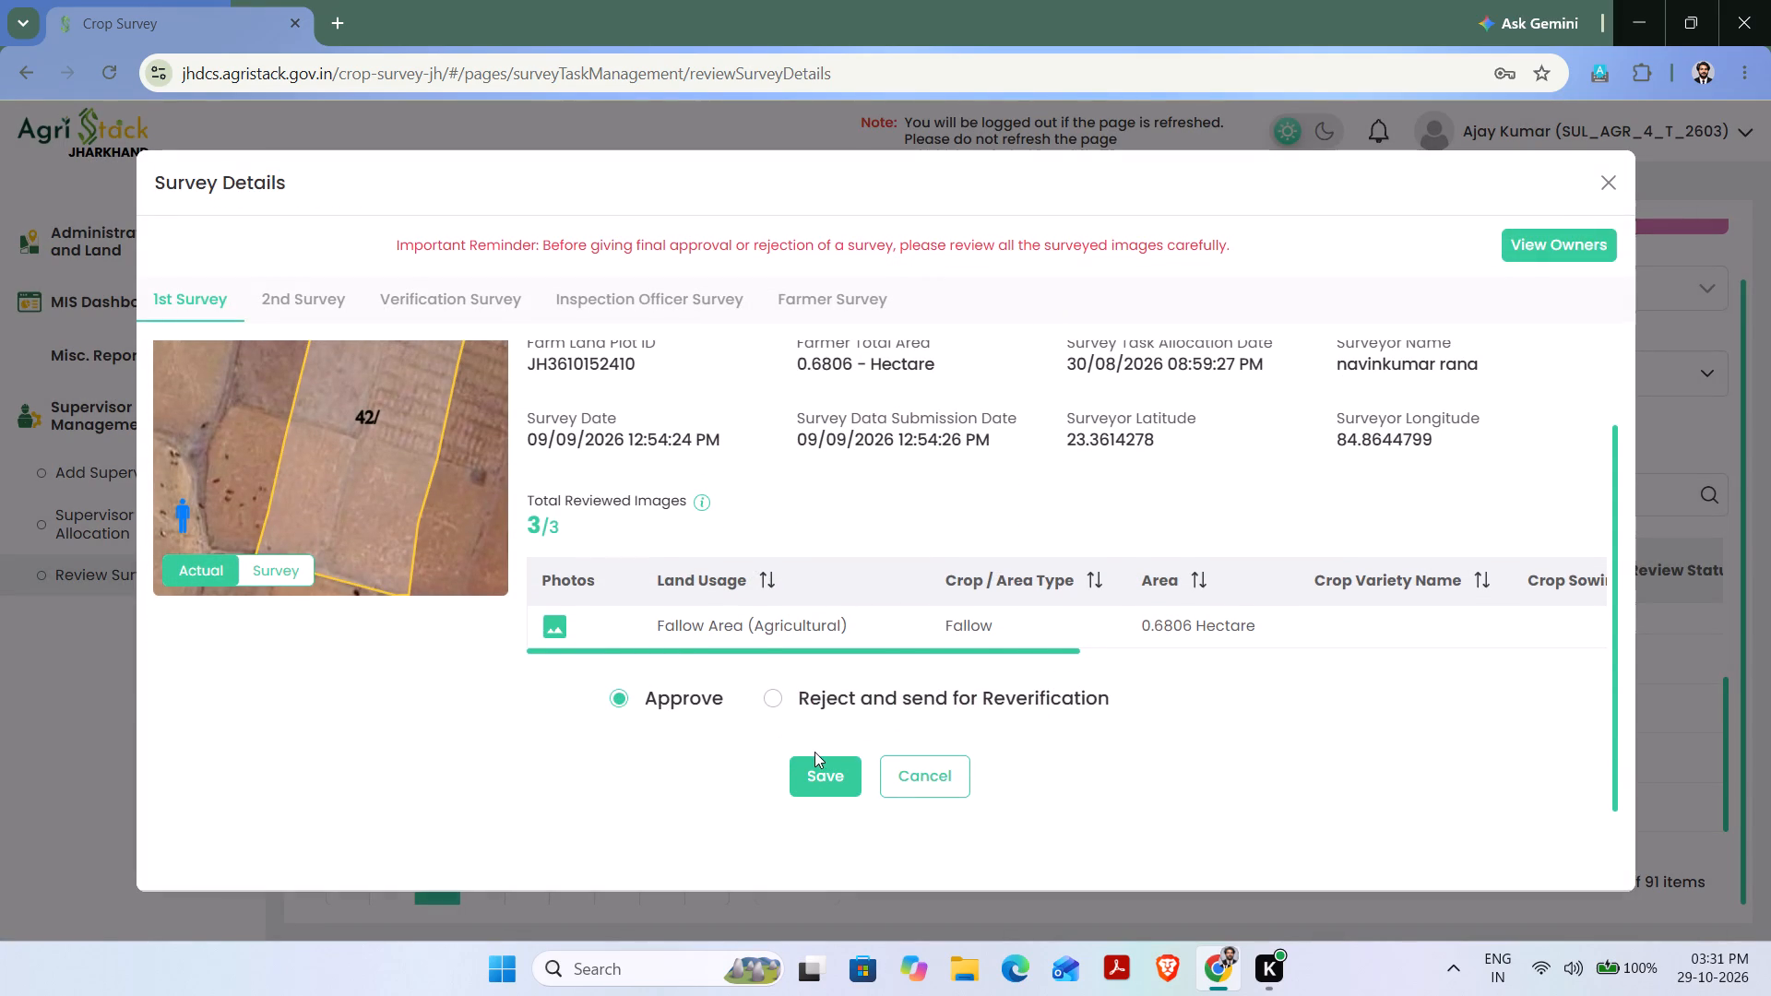
click(815, 758)
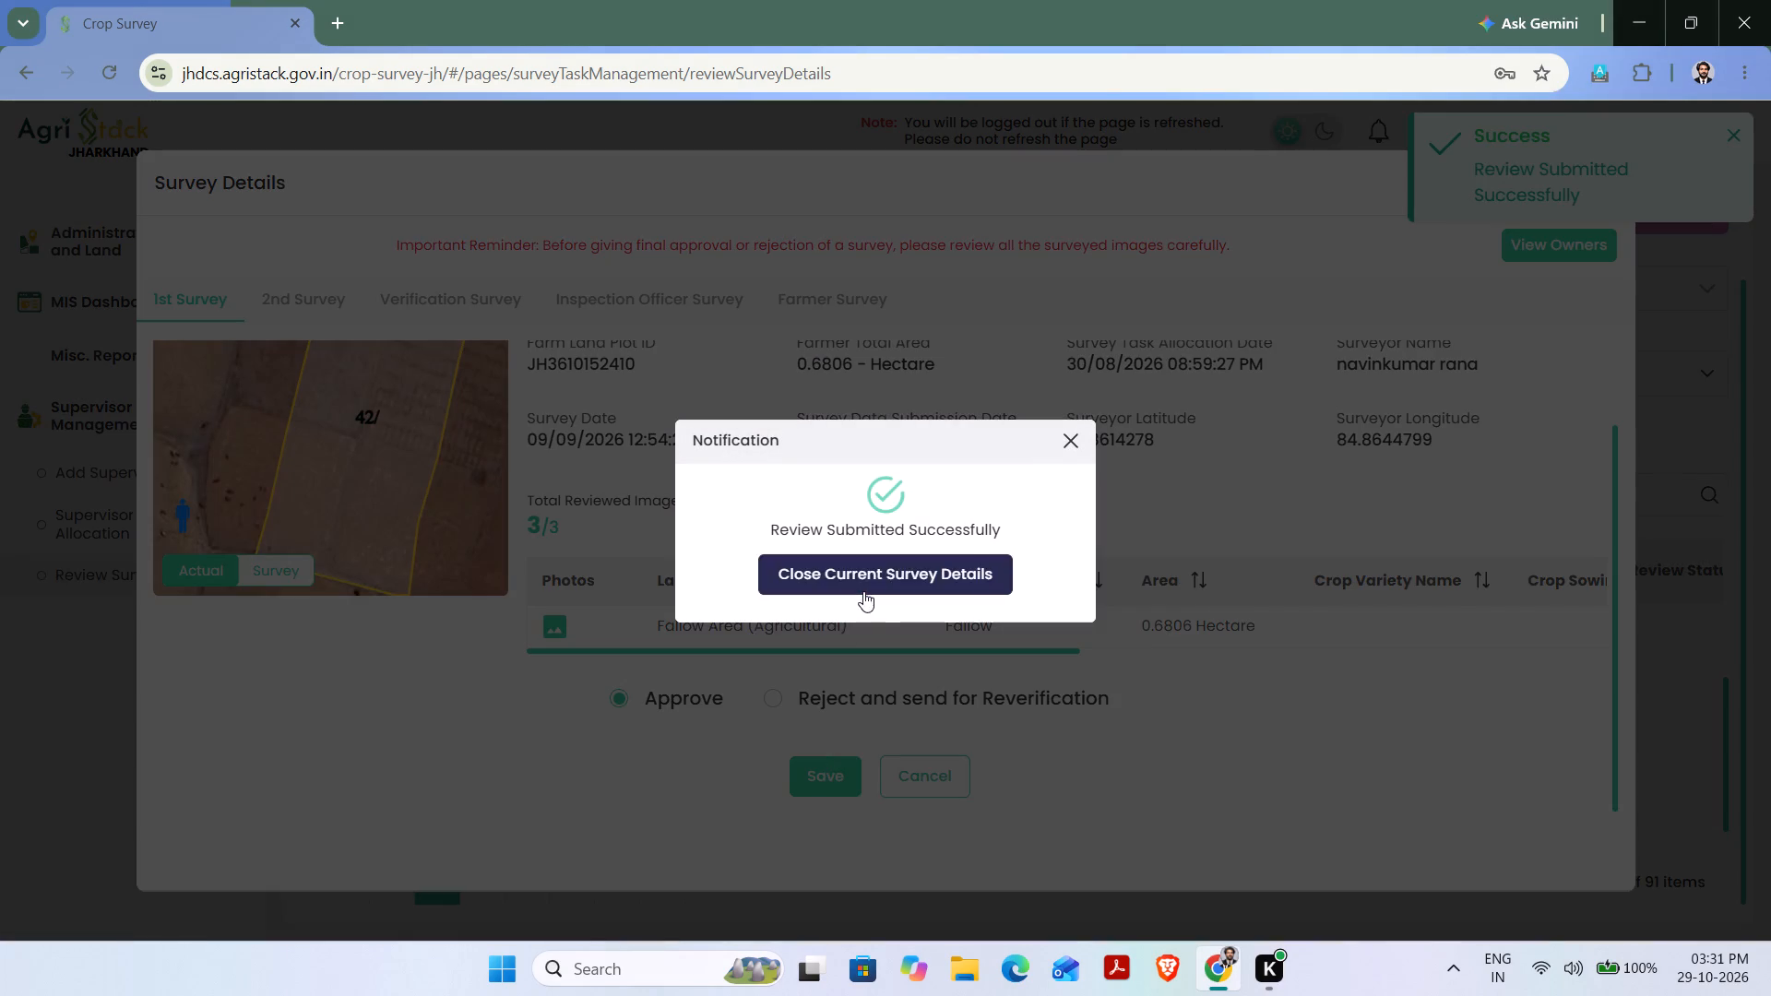
click(863, 591)
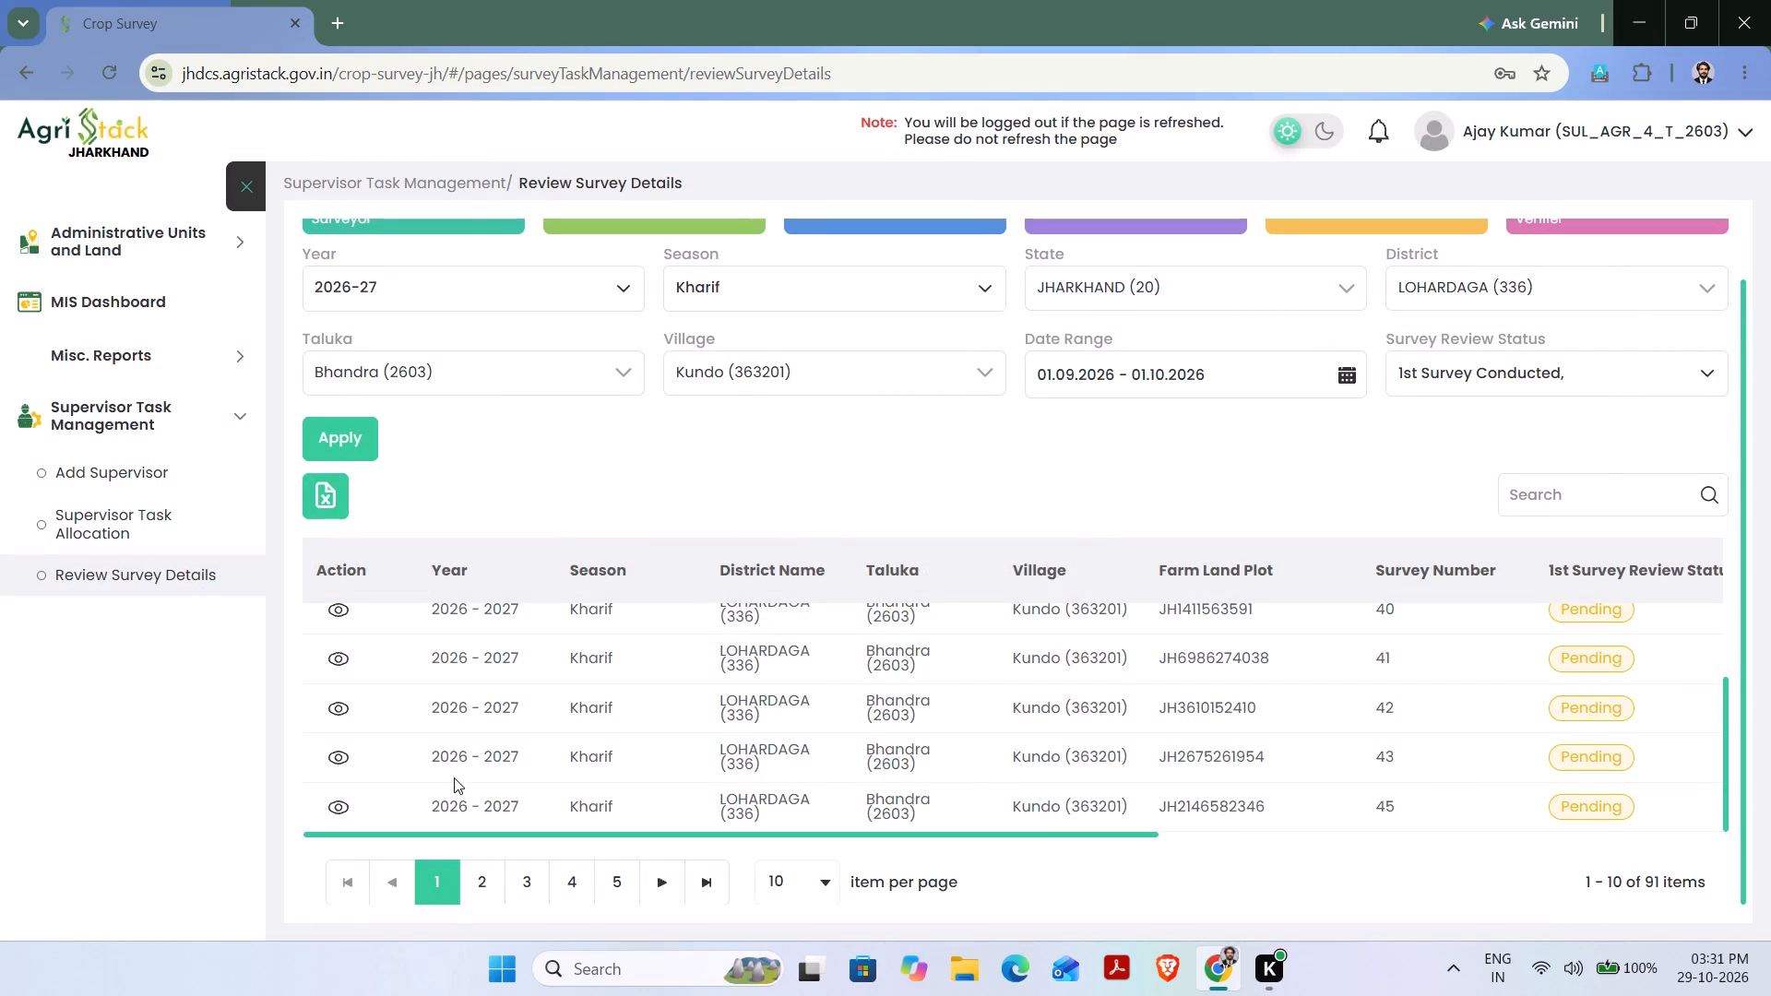
Open the record for survey number 43 and approve all three photos of its 0.6709-hectare fallow area.
click(332, 758)
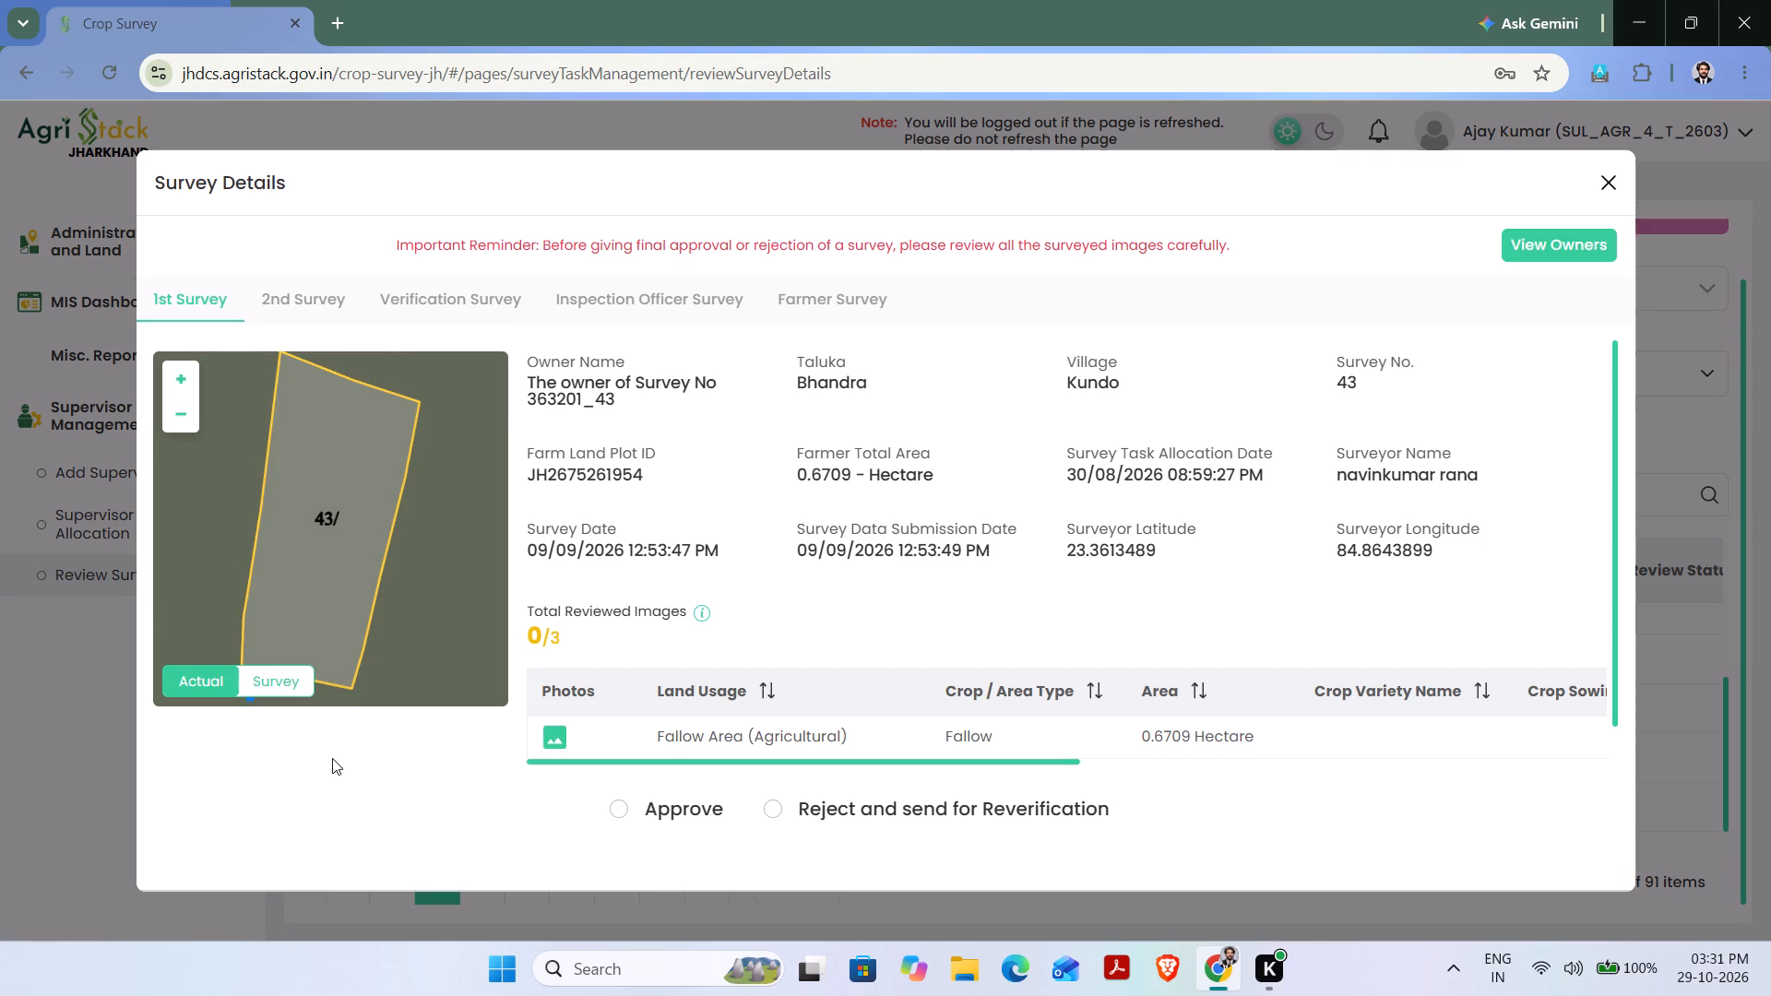
click(553, 747)
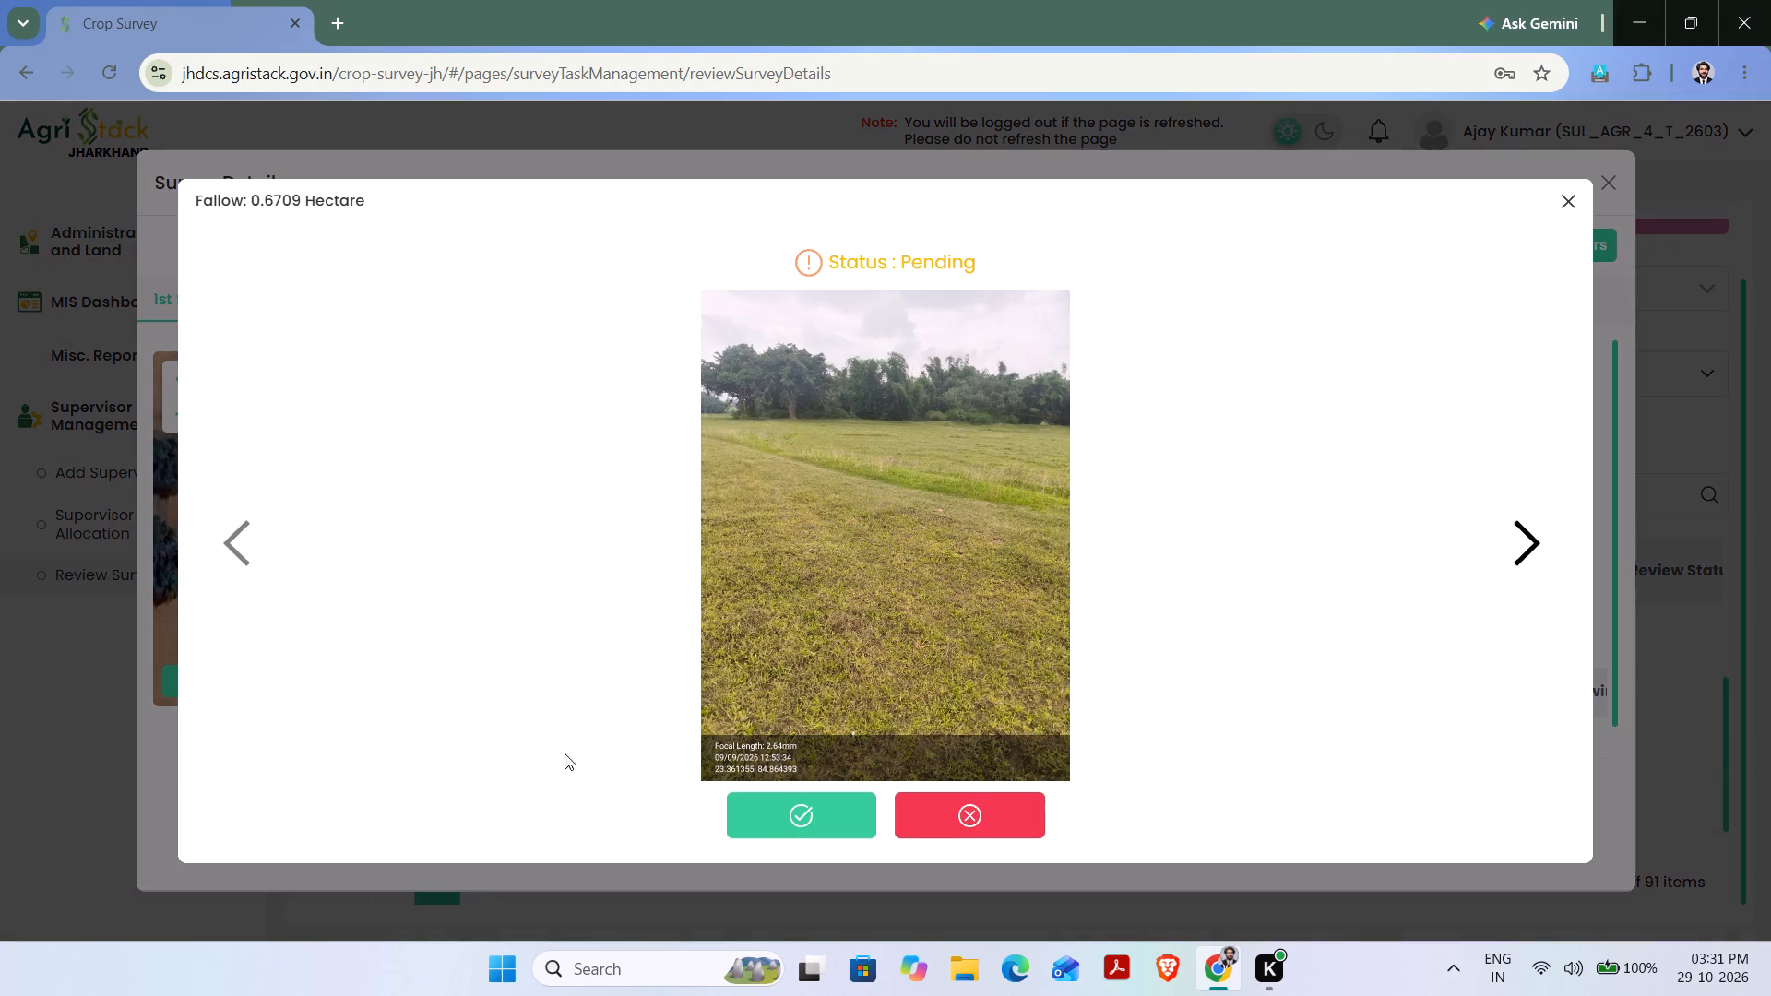
click(764, 814)
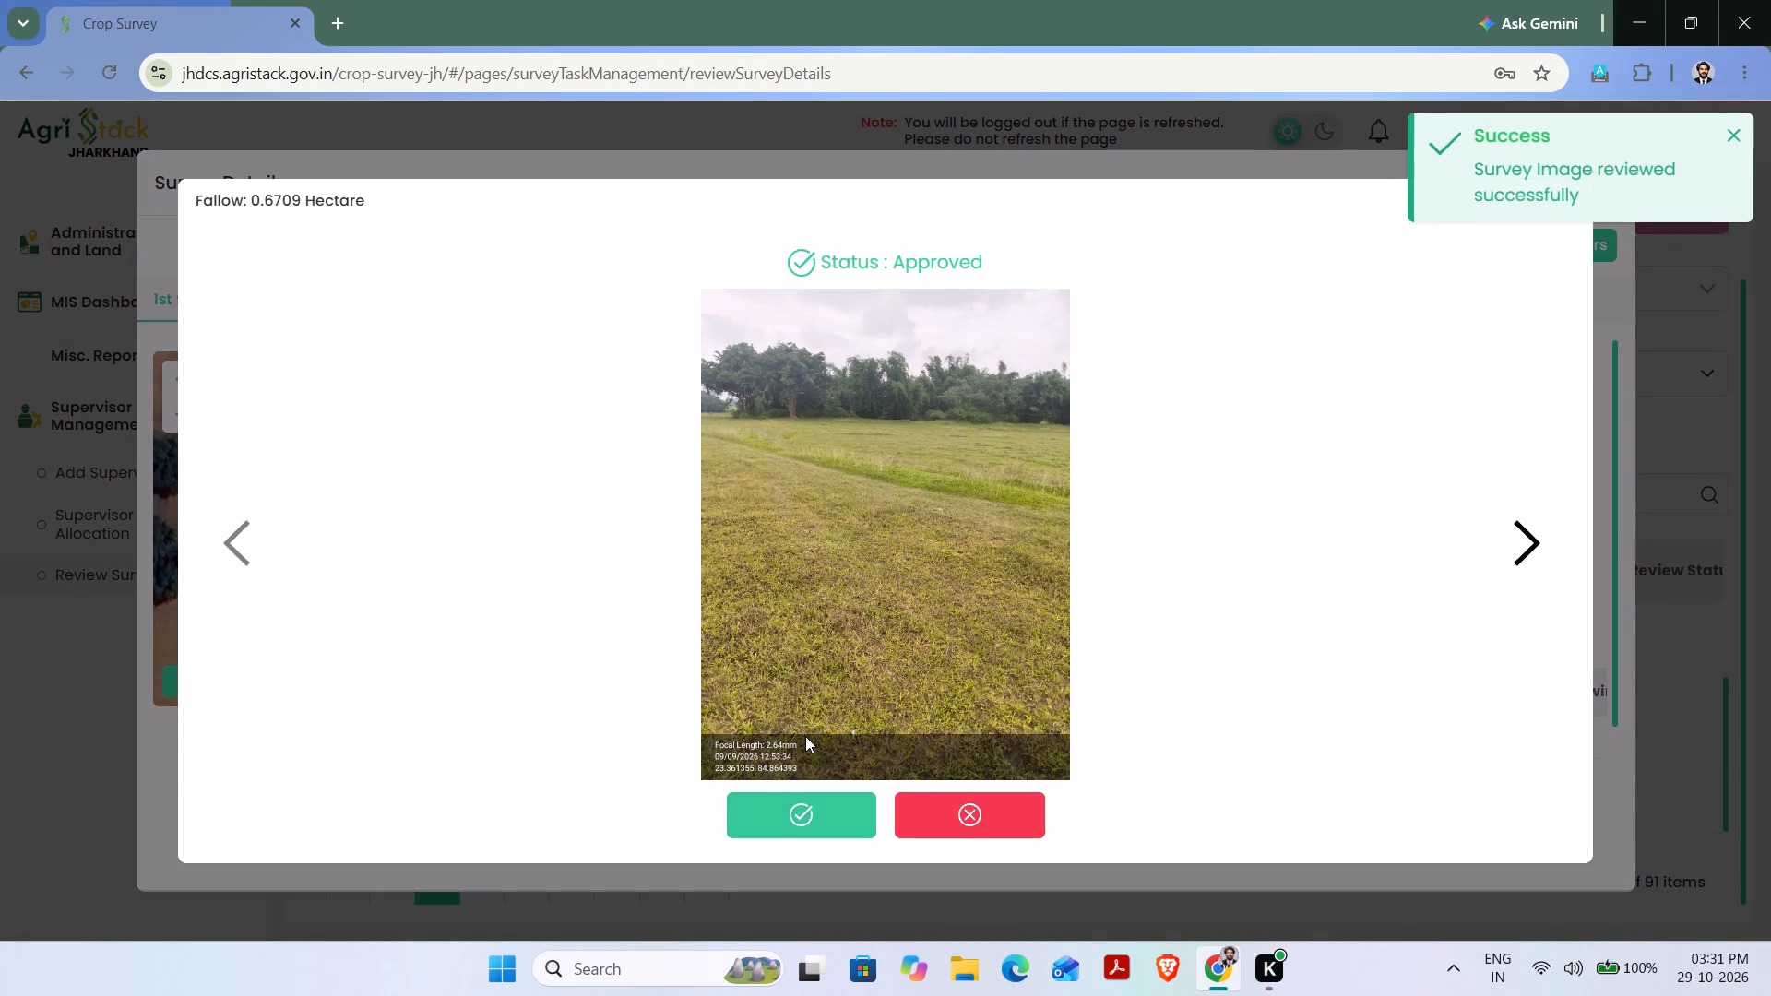
drag(805, 736, 528, 766)
click(763, 827)
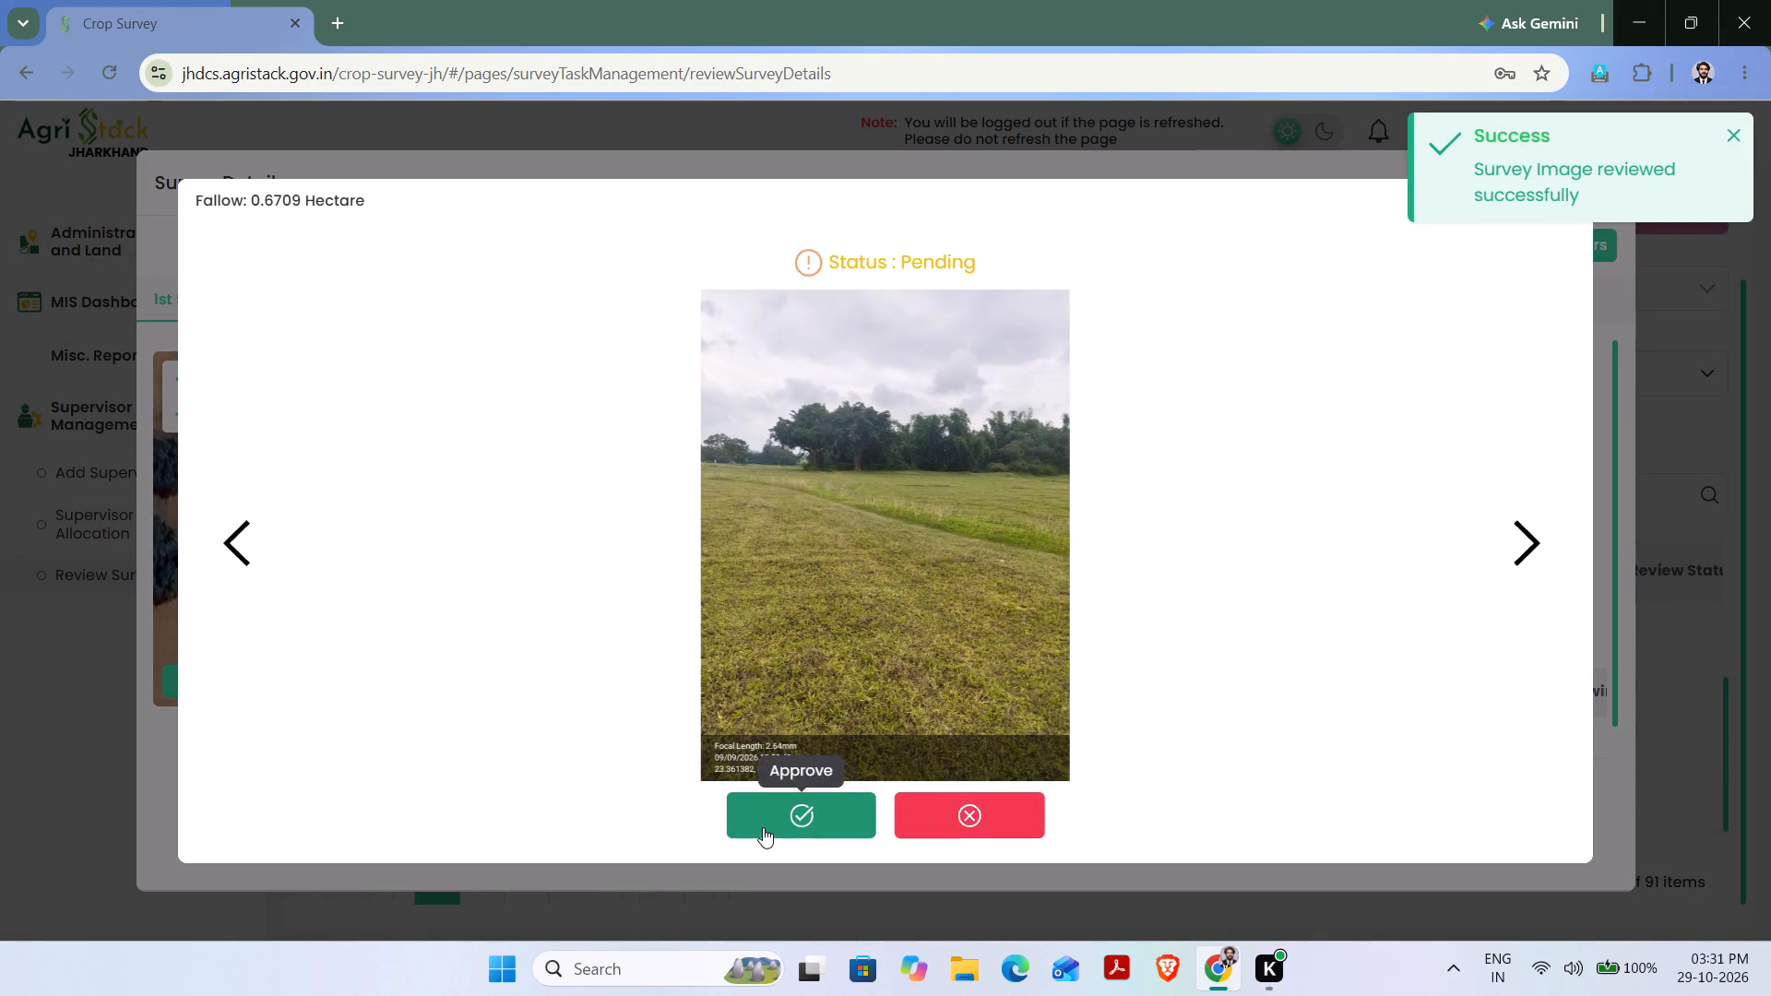
drag(810, 723, 707, 753)
click(791, 824)
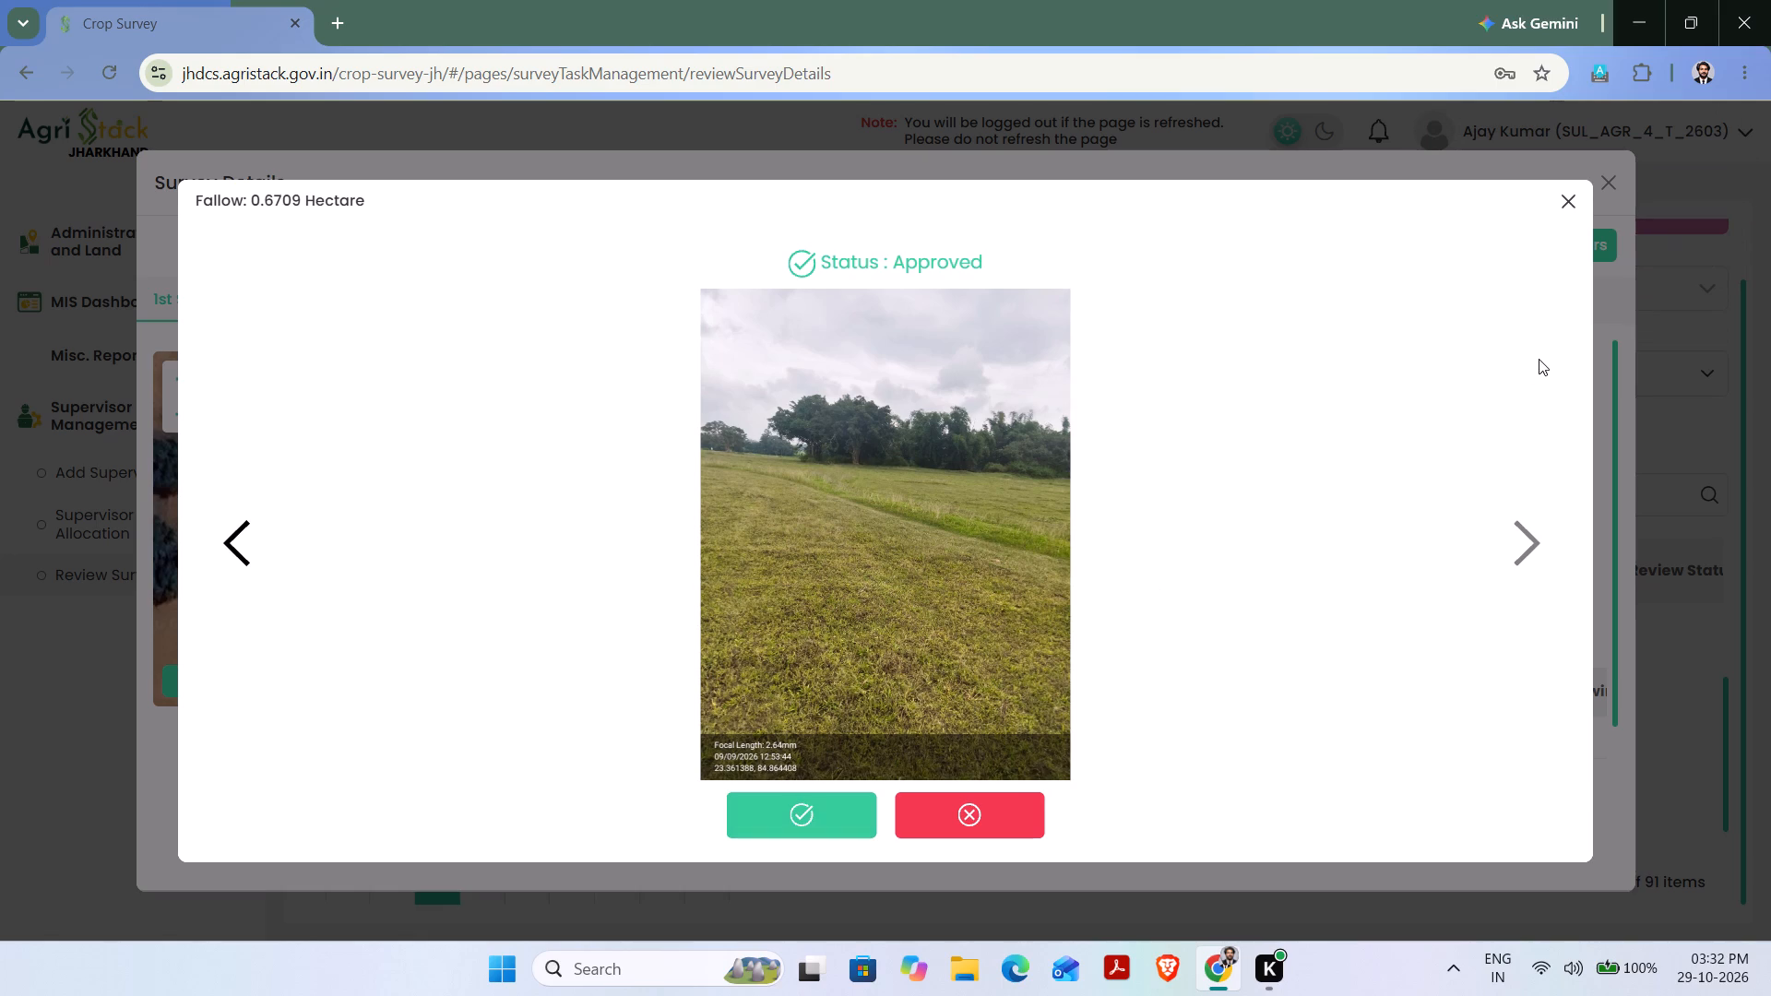
click(1571, 206)
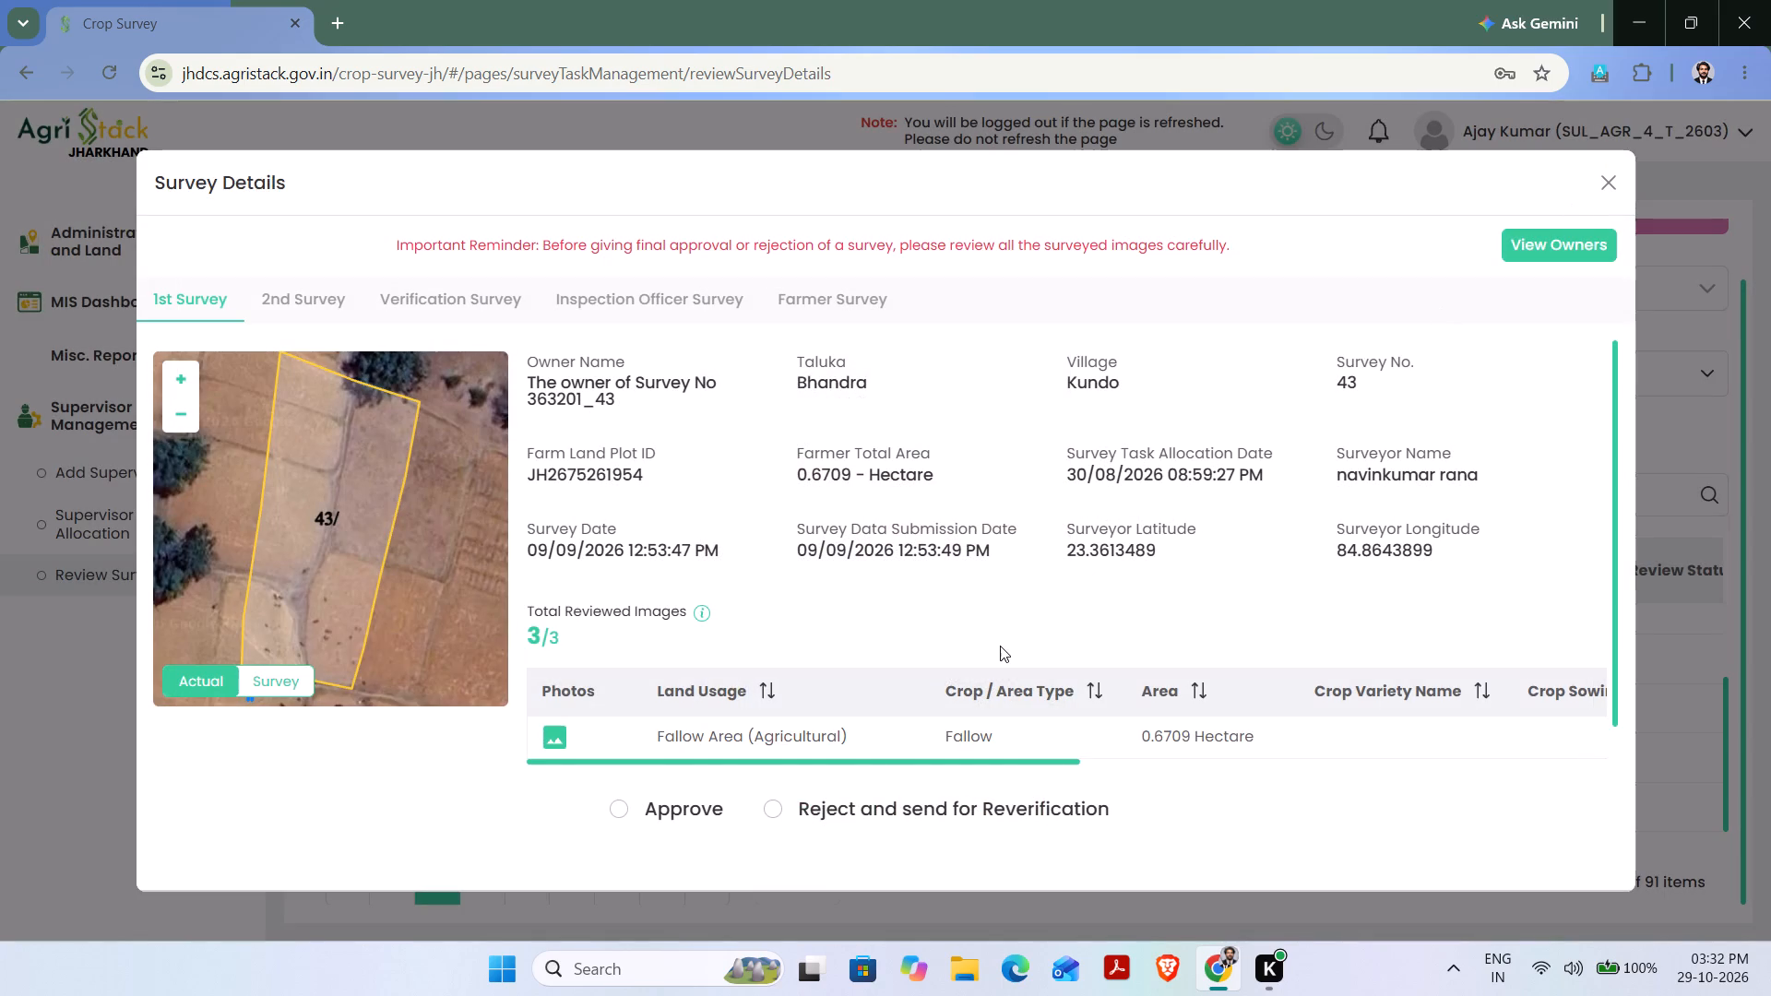
Mark the first survey of survey number 43 as Approve, save the review and close its details.
scroll(1000, 646, down, 2)
click(675, 672)
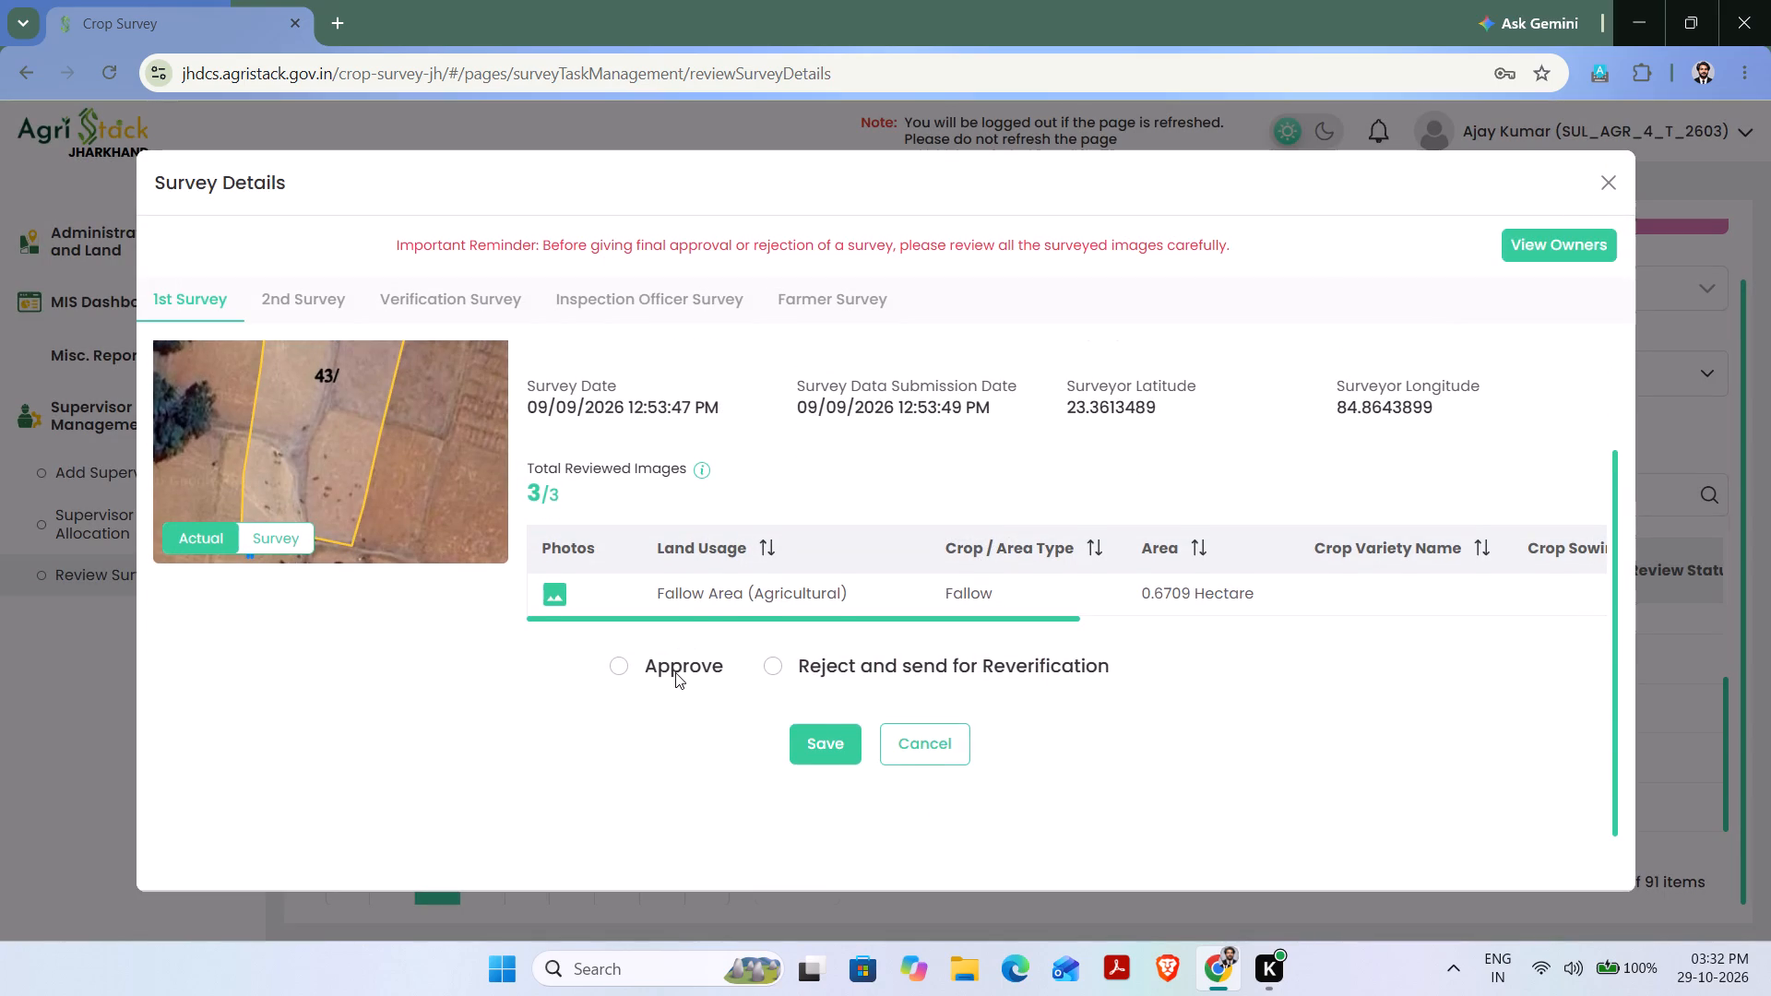
click(830, 734)
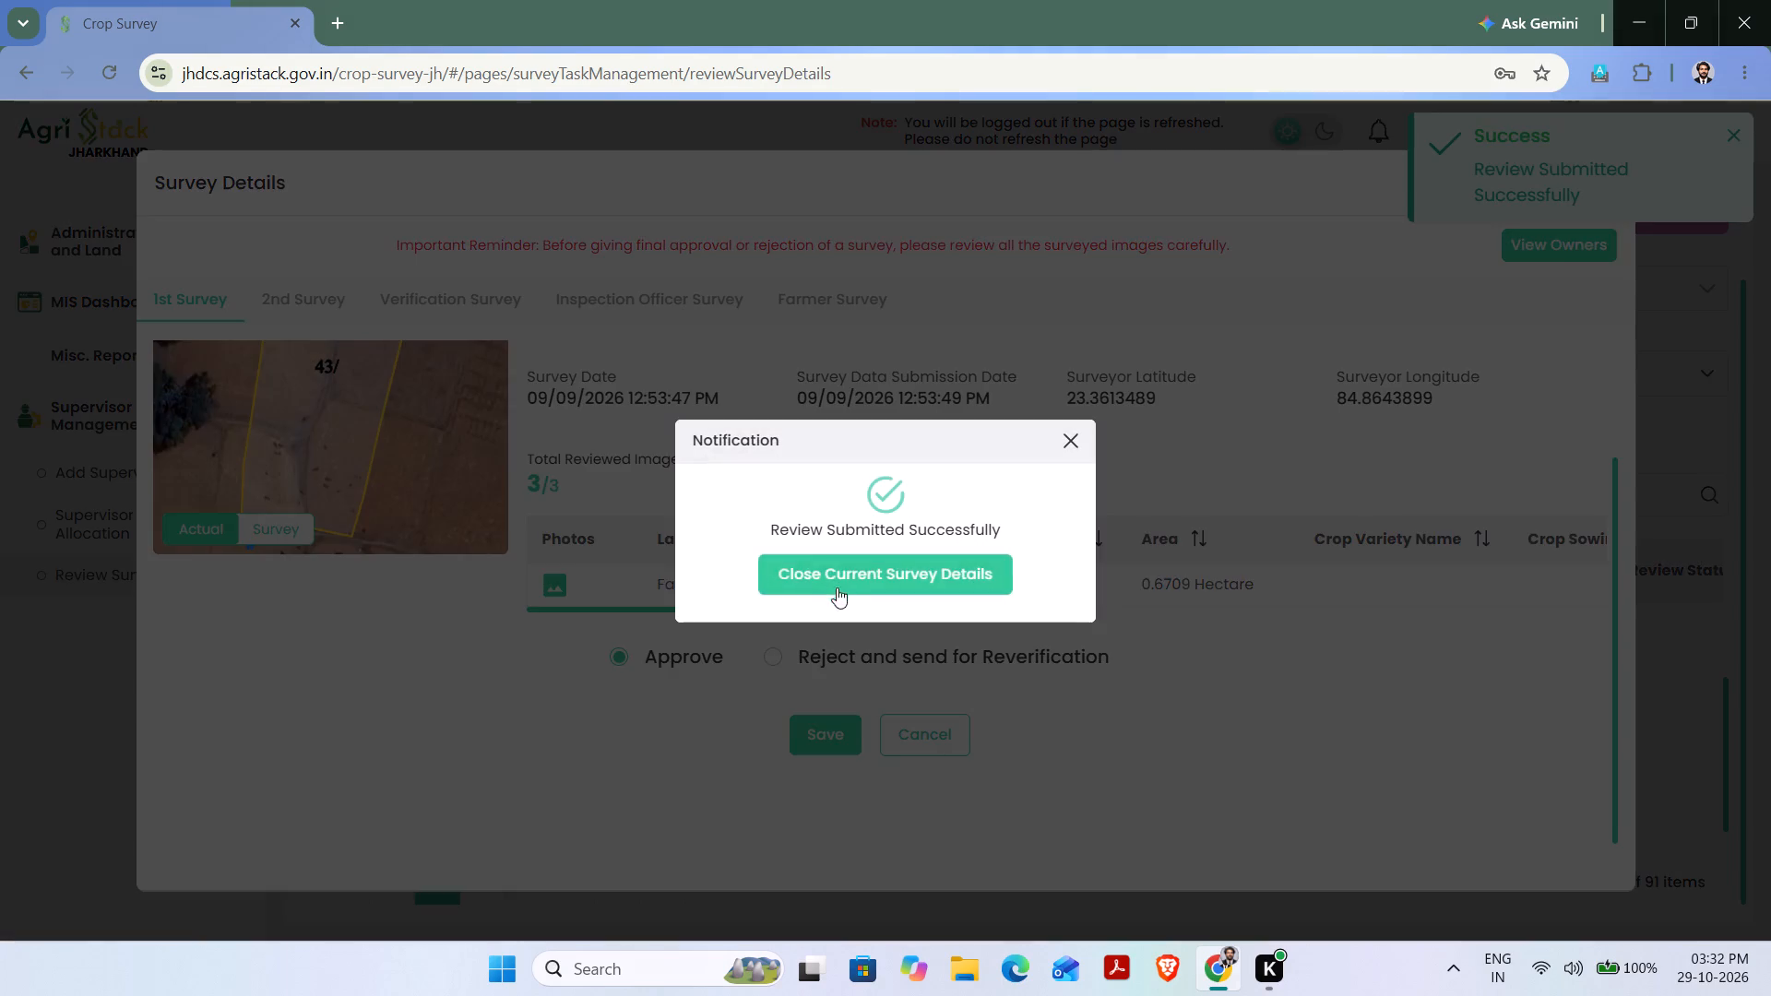
click(840, 578)
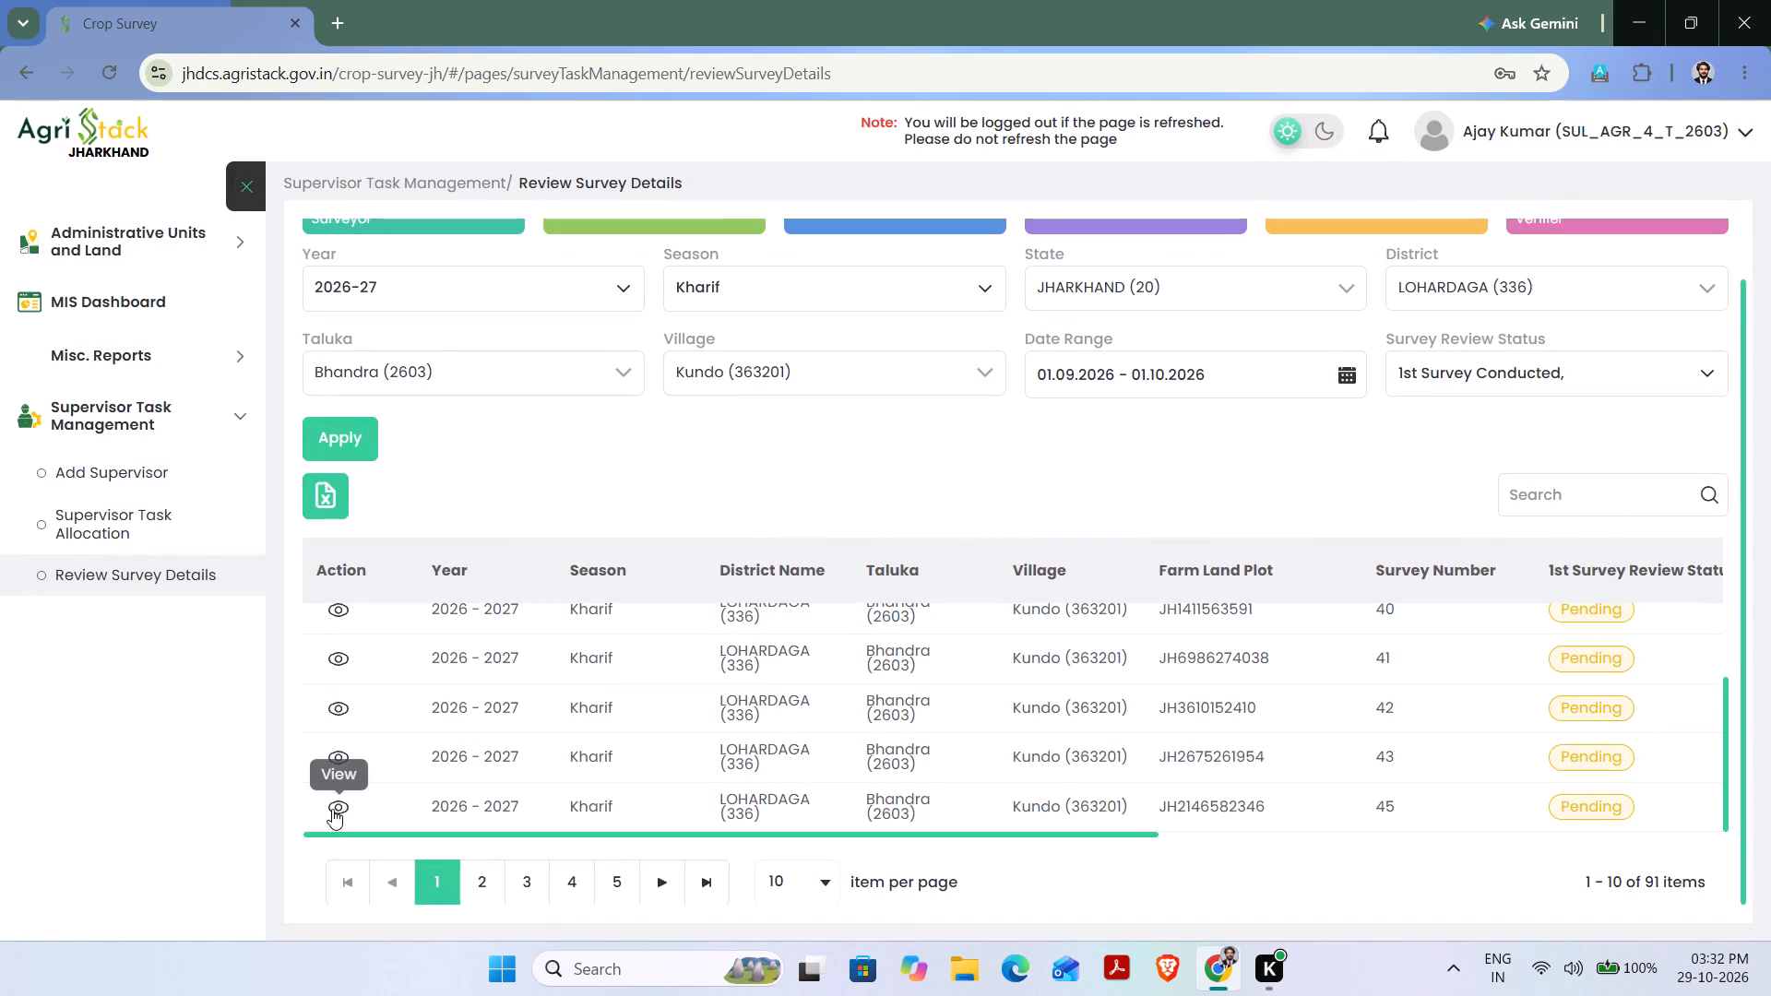
Open the record for survey number 45 and approve all three photos of its 1.1596-hectare fallow area.
click(332, 809)
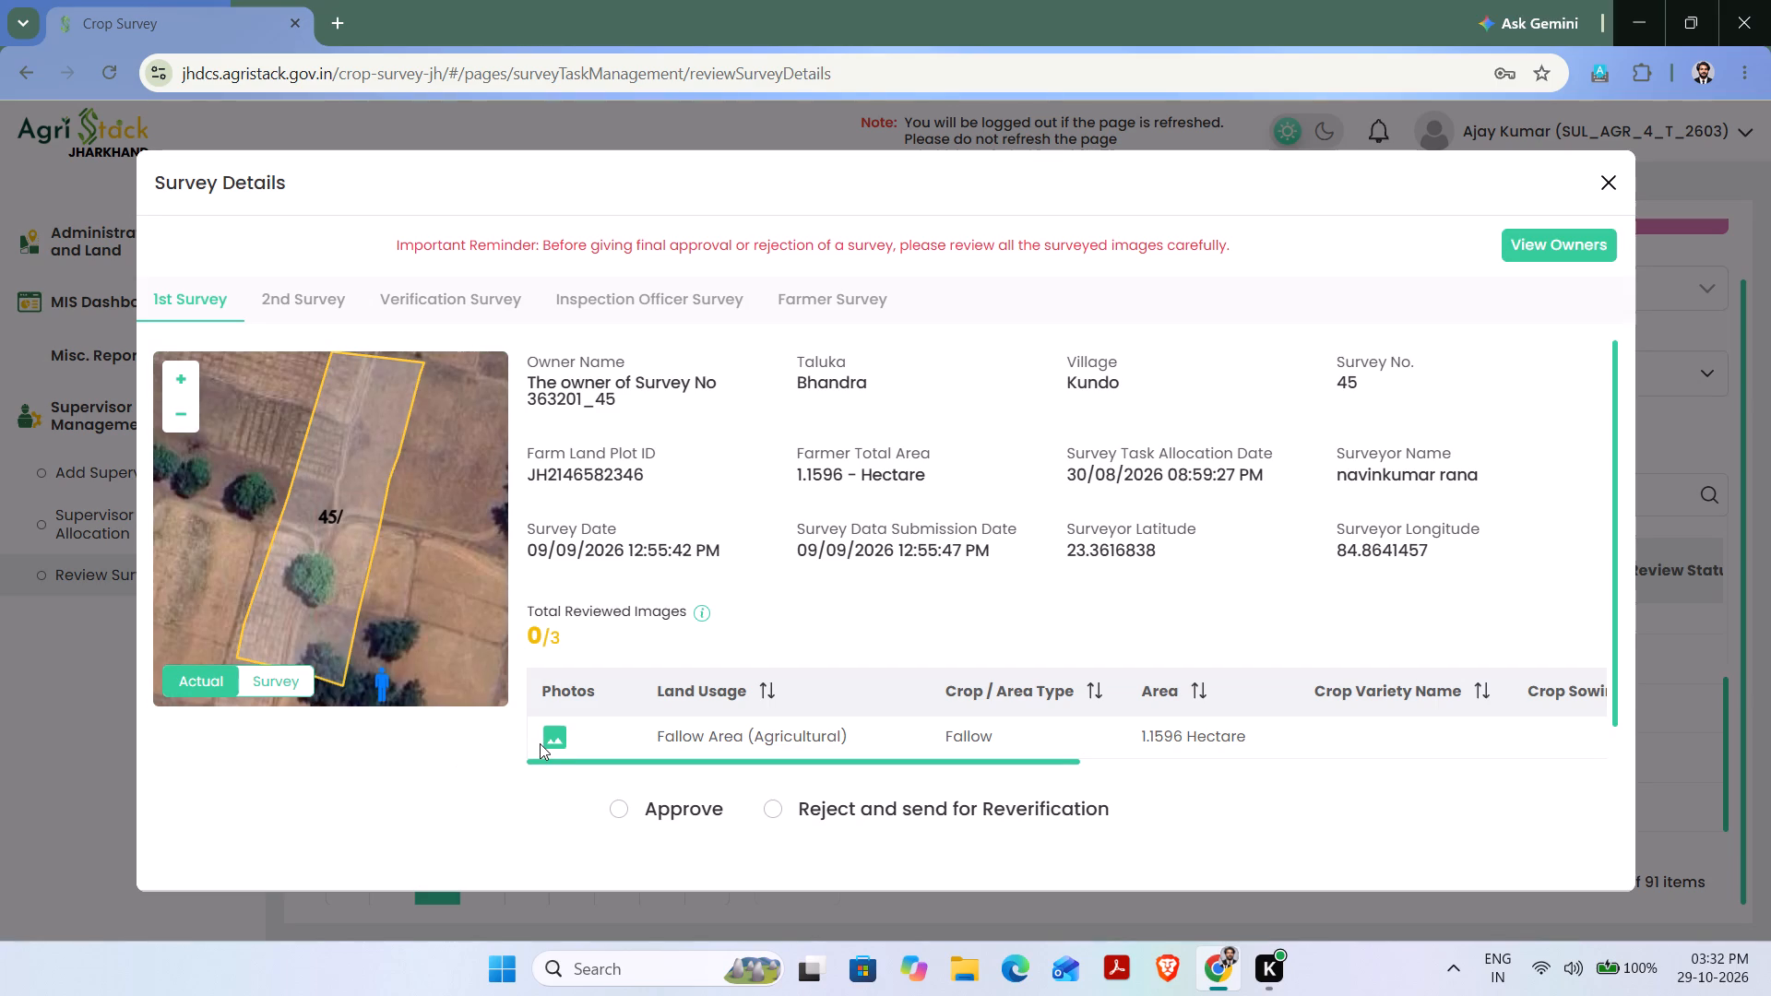
click(541, 743)
click(555, 747)
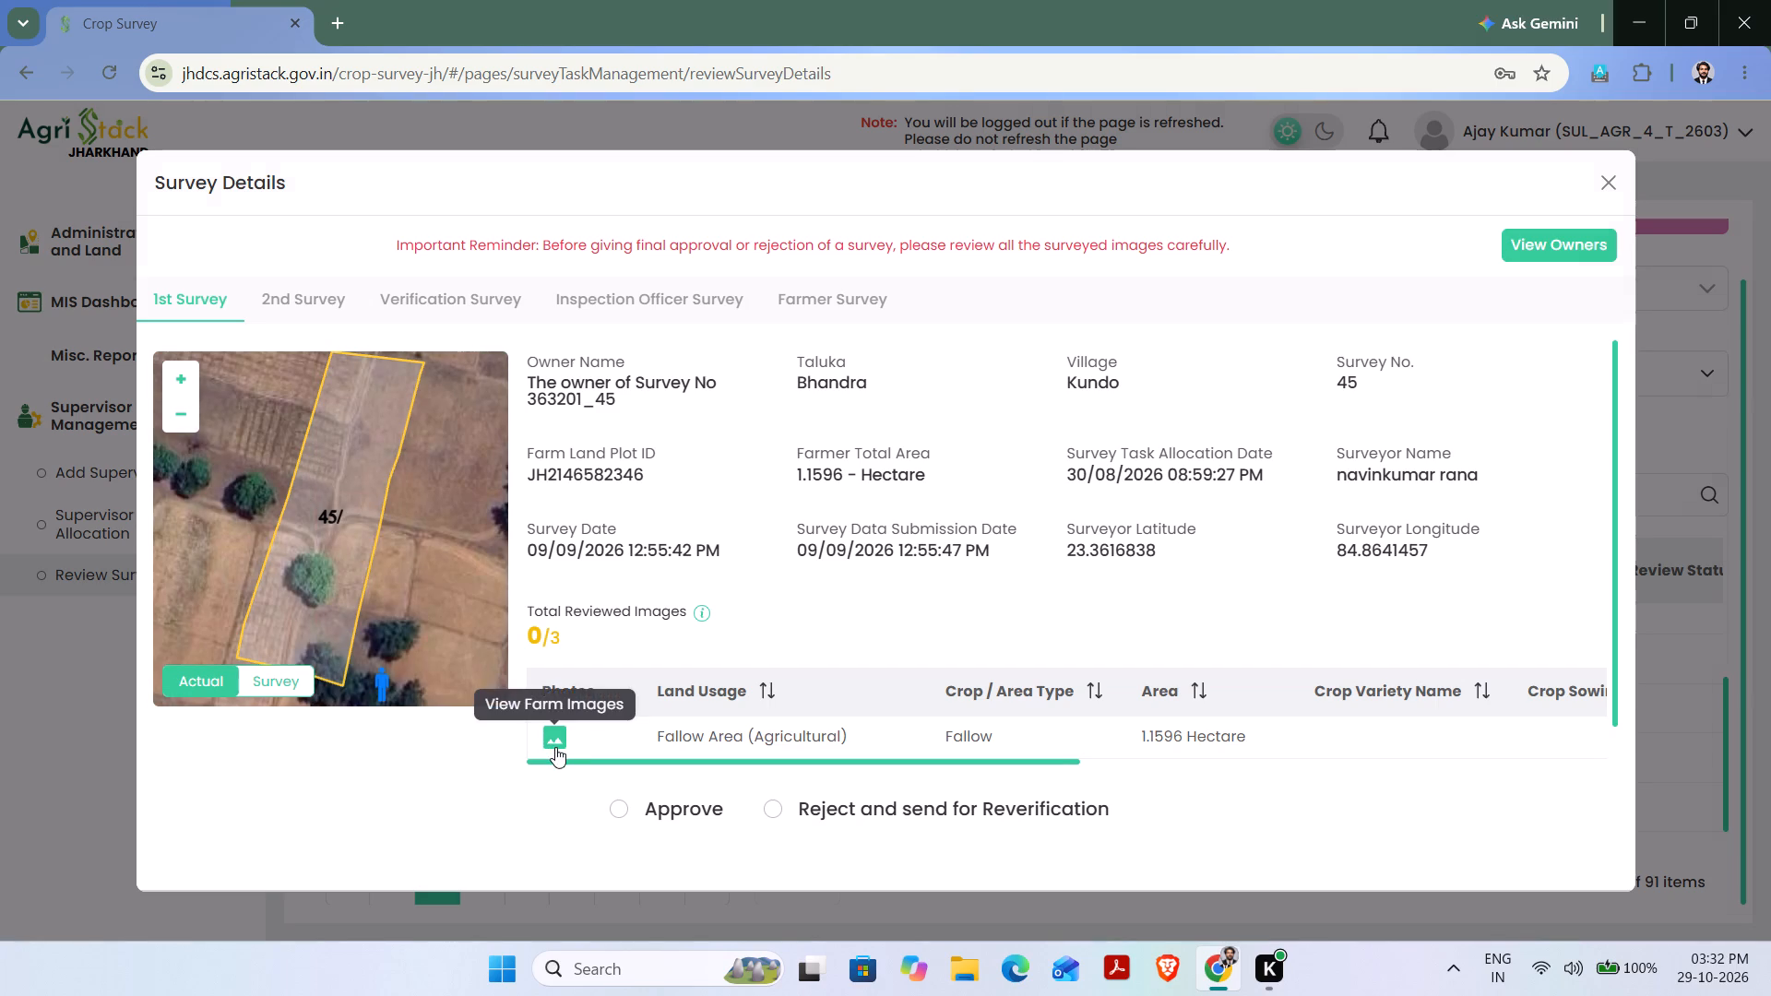
click(777, 804)
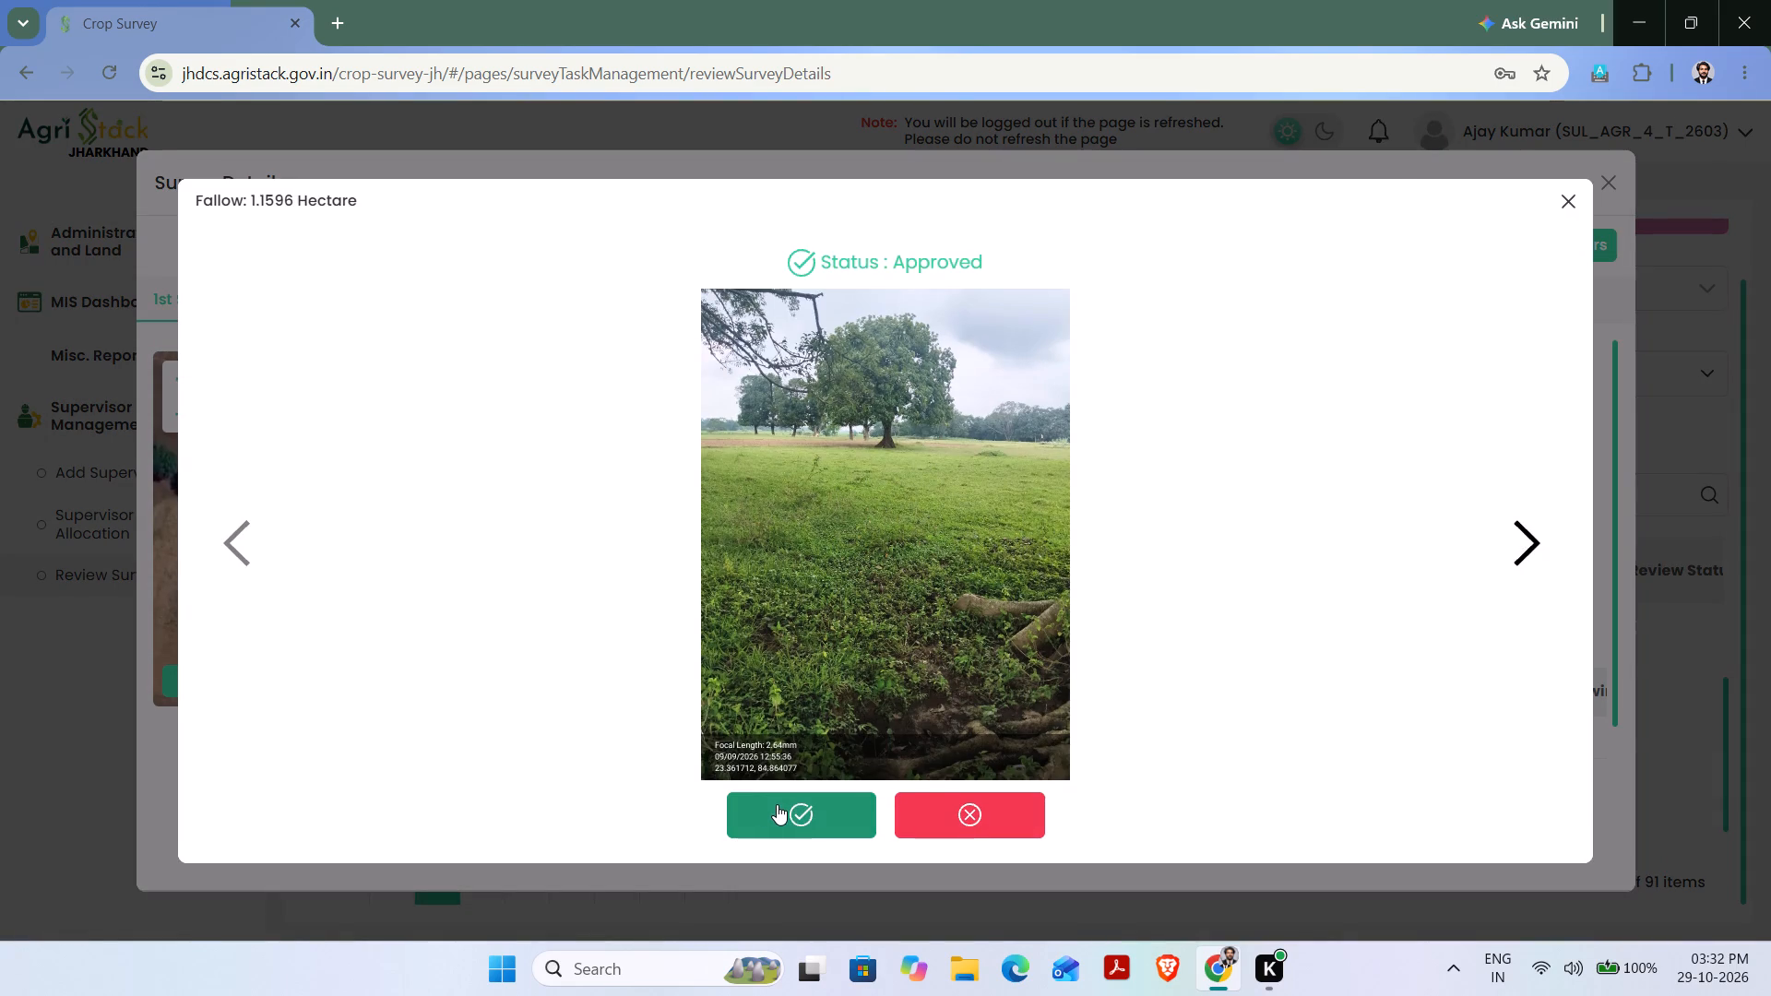
drag(816, 708, 606, 727)
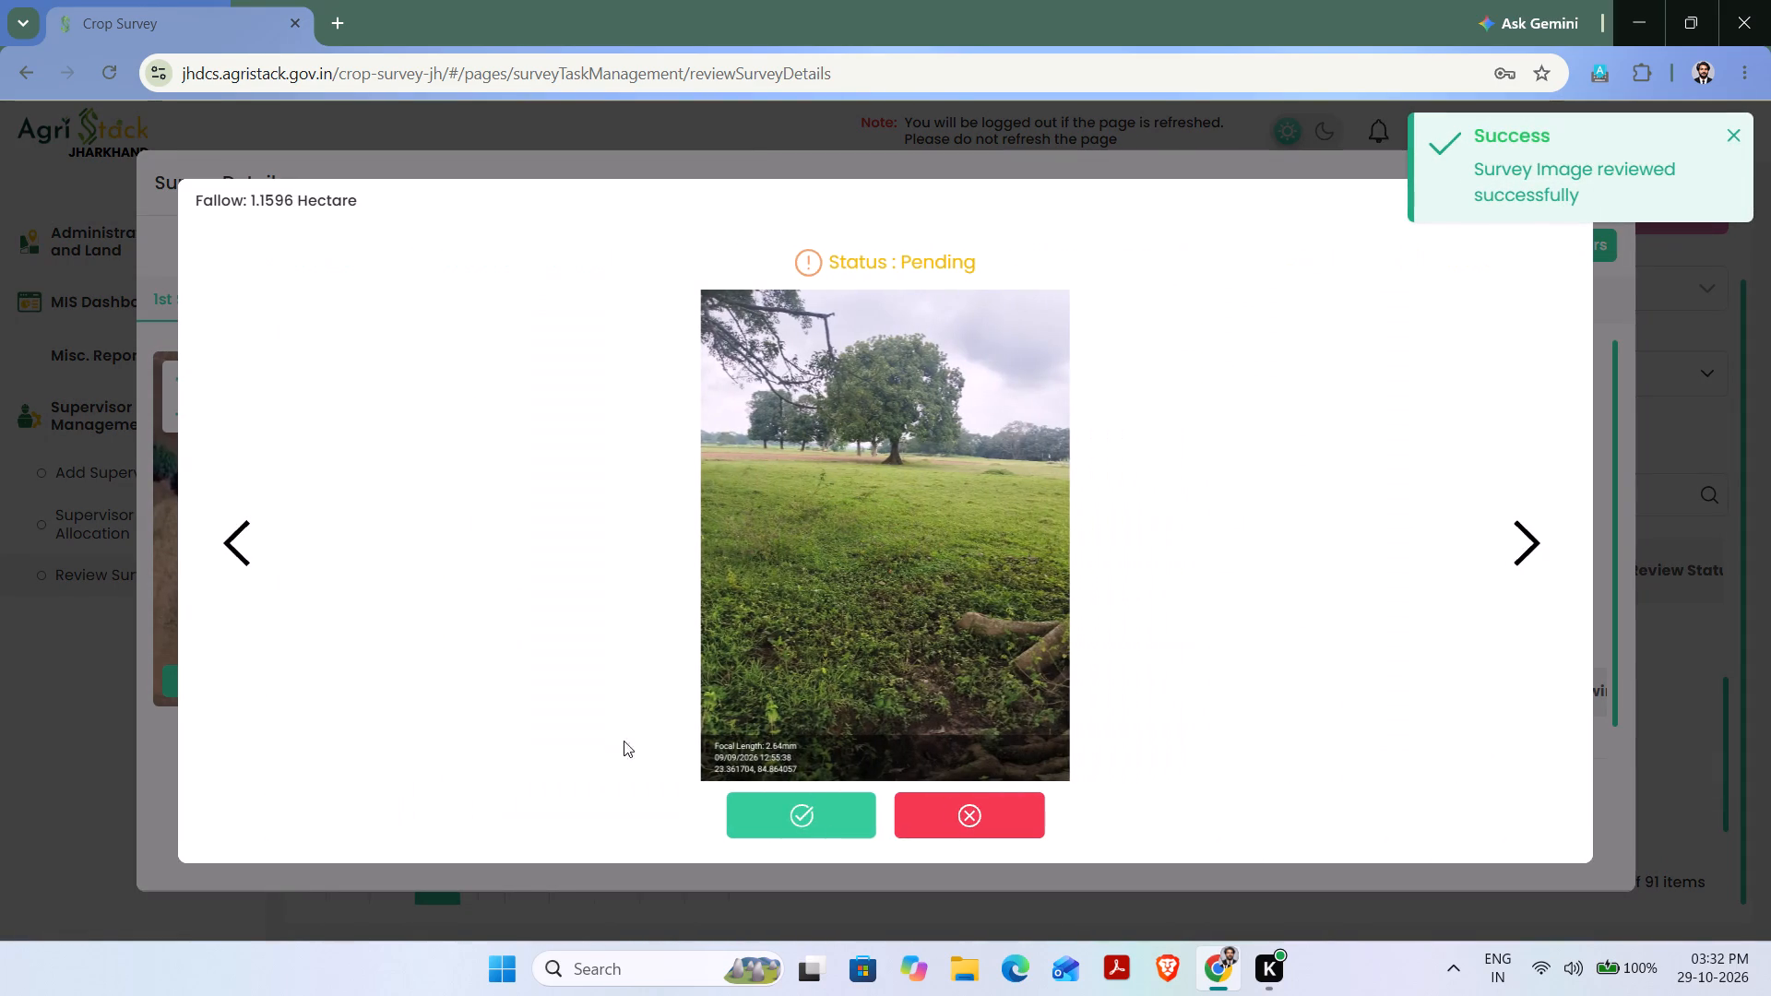
click(785, 803)
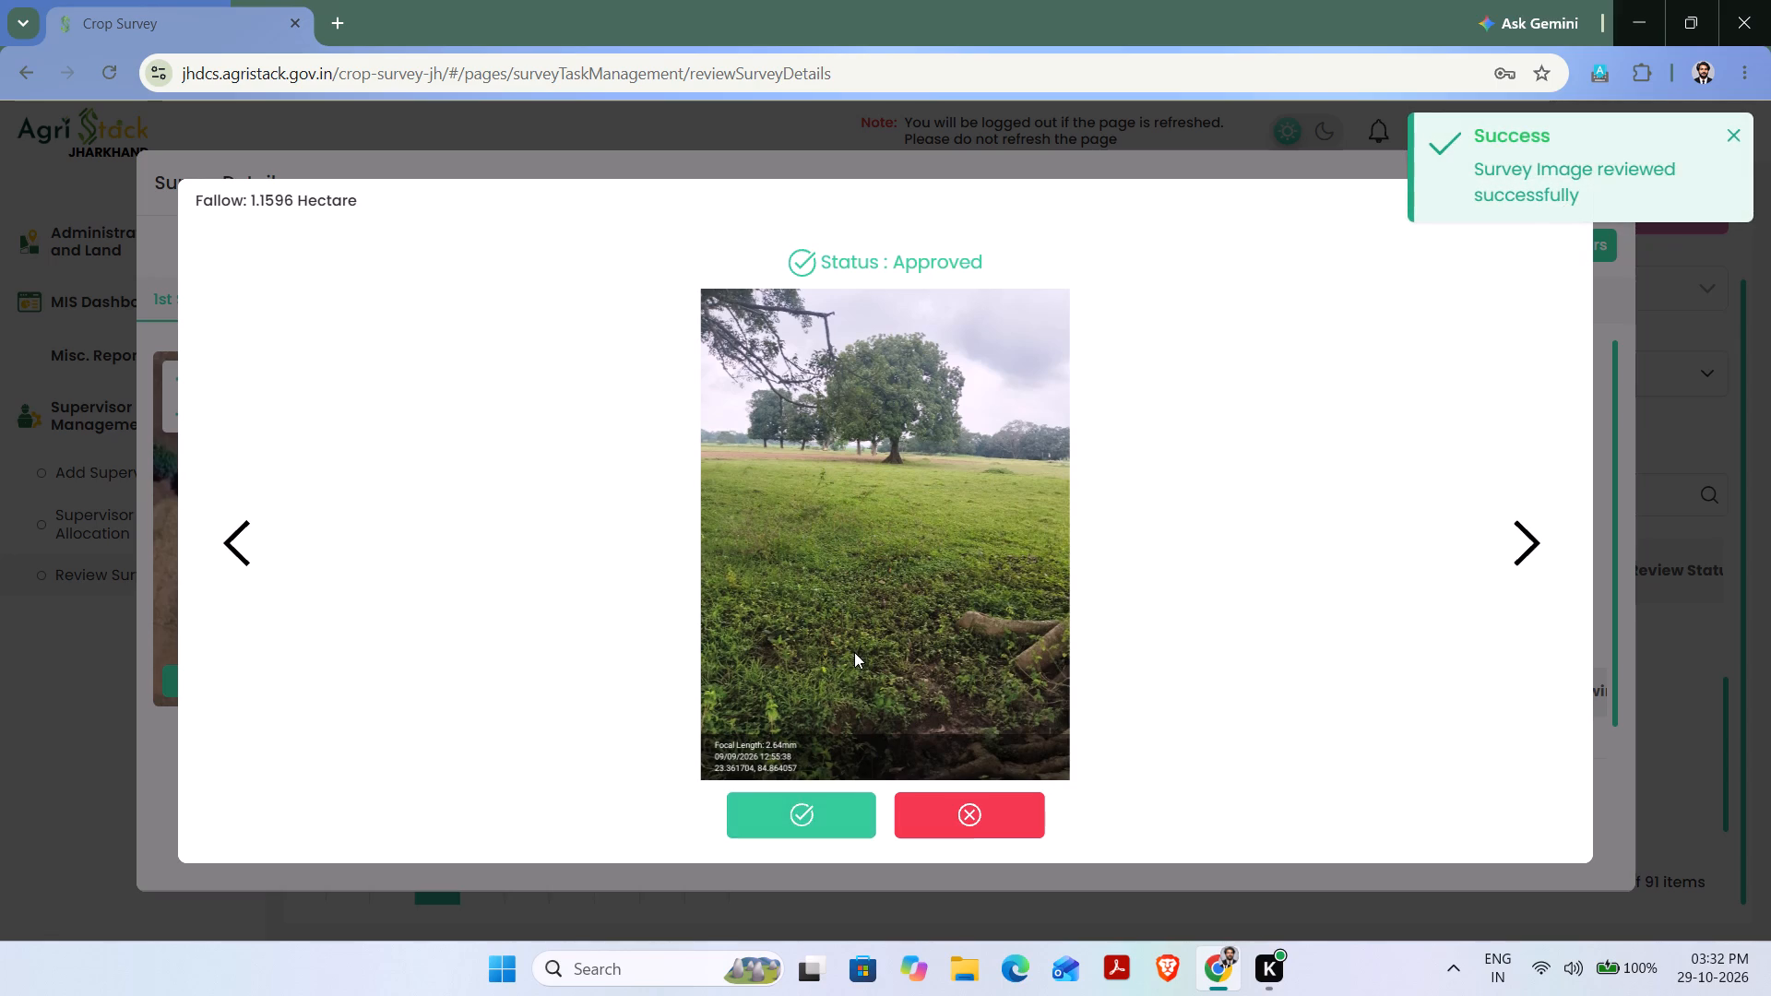
drag(854, 652, 606, 683)
click(777, 818)
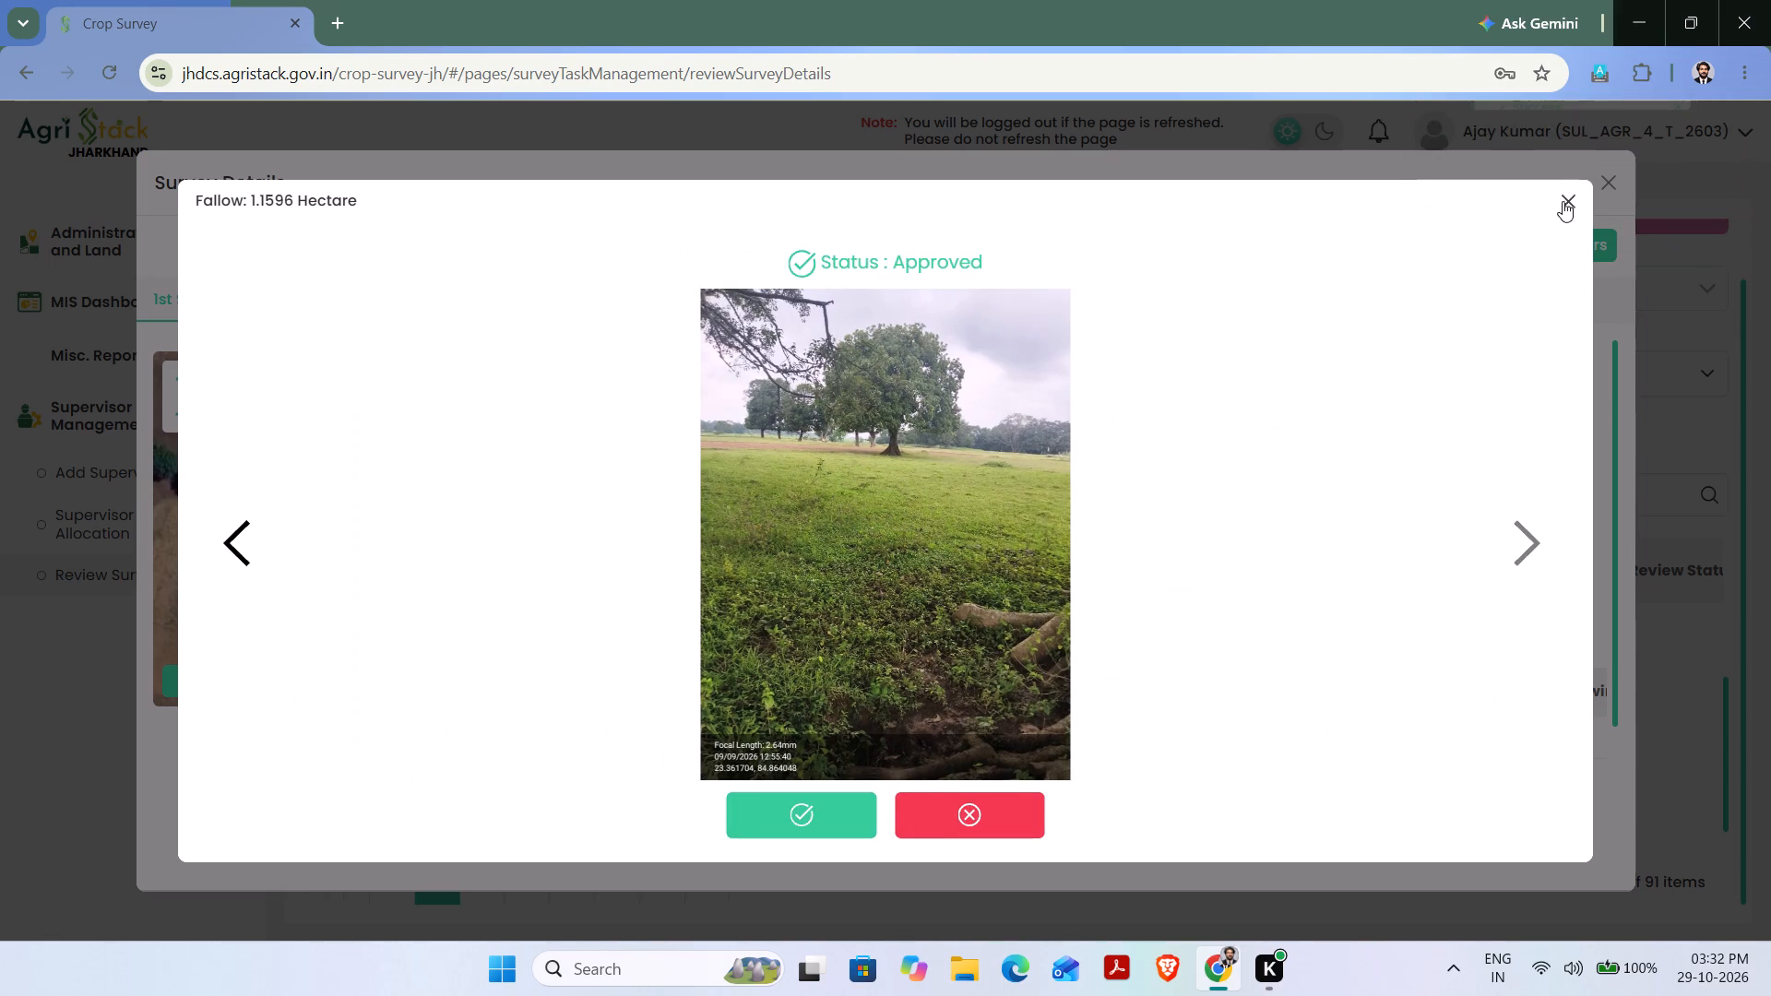
click(1566, 187)
click(1565, 198)
Mark the first survey of survey number 45 as Approve, save the review and close its details.
scroll(1011, 513, down, 2)
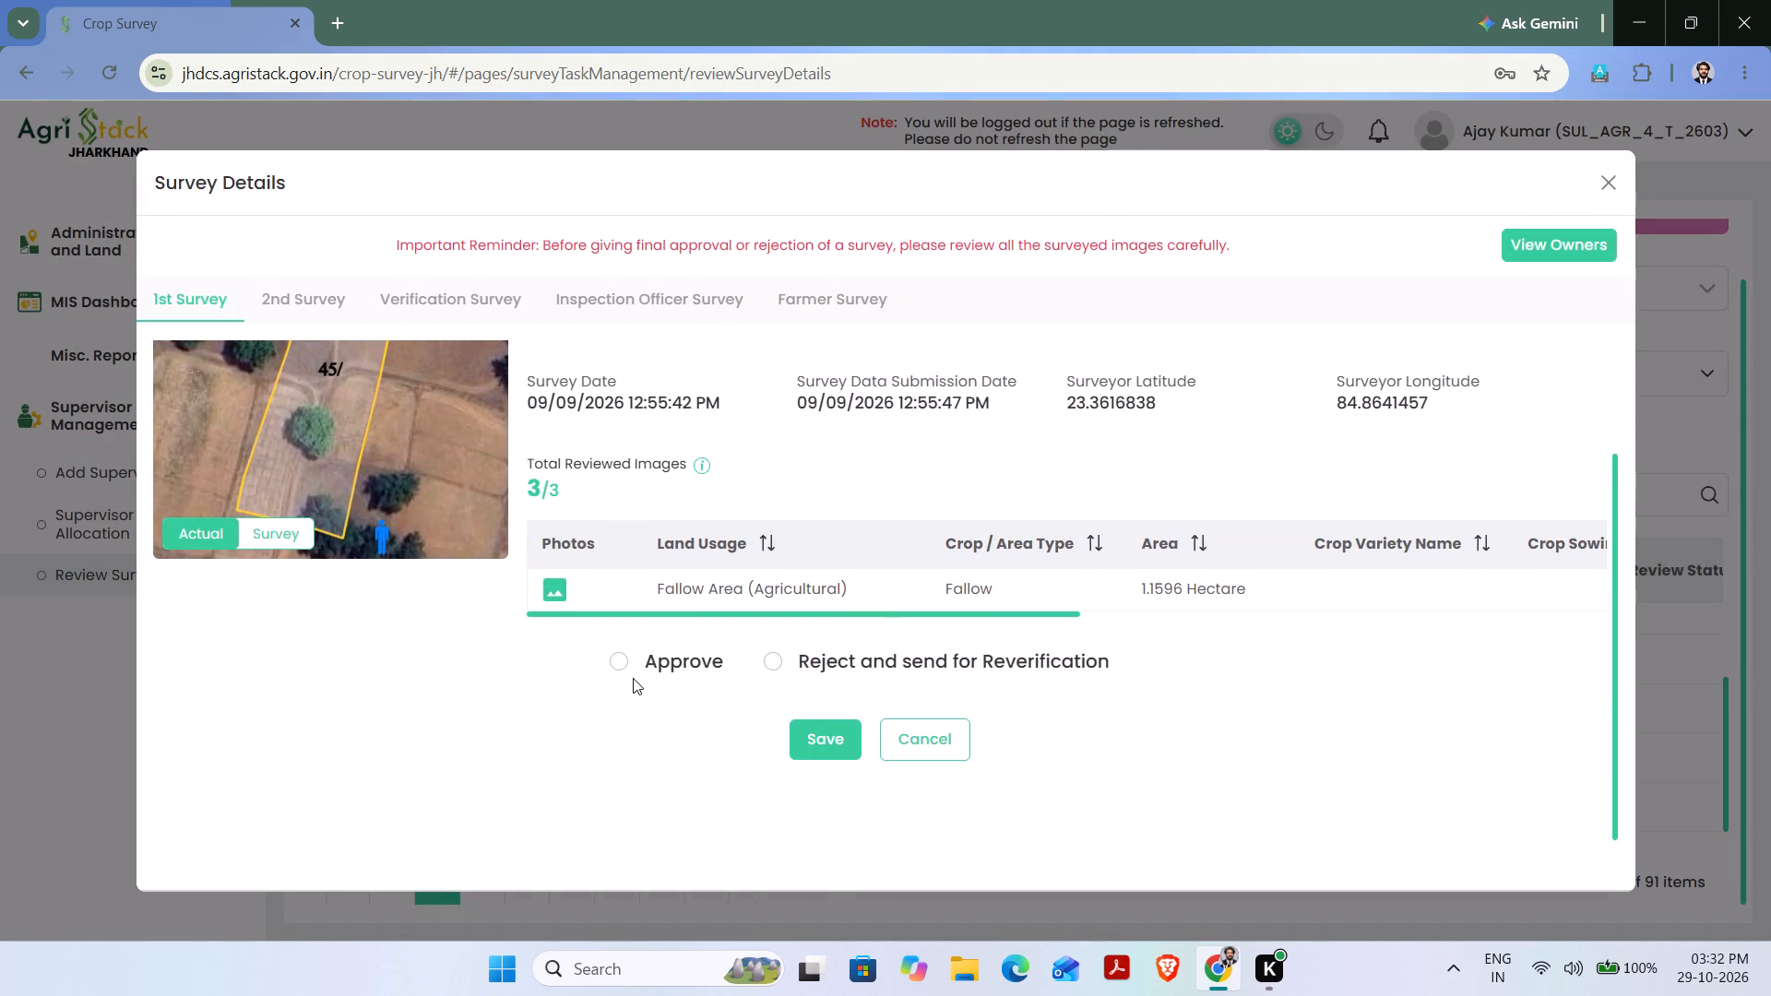
click(635, 665)
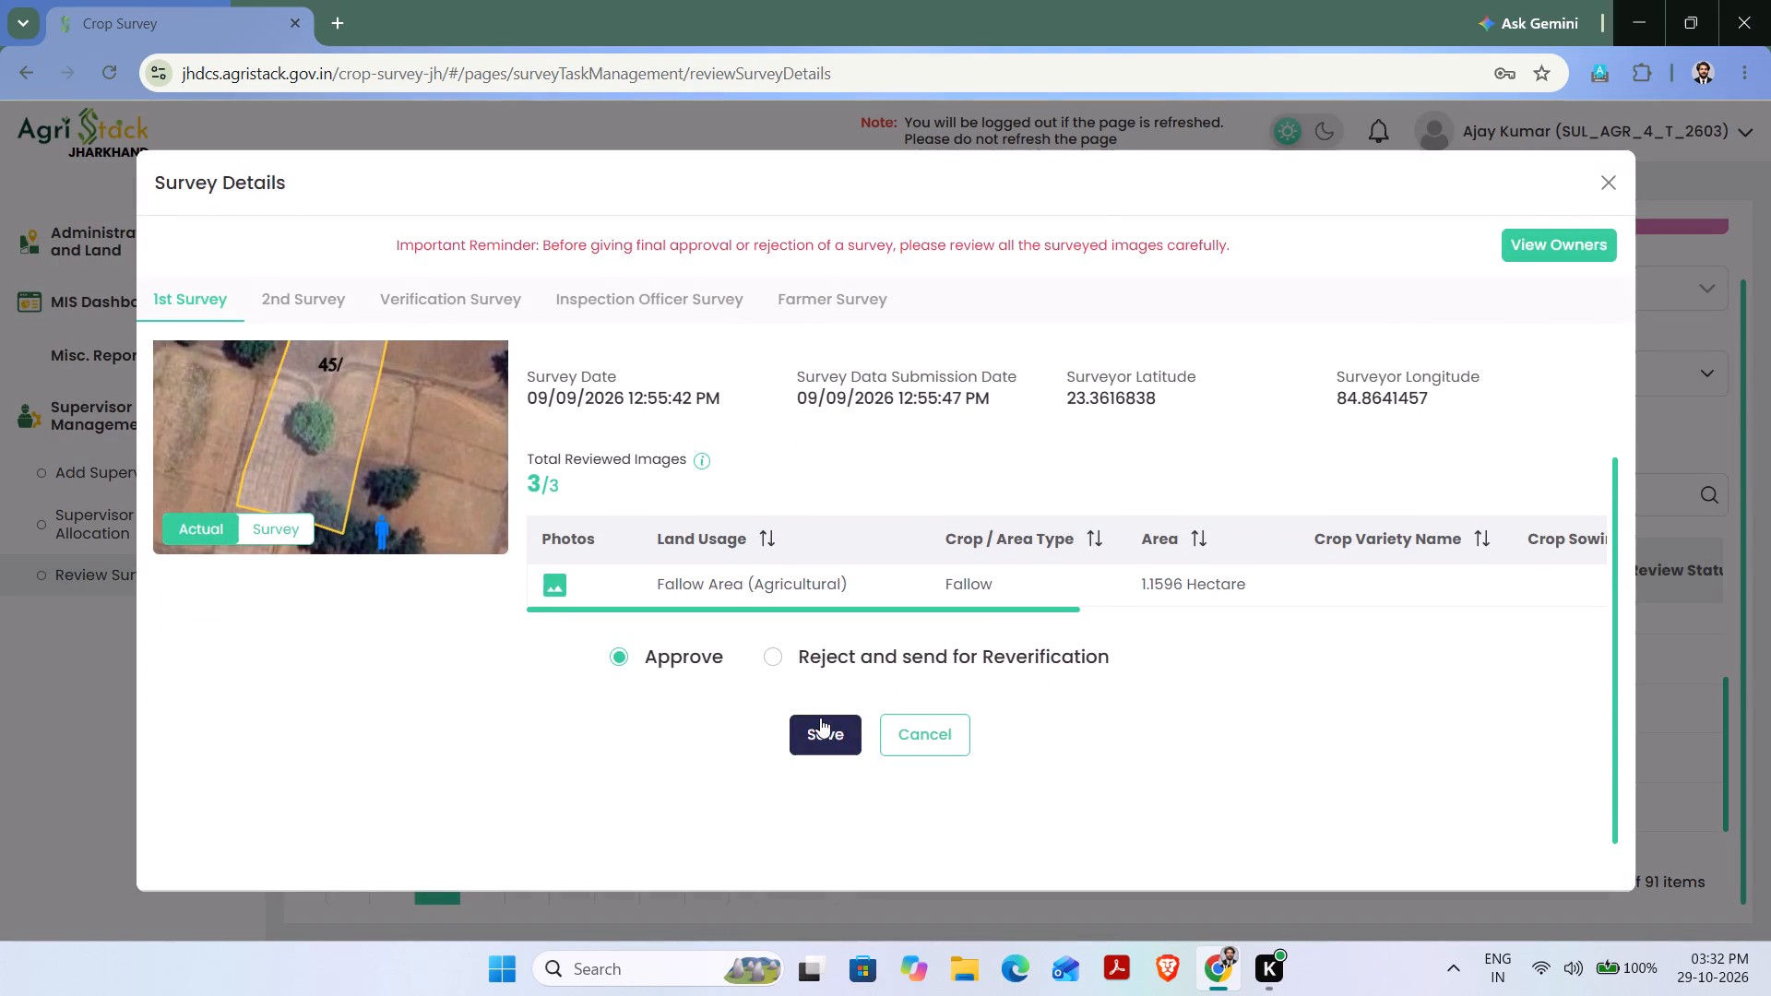
click(820, 717)
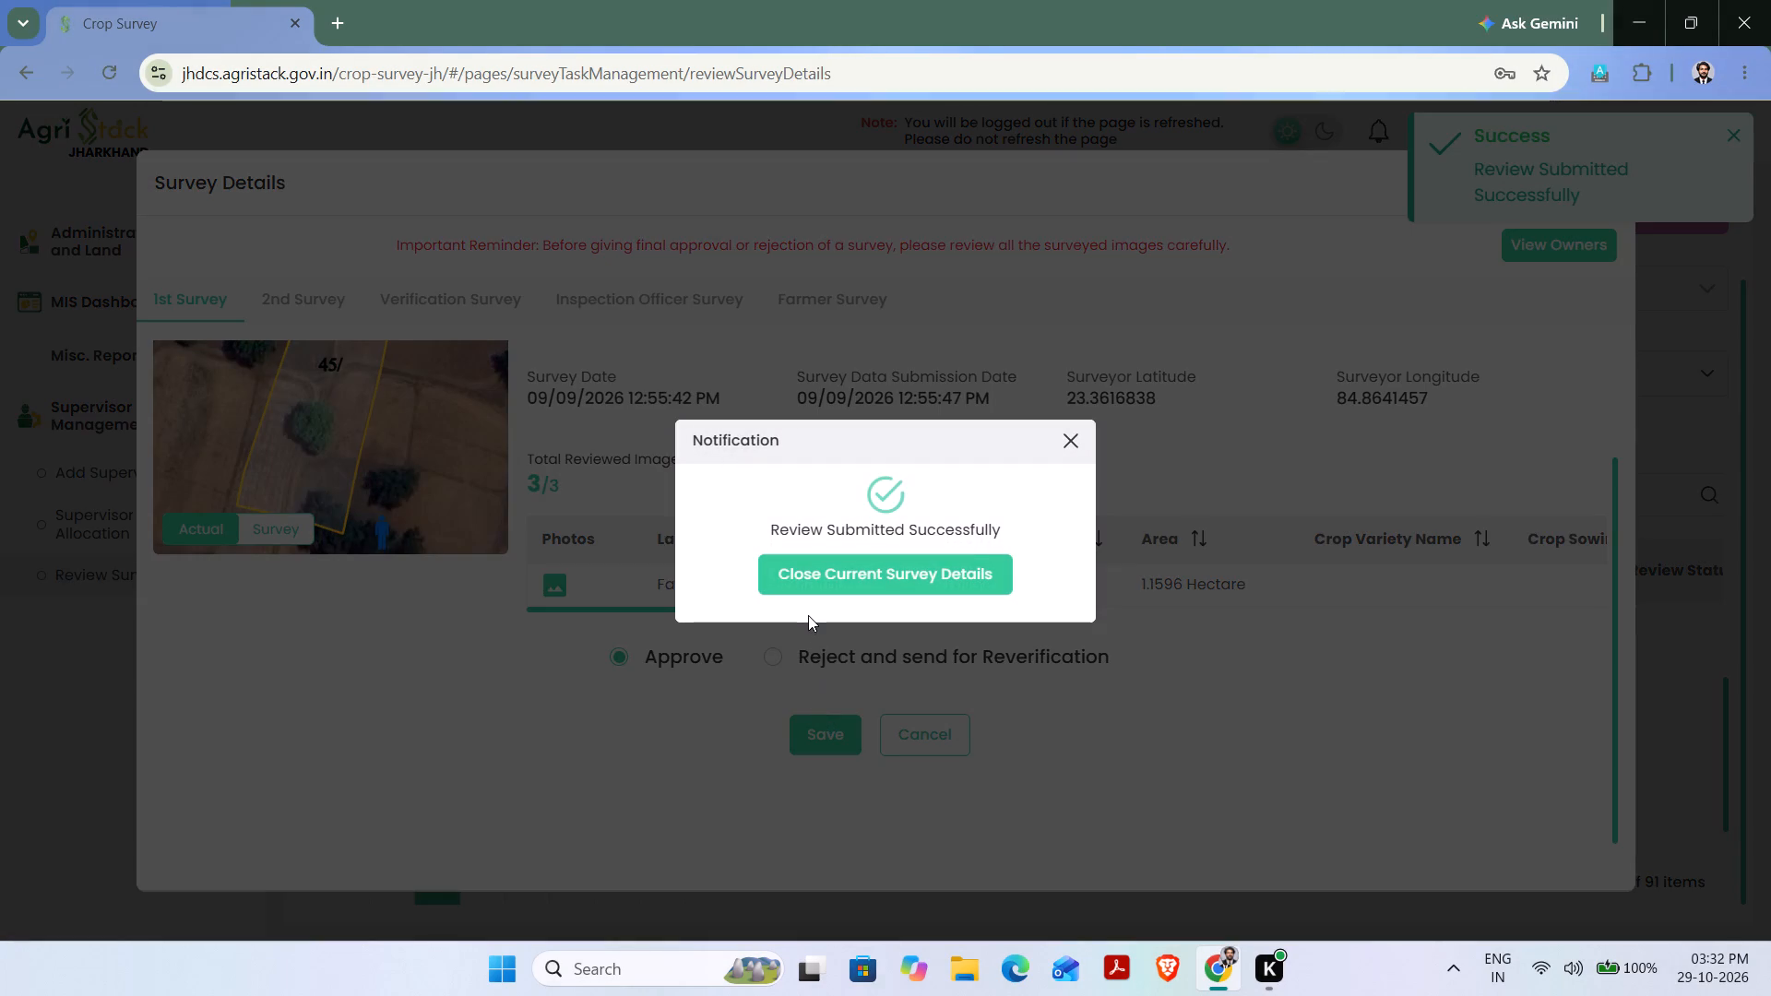
click(808, 615)
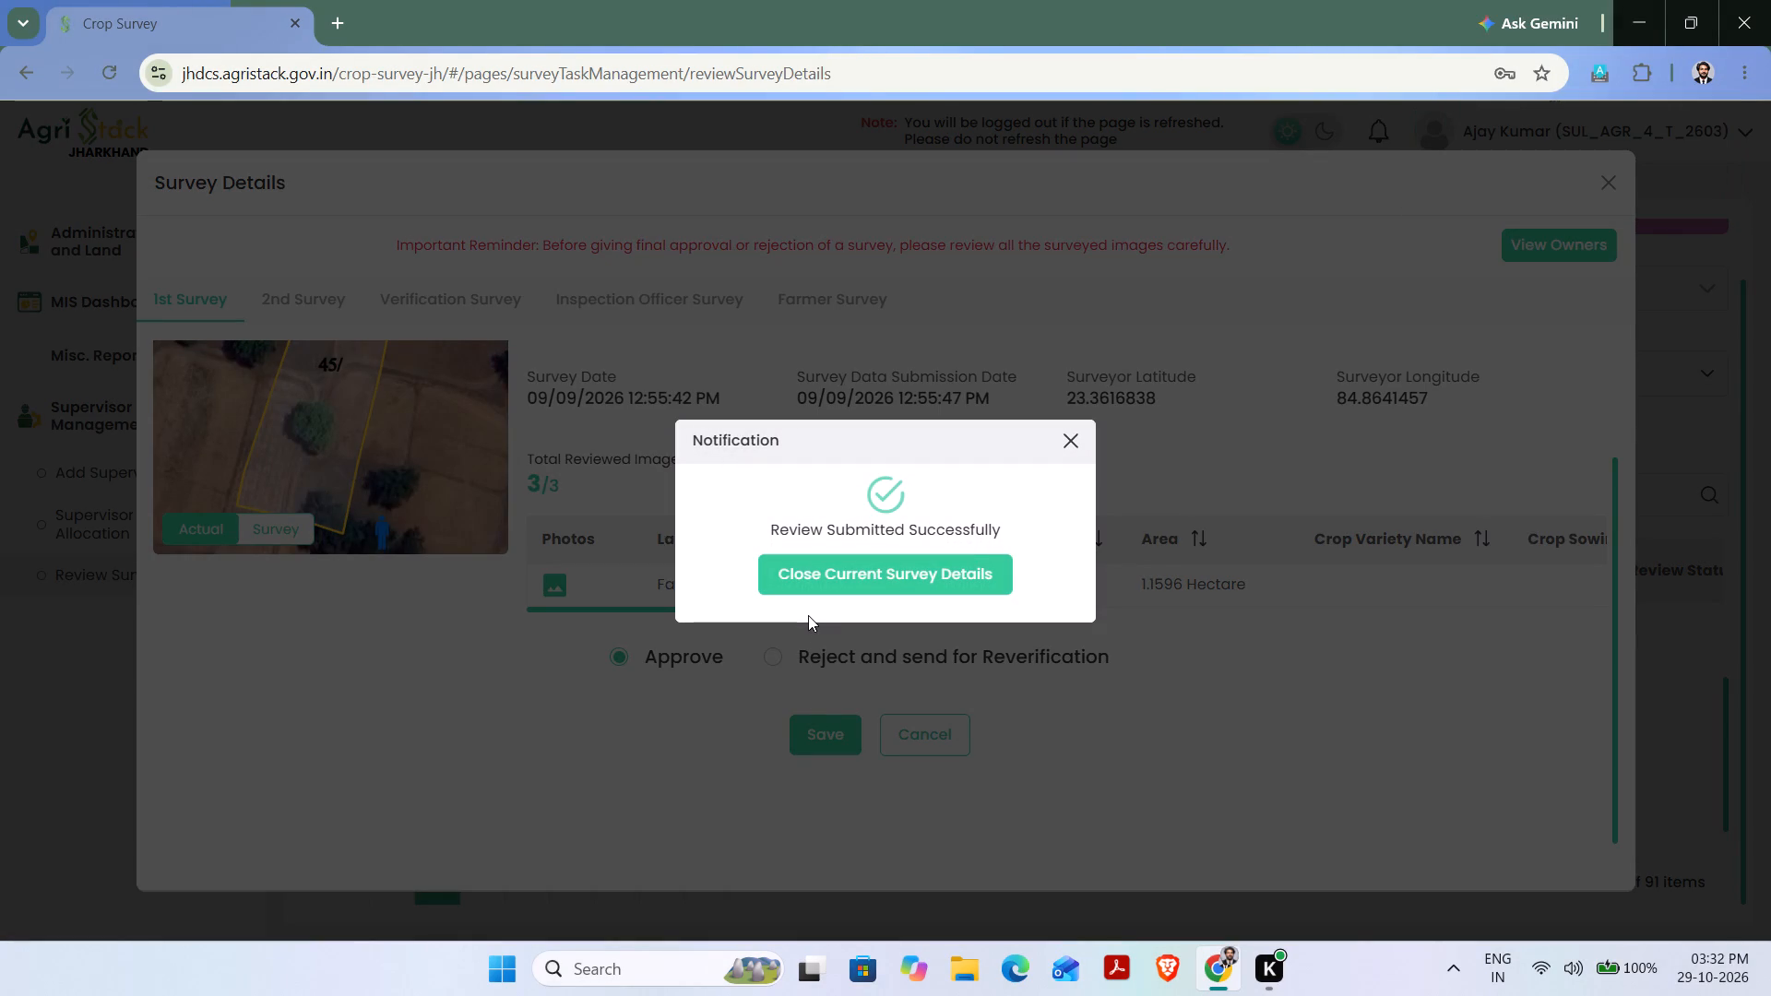
click(813, 577)
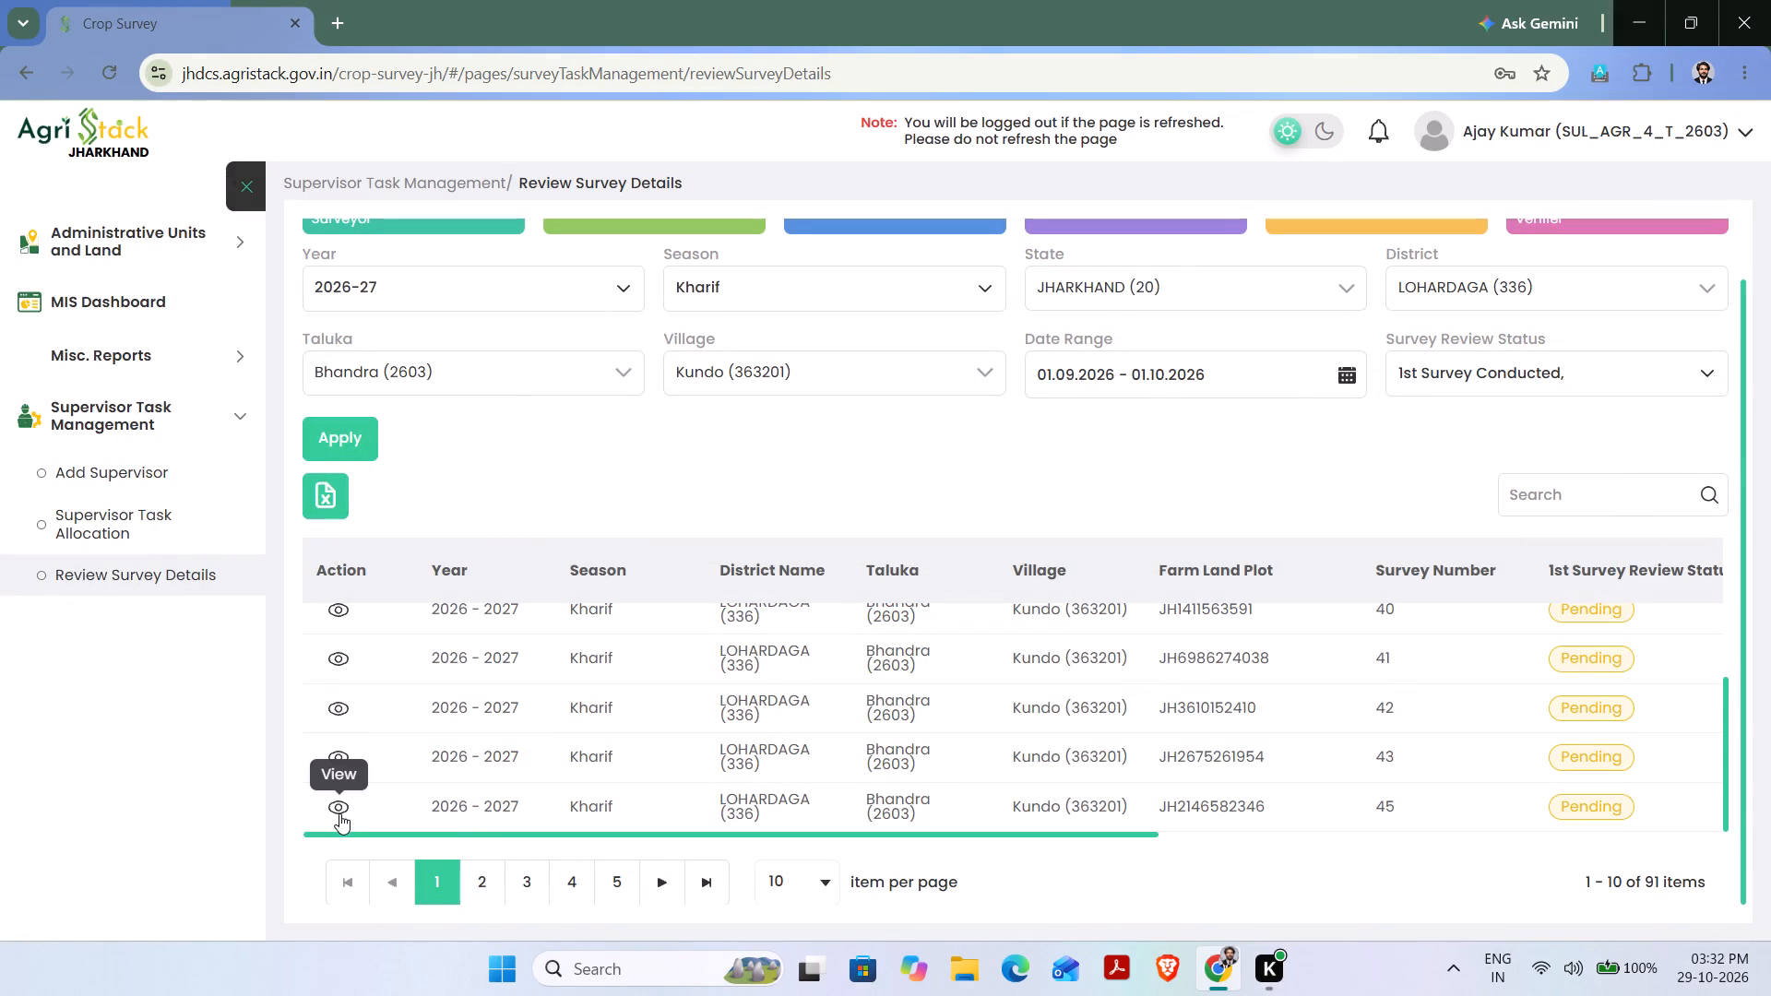
Reopen the record for survey number 45 to check its review status, and close its details.
click(339, 813)
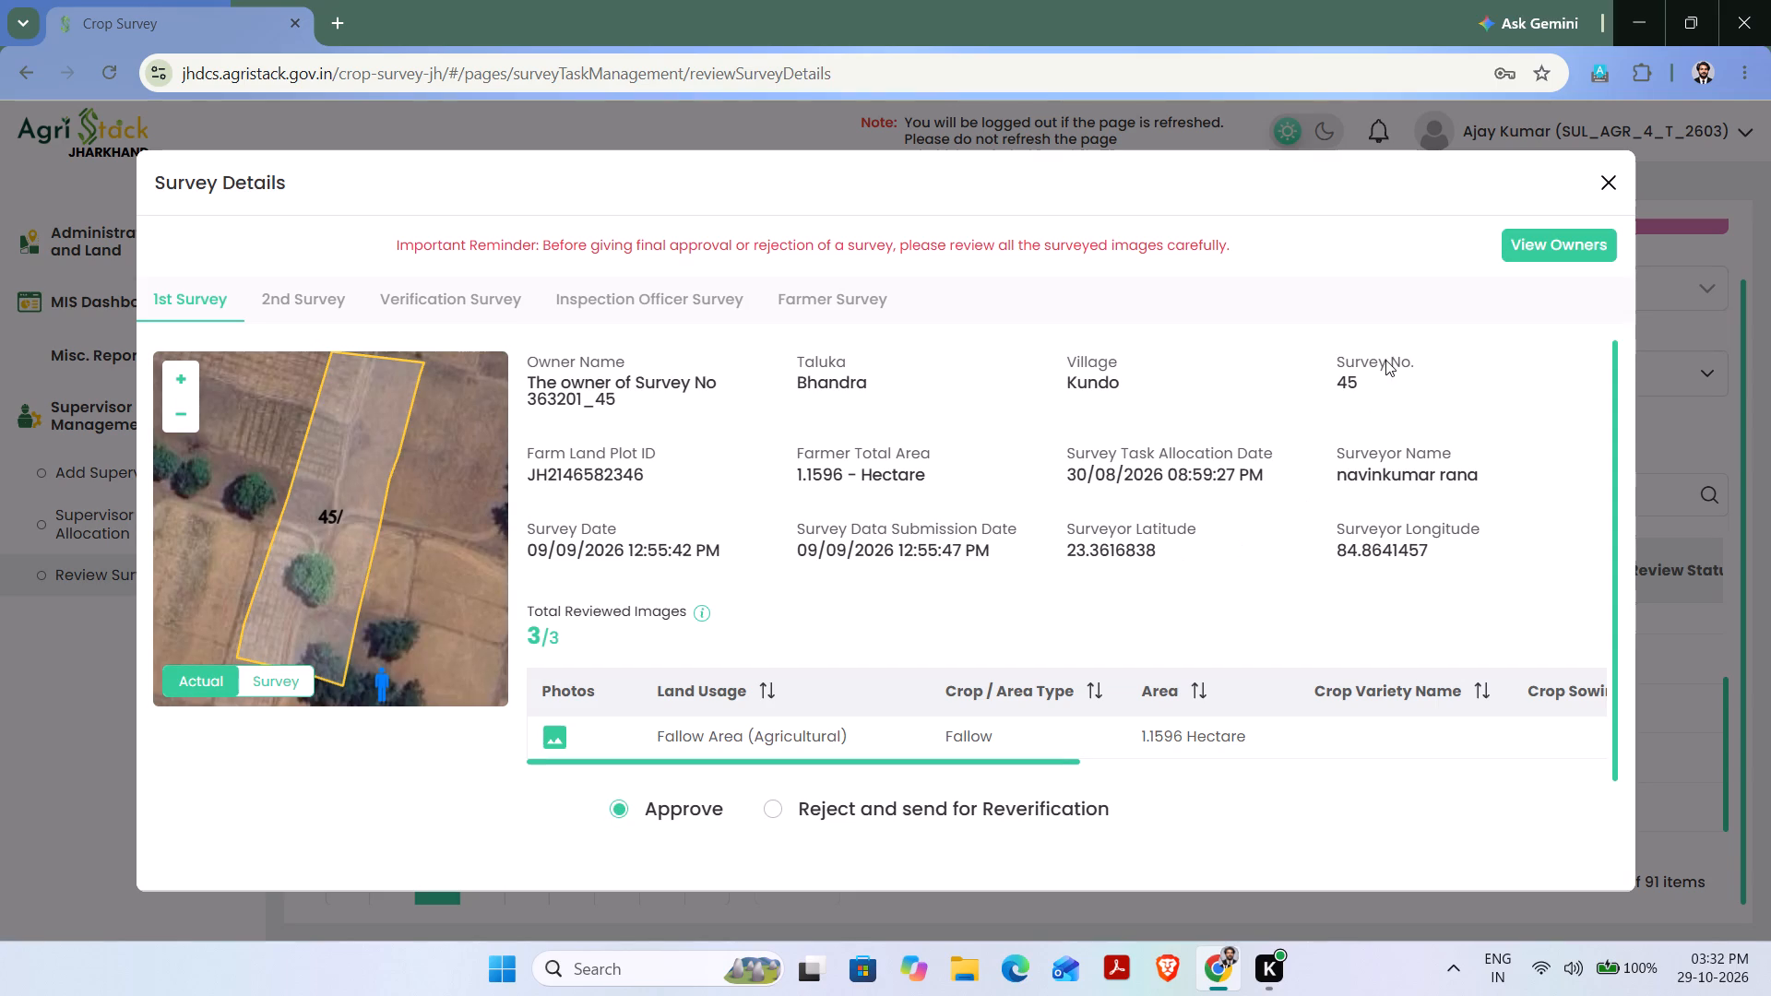
click(1602, 196)
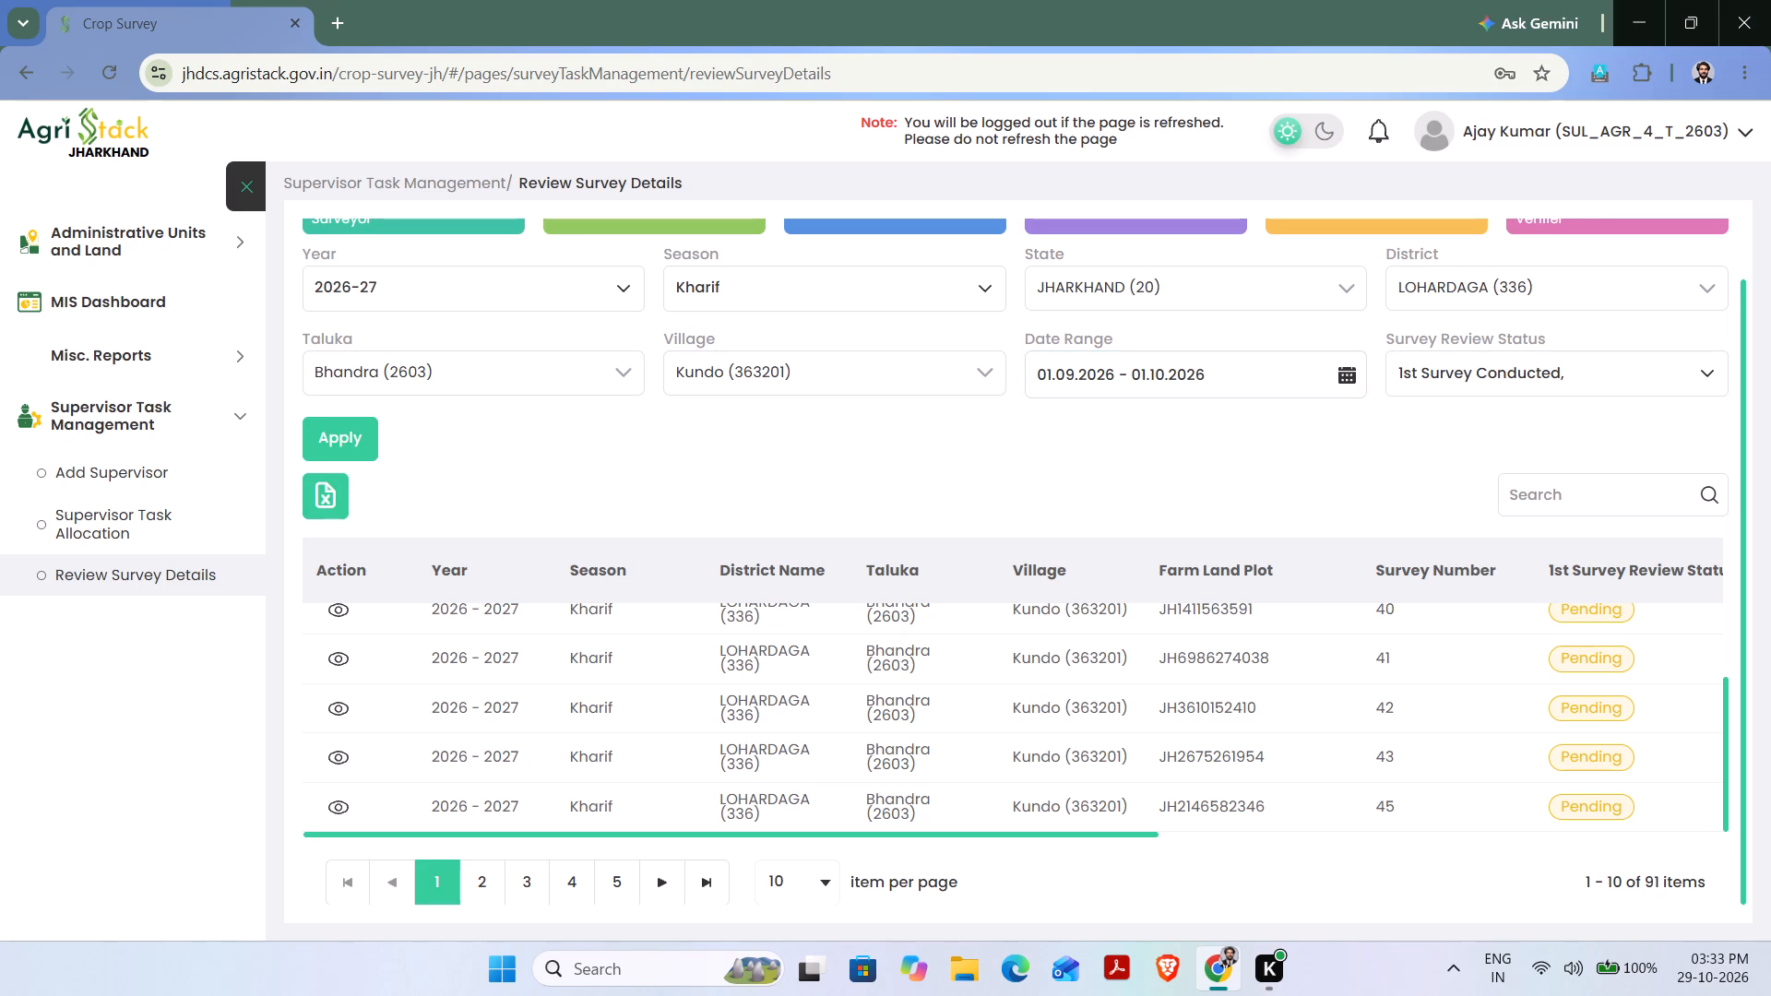
click(331, 806)
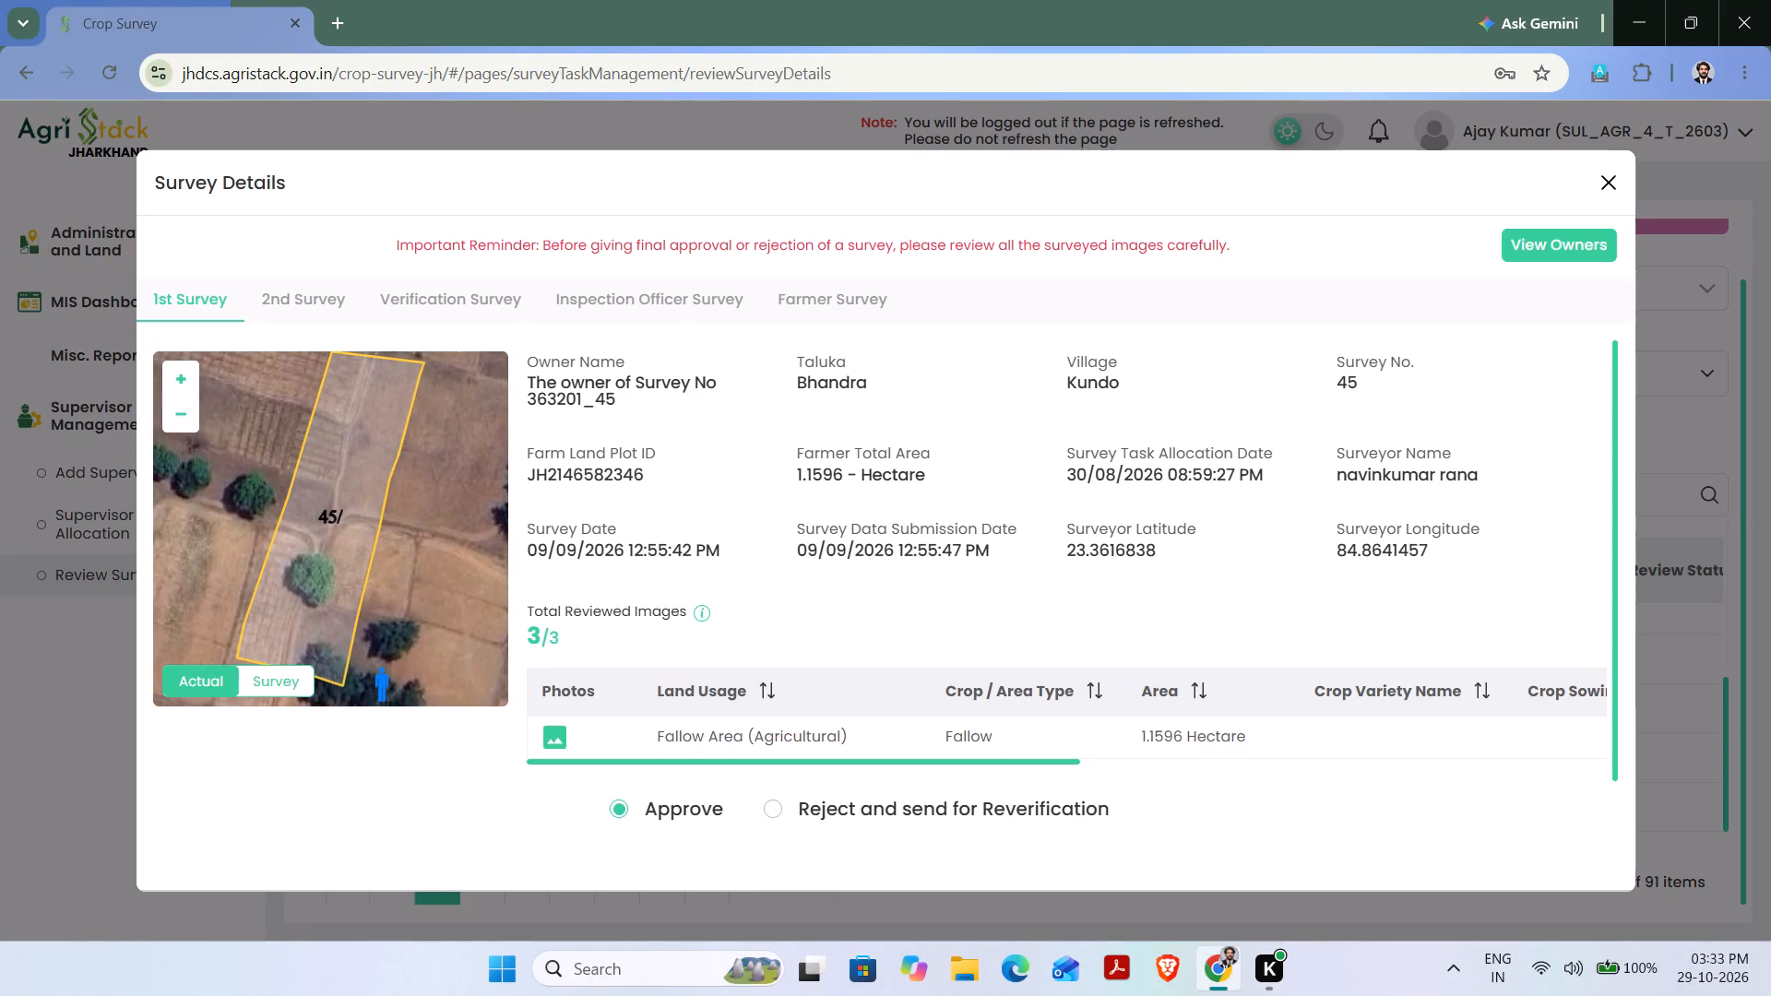
click(1608, 183)
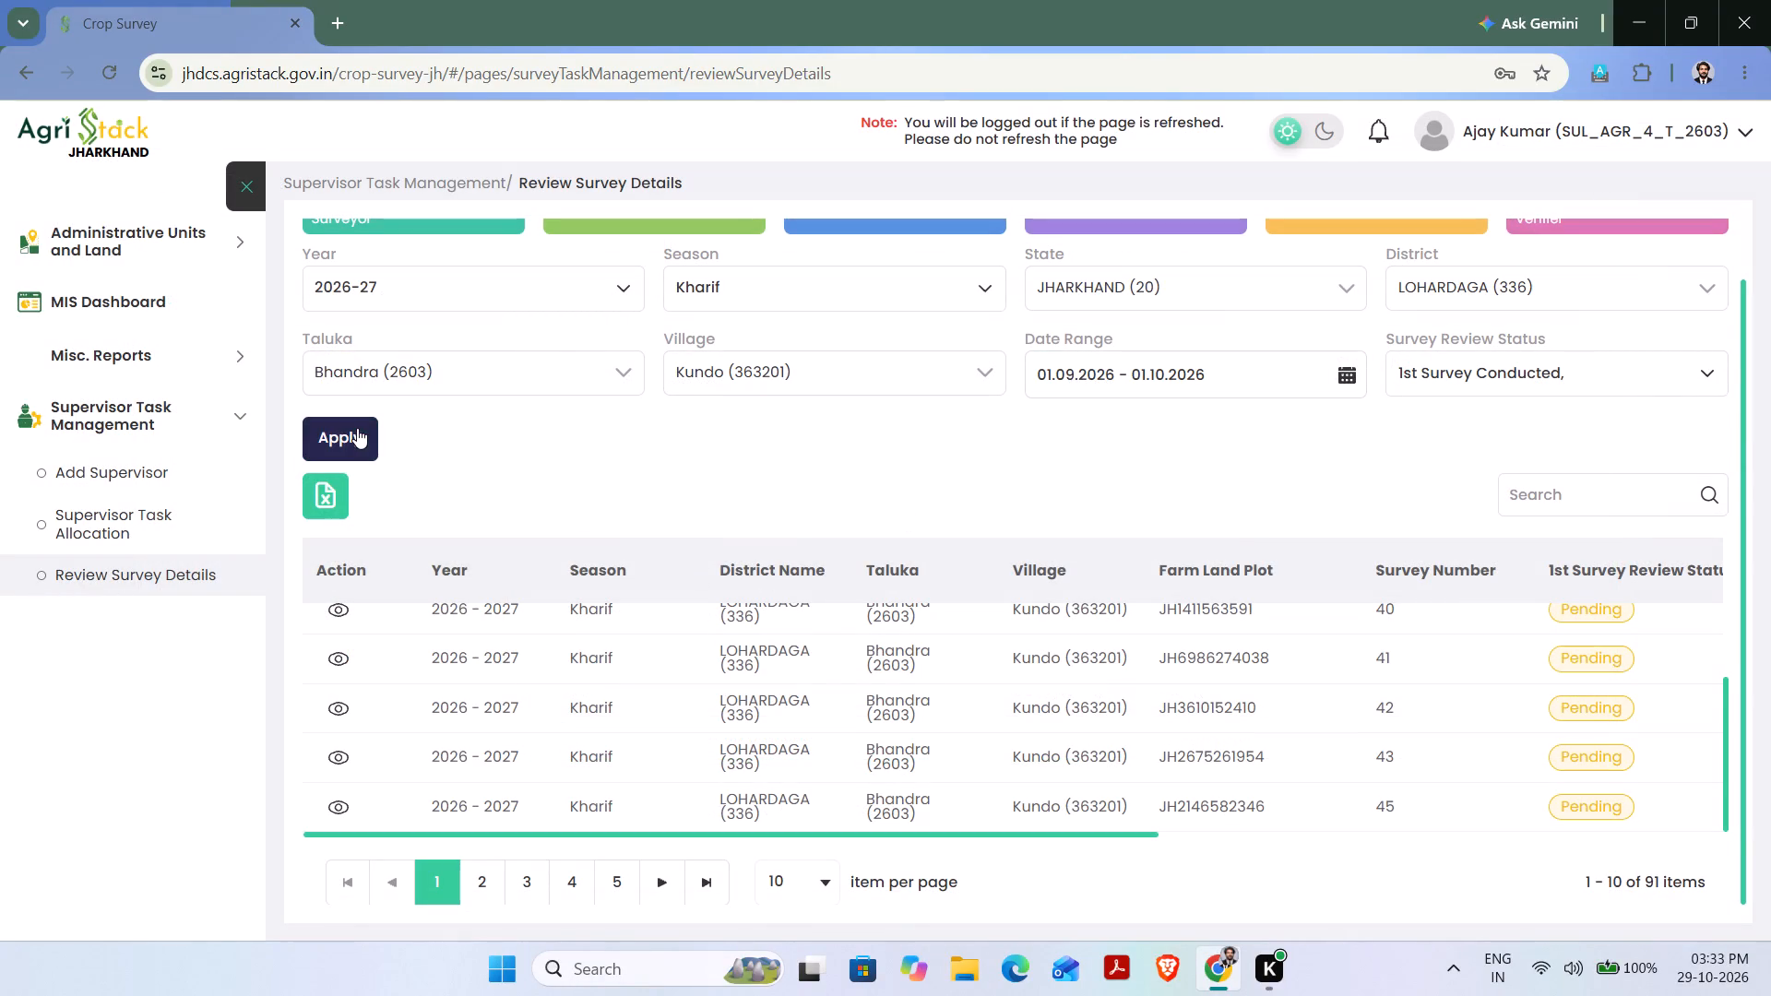
Reapply the current filters to refresh the list of Kundo survey records.
click(357, 428)
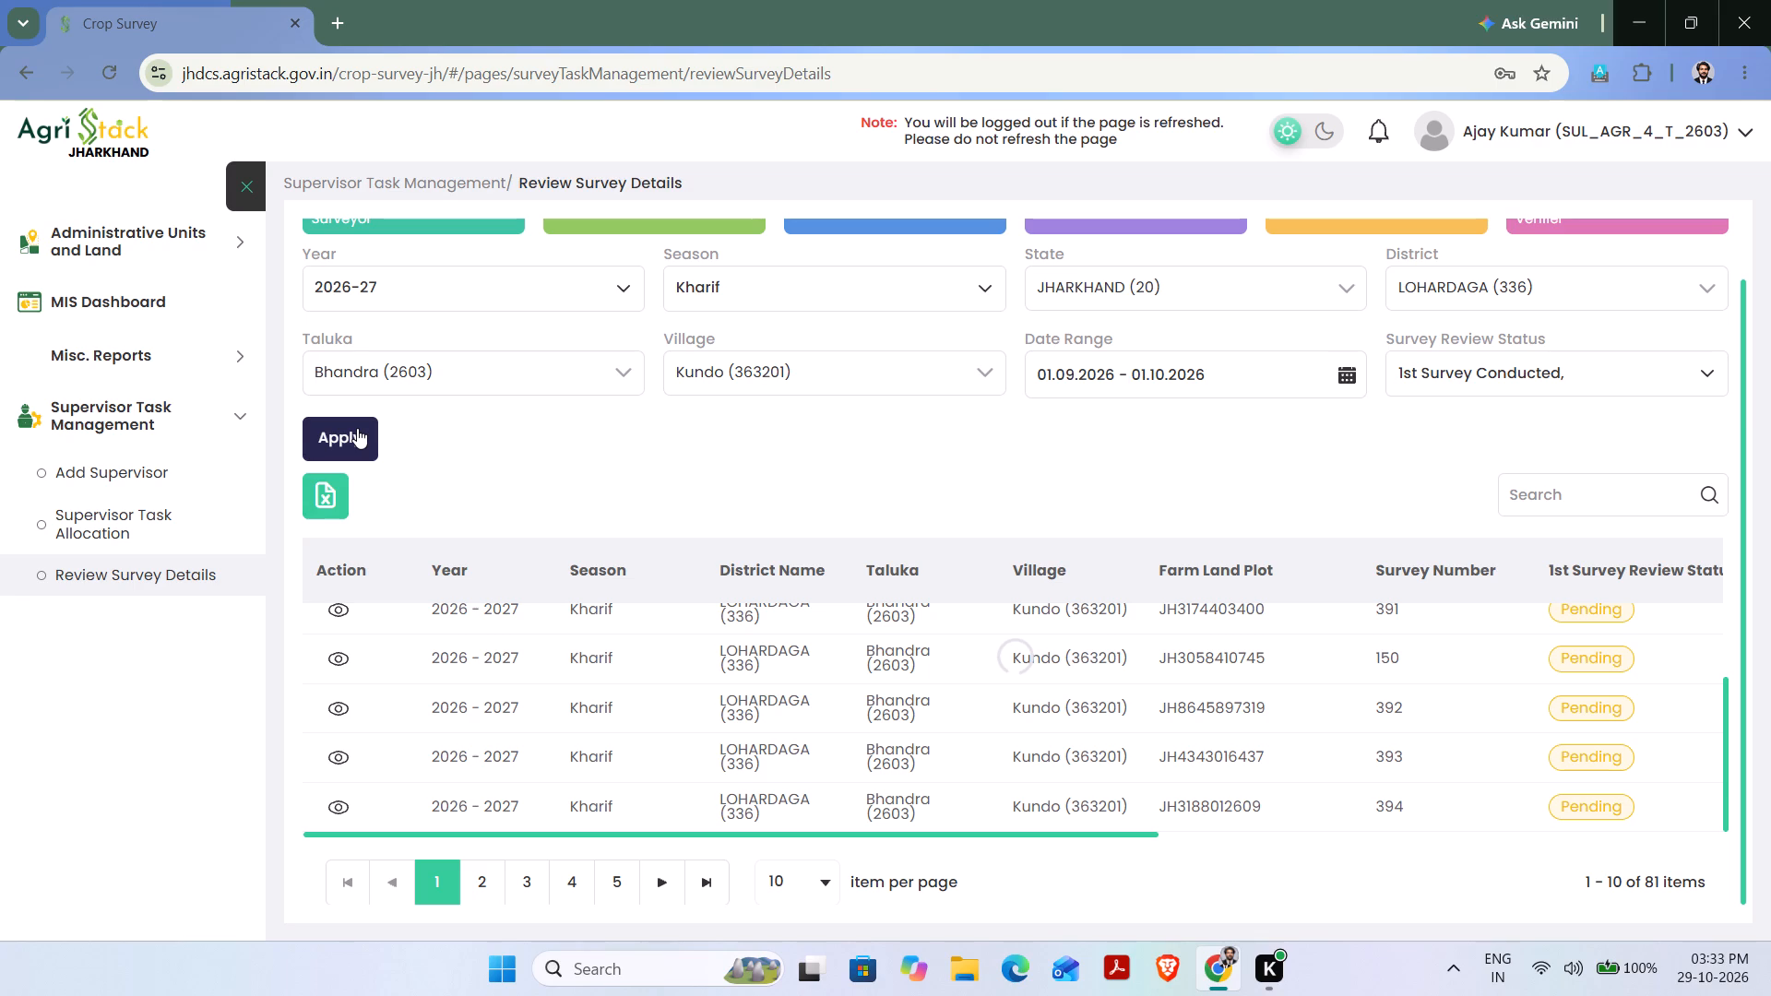
Open the record for survey number 46 and approve all three photos of its 0.9826-hectare fallow area.
scroll(398, 752, up, 6)
click(337, 630)
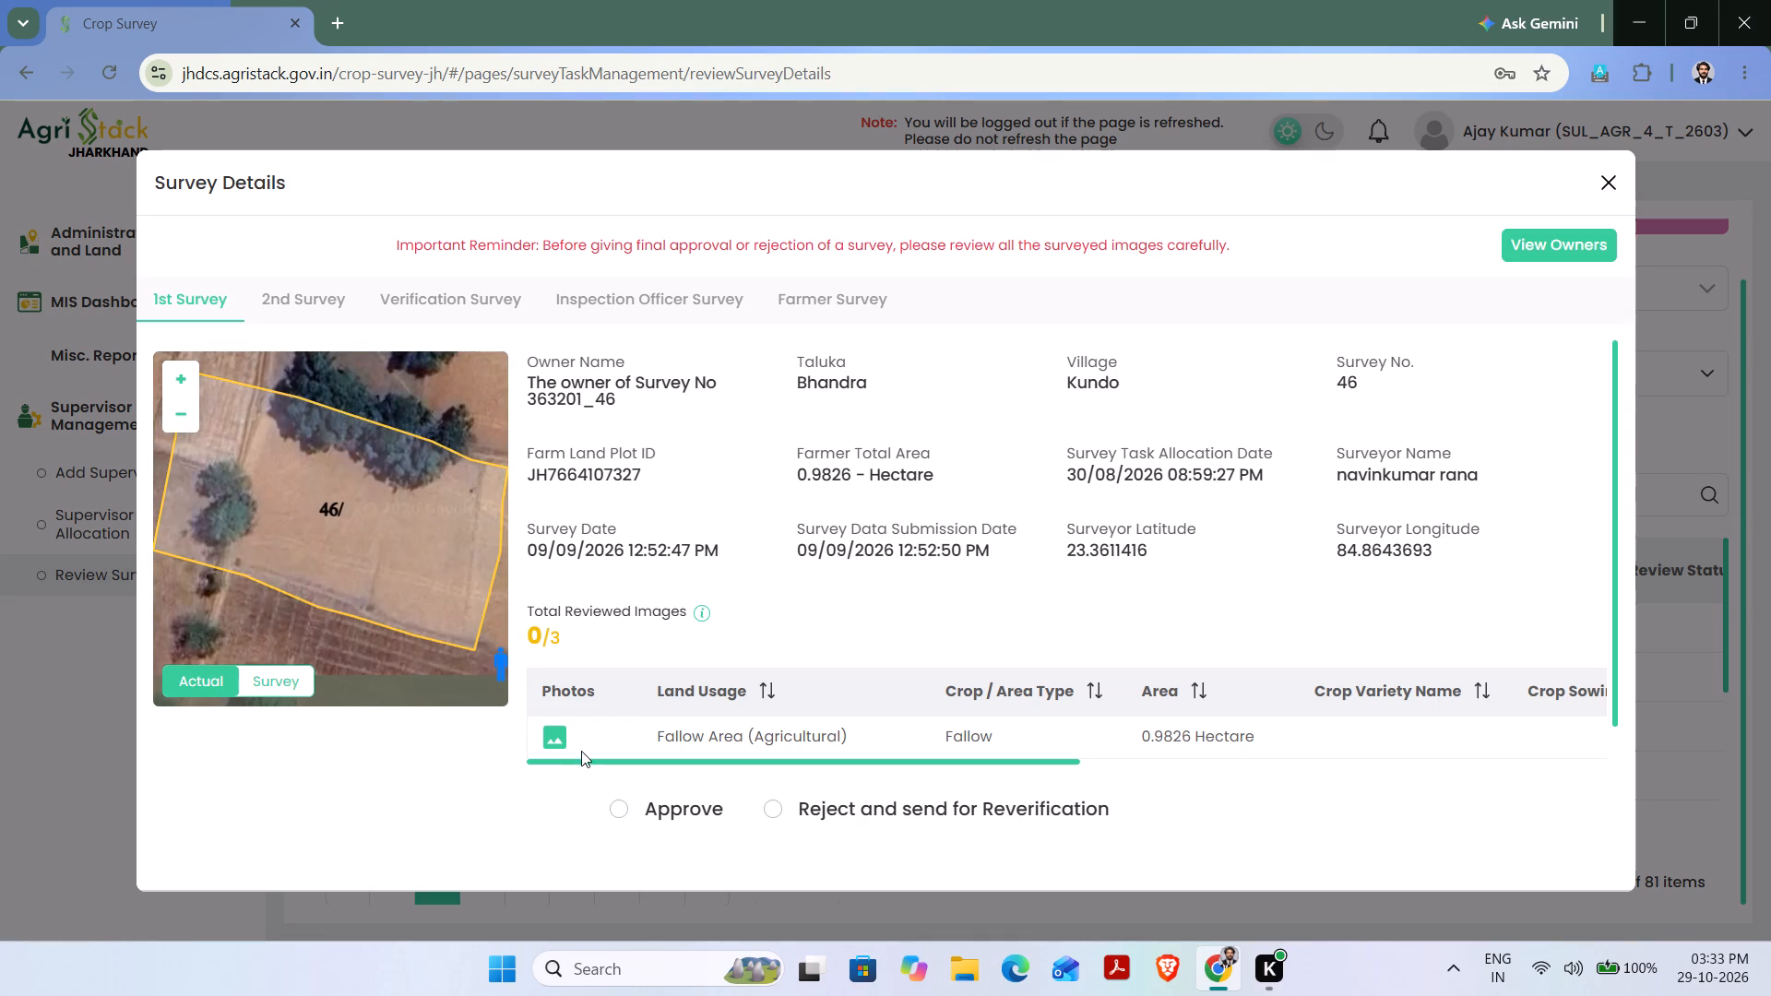
click(563, 745)
click(825, 821)
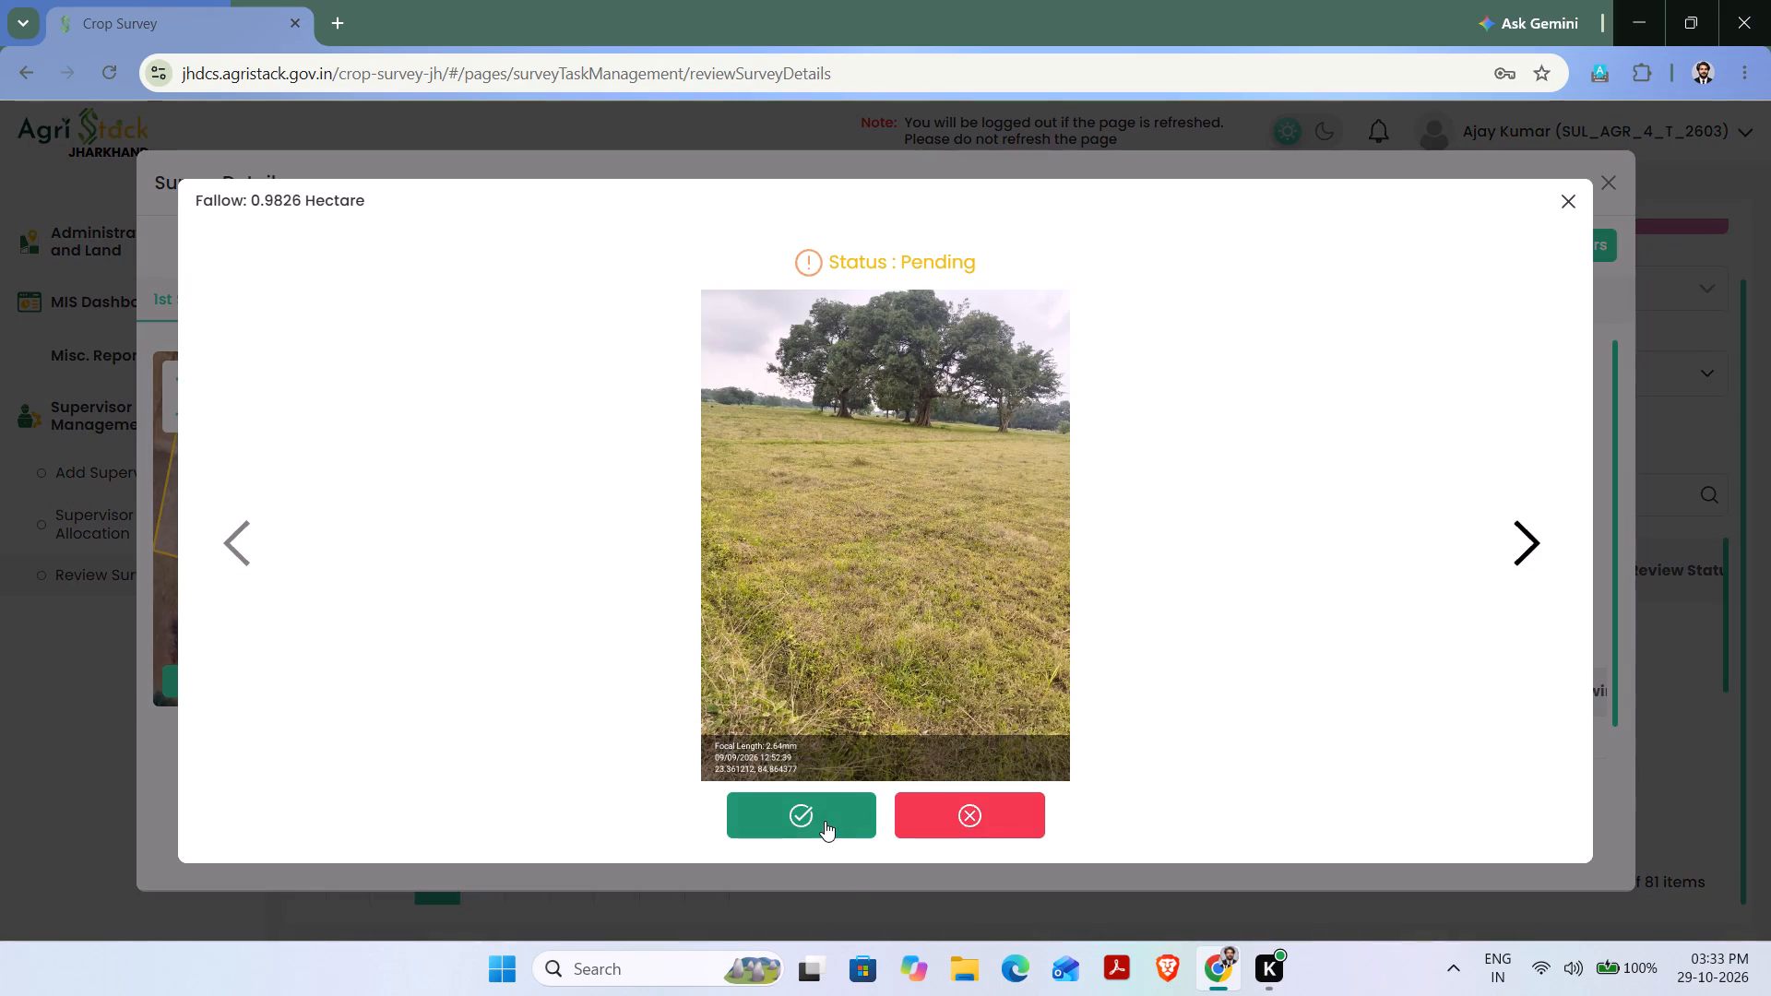
drag(969, 723, 794, 733)
click(776, 803)
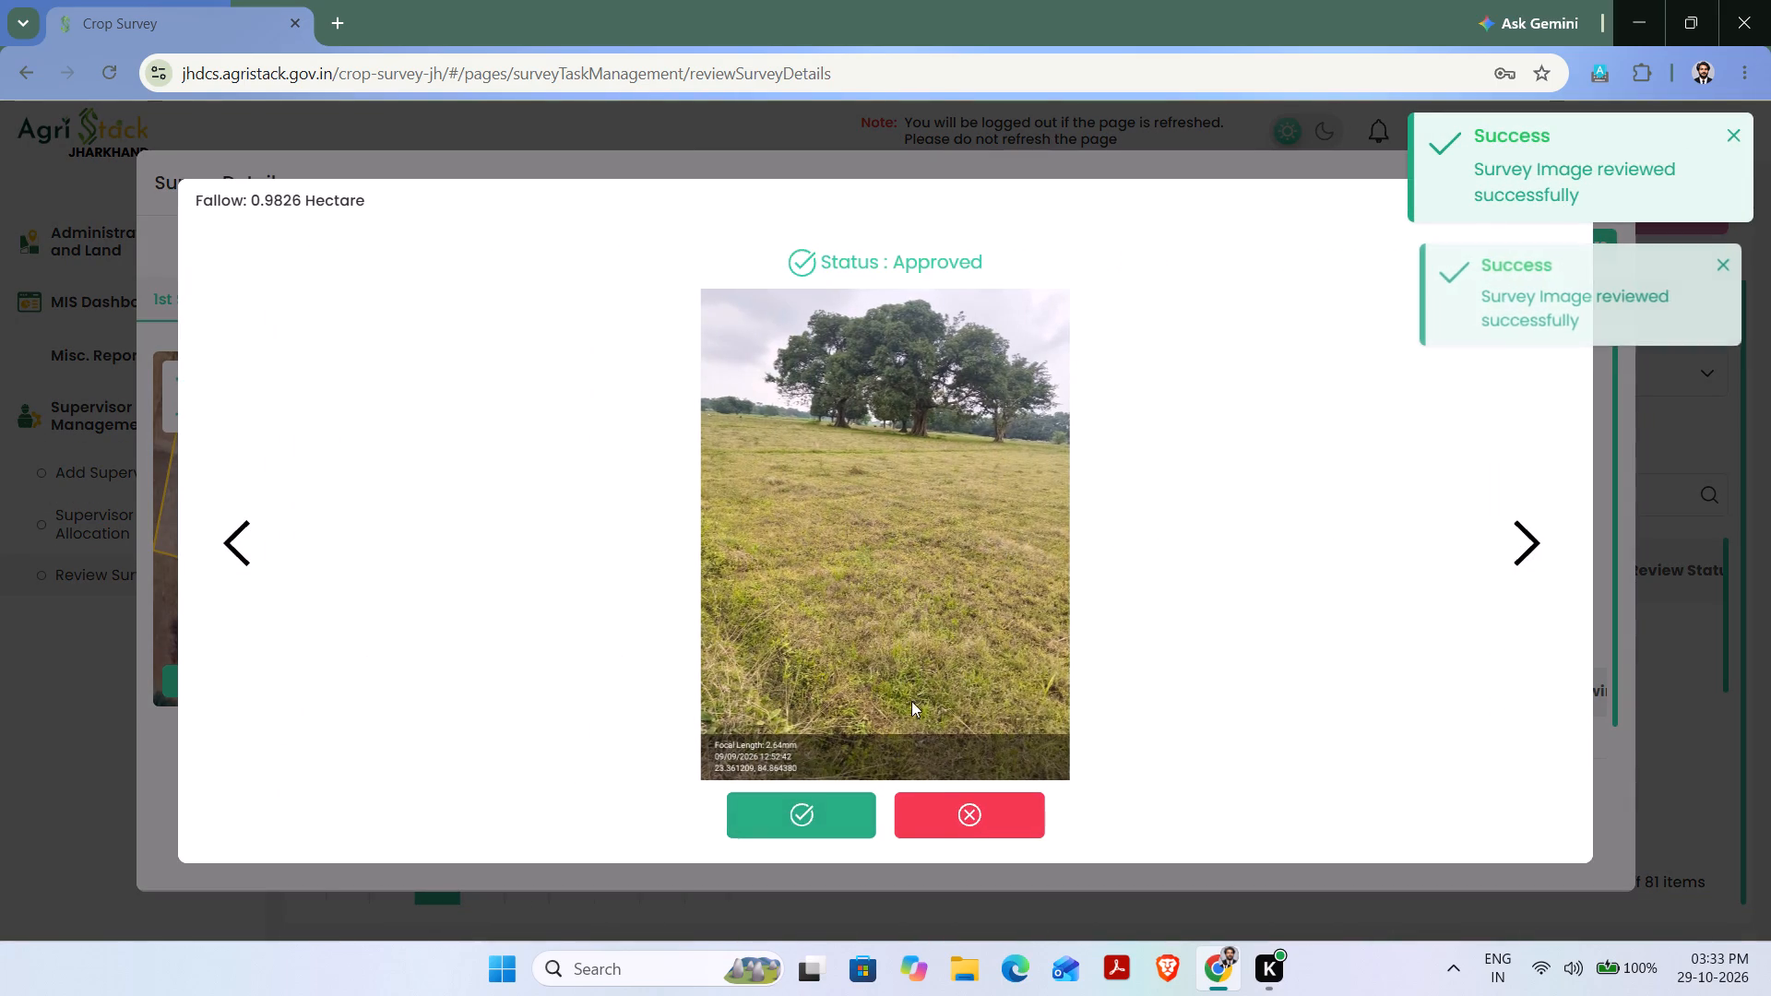
drag(912, 695, 800, 704)
click(787, 812)
drag(956, 618, 908, 619)
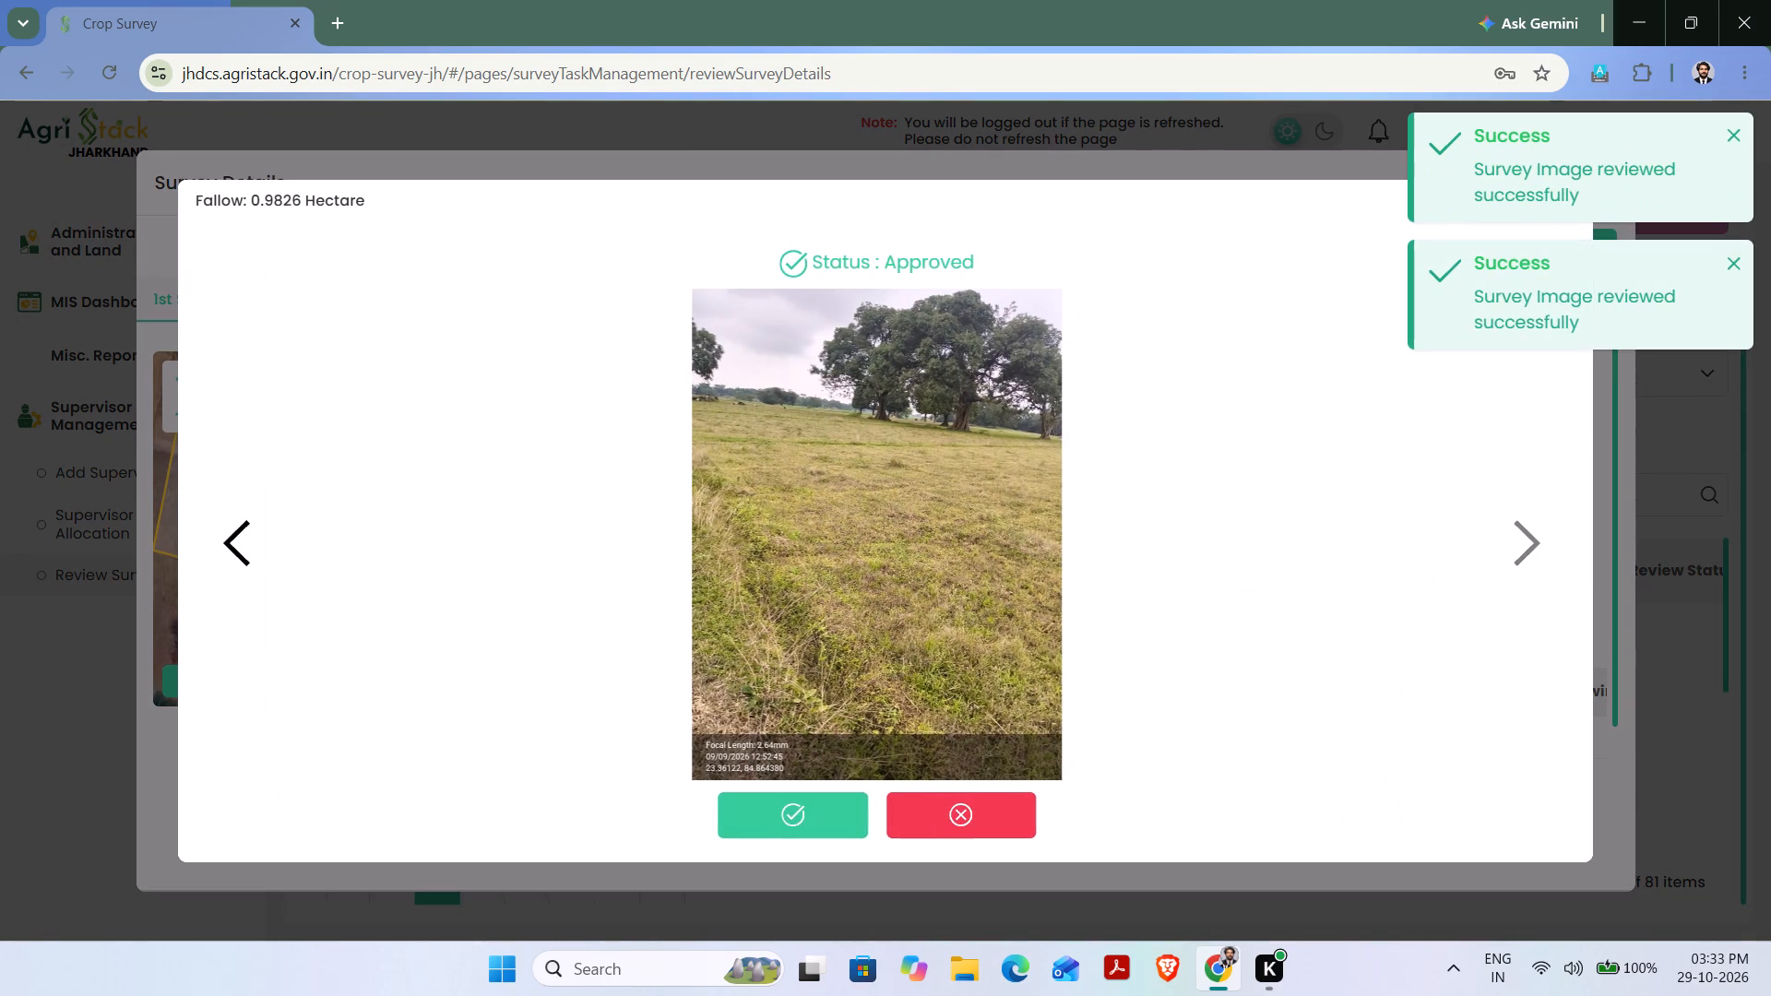
drag(908, 619, 907, 619)
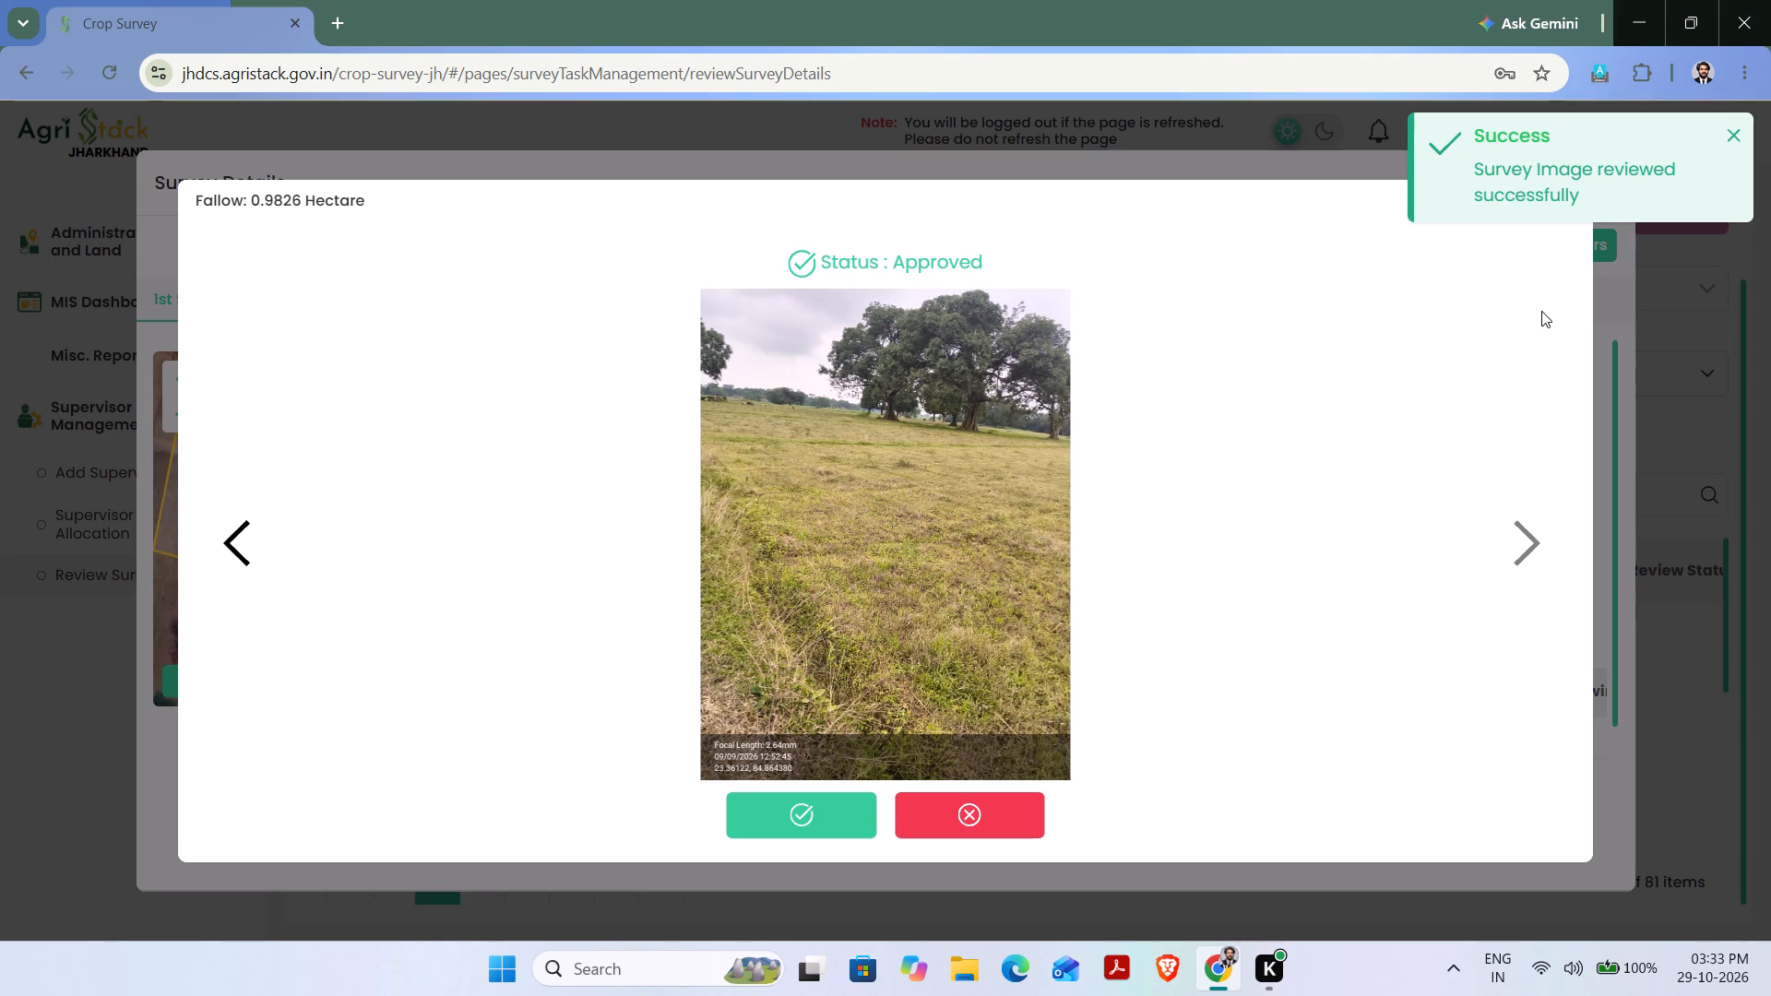
click(1571, 199)
Mark the first survey of survey number 46 as Approve, save the review and close its details.
scroll(964, 595, down, 1)
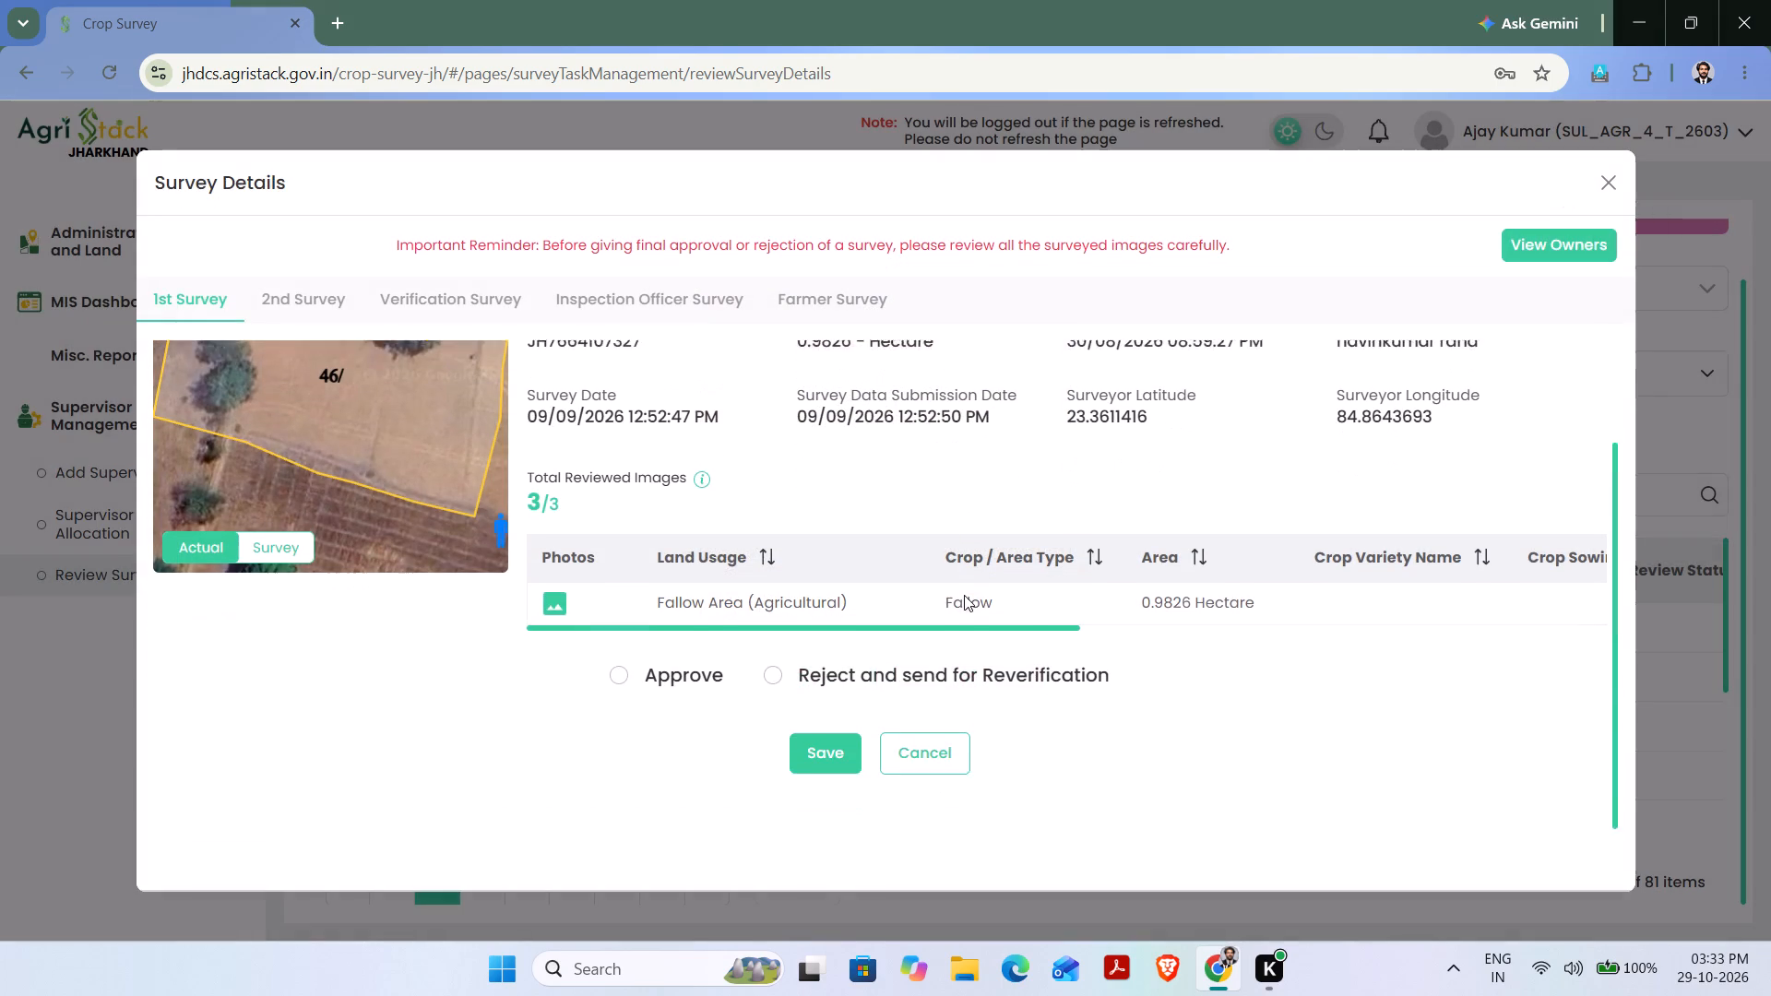
click(675, 656)
click(712, 664)
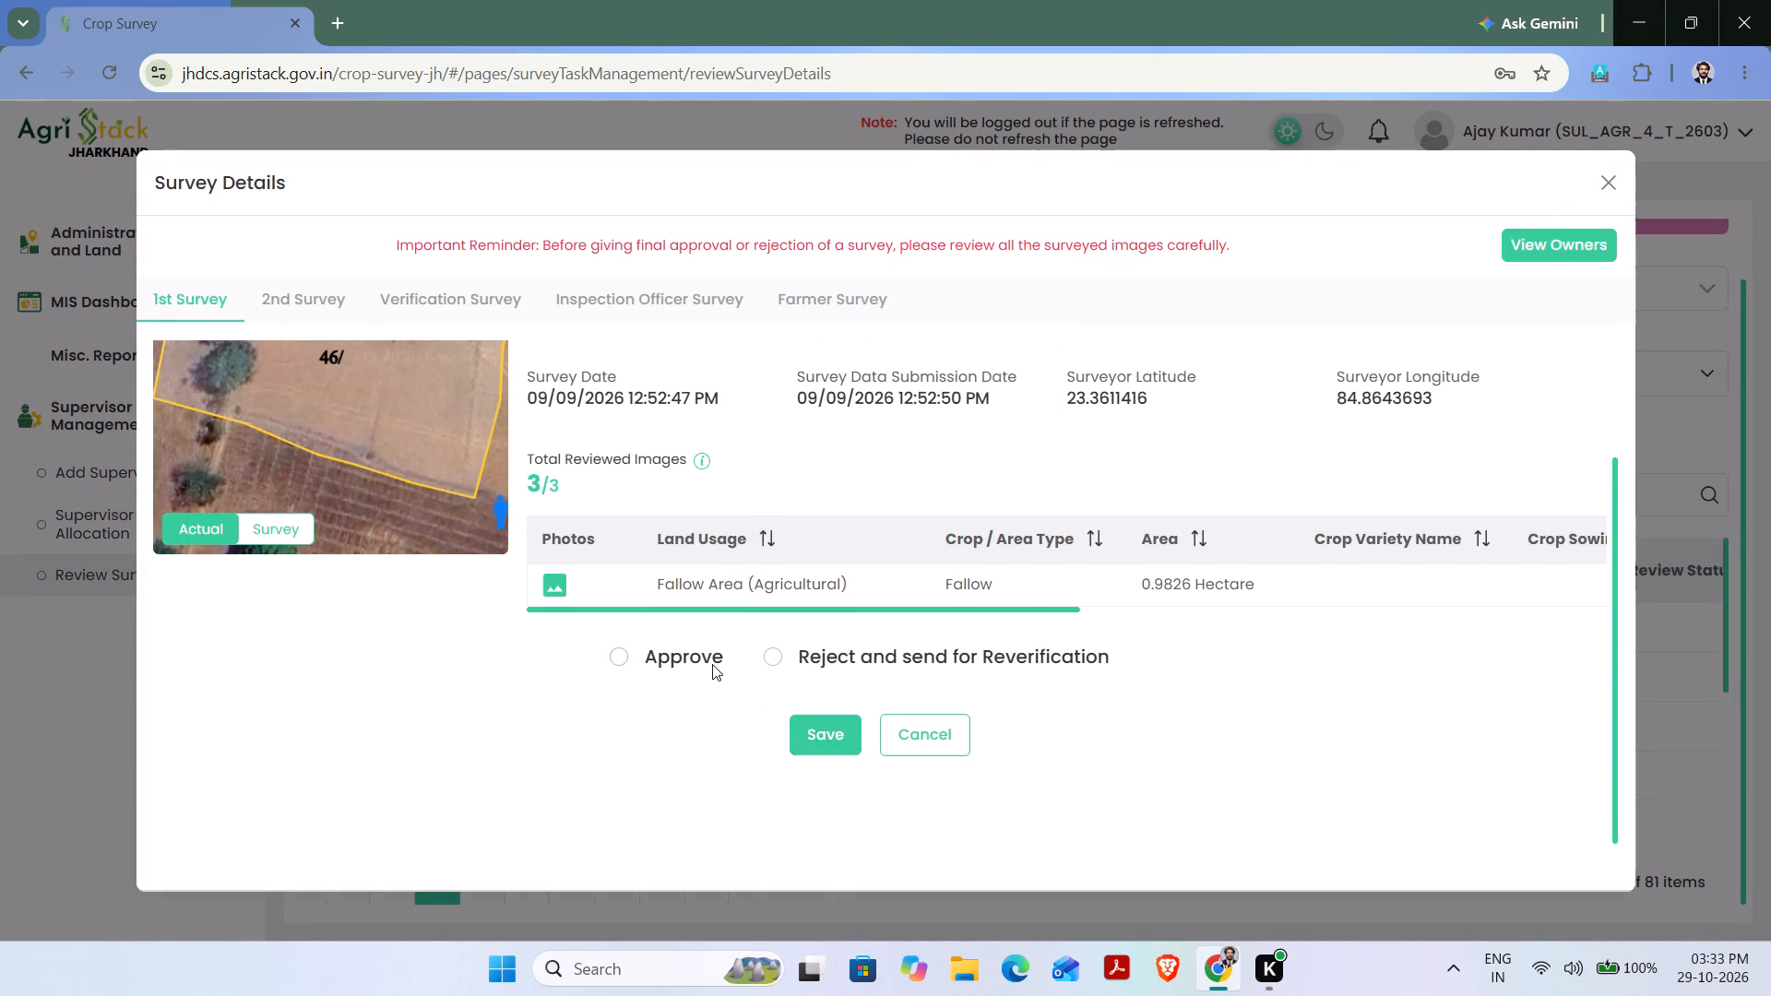
click(816, 730)
click(919, 547)
click(912, 571)
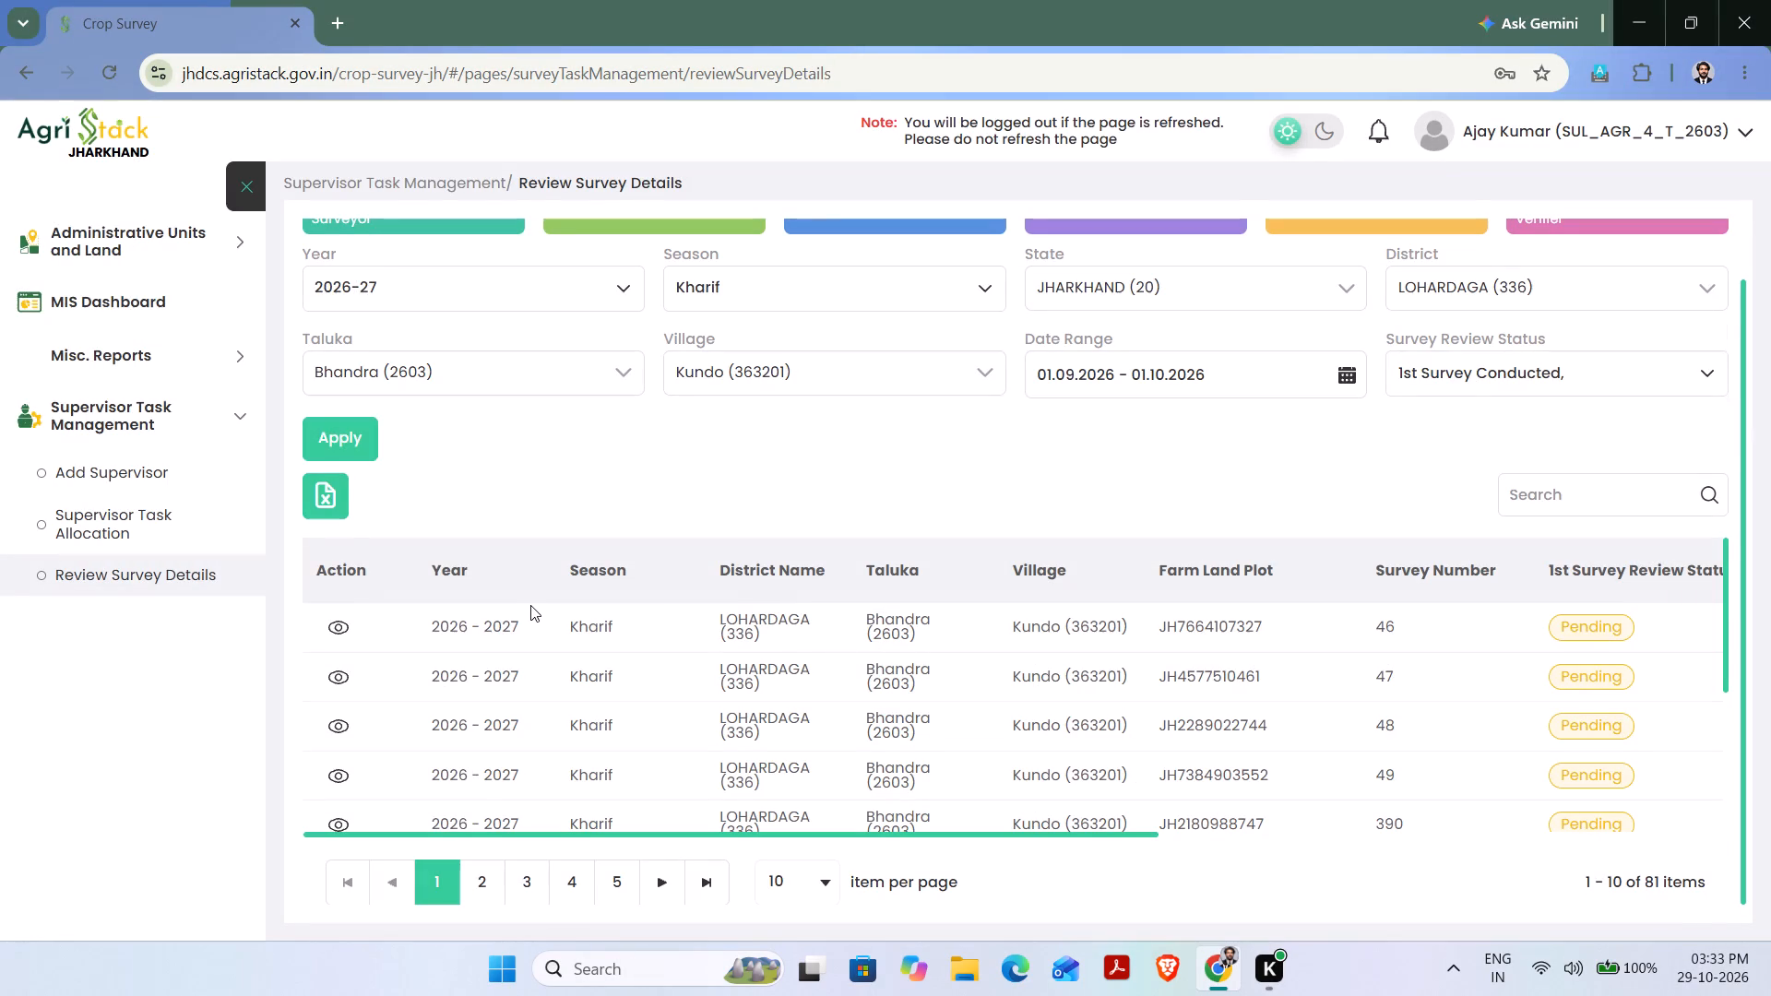
Reapply the current filters to refresh the survey list after the review of survey number 46.
click(316, 430)
Open the record for survey number 47 and approve all three photos of its 1.796-hectare खीरा crop.
click(336, 626)
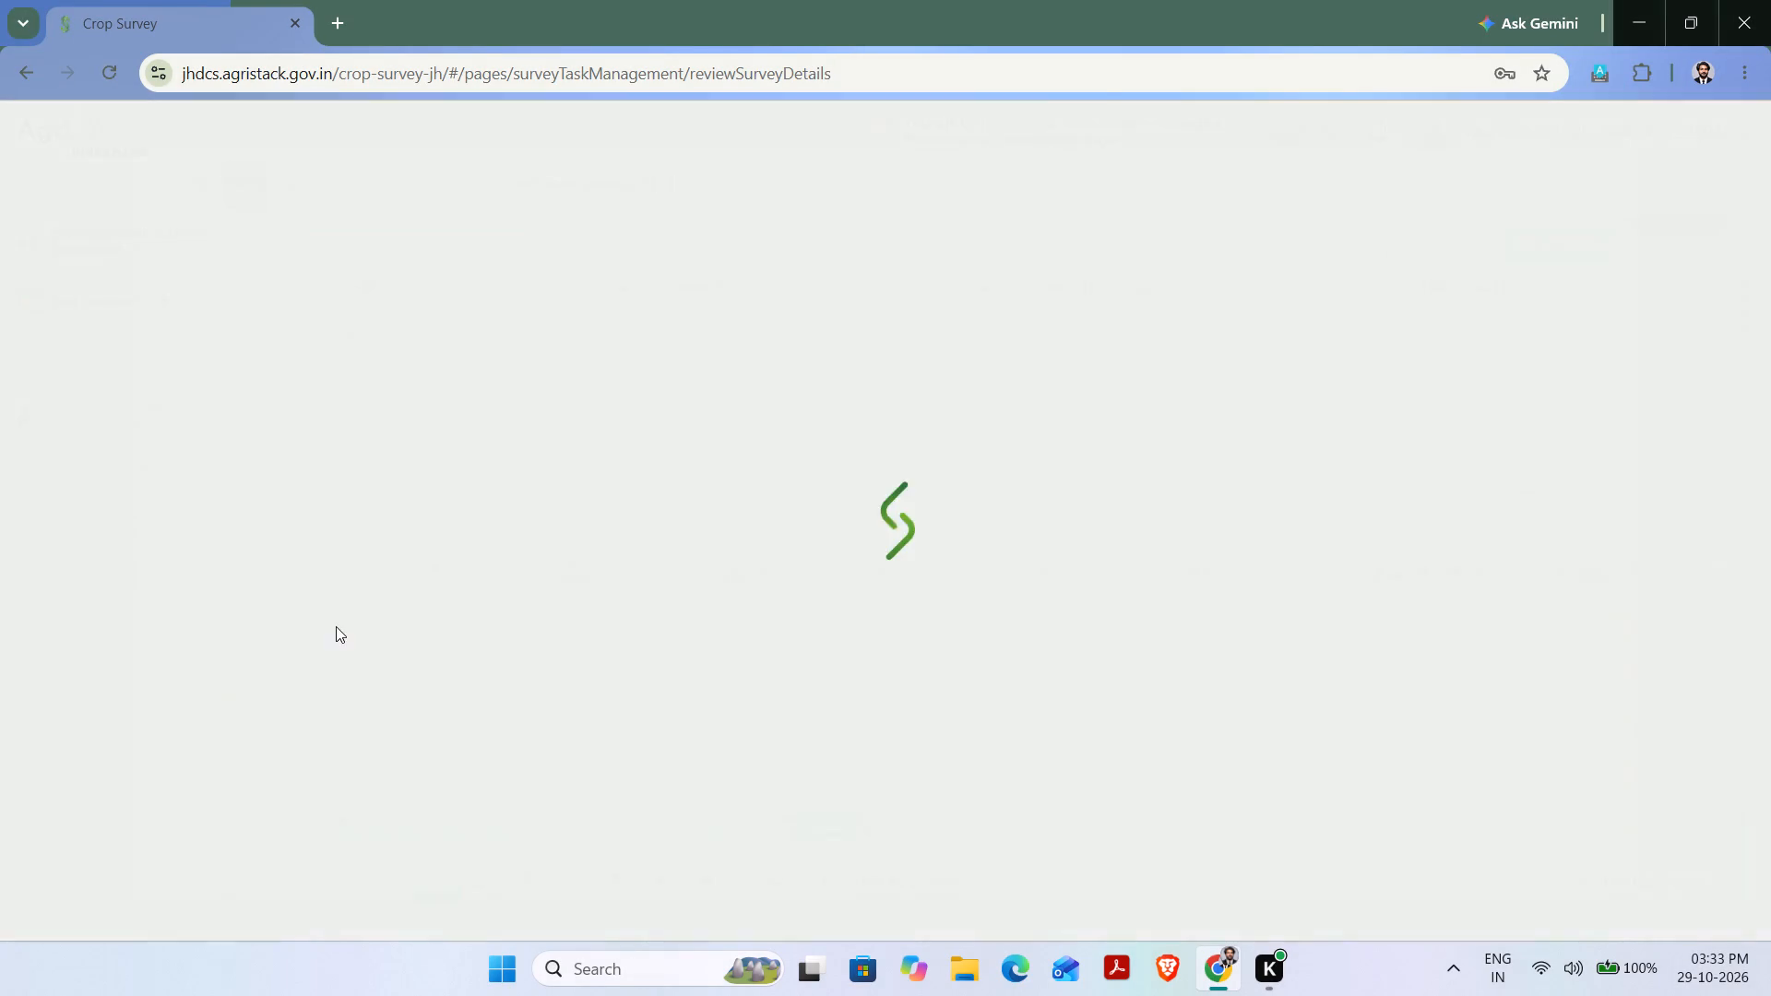
click(558, 731)
click(820, 830)
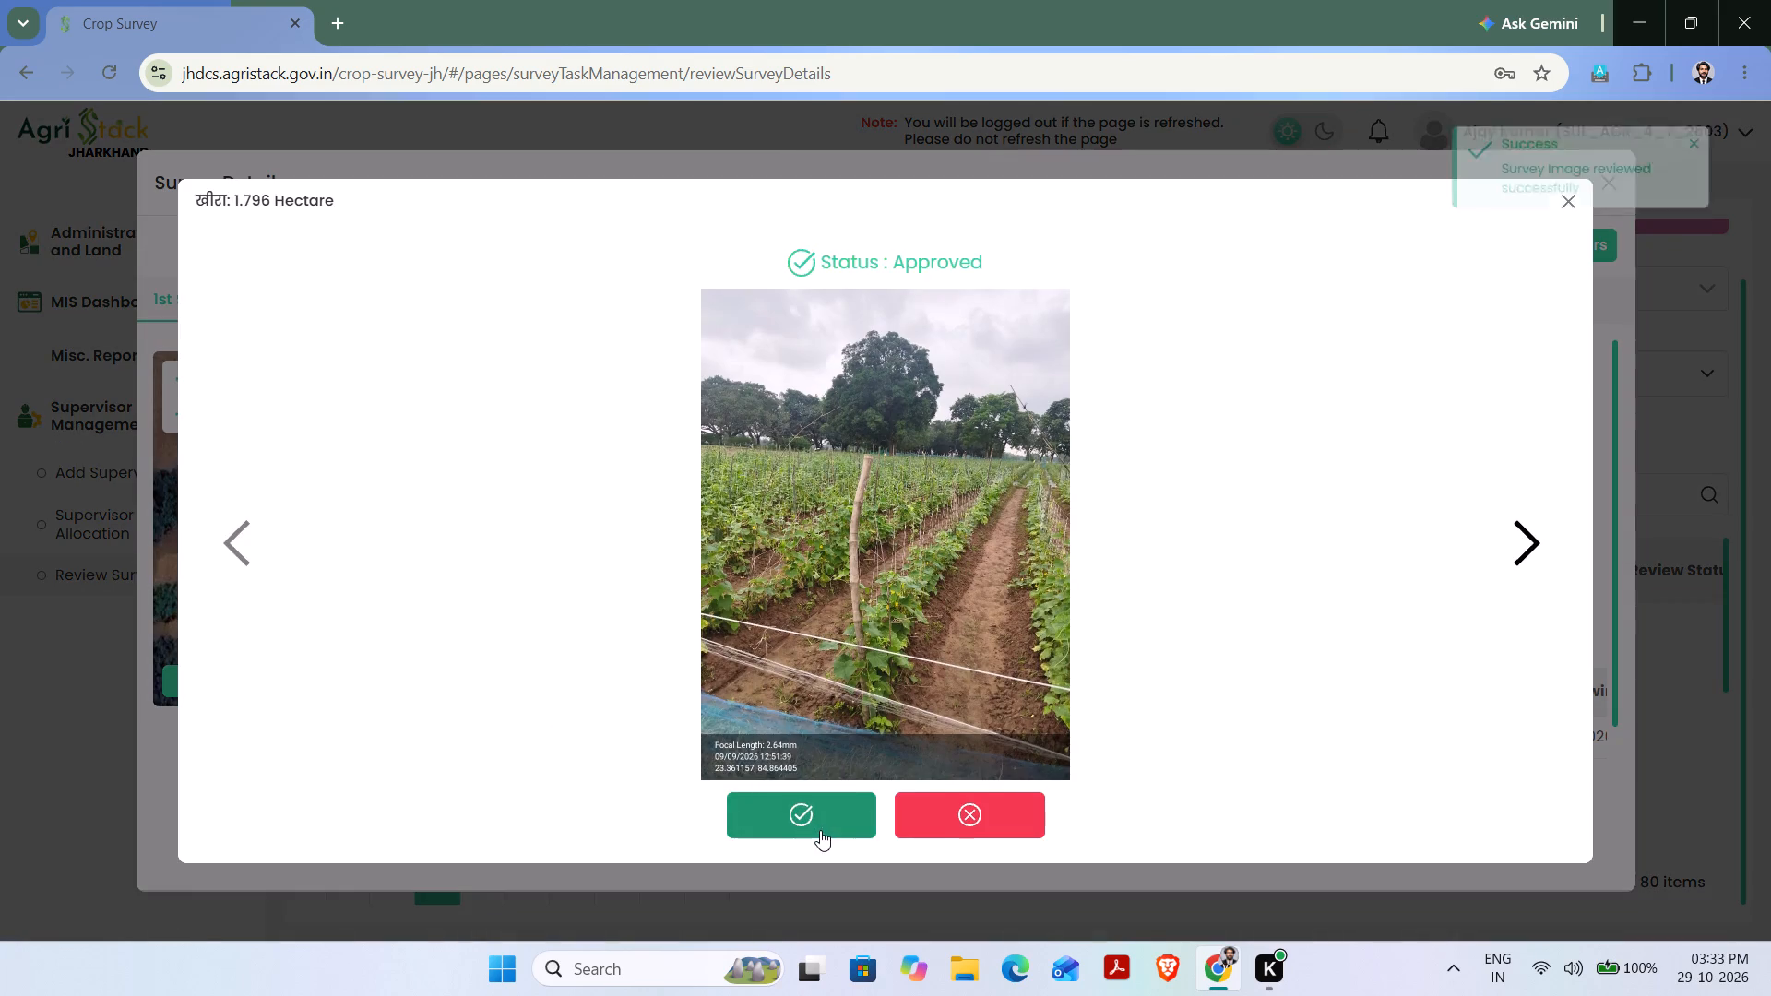
drag(964, 700, 845, 716)
click(819, 814)
drag(960, 686, 830, 699)
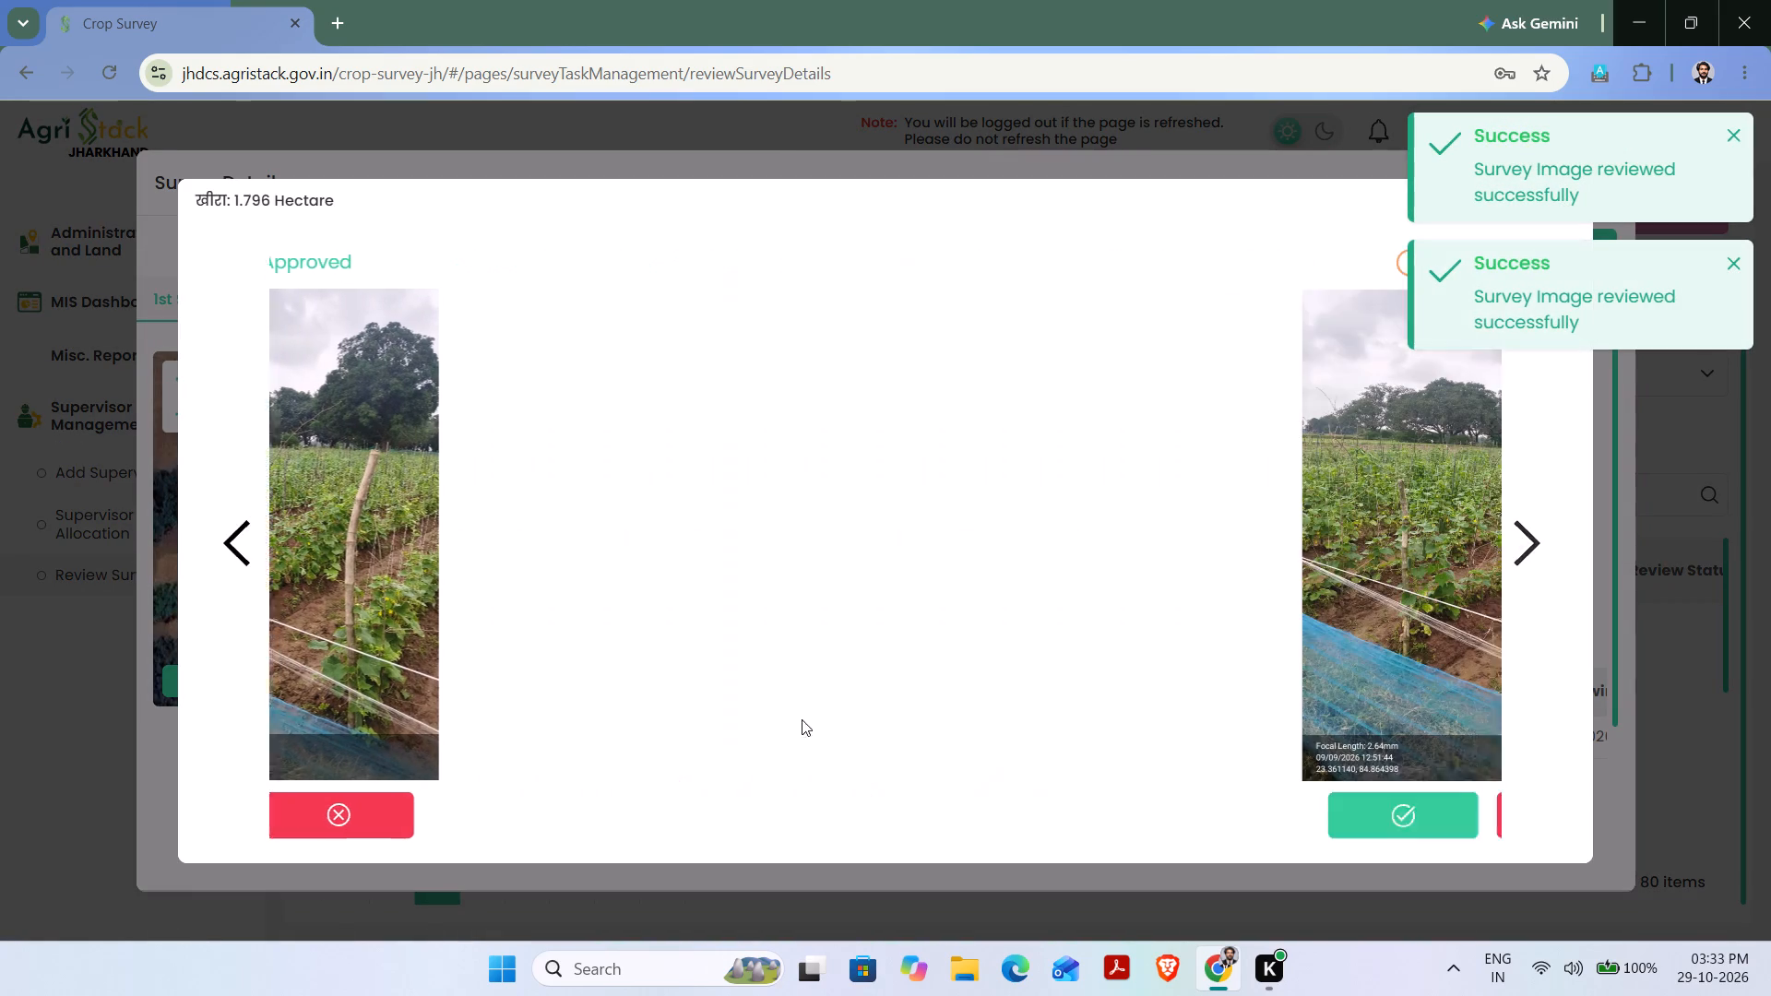
click(814, 814)
drag(948, 630, 863, 634)
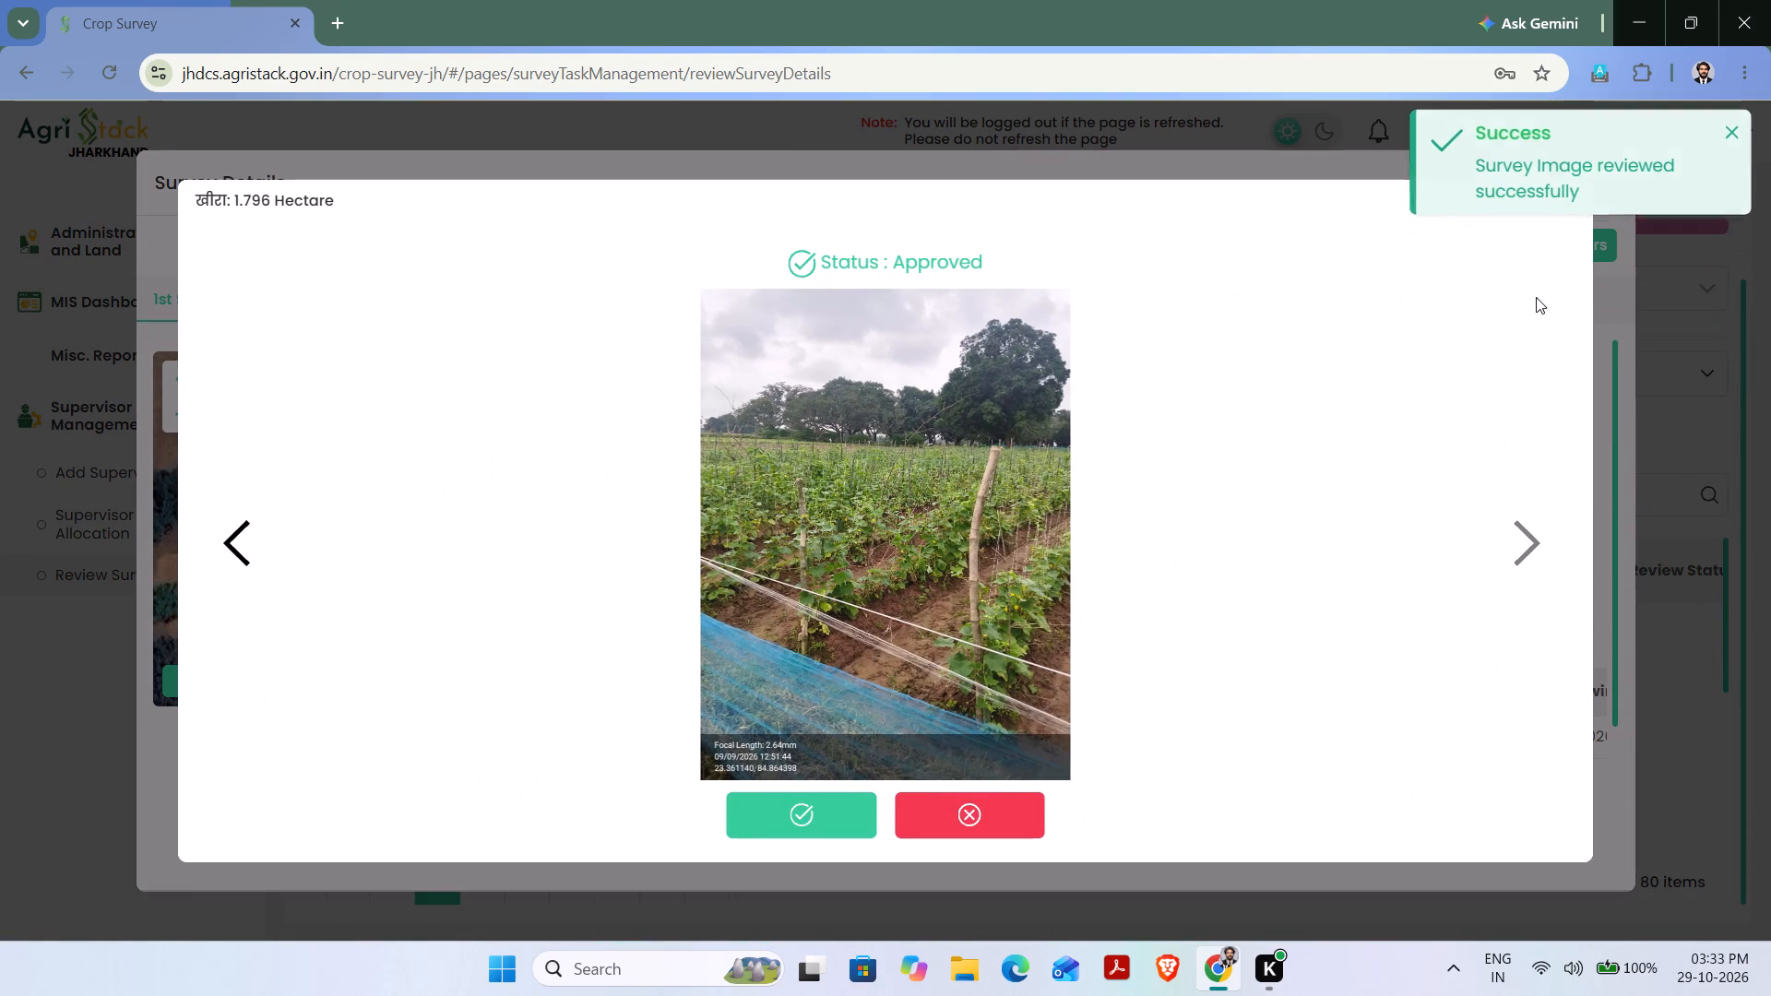
click(1566, 204)
Mark the first survey of survey number 47 as Approve, save the review and close its details.
scroll(909, 573, down, 2)
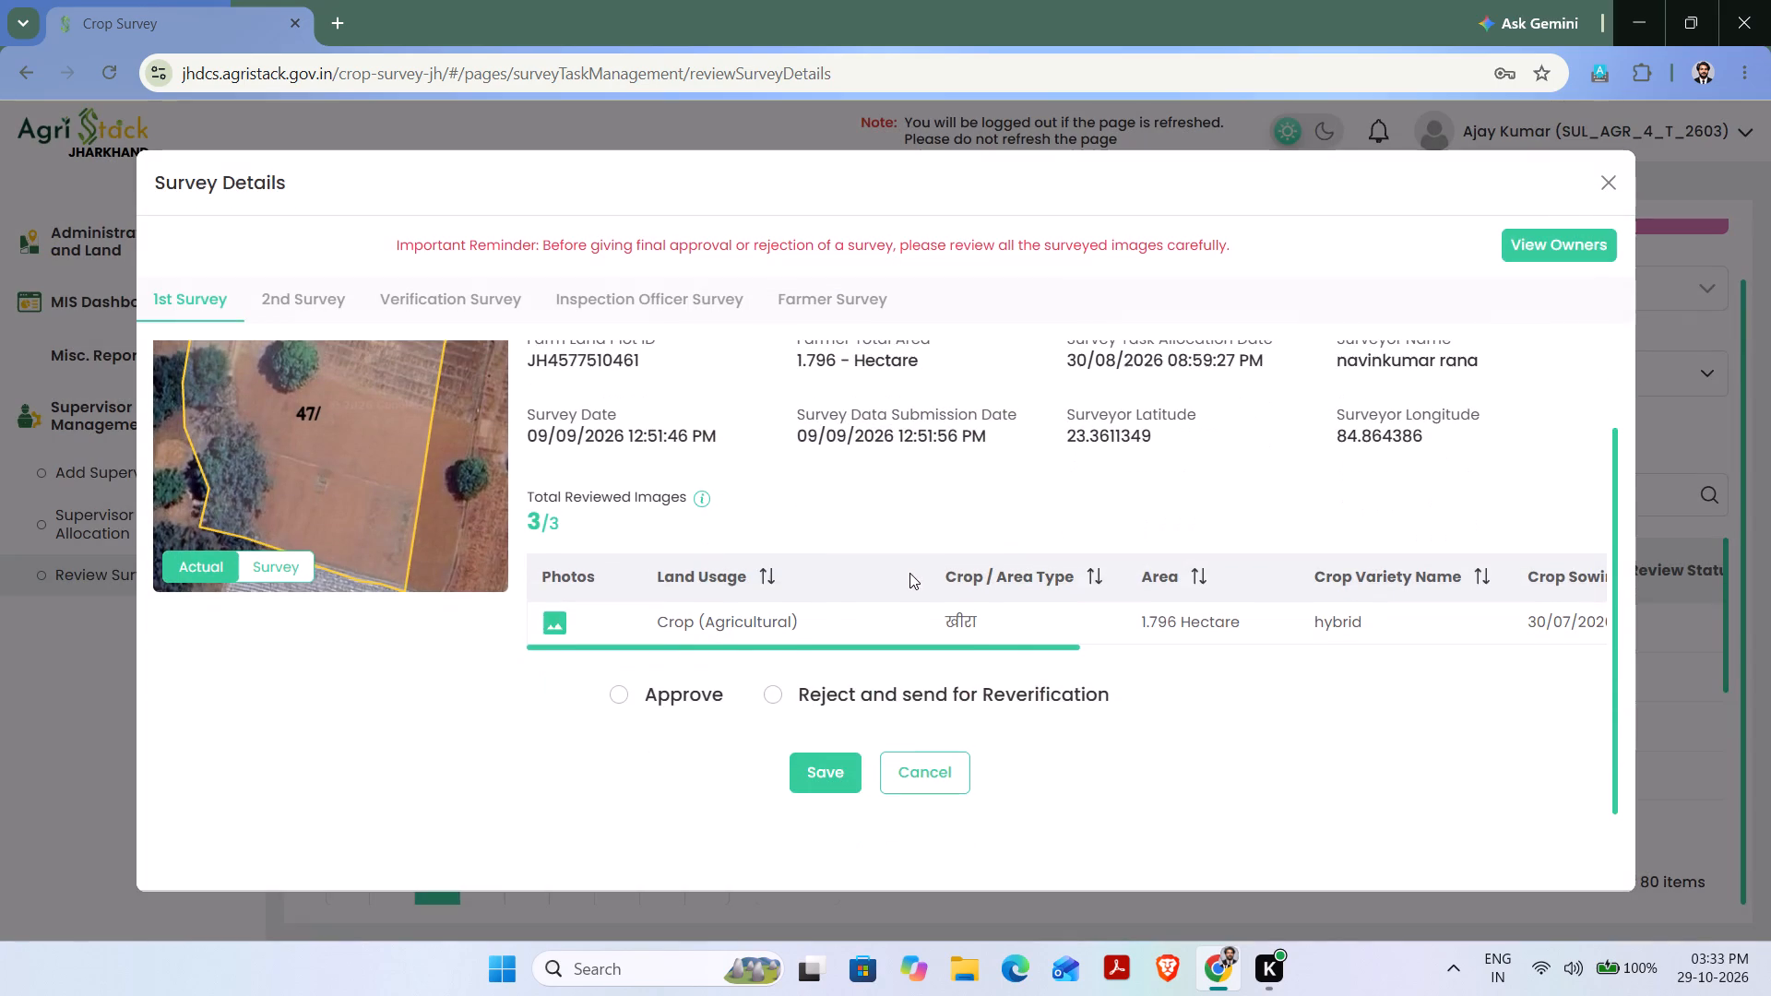
click(648, 670)
click(706, 652)
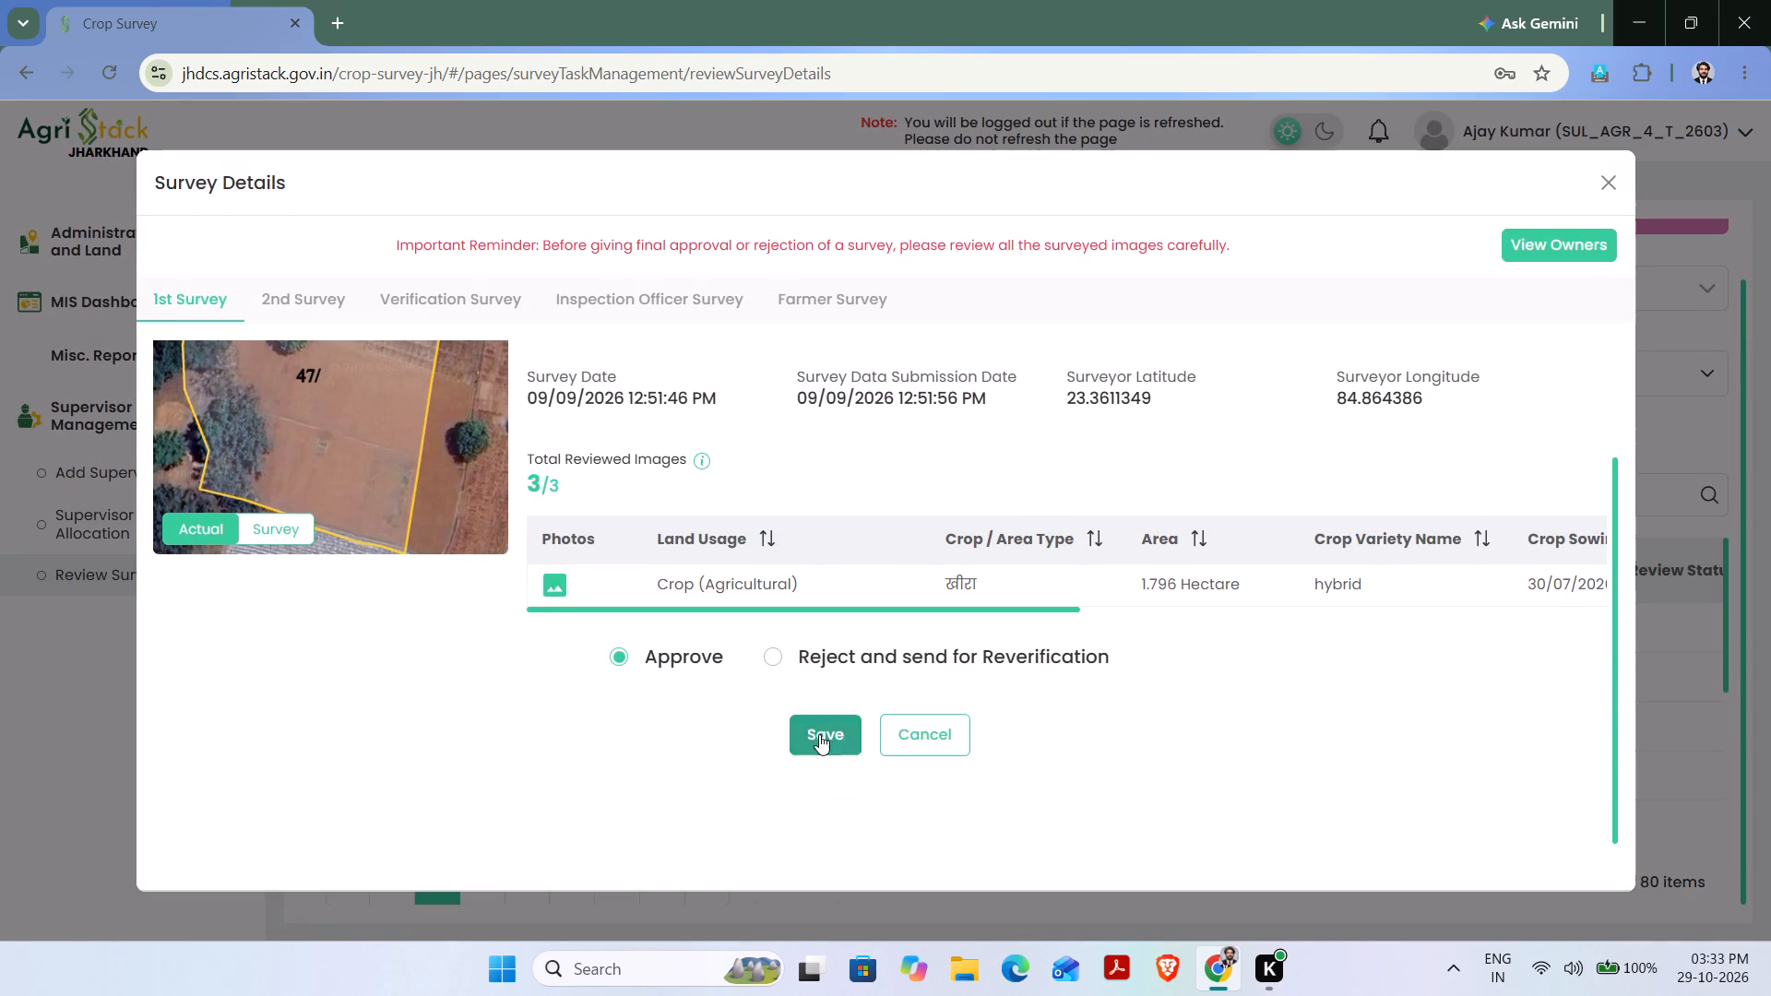
click(824, 736)
click(895, 590)
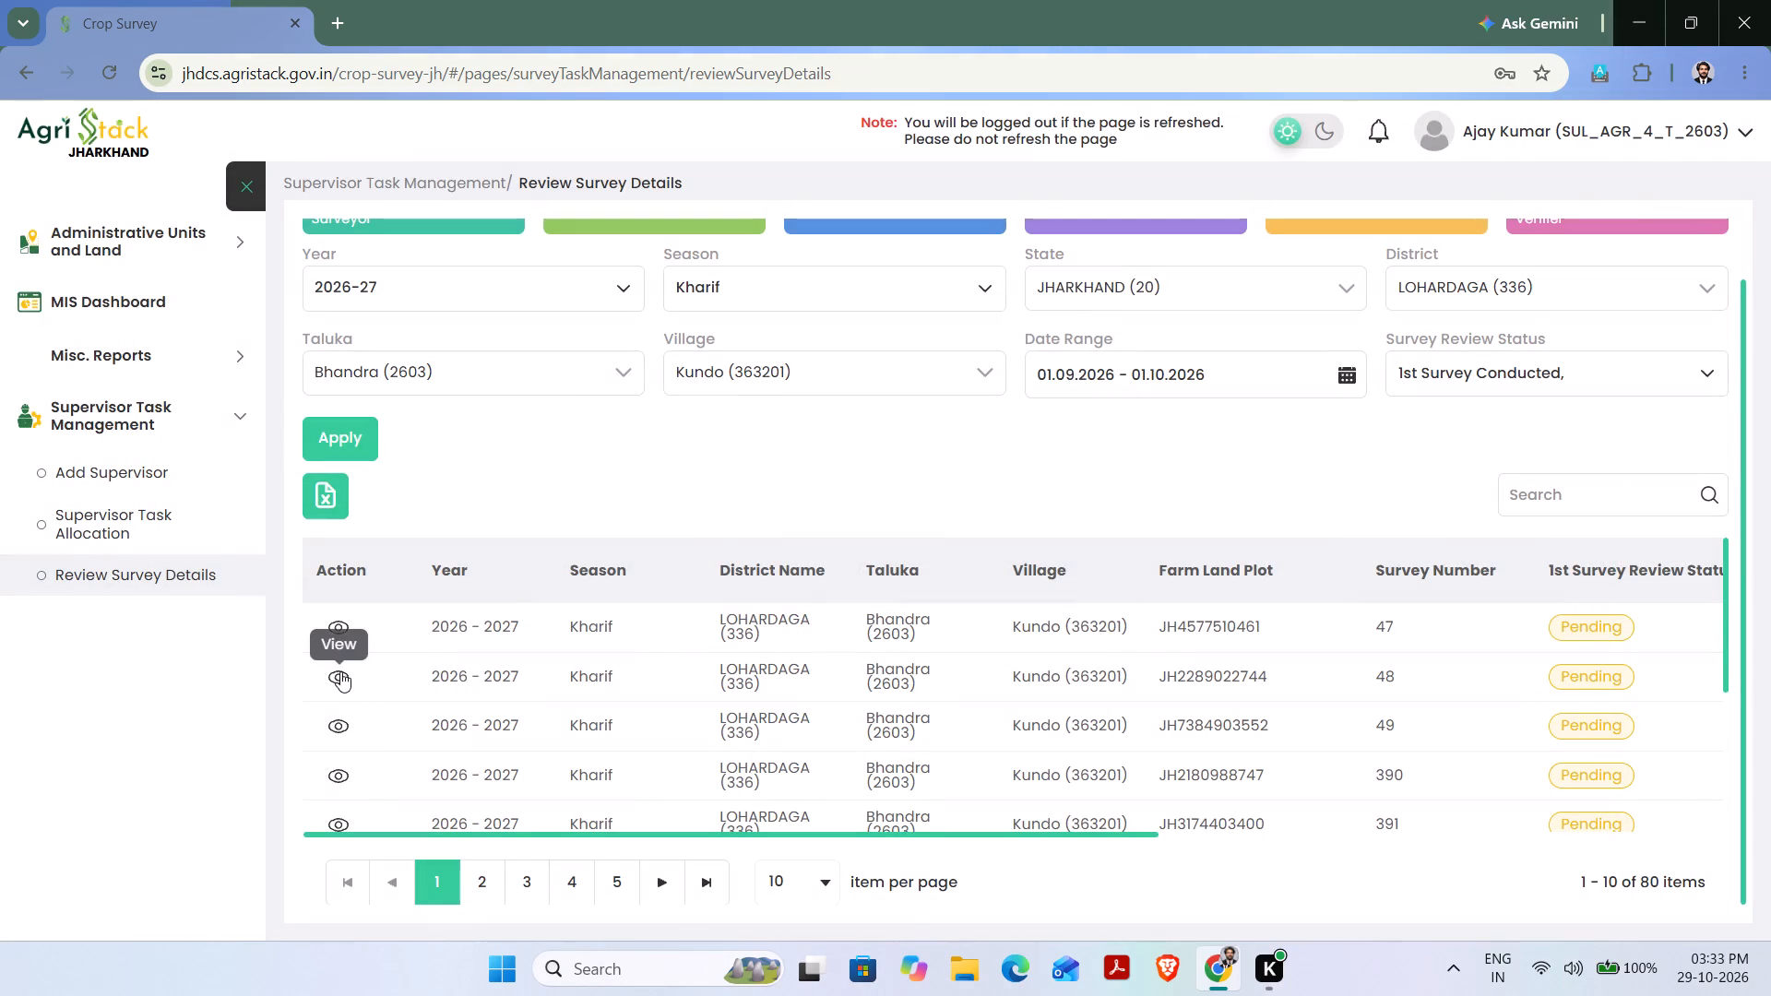
Open the record for survey number 48 and approve all three photos of its 1.6423-hectare fallow area.
click(340, 671)
click(552, 735)
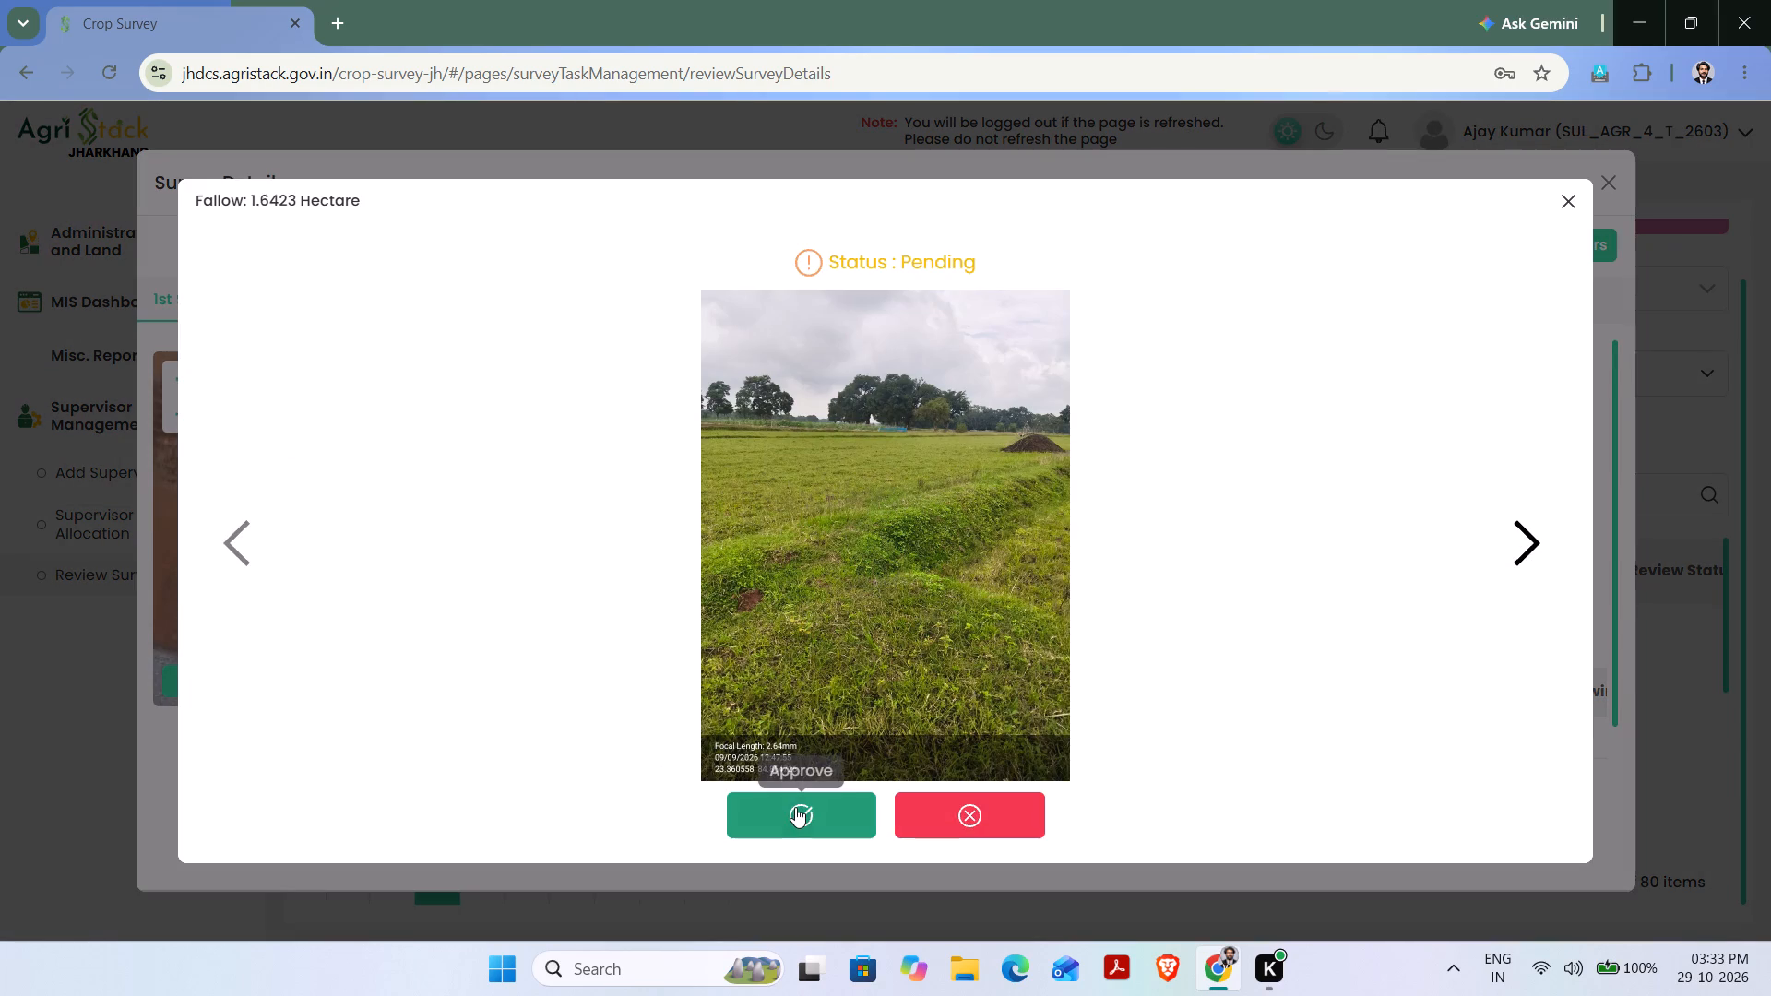
click(795, 807)
drag(918, 699, 770, 712)
click(806, 819)
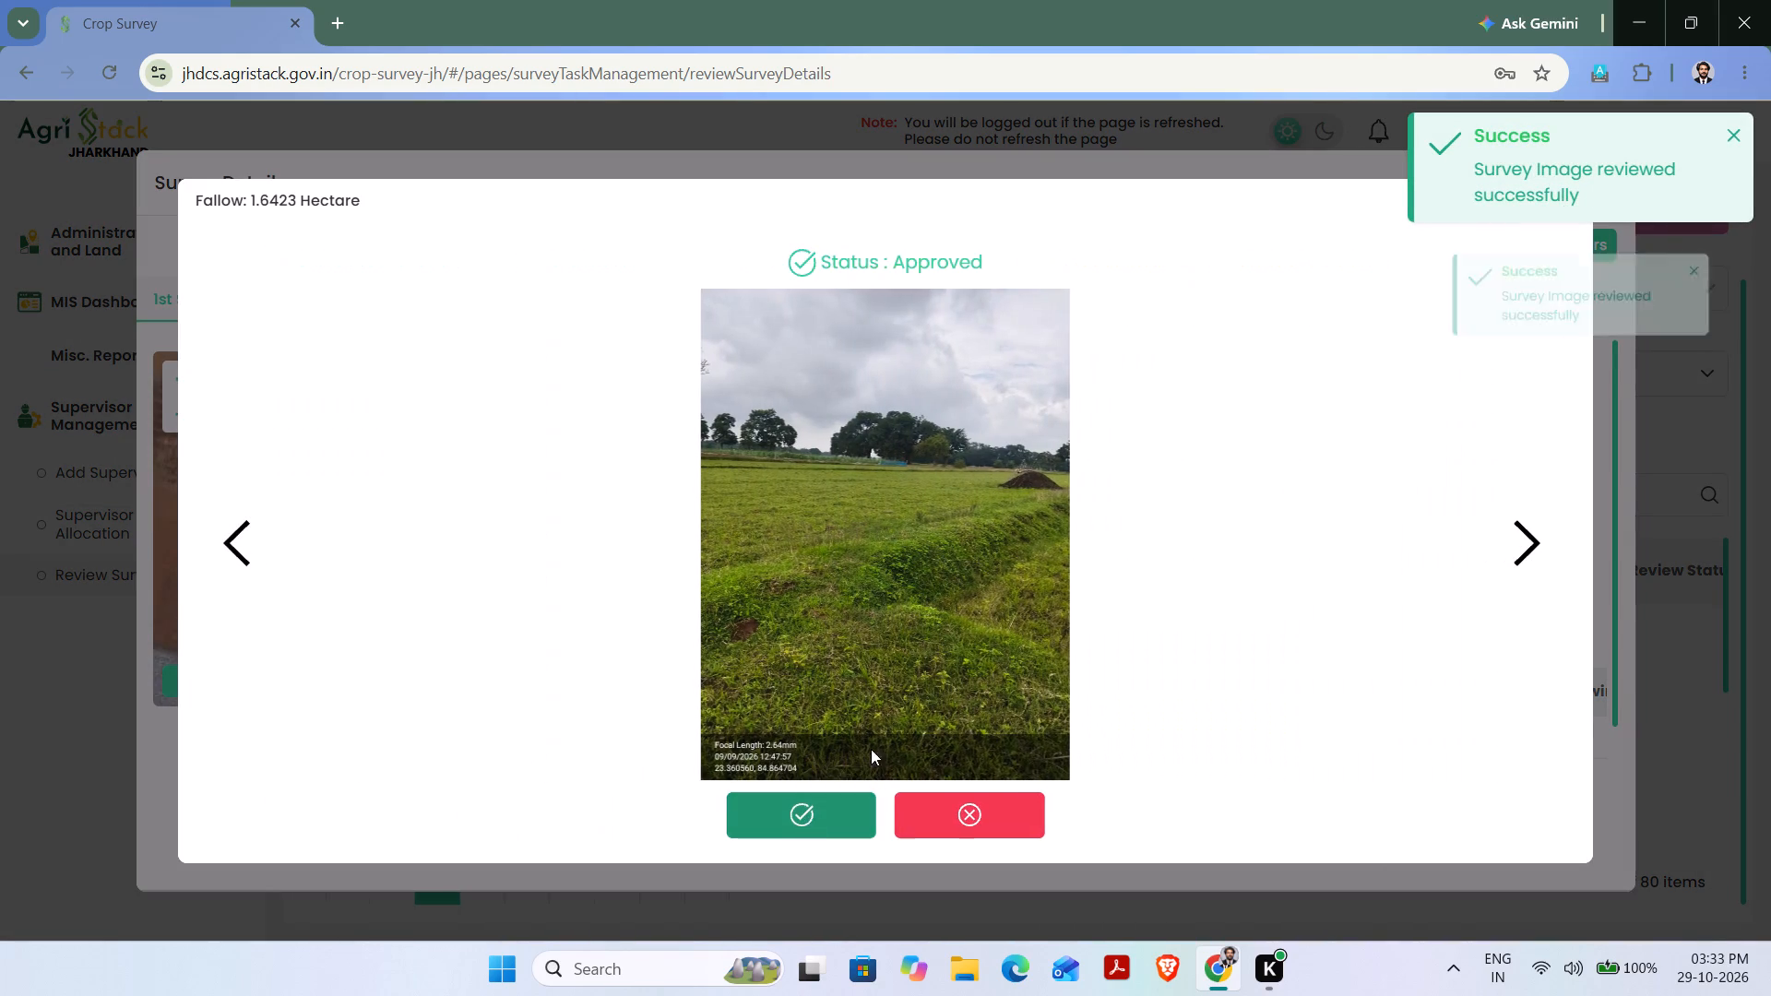
click(810, 708)
drag(900, 678, 779, 694)
click(808, 814)
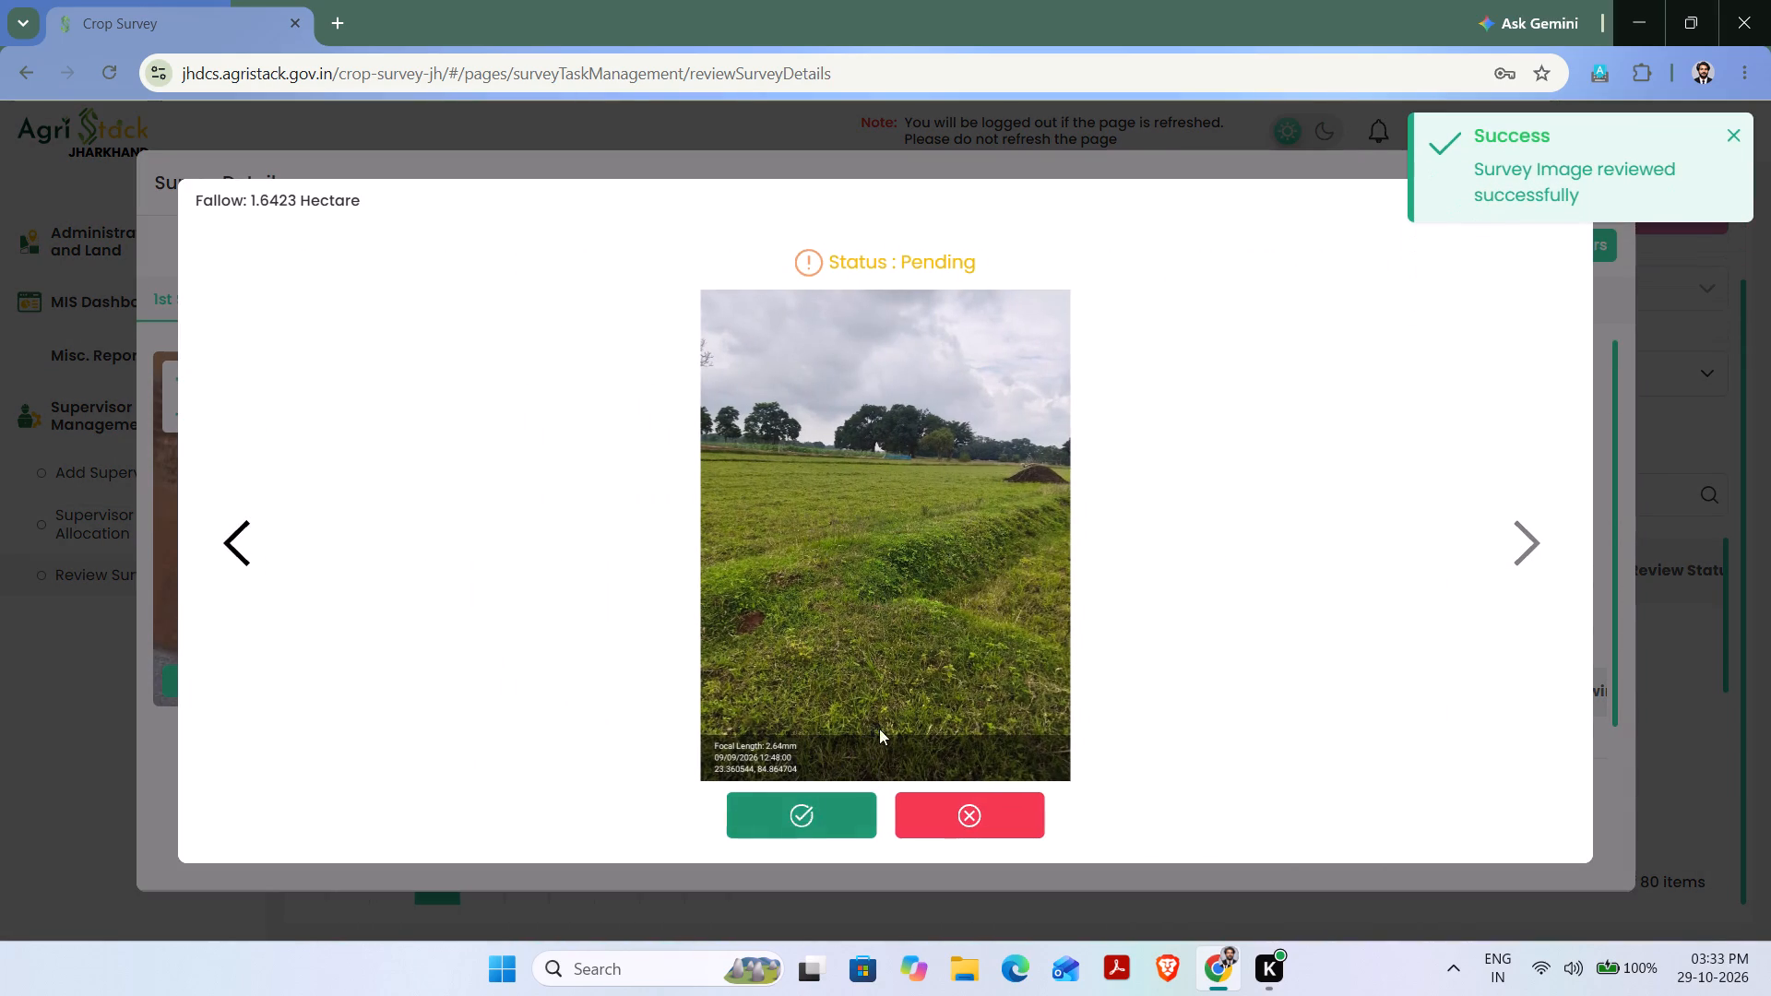
drag(941, 659, 861, 666)
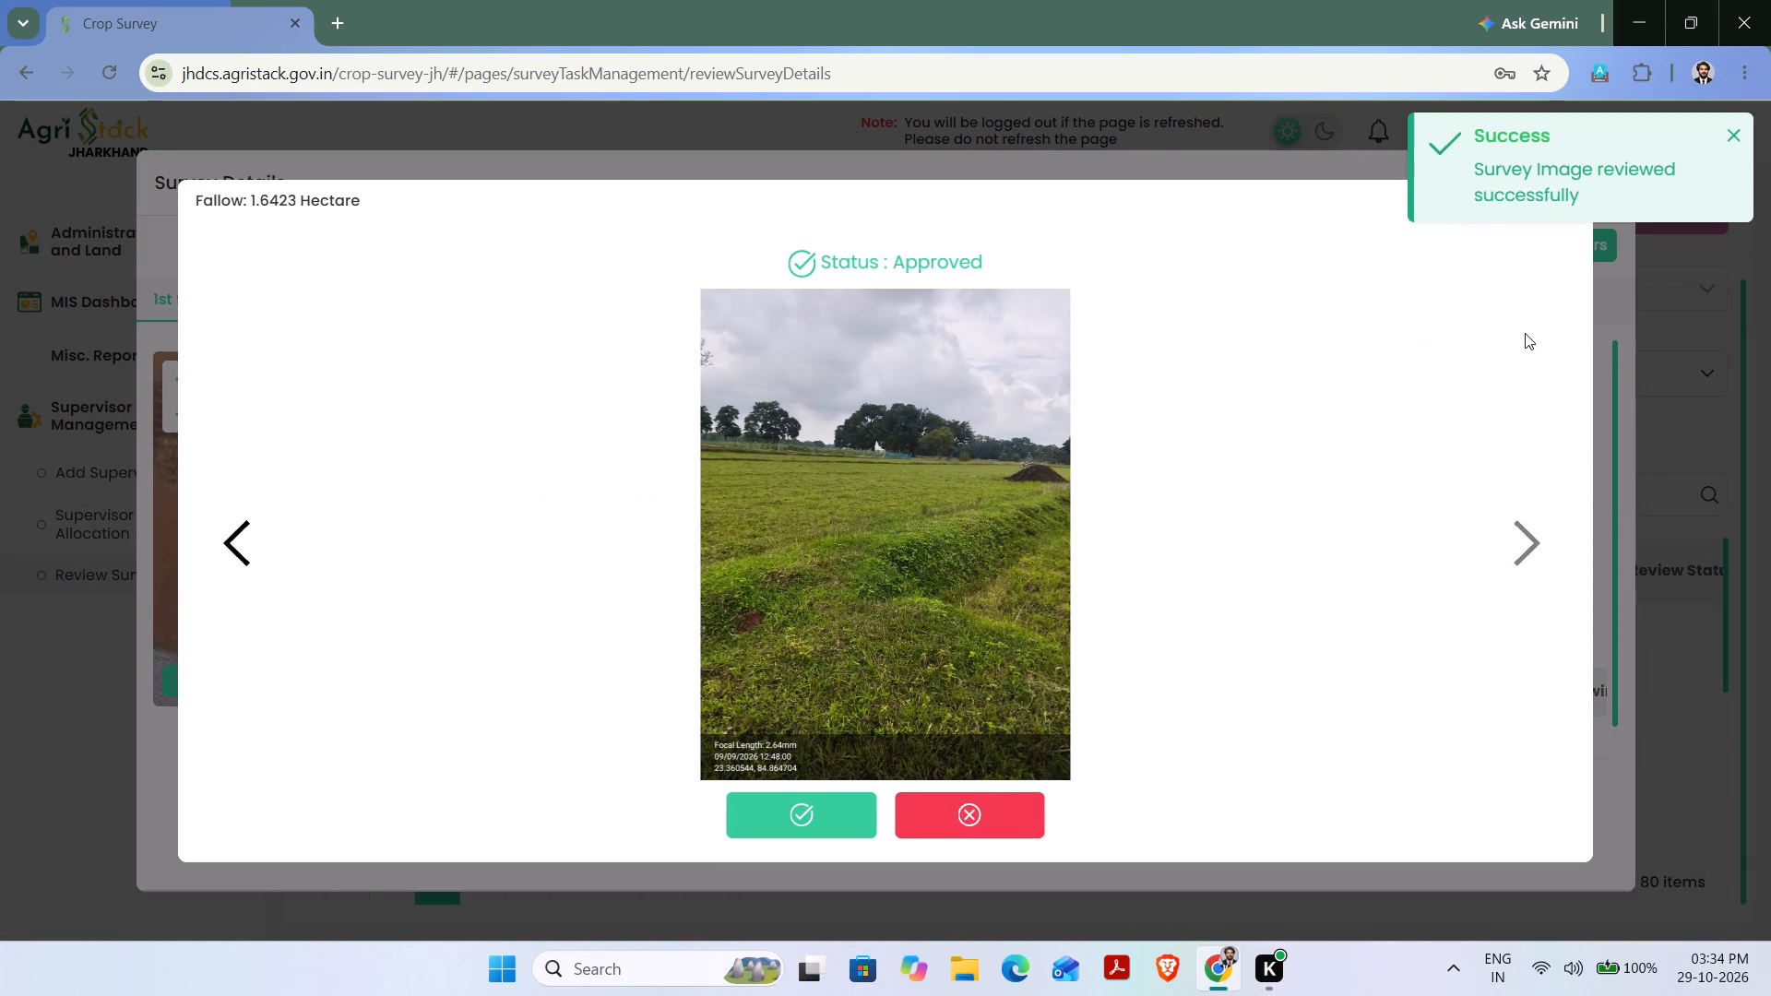
click(1567, 204)
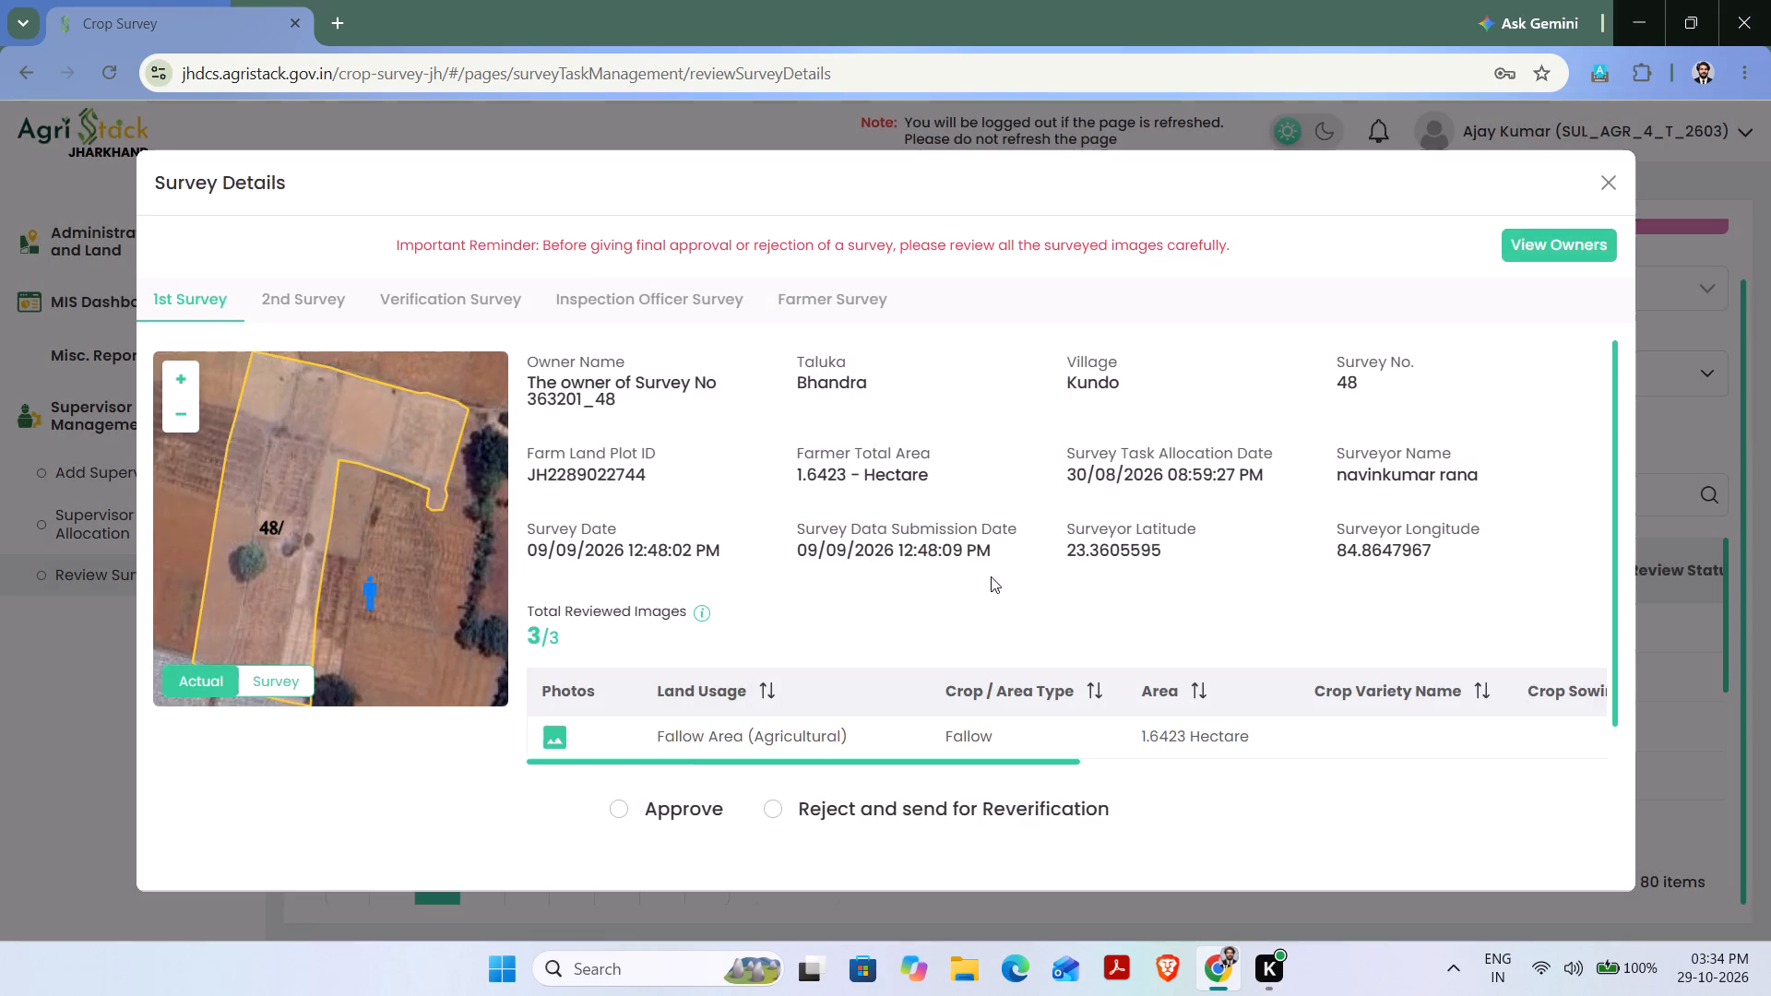
Mark the first survey of survey number 48 as Approve, save the review and close its details.
scroll(867, 575, down, 2)
click(611, 680)
click(792, 749)
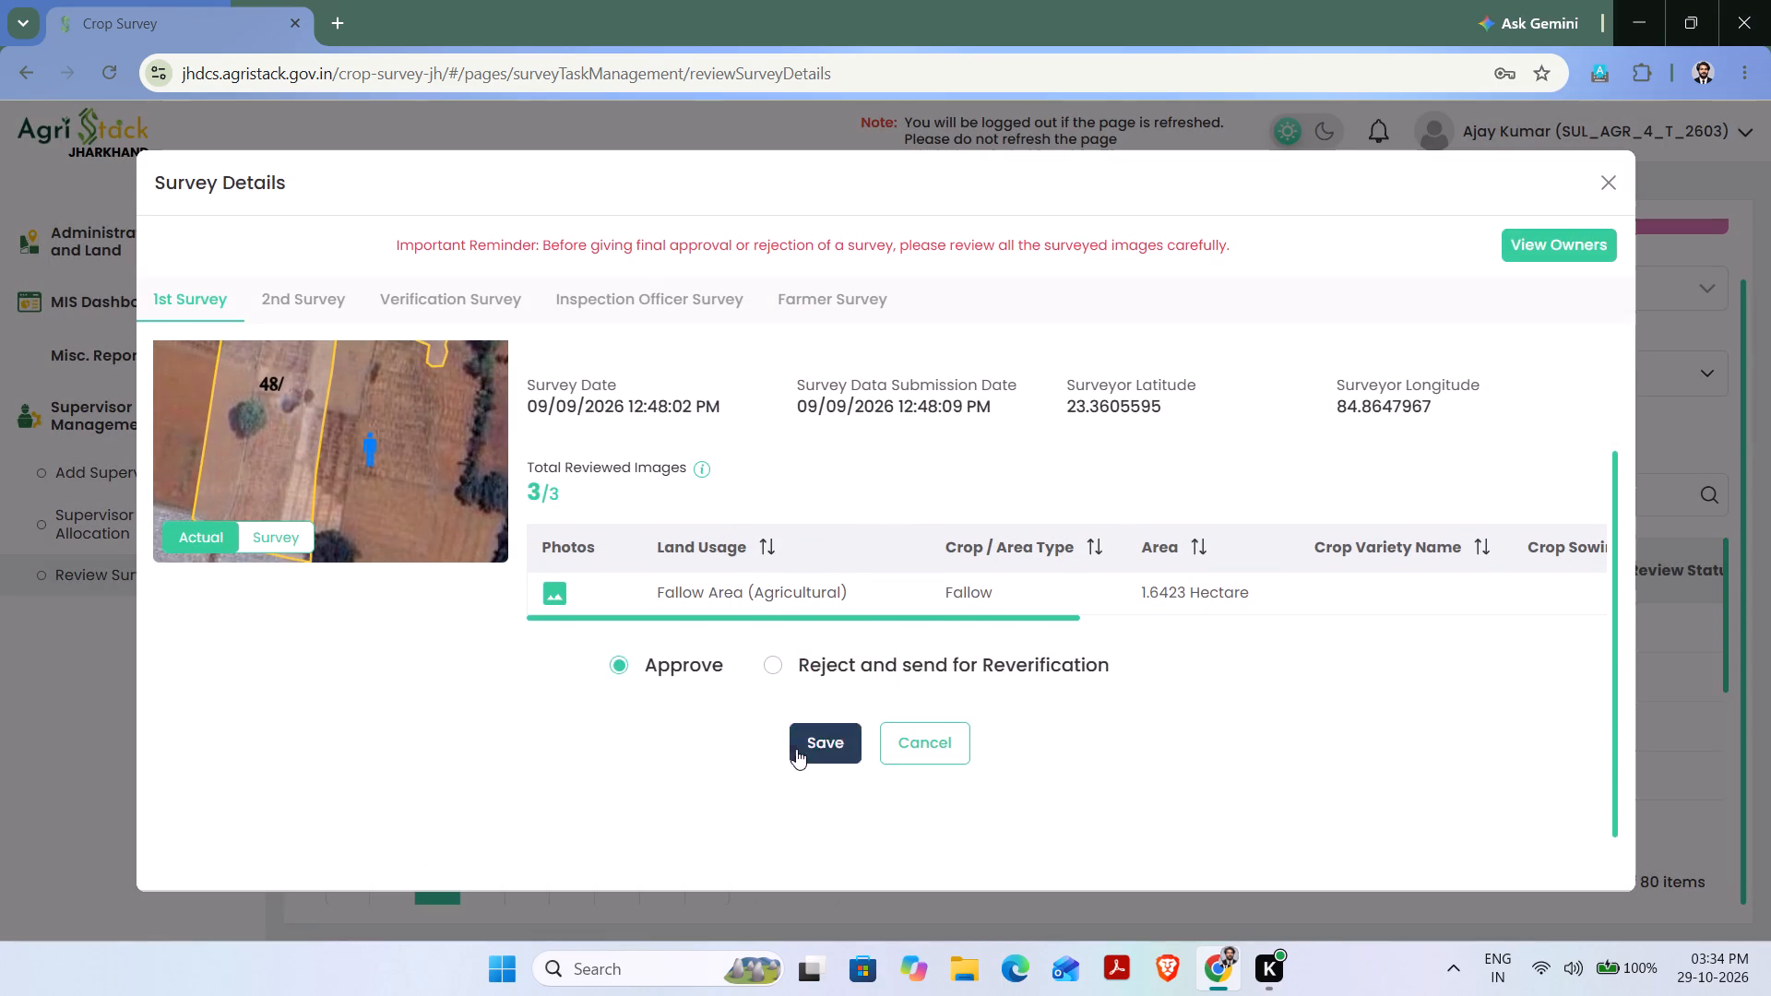
click(924, 584)
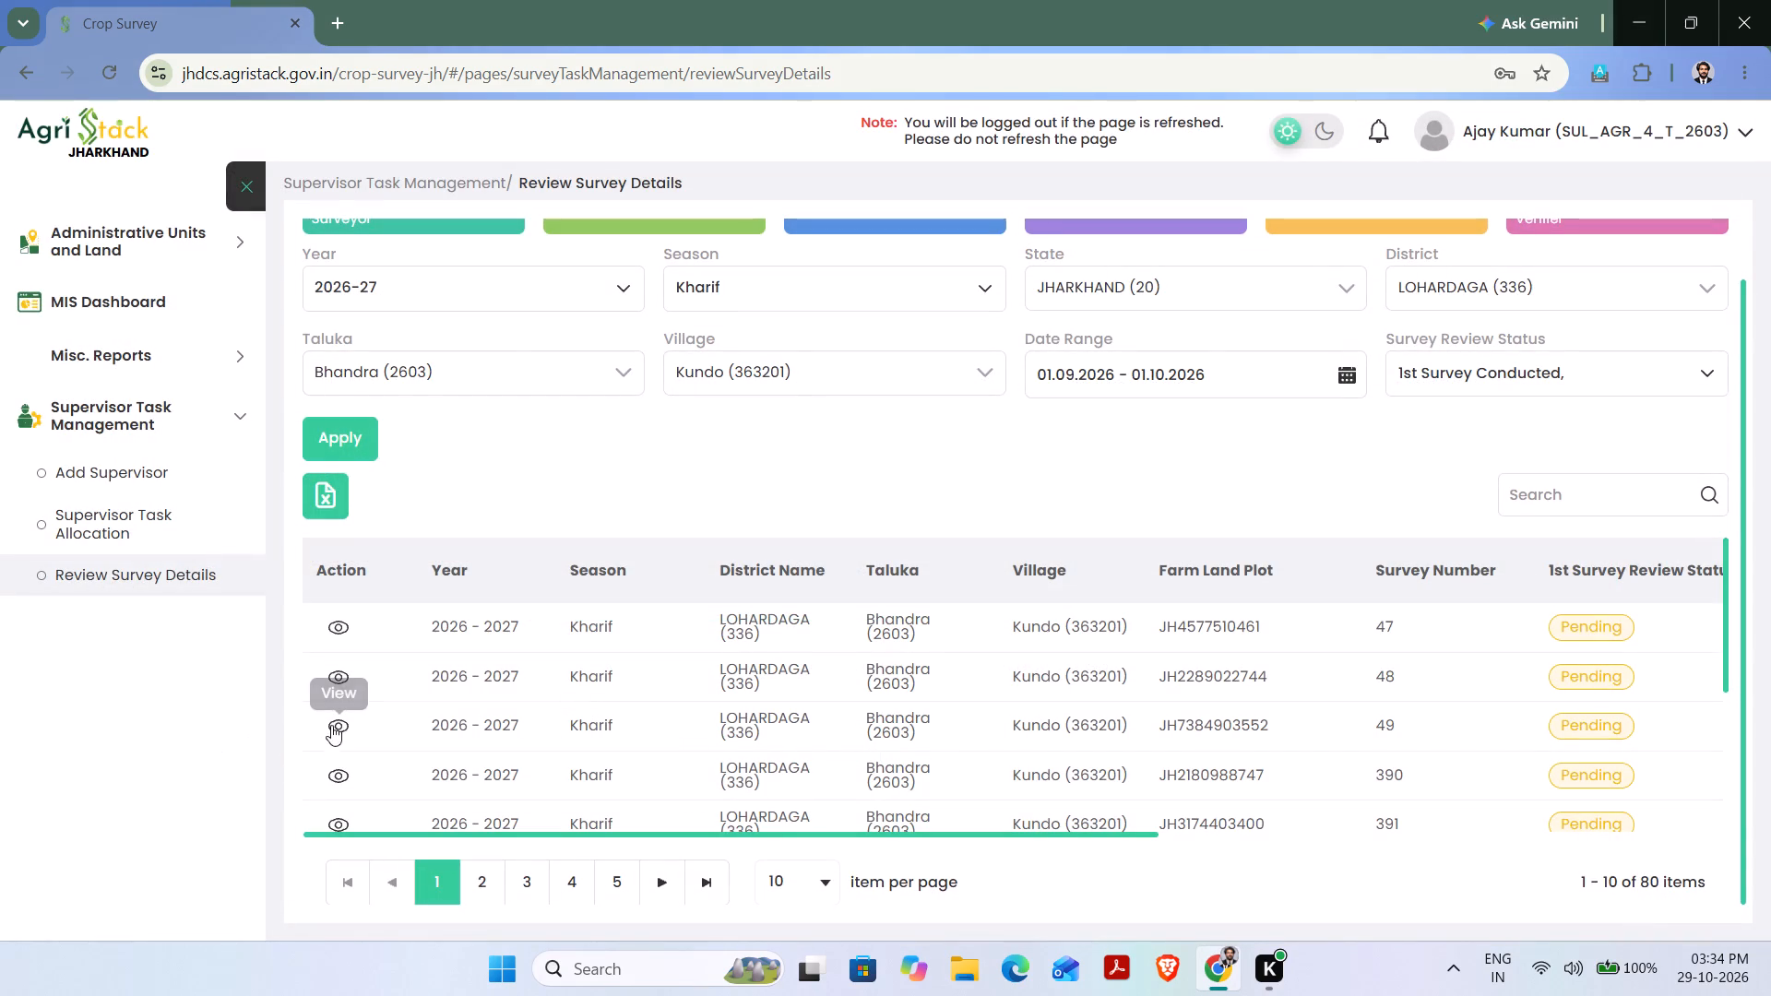
Open the record for survey number 49 and approve all three photos of its 0.6729-hectare fallow area.
click(331, 723)
click(545, 736)
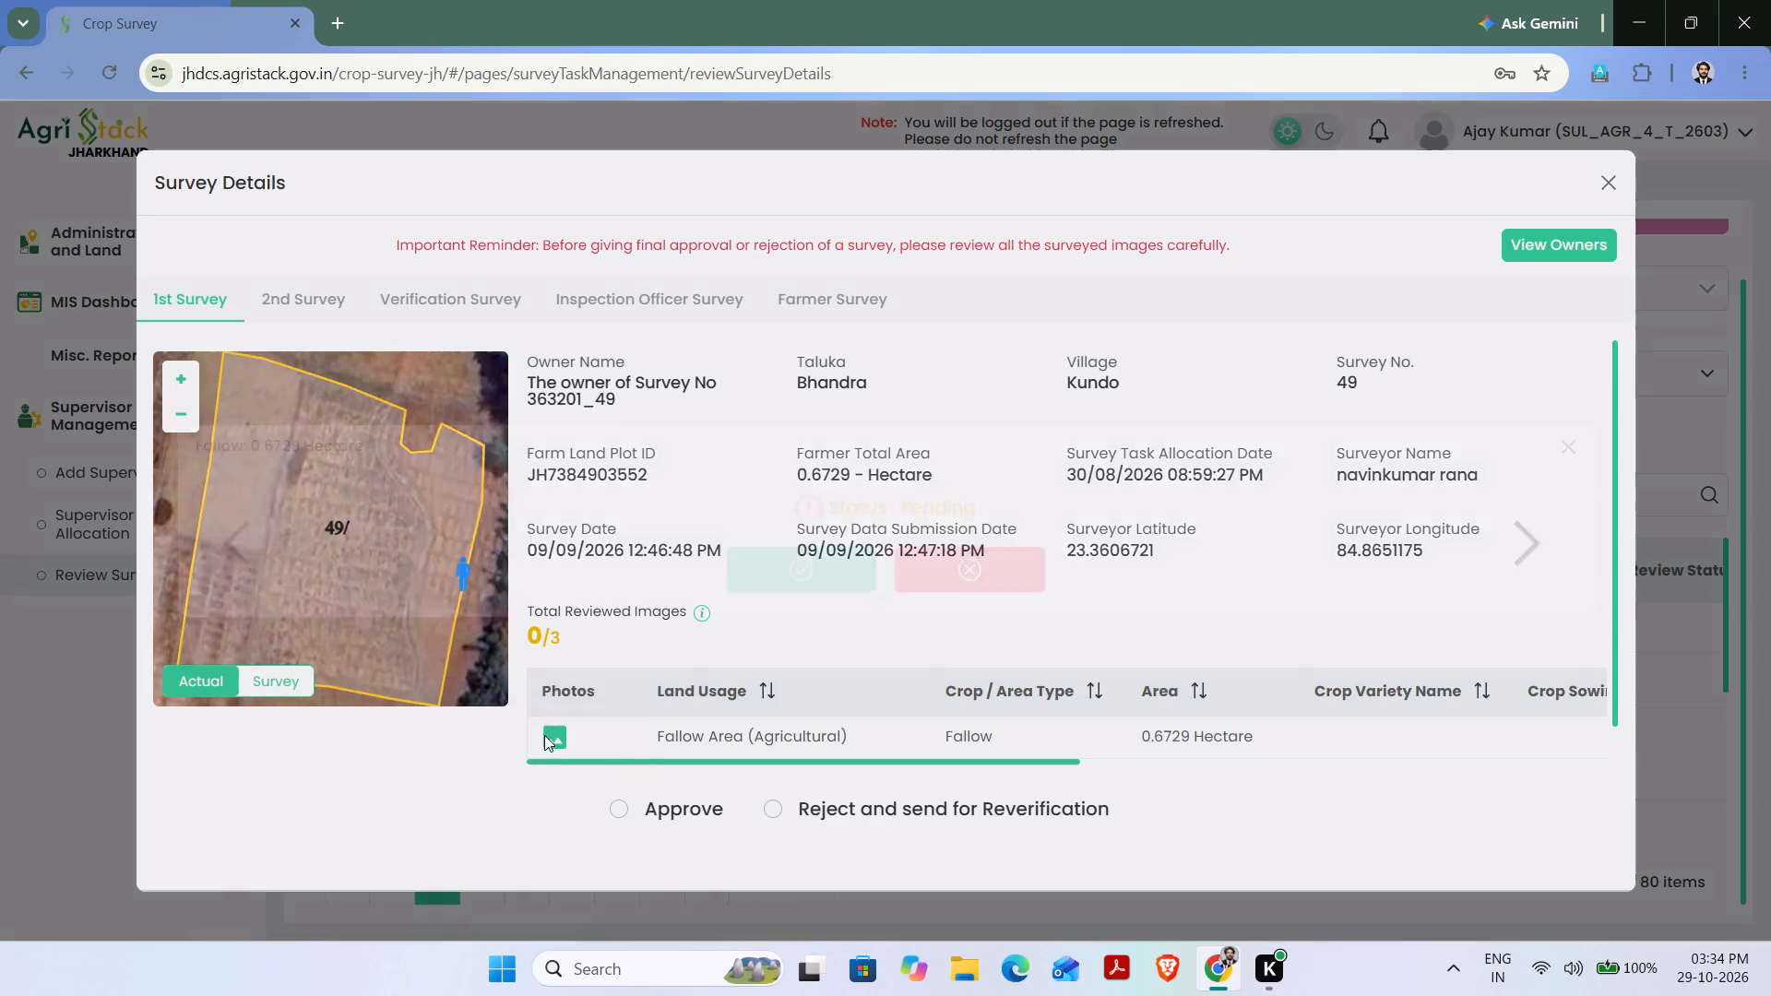
click(826, 812)
drag(947, 718, 862, 724)
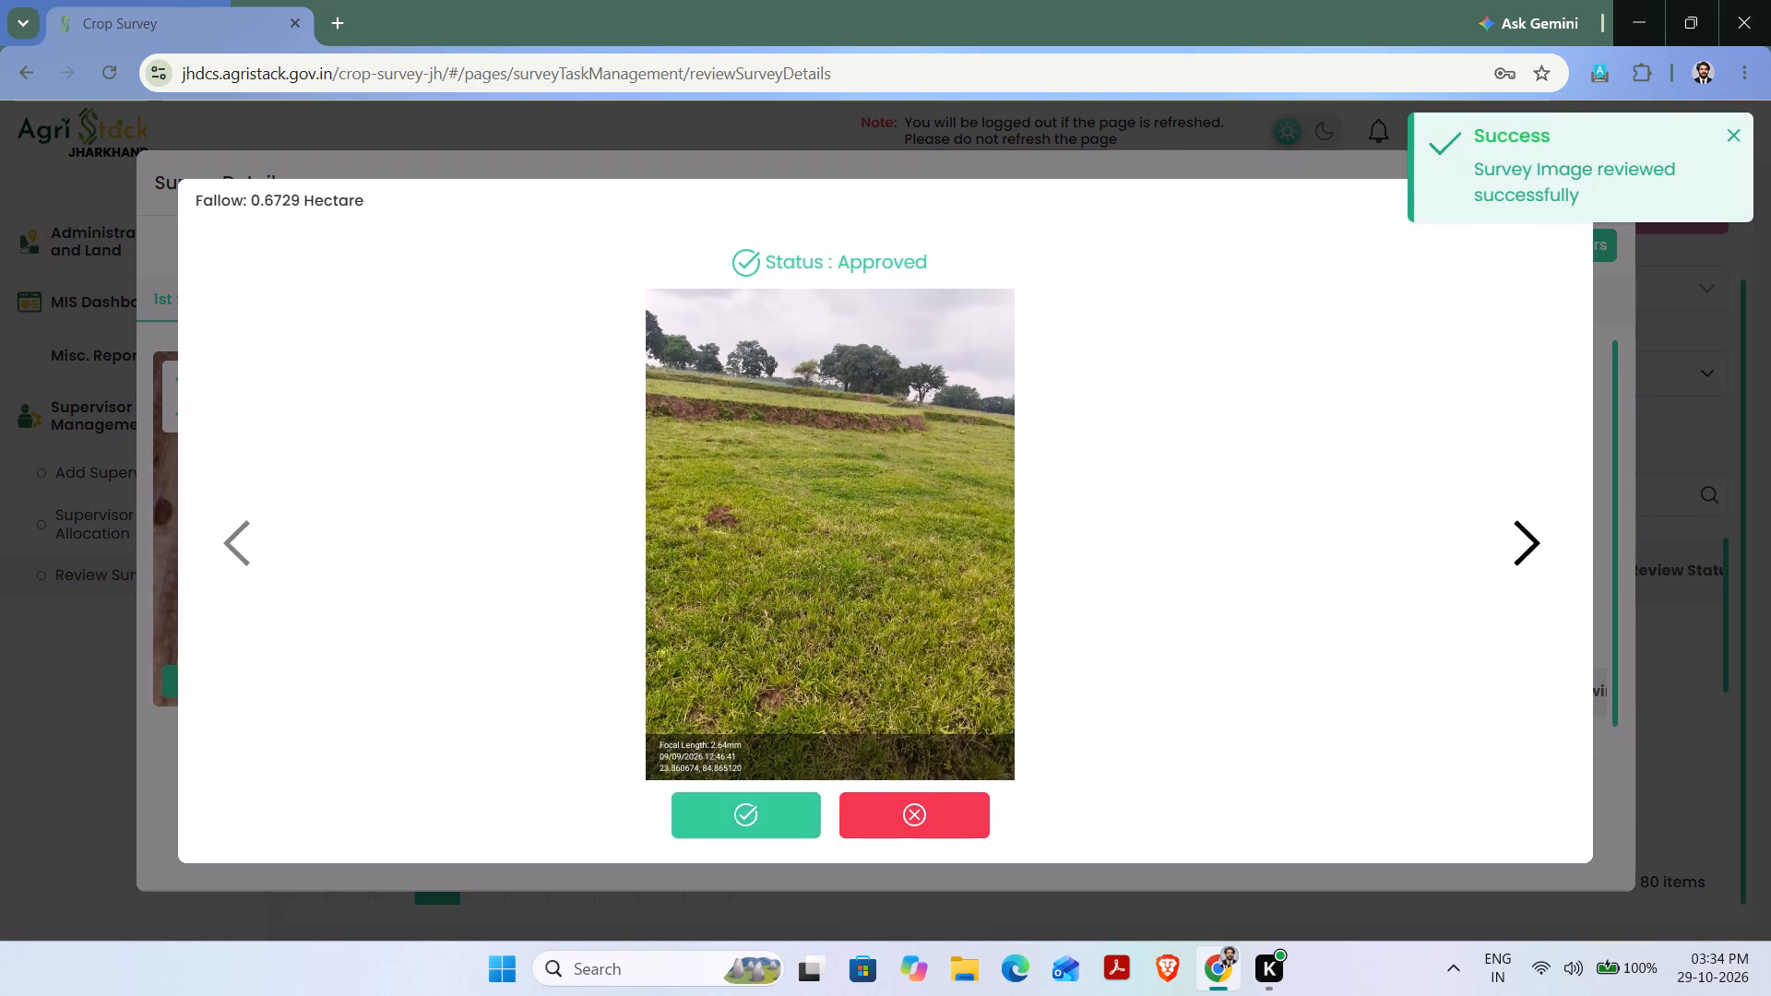
drag(862, 724, 816, 730)
click(793, 828)
drag(952, 675, 813, 689)
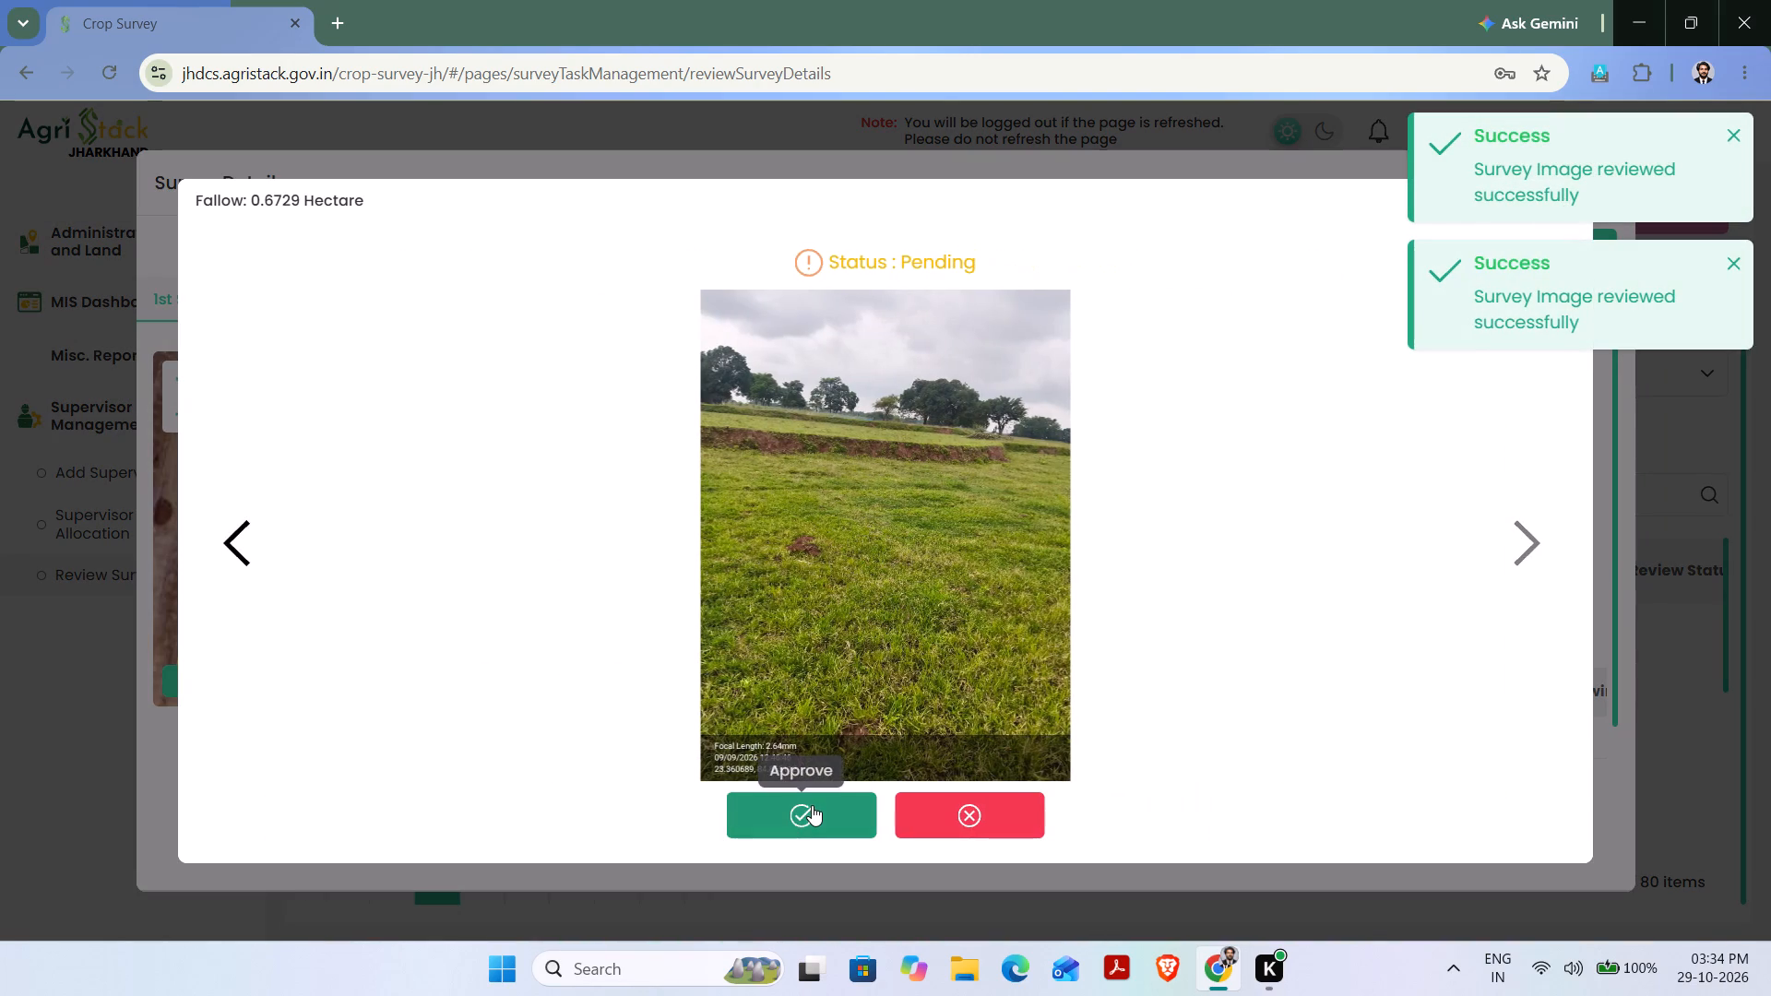
click(810, 805)
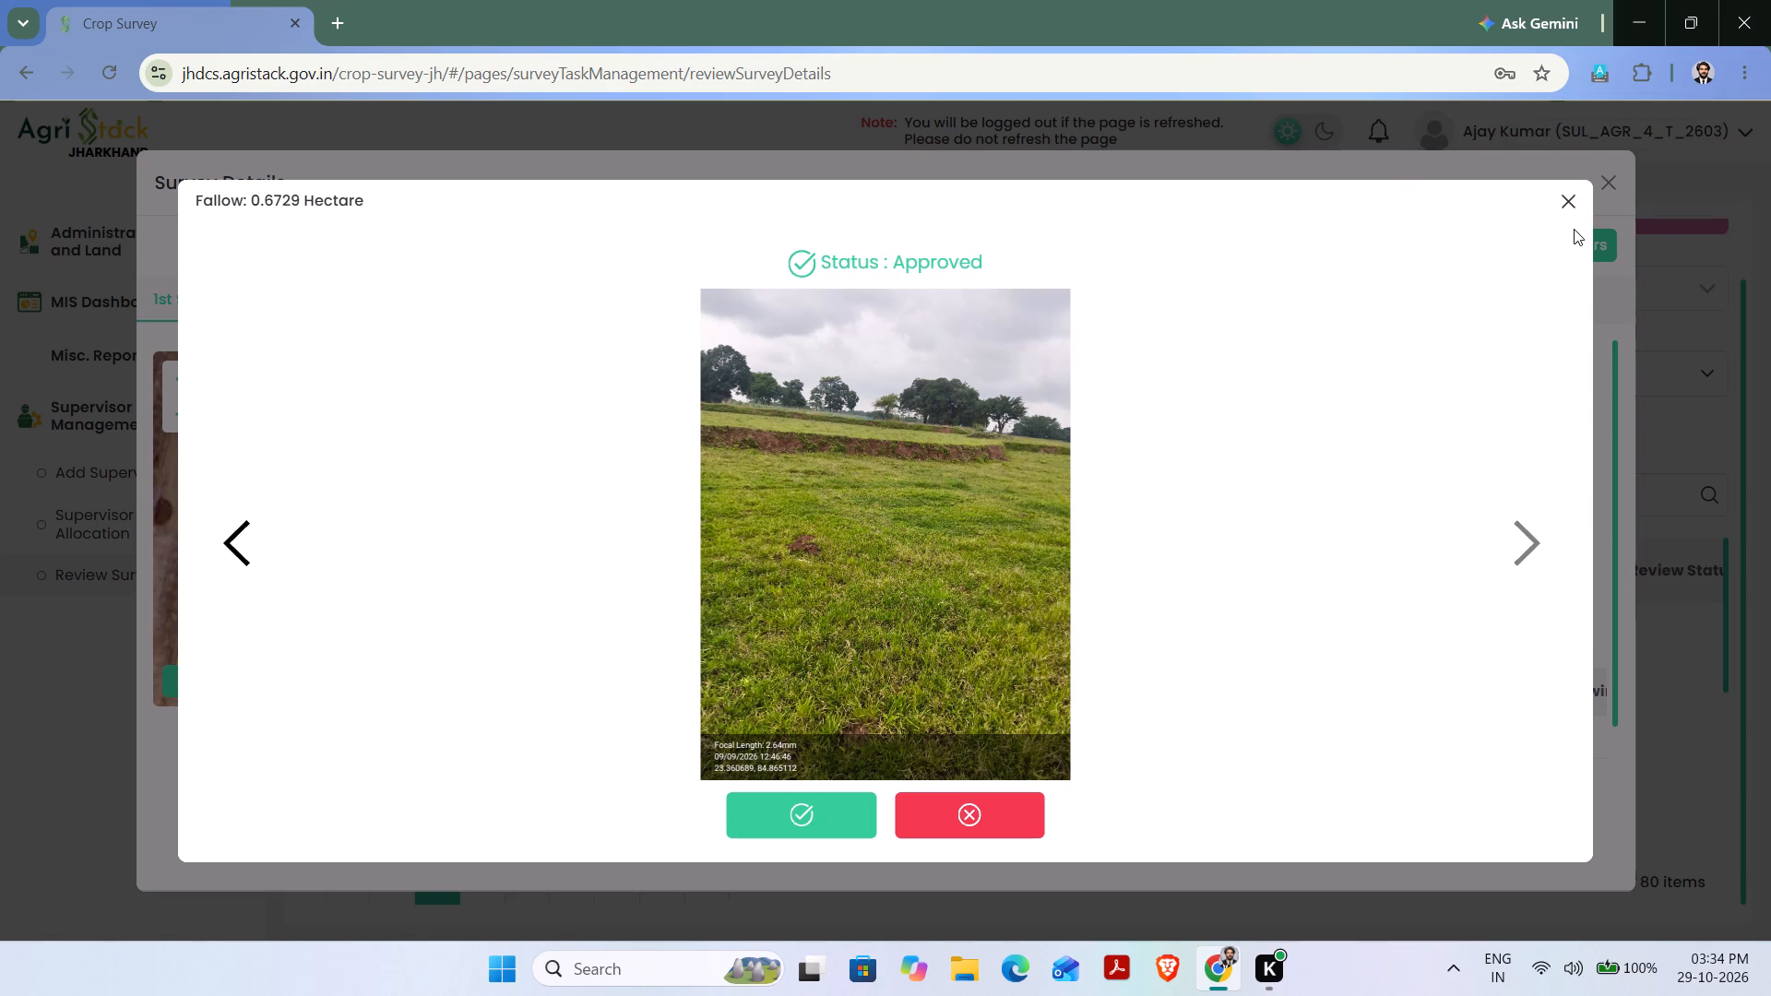
click(1567, 208)
Mark the first survey of survey number 49 as Approve, save the review and close its details.
scroll(856, 653, down, 2)
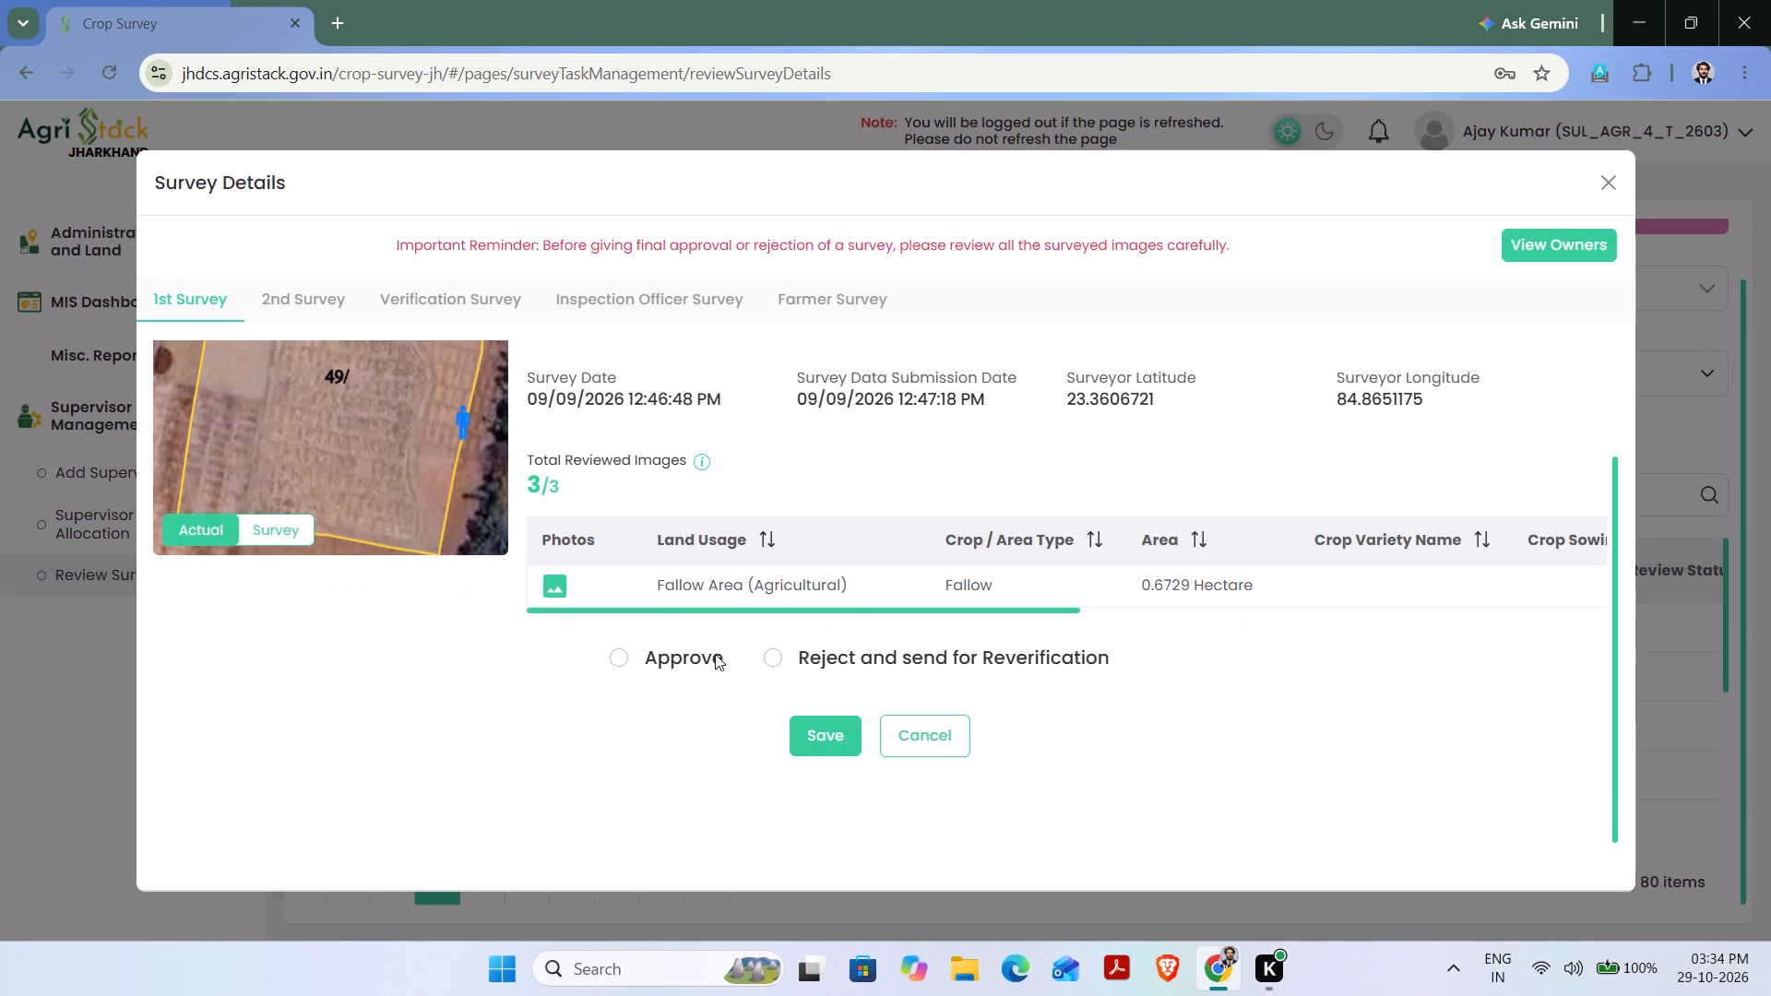
click(713, 658)
click(817, 738)
click(906, 583)
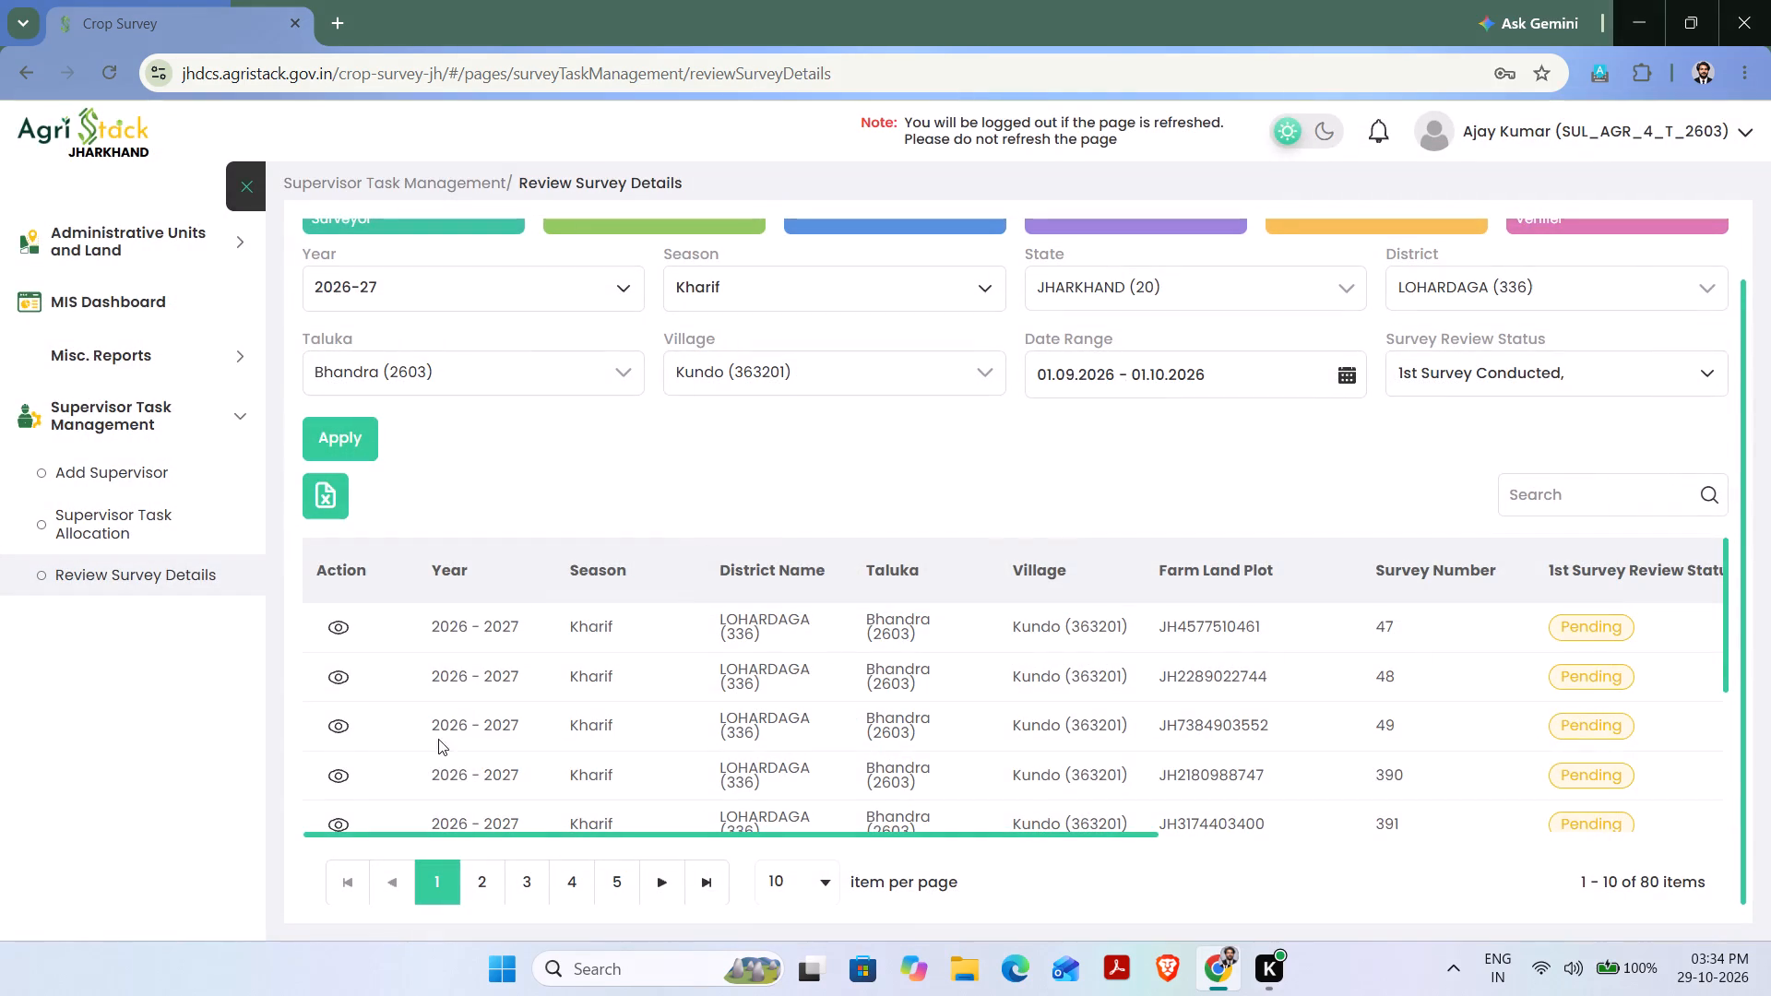
click(332, 717)
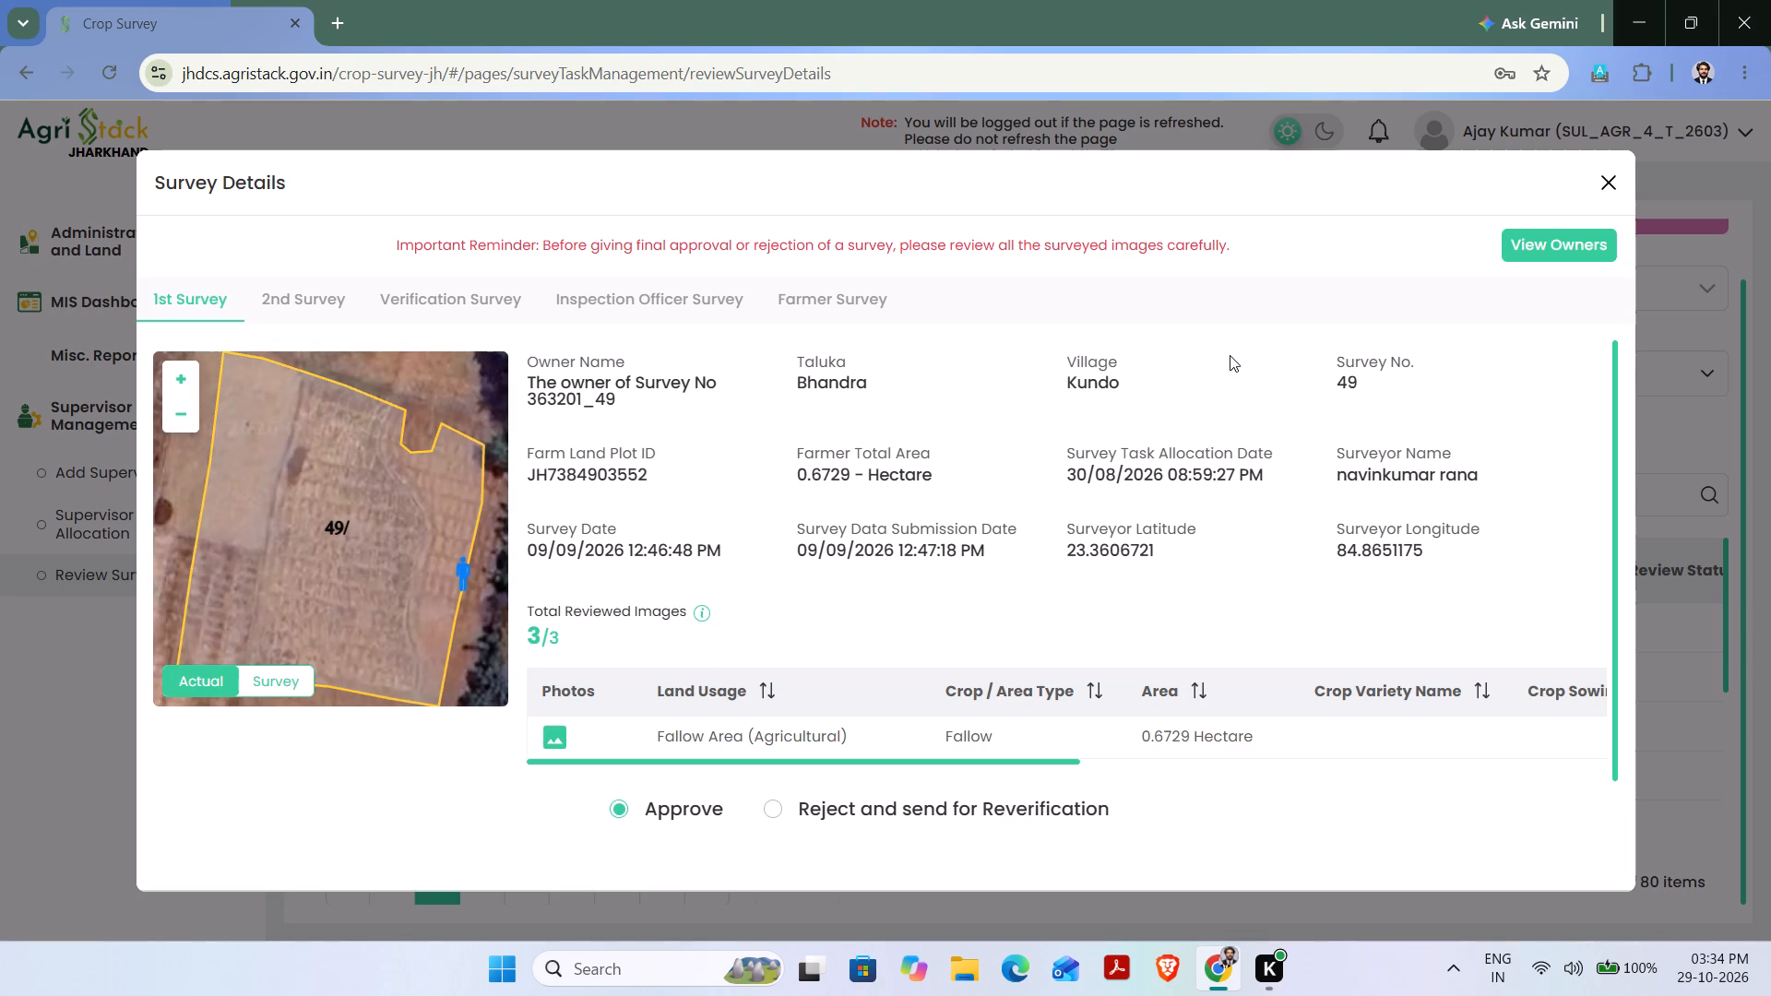
click(1599, 183)
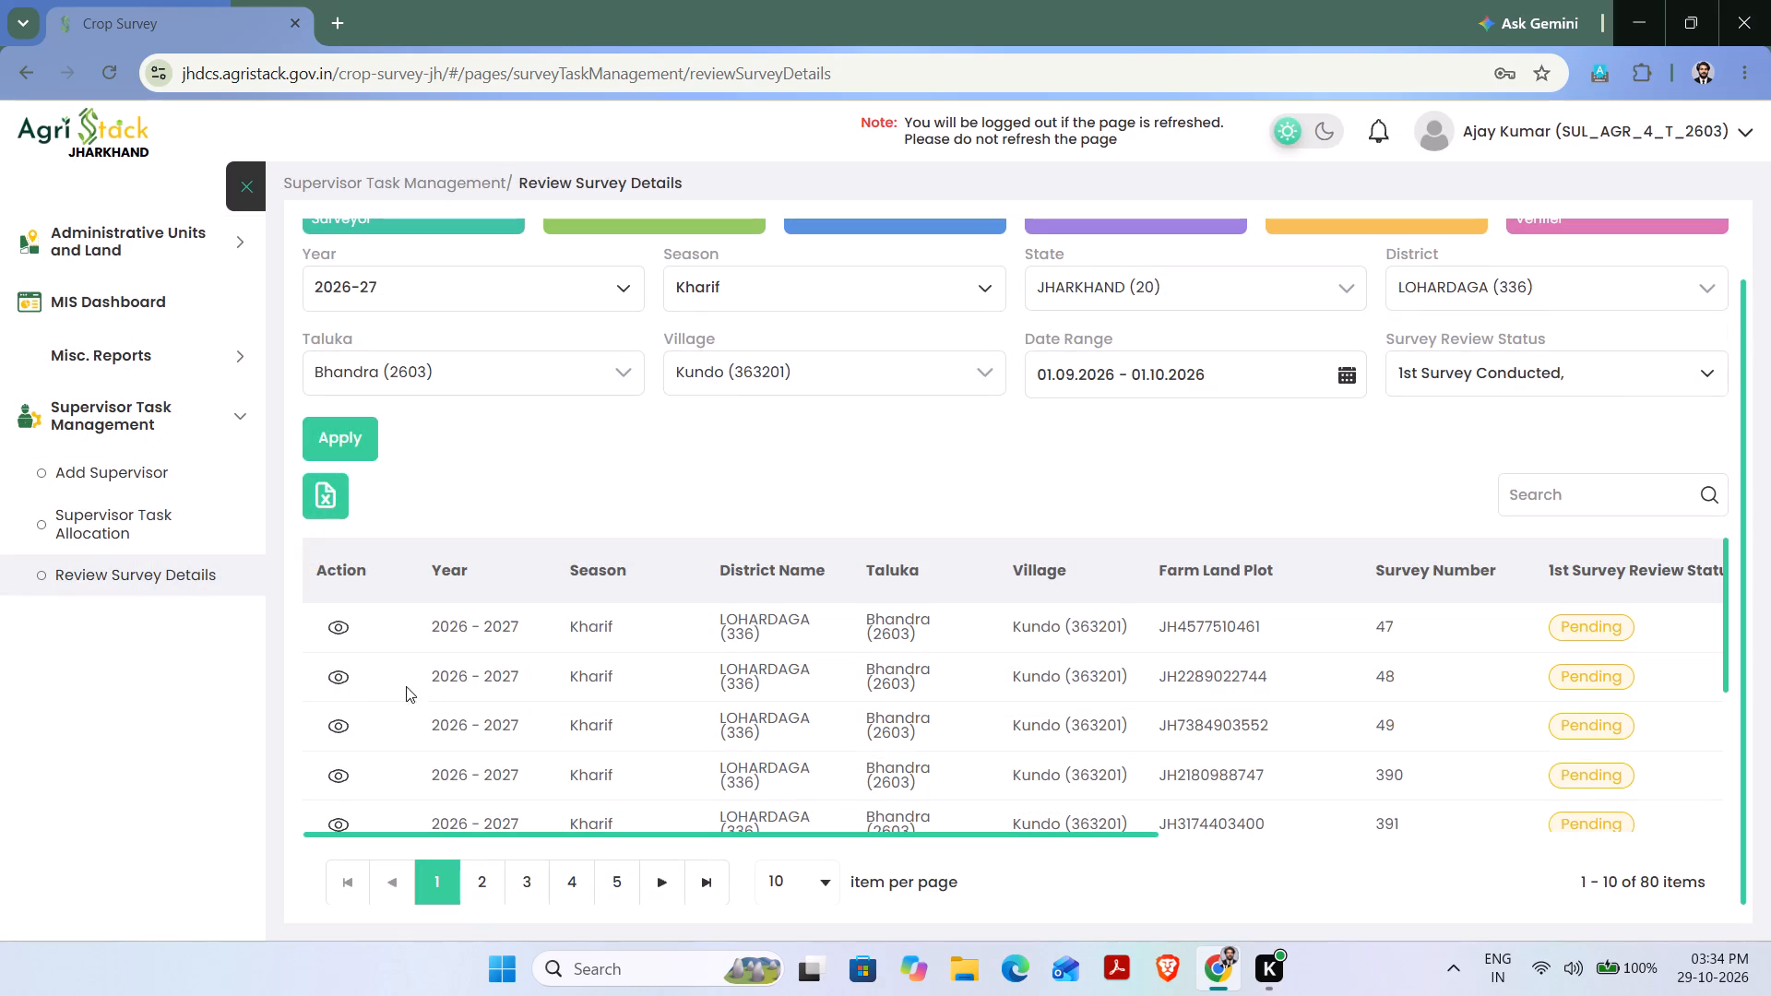
Open the record for survey number 390 and approve all three photos of its 0.4996-hectare चावल crop.
click(335, 775)
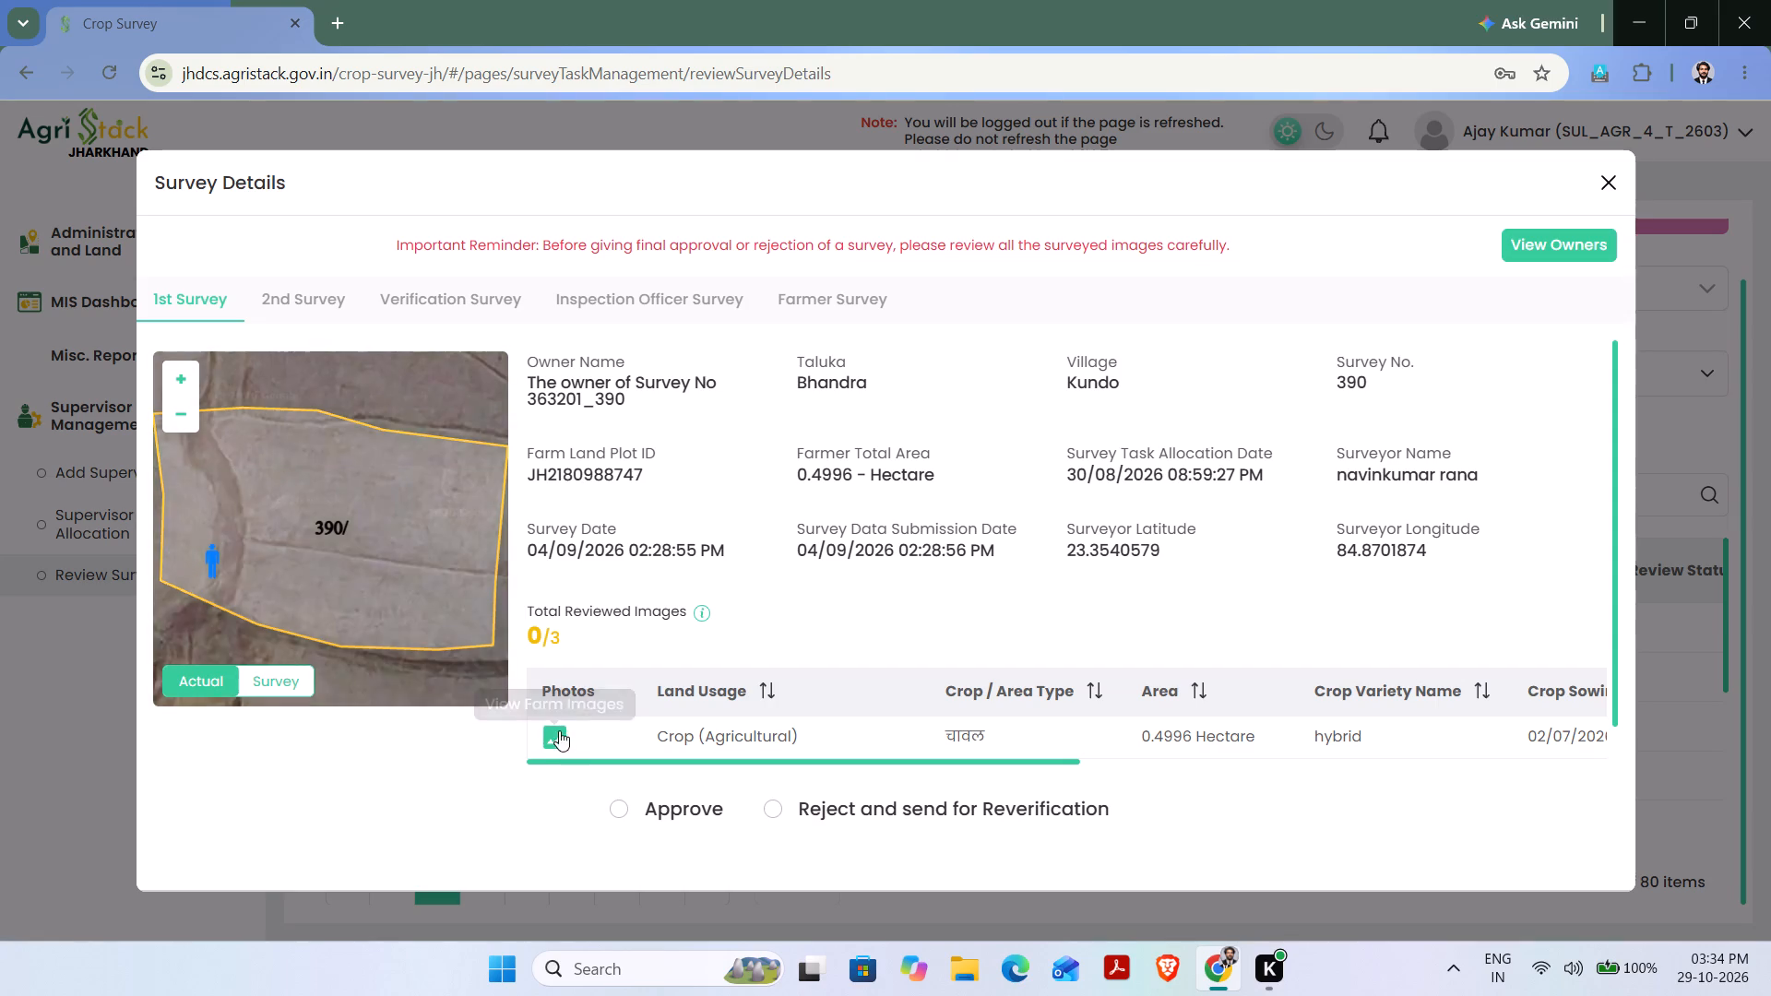
click(557, 732)
click(815, 800)
drag(1024, 677, 838, 706)
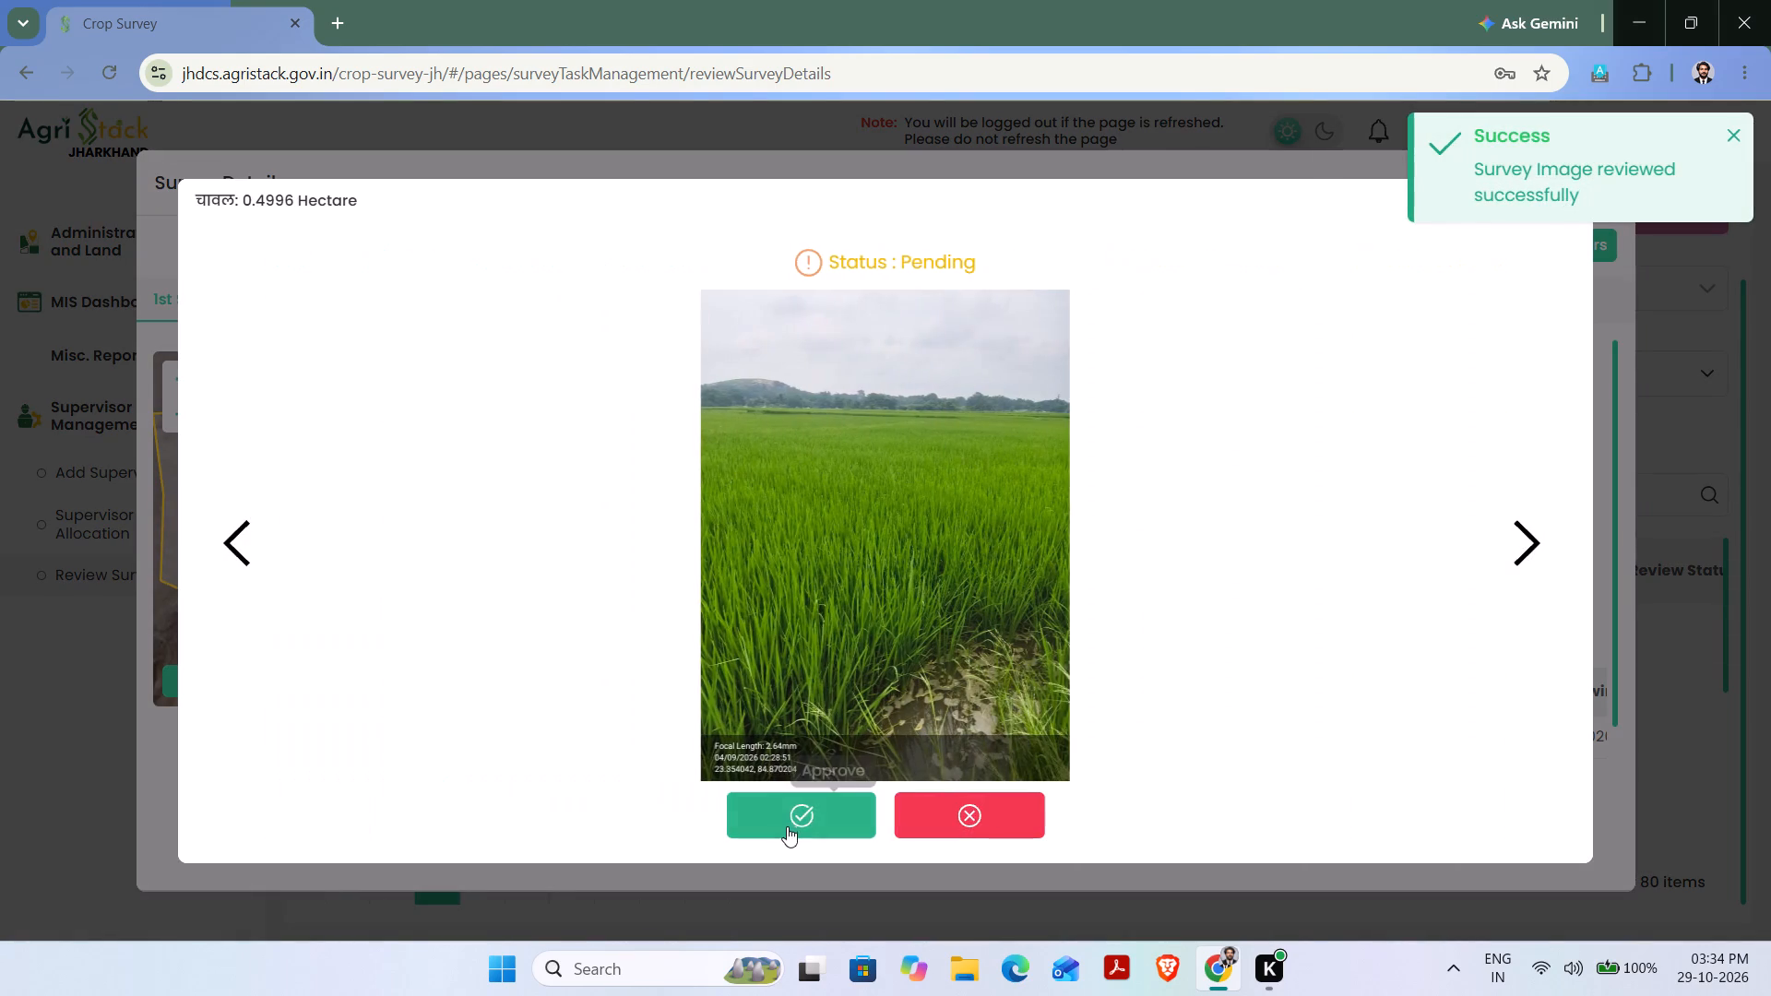
click(785, 827)
drag(967, 651, 826, 679)
click(805, 804)
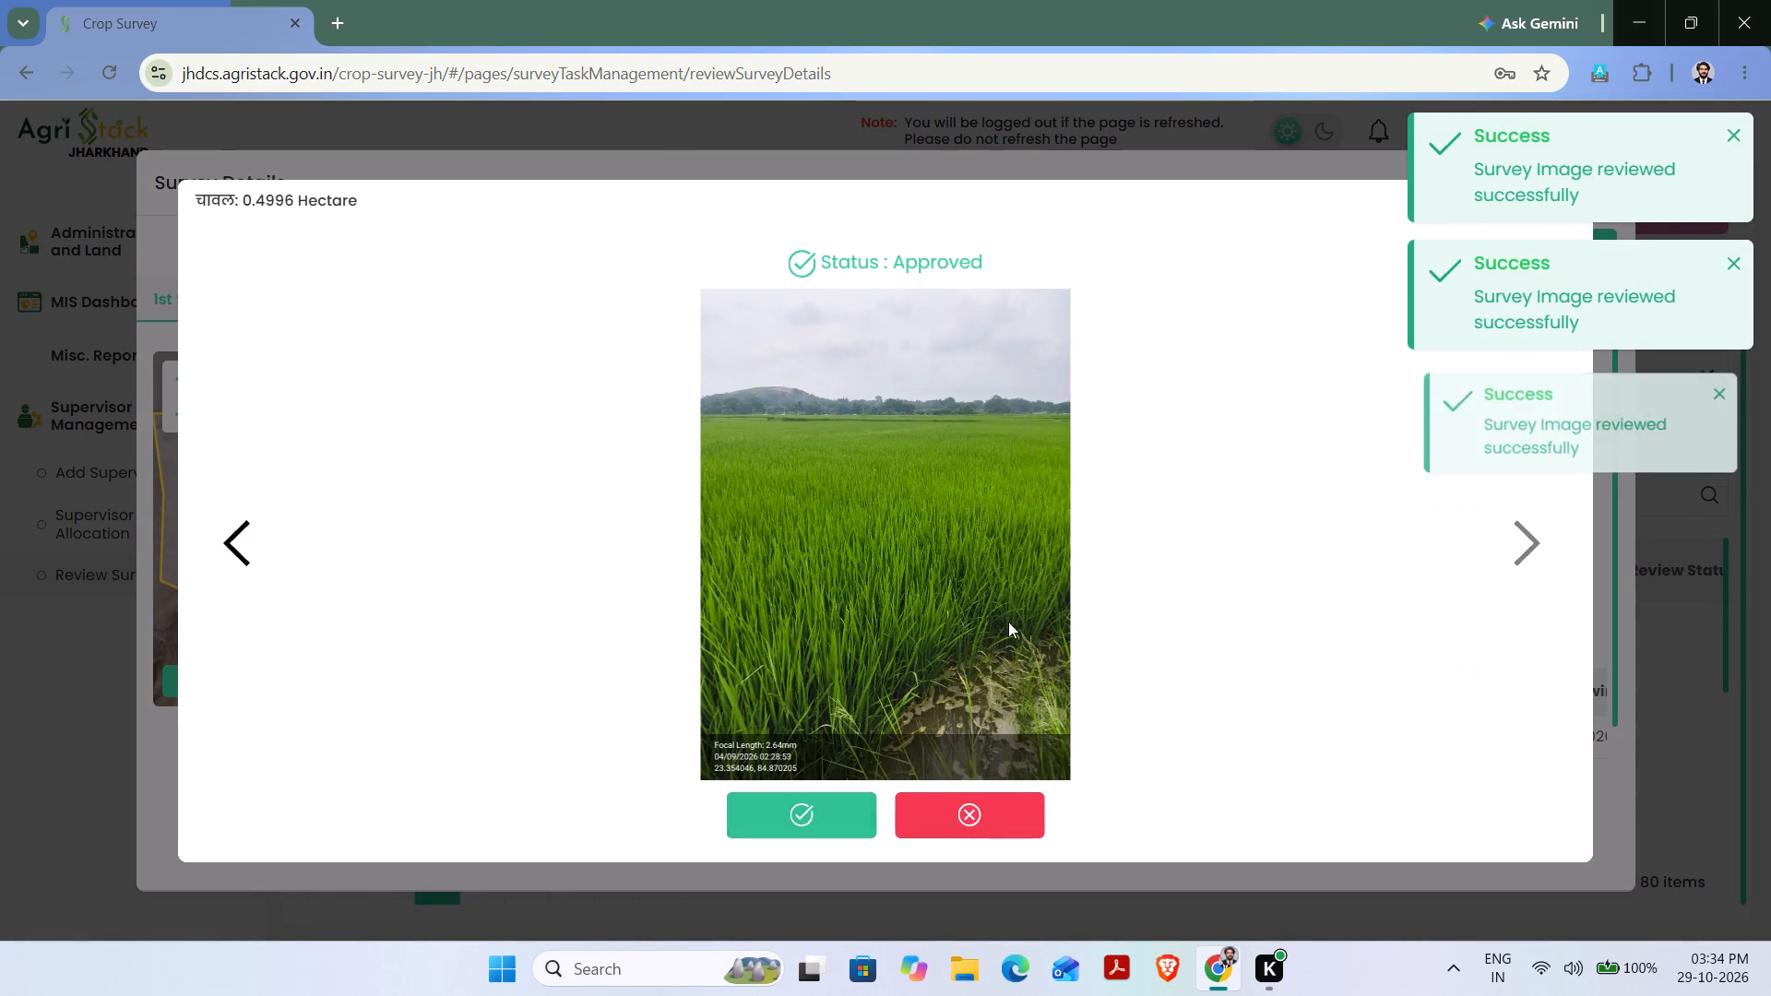
drag(1008, 622, 874, 636)
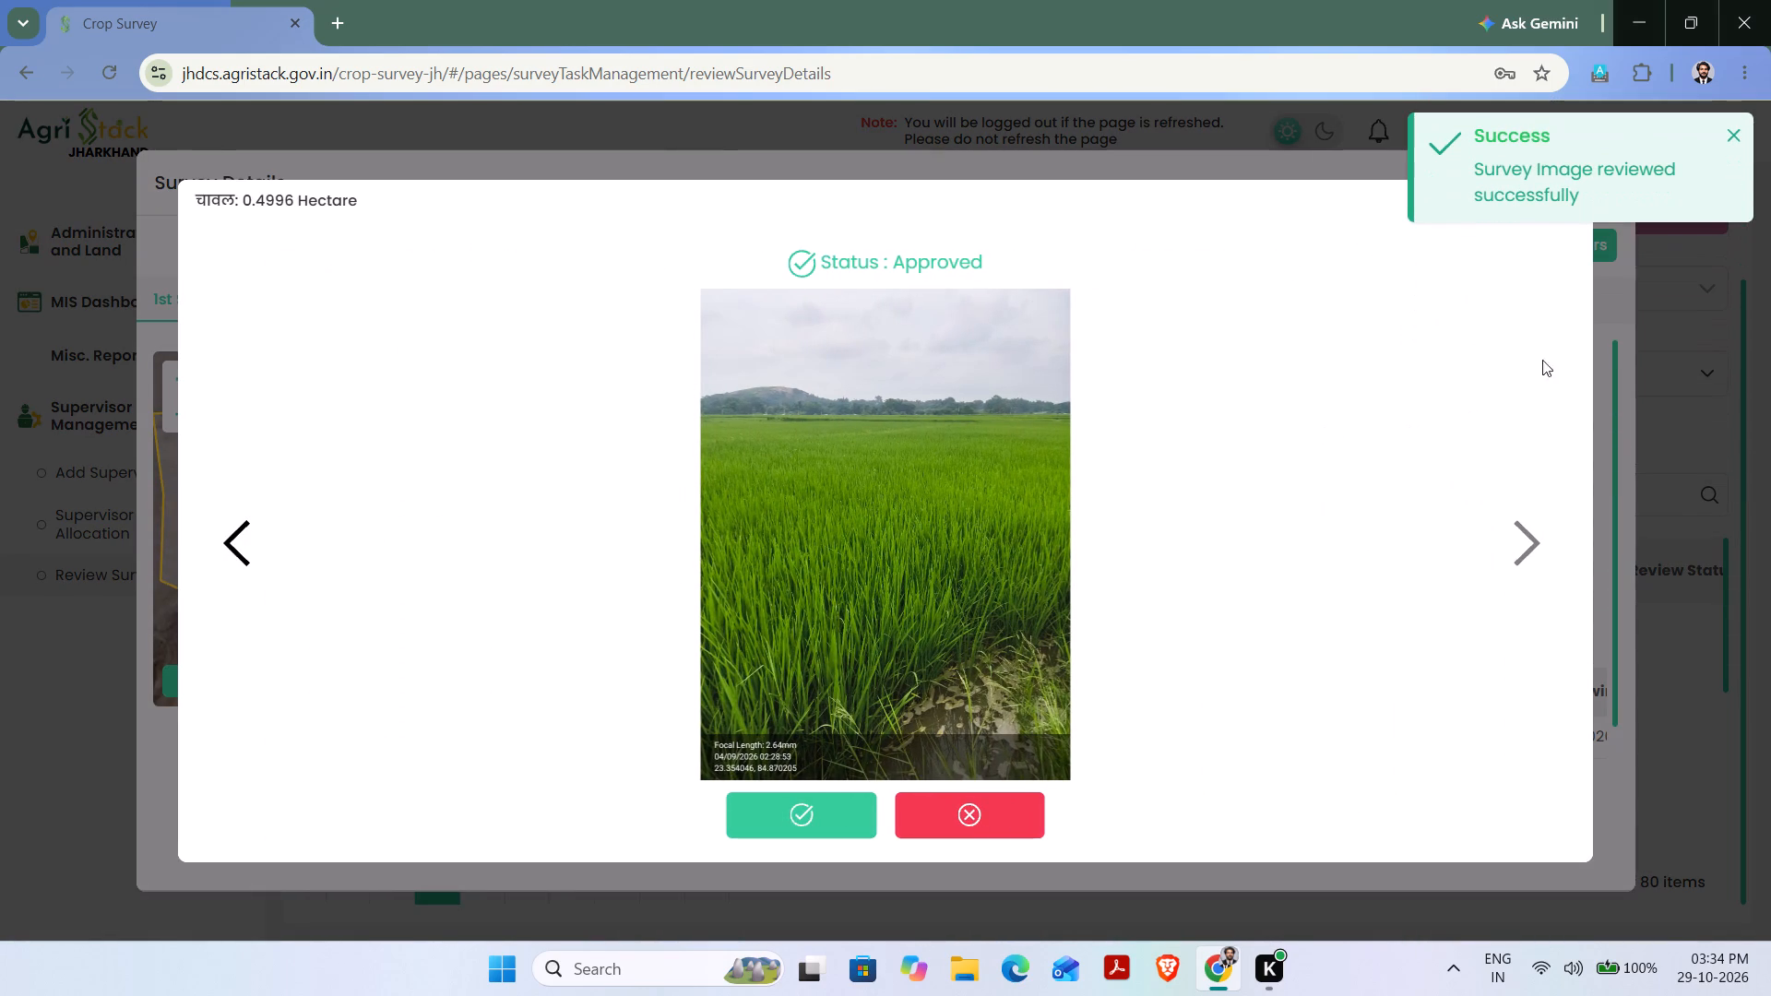
click(1574, 201)
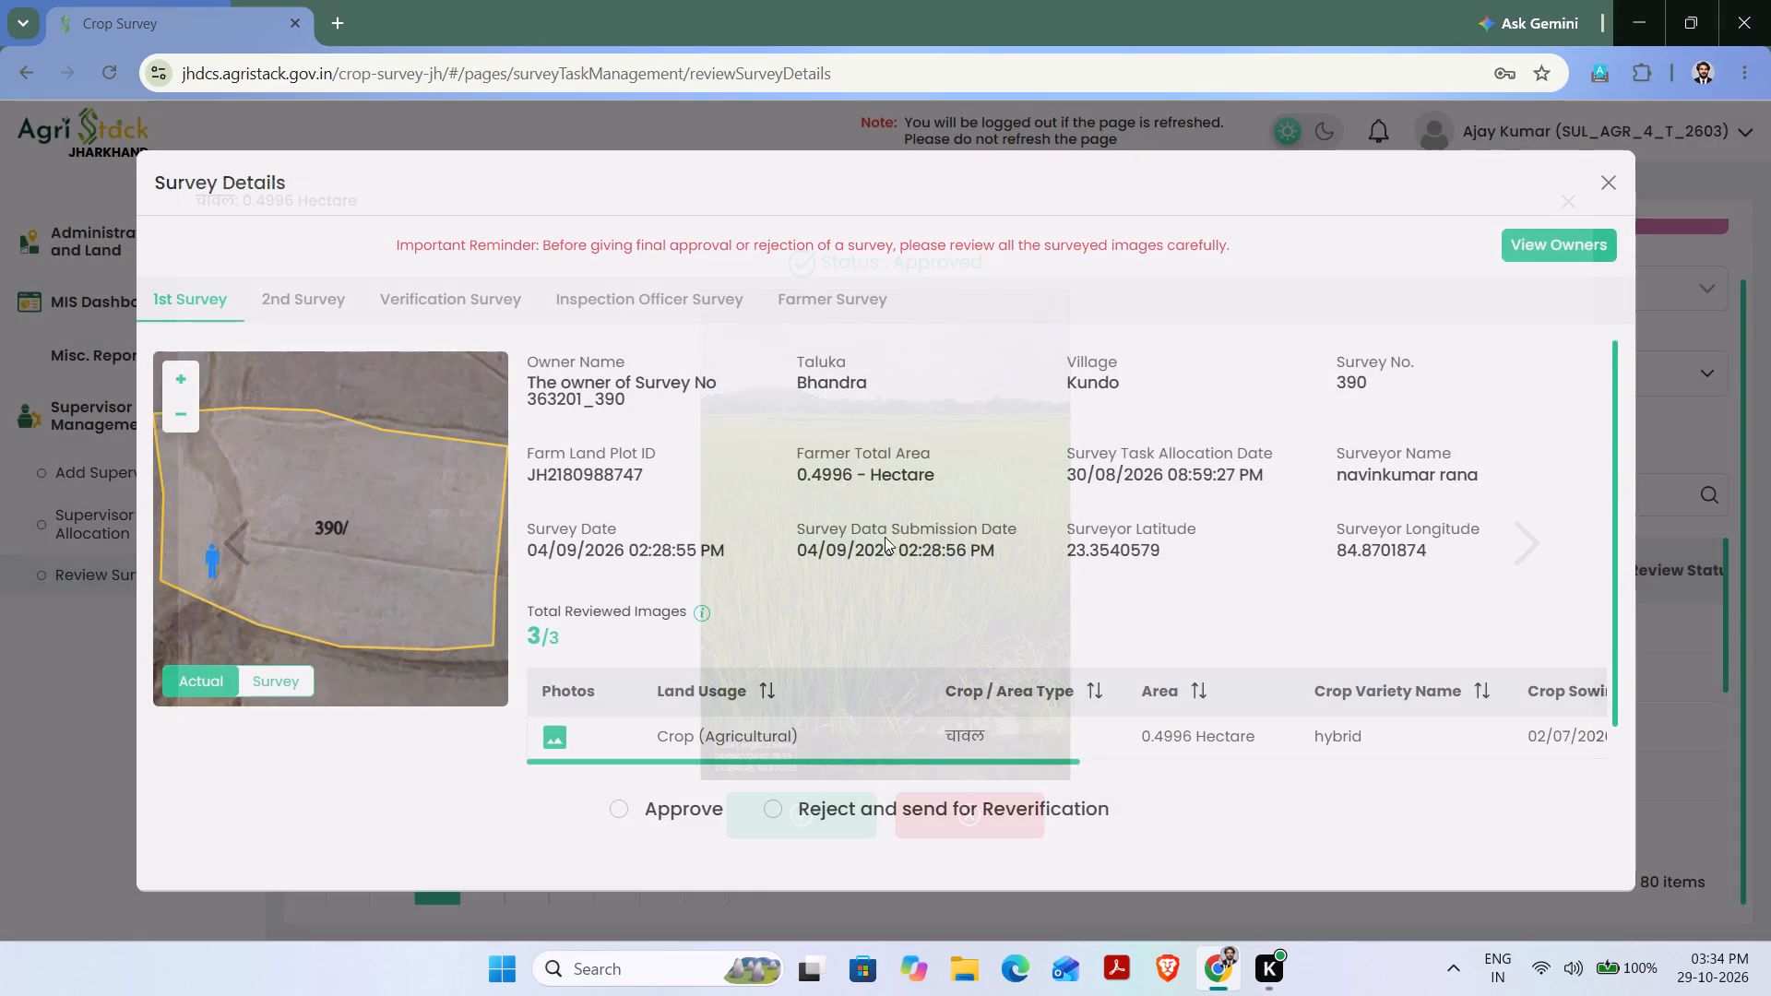
Mark the first survey of survey number 390 as Approve, save the review and close its details.
scroll(875, 549, down, 2)
click(704, 653)
click(811, 744)
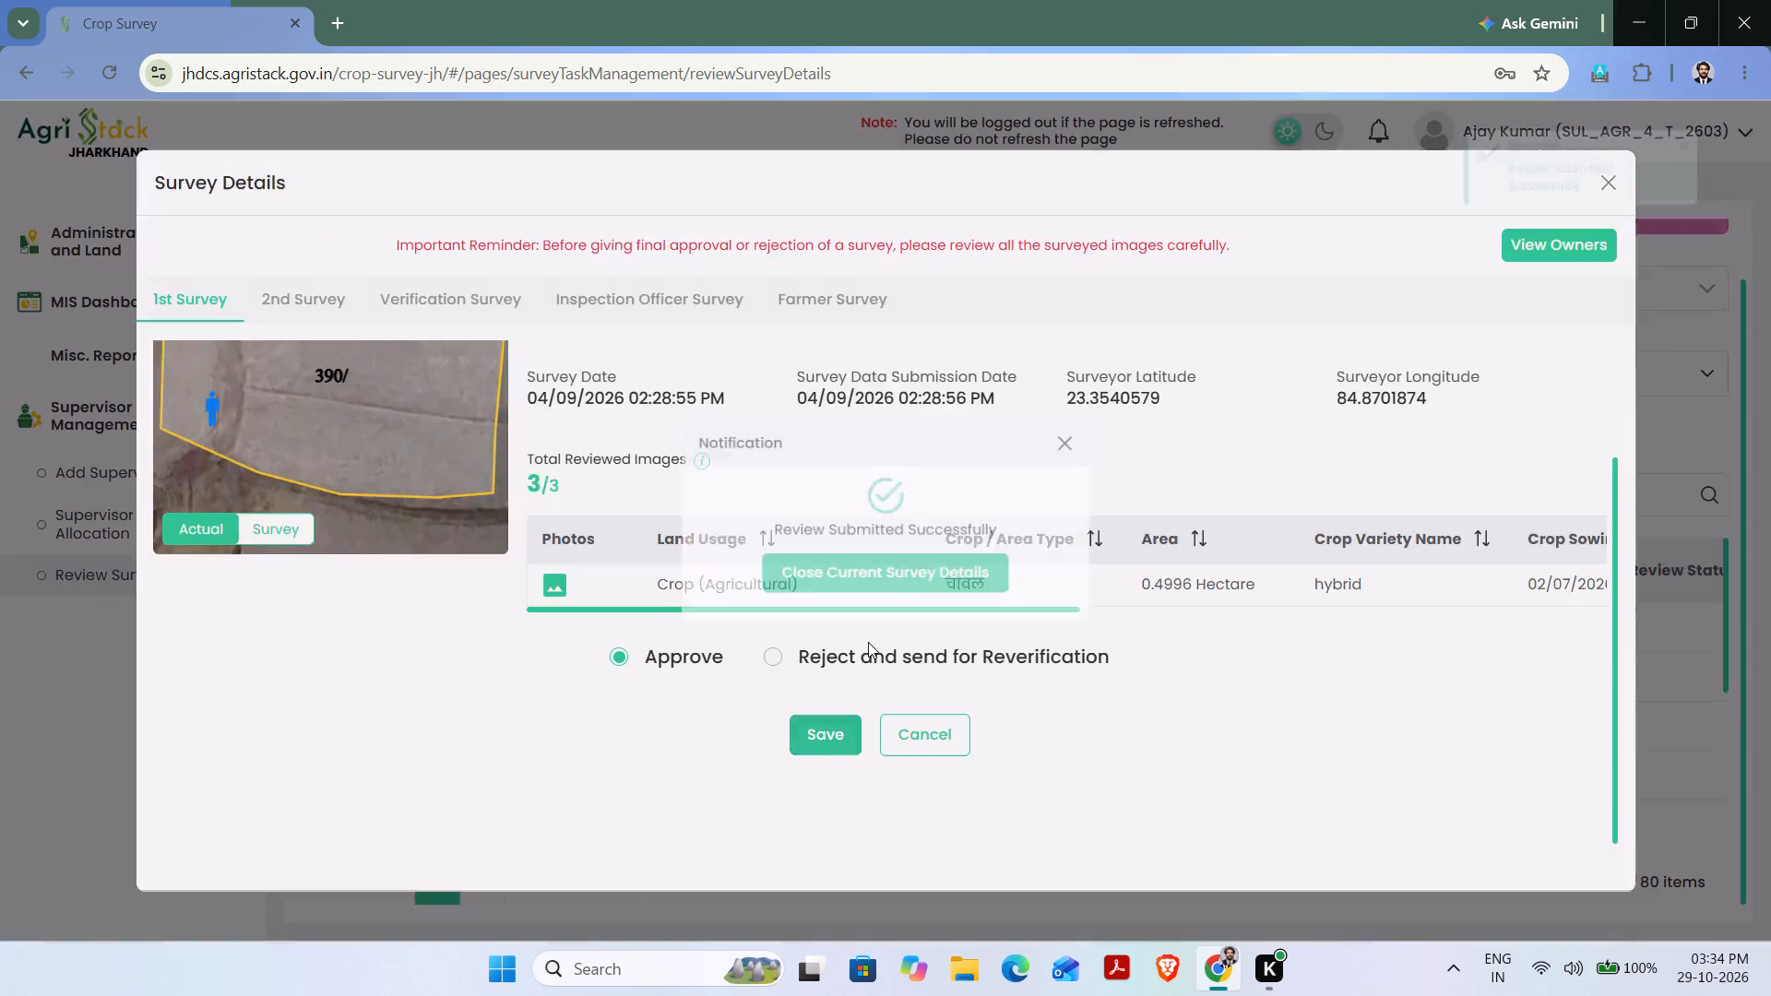
click(908, 578)
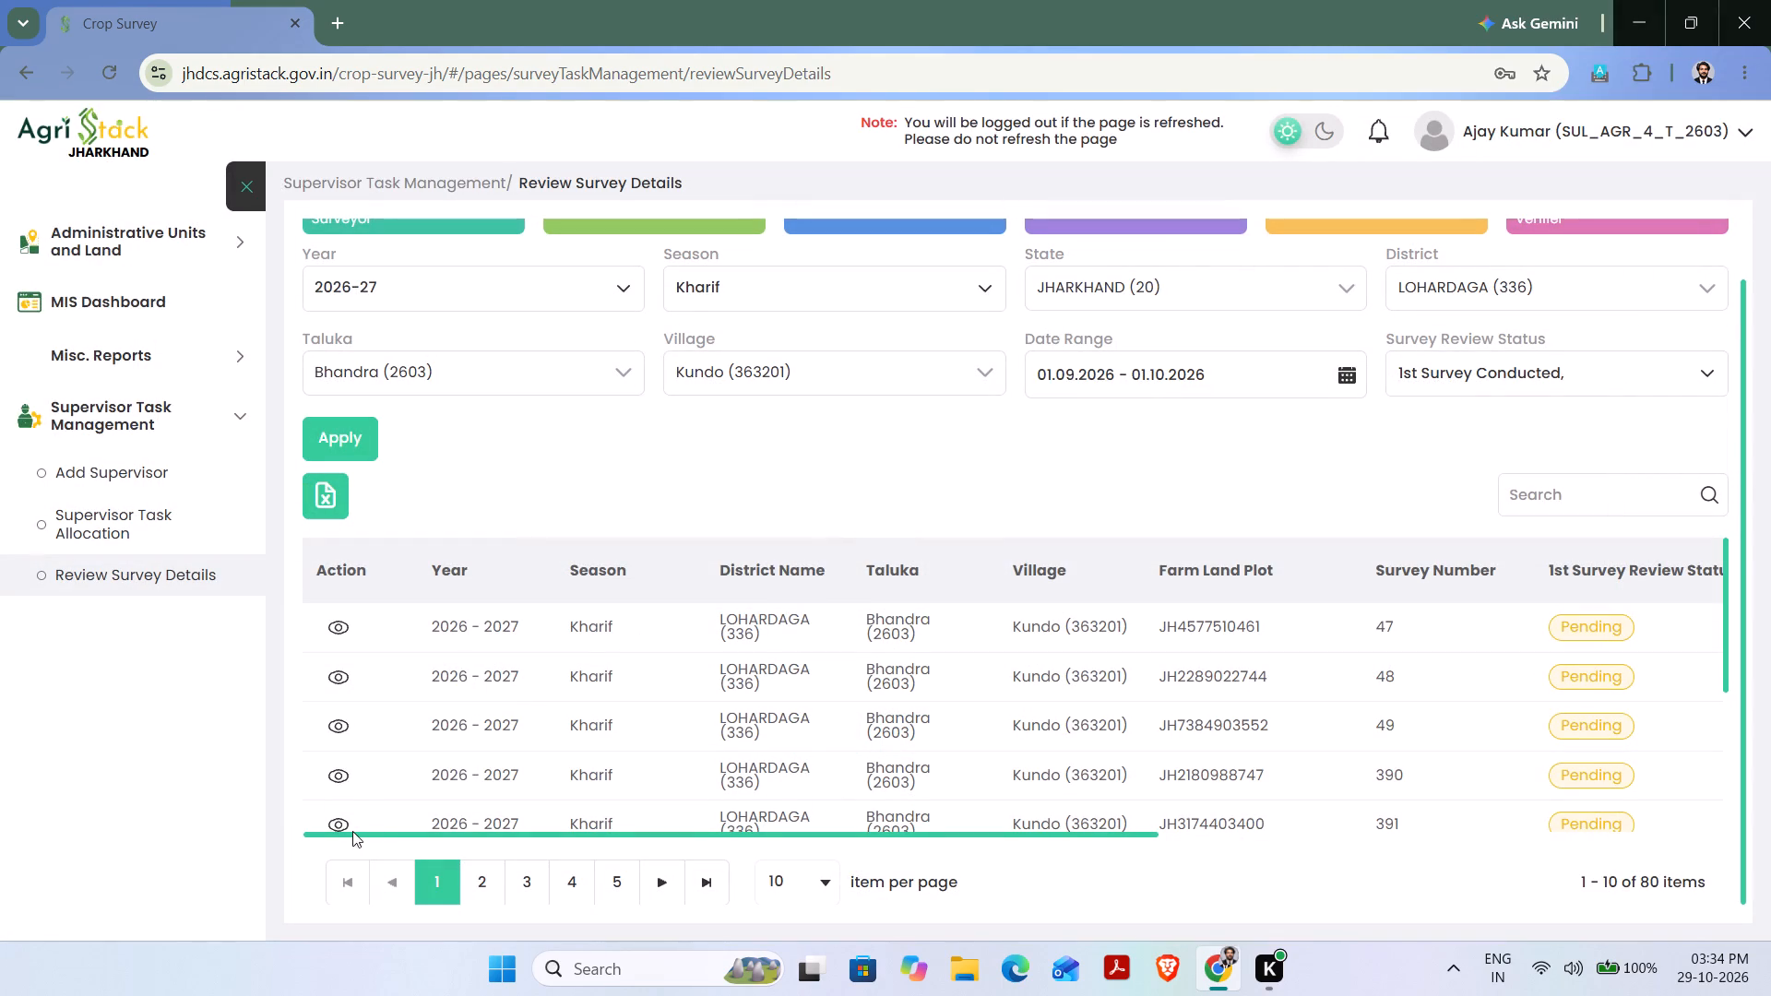
click(342, 826)
click(553, 731)
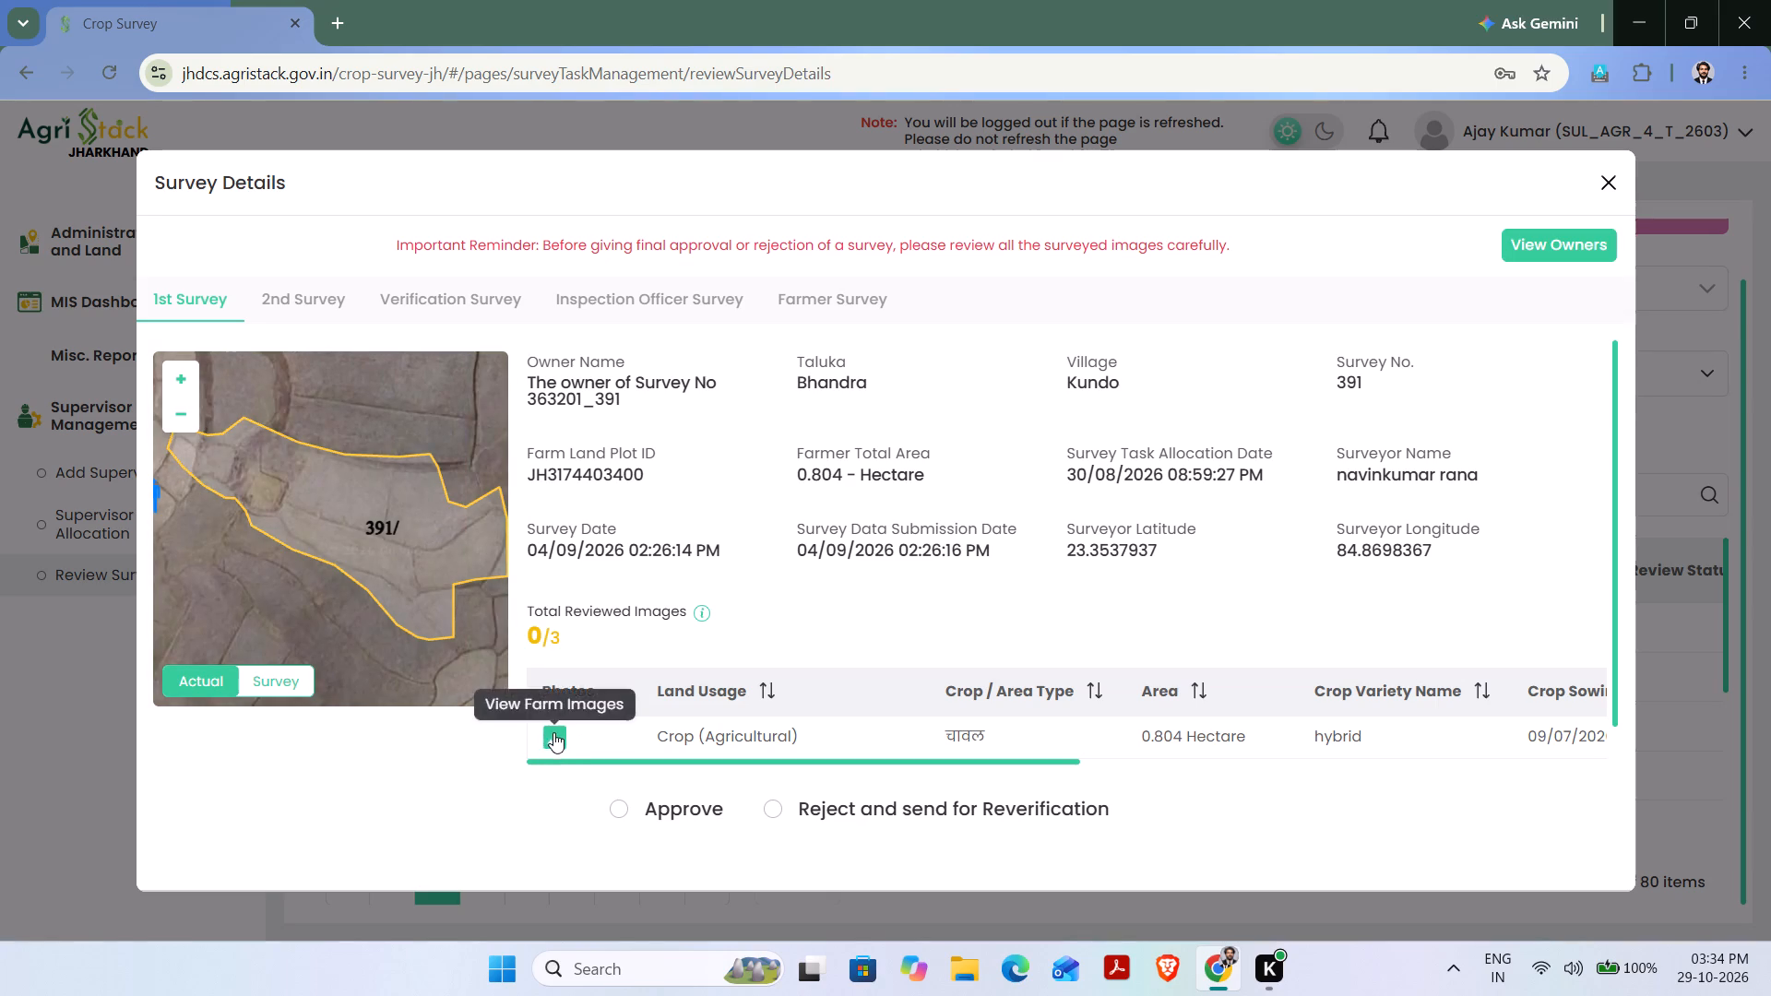
click(747, 804)
drag(911, 690, 819, 710)
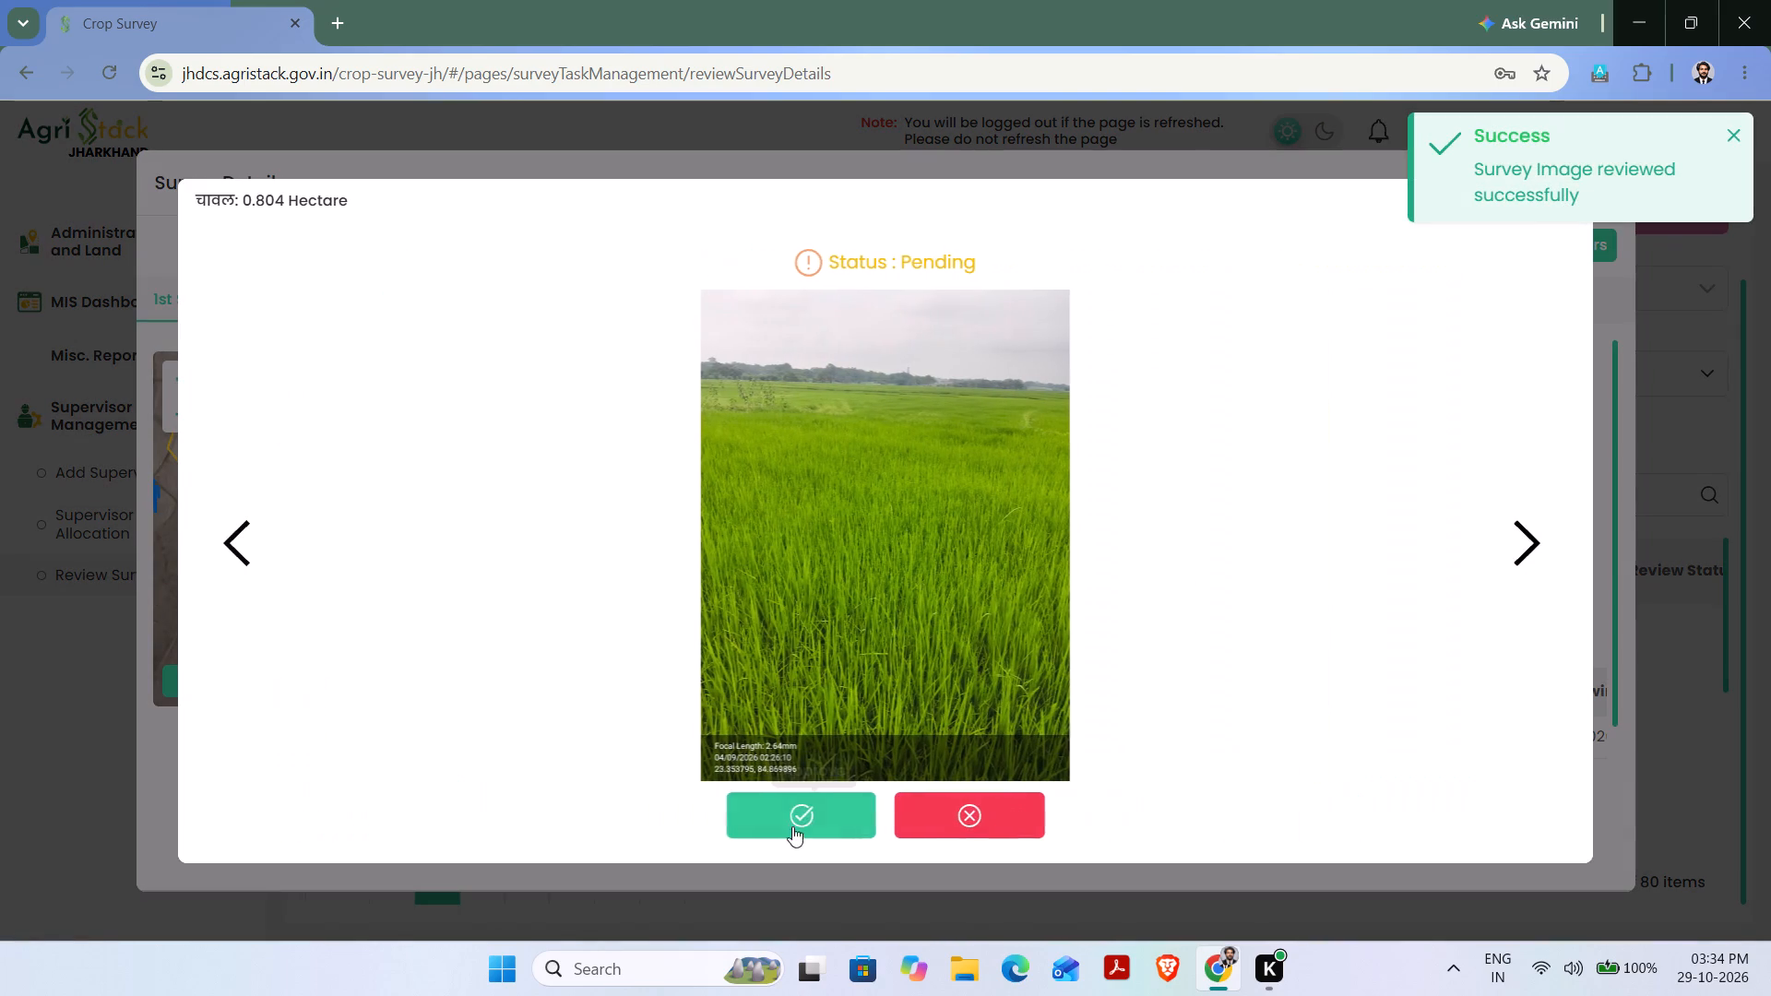
click(792, 809)
drag(906, 717, 771, 741)
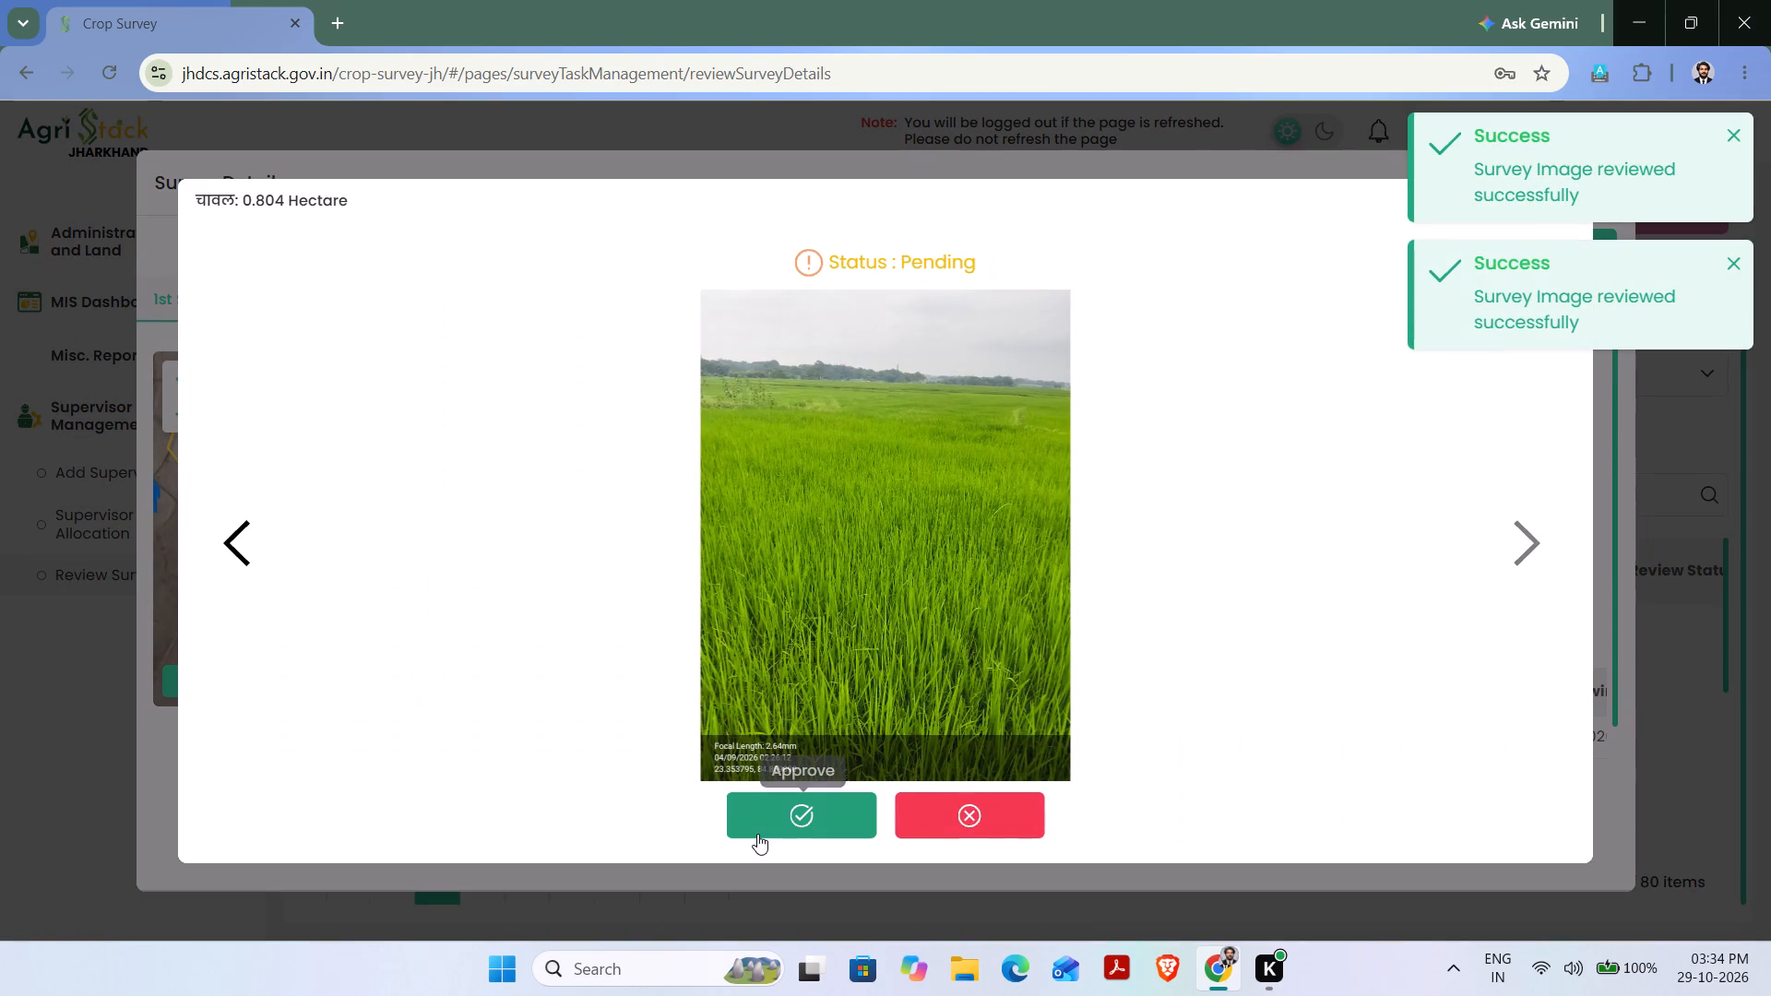
click(760, 810)
drag(917, 677, 818, 686)
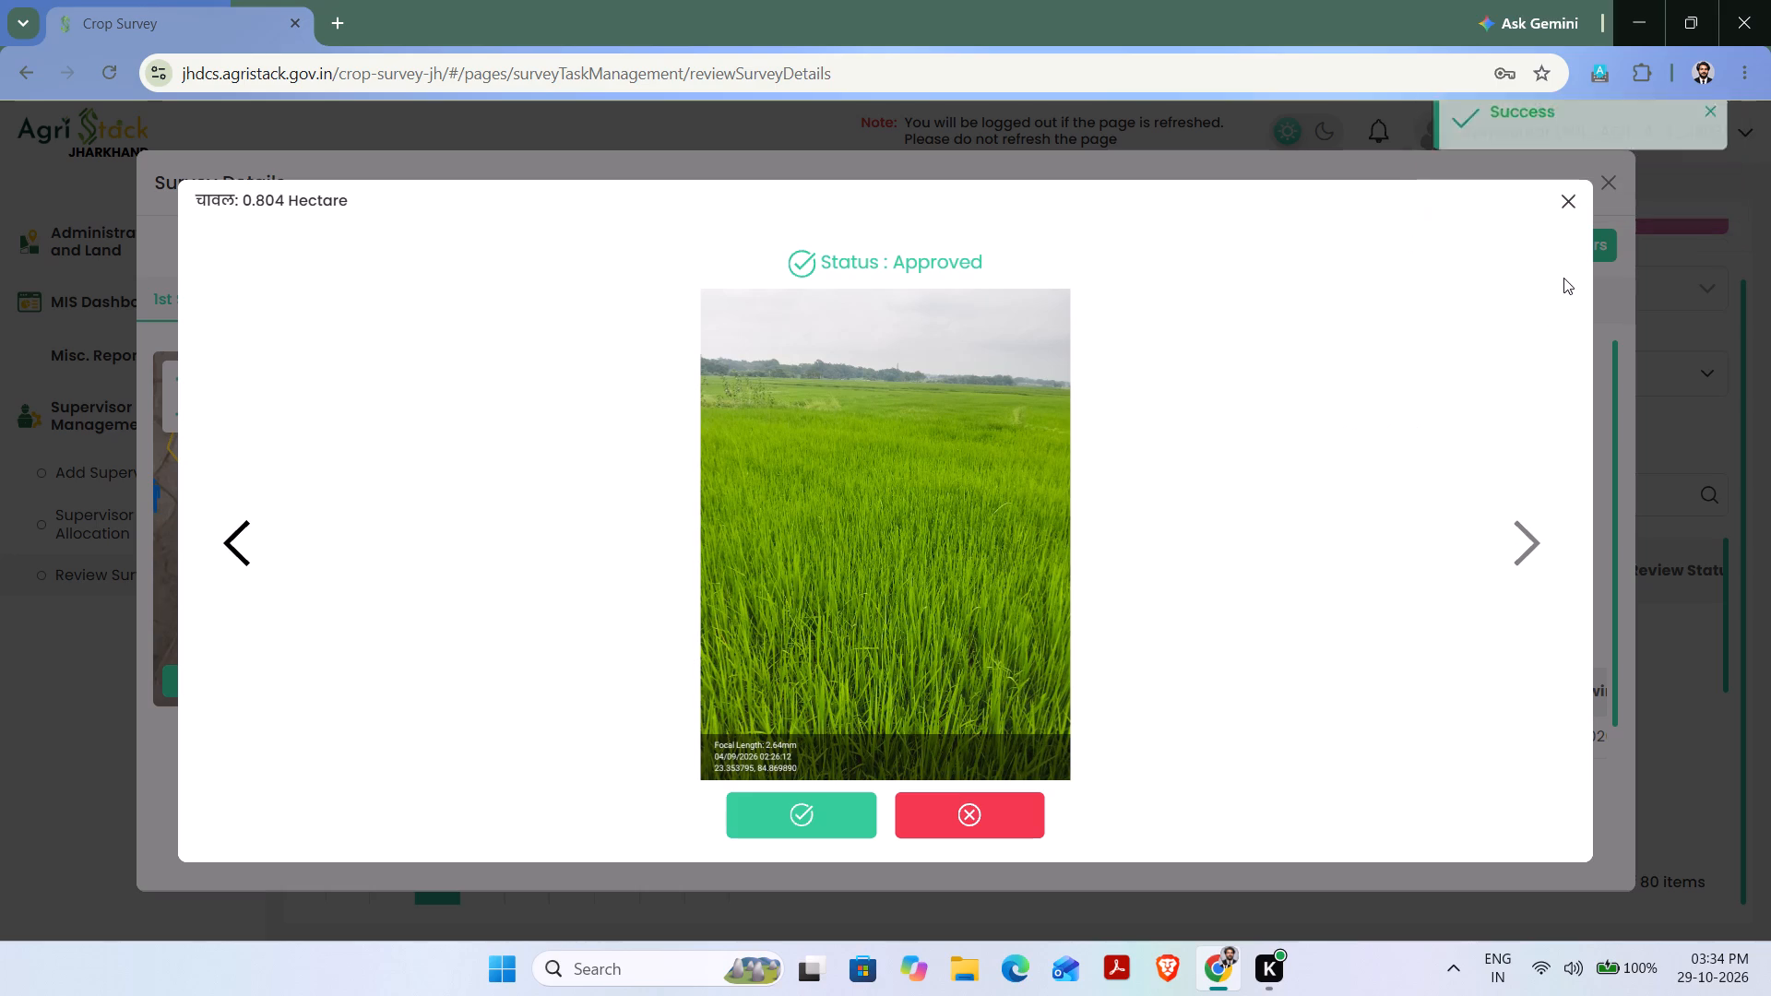
click(1571, 210)
Mark the first survey of survey number 391 as Approve, save the review and close its details.
scroll(846, 558, down, 1)
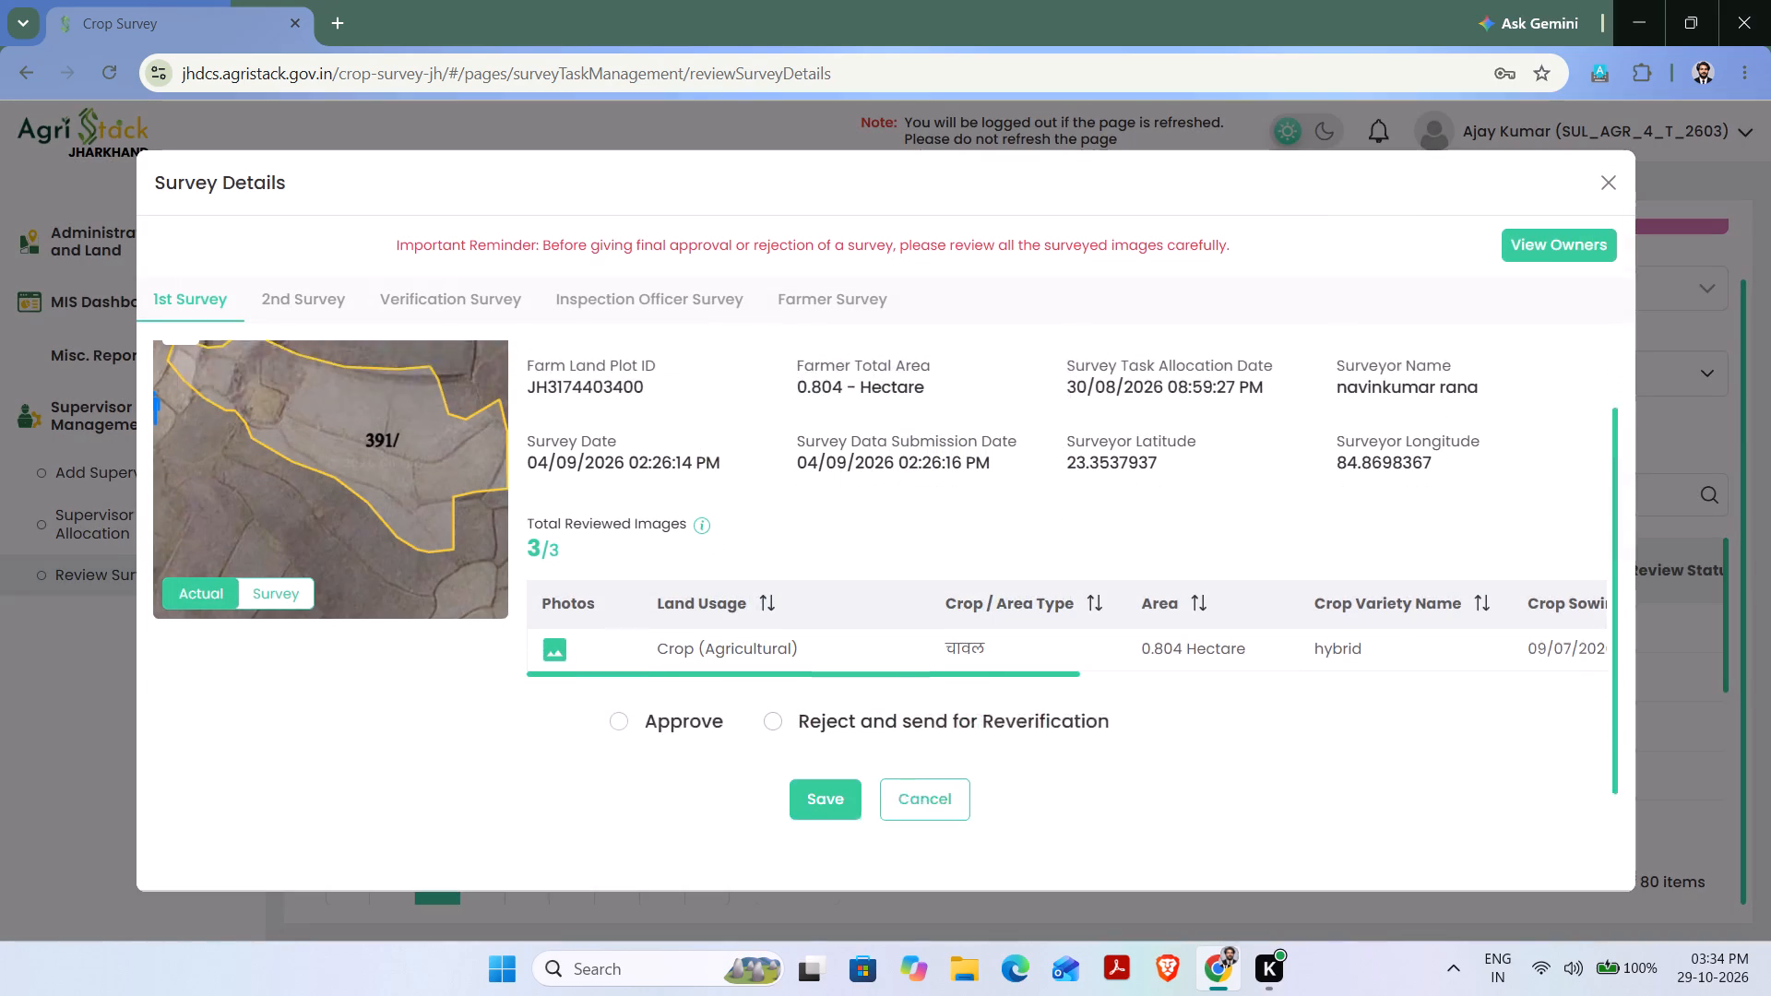
scroll(846, 558, down, 1)
click(690, 678)
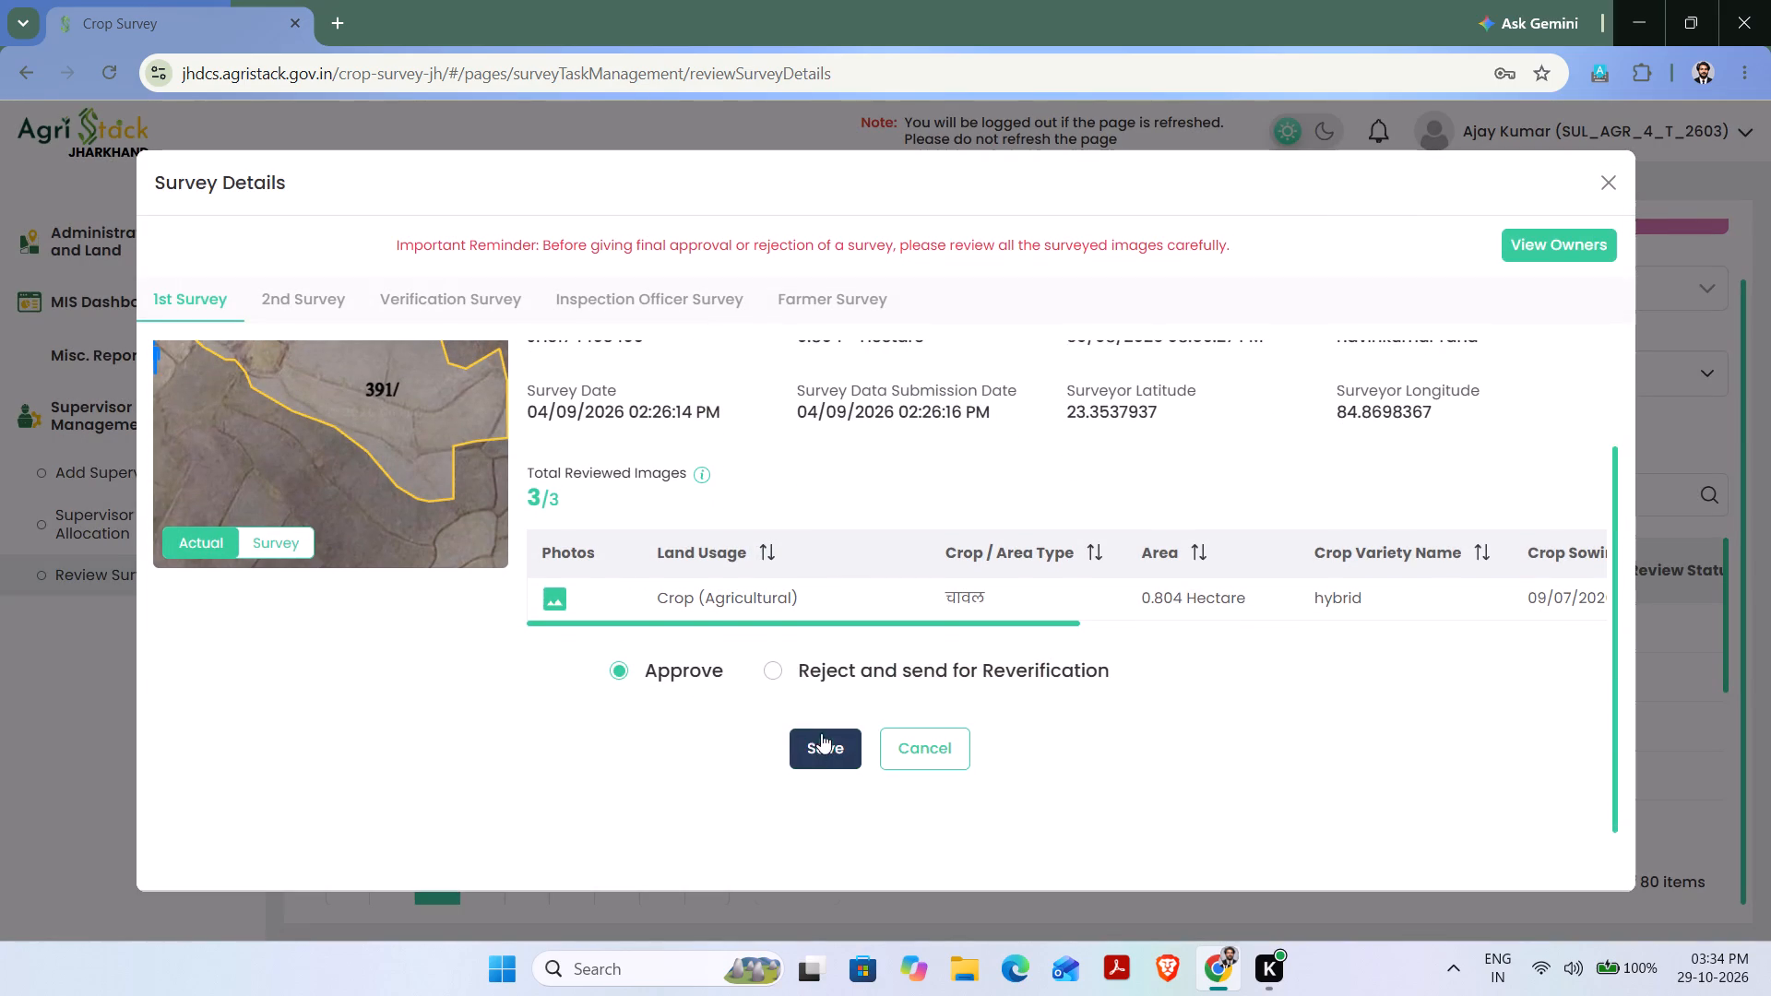
click(821, 761)
click(922, 572)
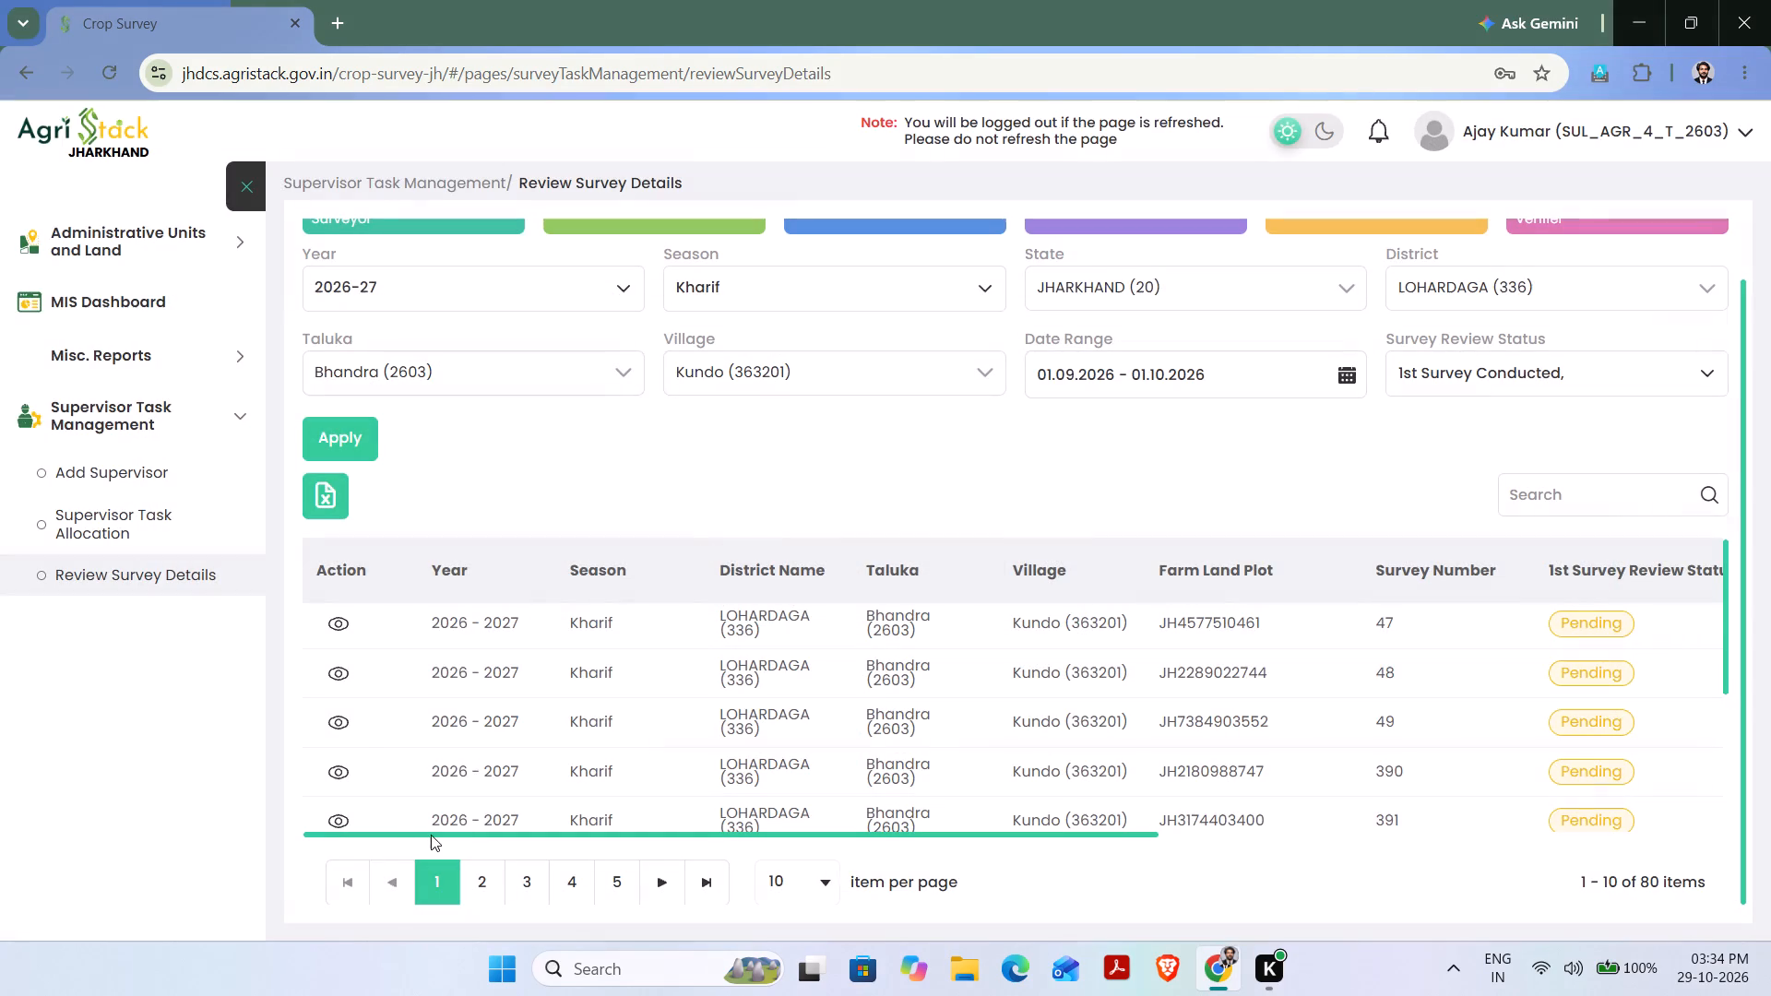
click(342, 766)
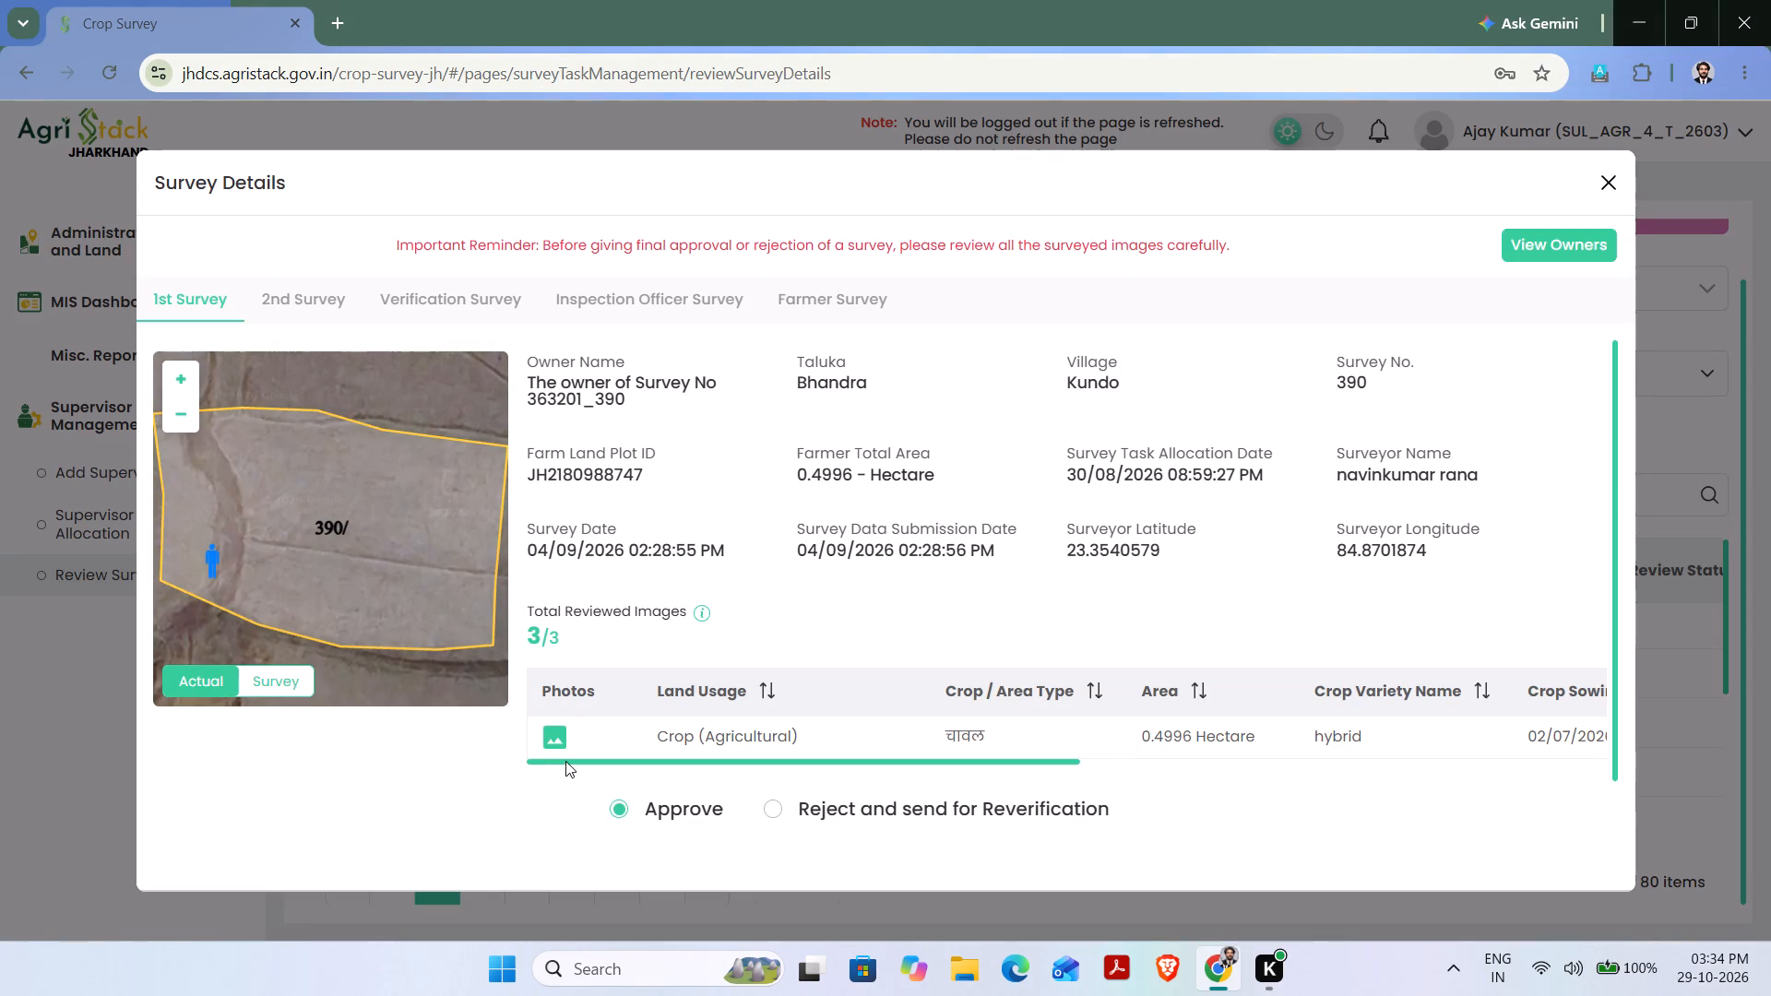
click(1602, 193)
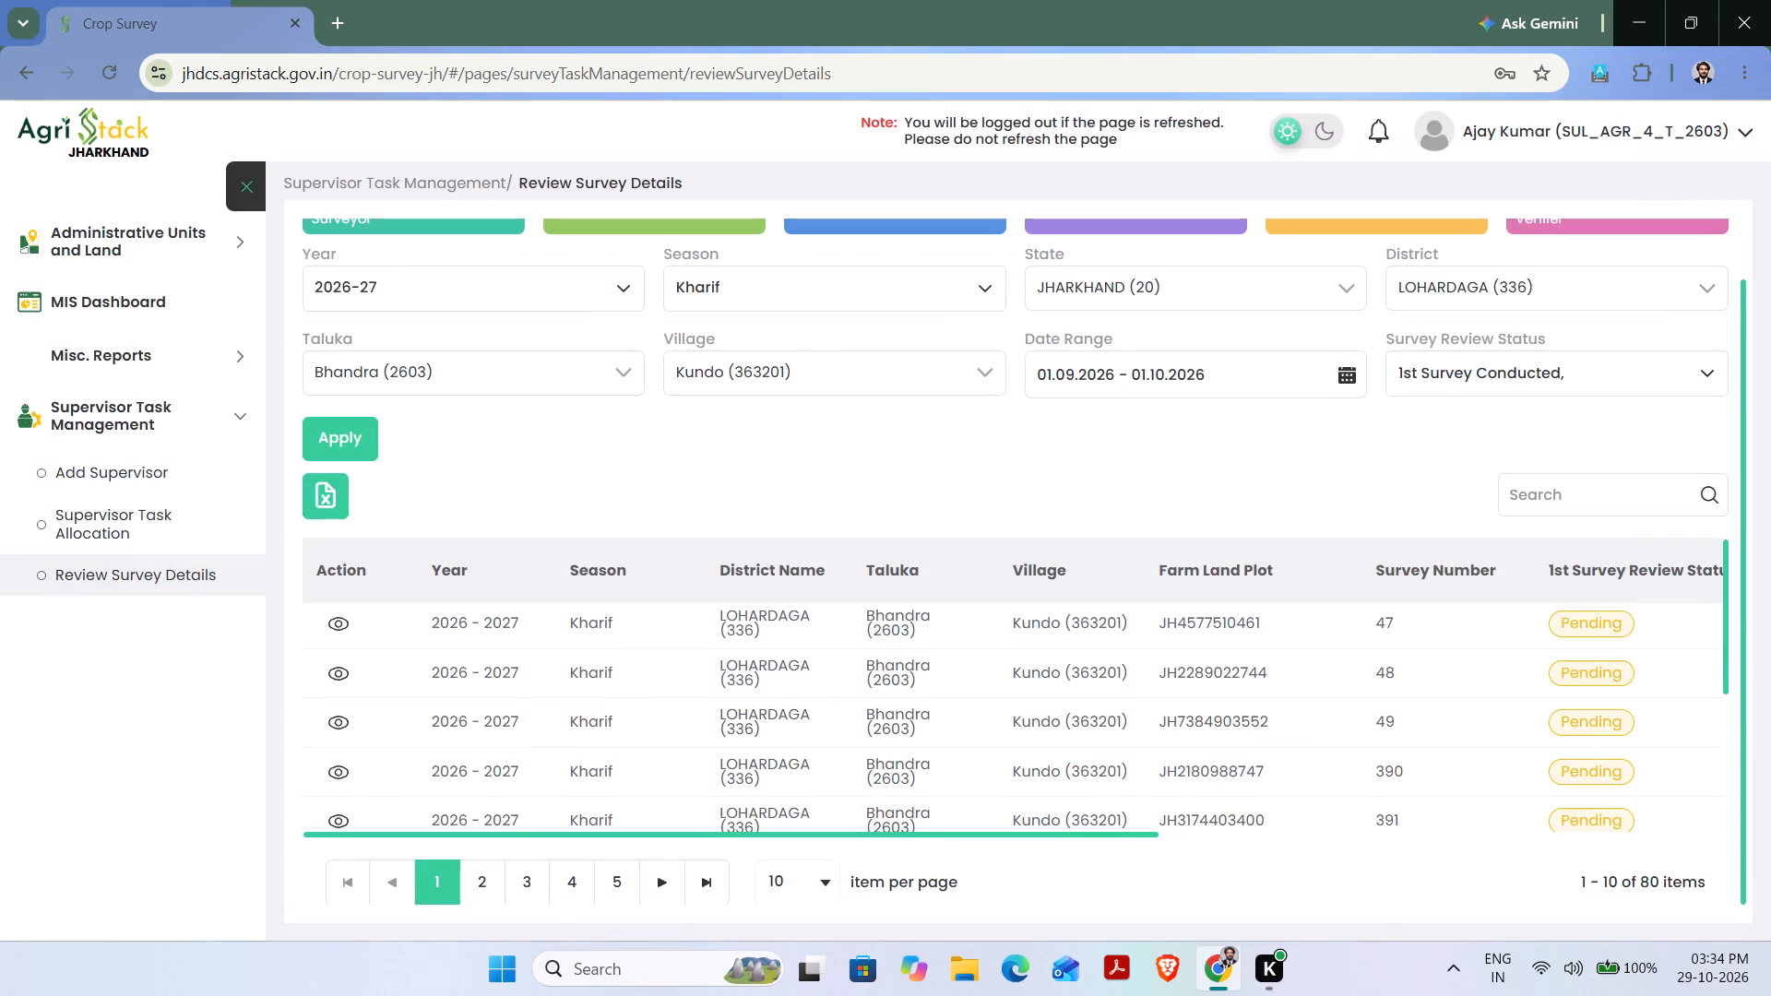
Open the record for survey number 150 and approve all three photos of its 0.4517-hectare Fallow area.
scroll(371, 789, down, 3)
click(338, 608)
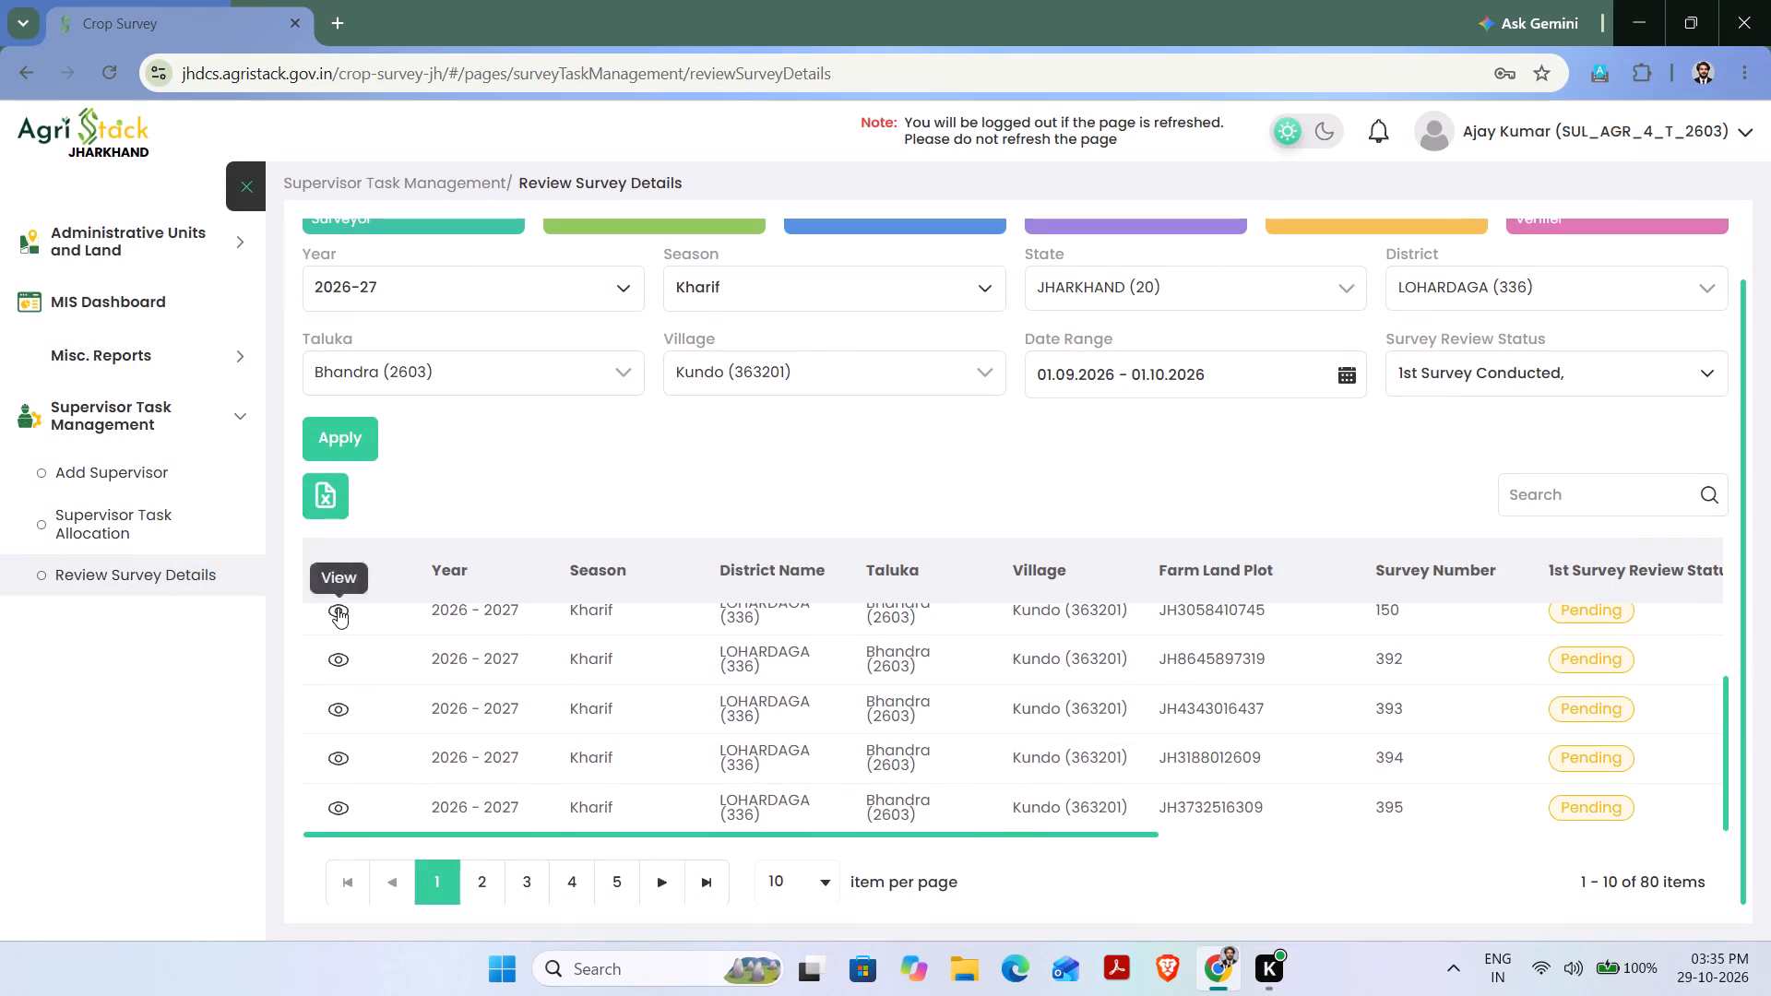
click(551, 732)
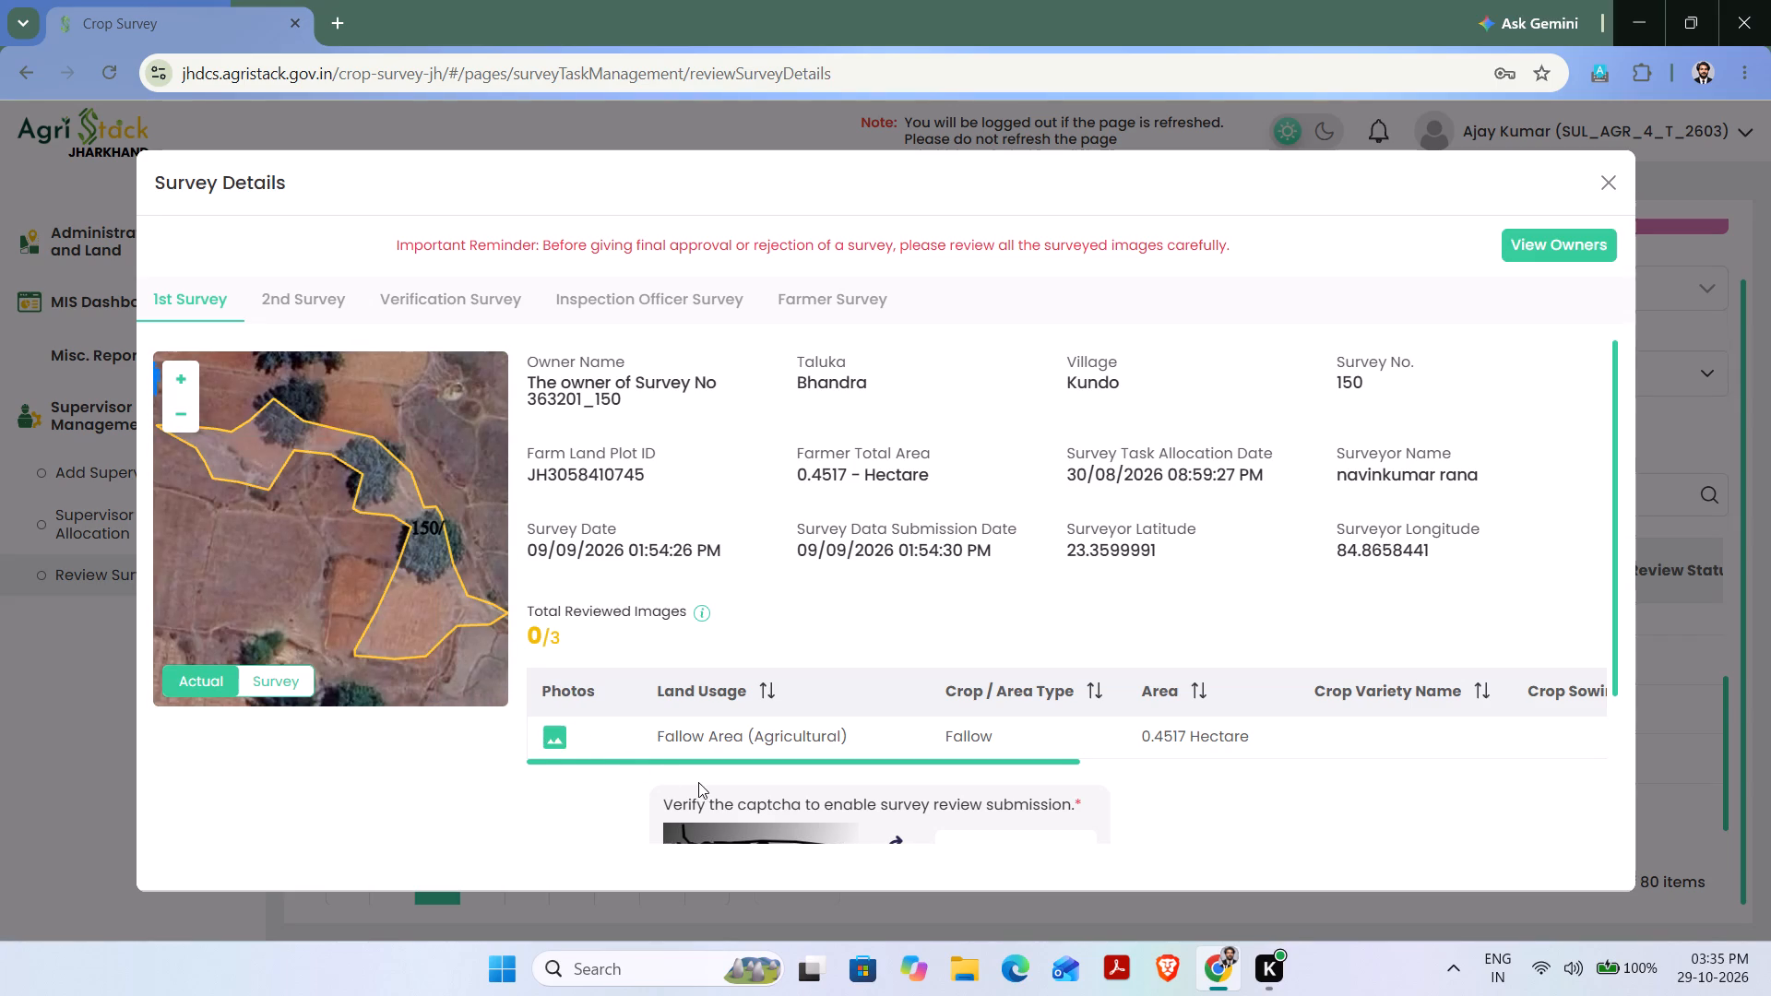
click(558, 735)
click(814, 816)
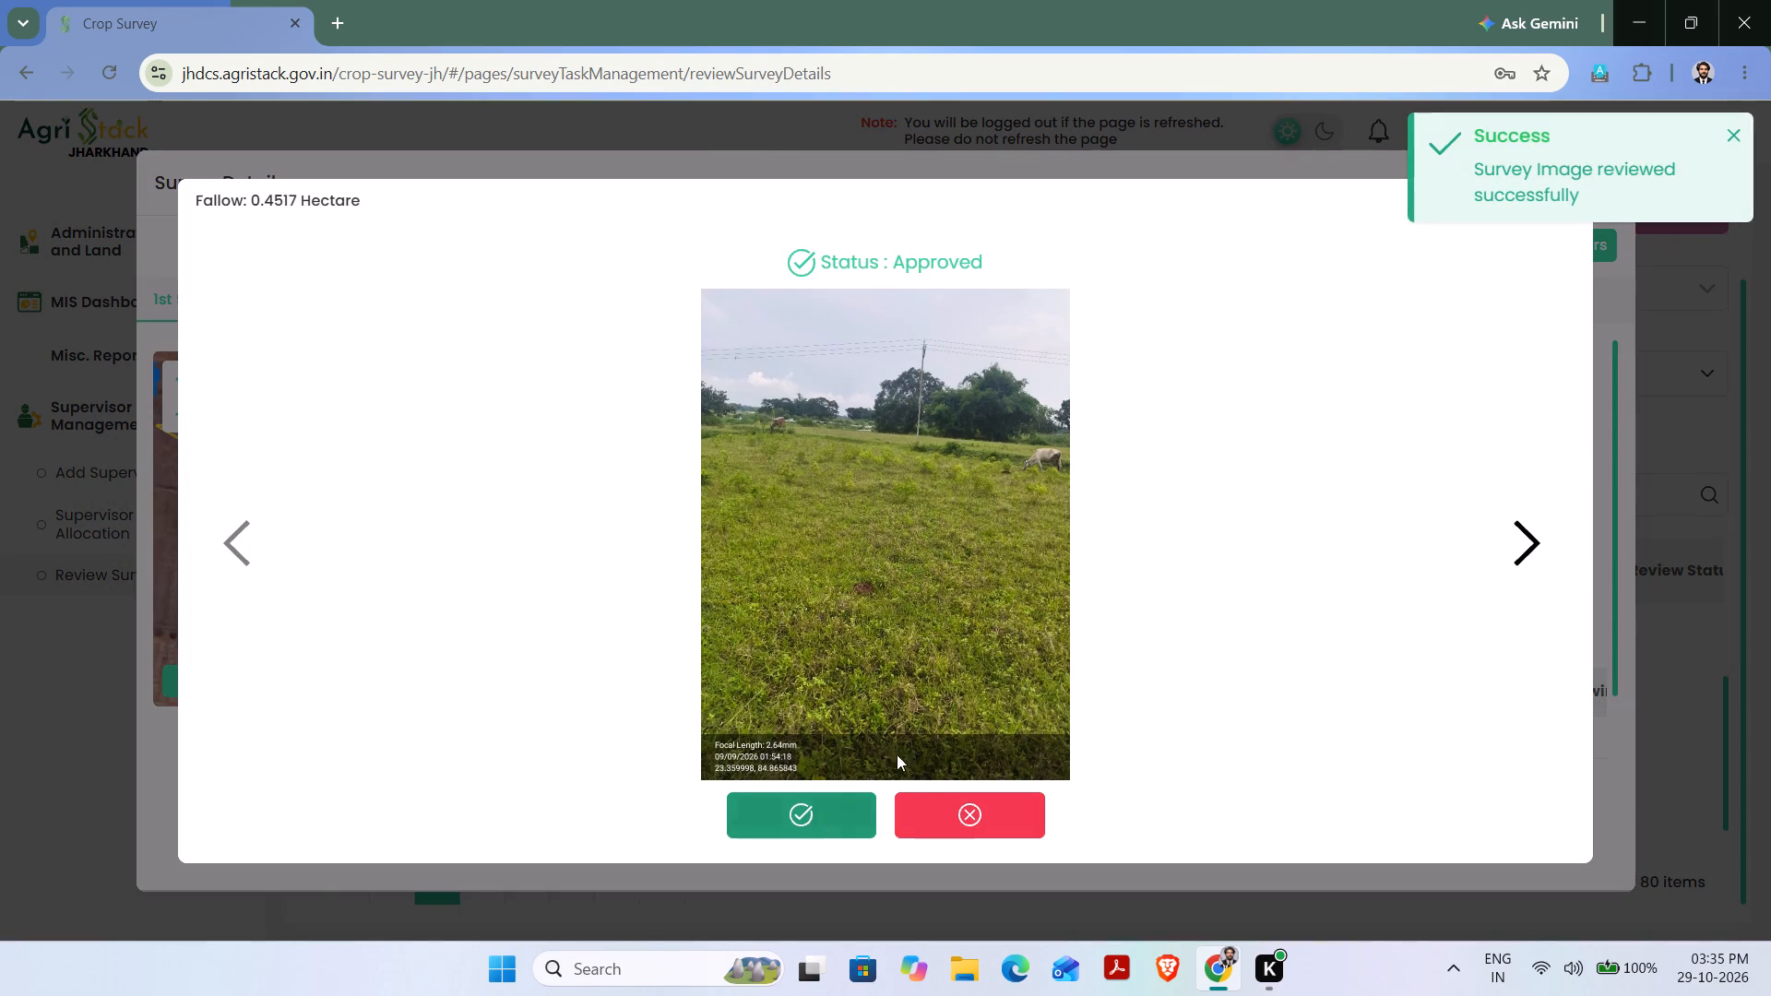
drag(940, 684, 892, 694)
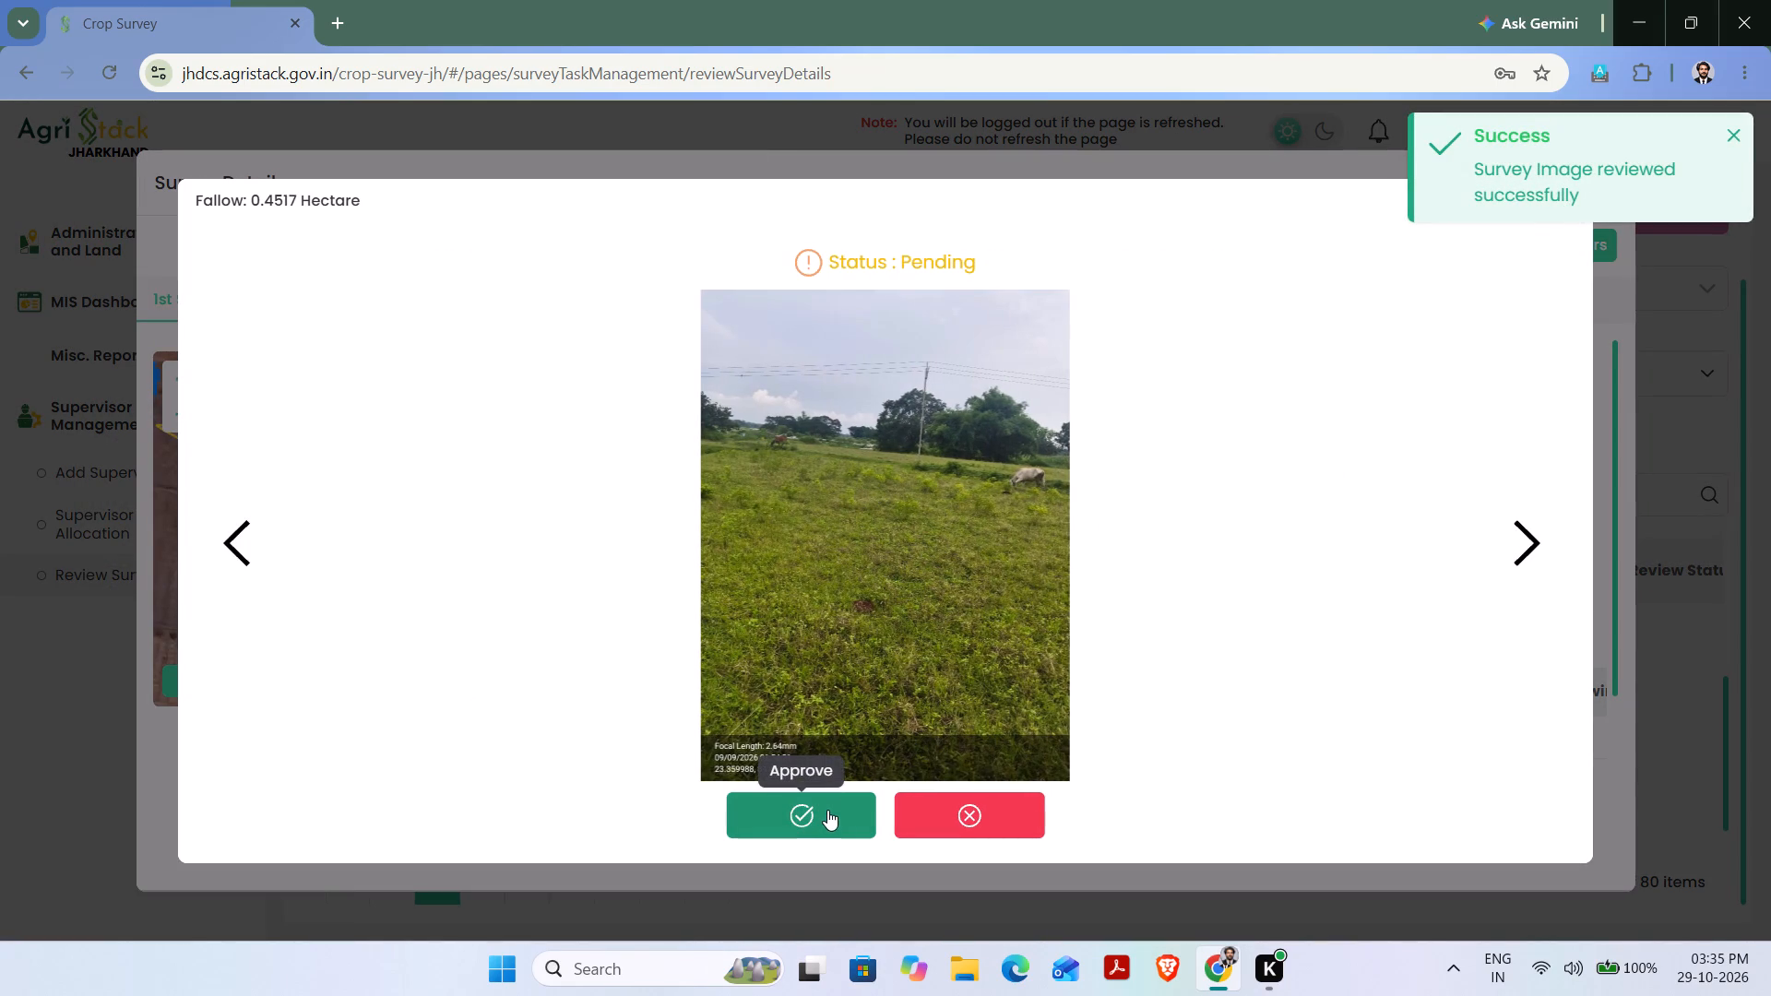
click(827, 810)
drag(987, 679, 819, 718)
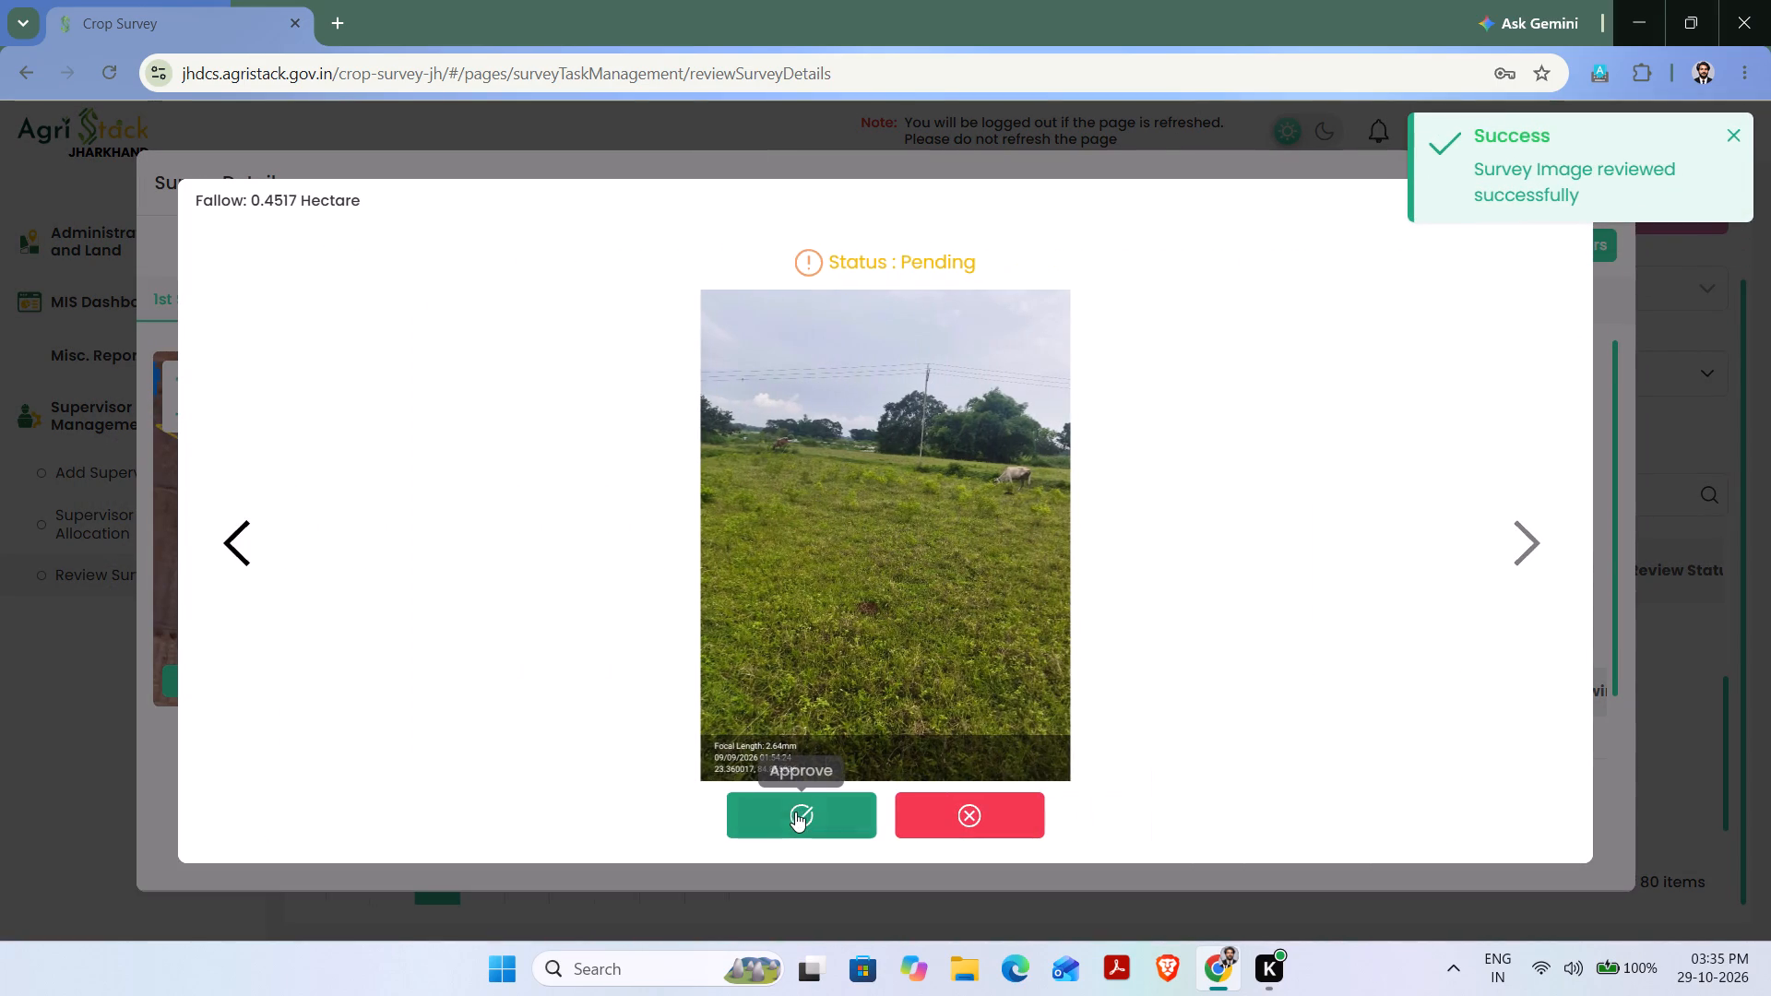
click(795, 813)
drag(915, 669, 850, 670)
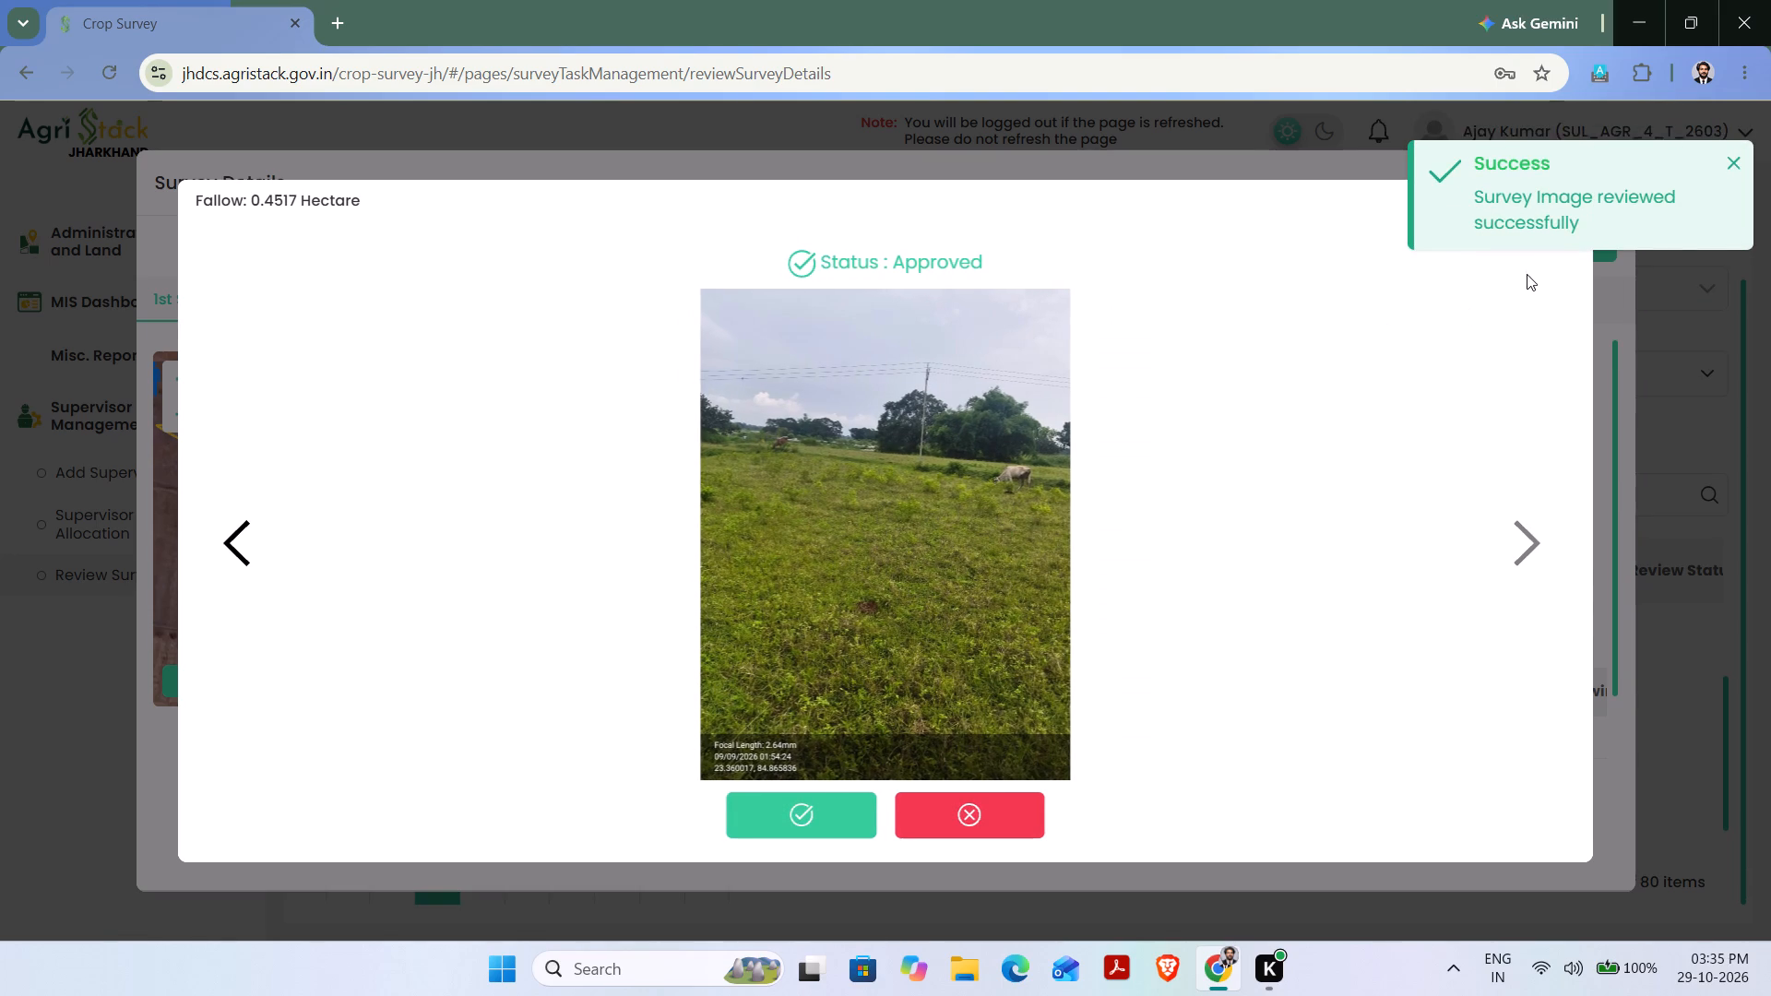
click(1565, 204)
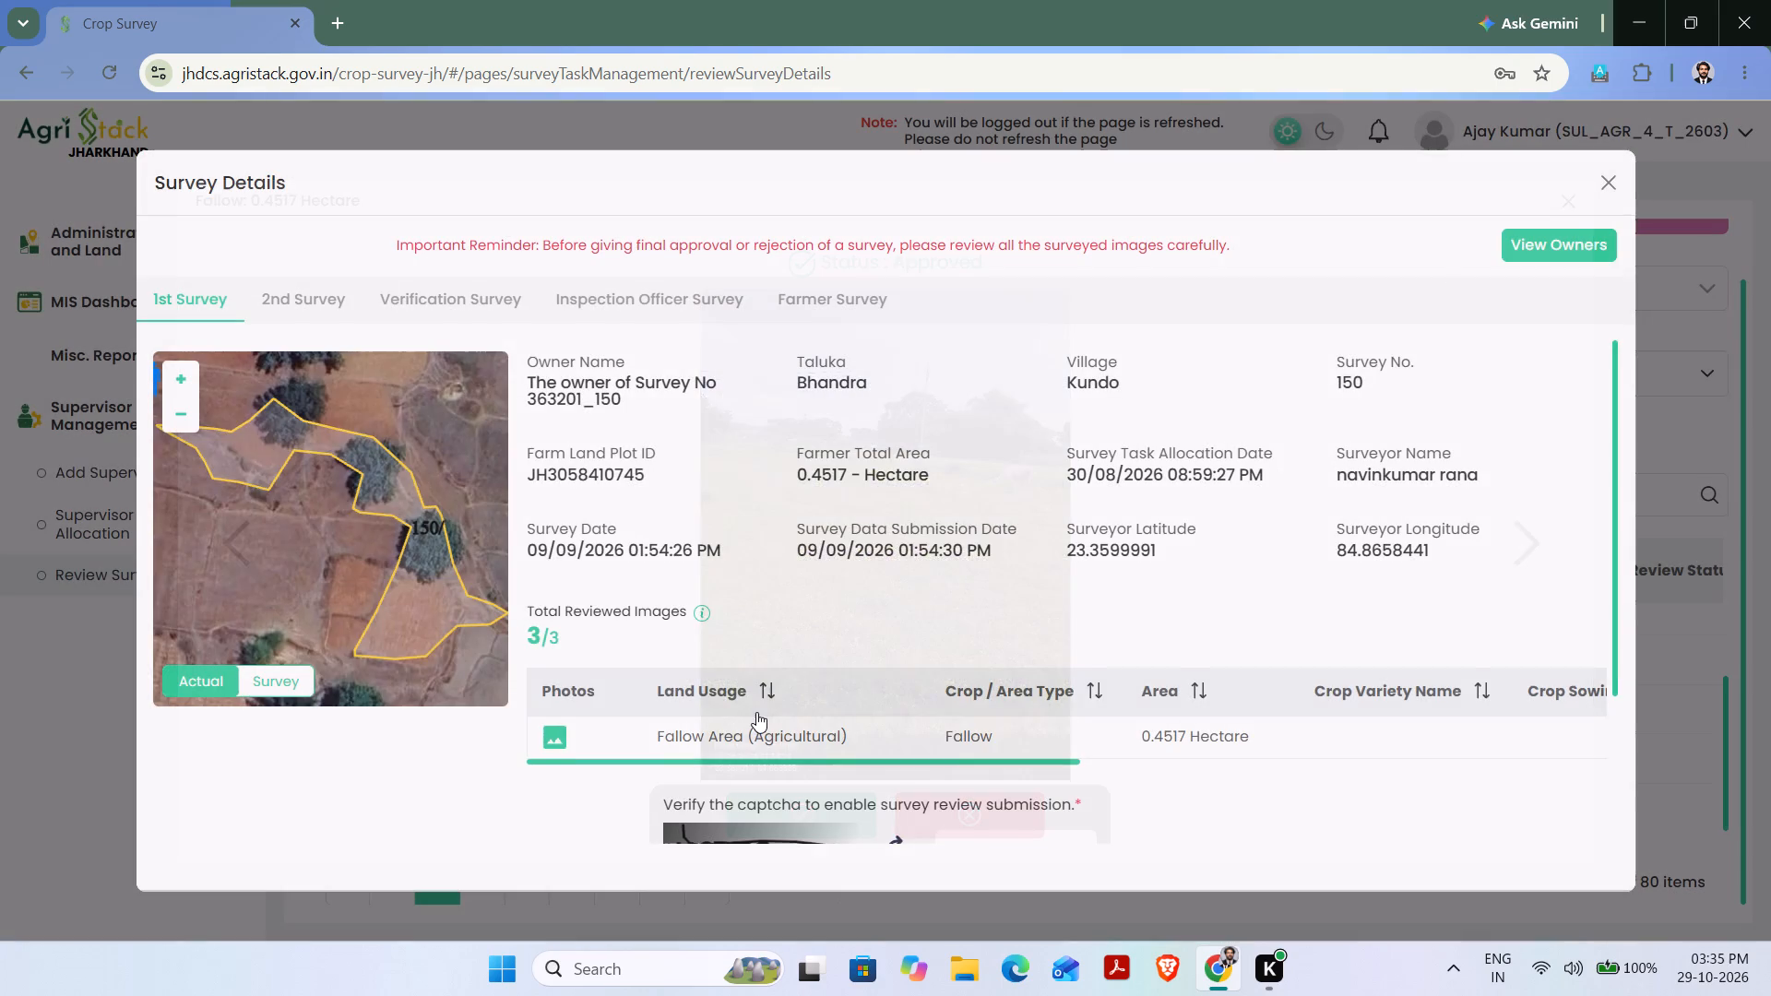
Enter the captcha for survey number 150, mark its first survey as Approve, save the review and close its details.
scroll(756, 712, down, 2)
click(1004, 644)
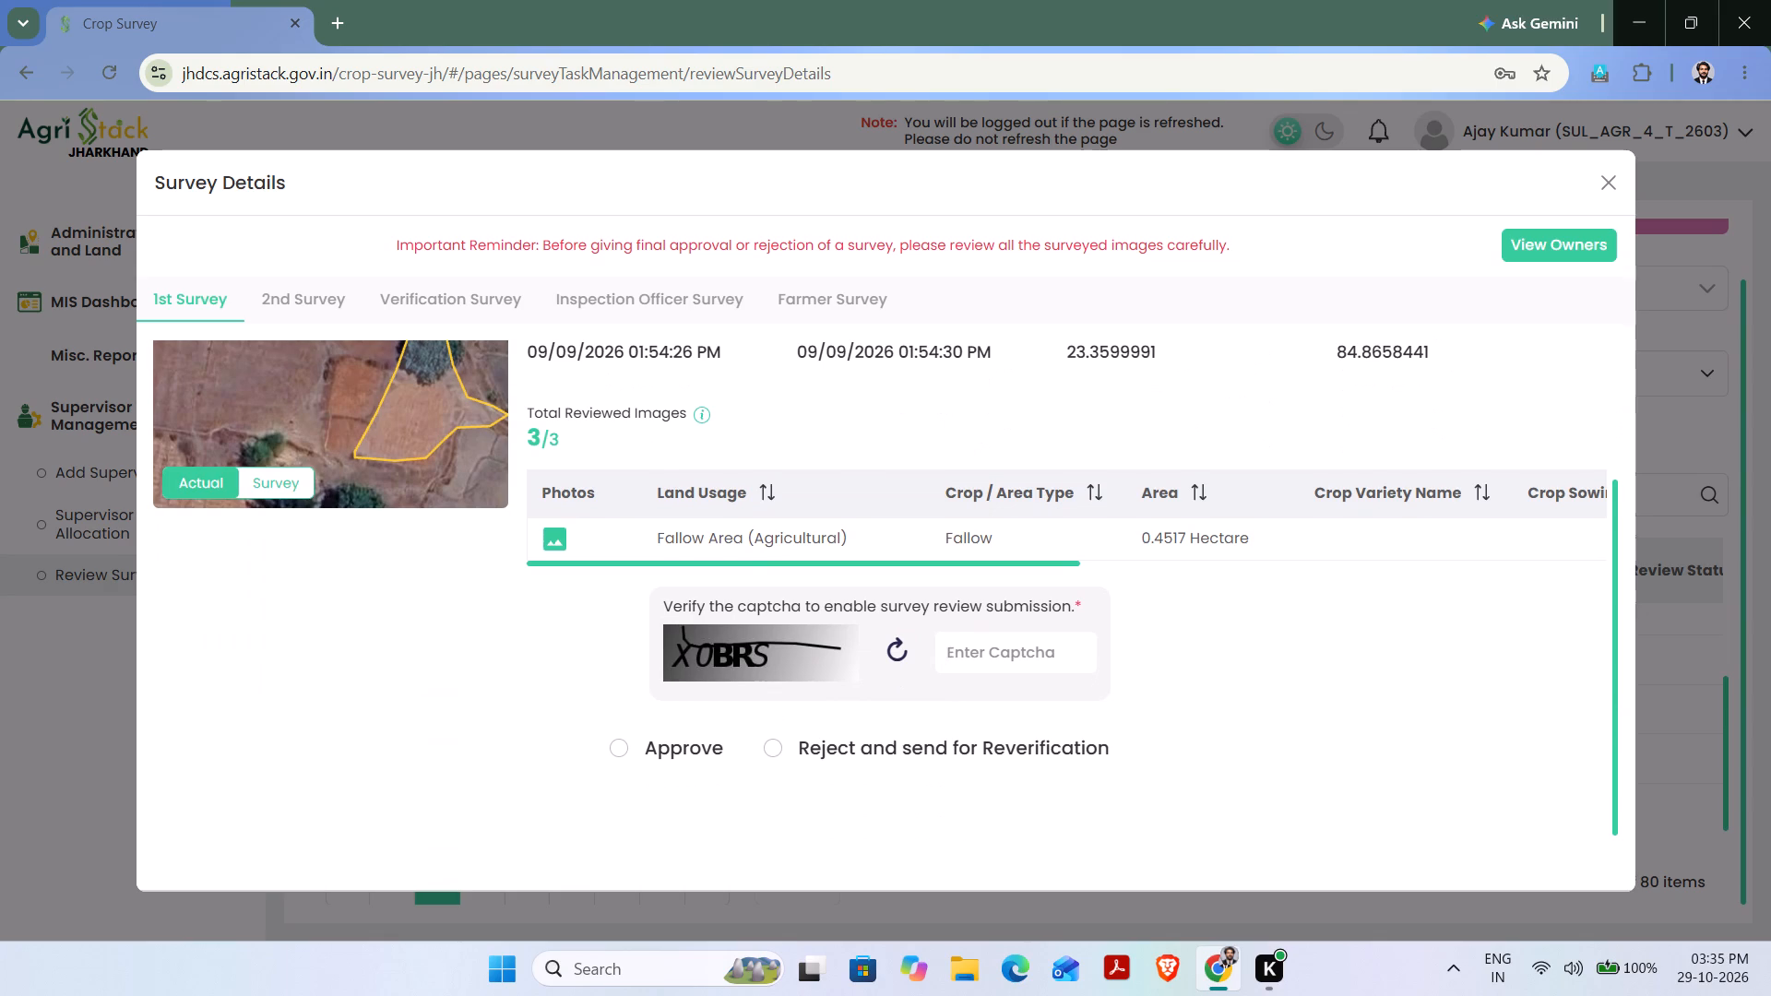
key(shift+x)
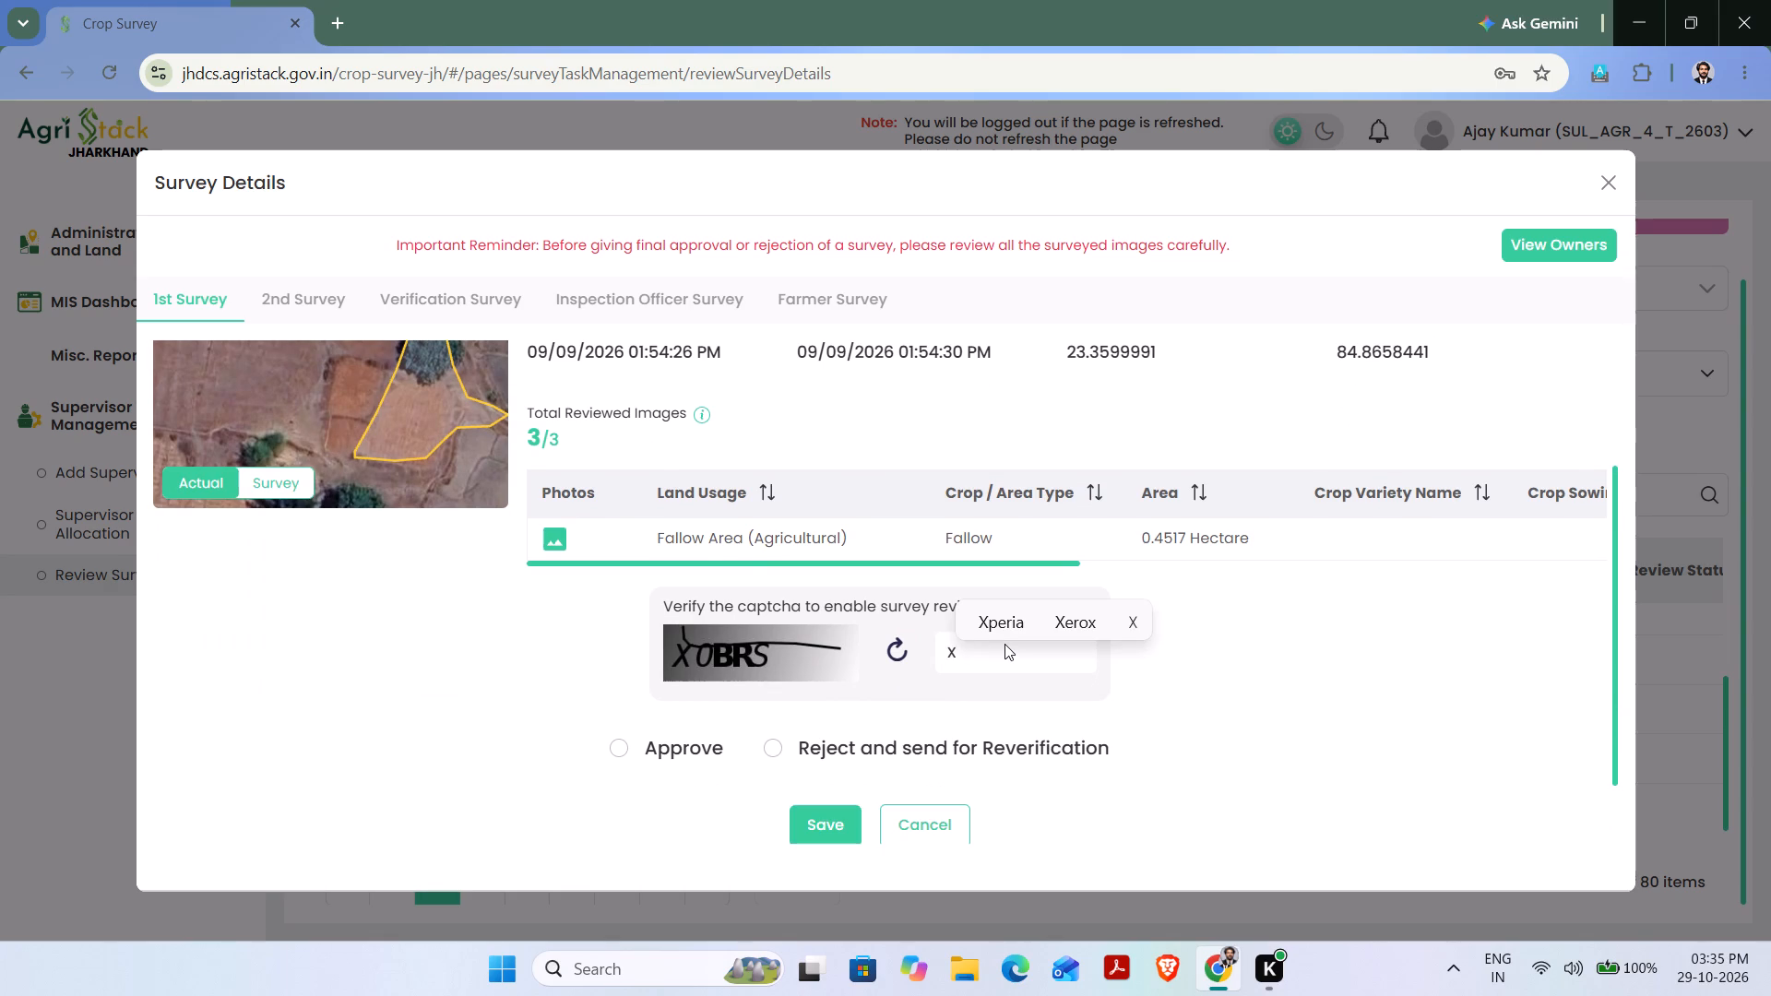
key(shift+o)
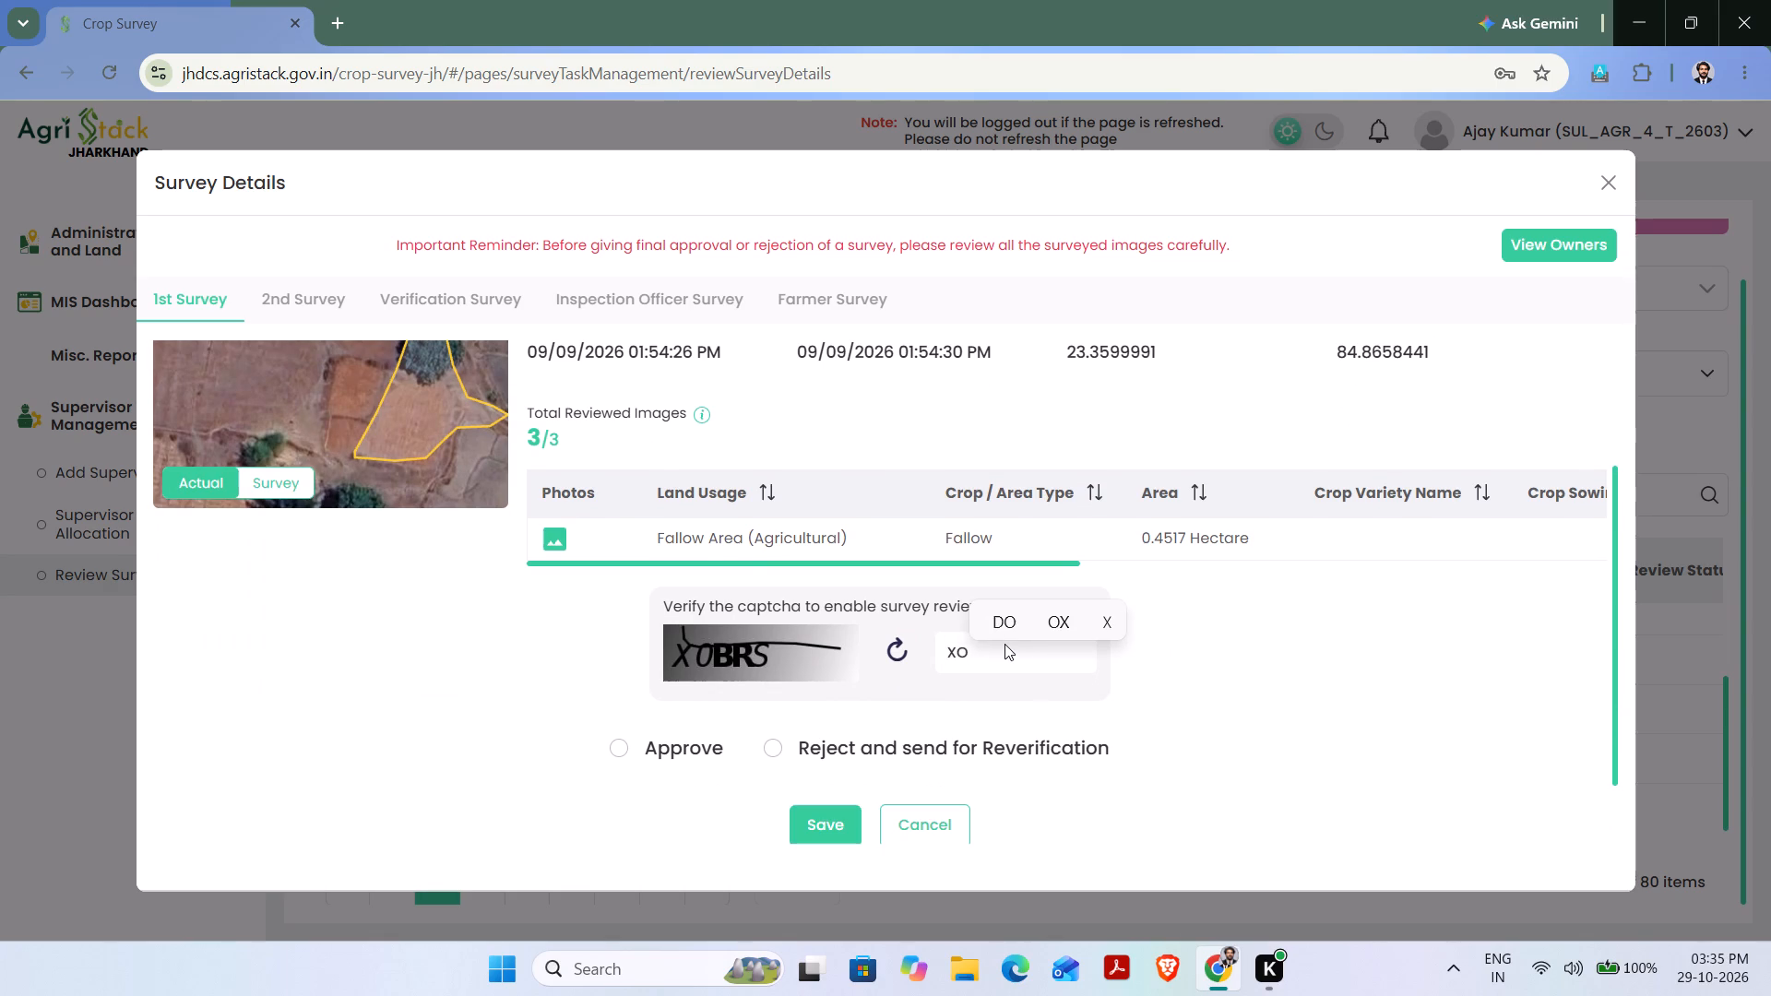
key(shift+b)
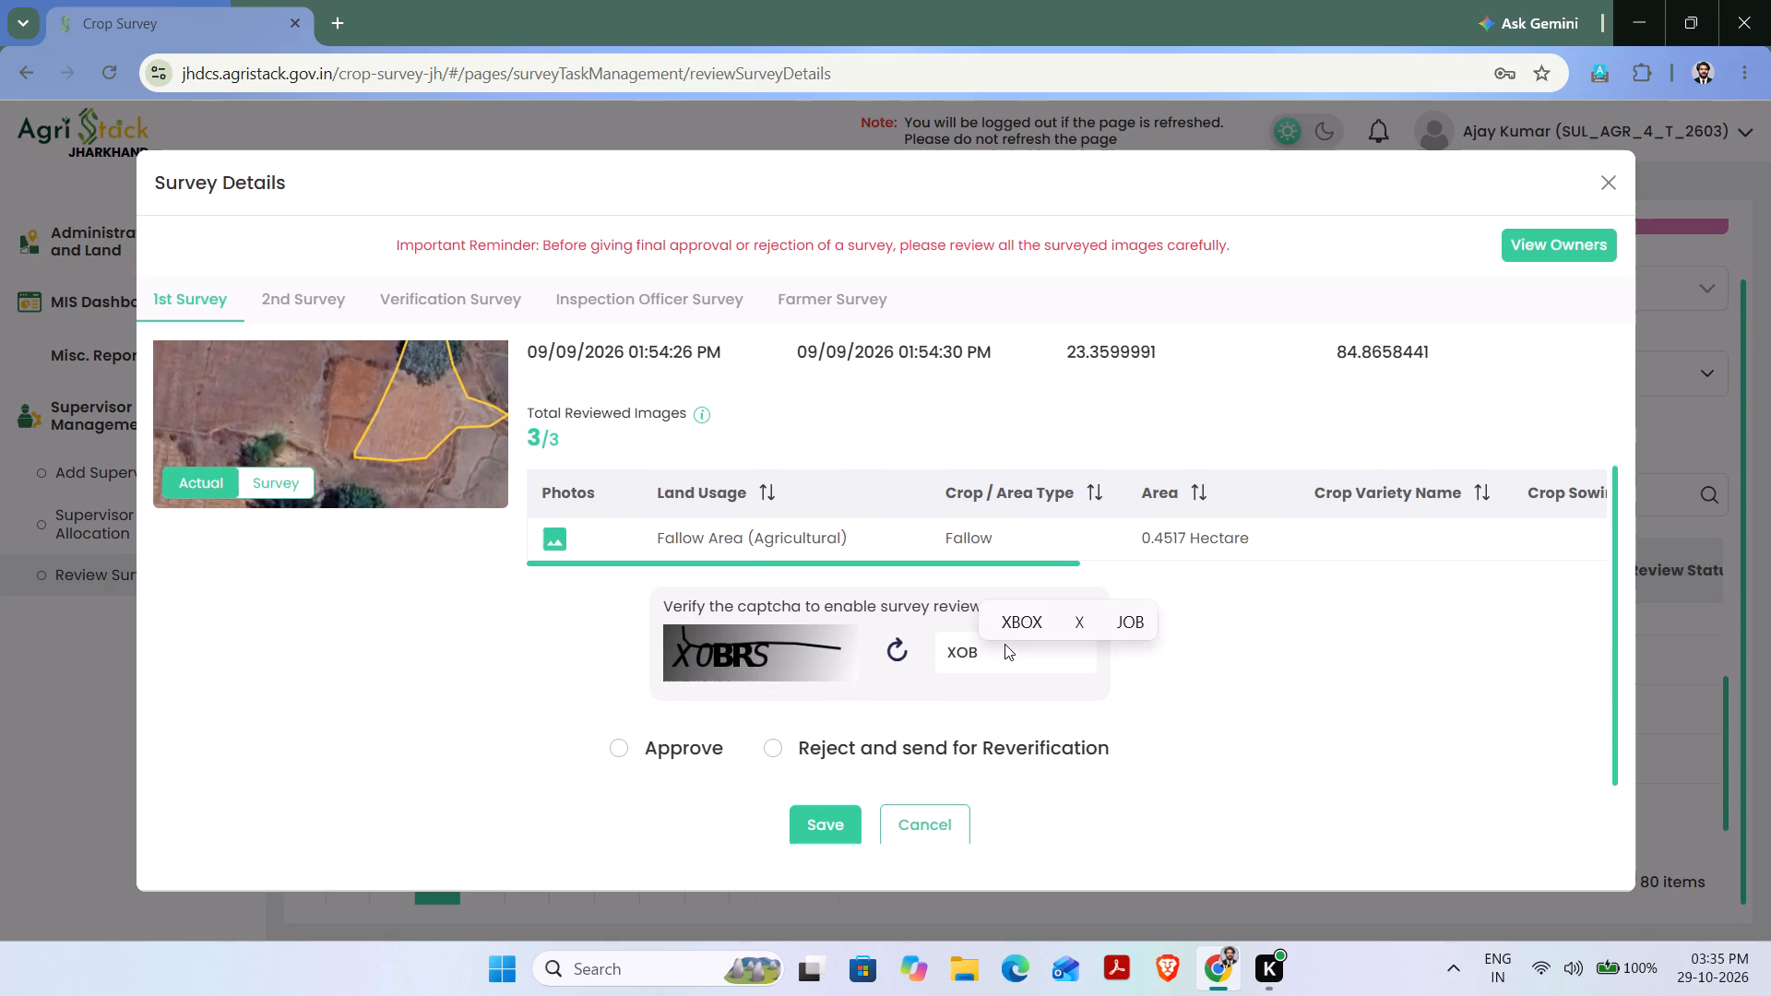
key(shift+r)
key(shift+s)
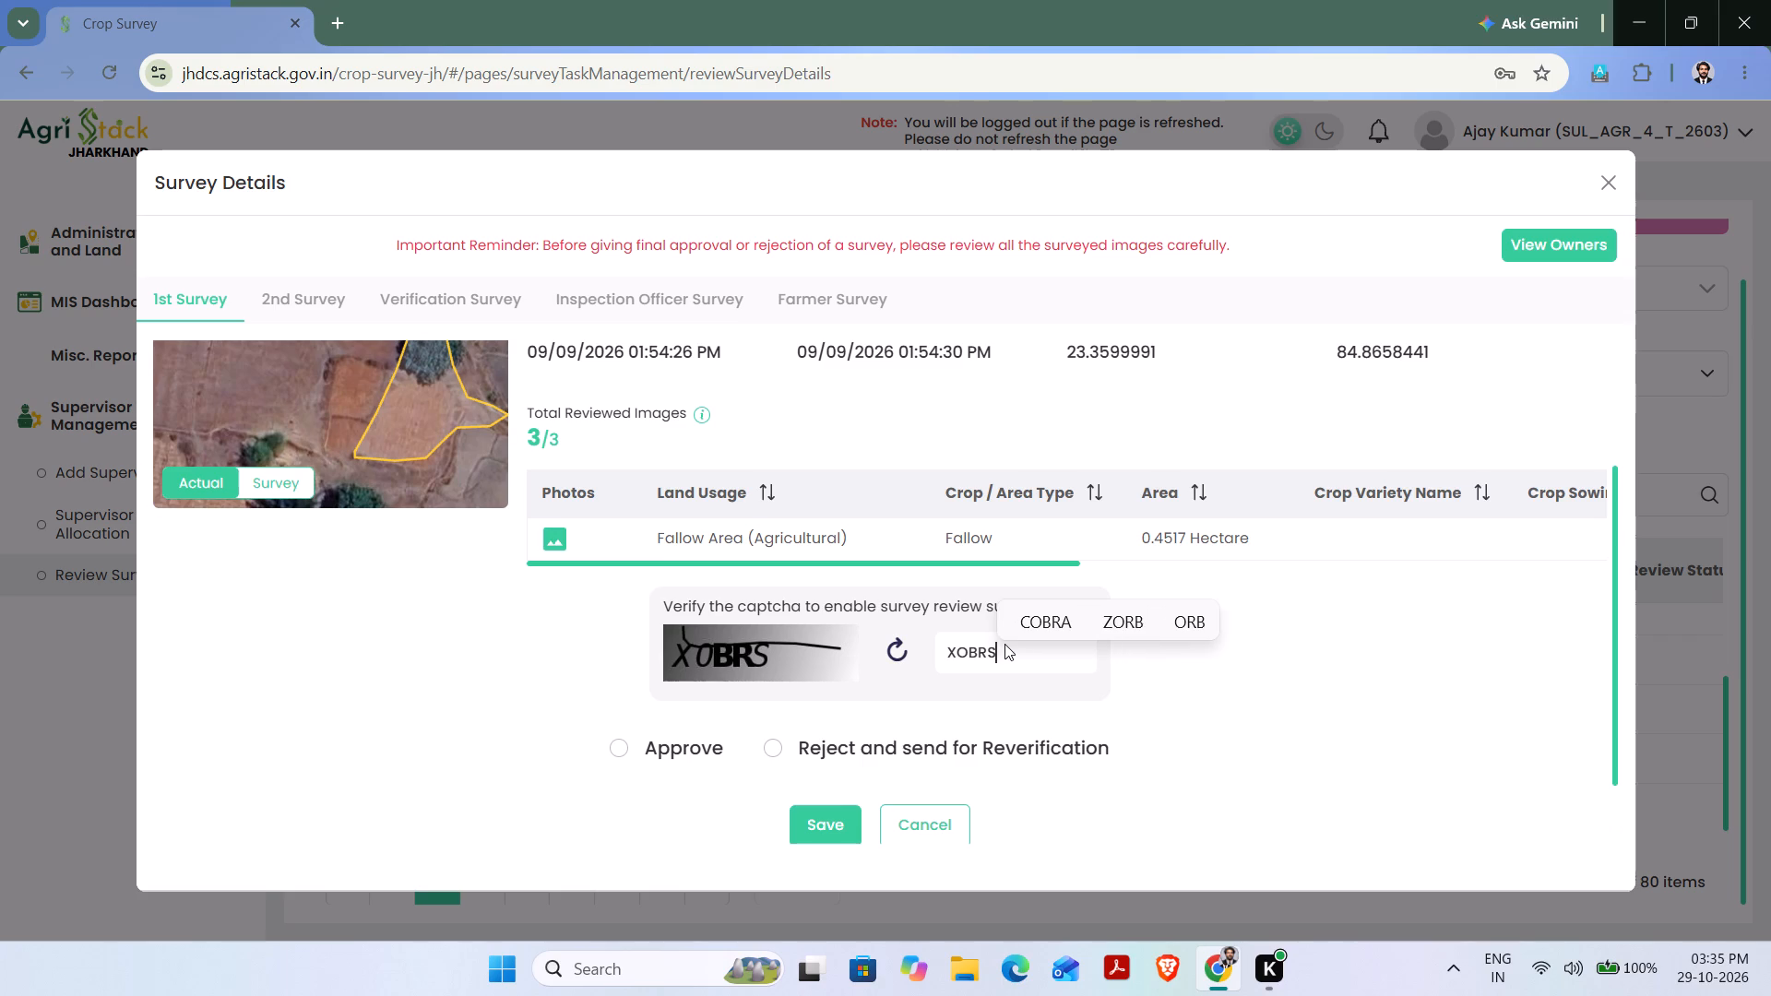
click(691, 751)
scroll(692, 751, down, 1)
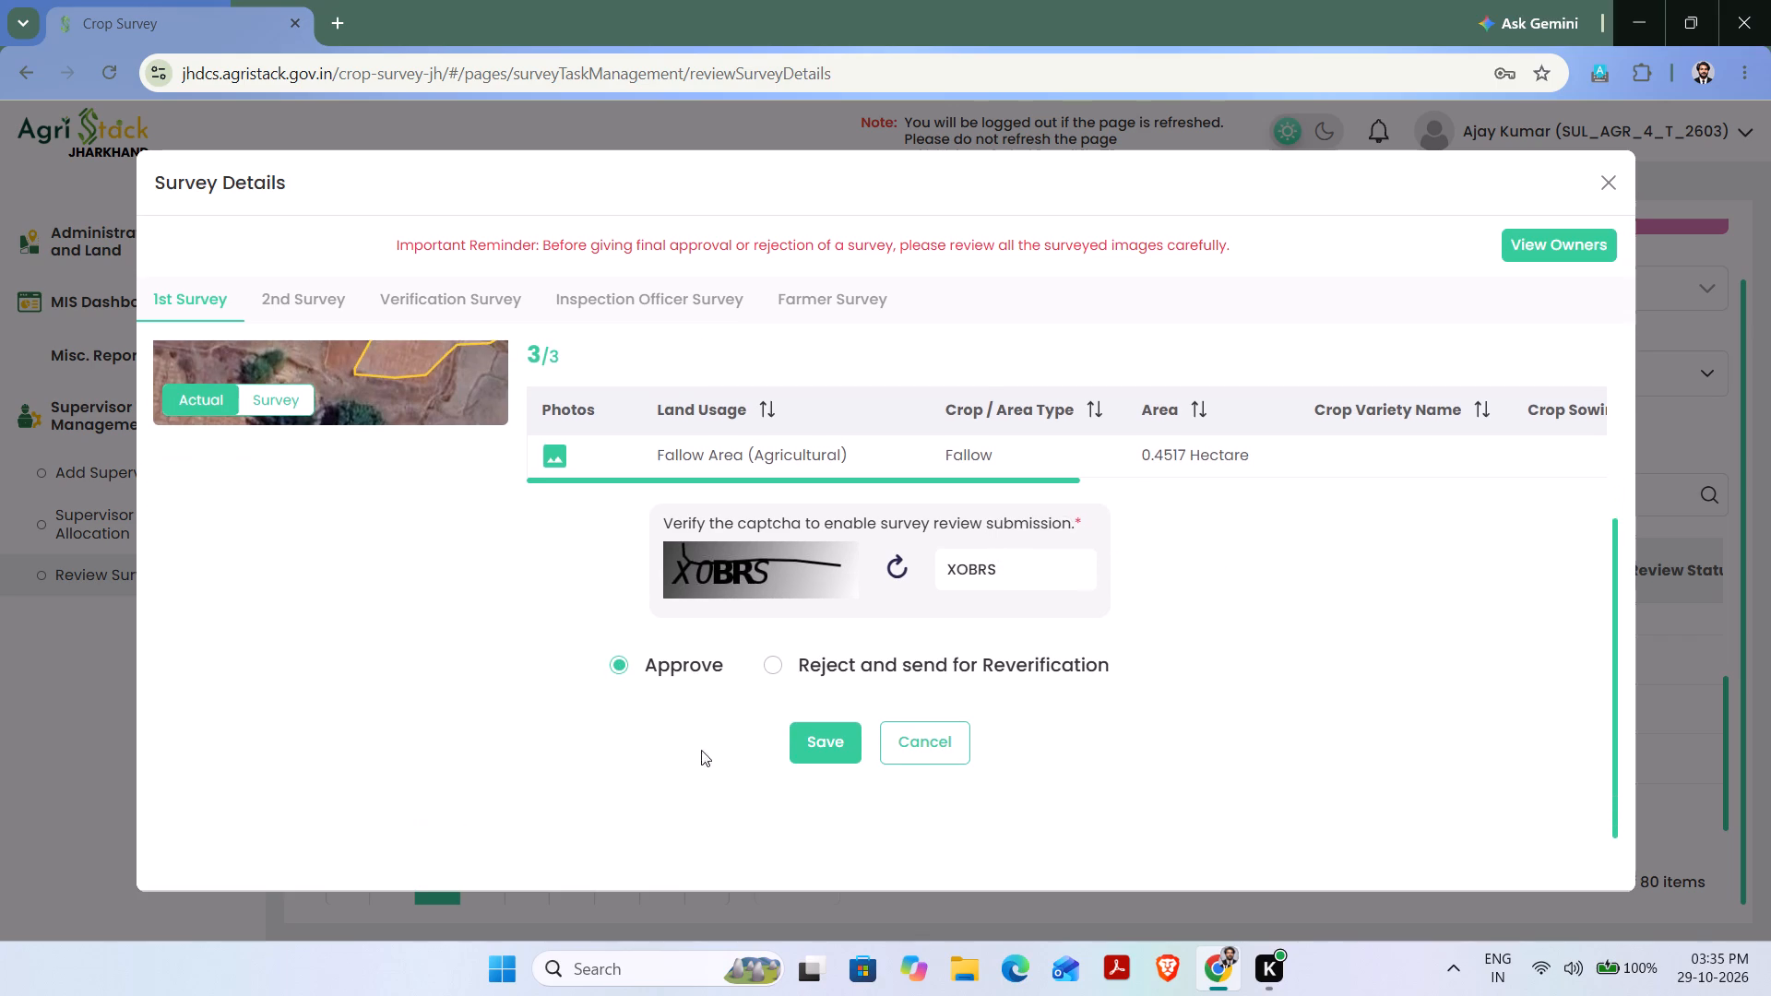
click(786, 737)
click(809, 737)
click(890, 576)
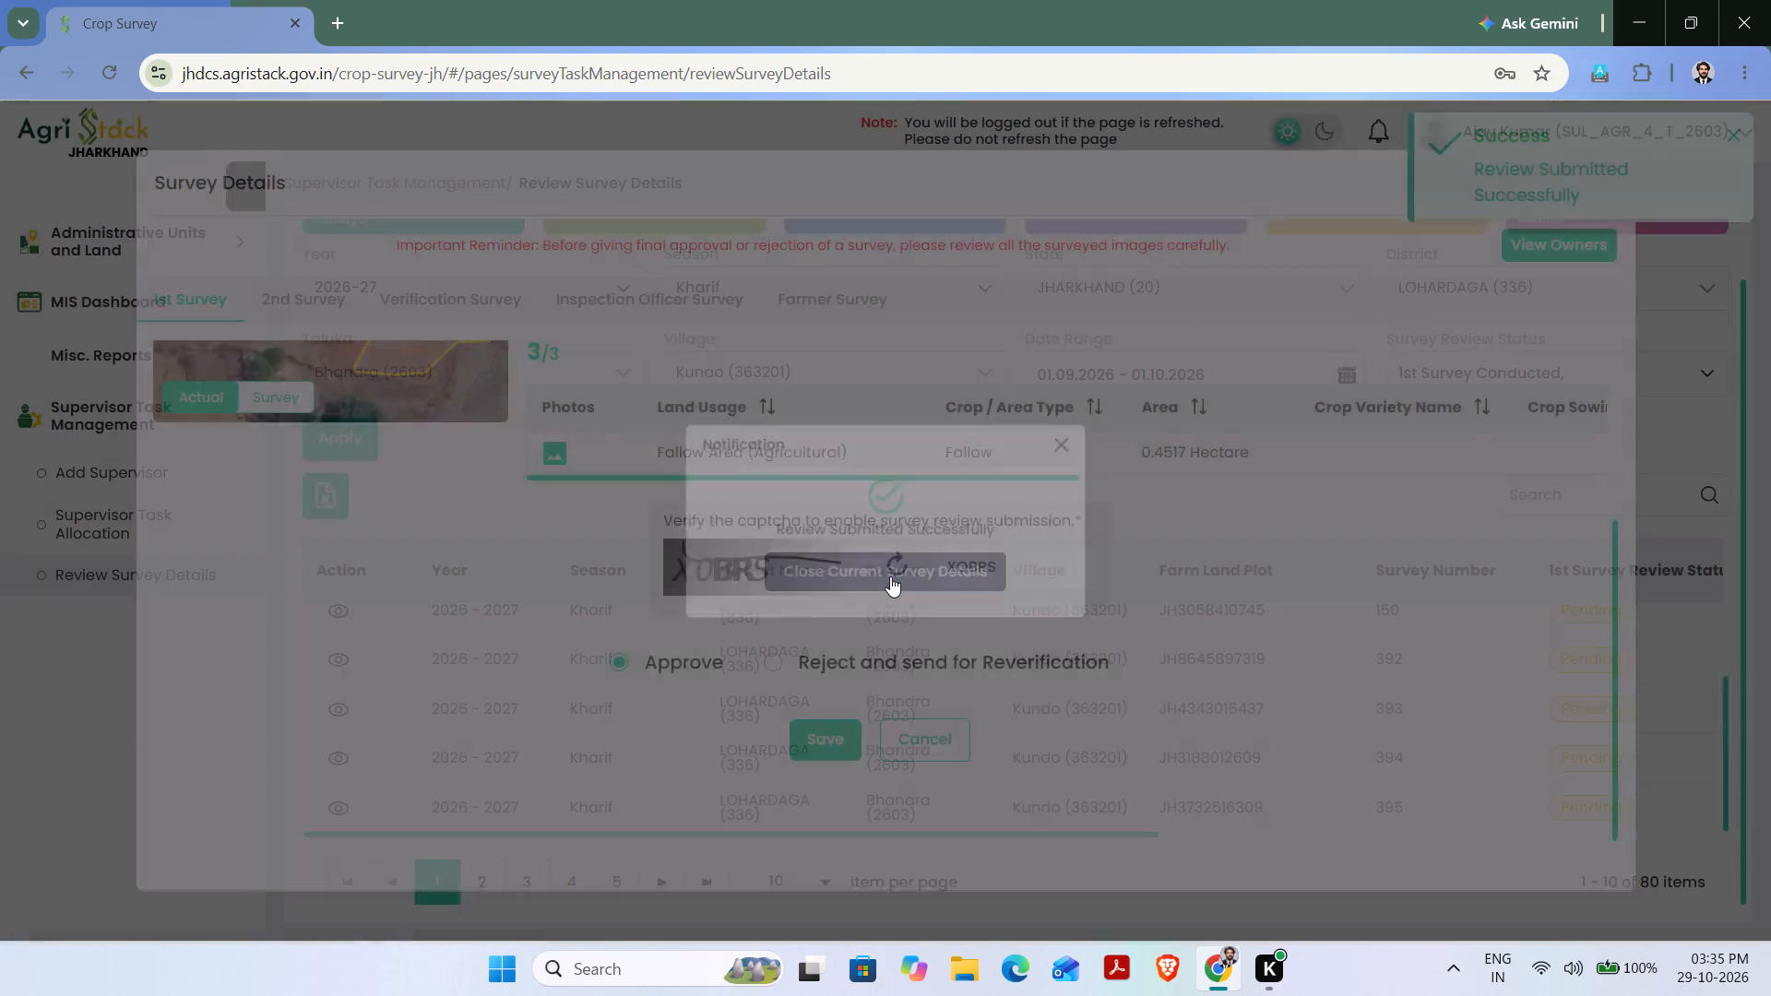
Open the record for survey number 395 and approve all three photos of its 0.9389-hectare चावल crop.
click(329, 801)
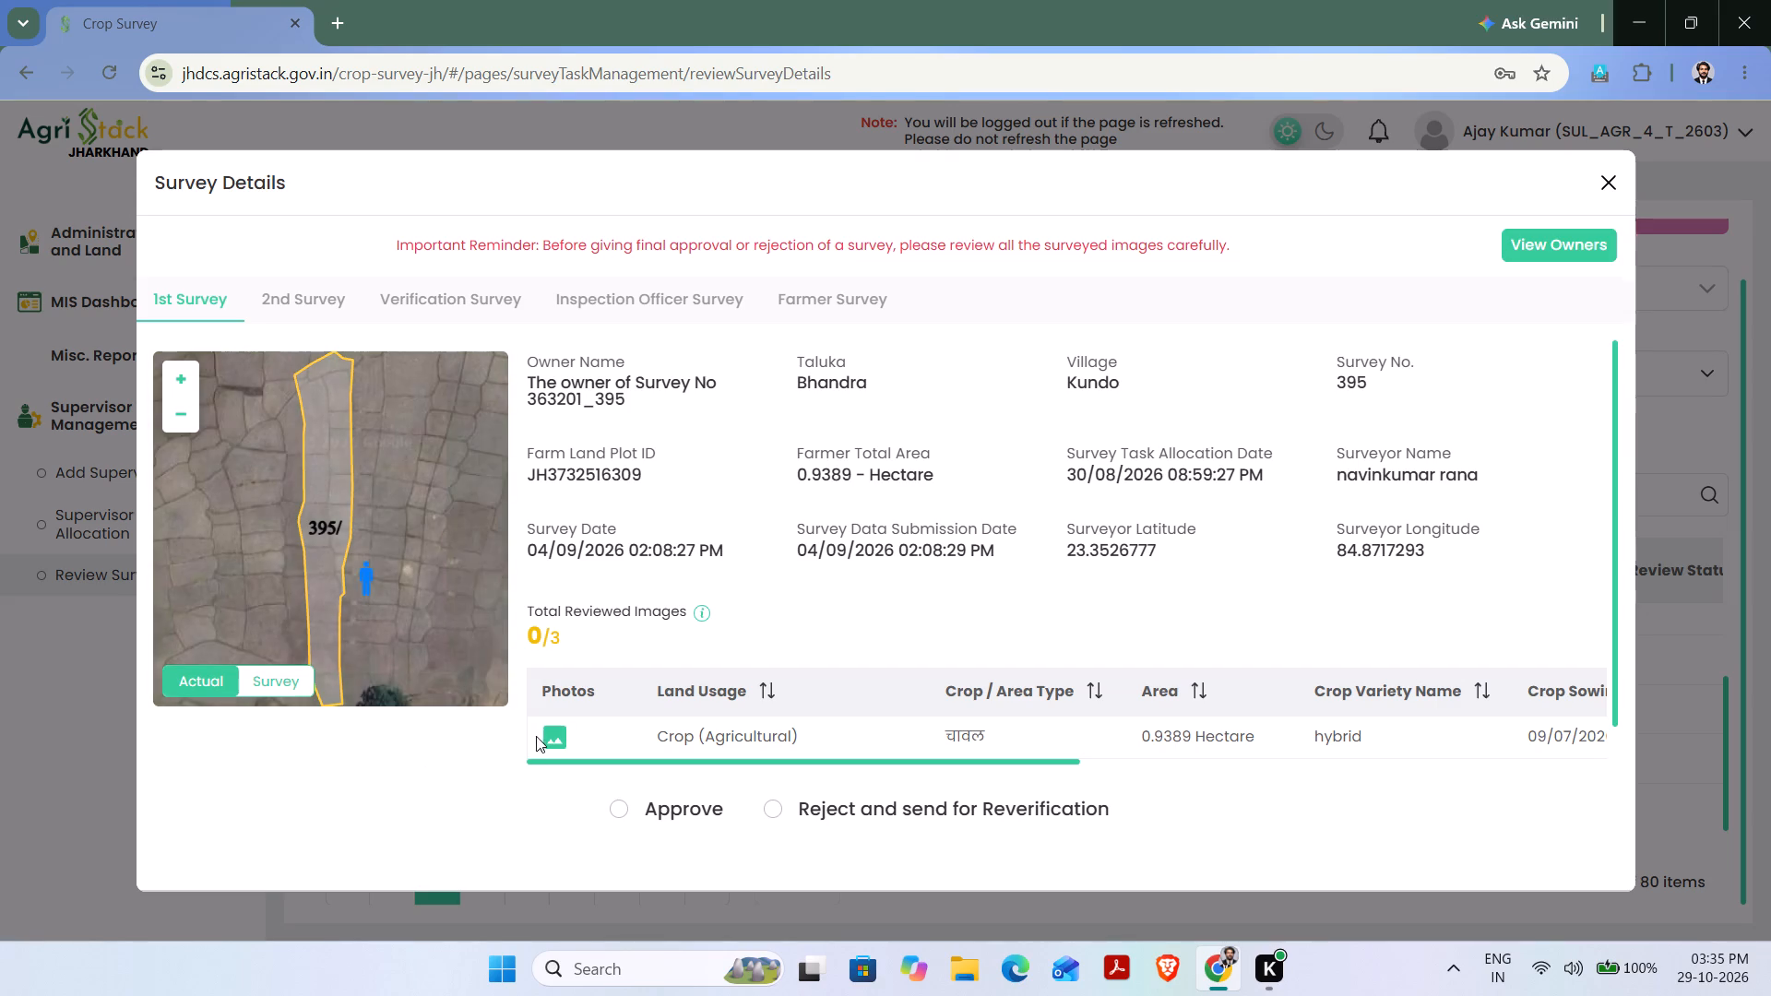
click(553, 741)
click(826, 807)
drag(976, 705, 876, 711)
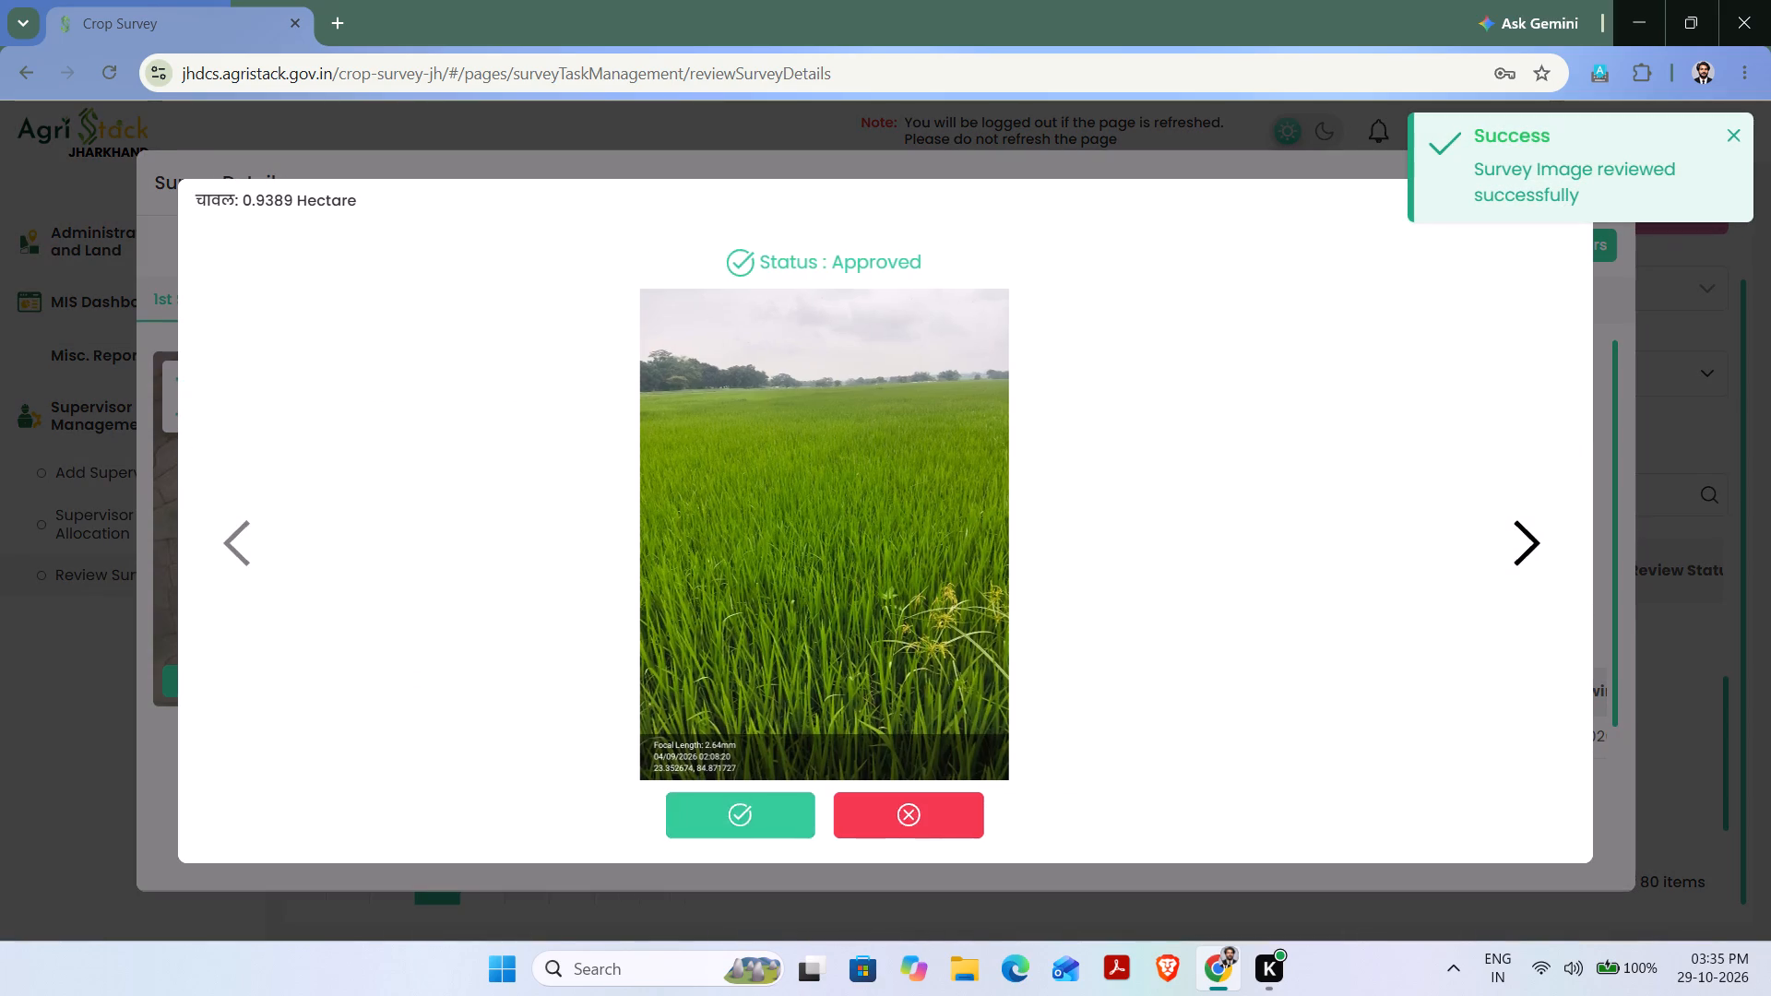
drag(876, 711, 815, 715)
click(789, 810)
drag(969, 668, 814, 695)
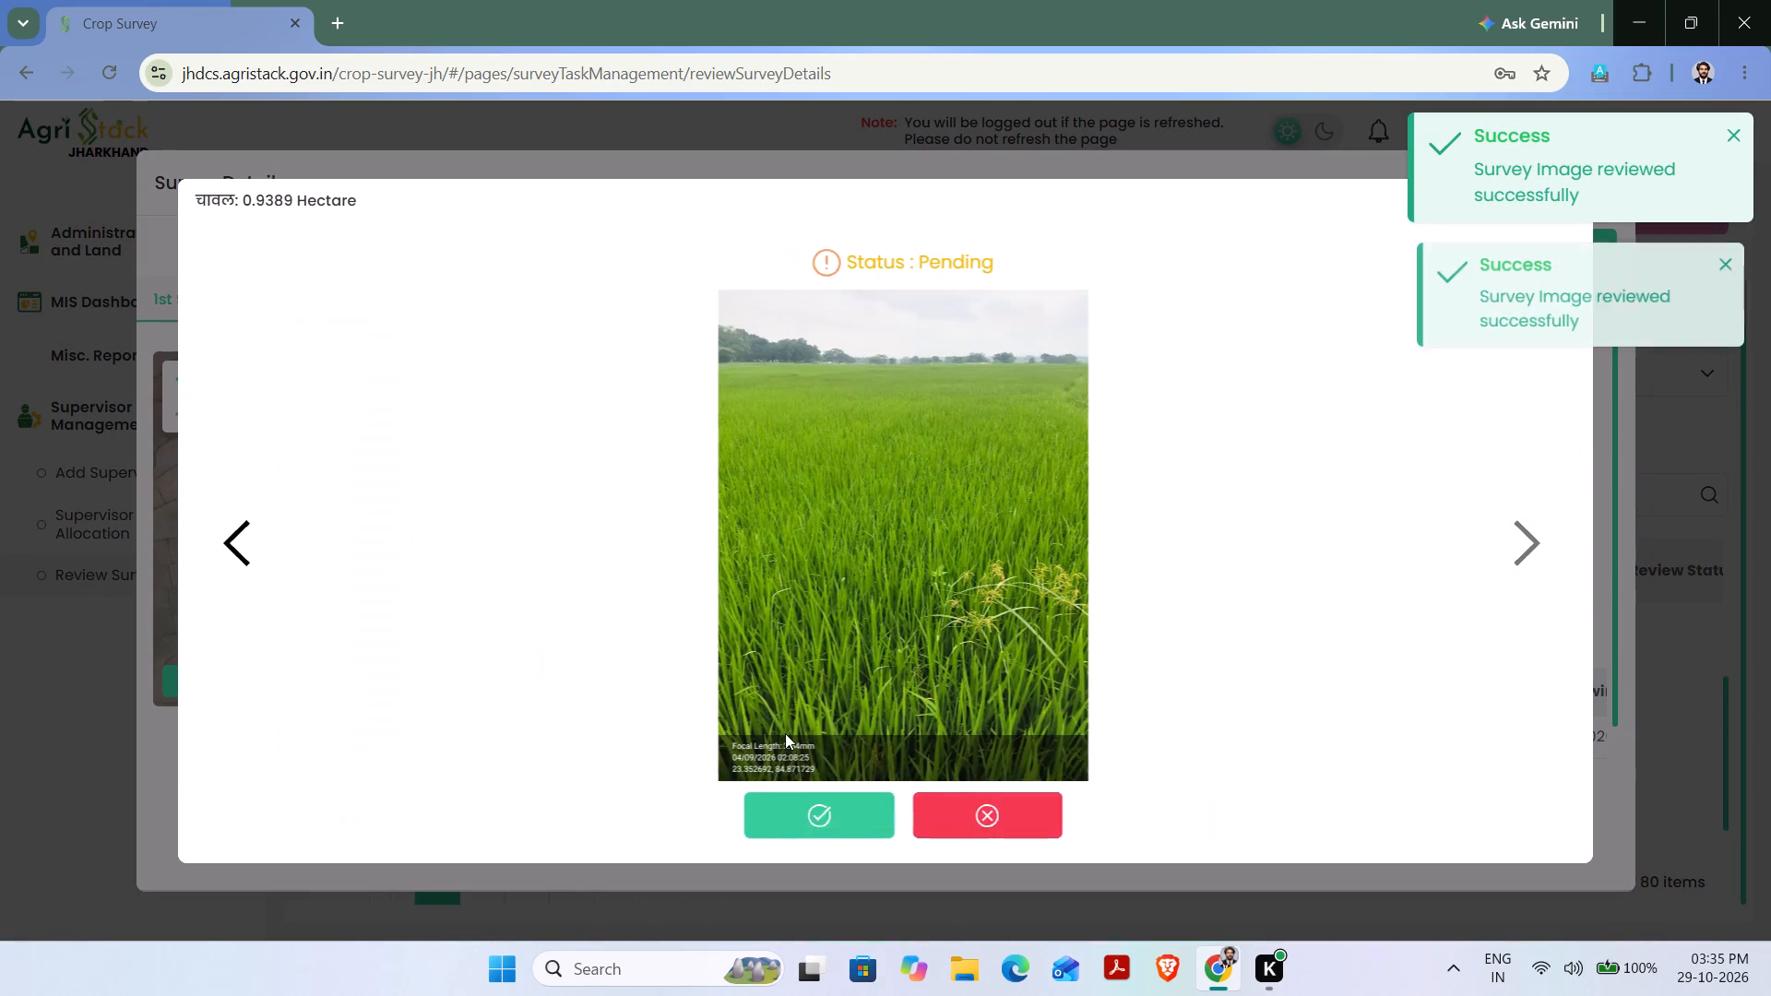
click(795, 808)
drag(959, 647, 881, 656)
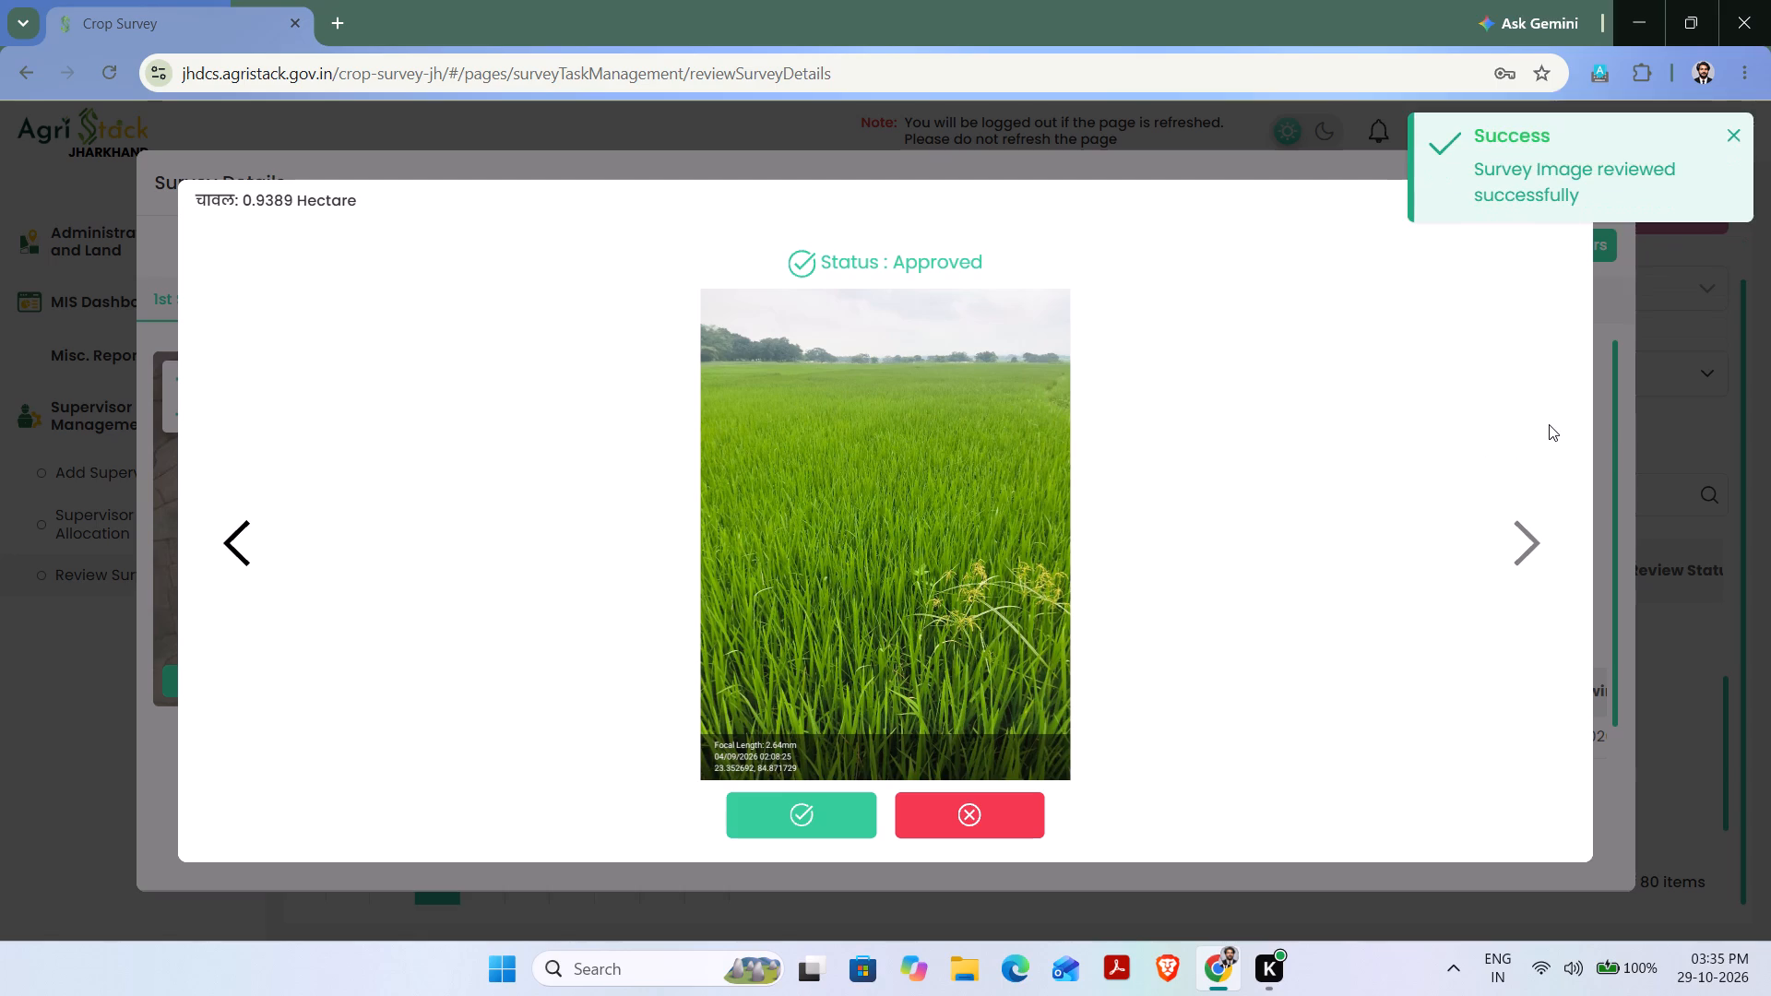
click(1570, 195)
Mark the first survey of survey number 395 as Approve, save the review and close its details.
scroll(597, 728, down, 1)
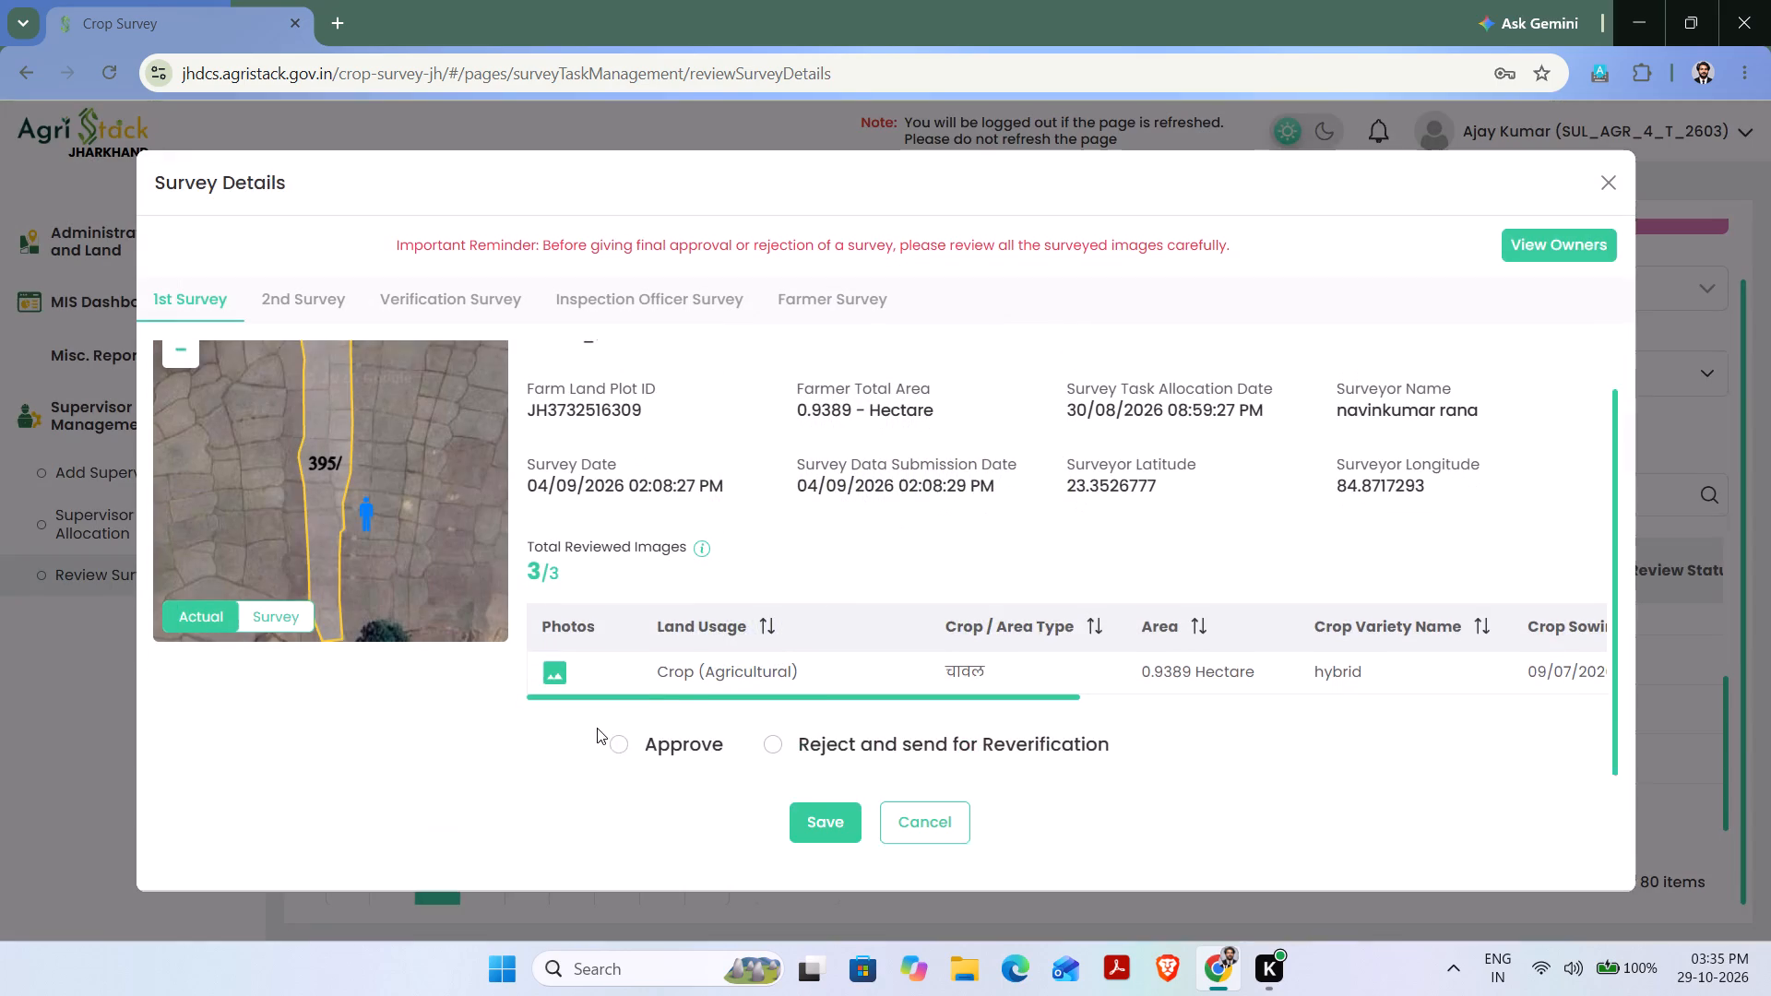
scroll(597, 728, down, 1)
click(622, 734)
click(816, 831)
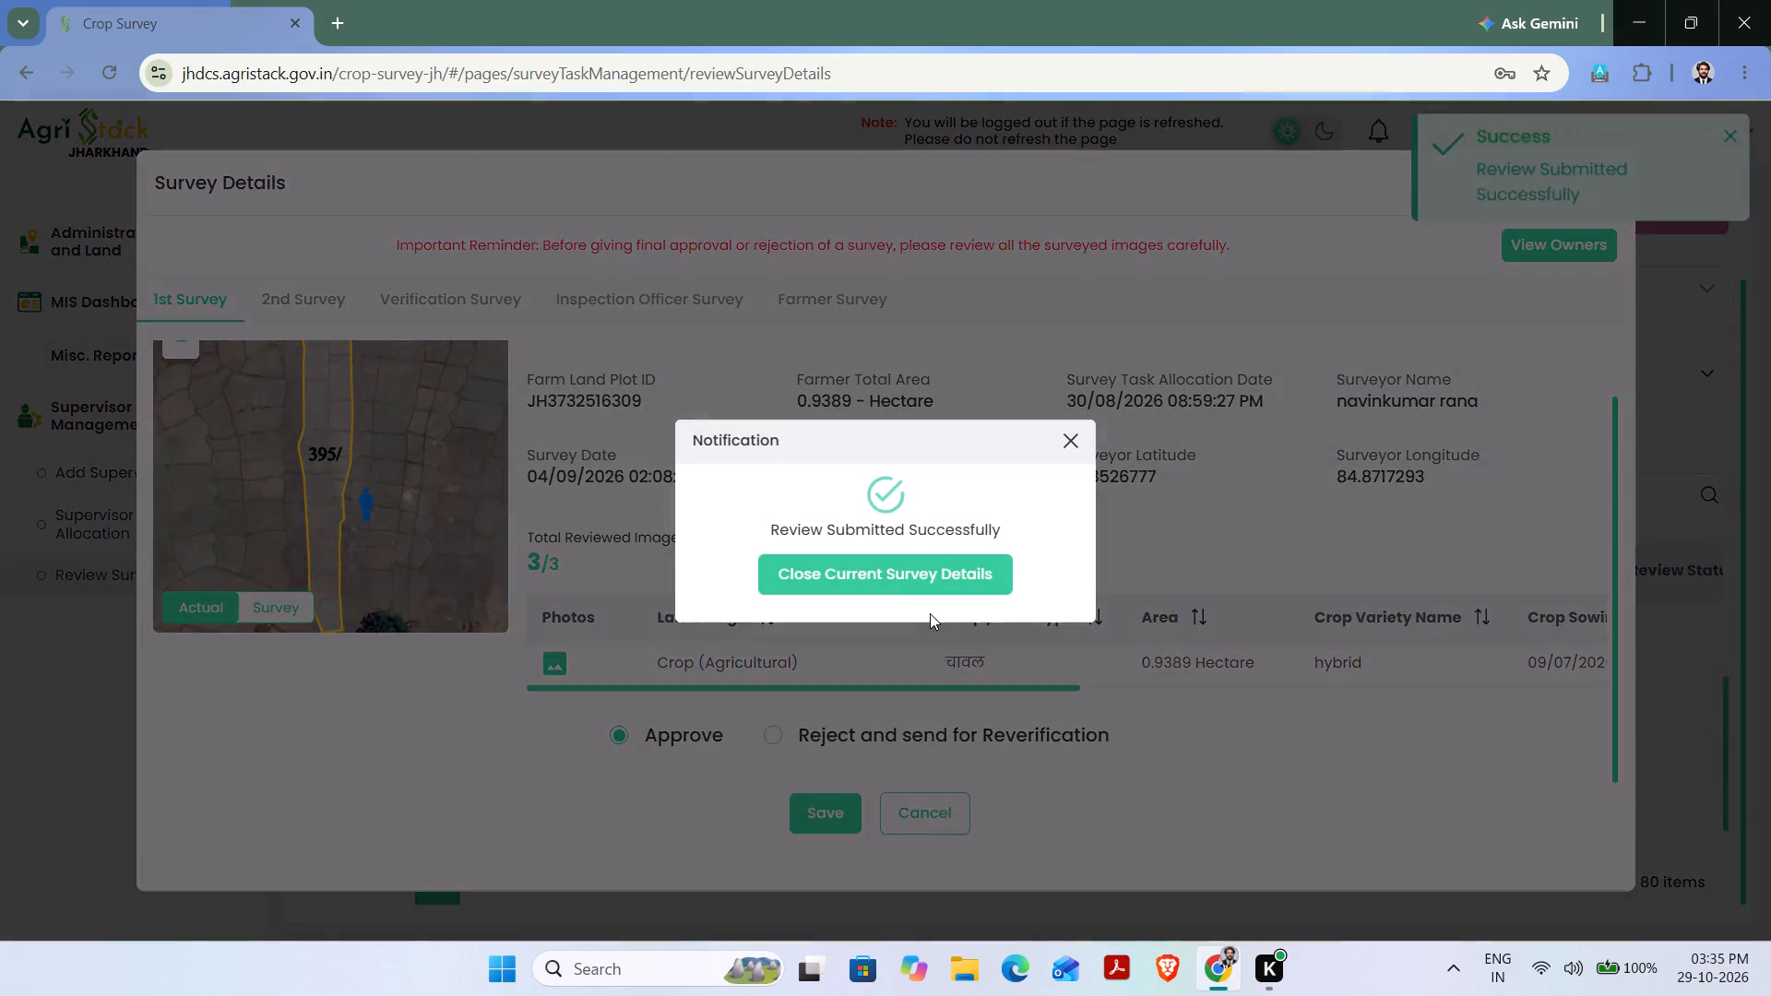
click(910, 578)
Open the record for survey number 394 and approve all three photos of its 0.9805-hectare चावल crop.
click(329, 754)
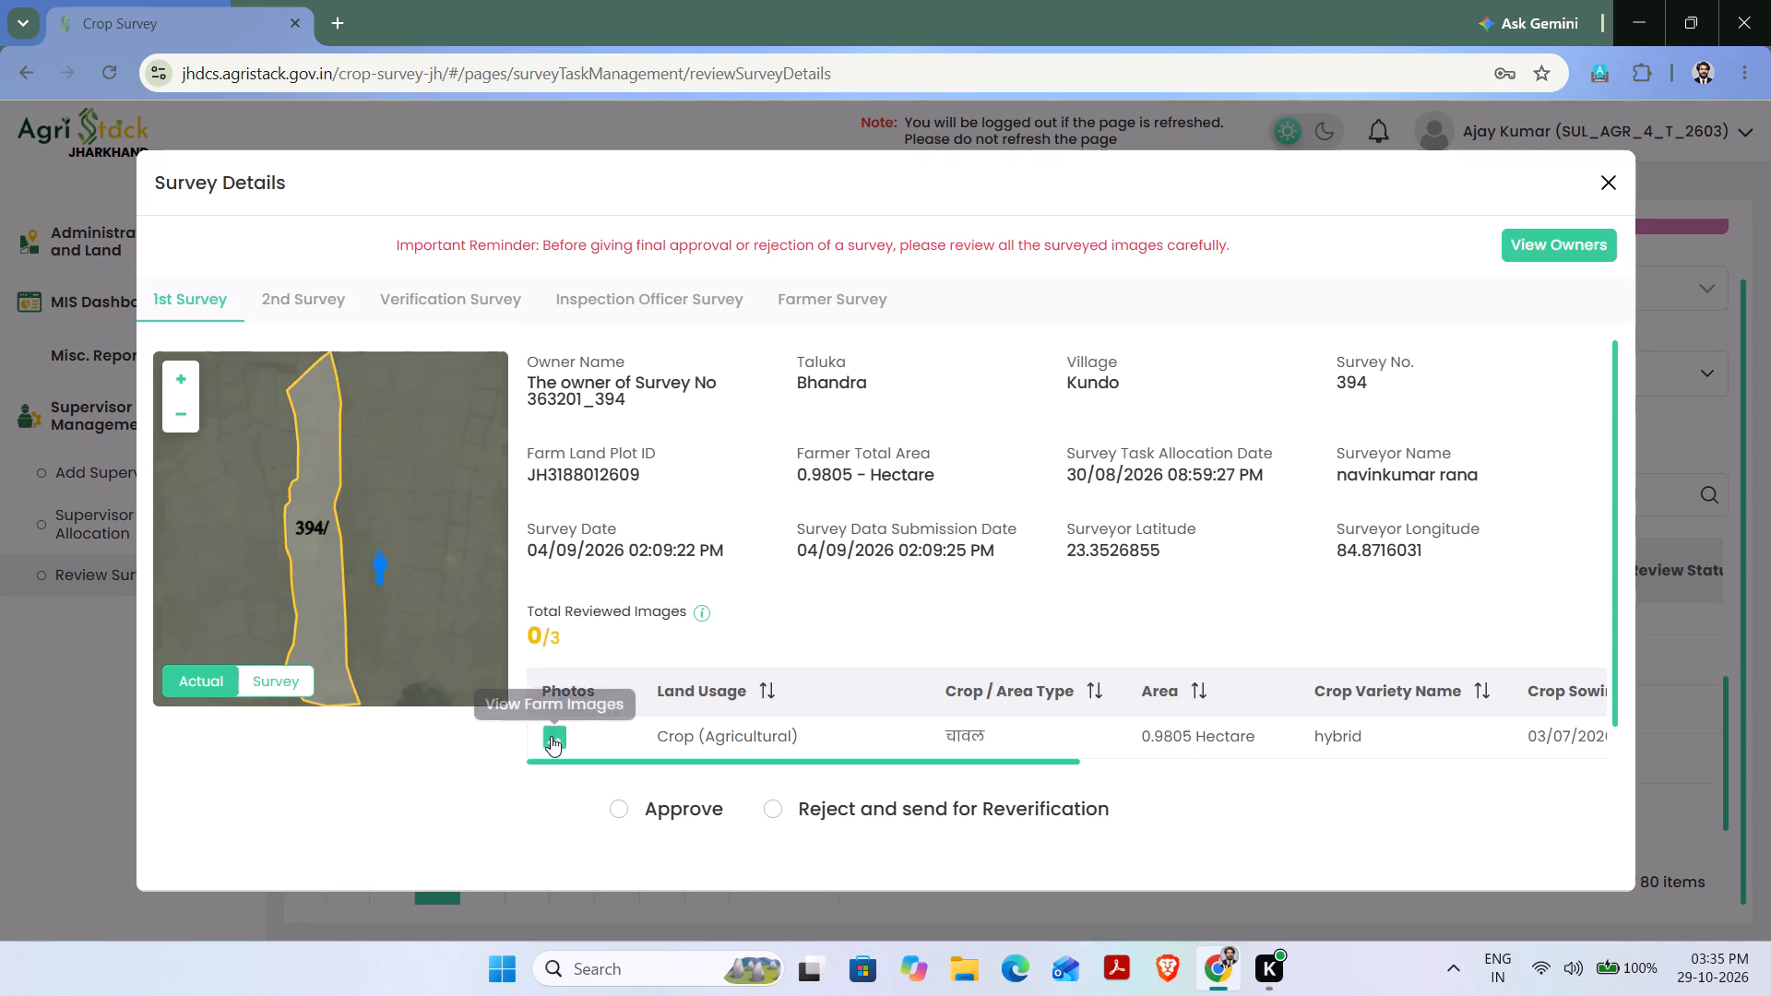
click(551, 731)
click(774, 781)
click(771, 804)
drag(944, 731, 874, 732)
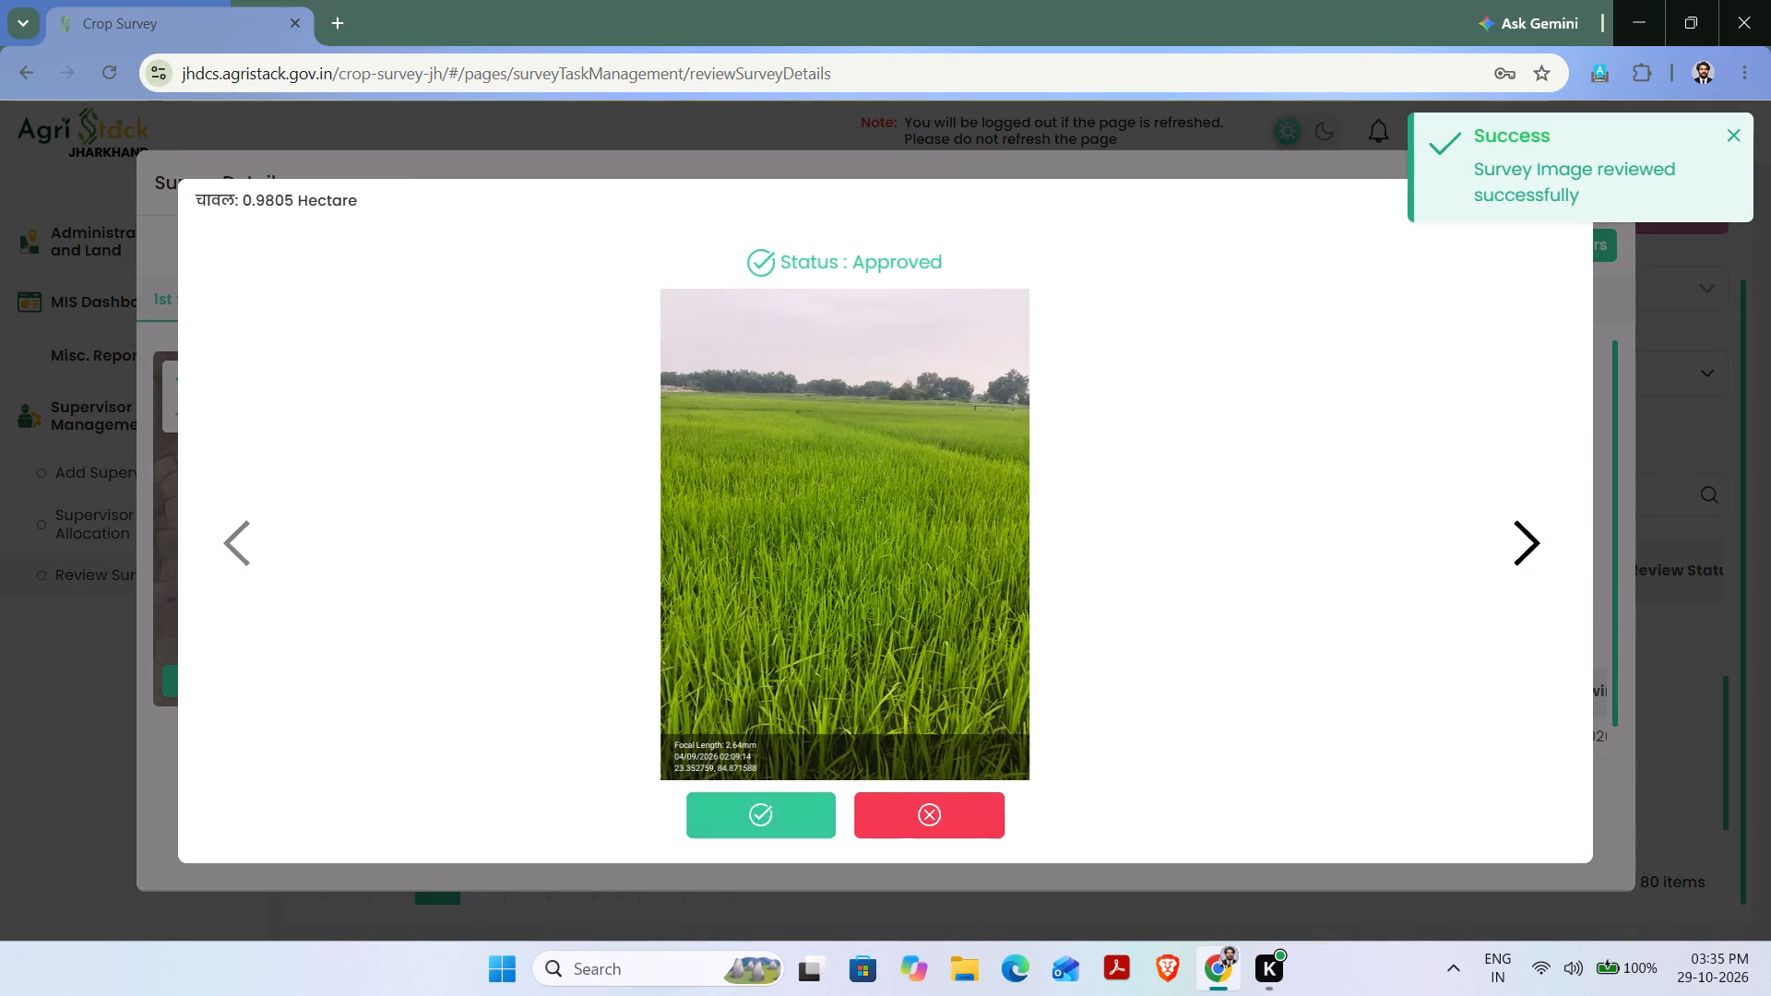
drag(874, 732, 821, 736)
click(810, 812)
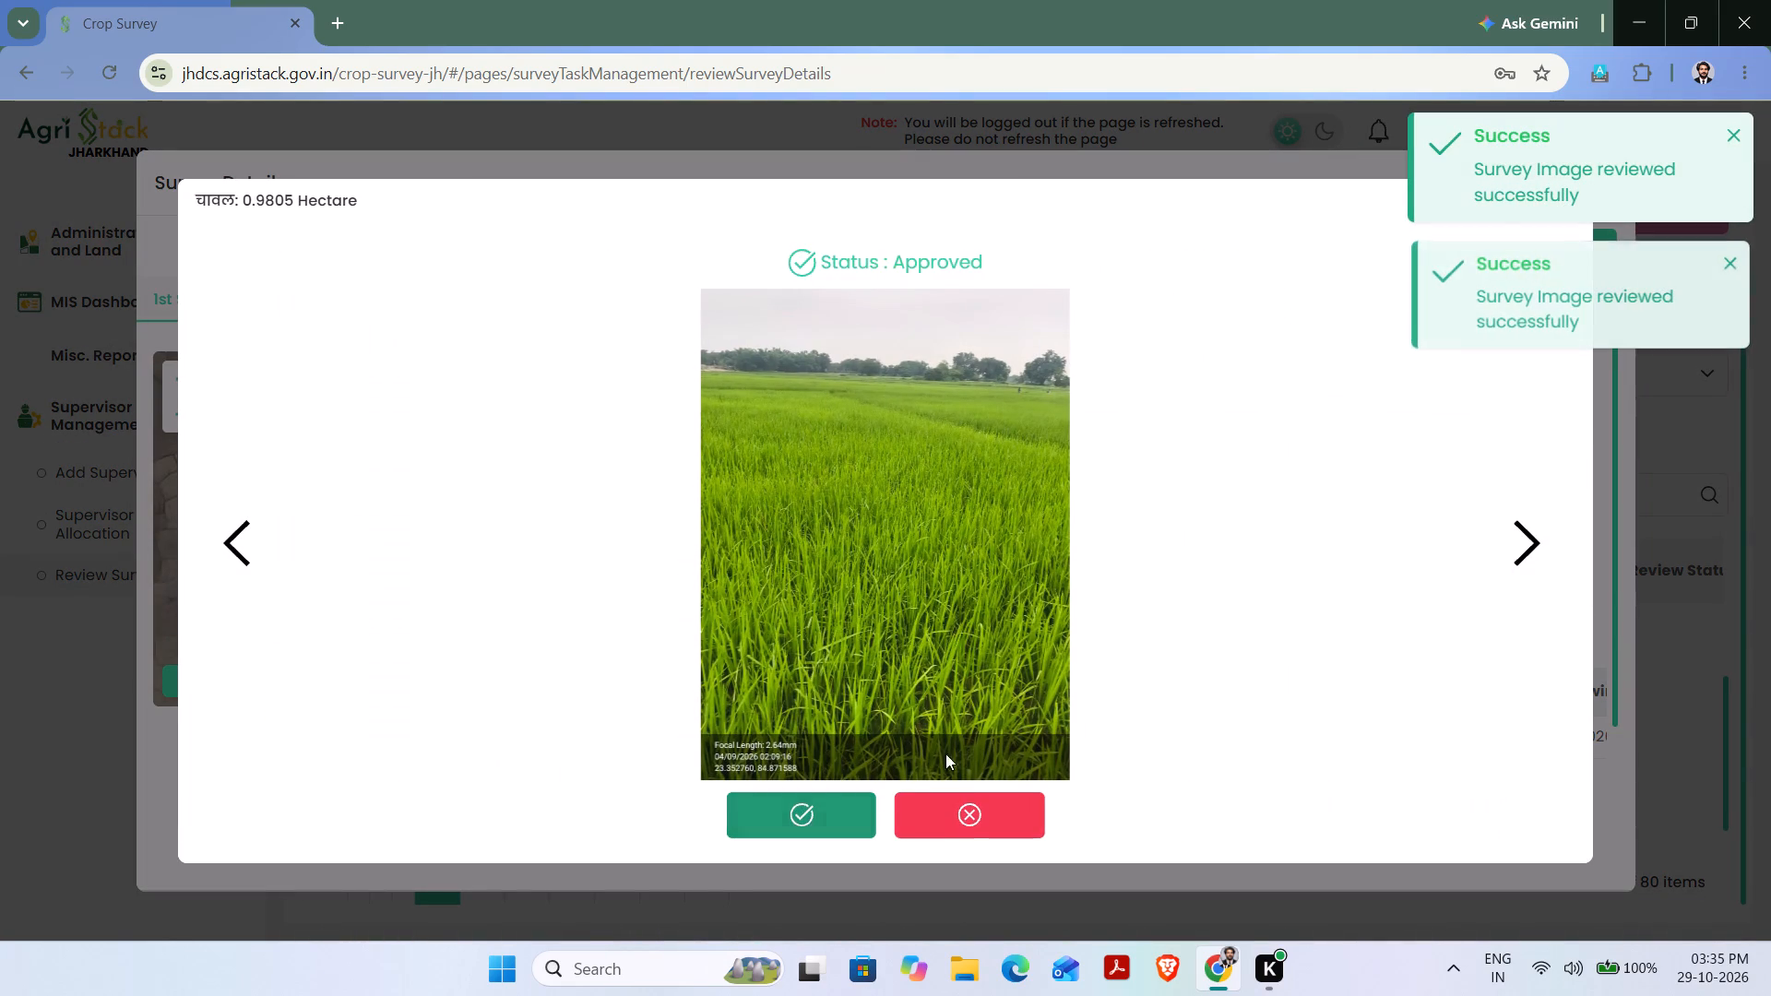
drag(957, 741, 833, 756)
click(802, 812)
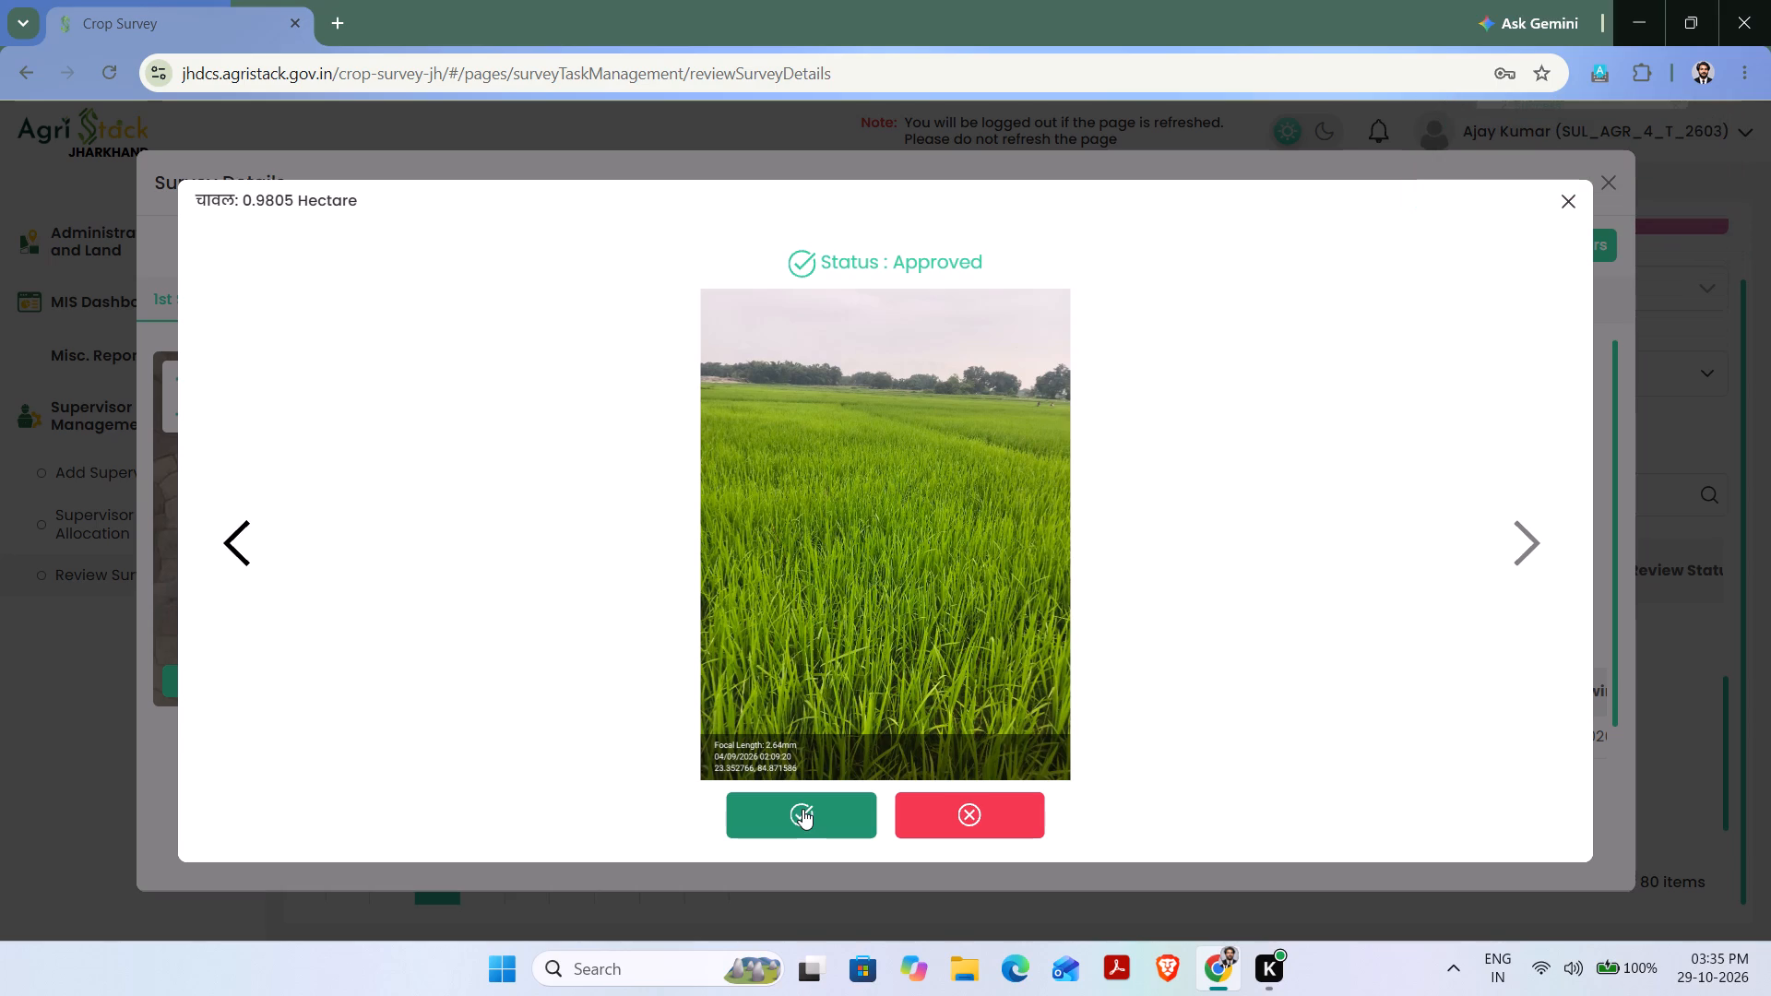
click(1560, 197)
click(1565, 200)
Mark the first survey of survey number 394 as Approve, save the review and close its details.
scroll(1085, 552, down, 1)
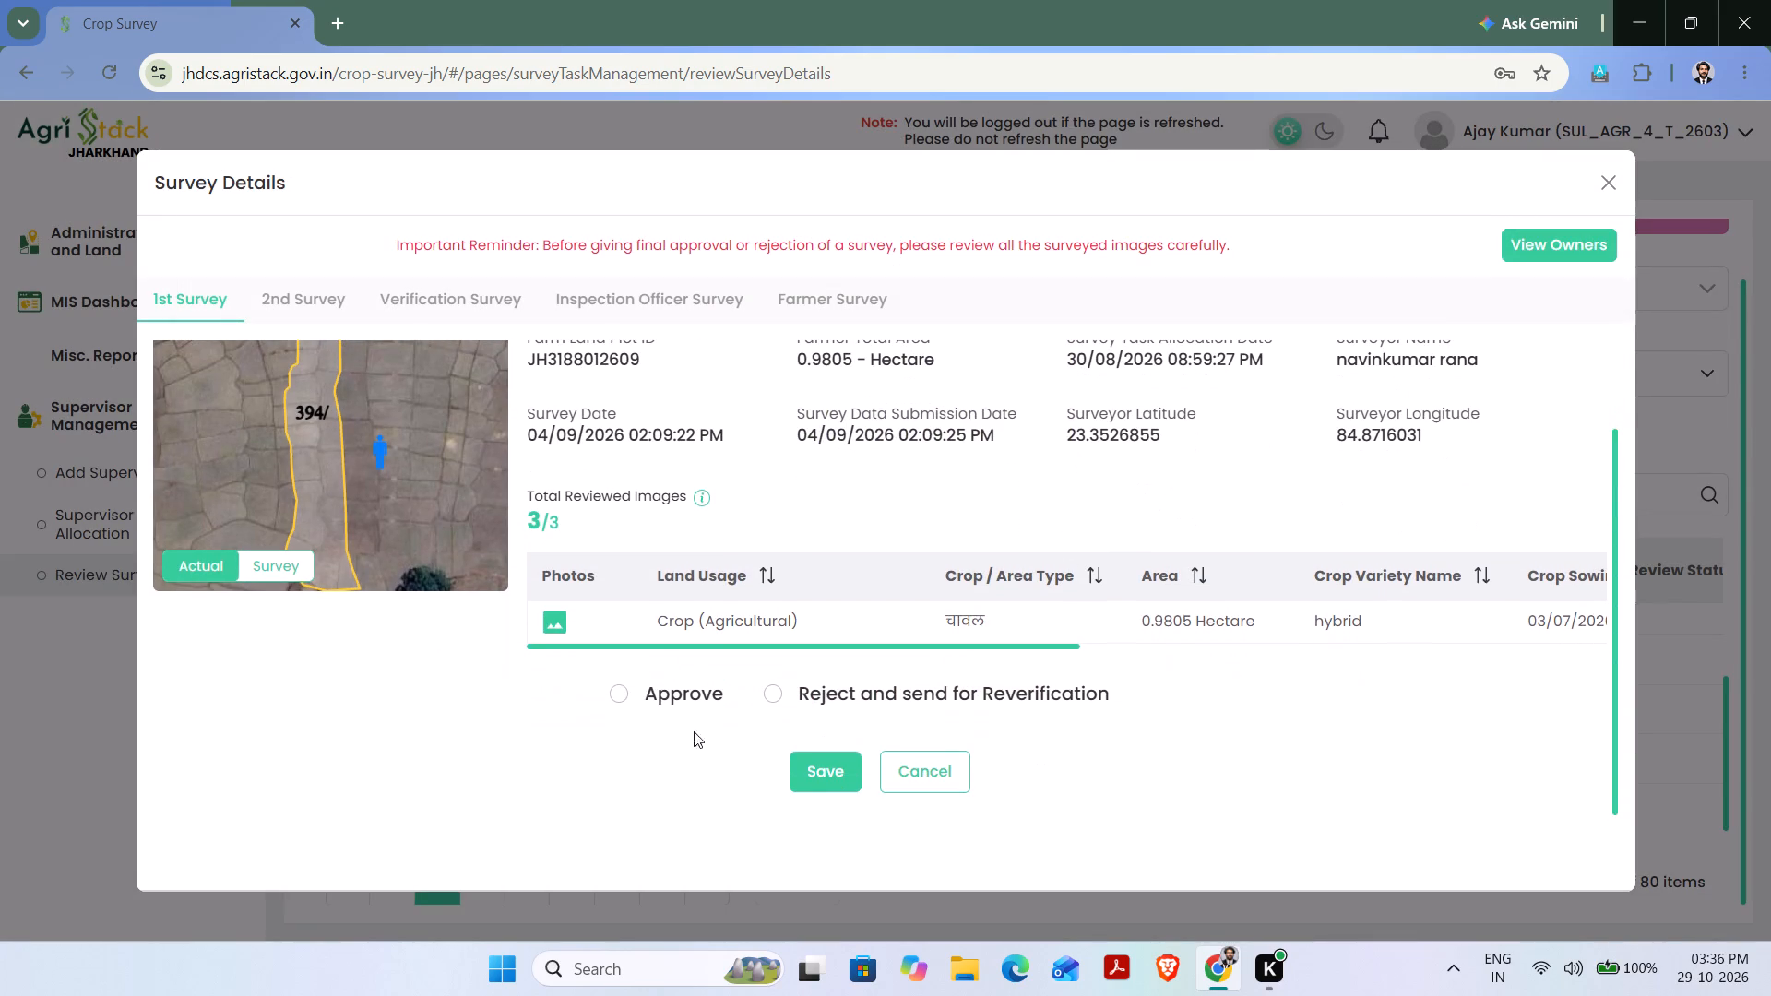
click(681, 702)
click(805, 758)
click(918, 578)
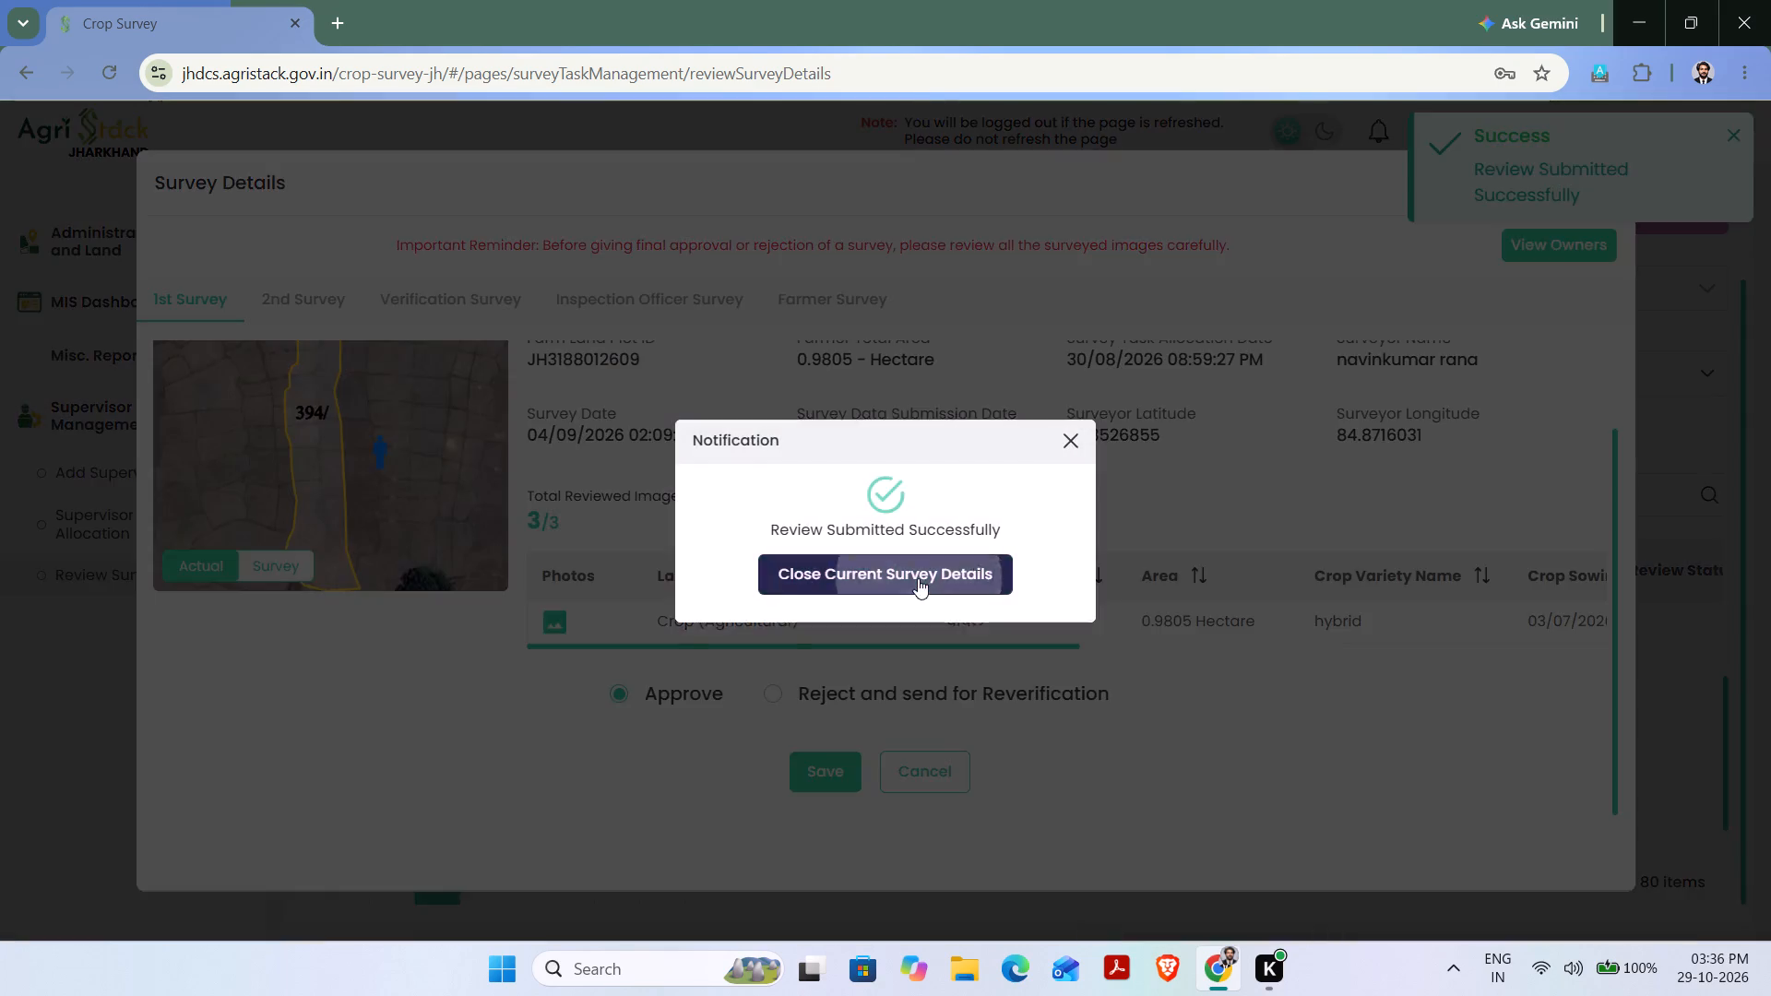
Open the record for survey number 393 and approve all three photos of its 0.6745-hectare चावल crop.
click(339, 694)
click(341, 707)
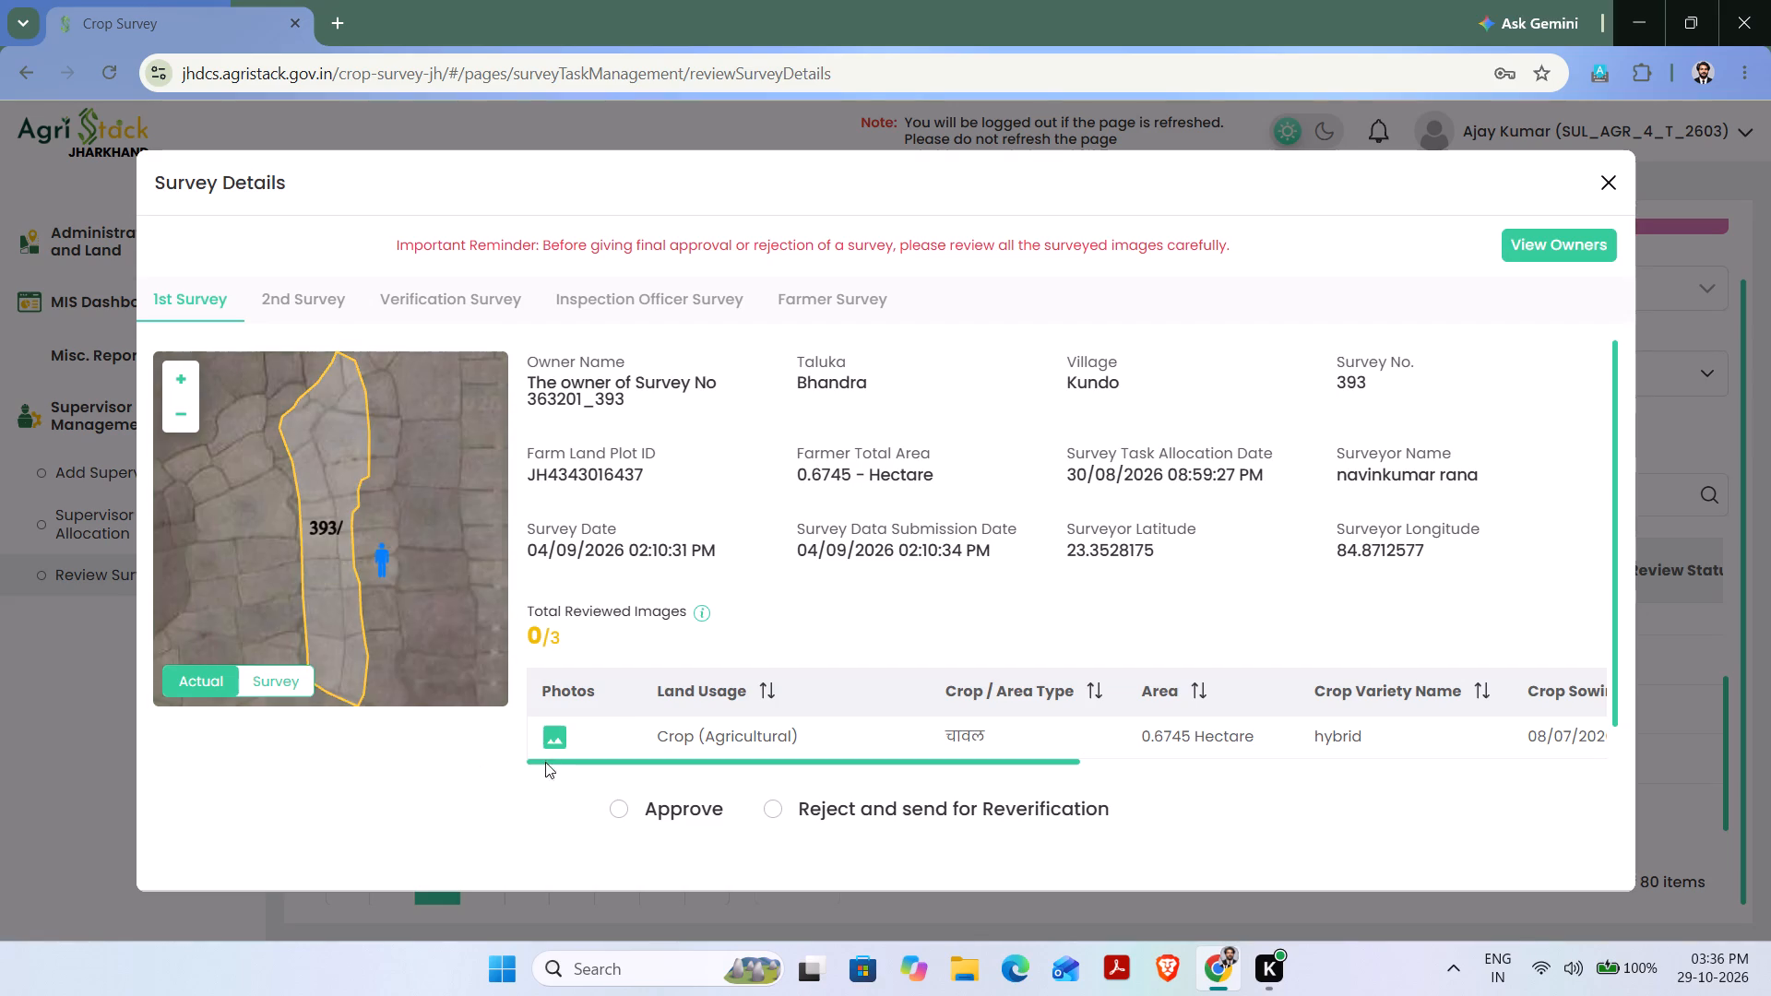
click(549, 729)
click(775, 796)
drag(838, 726, 762, 725)
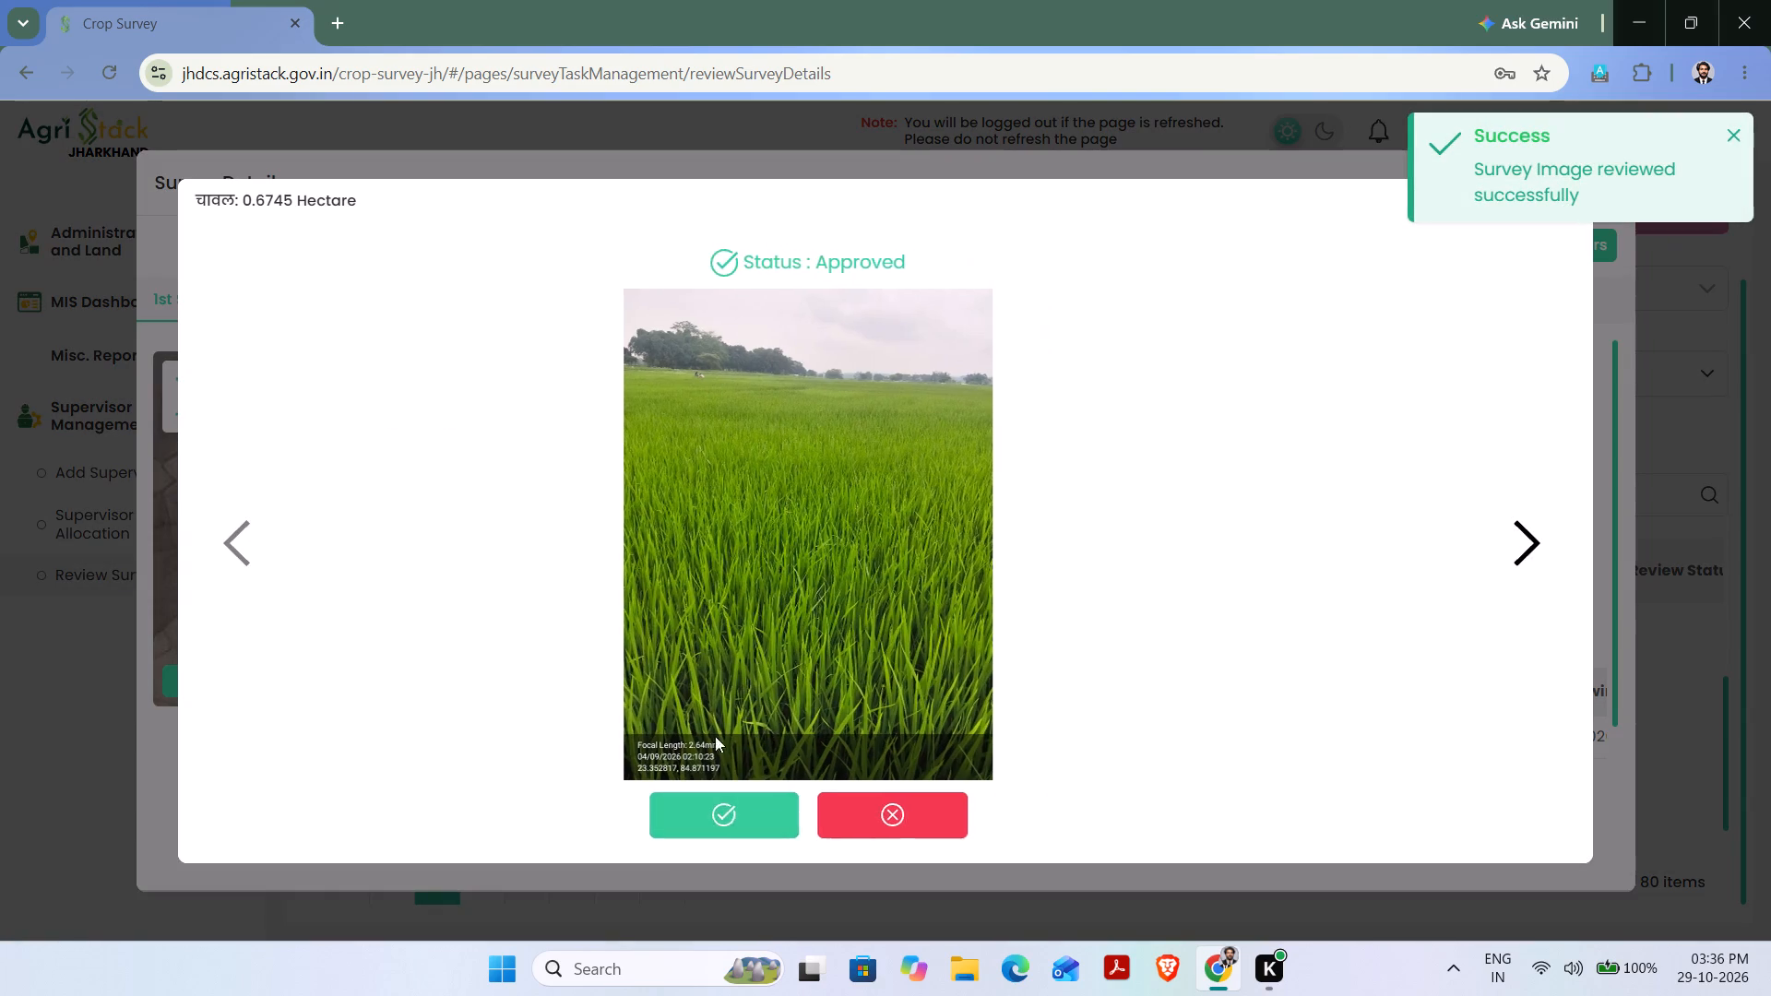
click(755, 798)
drag(826, 717, 740, 718)
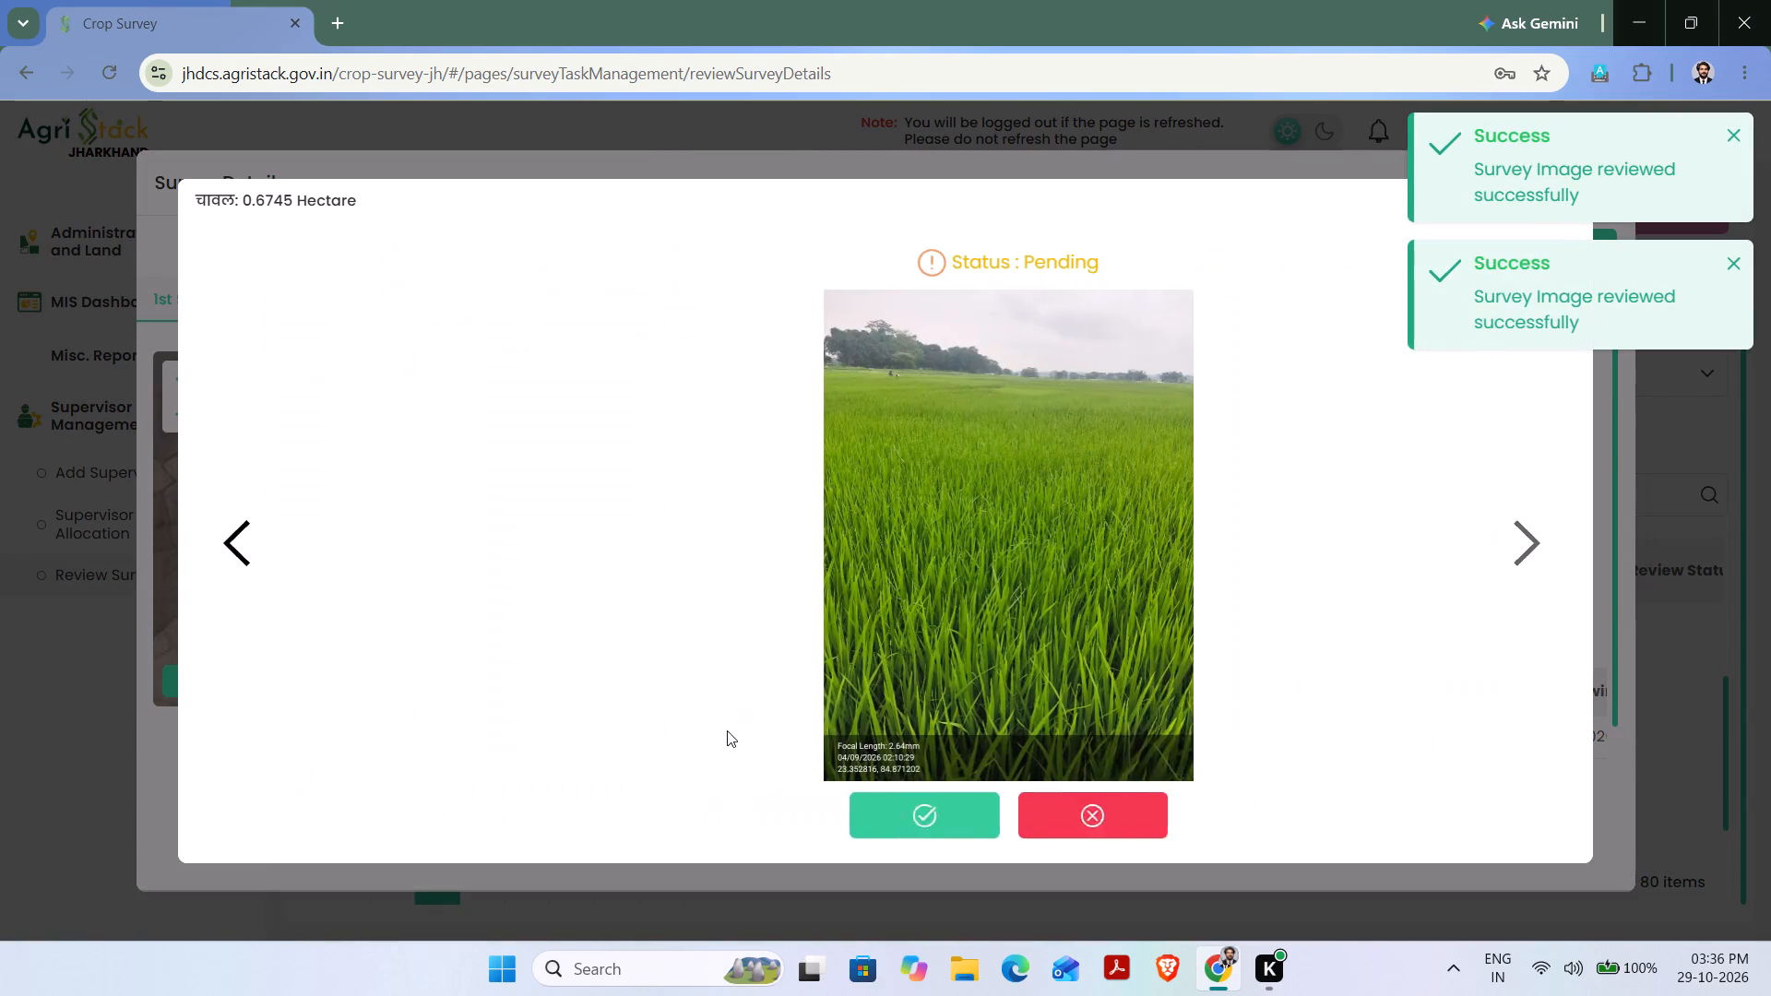
click(754, 800)
drag(852, 674, 775, 678)
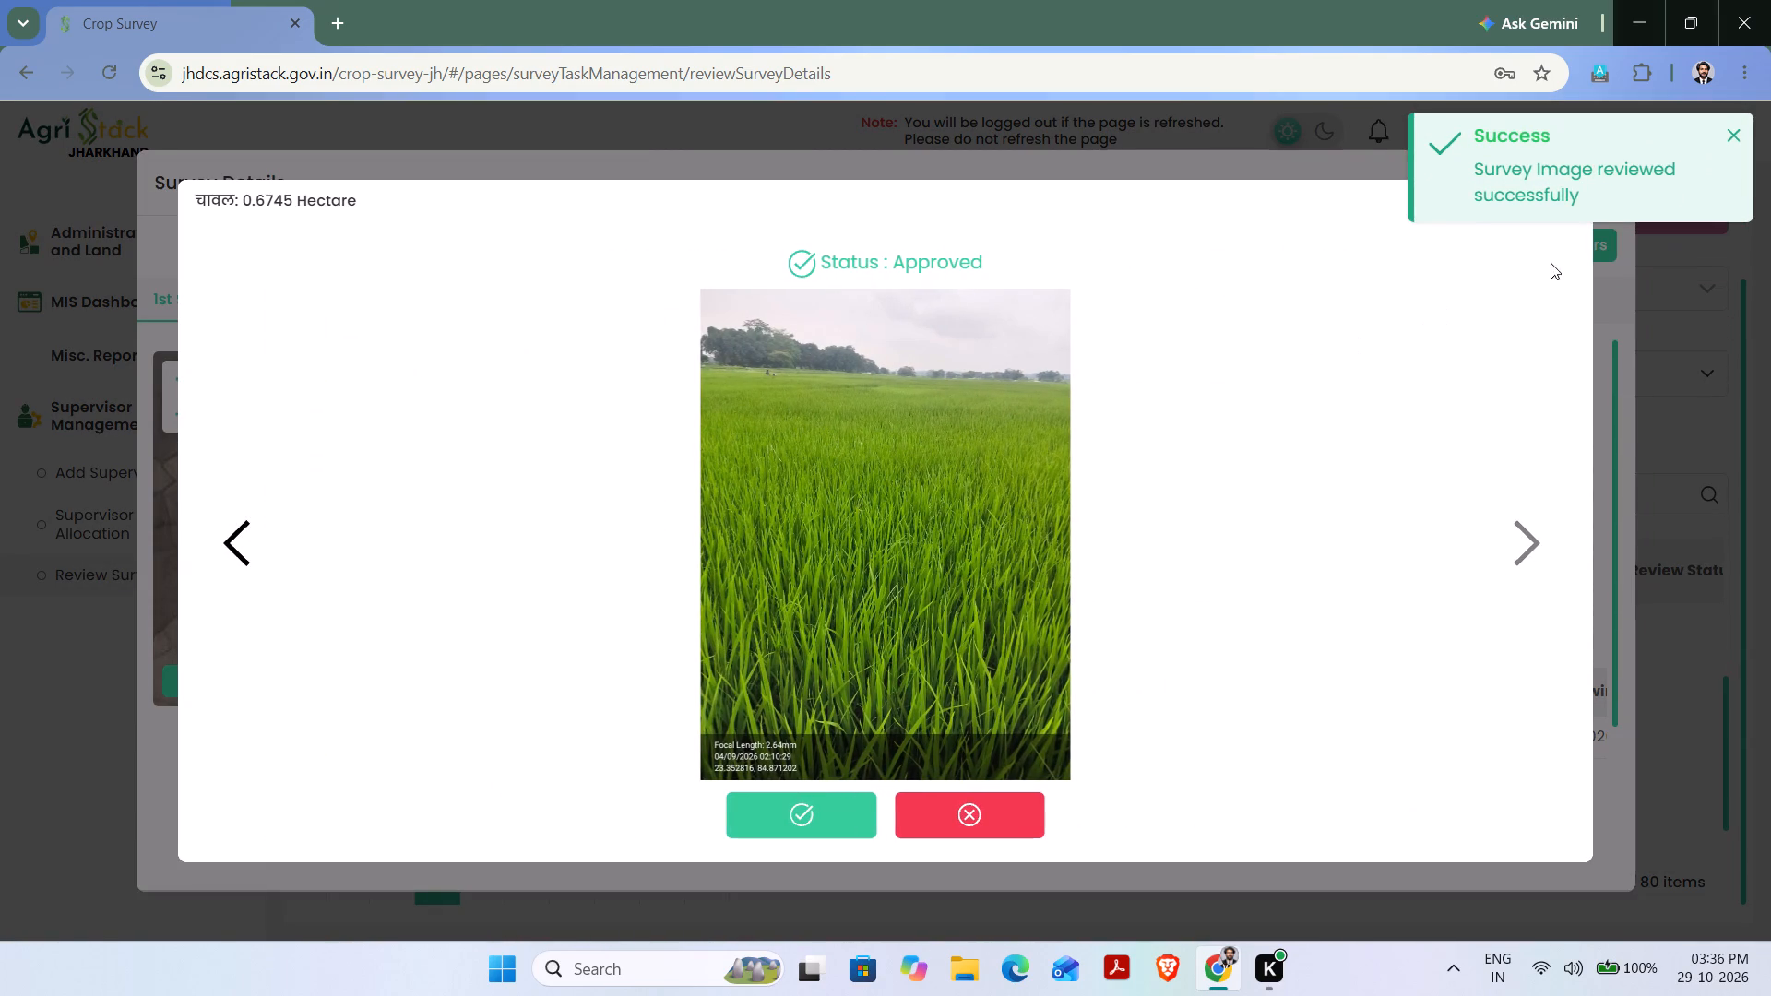
click(1572, 201)
Mark the first survey of survey number 393 as Approve, save the review and close its details.
scroll(868, 538, down, 2)
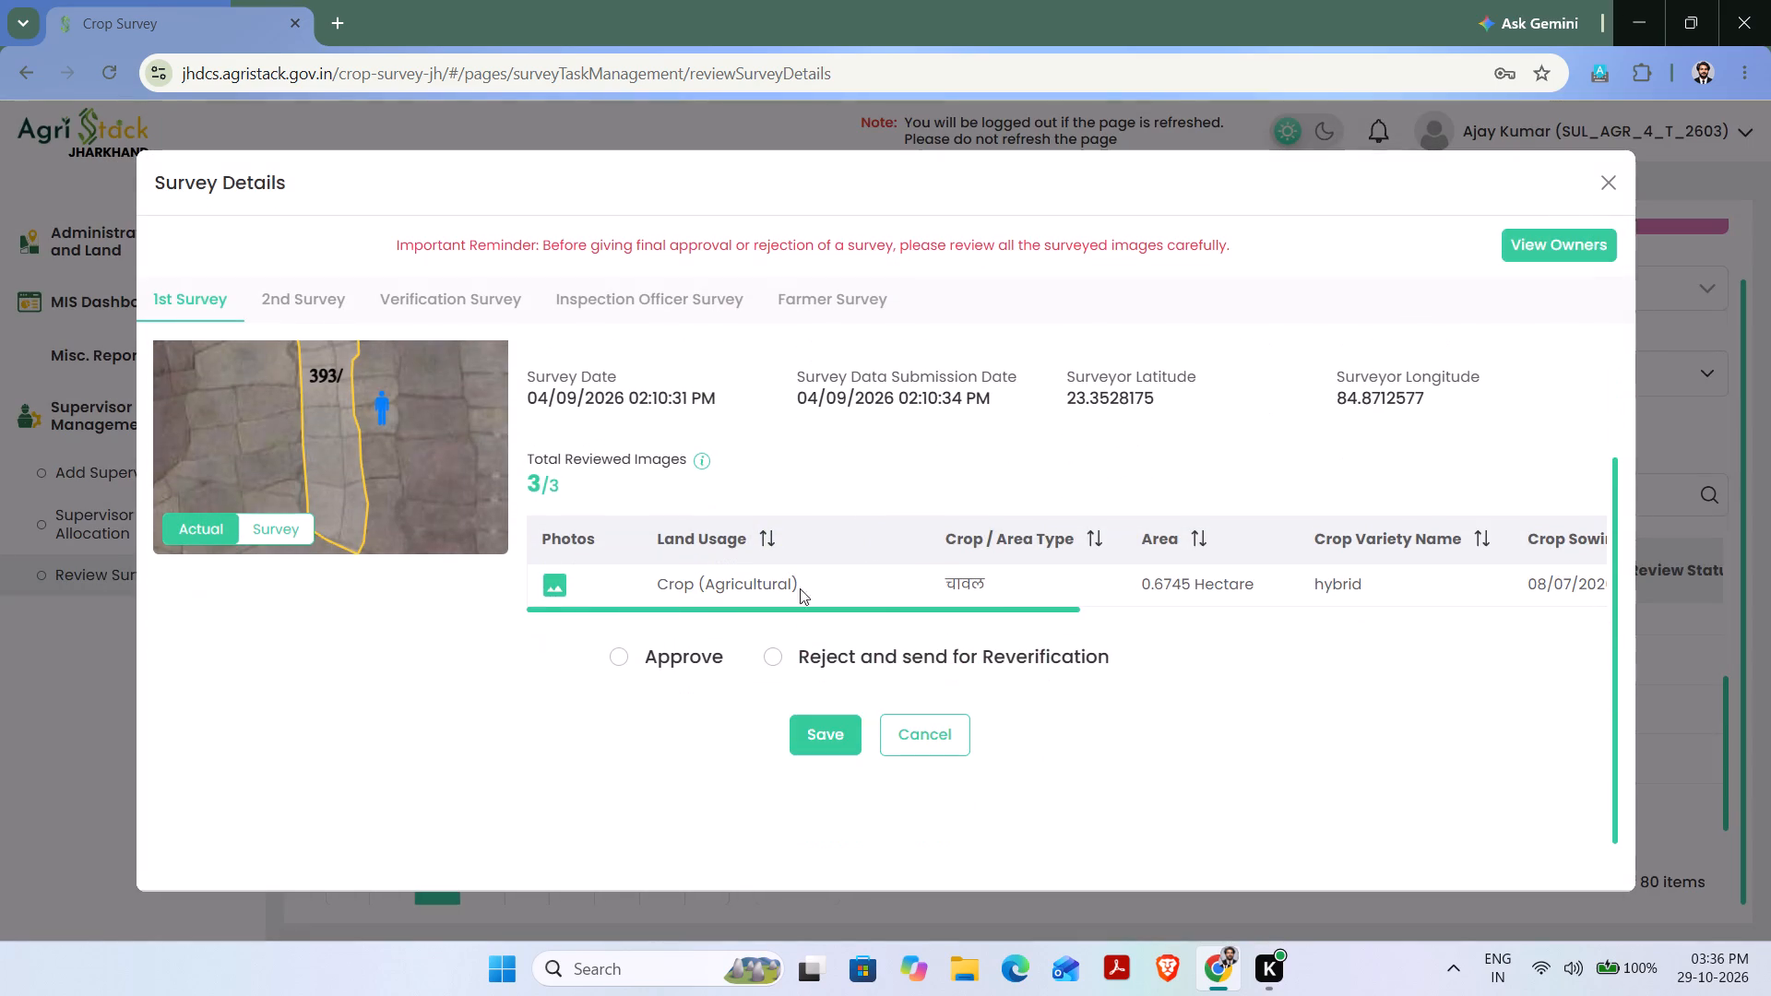
click(708, 659)
click(806, 716)
click(915, 558)
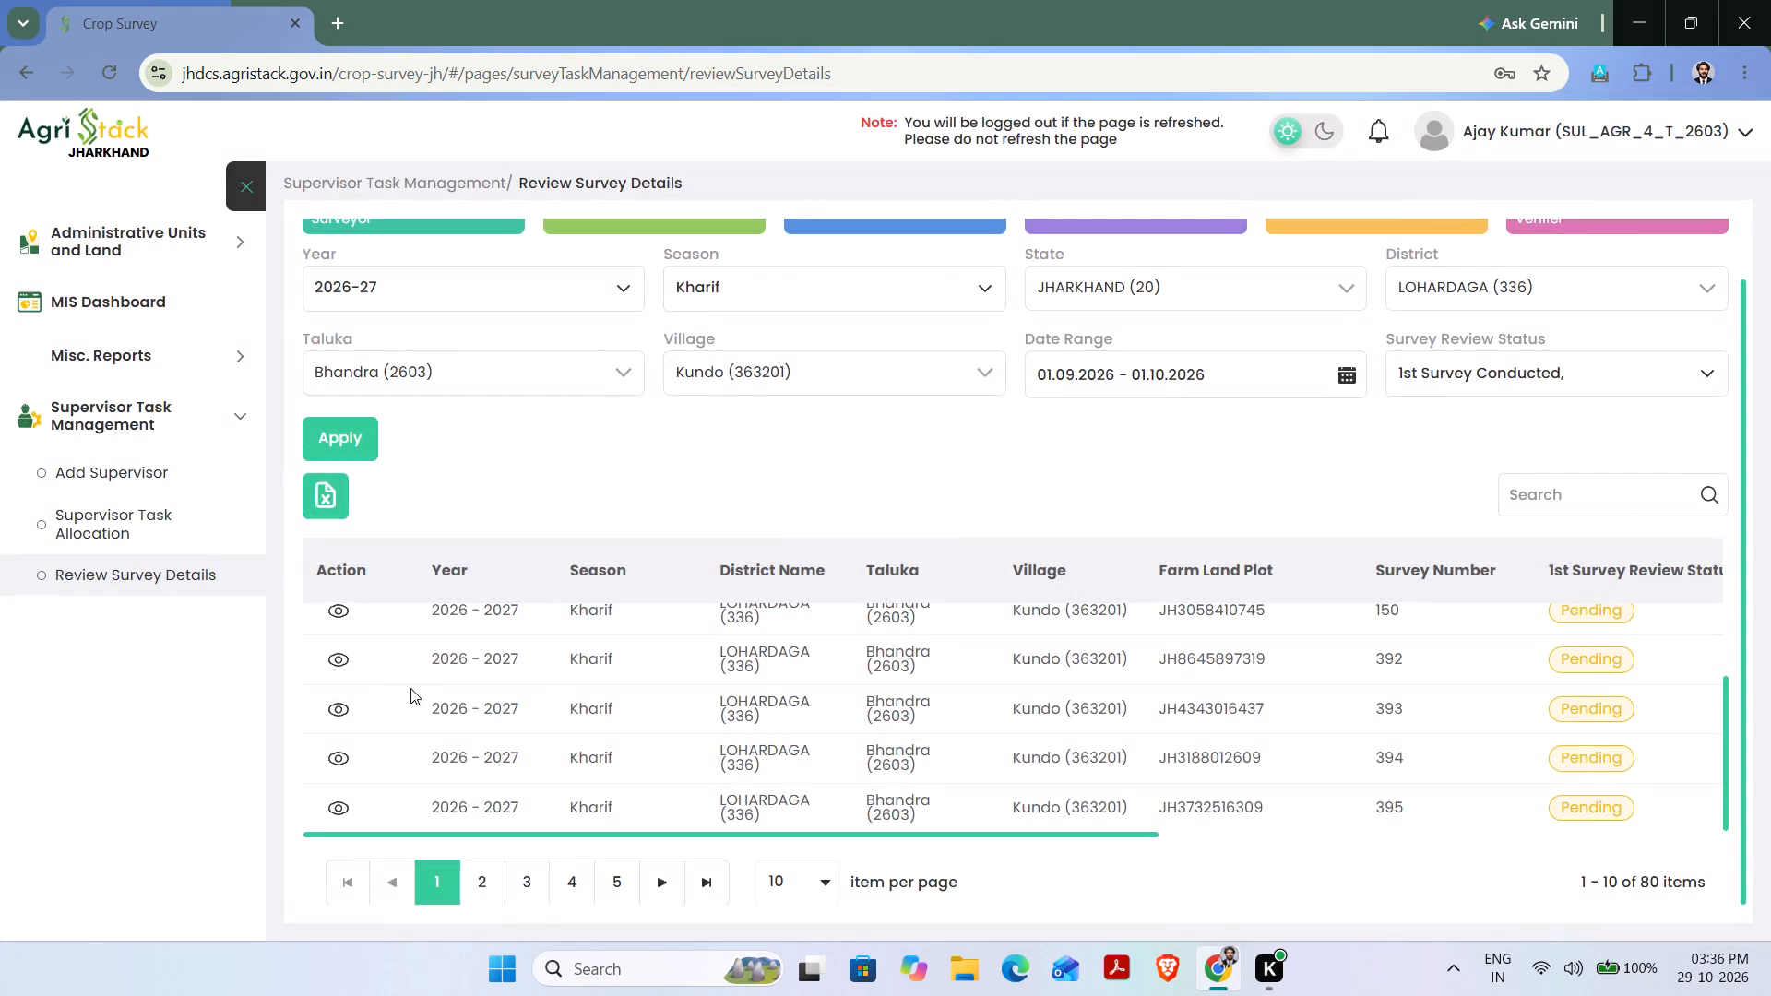
click(340, 660)
click(561, 732)
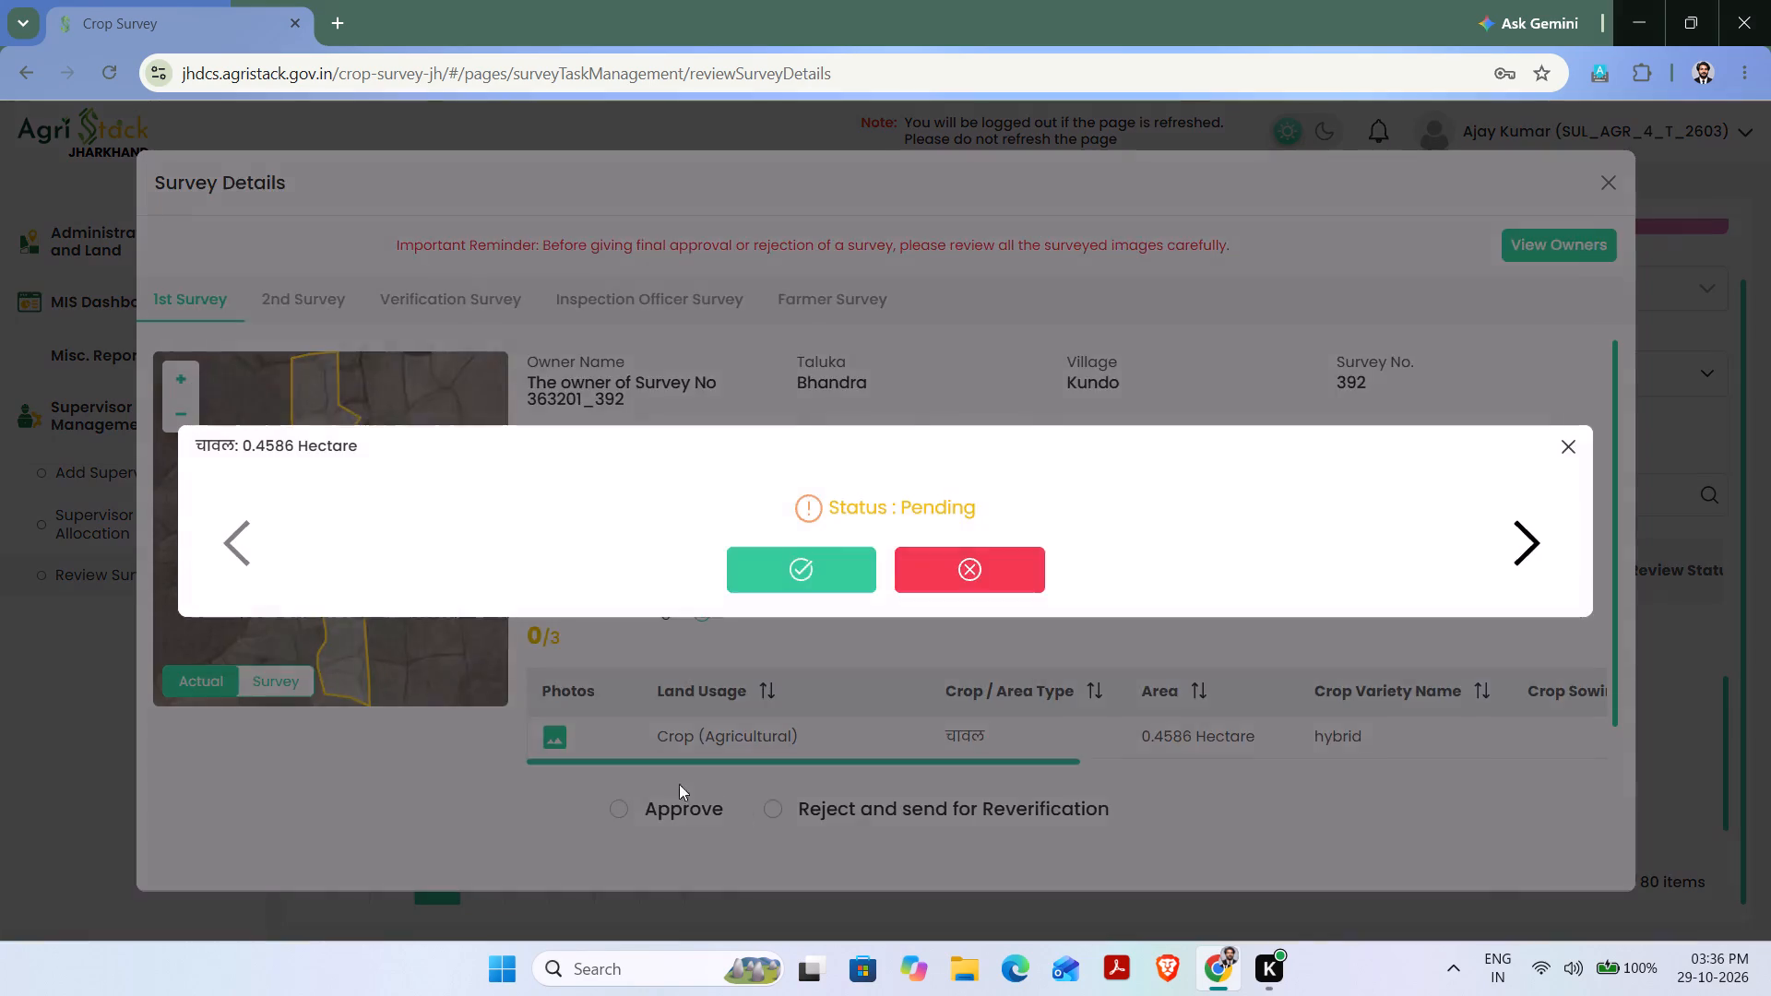
click(779, 812)
drag(883, 681, 796, 699)
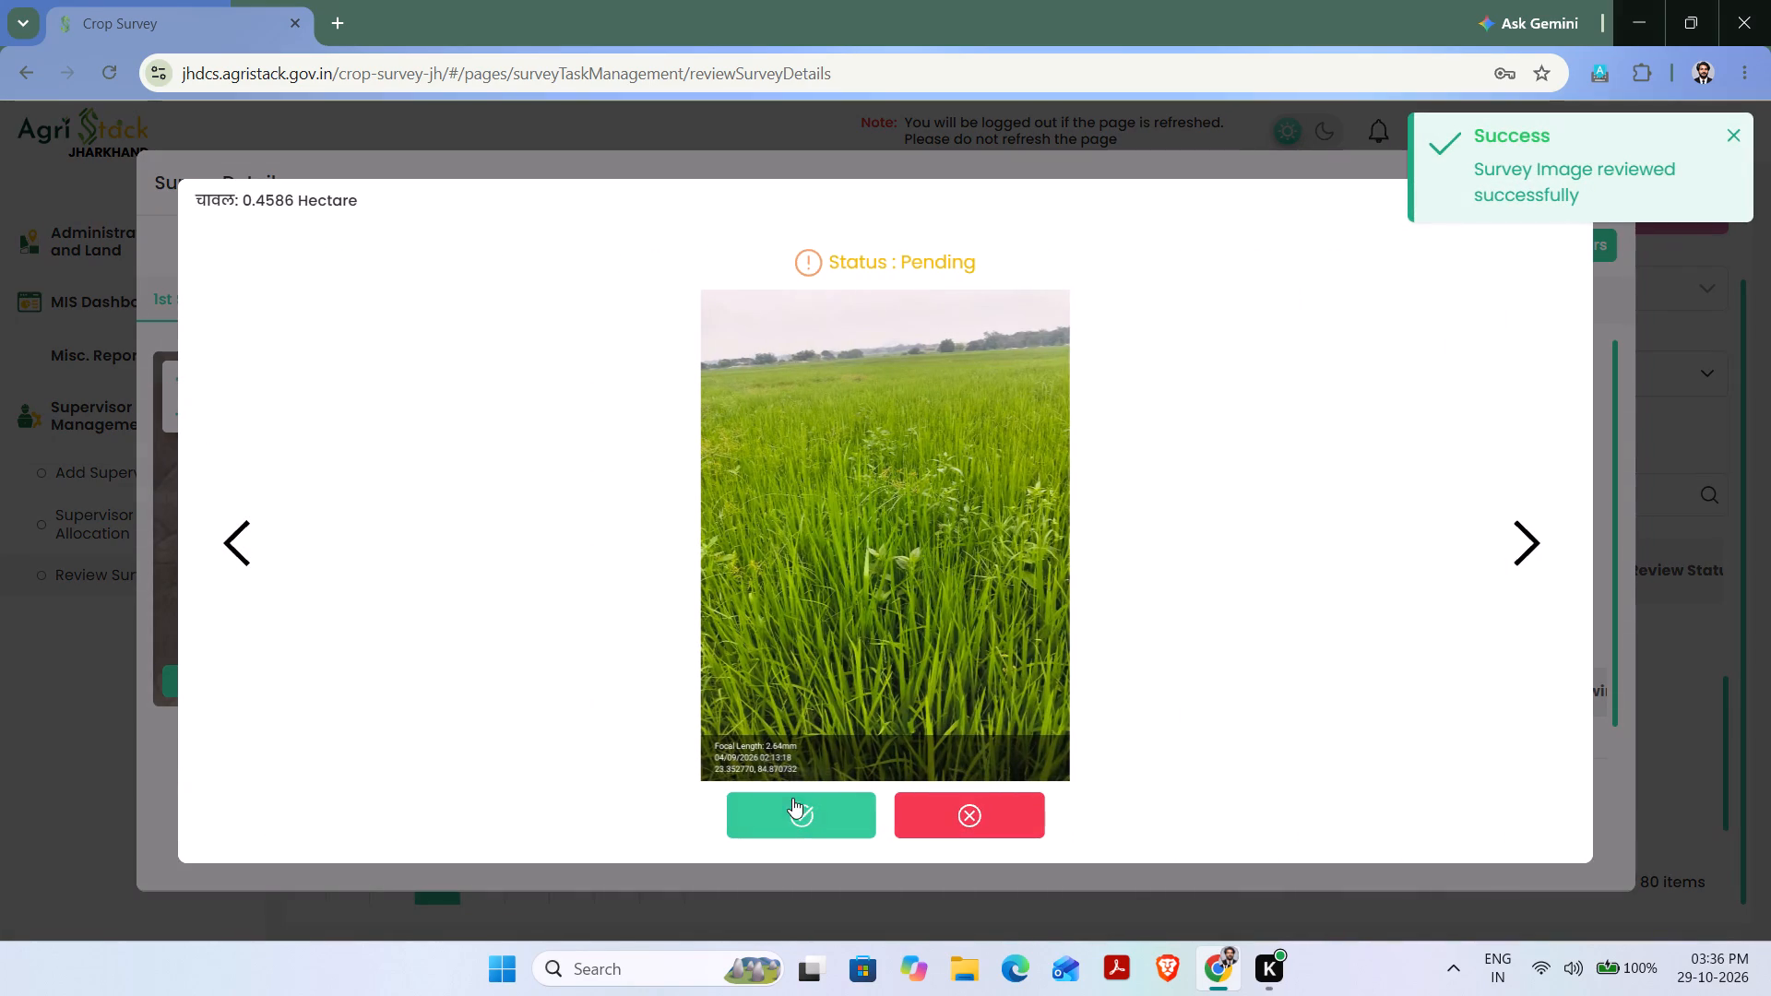
click(791, 800)
drag(894, 645, 821, 658)
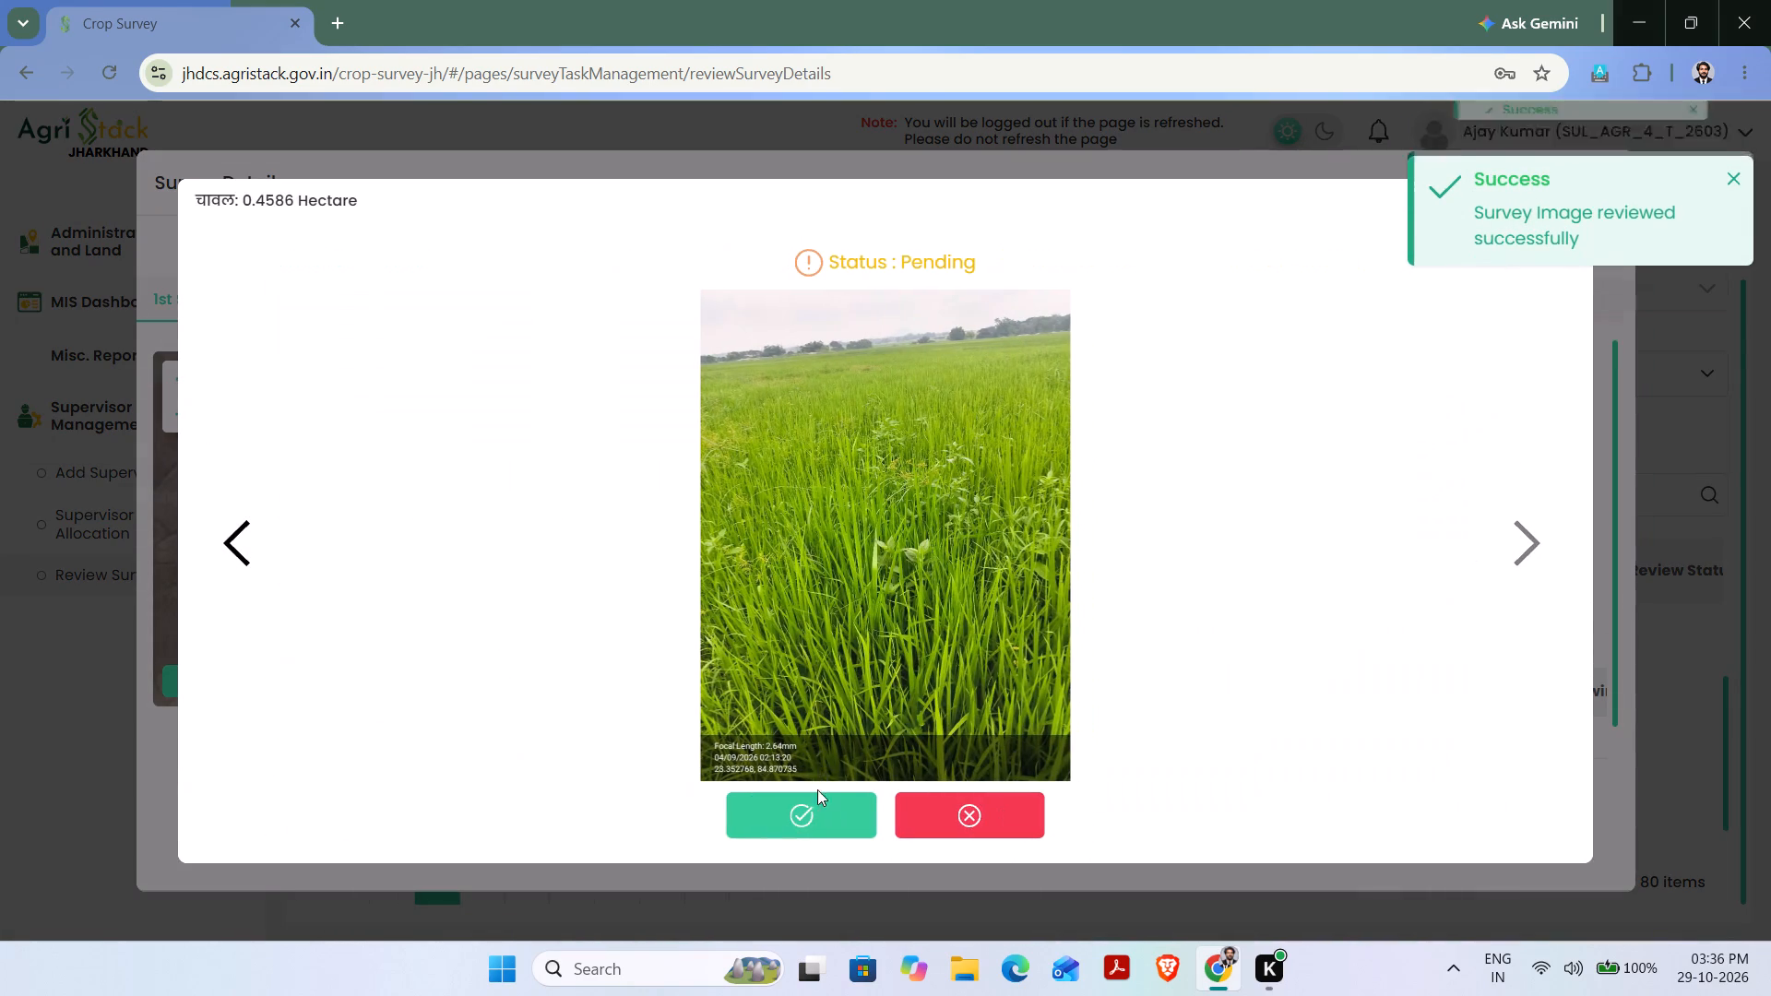
click(814, 819)
drag(963, 661, 886, 672)
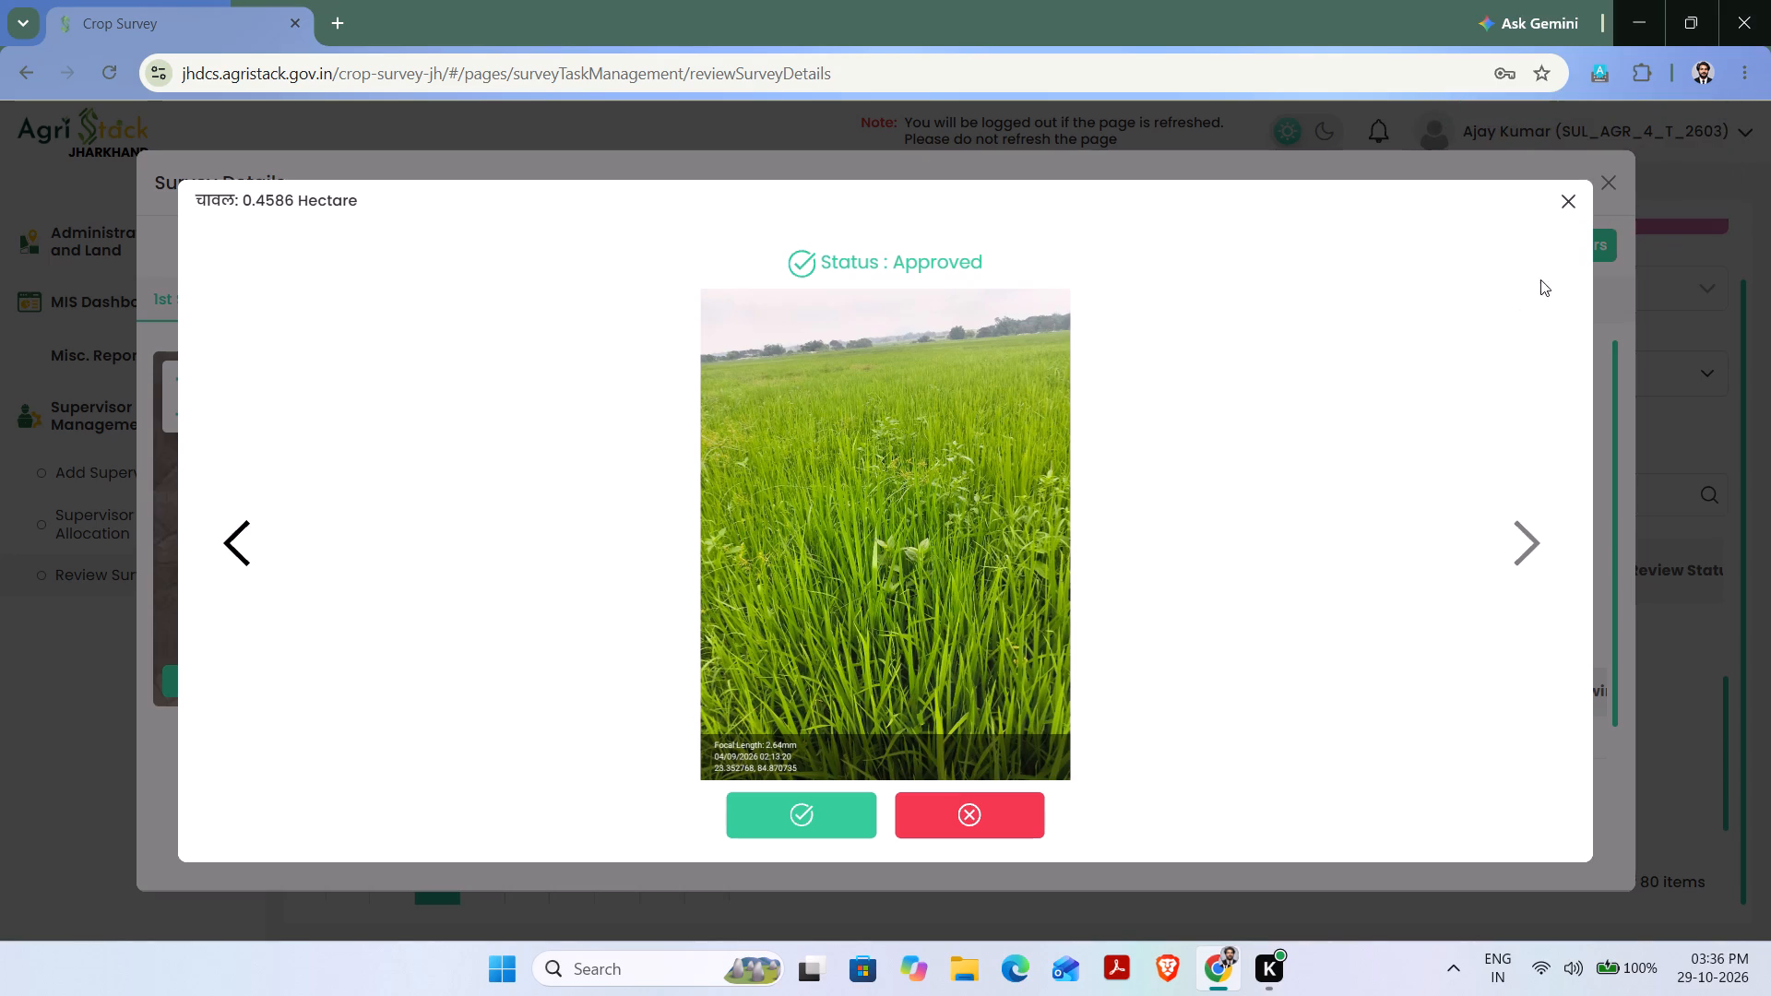
click(1565, 210)
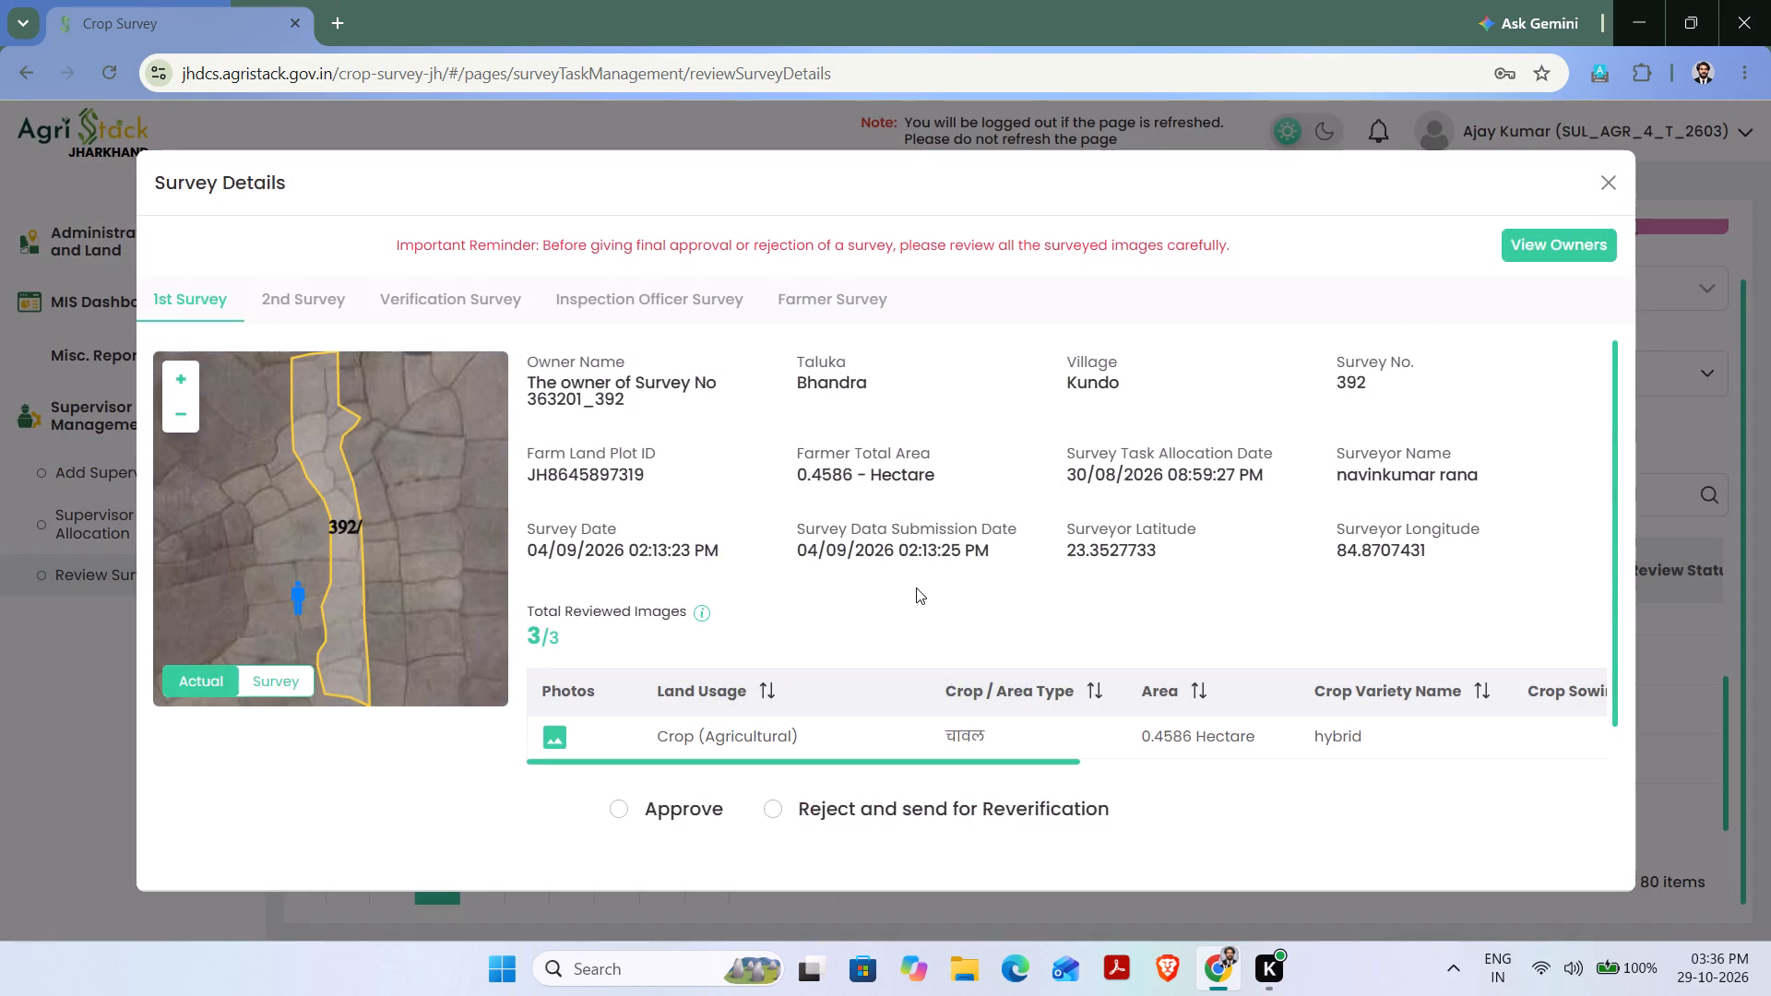
Mark the first survey of survey number 392 as Approve, save the review and close its details.
scroll(916, 587, down, 2)
drag(672, 656, 675, 666)
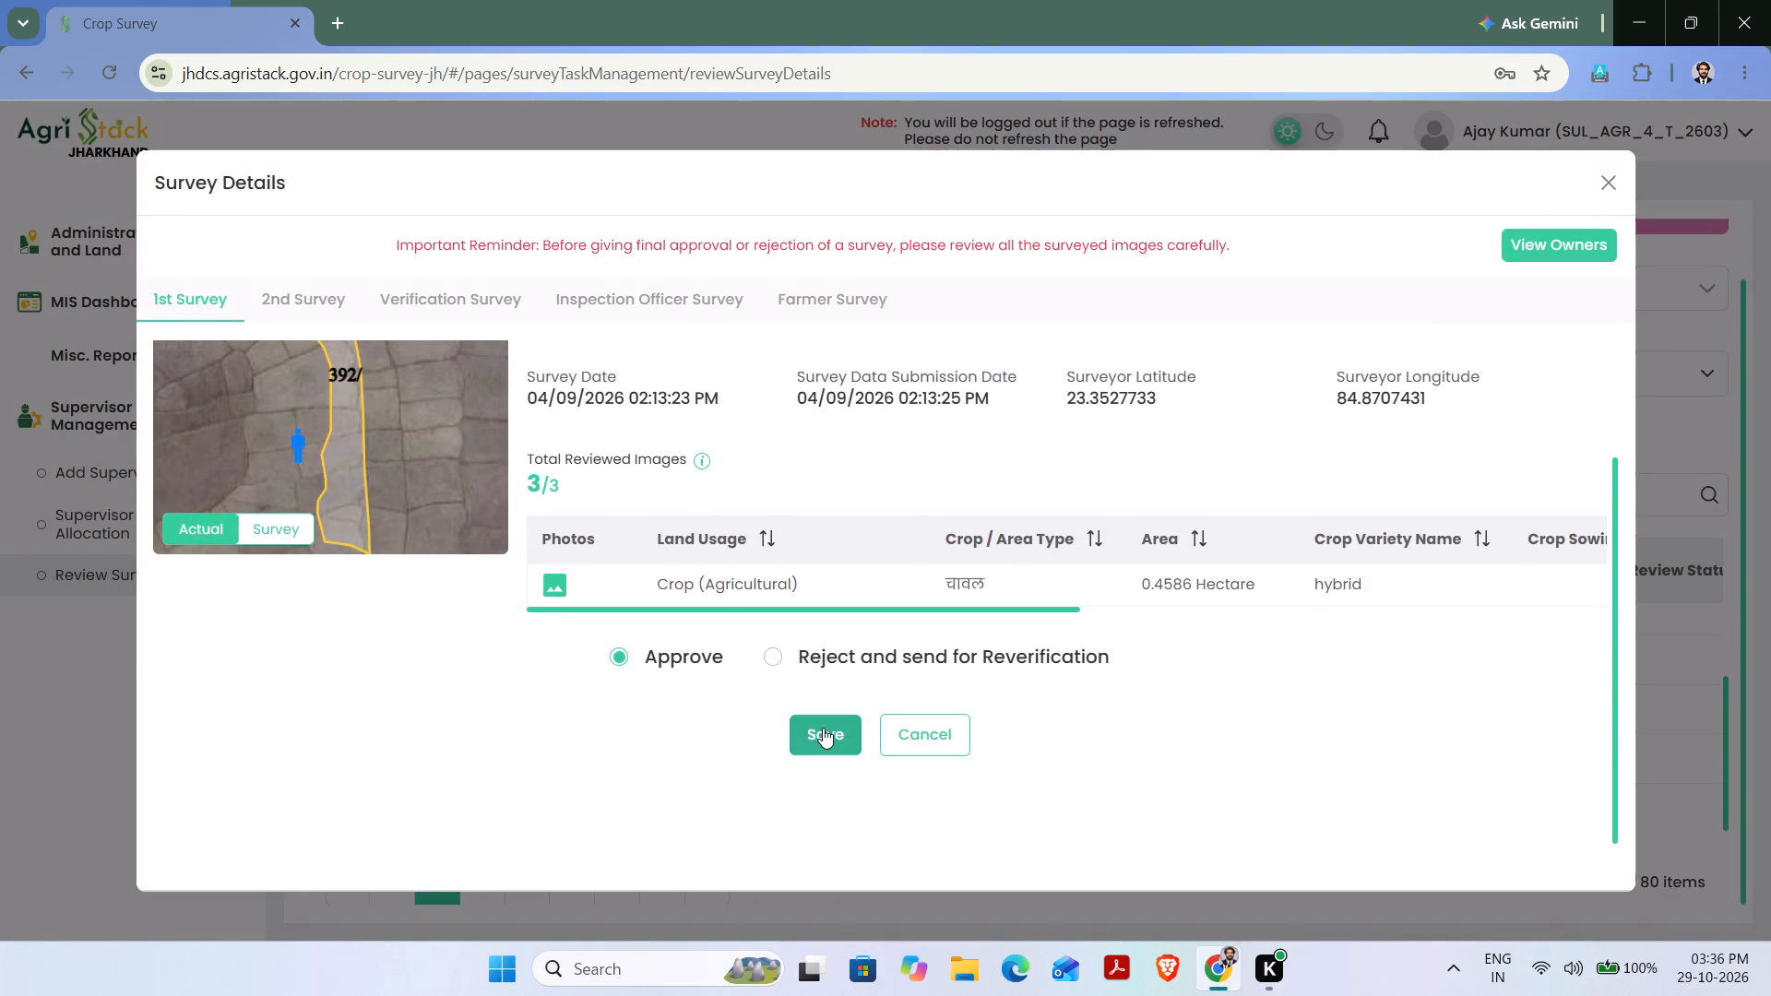
click(843, 733)
click(897, 575)
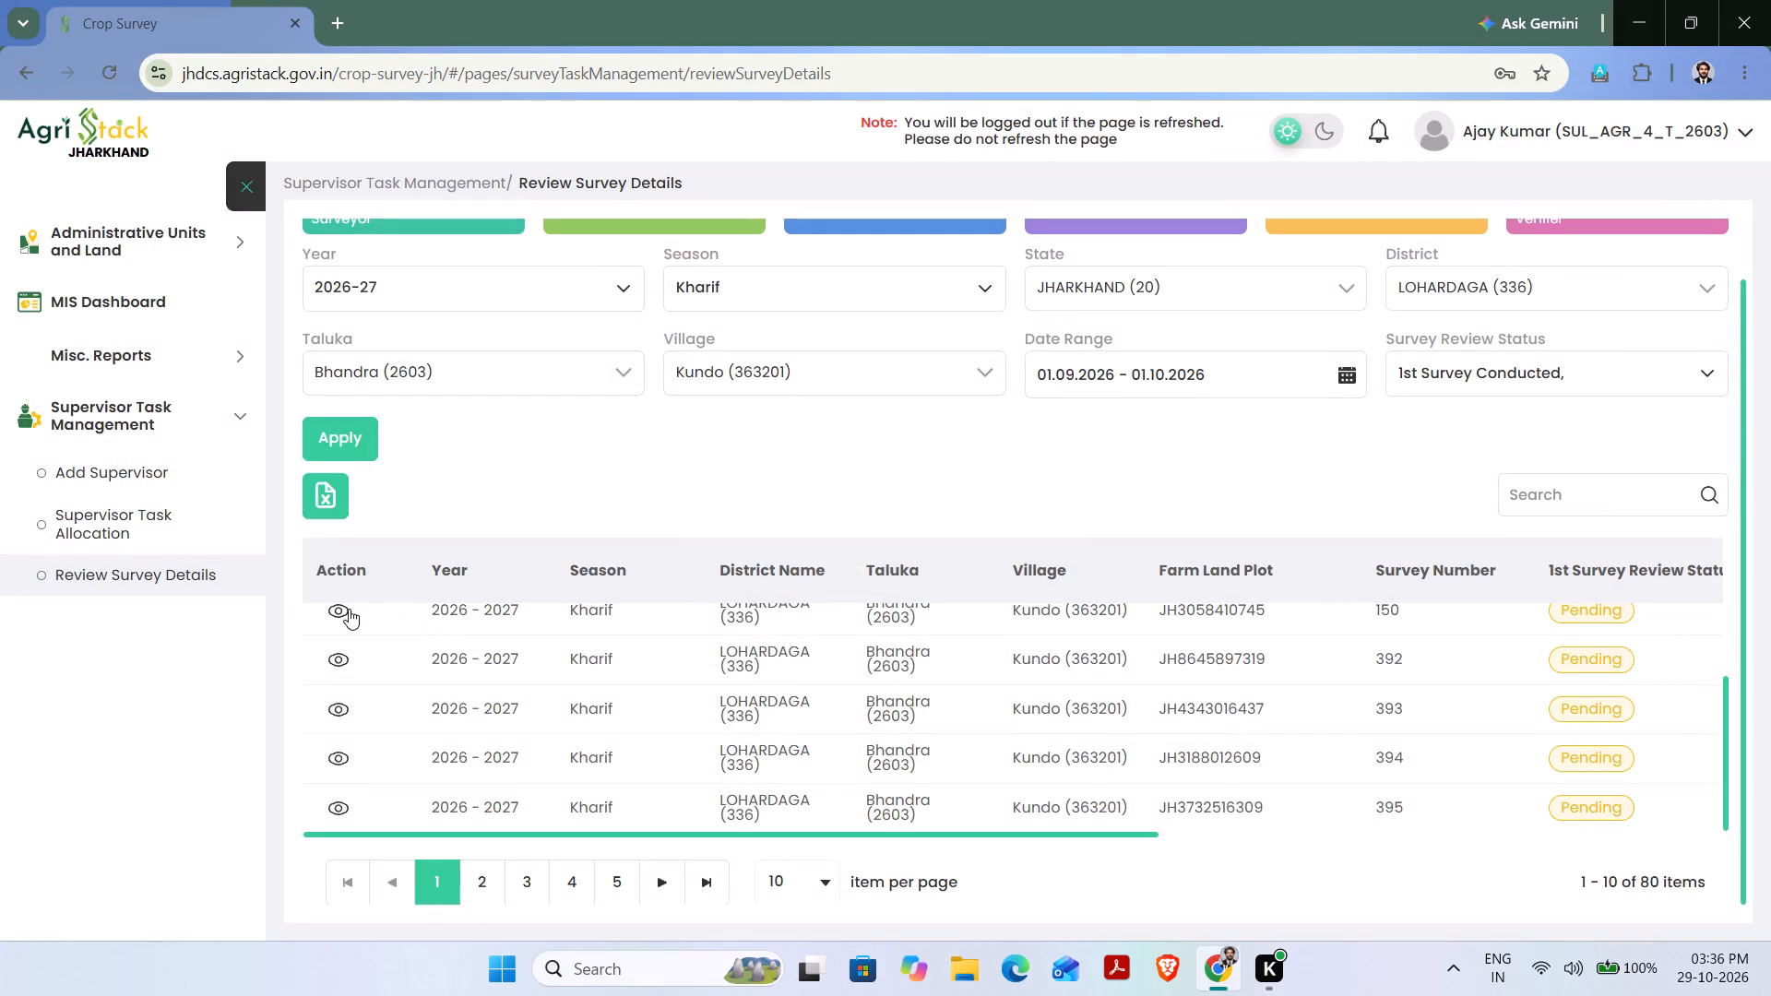
Open the record for survey number 150, check its review state and close its details.
click(341, 609)
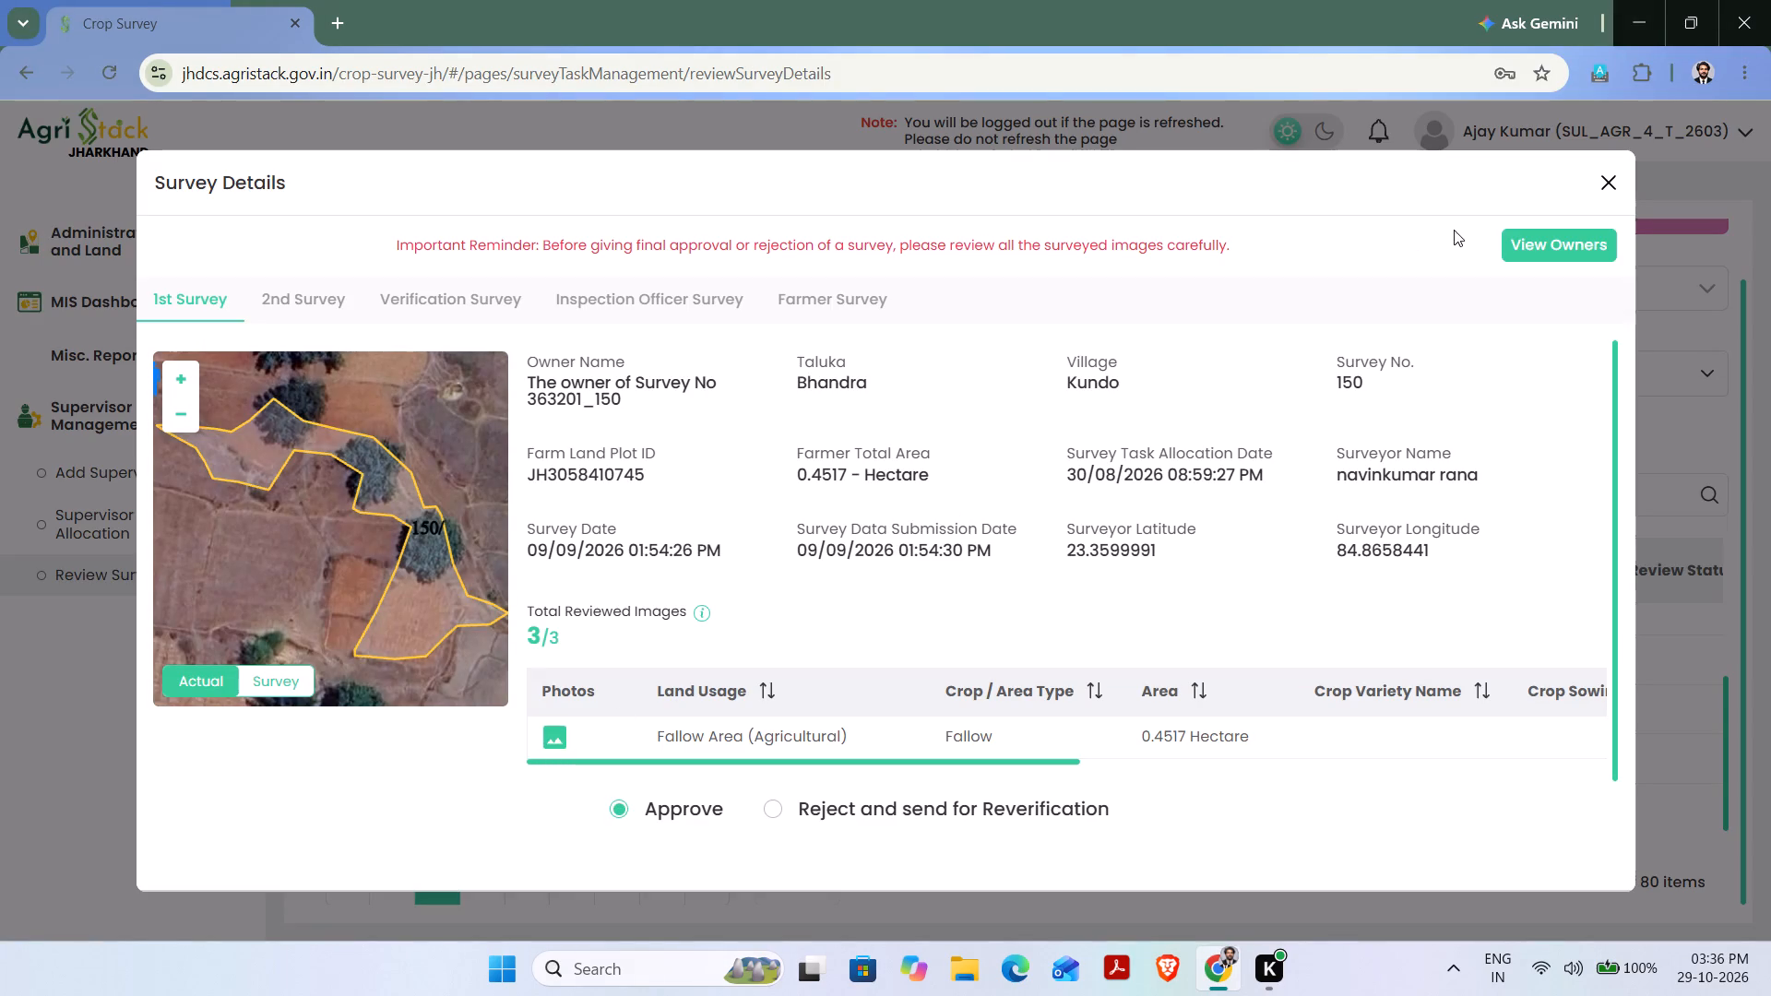
click(1607, 187)
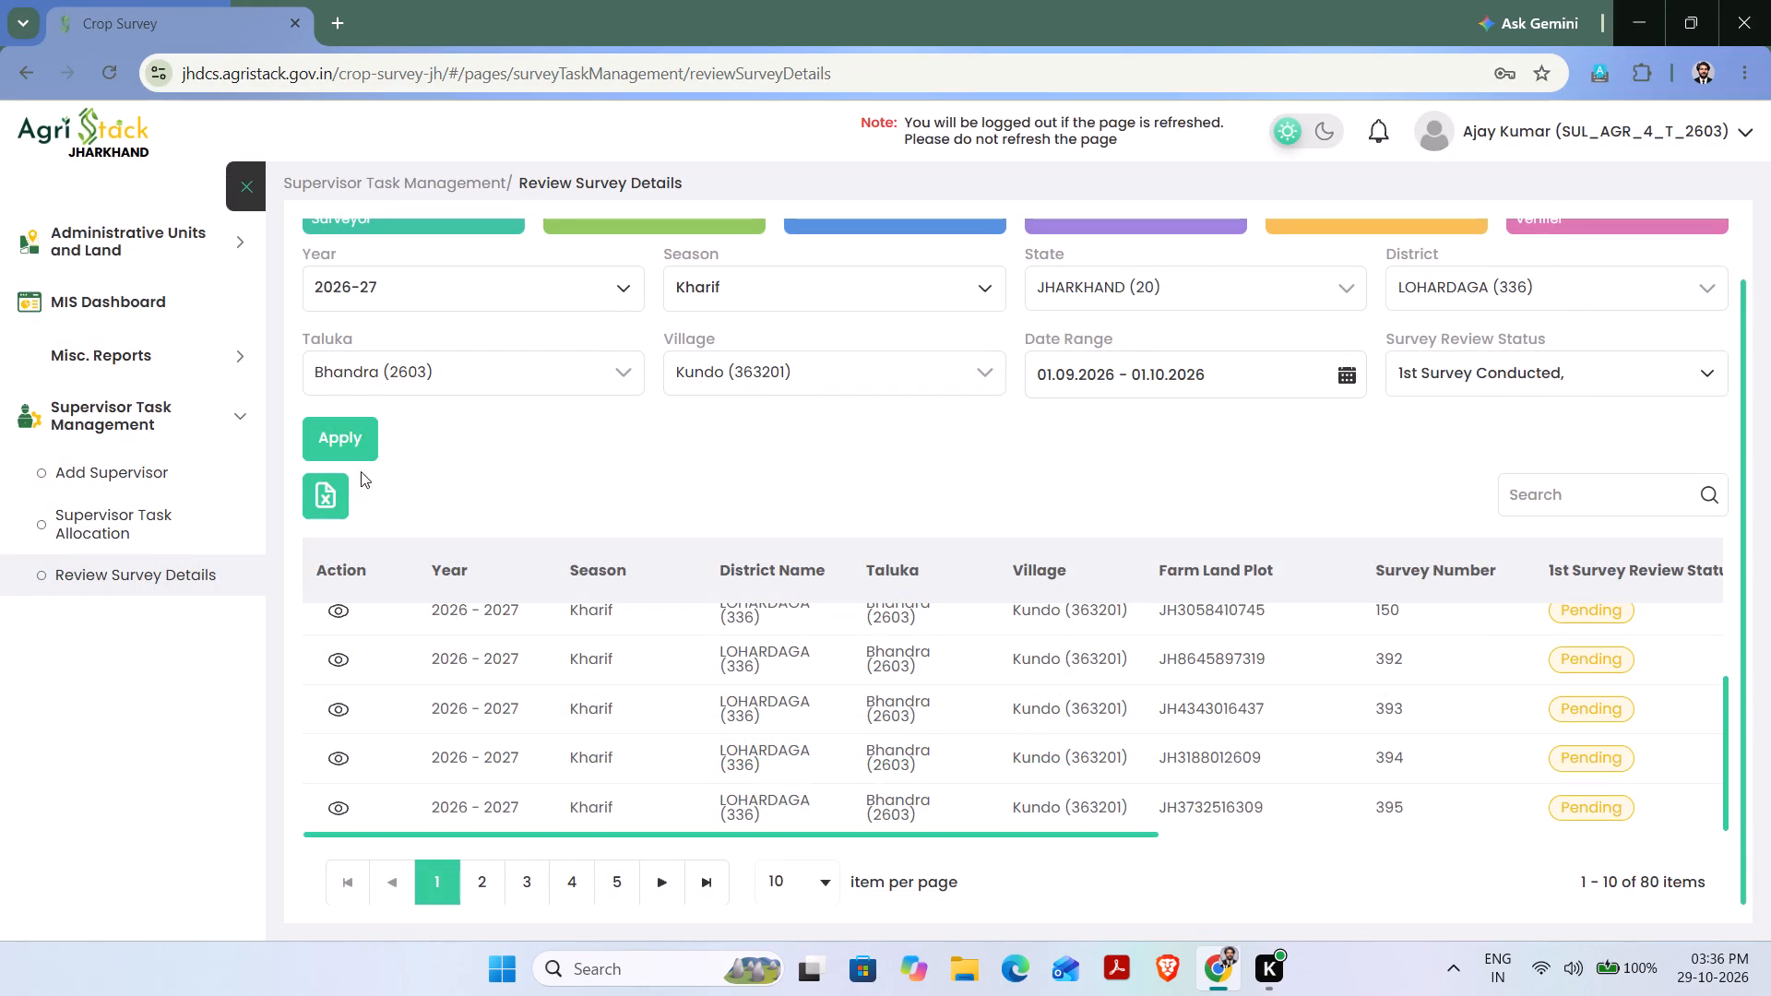
Reapply the current Kundo village filters to refresh the list of pending first surveys.
click(353, 450)
scroll(445, 706, up, 6)
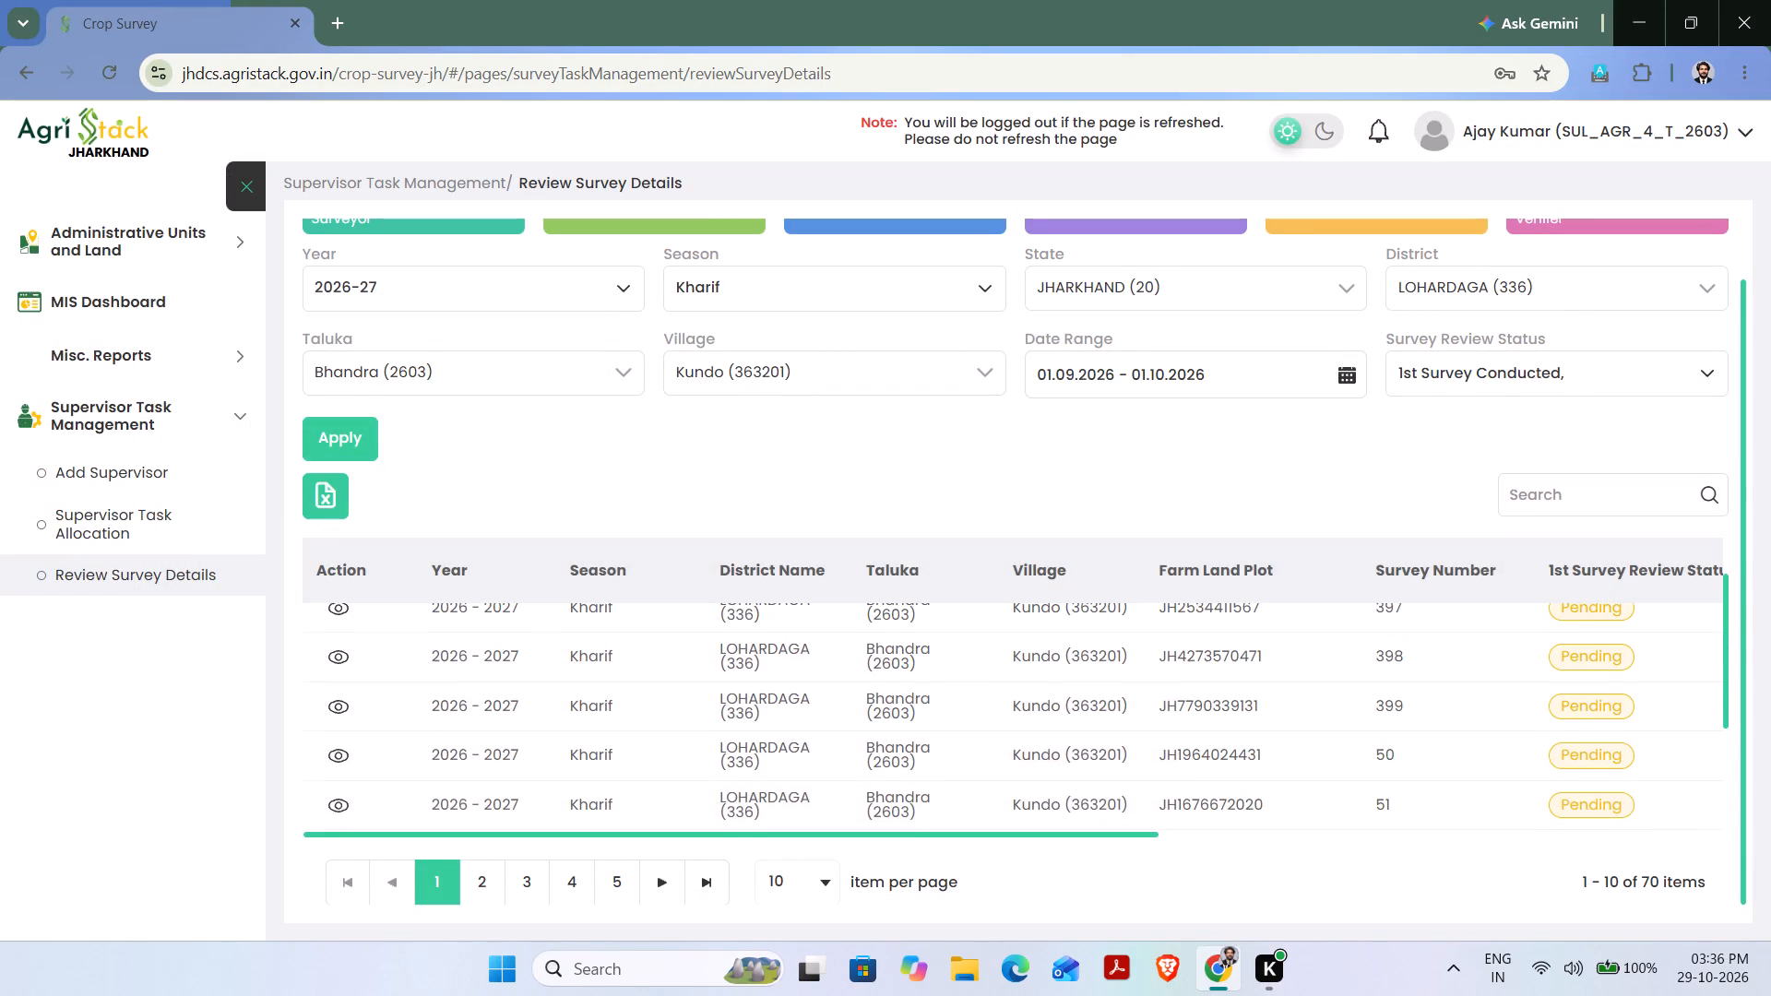
click(331, 620)
click(561, 739)
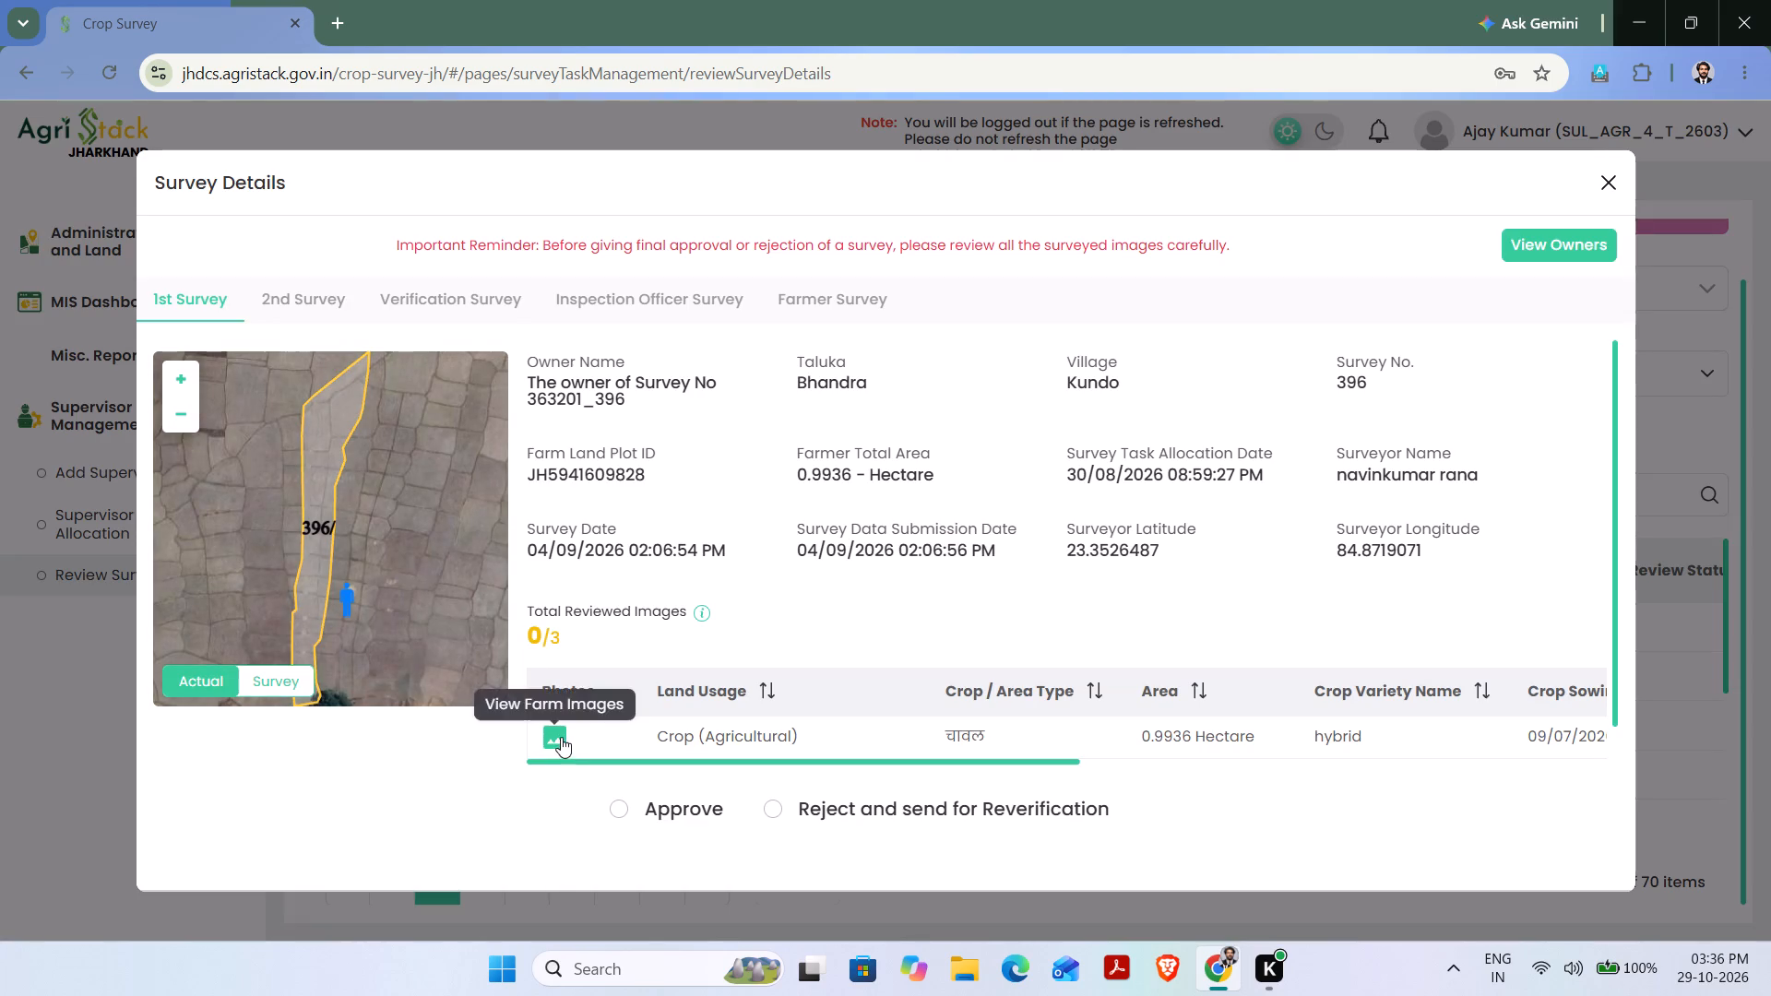
click(794, 819)
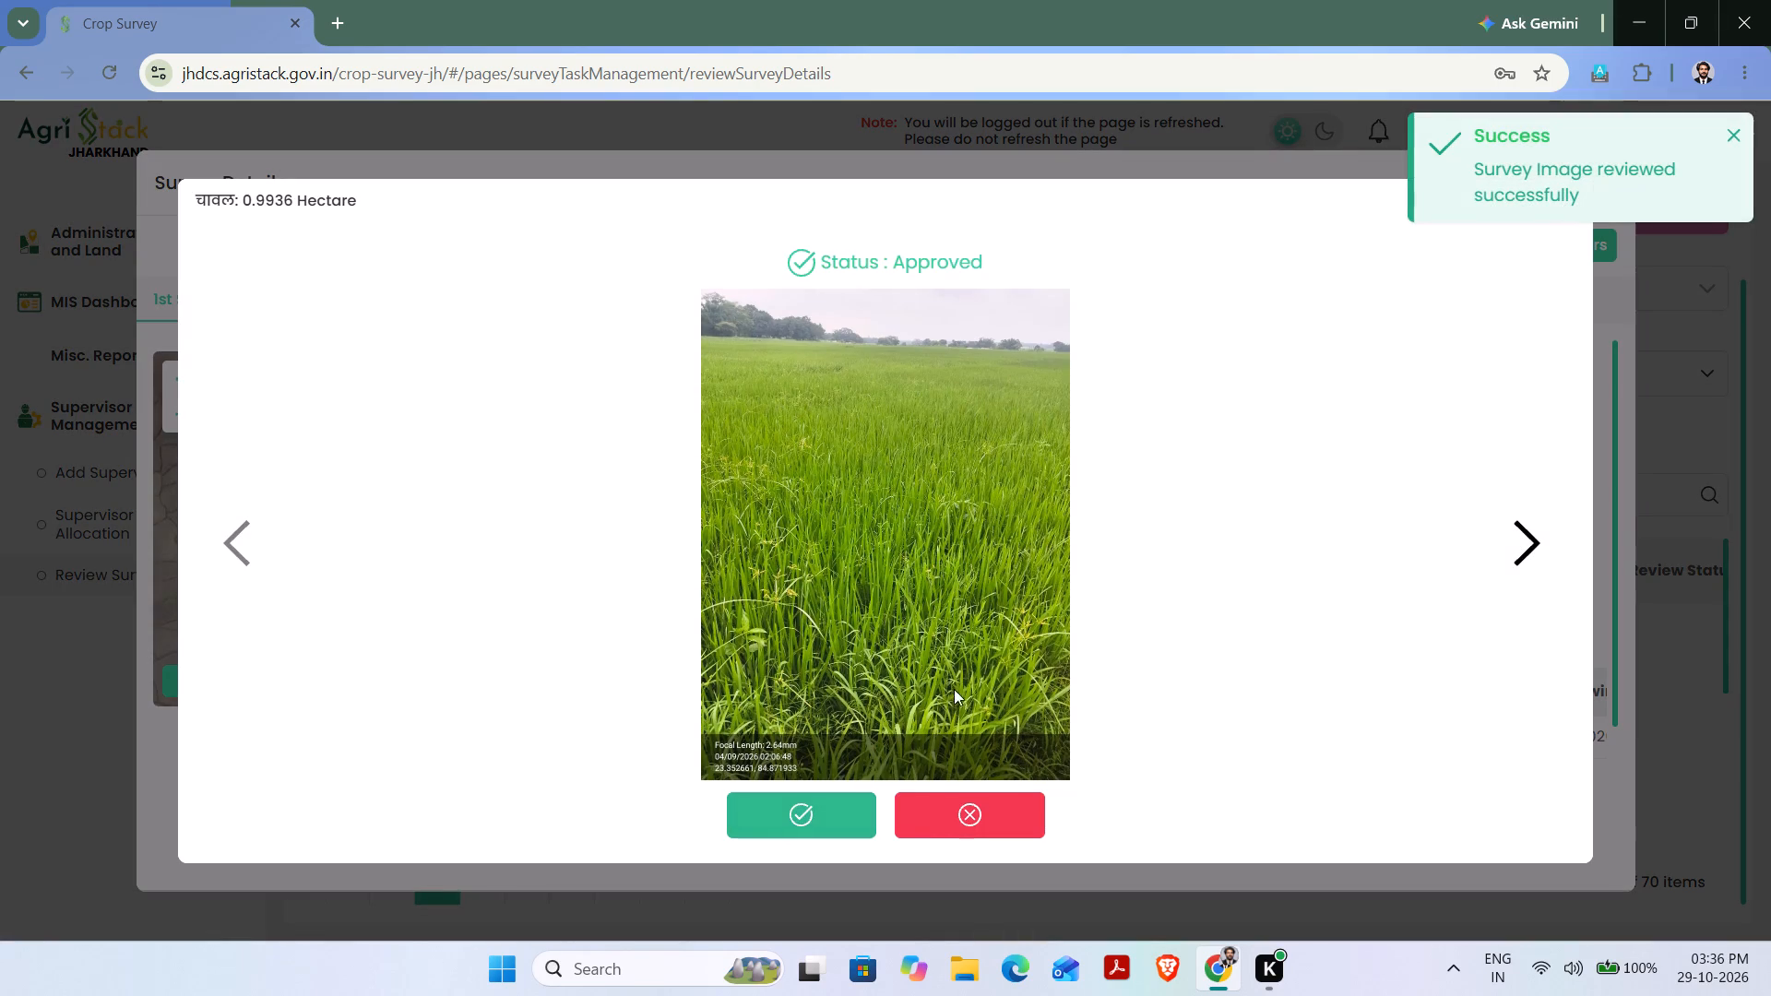
drag(862, 705, 767, 722)
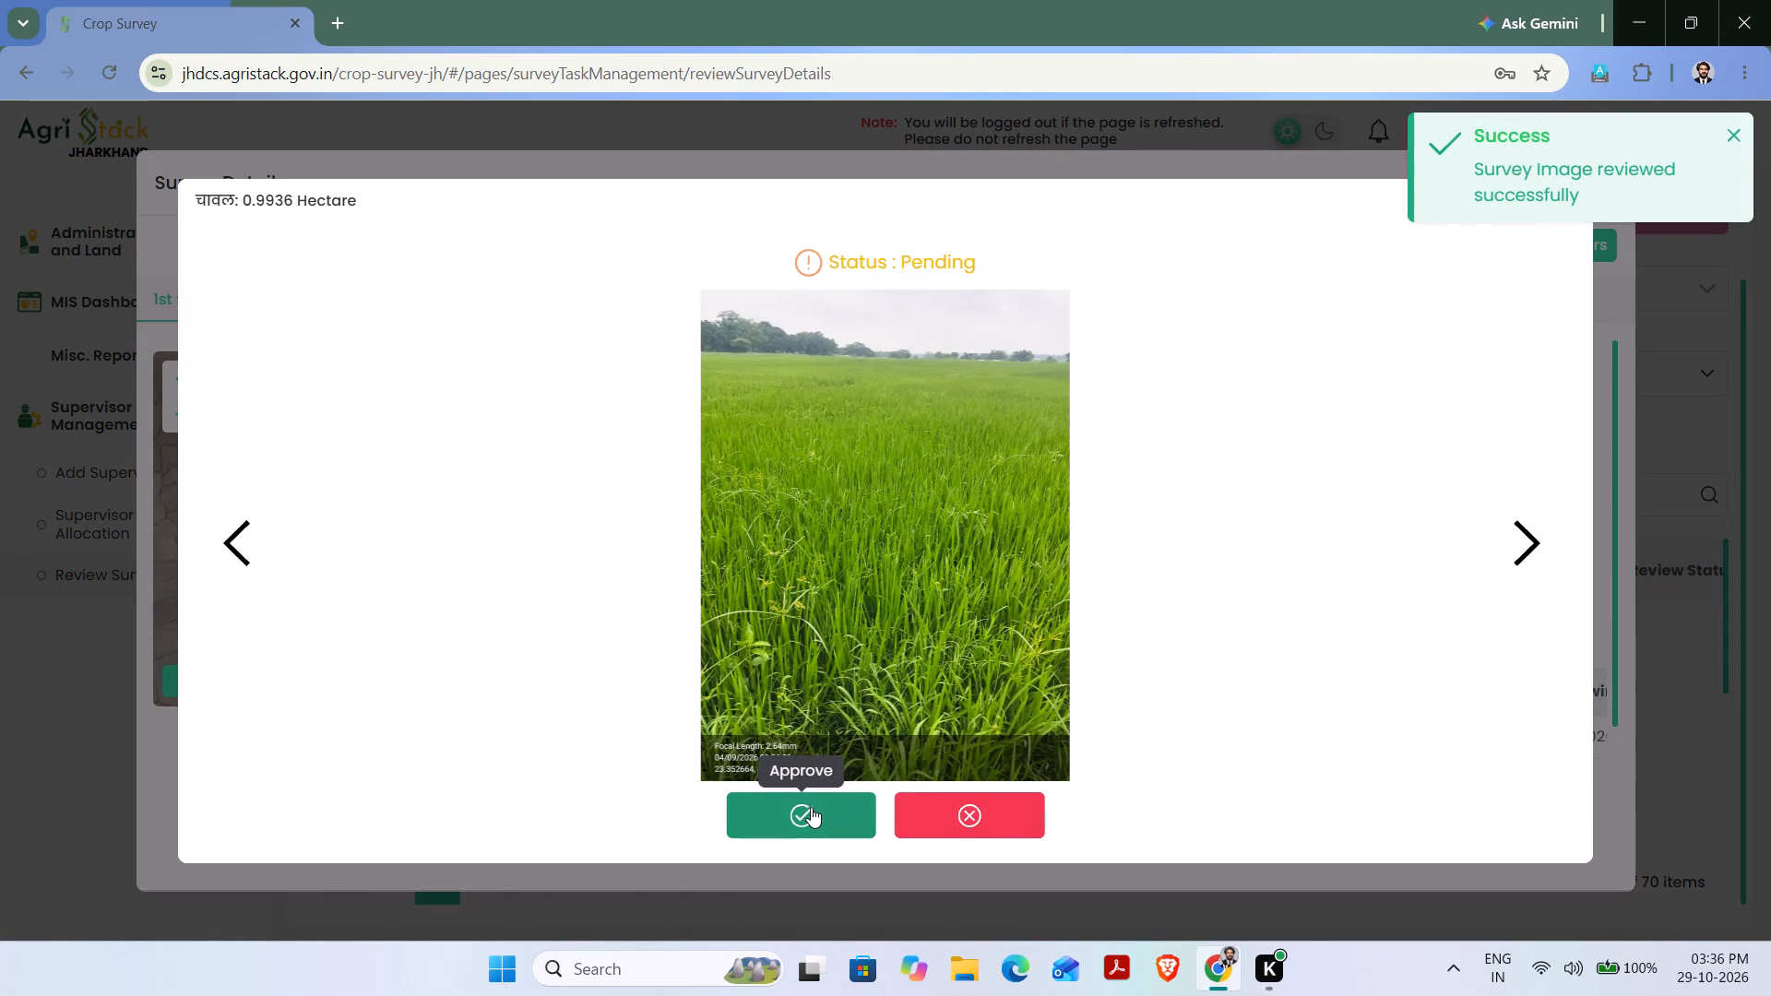
click(812, 805)
drag(932, 672, 836, 689)
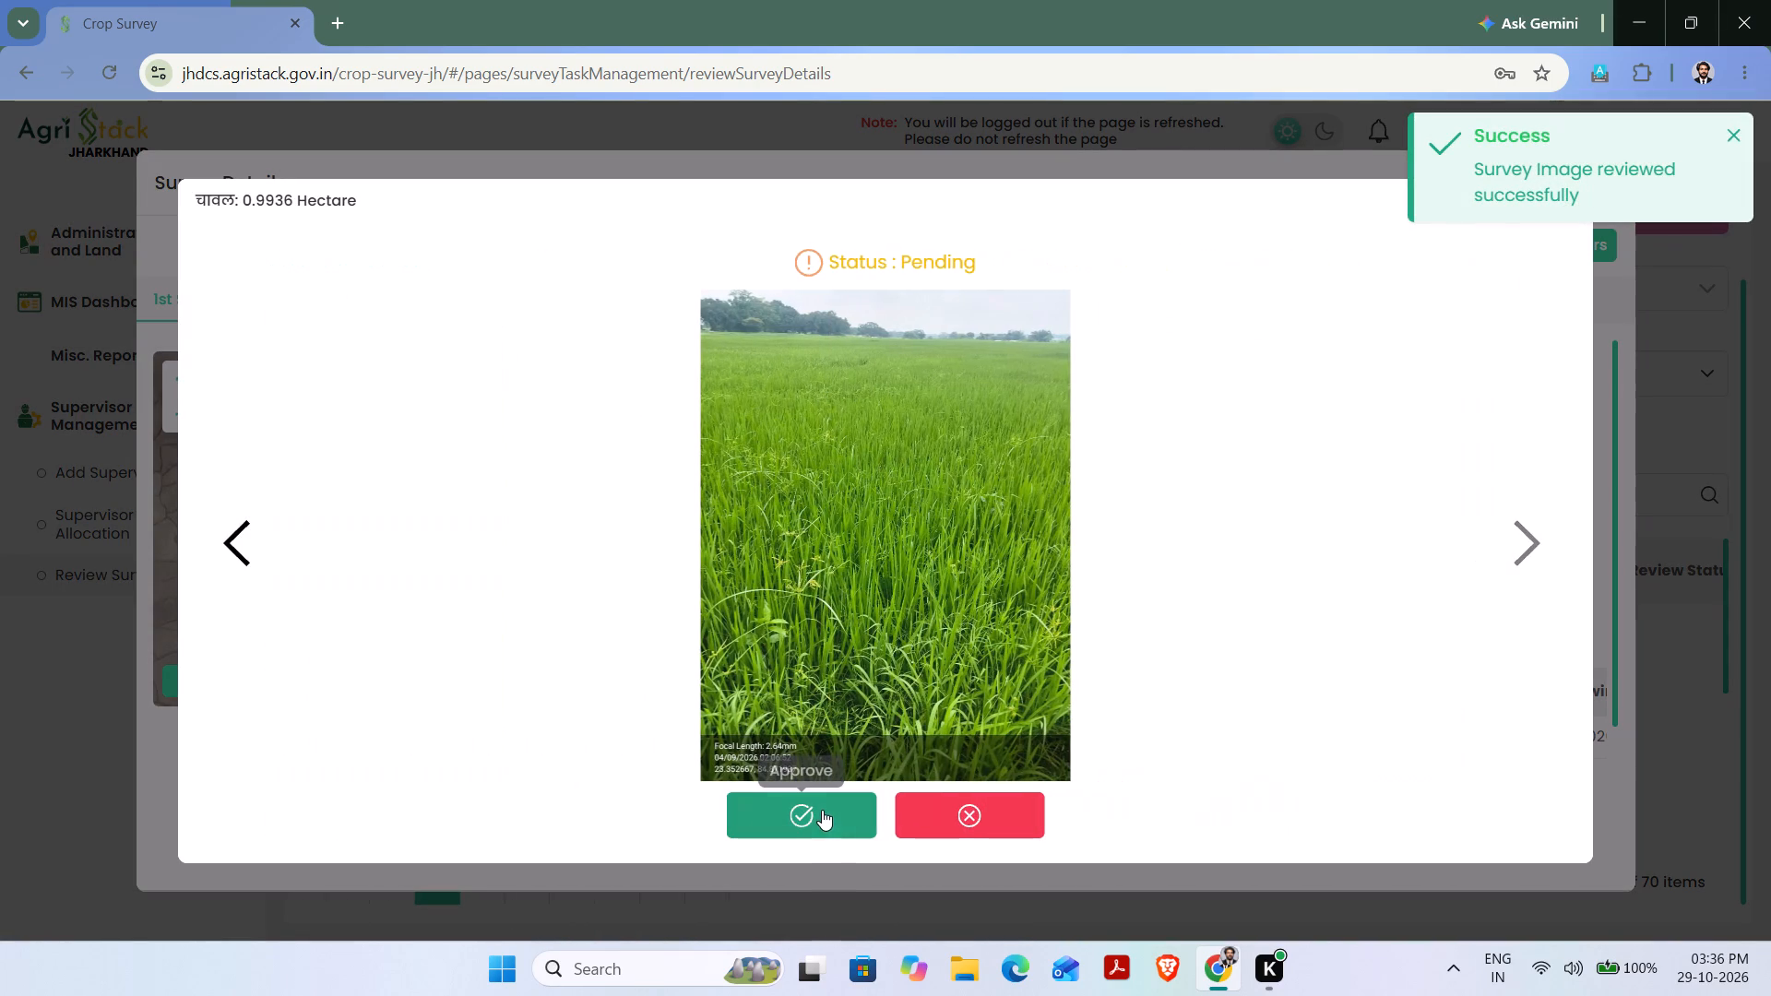
click(822, 809)
drag(963, 647, 908, 650)
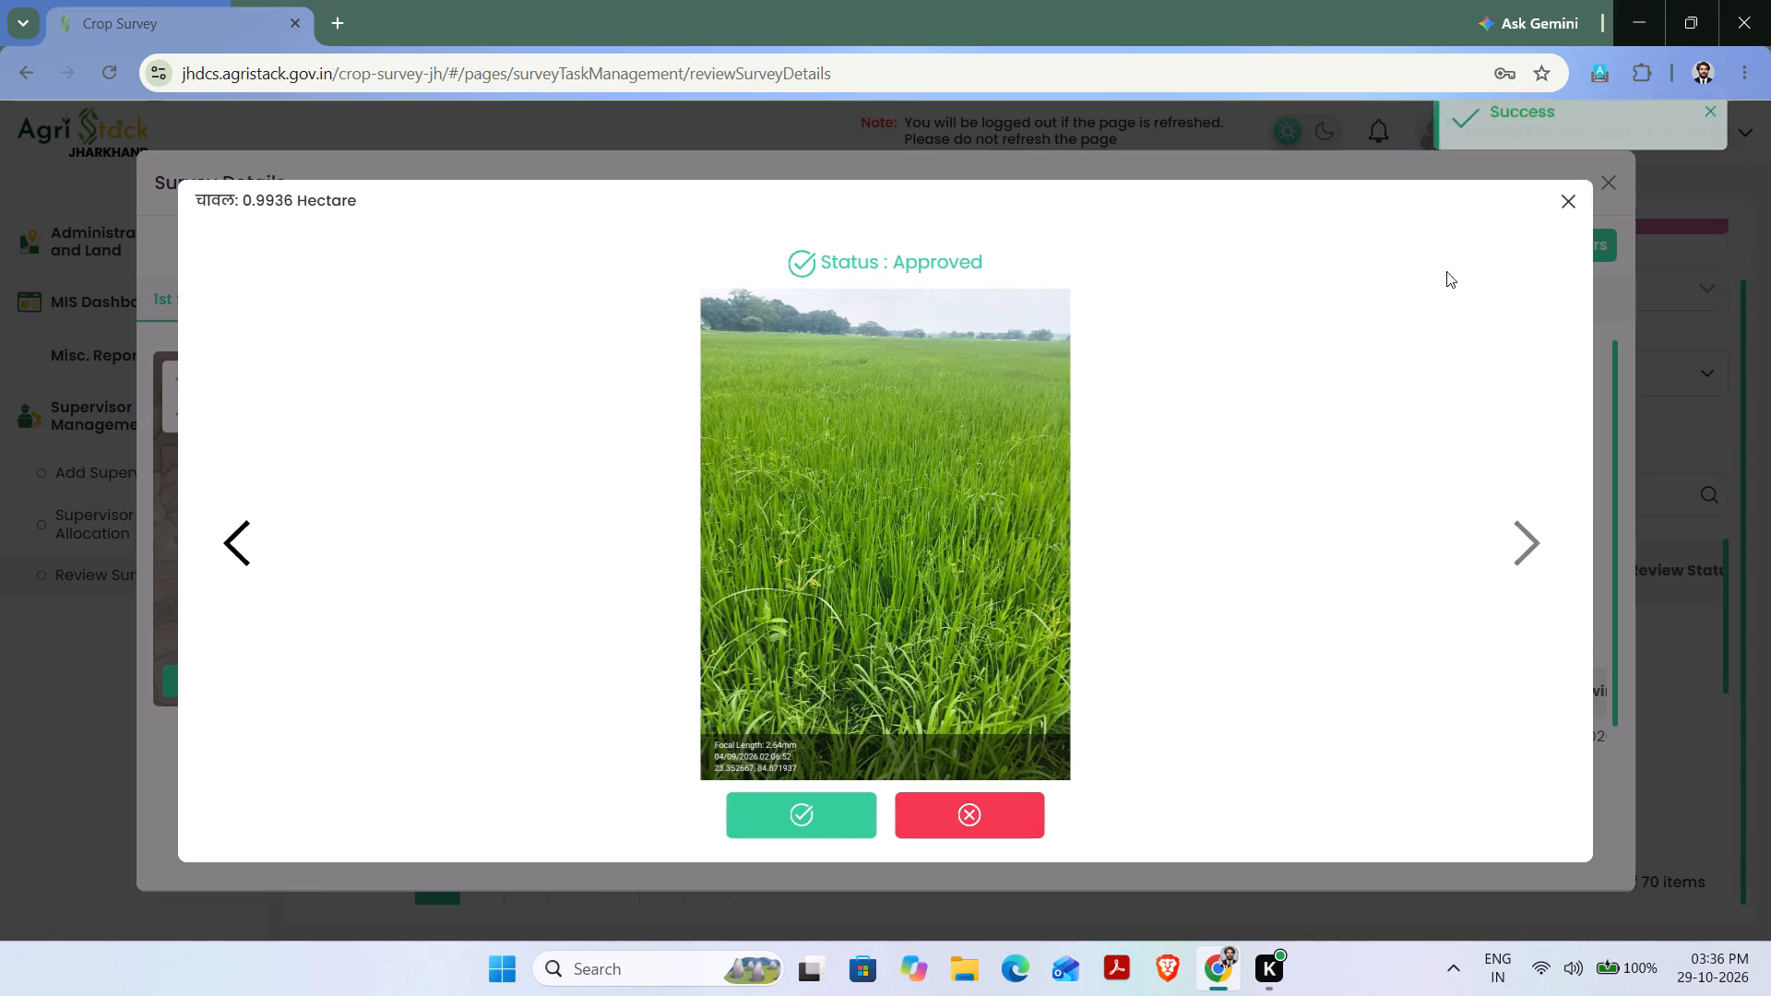
click(1561, 201)
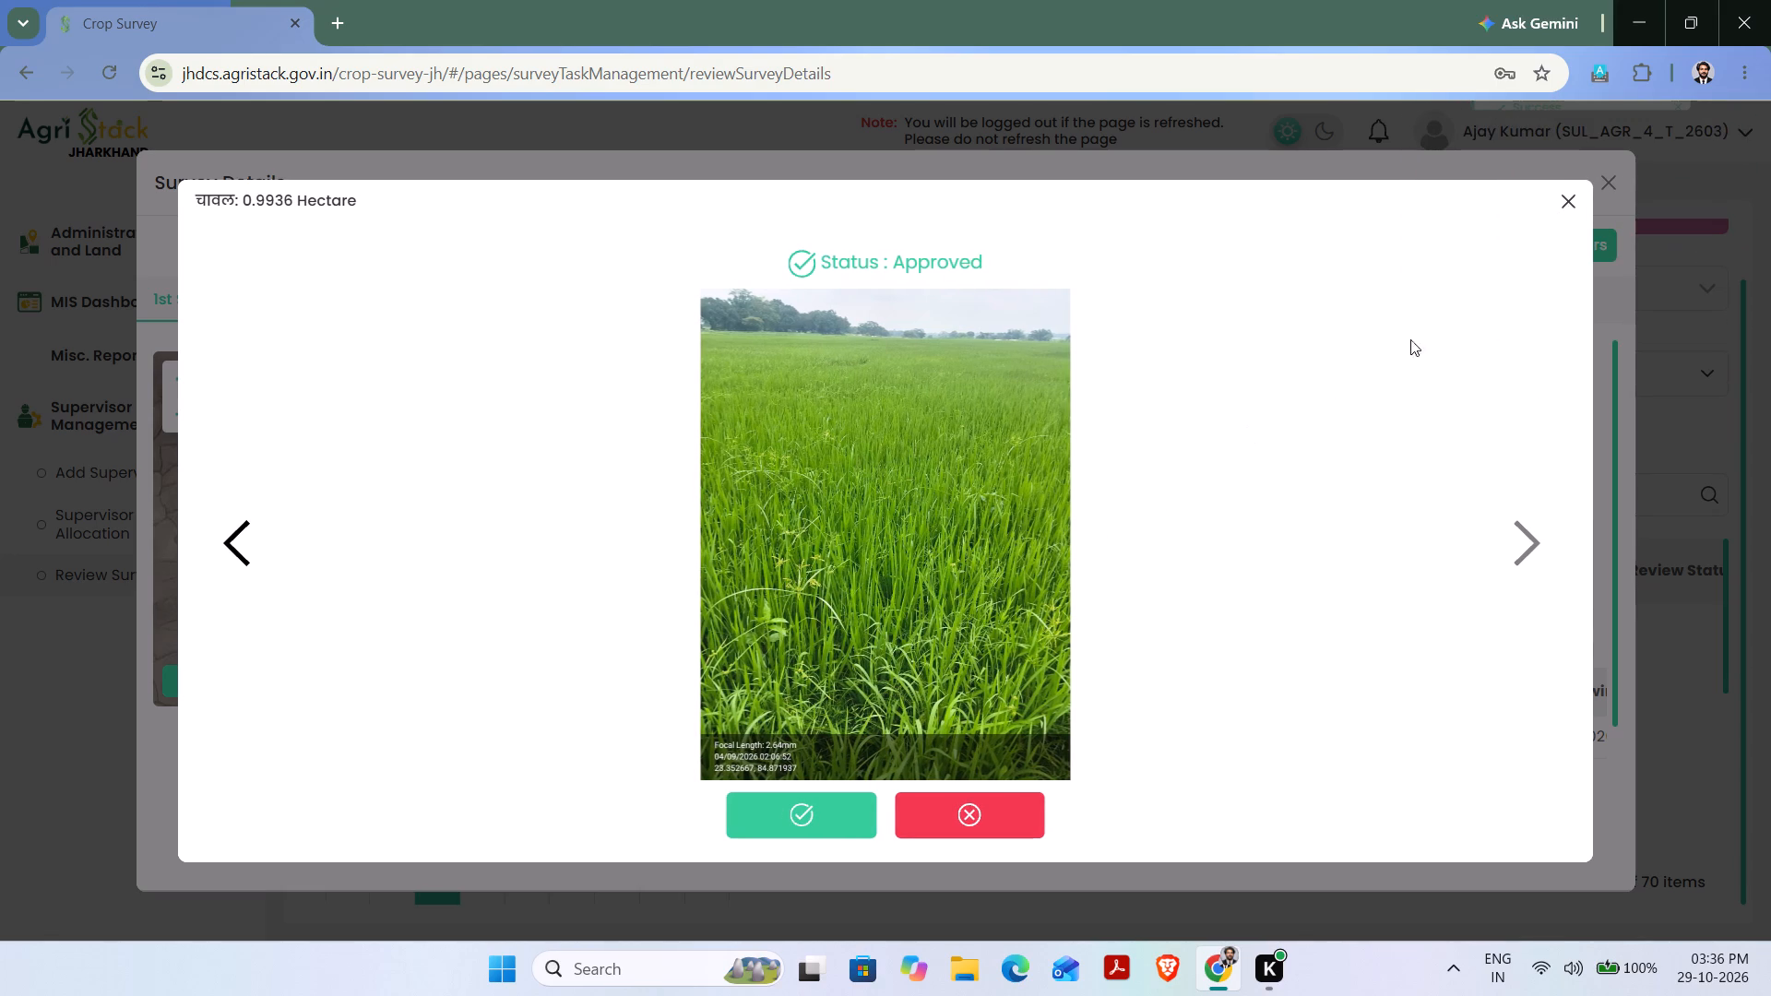
click(1566, 198)
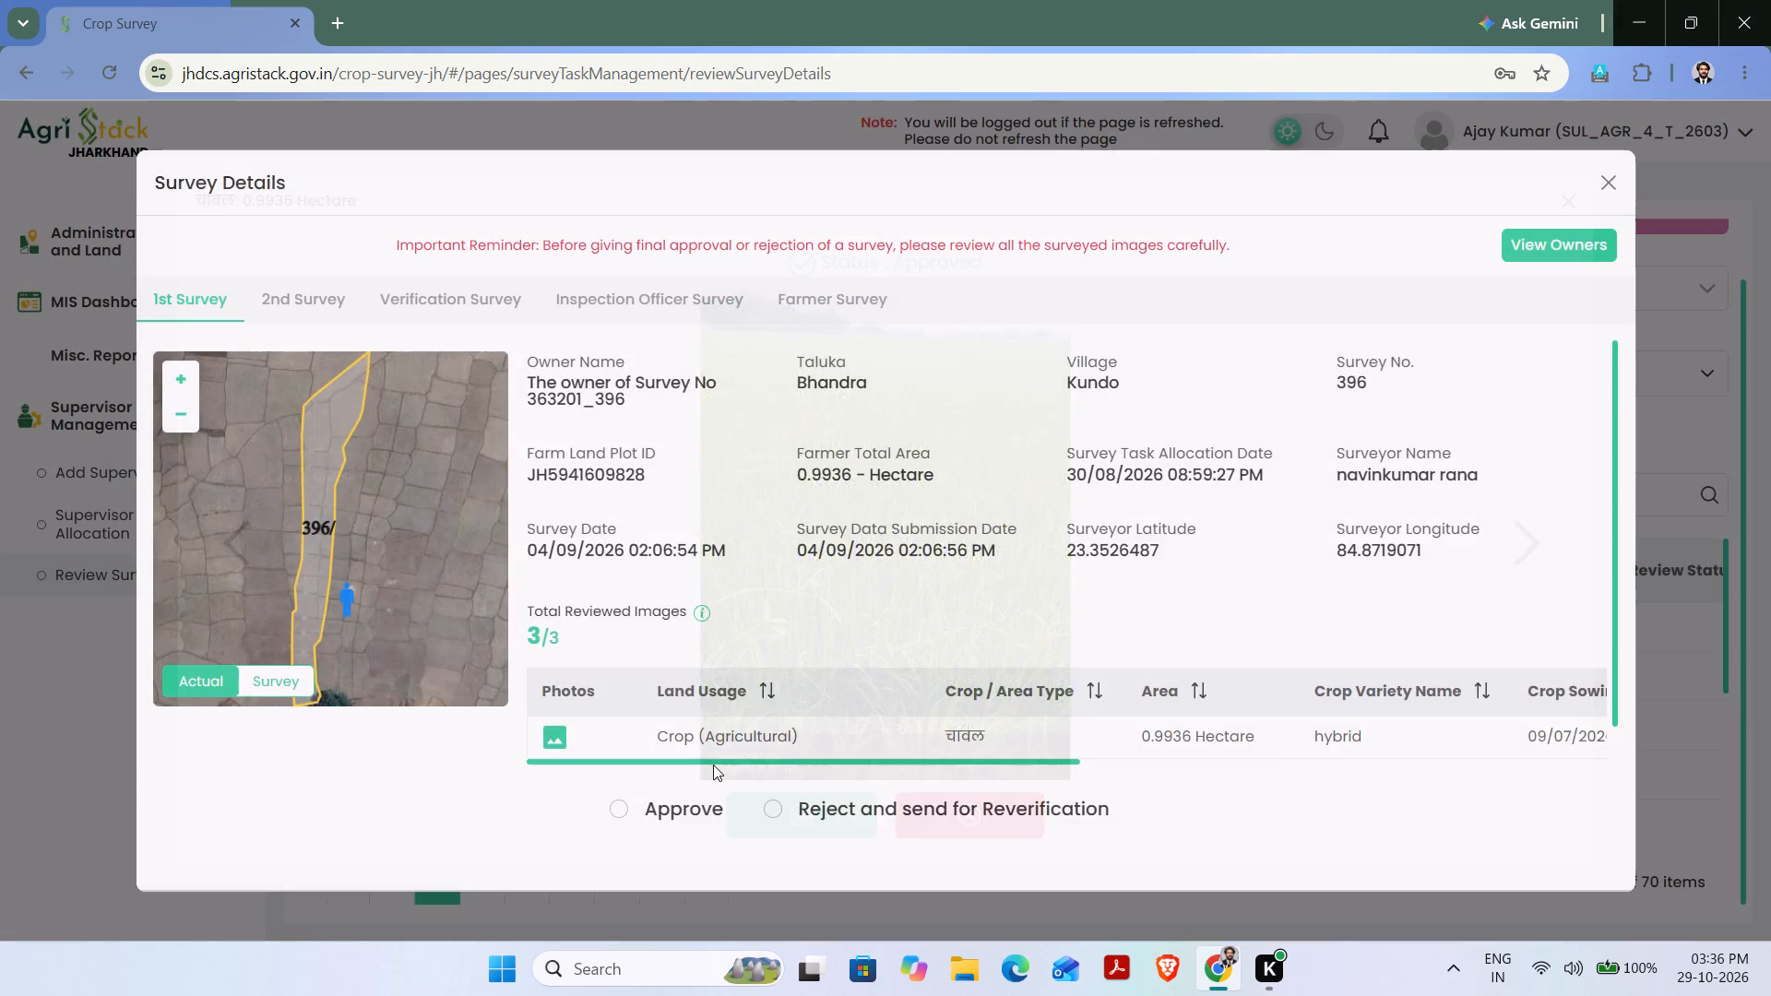
Mark the first survey of survey number 396 as Approve, save the review and close its details.
scroll(713, 765, down, 3)
click(689, 658)
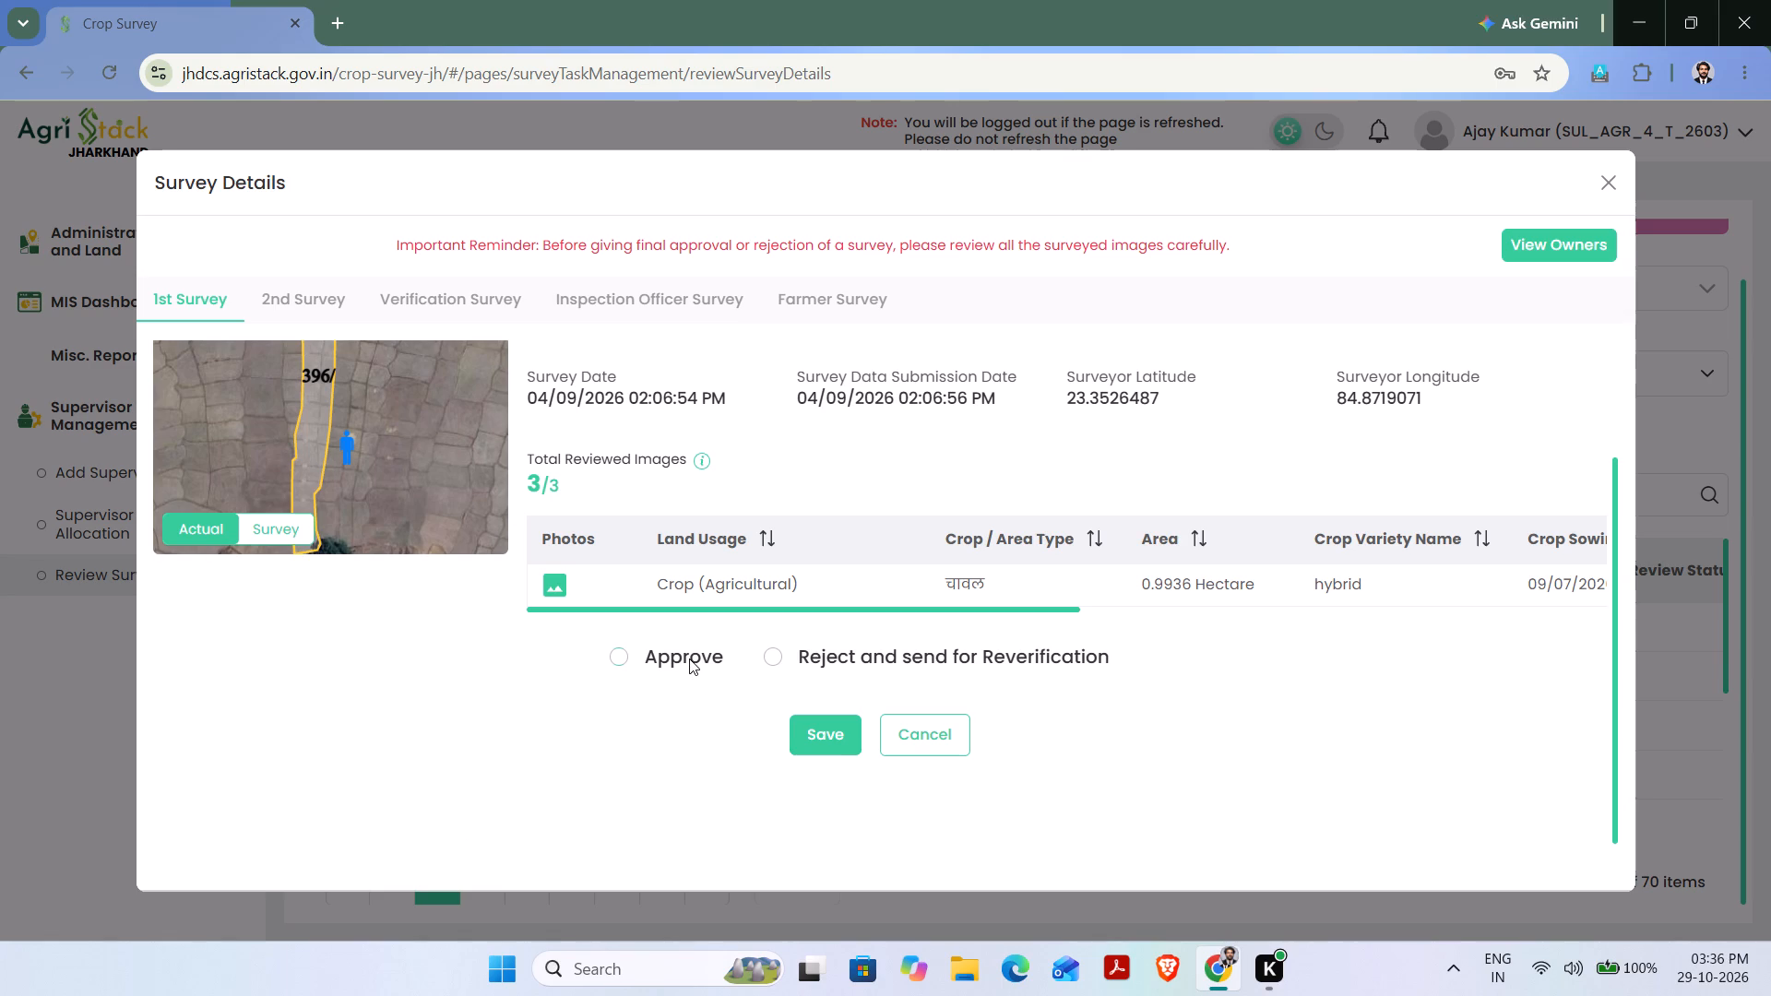
click(815, 741)
click(878, 562)
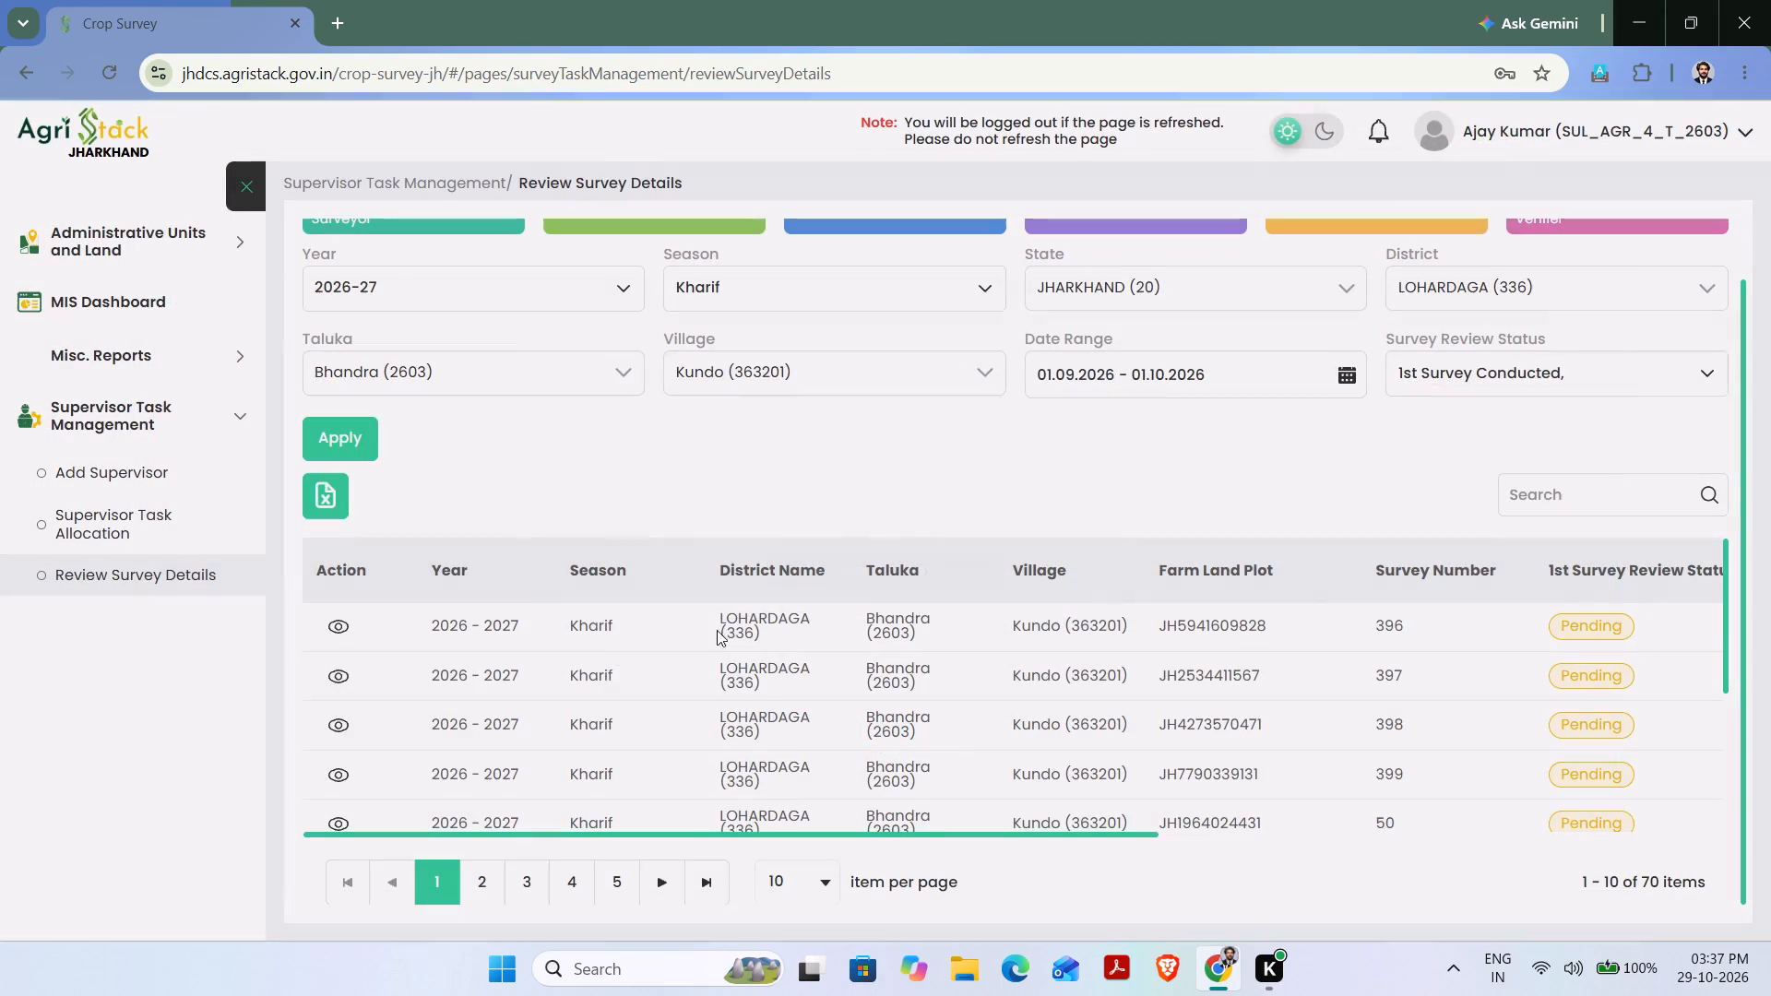
Open the record for survey number 397 and approve all three photos of its 1.1017-hectare चावल crop.
click(337, 672)
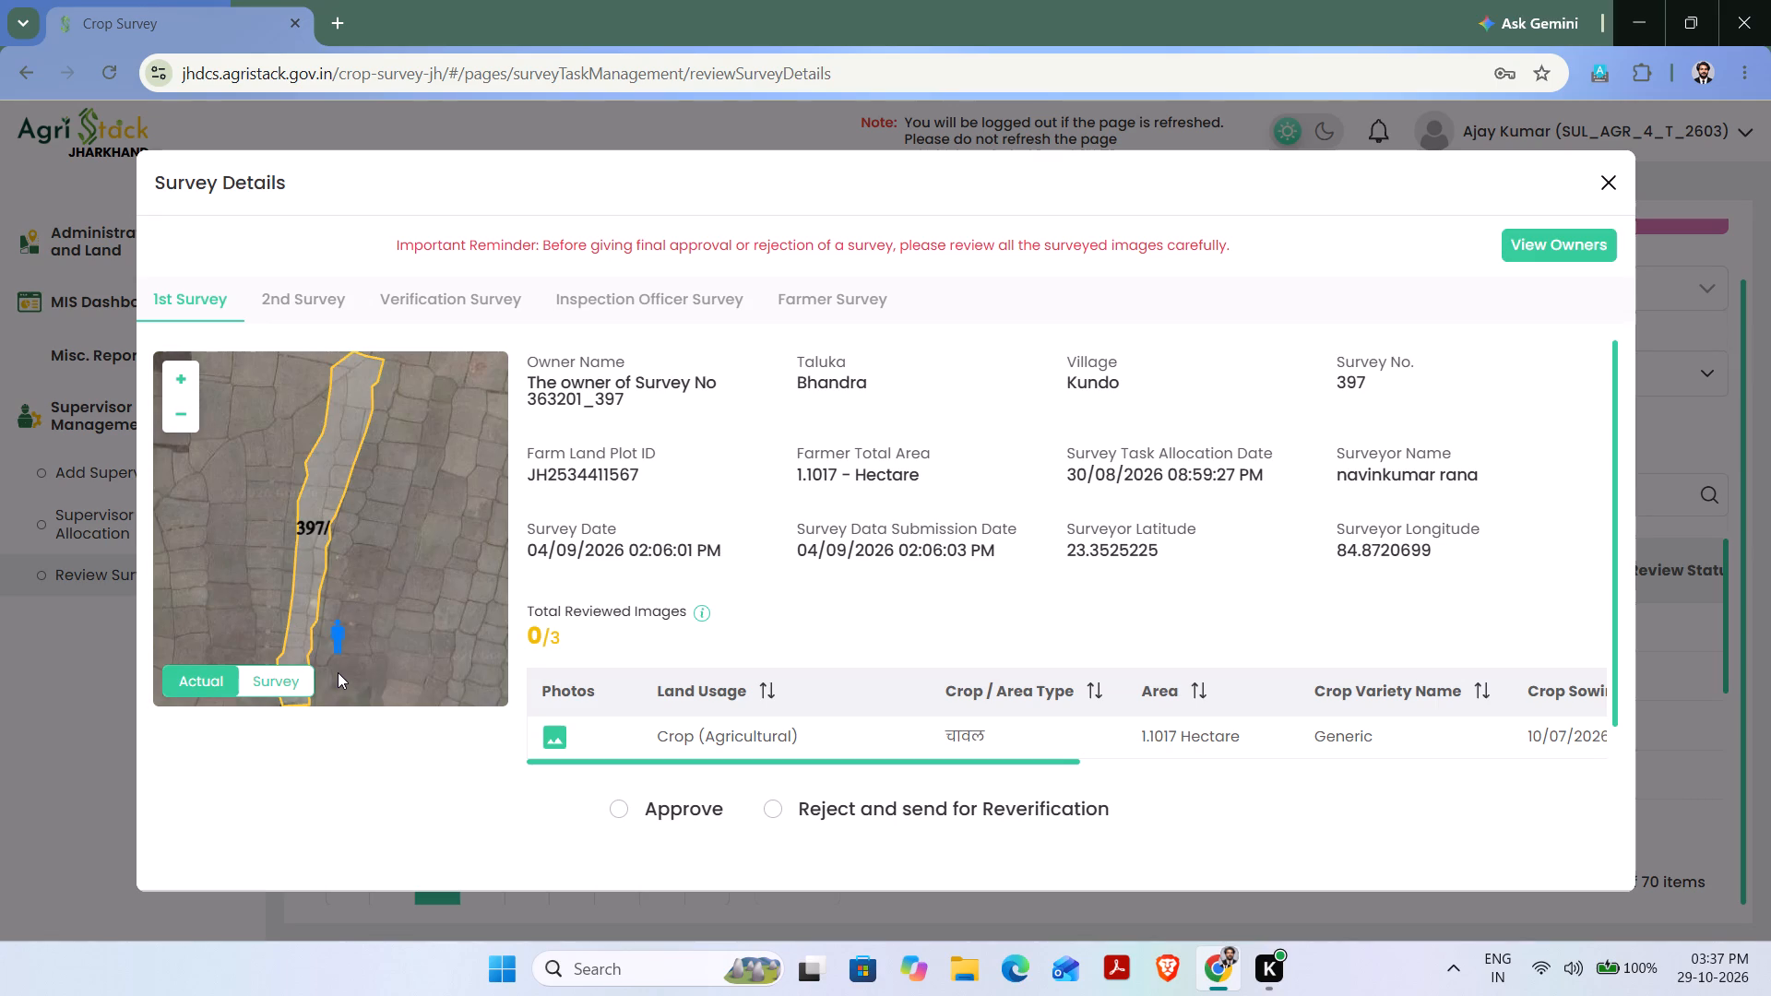
click(553, 732)
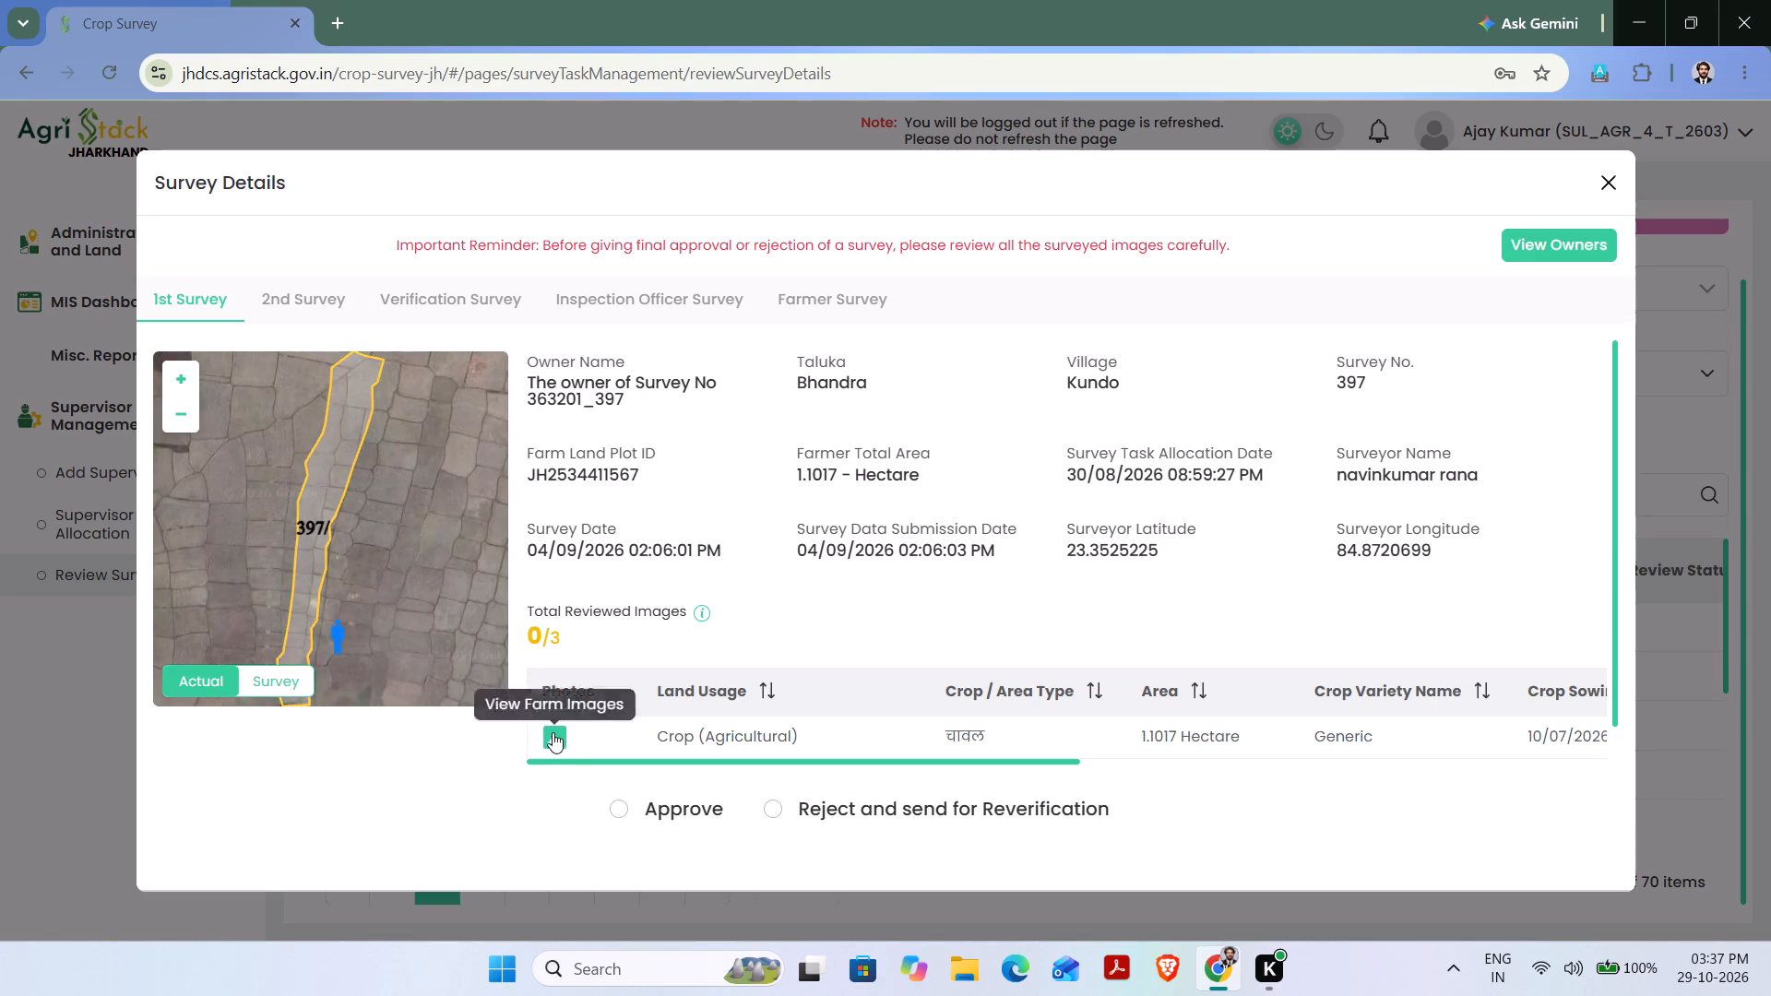
click(784, 800)
drag(938, 685, 868, 705)
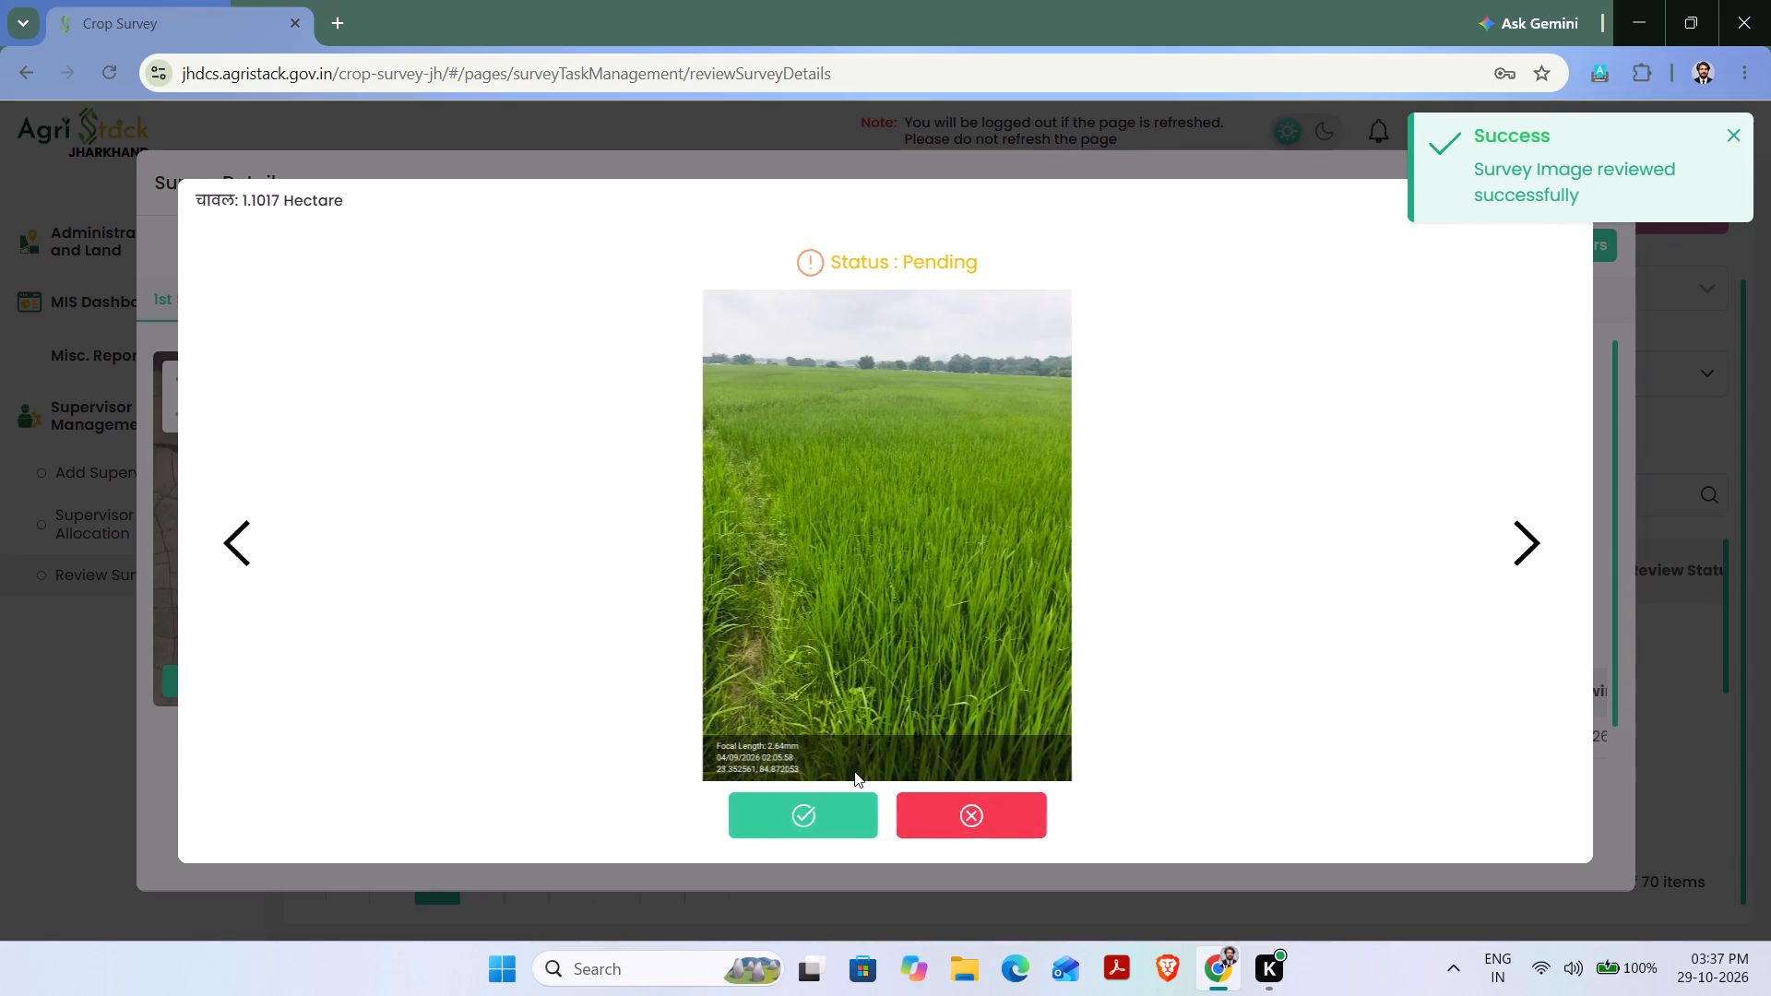
click(847, 810)
drag(970, 682, 851, 715)
click(814, 809)
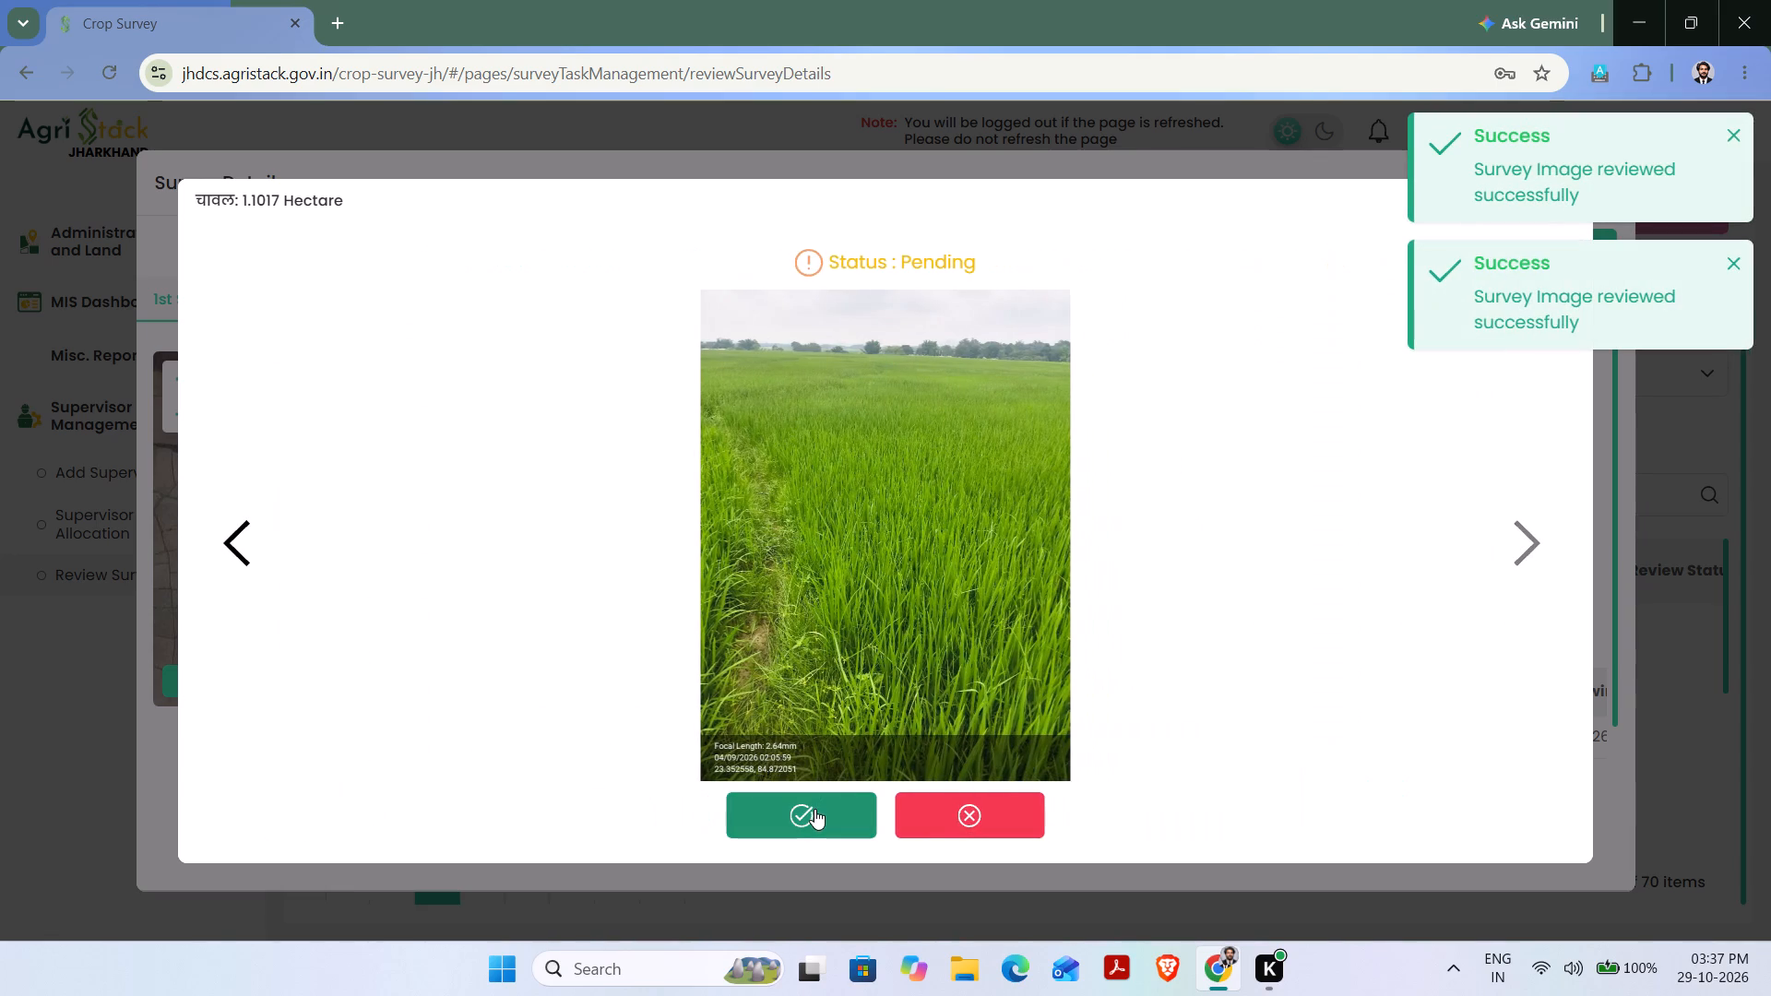
drag(960, 641, 919, 650)
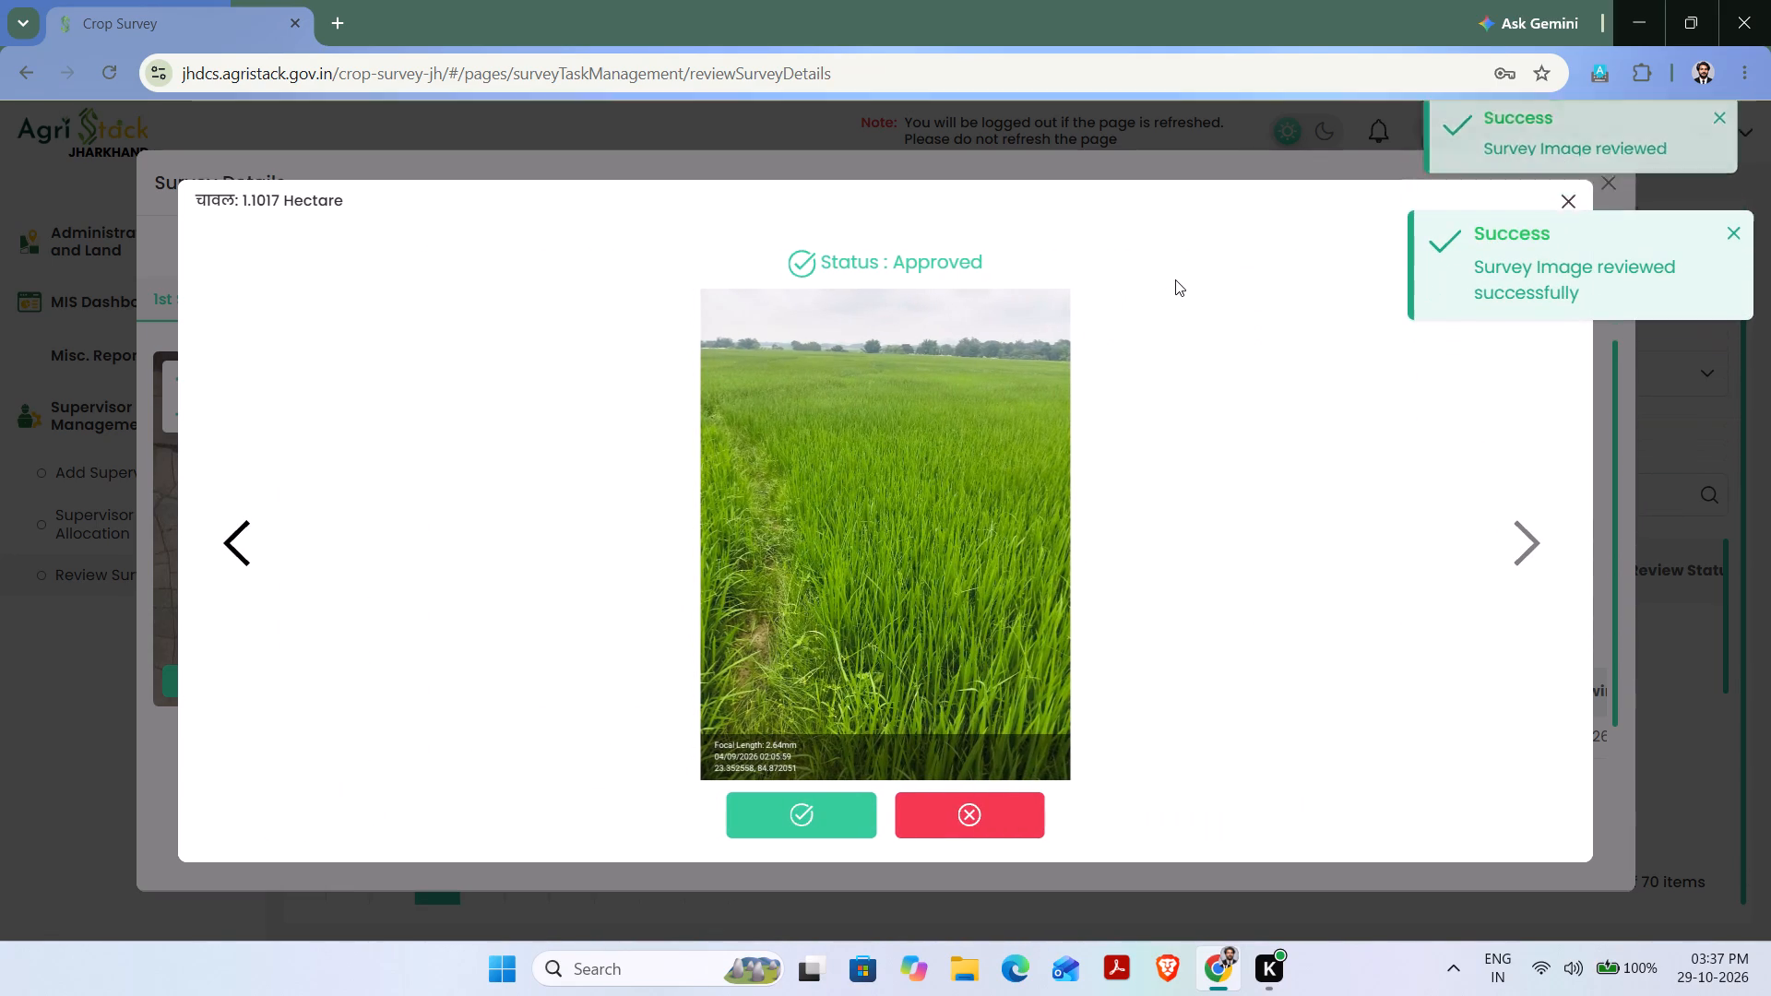
click(1570, 204)
Mark the first survey of survey number 397 as Approve, save the review and close its details.
scroll(955, 529, down, 2)
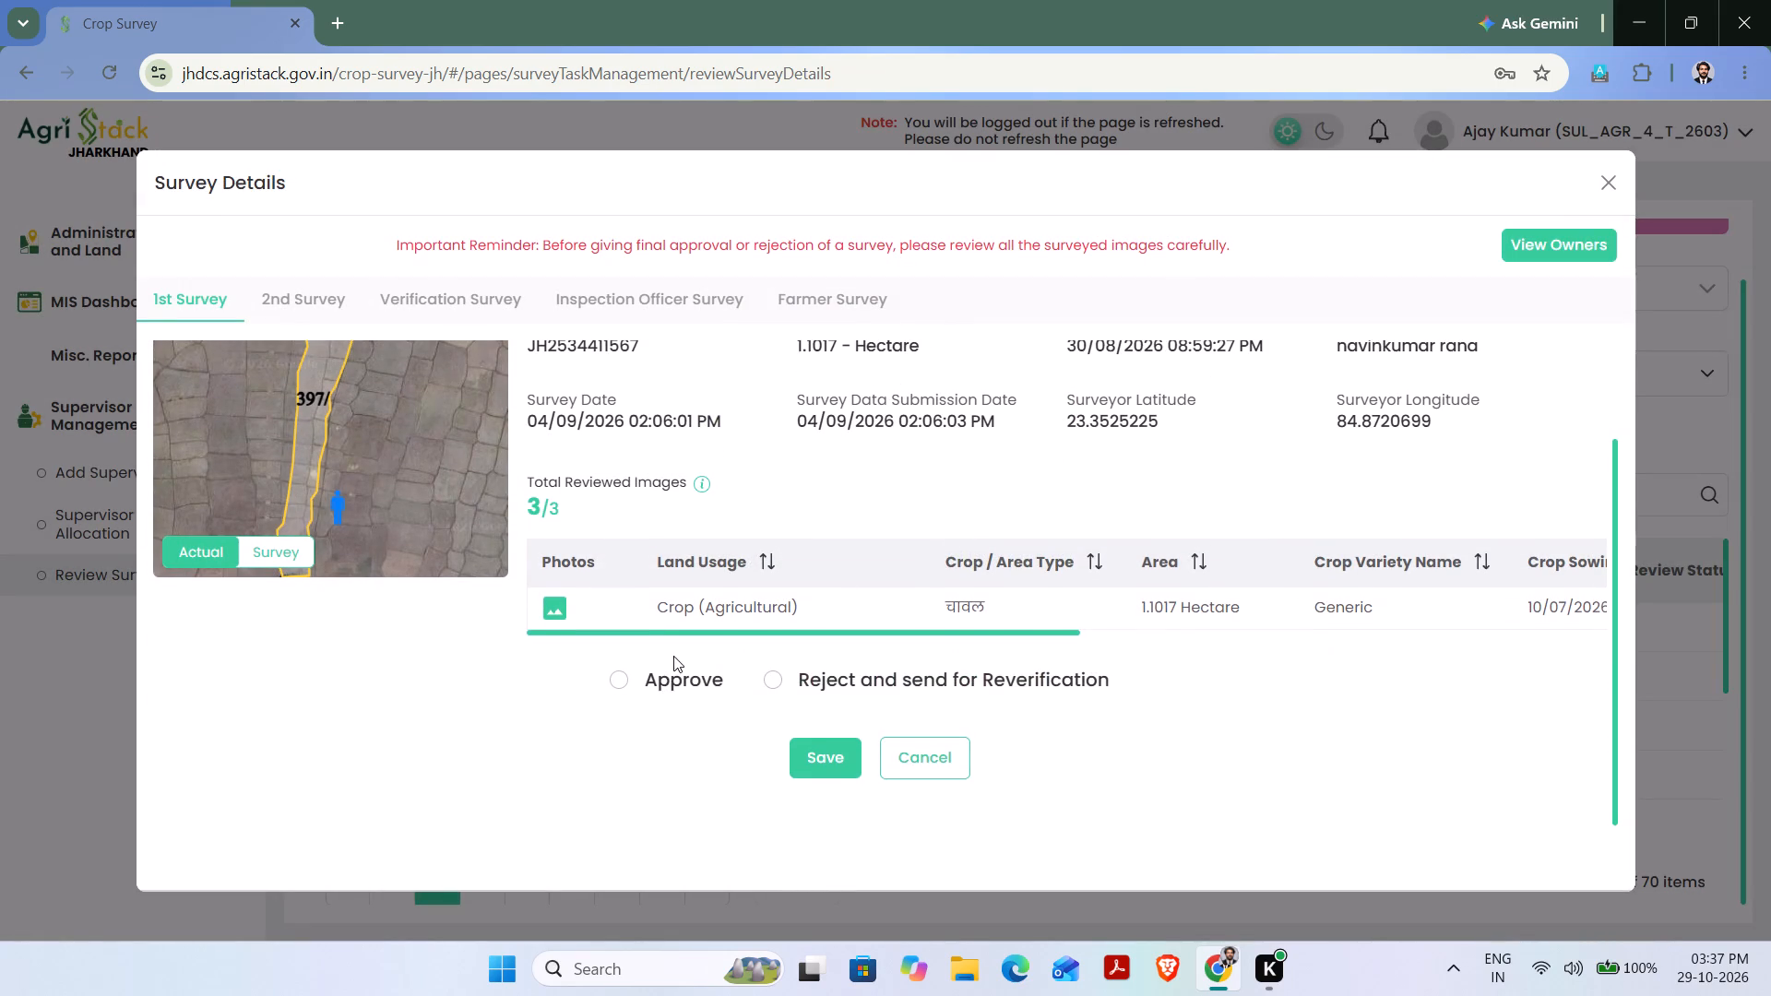
click(673, 656)
click(828, 734)
click(919, 572)
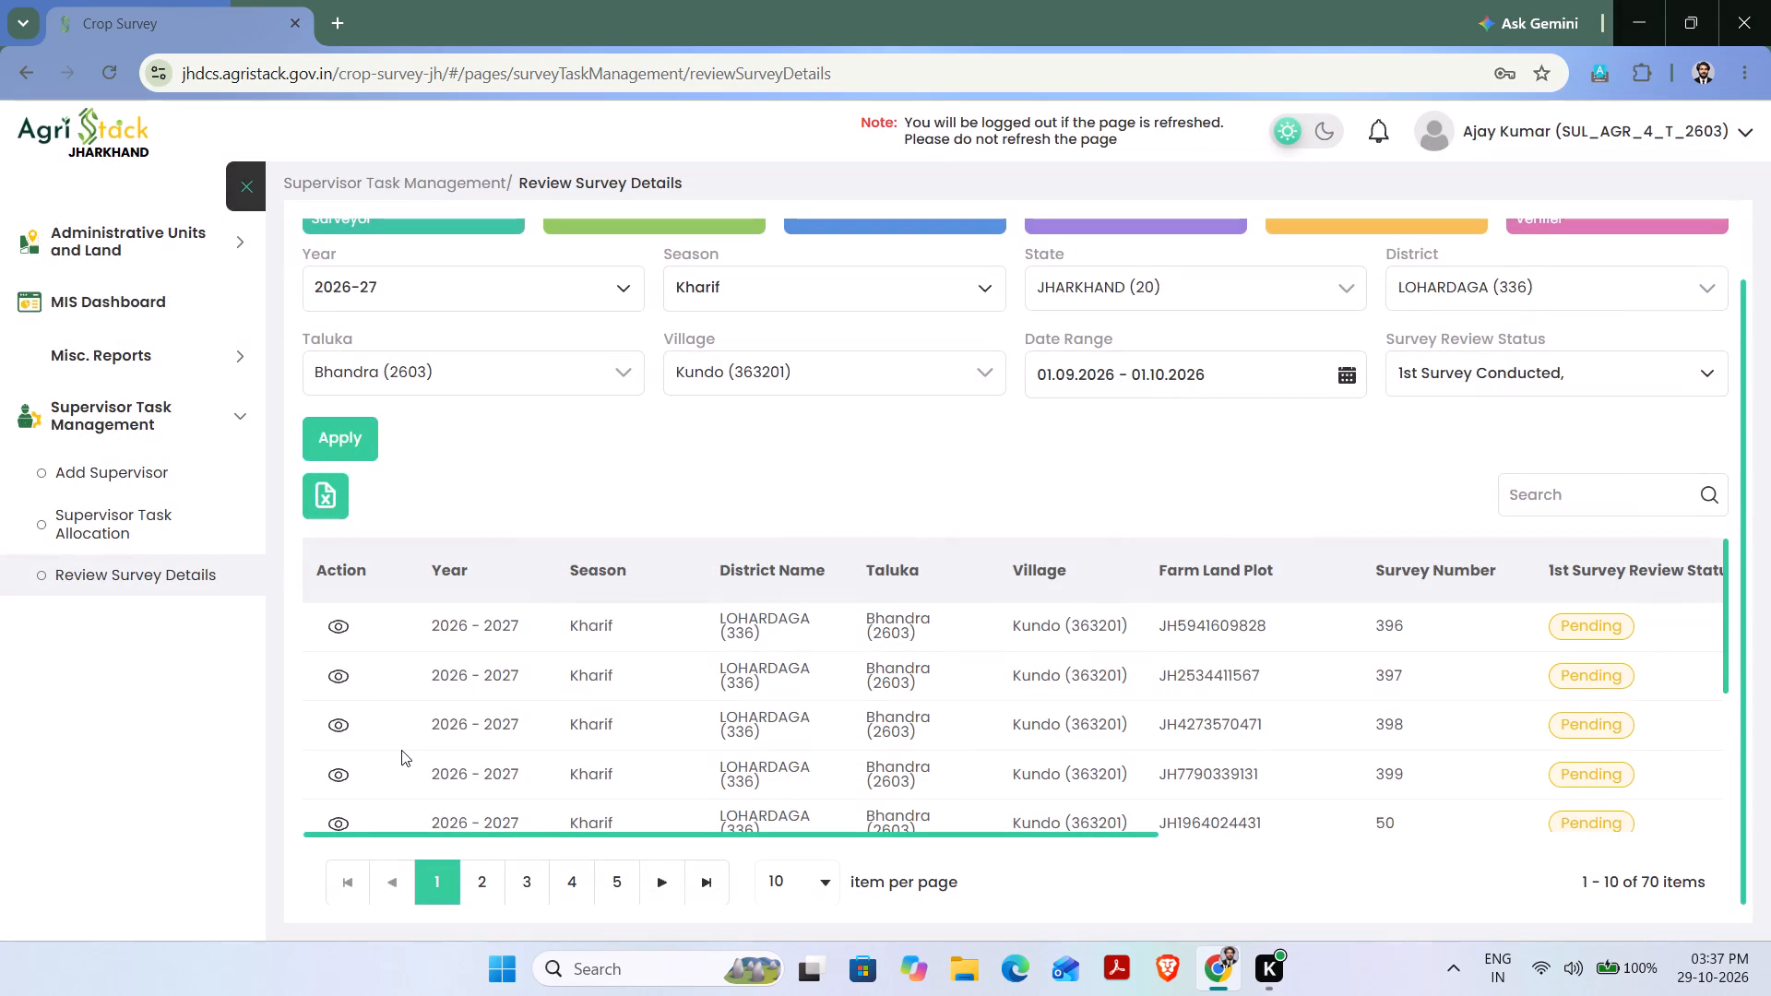
Open the record for survey number 398 and approve all three photos of its 1.1473-hectare चावल crop.
click(342, 724)
click(554, 740)
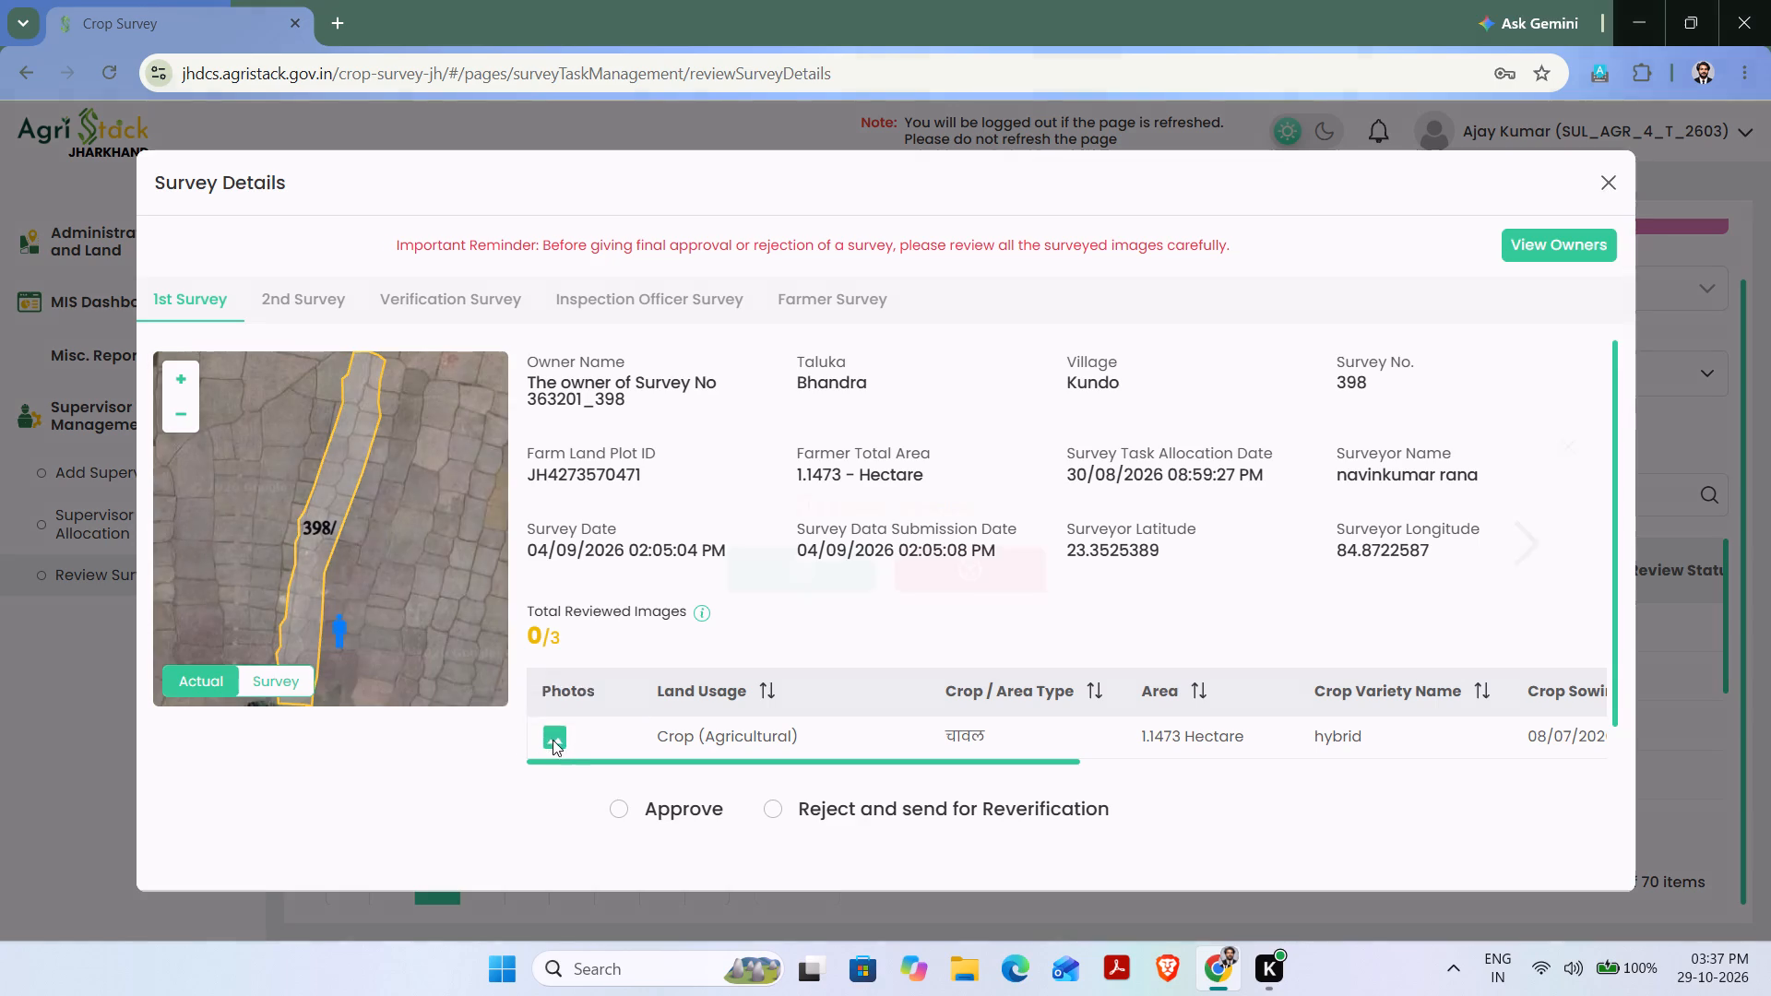
click(783, 807)
drag(959, 682, 812, 709)
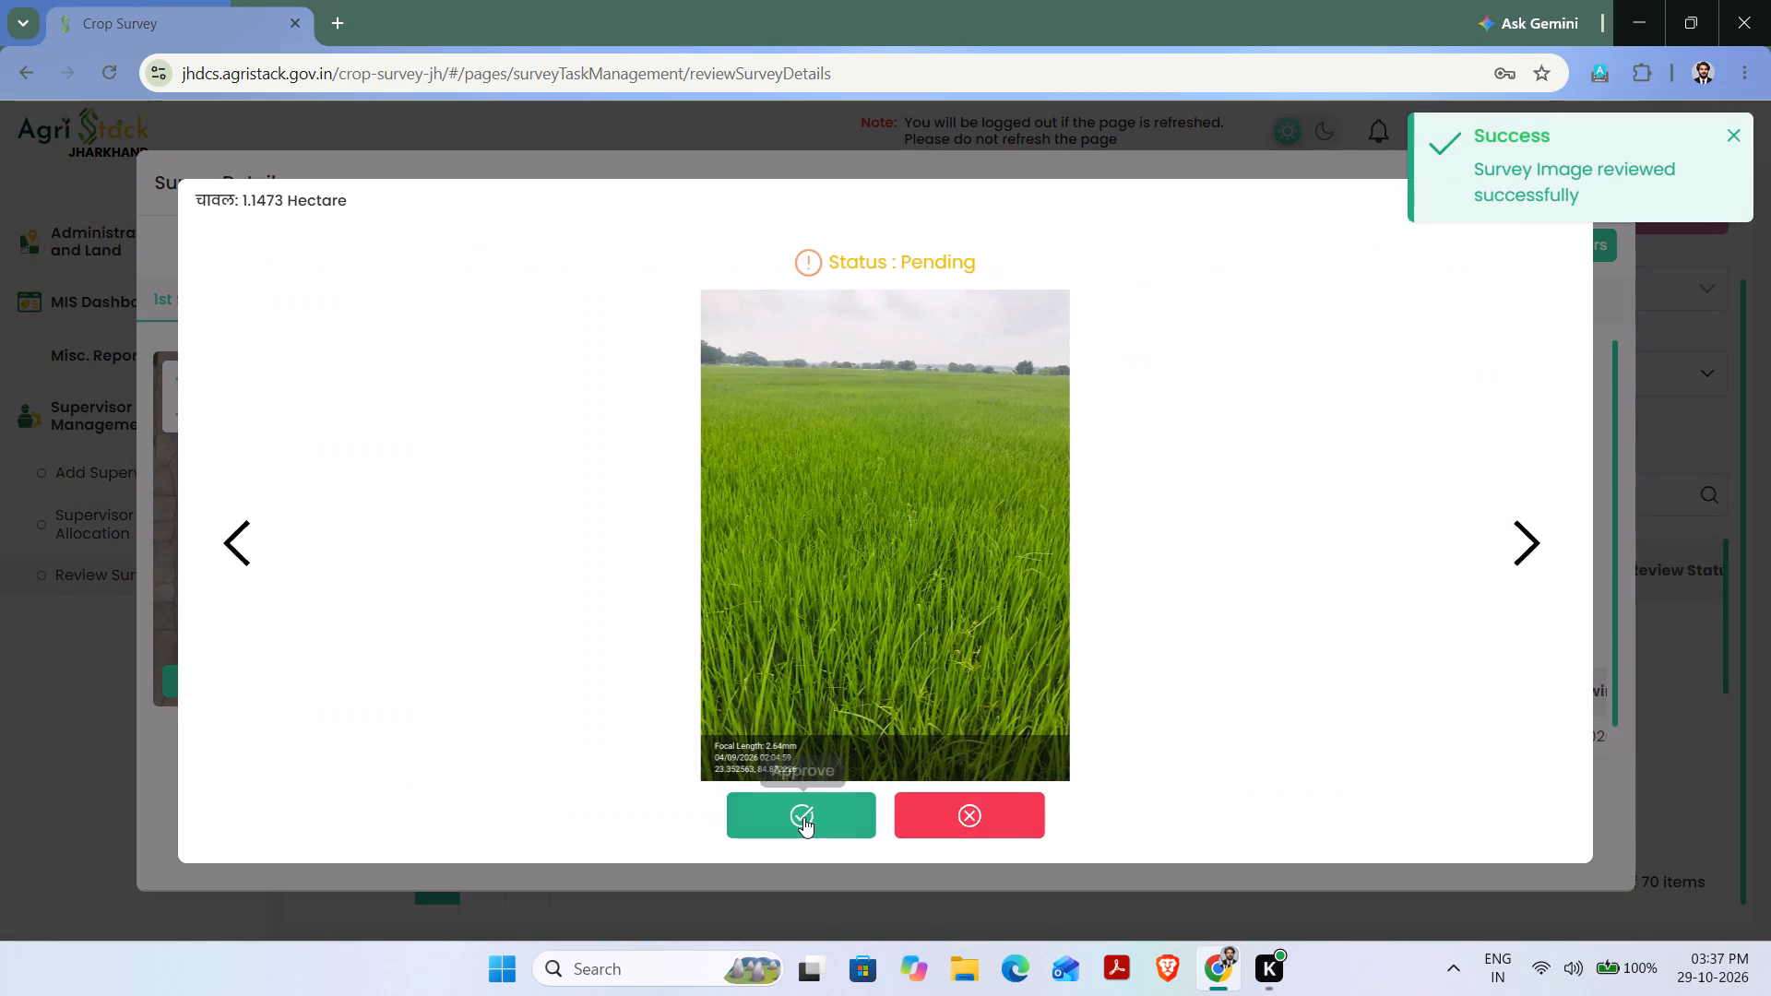
click(803, 818)
drag(946, 692, 836, 703)
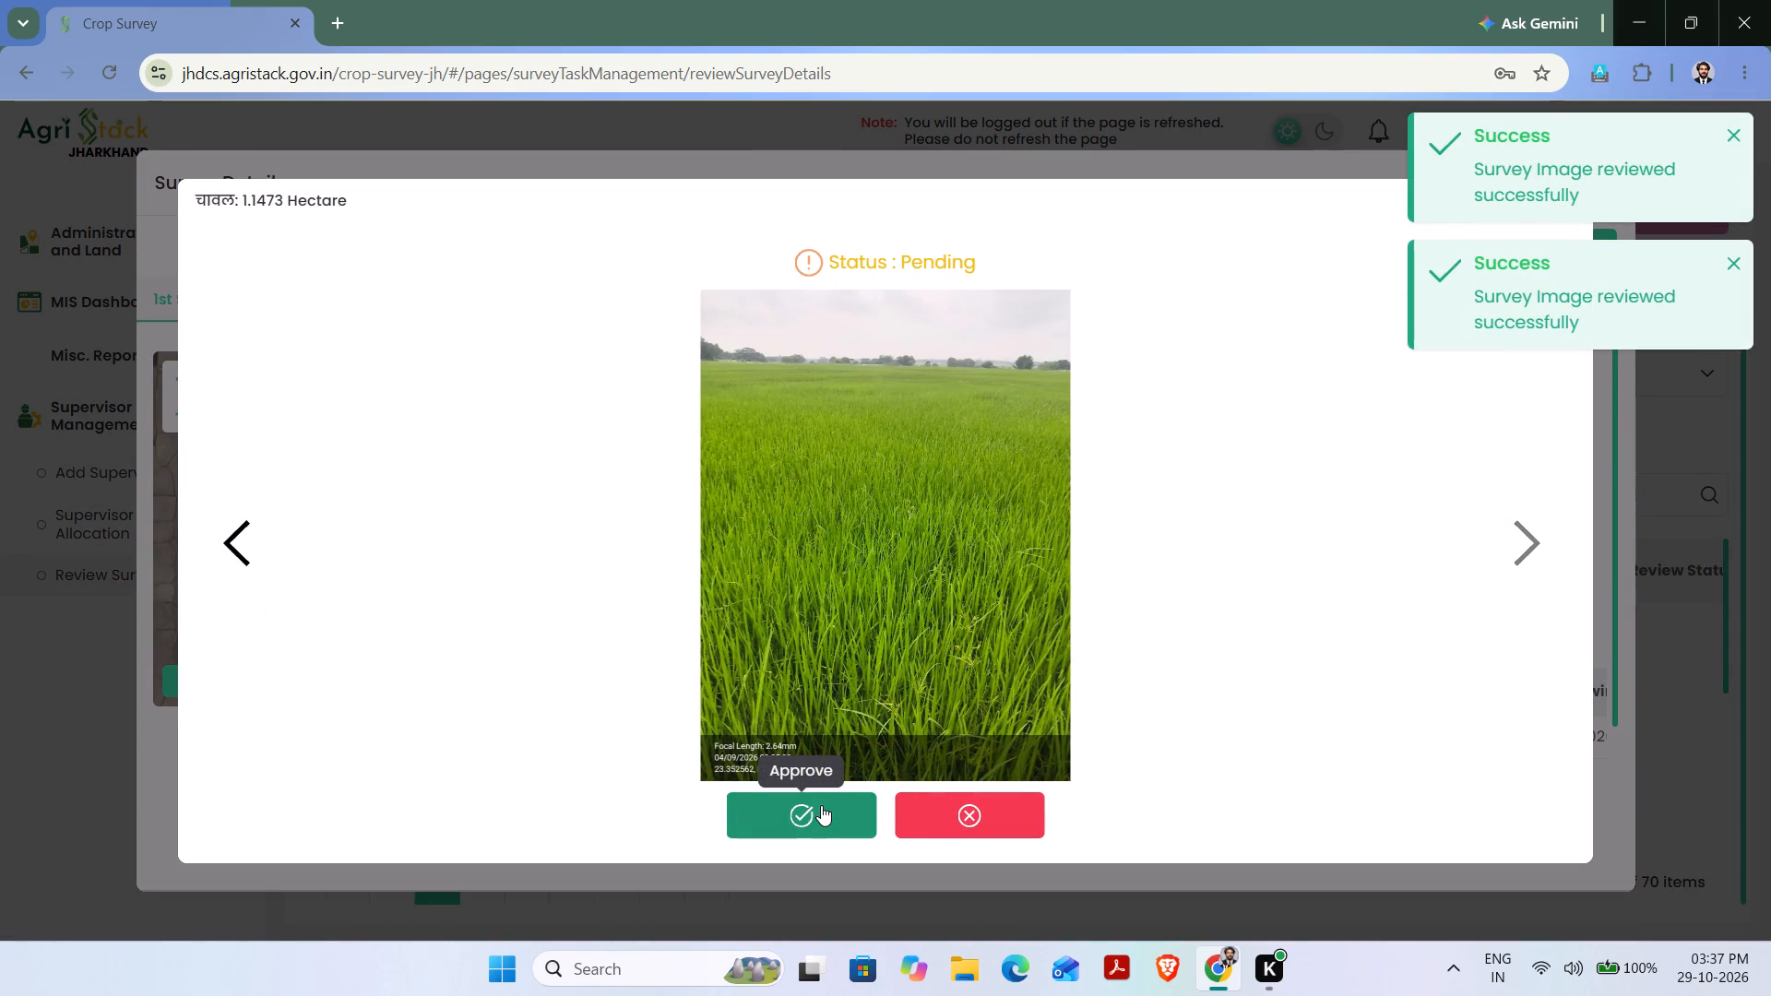
click(822, 805)
drag(930, 666, 886, 673)
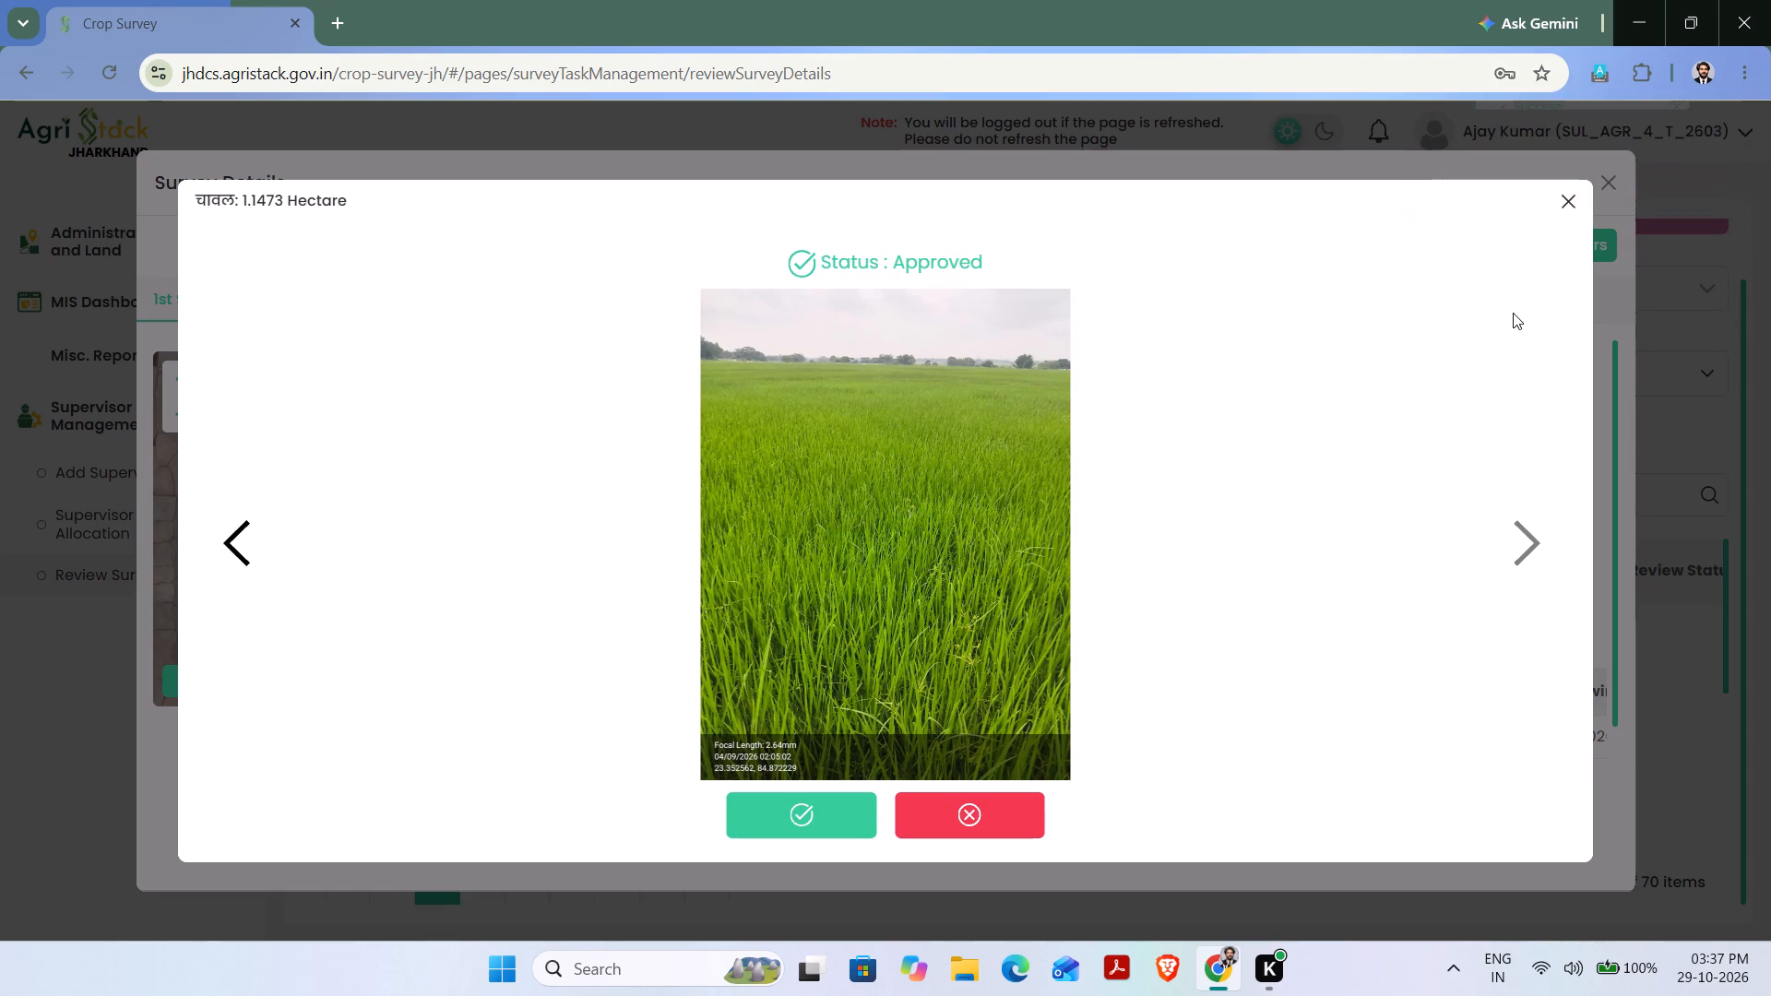
click(1563, 196)
Mark the first survey of survey number 398 as Approve, save the review and close its details.
scroll(772, 620, down, 1)
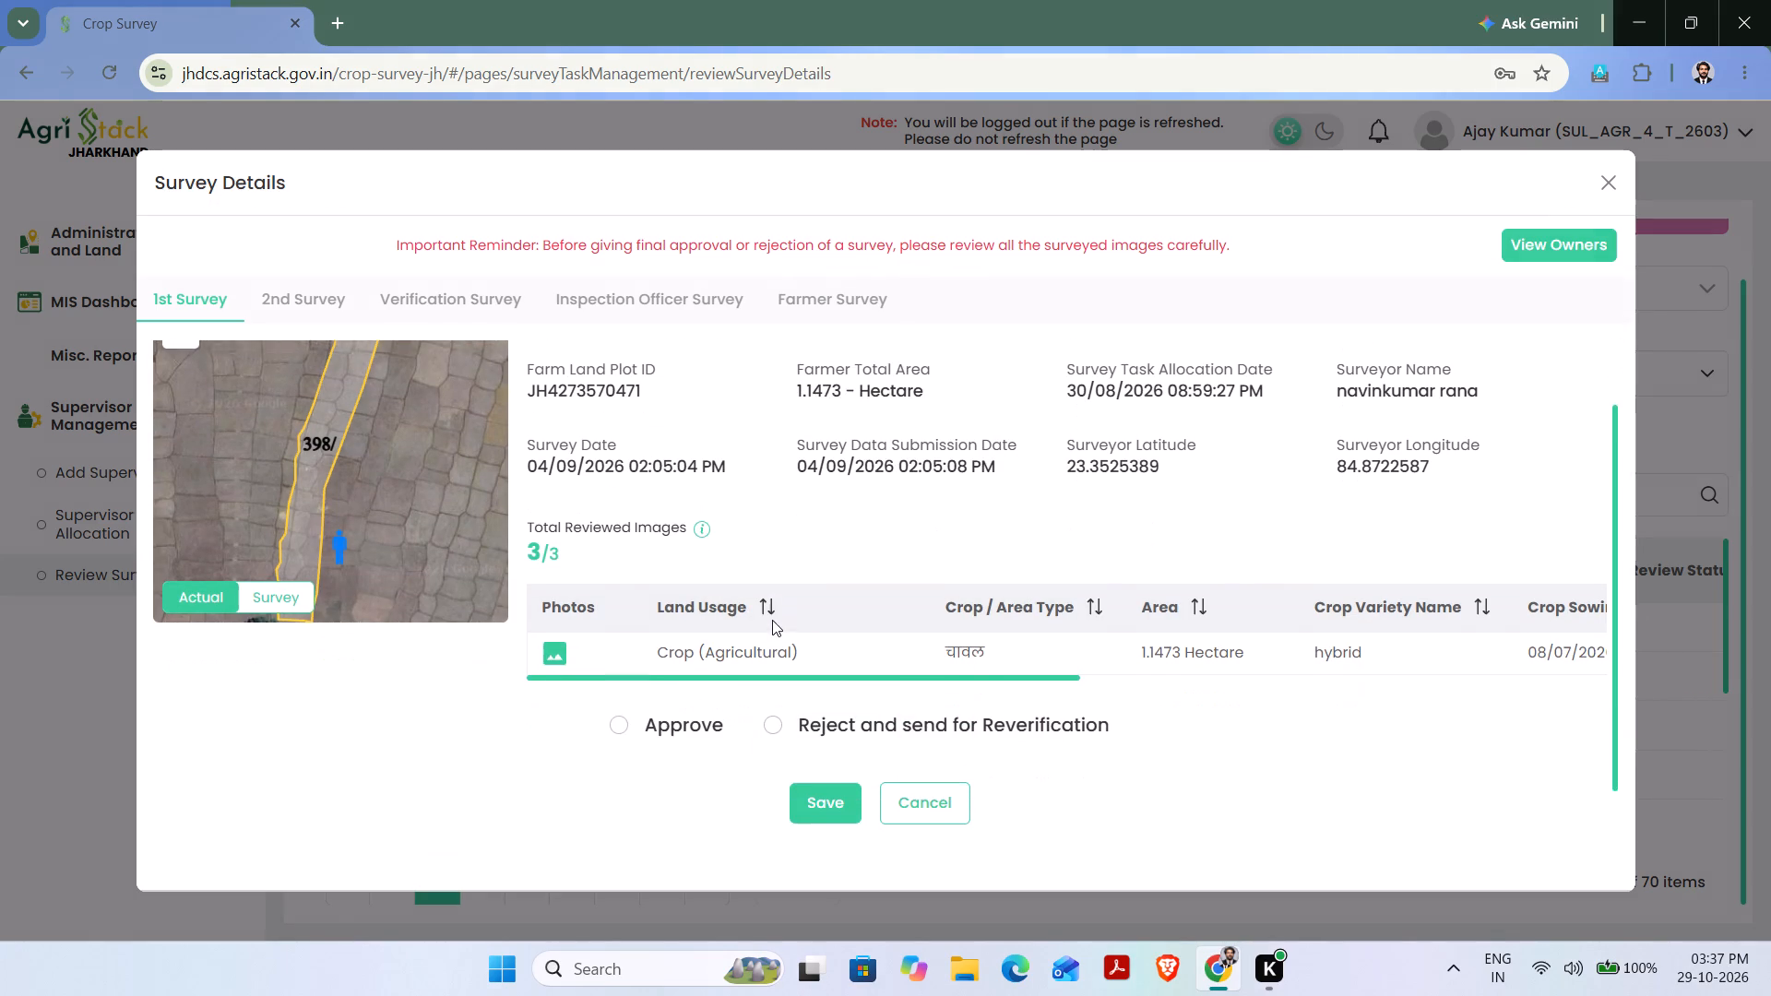
click(661, 711)
click(808, 780)
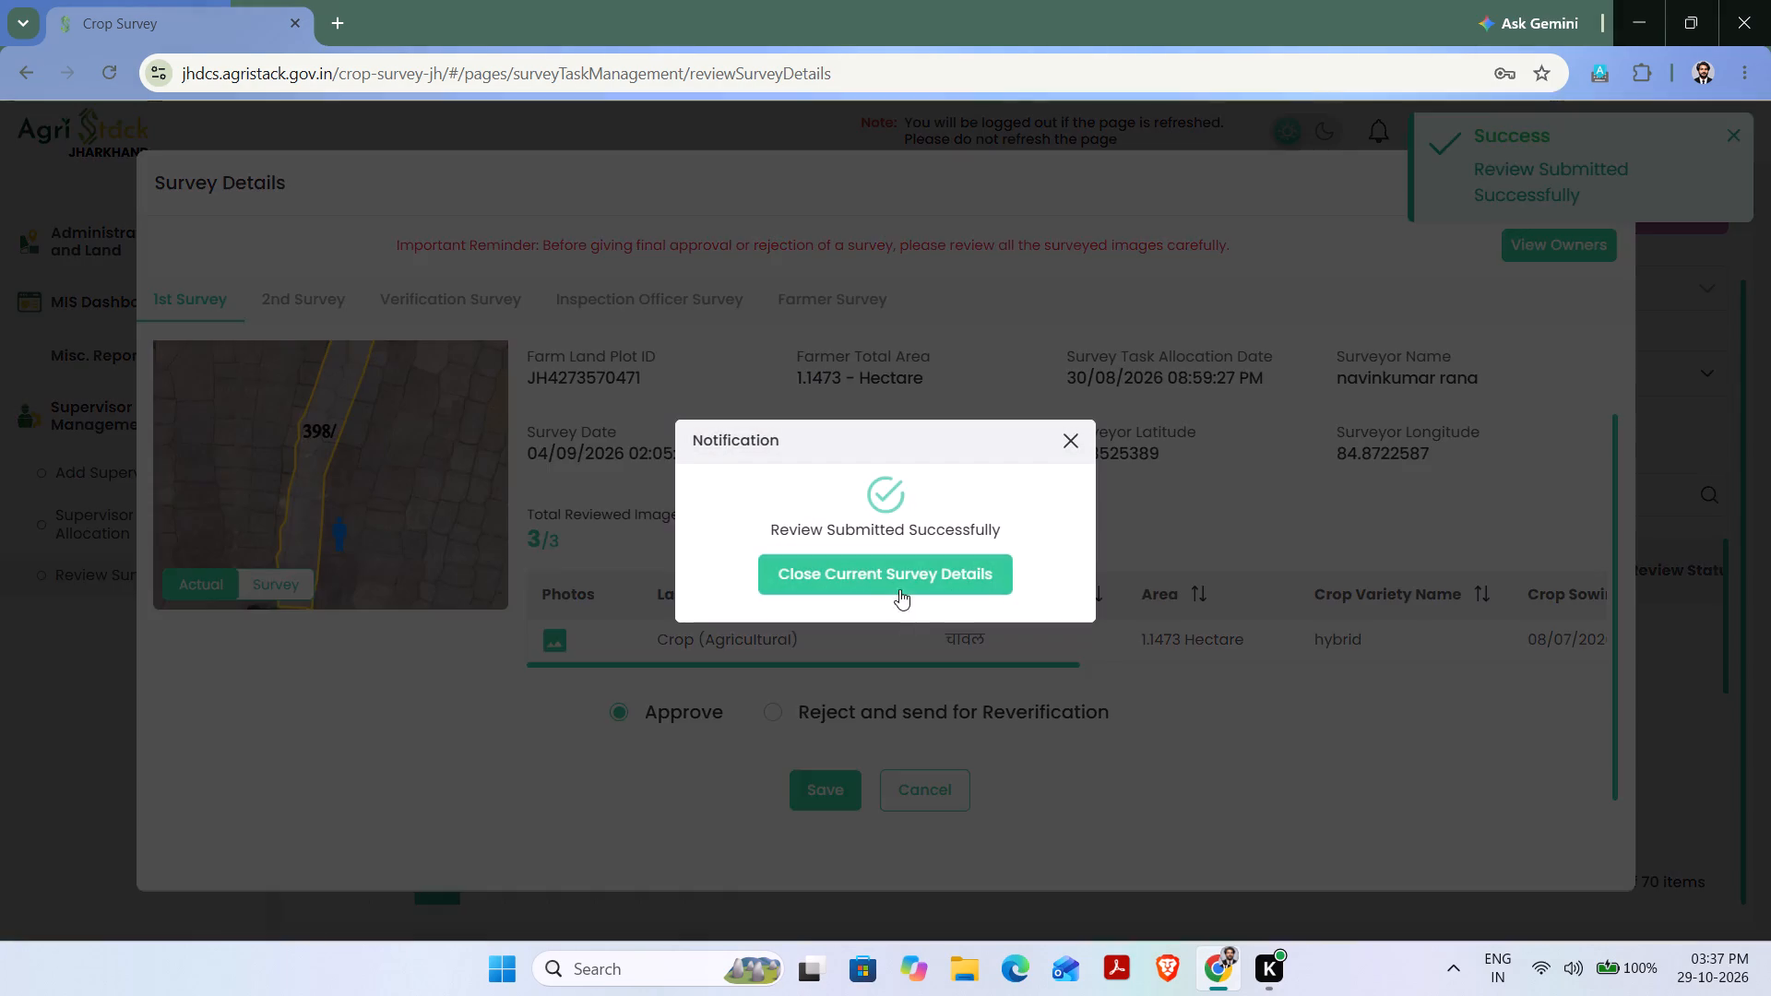
click(898, 577)
Reopen the records for survey numbers 397 and 398 in turn to check their review state, closing each one.
click(328, 675)
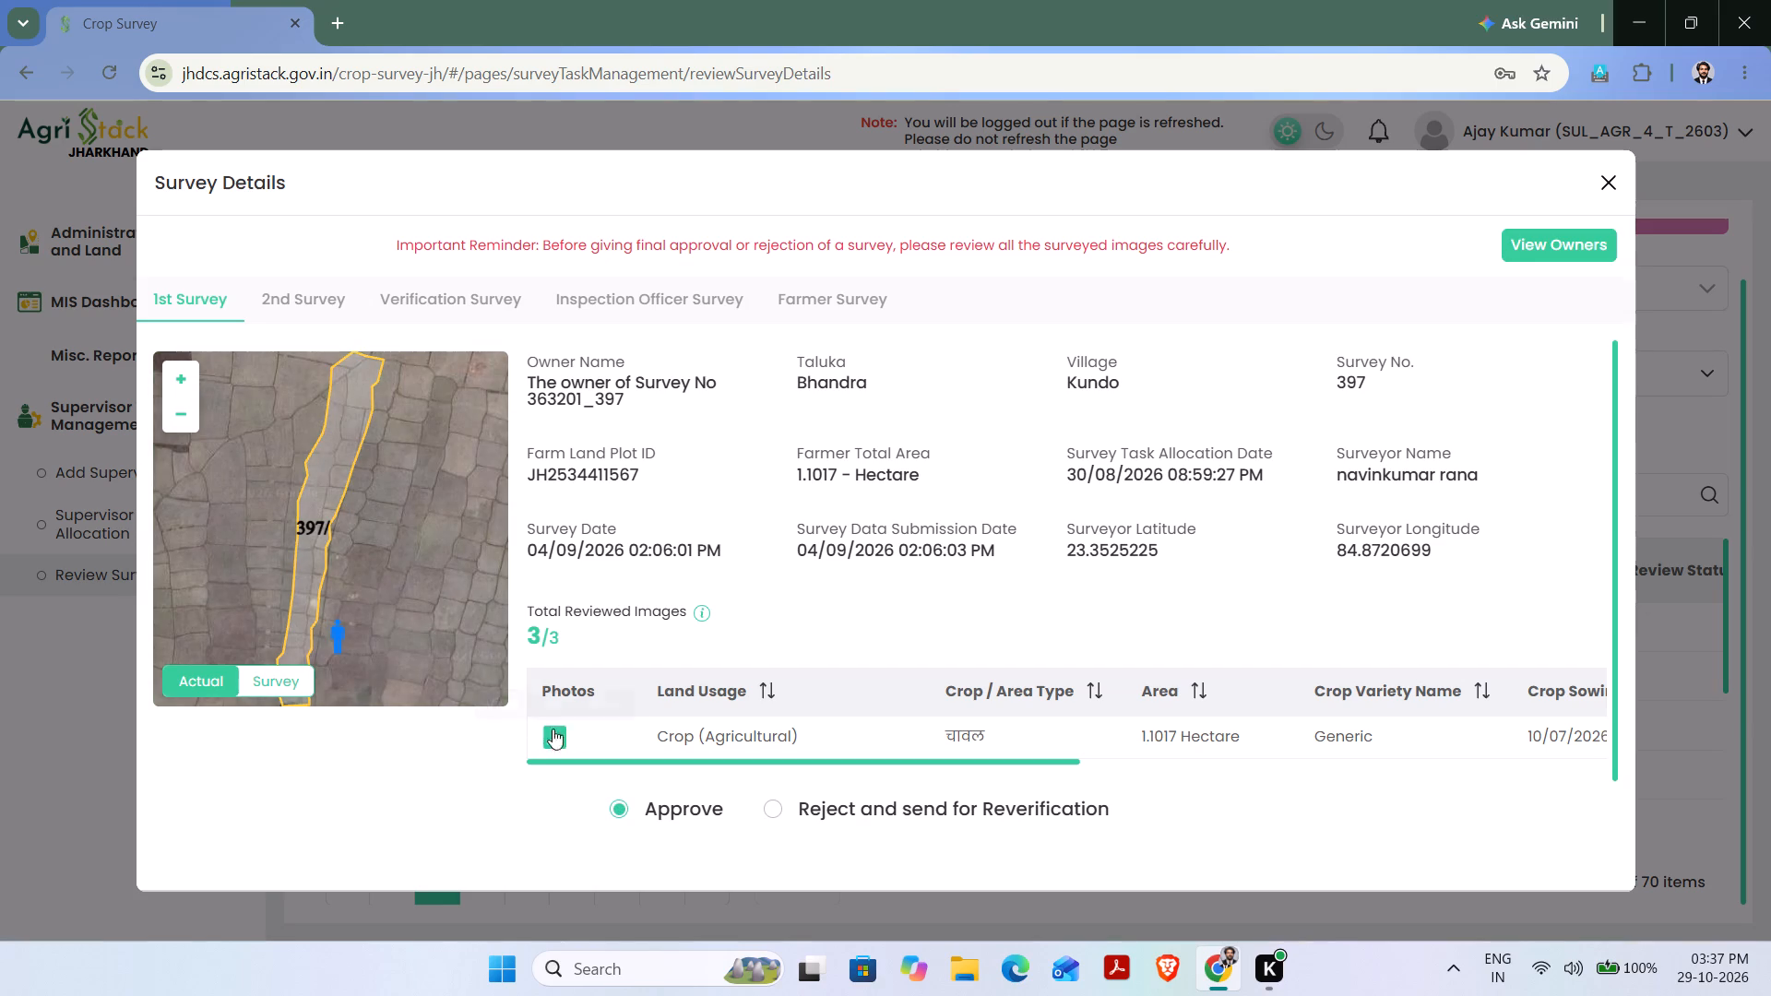
click(1616, 175)
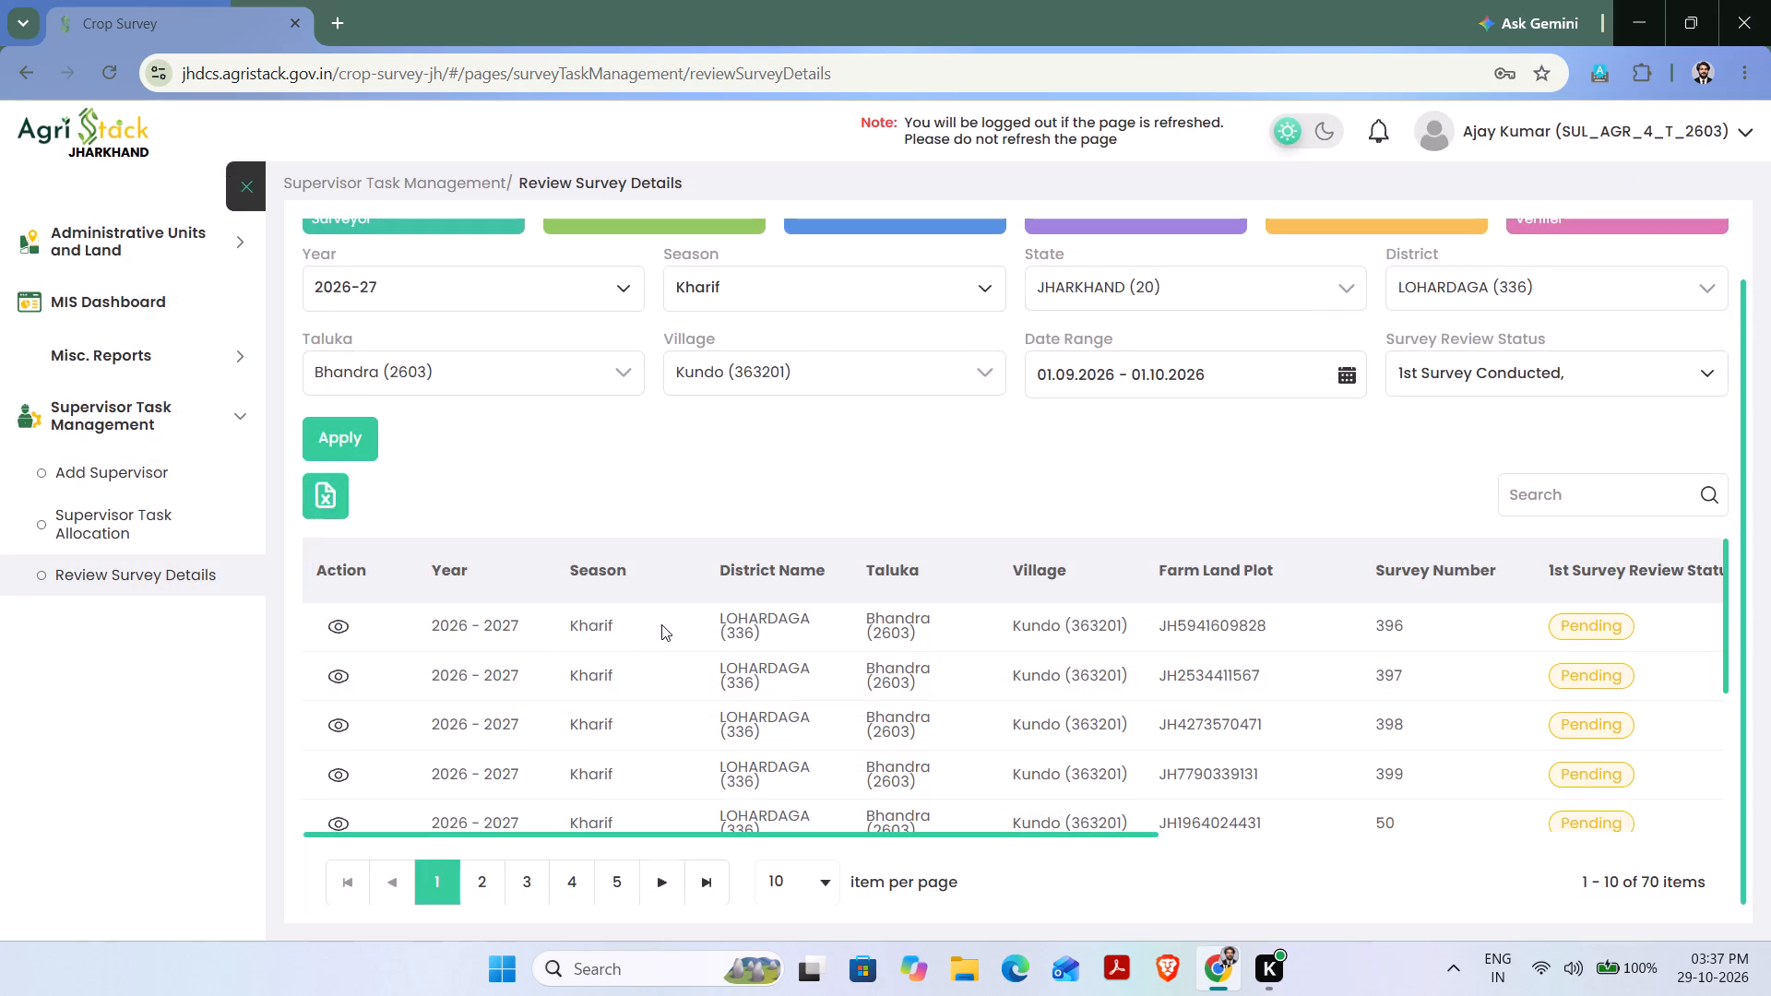
click(345, 721)
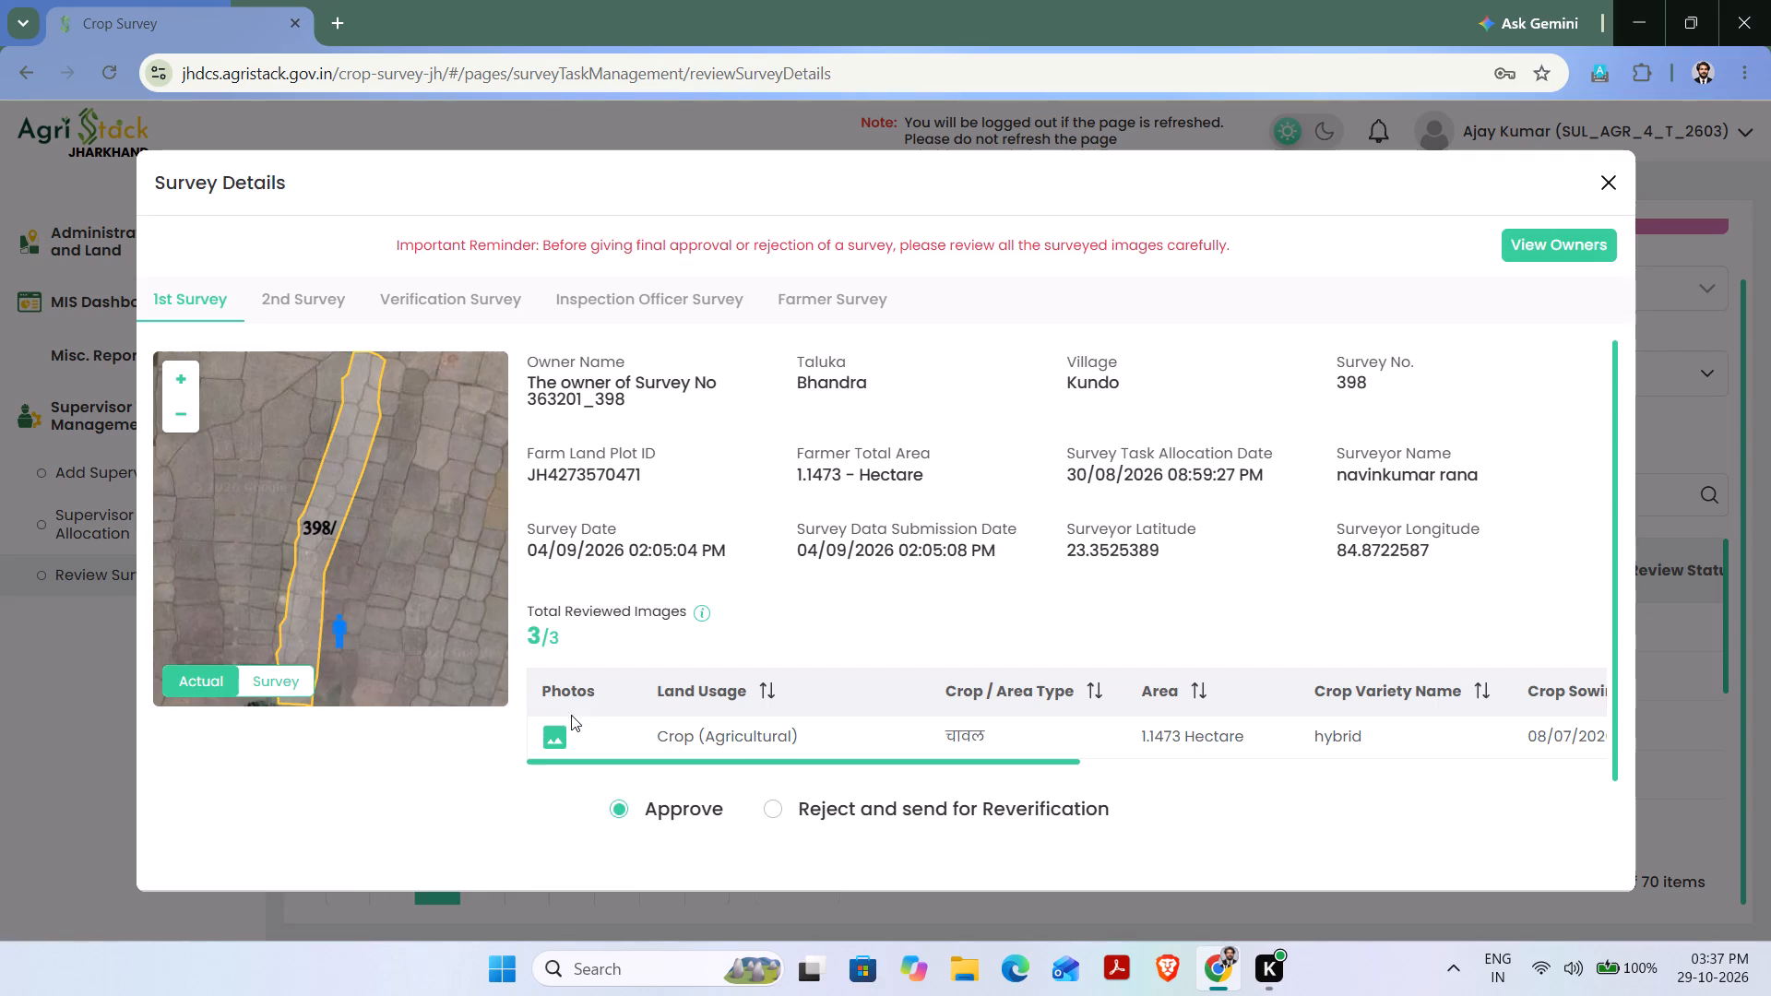
click(1606, 171)
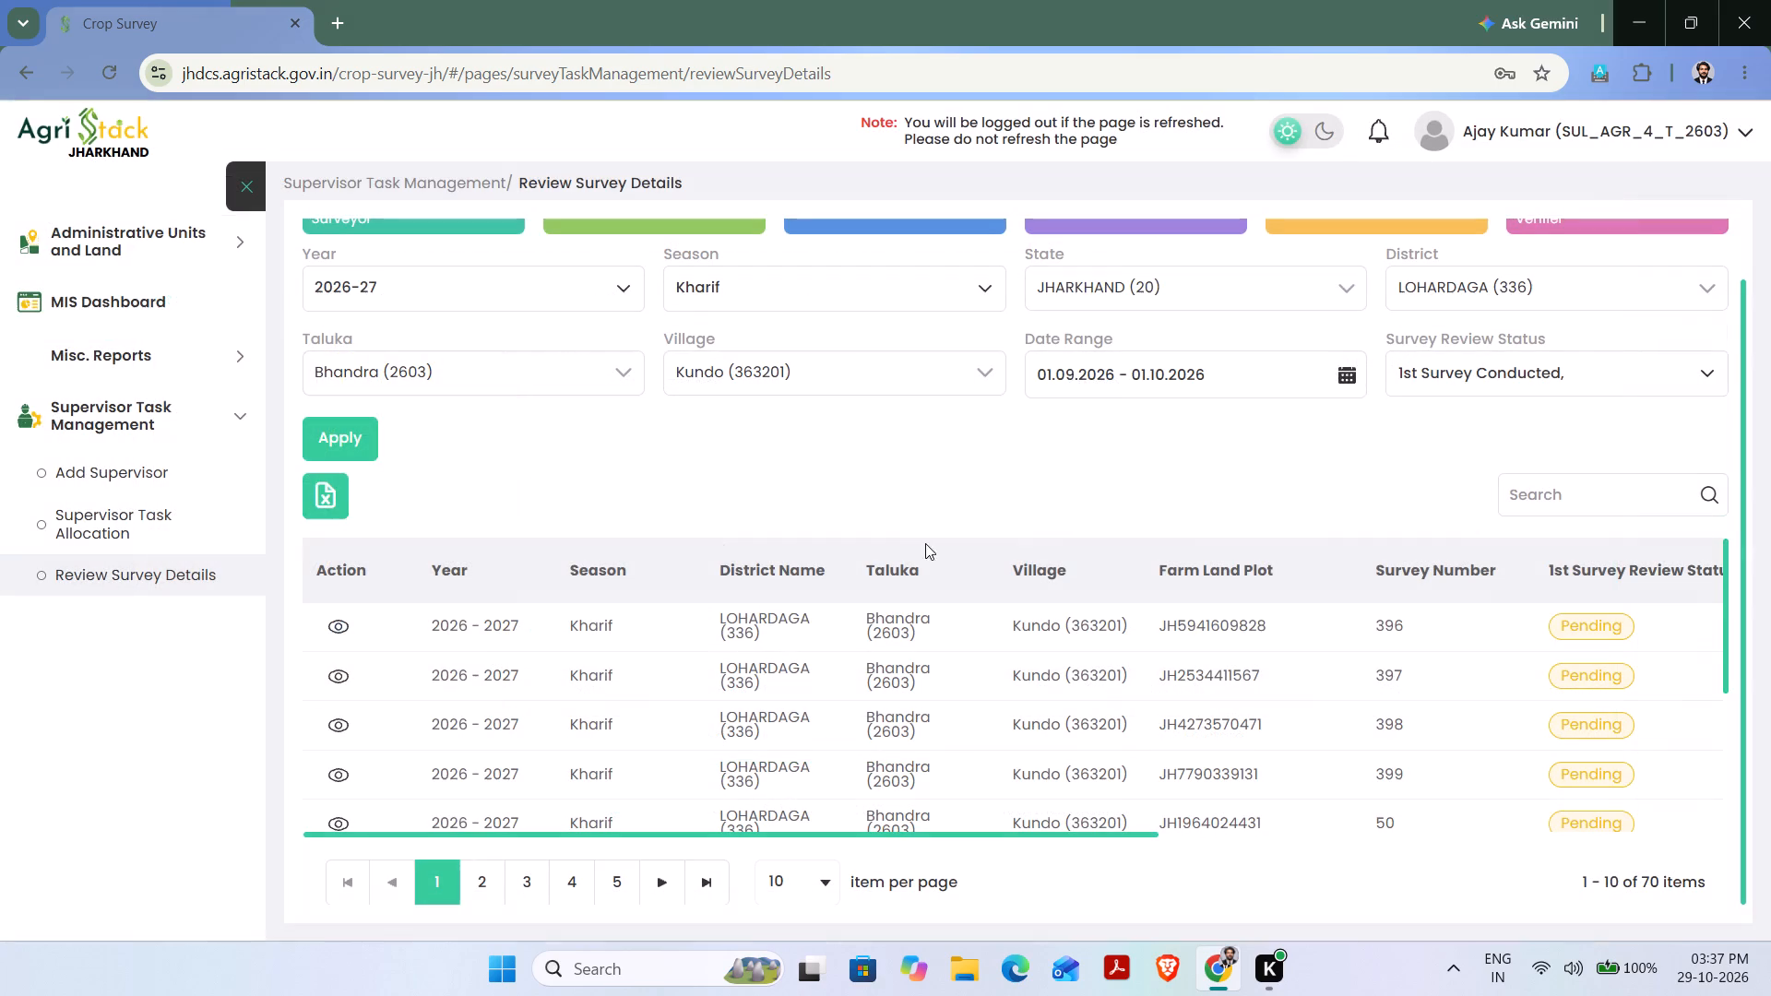
Open the record for survey number 399 and approve all three photos of its 0.9528-hectare चावल crop.
click(345, 771)
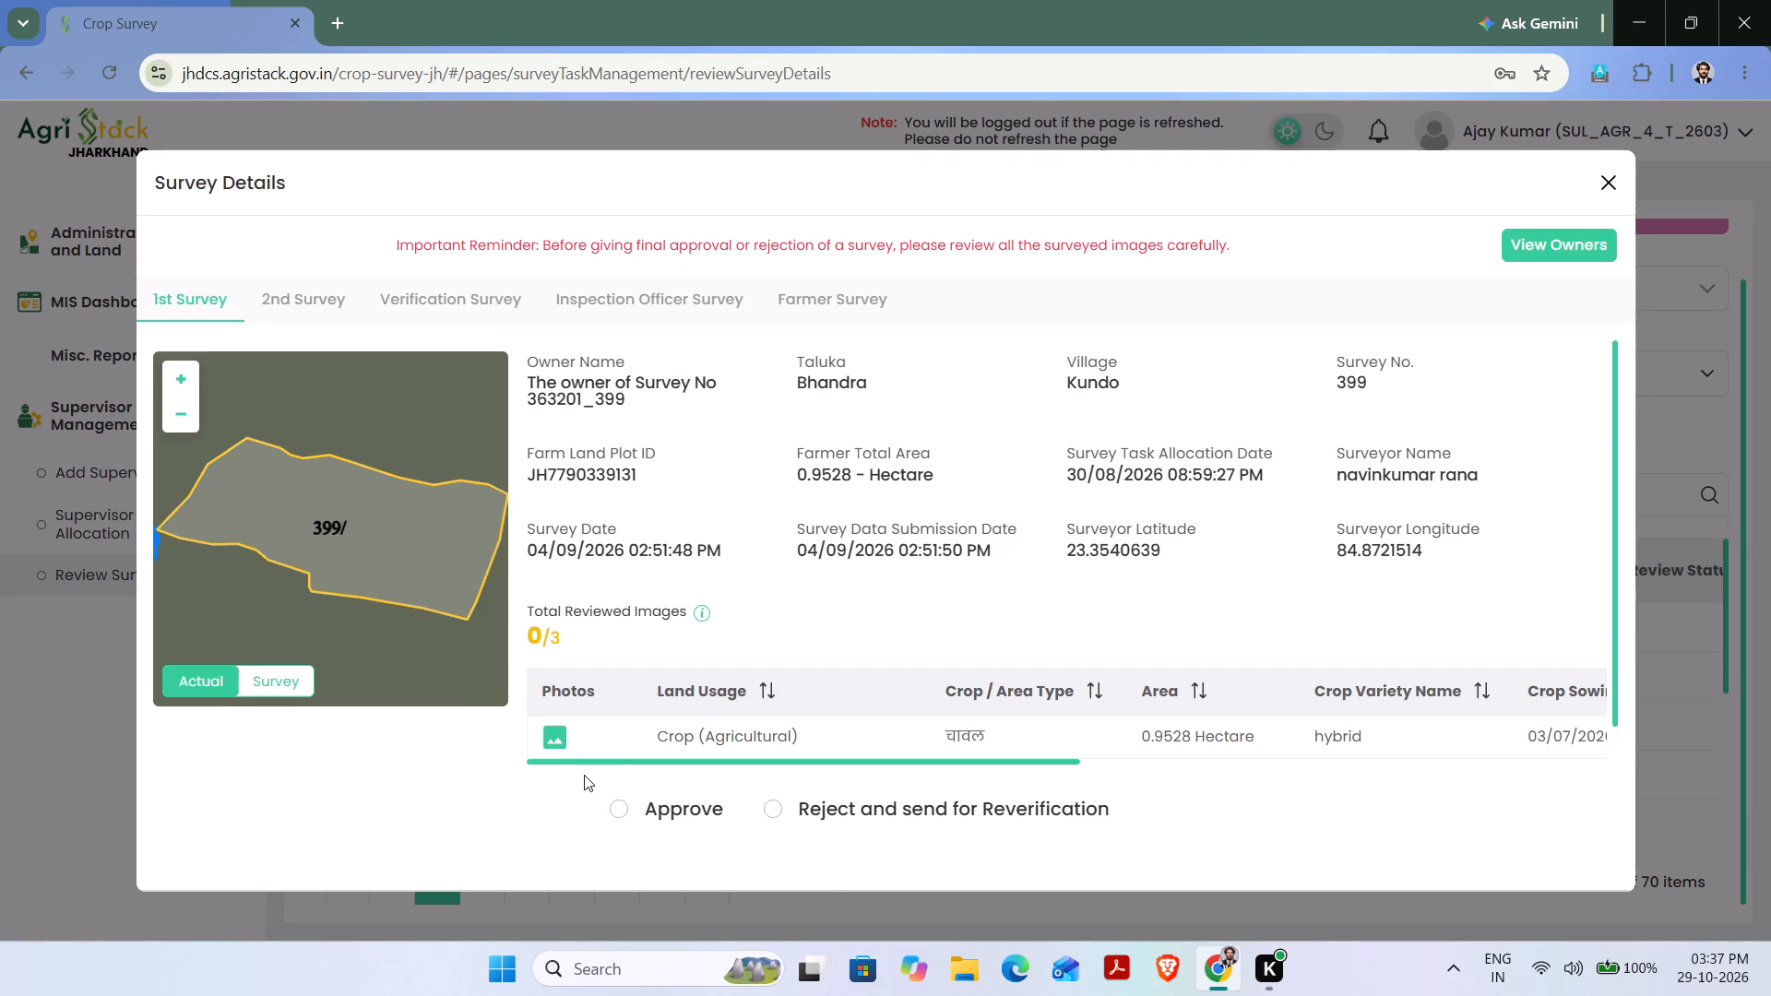
click(552, 729)
click(752, 807)
drag(921, 690, 767, 717)
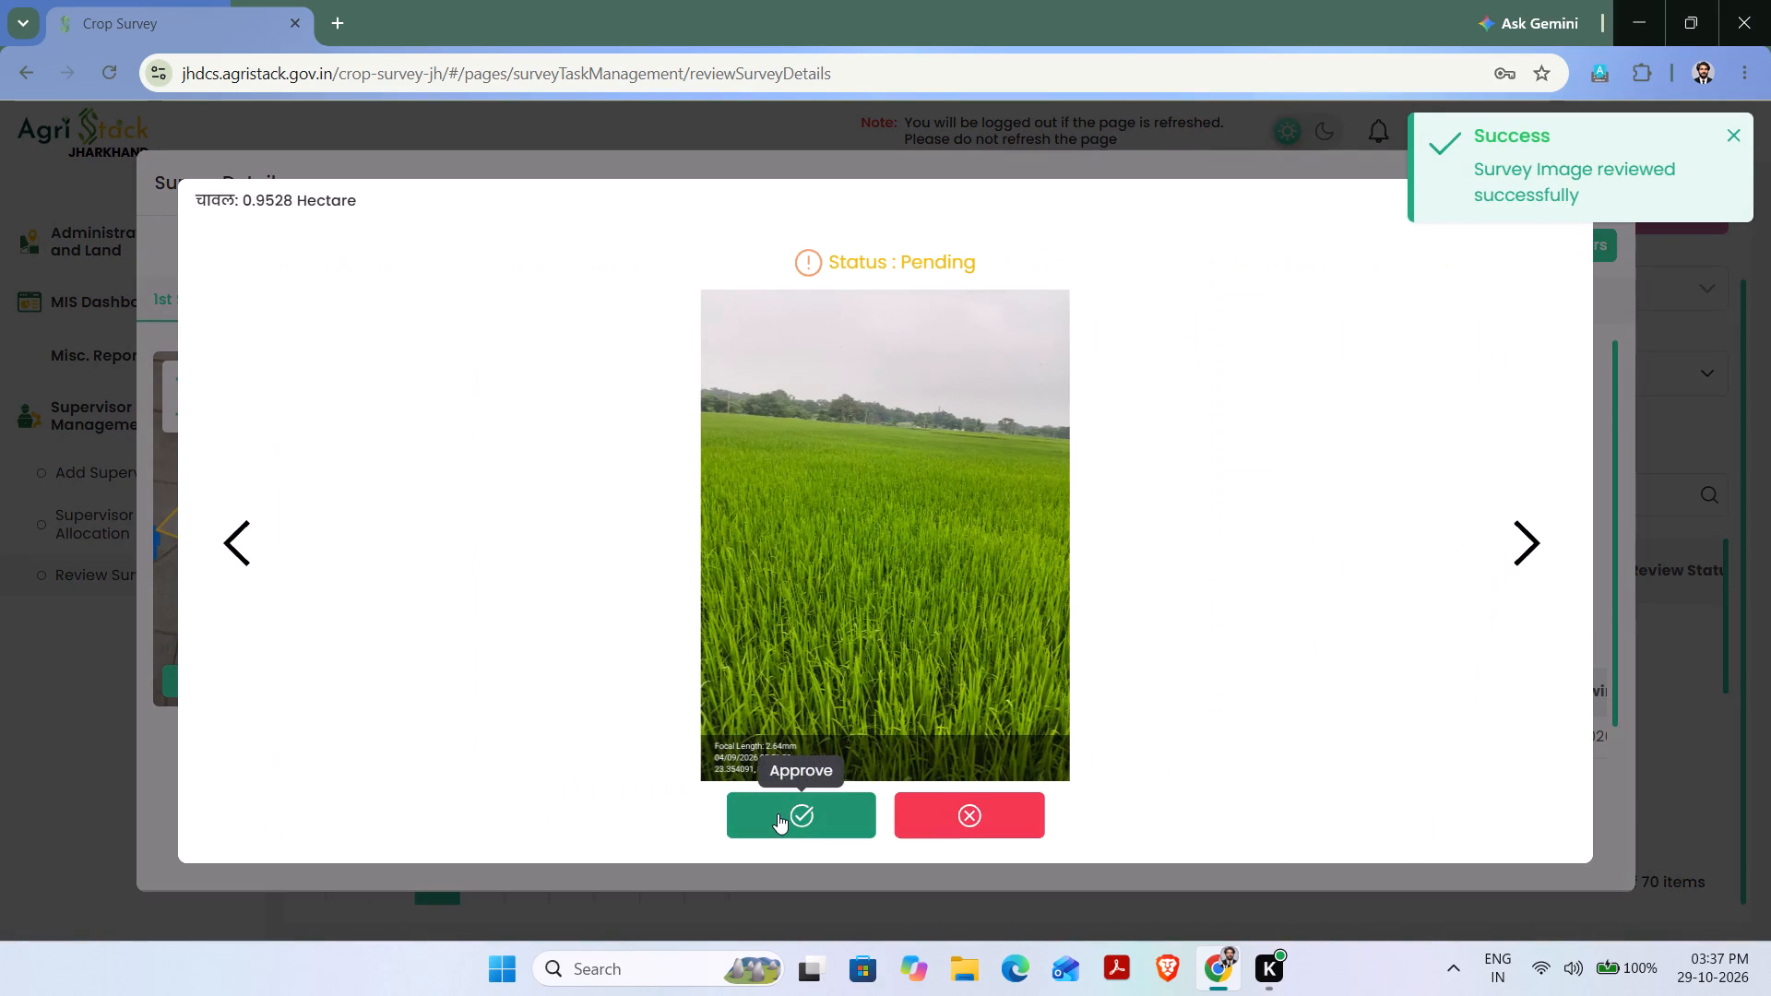
click(778, 813)
drag(928, 682, 798, 712)
click(783, 805)
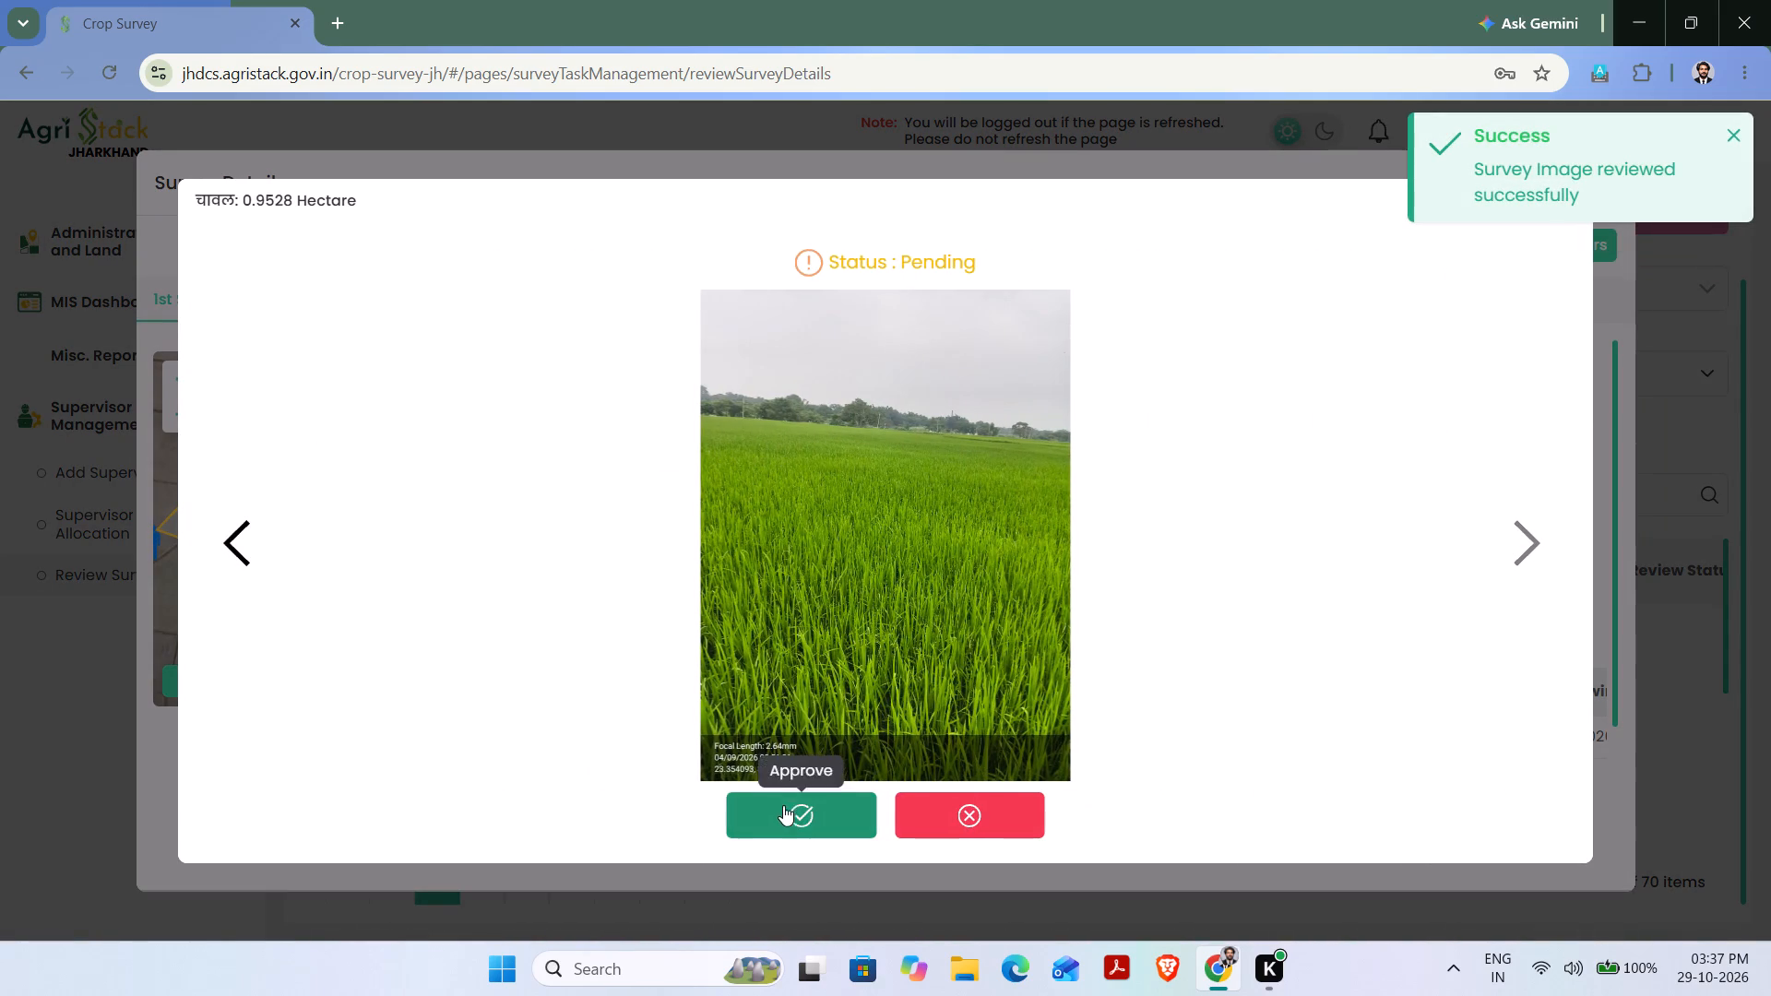
drag(934, 629, 901, 633)
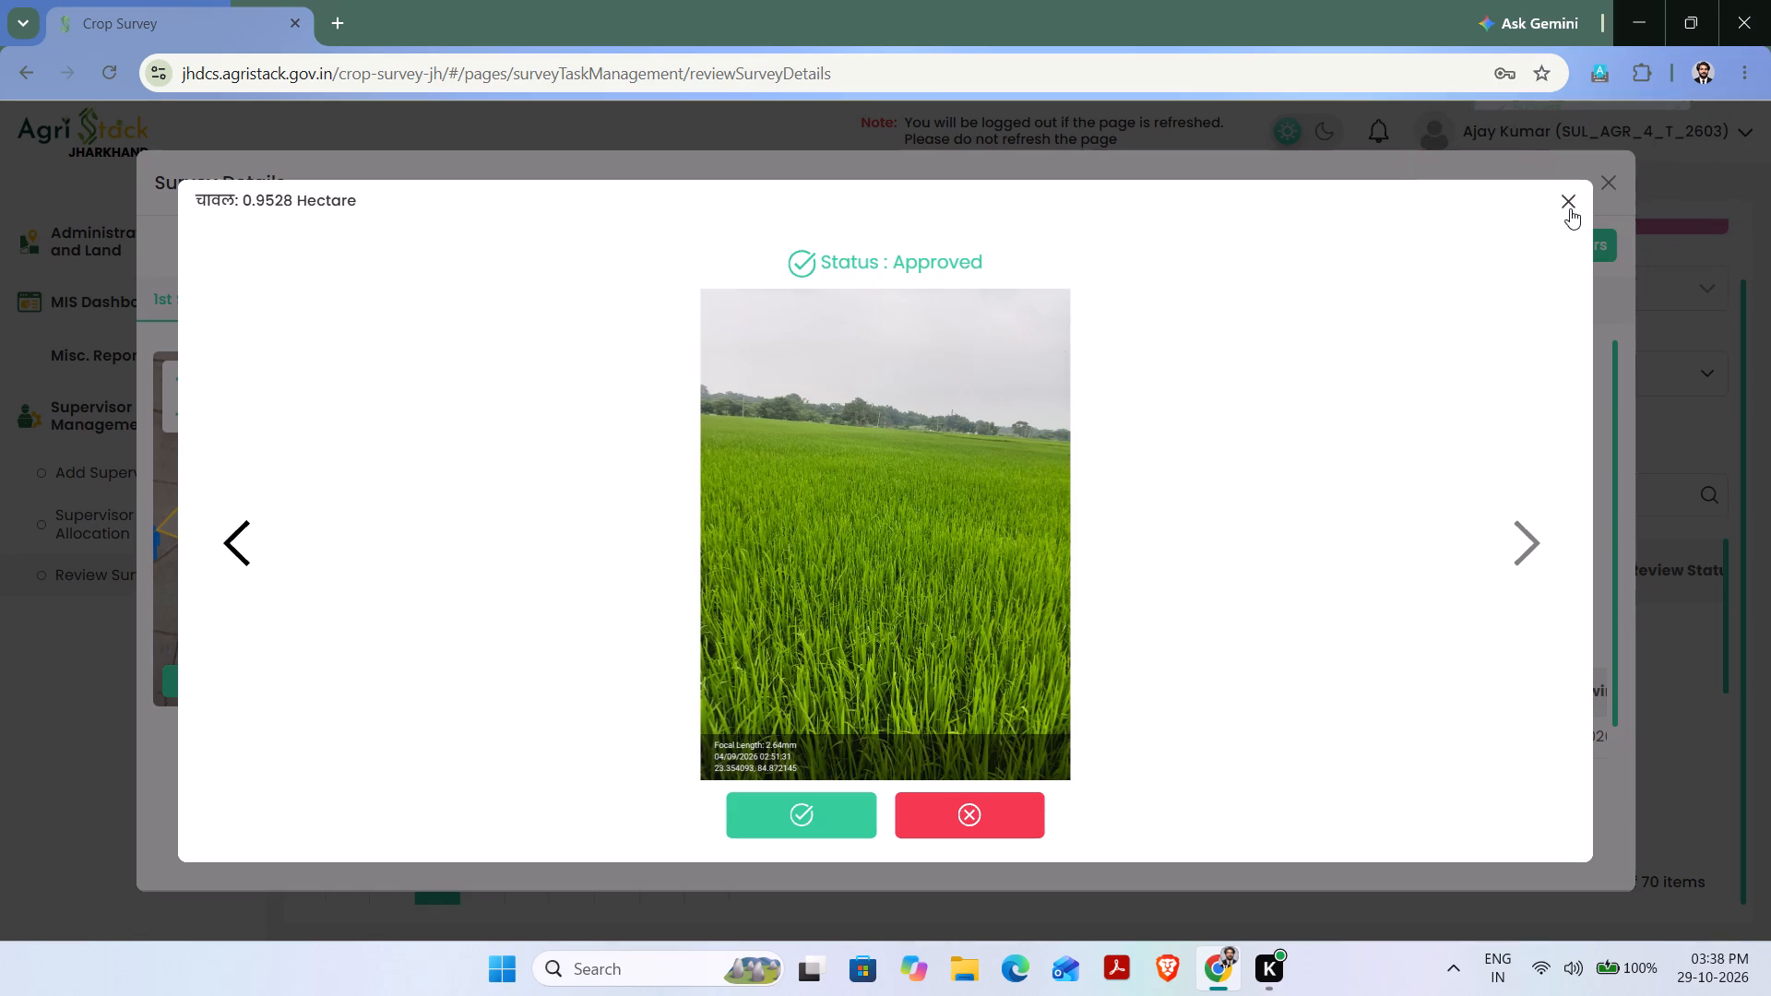
click(1570, 207)
Mark the first survey of survey number 399 as Approve, save the review and close its details.
scroll(838, 683, down, 2)
click(701, 651)
click(843, 741)
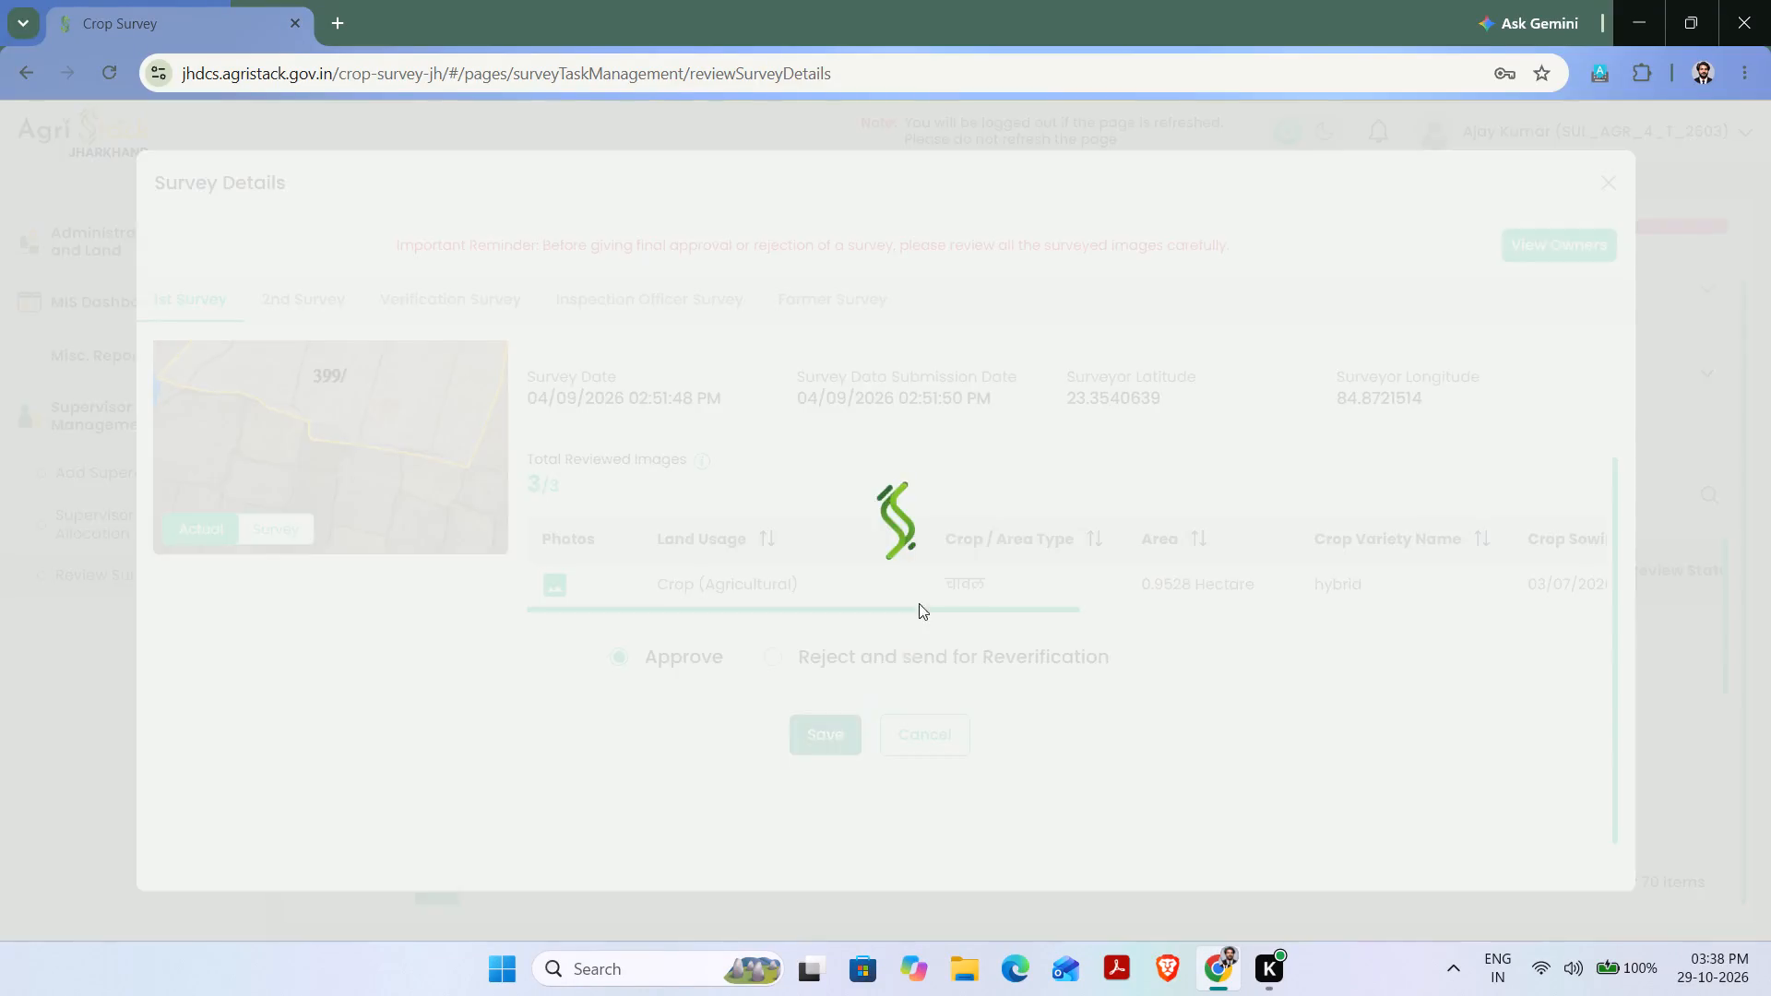
click(931, 571)
Open the record for survey number 50 and approve all three photos of its 1.0735-hectare Fallow area.
click(341, 814)
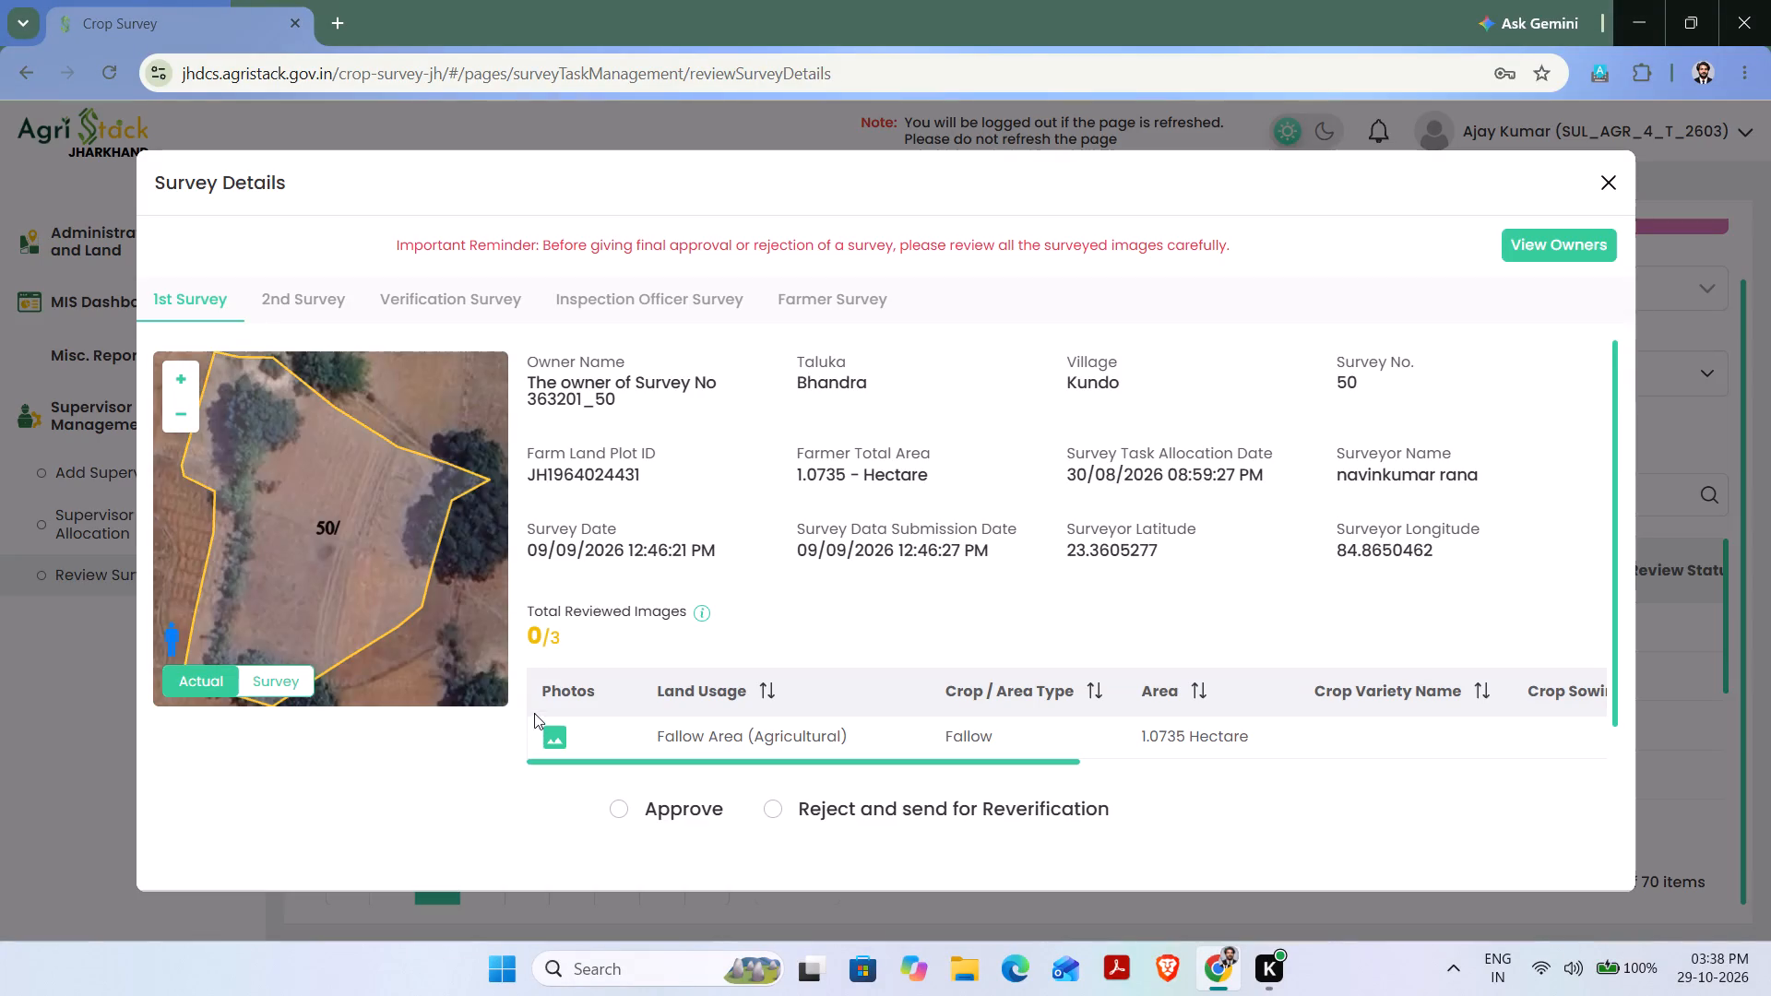
click(565, 737)
click(777, 808)
drag(892, 710, 856, 717)
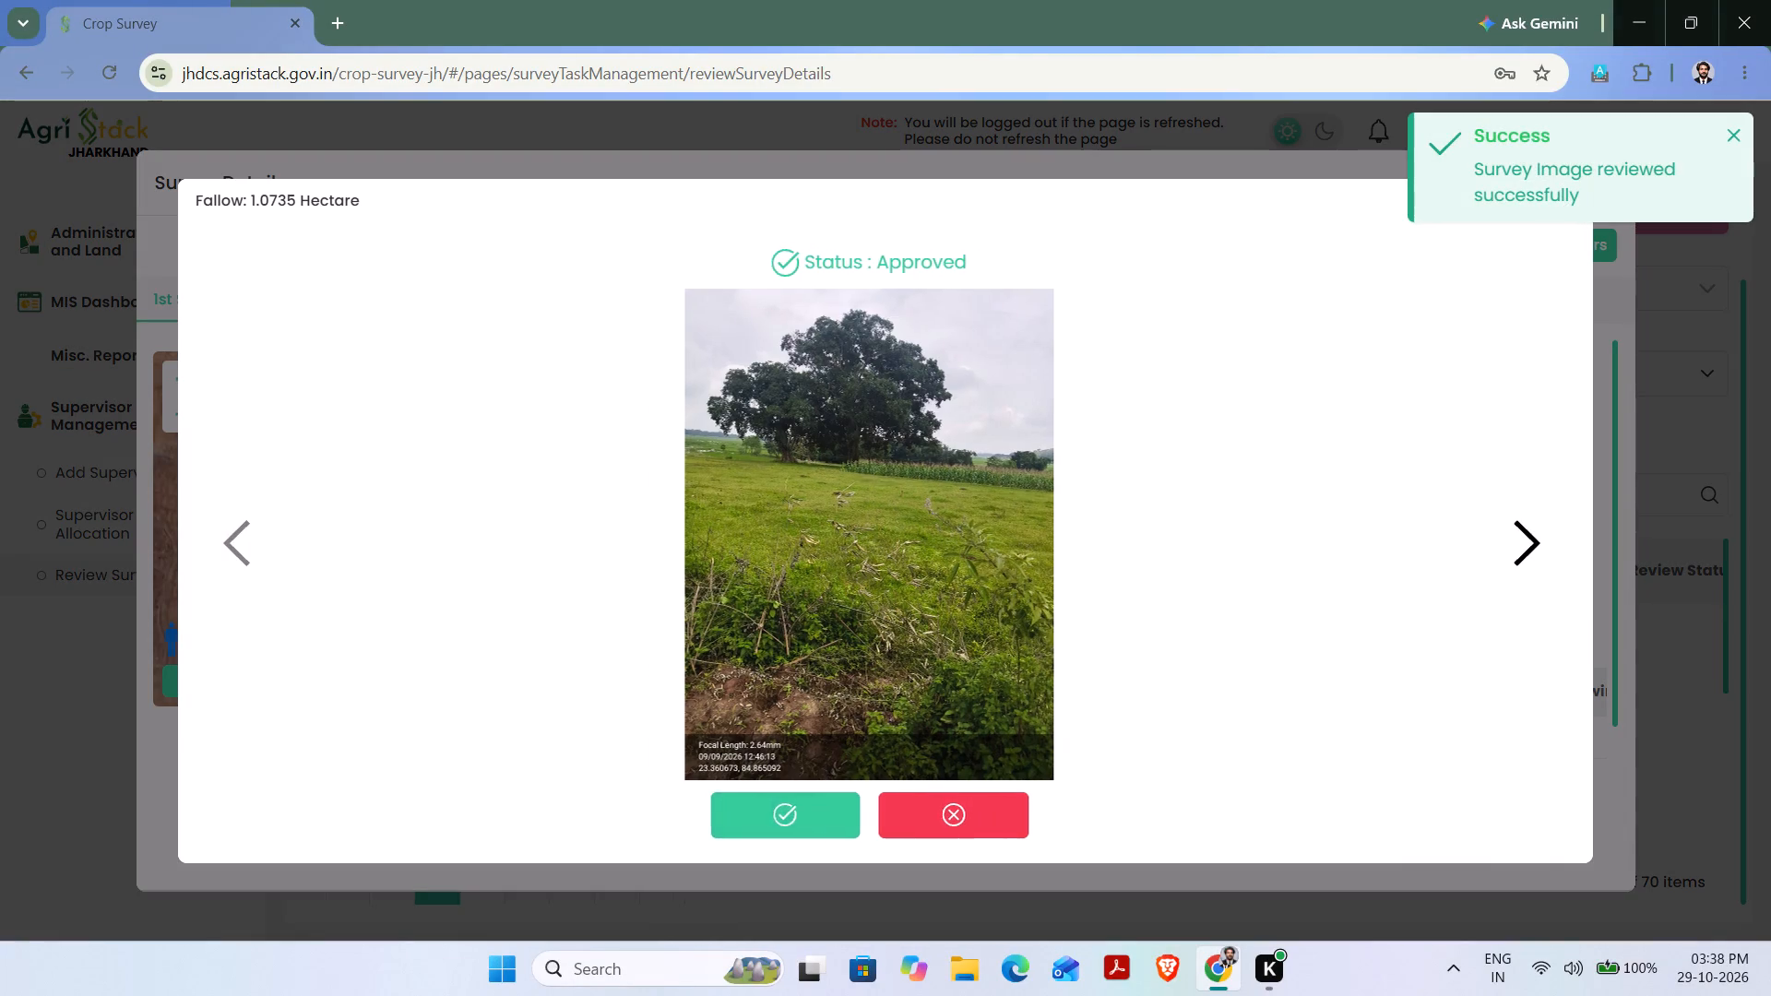
drag(856, 717, 815, 725)
click(841, 814)
drag(942, 672, 828, 698)
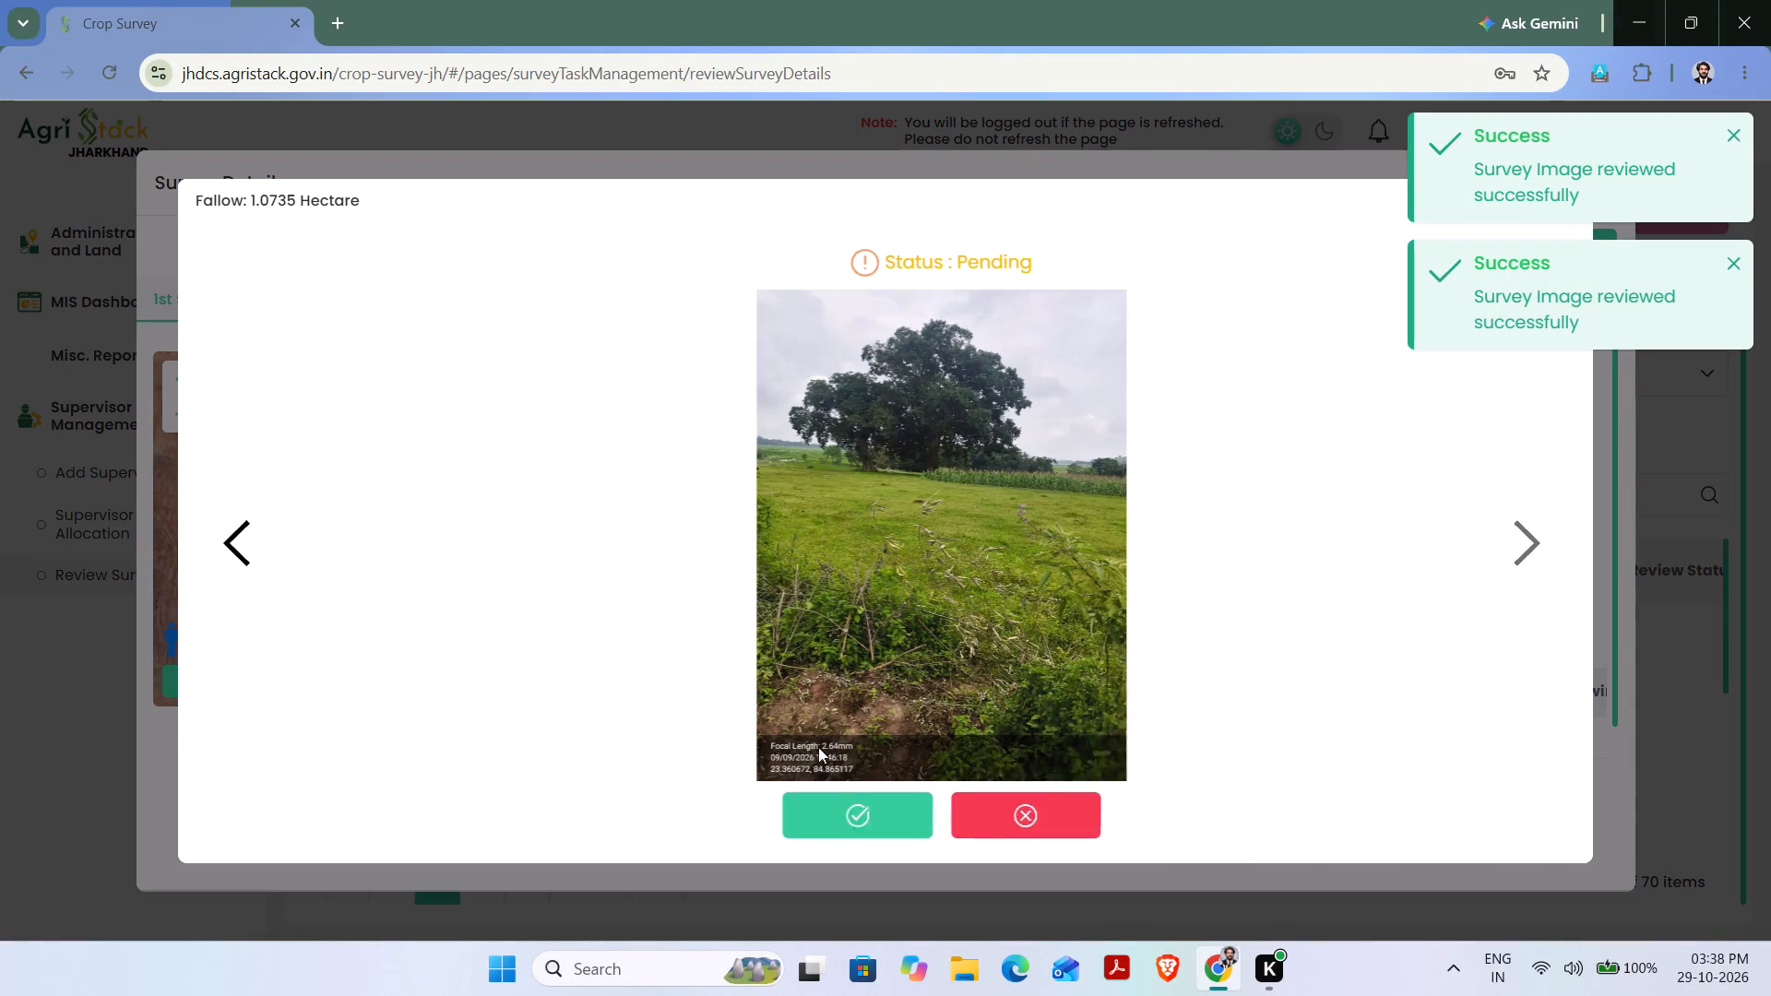
click(815, 810)
drag(955, 663, 879, 666)
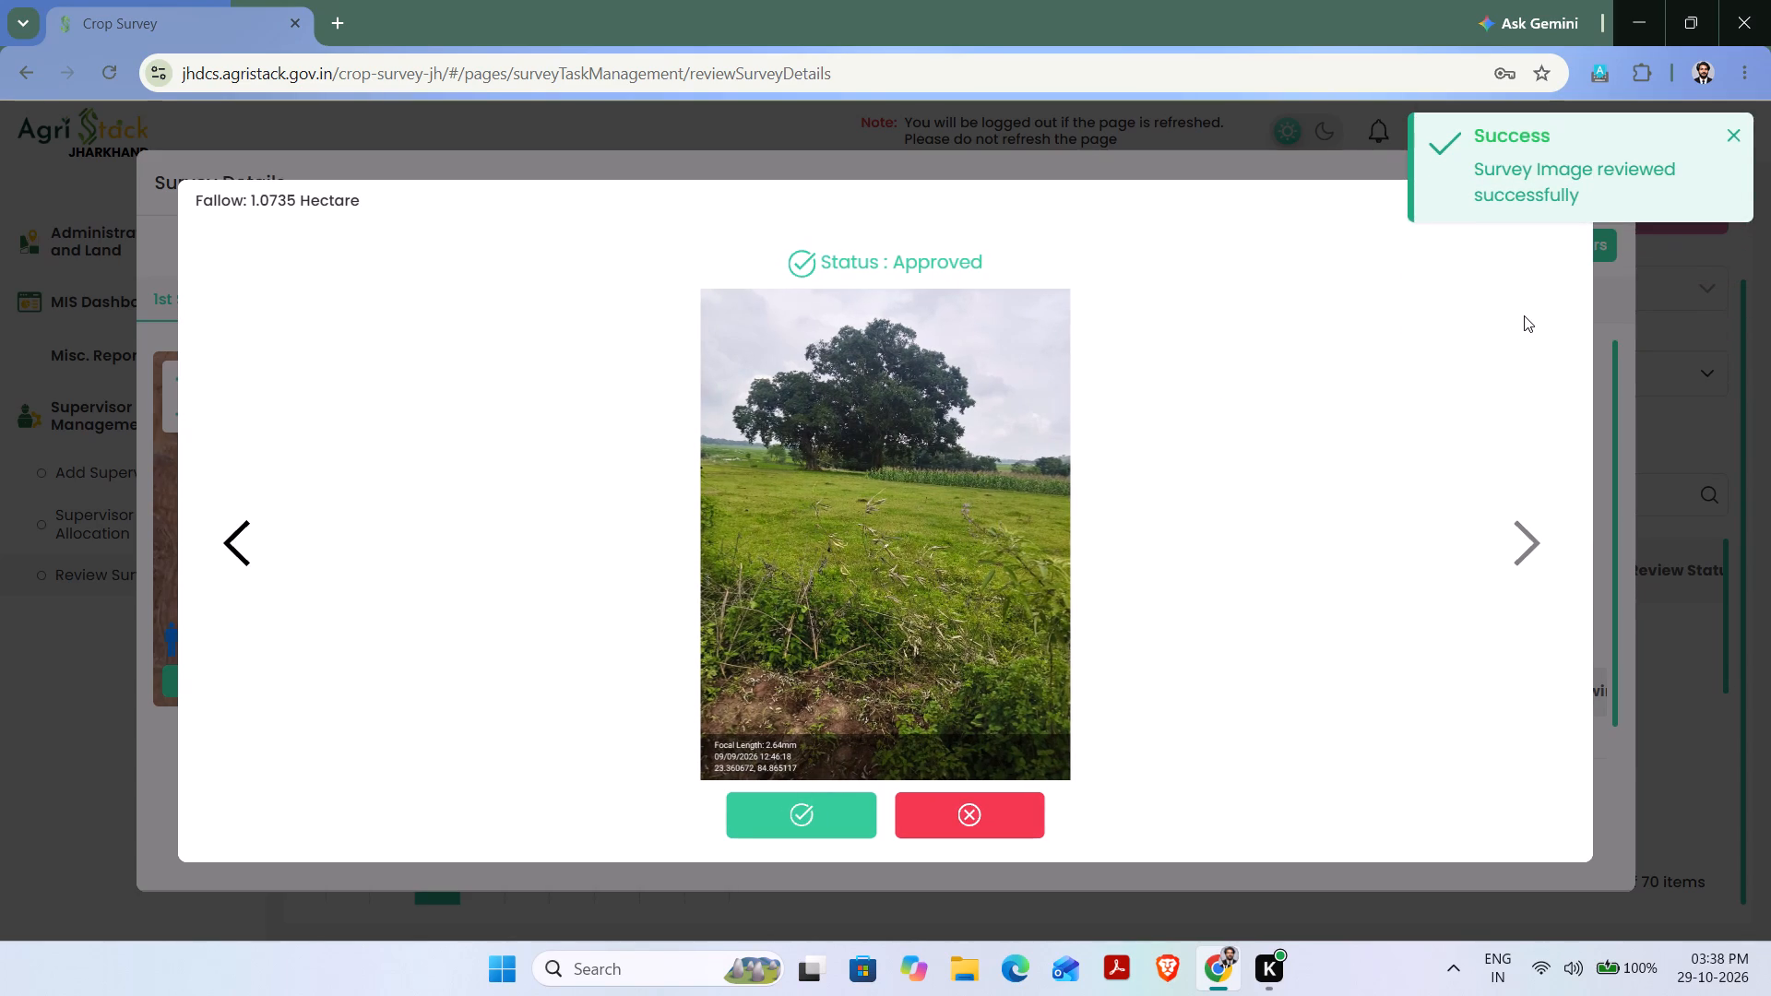
click(1571, 201)
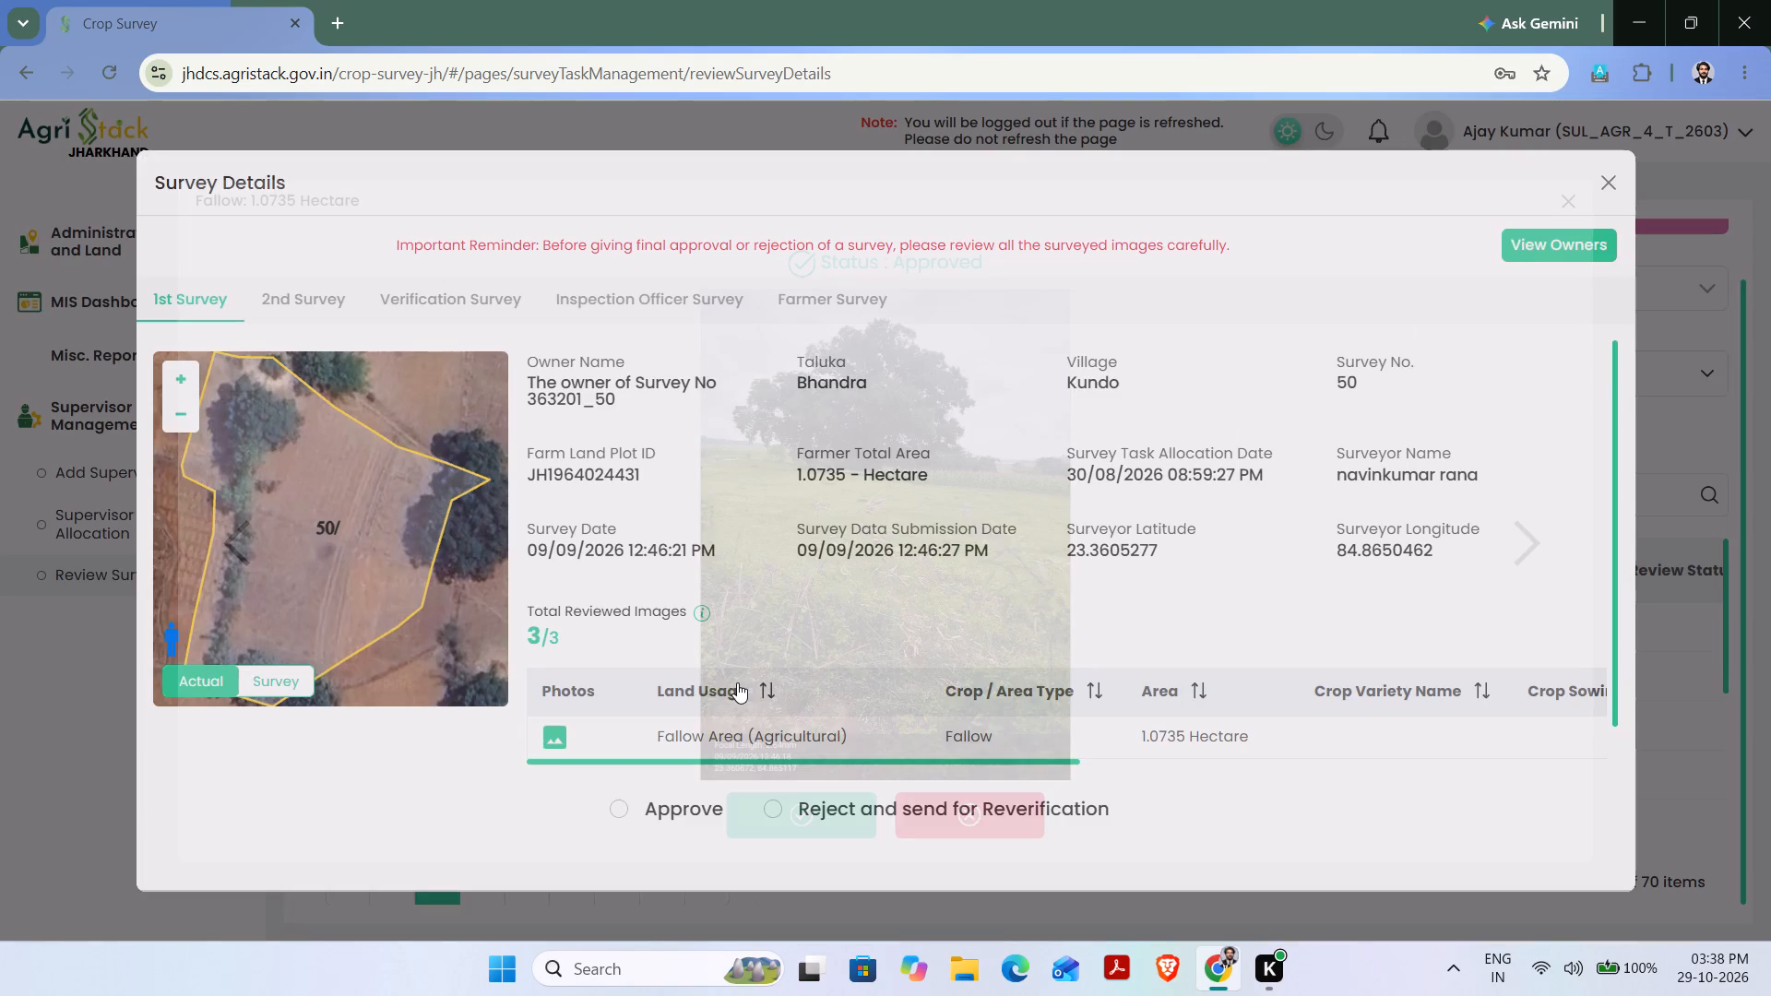
Mark the first survey of survey number 50 as Approve, save the review and close its details.
scroll(737, 682, down, 2)
click(695, 665)
click(829, 751)
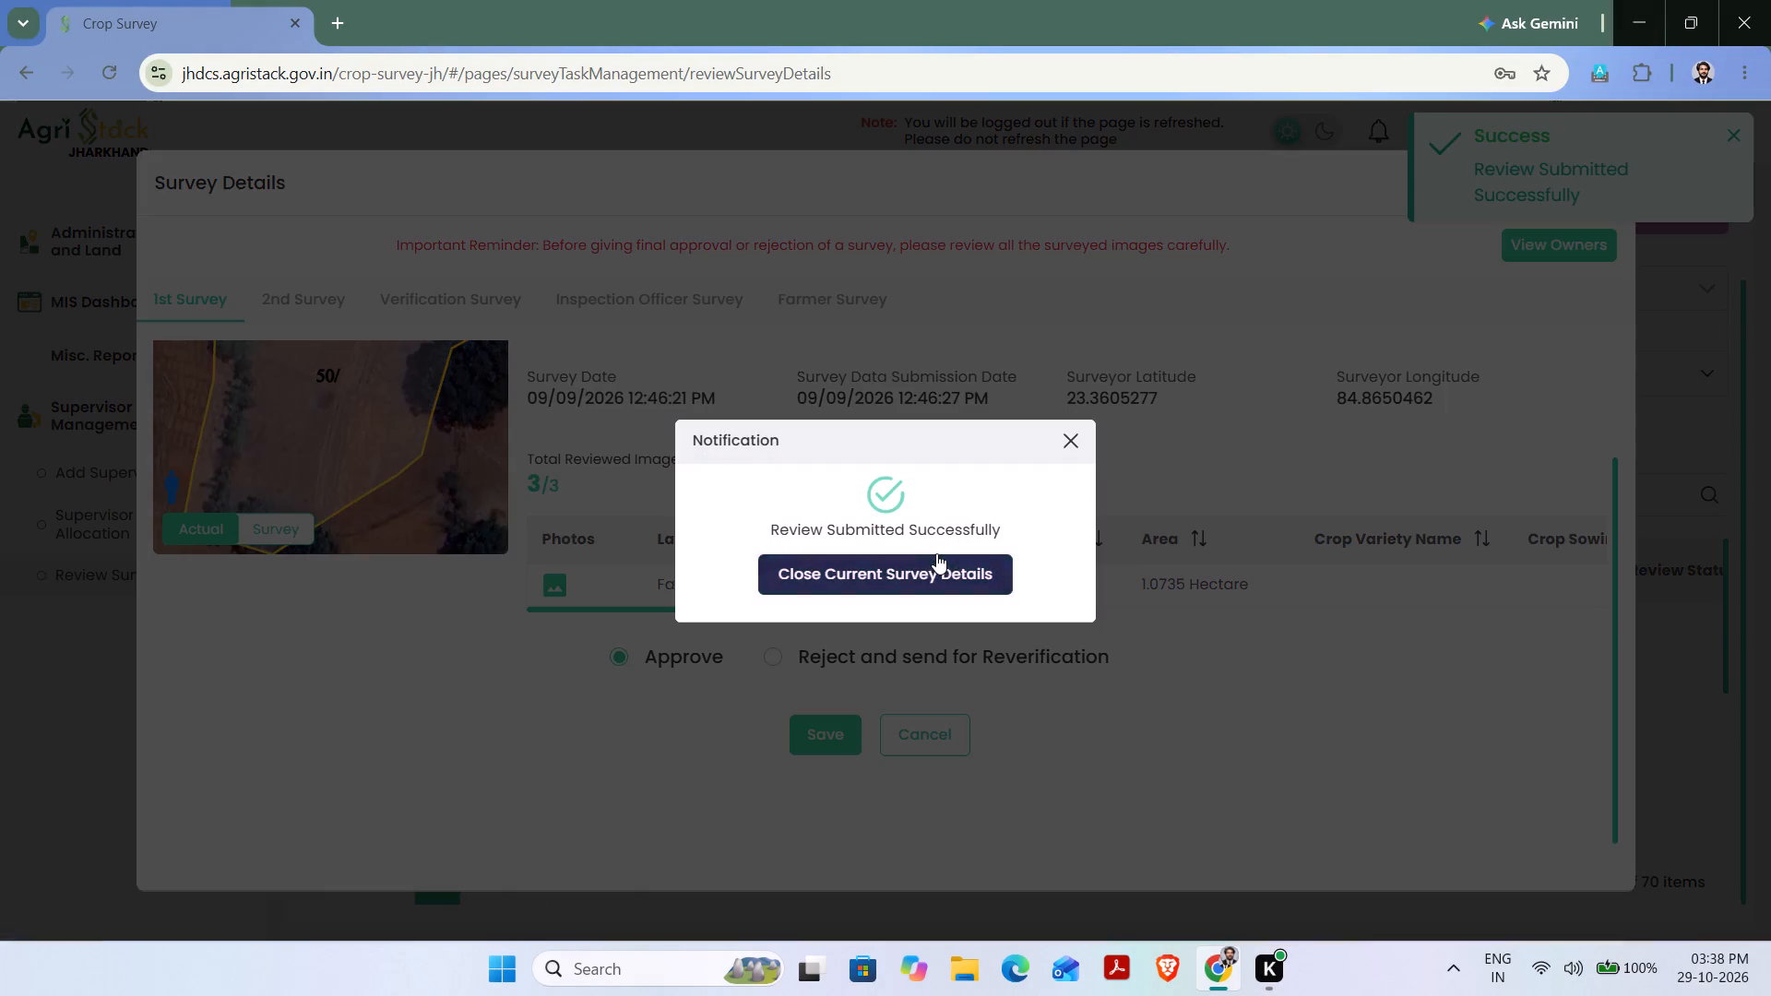
click(934, 553)
click(922, 573)
Open the record for survey number 51 and approve all three photos of its 0.2776-hectare Fallow area.
scroll(511, 765, down, 1)
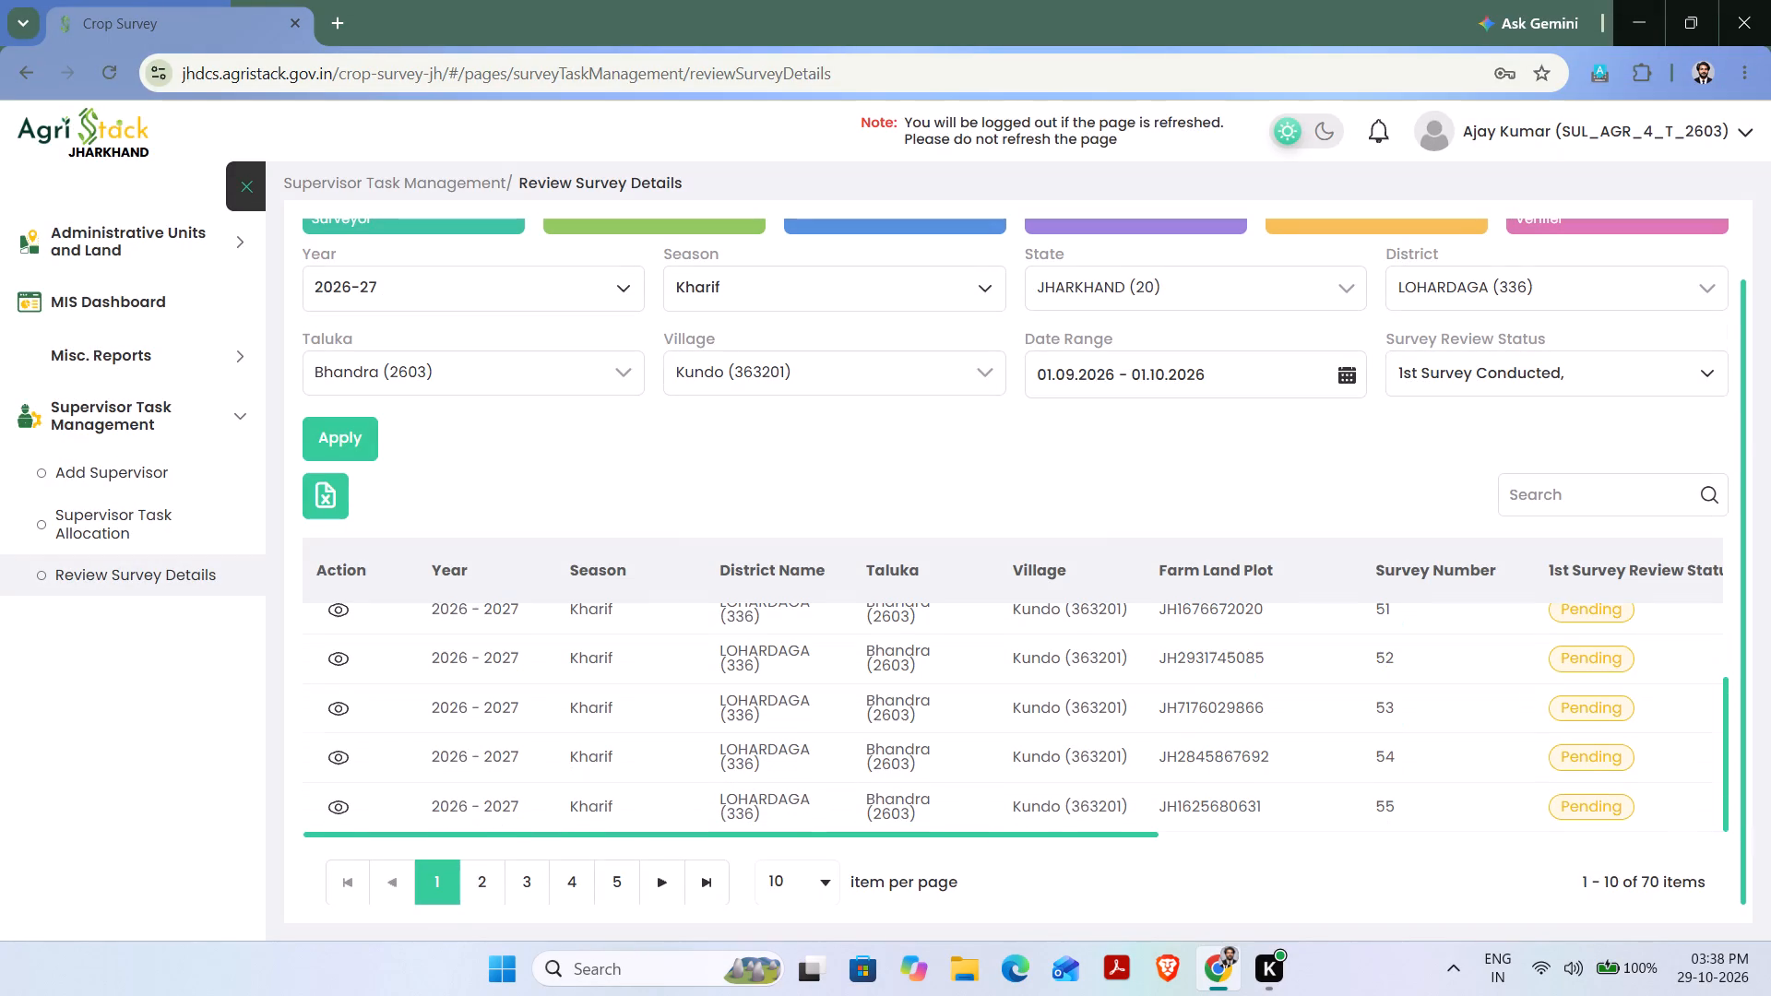
scroll(511, 765, down, 2)
click(339, 615)
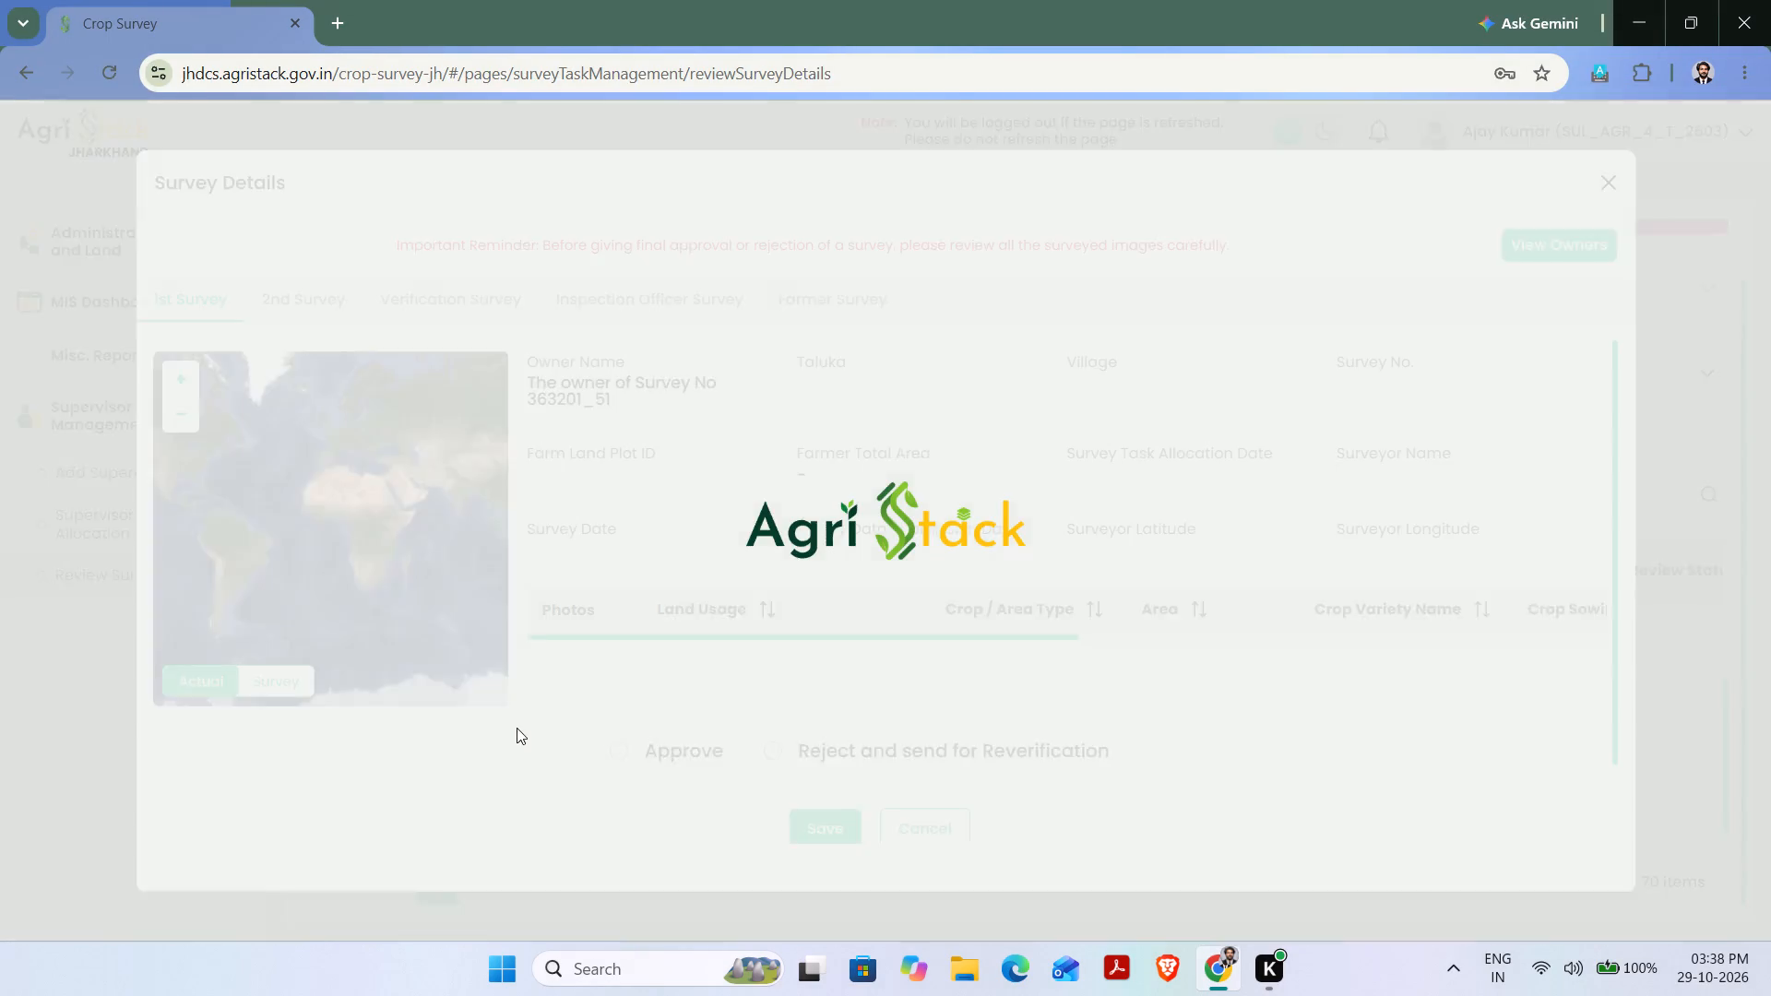
click(560, 741)
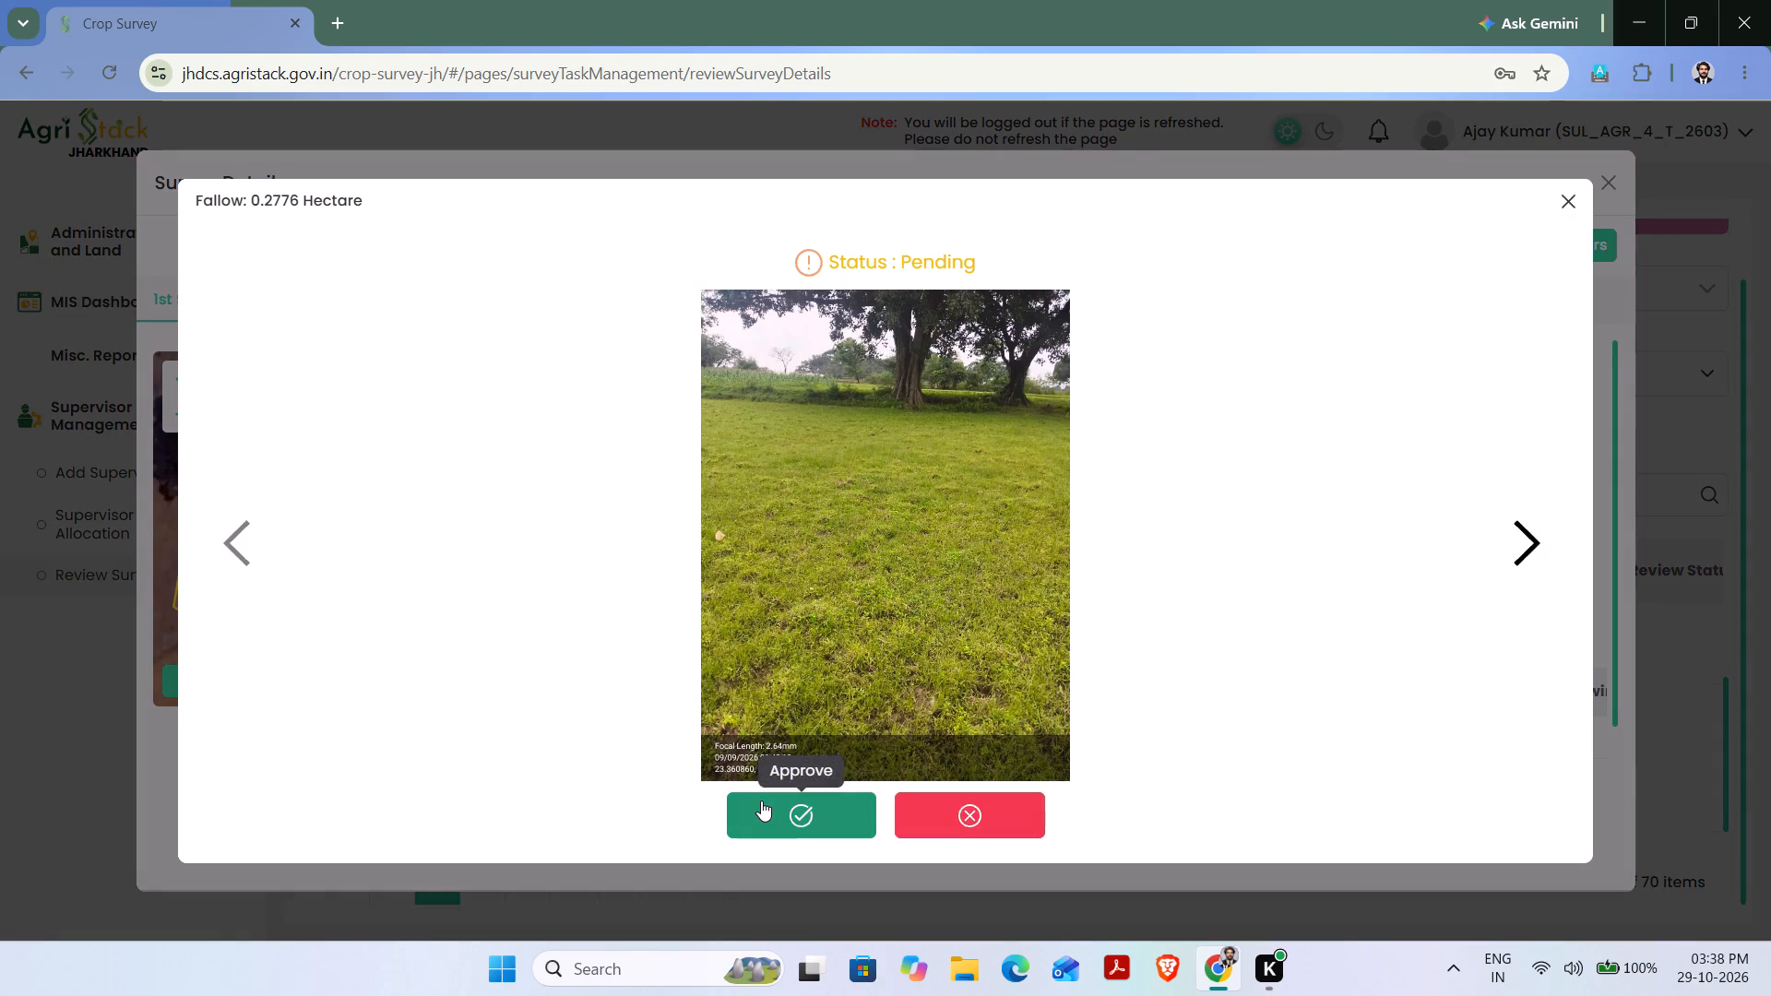
click(761, 800)
drag(859, 754, 831, 754)
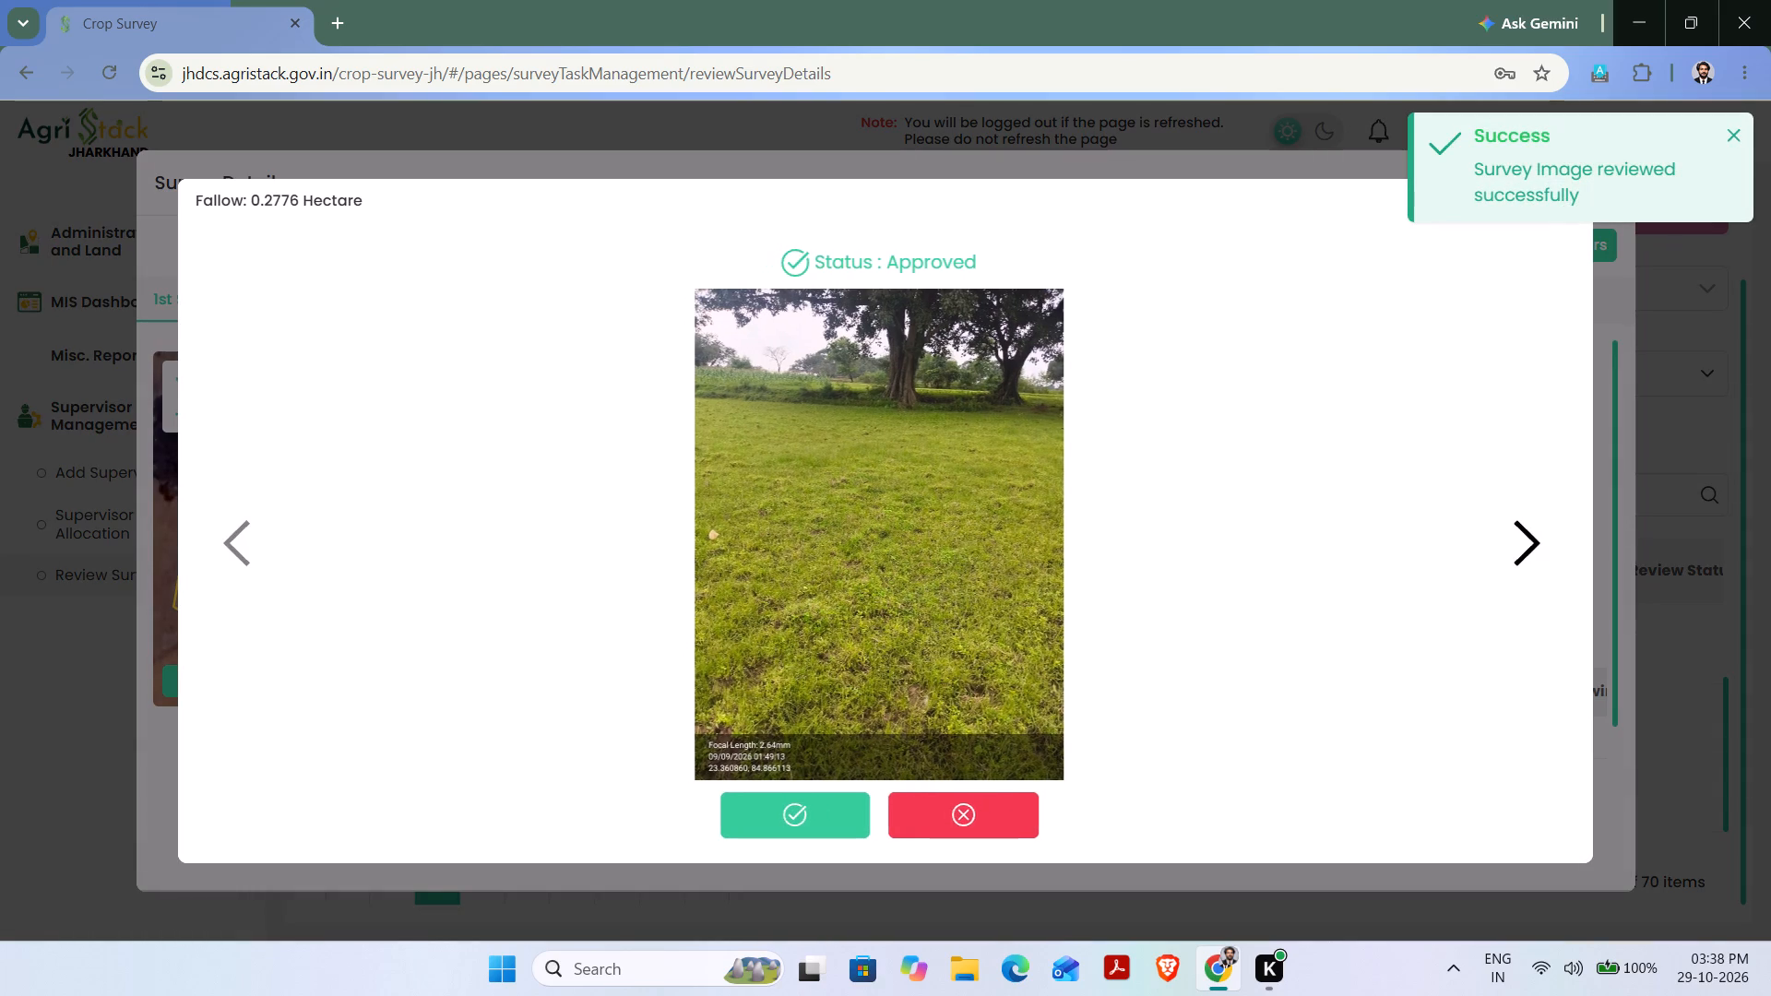
drag(932, 704, 810, 705)
click(815, 809)
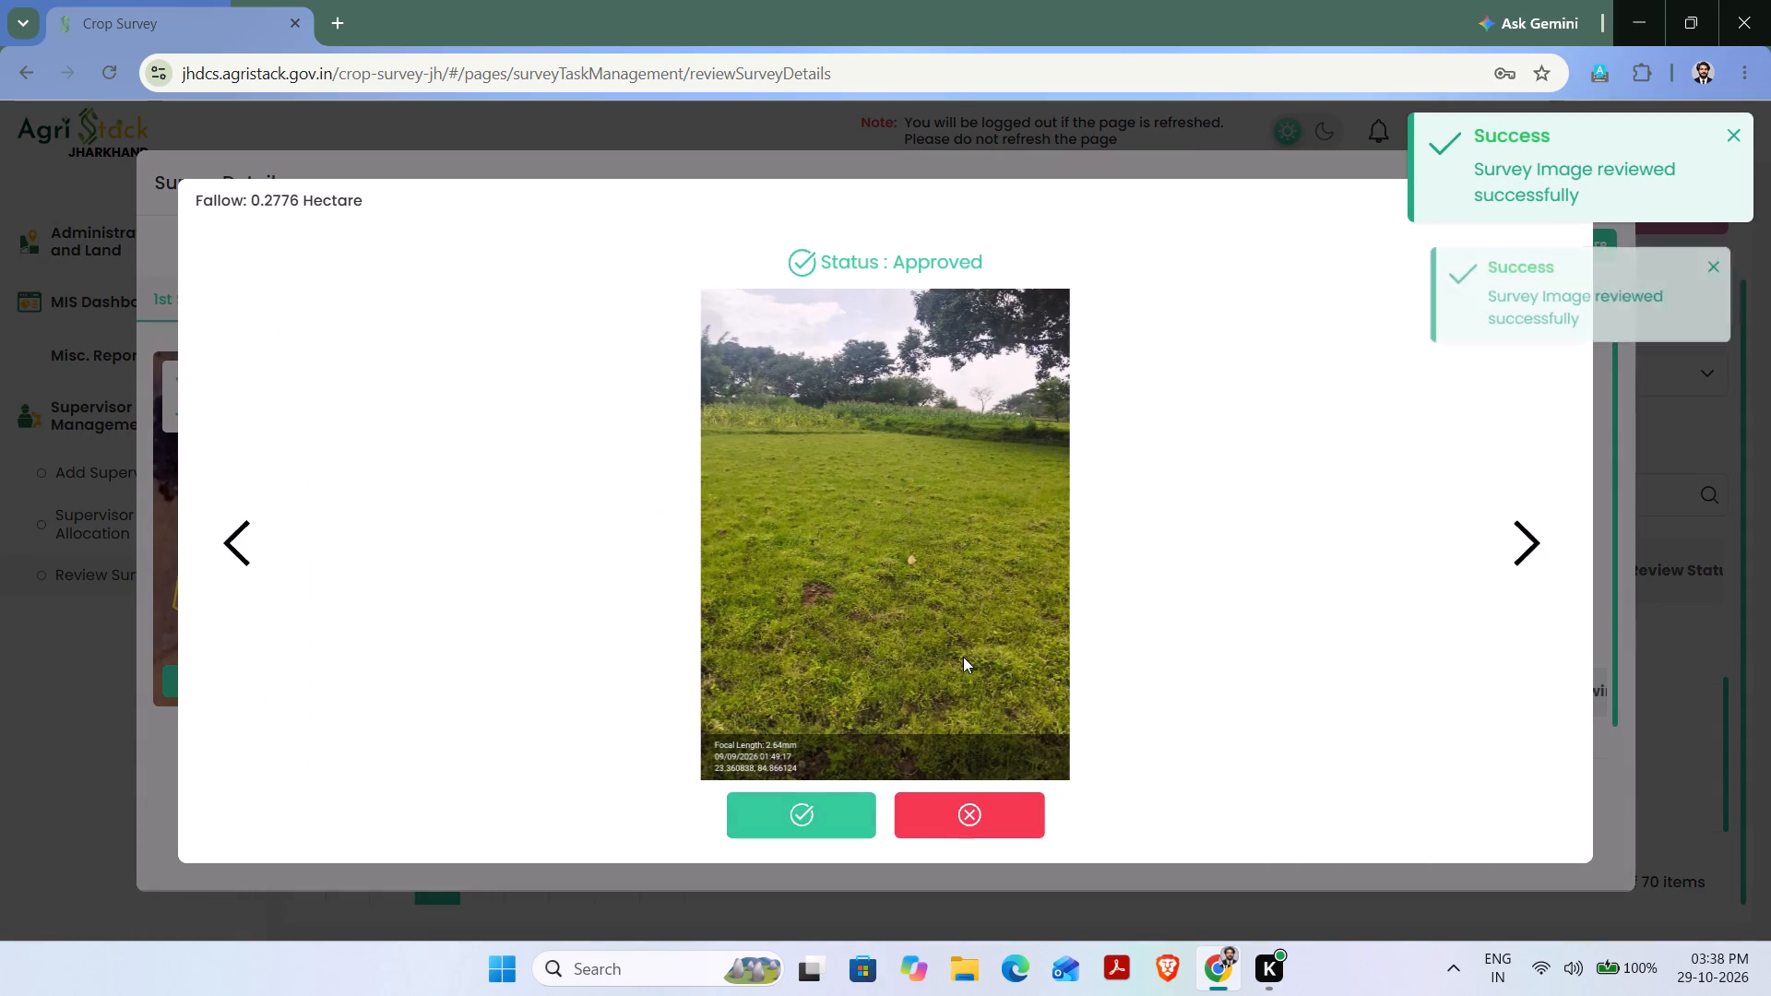
drag(954, 658, 856, 664)
click(814, 809)
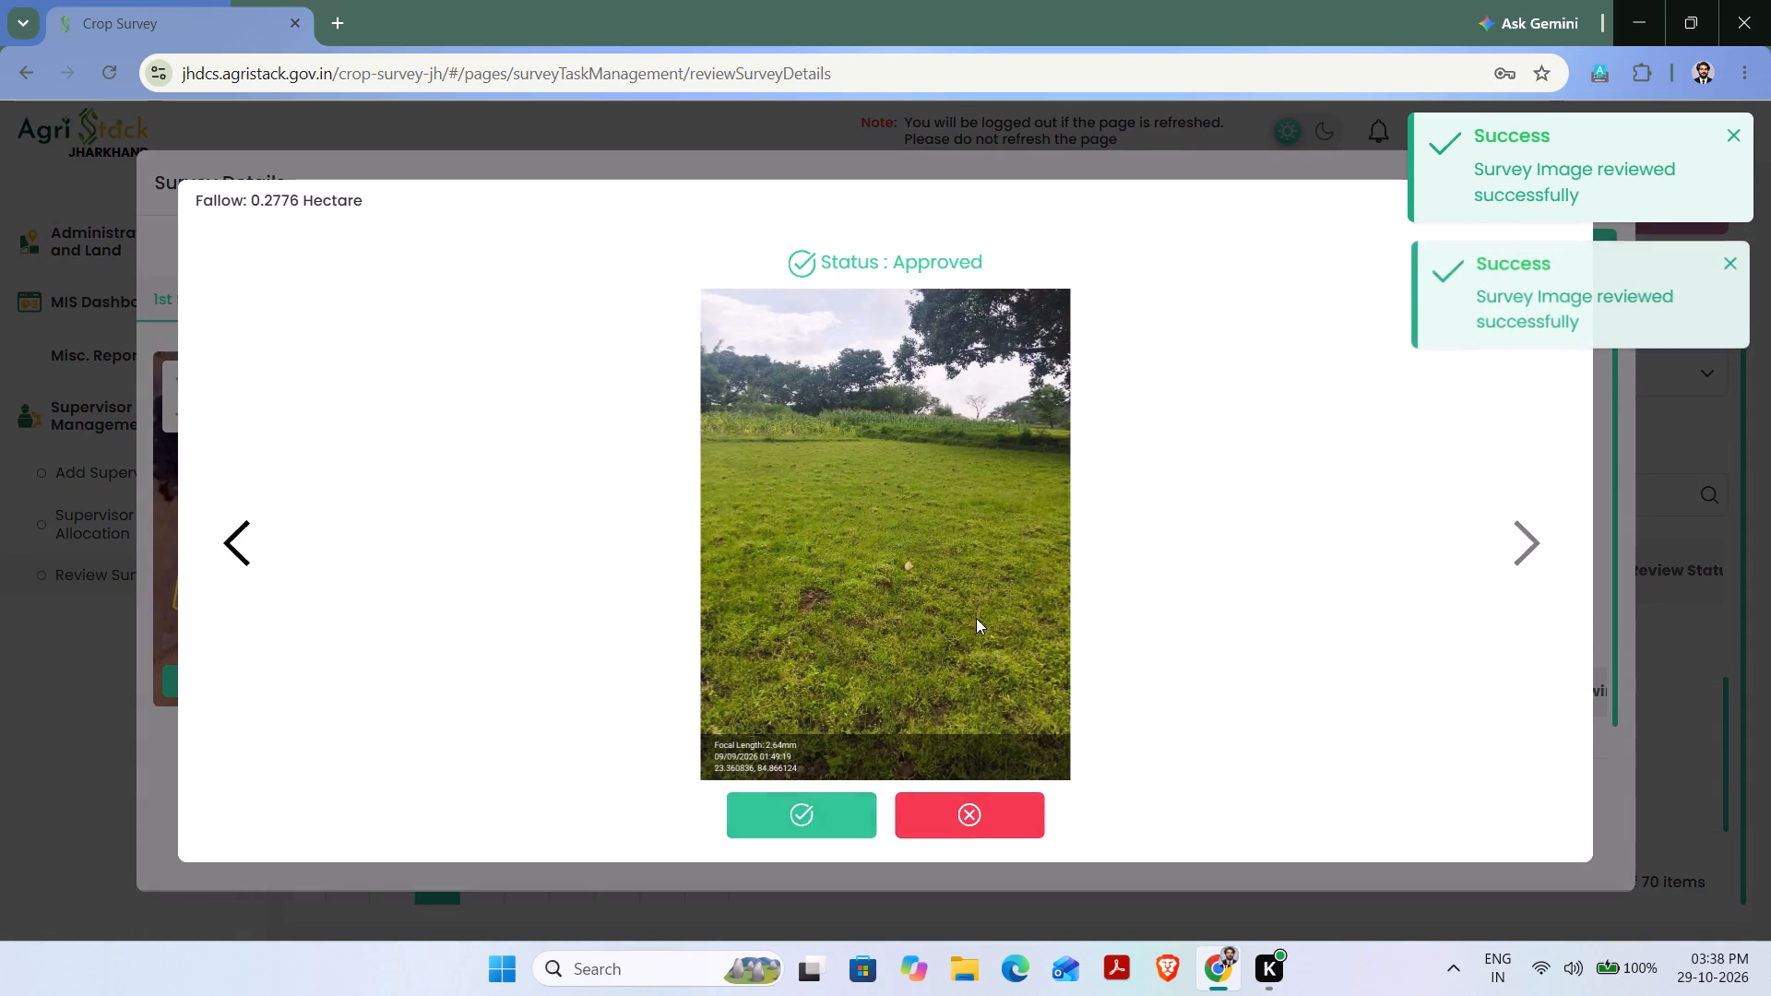
drag(982, 611, 938, 617)
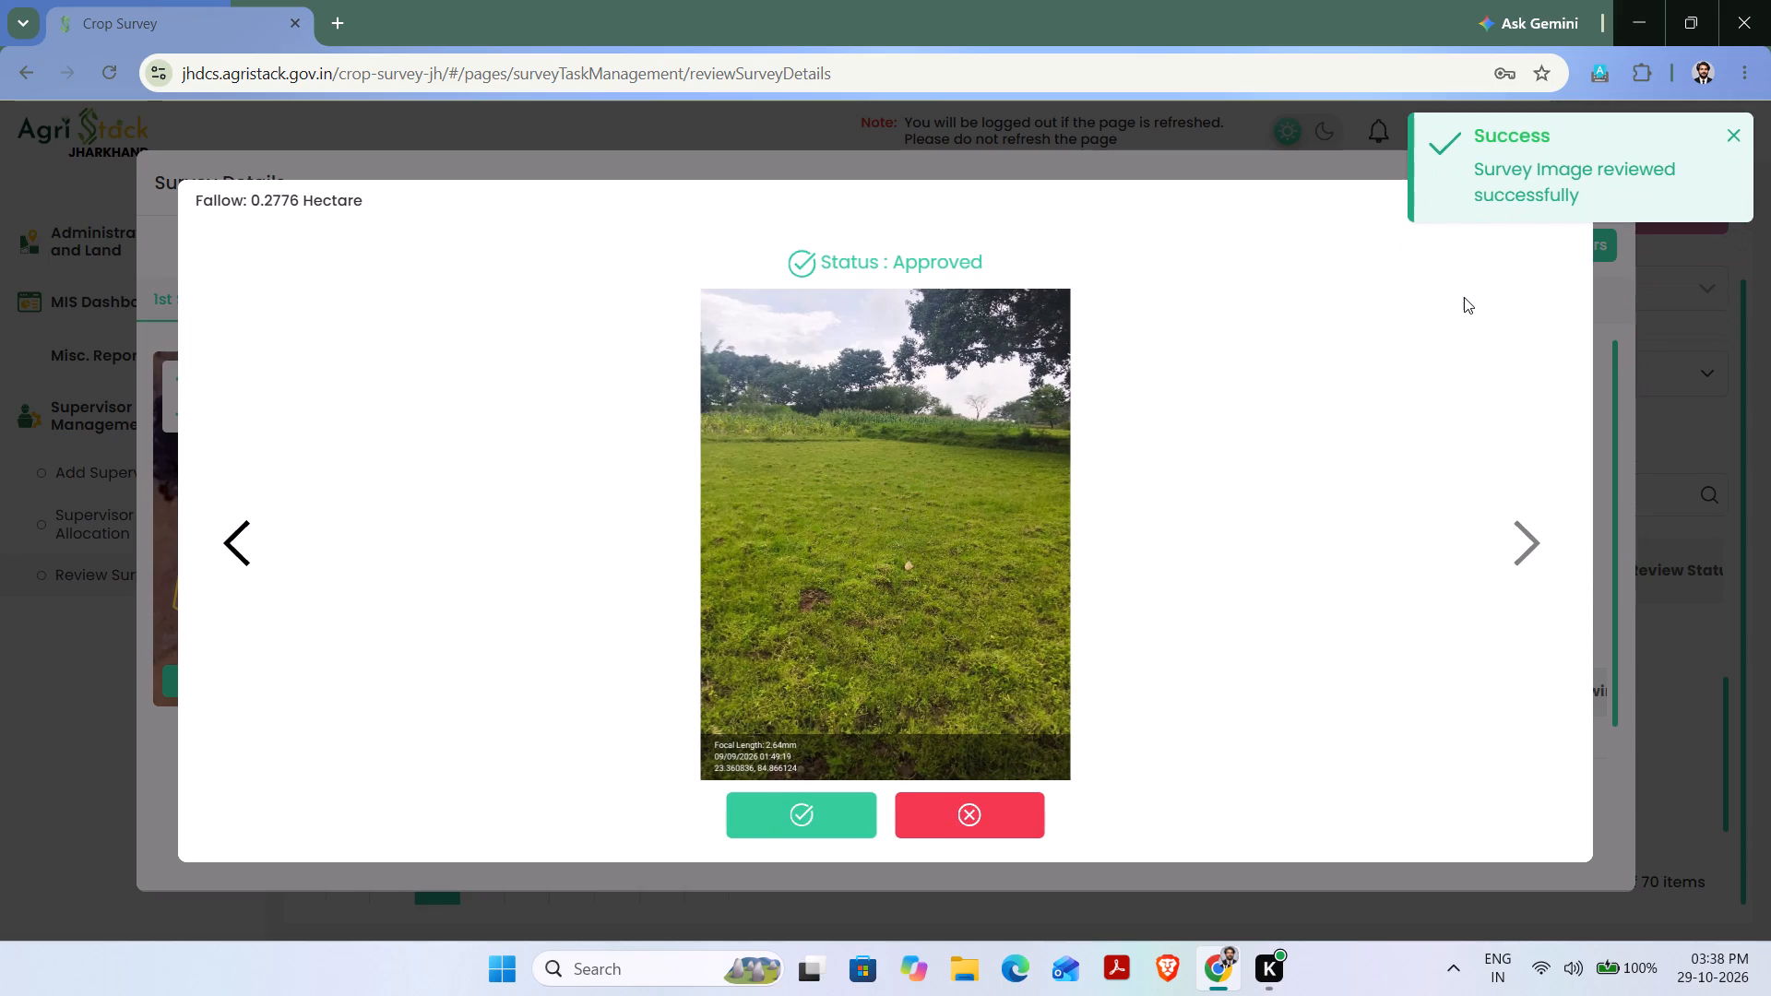
click(1570, 198)
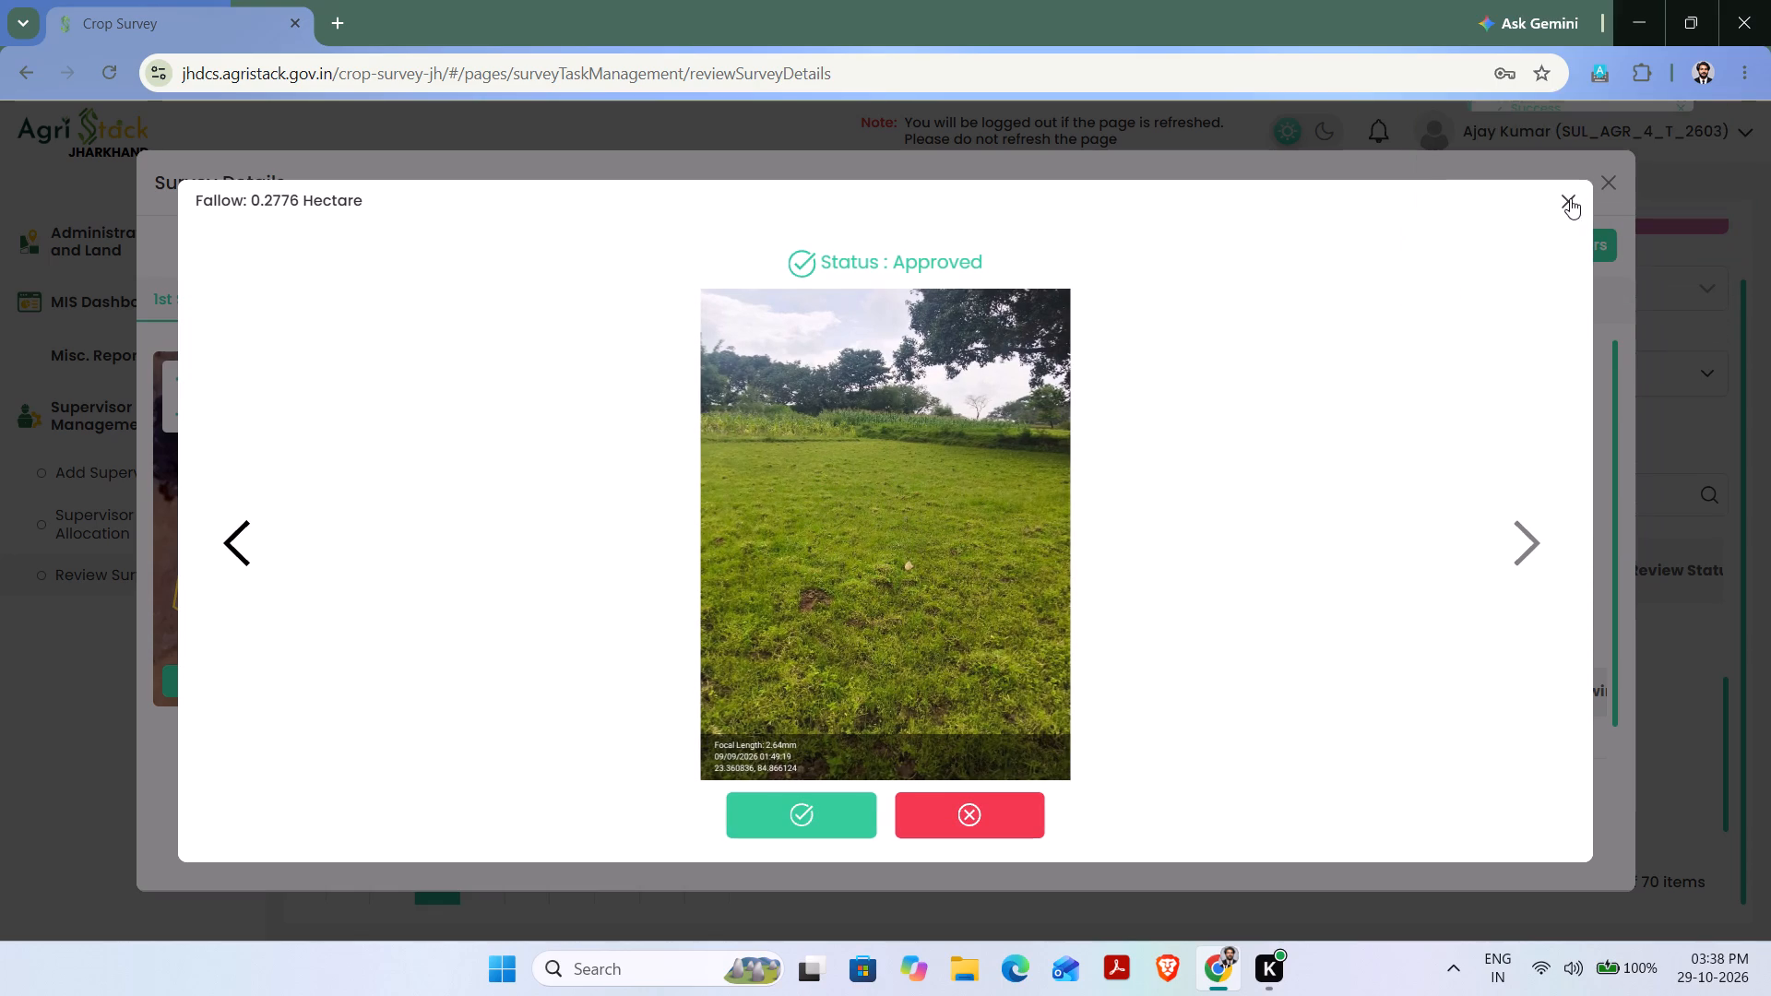
Mark the first survey of survey number 51 as Approve, save the review and close its details.
scroll(909, 602, down, 2)
click(703, 658)
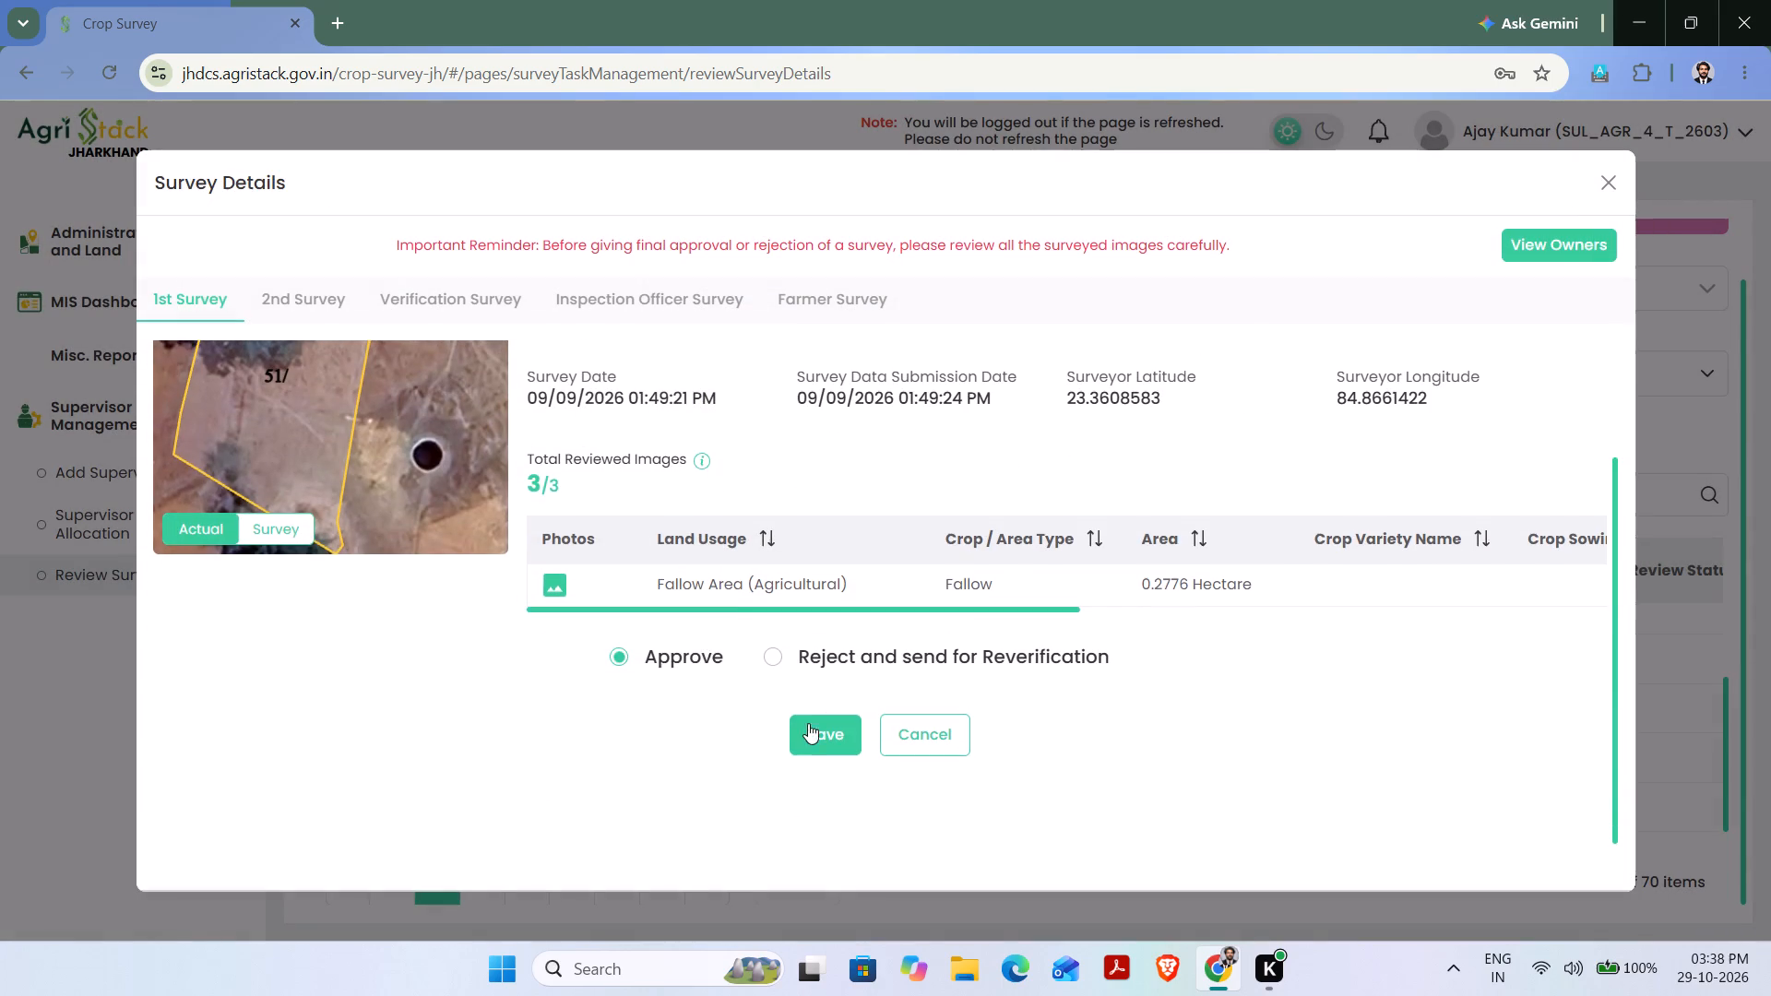
click(820, 727)
click(919, 570)
Open the record for survey number 52 and approve all three photos of its 0.0623-hectare मक्का crop.
click(334, 652)
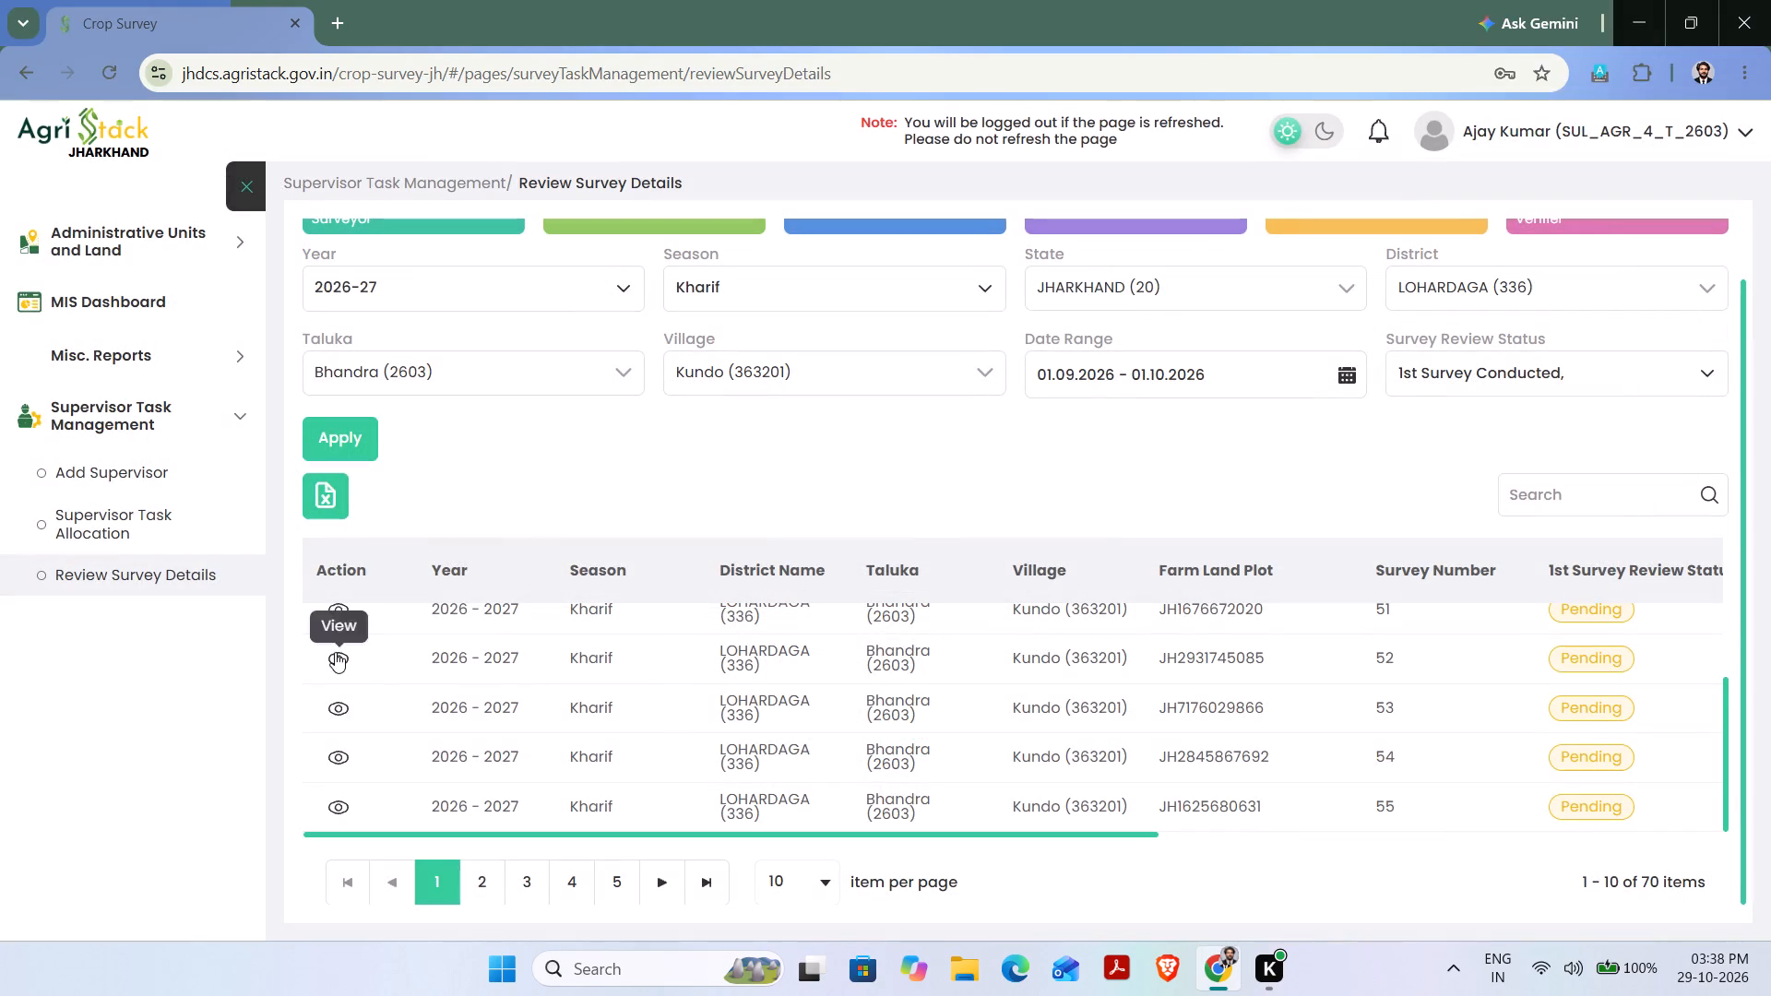
click(552, 742)
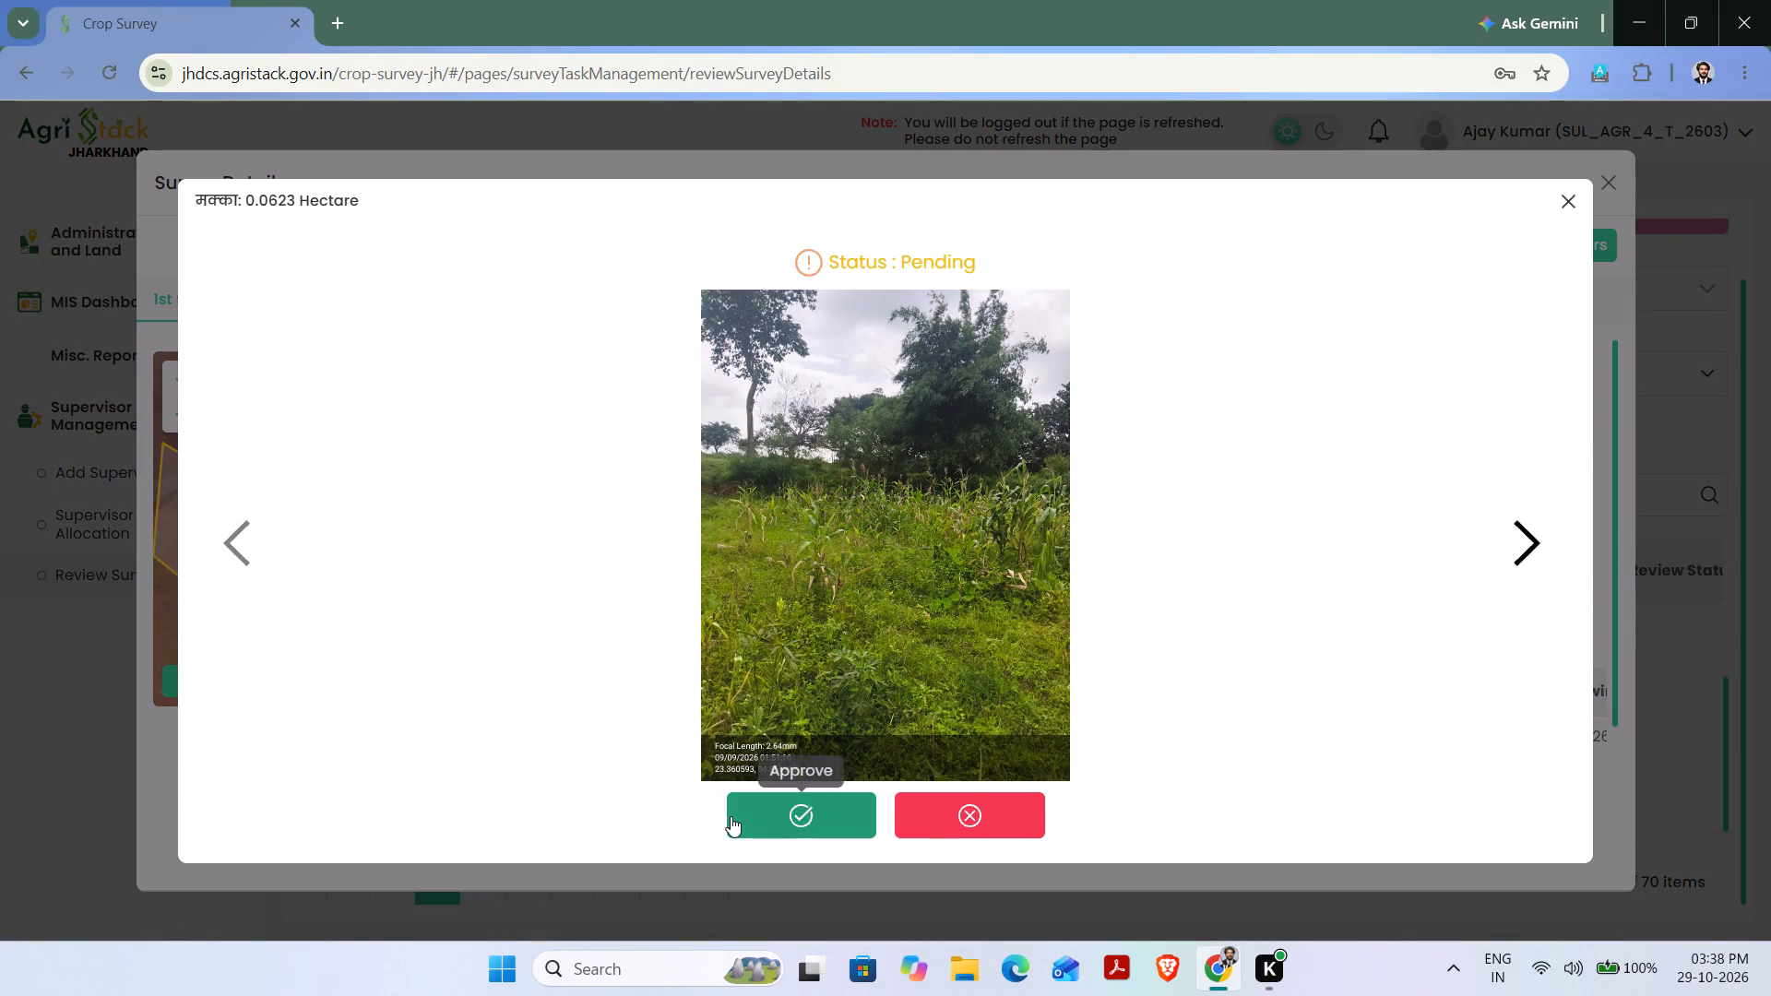
click(731, 816)
drag(912, 698, 784, 708)
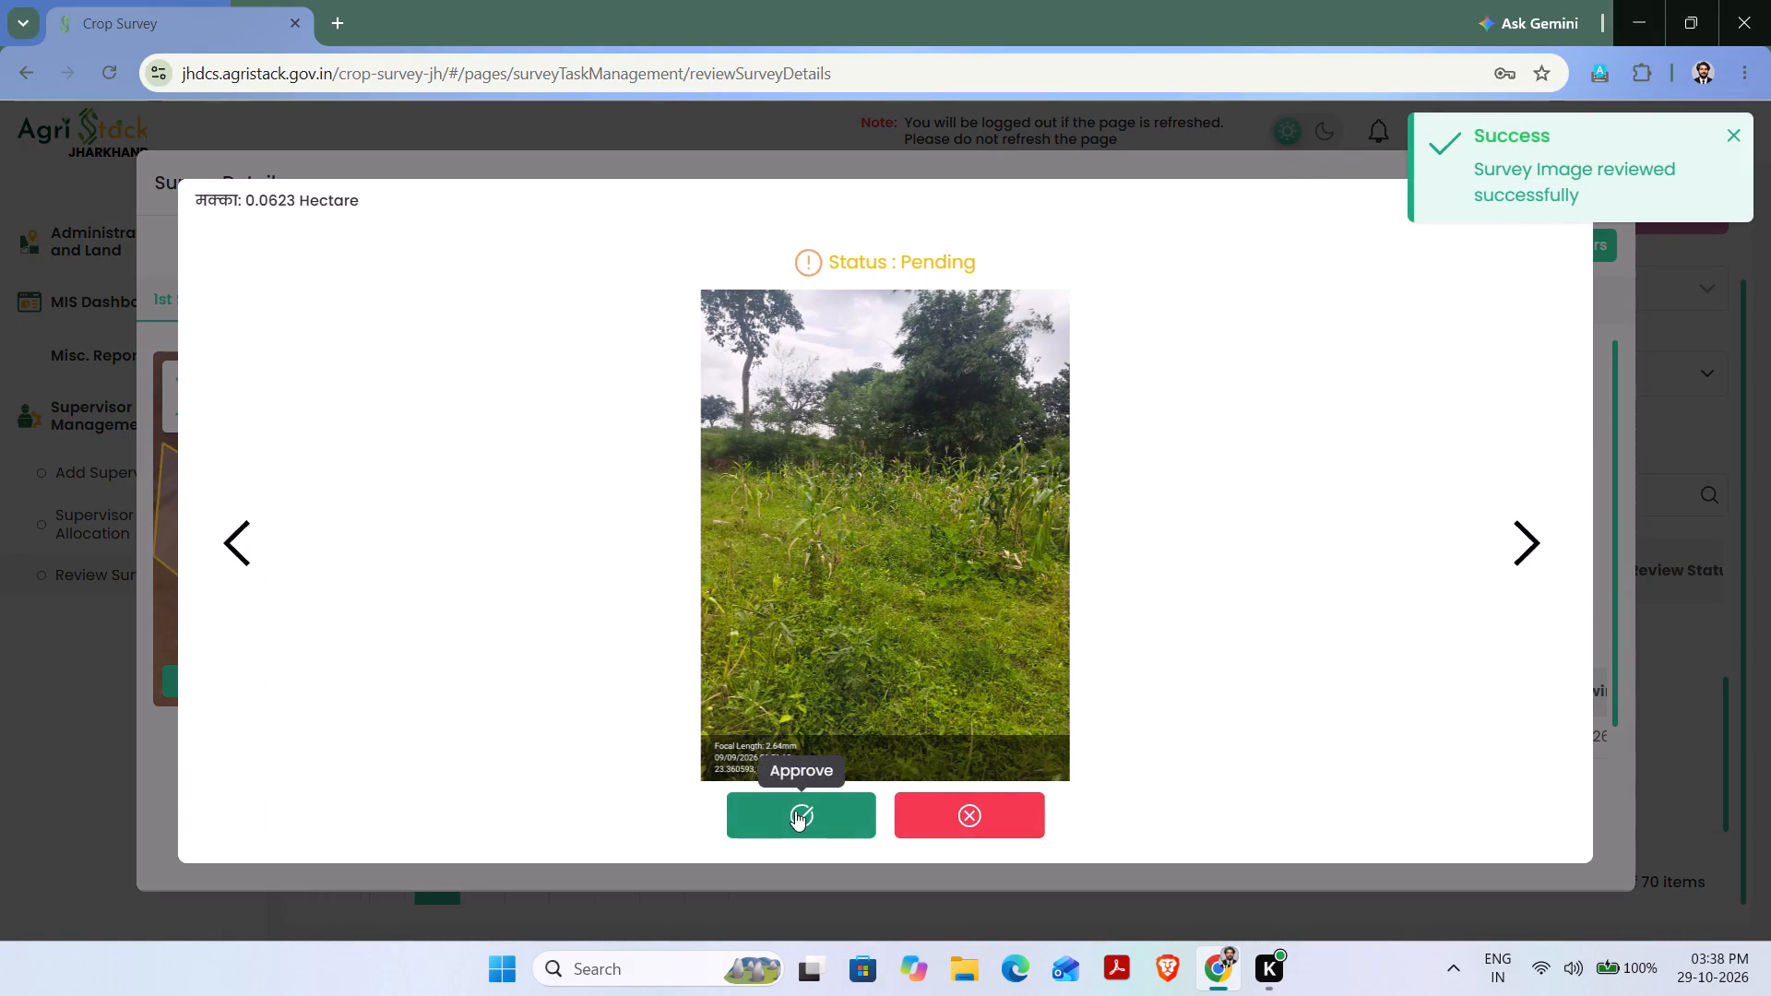
click(795, 811)
drag(958, 653, 827, 681)
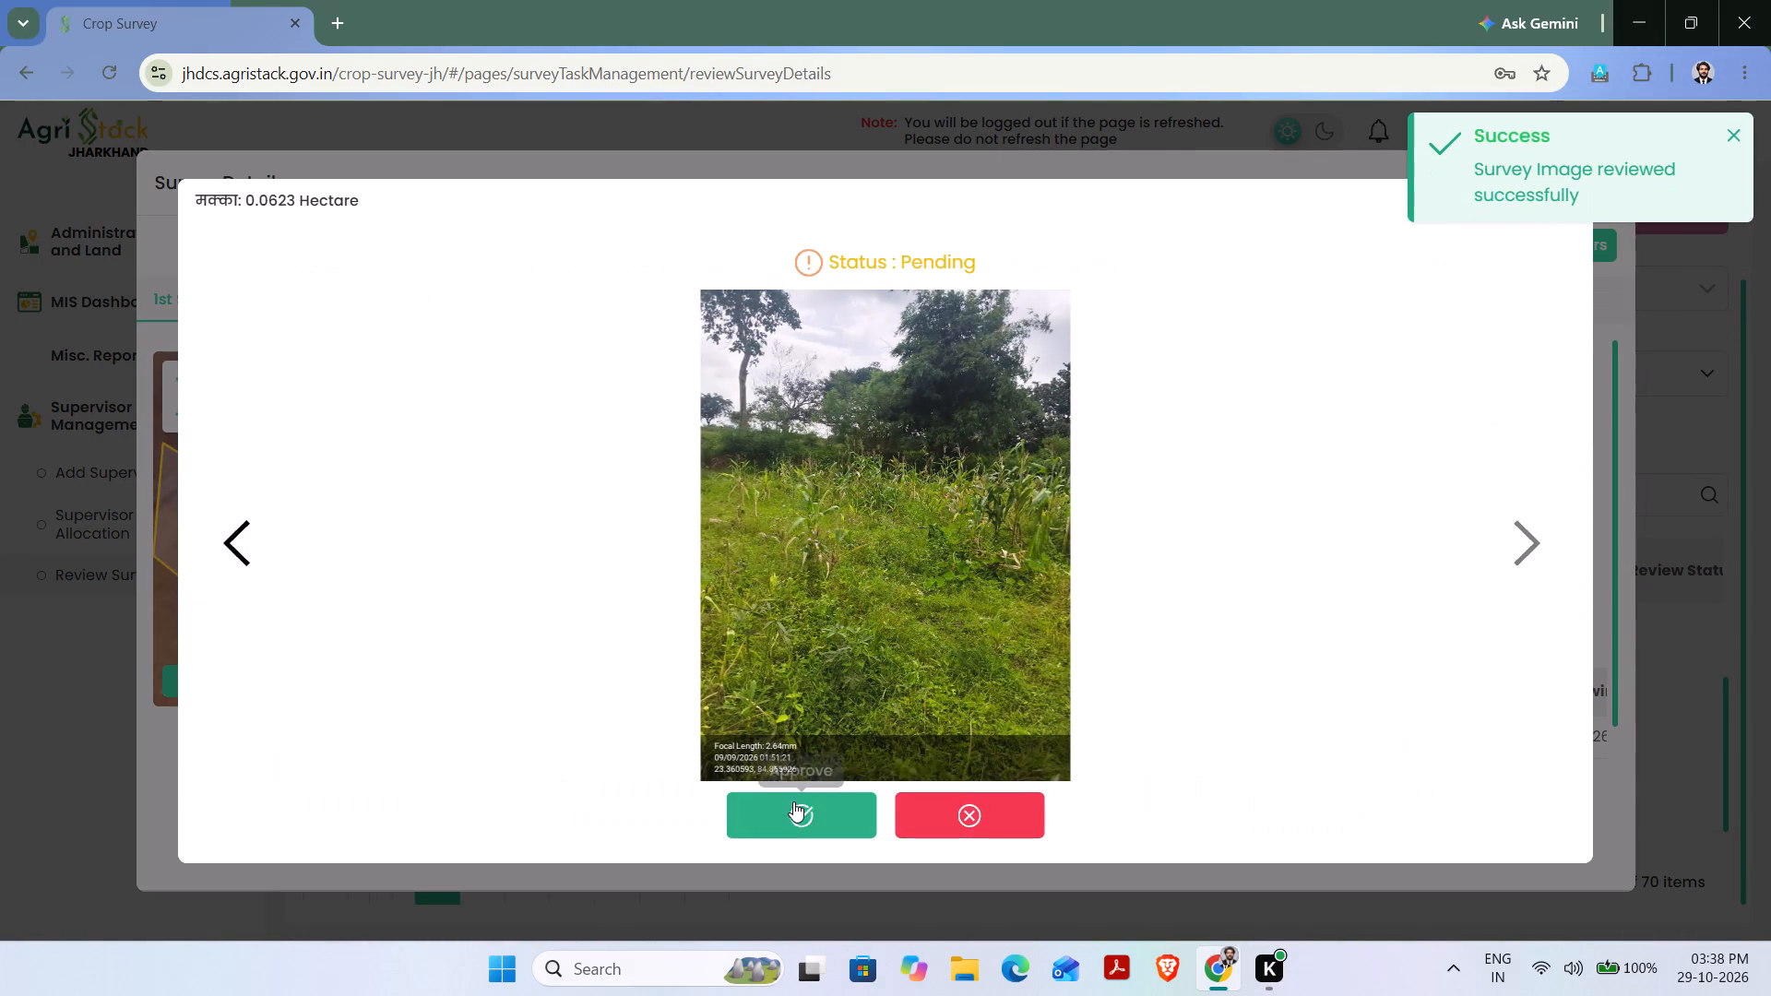
click(793, 802)
drag(933, 662, 875, 665)
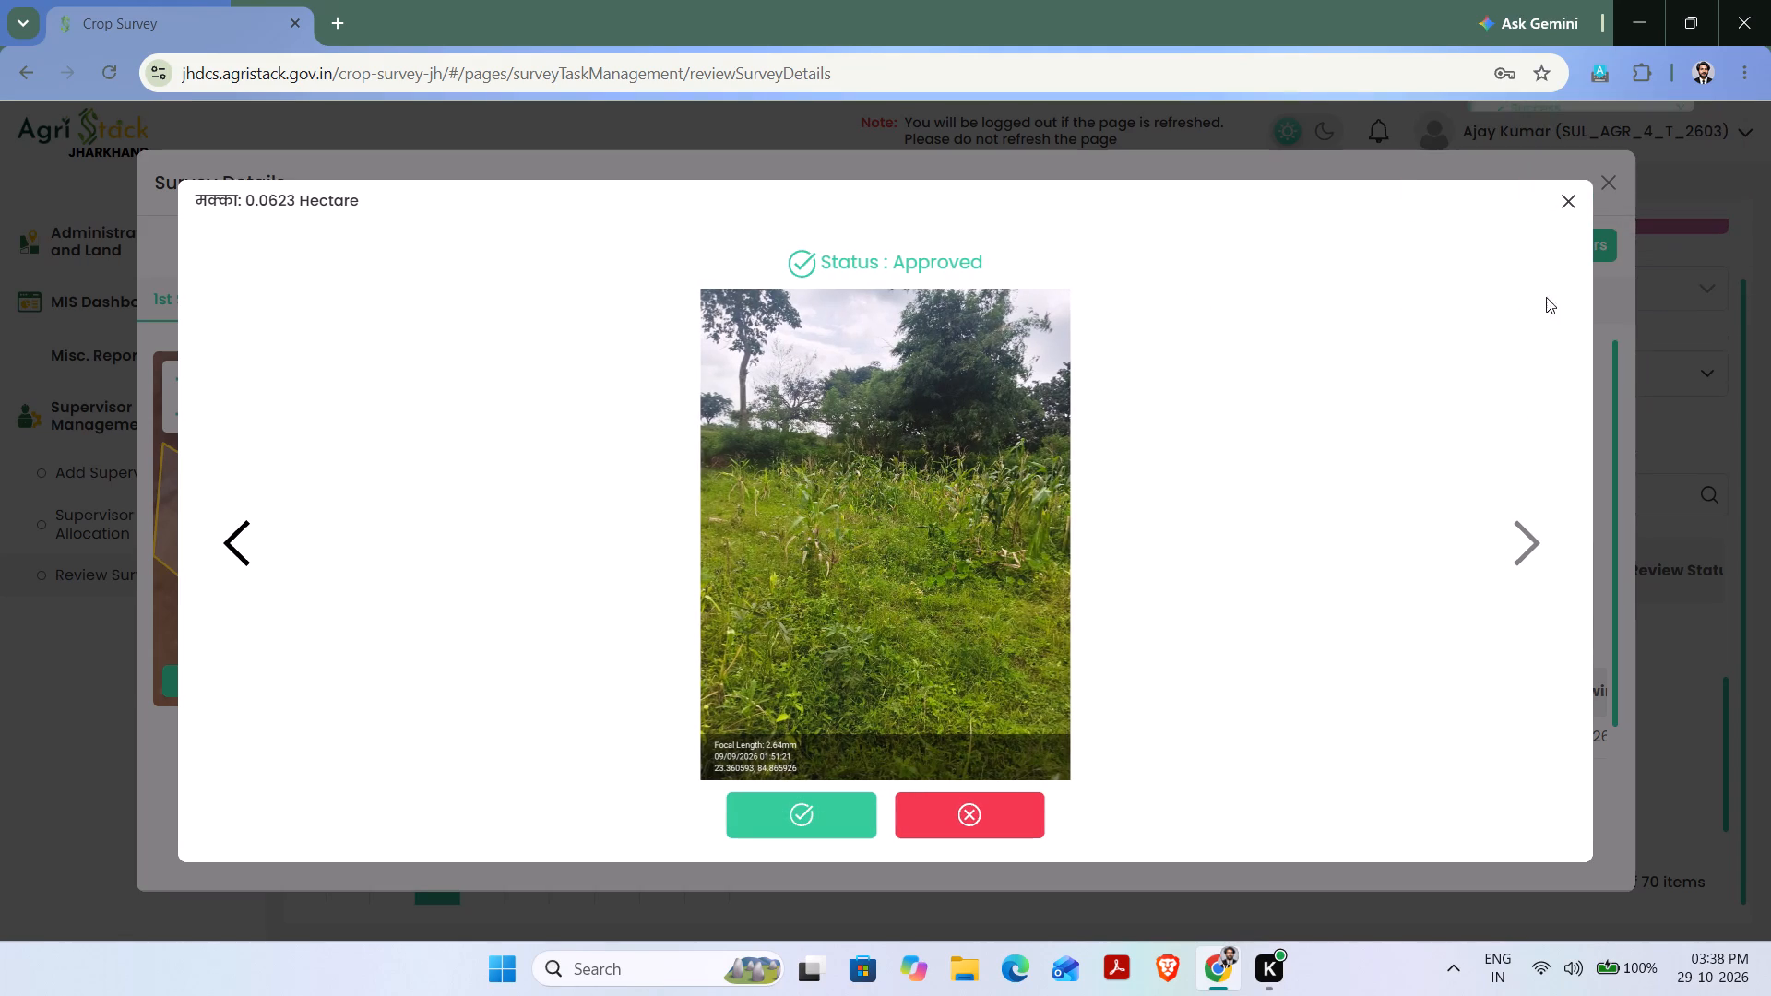
click(1568, 207)
Mark the first survey of survey number 52 as Approve, save the review and close its details.
scroll(835, 665, down, 2)
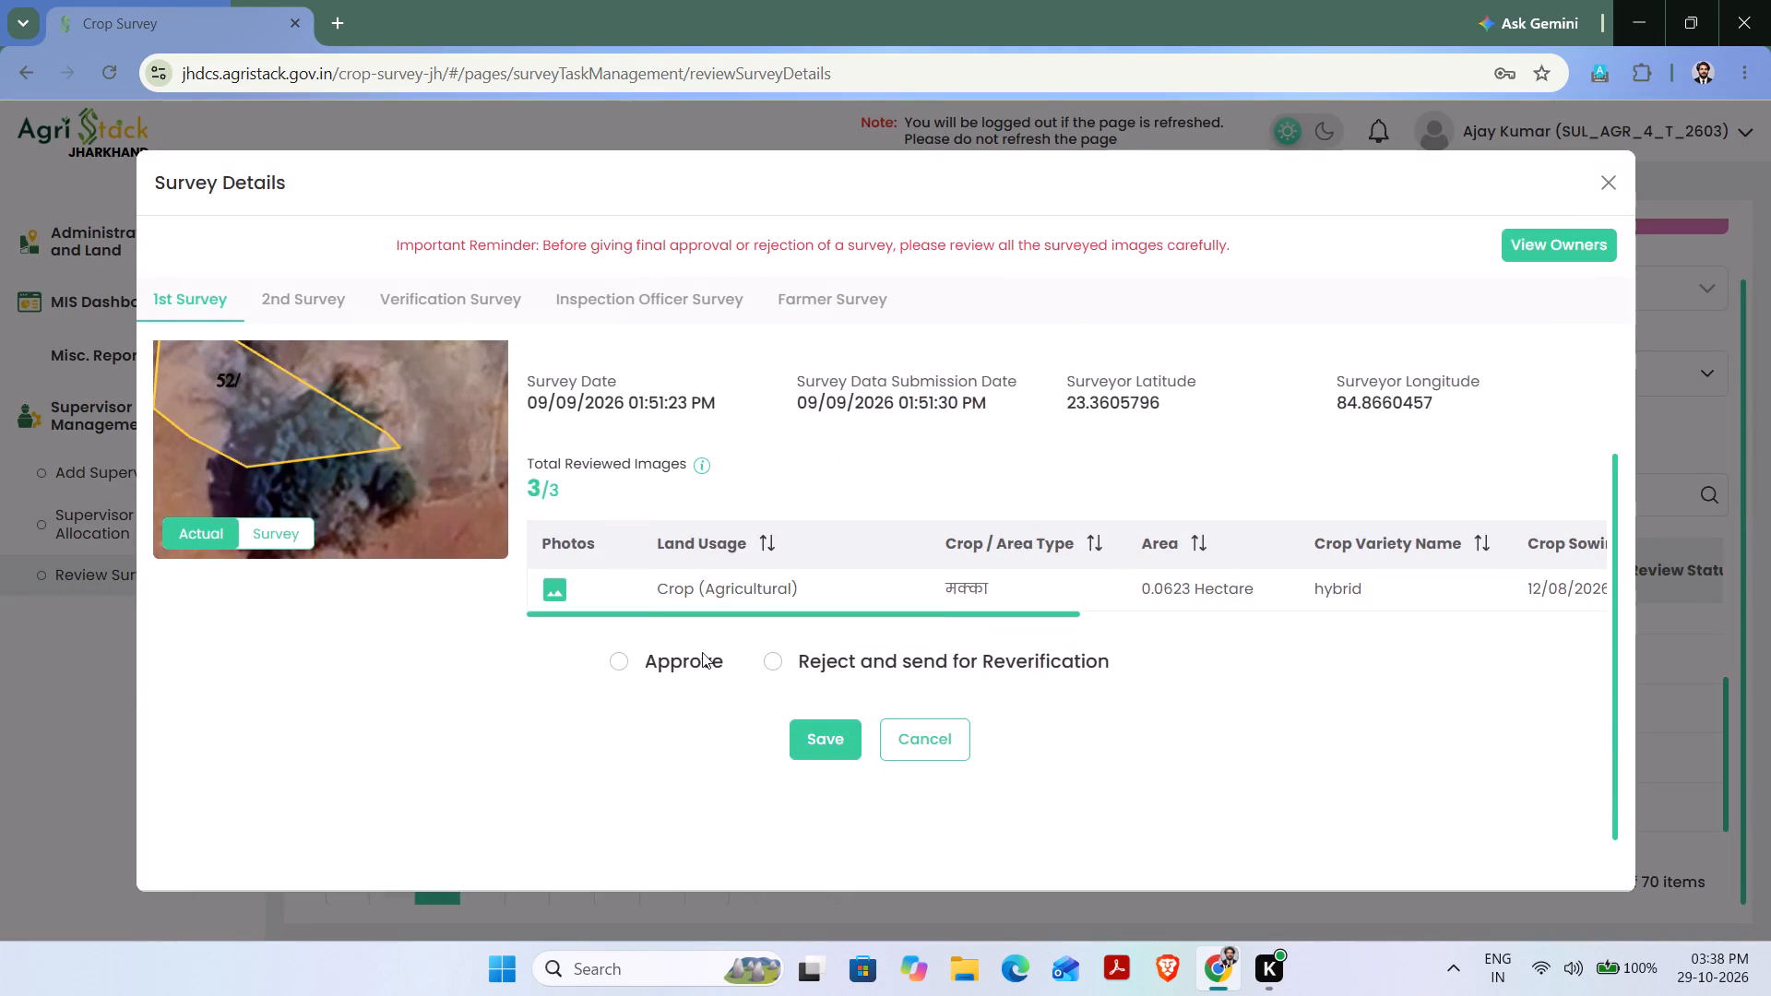
click(704, 651)
click(814, 737)
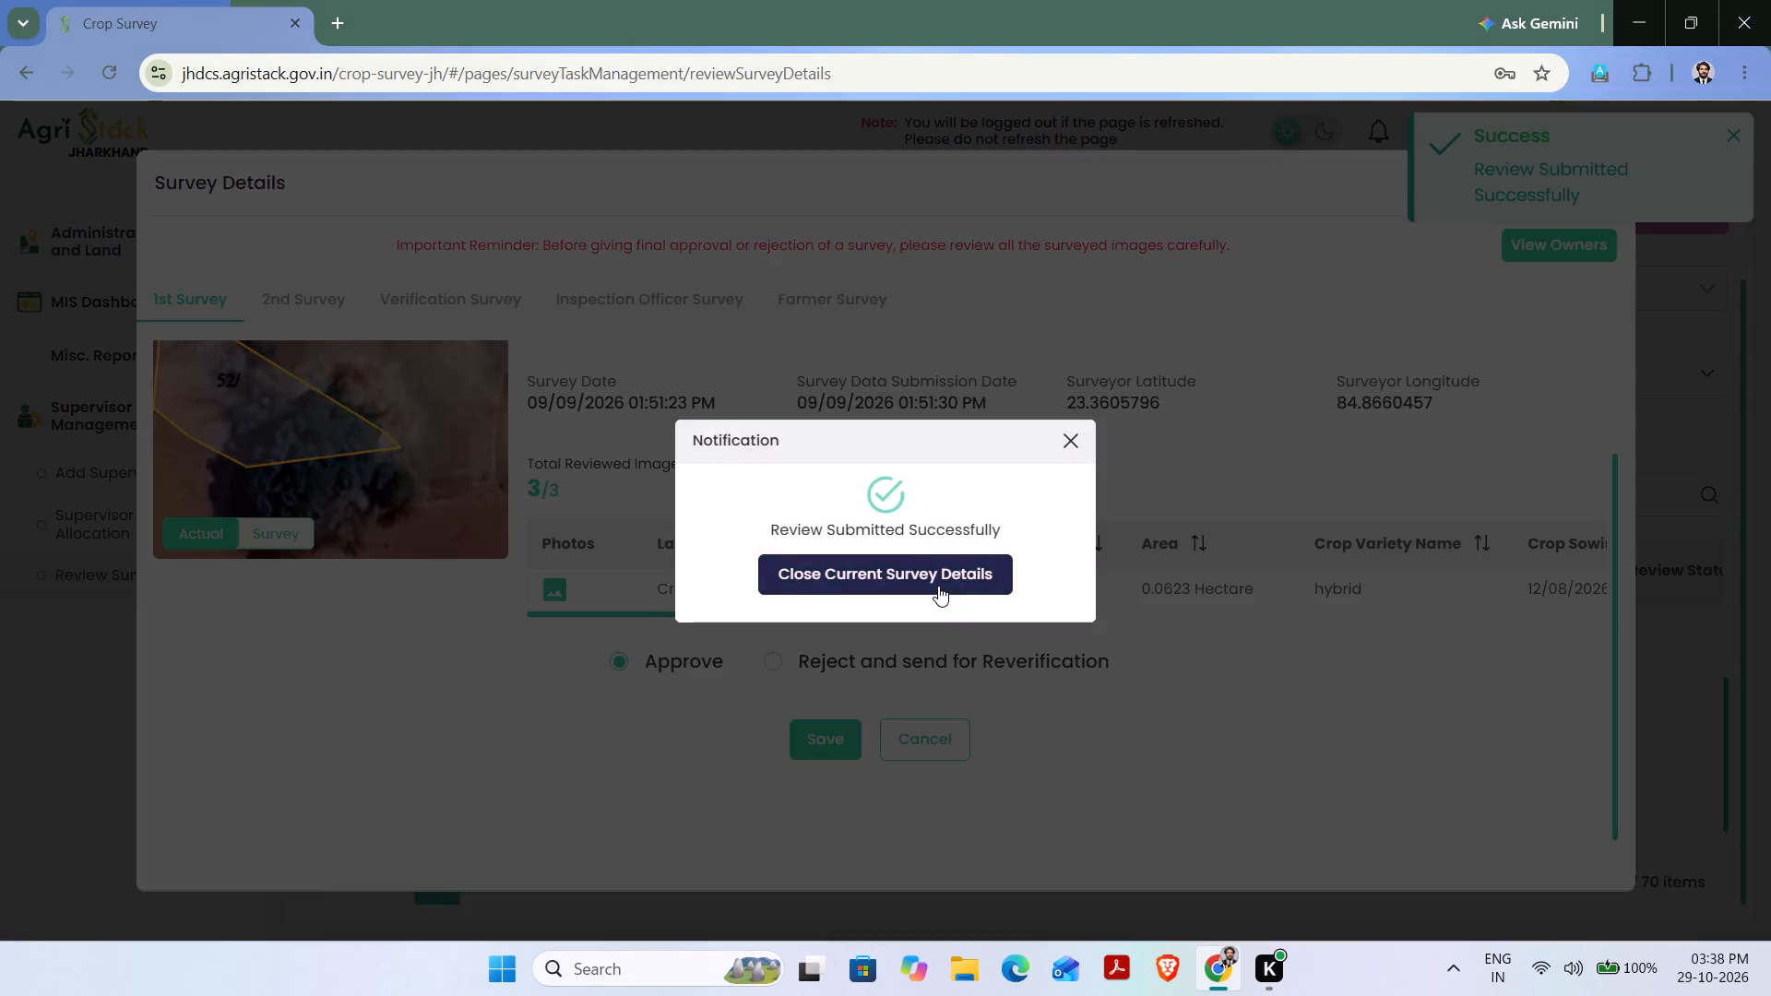
click(938, 586)
Open the record for survey number 53 and approve all three photos of its 0.3076-hectare Fallow area.
click(346, 706)
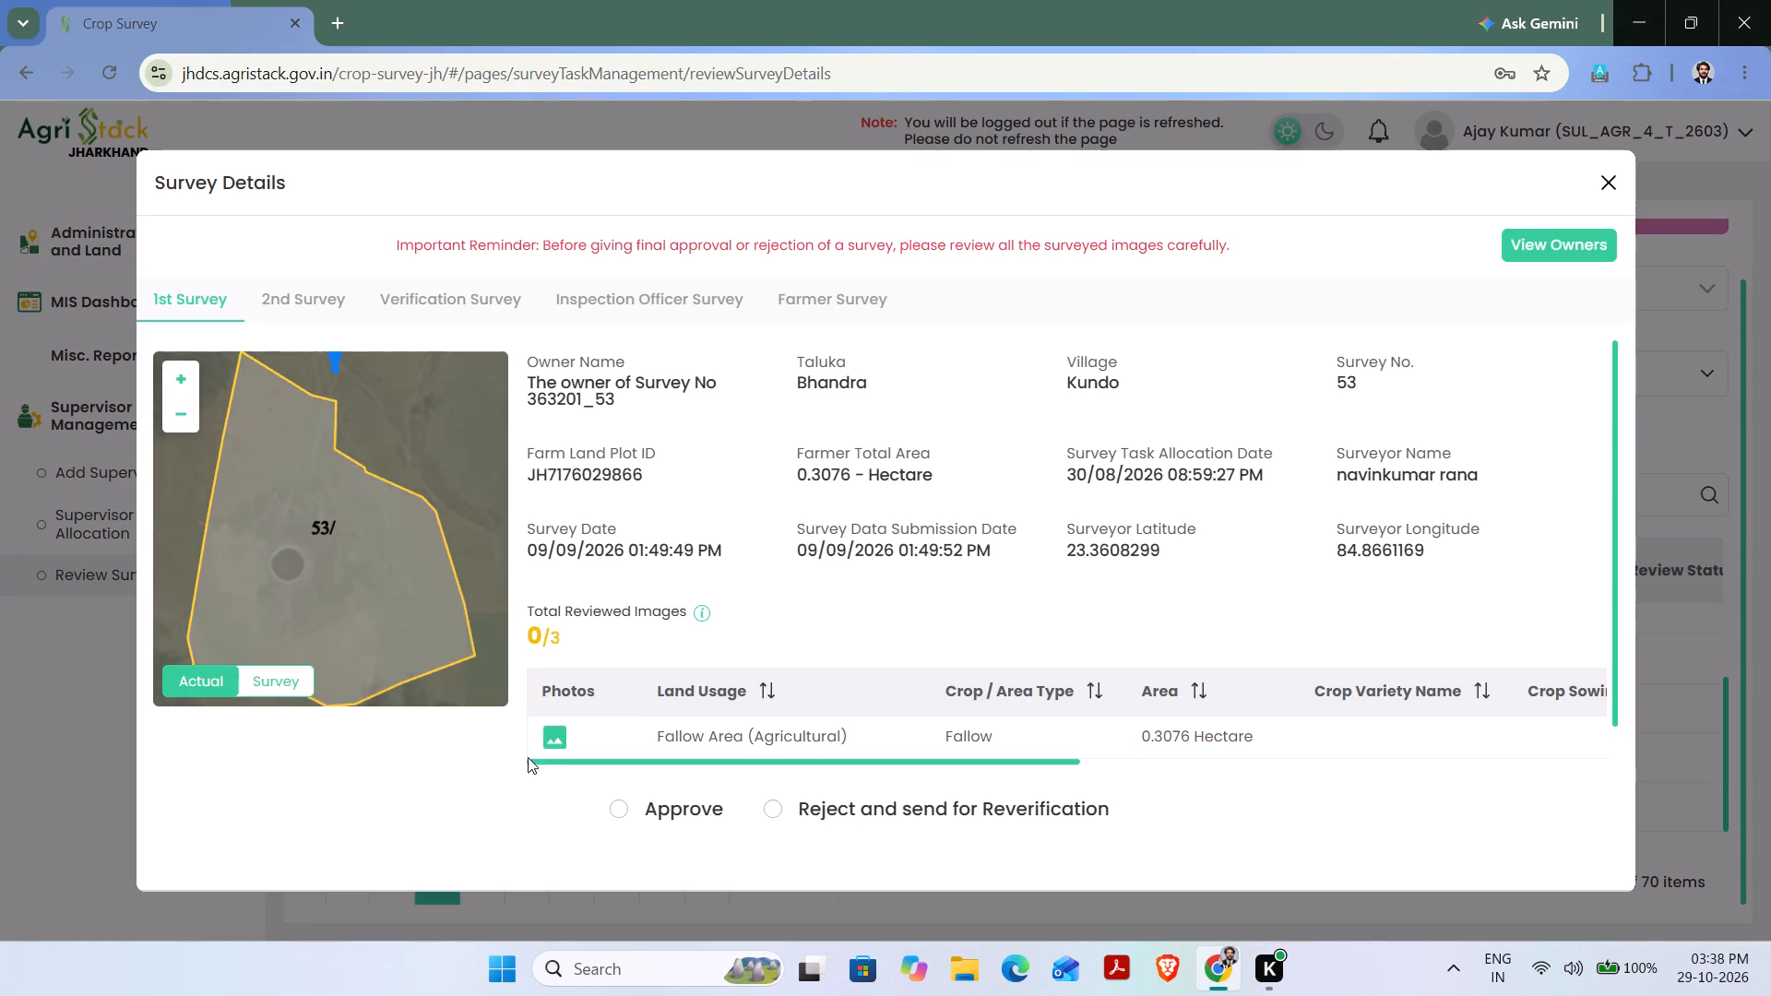
click(555, 738)
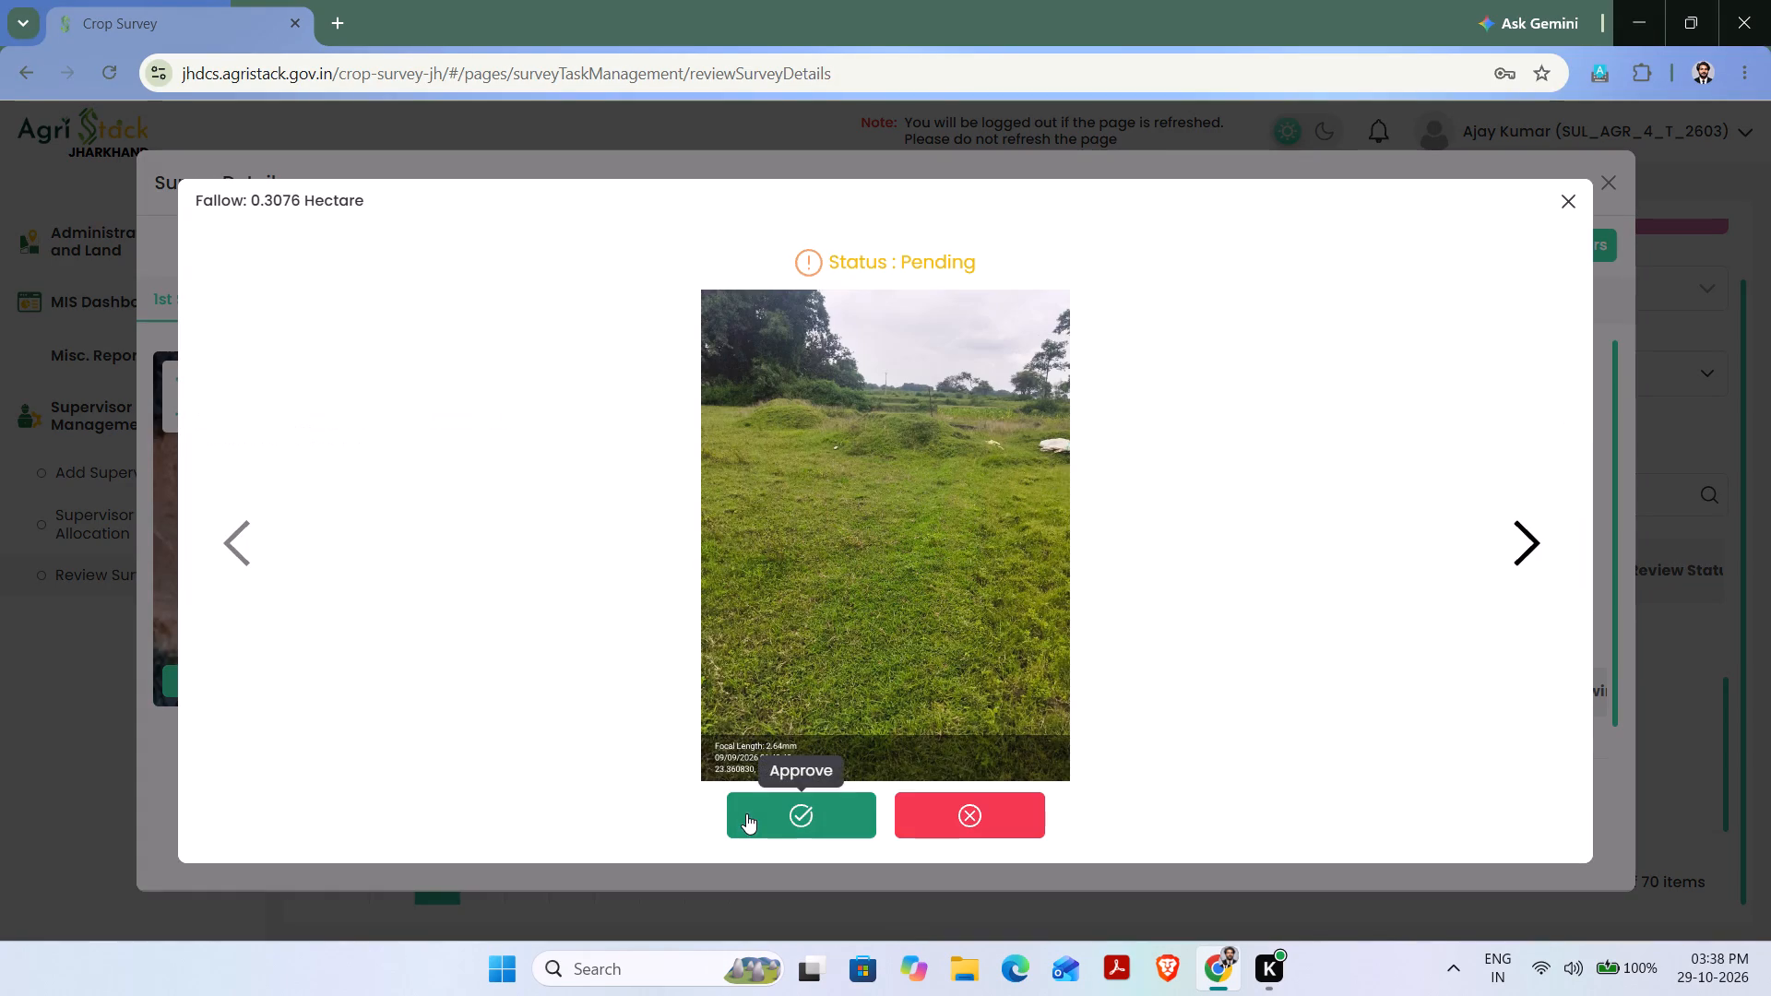
click(746, 817)
drag(907, 678, 739, 703)
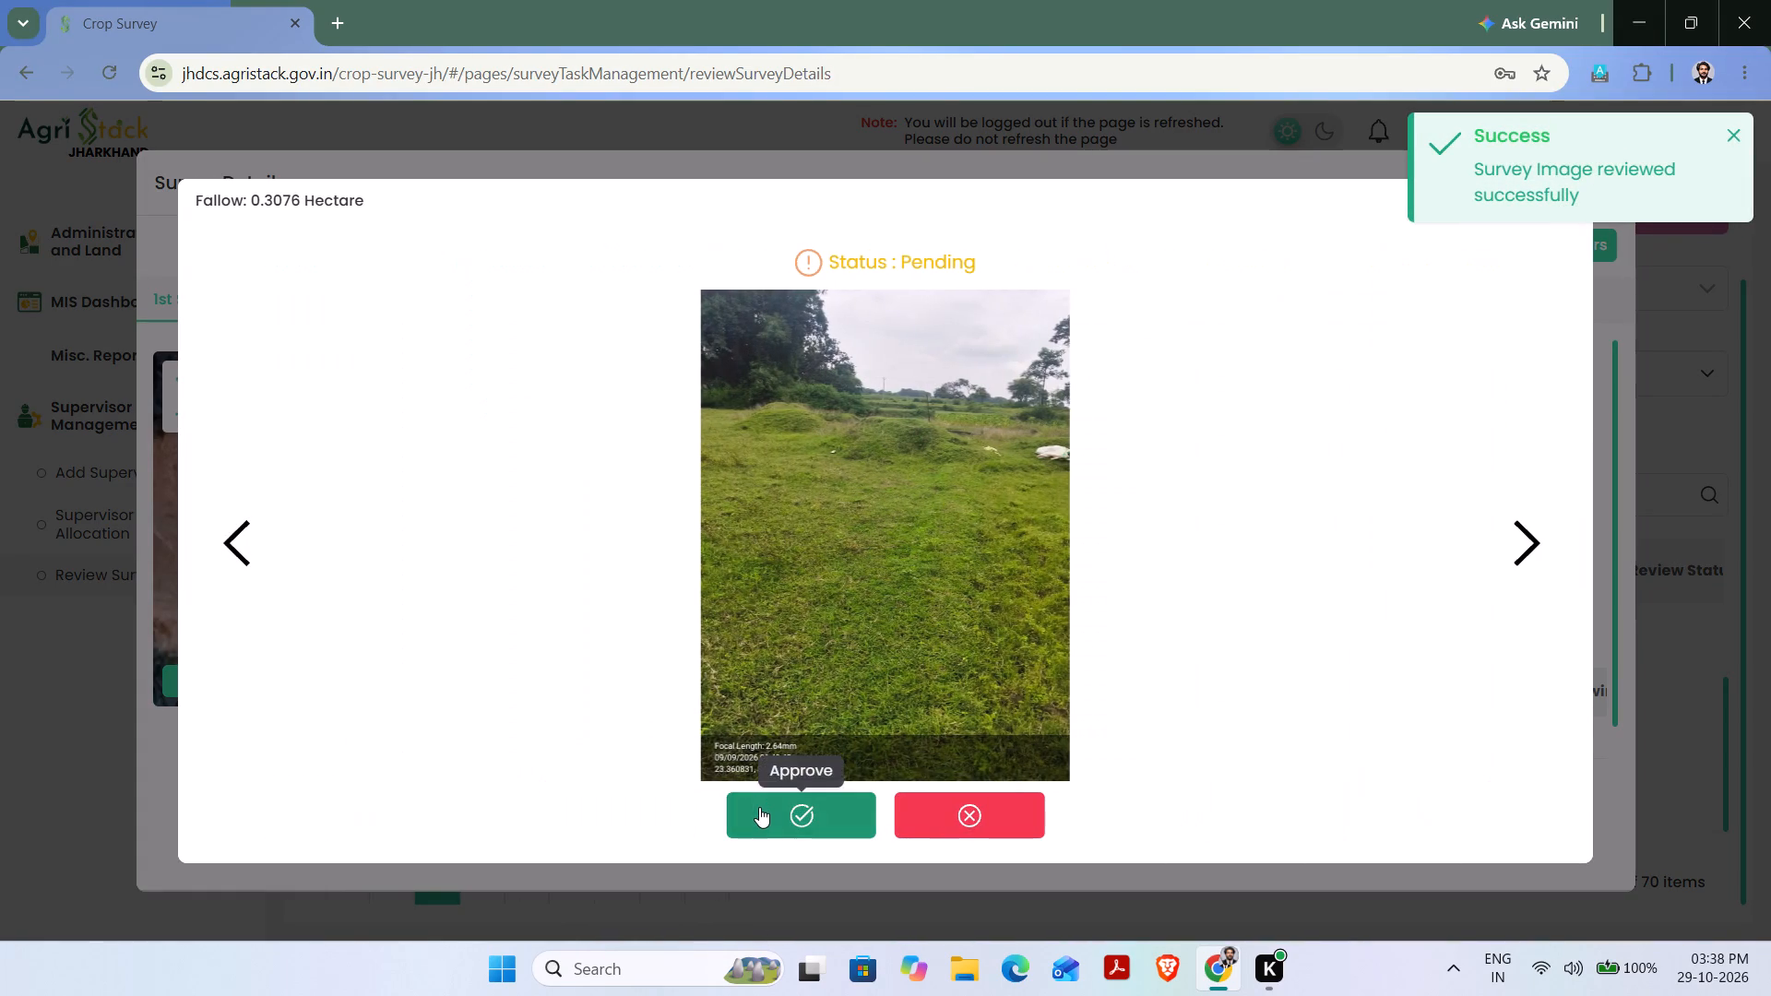
click(759, 807)
drag(899, 661, 798, 679)
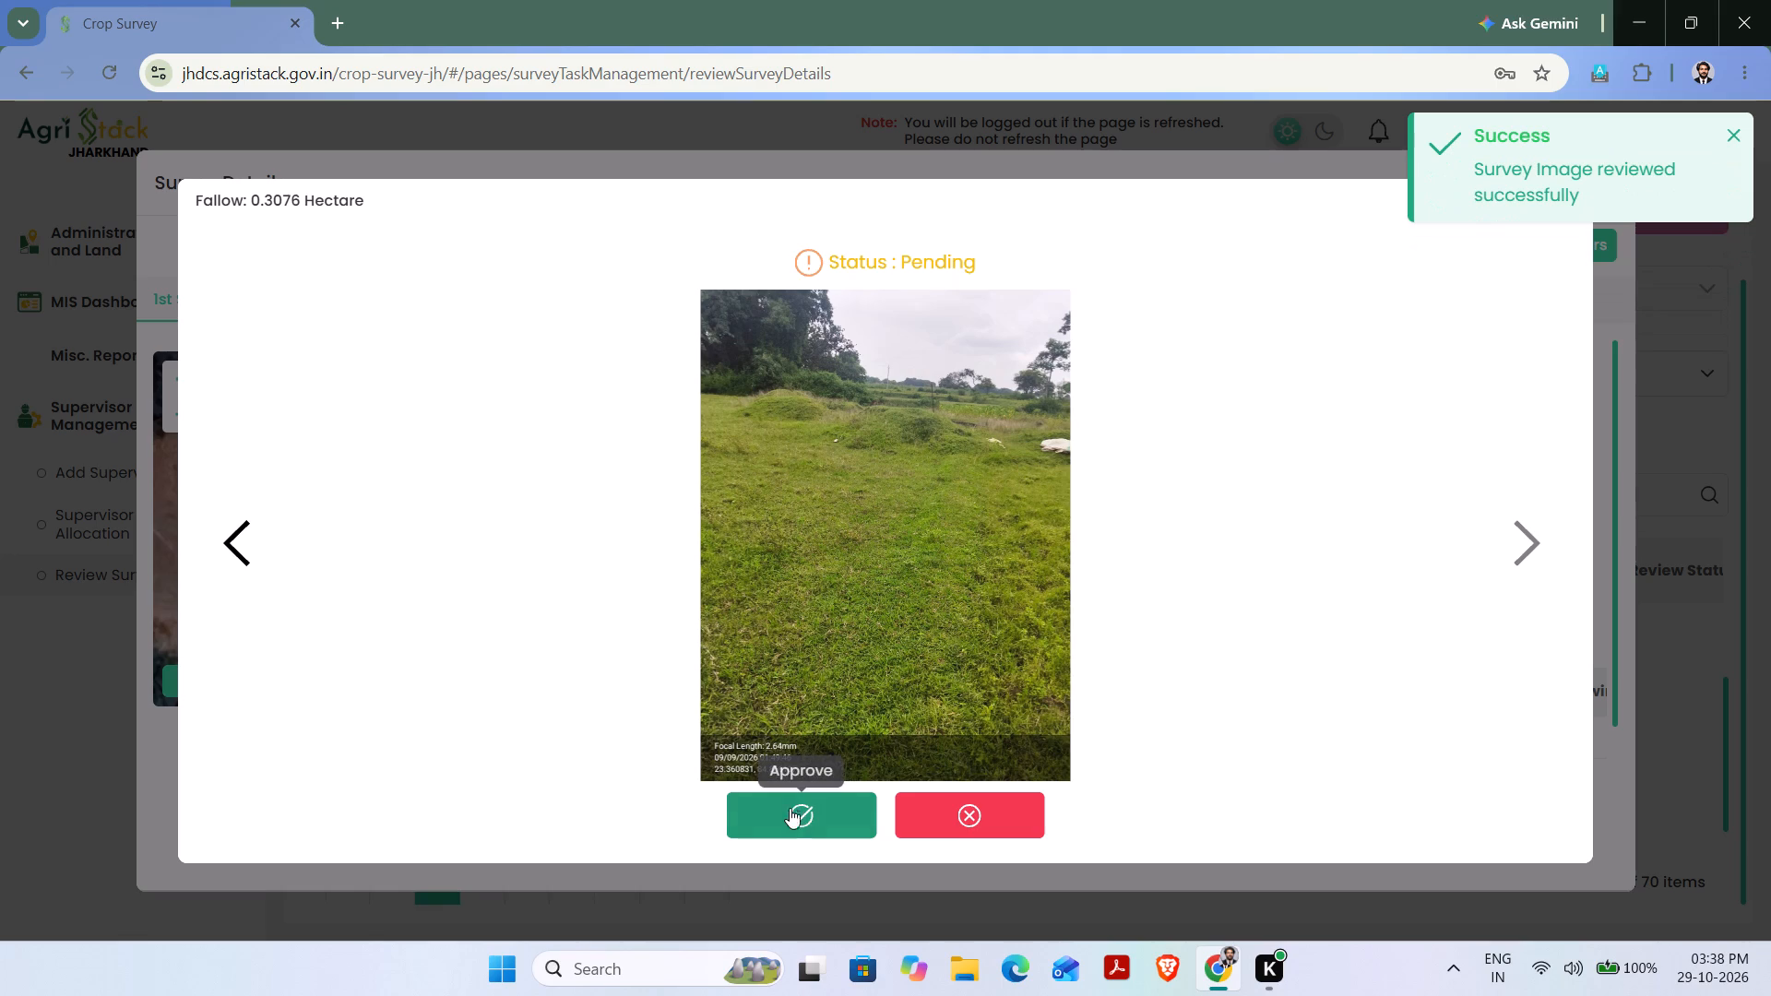
click(790, 815)
drag(945, 634, 884, 644)
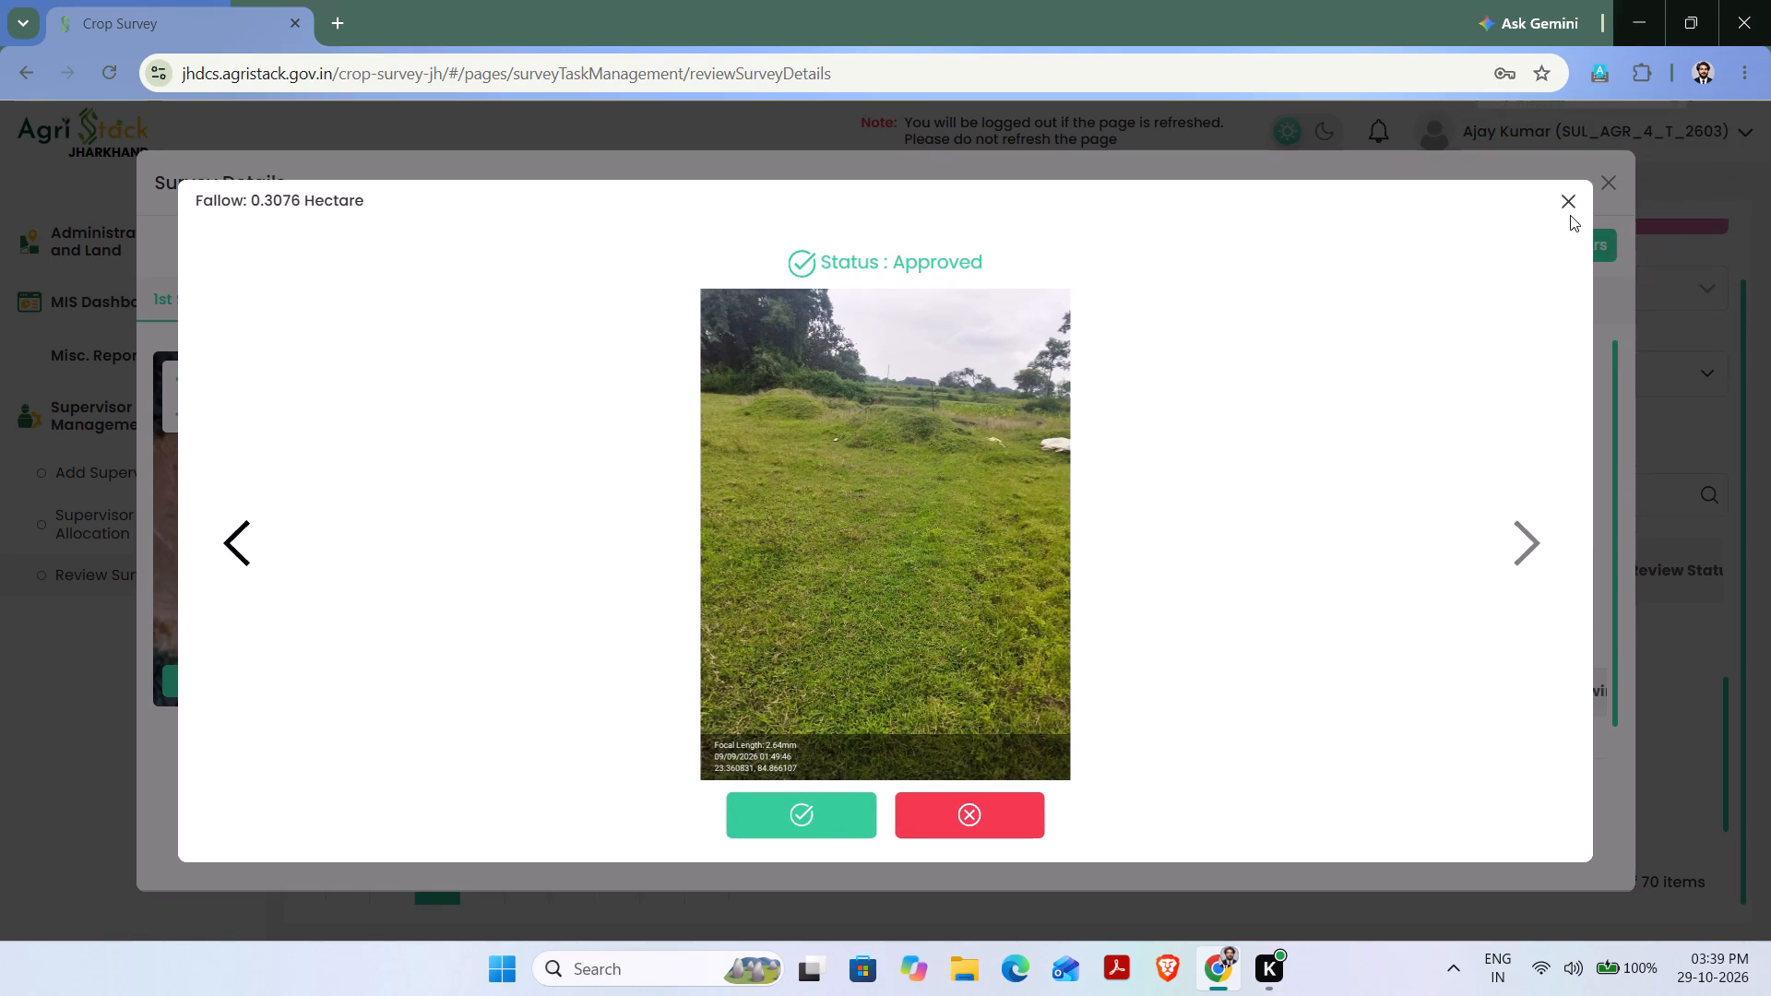
click(1567, 212)
click(1568, 213)
click(1568, 210)
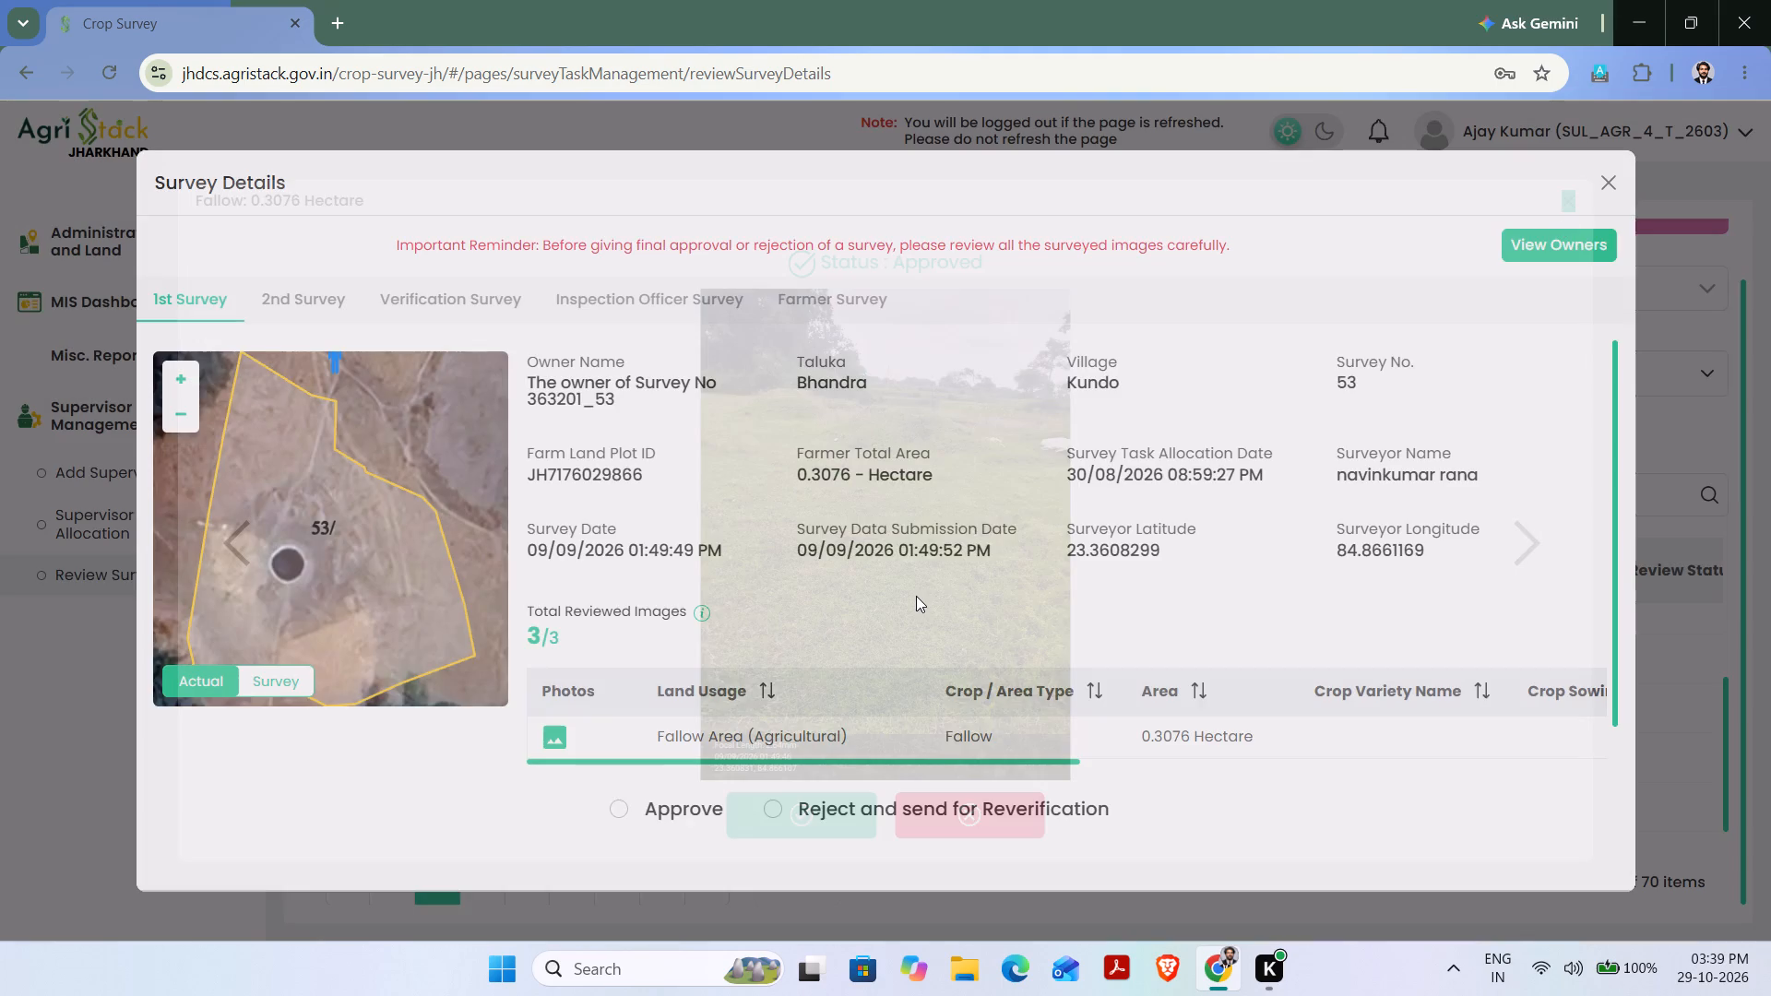
Mark the first survey of survey number 53 as Approve, save the review and close its details.
scroll(916, 596, down, 2)
click(655, 665)
click(812, 742)
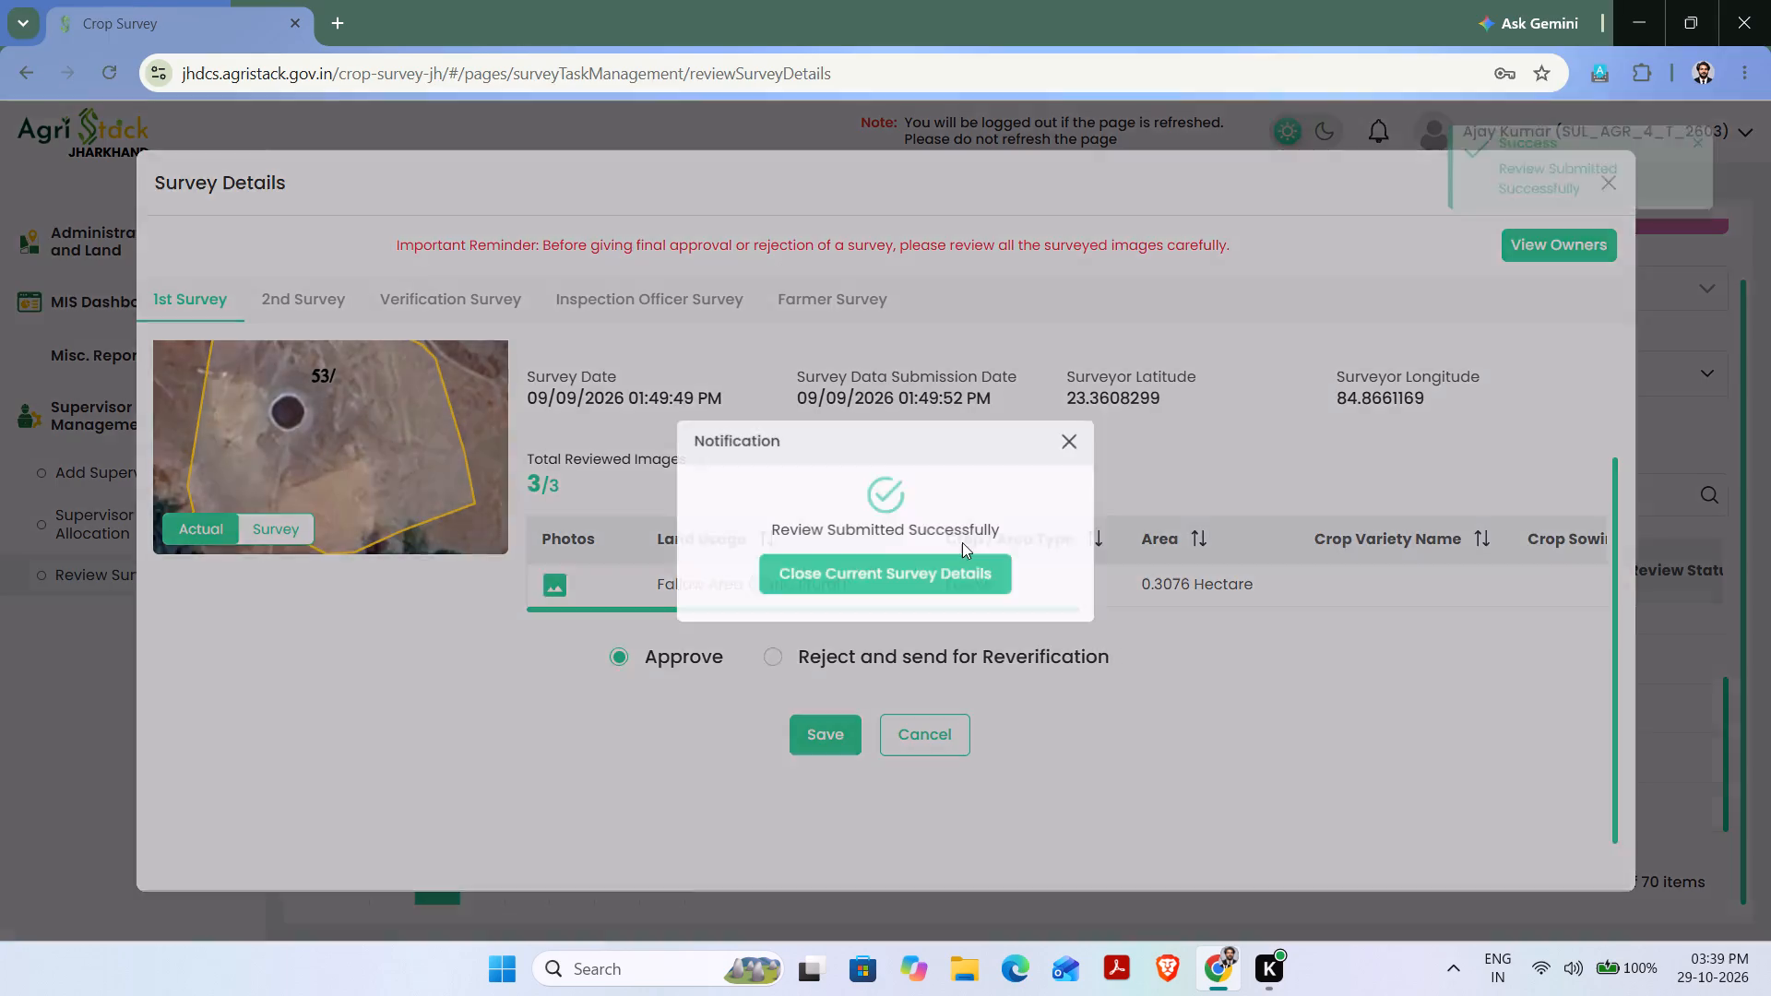
click(945, 567)
Open the record for survey number 54 and approve all three photos of its 0.4176-hectare Fallow area.
click(344, 753)
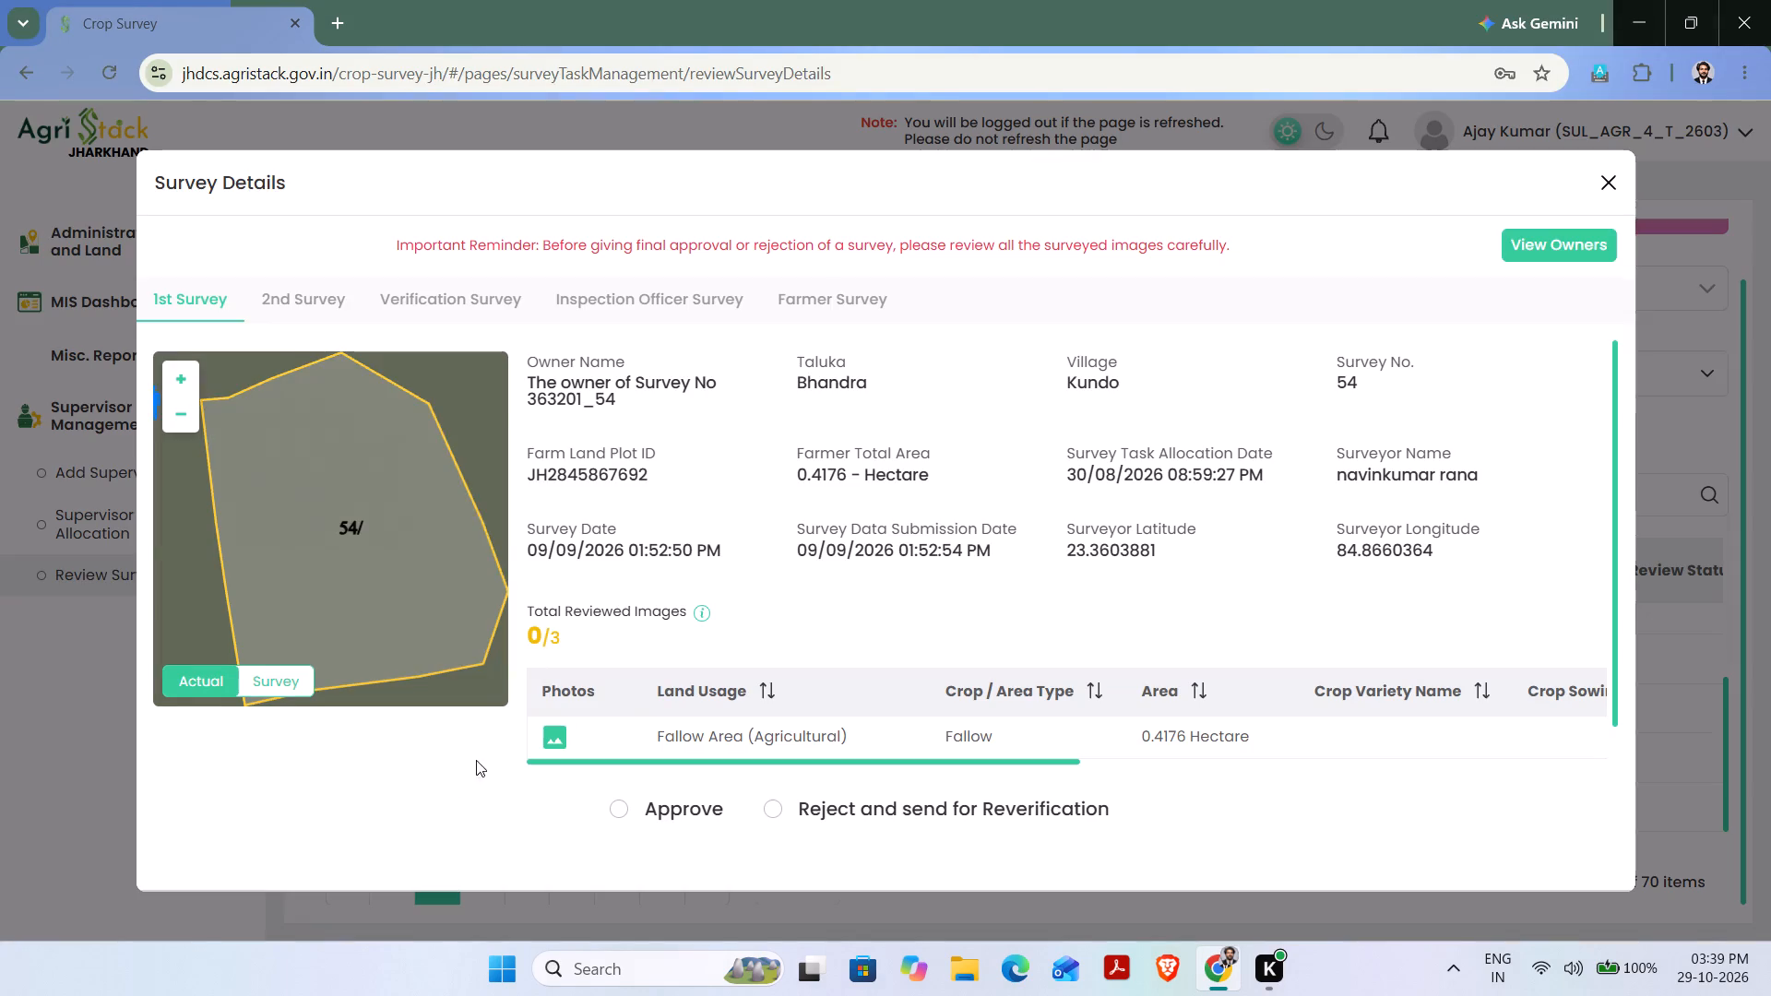
click(566, 740)
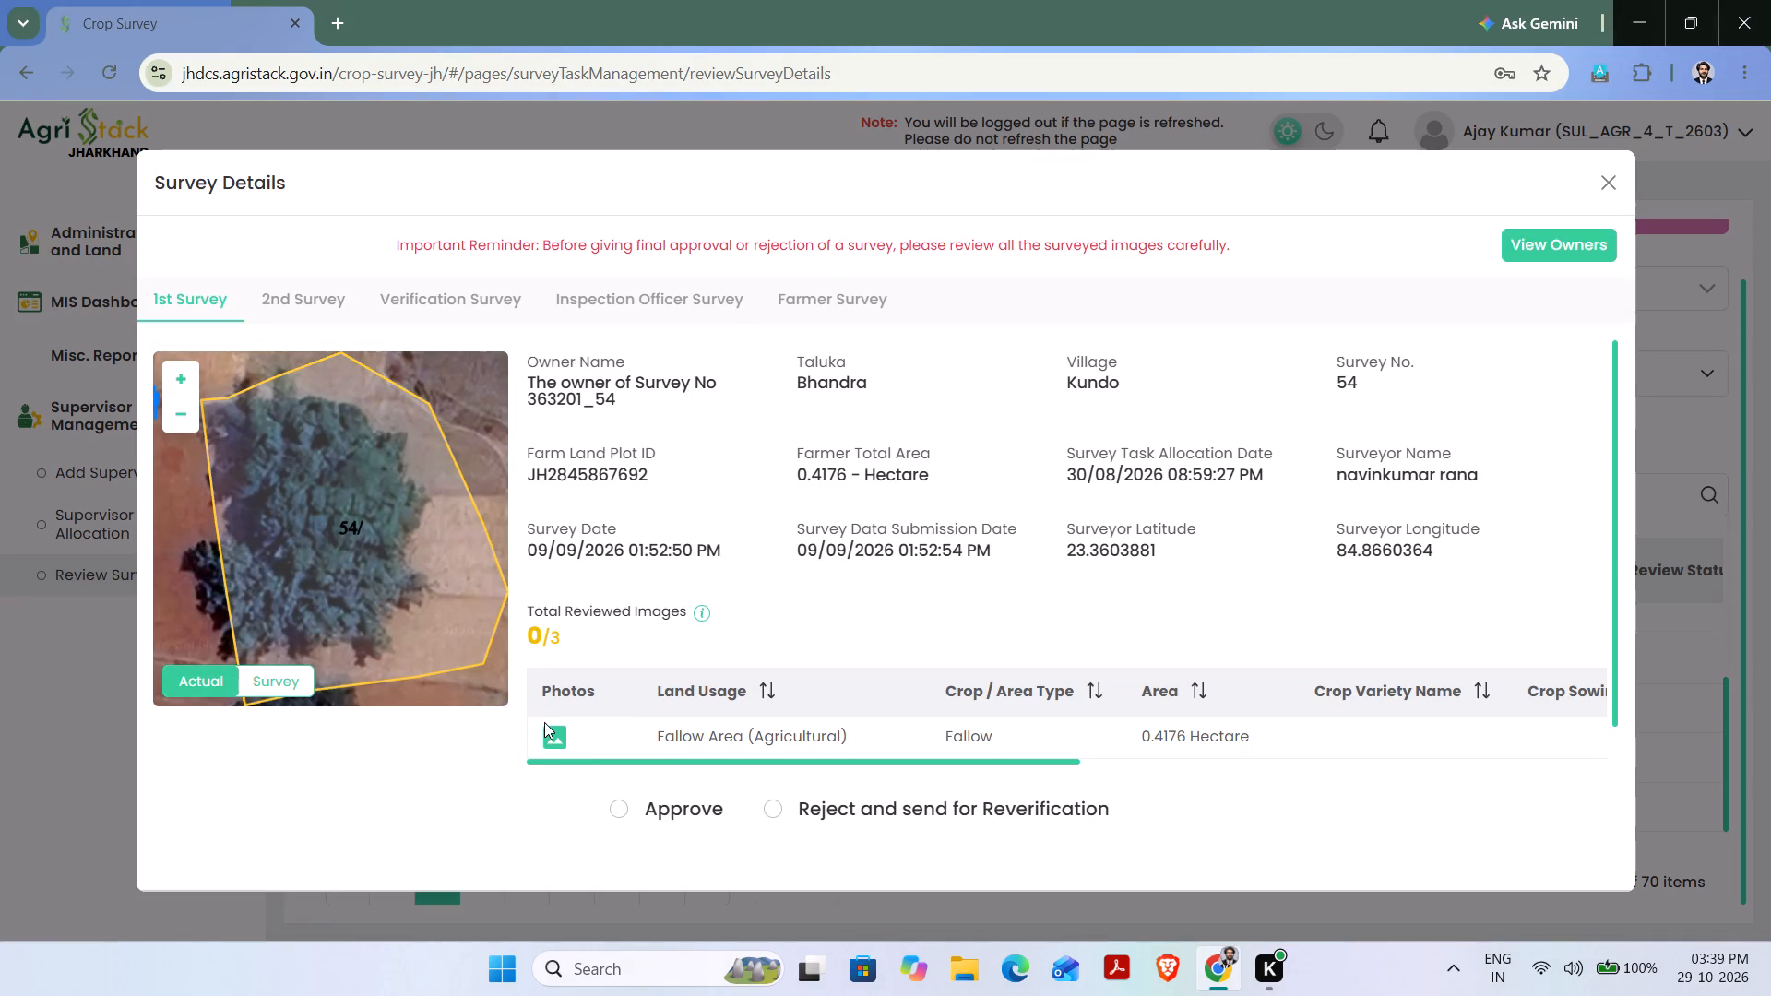
click(557, 733)
click(743, 822)
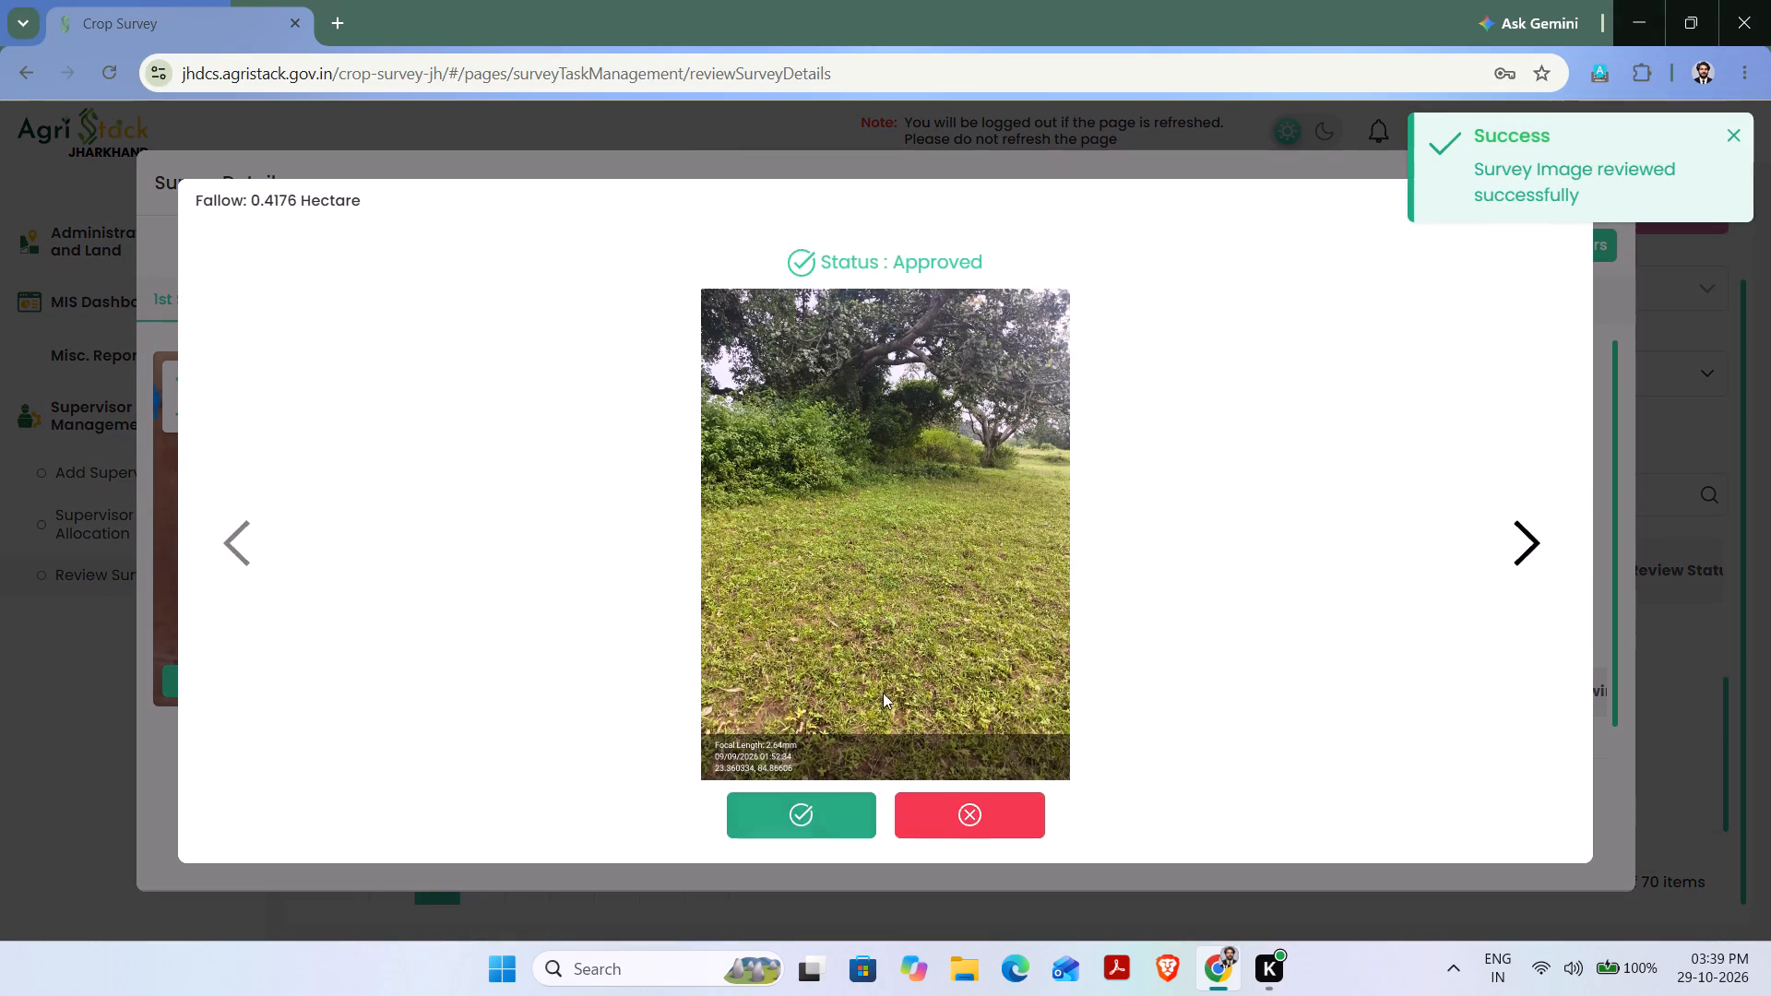
drag(885, 686, 758, 711)
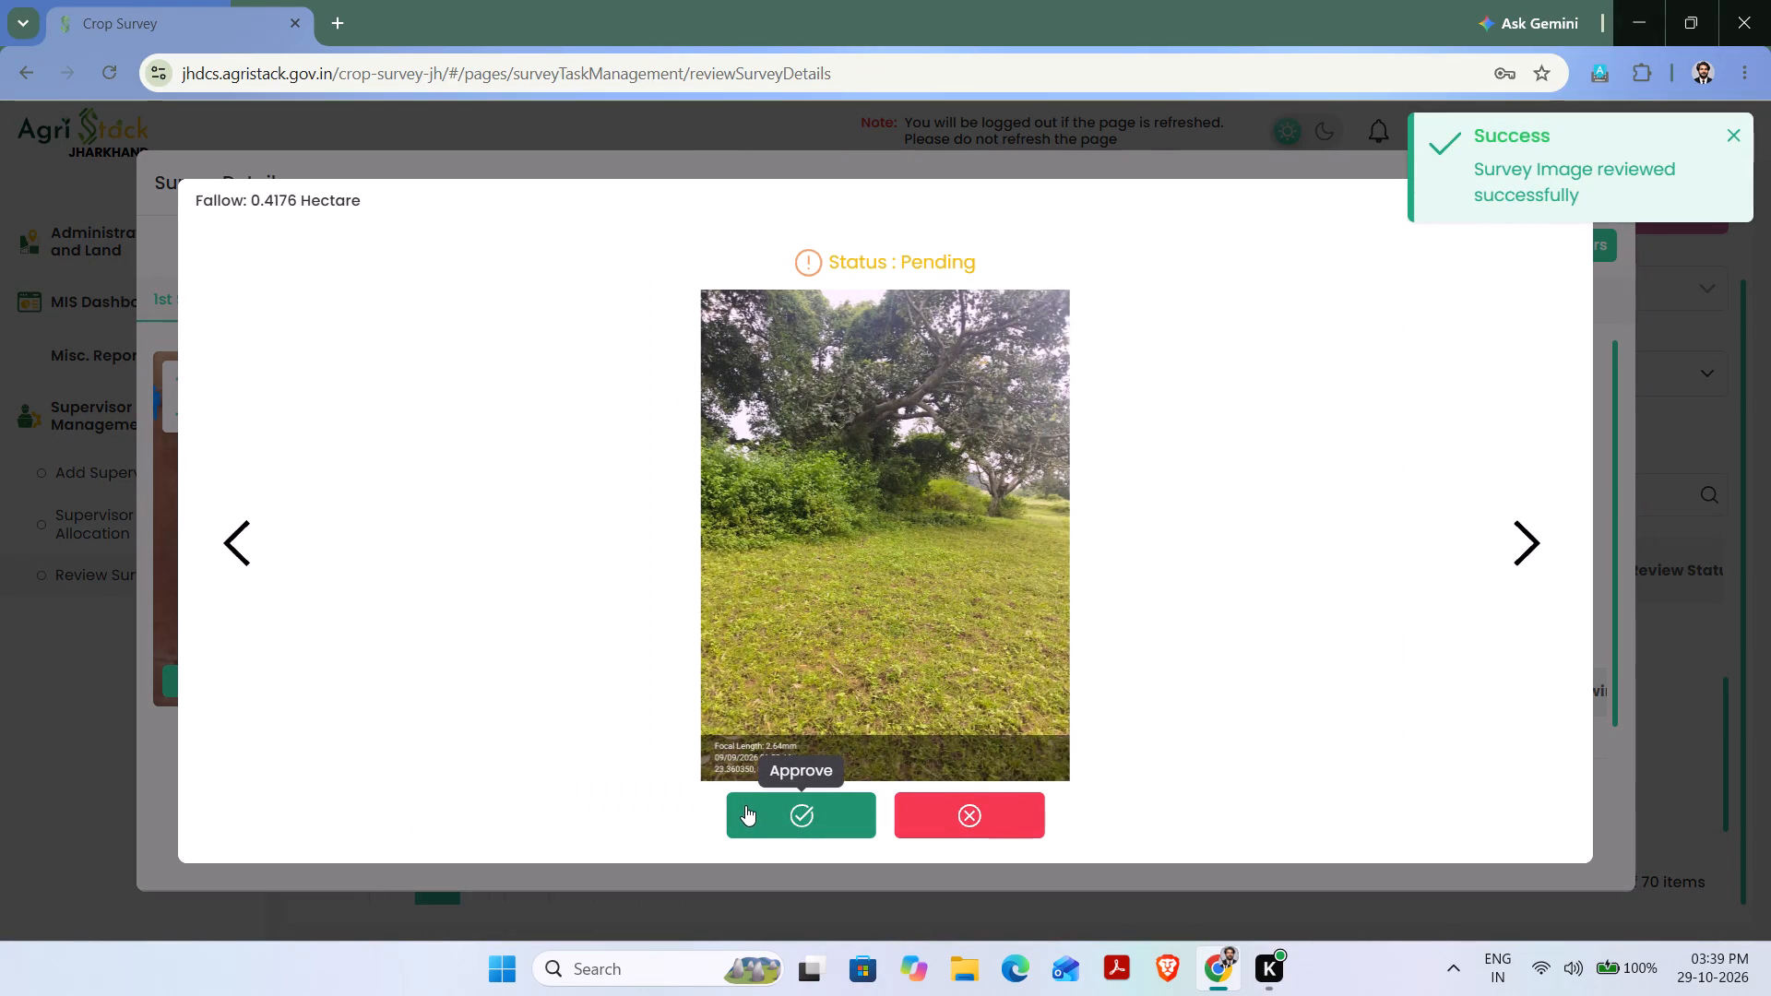
click(745, 805)
drag(918, 660, 828, 675)
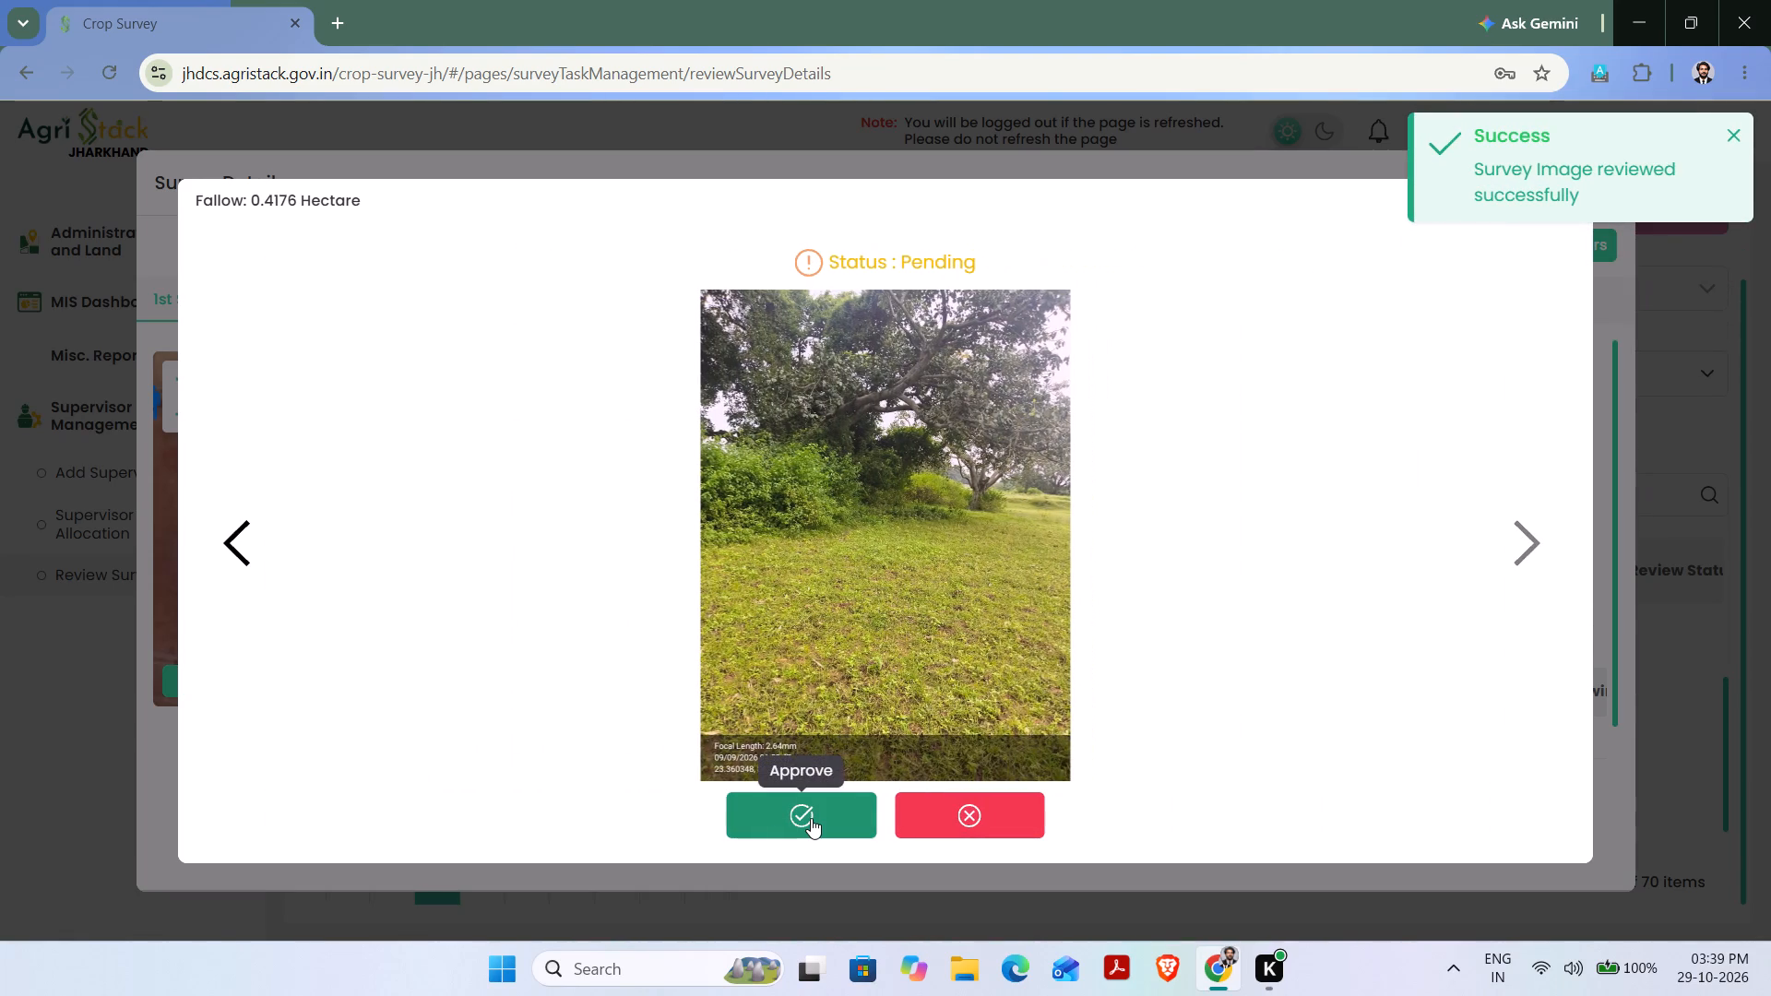
click(811, 818)
drag(964, 652, 854, 670)
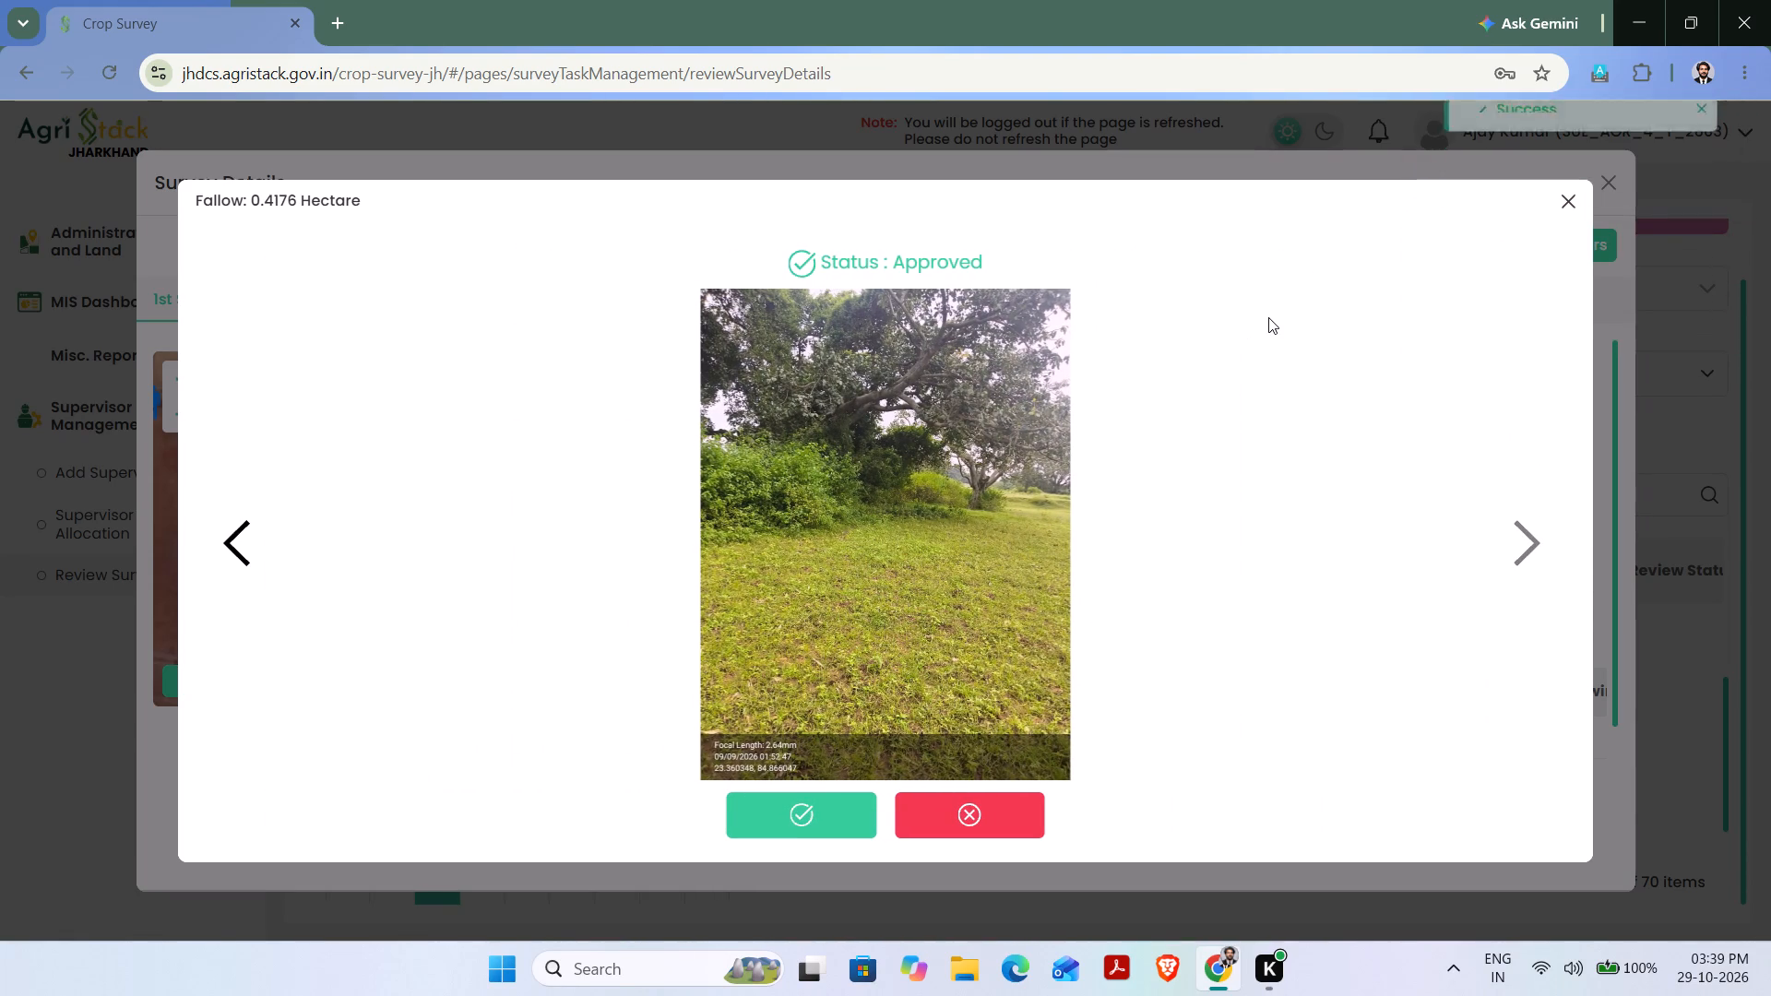
click(1564, 200)
Mark the first survey of survey number 54 as Approve, save the review and close its details.
scroll(895, 631, down, 1)
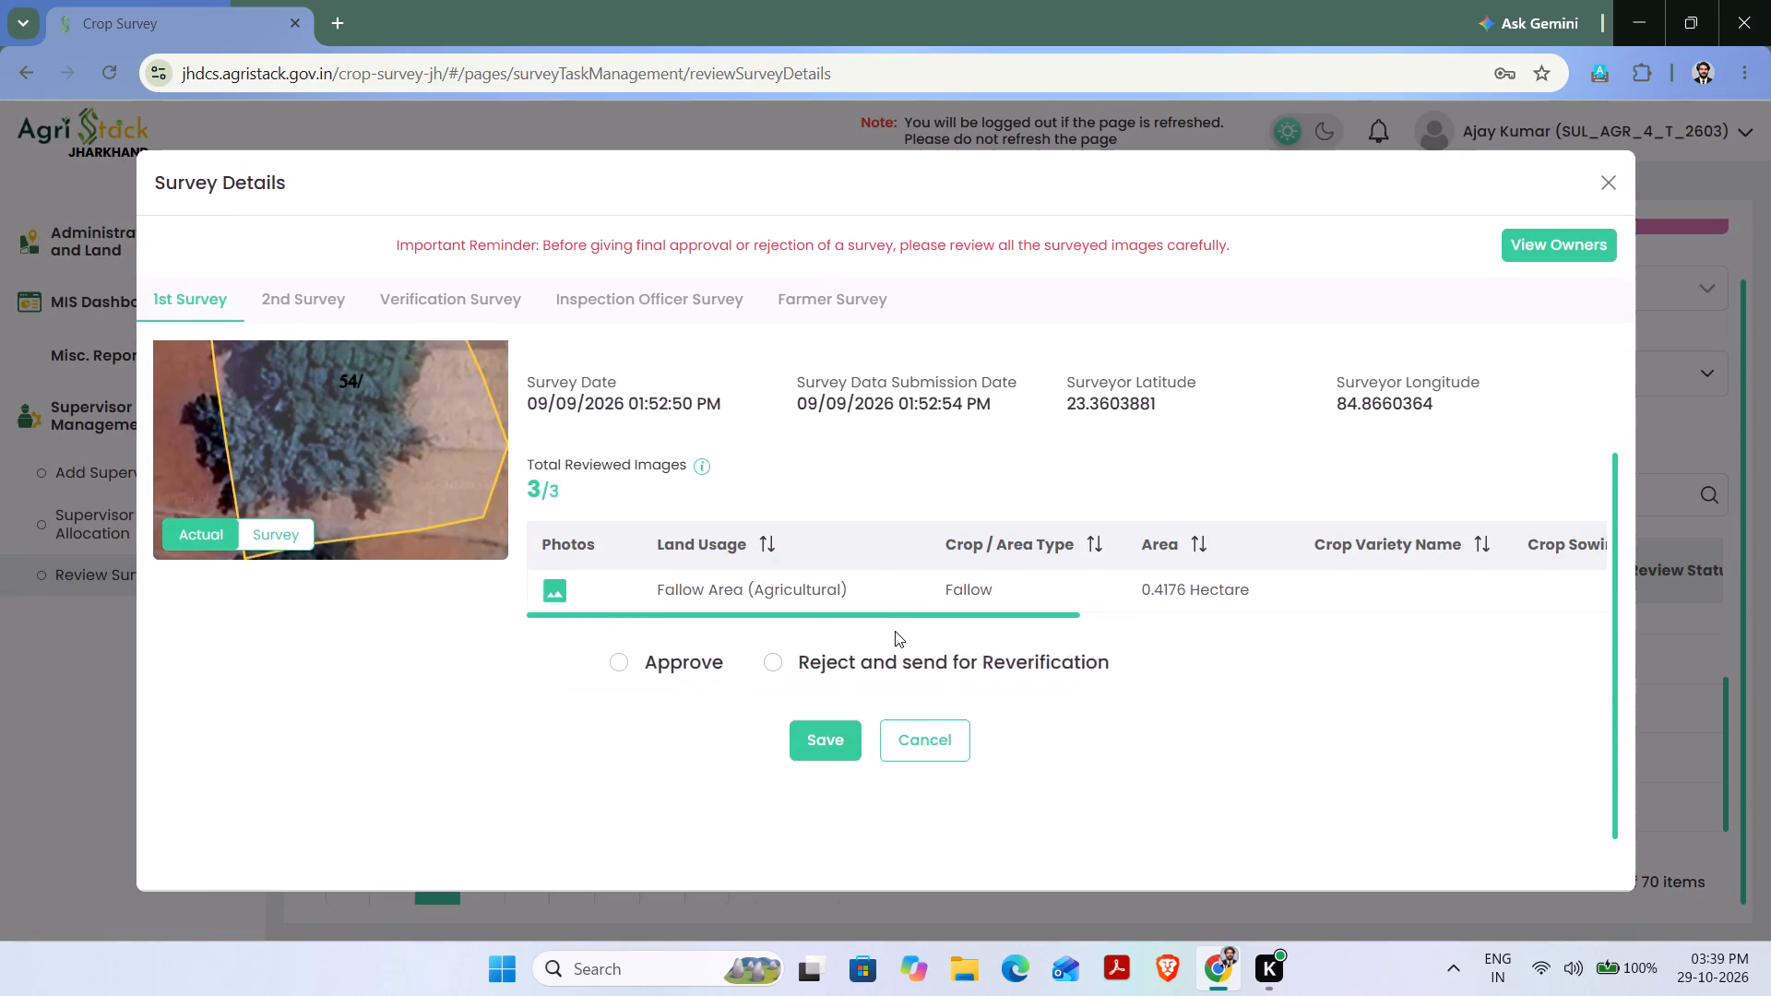
scroll(895, 631, down, 1)
click(707, 658)
click(800, 746)
click(906, 591)
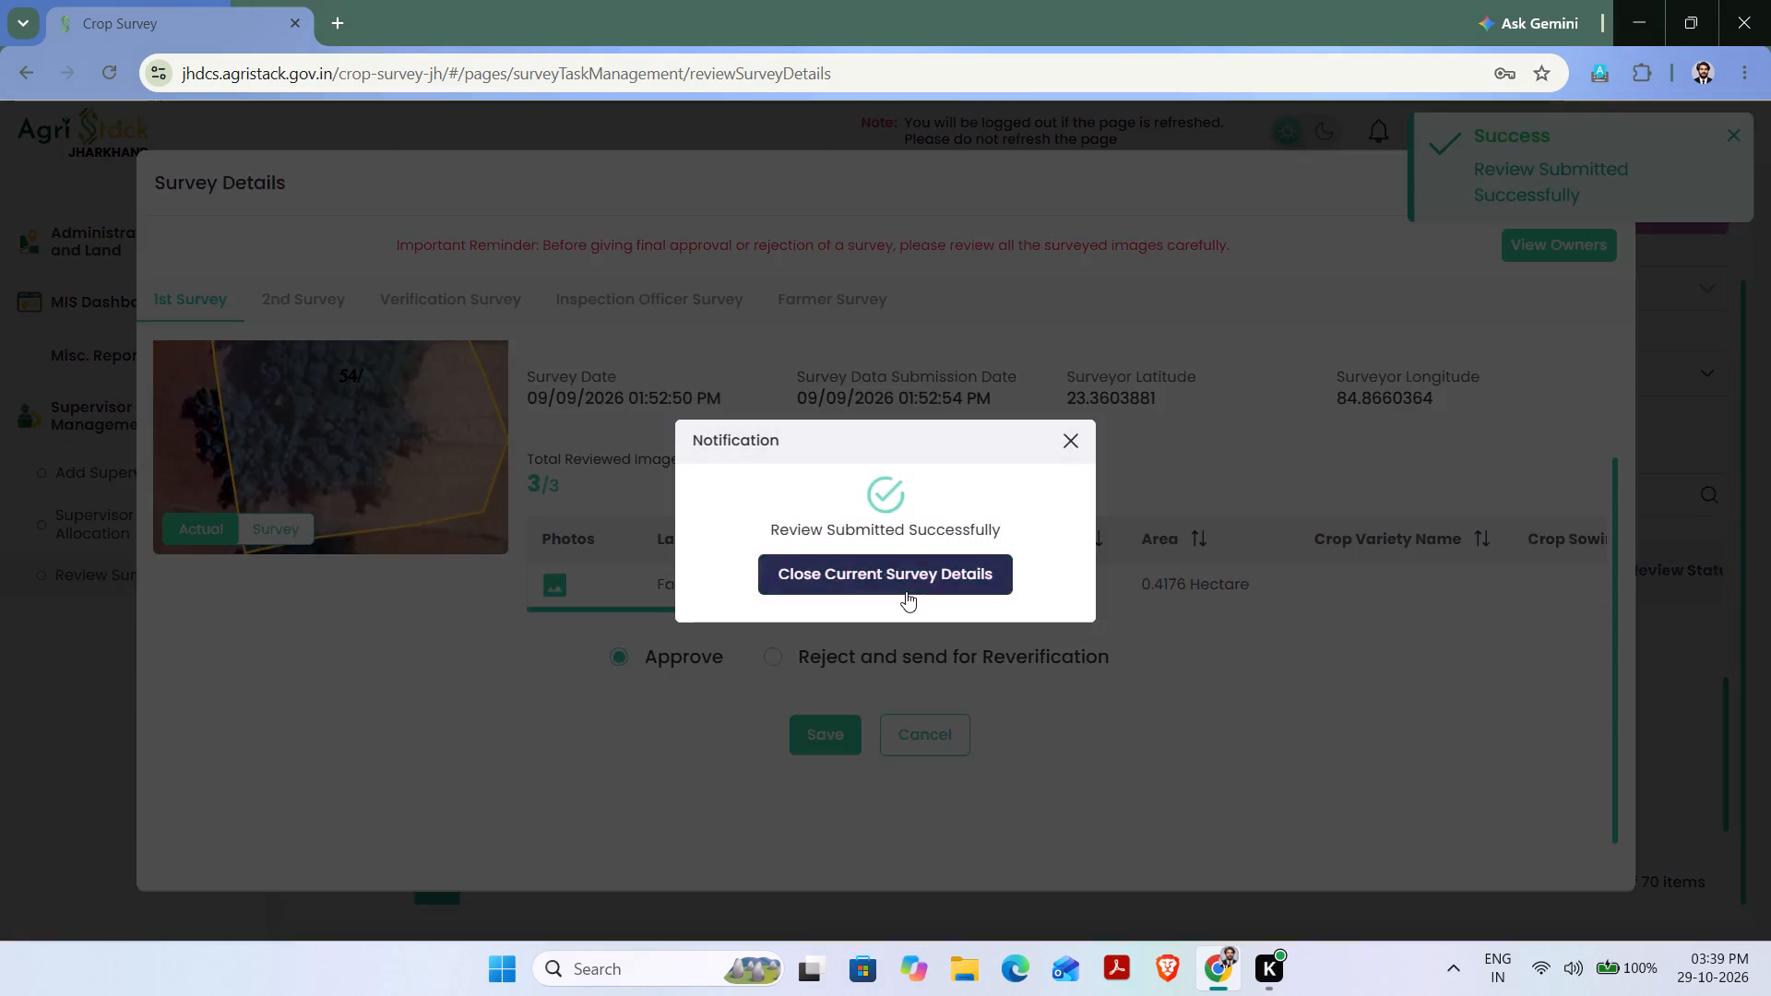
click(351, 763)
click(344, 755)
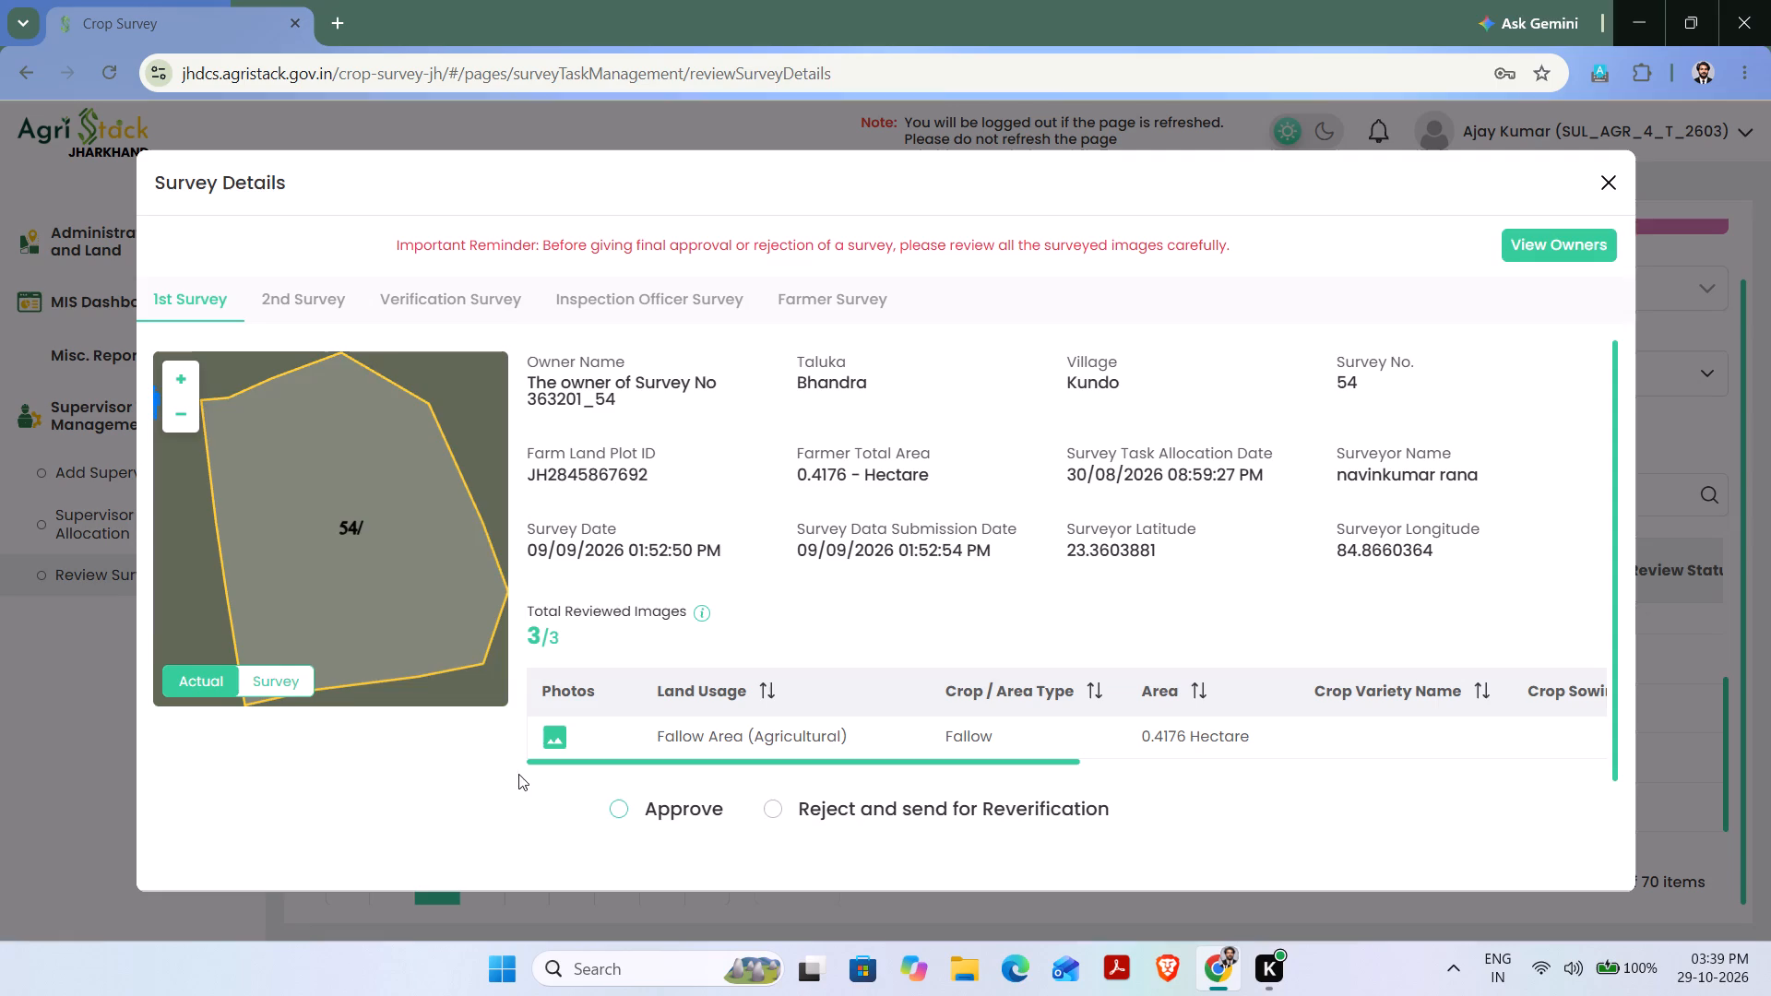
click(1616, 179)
Open the record for survey number 55 and approve all three photos of its 0.557-hectare Fallow area.
click(343, 813)
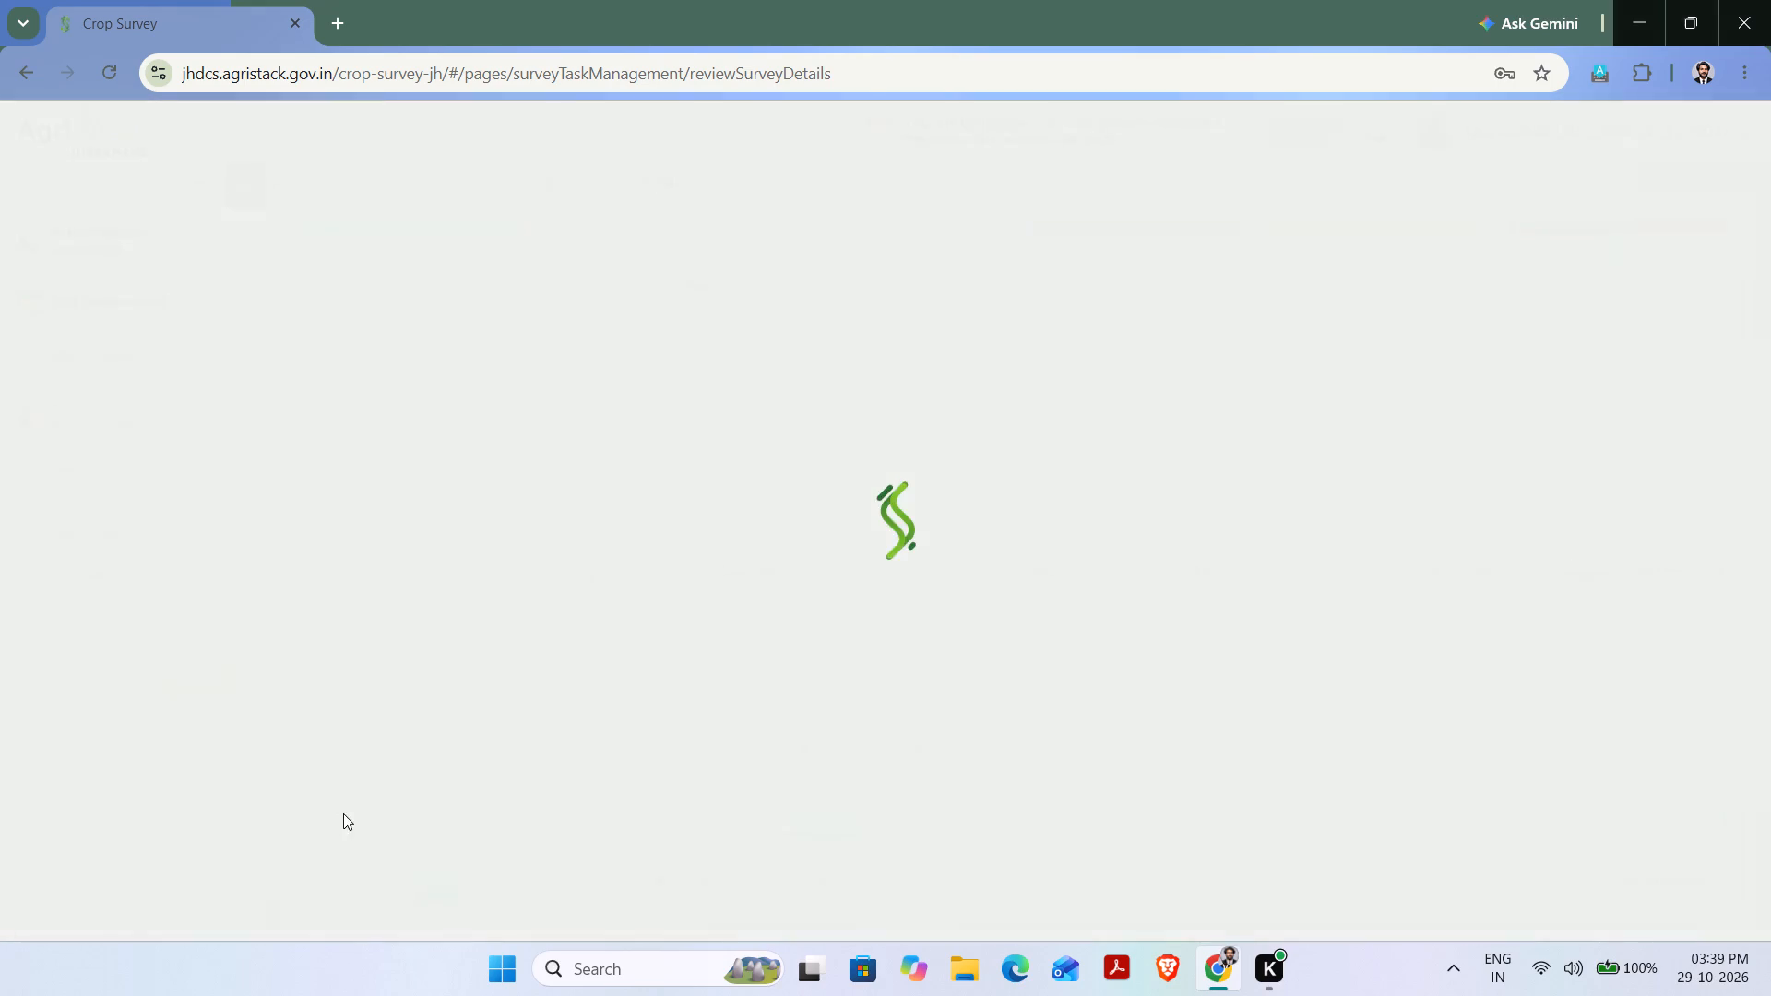
click(562, 737)
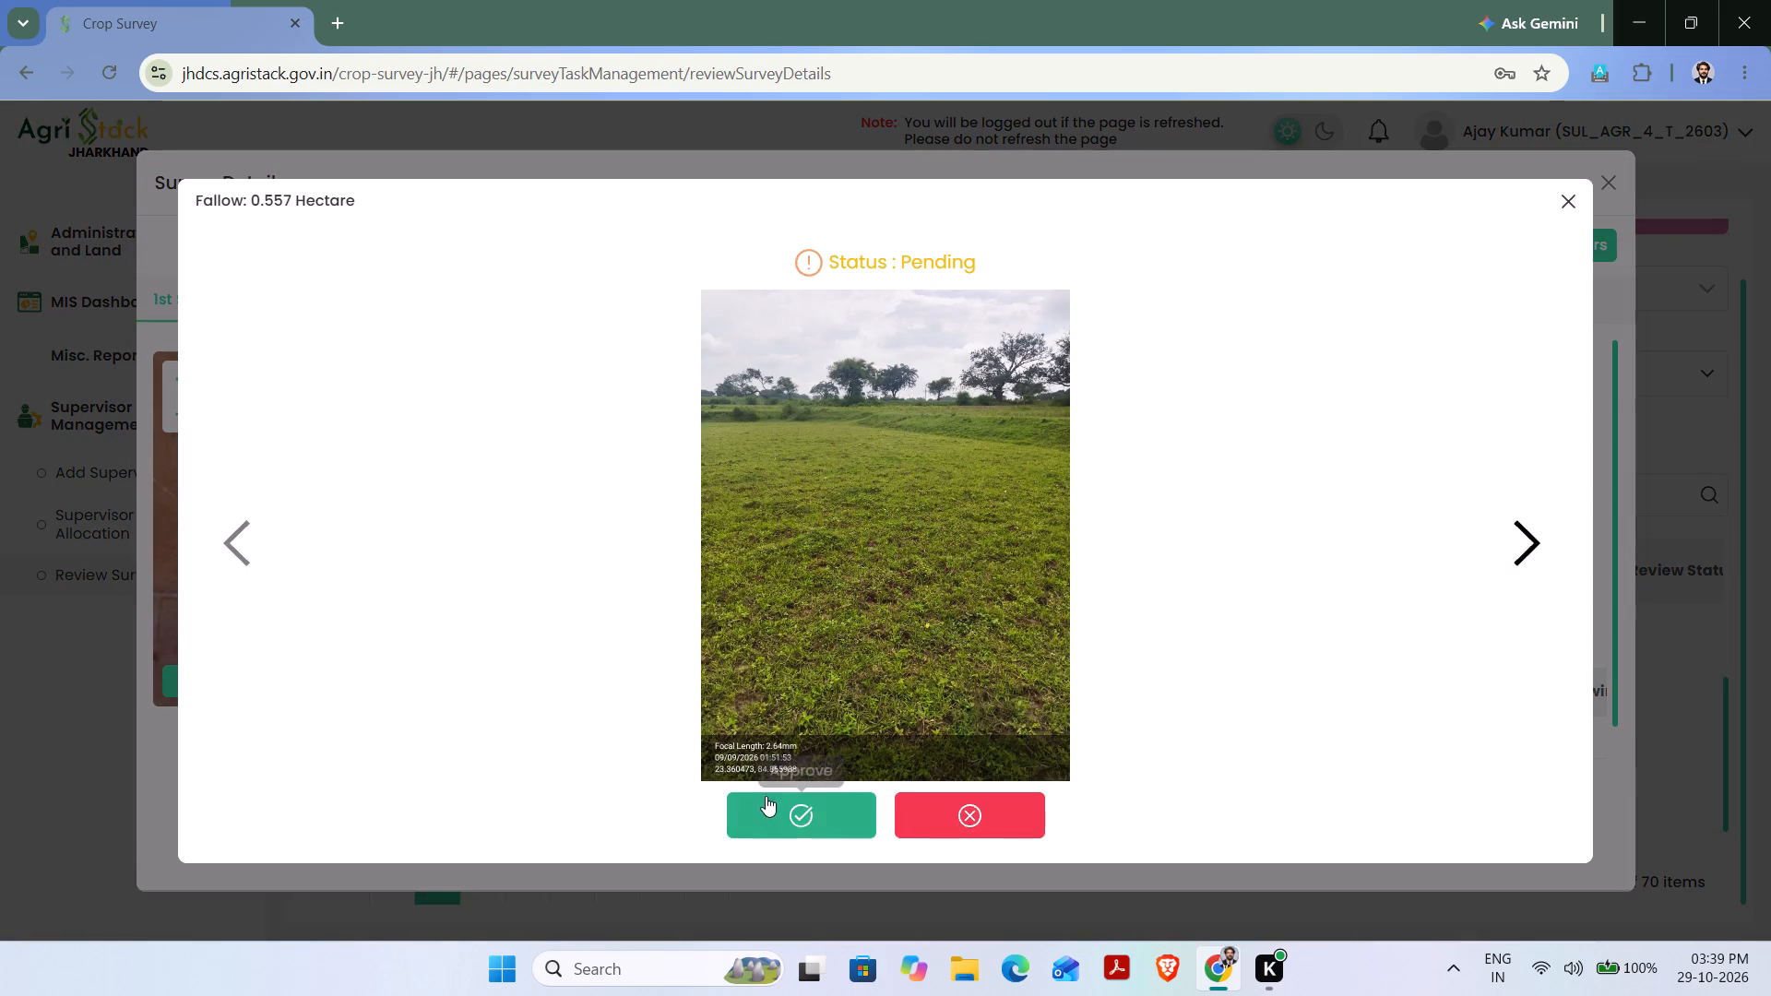
click(769, 811)
drag(935, 675, 832, 684)
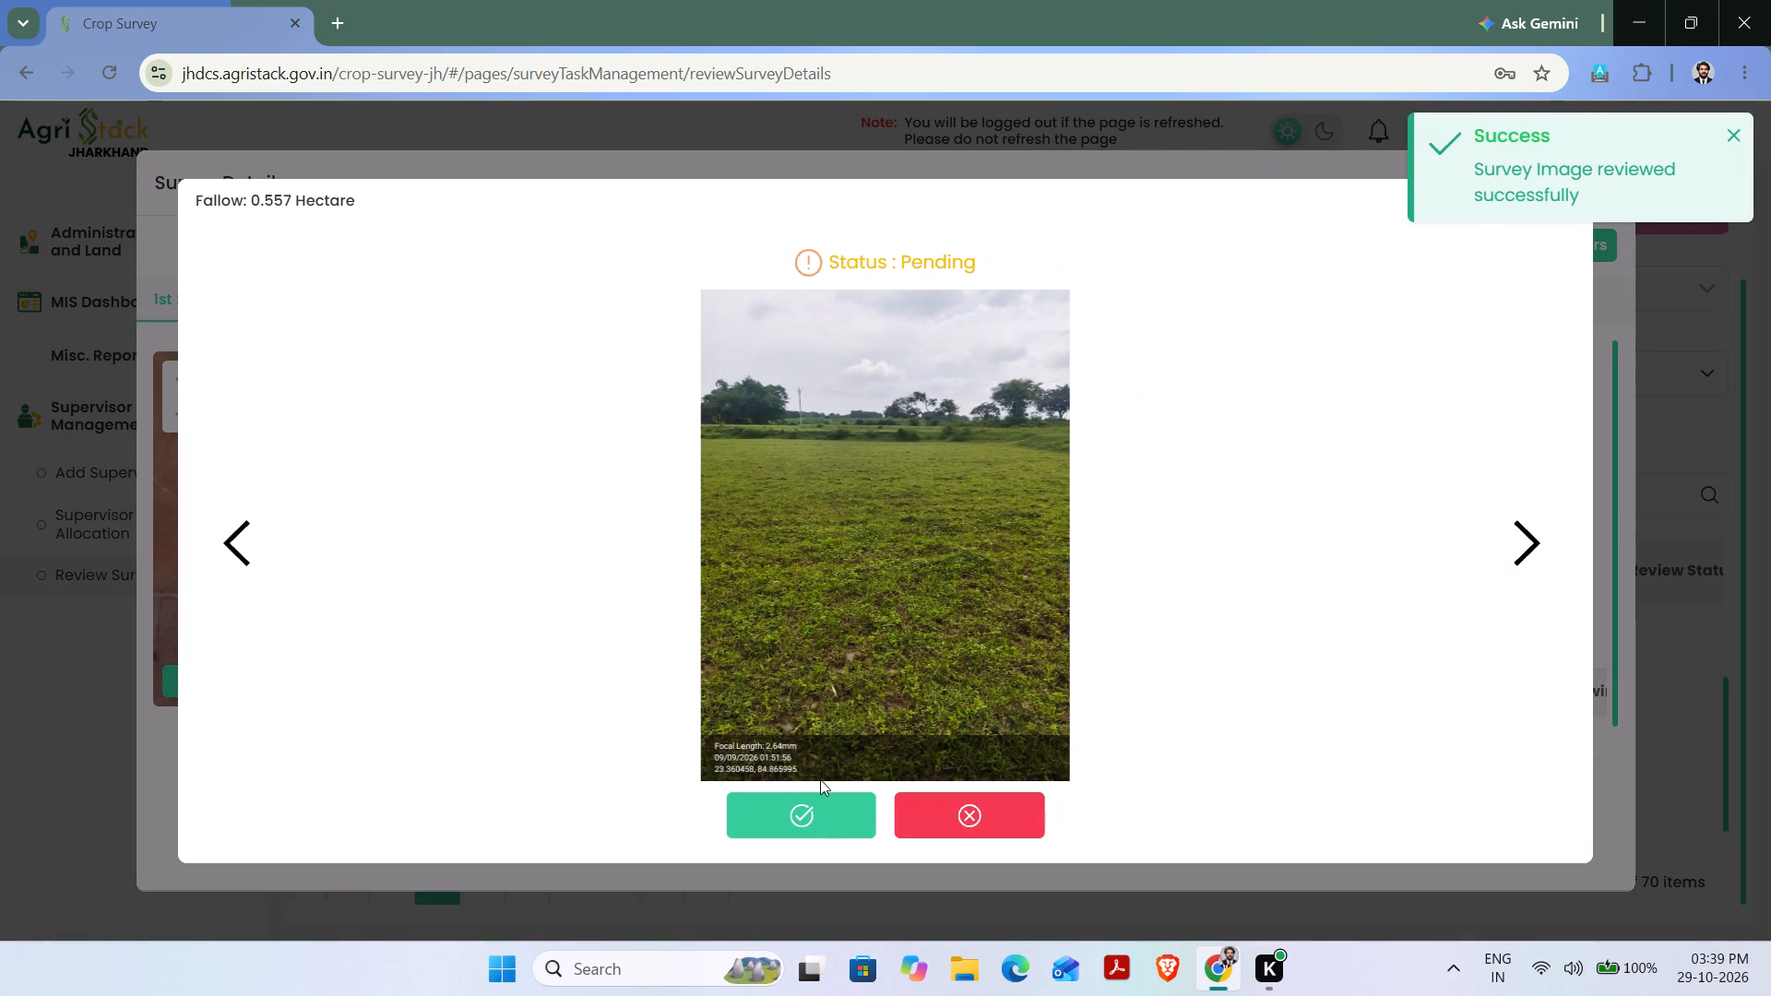
click(817, 801)
drag(970, 641, 898, 654)
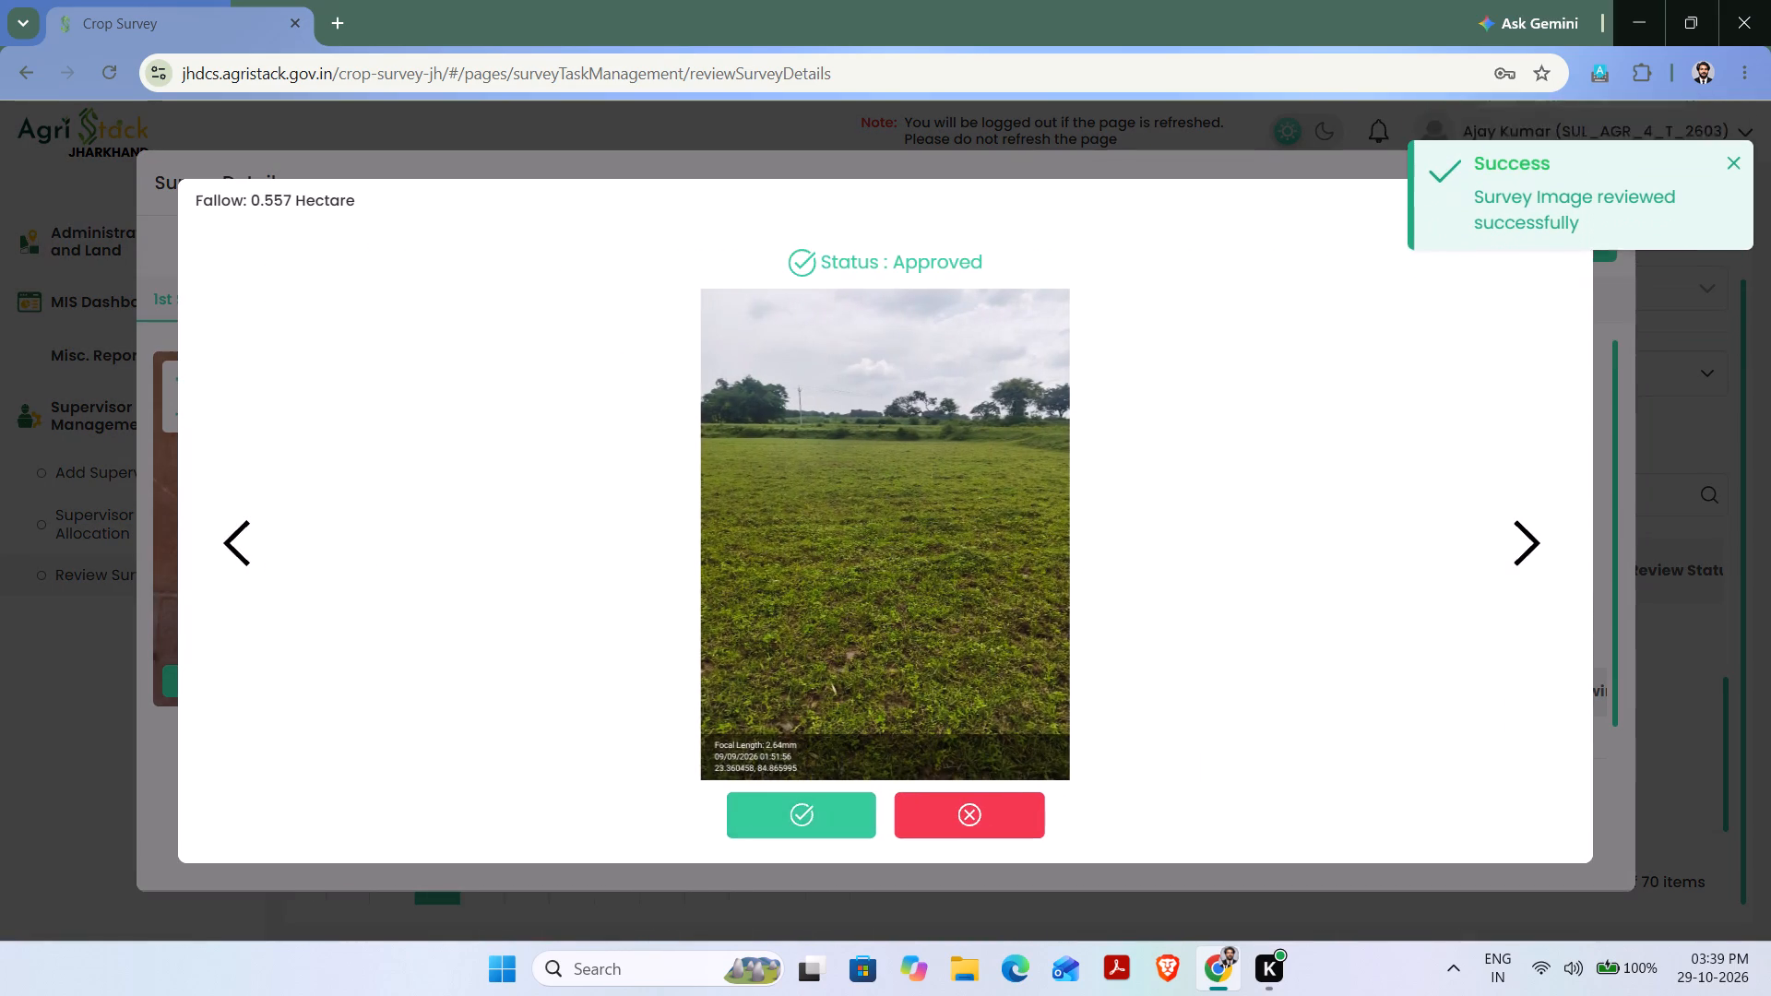
drag(898, 654, 850, 666)
click(826, 807)
drag(995, 609, 924, 615)
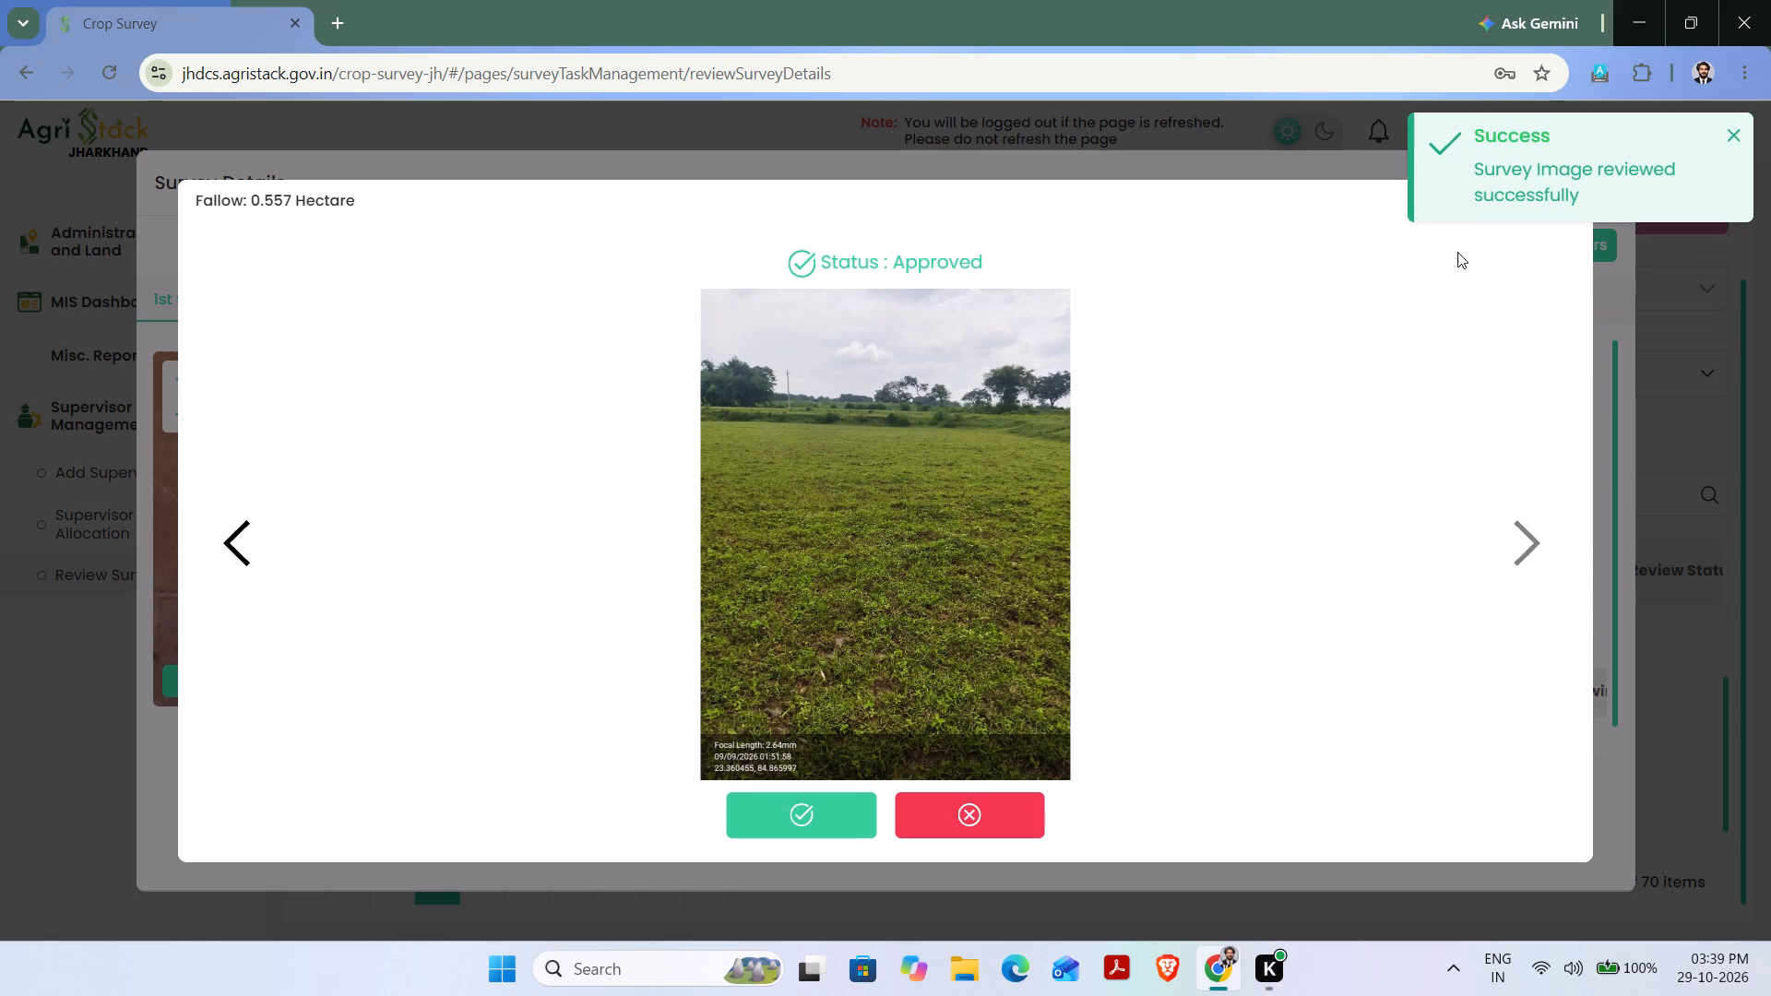
click(1565, 201)
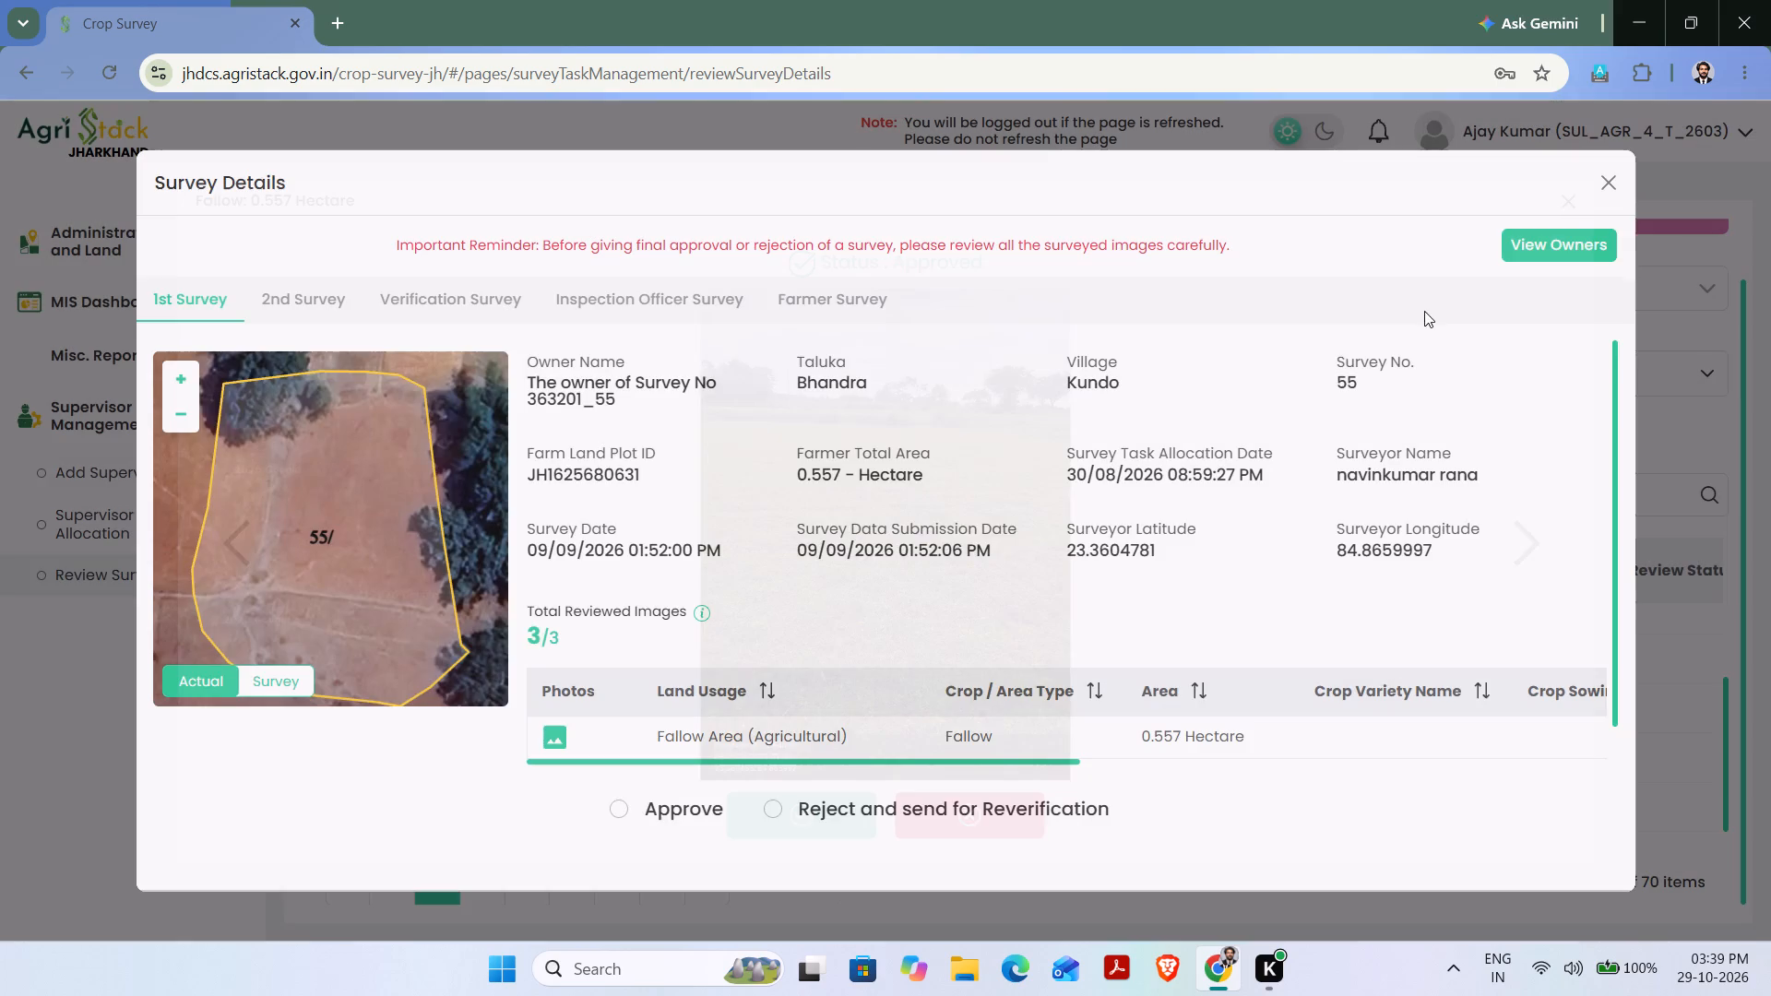
Mark the first survey of survey number 55 as Approve, save the review and close its details.
scroll(853, 614, down, 2)
click(704, 654)
click(795, 722)
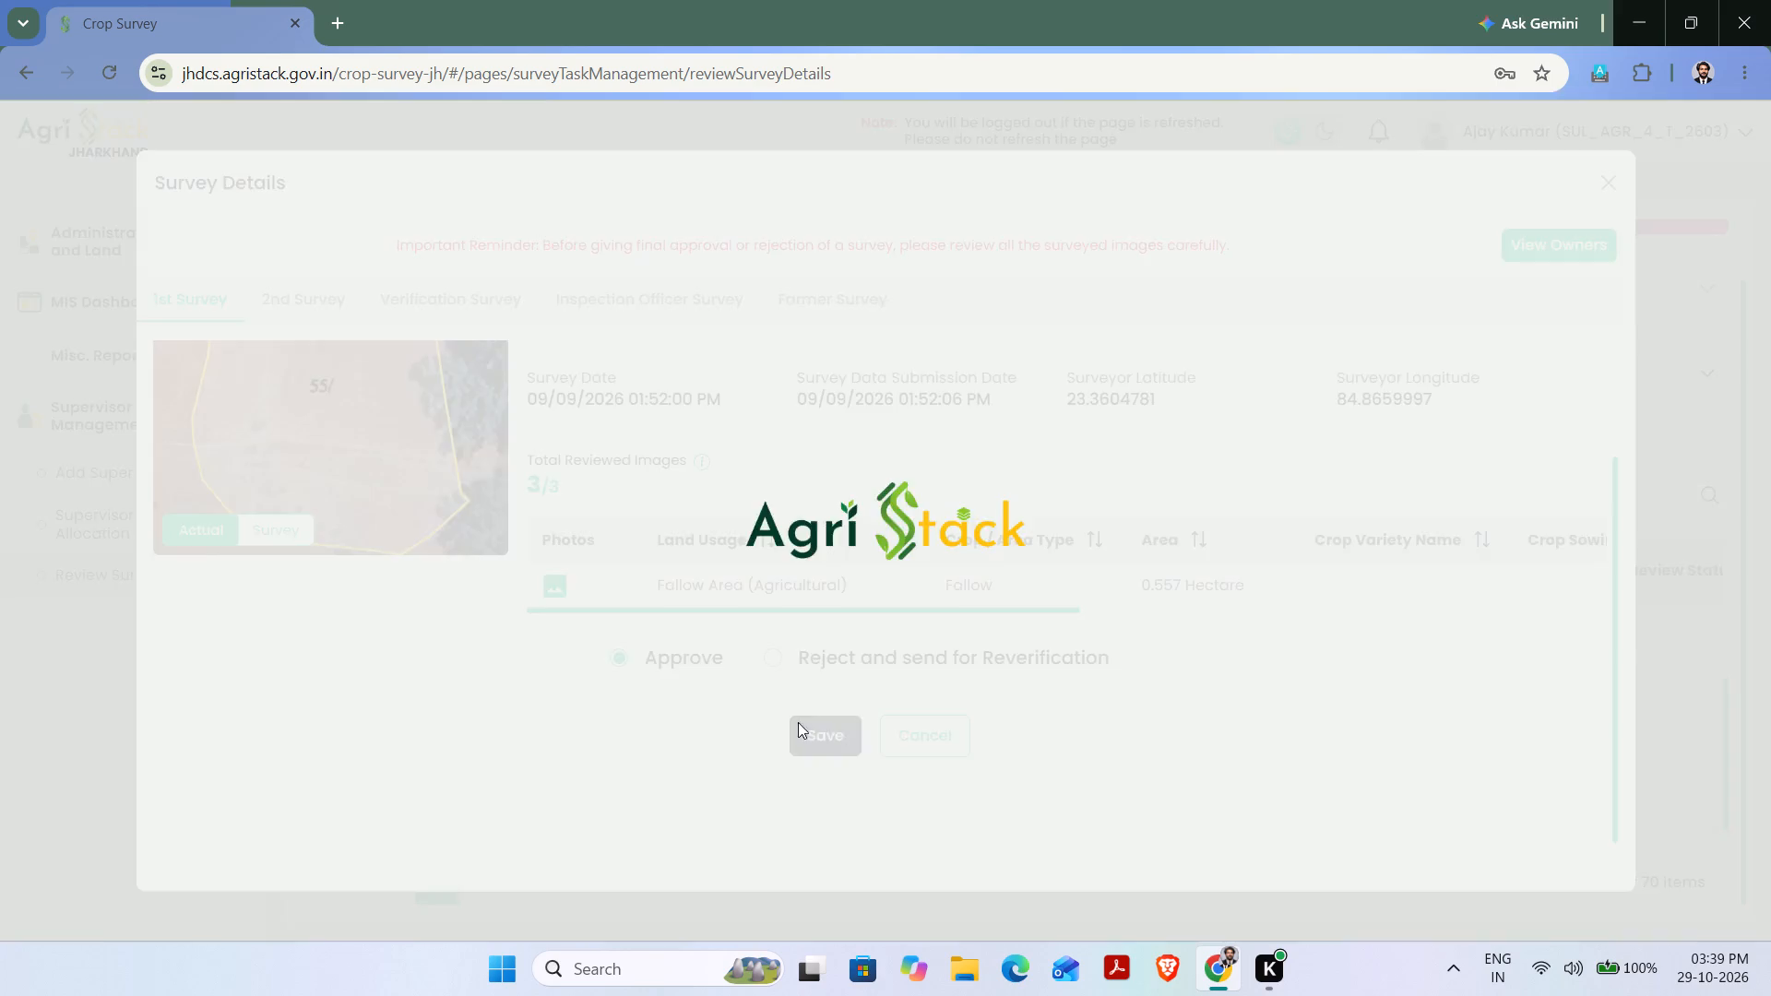
click(914, 565)
Reapply the existing Kundo village survey filters to reload the list of pending records.
scroll(456, 780, down, 2)
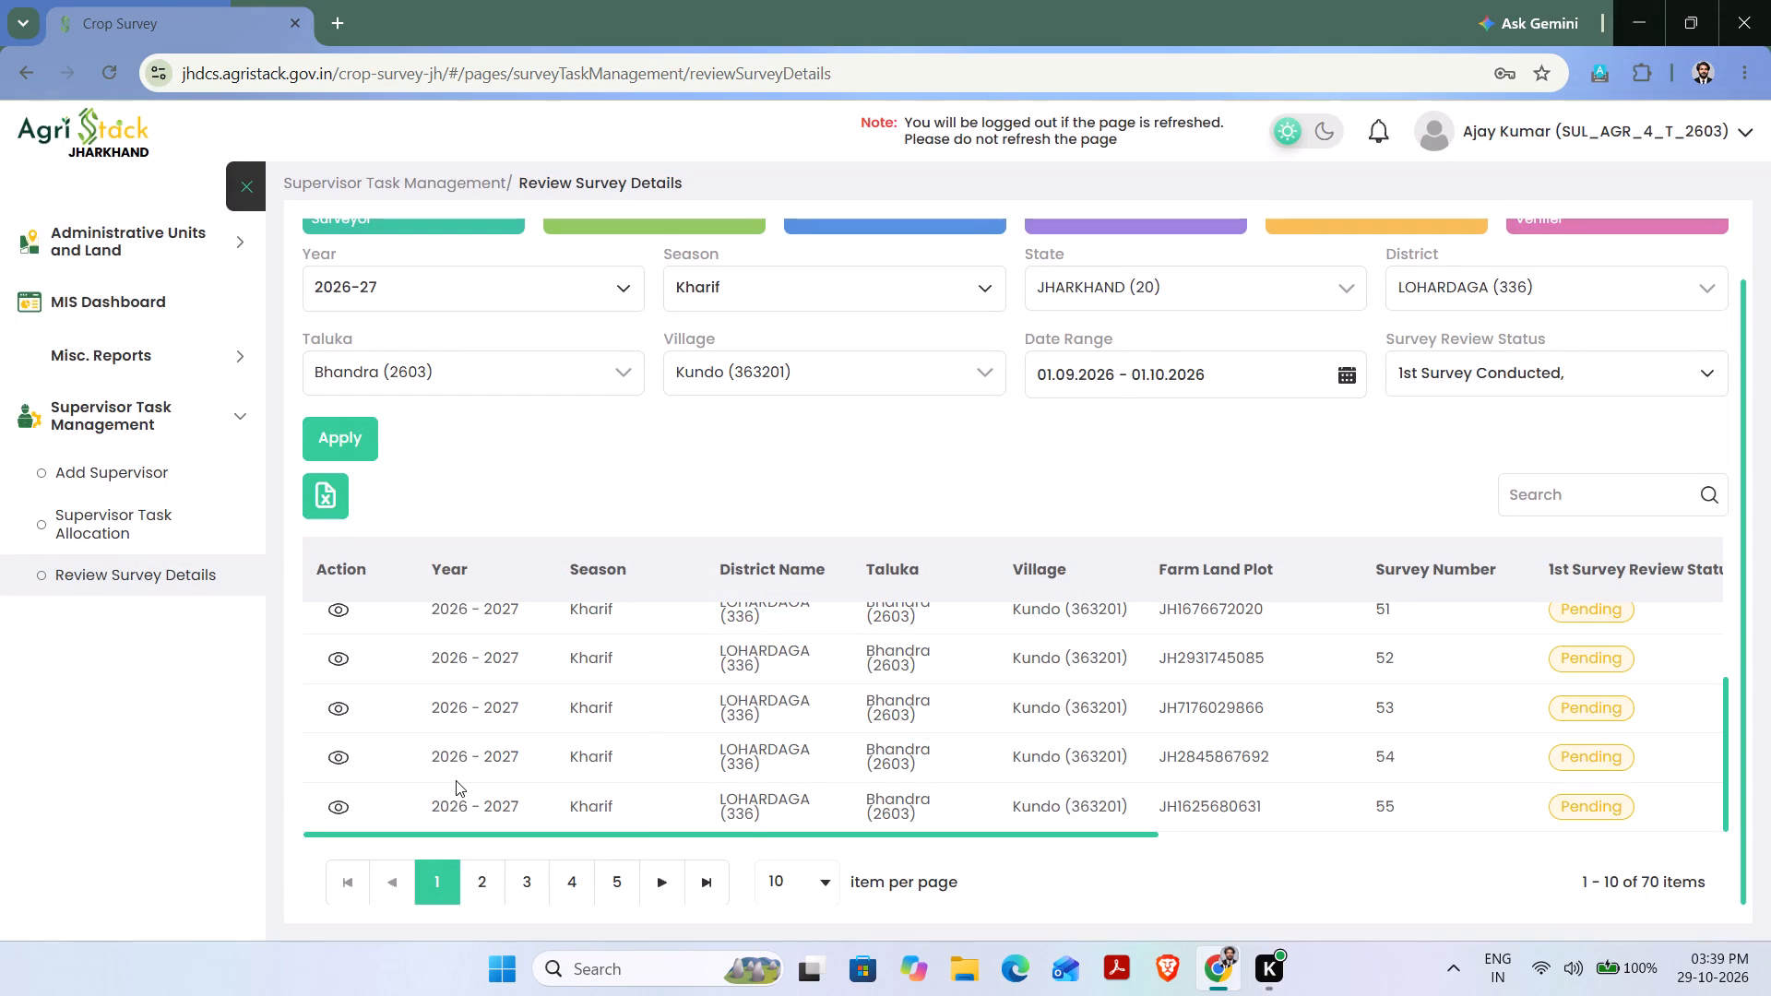
click(343, 445)
Open the record for survey number 56 and approve all three photos of its 0.4937-hectare Fallow area.
scroll(432, 696, up, 4)
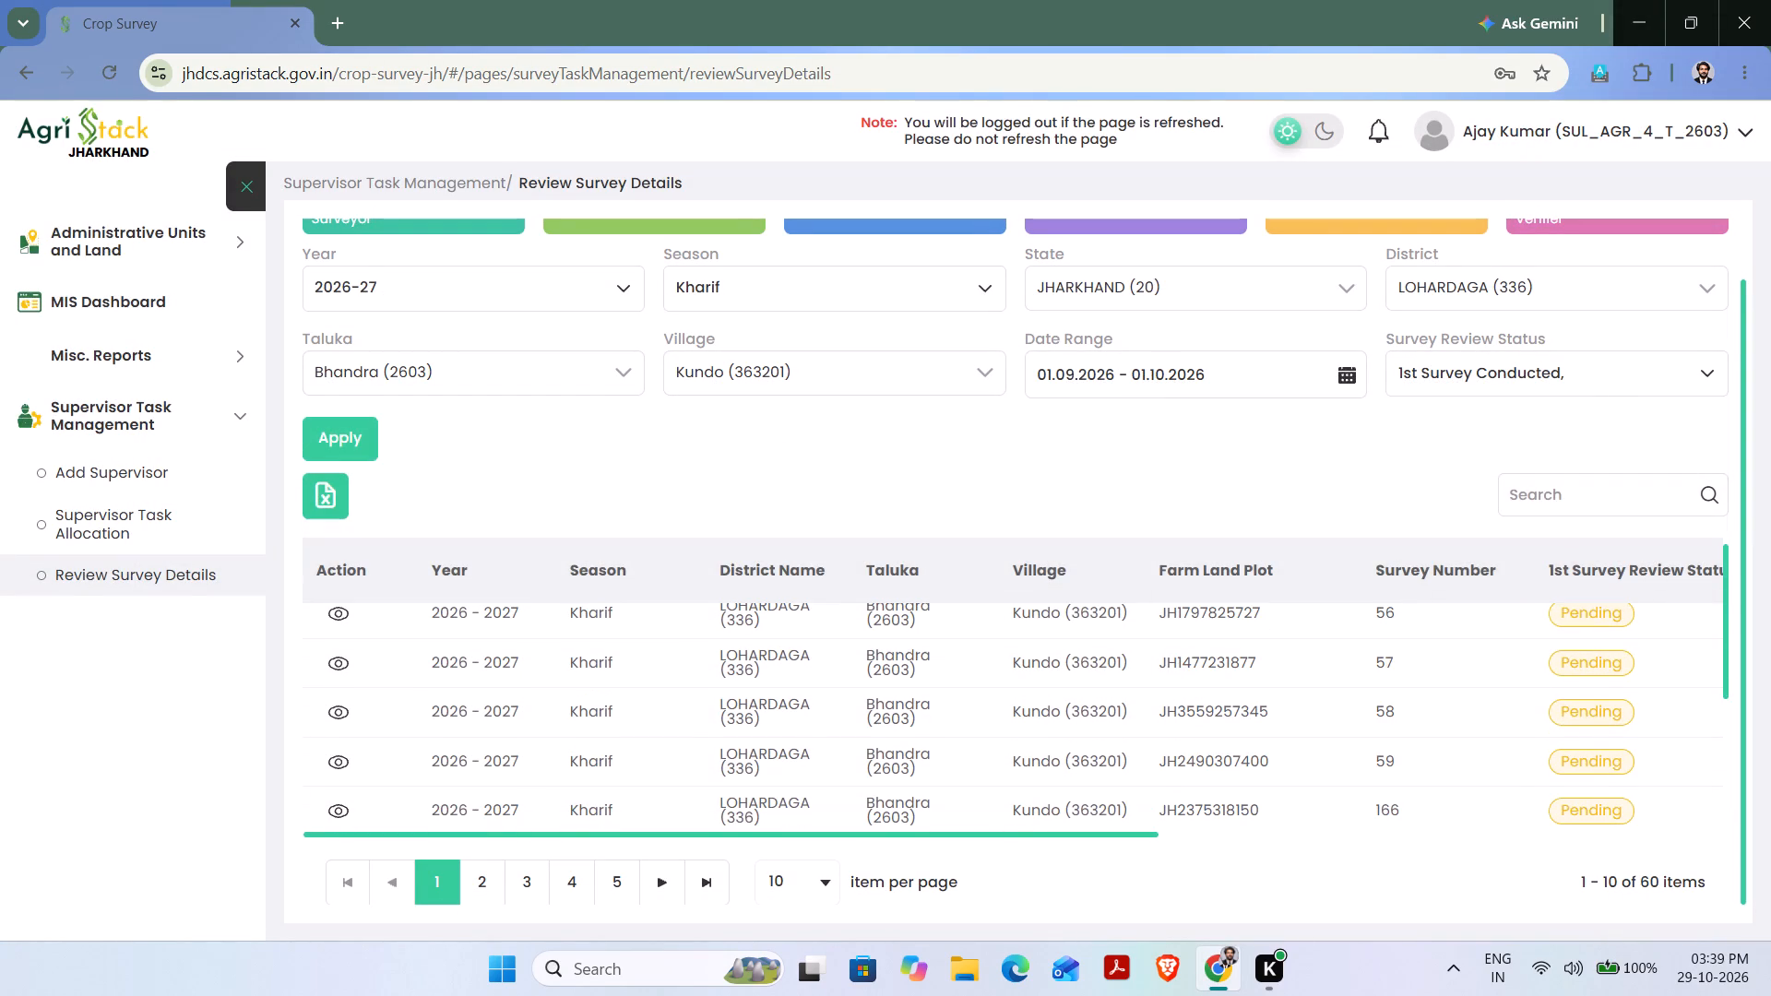
click(344, 630)
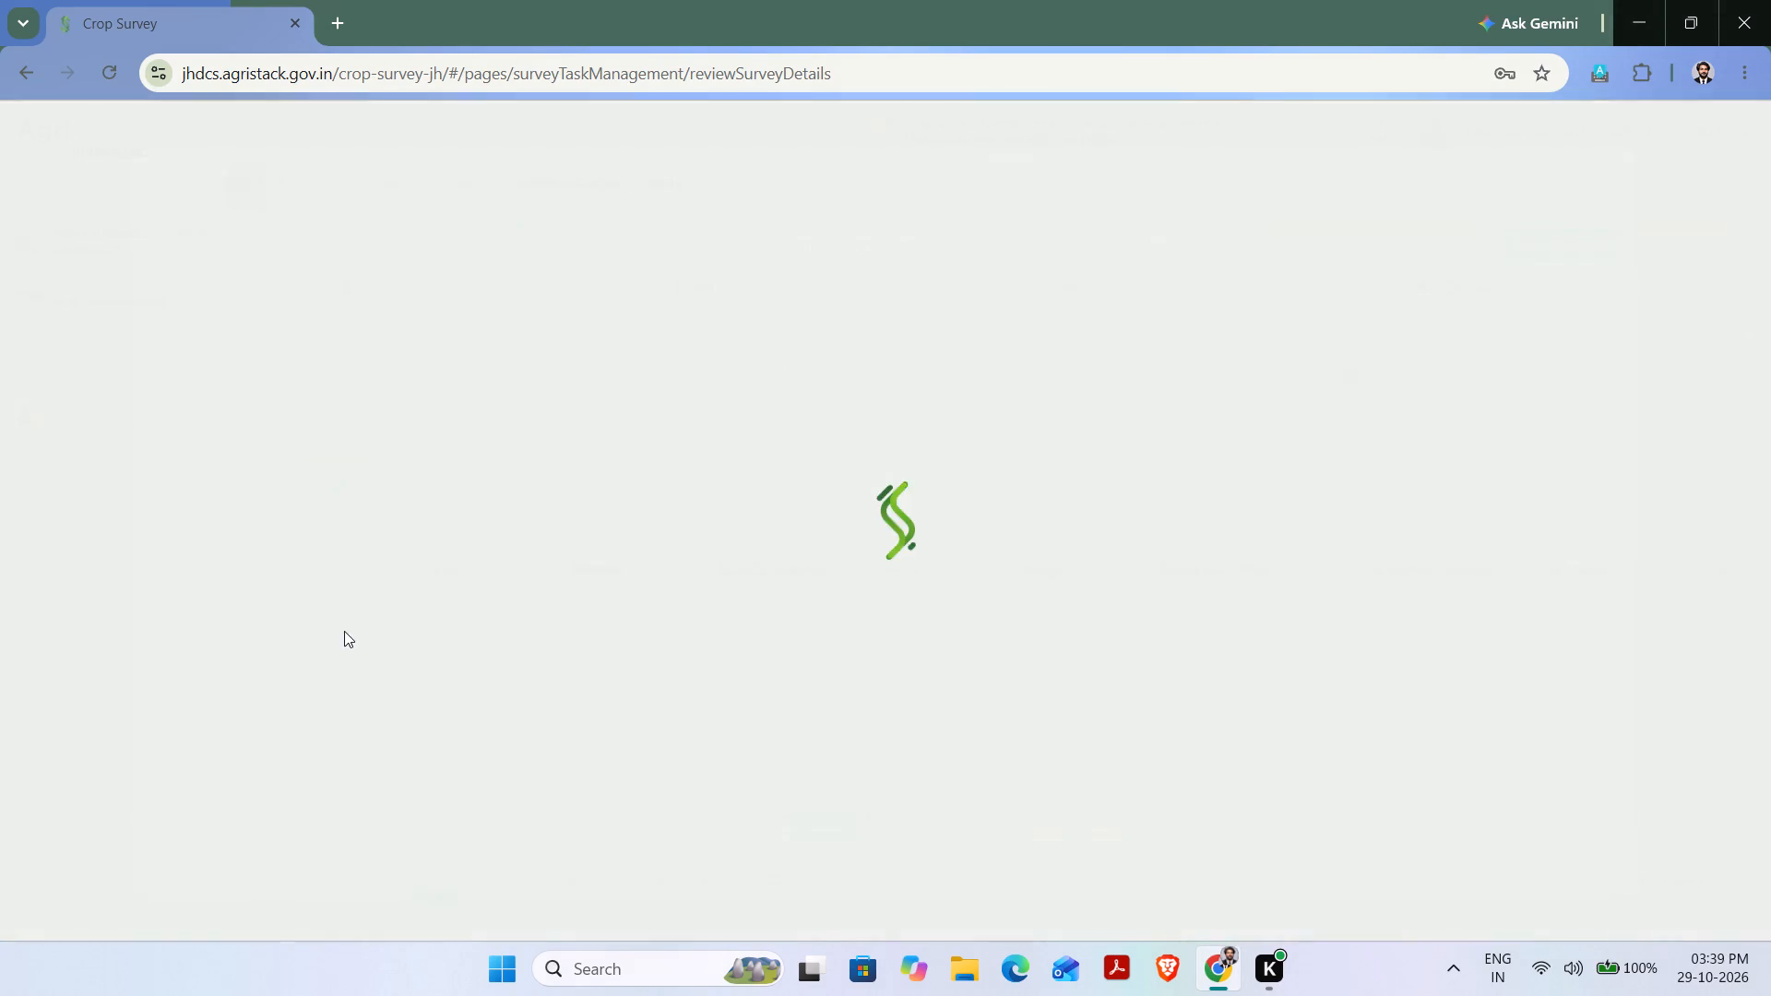
click(545, 734)
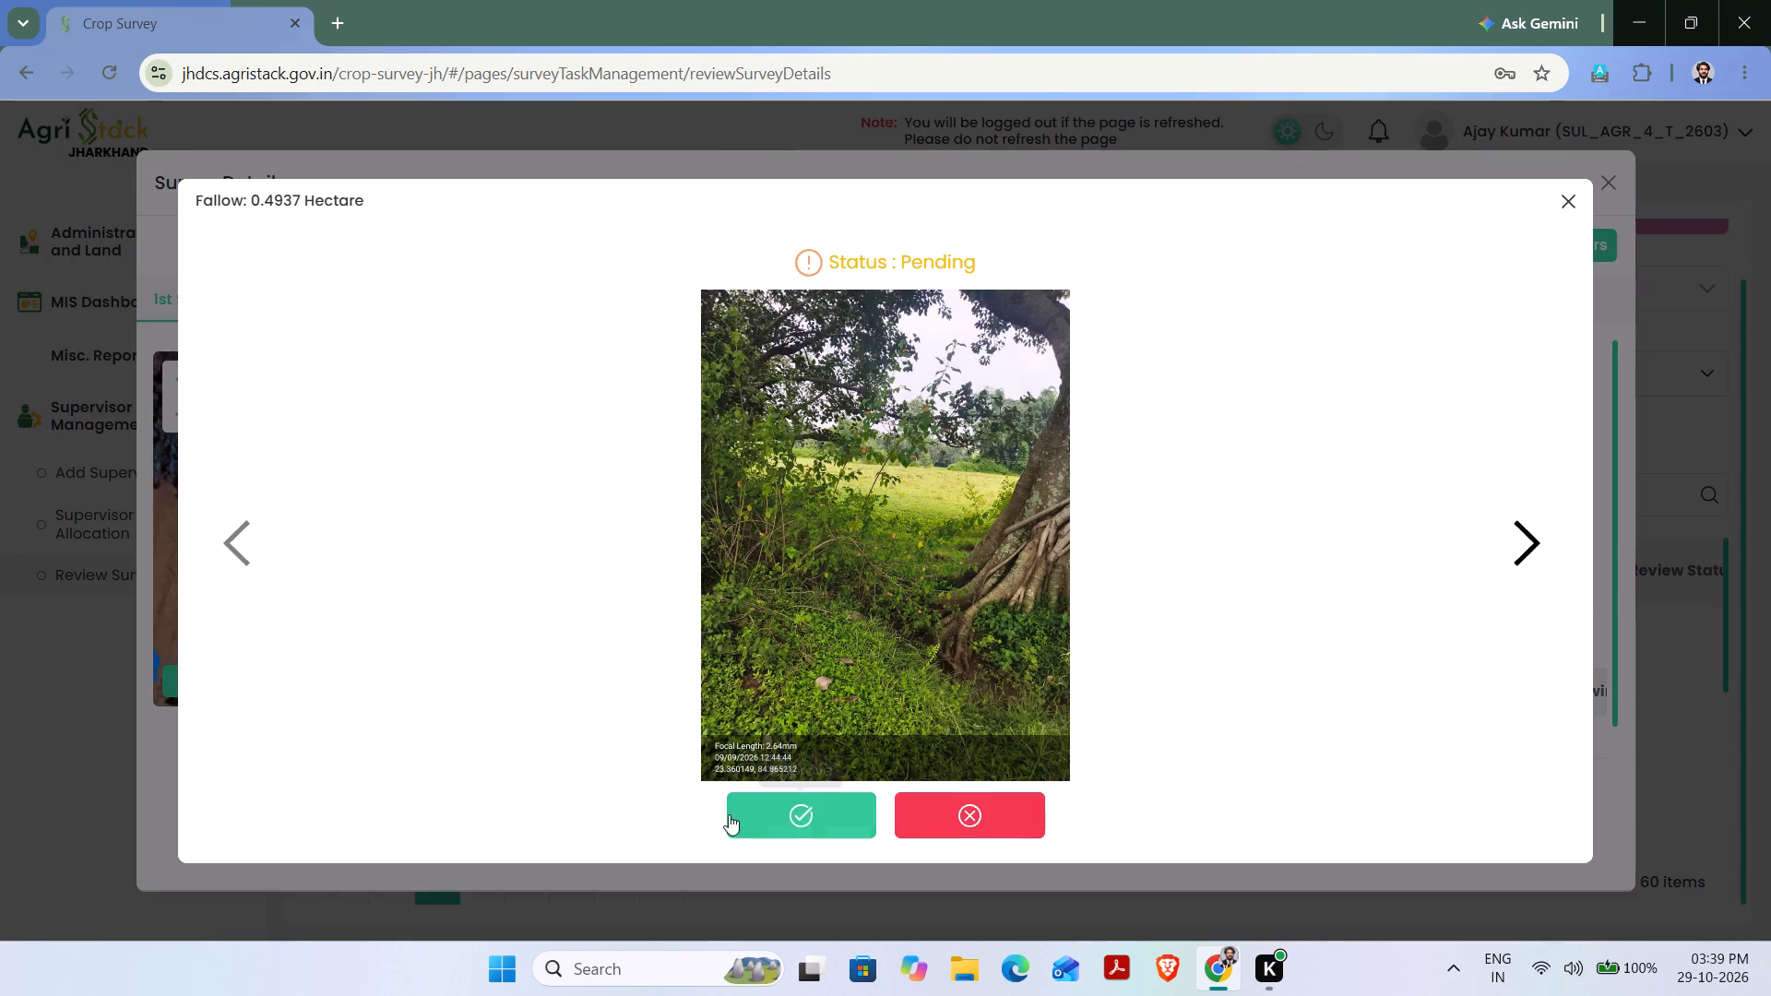
click(740, 821)
drag(908, 681, 745, 699)
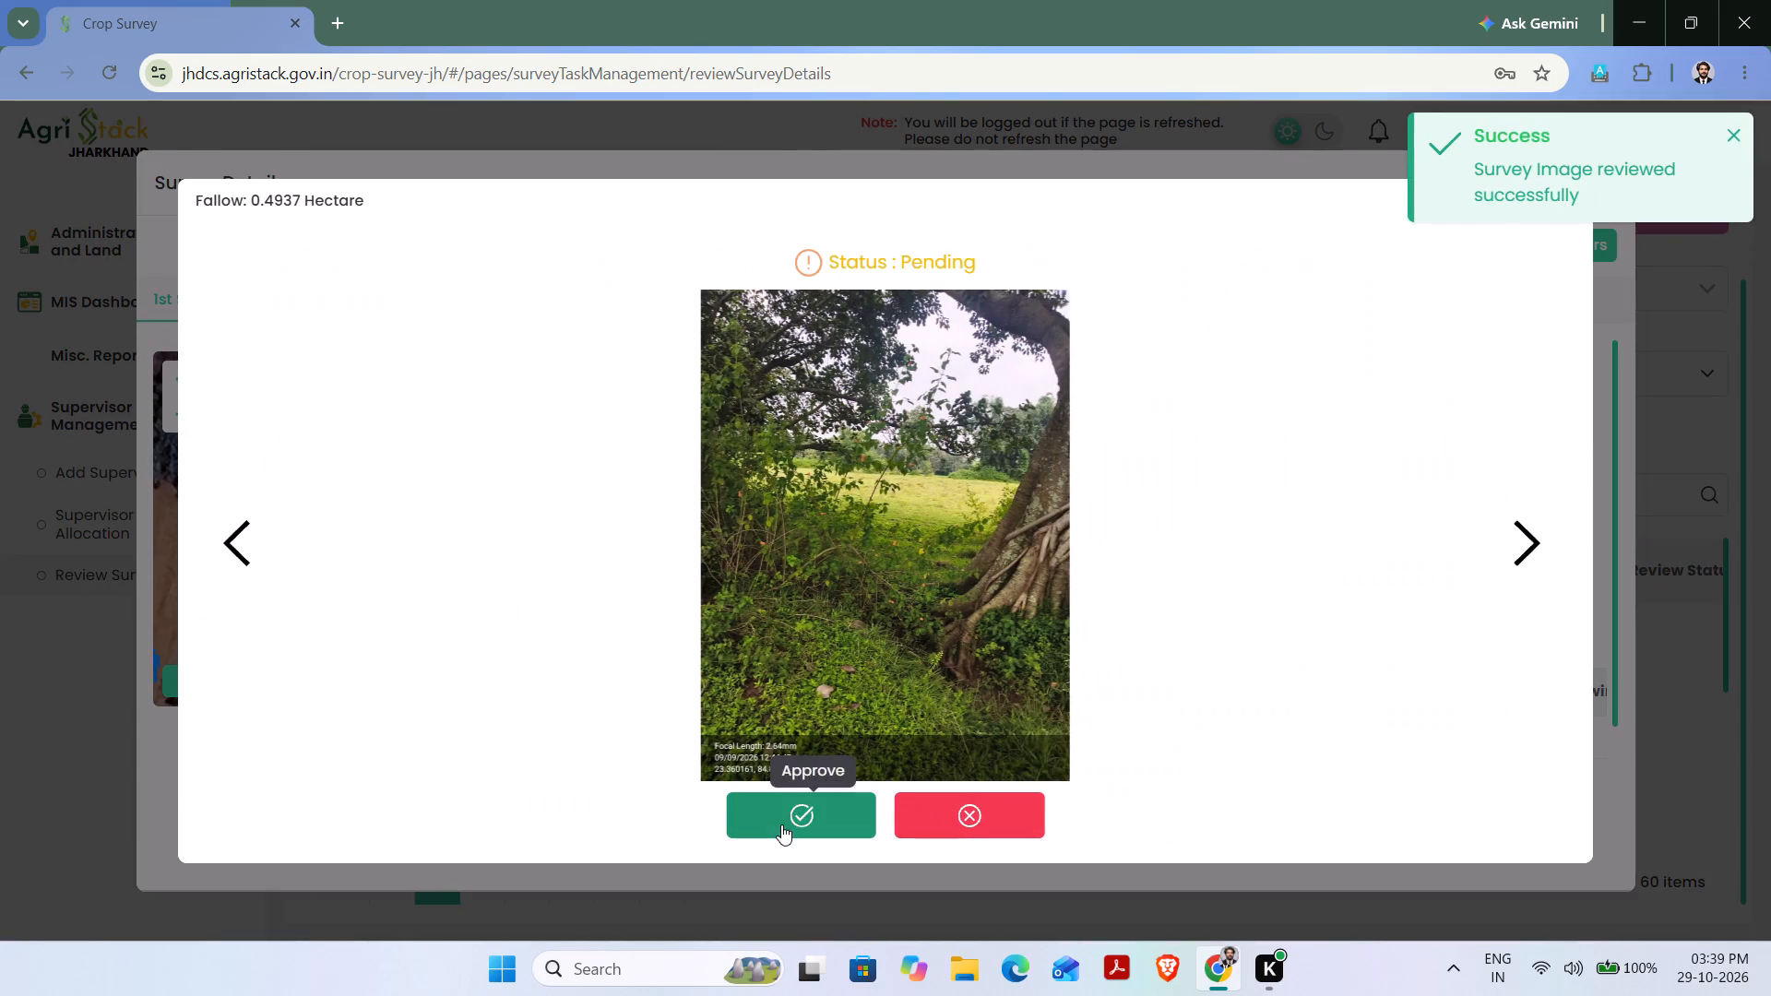
click(781, 824)
drag(910, 685, 841, 697)
click(825, 814)
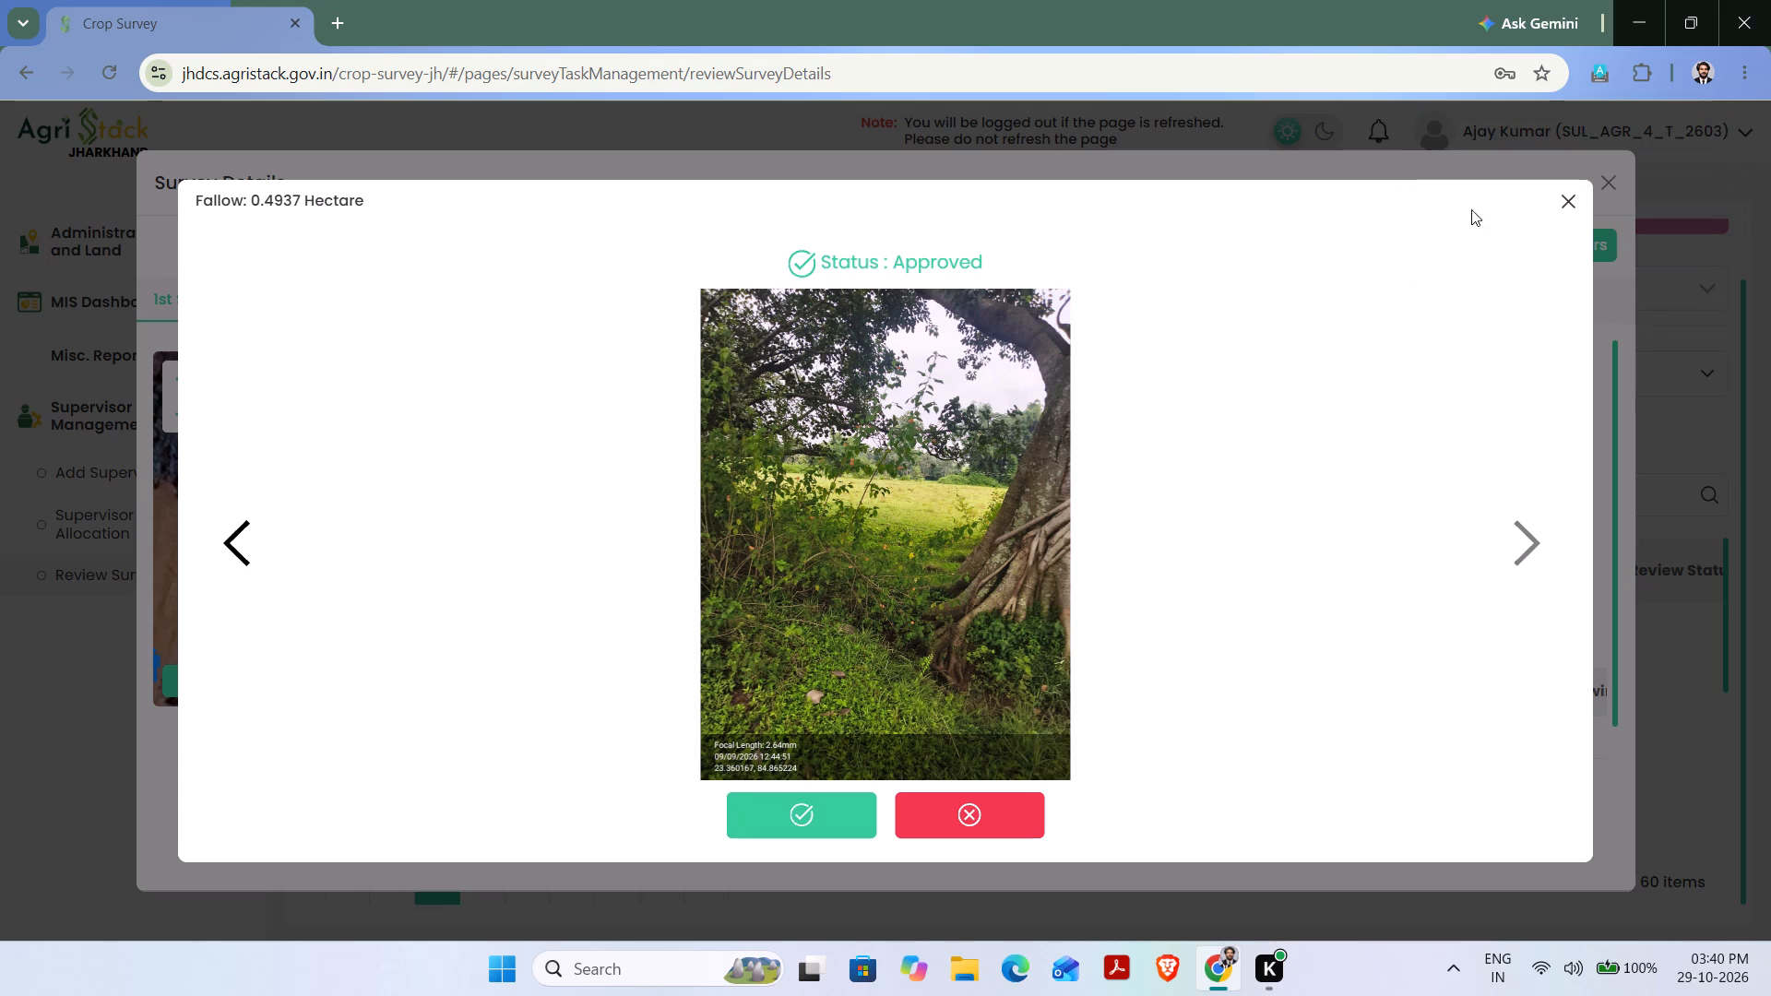
click(1560, 201)
click(1563, 200)
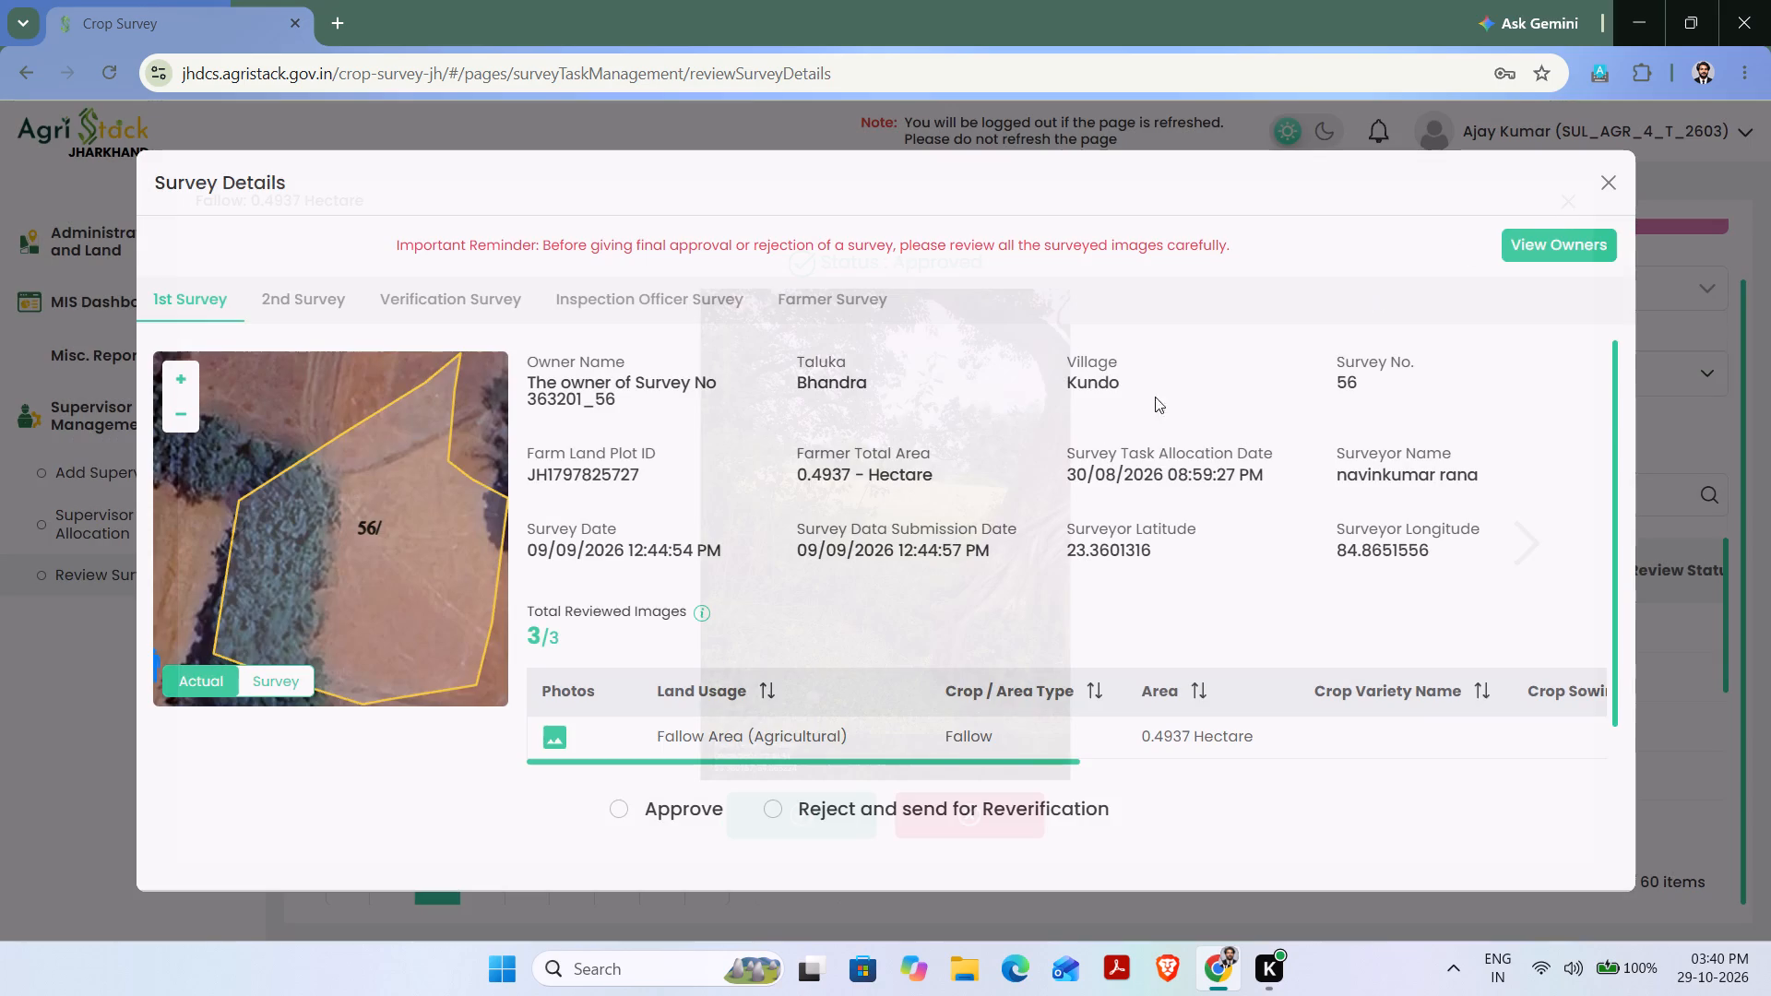
Mark the first survey of survey number 56 as Approve, save the review and close its details.
scroll(991, 488, down, 3)
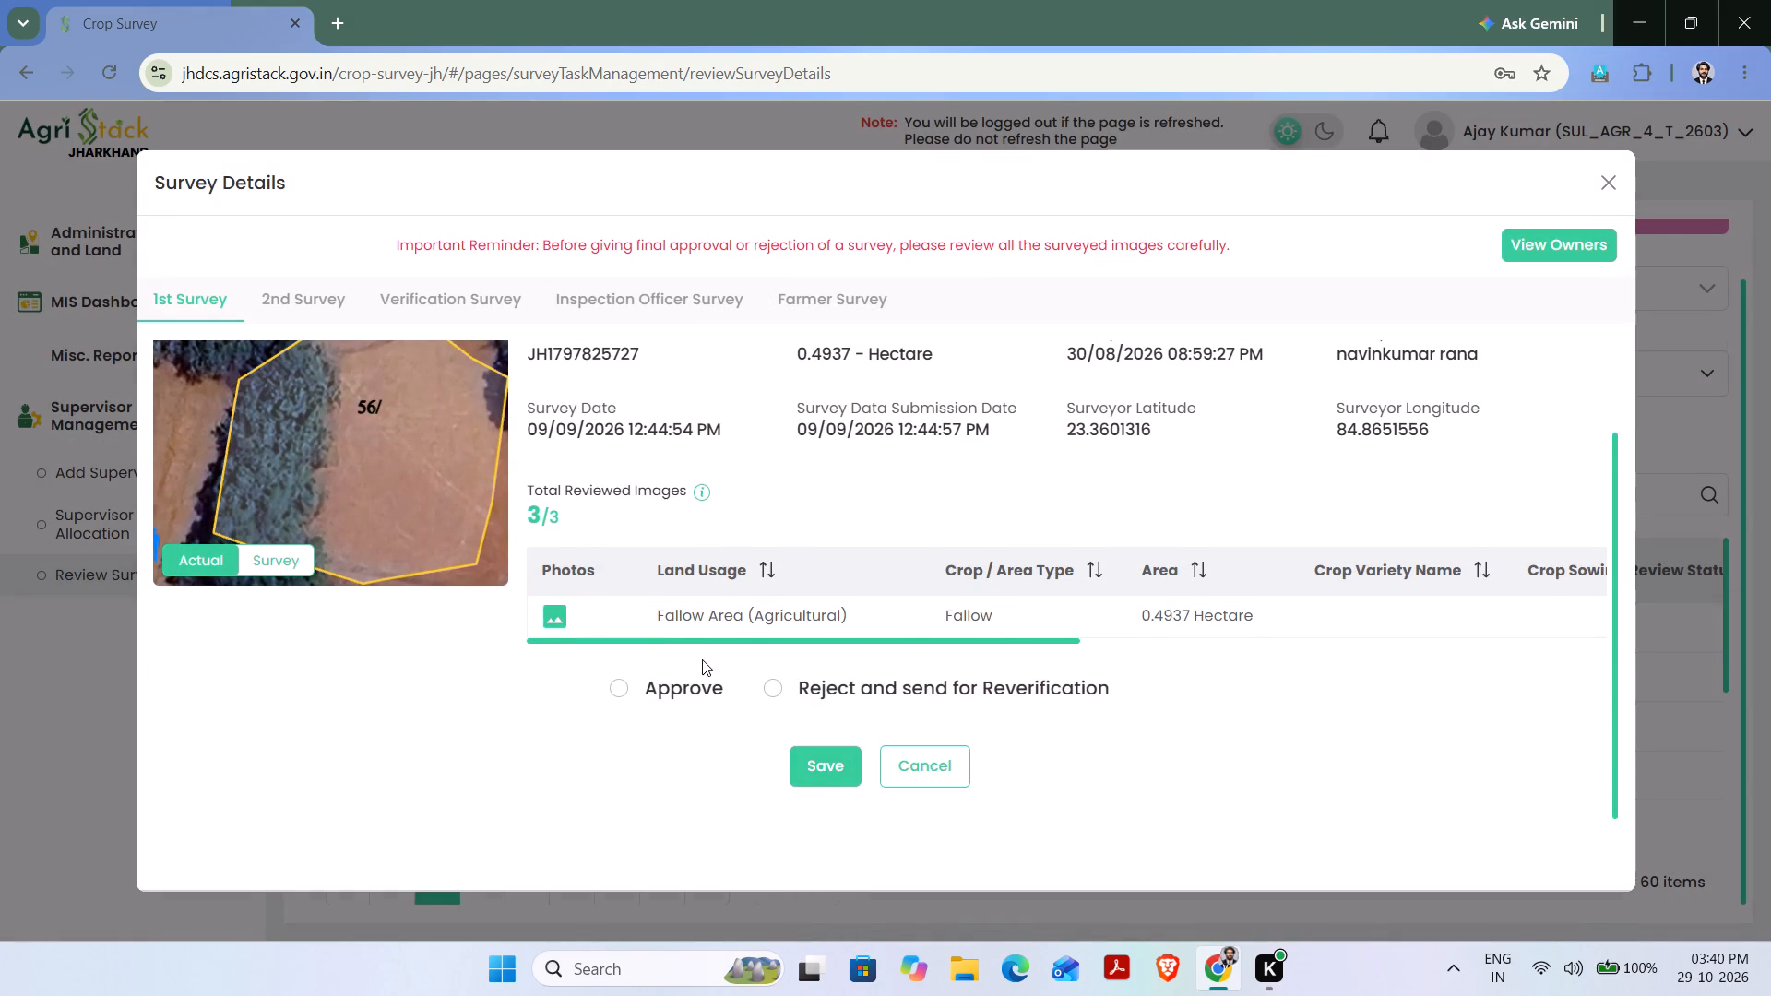
click(702, 658)
click(815, 722)
click(847, 571)
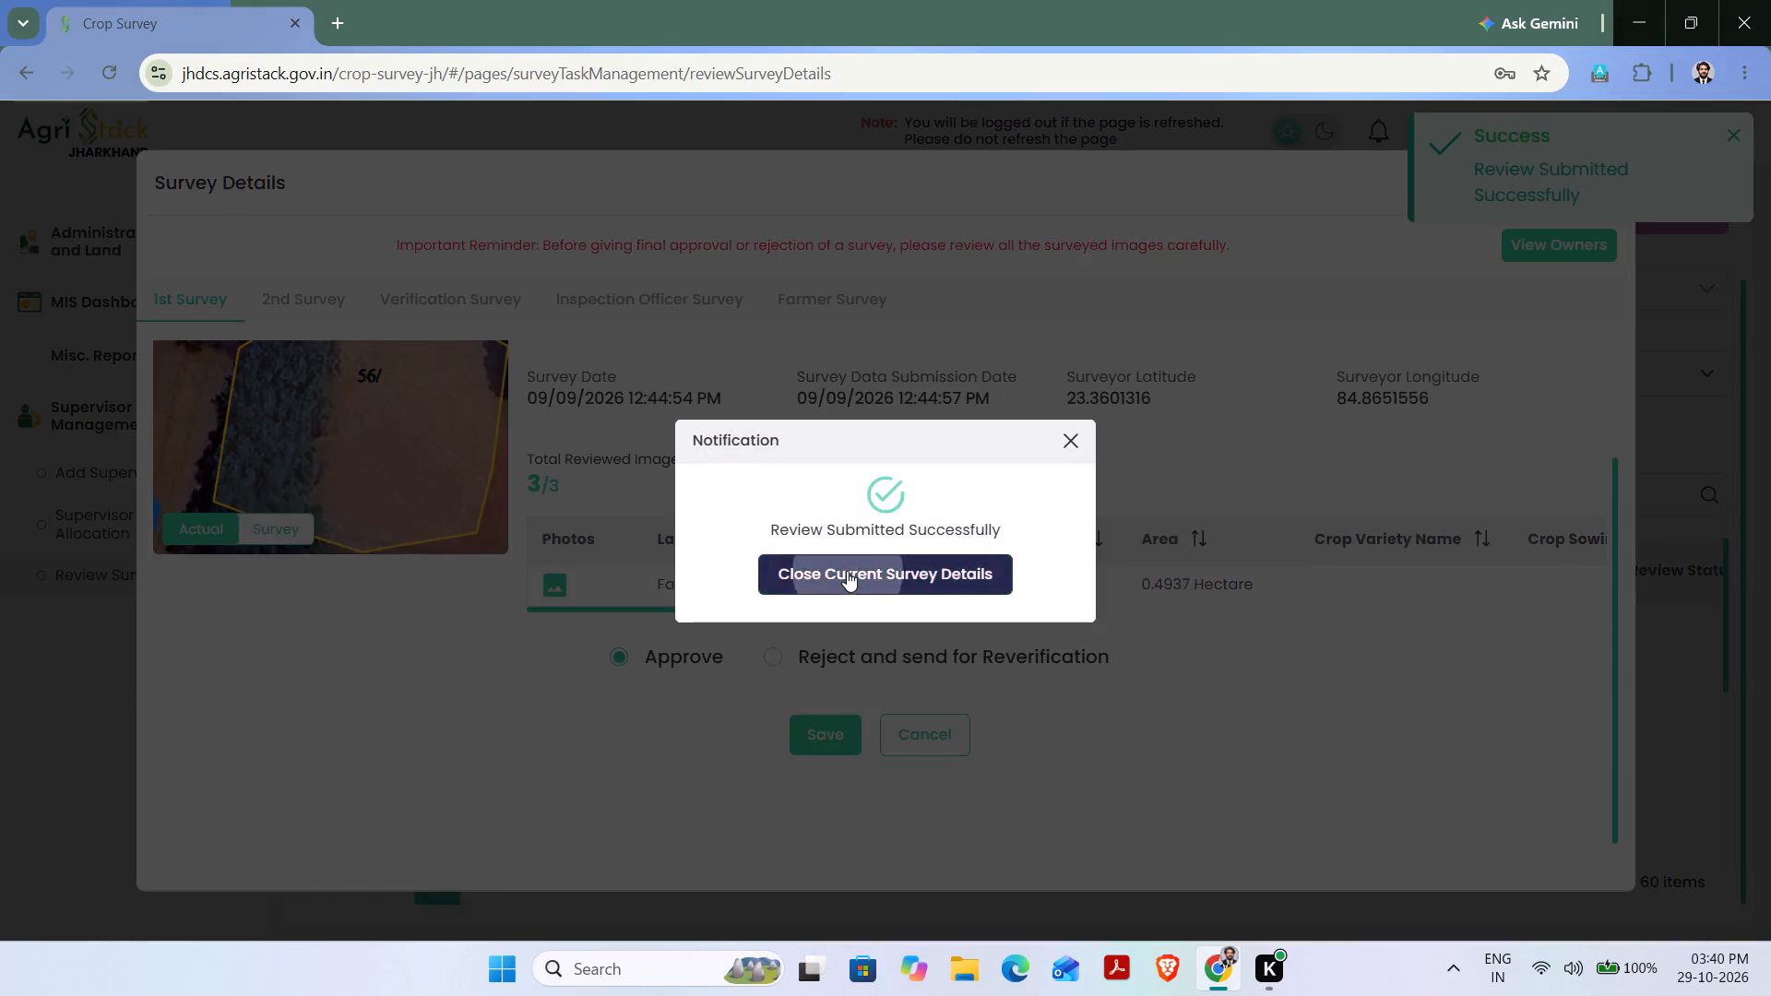
Open the record for survey number 57 and approve all three photos of its 0.2482-hectare Fallow area.
click(345, 674)
click(566, 747)
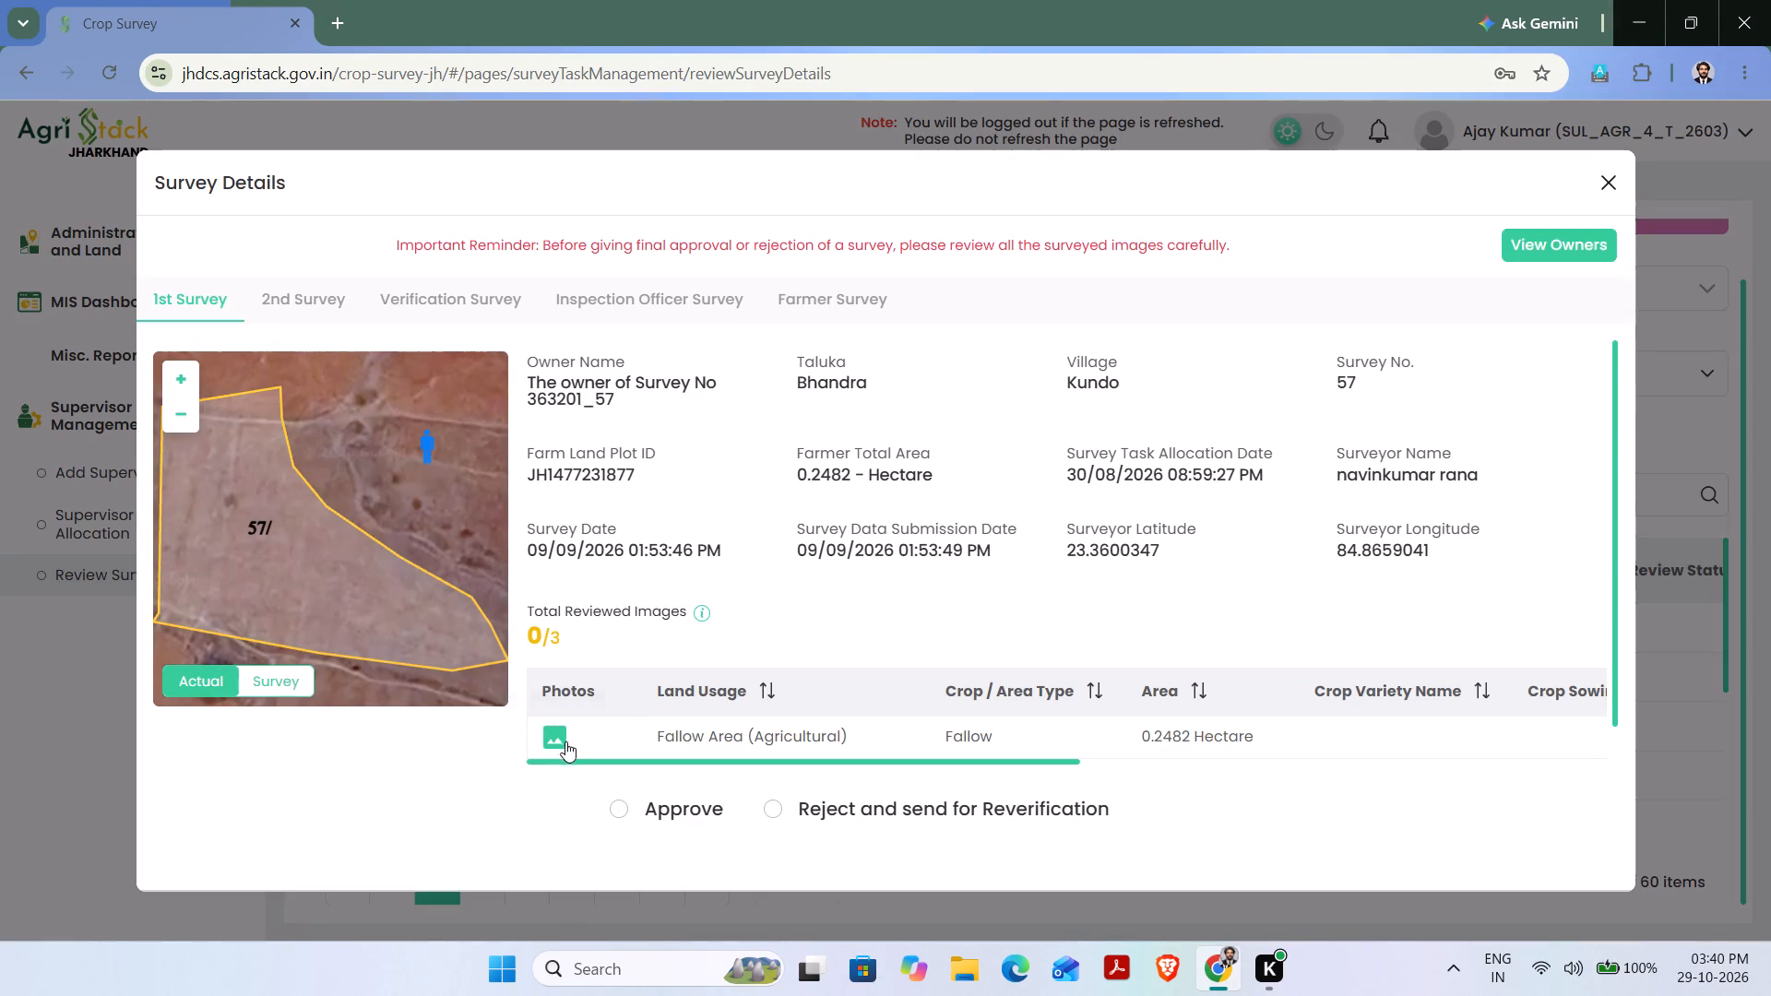
click(558, 731)
click(737, 821)
drag(875, 717, 742, 729)
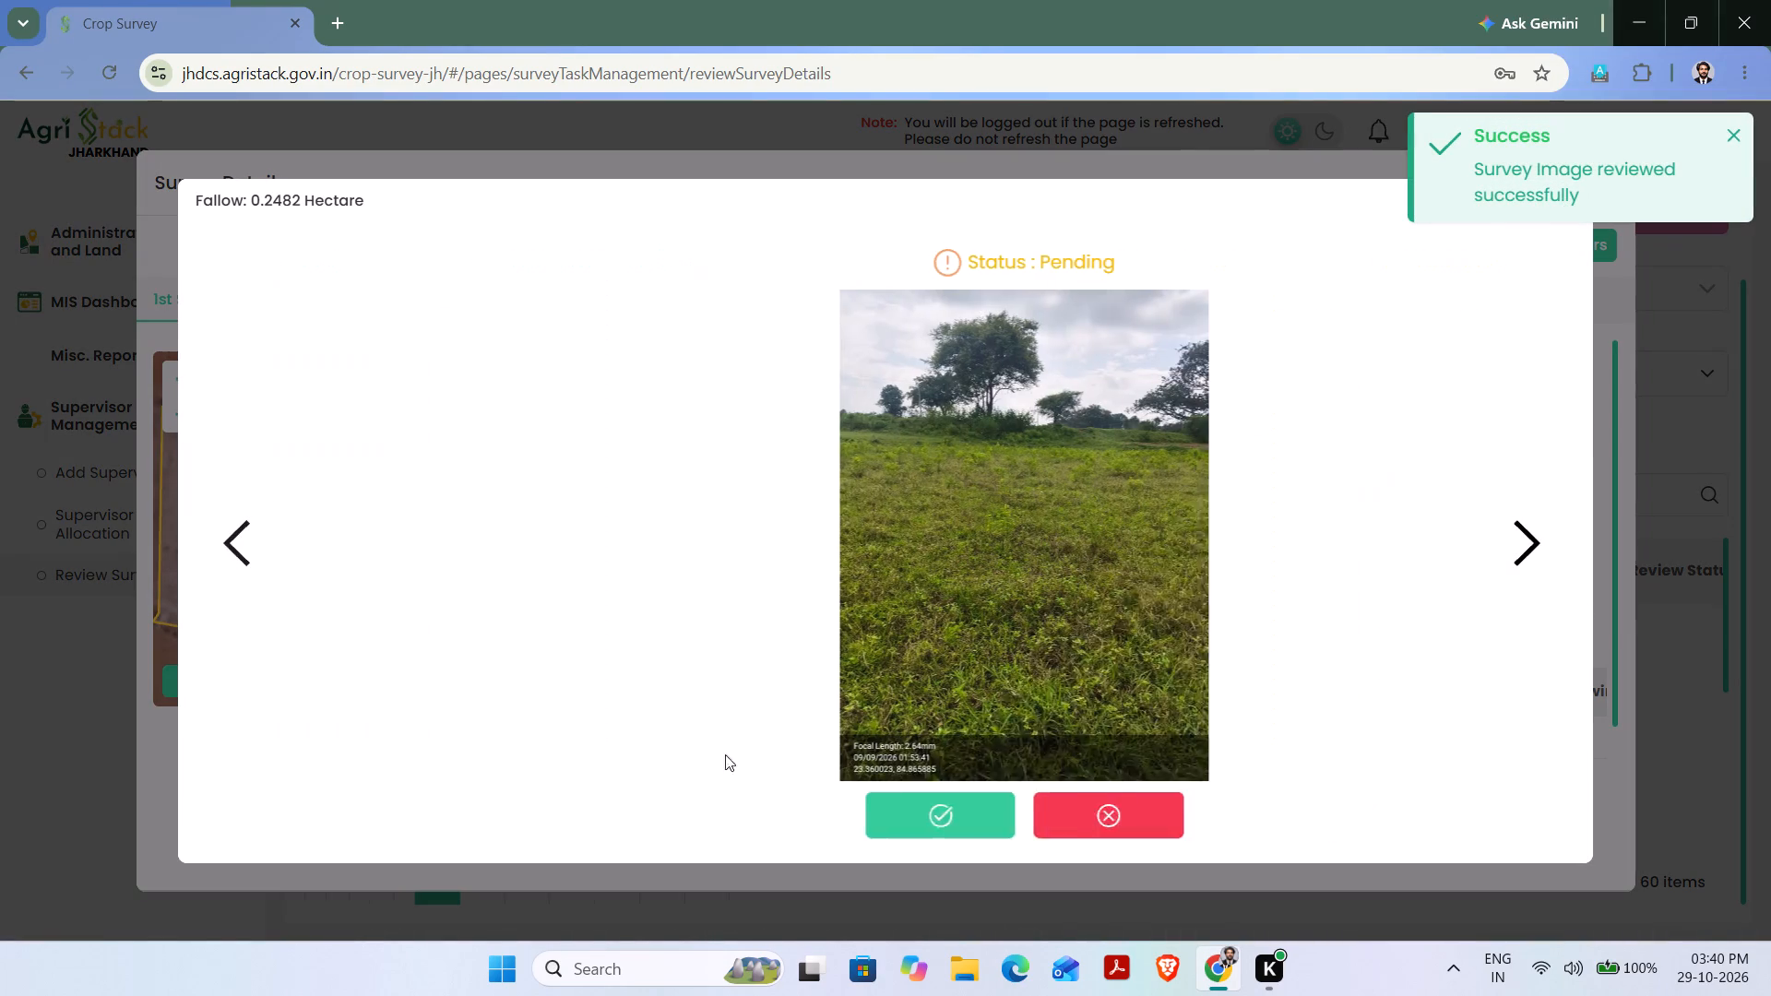
click(736, 817)
drag(862, 711, 759, 723)
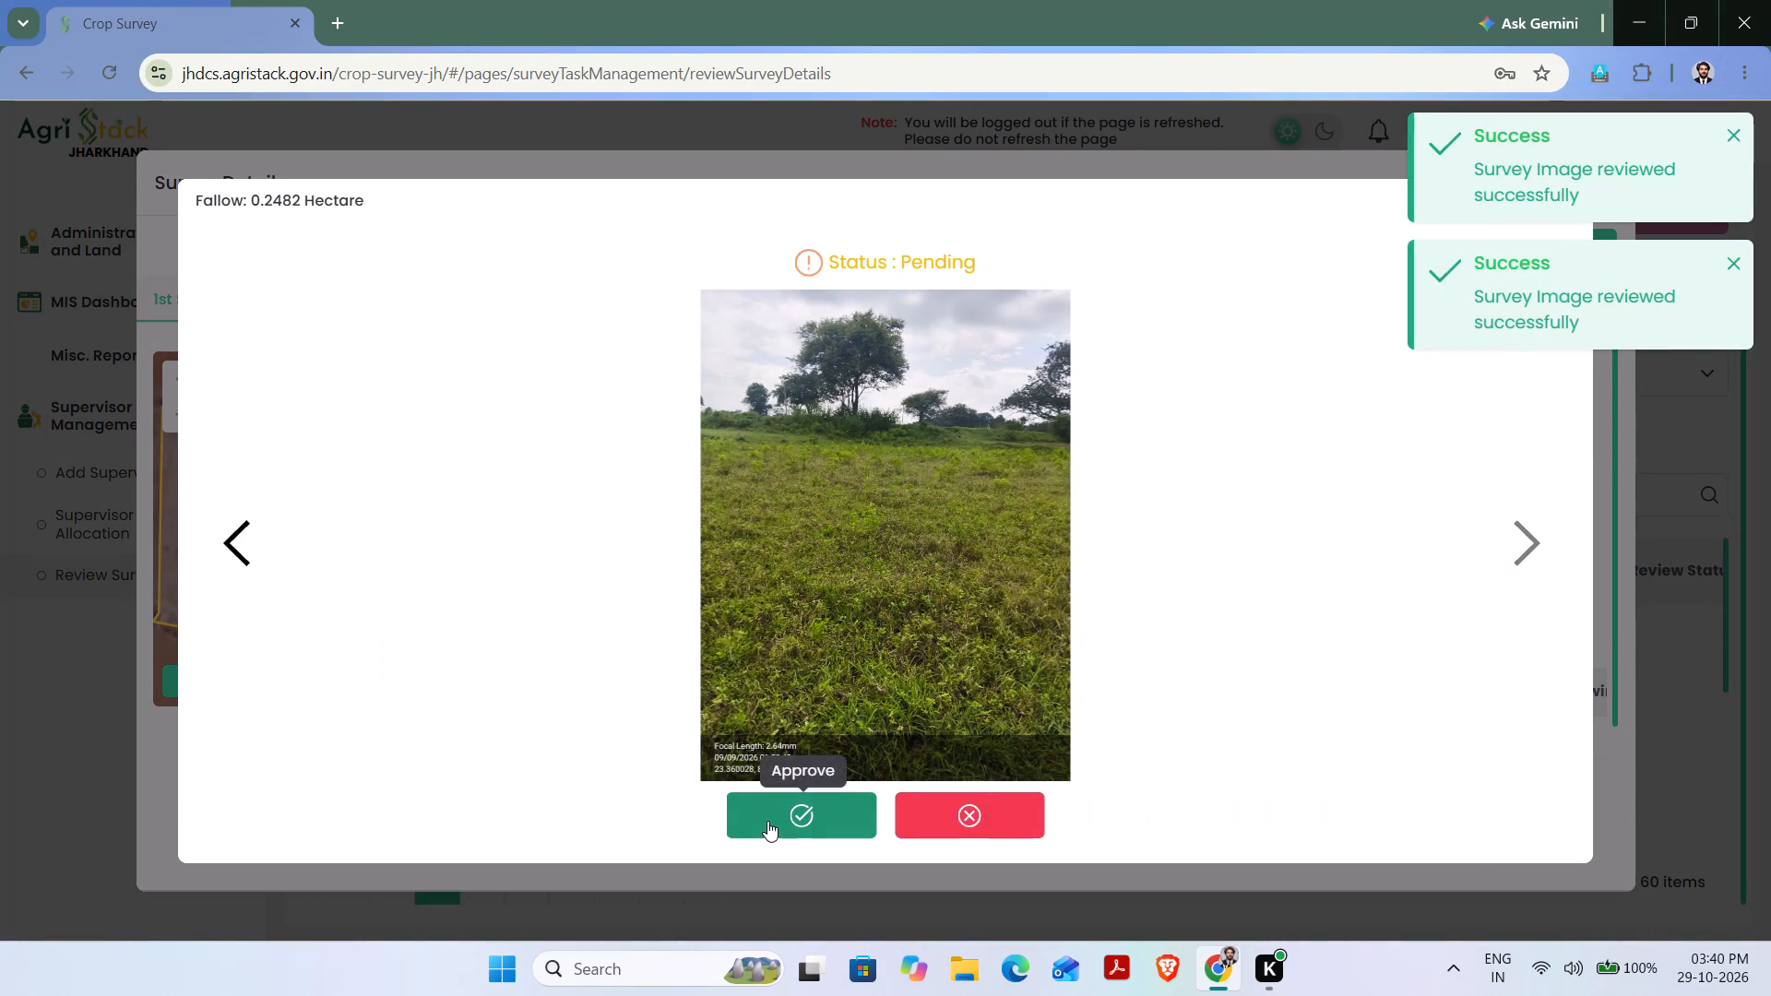
click(767, 820)
drag(912, 668, 844, 670)
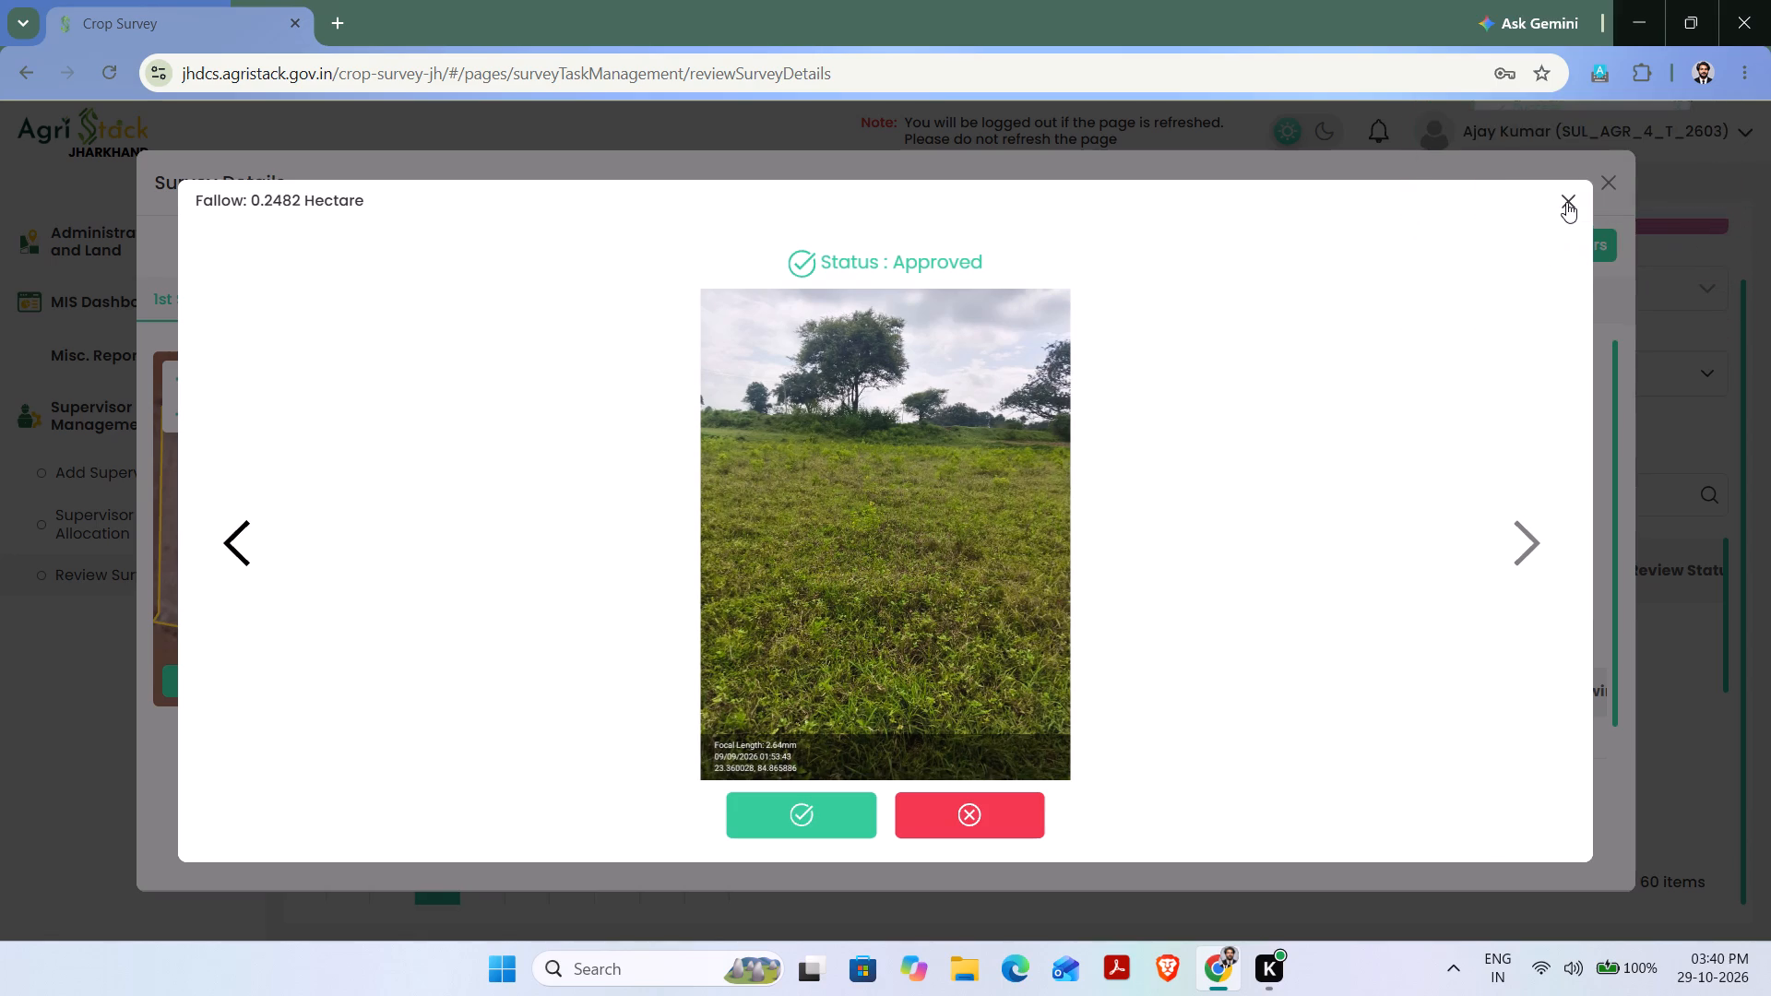
click(1566, 202)
Mark the first survey of survey number 57 as Approve, save the review and close its details.
scroll(886, 549, down, 2)
click(702, 656)
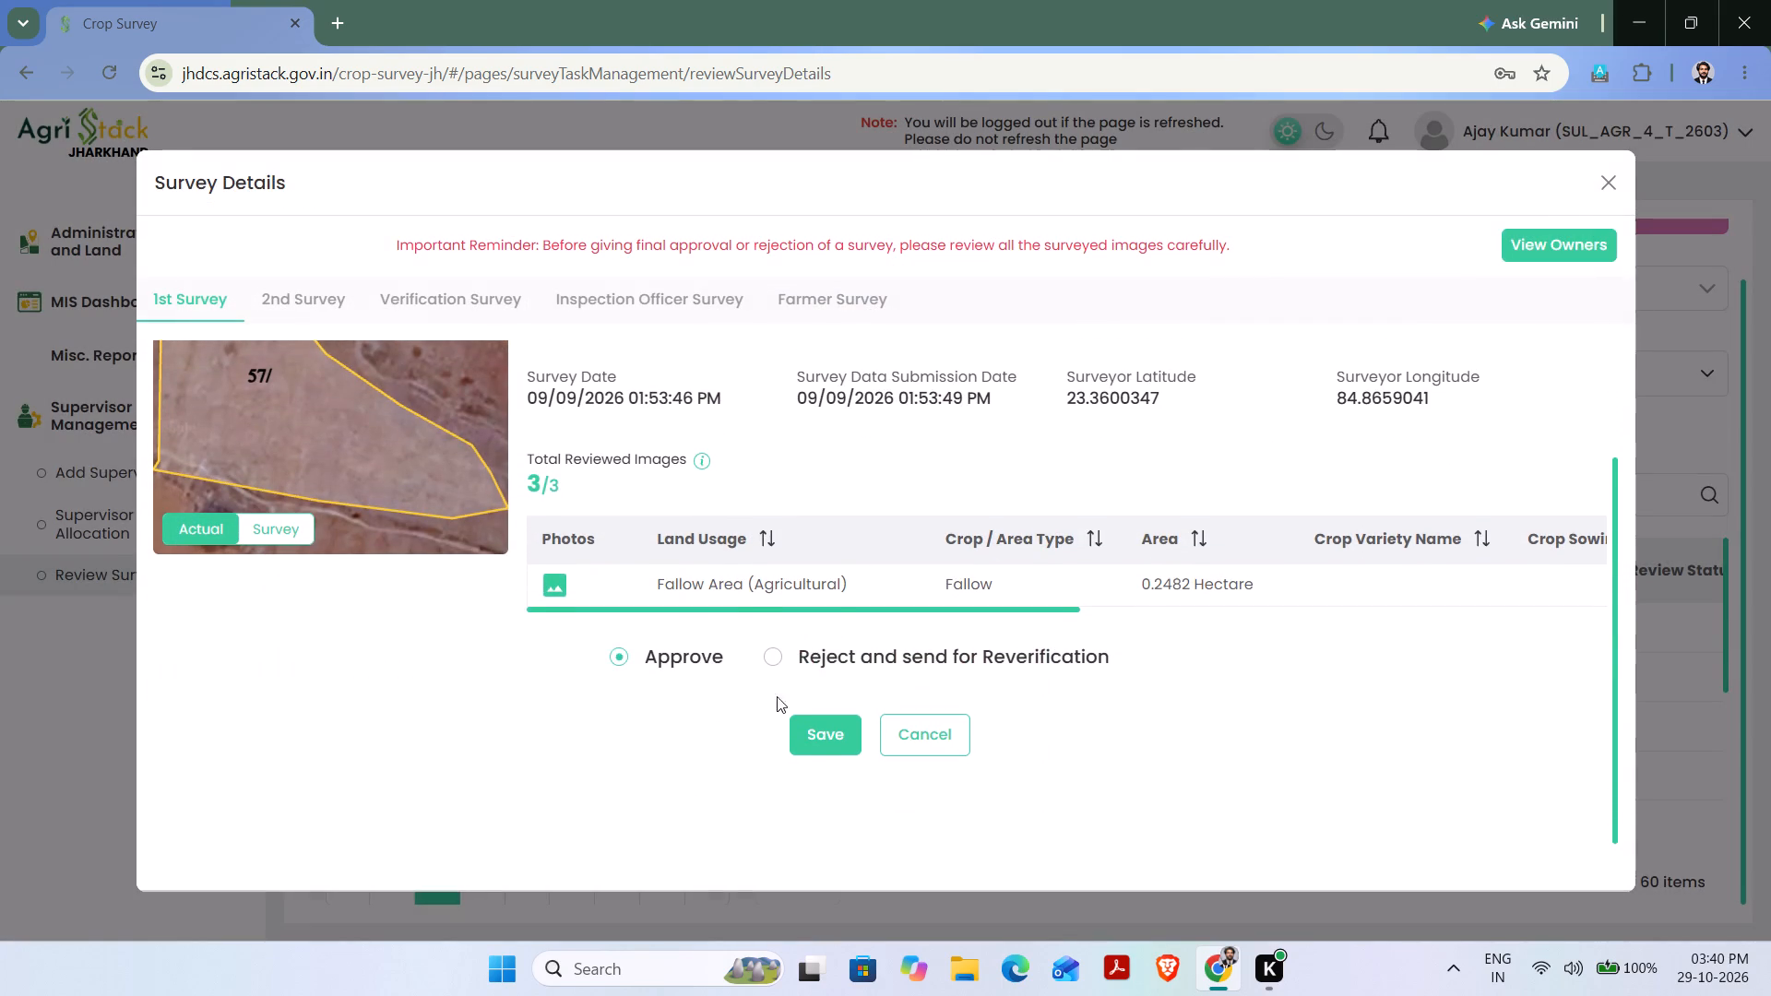
click(832, 725)
click(910, 571)
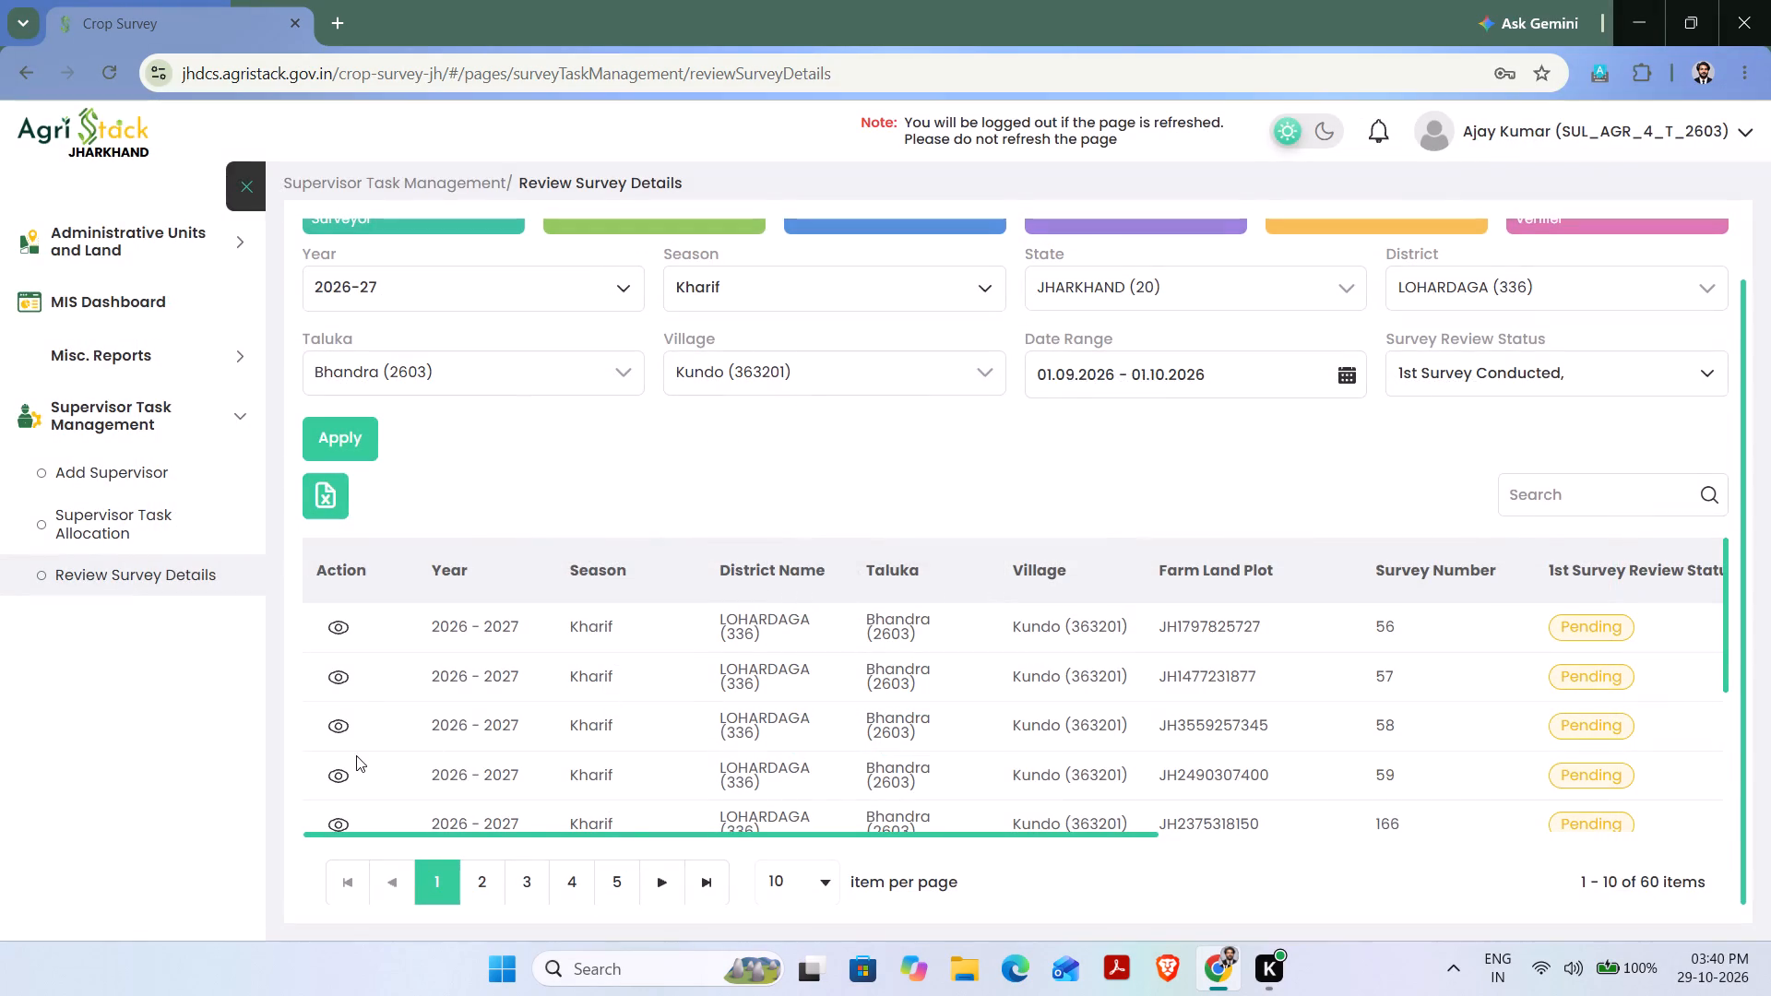
Open the record for survey number 58 and approve all three photos of its 1.1464-hectare Fallow area.
click(344, 730)
click(563, 737)
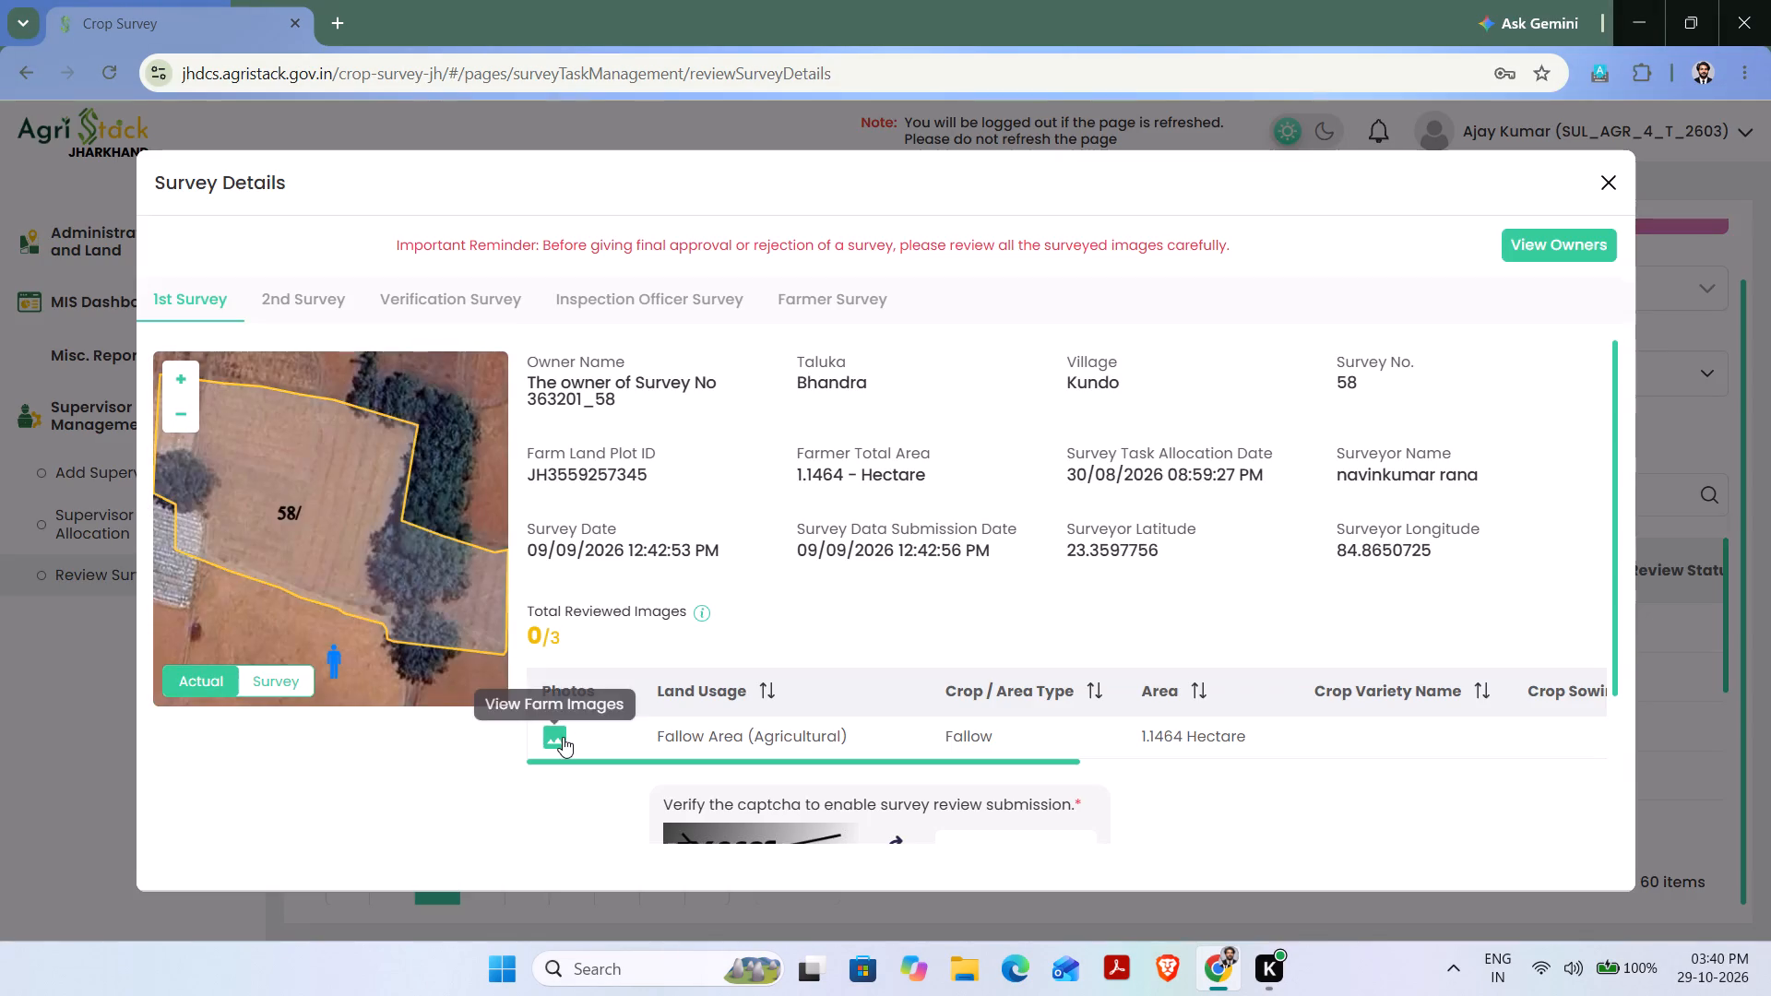
click(784, 808)
drag(917, 694, 814, 712)
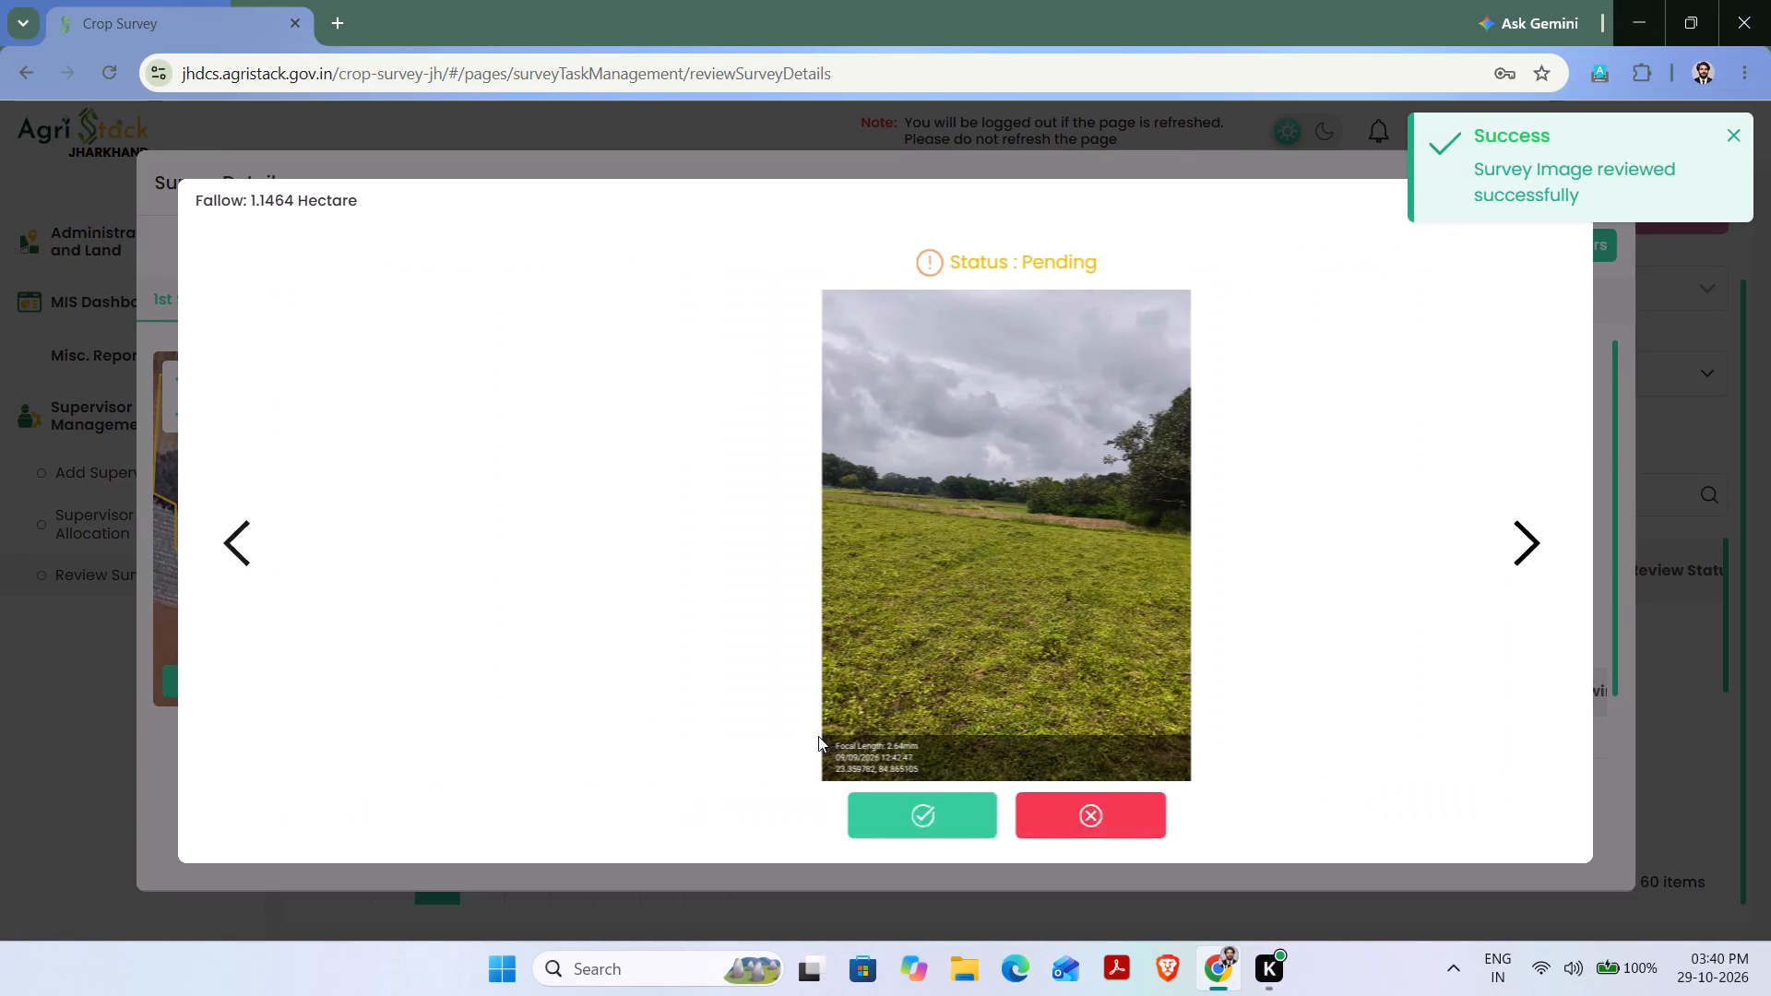
click(821, 804)
drag(957, 675, 824, 696)
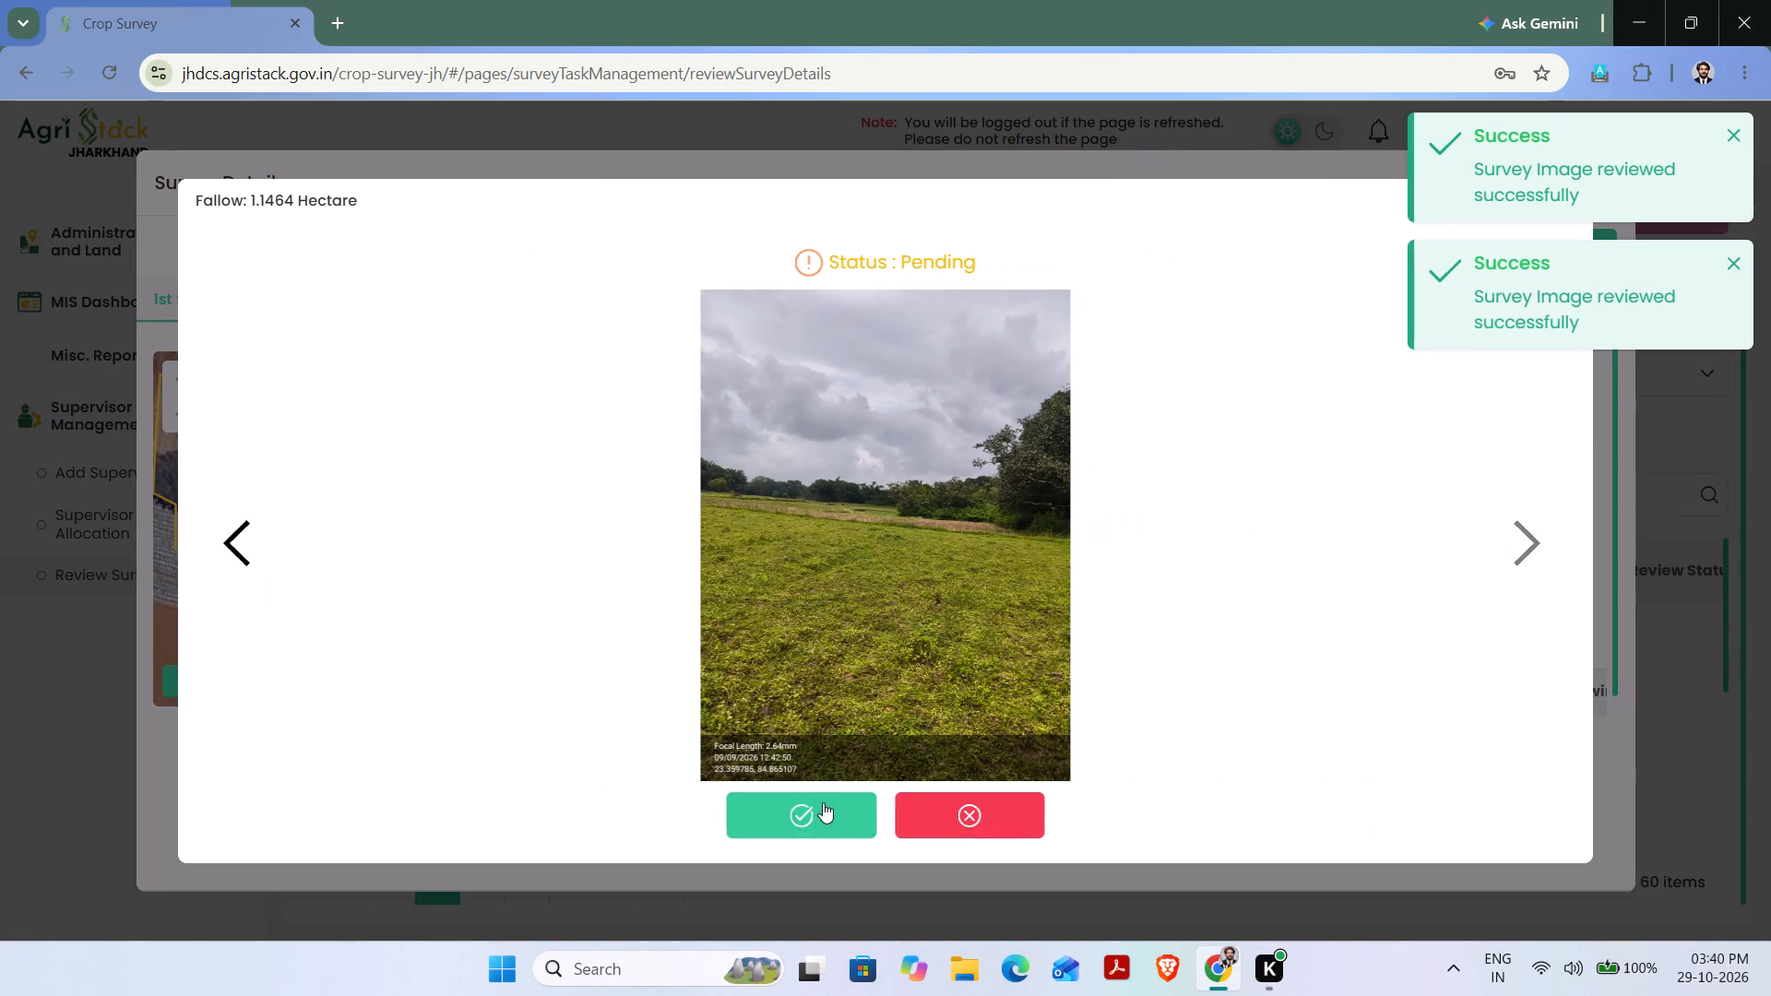
click(822, 811)
drag(938, 659, 879, 662)
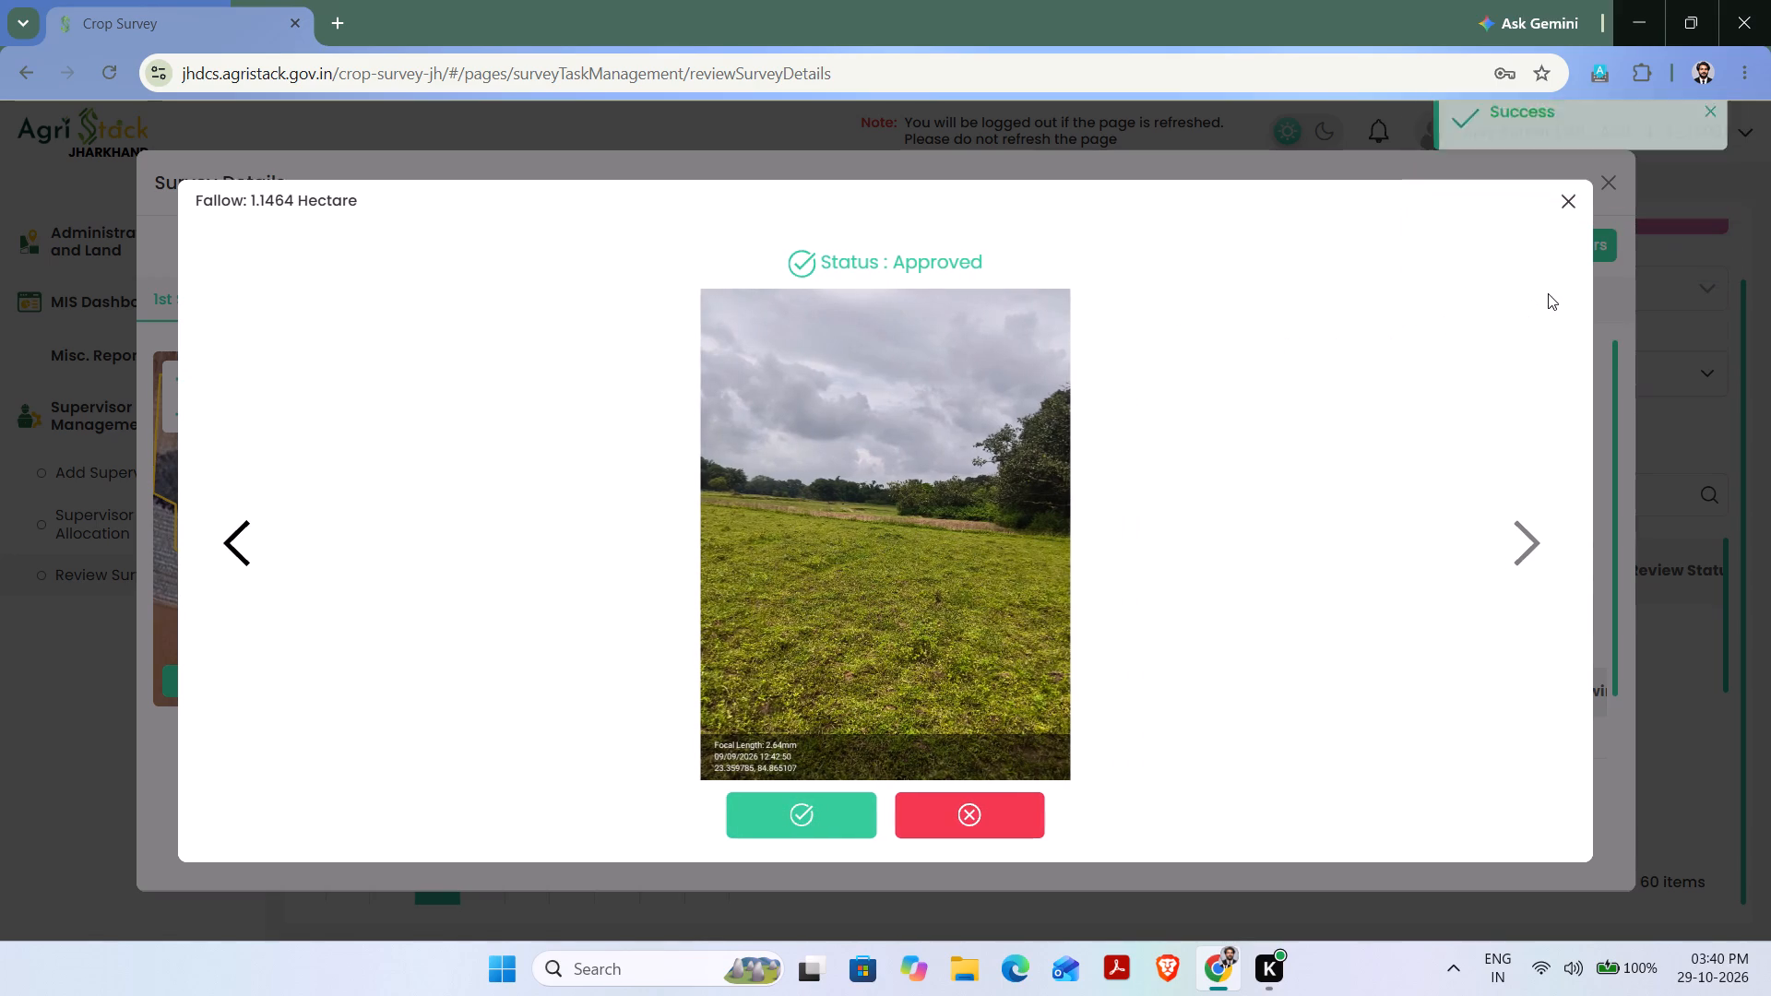
click(1567, 201)
Enter the displayed captcha to enable submission of the review for survey number 58.
scroll(813, 655, down, 2)
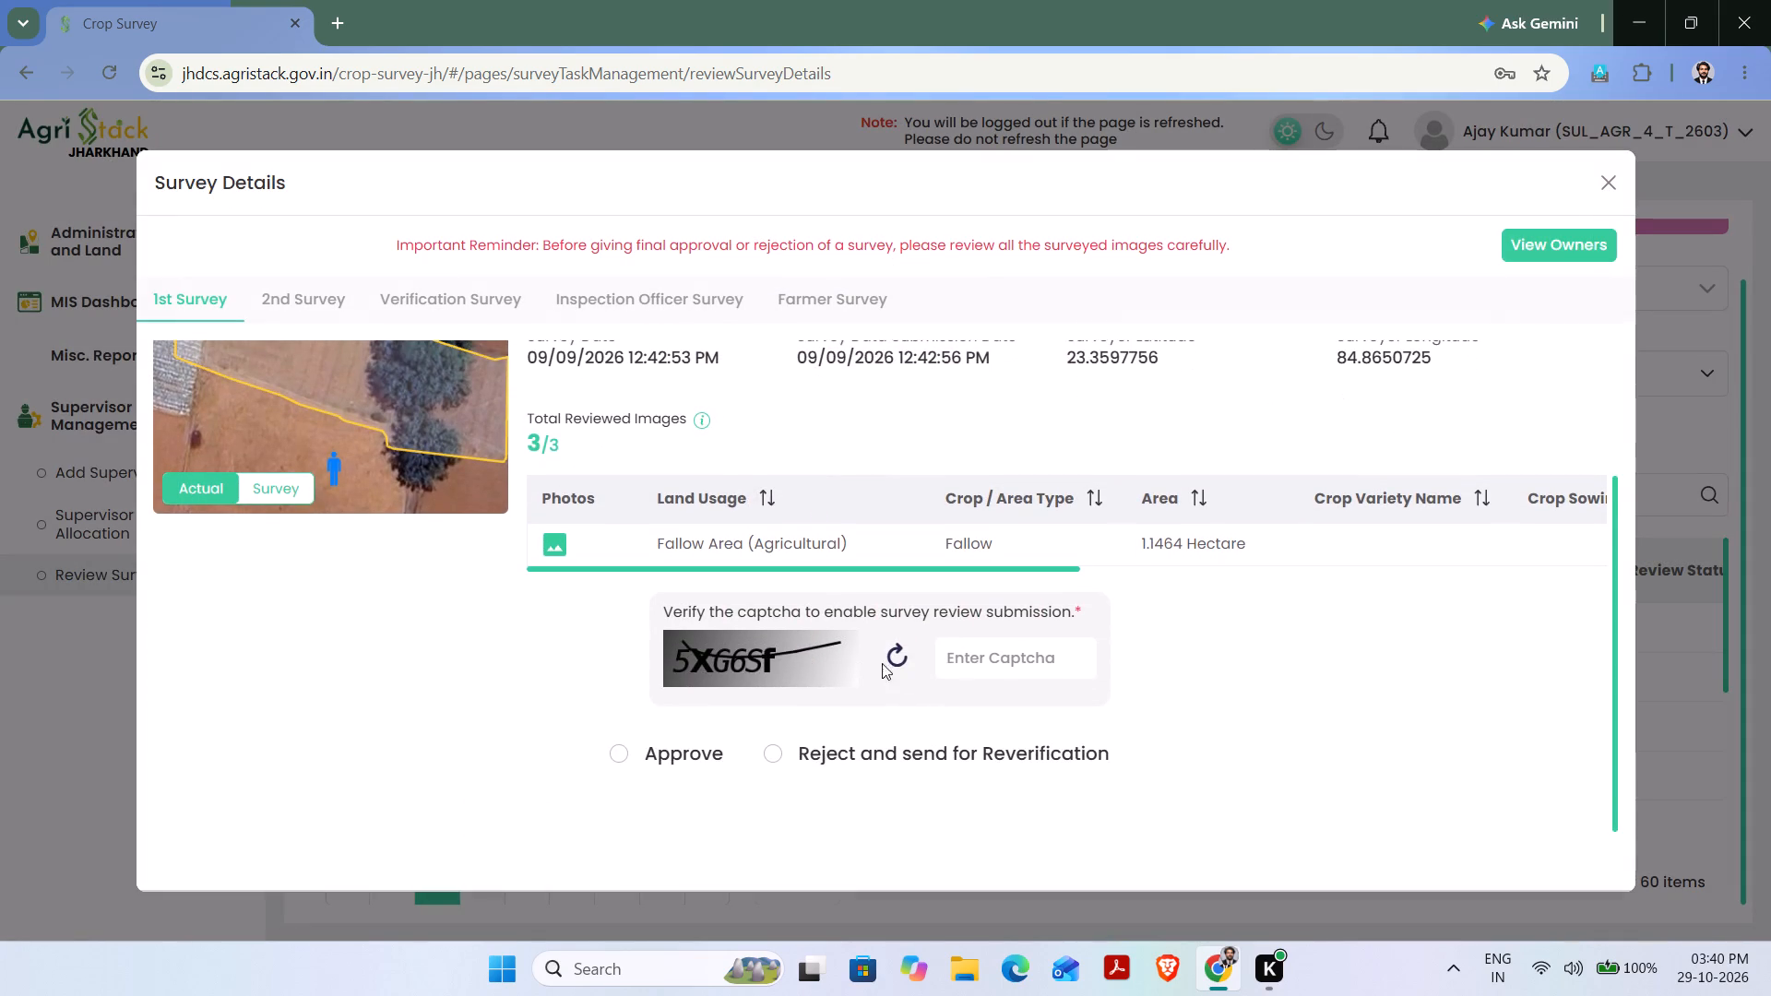
click(978, 649)
key(5)
key(shift+x)
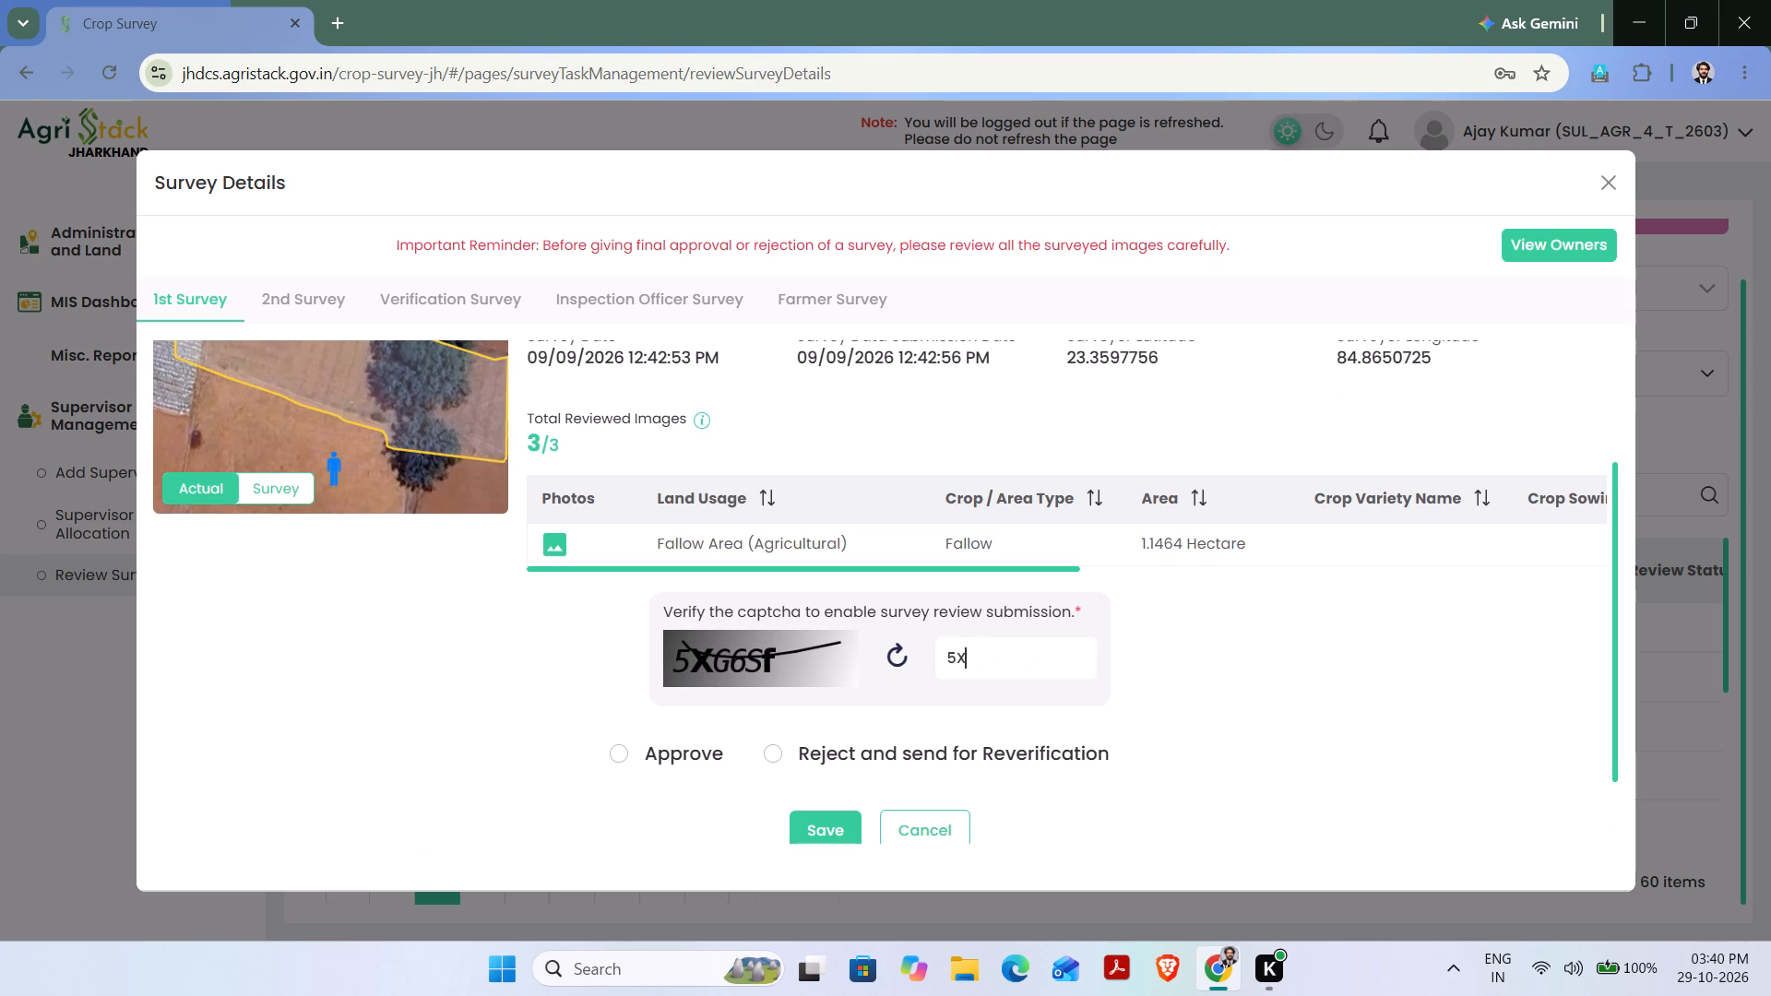
key(shift+g)
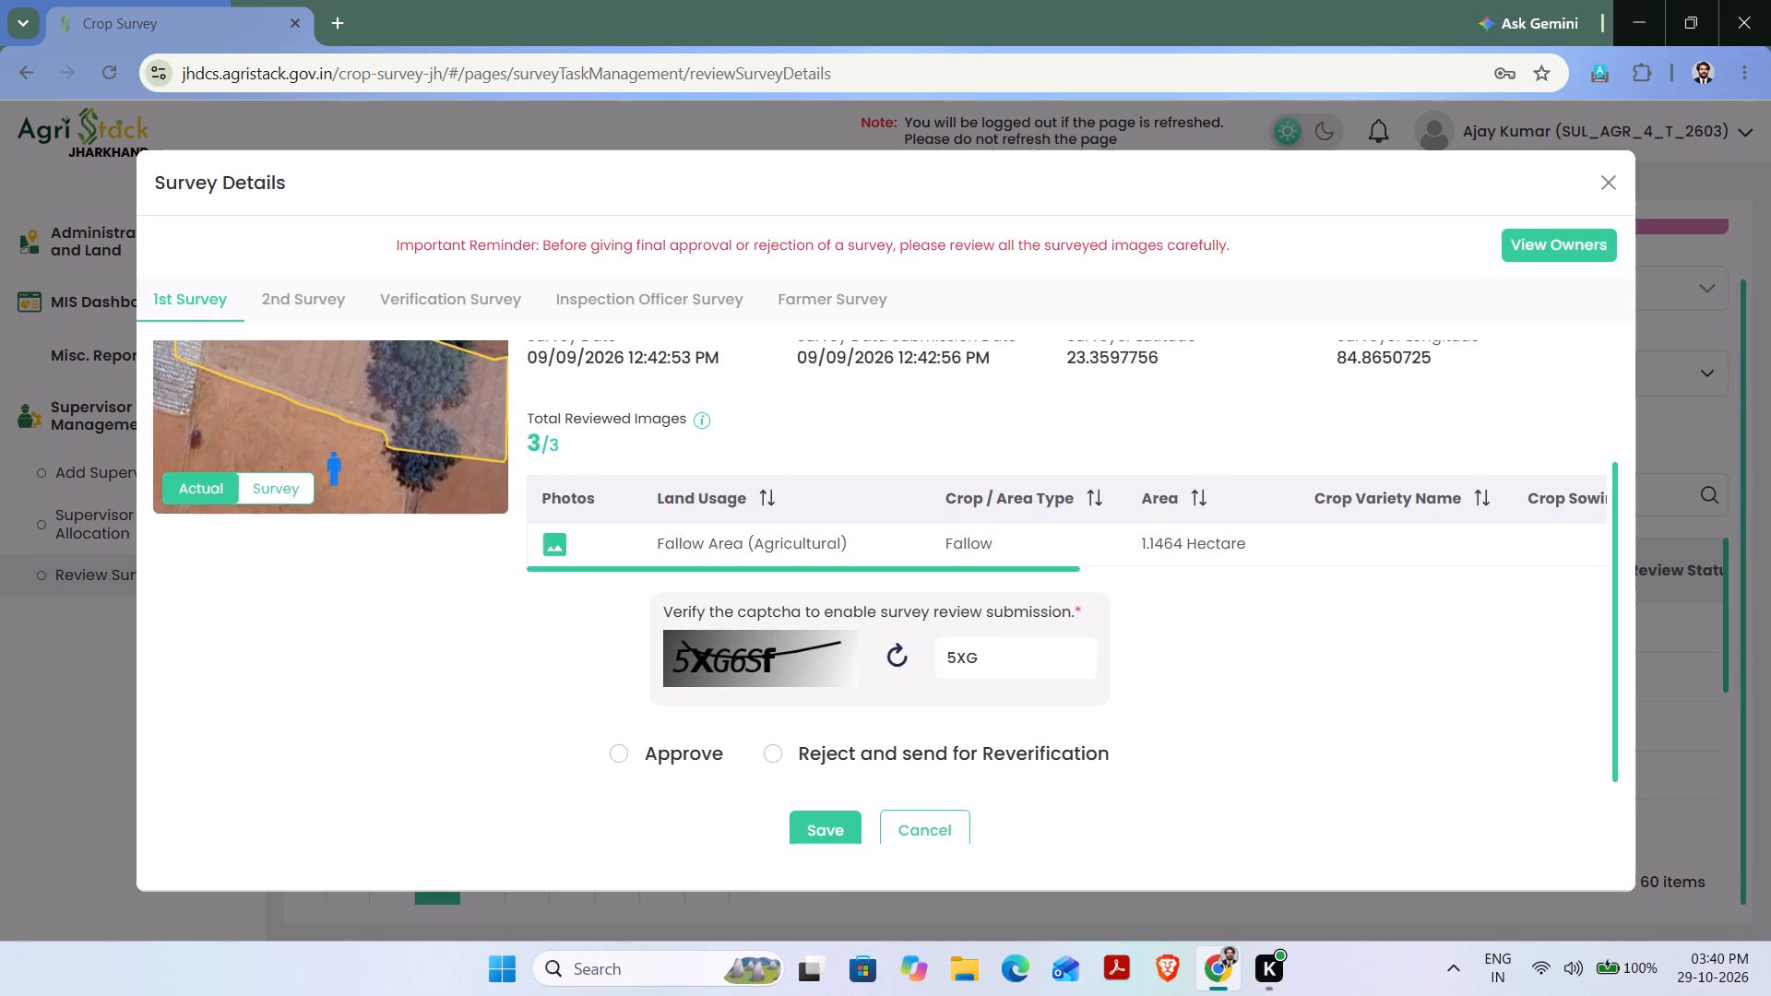
key(6)
key(shift+s)
key(f)
Mark the first survey of survey number 58 as Approve, save the review and close its details.
click(691, 760)
click(811, 823)
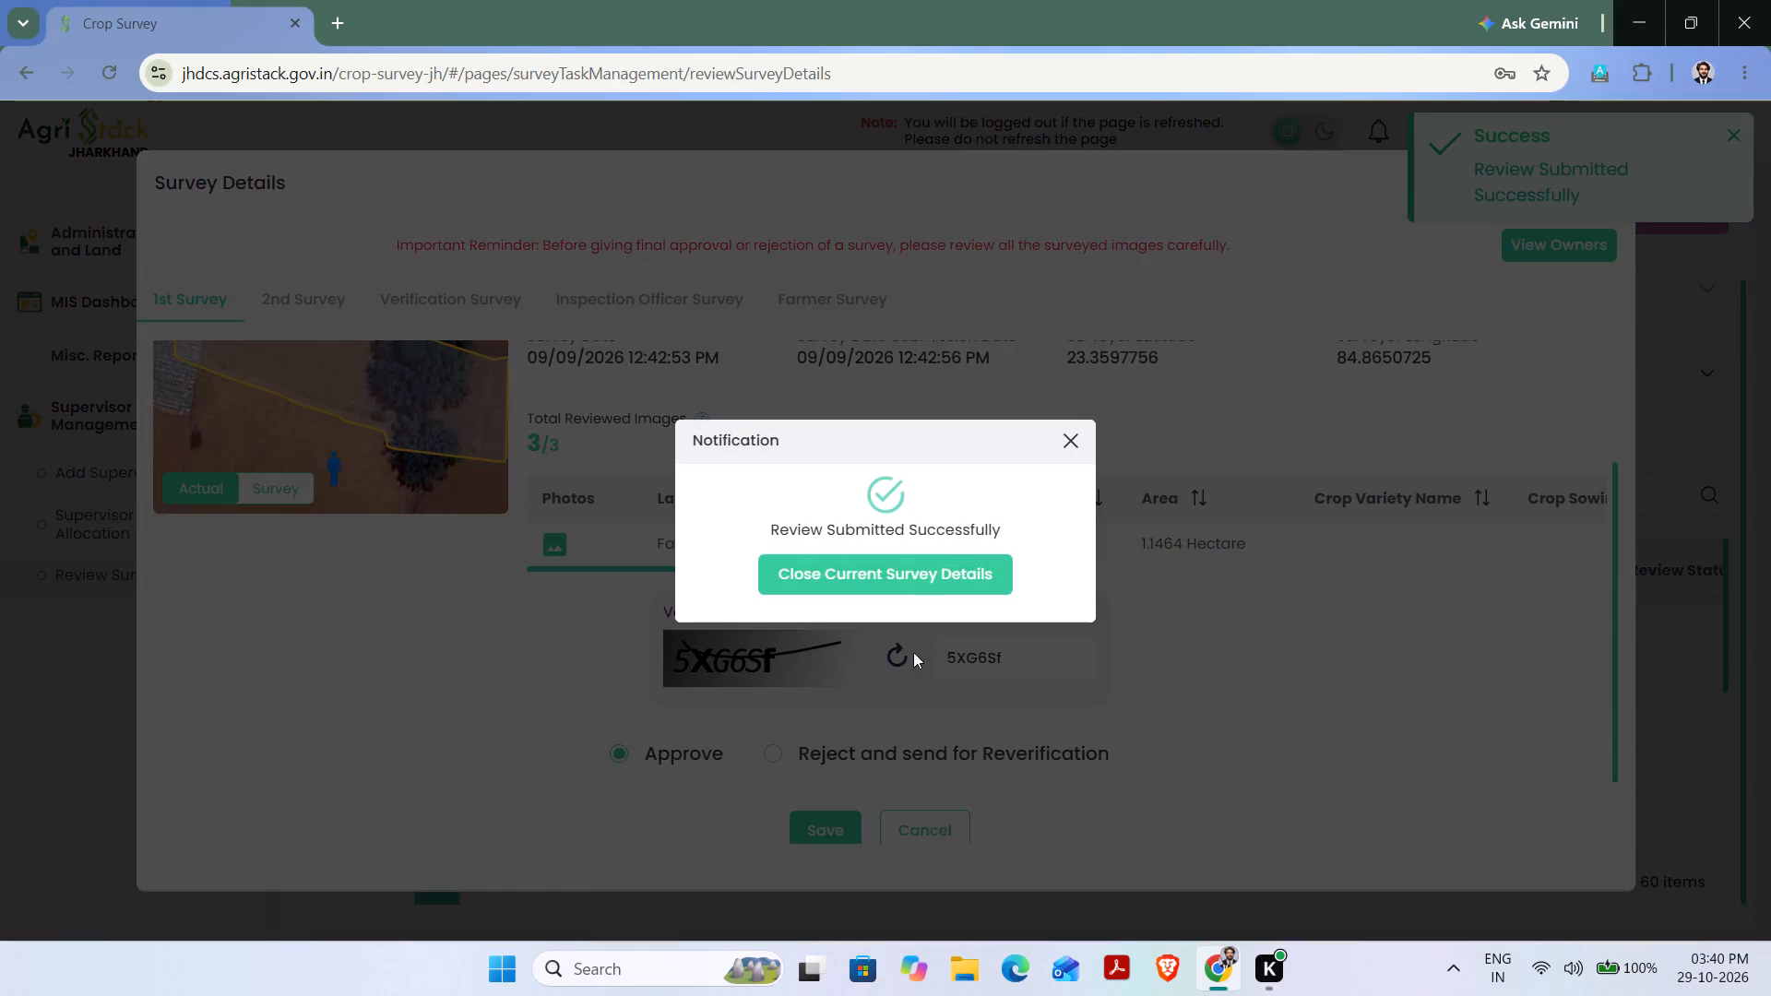
click(908, 570)
click(337, 724)
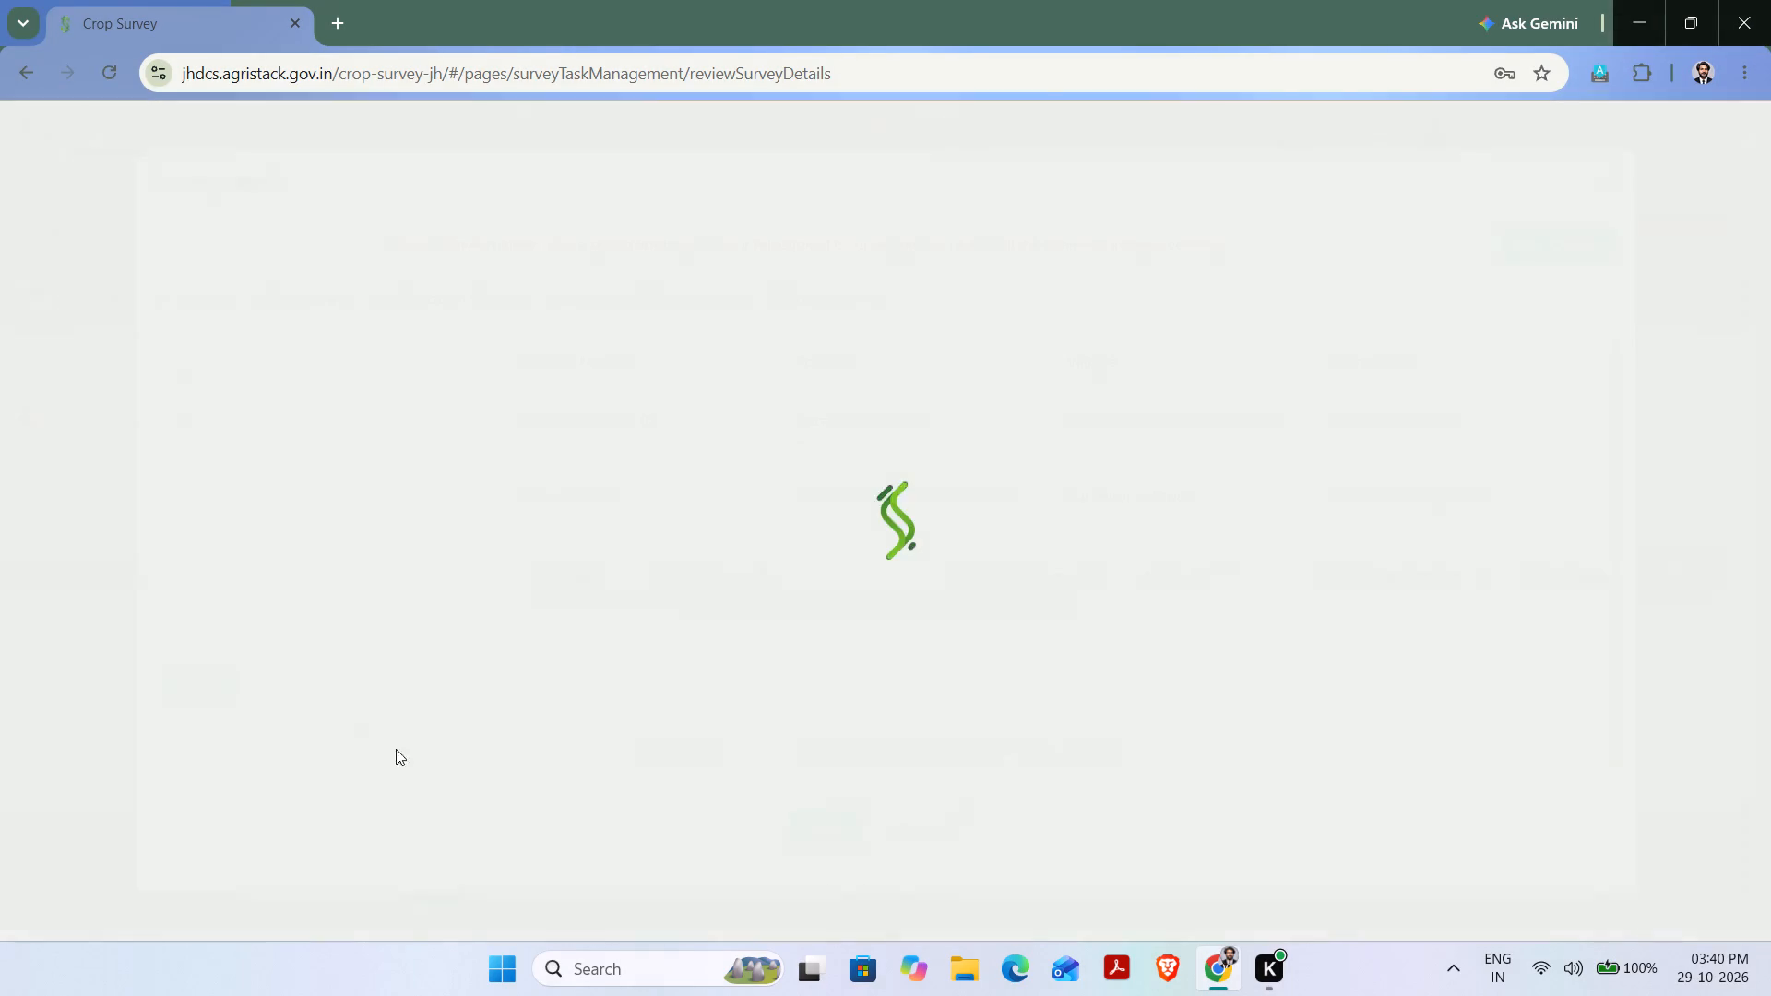
click(1614, 188)
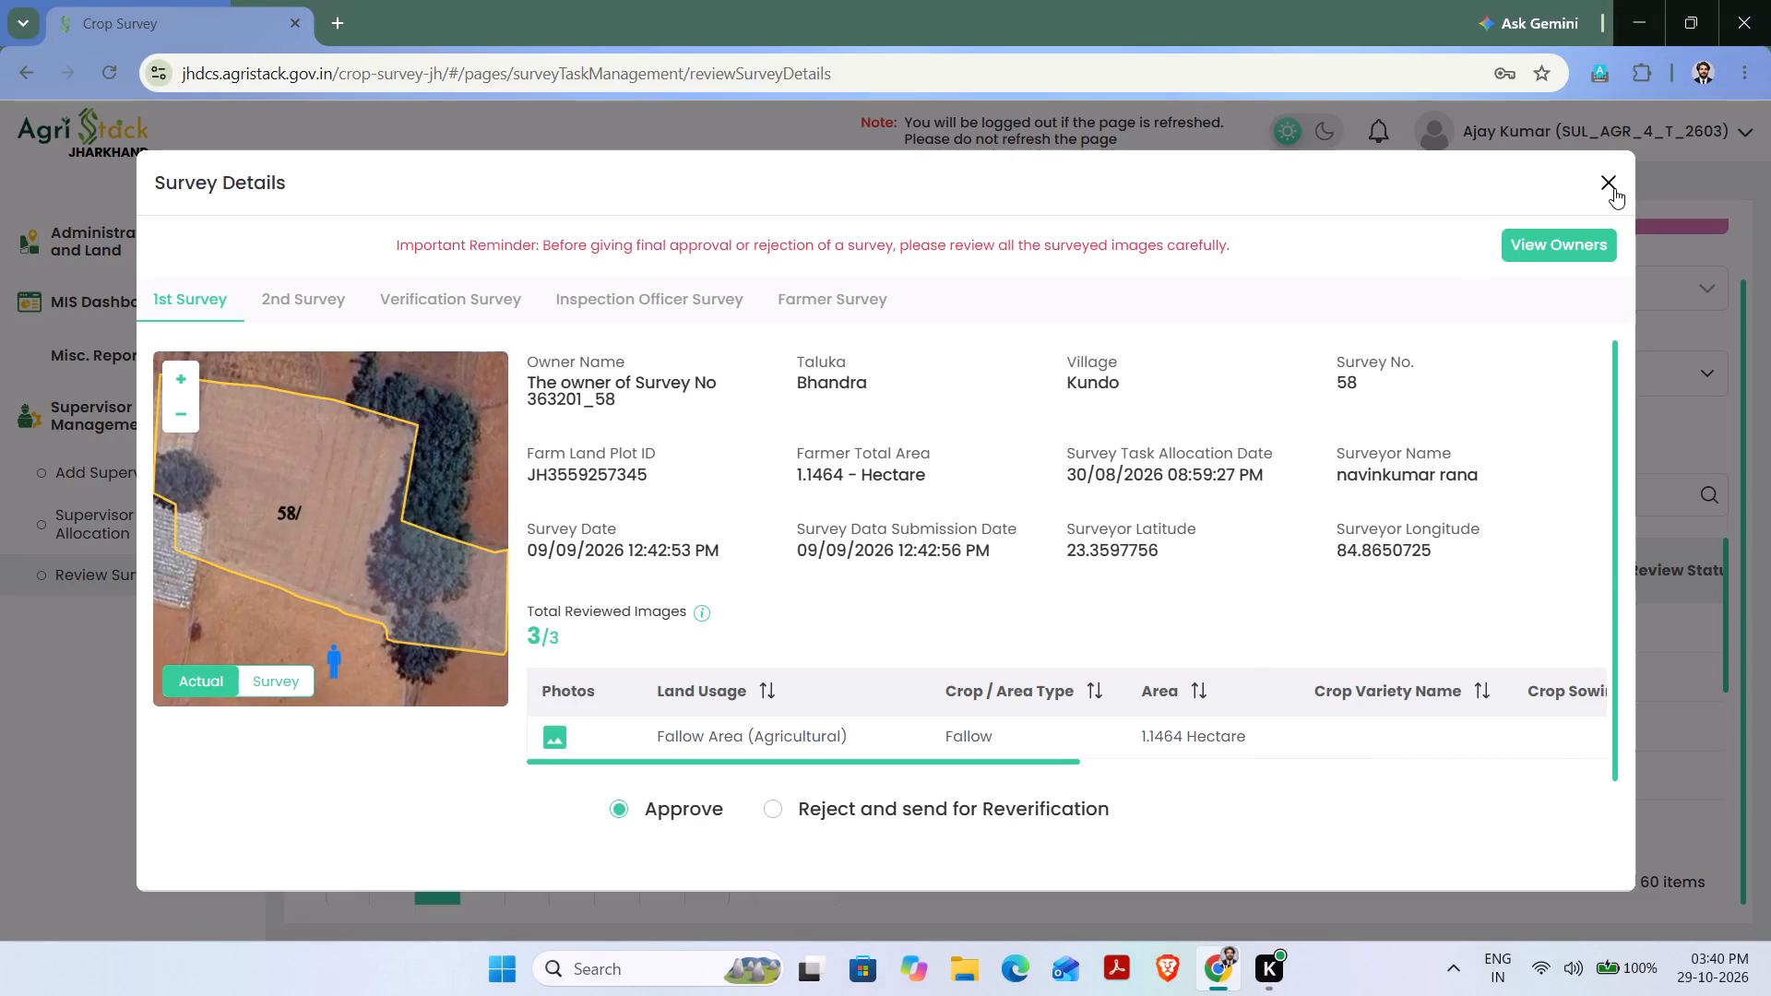
Open the record for survey number 59 and approve all three photos of its 0.7725-hectare Fallow area.
click(339, 779)
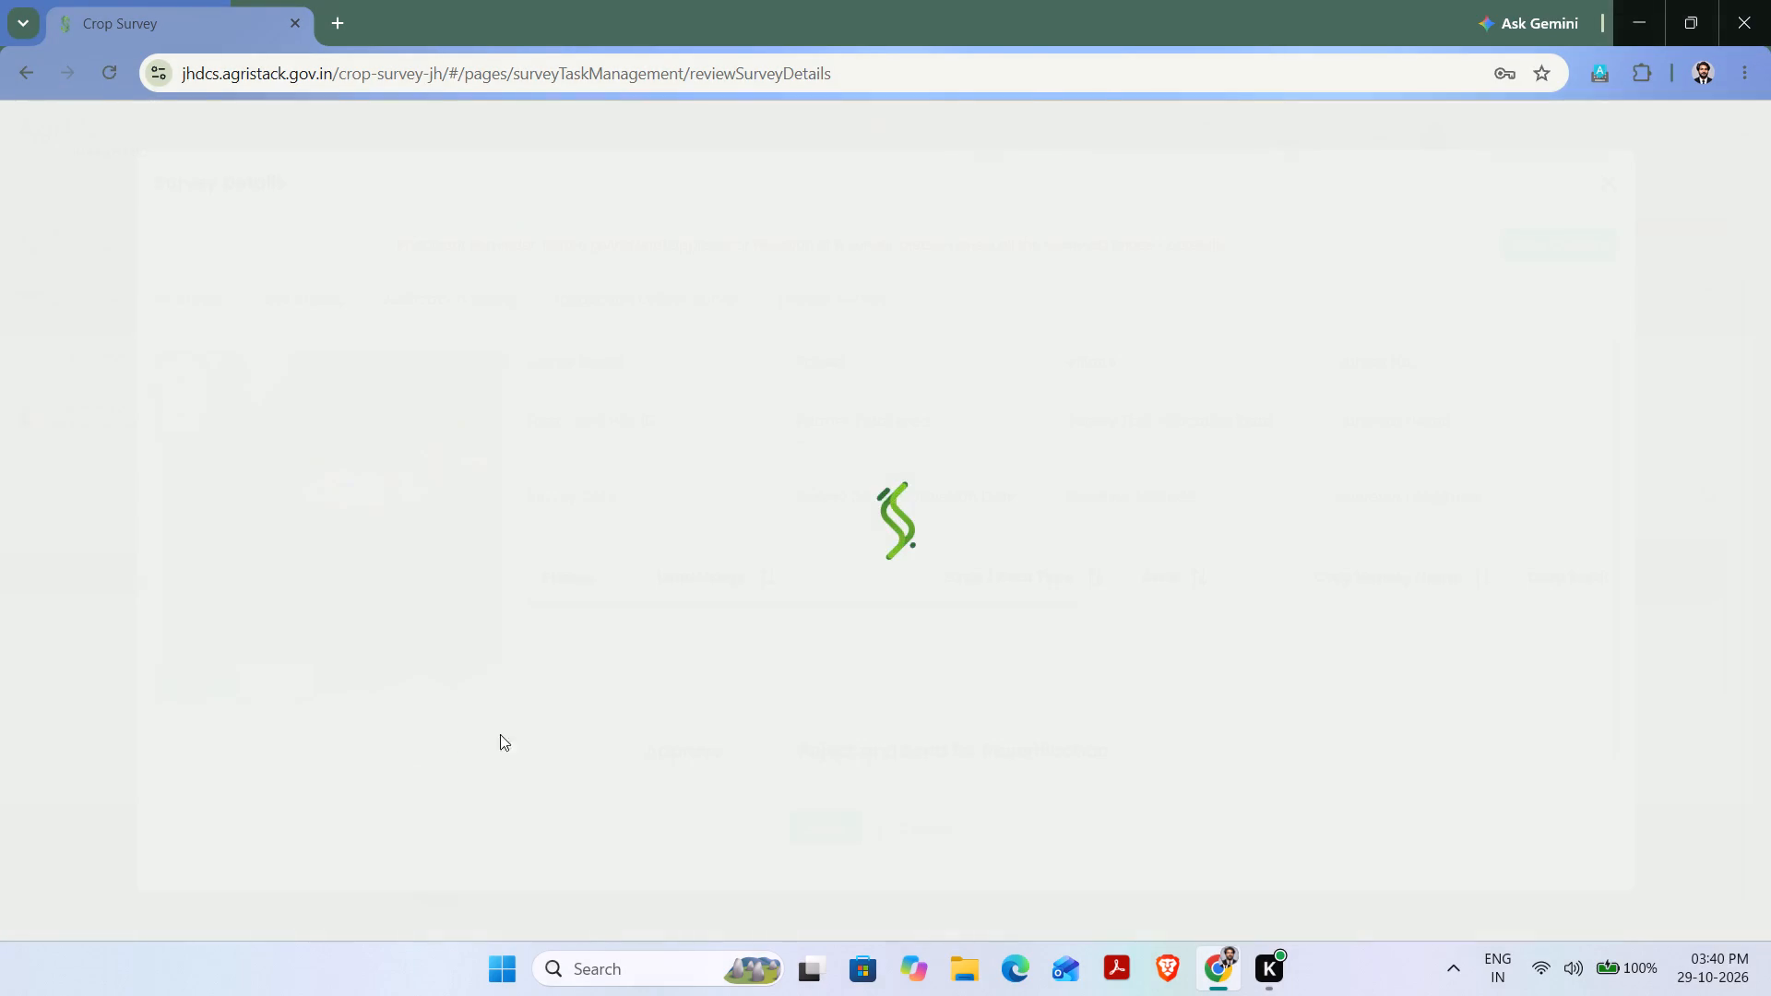
click(553, 739)
click(777, 810)
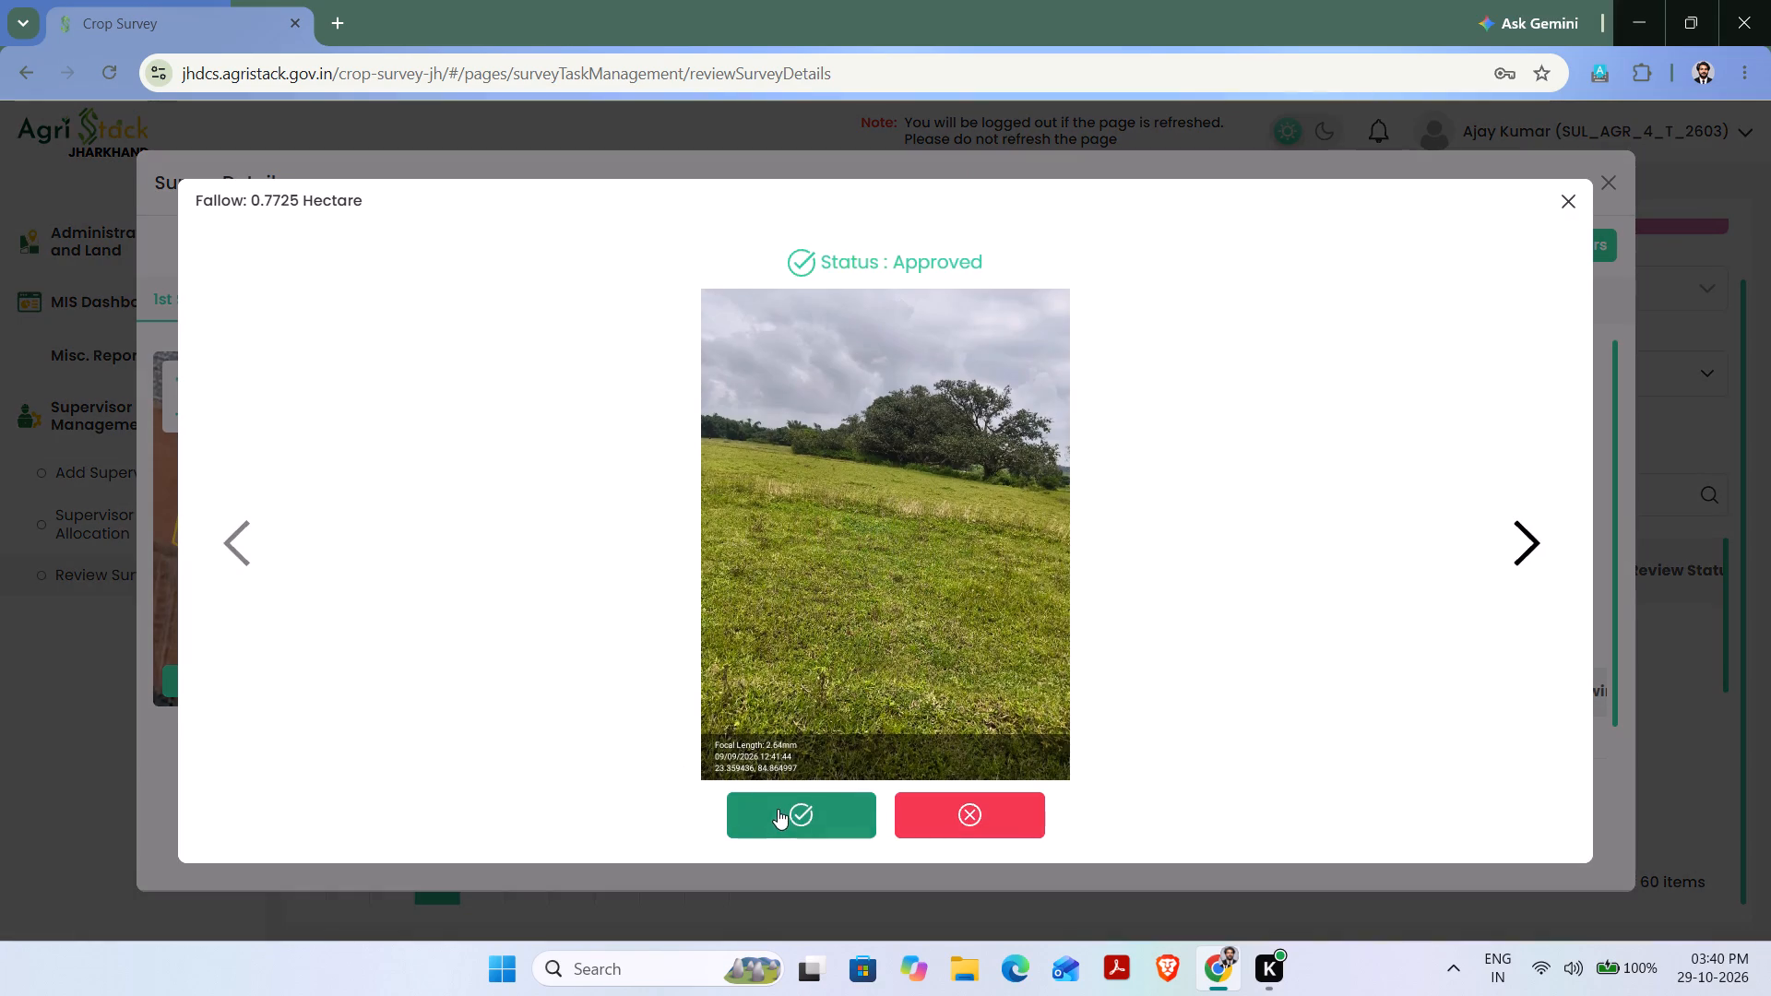
drag(952, 681, 828, 710)
click(818, 811)
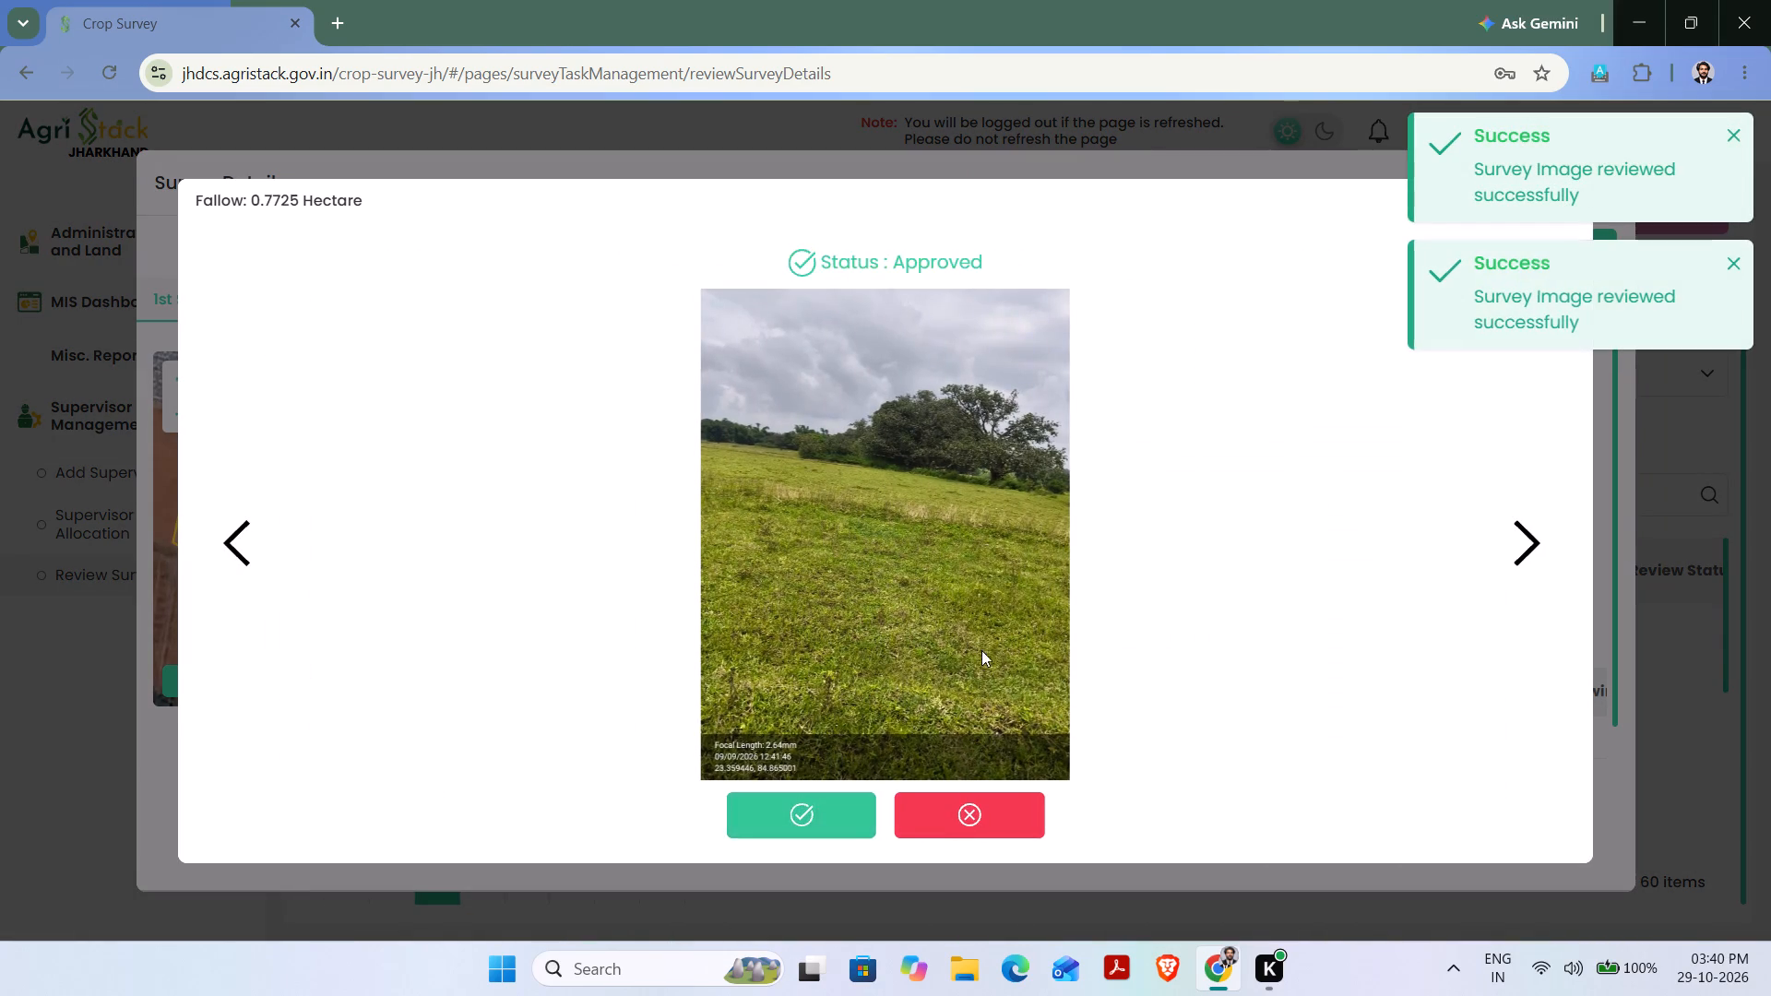
drag(973, 652, 855, 681)
click(811, 798)
drag(934, 629, 895, 634)
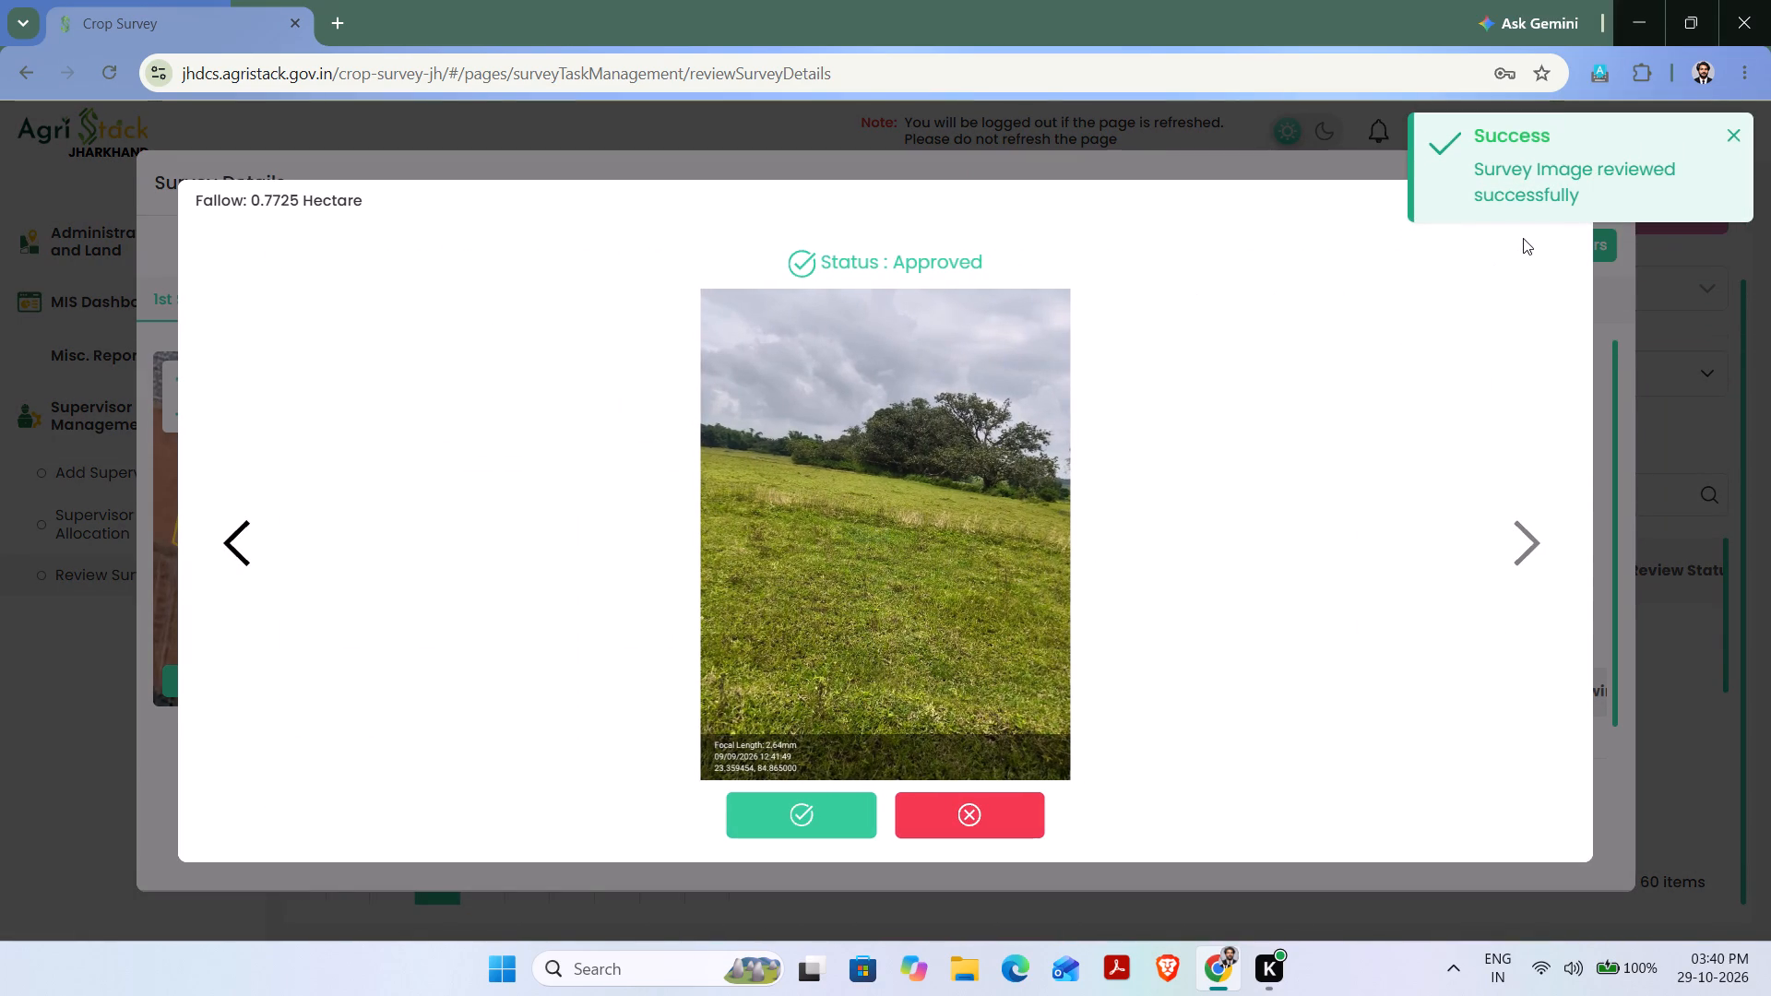
click(1569, 206)
Mark the first survey of survey number 59 as Approve, save the review and close its details.
scroll(828, 625, down, 1)
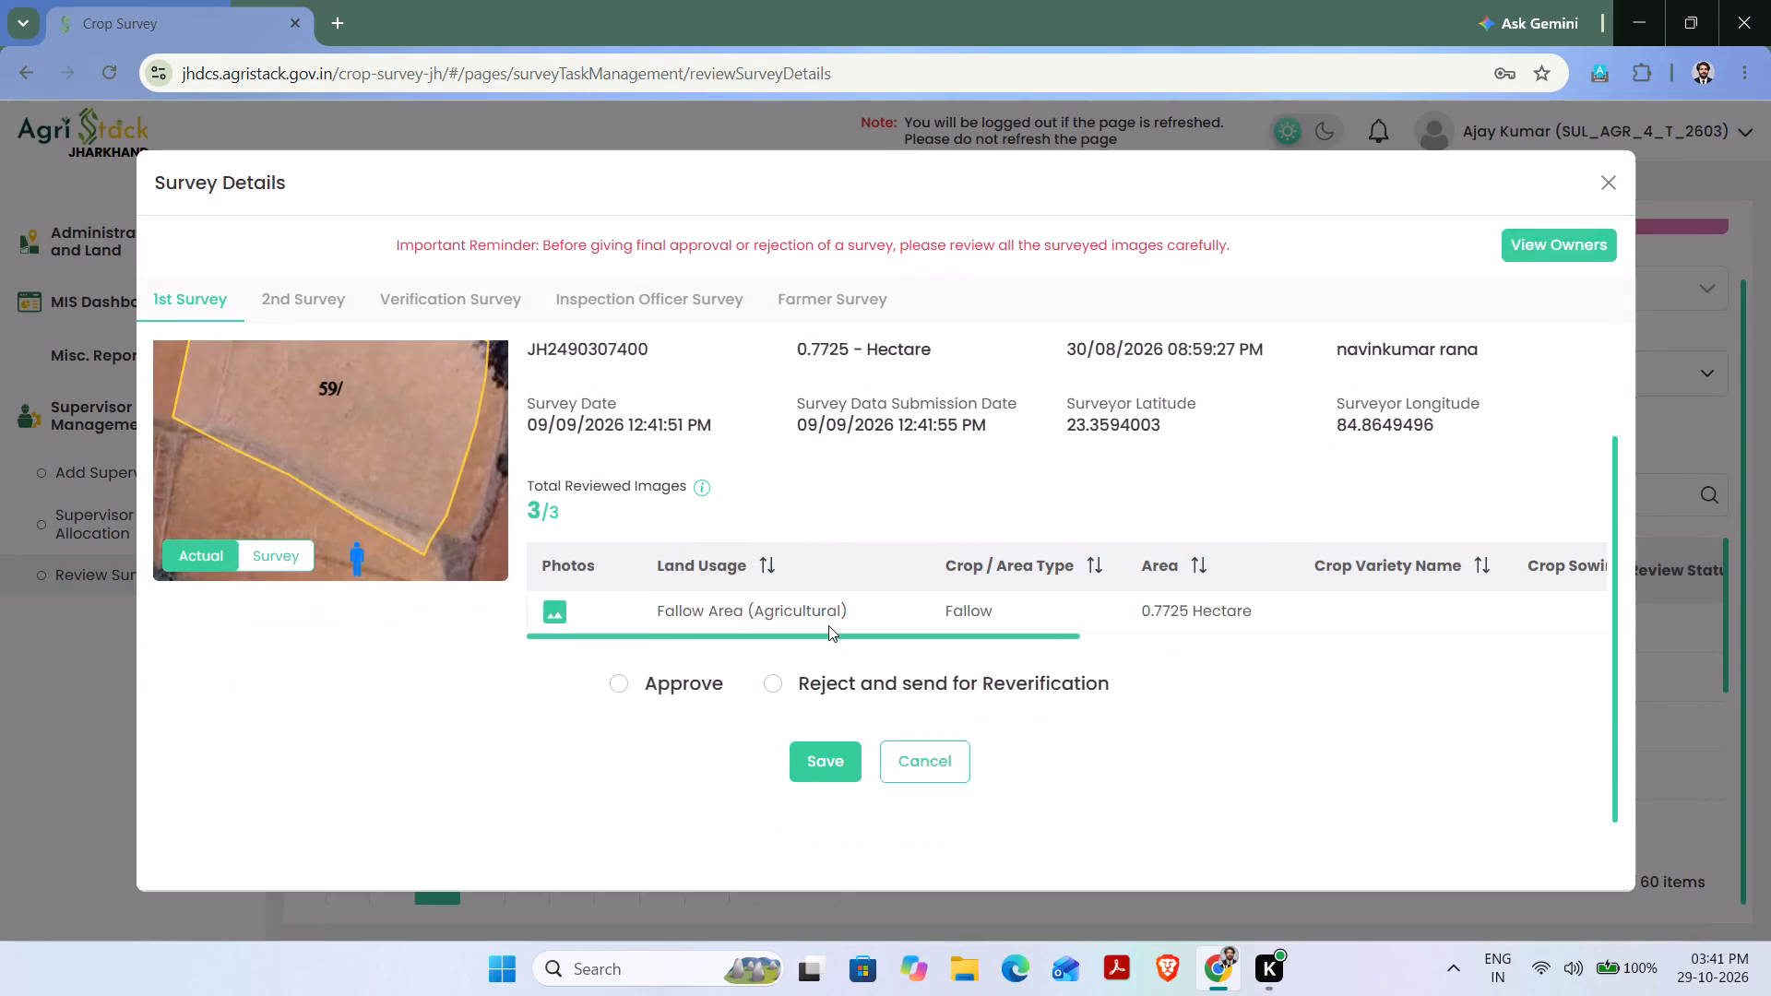
scroll(828, 625, down, 1)
click(713, 653)
click(821, 722)
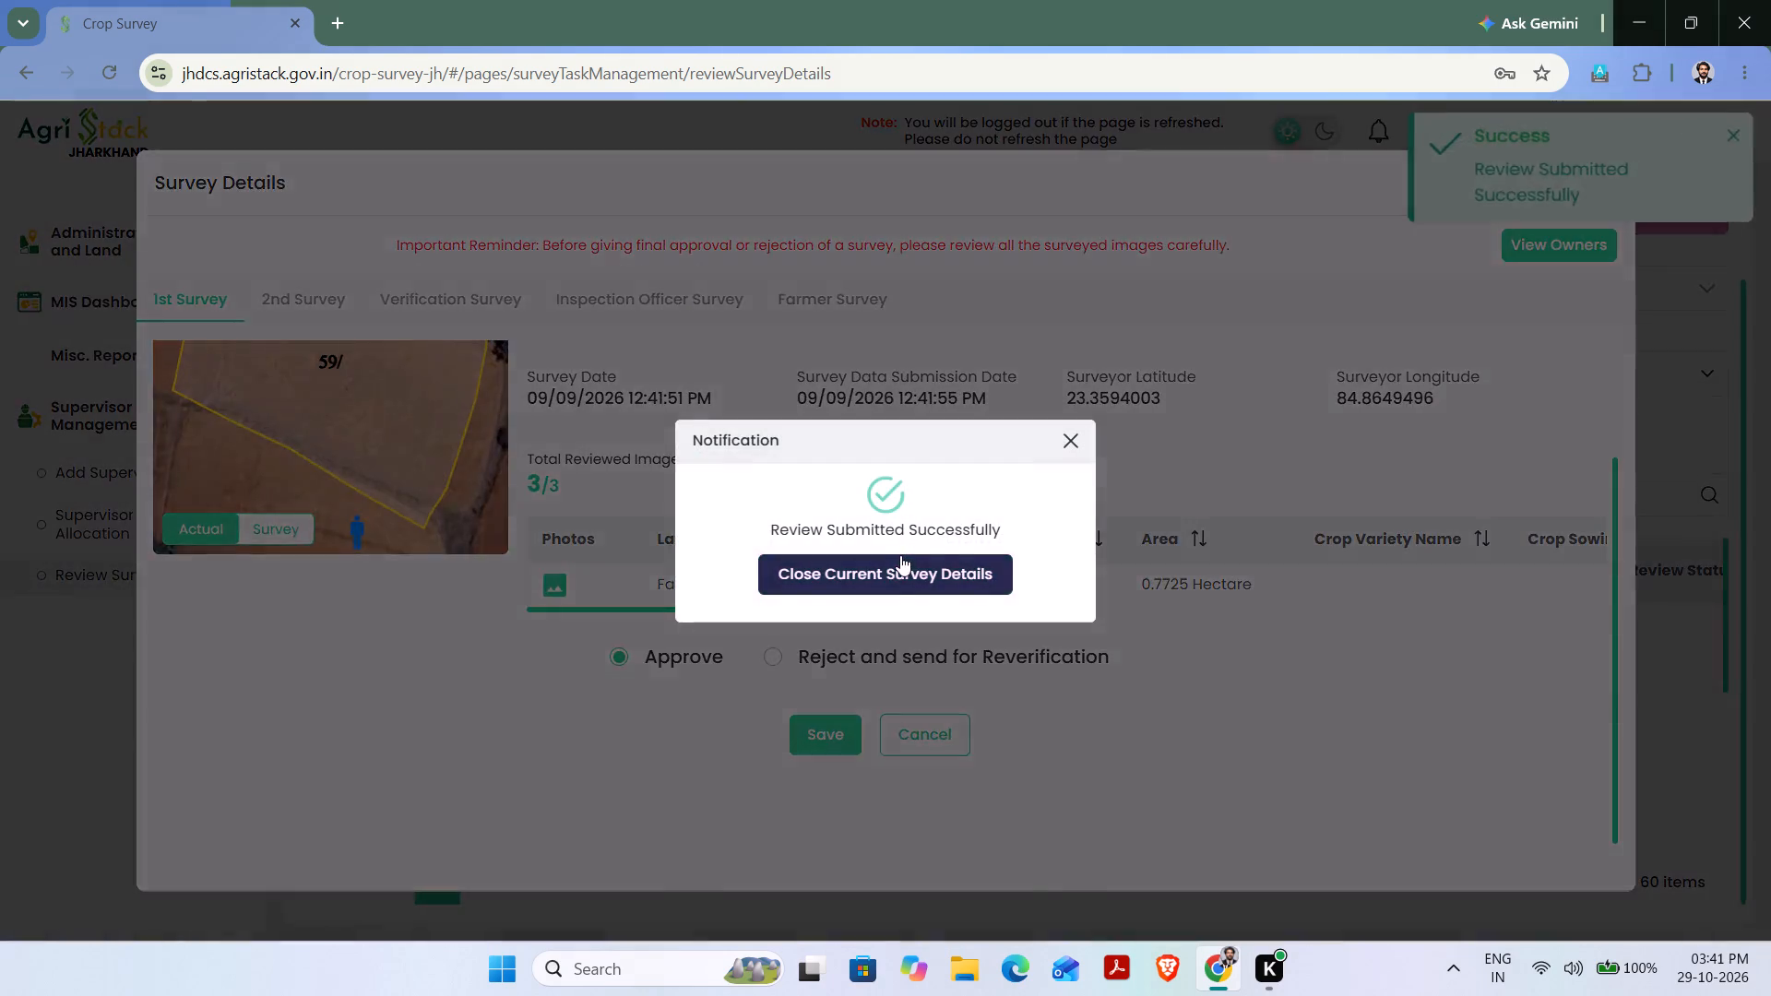
click(897, 558)
Open the record for survey number 166 and approve all three photos of its 2.0959-hectare Fallow area.
click(337, 818)
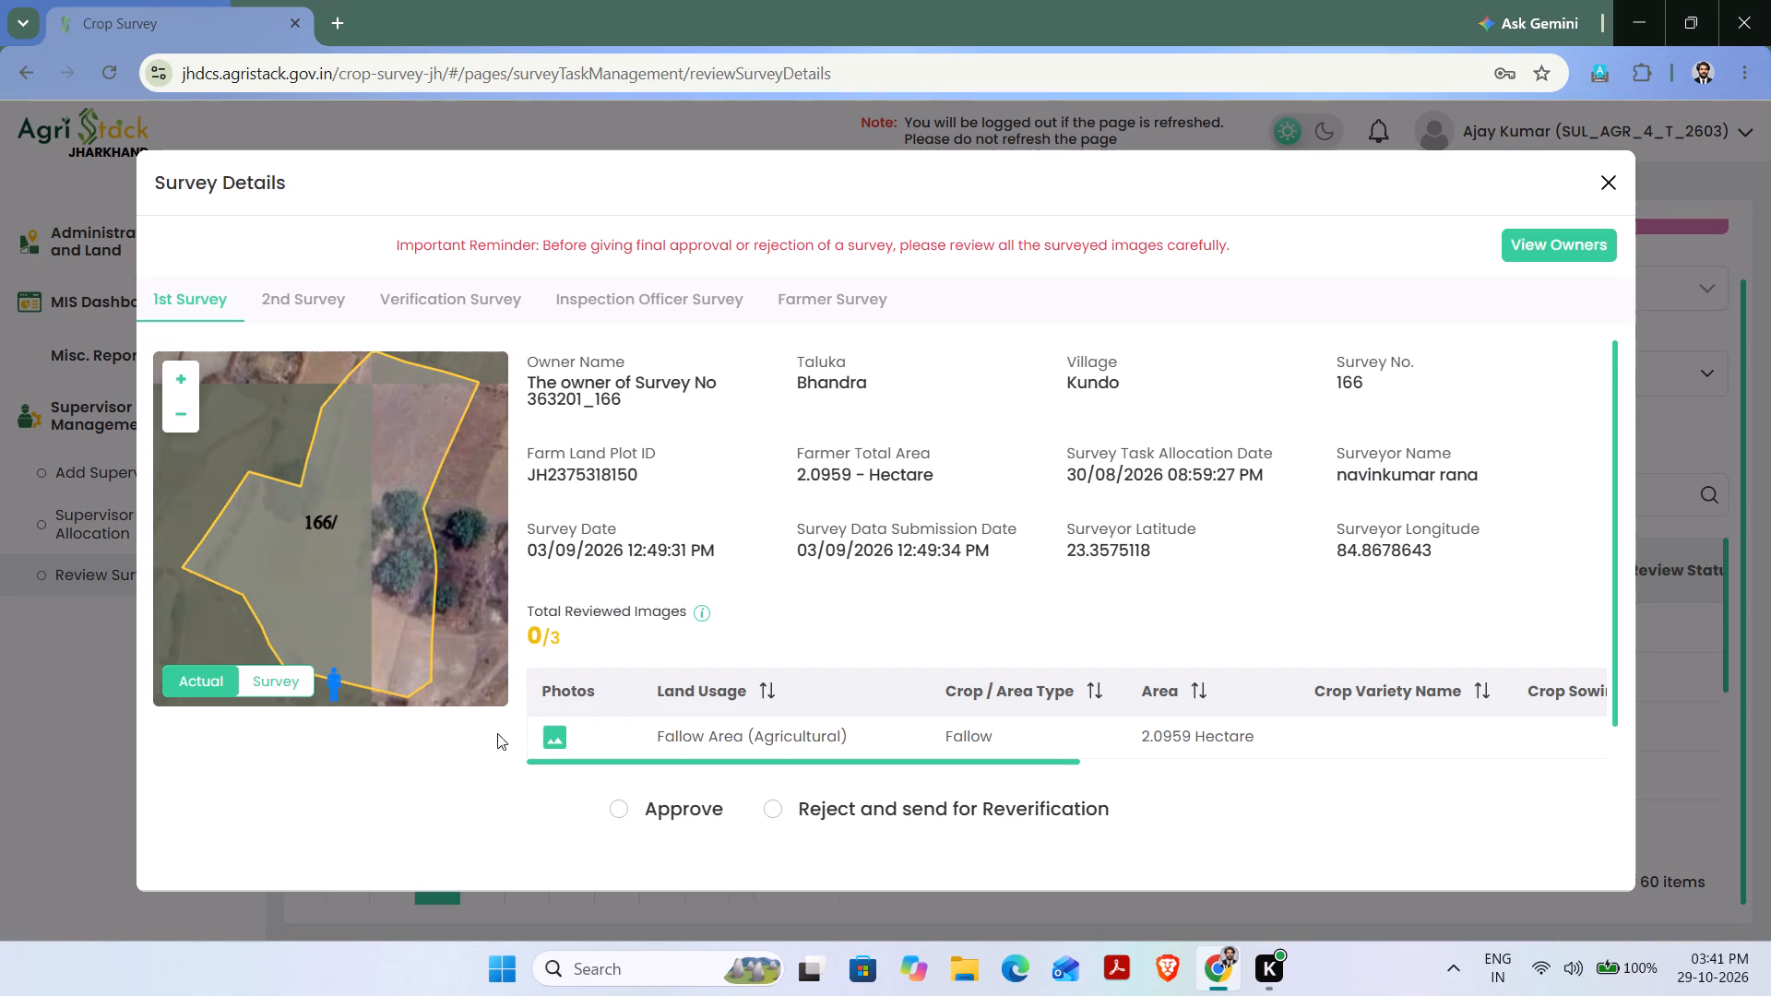
click(556, 735)
click(766, 819)
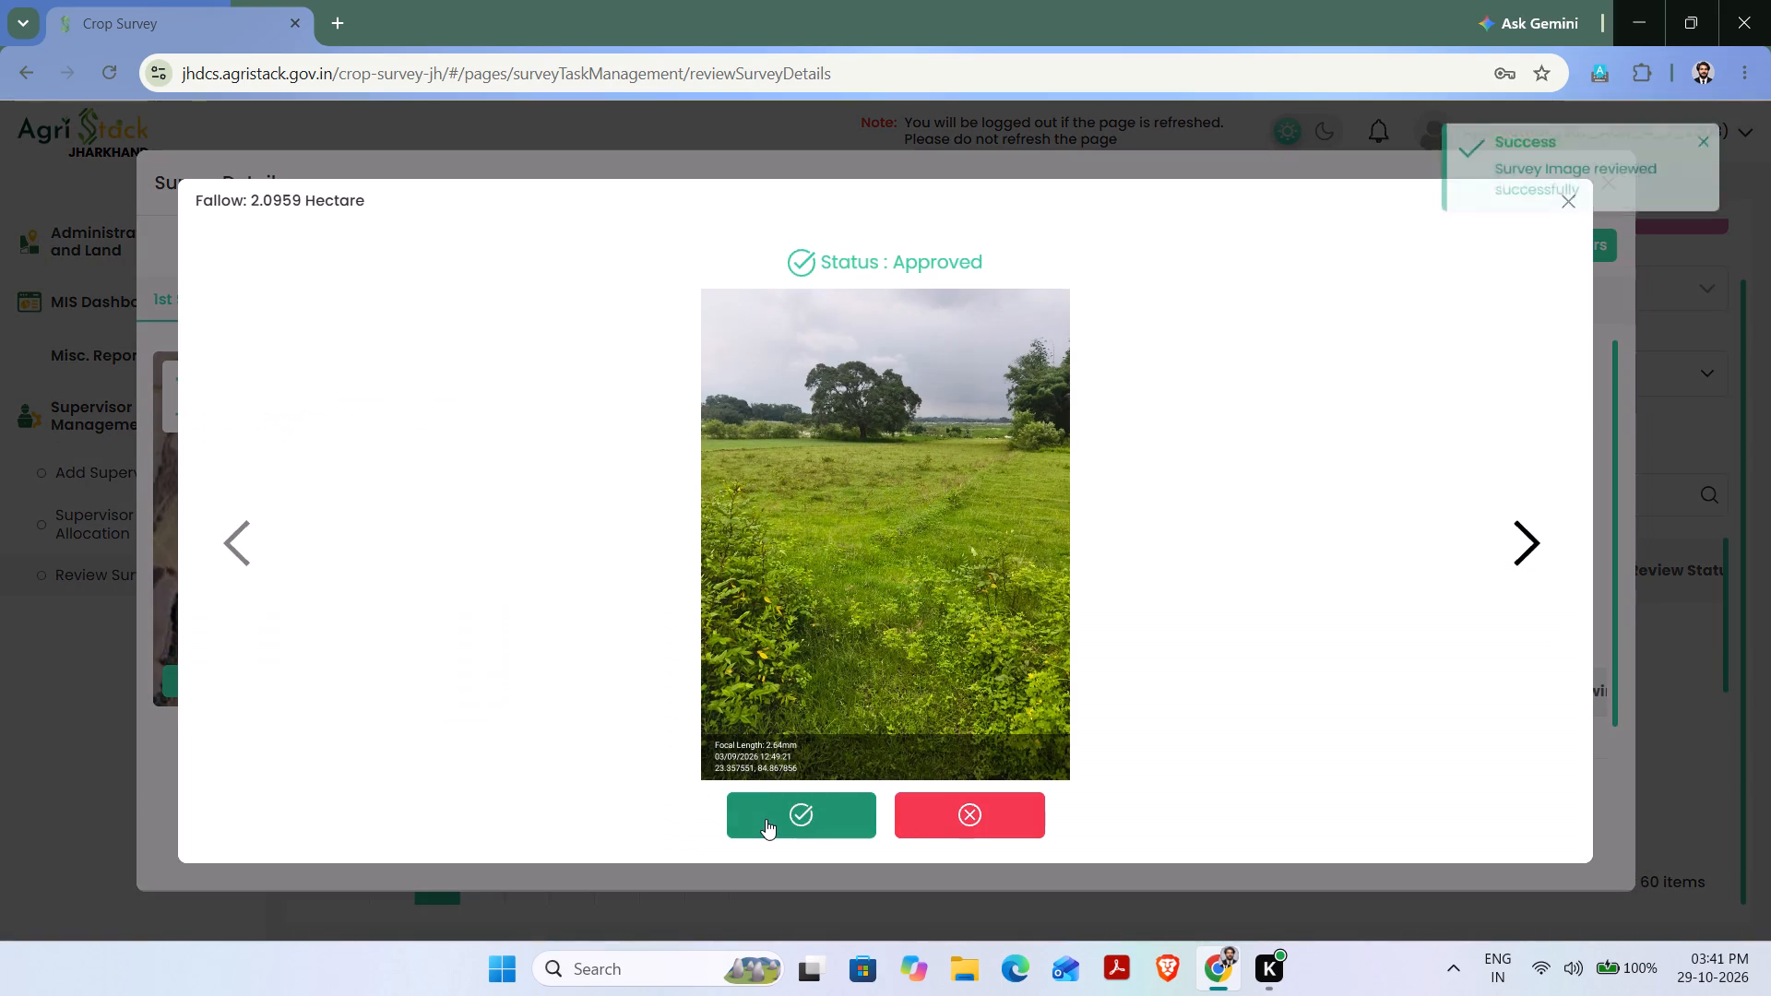
drag(938, 679, 815, 701)
click(760, 799)
drag(930, 677, 808, 683)
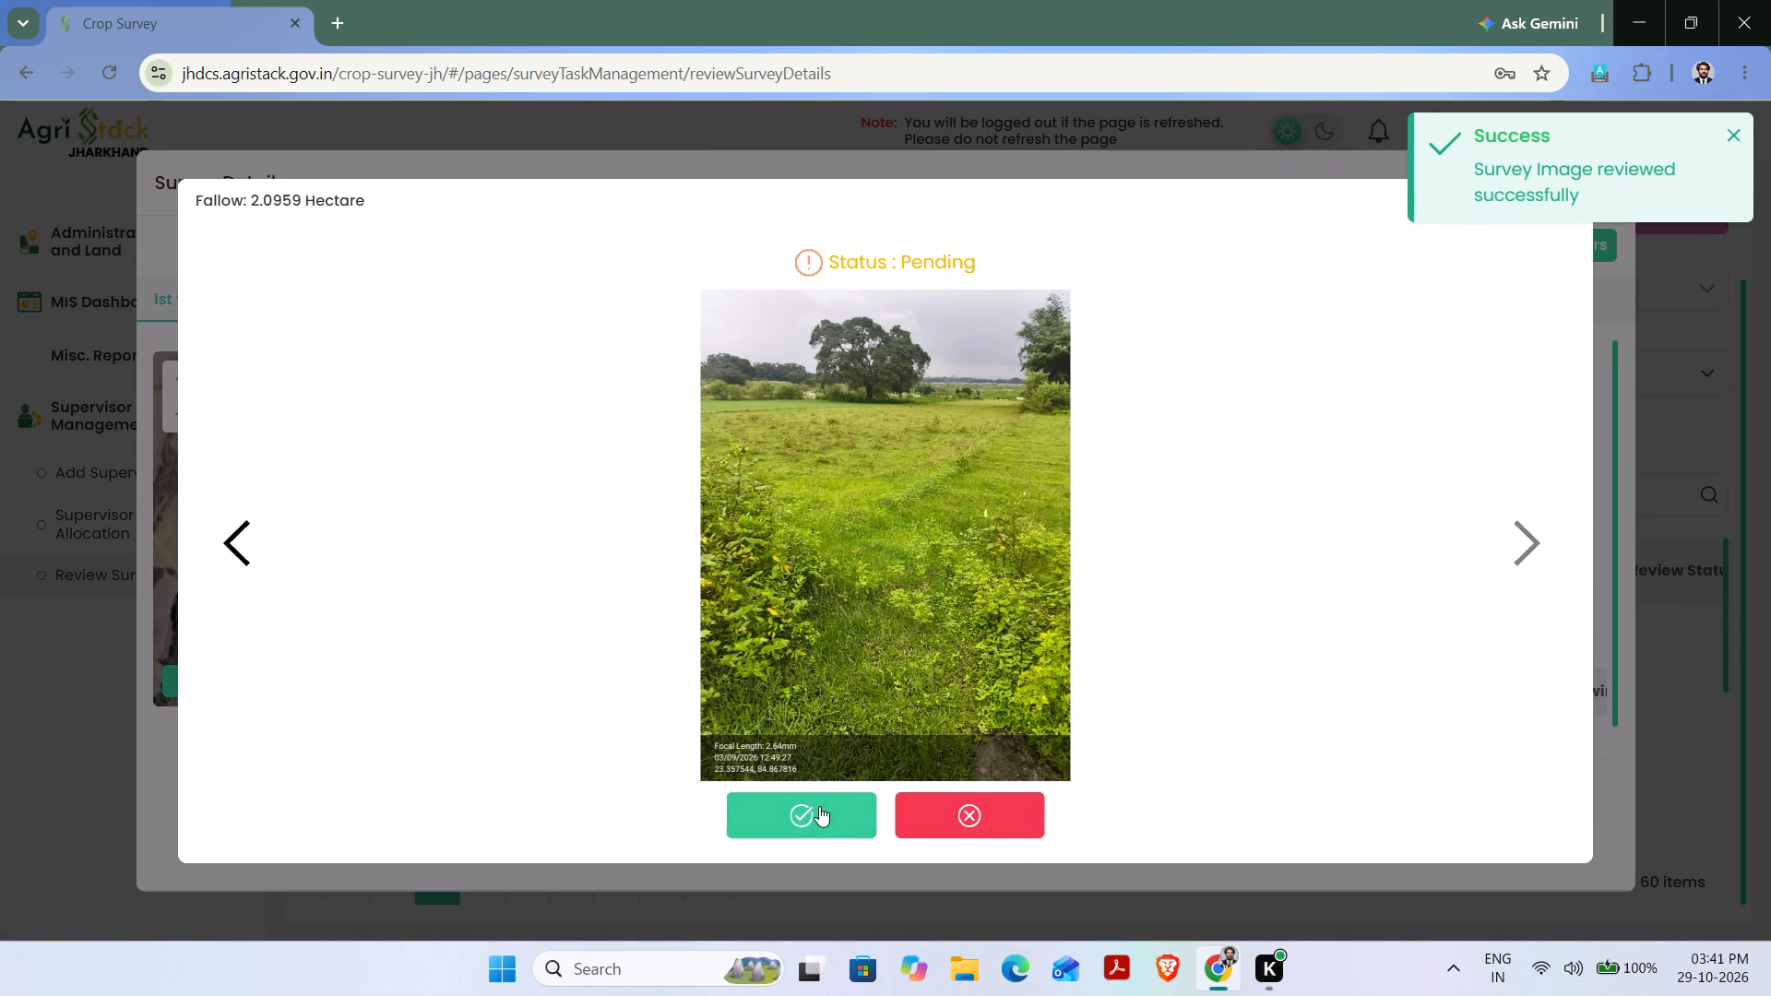
click(819, 813)
drag(963, 636, 893, 633)
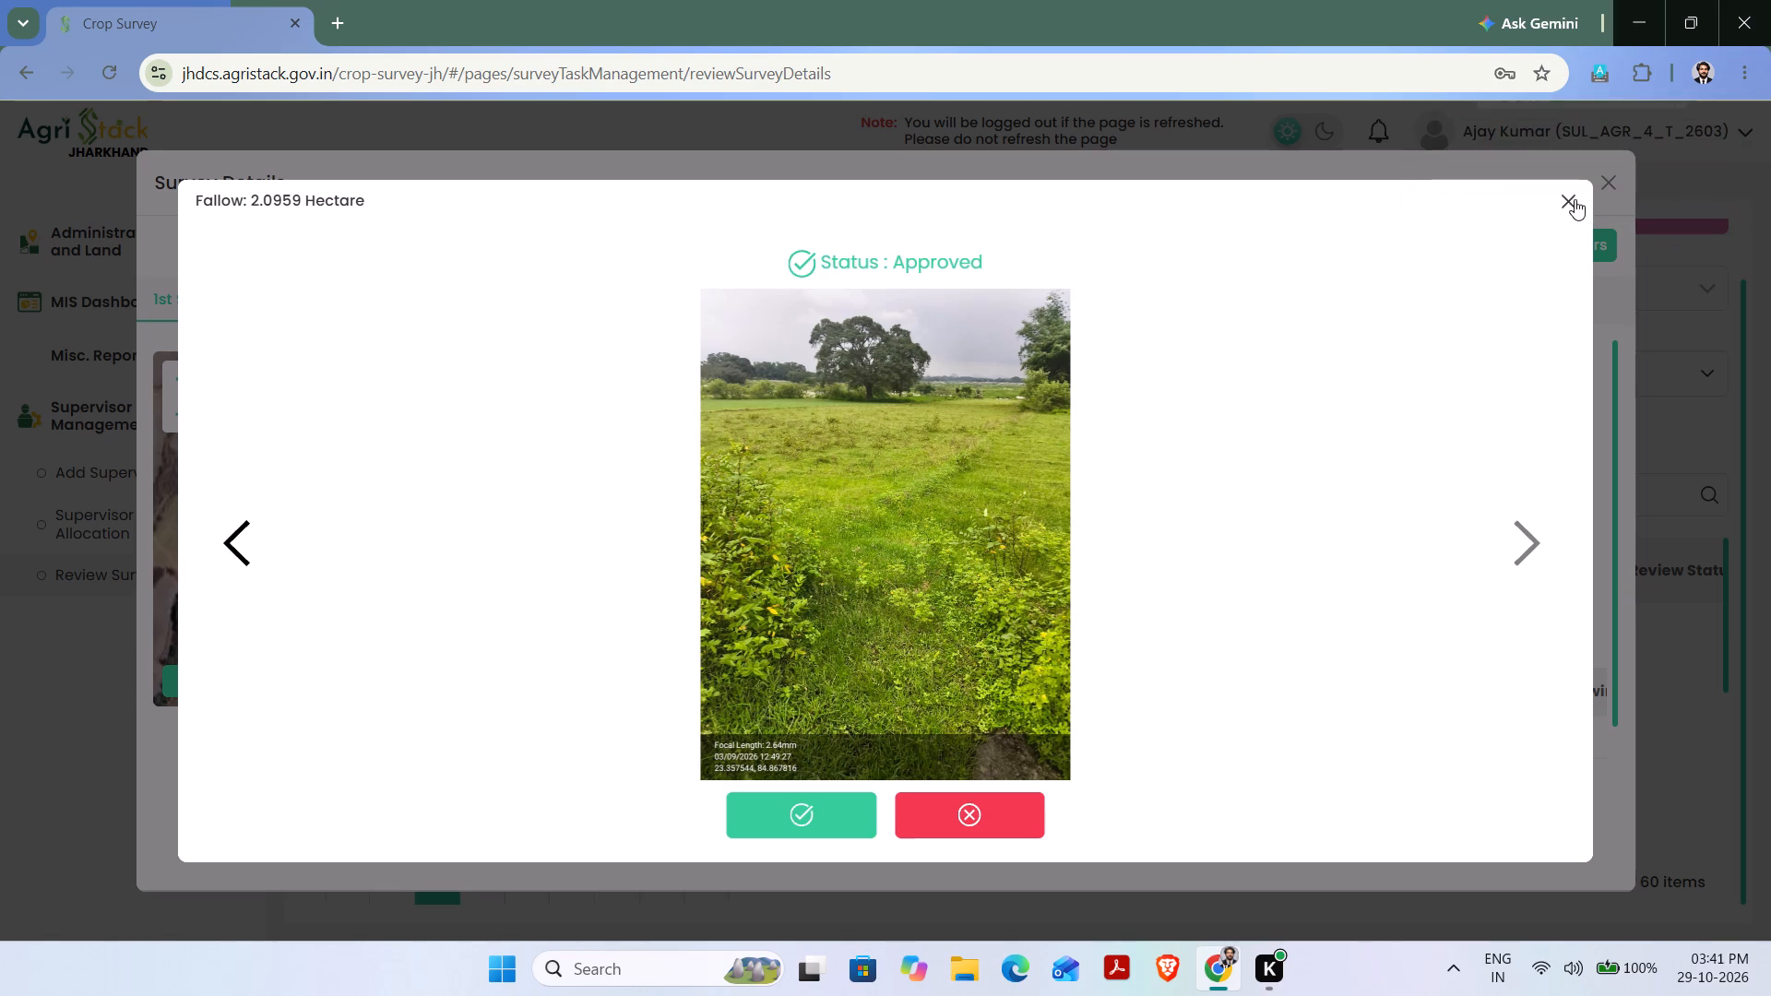
click(1575, 198)
Mark the first survey of survey number 166 as Approve, save the review and close its details.
scroll(659, 725, down, 1)
click(665, 669)
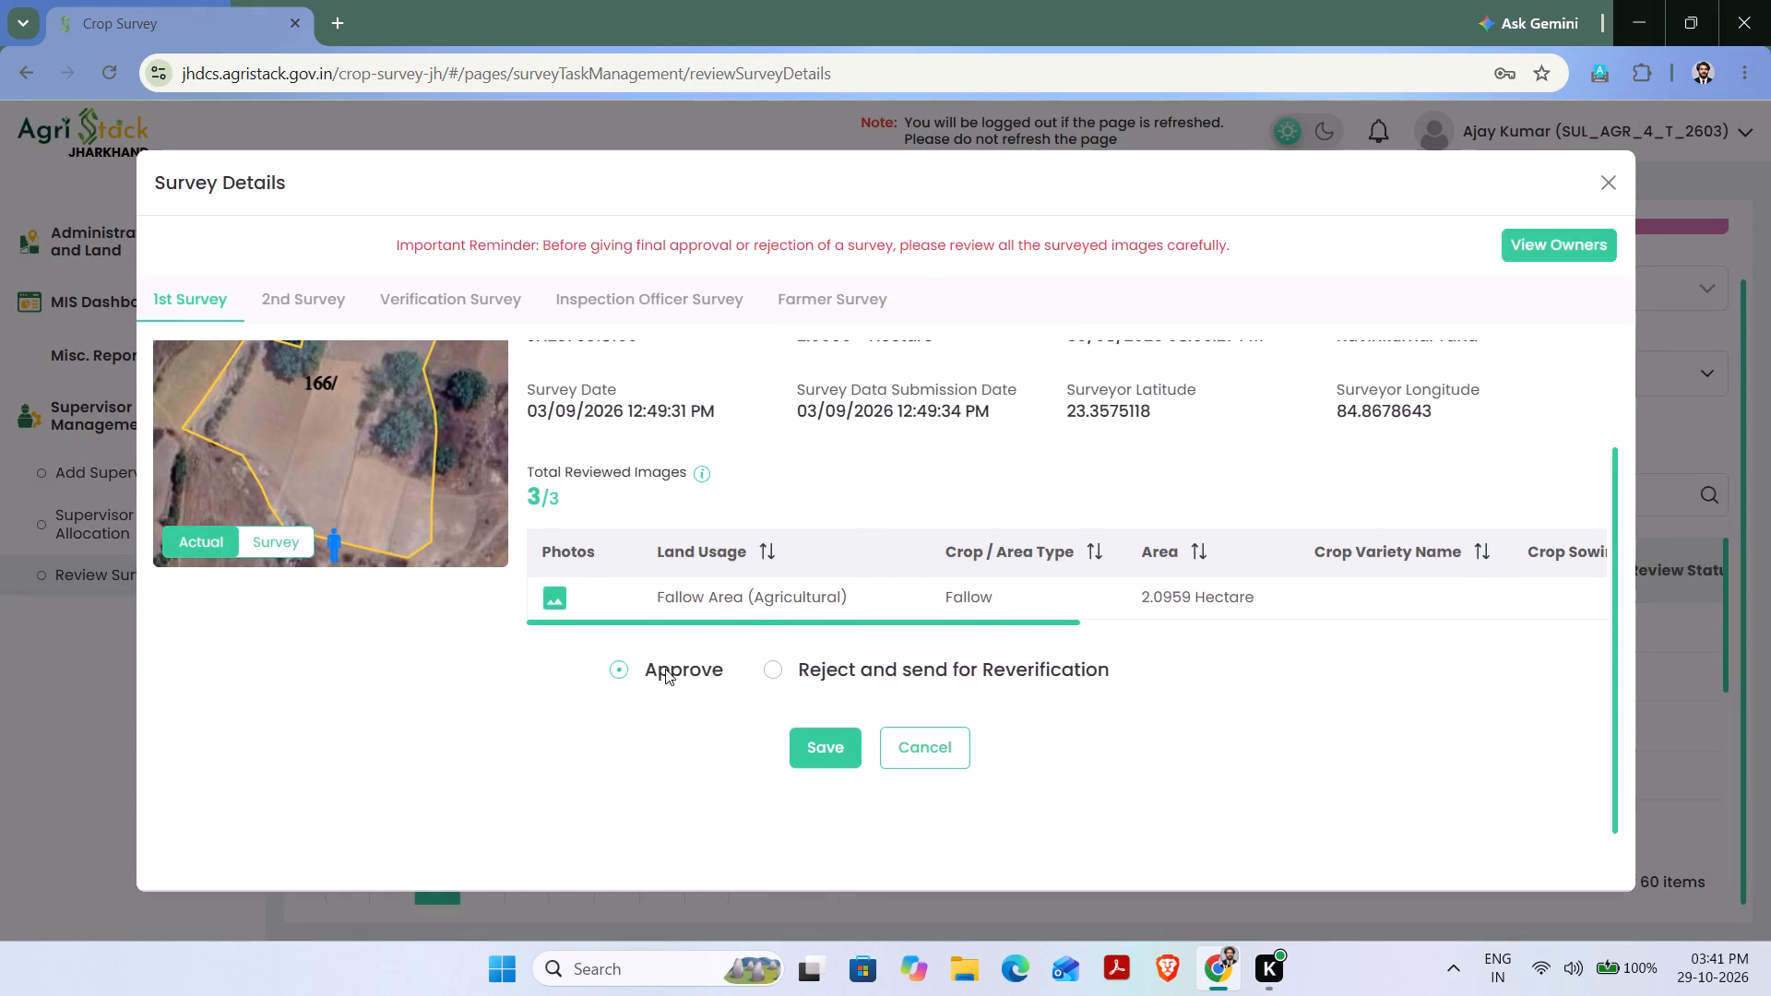
click(836, 735)
click(880, 584)
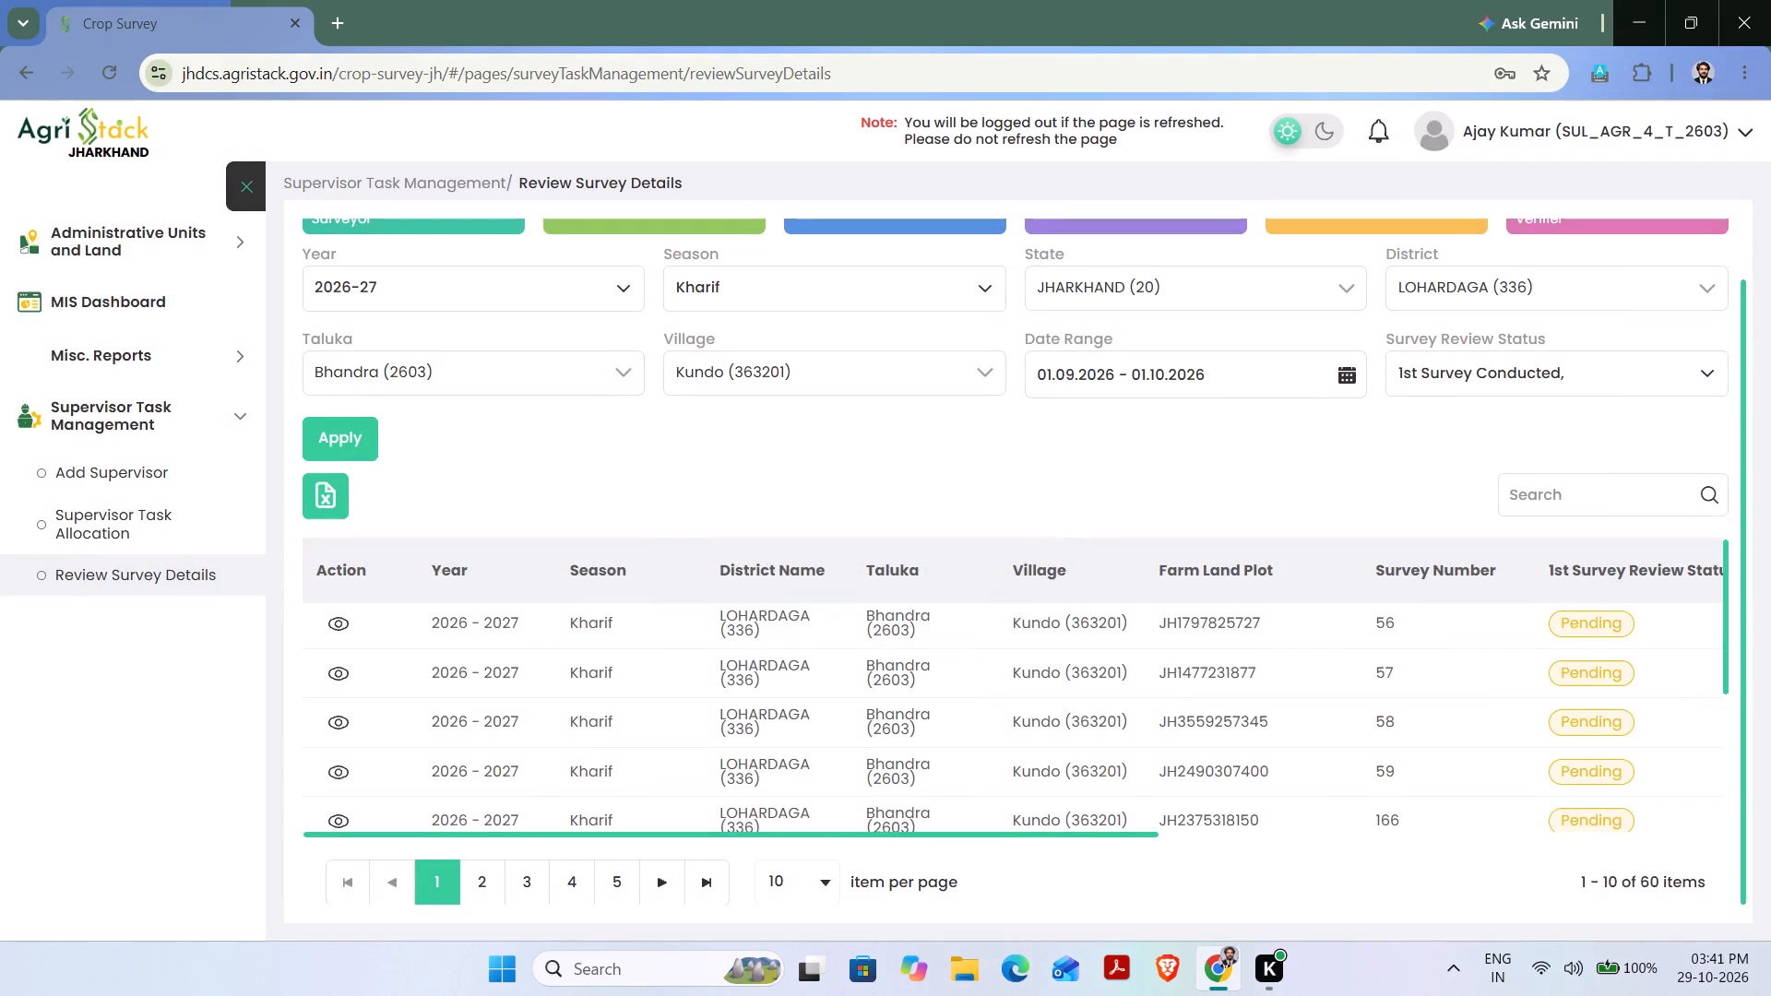
Open the record for survey number 60 and approve all three photos of its 1.8725-hectare Fallow area.
scroll(447, 812, down, 4)
click(339, 611)
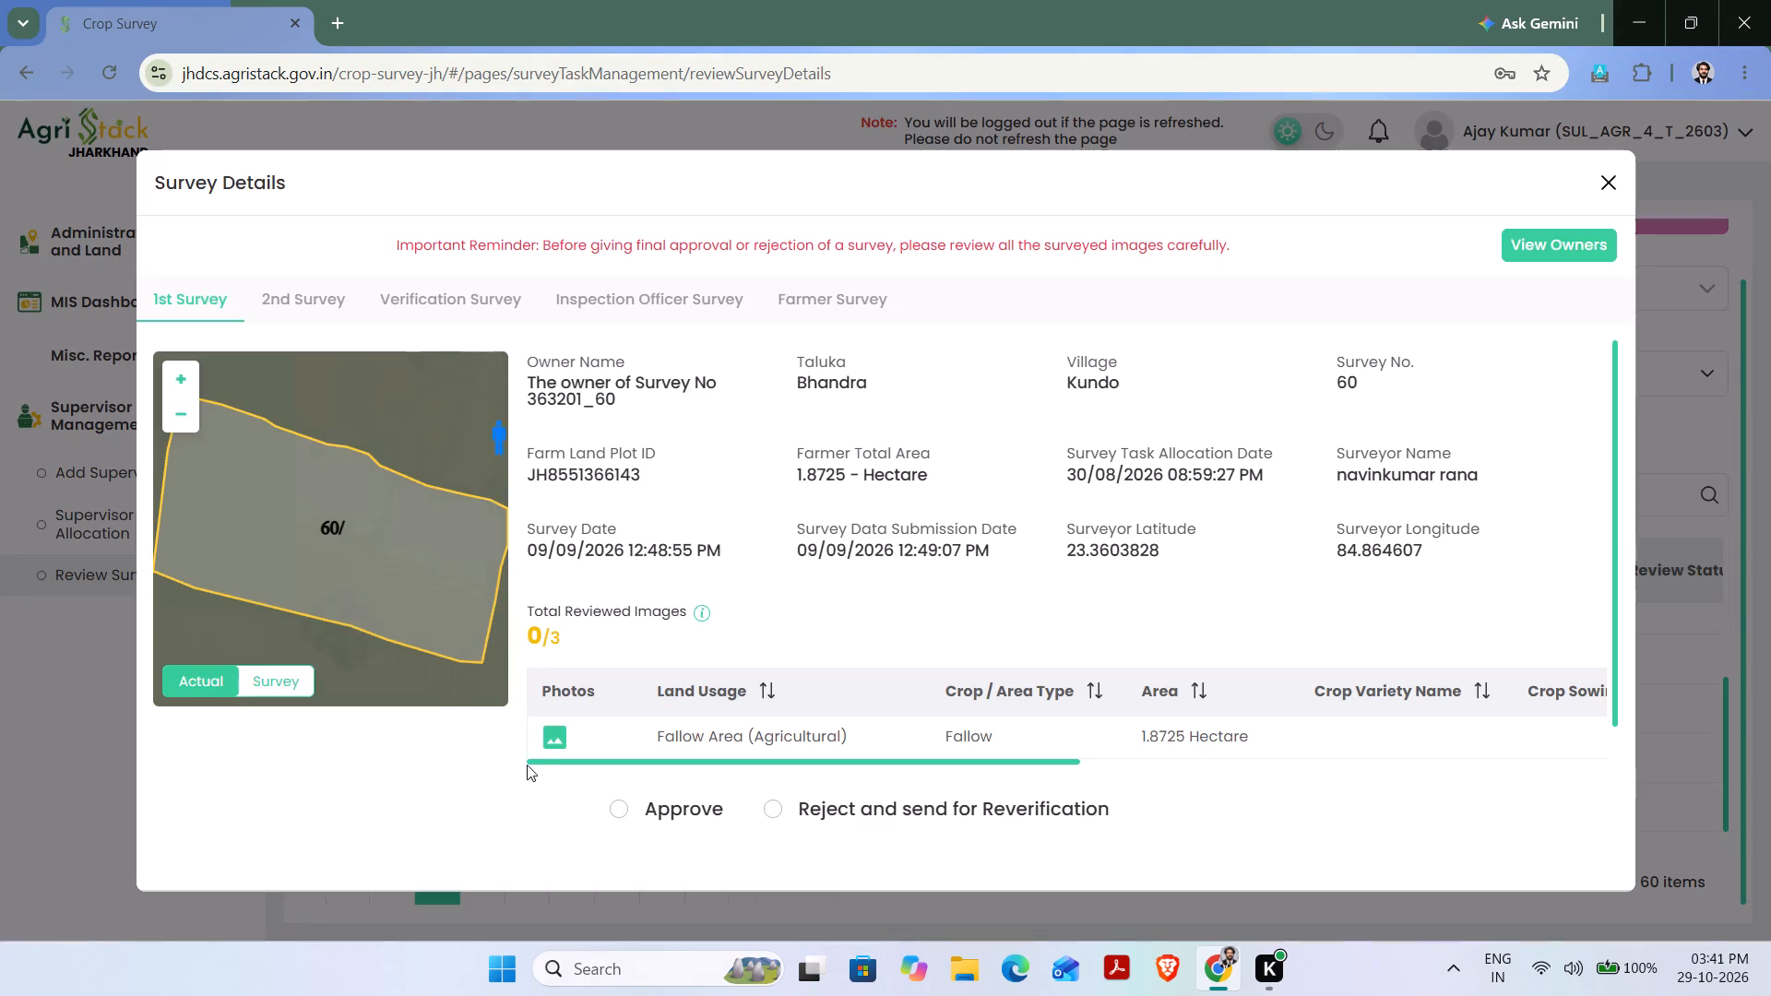
click(559, 728)
click(757, 828)
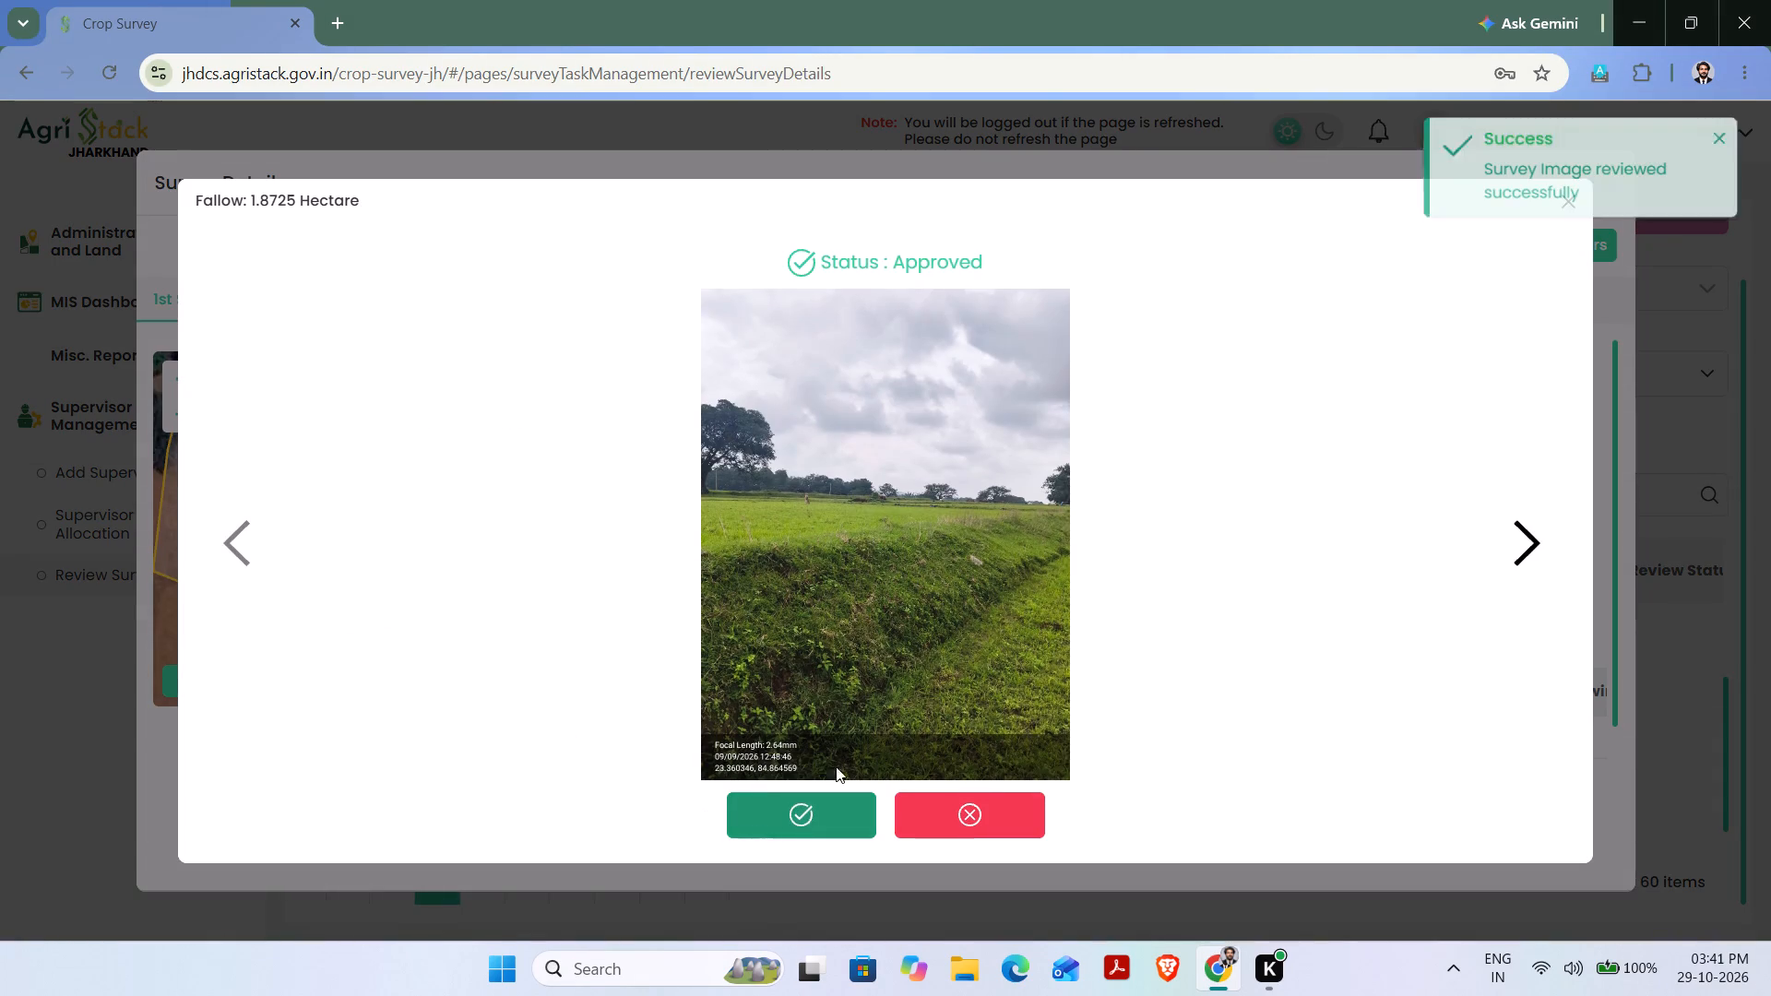
drag(880, 723, 772, 734)
click(790, 817)
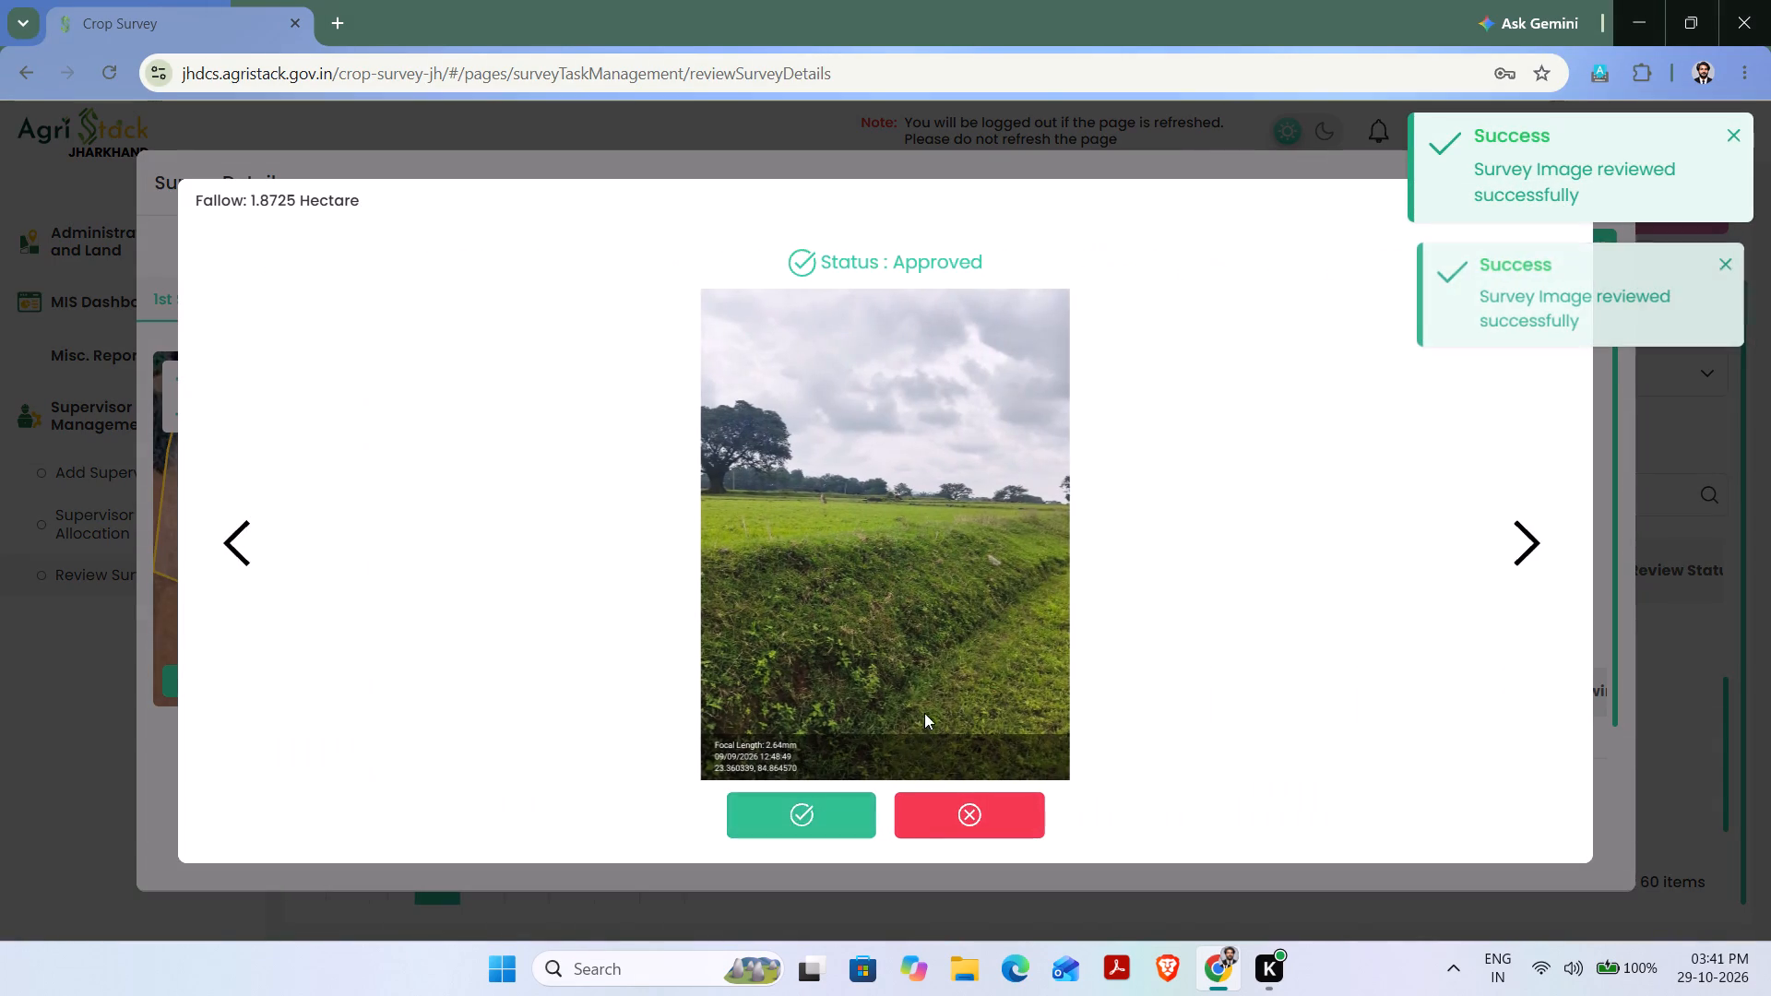
drag(925, 712, 817, 725)
click(787, 820)
drag(903, 704, 848, 699)
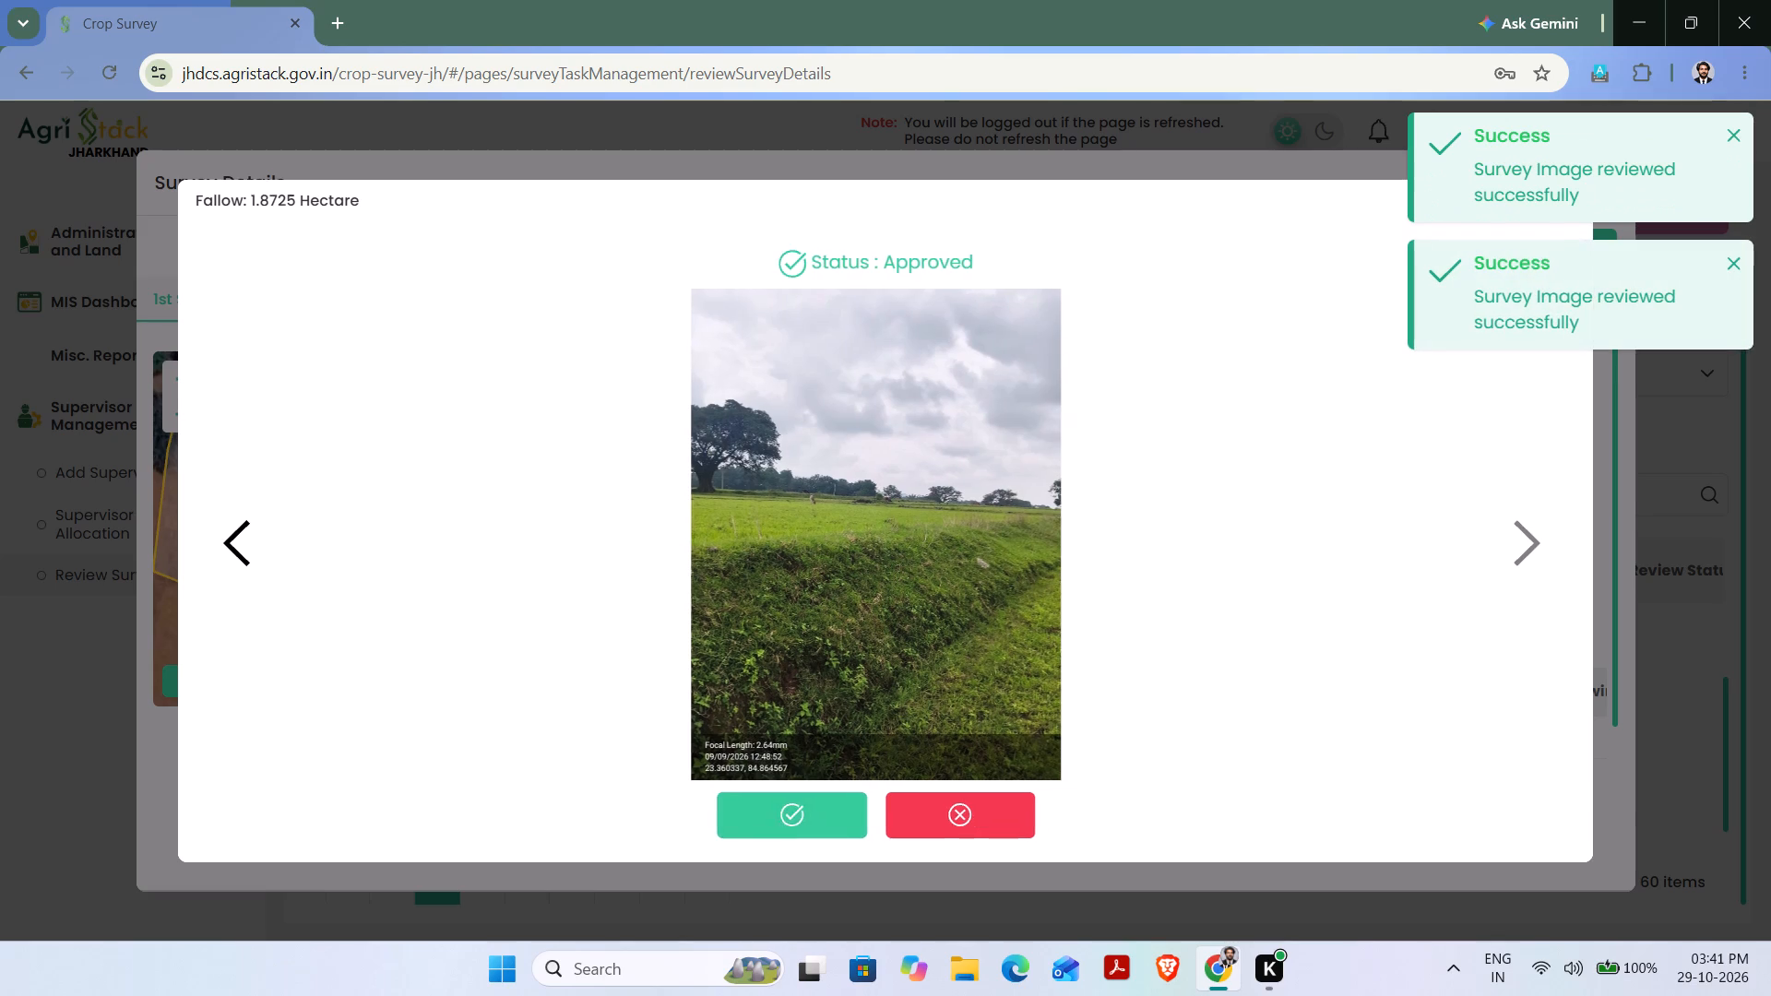
Close the photos, mark the first survey of survey number 60 as Approve, save the review and close its details.
drag(848, 699, 840, 698)
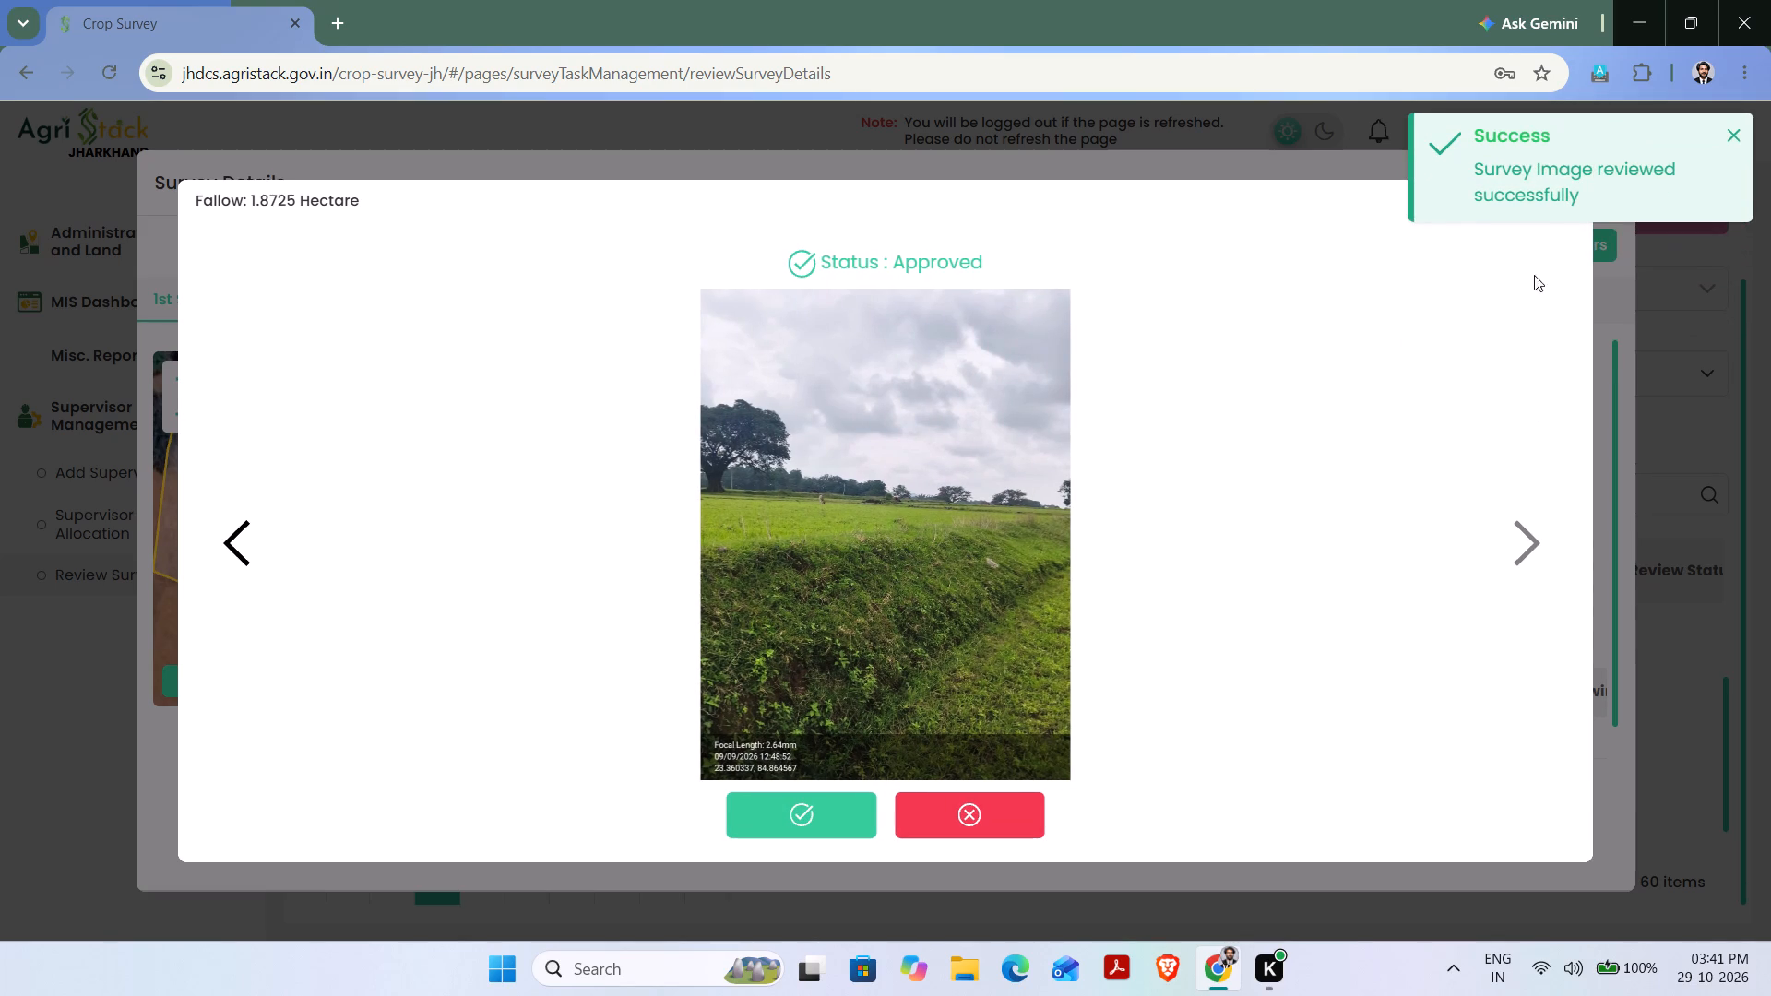
click(1572, 201)
scroll(807, 576, down, 1)
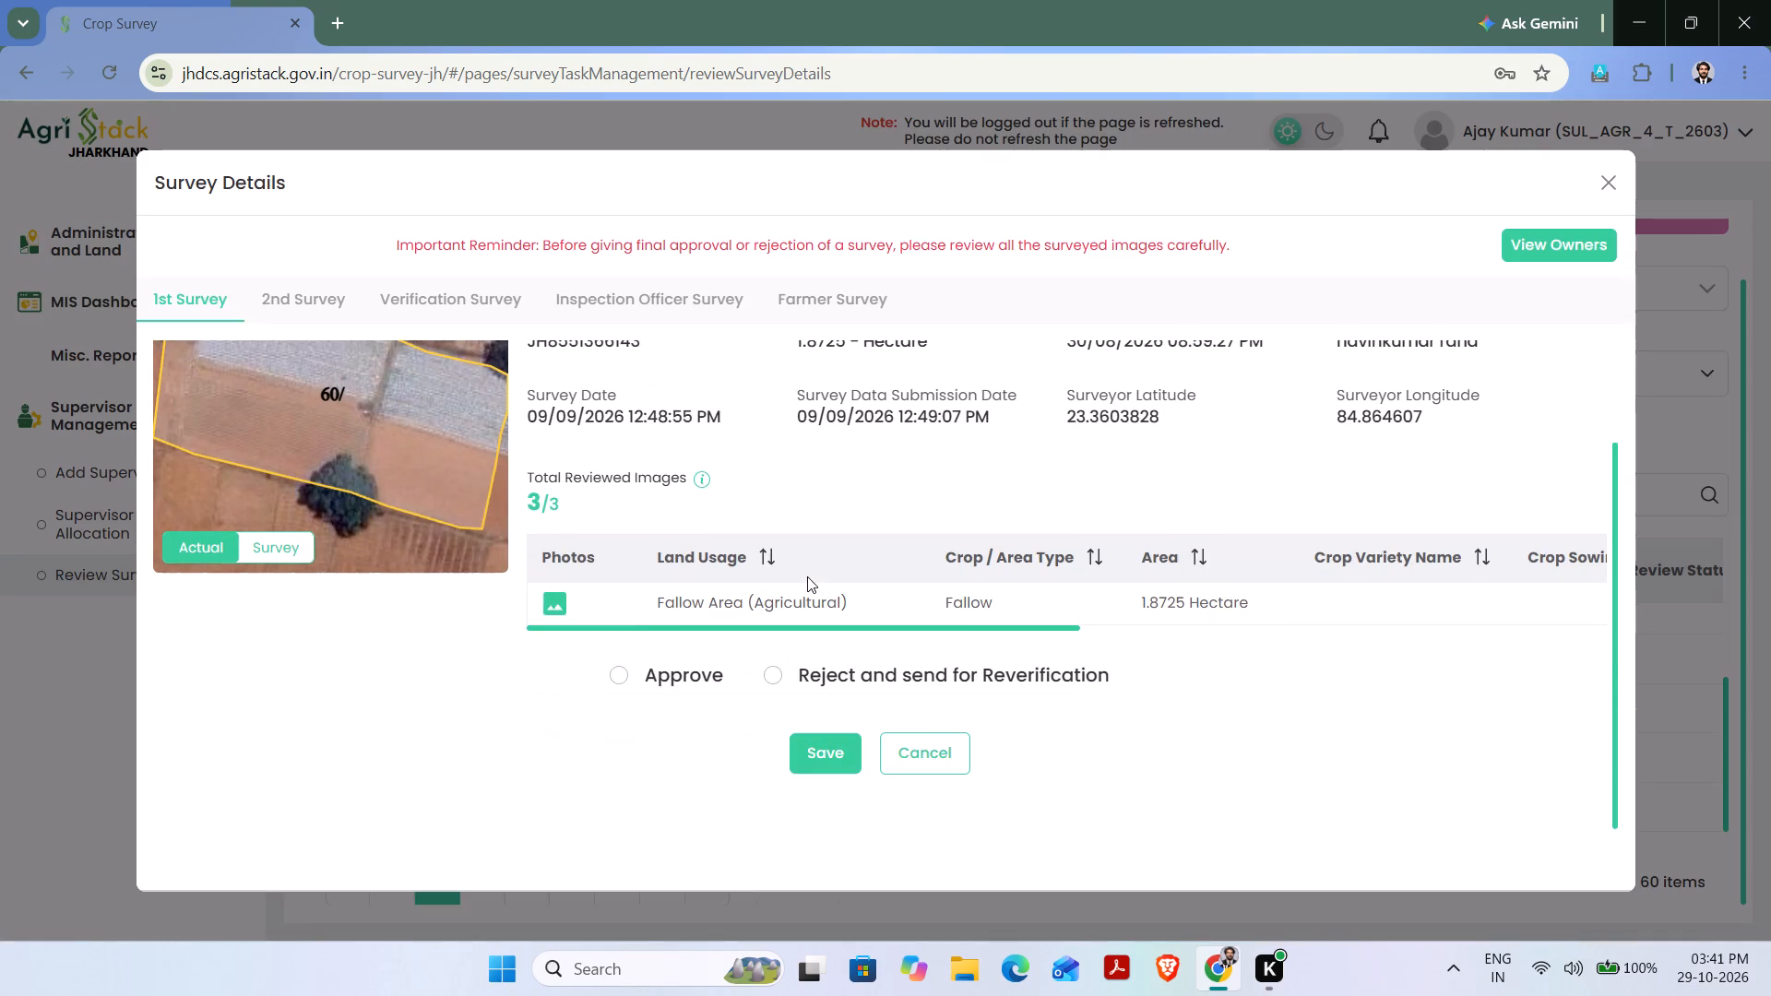
scroll(807, 576, down, 1)
click(659, 657)
click(829, 741)
click(896, 570)
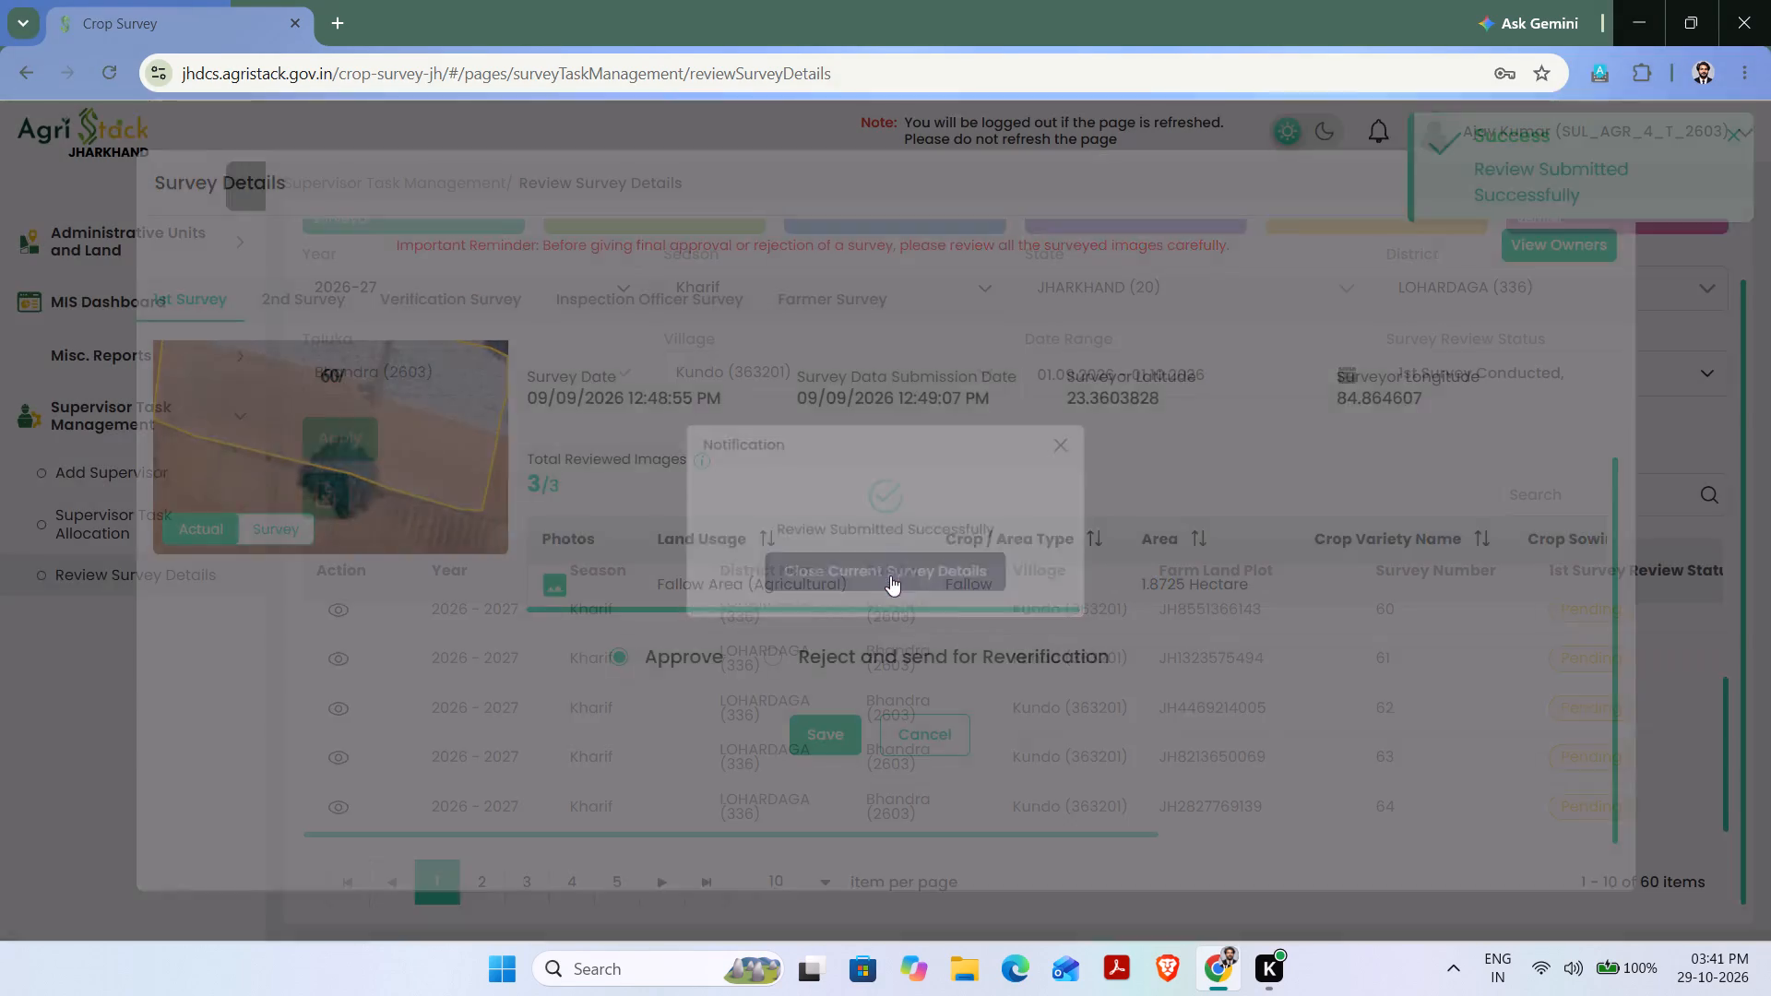
Open the record for survey number 61 and approve all three photos of its 1.0294-hectare Fallow area.
click(347, 659)
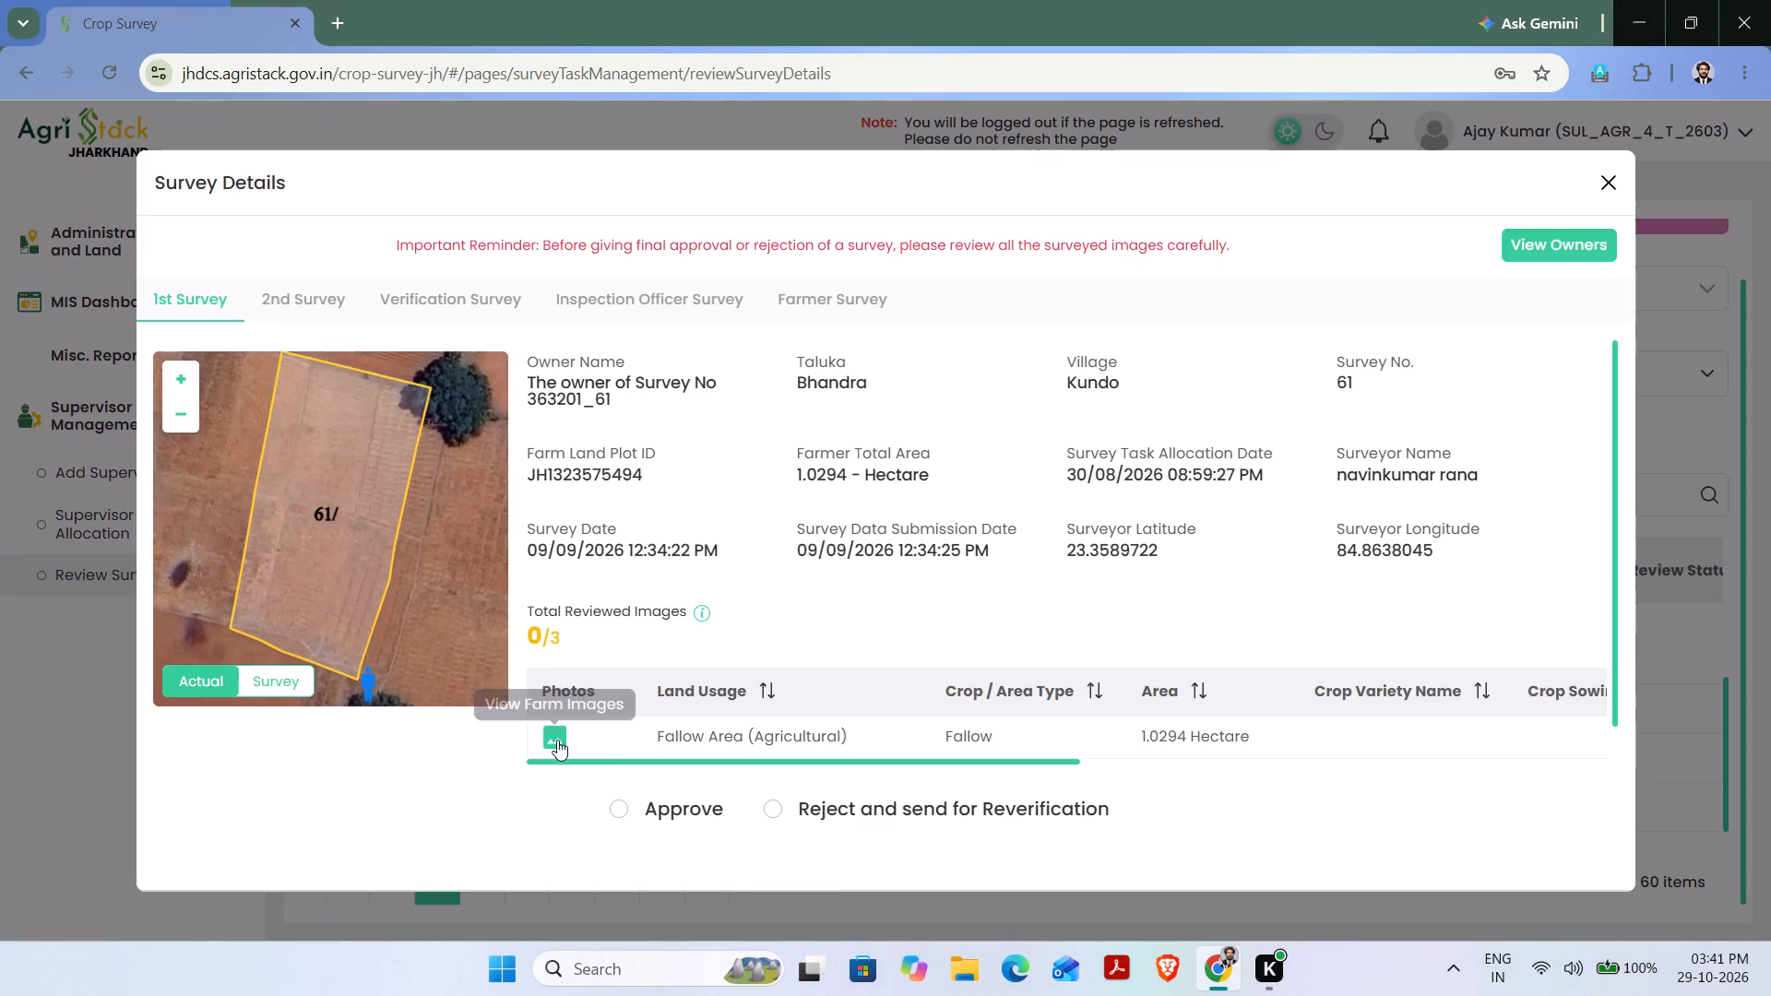
click(557, 740)
click(759, 816)
drag(888, 709, 745, 734)
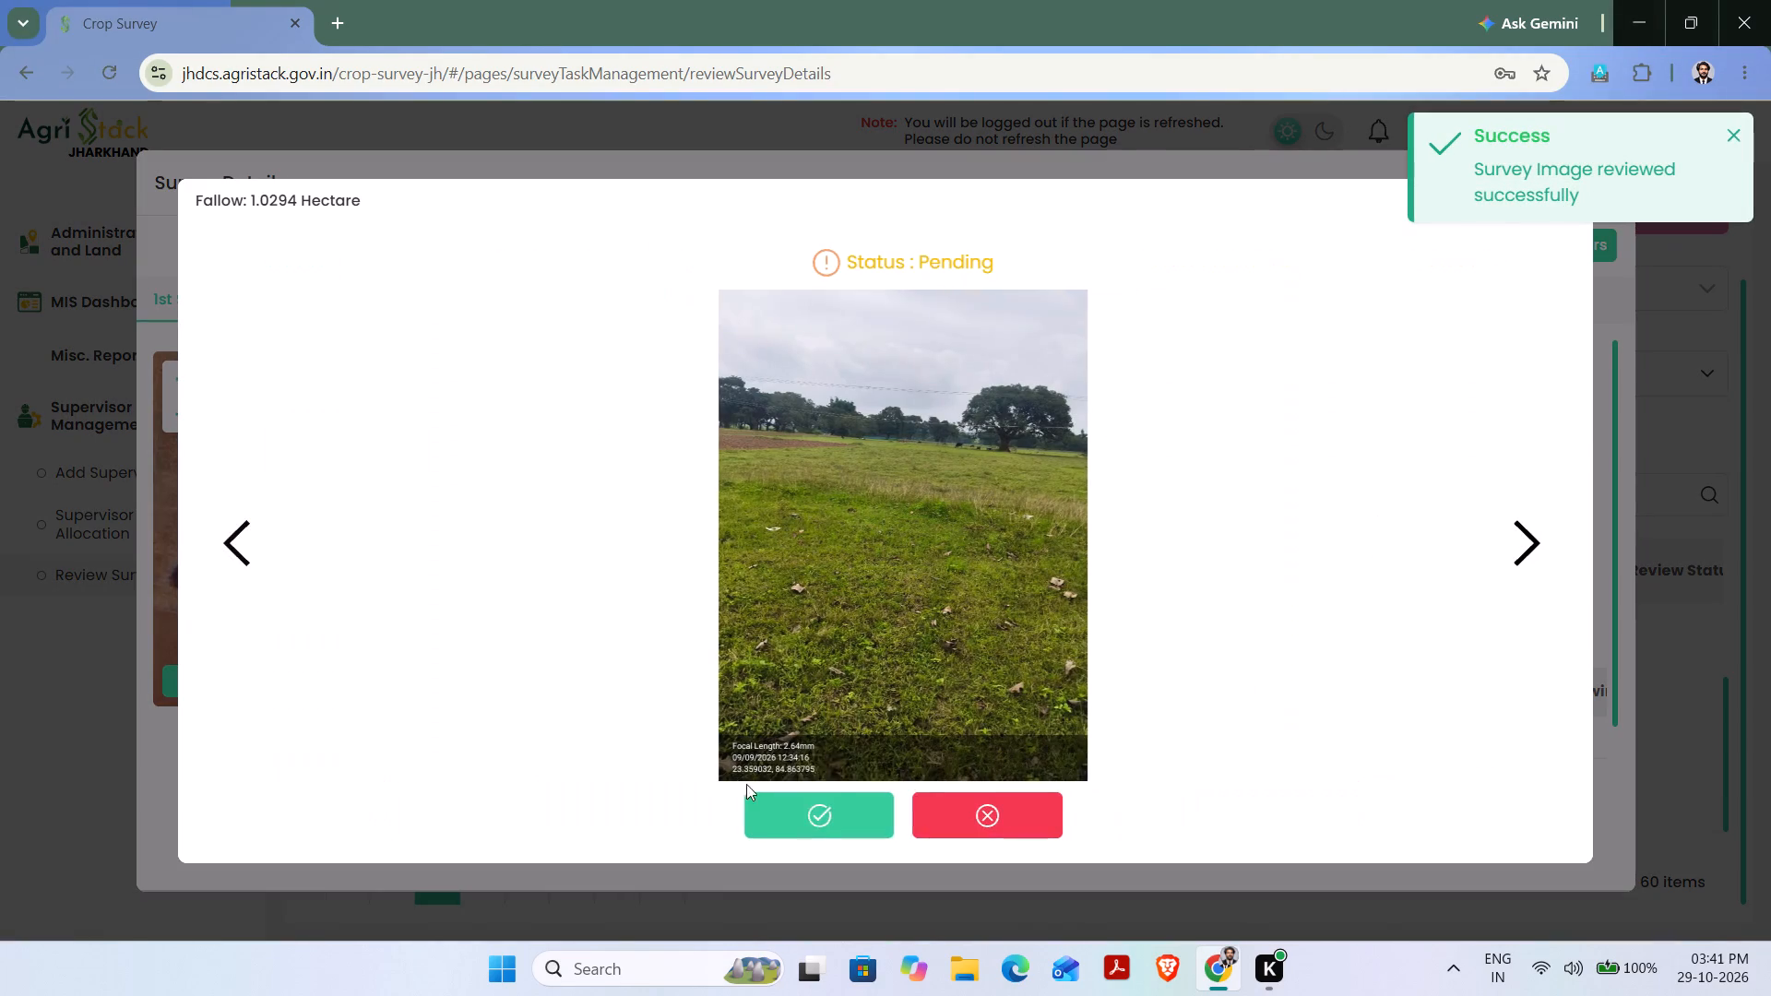
click(761, 821)
drag(928, 694, 788, 721)
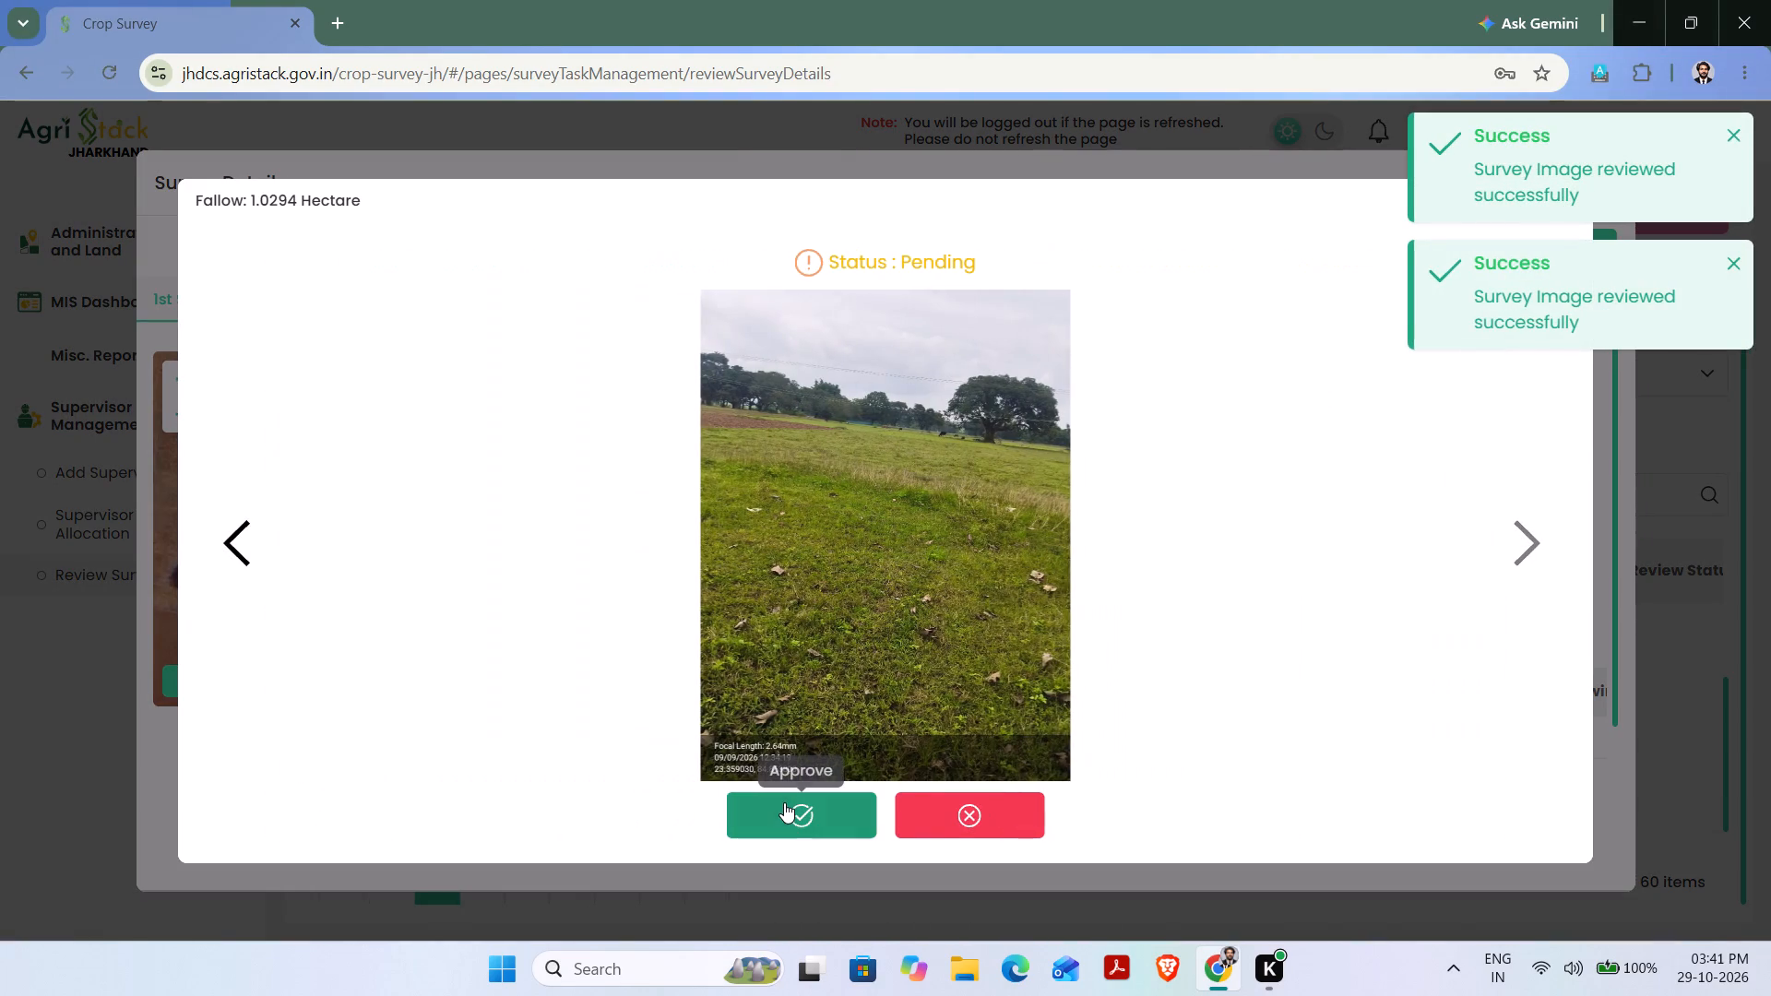
click(784, 802)
drag(929, 634, 885, 635)
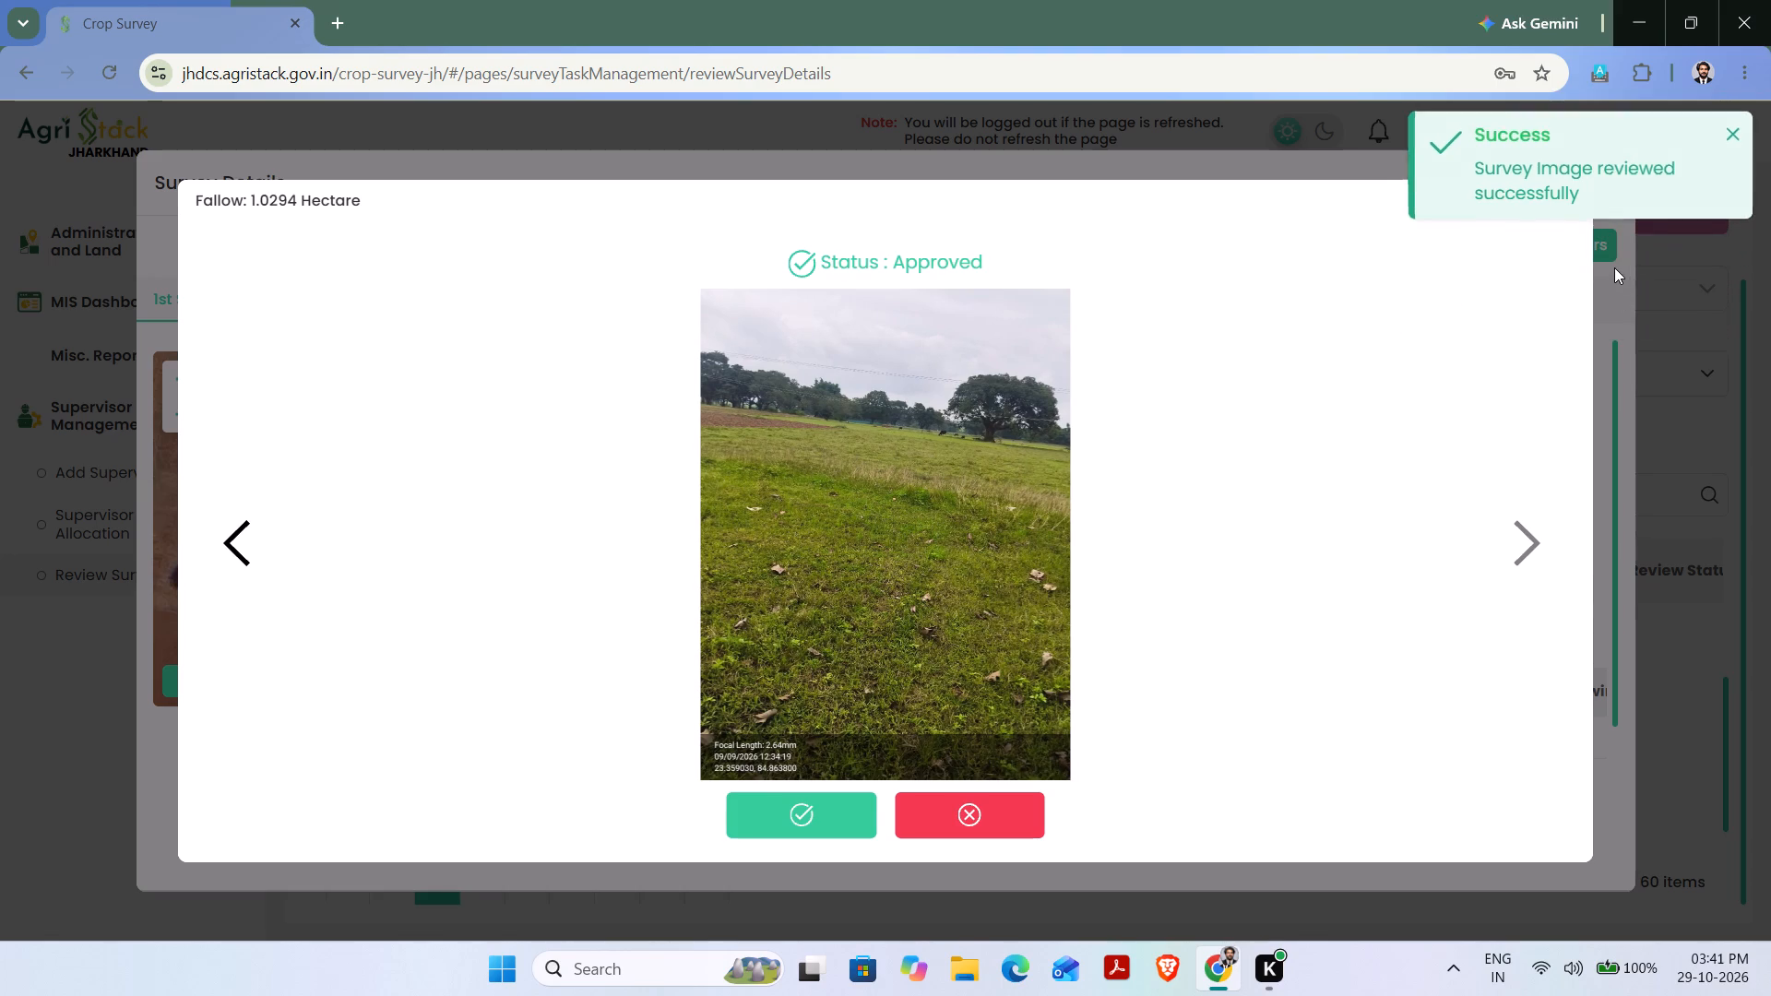
click(1563, 203)
Mark the first survey of survey number 61 as Approve, save the review and close its details.
scroll(908, 563, down, 2)
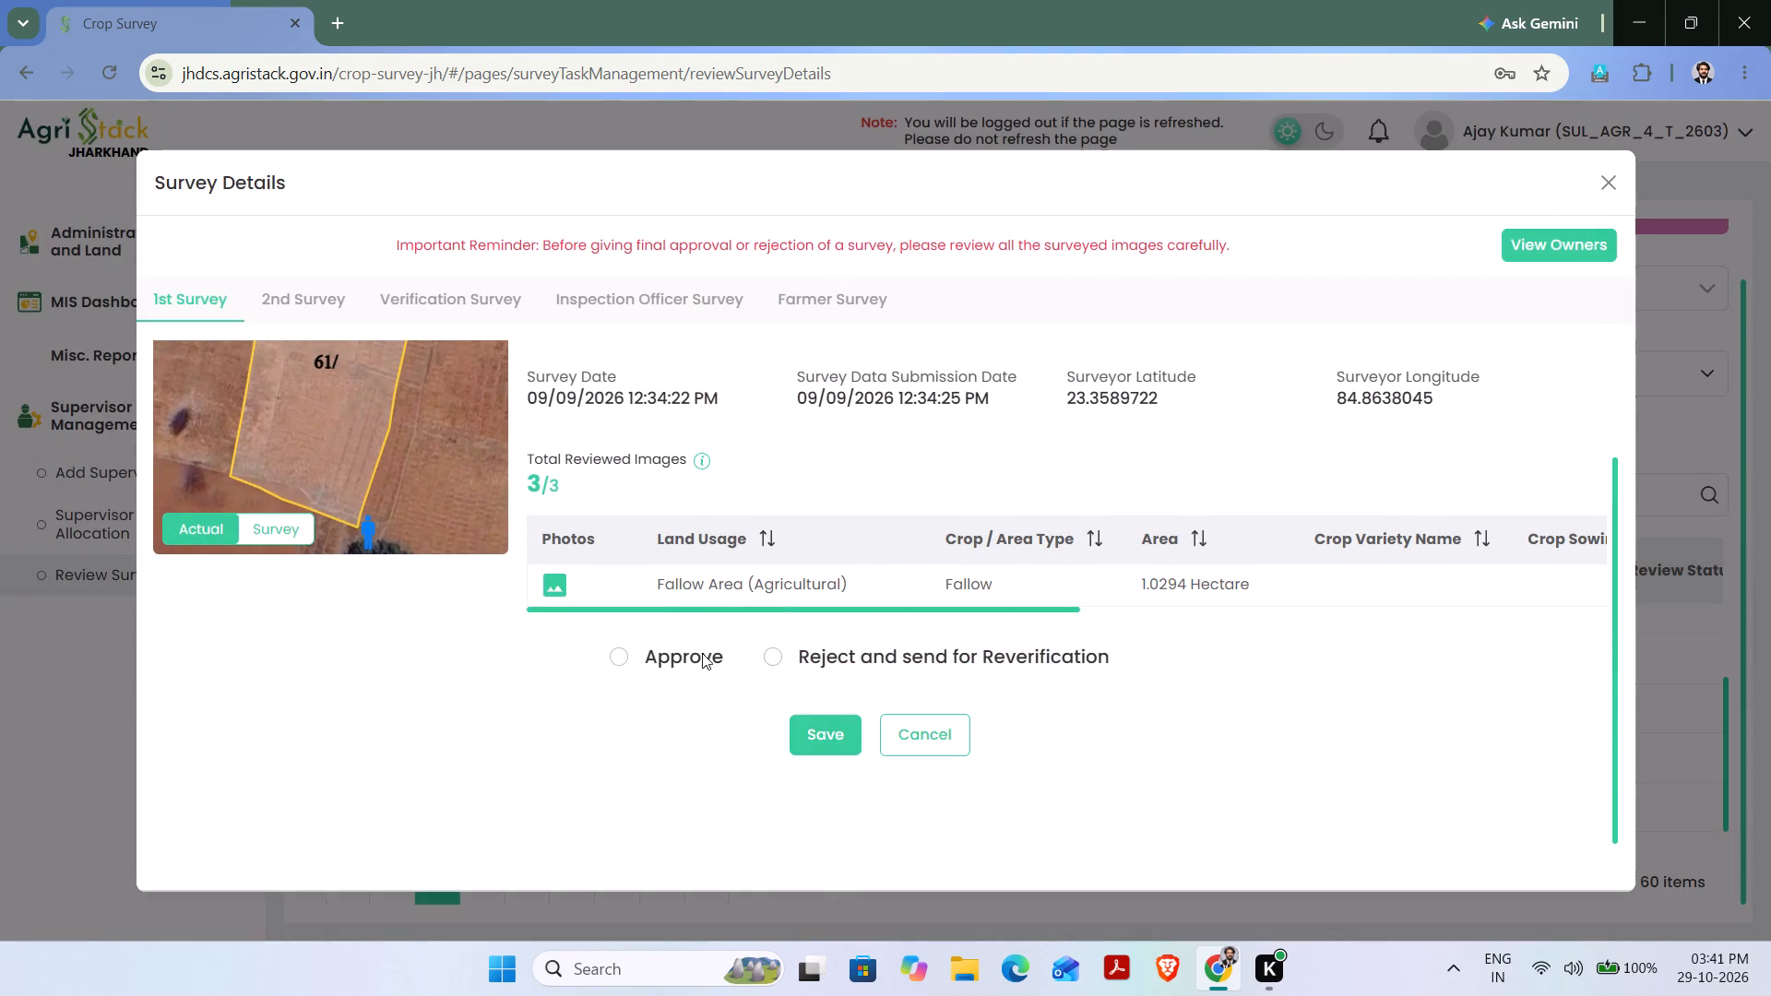
click(697, 650)
click(813, 727)
click(931, 532)
click(919, 554)
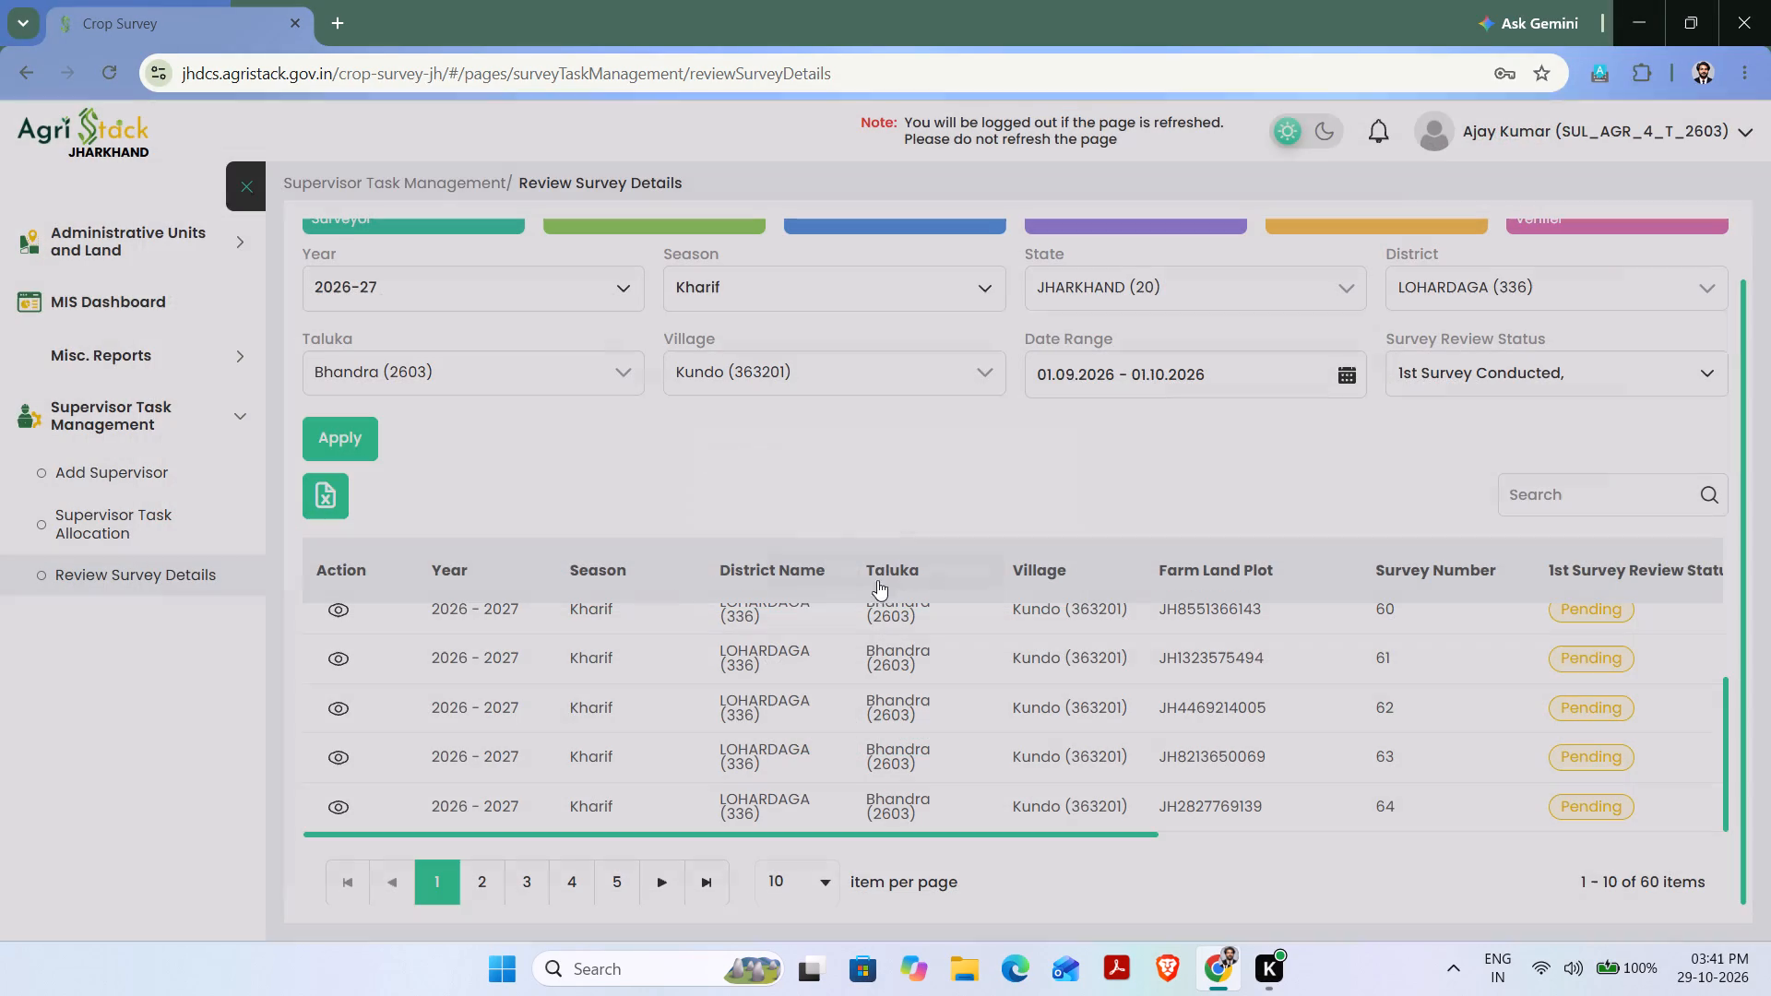
Open the record for survey number 62 and approve all three photos of its 0.7388-hectare Fallow area.
click(342, 708)
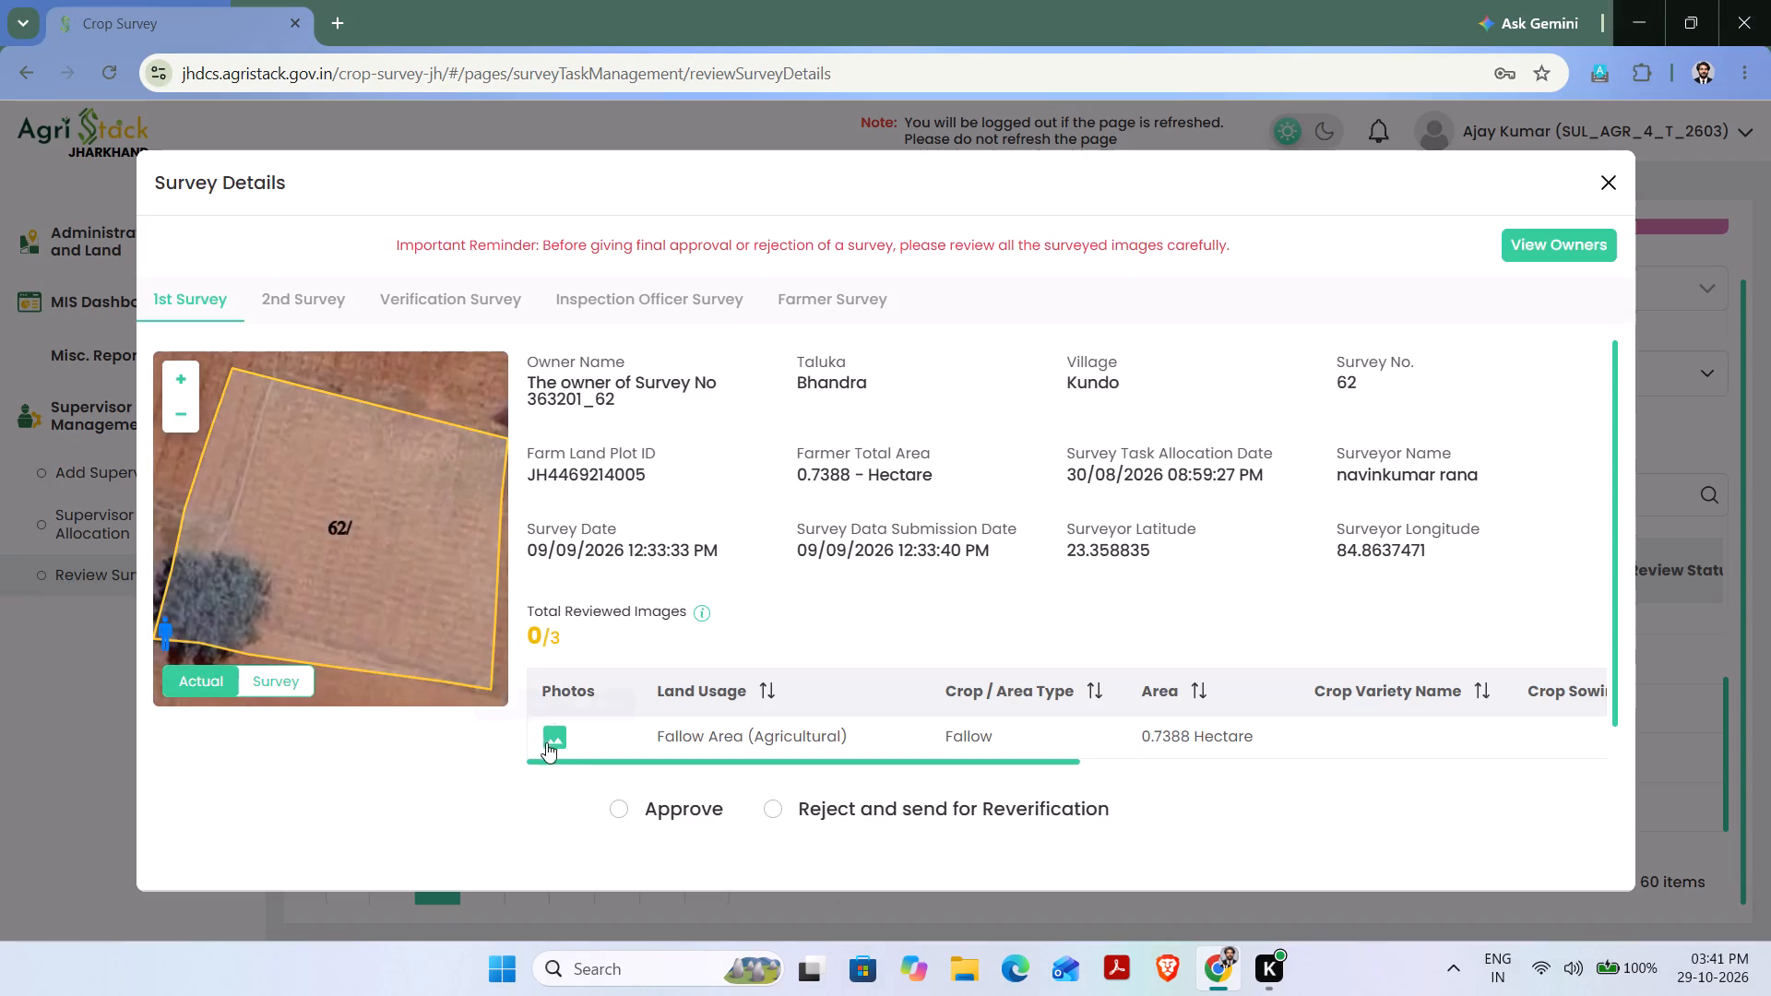
click(557, 741)
click(757, 826)
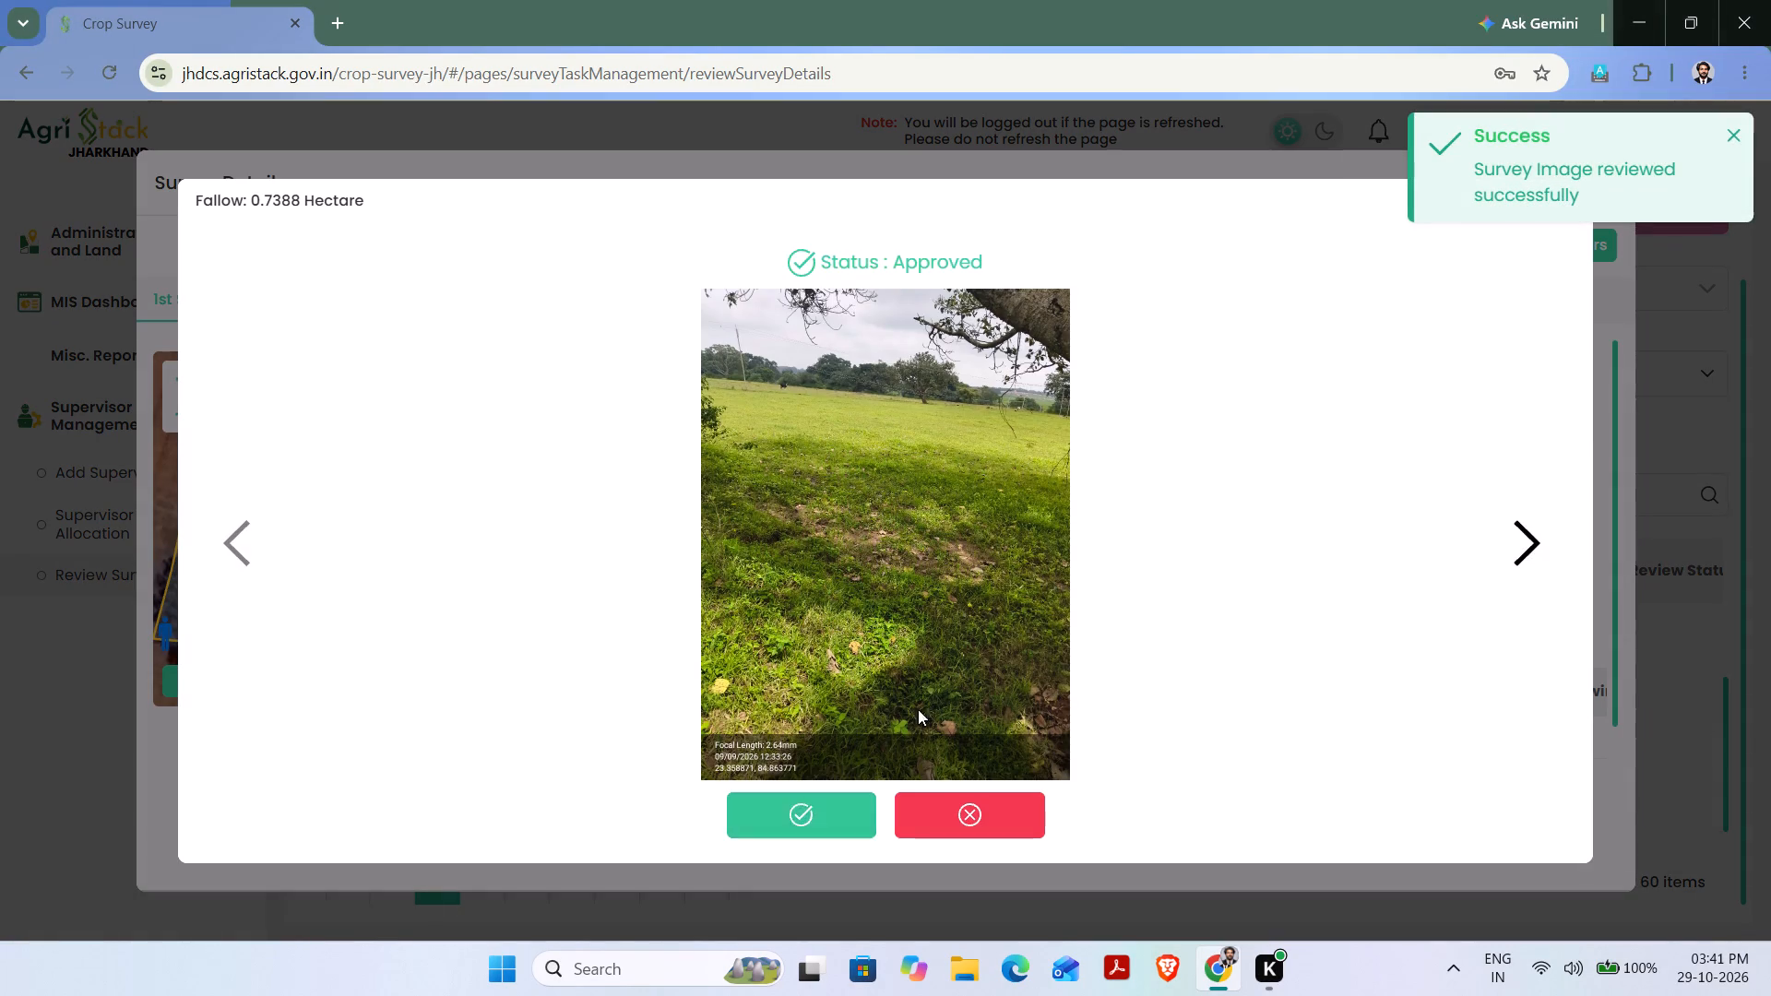
drag(910, 712, 765, 741)
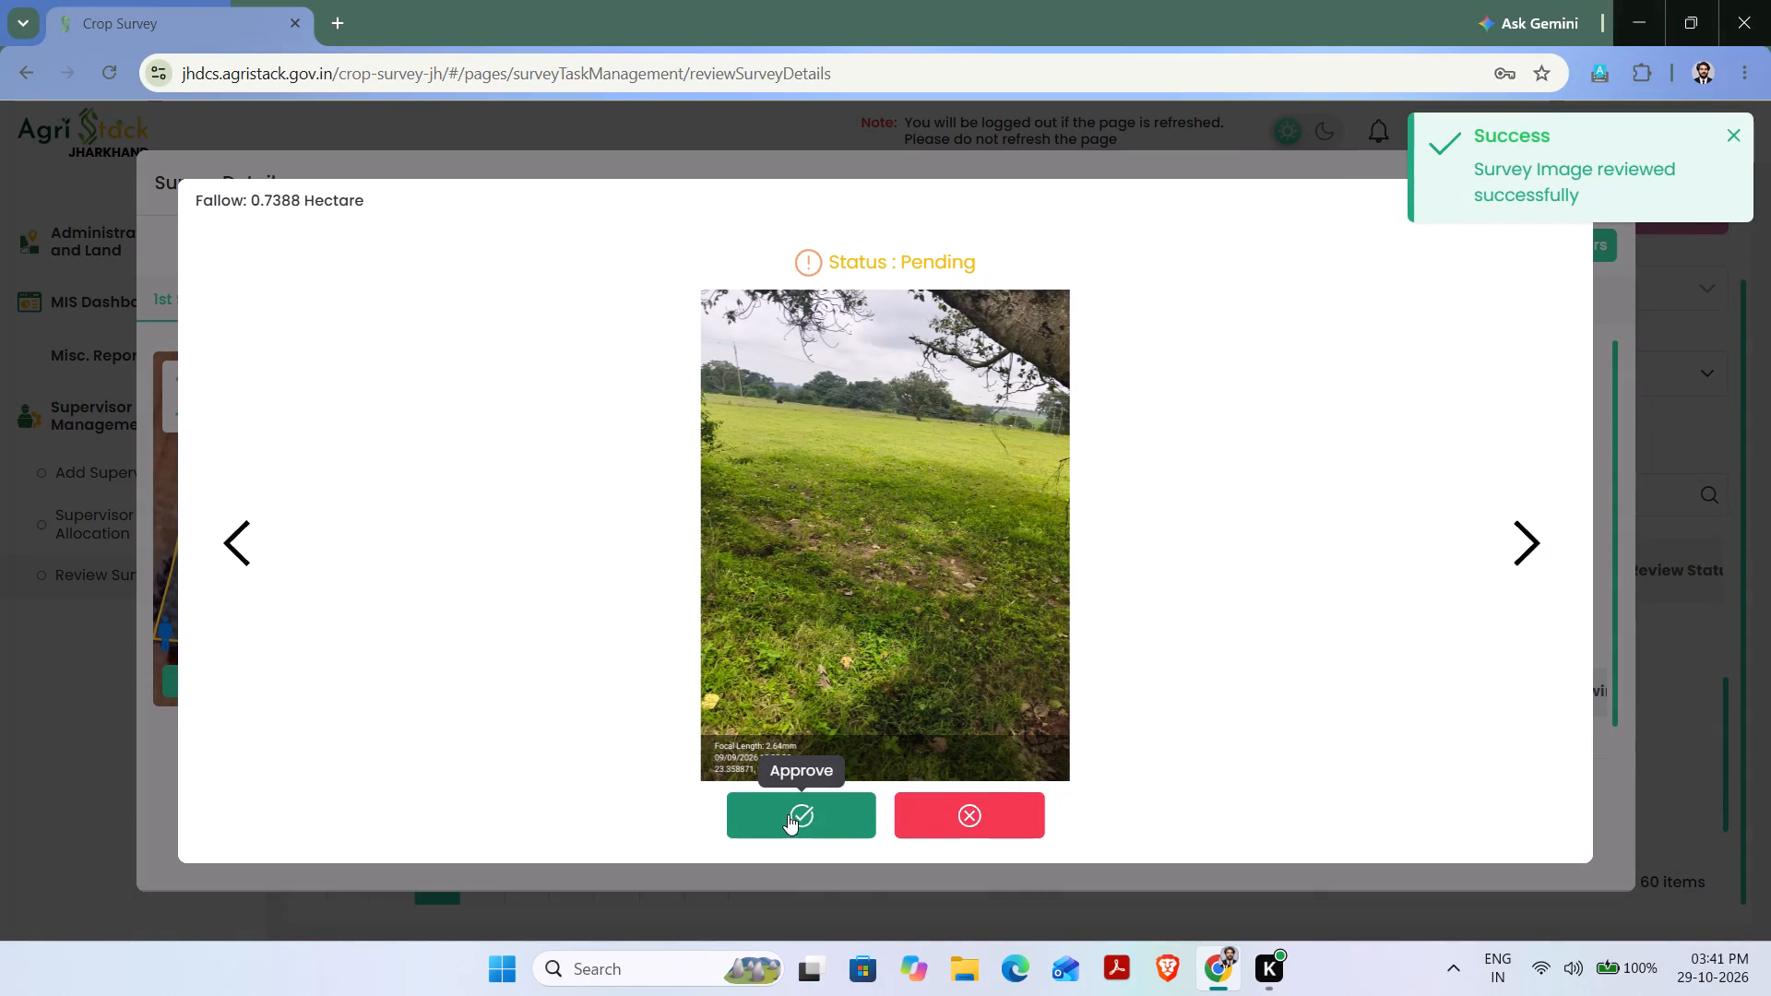
double_click(788, 814)
drag(912, 684, 785, 707)
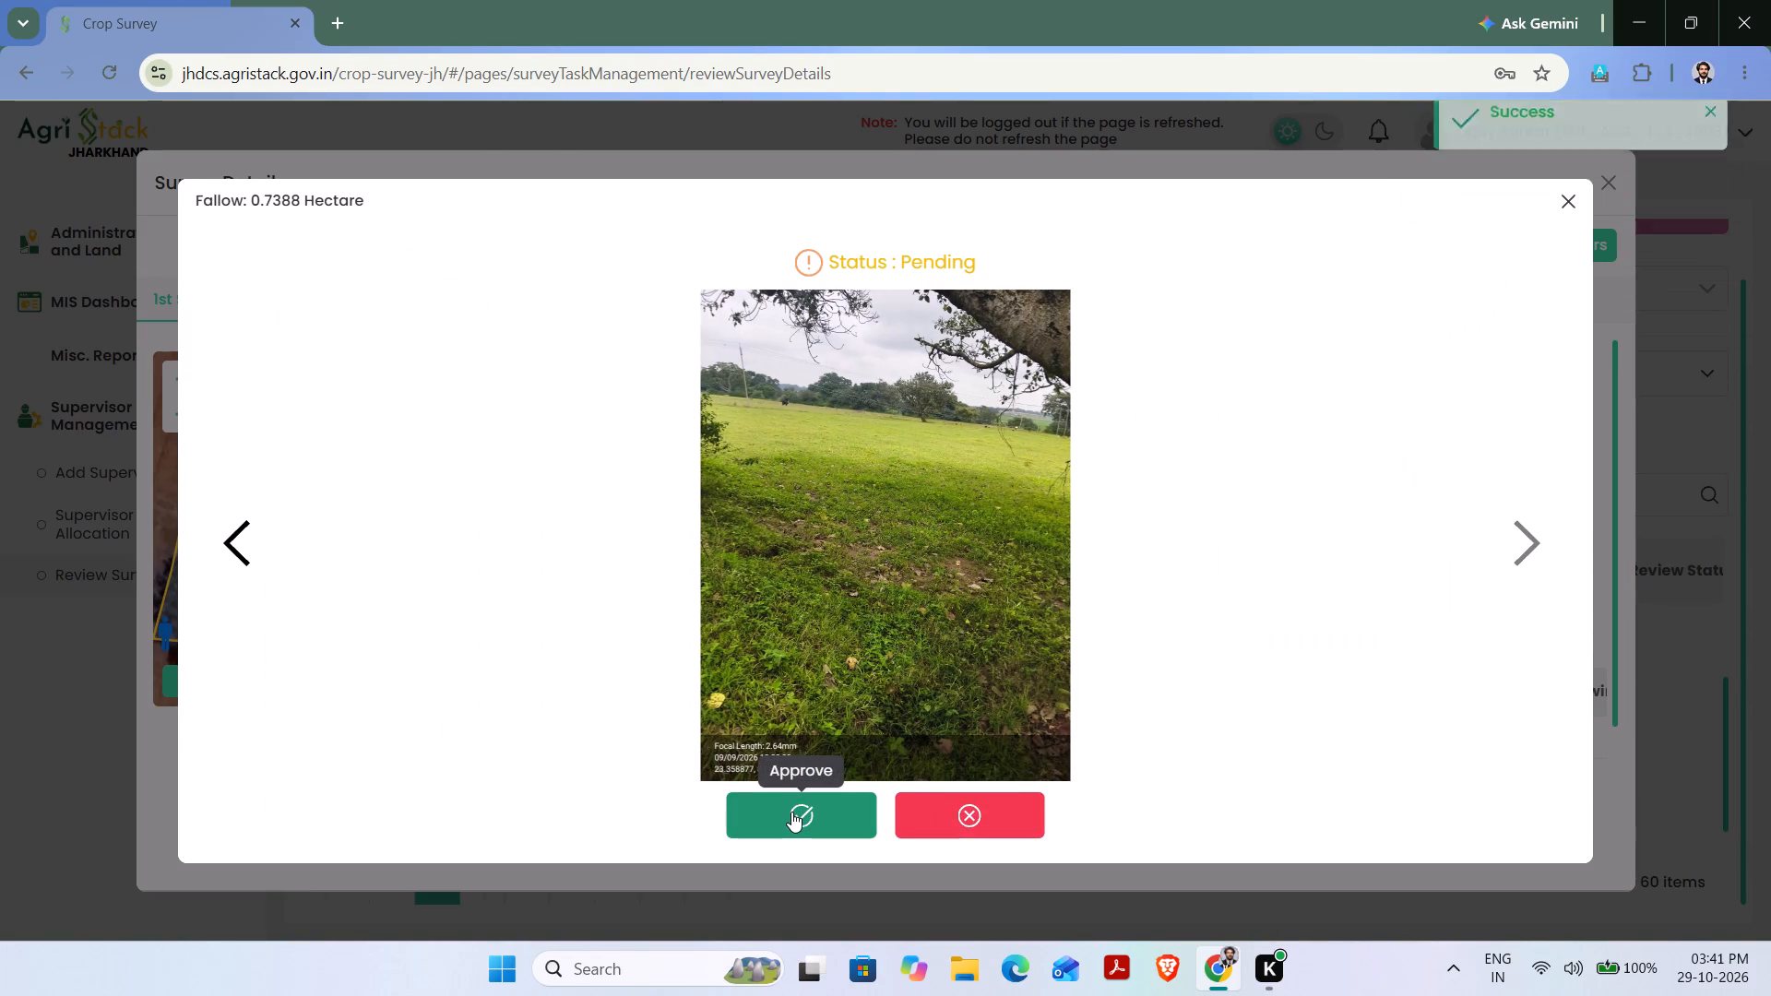
click(791, 812)
drag(946, 639, 891, 645)
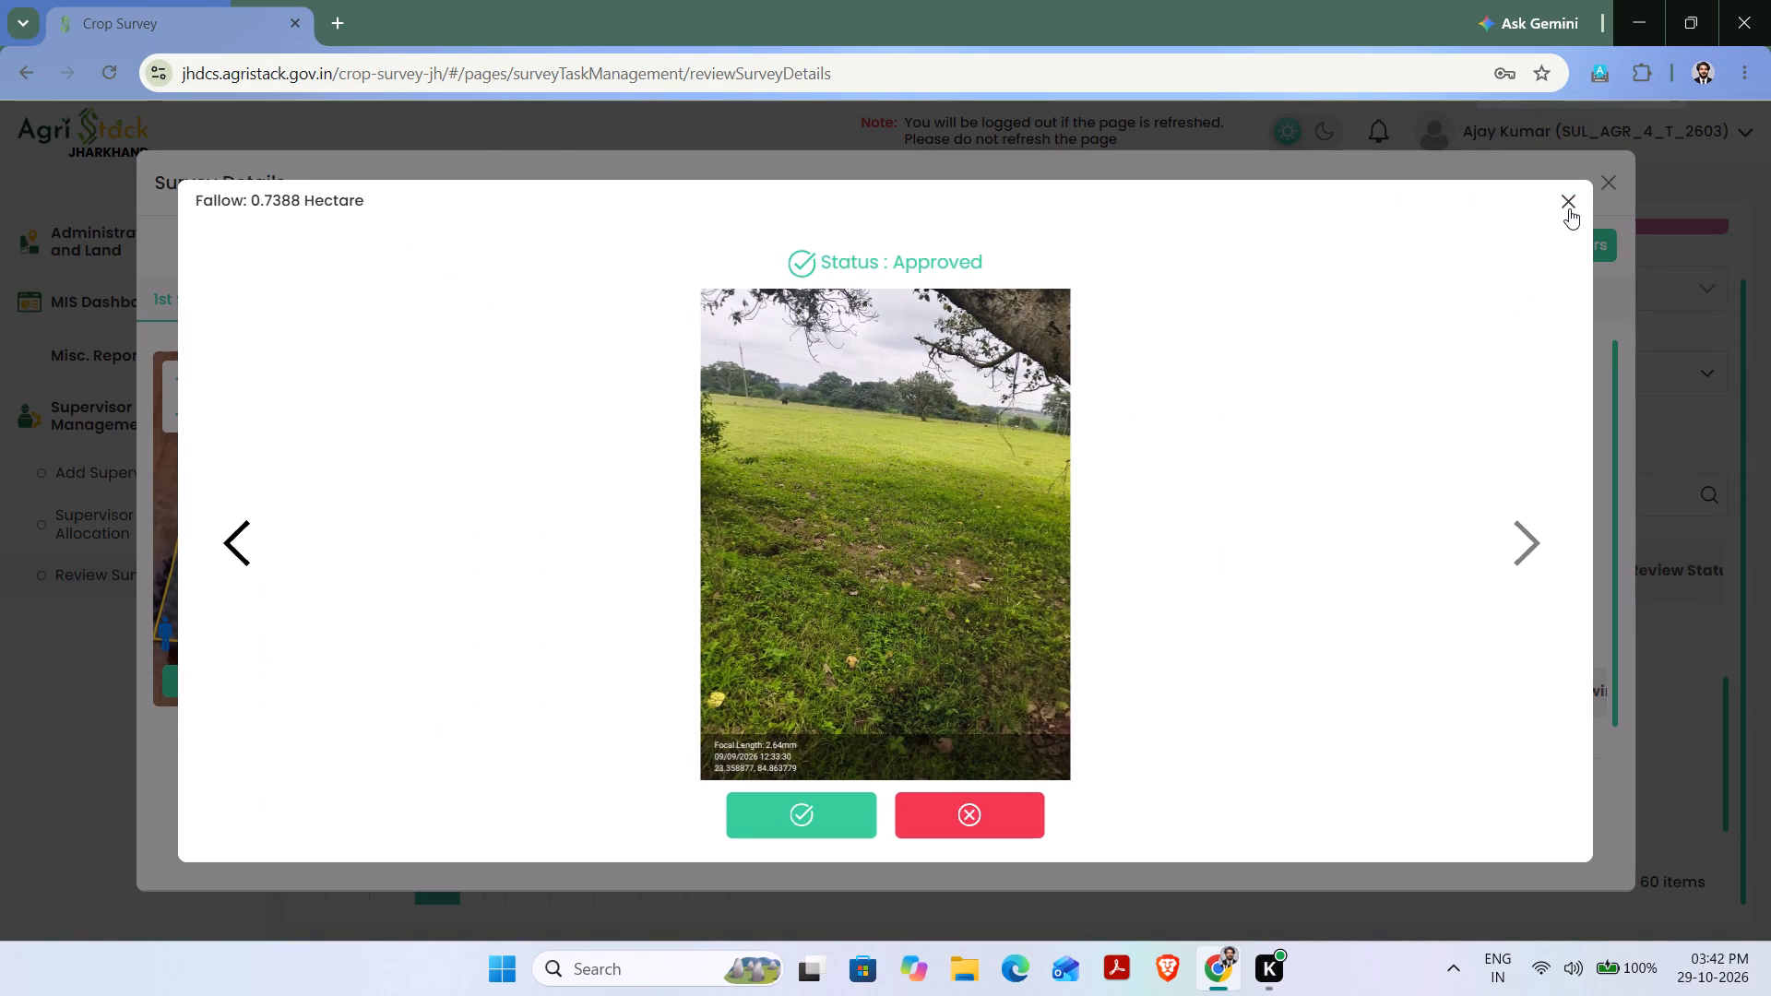
click(1569, 207)
Mark the first survey of survey number 62 as Approve, save the review and close its details.
scroll(743, 659, down, 1)
click(697, 681)
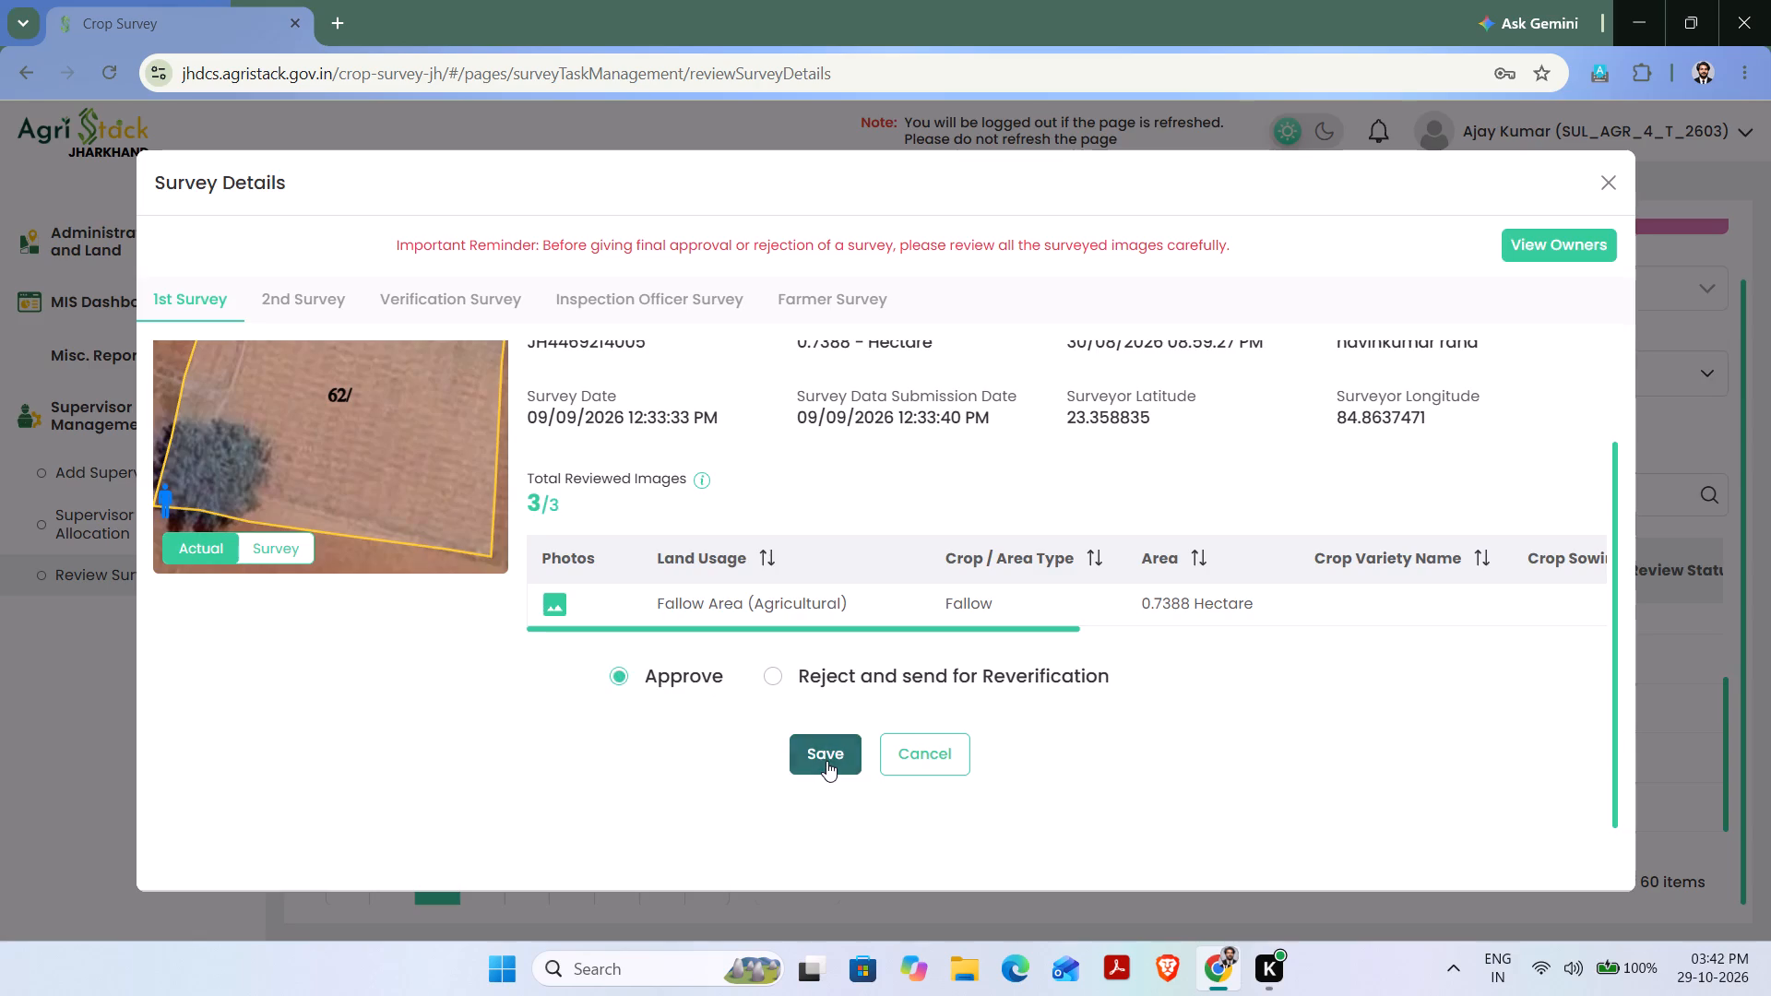
click(826, 761)
click(907, 576)
Open the record for survey number 63 and approve all three photos of its 0.7979-hectare Fallow area.
click(341, 765)
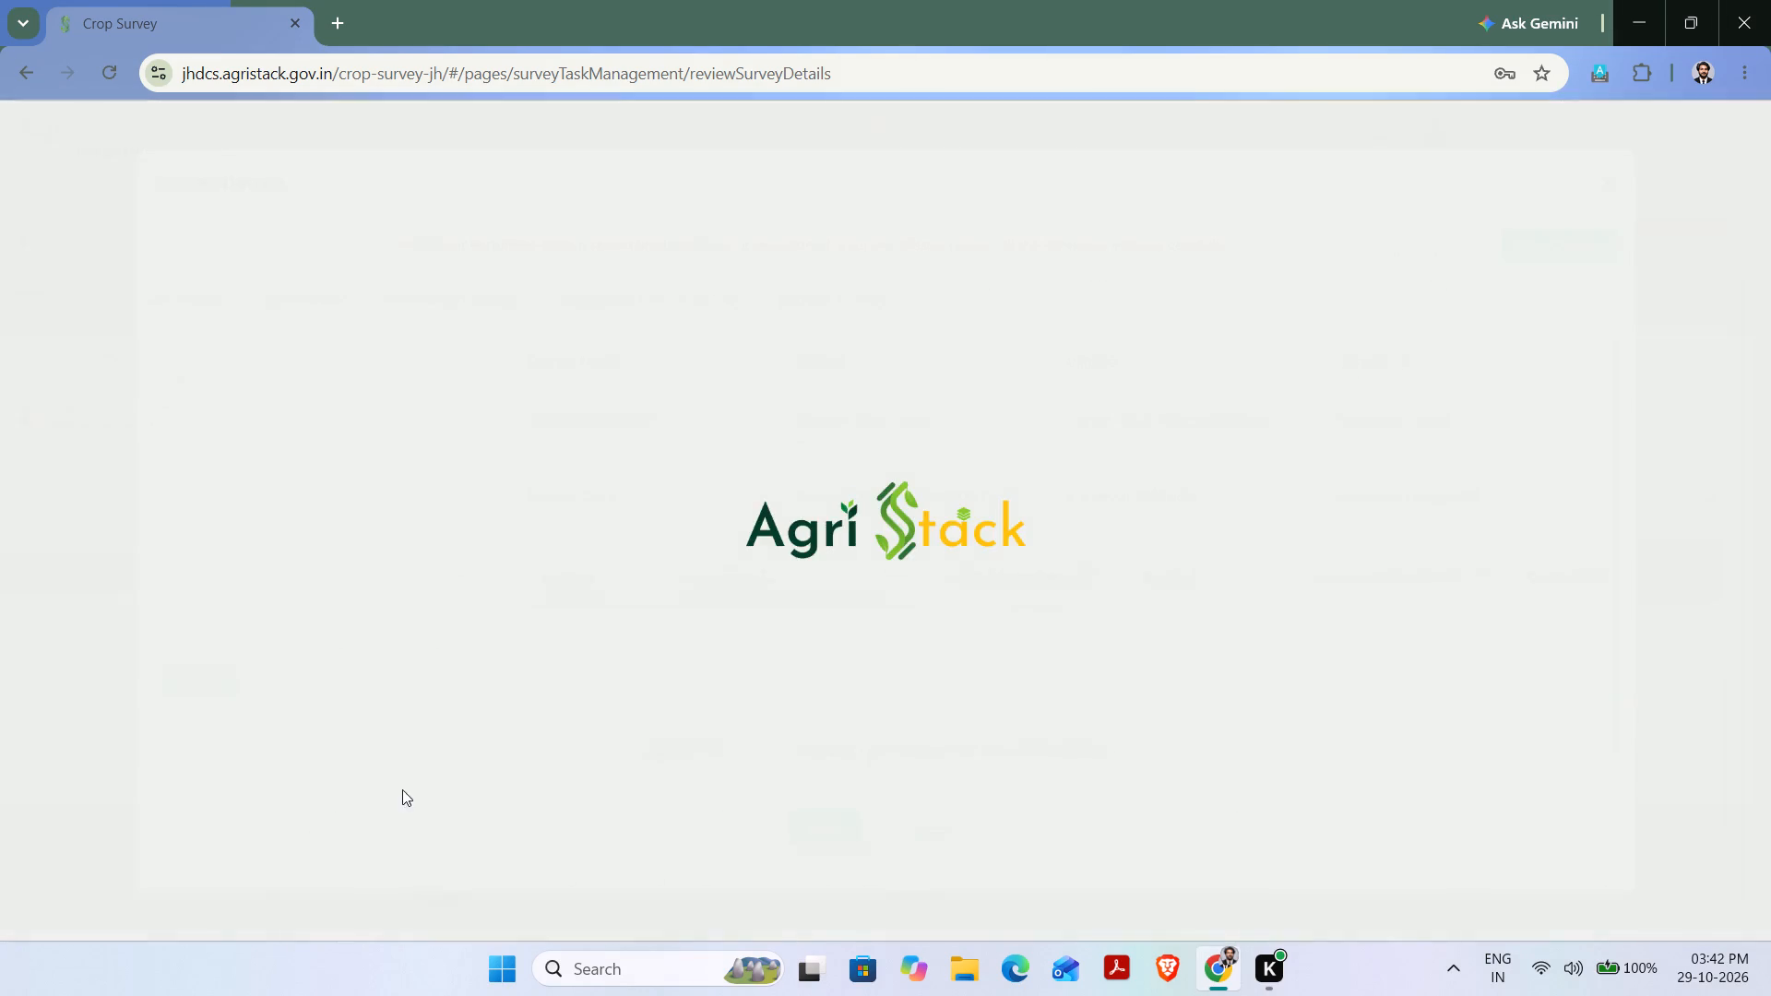
click(554, 741)
click(755, 800)
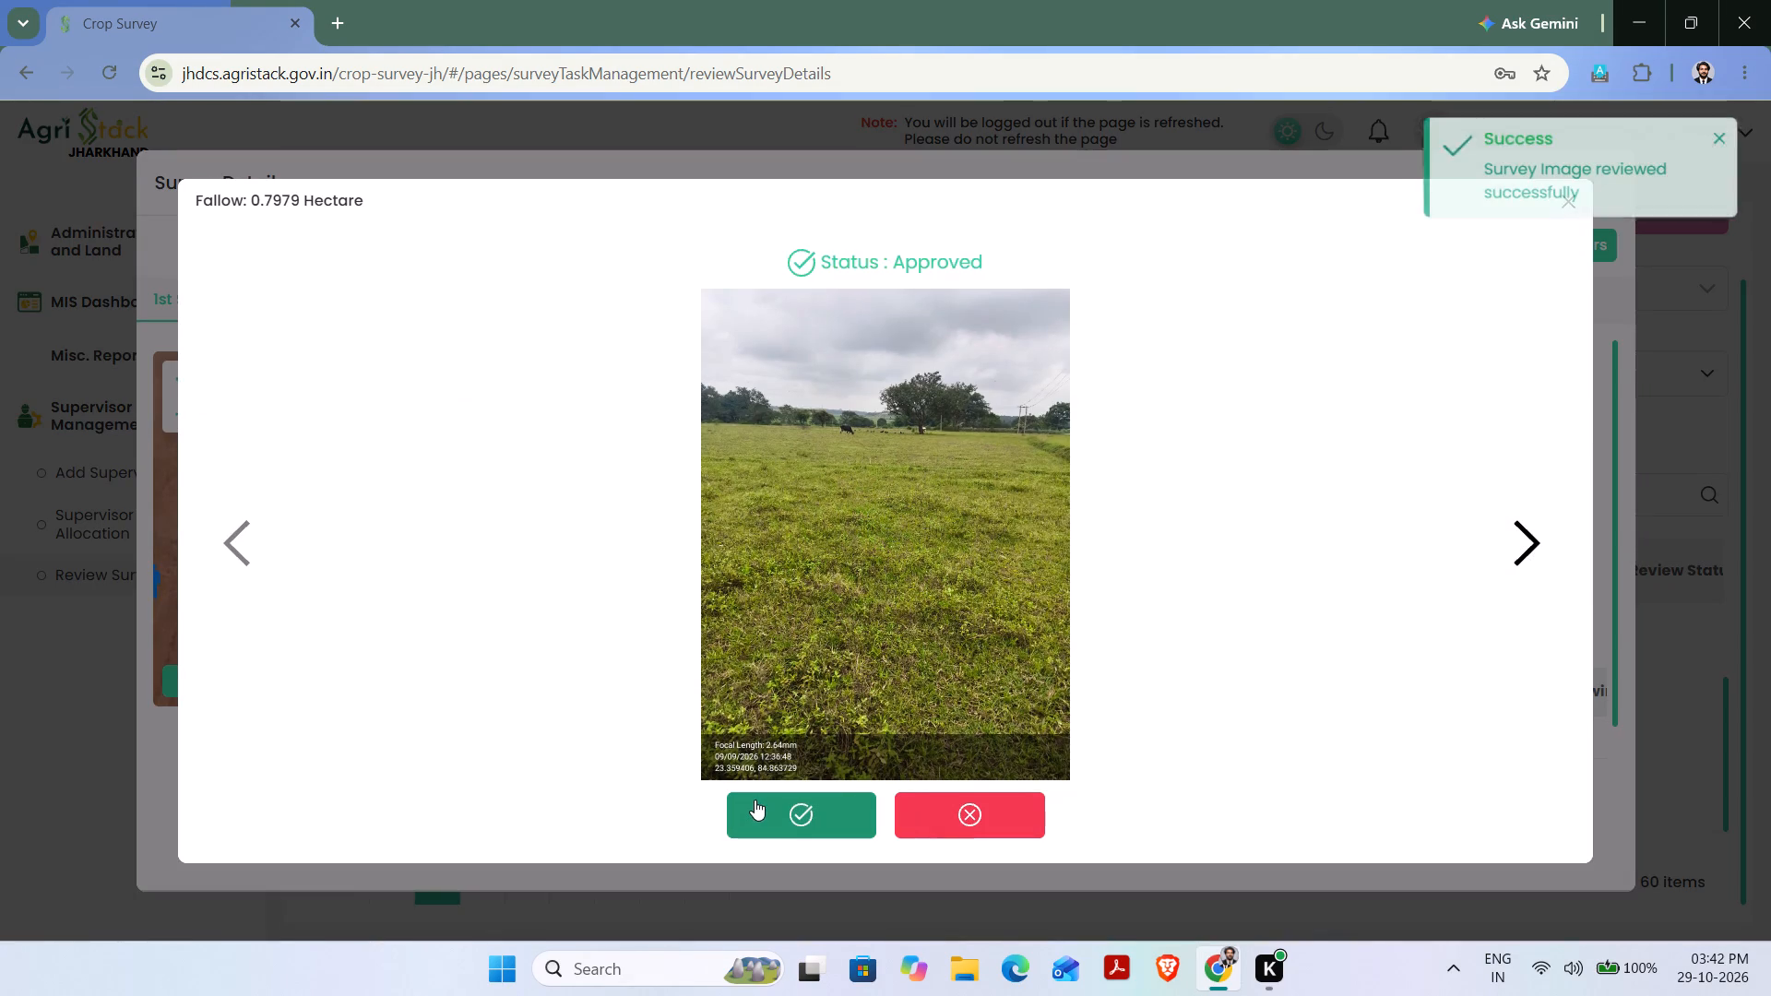
drag(909, 670, 807, 685)
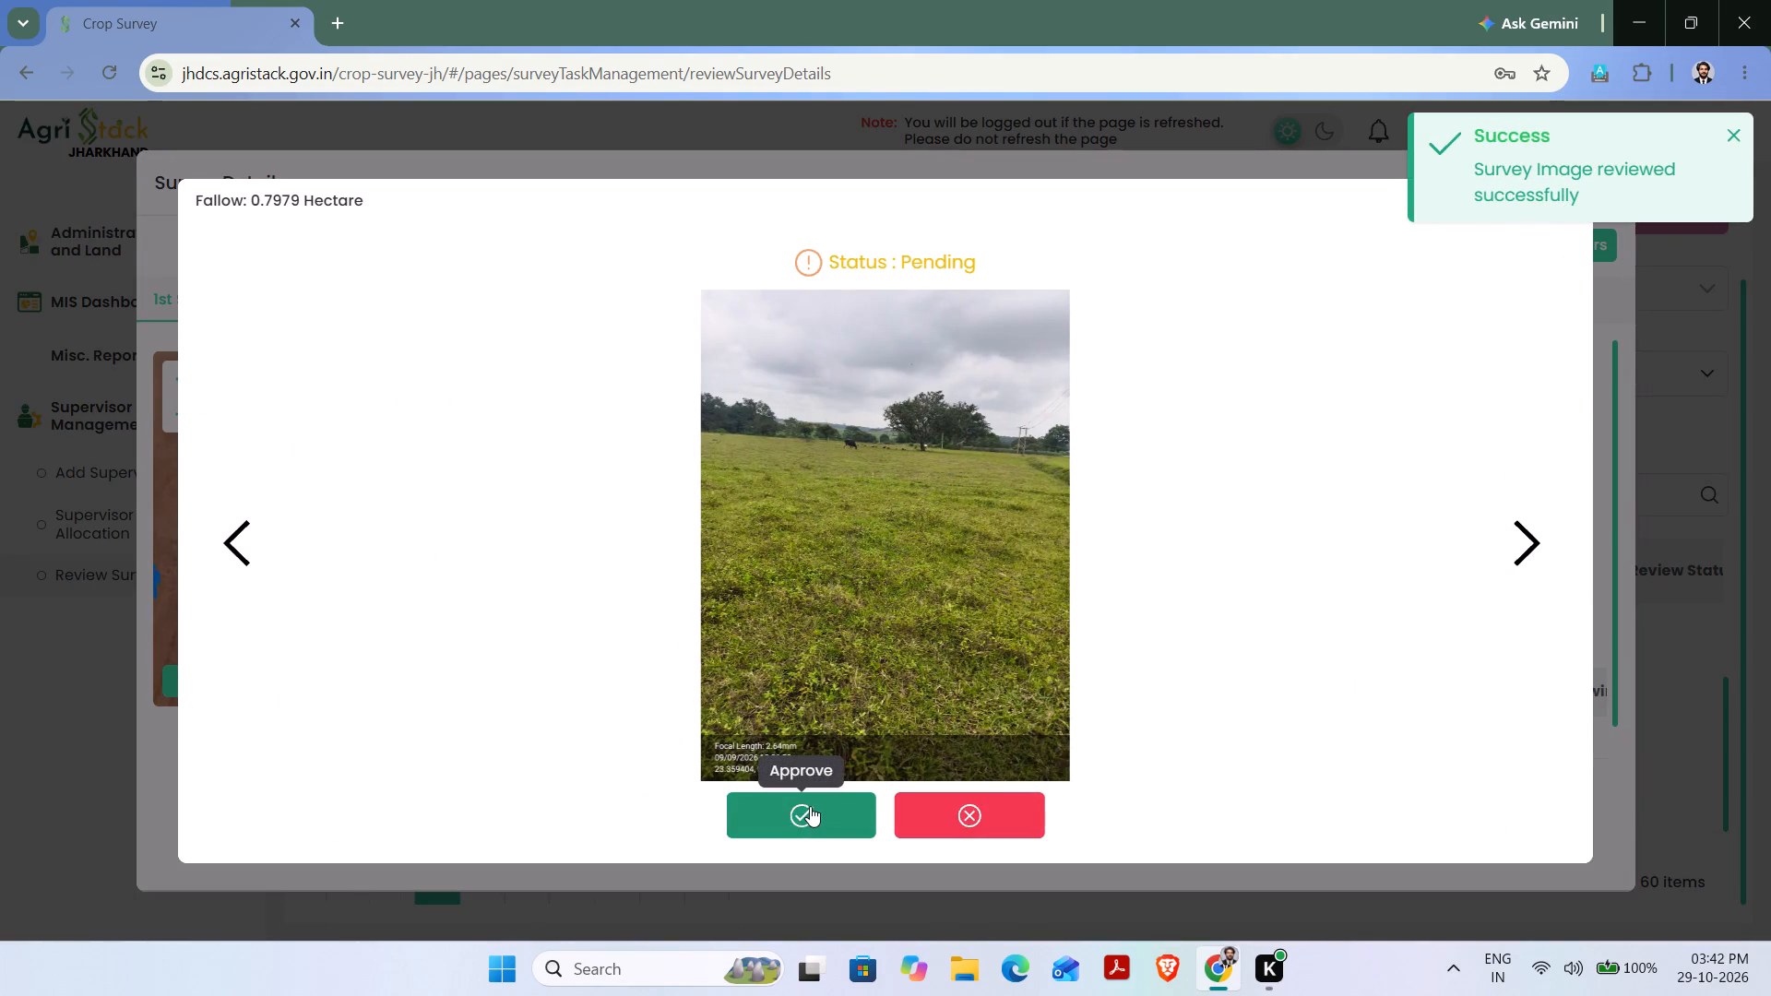
click(810, 805)
drag(855, 674, 772, 686)
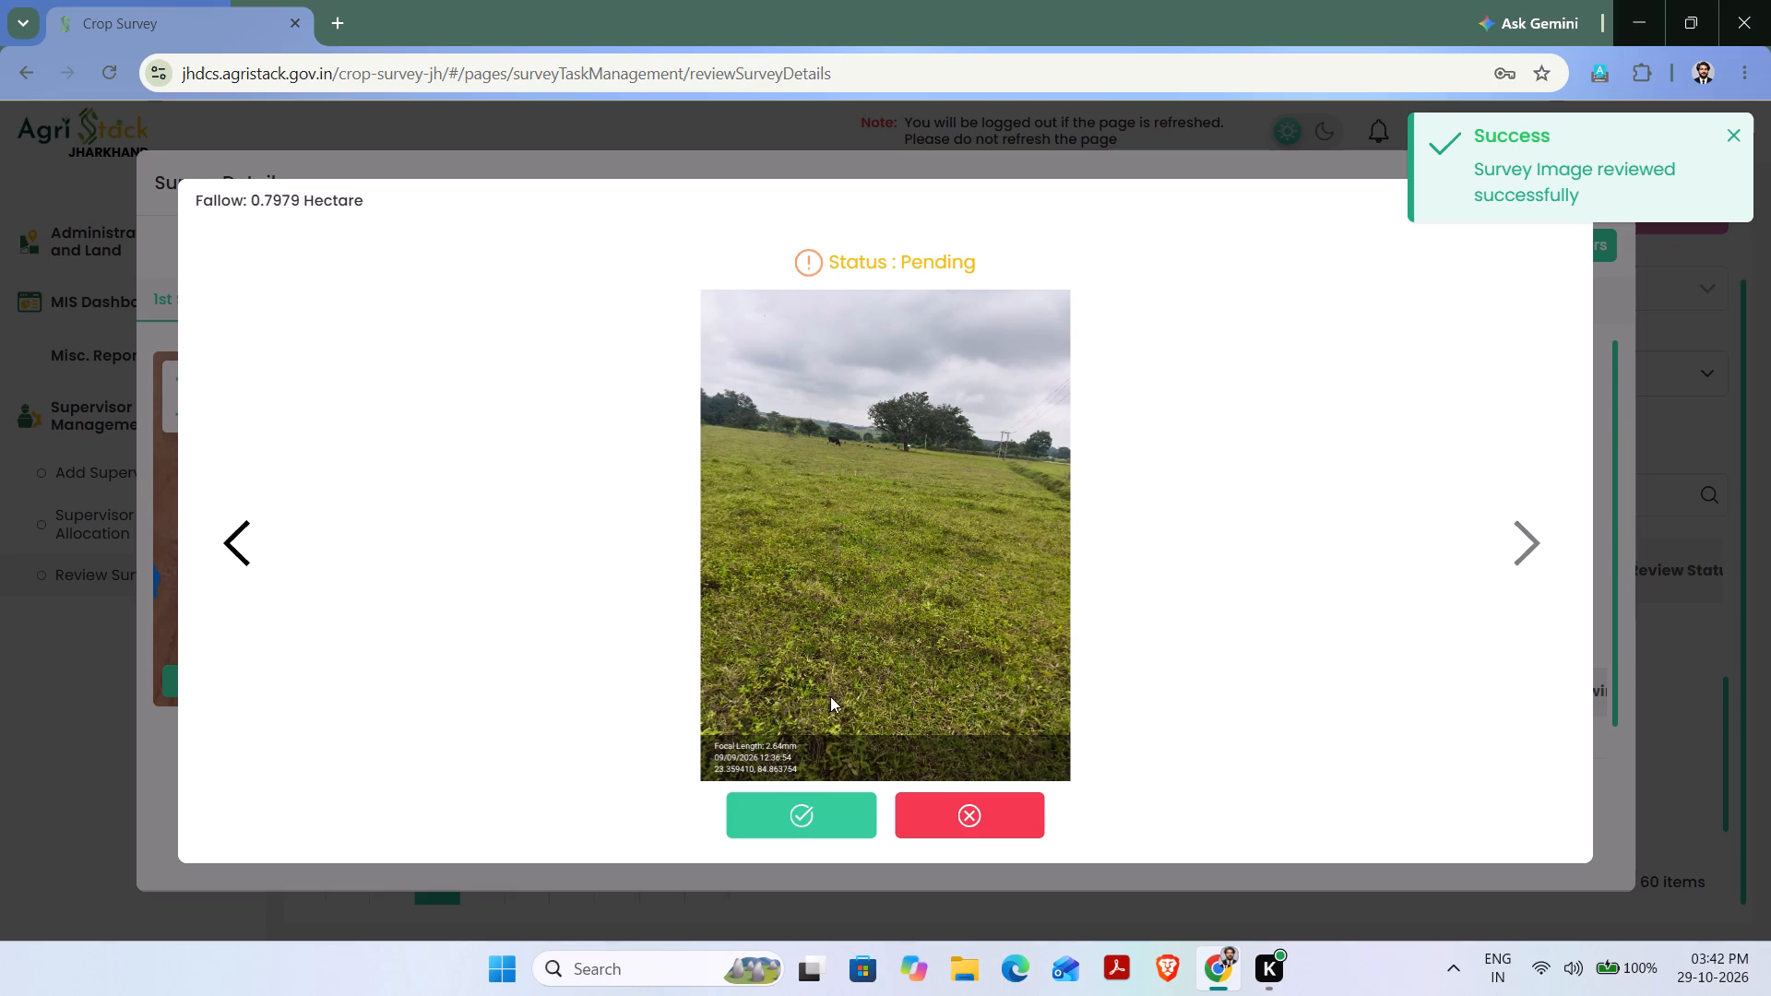
click(840, 811)
drag(983, 636, 910, 646)
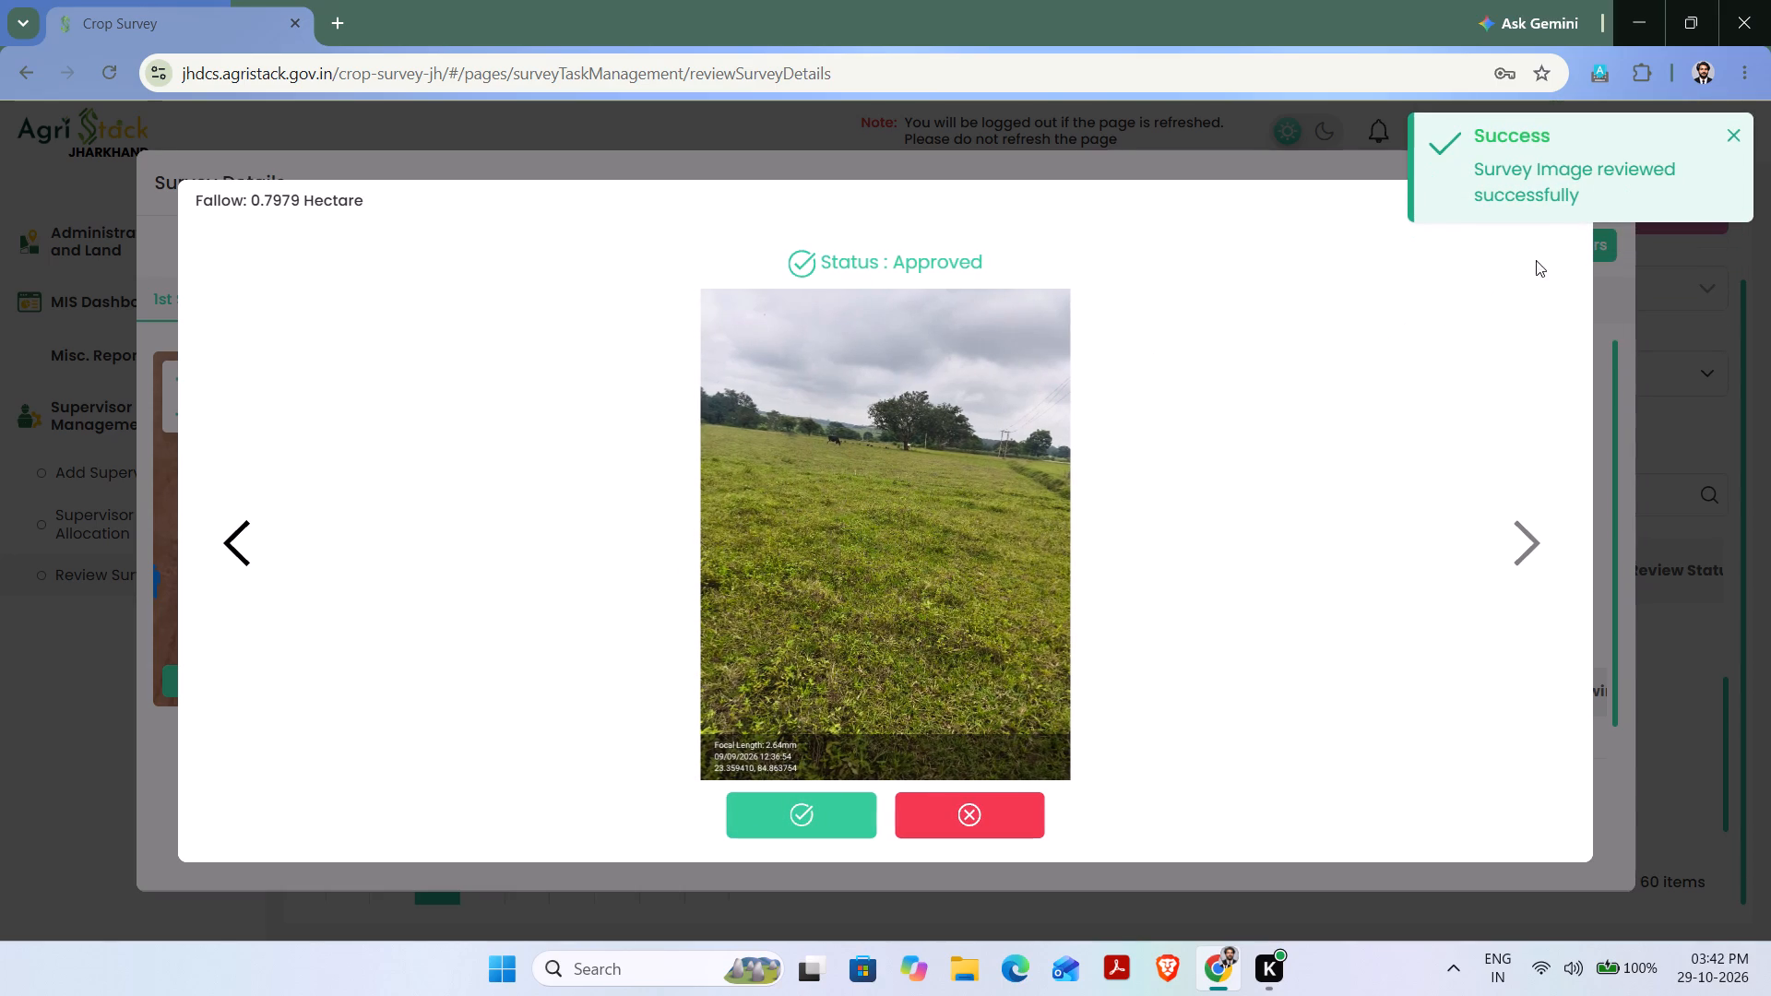
click(1562, 210)
drag(1564, 205, 1551, 211)
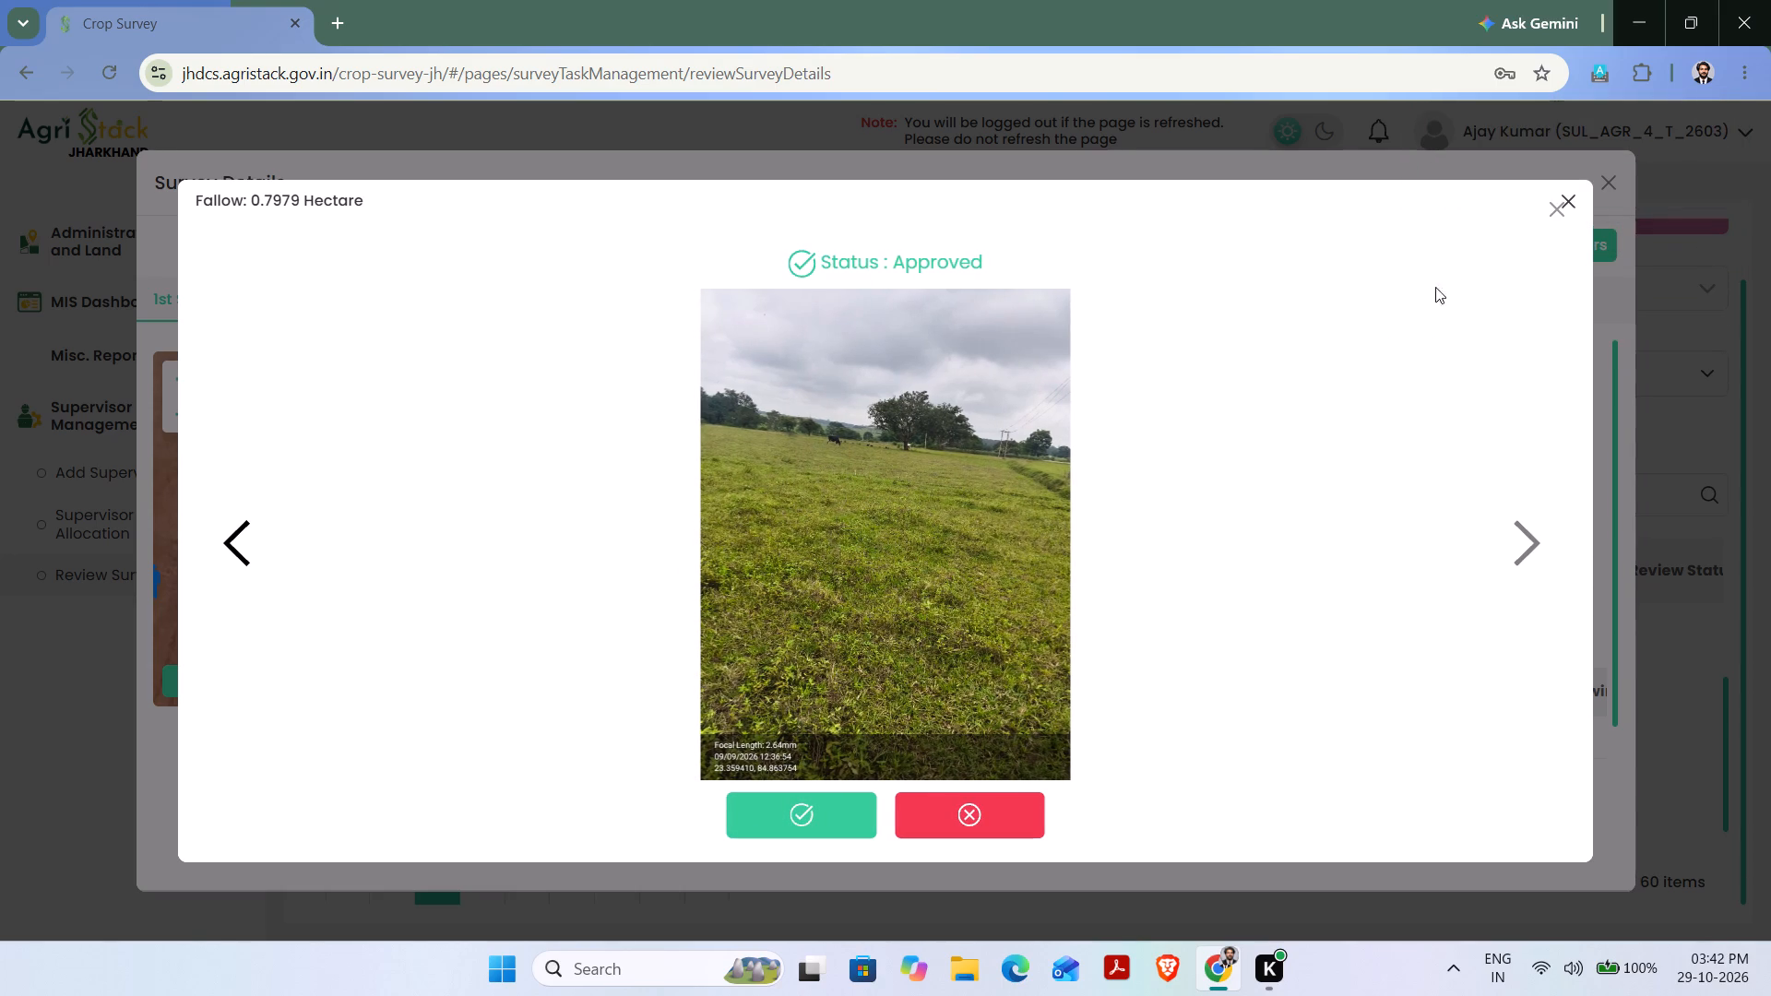
click(1564, 209)
Mark the first survey of survey number 63 as Approve, save the review and close its details.
scroll(840, 636, down, 2)
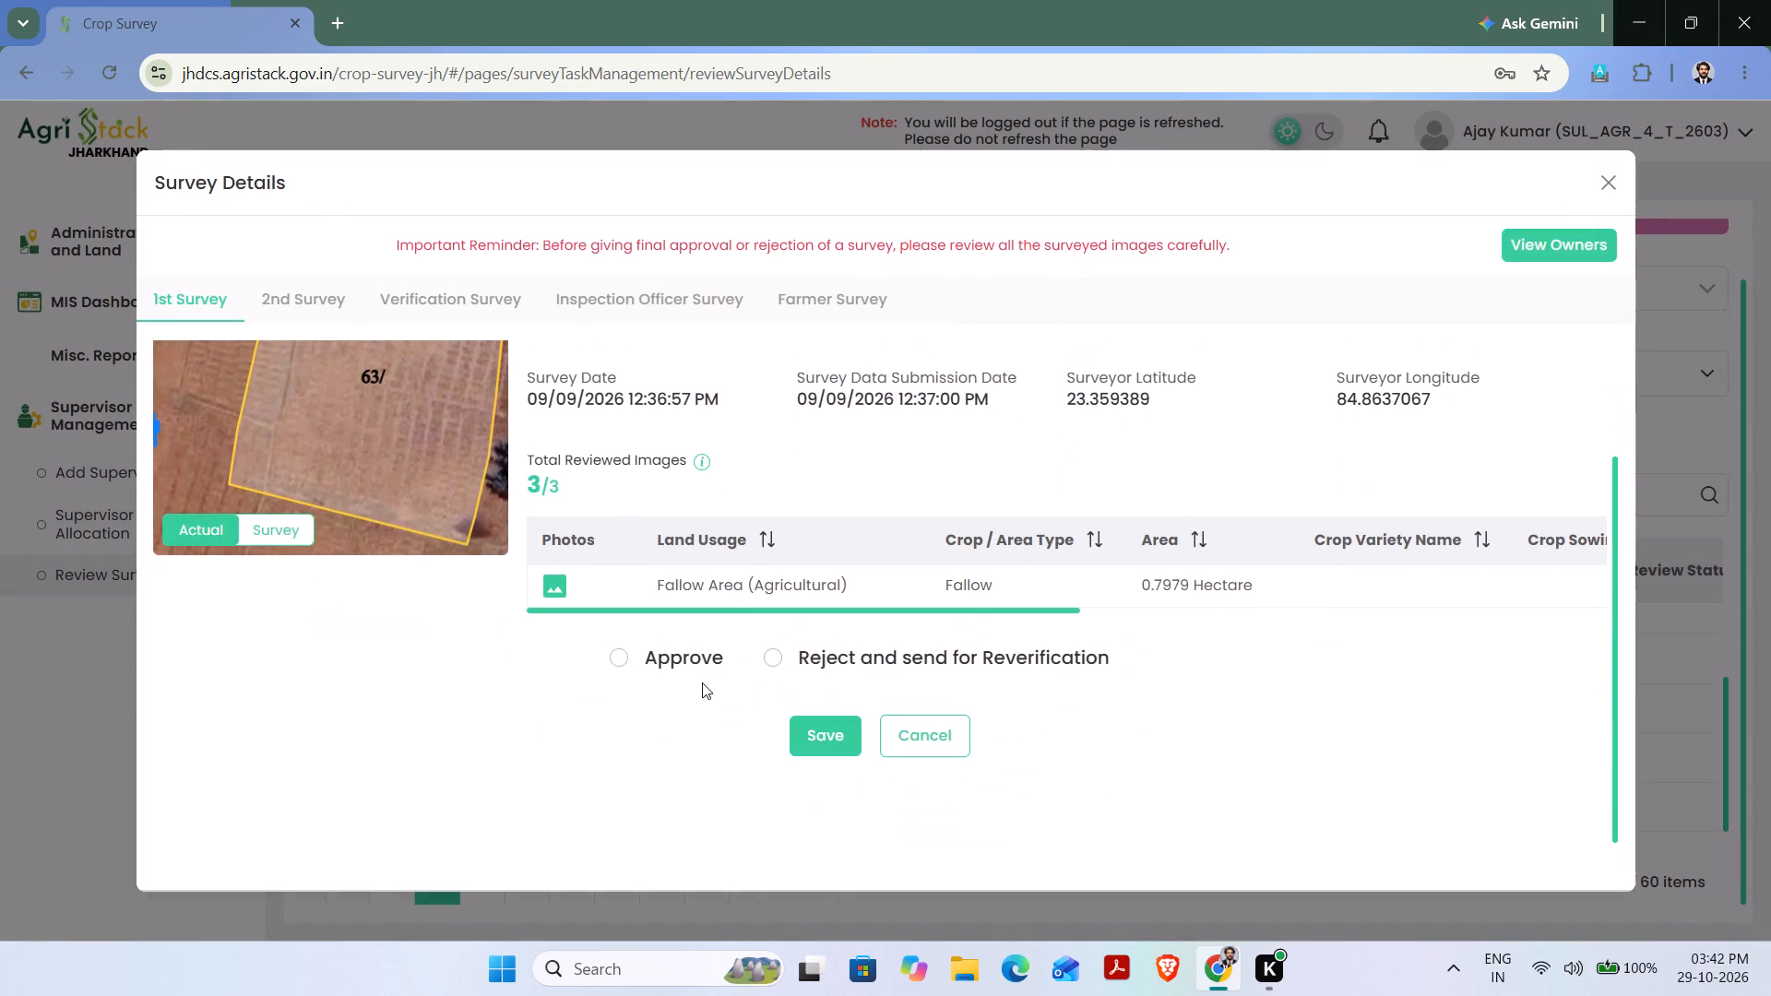
click(687, 654)
click(818, 729)
click(911, 580)
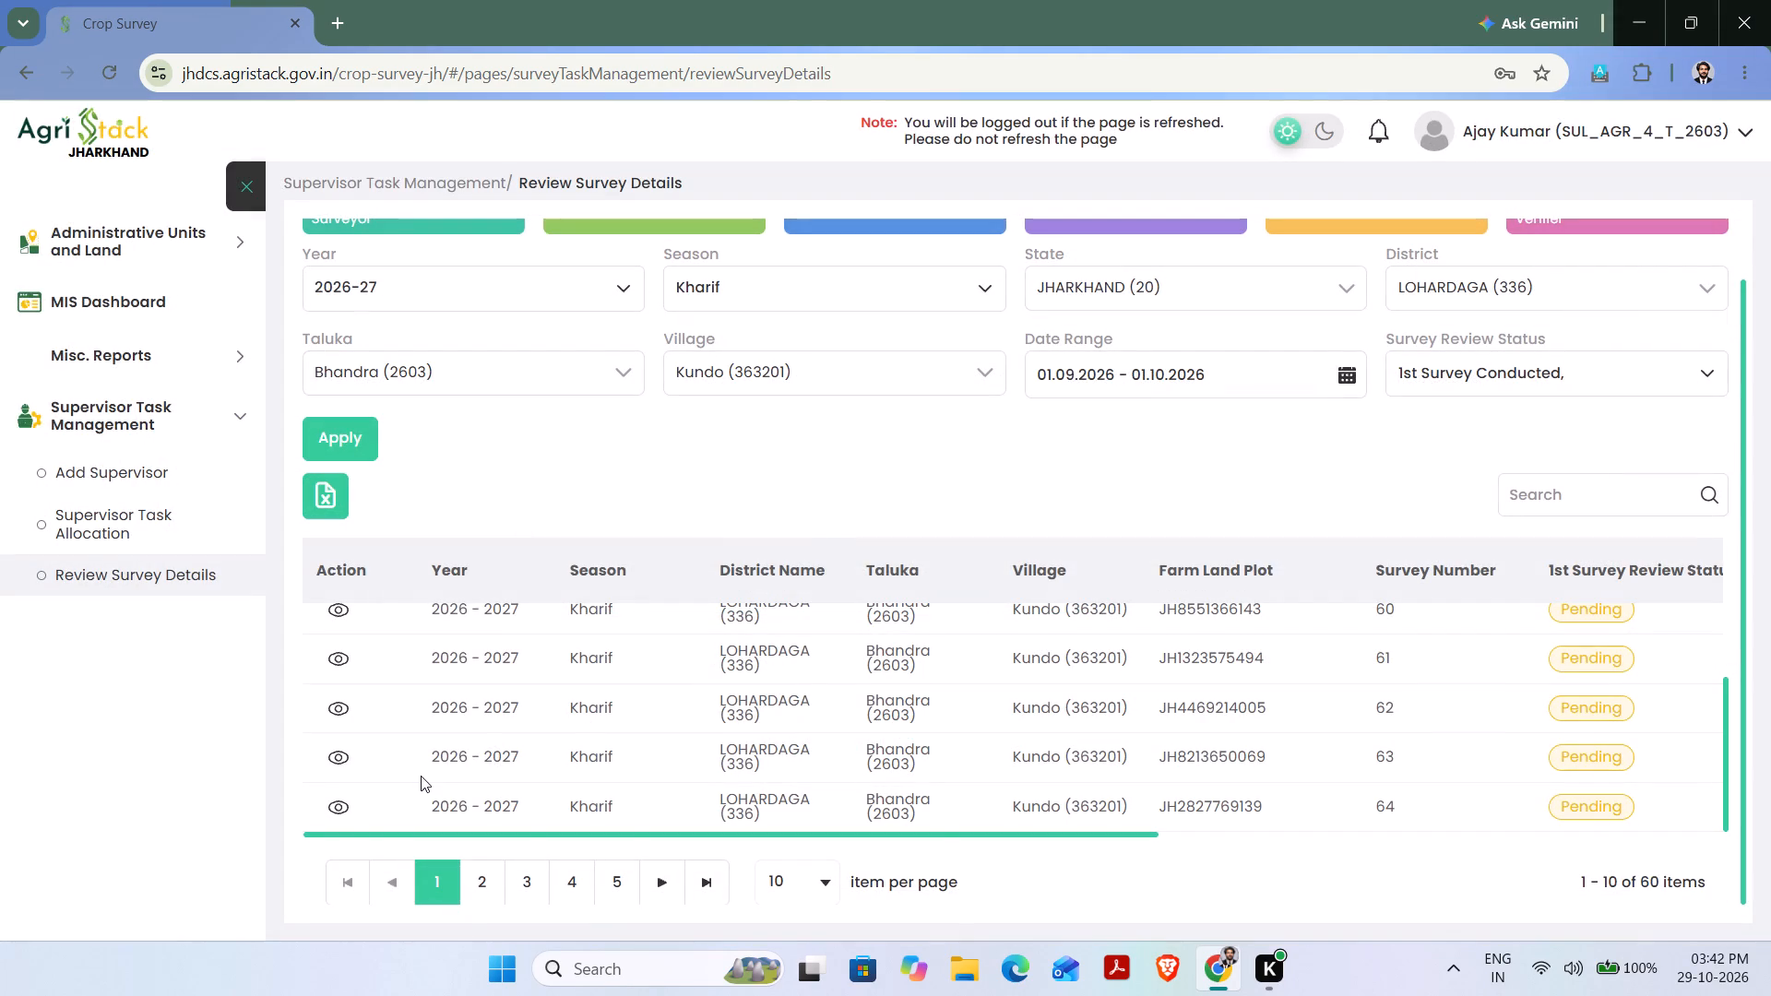
Open the record for survey number 64 and approve all three photos of its 0.5165-hectare Fallow area.
click(347, 800)
click(561, 730)
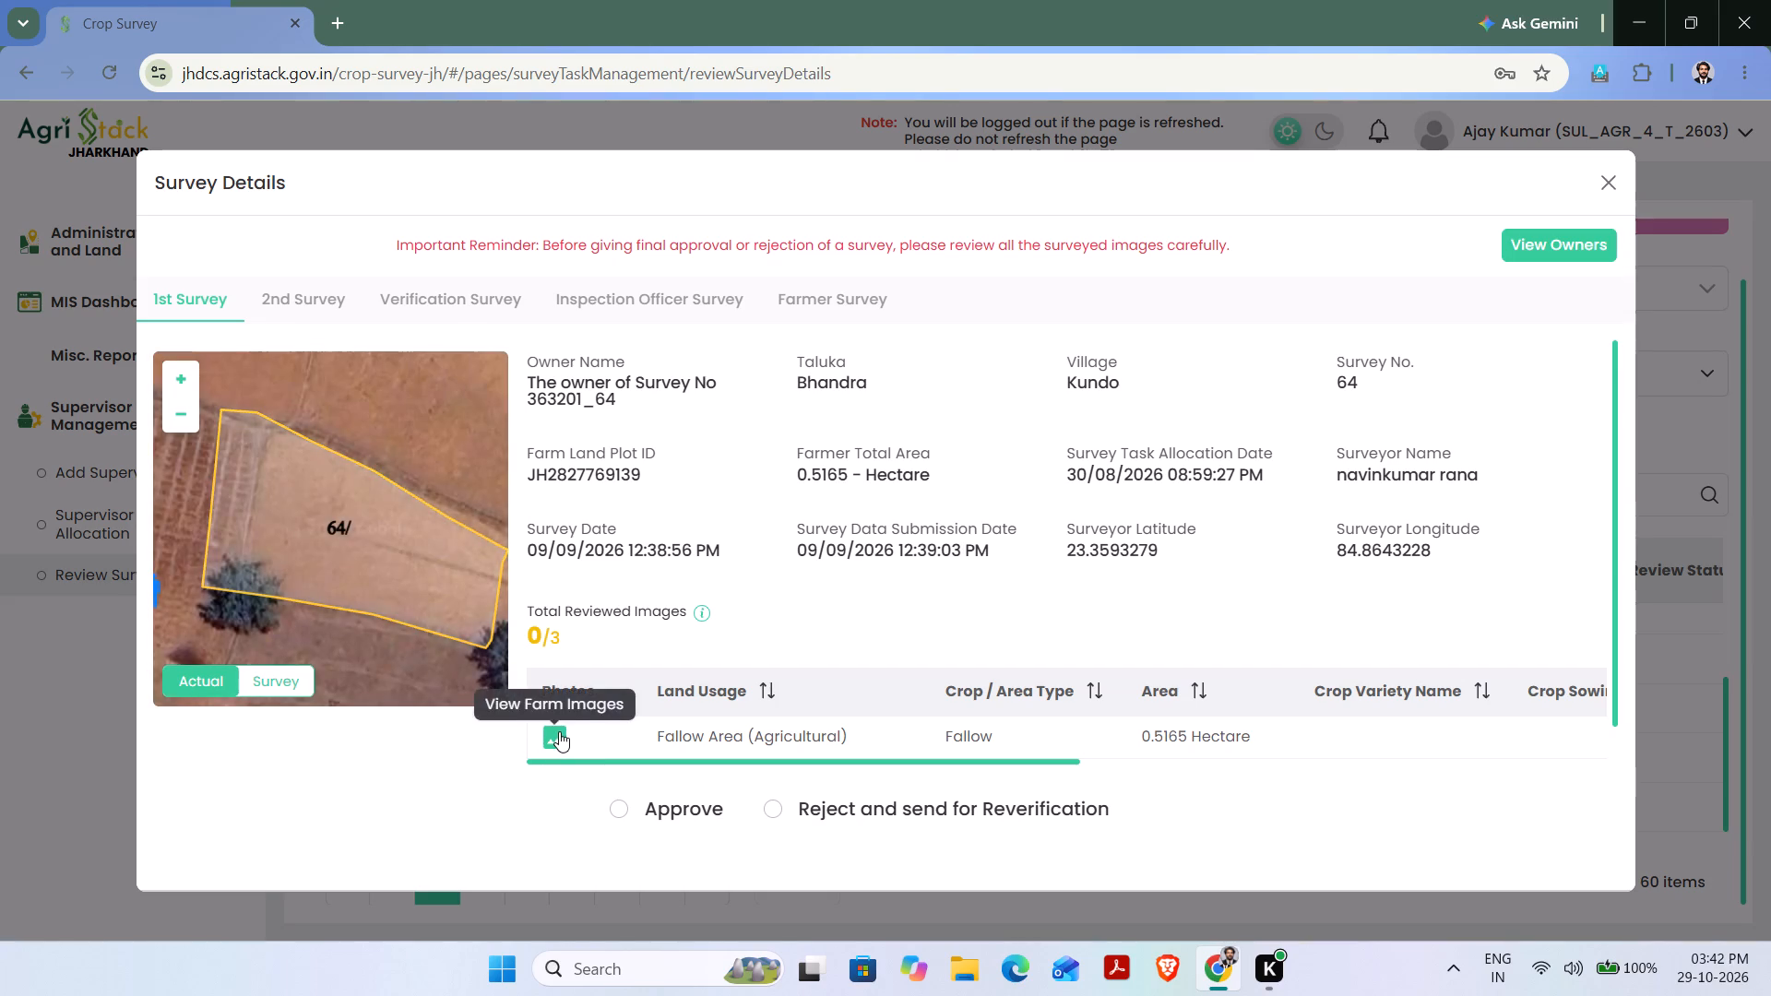
click(775, 808)
drag(945, 675, 840, 691)
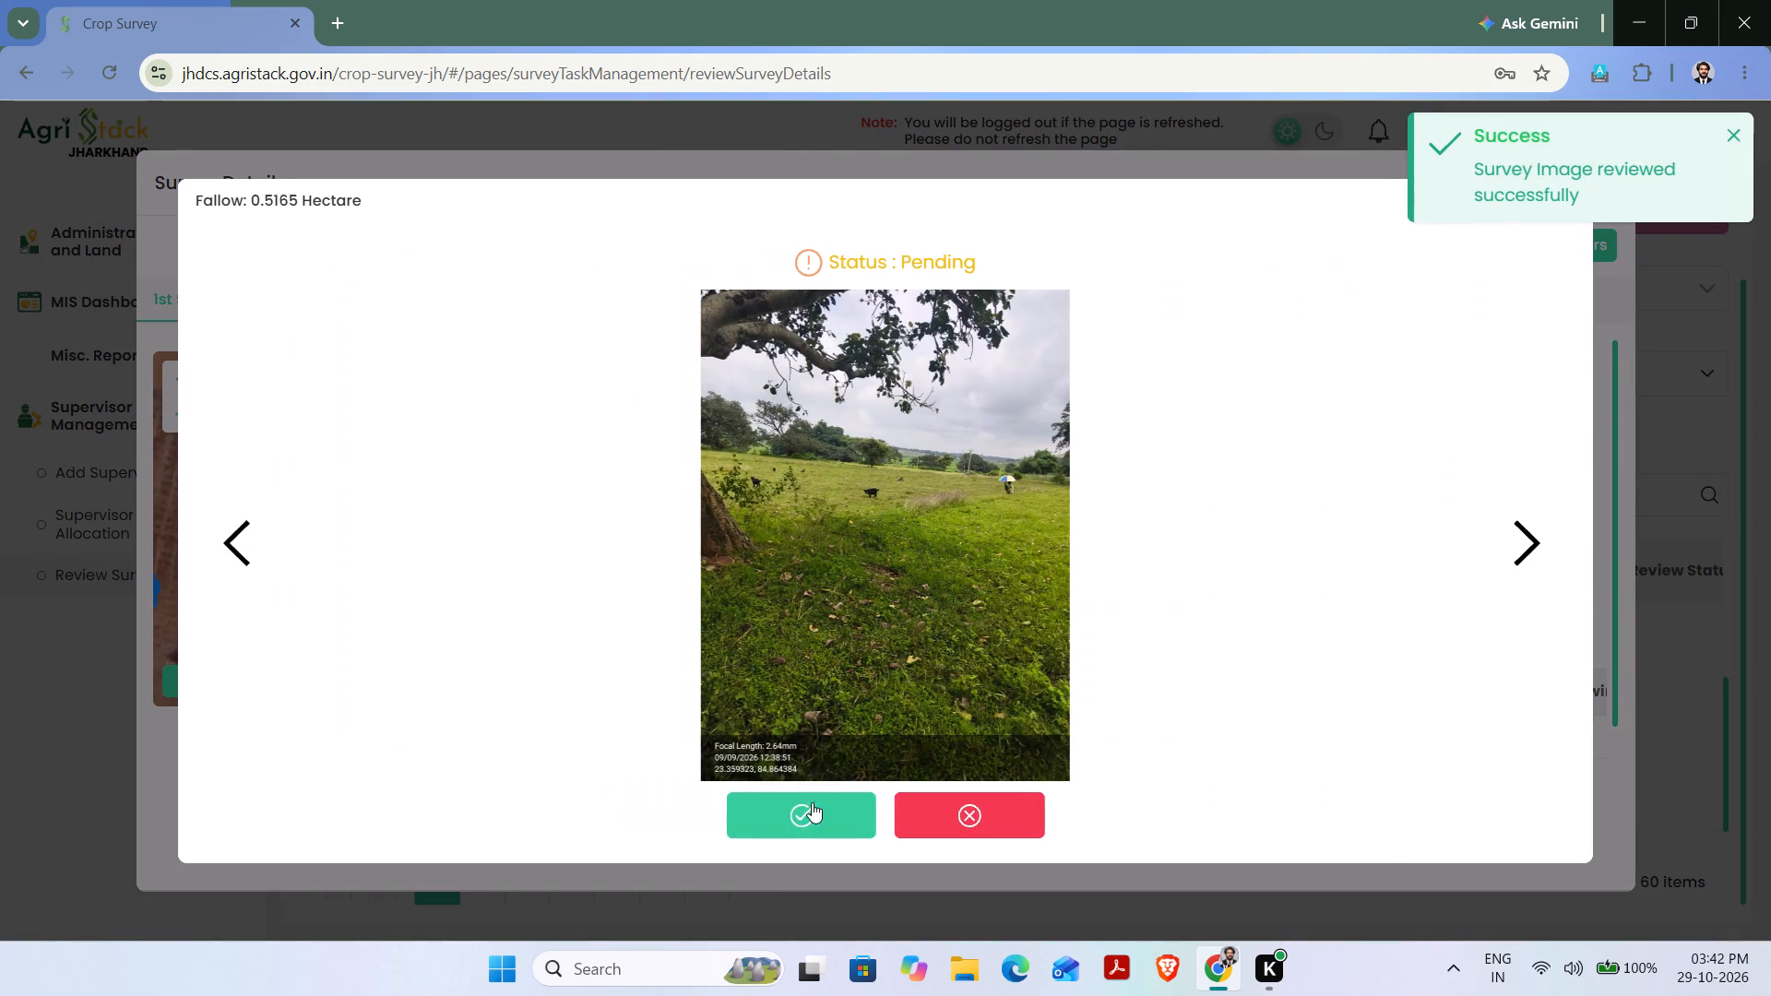
click(808, 804)
drag(989, 649, 897, 664)
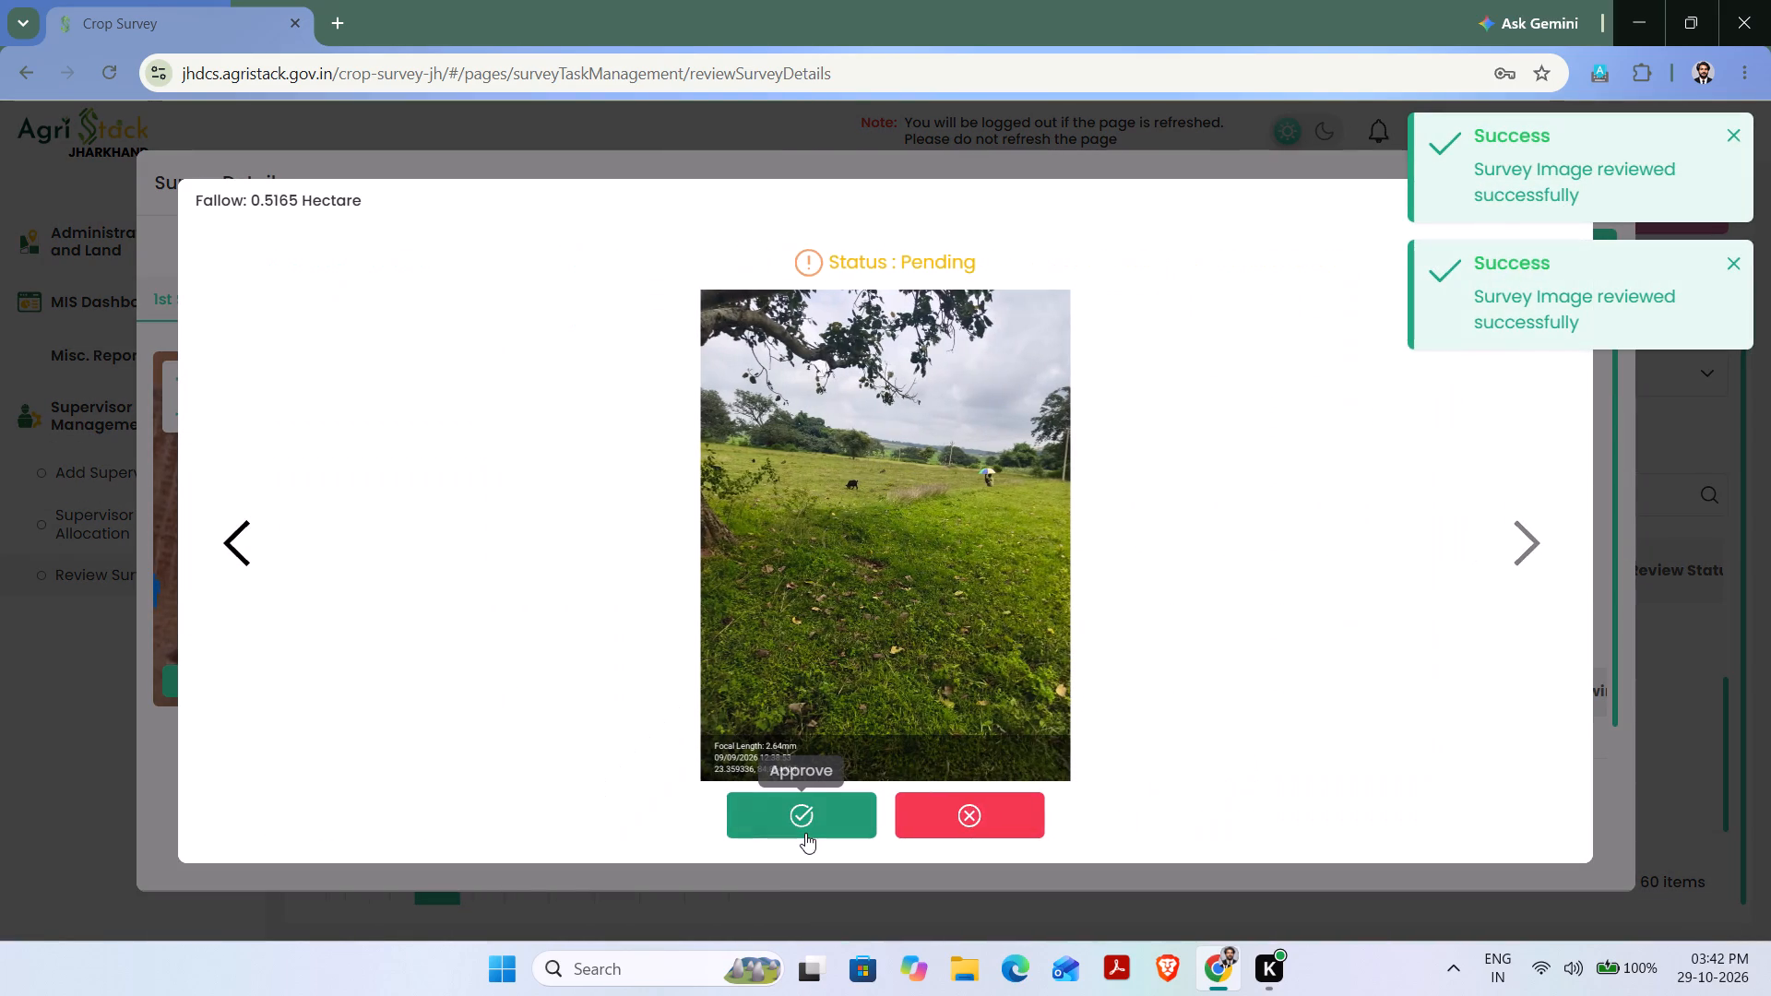
click(808, 814)
drag(957, 677, 861, 689)
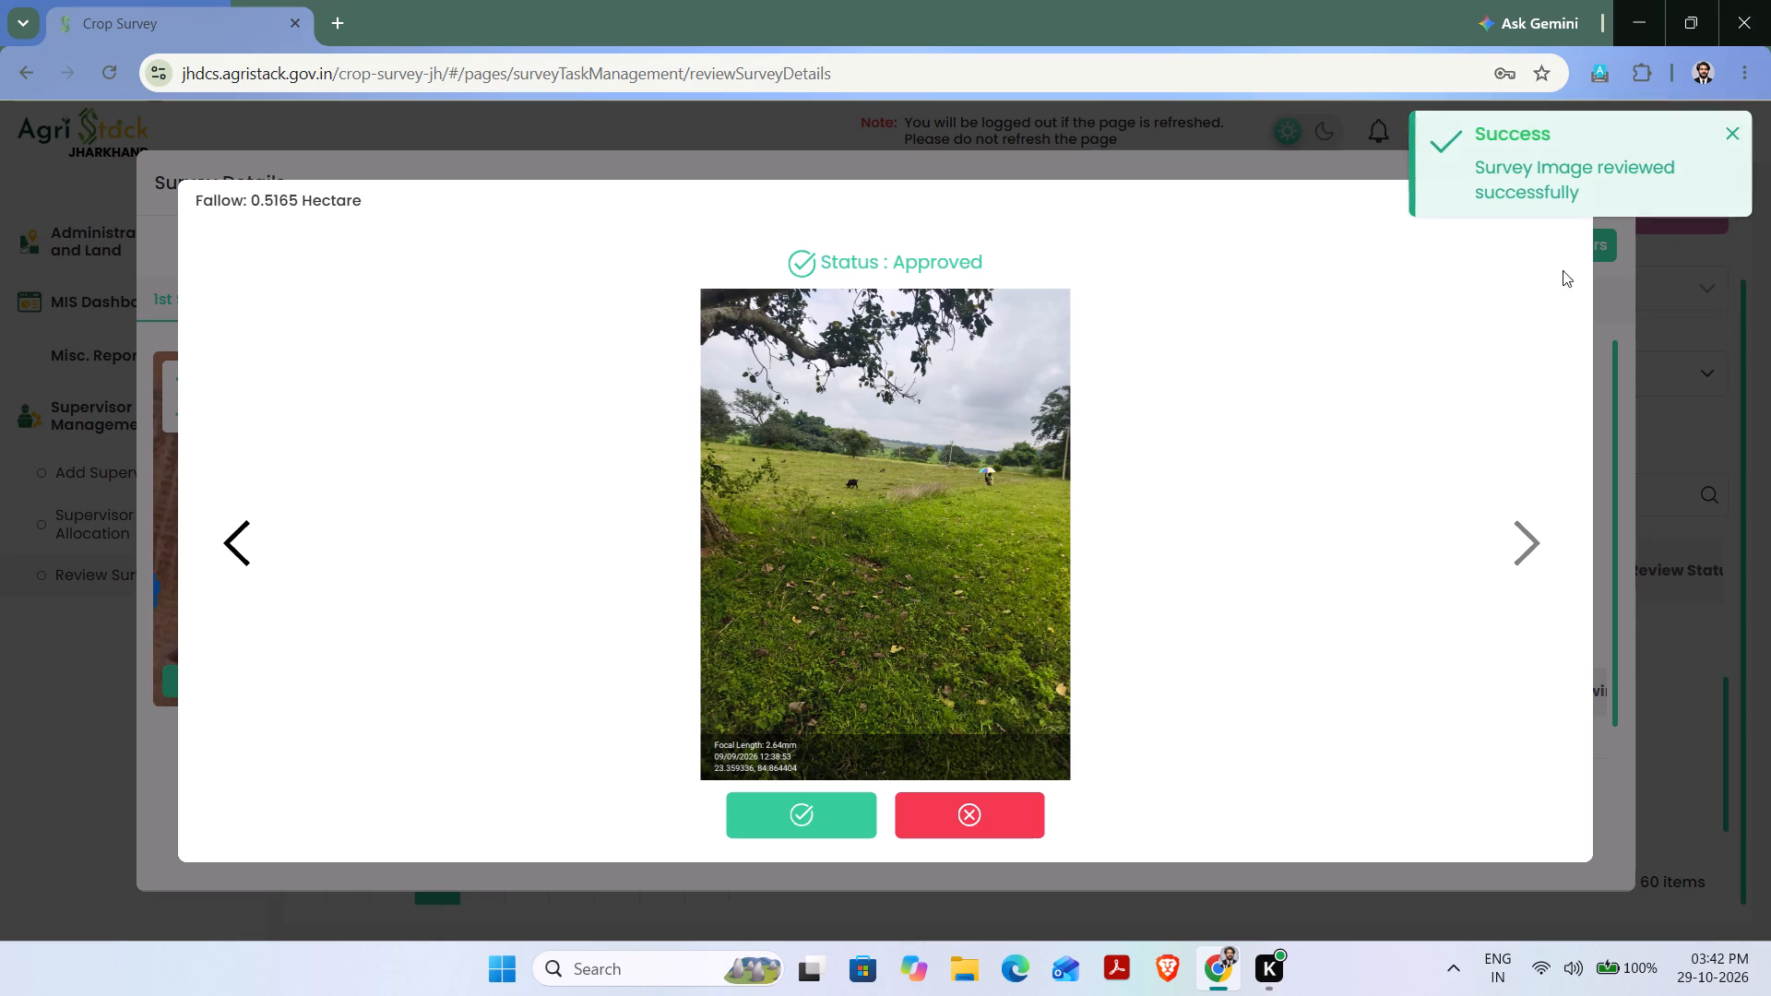
click(1567, 200)
Mark the first survey of survey number 64 as Approve, save the review and close its details.
scroll(891, 538, down, 2)
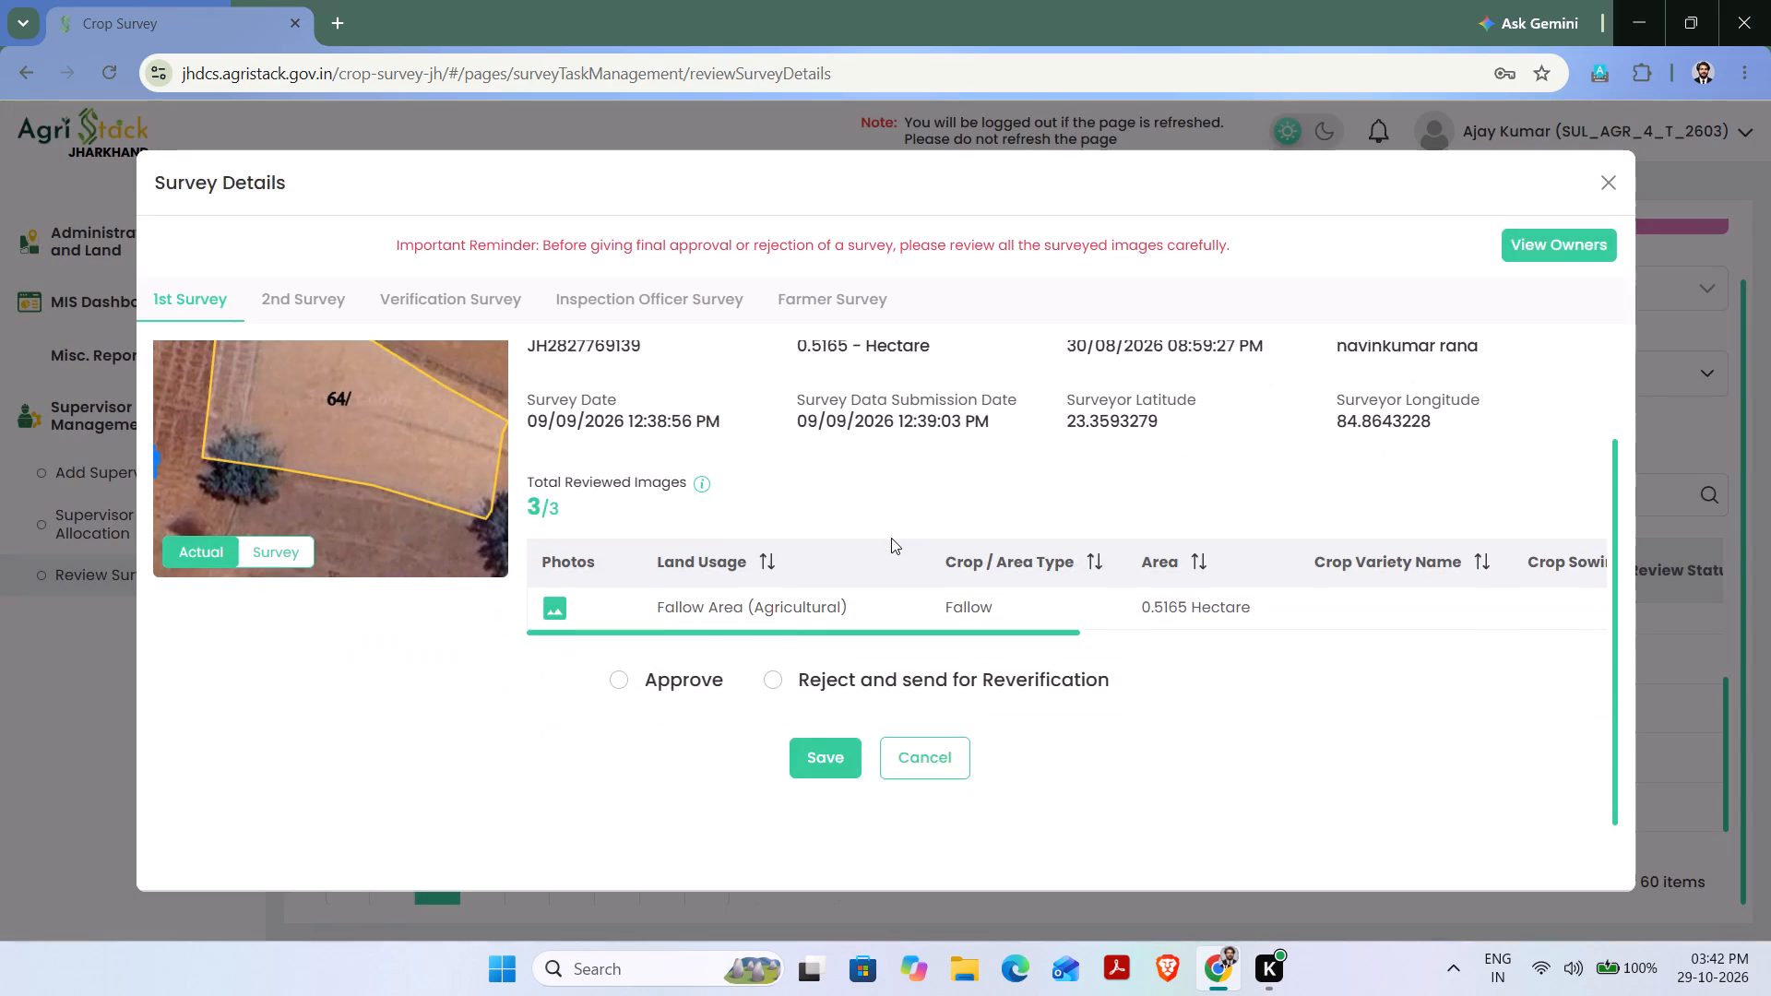
click(659, 667)
click(809, 724)
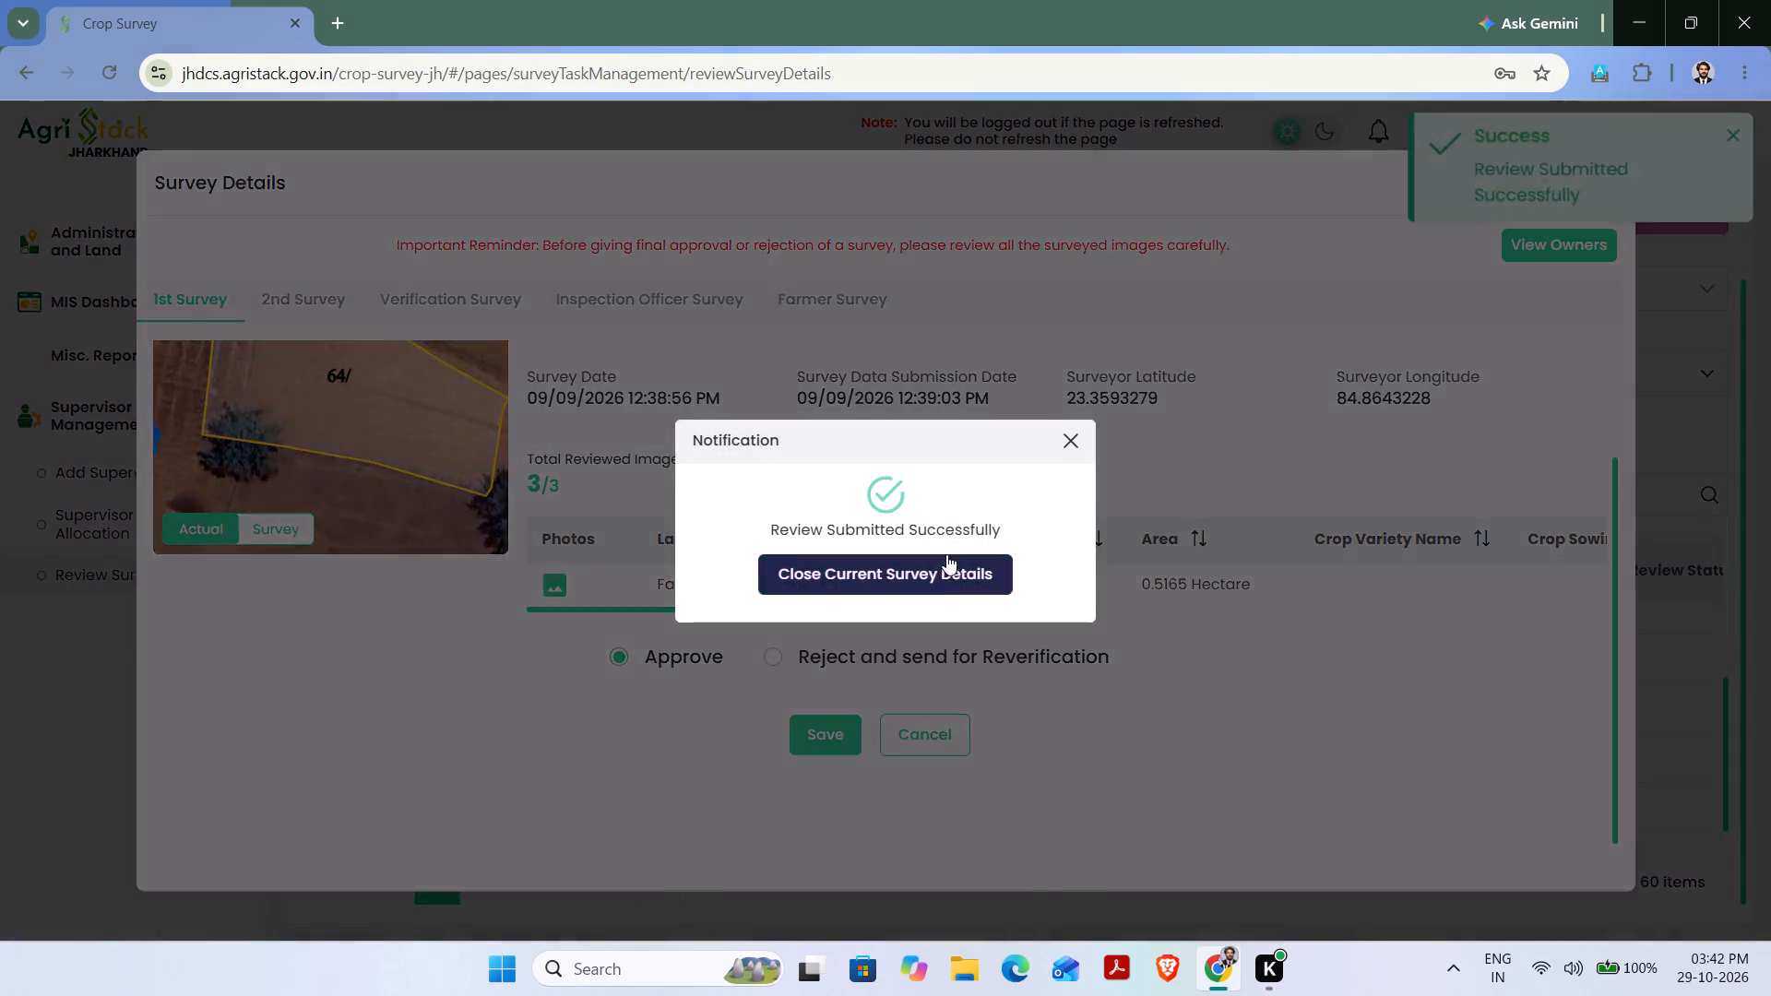
click(947, 552)
click(929, 577)
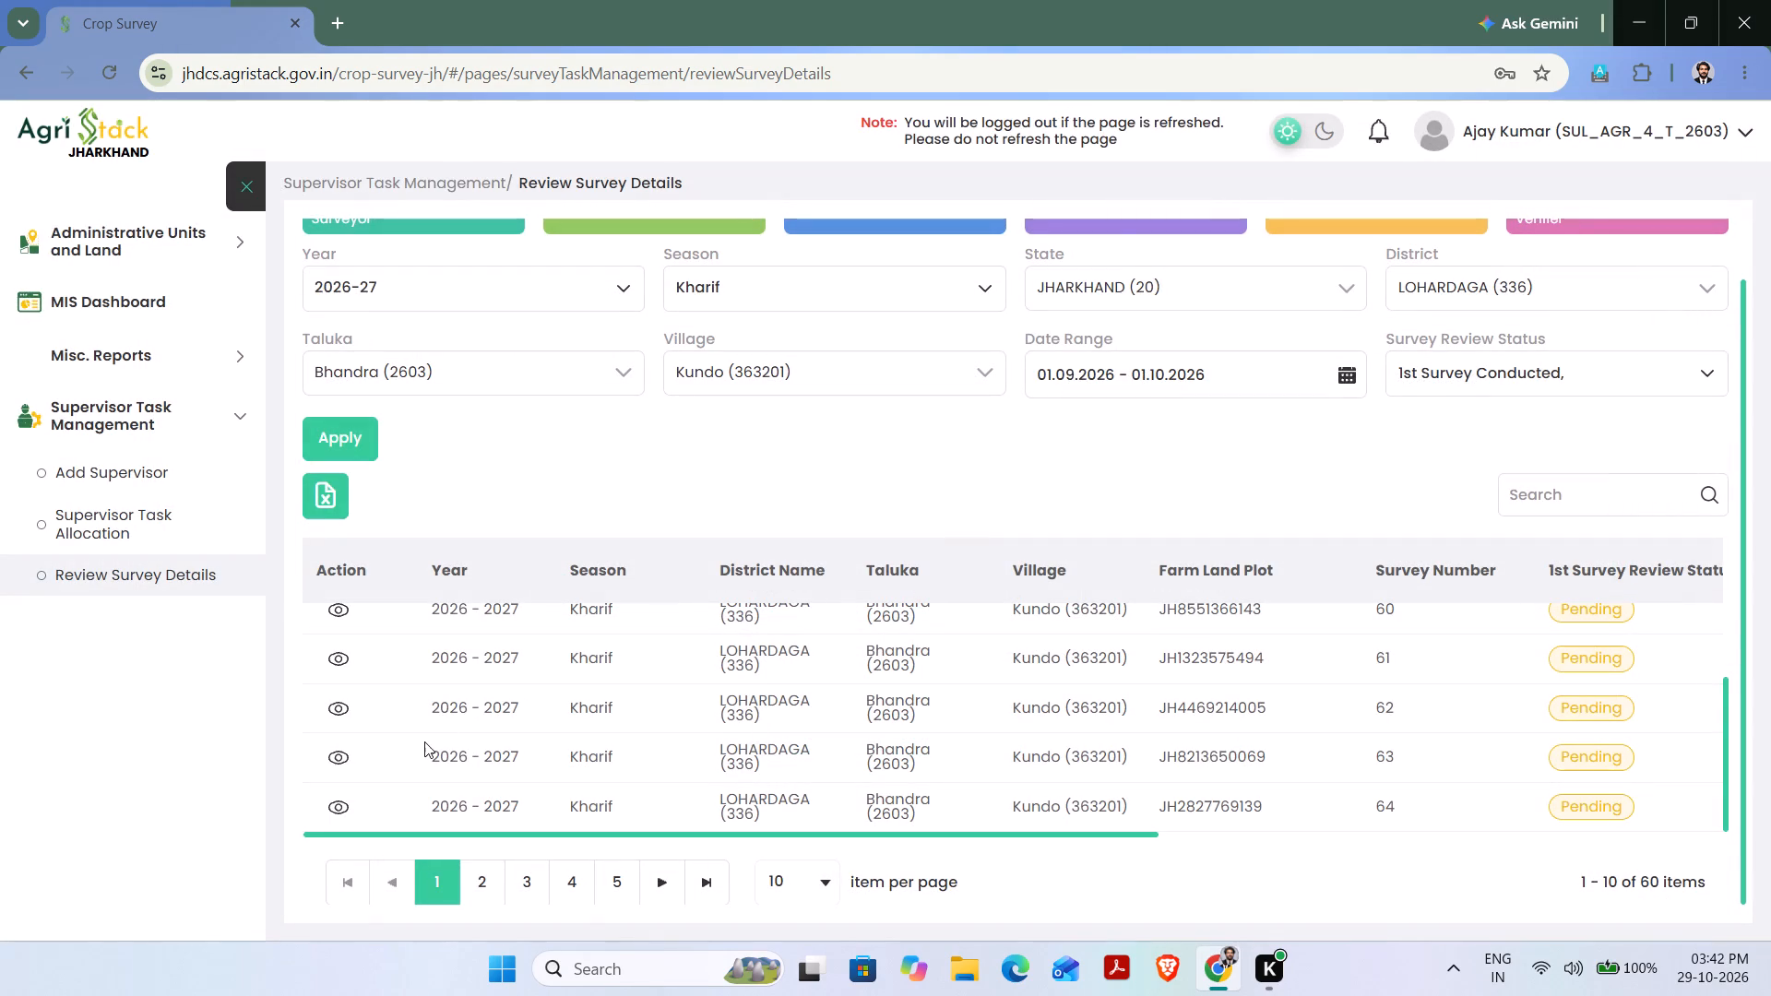
Reapply the current Kundo village filters to refresh the list of pending survey records.
click(346, 450)
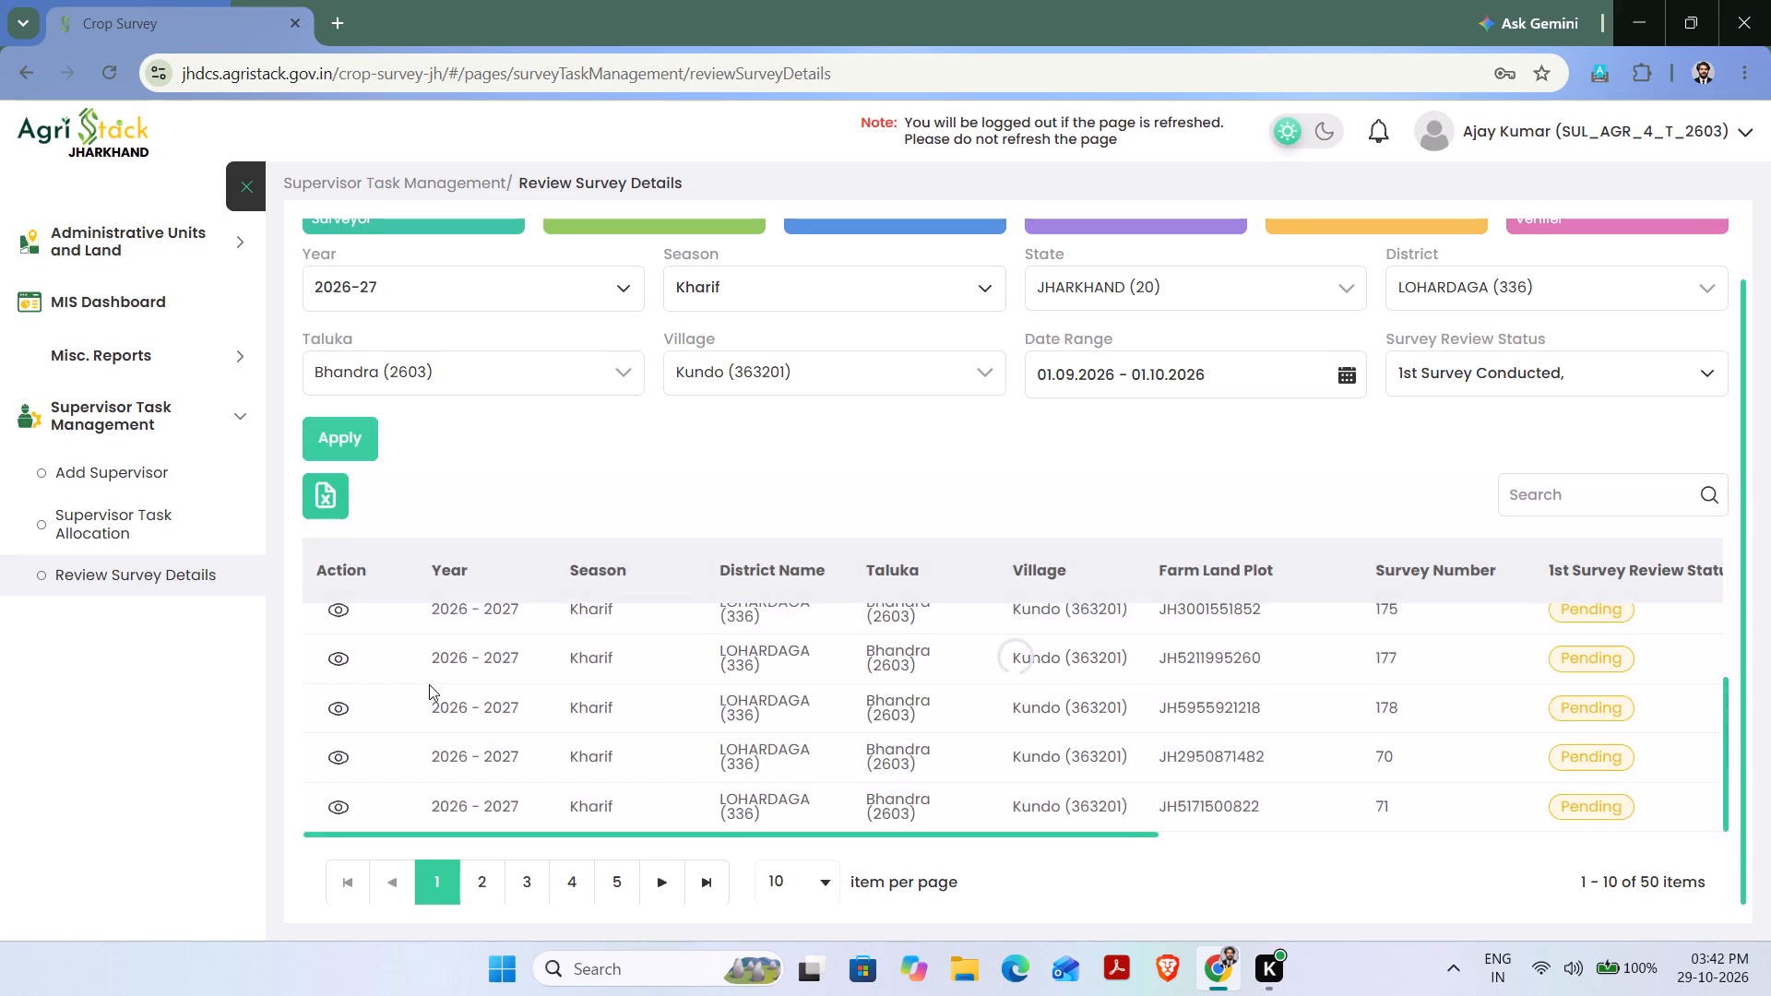
Open the record for survey number 65 and approve all three photos of its 1.7437-hectare Fallow area.
scroll(429, 684, up, 6)
click(342, 623)
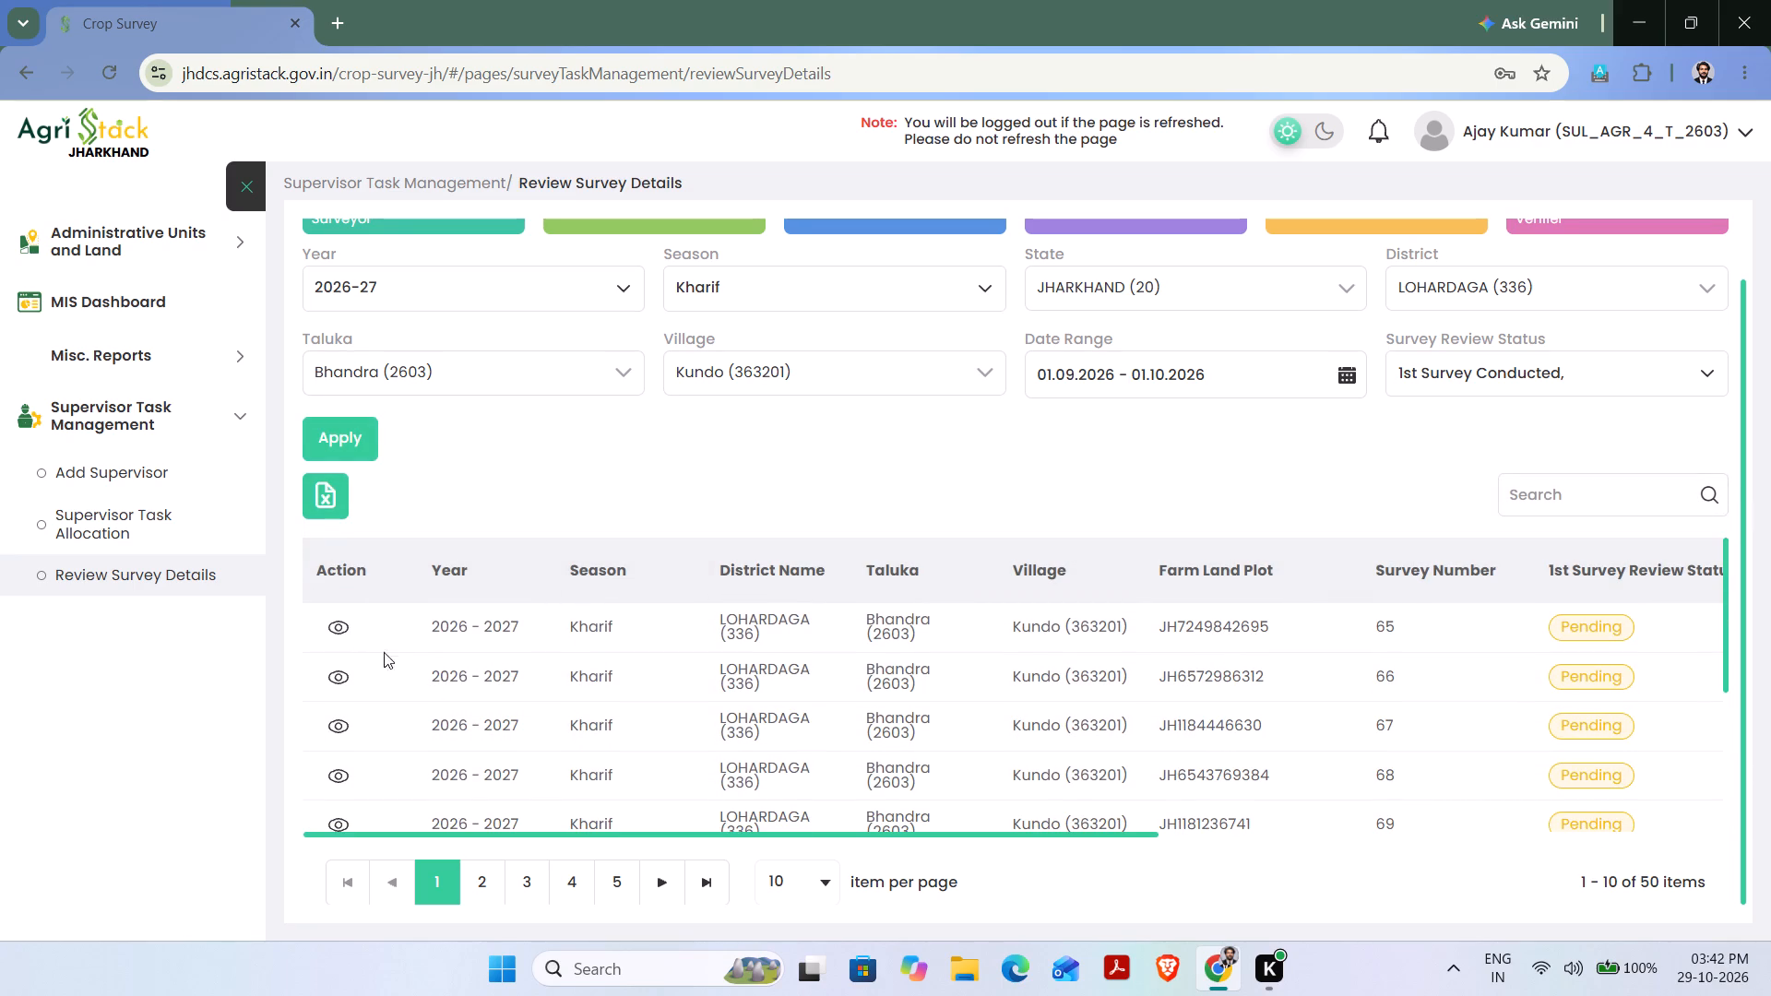
click(339, 629)
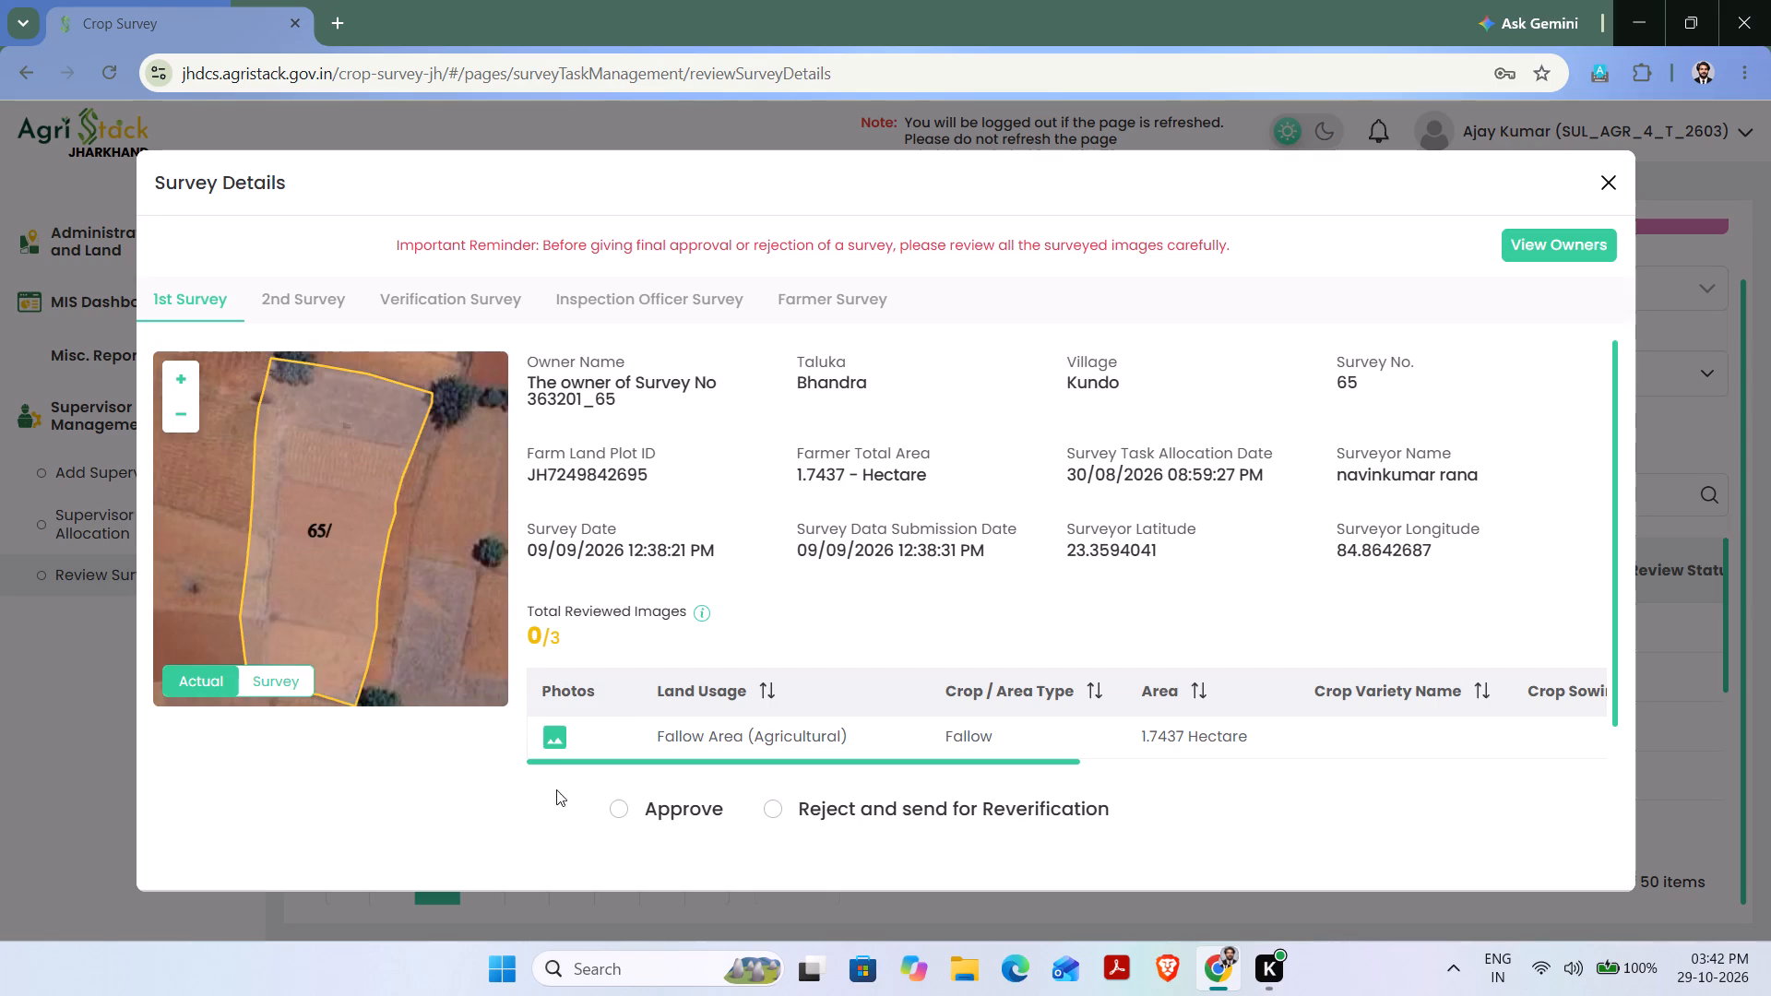
click(547, 733)
click(766, 825)
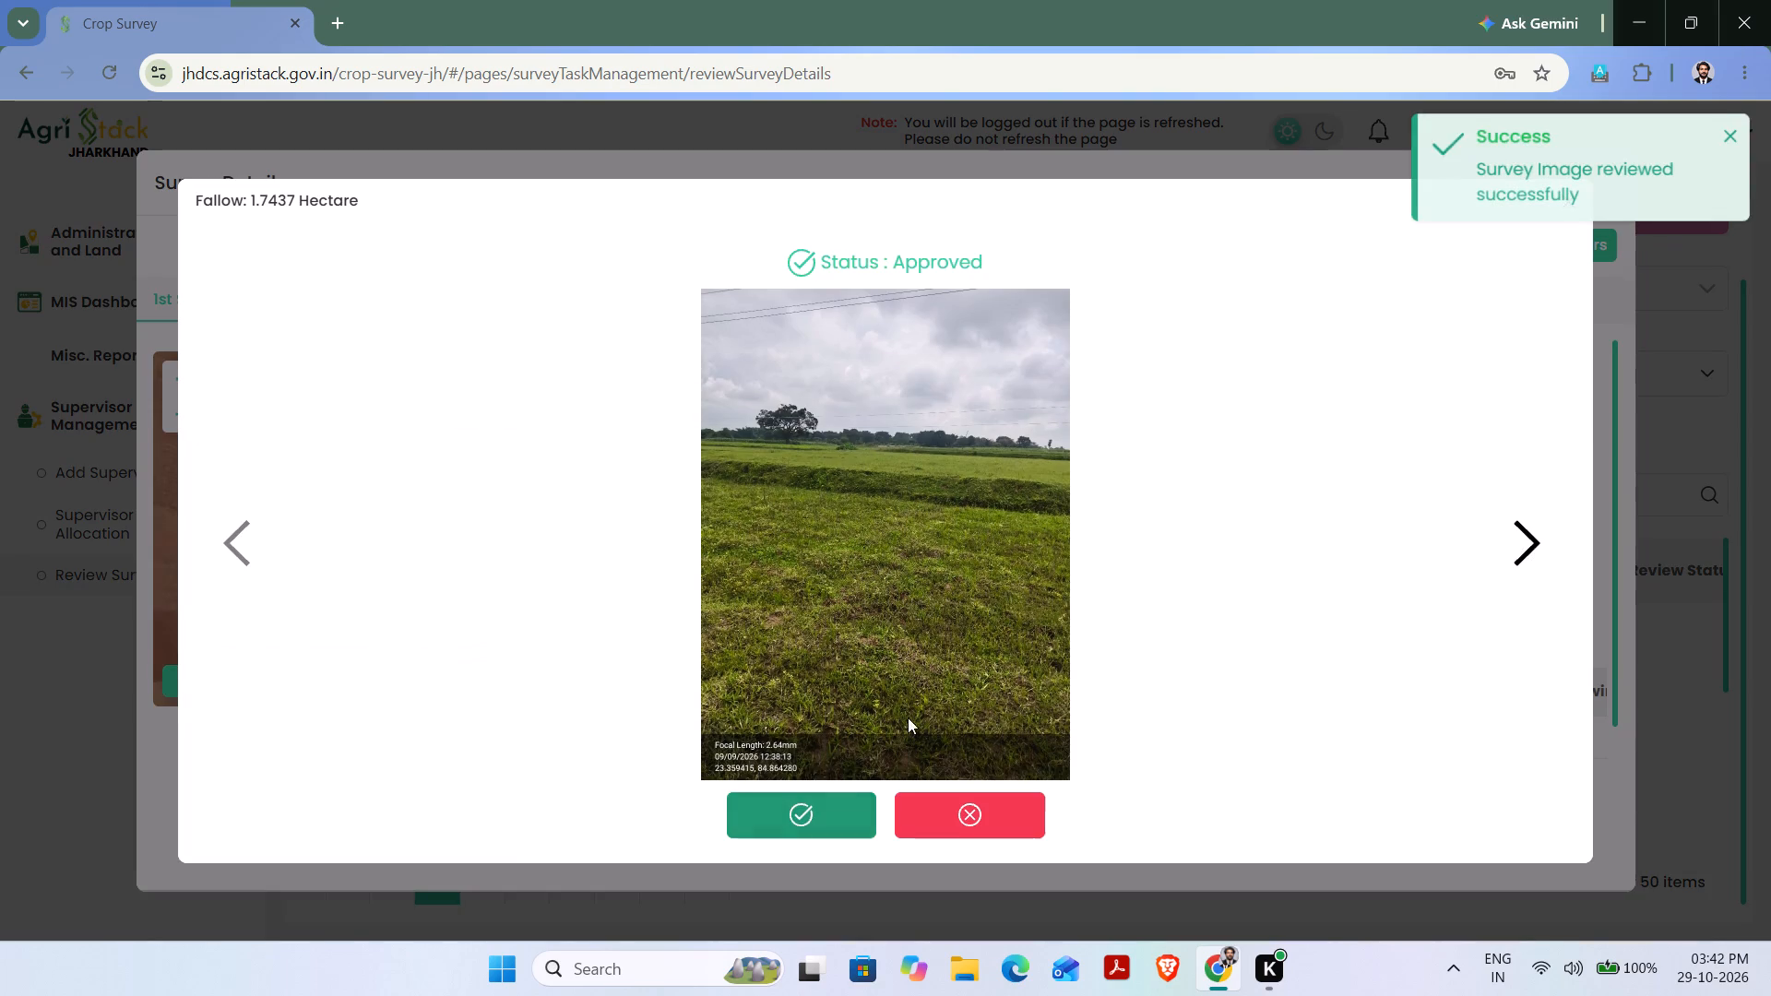
drag(885, 685, 777, 696)
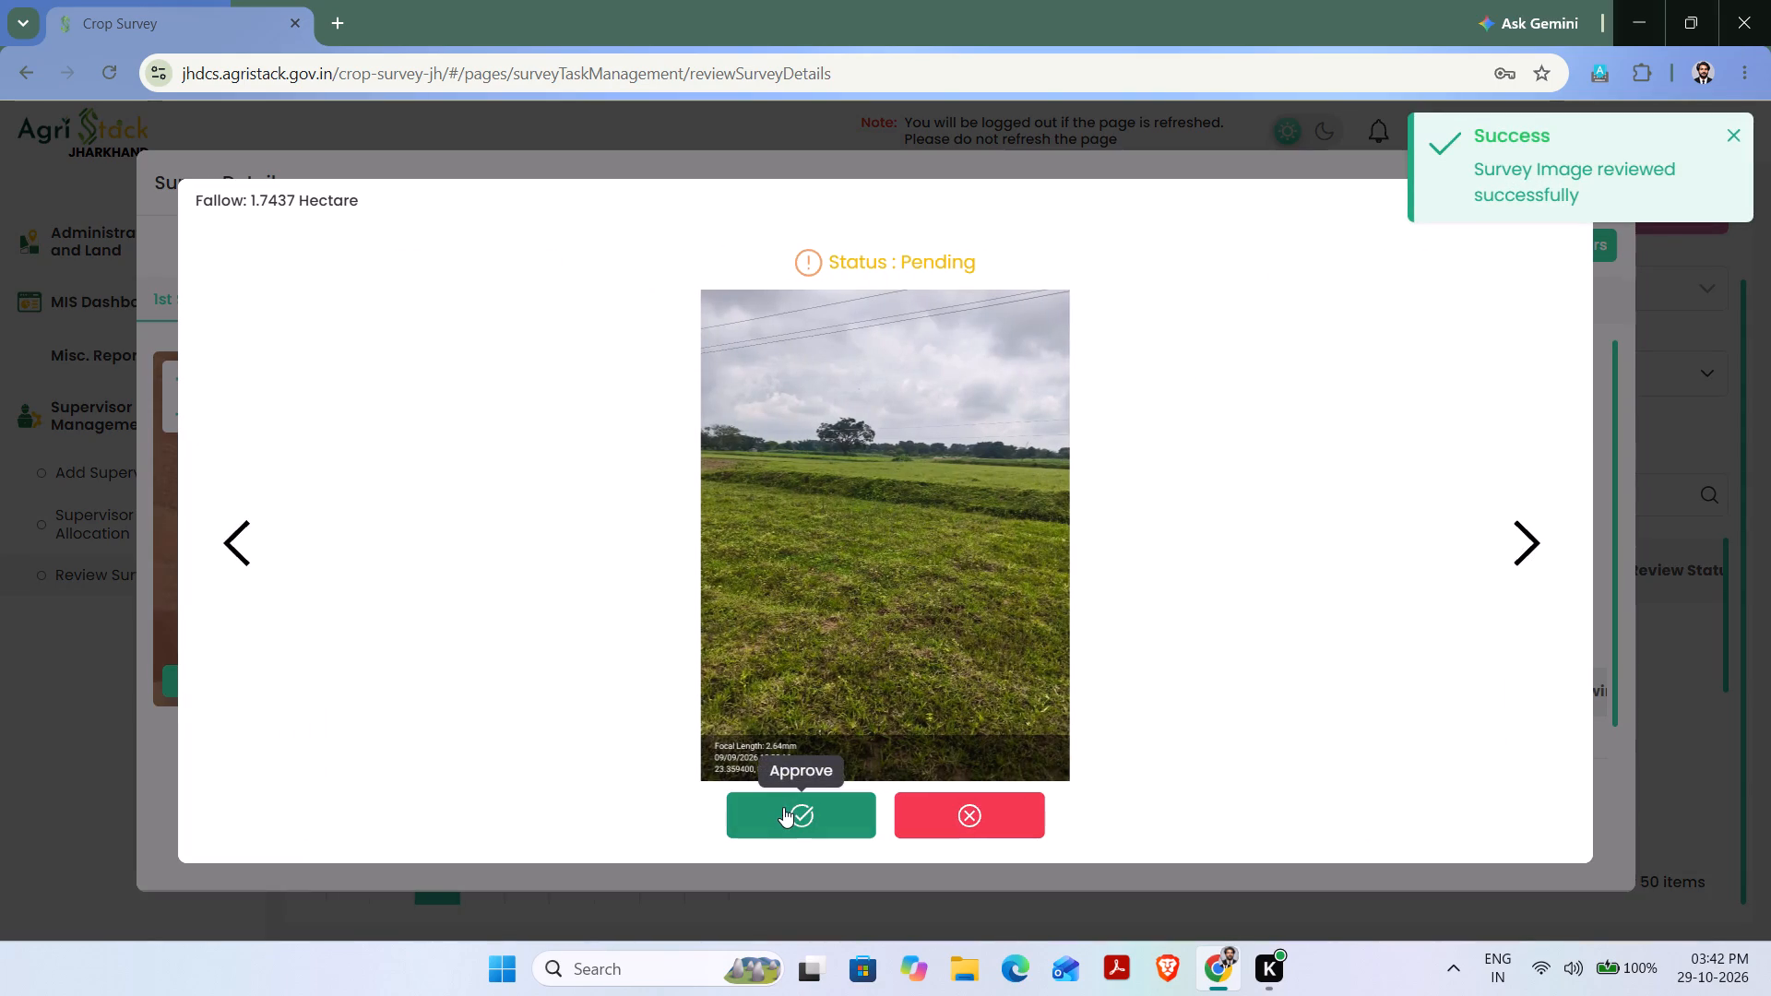
click(783, 805)
drag(954, 657, 834, 674)
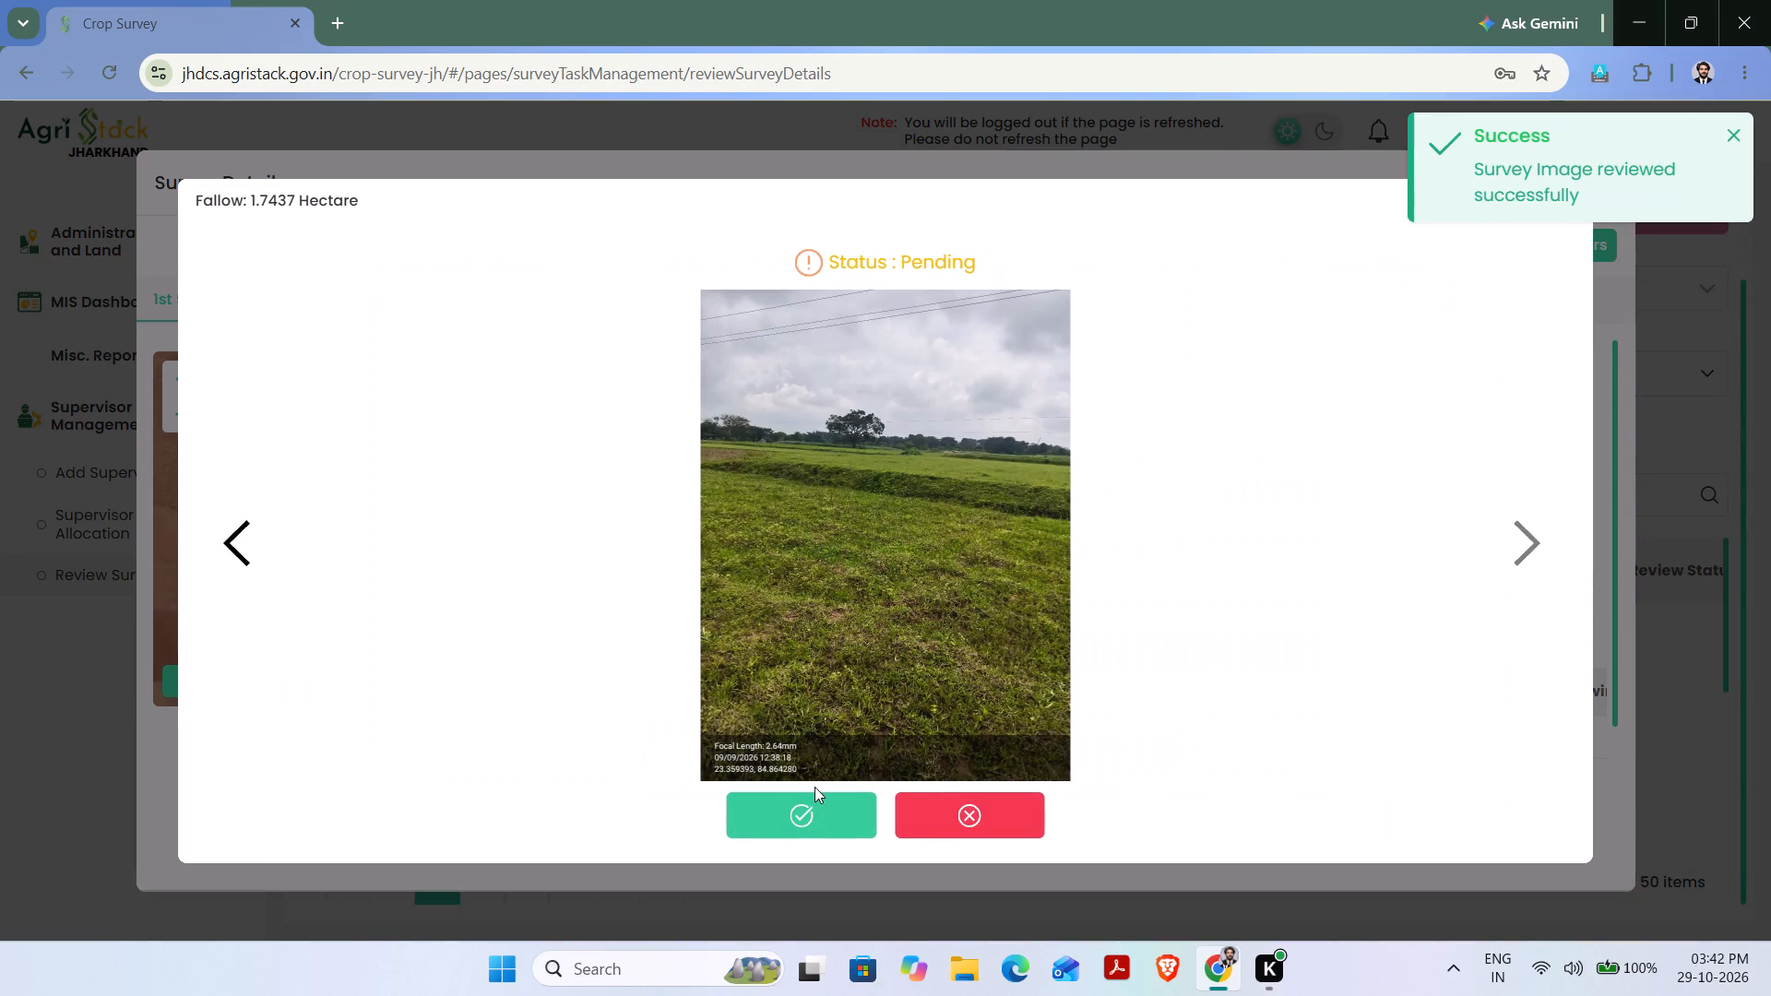
click(813, 816)
drag(953, 636, 887, 640)
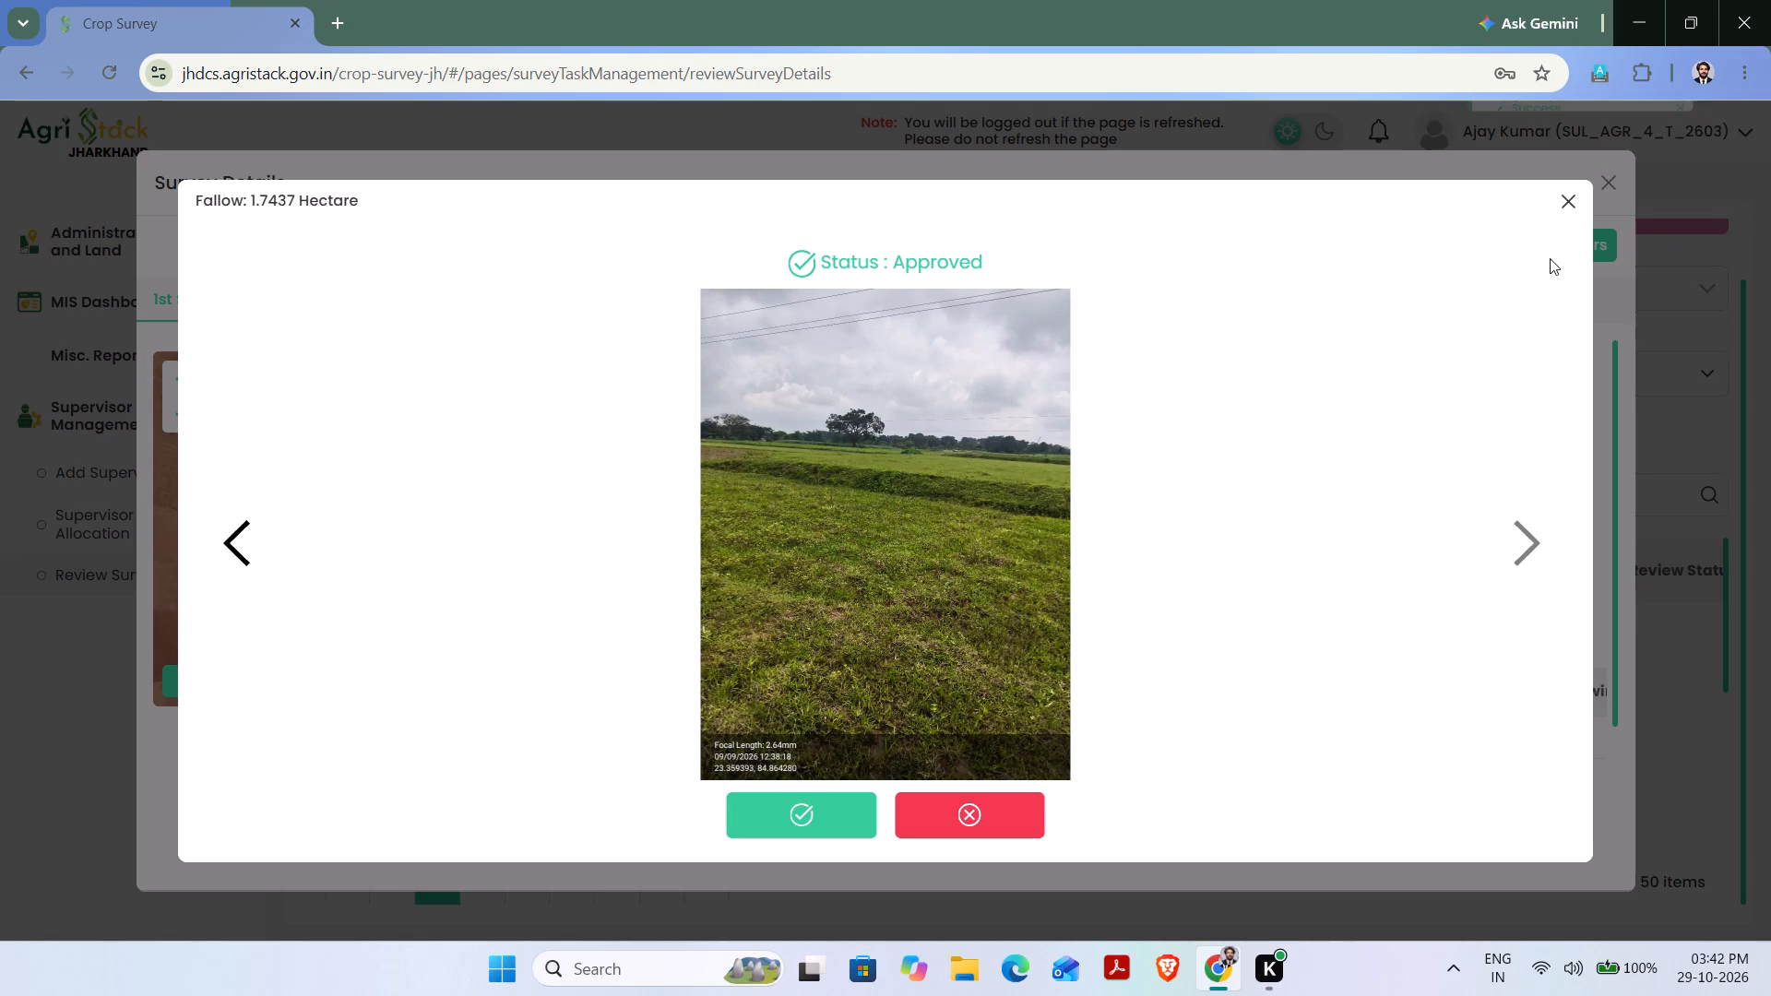
click(1565, 199)
Mark the first survey of survey number 65 as Approve, save the review and close its details.
scroll(1023, 572, down, 2)
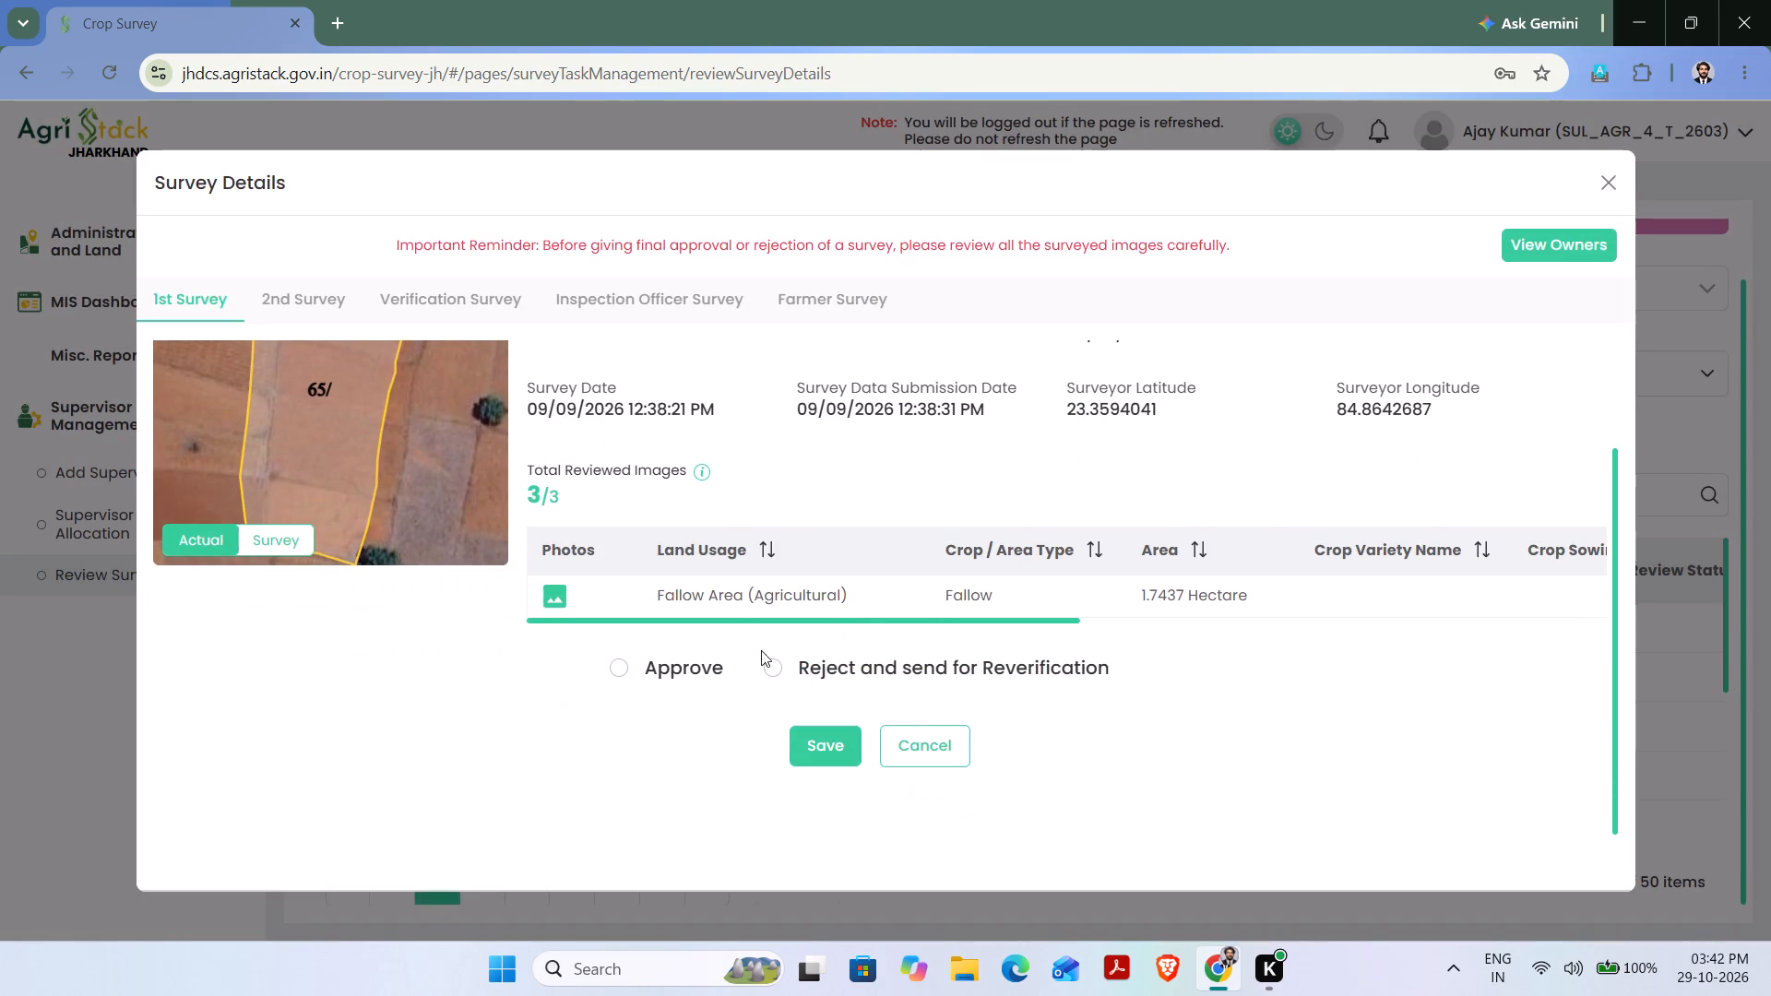
click(710, 657)
click(802, 737)
click(976, 551)
click(966, 566)
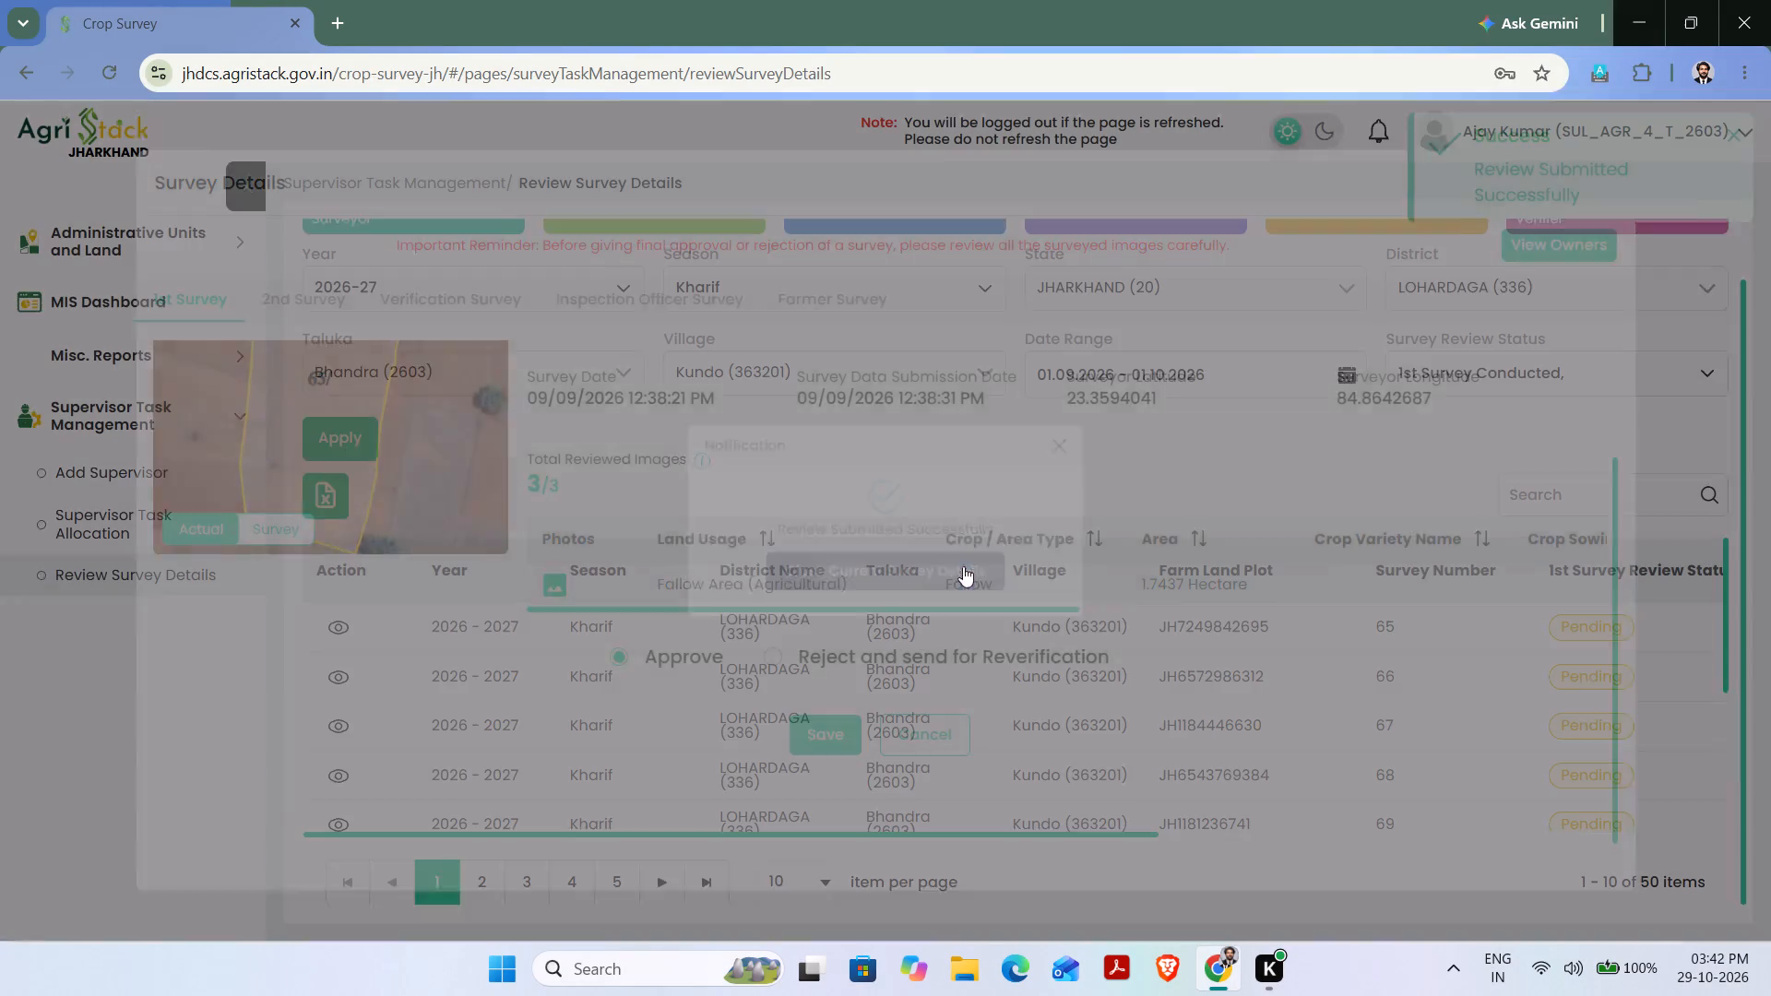
Open the record for survey number 66 and approve all three photos of its 0.2763-hectare रागी crop.
click(341, 671)
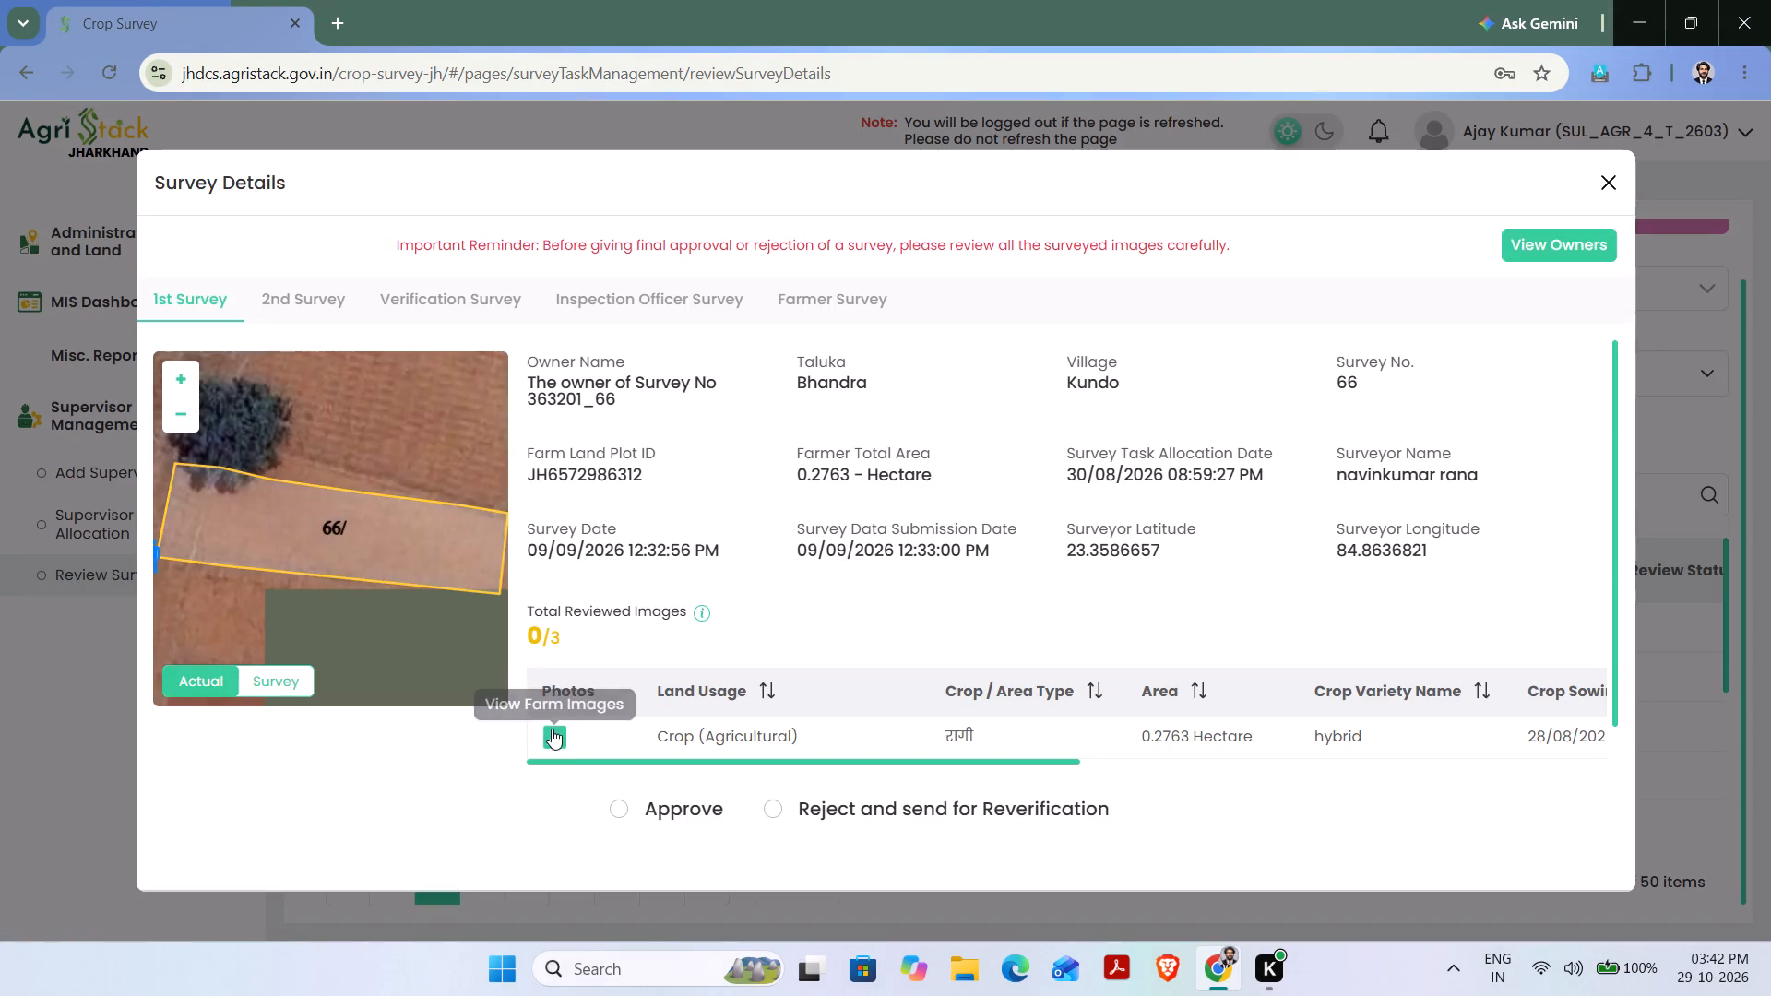
click(552, 730)
click(746, 822)
drag(897, 712, 755, 735)
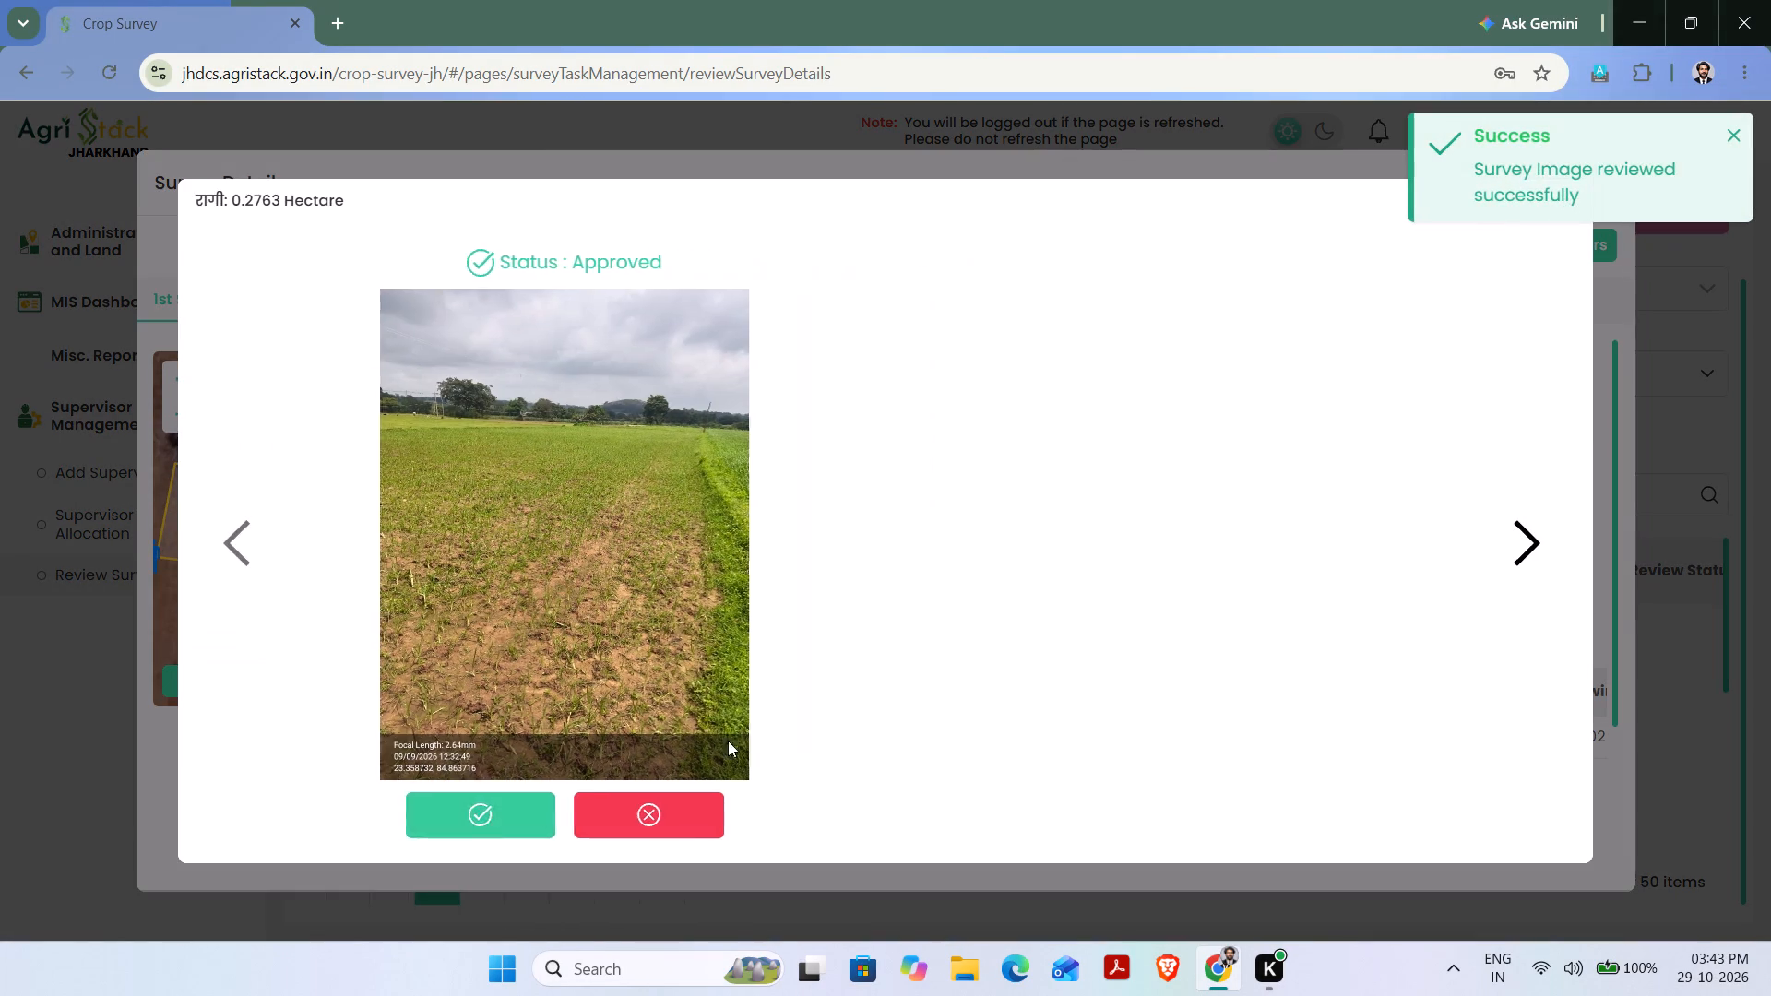
click(762, 819)
drag(911, 675, 773, 705)
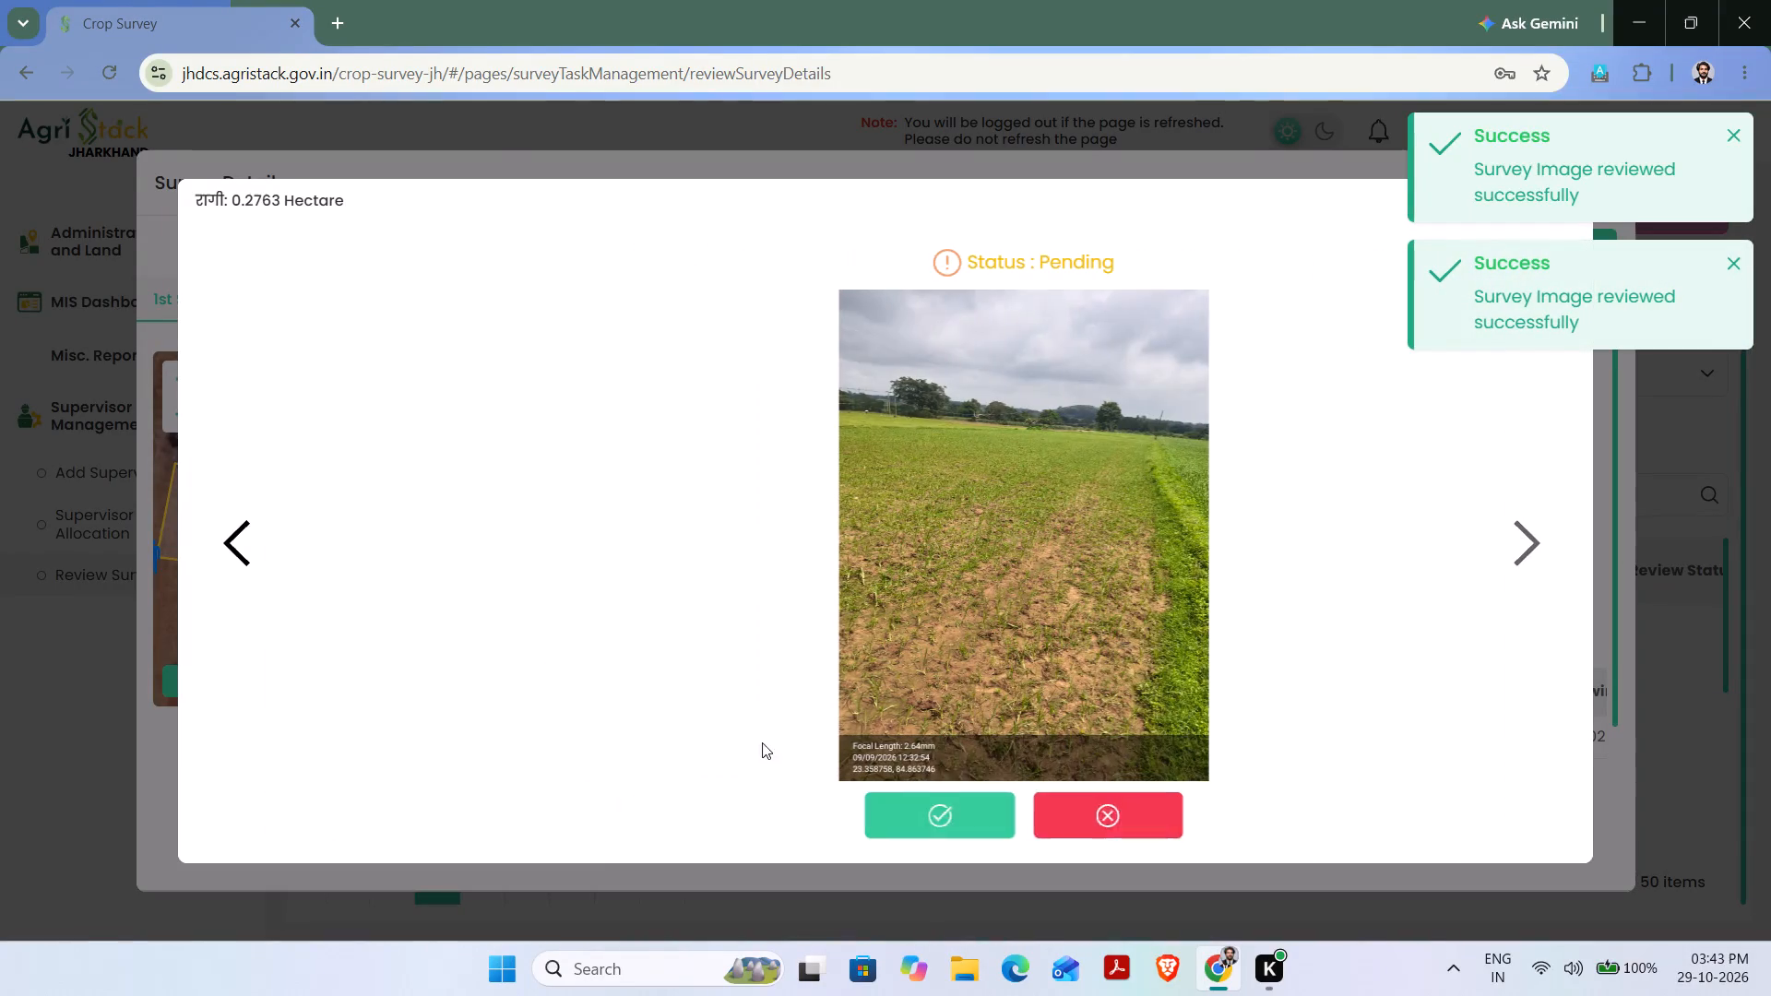
click(779, 805)
drag(919, 670, 876, 676)
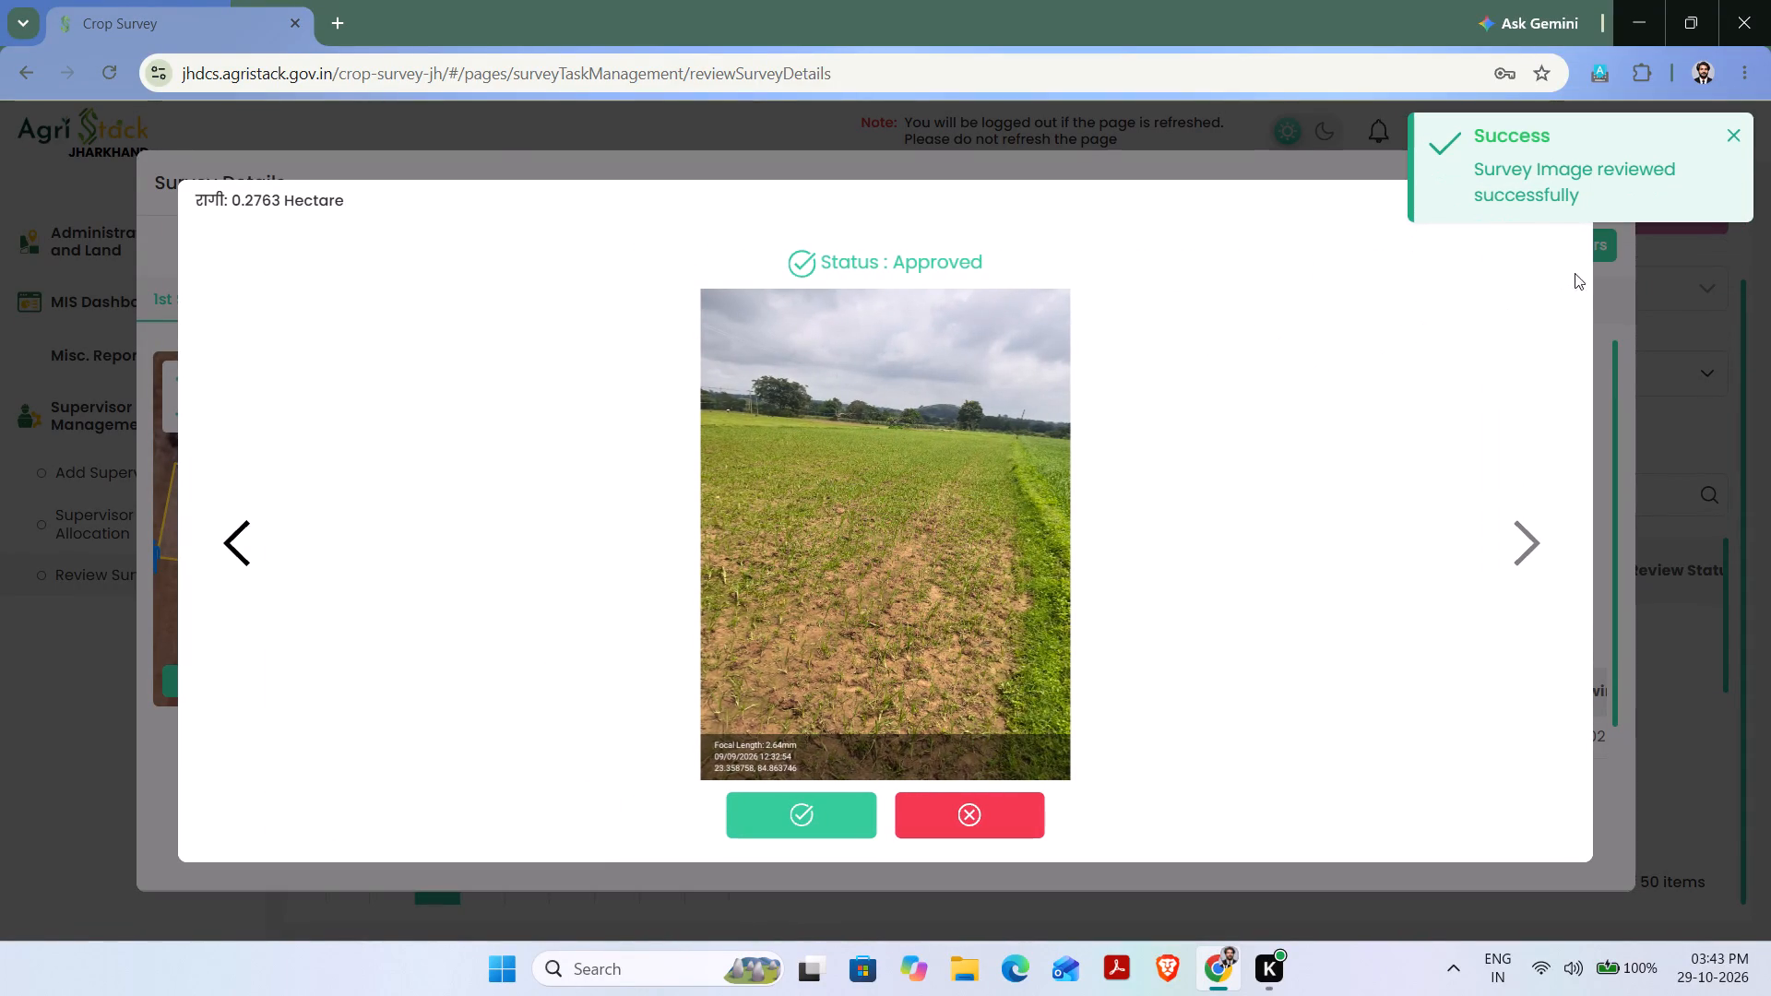
click(1567, 202)
Mark the first survey of survey number 66 as Approve, save the review and close its details.
scroll(906, 613, down, 2)
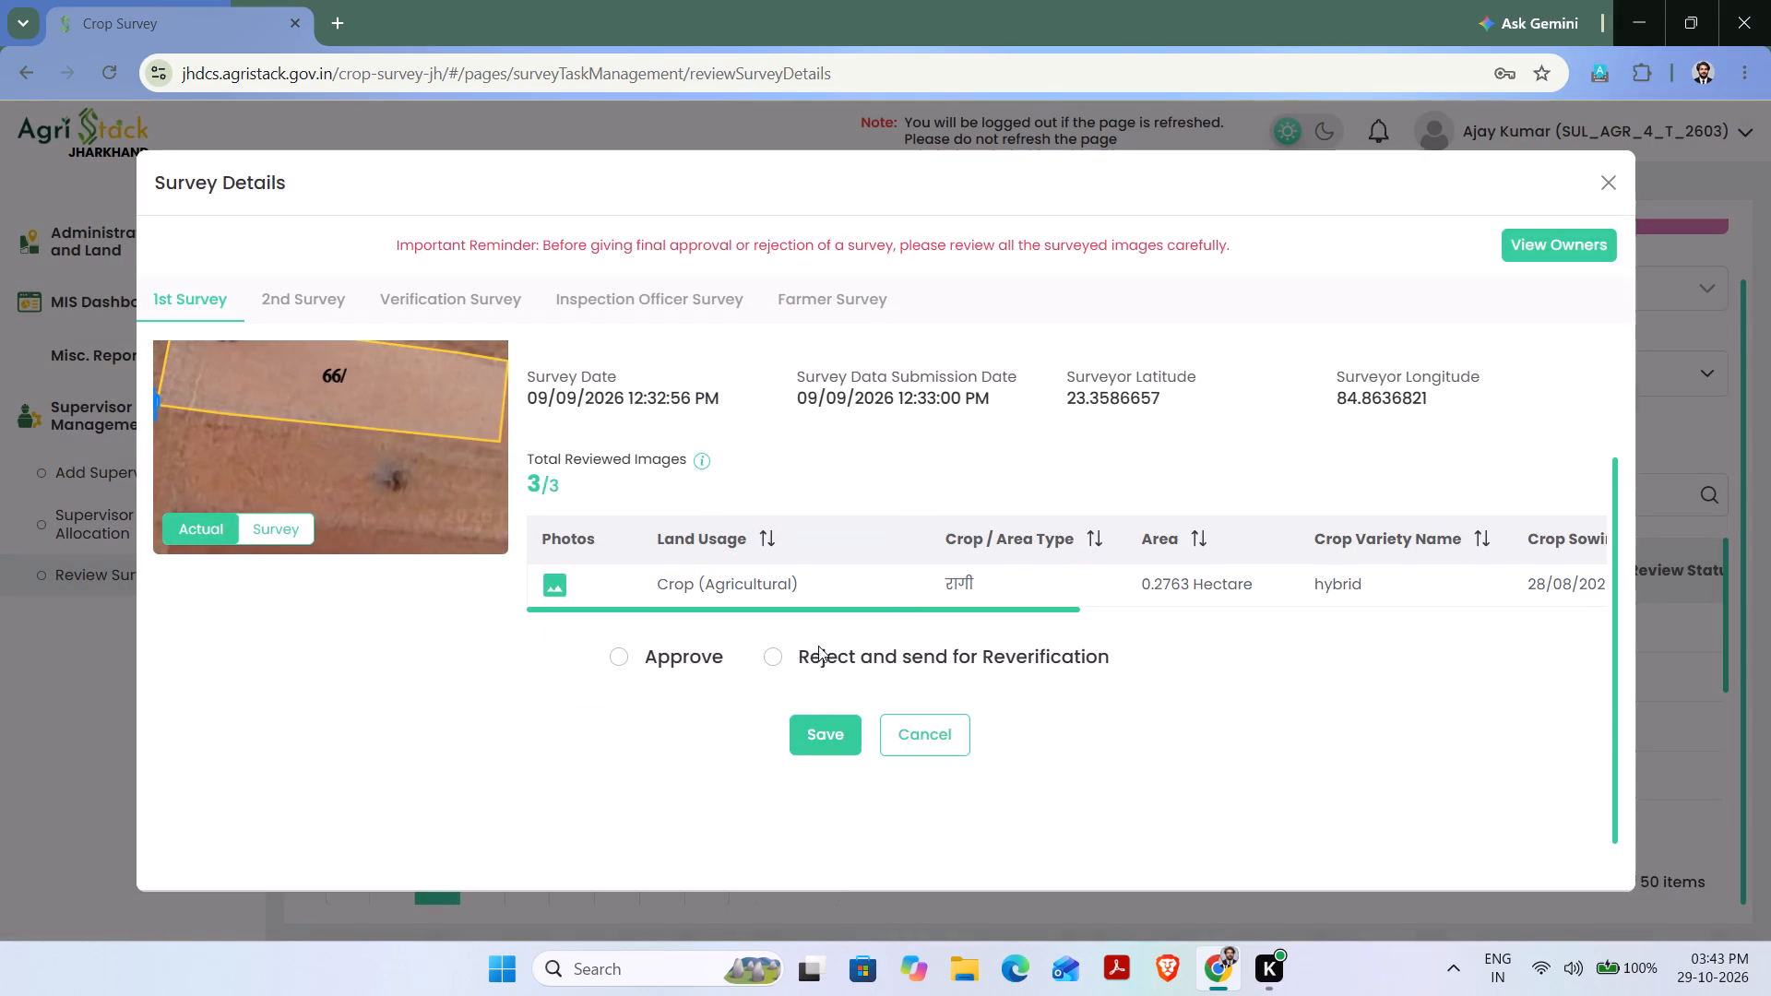
click(703, 662)
click(825, 729)
click(912, 575)
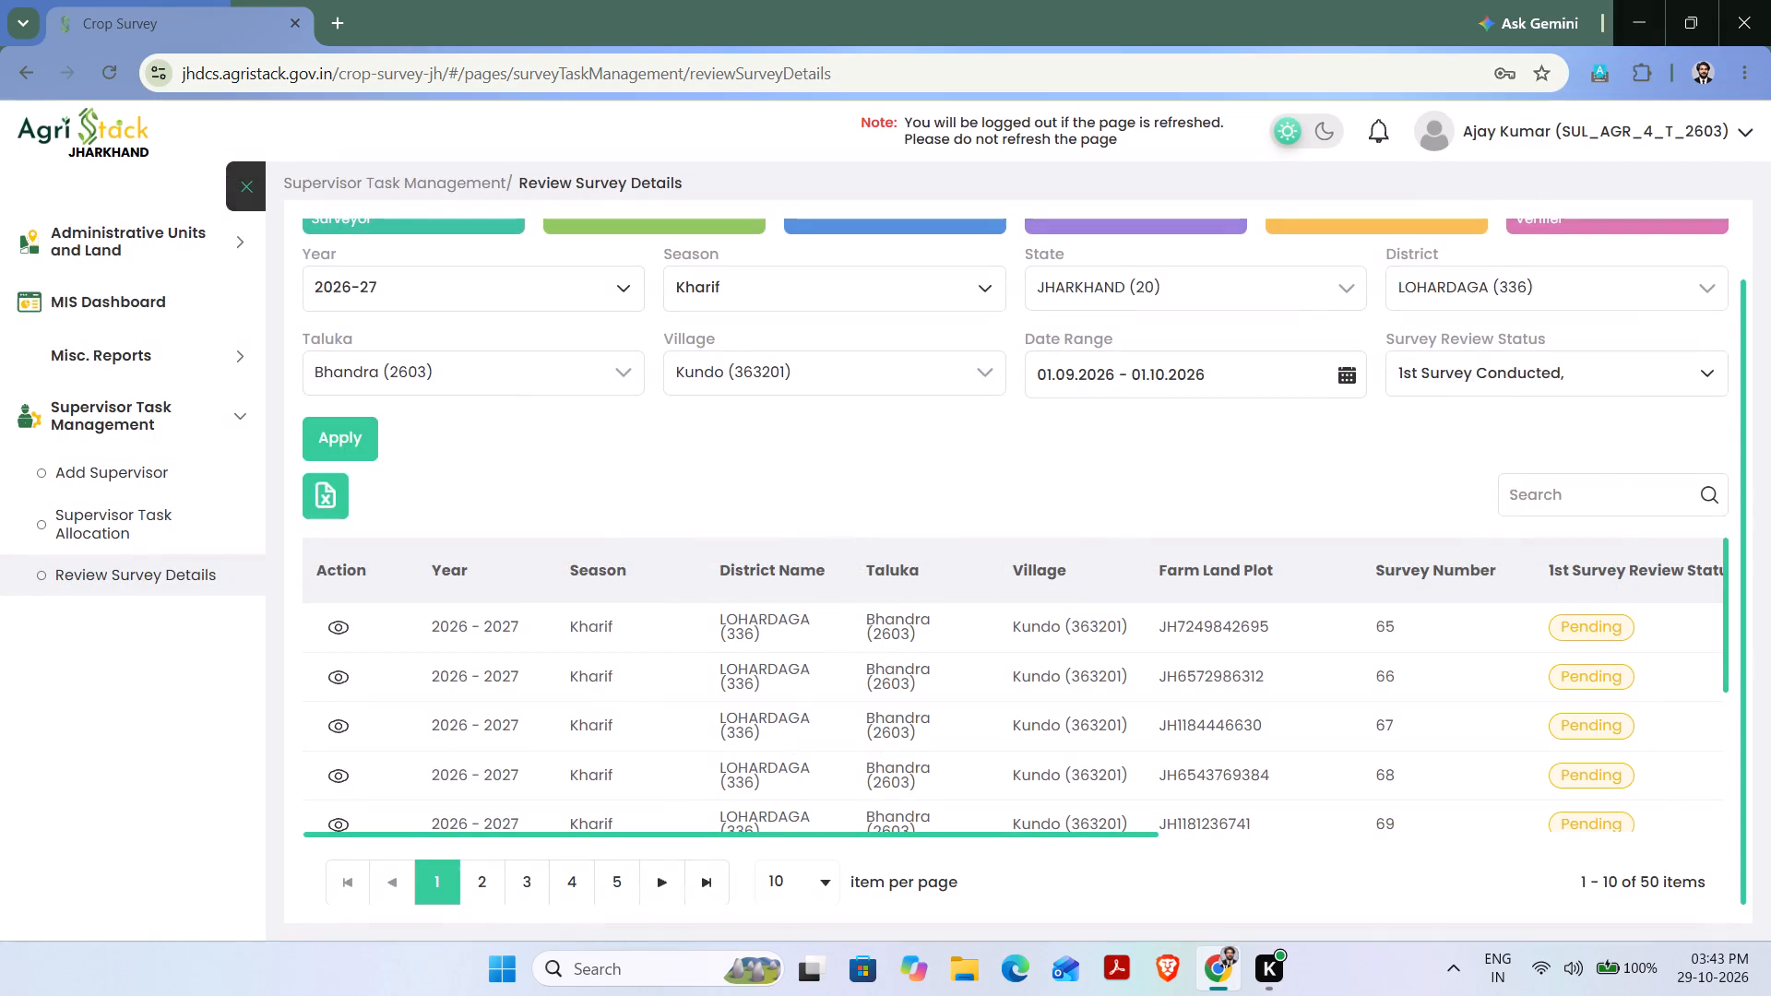
Open the record for survey number 67 and approve all three photos of its 0.3206-hectare रागी crop.
click(347, 717)
click(549, 741)
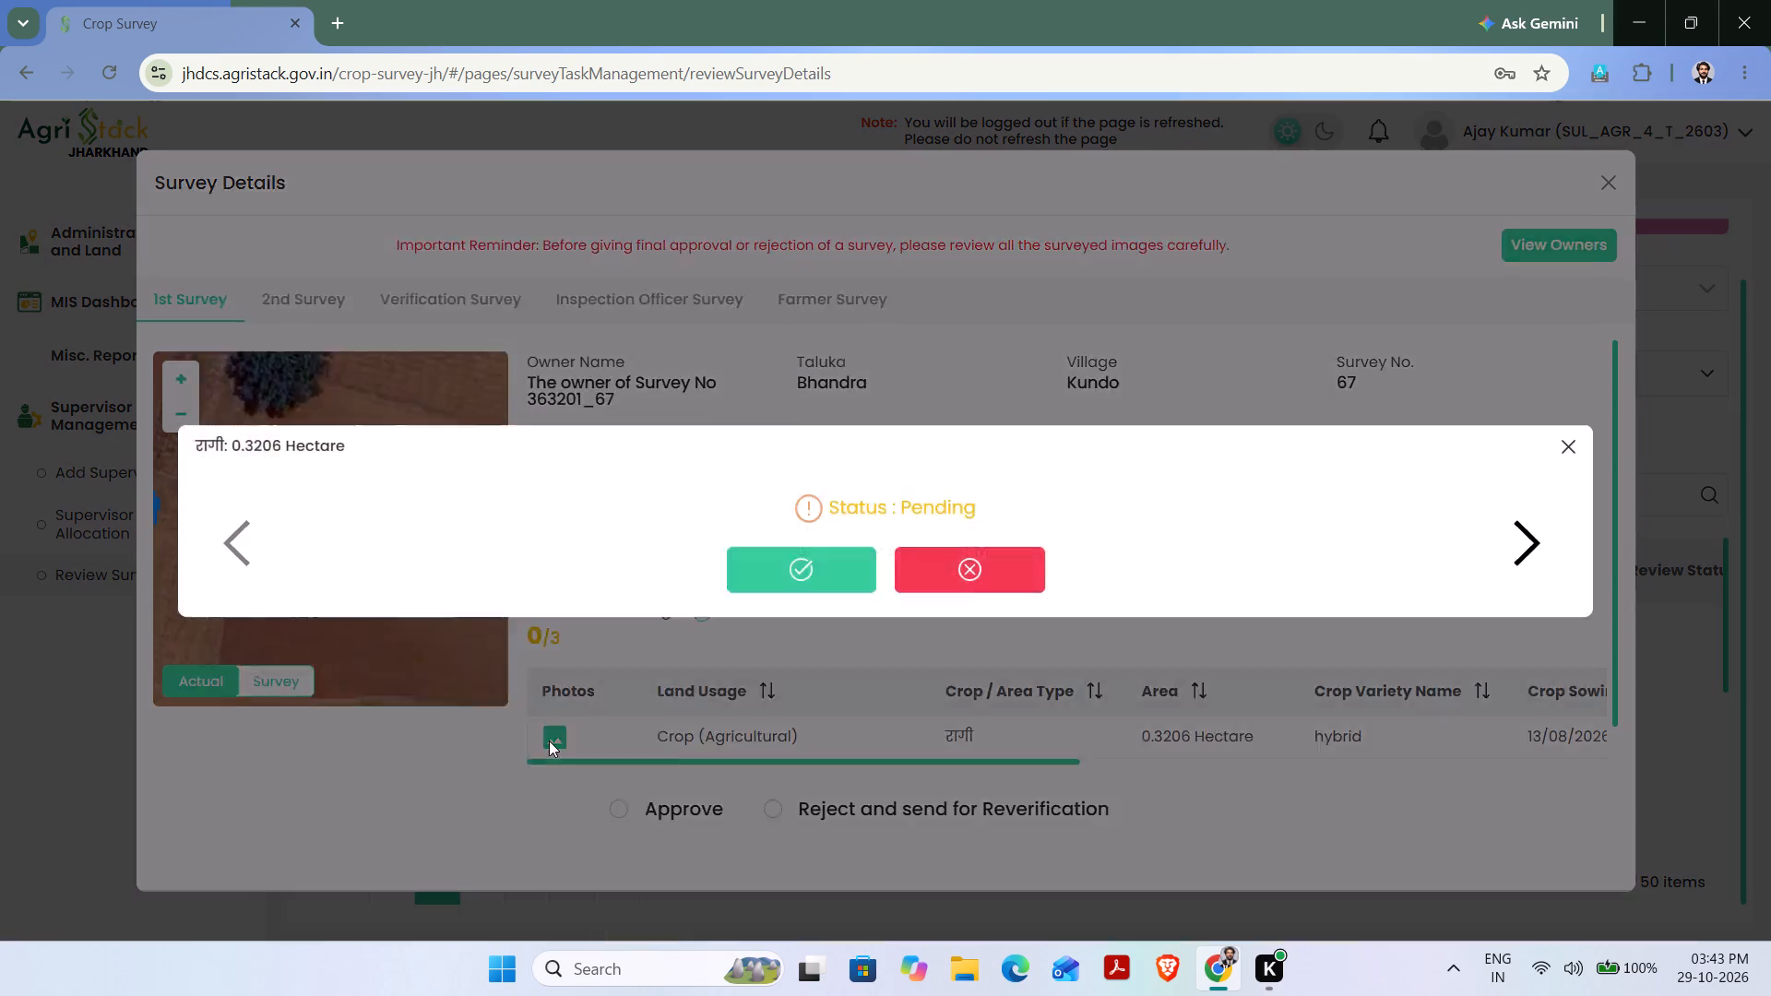
click(748, 825)
drag(908, 701, 777, 728)
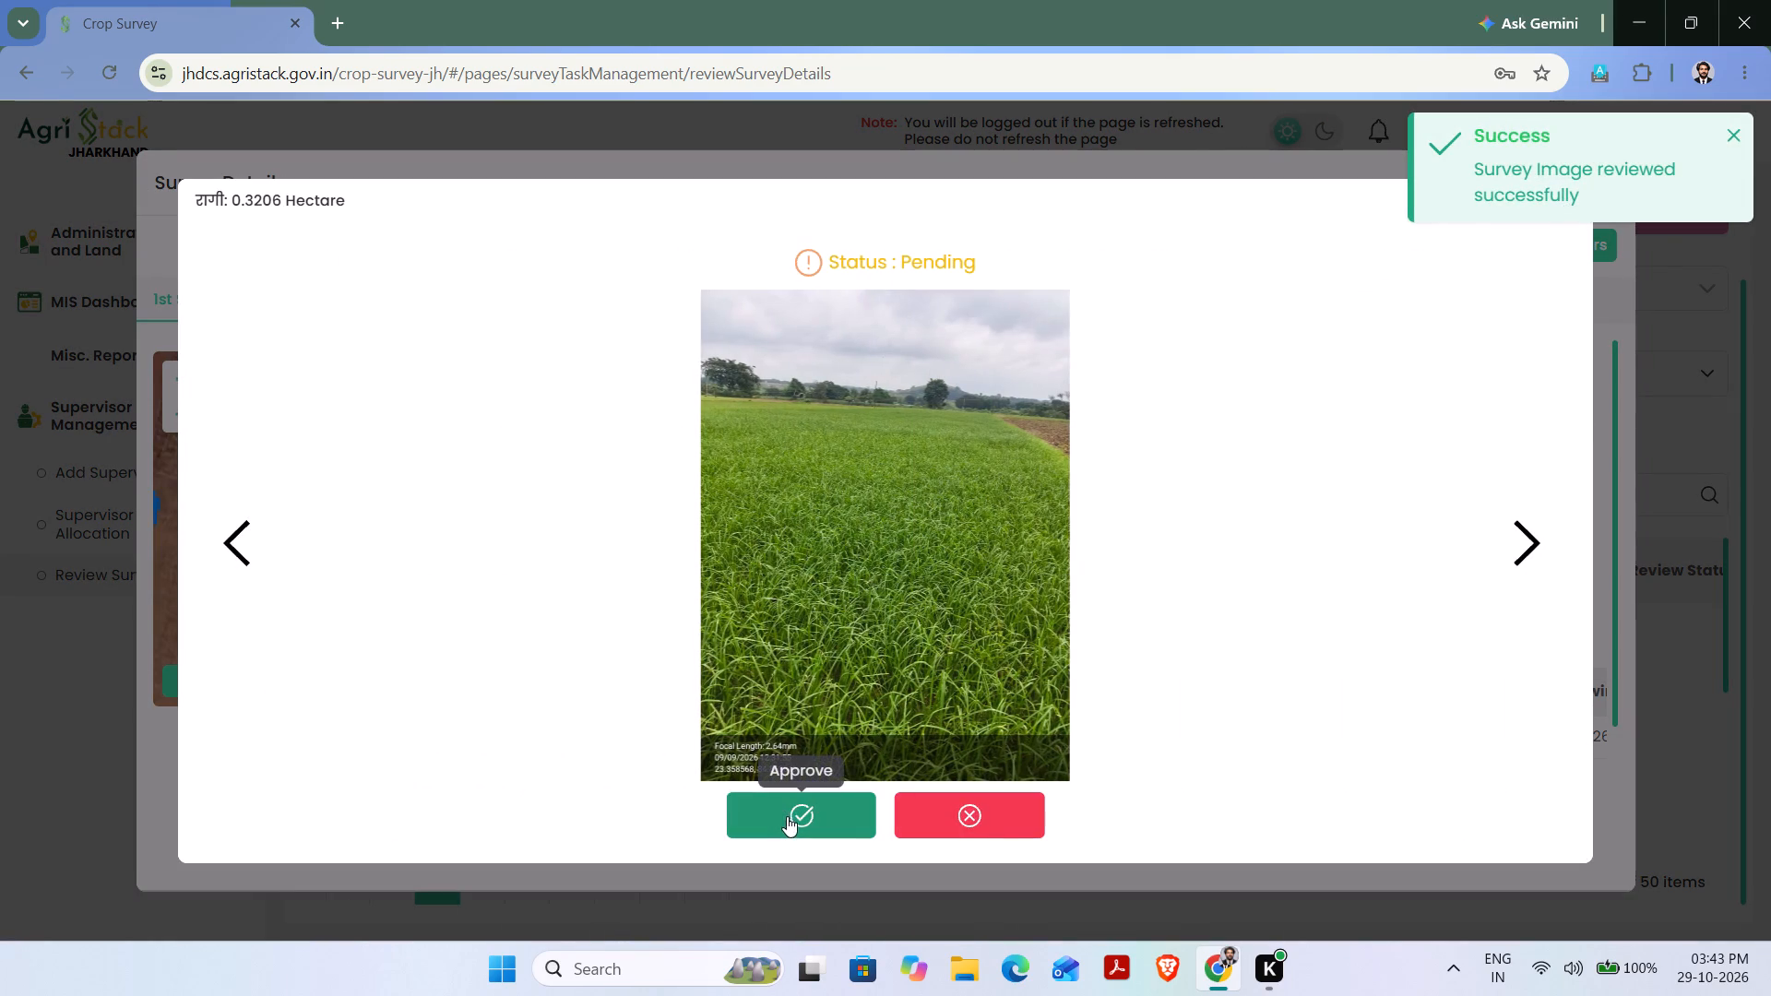
click(789, 816)
drag(956, 709, 818, 716)
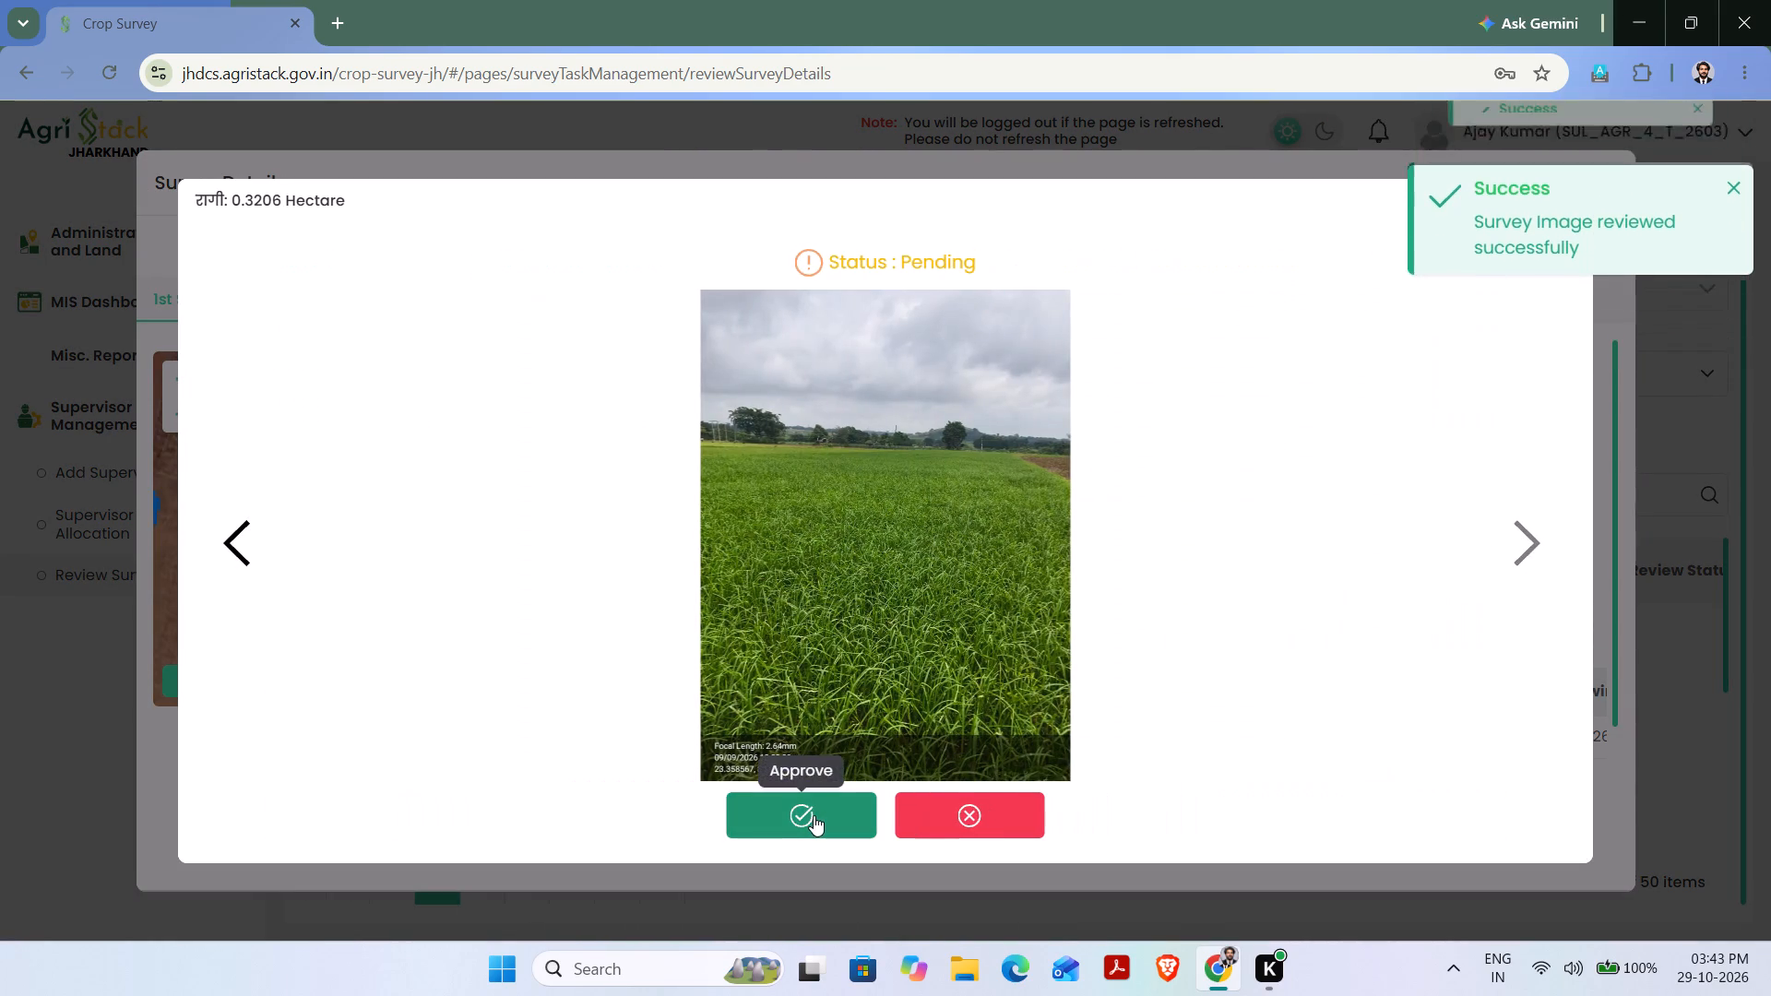
click(814, 815)
drag(954, 676, 872, 674)
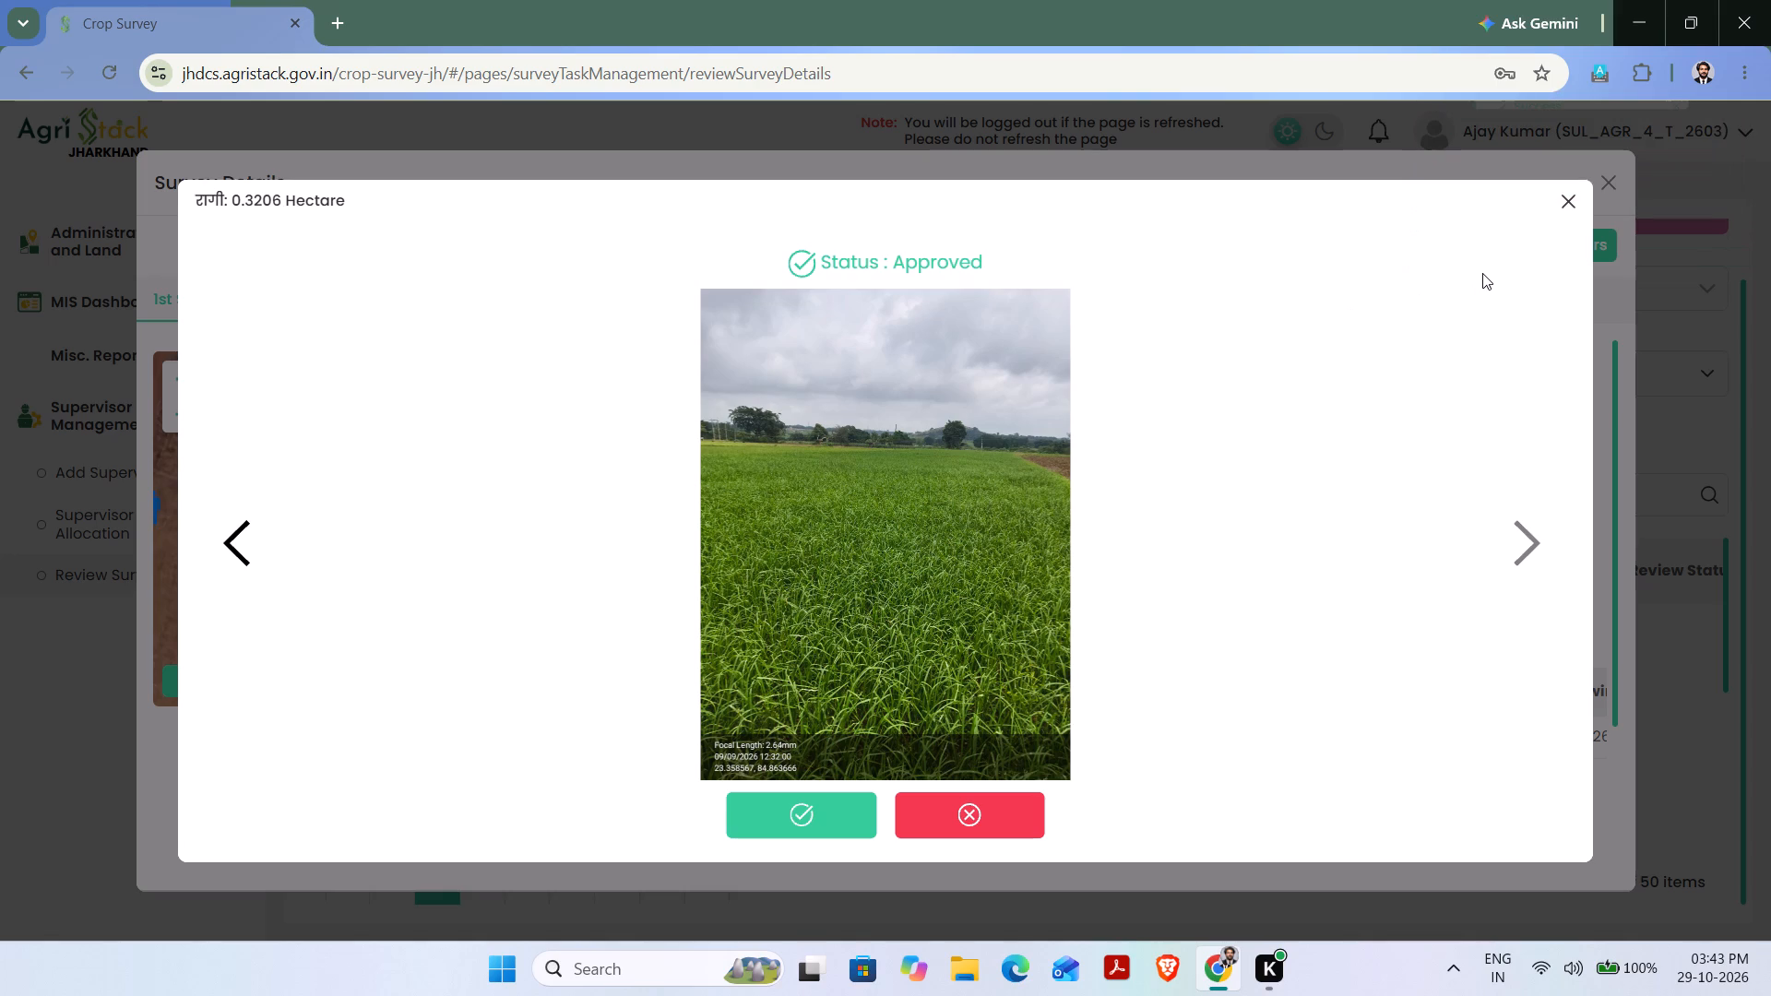
click(1563, 199)
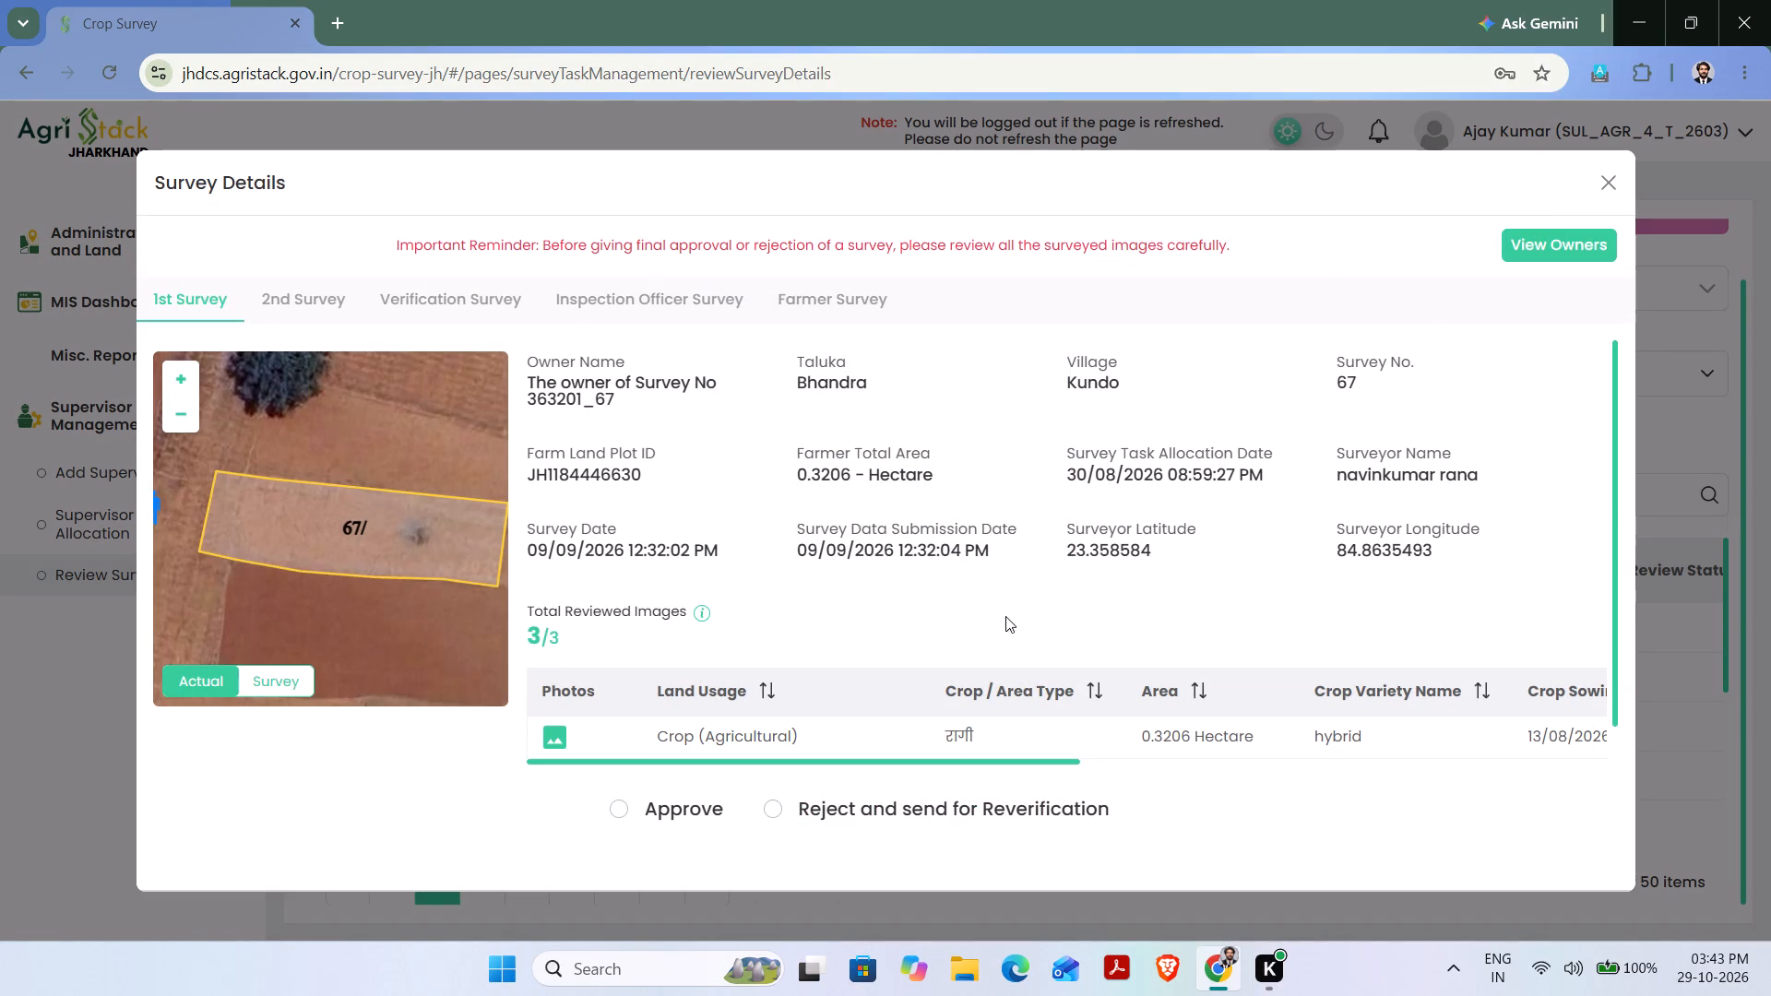
Mark the first survey of survey number 67 as Approve, save the review and close its details.
click(676, 812)
scroll(676, 812, down, 1)
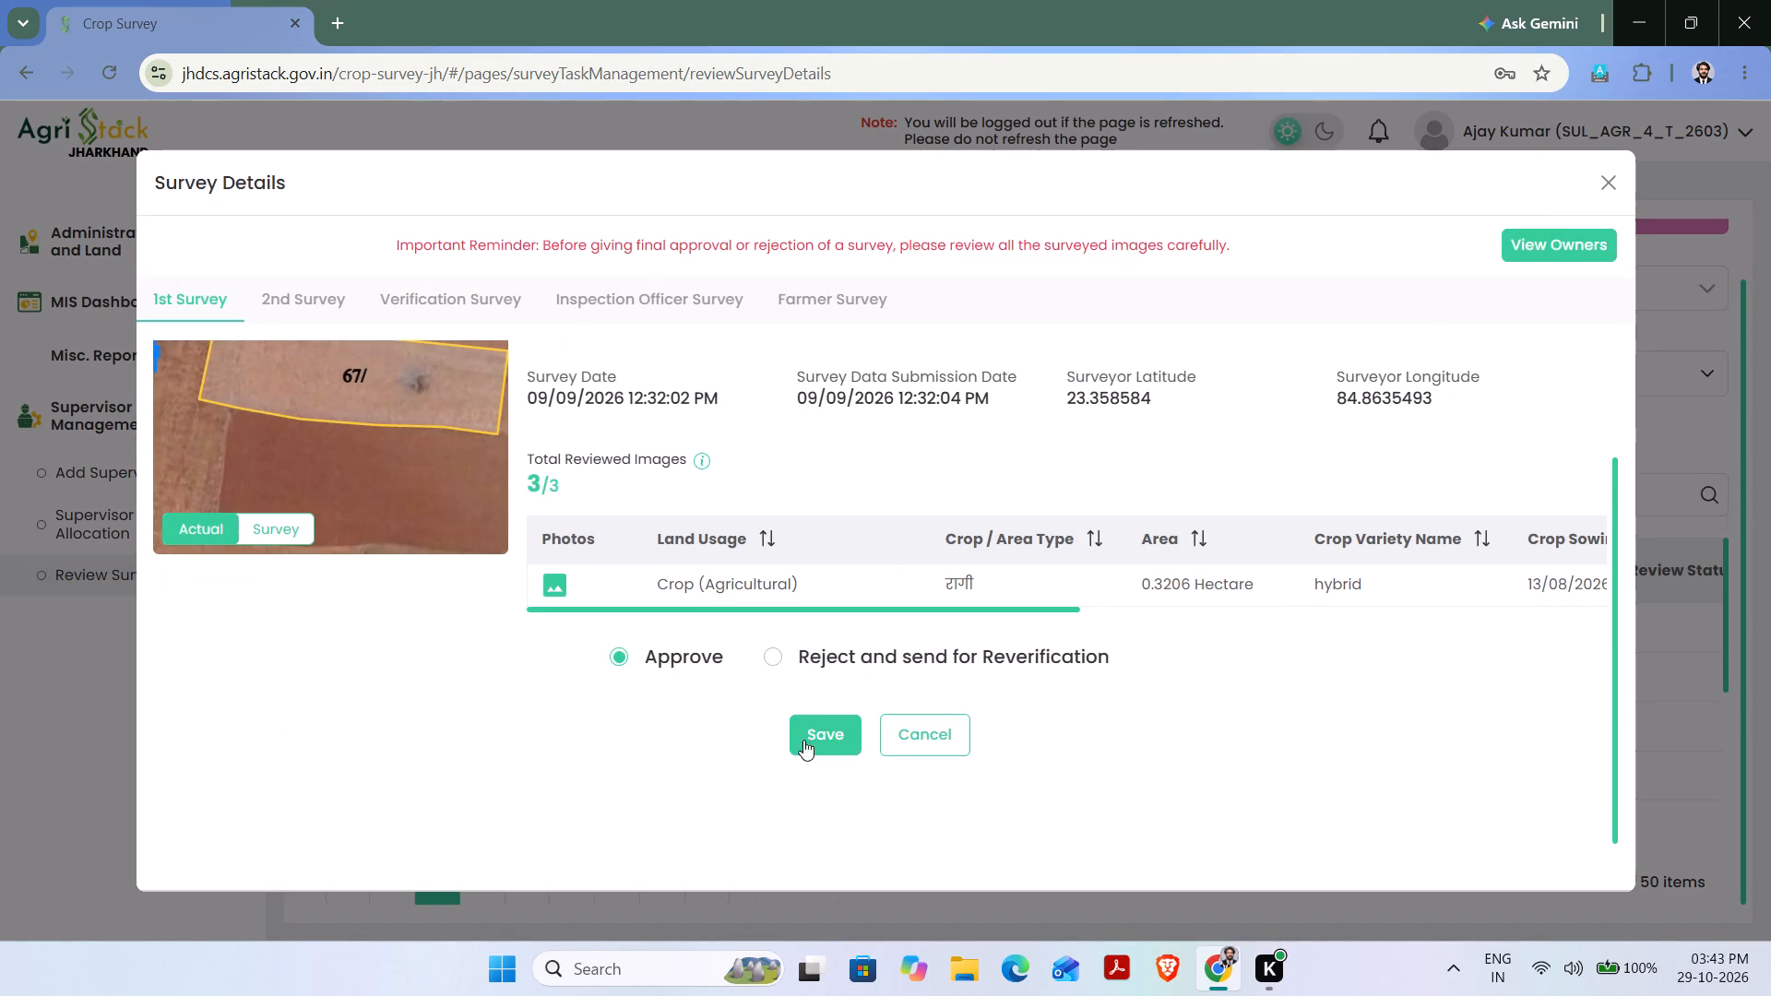
click(815, 726)
click(870, 586)
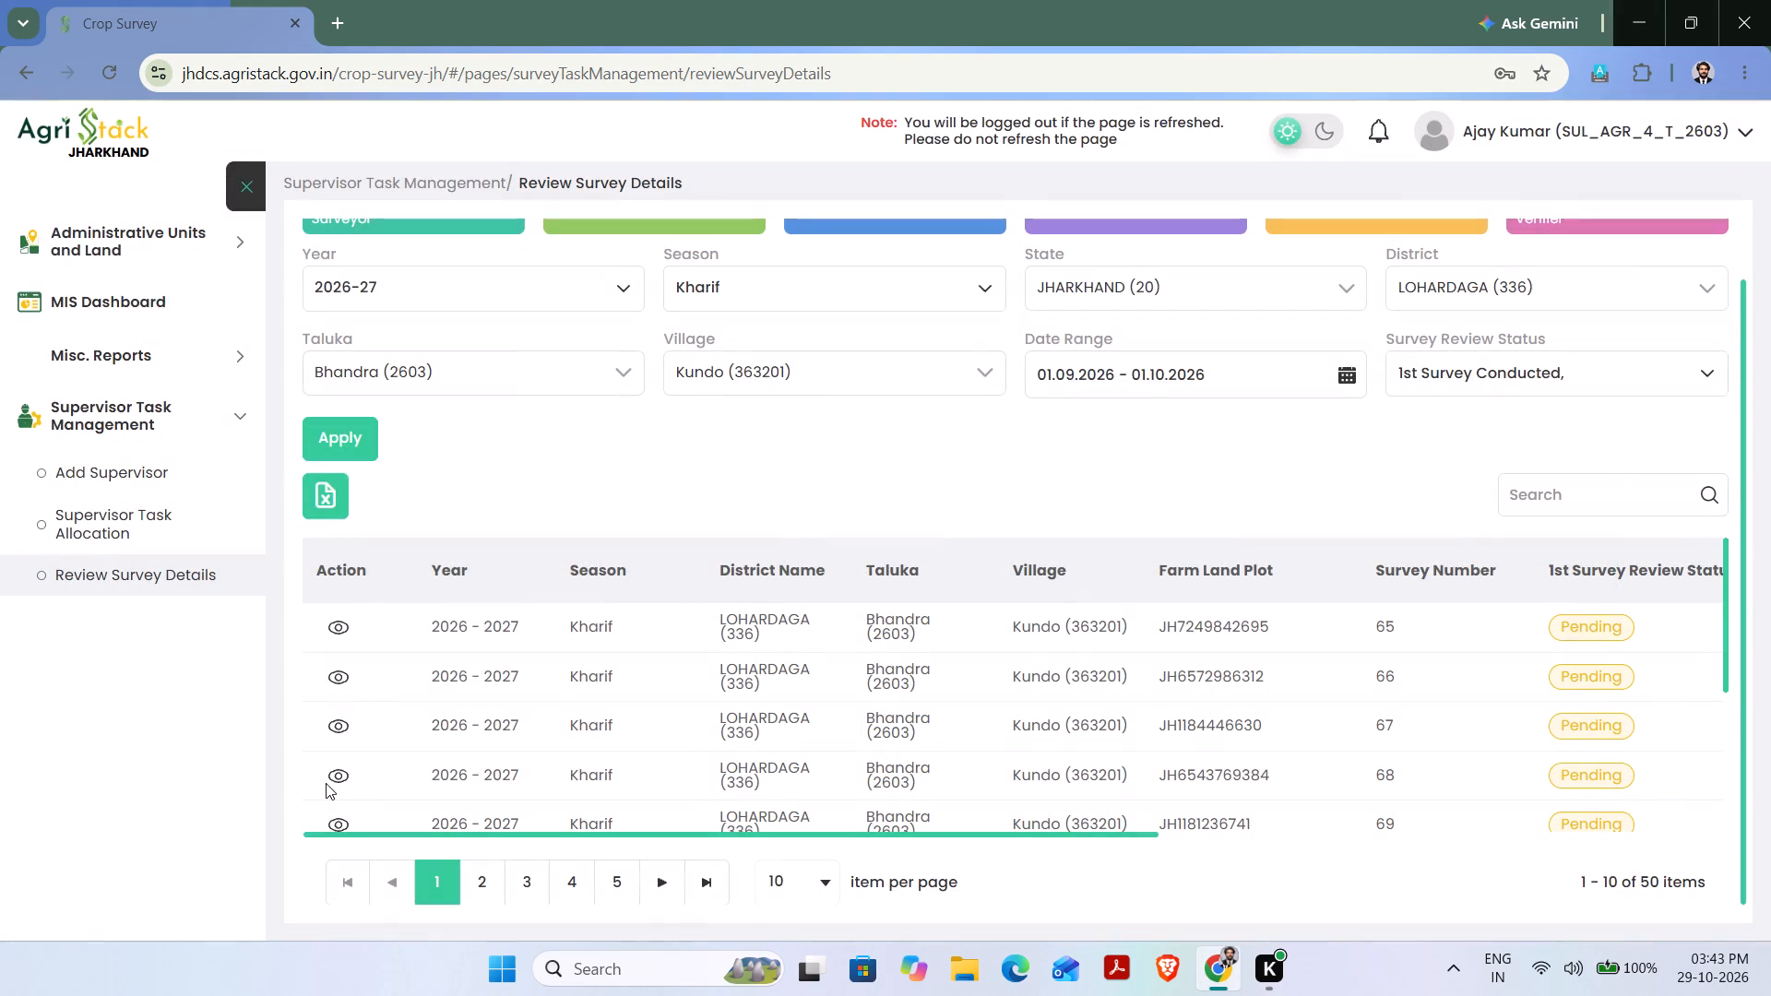
click(338, 724)
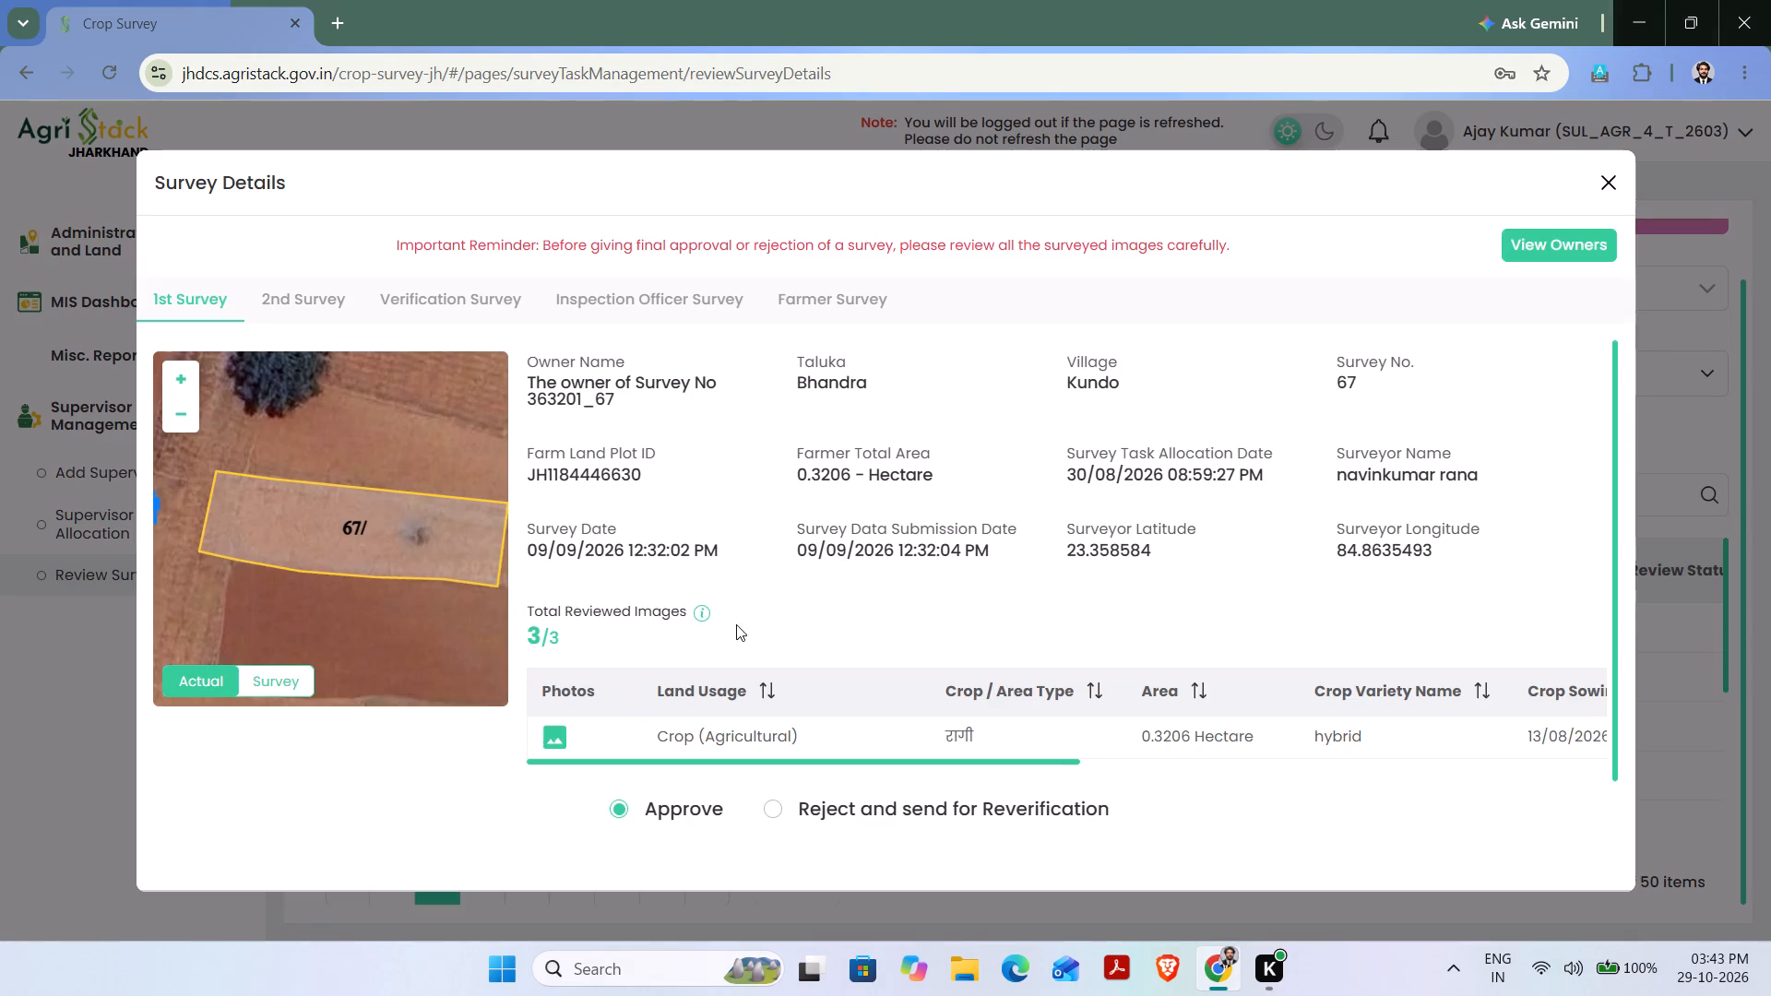
click(1608, 192)
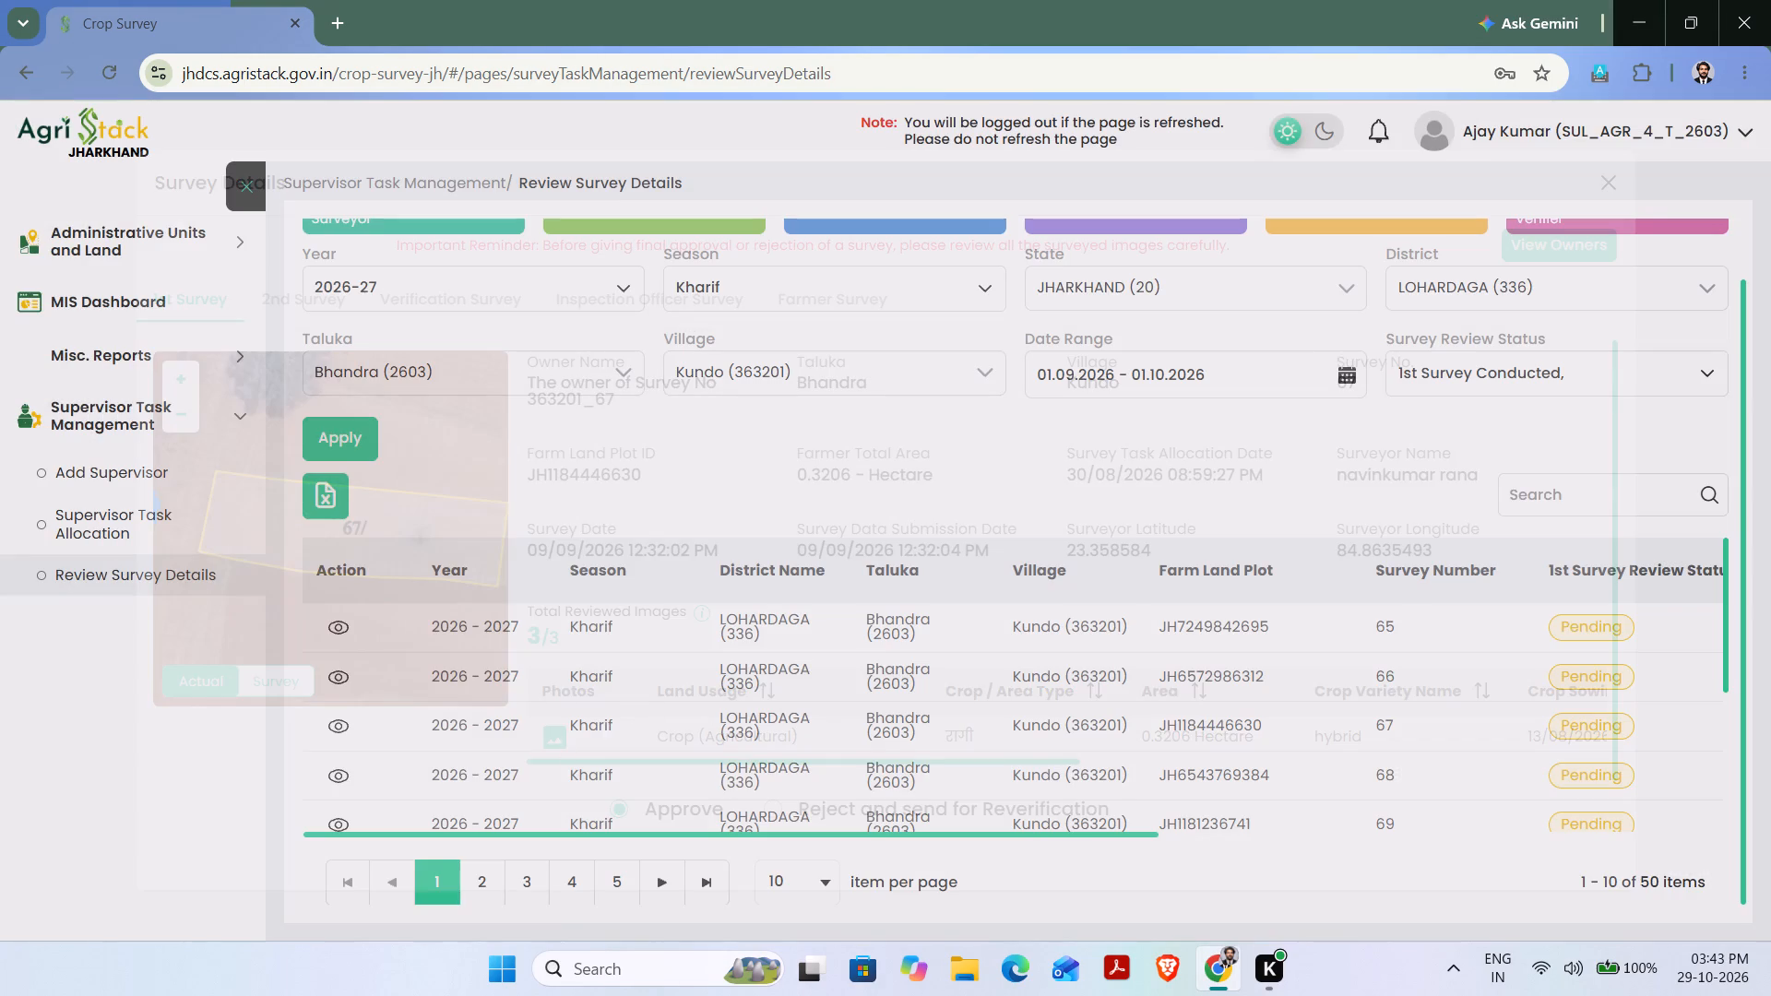
Open the record for survey number 68 and approve all three photos of its 0.4974-hectare Fallow area.
click(339, 779)
click(550, 734)
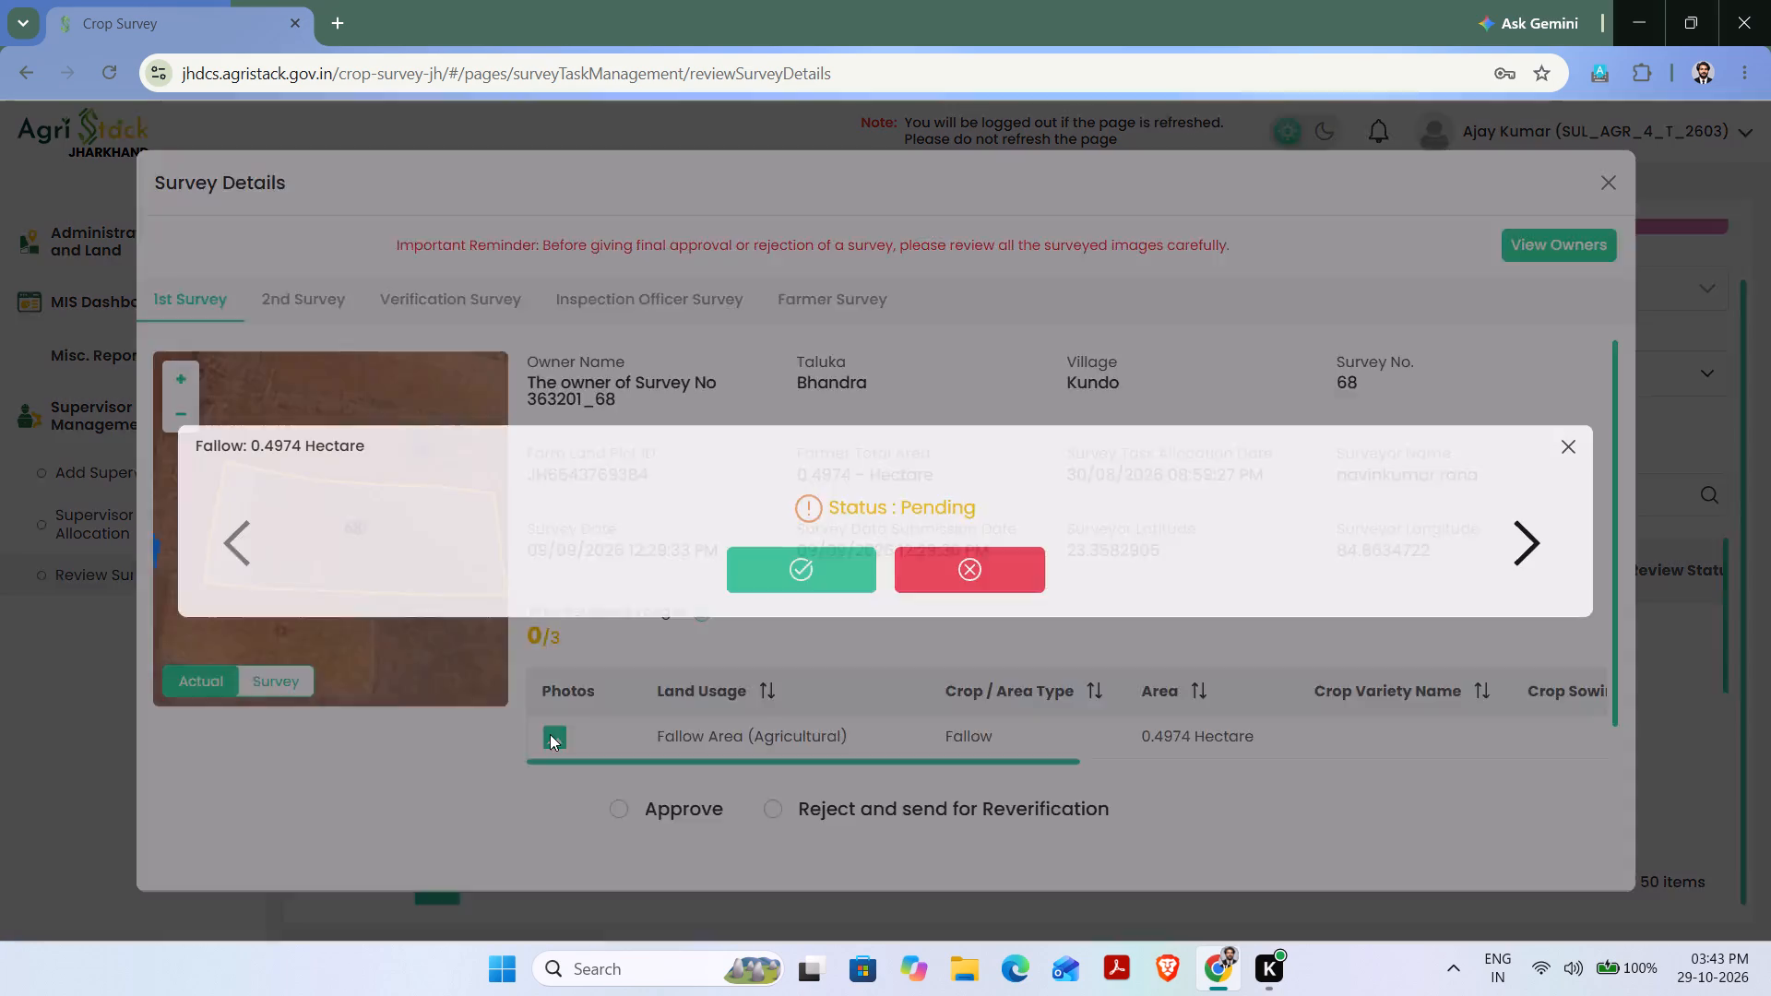
click(792, 816)
drag(928, 701, 799, 732)
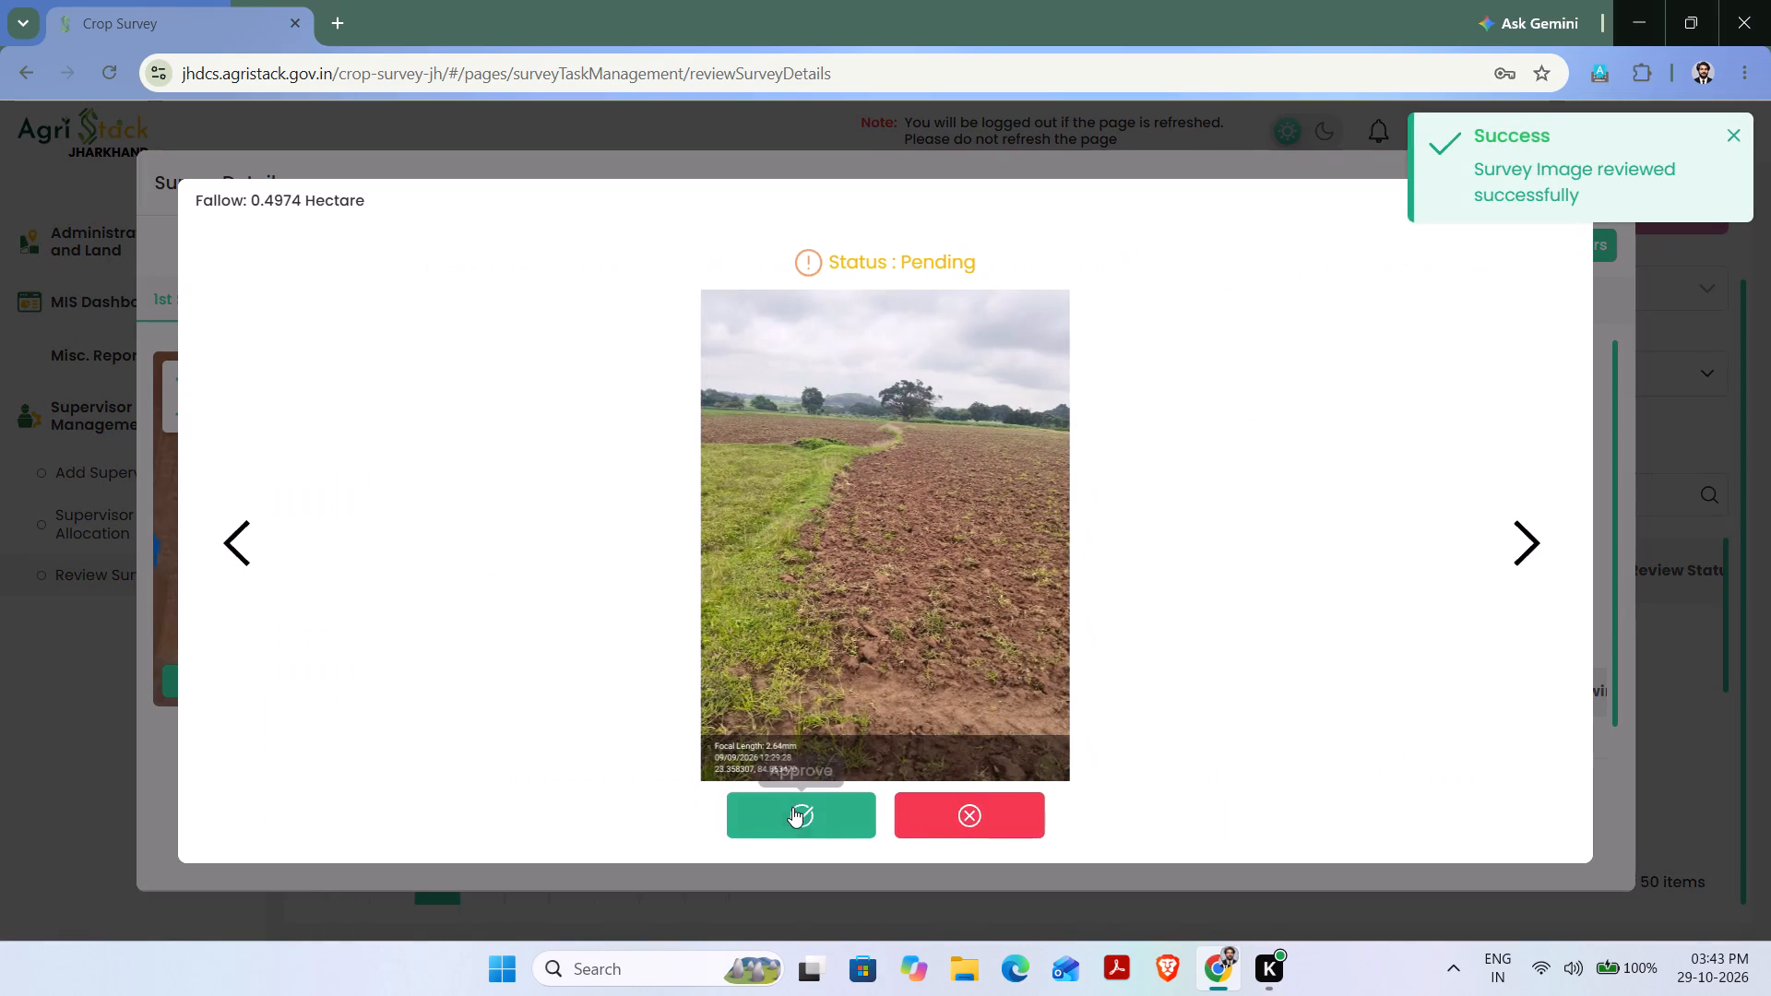
click(791, 807)
drag(929, 705, 867, 712)
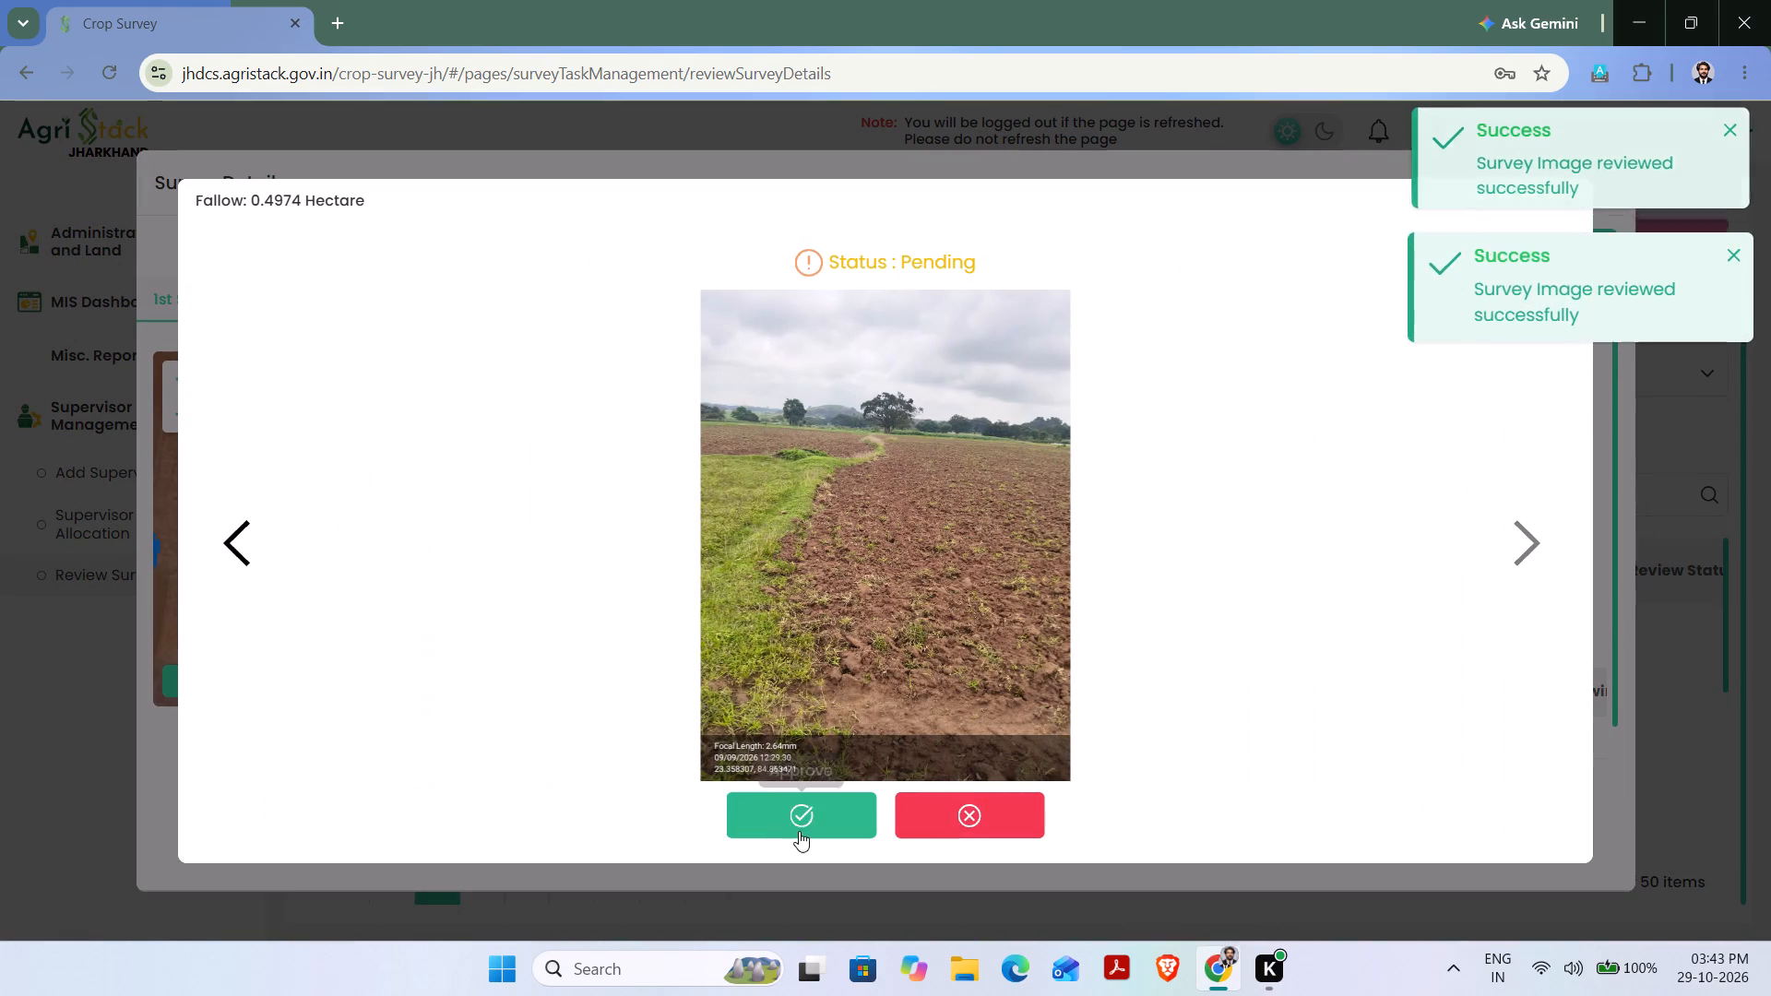
click(802, 811)
drag(915, 694, 880, 695)
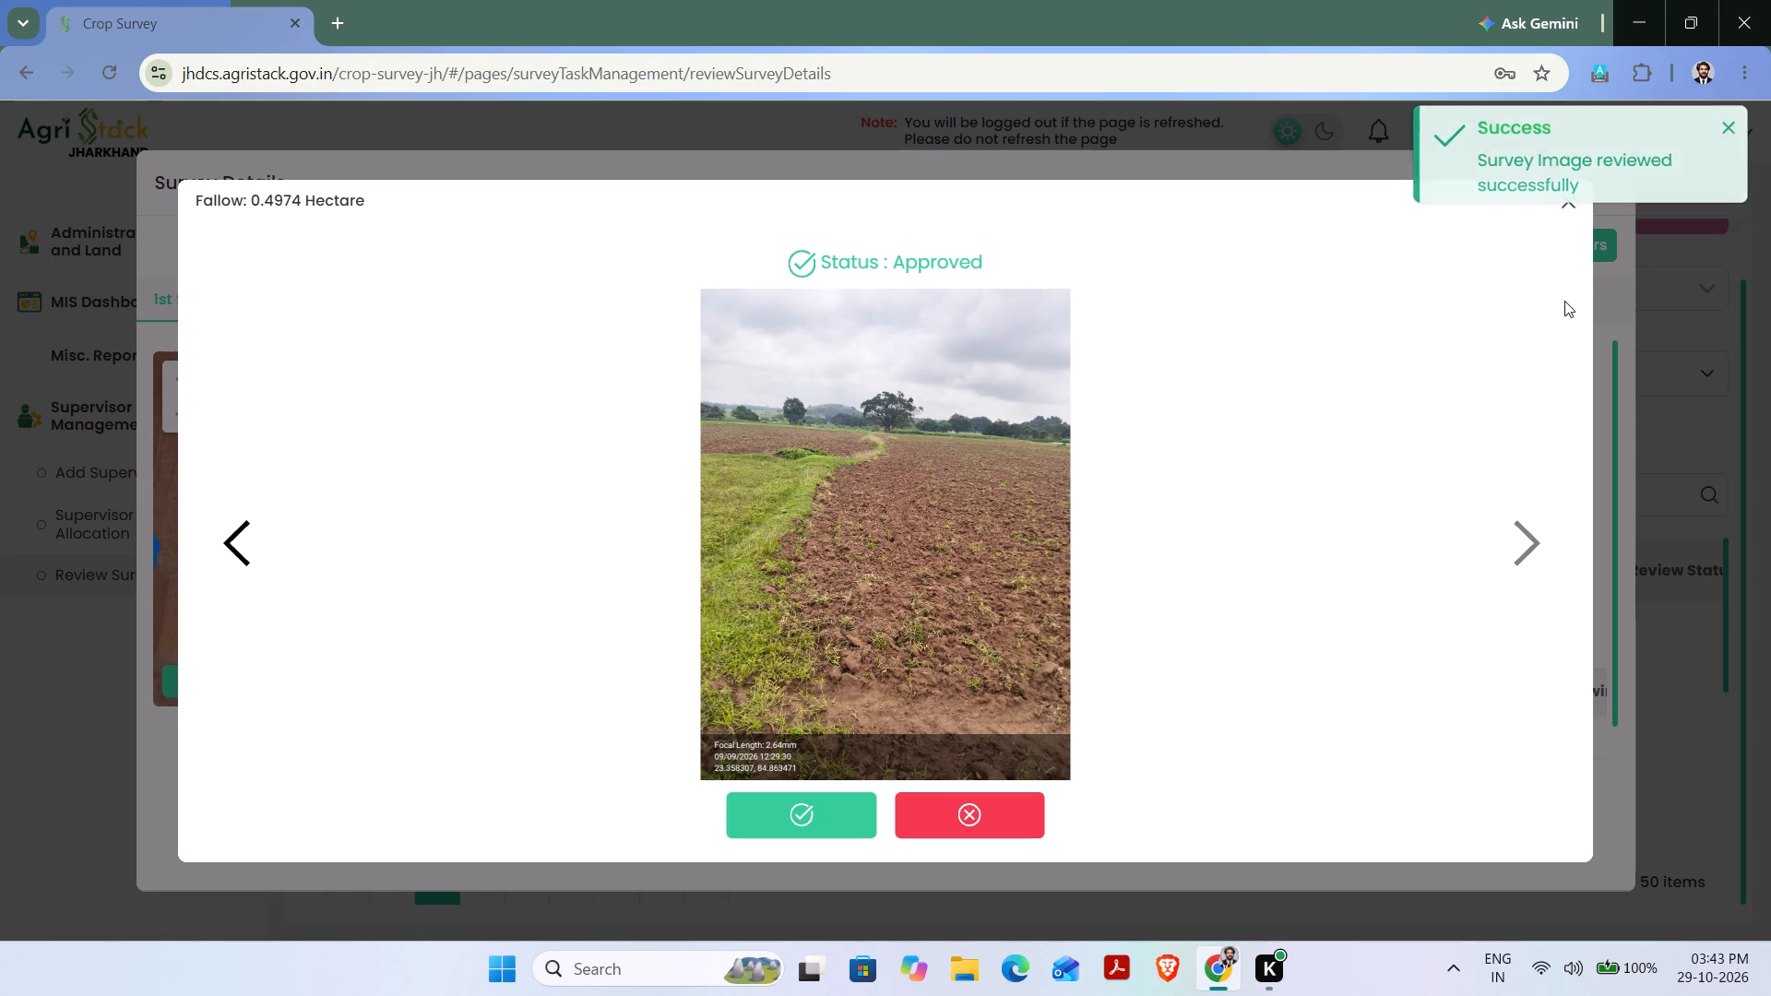
click(1566, 204)
Mark the first survey of survey number 68 as Approve, save the review and close its details.
scroll(835, 629, down, 2)
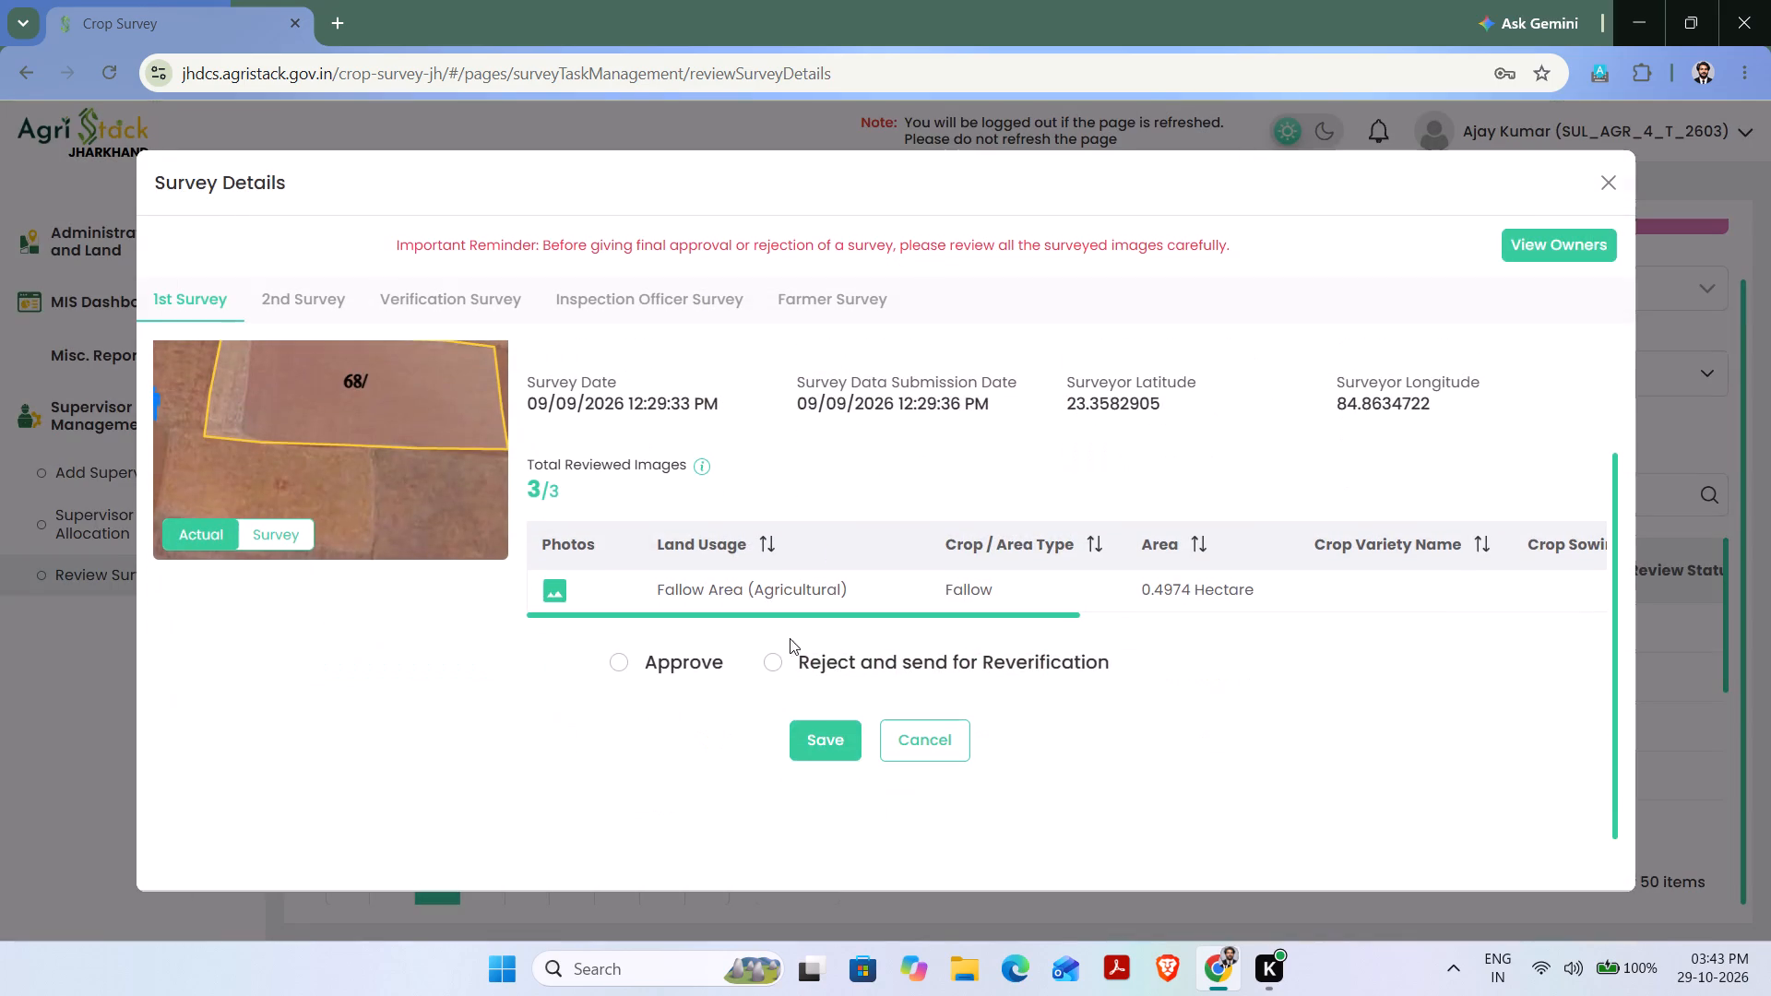
click(684, 660)
click(661, 655)
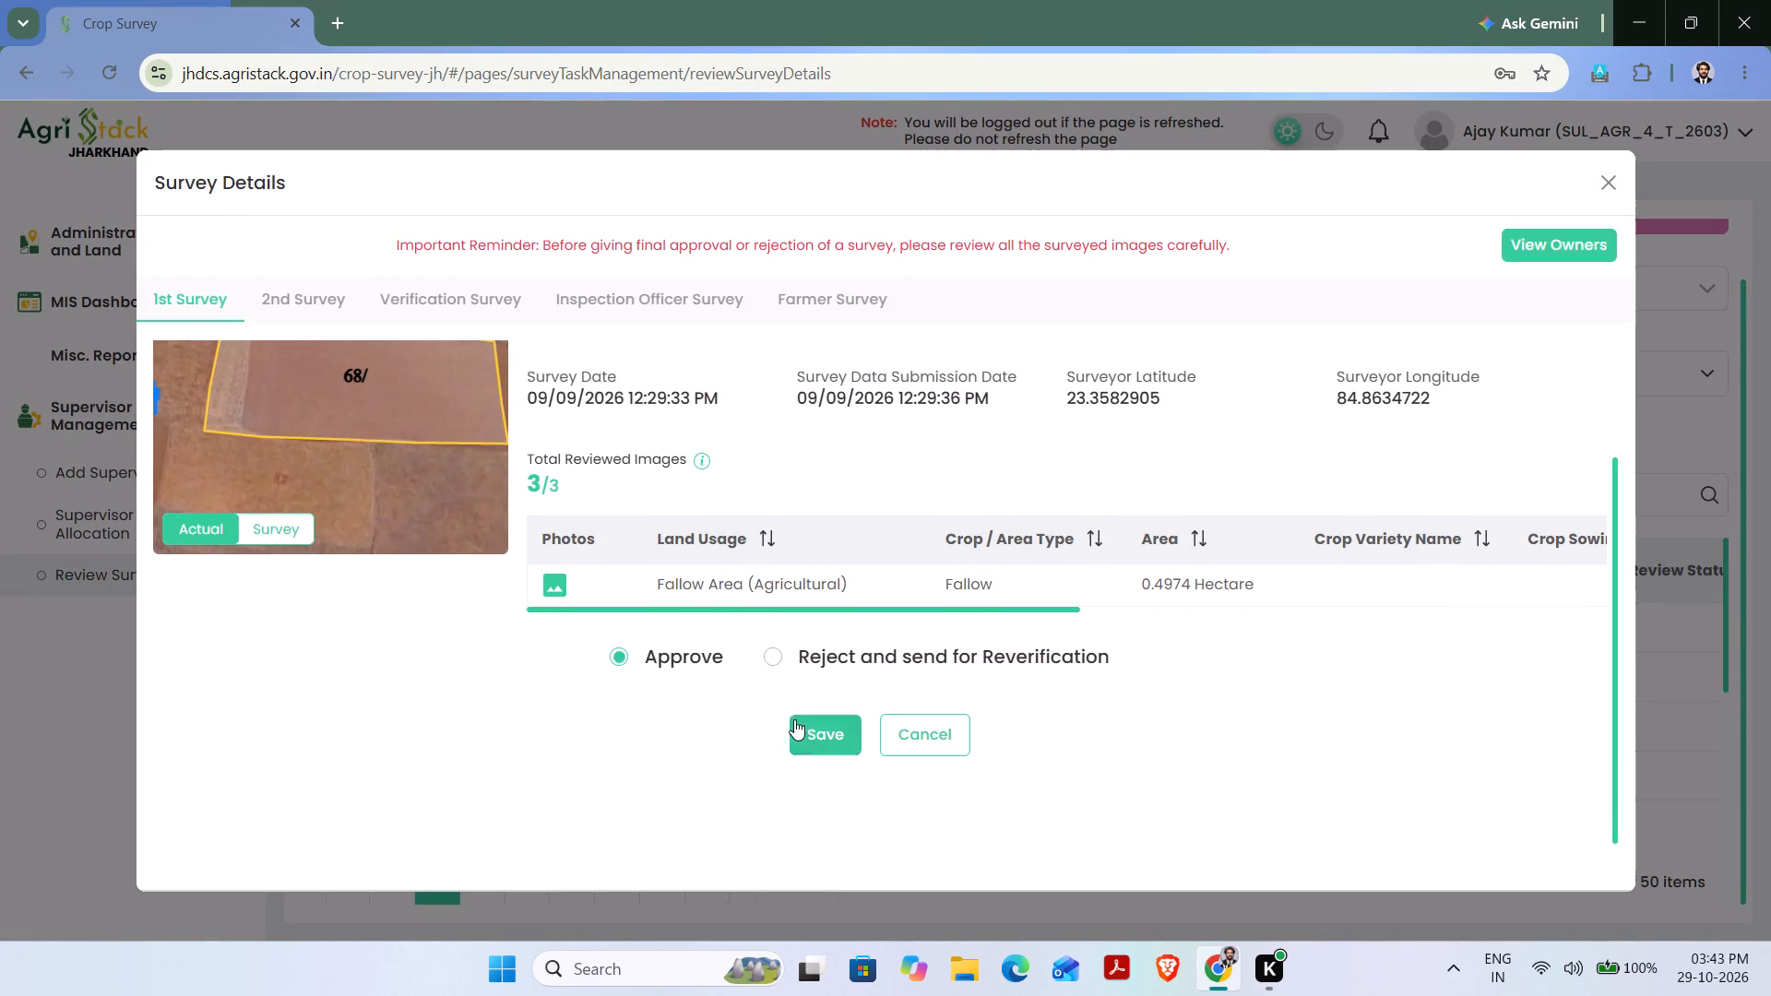
click(795, 719)
click(887, 585)
Open the record for survey number 69 and approve all three photos of its 0.5833-hectare Fallow area.
click(337, 822)
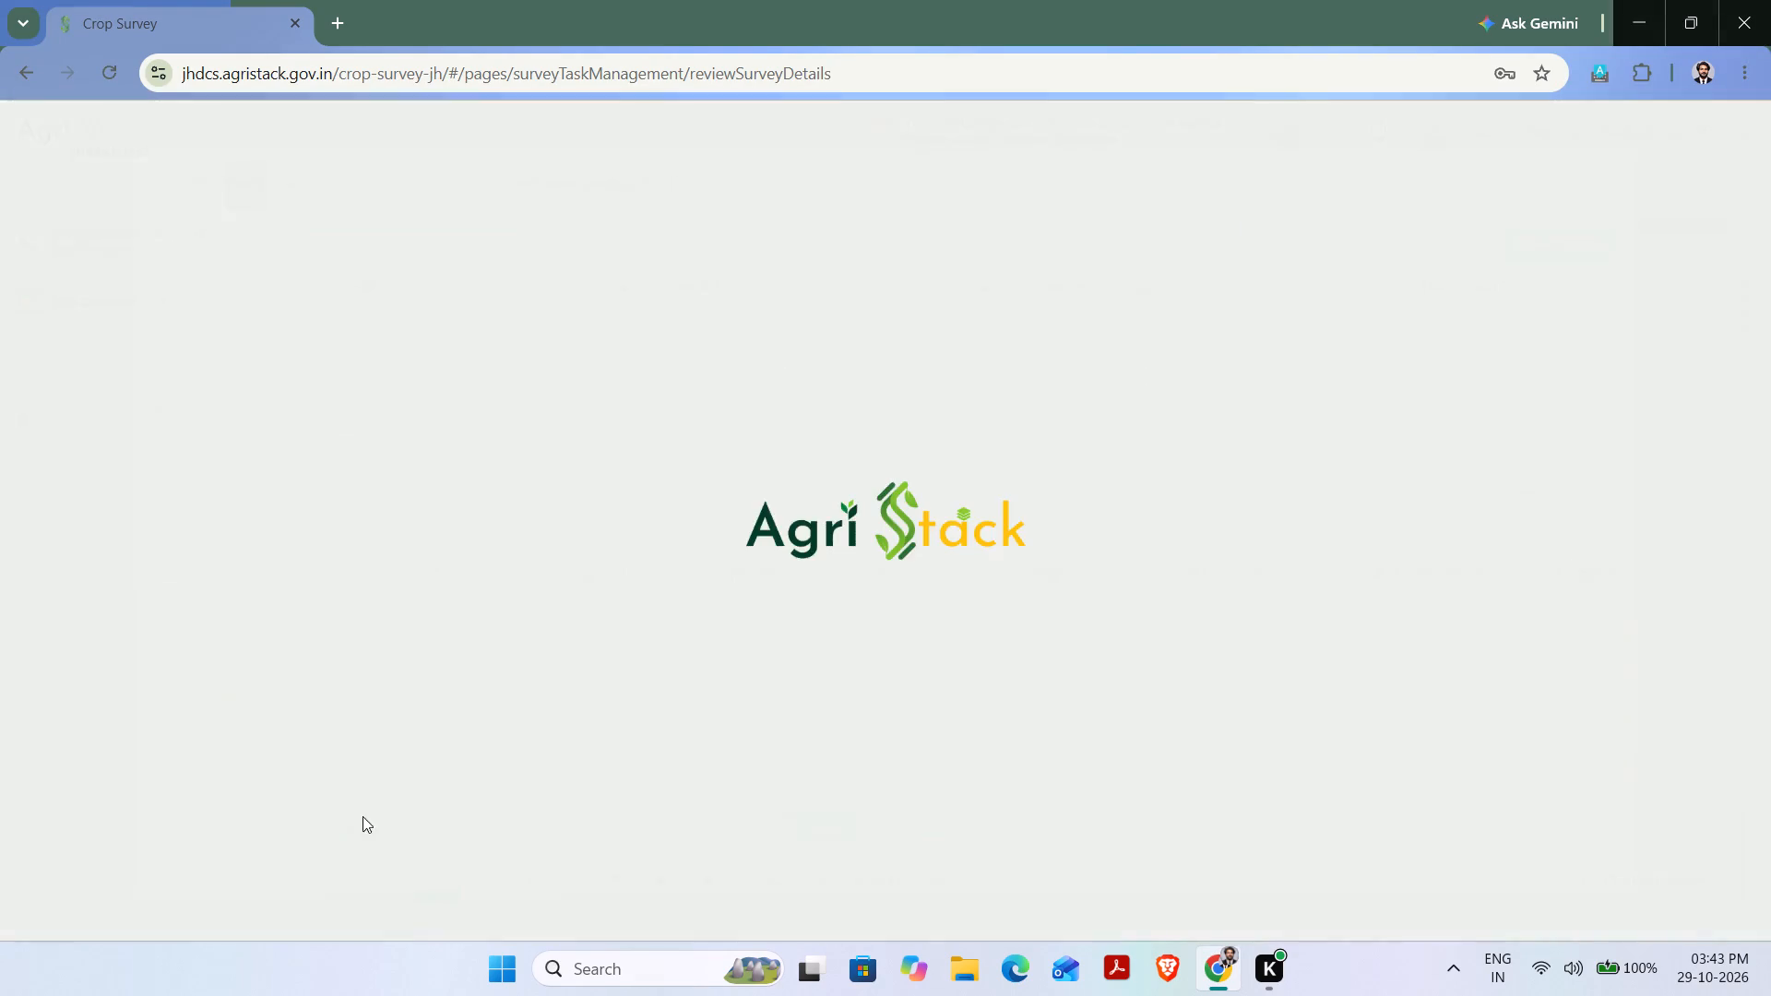
click(547, 741)
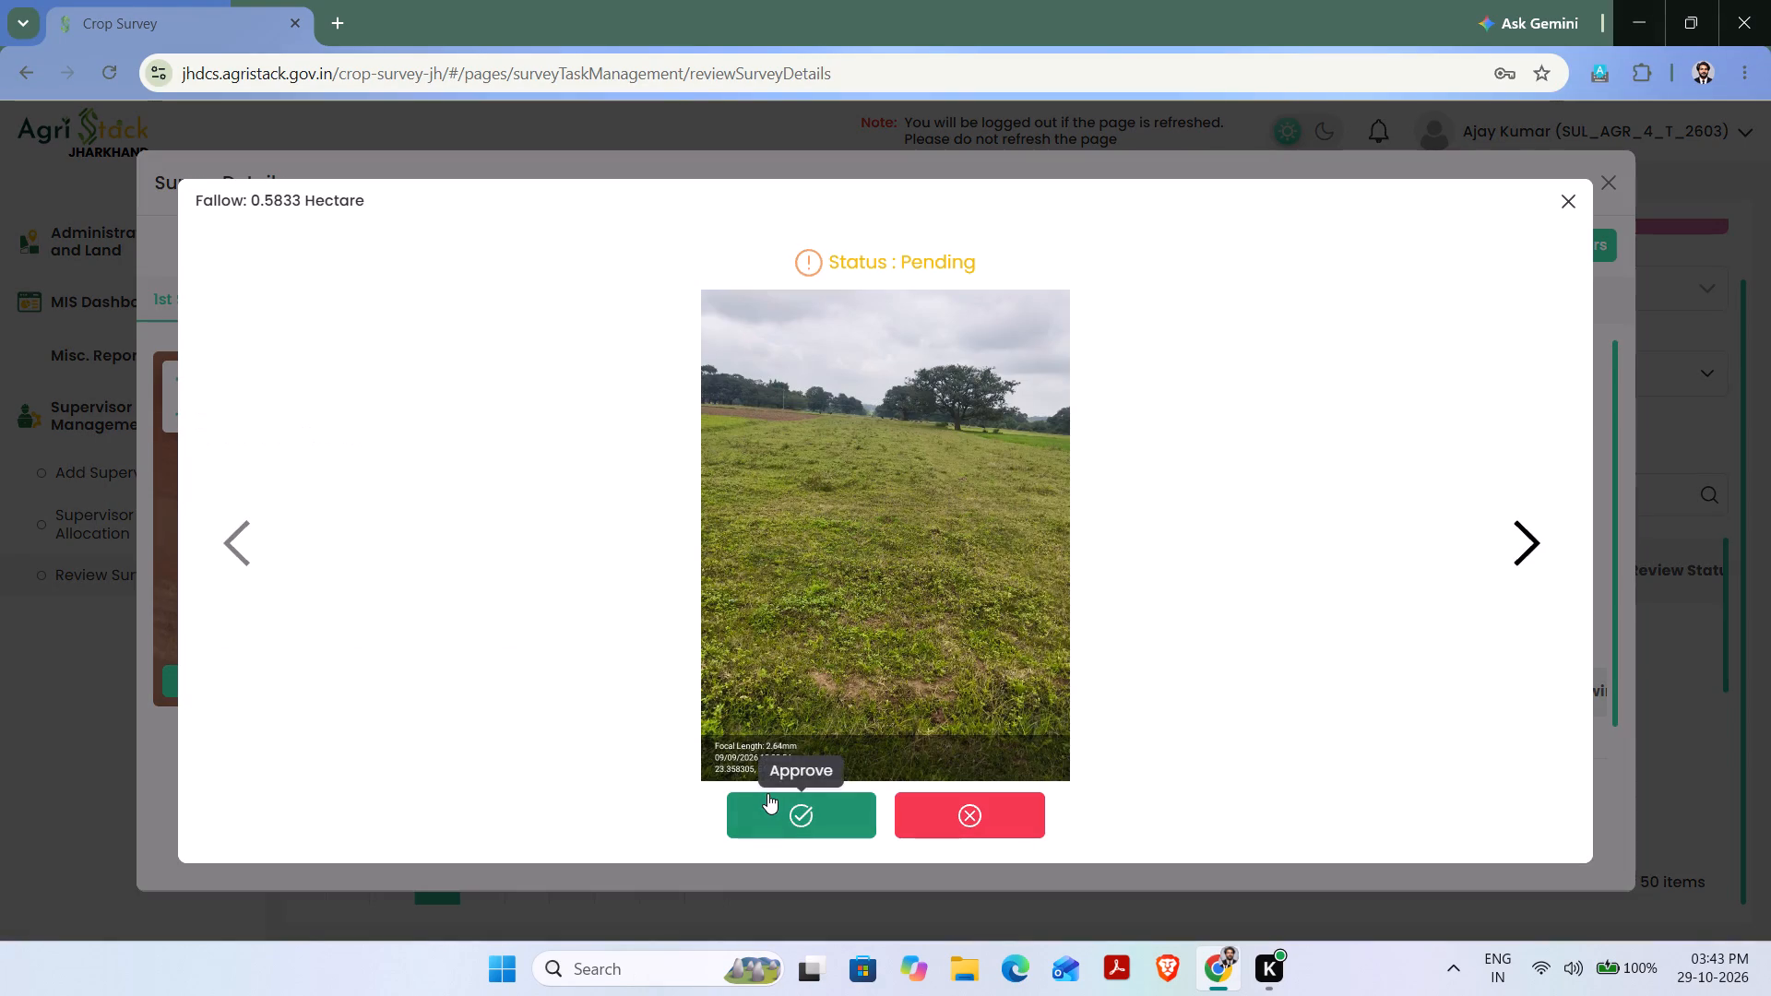
click(767, 793)
drag(892, 703, 752, 727)
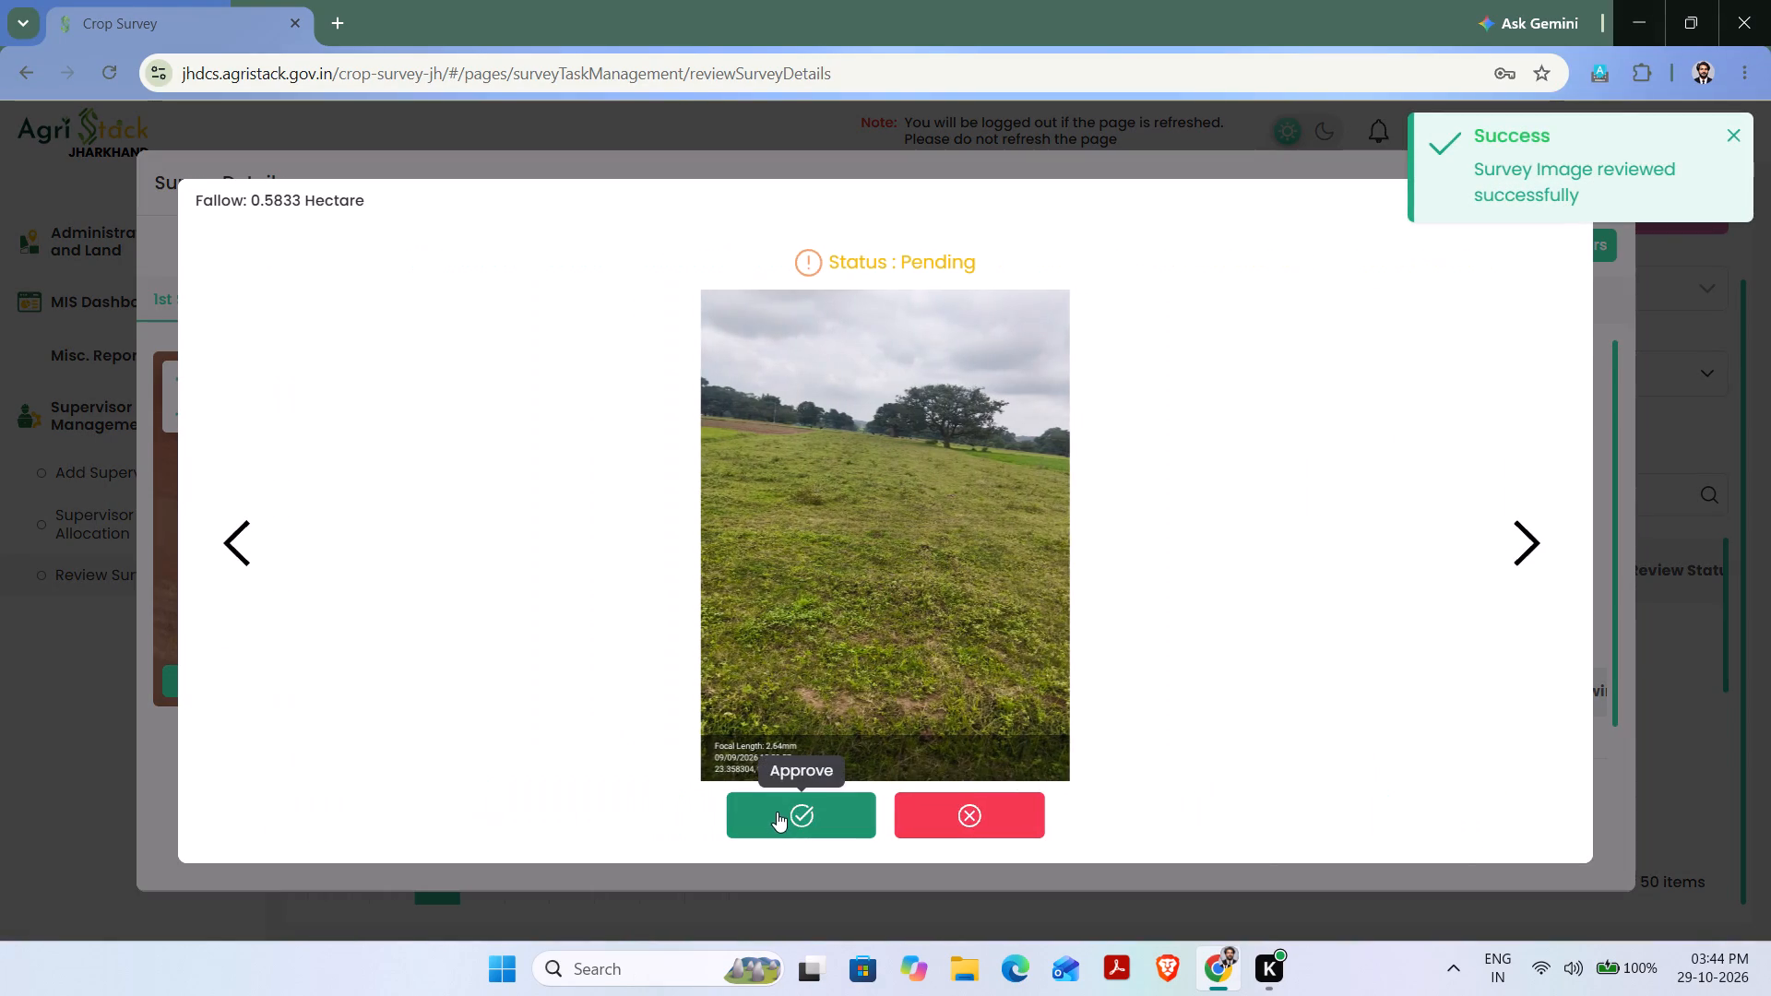
click(777, 812)
drag(983, 673, 851, 697)
click(835, 812)
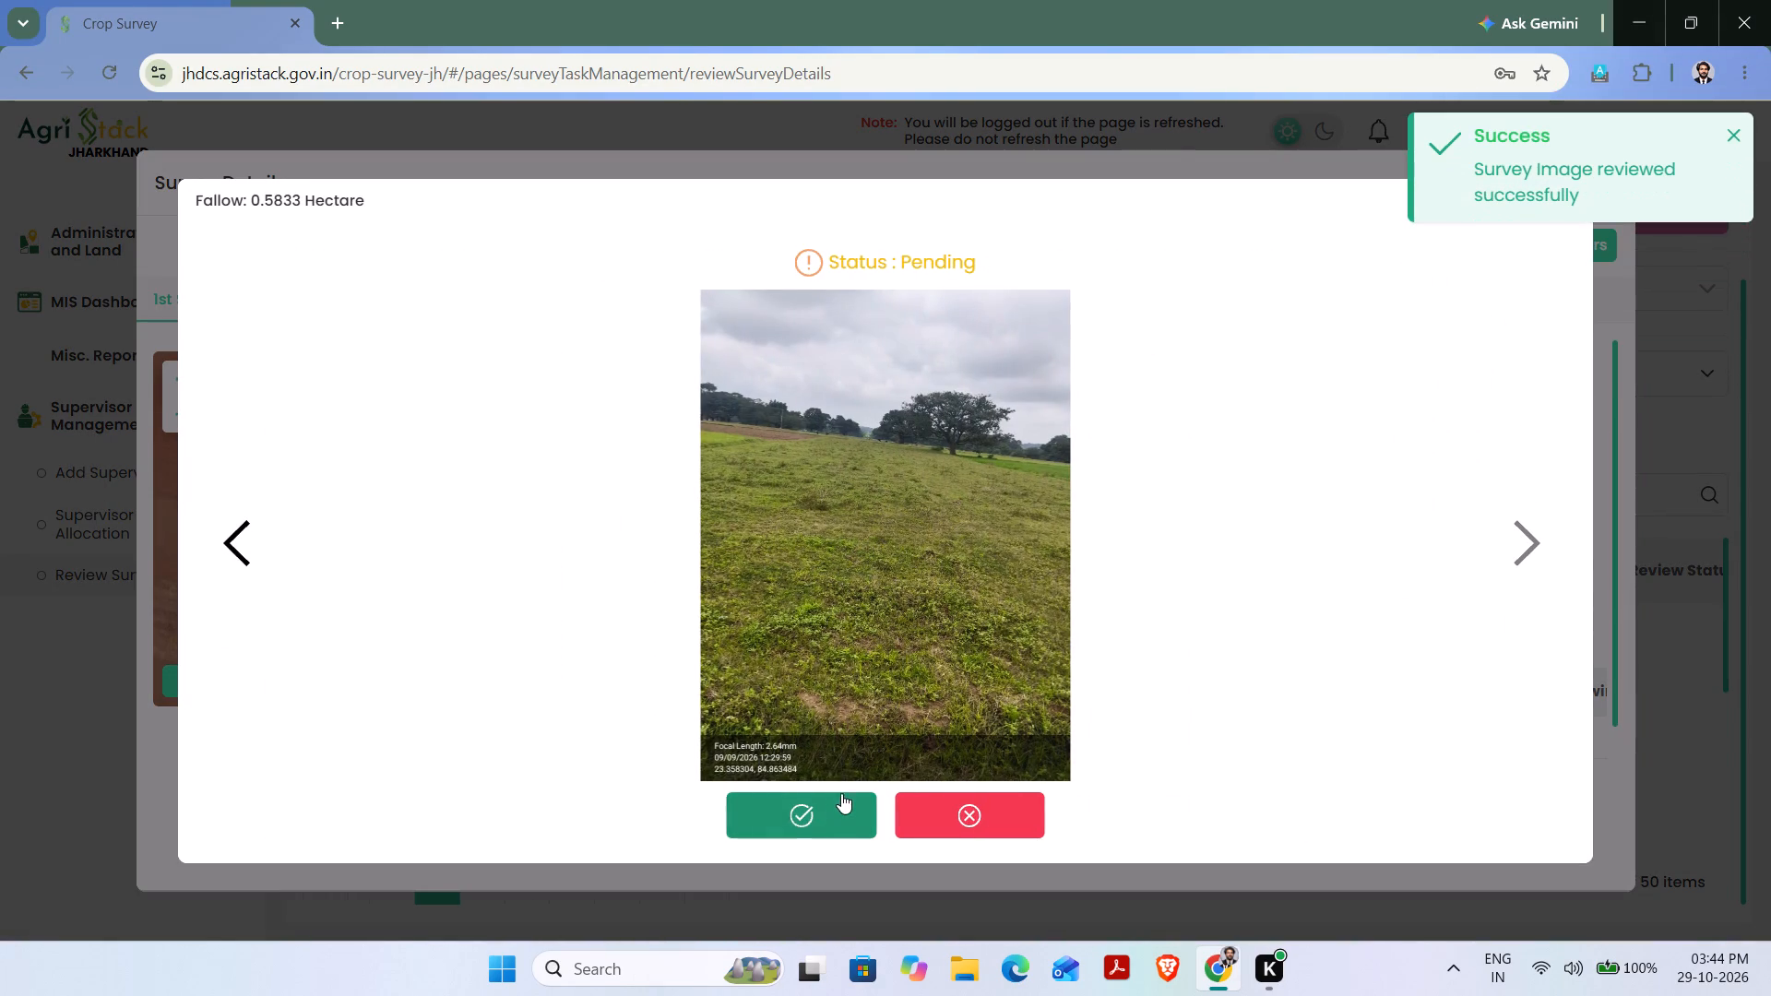
drag(954, 658, 906, 662)
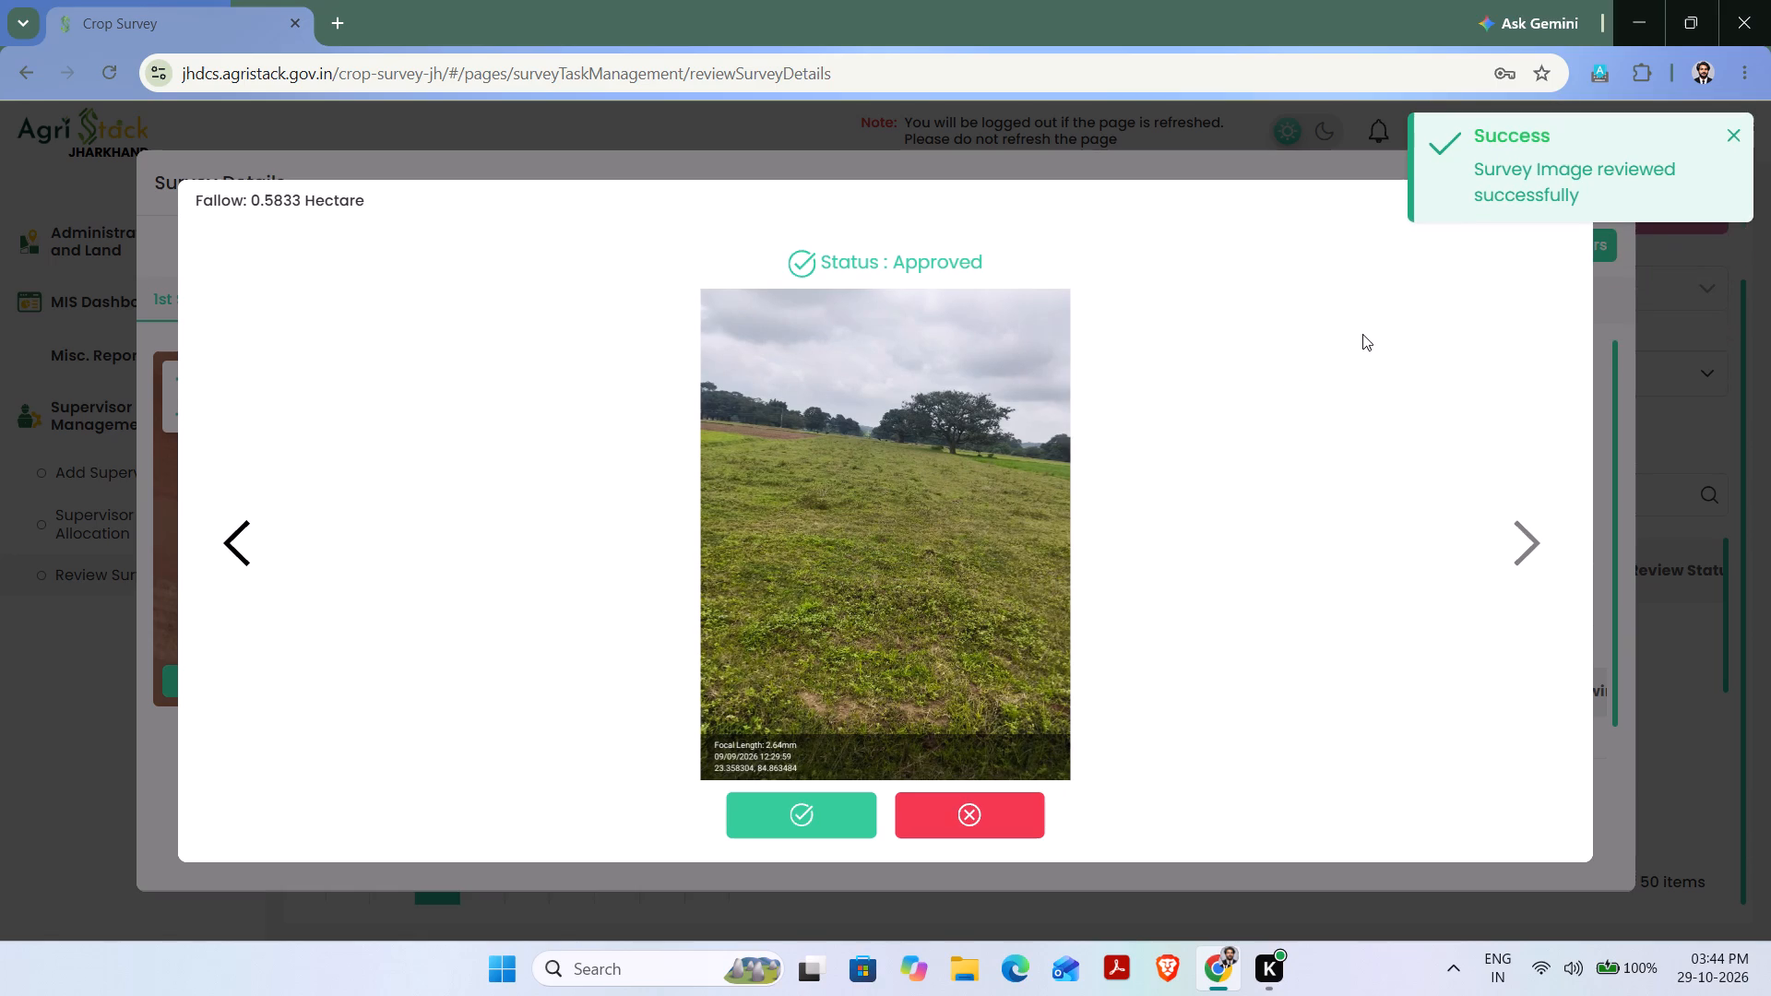
click(1564, 207)
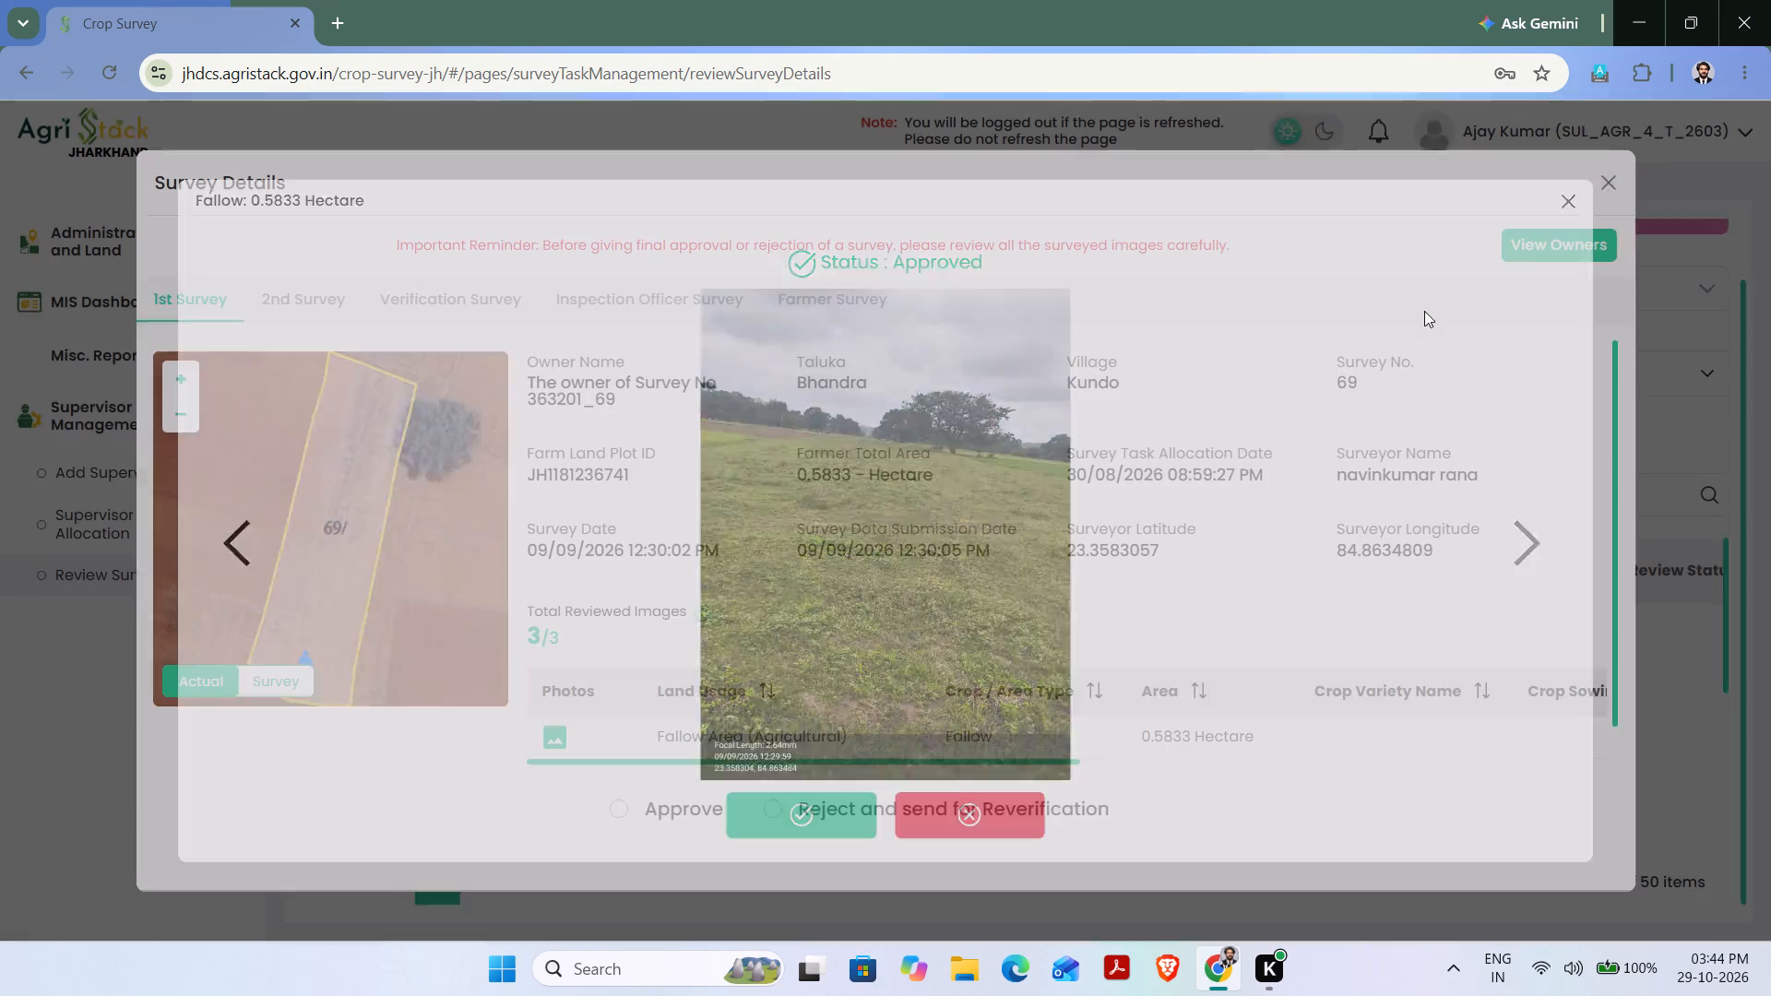
Mark the first survey of survey number 69 as Approve, save the review and close its details.
scroll(743, 660, down, 1)
click(683, 685)
click(842, 763)
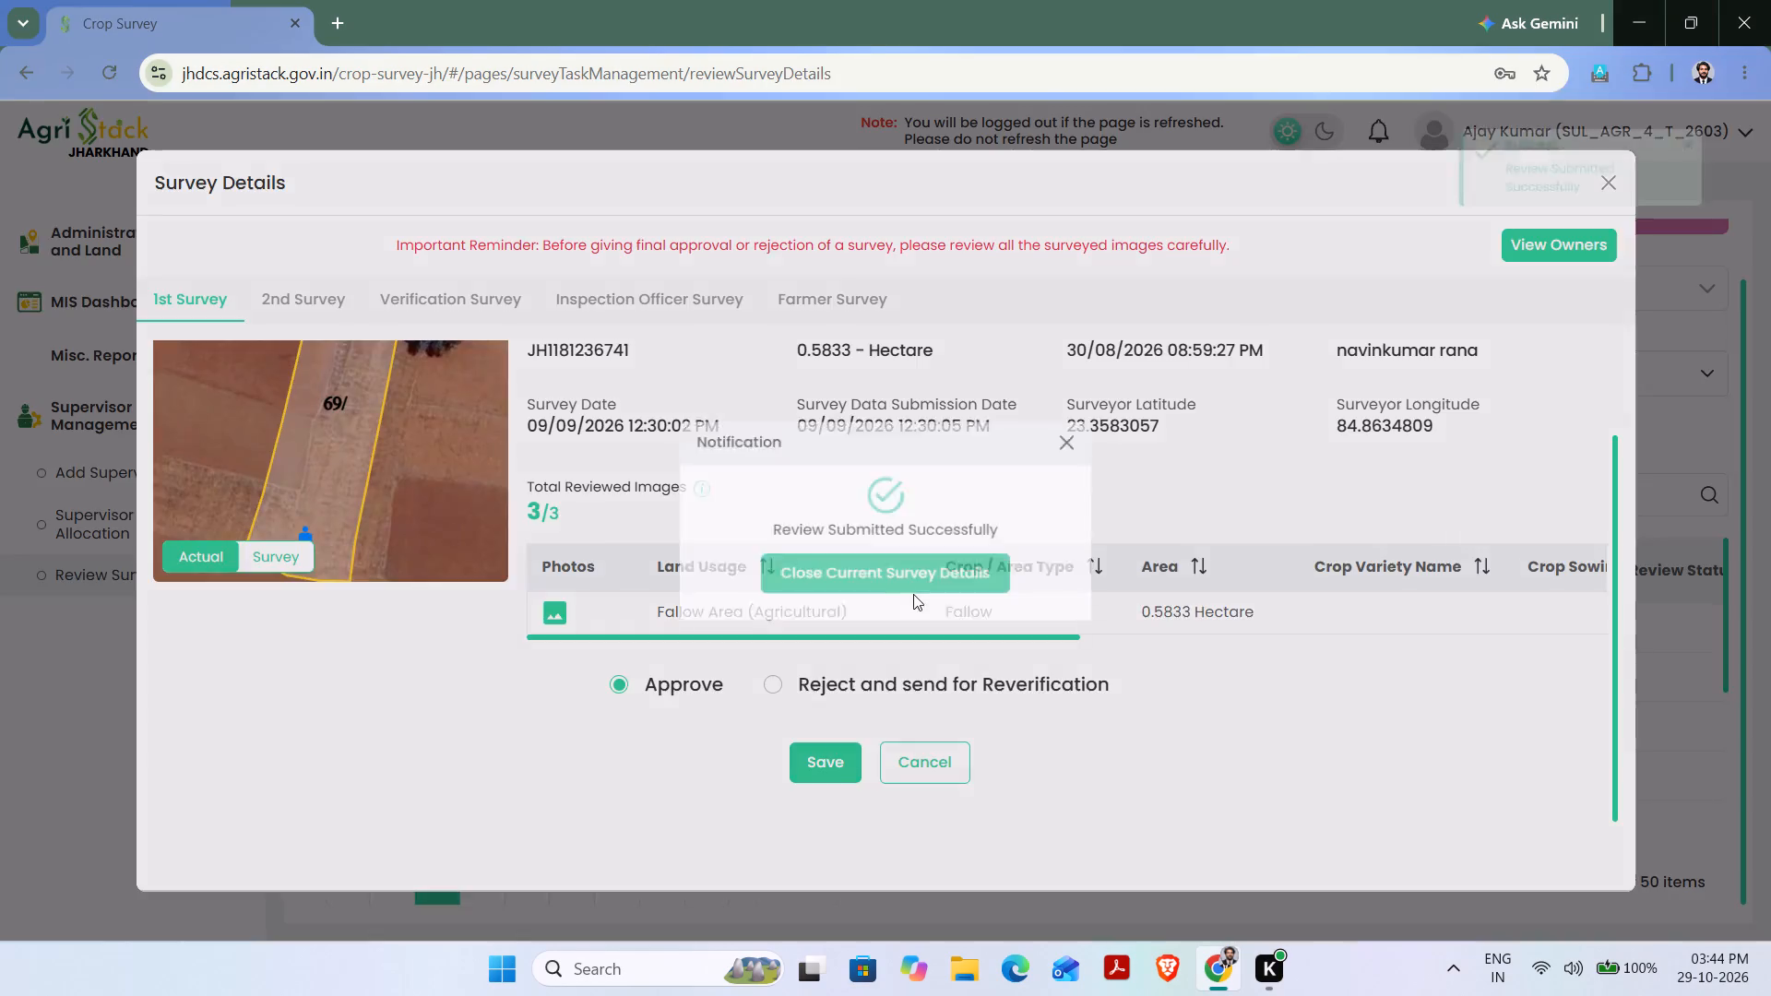
click(914, 594)
click(329, 826)
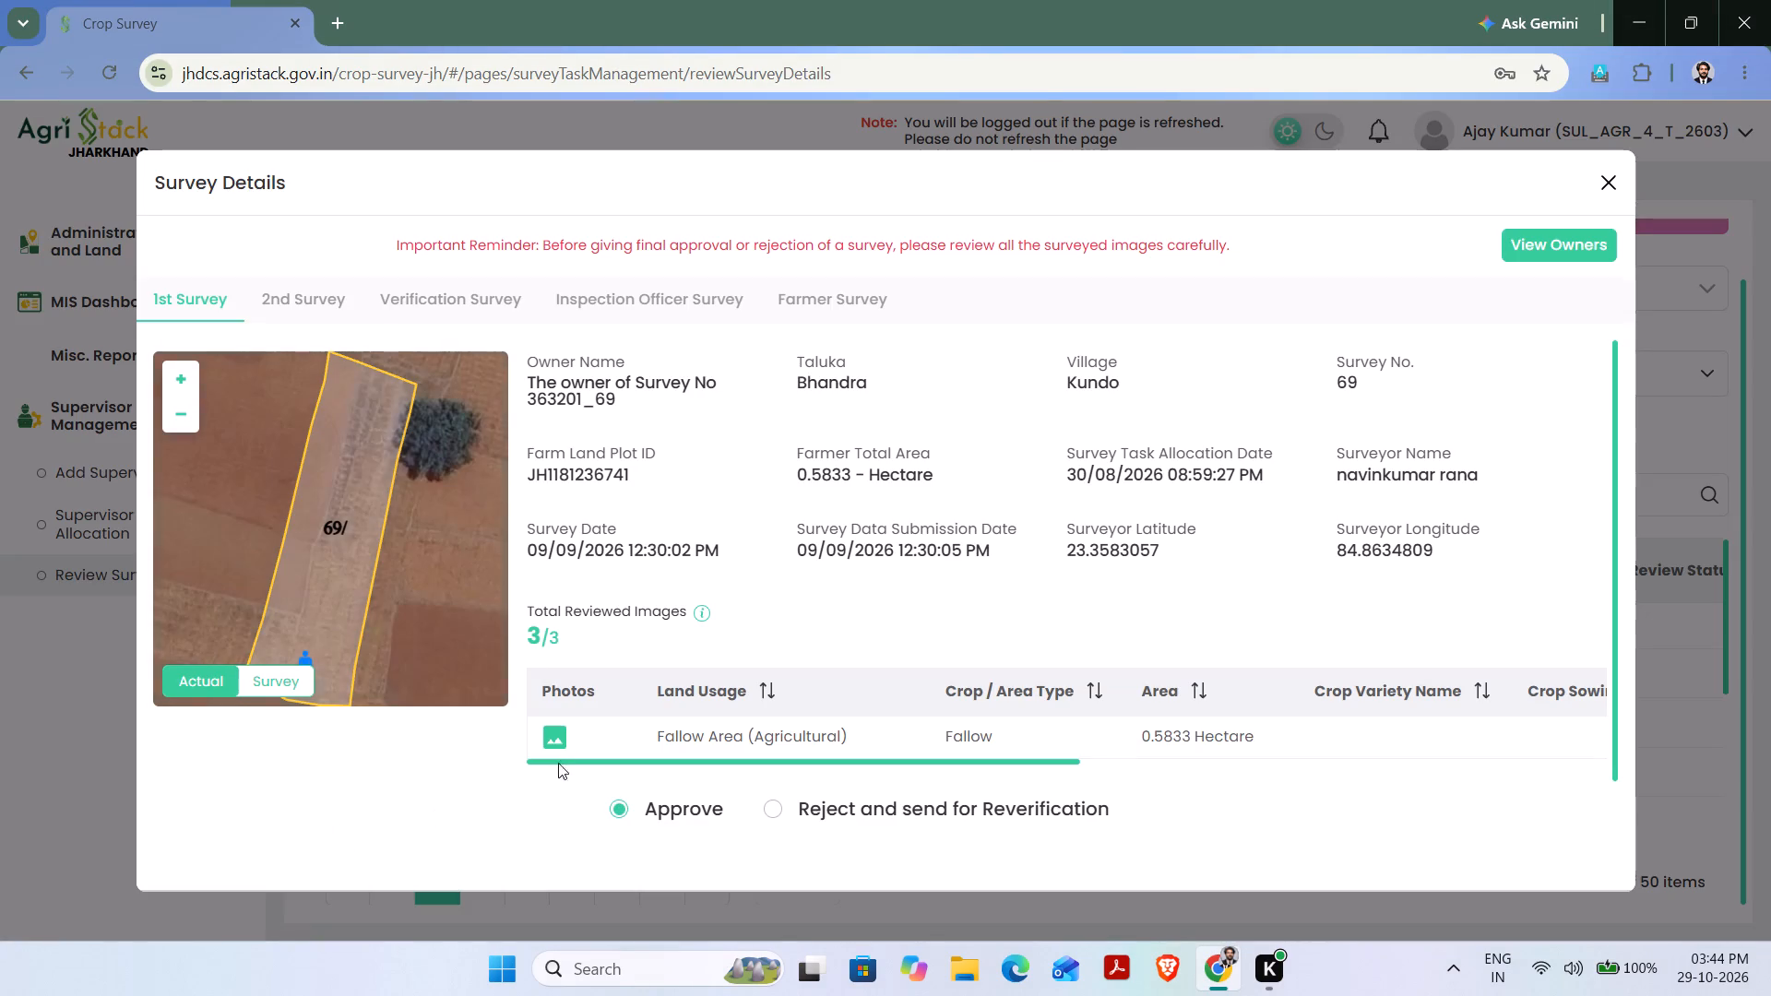
click(1618, 179)
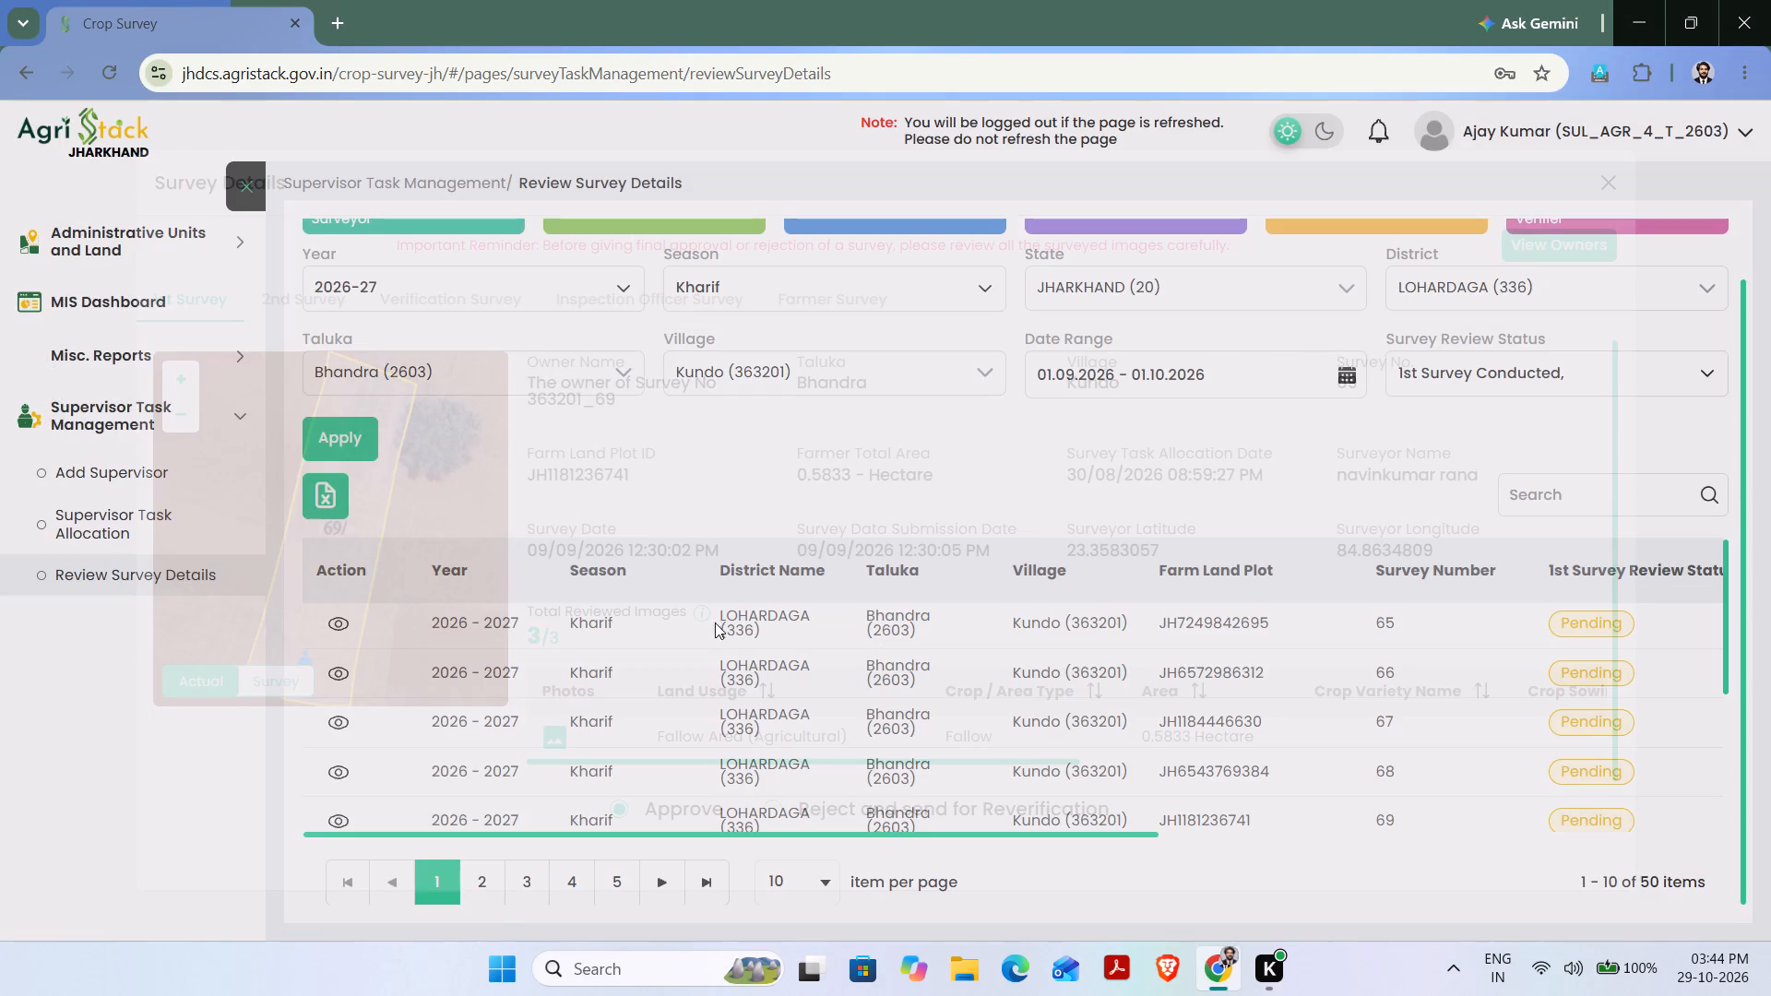
Open the record for survey number 175 and approve all three photos of its 2.2928-hectare Other NA uses area.
scroll(497, 711, down, 4)
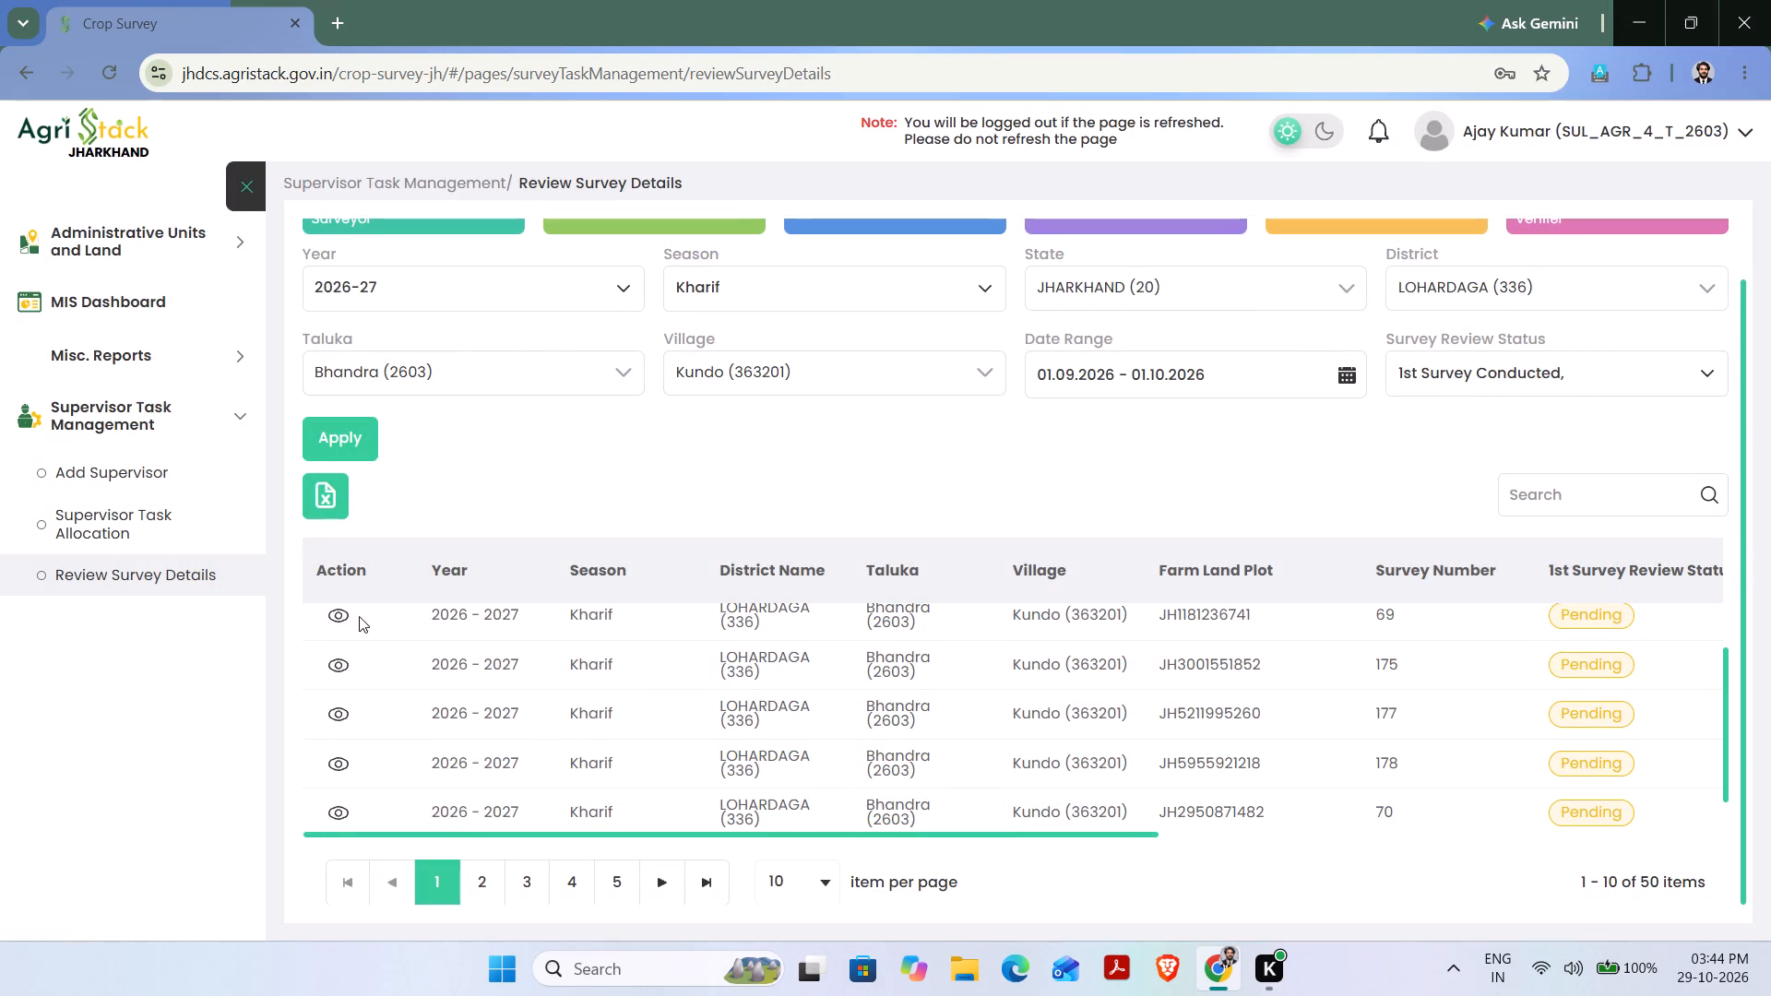
click(344, 608)
click(559, 741)
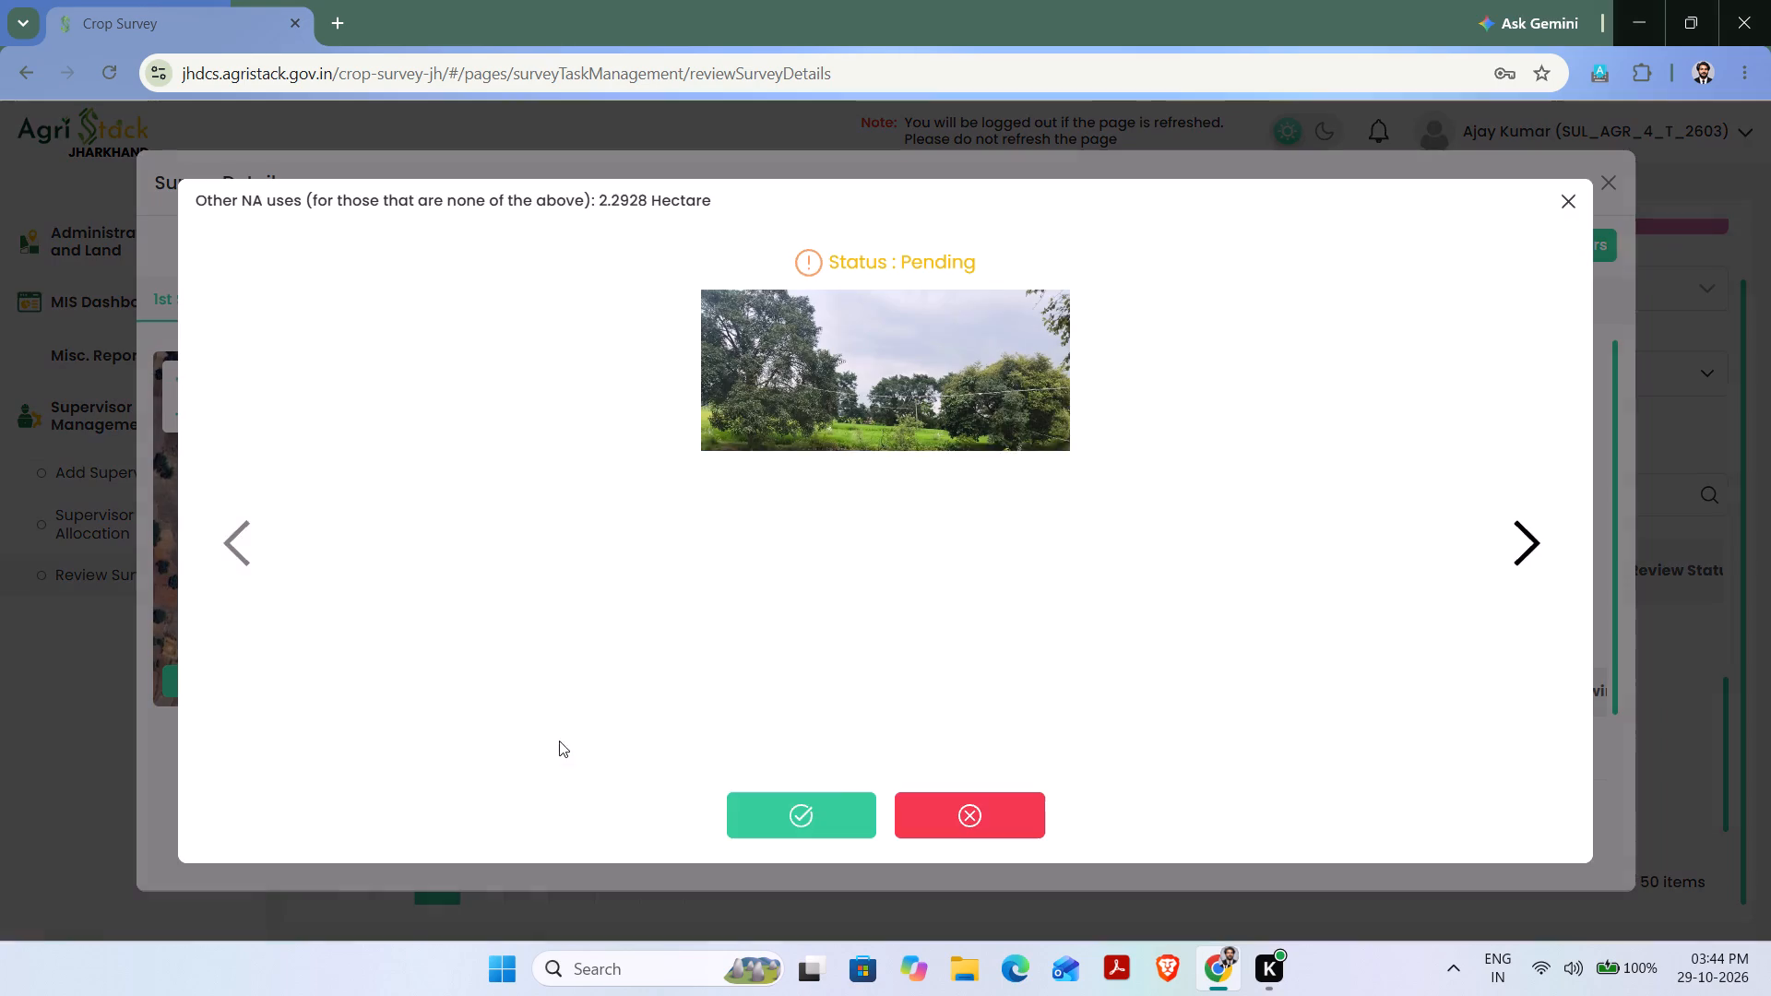
click(771, 821)
drag(927, 705, 767, 738)
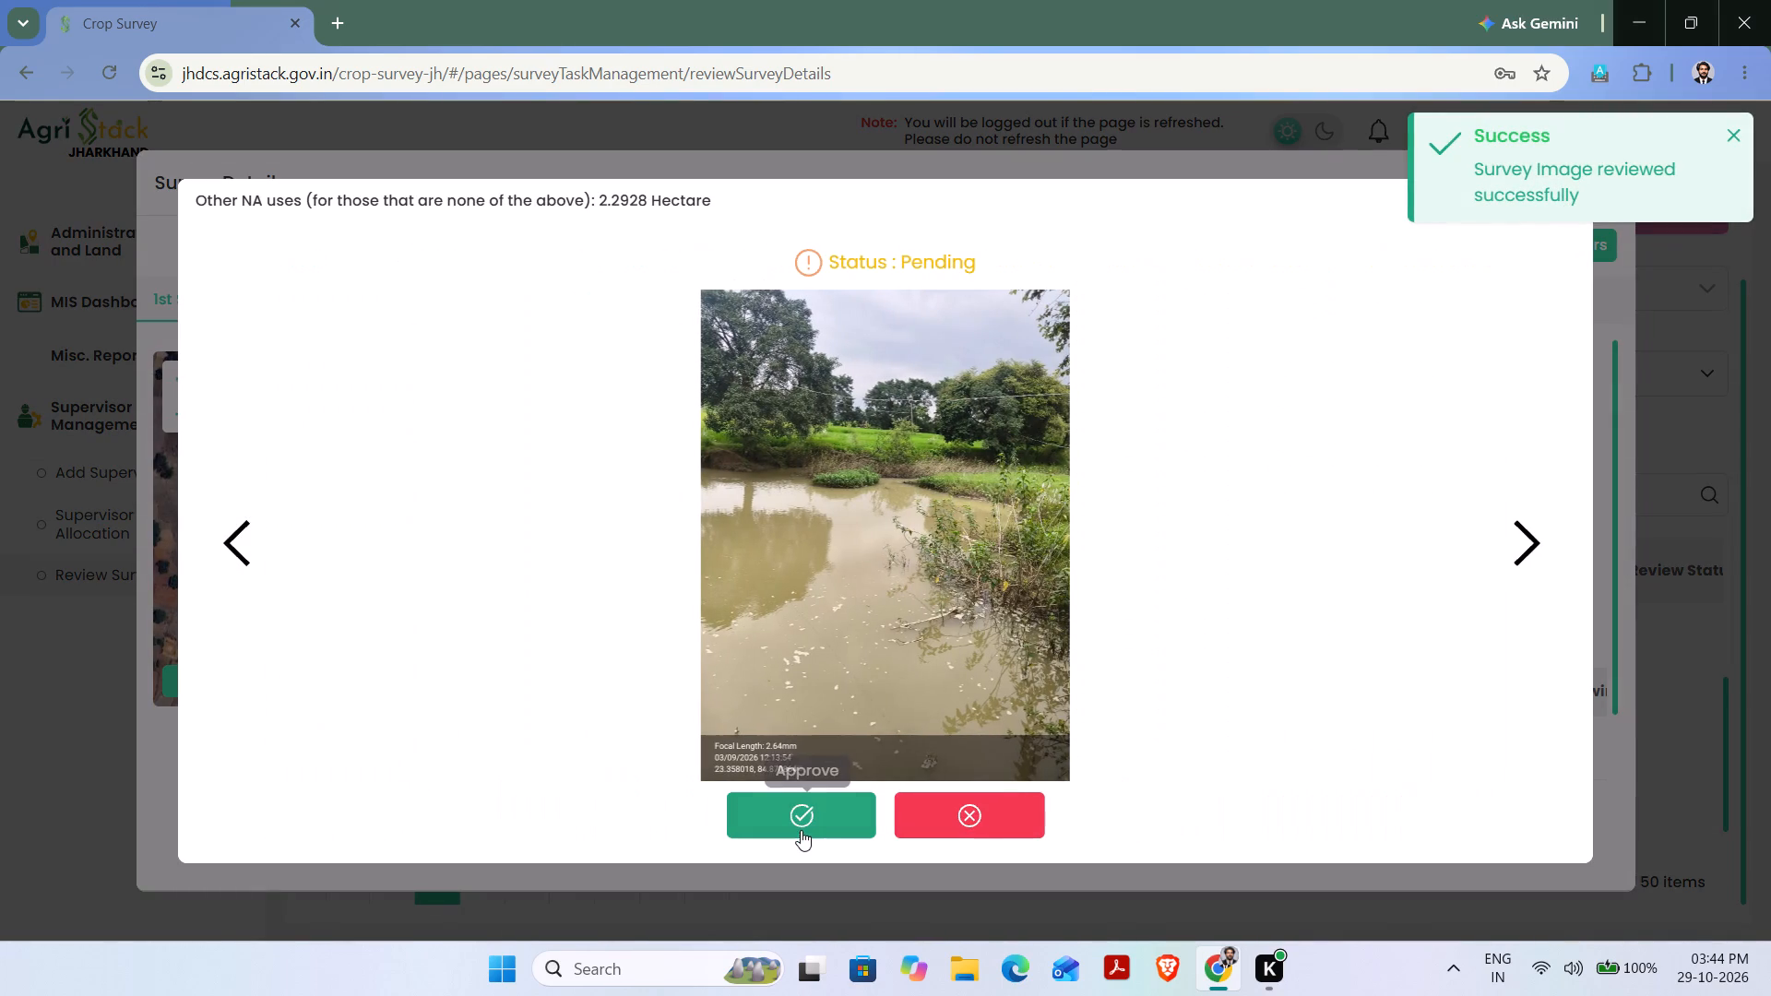
click(799, 829)
drag(943, 699, 793, 716)
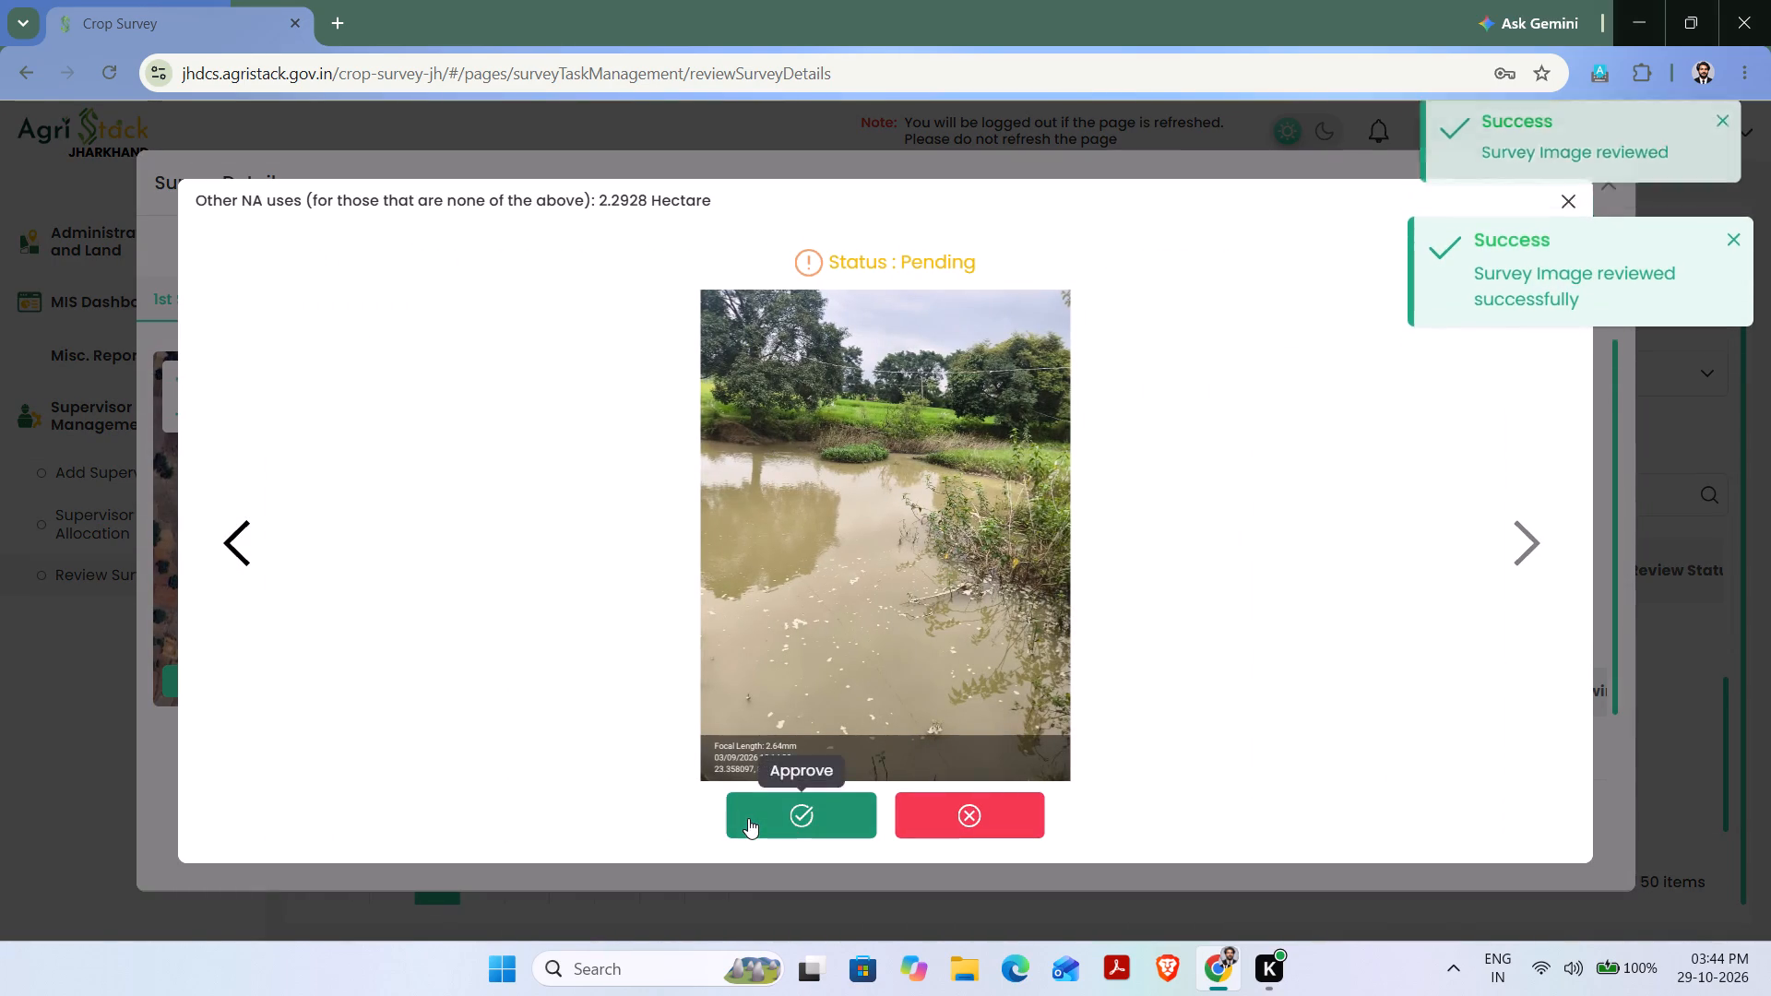
click(748, 818)
drag(957, 608, 934, 612)
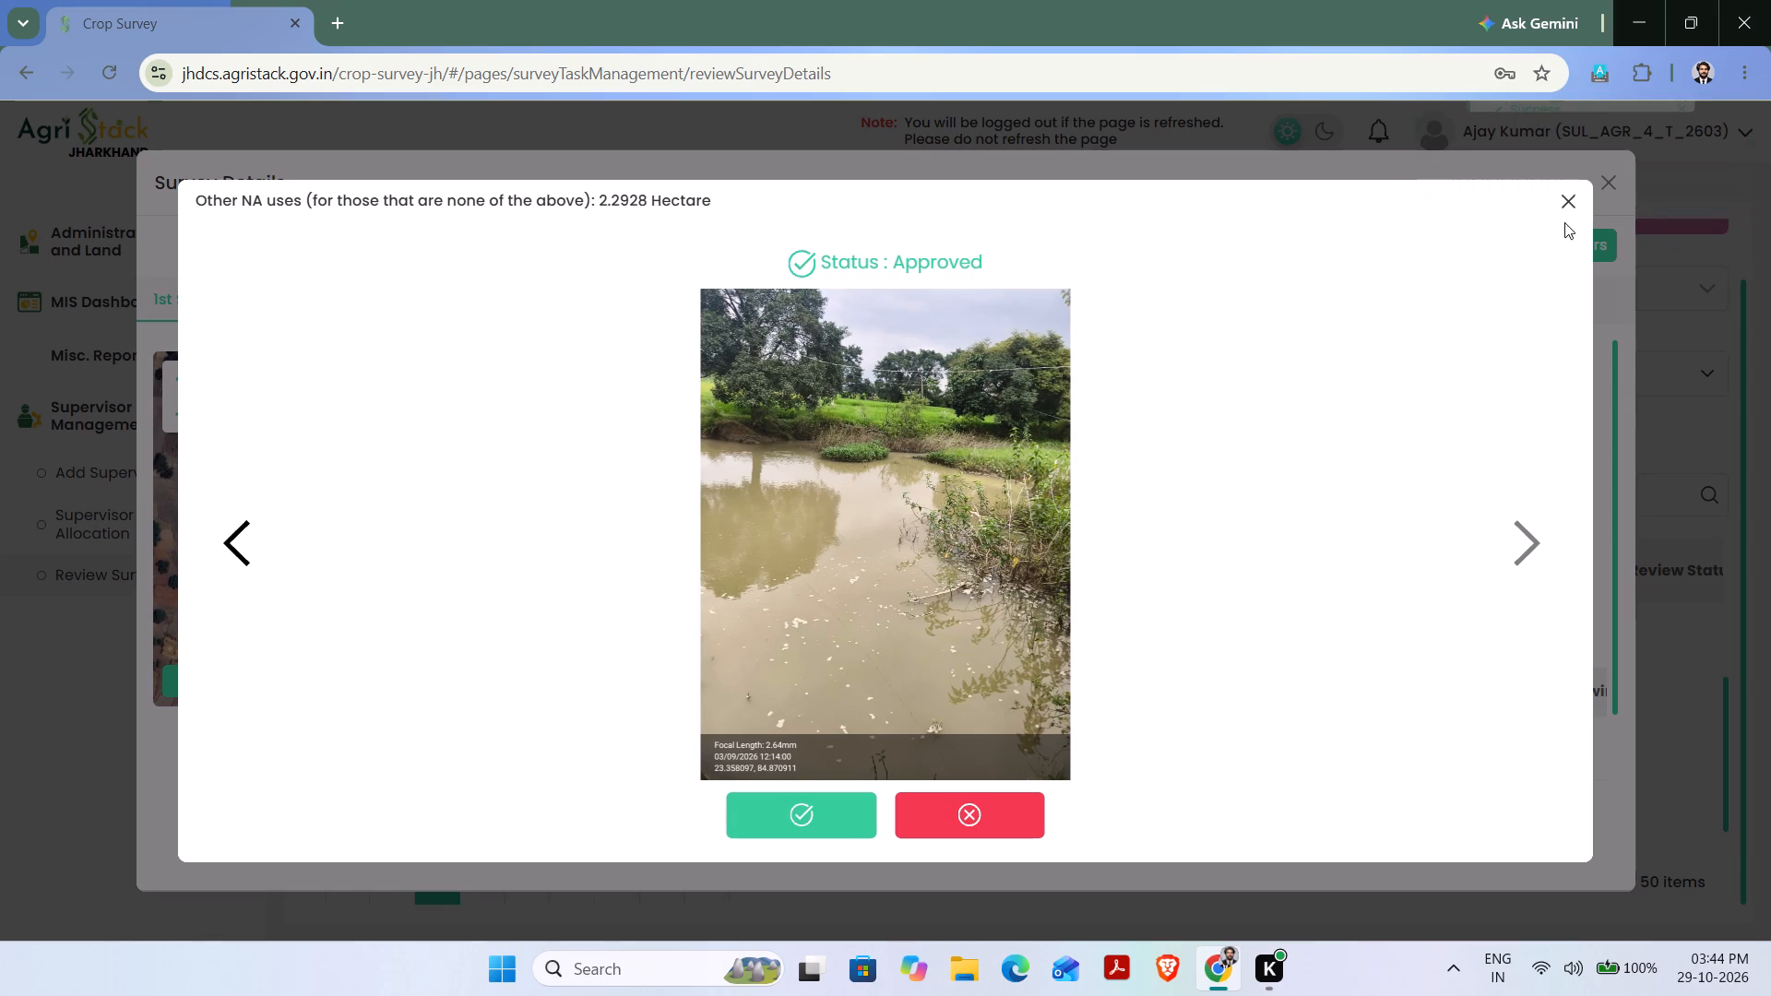
click(1567, 196)
Mark the first survey of survey number 175 as Approve, save the review and close its details.
scroll(826, 631, down, 1)
click(675, 703)
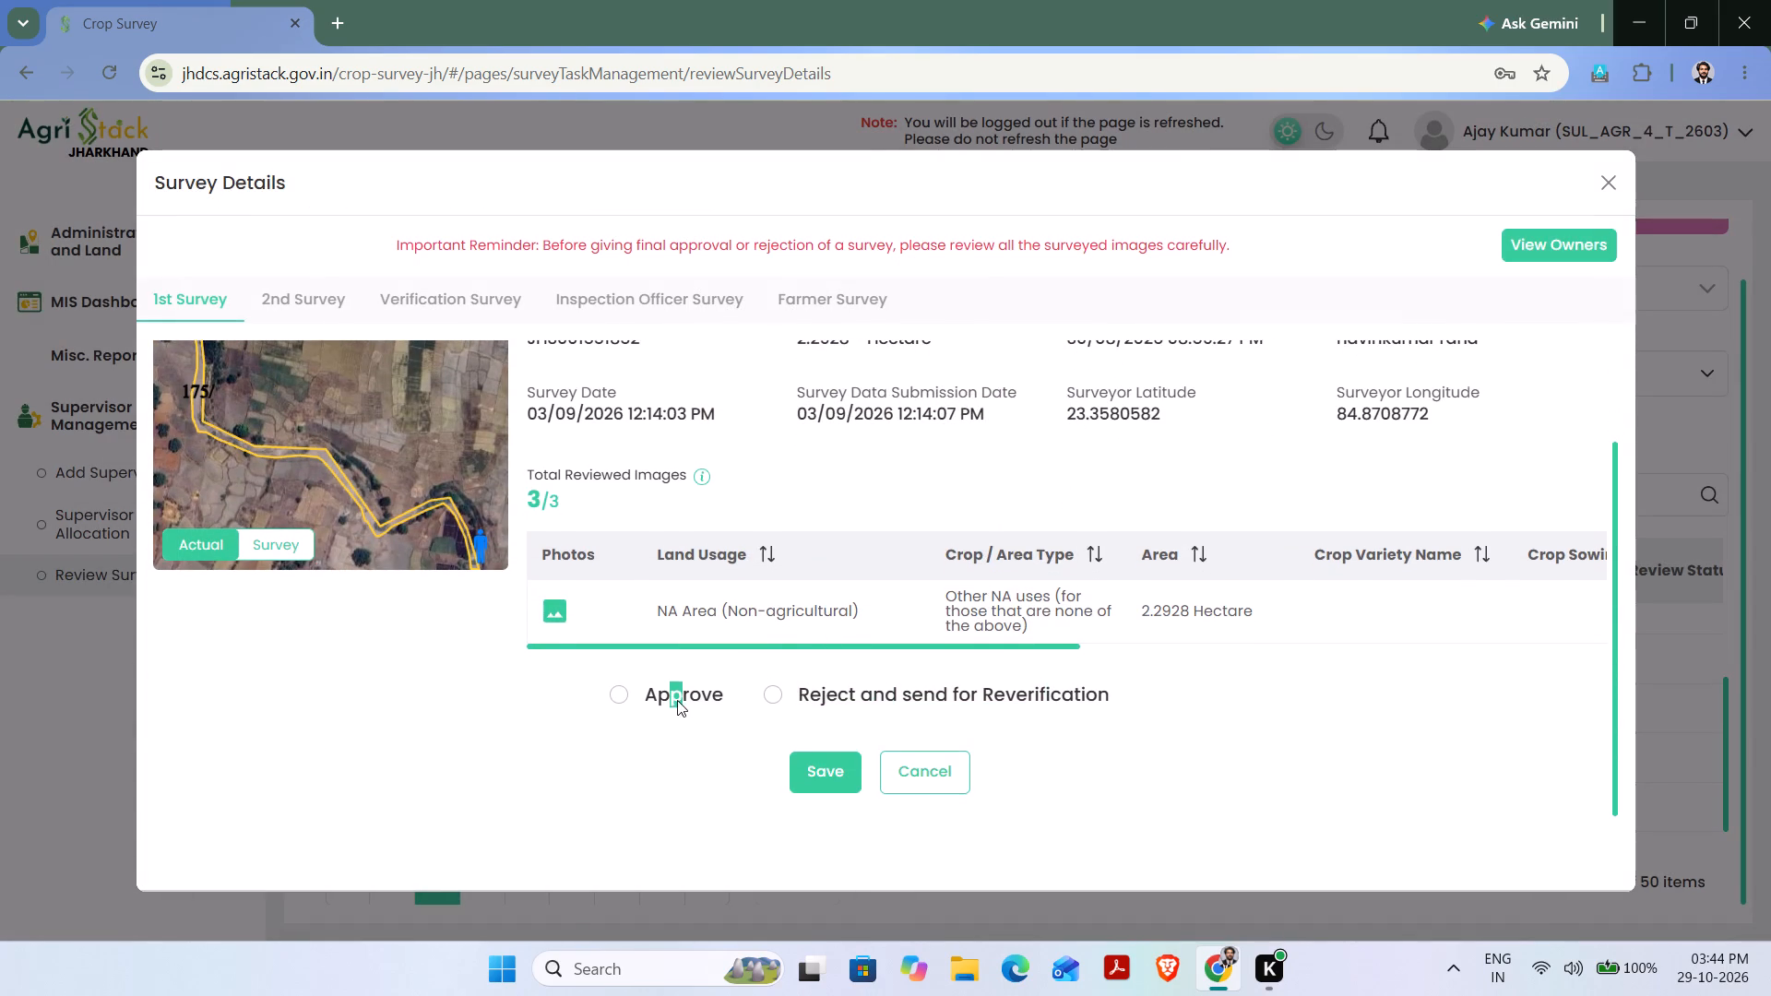
click(714, 695)
click(838, 763)
click(939, 603)
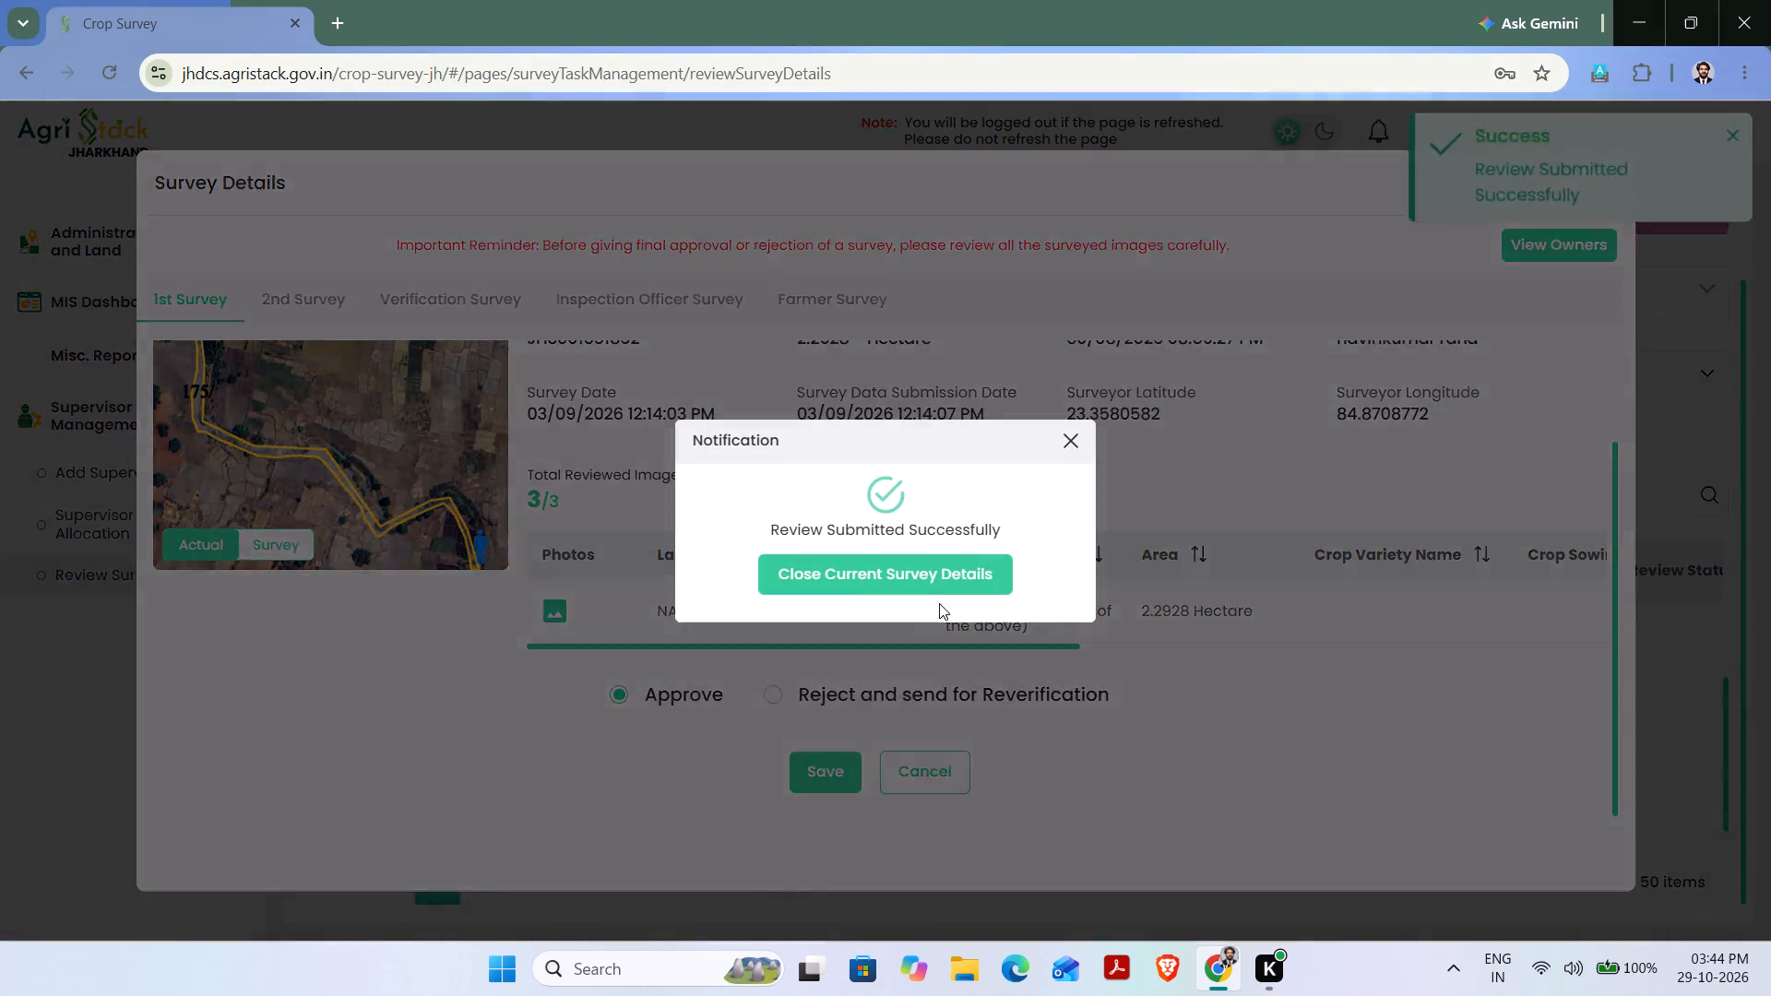
click(865, 579)
Open the record for survey number 177 and approve all three photos of its 0.5137-hectare चावल crop.
click(339, 658)
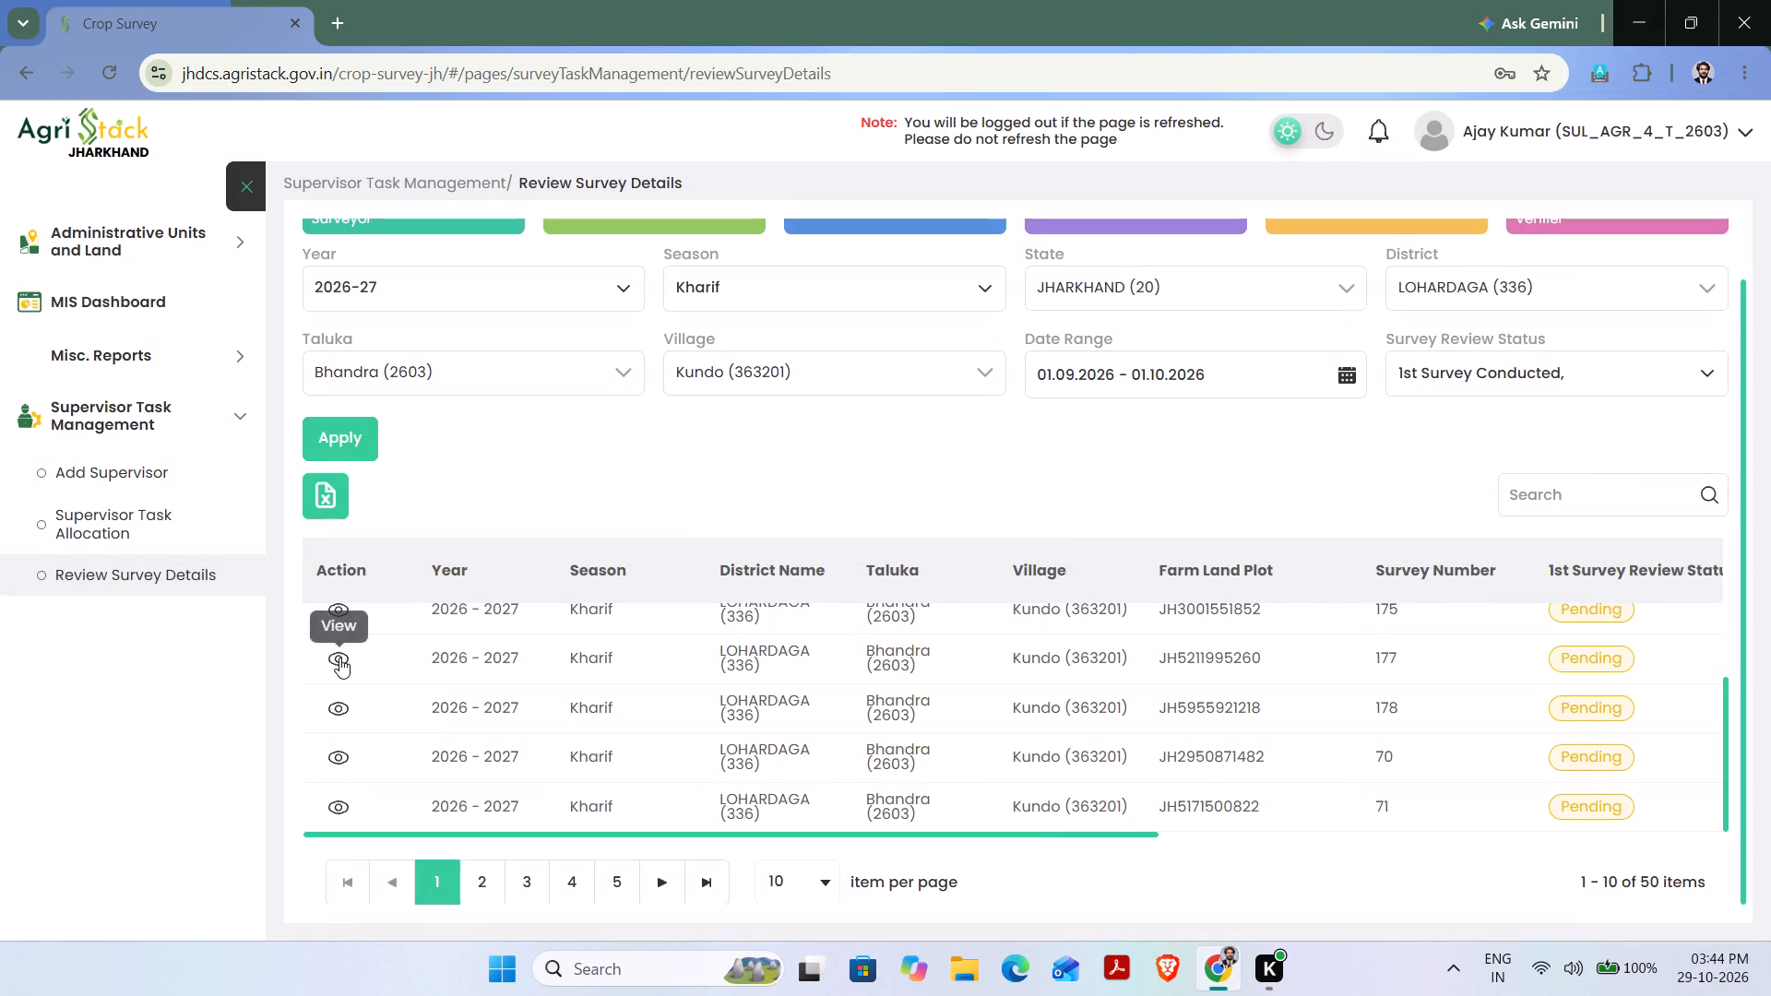
click(556, 734)
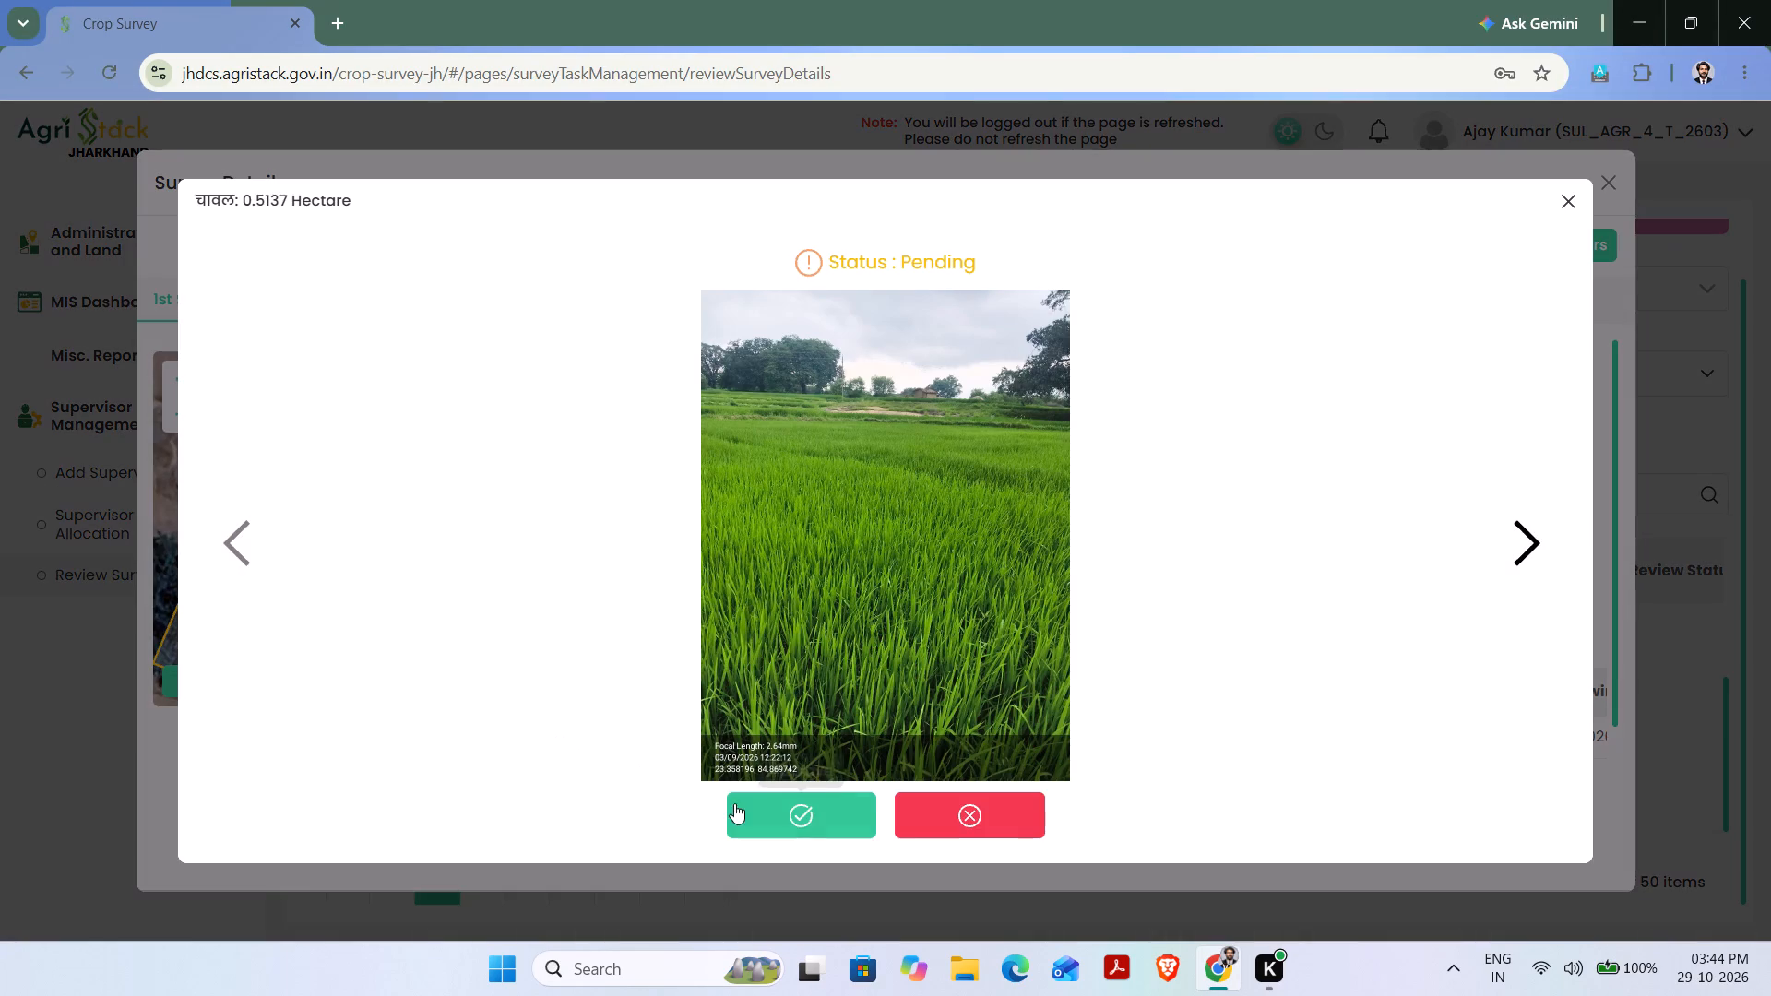
click(748, 807)
drag(917, 690, 765, 718)
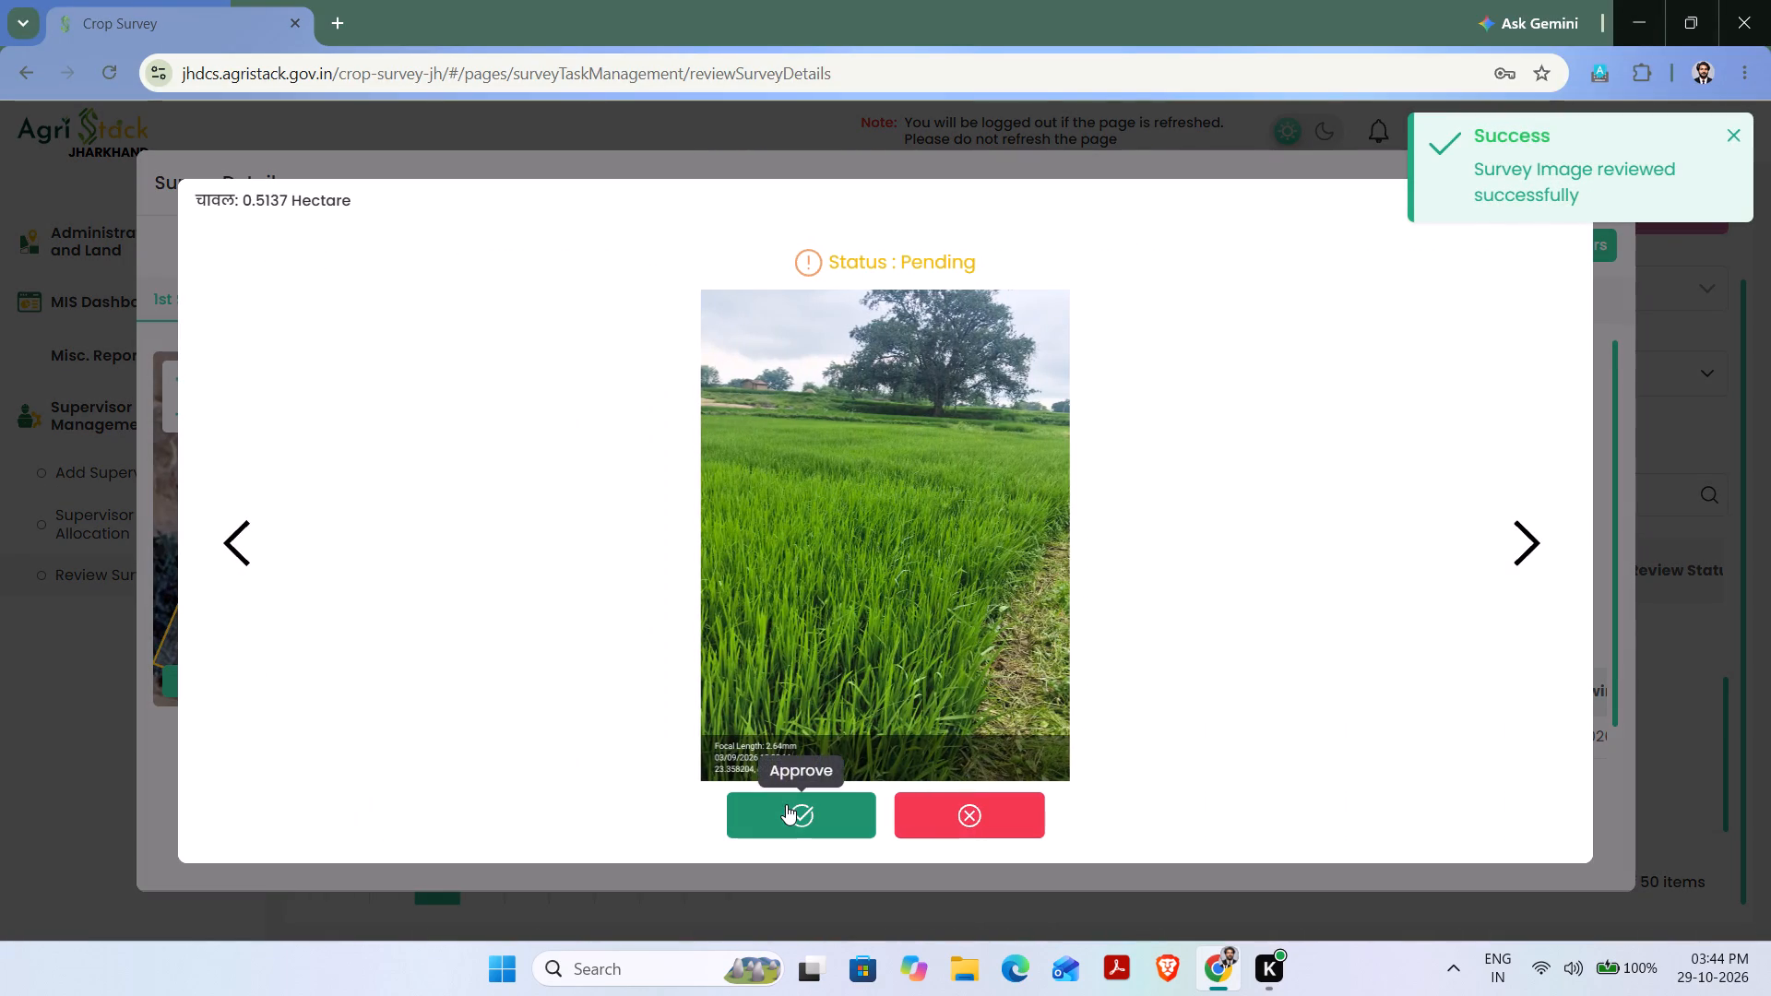
click(785, 803)
drag(933, 669, 846, 690)
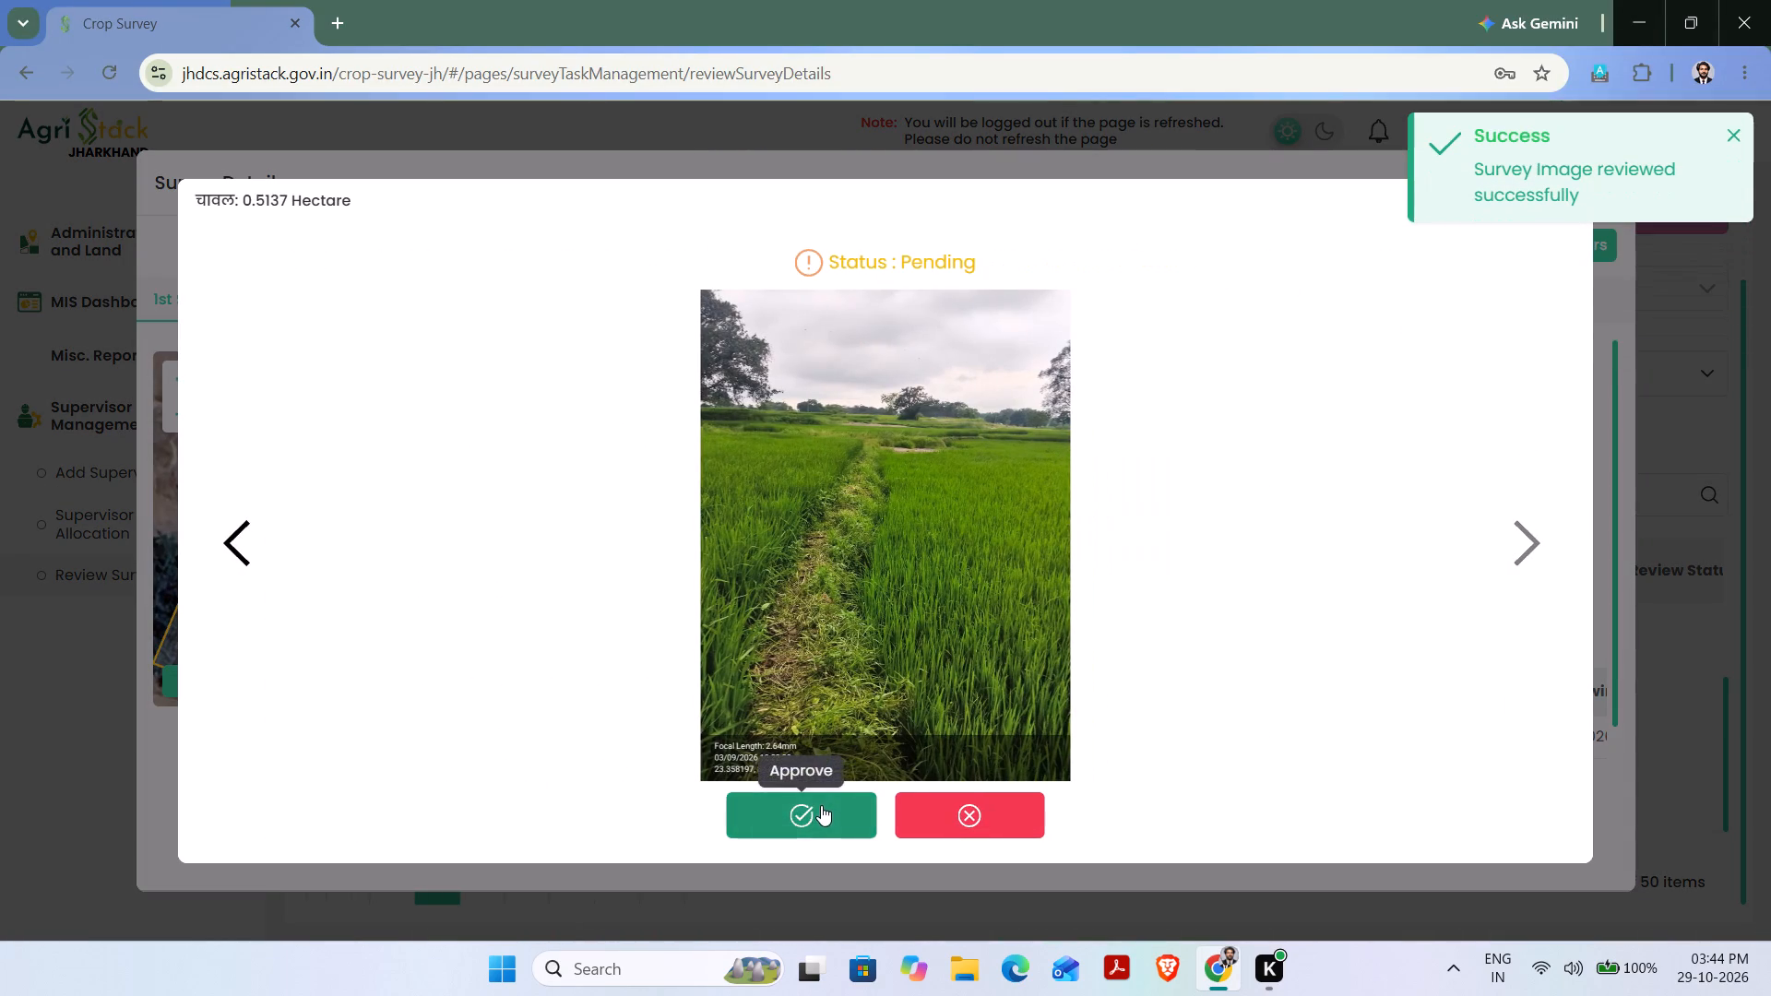
click(821, 805)
drag(969, 637, 894, 647)
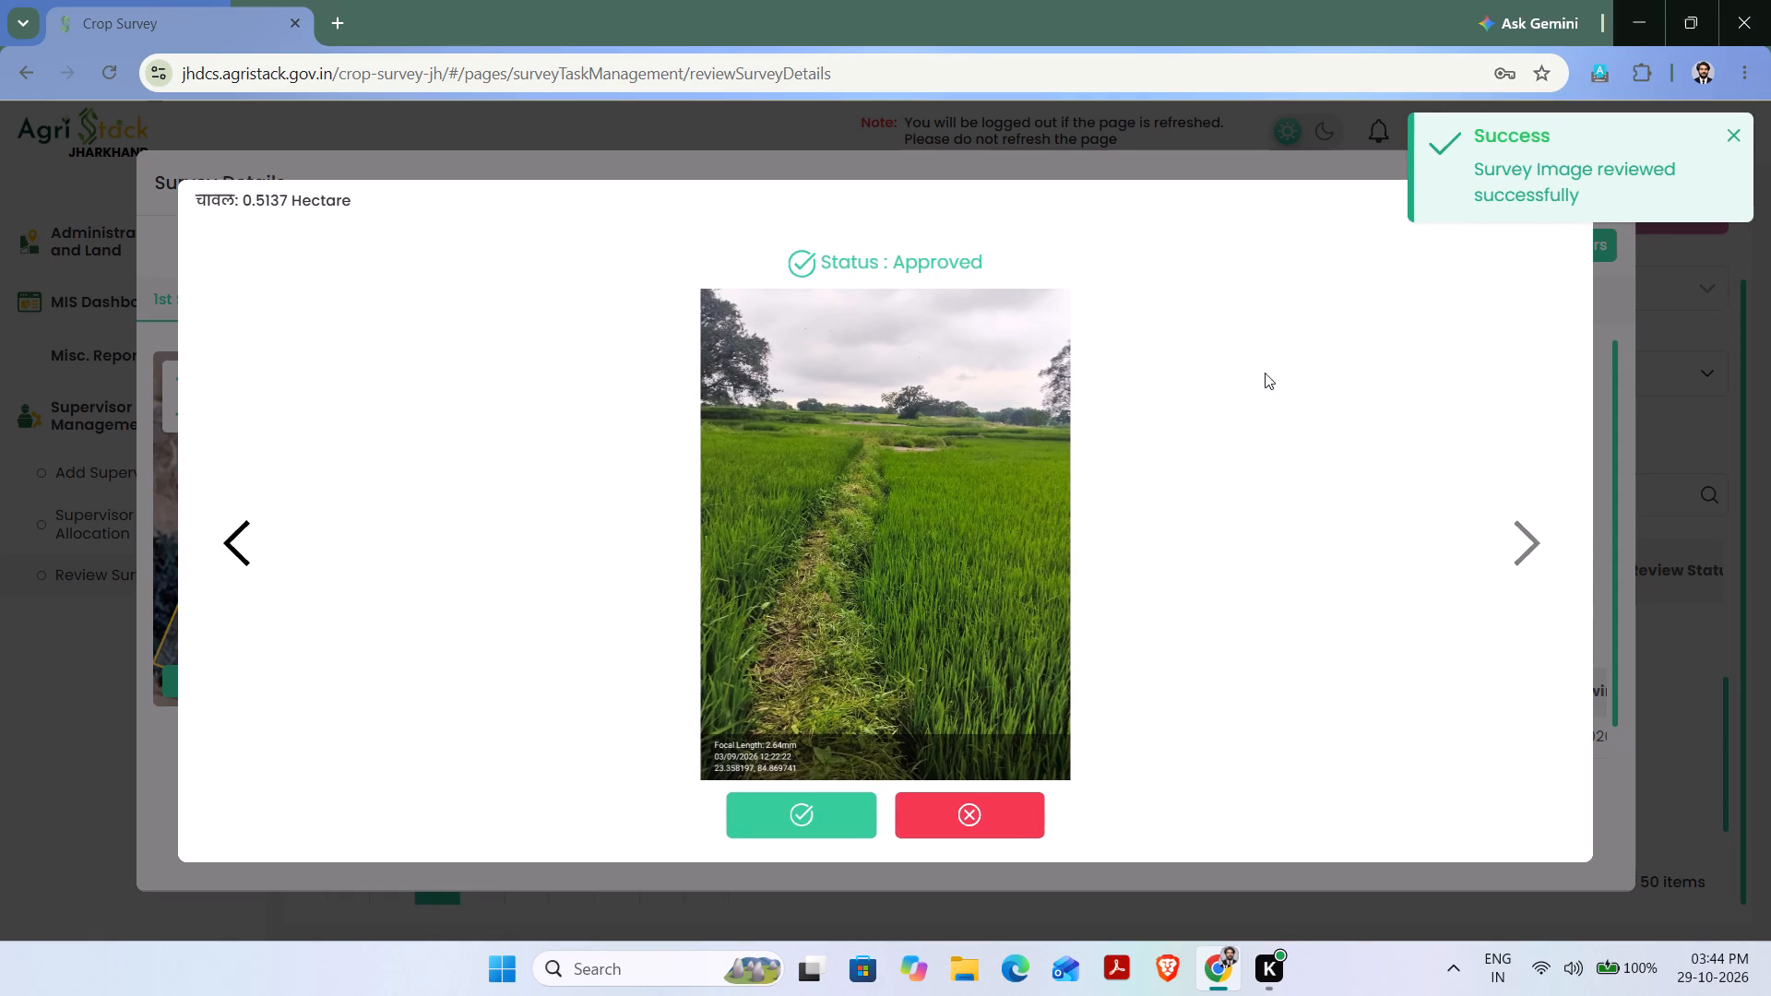
click(1571, 194)
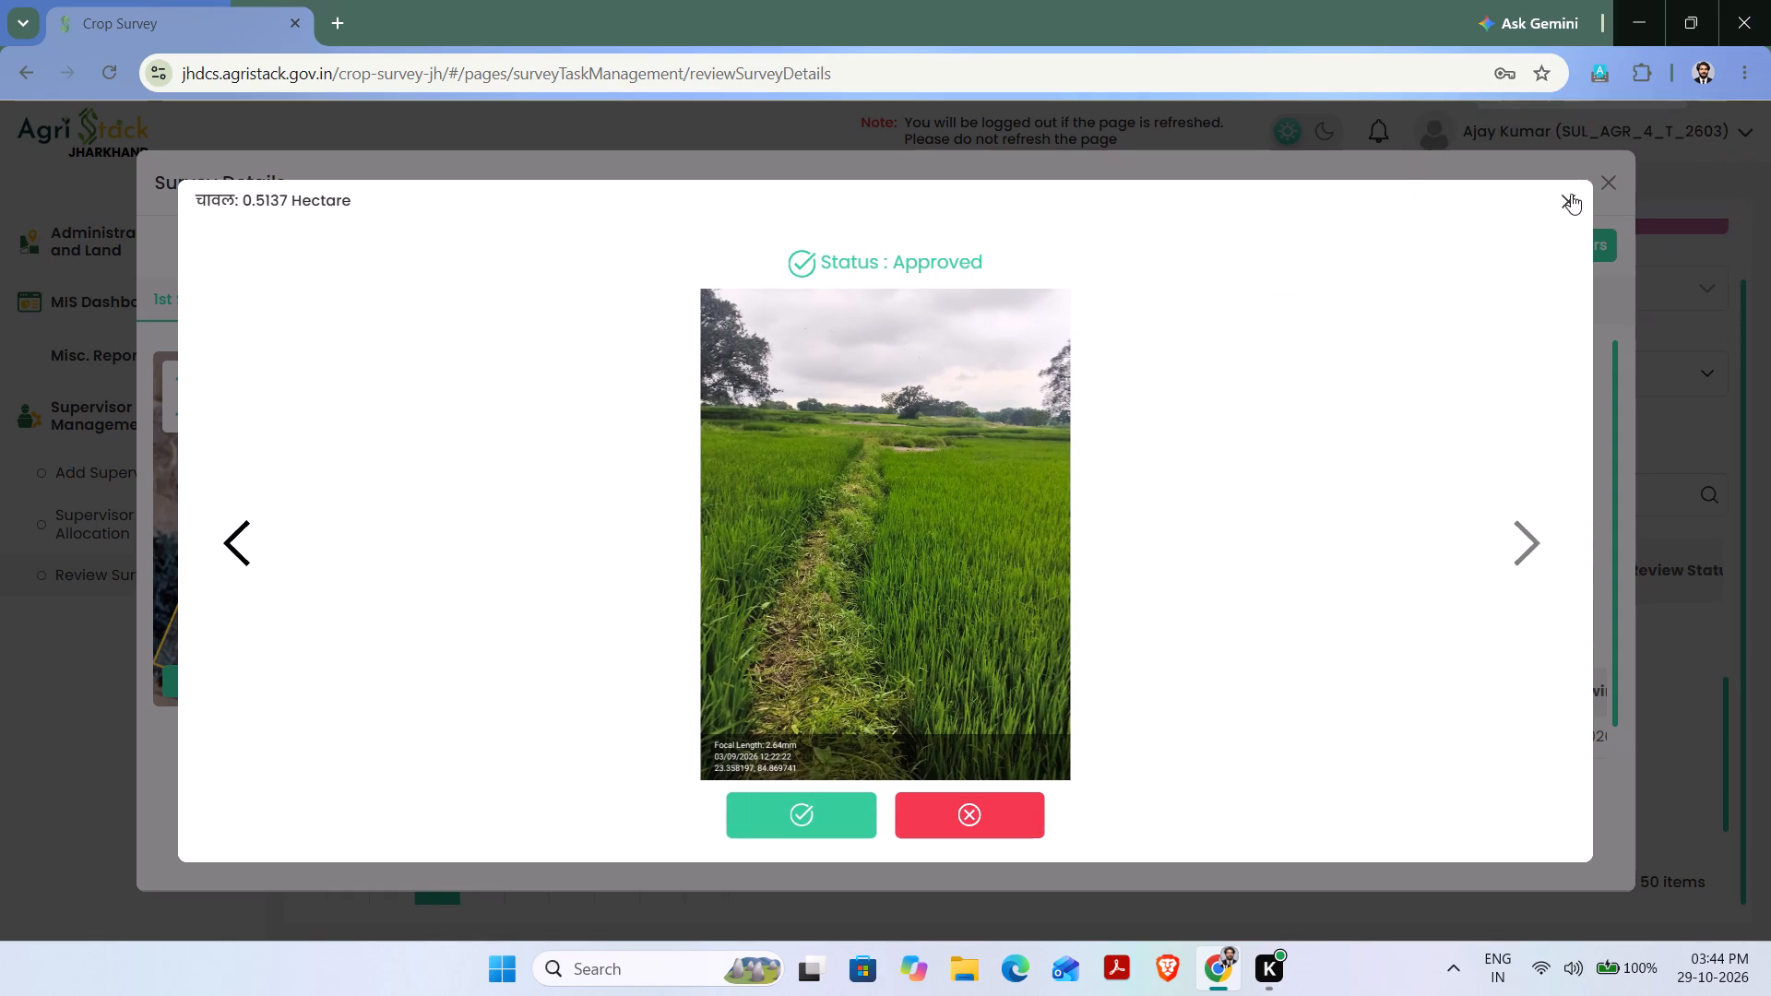
Mark the first survey of survey number 177 as Approve, save the review and close its details.
scroll(687, 660, down, 1)
click(660, 691)
click(819, 766)
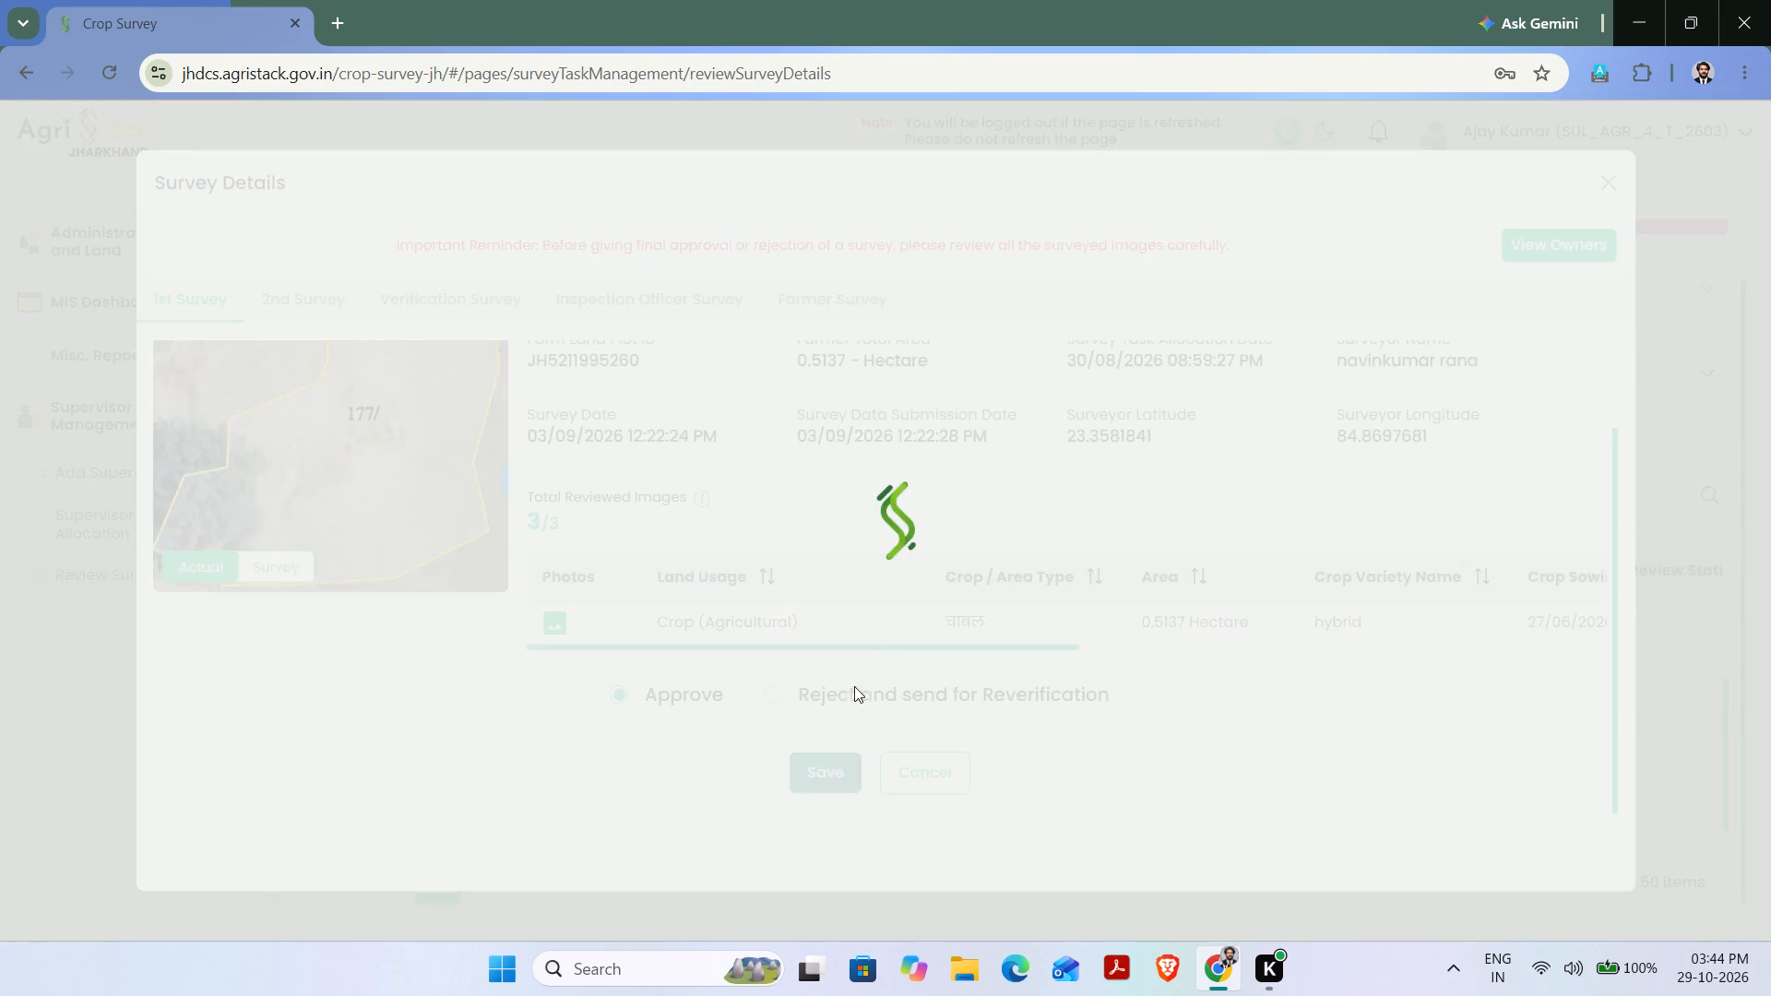
click(885, 587)
Open the record for survey number 178 and approve all three photos of its 1.5476-hectare चावल crop.
click(342, 710)
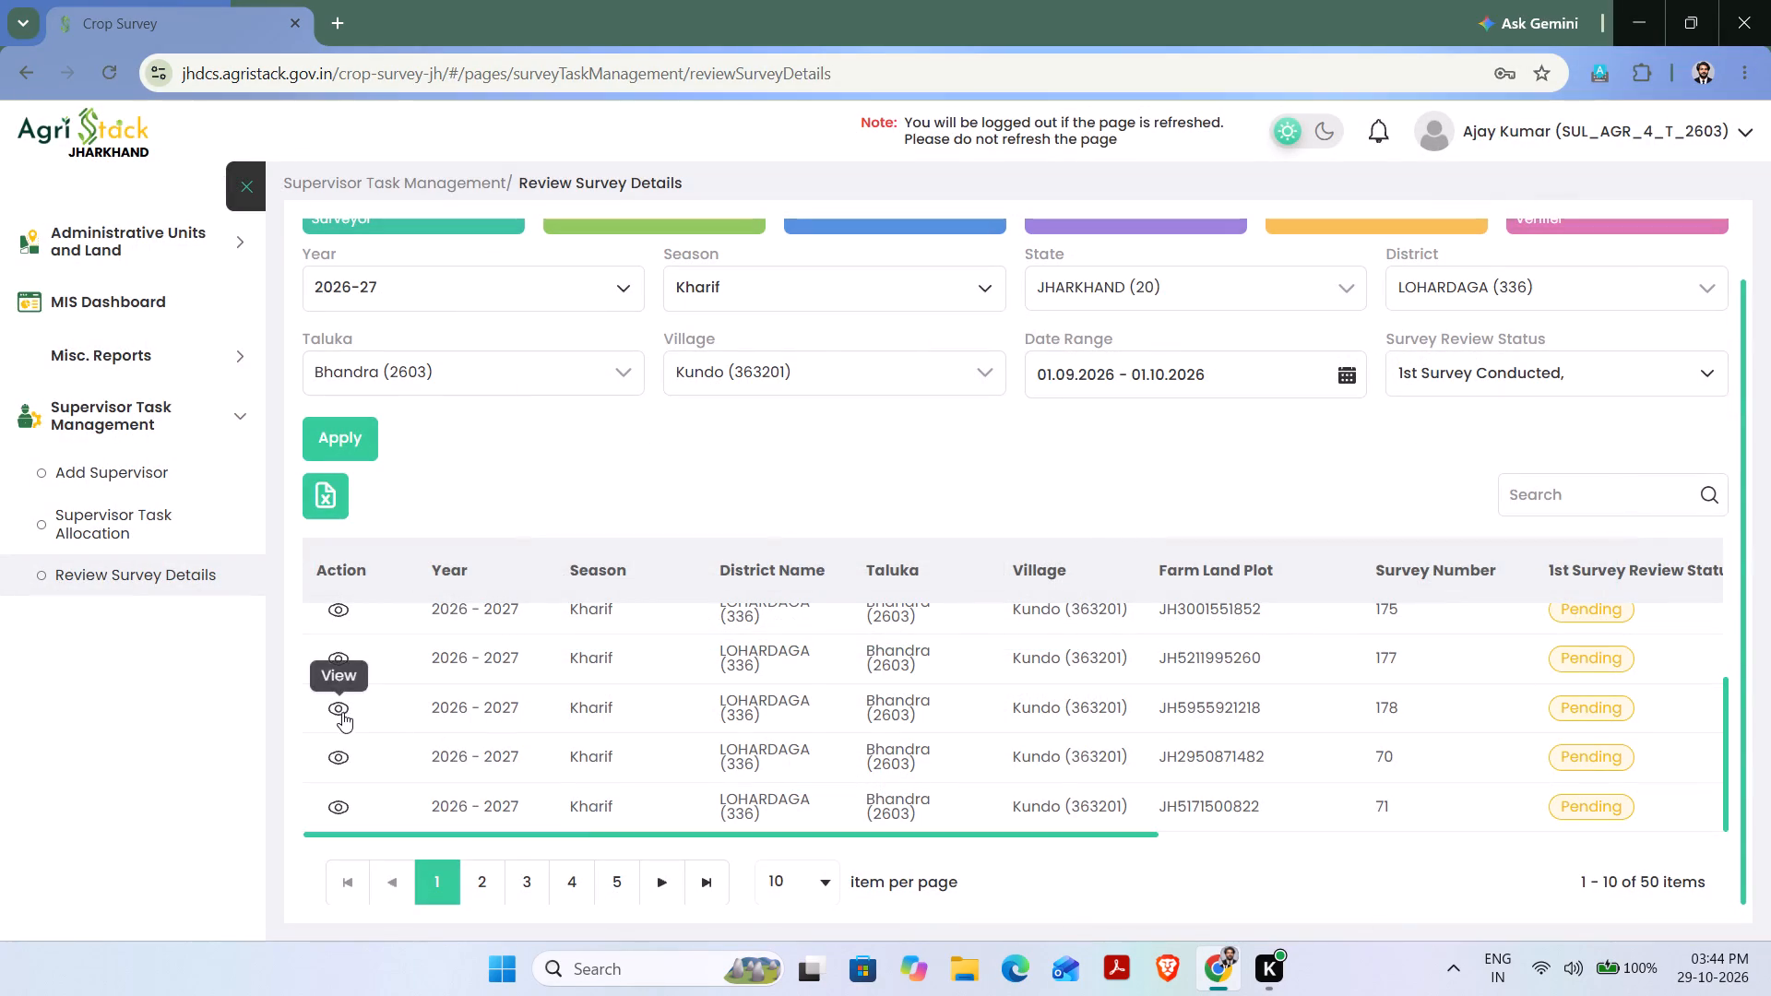
click(562, 733)
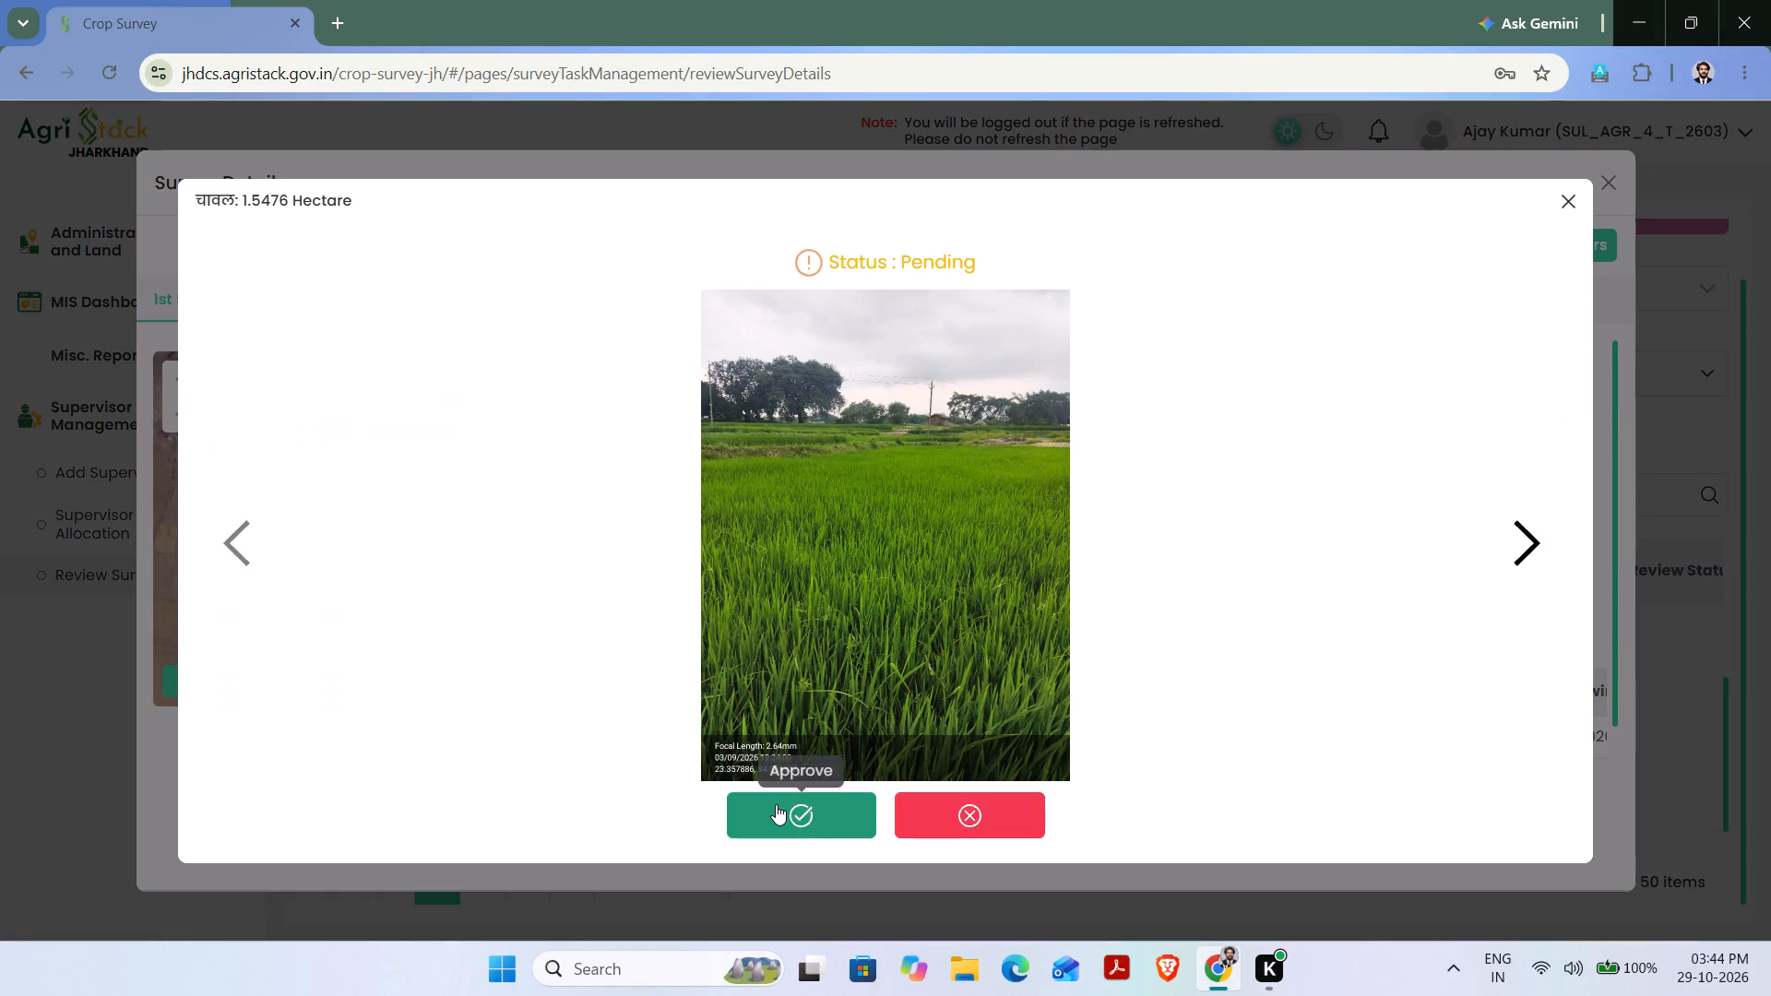
click(775, 804)
drag(903, 701, 781, 719)
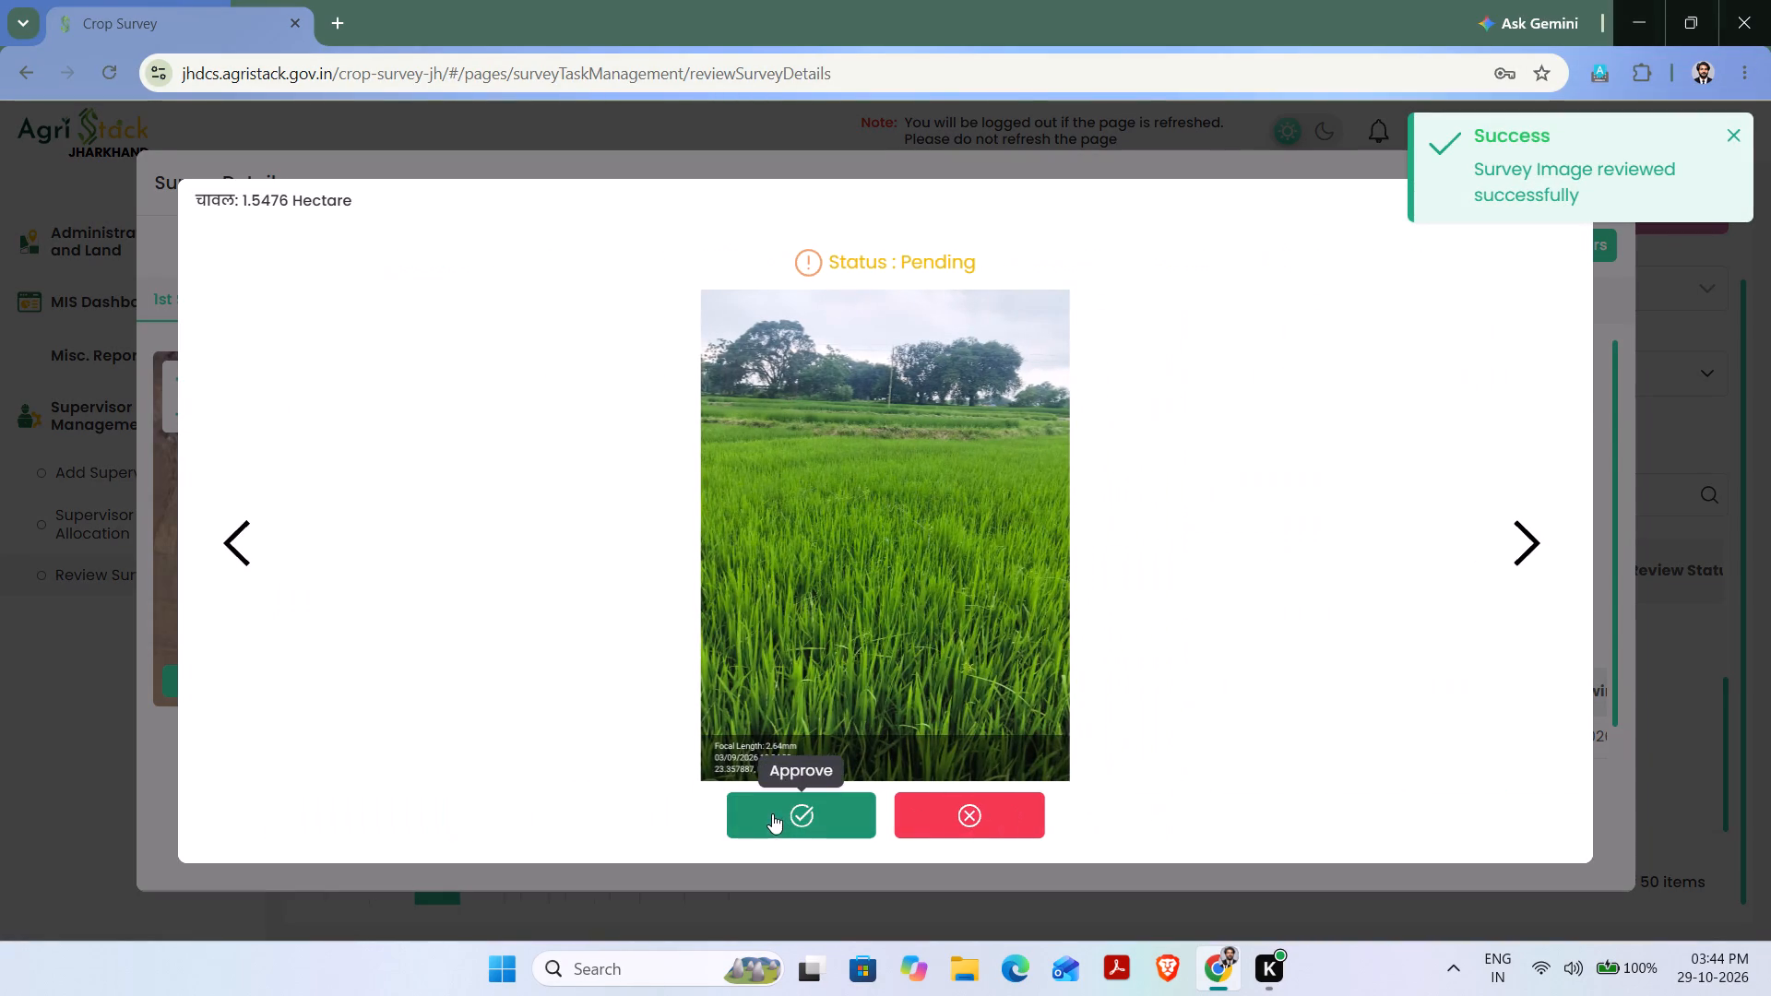
click(772, 812)
drag(921, 665, 842, 680)
click(807, 797)
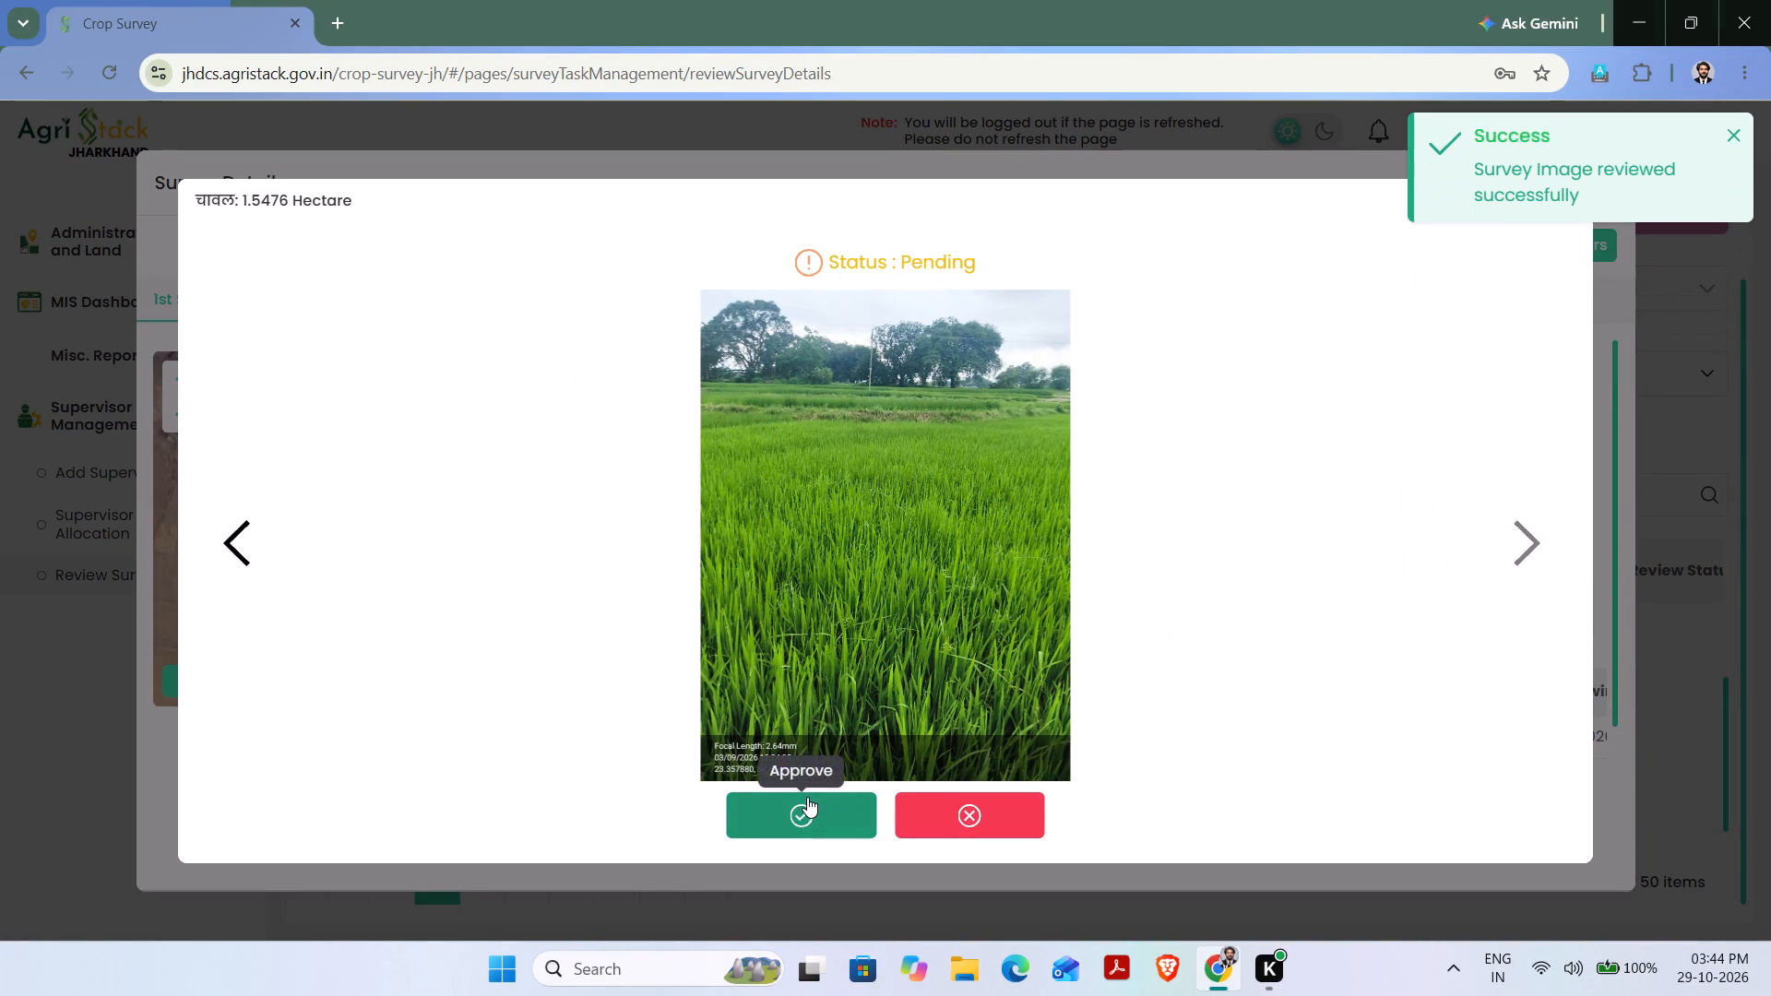
drag(939, 649, 897, 658)
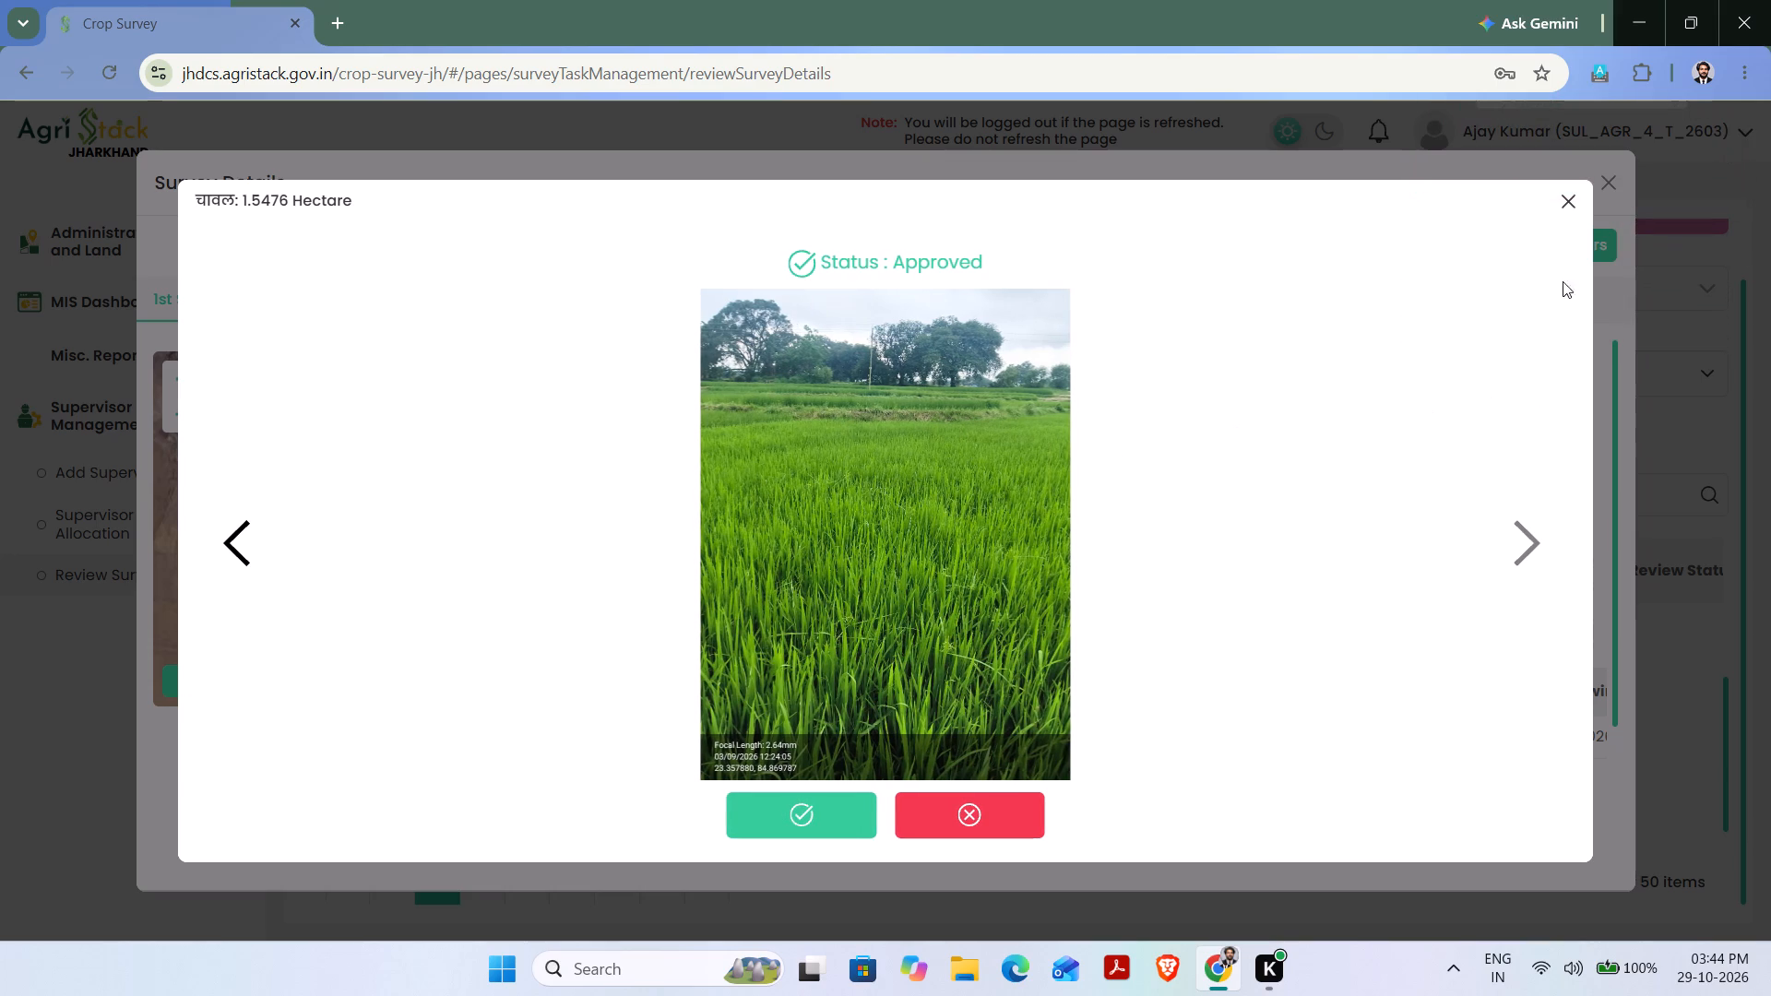
click(1574, 202)
Mark the first survey of survey number 178 as Approve, save the review and close its details.
scroll(788, 634, down, 2)
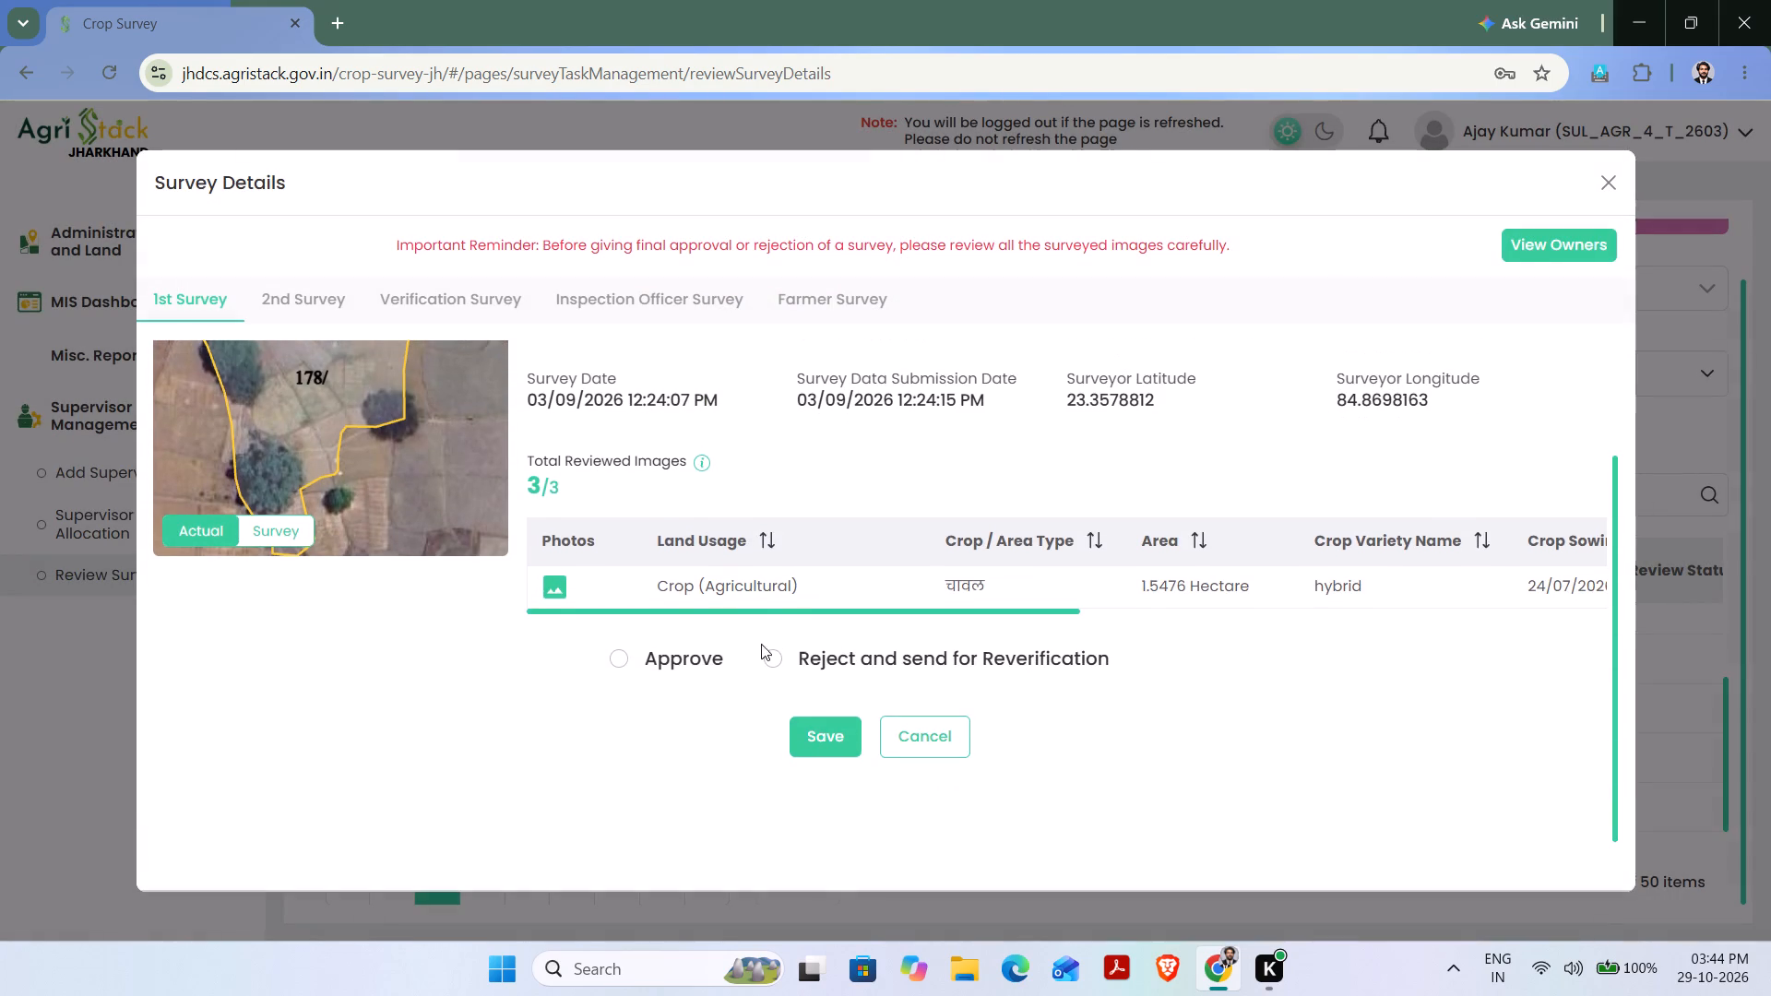
click(691, 652)
click(807, 725)
click(864, 590)
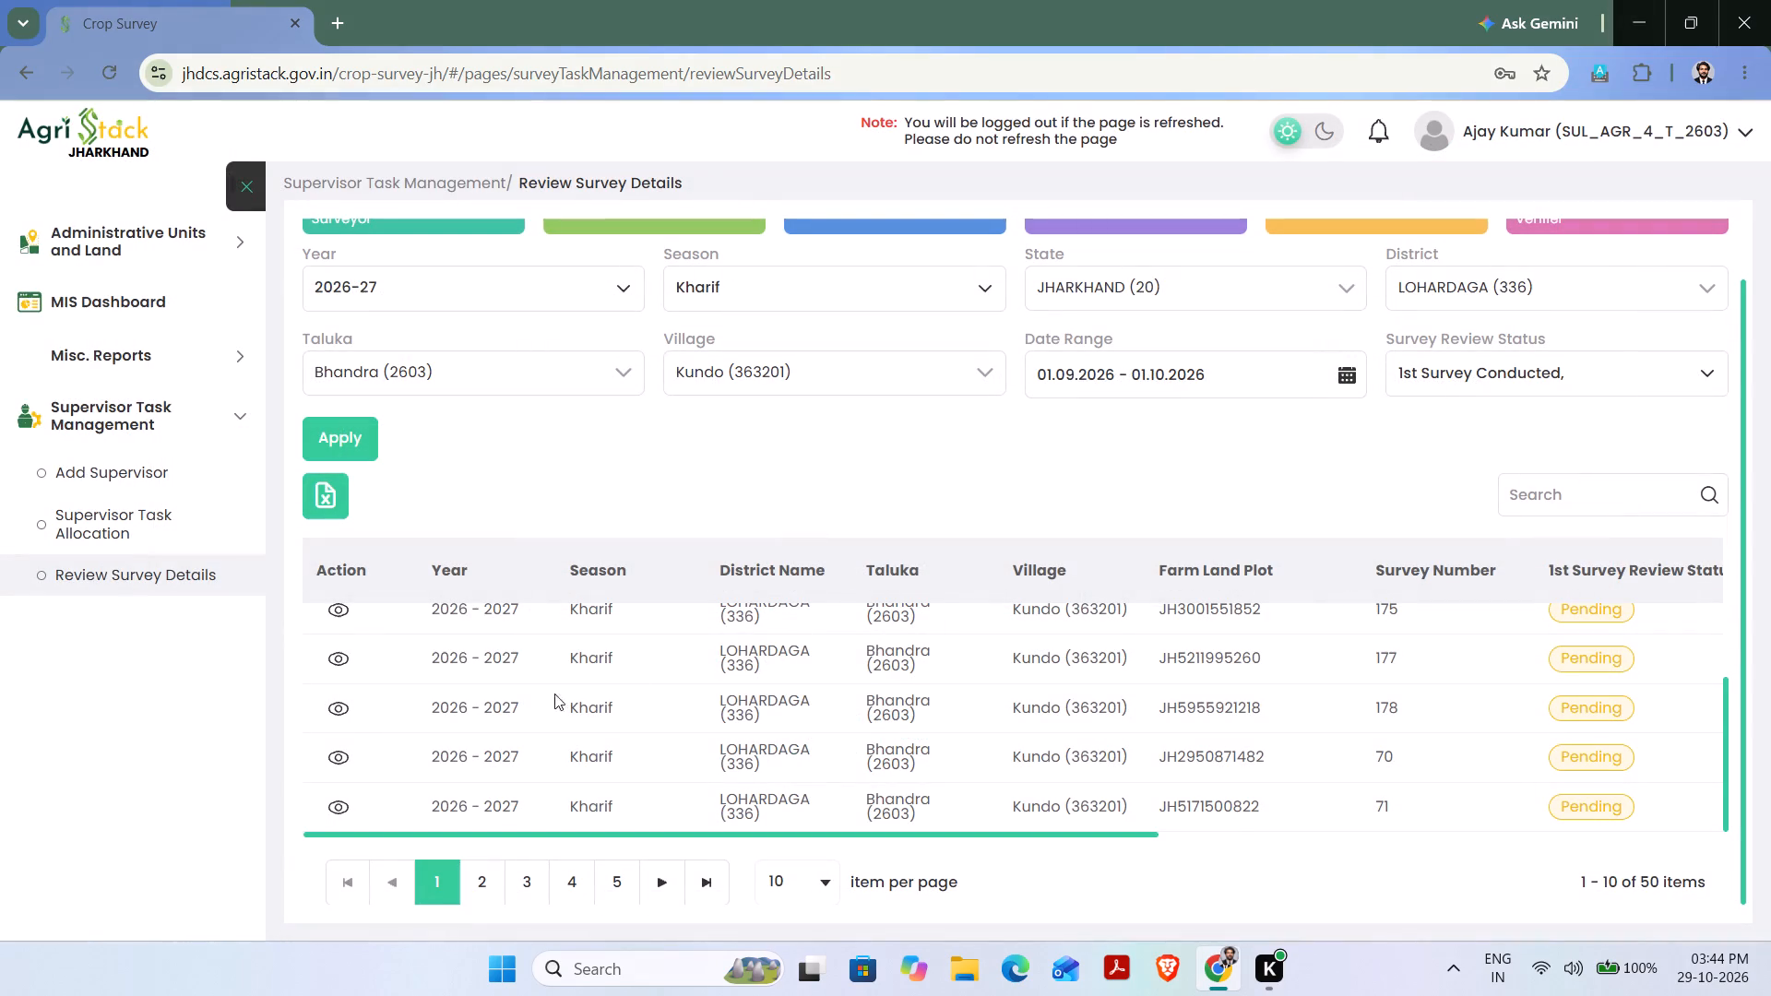
click(338, 717)
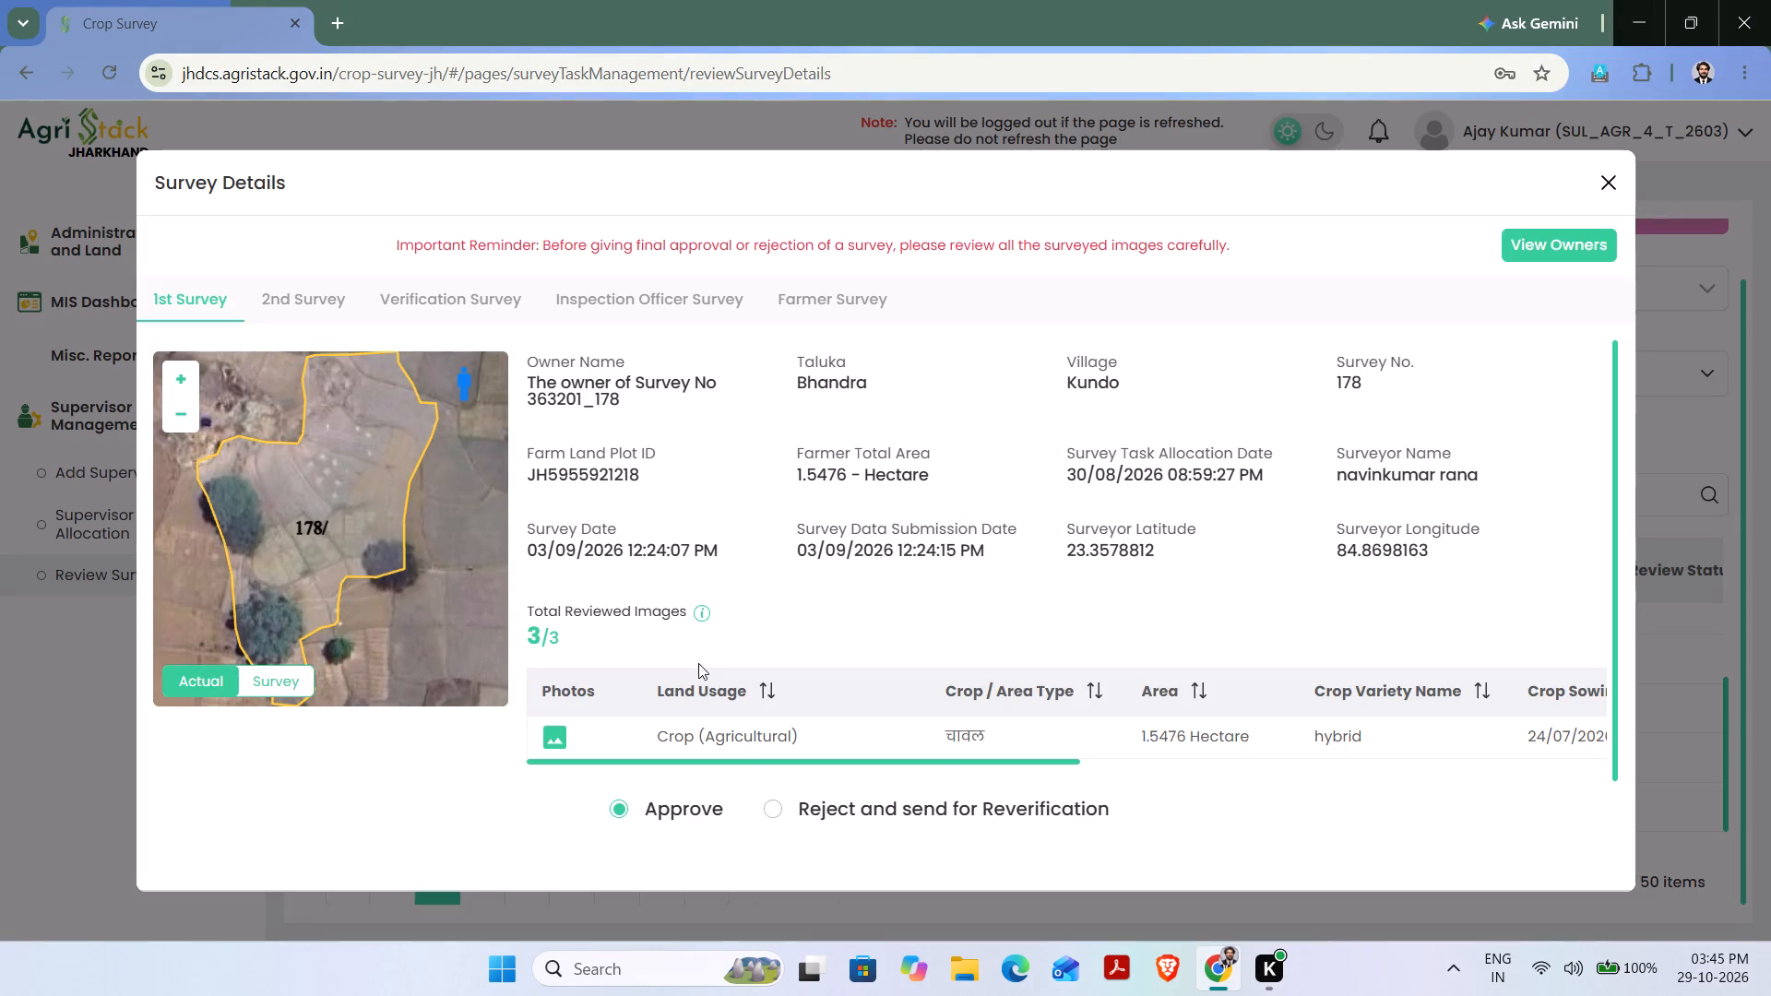
click(1598, 185)
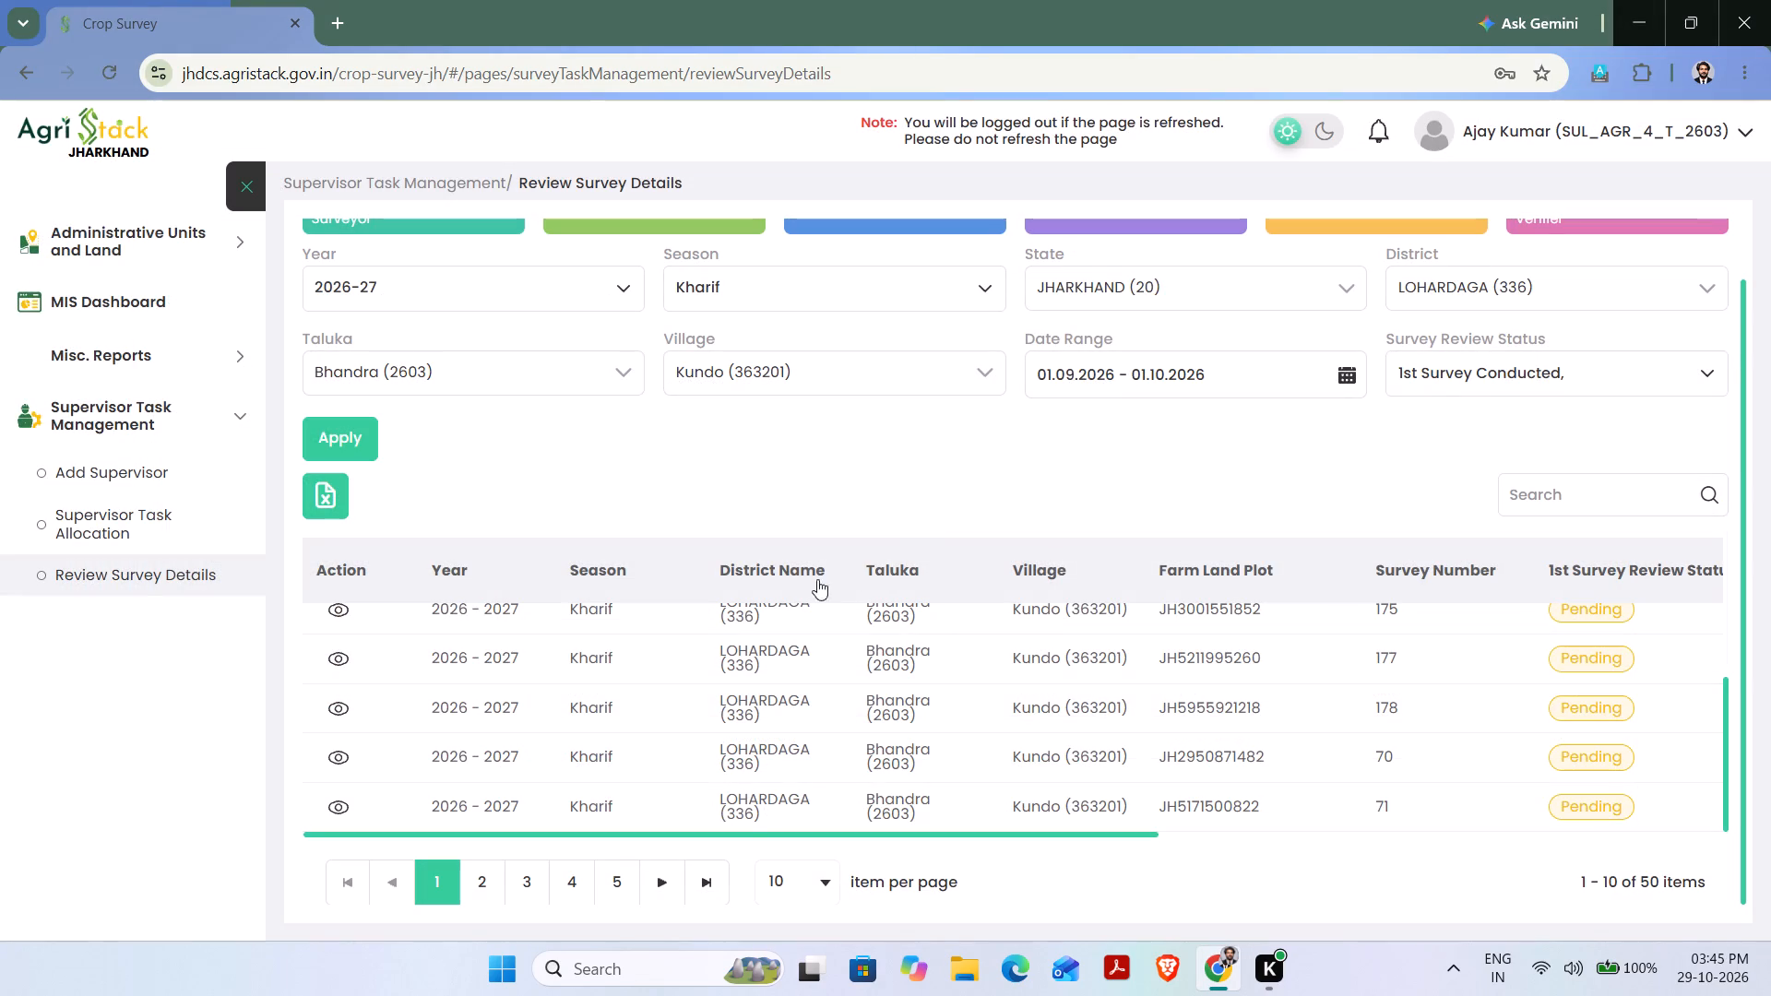
Open the record for survey number 70 and approve all three photos of its 0.8876-hectare Fallow area.
click(333, 752)
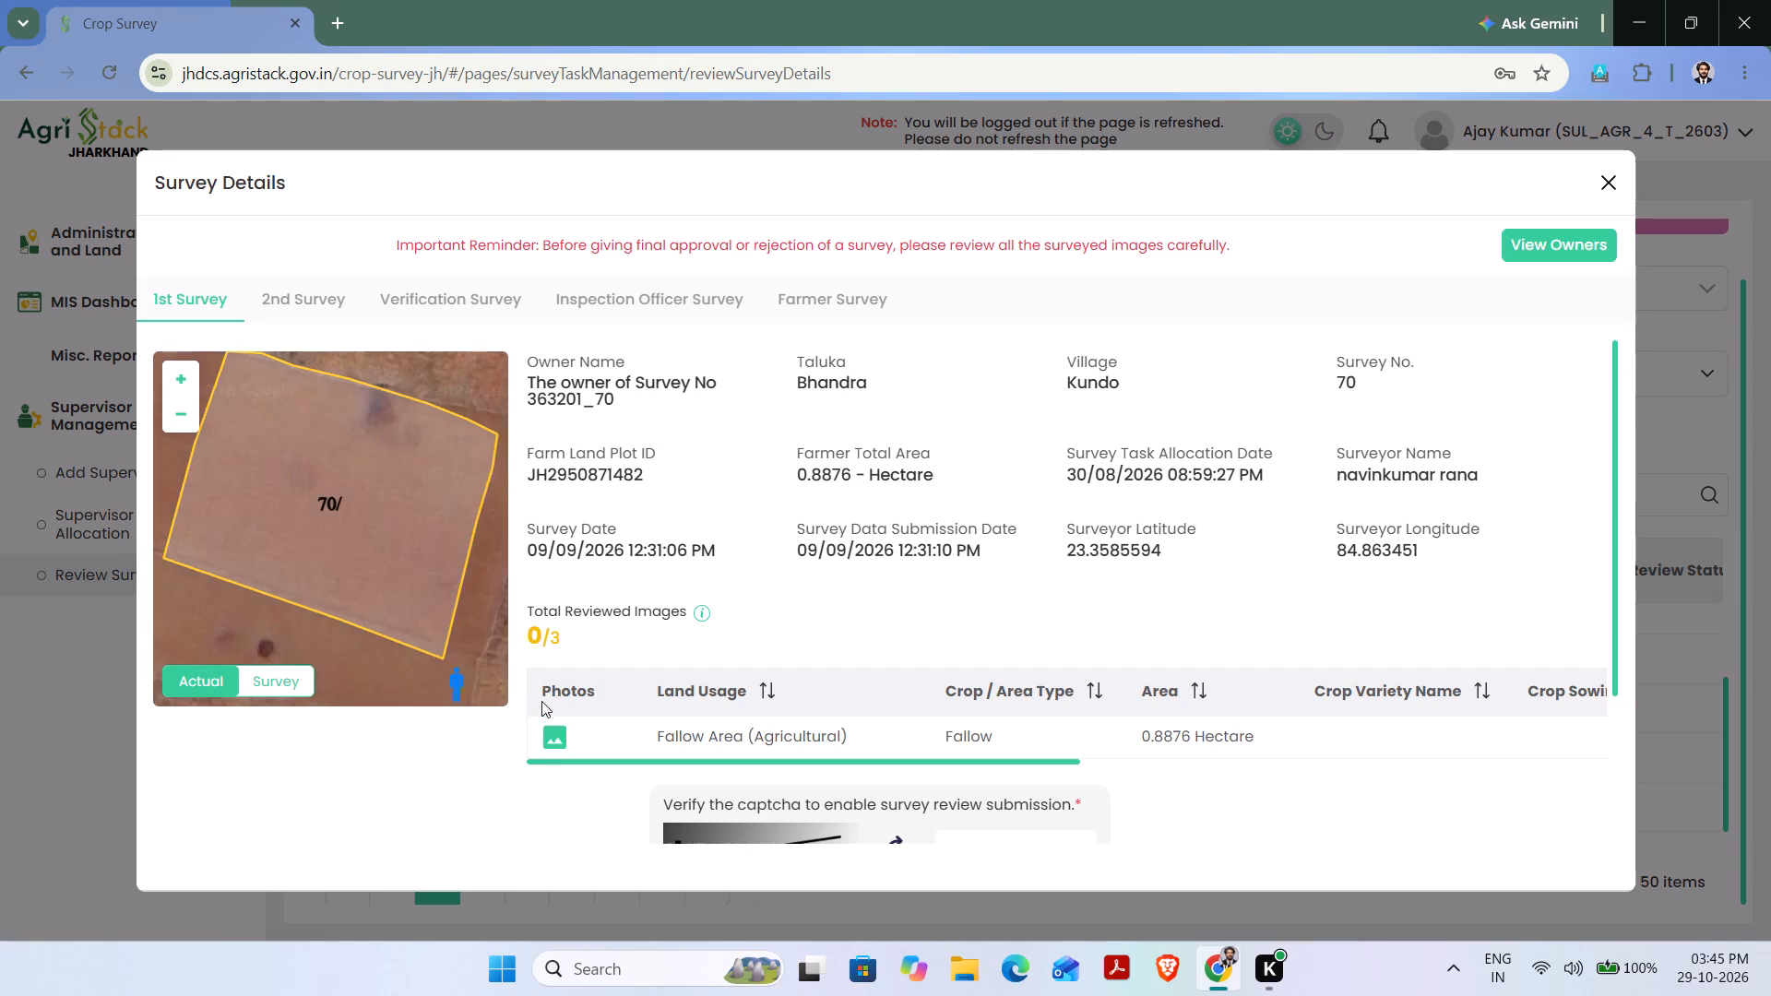
click(556, 736)
click(819, 805)
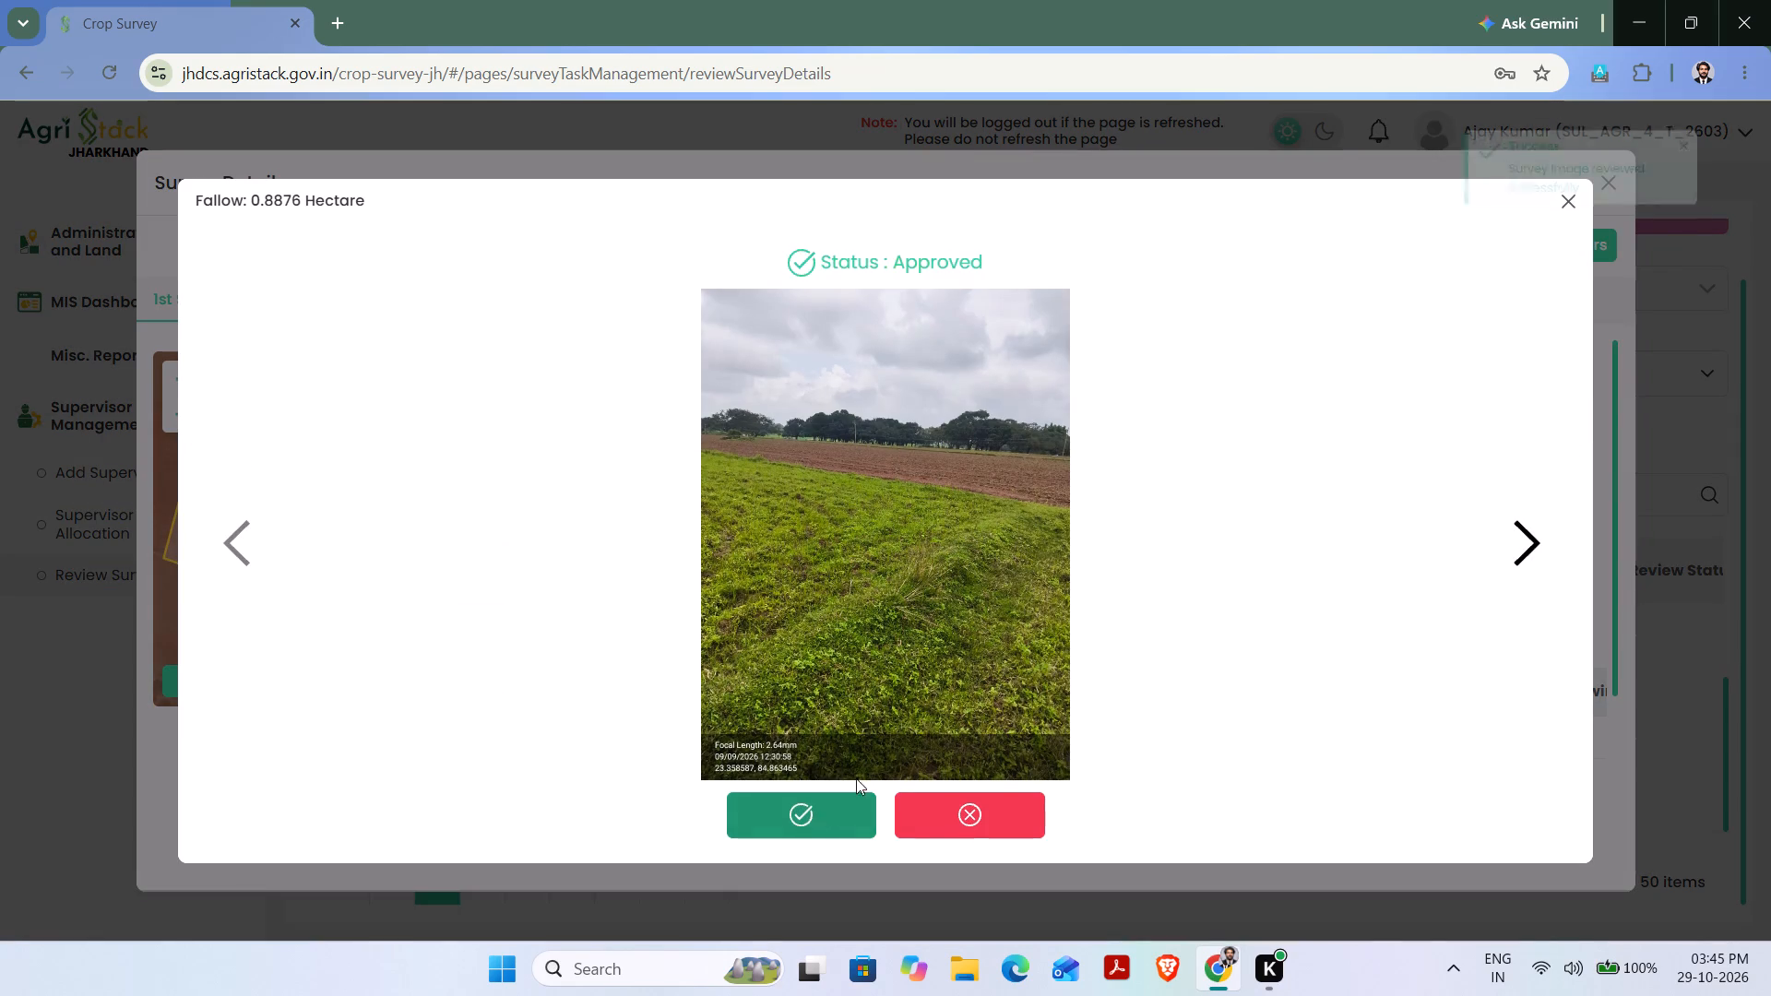
drag(878, 692, 785, 708)
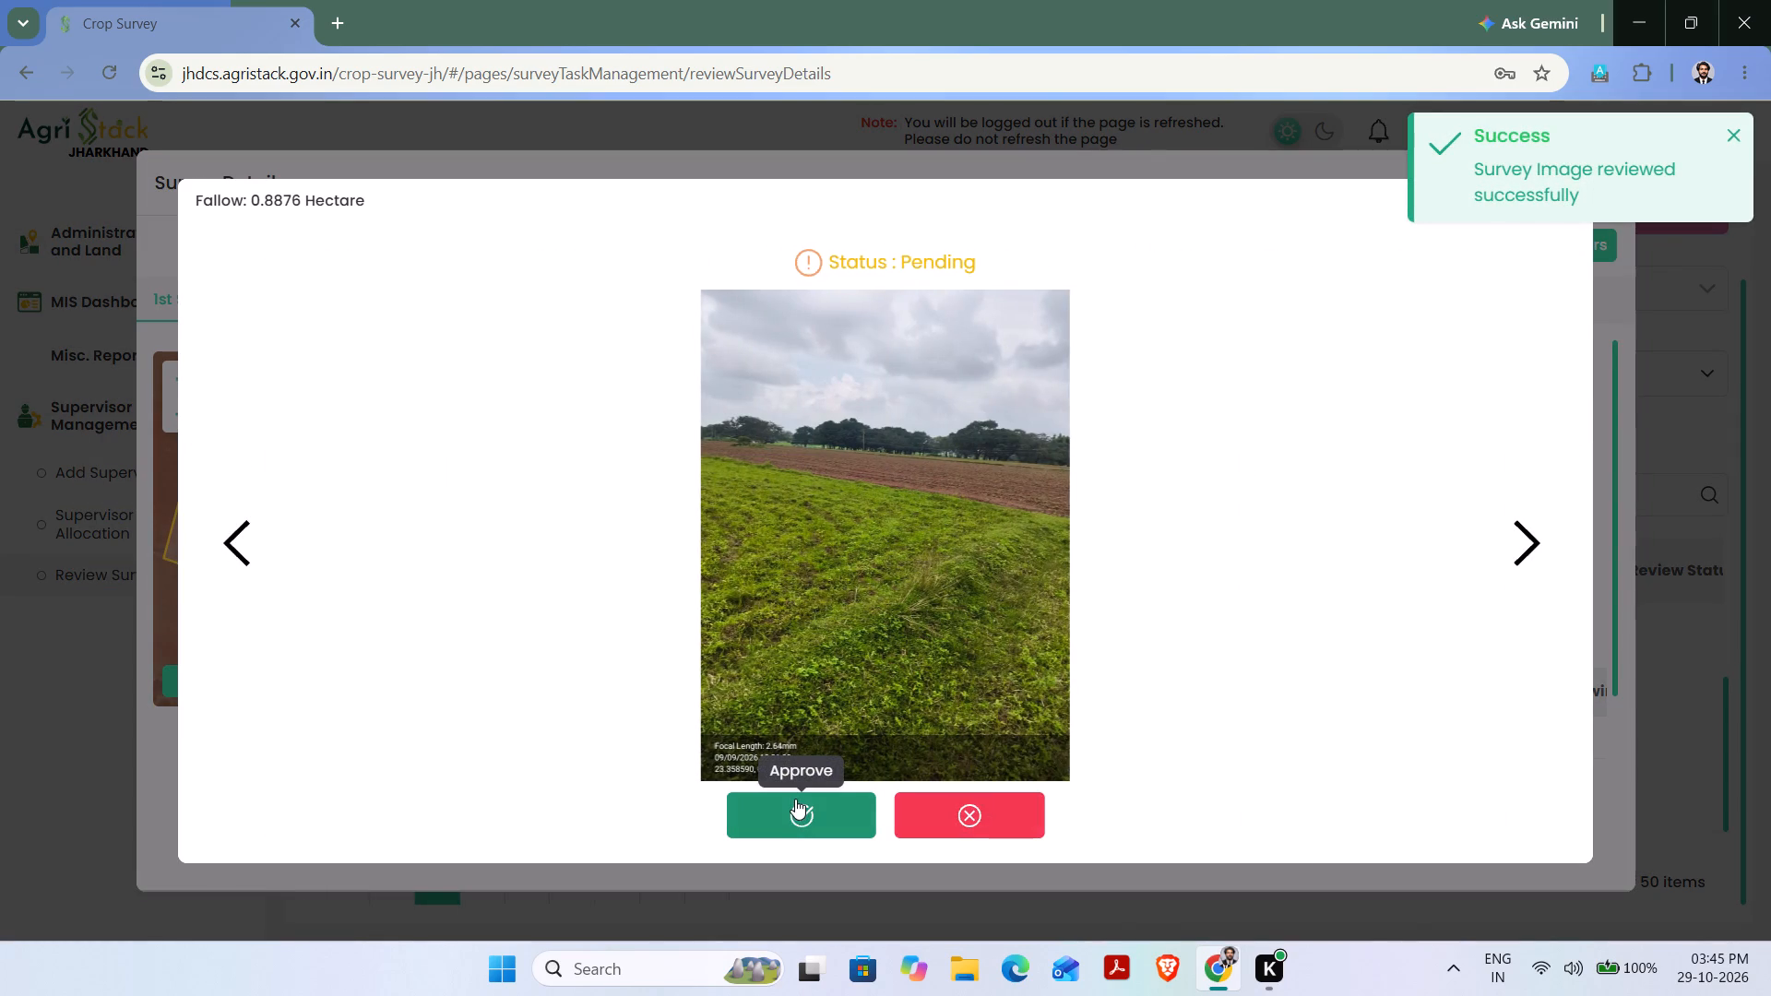
click(795, 797)
drag(936, 658, 806, 689)
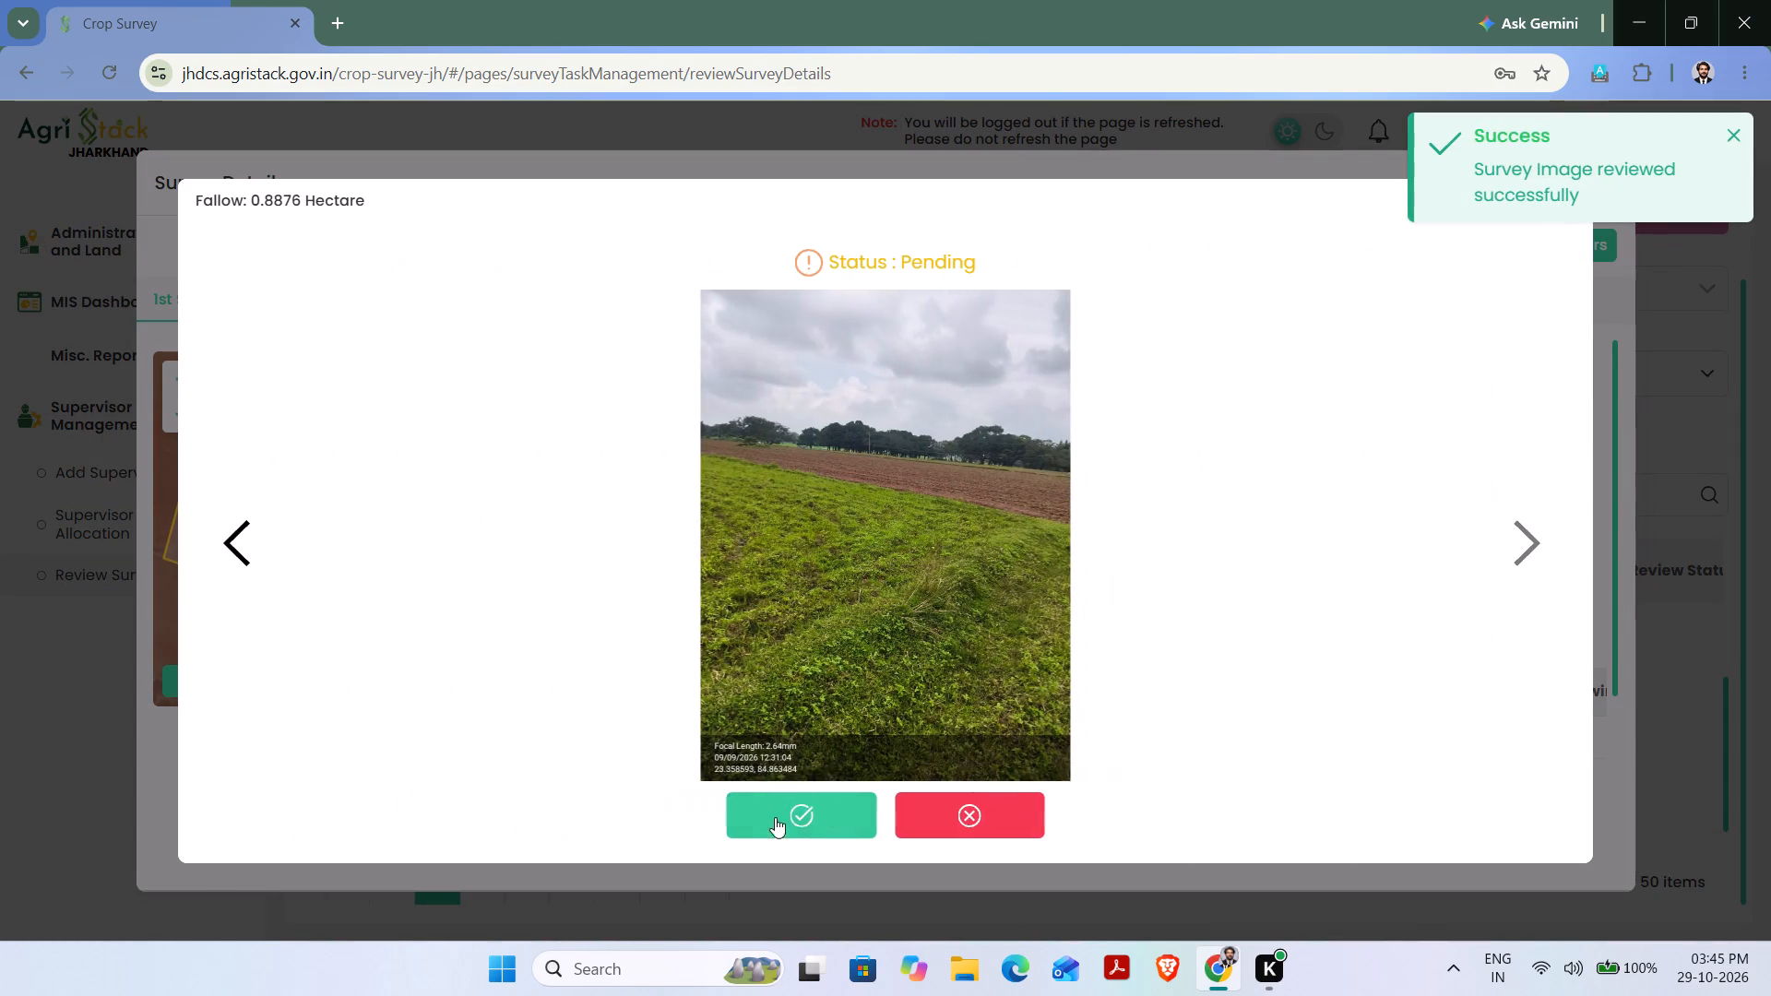
click(772, 820)
drag(945, 629, 848, 638)
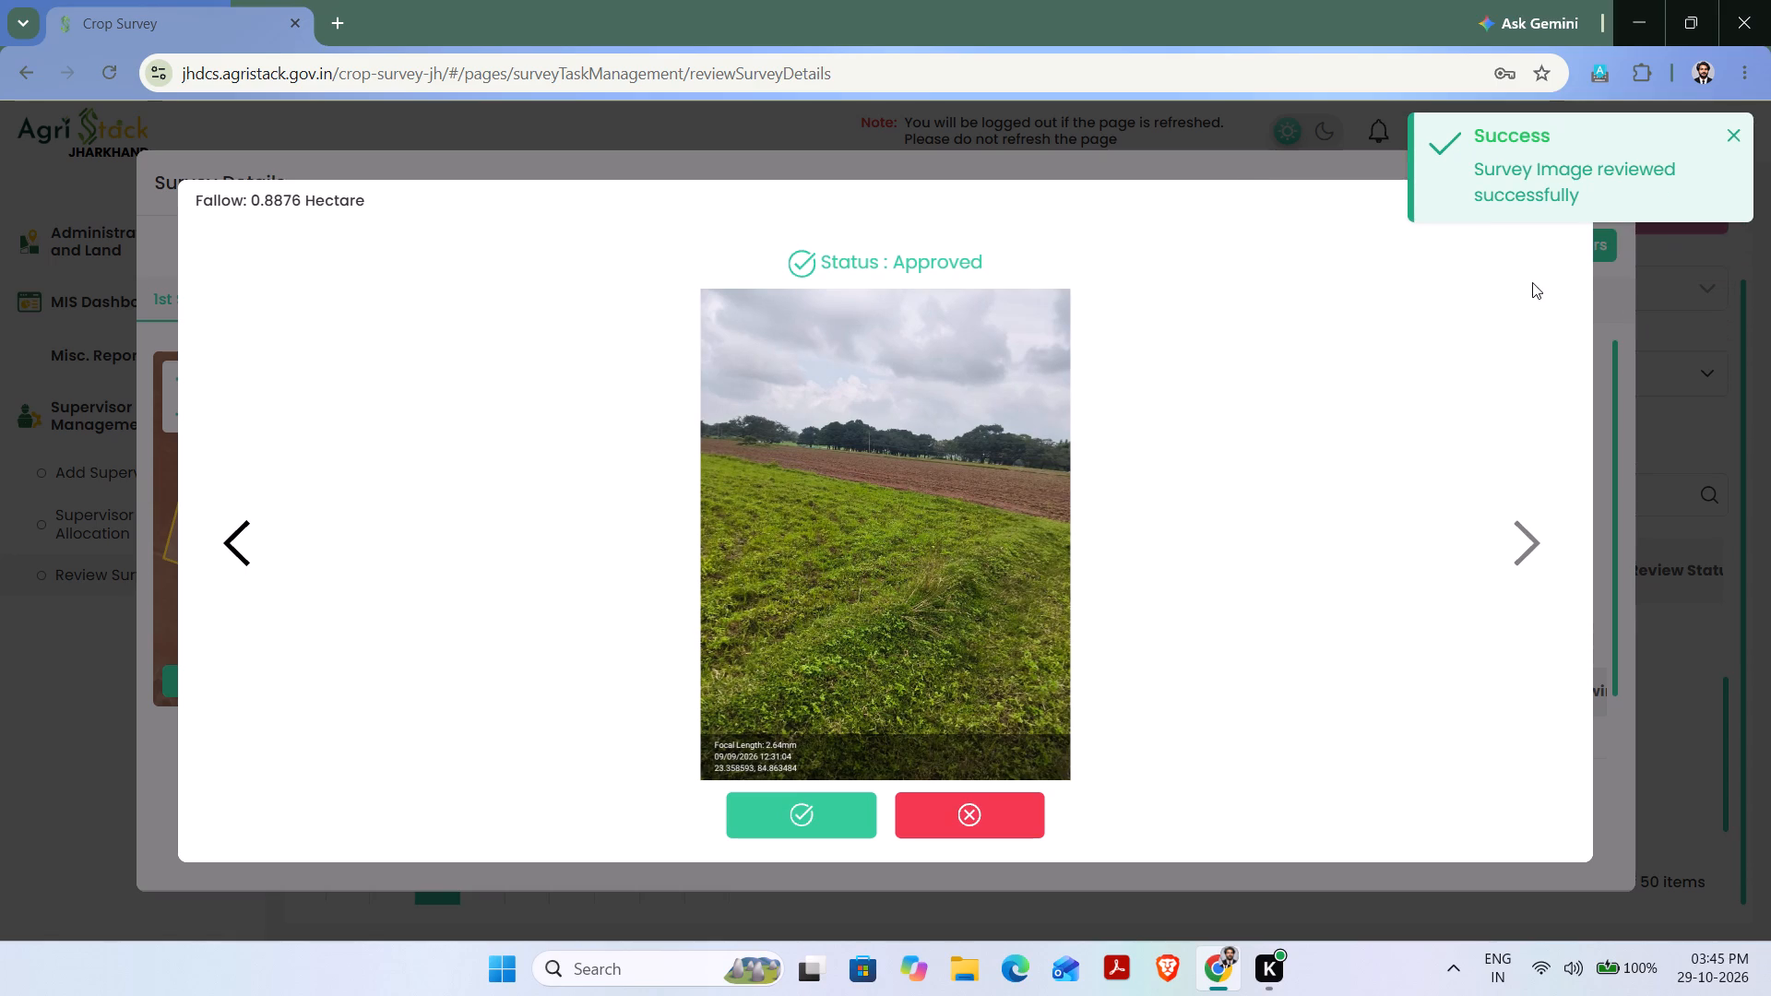
click(1572, 193)
Enter the captcha, mark the first survey of survey number 70 as Approve, save the review and close its details.
scroll(826, 588, down, 2)
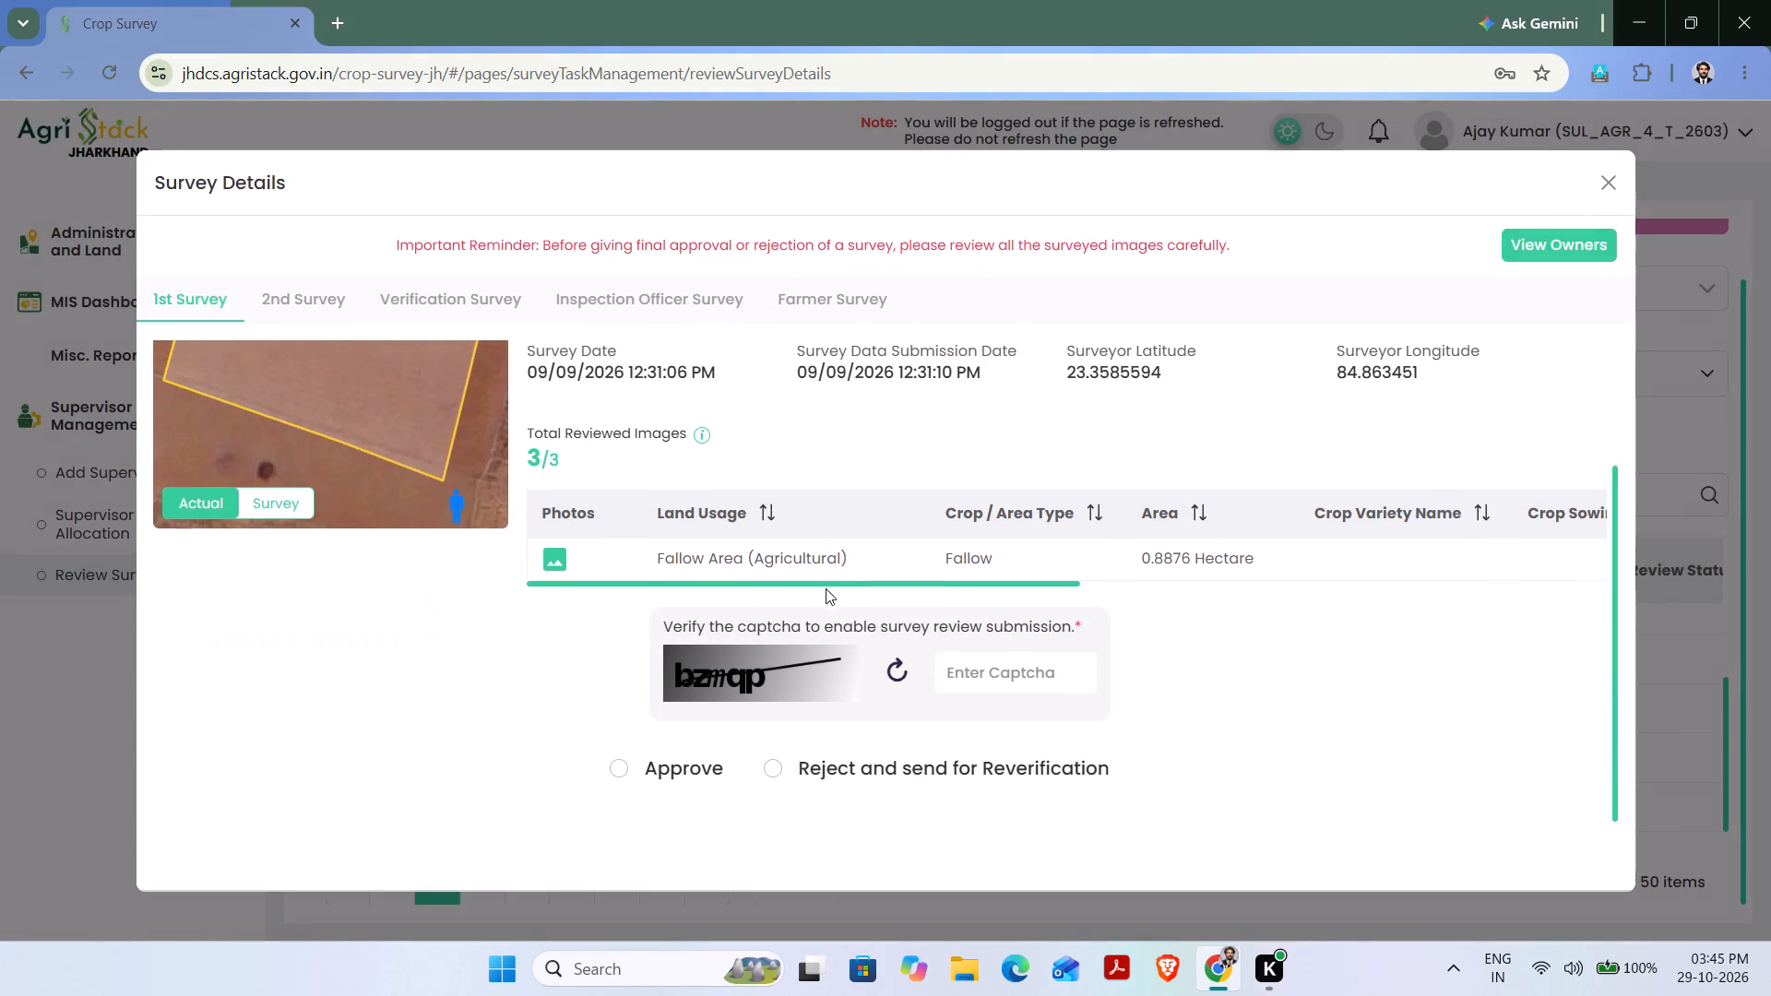
click(985, 669)
text(bz)
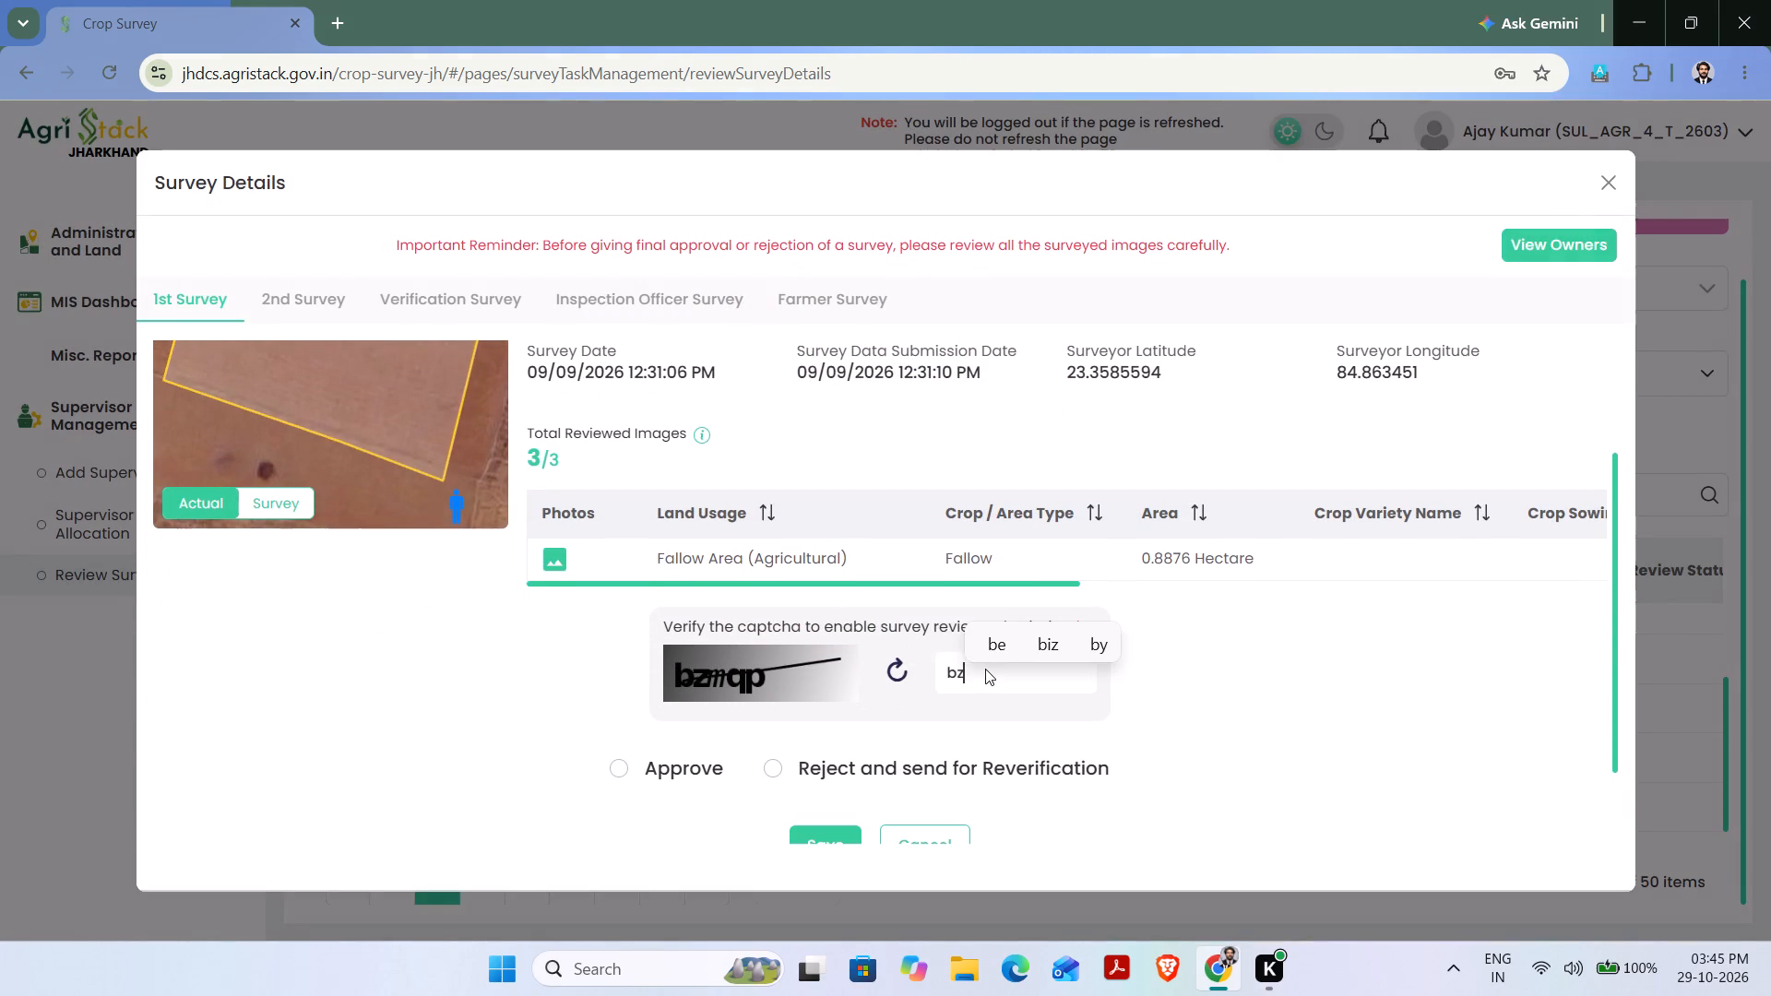
key(m)
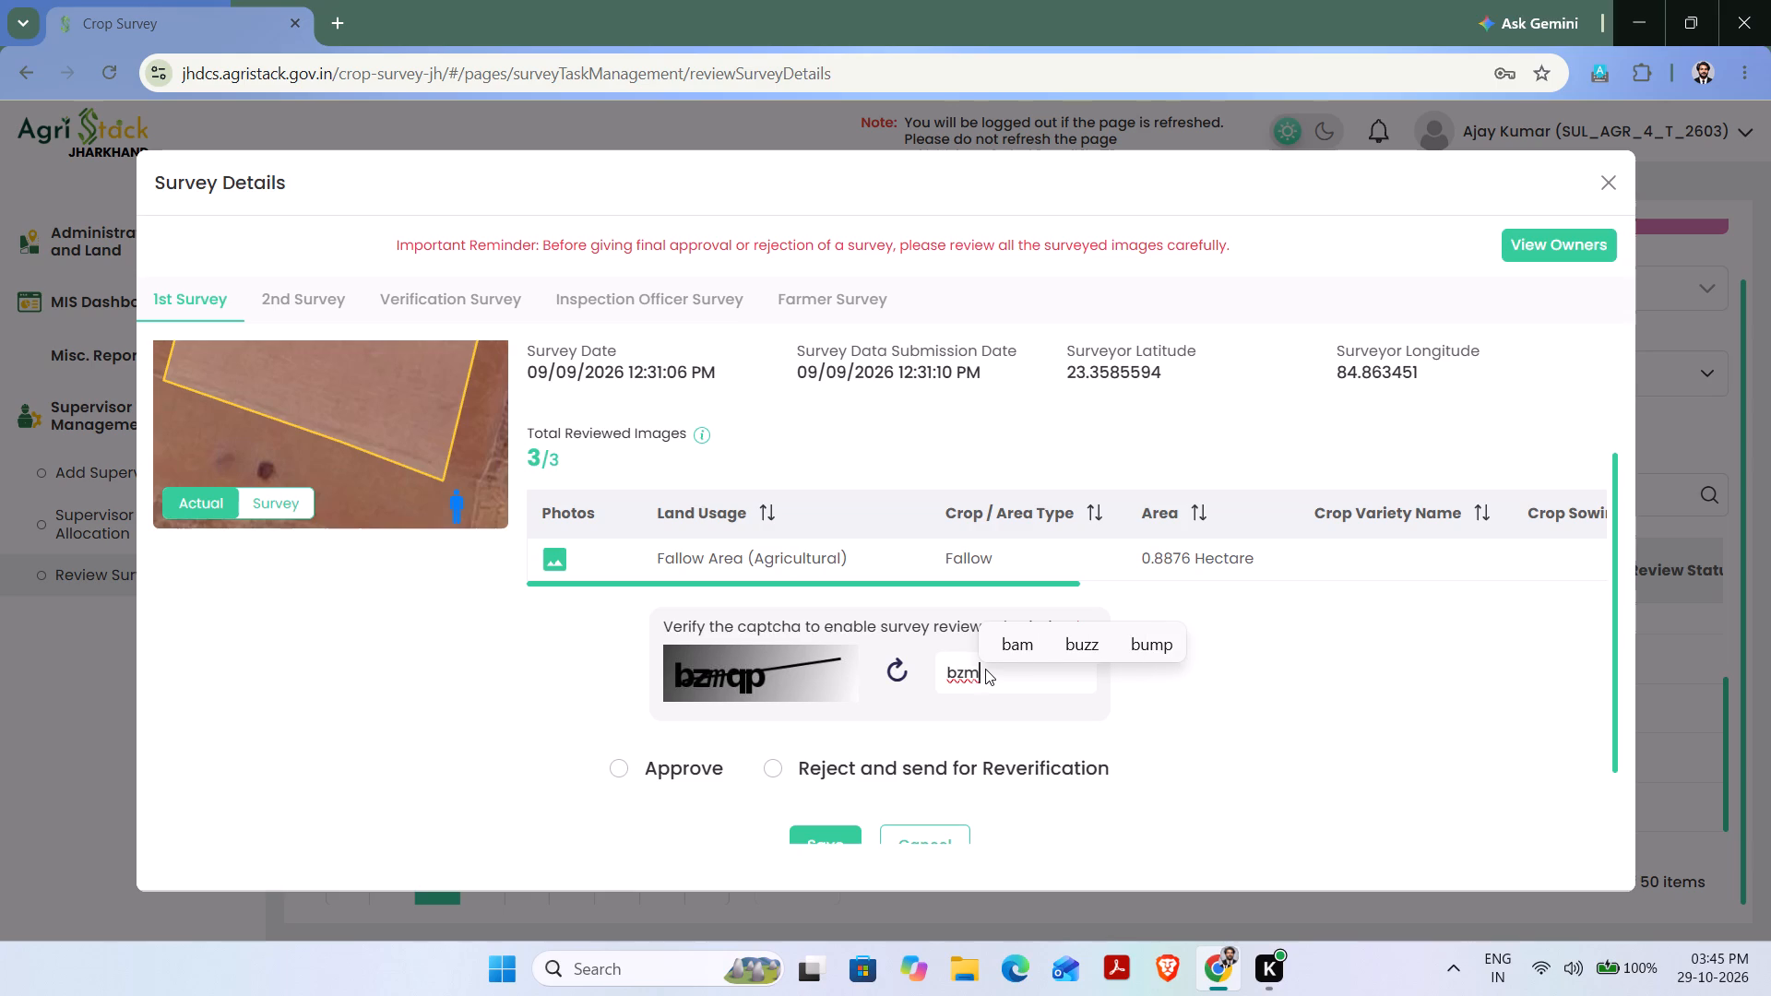
text(qp)
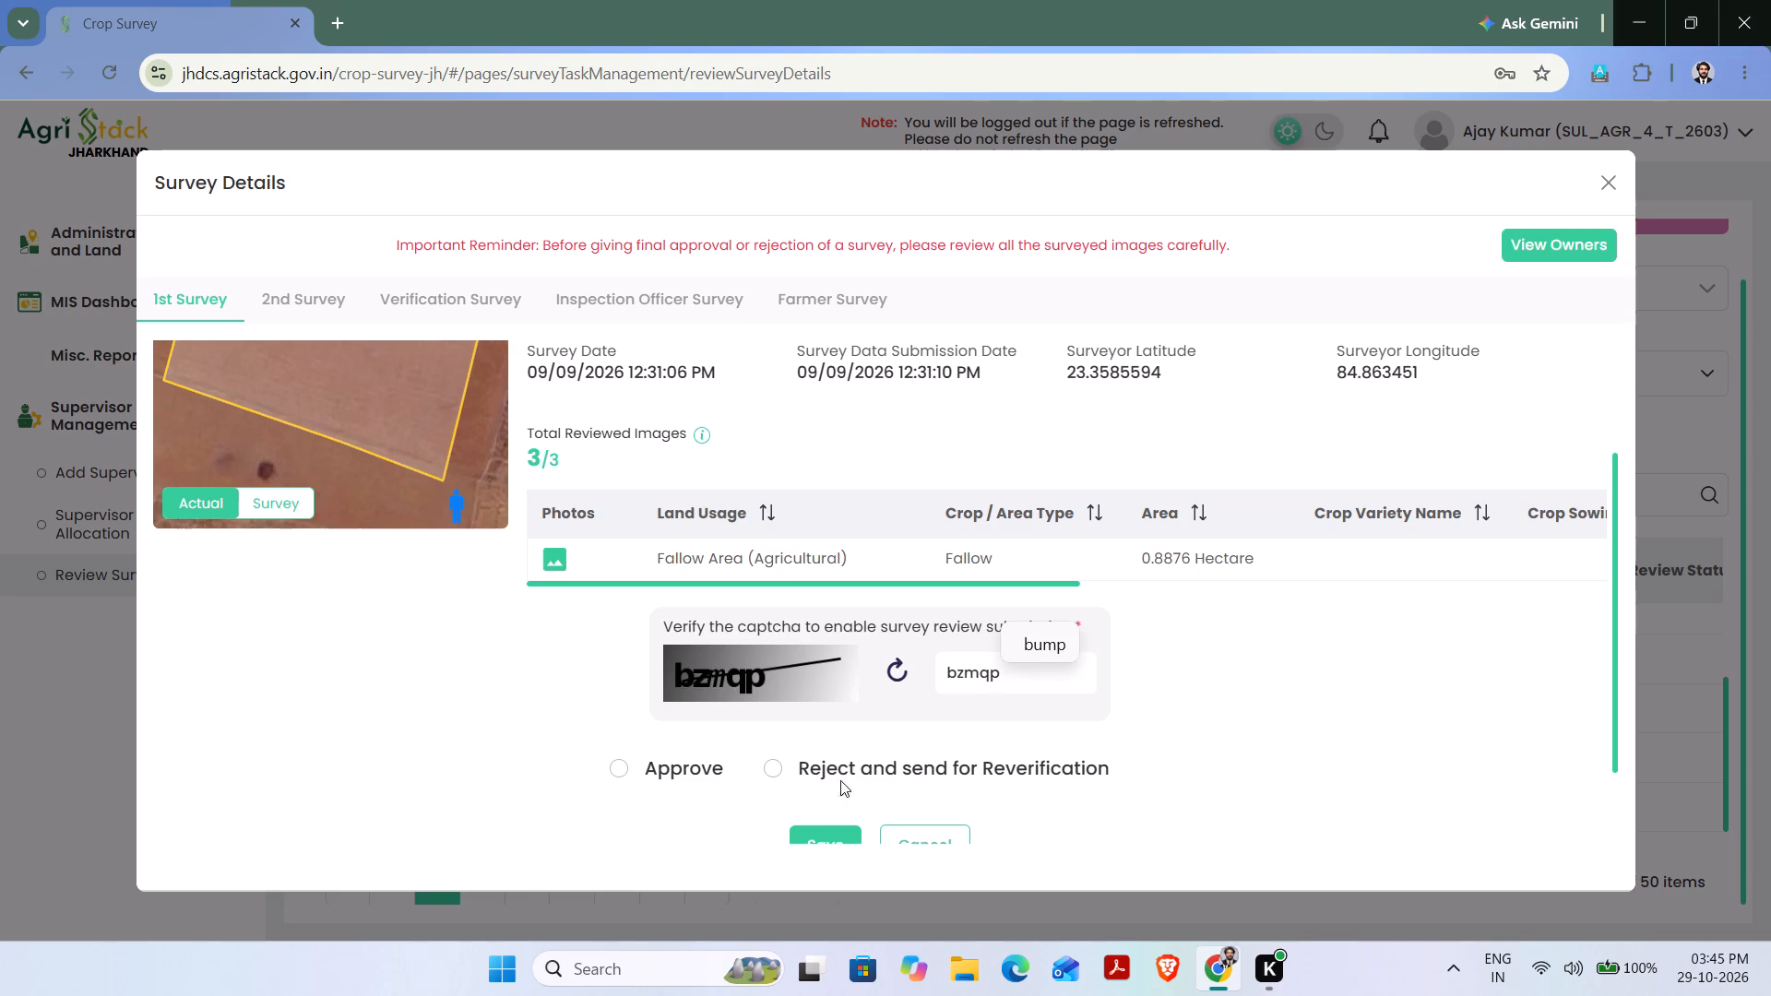
click(661, 772)
scroll(663, 773, down, 1)
click(813, 772)
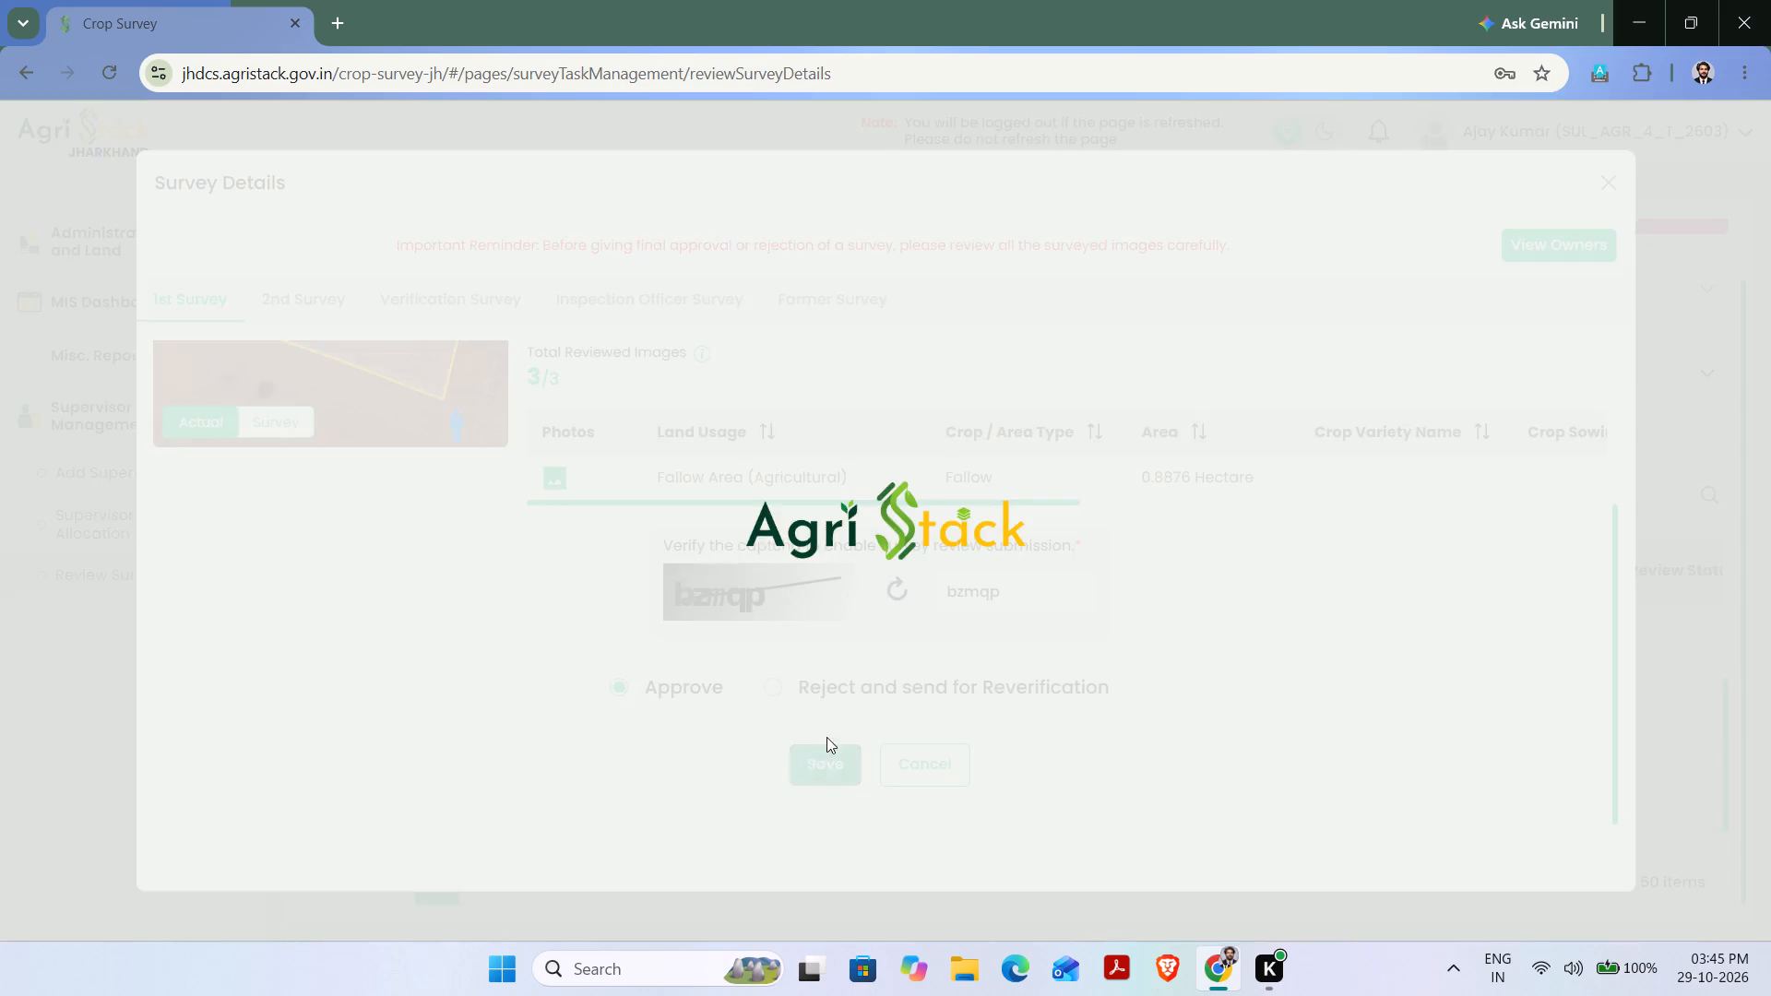
click(893, 562)
Open the record for survey number 71 and approve all three photos of its 0.4354-hectare Fallow area.
click(343, 796)
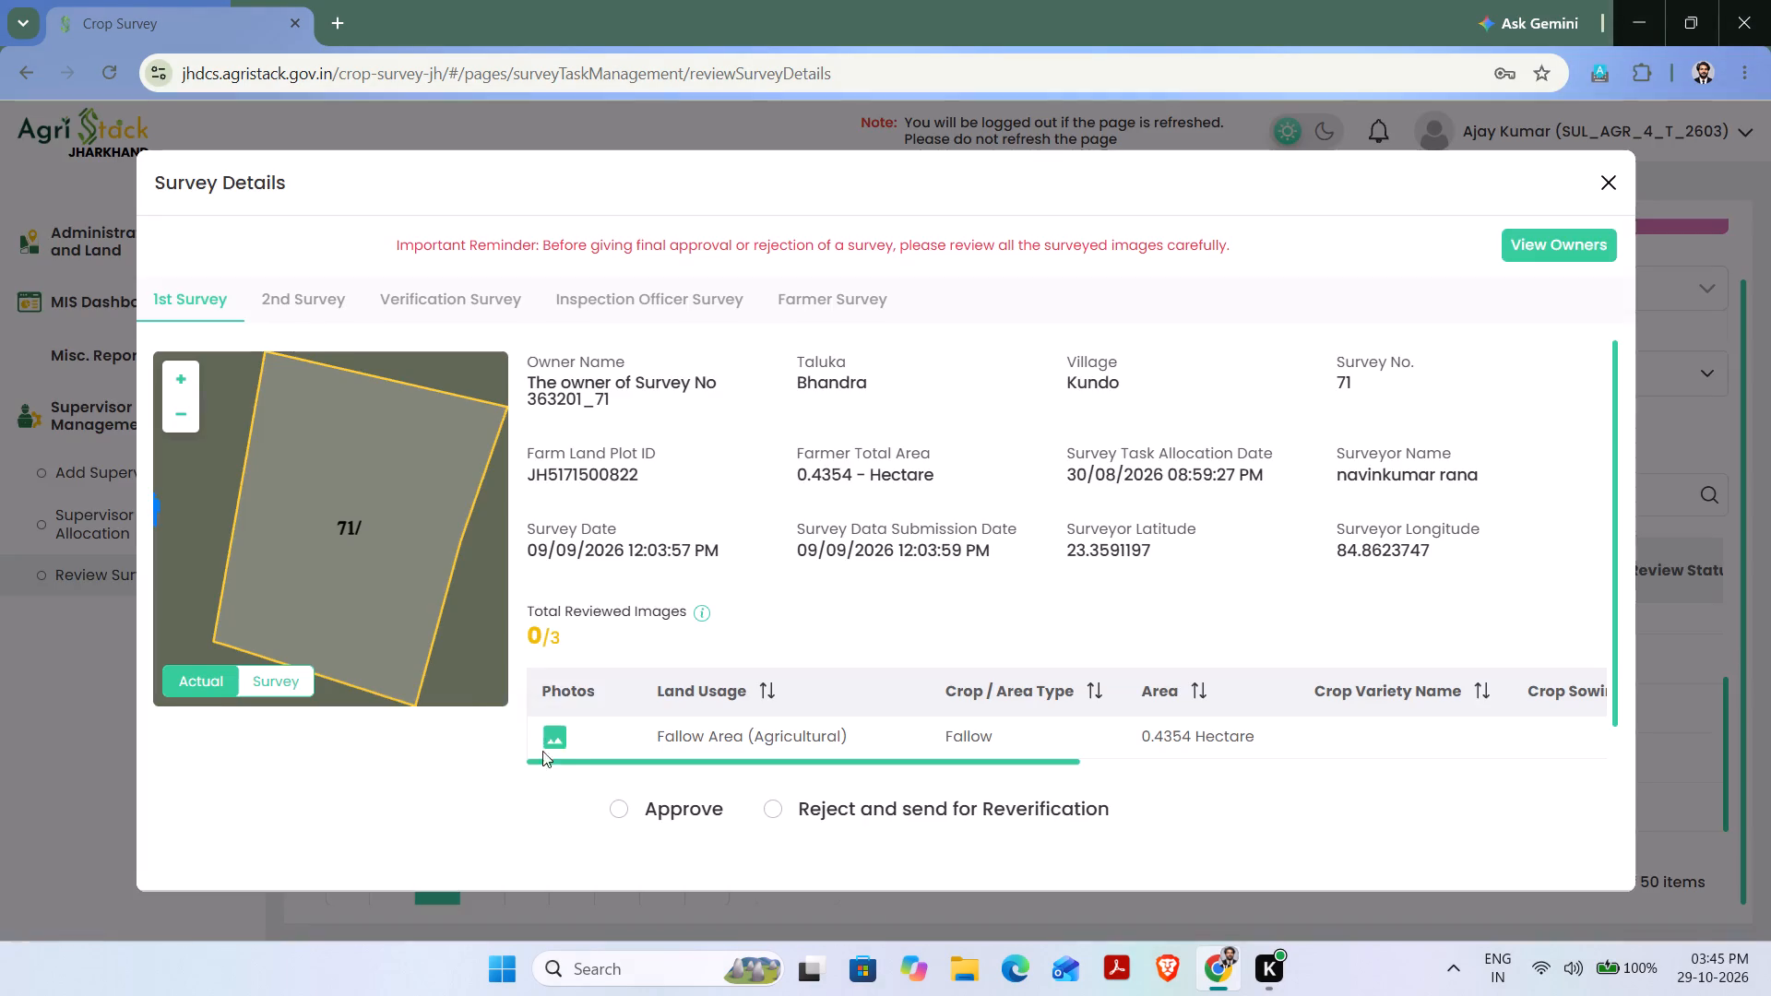
click(558, 734)
click(737, 815)
drag(909, 705, 848, 715)
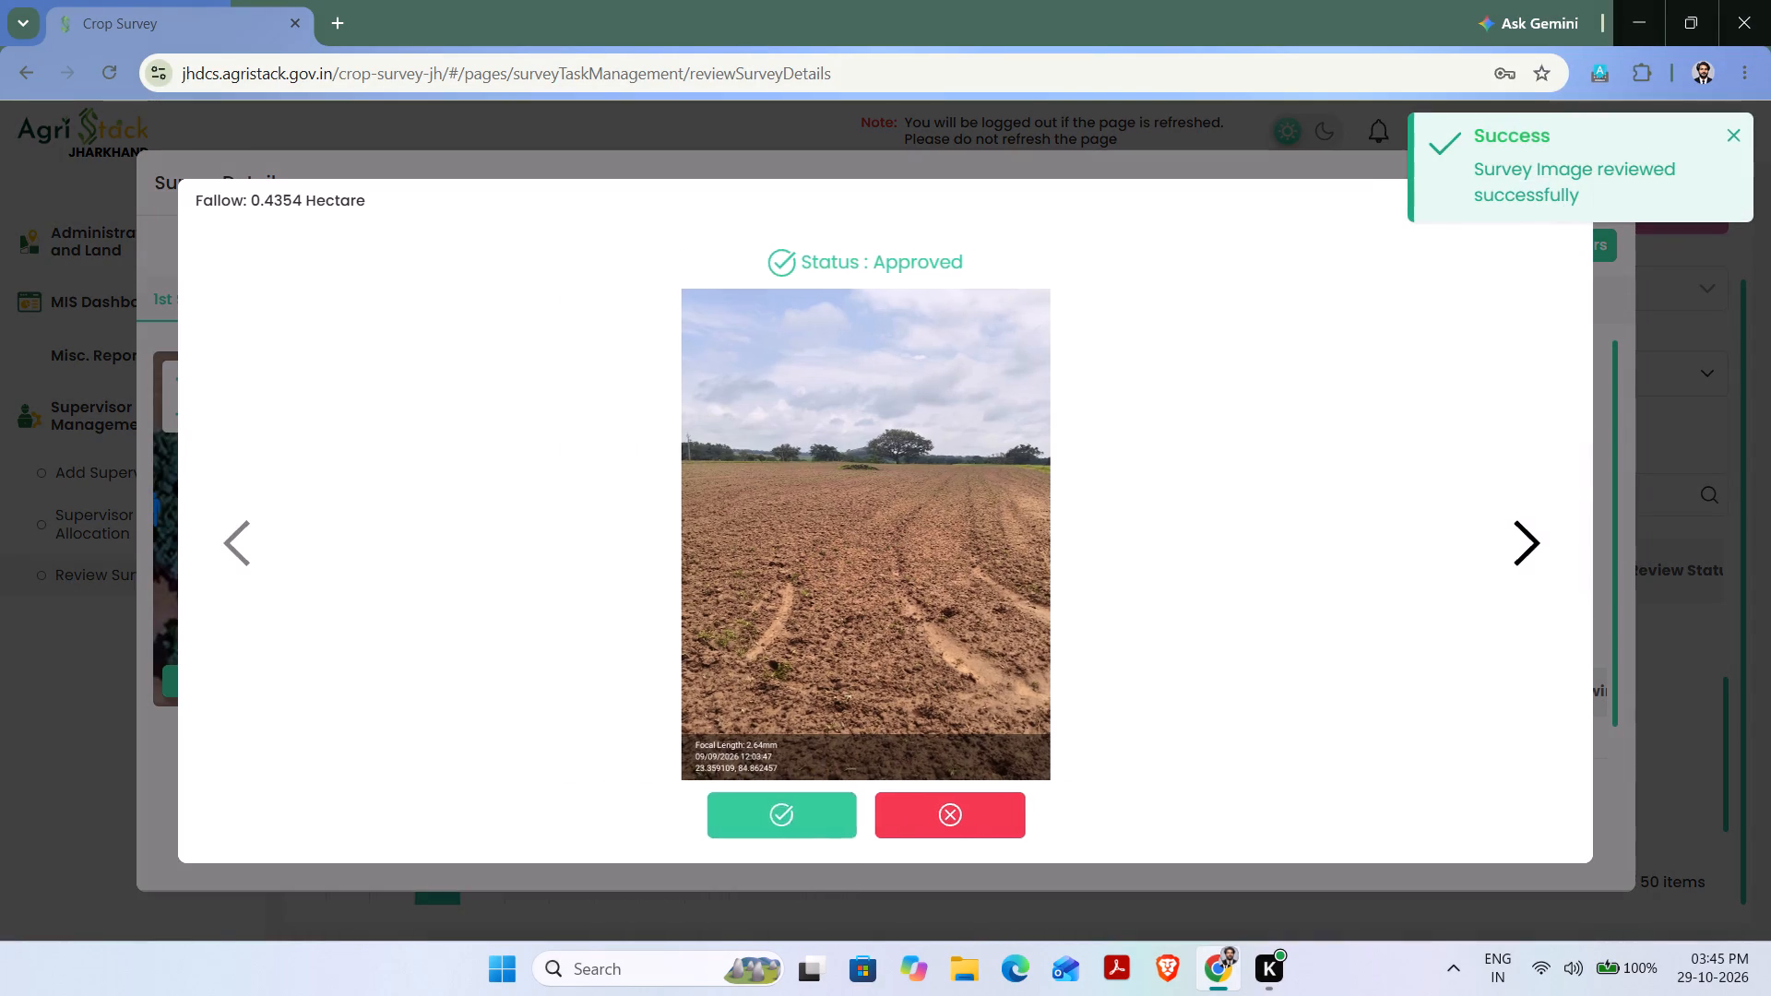
drag(848, 715, 772, 725)
click(759, 814)
drag(895, 666, 778, 692)
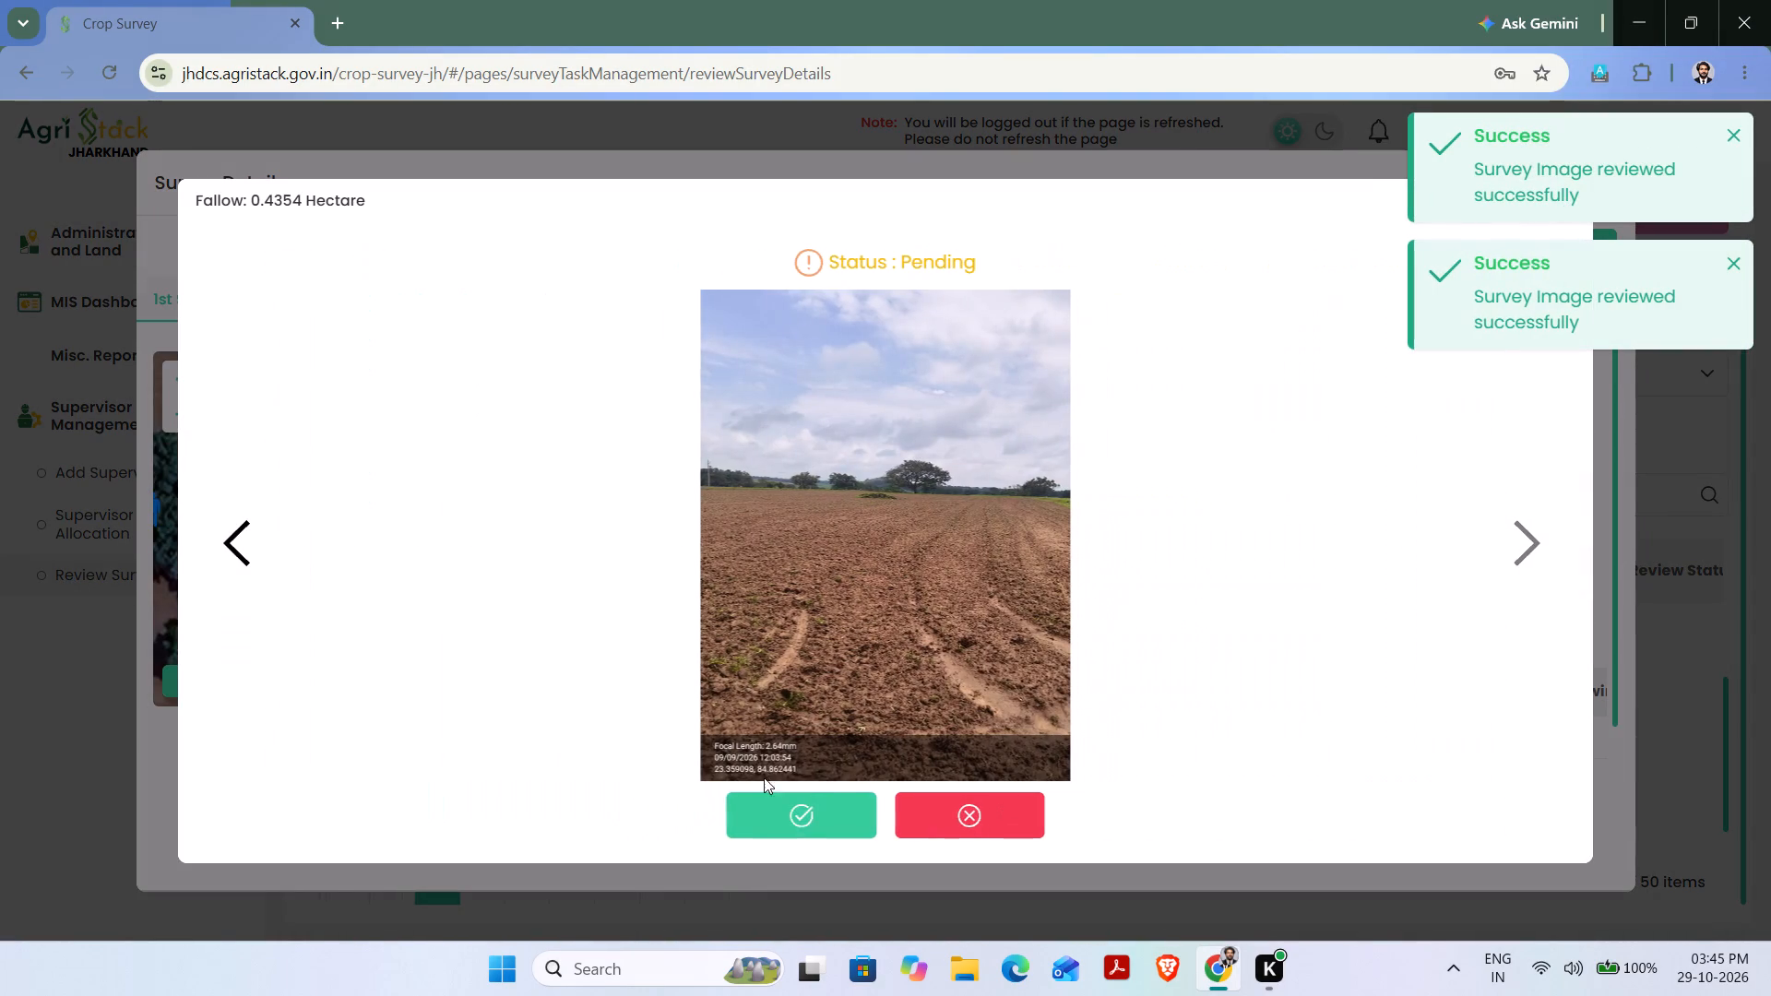
click(769, 808)
drag(928, 657, 843, 668)
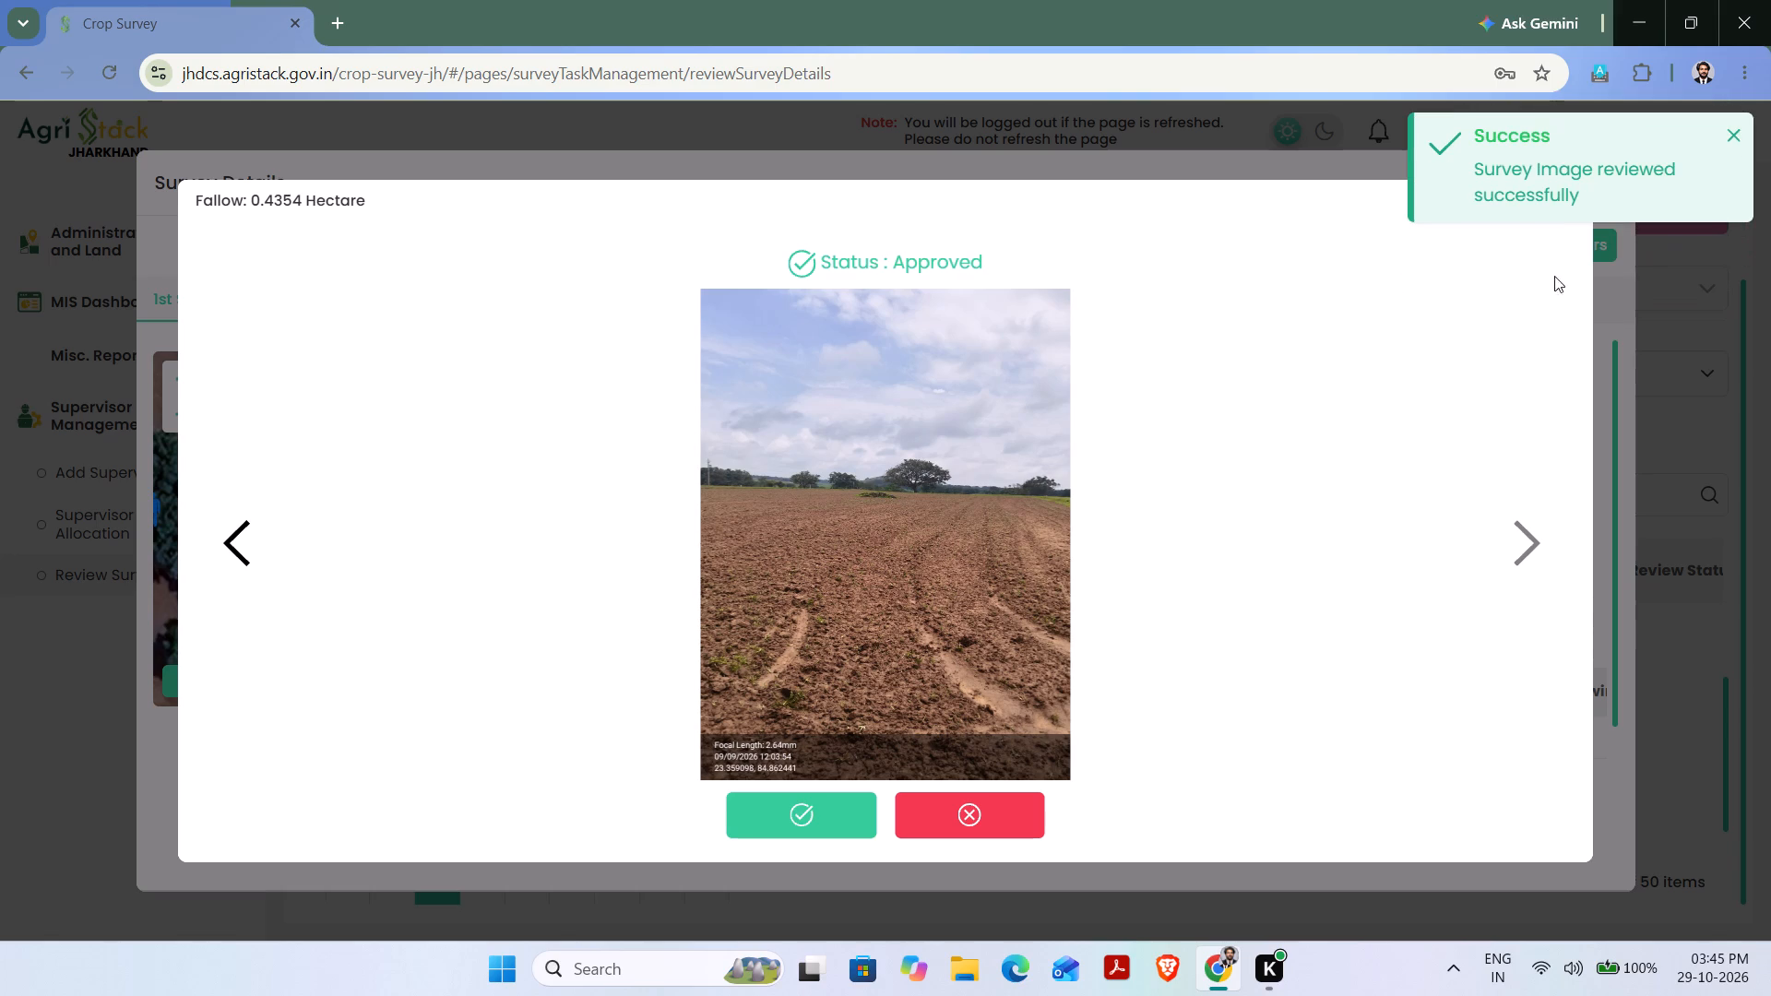
click(1568, 202)
Mark the first survey of survey number 71 as Approve, save the review and close its details.
scroll(978, 541, down, 1)
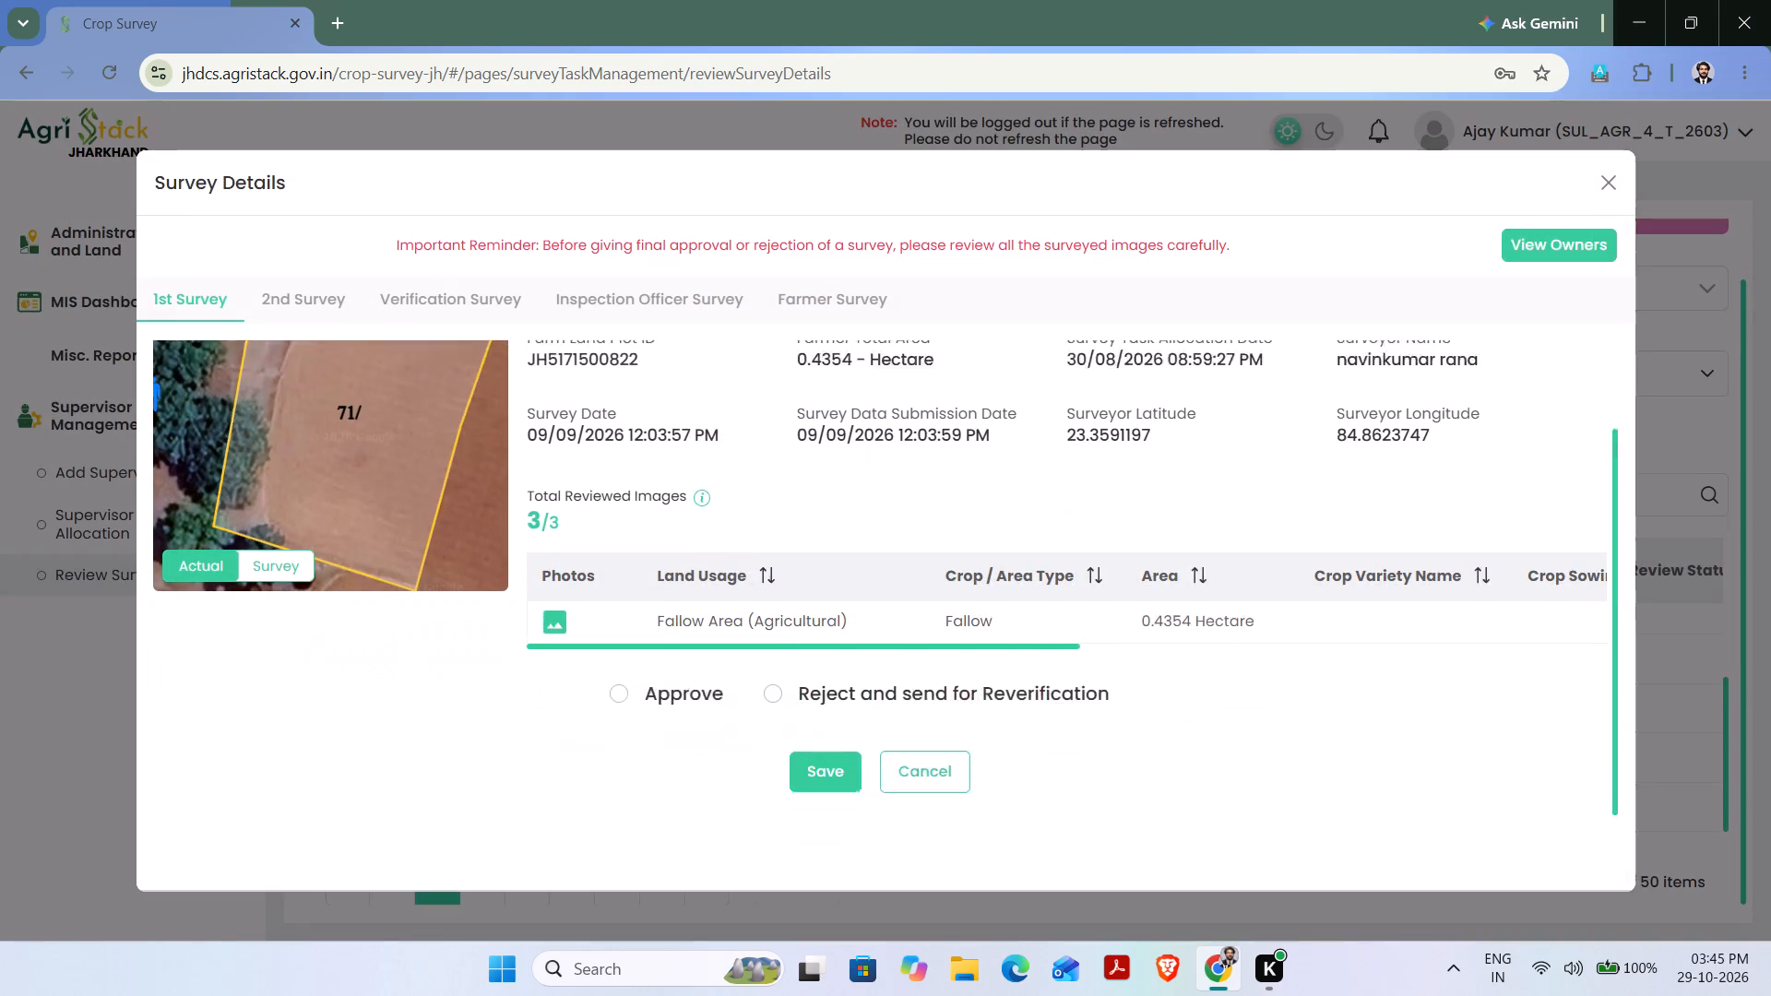
scroll(978, 541, down, 1)
click(710, 656)
click(826, 721)
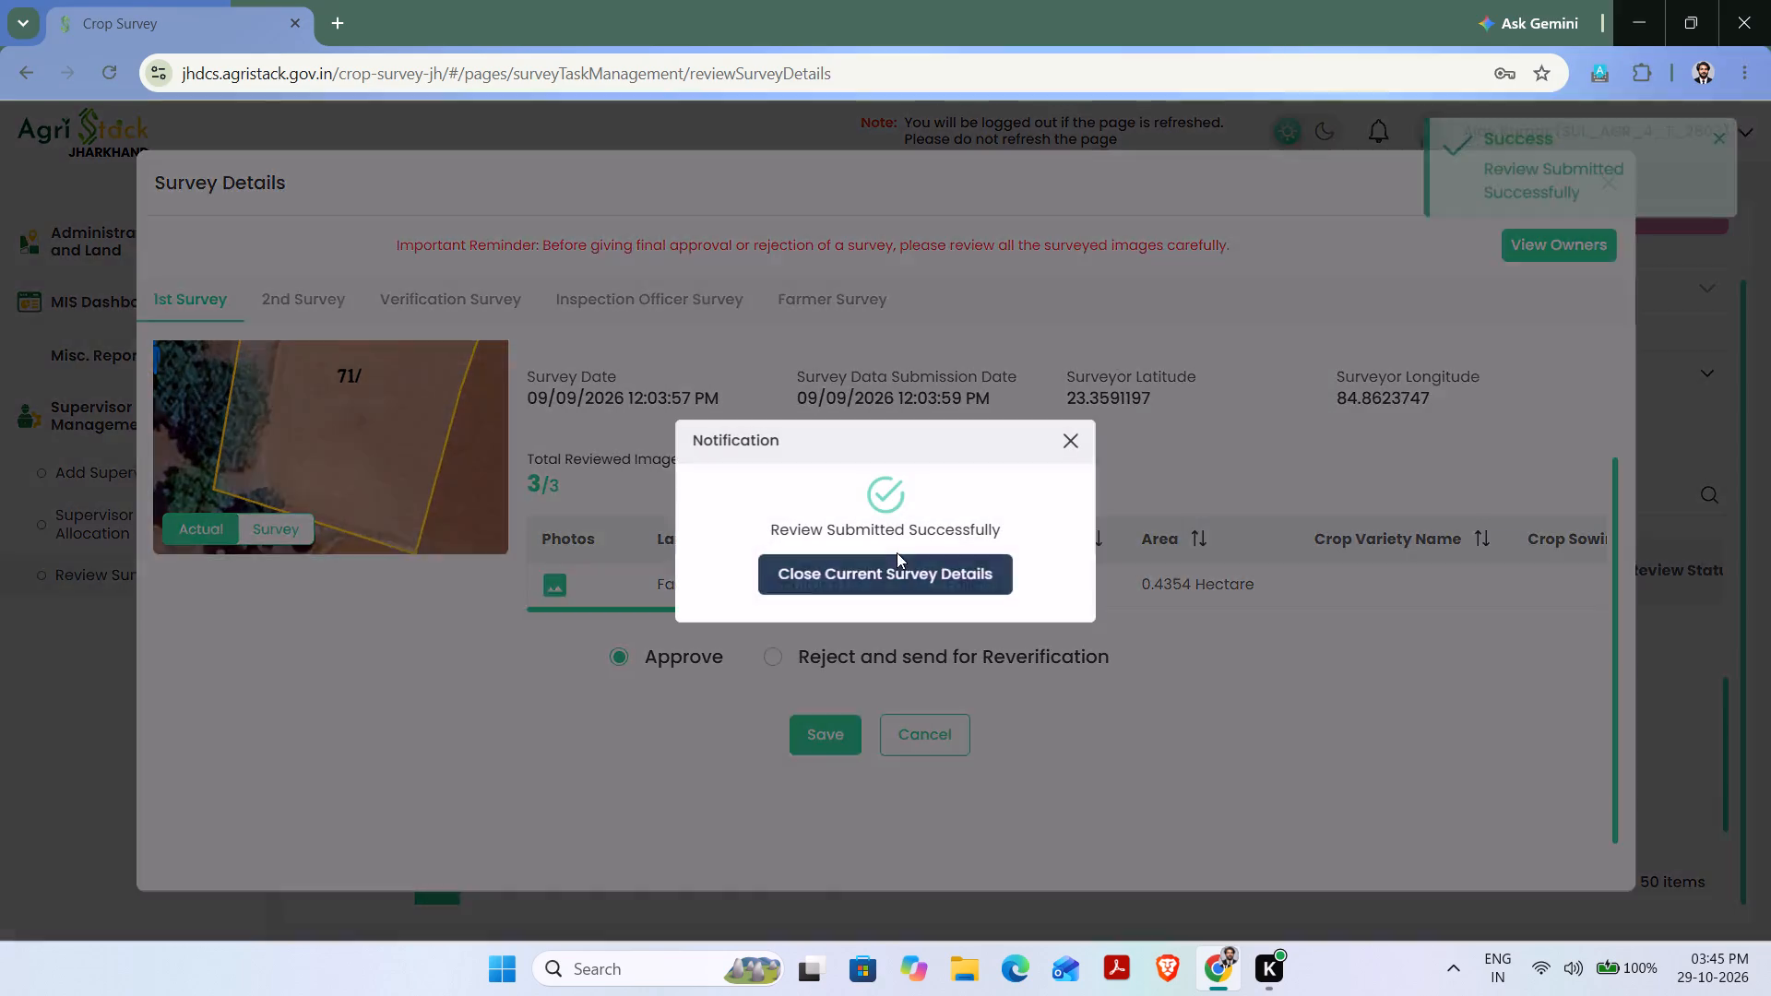
click(897, 551)
click(886, 565)
Reapply the current Kundo village filters to refresh the list of conducted first surveys.
click(343, 755)
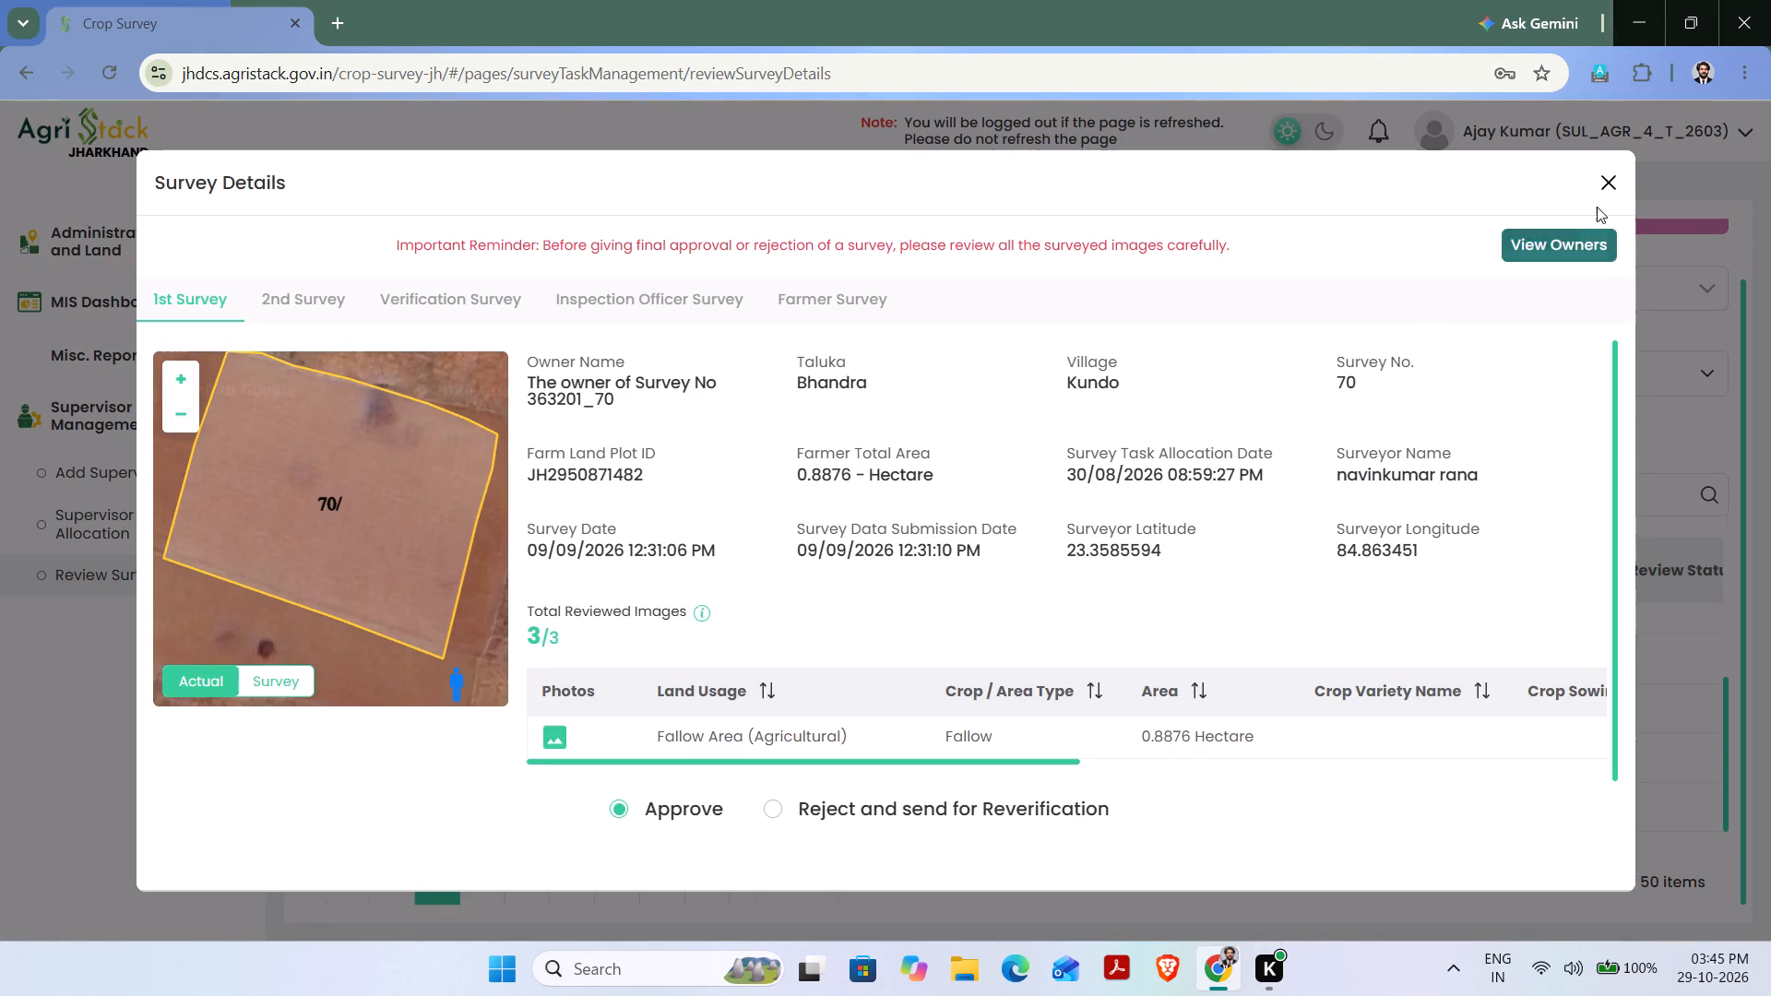
click(1602, 196)
click(373, 440)
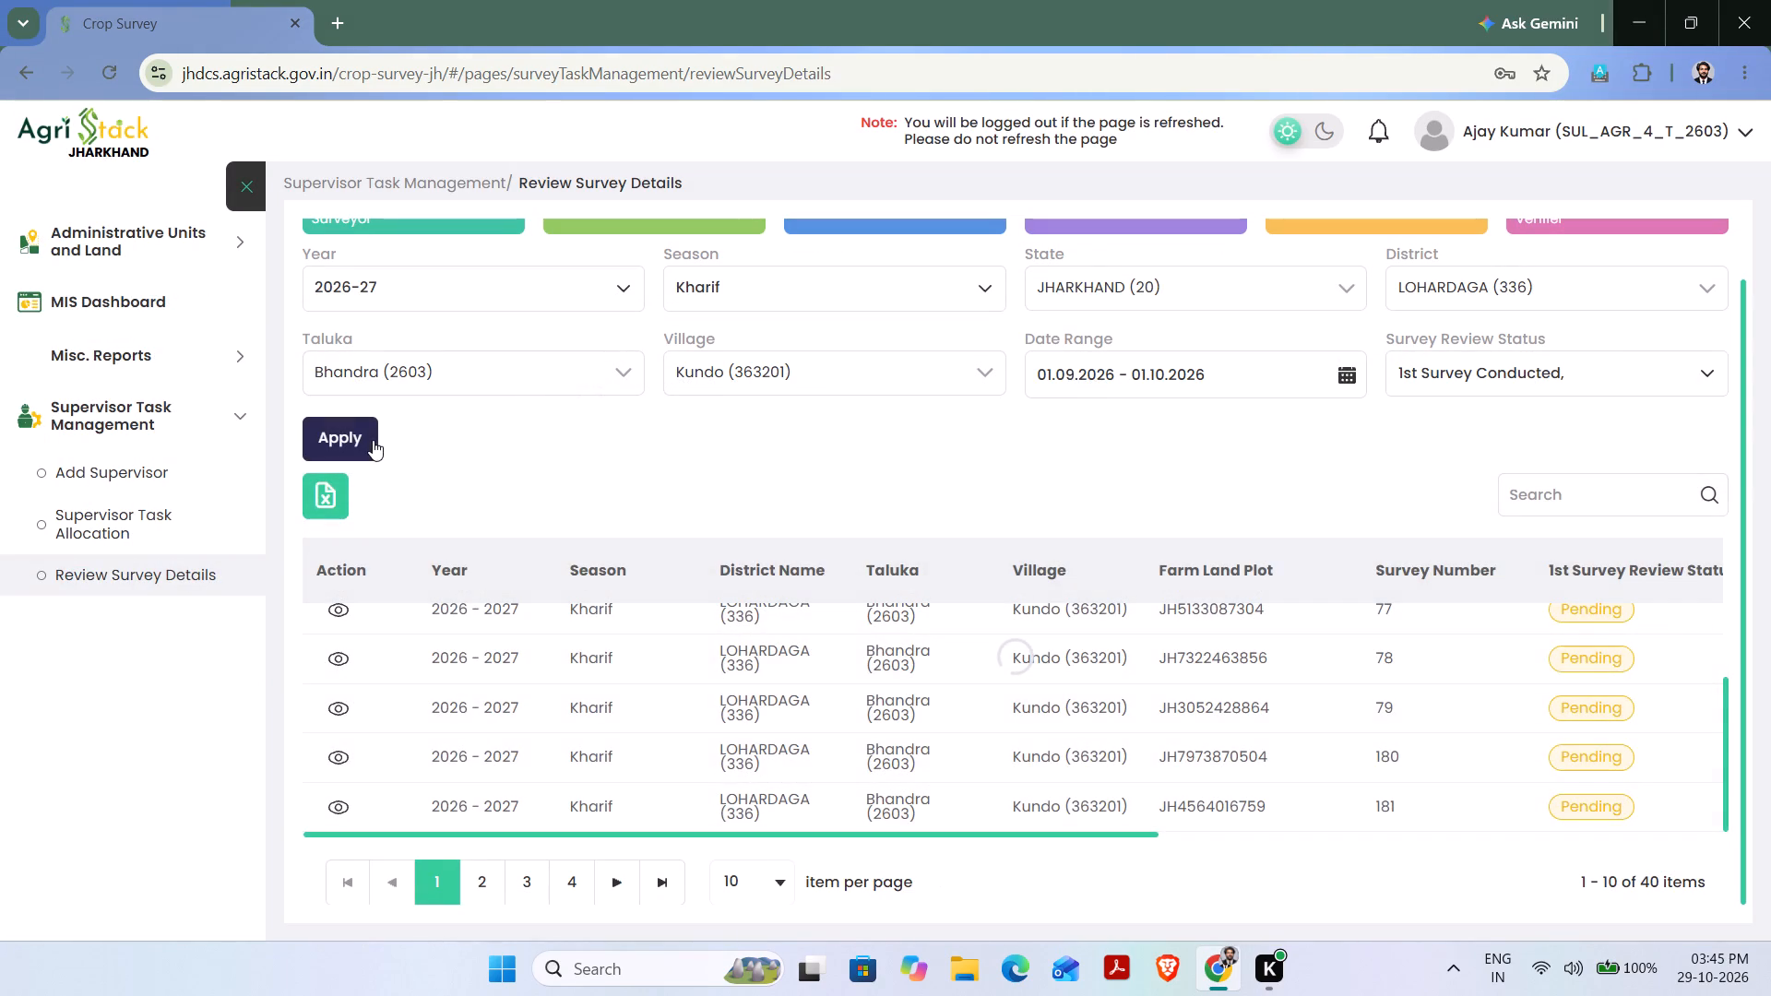
Open the record for survey number 72 and approve all three photos of its 1.5579-hectare Waste area.
scroll(402, 650, up, 4)
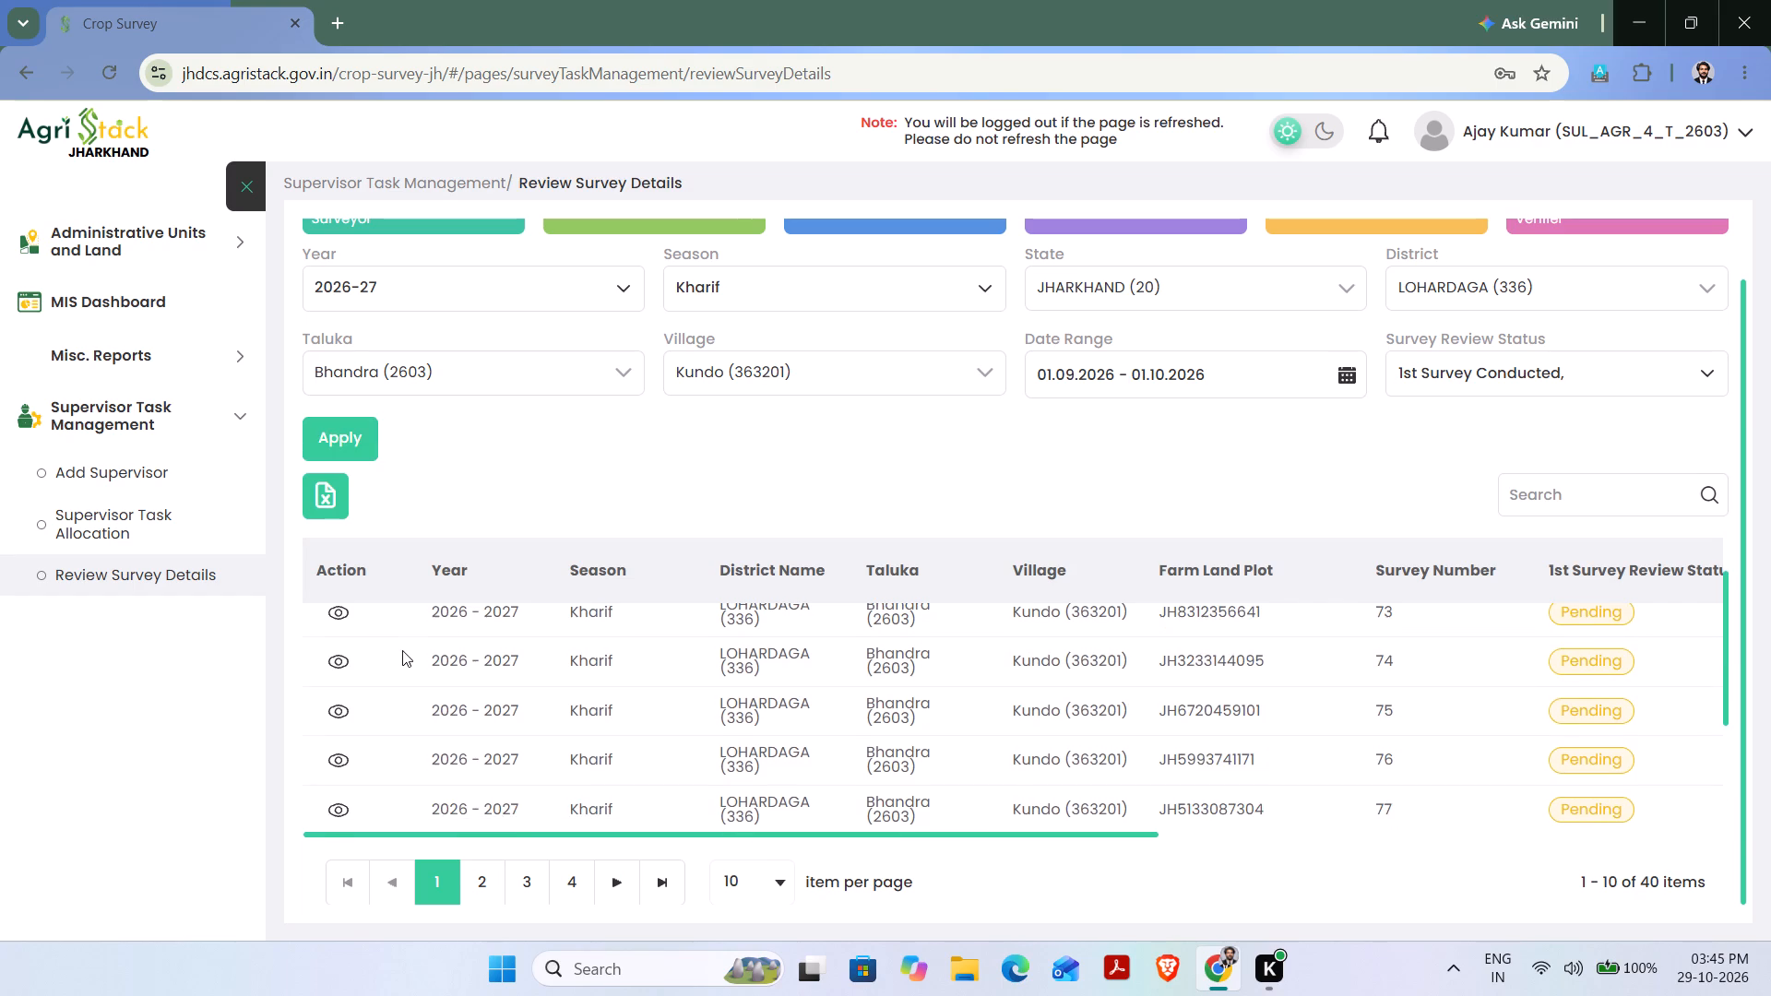
scroll(402, 650, up, 2)
click(332, 623)
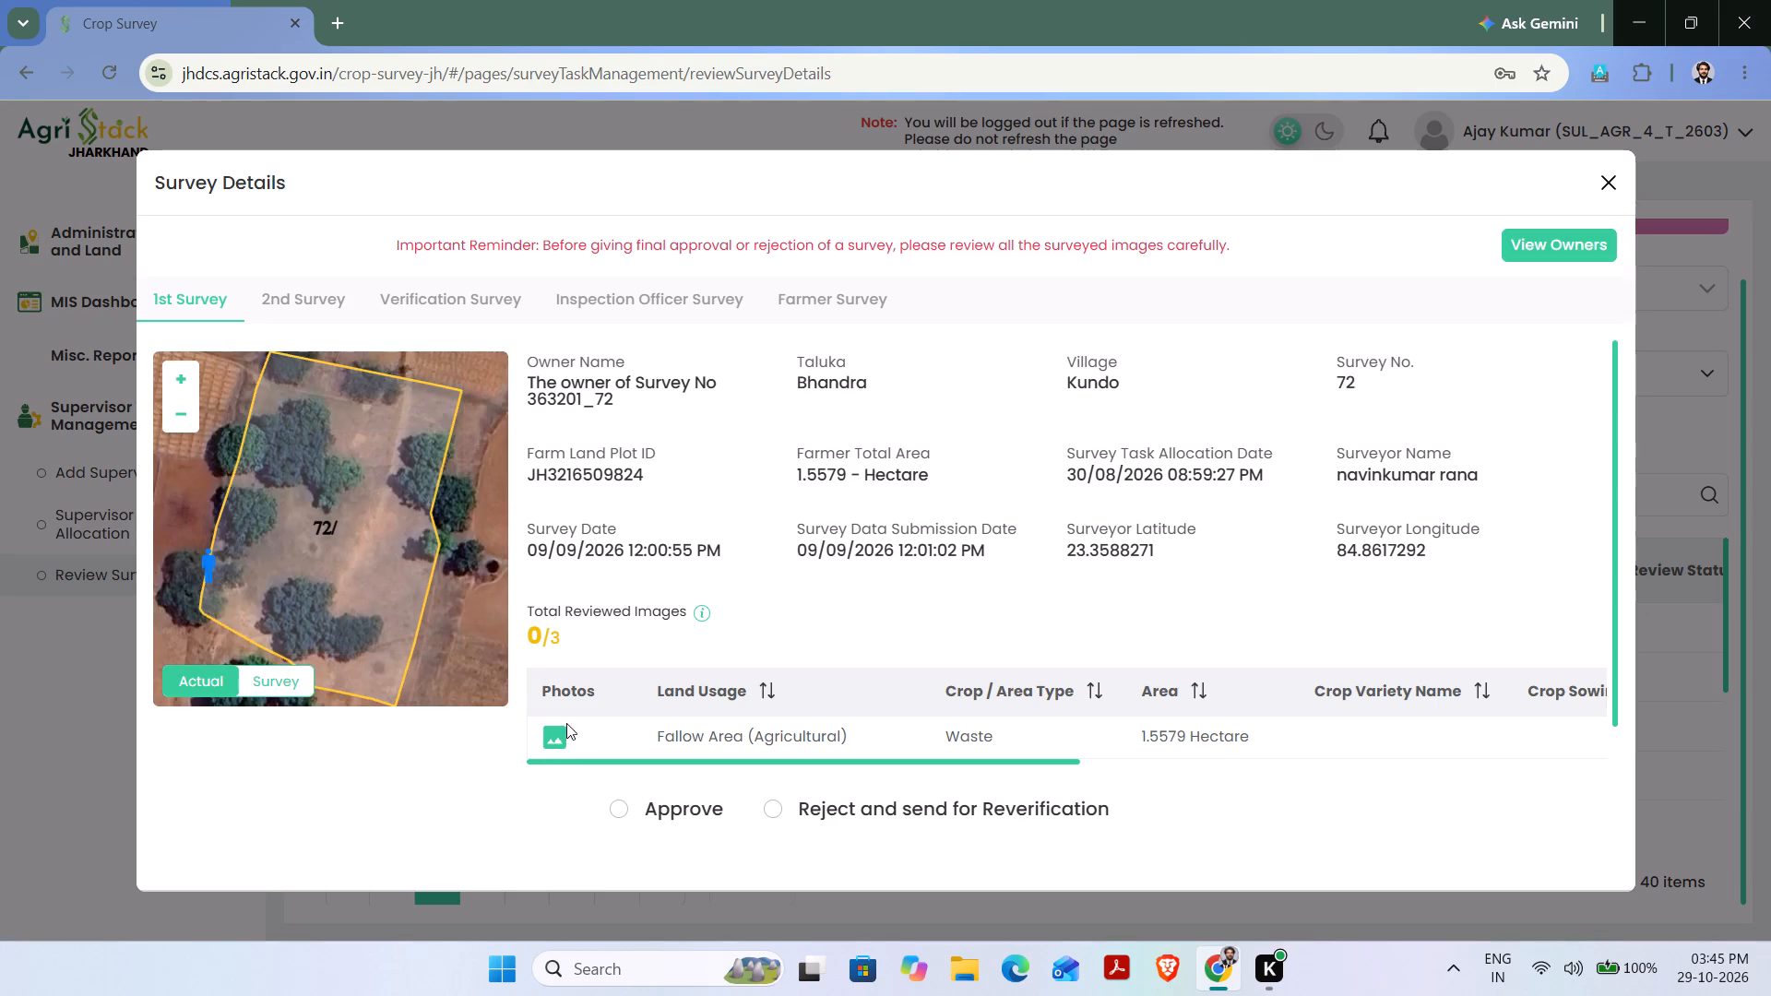
click(549, 735)
click(805, 820)
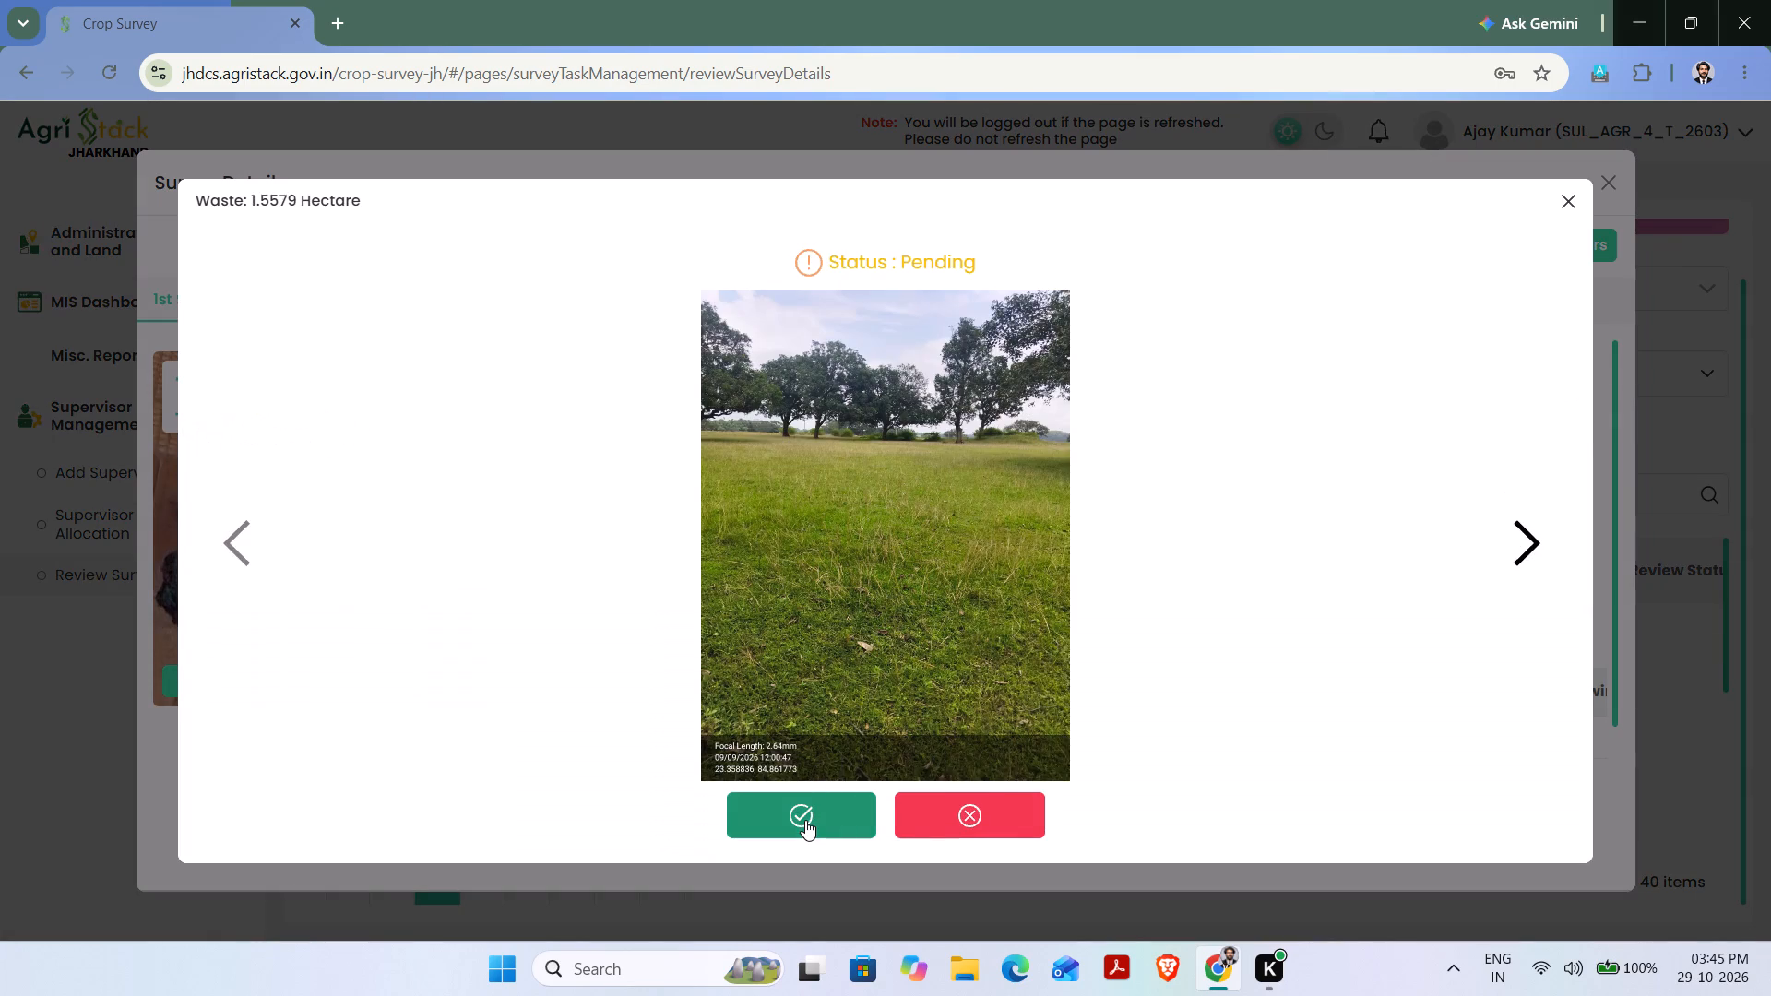
drag(927, 717, 776, 729)
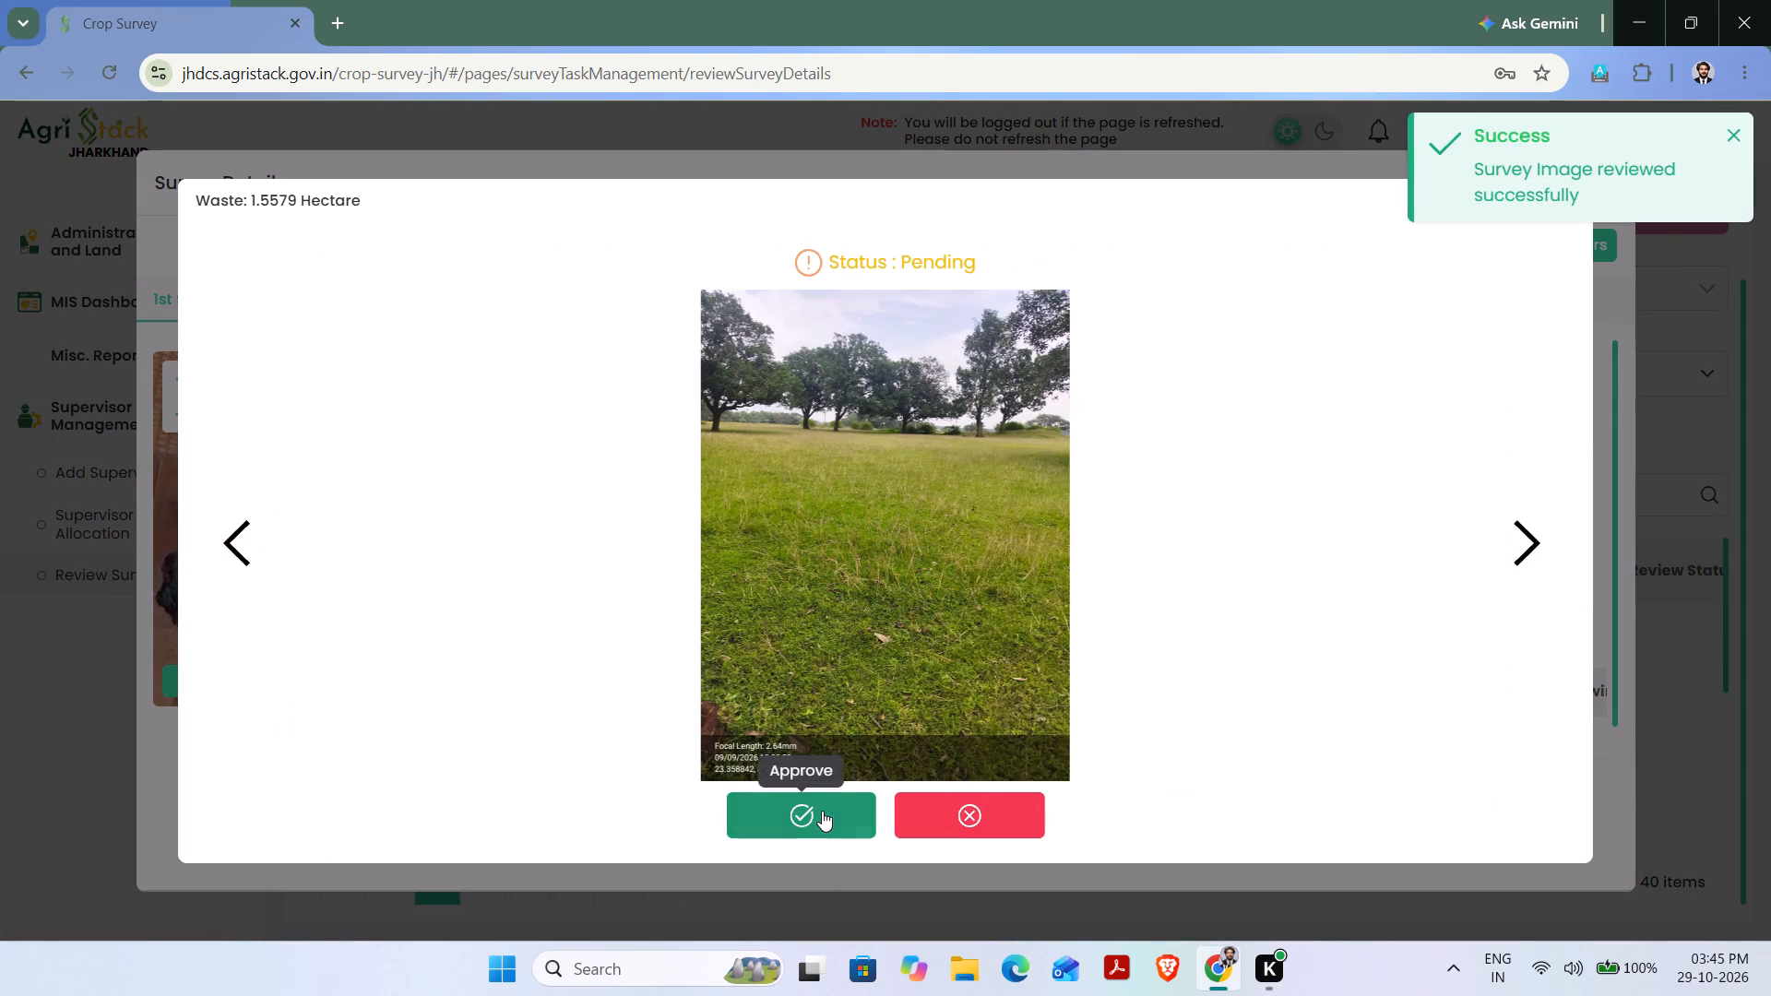
click(822, 811)
drag(851, 727, 757, 753)
click(786, 808)
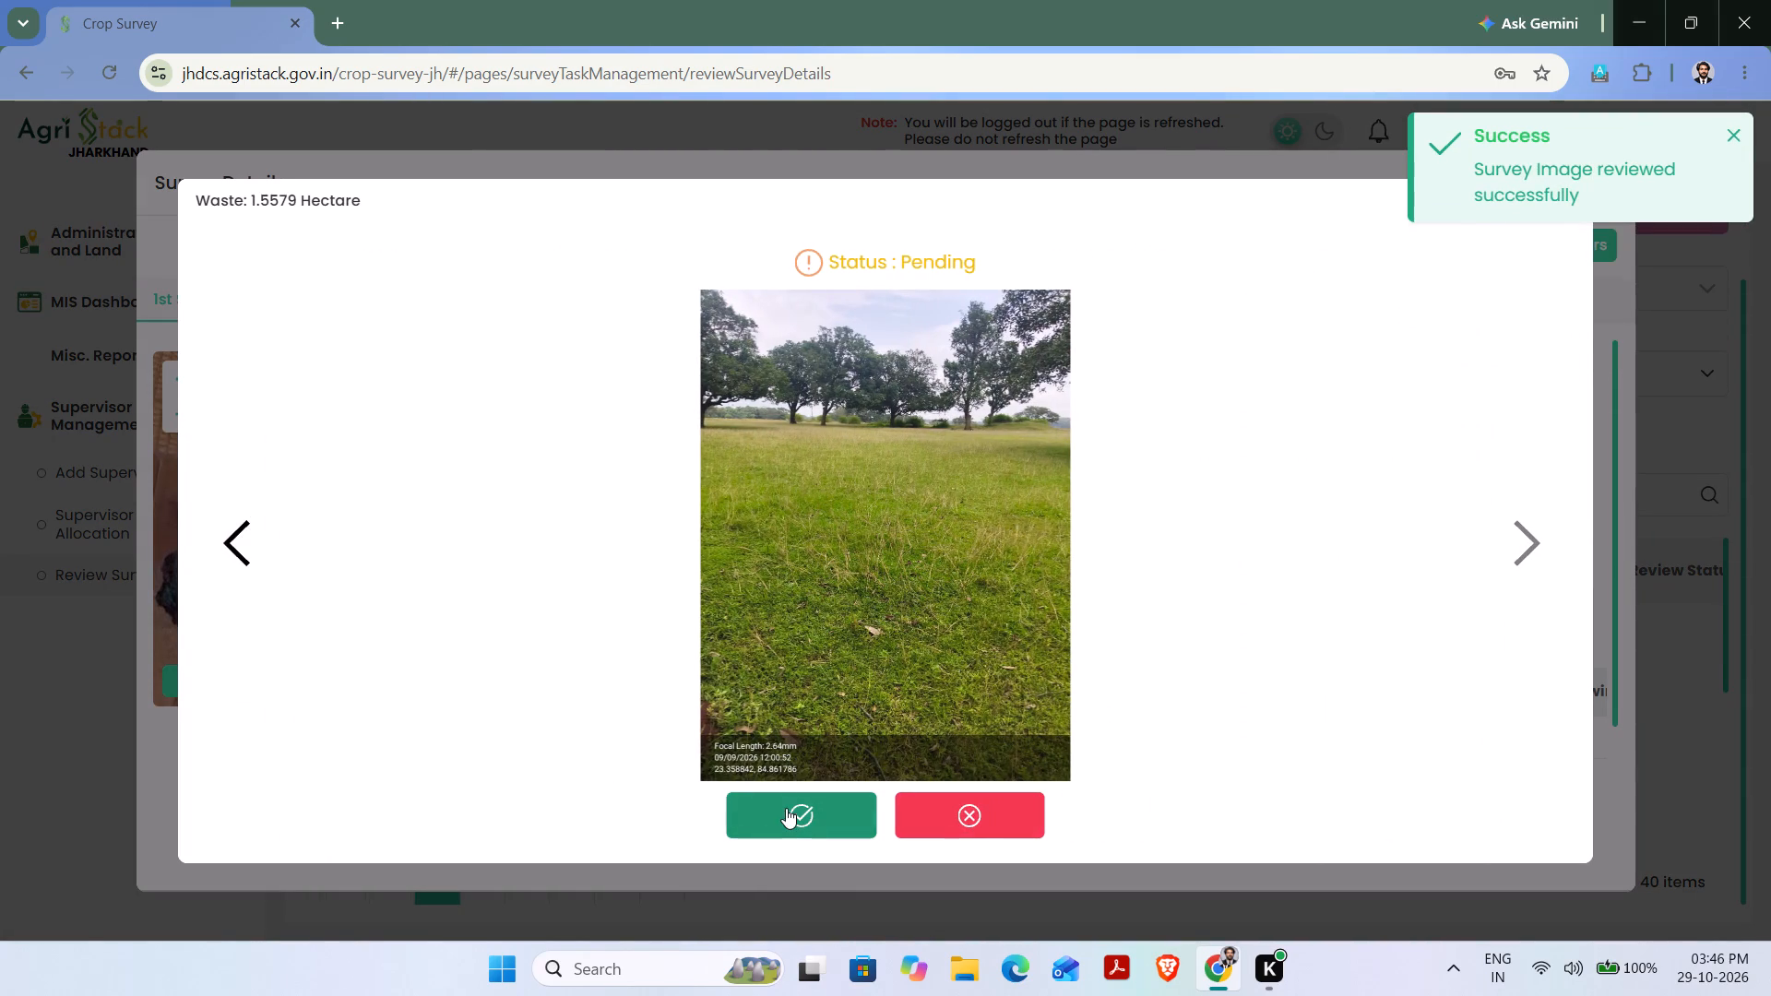
drag(906, 689, 824, 689)
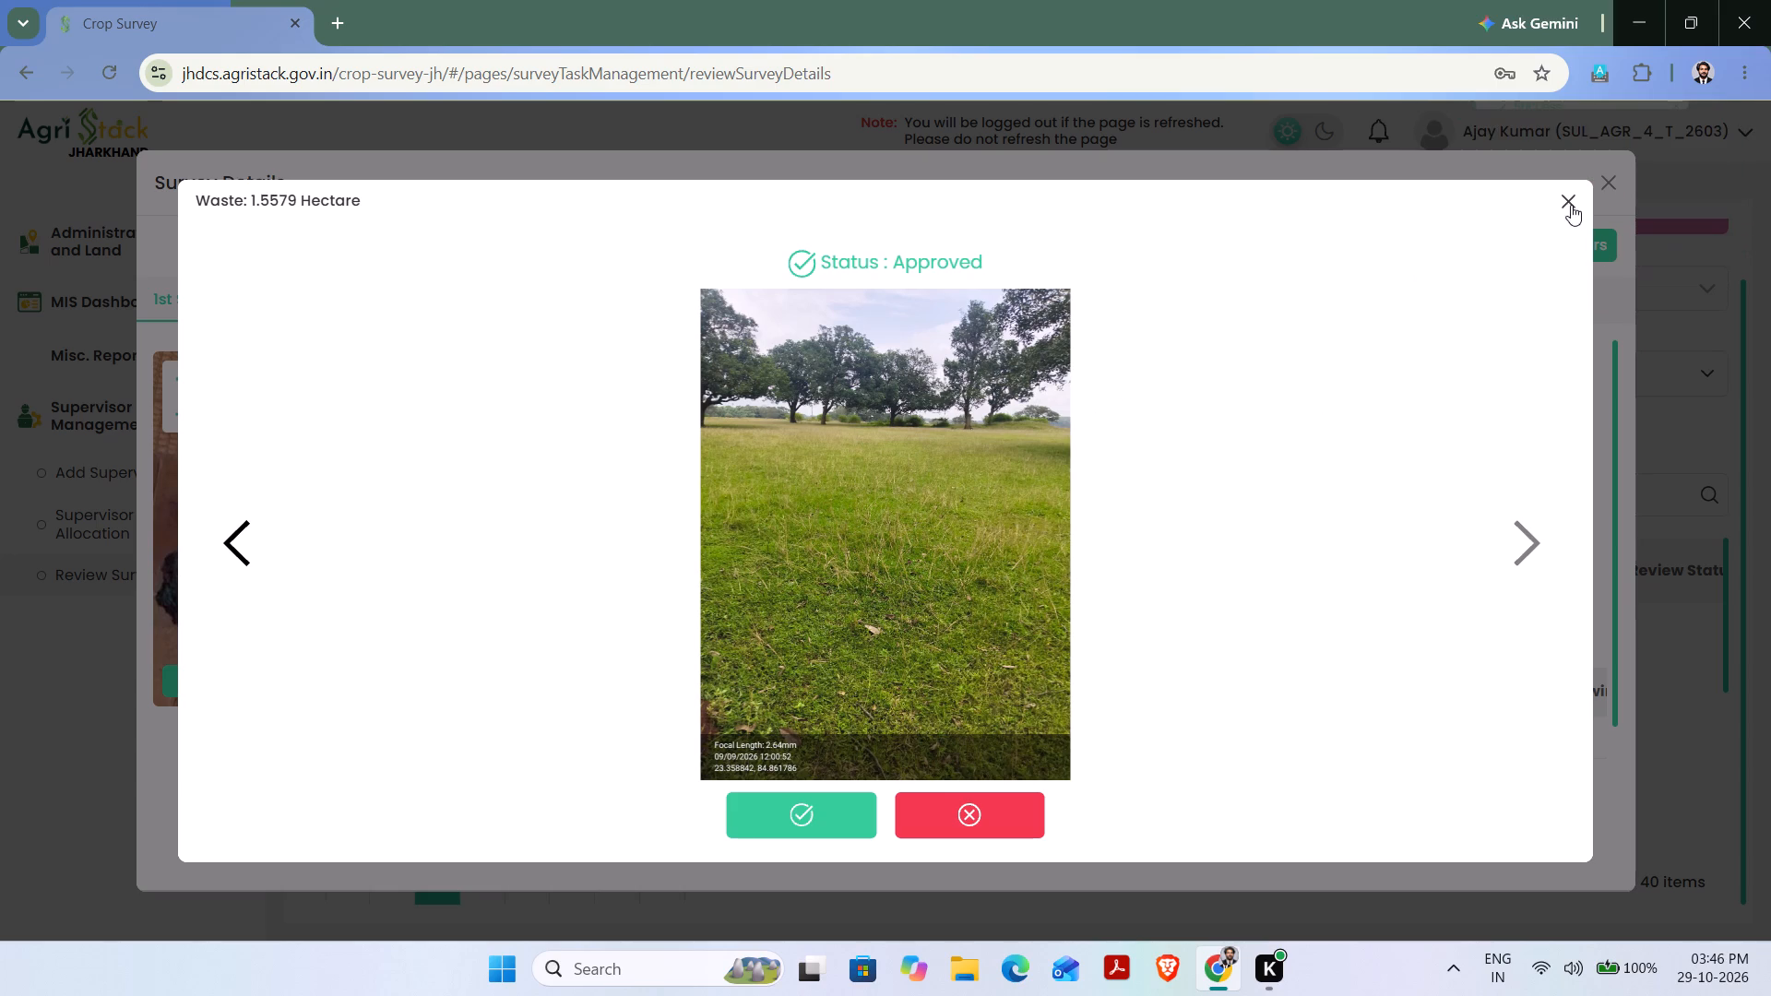
click(1570, 204)
Mark the first survey of survey number 72 as Approve, save the review and close its details.
scroll(907, 577, down, 2)
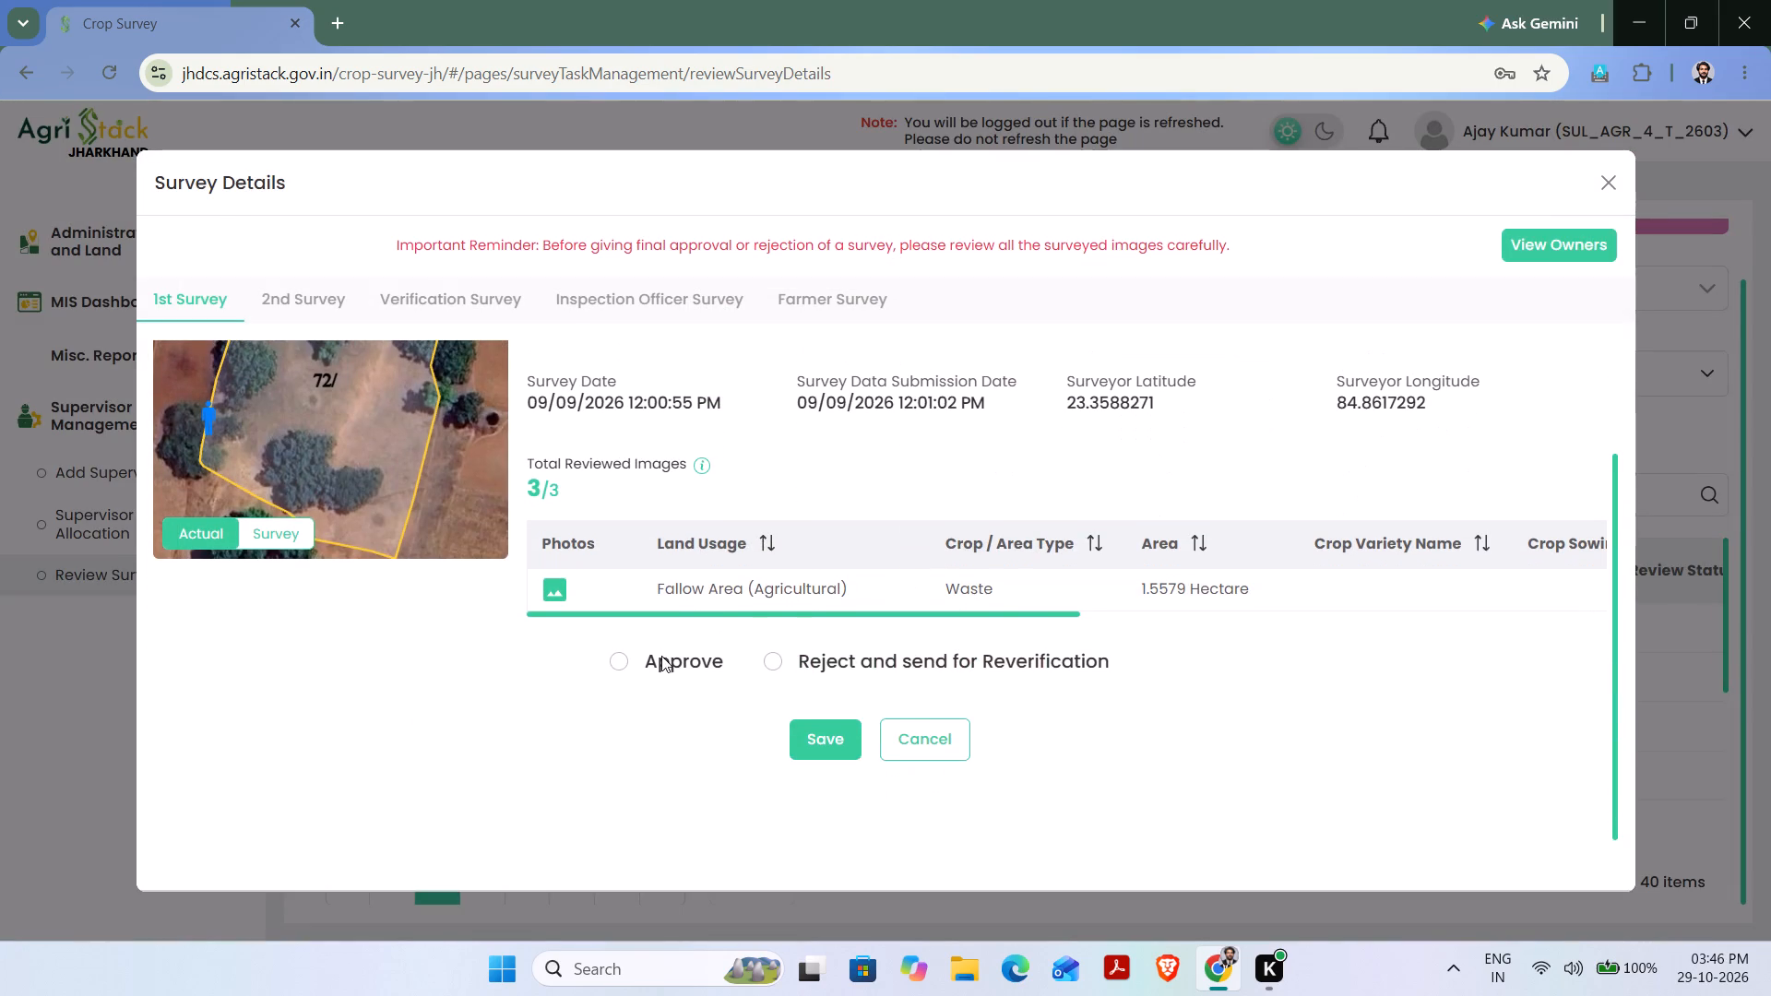
click(675, 657)
click(836, 731)
click(900, 557)
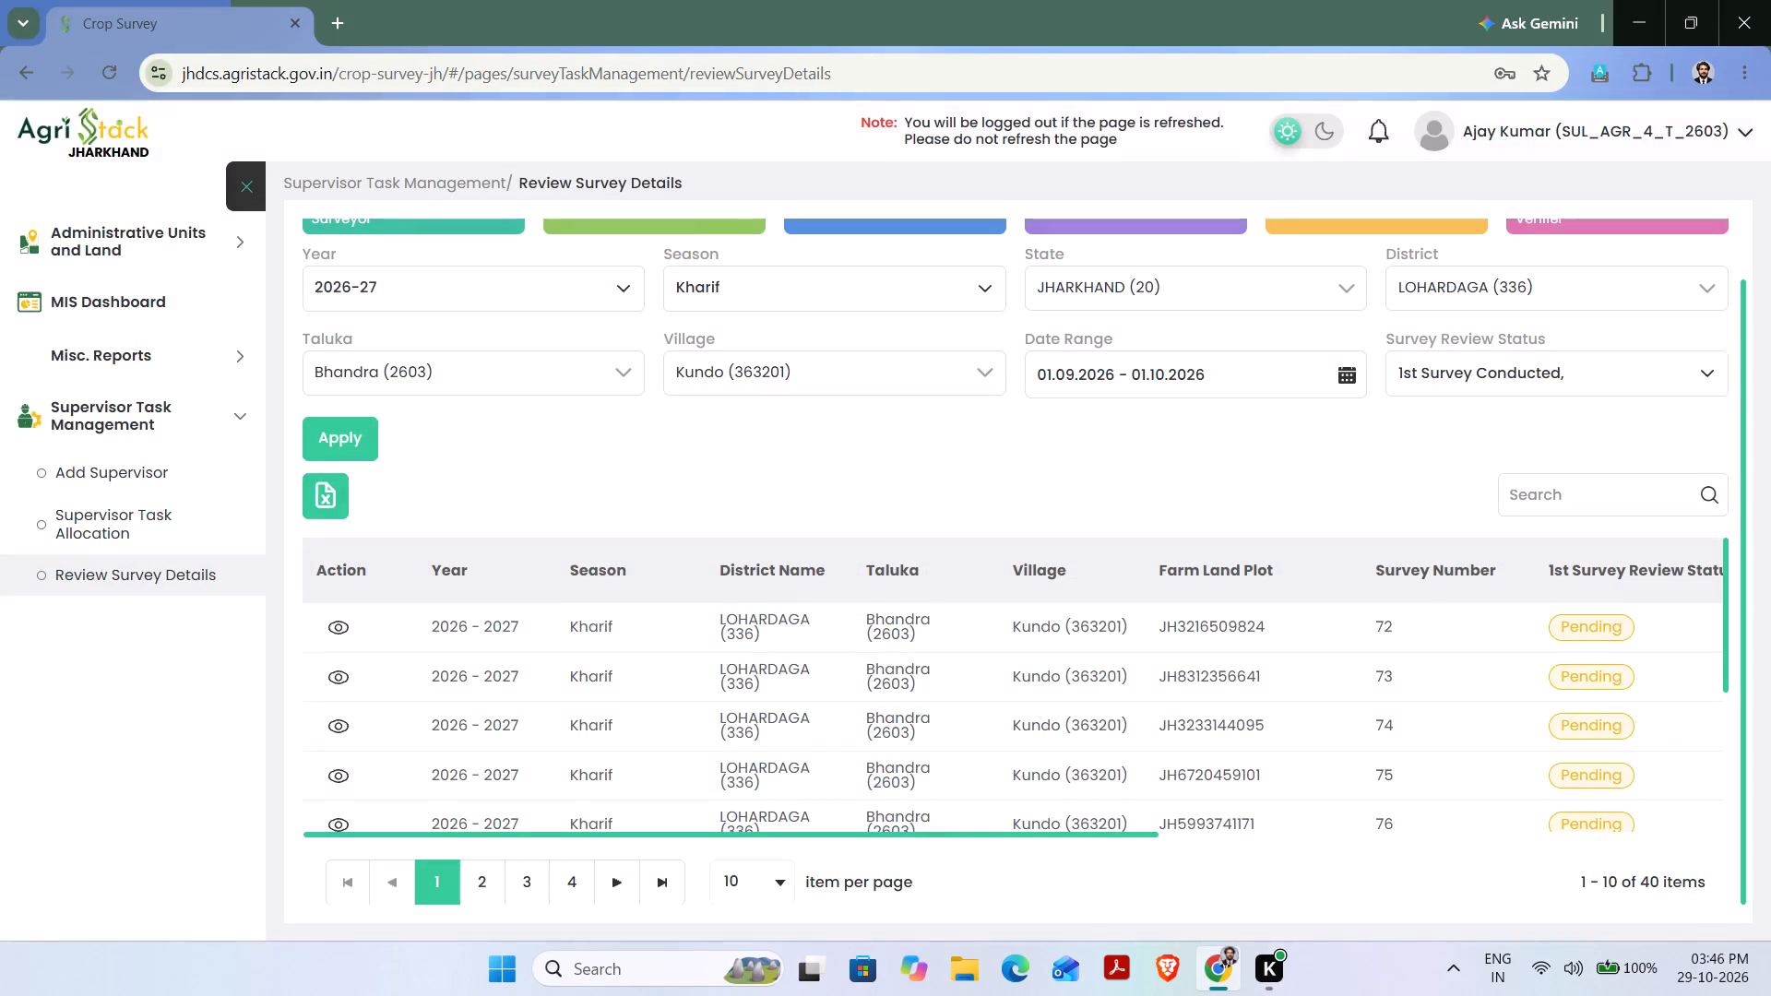
Open the record for survey number 73 and approve all three photos of its 0.1755-hectare Fallow area.
click(349, 674)
click(339, 666)
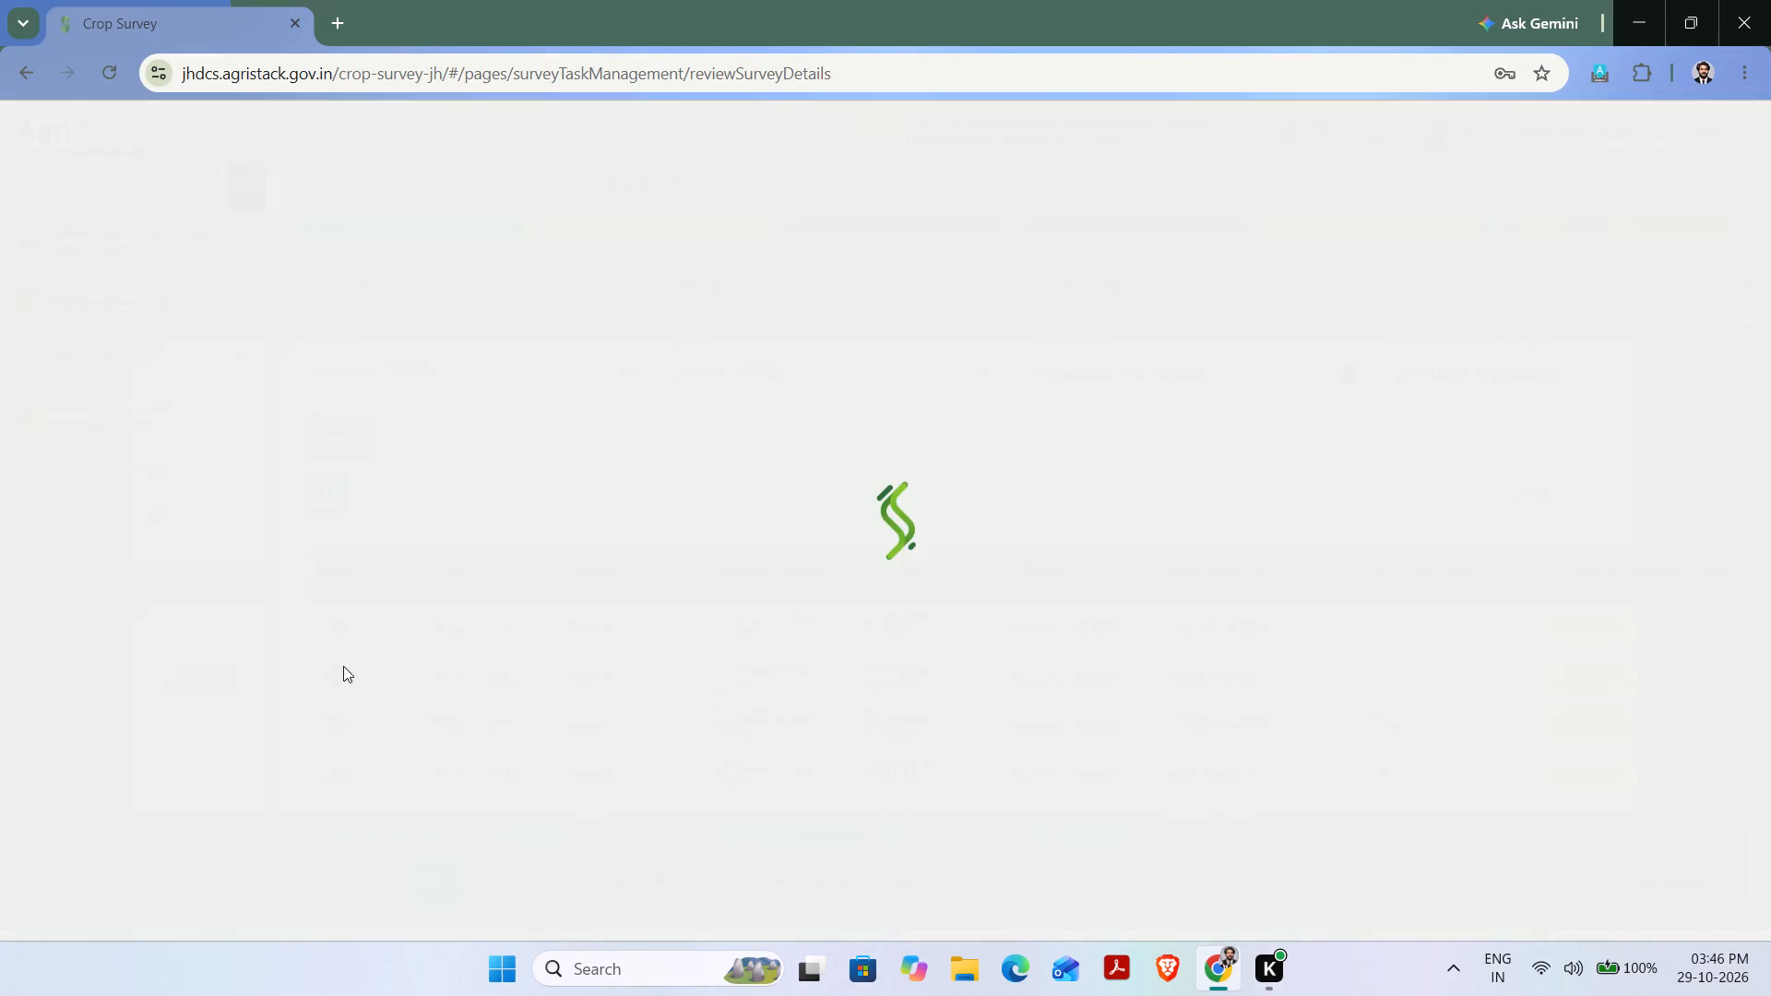
click(549, 737)
click(781, 825)
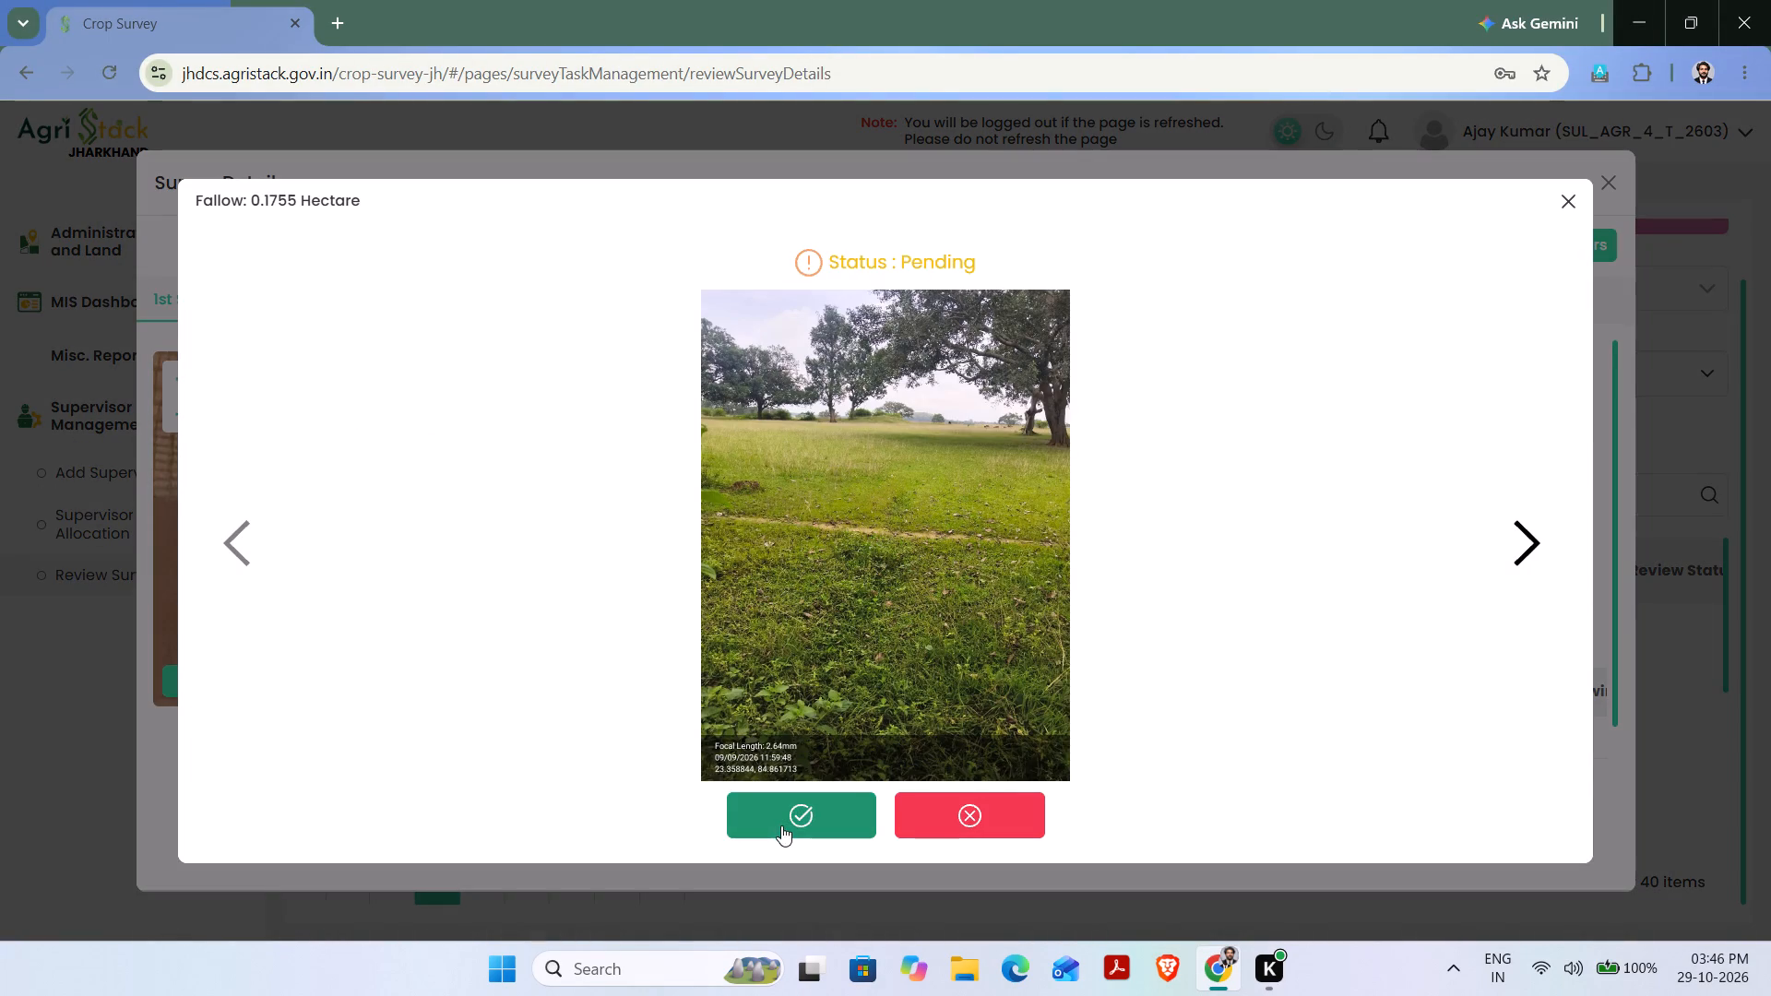
drag(913, 694, 776, 711)
click(805, 815)
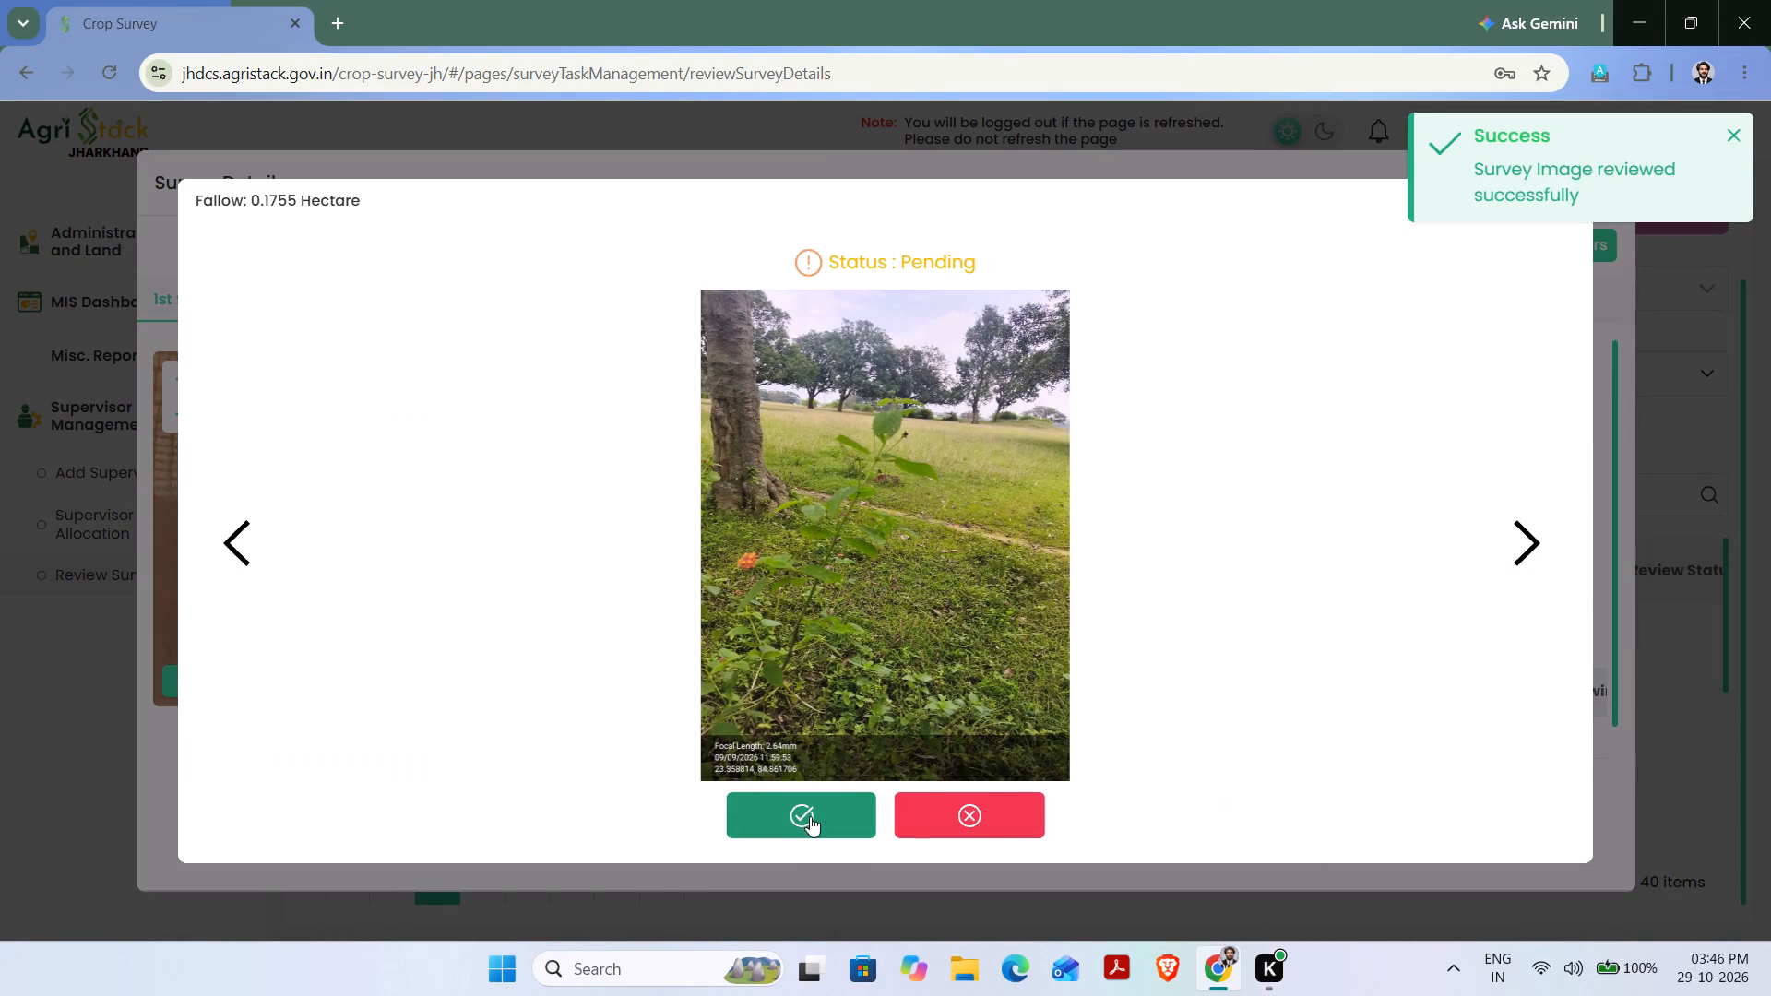
drag(889, 684, 800, 690)
click(802, 806)
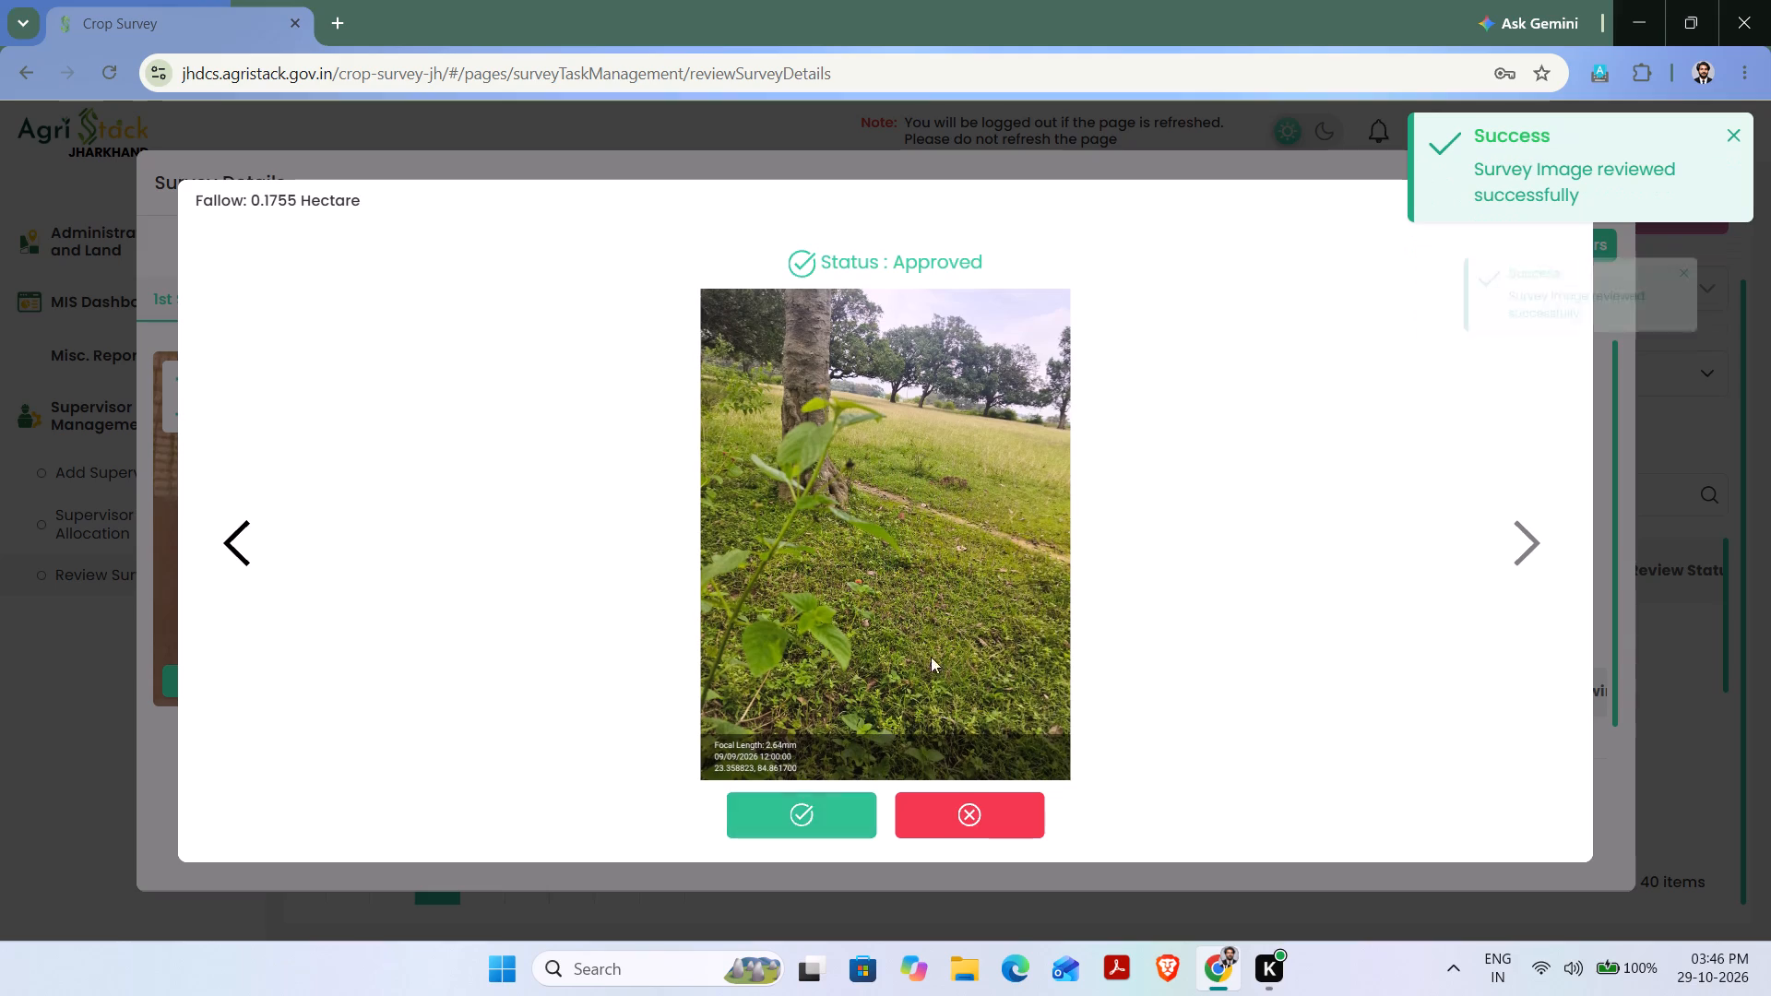
drag(919, 657, 870, 660)
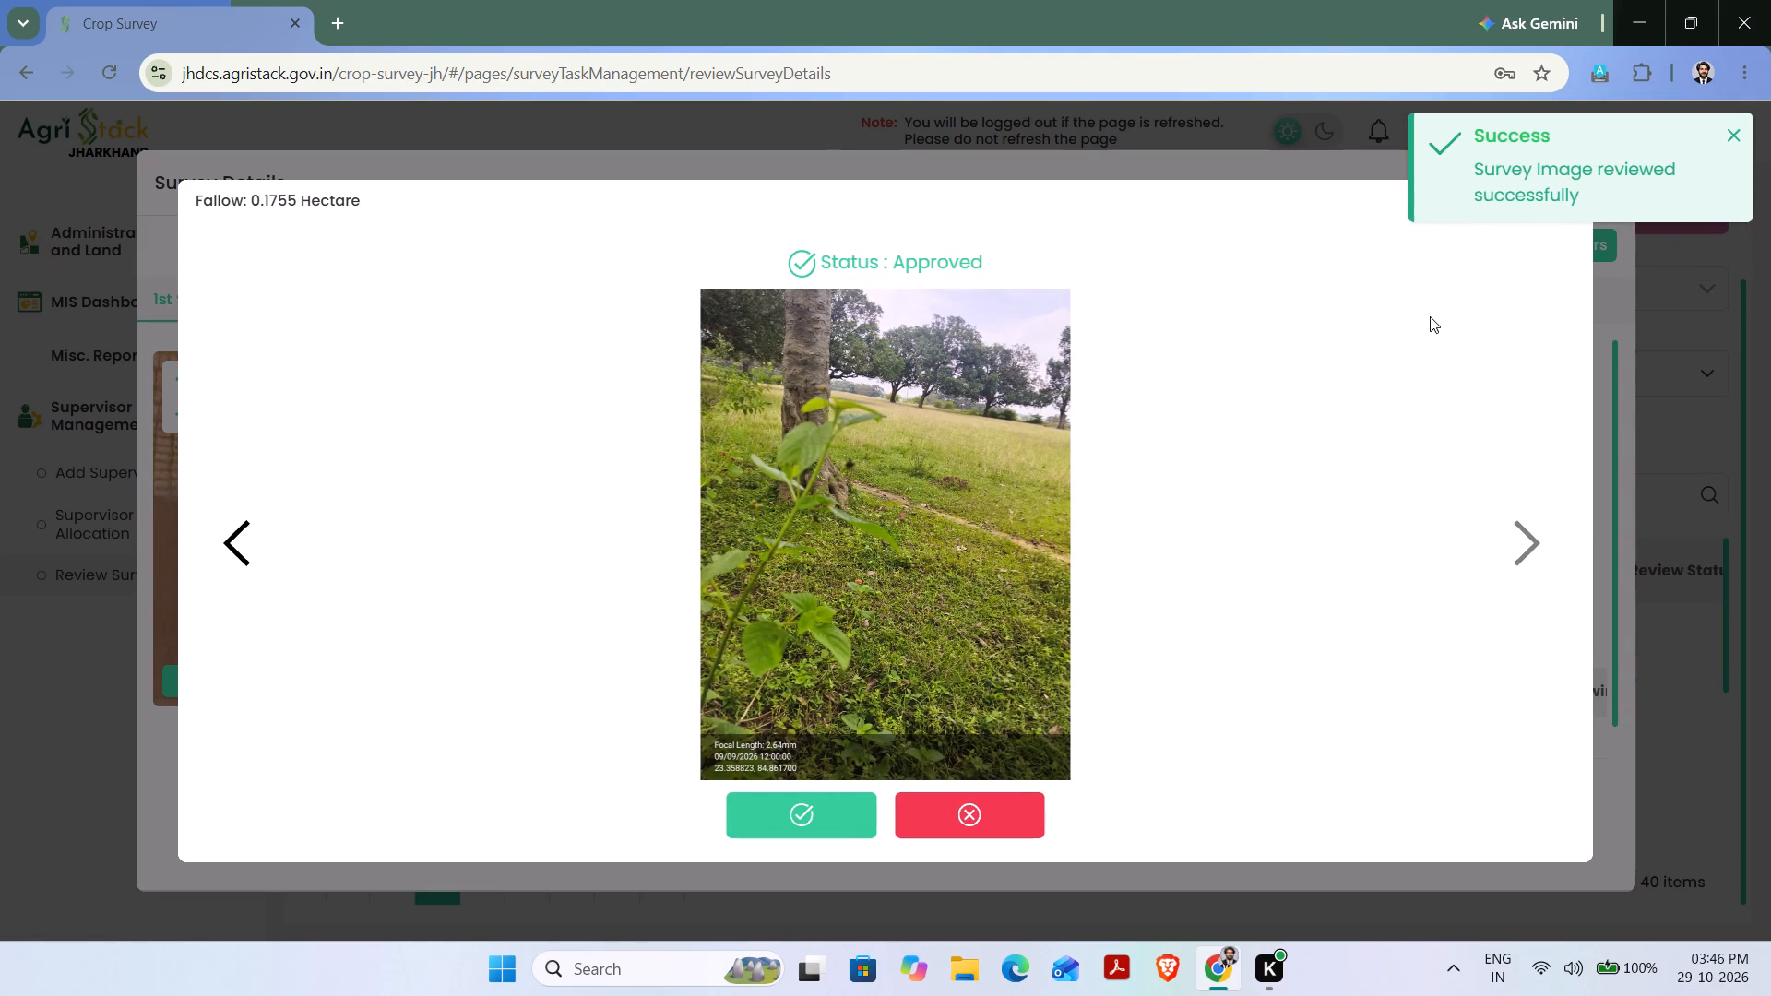
click(1571, 193)
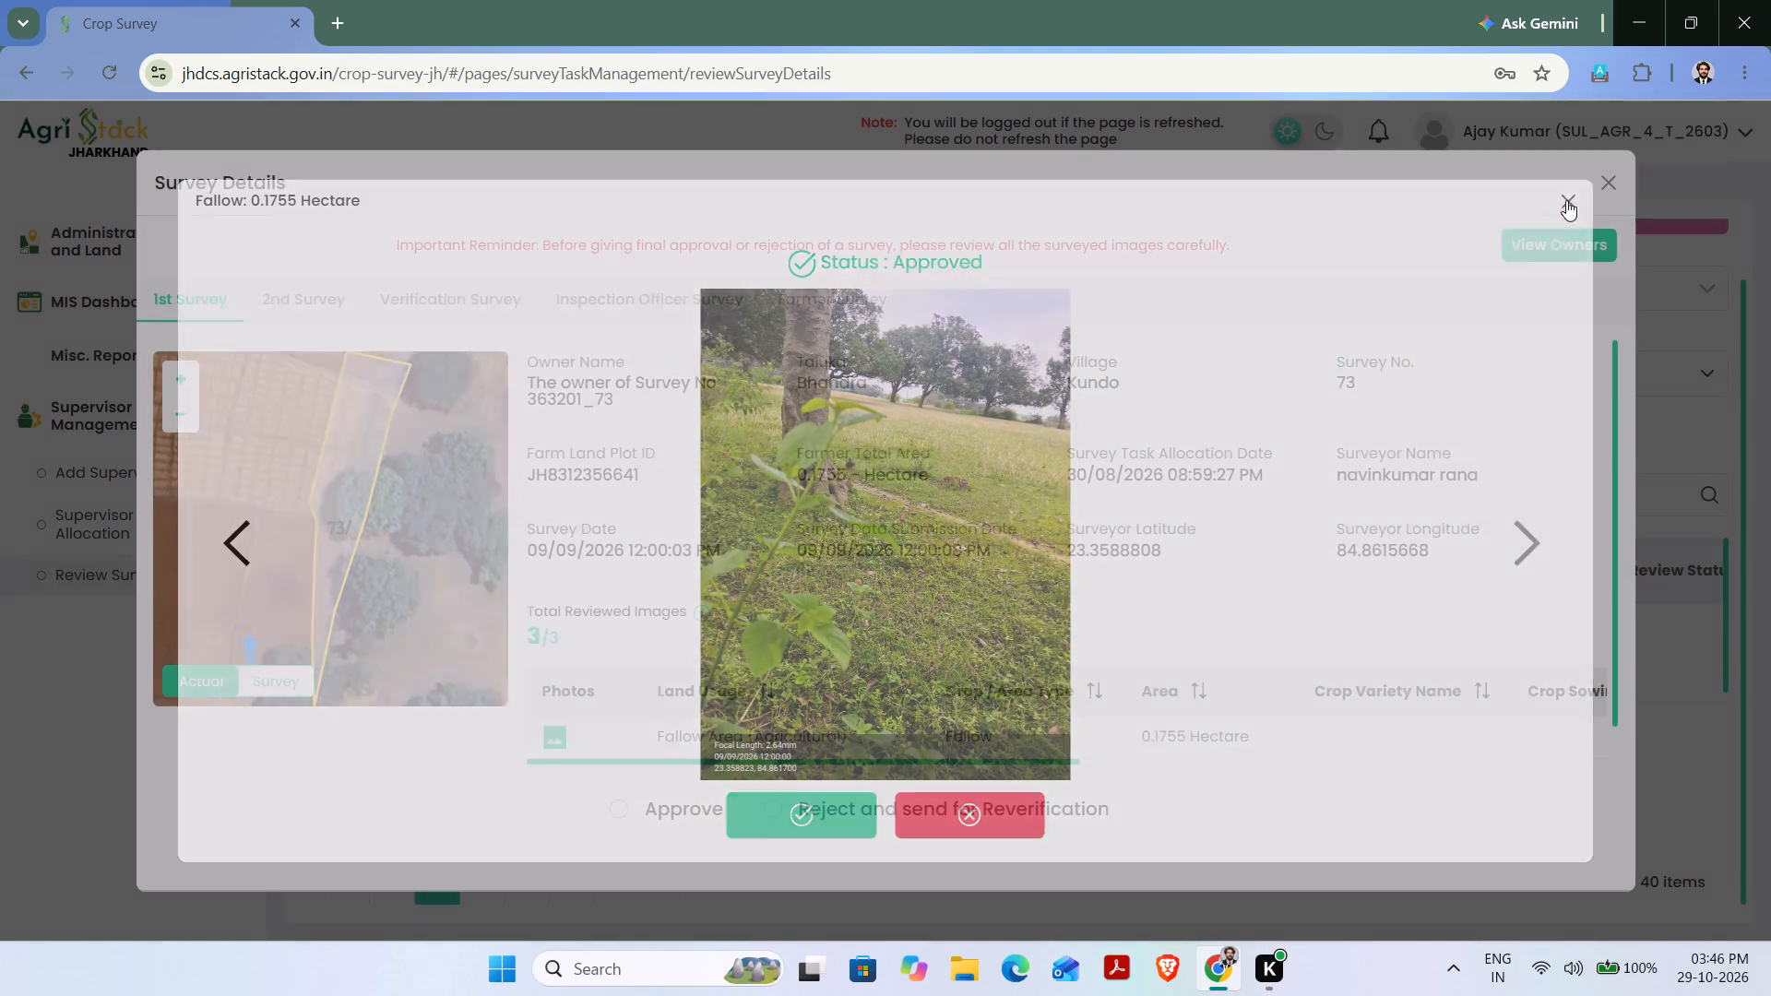
Mark the first survey of survey number 73 as Approve, save the review and close its details.
scroll(790, 641, down, 1)
click(705, 673)
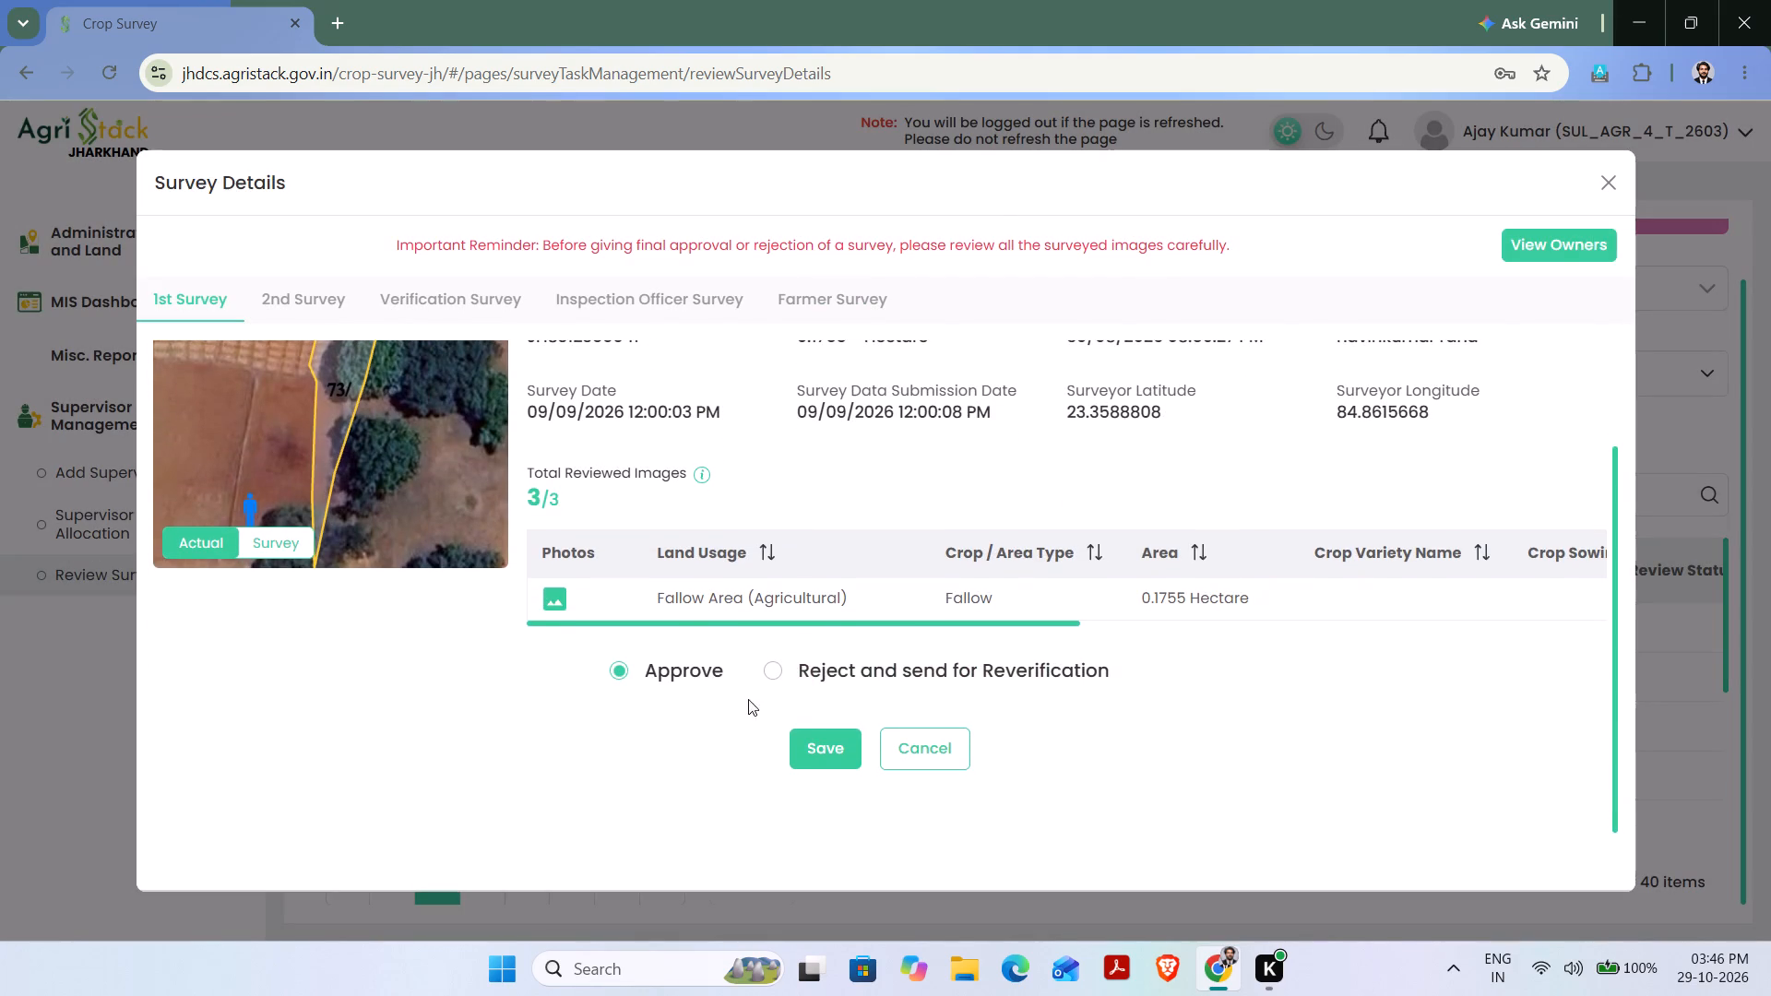
click(831, 746)
click(926, 578)
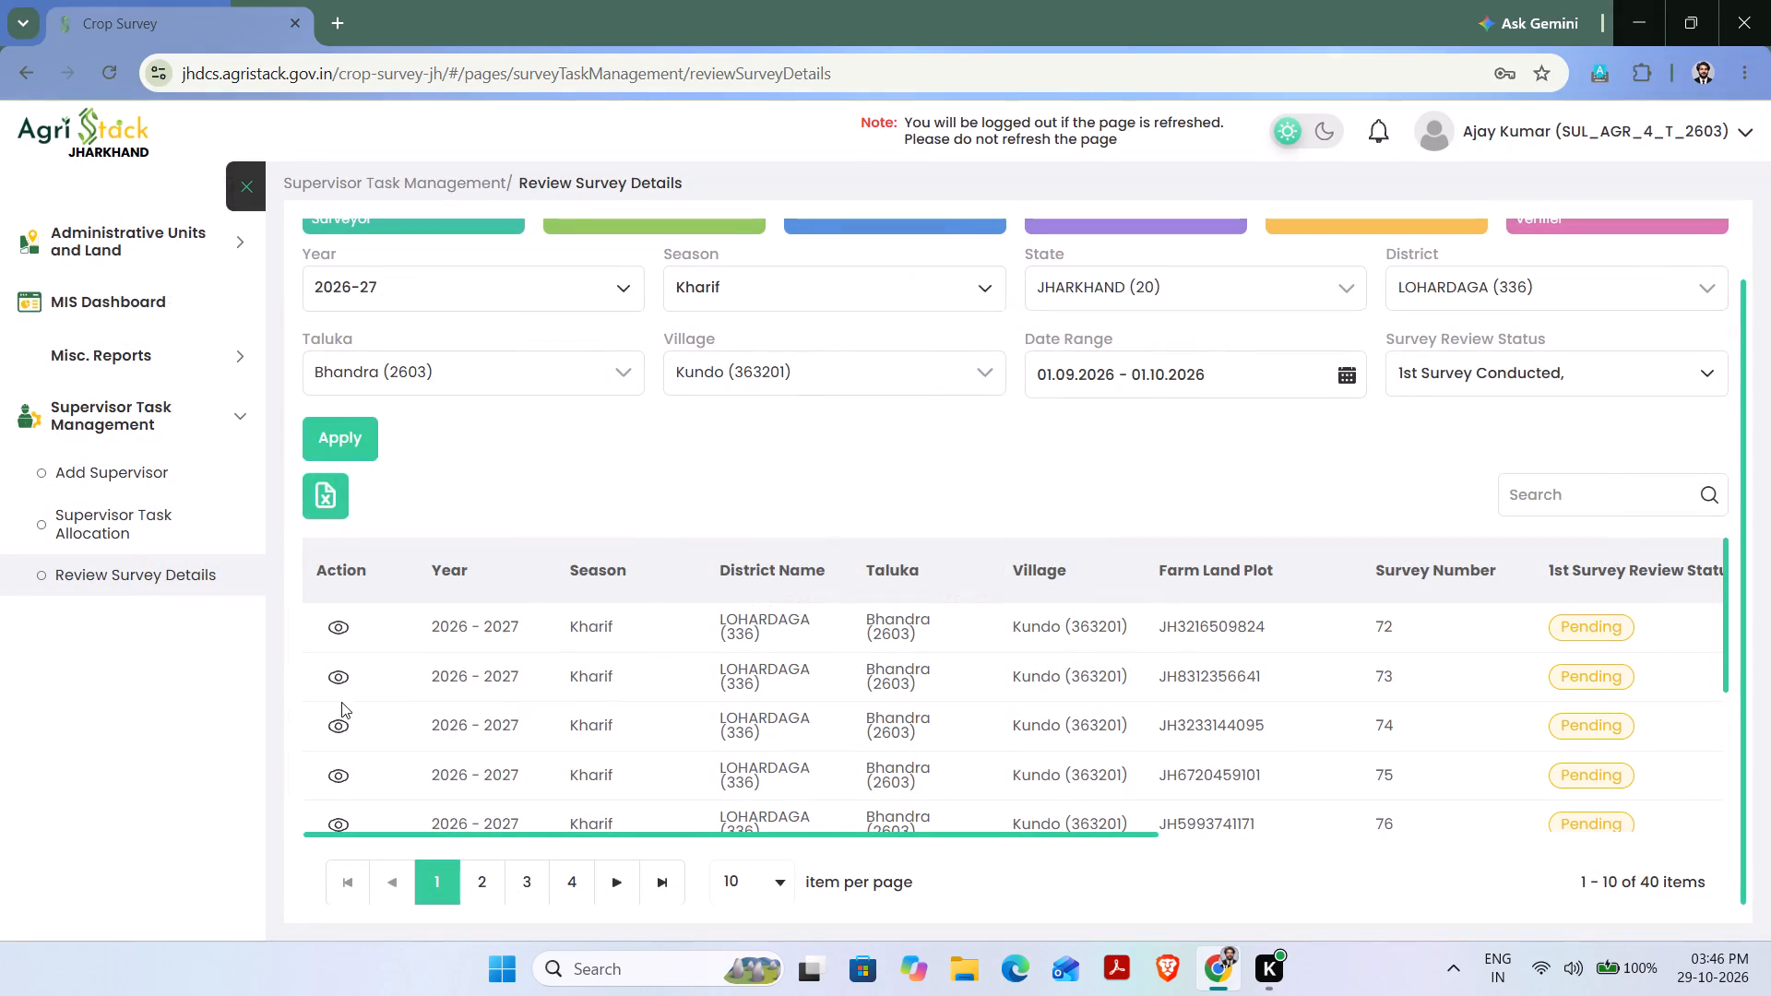
Open the record for survey number 74 and approve all three photos of its 0.8333-hectare रागी crop.
click(342, 712)
click(343, 718)
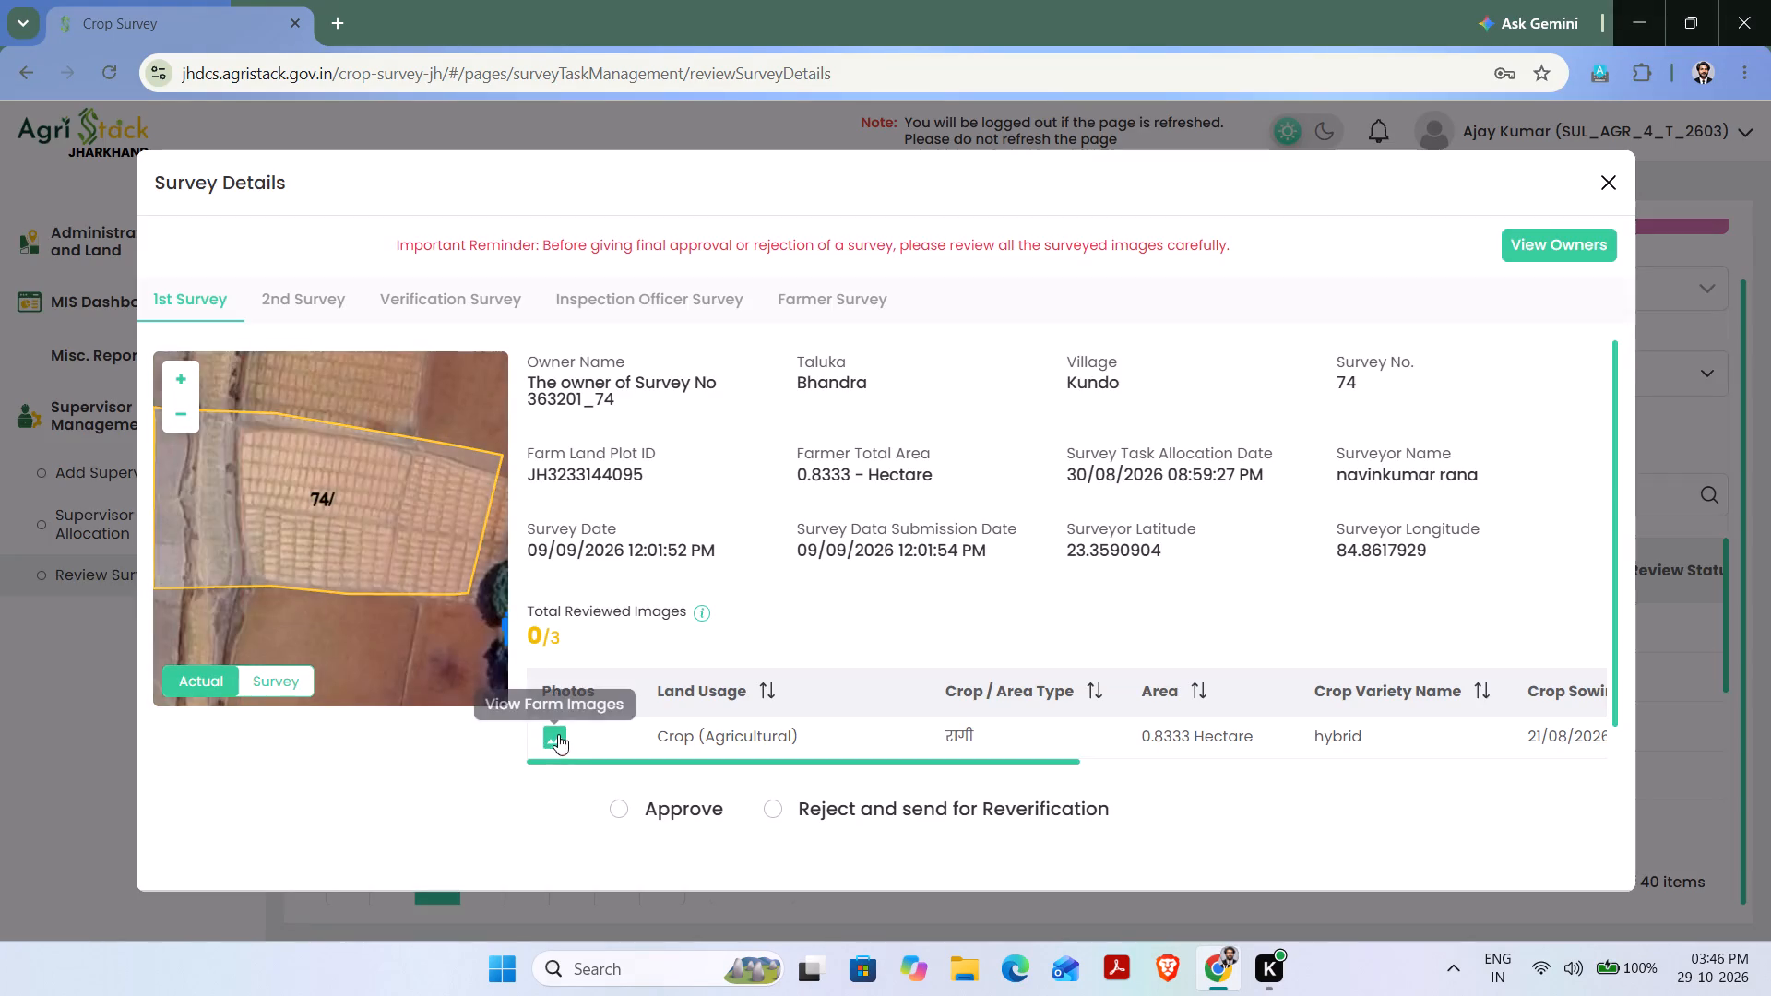
click(558, 734)
click(750, 804)
drag(898, 708, 766, 714)
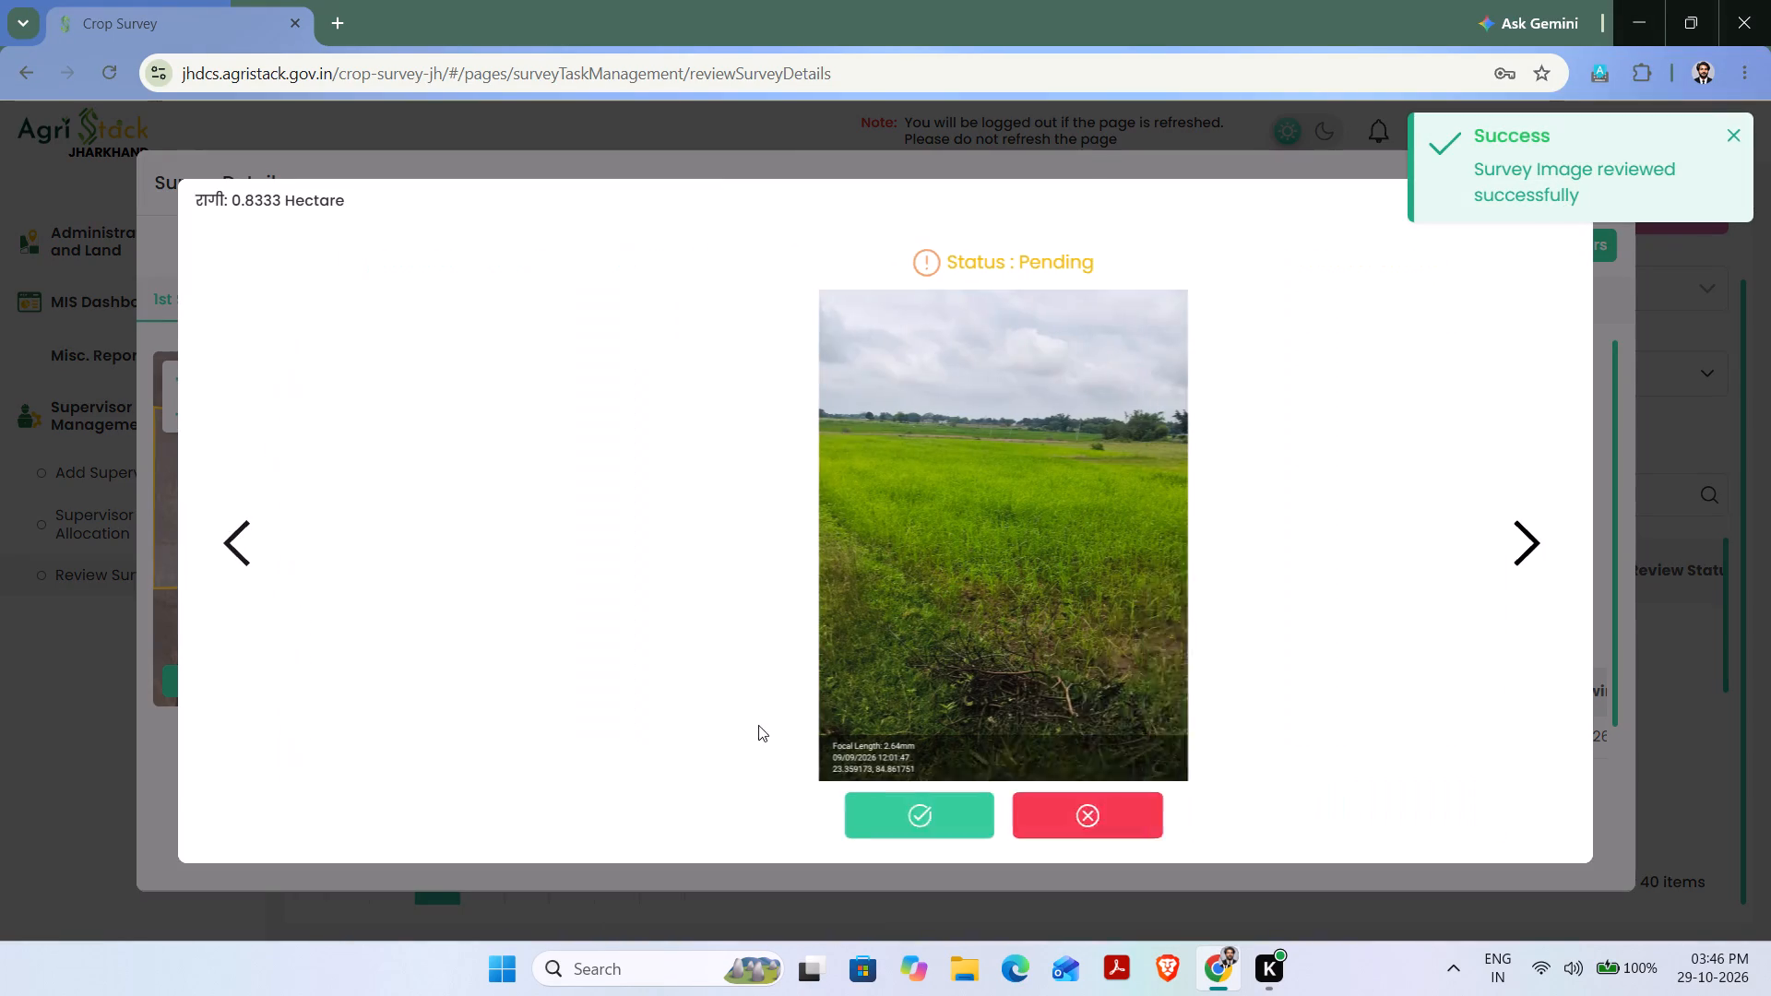
click(738, 809)
drag(897, 693, 775, 702)
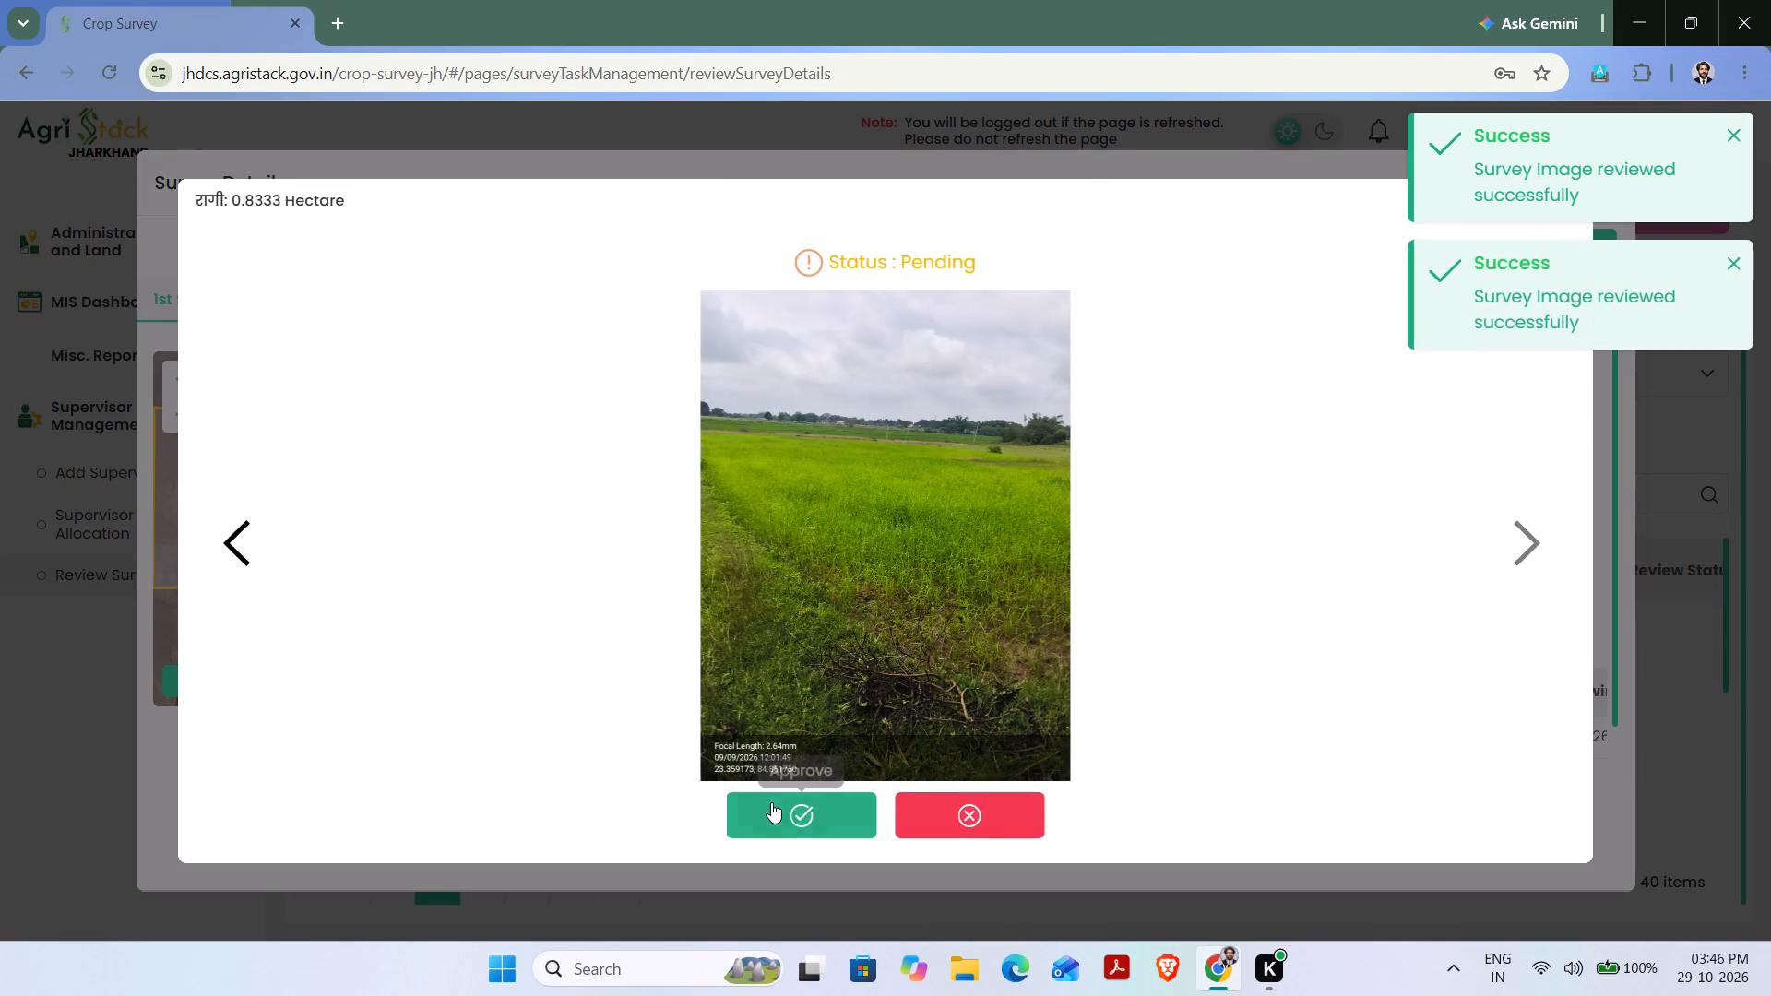
click(771, 803)
drag(916, 649, 867, 654)
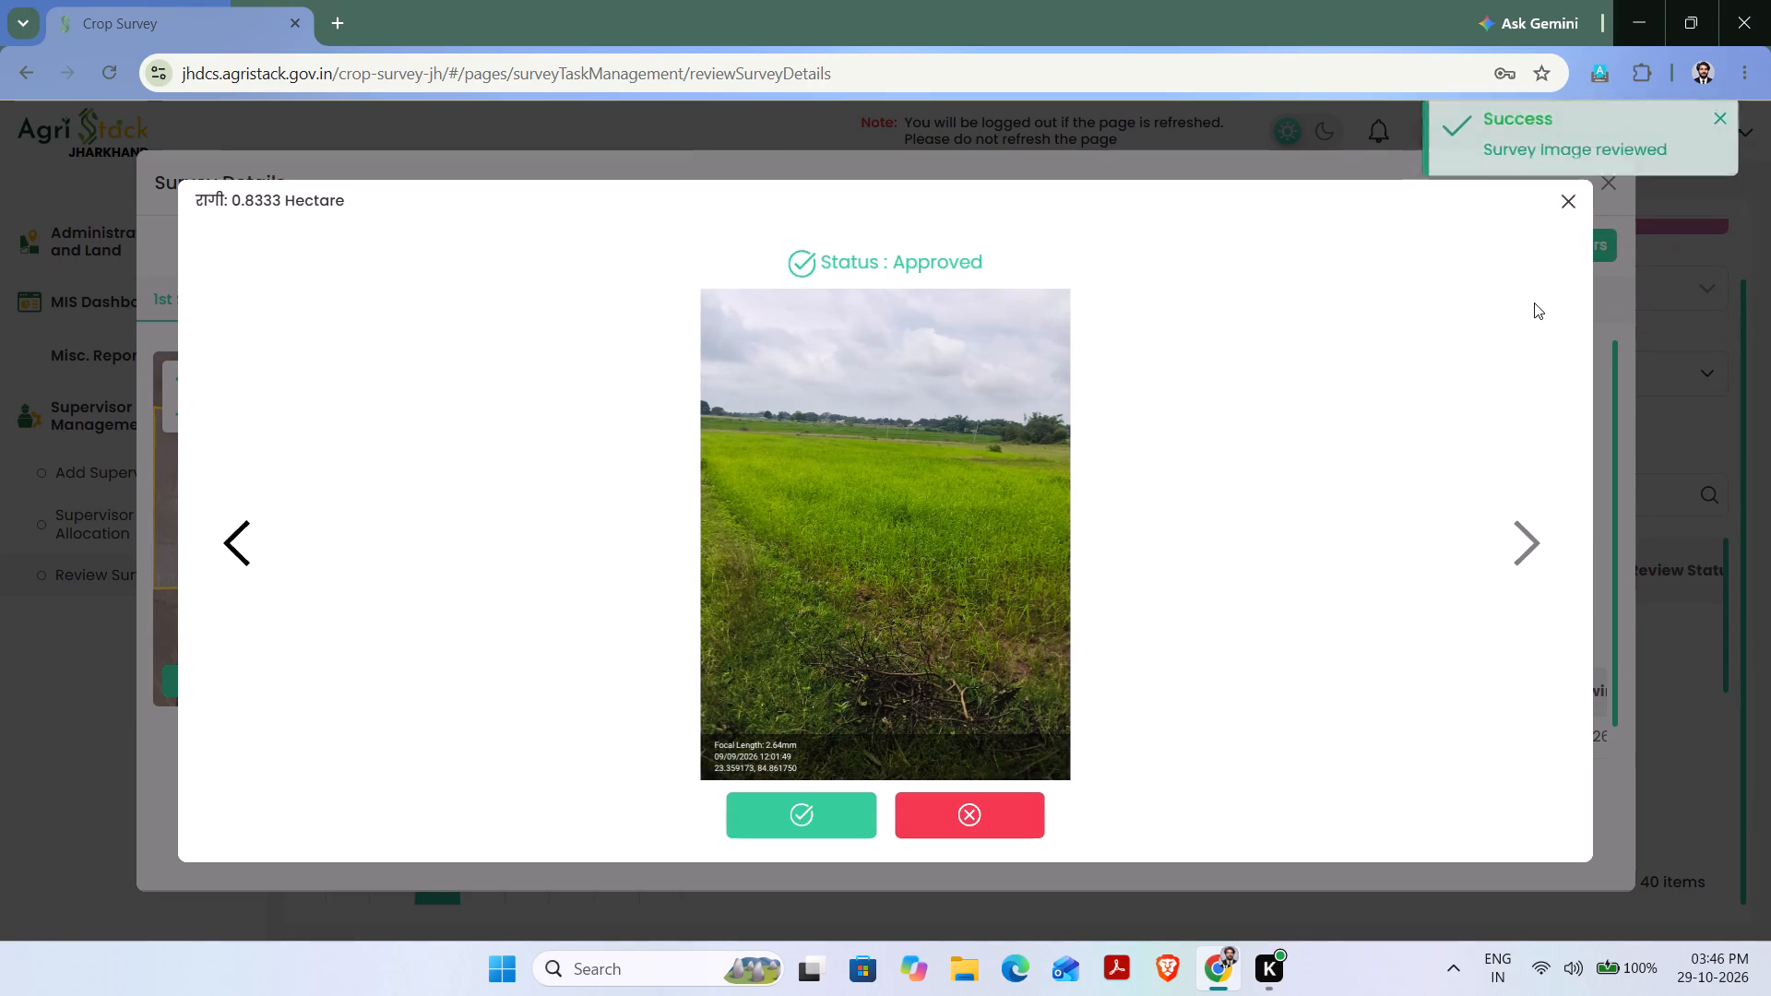
click(1566, 203)
Mark the first survey of survey number 74 as Approve, save the review and close its details.
scroll(908, 606, down, 2)
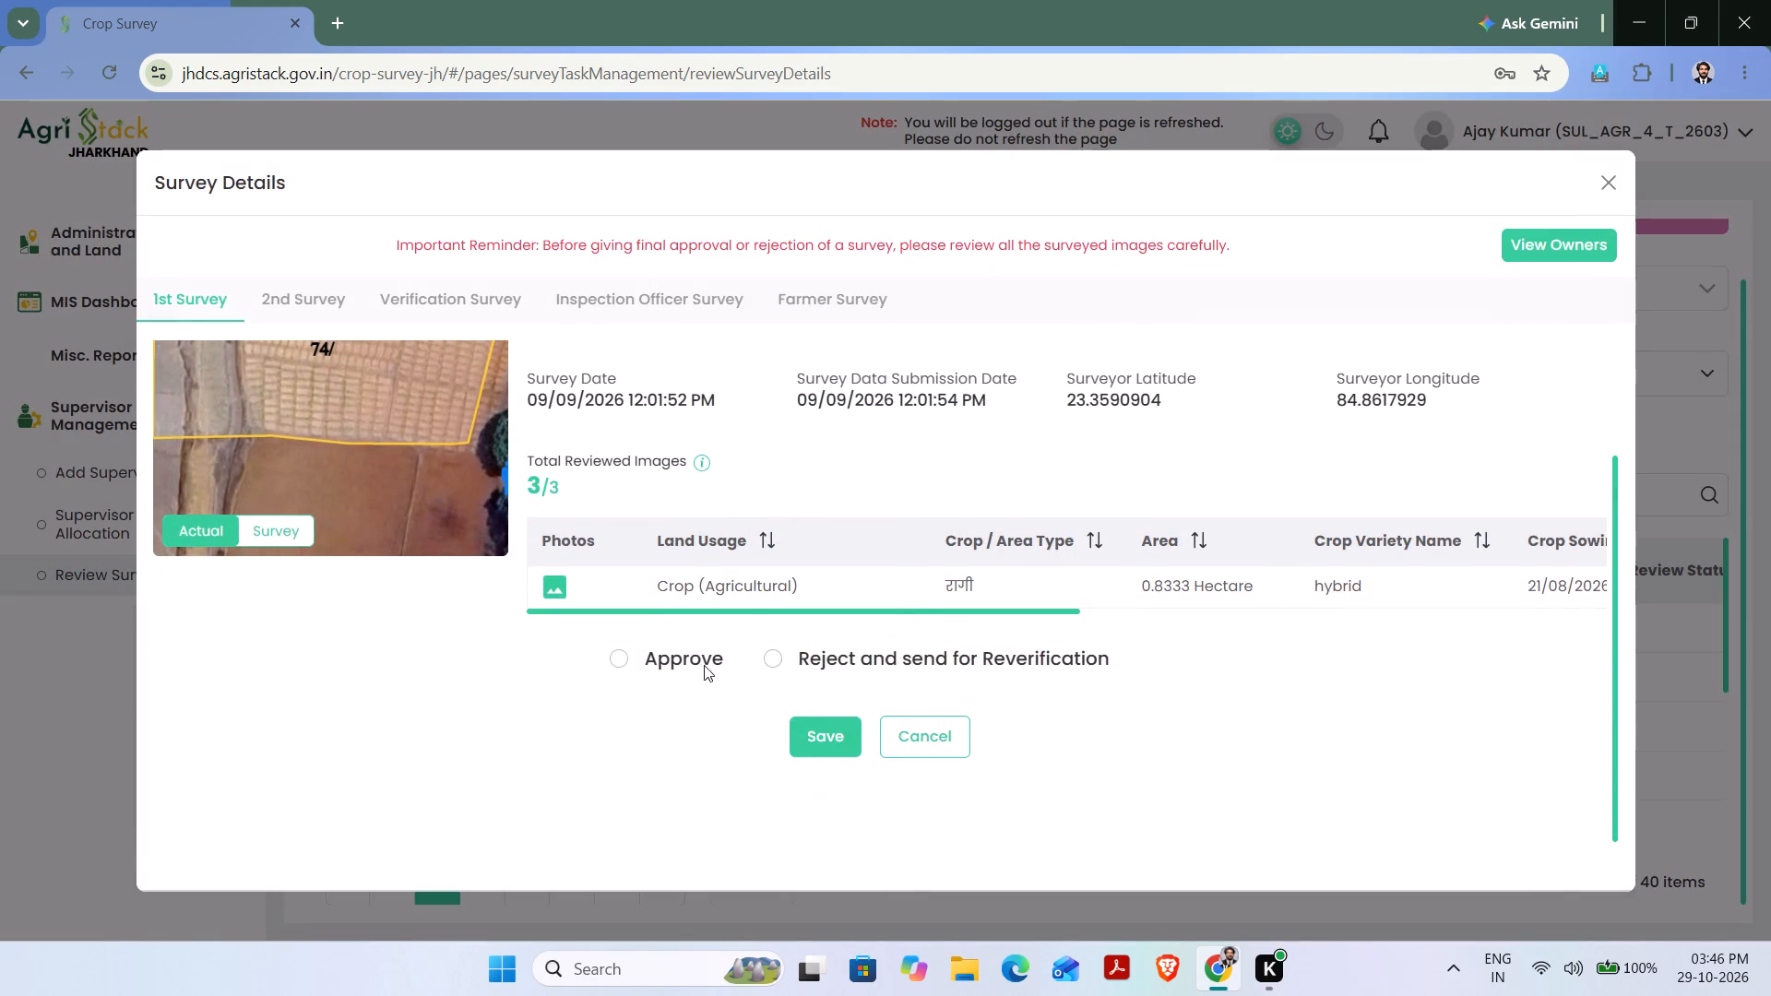
click(698, 660)
click(825, 723)
click(940, 565)
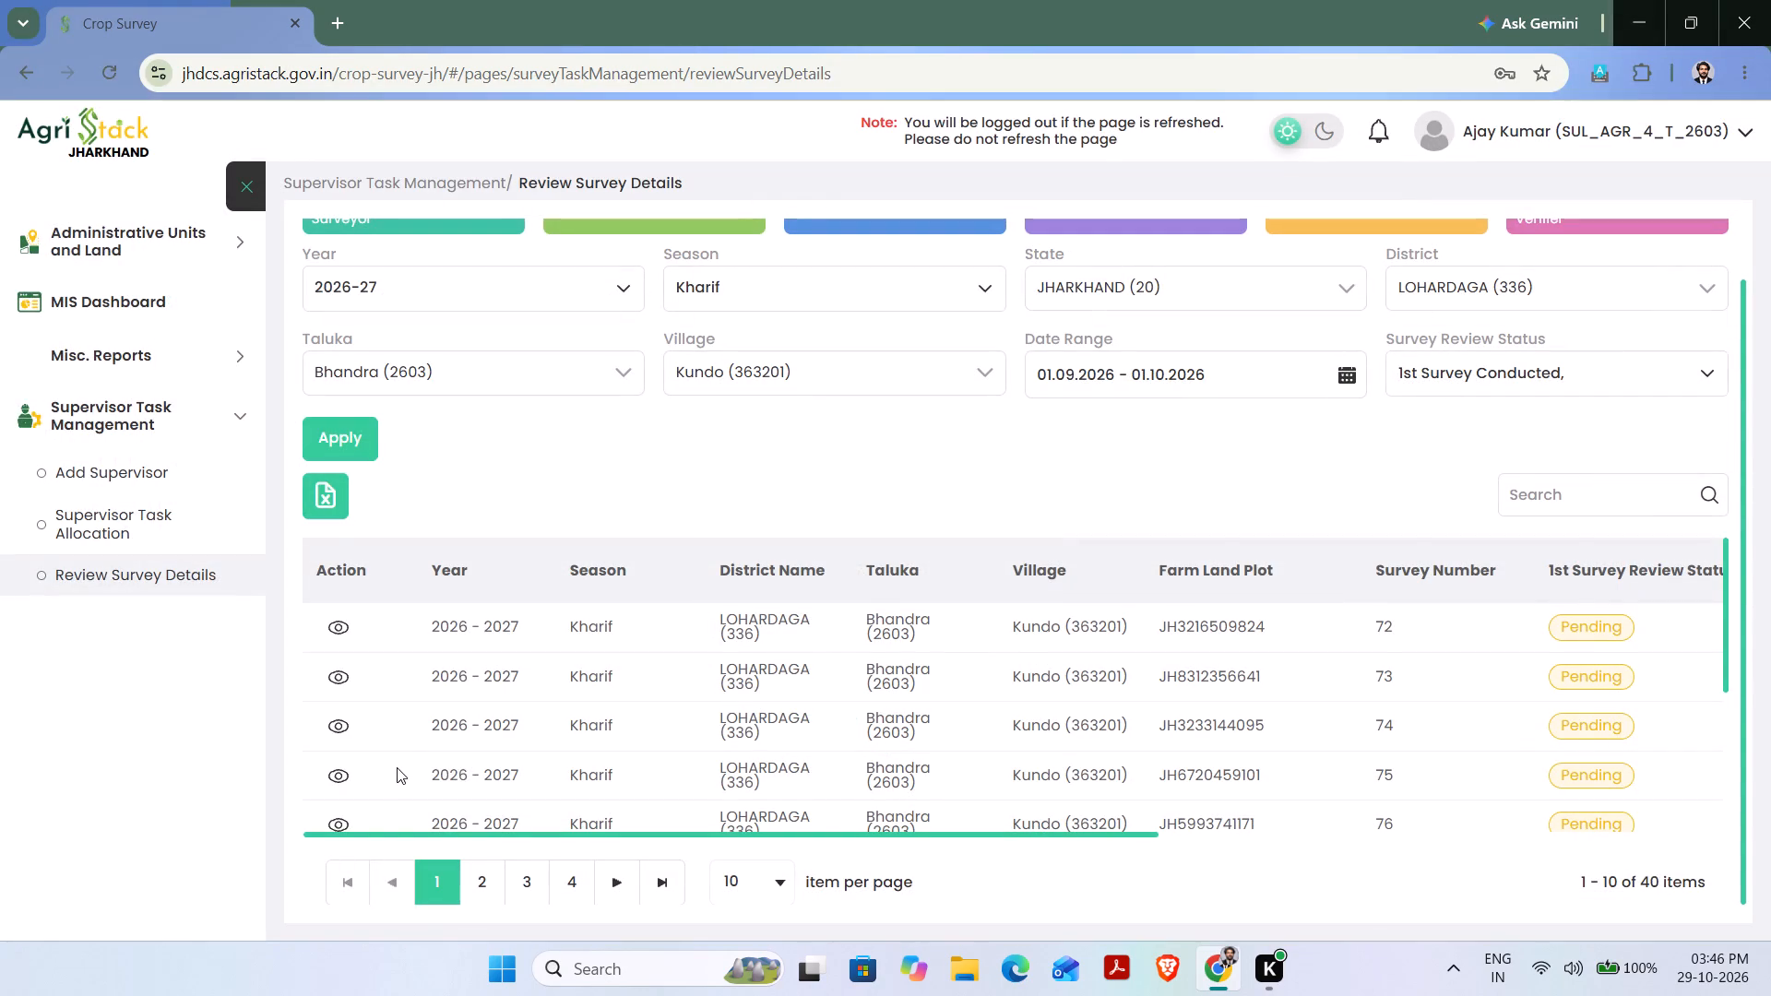
Open the record for survey number 75 and approve all three photos of its 0.3059-hectare चावल crop.
click(342, 770)
click(553, 730)
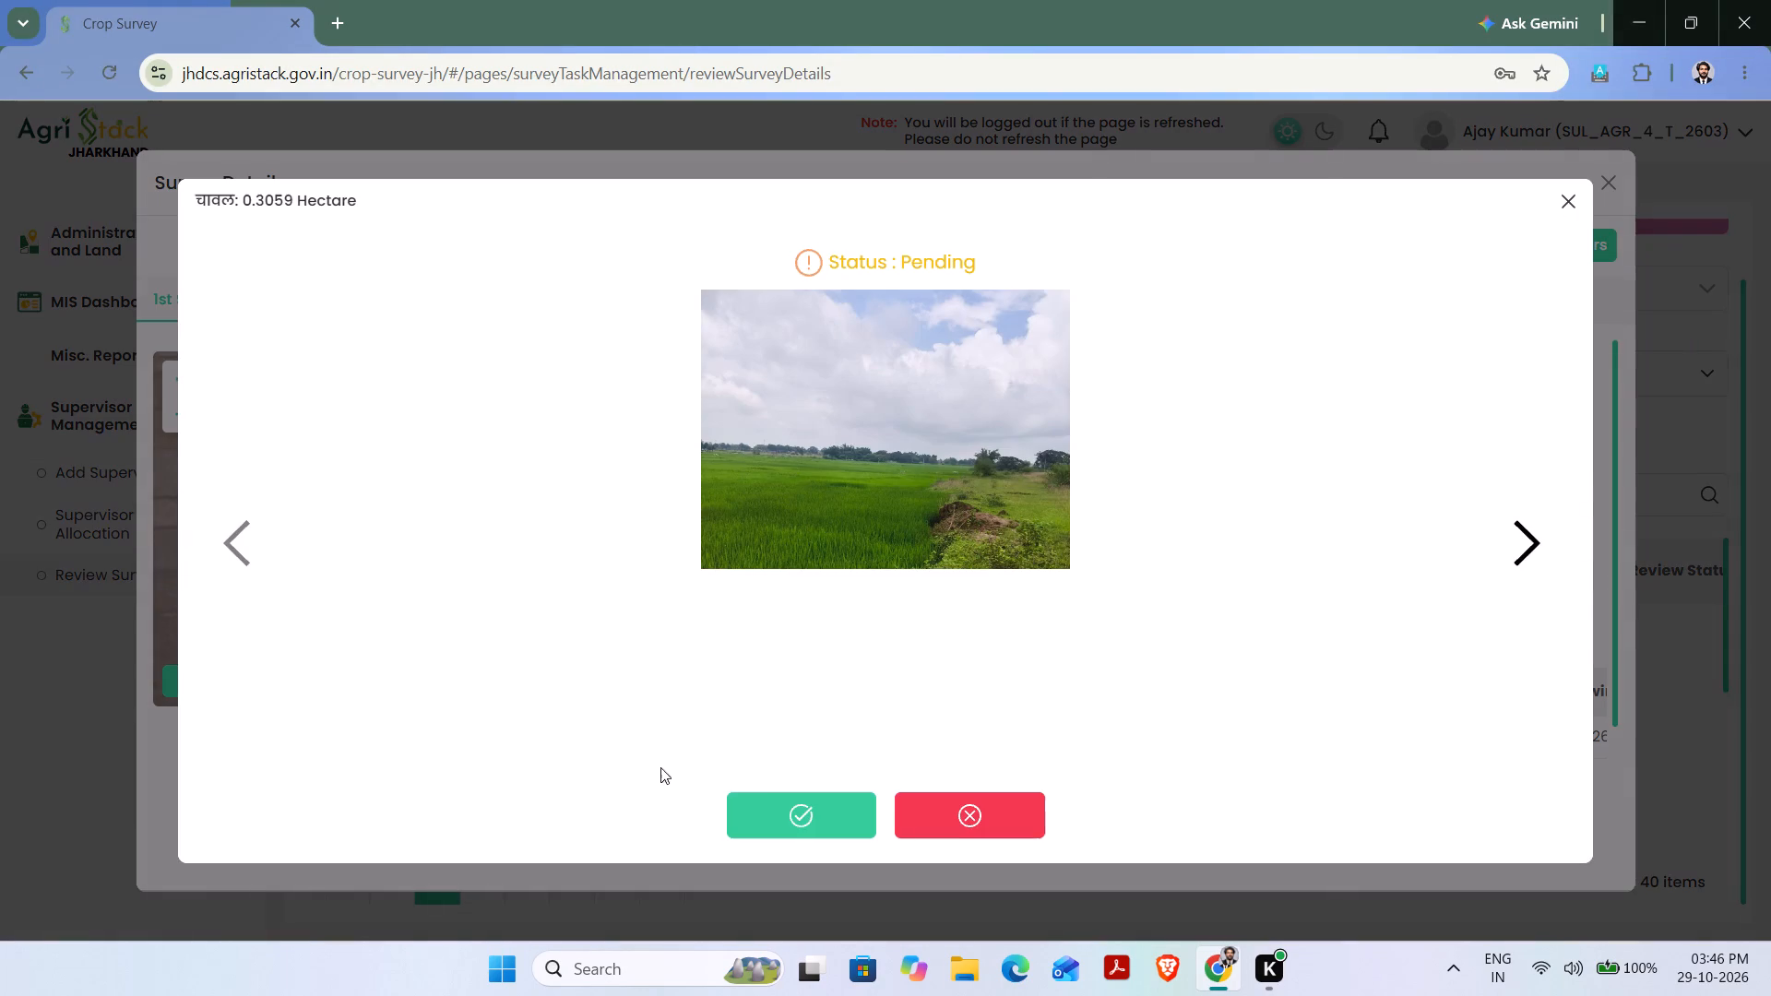
click(774, 791)
click(774, 806)
drag(927, 678, 813, 687)
click(808, 797)
drag(897, 668, 781, 682)
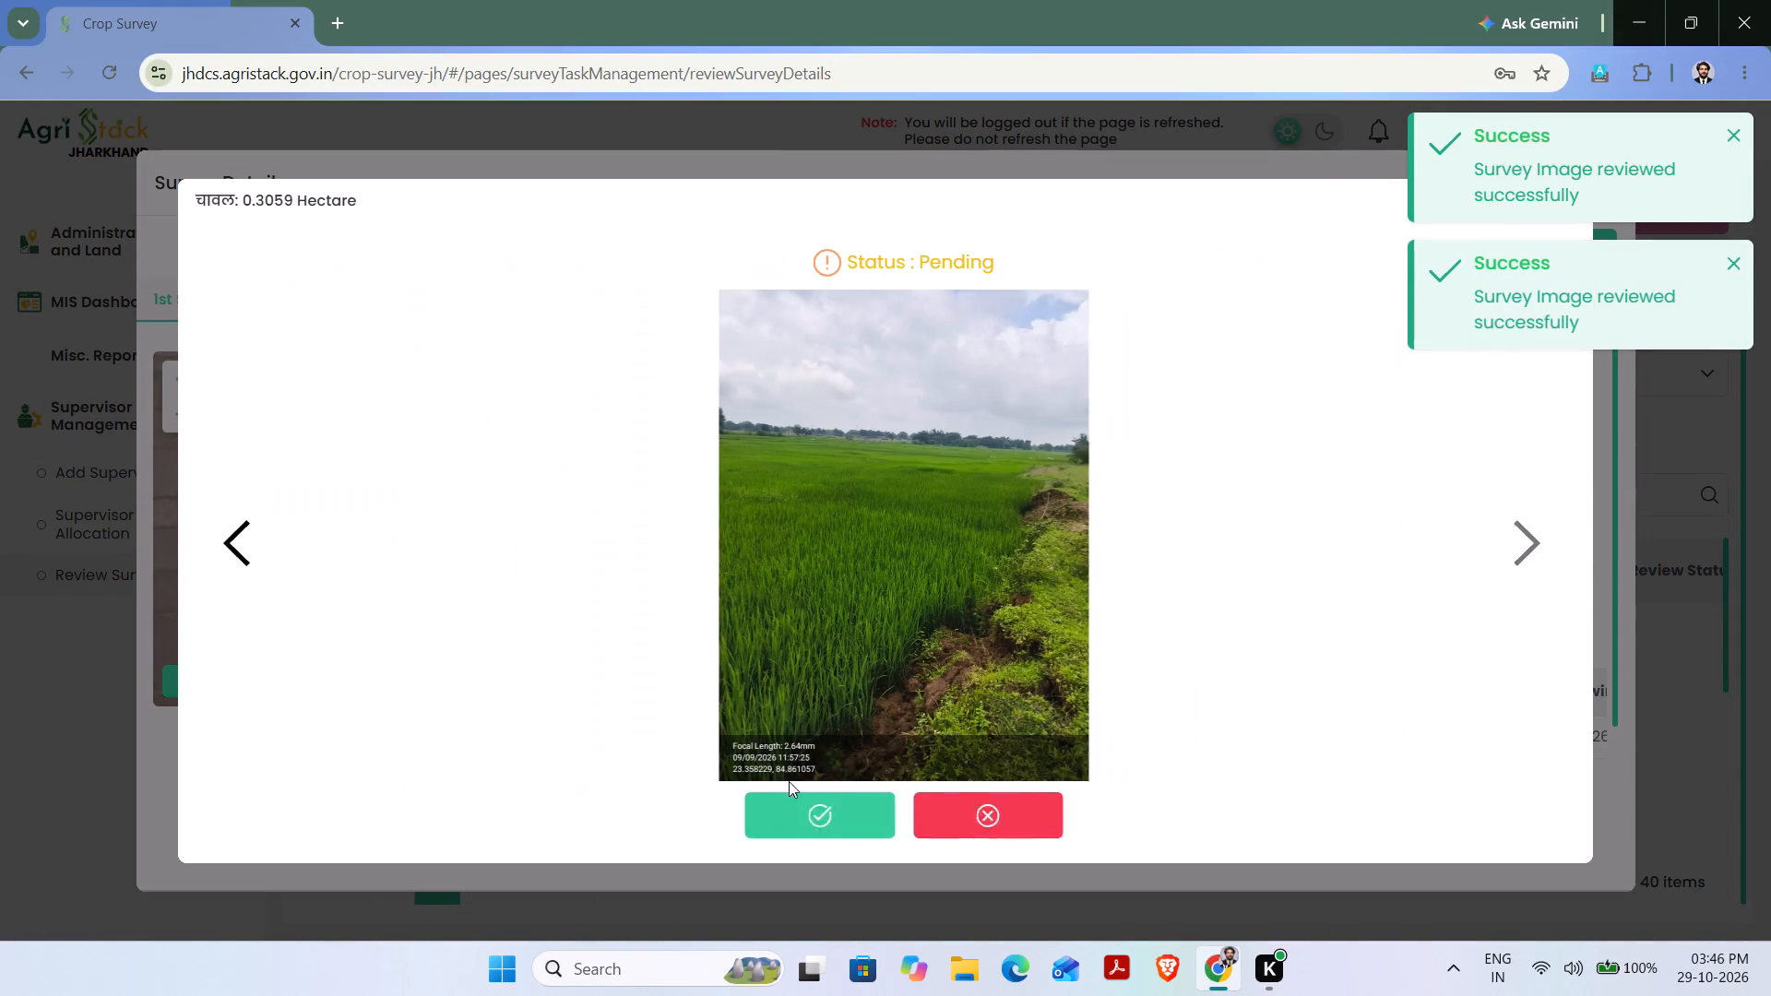
click(789, 812)
drag(952, 629, 919, 633)
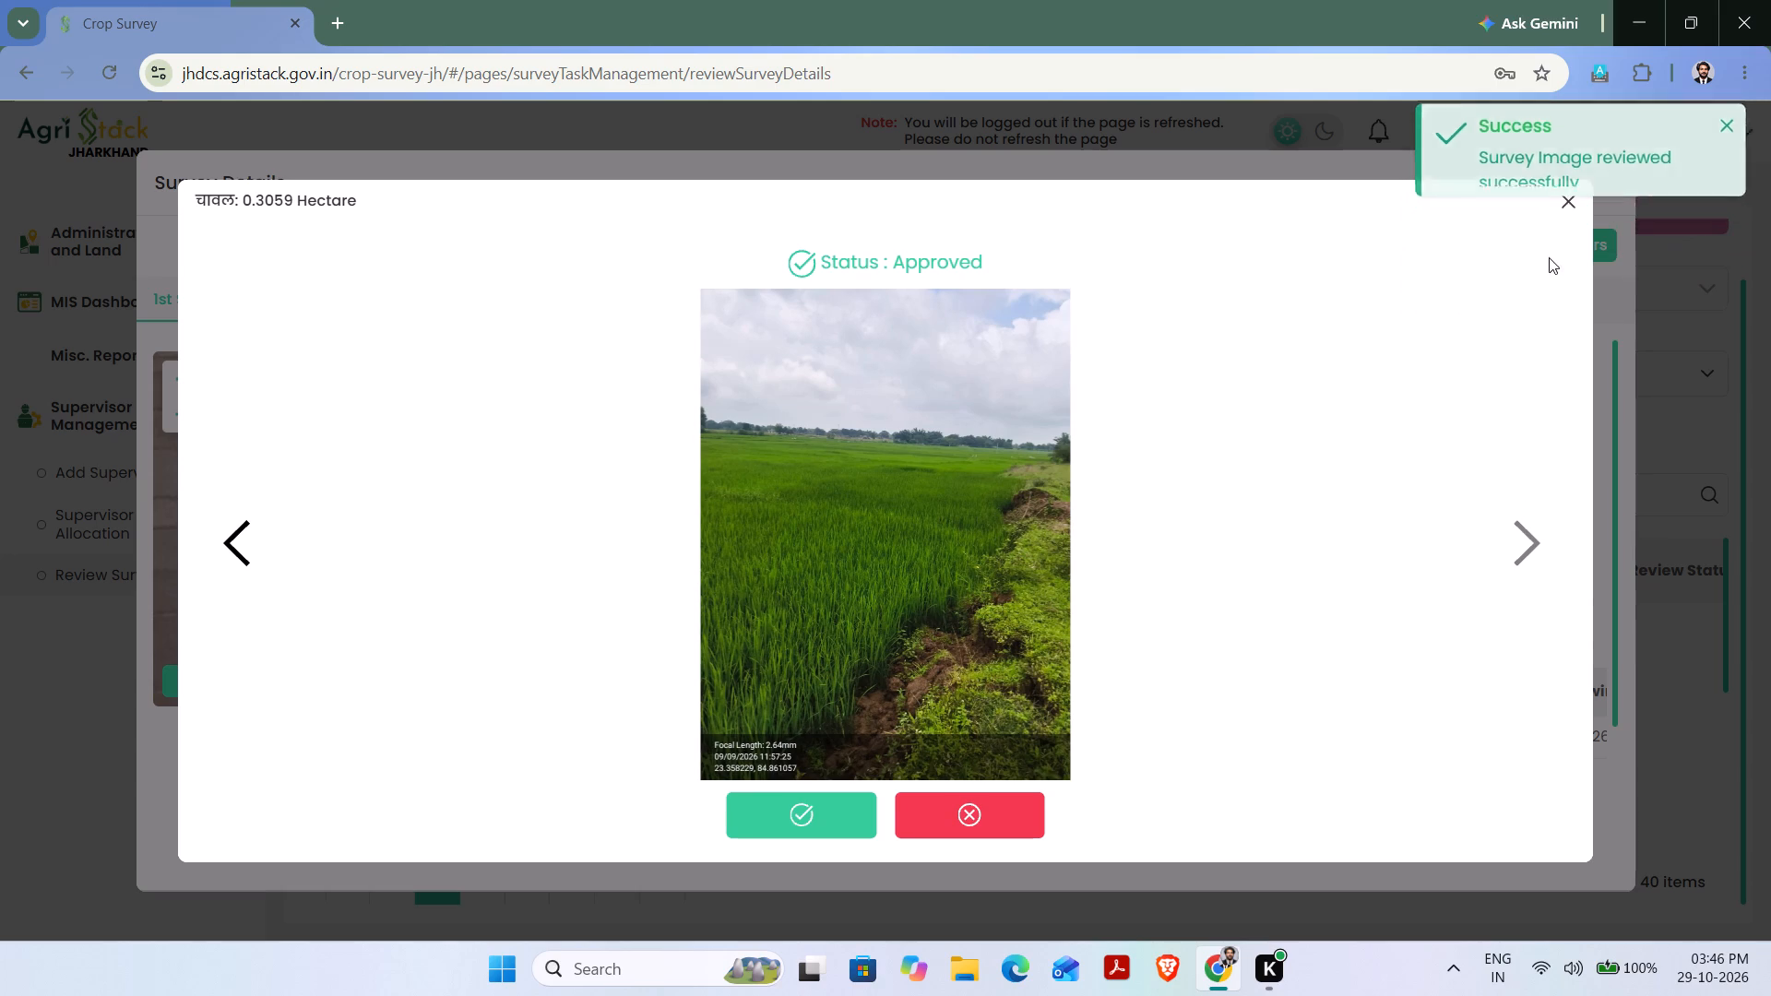
click(1575, 198)
Mark the first survey of survey number 75 as Approve, save the review and close its details.
scroll(733, 640, down, 1)
click(670, 657)
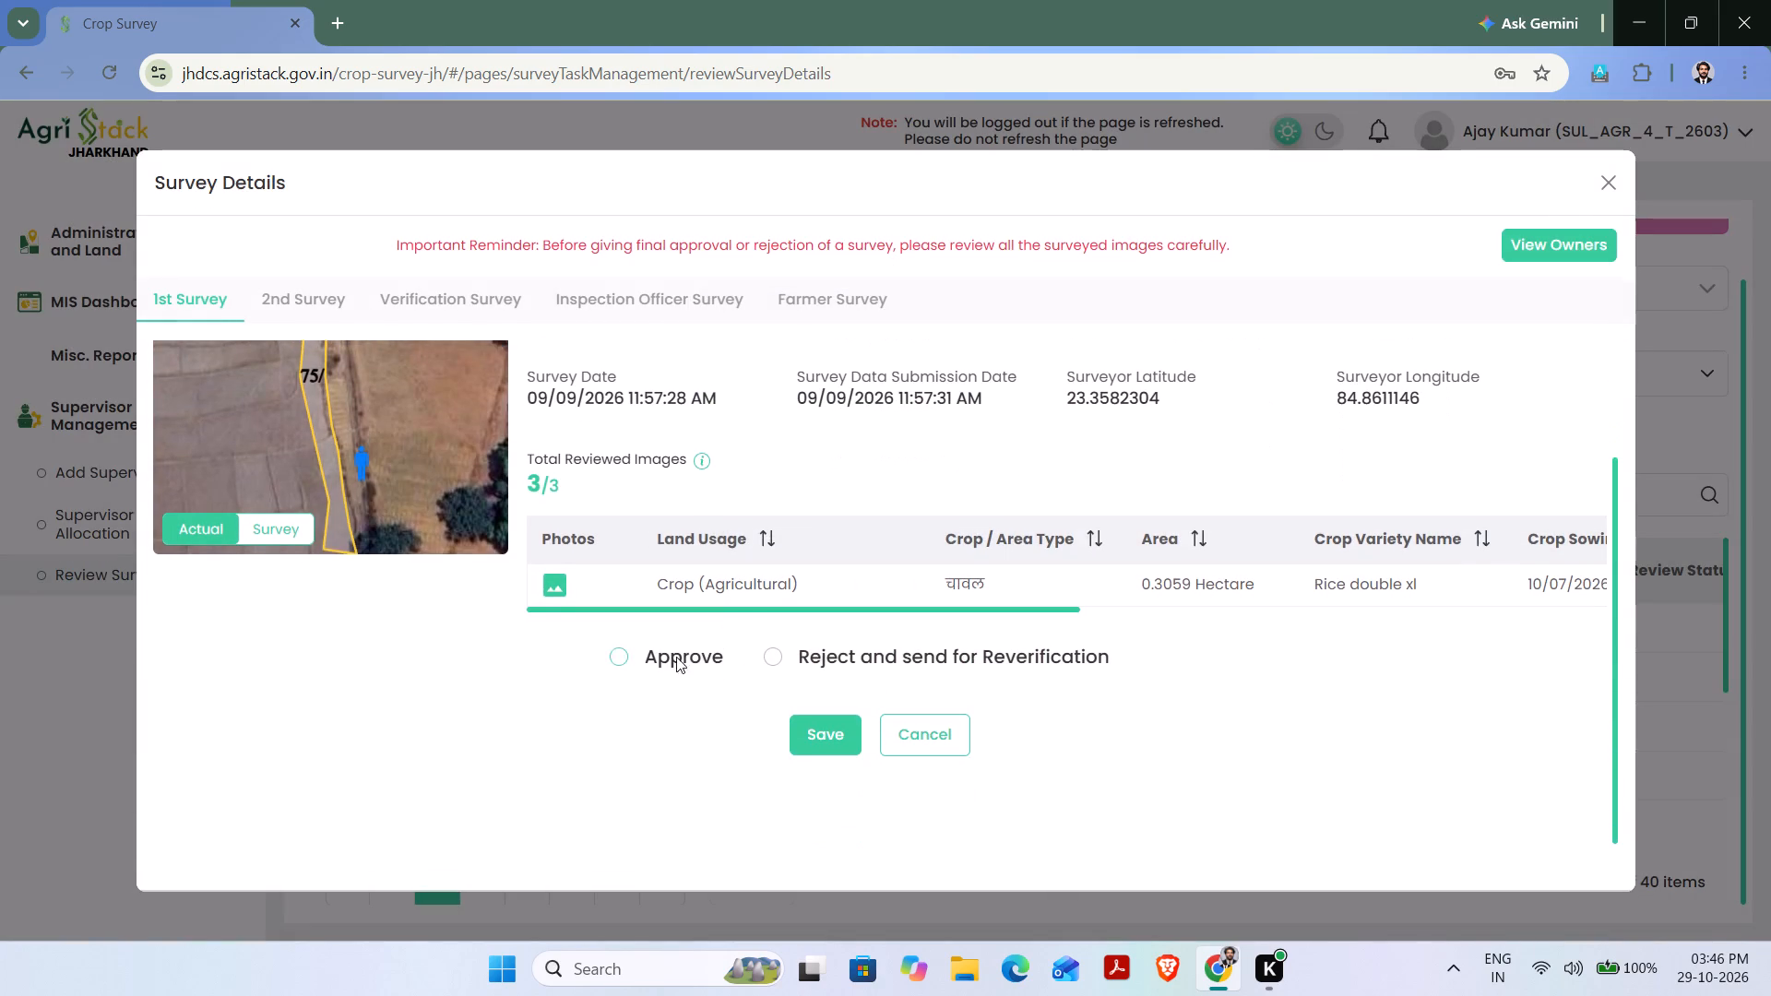
click(804, 729)
click(874, 575)
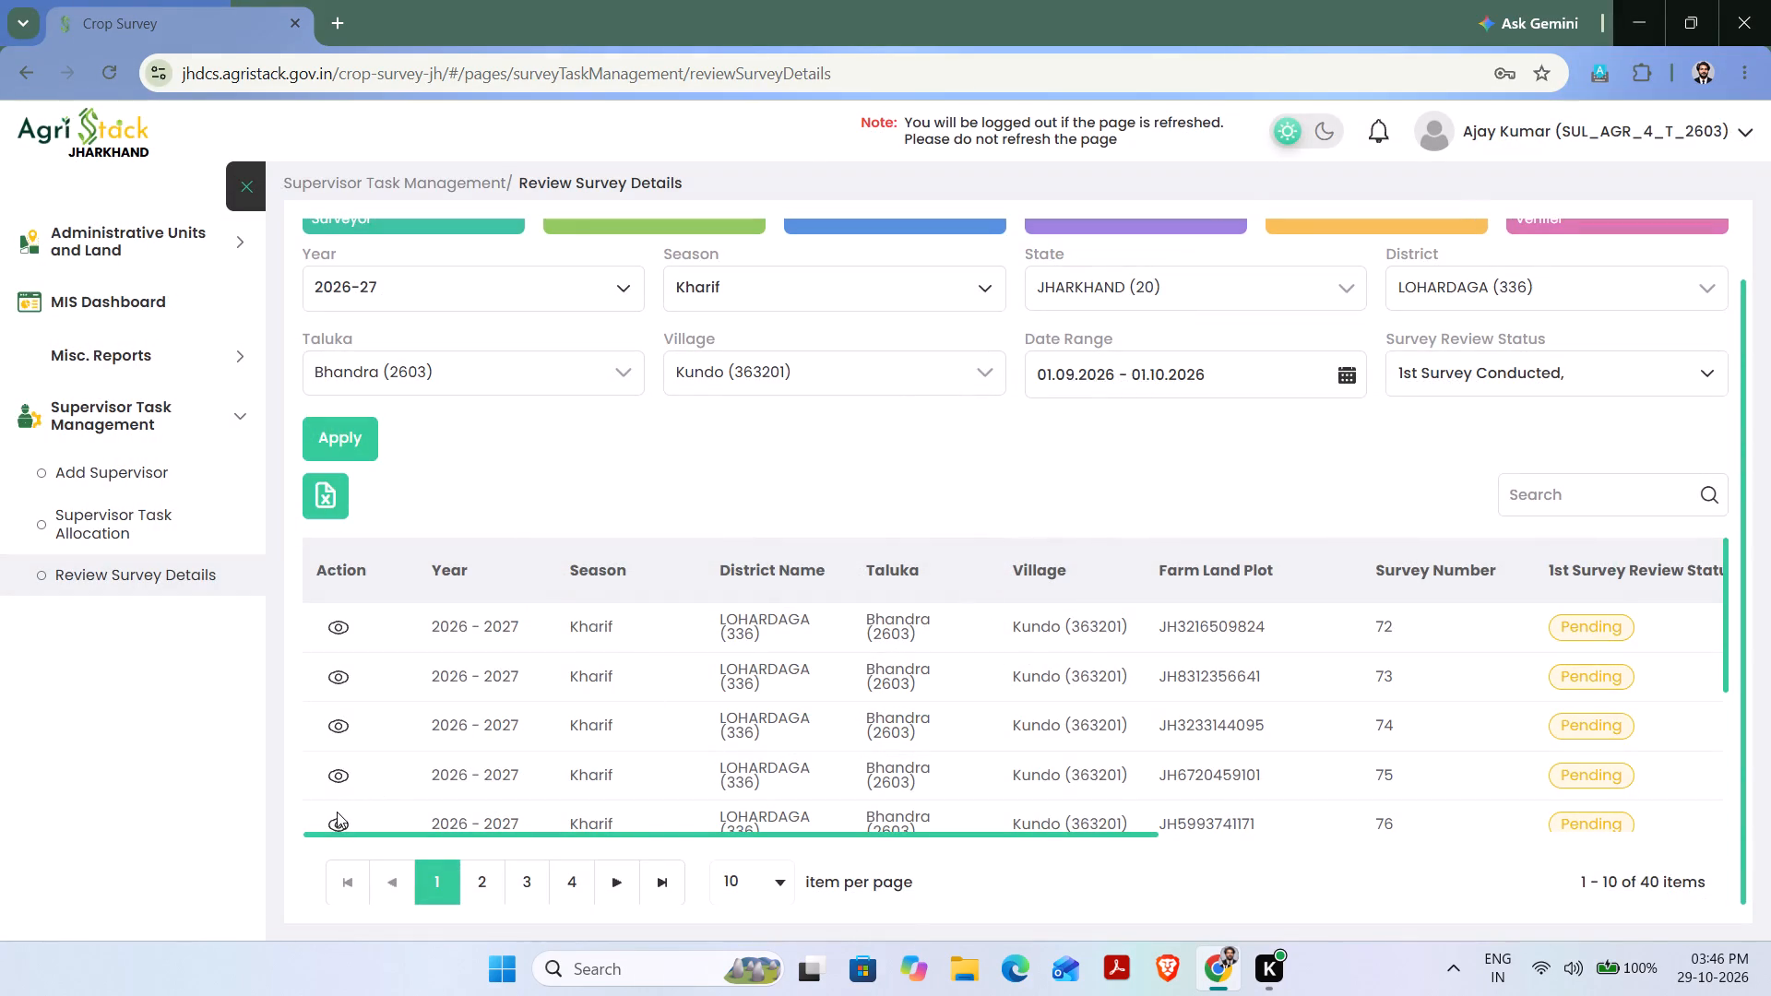
Open the record for survey number 76 and approve all three photos of its 0.182-hectare Forest Land area.
click(337, 814)
click(554, 732)
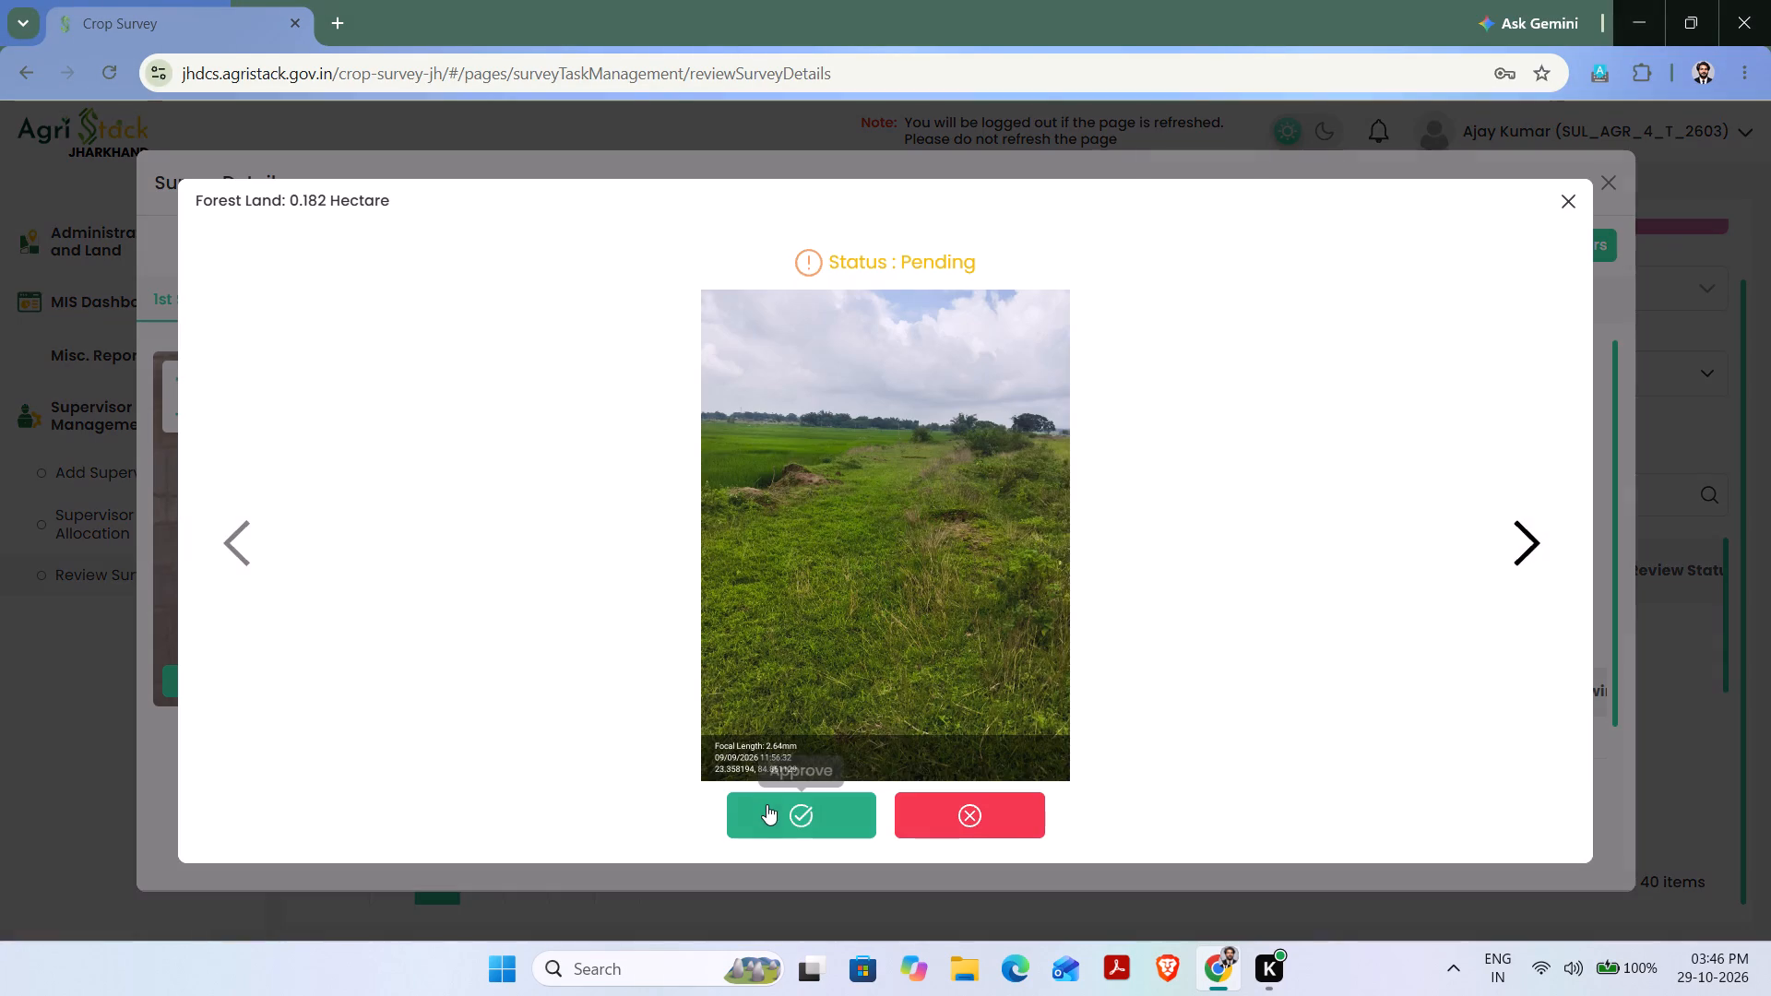
click(768, 805)
drag(902, 715, 781, 734)
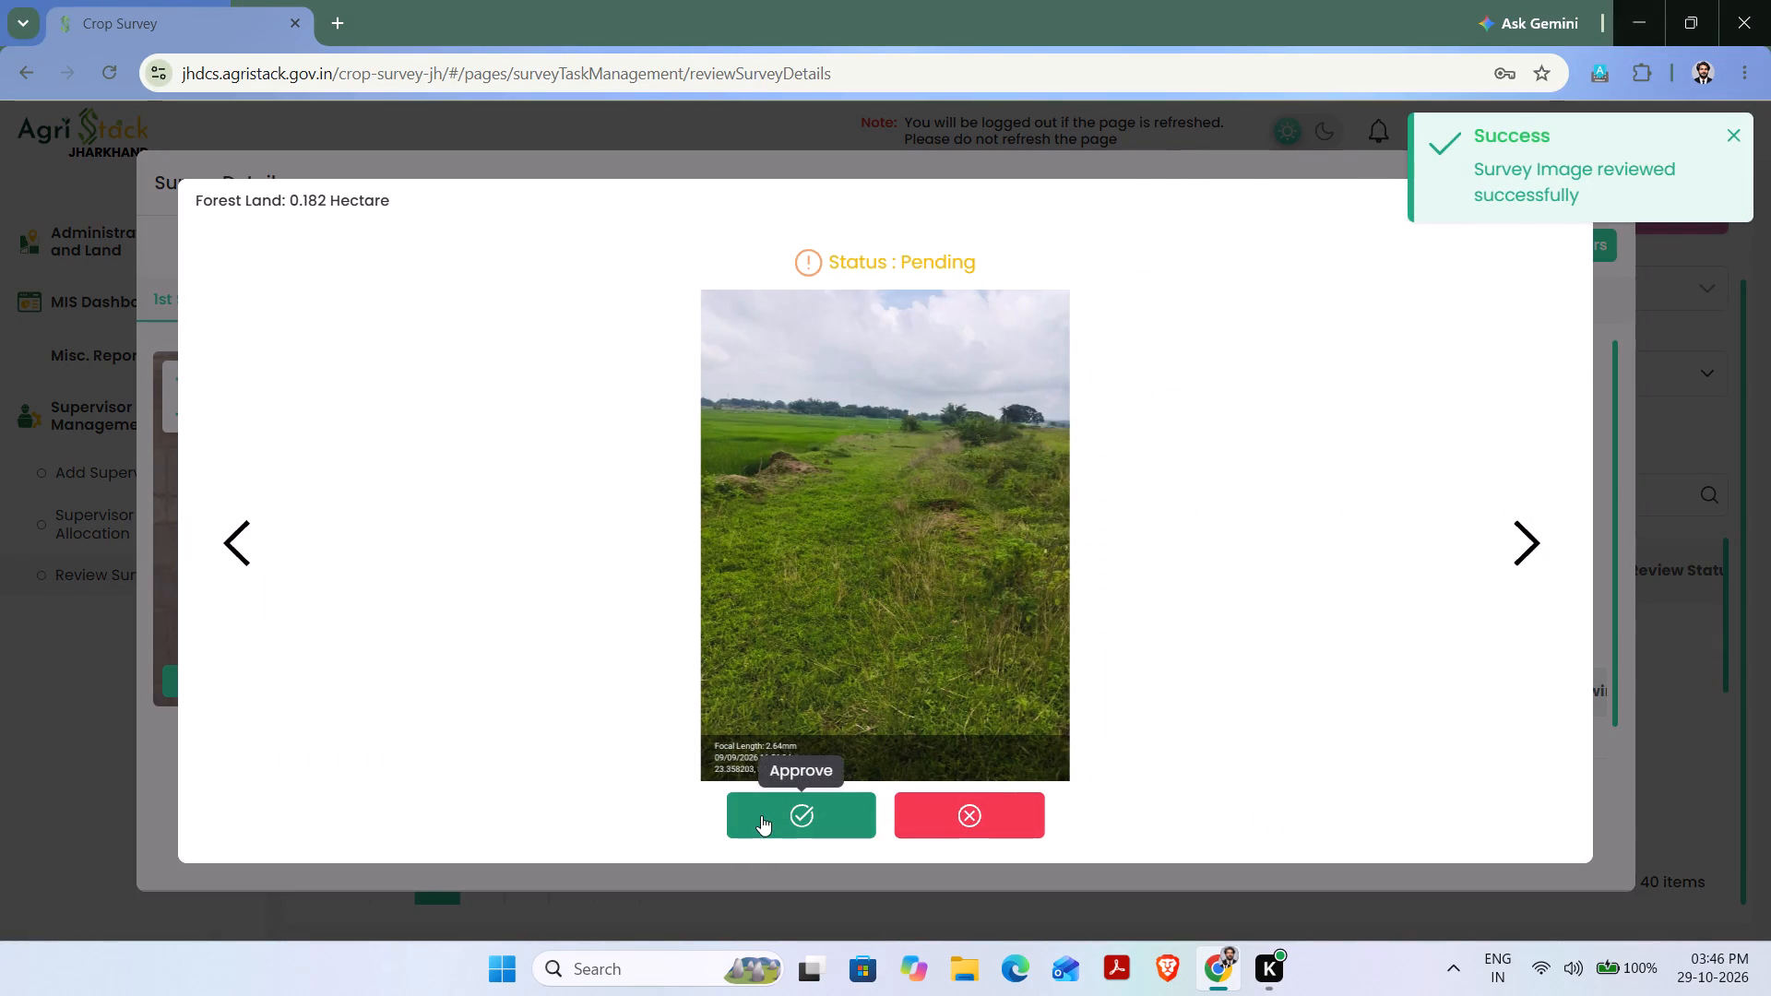
click(761, 815)
drag(912, 690, 787, 709)
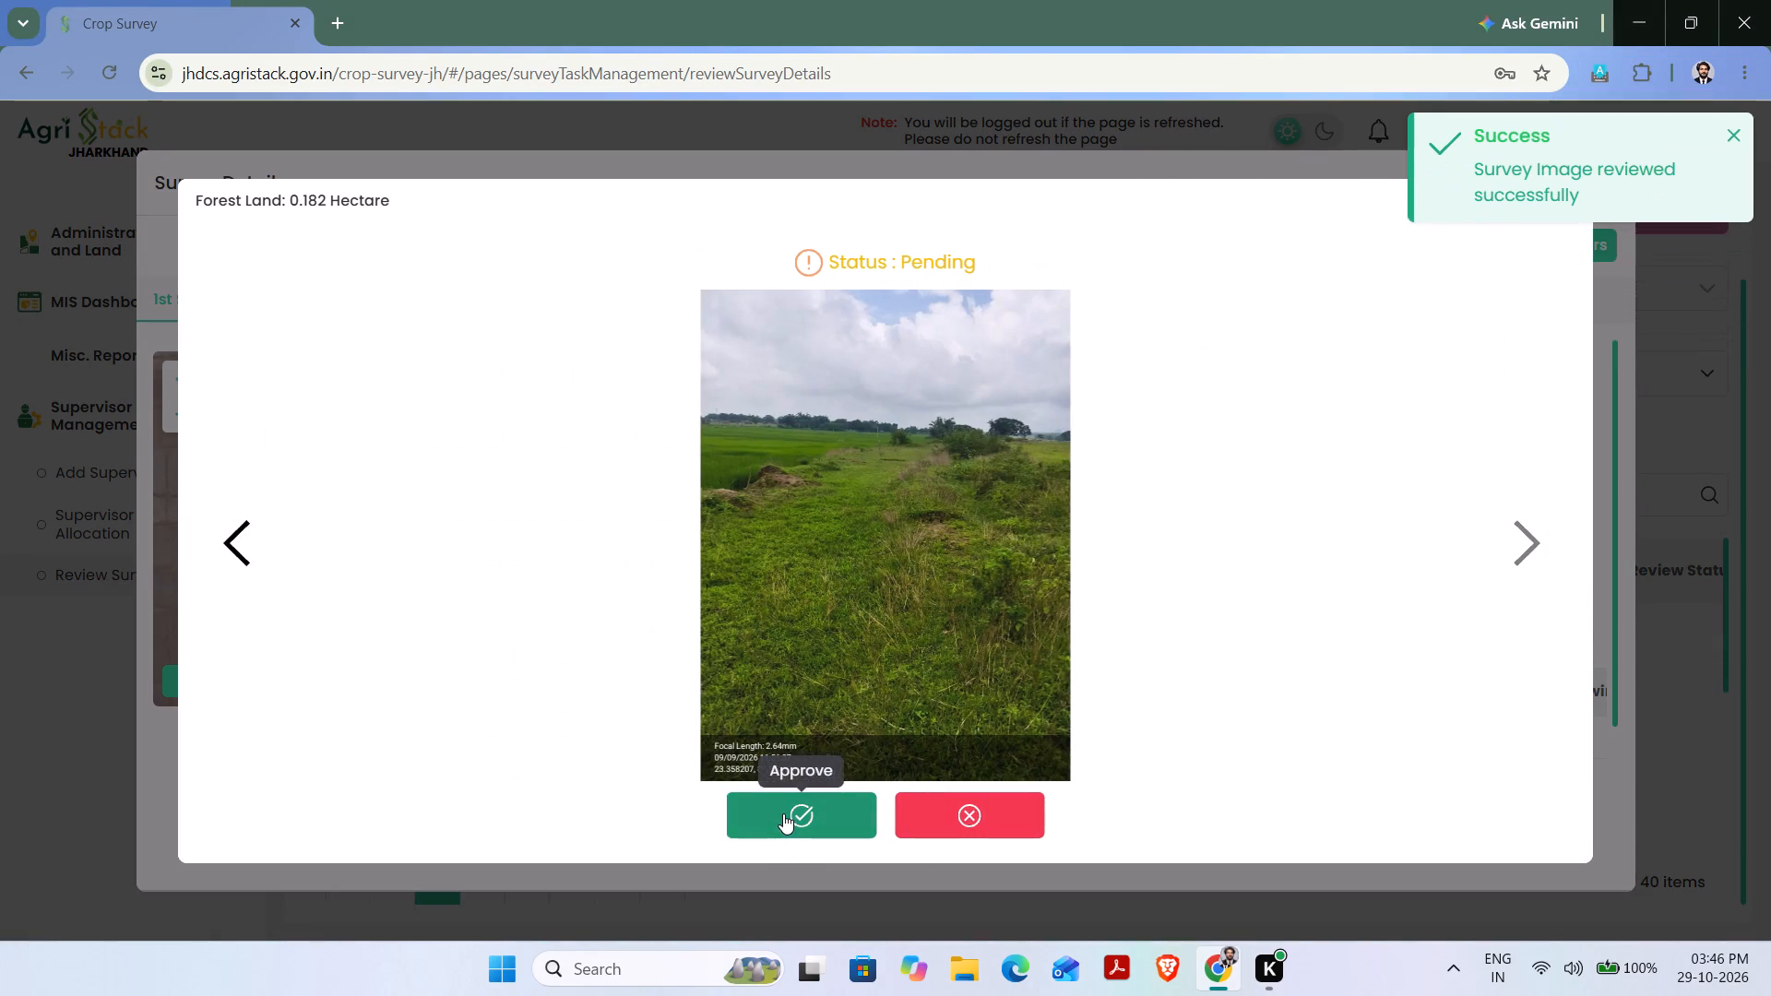
click(783, 813)
drag(915, 683, 860, 685)
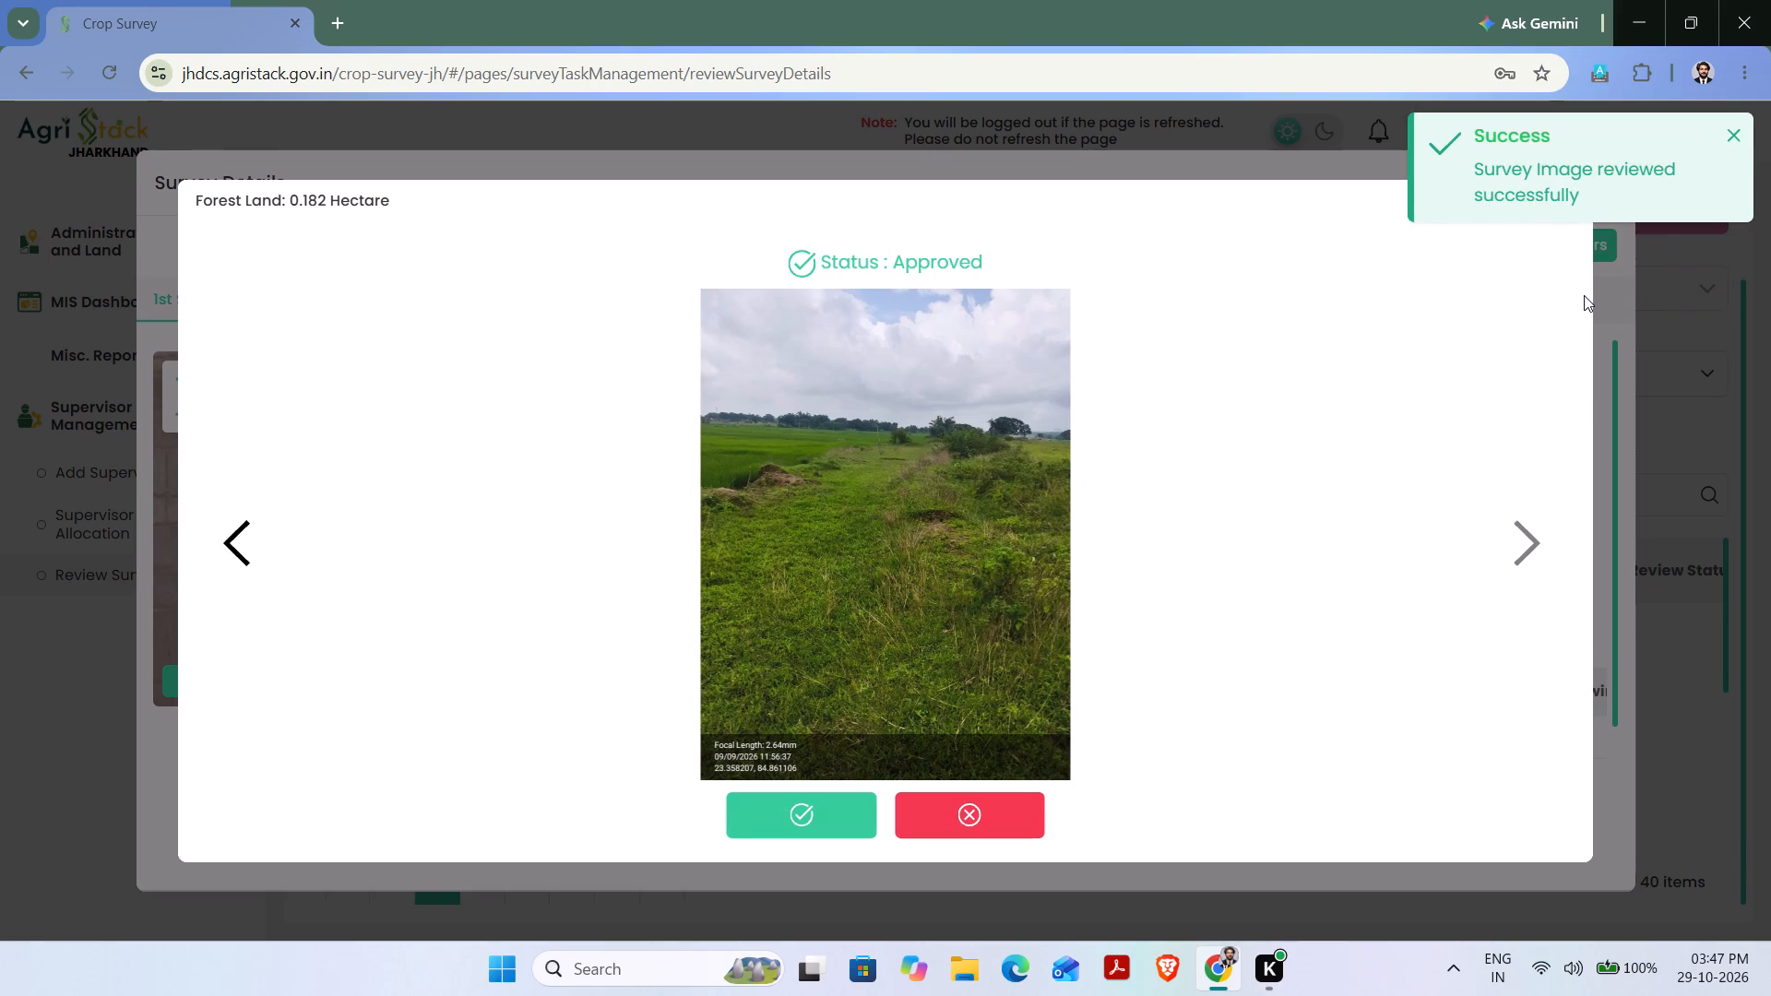
click(1569, 207)
Mark the first survey of survey number 76 as Approve, save the review and close its details.
scroll(830, 617, down, 1)
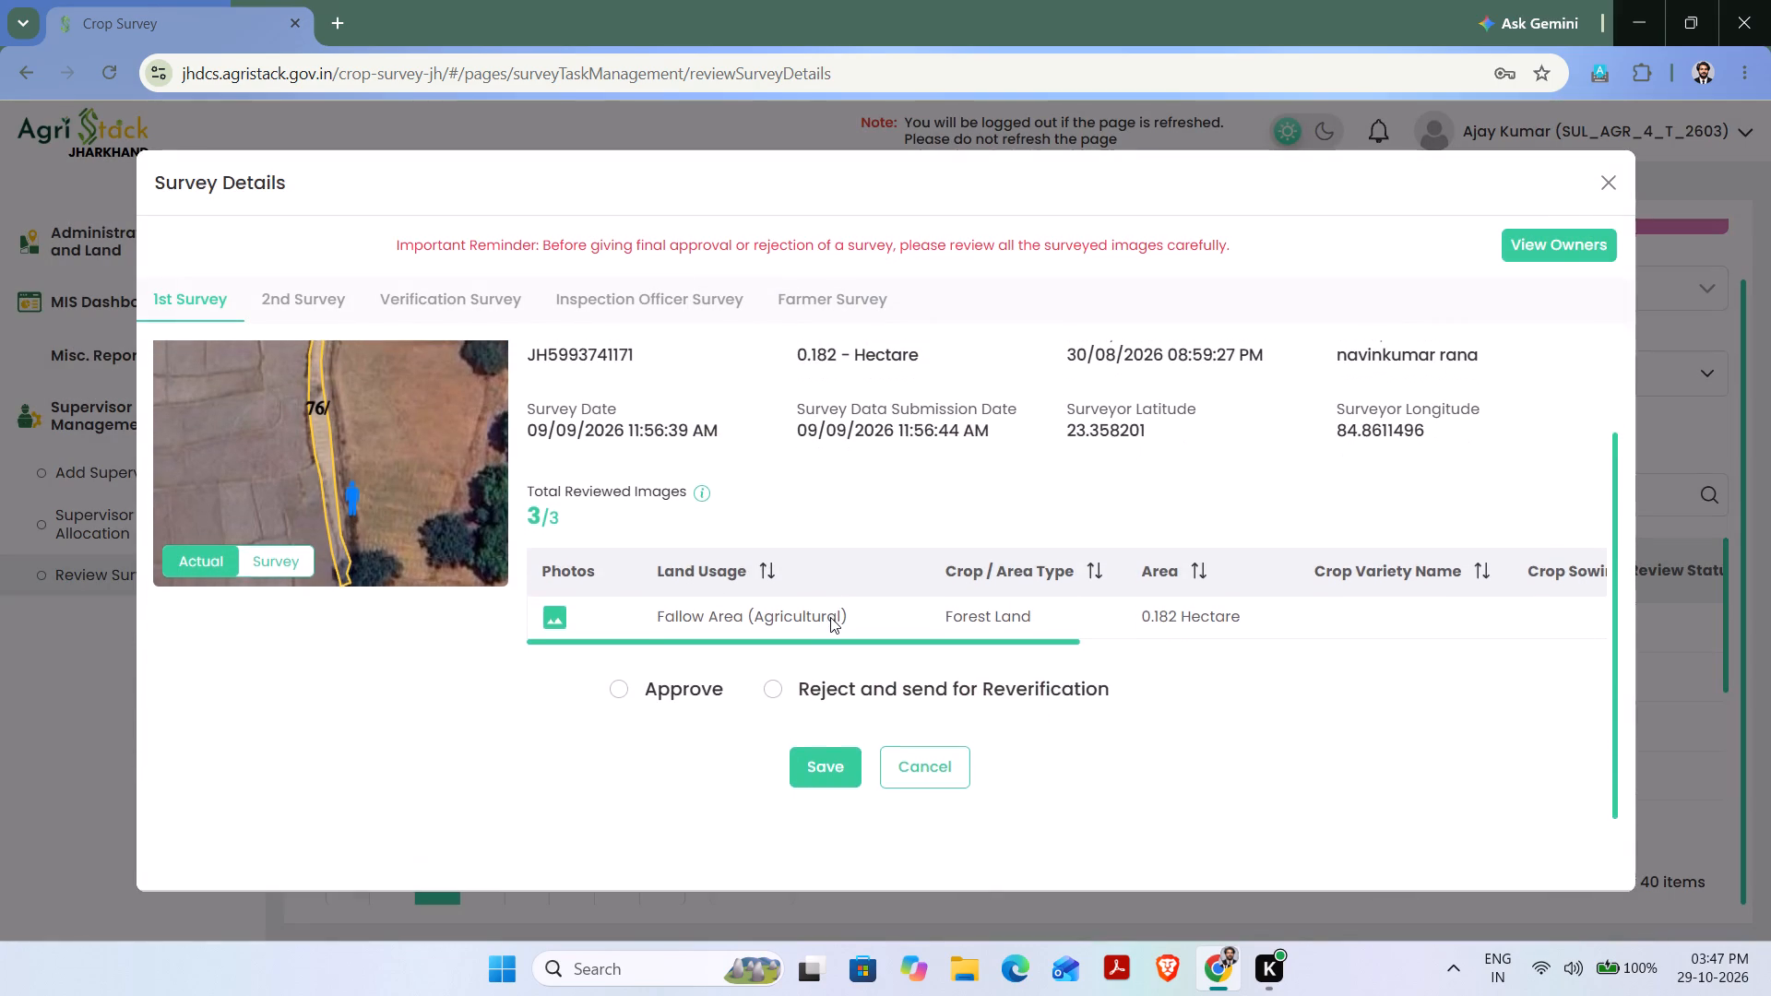
click(687, 686)
click(808, 757)
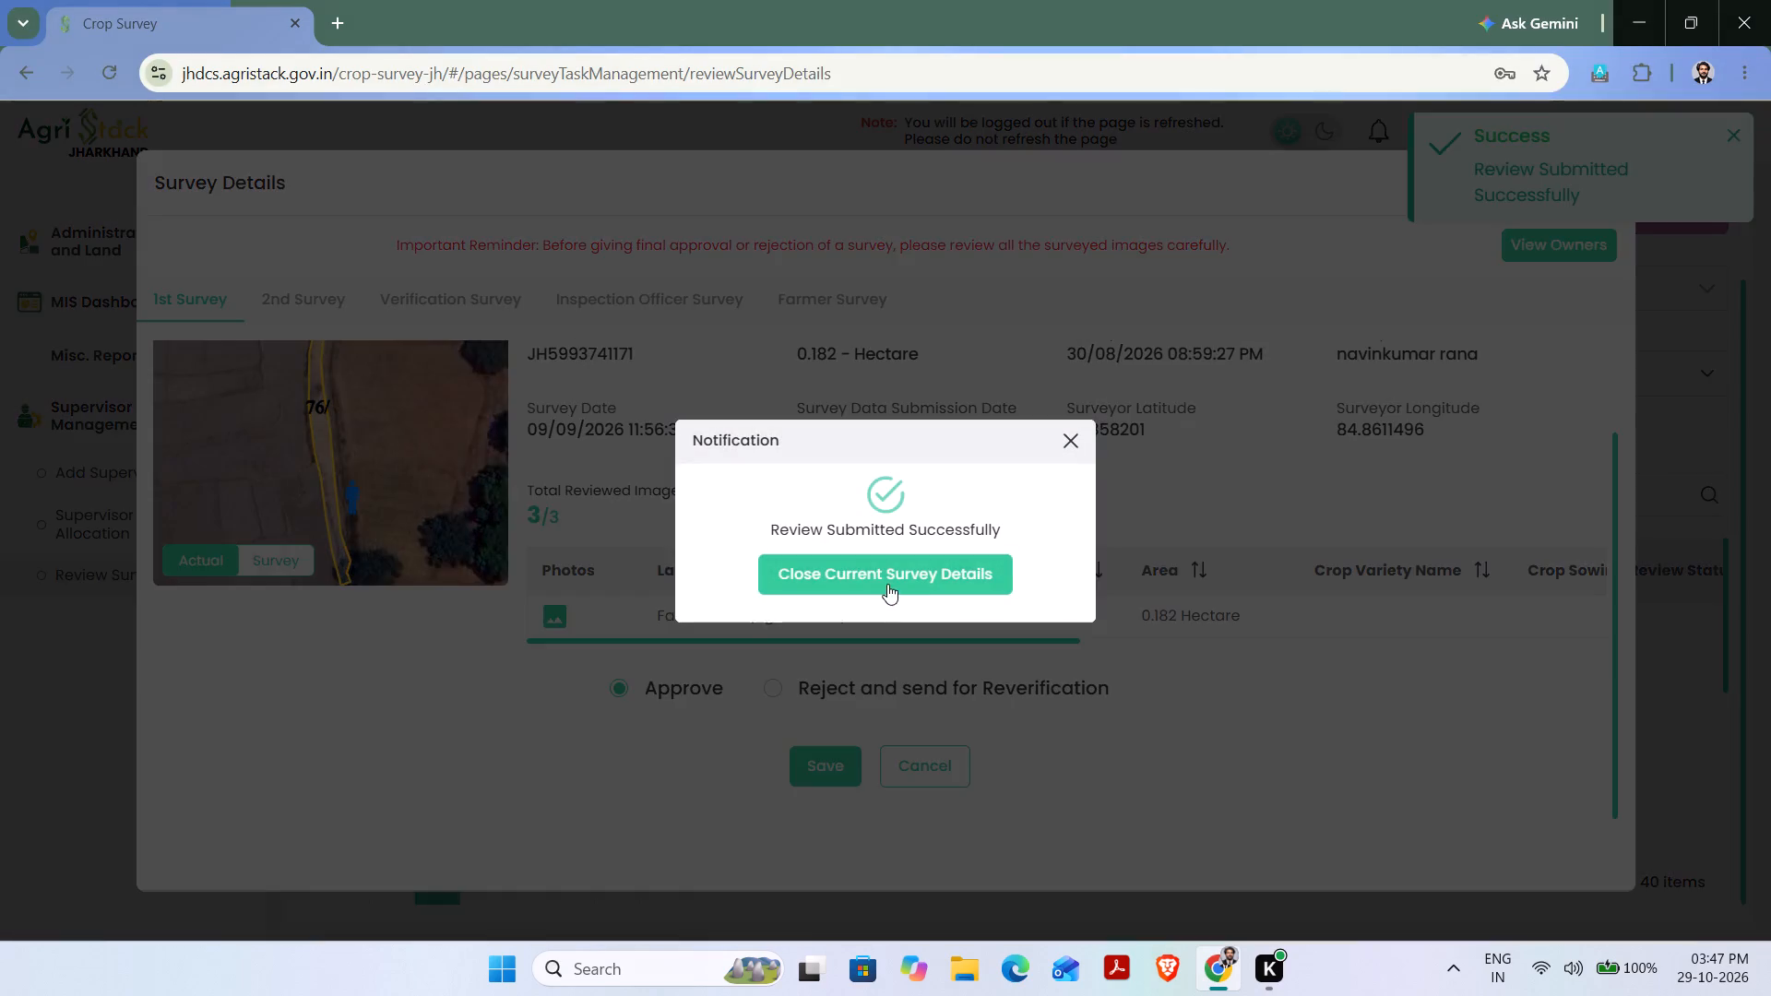
click(885, 580)
Open the record for survey number 77 and approve all three photos of its 1.4849-hectare Fallow area.
scroll(410, 811, down, 3)
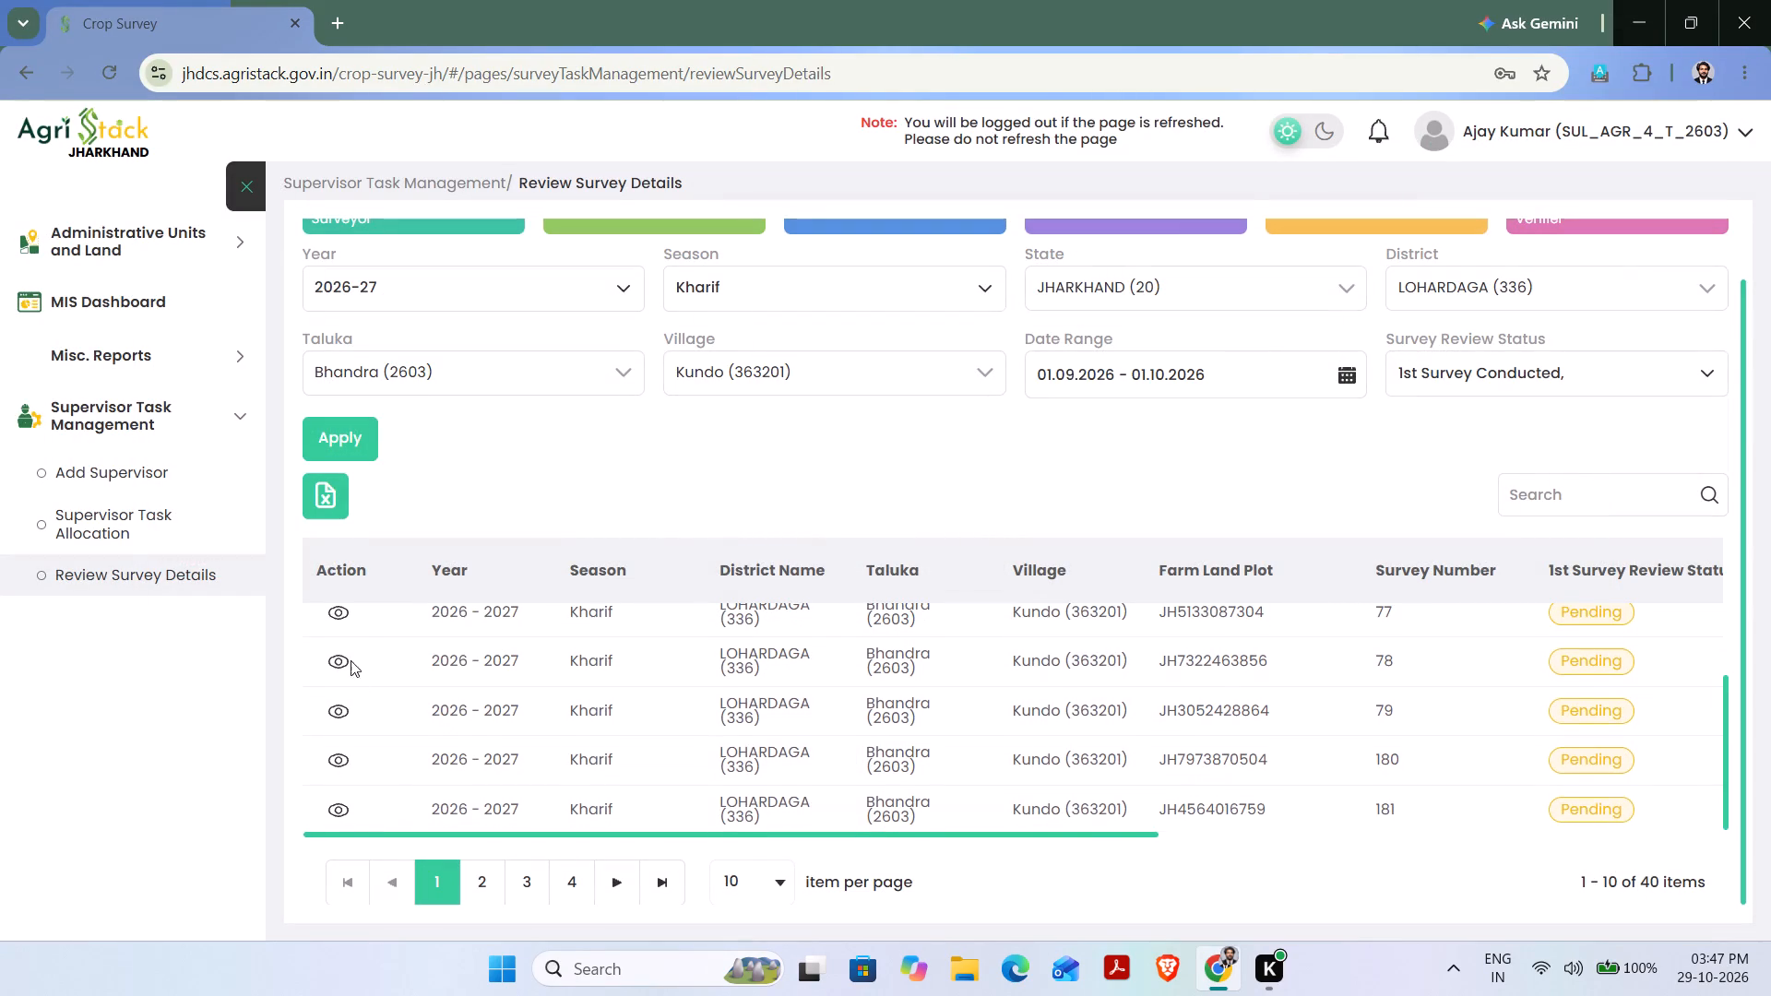
click(340, 611)
click(550, 726)
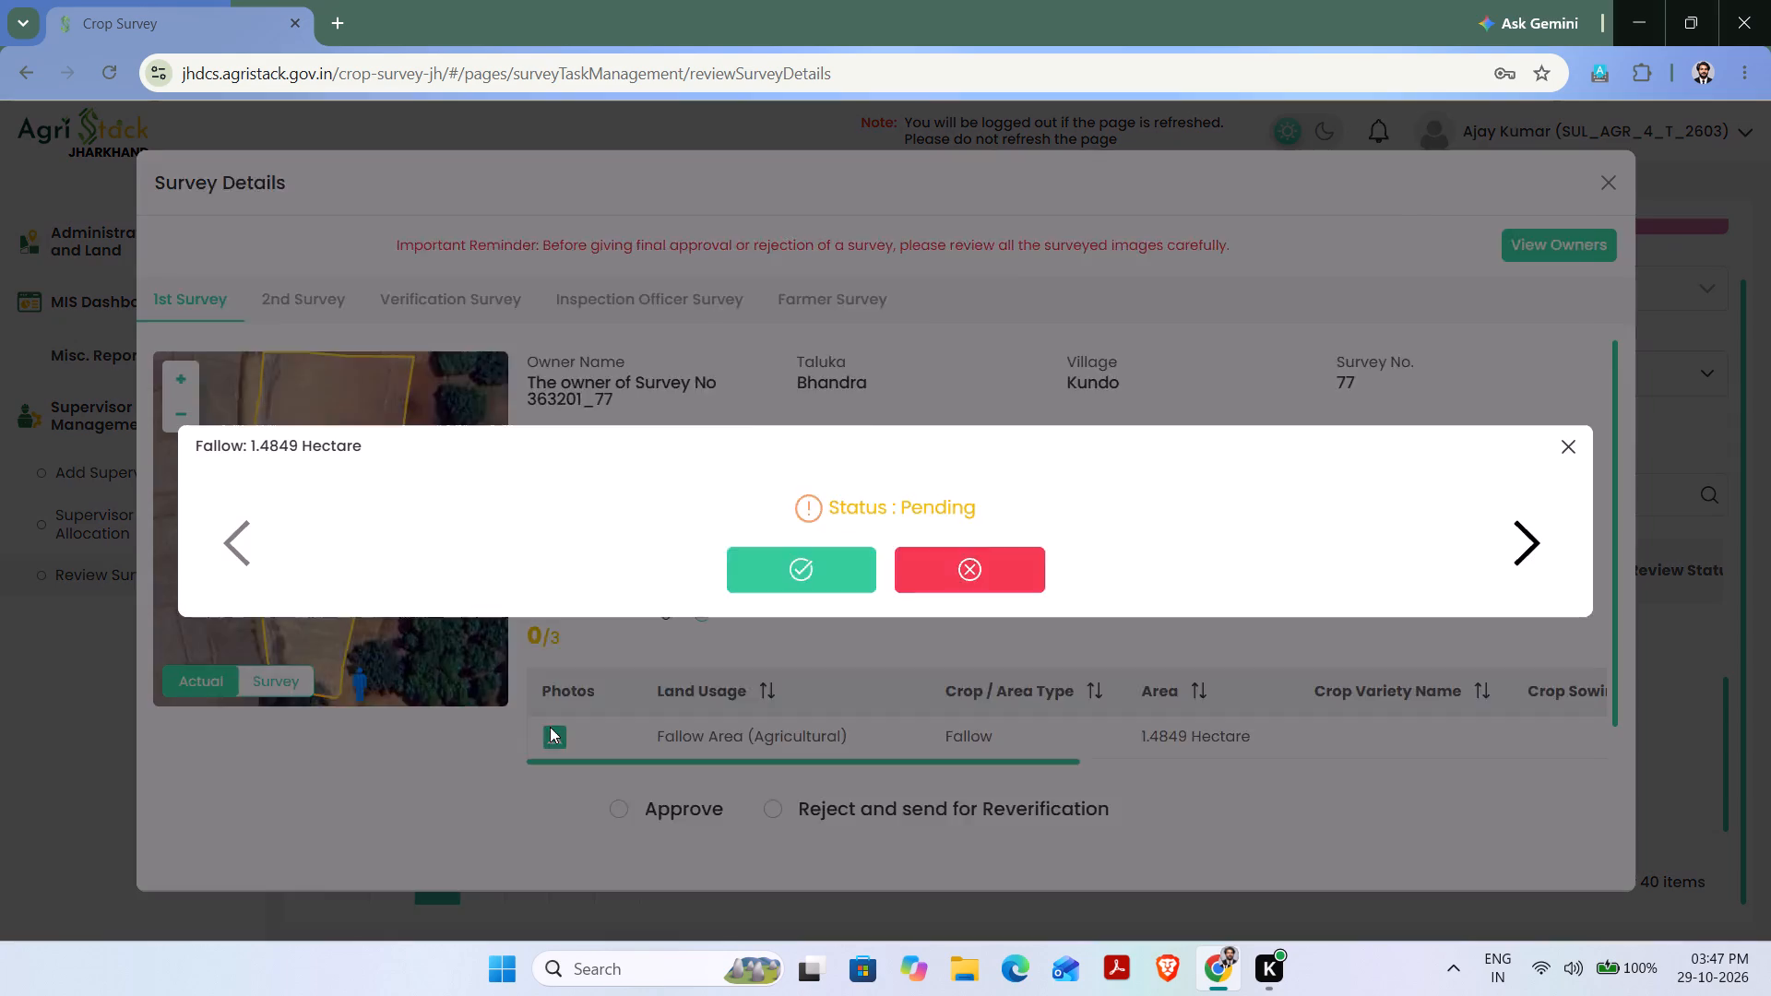
click(764, 806)
drag(909, 698, 788, 696)
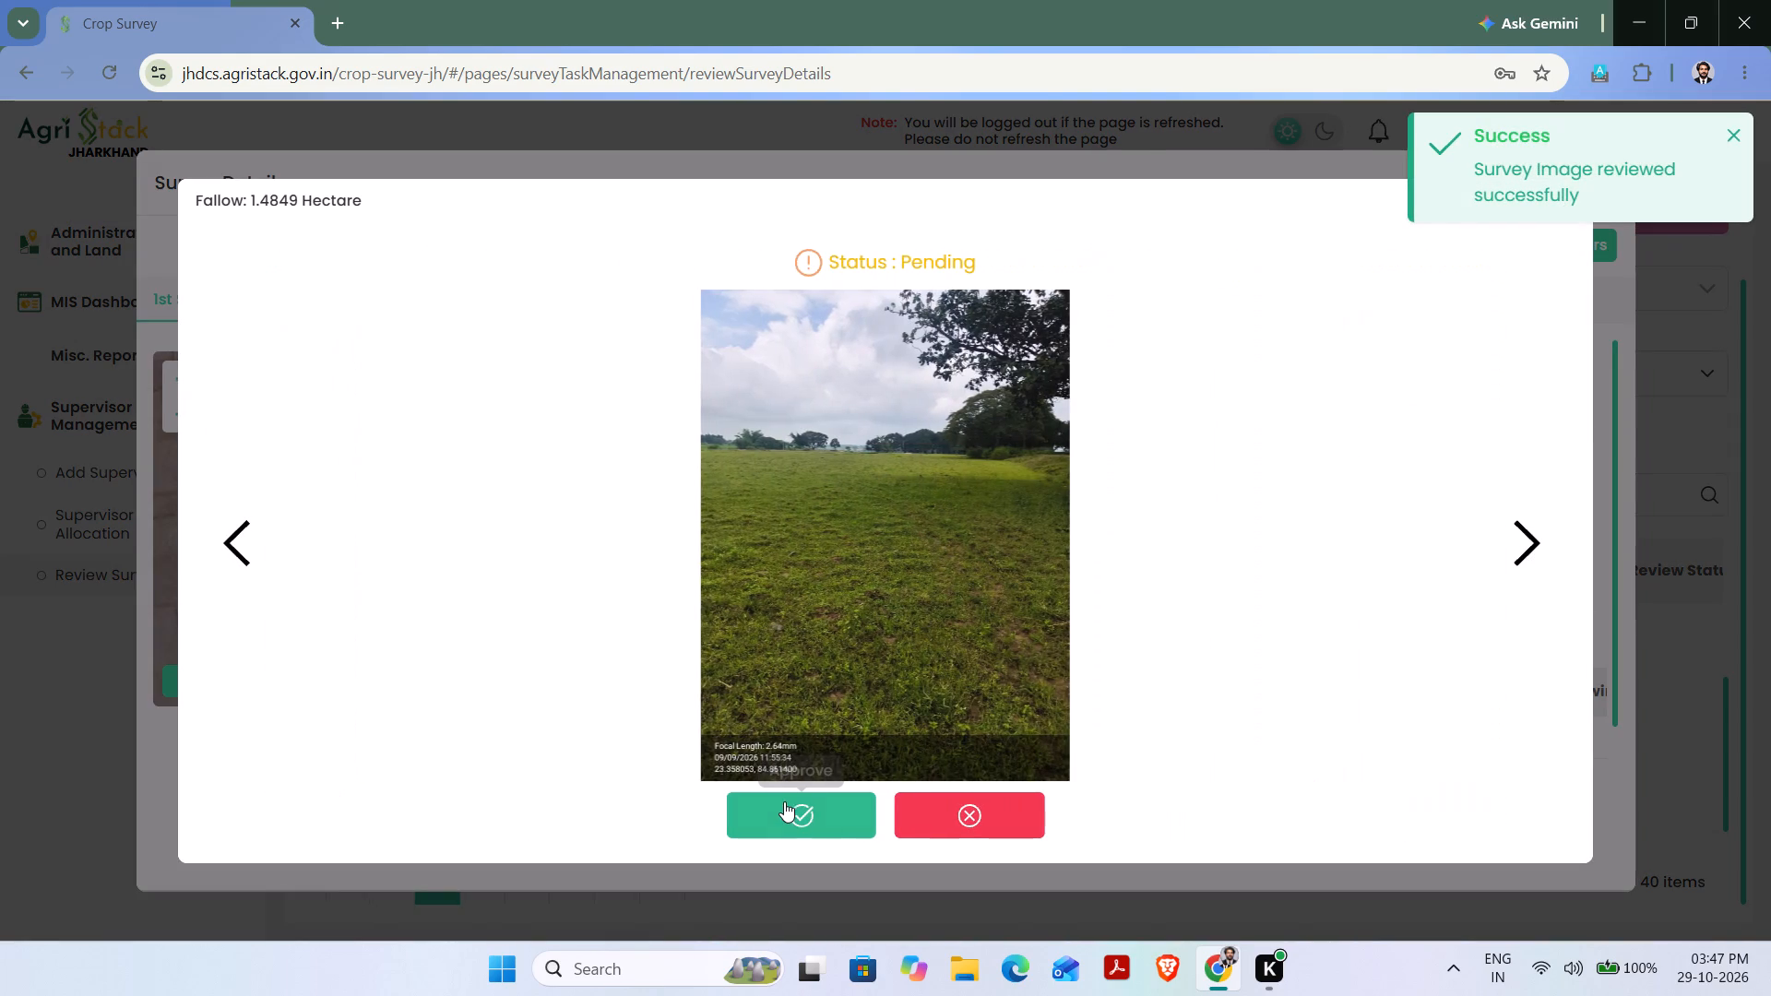
click(783, 800)
drag(965, 657, 857, 672)
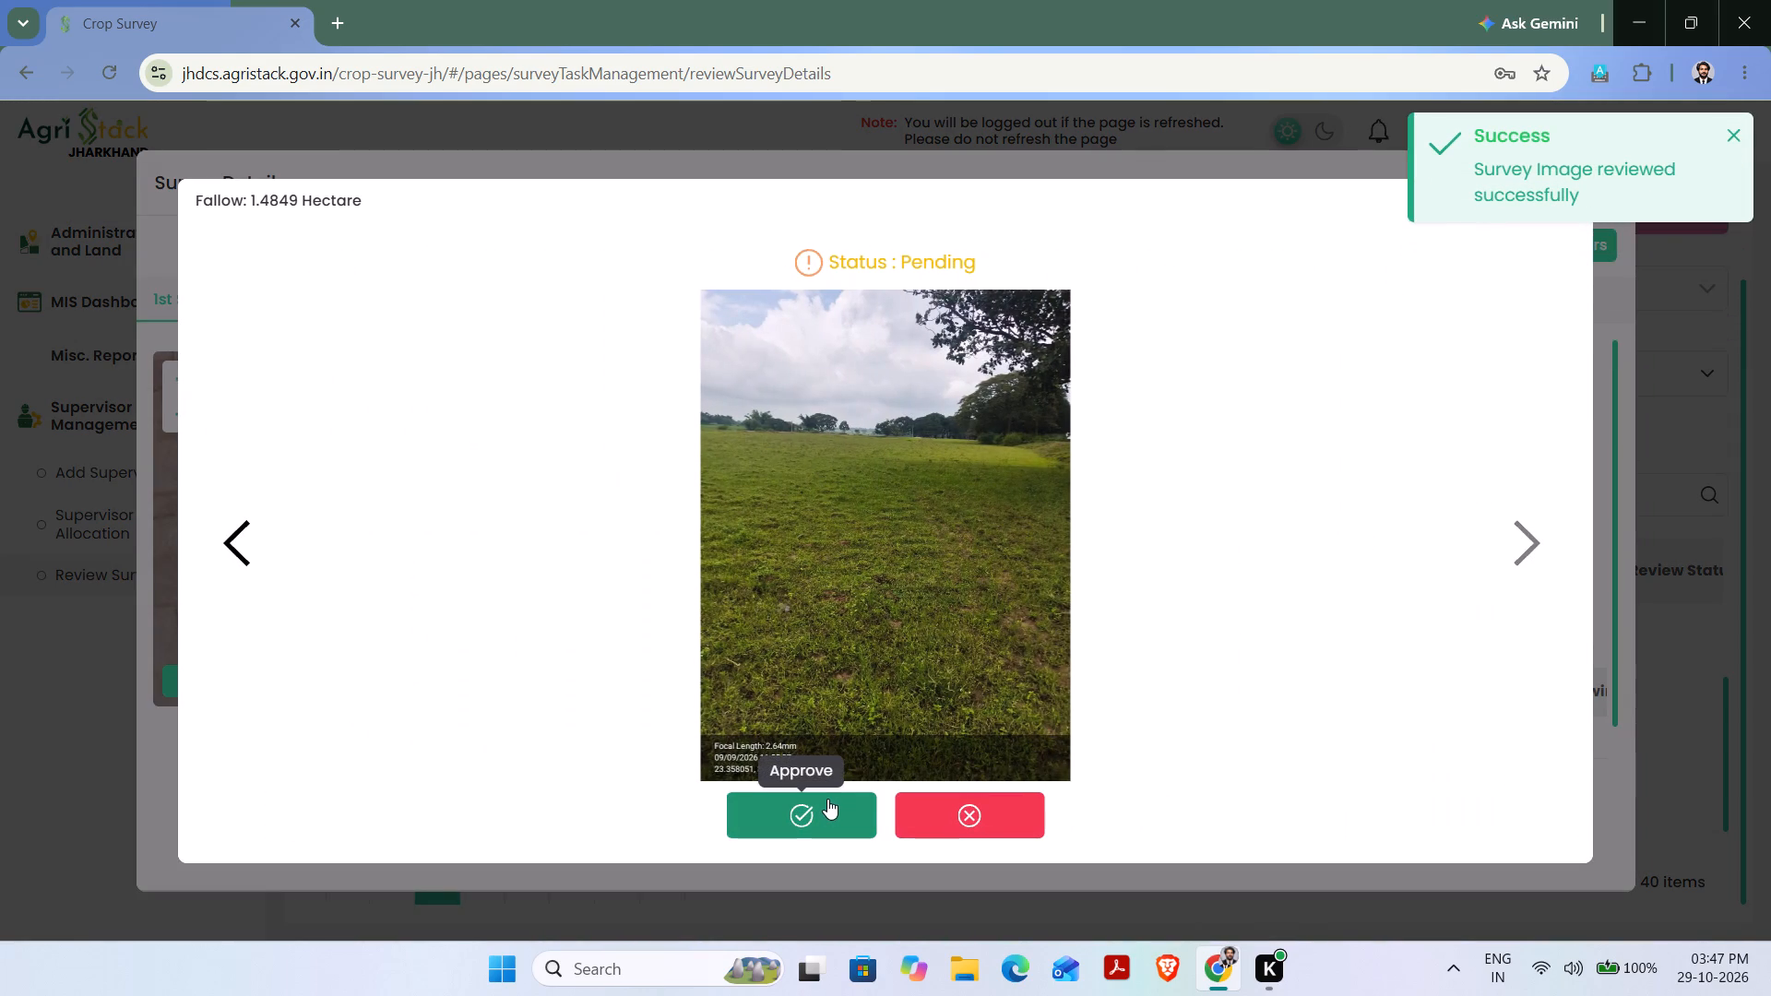
click(827, 798)
drag(963, 619, 943, 620)
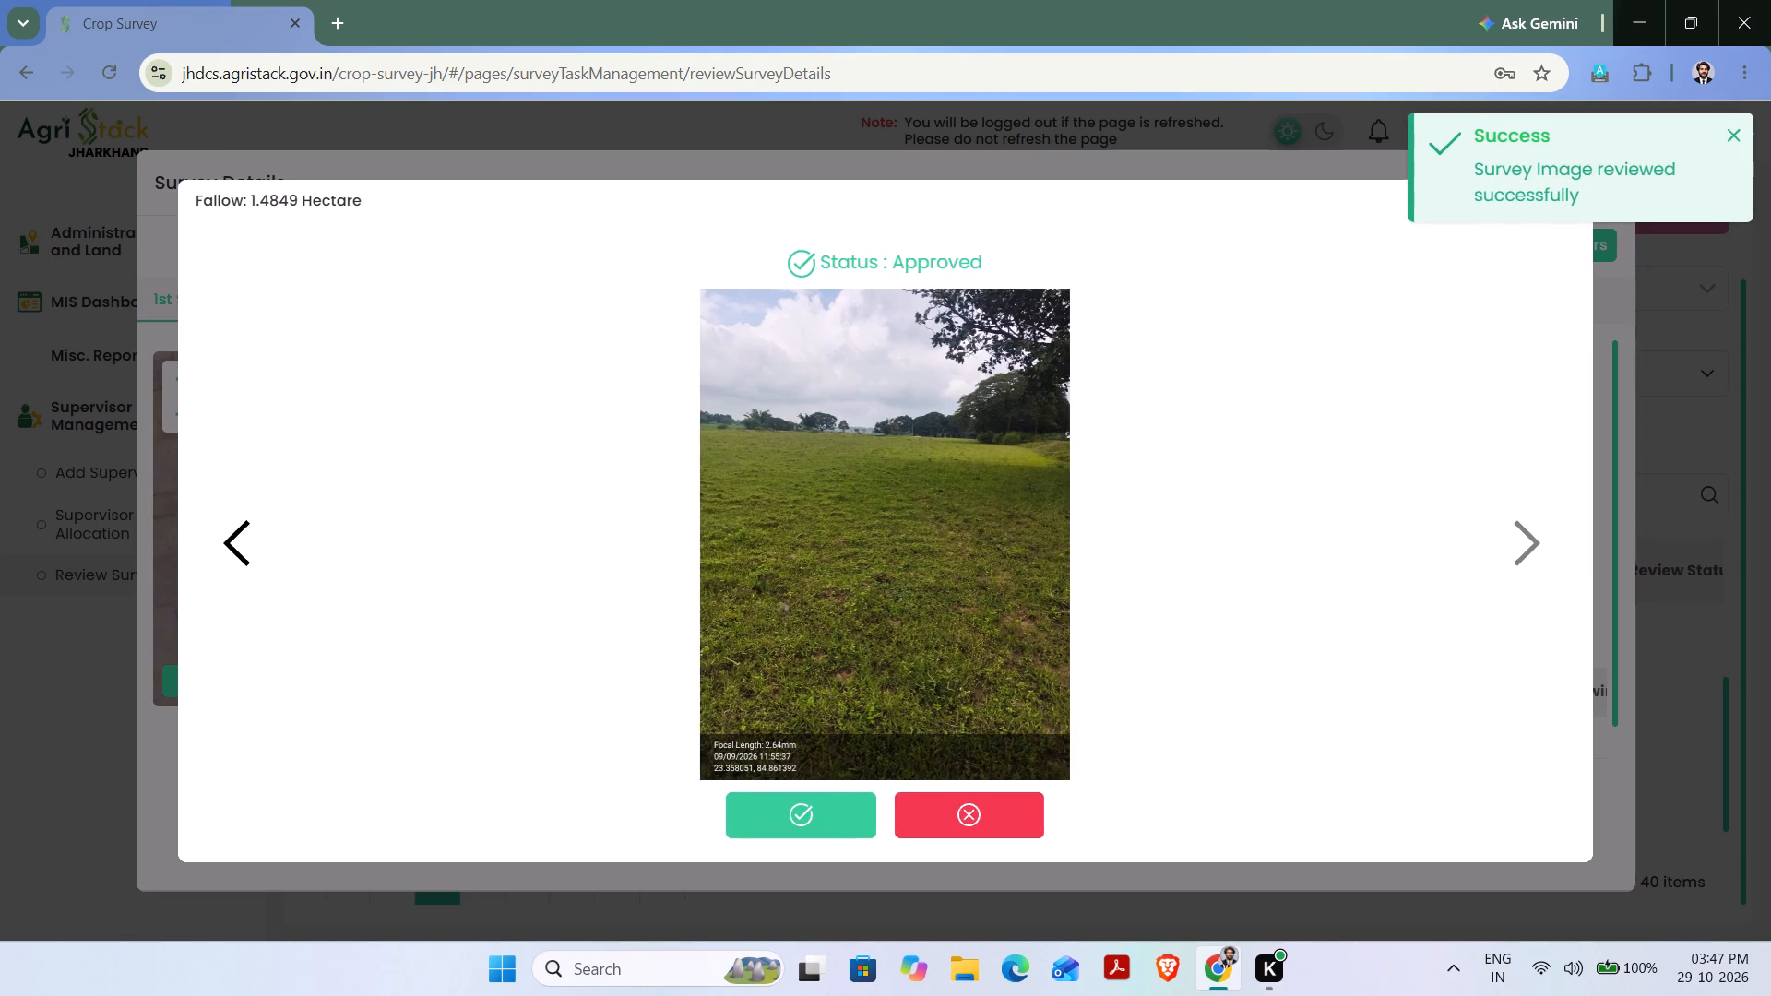
click(1743, 136)
click(1572, 202)
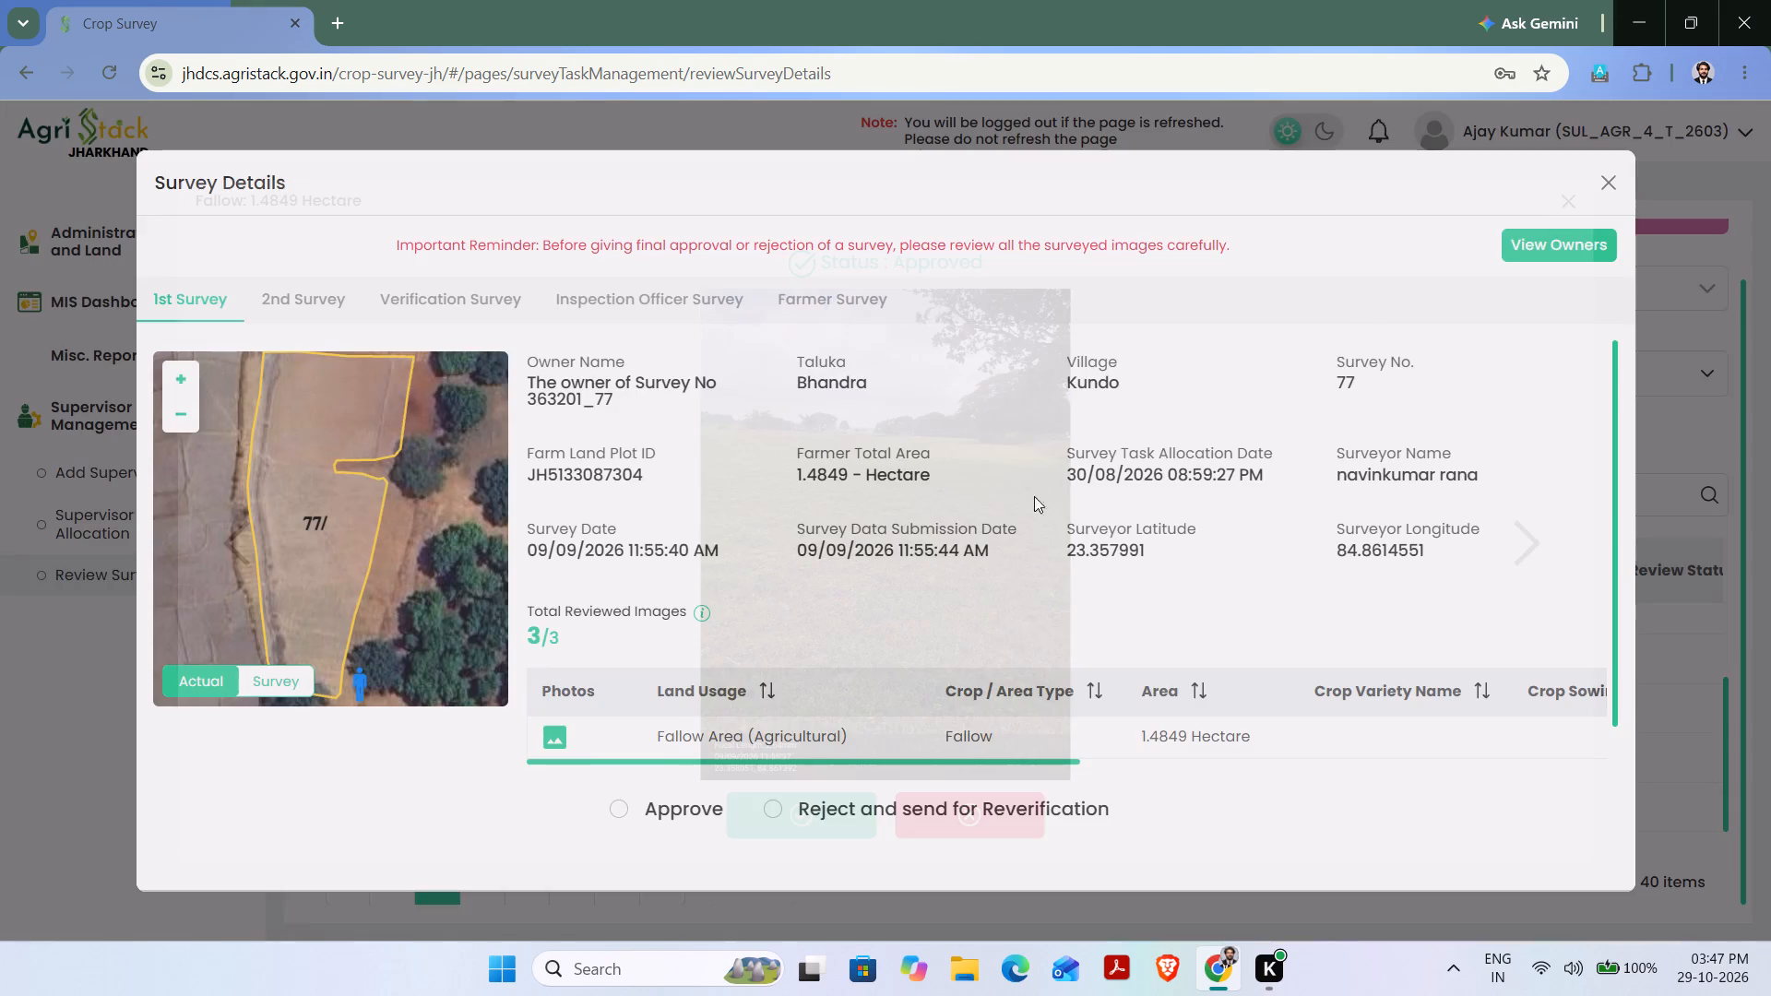
Mark the first survey of survey number 77 as Approve, save the review and close its details.
scroll(1028, 498, down, 2)
click(692, 655)
click(807, 741)
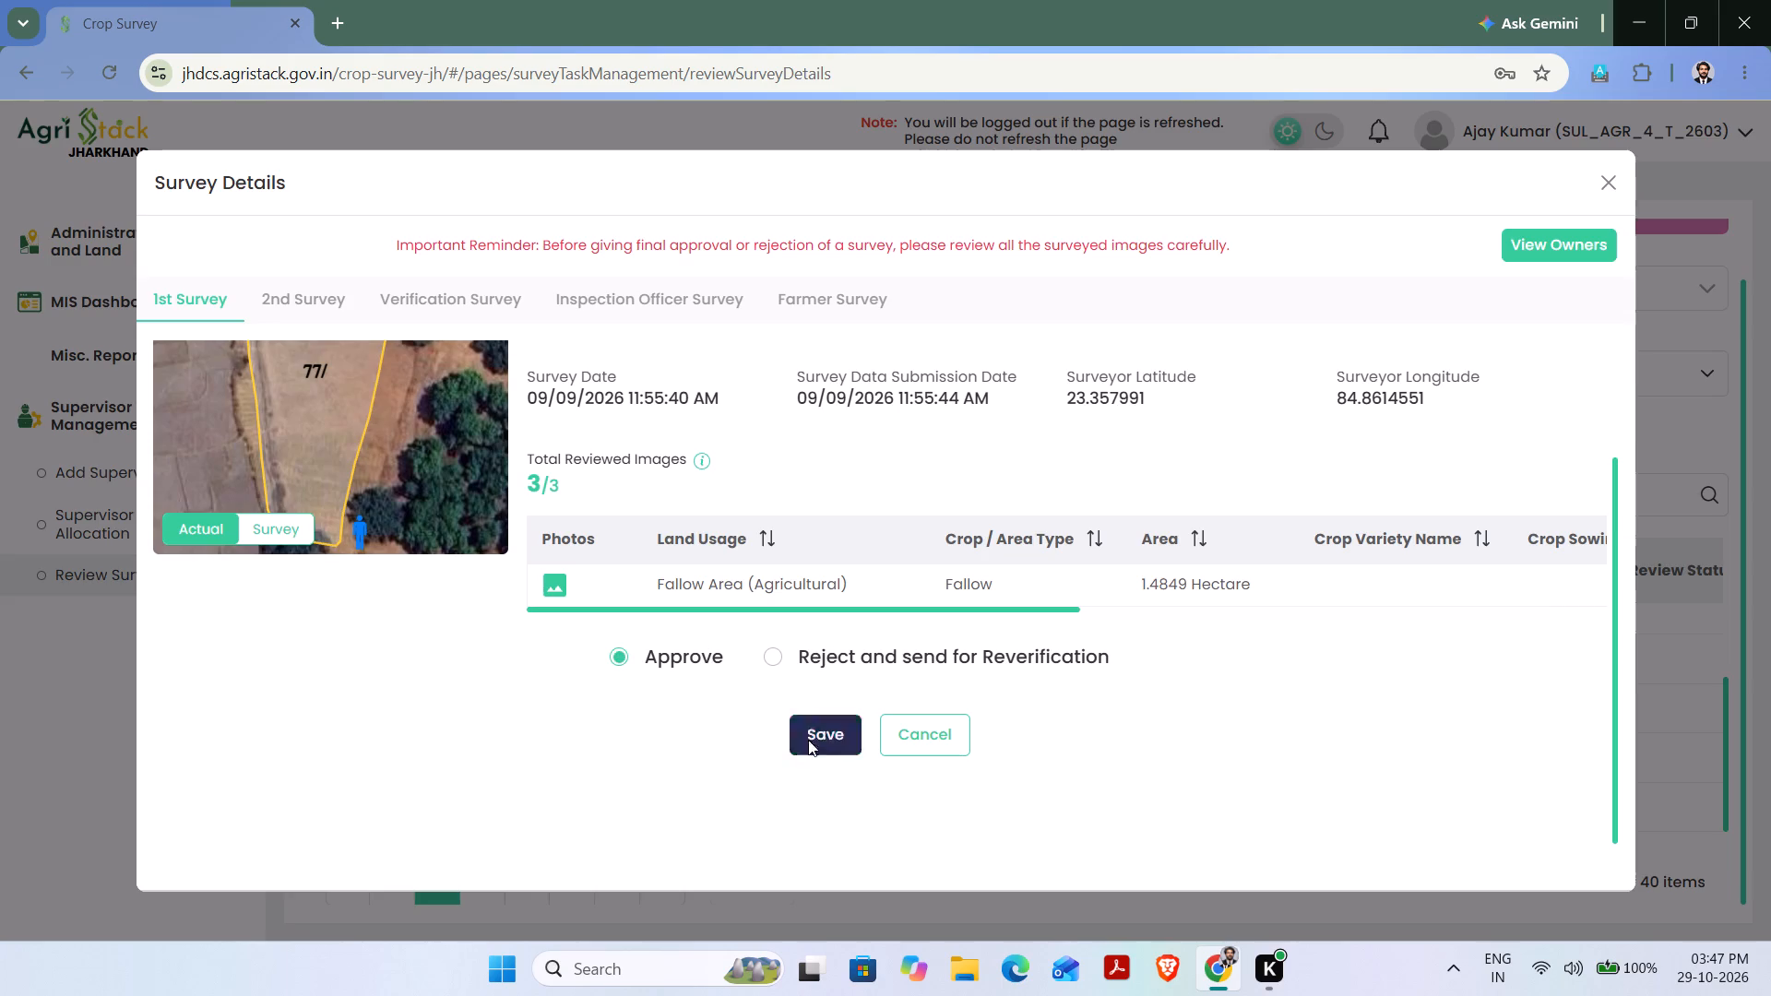
click(934, 564)
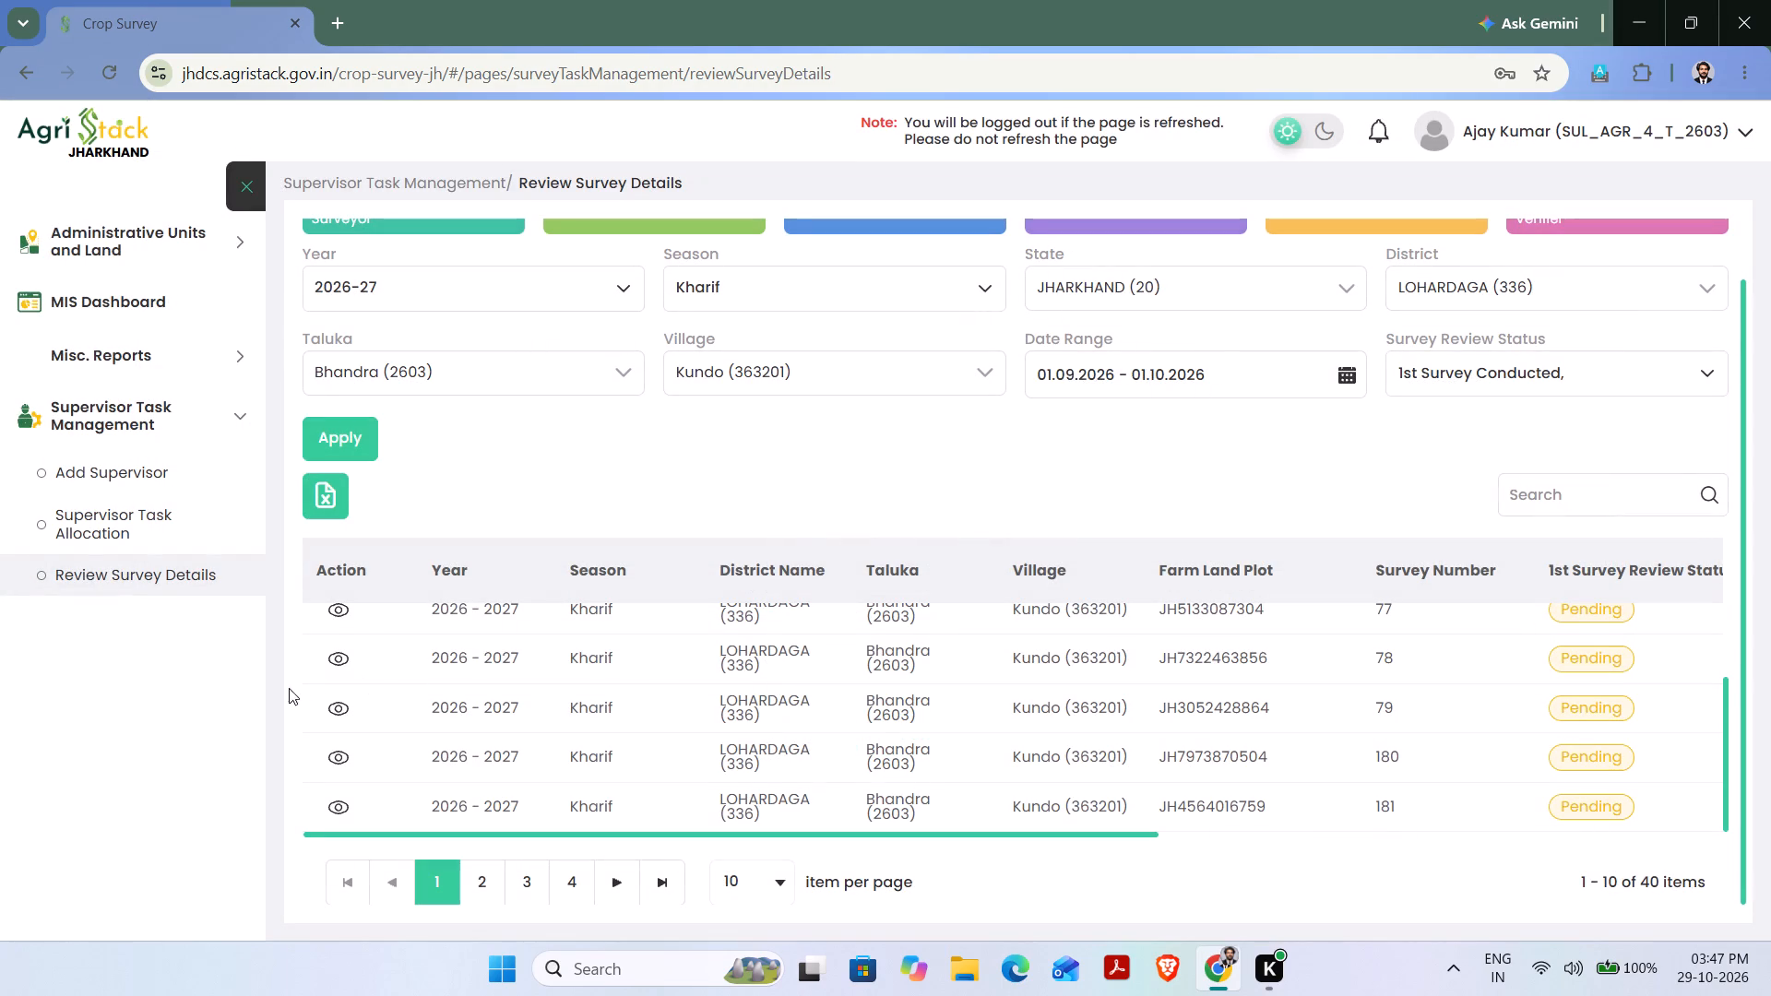
Open the record for survey number 78 and approve all three photos of its 0.5228-hectare Fallow area.
click(339, 658)
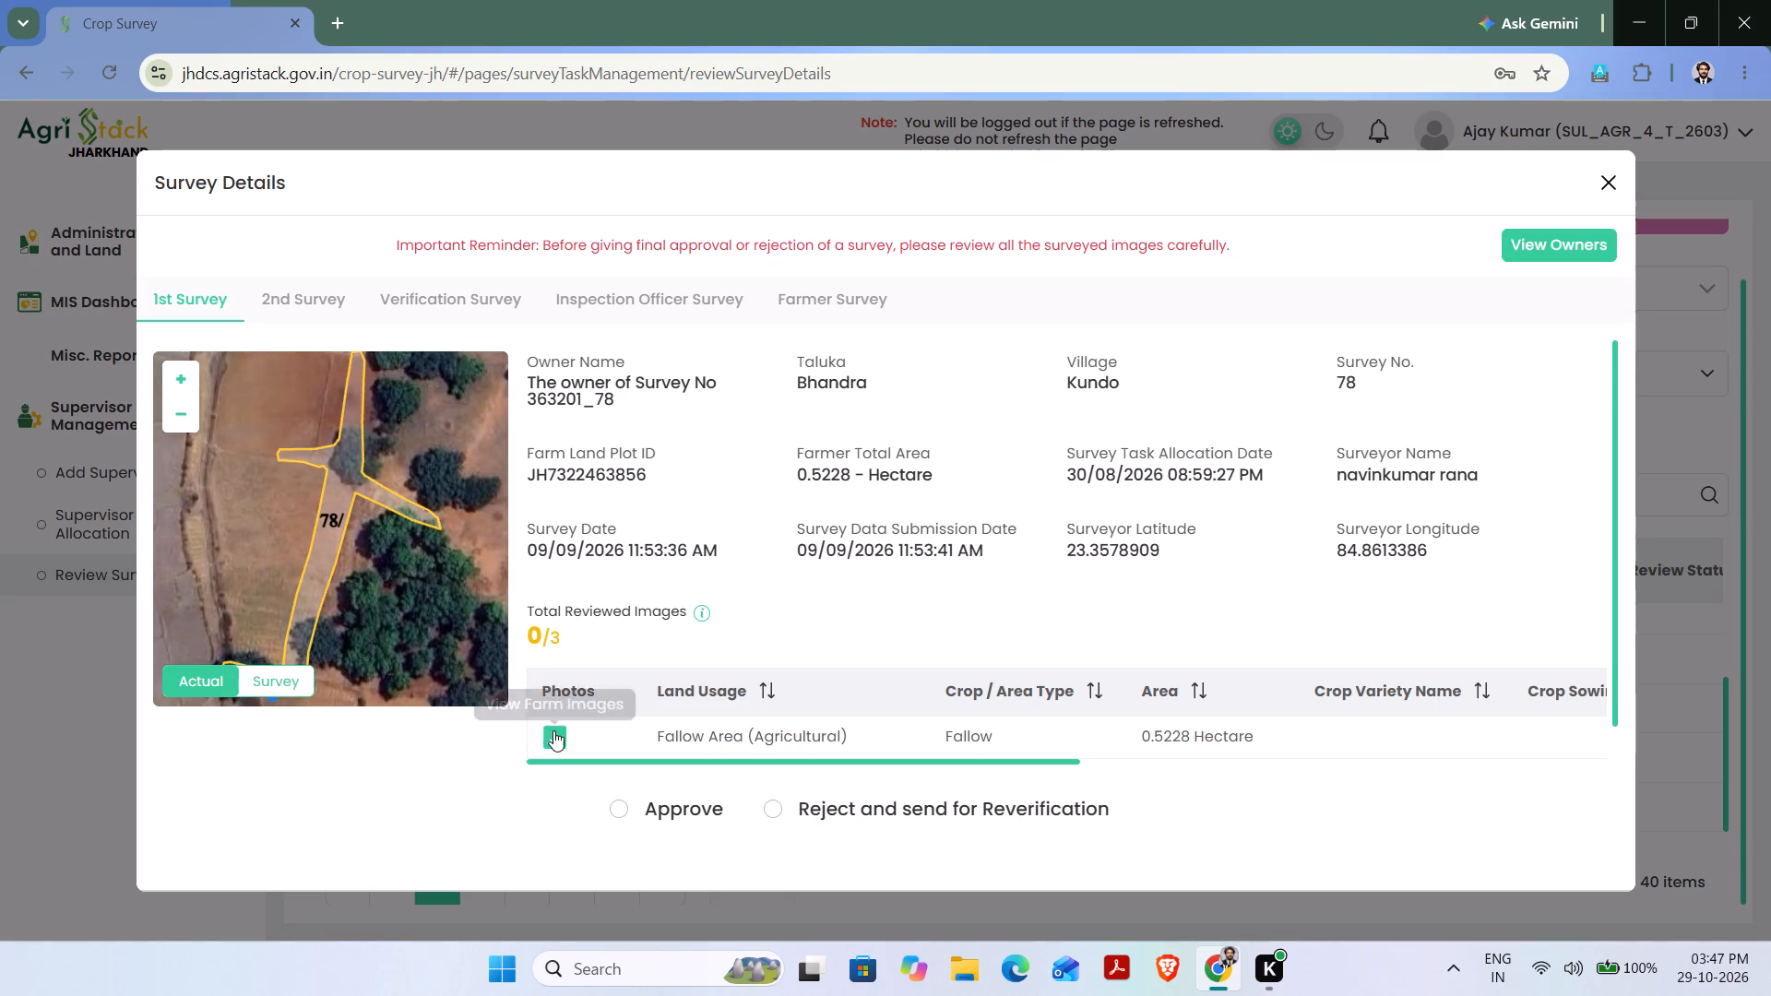
click(553, 731)
click(757, 812)
drag(907, 694, 892, 695)
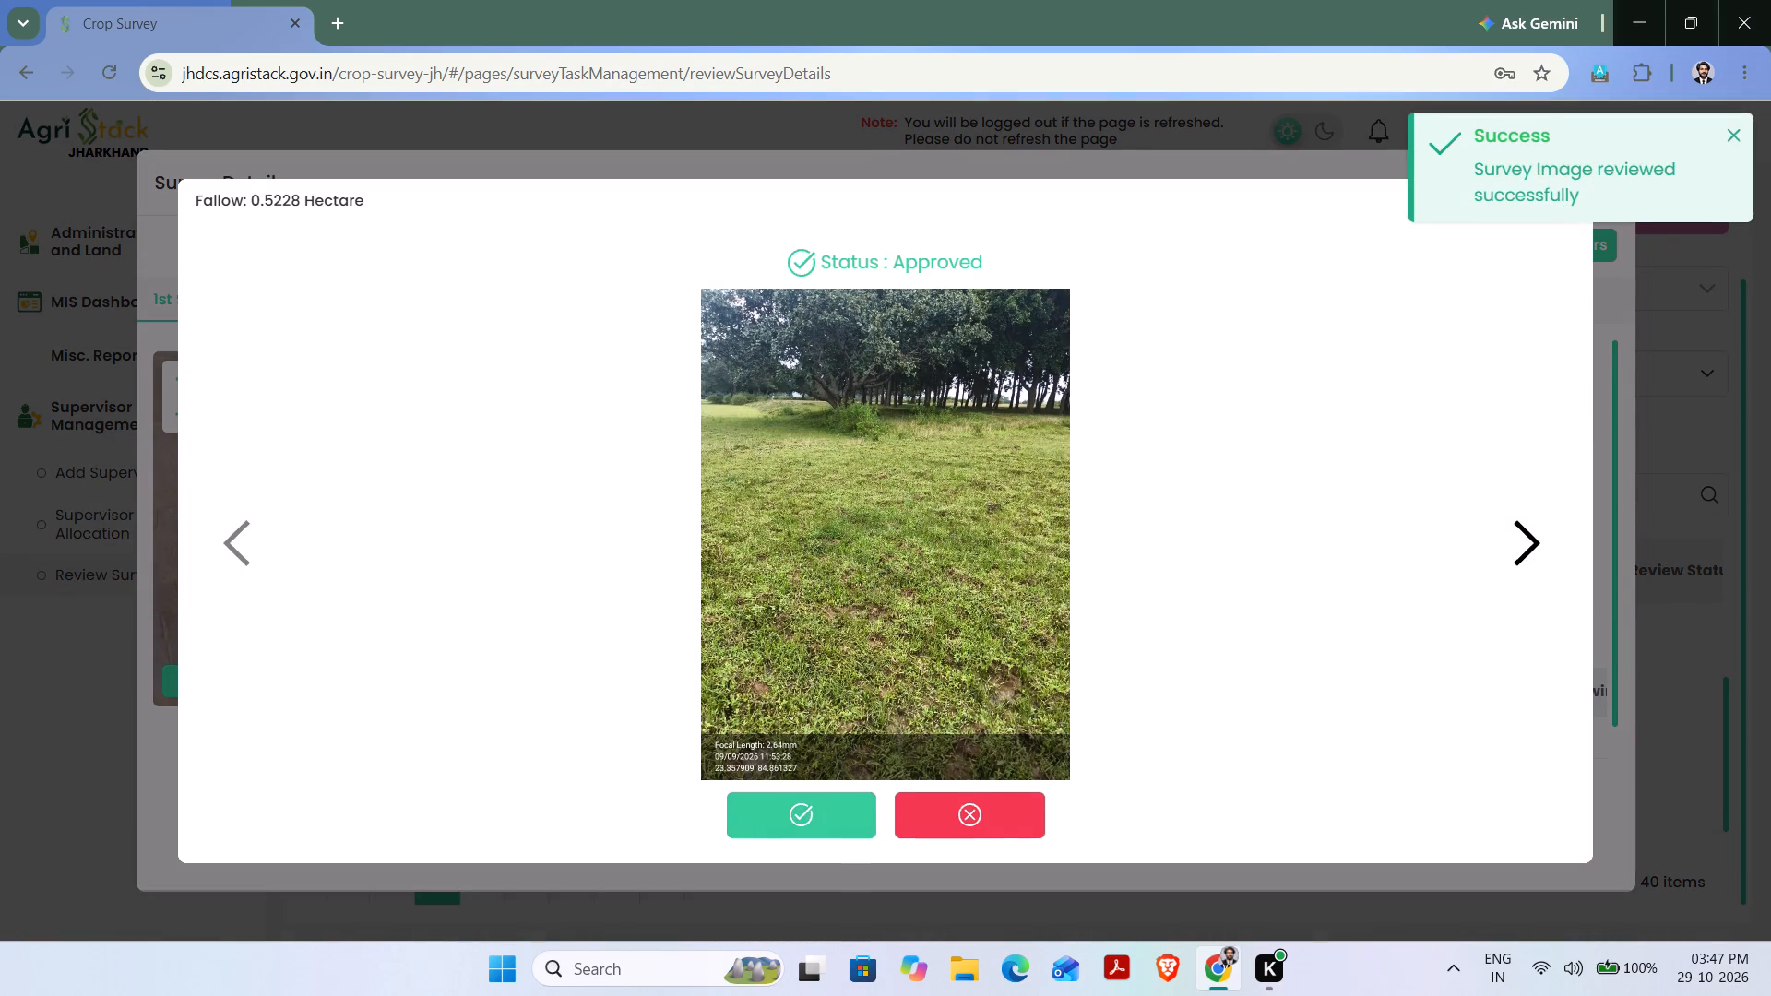
drag(892, 695, 816, 705)
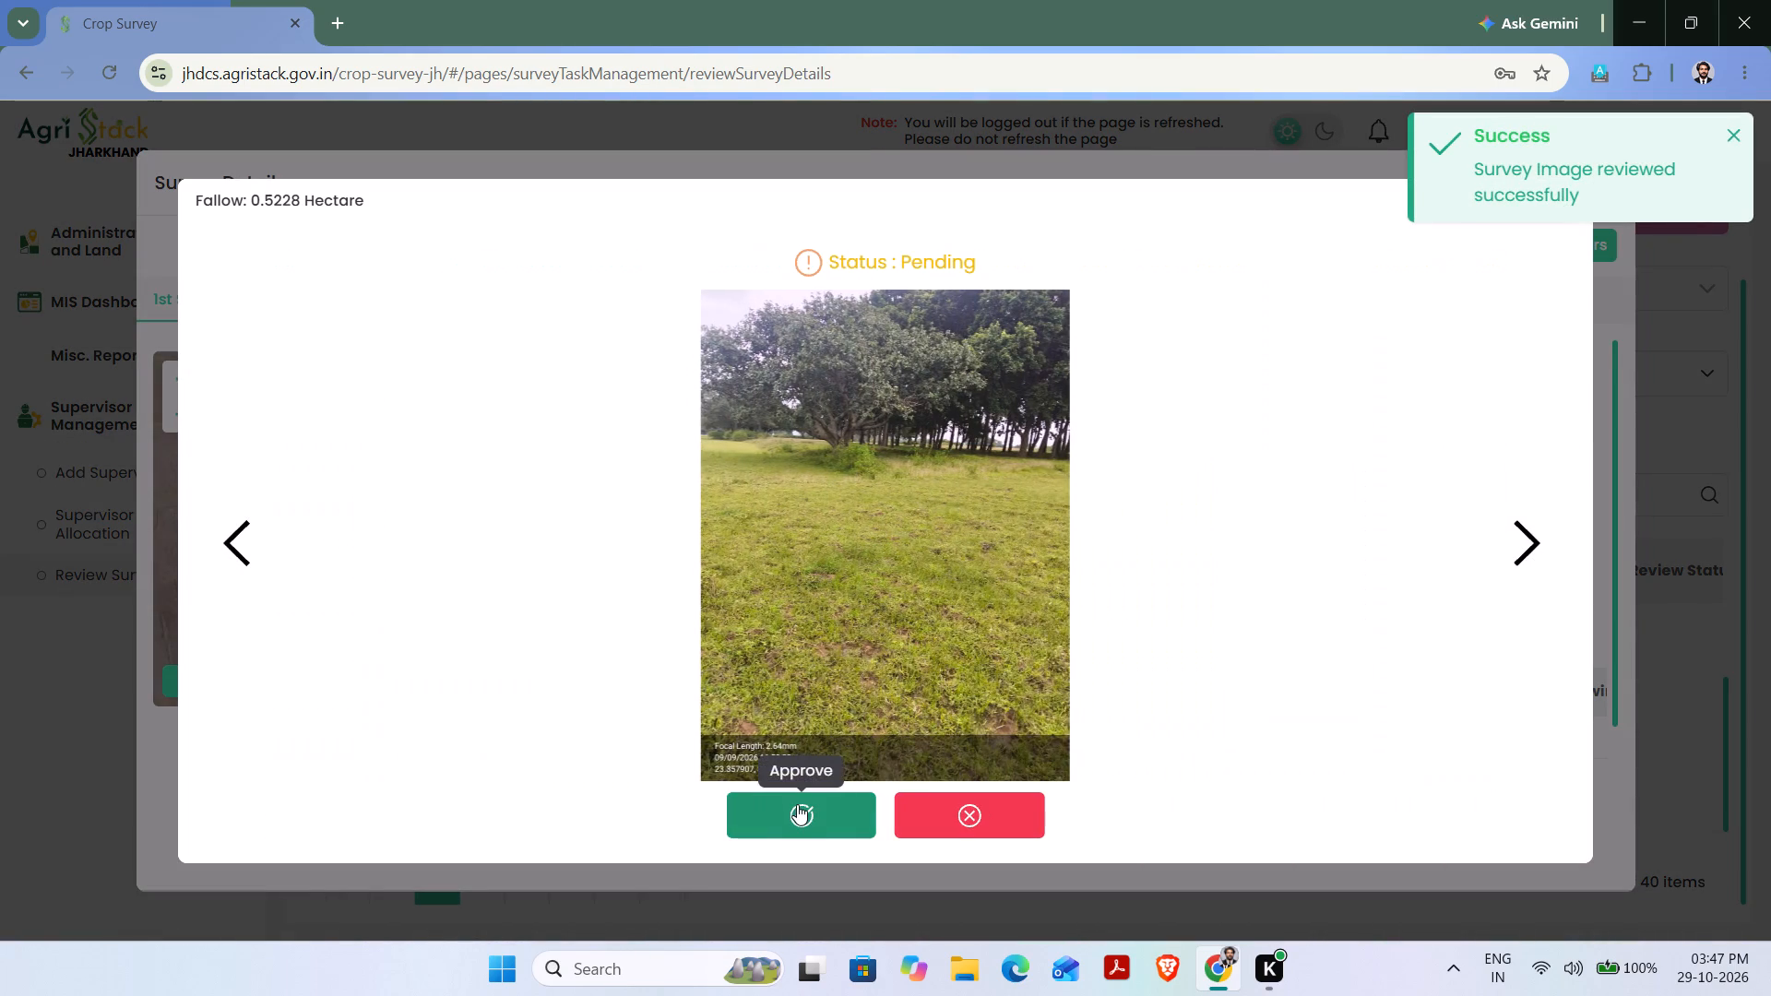
click(797, 804)
drag(1003, 668, 869, 687)
click(815, 808)
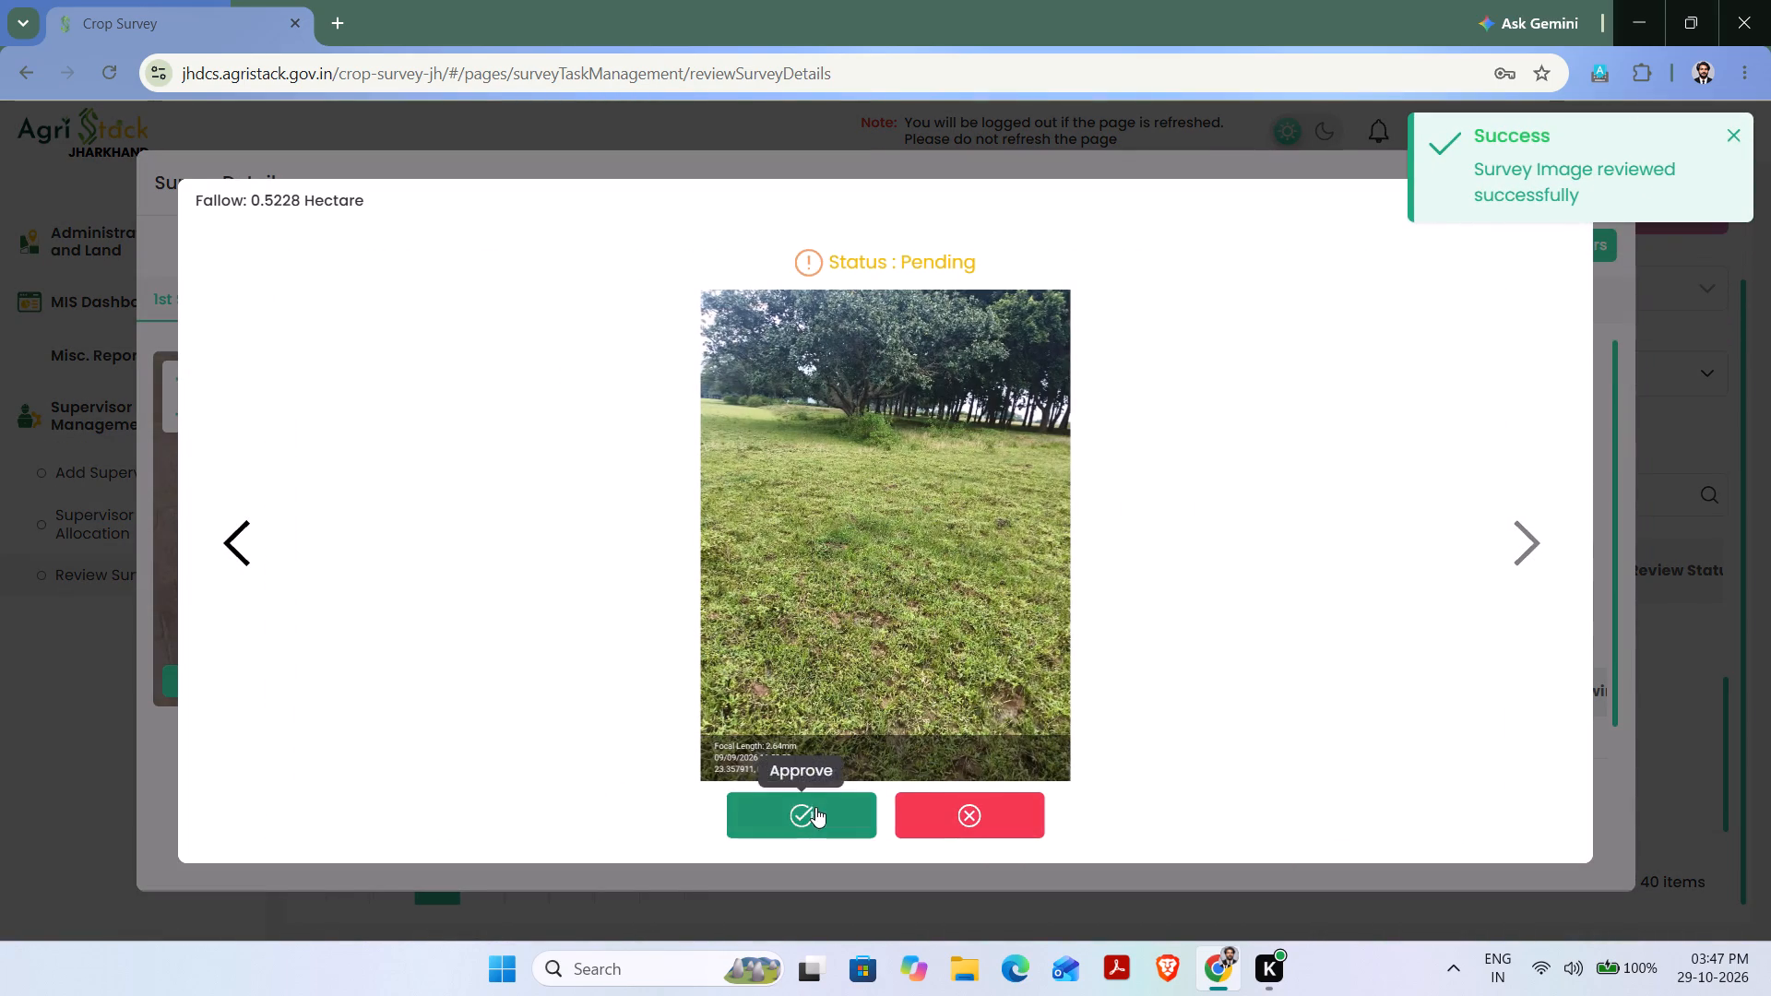
drag(942, 672, 876, 675)
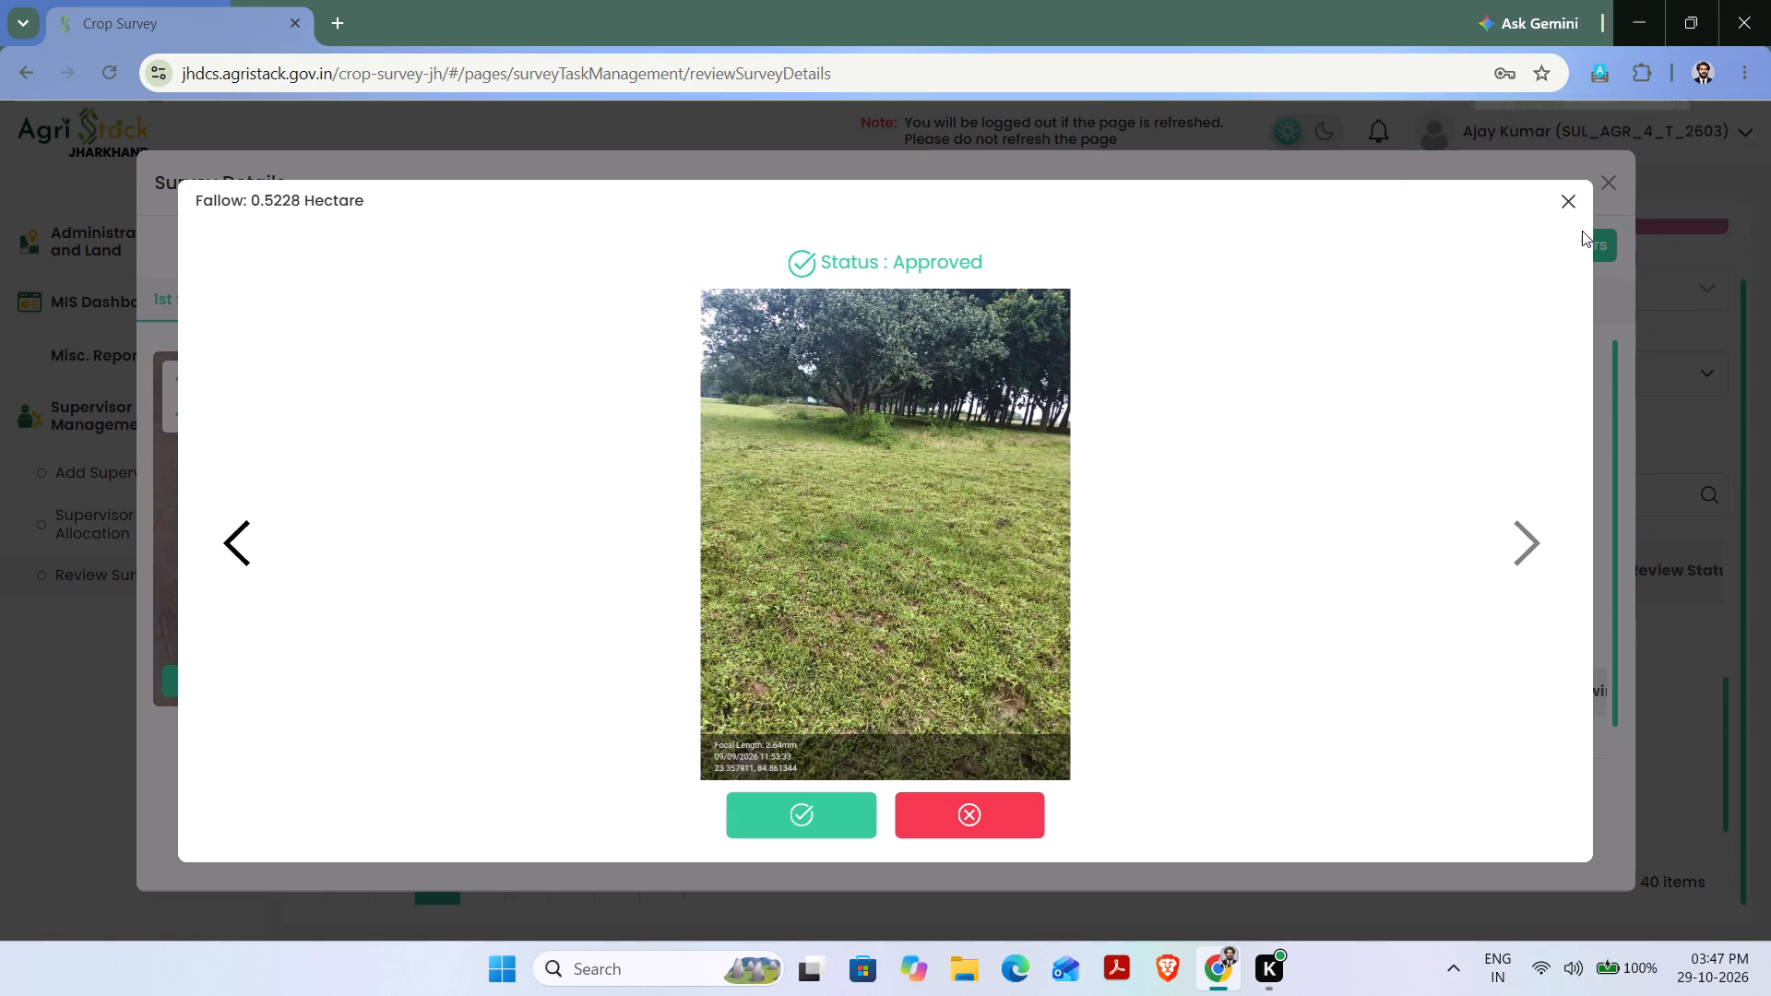
click(1572, 204)
Mark the first survey of survey number 78 as Approve, save the review and close its details.
scroll(945, 547, down, 2)
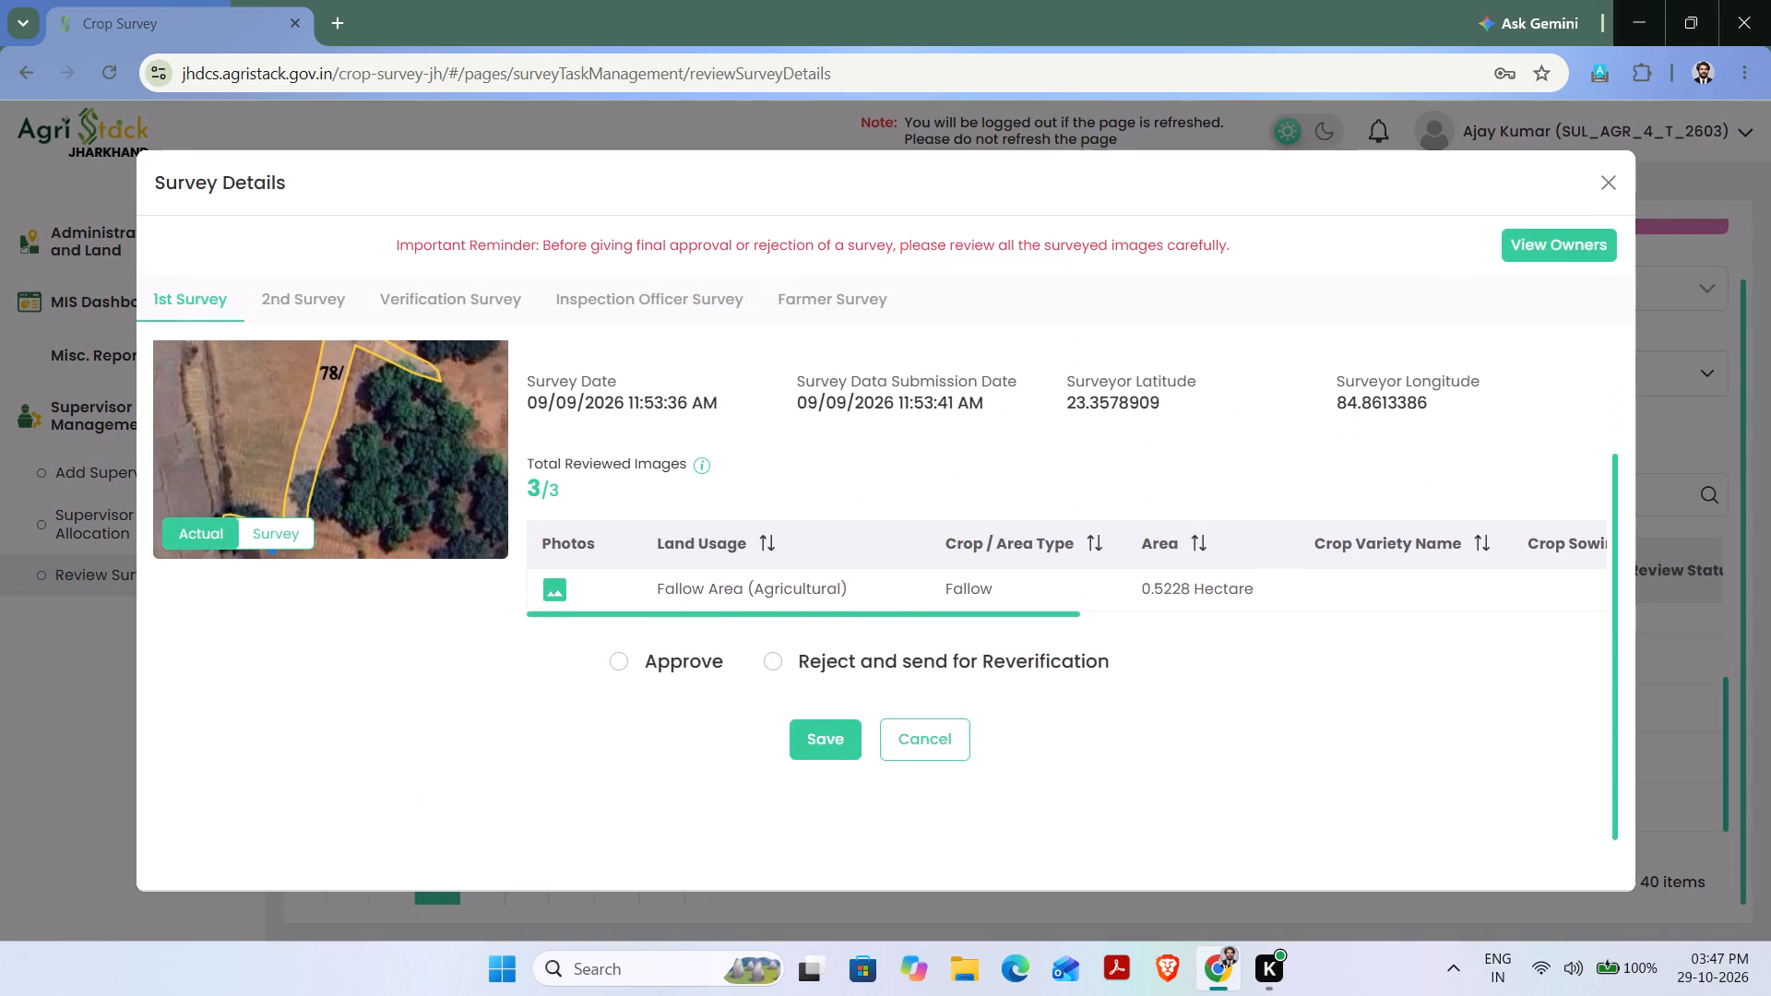
click(710, 660)
click(826, 740)
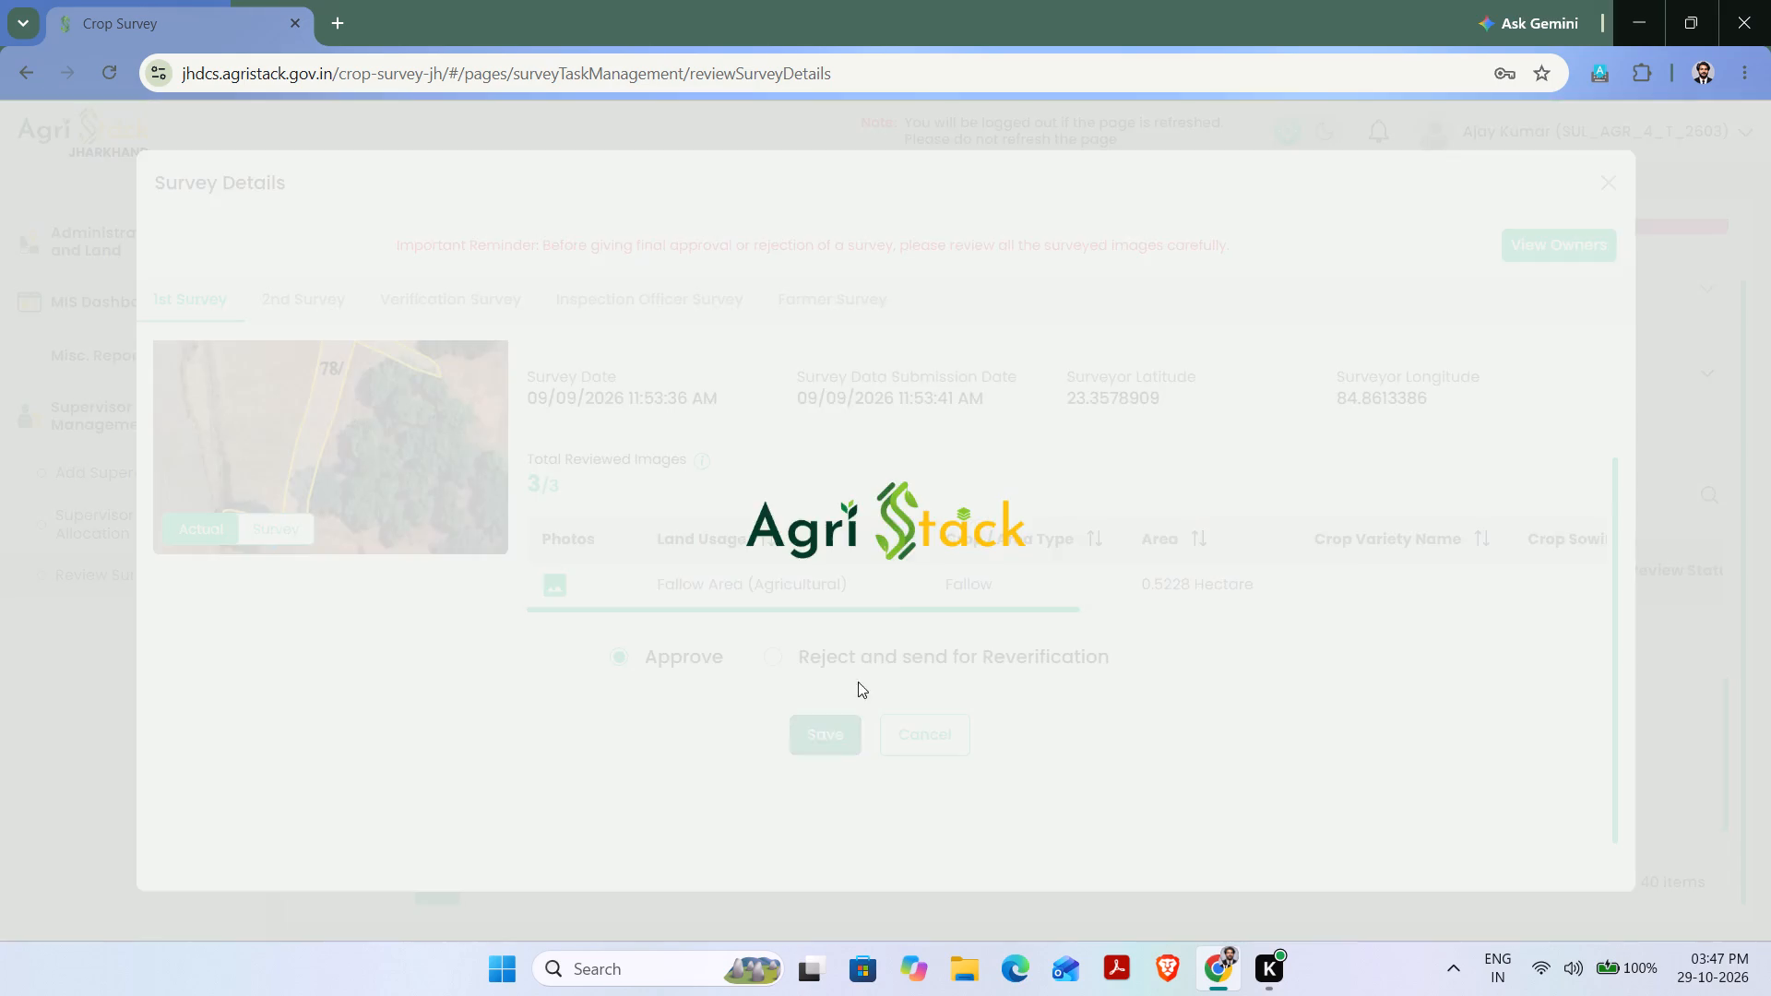
click(919, 560)
Open the record for survey number 79 and approve all three photos of its 1.2307-hectare Forest Land area.
click(341, 711)
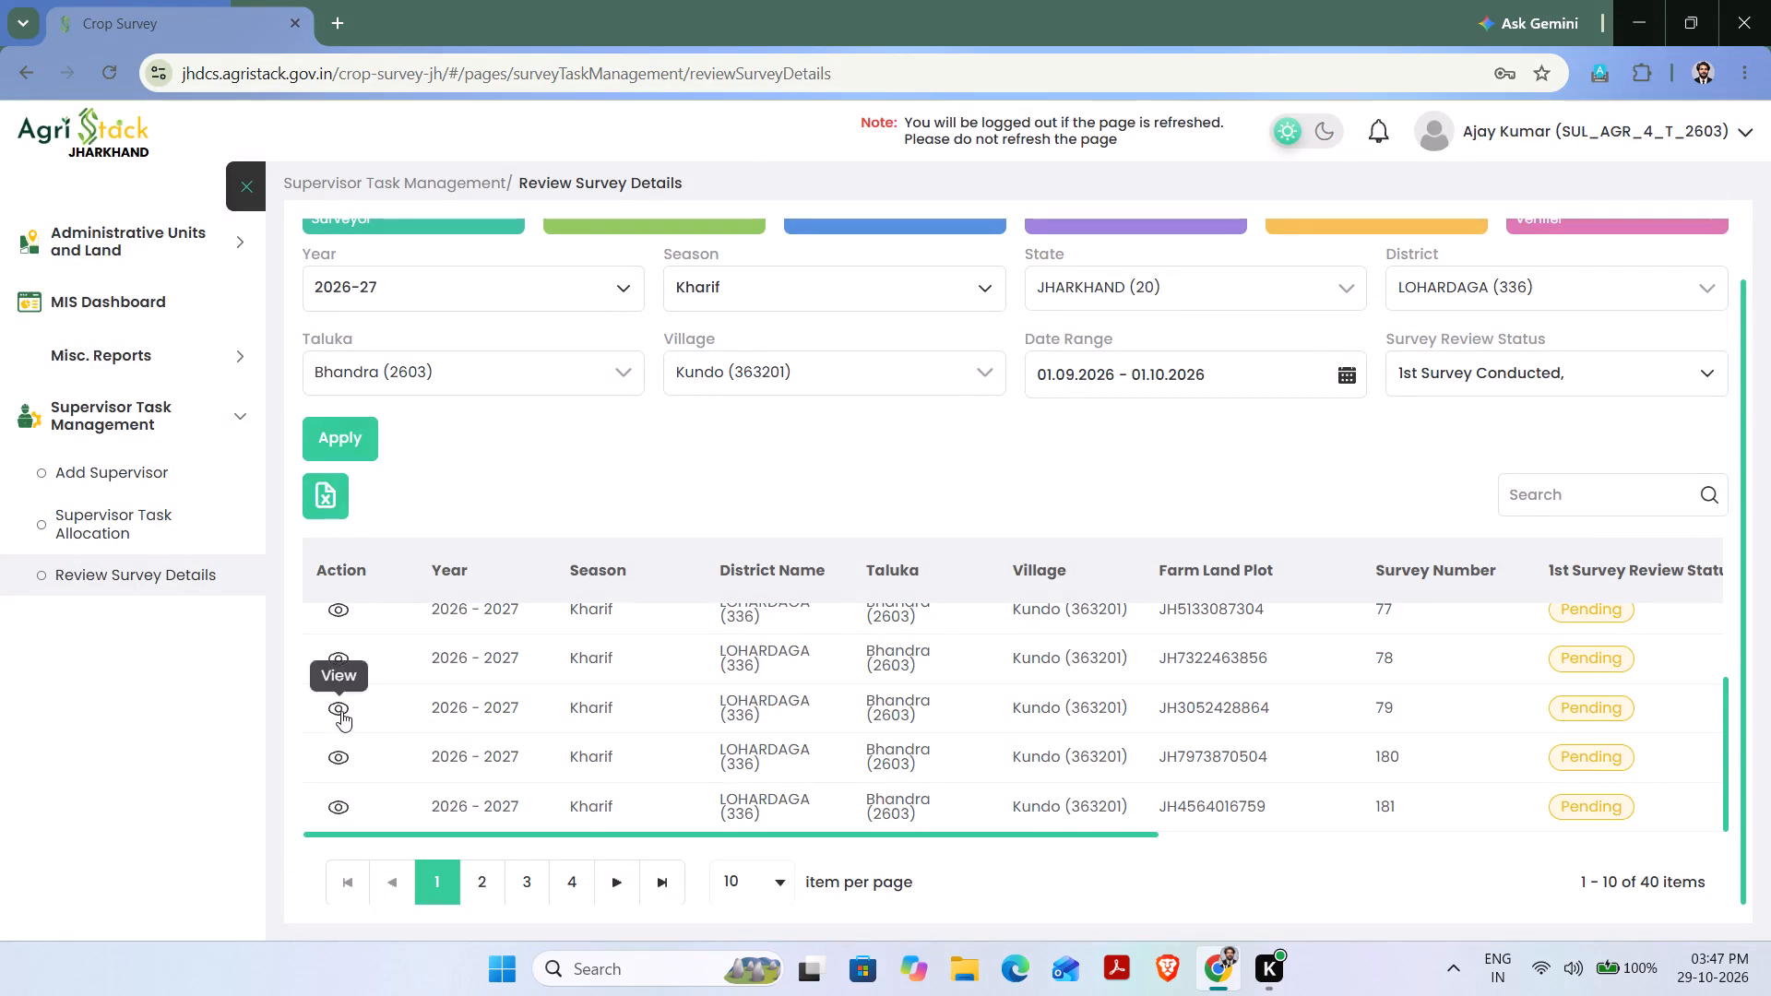
click(548, 735)
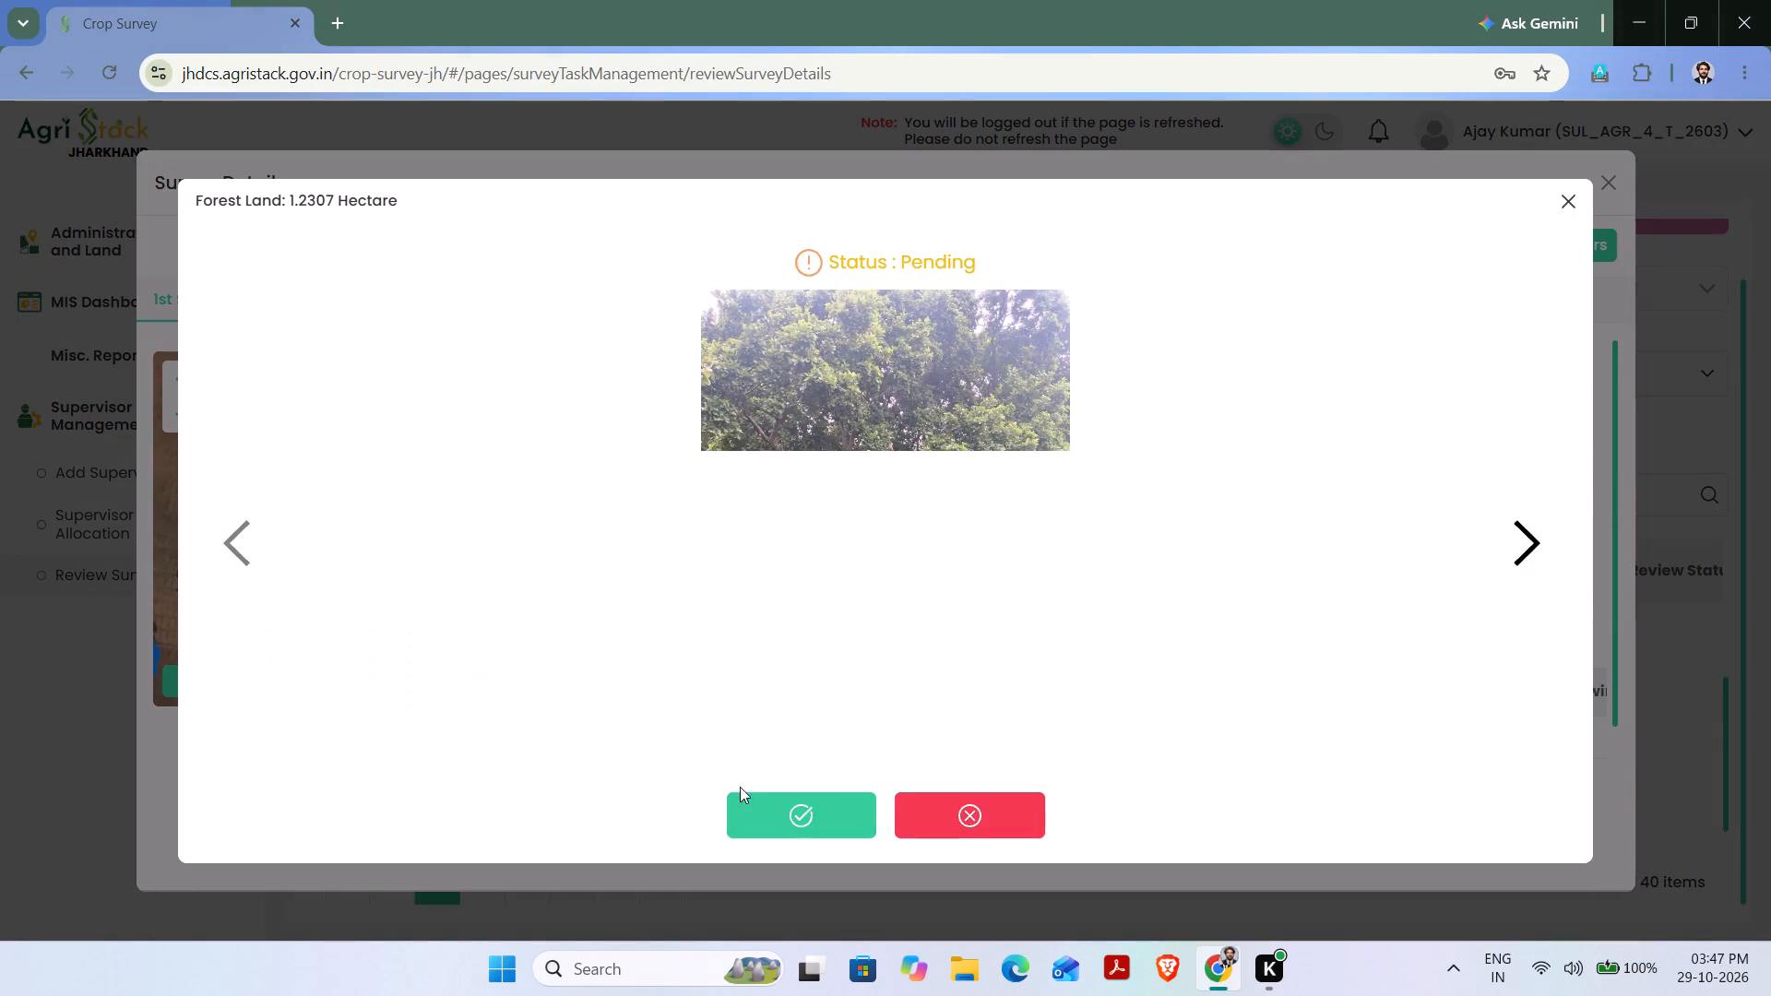
click(785, 809)
drag(944, 693, 856, 711)
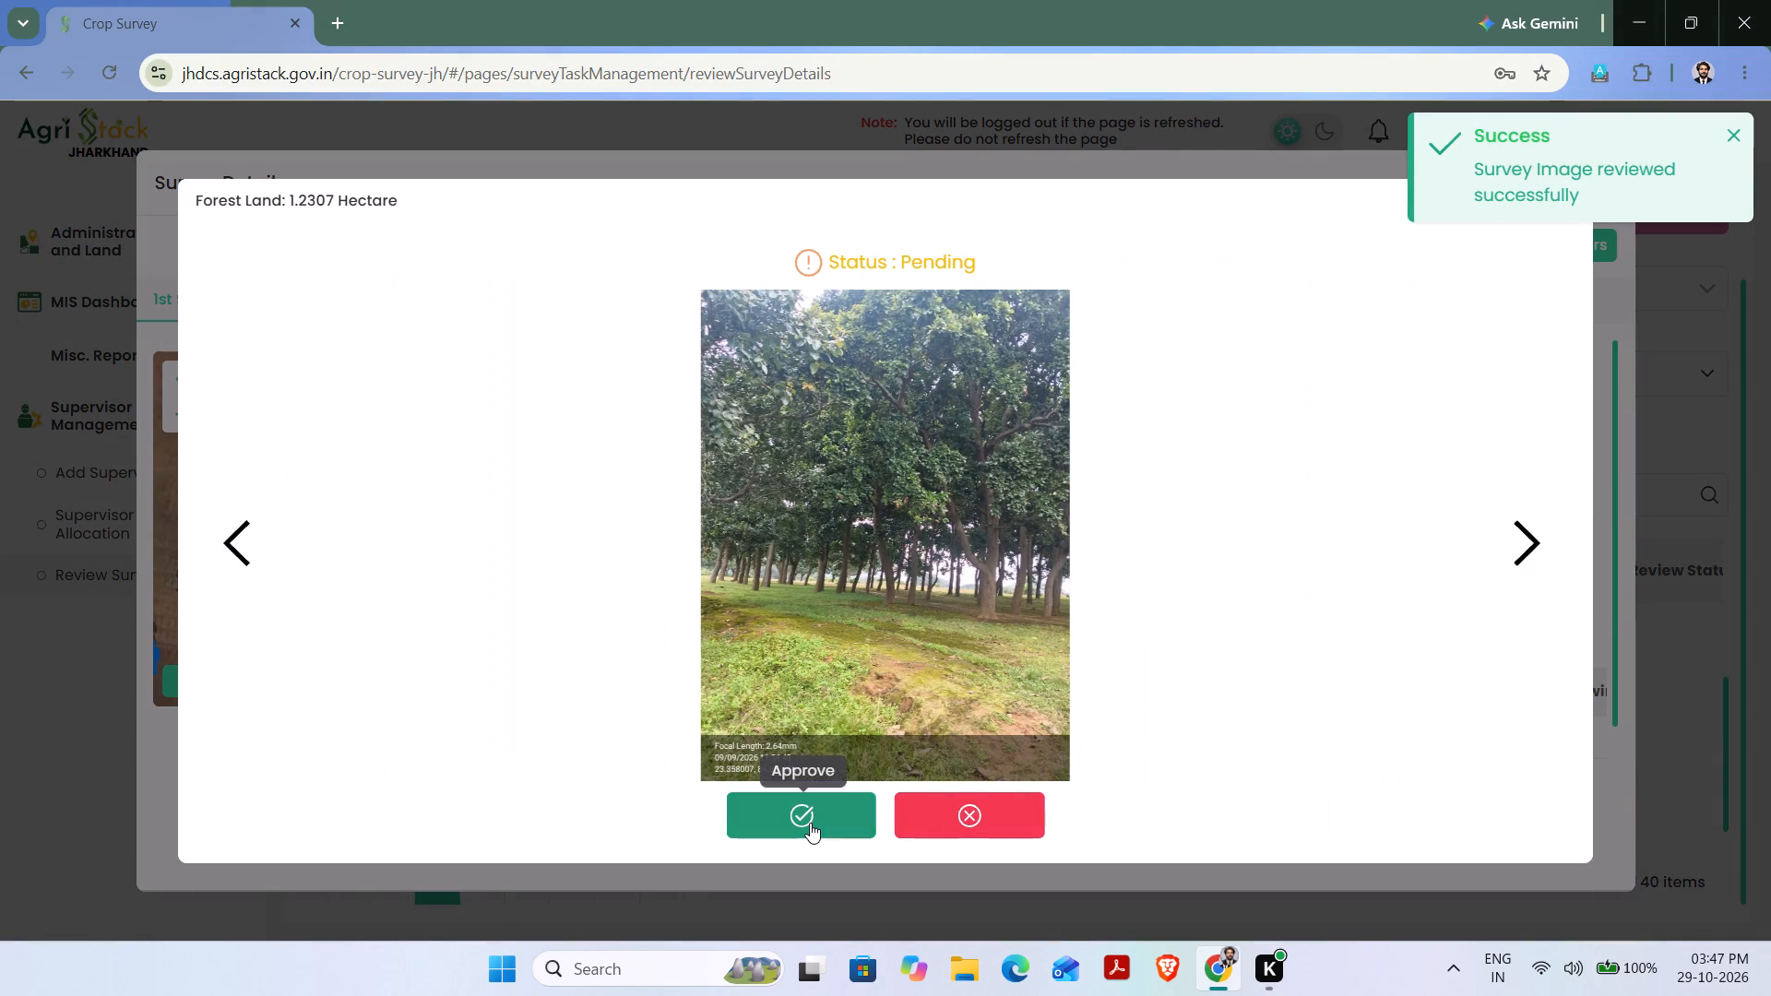
click(809, 822)
drag(937, 698, 864, 708)
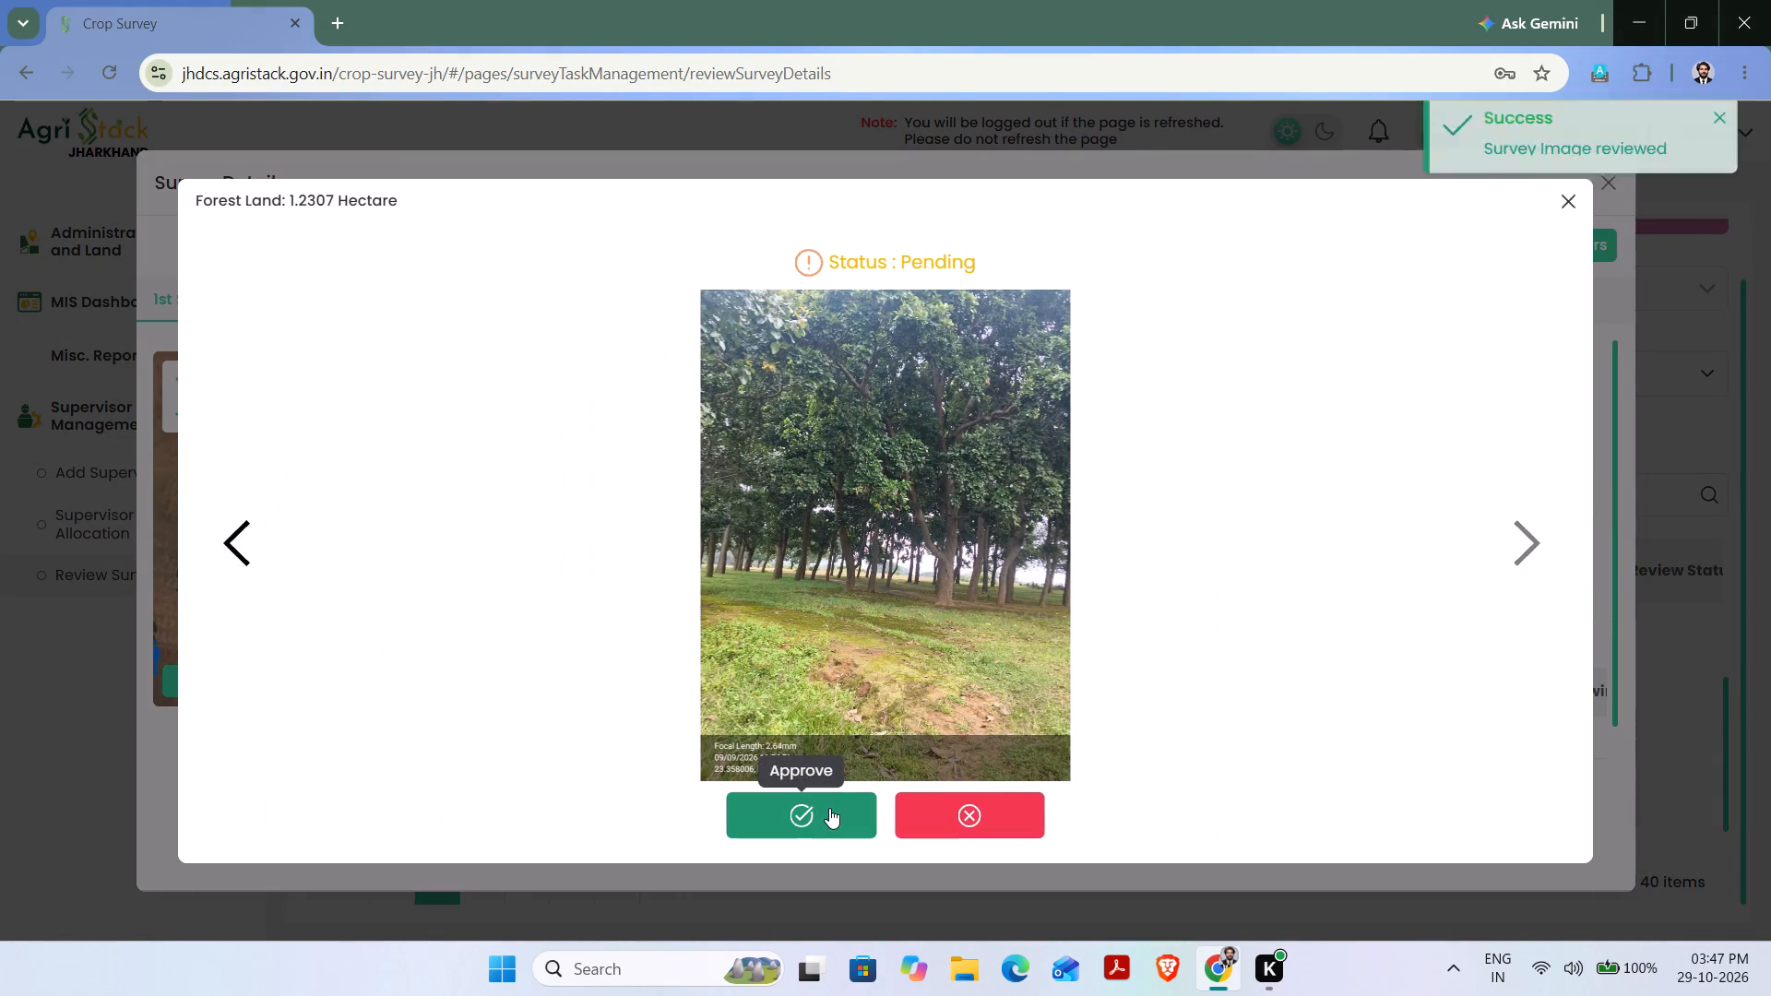
click(828, 811)
drag(957, 679, 890, 680)
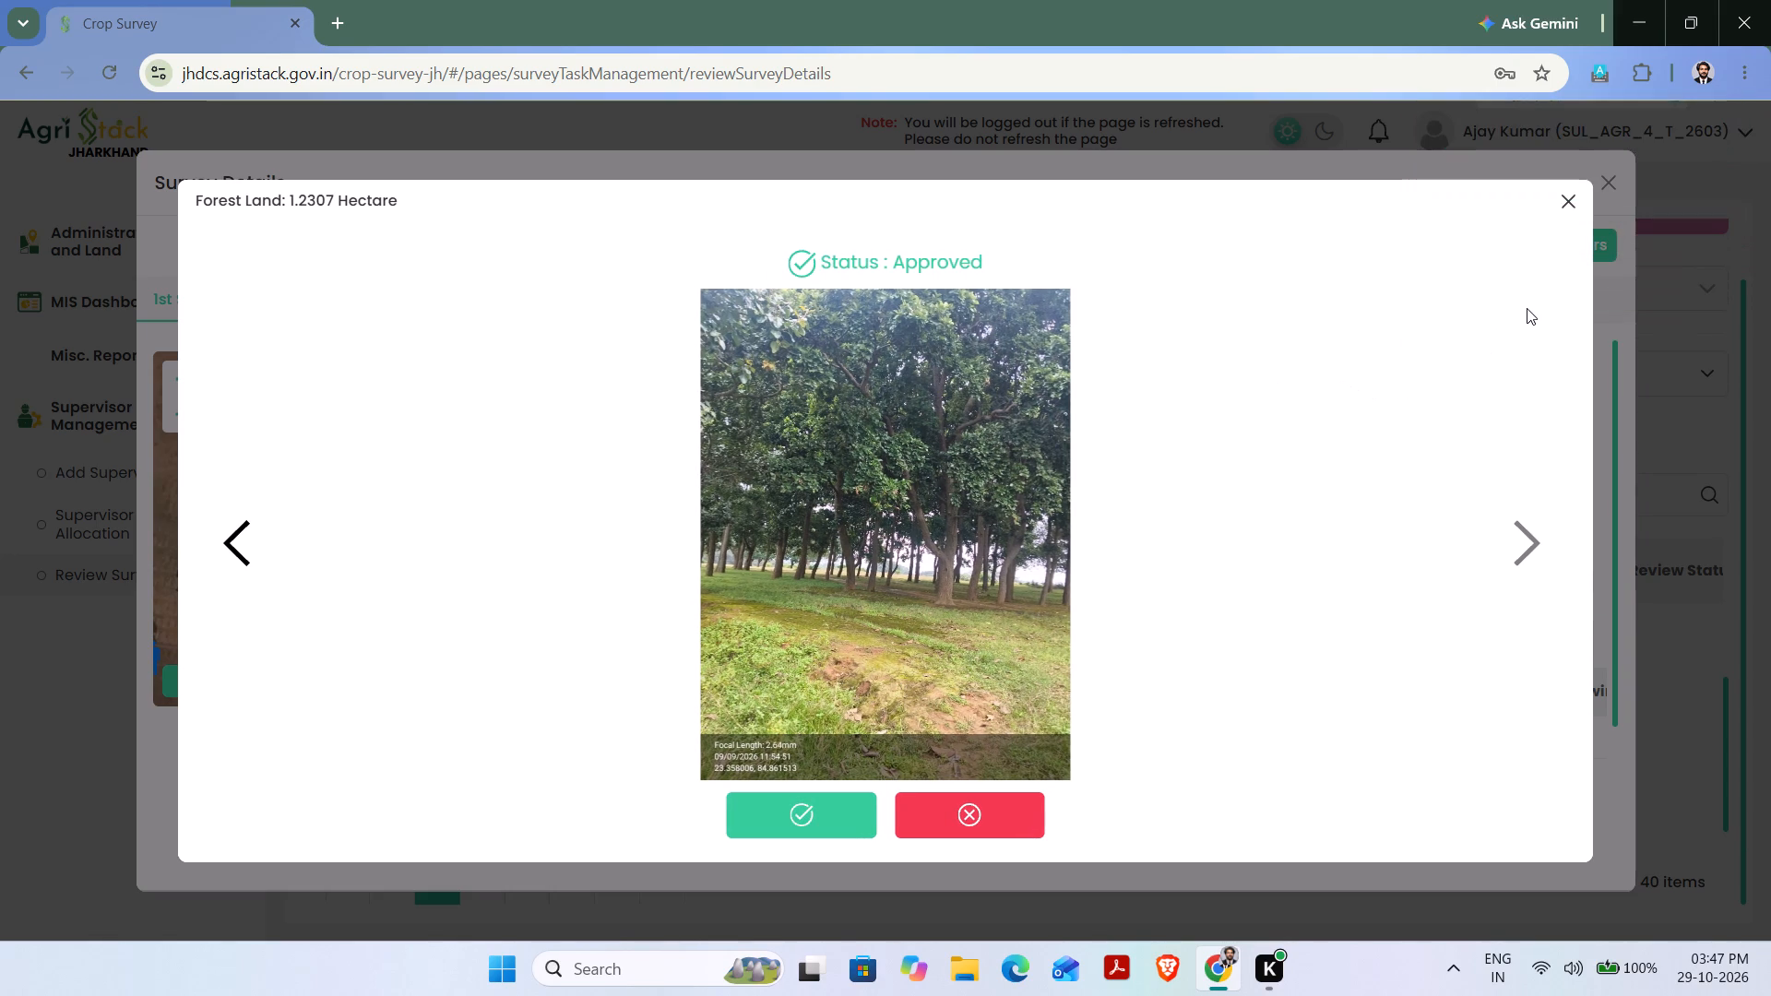
click(1569, 204)
Mark the first survey of survey number 79 as Approve, save the review and close its details.
scroll(703, 668, down, 1)
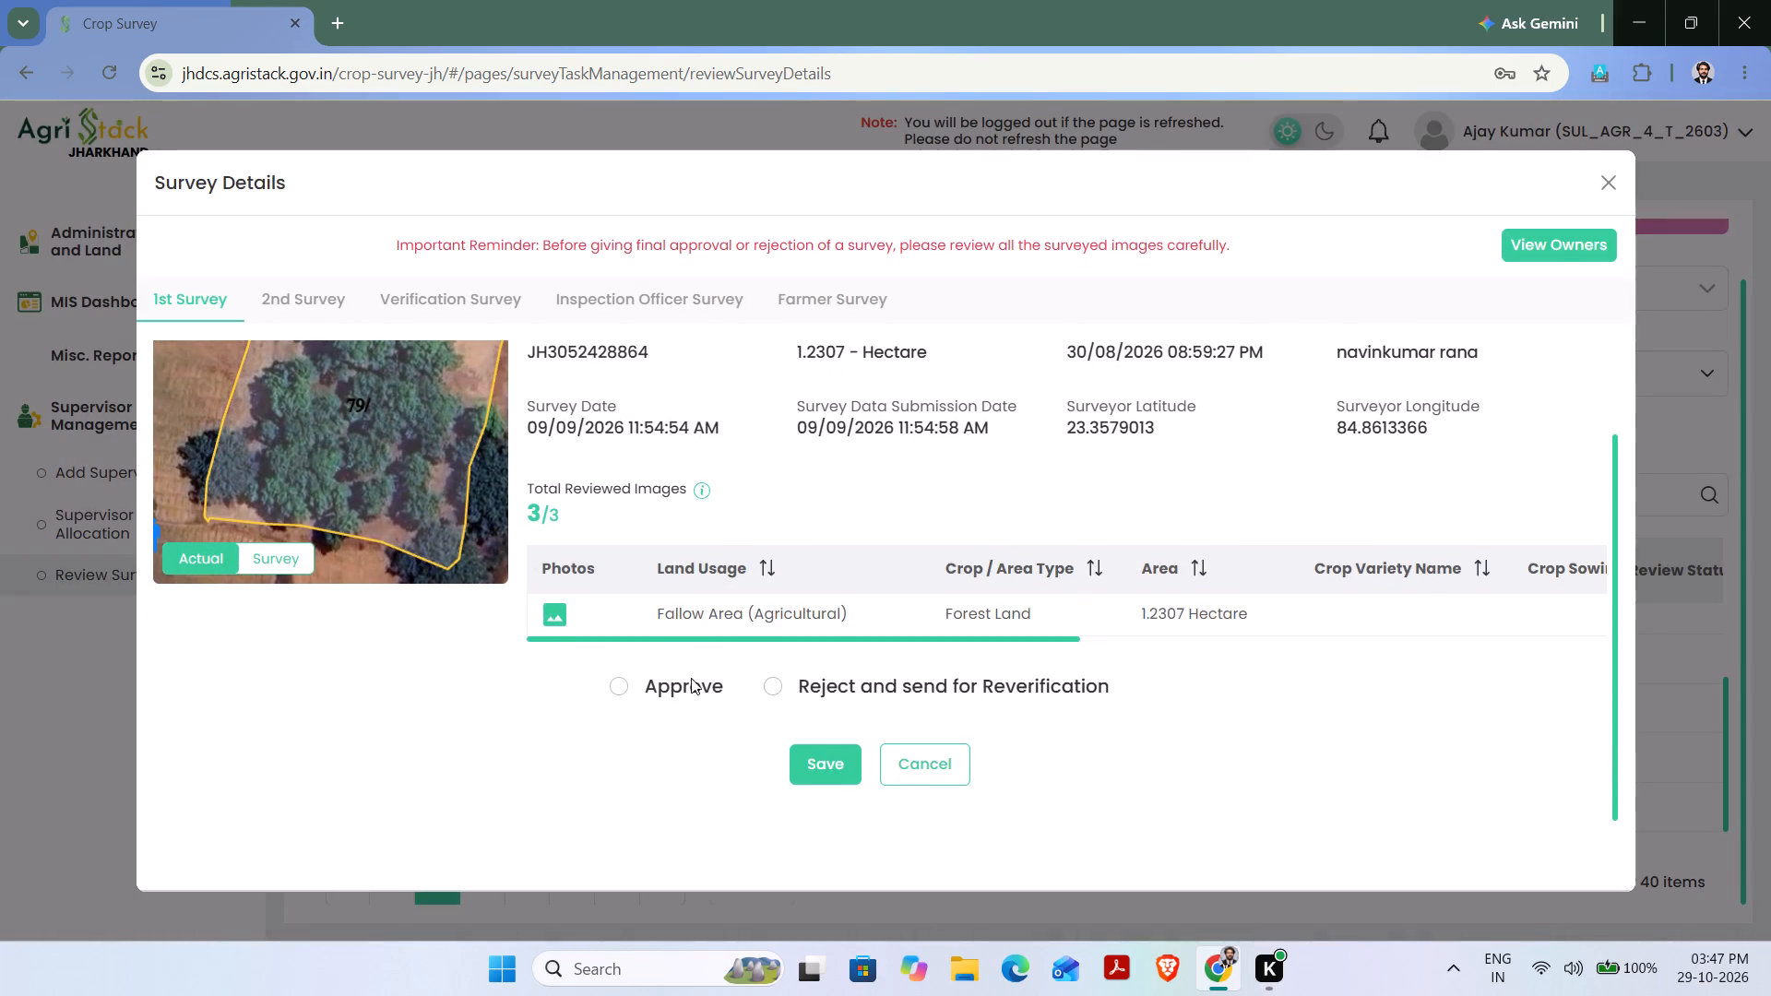
click(682, 686)
click(813, 767)
click(915, 576)
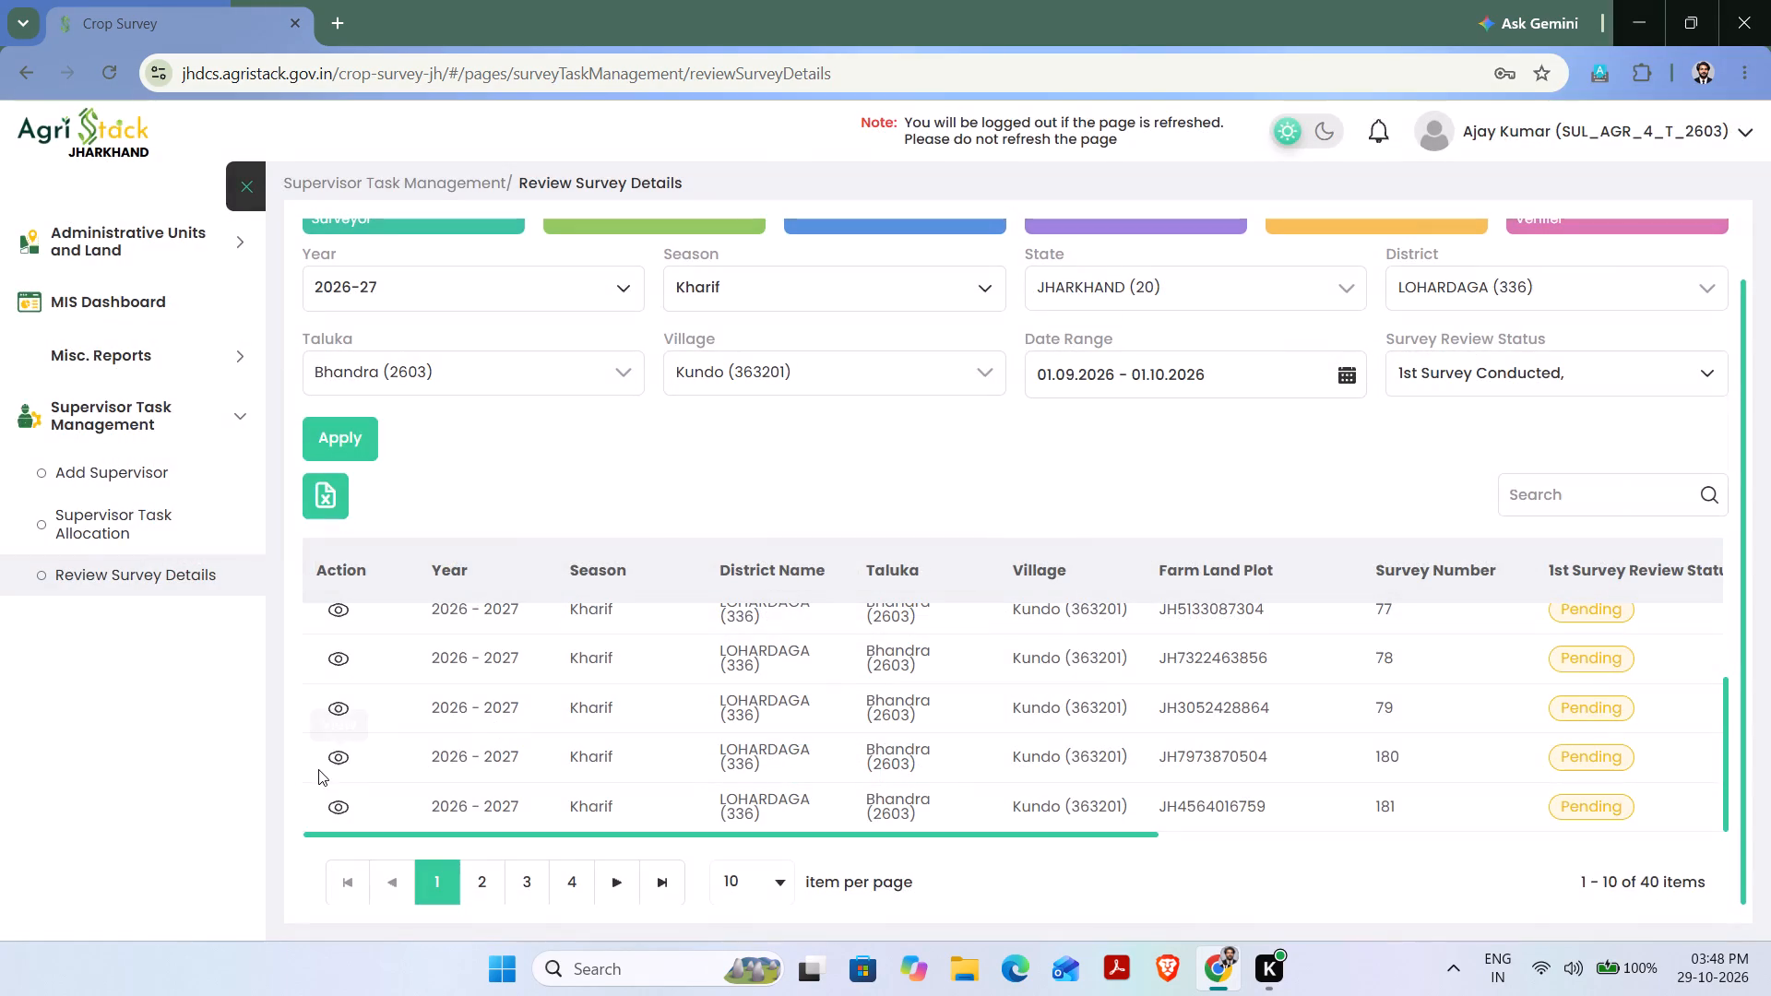
Open the record for survey number 180 and approve all three photos of its 0.9822-hectare Fallow area.
click(338, 757)
click(556, 740)
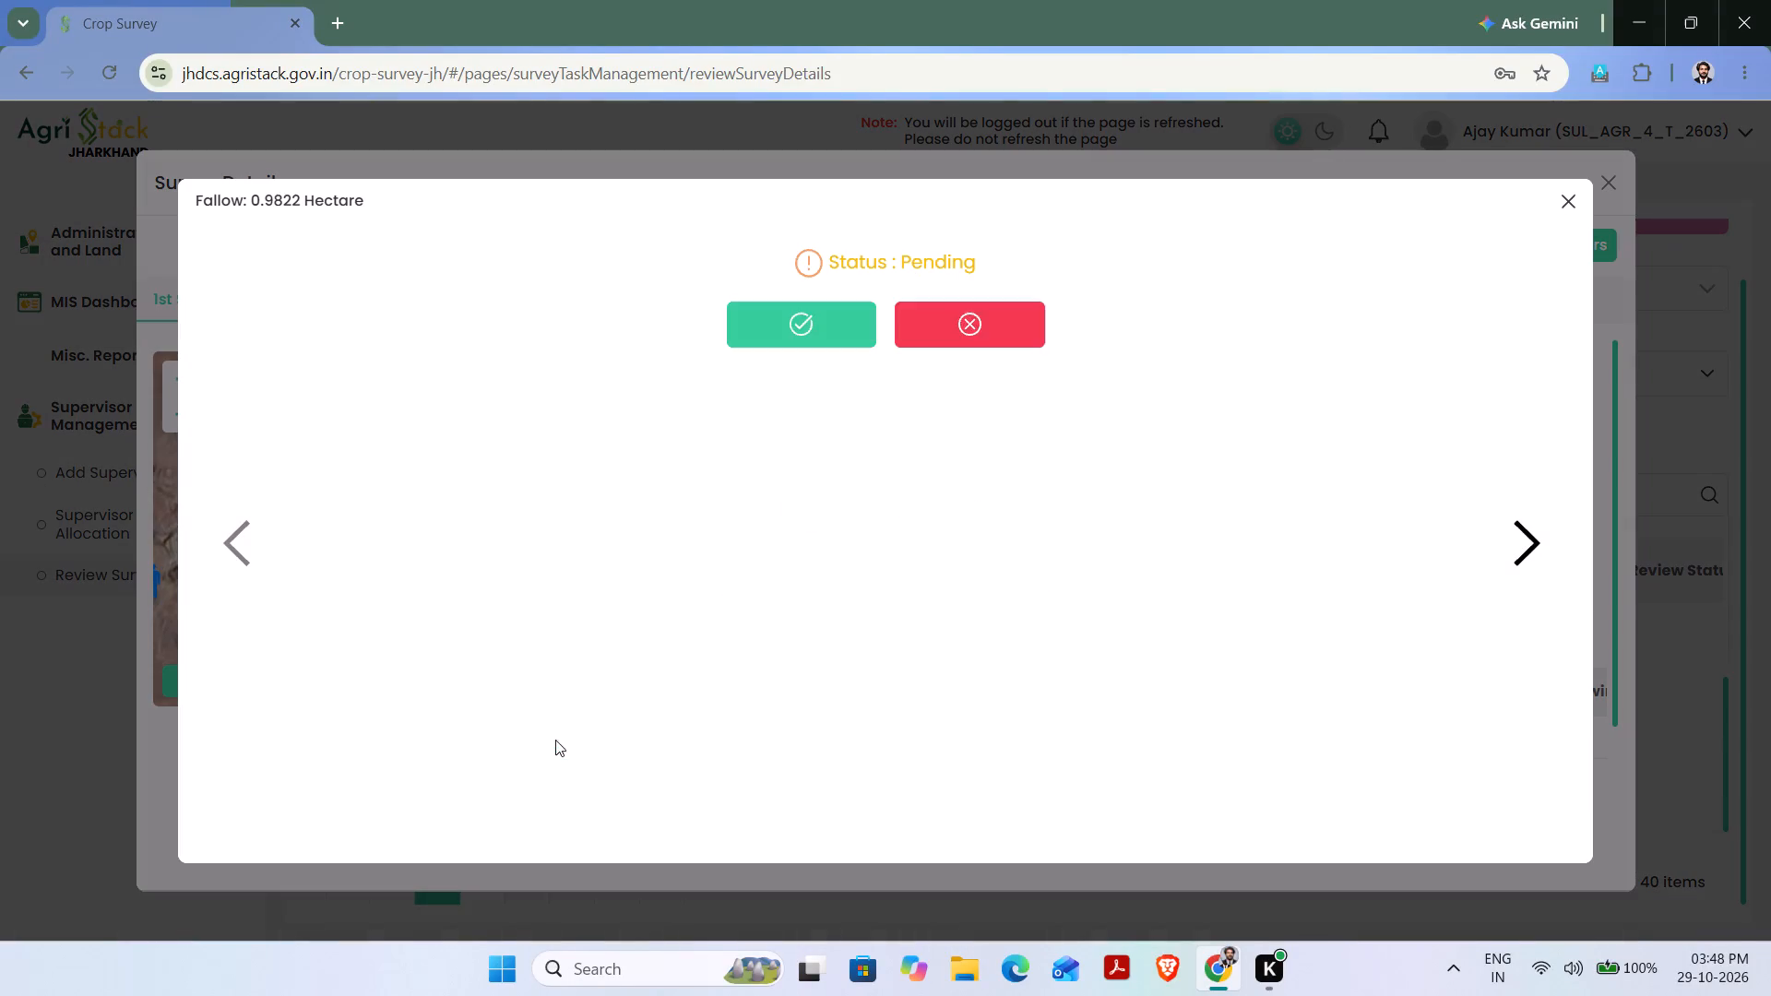
click(774, 821)
drag(907, 700, 797, 714)
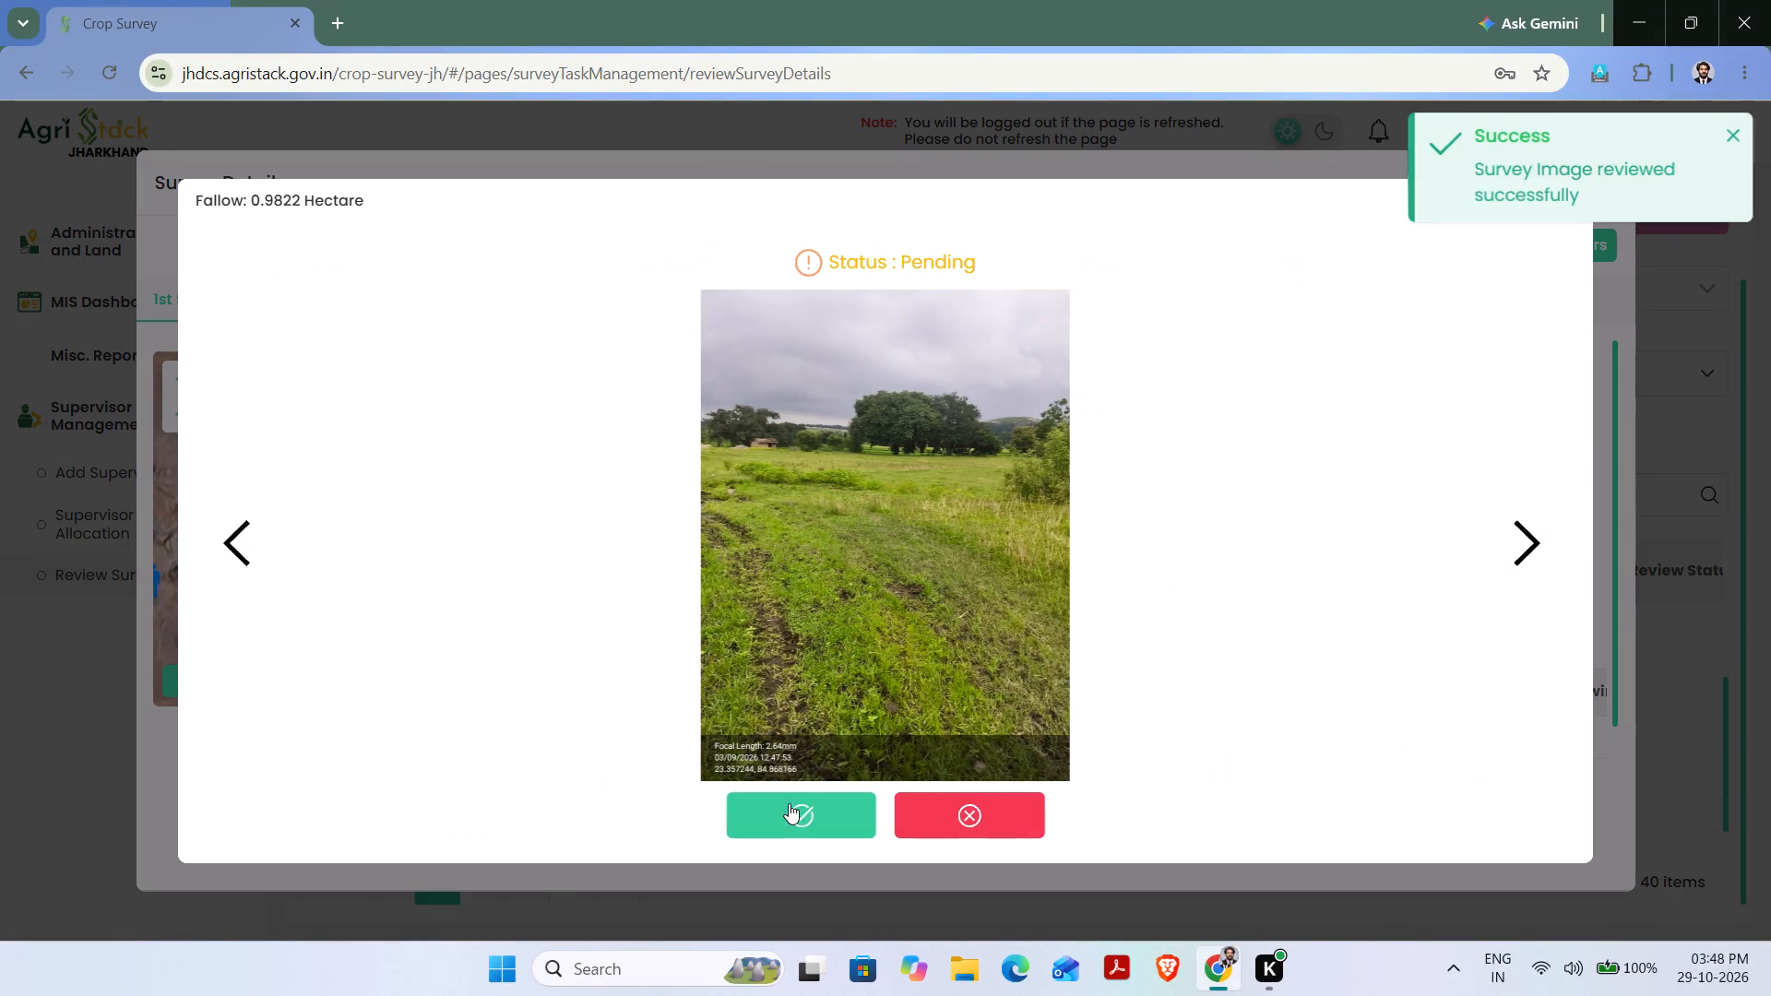
click(785, 814)
drag(936, 671, 804, 693)
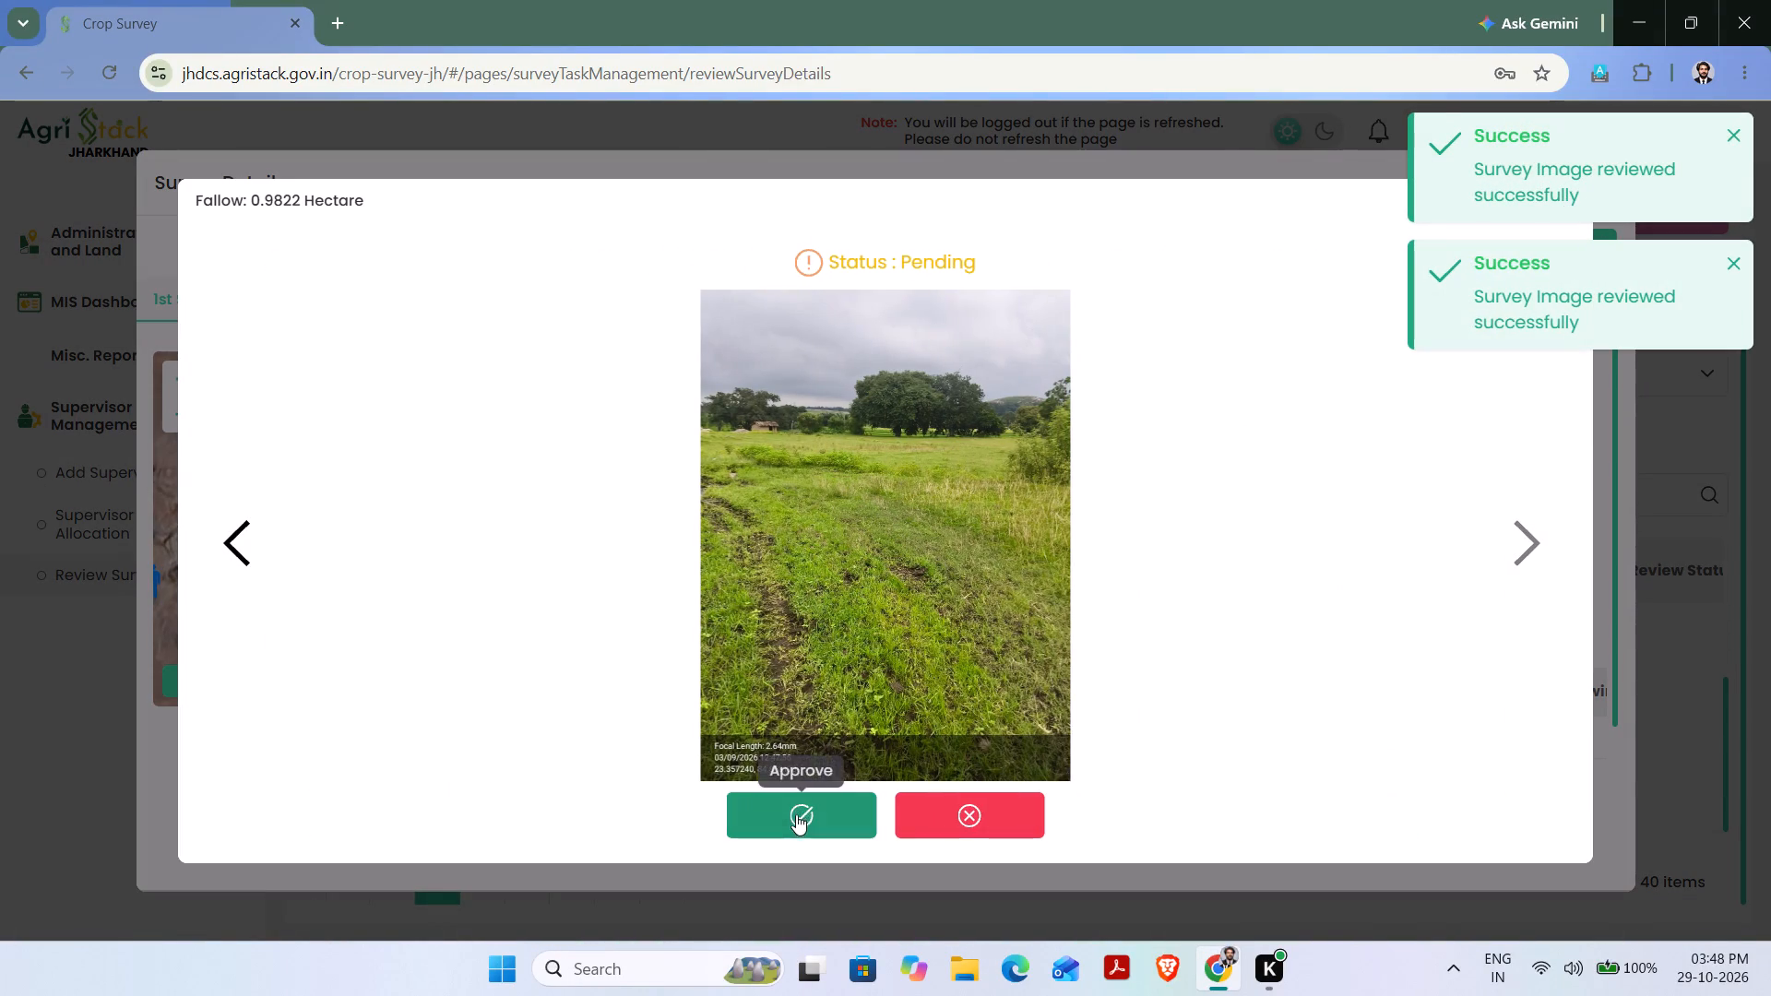
click(796, 816)
drag(935, 658, 896, 658)
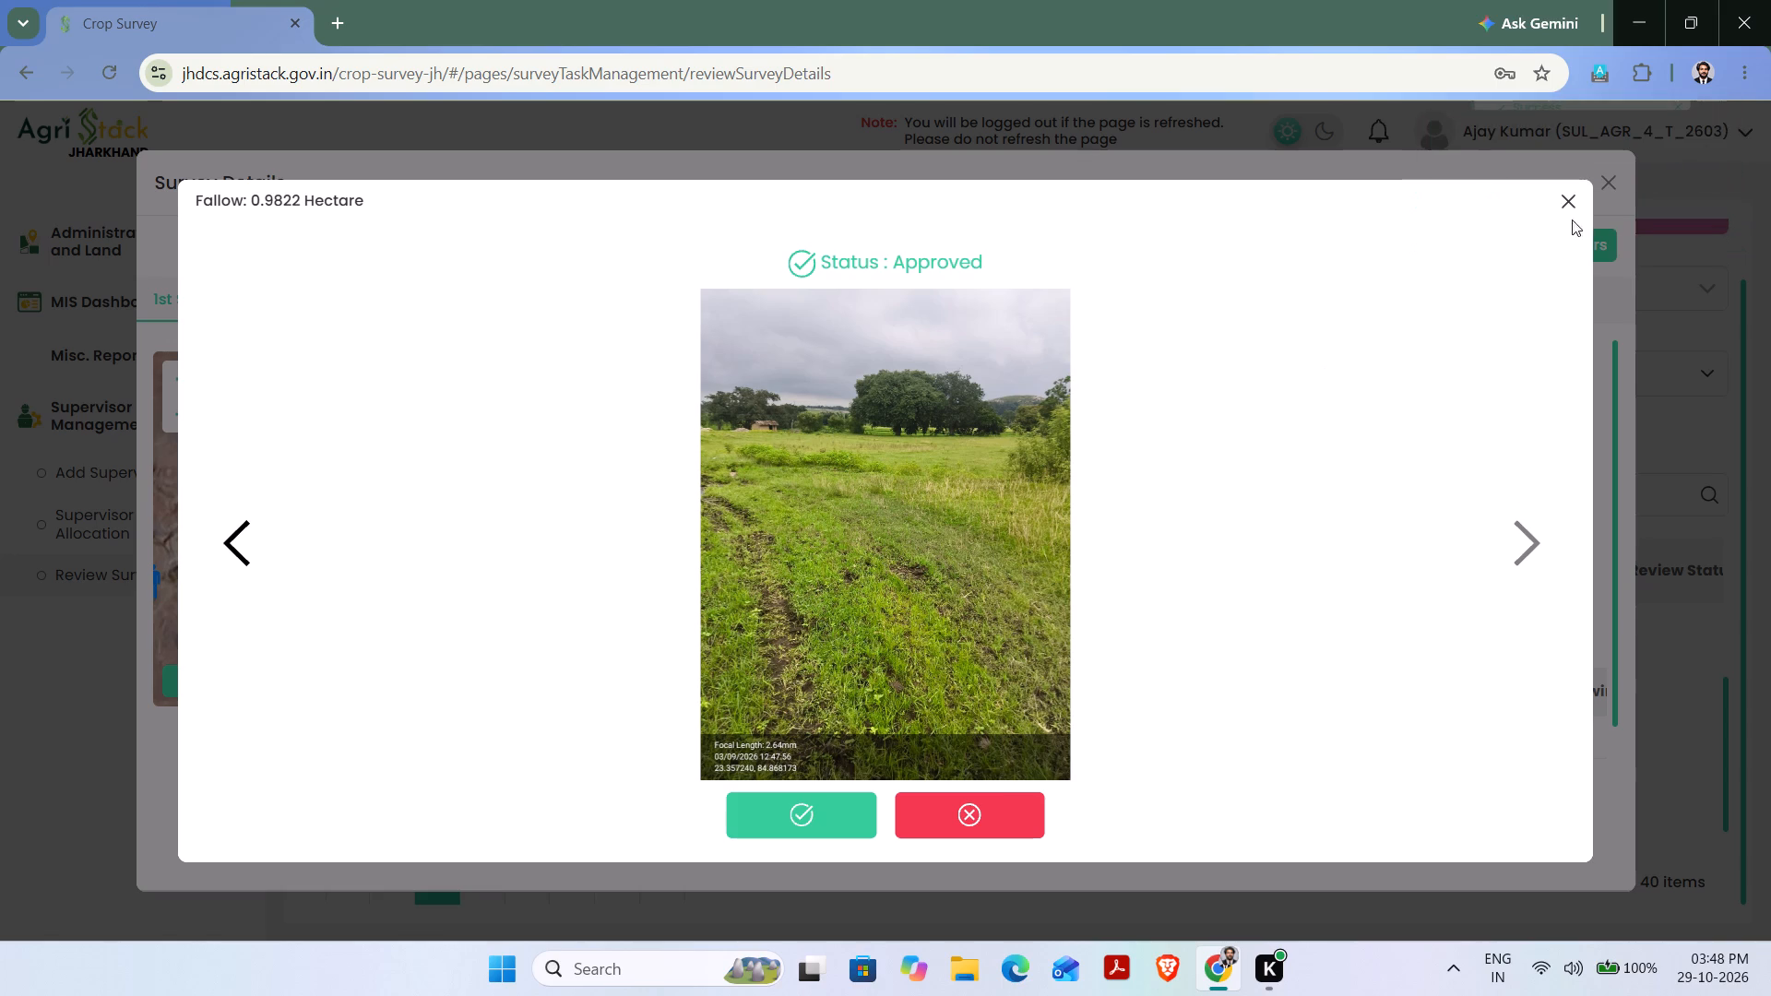
click(1566, 207)
Mark the first survey of survey number 180 as Approve, save the review and close its details.
scroll(779, 659, down, 1)
click(684, 659)
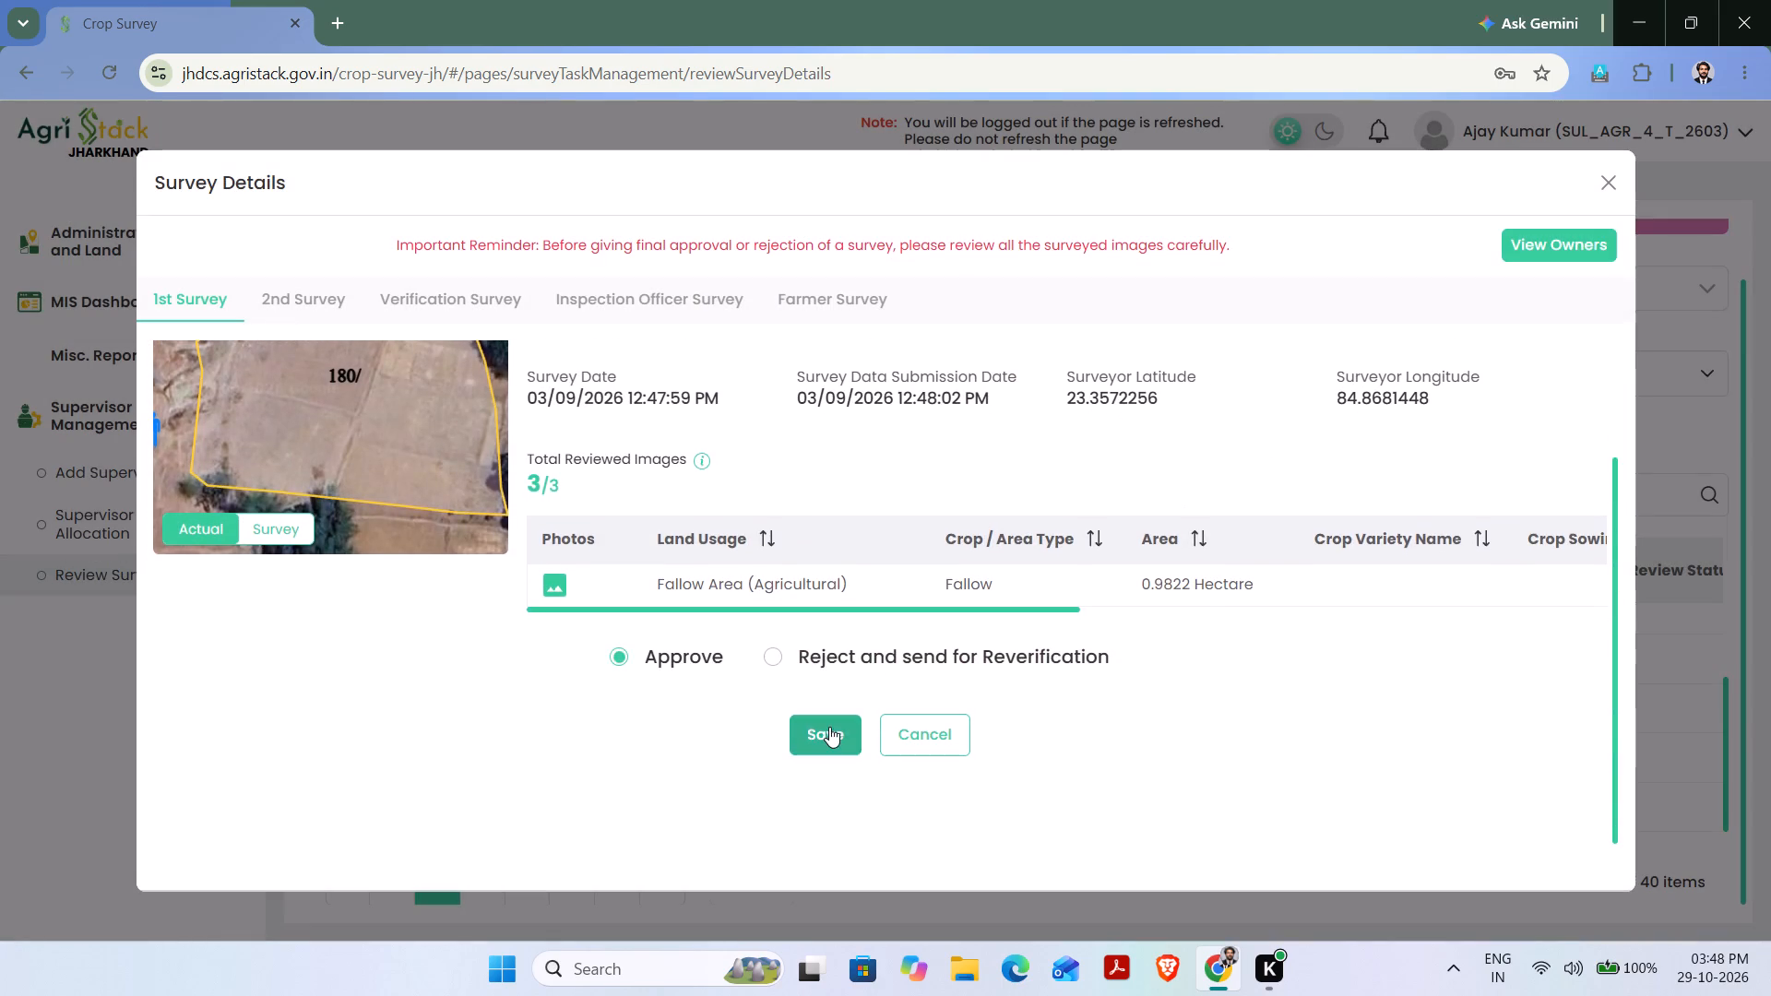
click(831, 727)
click(921, 551)
click(911, 560)
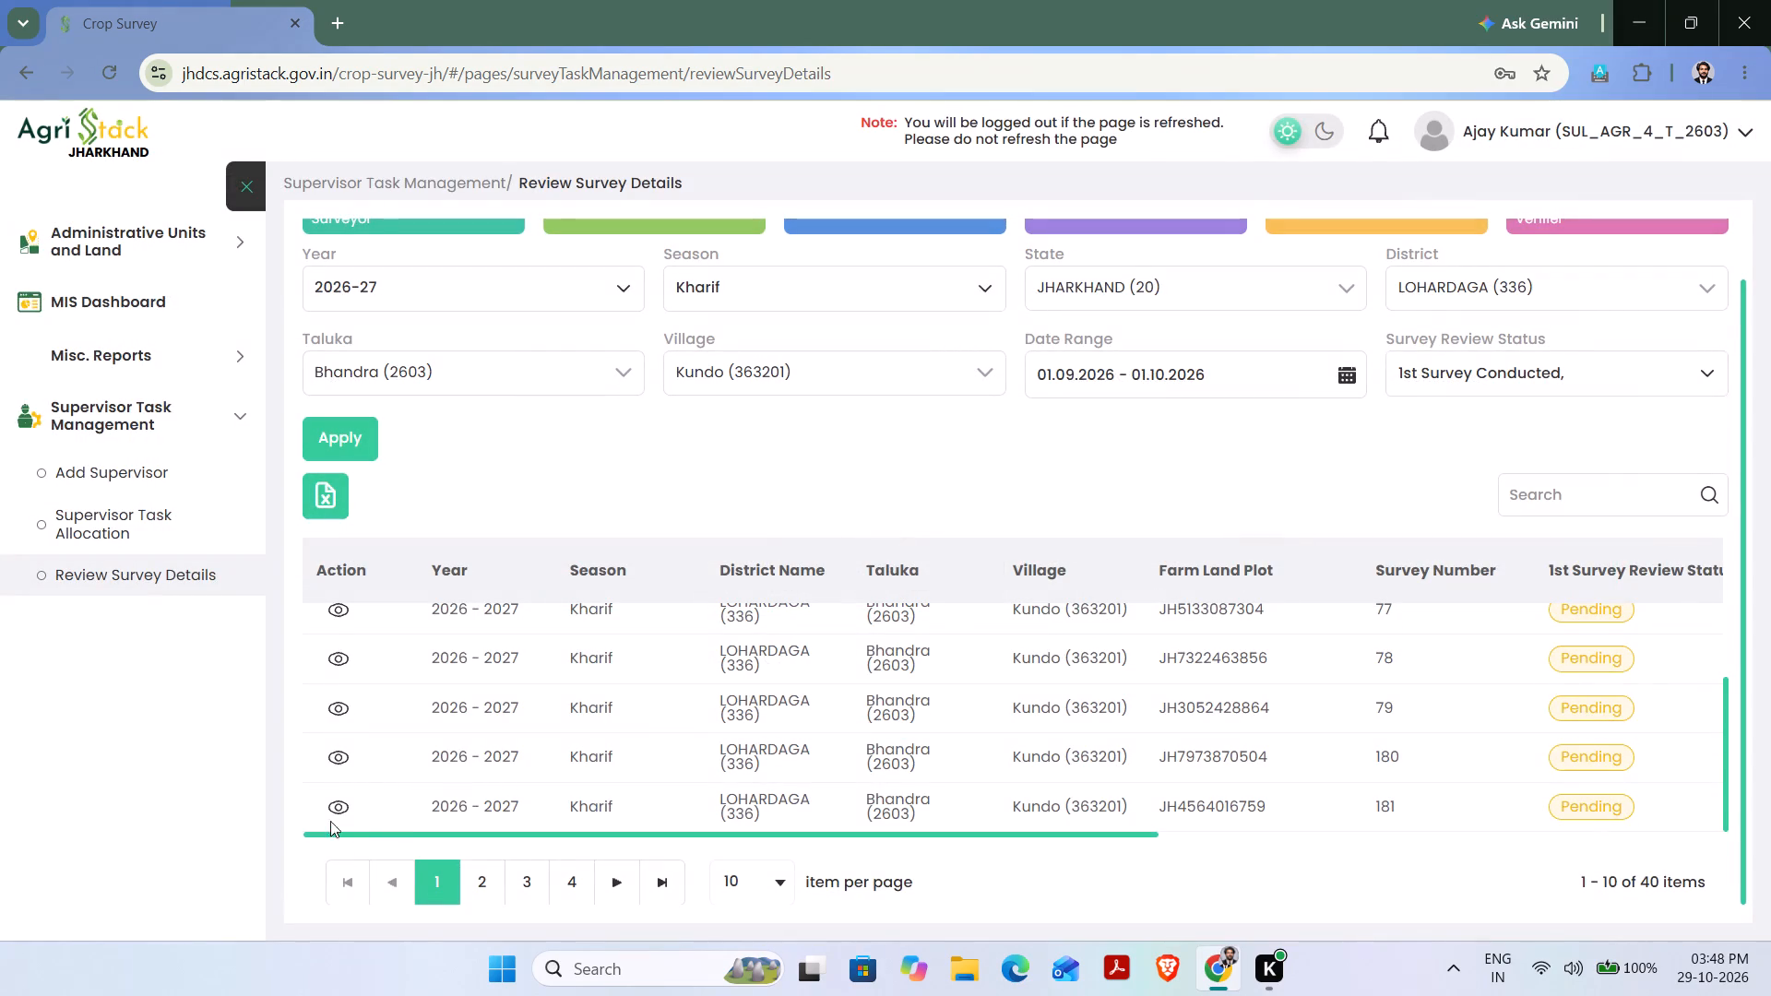
Open the record for survey number 181 and approve all three photos of its 1.1001-hectare Fallow area.
click(337, 804)
click(565, 730)
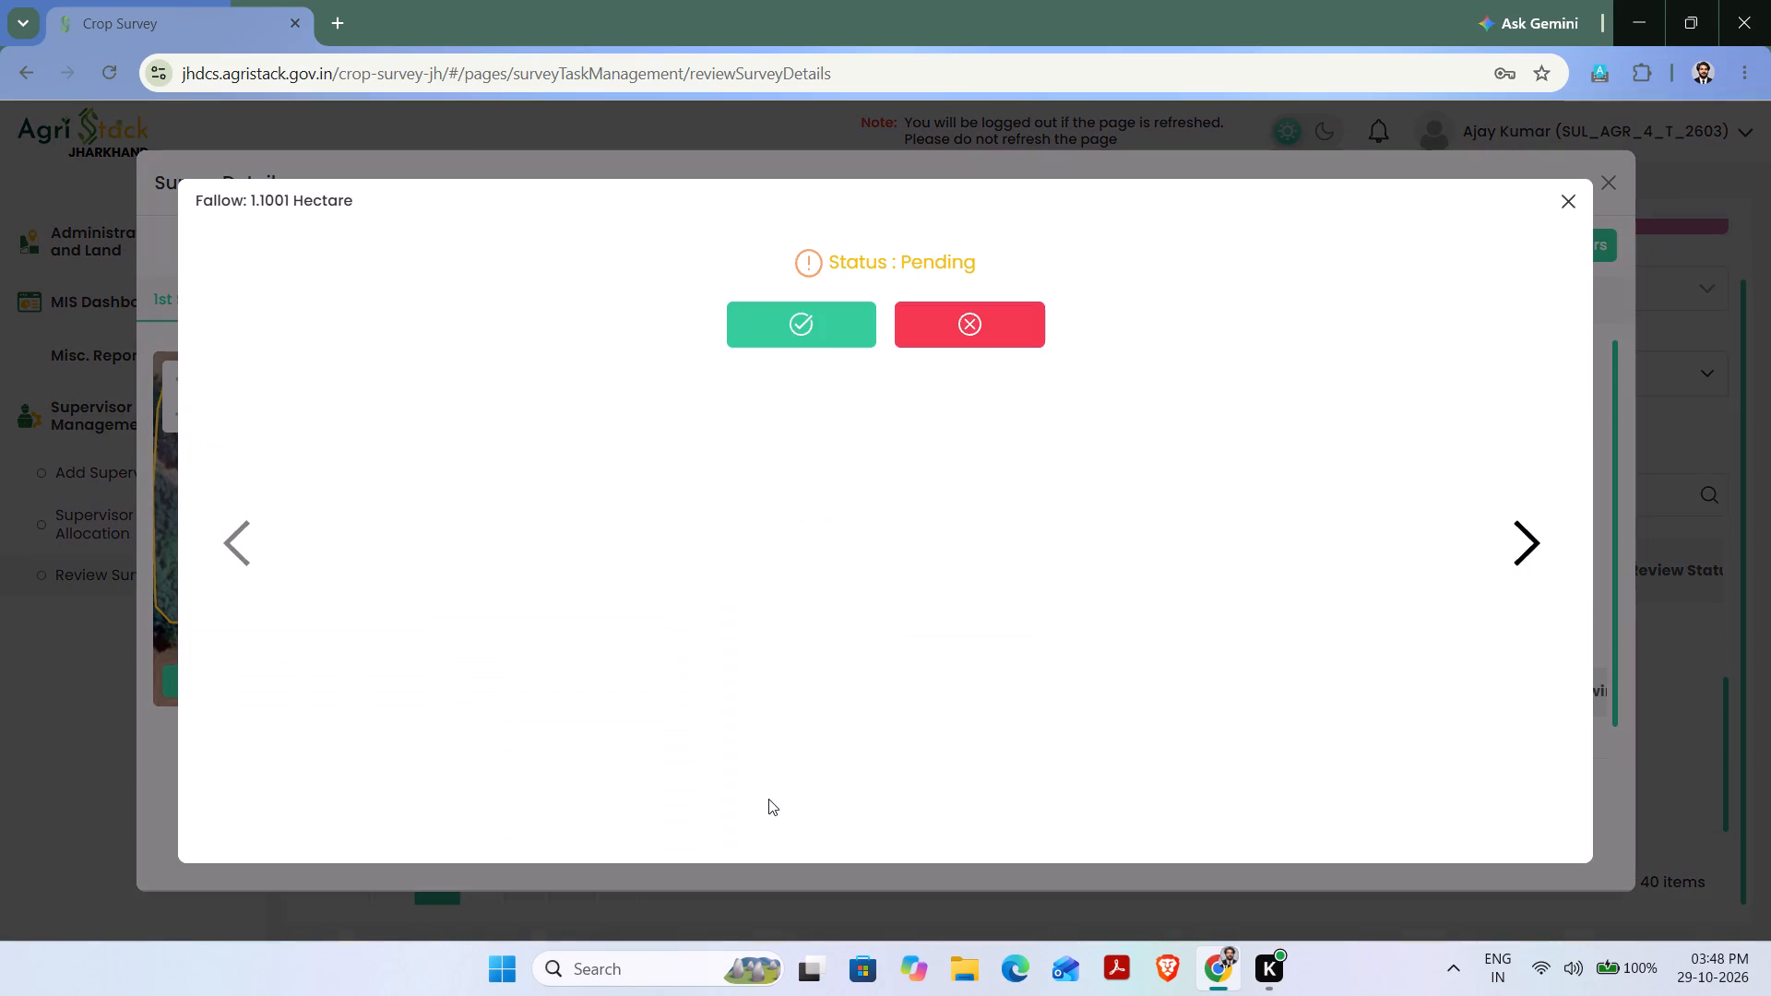
click(771, 814)
drag(910, 705, 756, 728)
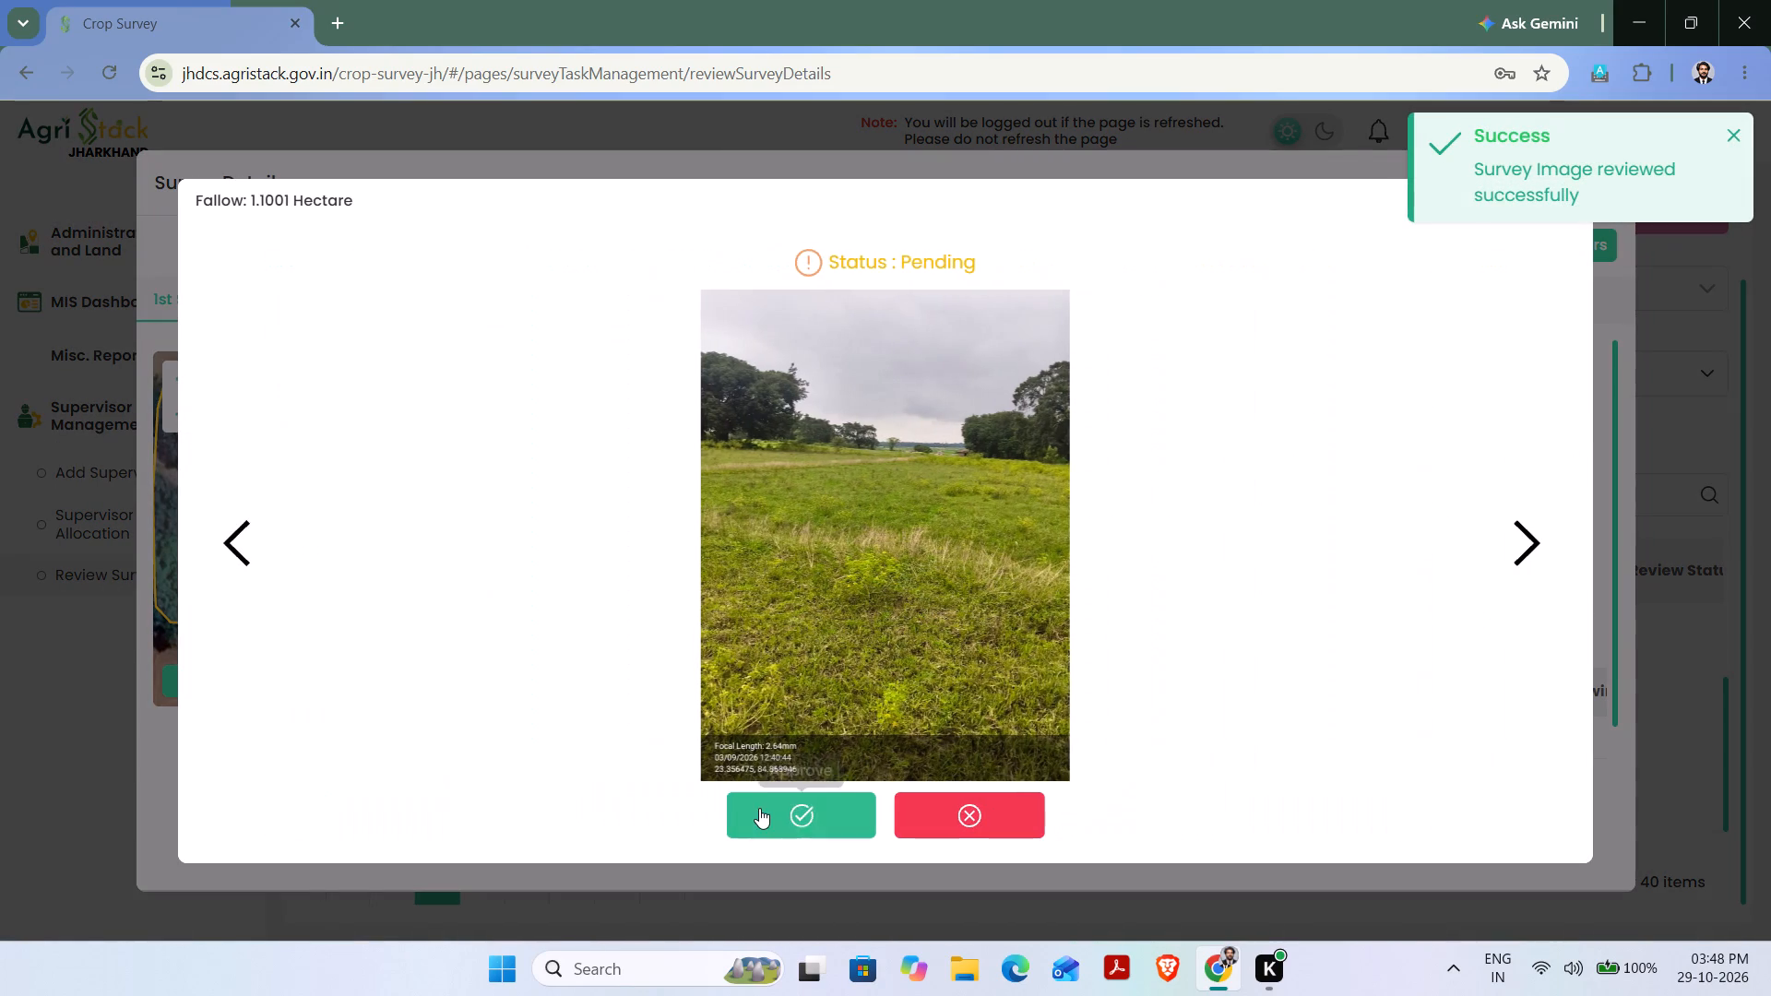
click(759, 808)
drag(921, 682, 840, 690)
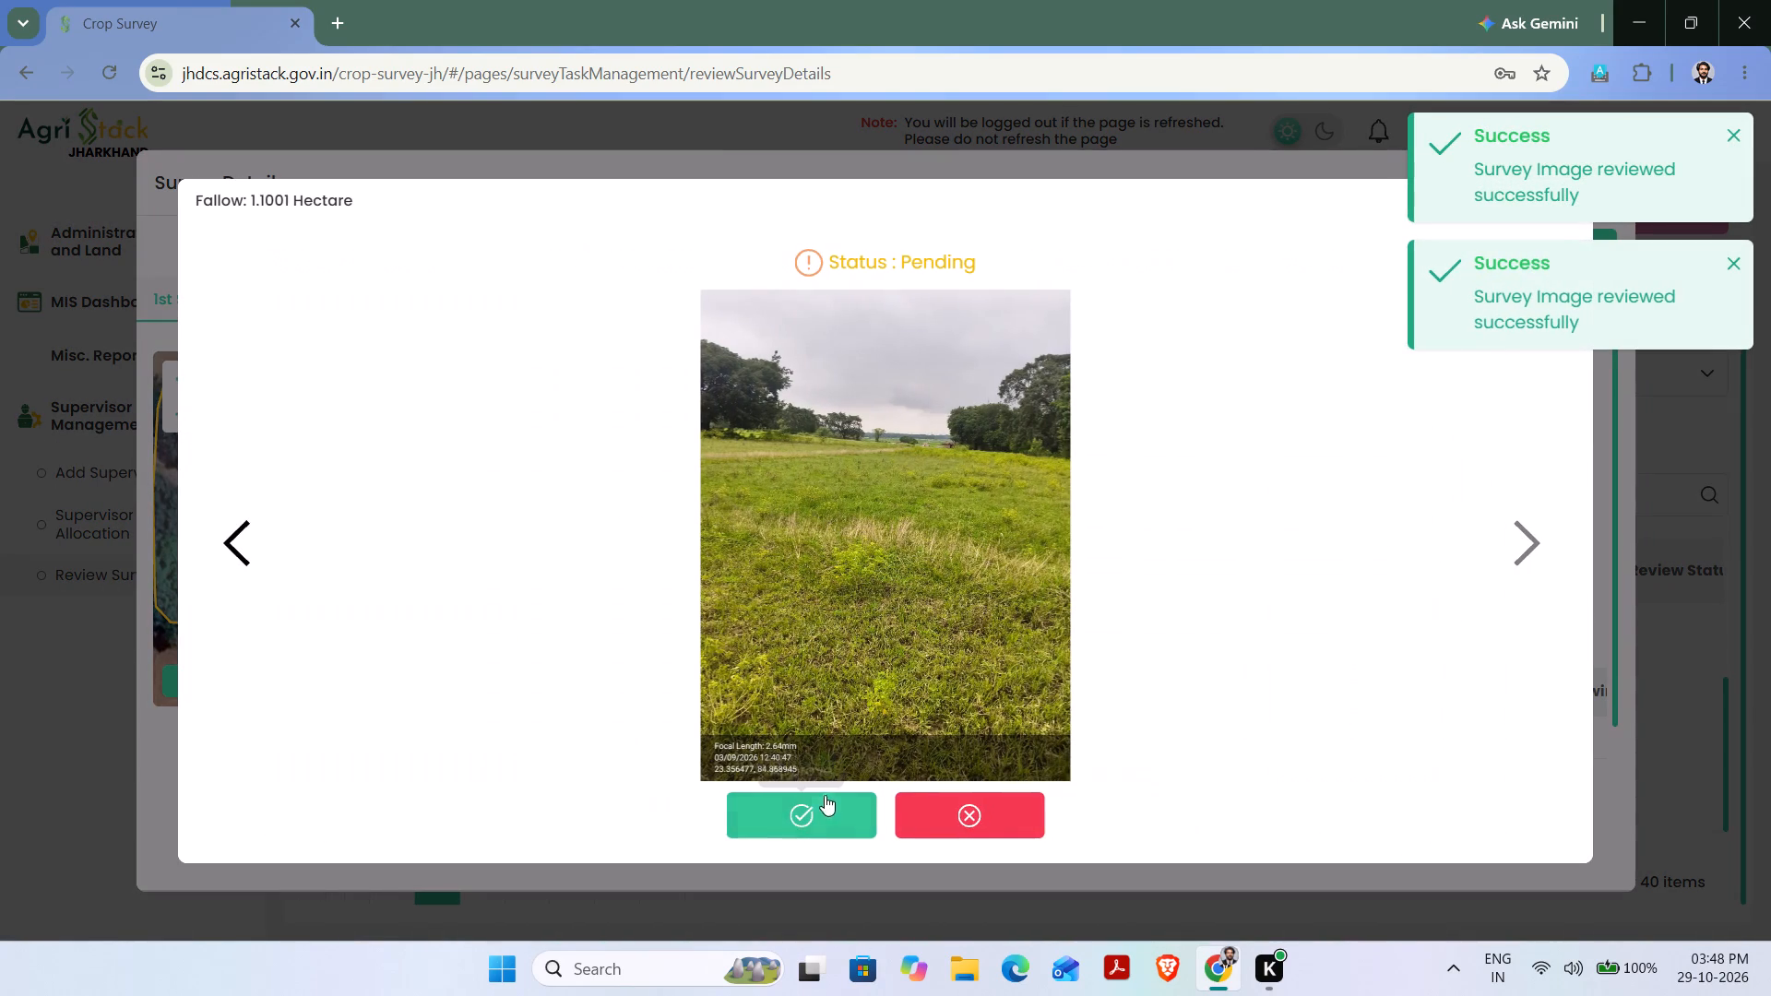
click(817, 817)
drag(958, 648, 904, 649)
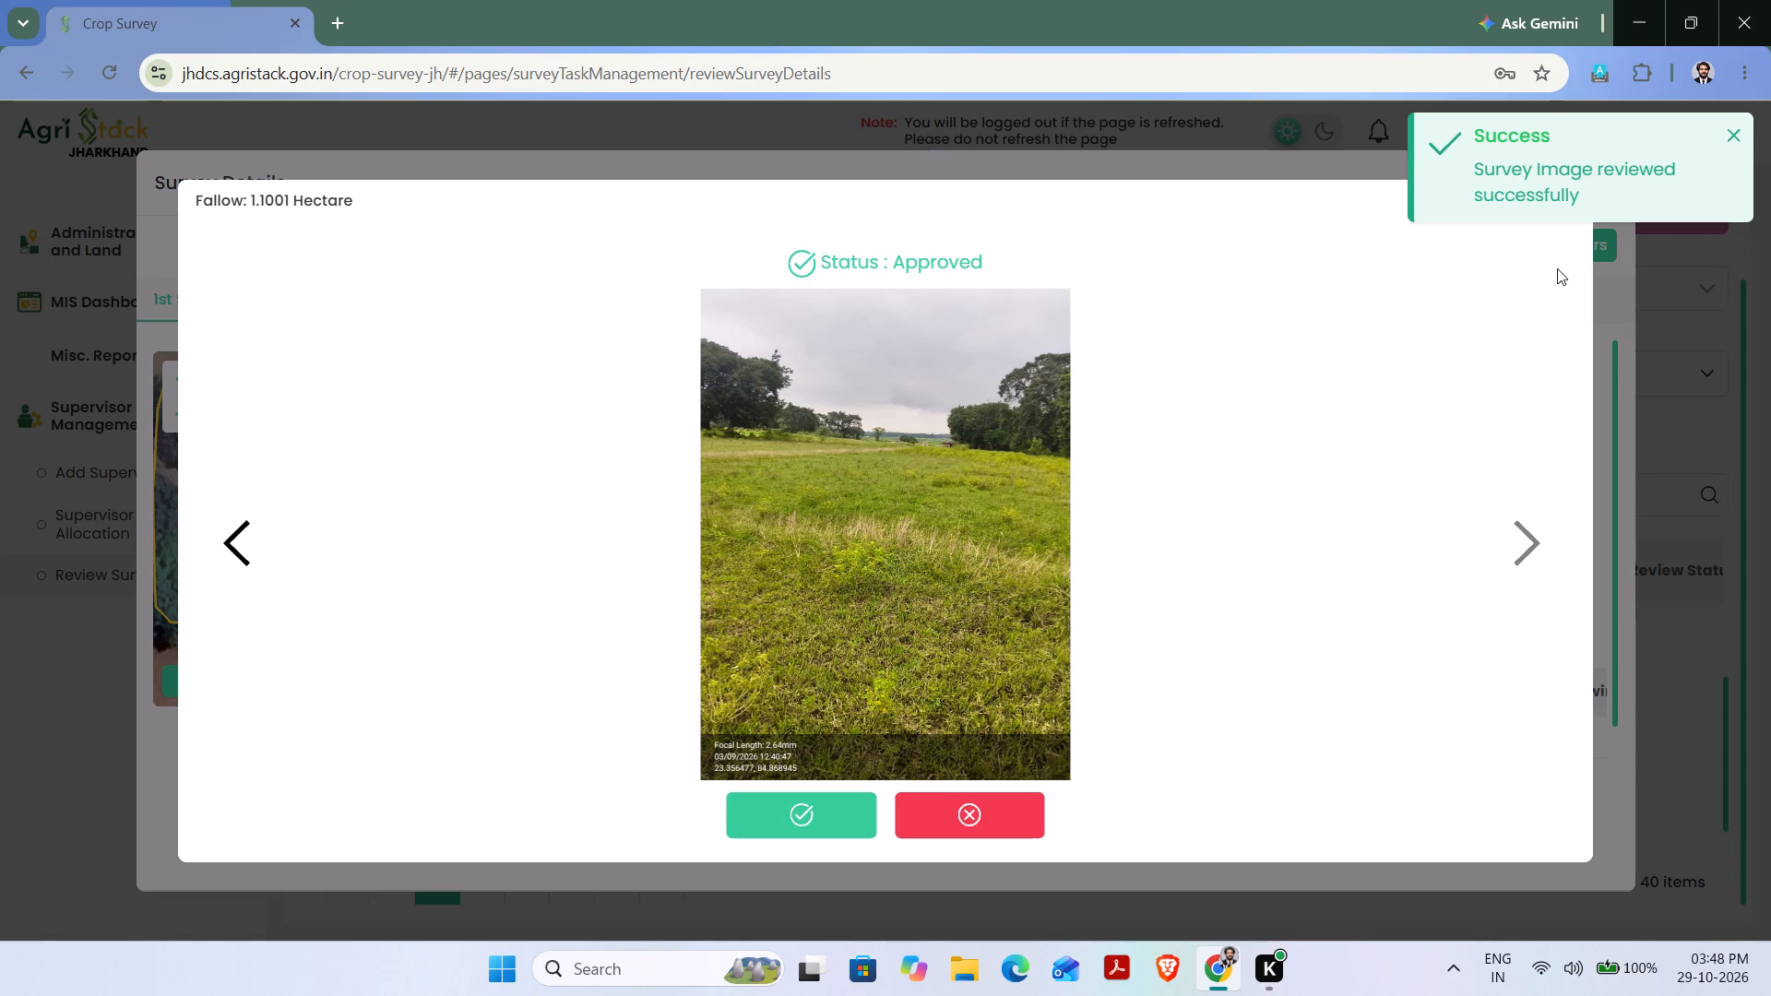
click(1568, 189)
Mark the first survey of survey number 181 as Approve, save the review and close its details.
scroll(870, 663, down, 1)
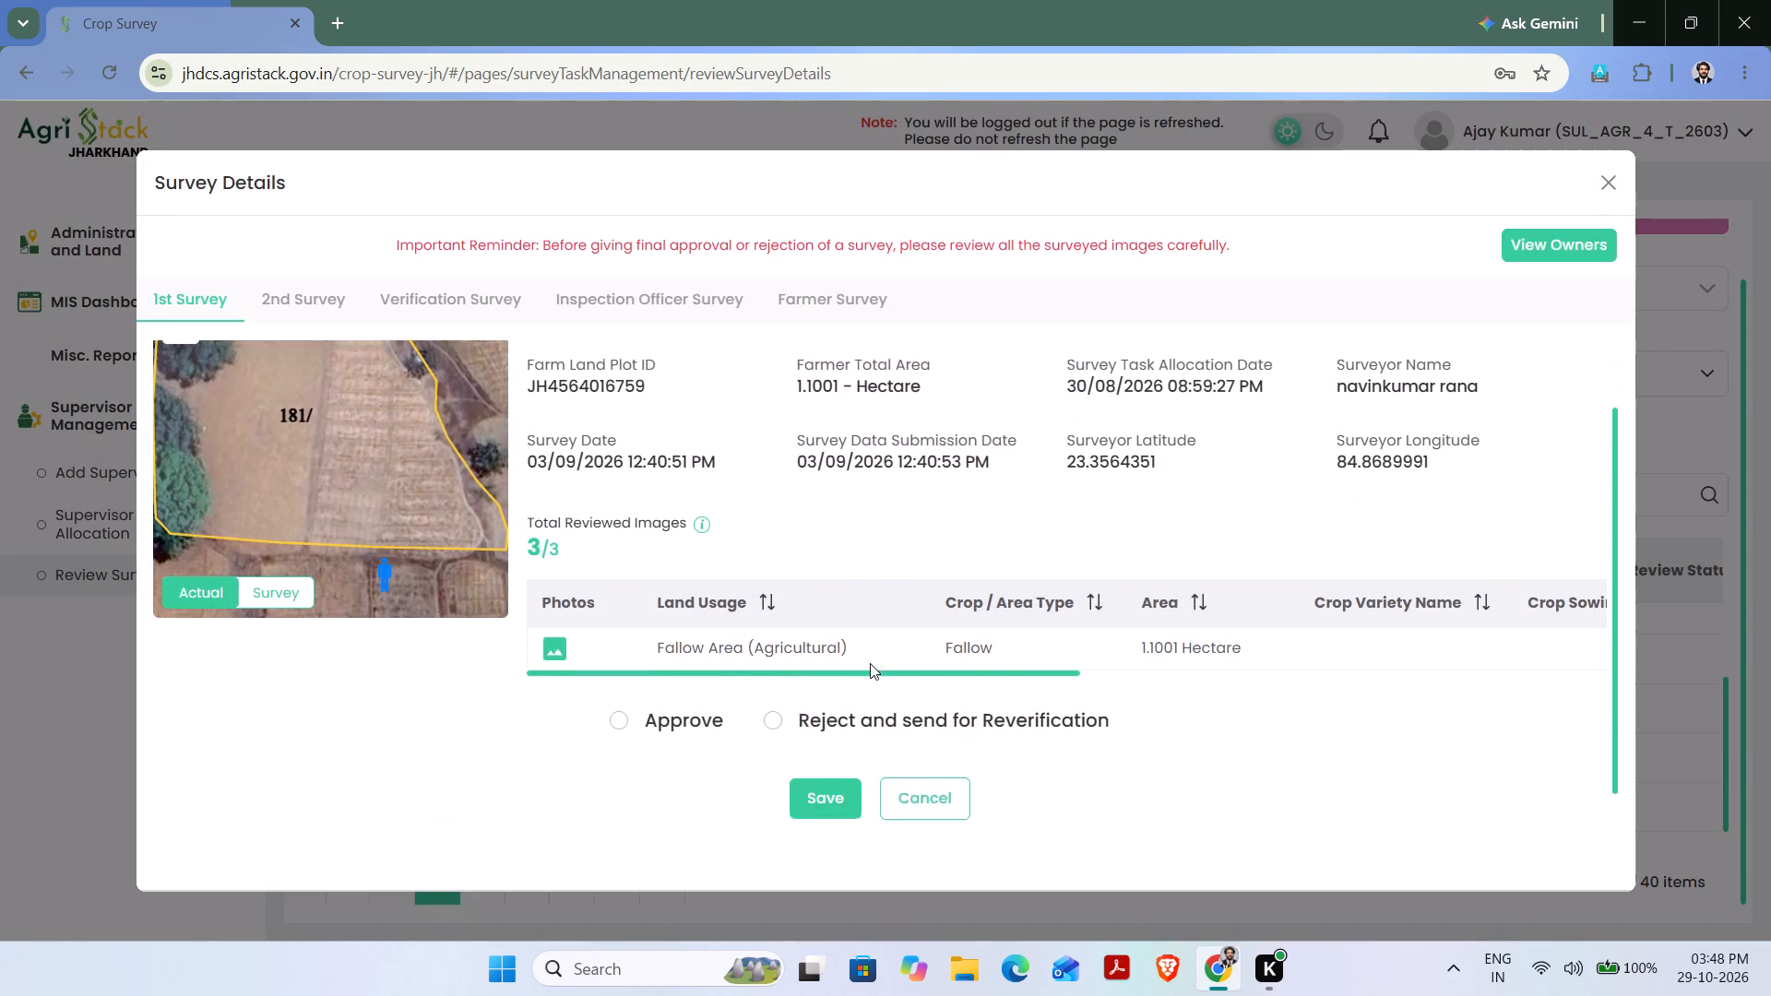
scroll(870, 663, down, 1)
click(695, 652)
click(799, 722)
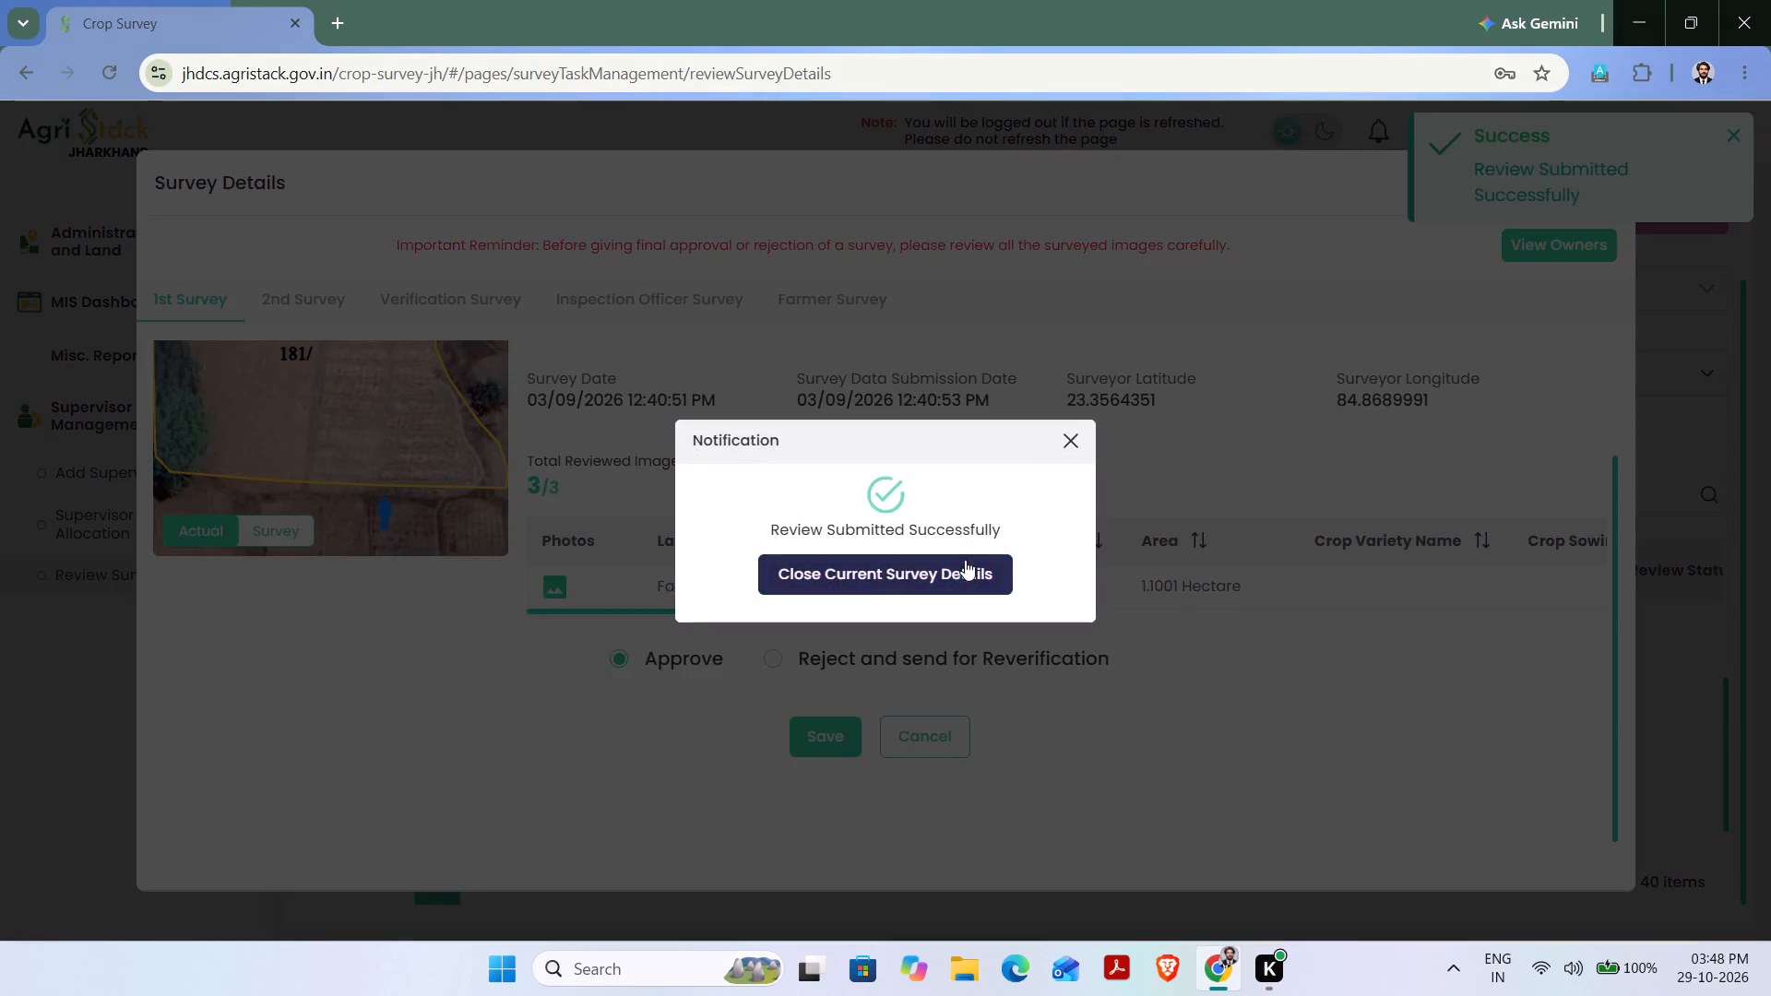
click(965, 557)
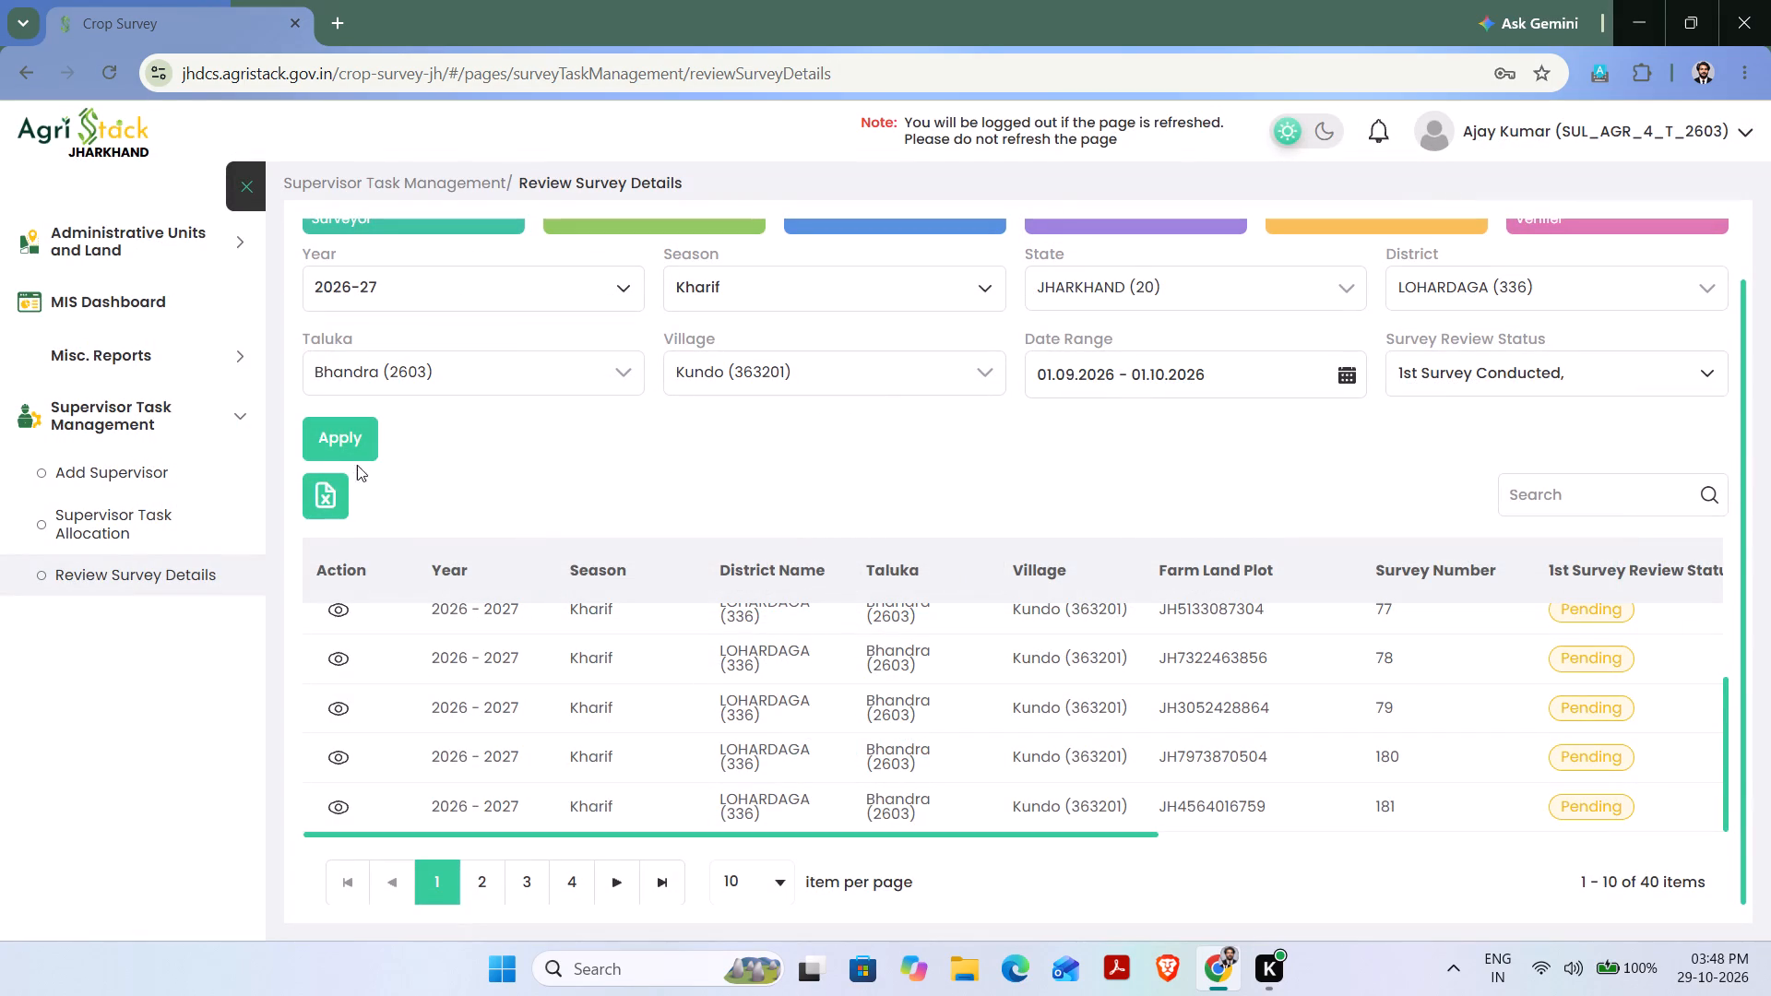
Reapply the current filters to refresh the list of Kundo village survey records.
click(355, 445)
Open the record for survey number 182 and approve all three photos of its 0.8338-hectare Waste area.
scroll(421, 692, up, 5)
click(344, 627)
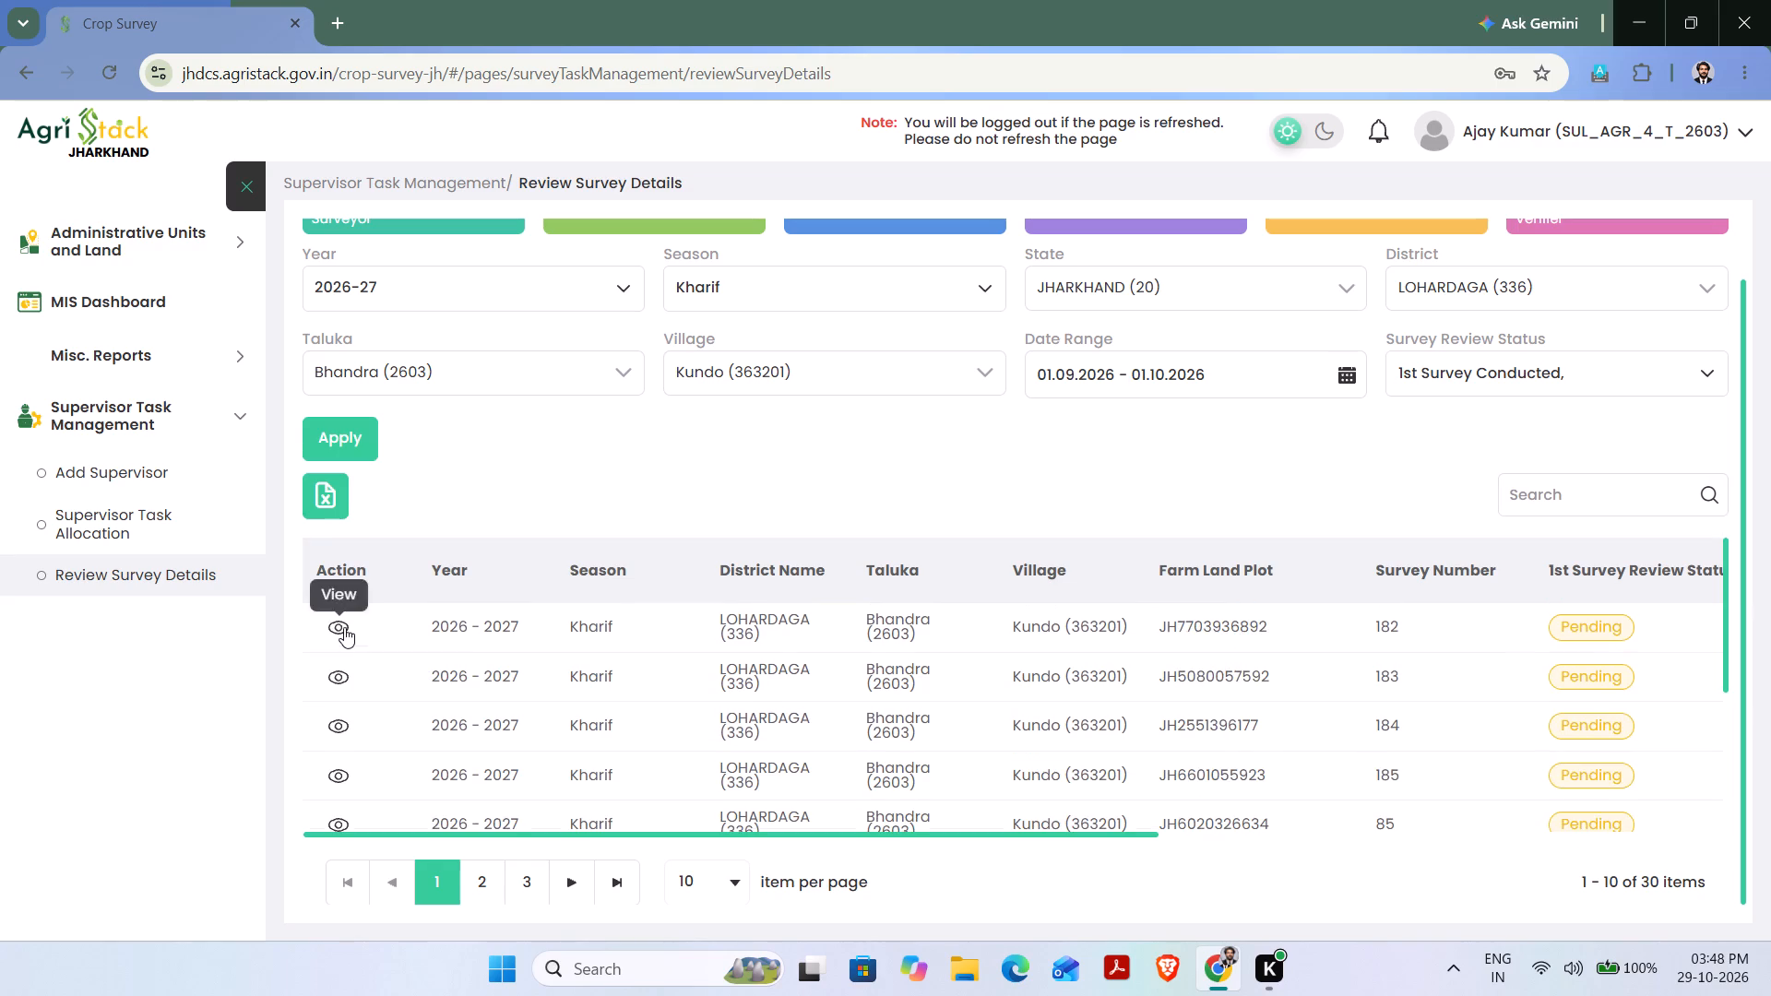
click(559, 738)
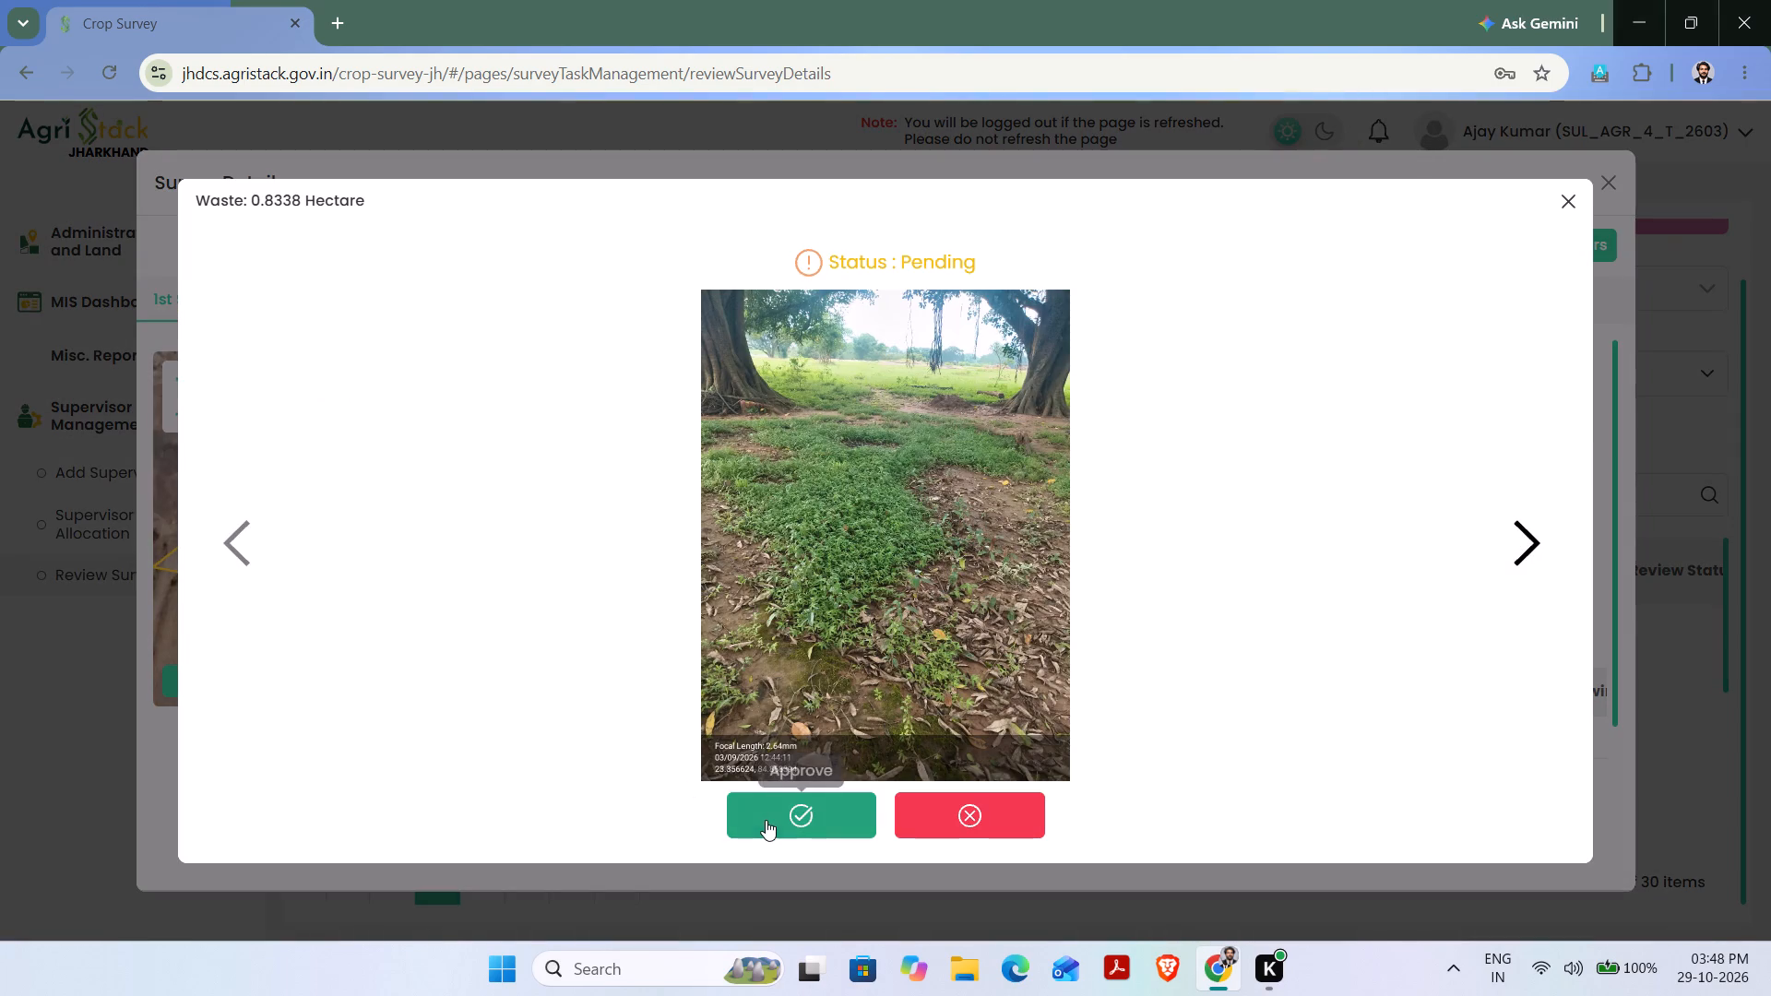
click(767, 820)
drag(869, 704, 769, 714)
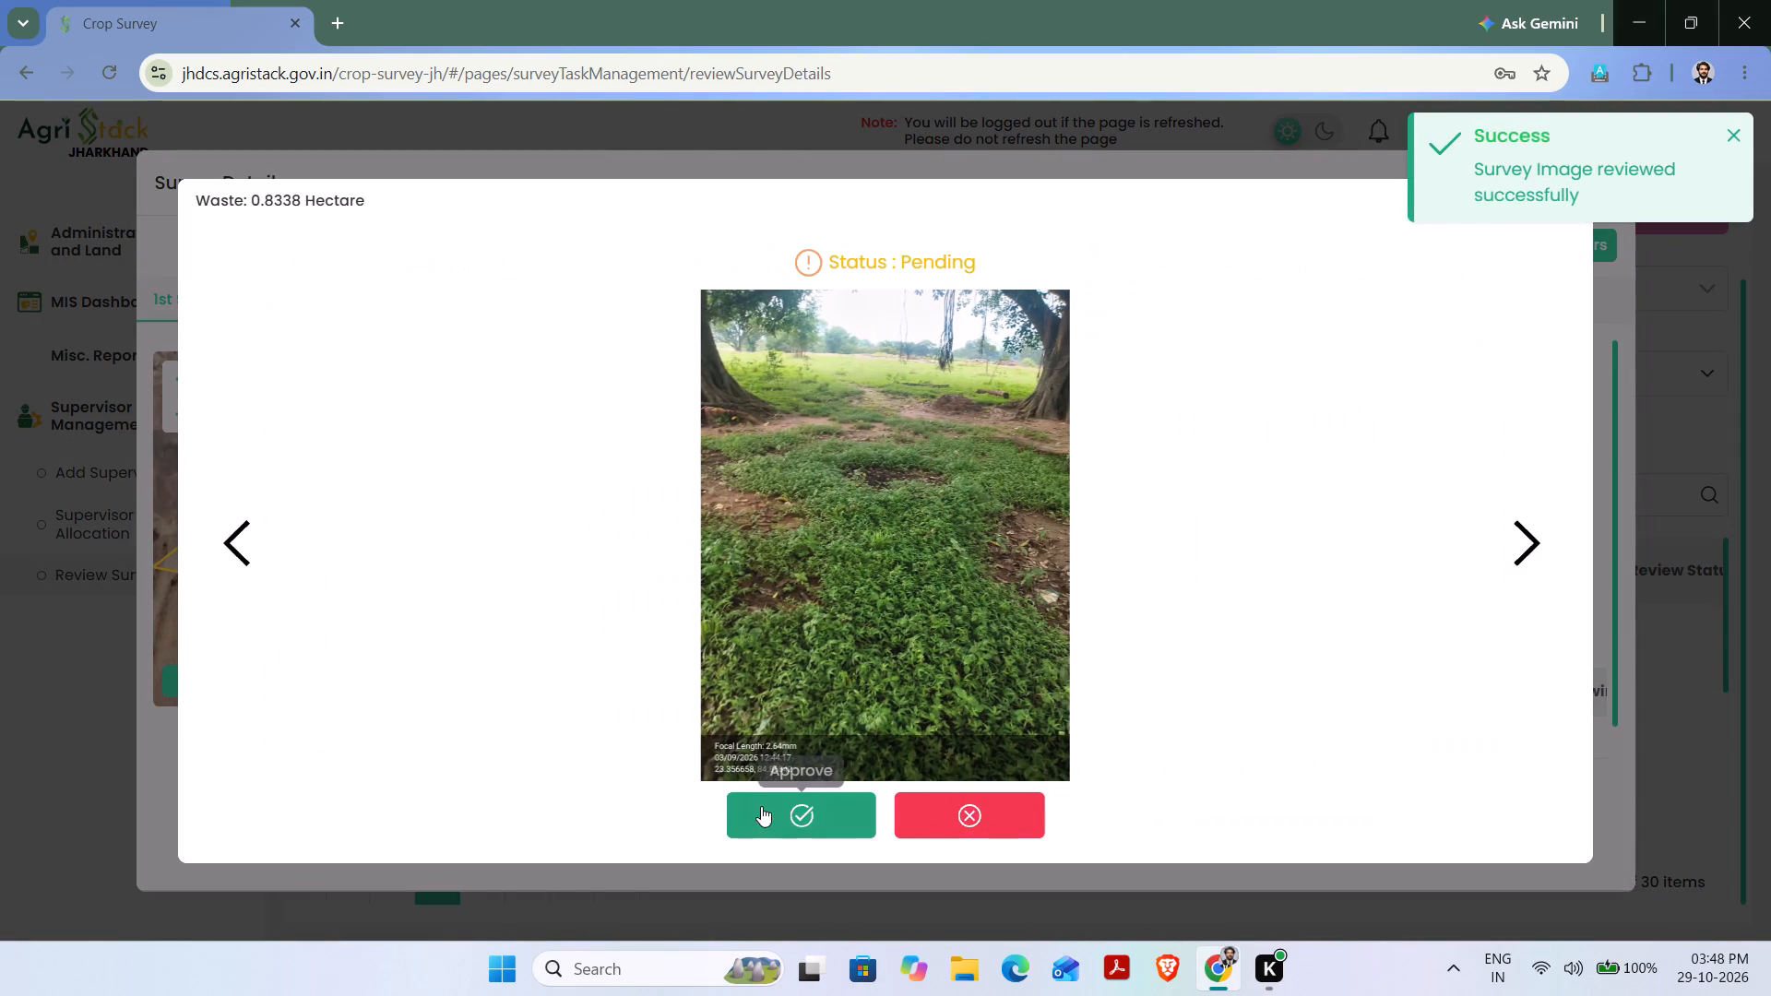
click(761, 807)
drag(868, 695, 778, 705)
click(788, 809)
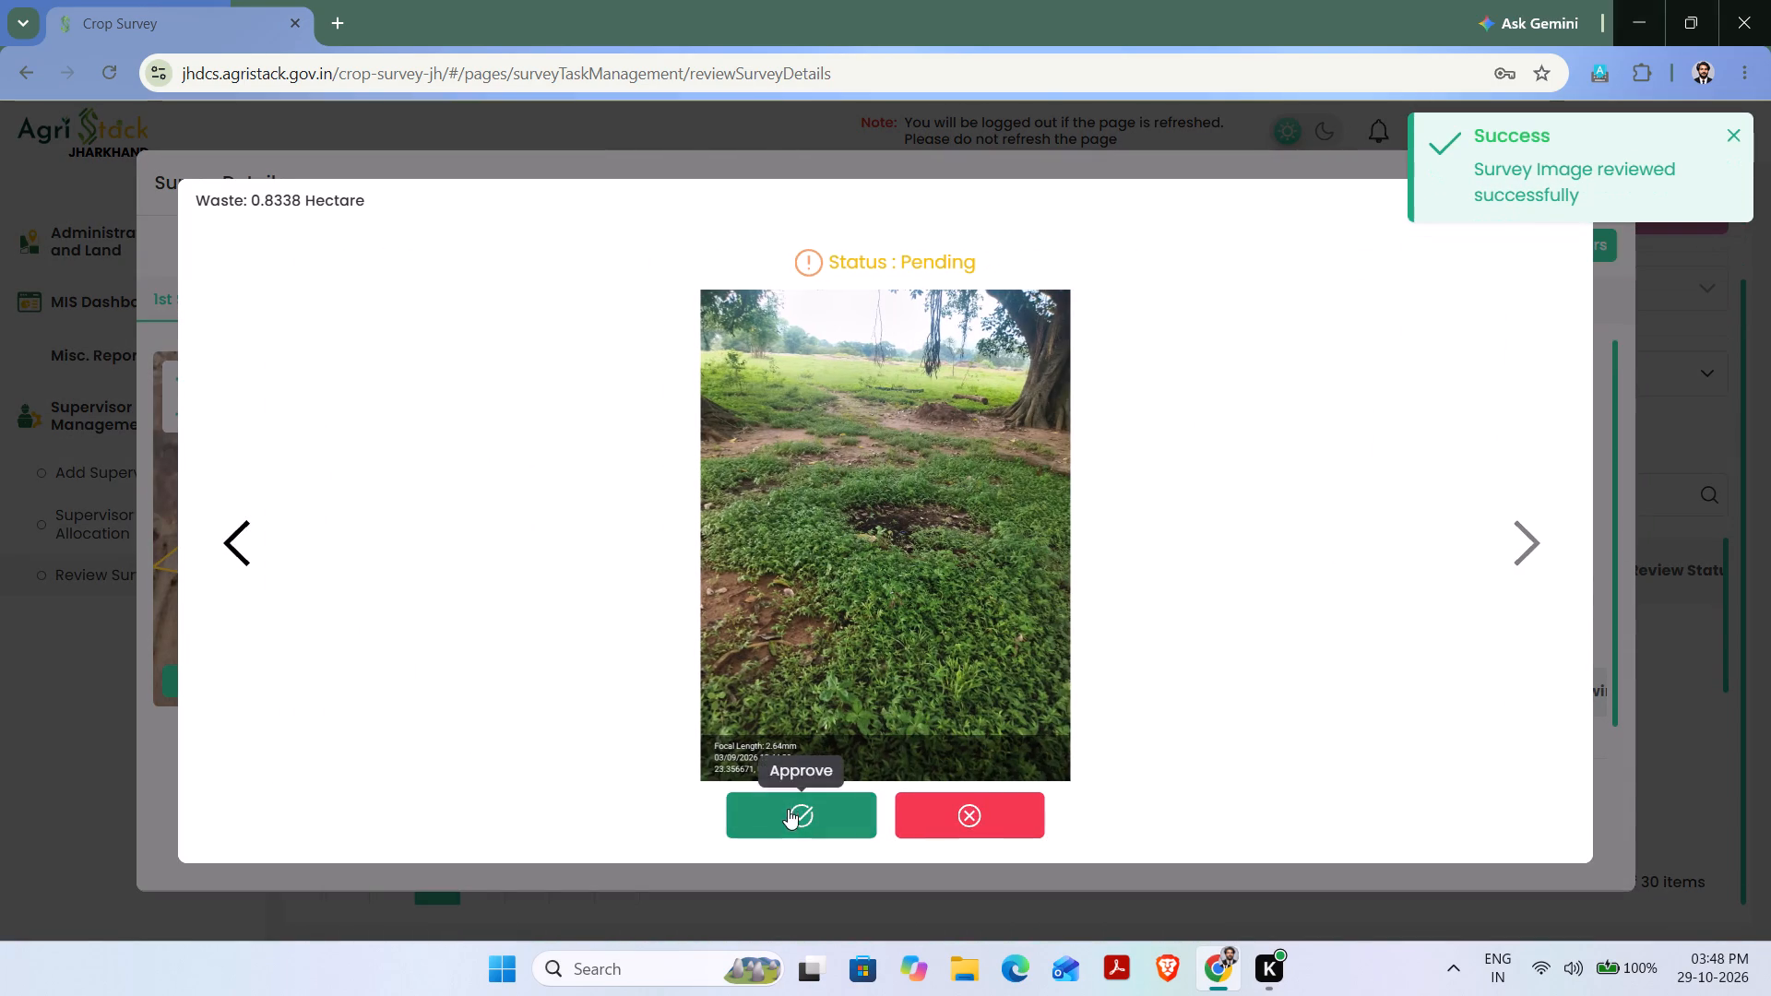
drag(901, 668, 851, 668)
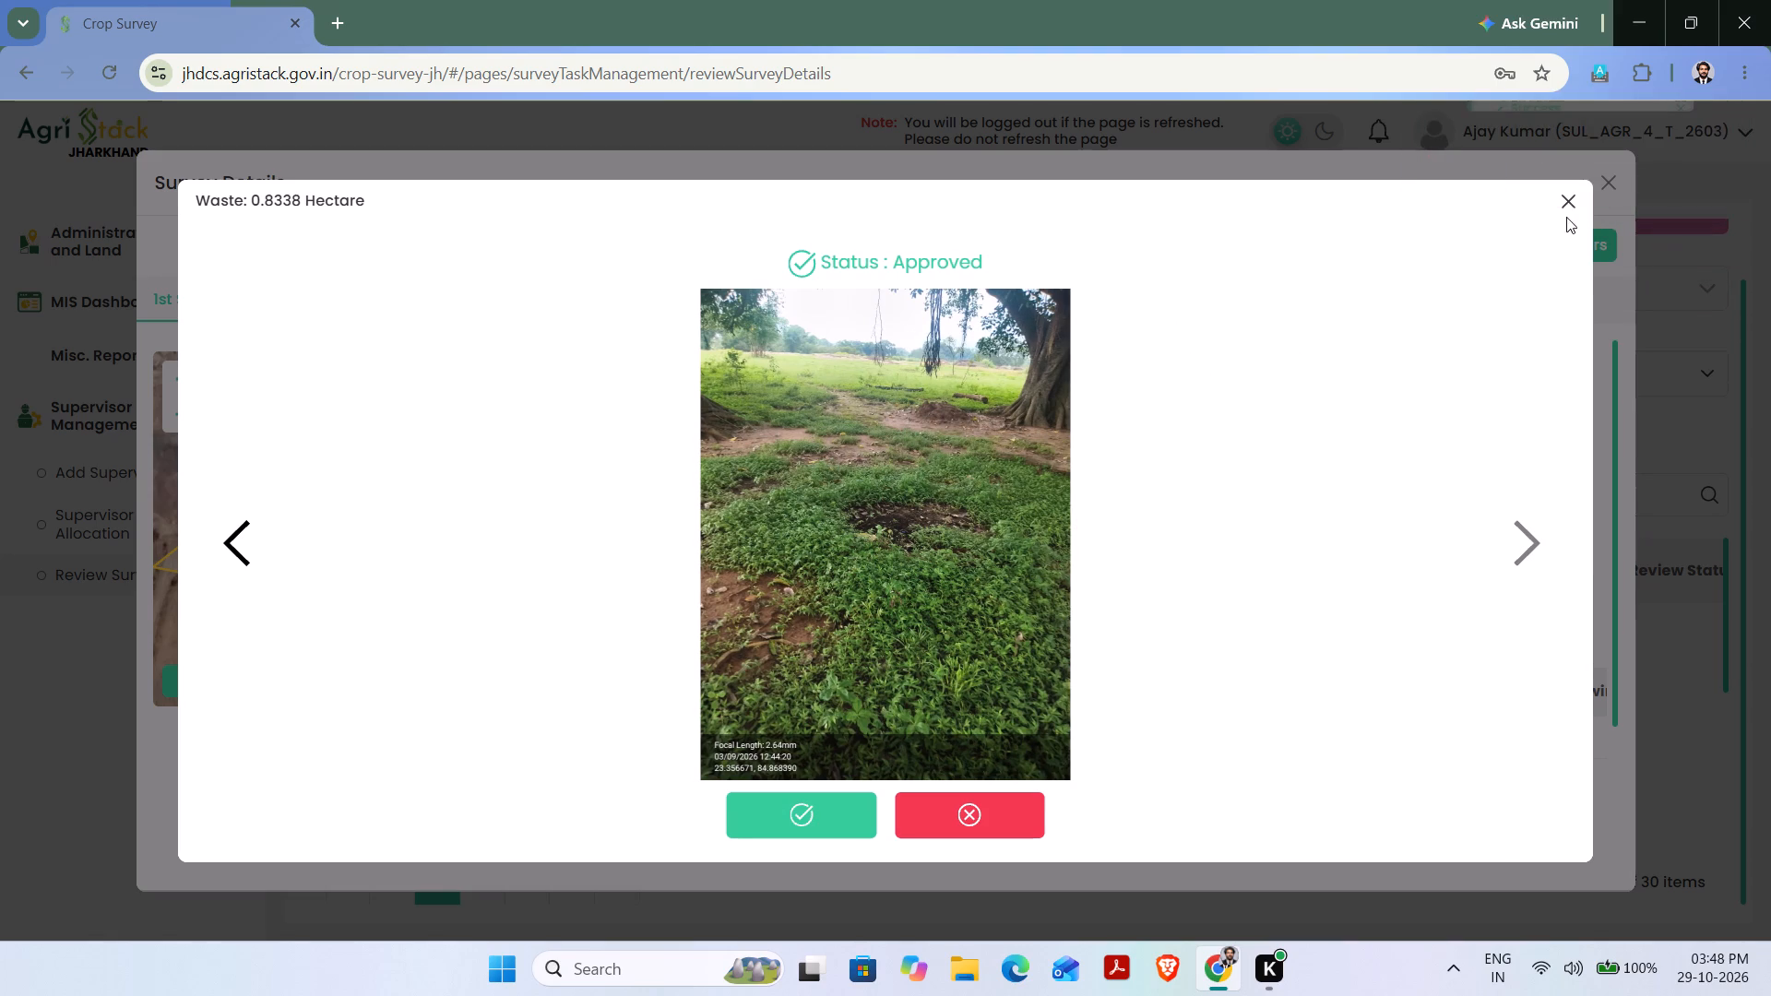
click(1569, 203)
Mark the first survey of survey number 182 as Approve, save the review and close its details.
scroll(889, 584, down, 1)
click(655, 686)
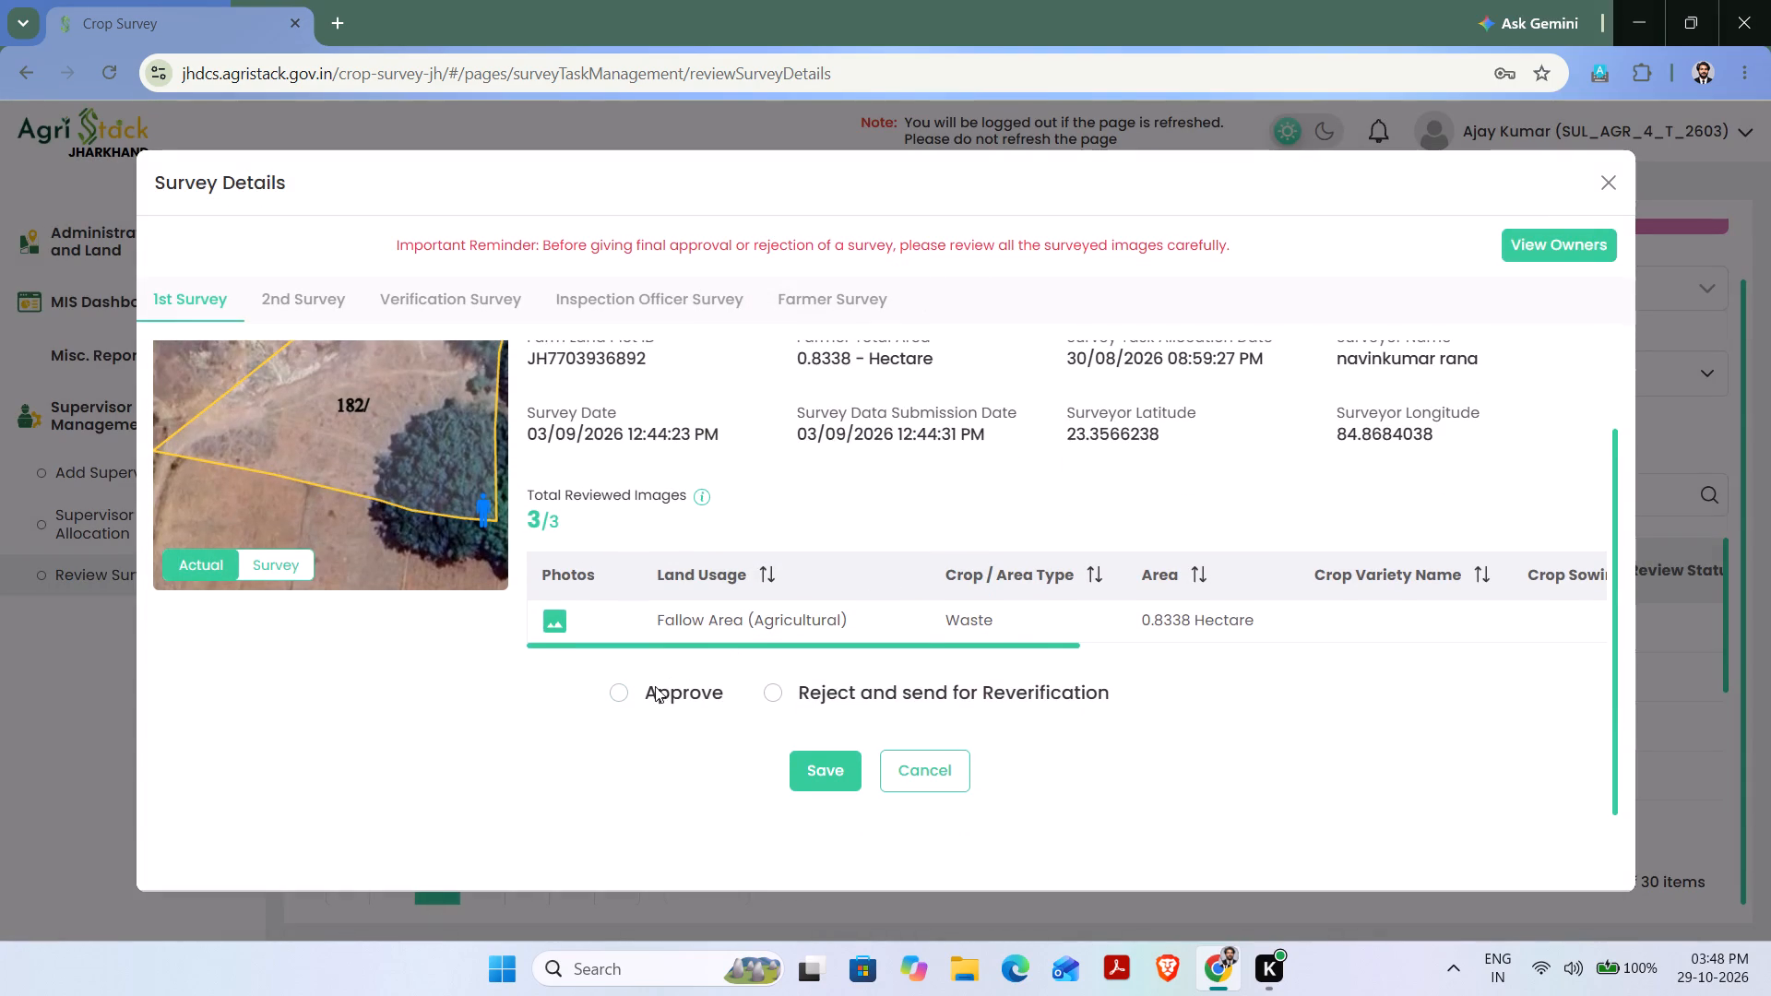
click(794, 764)
drag(946, 573, 932, 575)
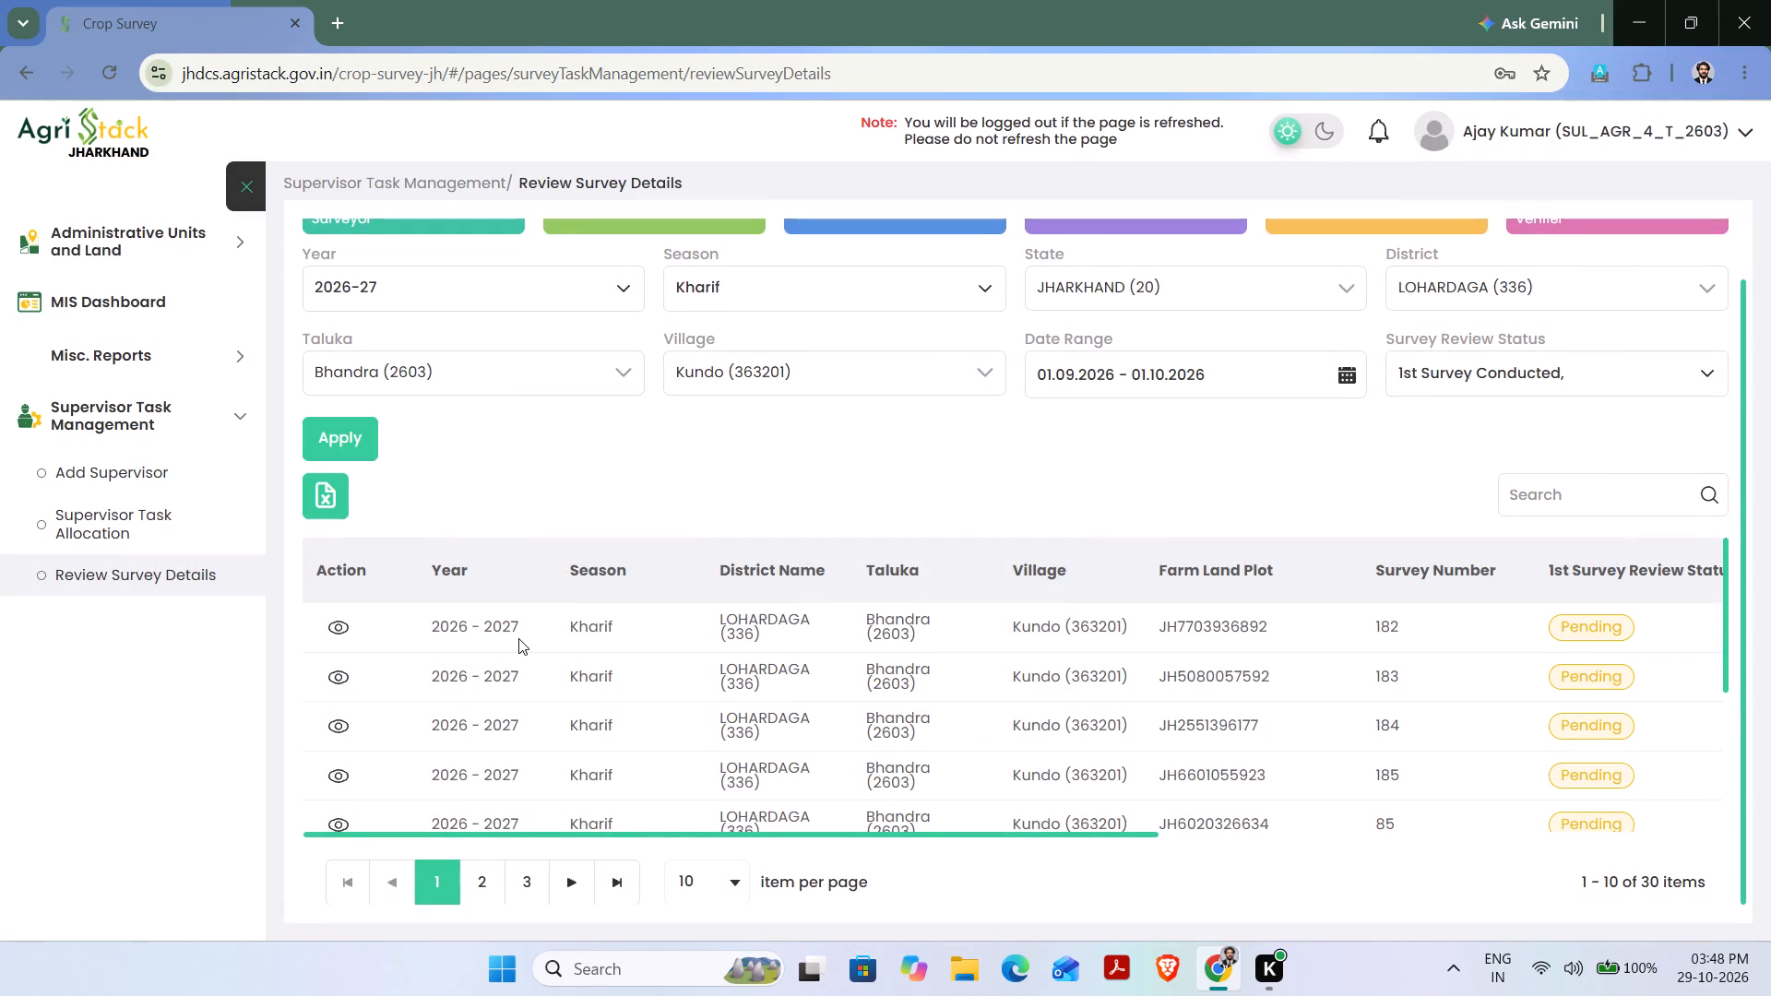
Open the record for survey number 183 and approve all three photos of its 1.6575-hectare Other NA uses area.
click(342, 674)
click(553, 741)
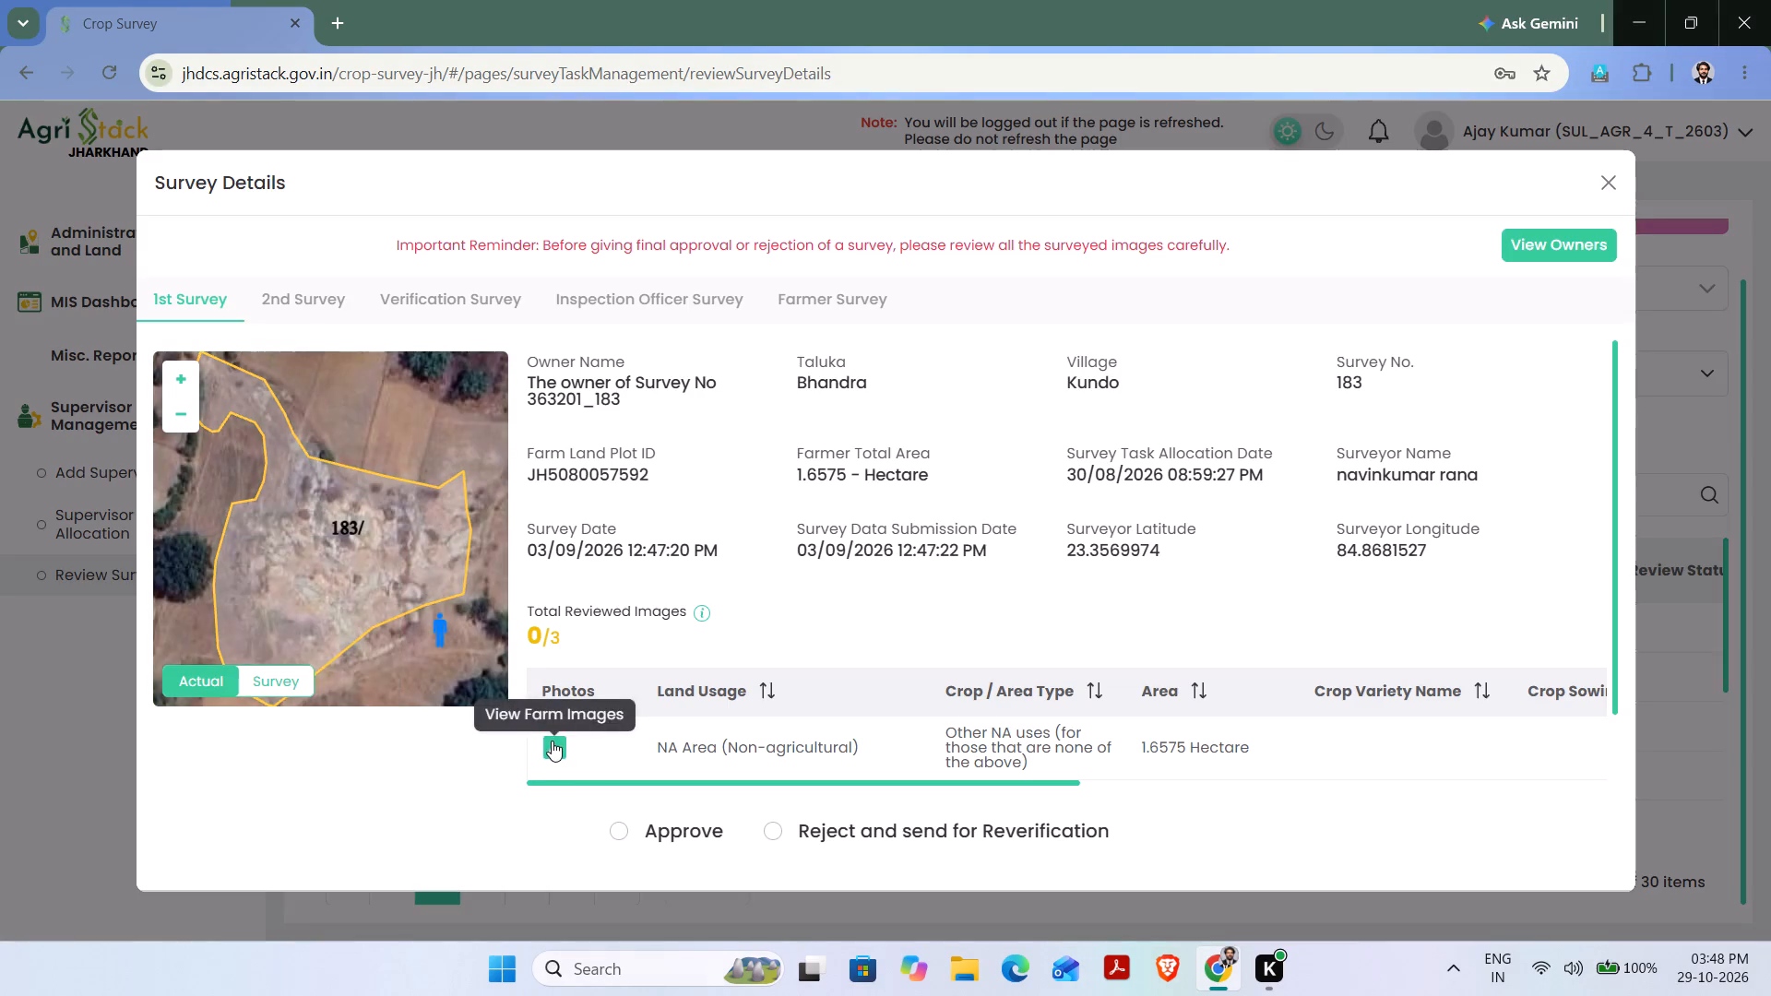
click(785, 829)
drag(923, 708, 784, 723)
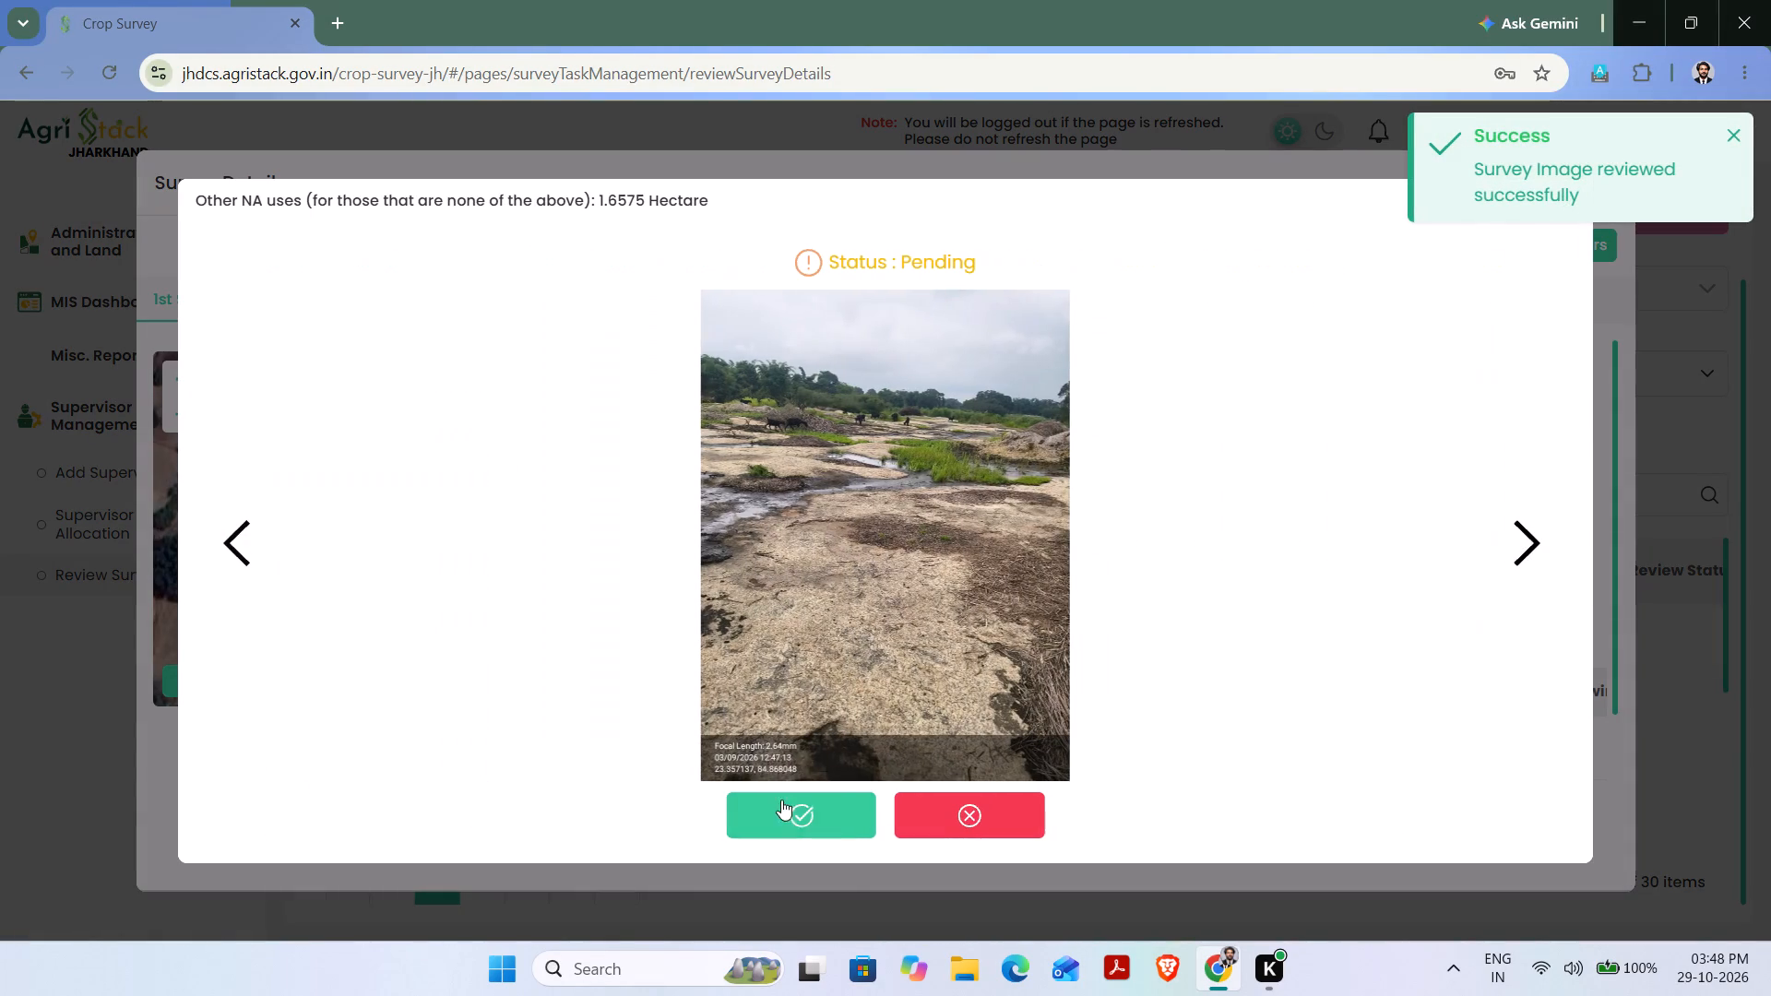
click(784, 807)
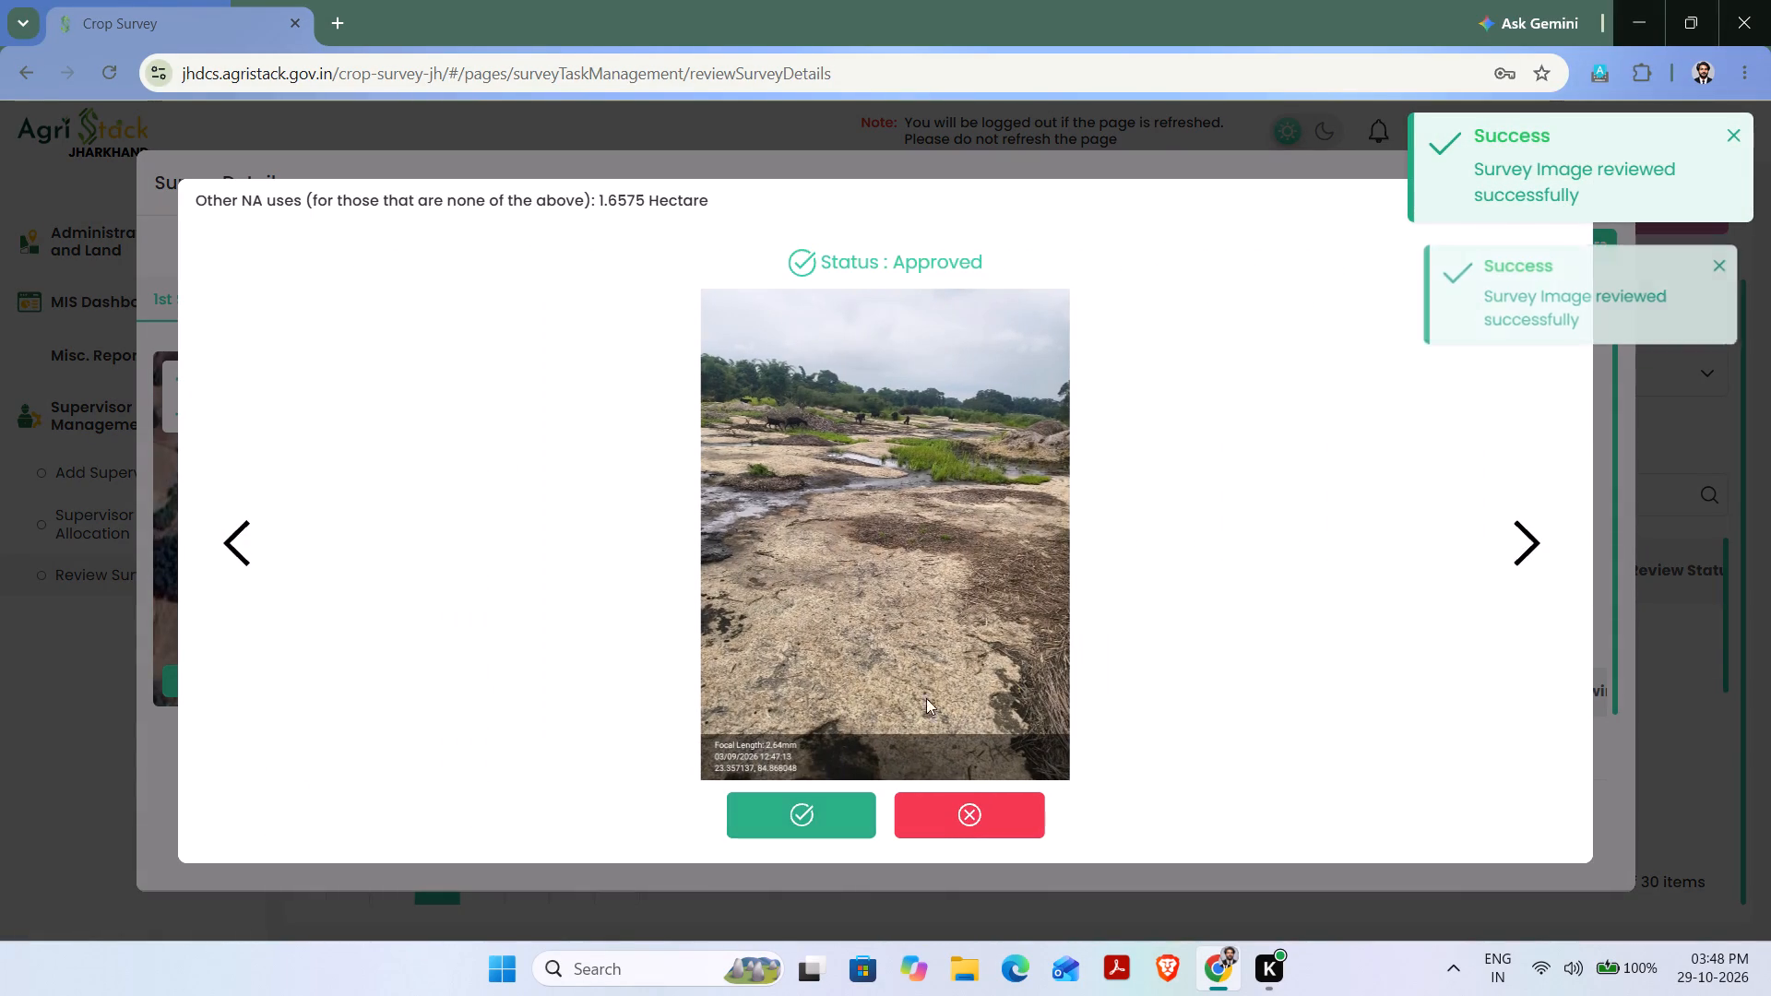
drag(949, 682, 848, 697)
click(811, 807)
drag(951, 661, 917, 660)
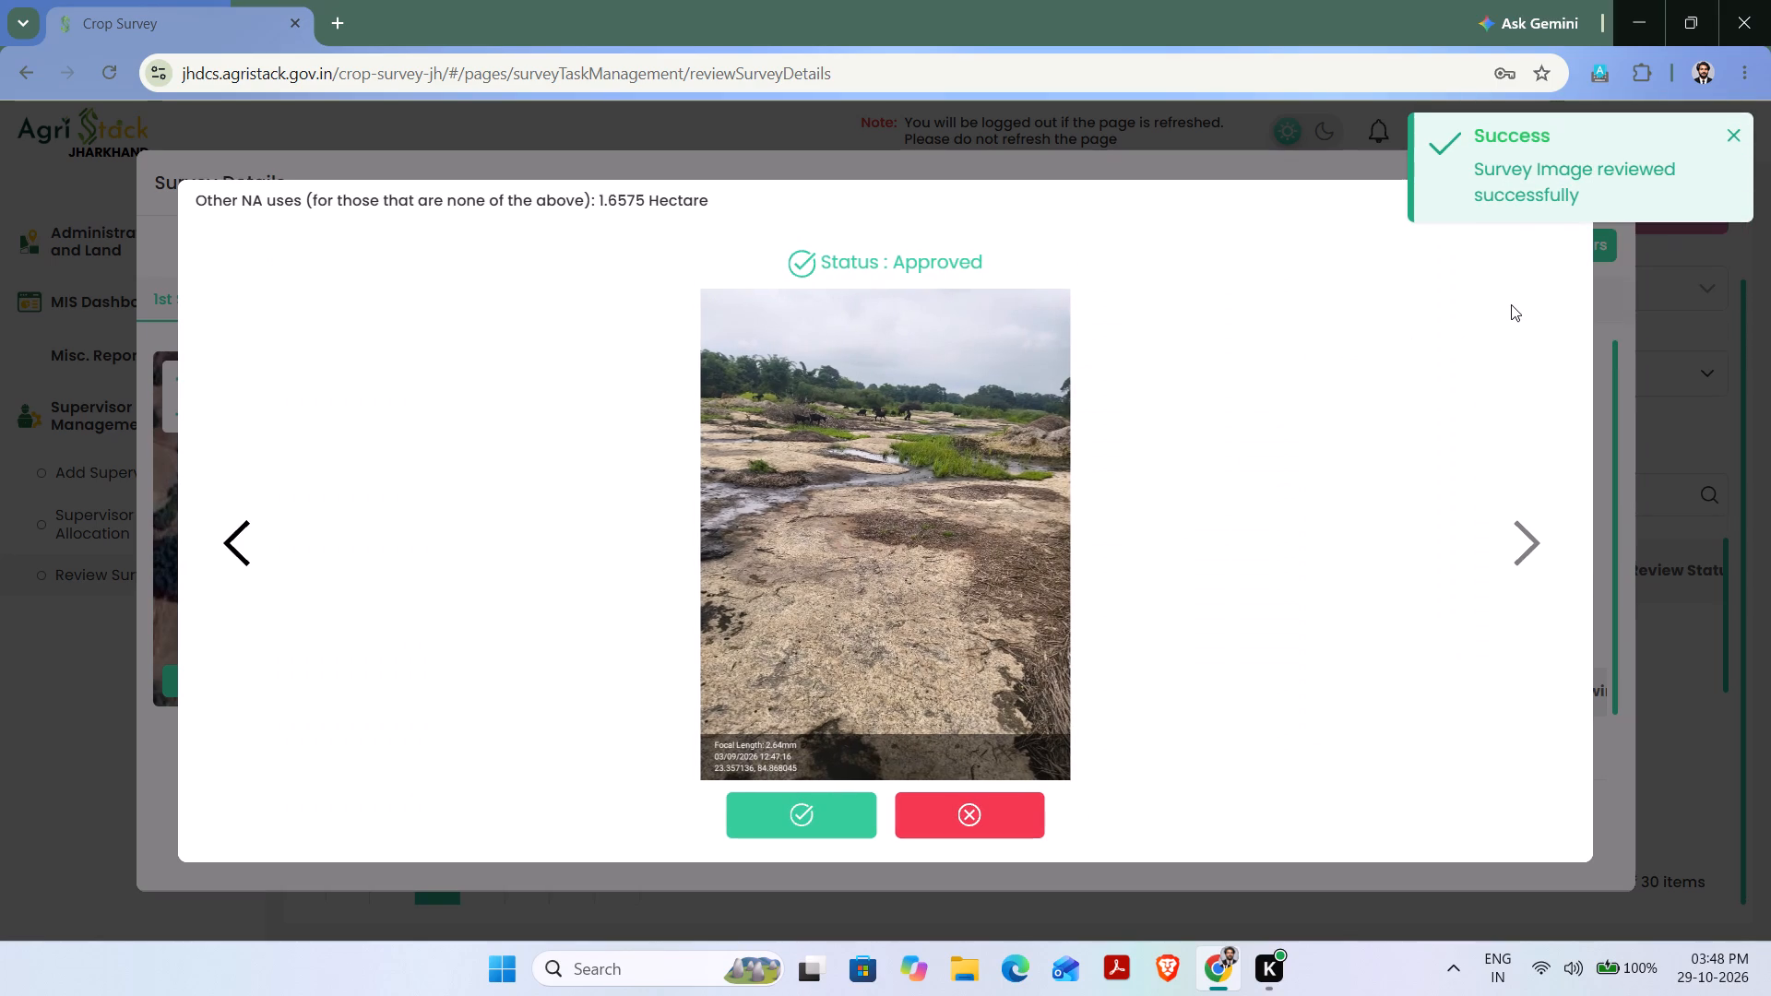
click(1565, 205)
Mark the first survey of survey number 183 as Approve, save the review and close its details.
scroll(850, 626, down, 1)
click(672, 682)
click(837, 736)
click(947, 577)
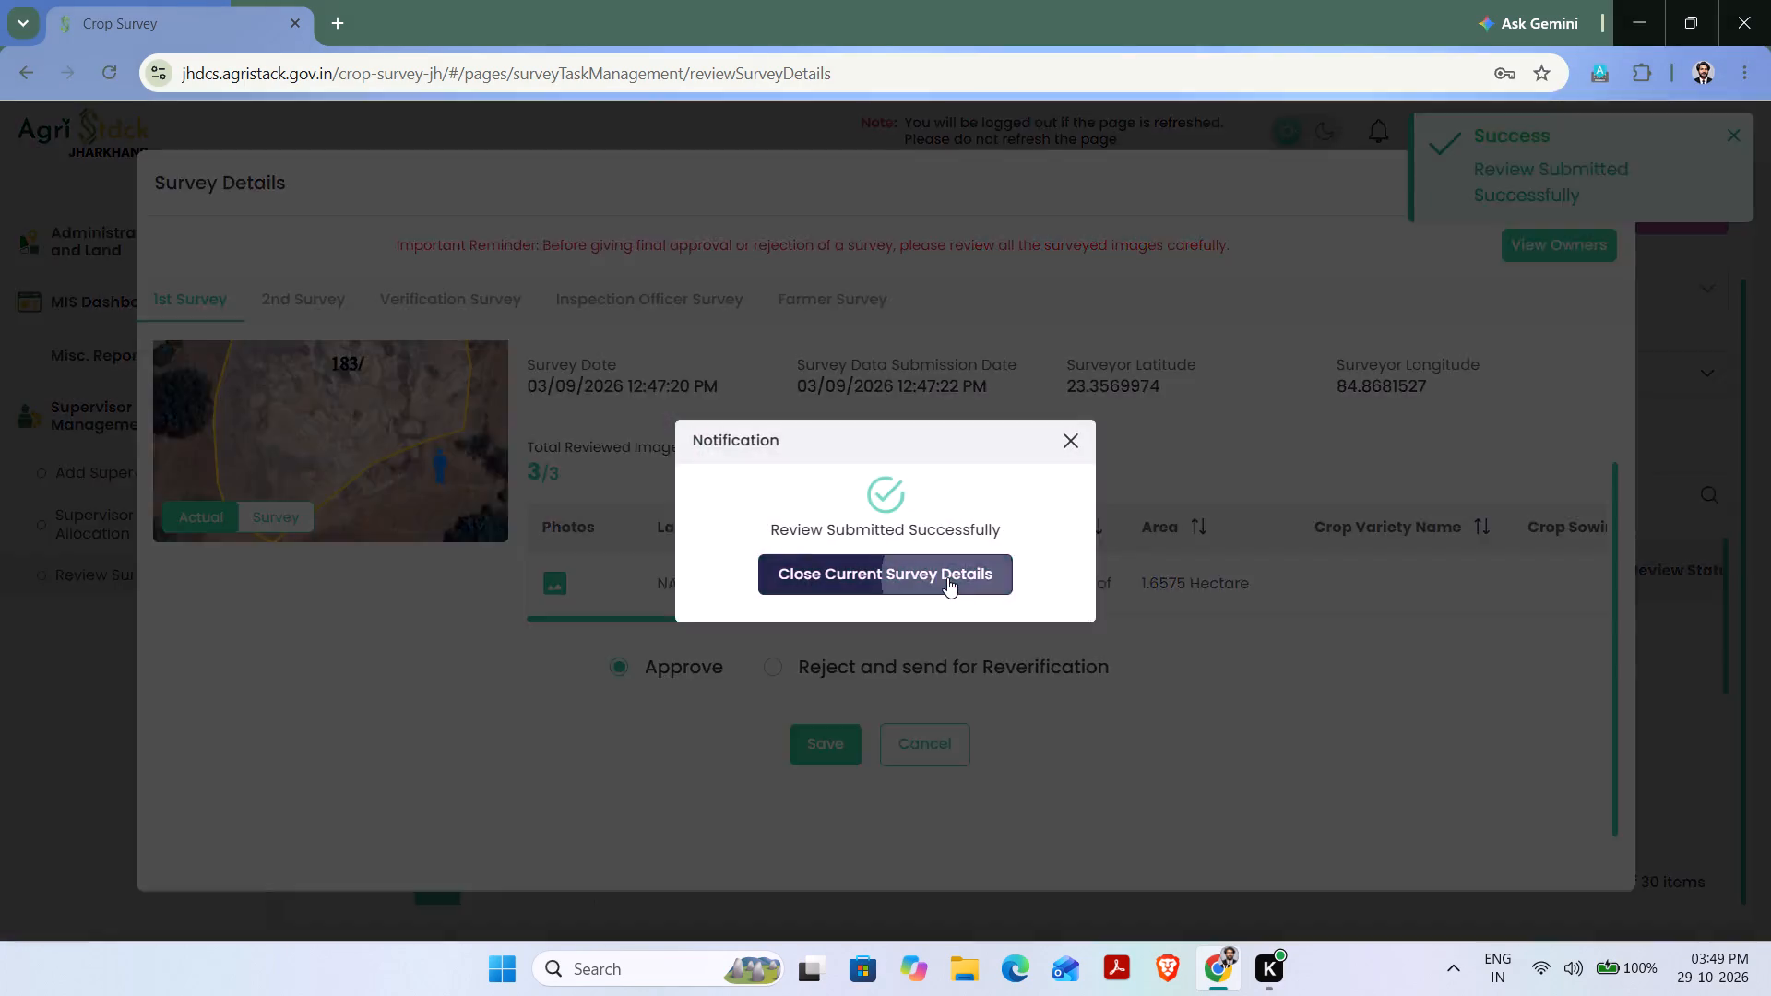
Open the record for survey number 184 and approve all three photos of its 0.6052-hectare Fallow area.
click(341, 718)
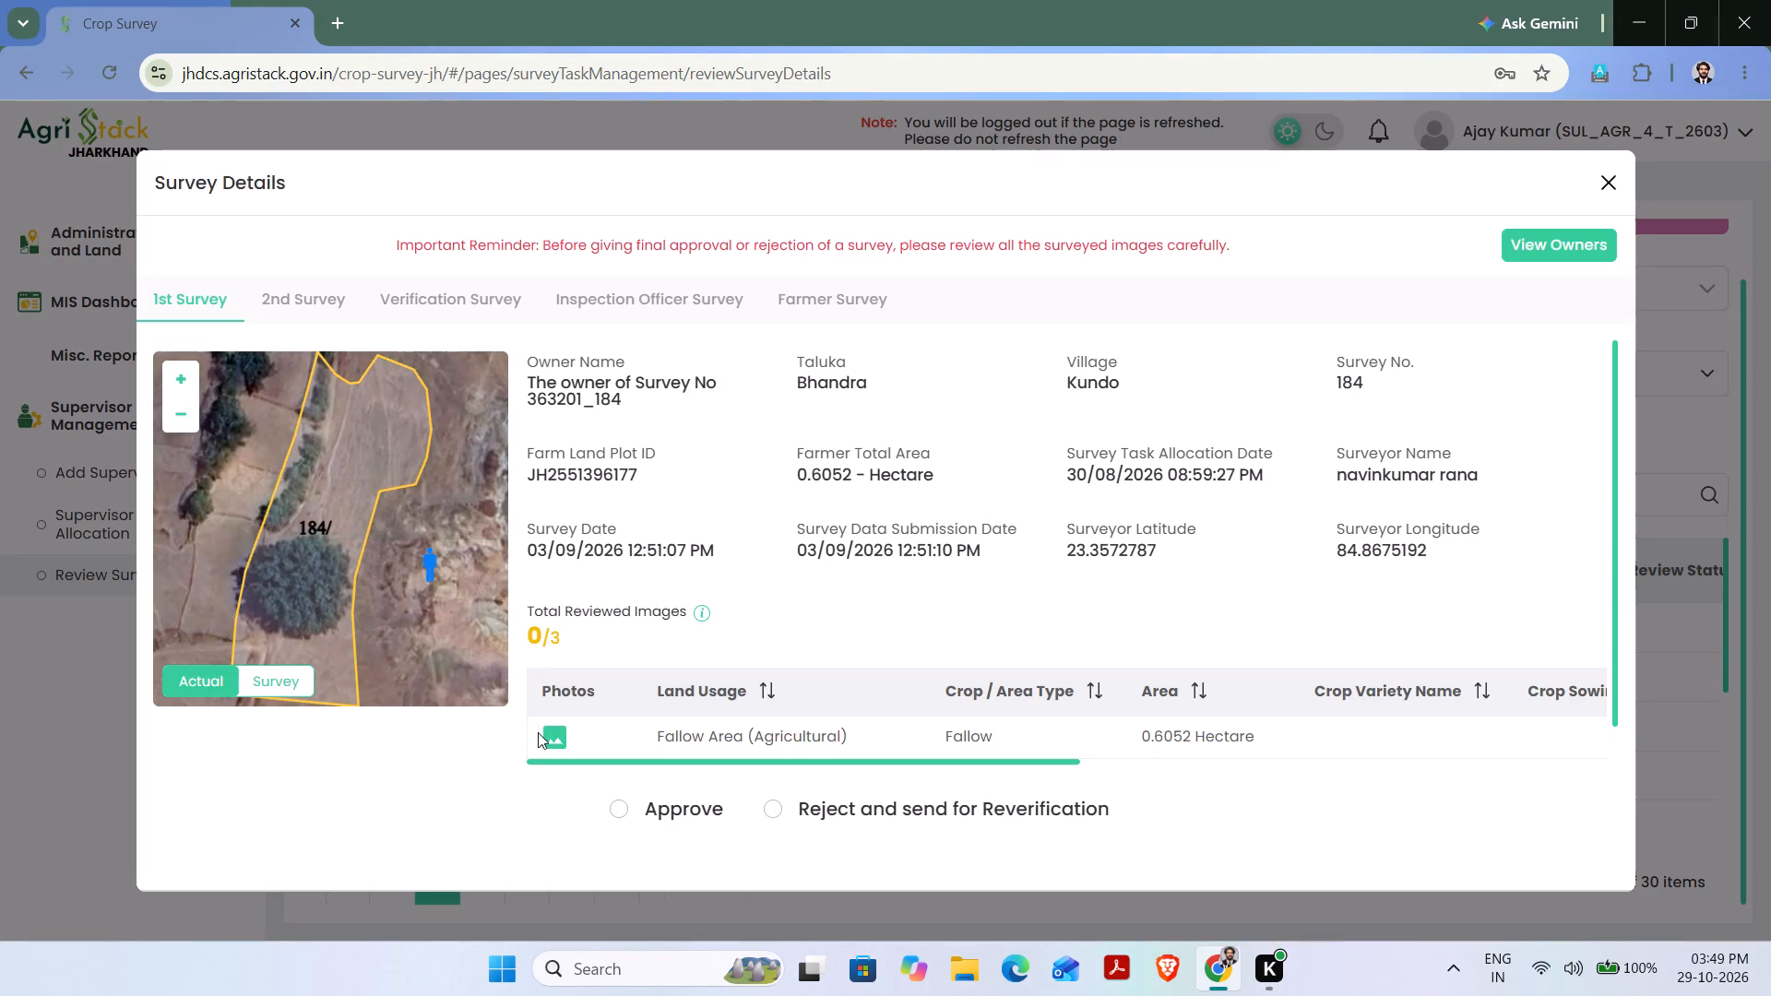
click(549, 733)
click(560, 729)
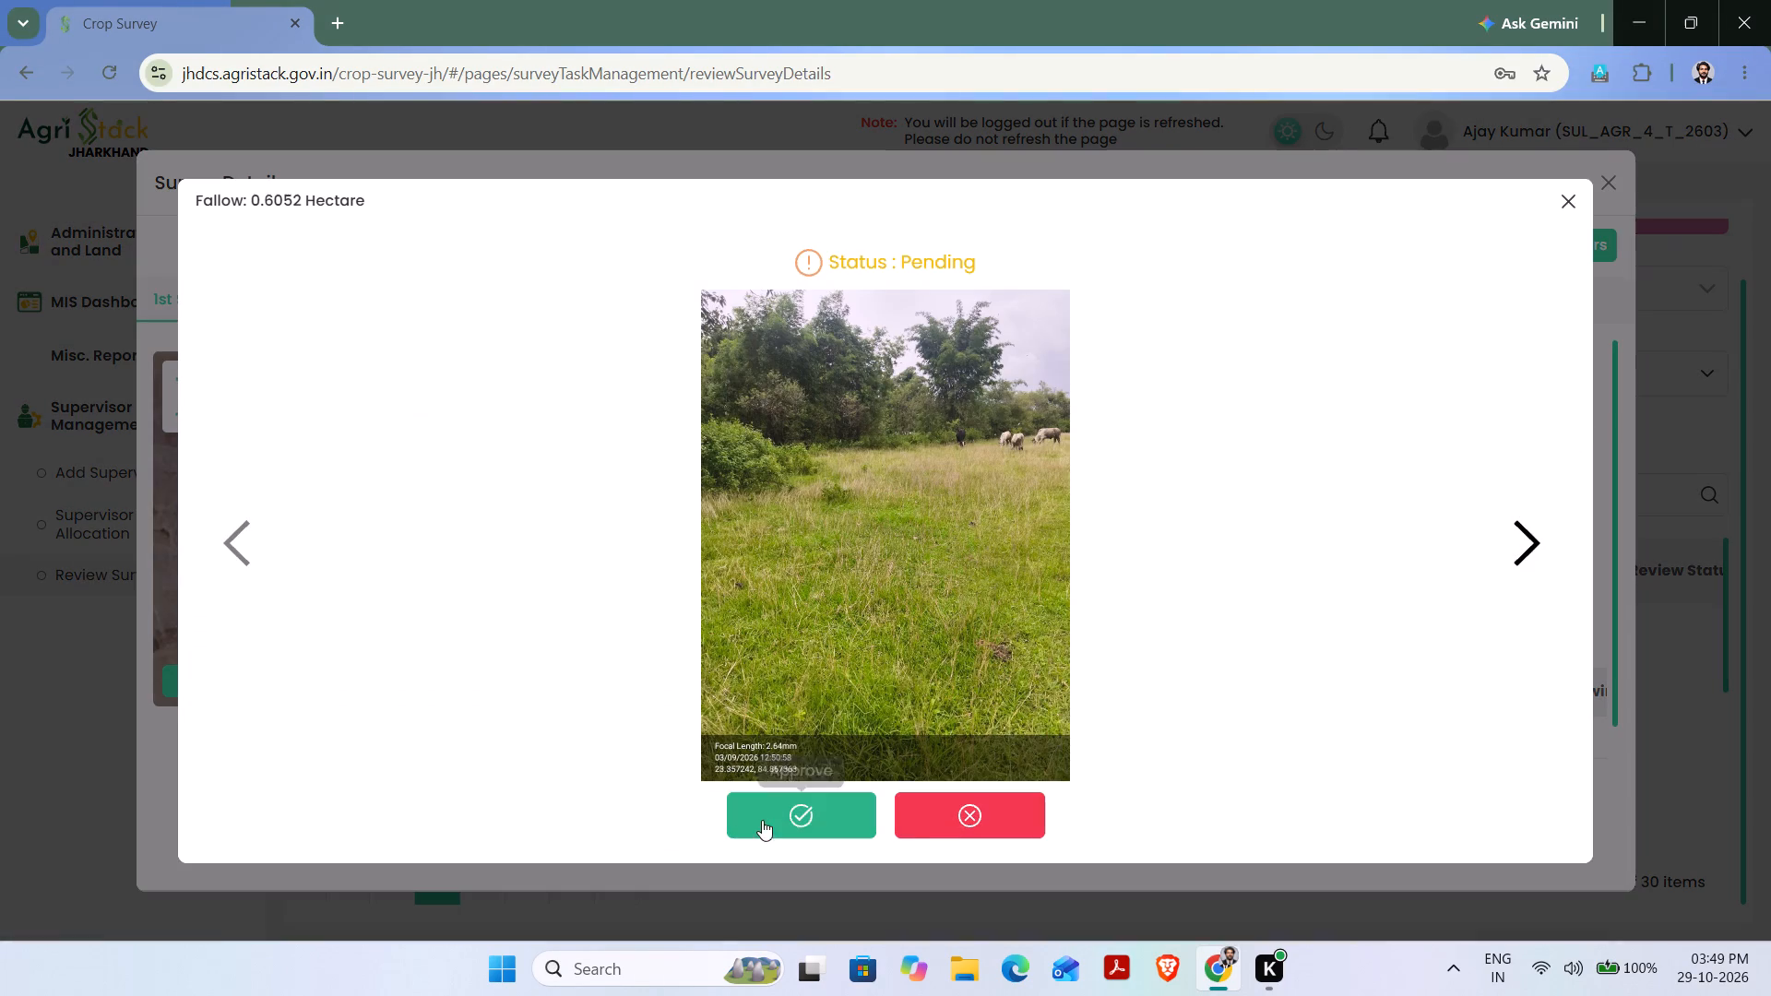
click(774, 823)
drag(909, 708, 785, 722)
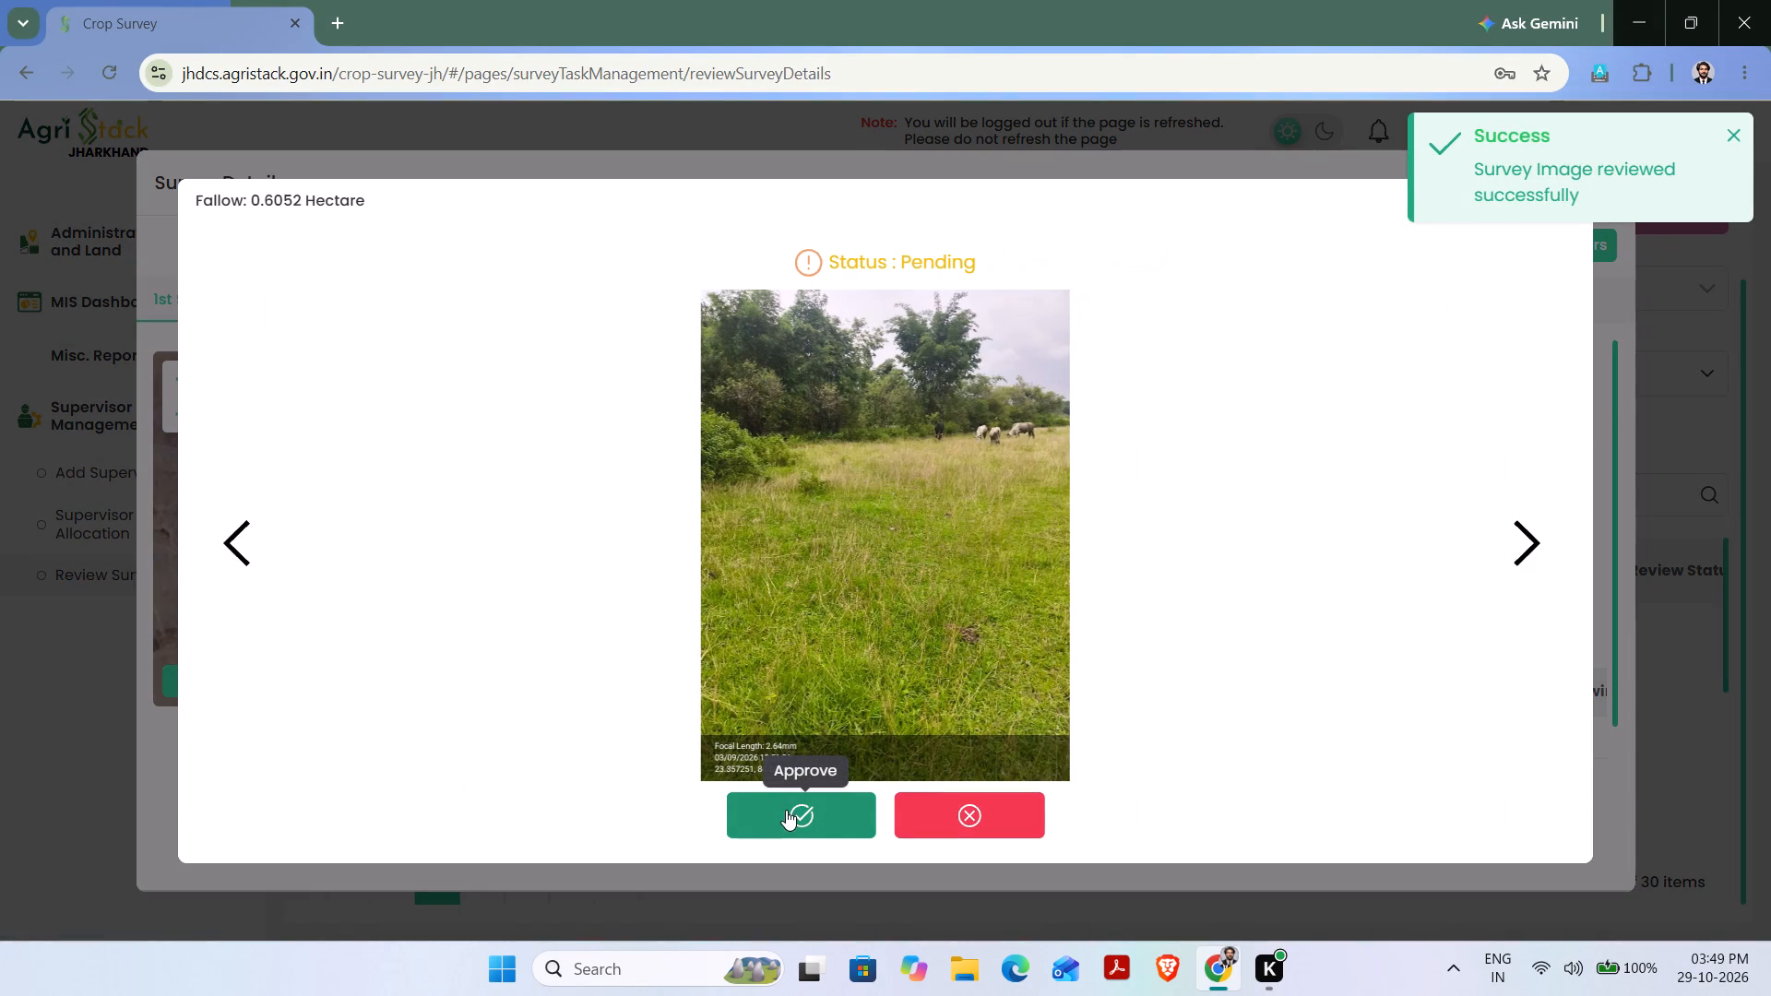
click(786, 807)
drag(942, 695, 838, 718)
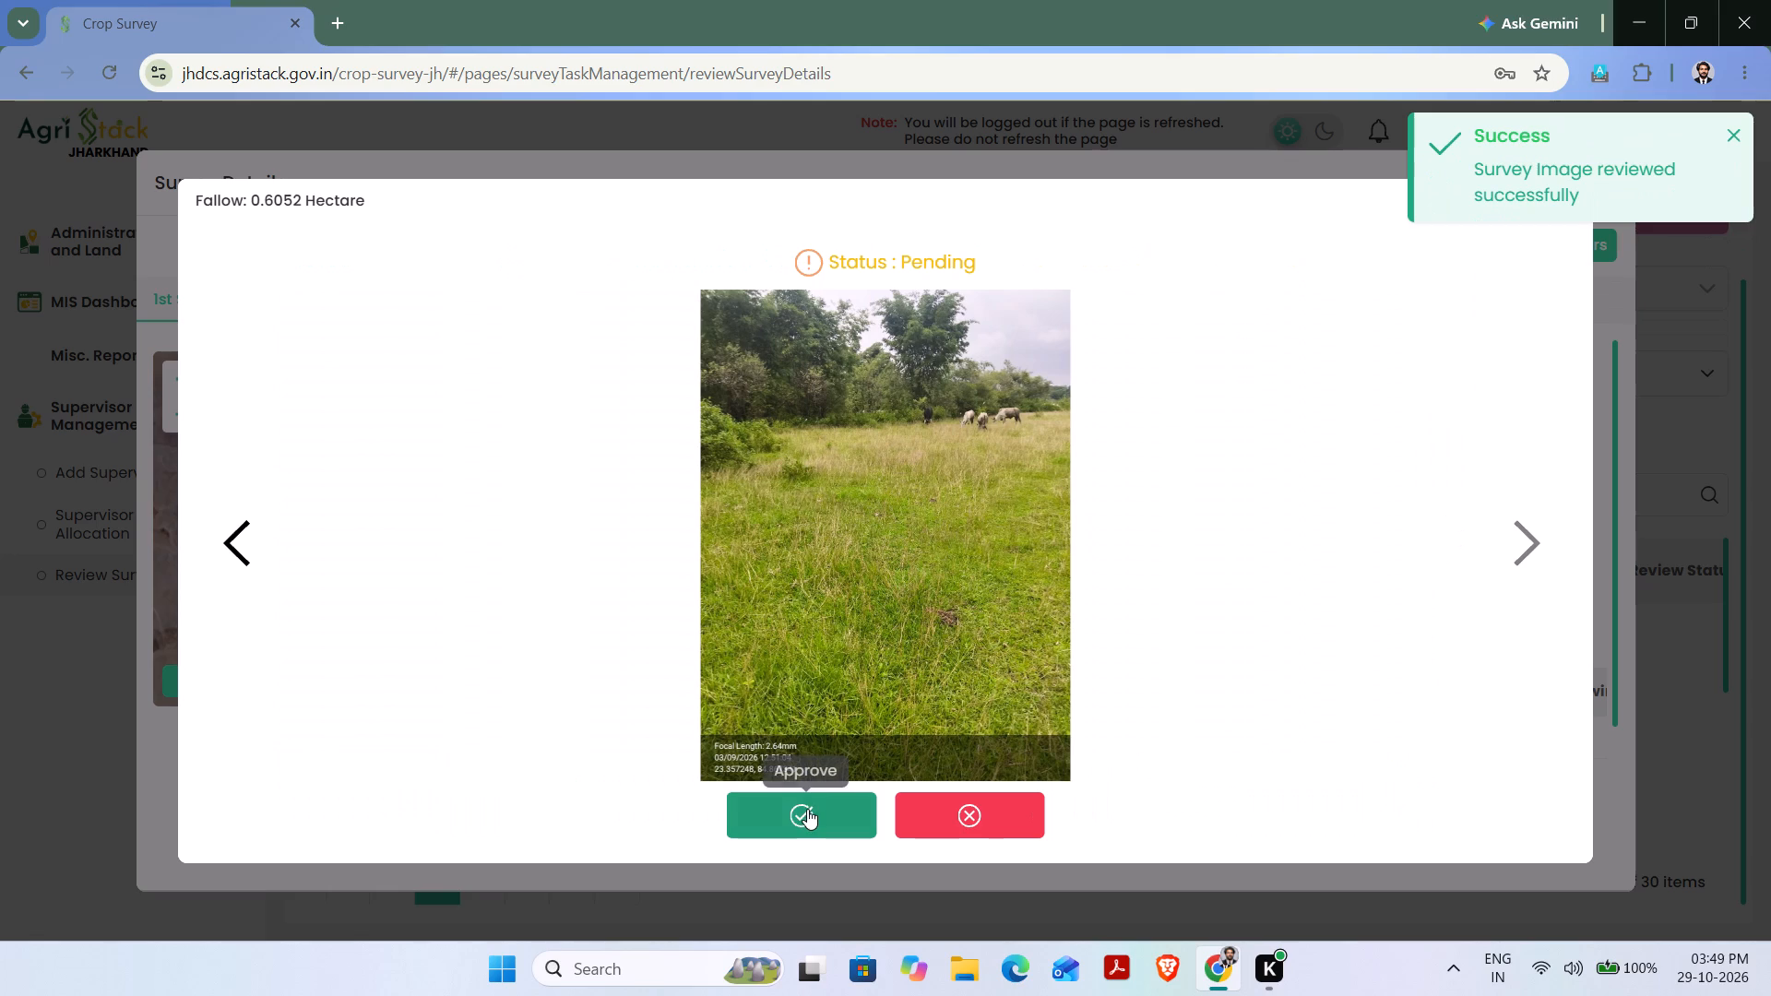
click(807, 809)
drag(943, 678, 882, 680)
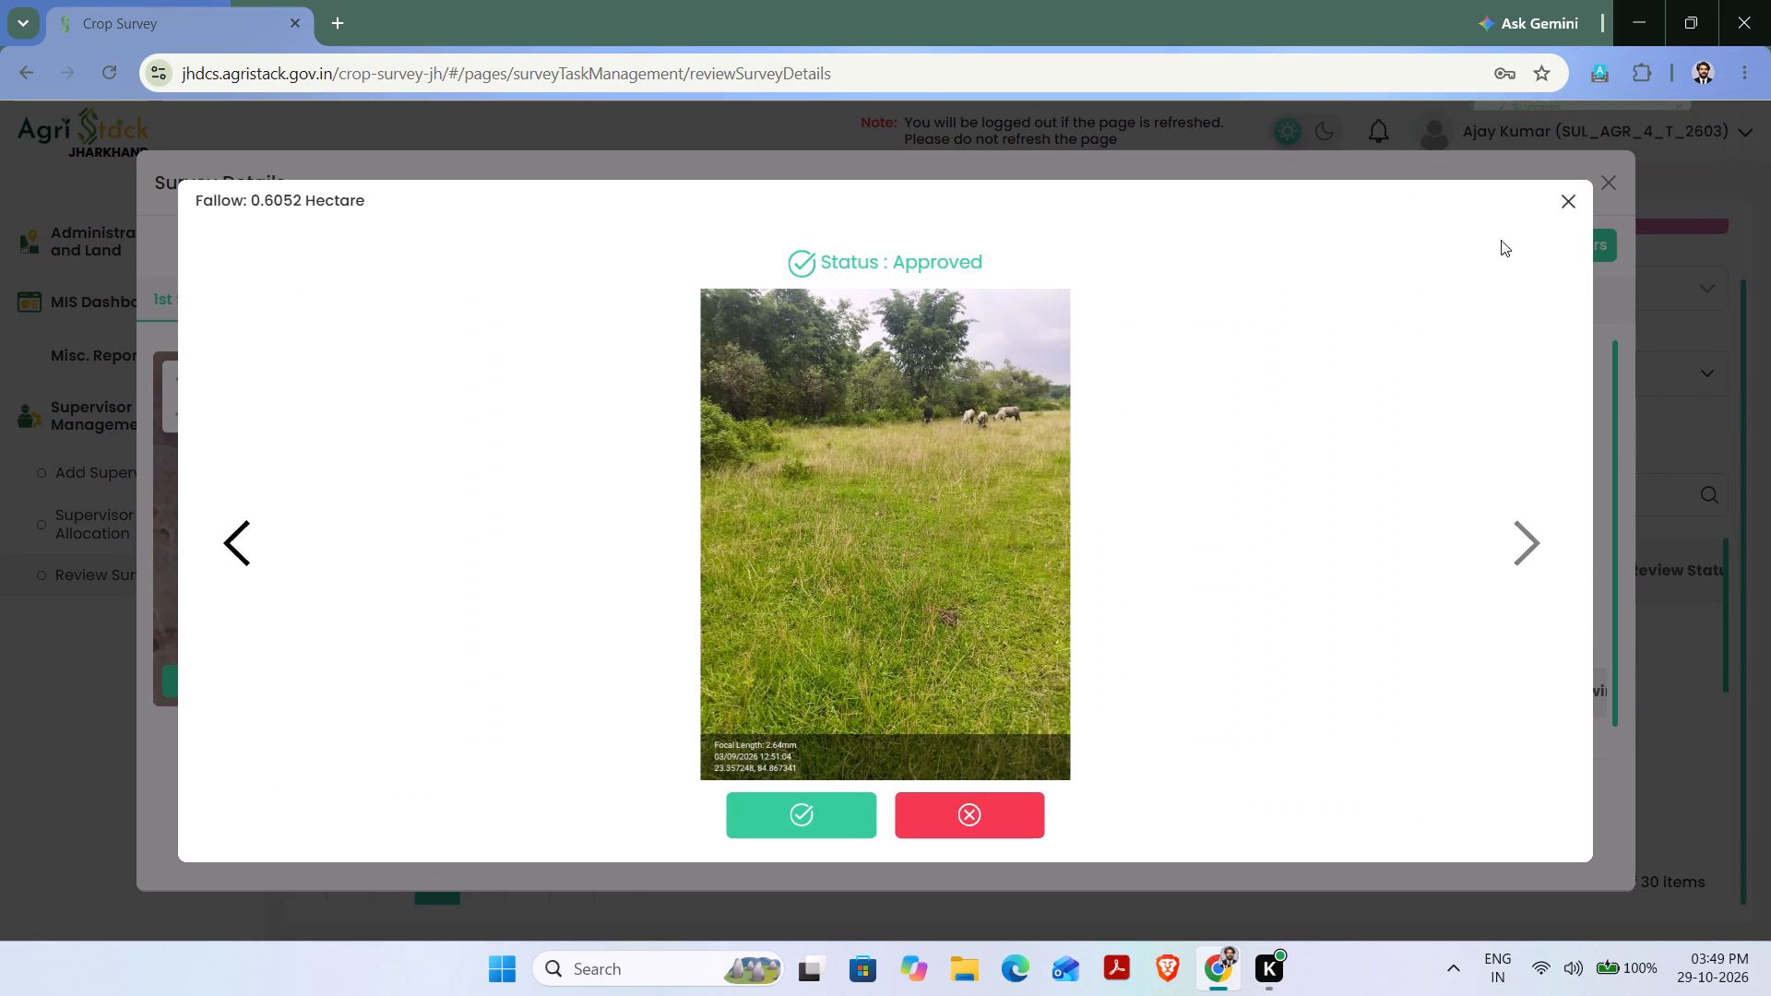
triple_click(1561, 203)
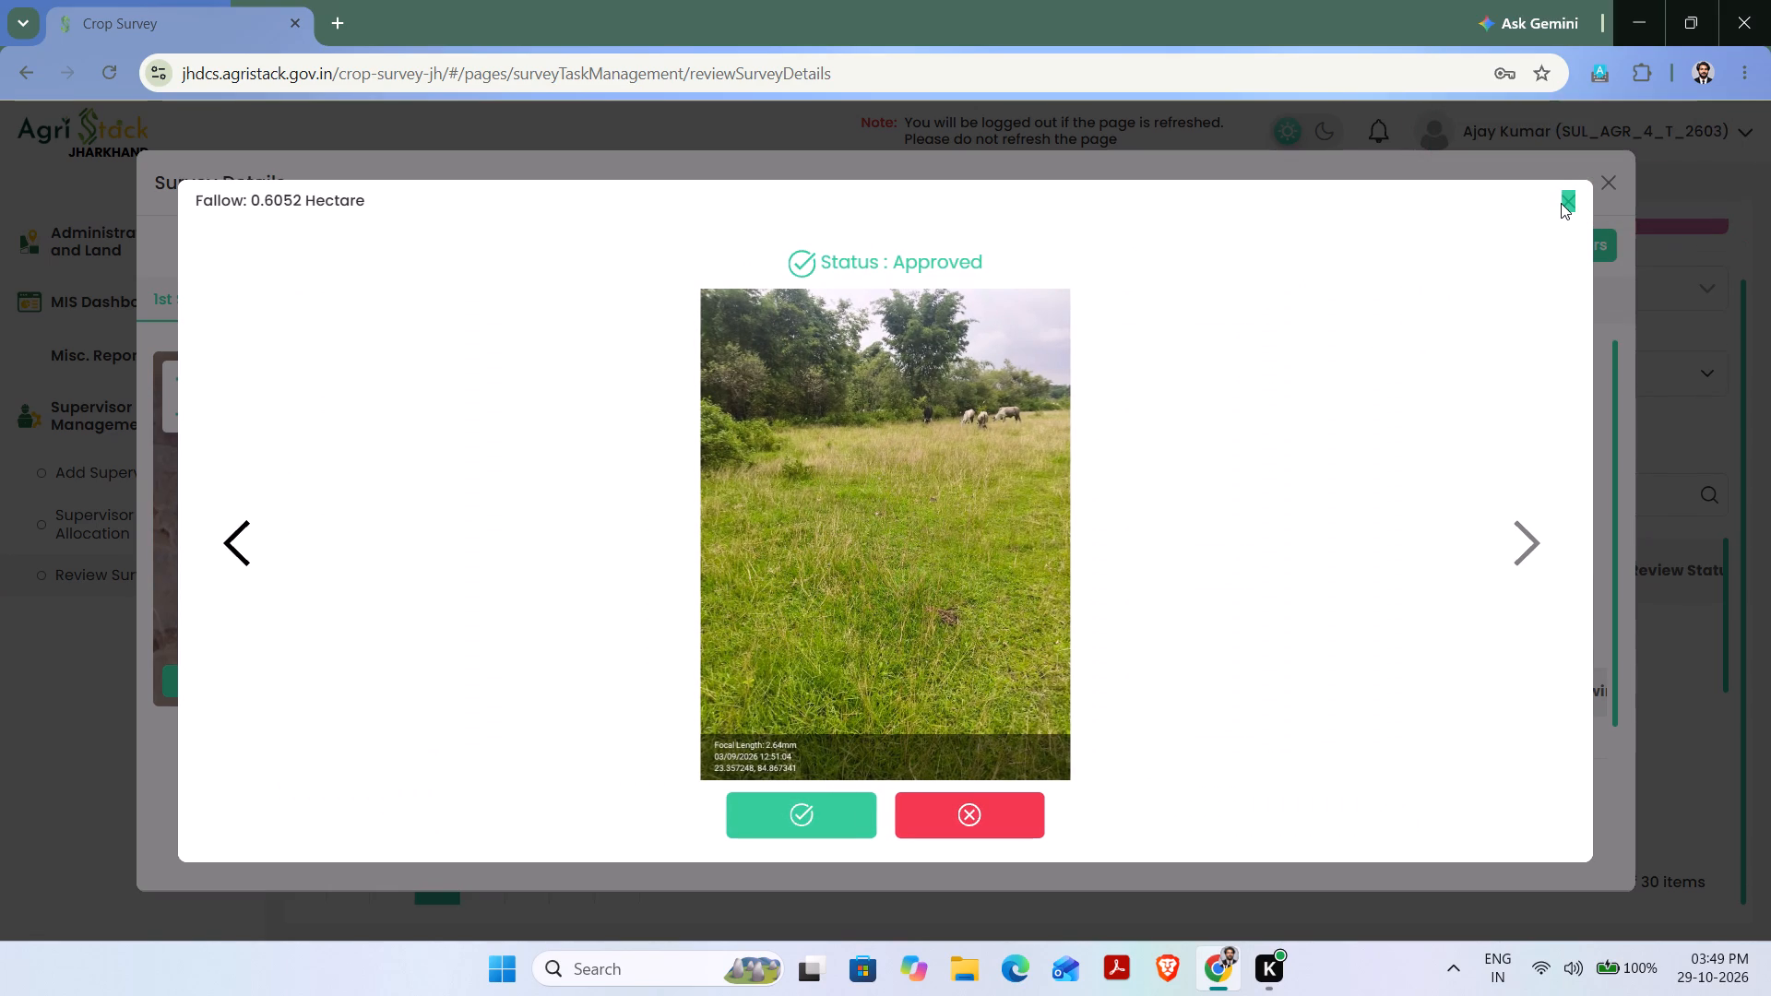
click(1563, 195)
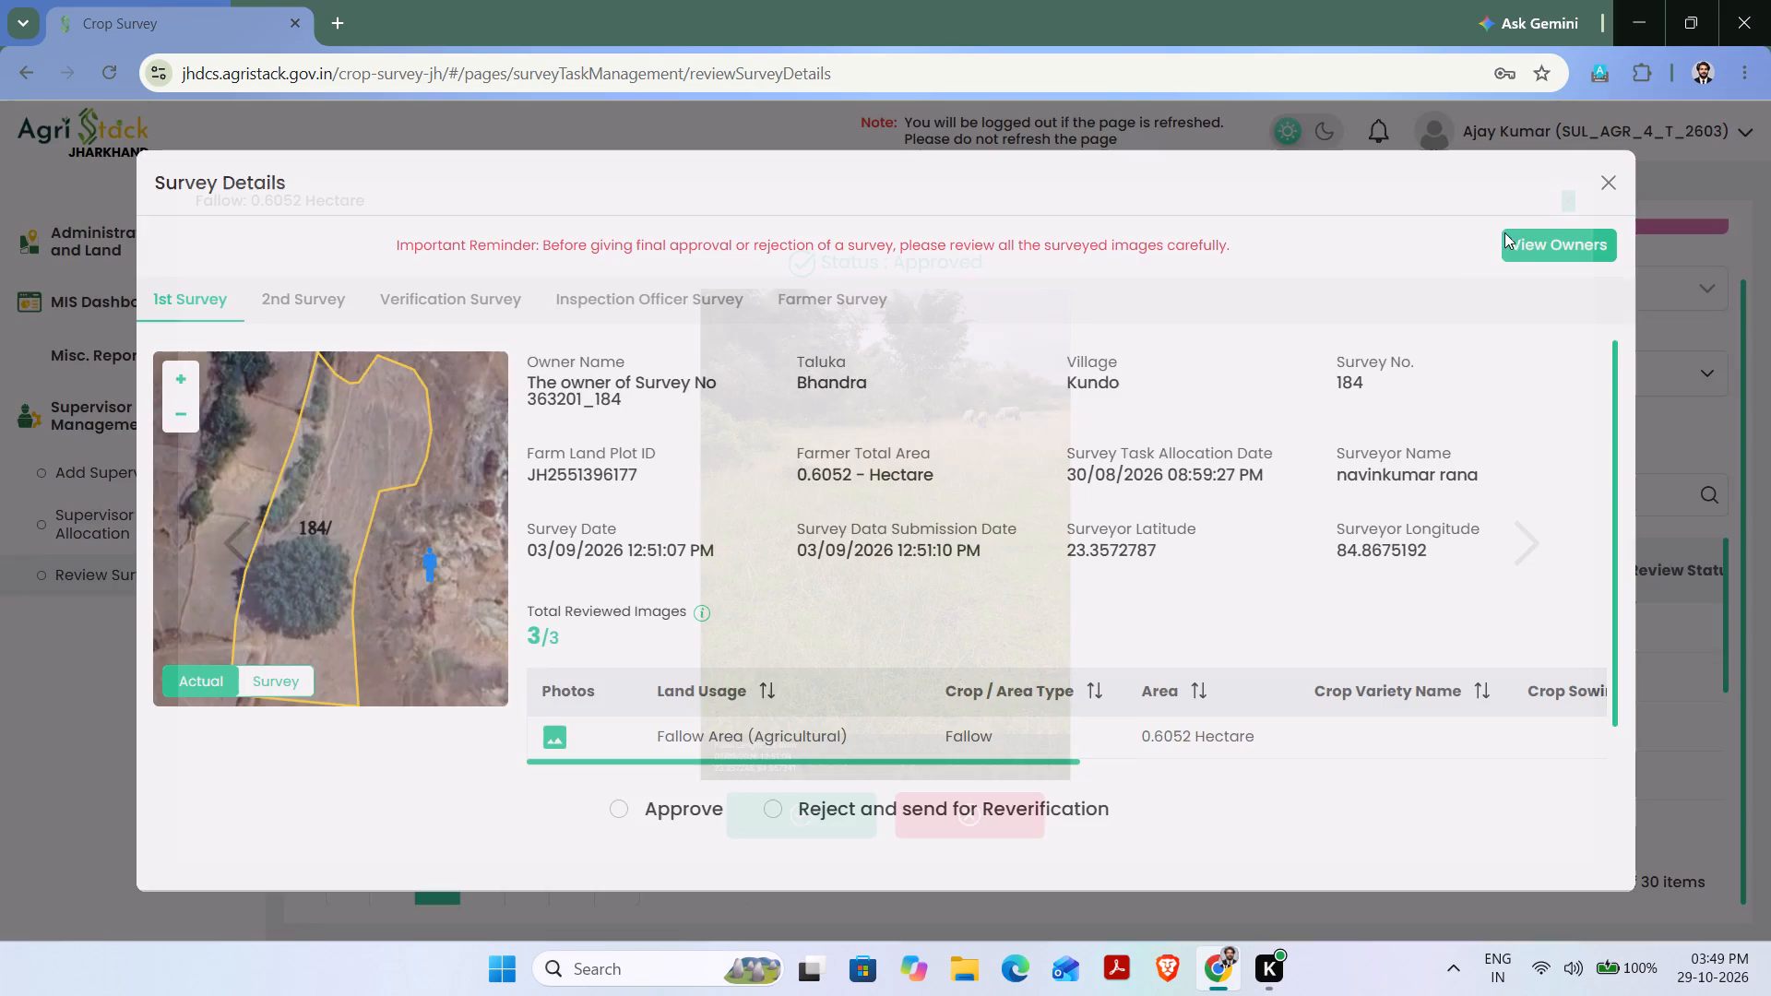
Mark the first survey of survey number 184 as Approve, save the review and close its details.
scroll(708, 658, down, 2)
click(672, 663)
click(797, 726)
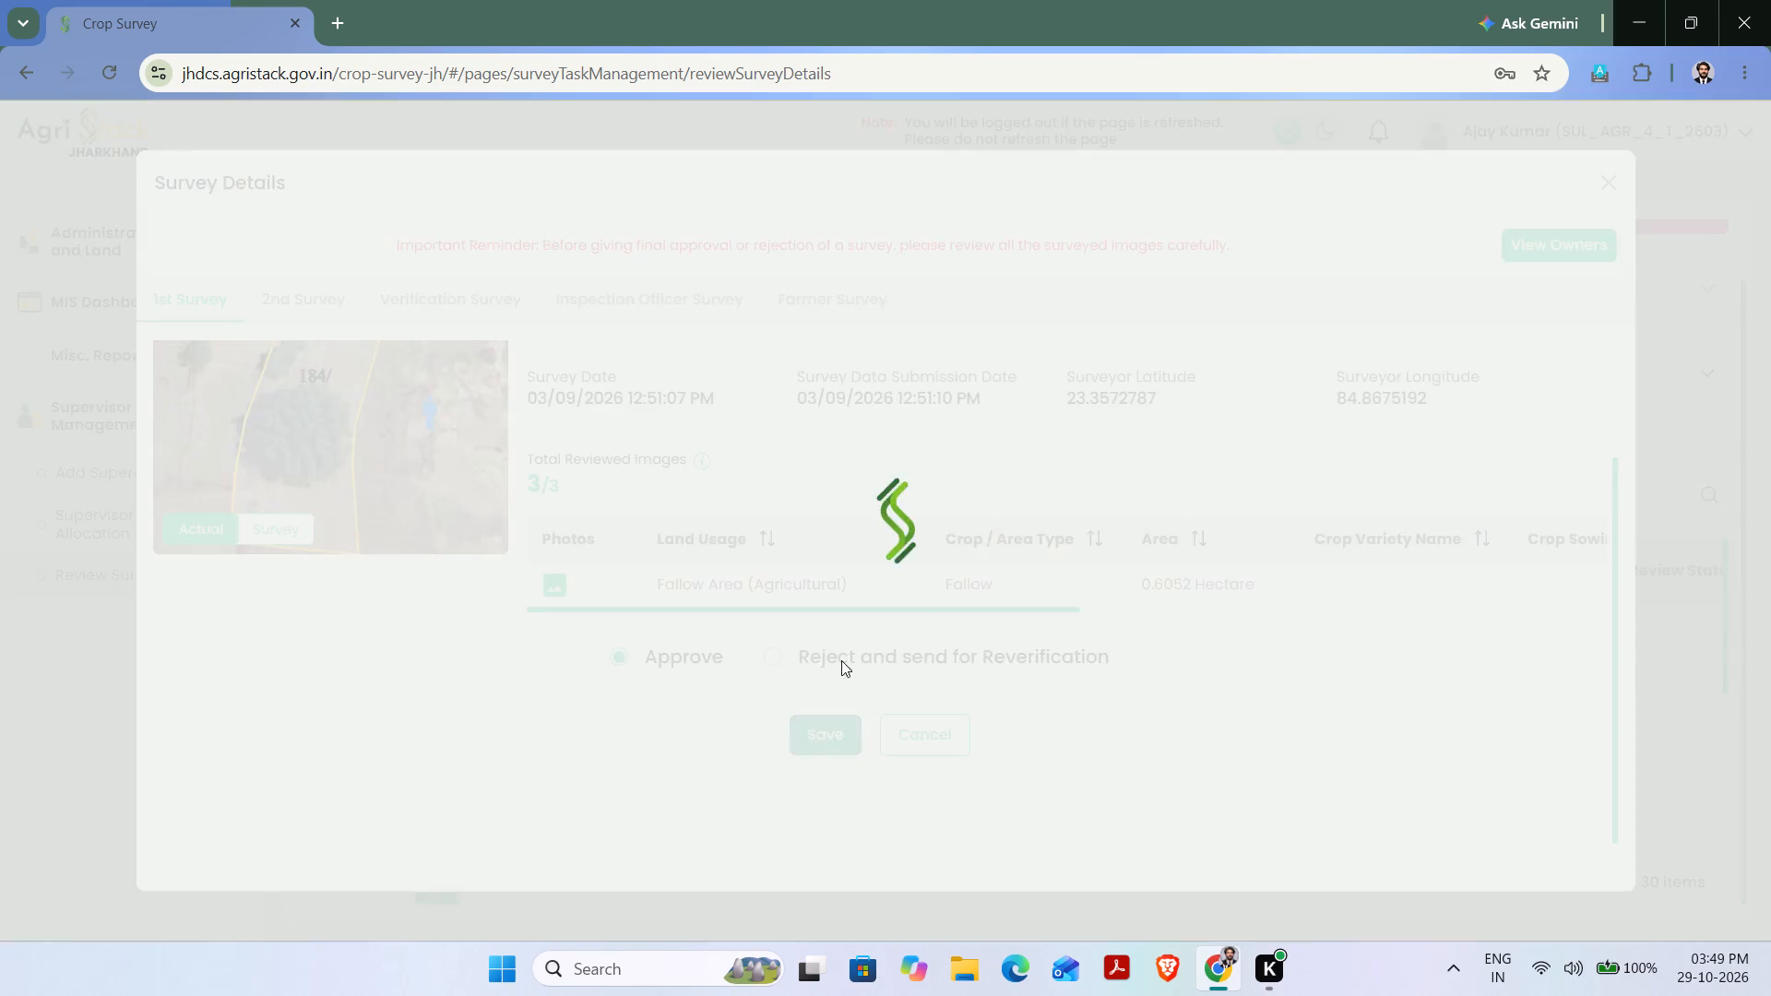
click(884, 571)
Open the record for survey number 185 and approve all three photos of its 0.7761-hectare चावल crop area.
click(334, 774)
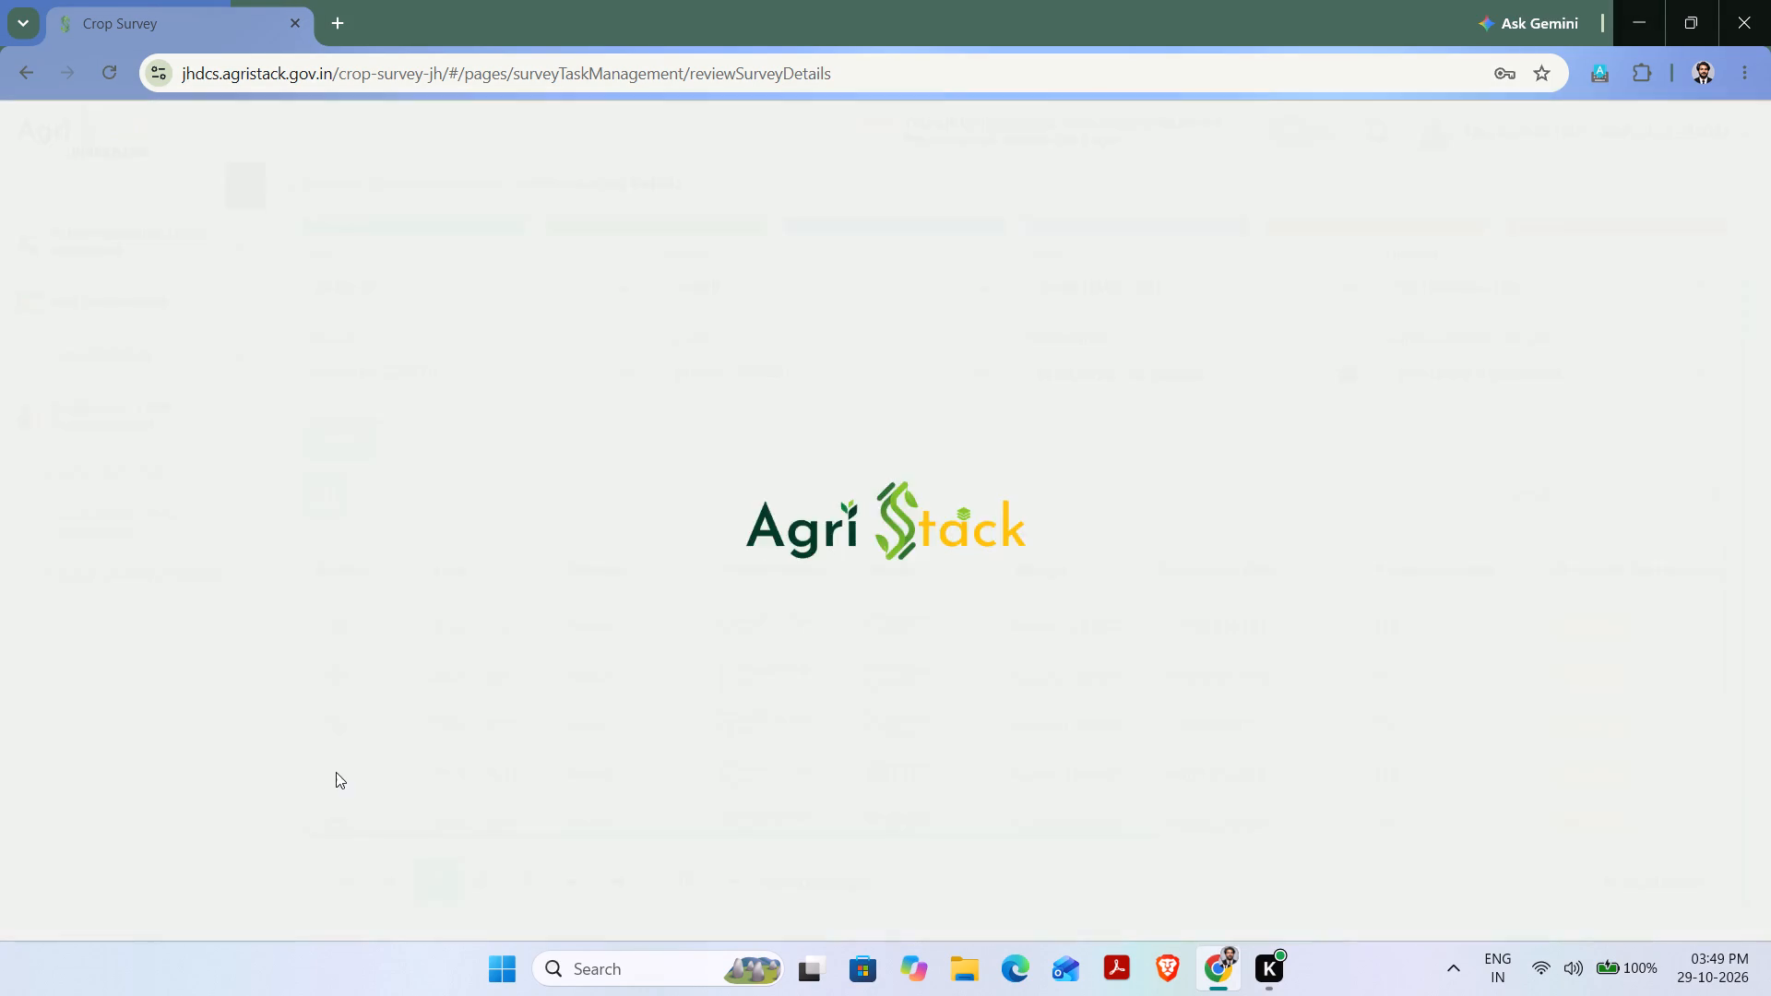
click(555, 727)
click(781, 810)
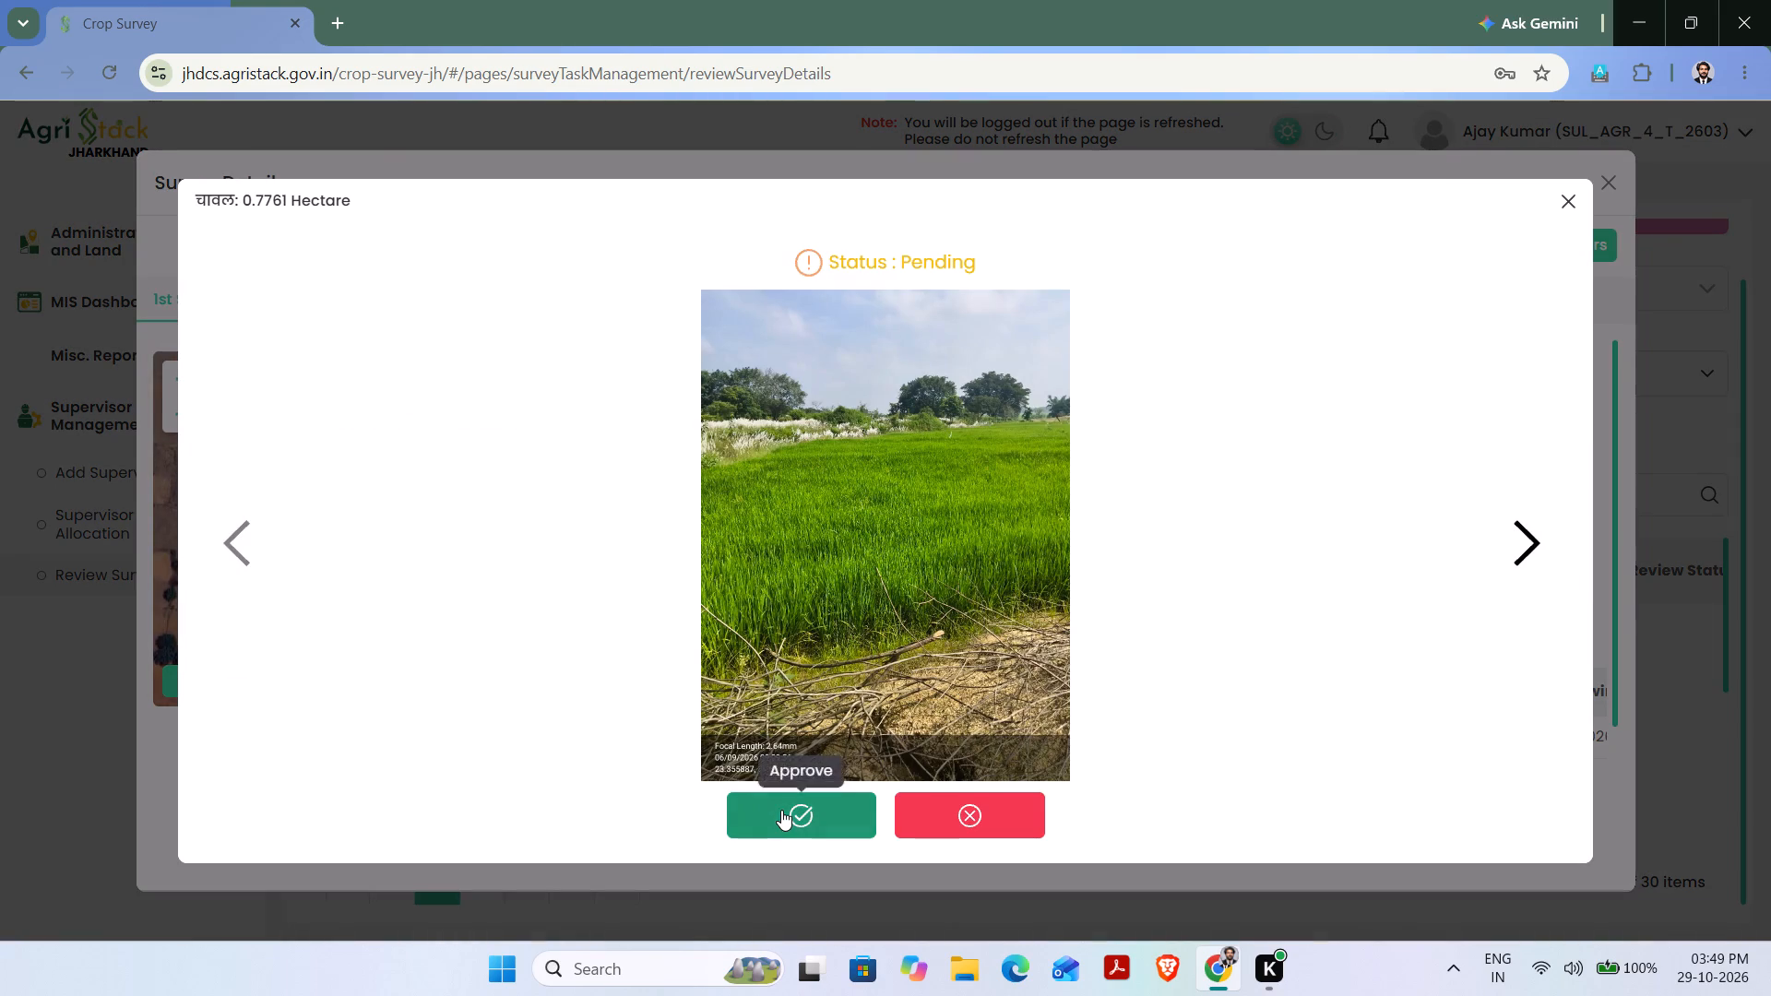
drag(904, 714, 787, 722)
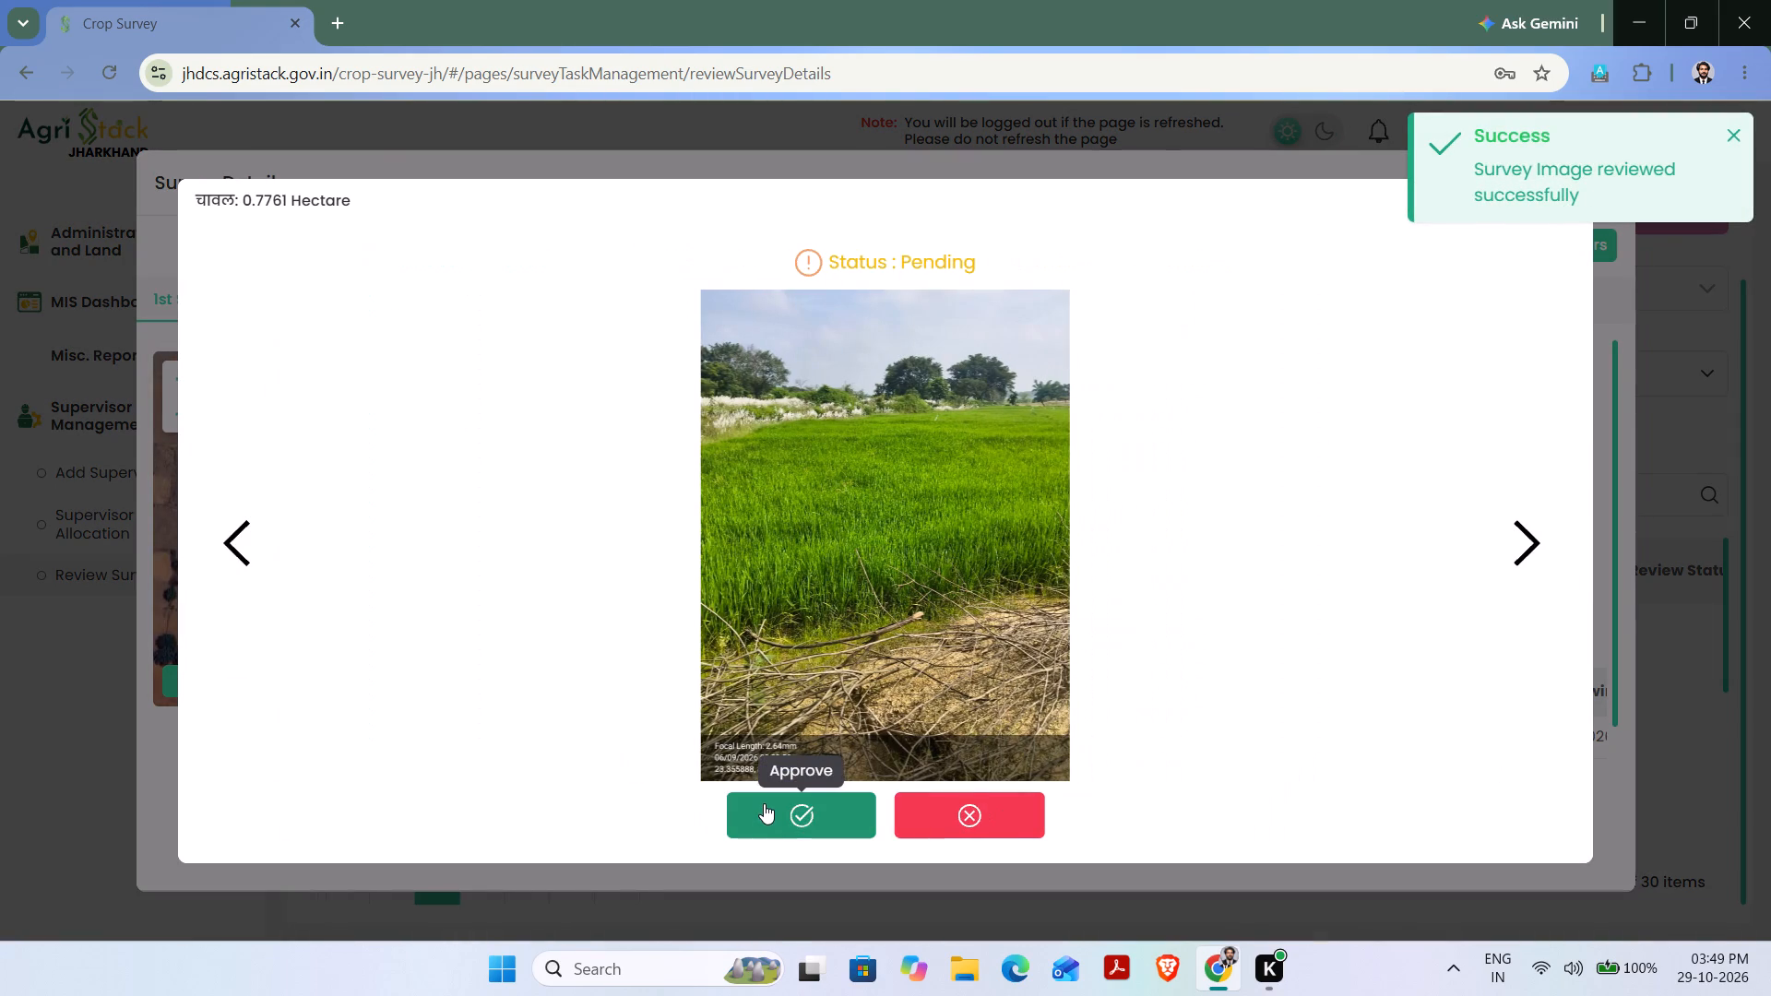
click(765, 802)
drag(911, 693, 817, 707)
click(771, 823)
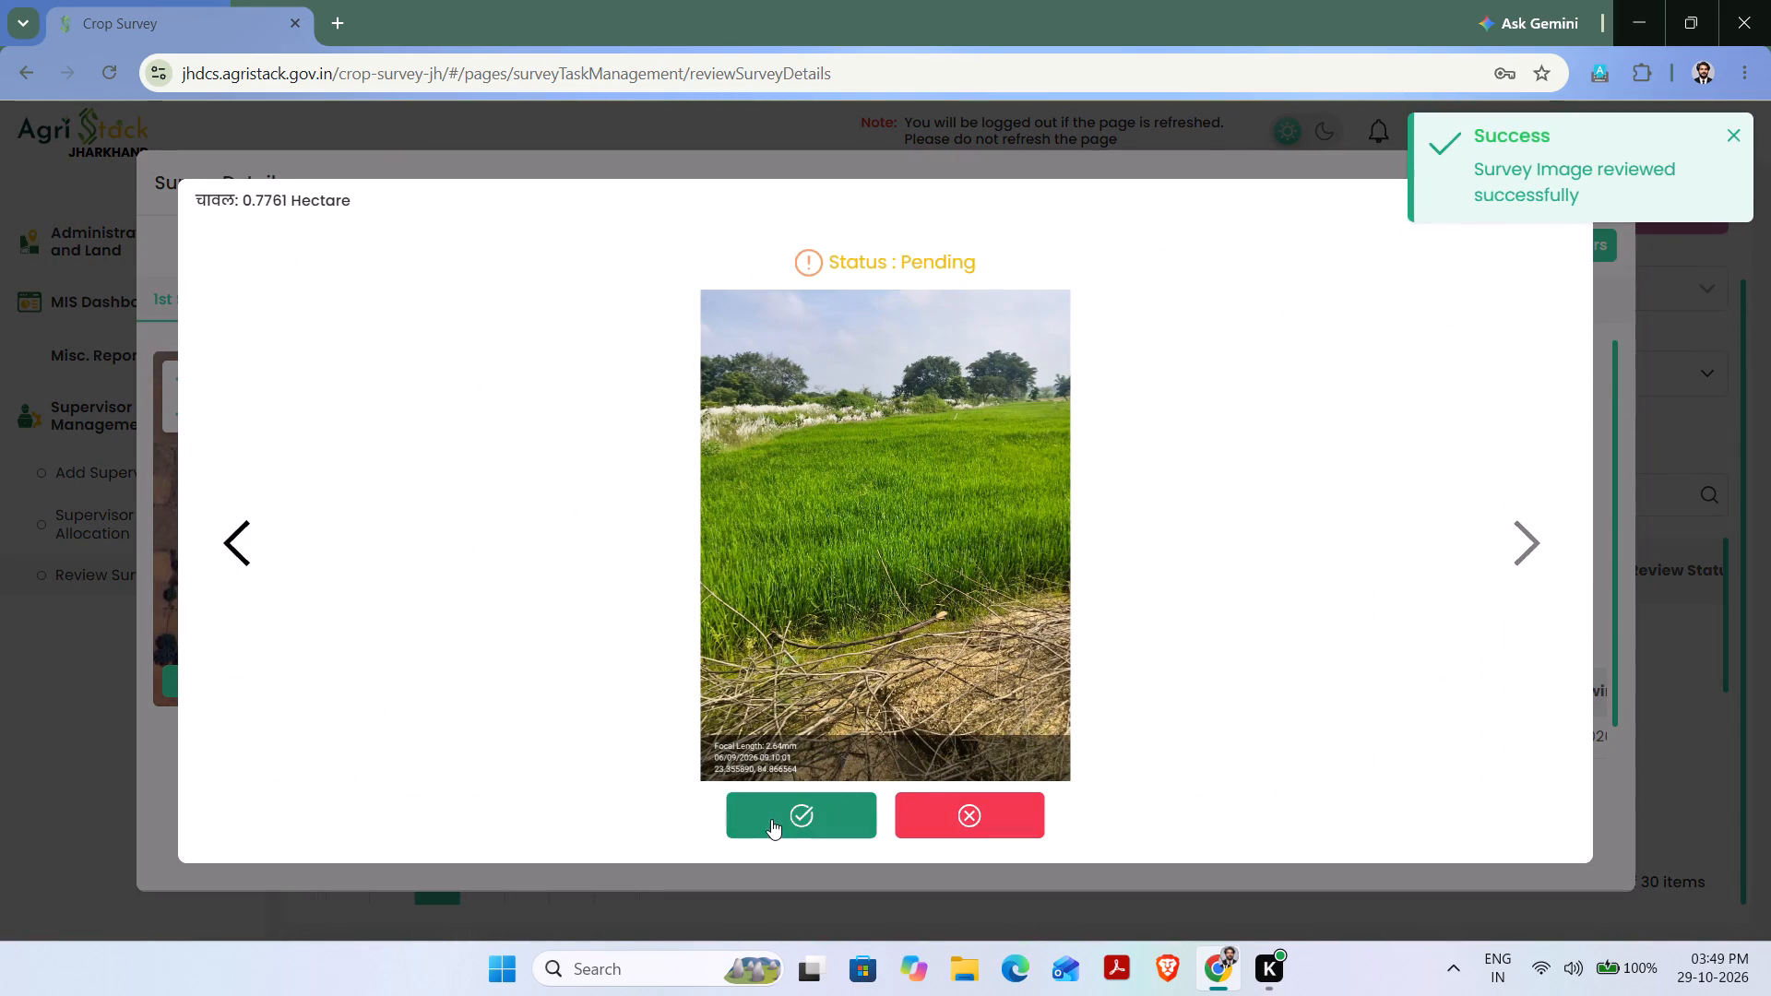
drag(921, 672, 848, 681)
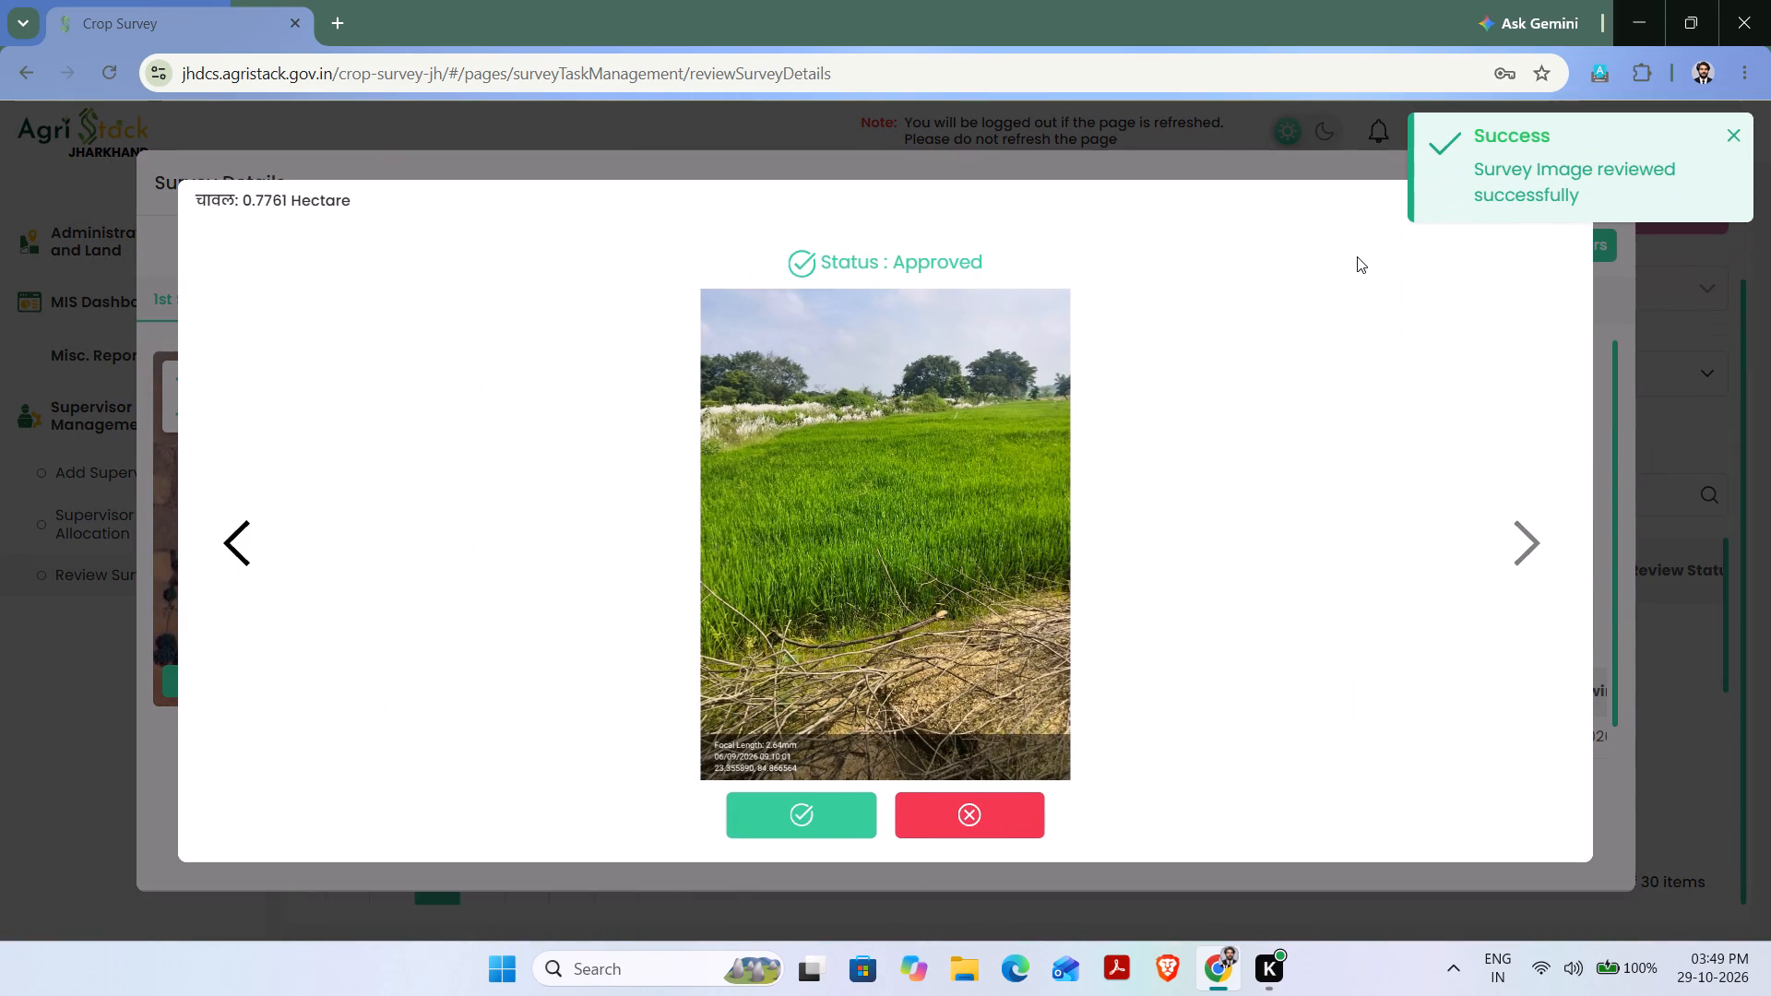
click(1562, 198)
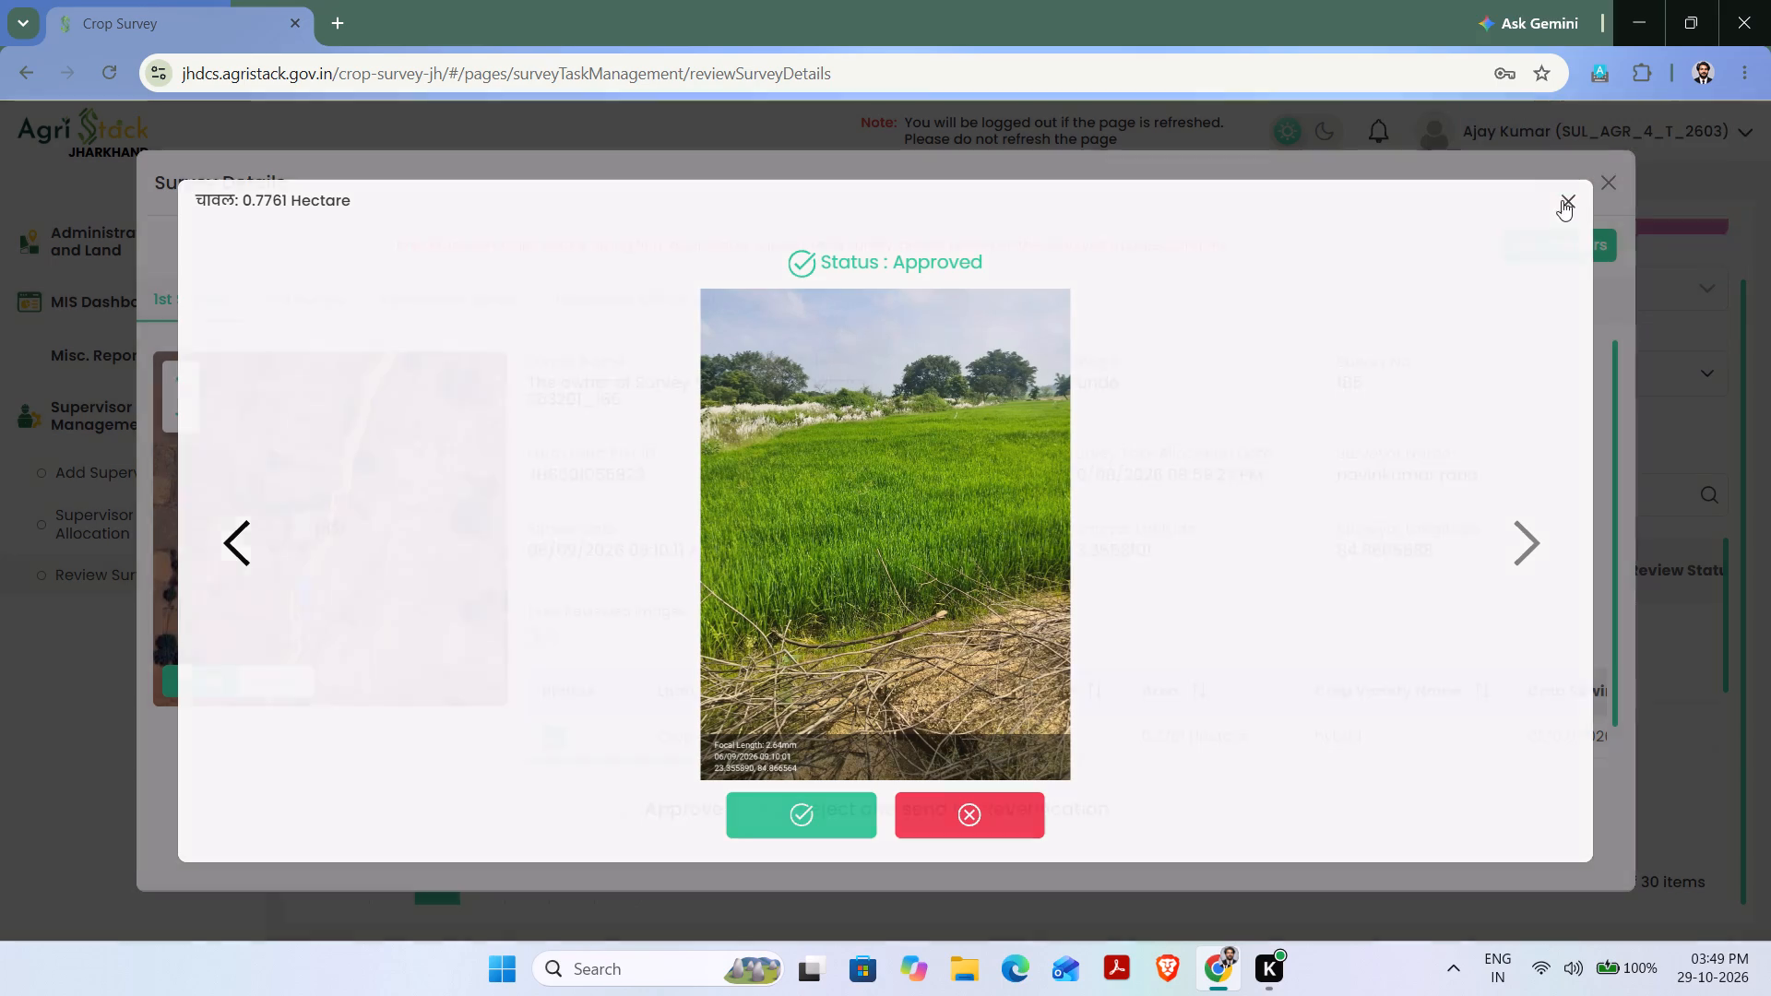
Mark the first survey of survey number 185 as Approve, save the review and close its details.
scroll(758, 654, down, 1)
click(688, 682)
click(802, 760)
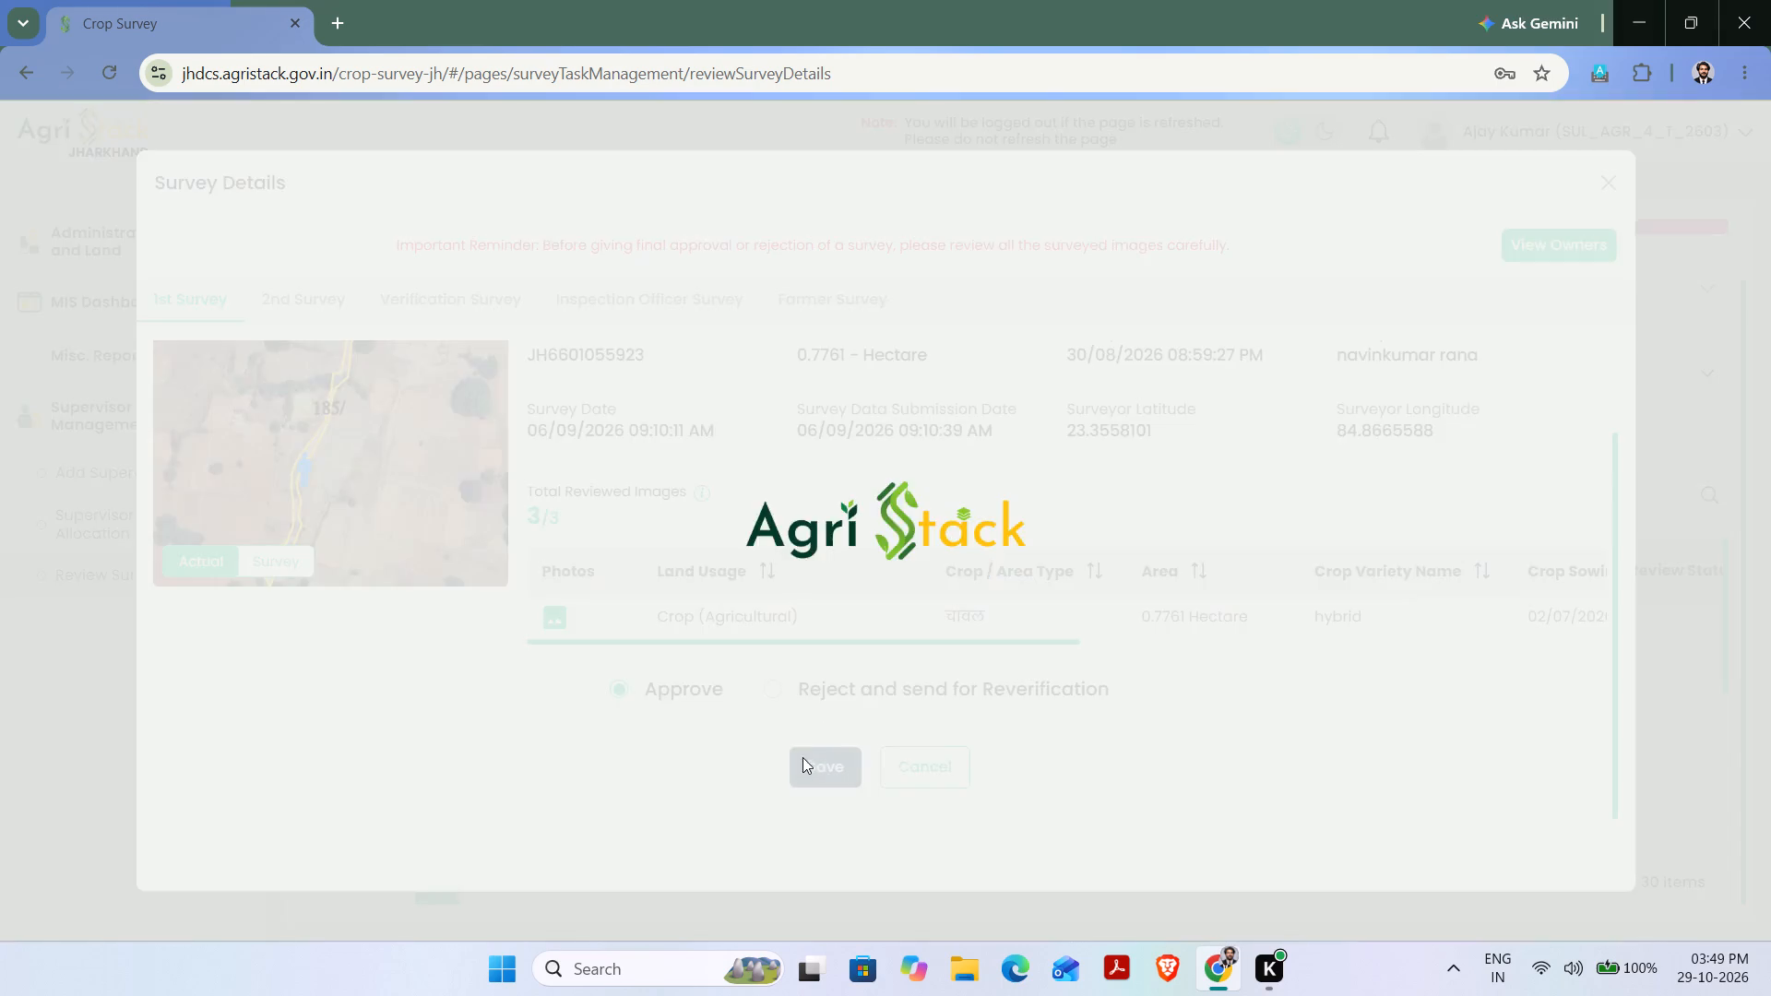
click(867, 579)
Open the record for survey number 85 and approve all three photos of its 0.3795-hectare Fallow area.
click(333, 816)
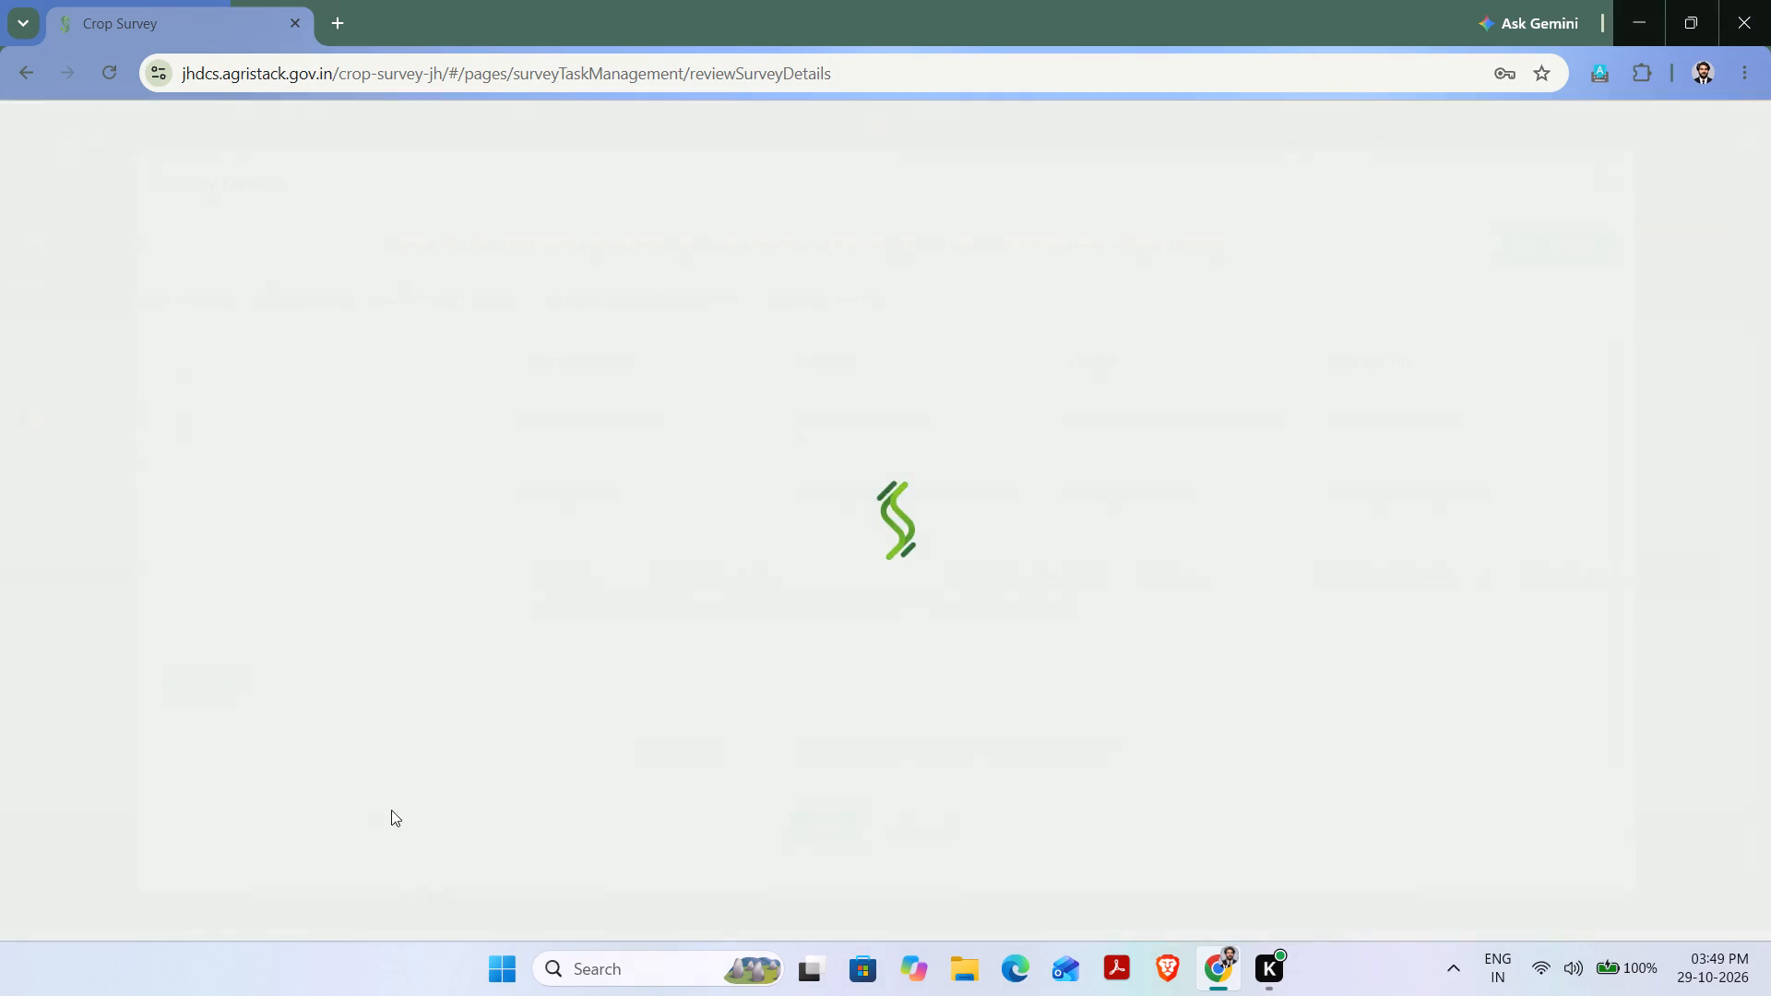
click(575, 736)
click(559, 736)
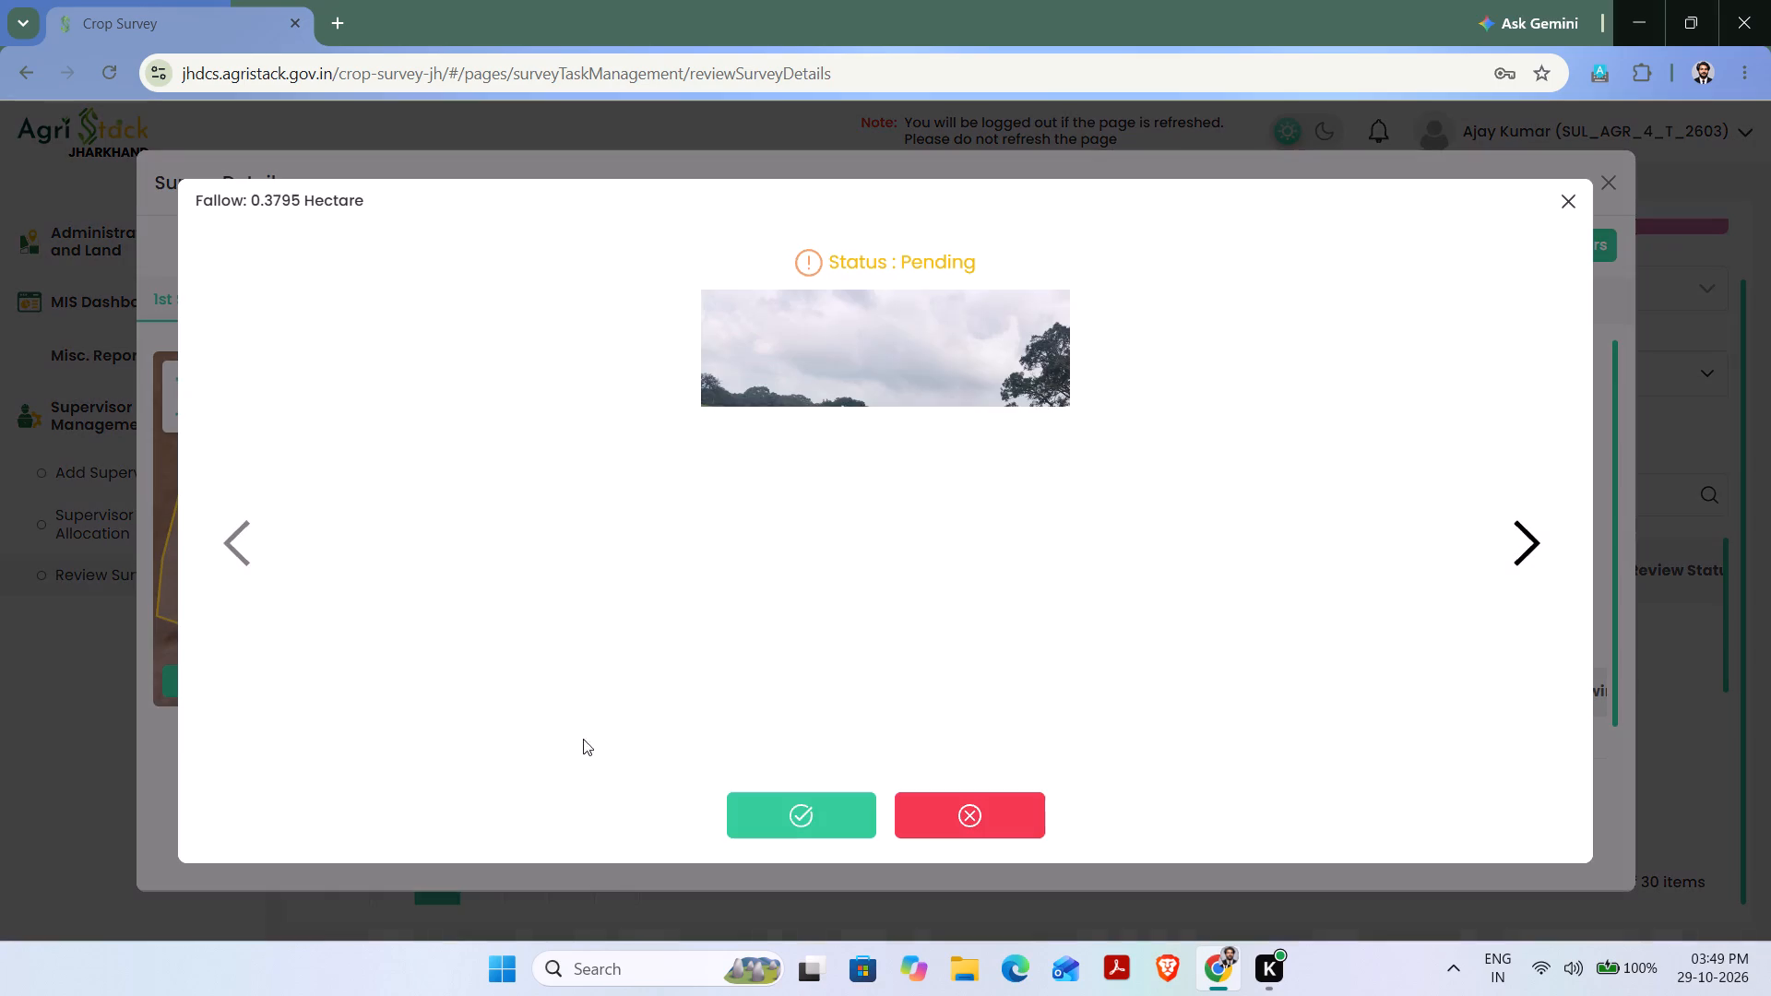
click(779, 805)
drag(921, 695, 816, 712)
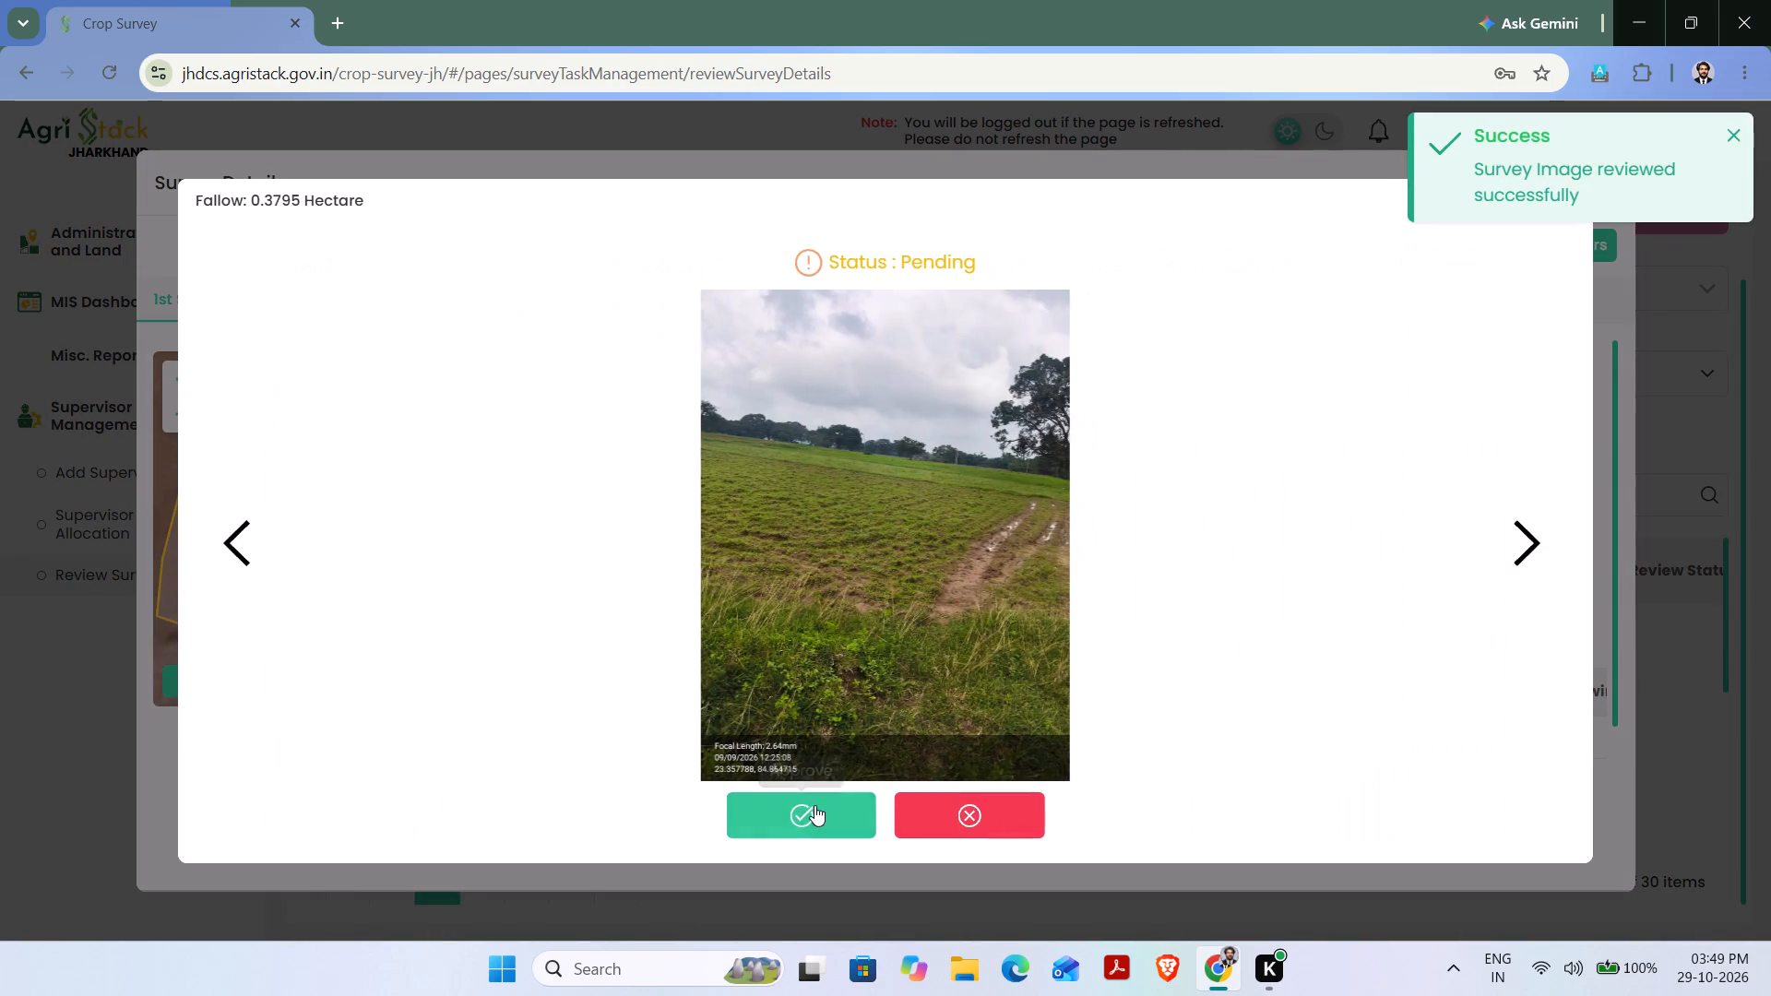
click(813, 810)
drag(962, 636, 850, 654)
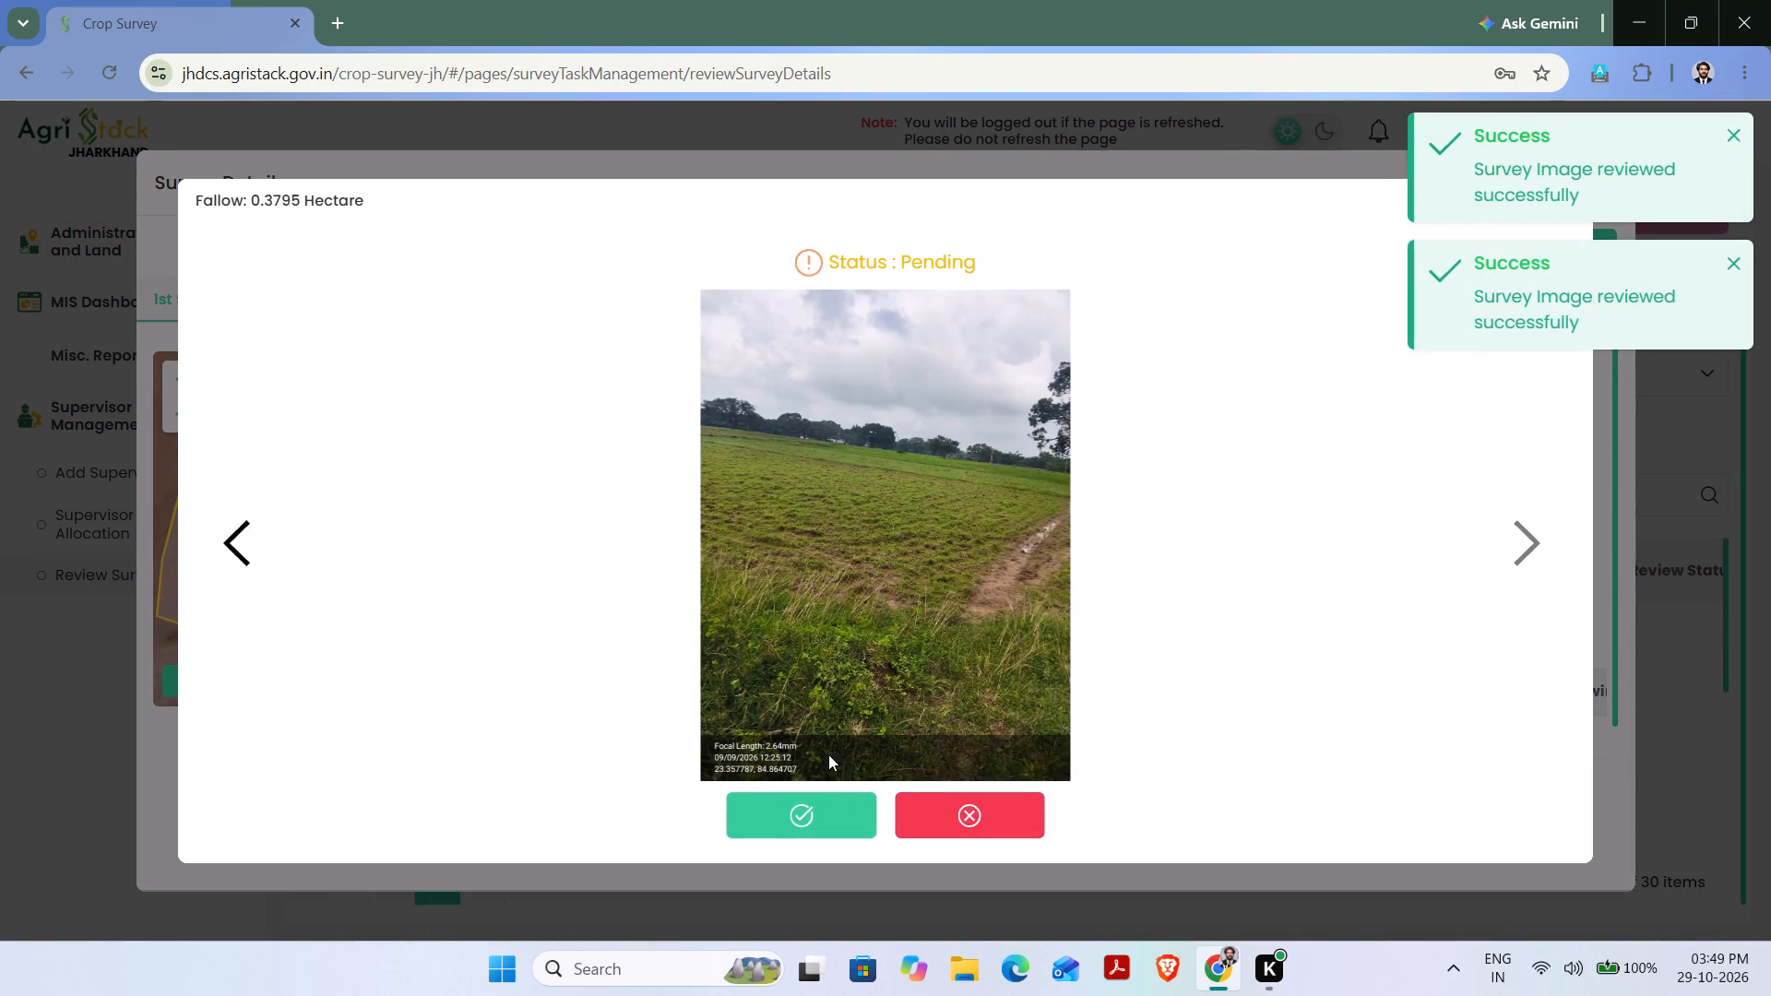
click(815, 802)
drag(930, 655, 868, 663)
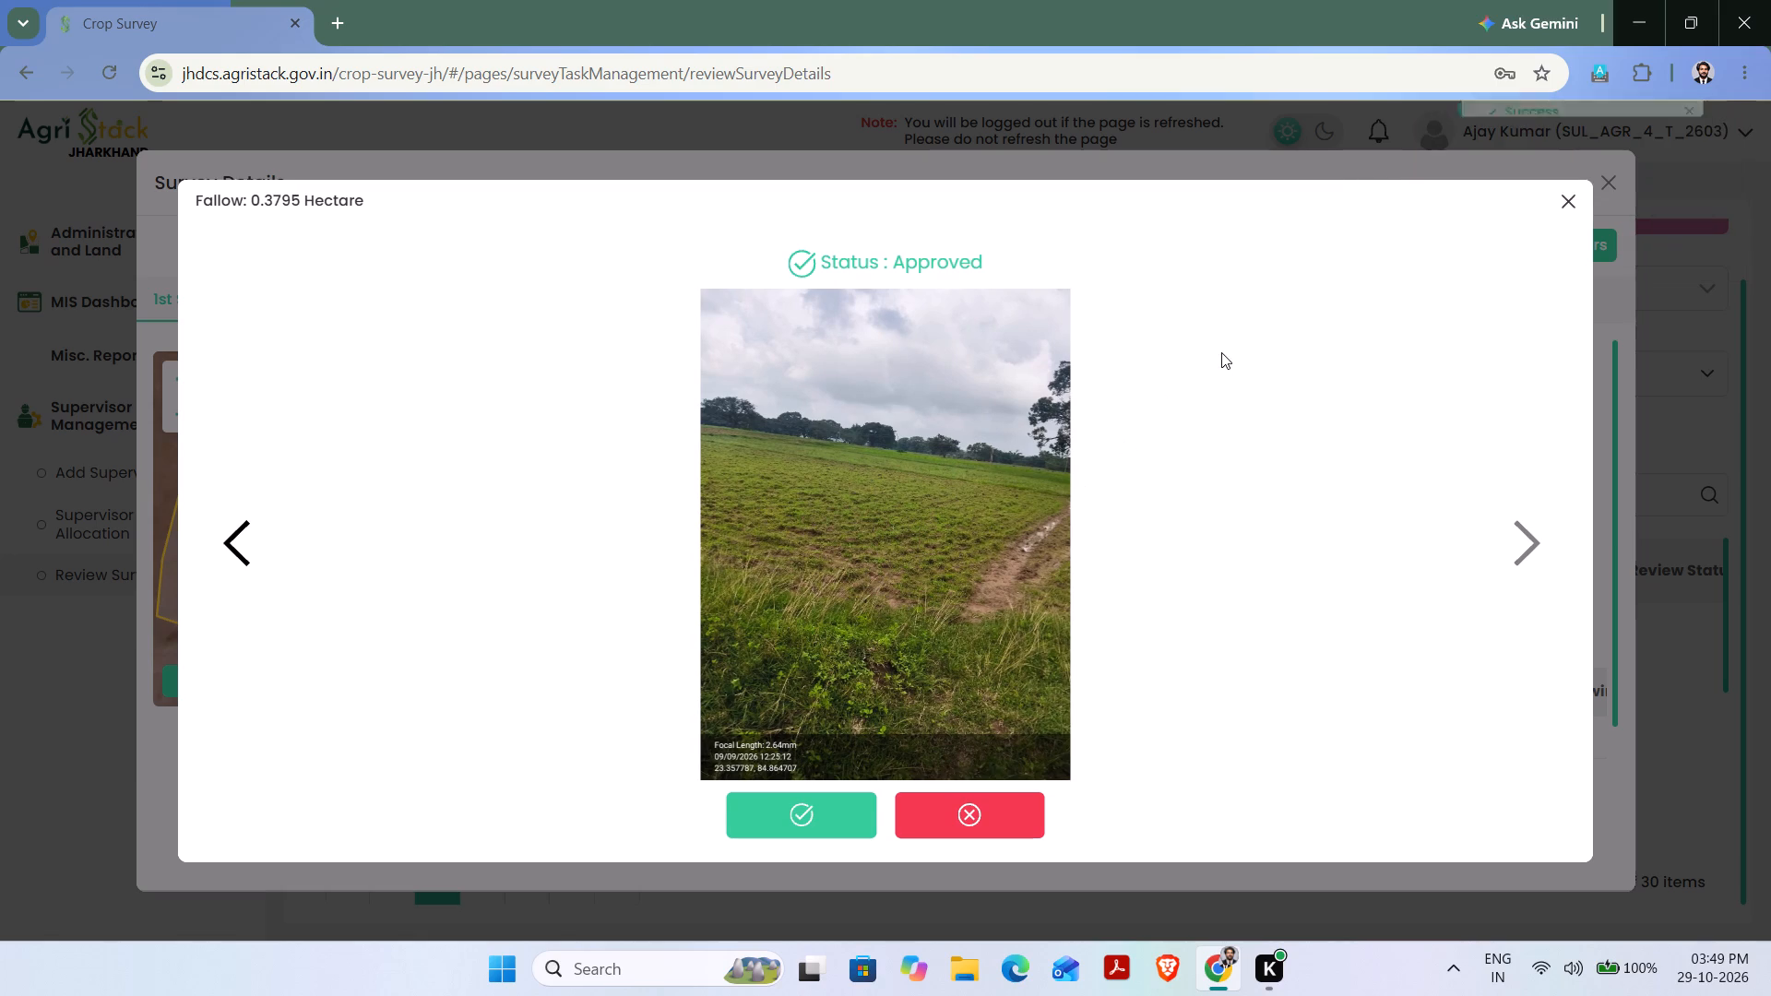
click(1567, 199)
Mark the first survey of survey number 85 as Approve, save the review and close its details.
scroll(671, 664, down, 1)
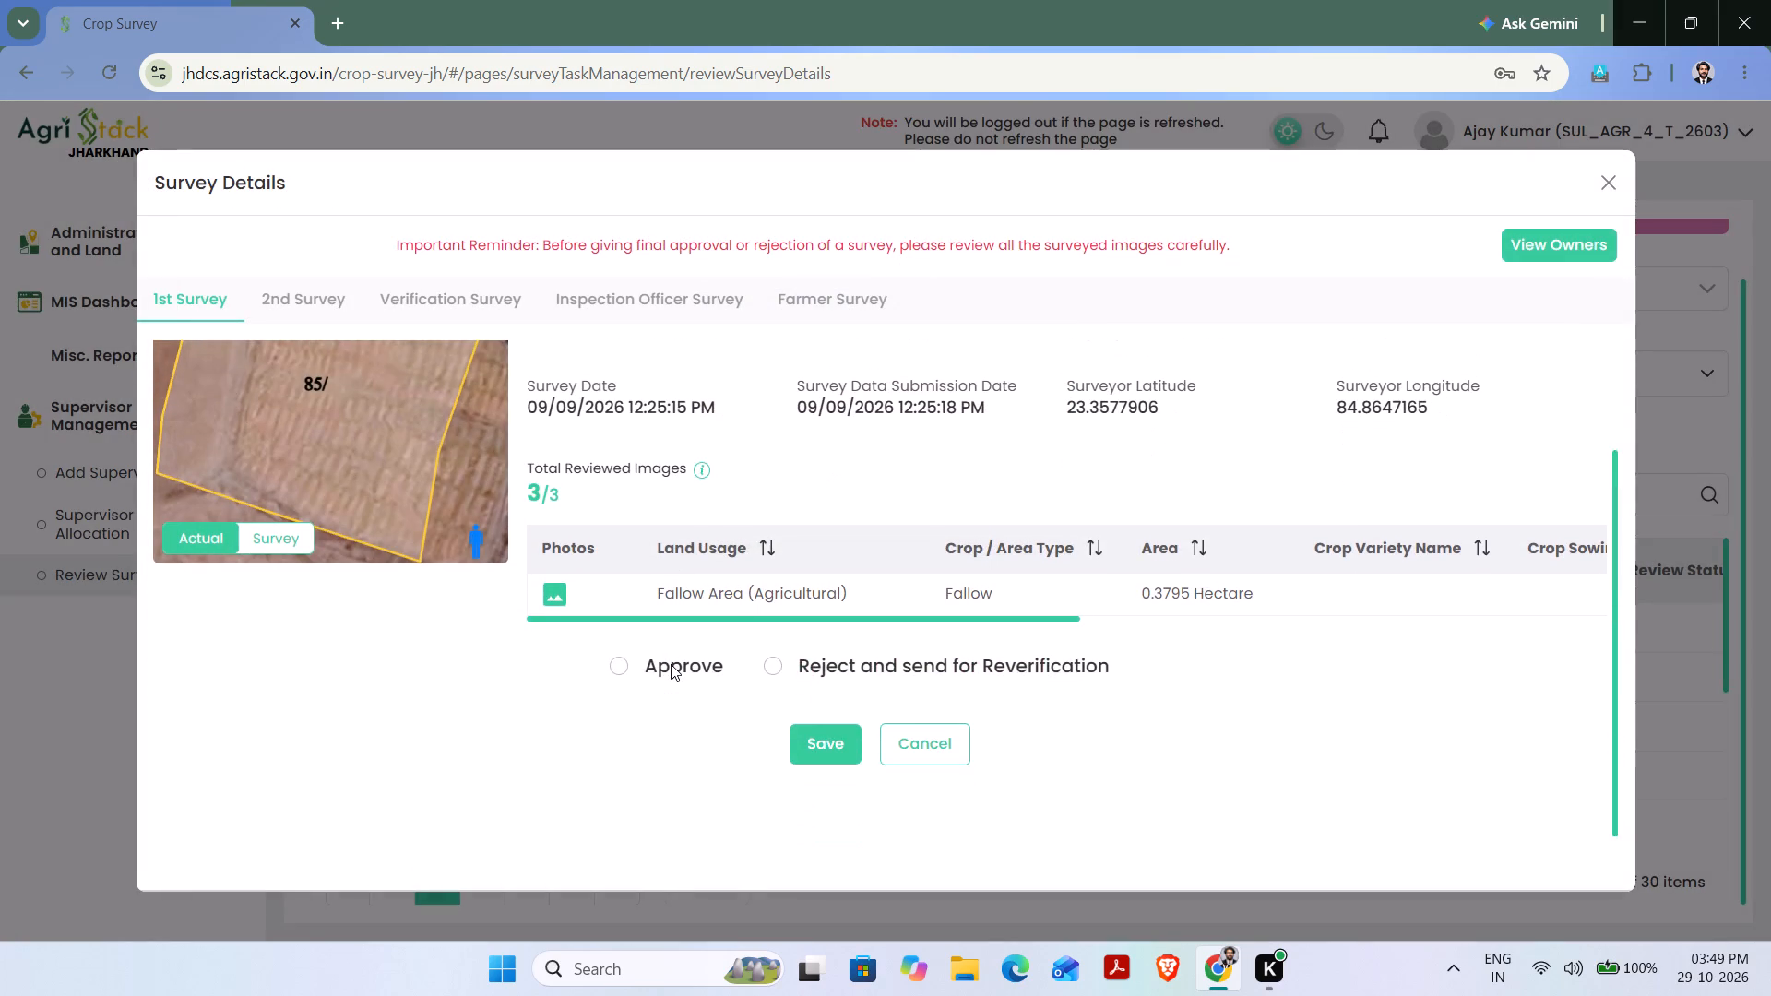
click(669, 663)
click(814, 733)
click(884, 594)
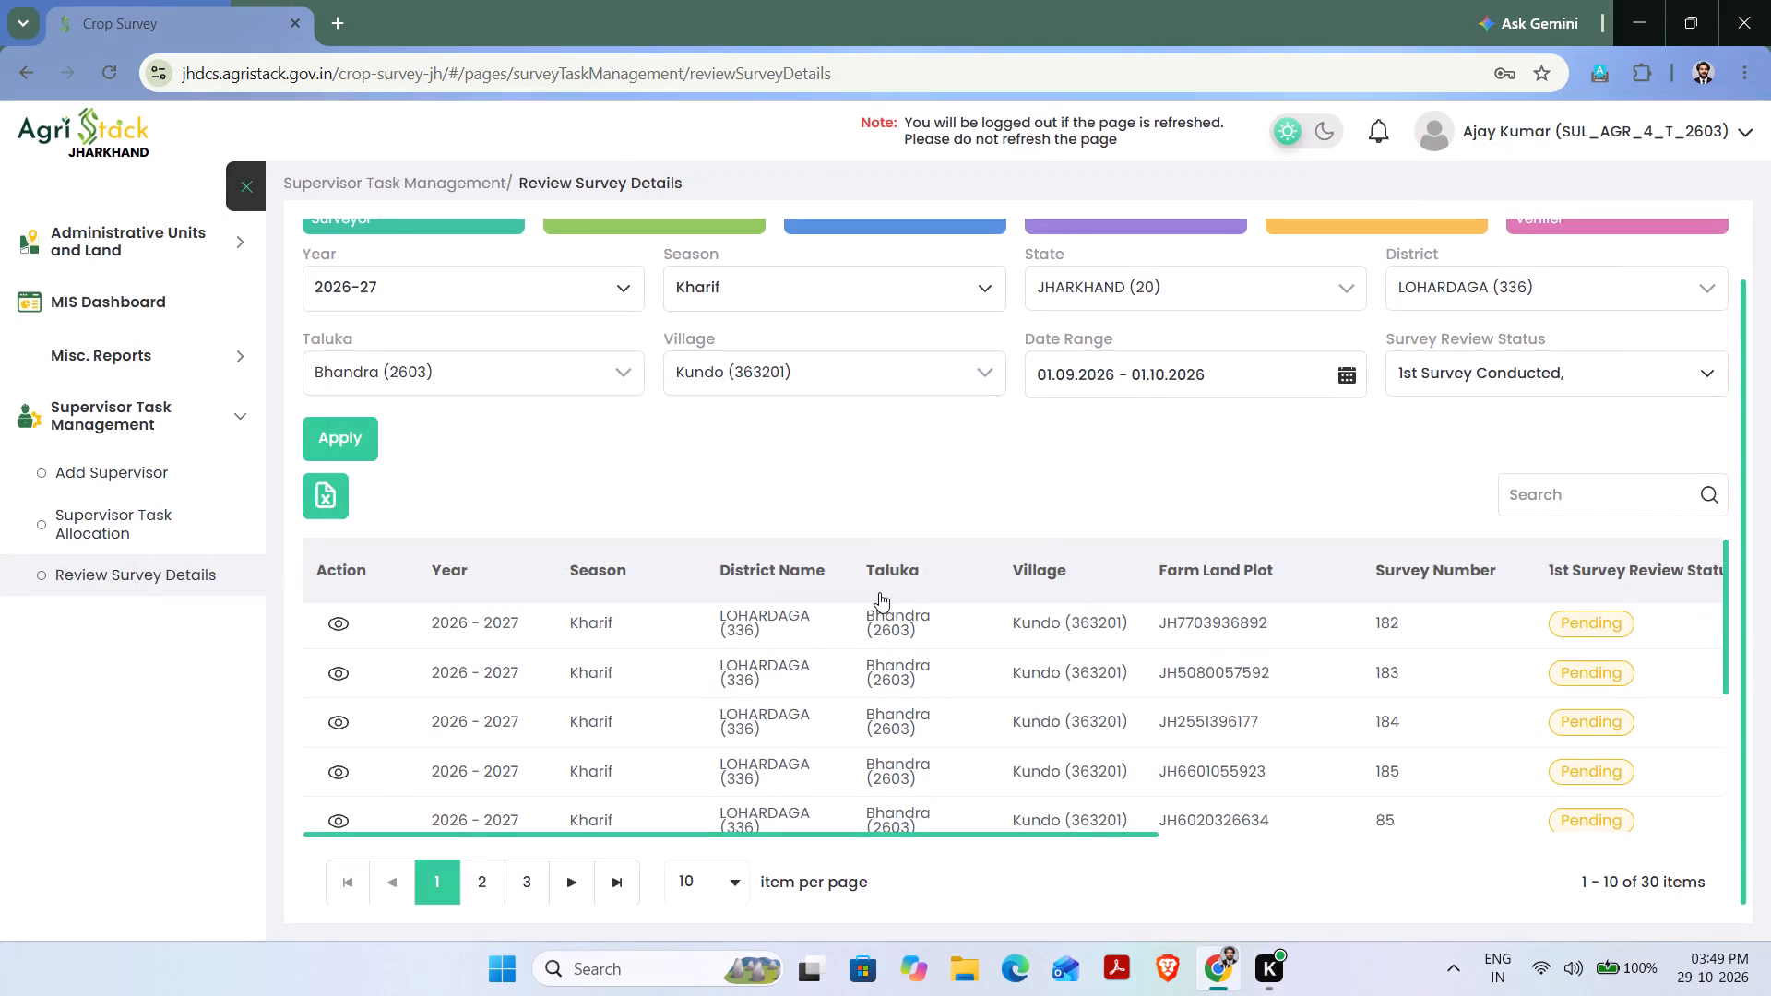
Open the record for survey number 80 and approve all three photos of its 0.7299-hectare Fallow area.
scroll(398, 795, down, 3)
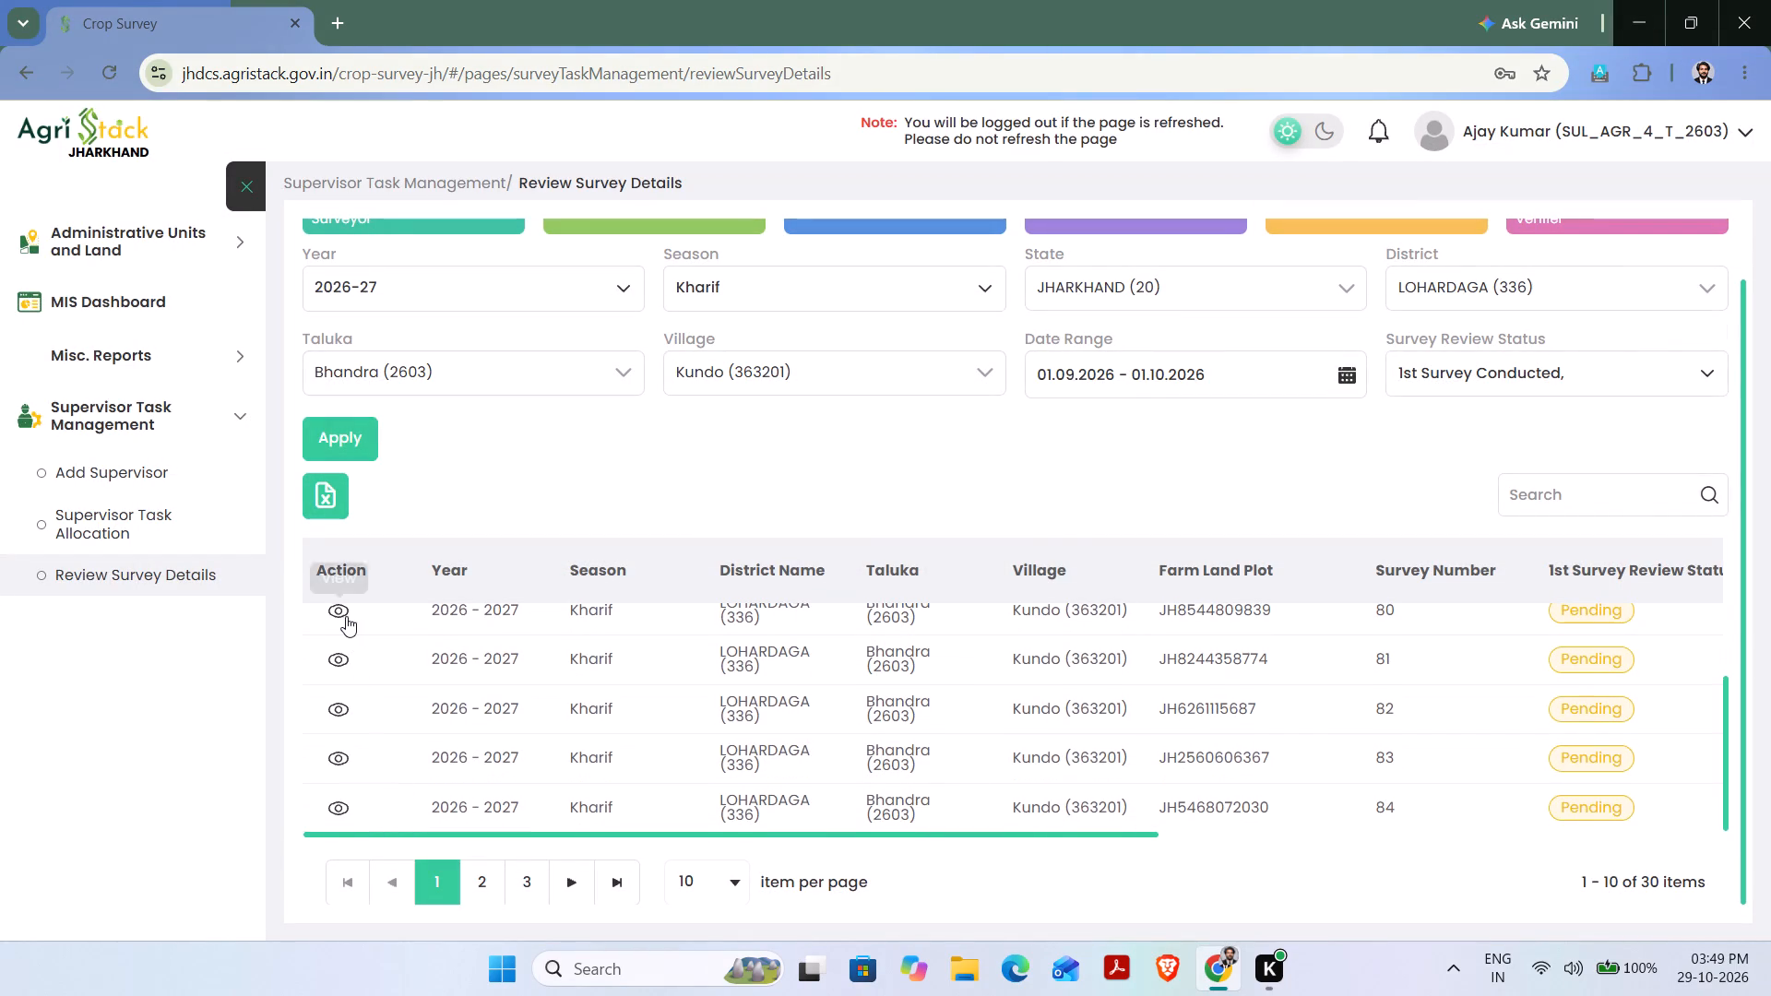
click(340, 616)
click(557, 735)
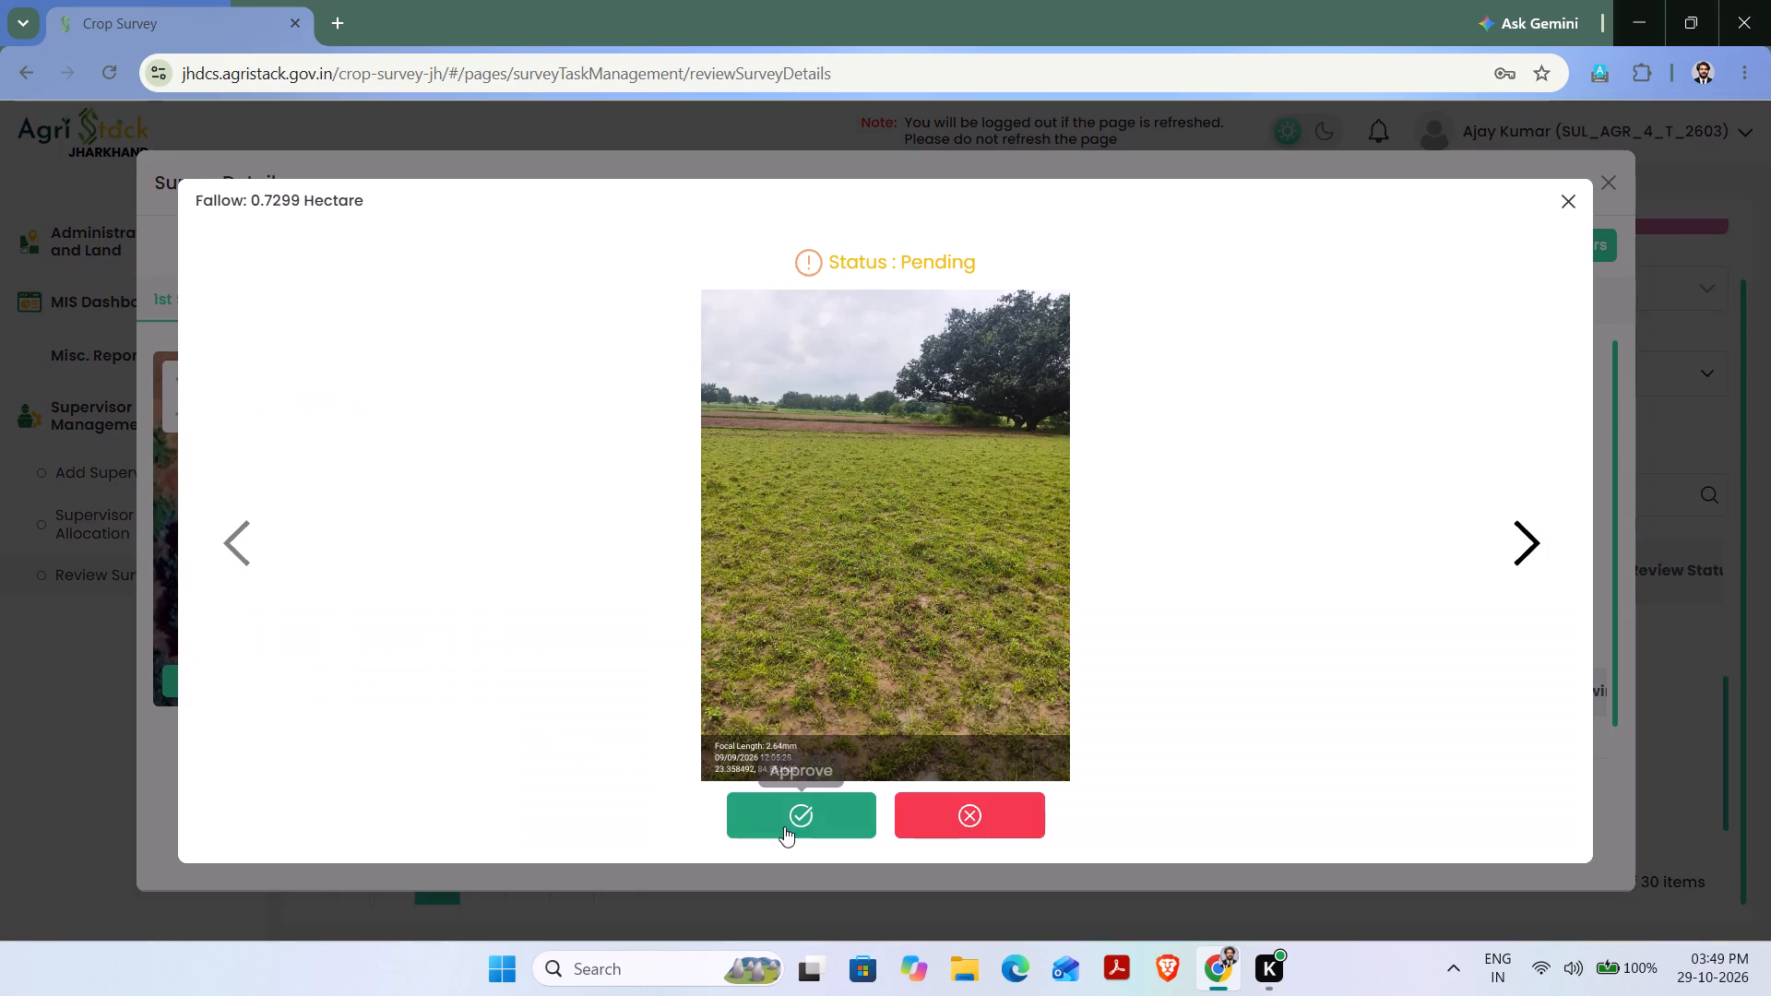
click(799, 832)
drag(939, 714, 779, 720)
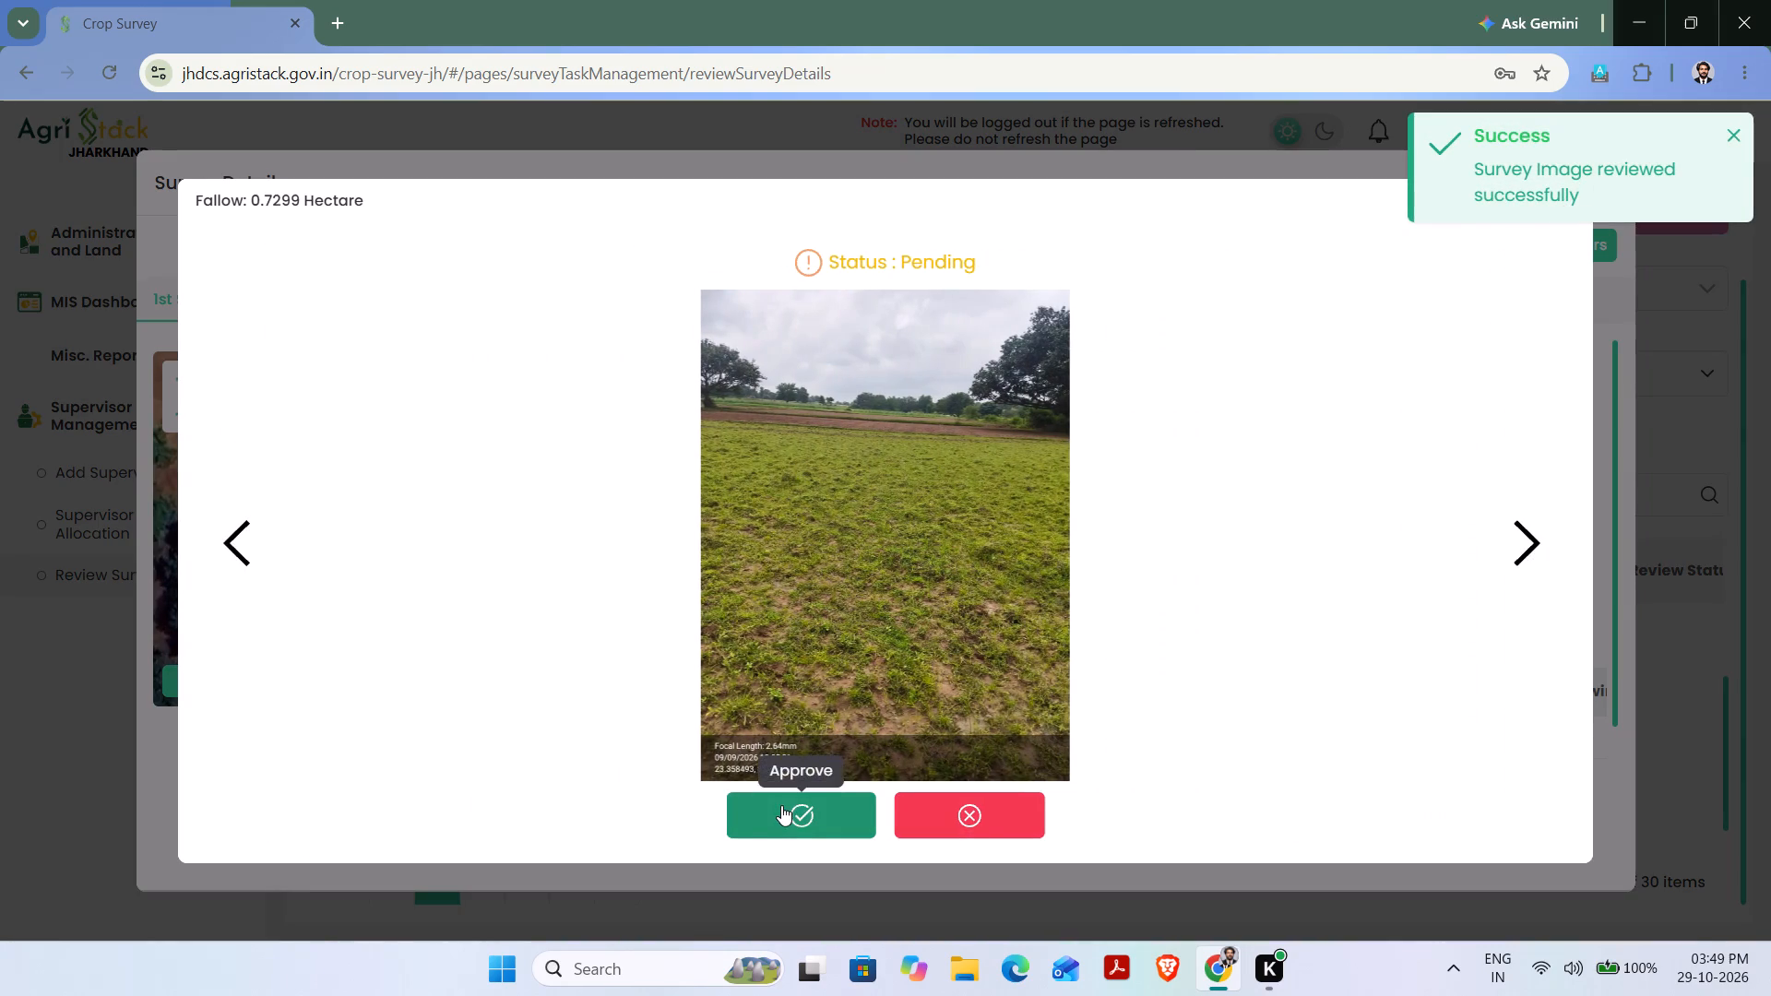
click(781, 803)
drag(895, 686, 793, 693)
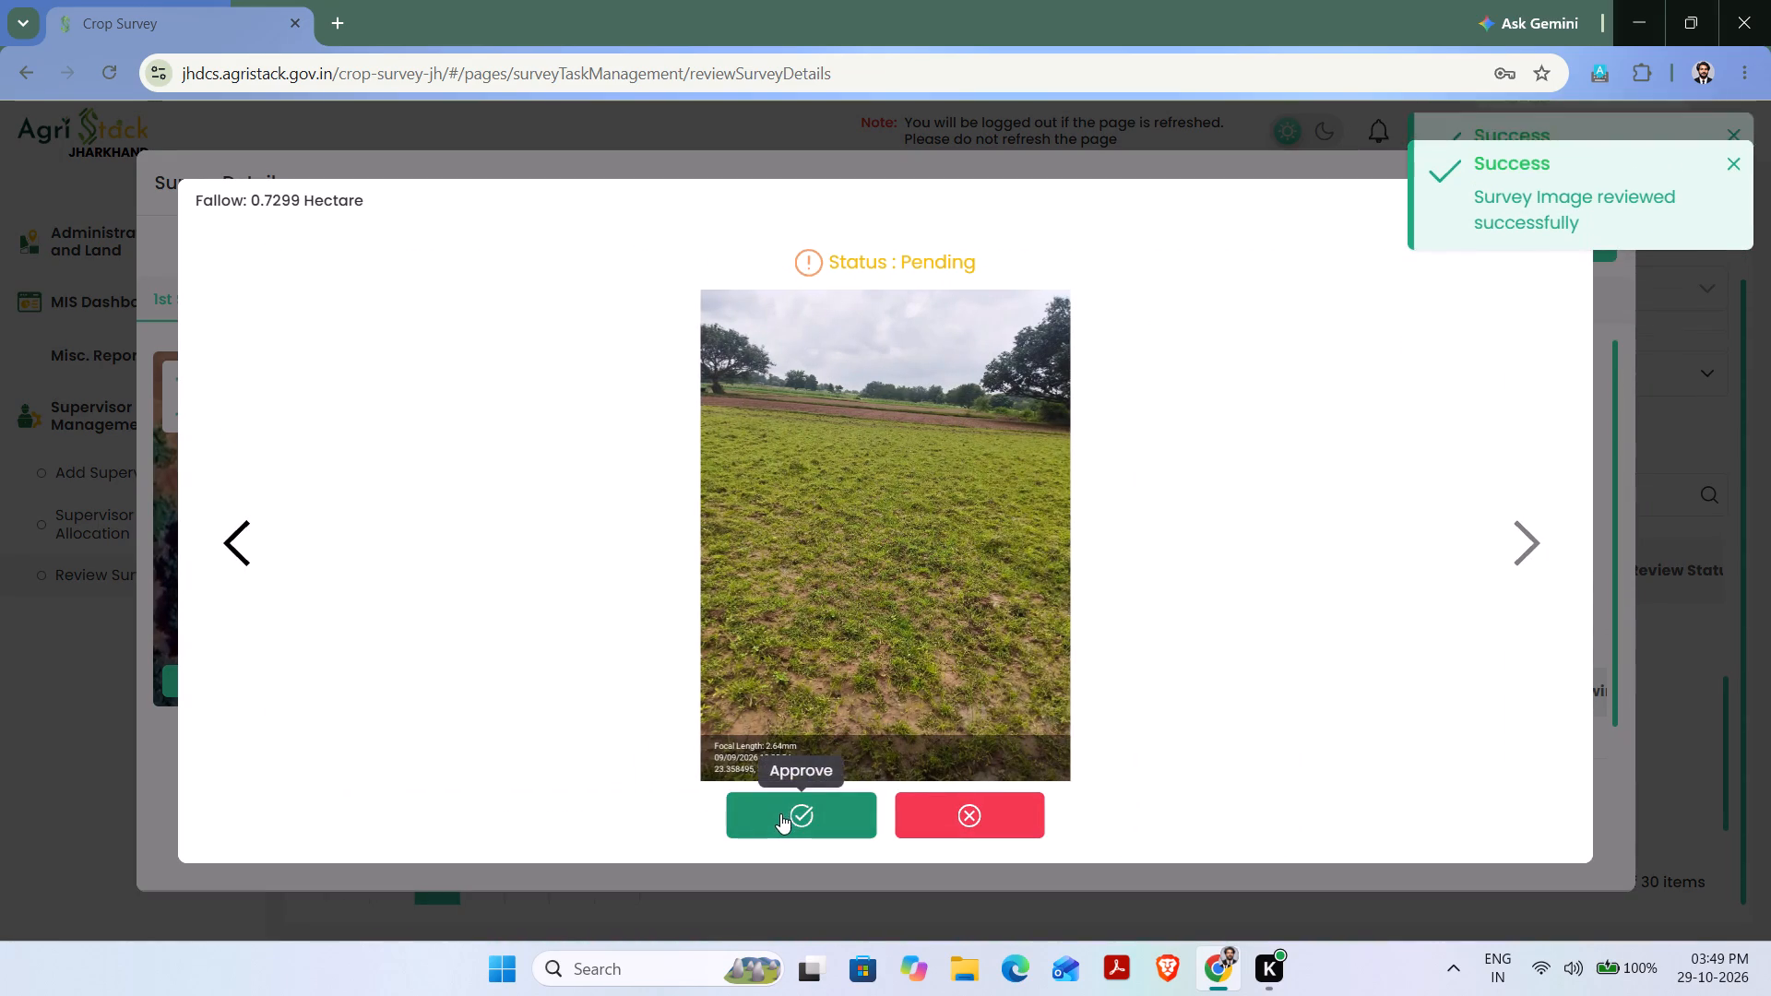
click(780, 813)
drag(933, 683, 852, 688)
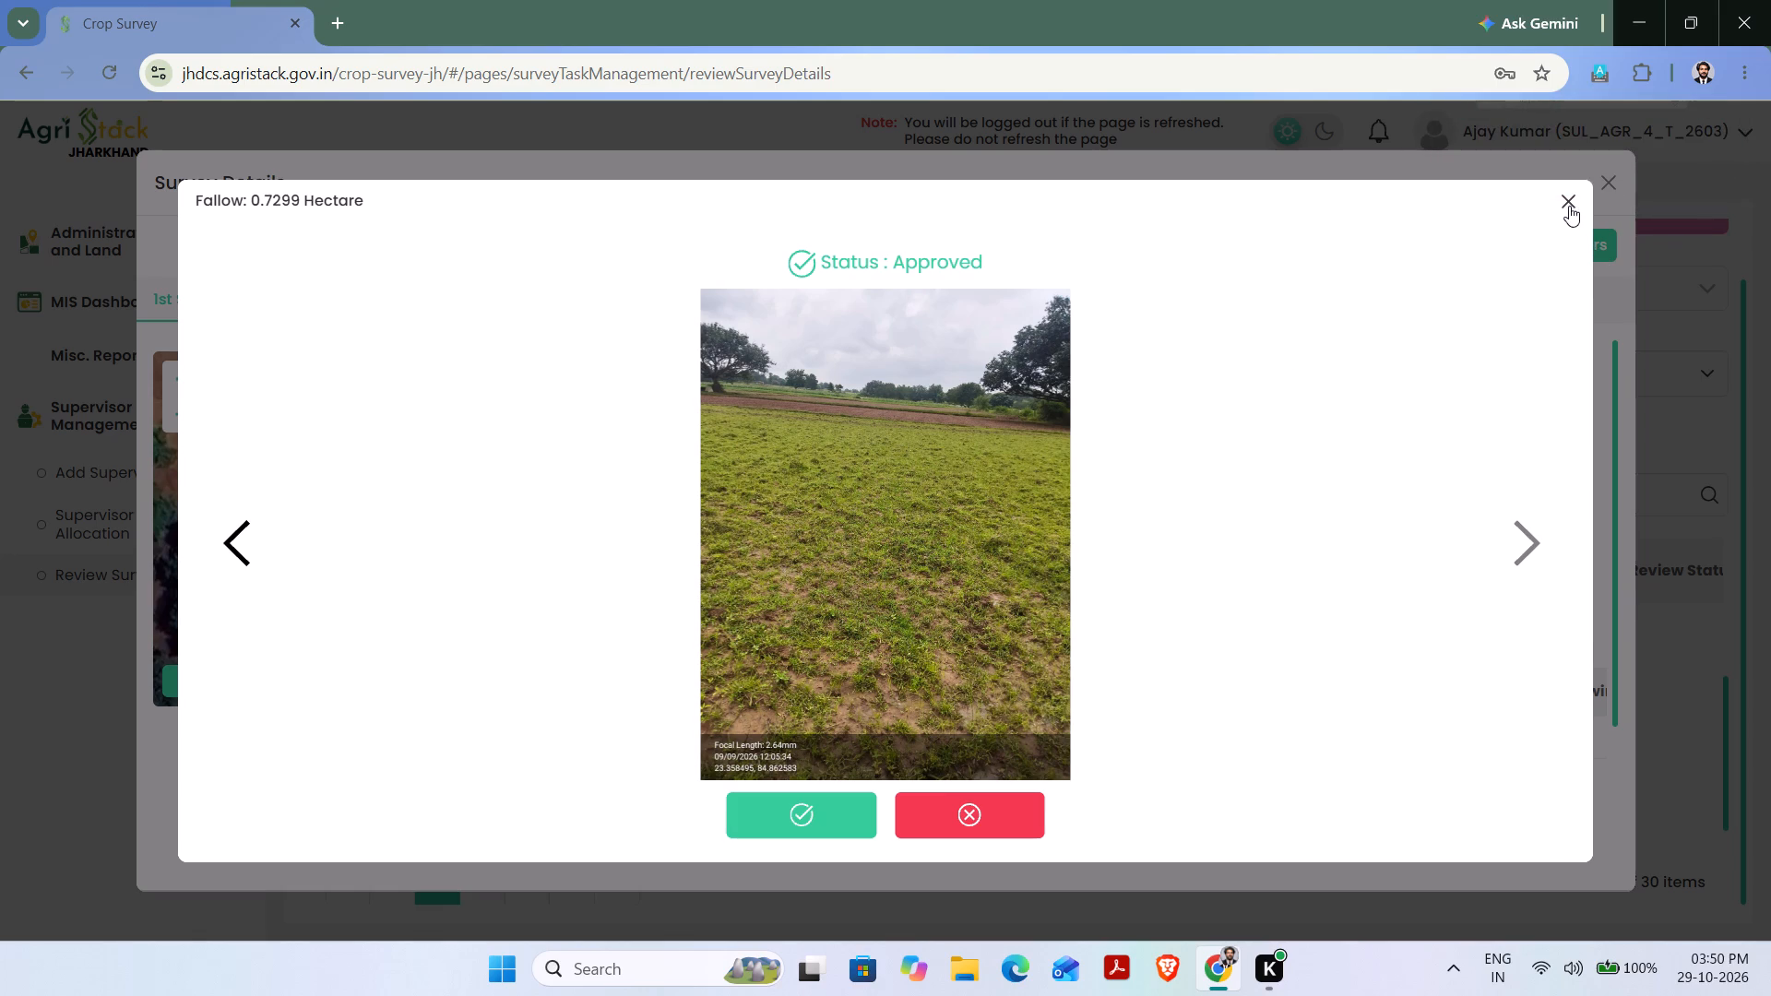
click(1569, 204)
Mark the first survey of survey number 80 as Approve, save the review and close its details.
scroll(780, 590, down, 2)
click(689, 651)
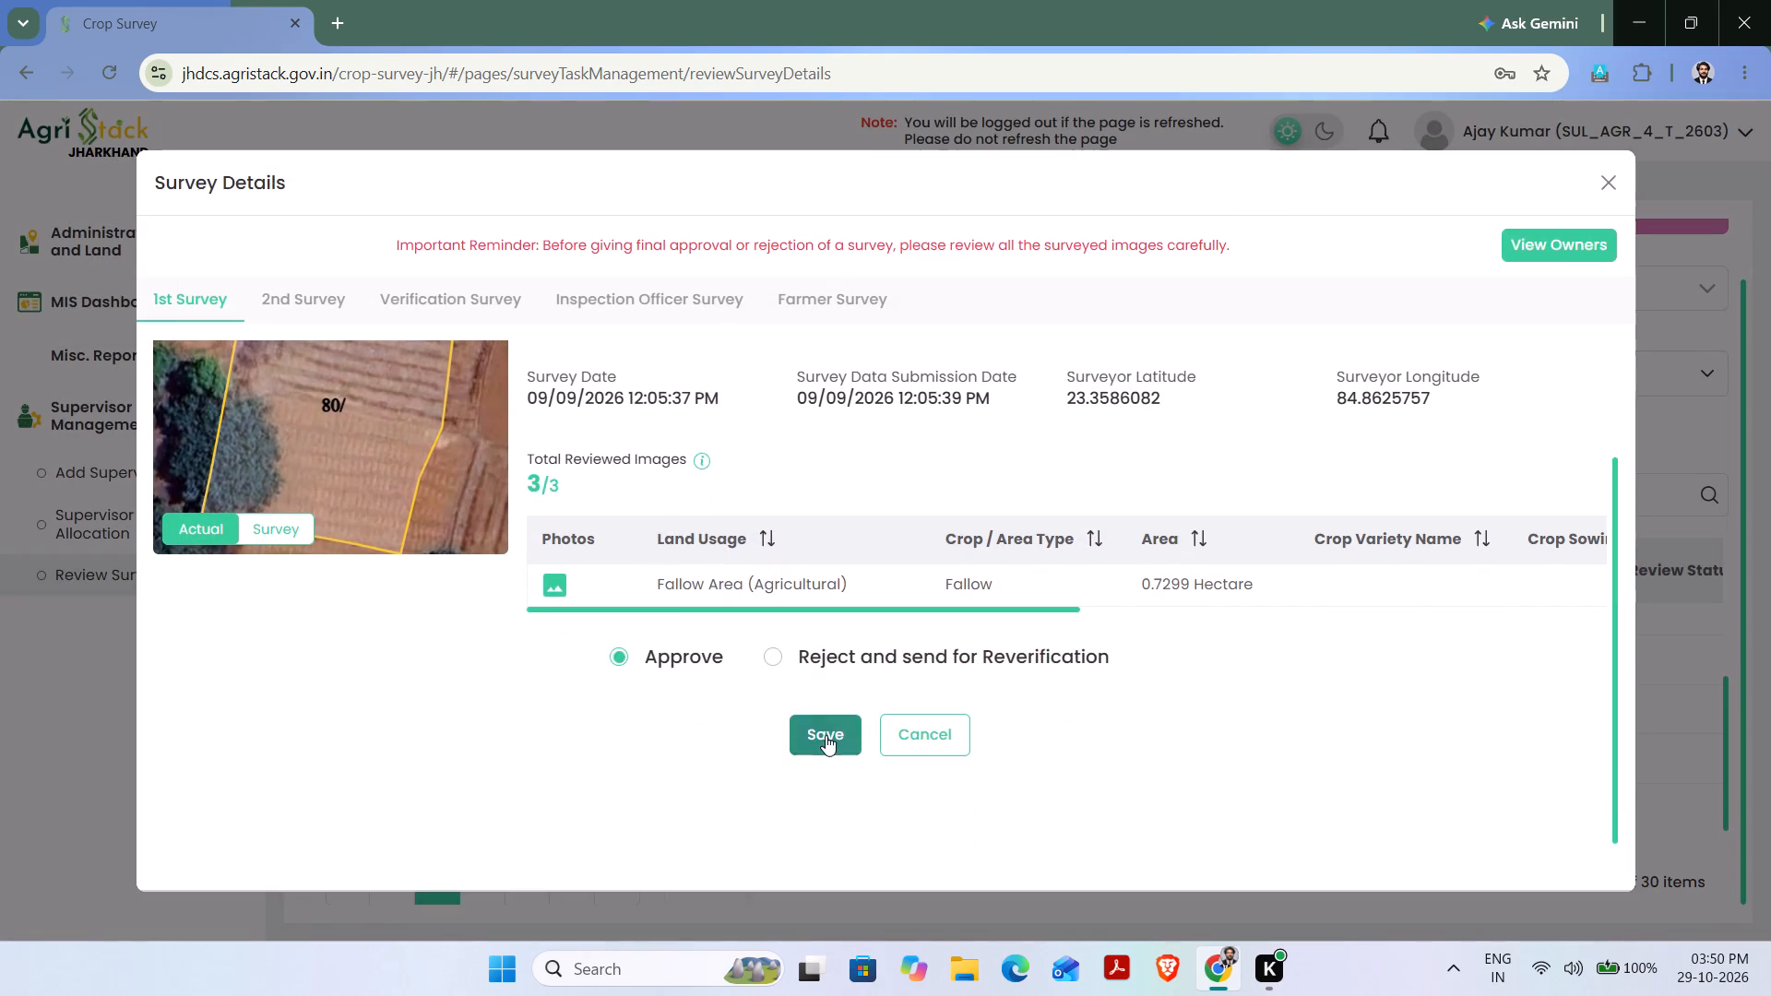
click(826, 735)
click(907, 568)
Open the record for survey number 81 and approve all three photos of its 1.0937-hectare Fallow area.
double_click(330, 646)
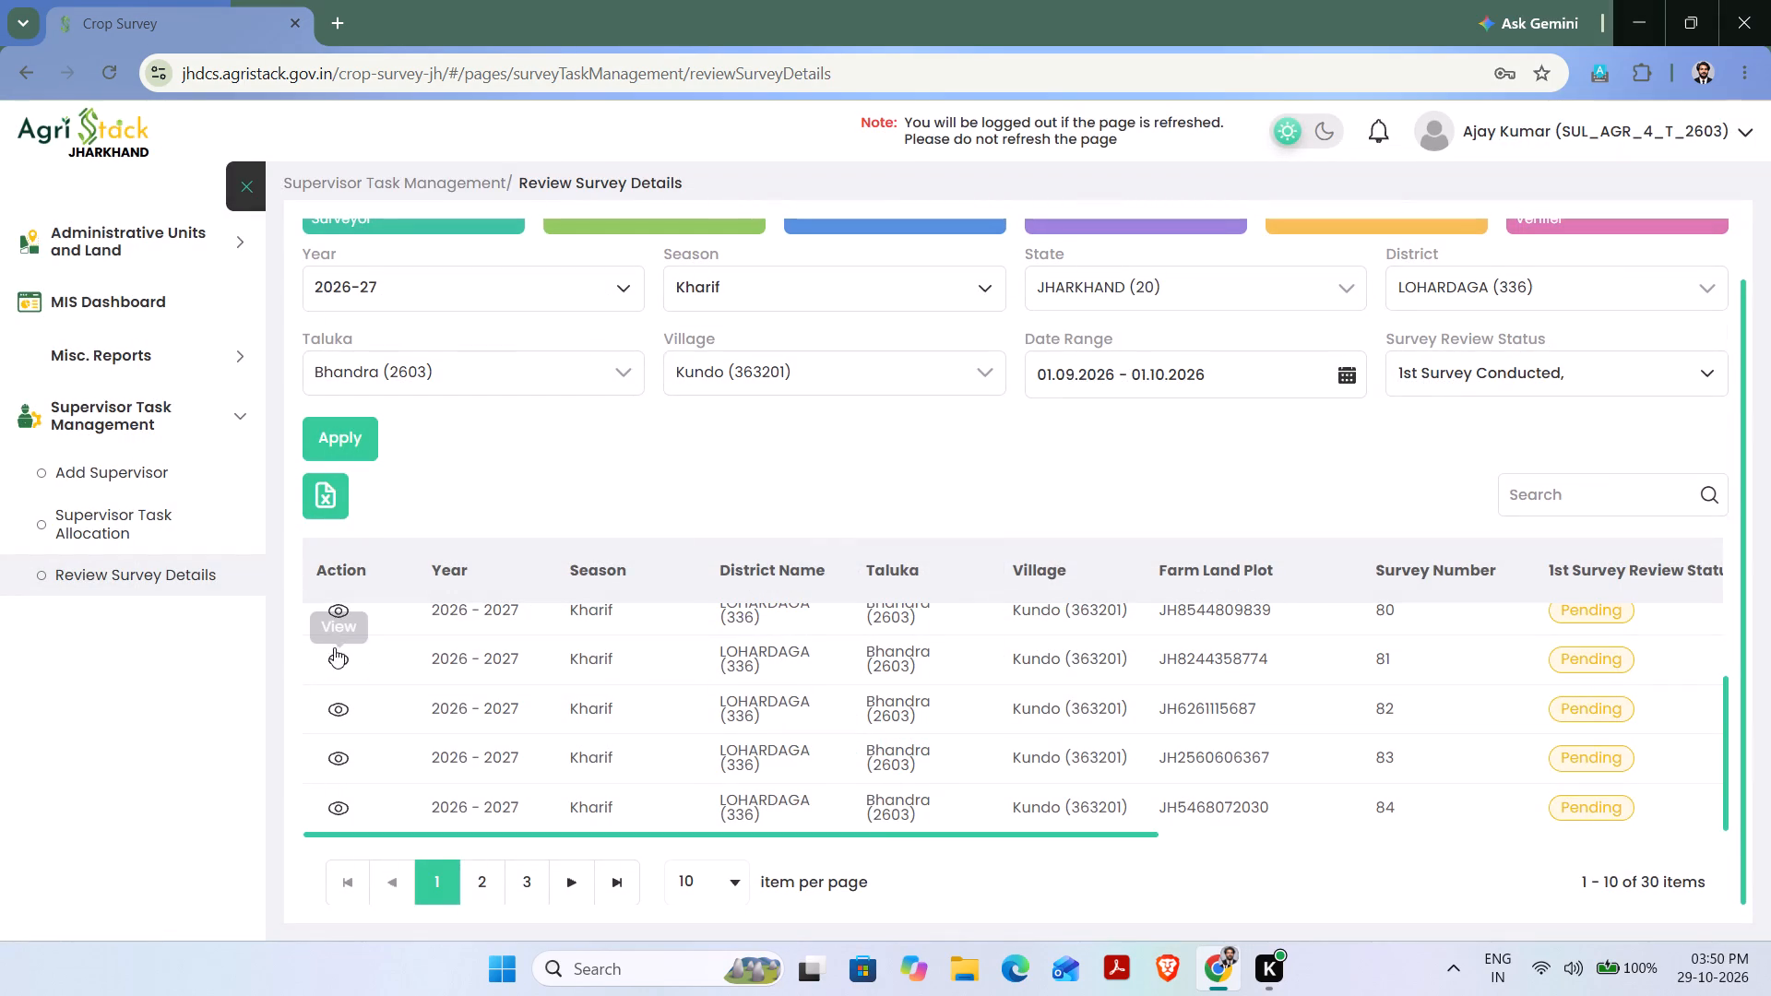
click(550, 734)
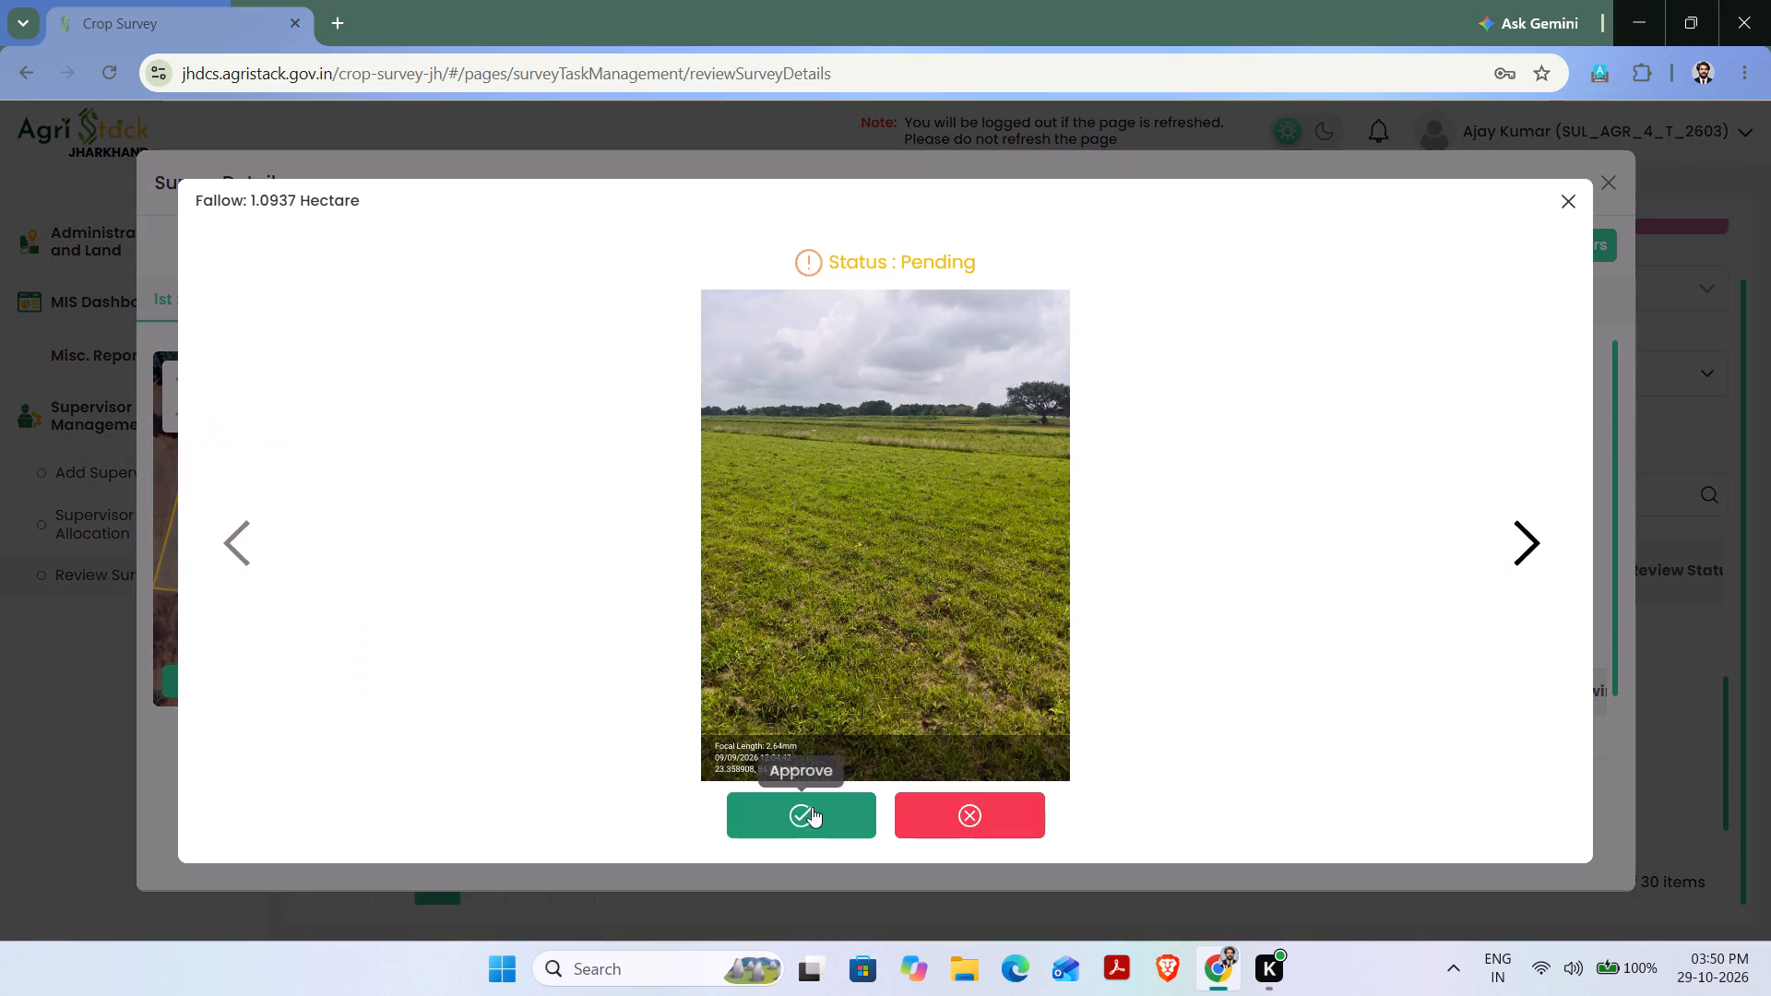
click(812, 807)
drag(933, 718, 787, 740)
click(777, 816)
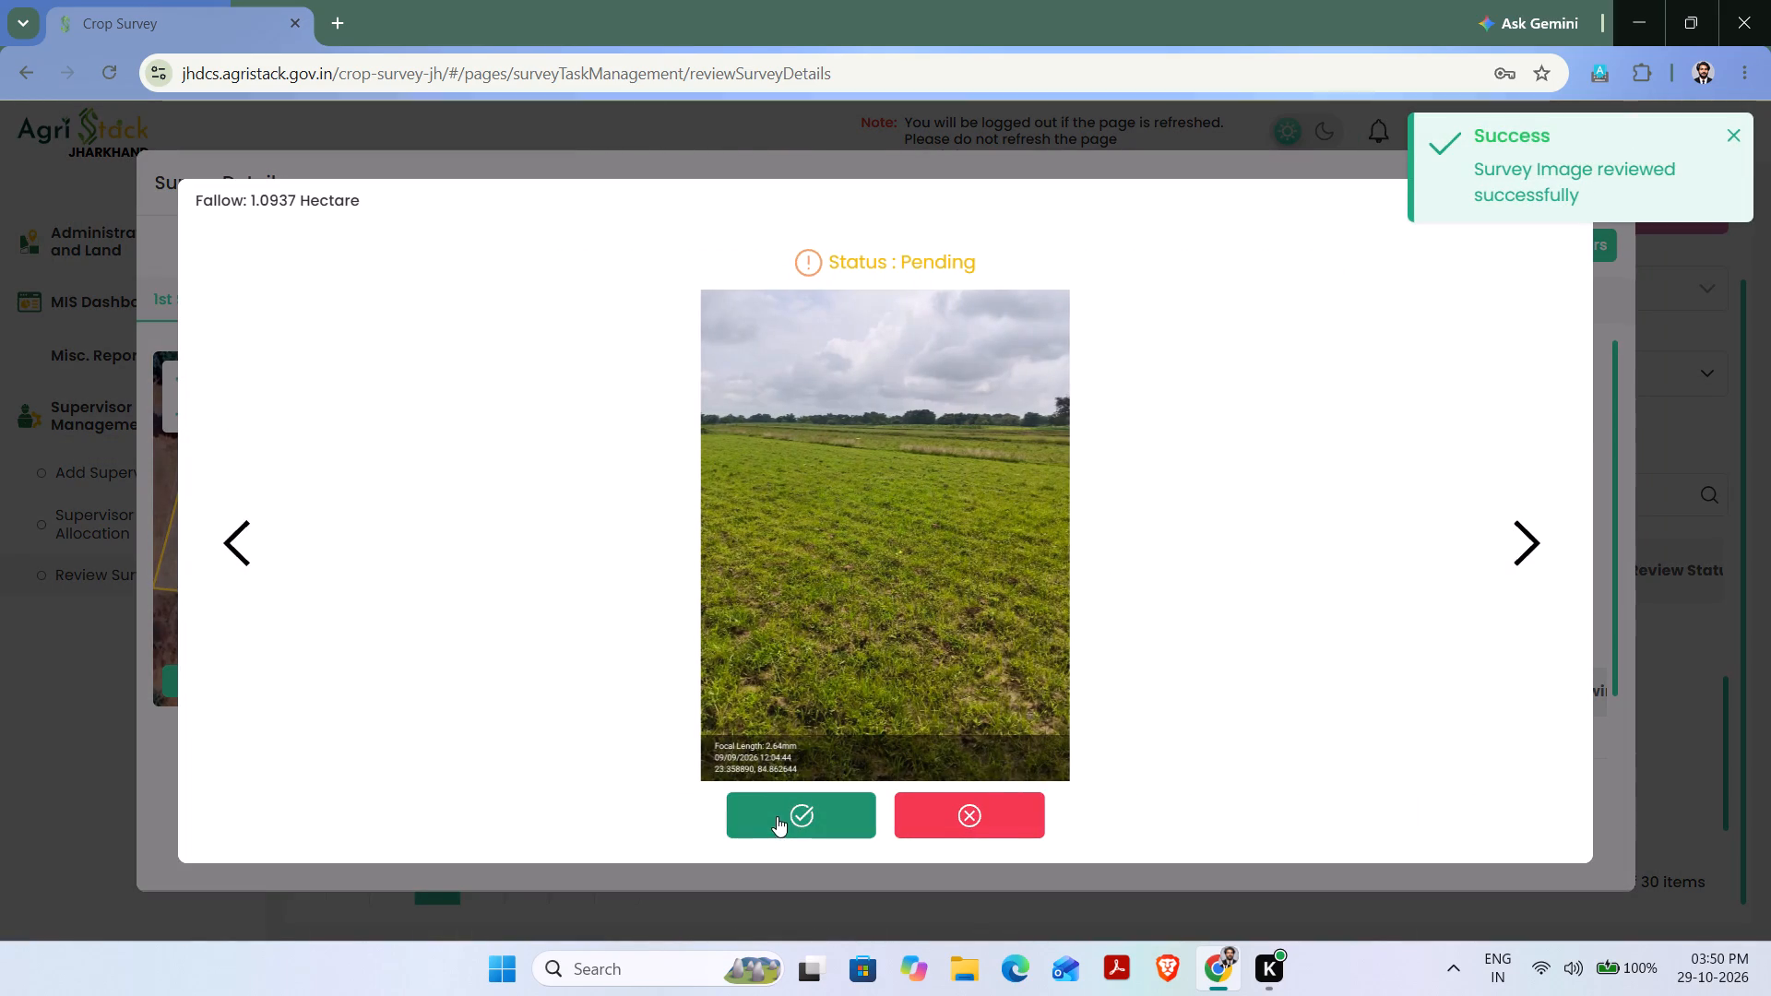
drag(938, 716, 793, 739)
click(803, 812)
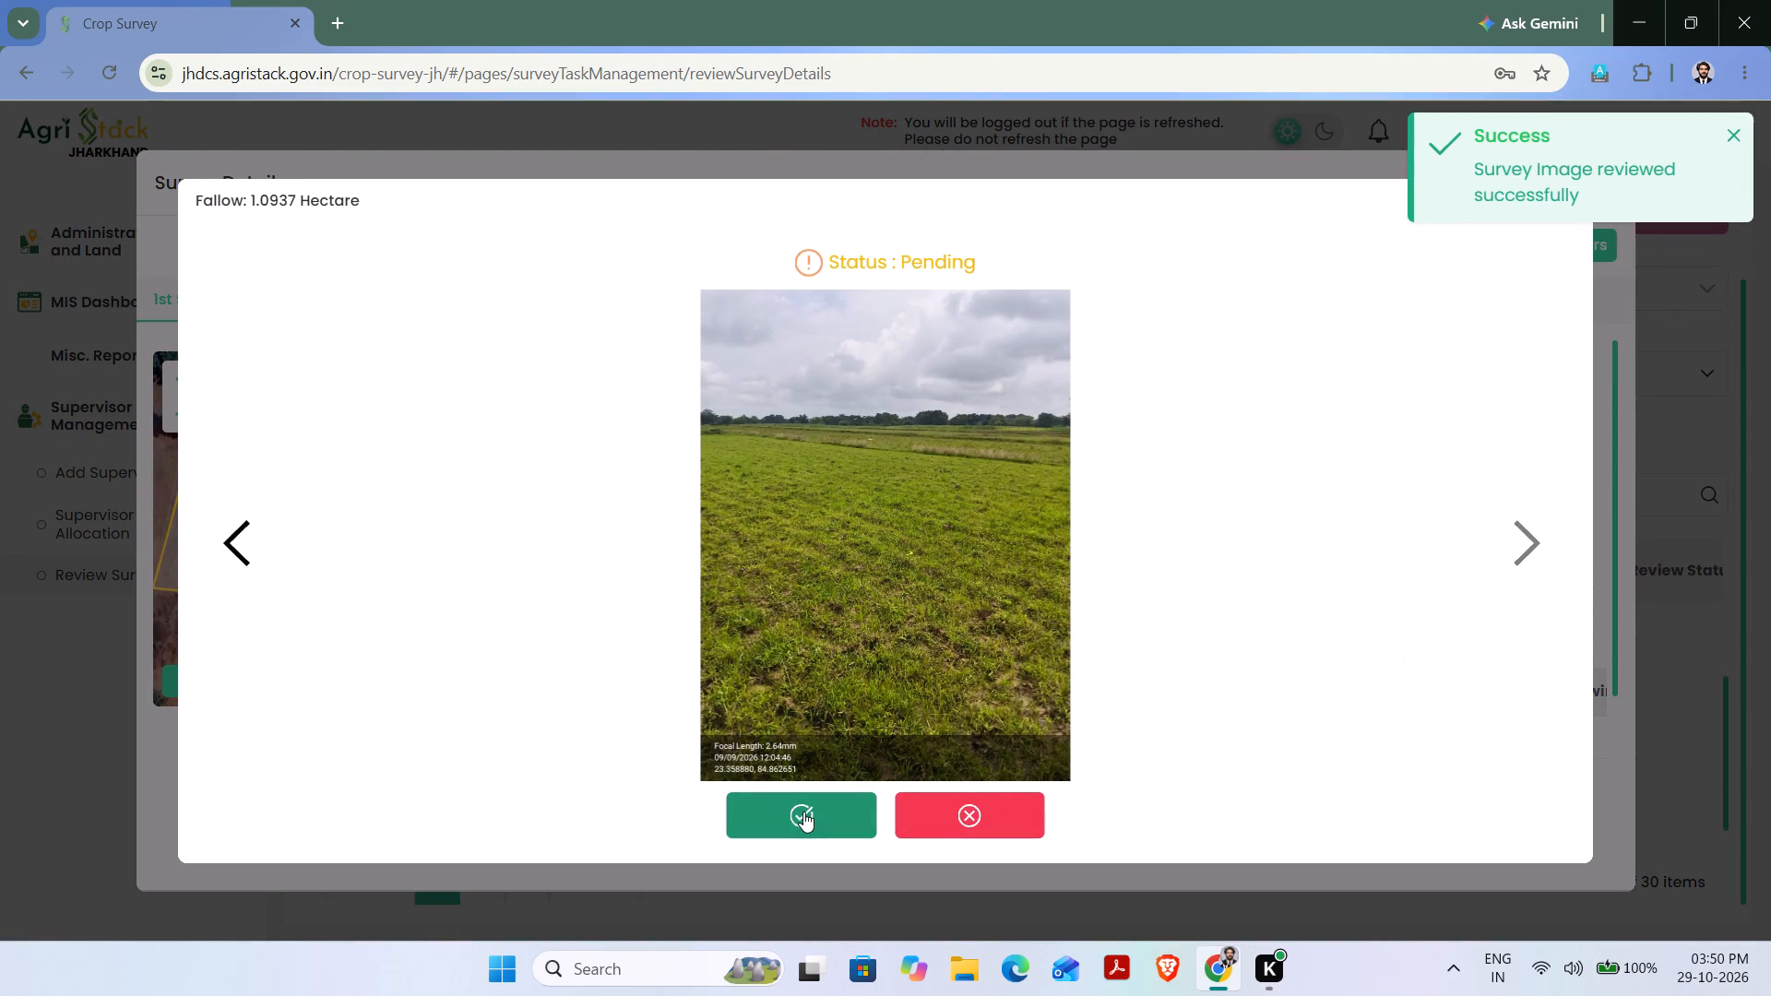
drag(953, 682, 849, 693)
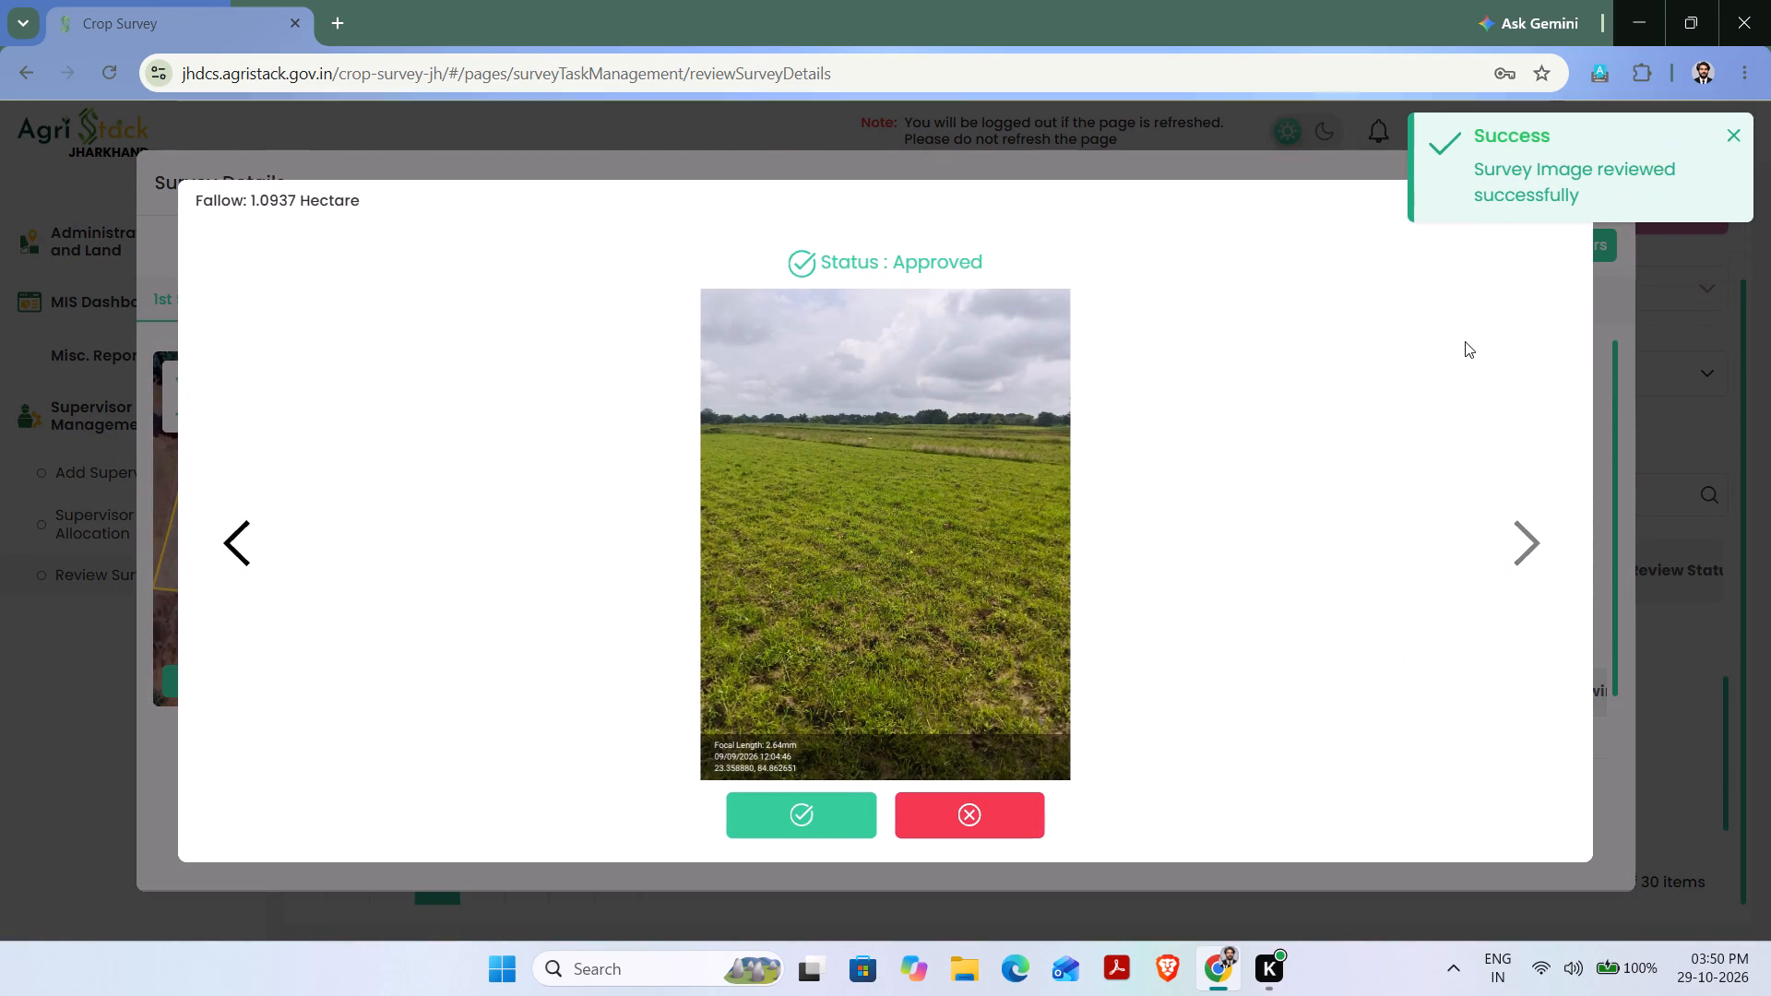
click(1570, 217)
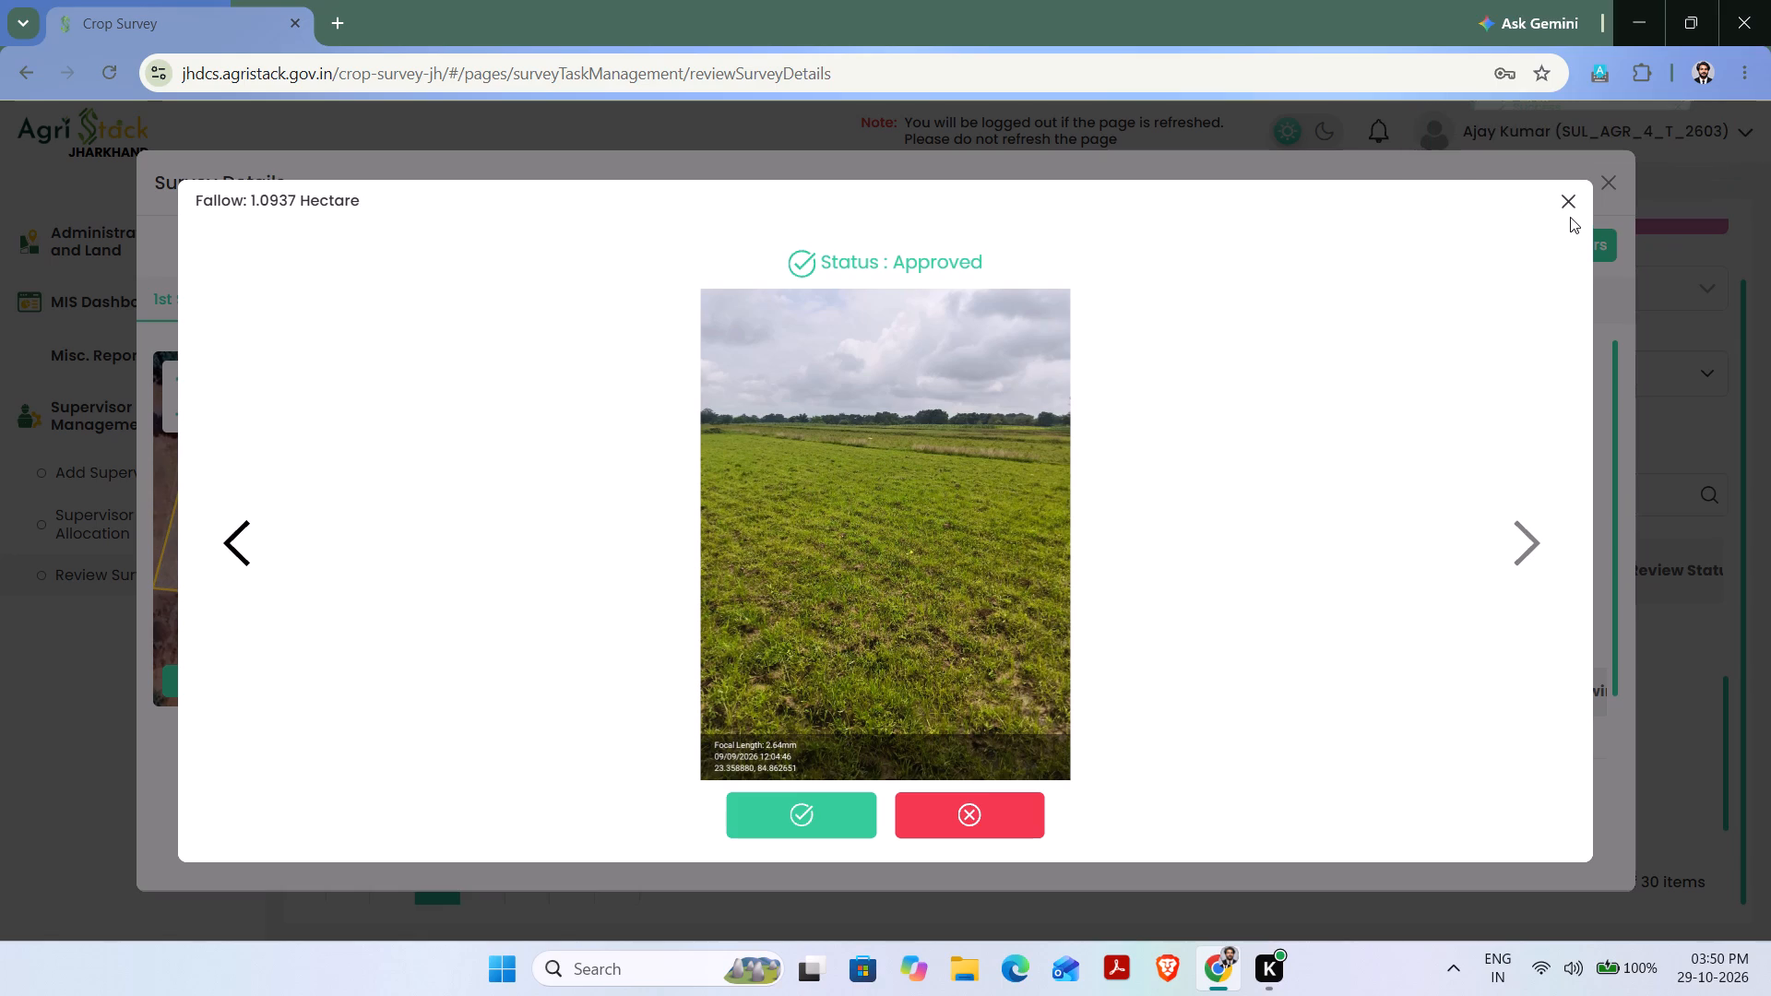
click(1570, 209)
Enter the captcha for survey number 81, mark its first survey as Approve, save the review and close its details.
scroll(821, 624, down, 1)
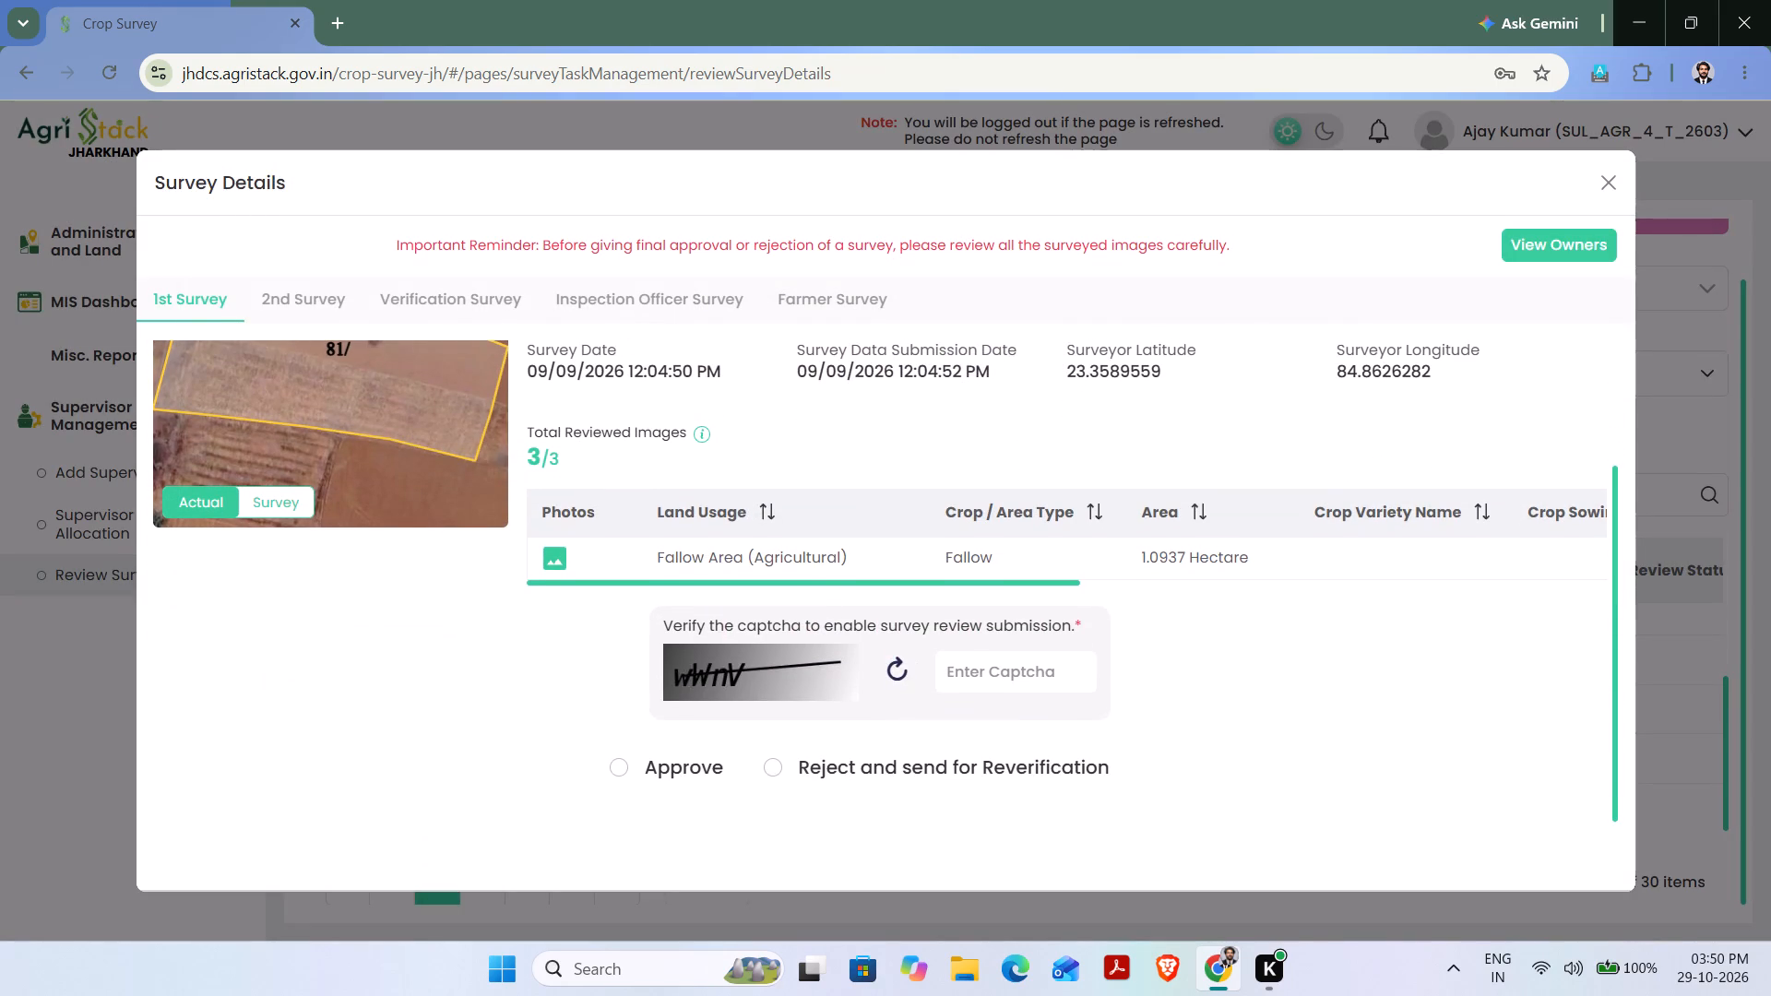
click(1011, 676)
key(w)
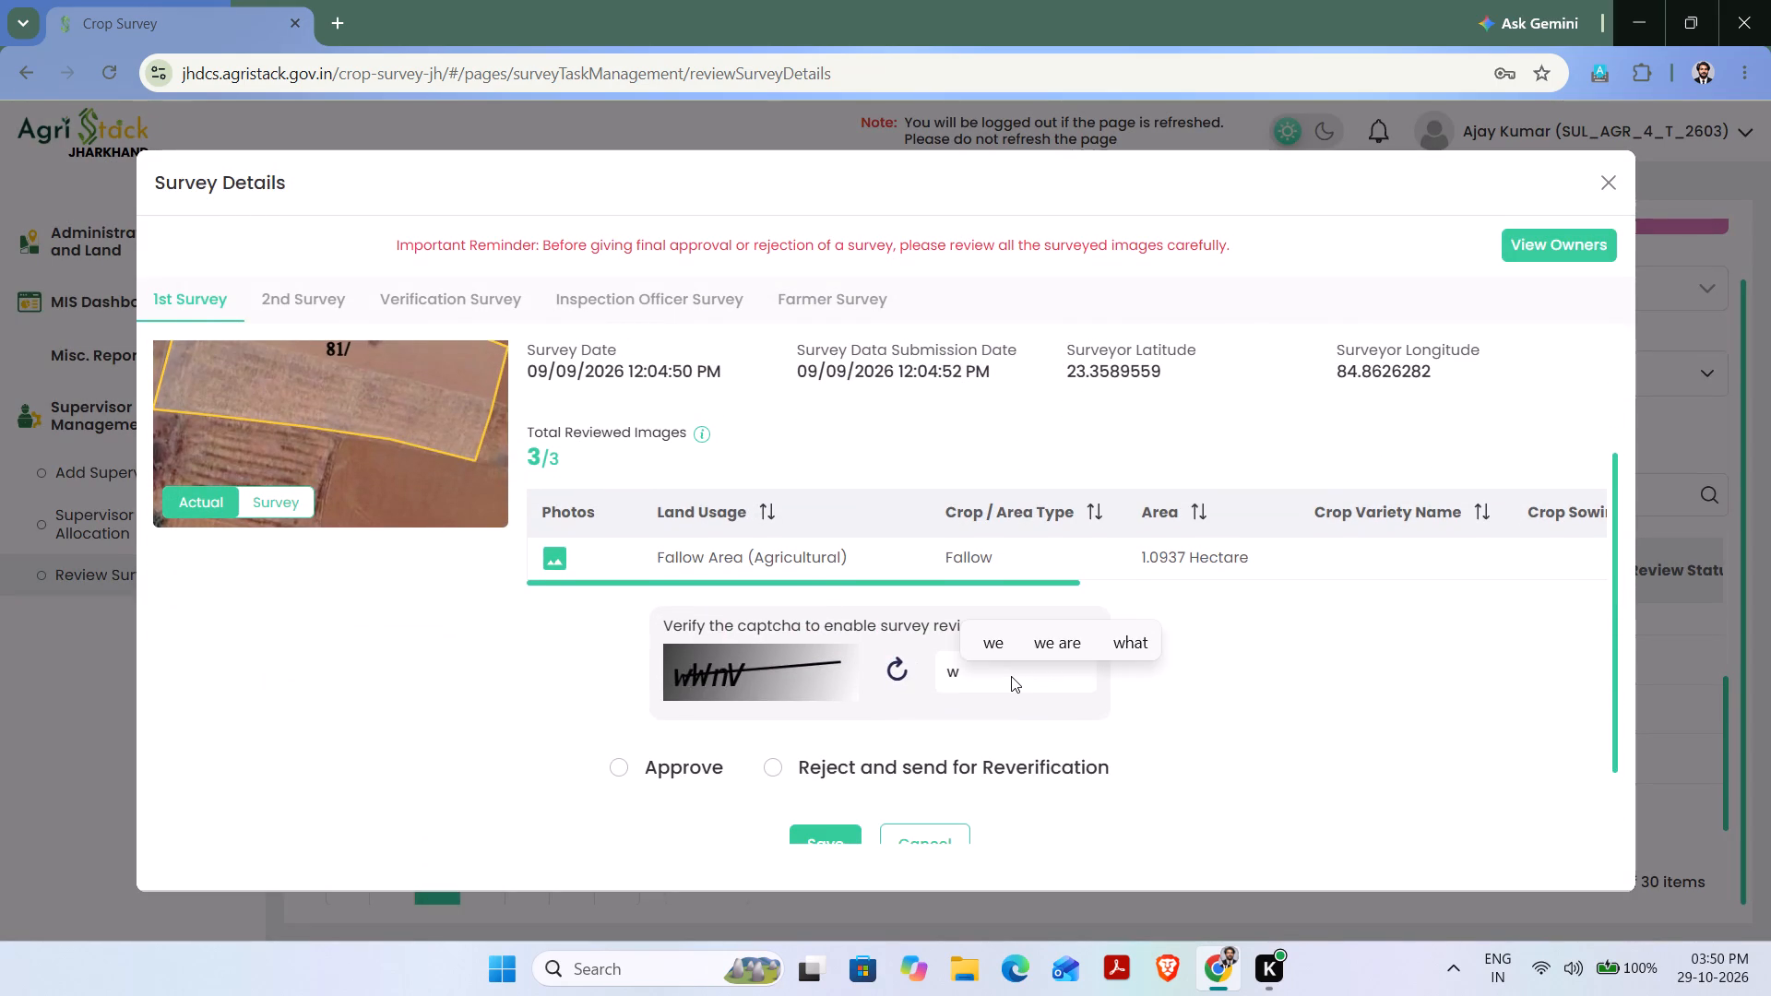
key(shift+w)
text(nV)
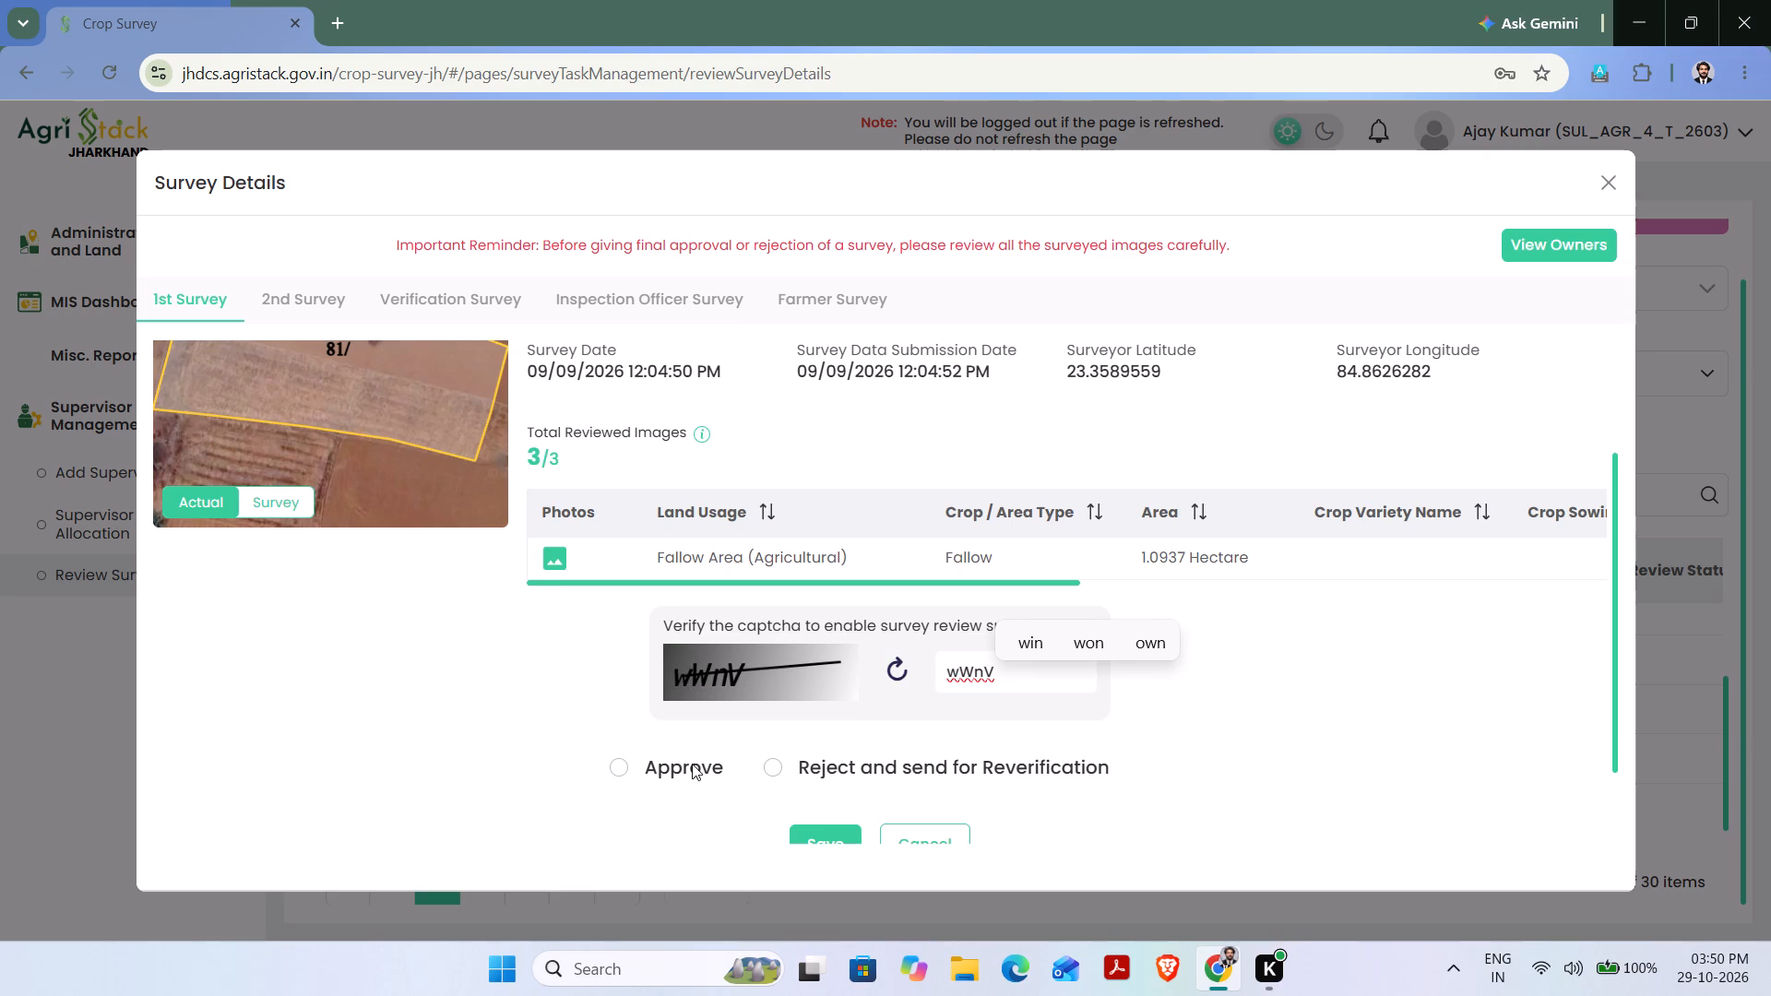
click(692, 764)
scroll(694, 763, down, 1)
click(829, 766)
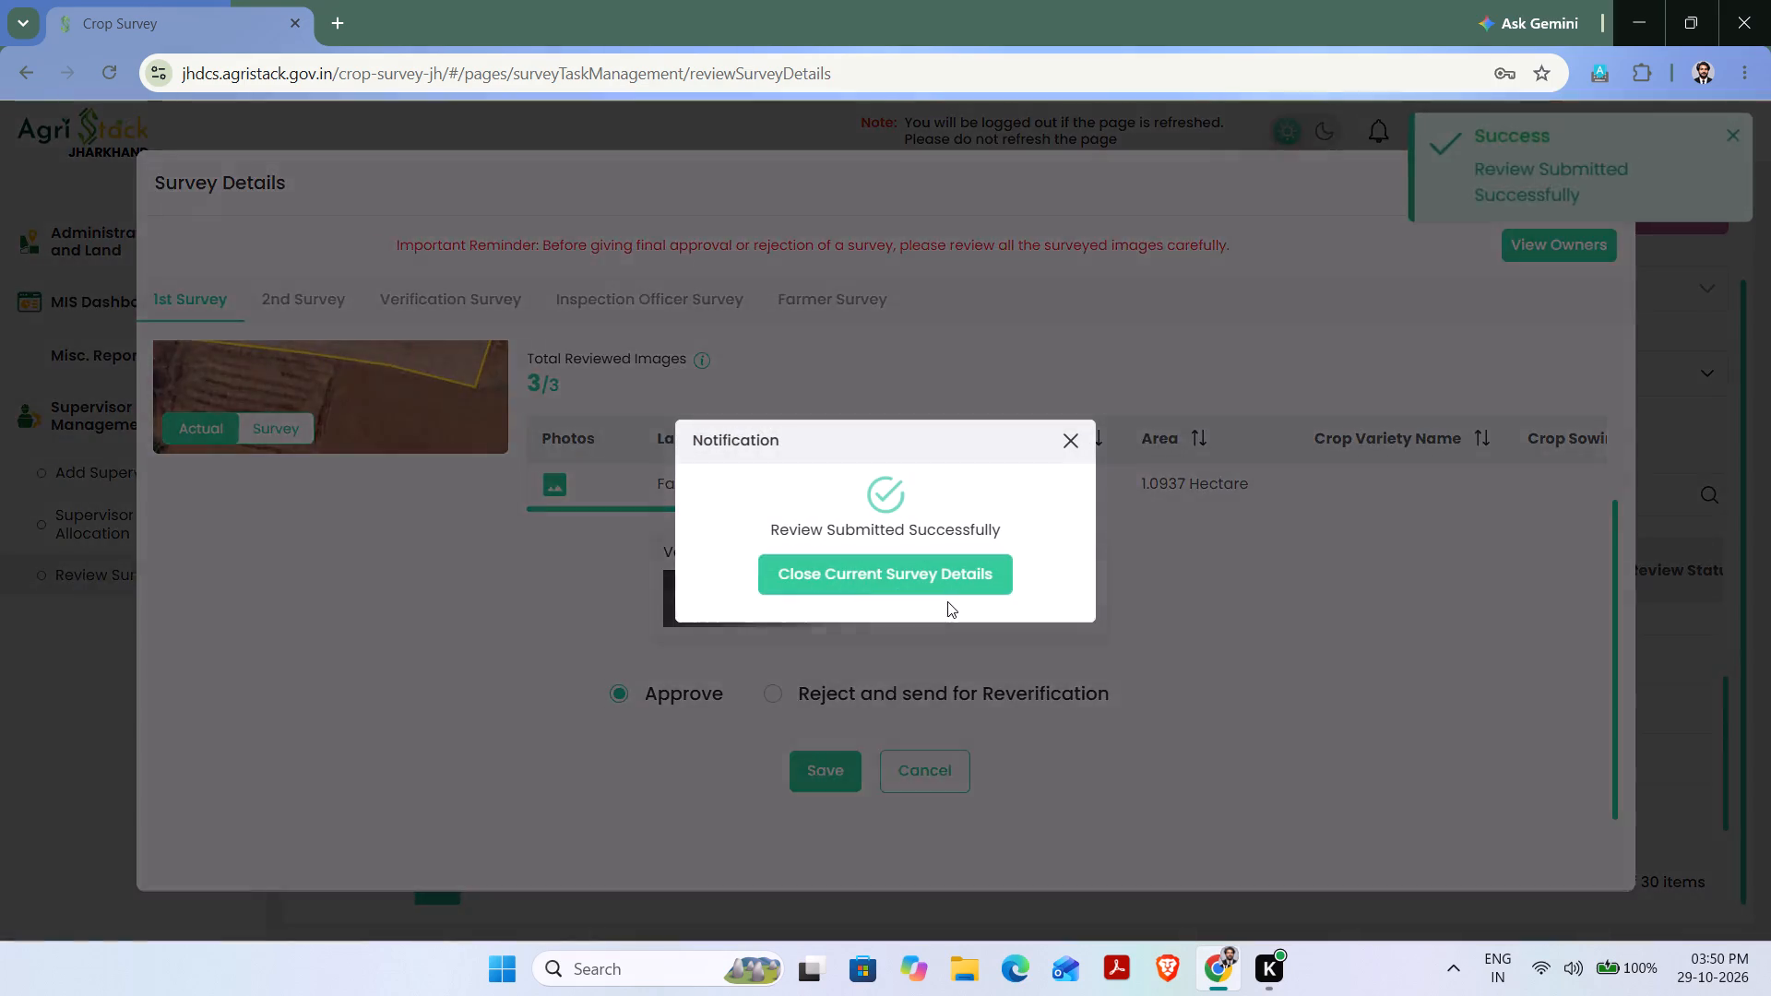
click(944, 572)
Open the record for survey number 84 and approve all three photos of its 0.3944-hectare Fallow area.
click(330, 810)
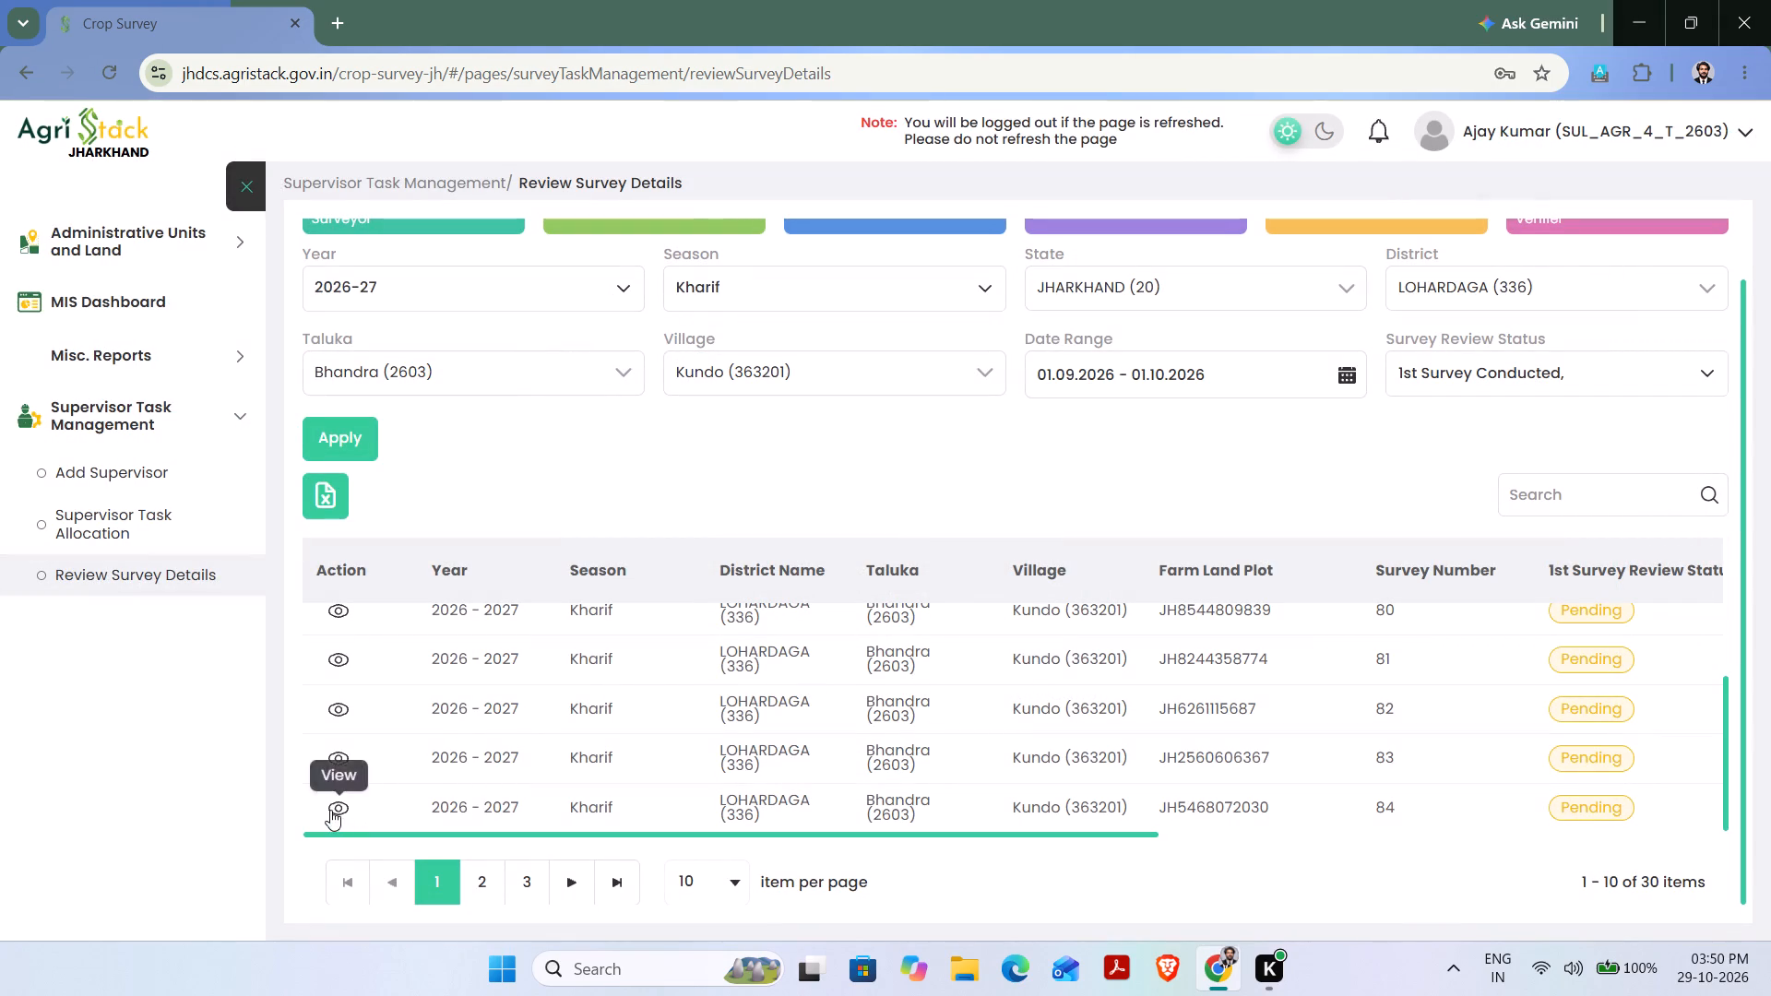
click(552, 735)
click(751, 814)
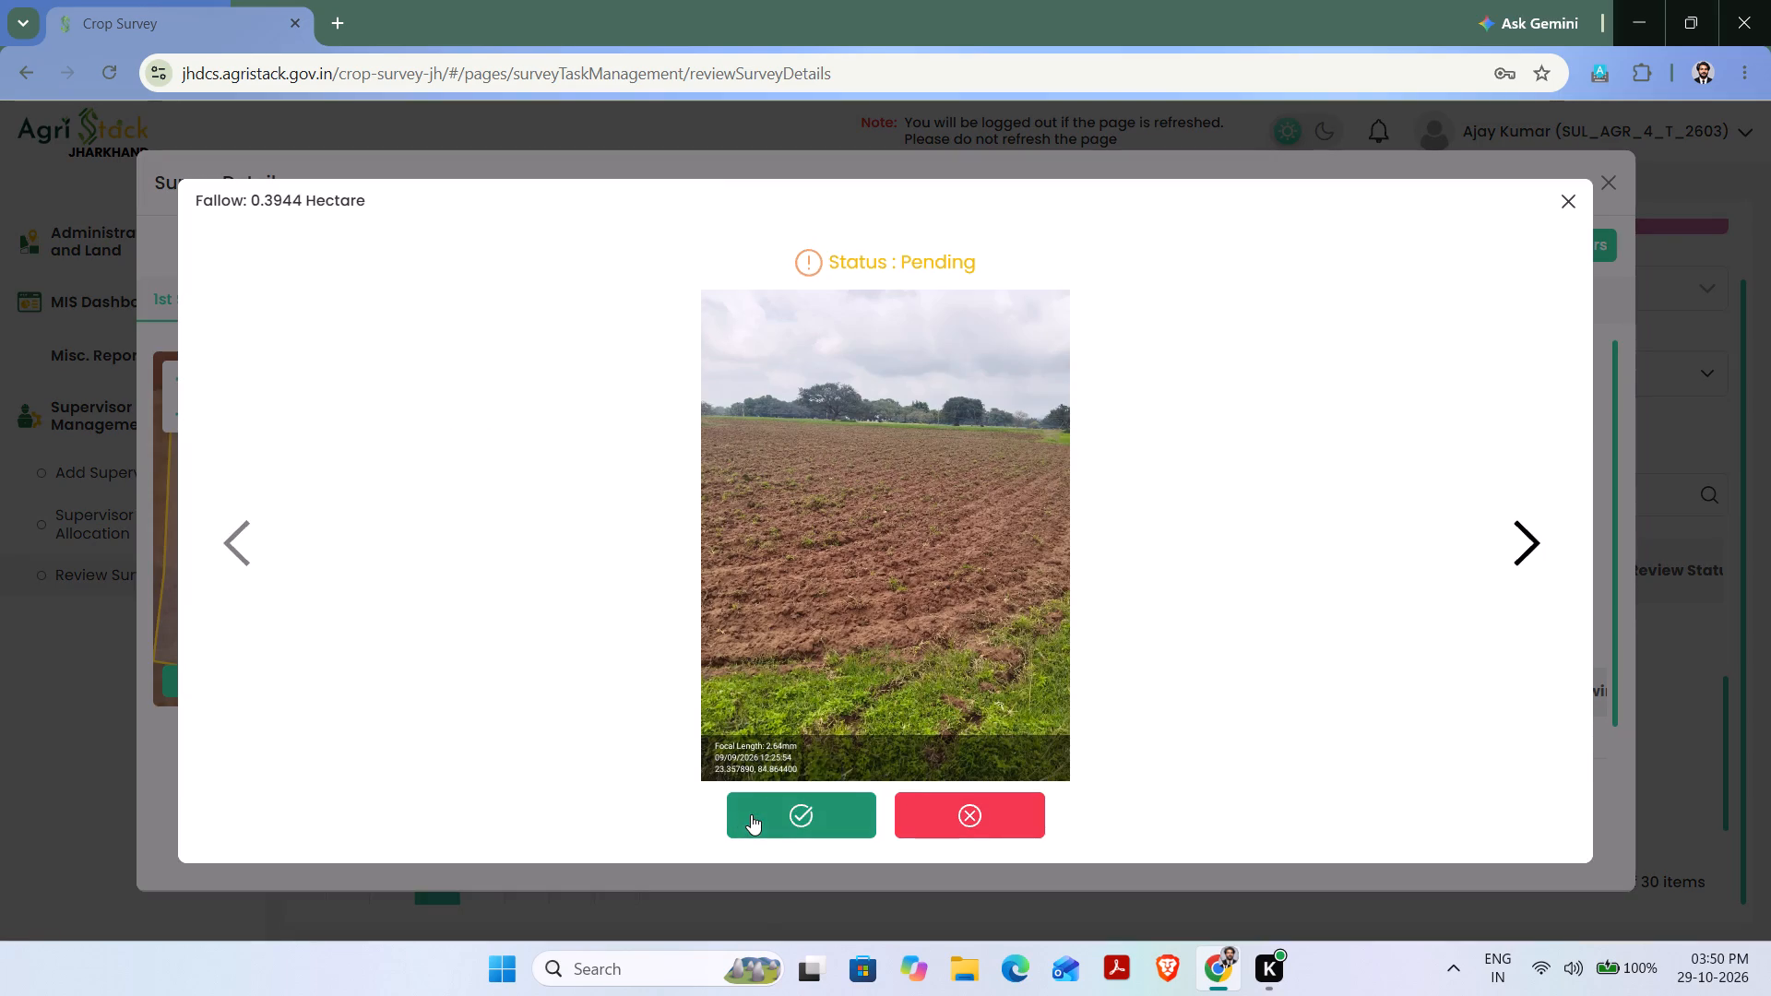
drag(906, 691, 817, 702)
click(786, 803)
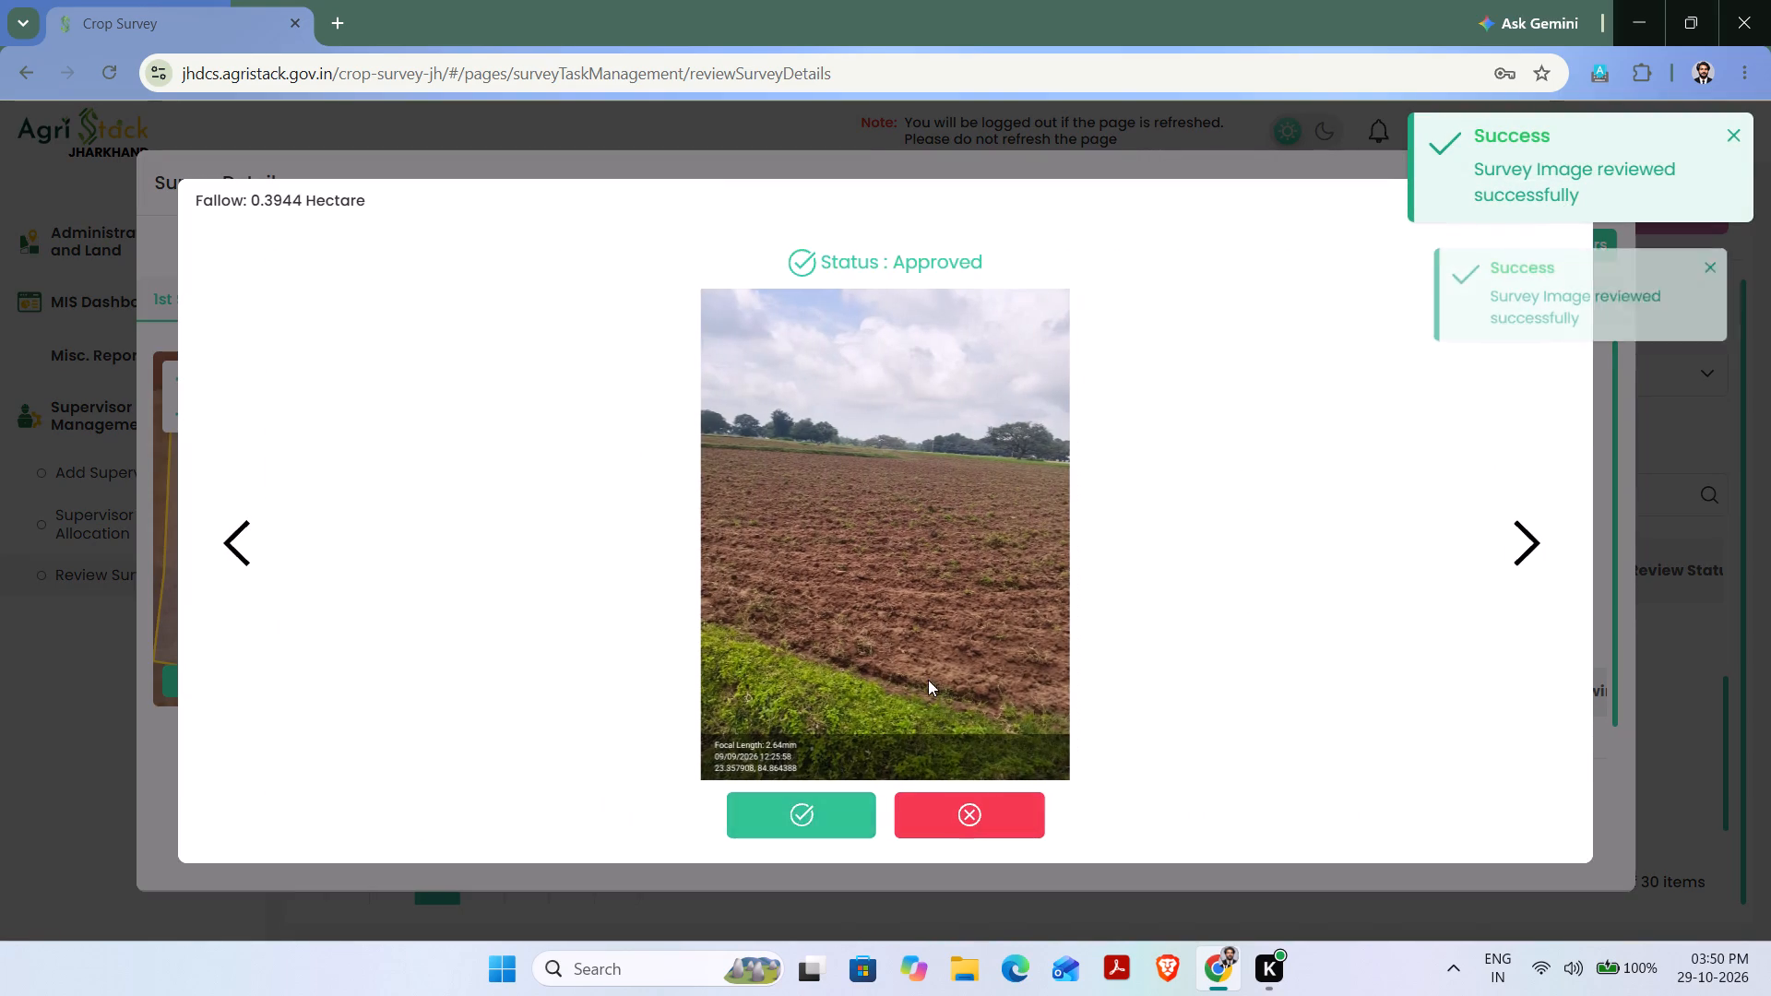
drag(903, 682, 791, 714)
click(762, 809)
drag(911, 649, 870, 657)
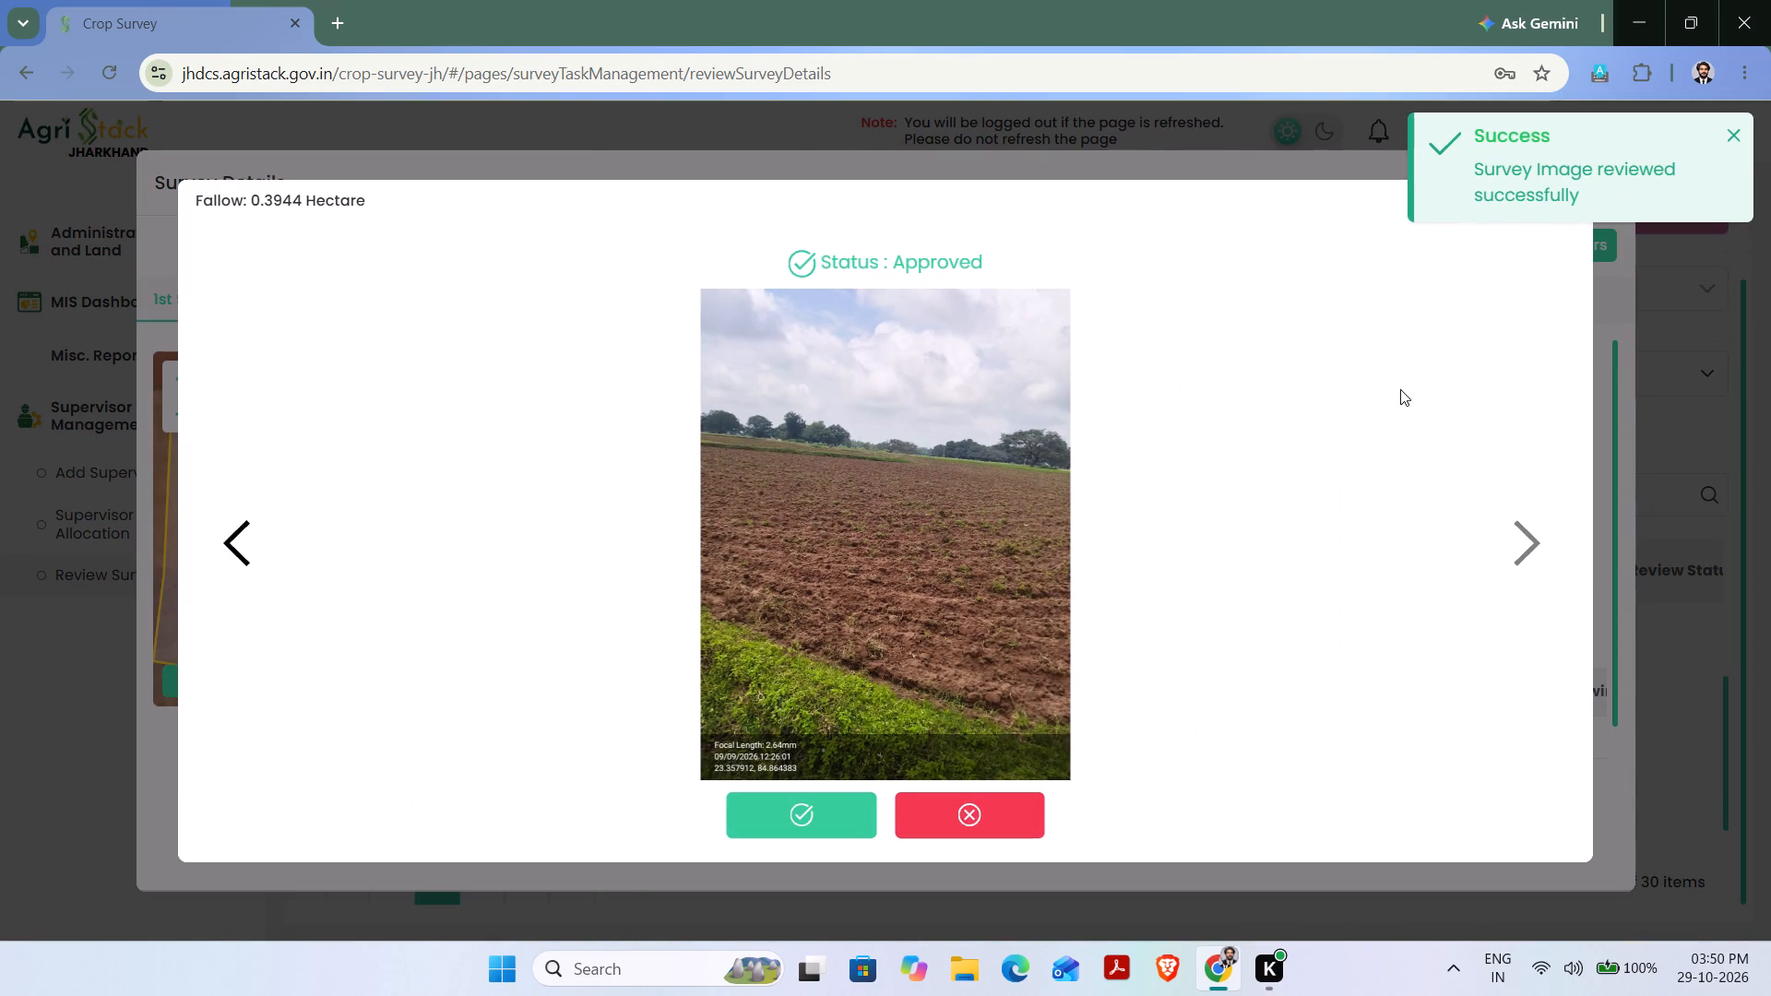
click(1570, 206)
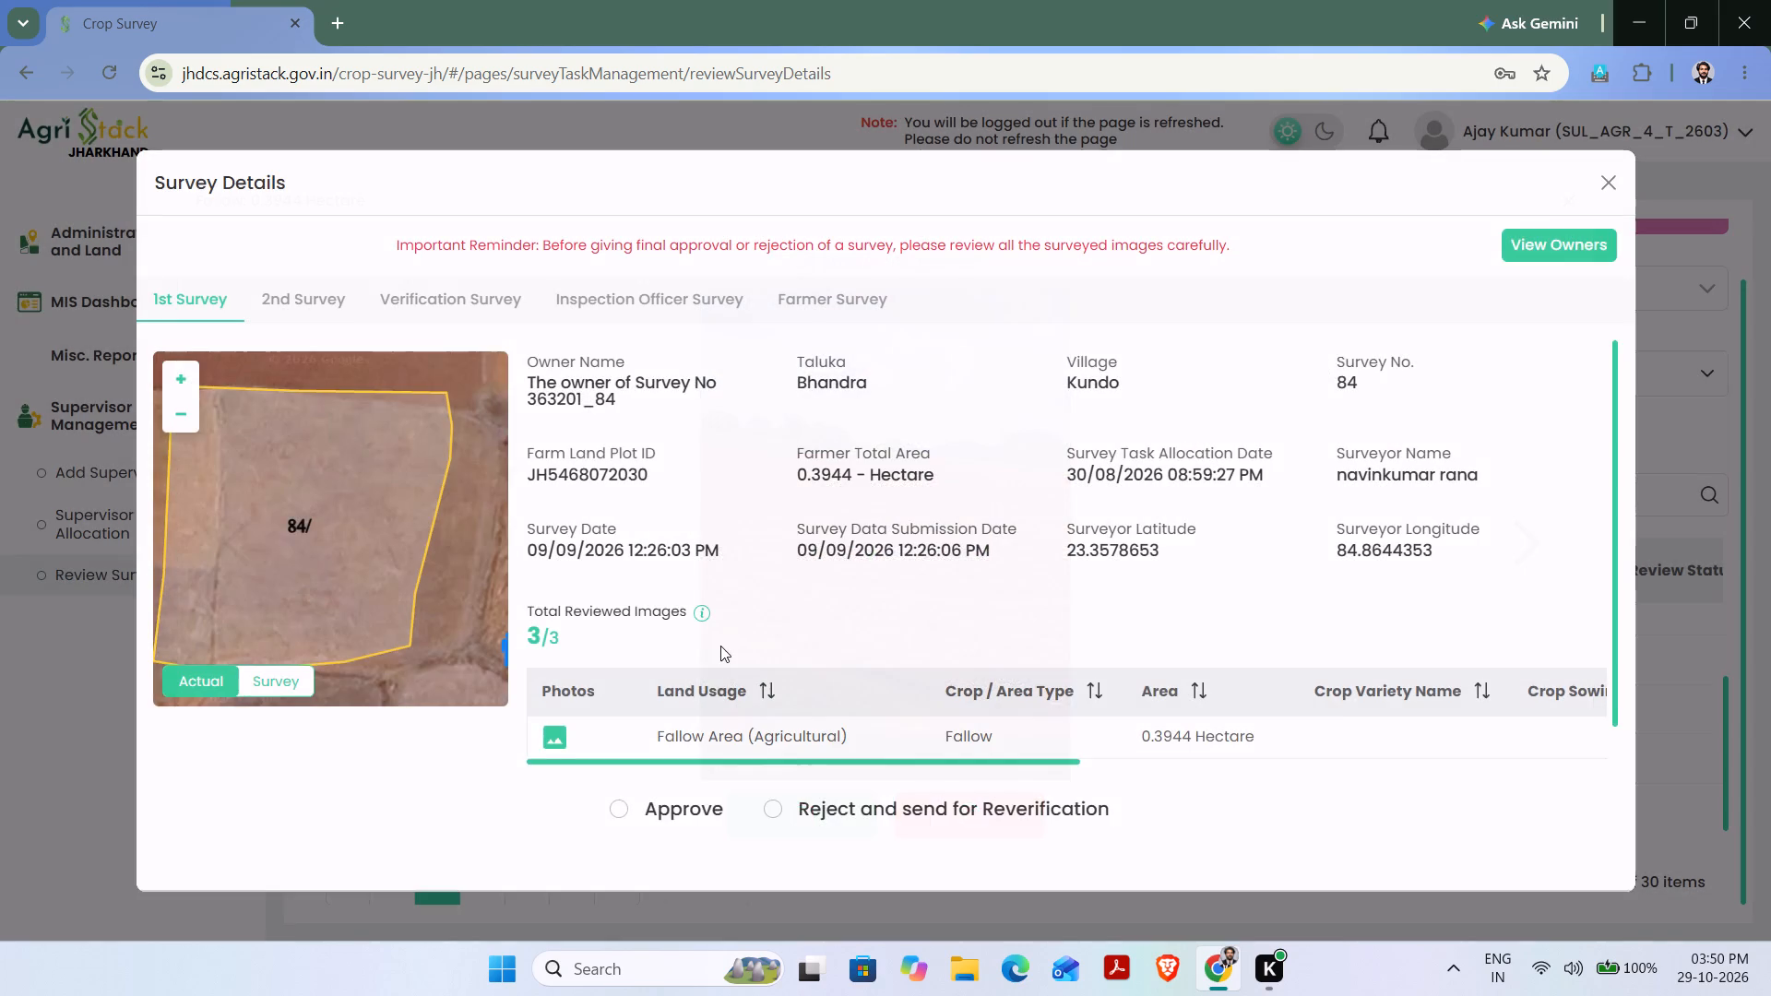
Mark the first survey of survey number 84 as Approve, save the review and close its details.
scroll(720, 646, down, 1)
click(661, 683)
click(829, 772)
click(913, 599)
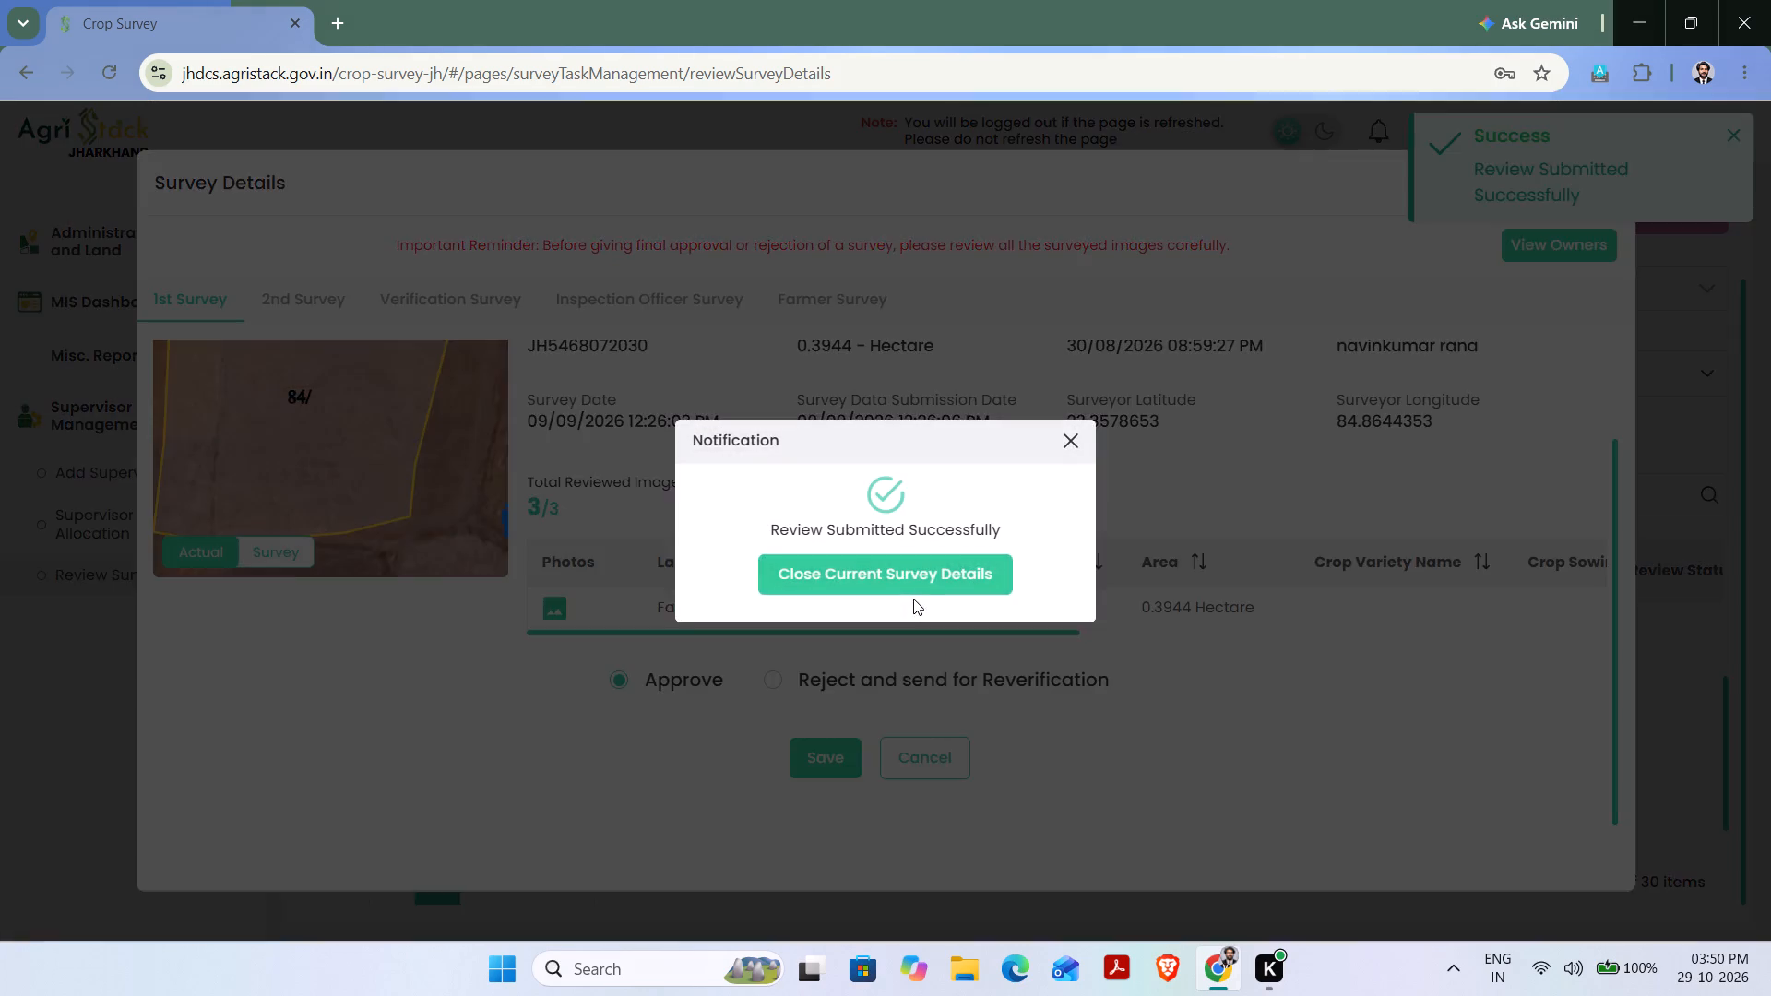
click(909, 578)
Open the record for survey number 83 and approve all three photos of its 0.6463-hectare Fallow area.
click(333, 759)
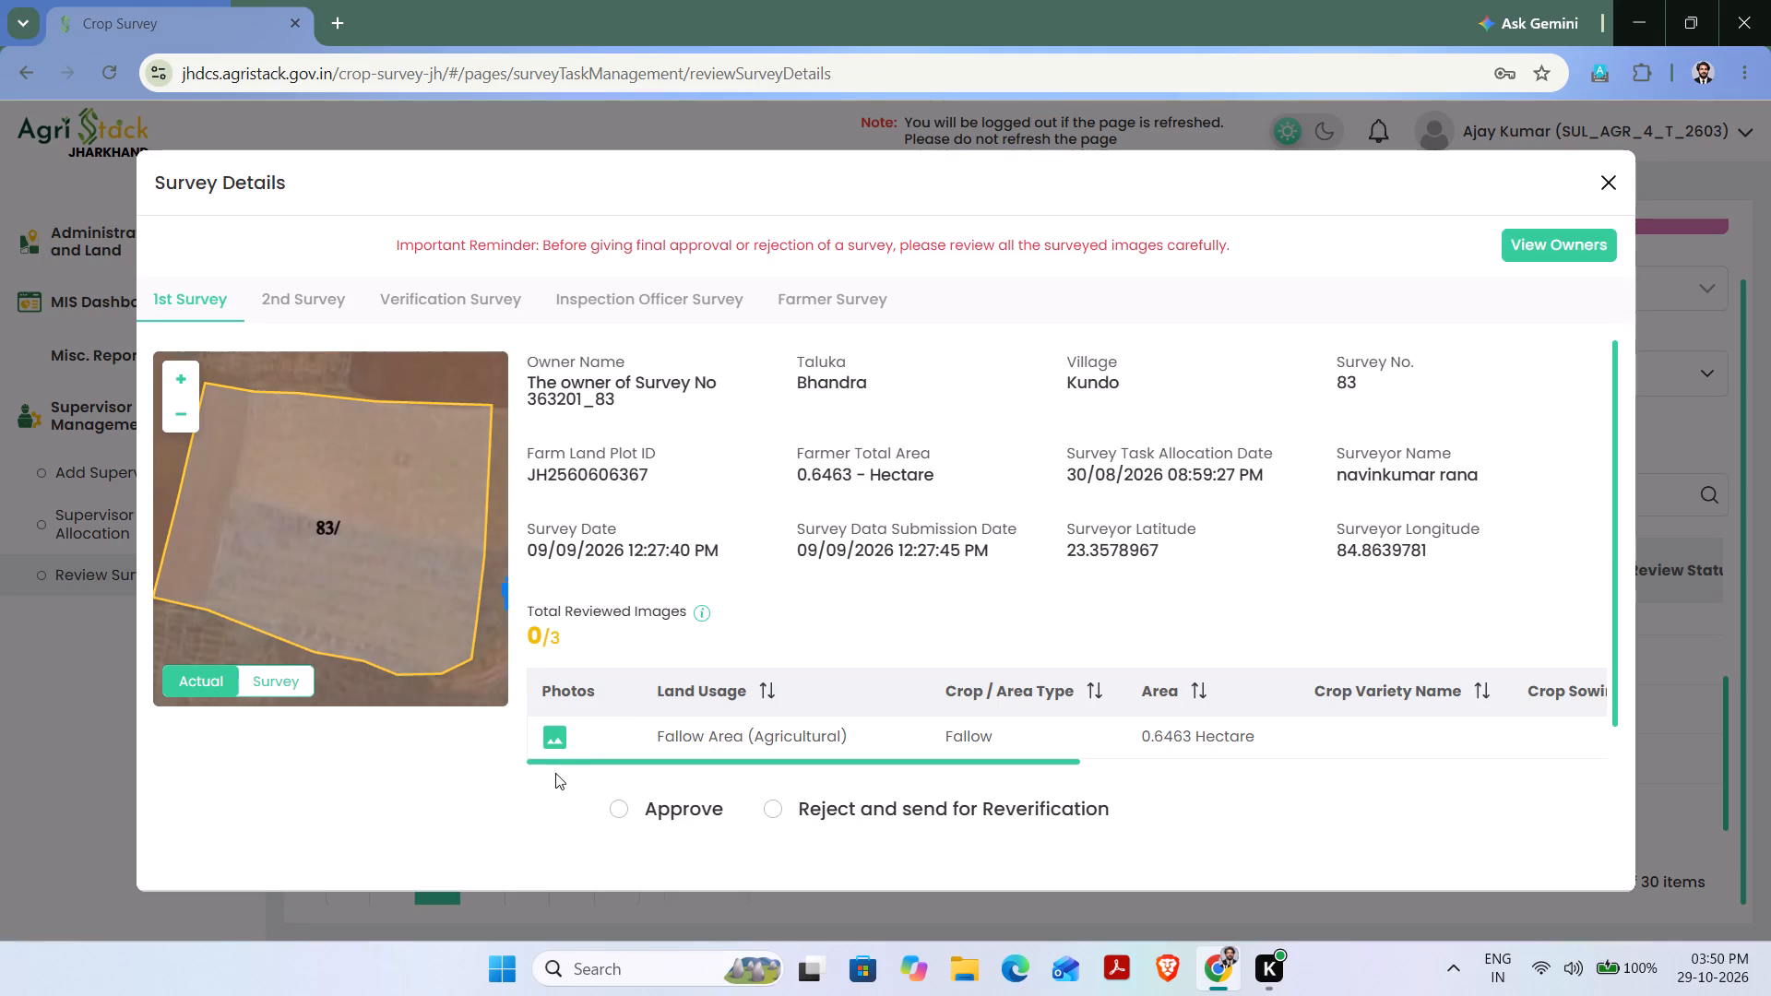
click(560, 746)
click(752, 821)
drag(897, 710, 780, 728)
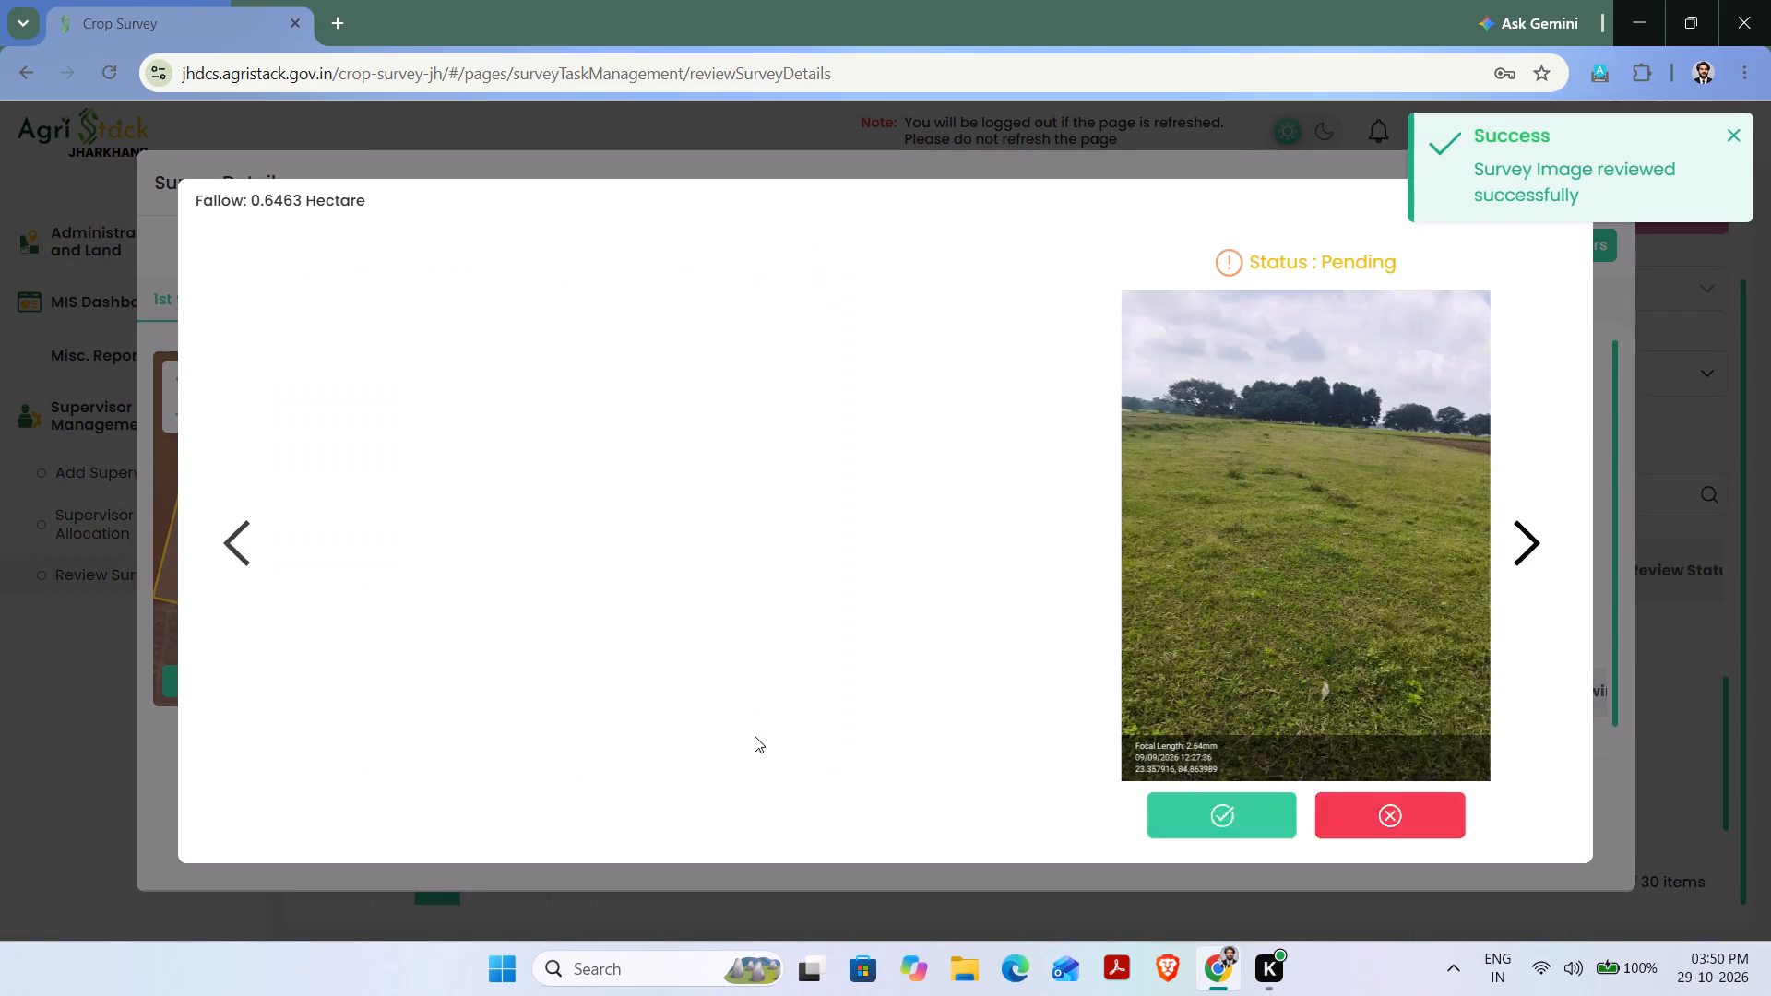
click(755, 813)
drag(901, 700, 782, 718)
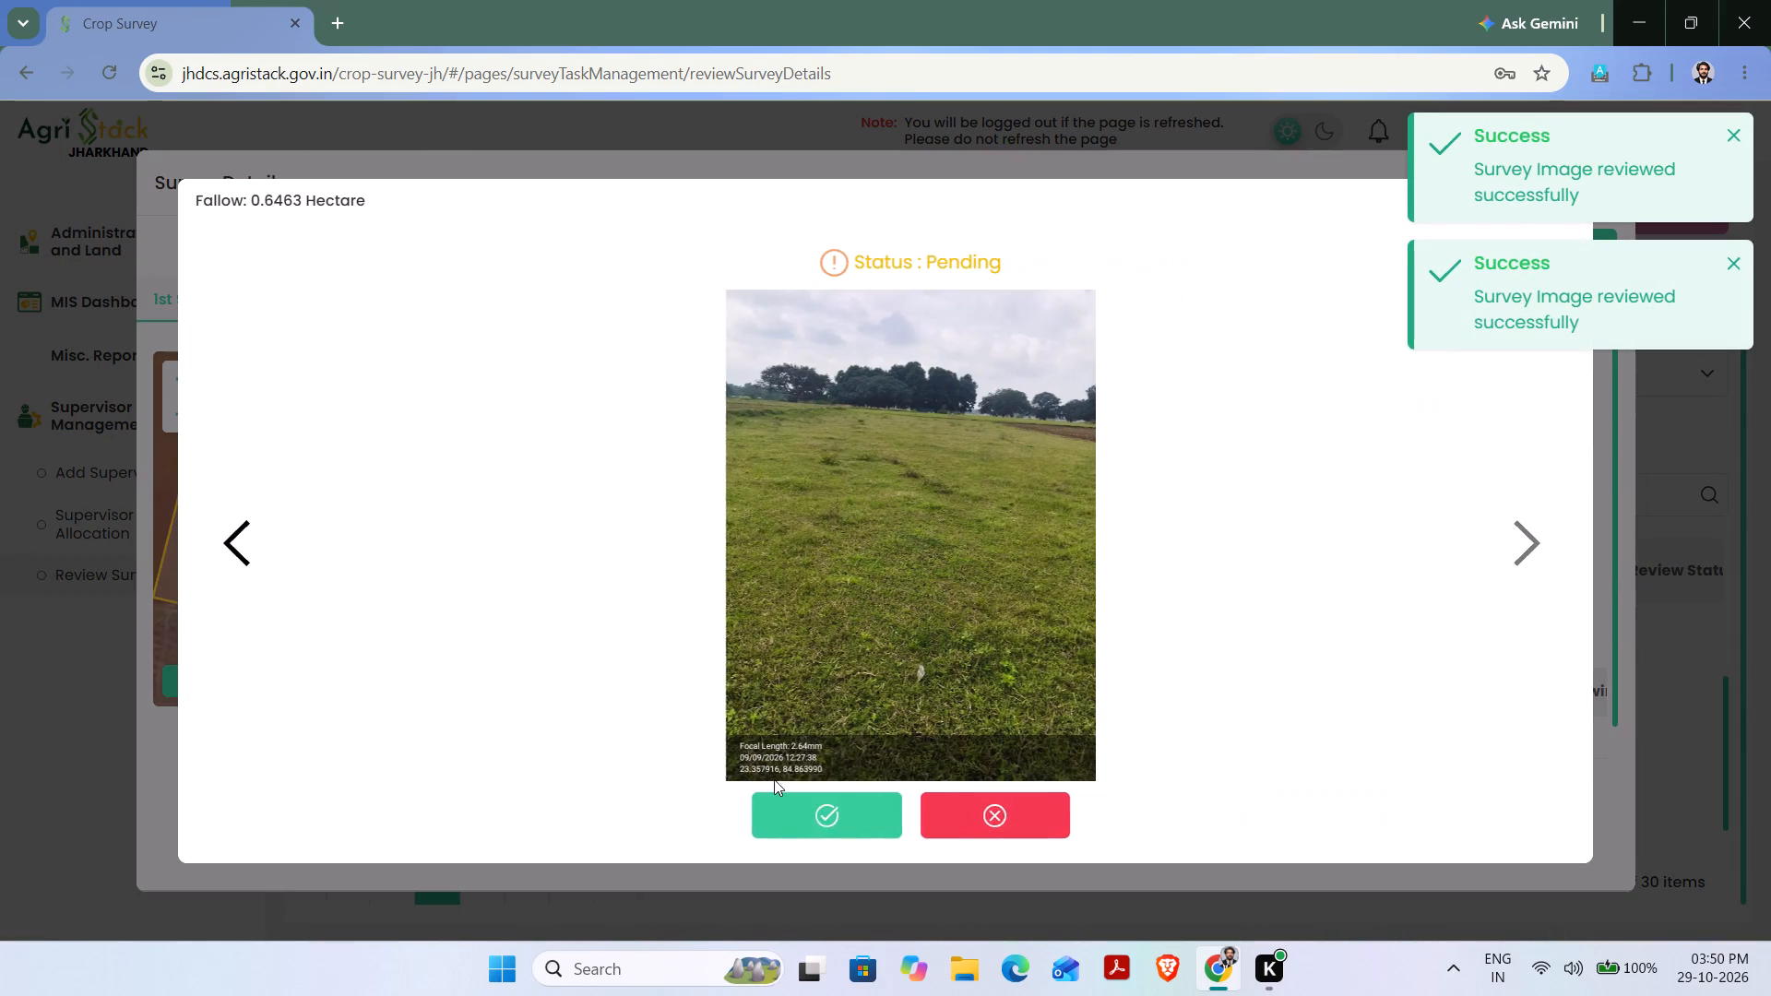
click(773, 805)
drag(909, 679, 861, 681)
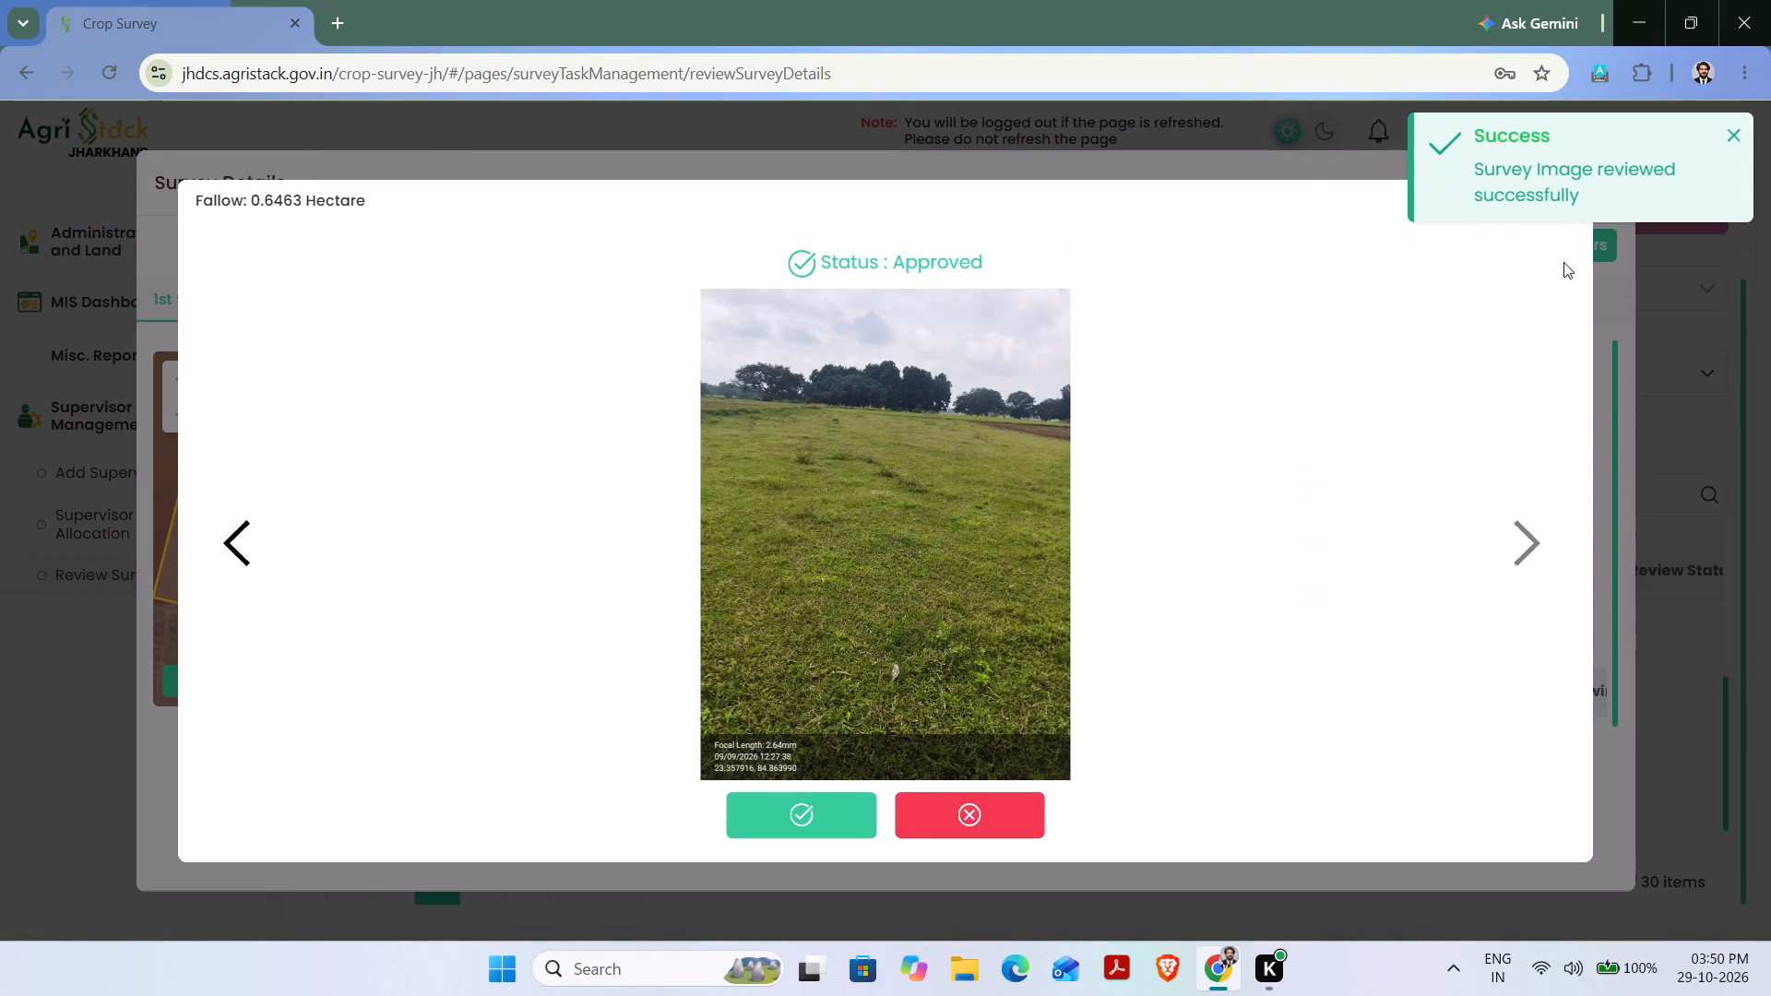
click(1572, 203)
Mark the first survey of survey number 83 as Approve, save the review and close its details.
scroll(792, 615, down, 1)
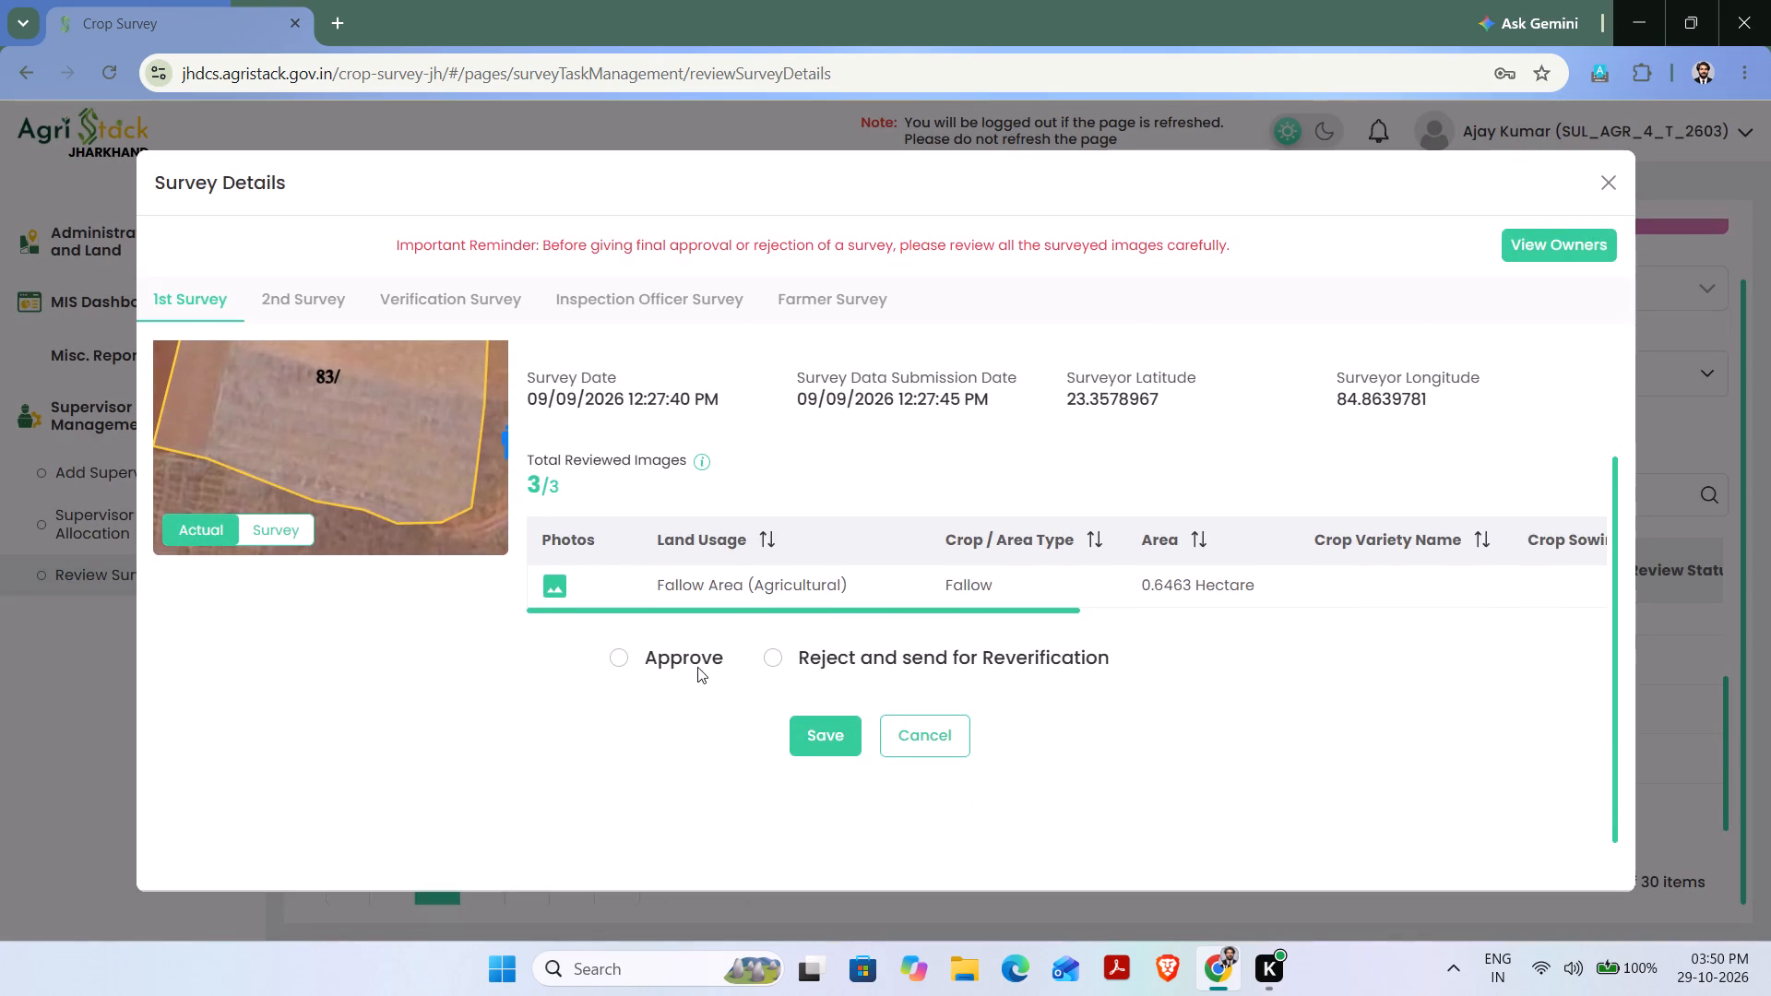
click(695, 664)
click(814, 736)
click(928, 549)
click(920, 563)
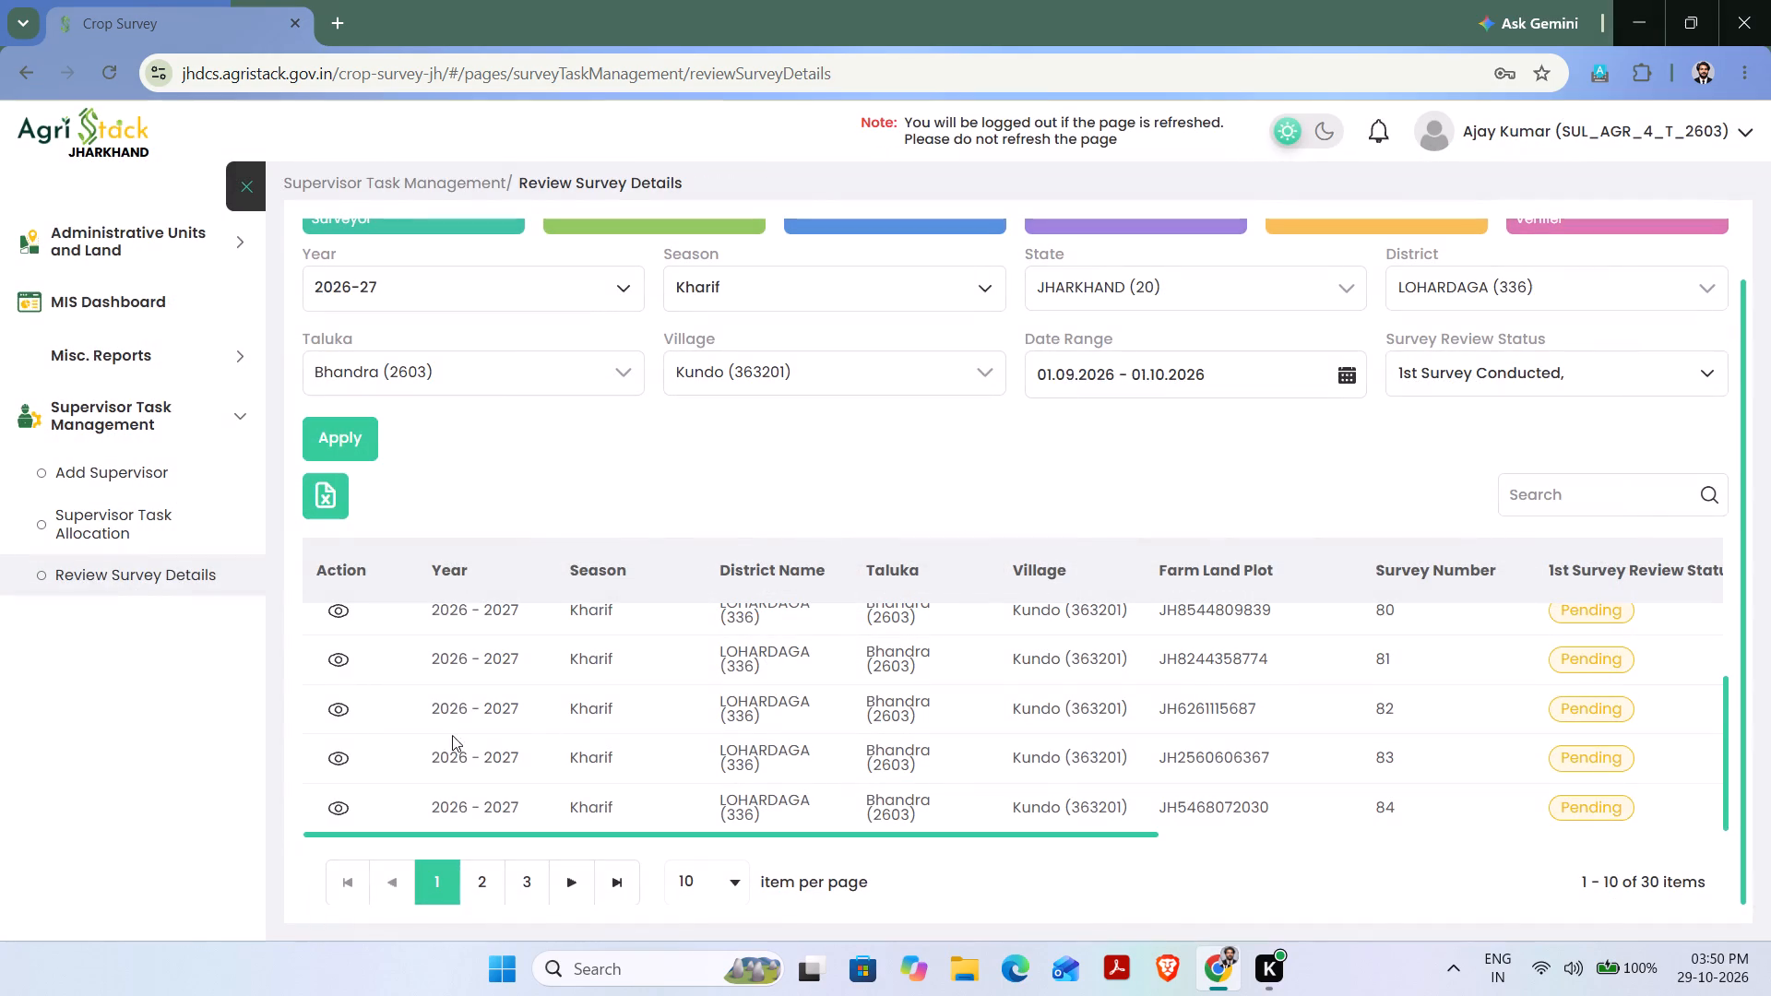
Open the record for survey number 82 and approve all three photos of its 0.648-hectare Fallow area.
click(339, 702)
click(553, 737)
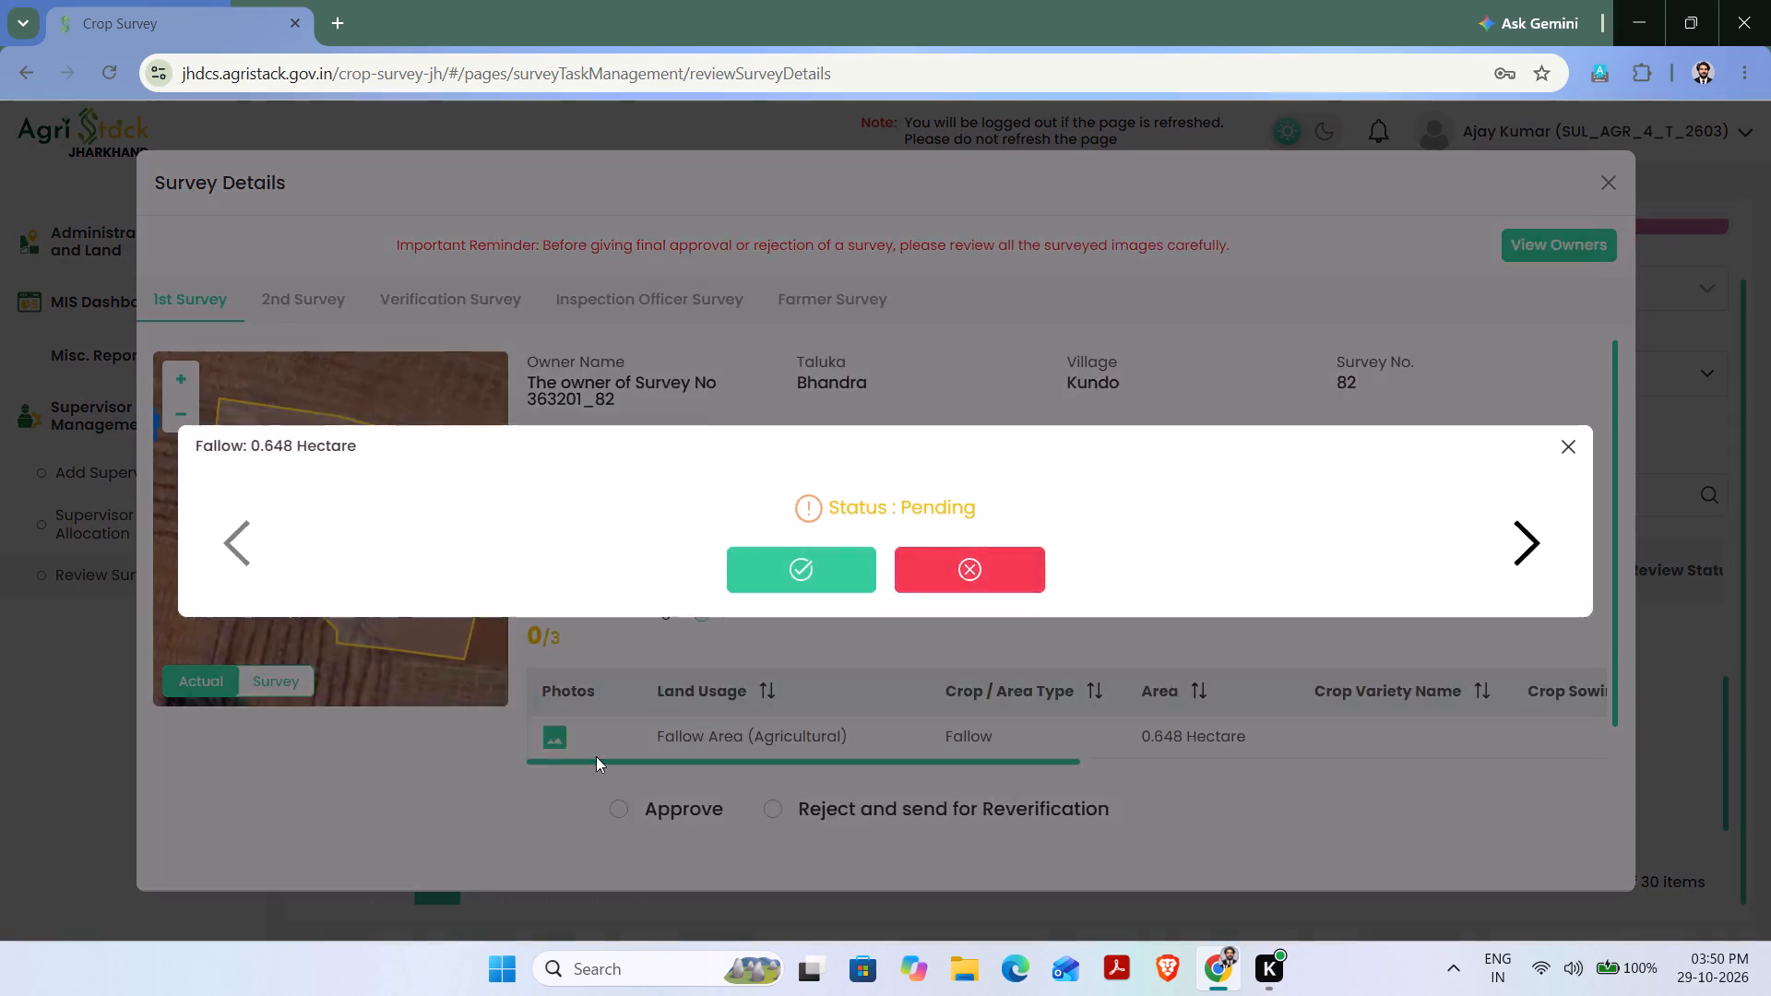
click(738, 812)
drag(877, 716, 787, 736)
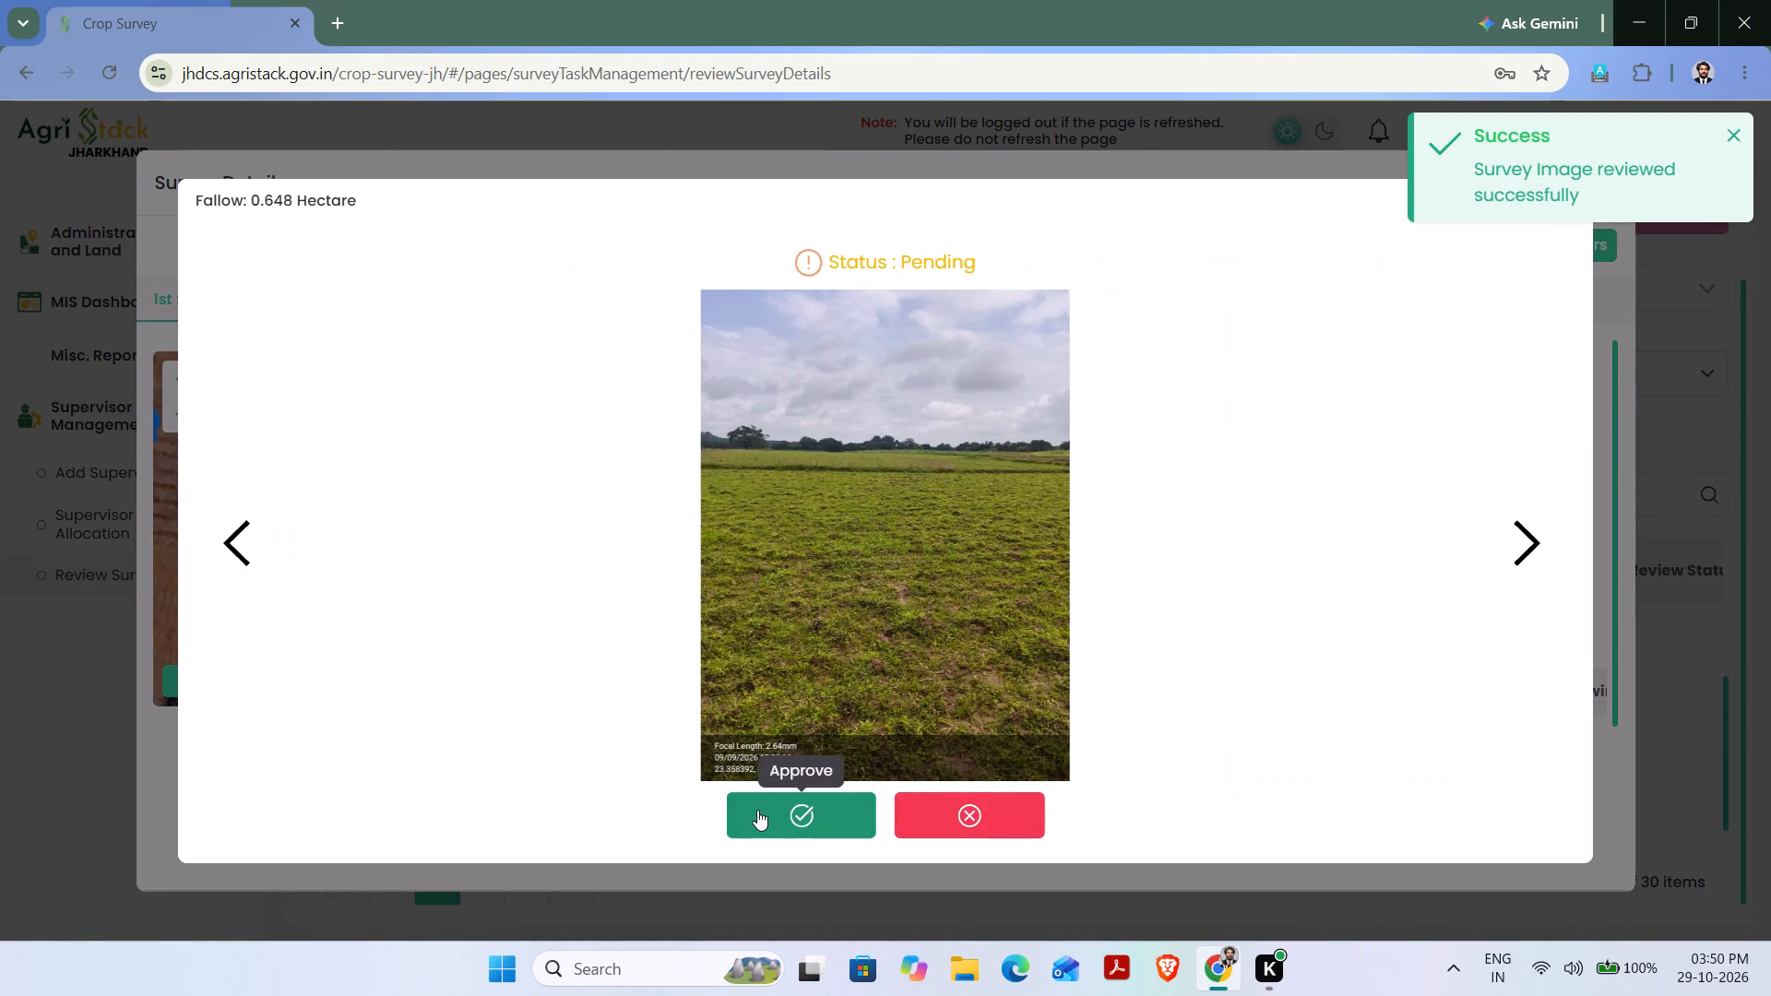
click(757, 807)
drag(907, 694, 823, 711)
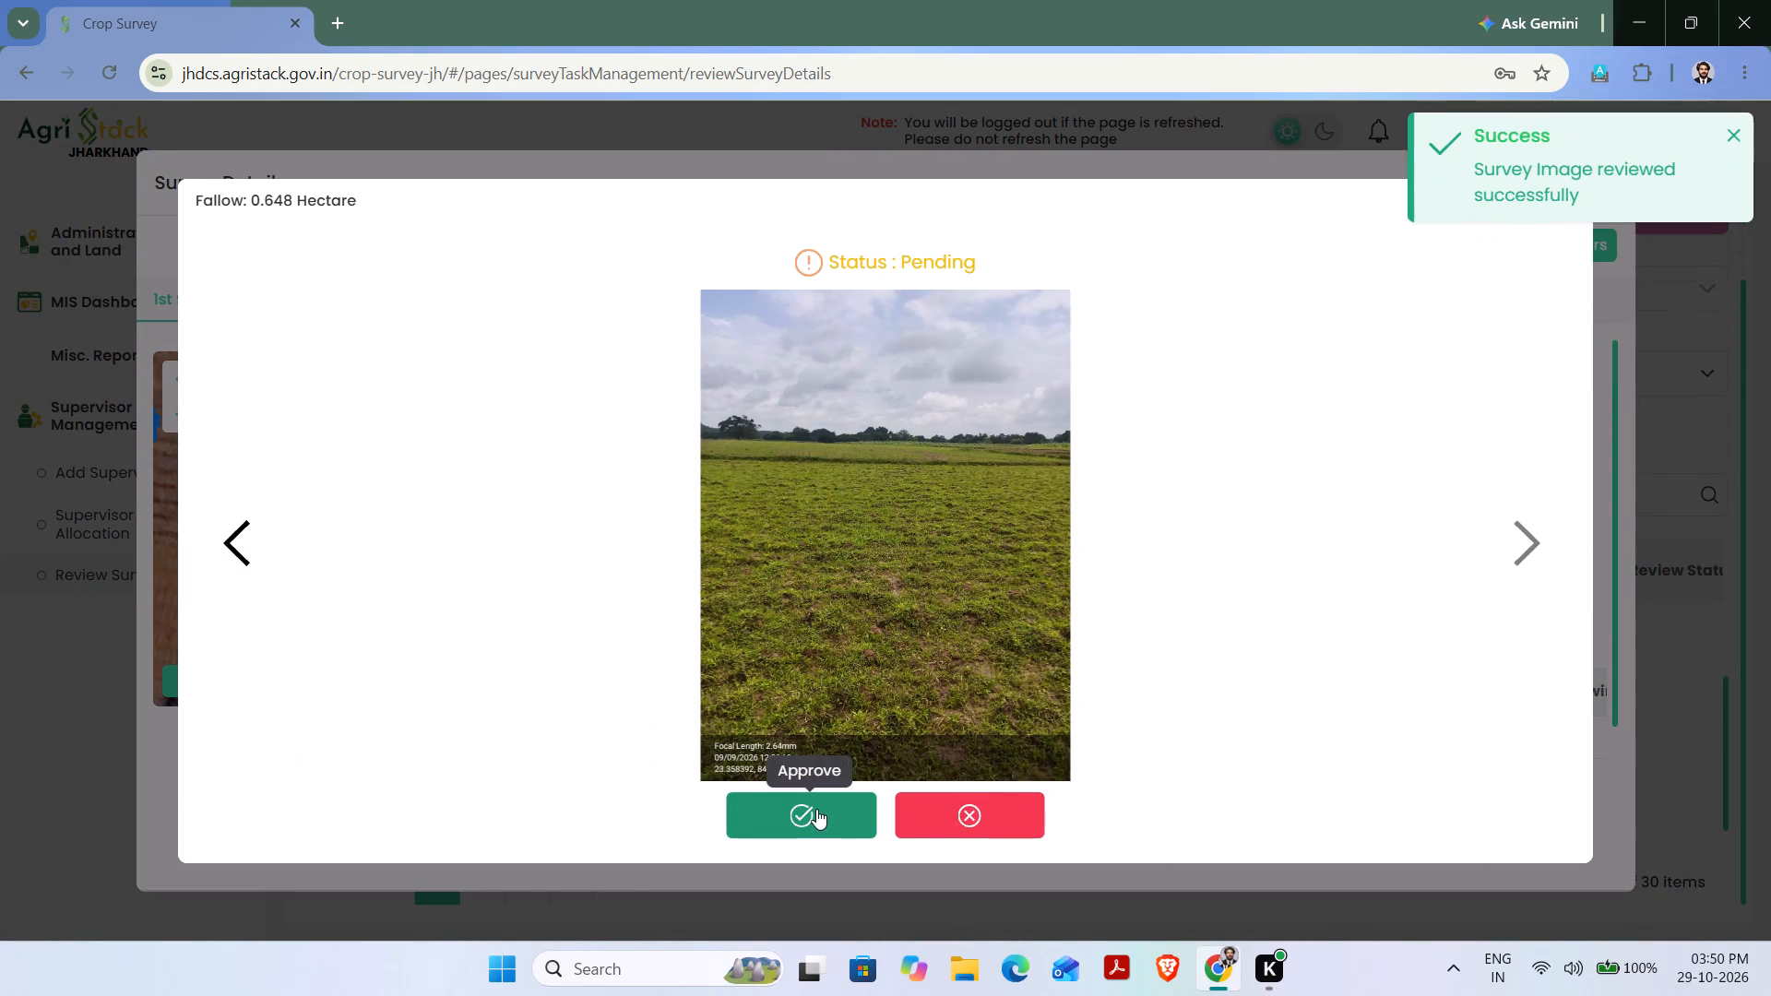
click(816, 809)
drag(927, 710, 843, 718)
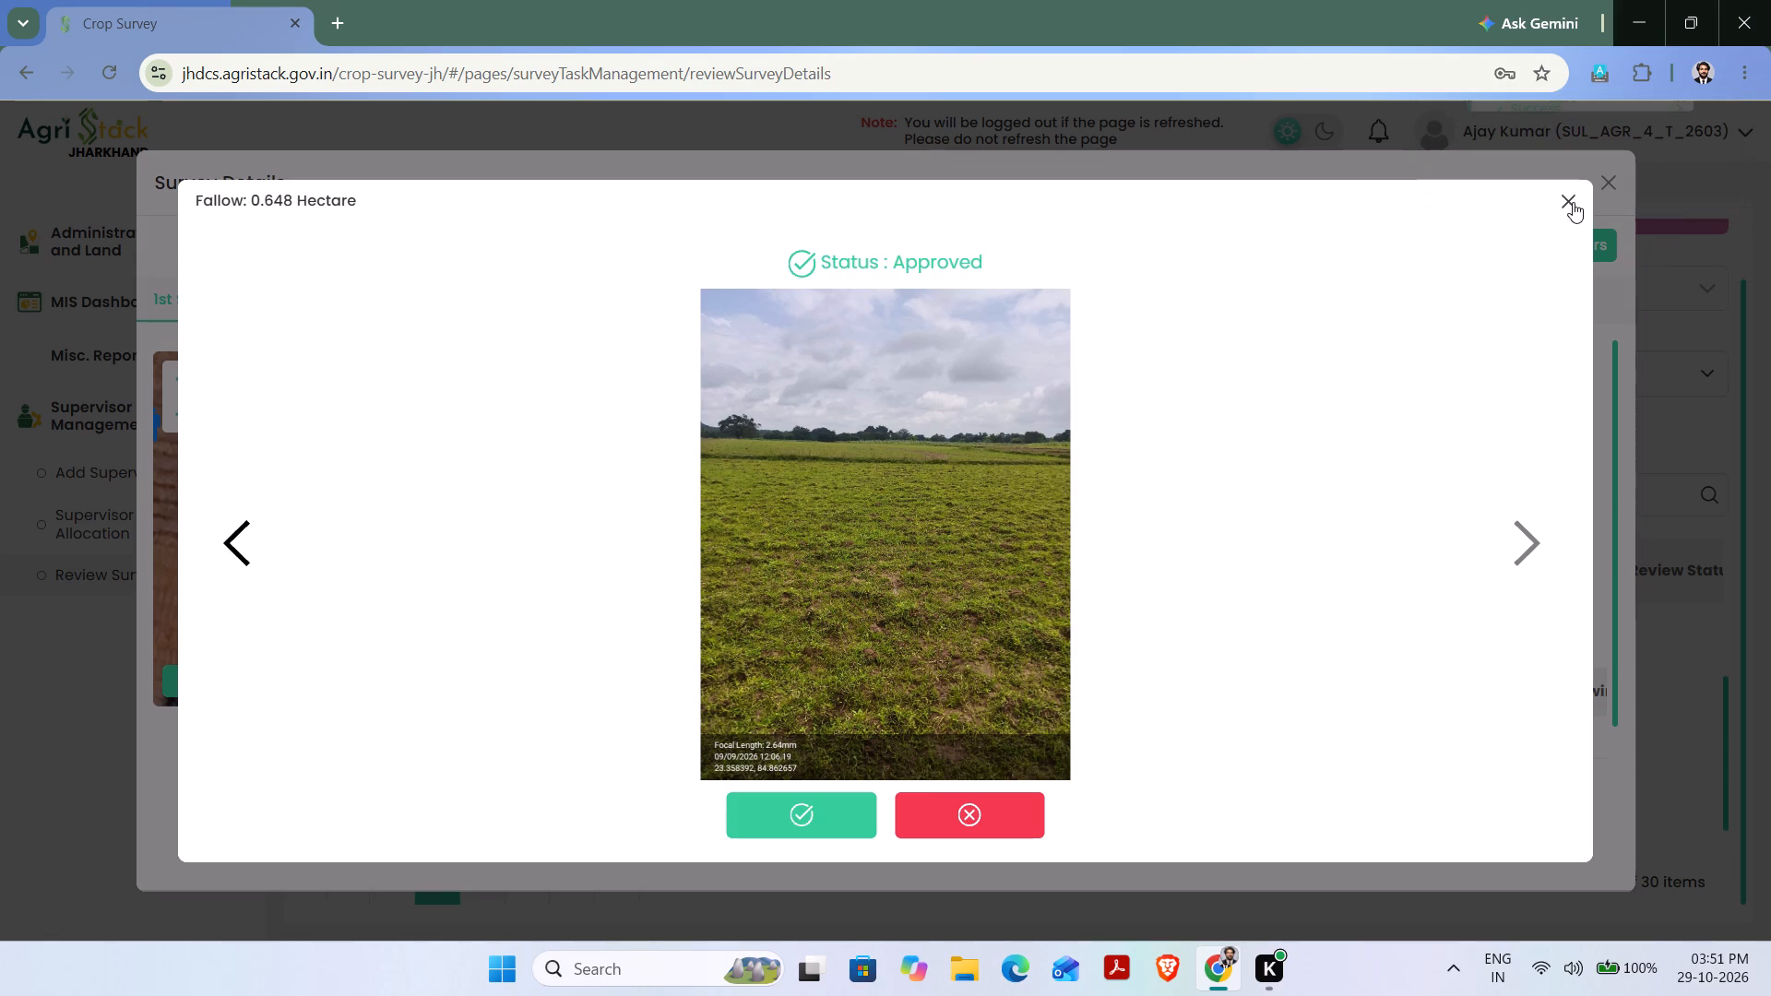
click(1567, 201)
Mark the first survey of survey number 82 as Approve, save the review and close its details.
scroll(749, 667, down, 1)
drag(705, 657, 715, 667)
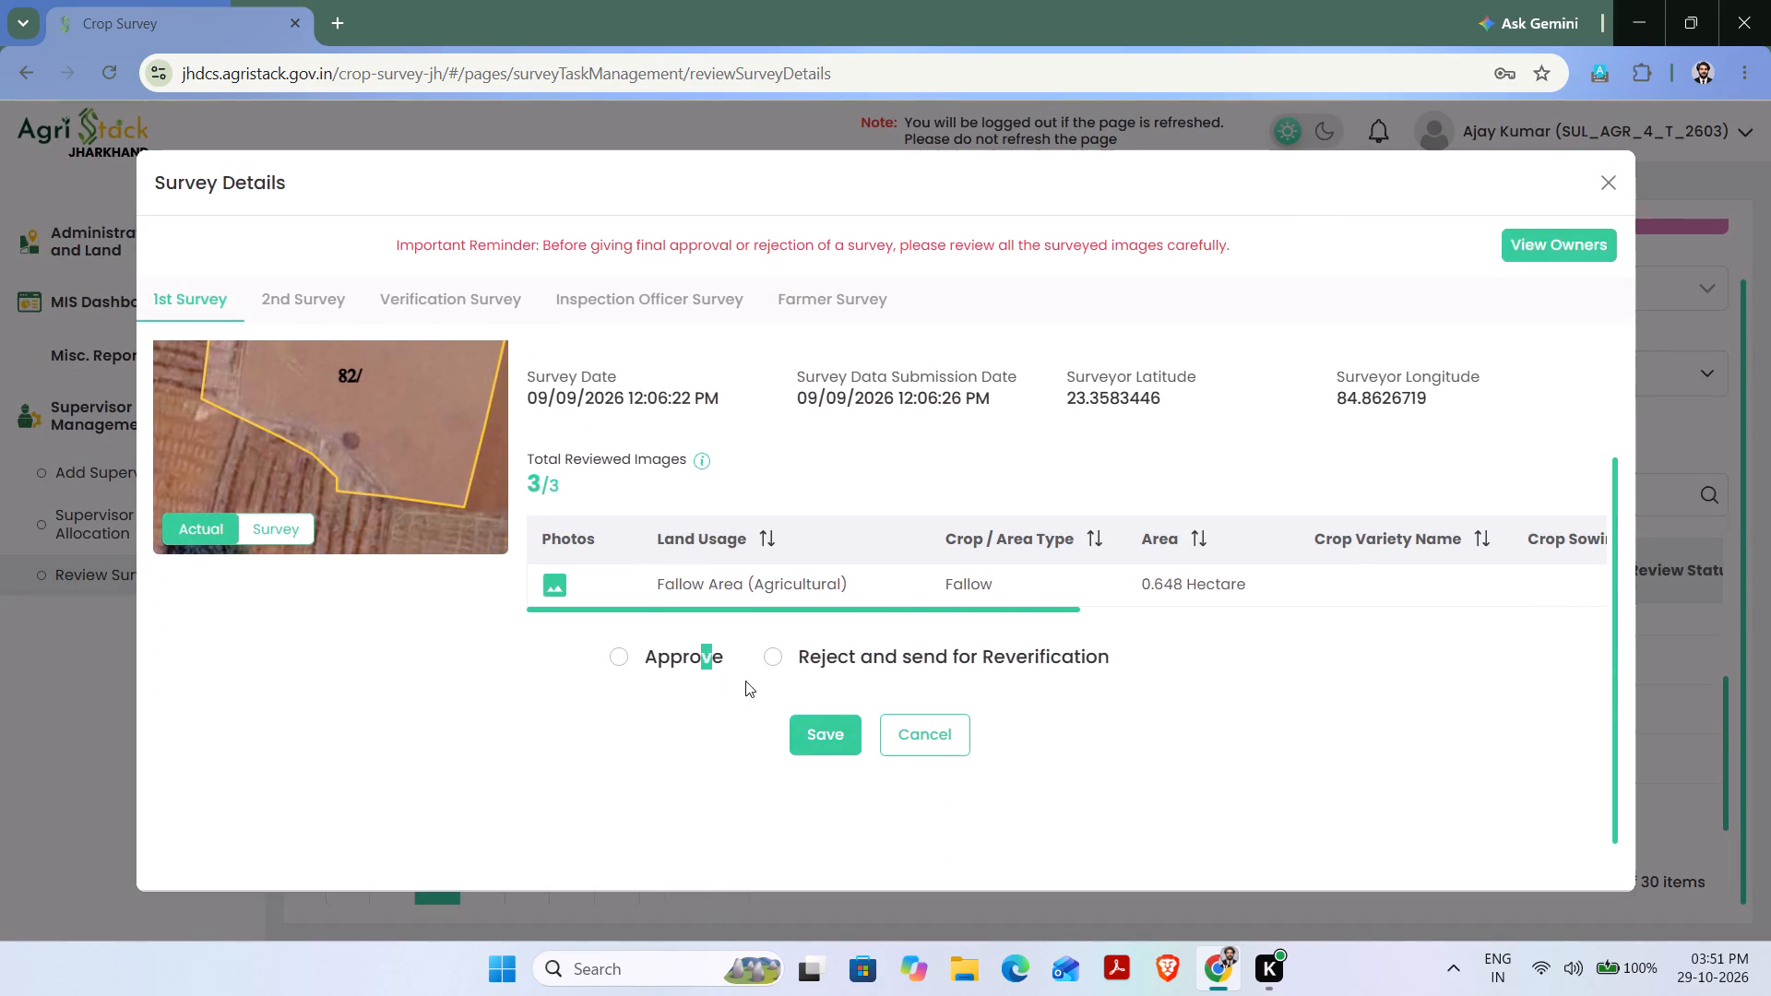
click(679, 661)
click(807, 729)
click(941, 561)
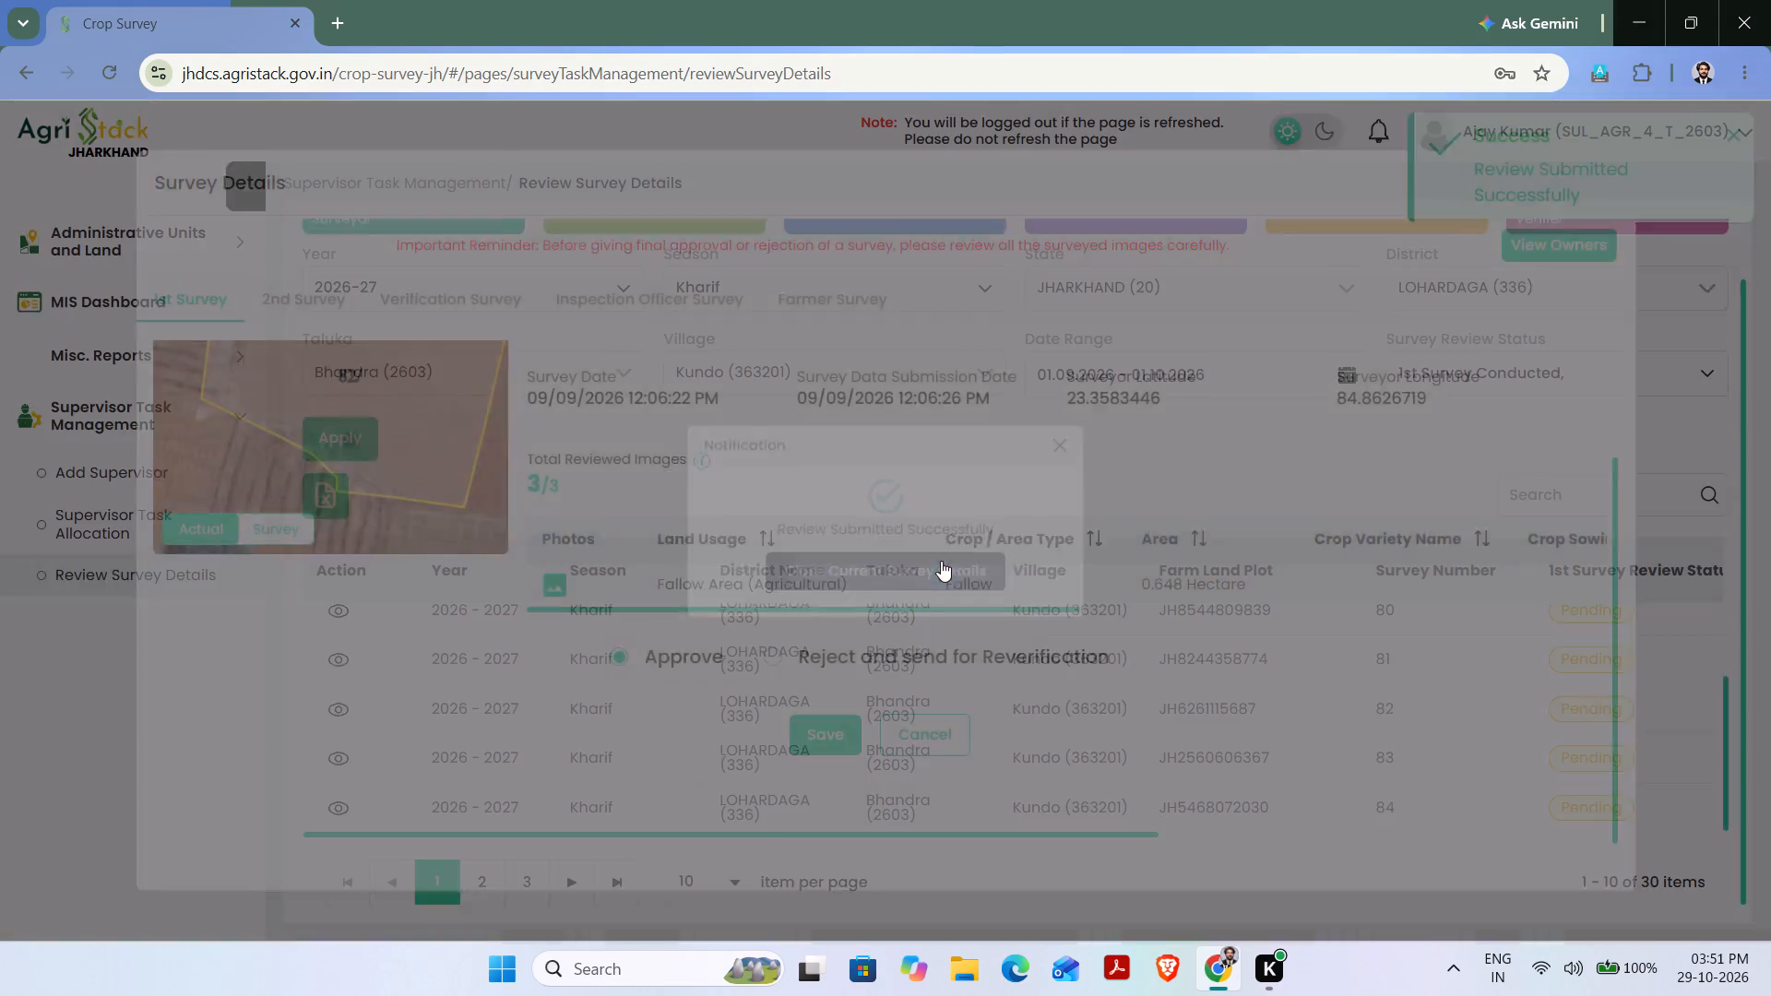
click(340, 708)
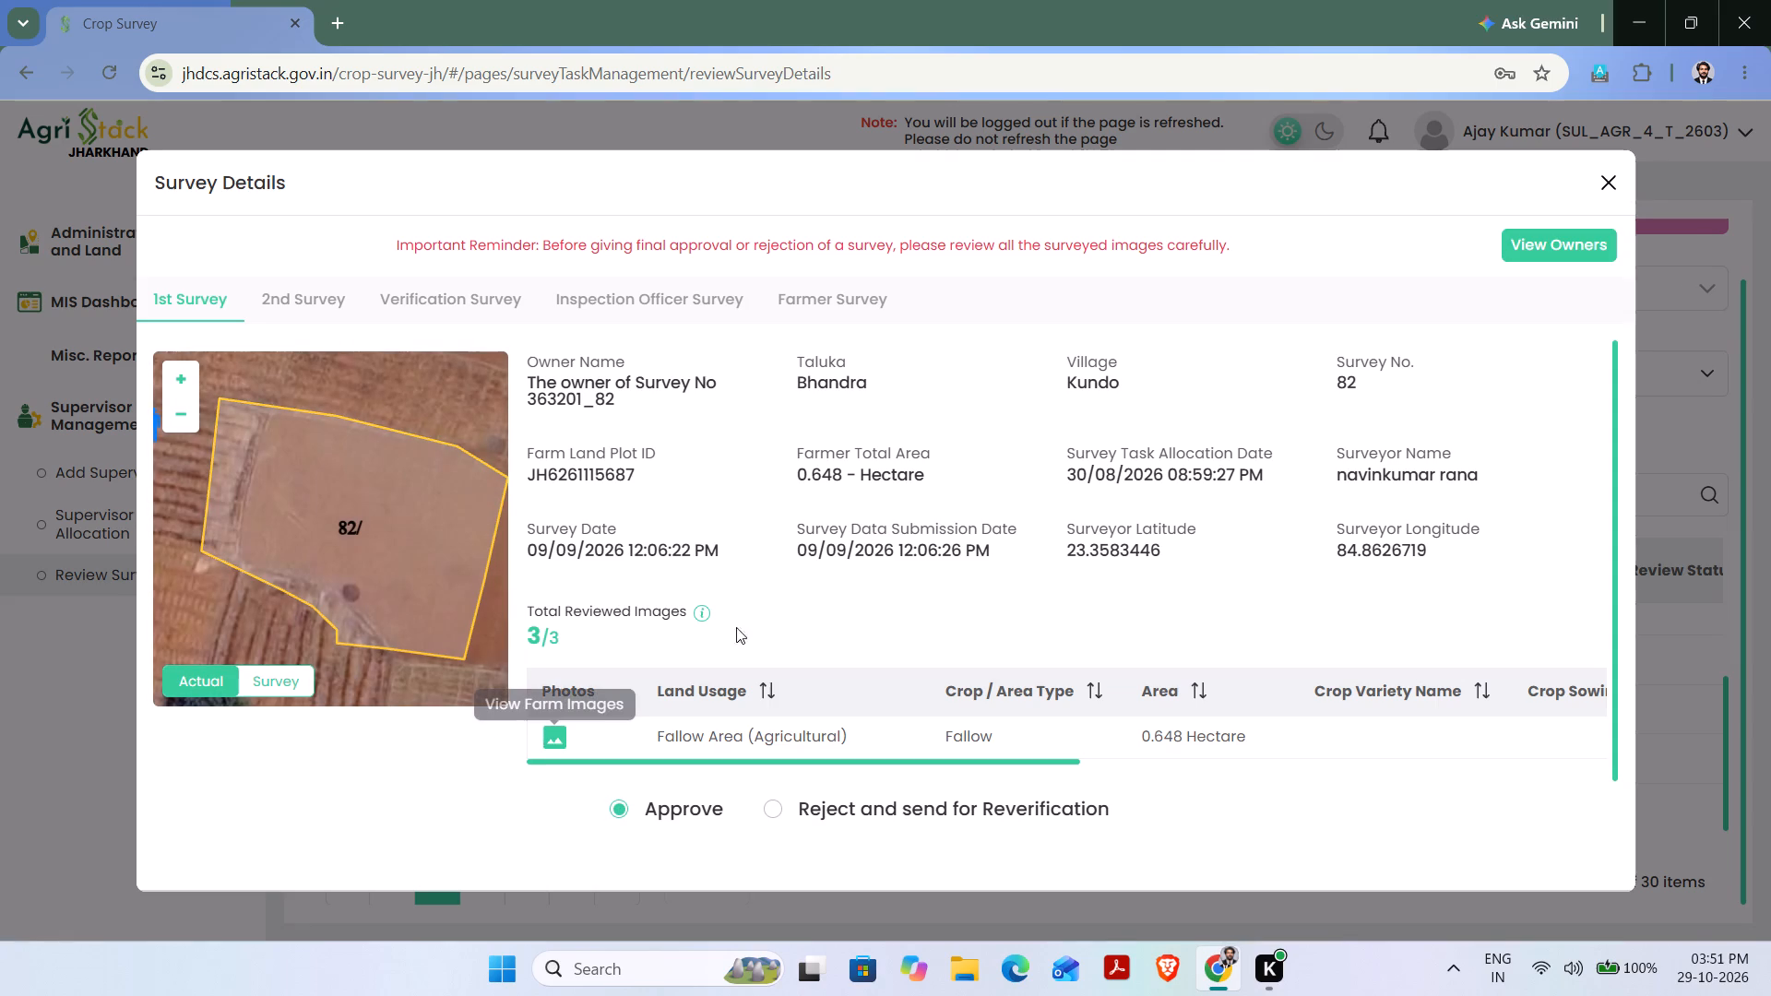
click(1612, 178)
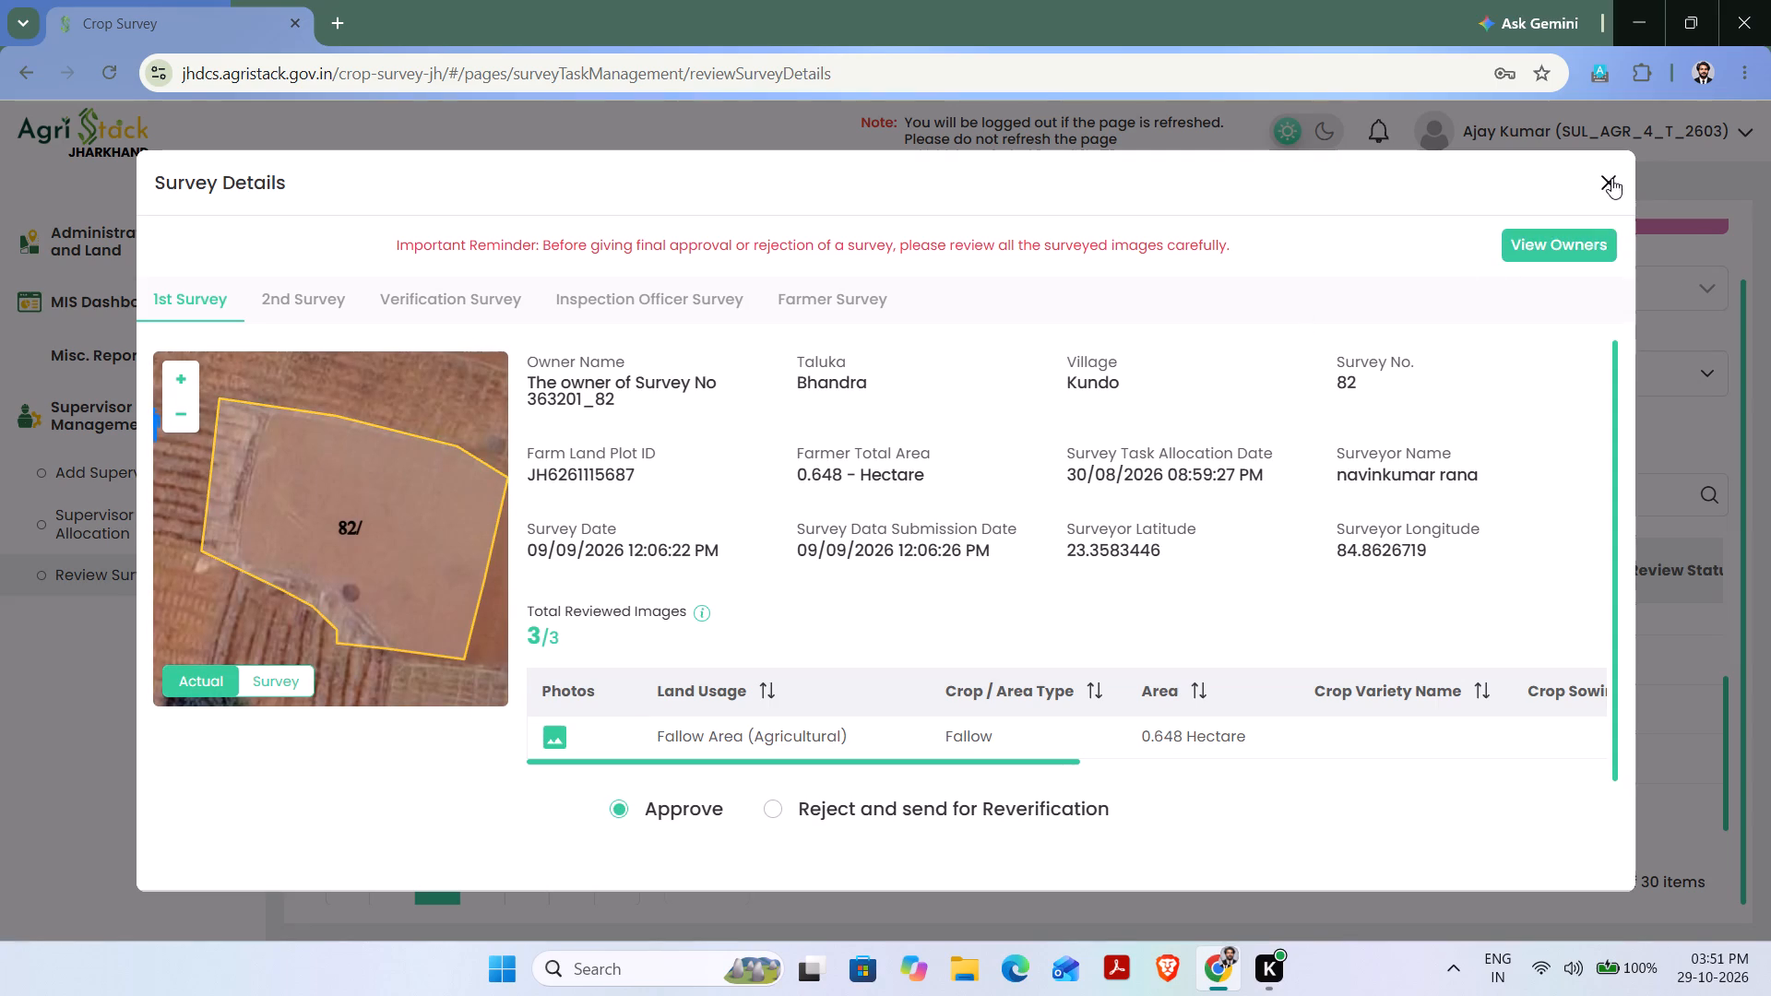
Reapply the Kundo village filters to refresh the list of pending first-survey records.
click(360, 431)
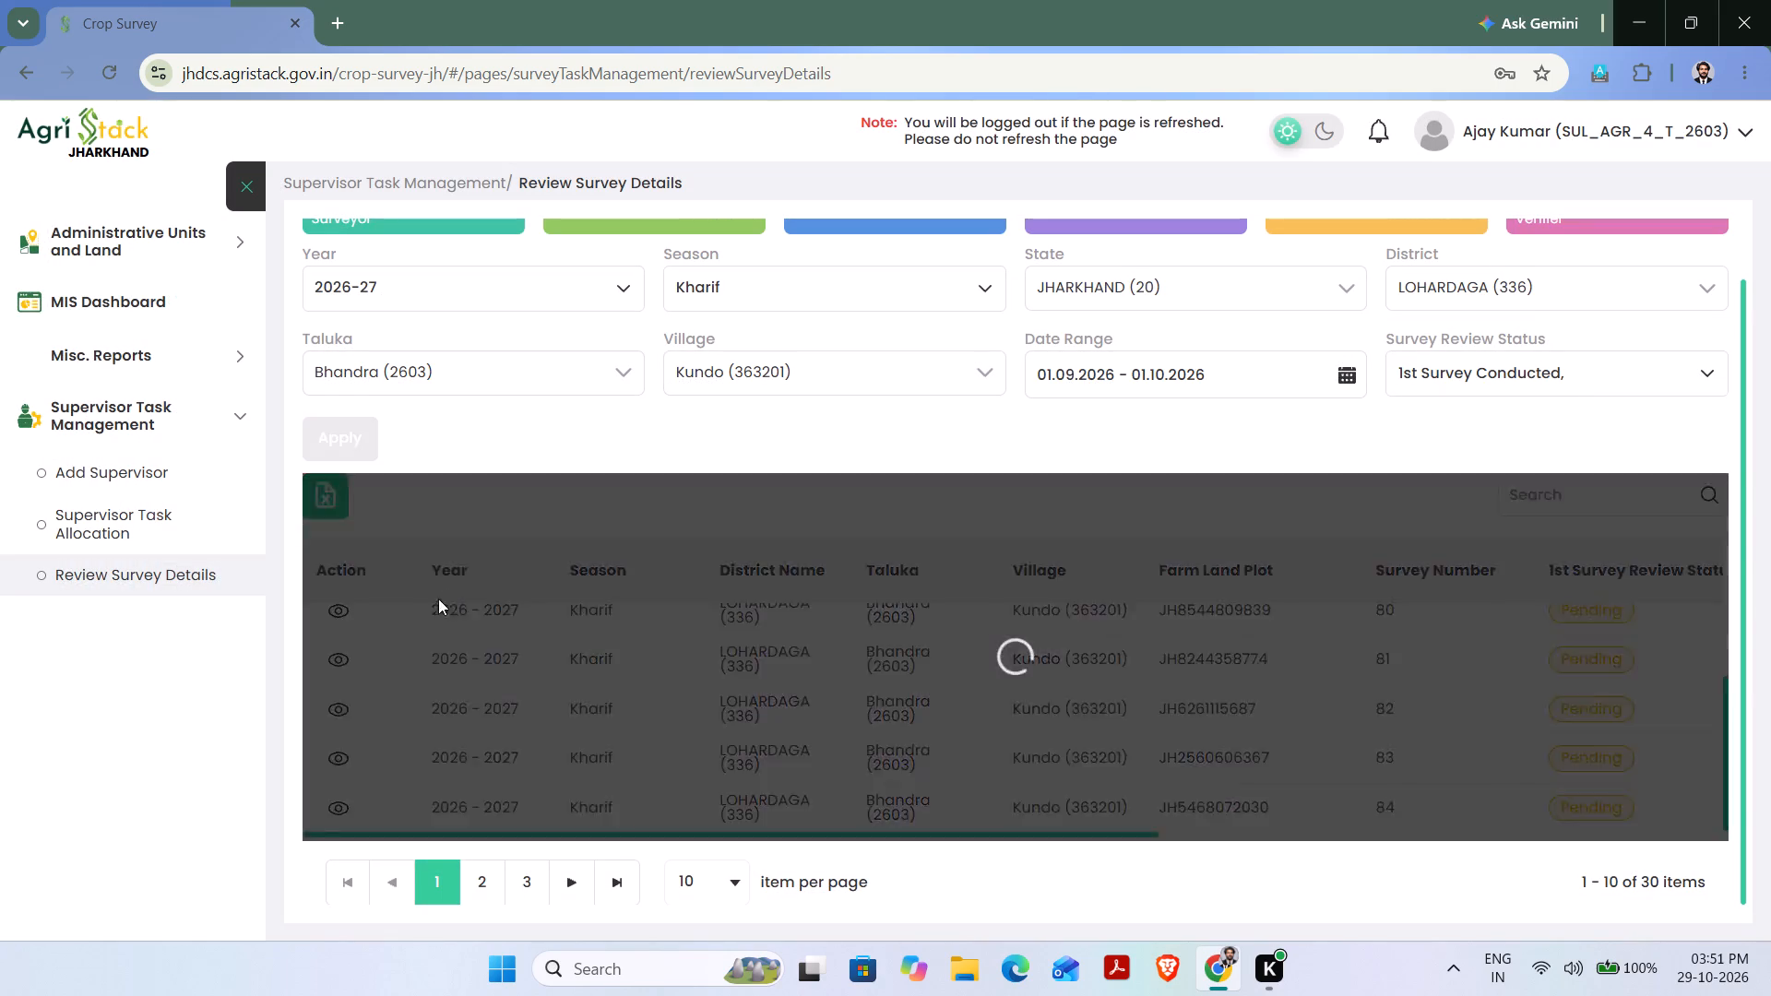
Open the record for survey number 86 and approve all three photos of its 0.9198-hectare Fallow area.
scroll(435, 628, up, 5)
click(338, 625)
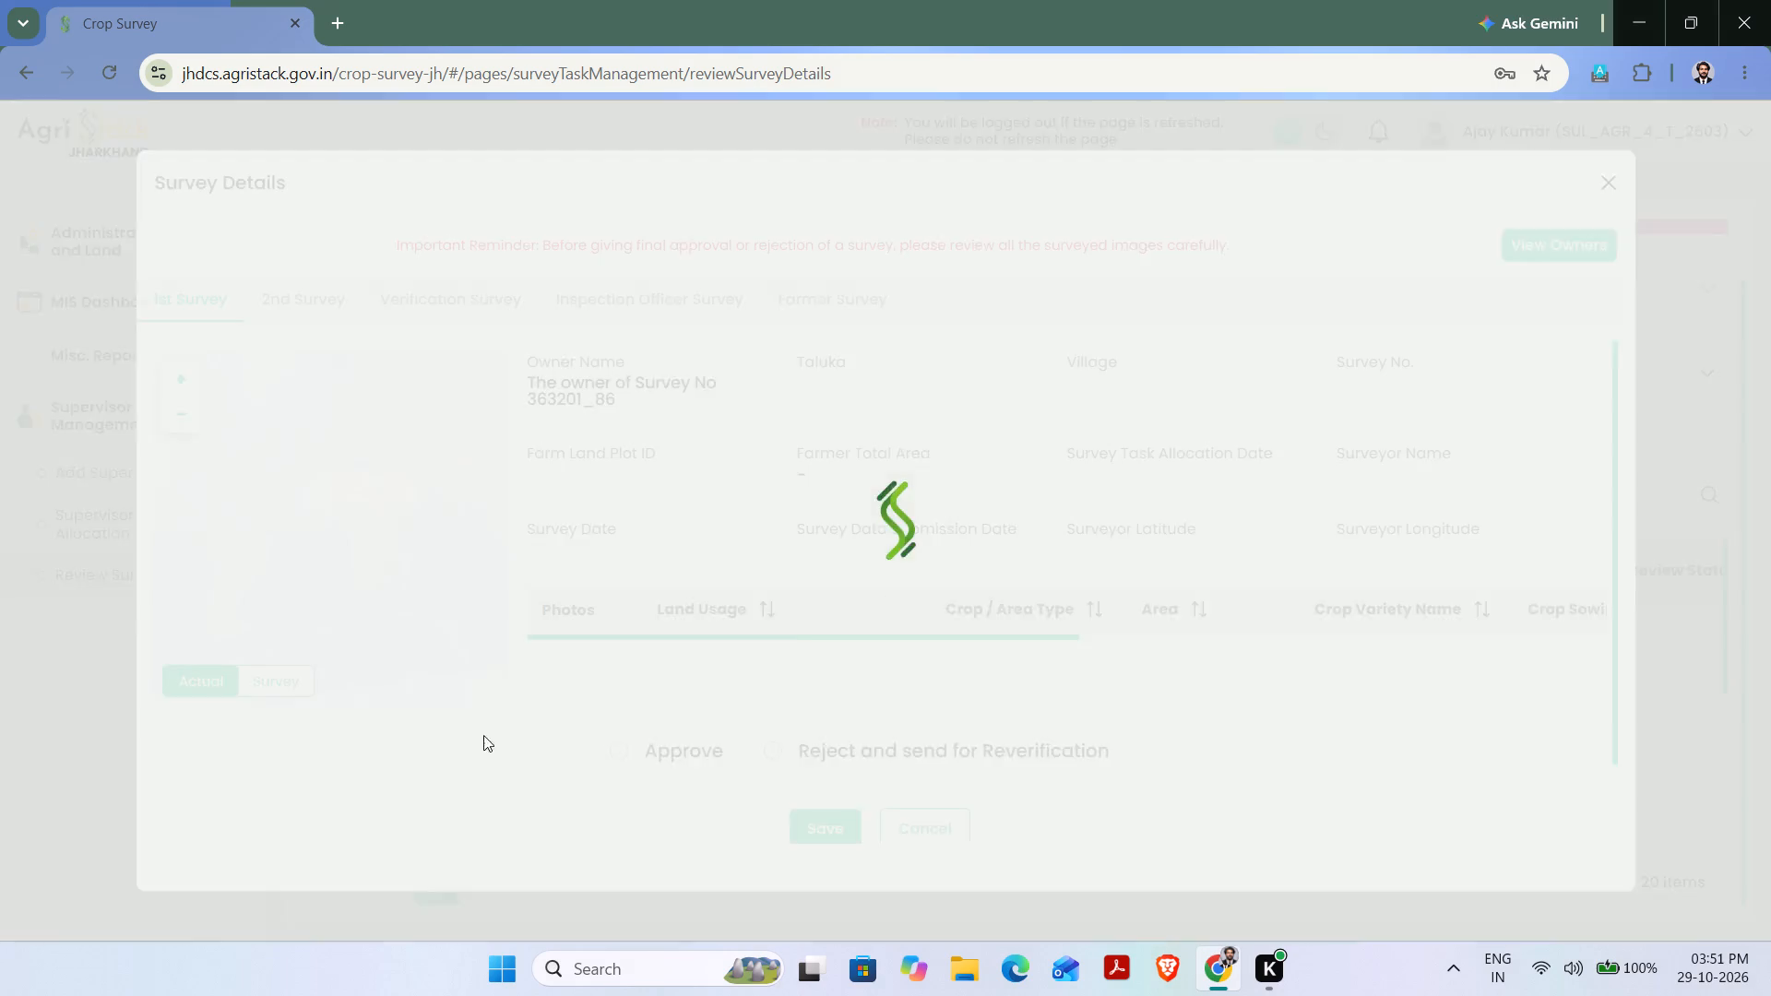
click(555, 739)
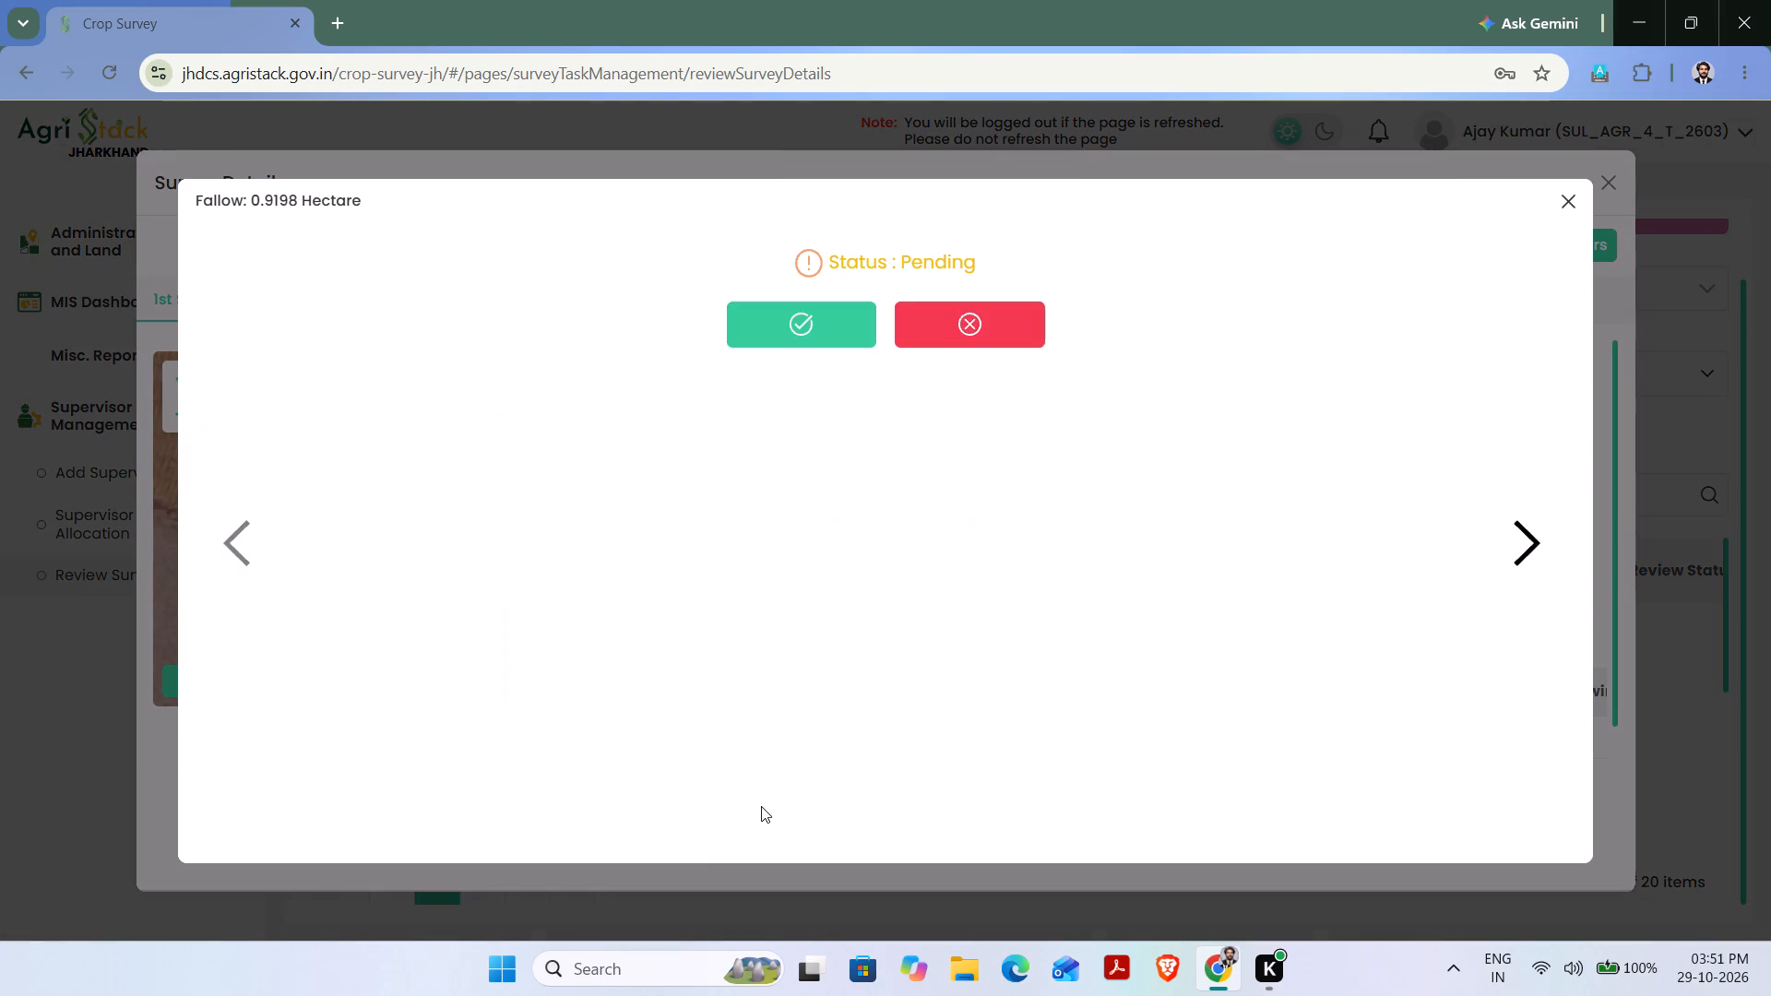
click(773, 824)
drag(890, 688, 757, 716)
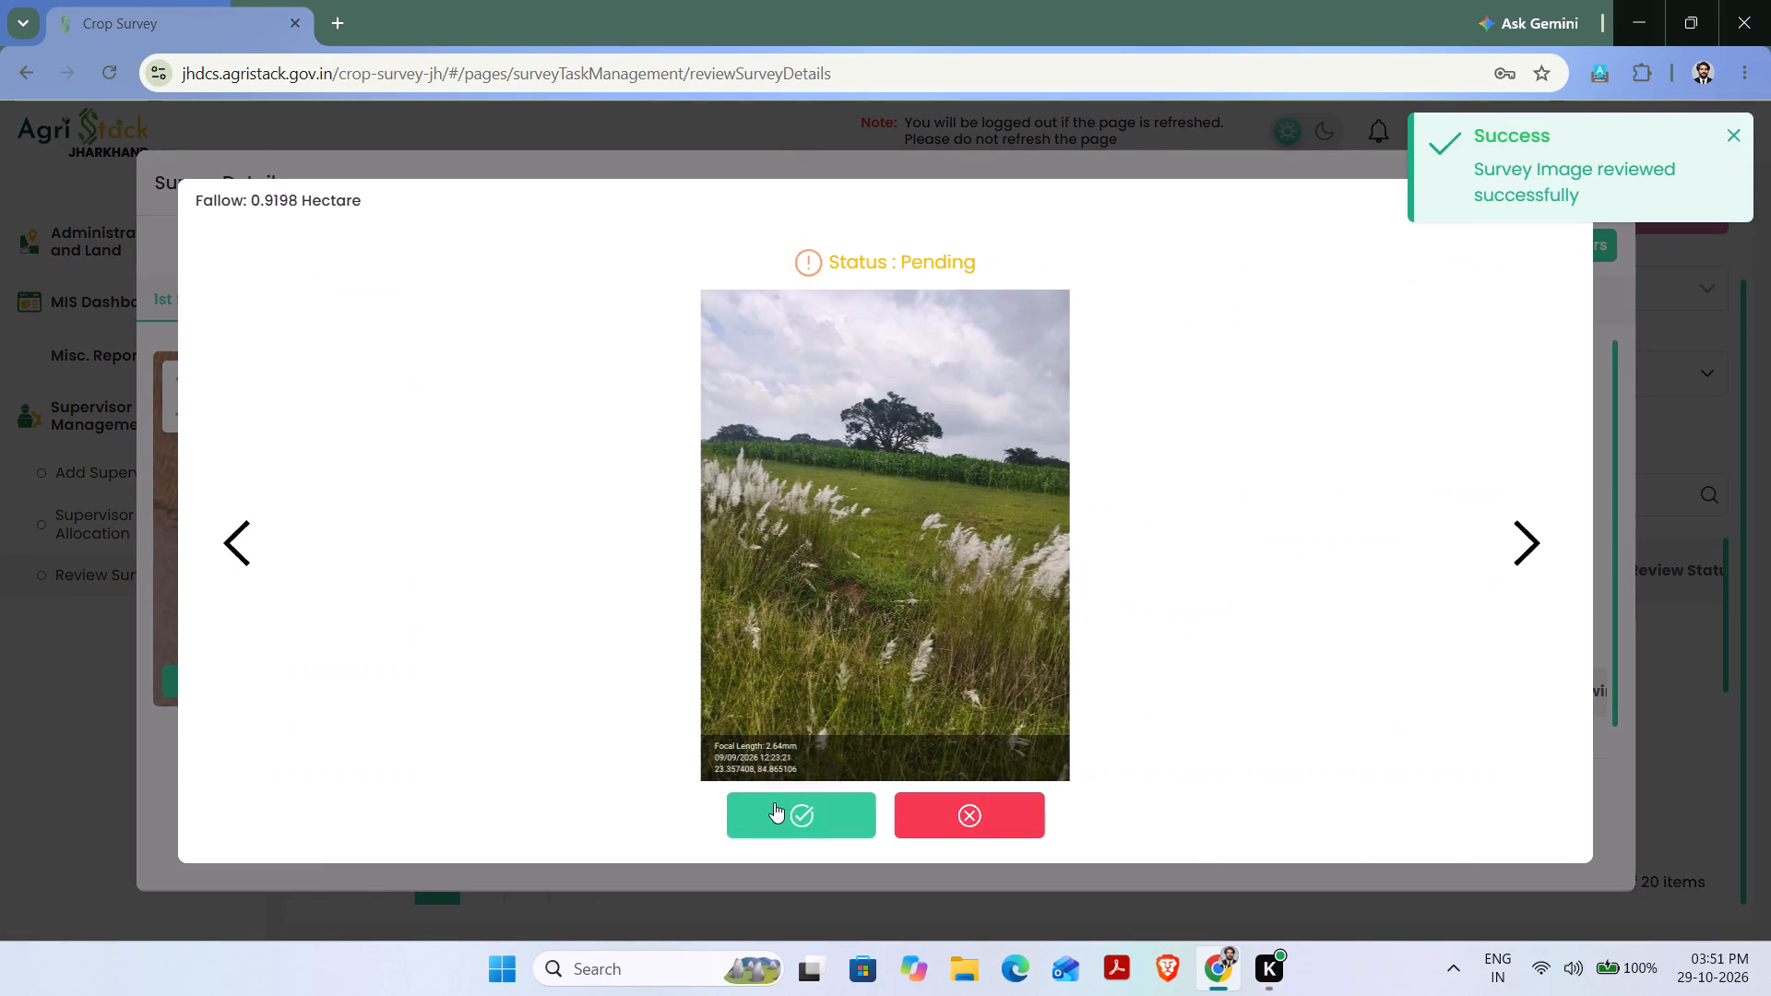
click(778, 803)
drag(934, 672, 797, 703)
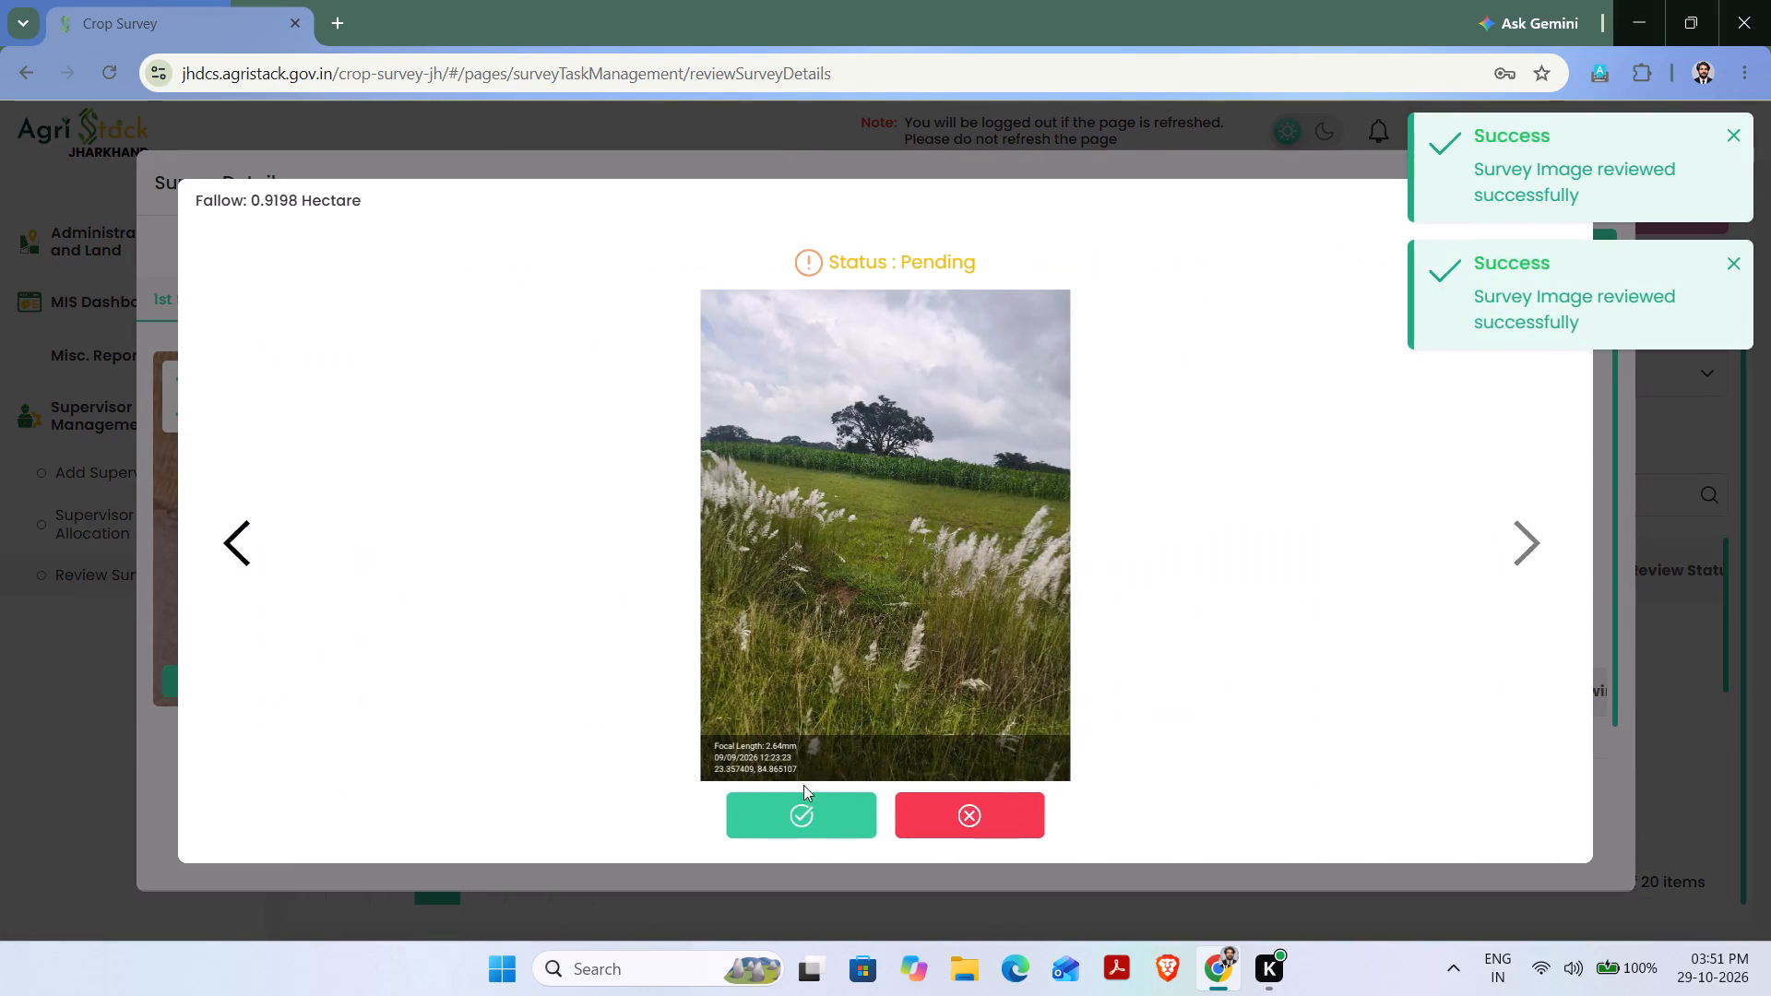
click(802, 813)
drag(933, 670, 876, 675)
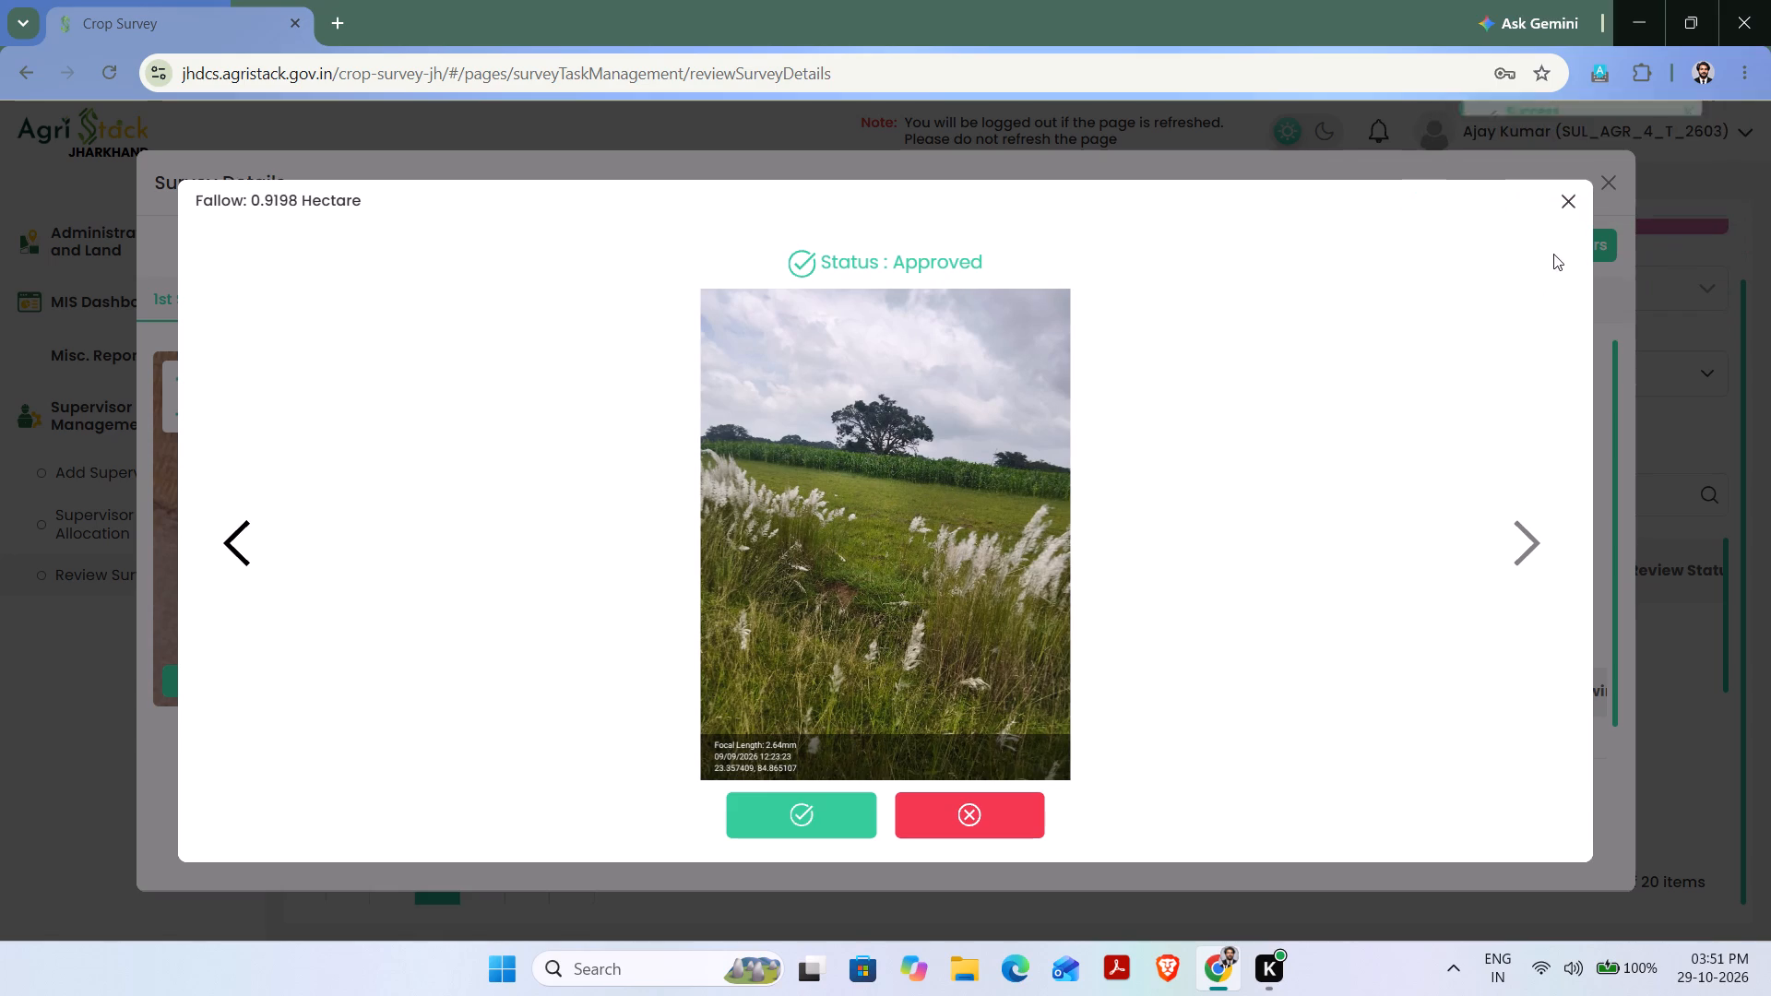
click(1565, 207)
Mark the first survey of survey number 86 as Approve, save the review and close its details.
scroll(756, 592, down, 2)
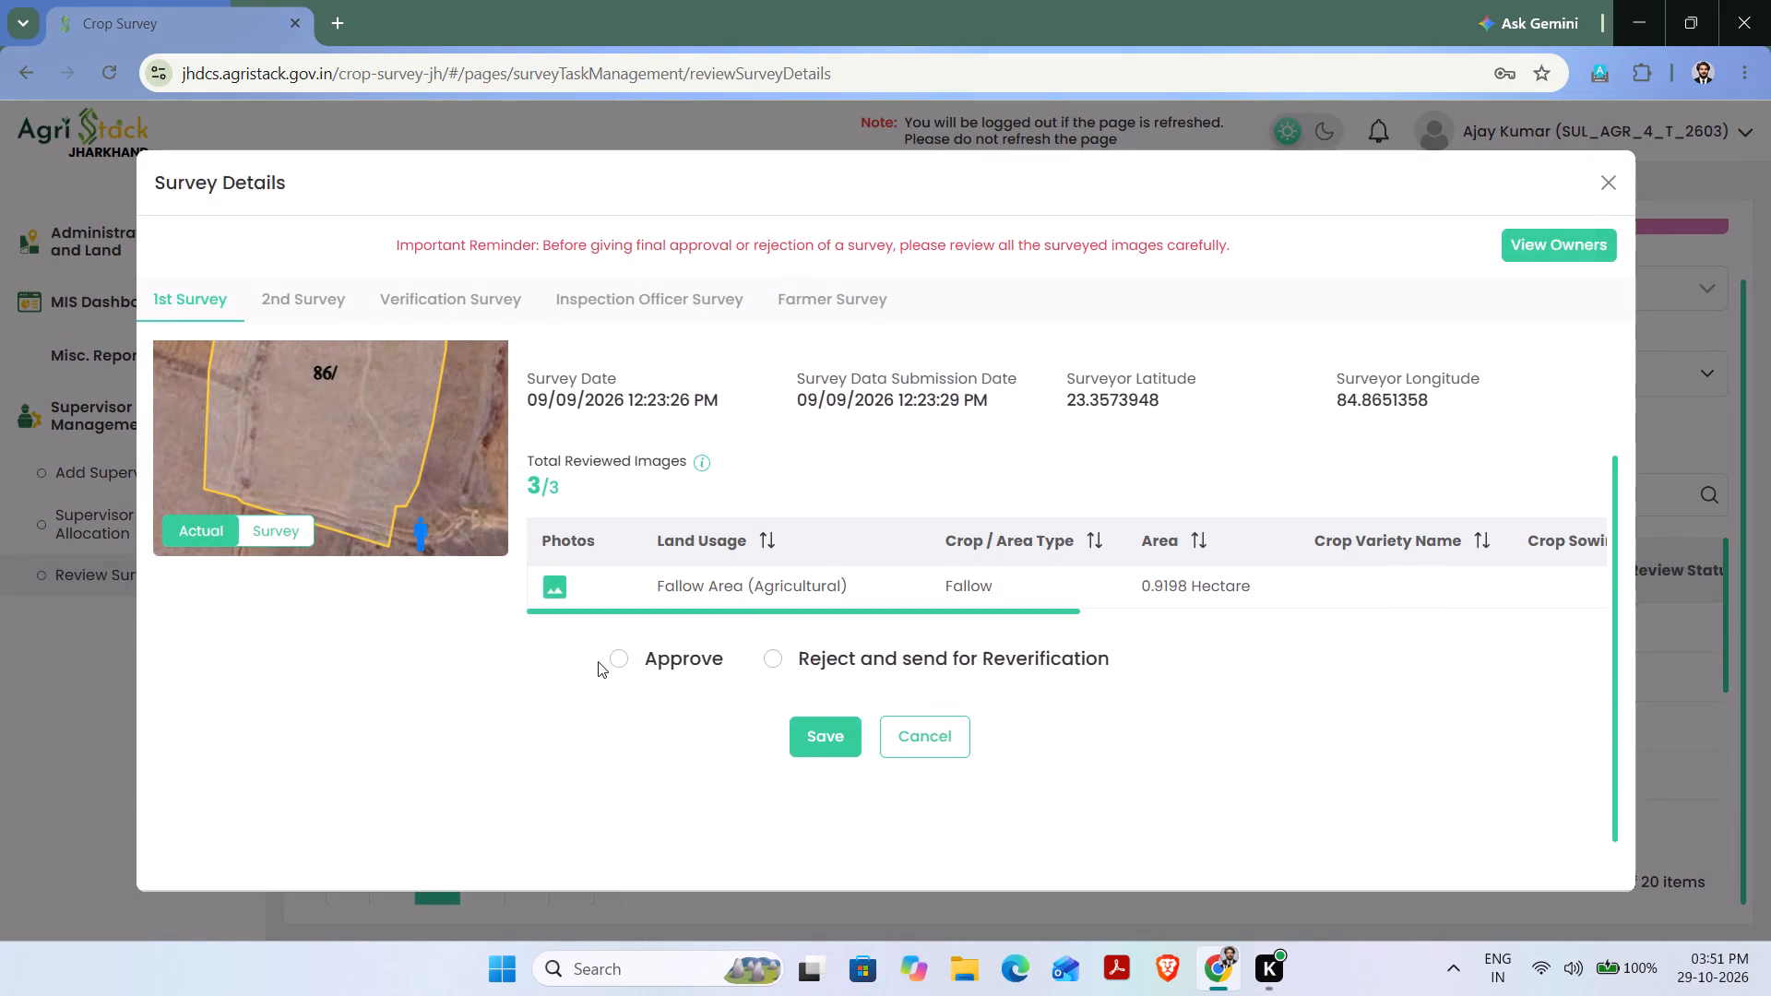
click(614, 655)
click(796, 733)
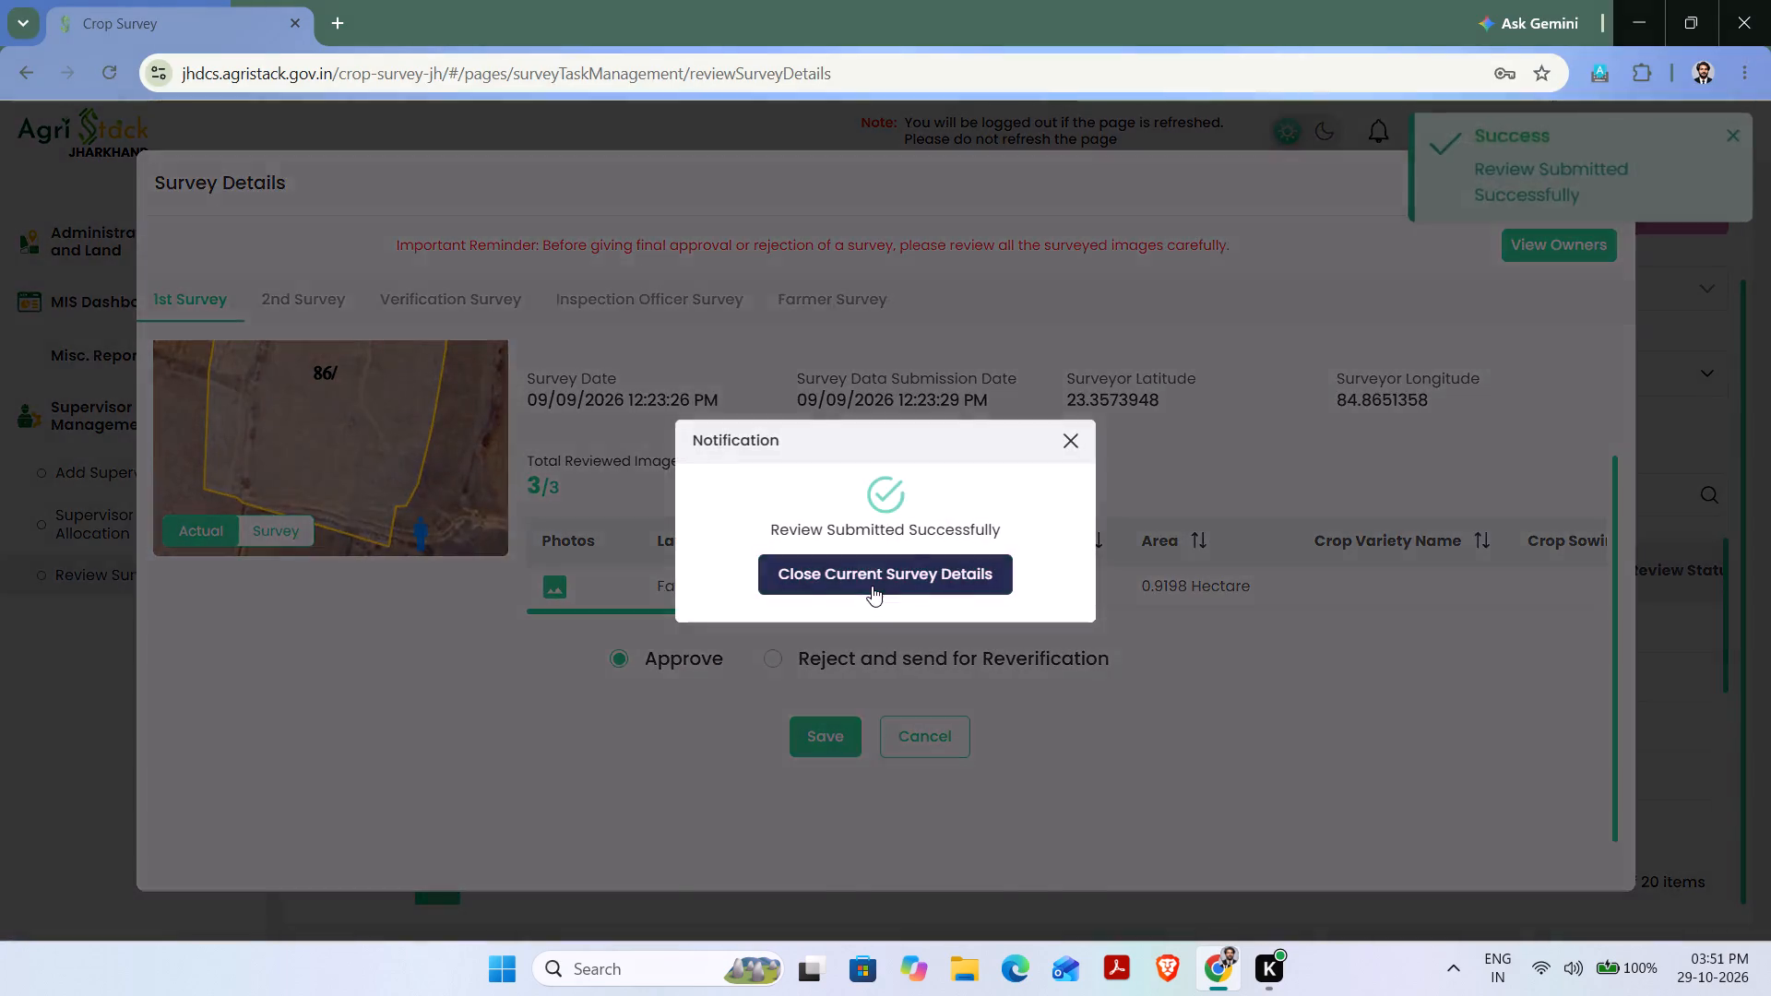
click(872, 586)
Open the record for survey number 87 and approve all three photos of its 0.7115-hectare Fallow area.
click(342, 678)
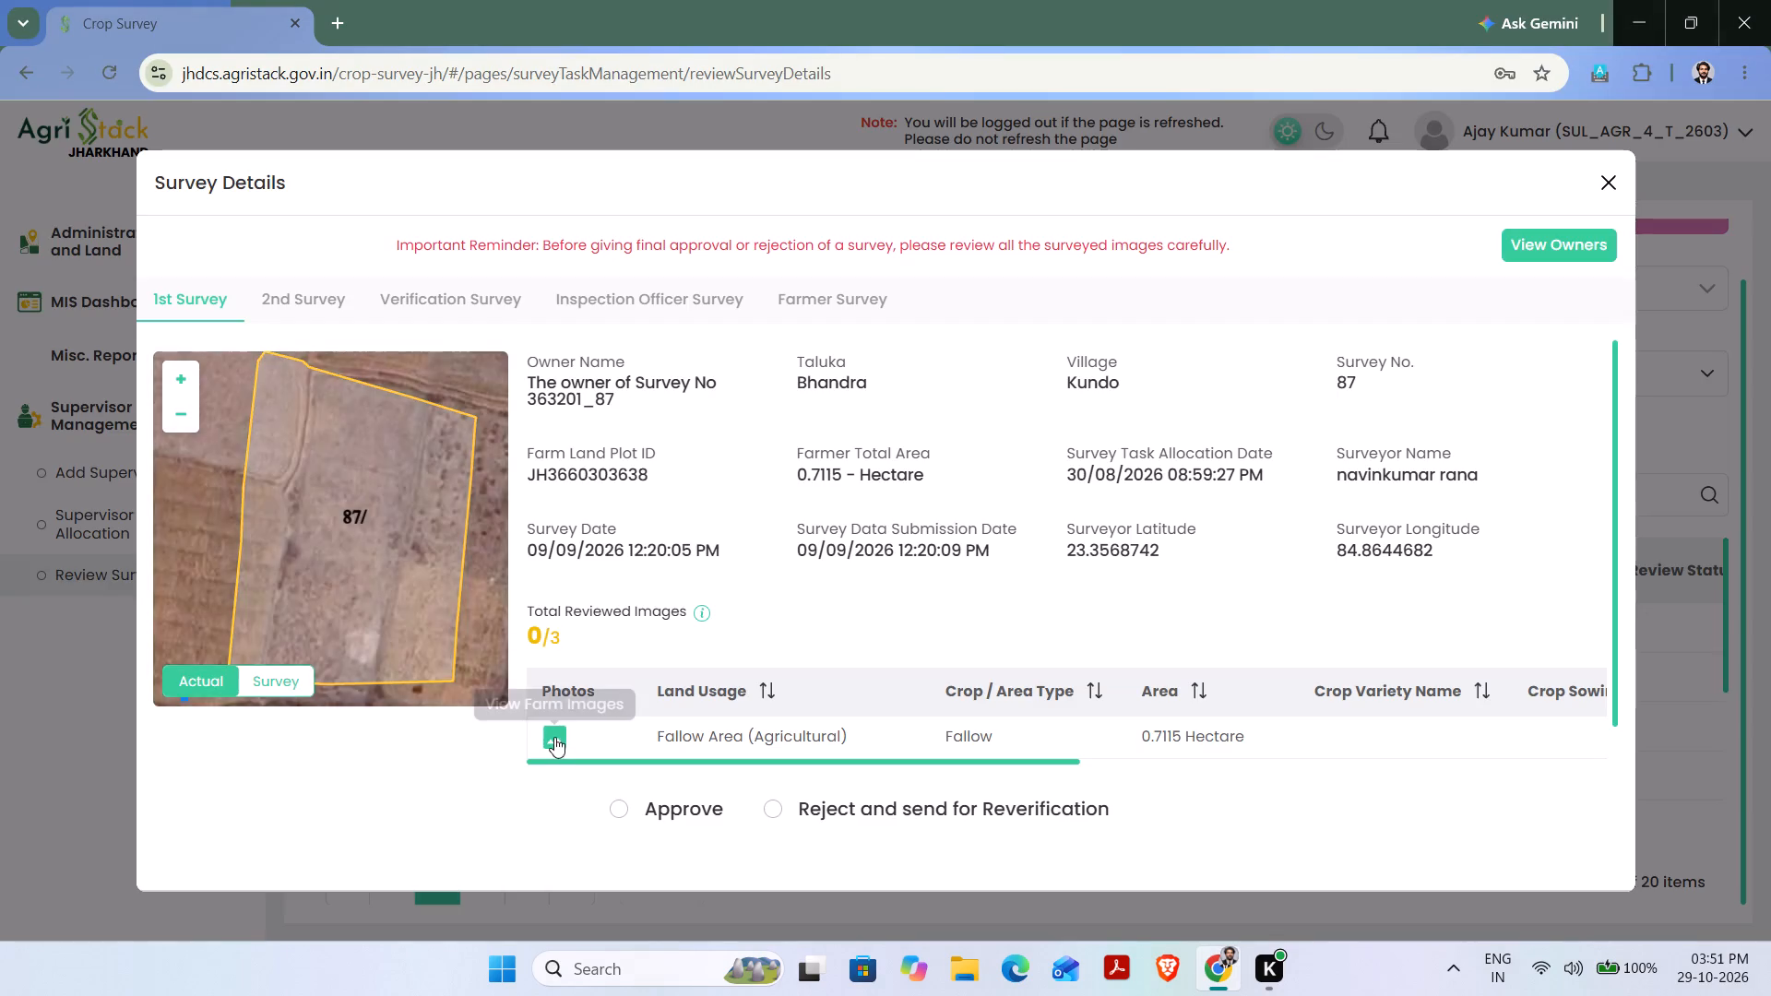
click(554, 736)
click(756, 810)
drag(868, 716, 736, 729)
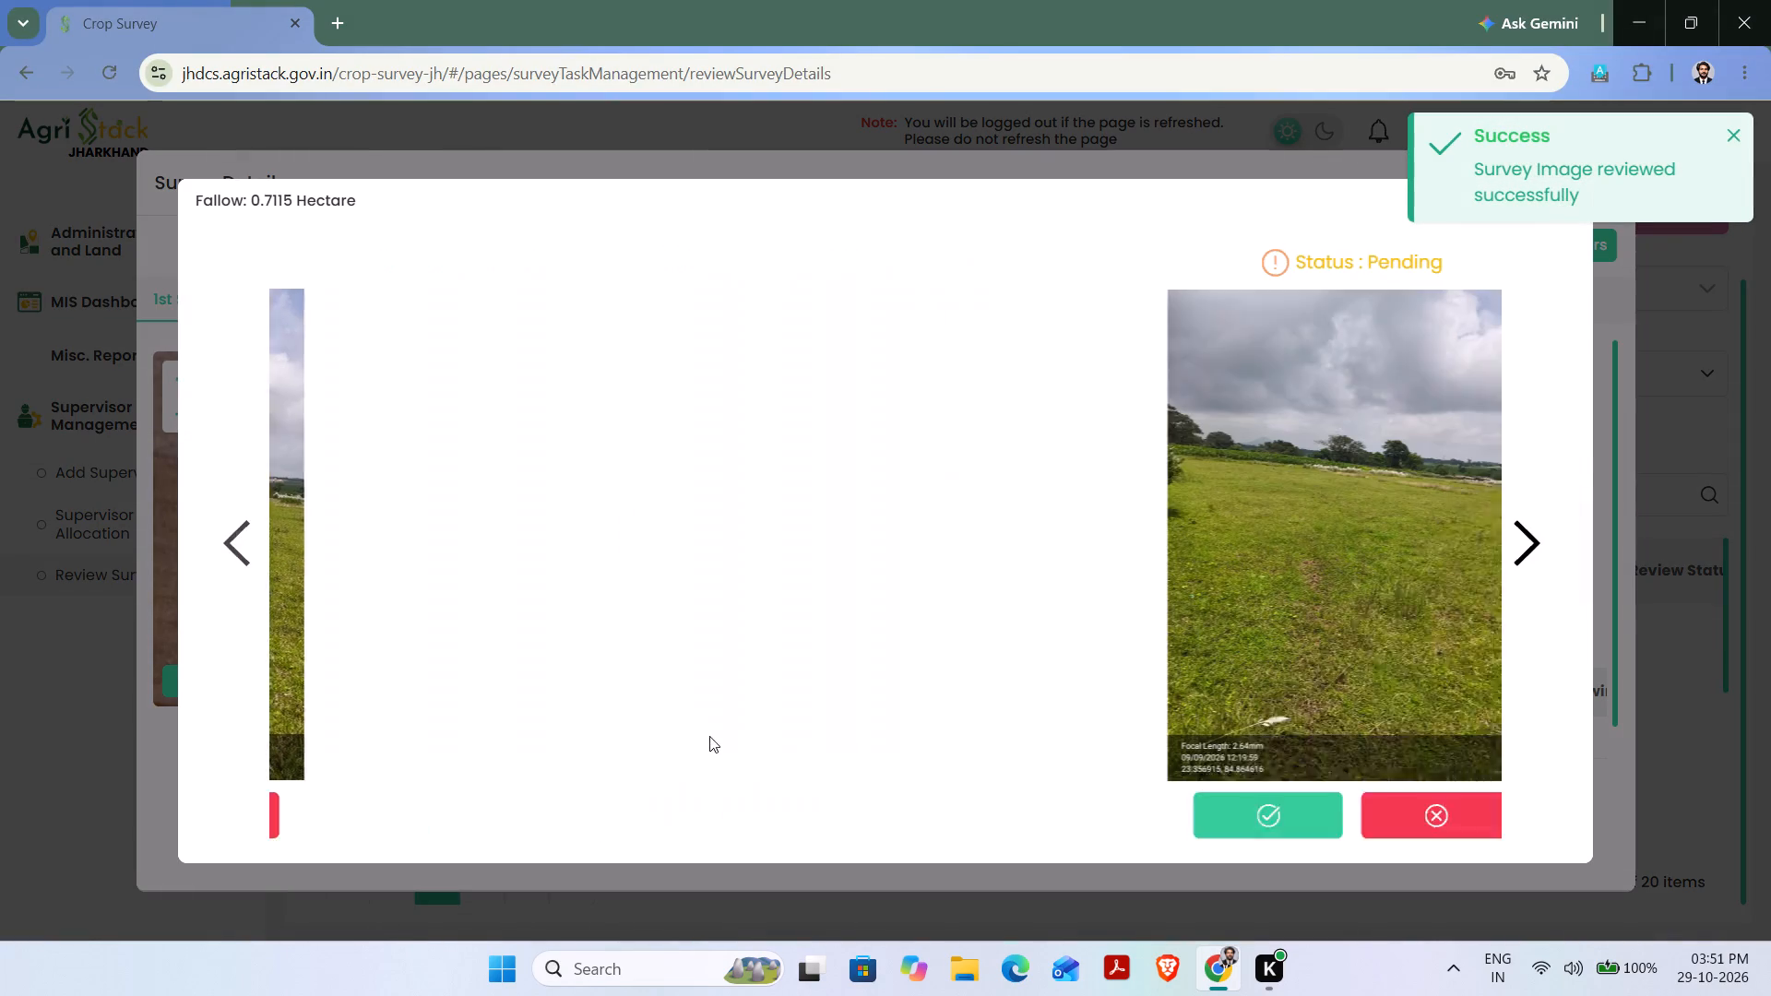
click(780, 818)
drag(778, 717, 722, 725)
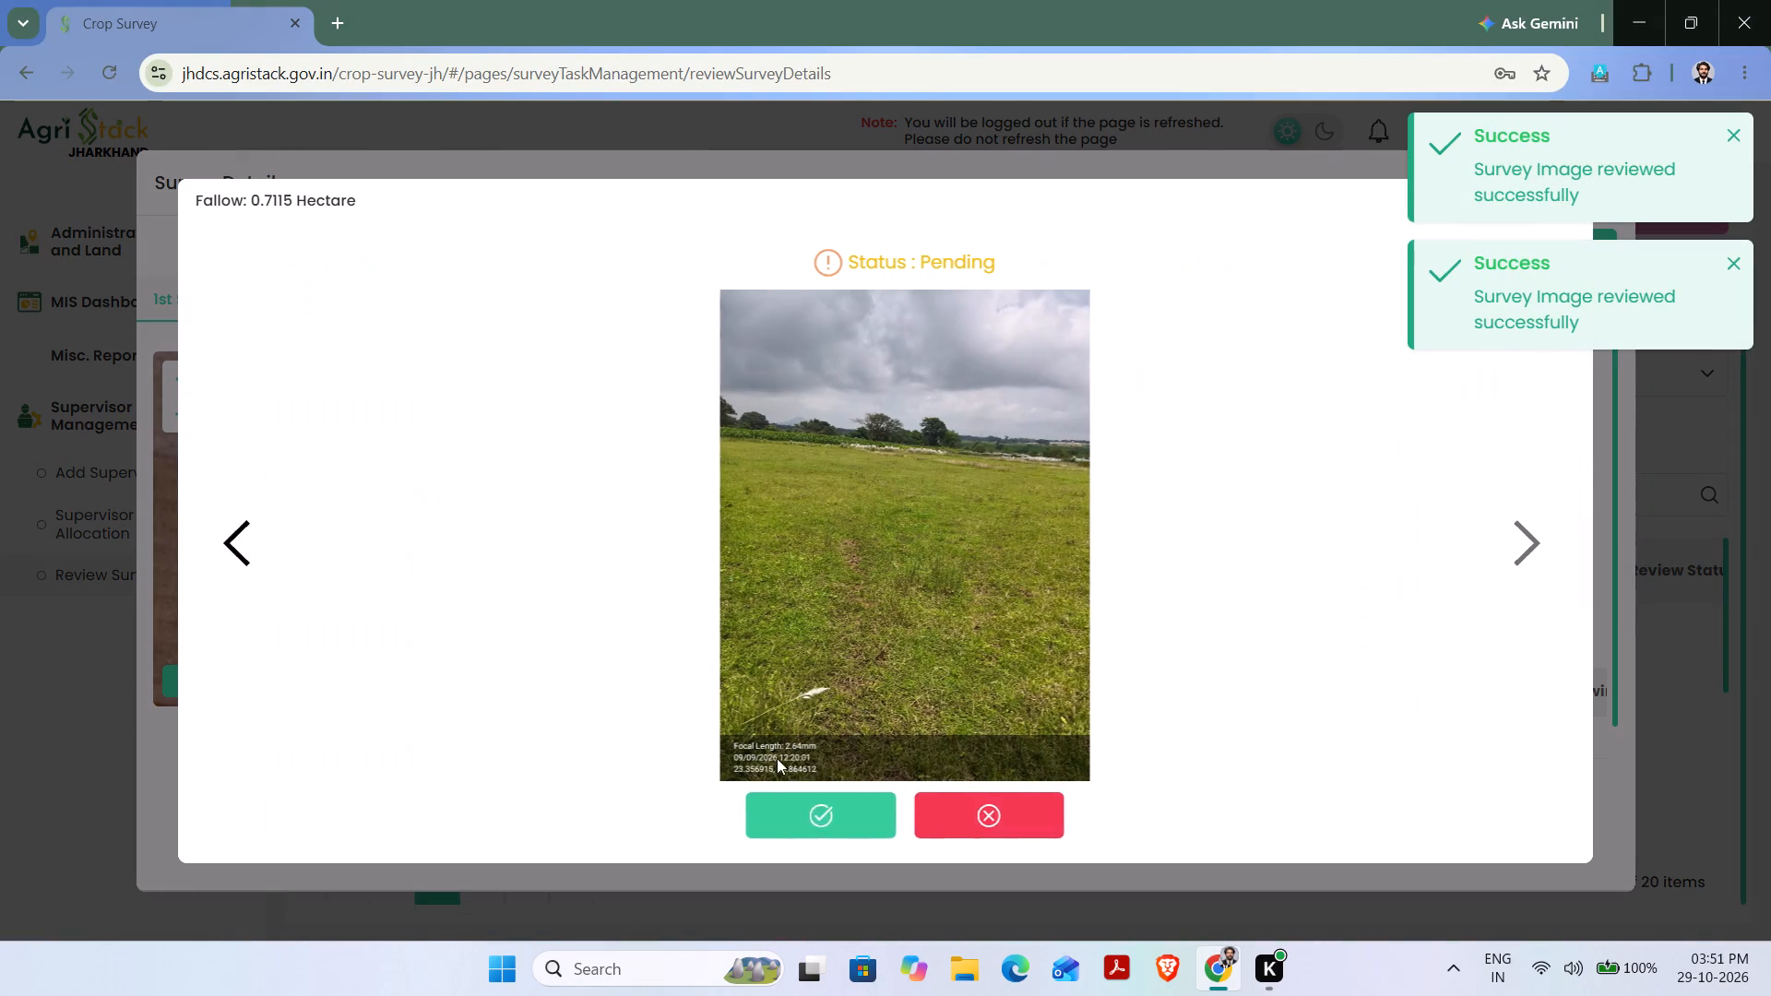
click(801, 813)
drag(875, 670, 809, 670)
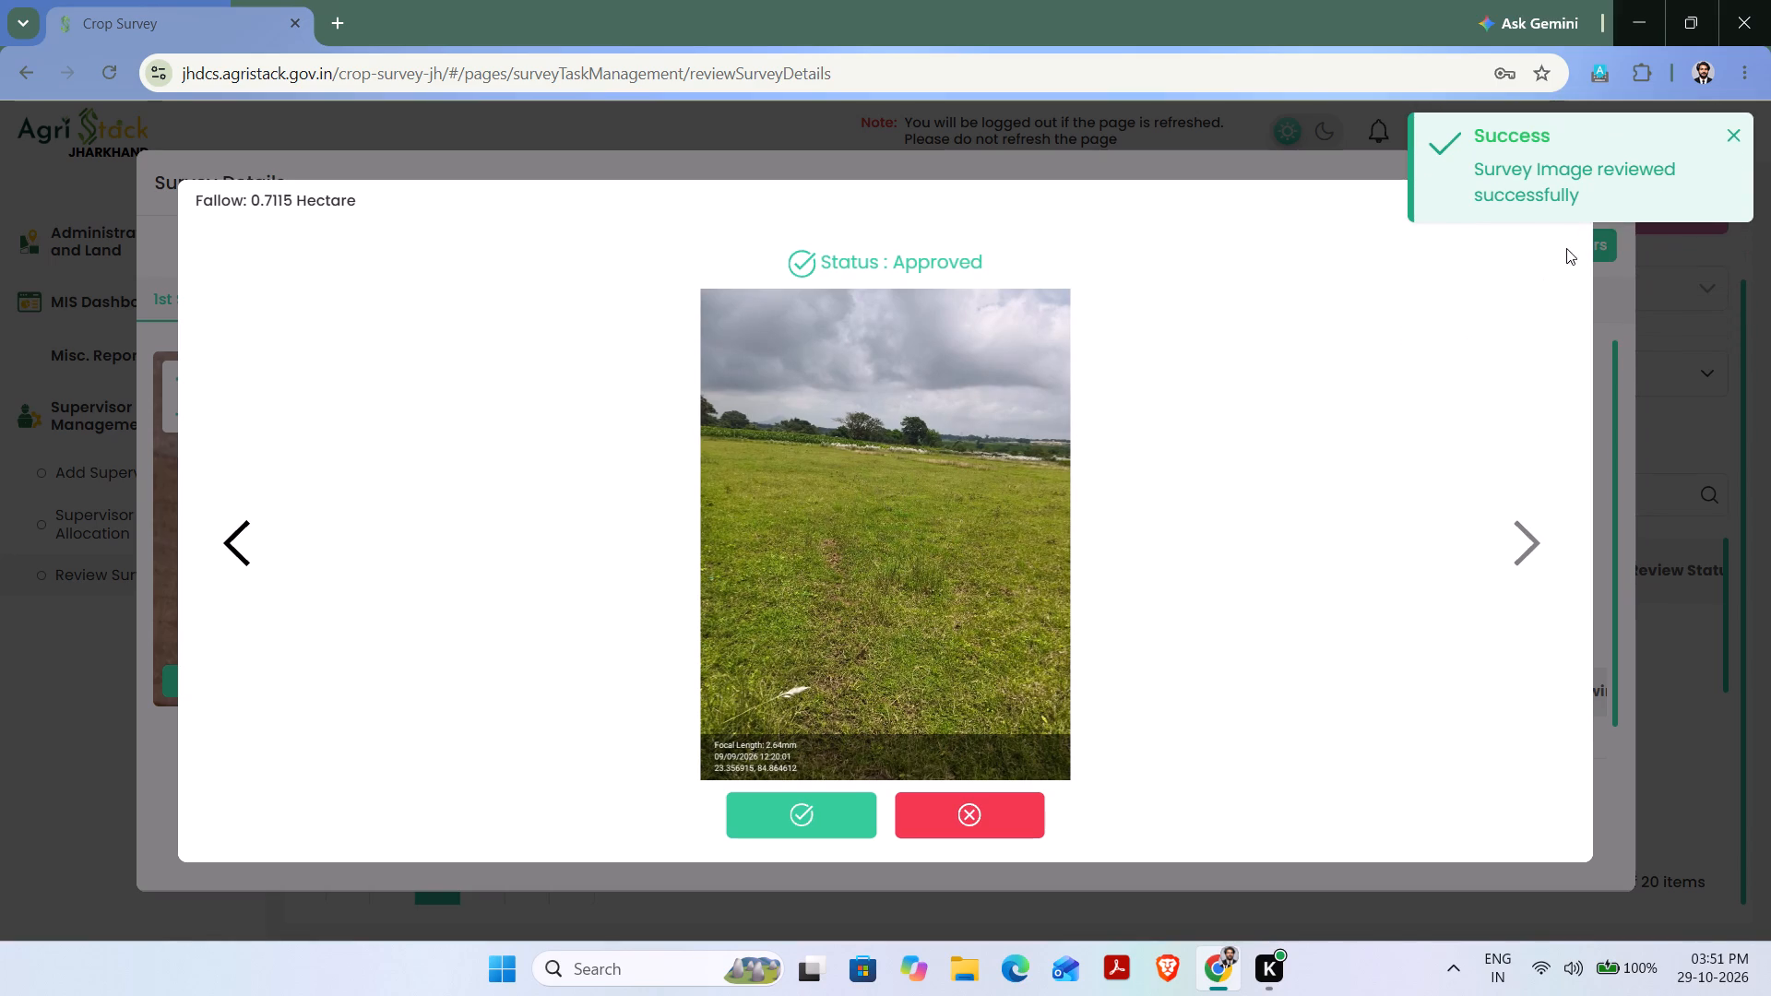
click(1567, 211)
Mark the first survey of survey number 87 as Approve, save the review and close its details.
scroll(797, 582, down, 1)
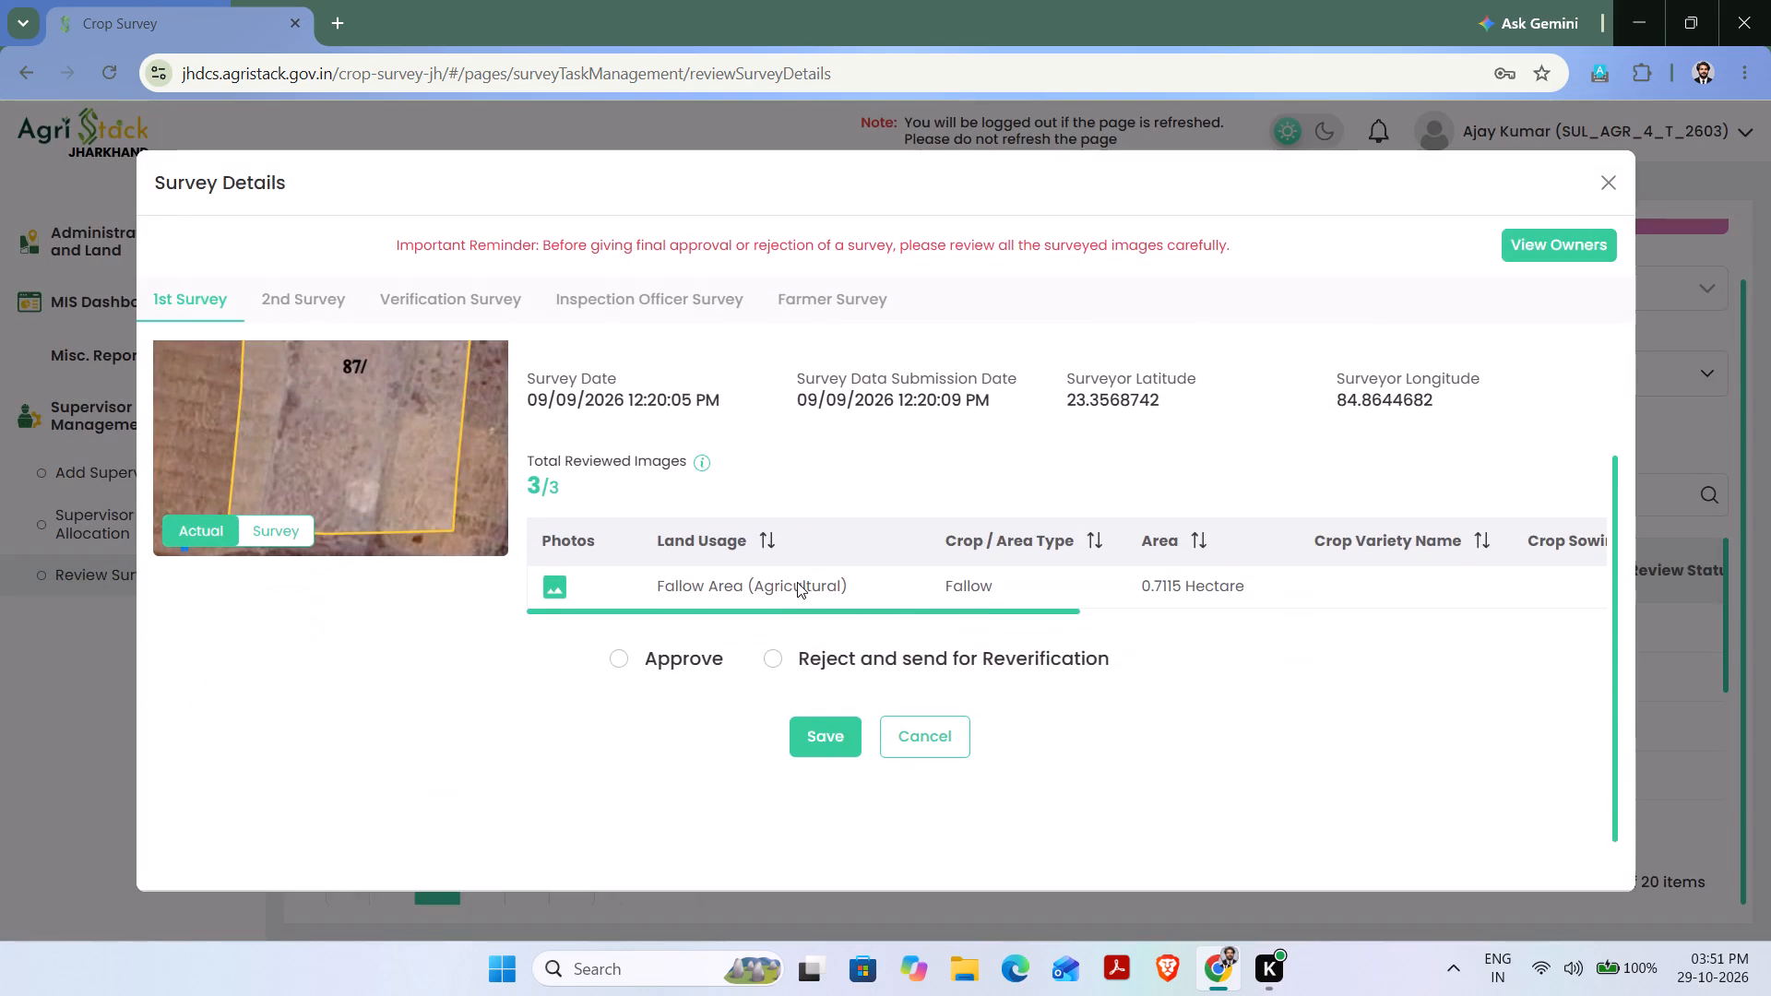
click(671, 646)
click(797, 734)
click(932, 556)
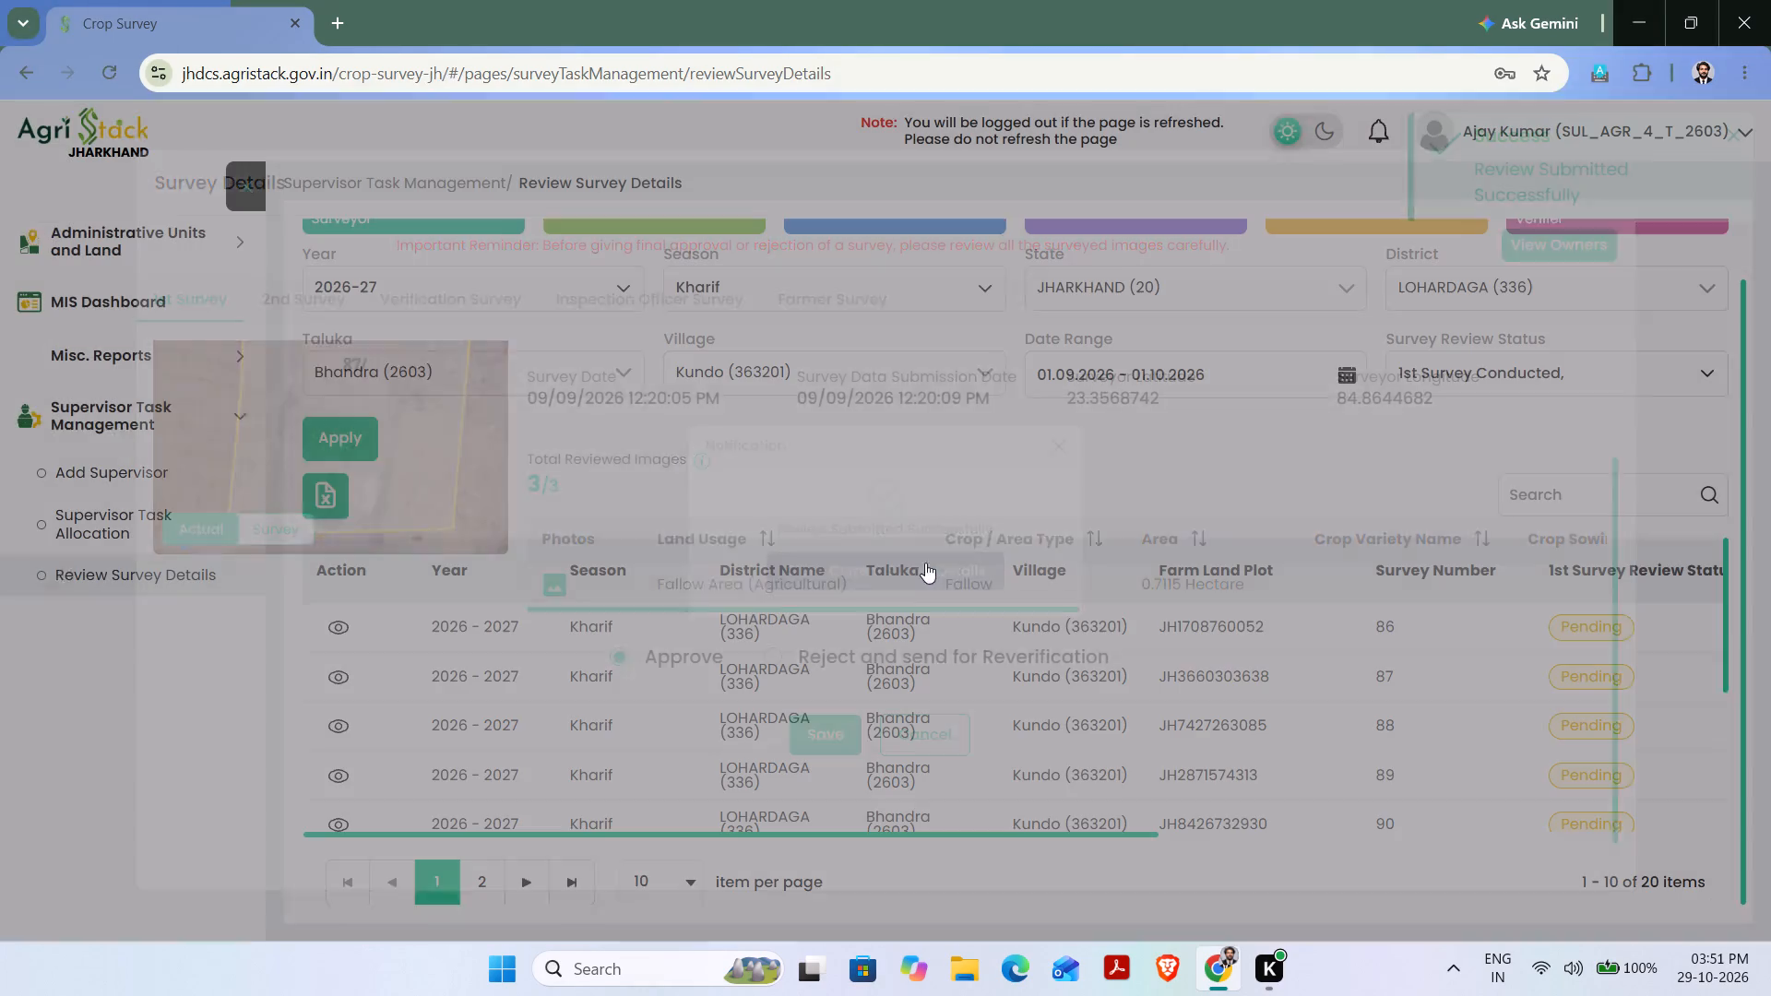
Open the record for survey number 88 and approve all three photos of its 0.7114-hectare Fallow area.
click(335, 724)
click(565, 737)
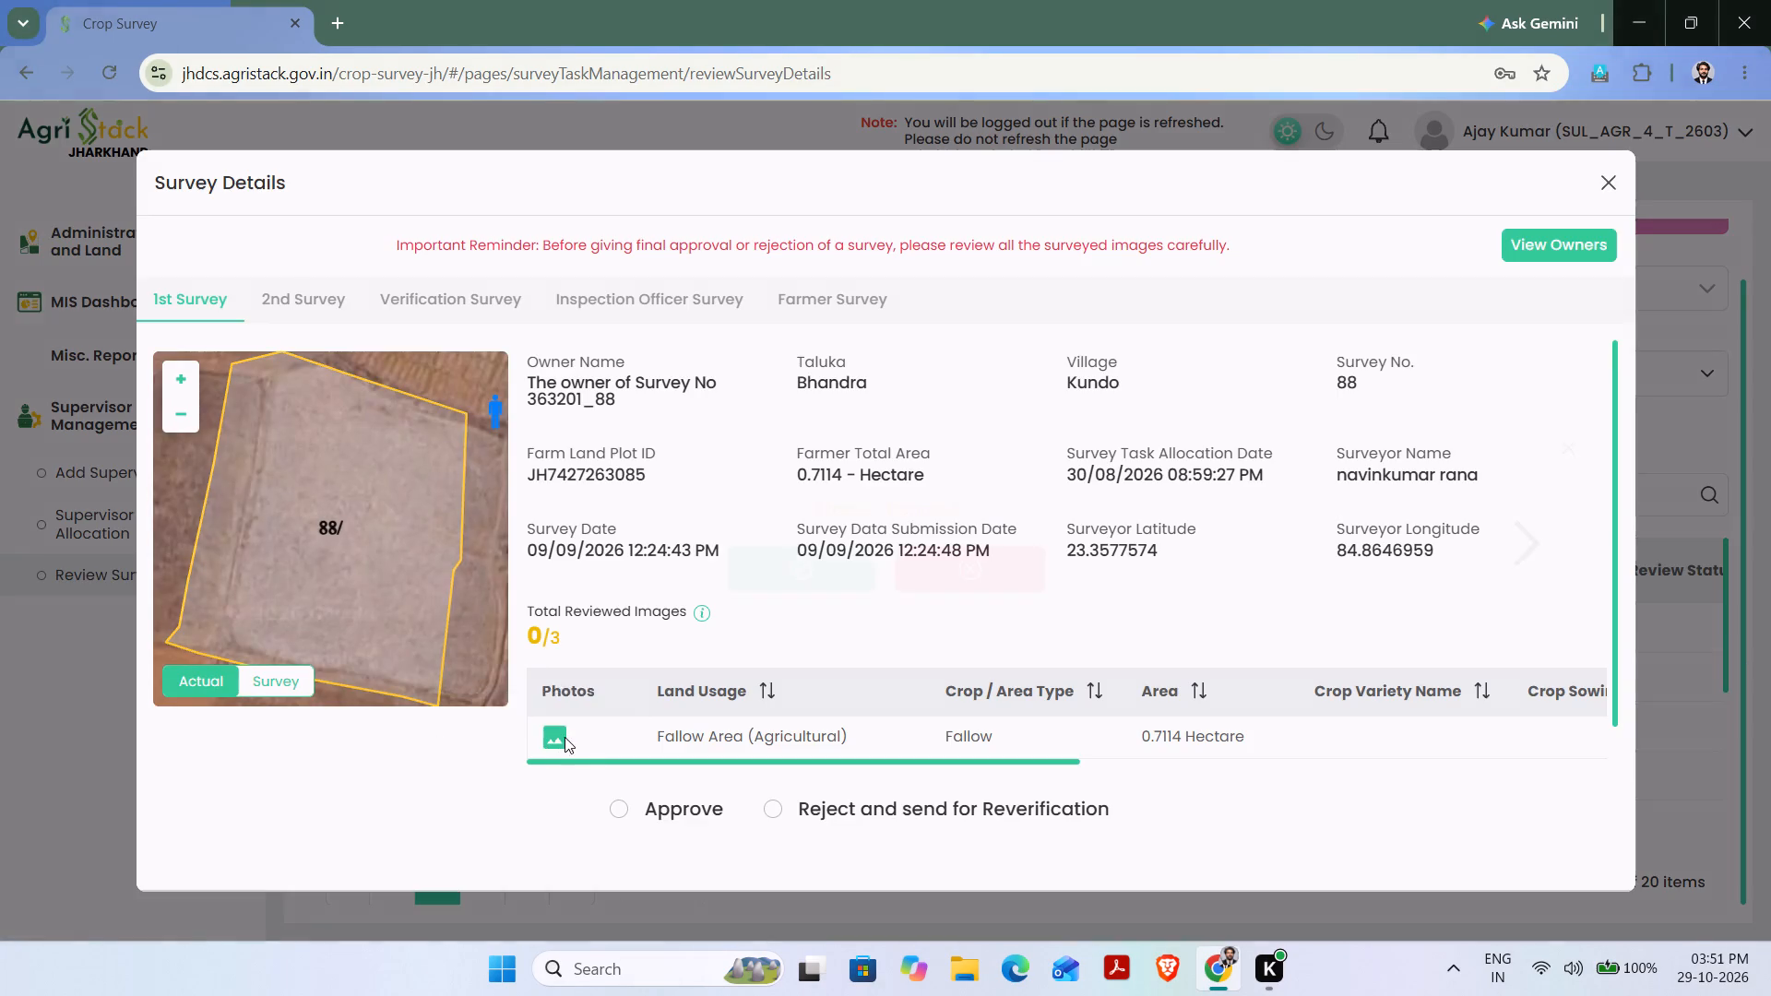
click(789, 836)
drag(920, 691, 741, 706)
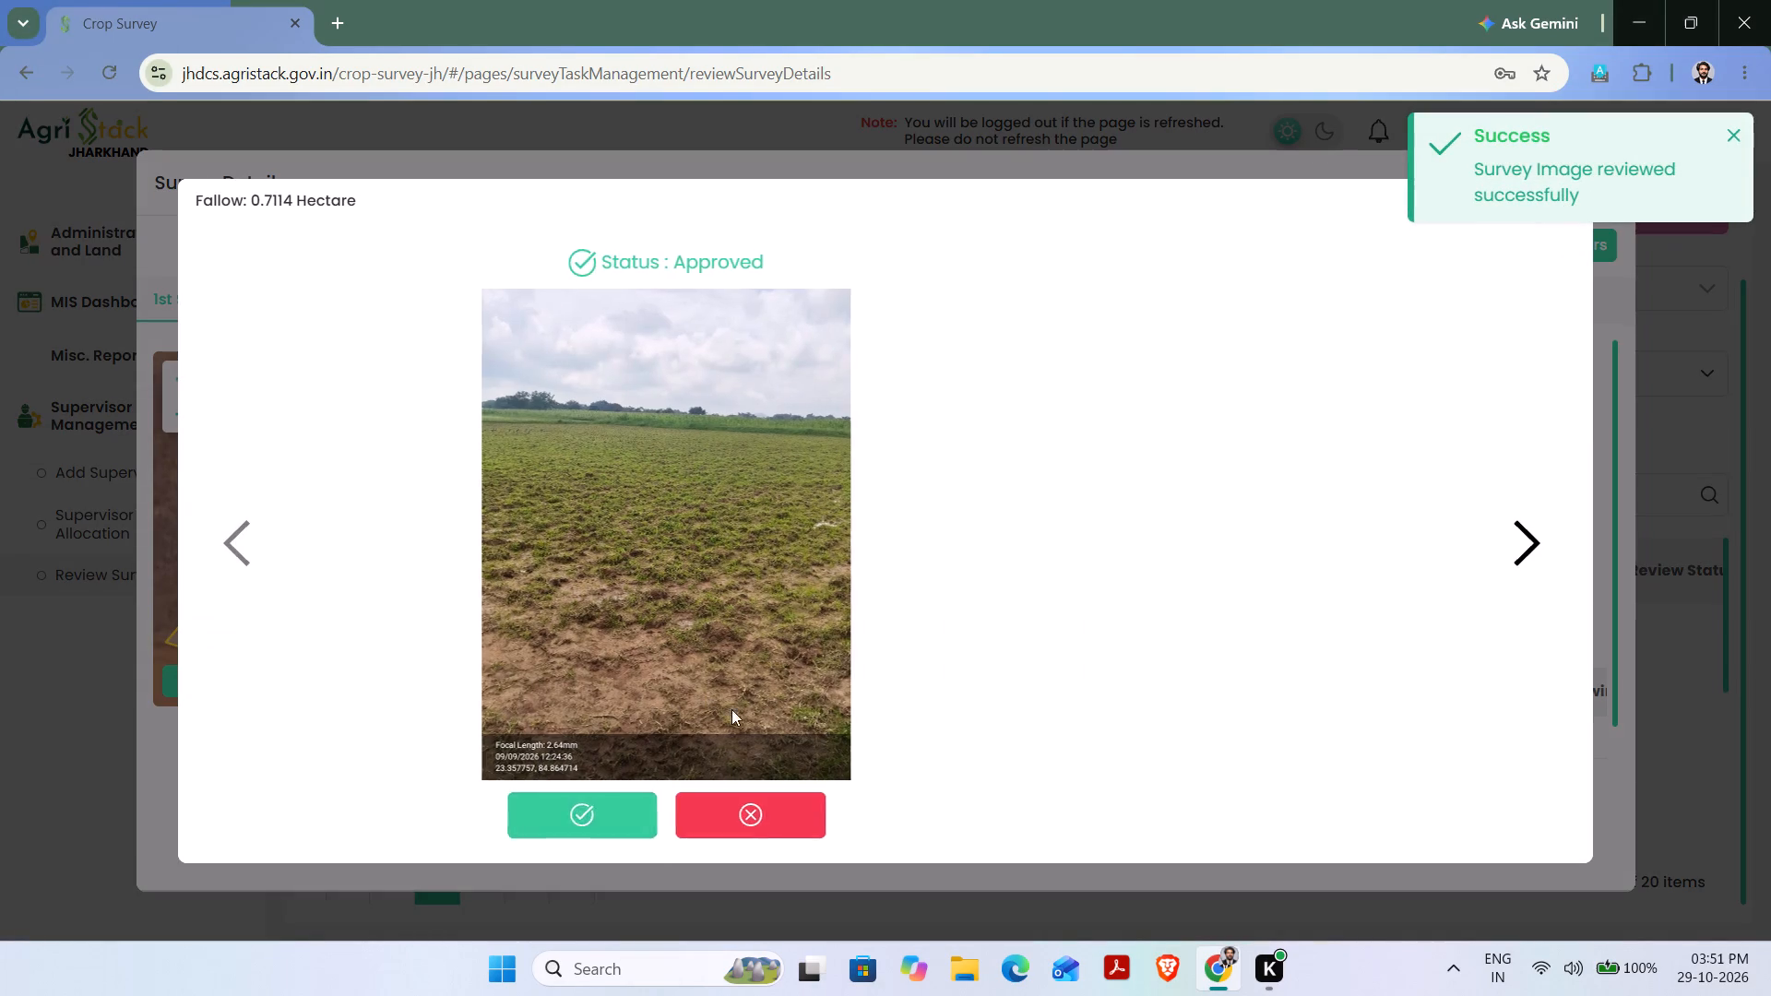
click(792, 819)
drag(926, 696, 782, 716)
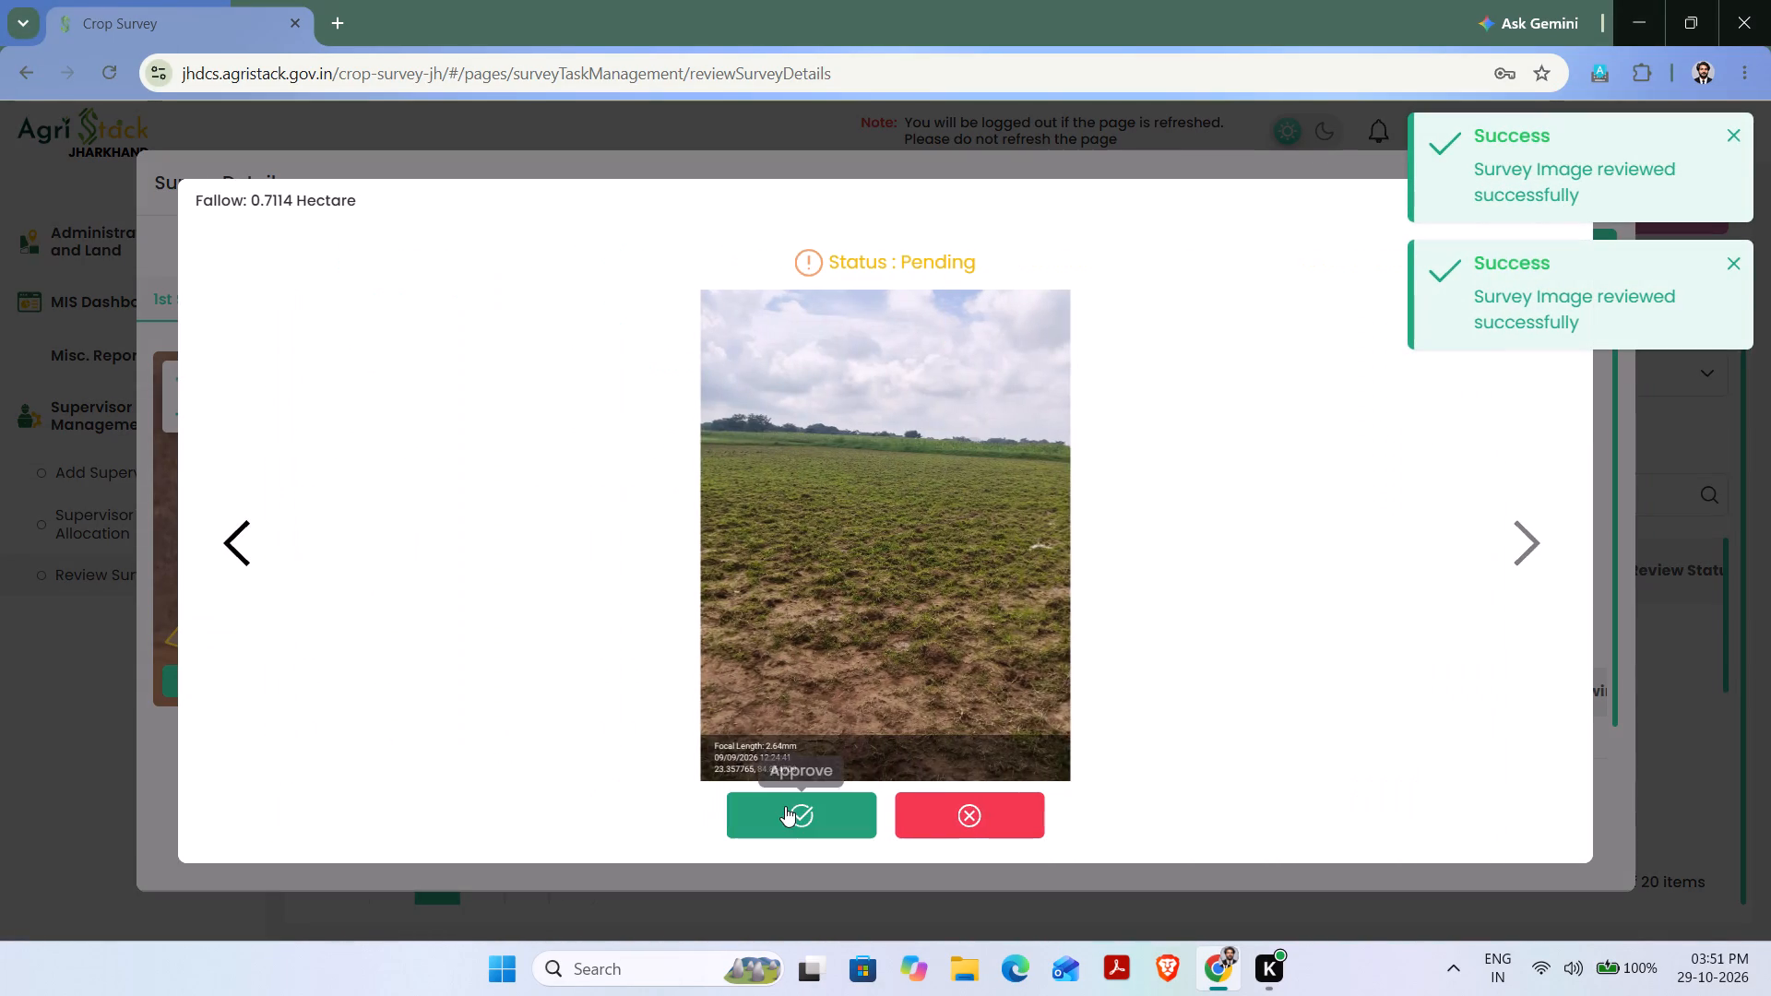
click(785, 809)
drag(913, 641, 835, 651)
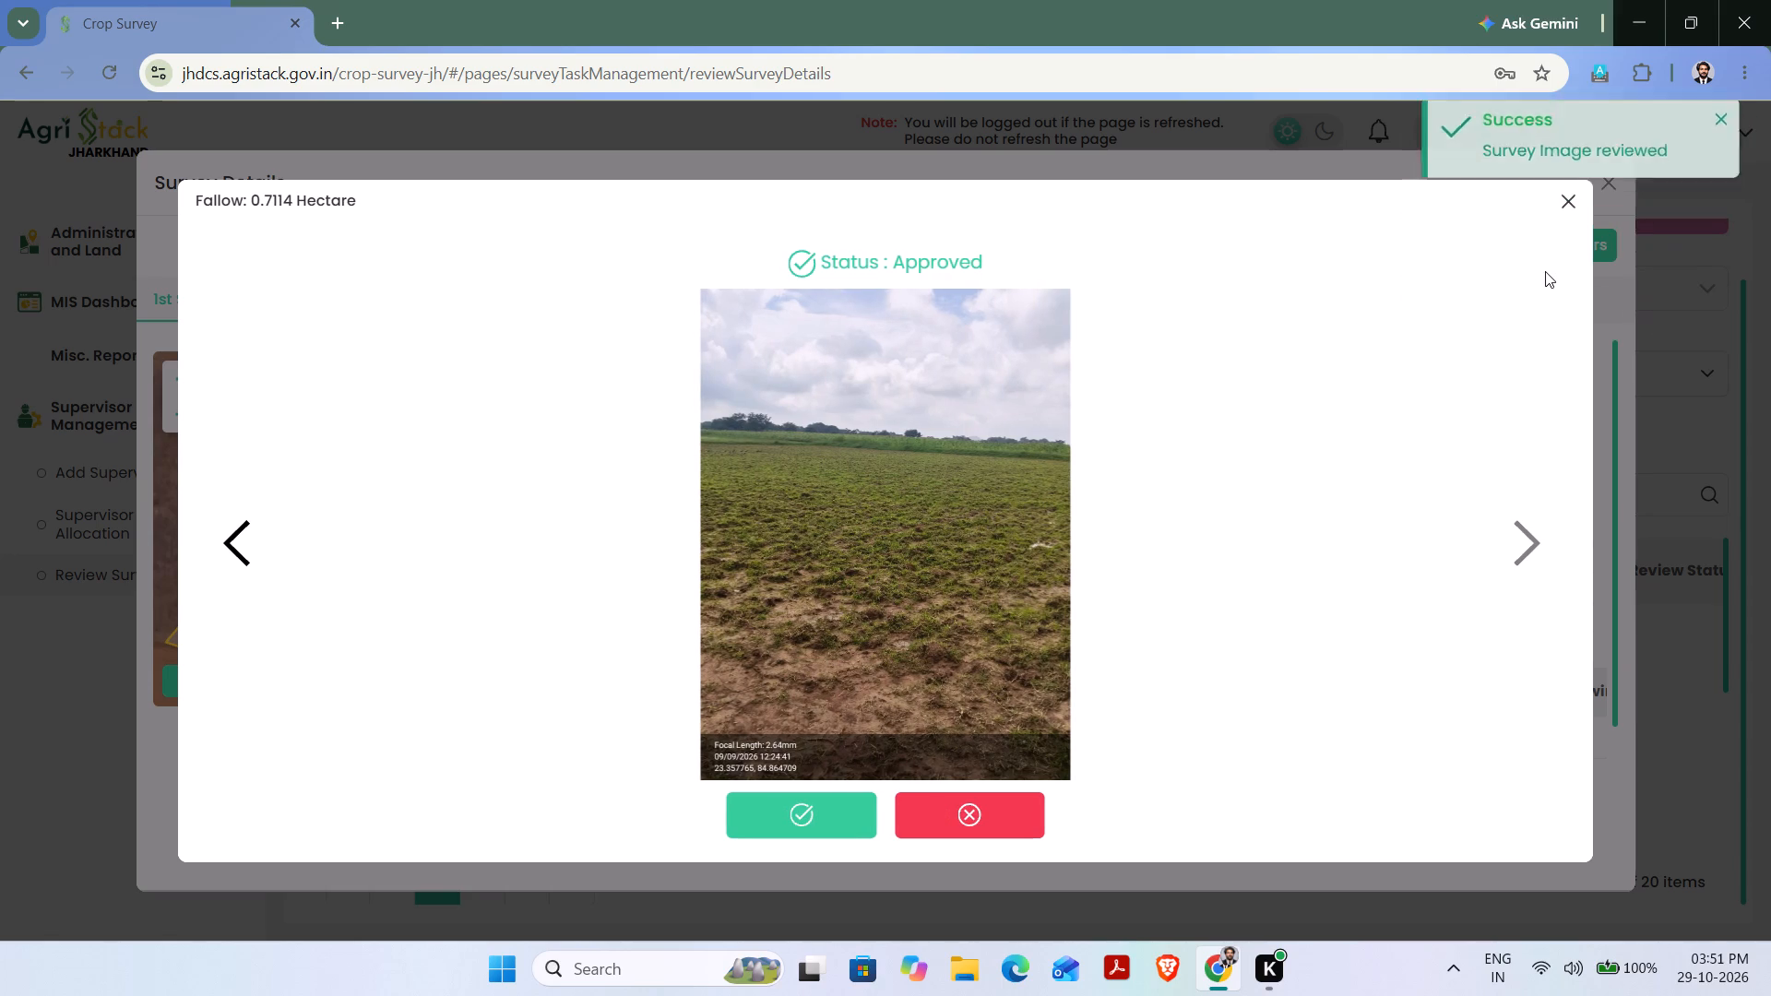
click(1563, 196)
Mark the first survey of survey number 88 as Approve, save the review and close its details.
scroll(765, 612, down, 1)
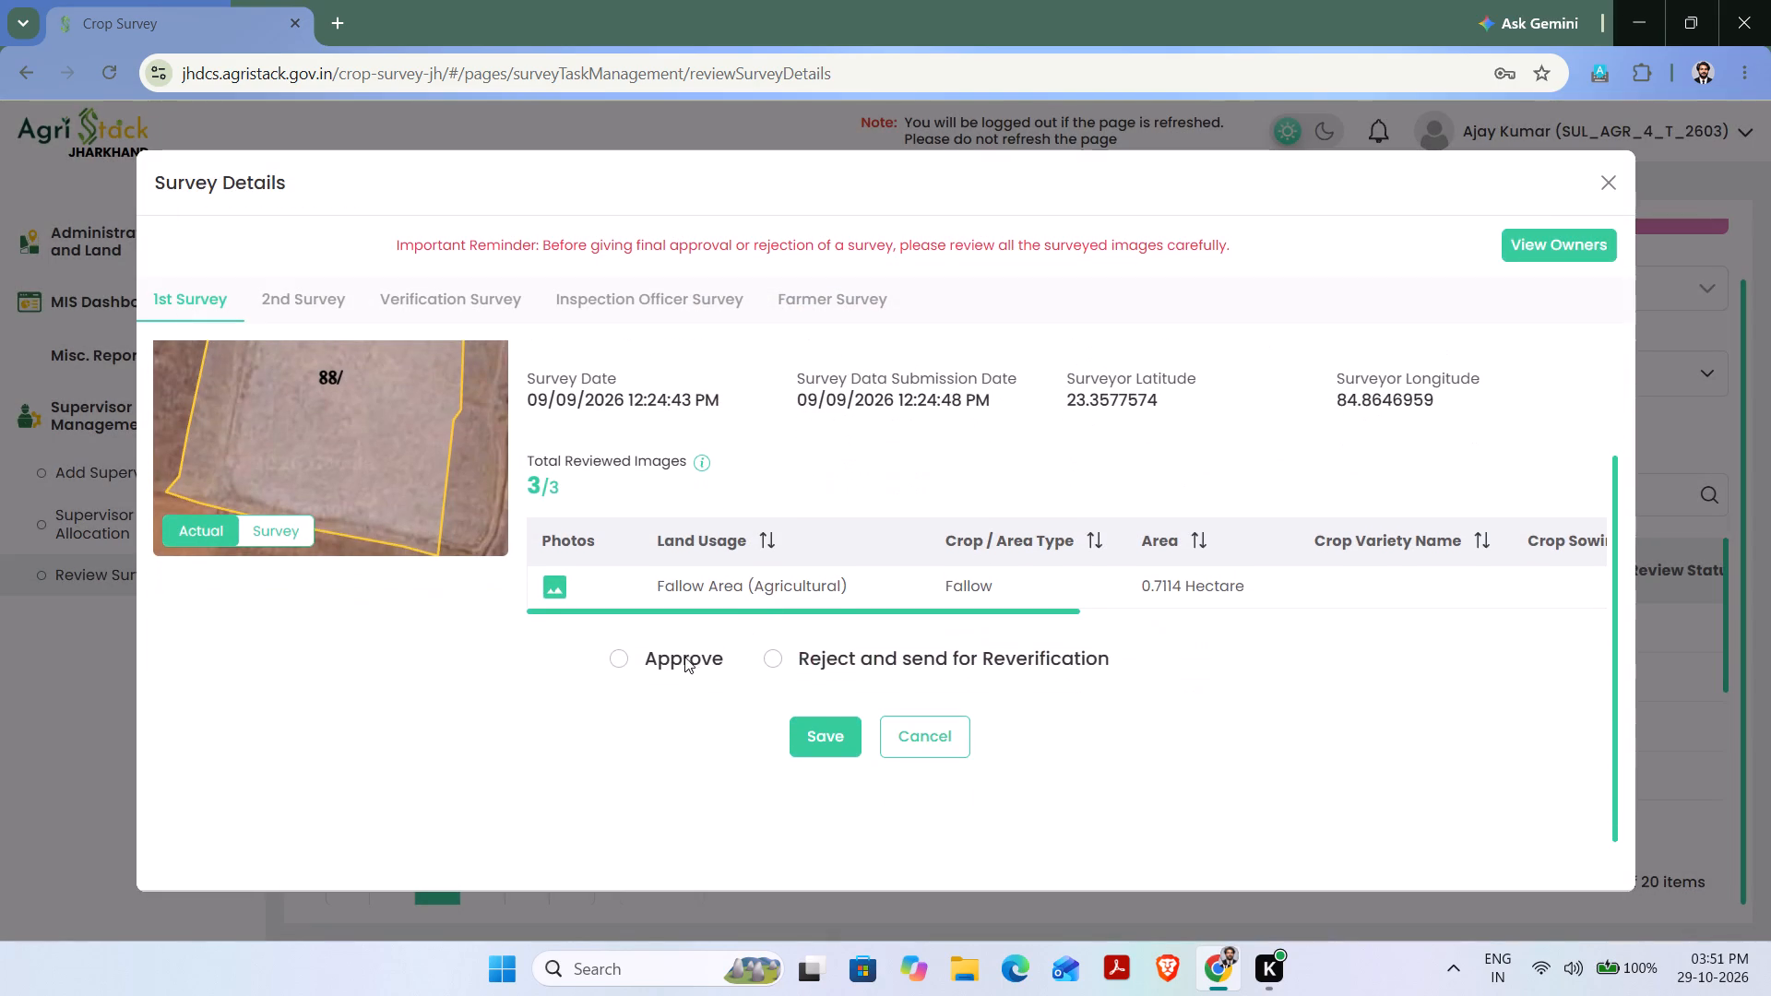
click(684, 657)
click(813, 729)
click(892, 583)
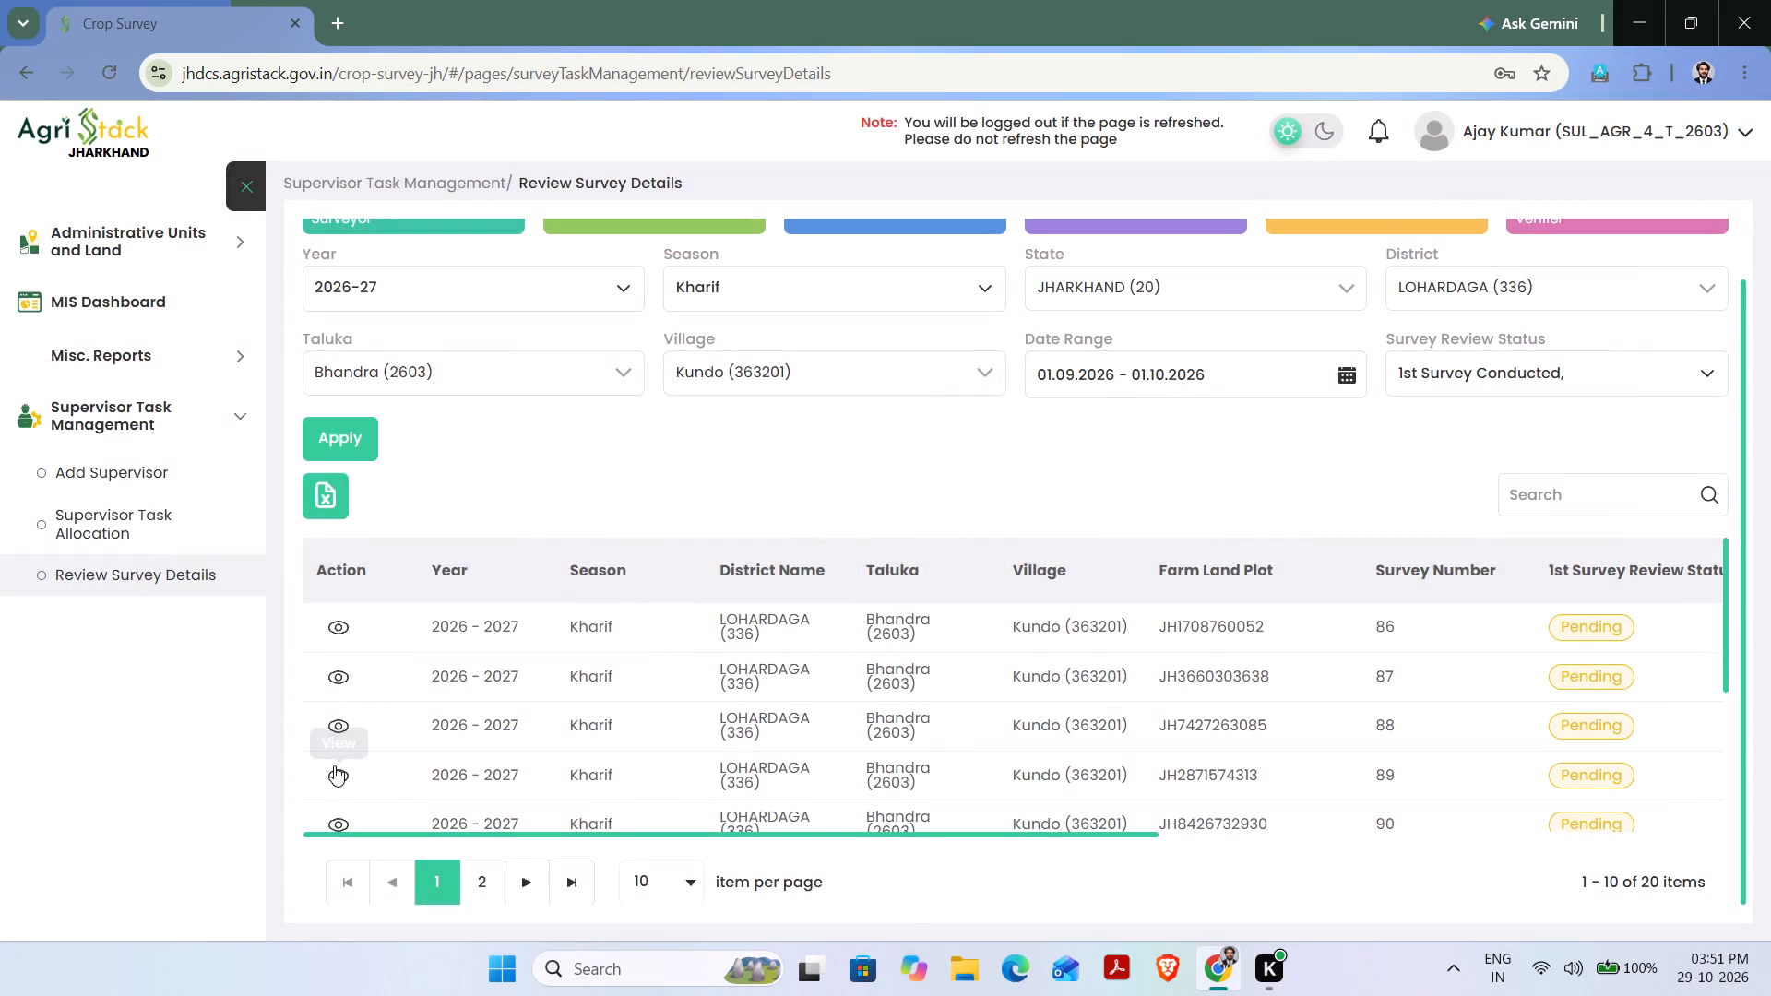
Open the record for survey number 89 and approve all three photos of its 0.4699-hectare मक्का crop area.
click(334, 765)
click(554, 741)
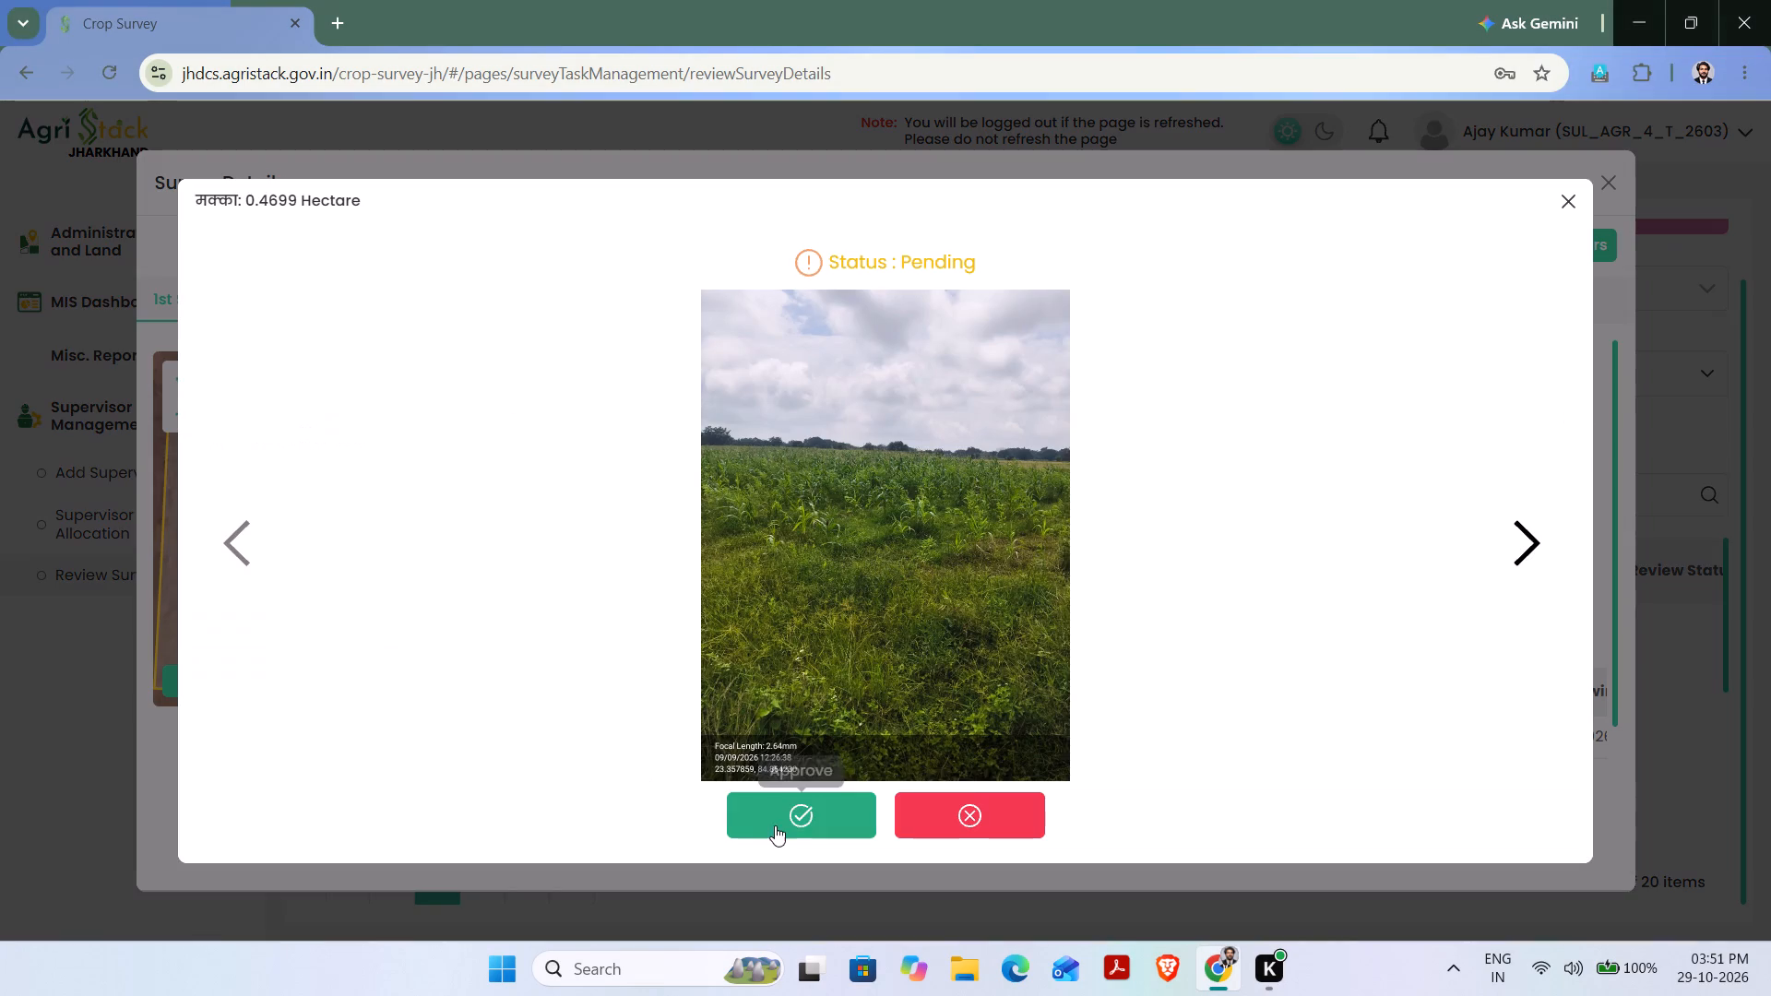
click(779, 825)
drag(900, 710, 779, 729)
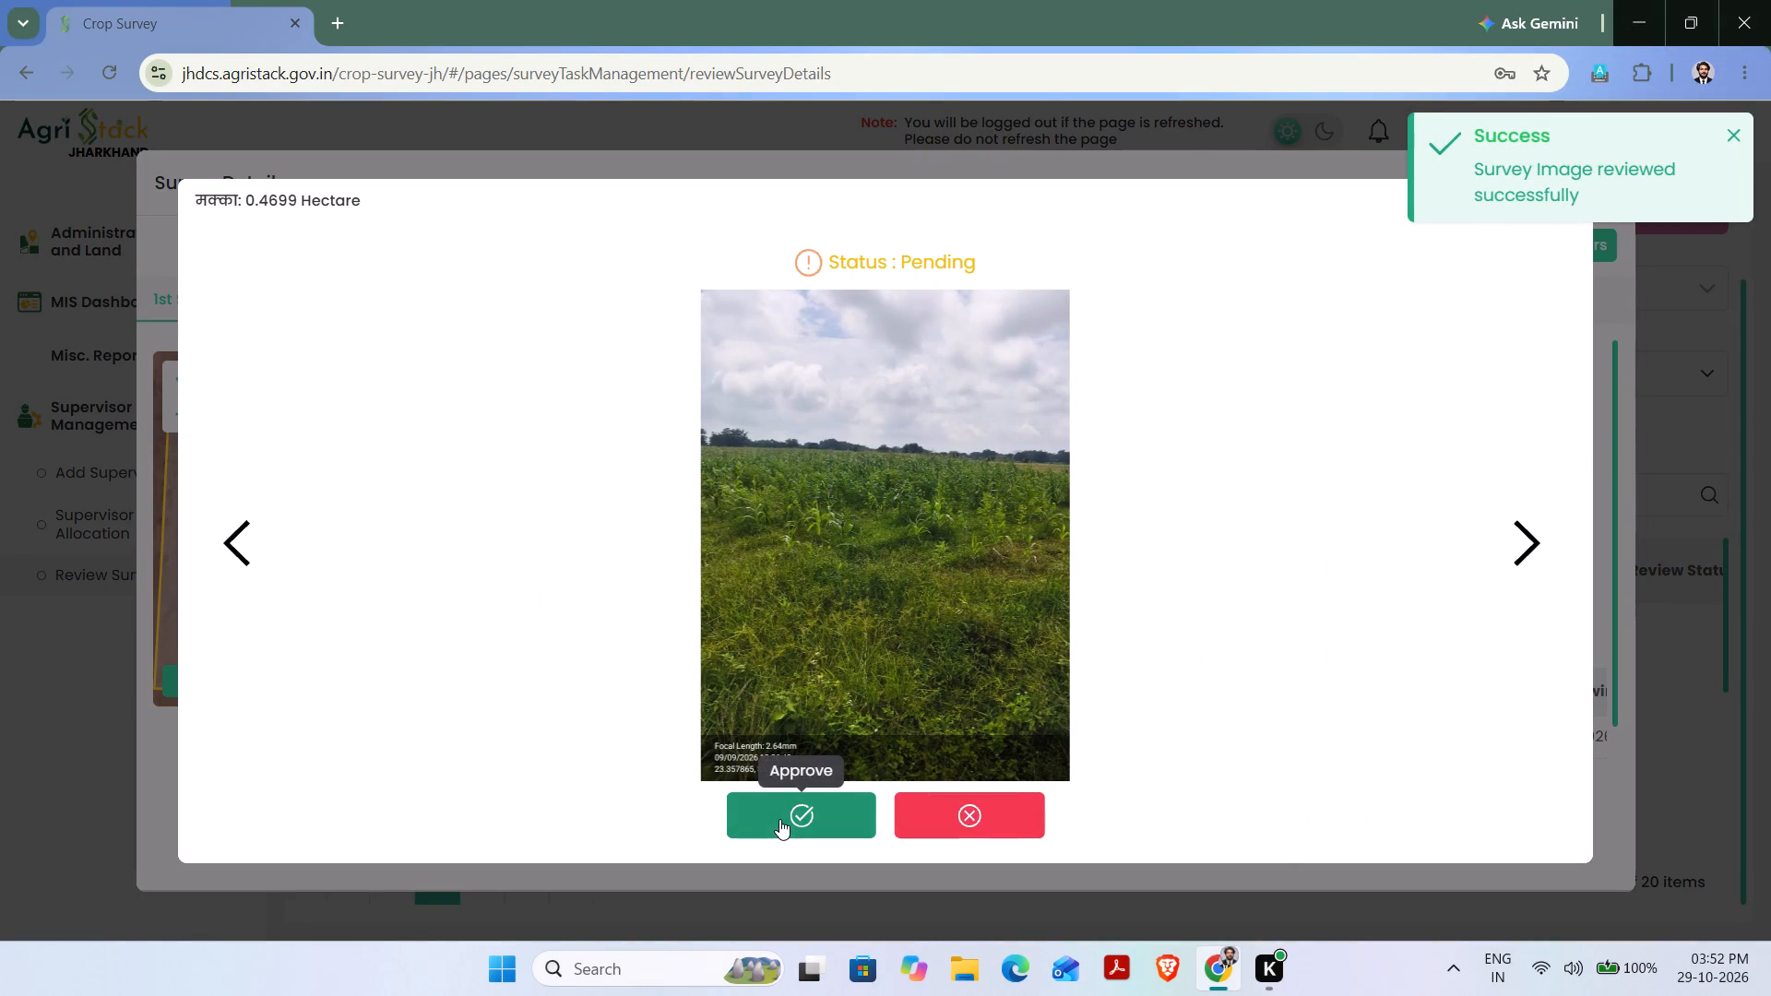
click(780, 816)
drag(933, 665, 794, 694)
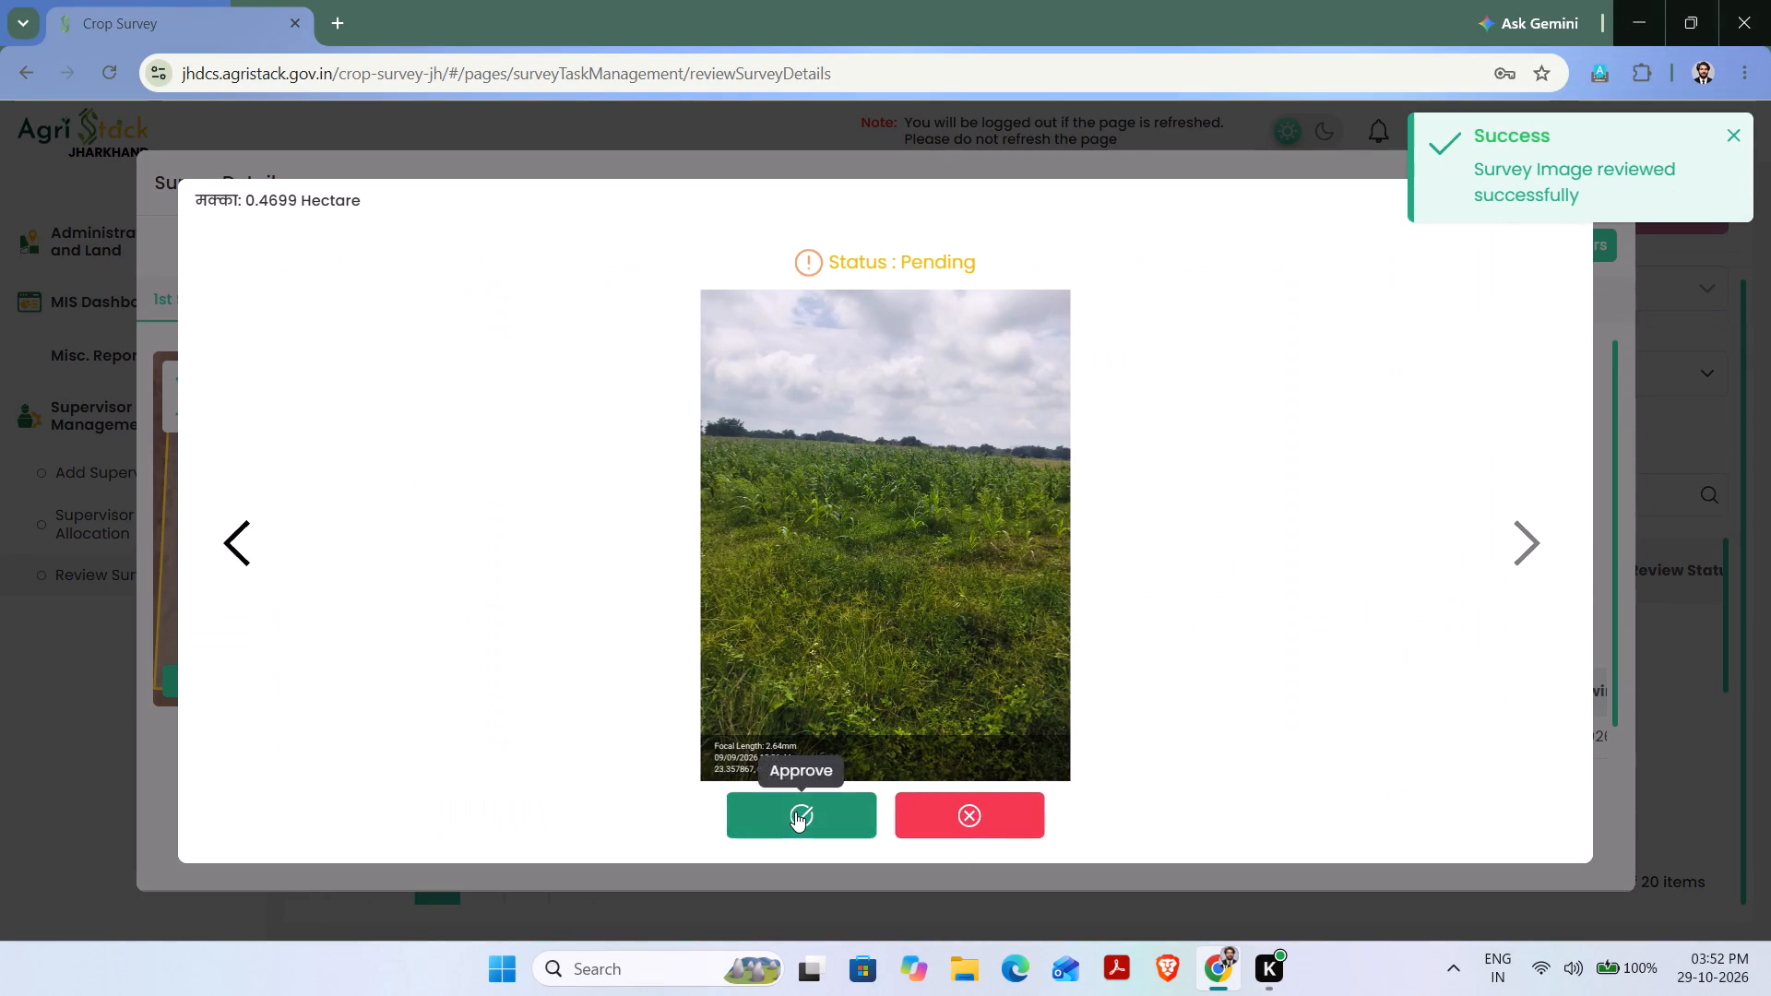
click(795, 812)
drag(952, 631, 909, 635)
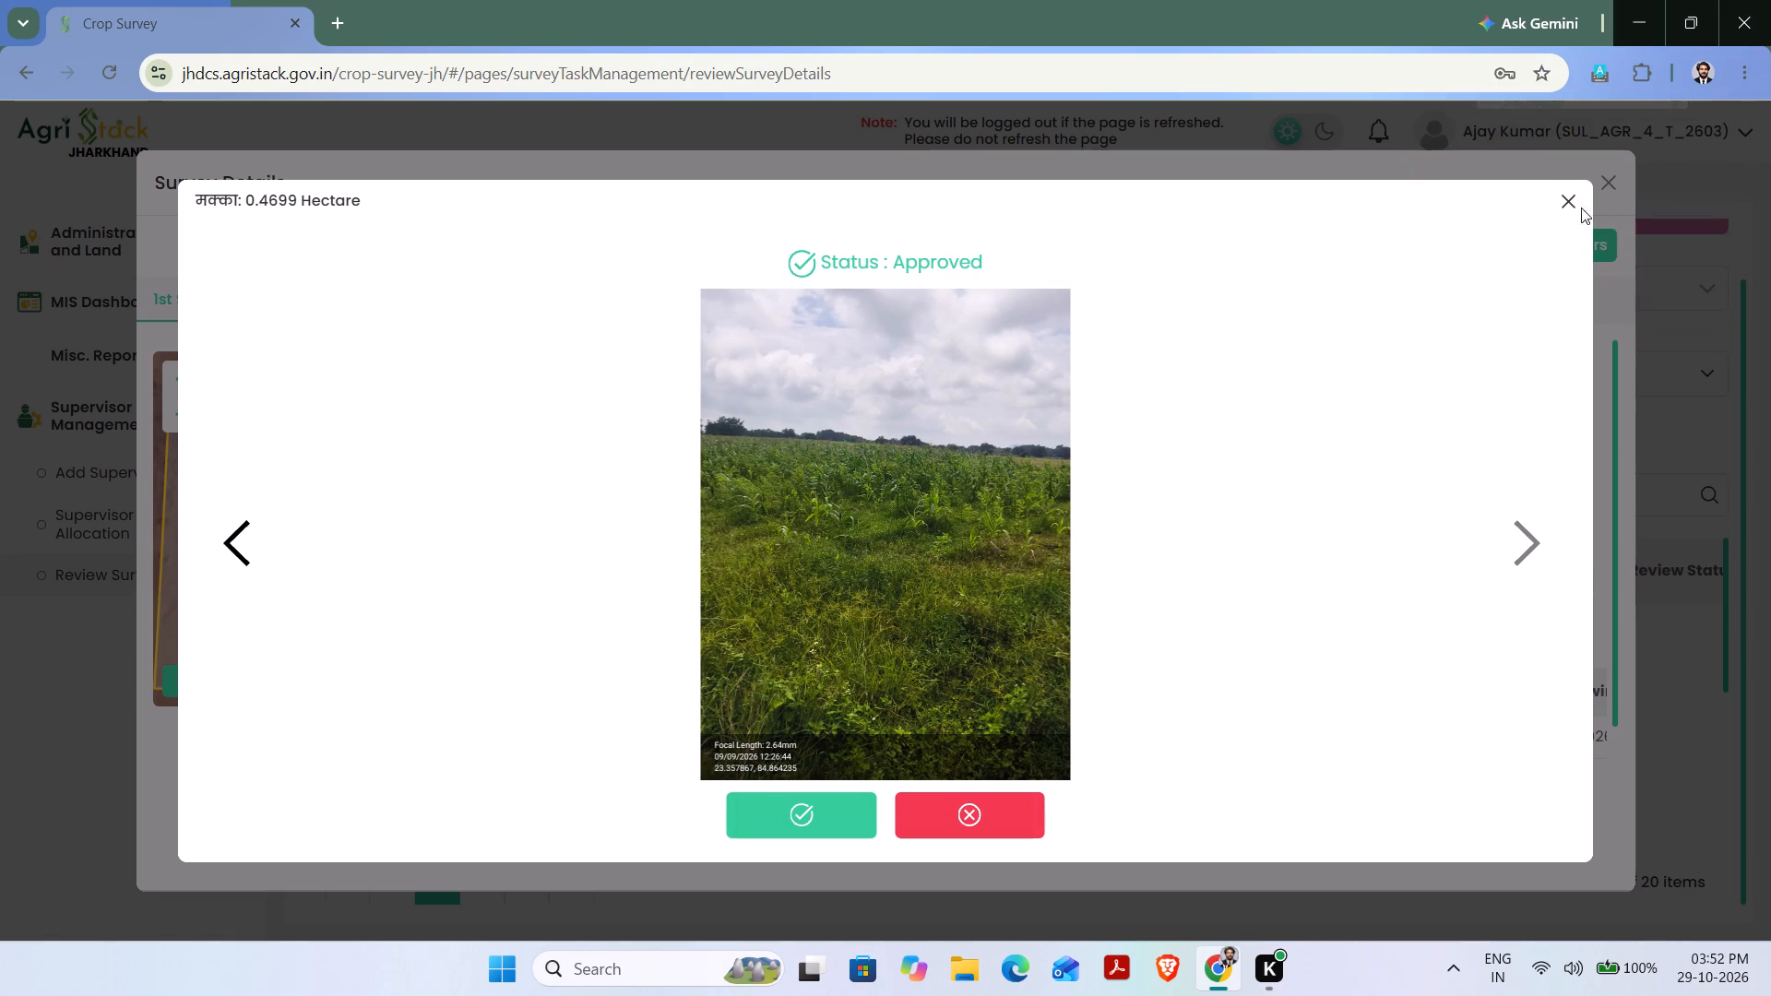
click(1571, 207)
Mark the first survey of survey number 89 as Approve, save the review and close its details.
scroll(700, 725, down, 1)
click(684, 705)
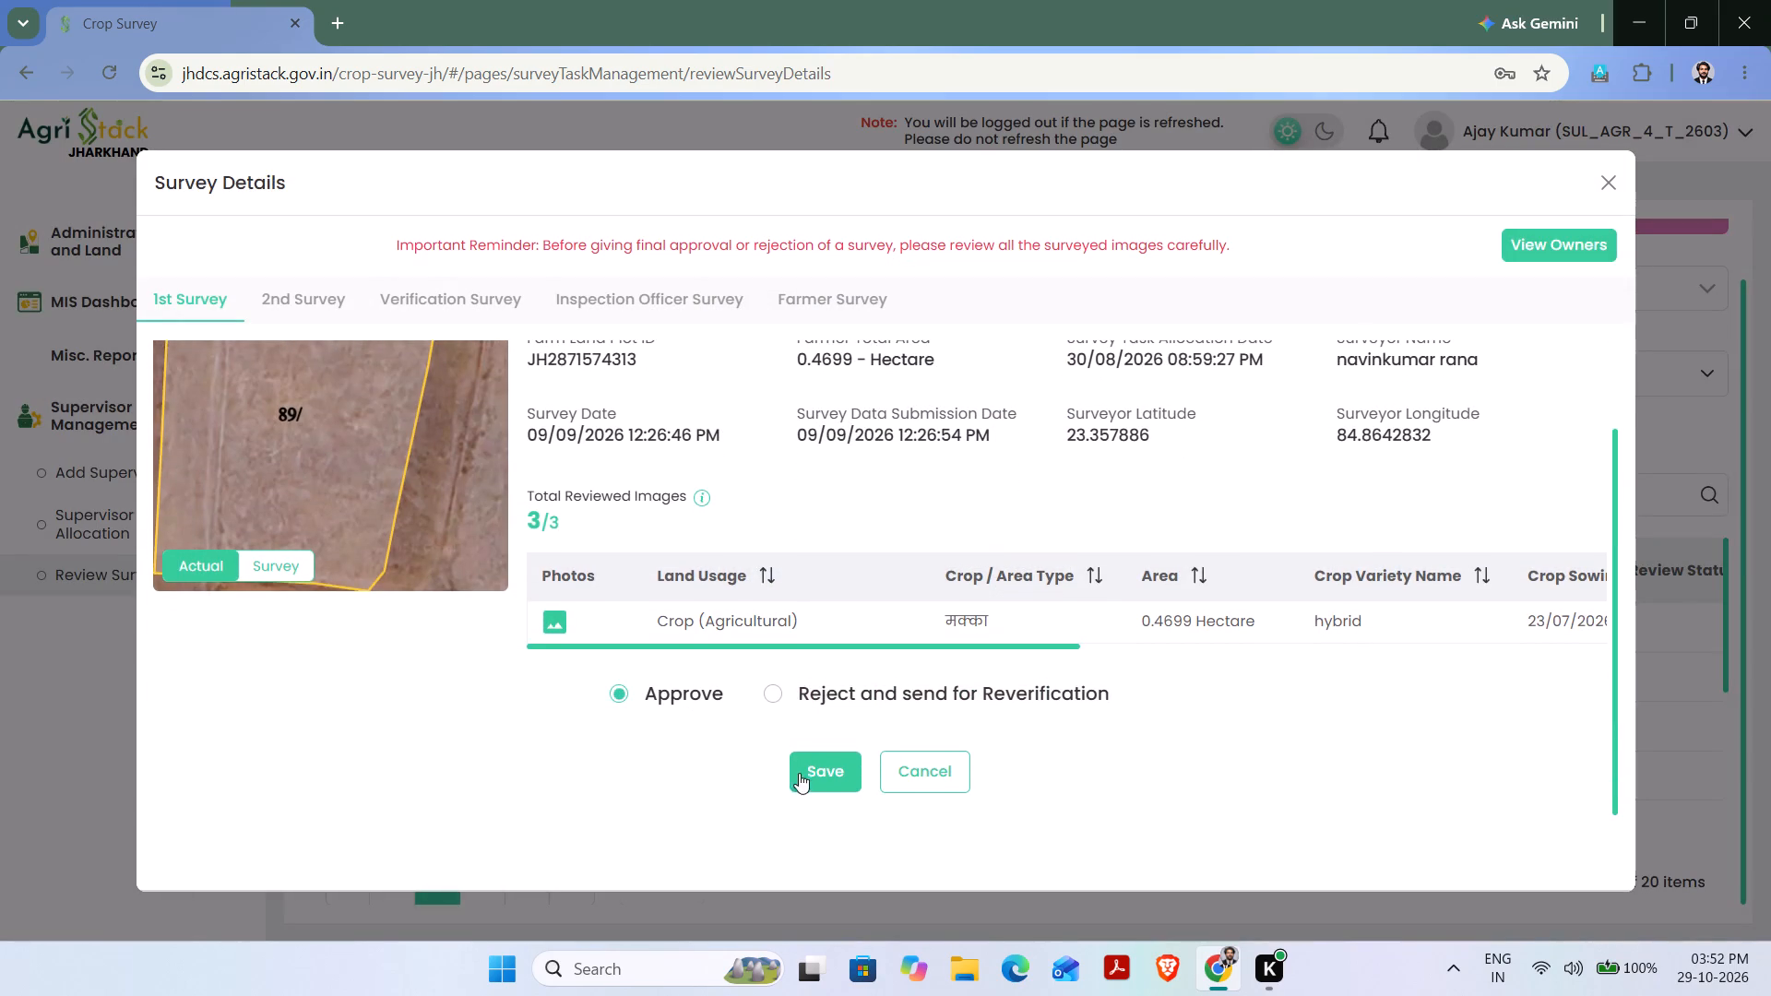
click(801, 775)
click(933, 605)
click(914, 583)
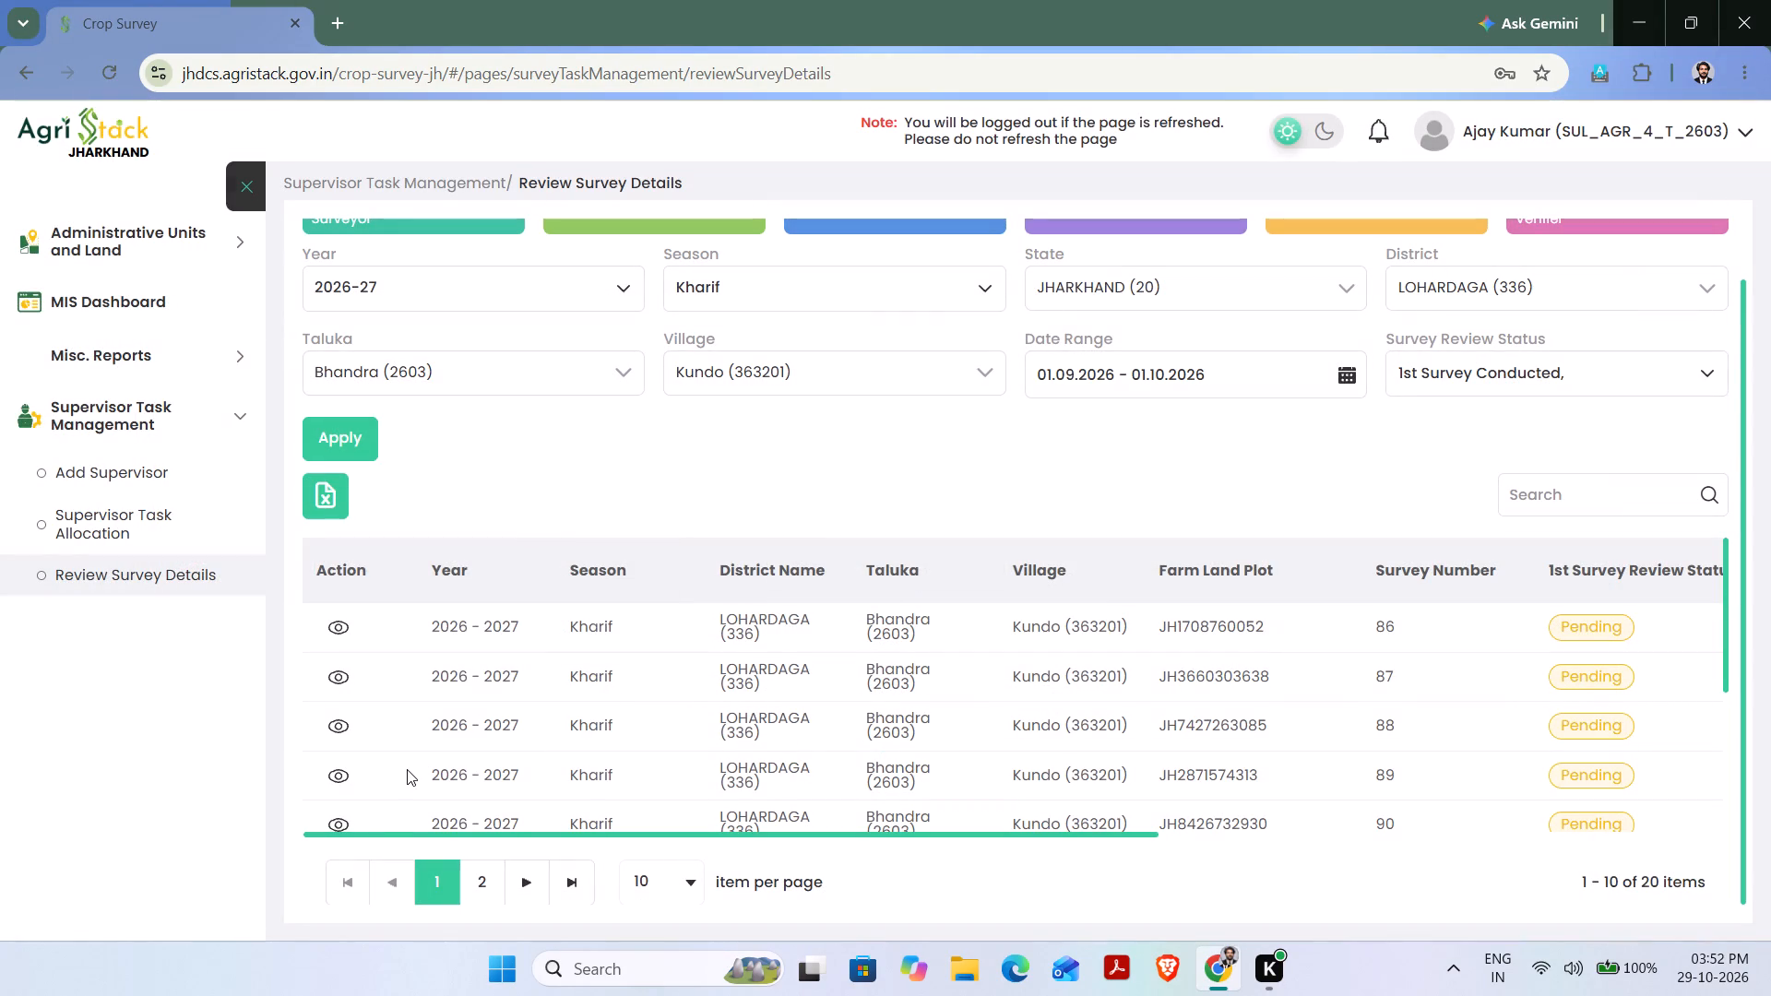
Open the record for survey number 90 and approve all three photos of its 2.0857-hectare Fallow area.
click(335, 822)
click(554, 738)
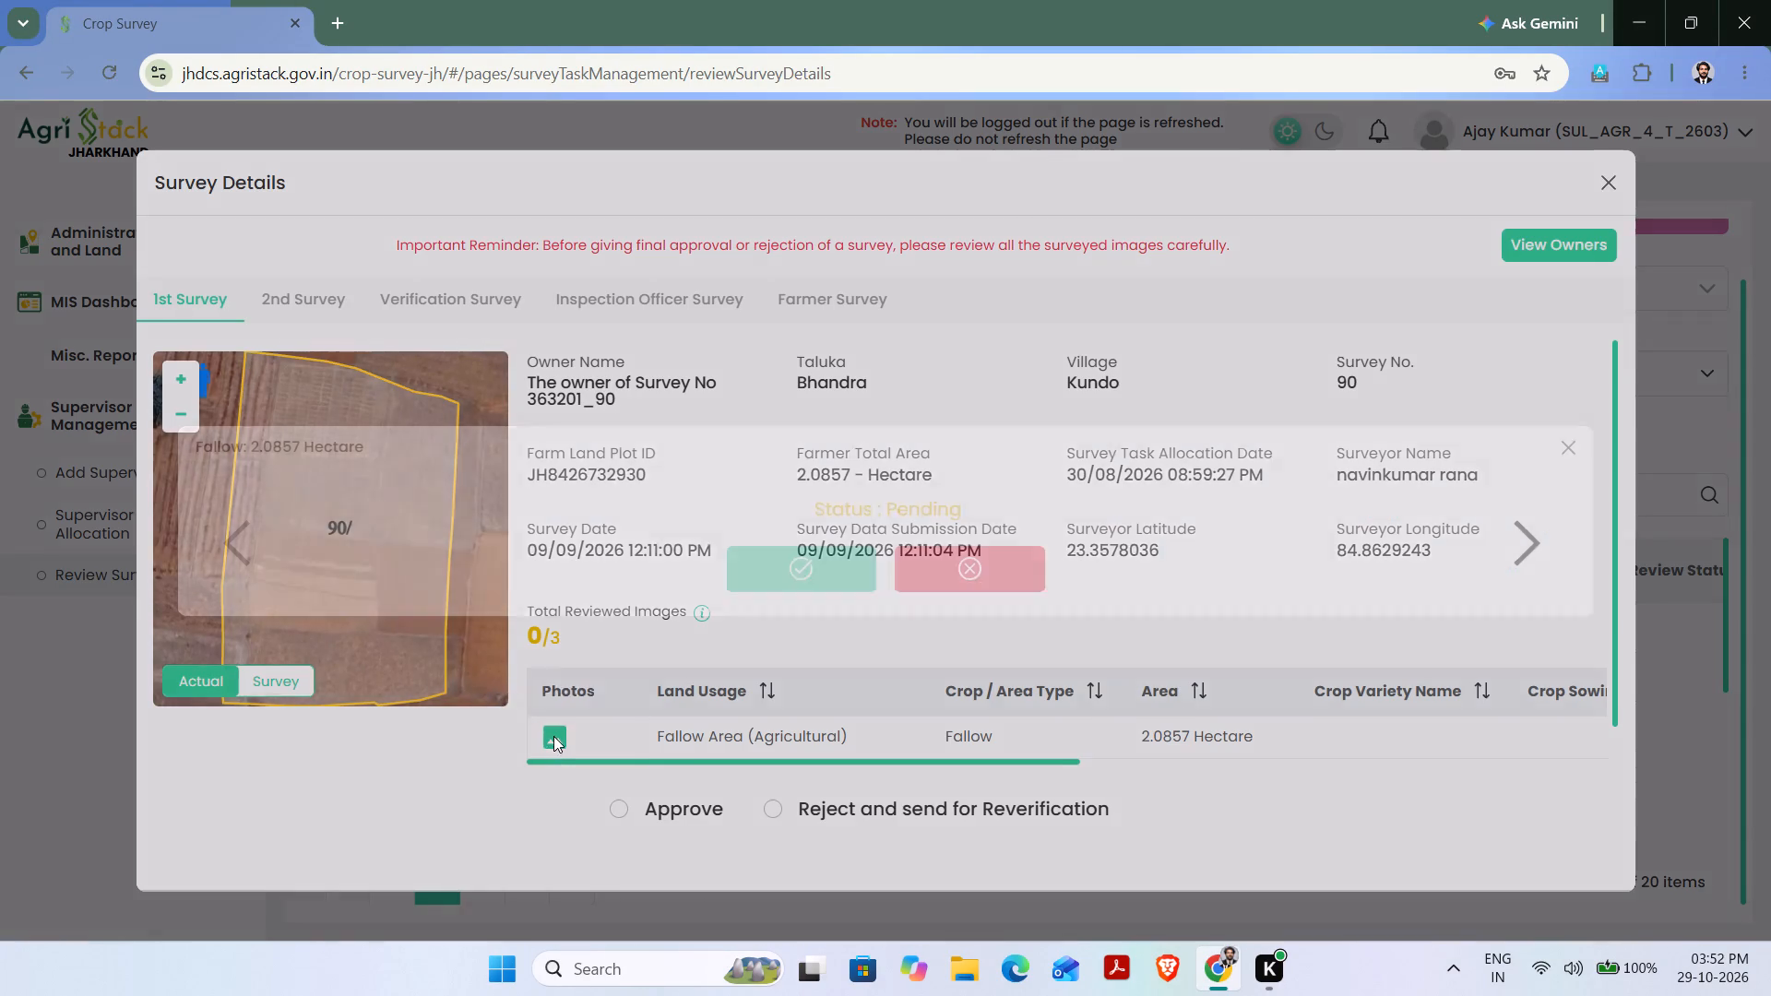
click(767, 812)
drag(937, 686, 801, 718)
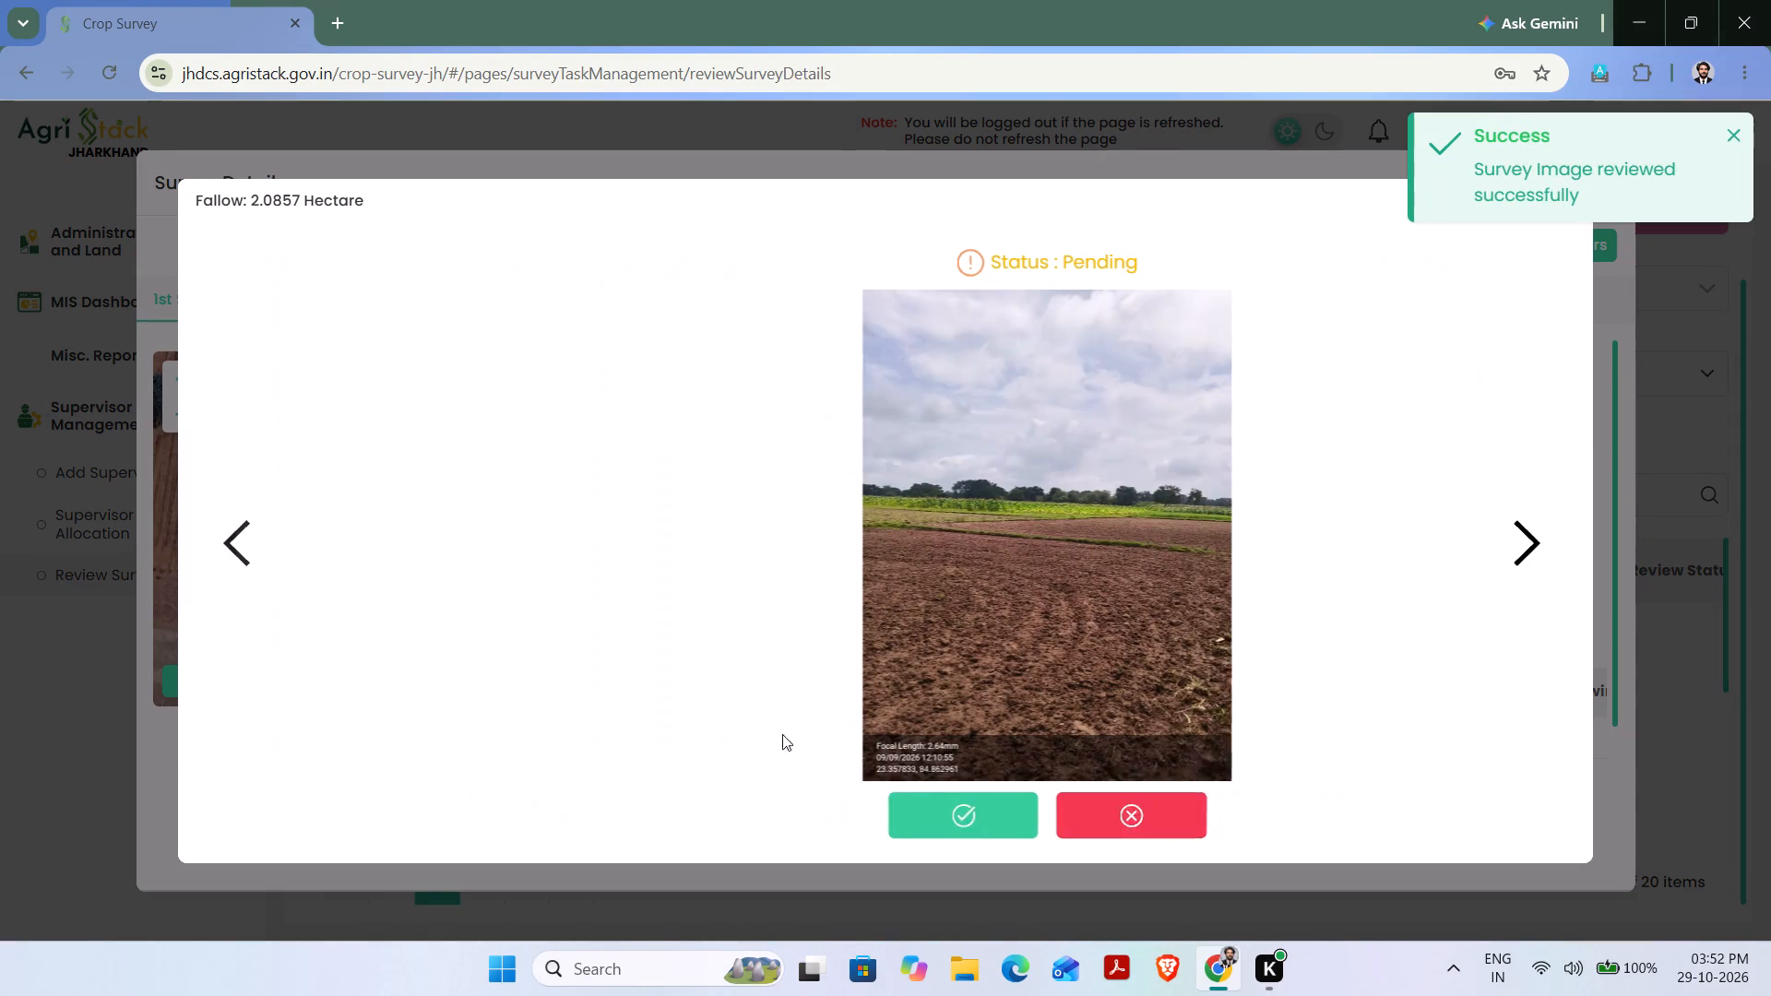
click(805, 805)
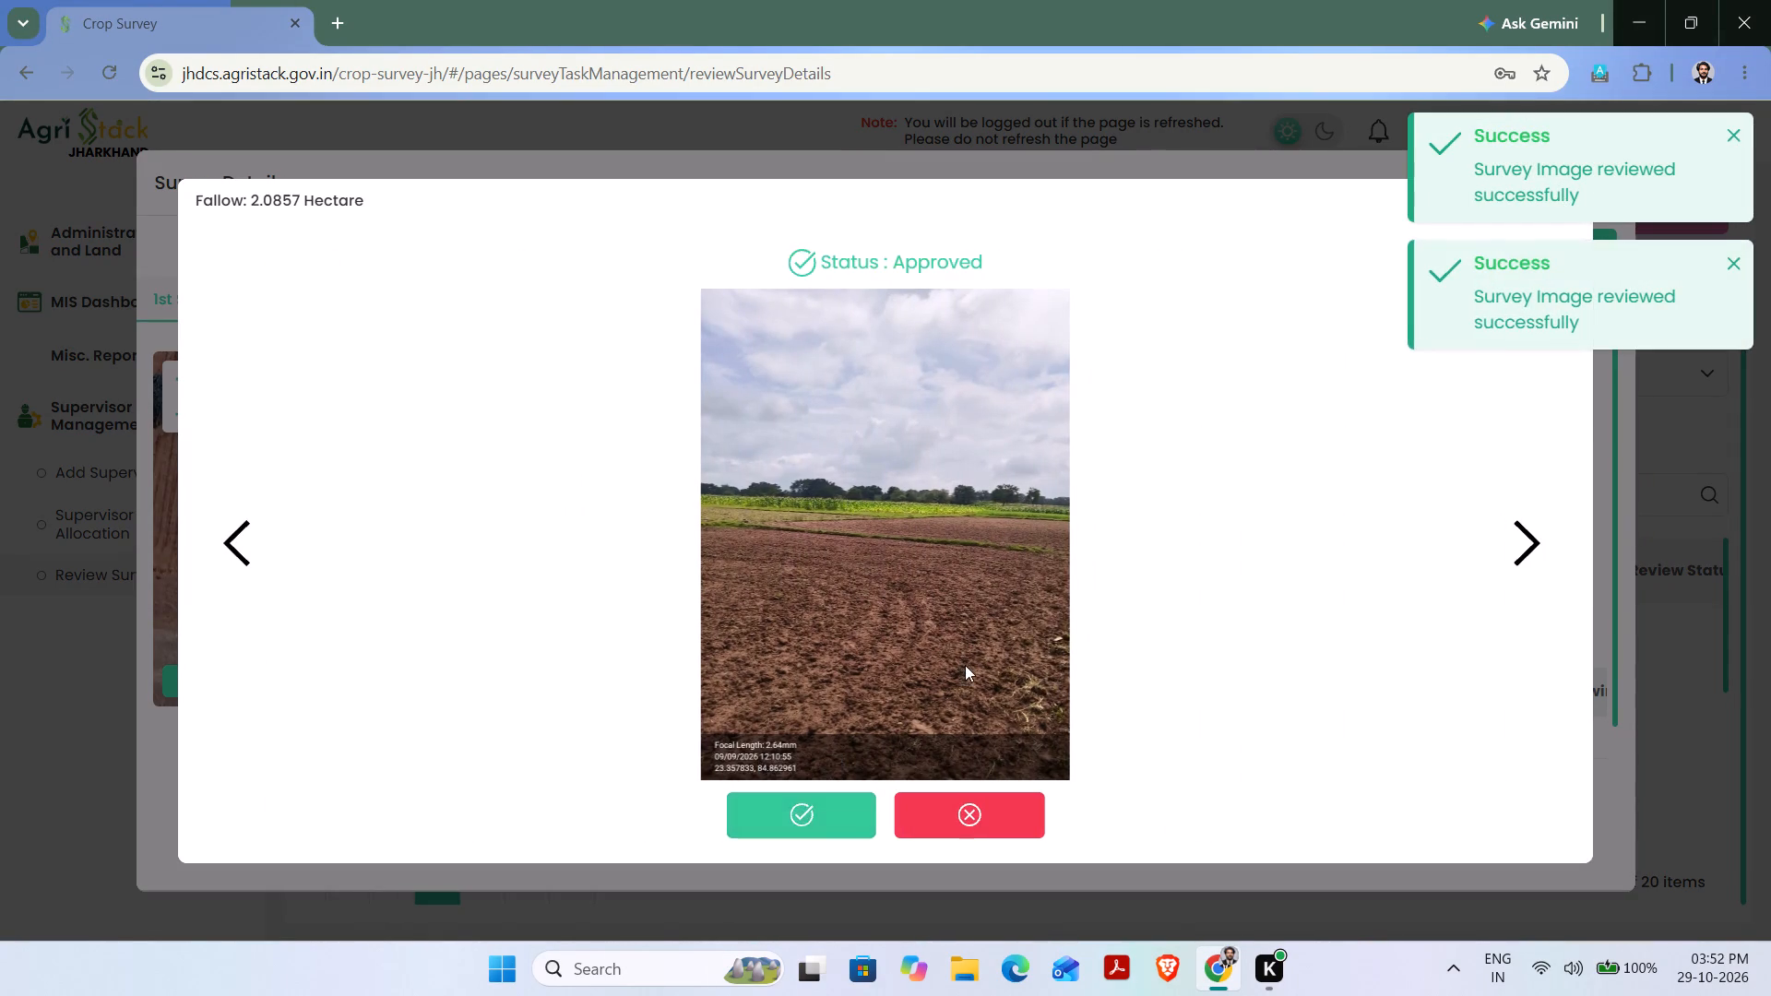
drag(961, 666, 838, 694)
click(808, 803)
drag(940, 663, 893, 663)
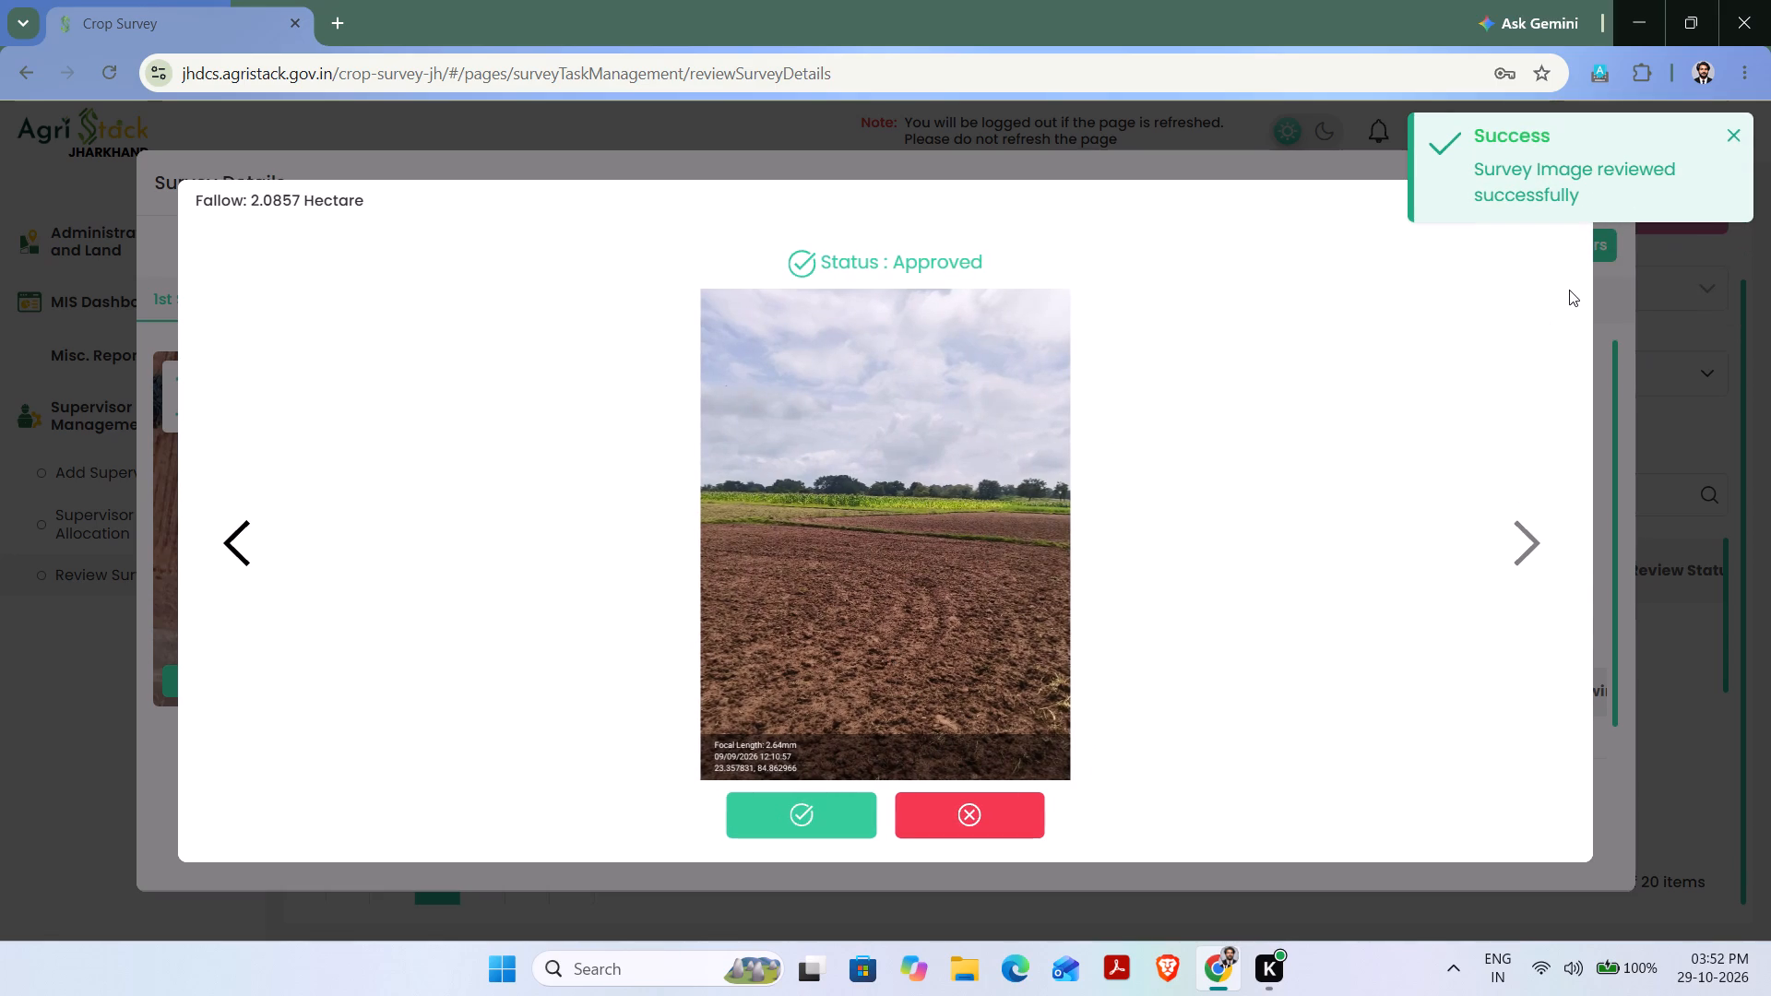
click(1571, 202)
Mark the first survey of survey number 90 as Approve, save the review and close its details.
scroll(841, 599, down, 1)
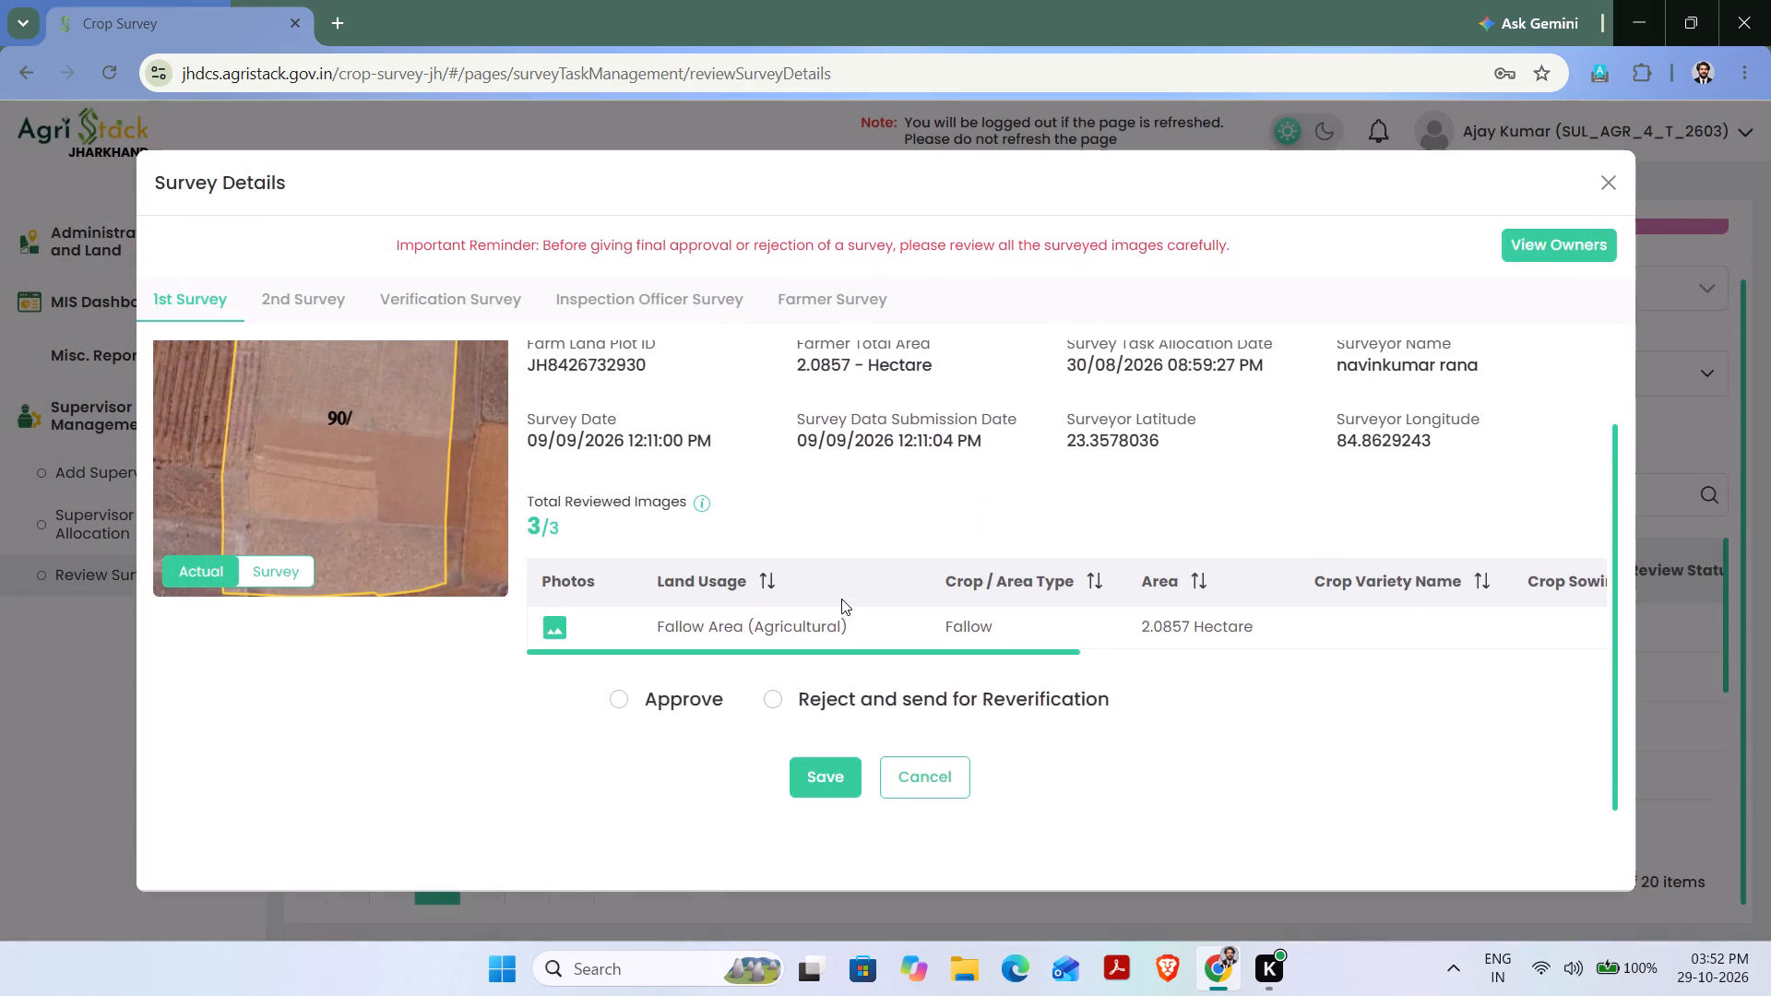
click(680, 694)
click(805, 772)
click(943, 572)
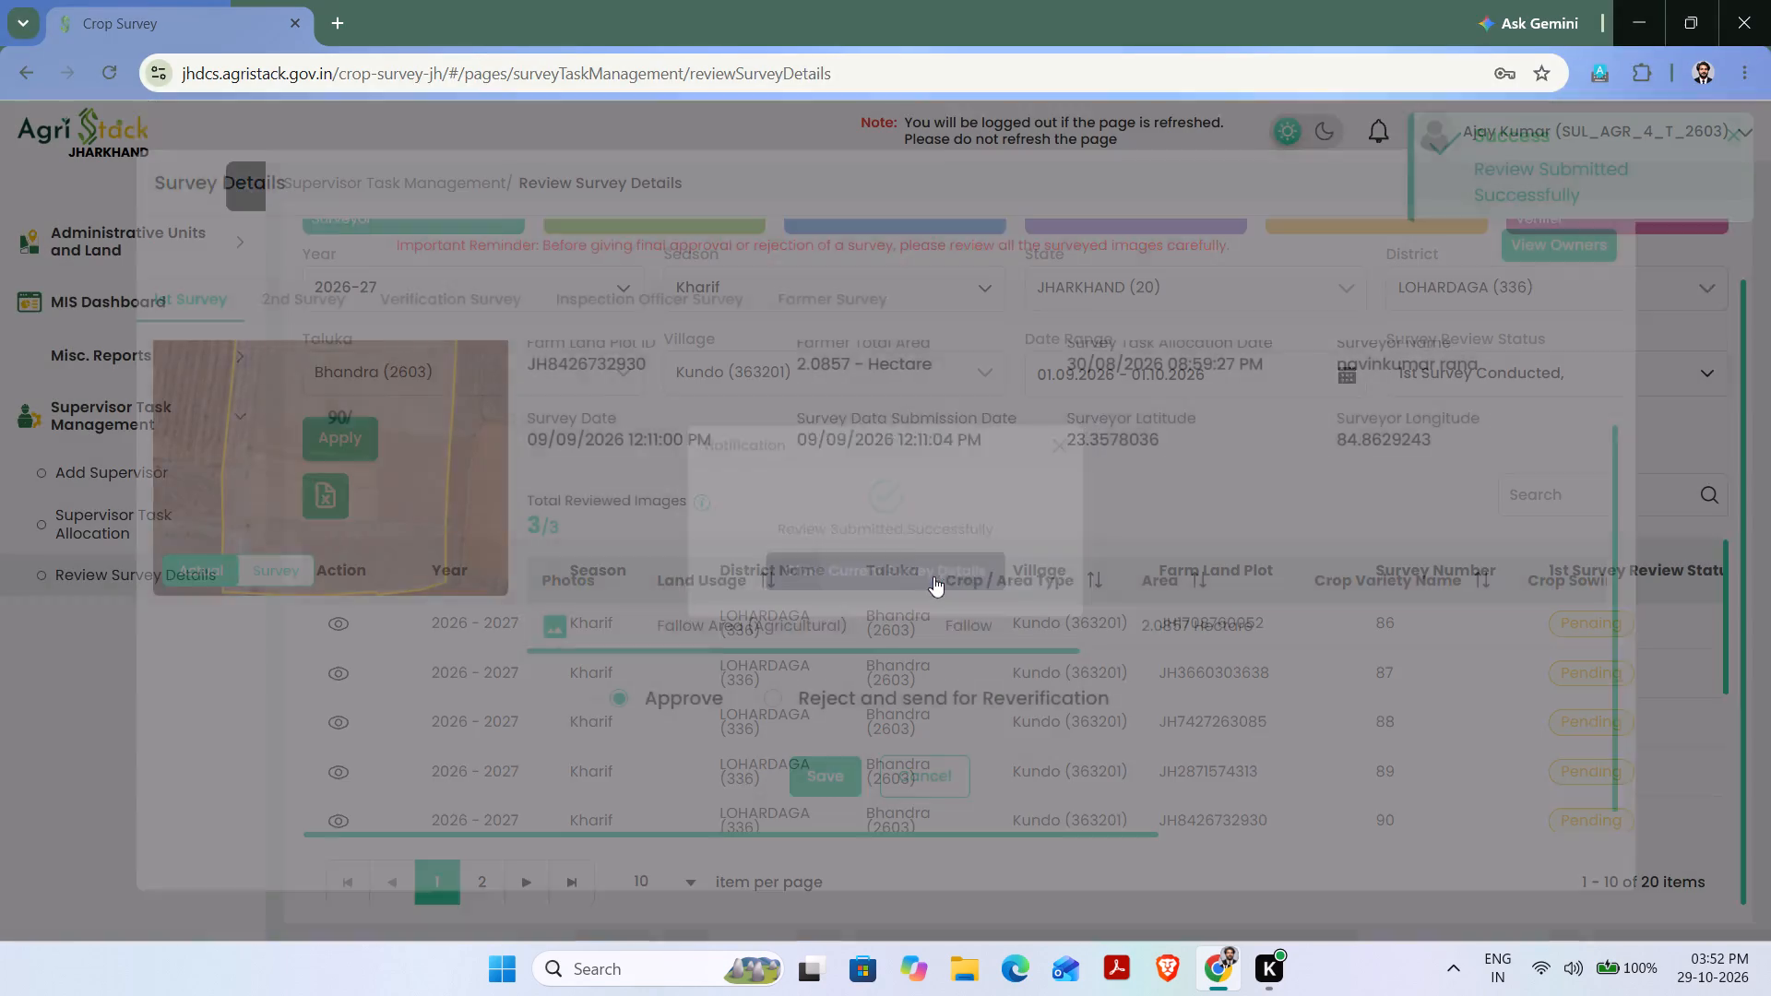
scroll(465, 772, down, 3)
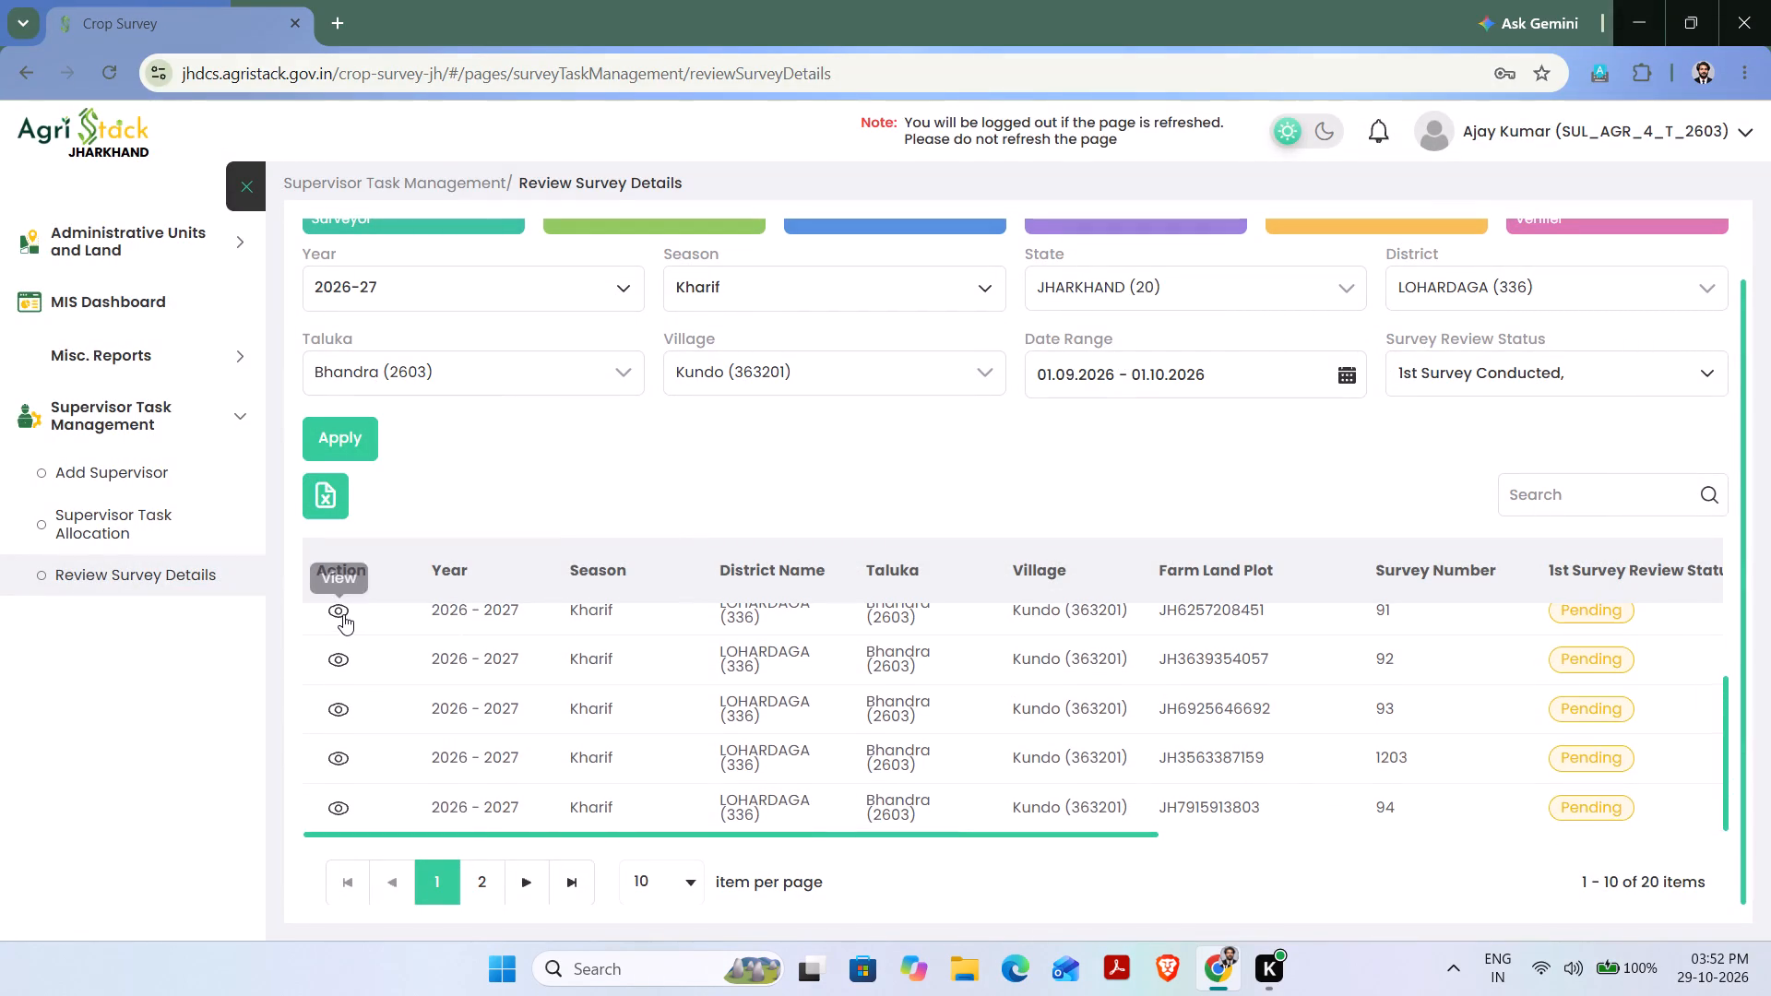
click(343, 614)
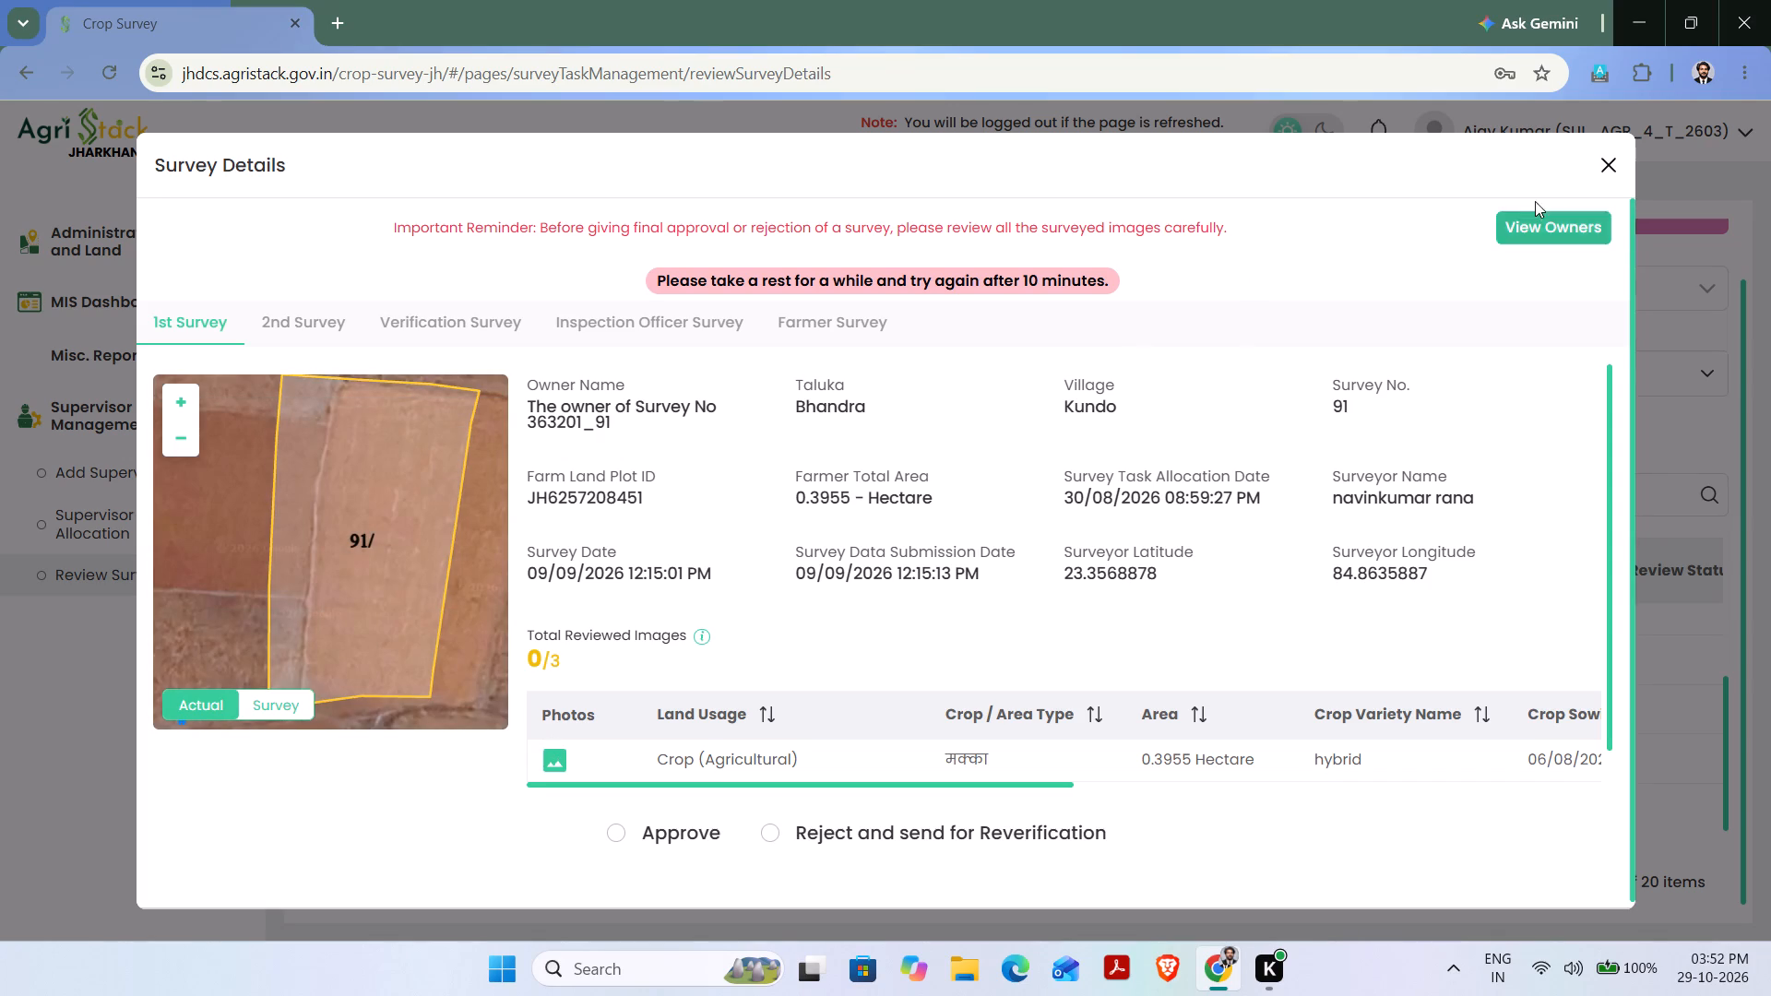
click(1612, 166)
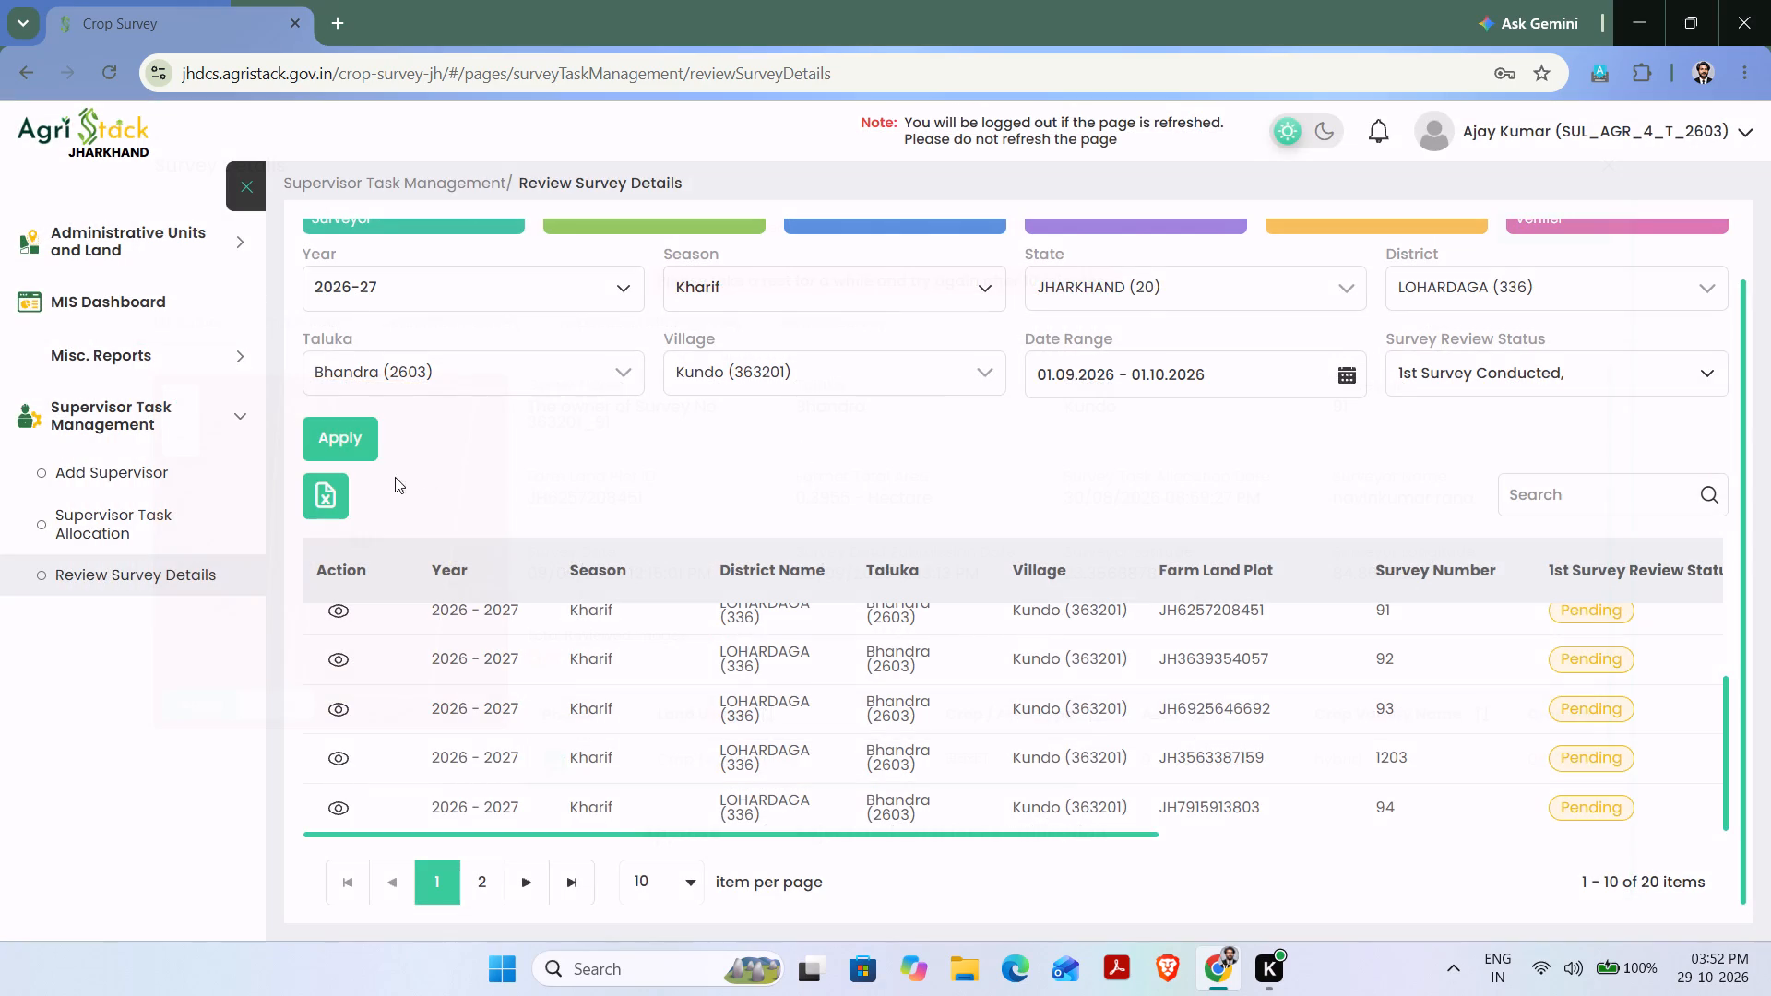
Reapply the current filters to refresh the list of first-survey records for Kundo village.
click(359, 442)
scroll(566, 448, down, 2)
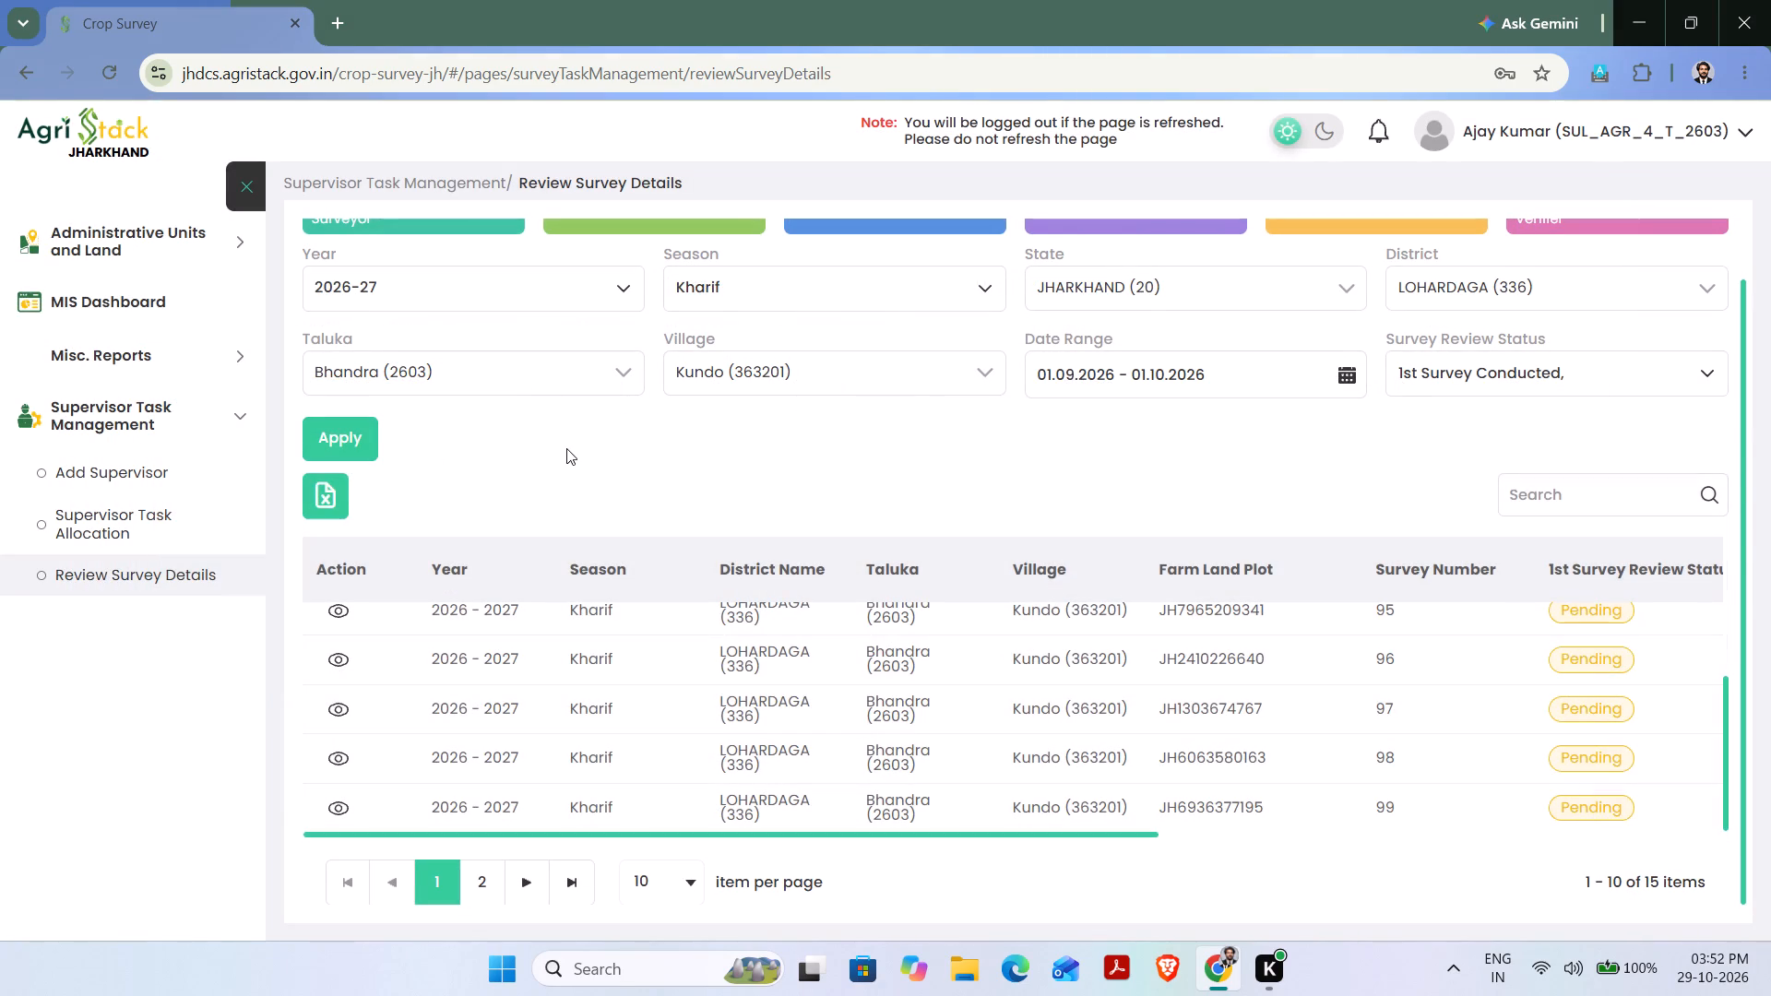
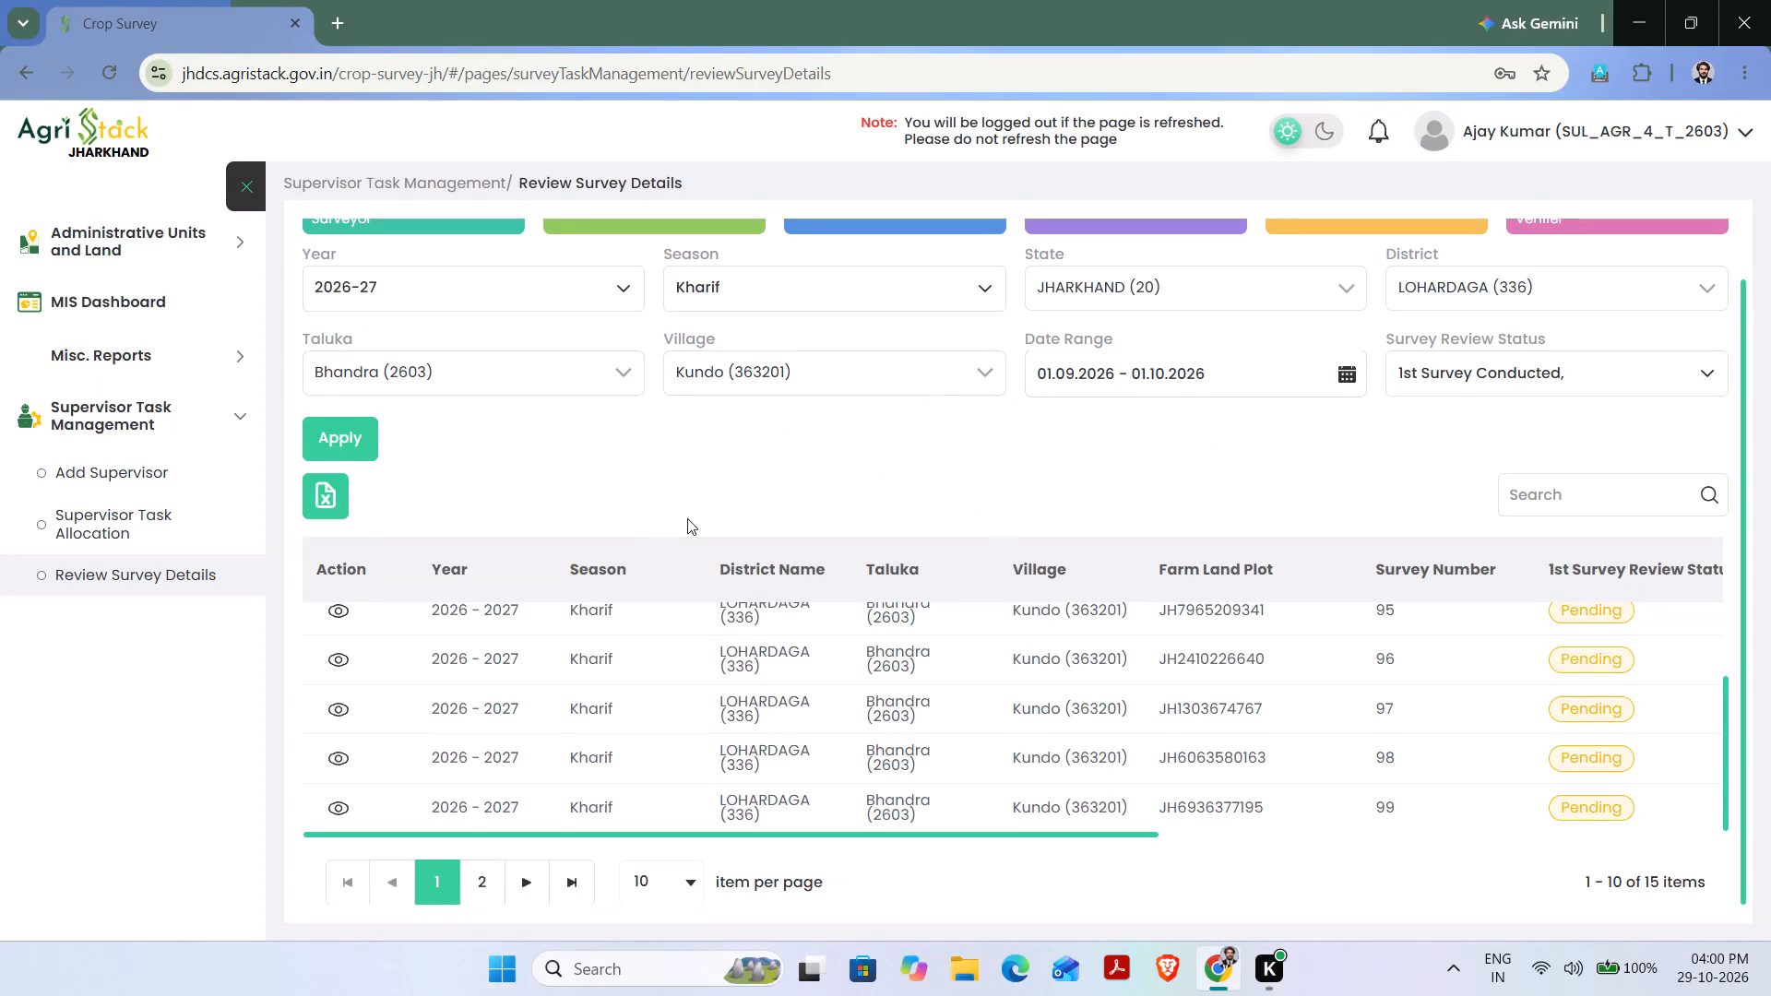
Apply the Kharif 2026-27 filters for Kundo village, dated 01.09.2026 - 01.10.2026, with 1st Survey Conducted status, to the survey review list.
click(337, 433)
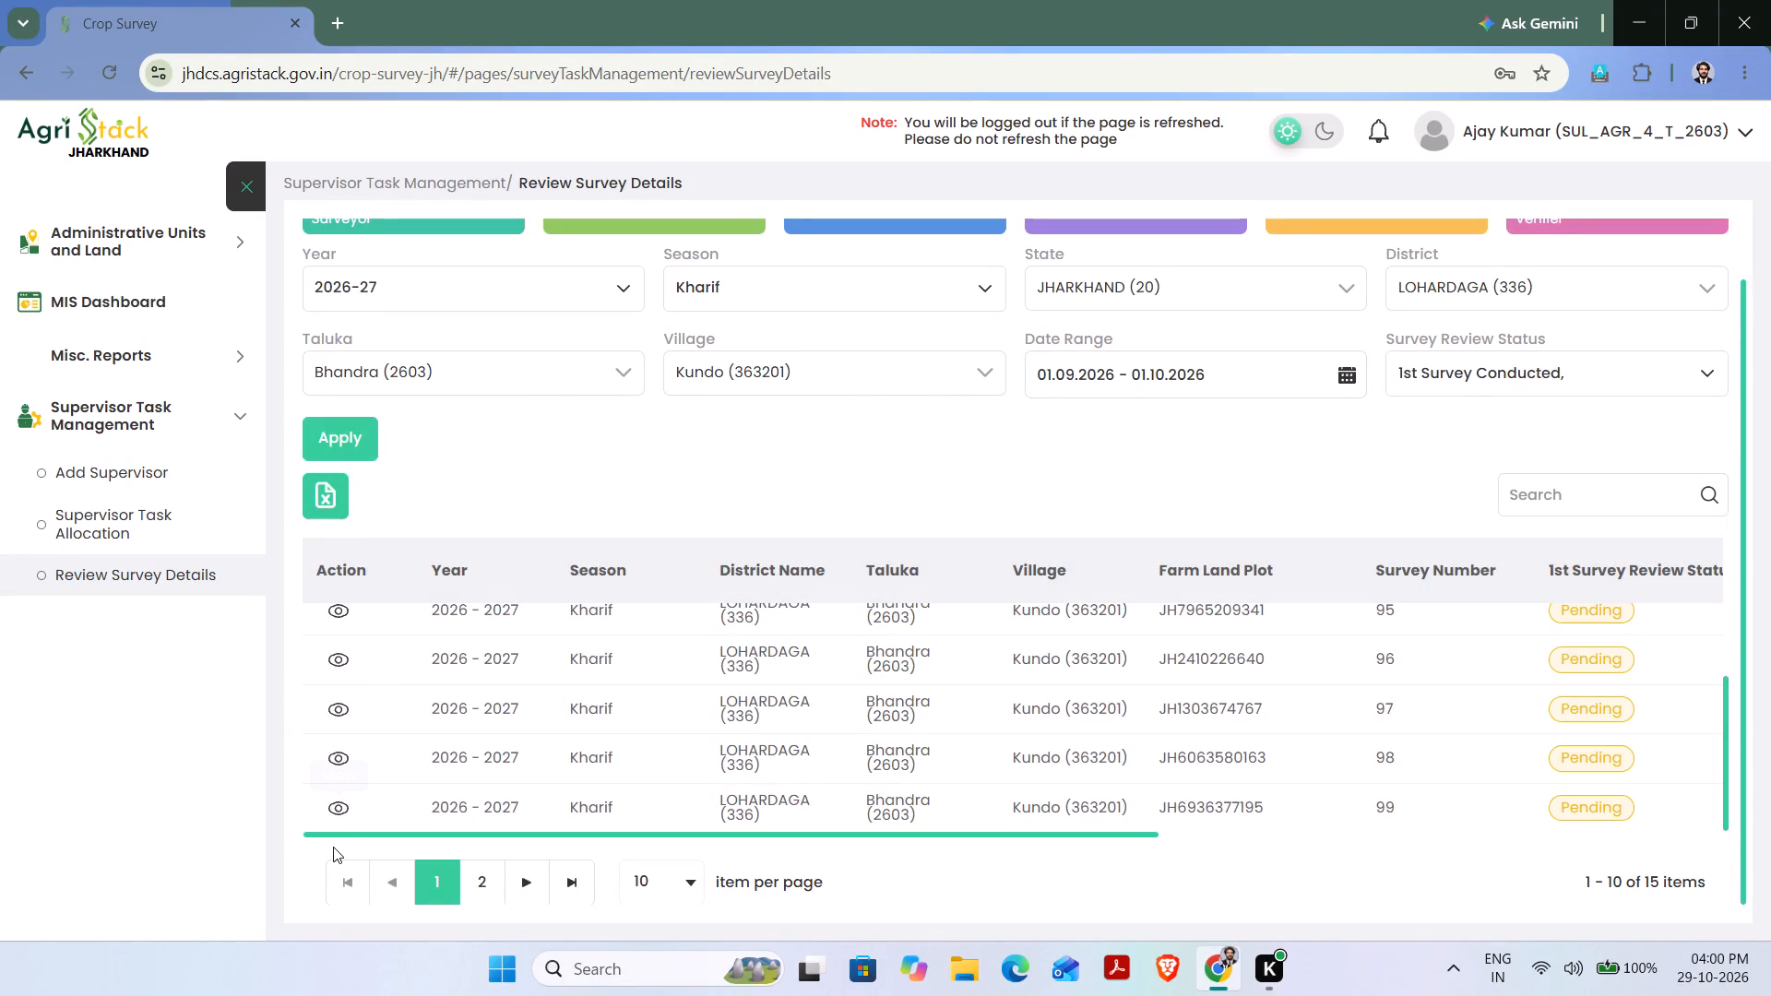
Open the survey details of the pending Kundo plot with survey number 91.
scroll(358, 652, up, 6)
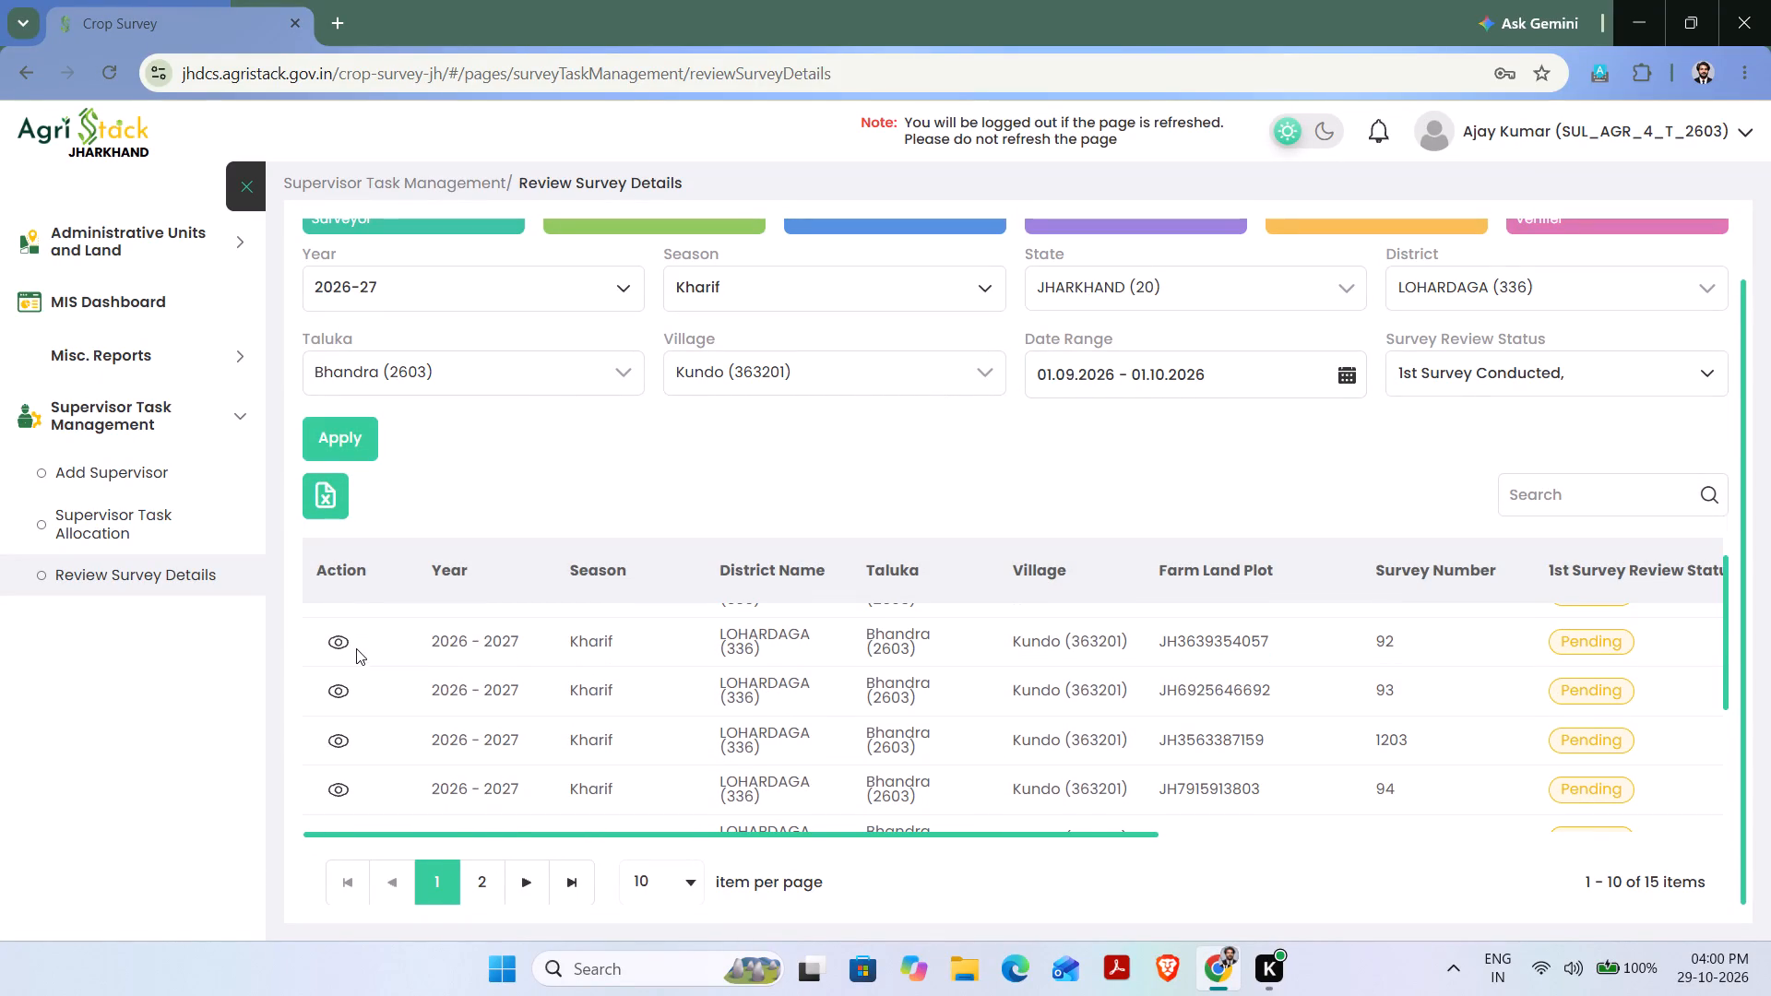
click(336, 629)
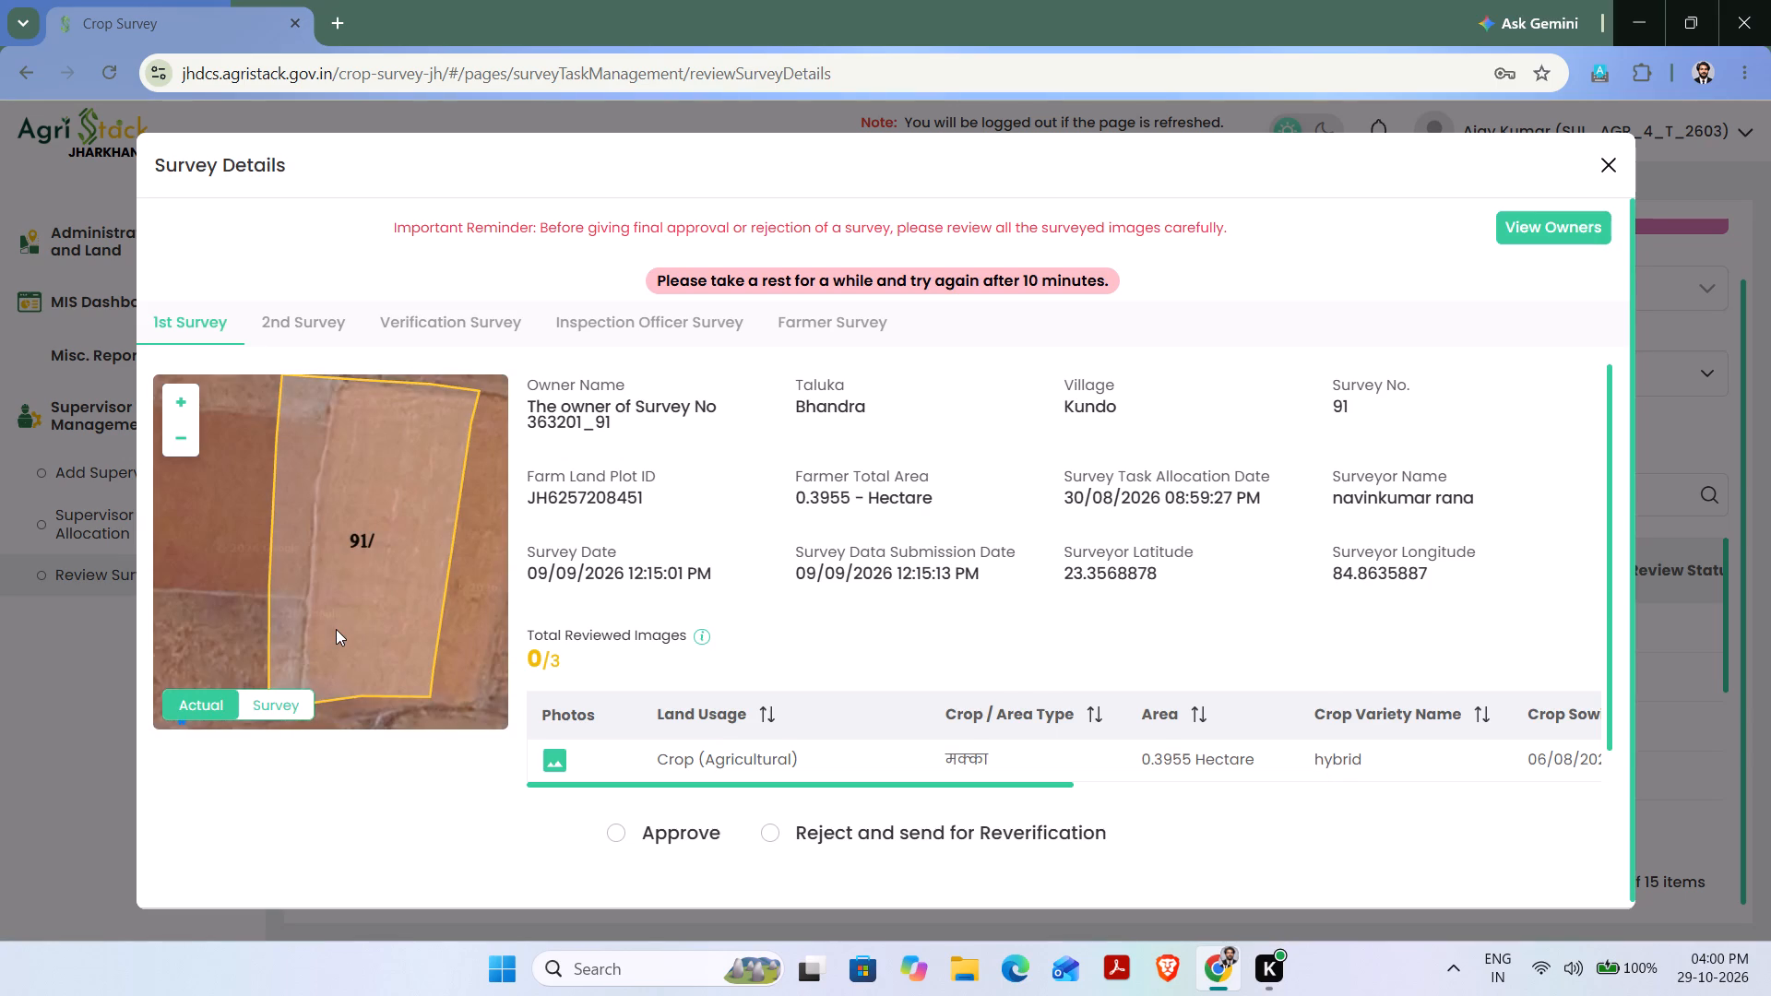
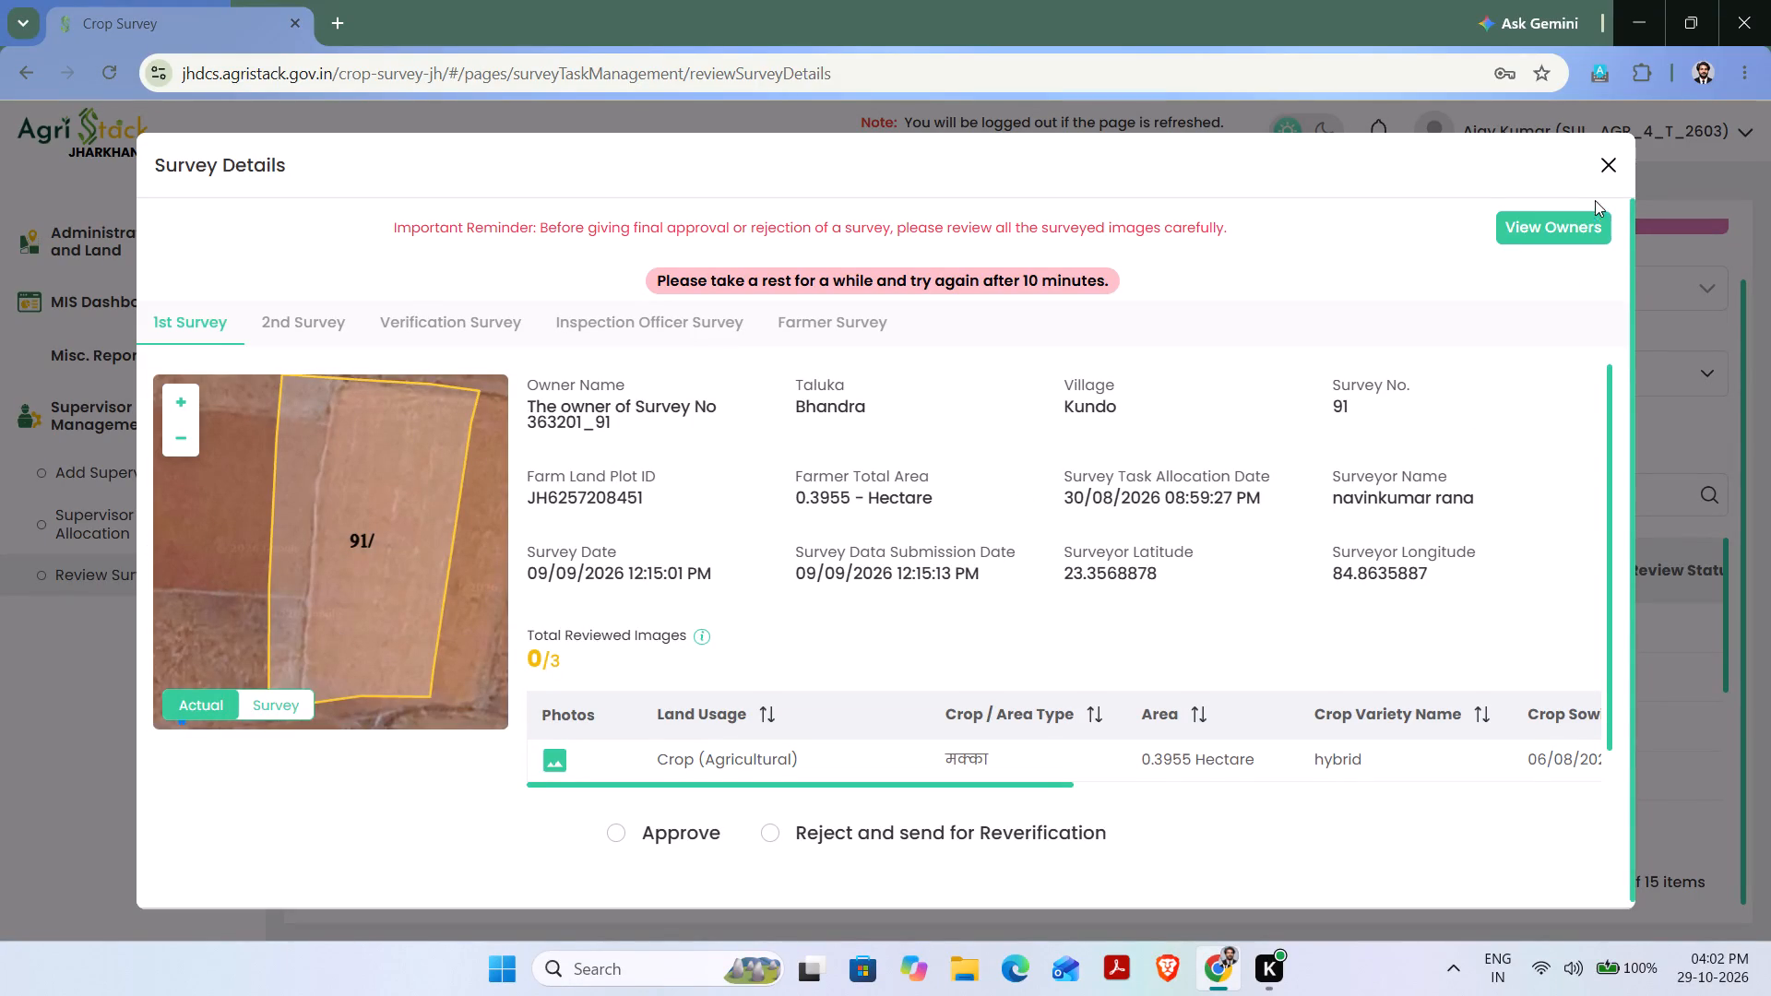
Close the open survey details and reapply the current filters to the Kundo review list.
click(1609, 172)
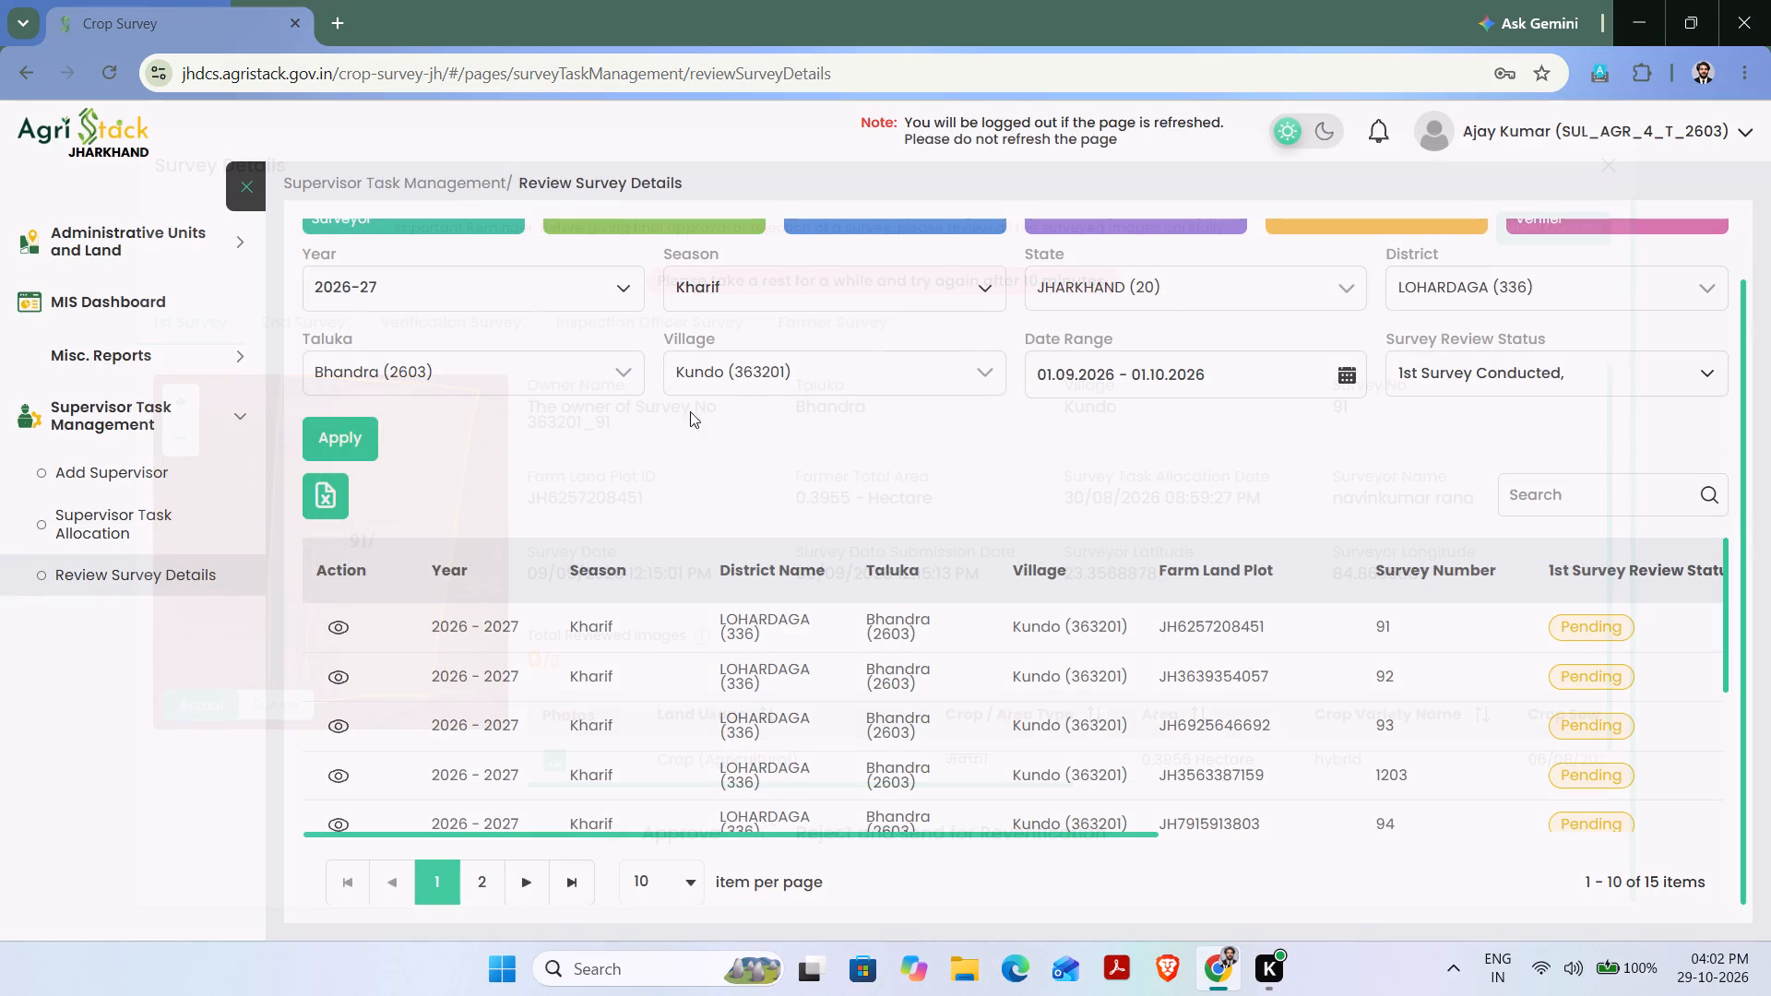
click(366, 436)
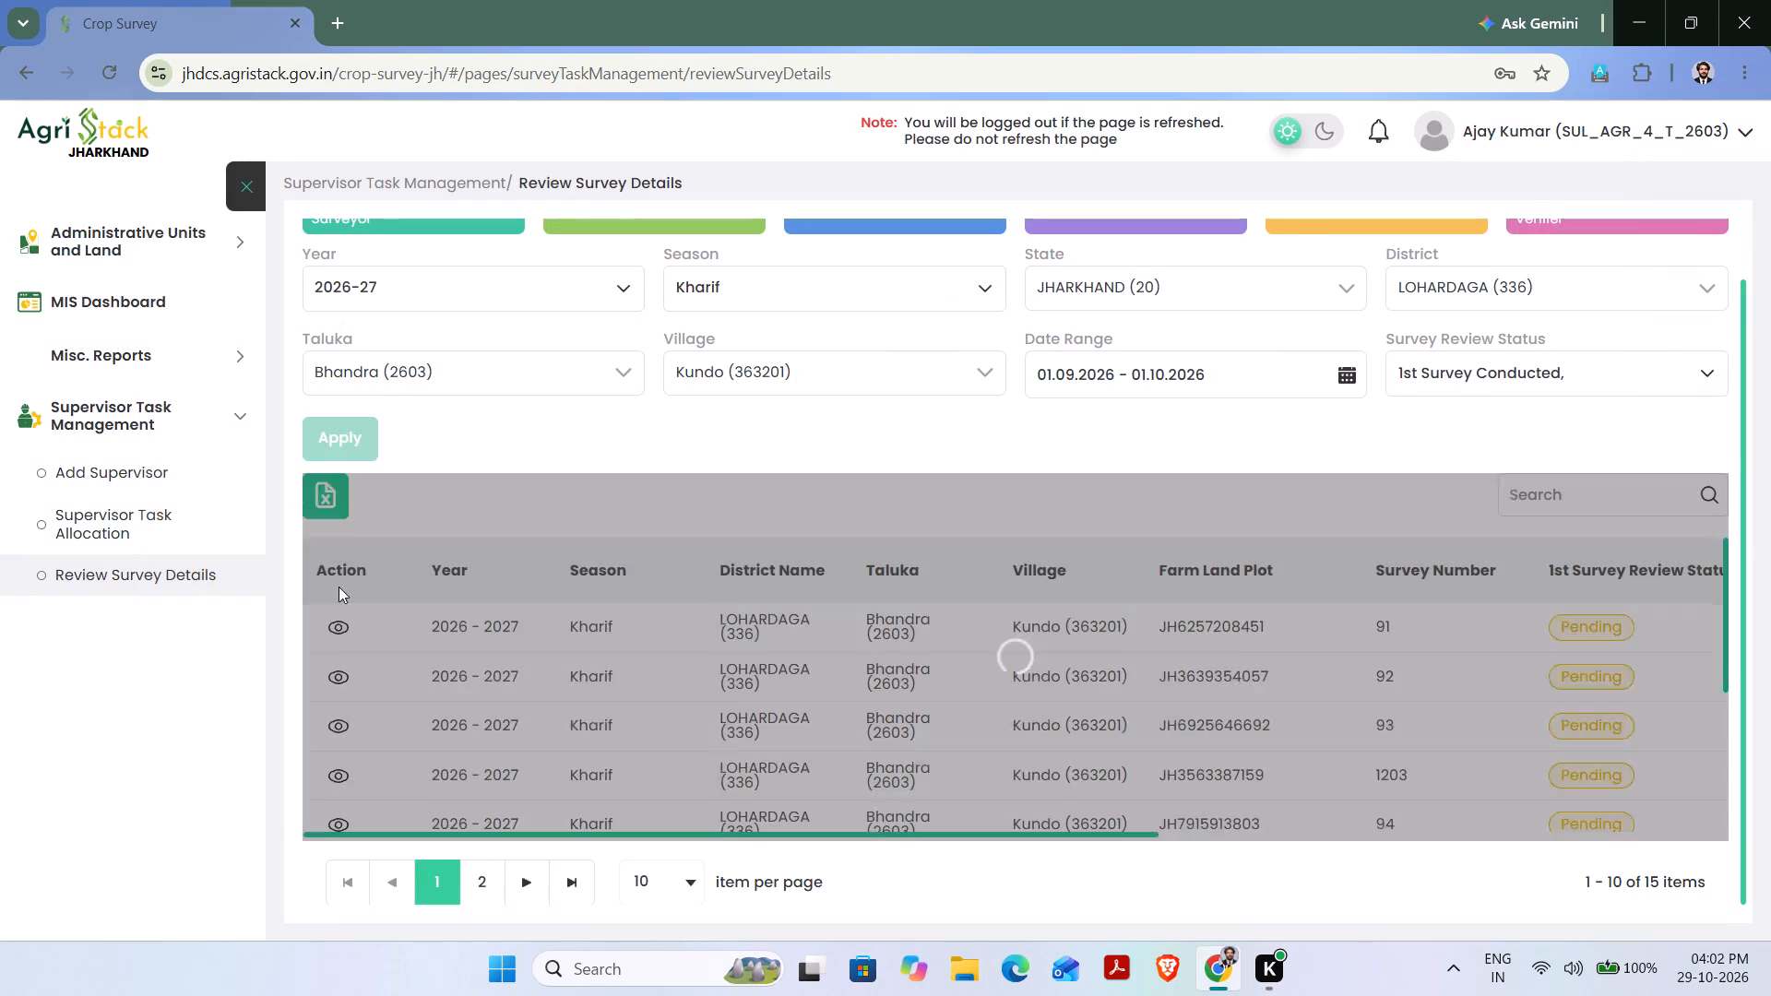
Open the survey with number 91 and approve all three of its मक्का crop photos.
click(339, 618)
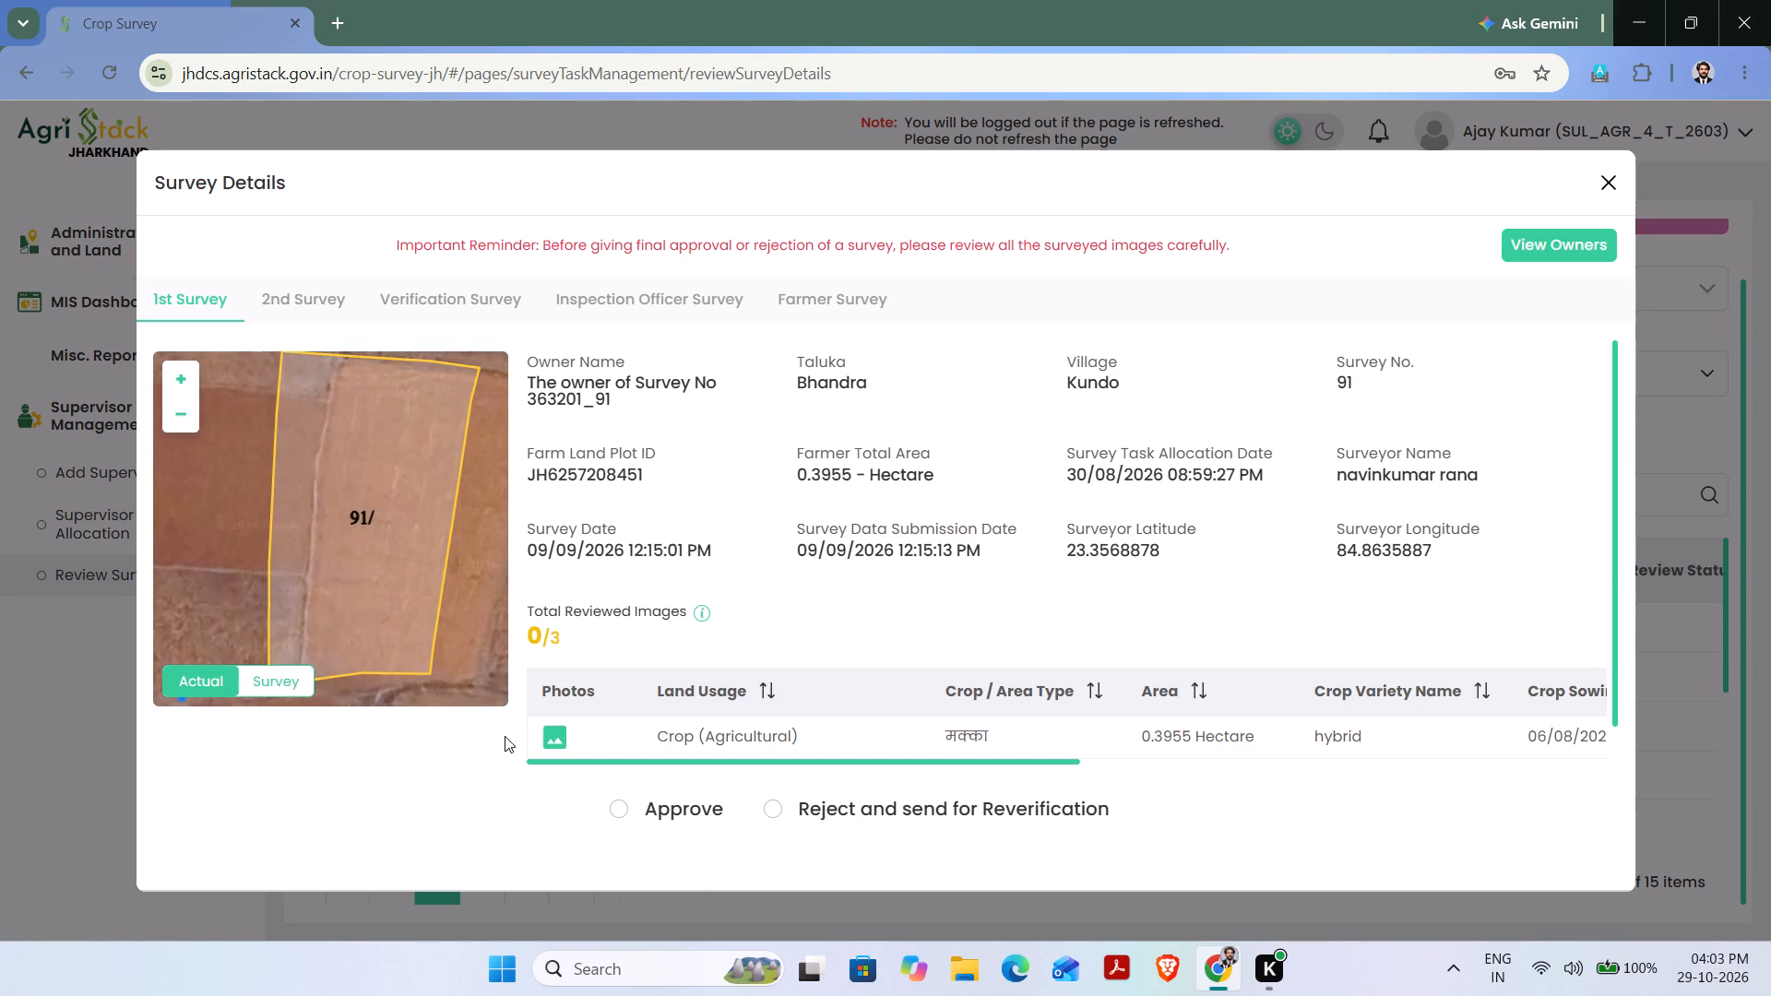
click(548, 743)
click(758, 810)
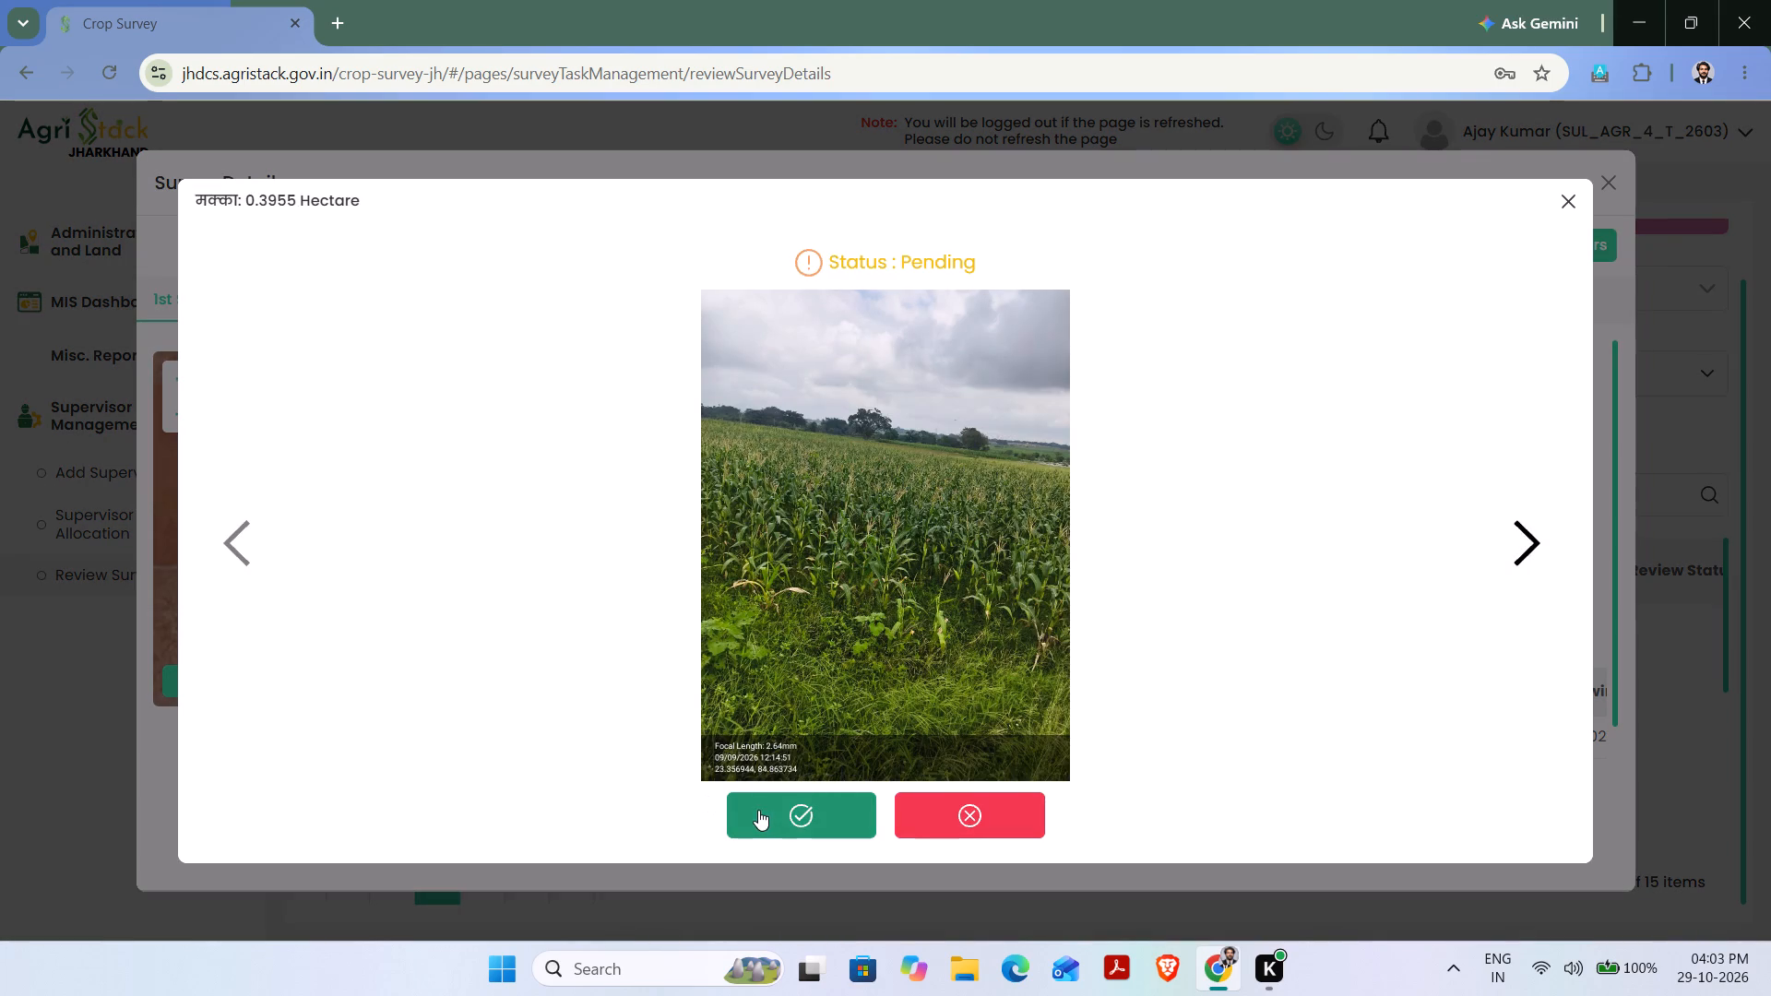
drag(896, 726, 777, 729)
click(770, 816)
drag(901, 704, 894, 705)
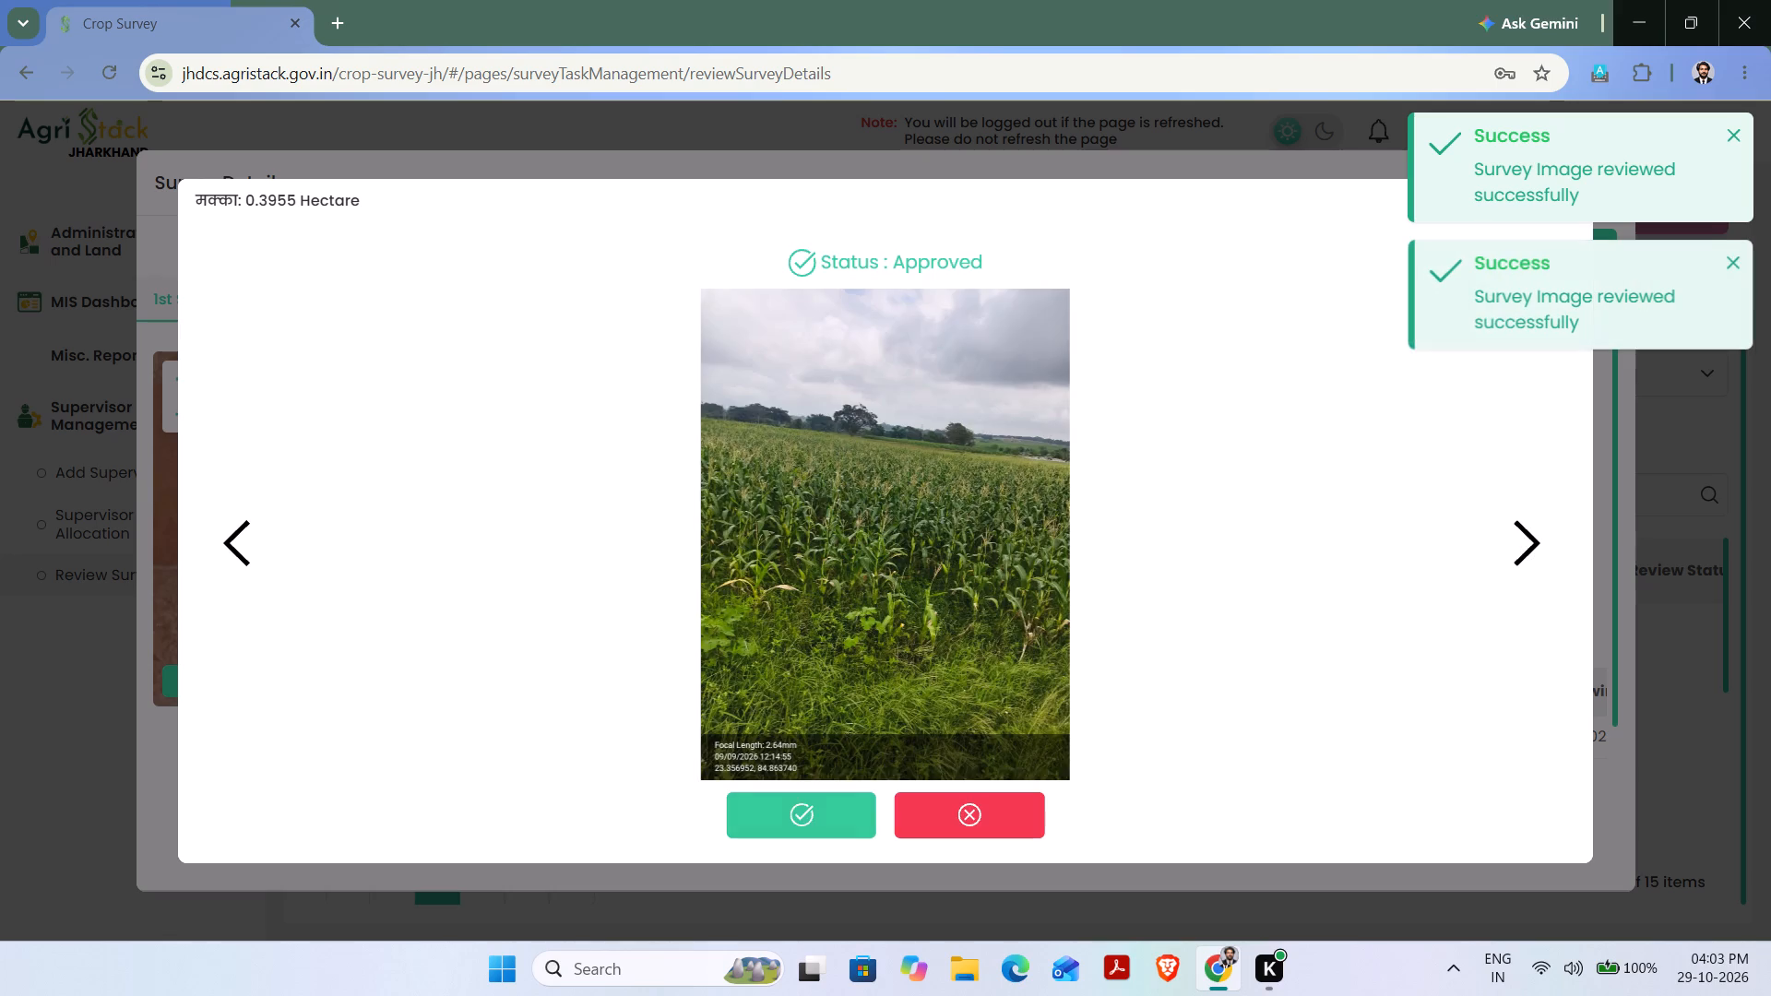
drag(894, 705, 838, 715)
click(788, 812)
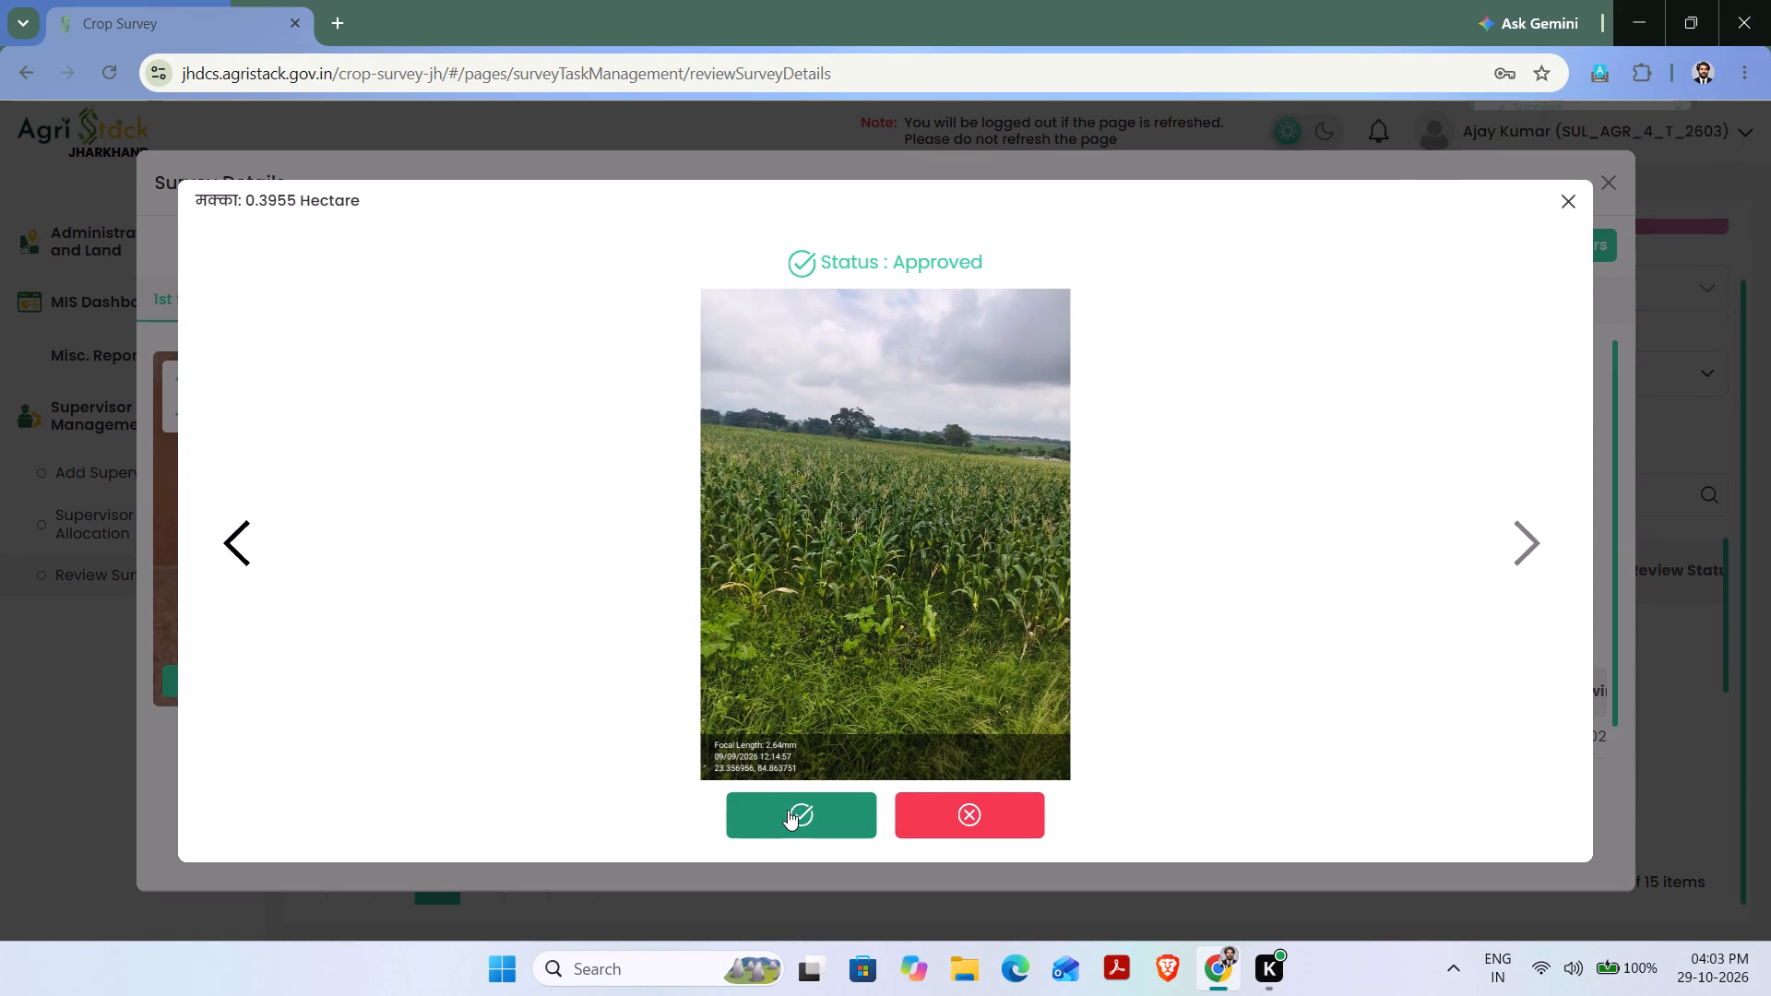
drag(975, 612, 904, 602)
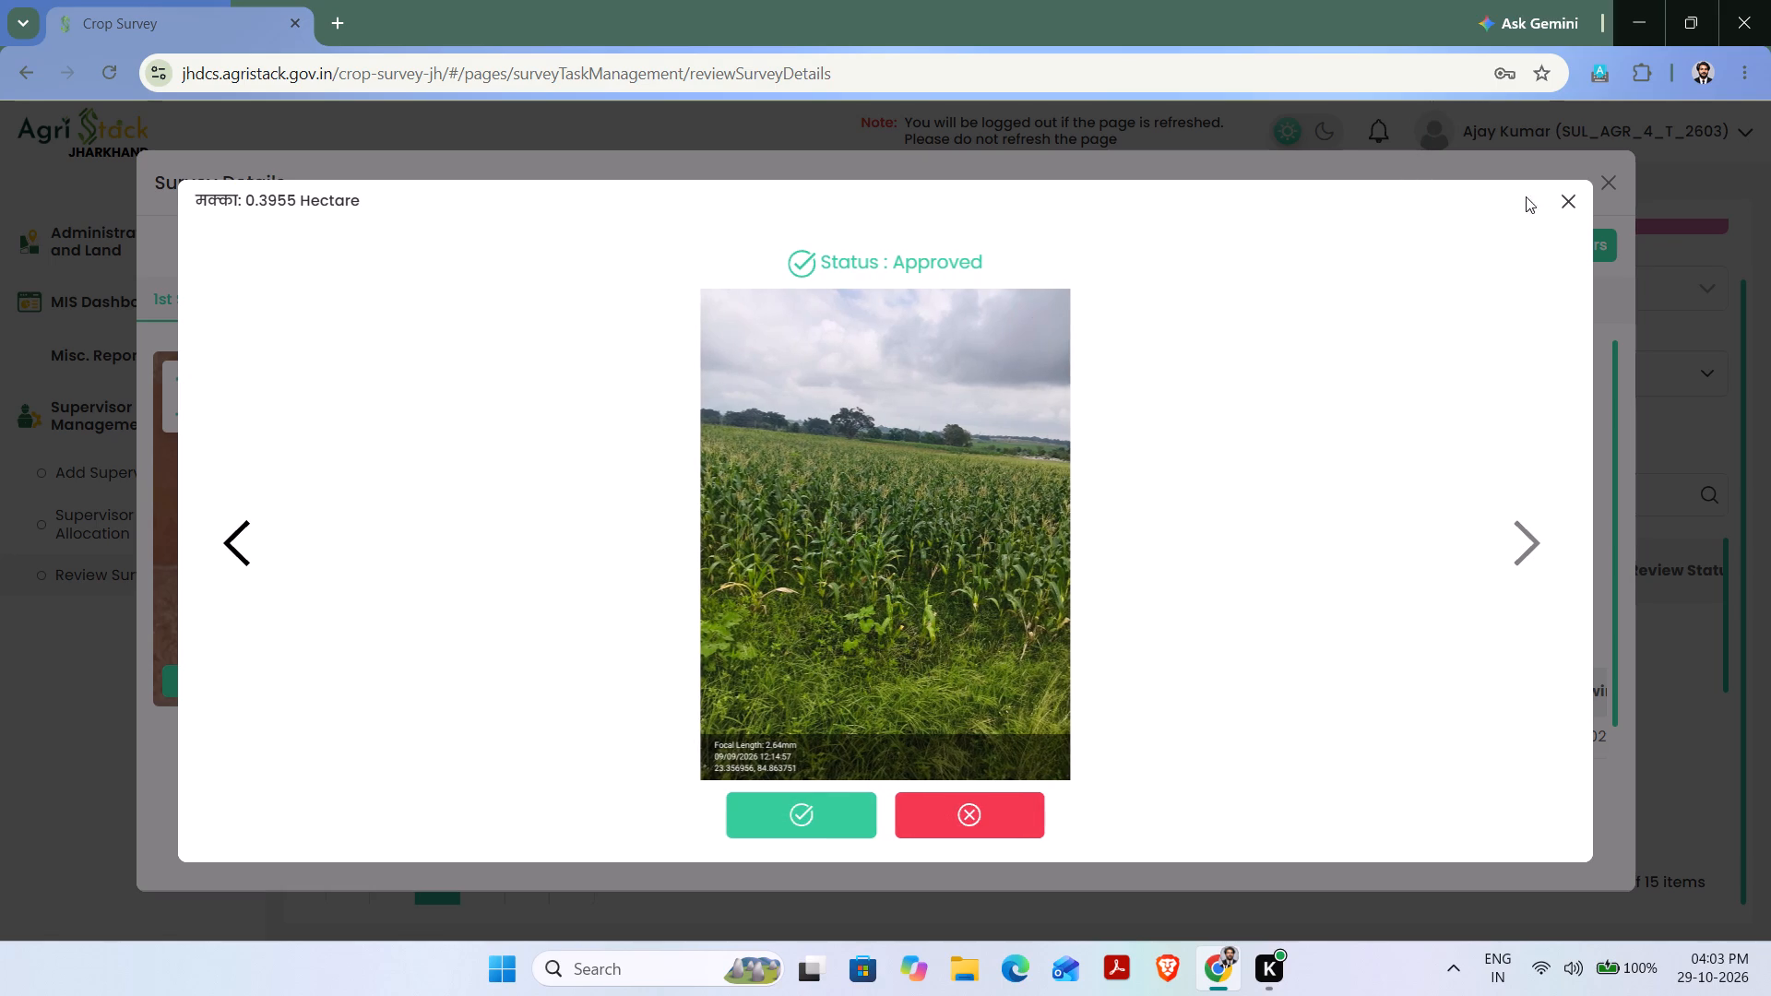
click(1560, 196)
click(1568, 198)
Approve the first survey of number 91, save the review and close its details.
scroll(821, 616, down, 1)
click(668, 670)
click(795, 729)
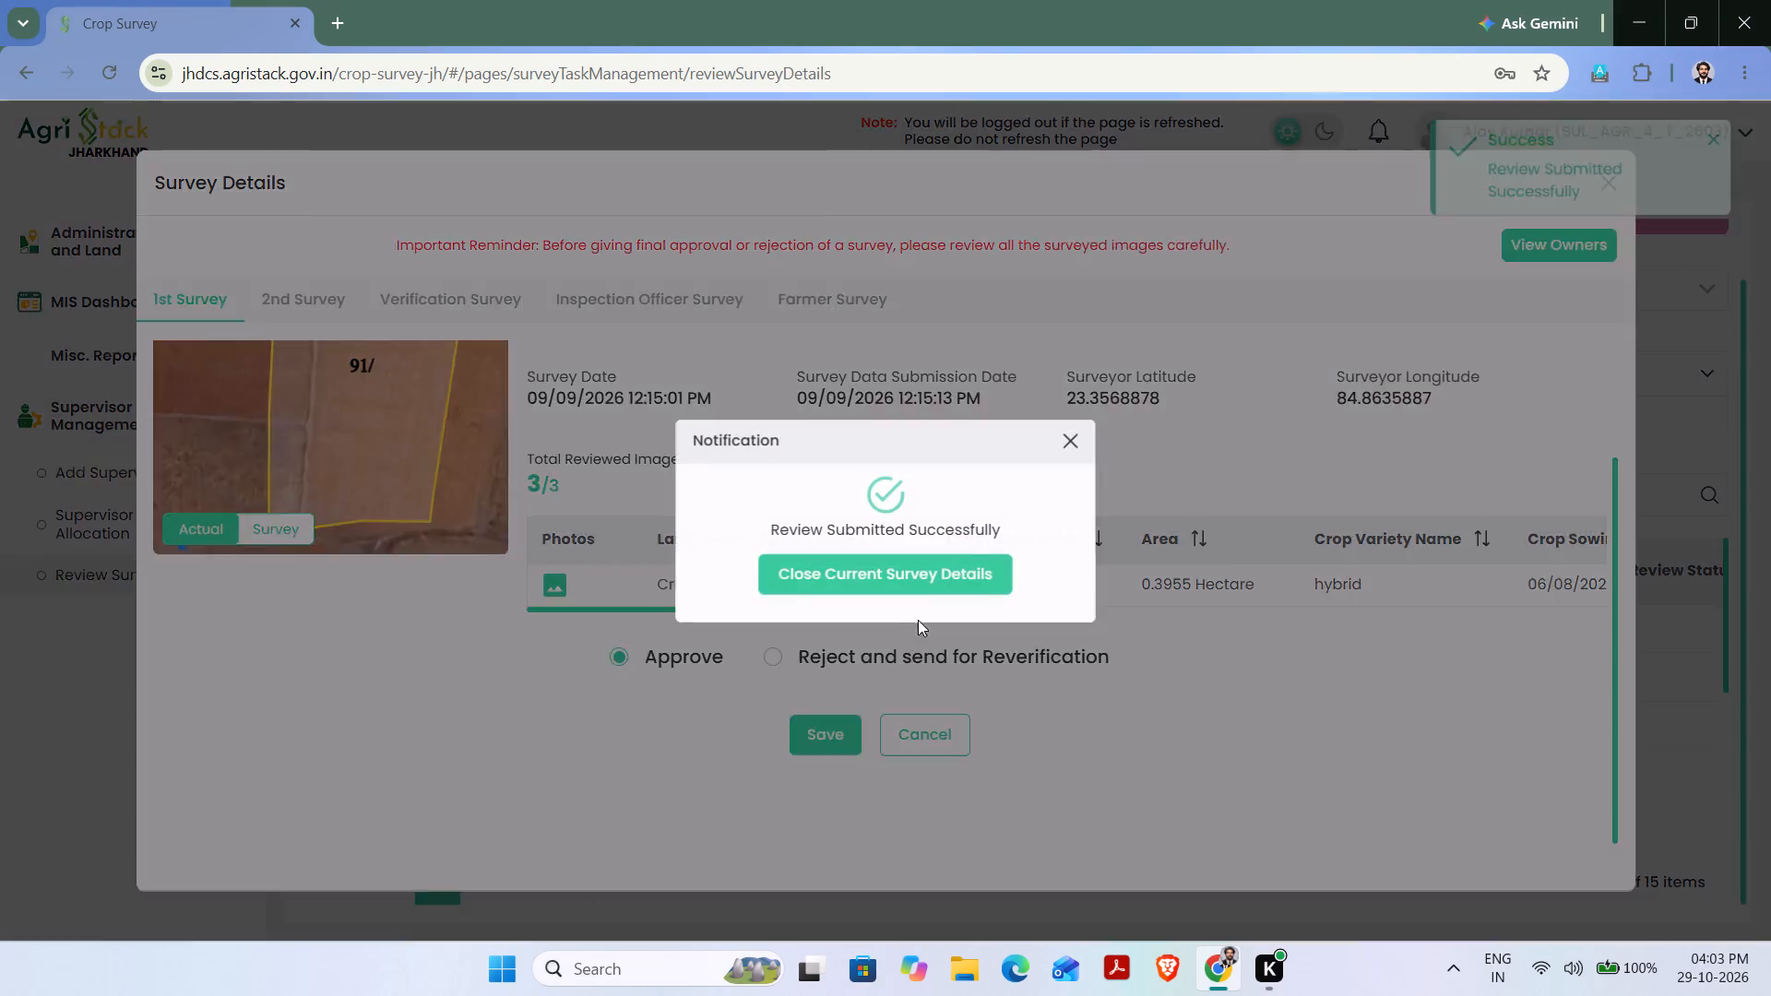
click(922, 584)
Open the survey with number 92 and approve all three of its रागी crop photos.
click(341, 666)
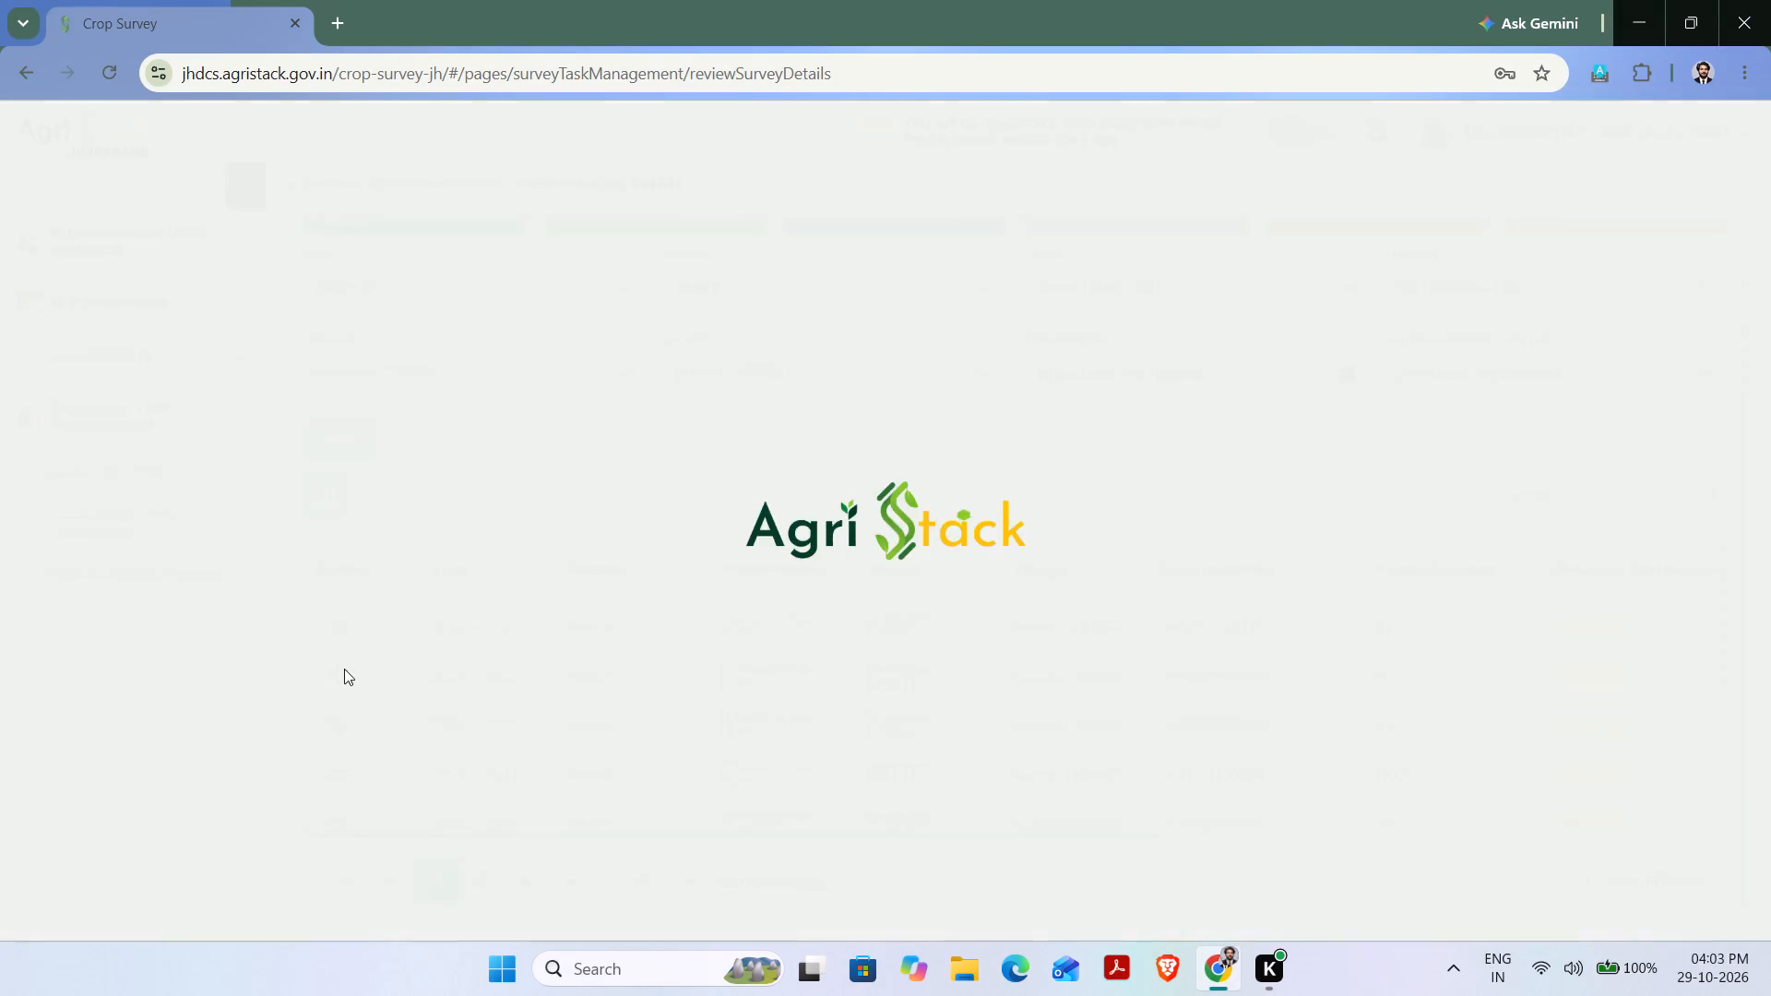
click(550, 729)
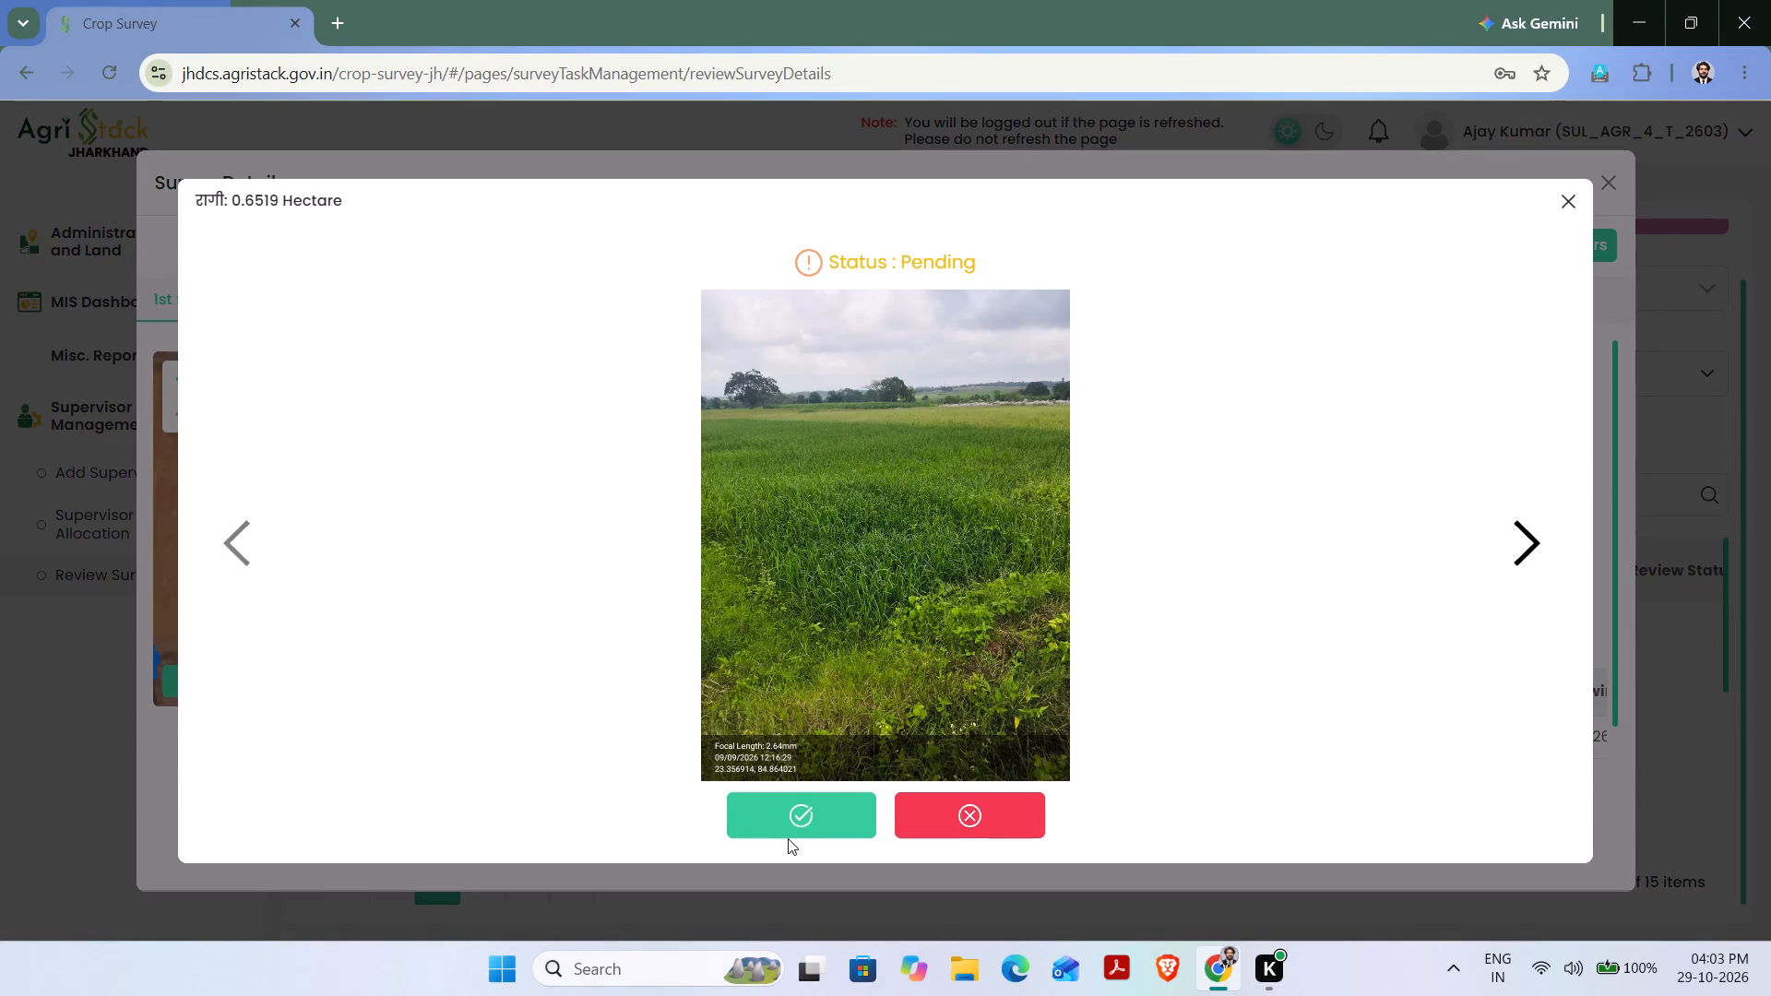
click(799, 823)
drag(857, 753, 832, 753)
drag(685, 764, 651, 760)
click(768, 813)
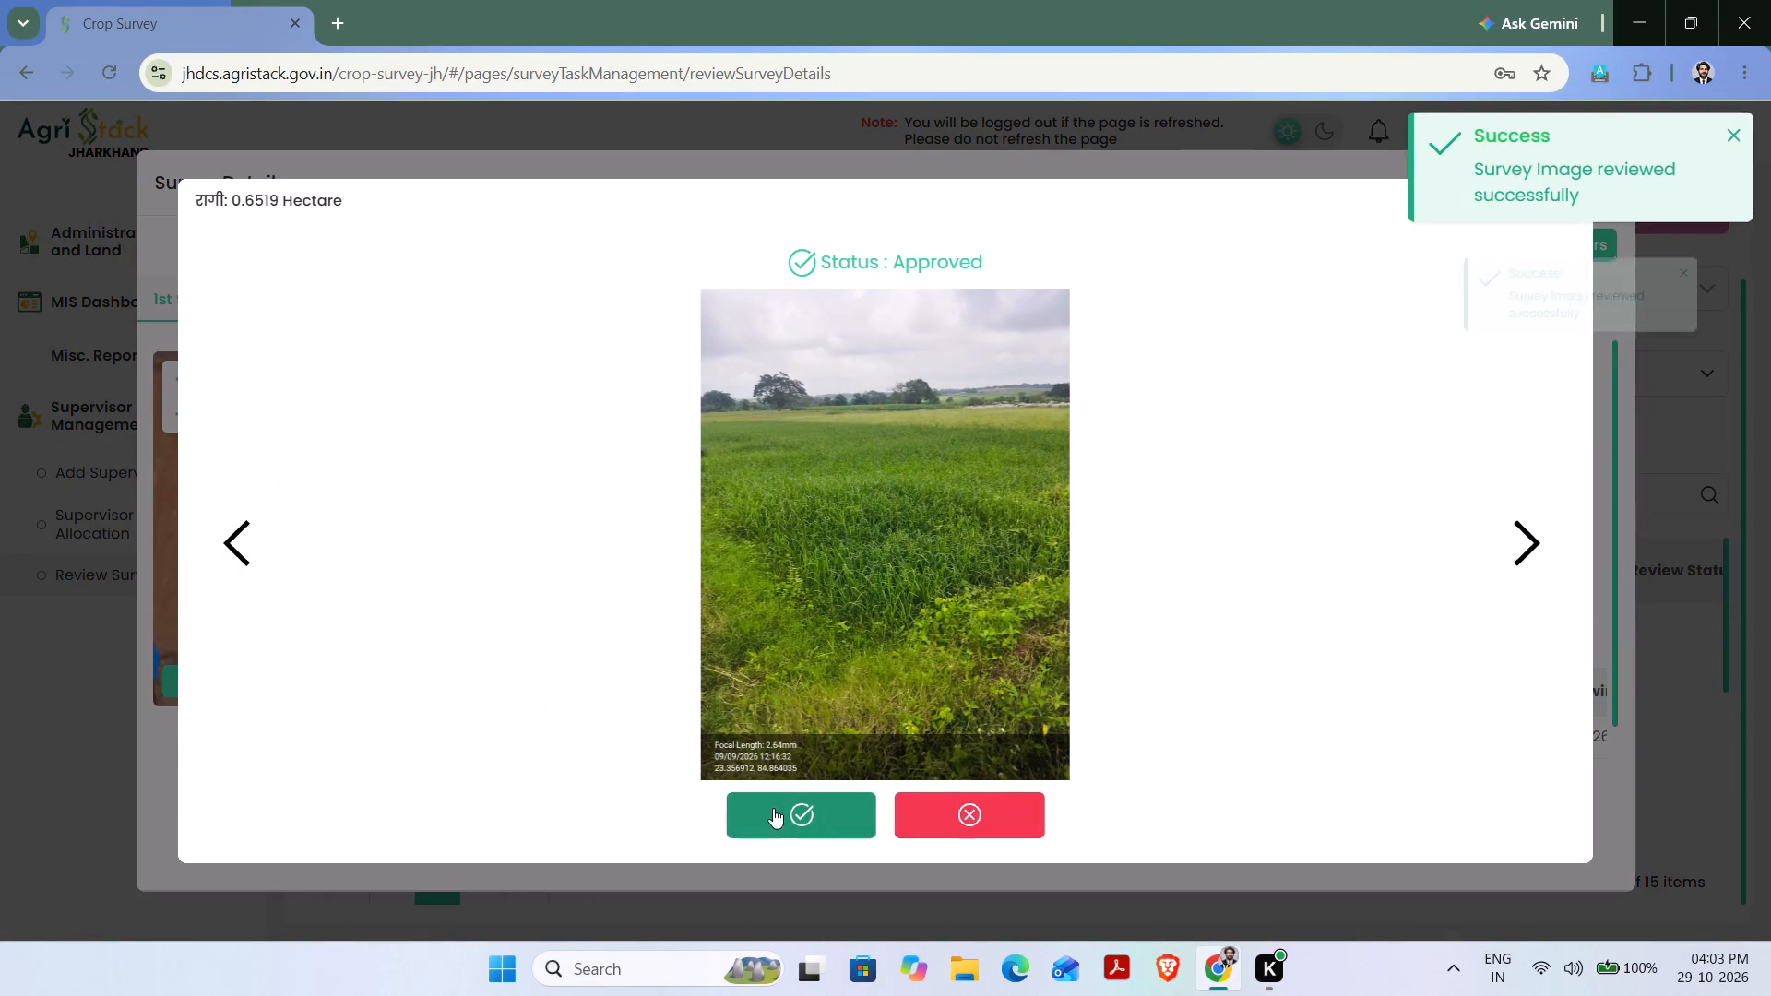
drag(926, 654, 847, 660)
click(813, 821)
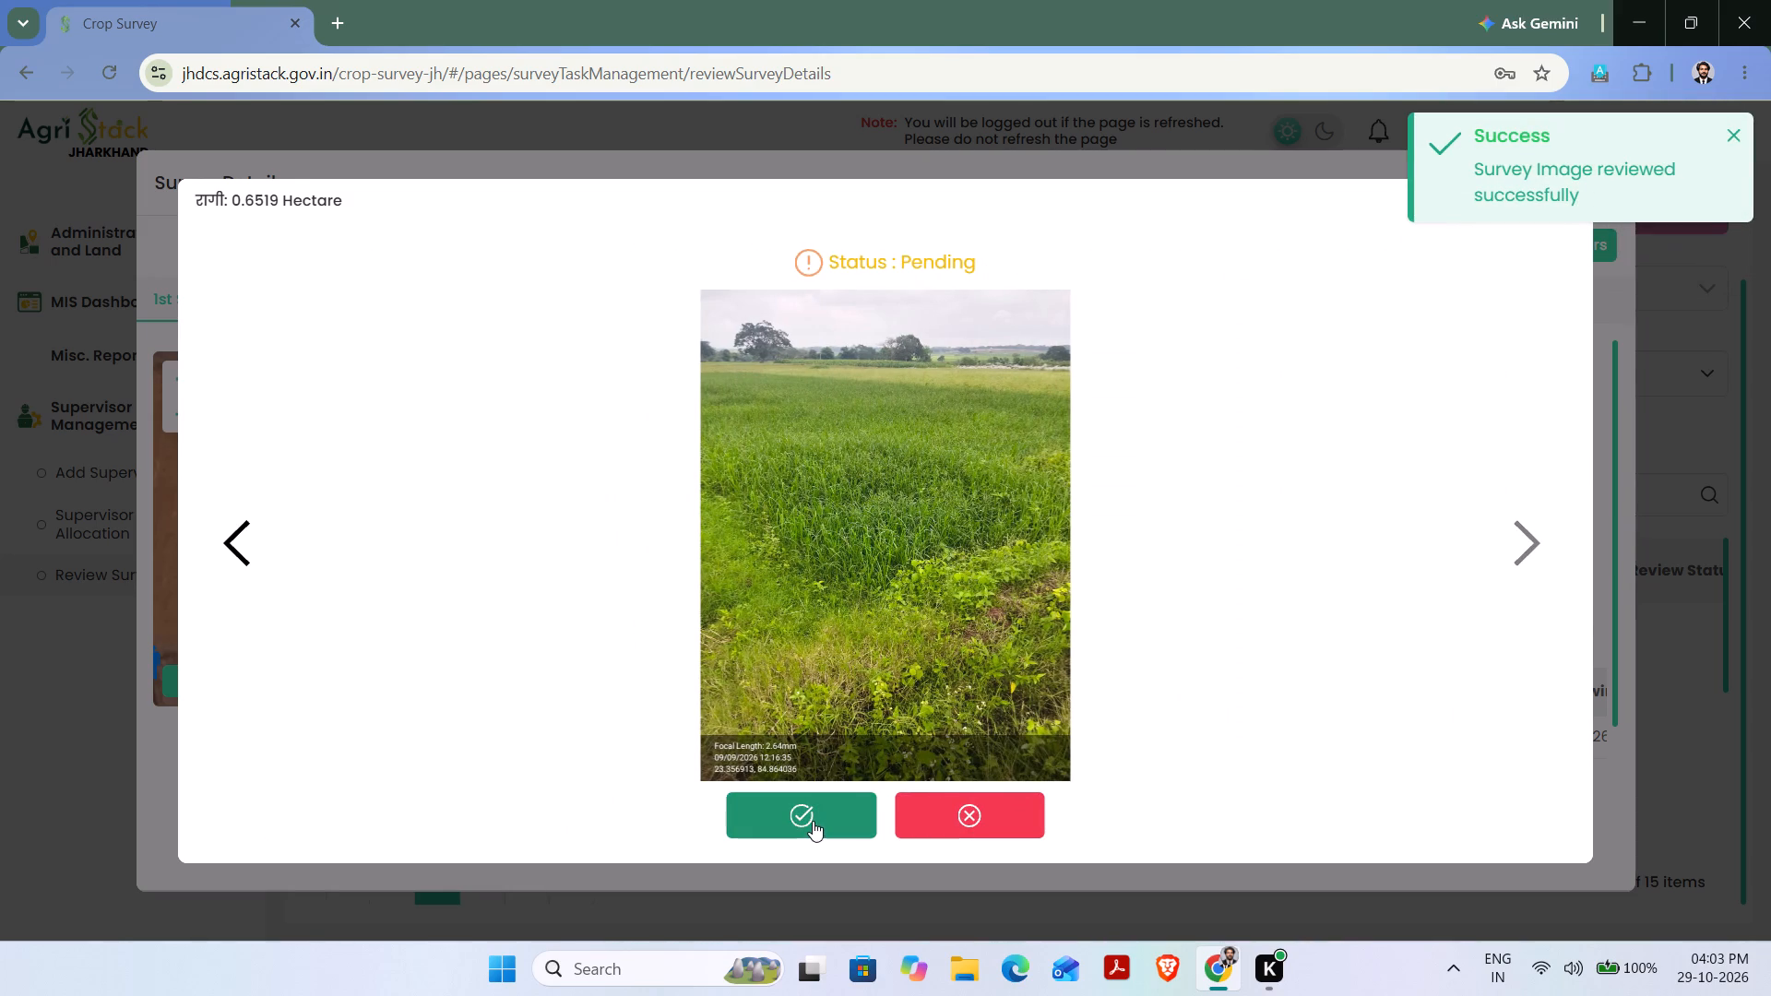
drag(934, 634, 899, 635)
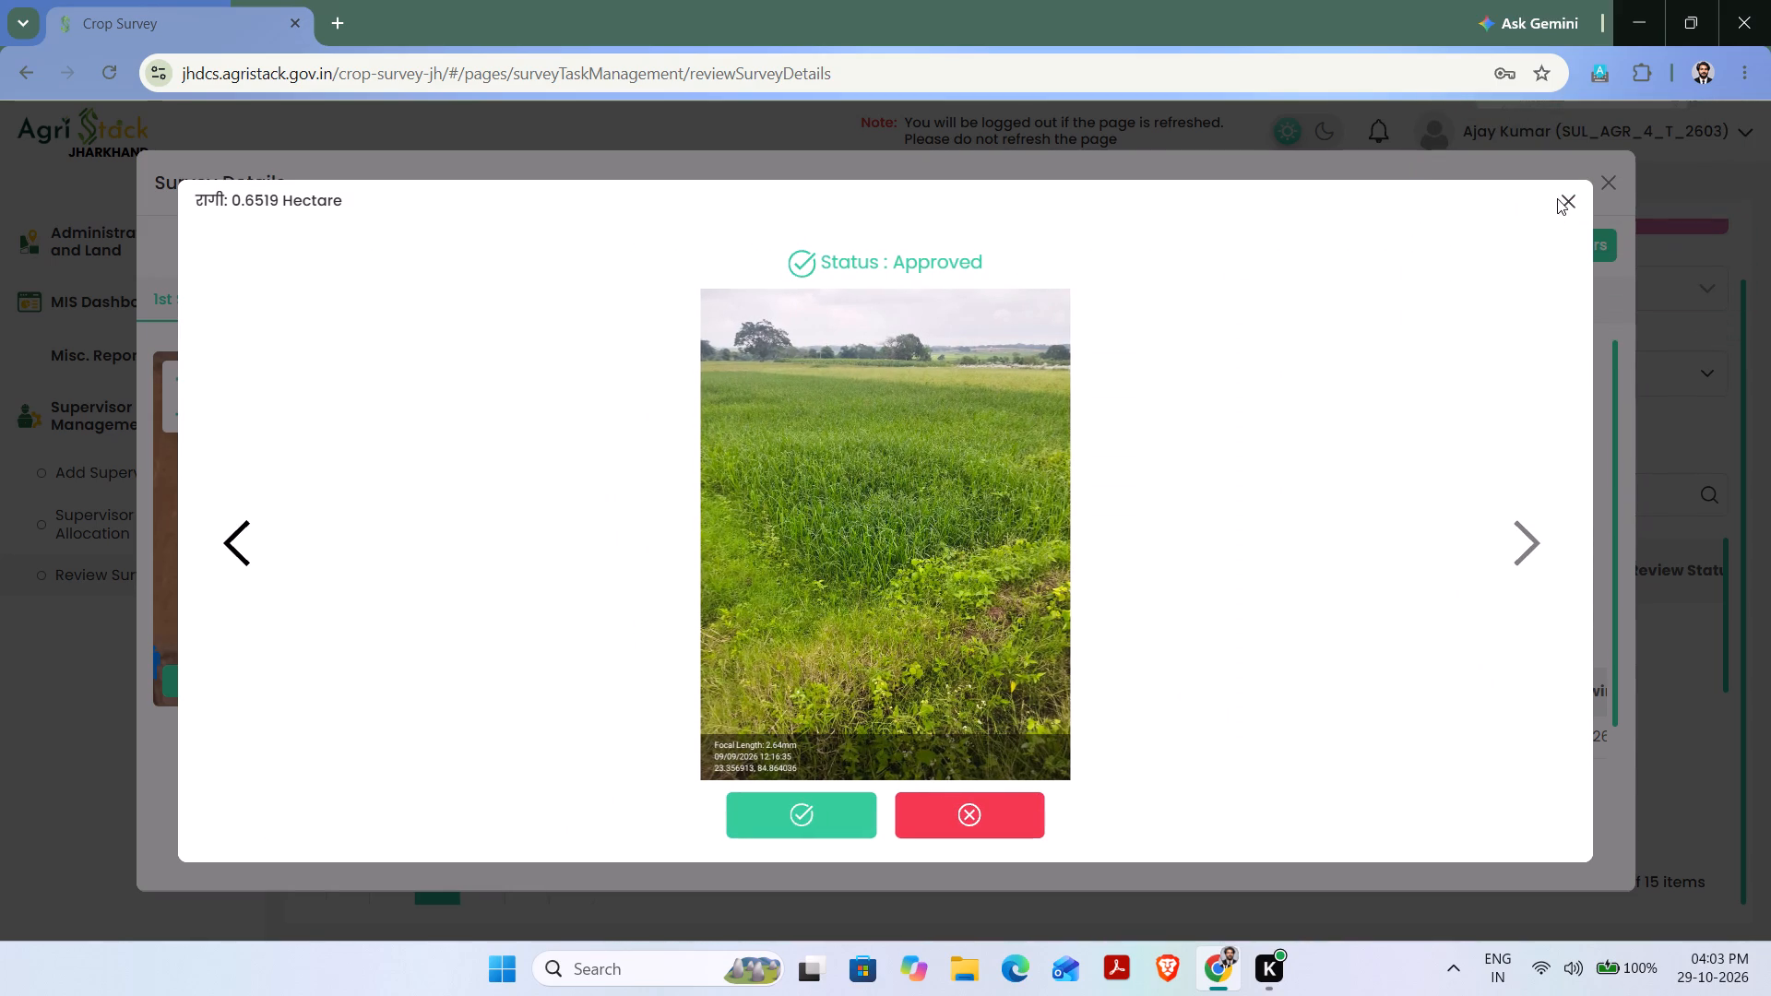
click(1567, 198)
Approve the first survey of number 92, save the review and close its details.
scroll(822, 586, down, 2)
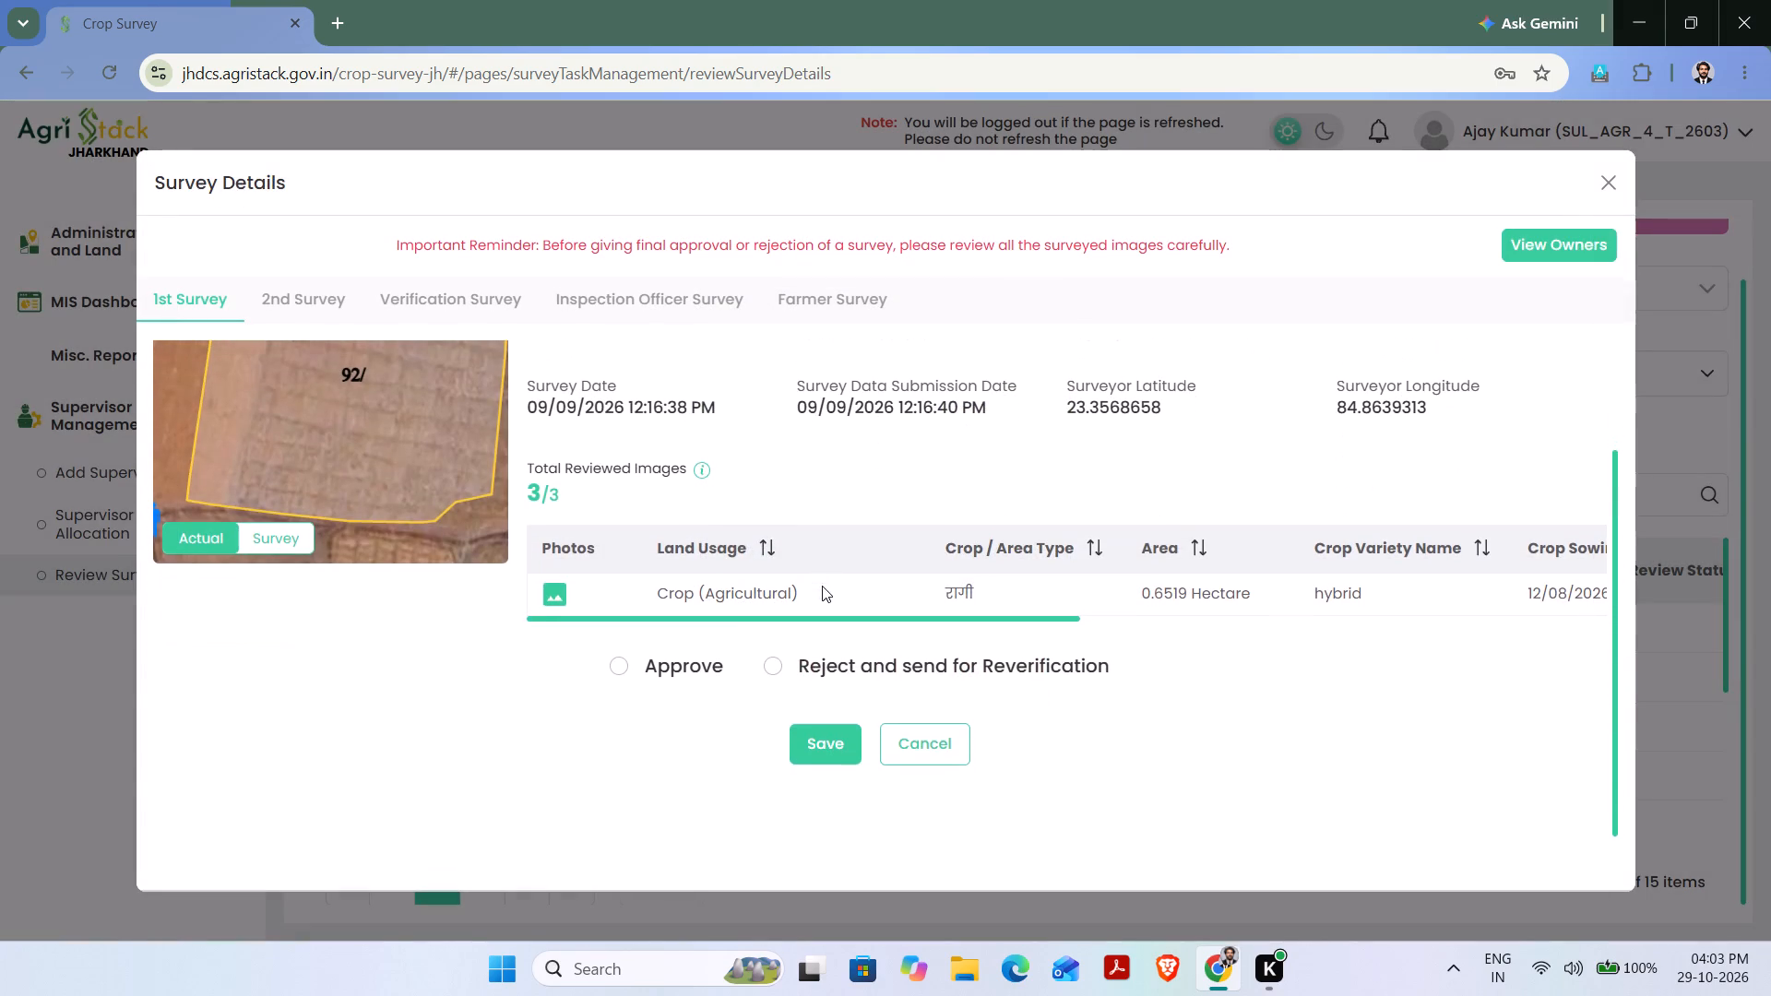
click(650, 682)
click(683, 661)
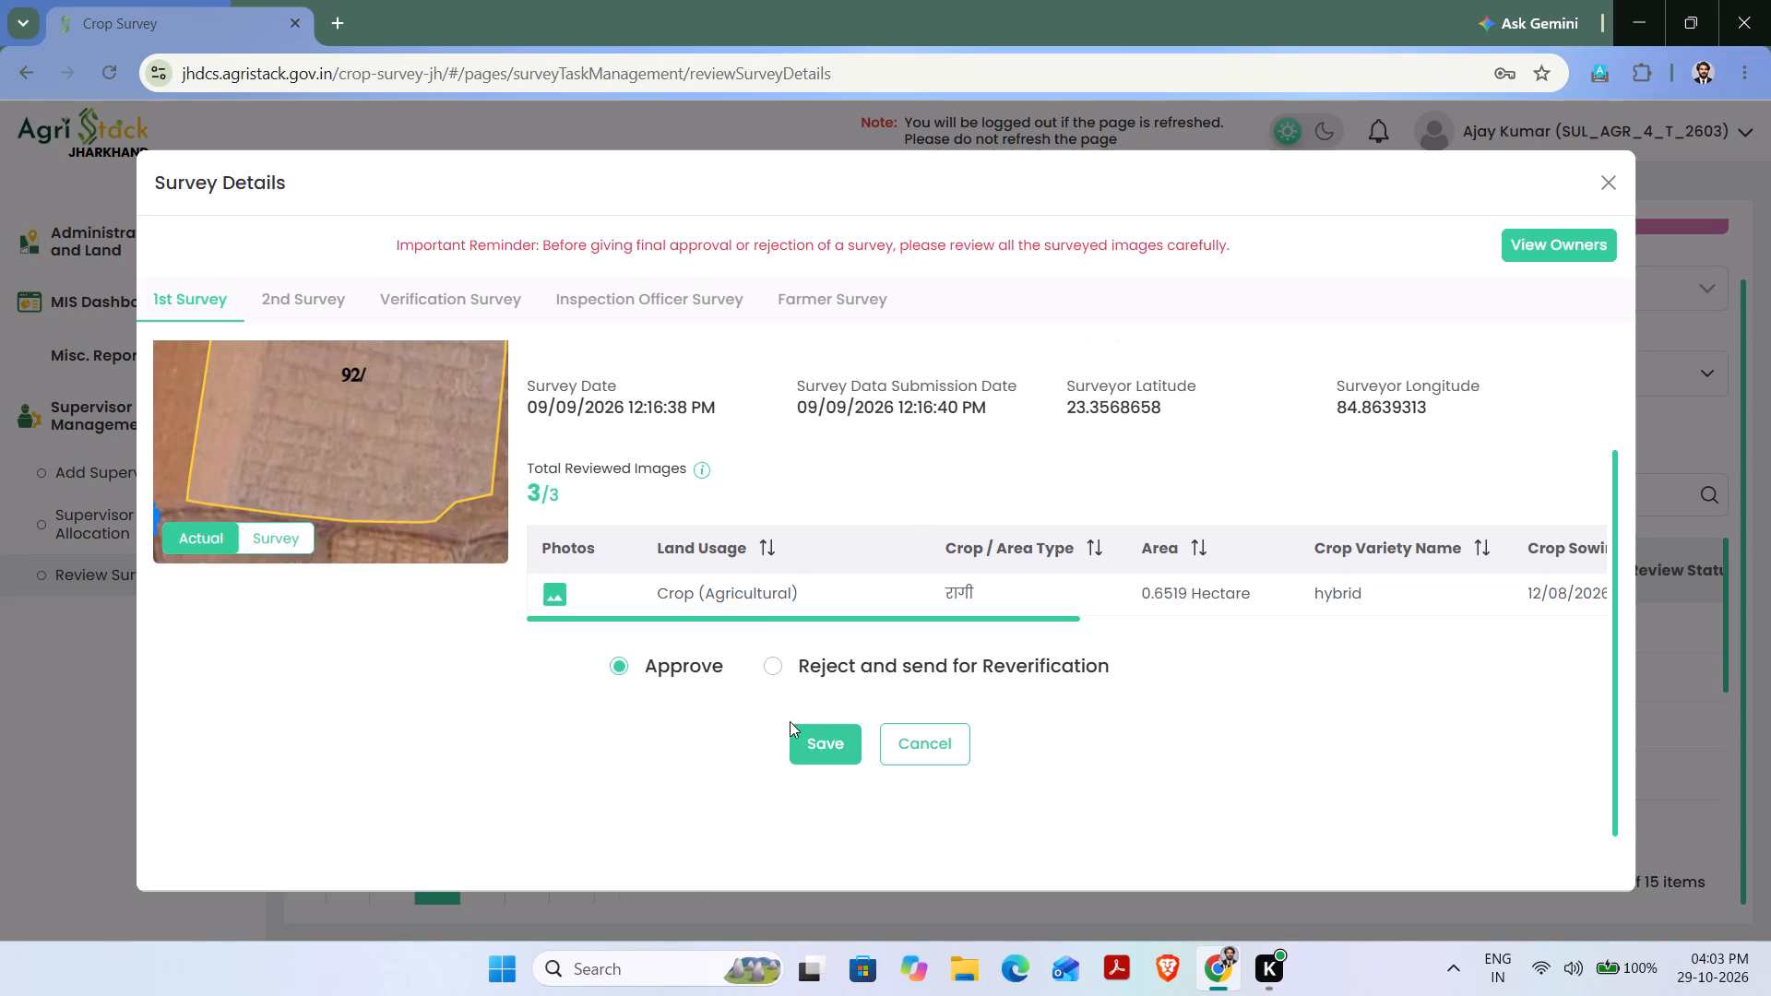
click(815, 728)
click(893, 562)
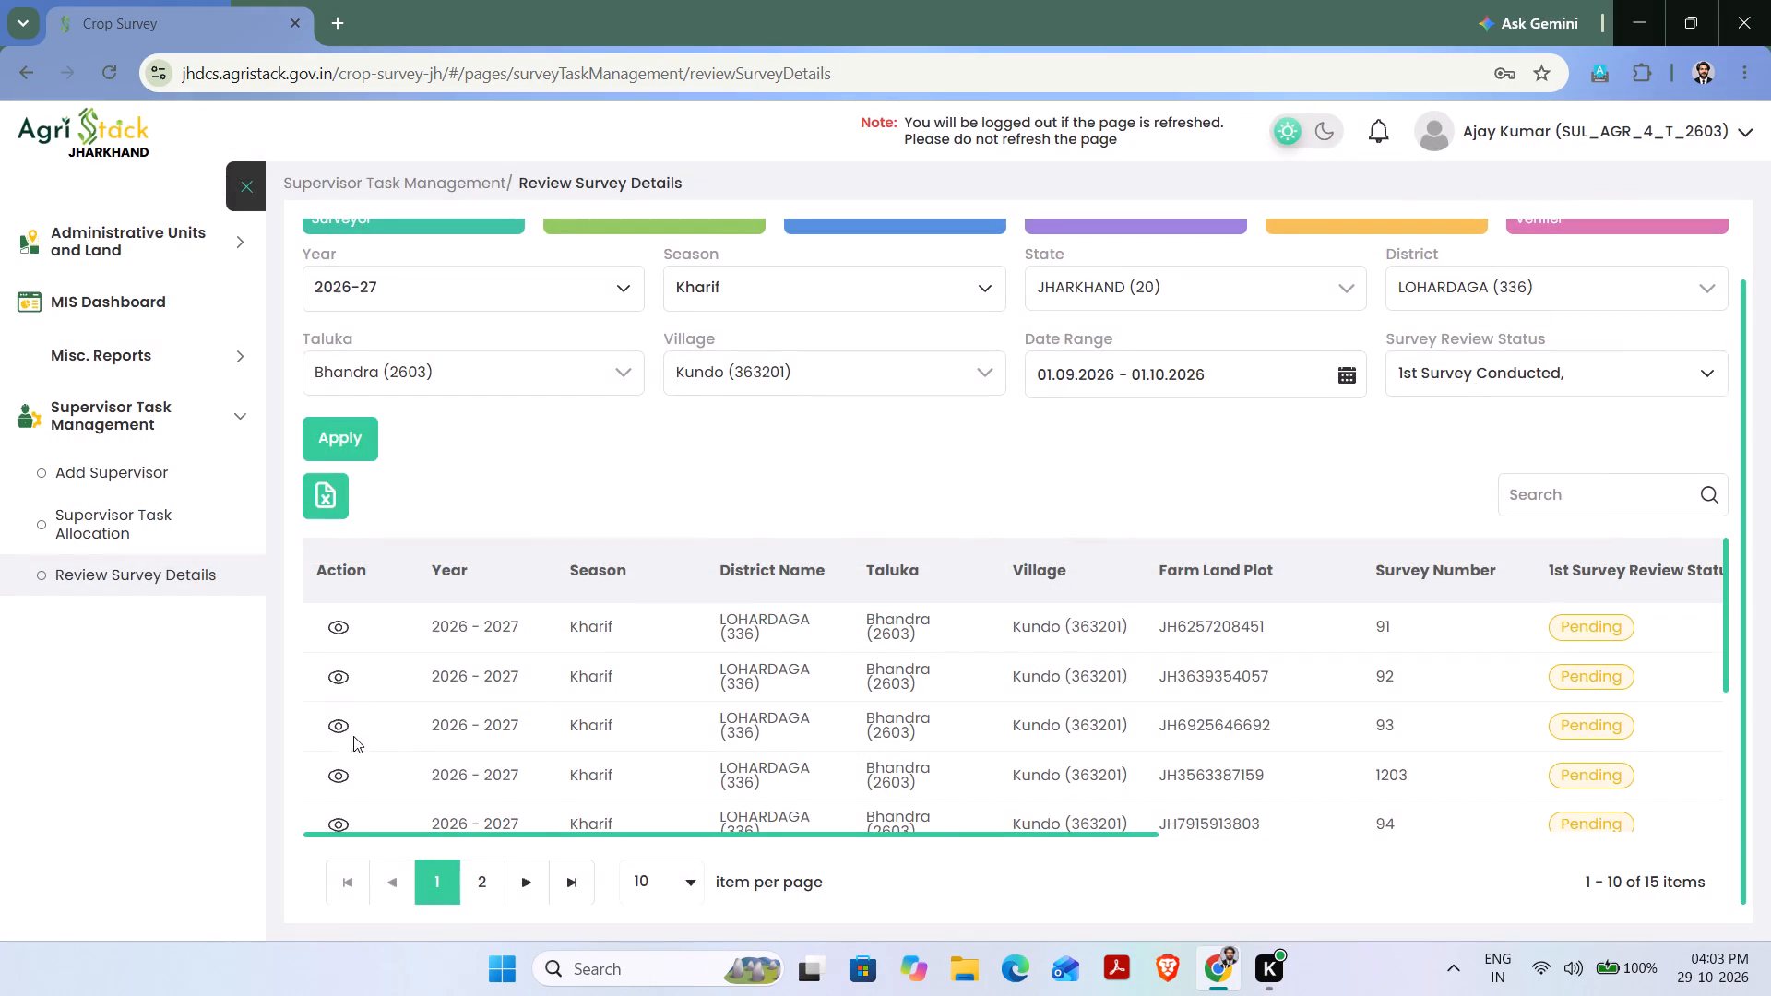
Open the survey with number 93 and approve all three of its fallow land photos.
click(337, 725)
click(556, 730)
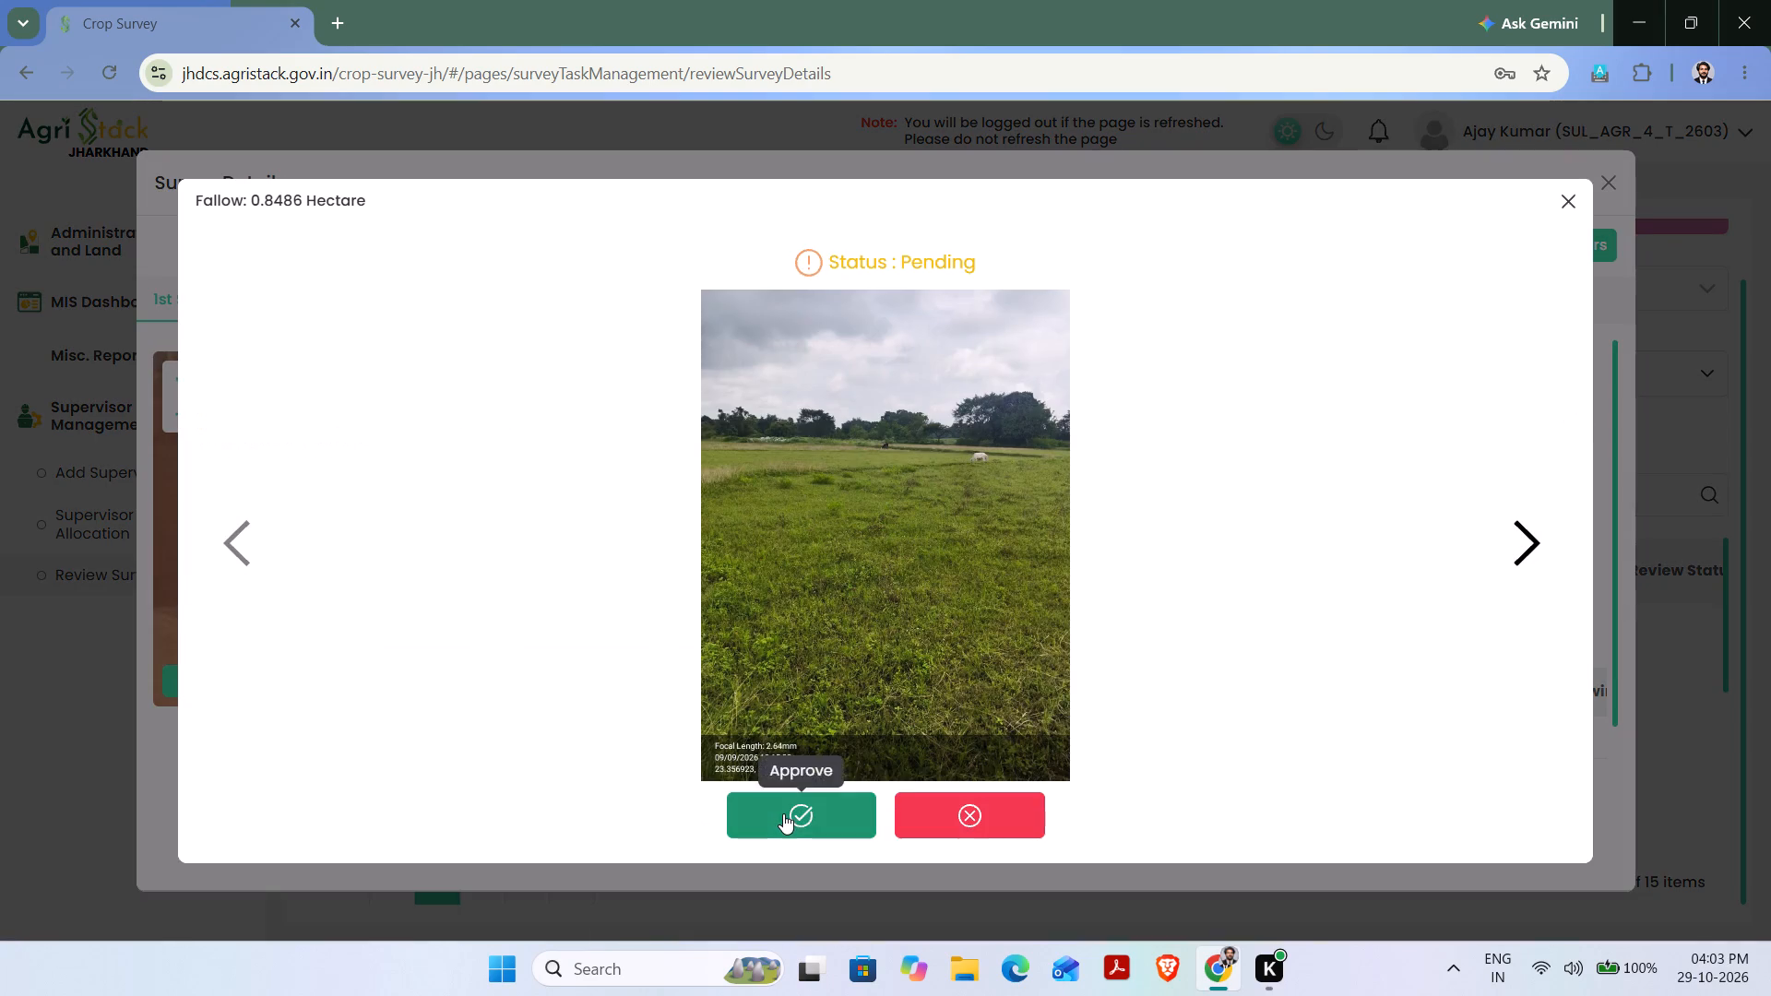
click(783, 813)
drag(897, 705, 823, 705)
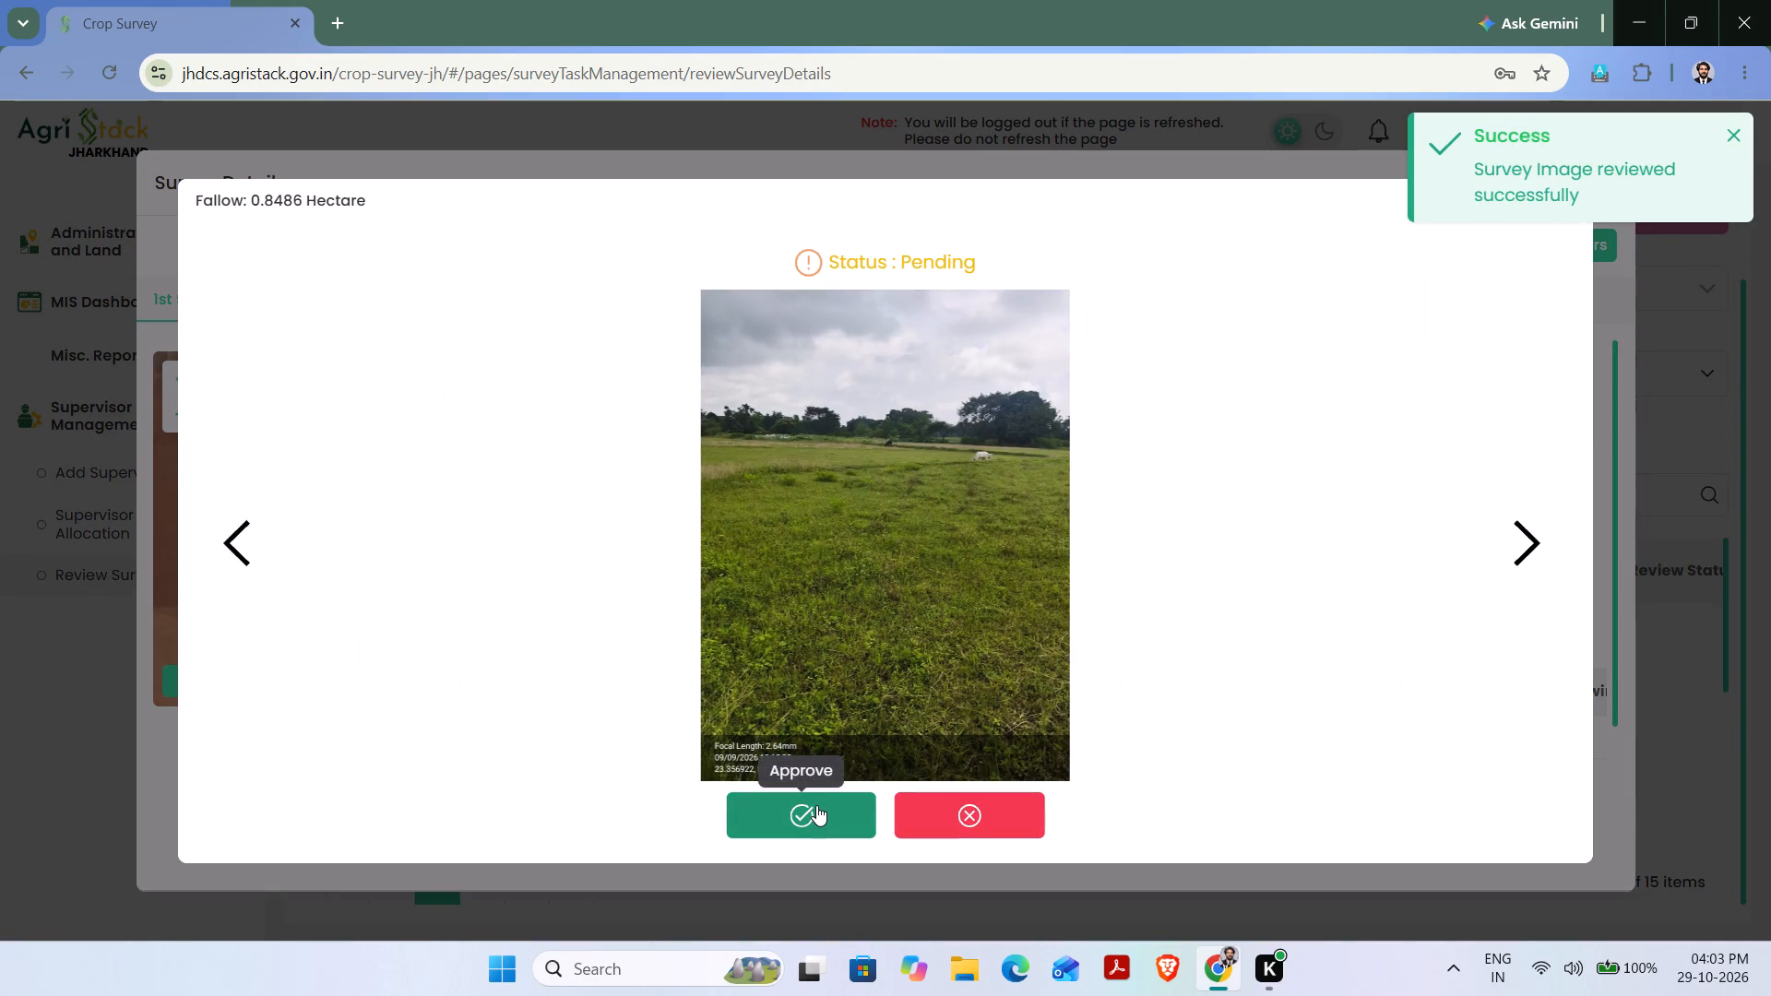
click(816, 801)
drag(945, 682, 882, 684)
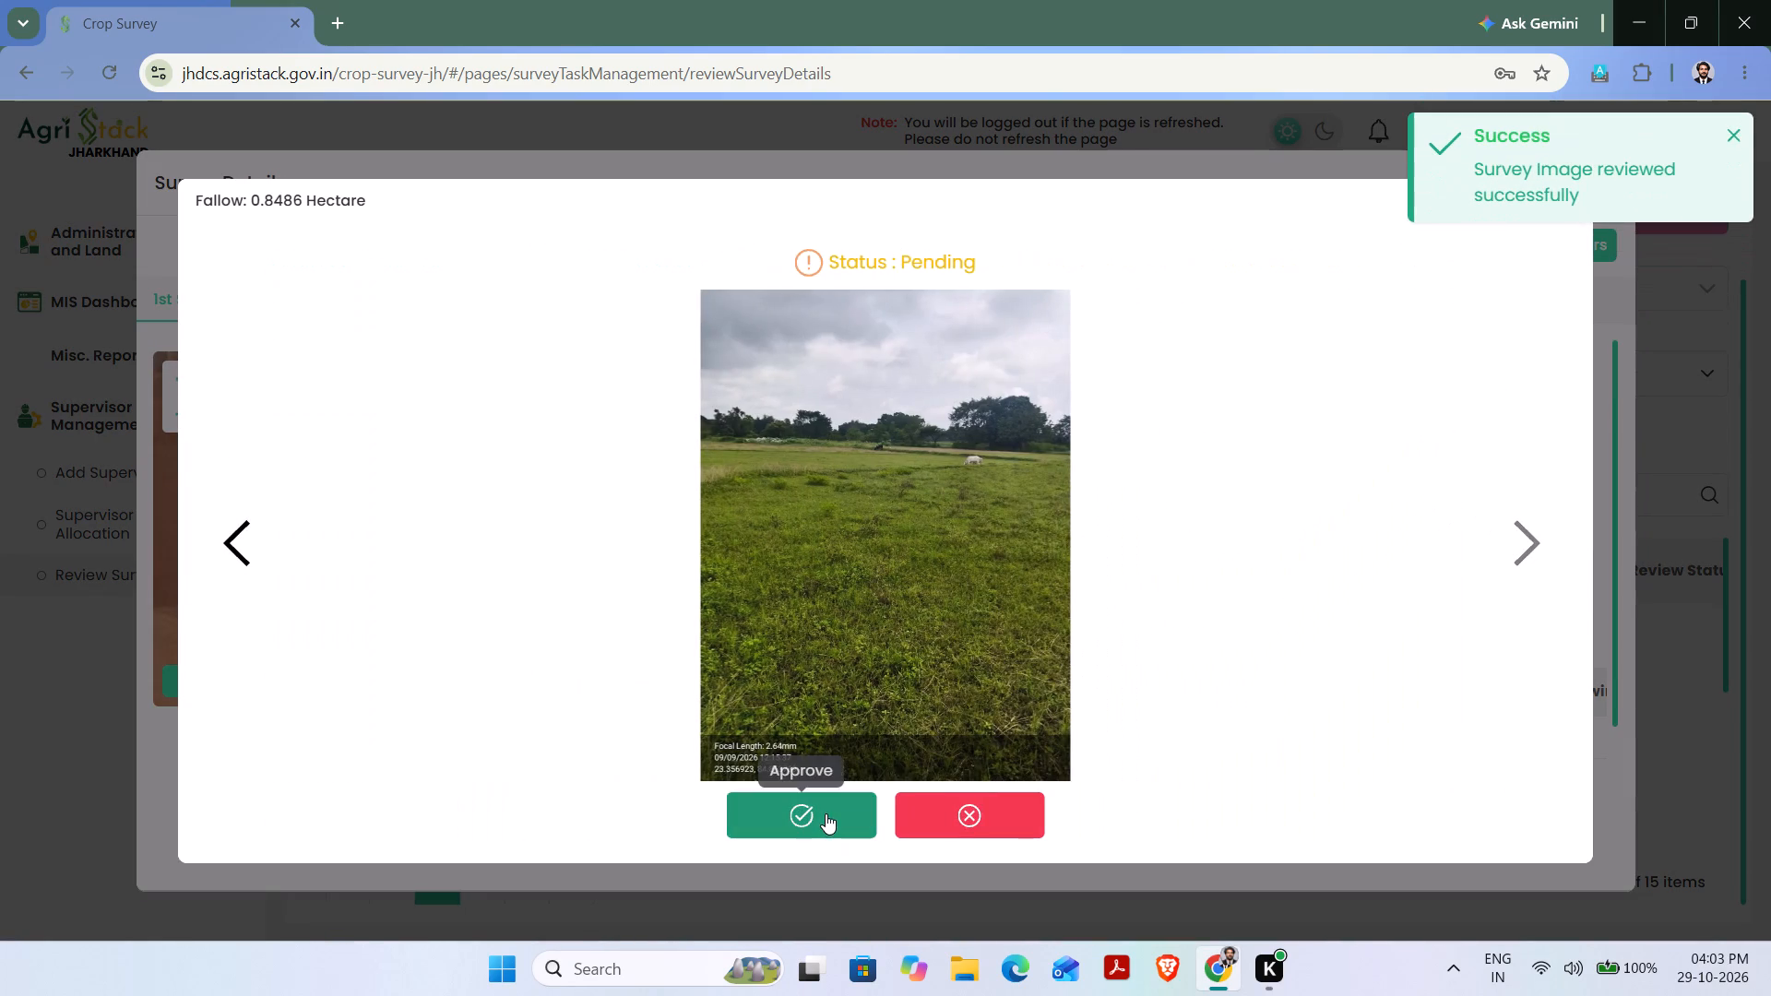
click(825, 812)
drag(932, 668, 913, 669)
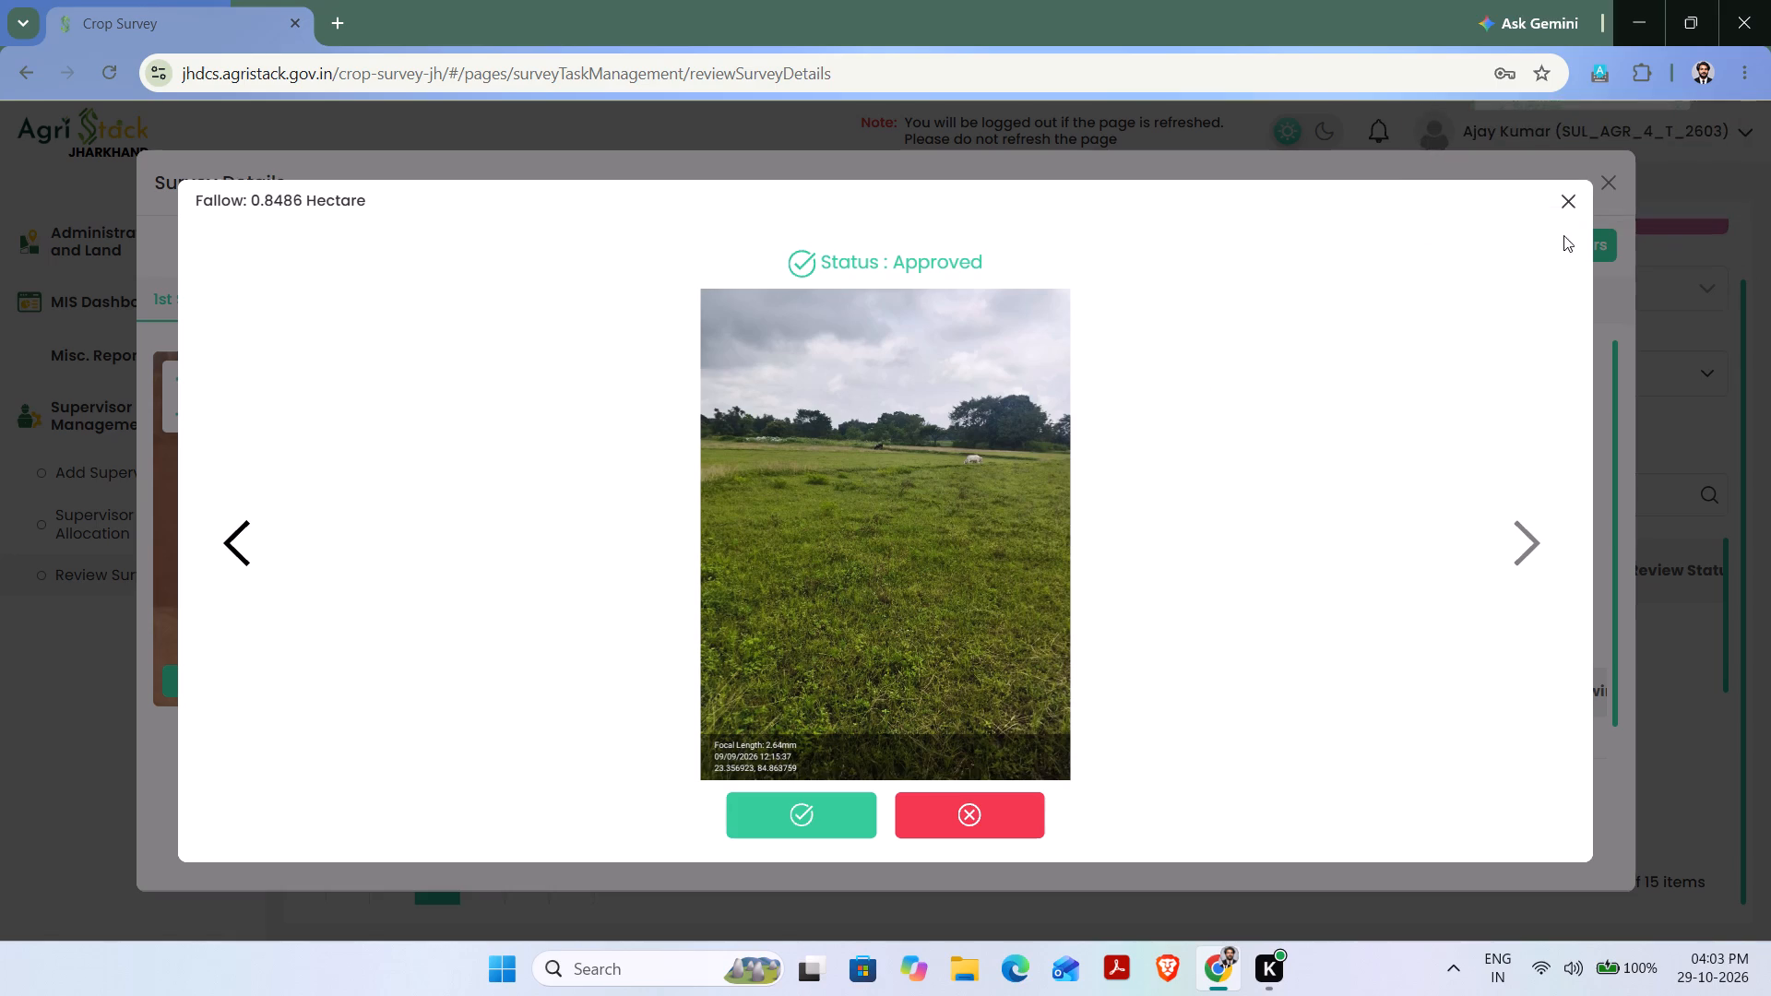
click(1569, 201)
Approve the first survey of number 93, save the review and close its details.
scroll(994, 539, down, 1)
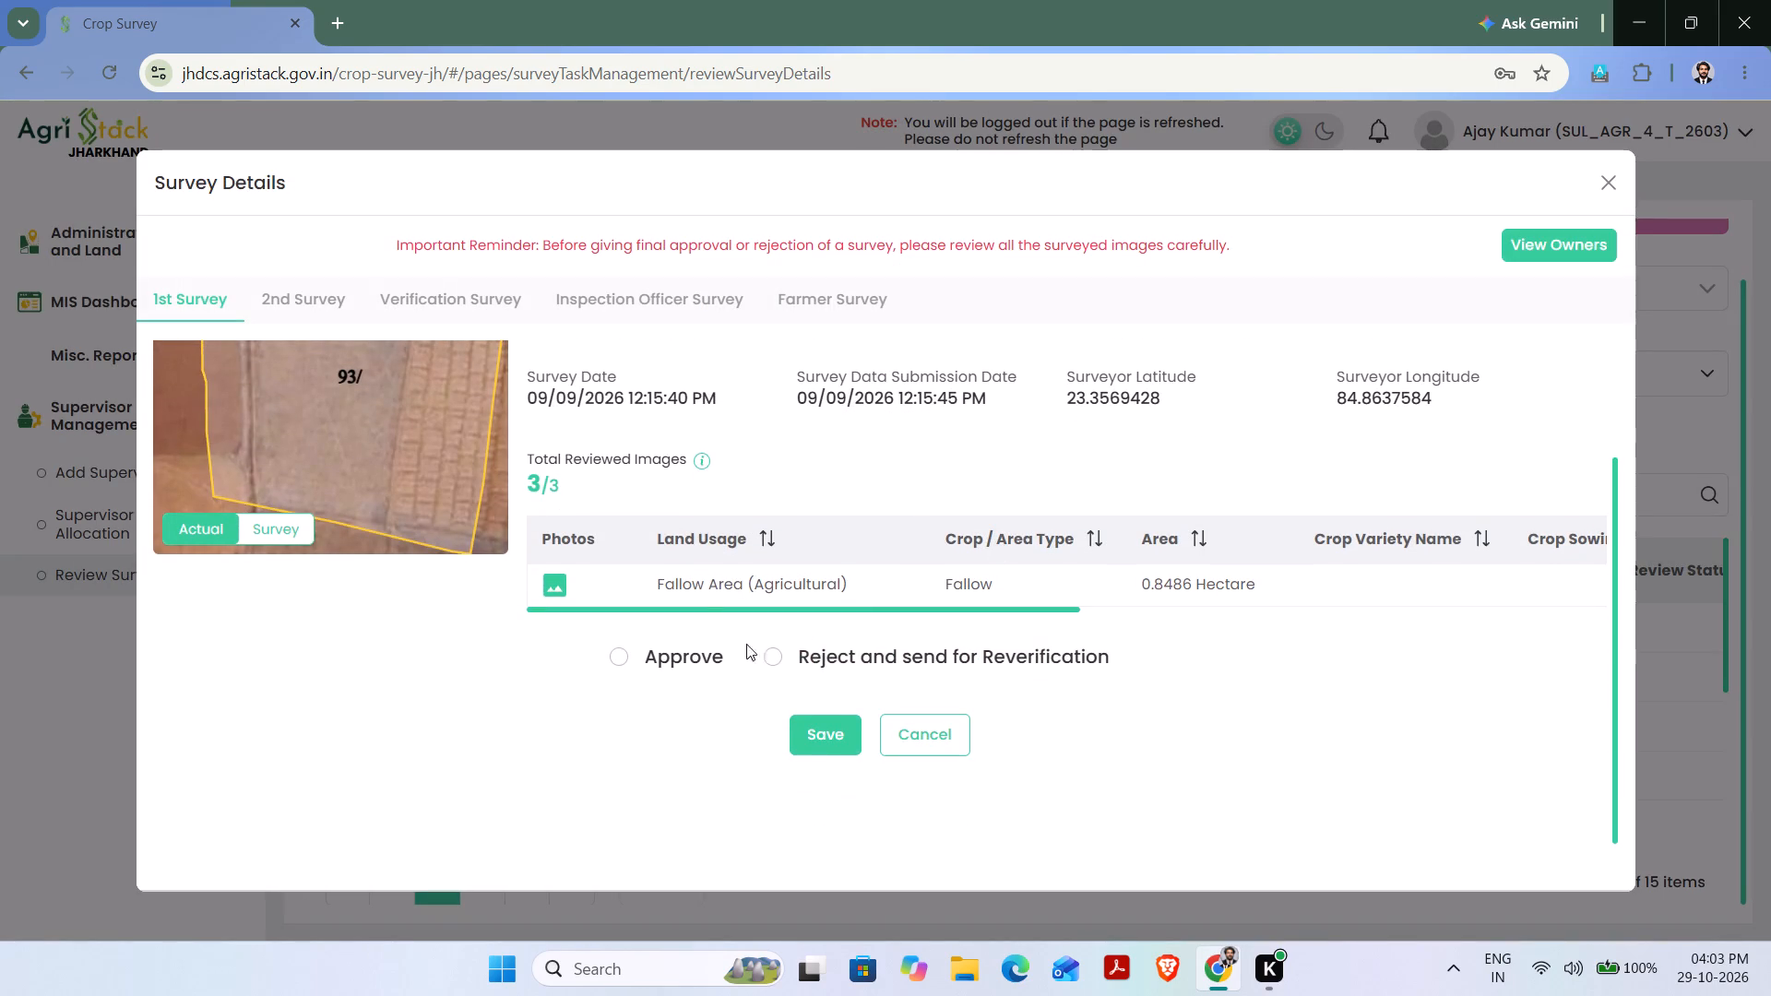
click(681, 658)
click(830, 718)
click(910, 541)
click(906, 563)
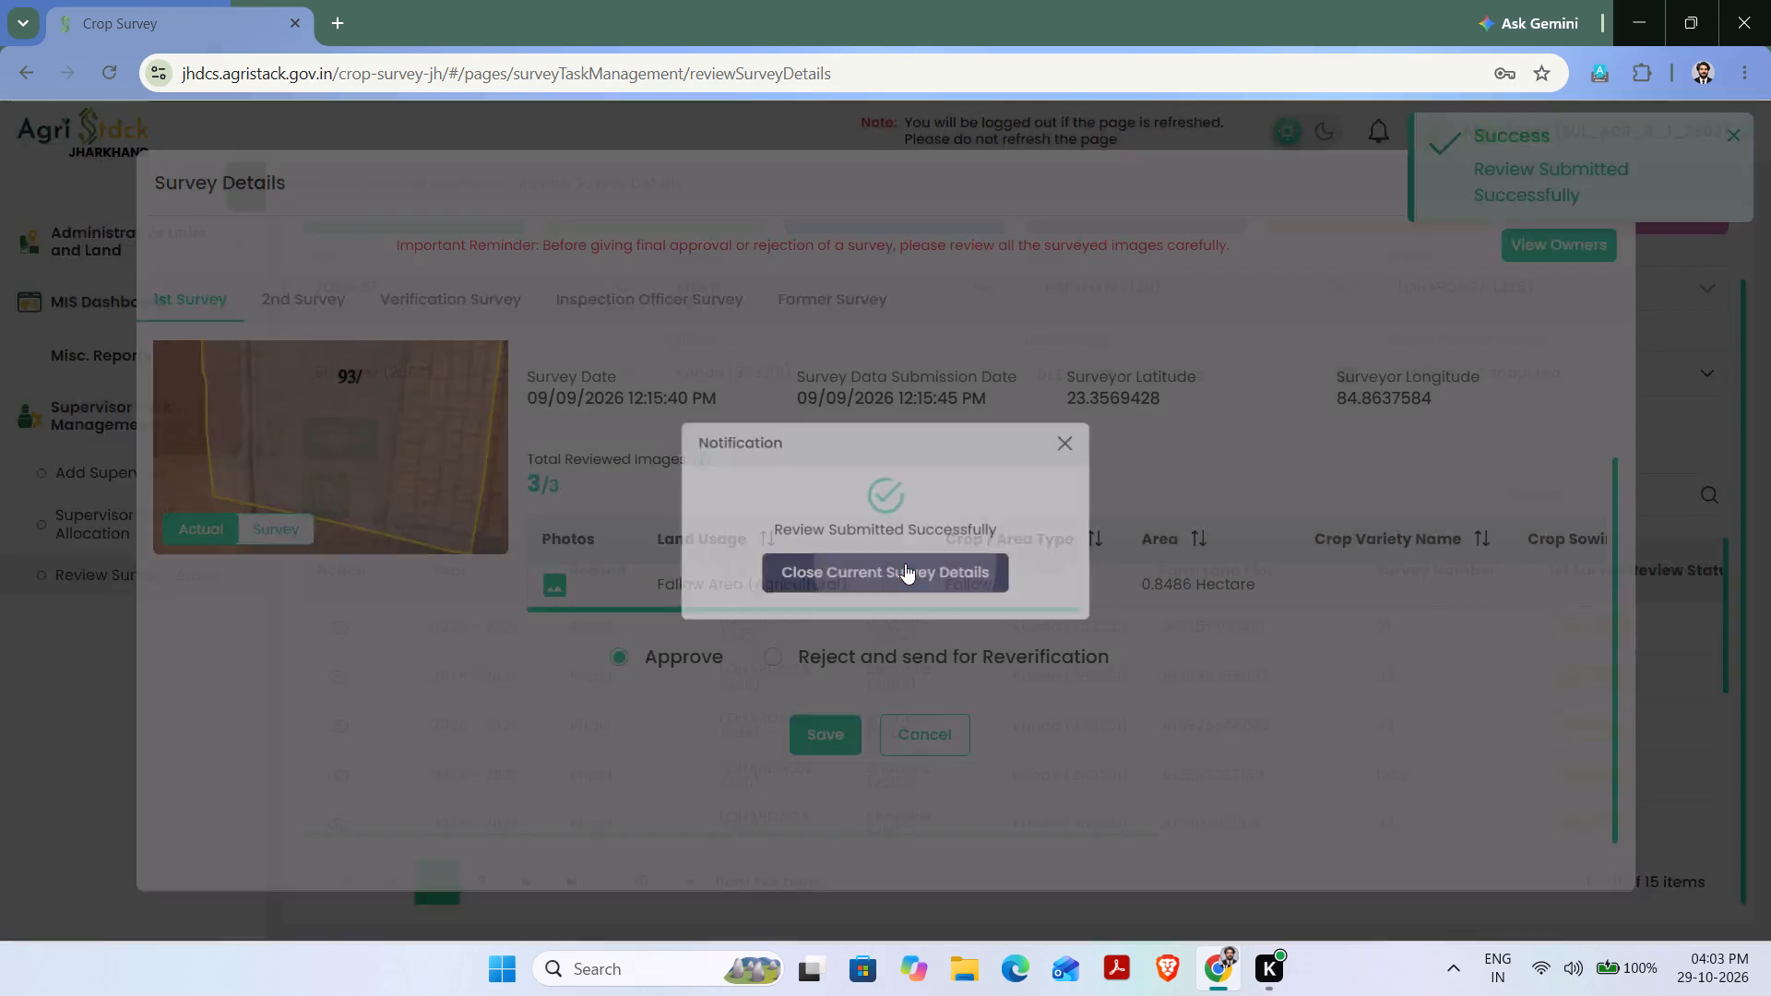
Open the survey with number 1203 and approve all three of its चावल crop photos.
click(342, 775)
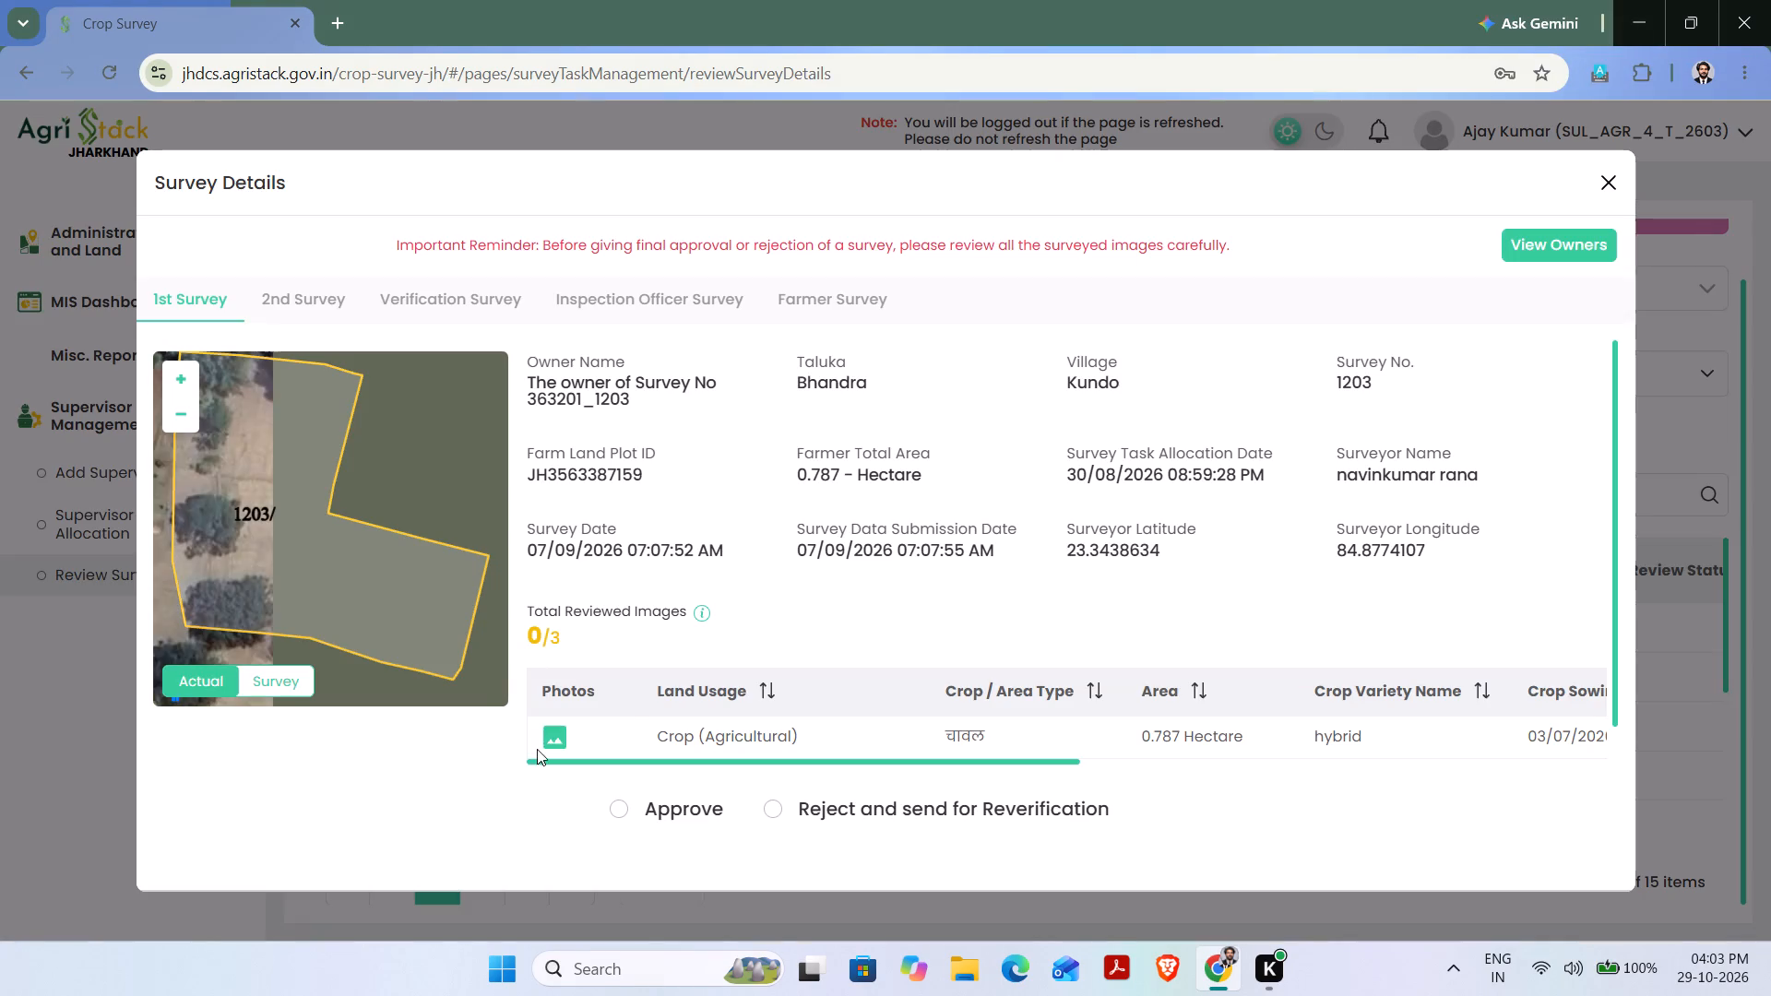
click(553, 729)
click(767, 803)
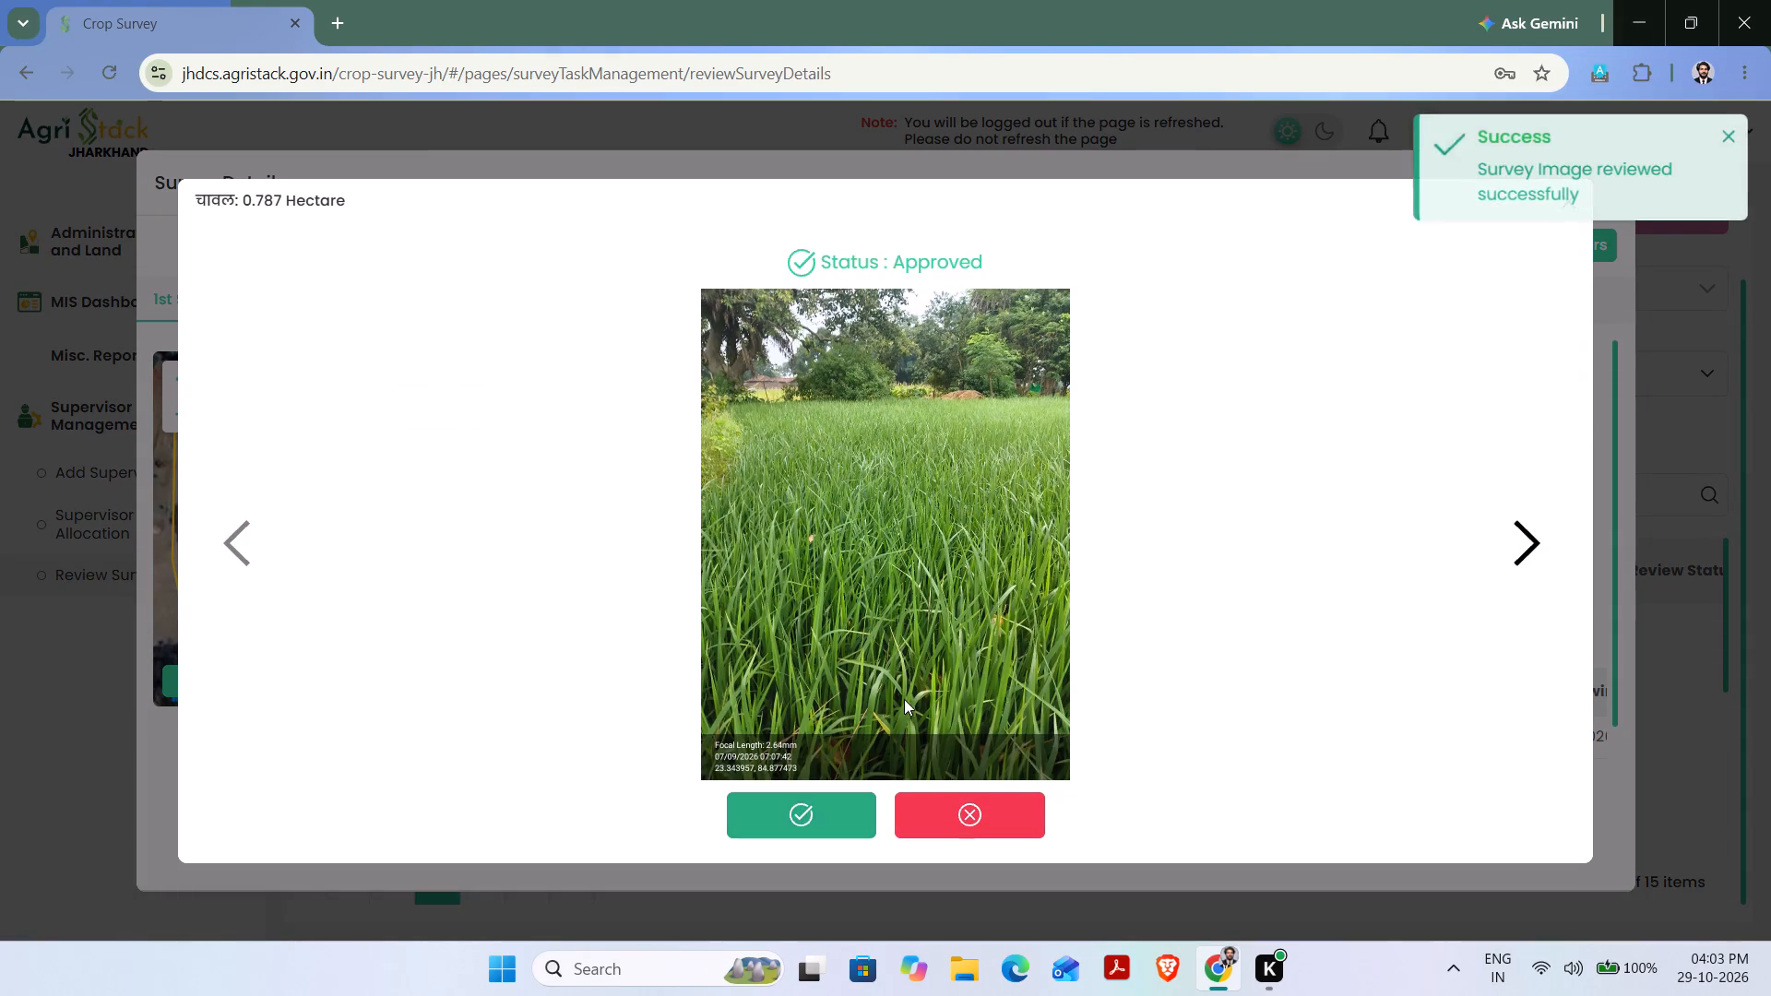
drag(902, 696, 800, 698)
click(788, 816)
drag(887, 722, 808, 730)
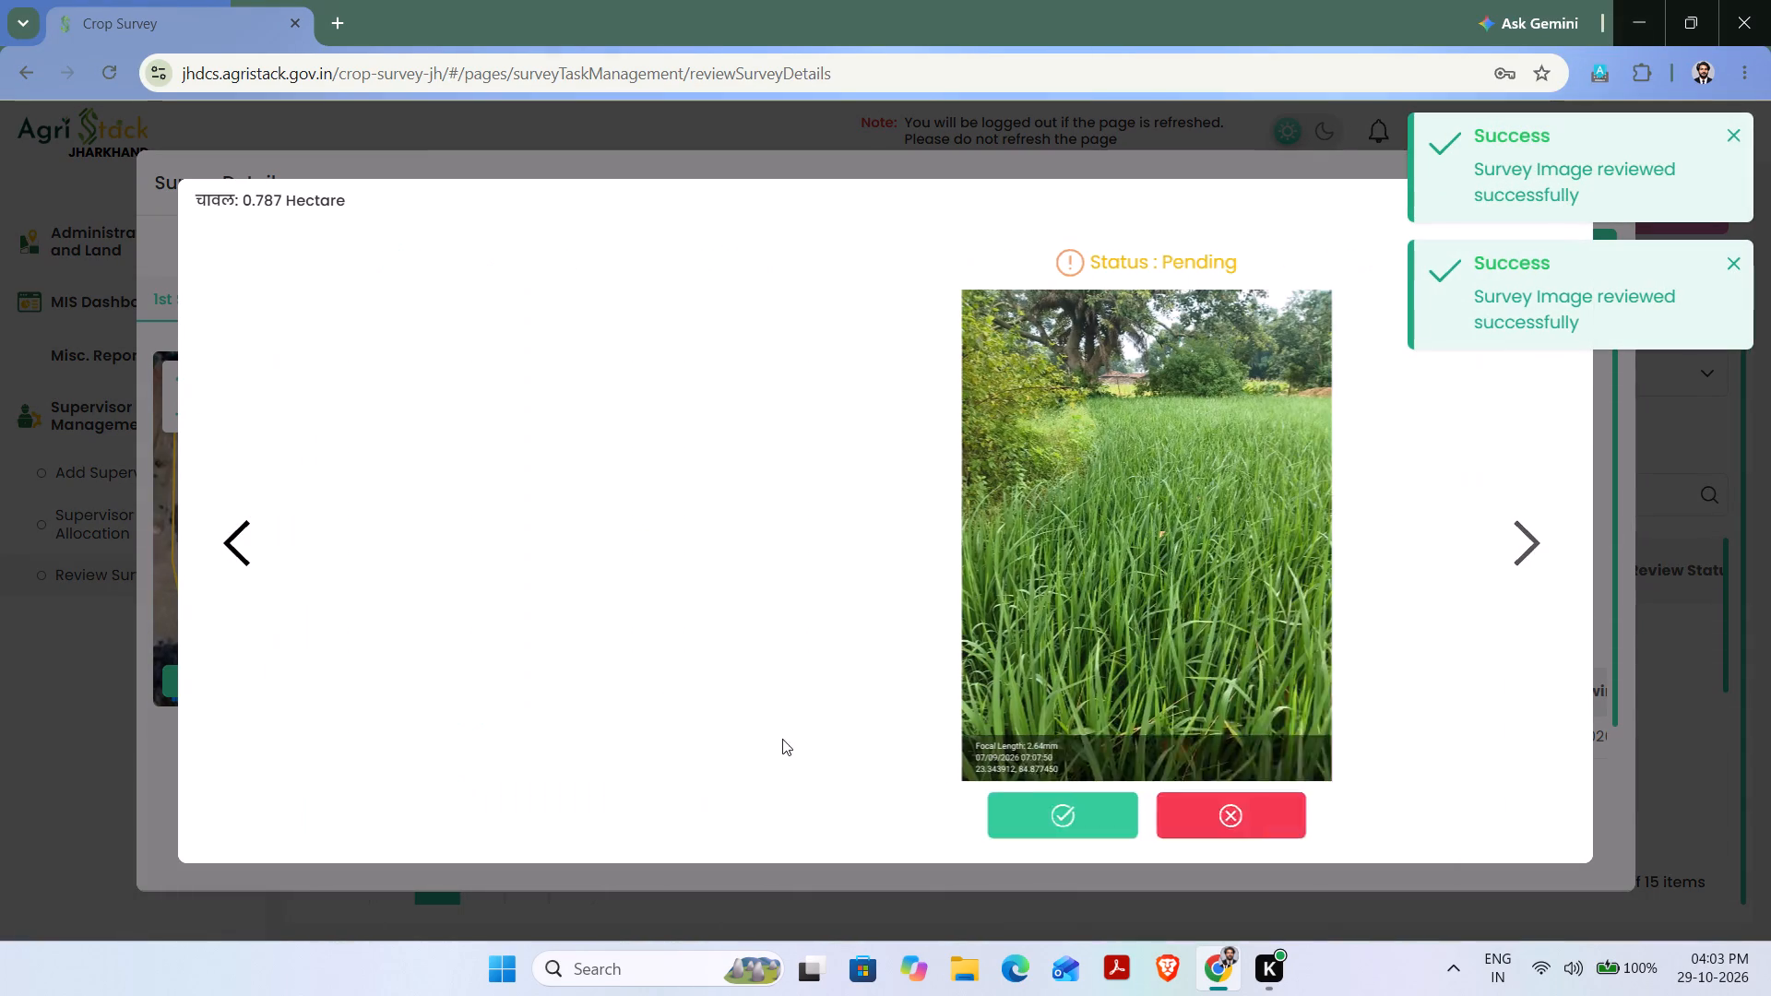
click(831, 821)
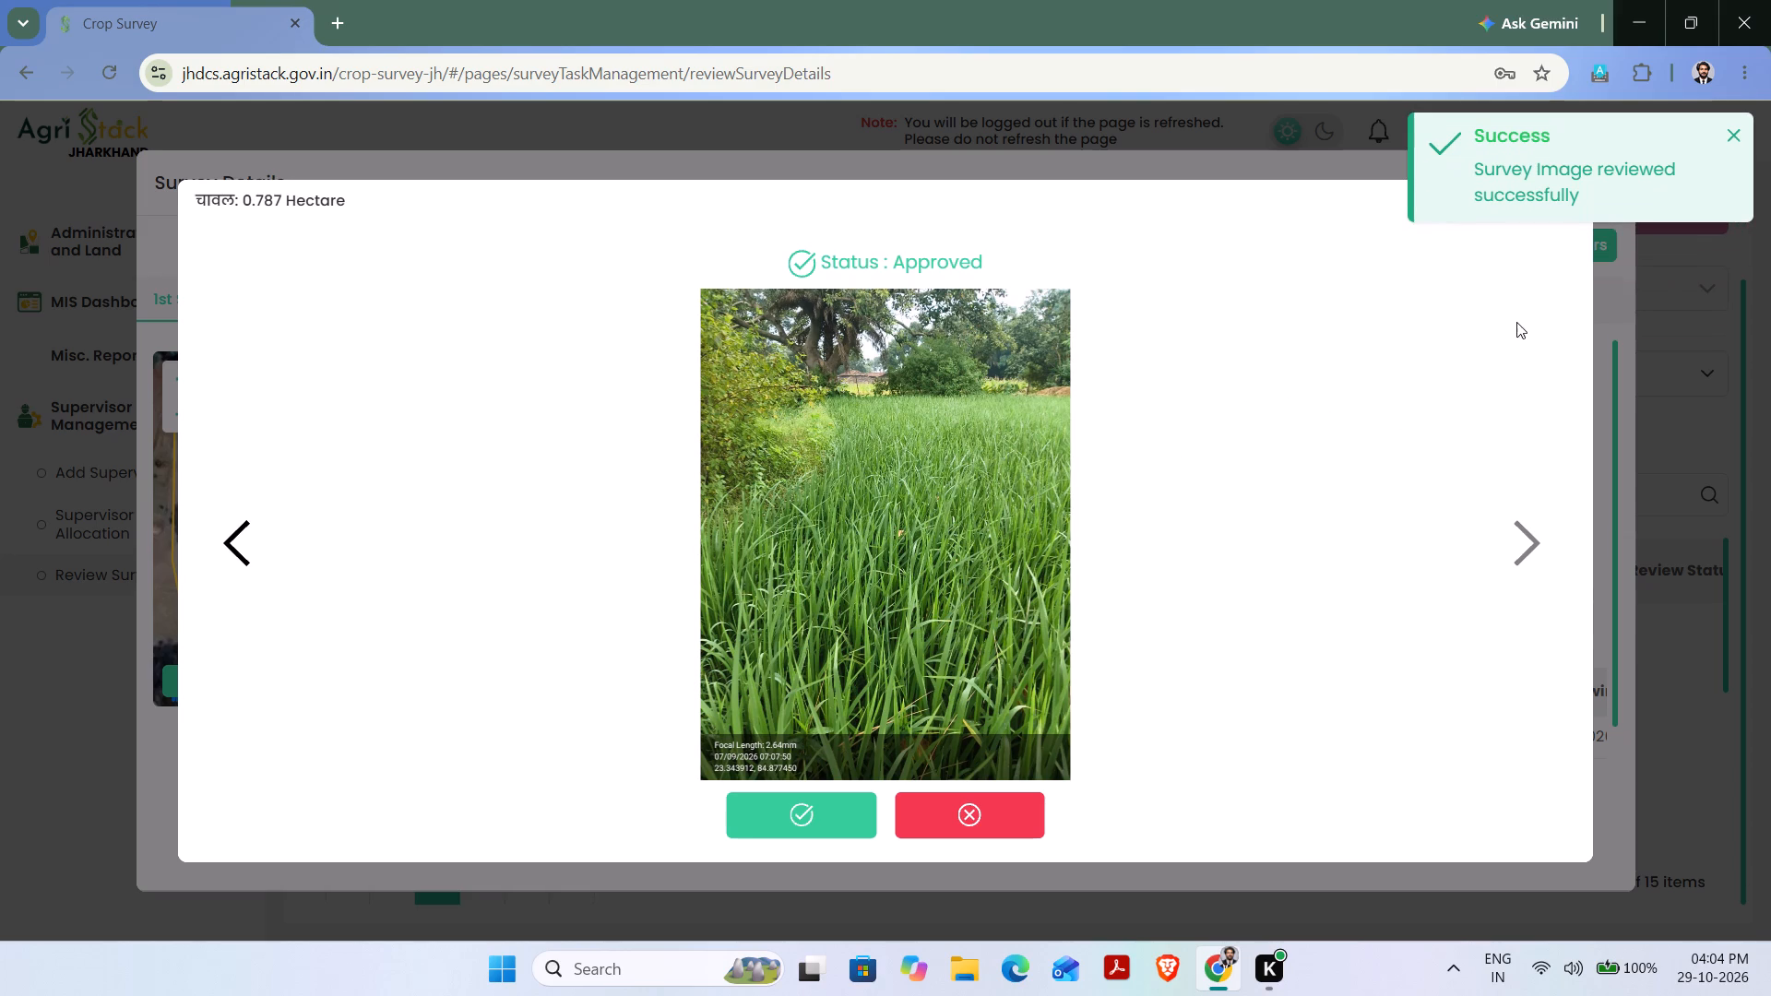
click(1573, 198)
Approve the first survey of number 1203, save the review and return to the review list.
scroll(909, 633, down, 1)
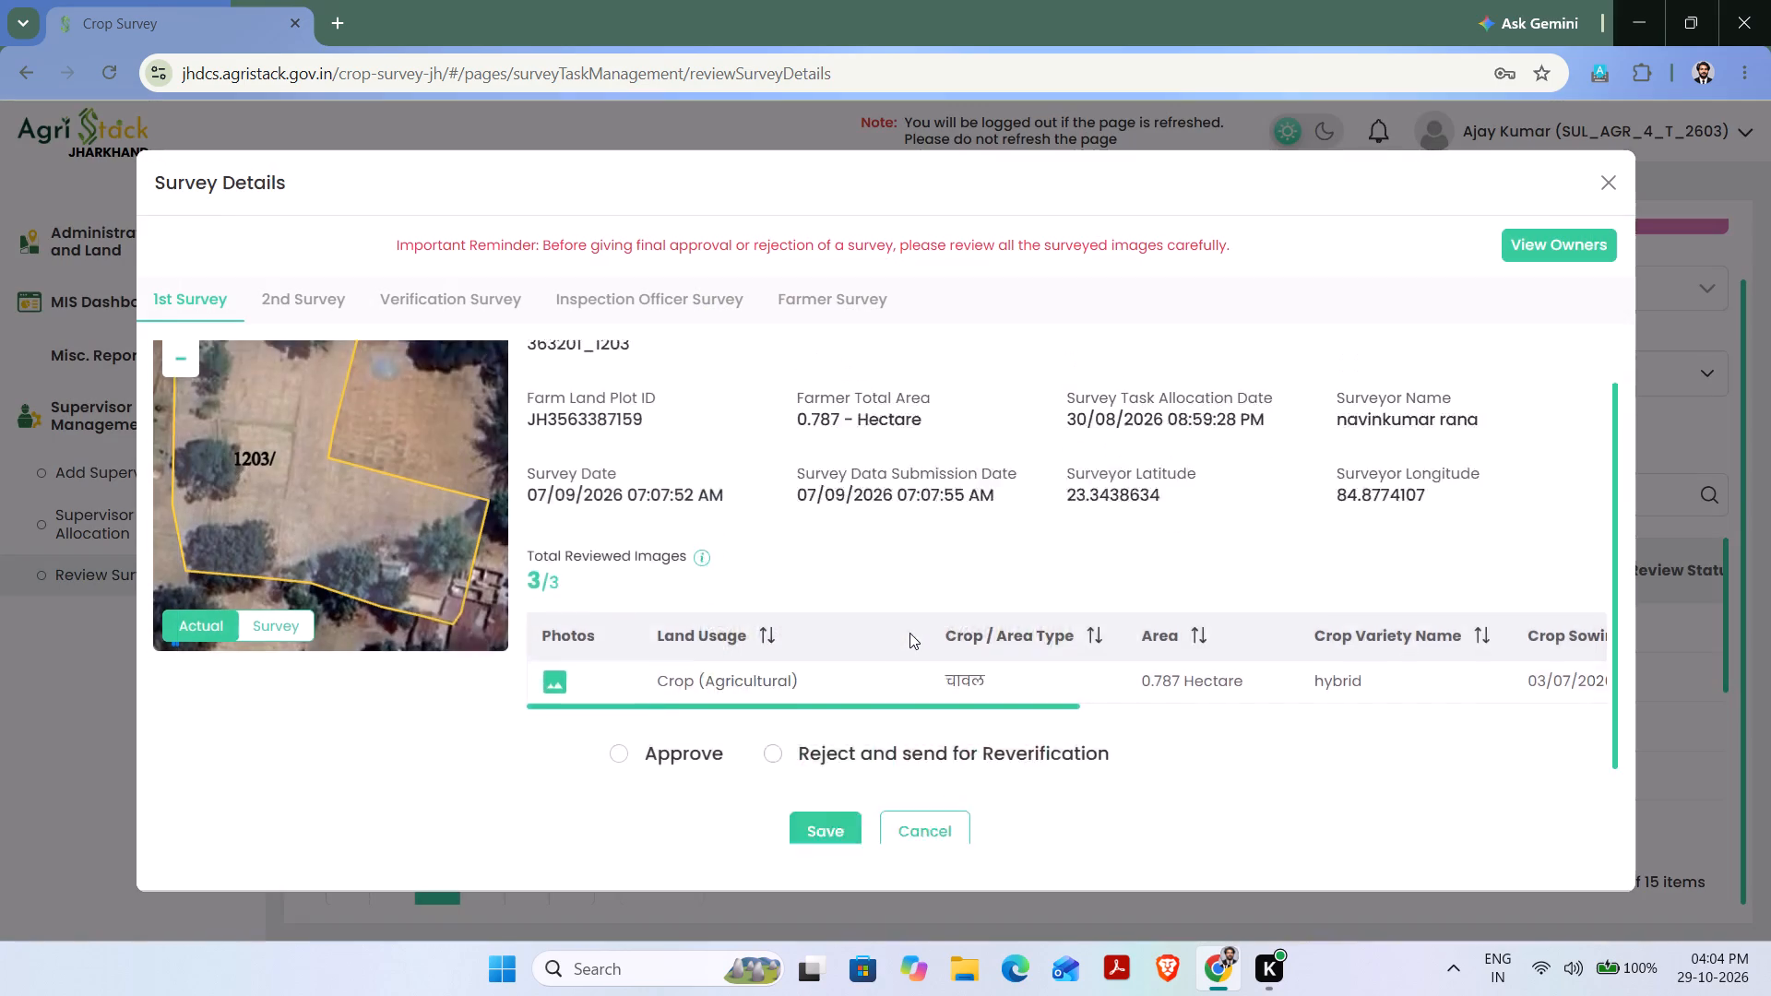
scroll(909, 633, down, 1)
click(686, 657)
click(808, 730)
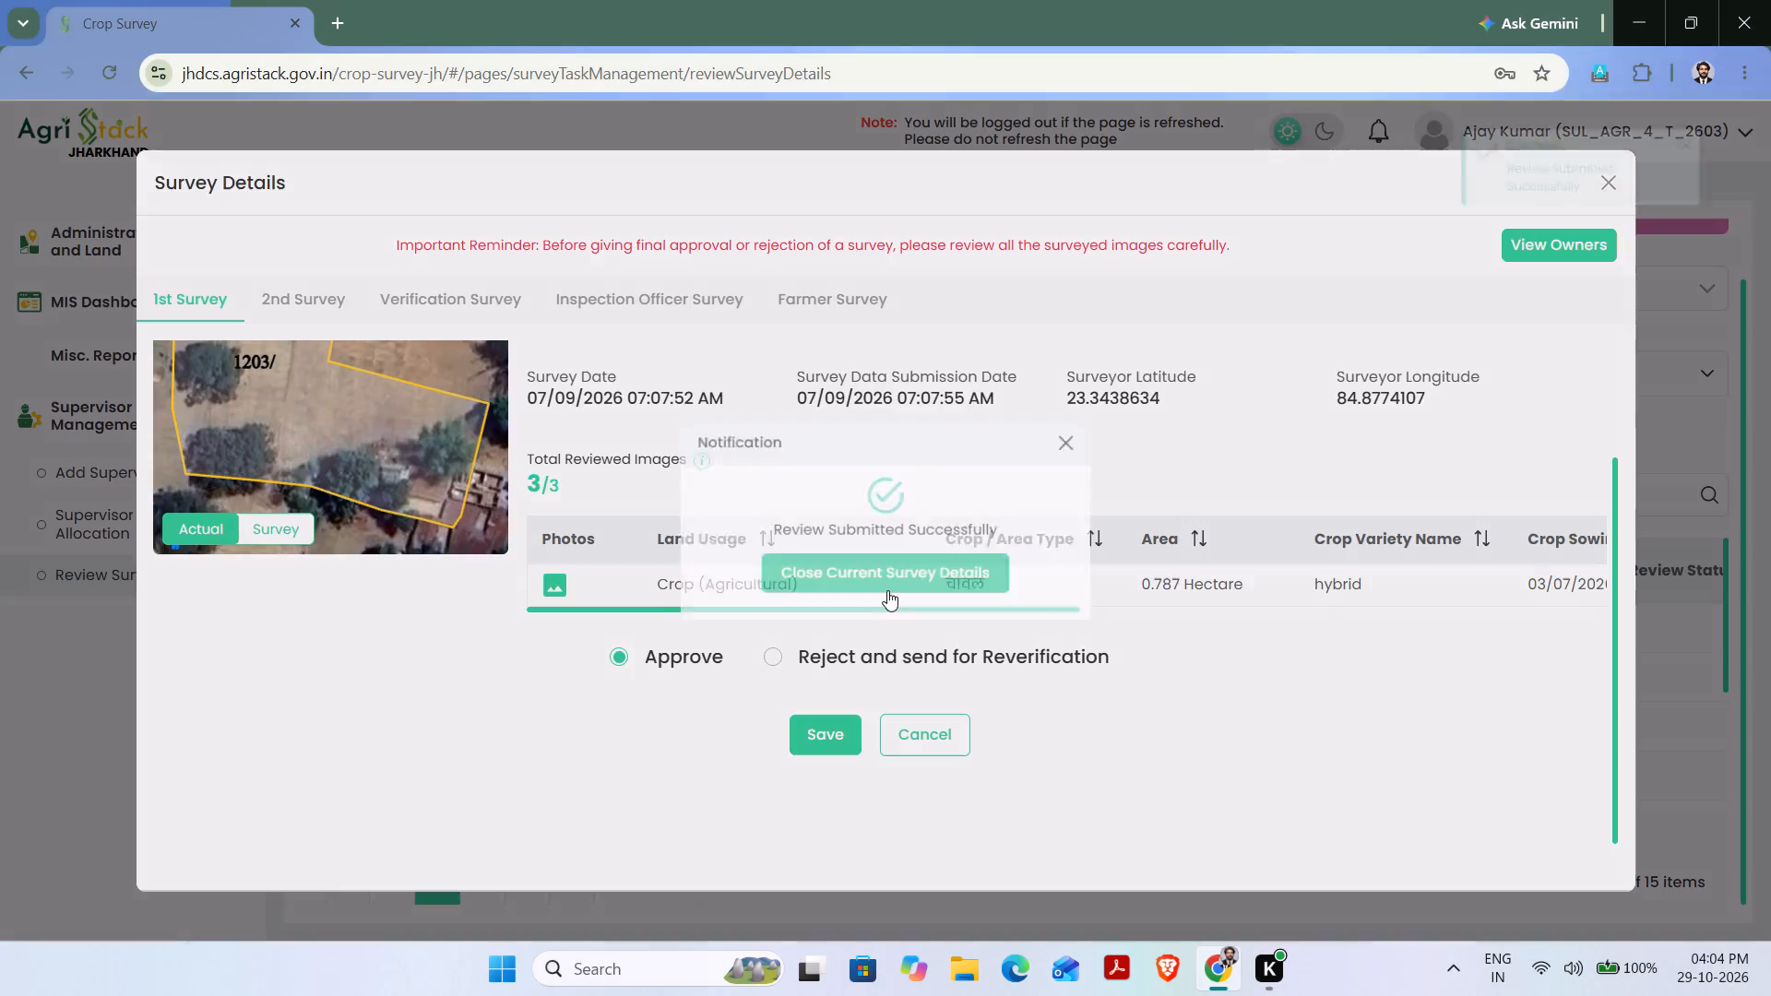
click(889, 587)
click(344, 774)
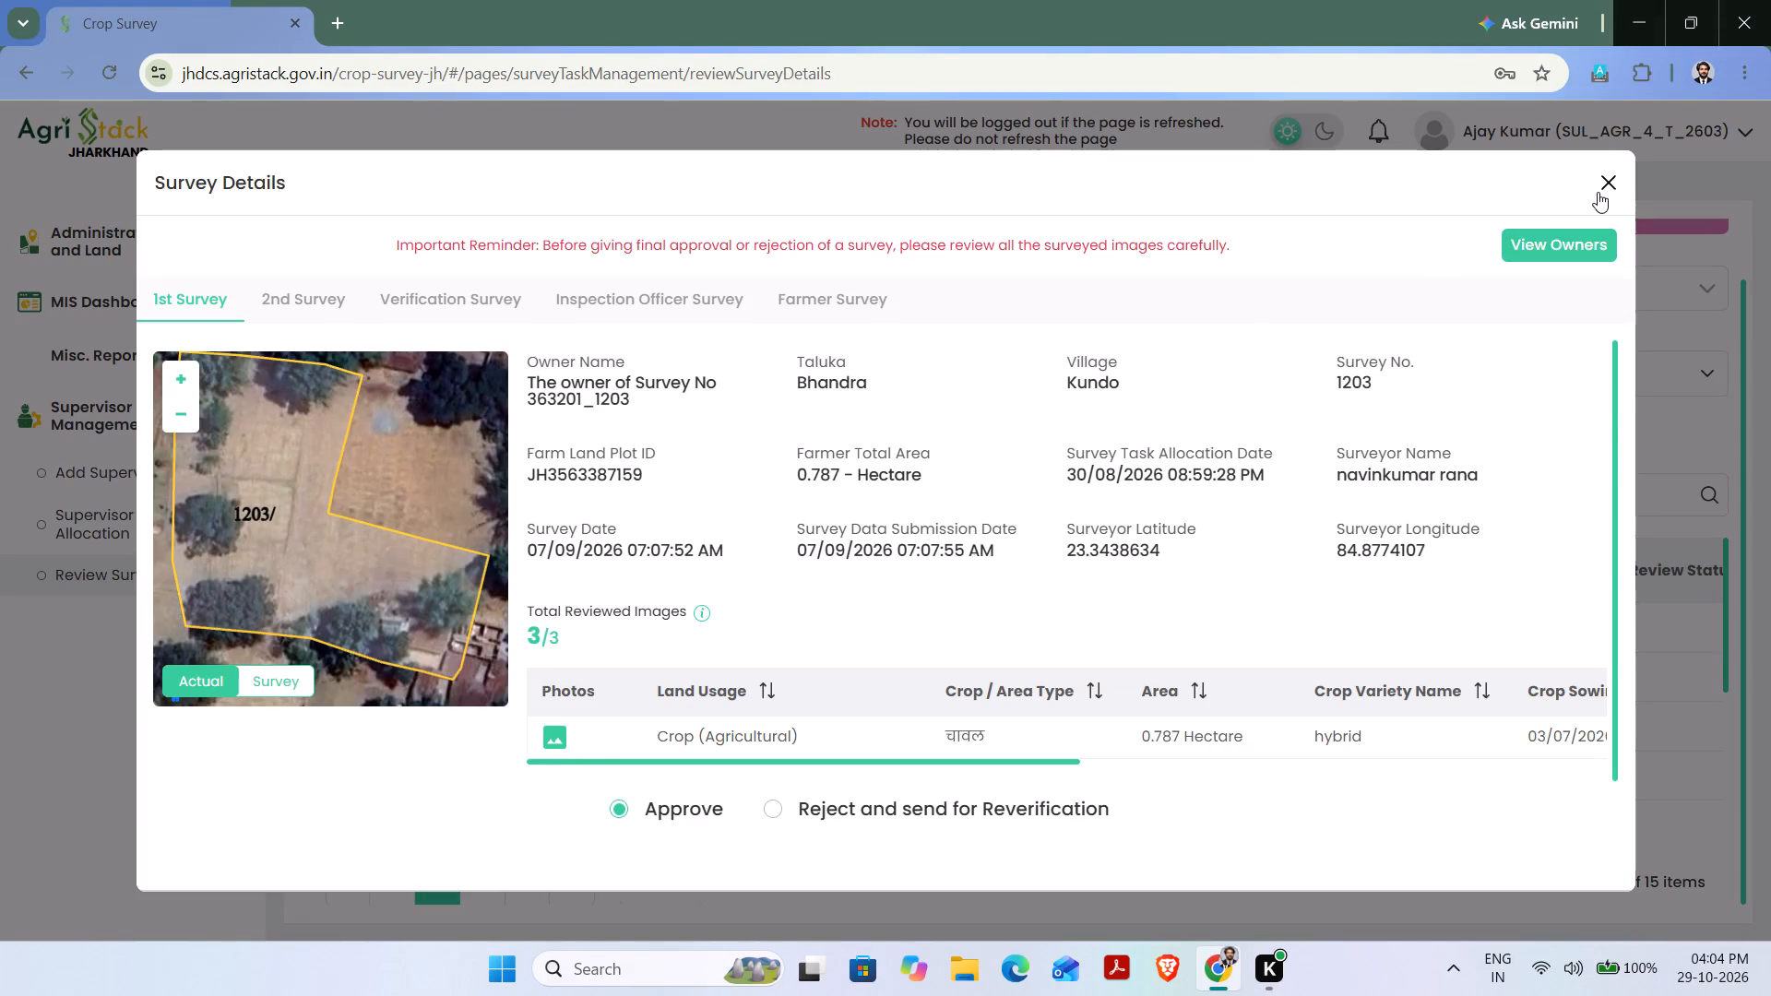
click(1601, 187)
Open the survey with number 94 and approve all three of its fallow land photos.
click(336, 817)
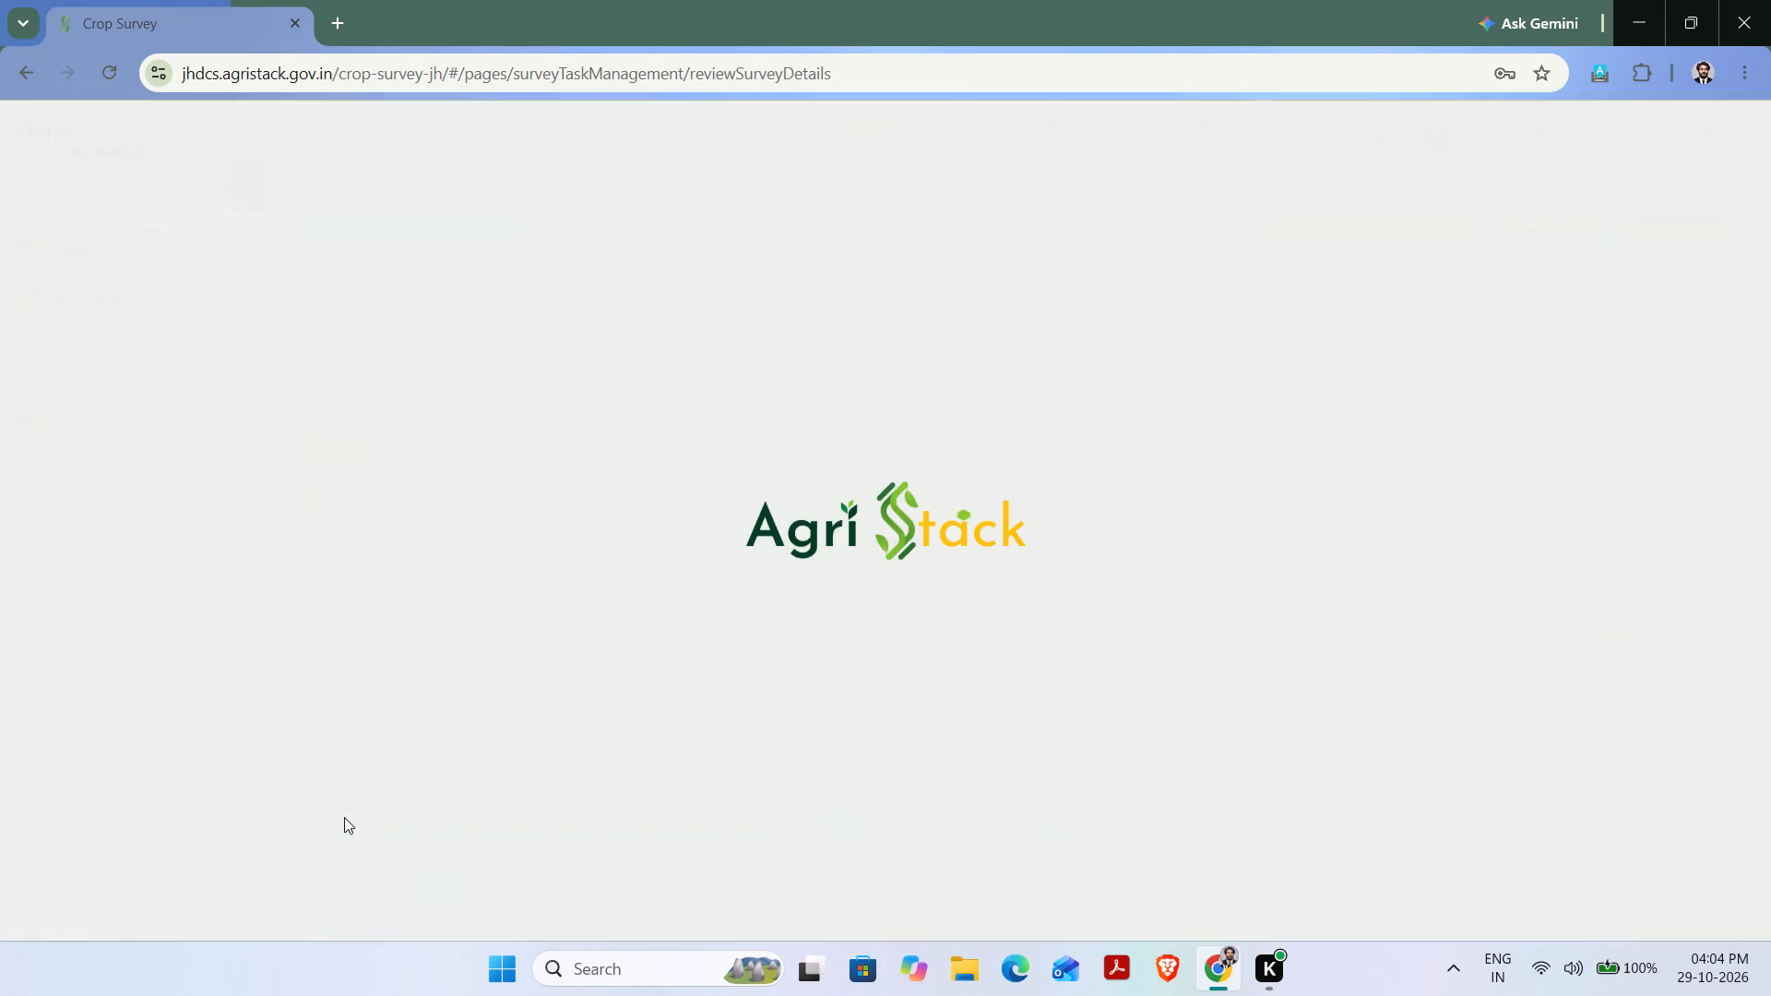
click(551, 723)
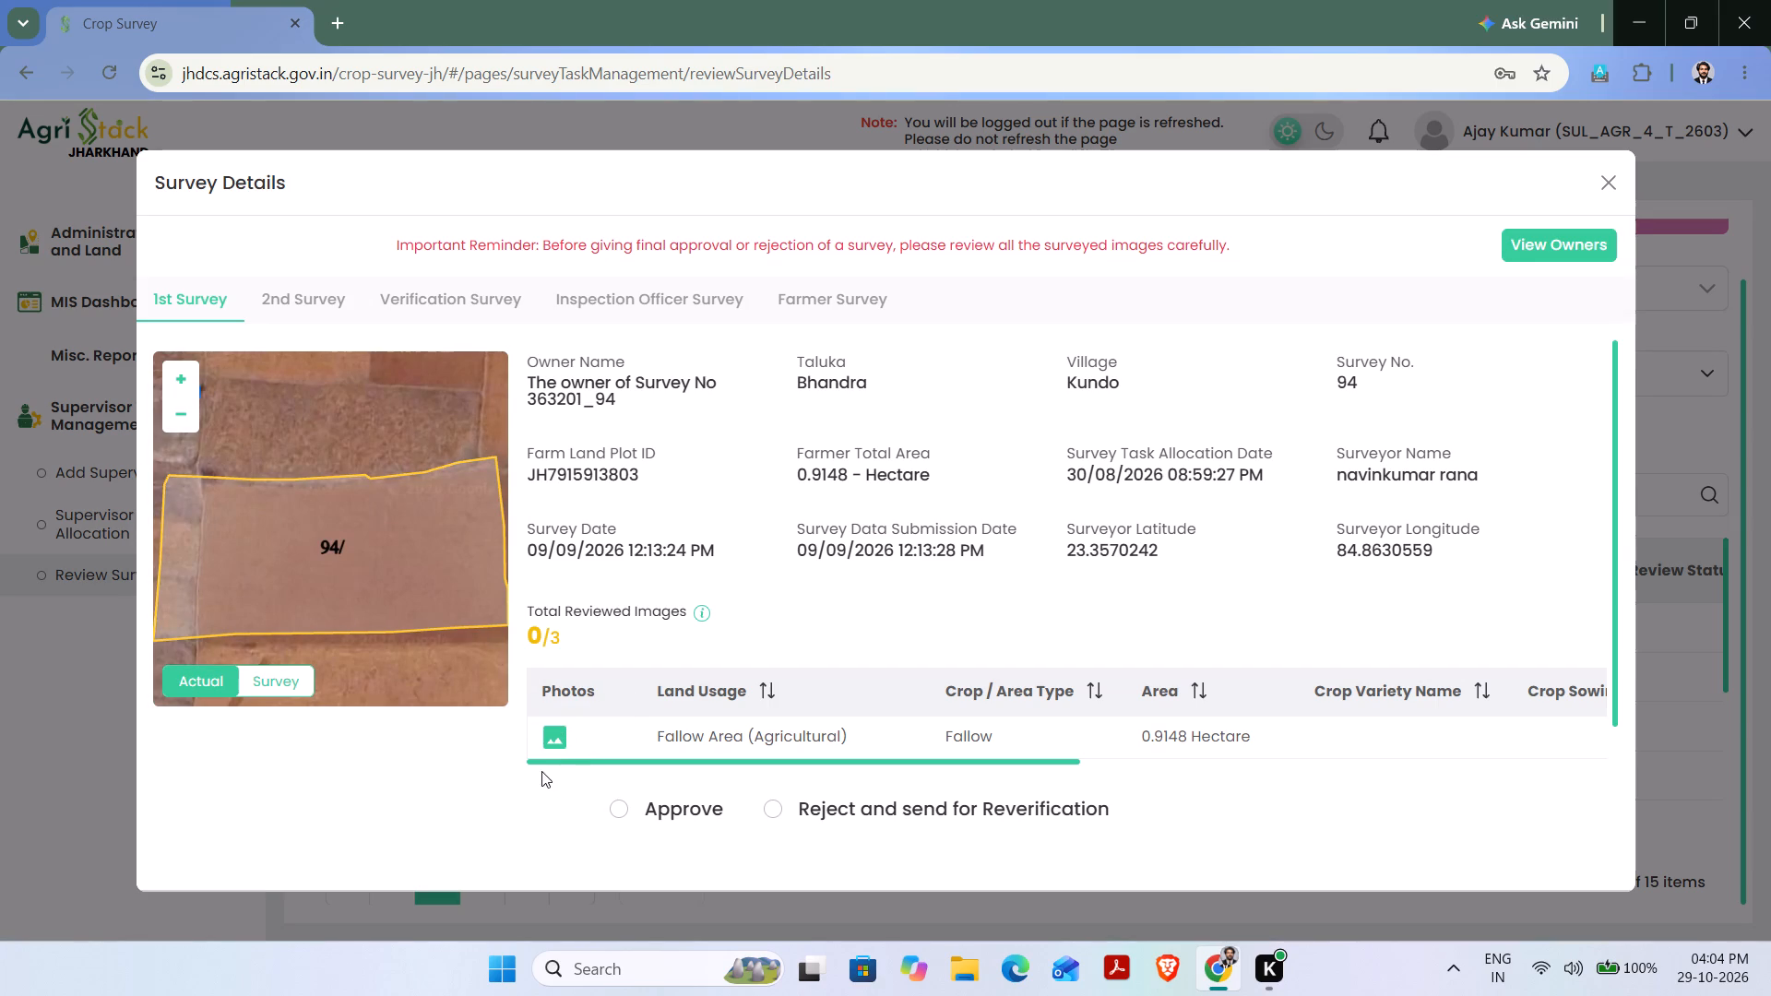
click(552, 741)
click(778, 818)
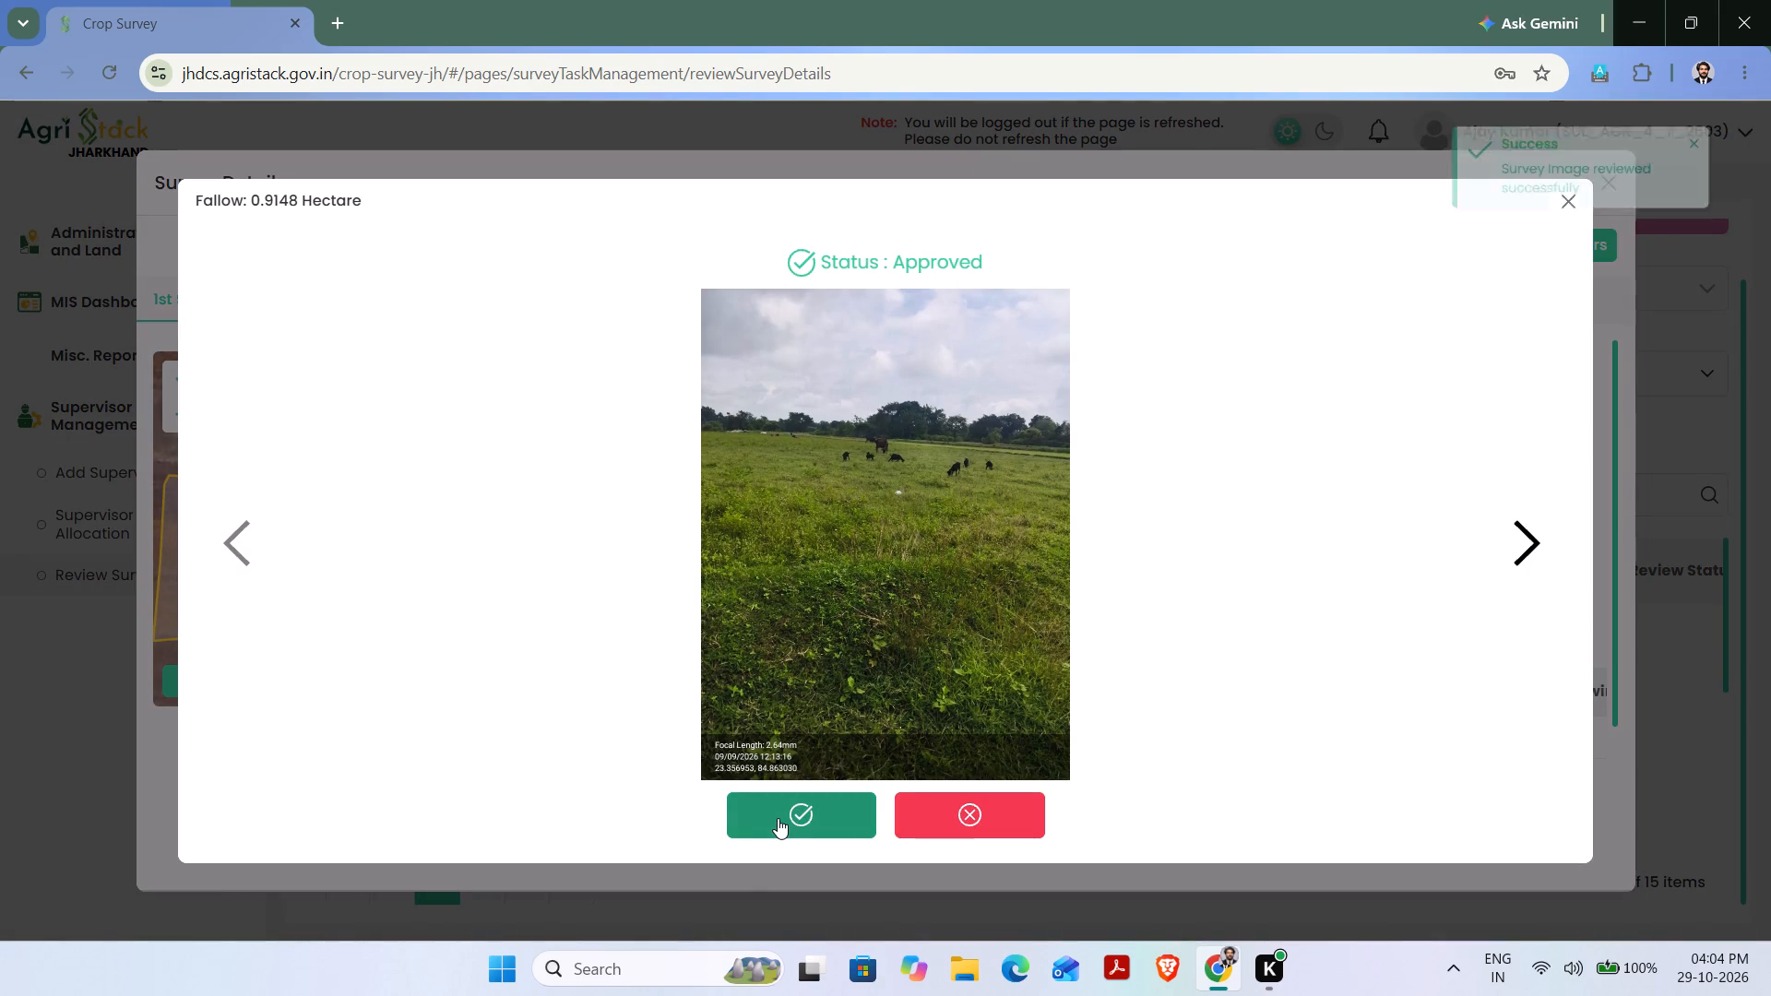
drag(945, 672, 844, 674)
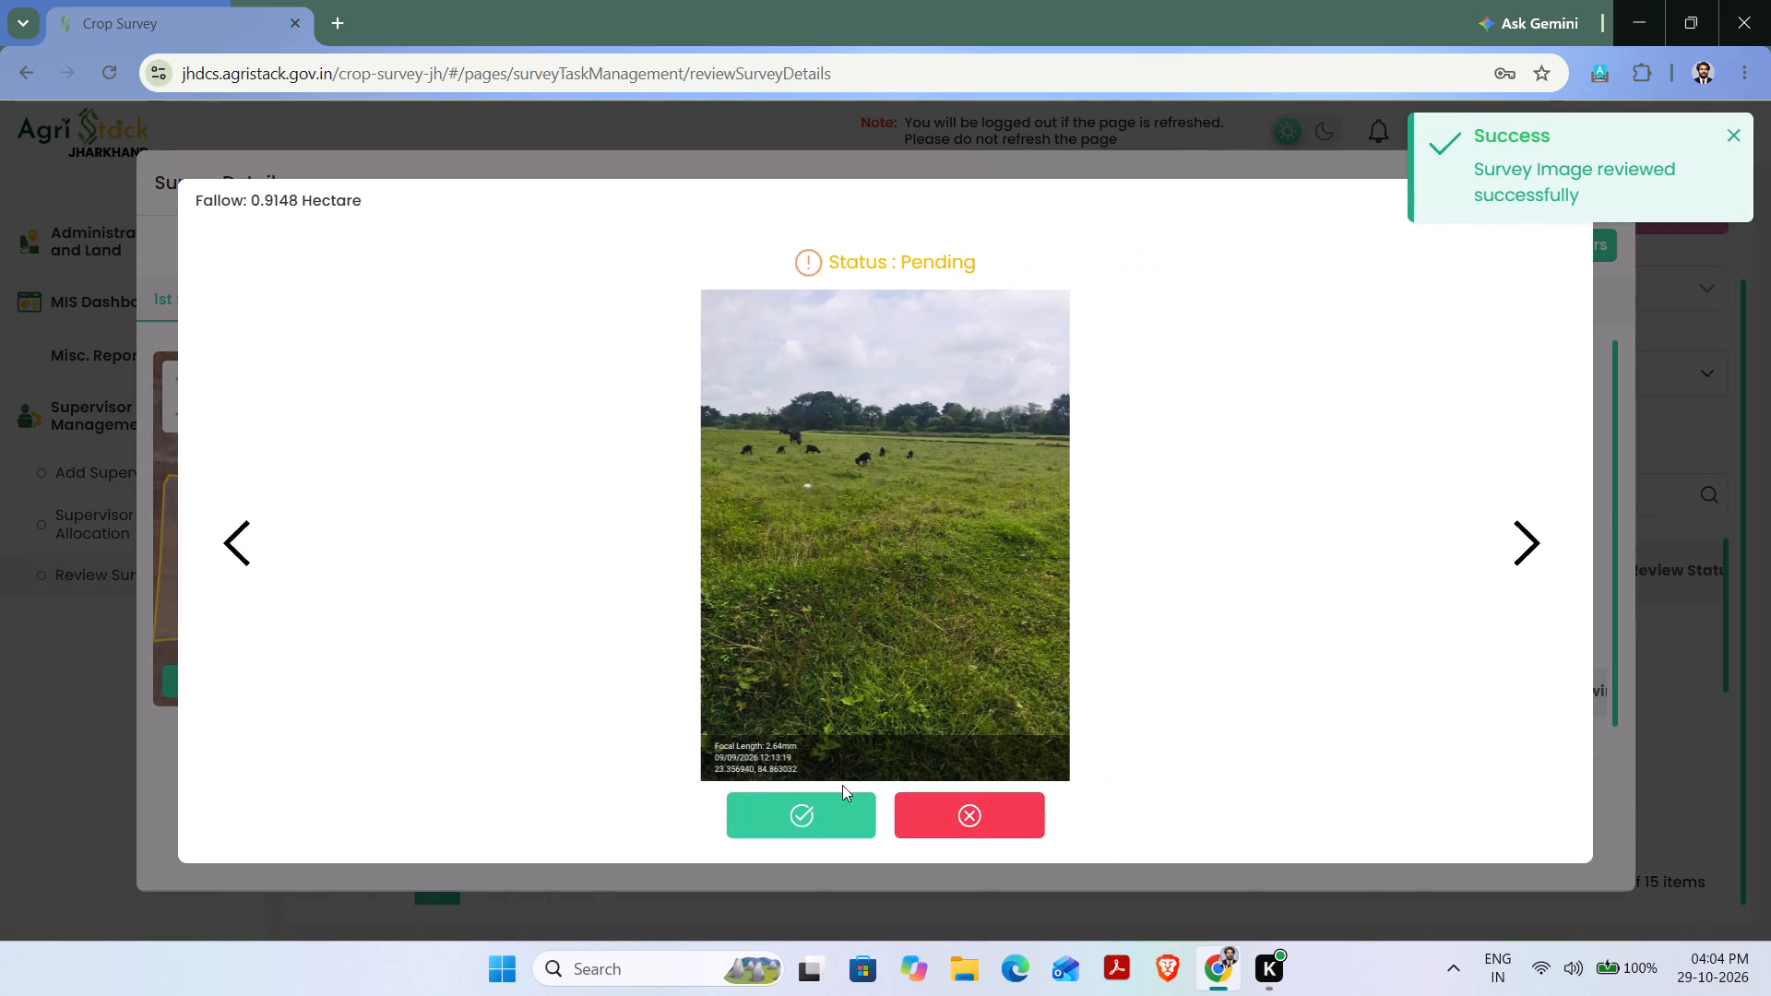
click(841, 802)
drag(976, 691, 888, 699)
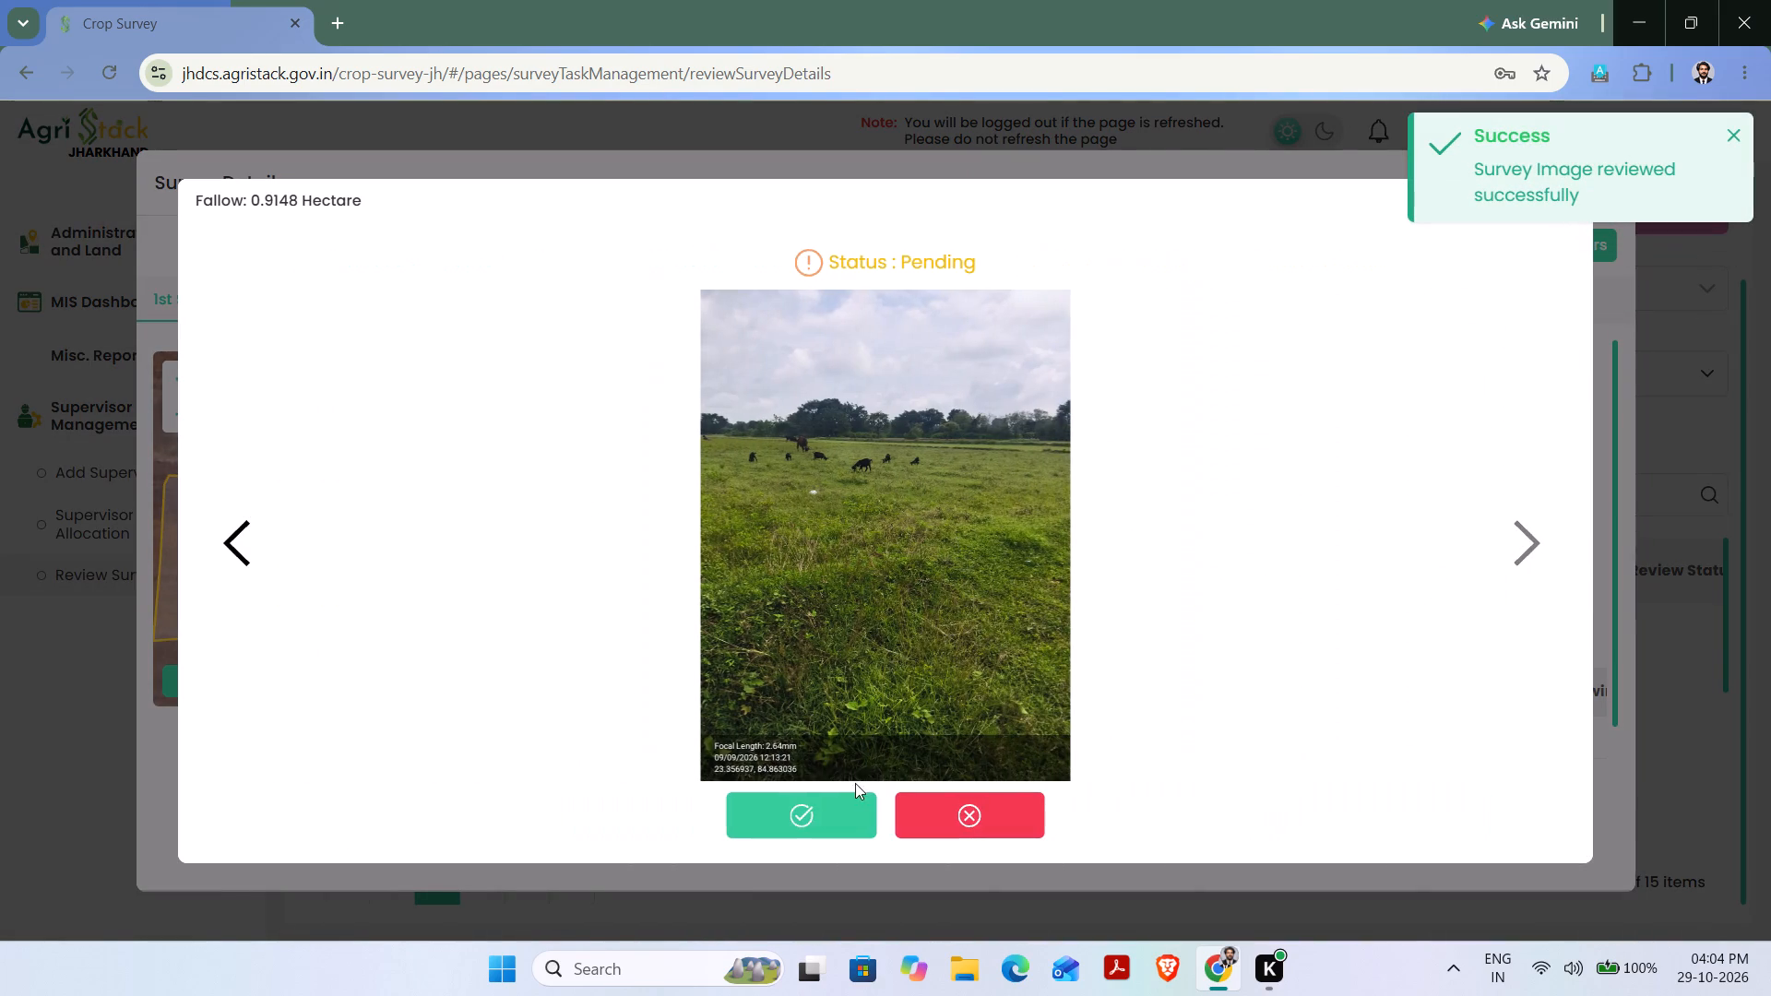
click(849, 816)
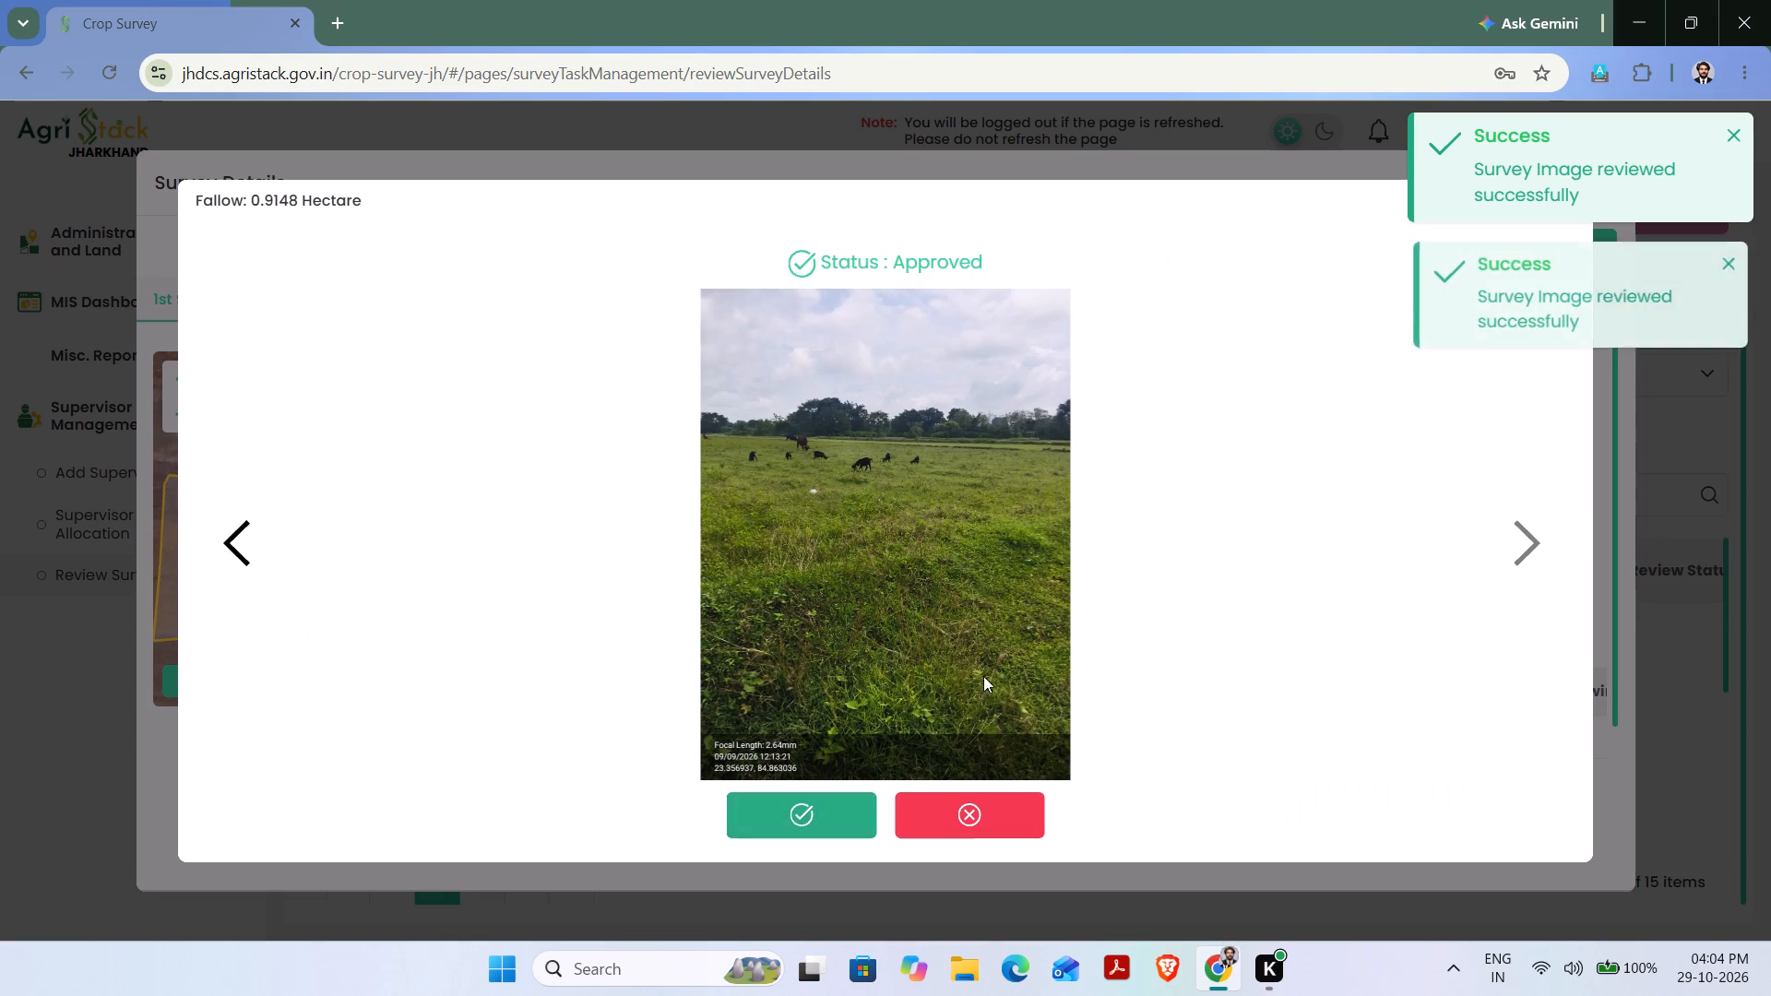
Close the photos of number 94, approve its first survey, save the review and close its details.
drag(992, 670, 916, 674)
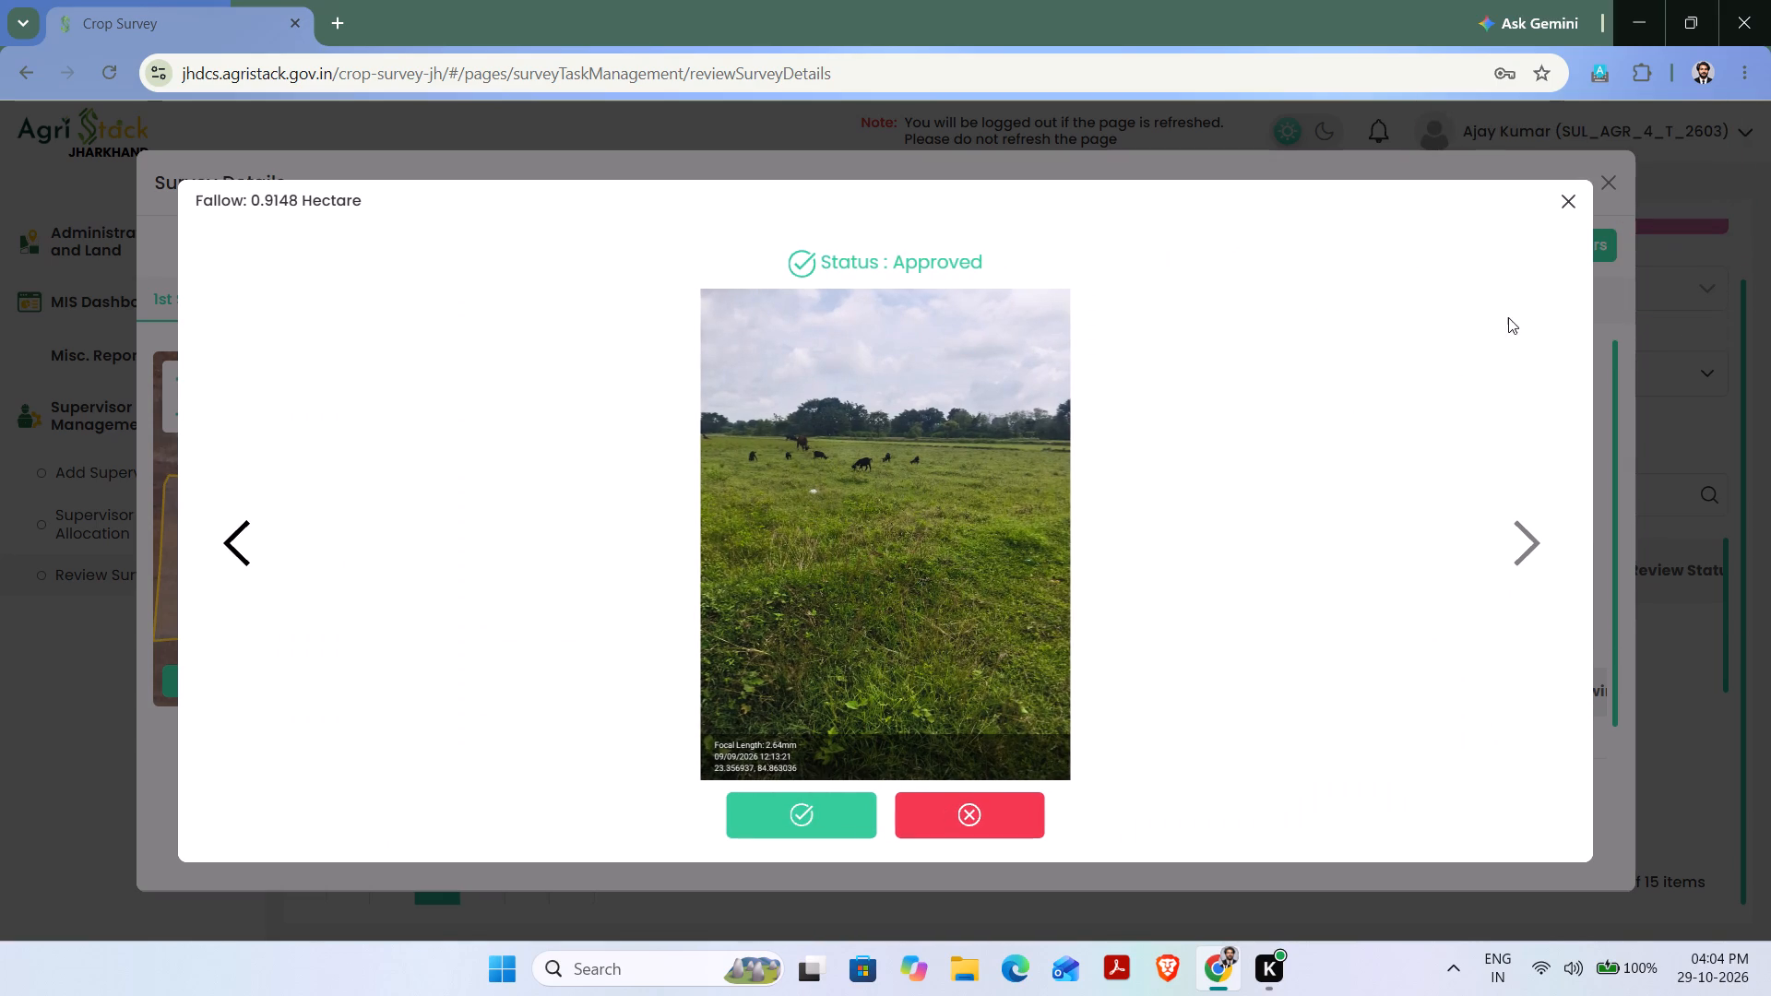
click(1569, 196)
scroll(742, 715, down, 2)
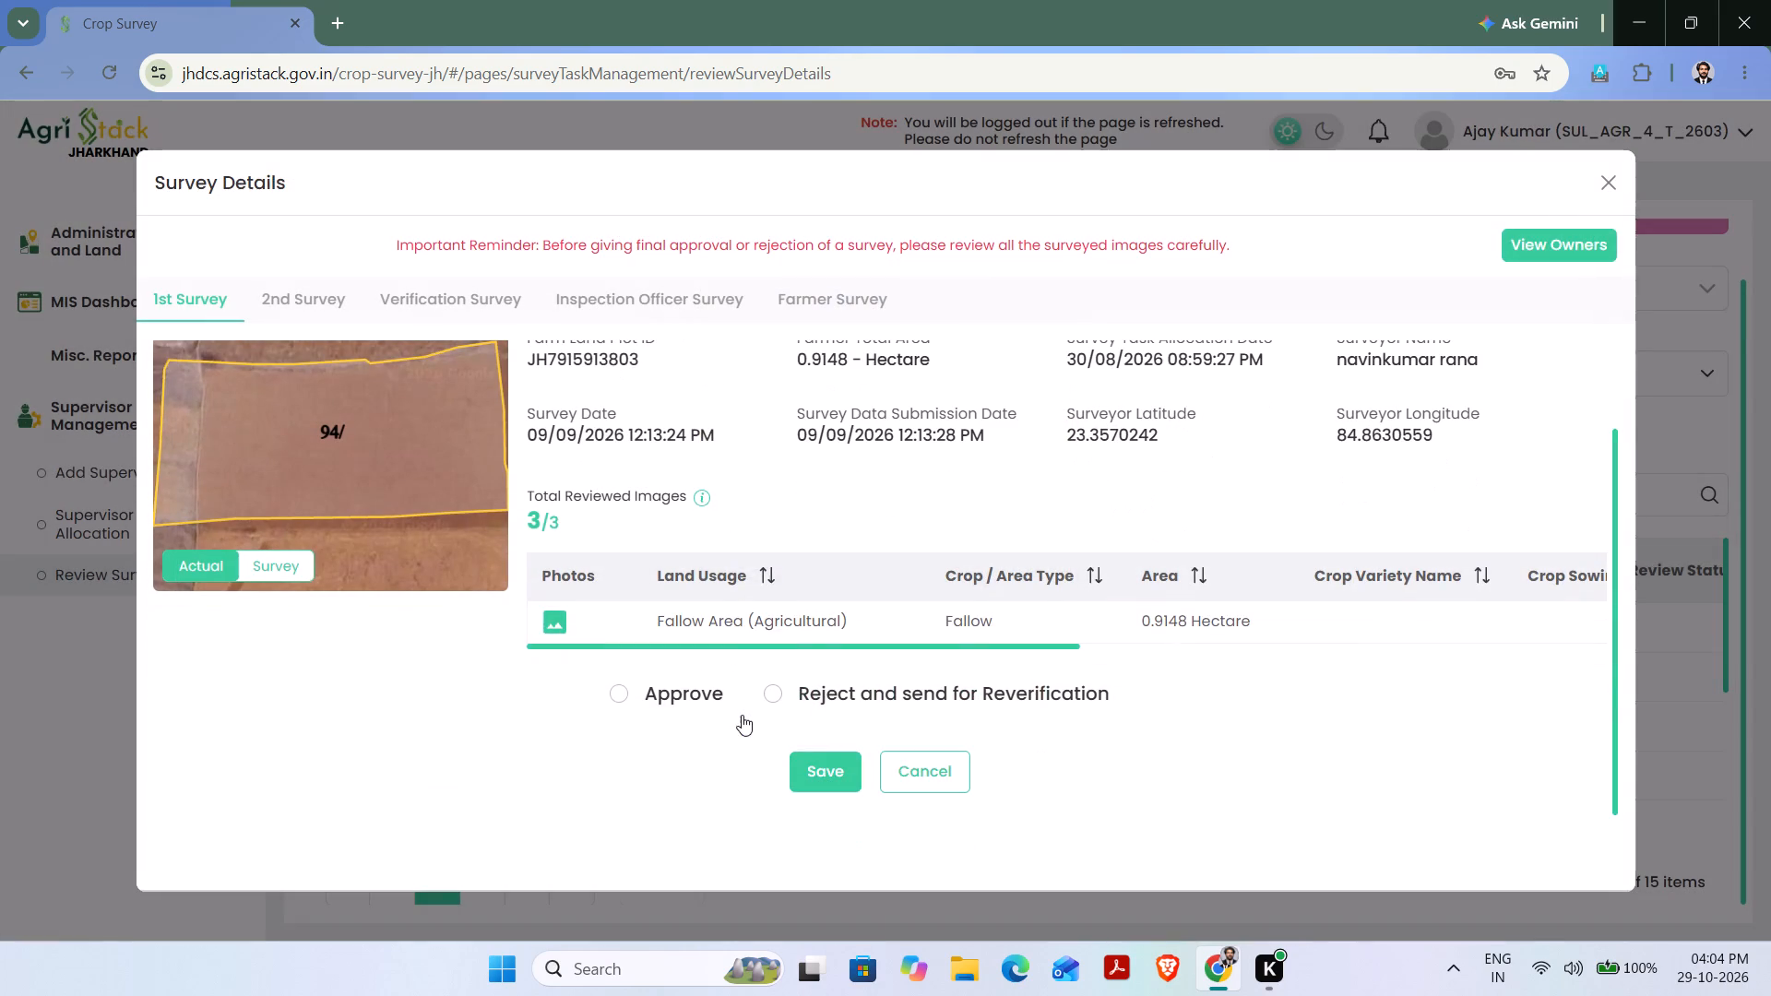
click(679, 658)
click(824, 724)
click(883, 600)
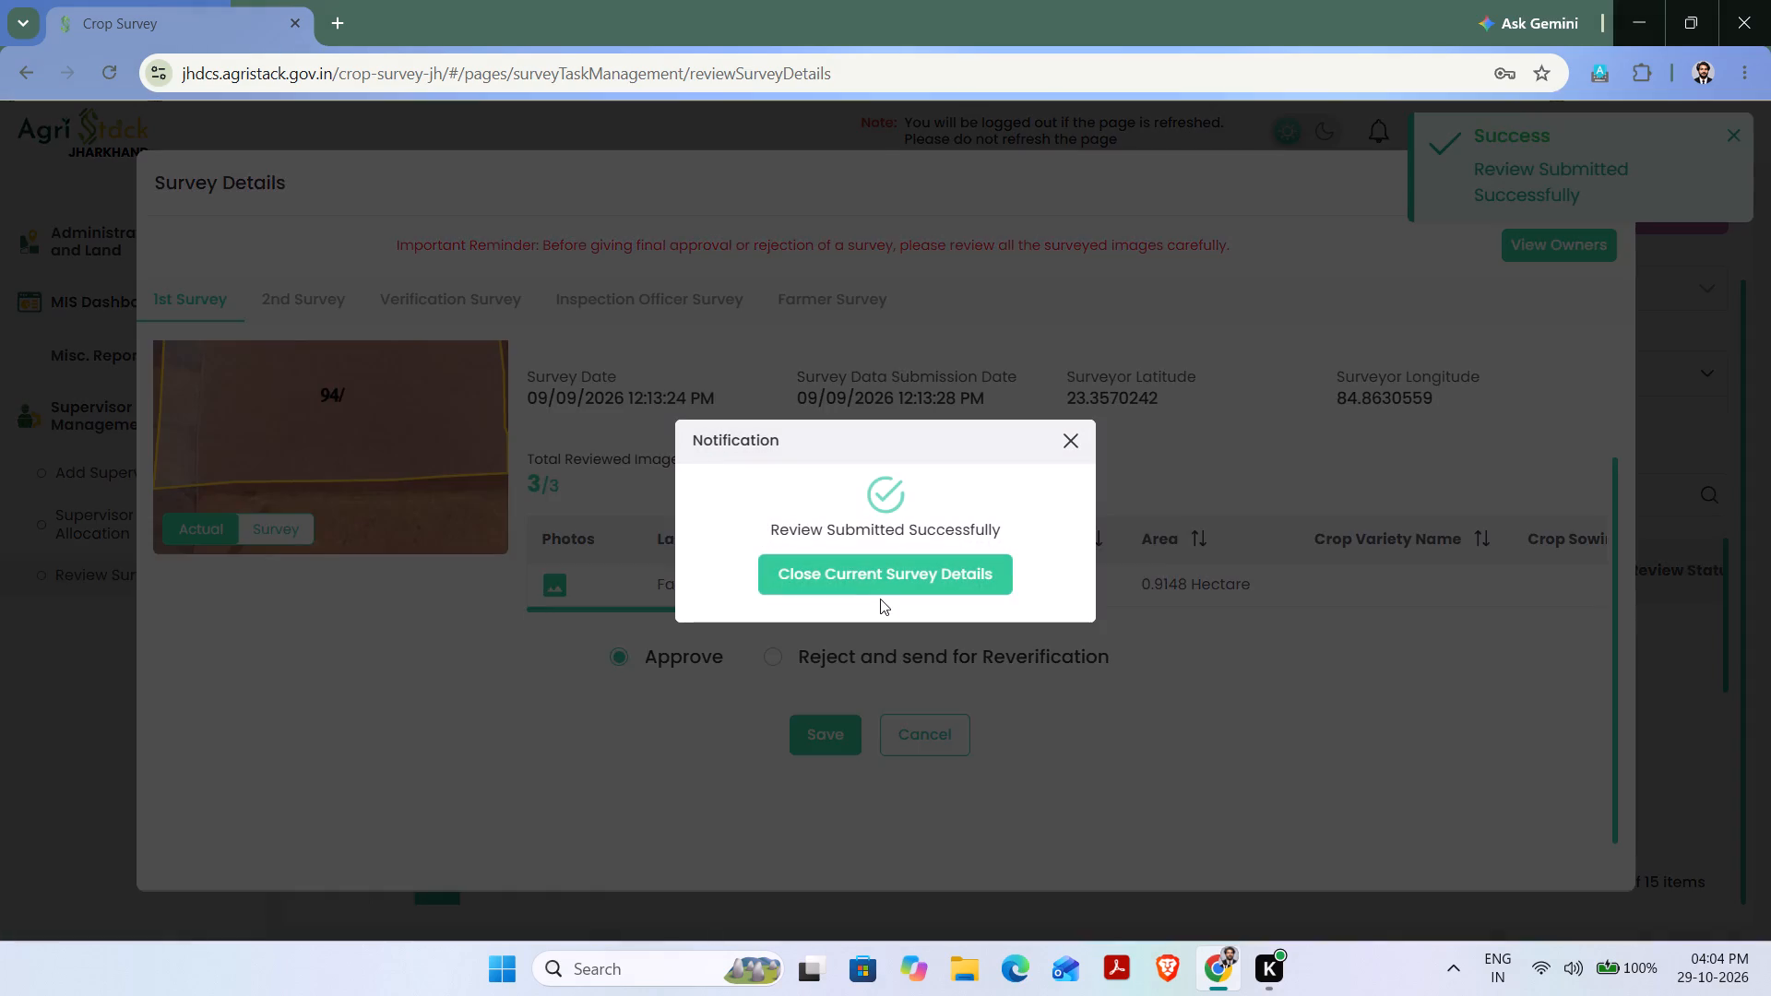
click(879, 587)
Open the survey with number 95 and approve all three of its fallow land photos.
scroll(440, 777, down, 5)
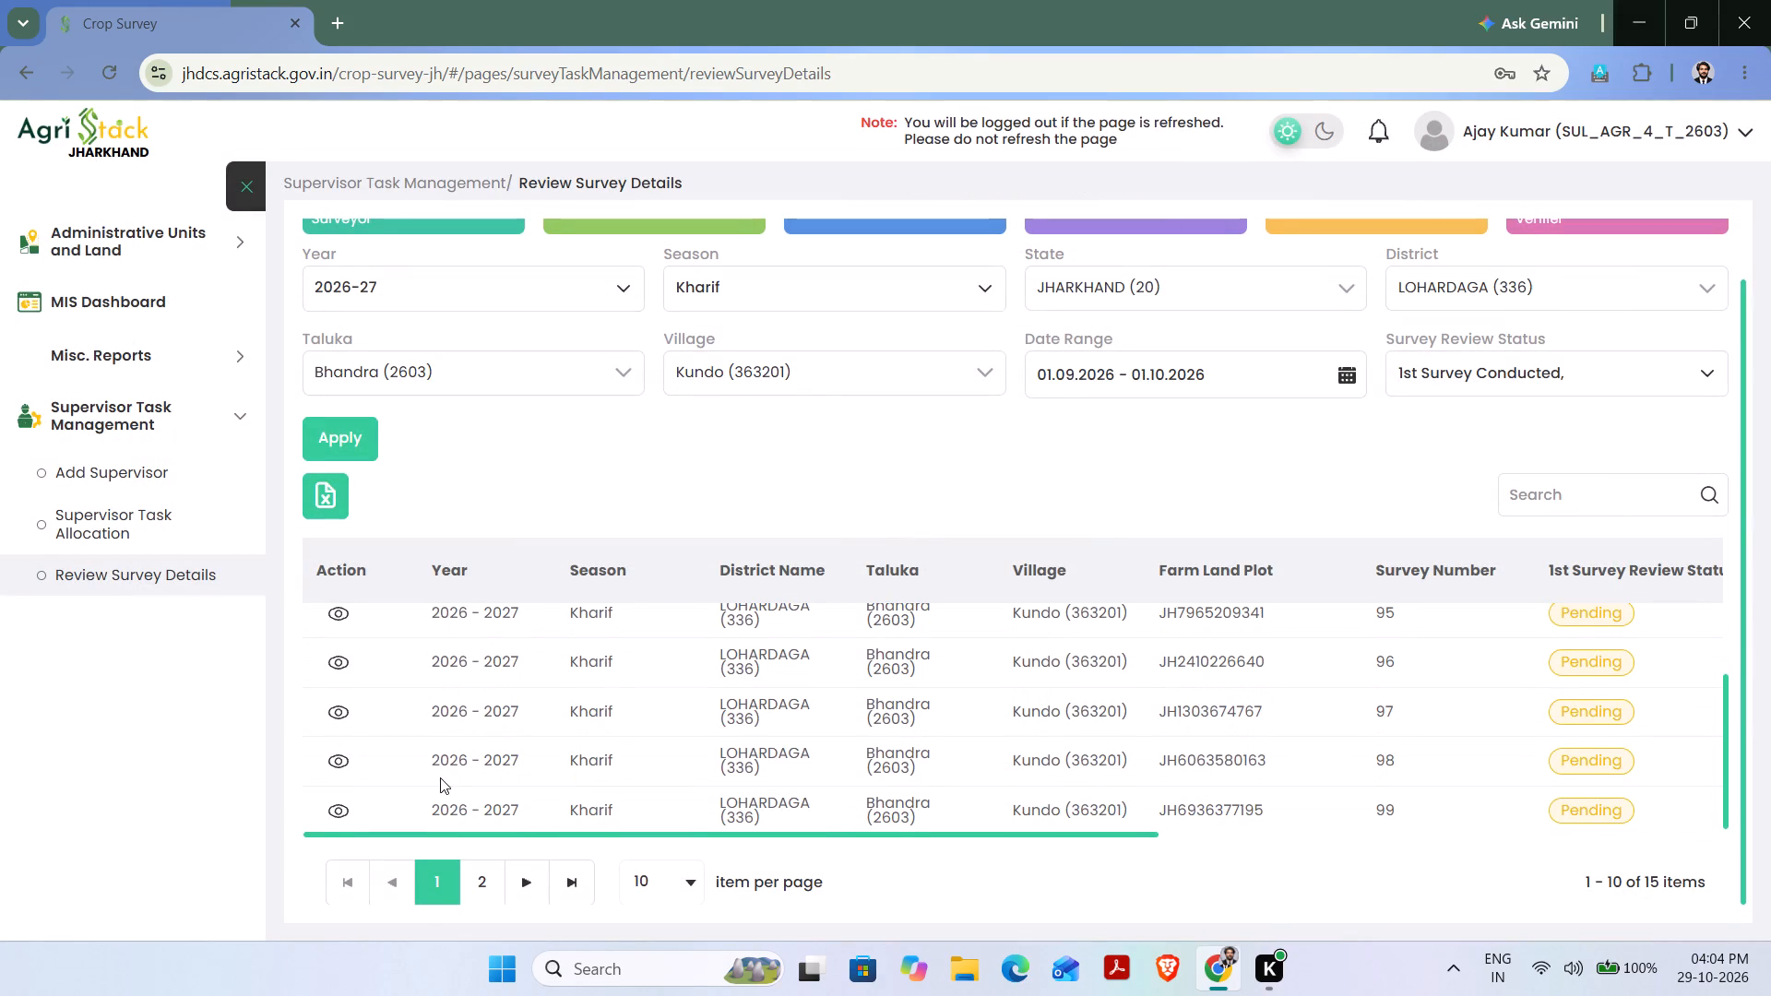
click(347, 618)
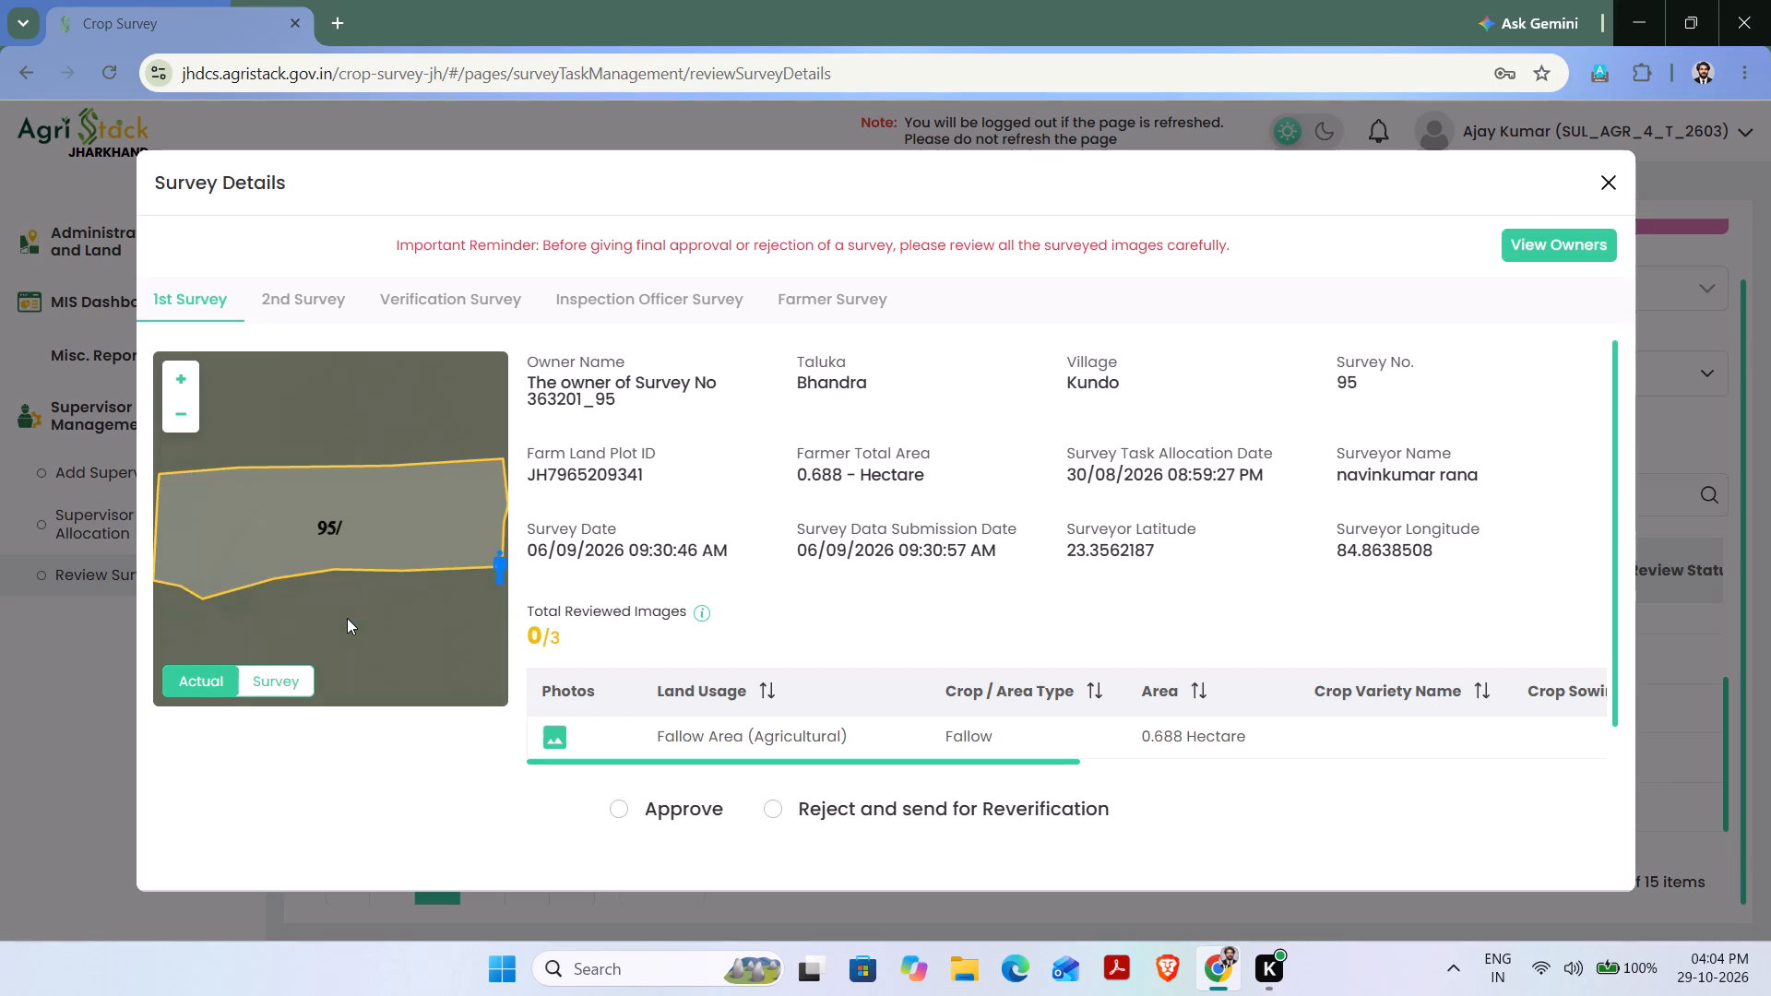
click(553, 735)
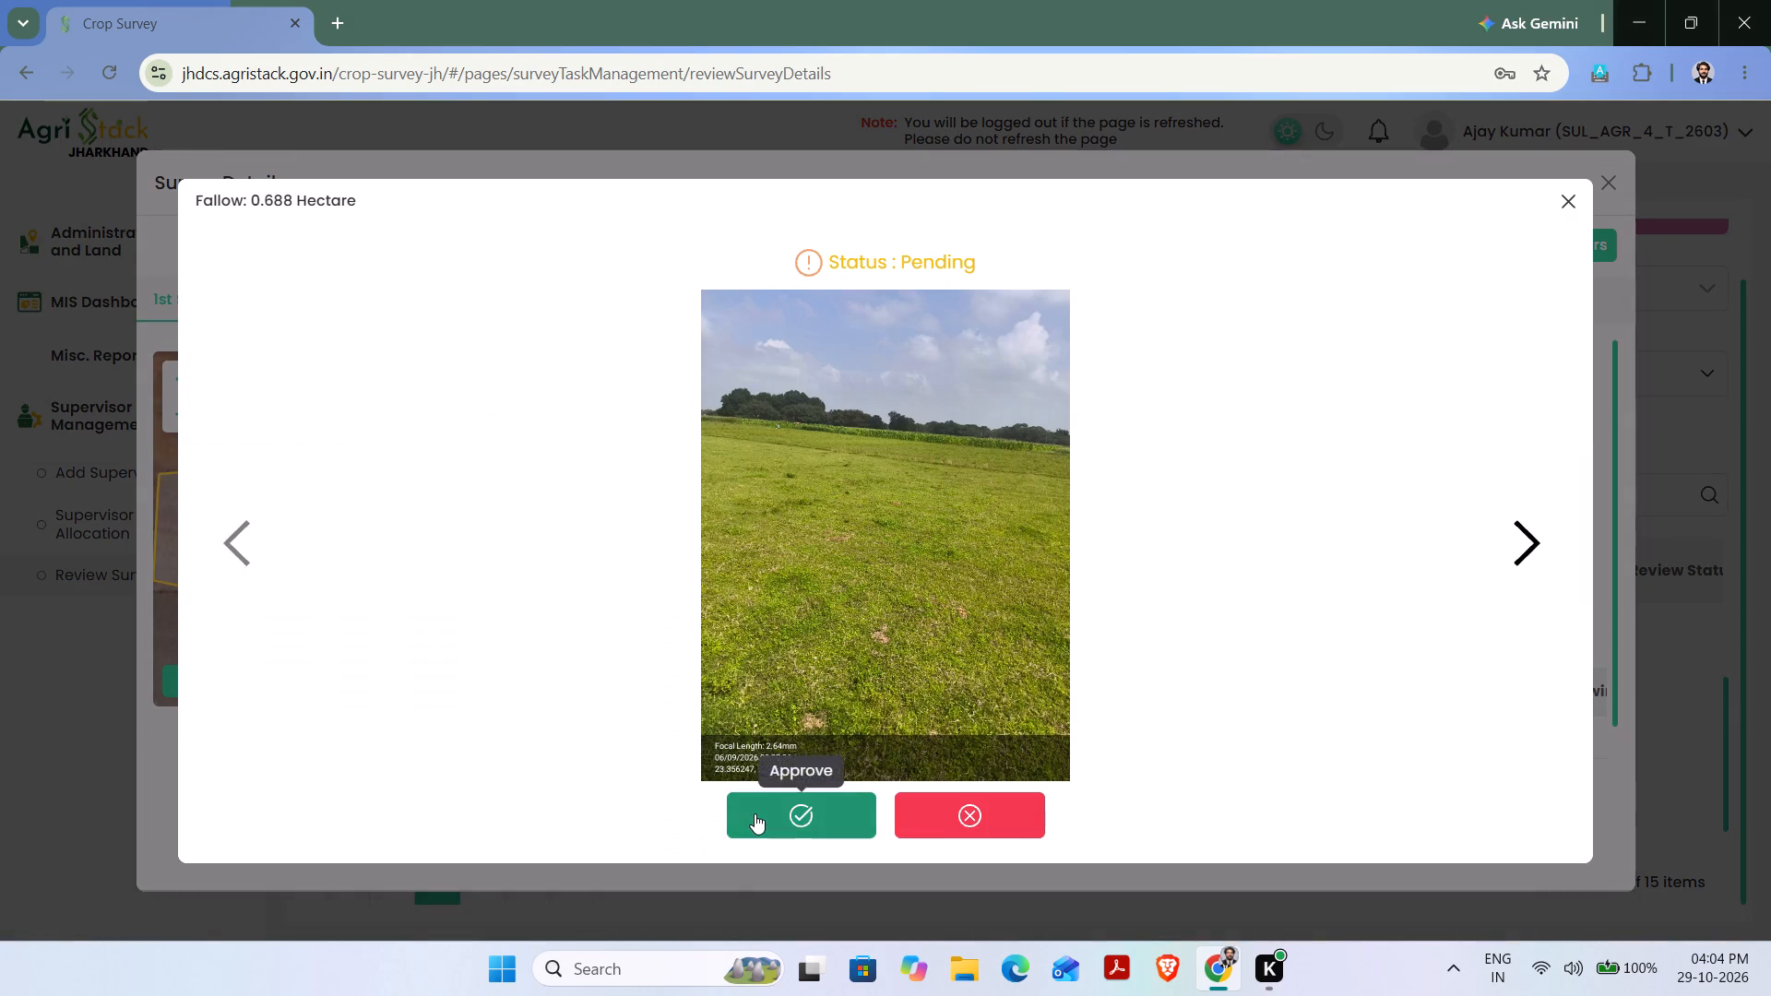
click(755, 813)
drag(883, 719, 802, 725)
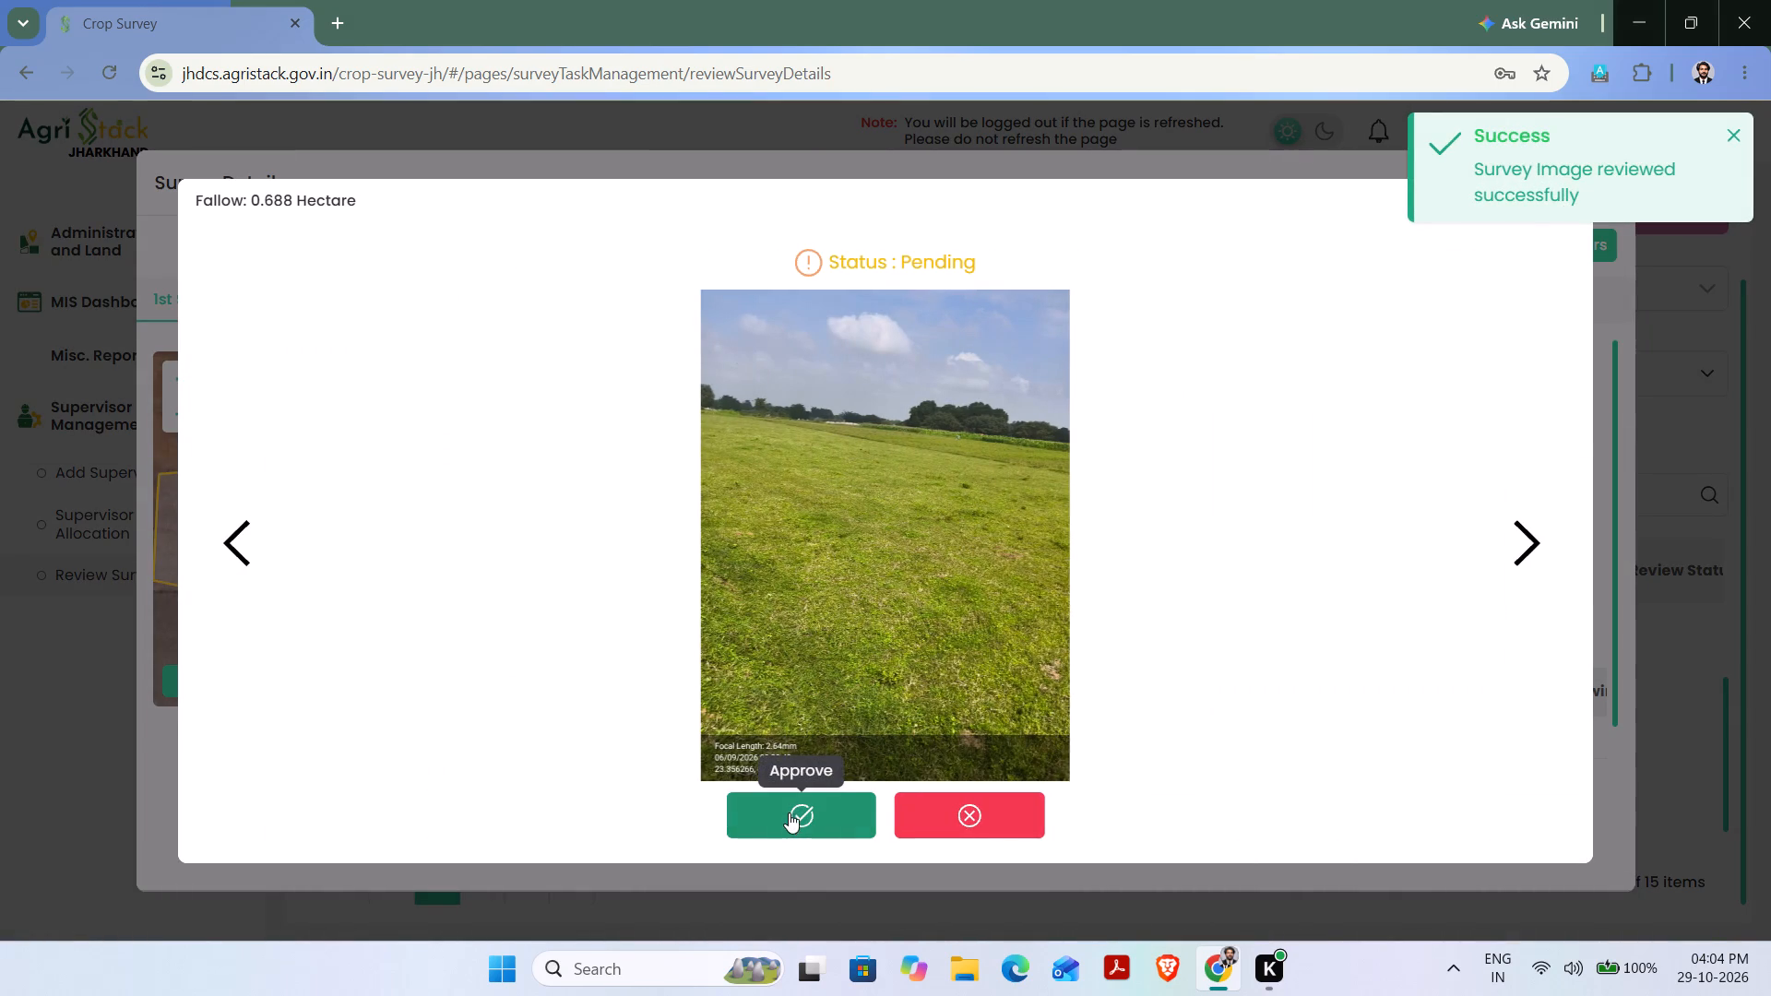
click(788, 810)
drag(924, 677, 834, 698)
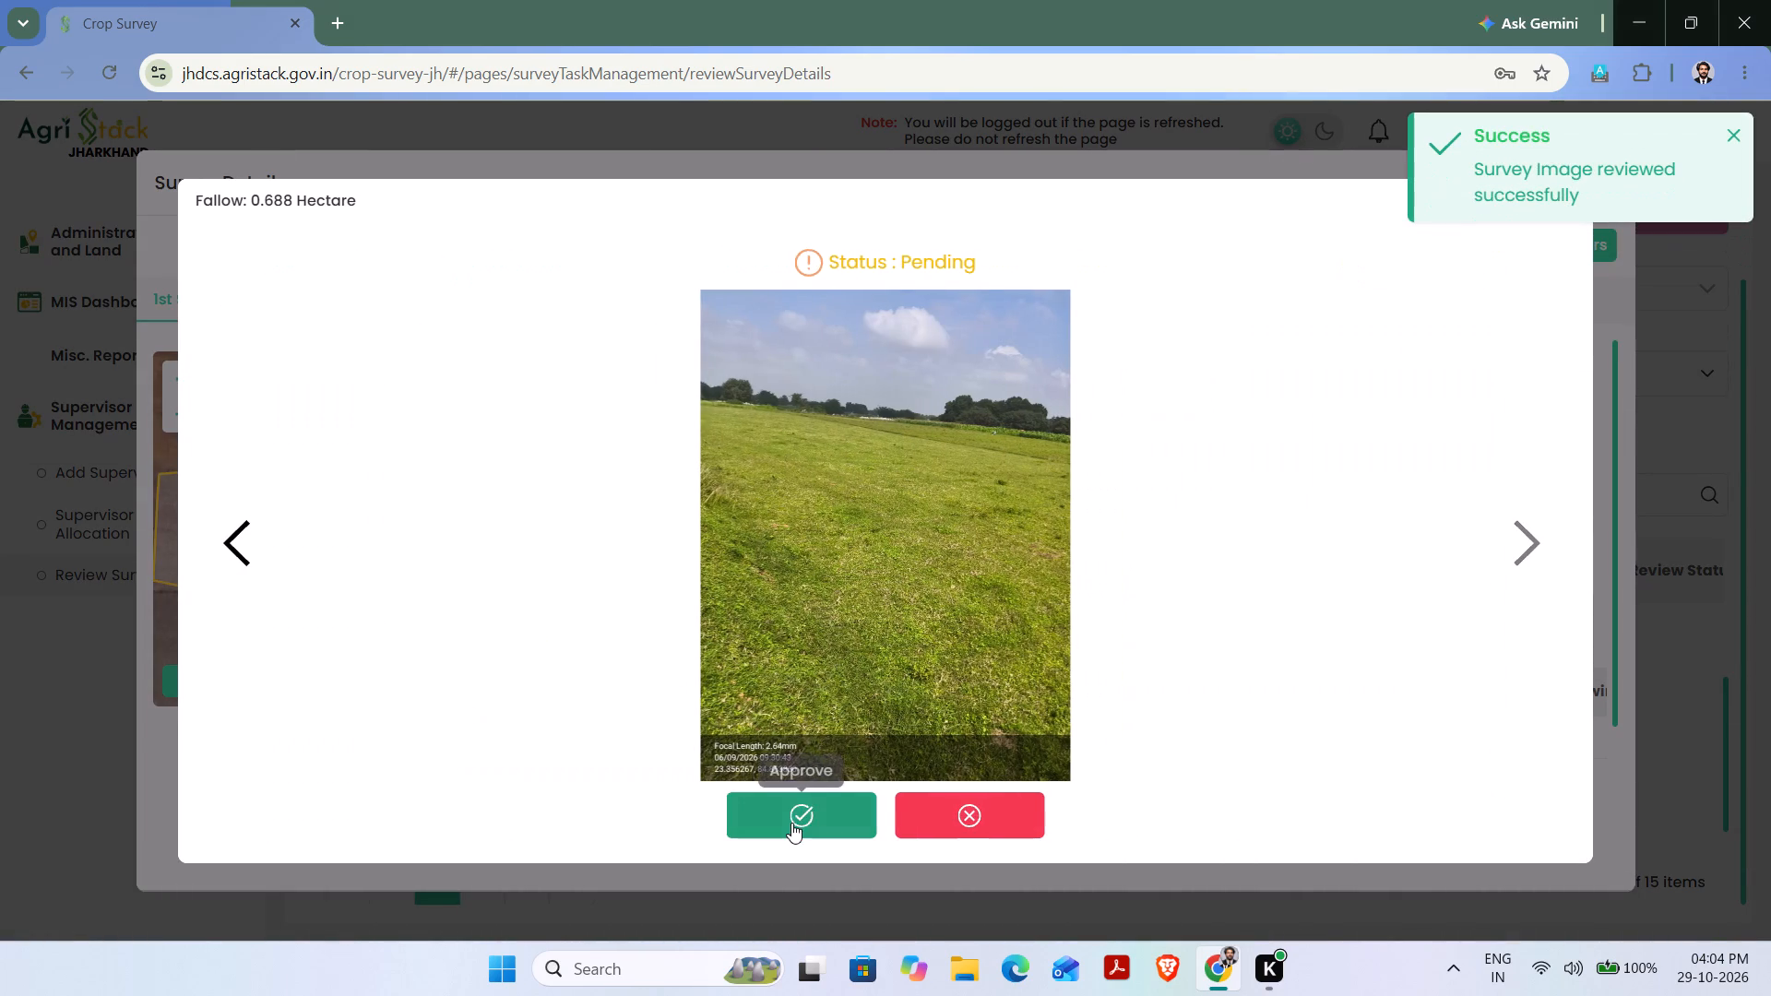
click(791, 823)
drag(909, 690, 864, 699)
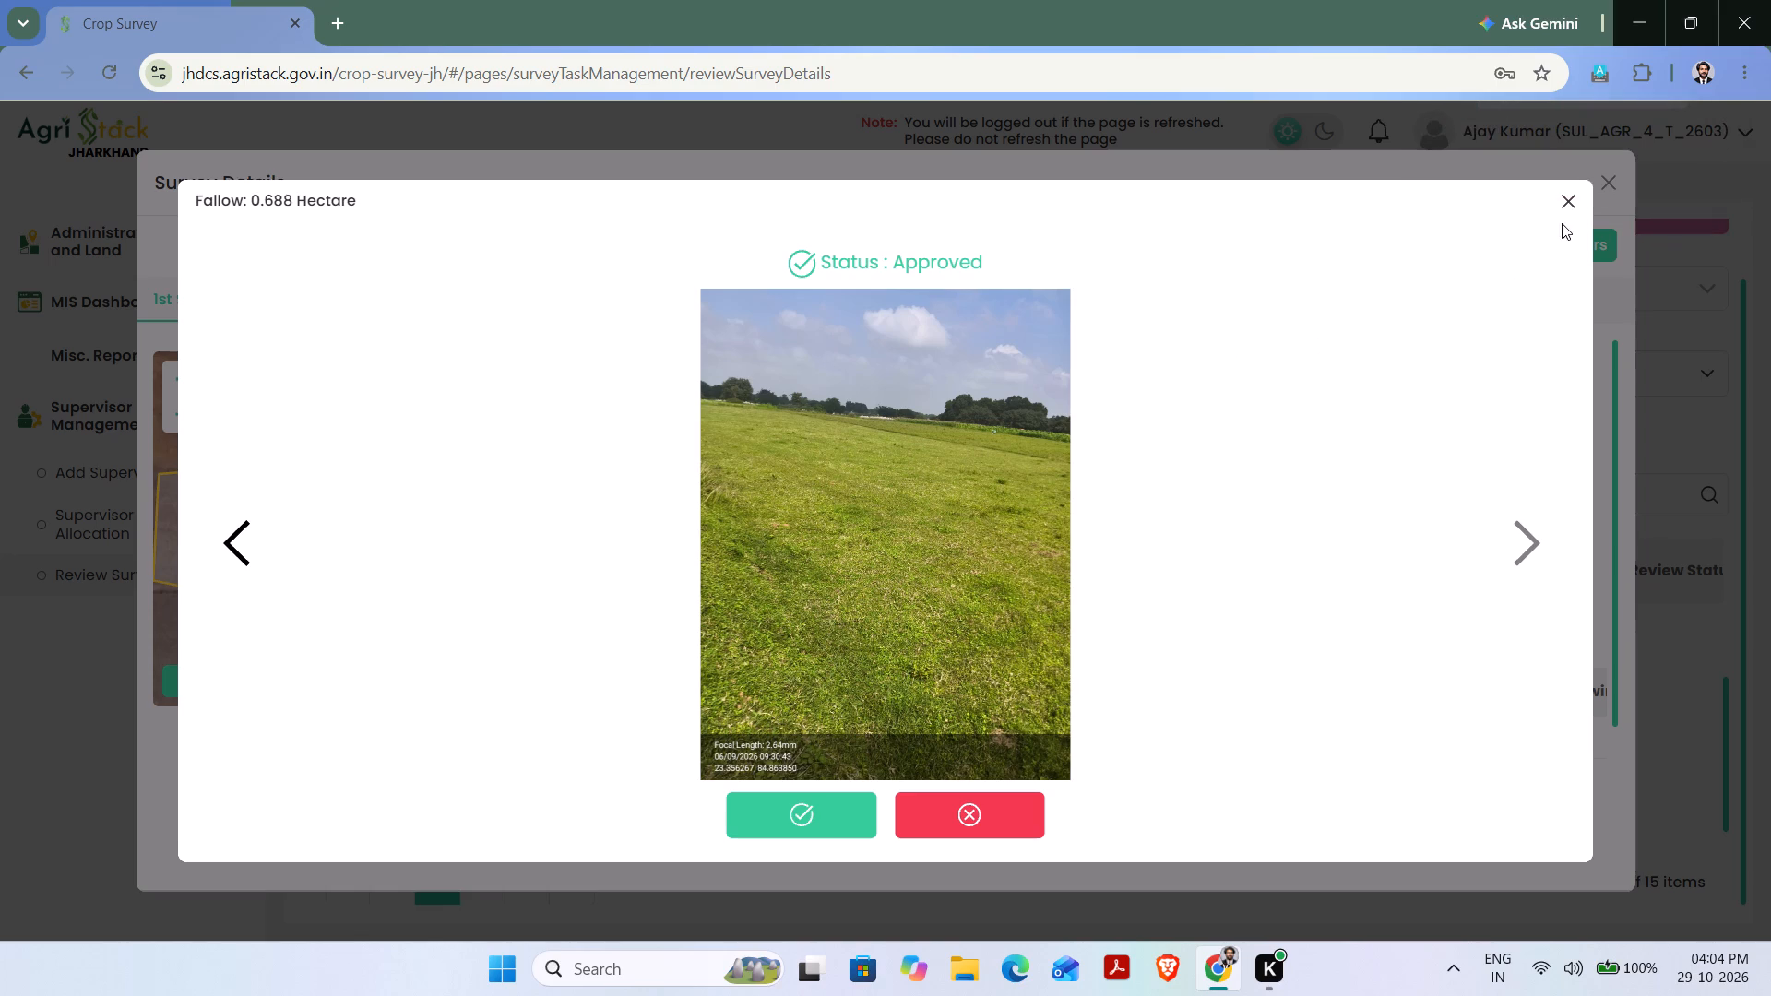
click(1565, 208)
Approve the first survey of number 95, save the review and close its details.
scroll(799, 577, down, 2)
click(684, 668)
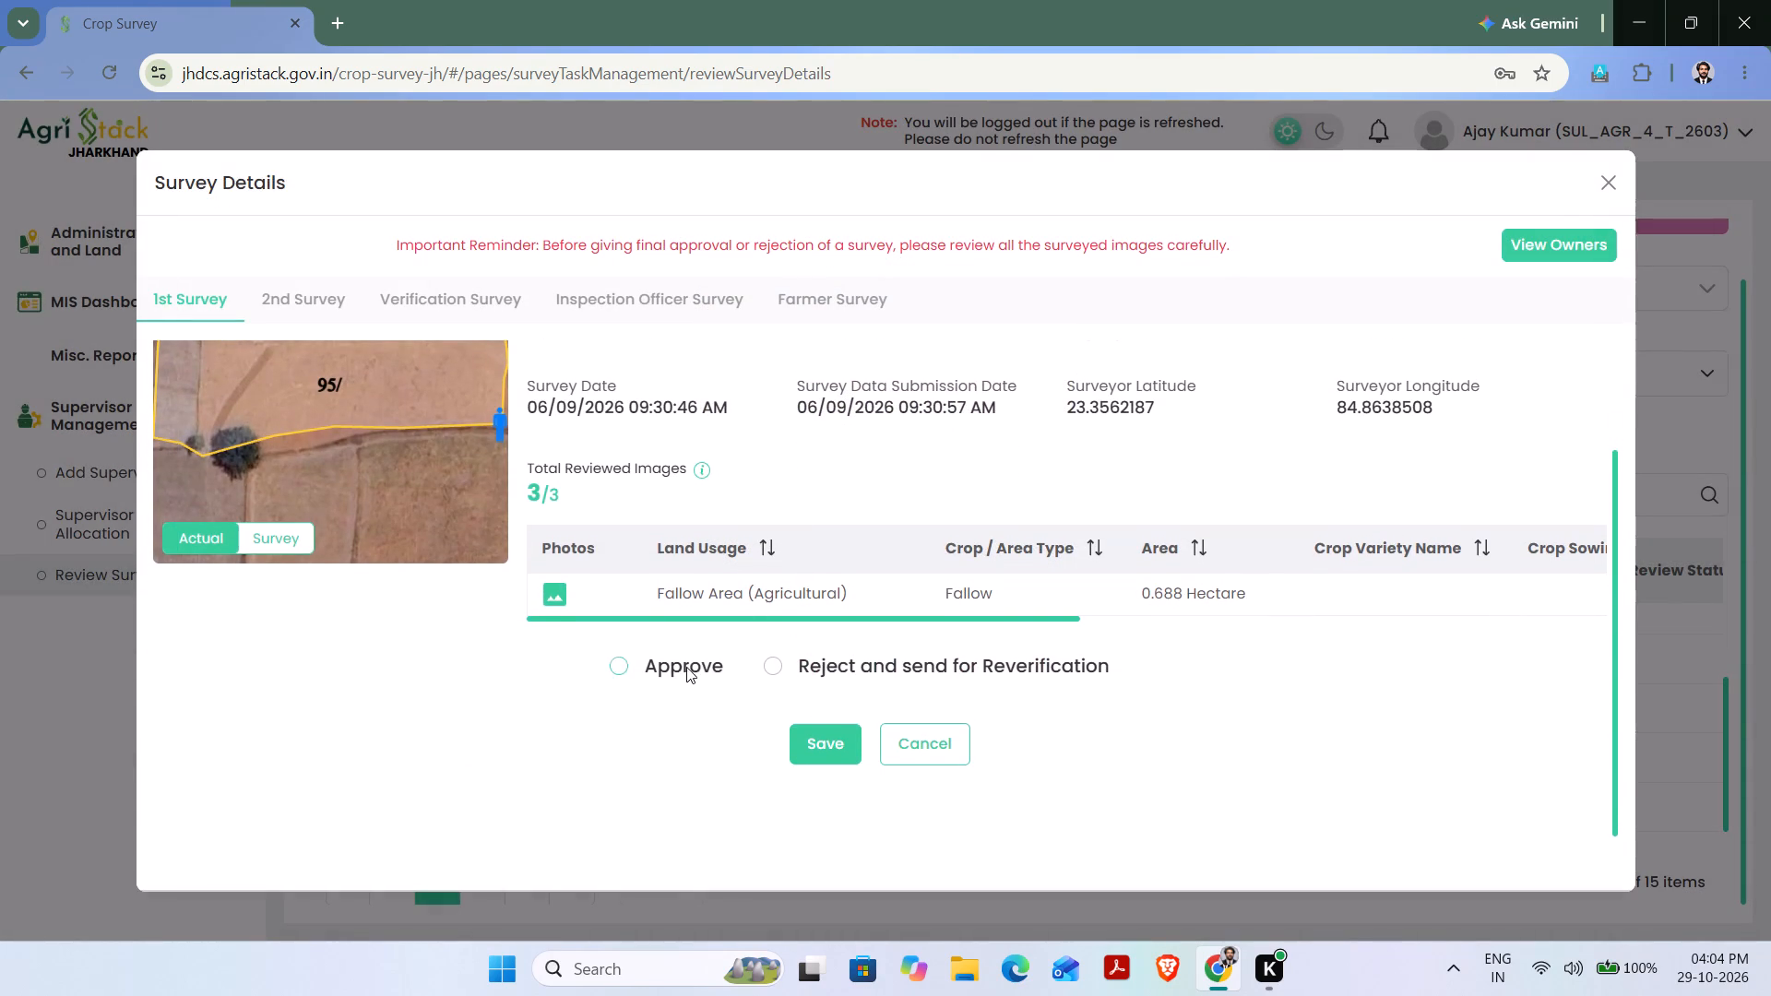
click(829, 734)
click(907, 552)
click(790, 593)
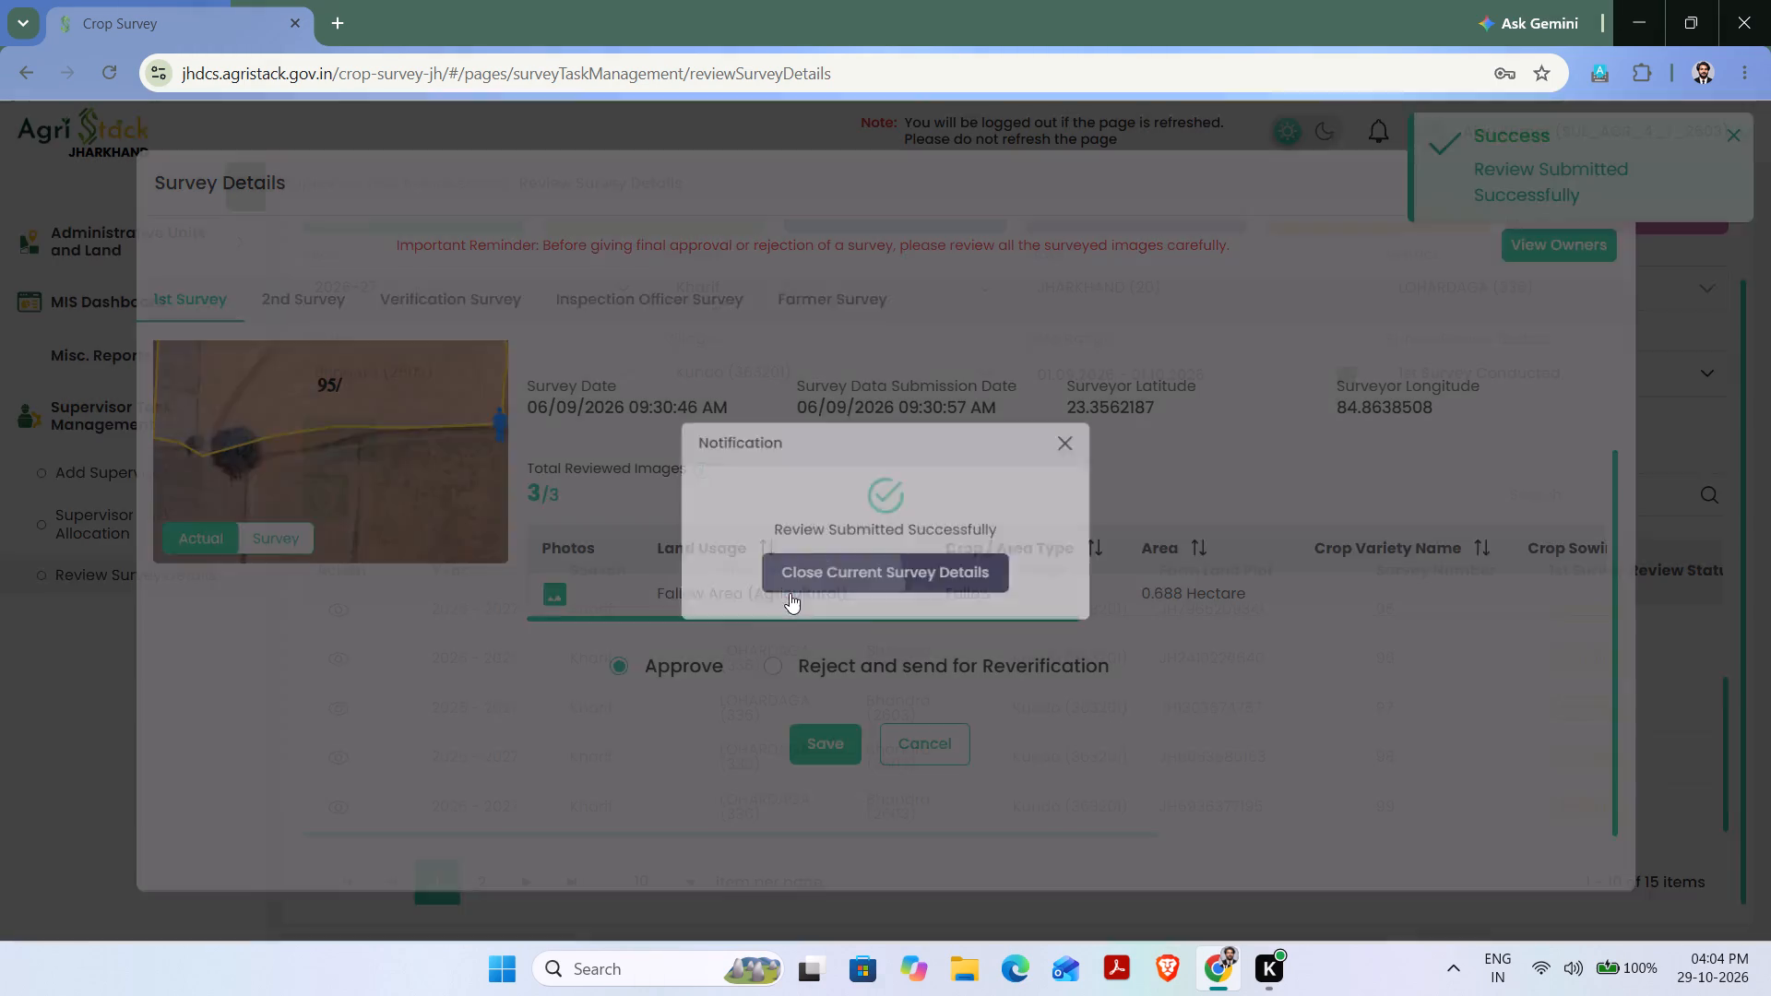
Open the survey with number 96 and approve all three of its fallow land photos.
click(339, 662)
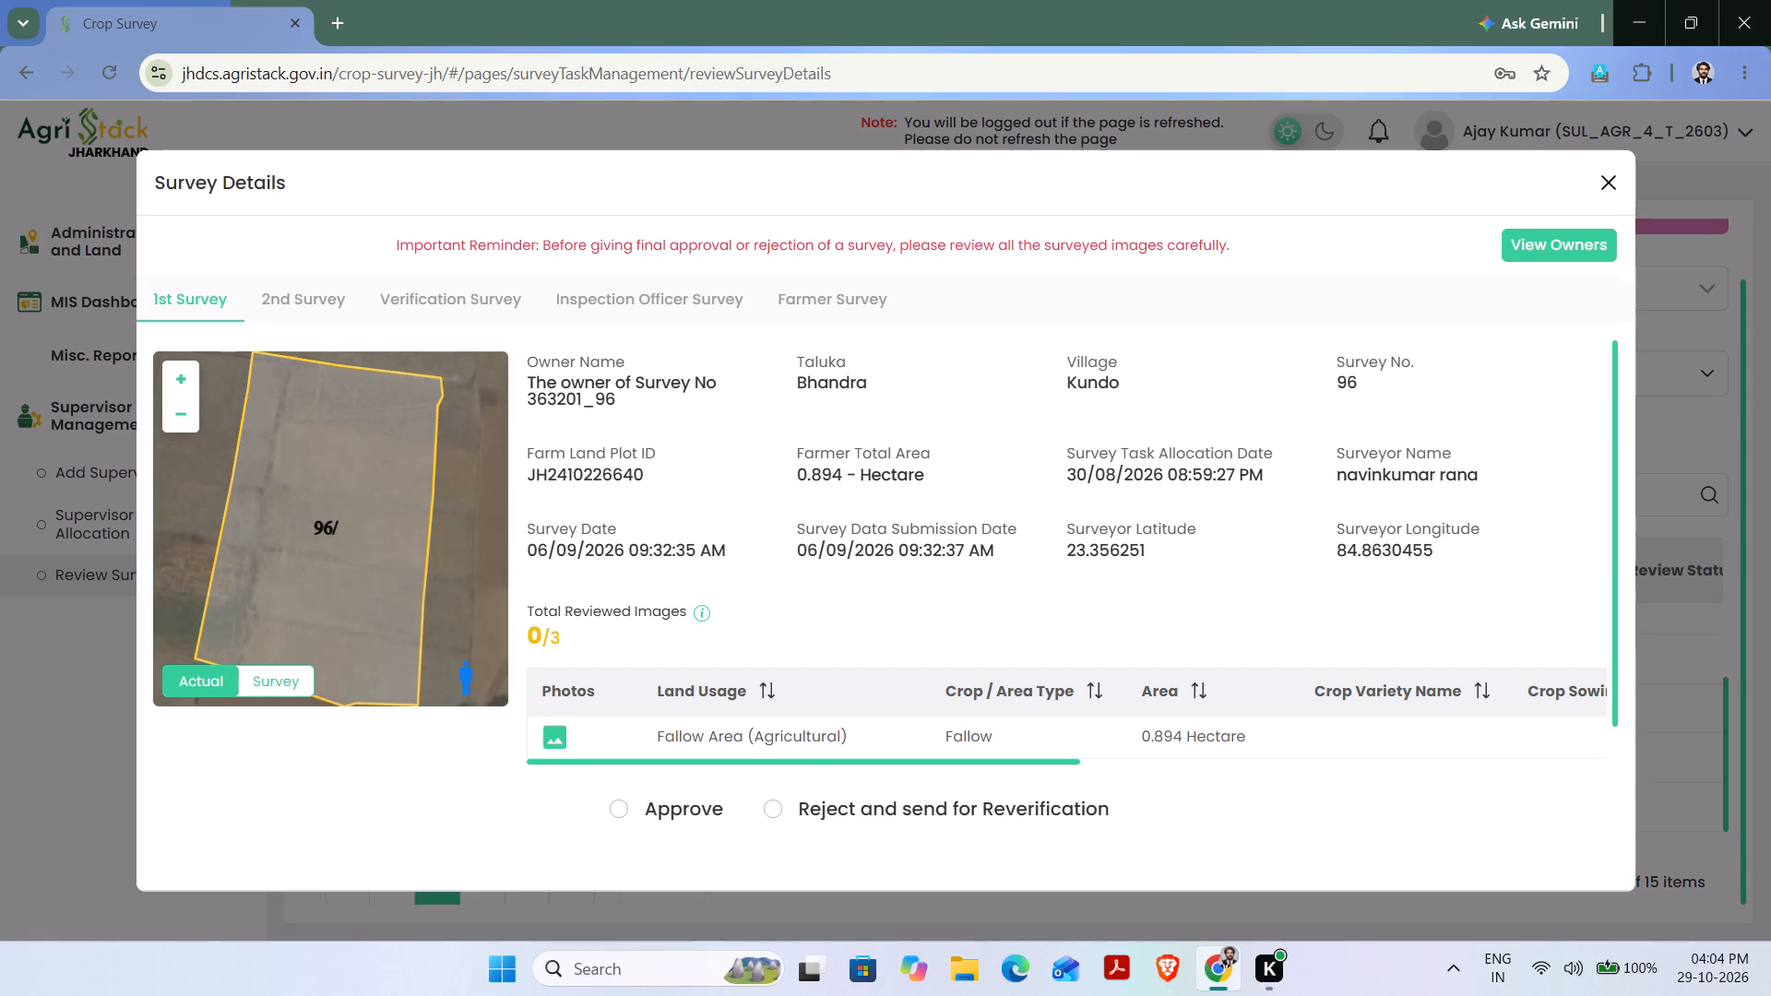
click(554, 729)
click(760, 807)
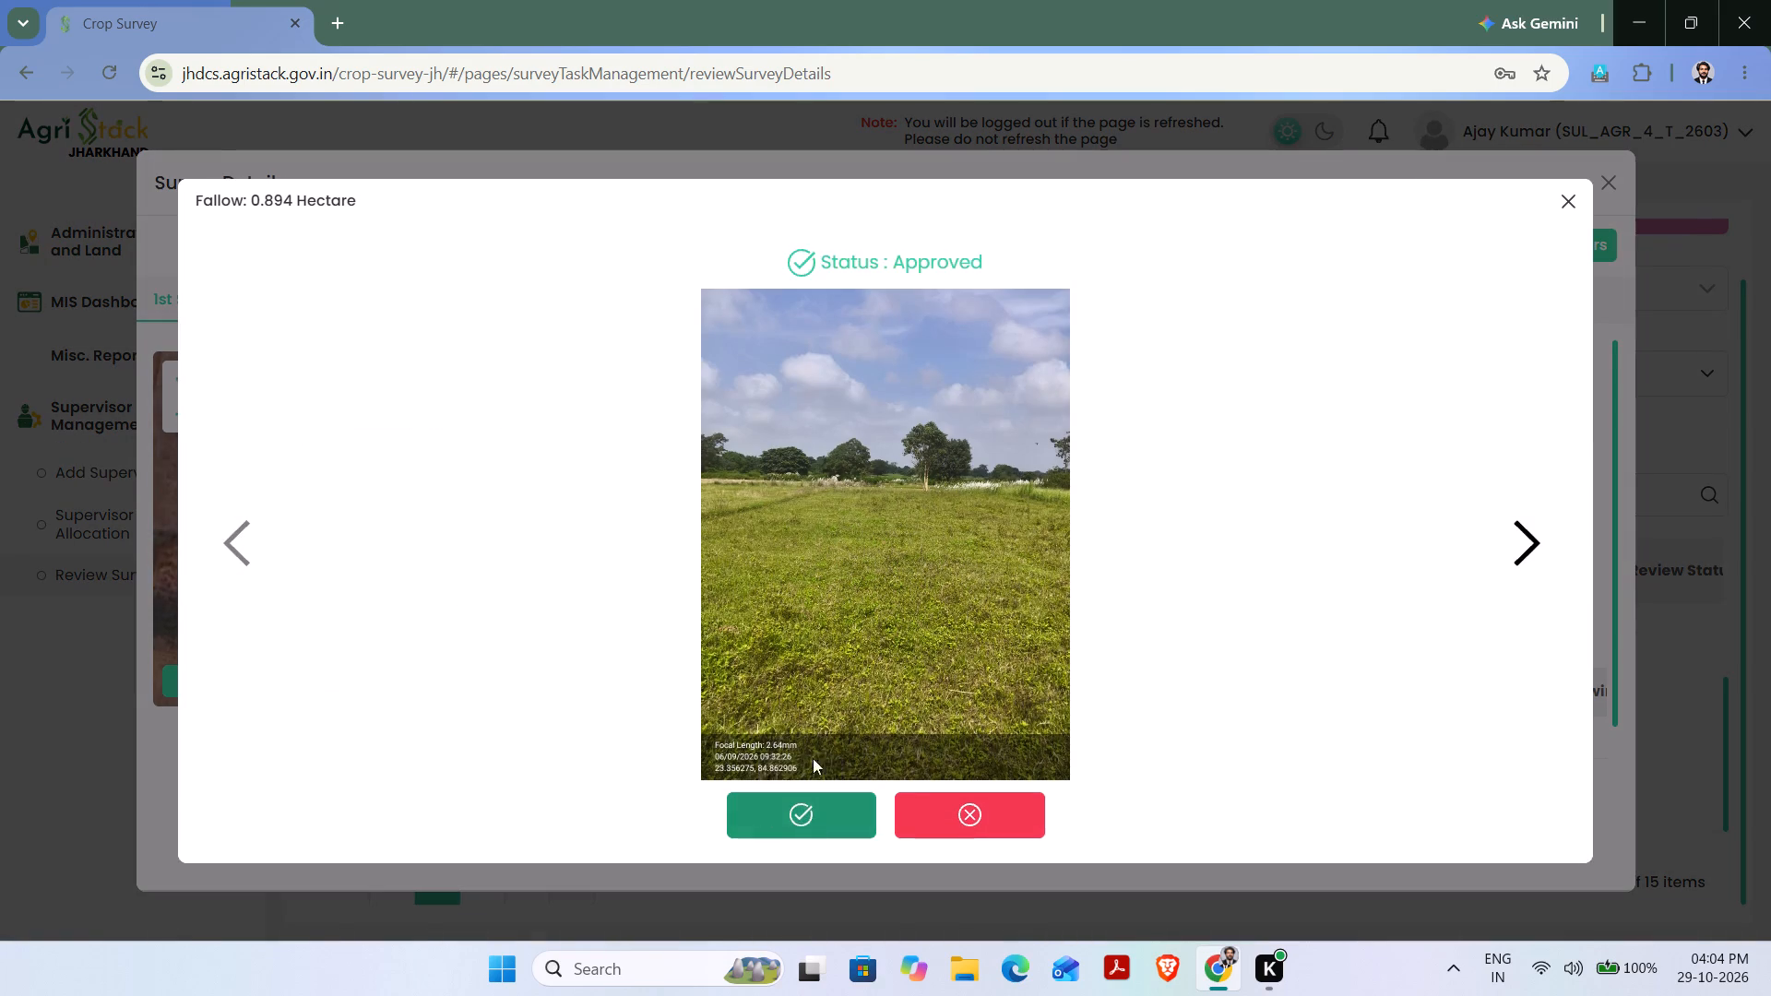
drag(893, 689, 807, 698)
click(779, 818)
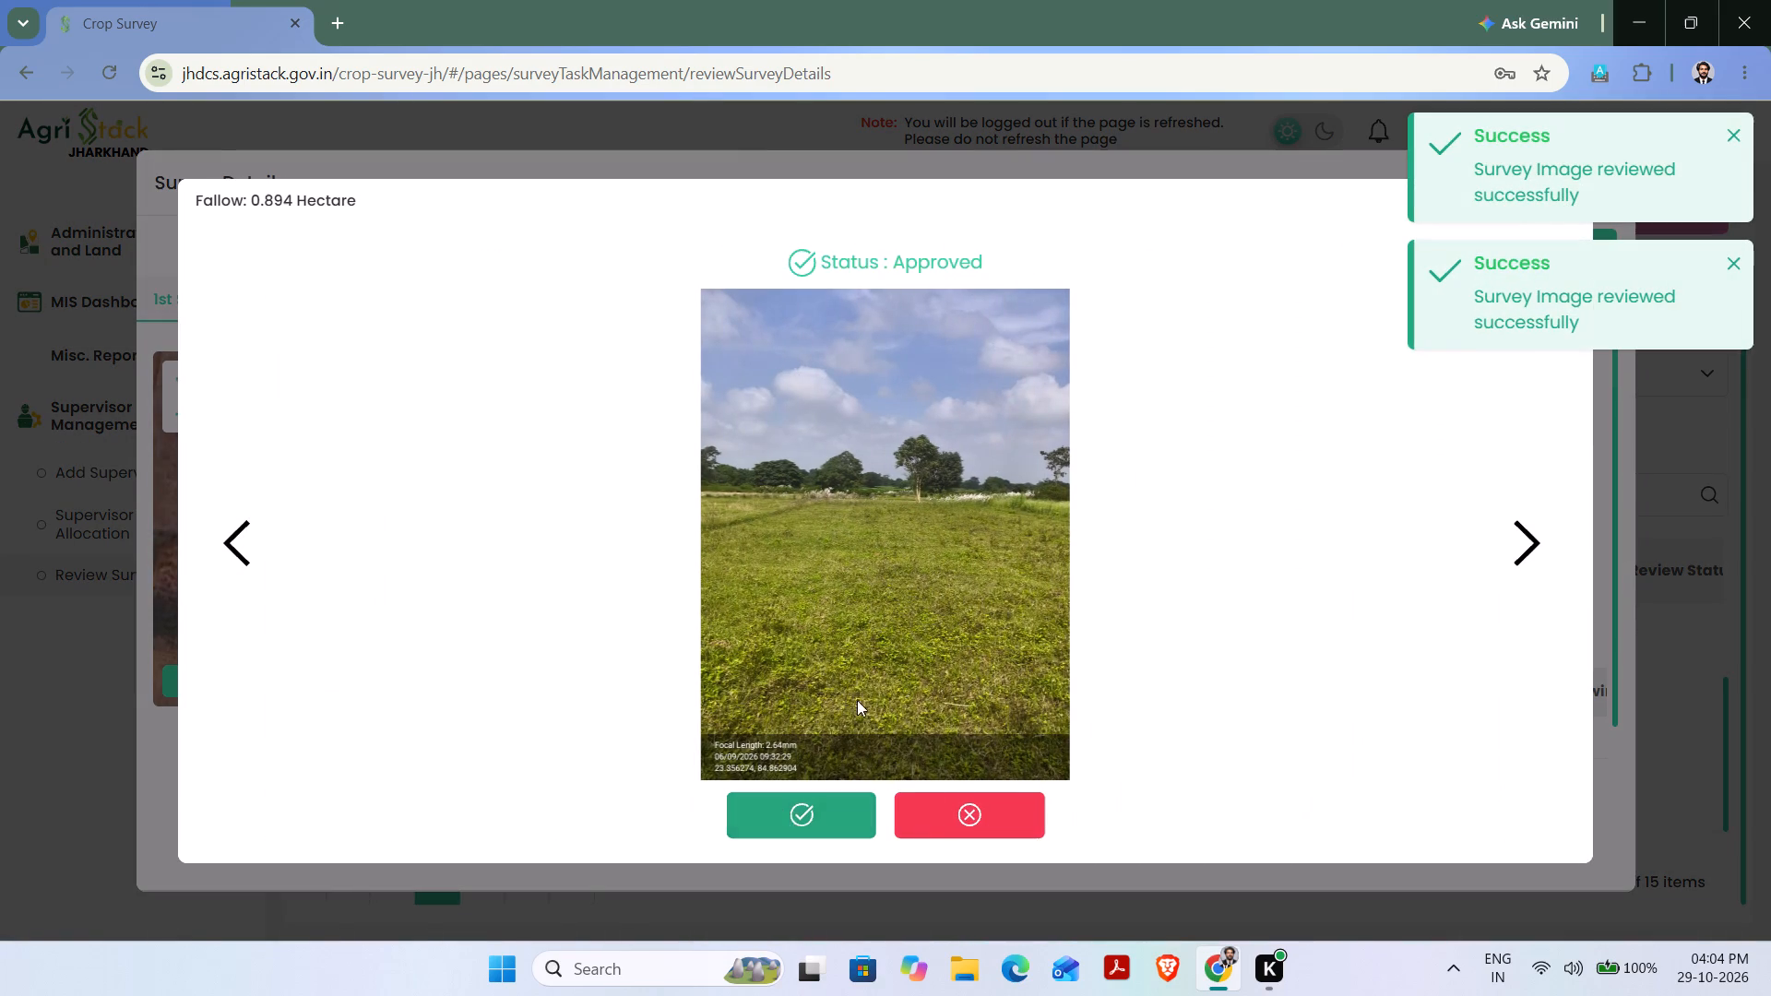
drag(874, 671, 820, 679)
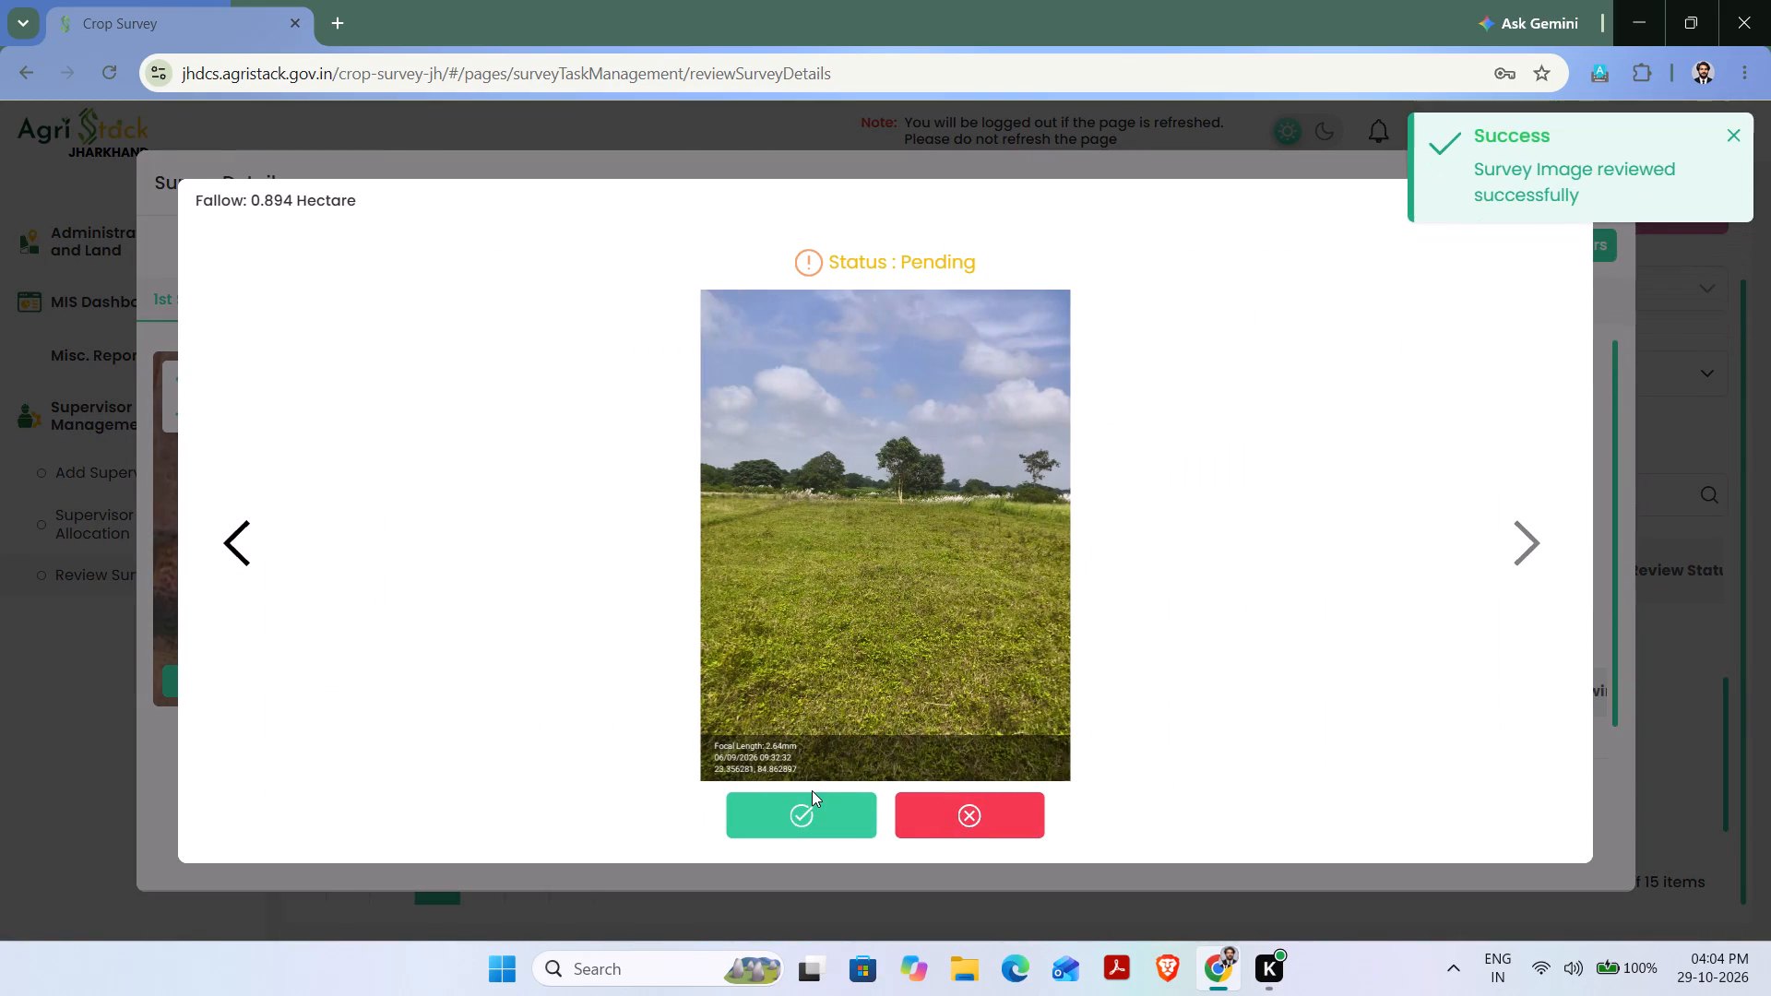
click(814, 803)
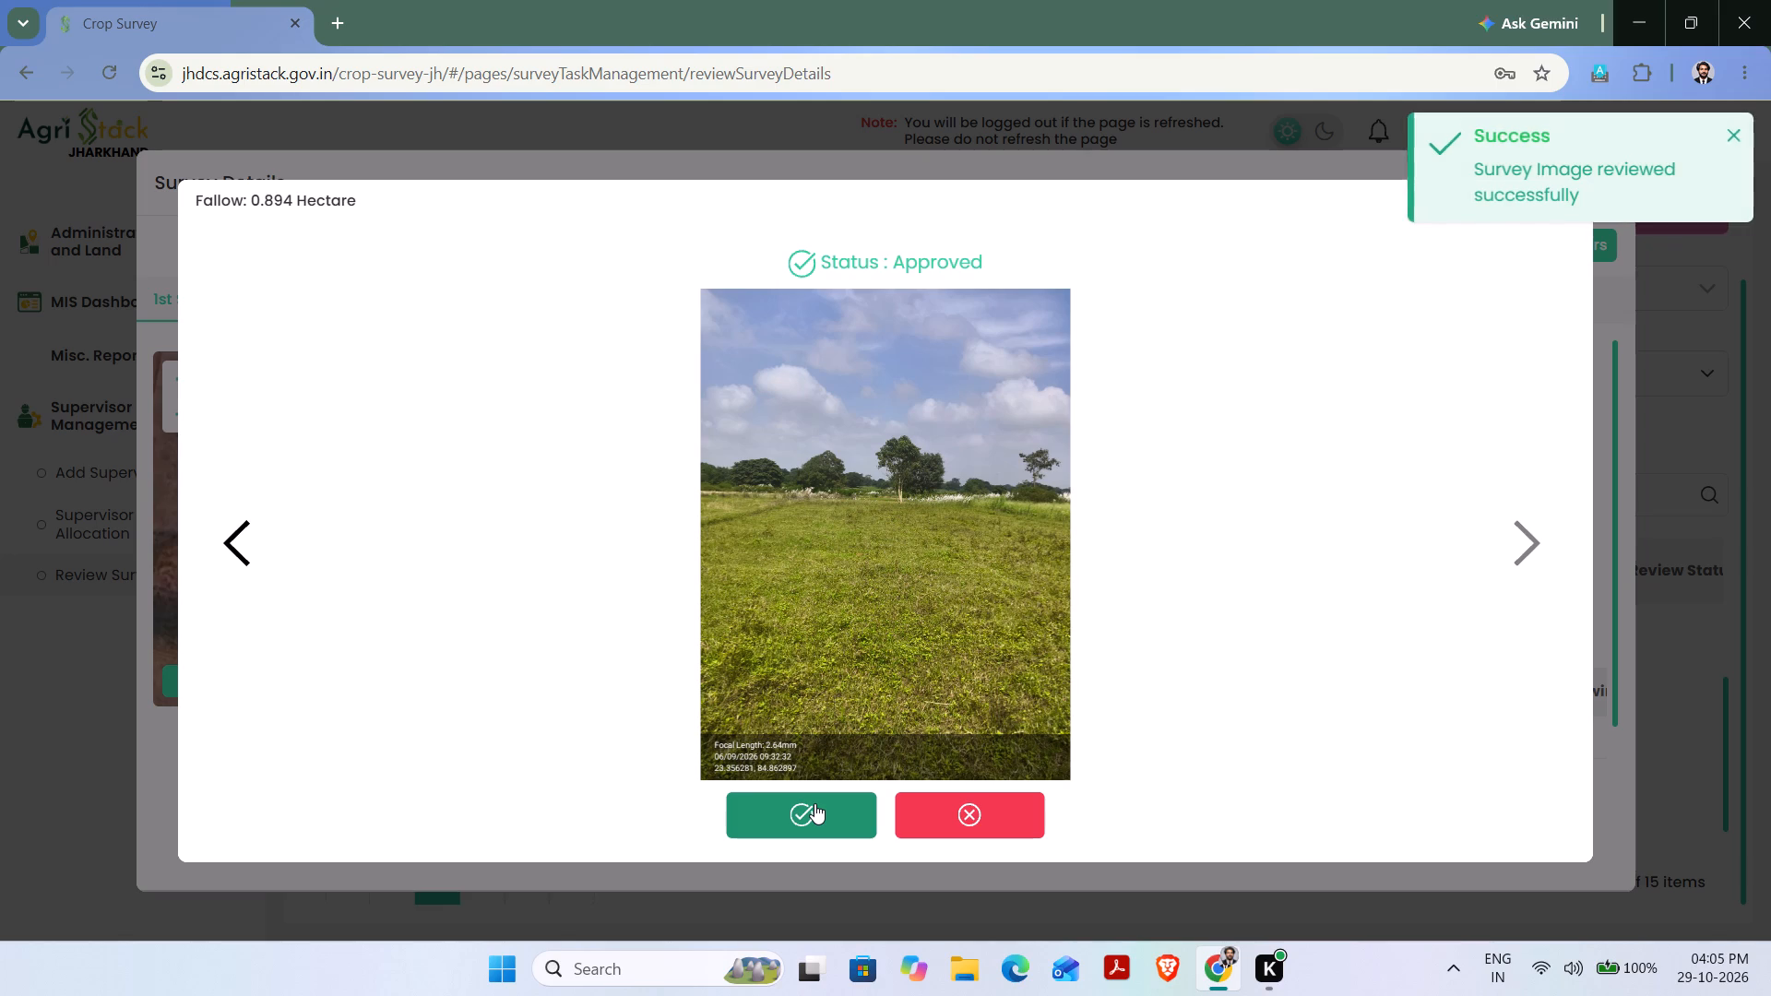
drag(1099, 574, 1004, 570)
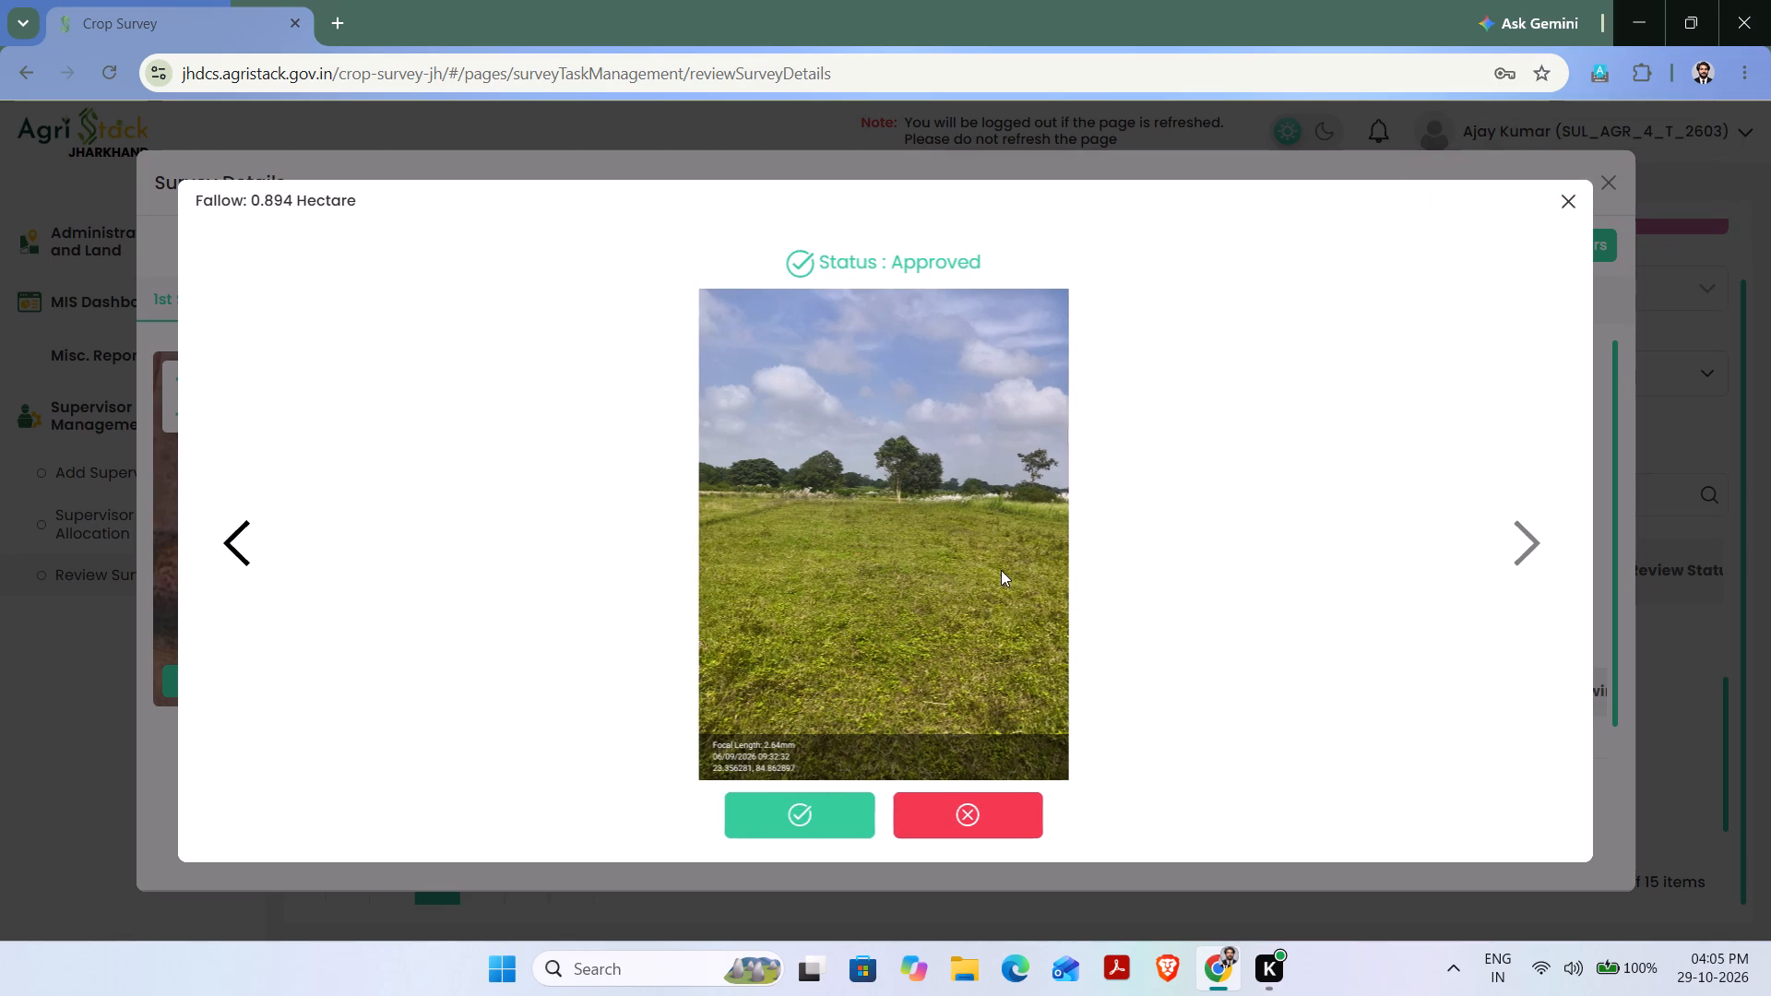
click(1557, 203)
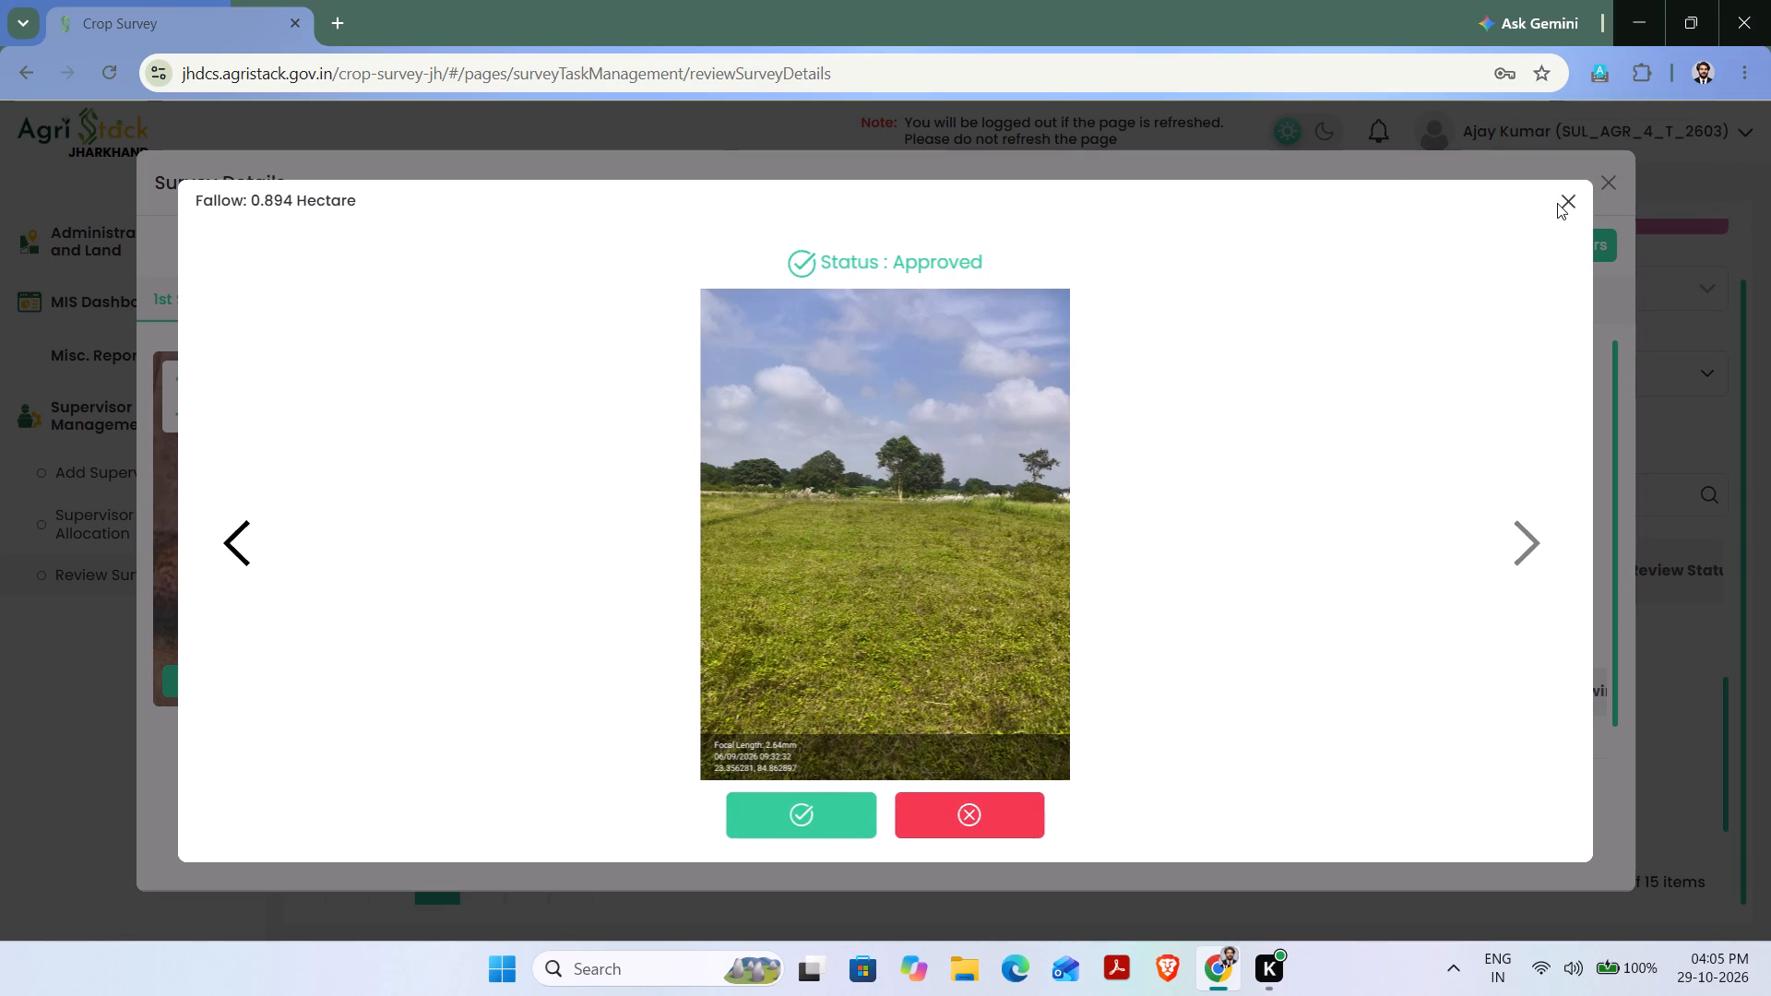
click(1566, 197)
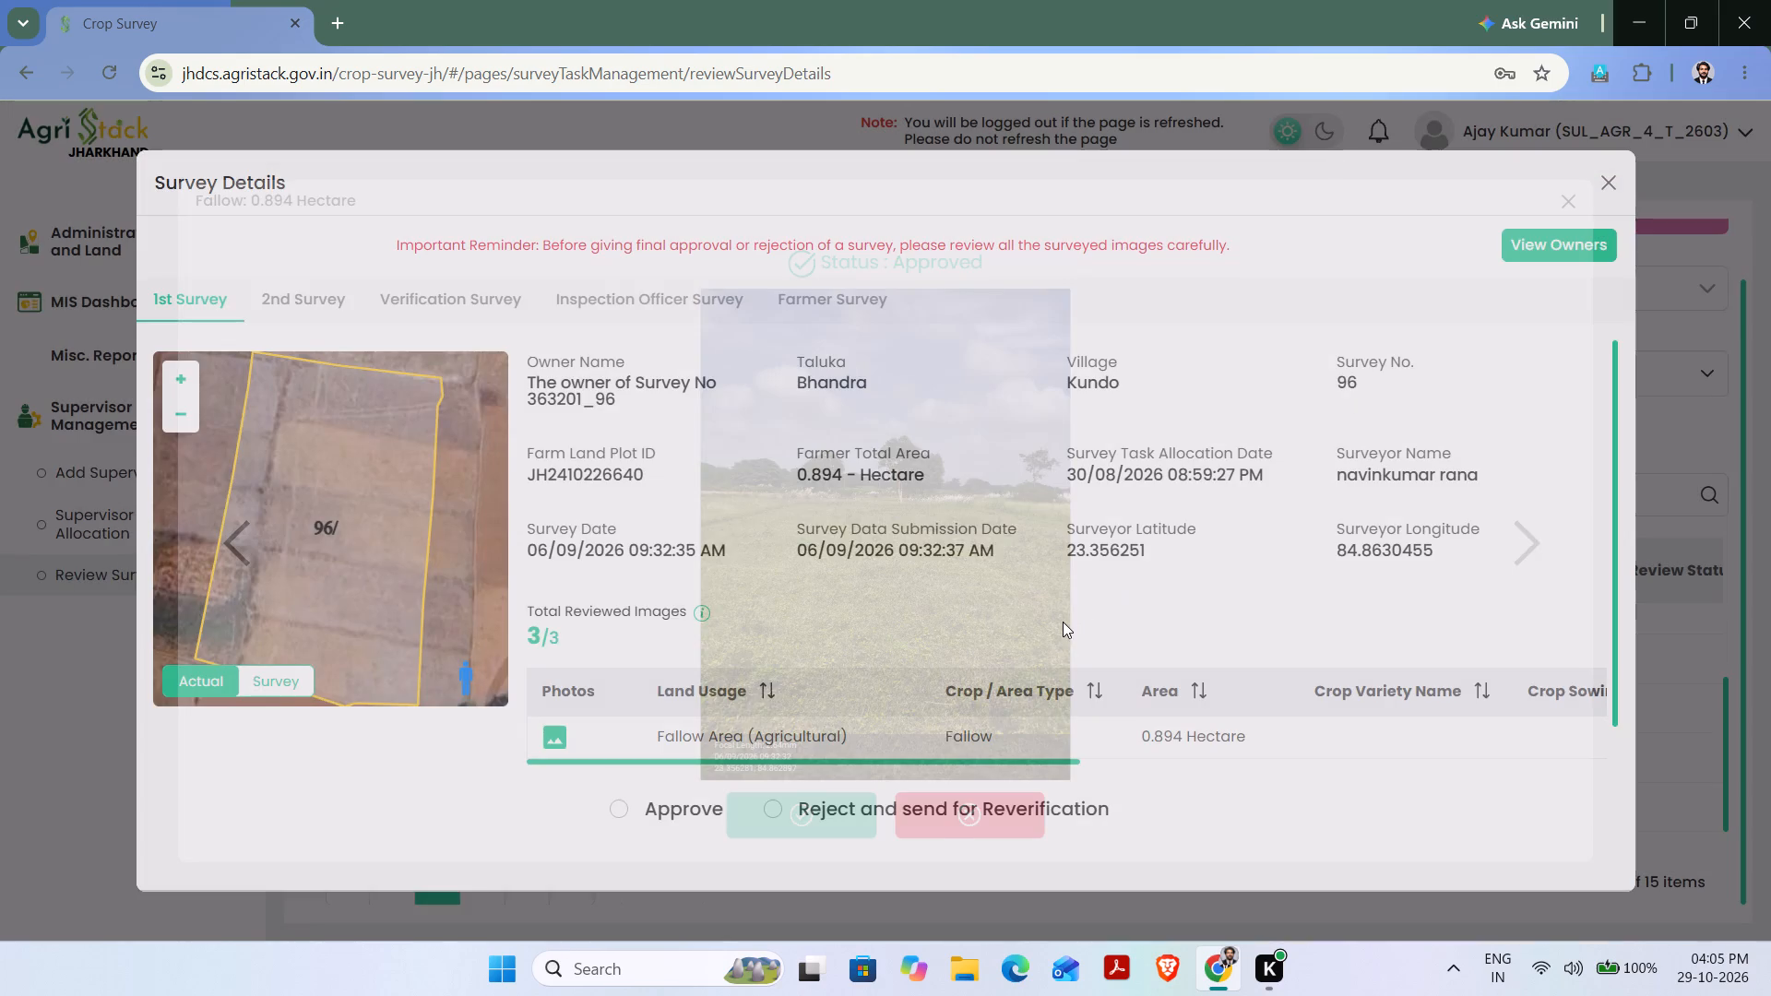
Approve the first survey of number 96, save the review and return to the review list.
scroll(1063, 622, down, 1)
click(692, 691)
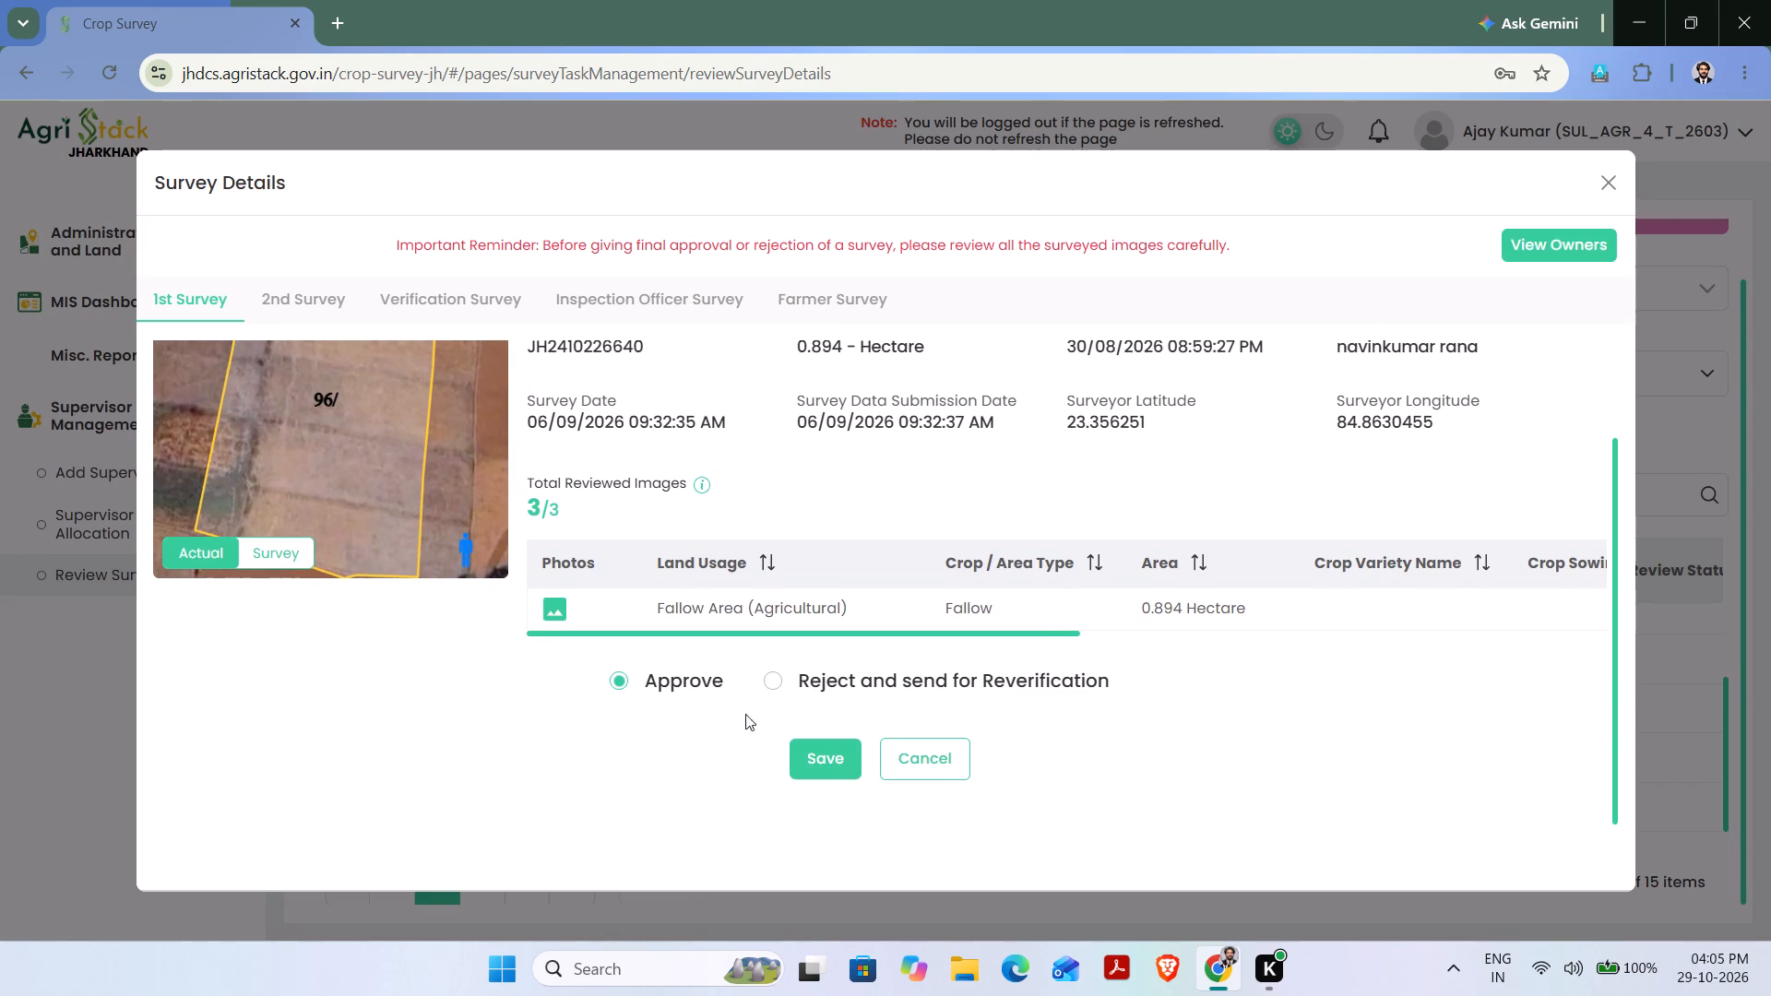
click(808, 753)
click(936, 569)
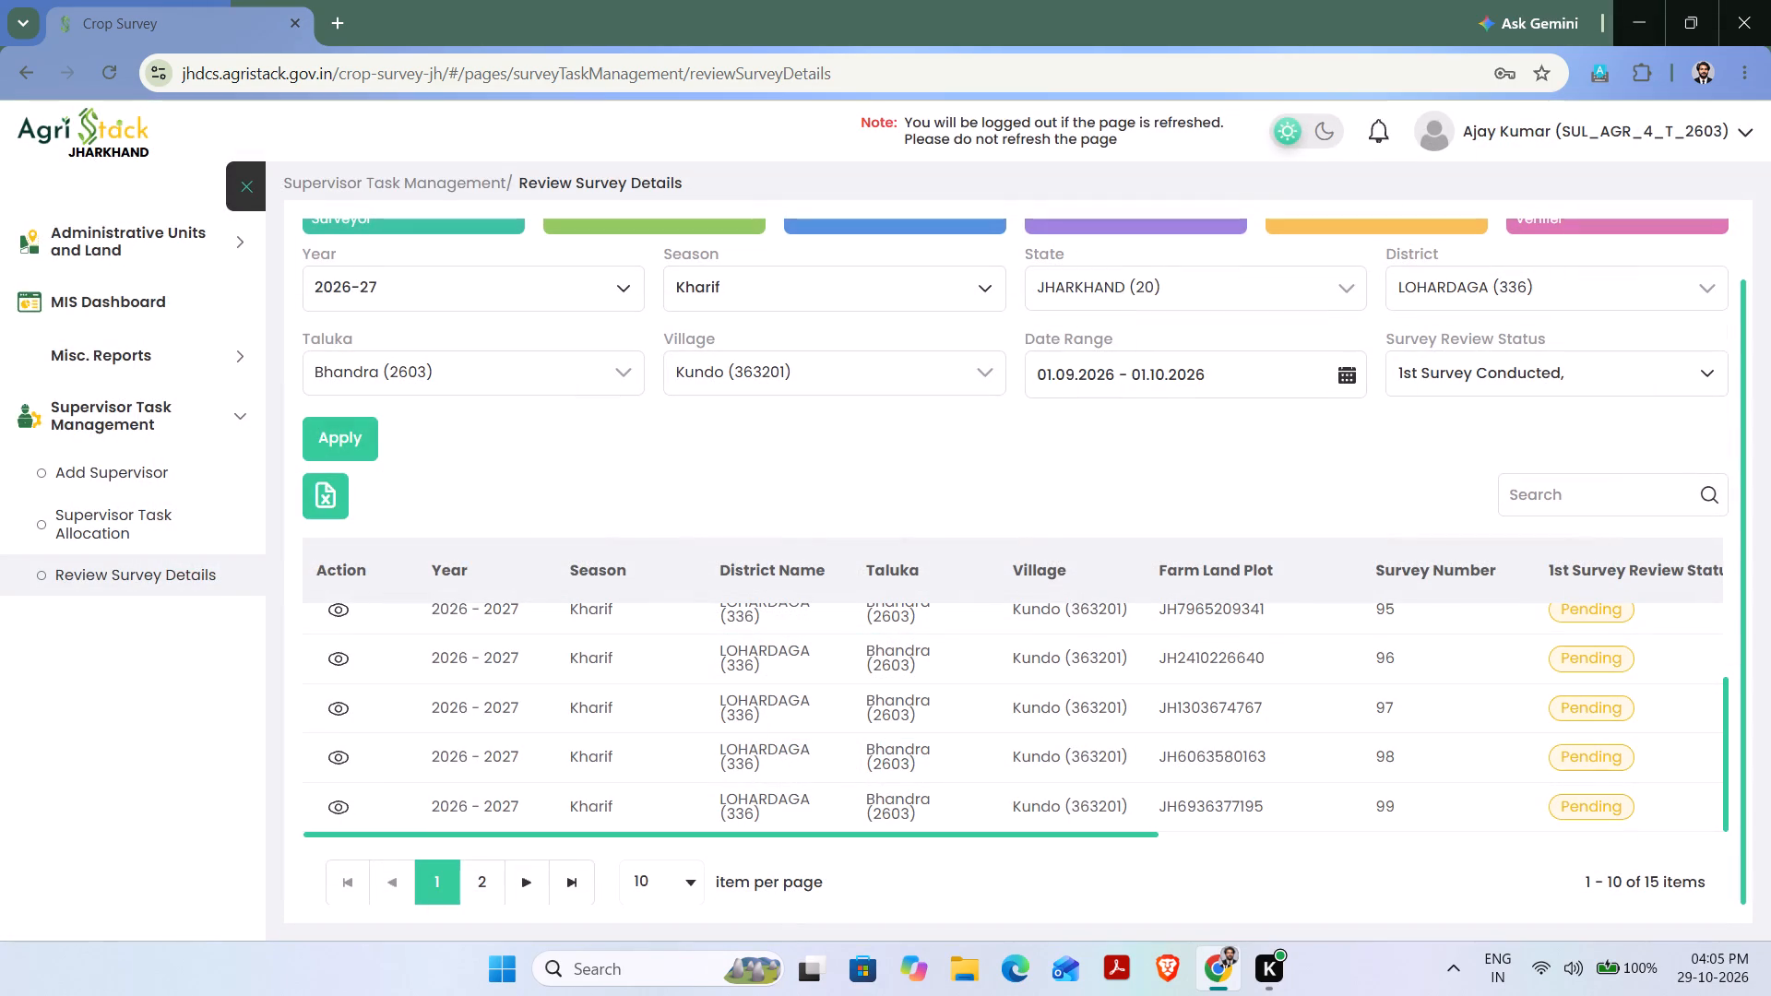
Open the survey with number 99 and approve all three of its रागी crop photos.
click(334, 804)
click(556, 731)
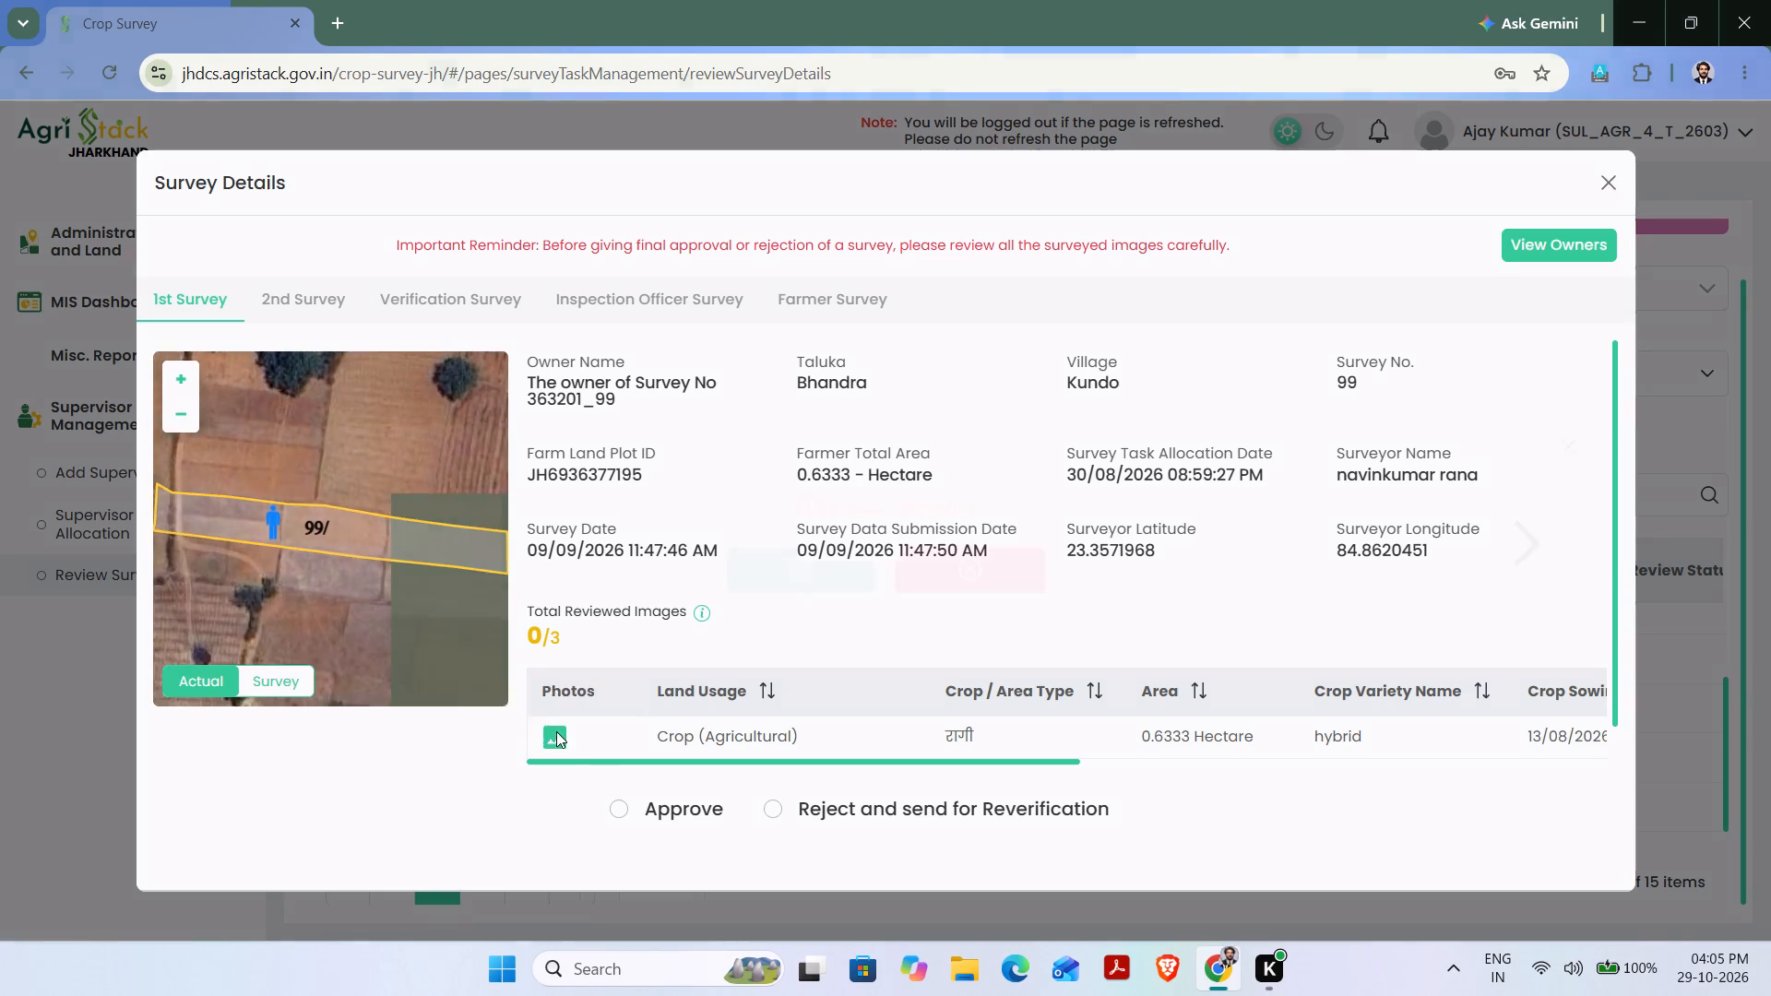
click(774, 806)
drag(907, 694, 781, 708)
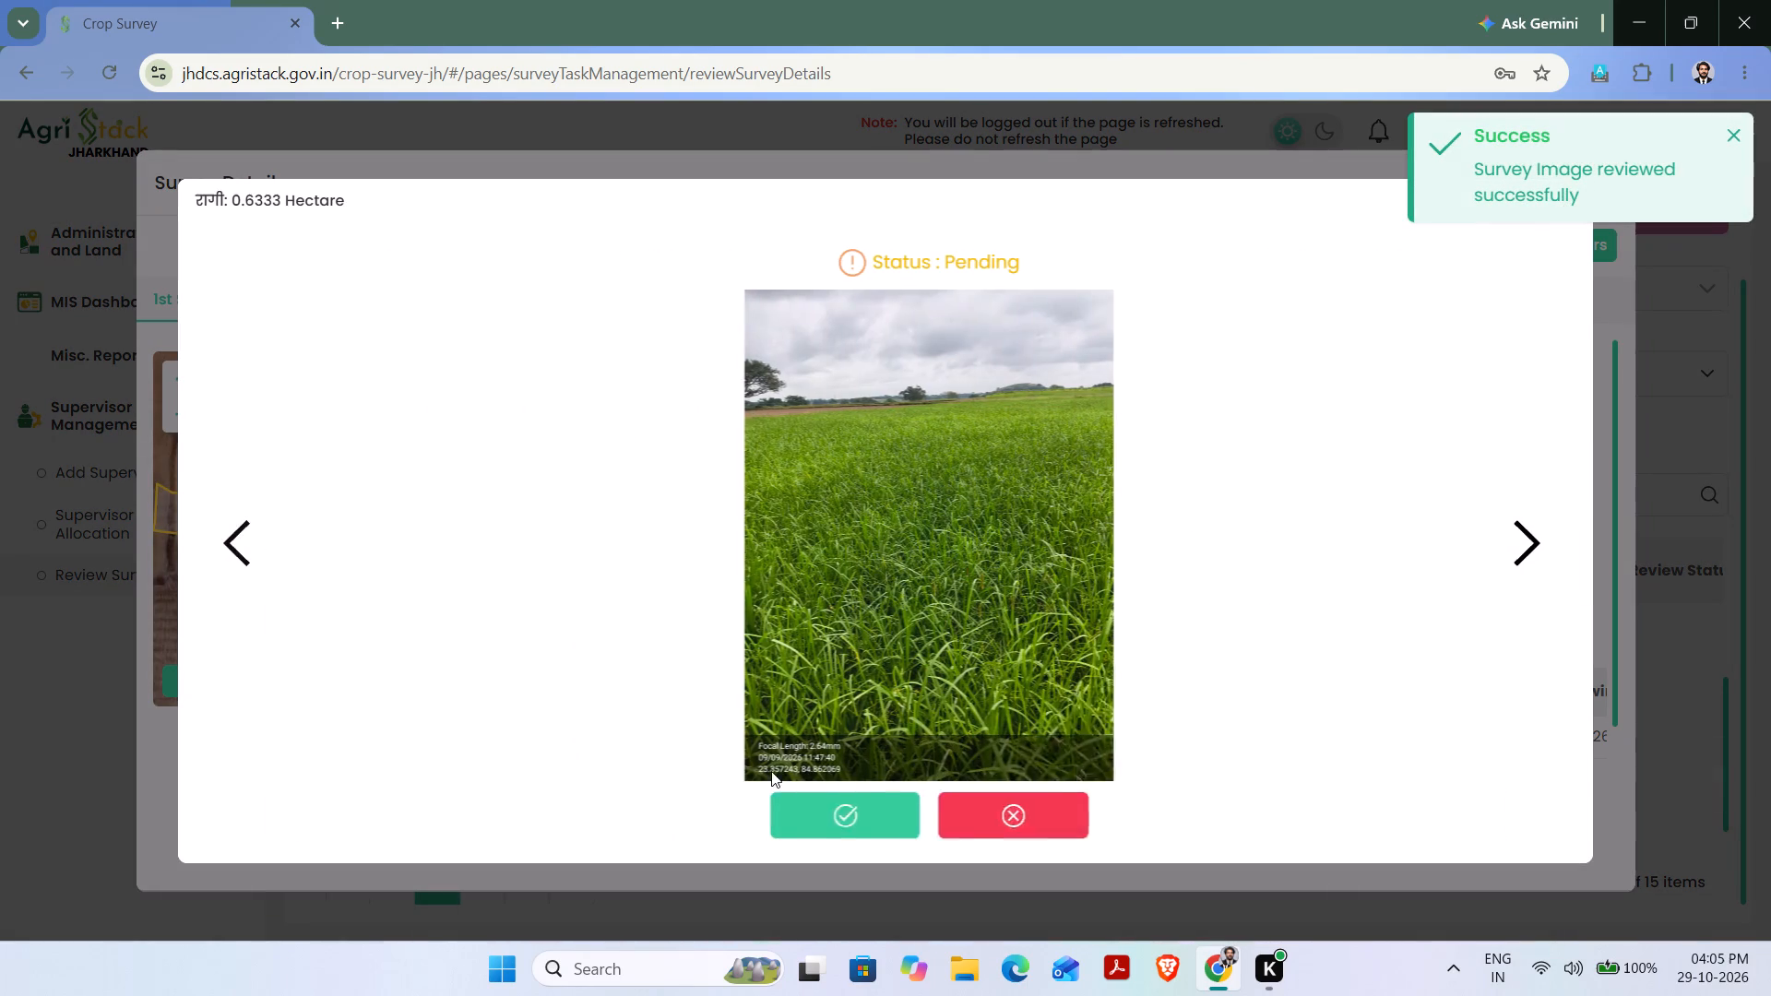
click(770, 812)
drag(913, 672, 818, 694)
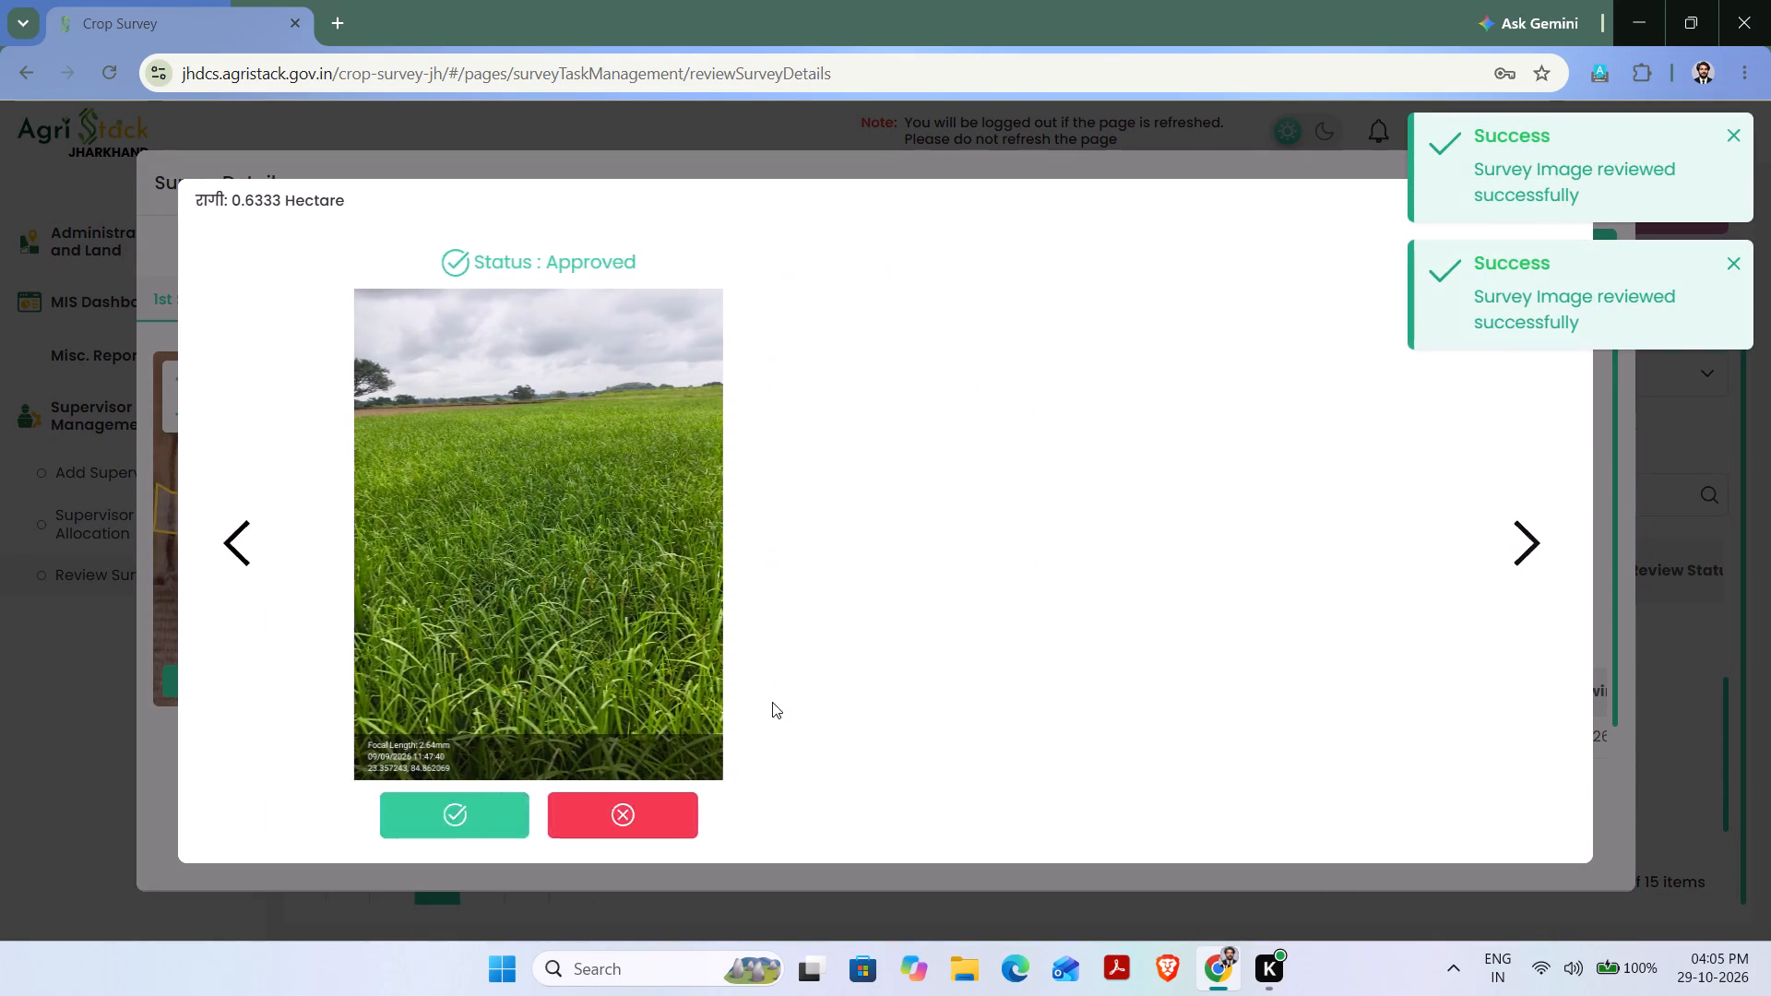
click(808, 803)
drag(942, 663, 896, 668)
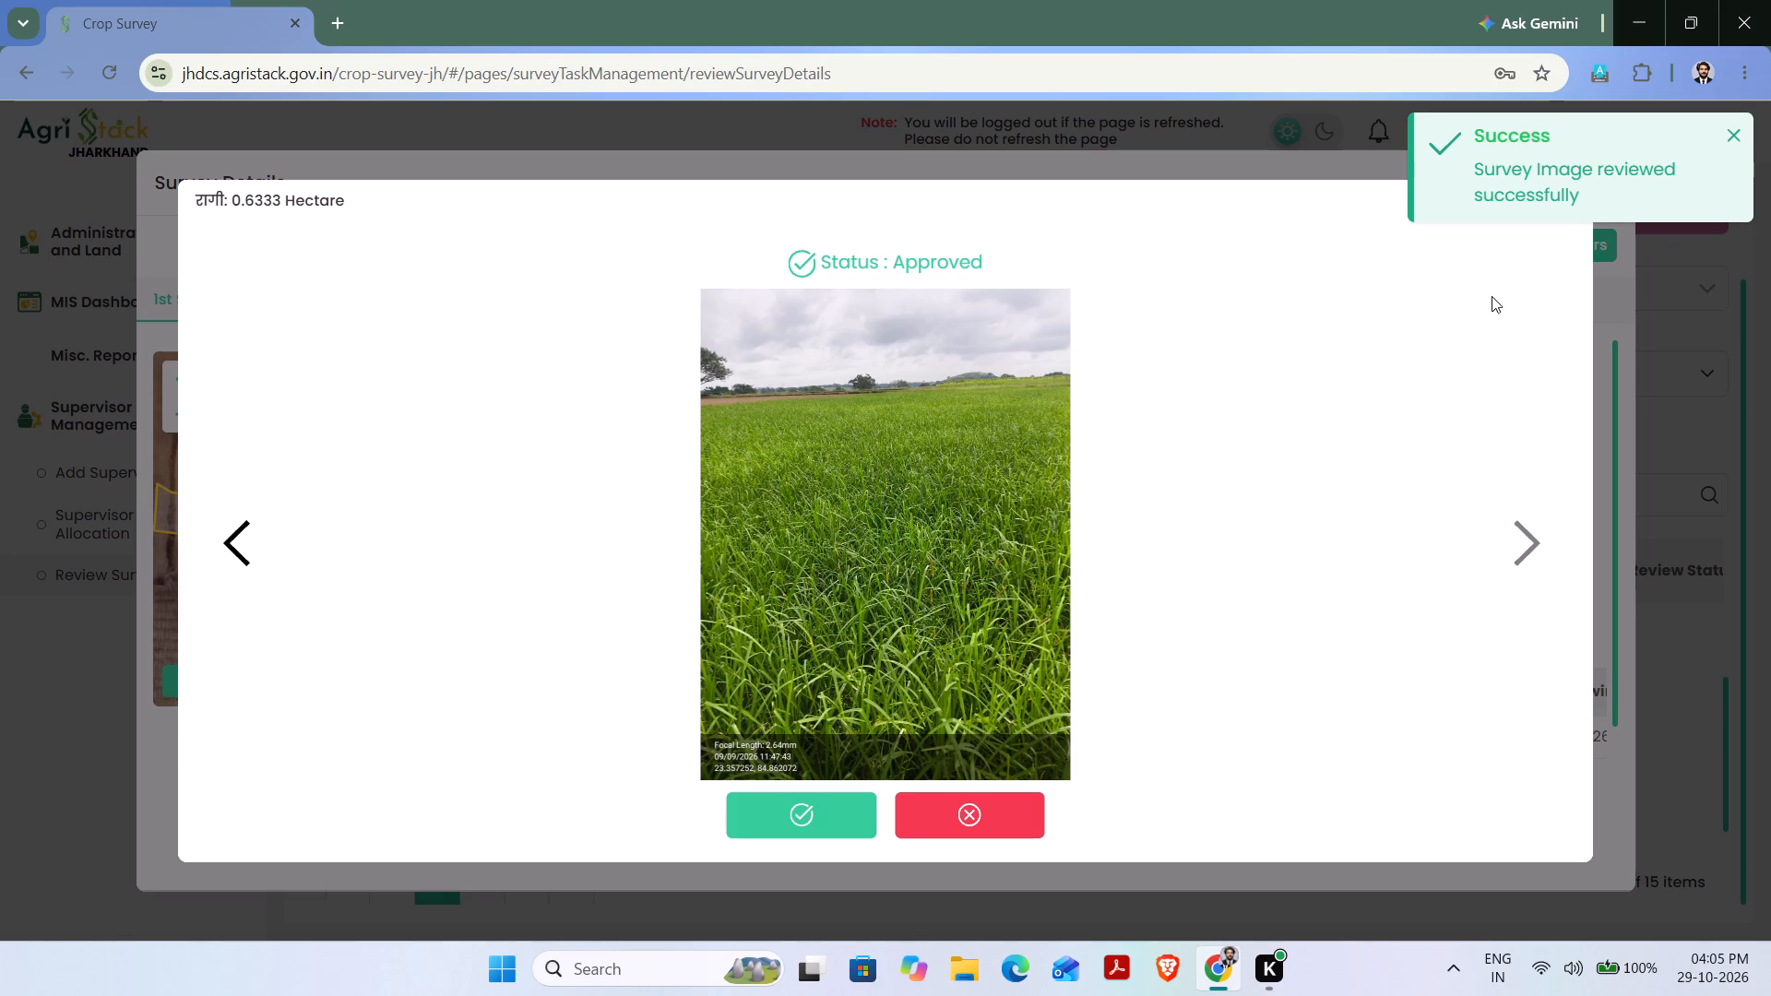
click(1567, 199)
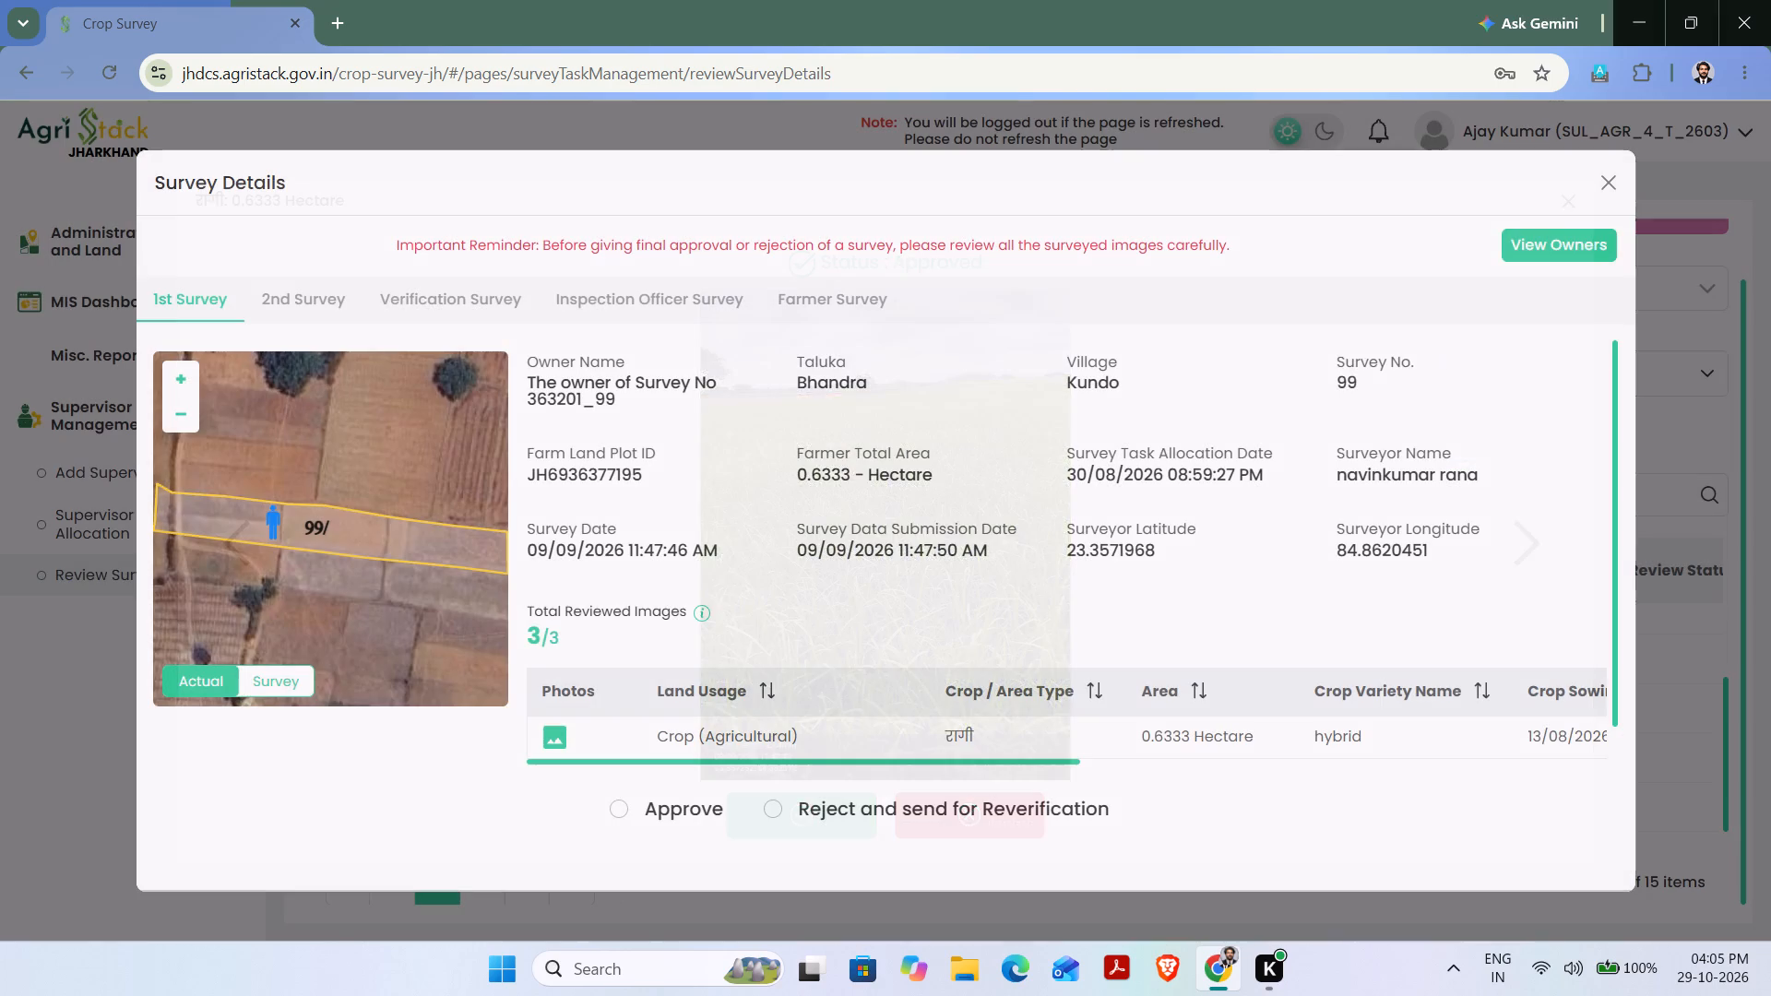
Approve the first survey of number 99, save the review and return to the review list.
scroll(1015, 552, down, 2)
click(674, 656)
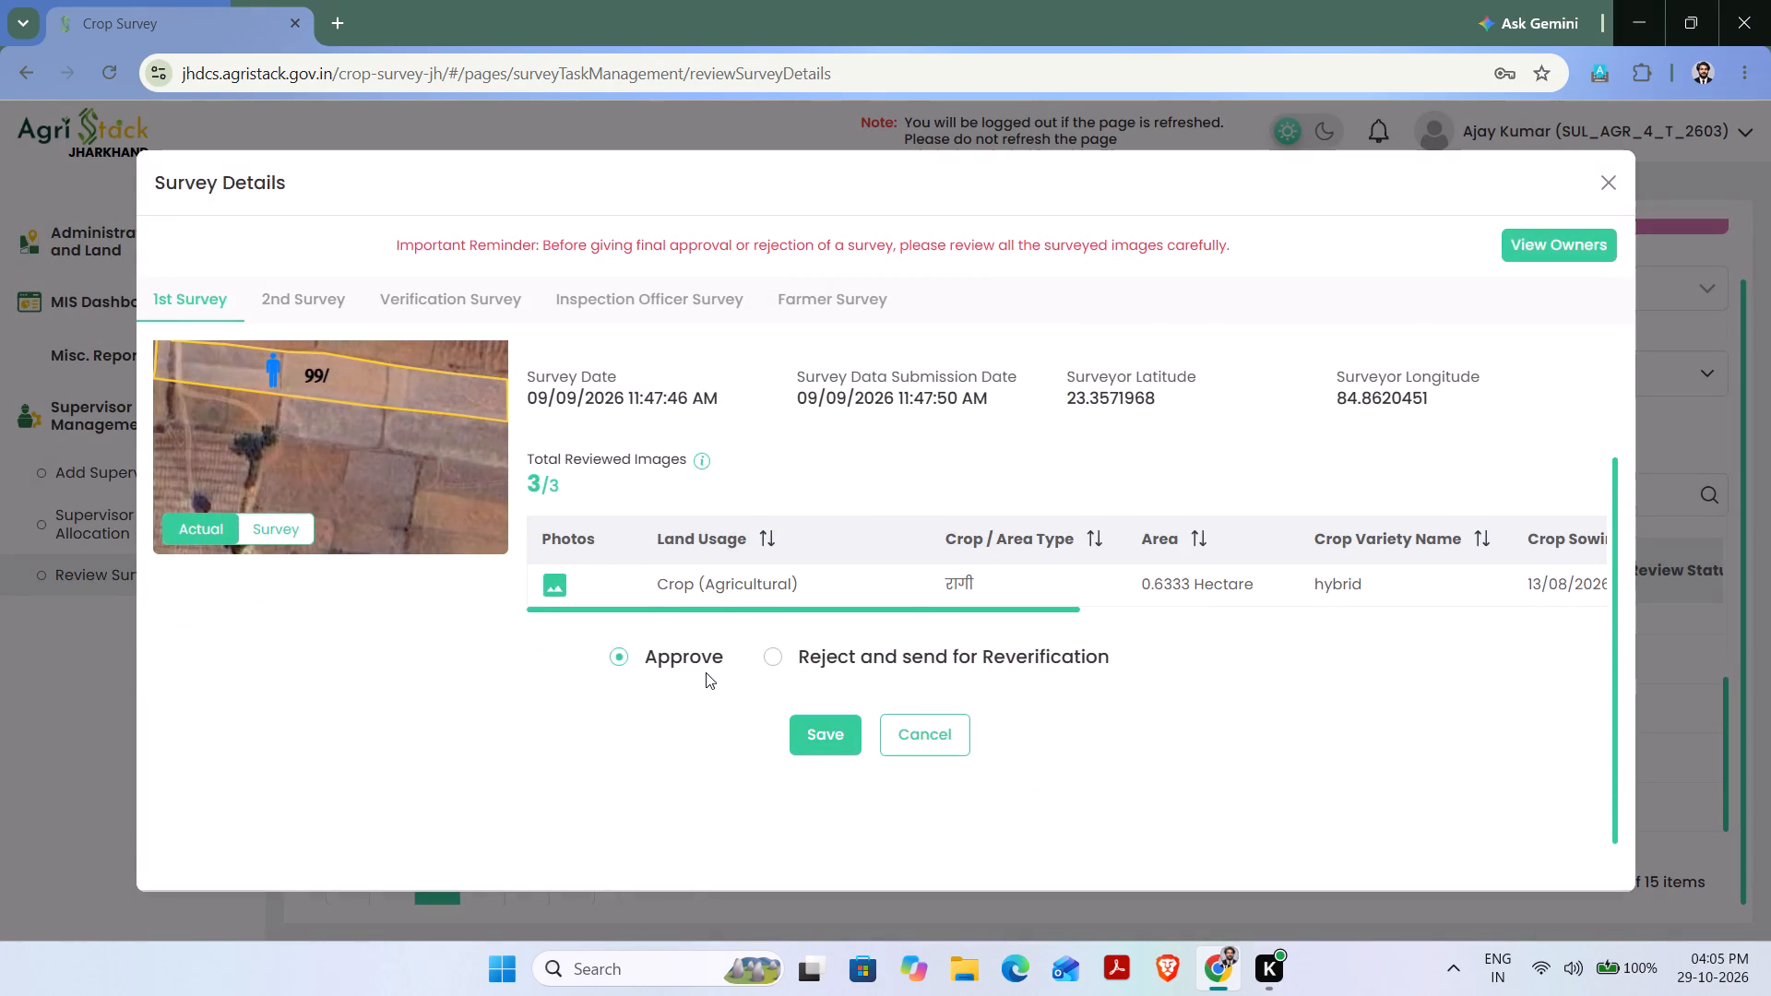
click(819, 720)
click(907, 556)
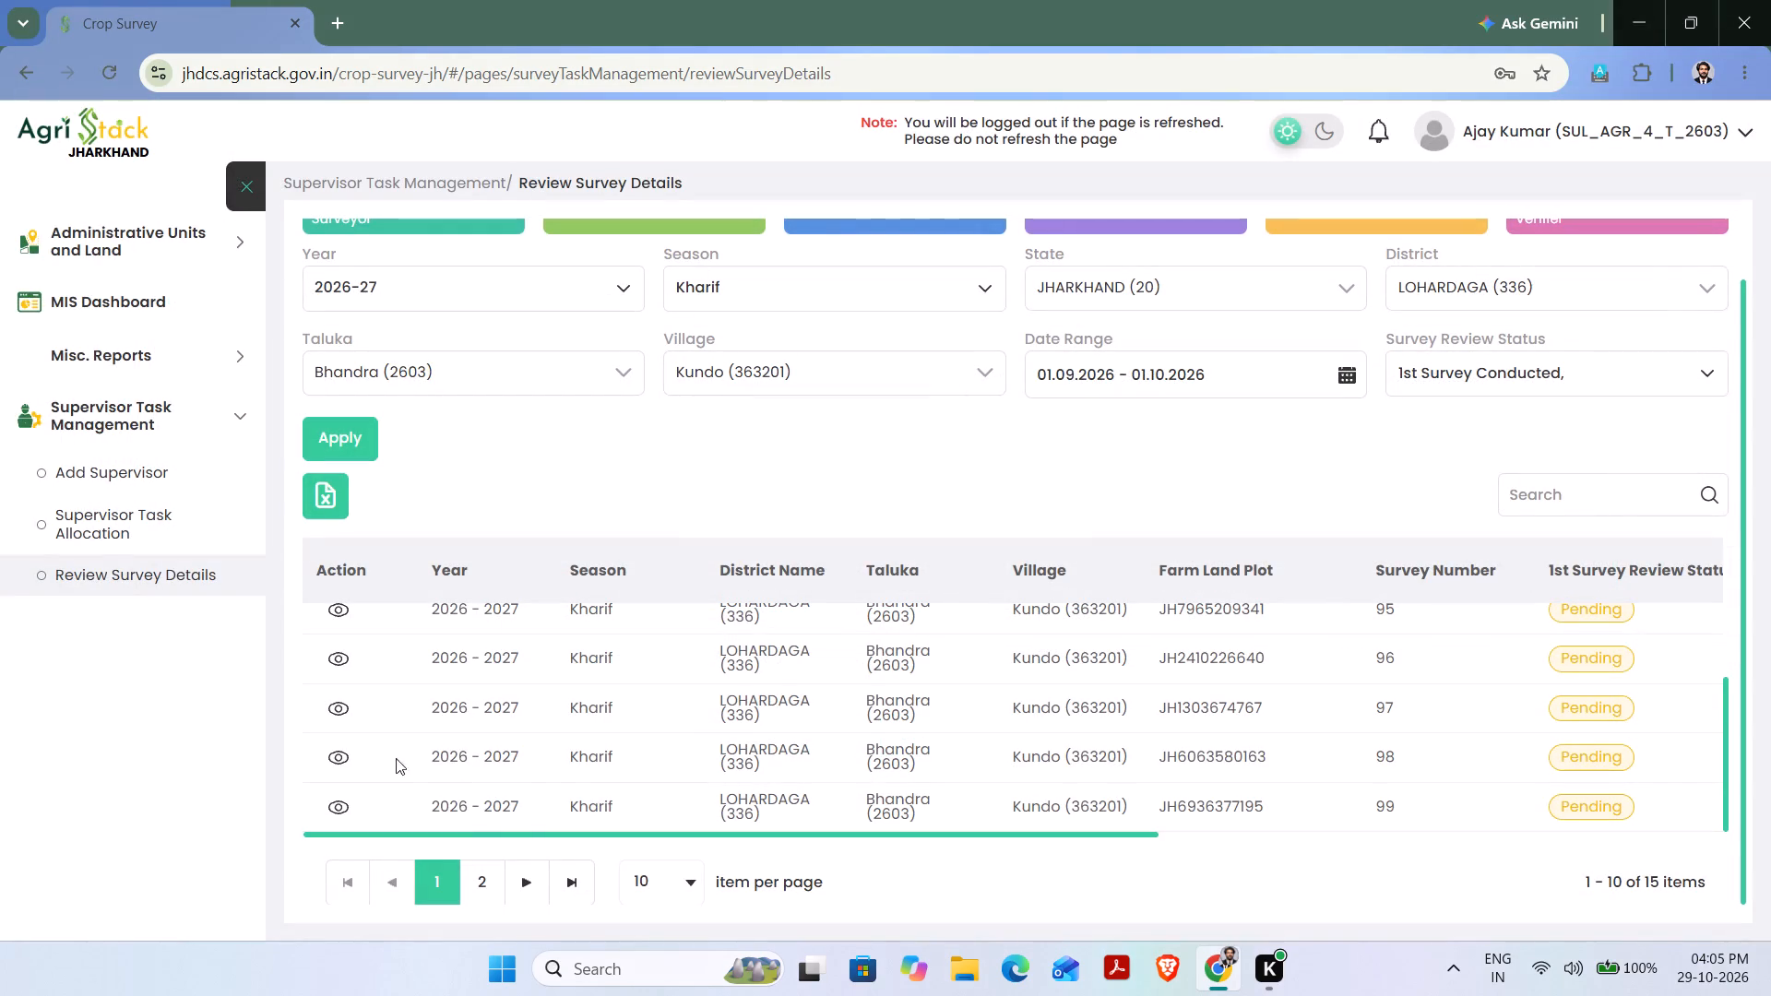
Open the survey with number 98 and approve all three of its चावल crop photos.
click(342, 756)
click(552, 732)
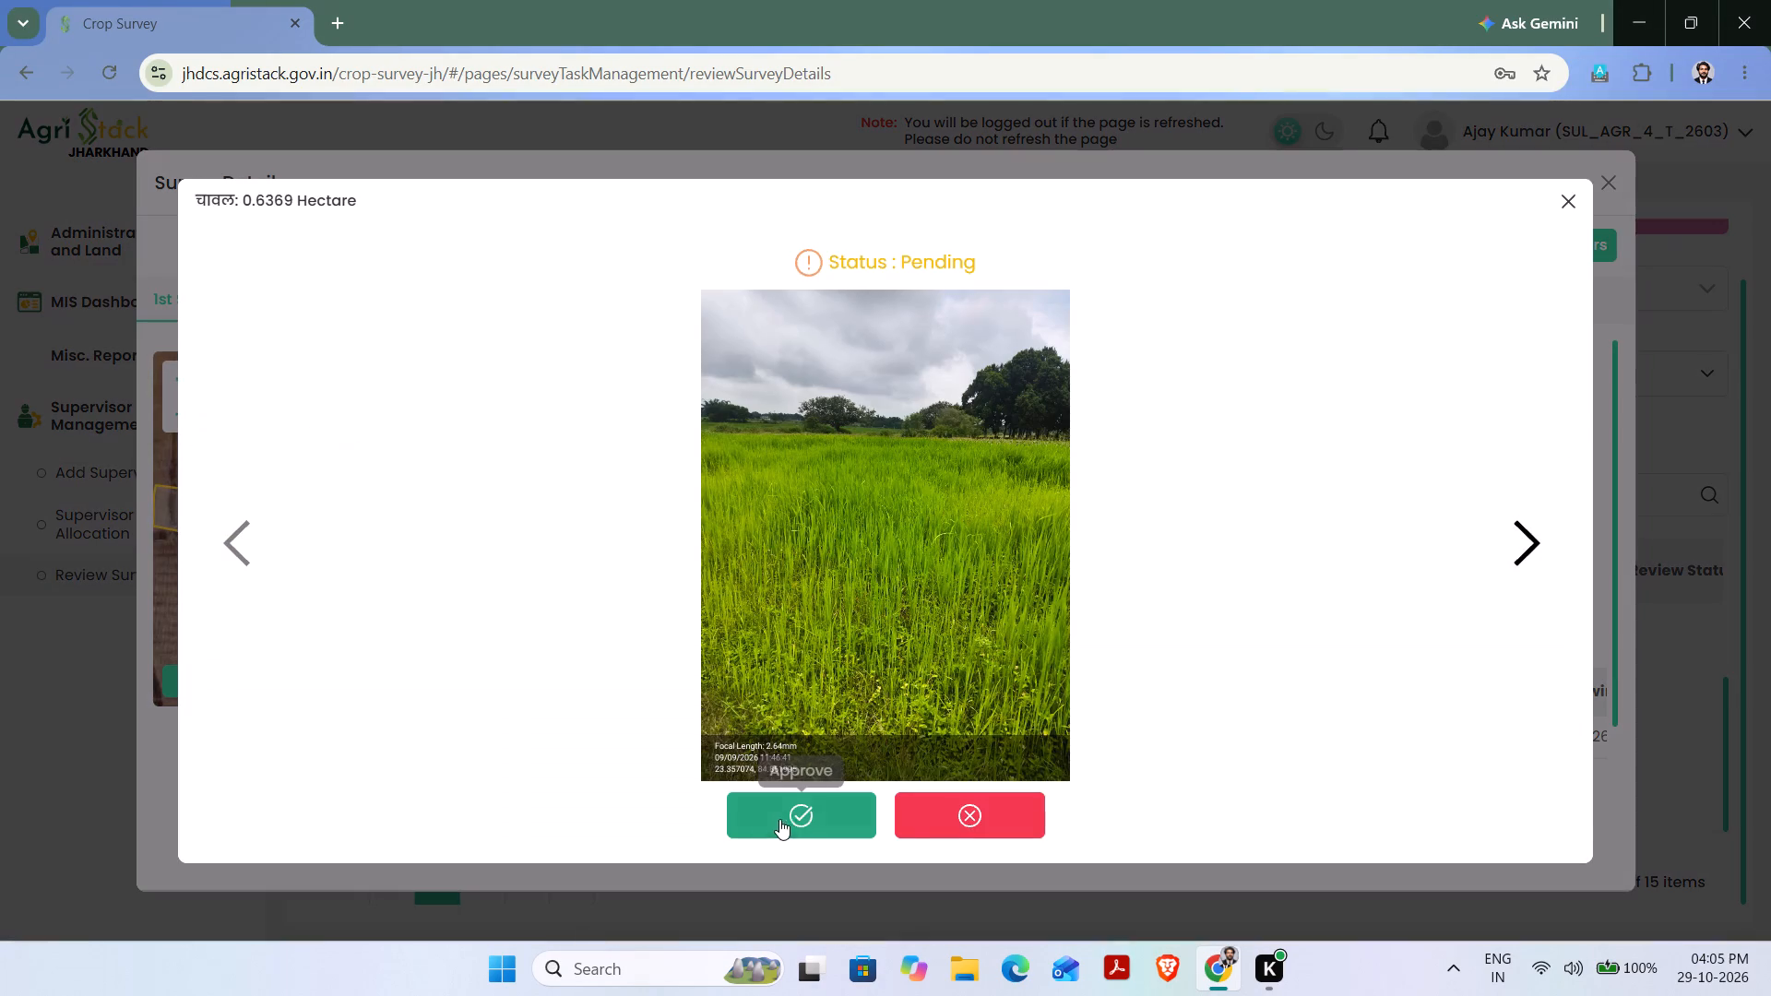
click(794, 819)
drag(939, 699, 875, 702)
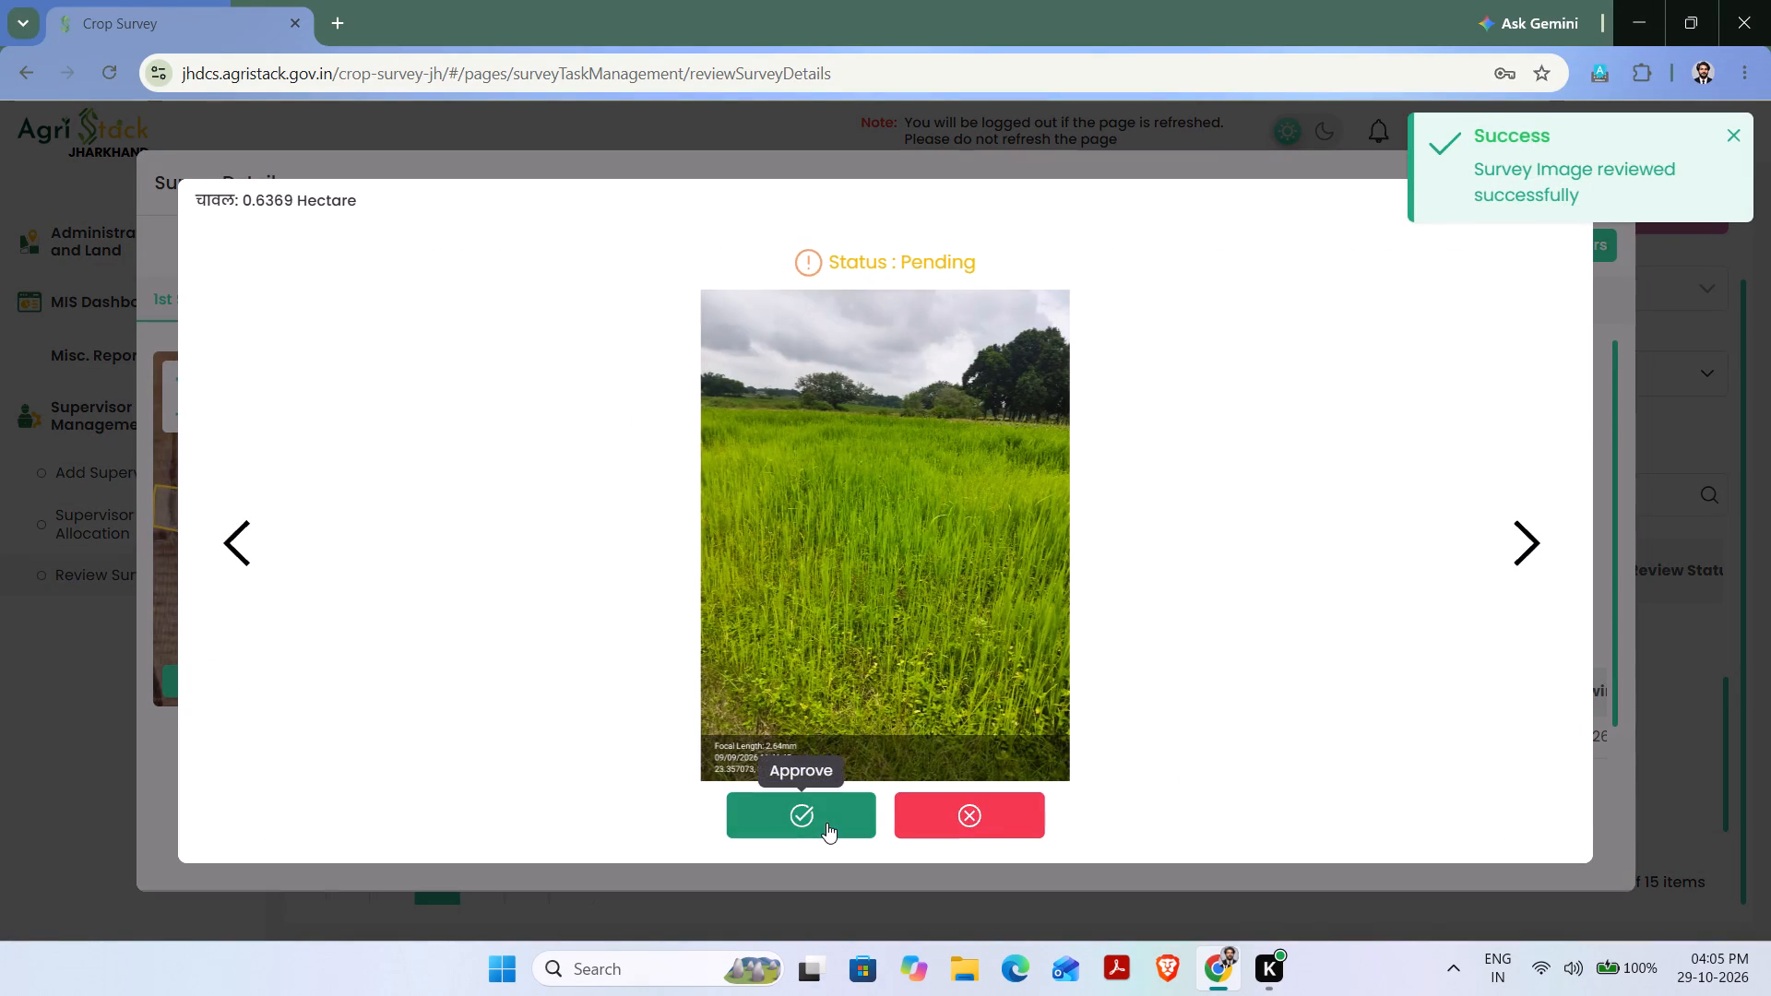
click(826, 819)
drag(954, 651, 884, 663)
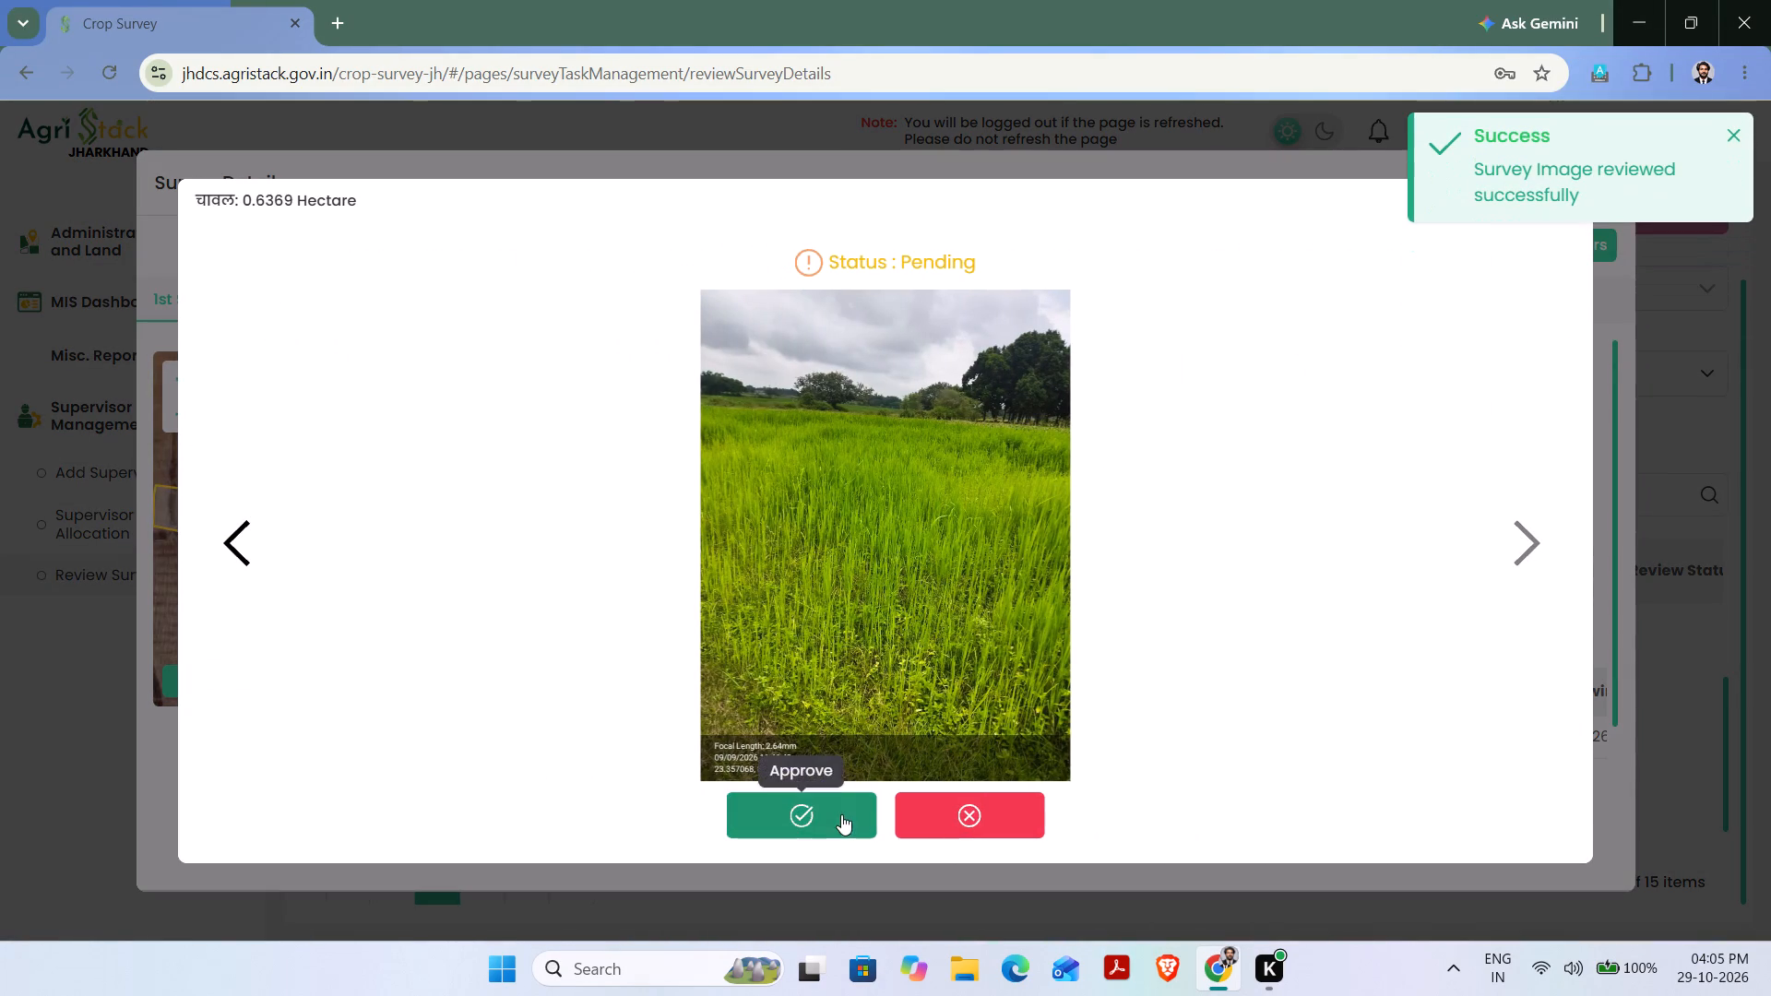
click(841, 815)
drag(975, 640, 929, 647)
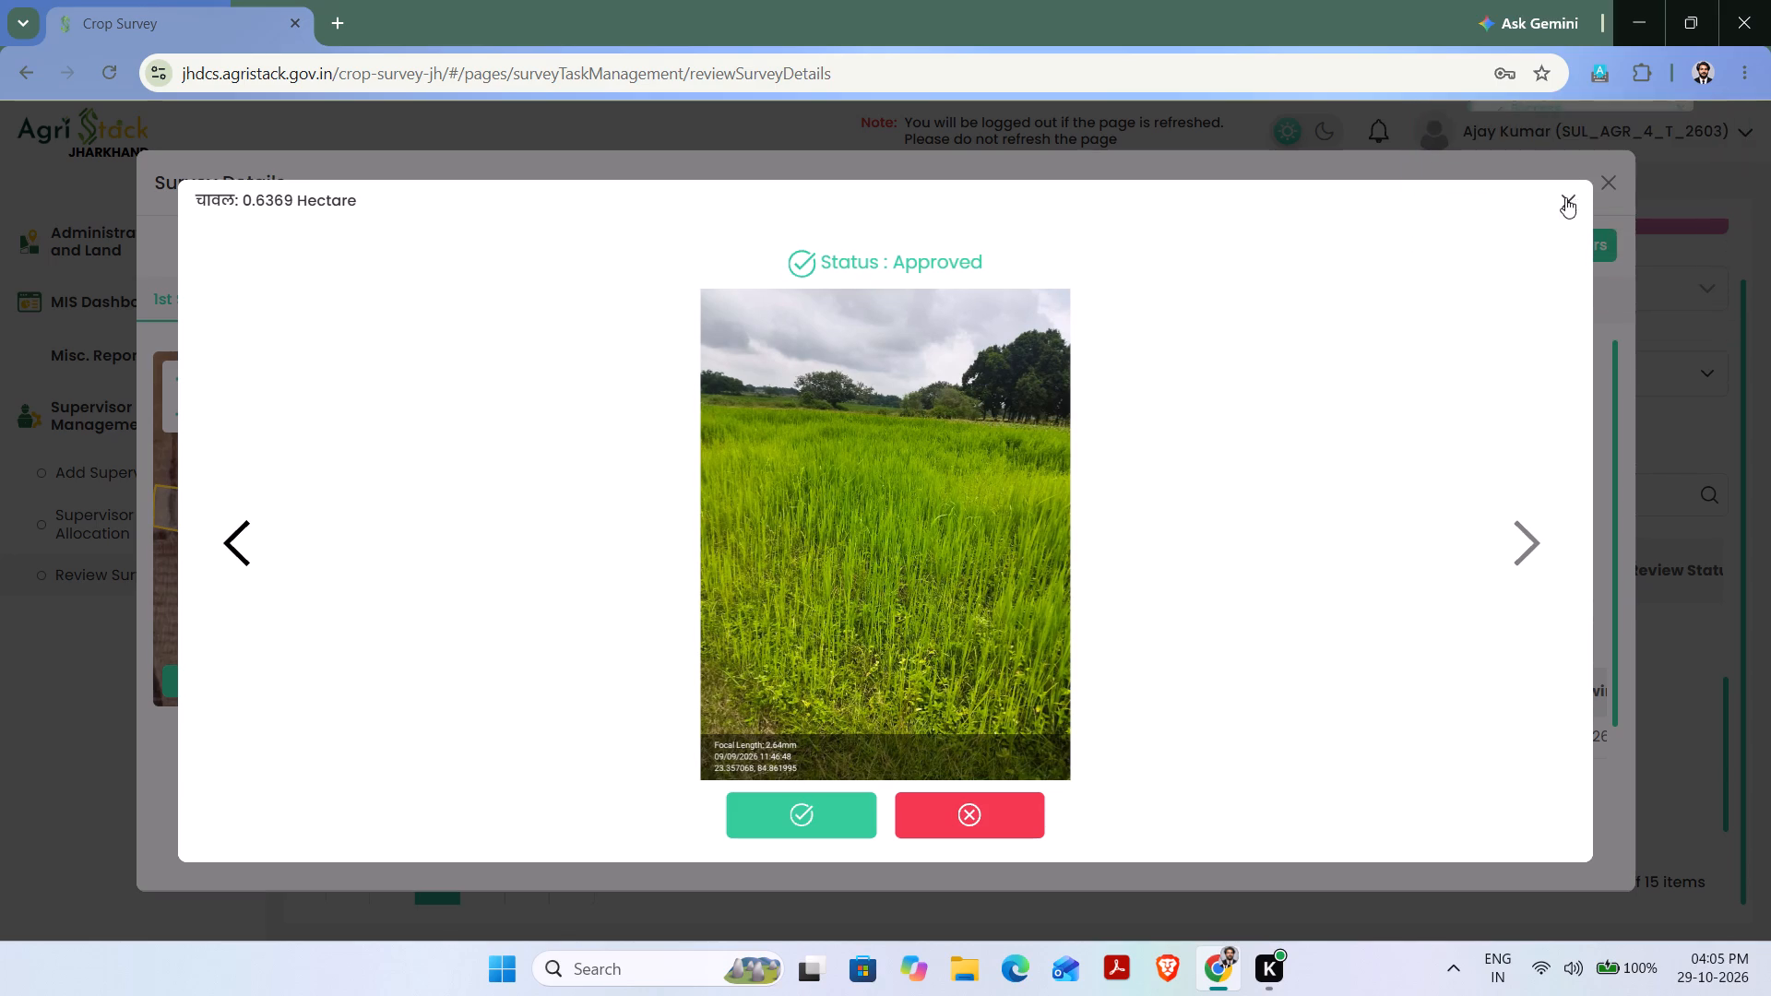
click(1563, 195)
Approve the first survey of number 98, save the review and return to the review list.
scroll(845, 655, down, 2)
click(690, 661)
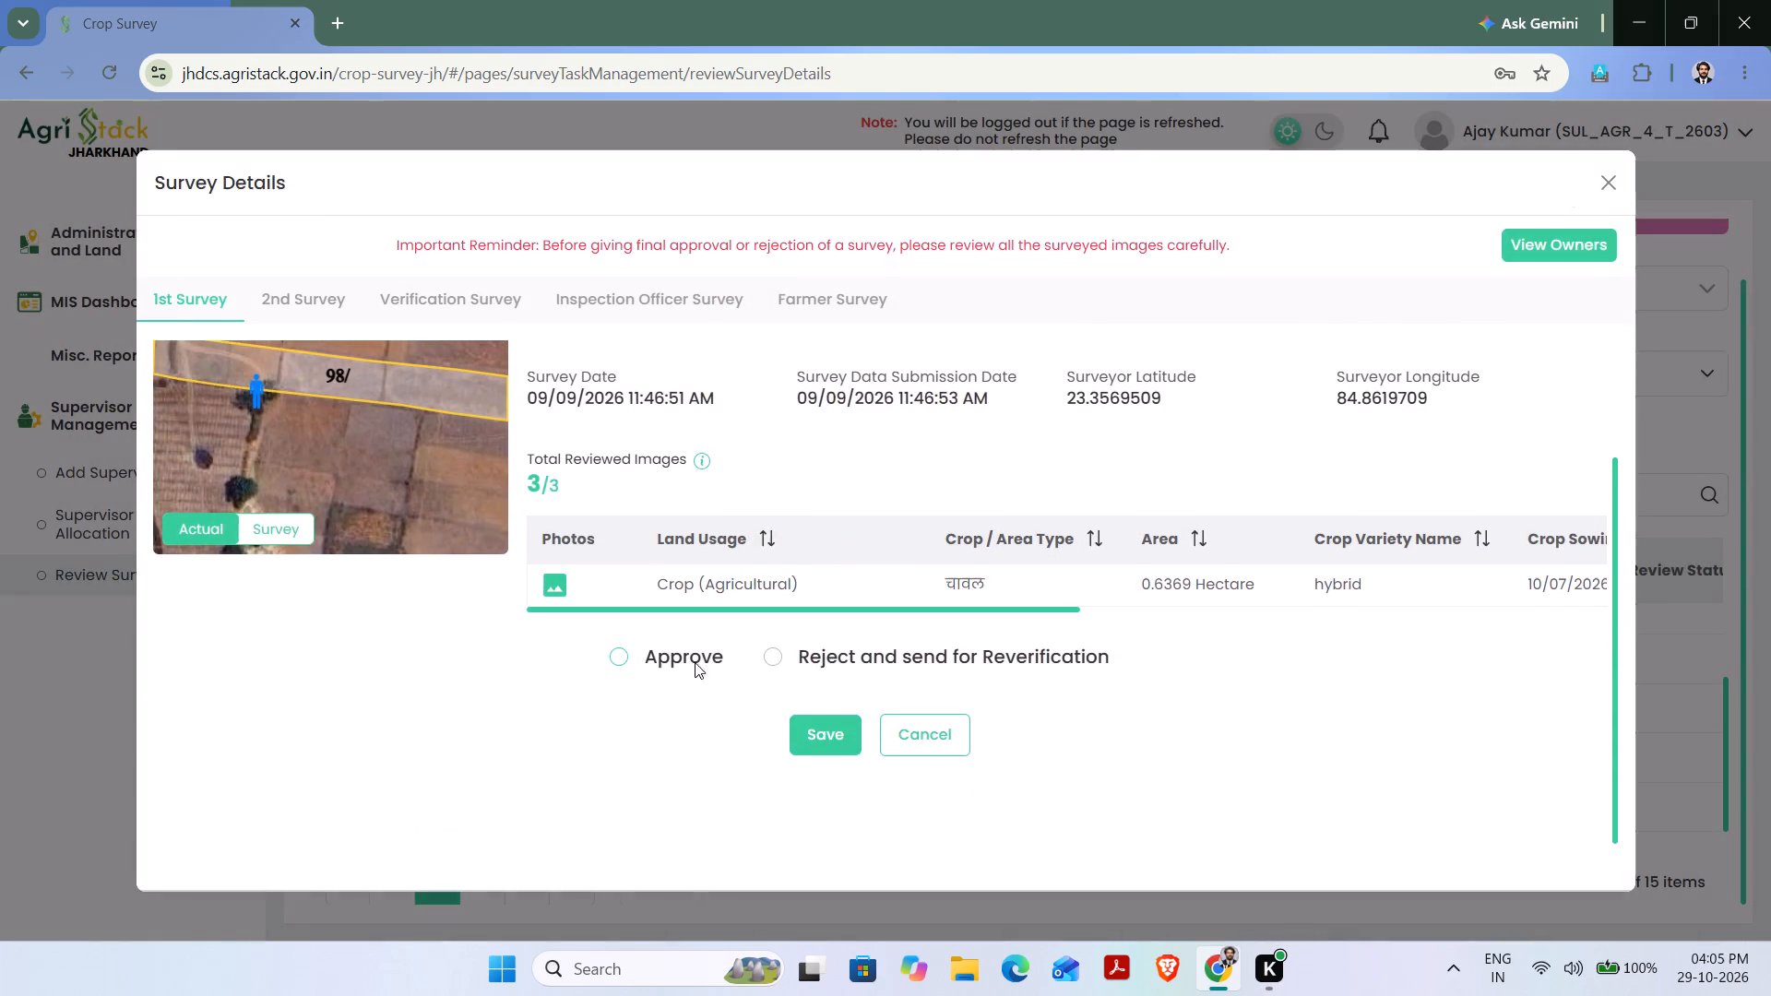
click(796, 722)
click(872, 590)
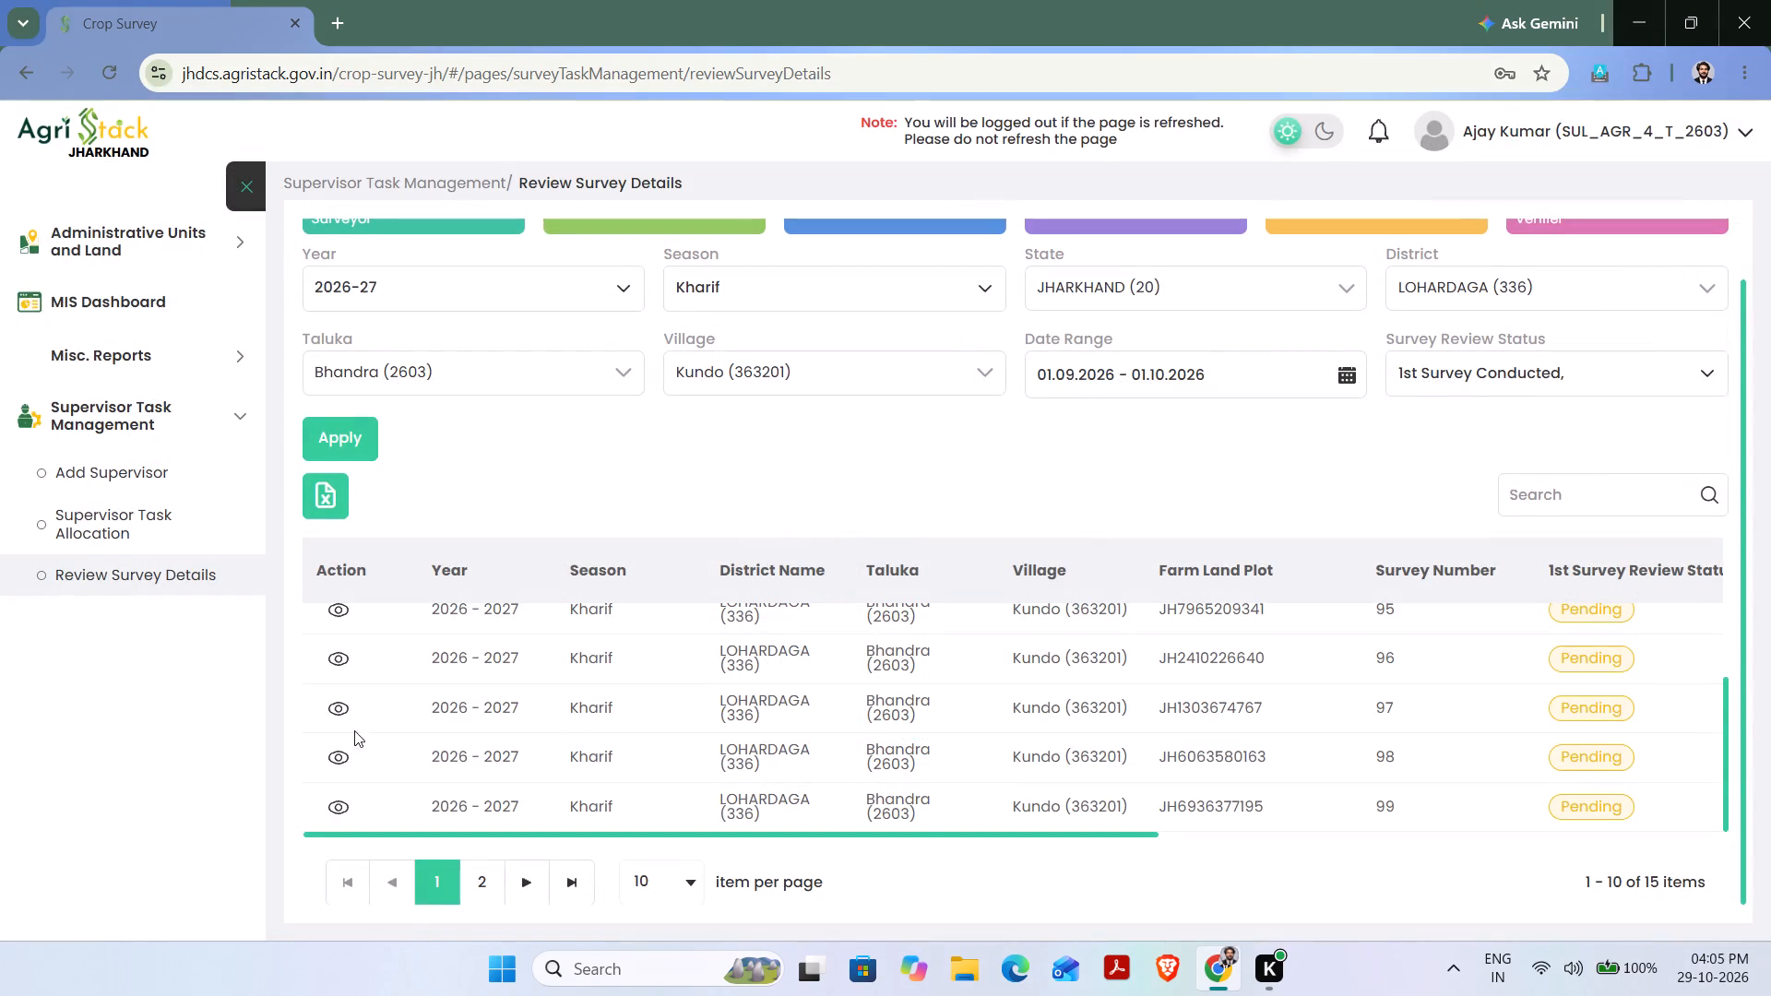
Open the survey with number 97 and approve all three of its Fallow photos.
click(343, 713)
click(553, 735)
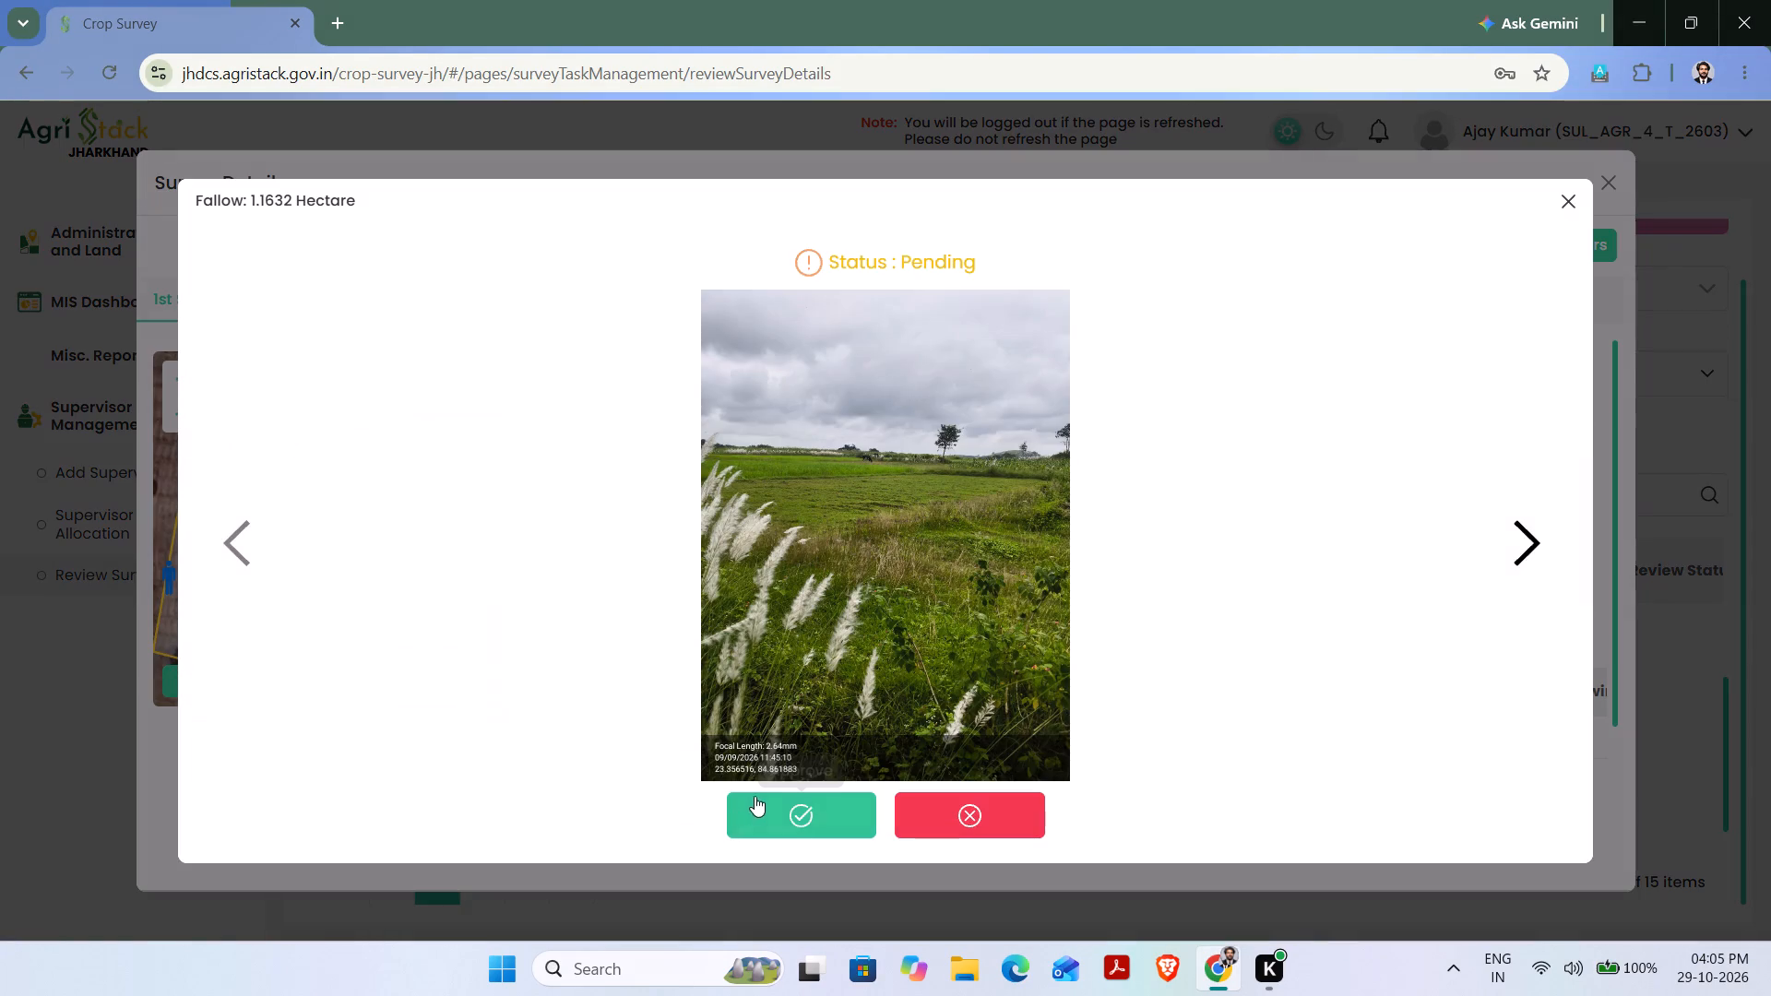
click(768, 800)
drag(896, 723, 826, 728)
click(808, 821)
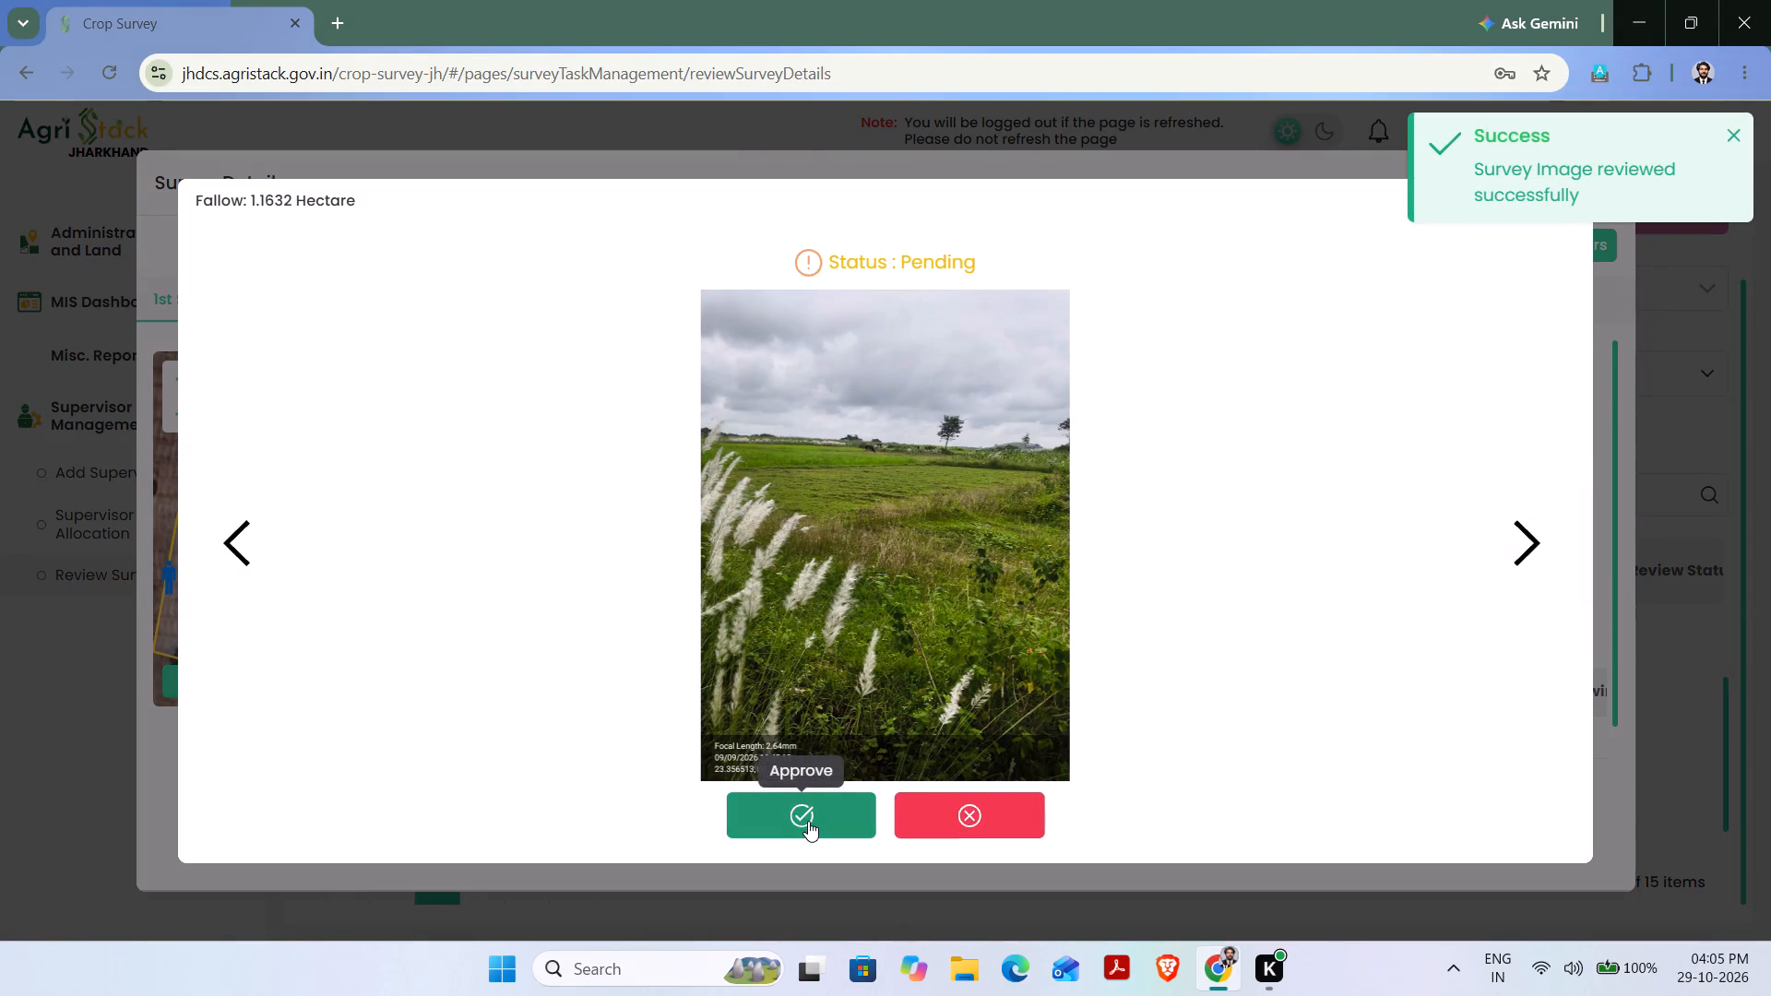
drag(929, 699, 880, 701)
click(835, 806)
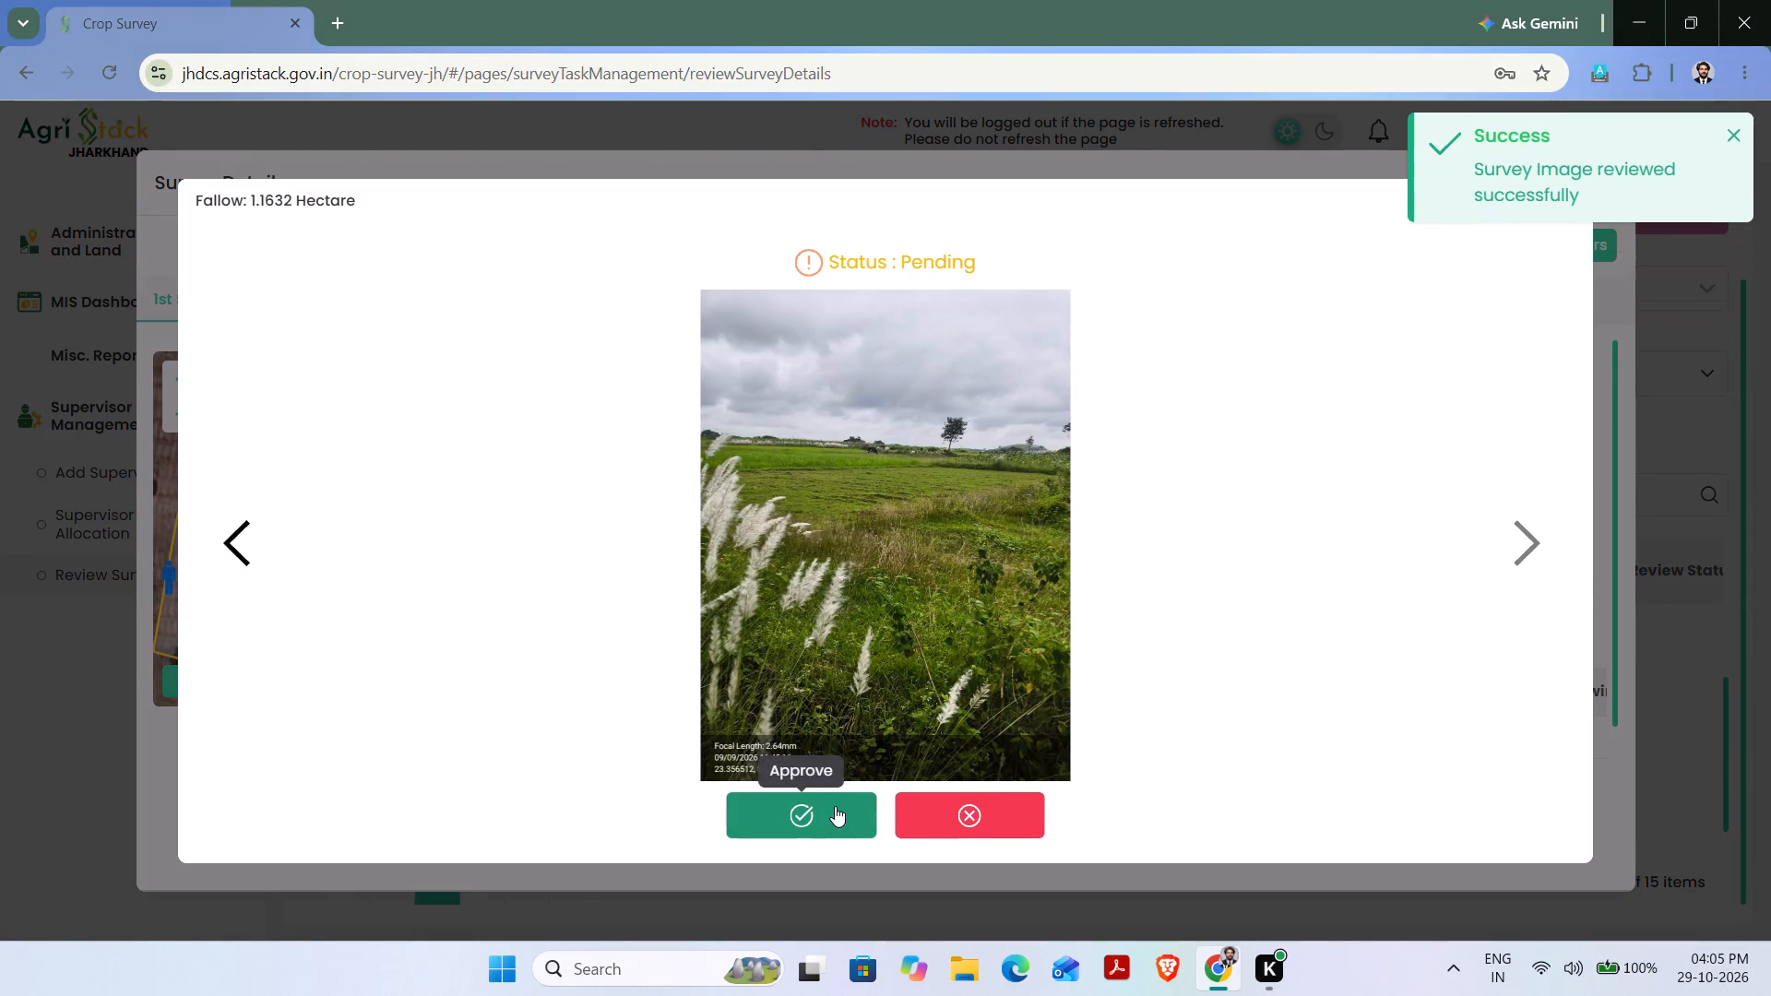
drag(913, 685, 869, 687)
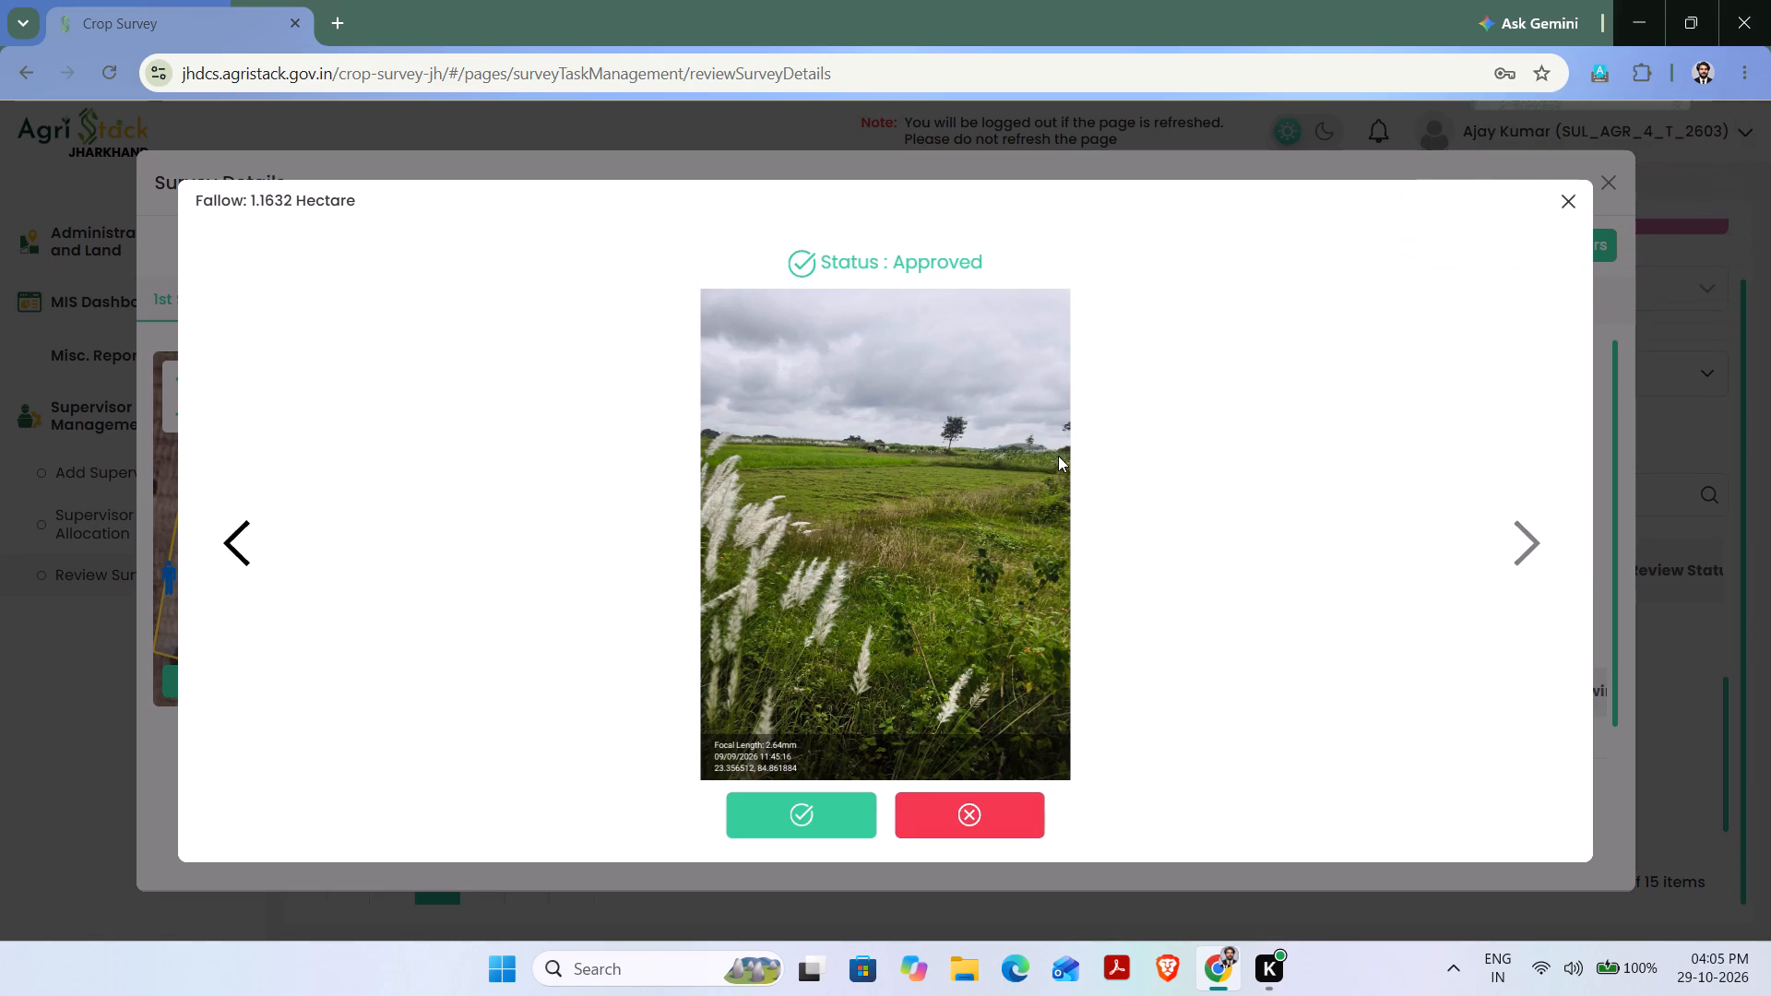
click(1567, 204)
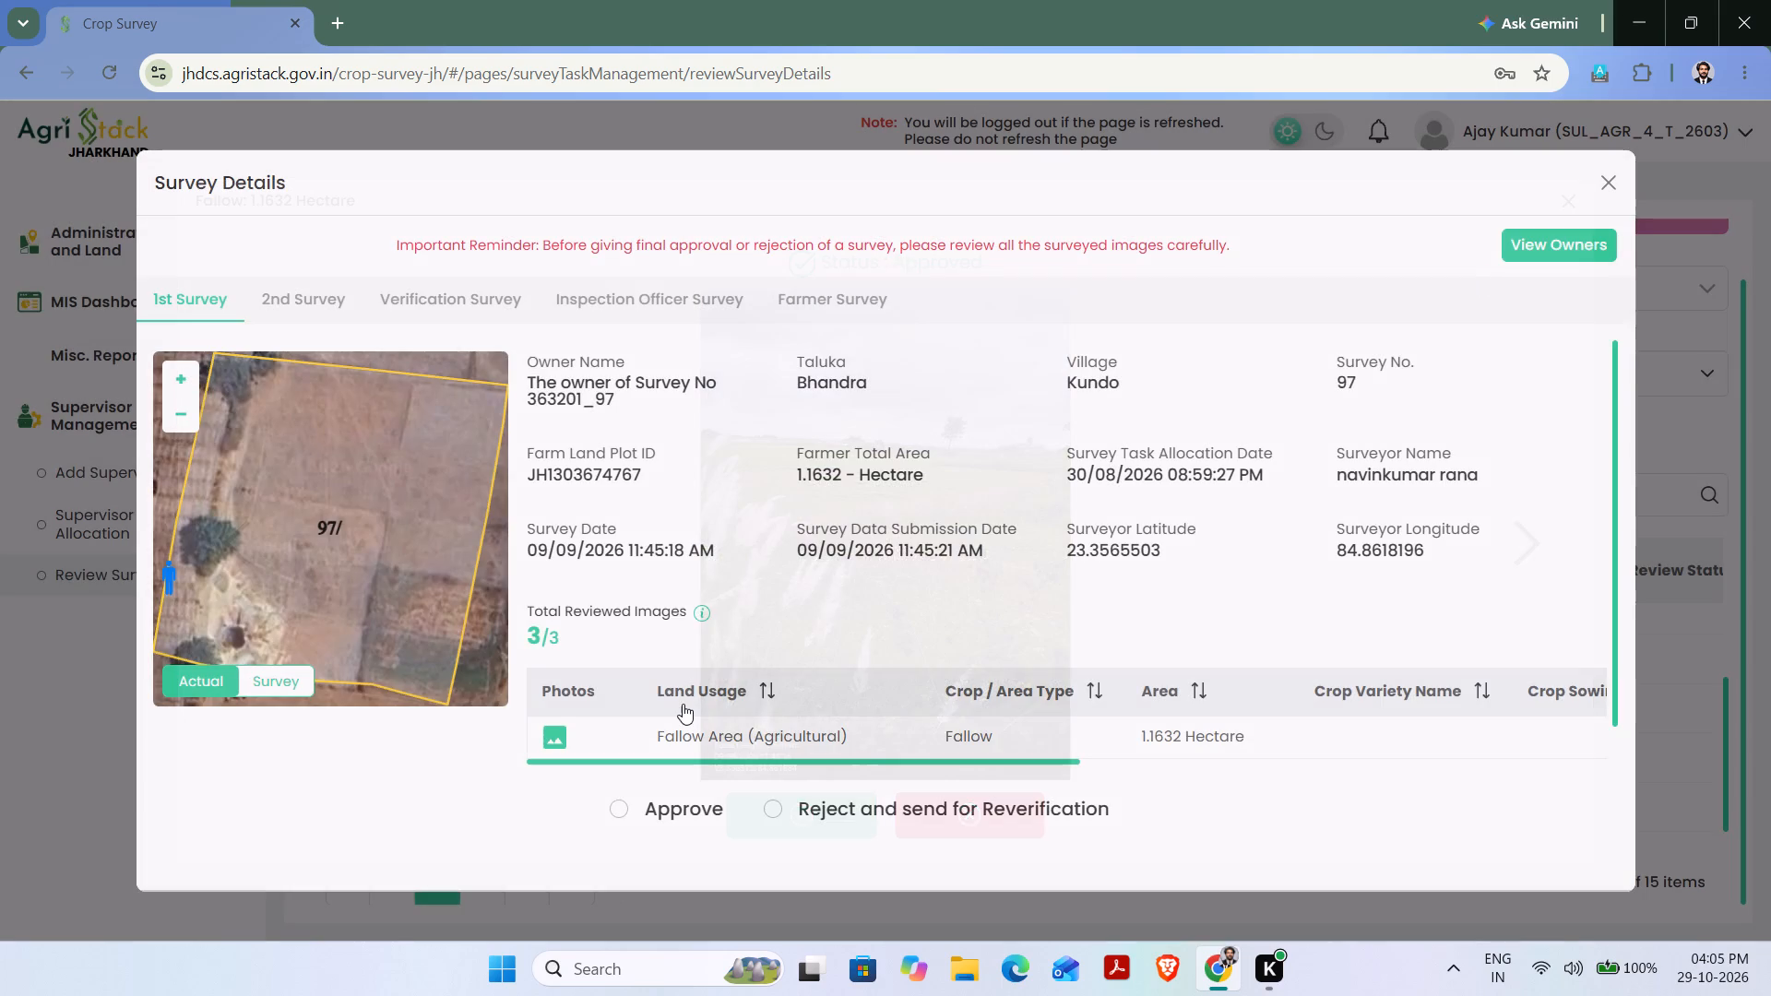
Approve the first survey of number 97, save the review and return to the review list.
scroll(683, 704, down, 1)
click(674, 719)
click(796, 800)
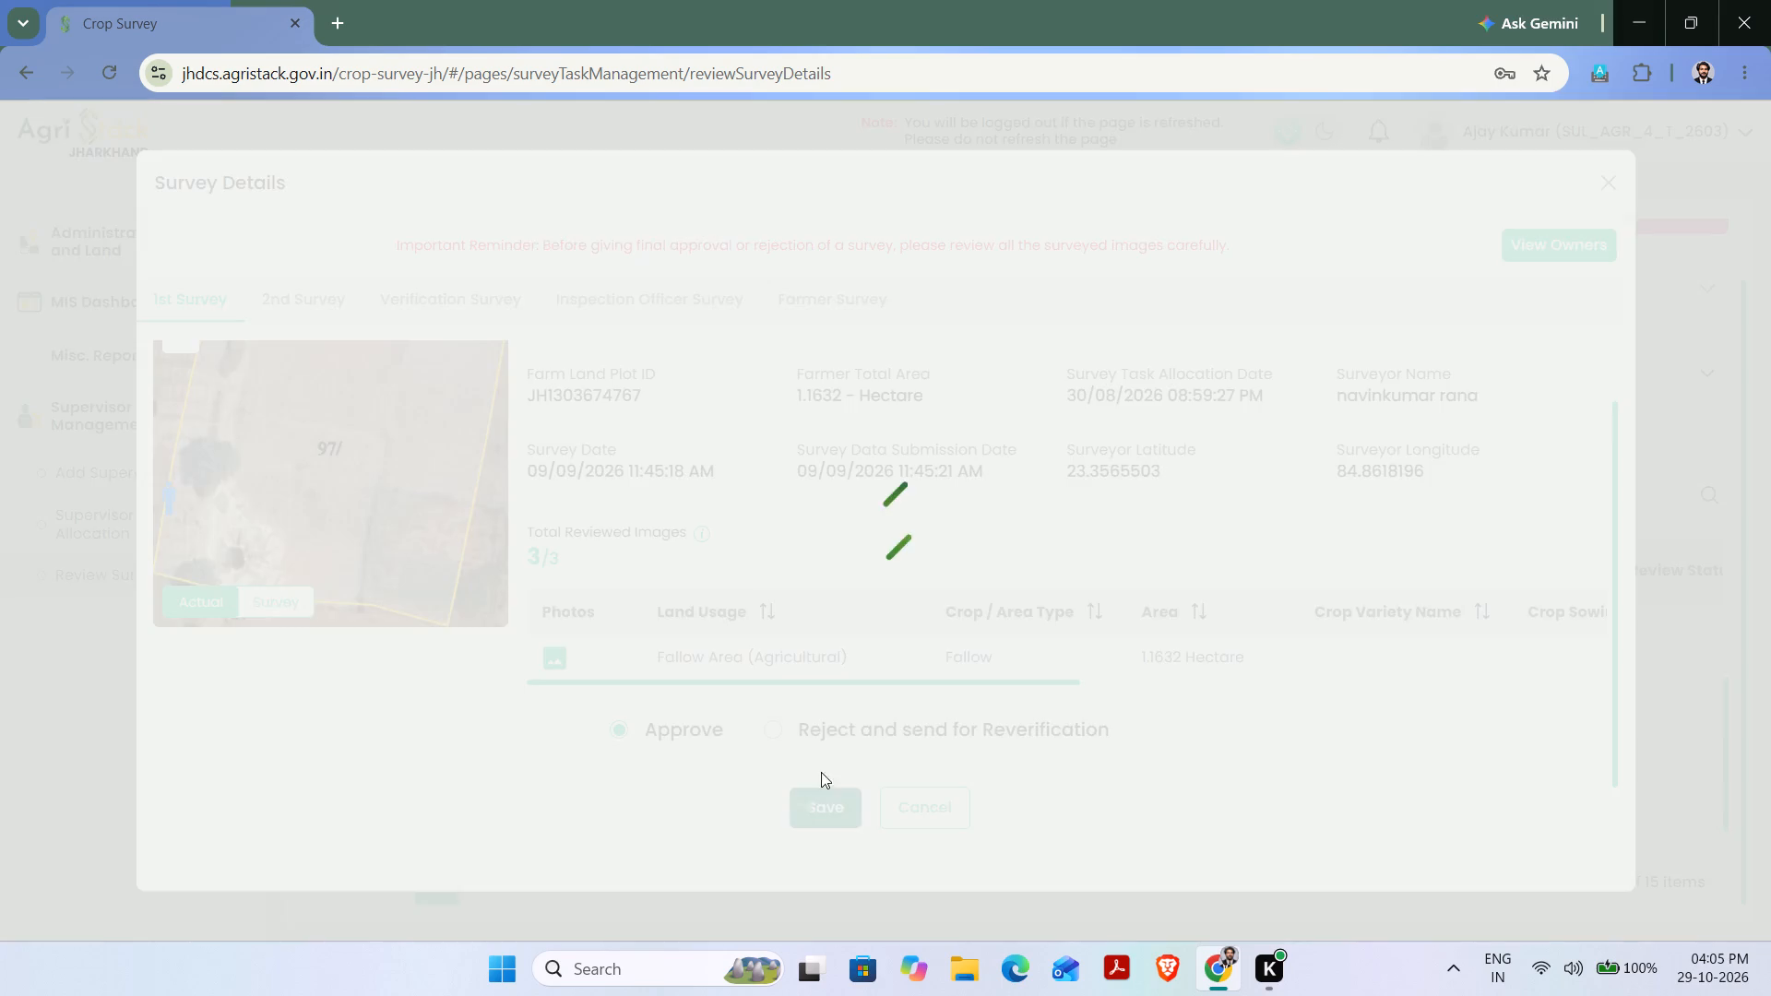
click(889, 589)
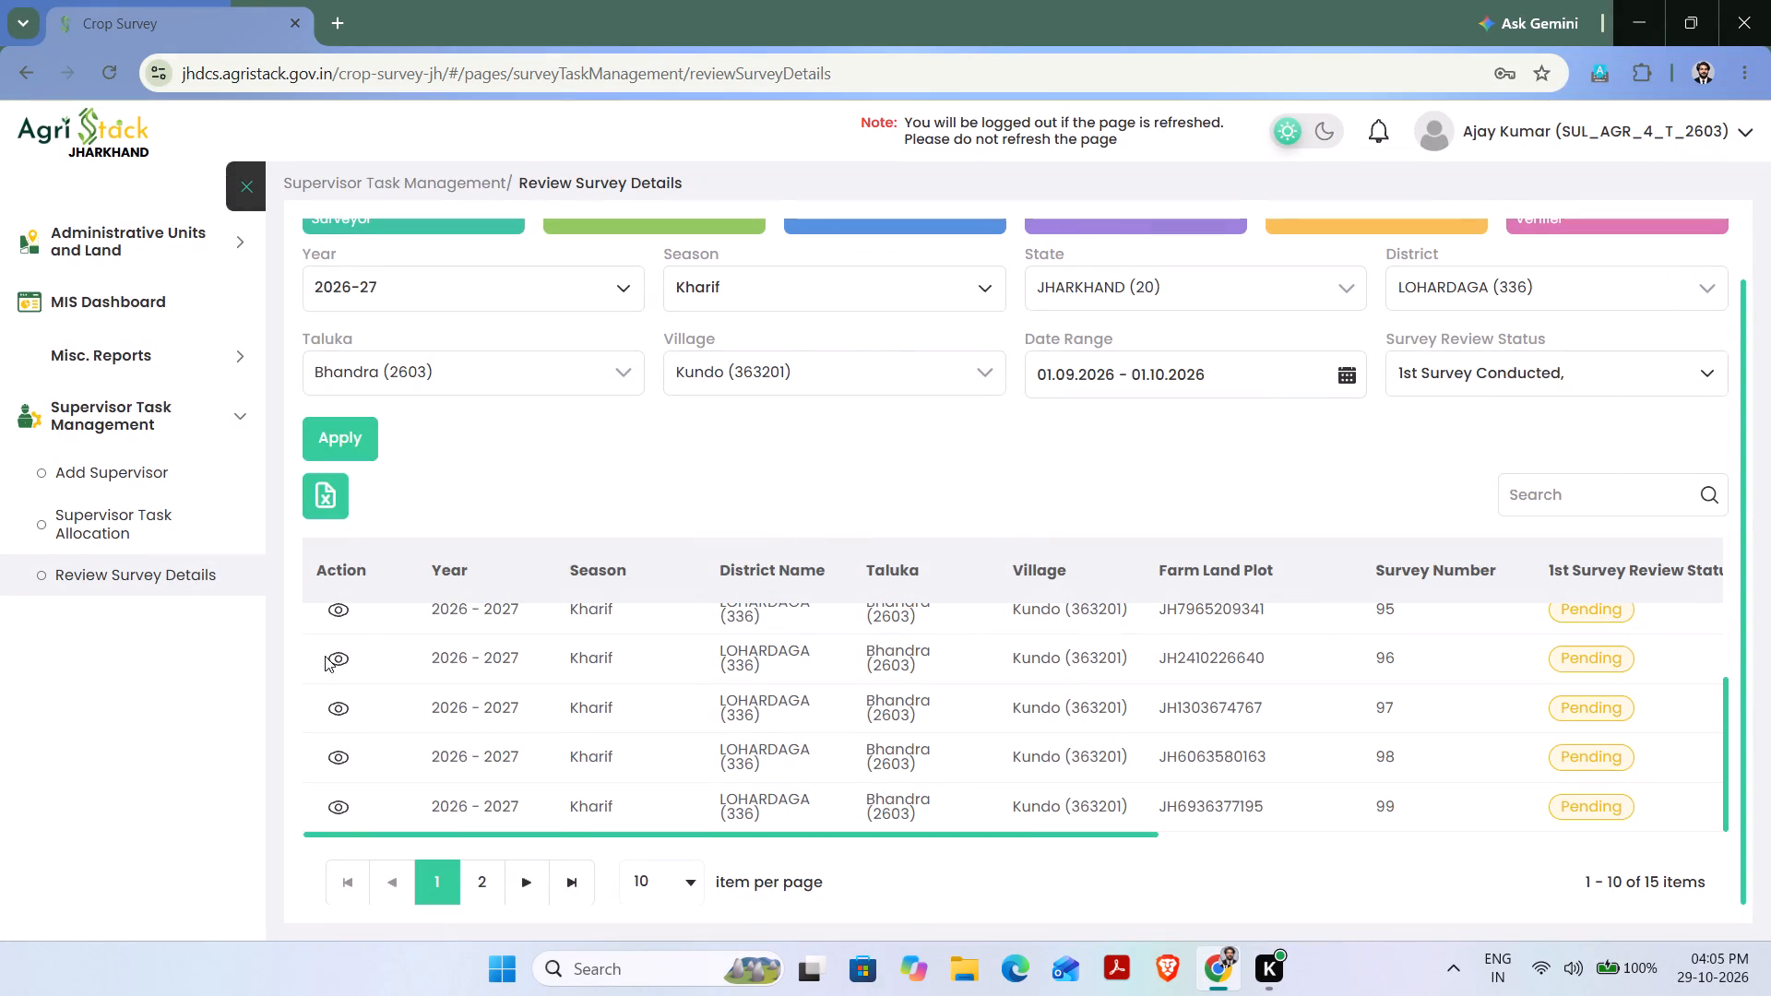
Check the survey details of number 96, including its review status, and return to the review list.
click(338, 660)
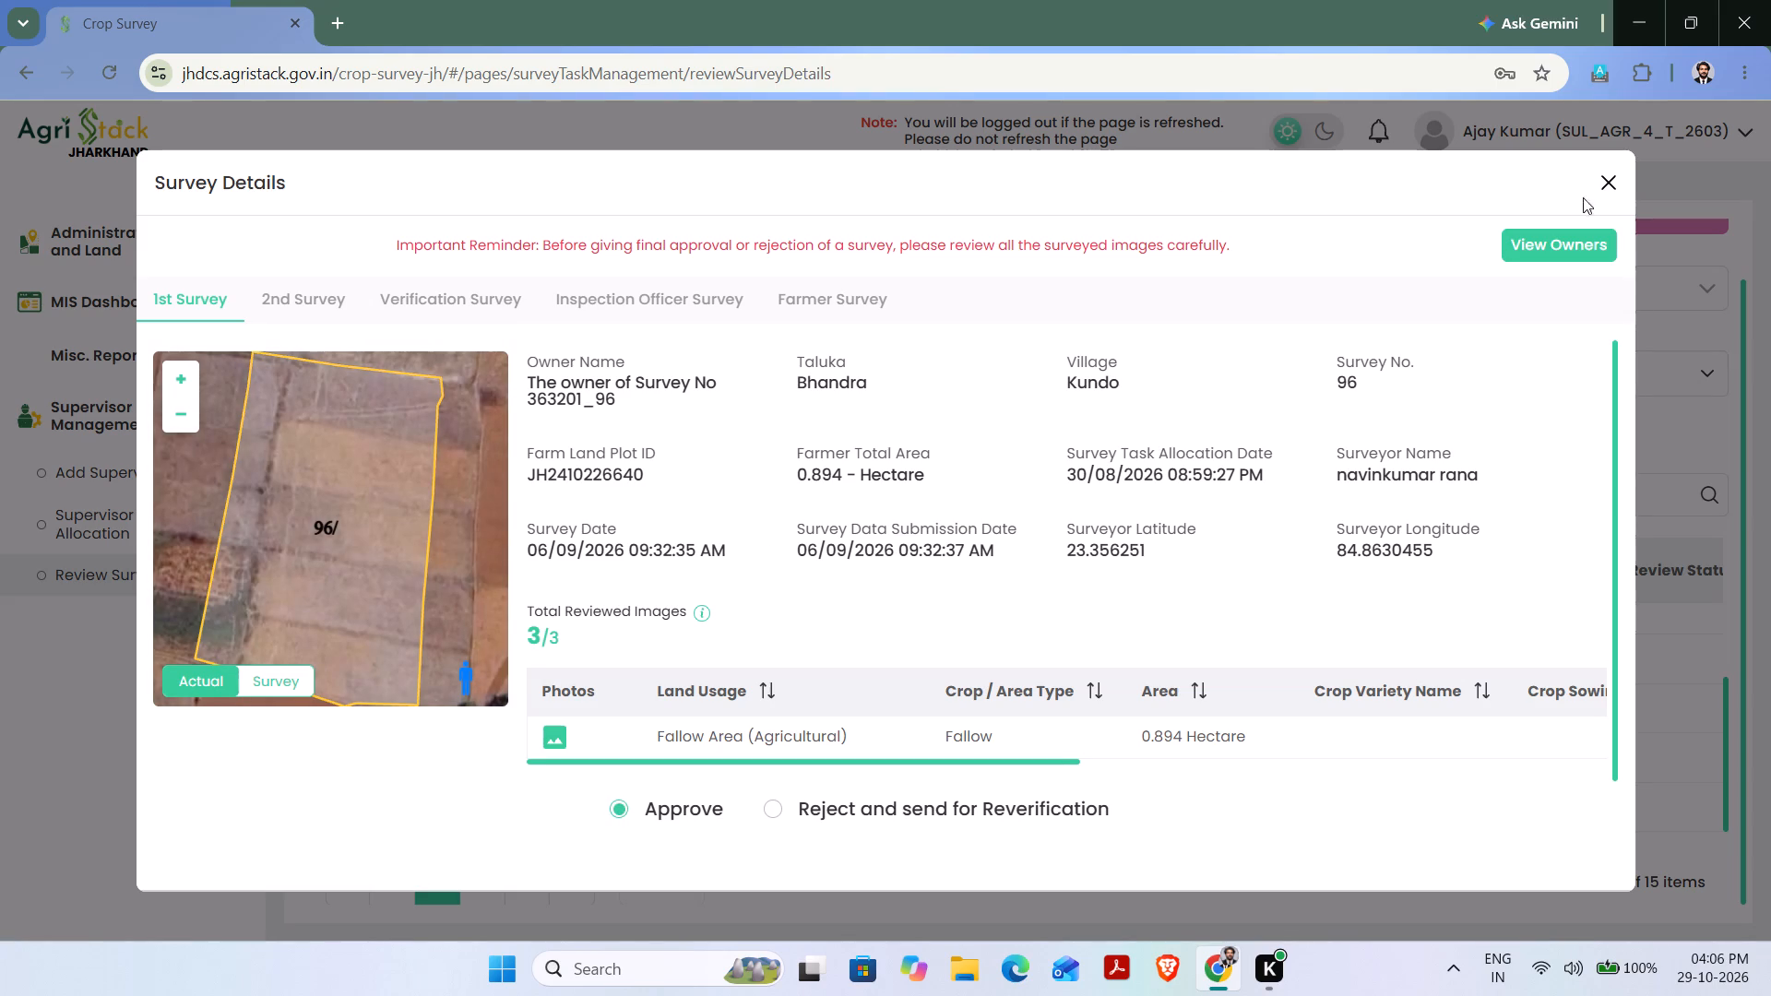
click(1608, 186)
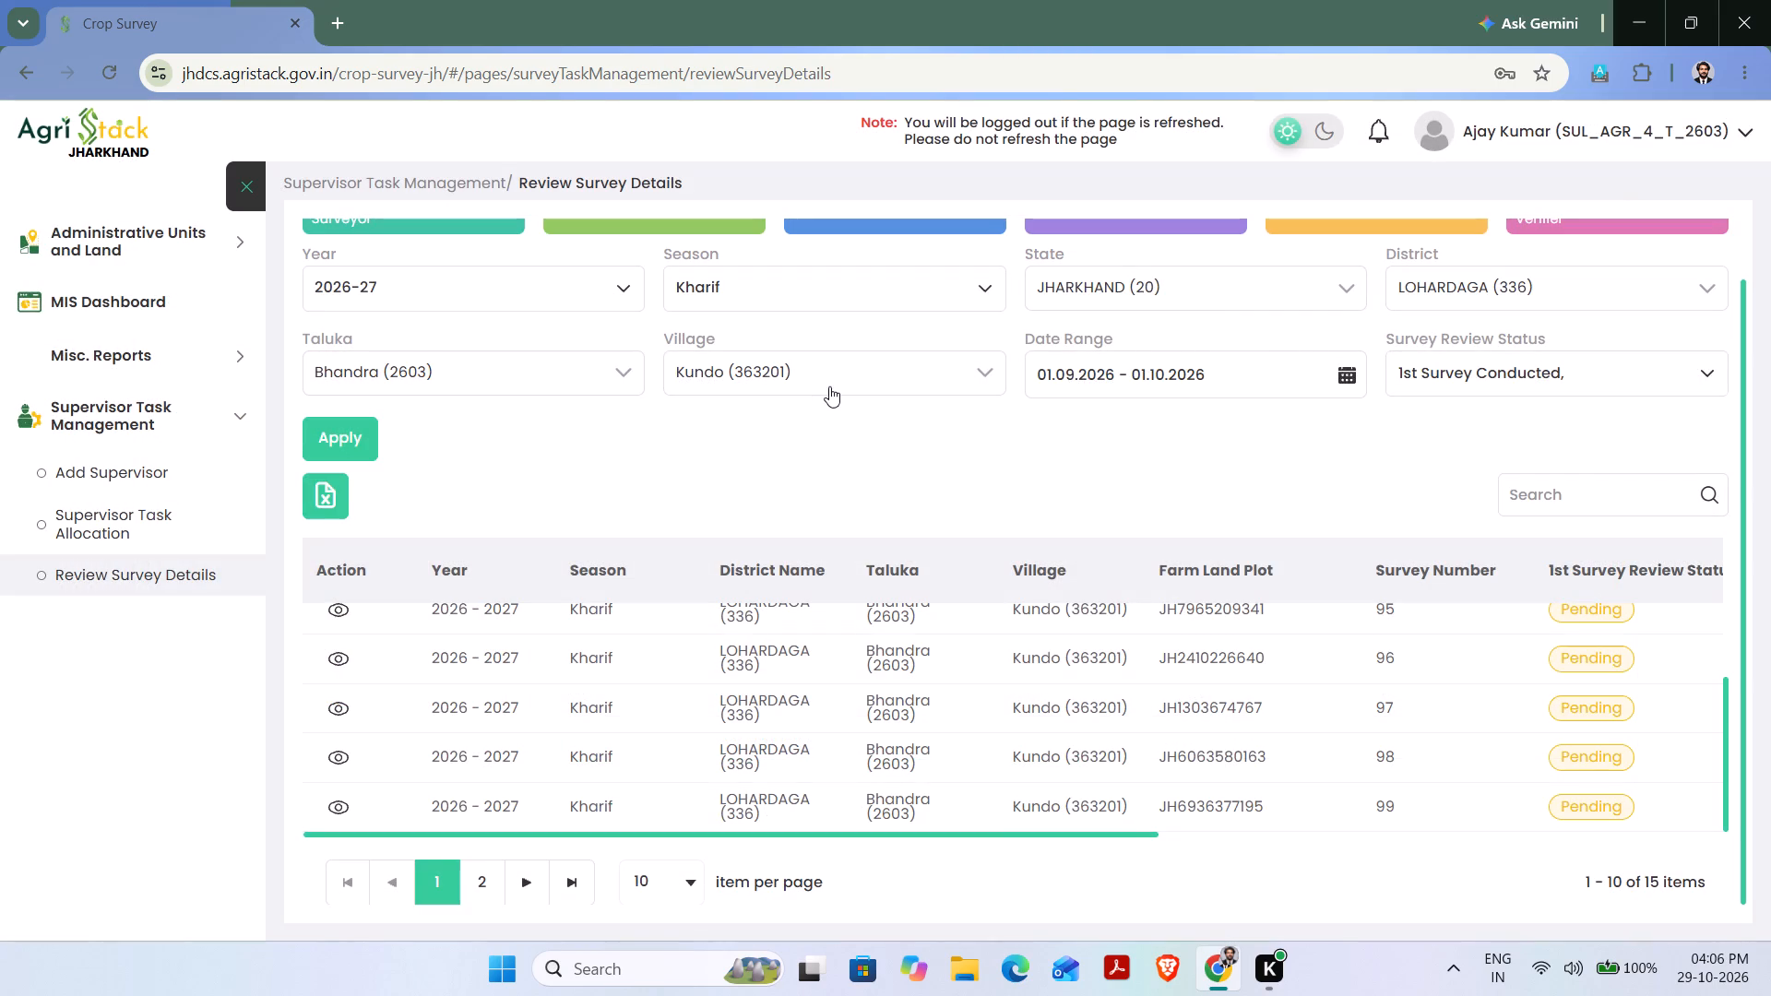
Reapply the current filters to refresh the list of surveys for Kundo village.
click(340, 436)
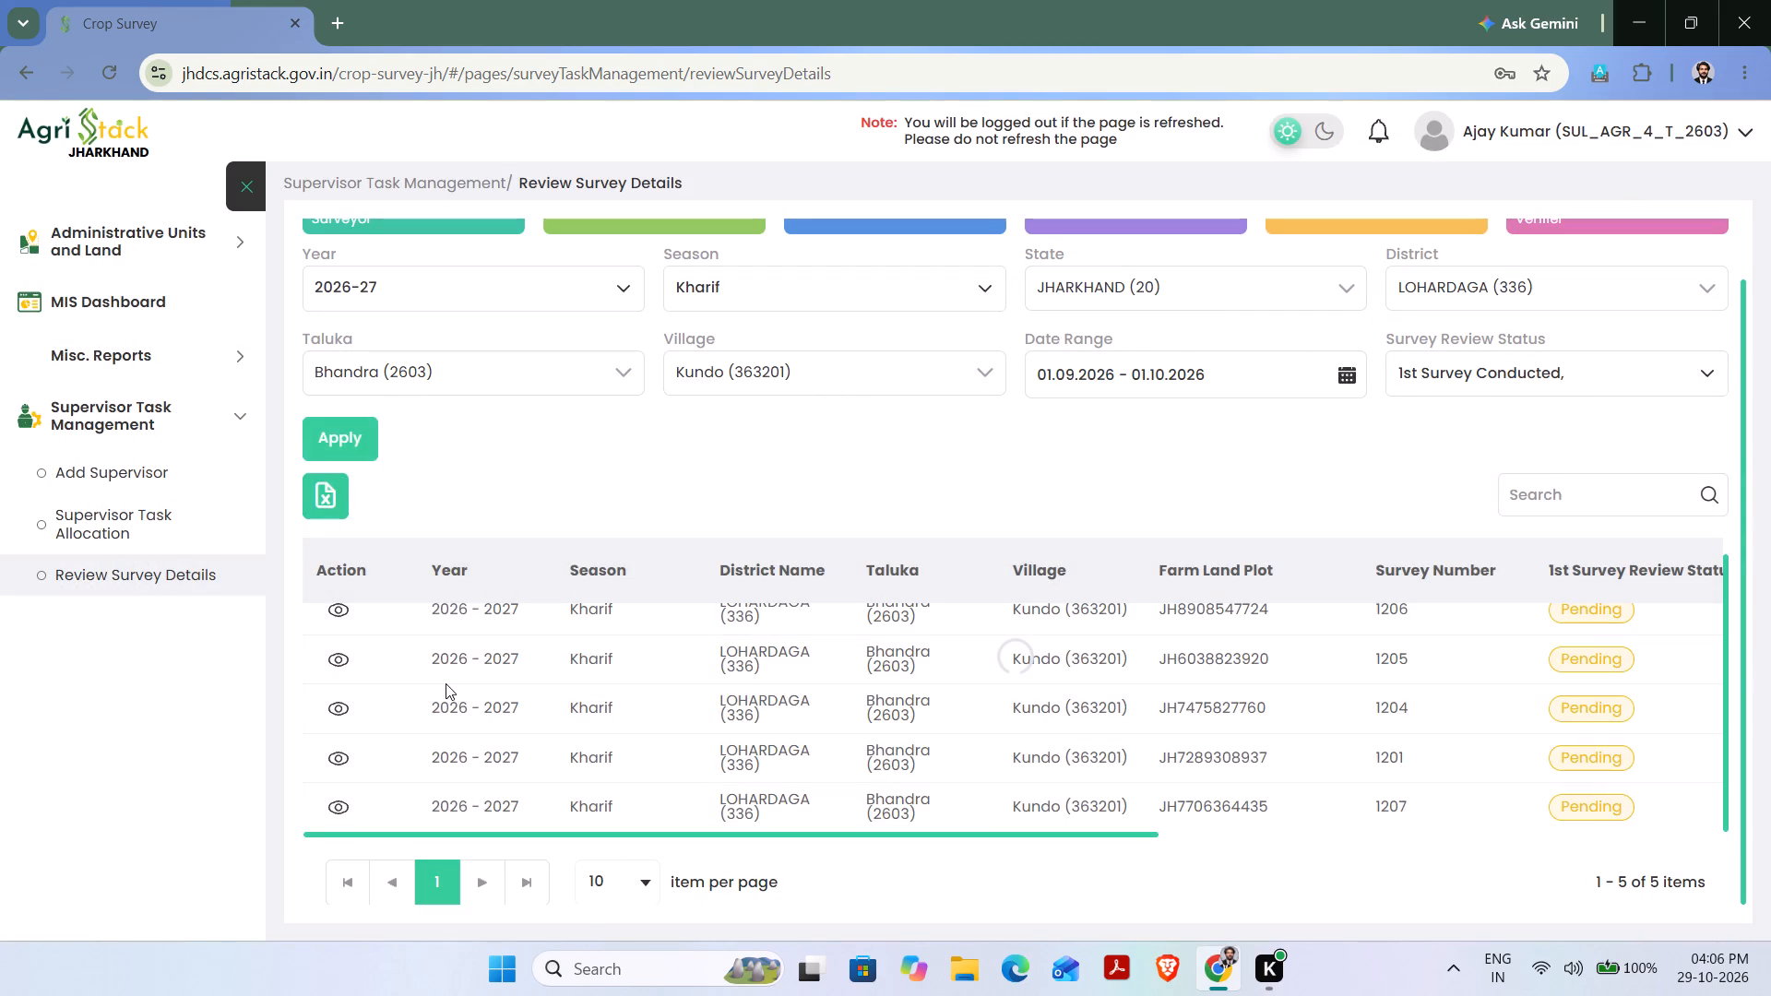
Open the survey with number 1206 and approve both of its बाँस photos.
scroll(375, 629, up, 5)
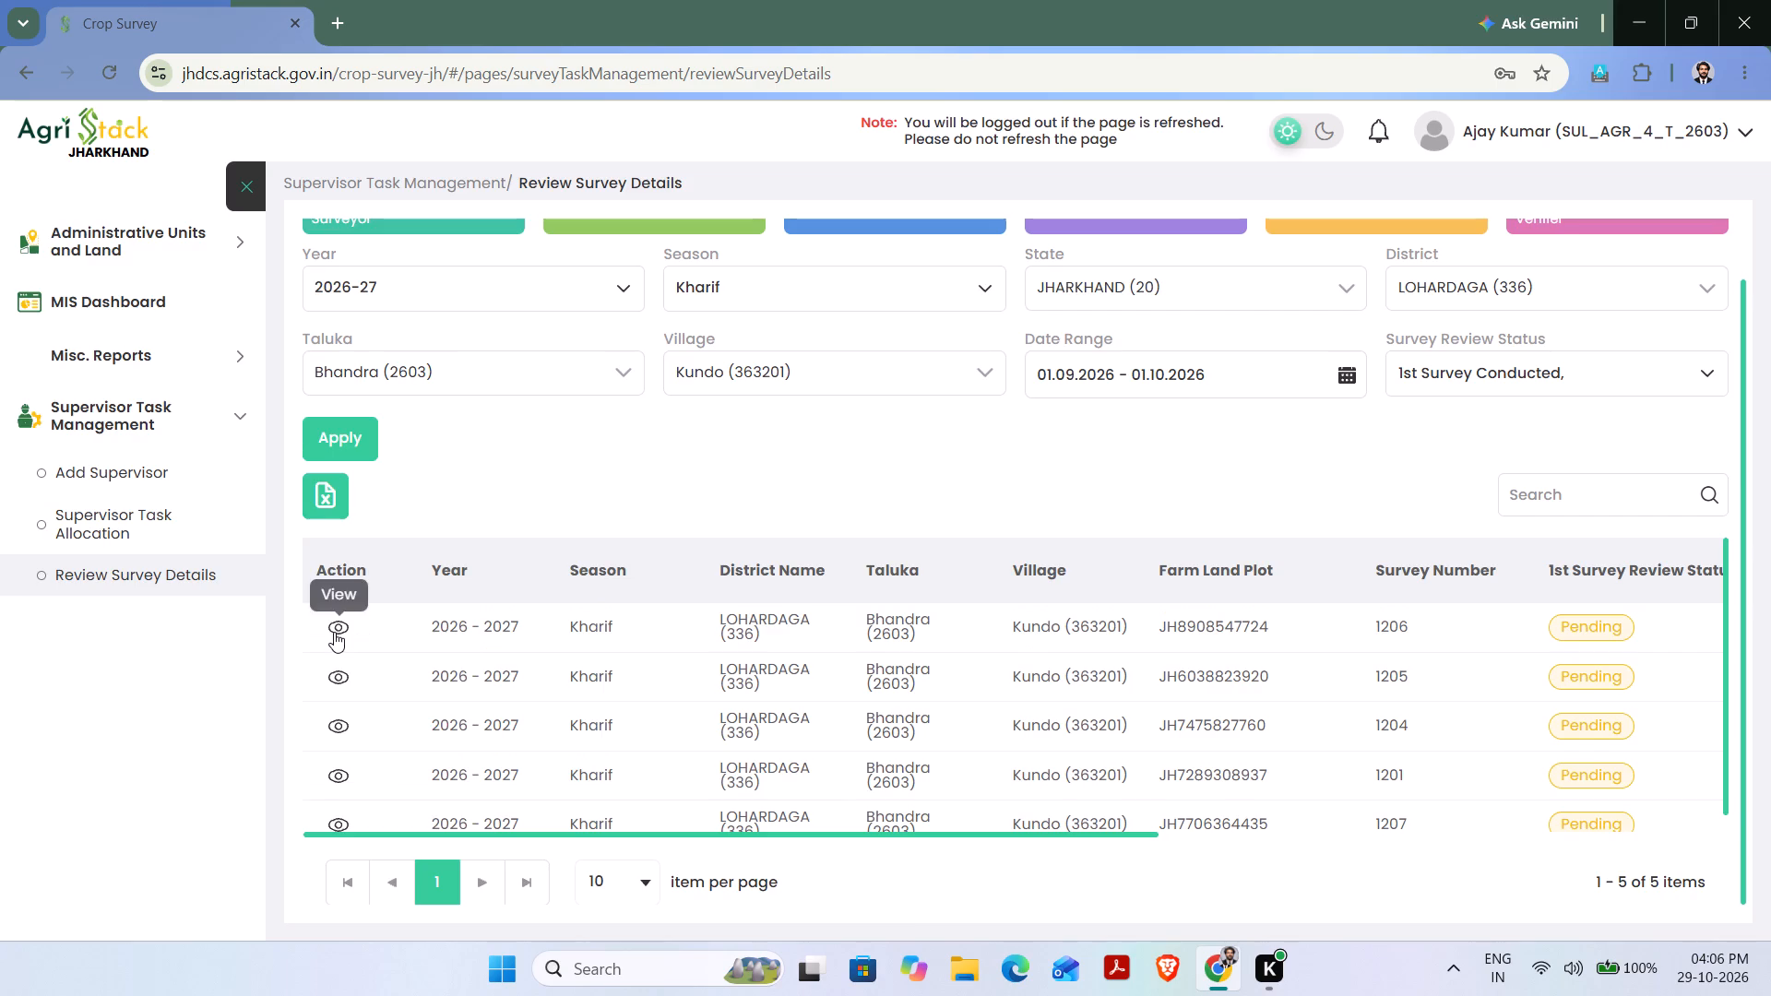
click(336, 632)
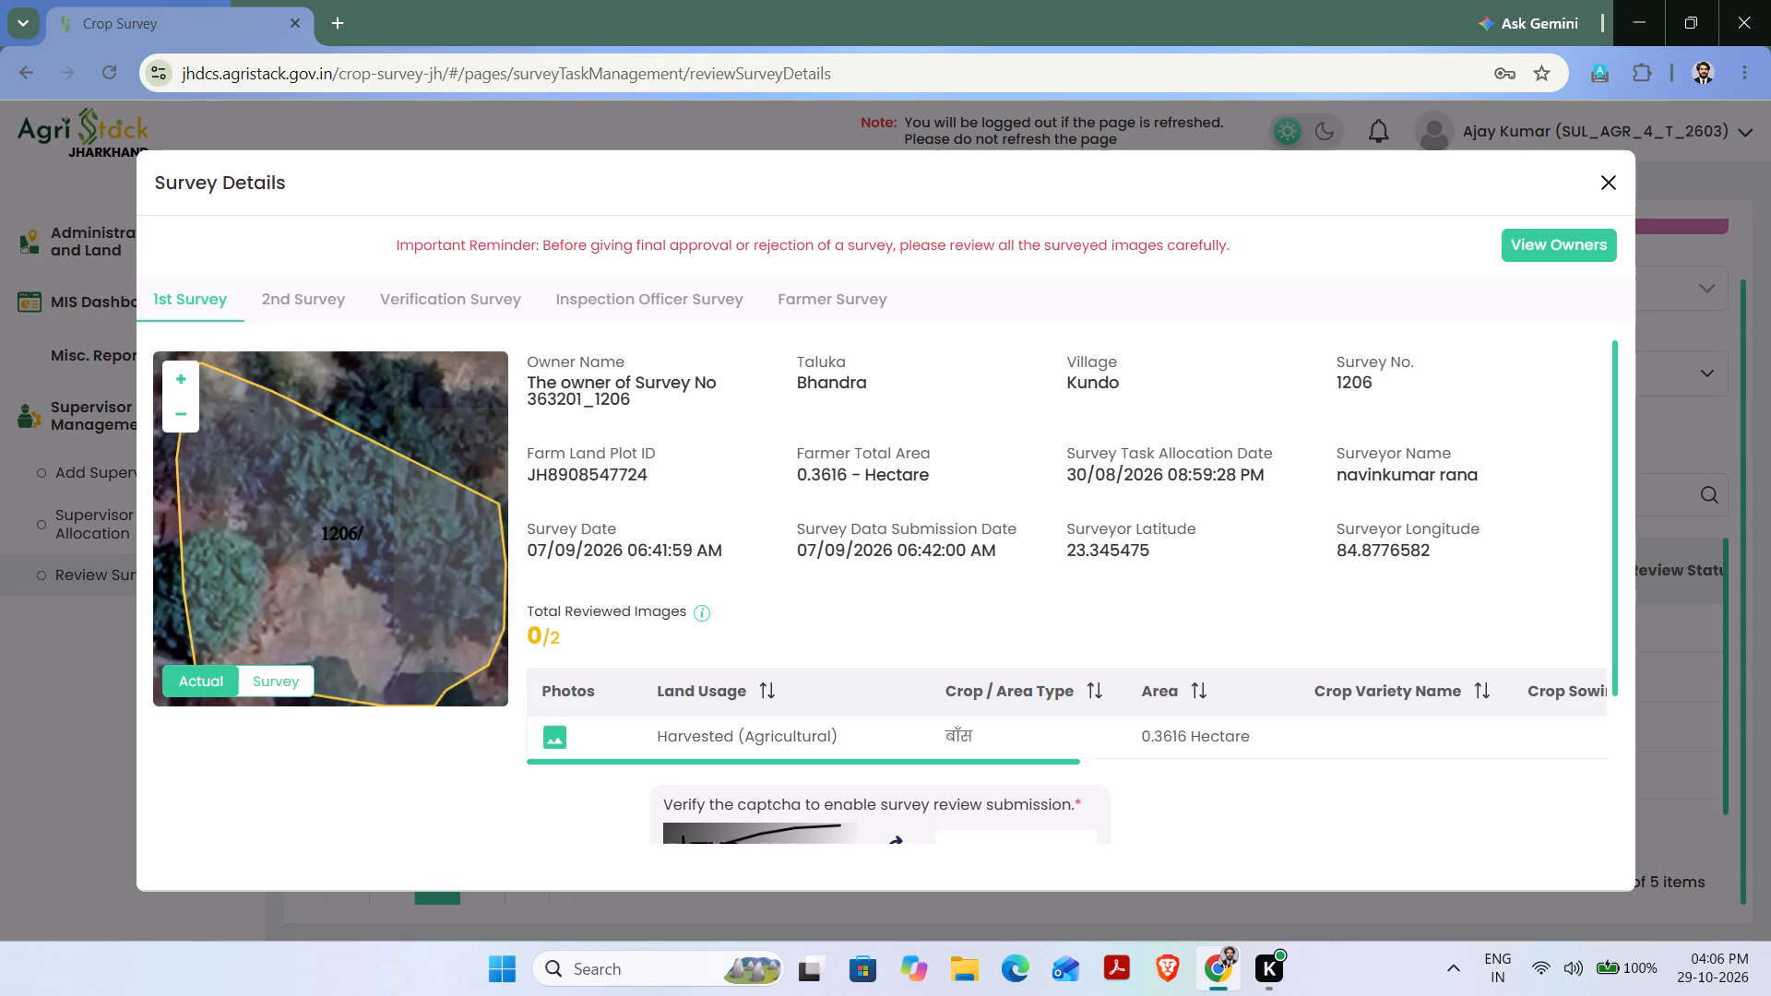
click(554, 730)
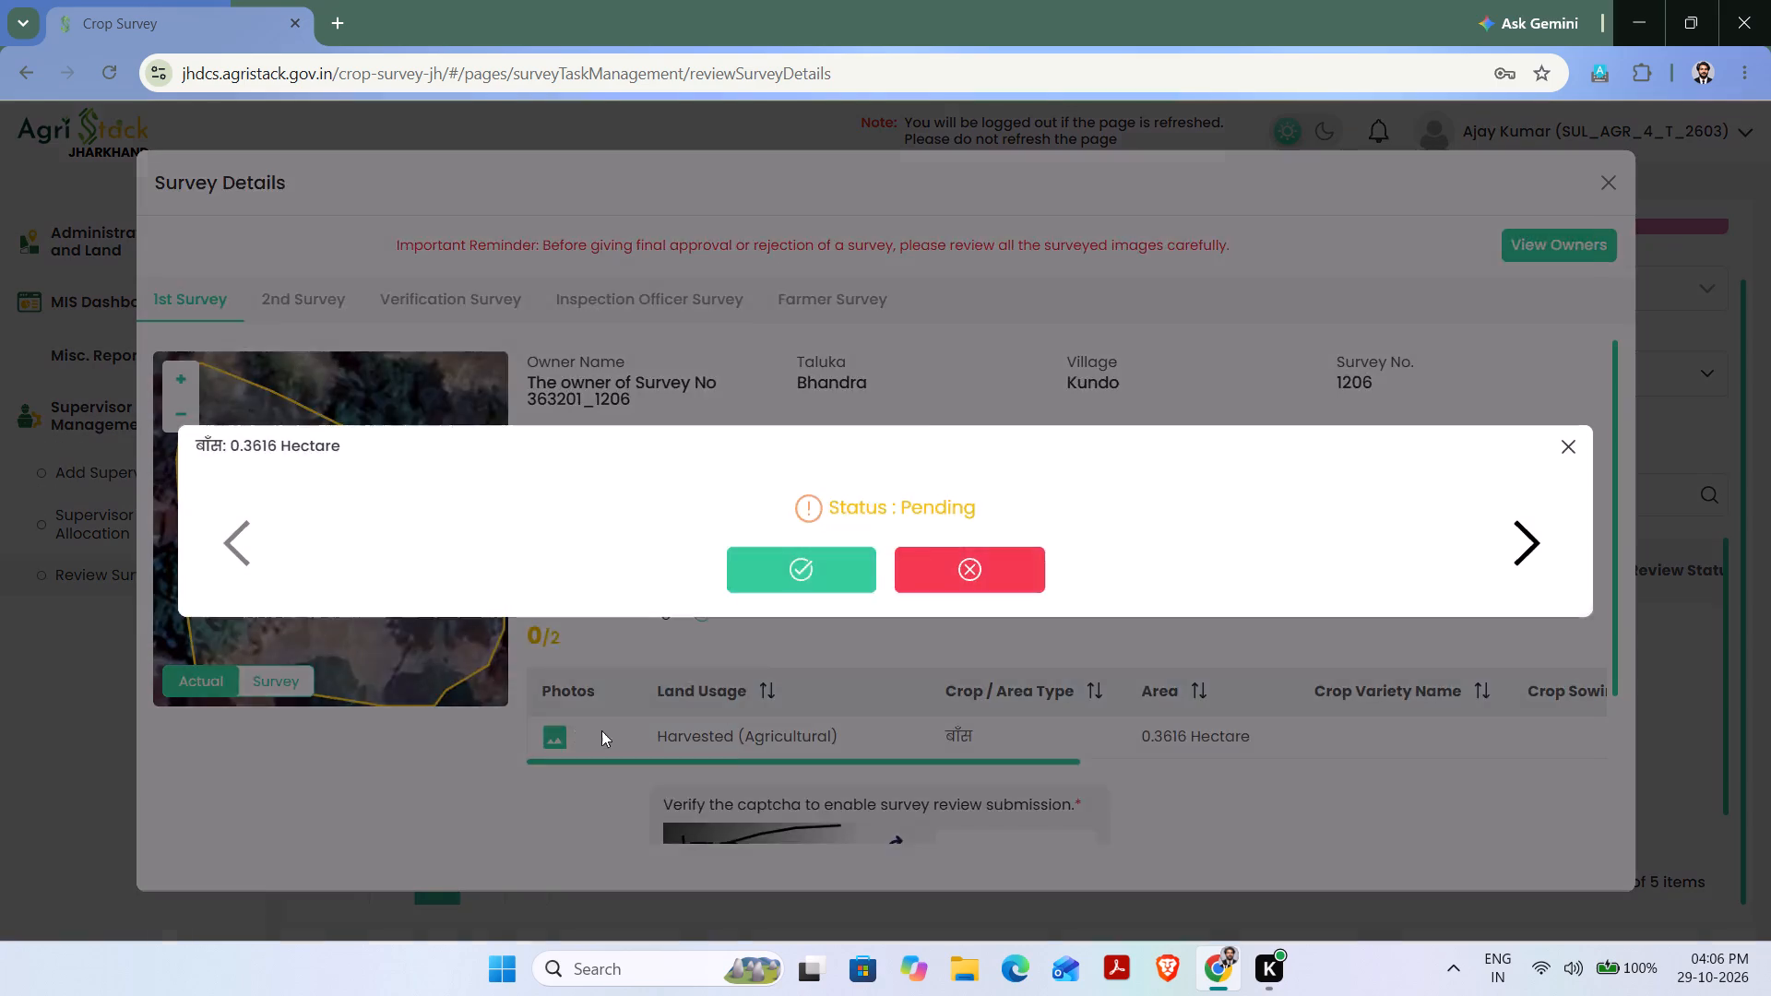
click(762, 801)
drag(880, 664, 851, 665)
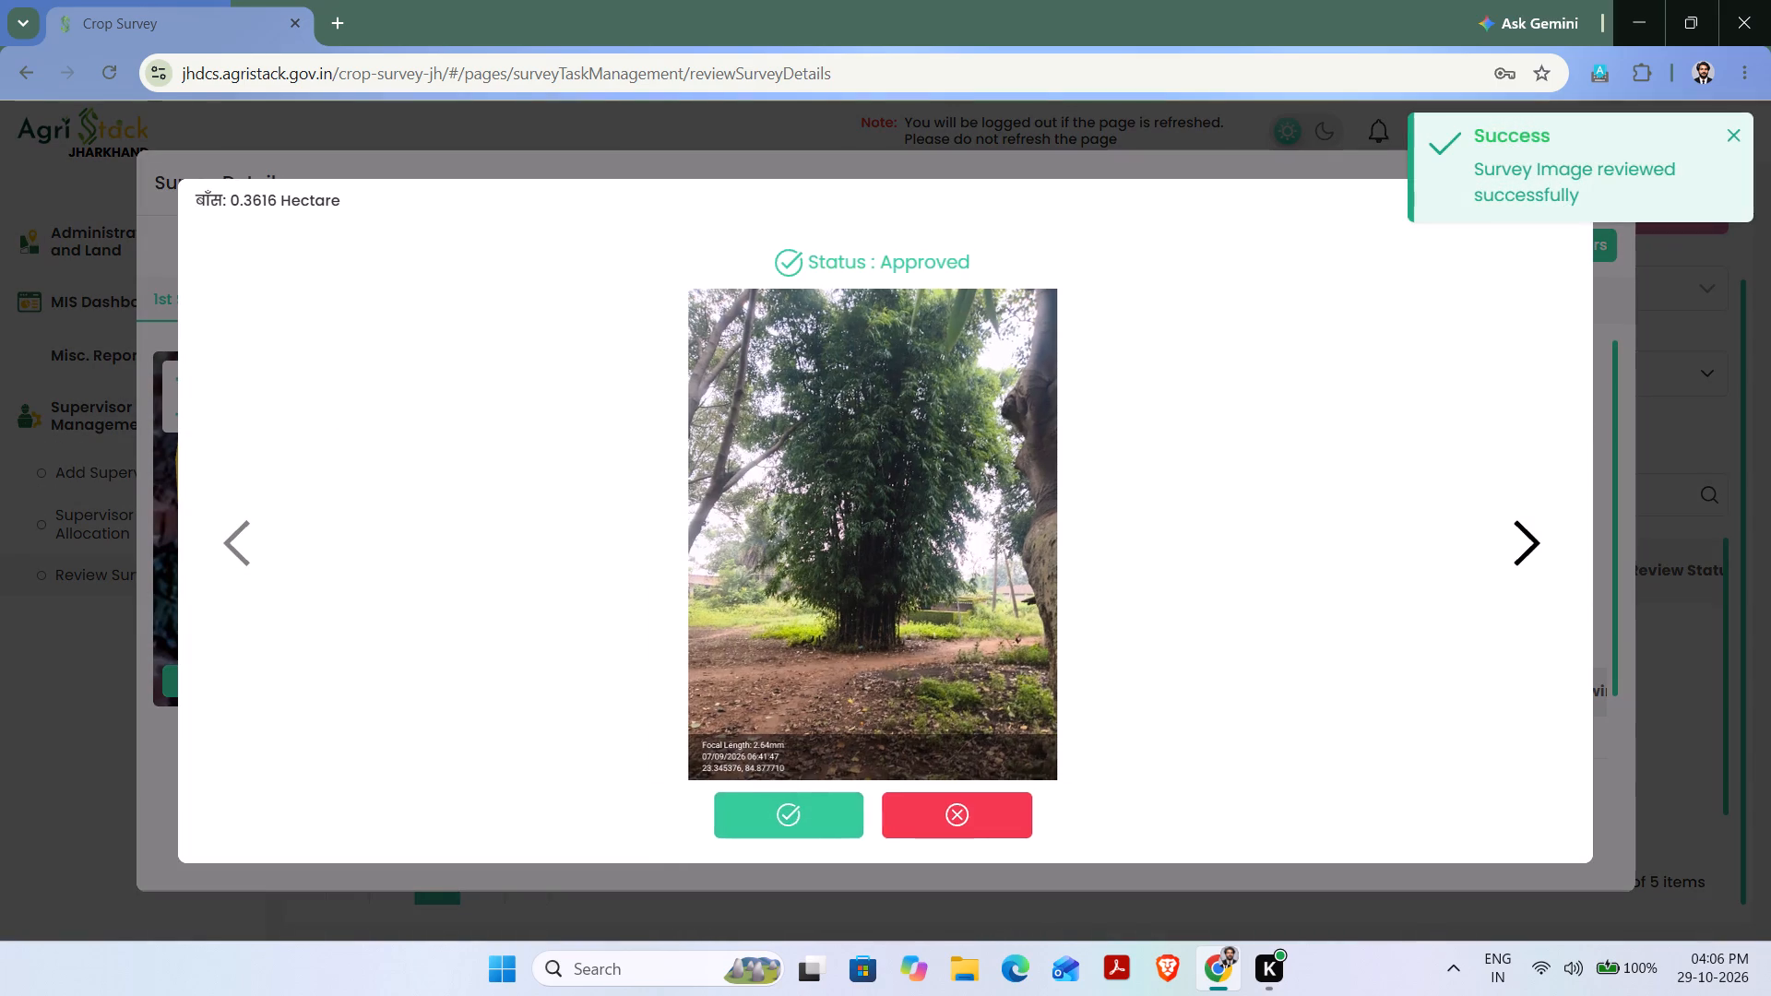
drag(851, 665, 801, 671)
click(782, 817)
drag(921, 676, 849, 684)
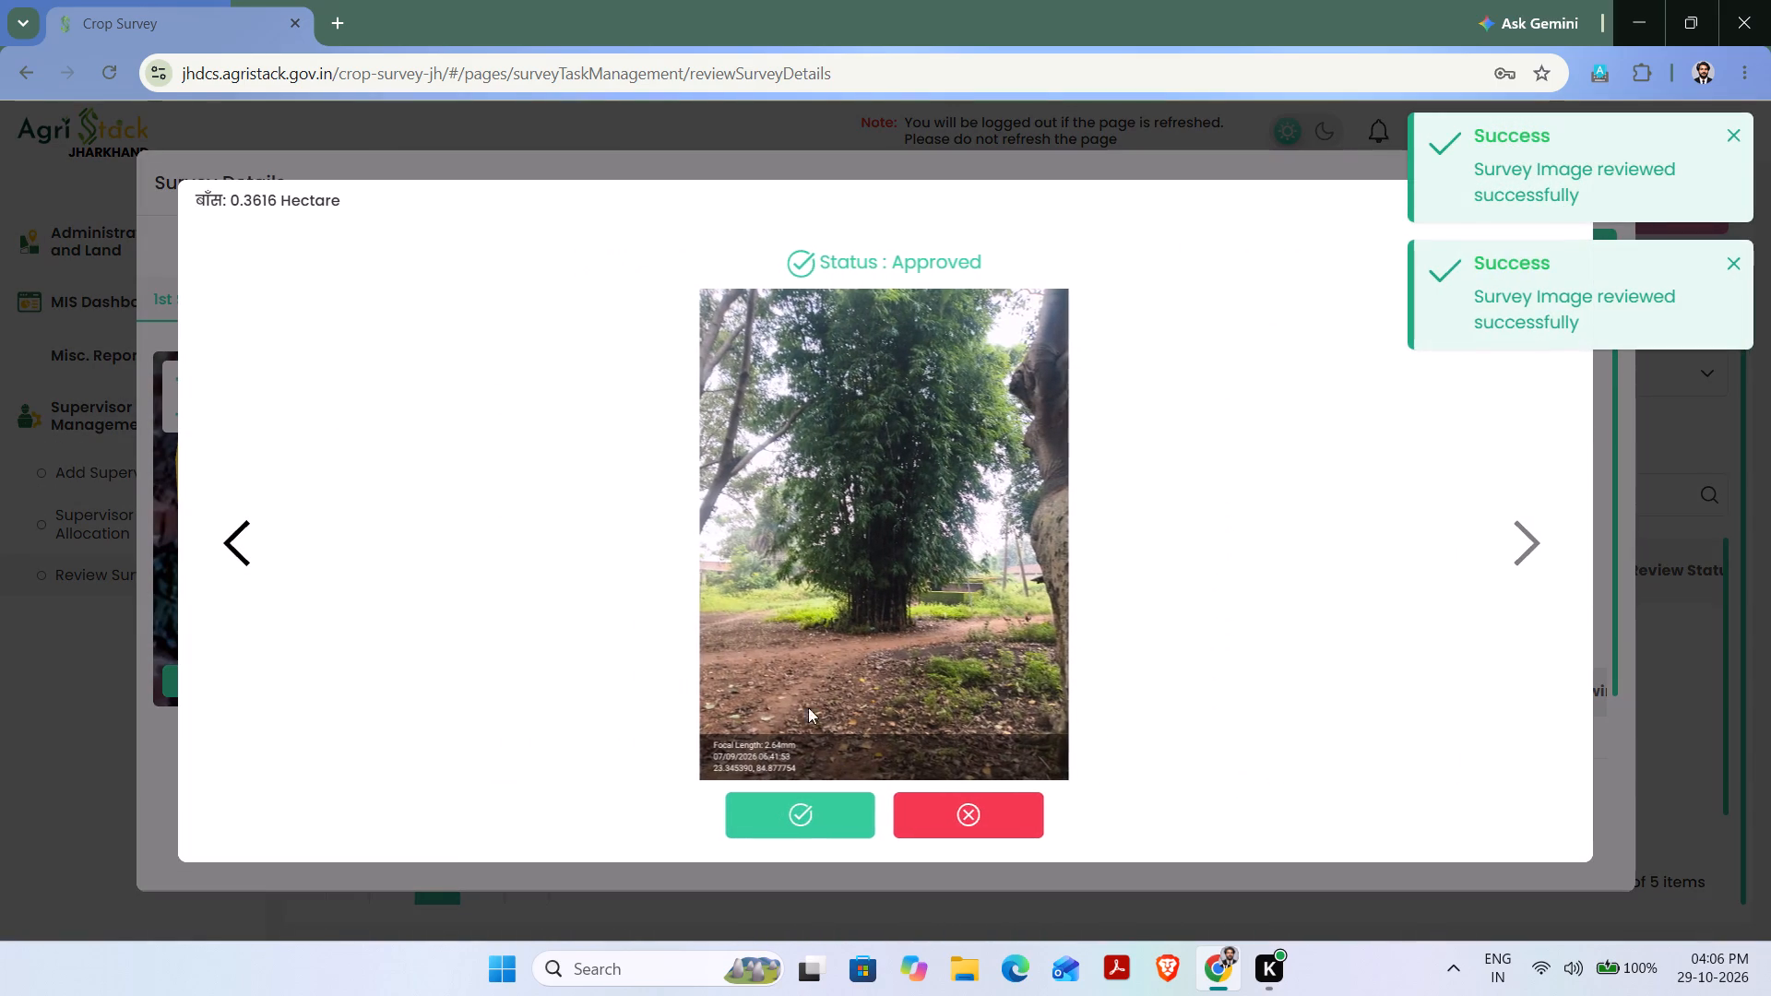
drag(924, 630, 830, 631)
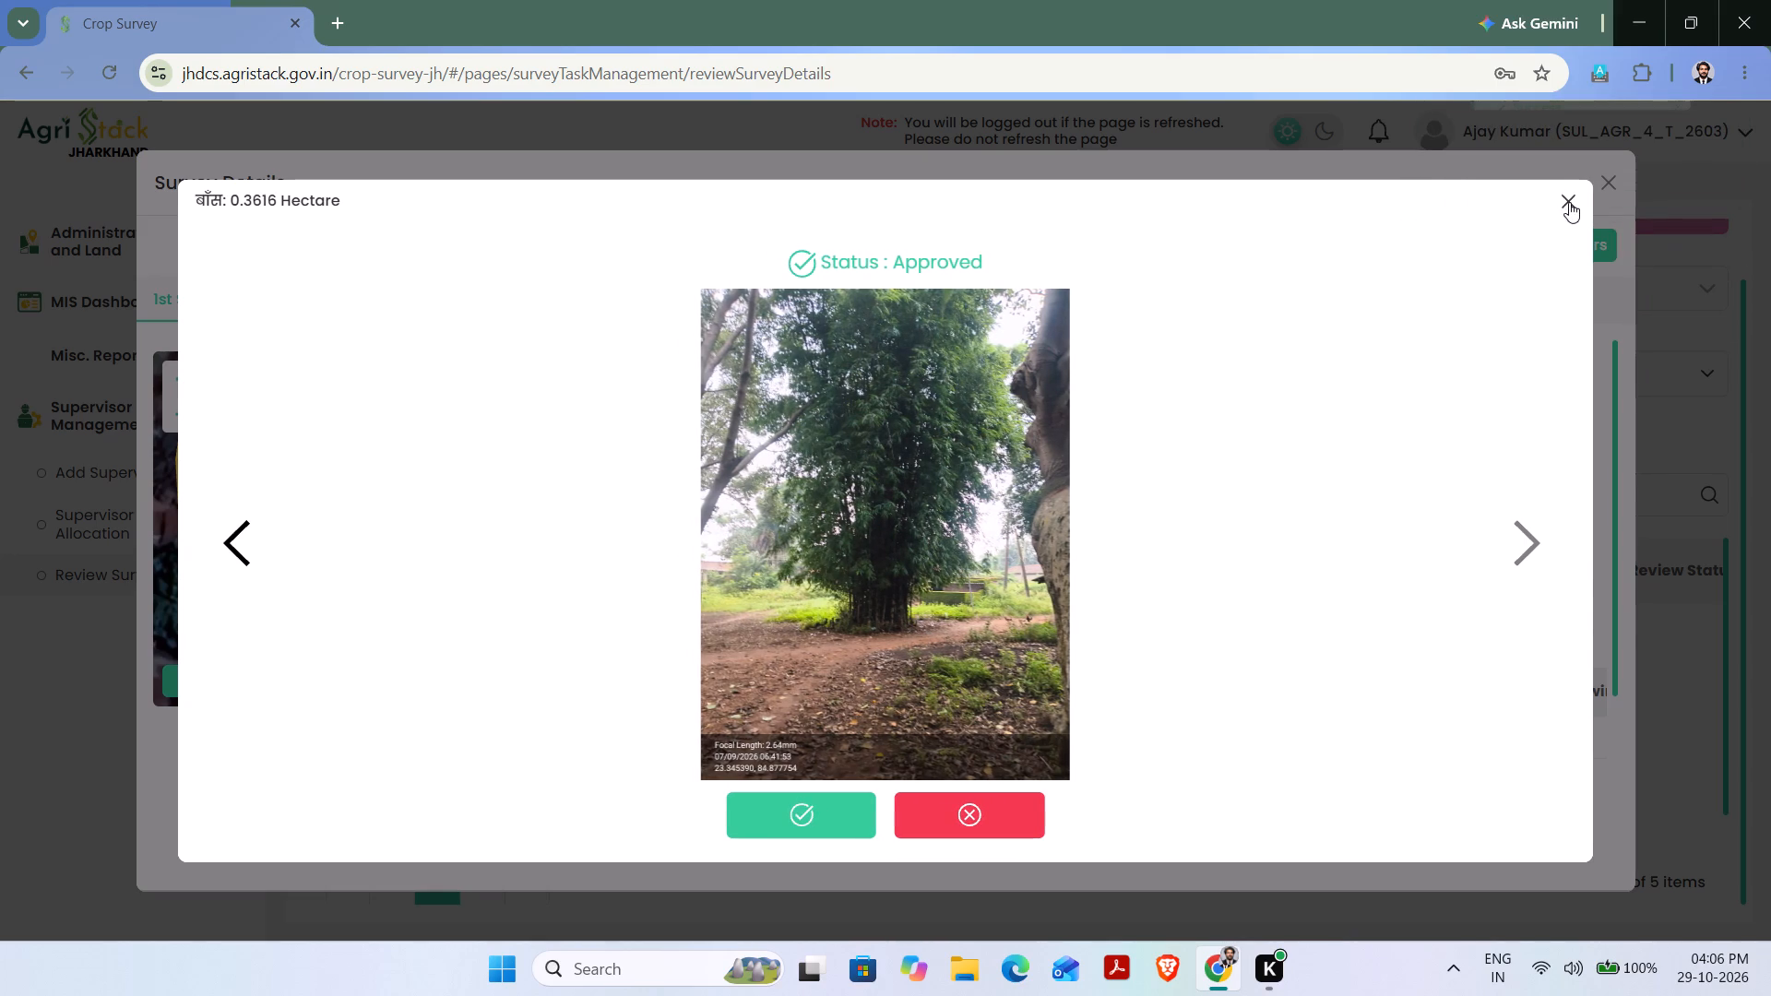
click(1569, 202)
Enter the captcha, approve the first survey of number 1206, save the review and return to the review list.
scroll(784, 680, down, 2)
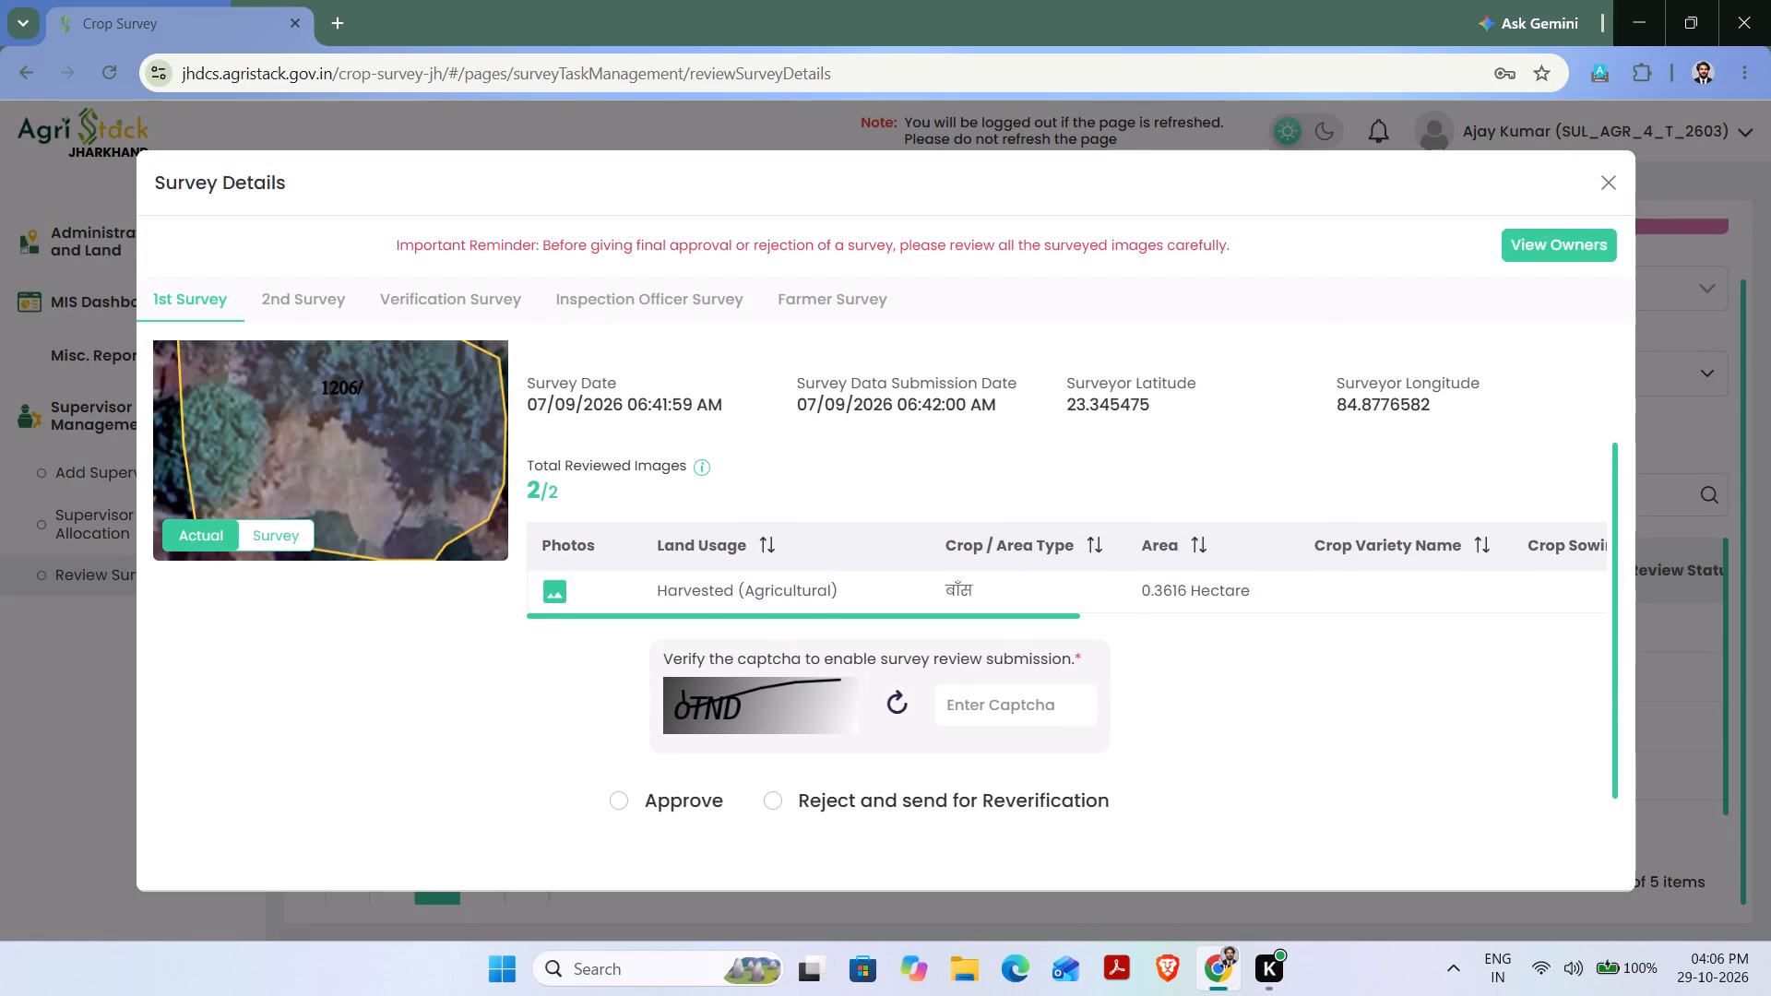
click(993, 708)
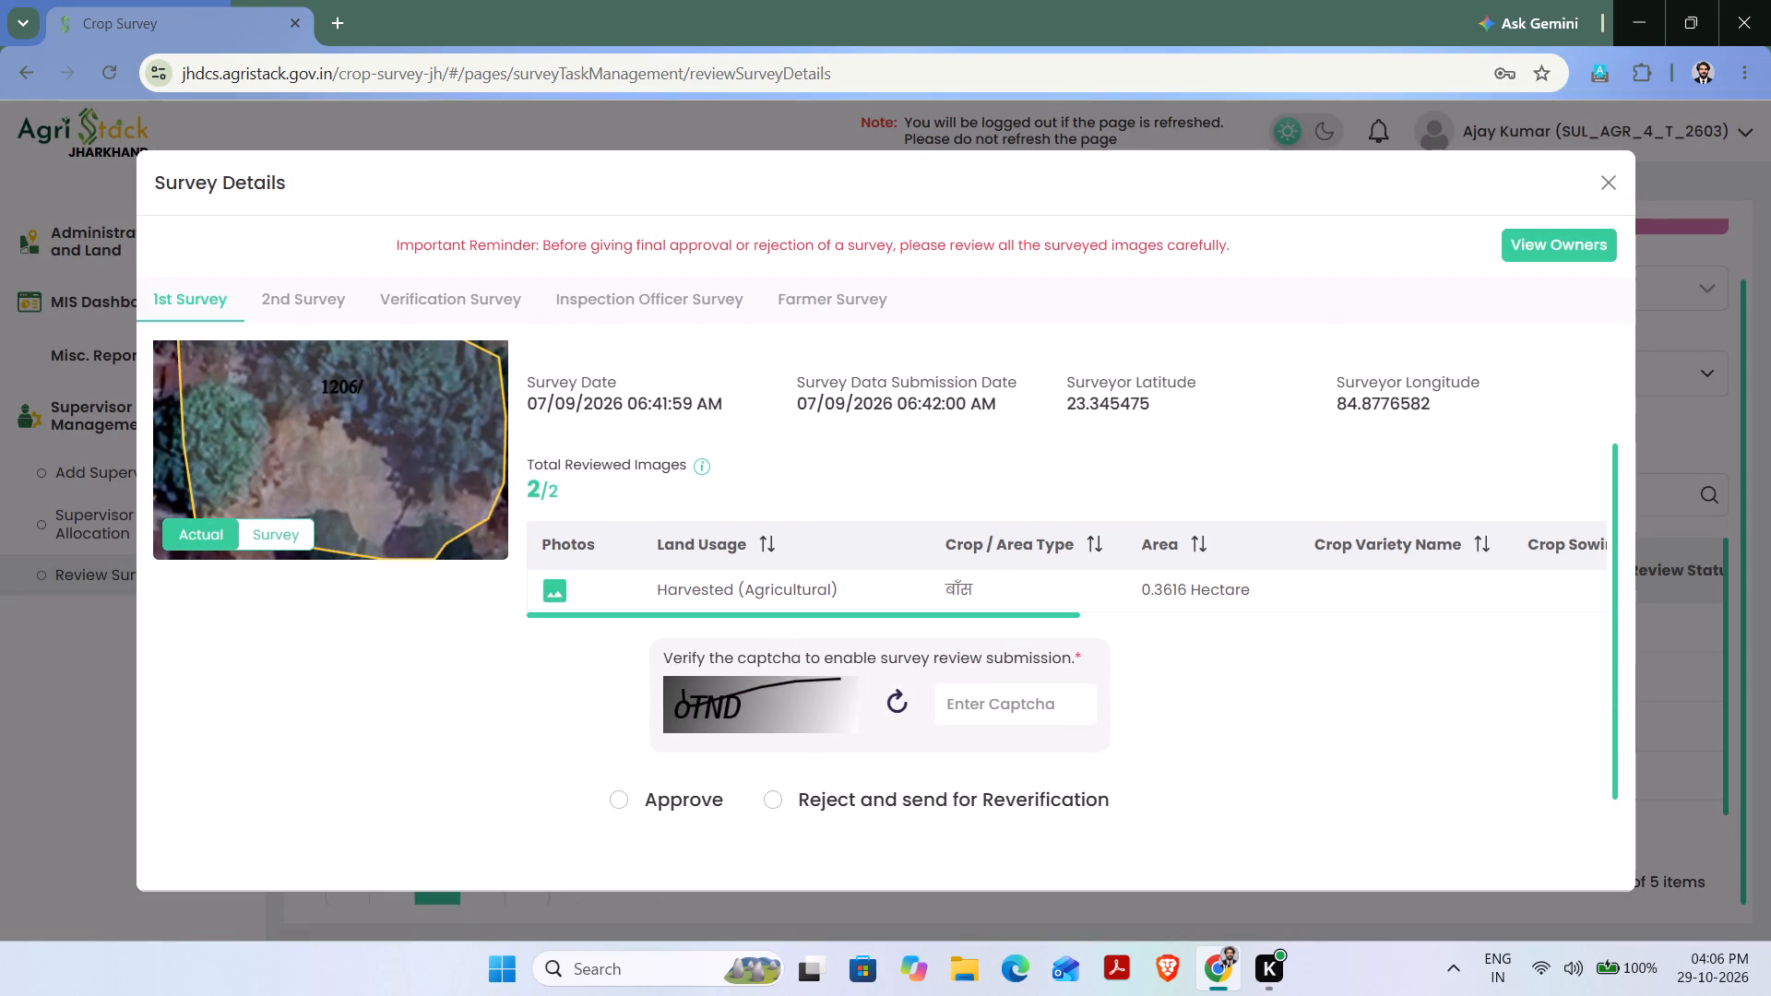
key(o)
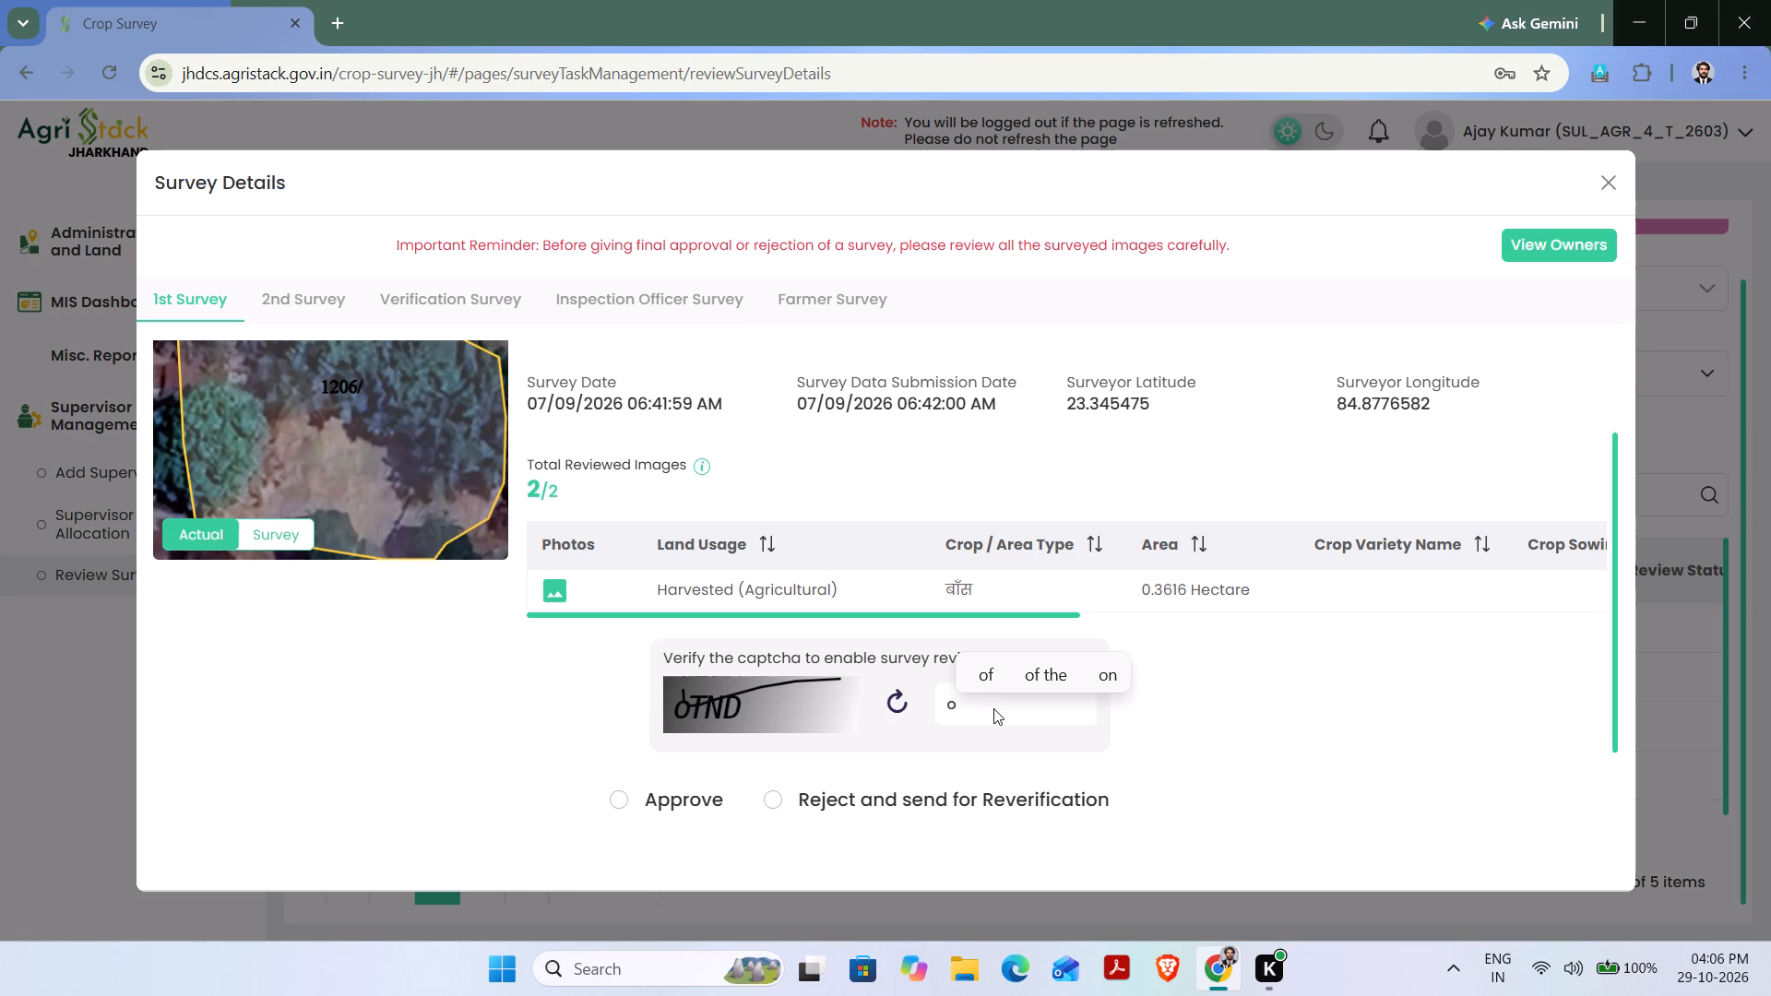
key(shift+t)
text(ND)
click(699, 792)
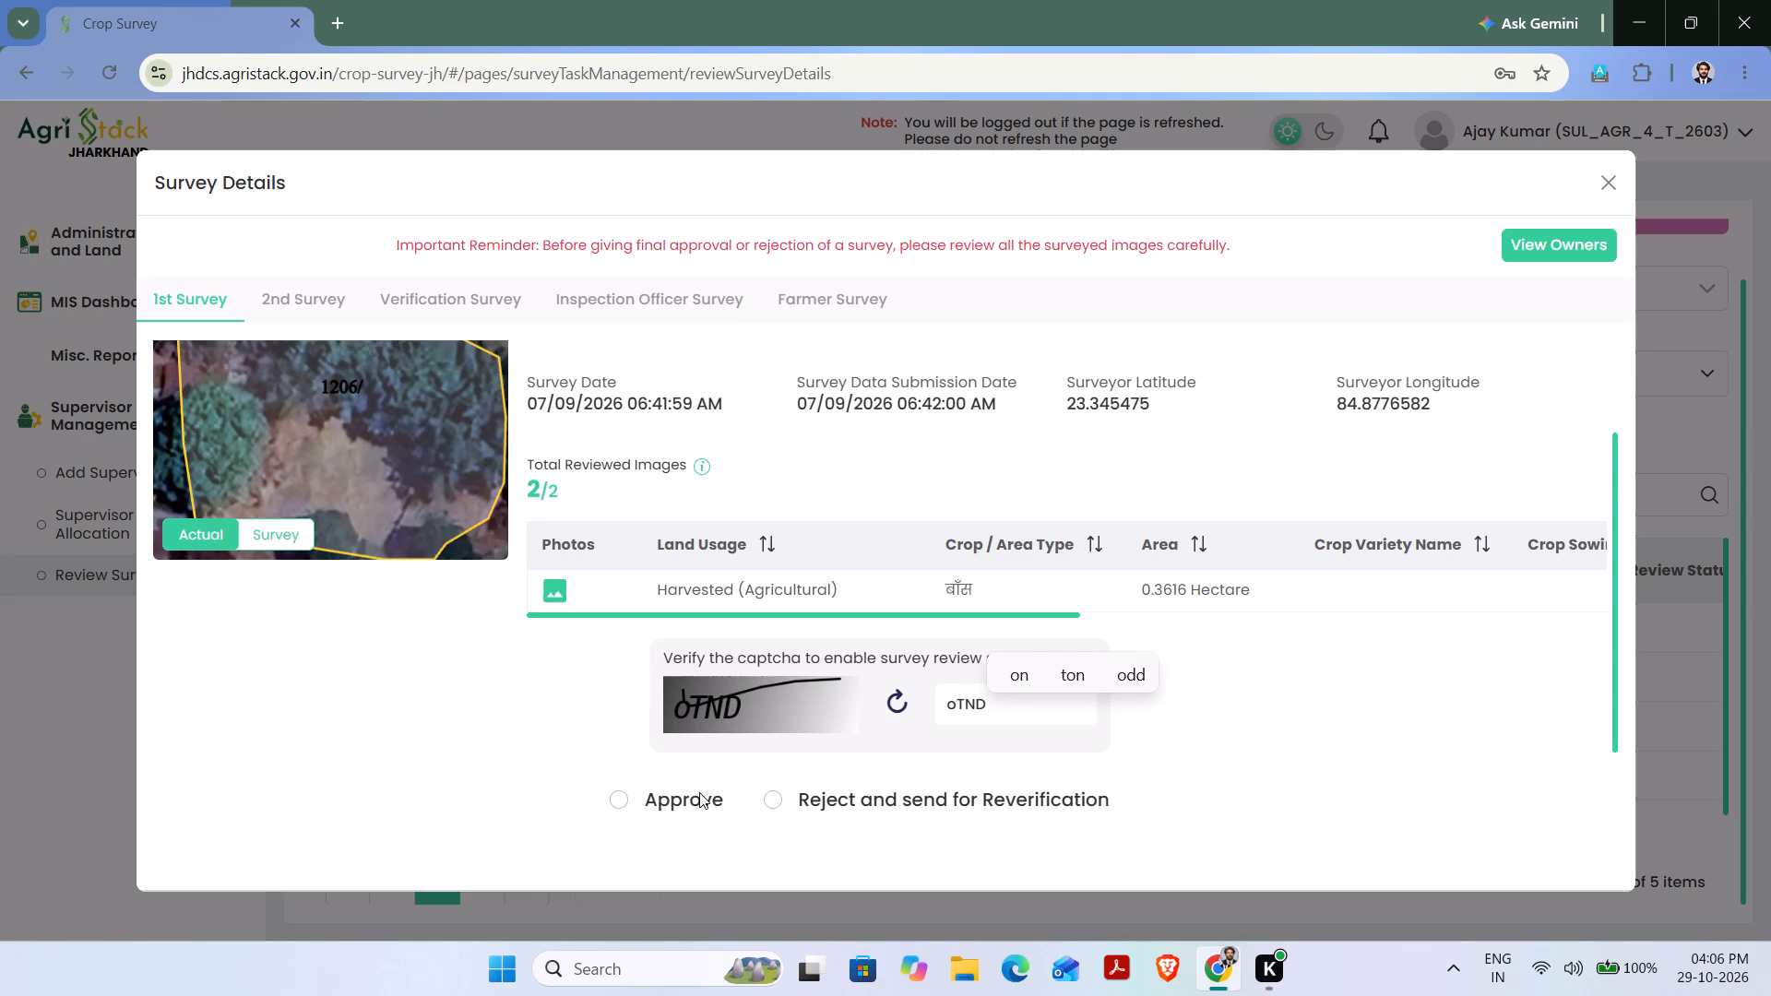
scroll(700, 792, down, 1)
click(818, 738)
click(933, 563)
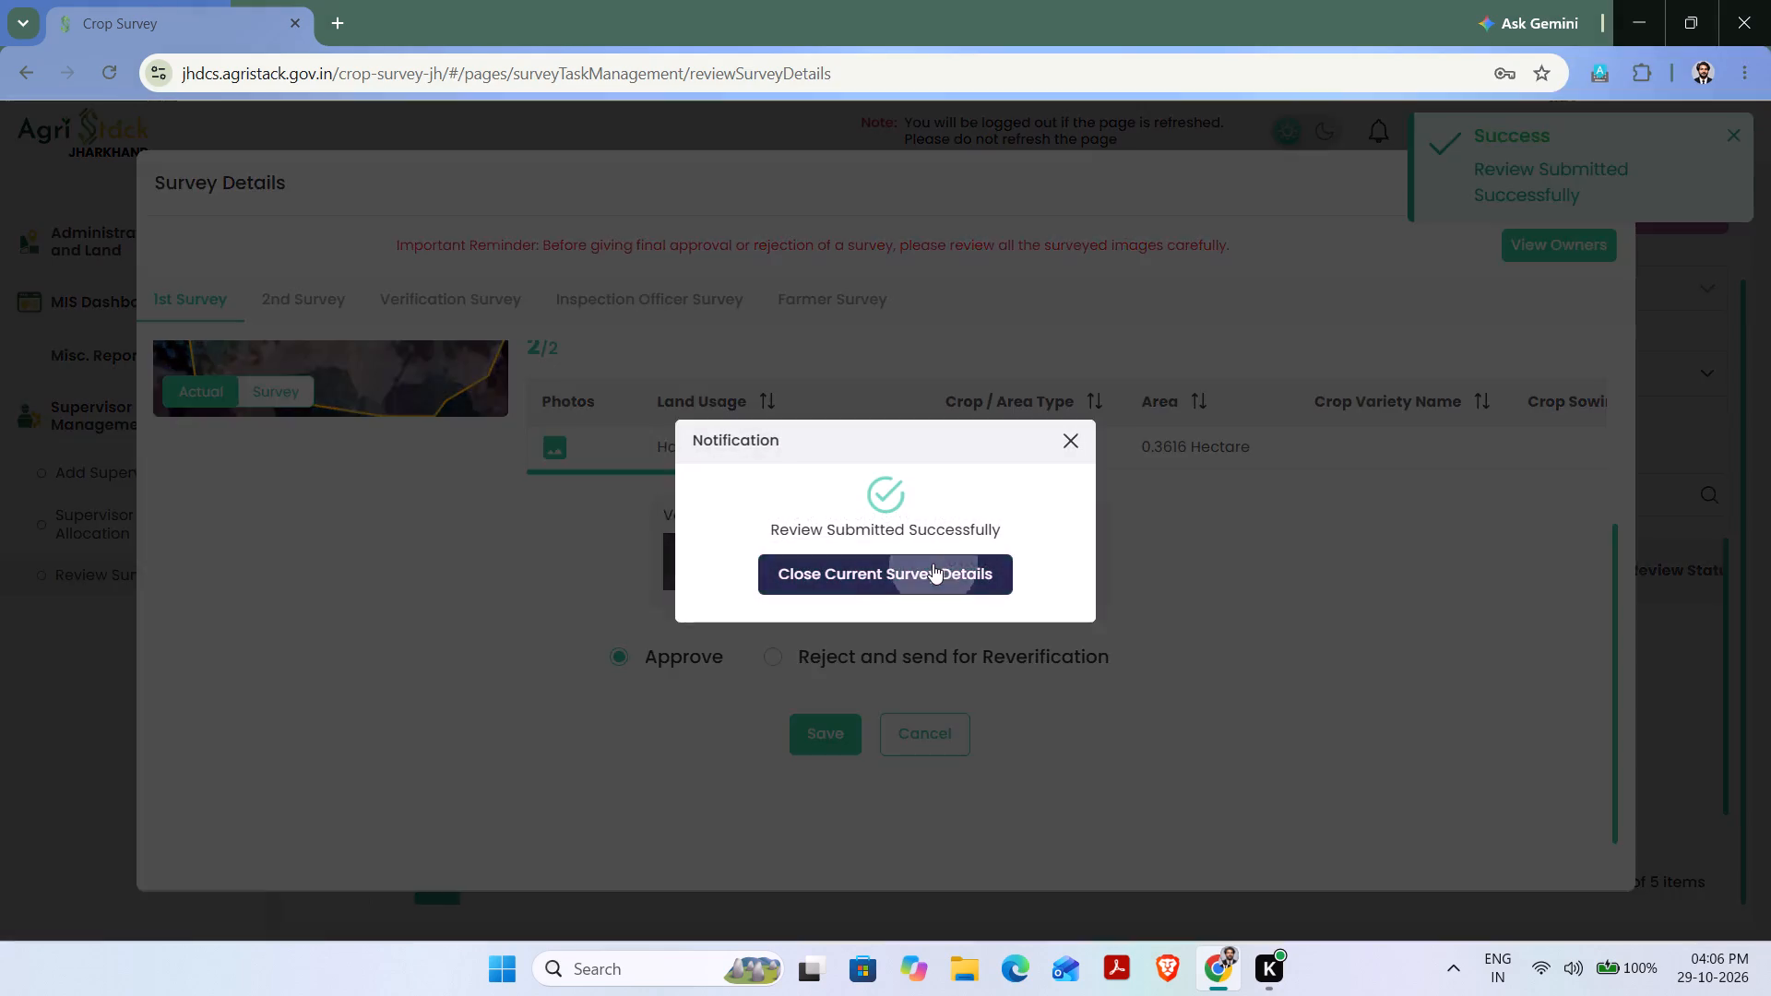
Open the survey with number 1205 and approve all three of its House photos.
click(347, 672)
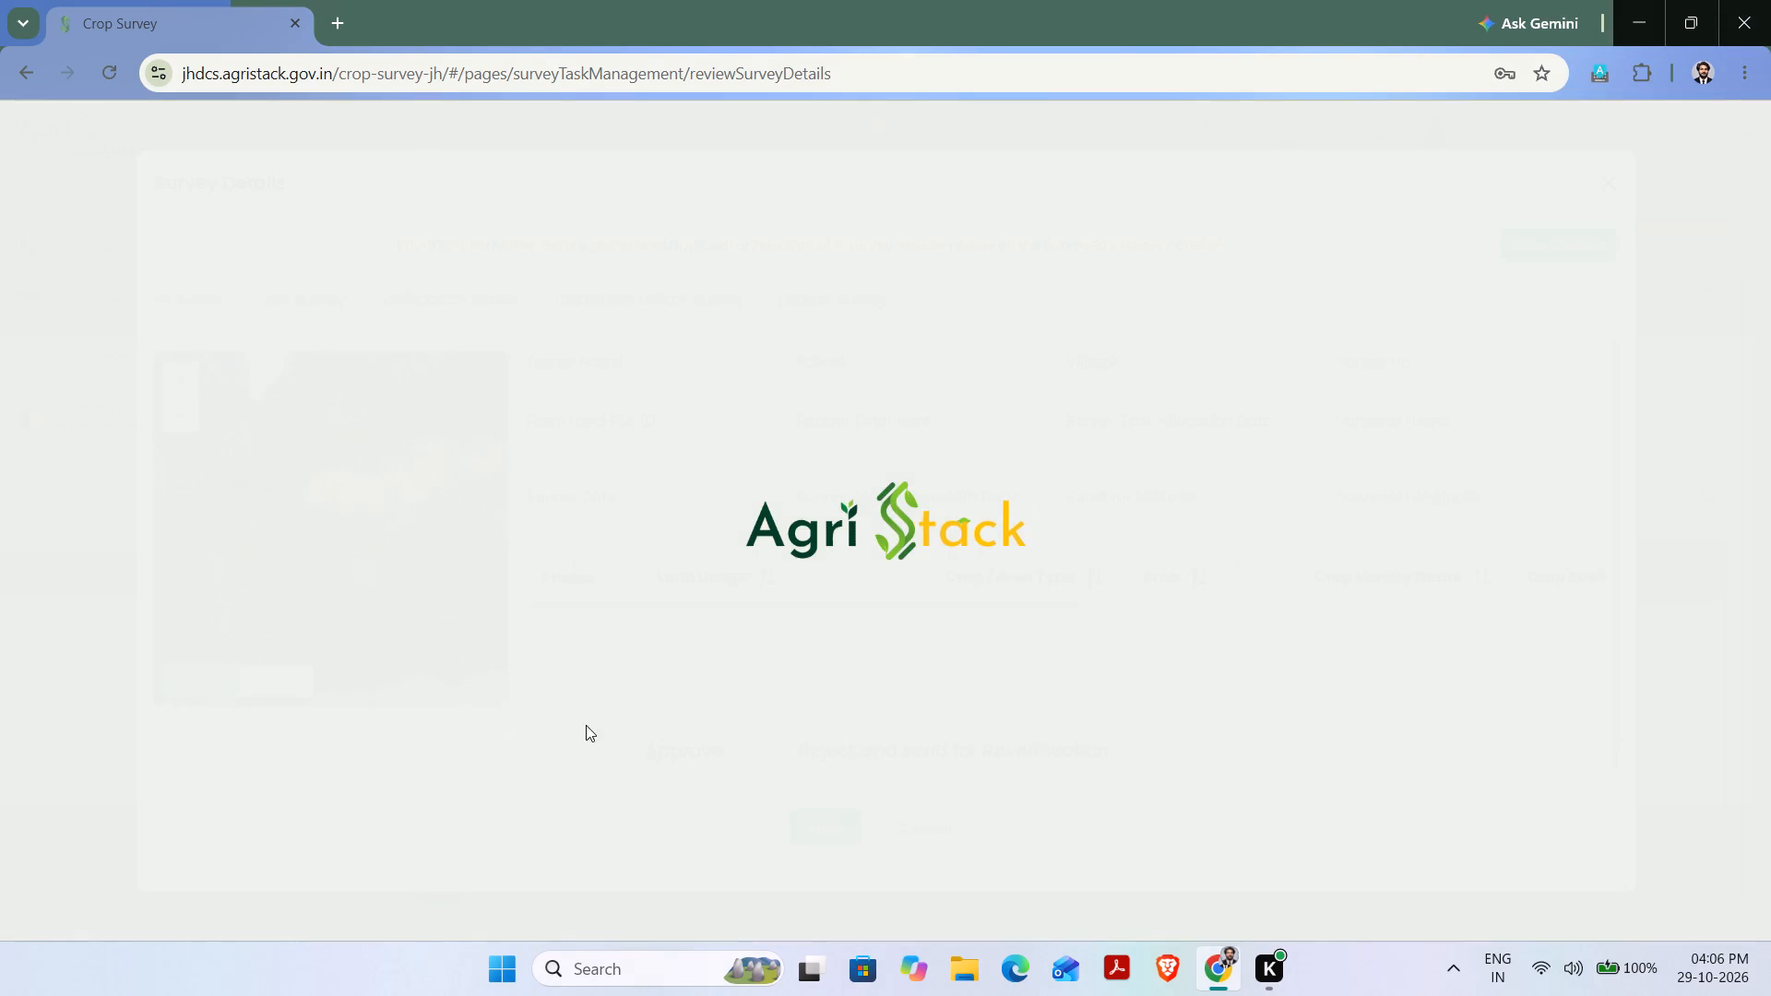
click(560, 726)
click(769, 816)
drag(875, 716, 768, 718)
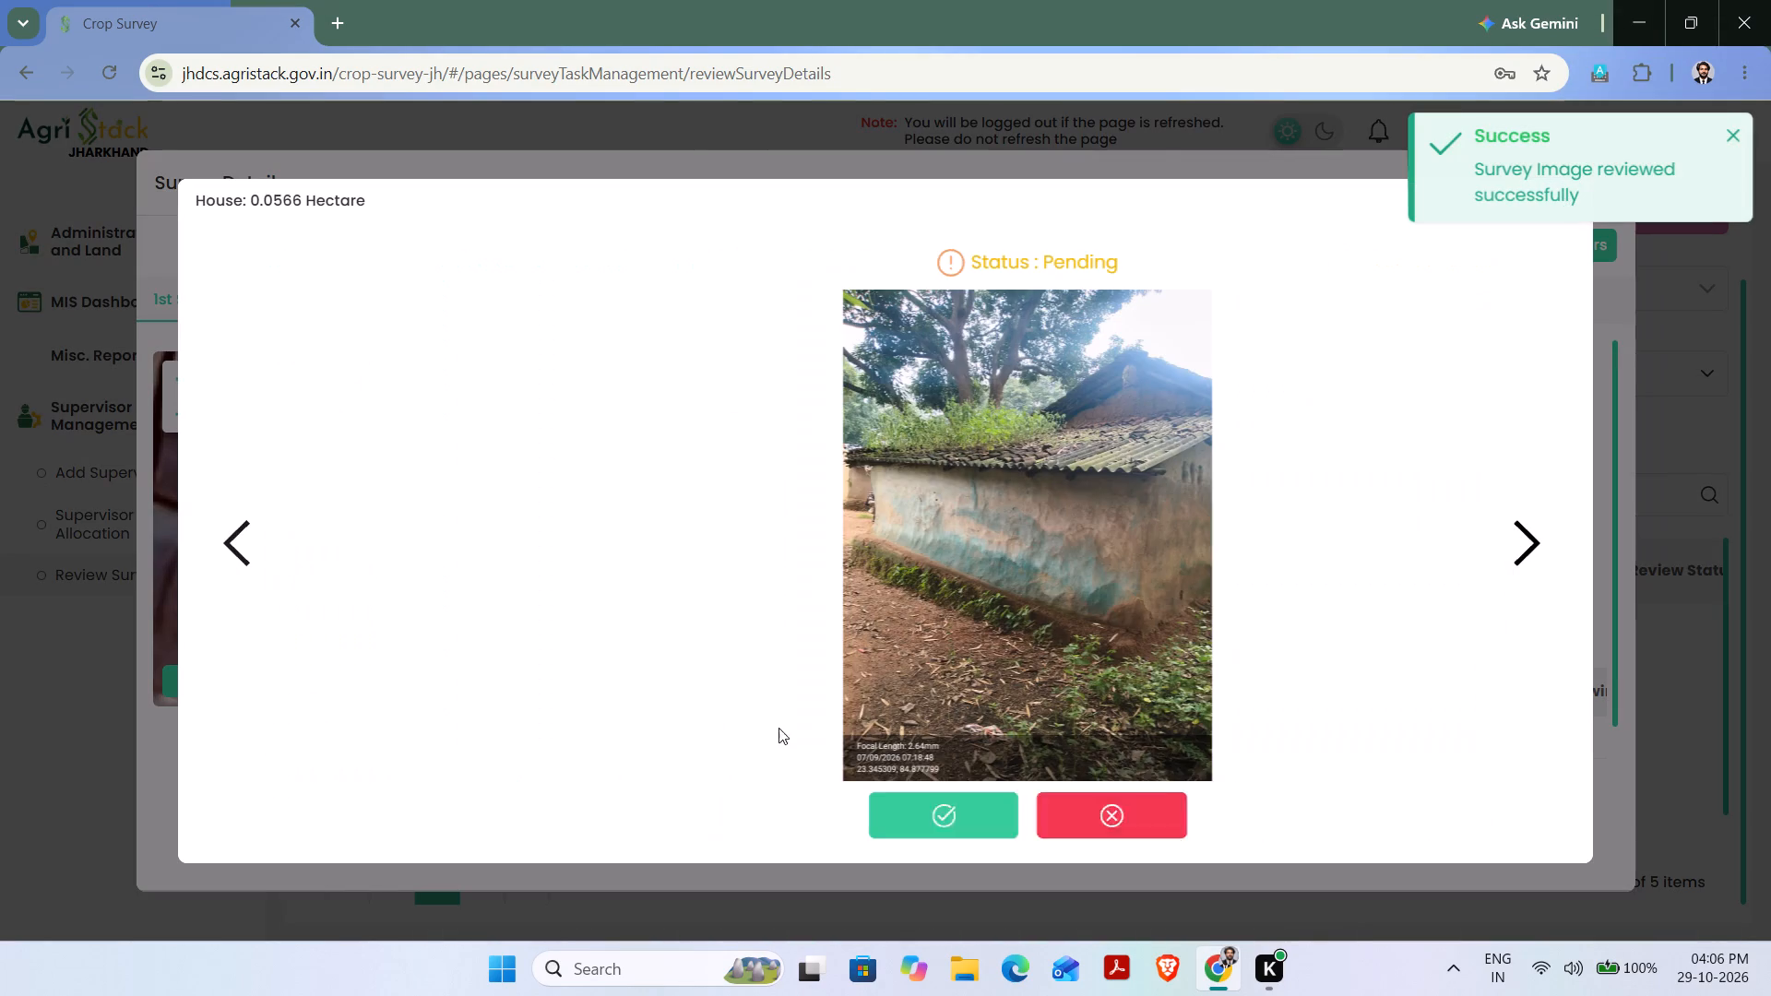
click(826, 811)
drag(900, 732, 803, 740)
click(828, 822)
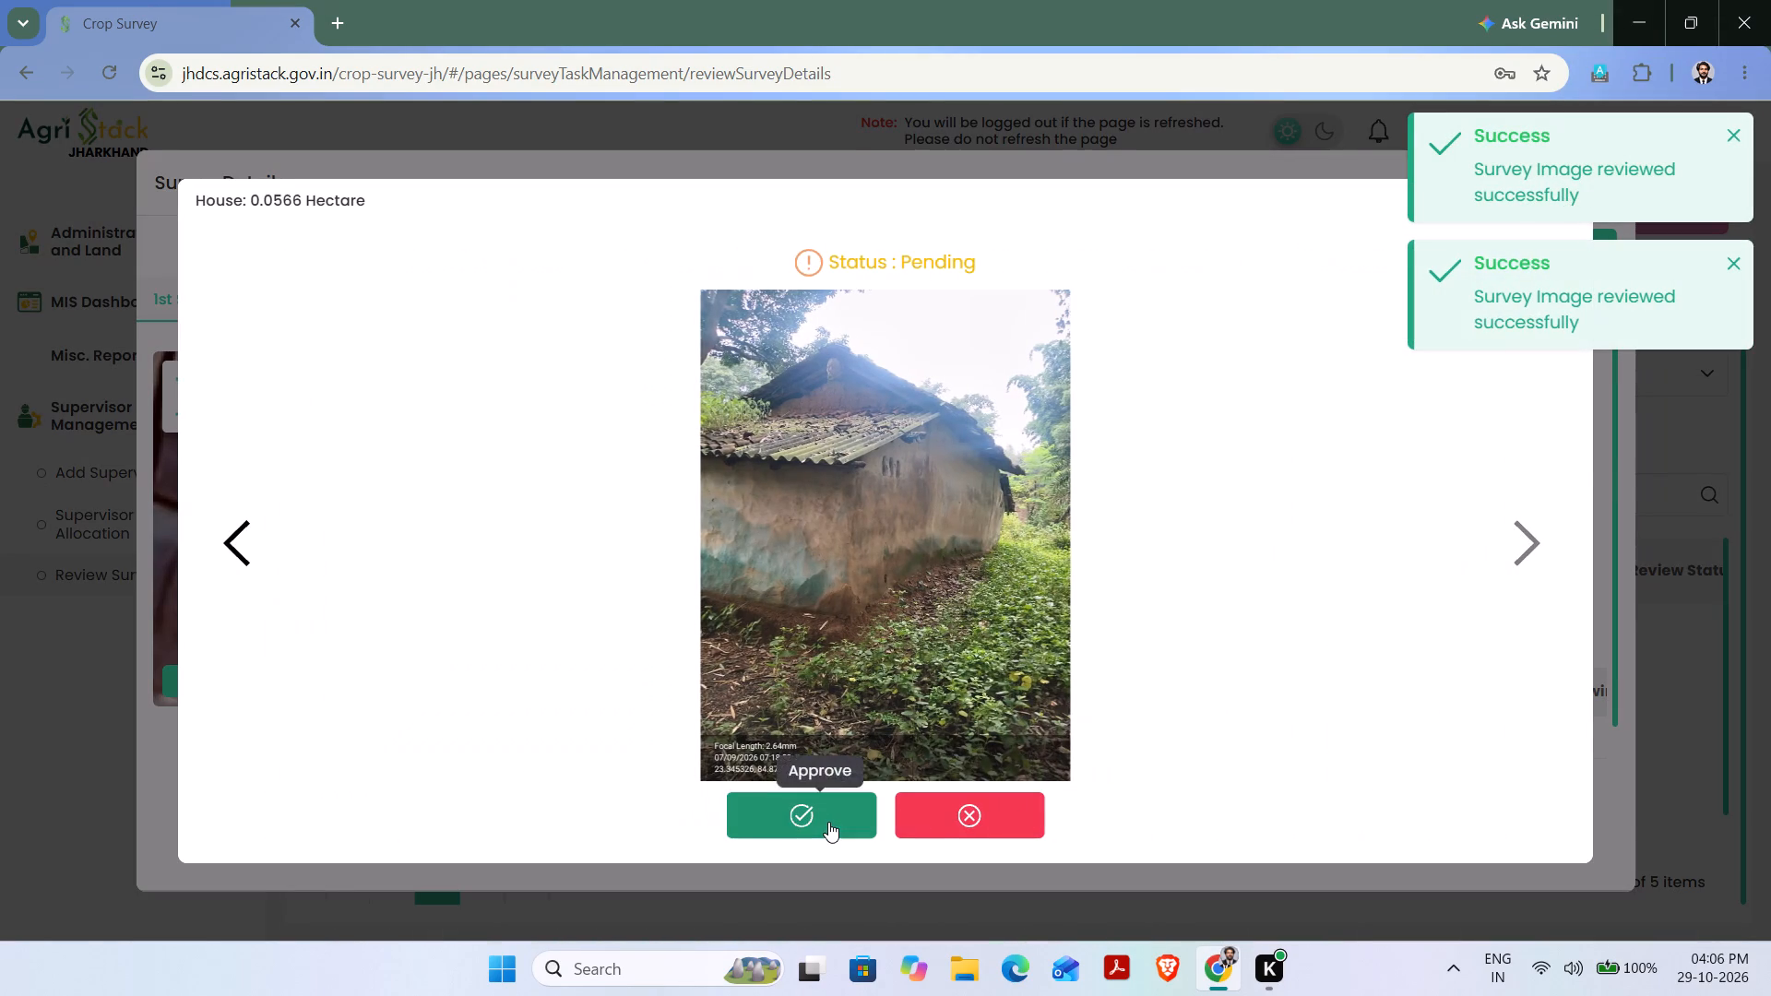
drag(1028, 617, 962, 615)
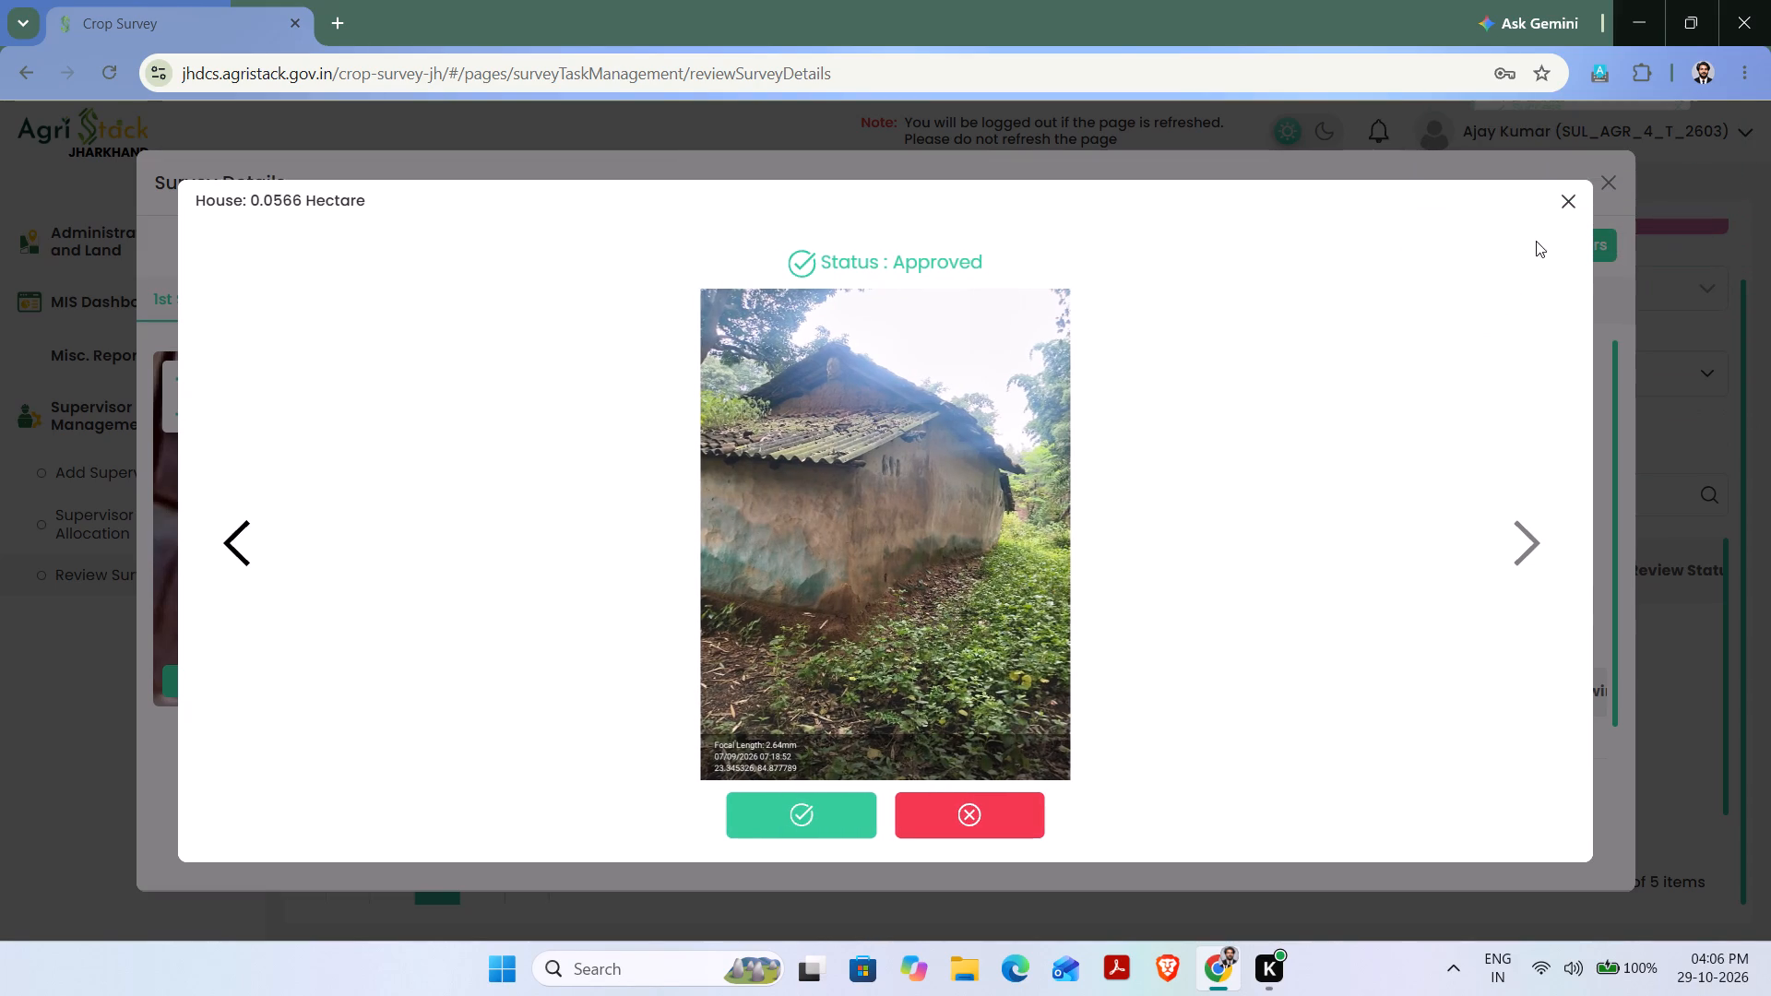
click(1566, 203)
Approve the first survey of number 1205, save the review and return to the review list.
scroll(723, 718, down, 1)
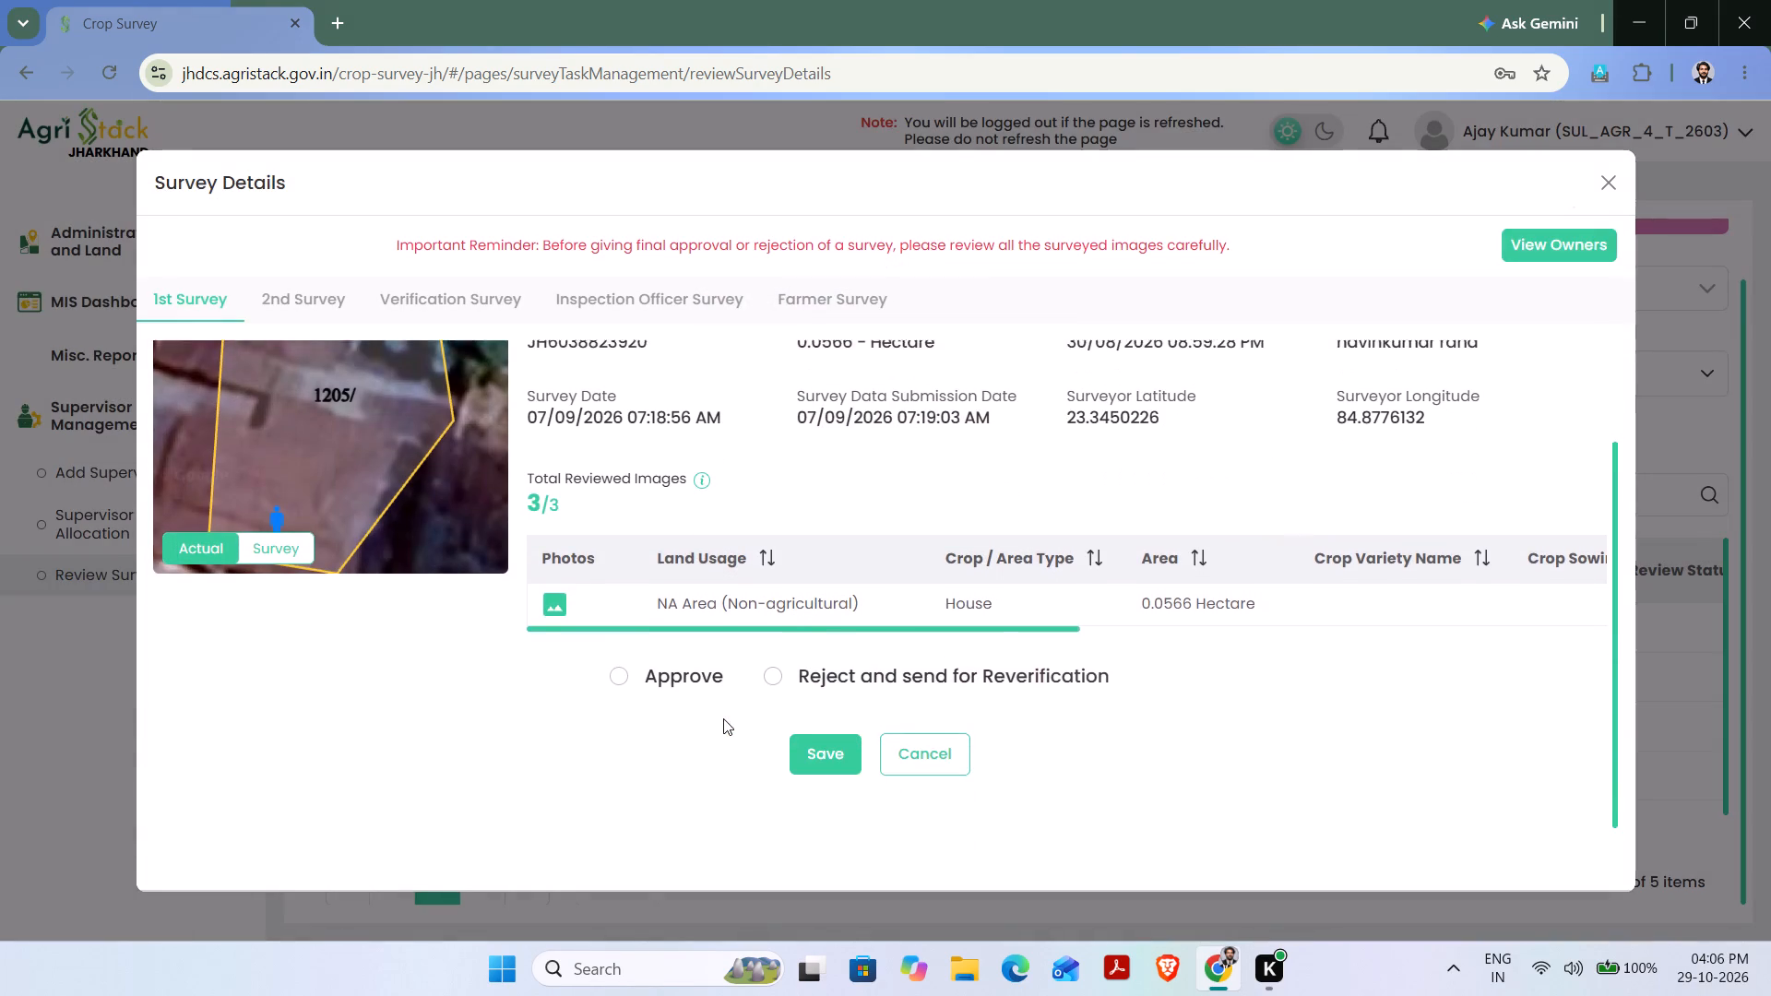
click(671, 653)
click(830, 726)
click(887, 572)
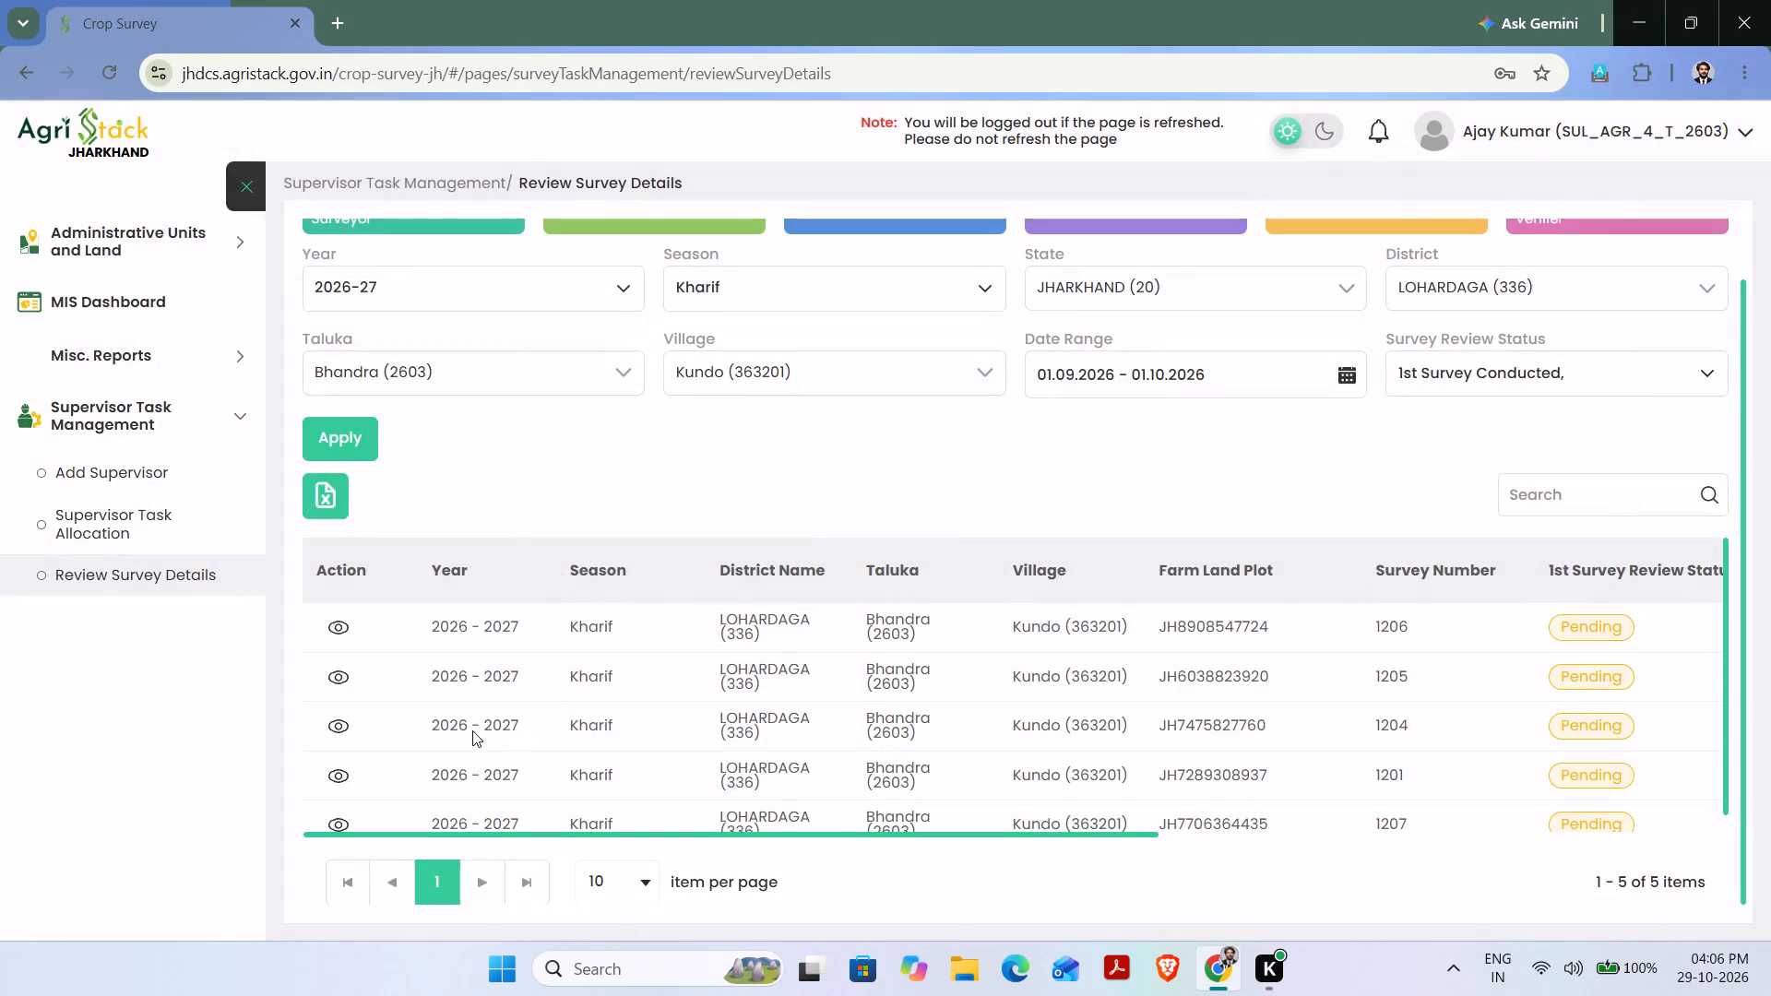
Open the survey with number 1204 and approve all three of its Waste photos.
click(343, 728)
click(547, 741)
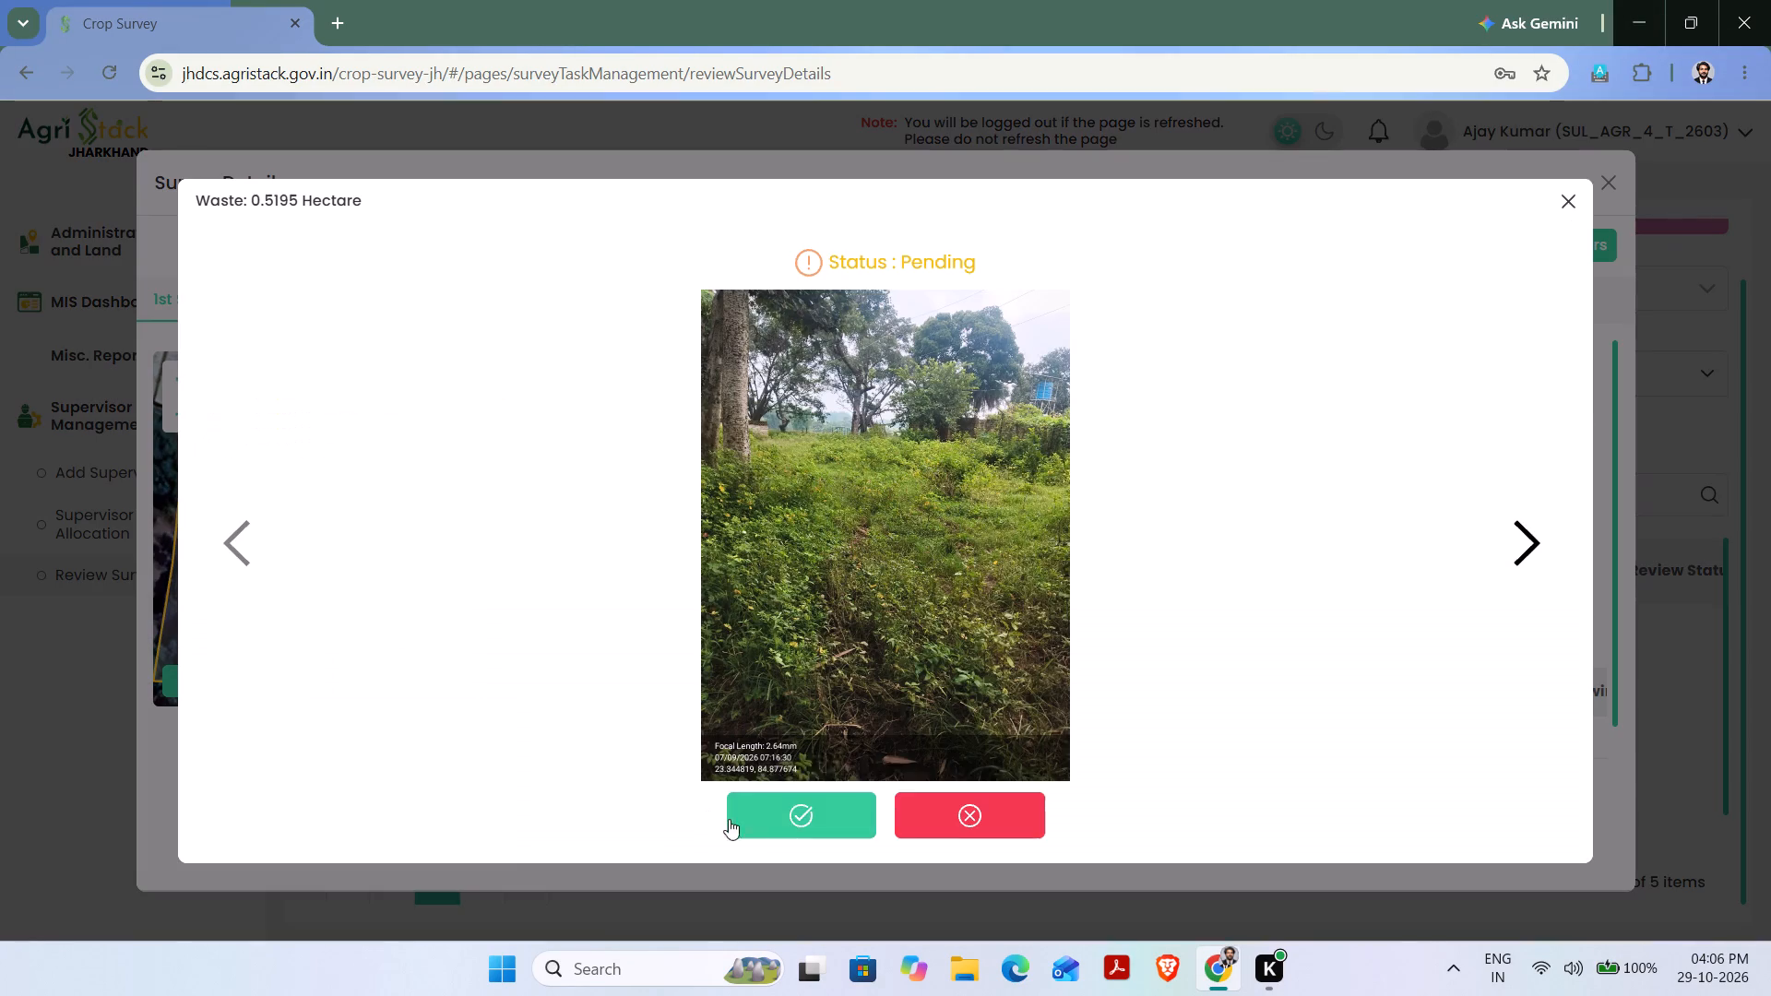
click(771, 834)
drag(913, 724, 829, 732)
click(782, 813)
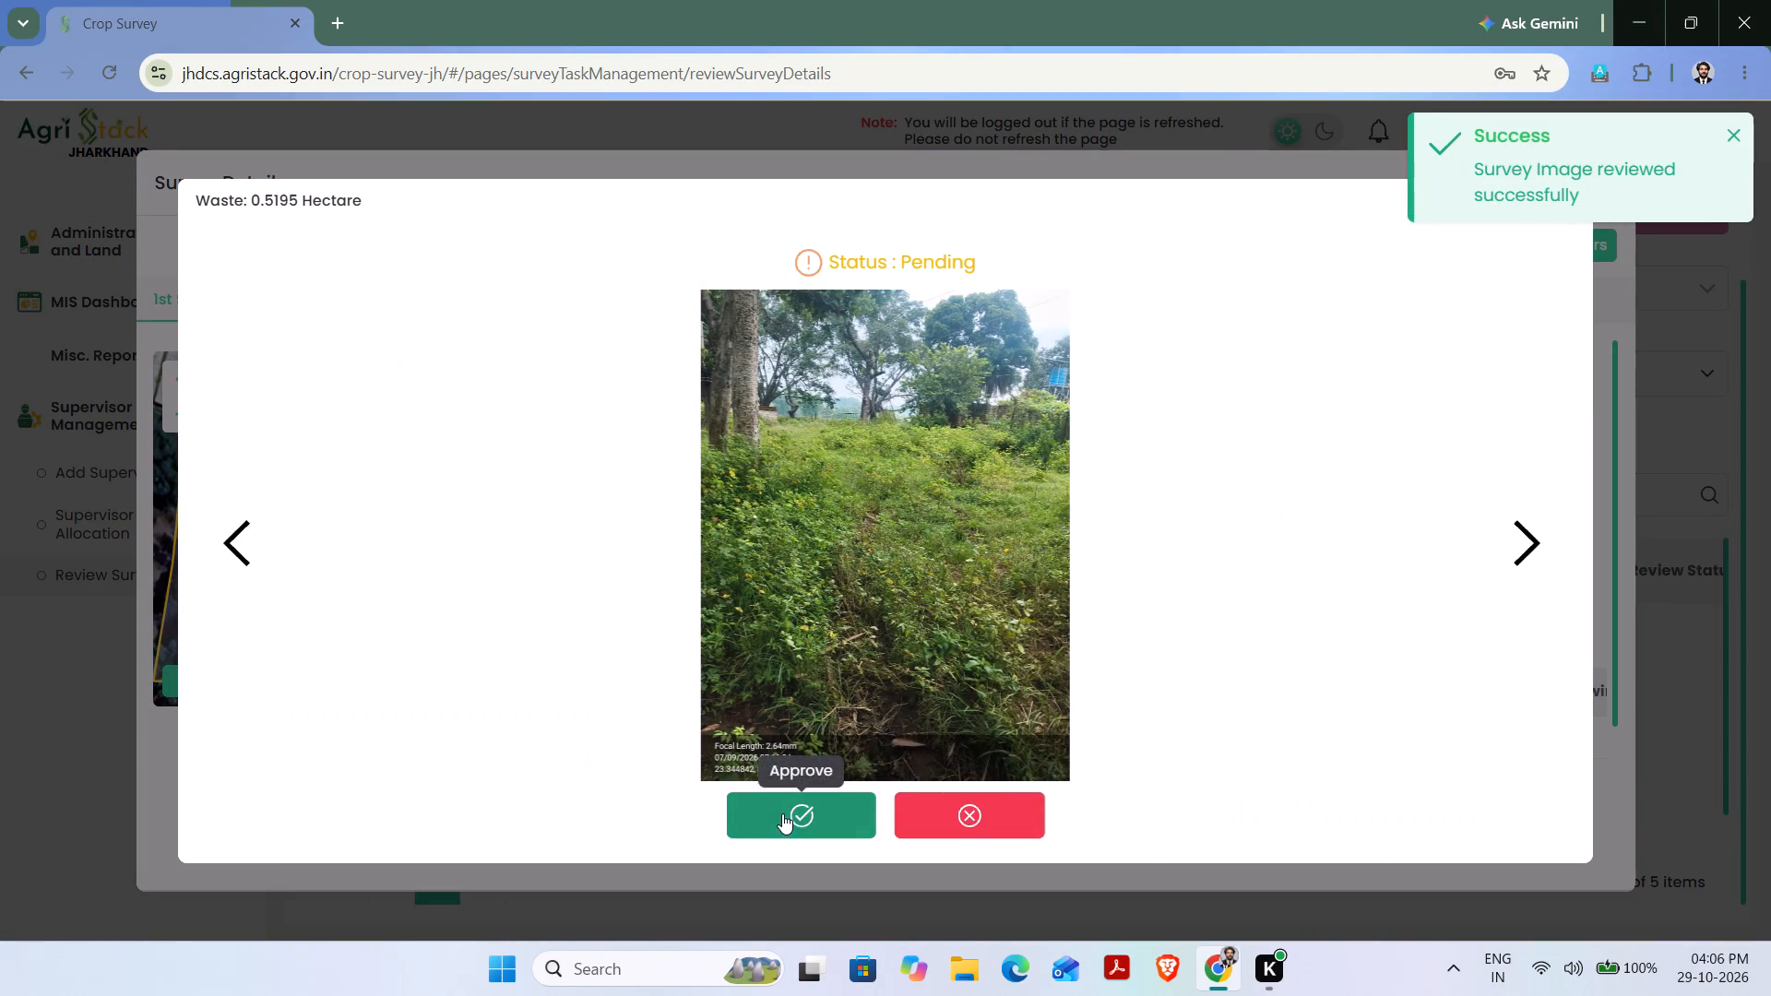
drag(922, 704, 830, 716)
click(805, 814)
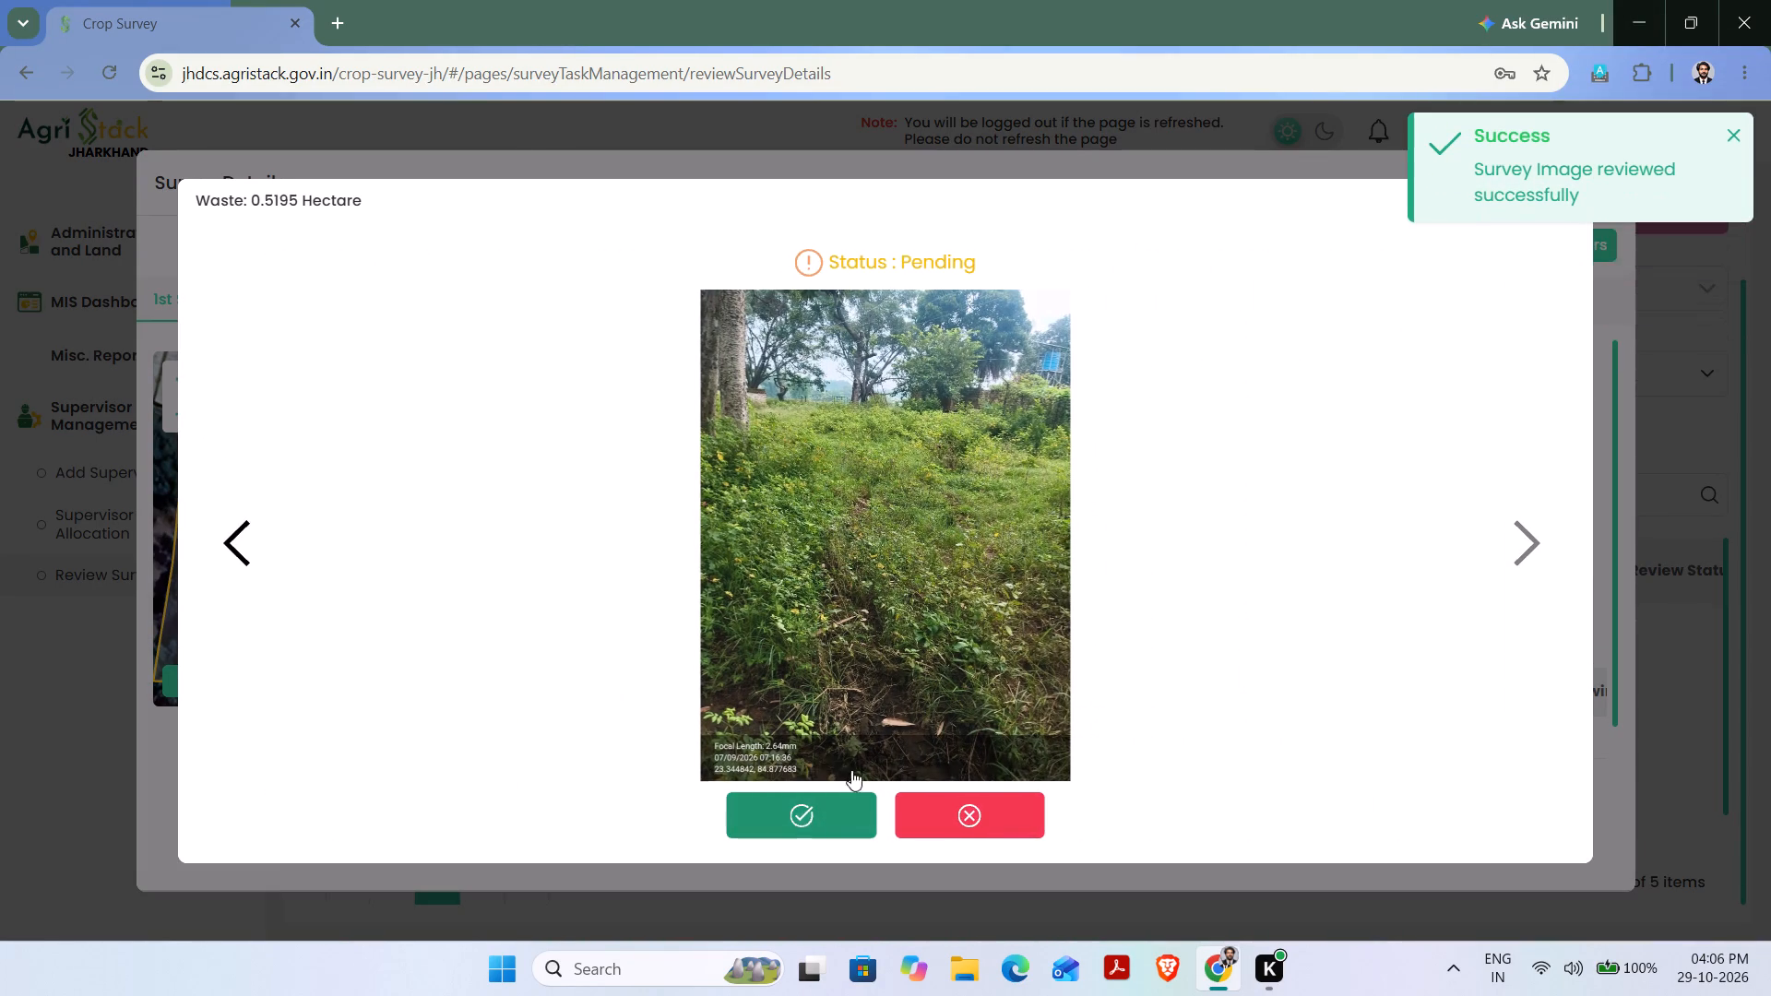
drag(937, 658, 895, 658)
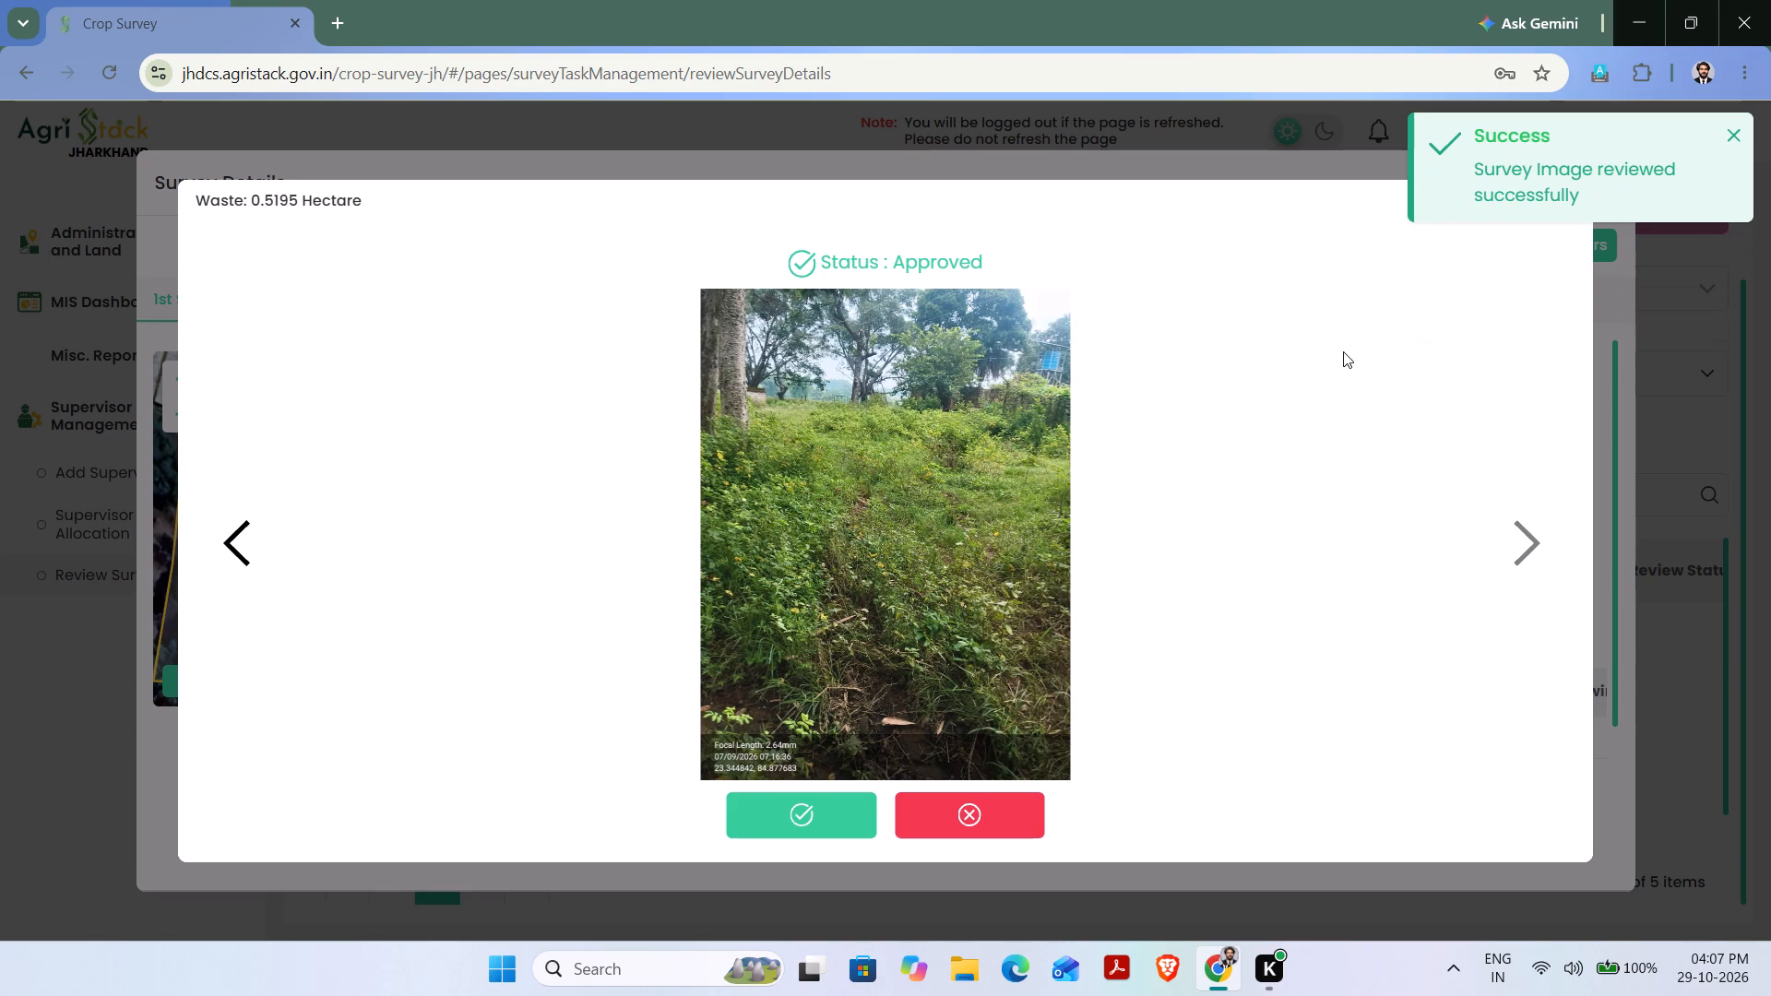
click(1569, 209)
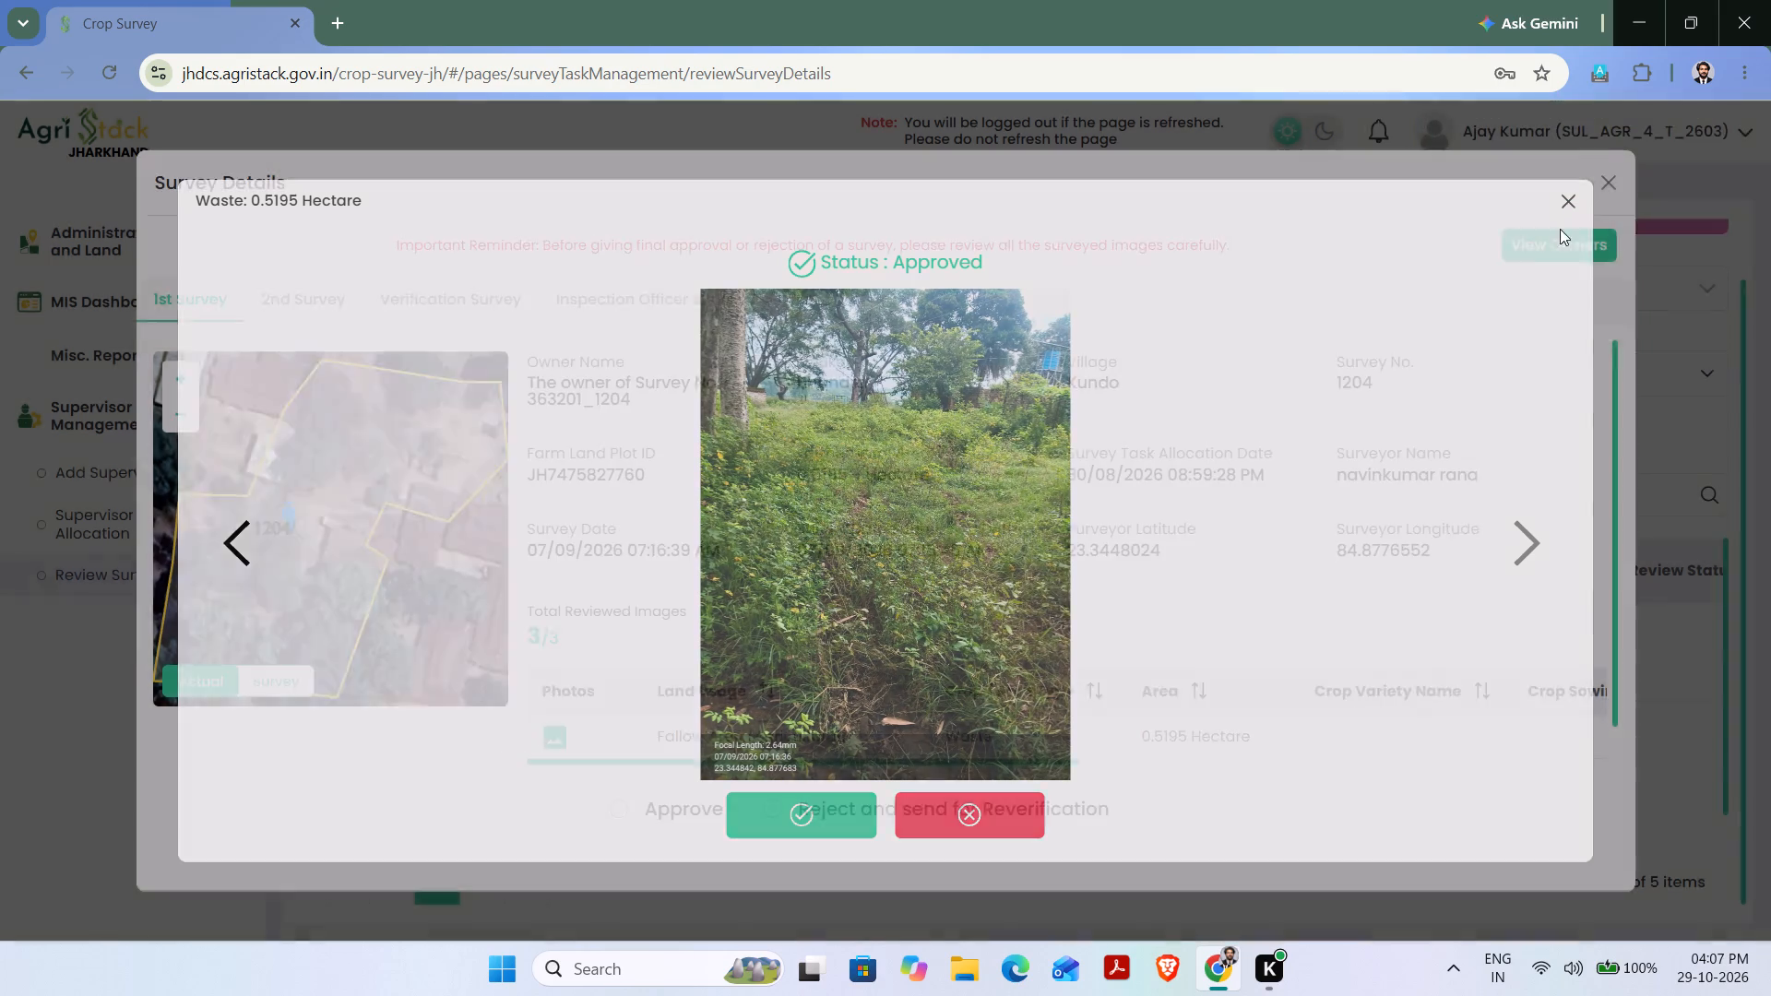
Approve the first survey of number 1204, save the review and return to the review list.
scroll(952, 608, down, 2)
click(662, 661)
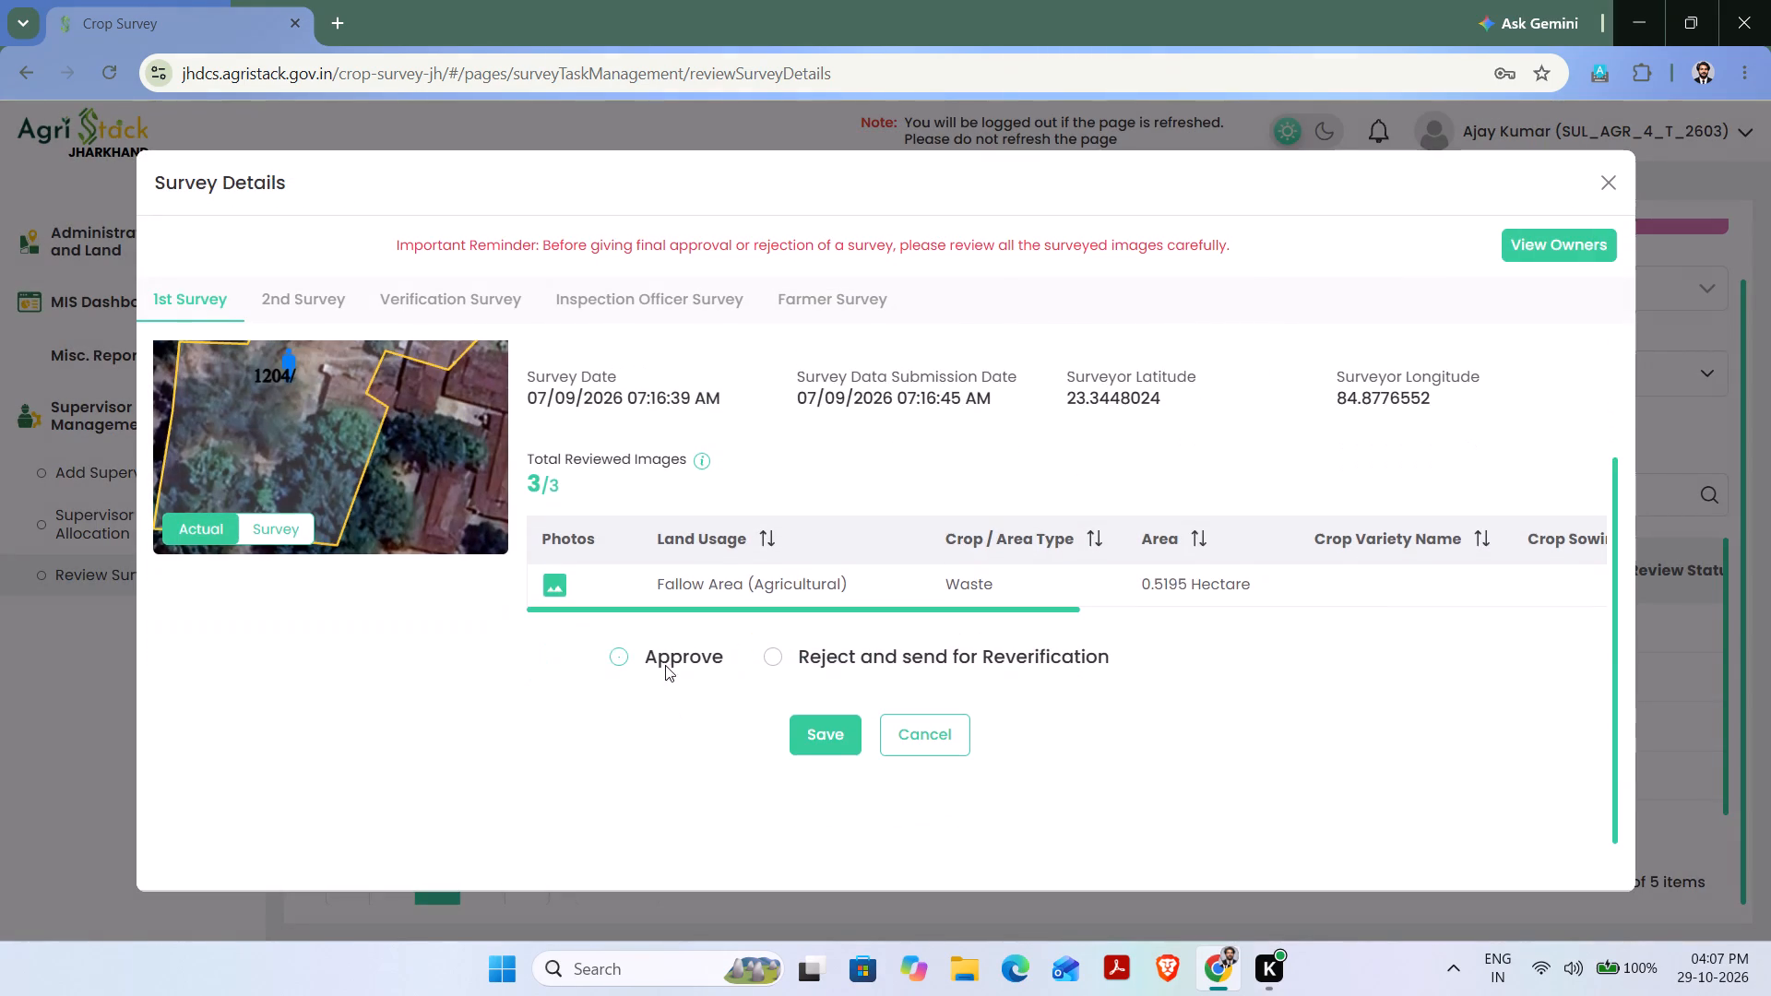
click(820, 730)
click(909, 569)
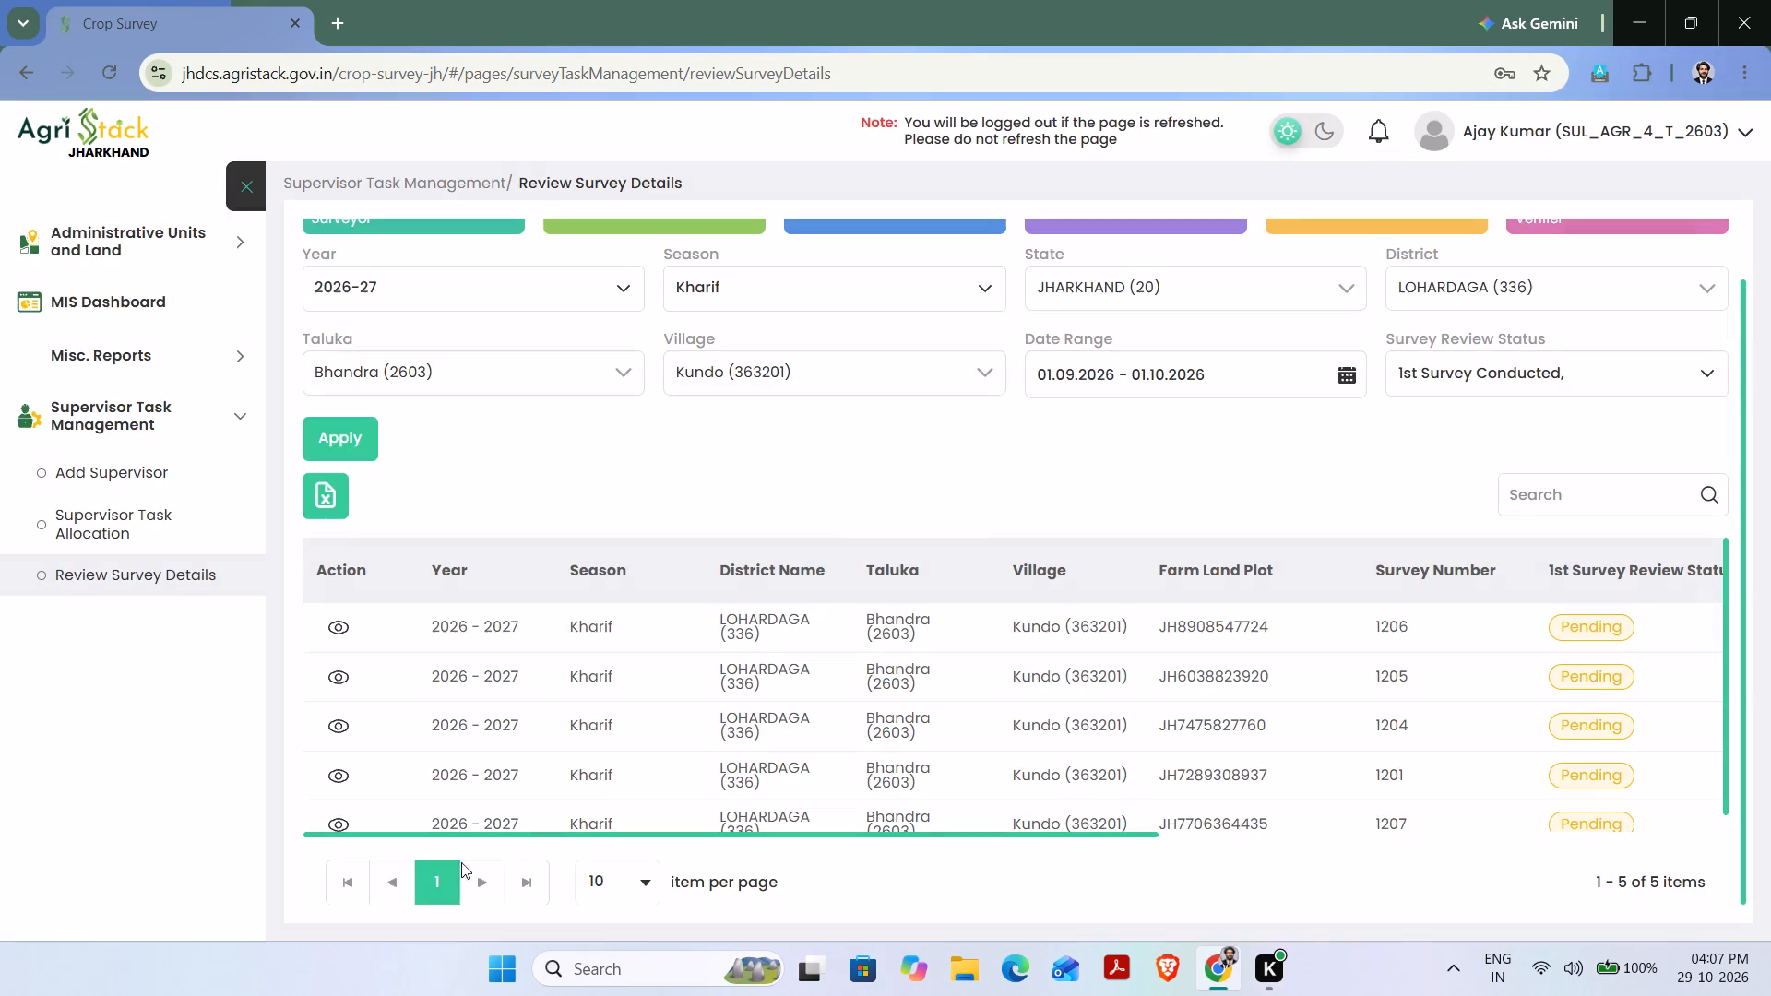
Open the survey with number 1207 and approve all three of its Waste photos.
double_click(345, 833)
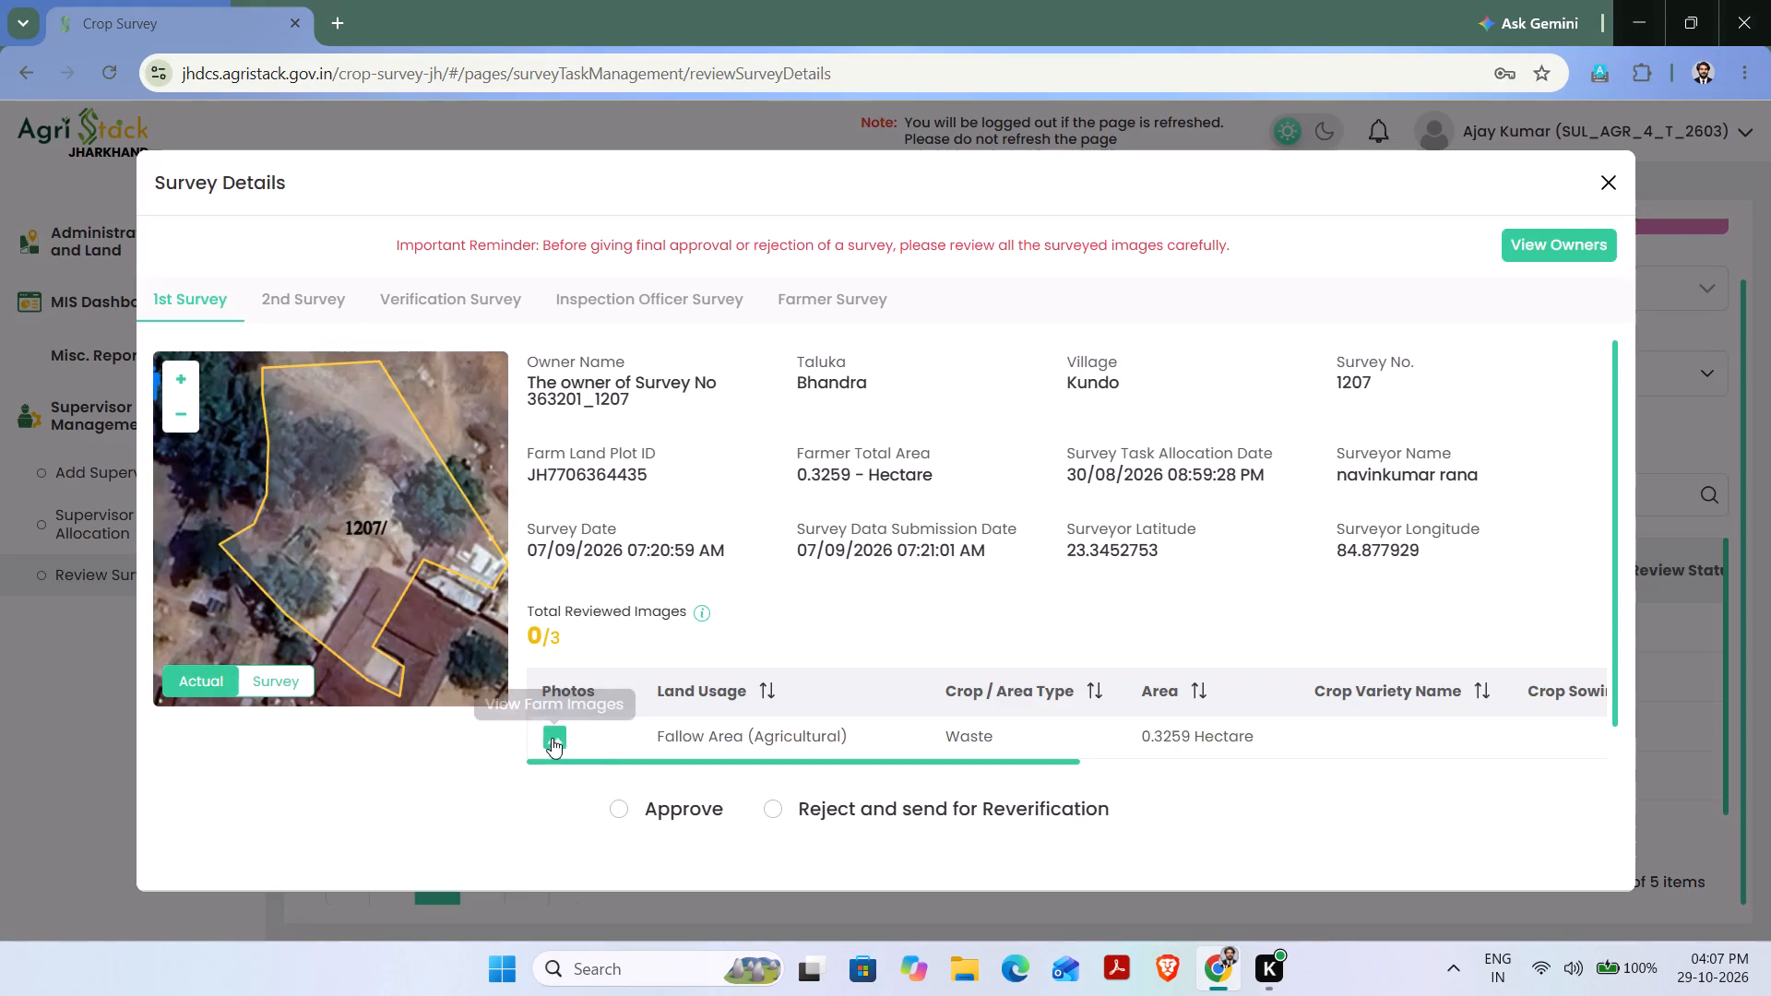
click(548, 730)
click(767, 806)
drag(921, 693, 830, 699)
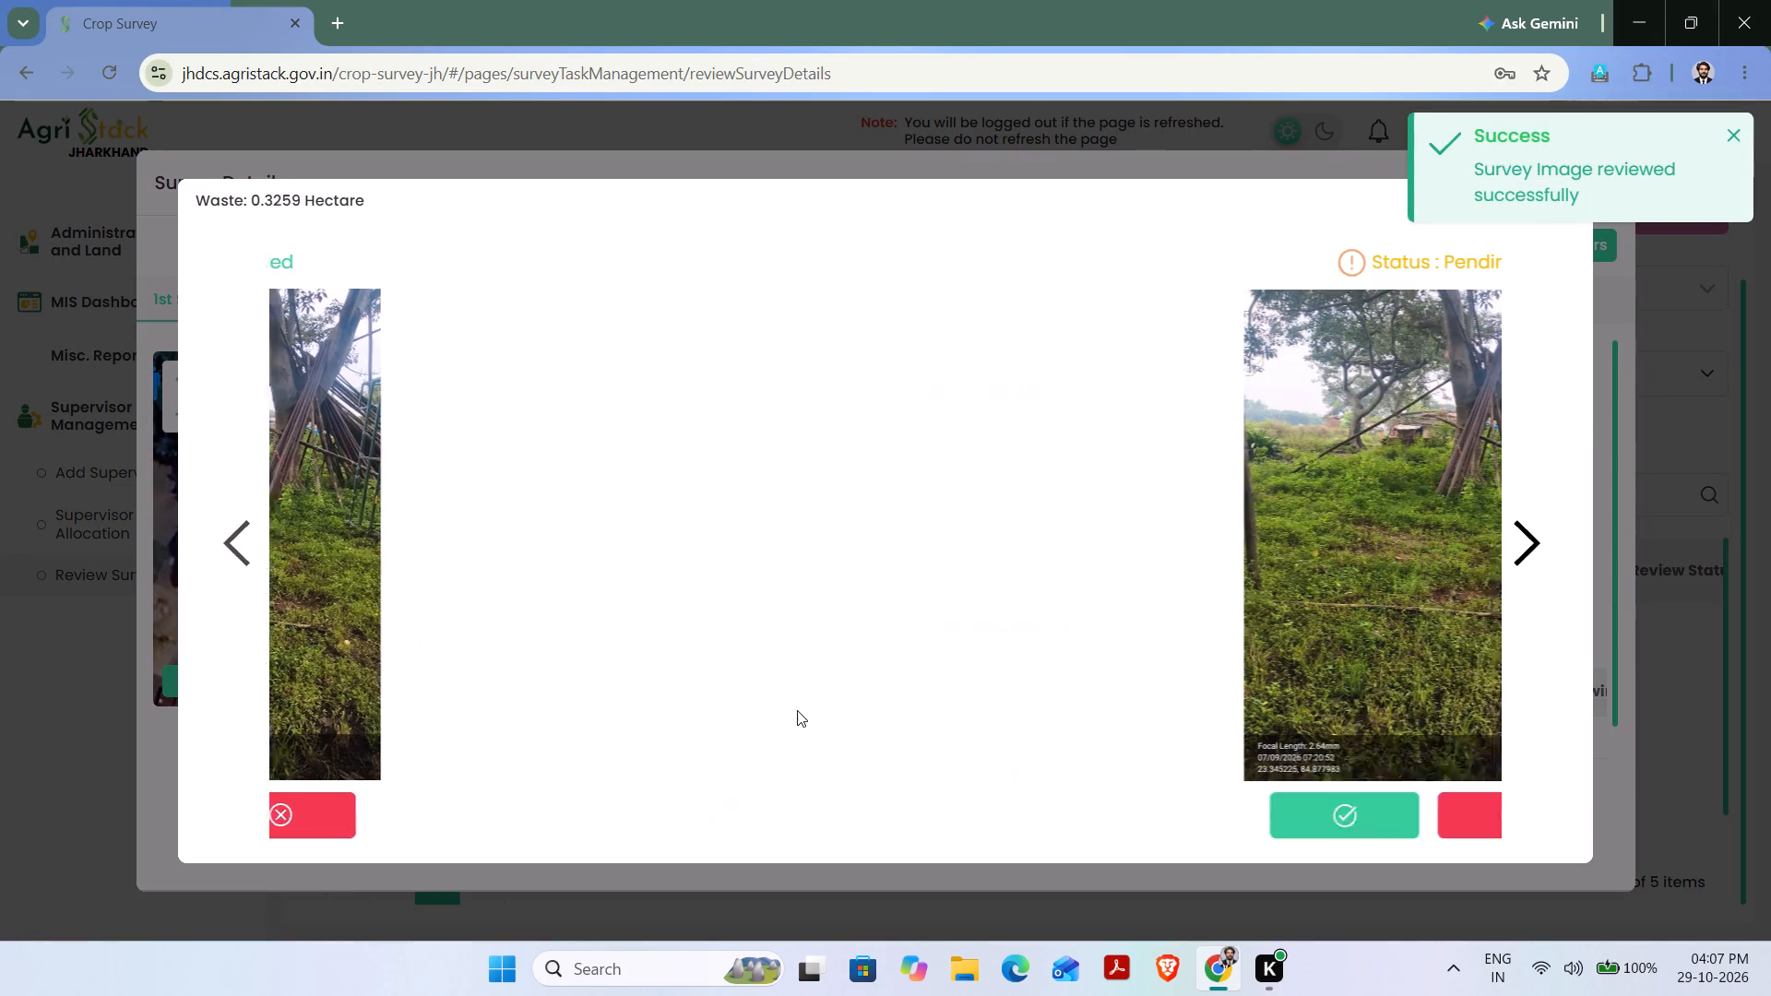
click(829, 823)
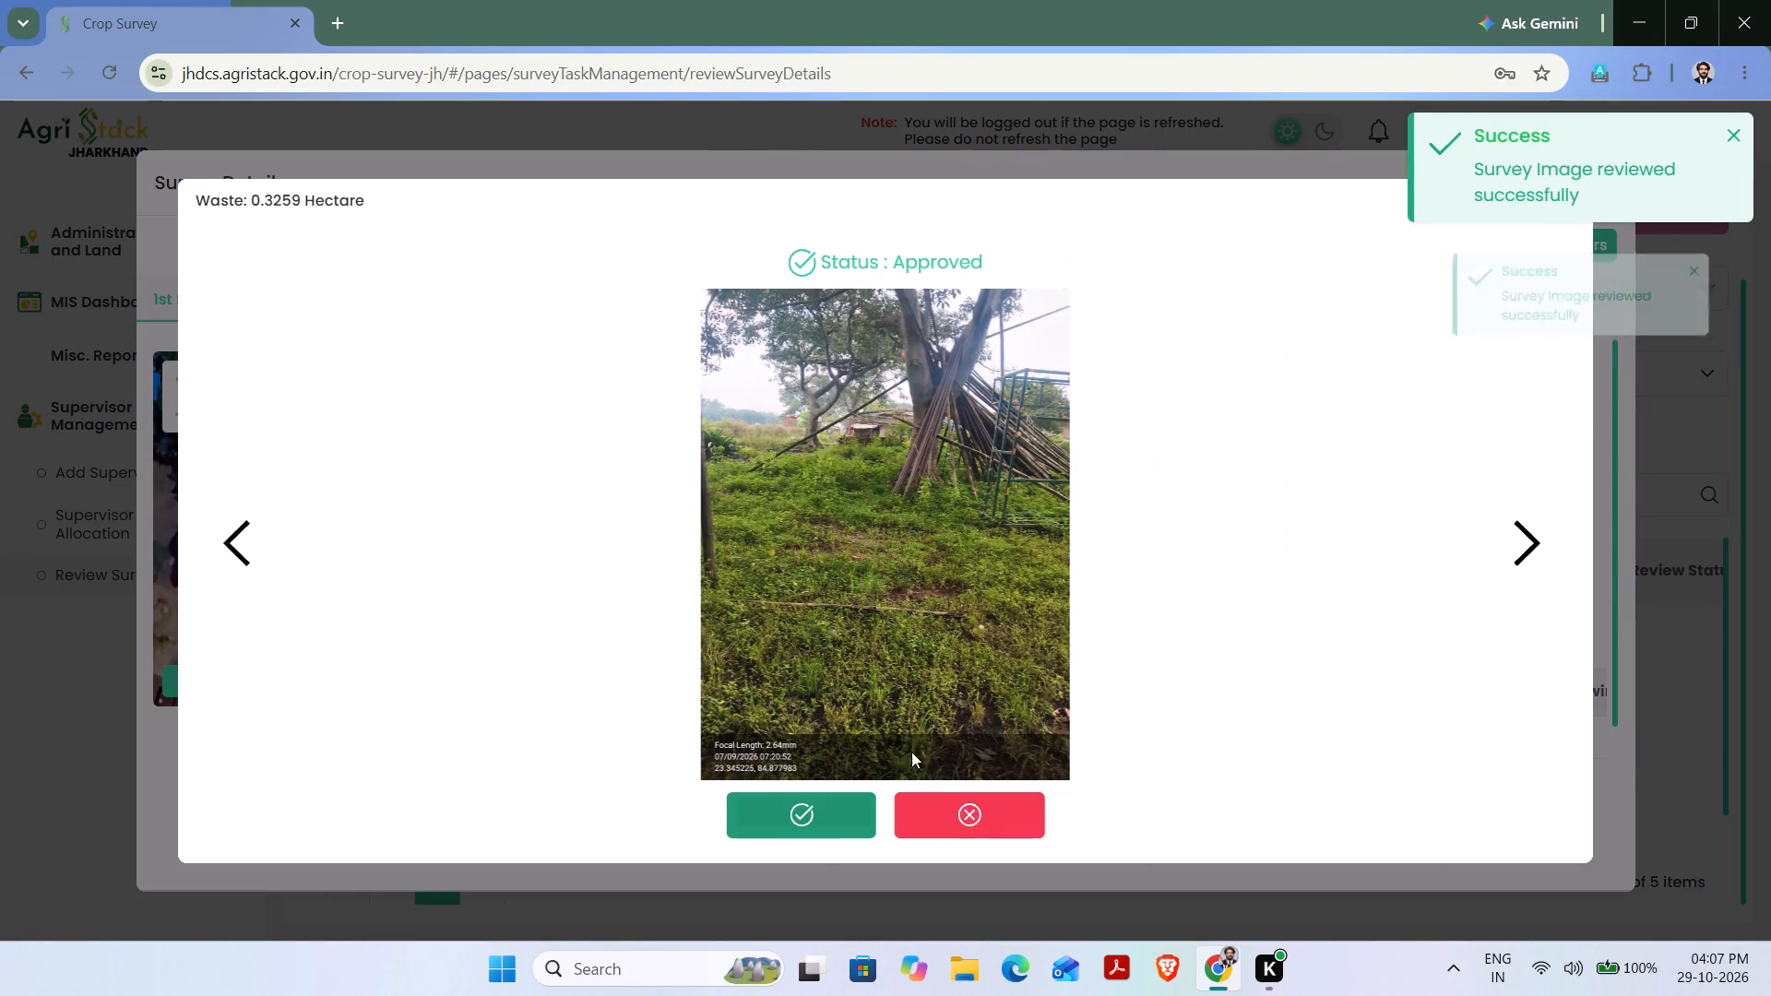
drag(964, 680, 845, 694)
click(833, 817)
drag(929, 668, 849, 670)
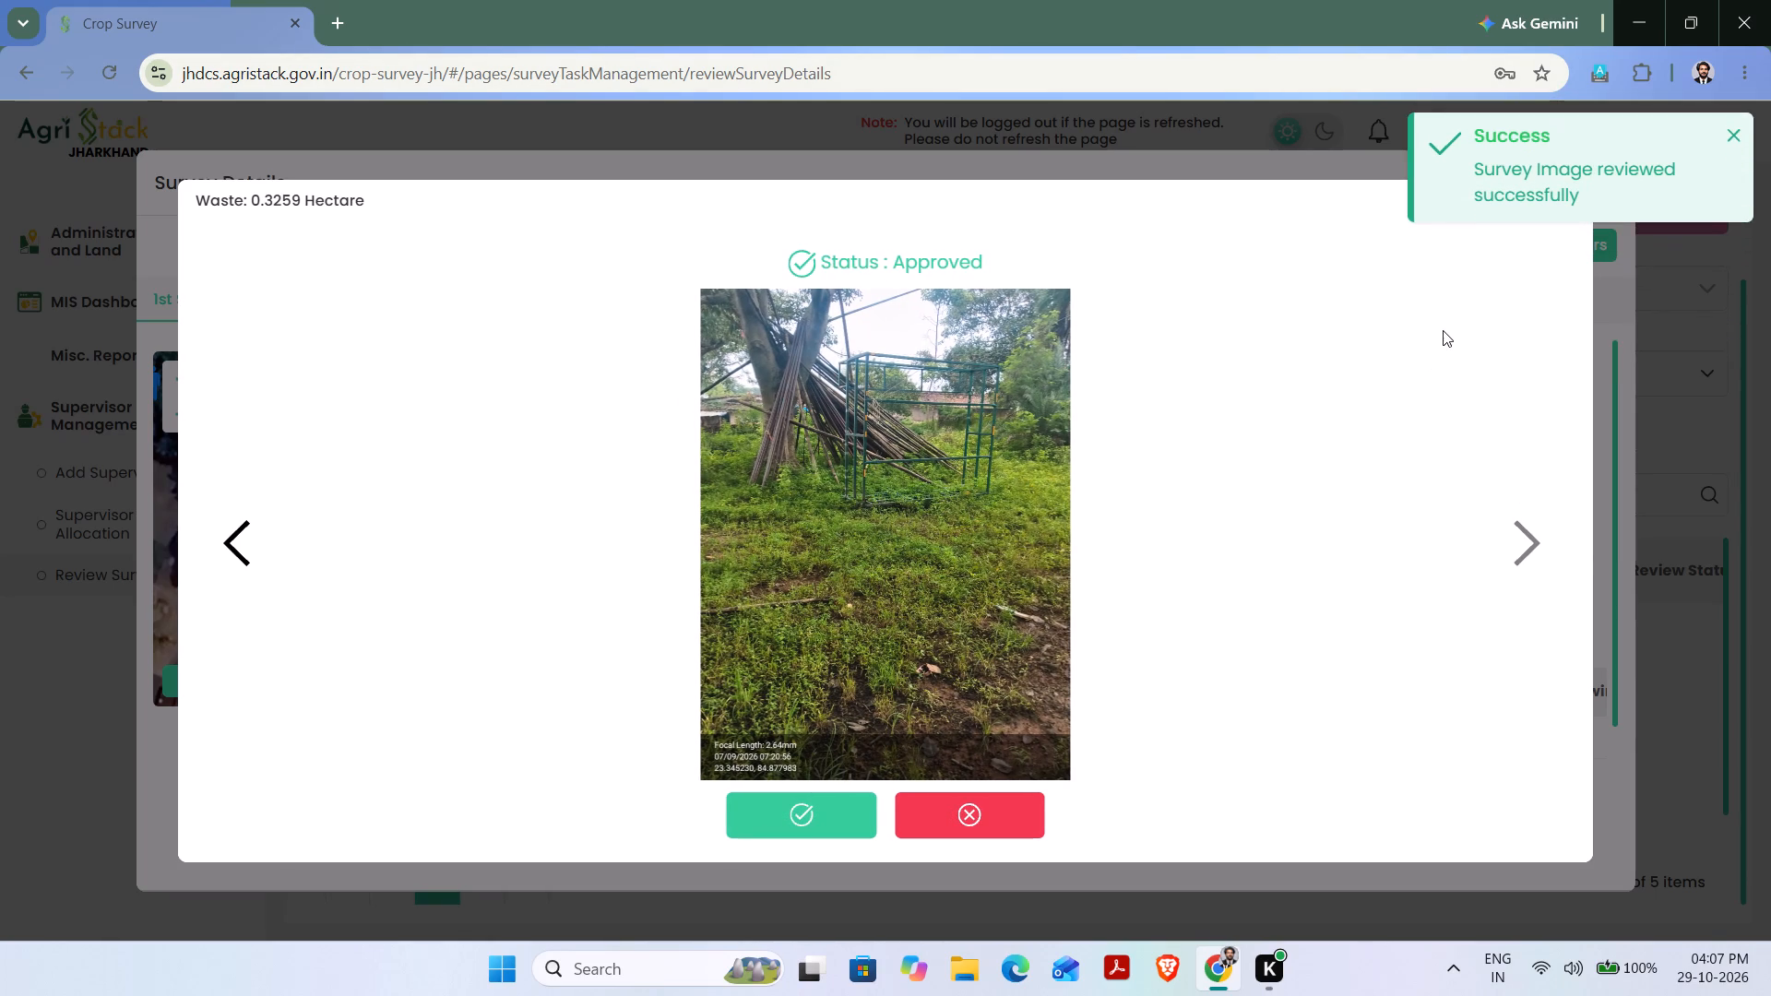
click(1572, 204)
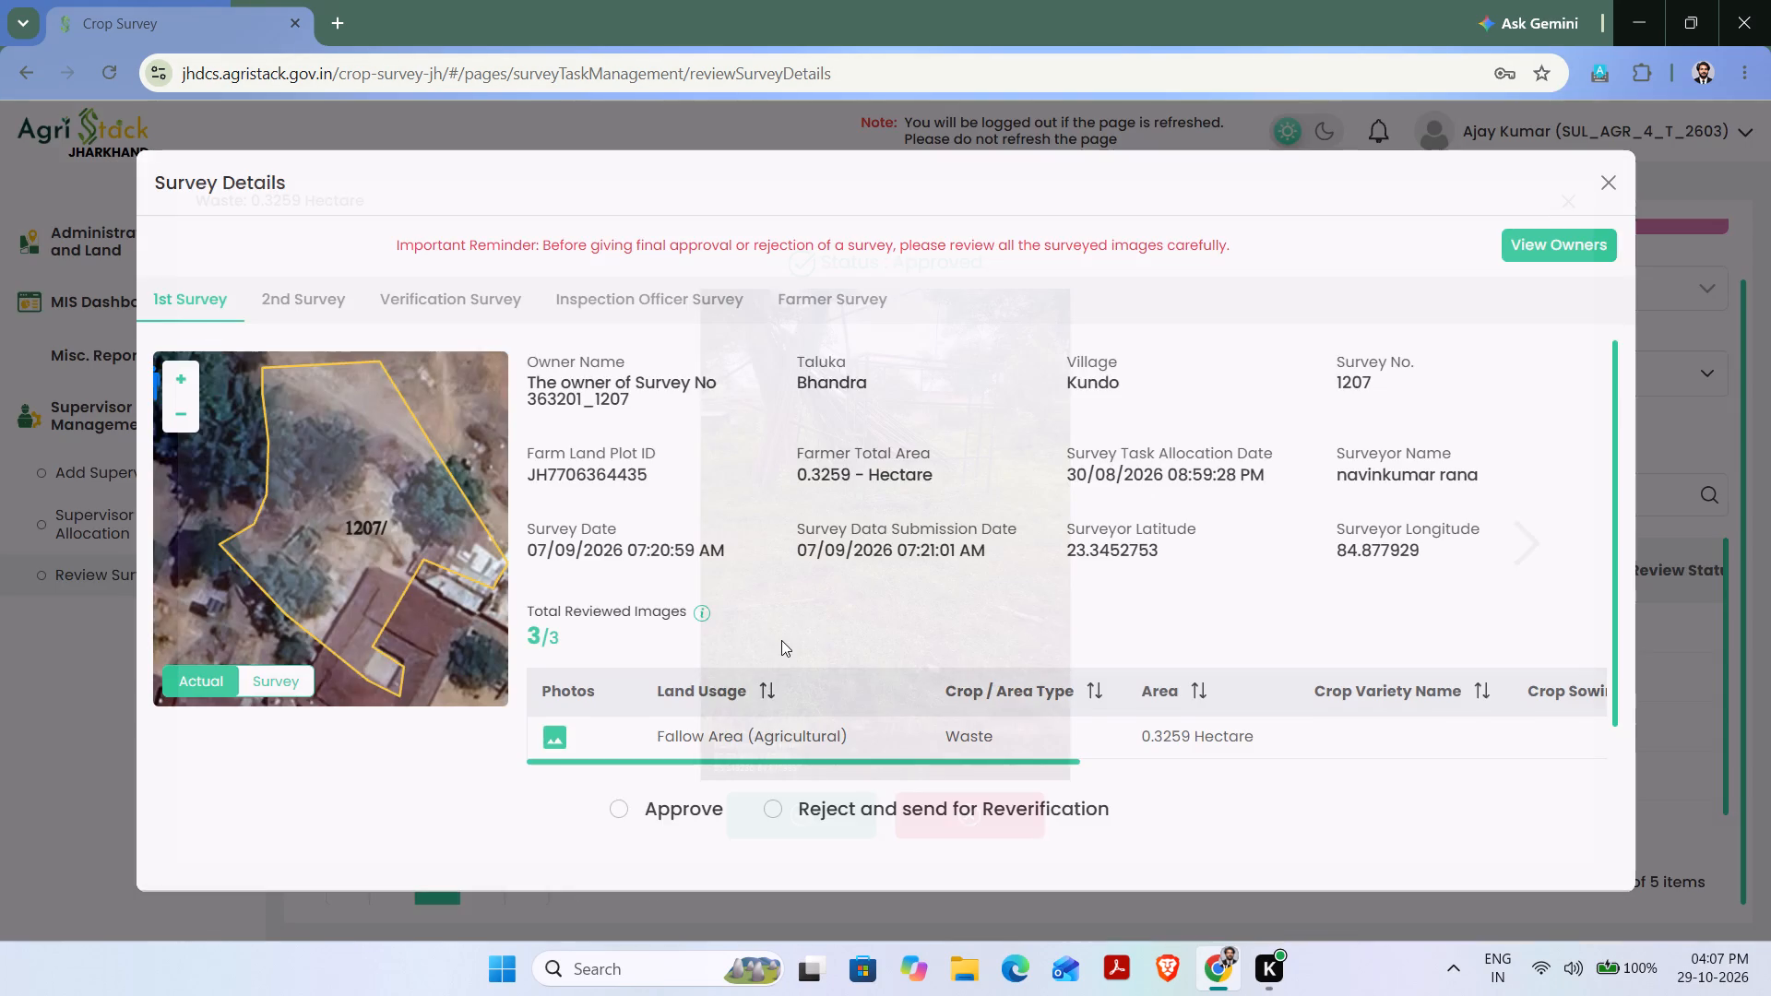
Approve the first survey of number 1207, save the review and return to the review list.
scroll(781, 640, down, 1)
click(672, 692)
click(838, 766)
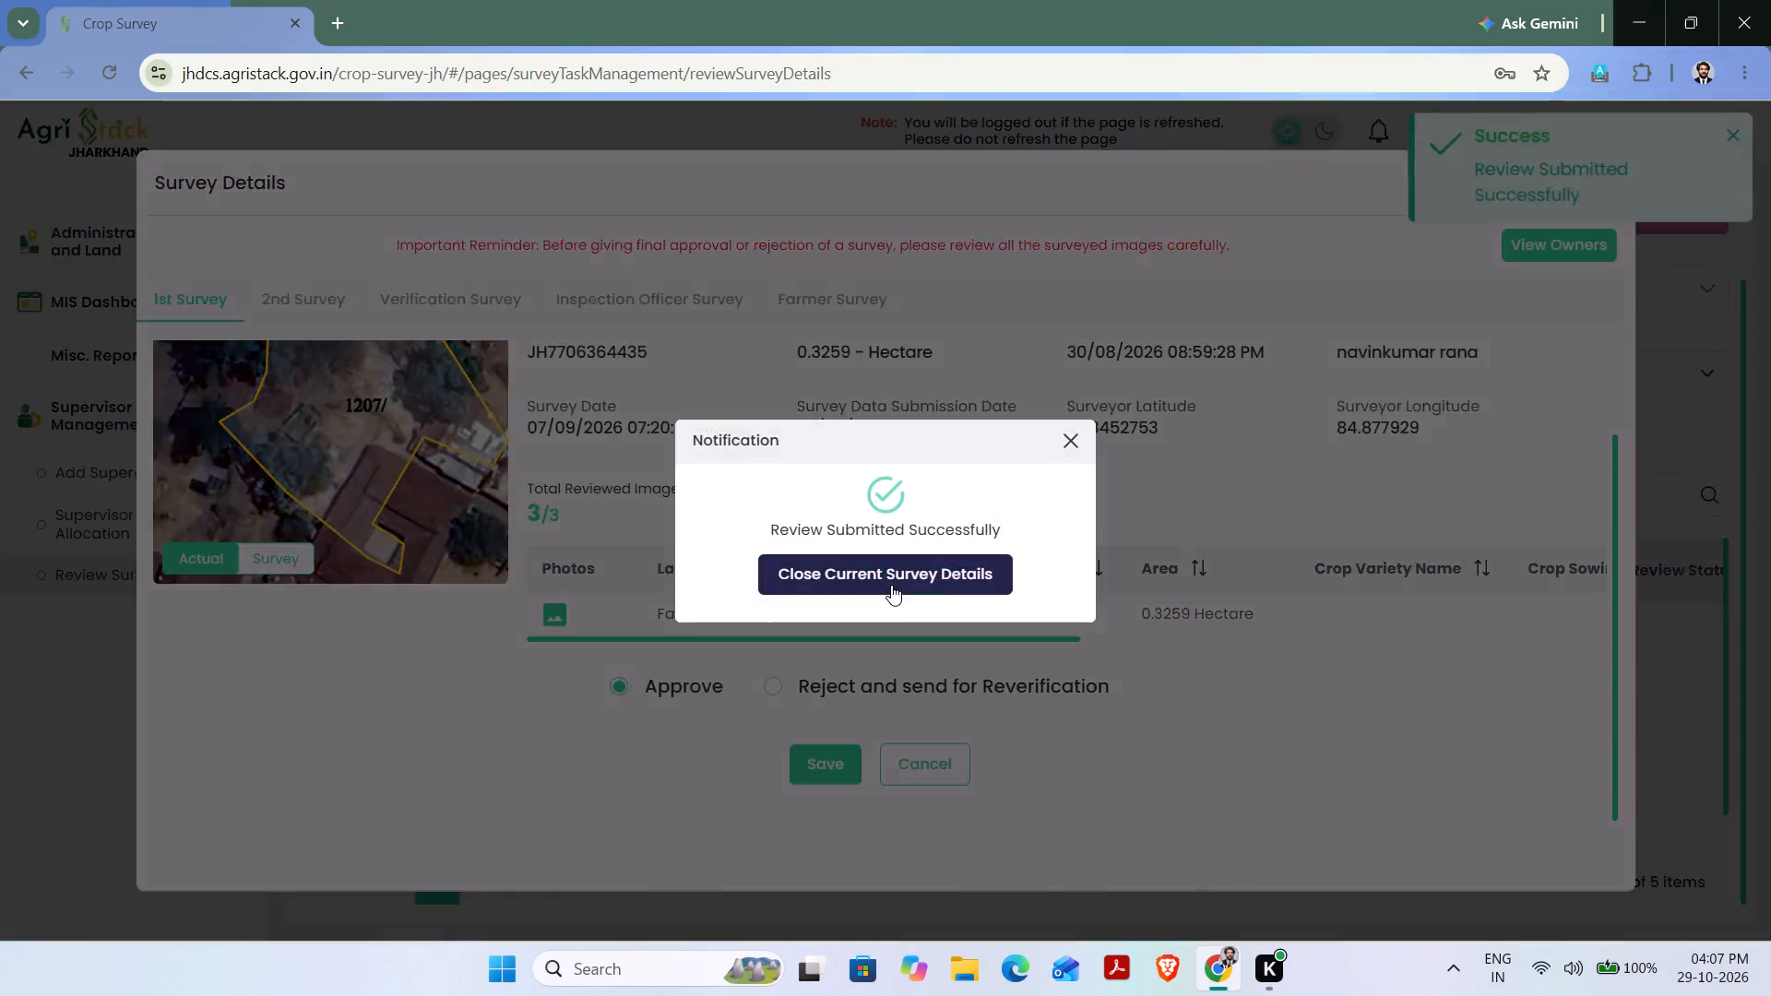
click(891, 586)
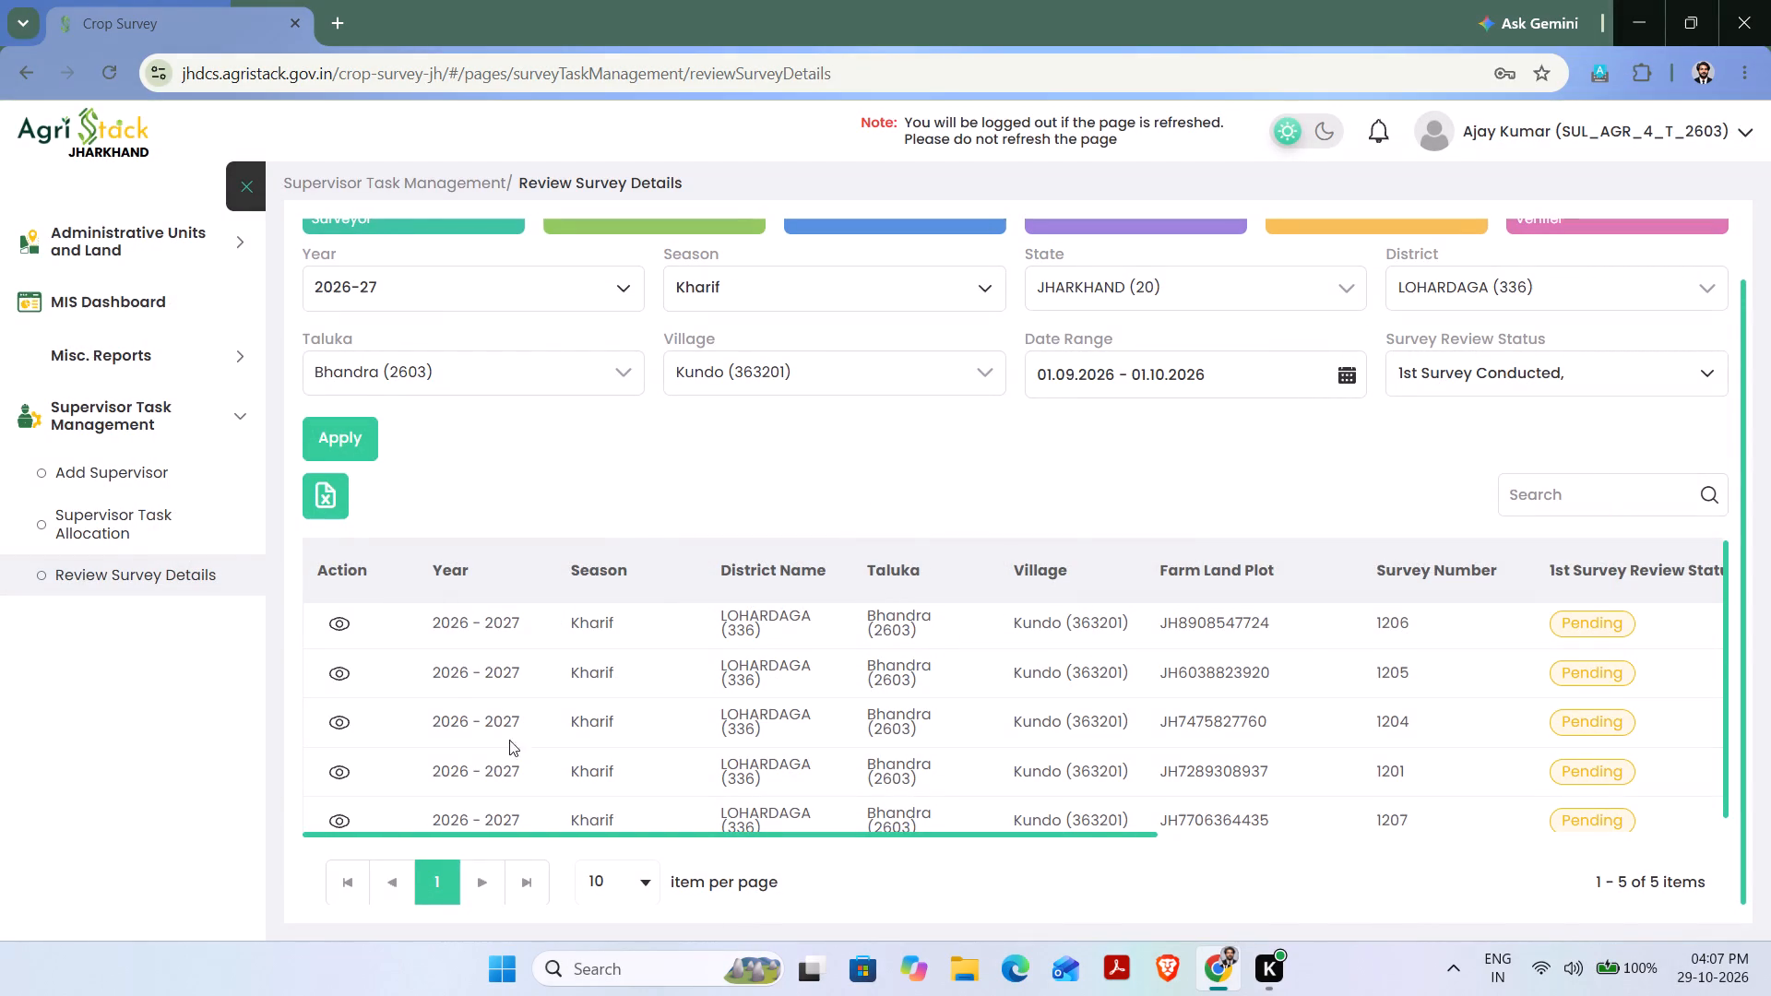
Open the survey with number 1201 and approve all three of its चावल crop photos.
click(346, 767)
click(548, 731)
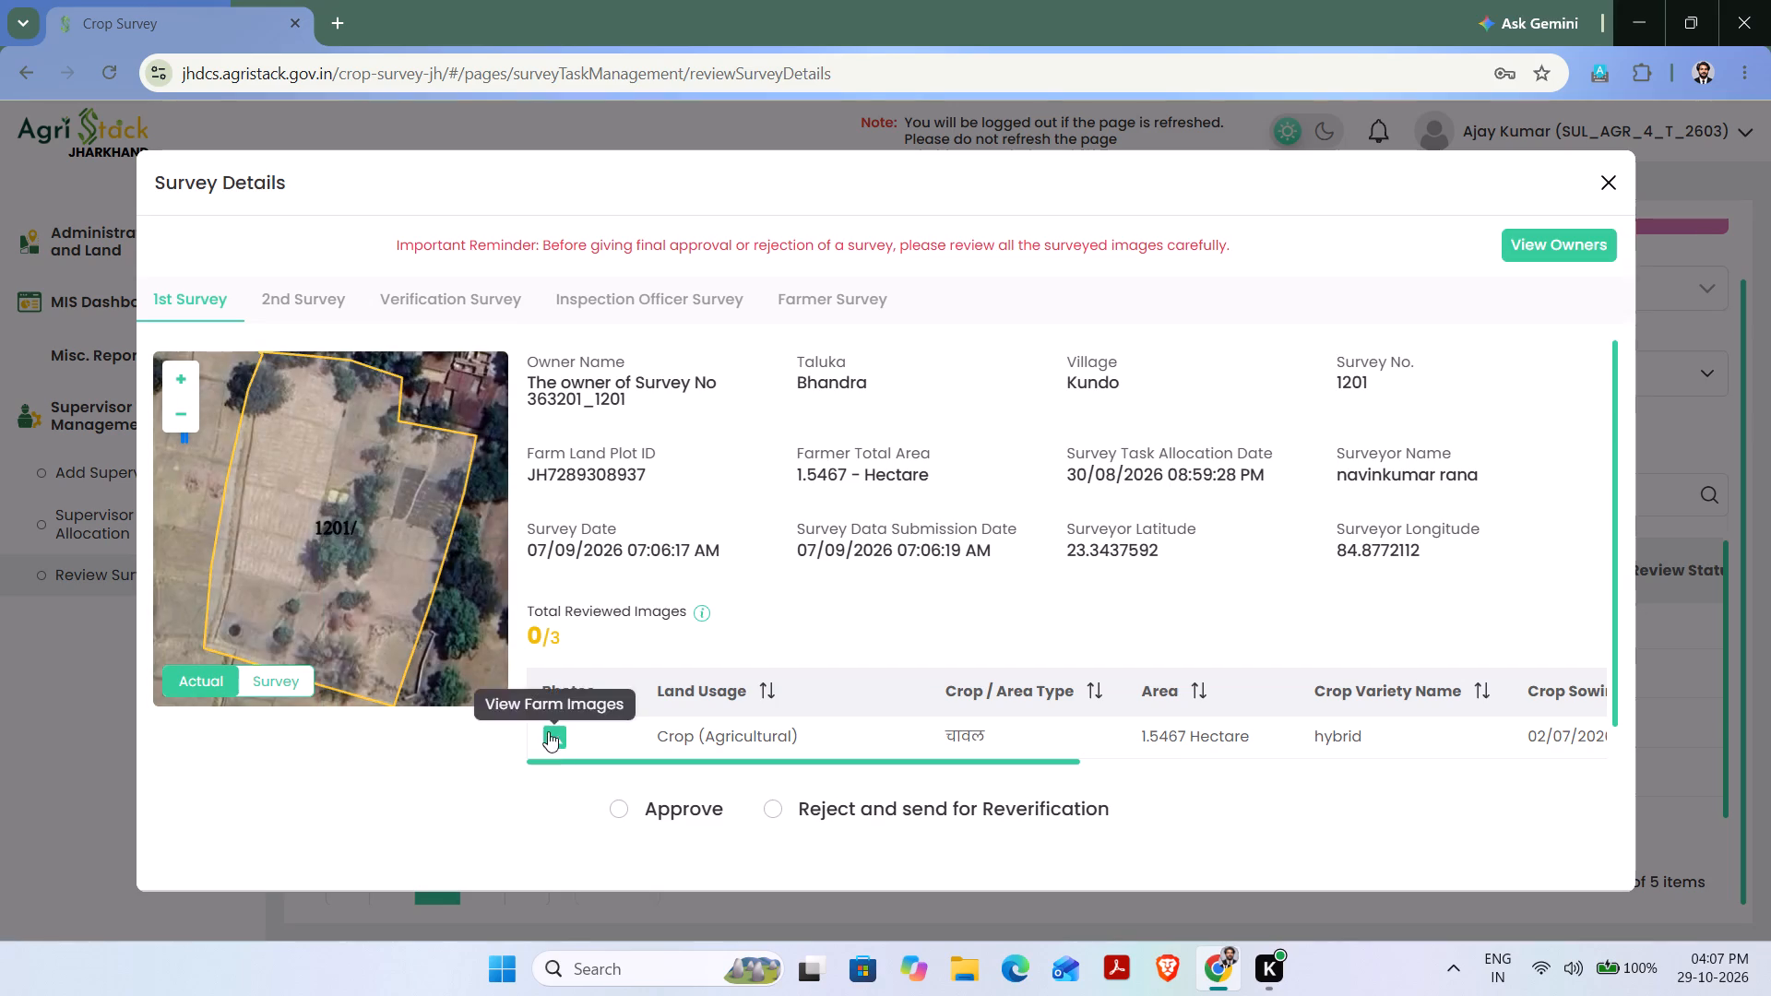
click(771, 817)
drag(879, 720, 816, 730)
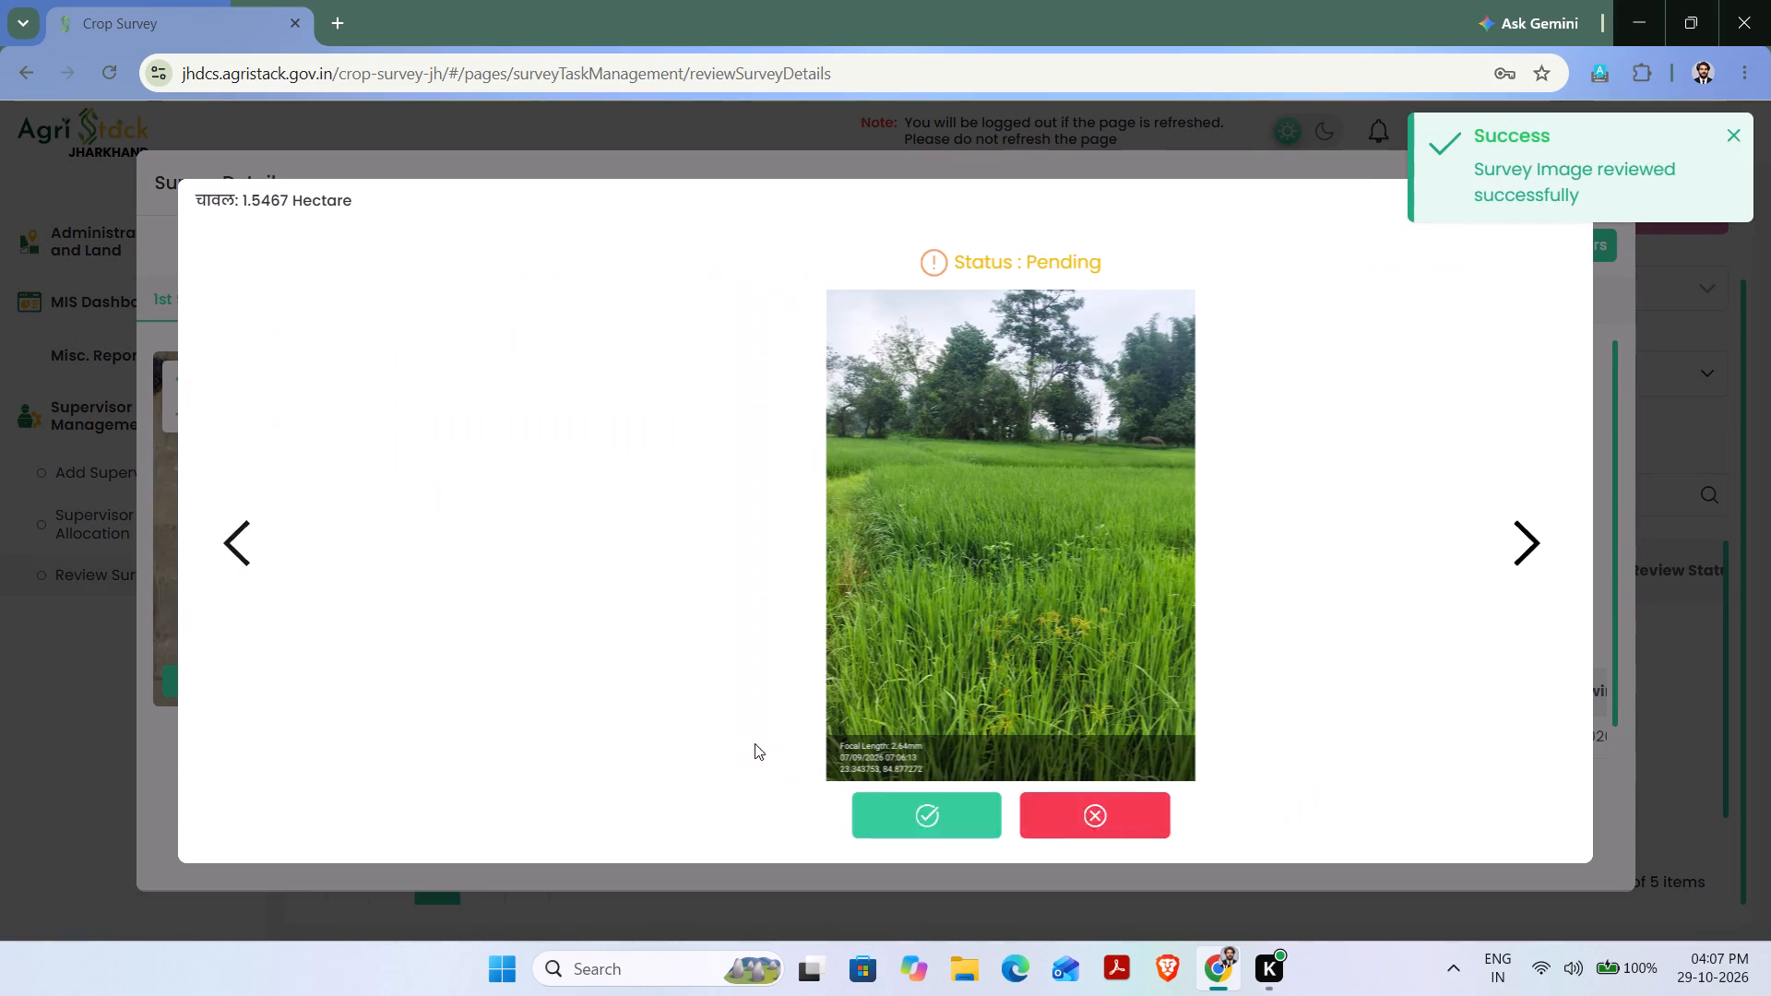
click(787, 801)
drag(881, 675, 829, 682)
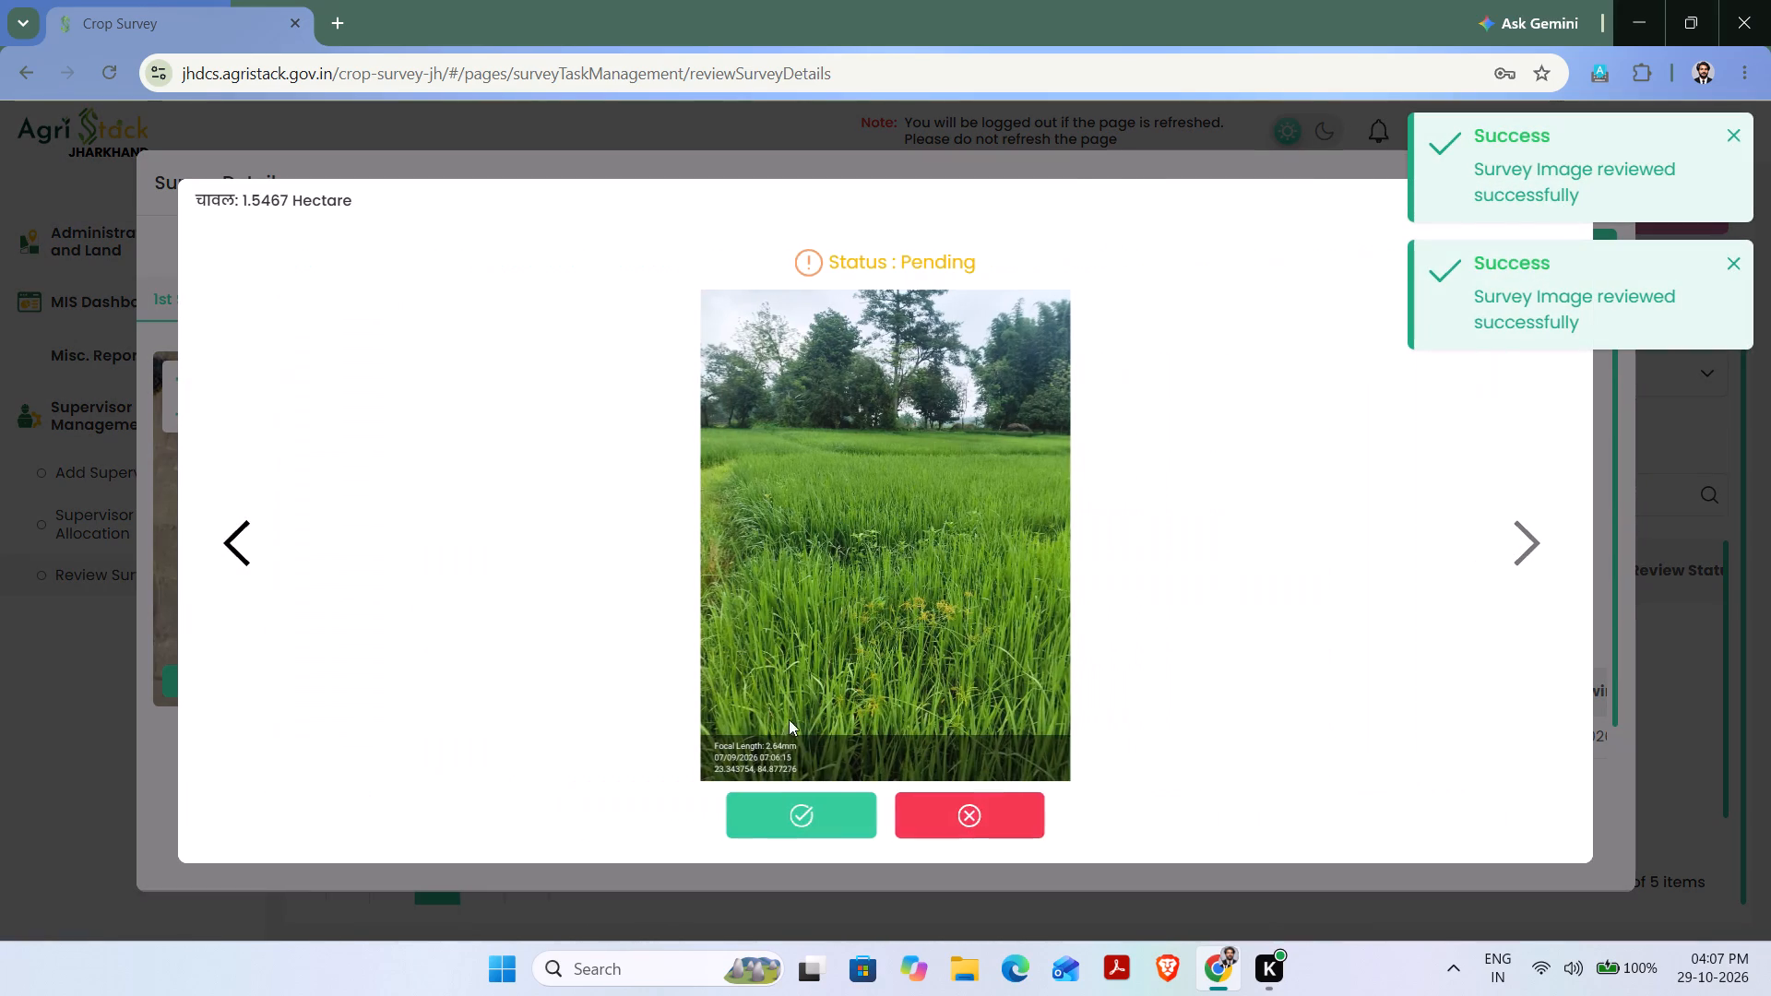
click(806, 803)
drag(937, 682, 889, 681)
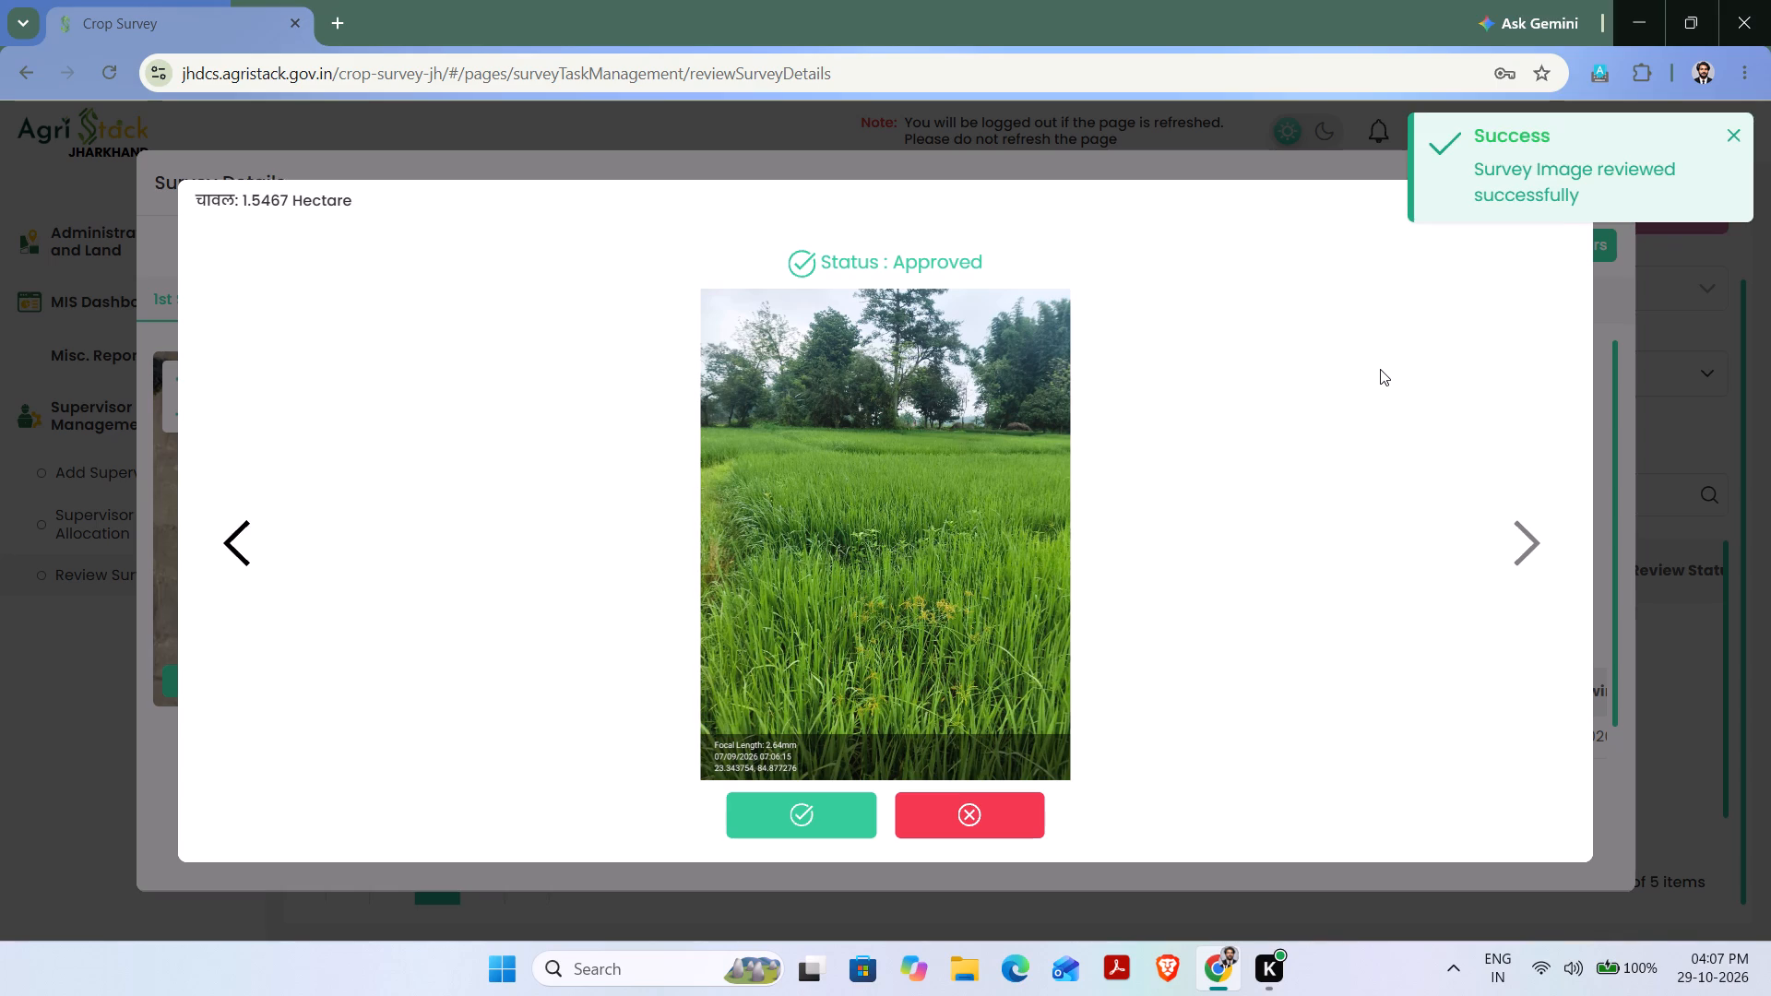
click(1567, 203)
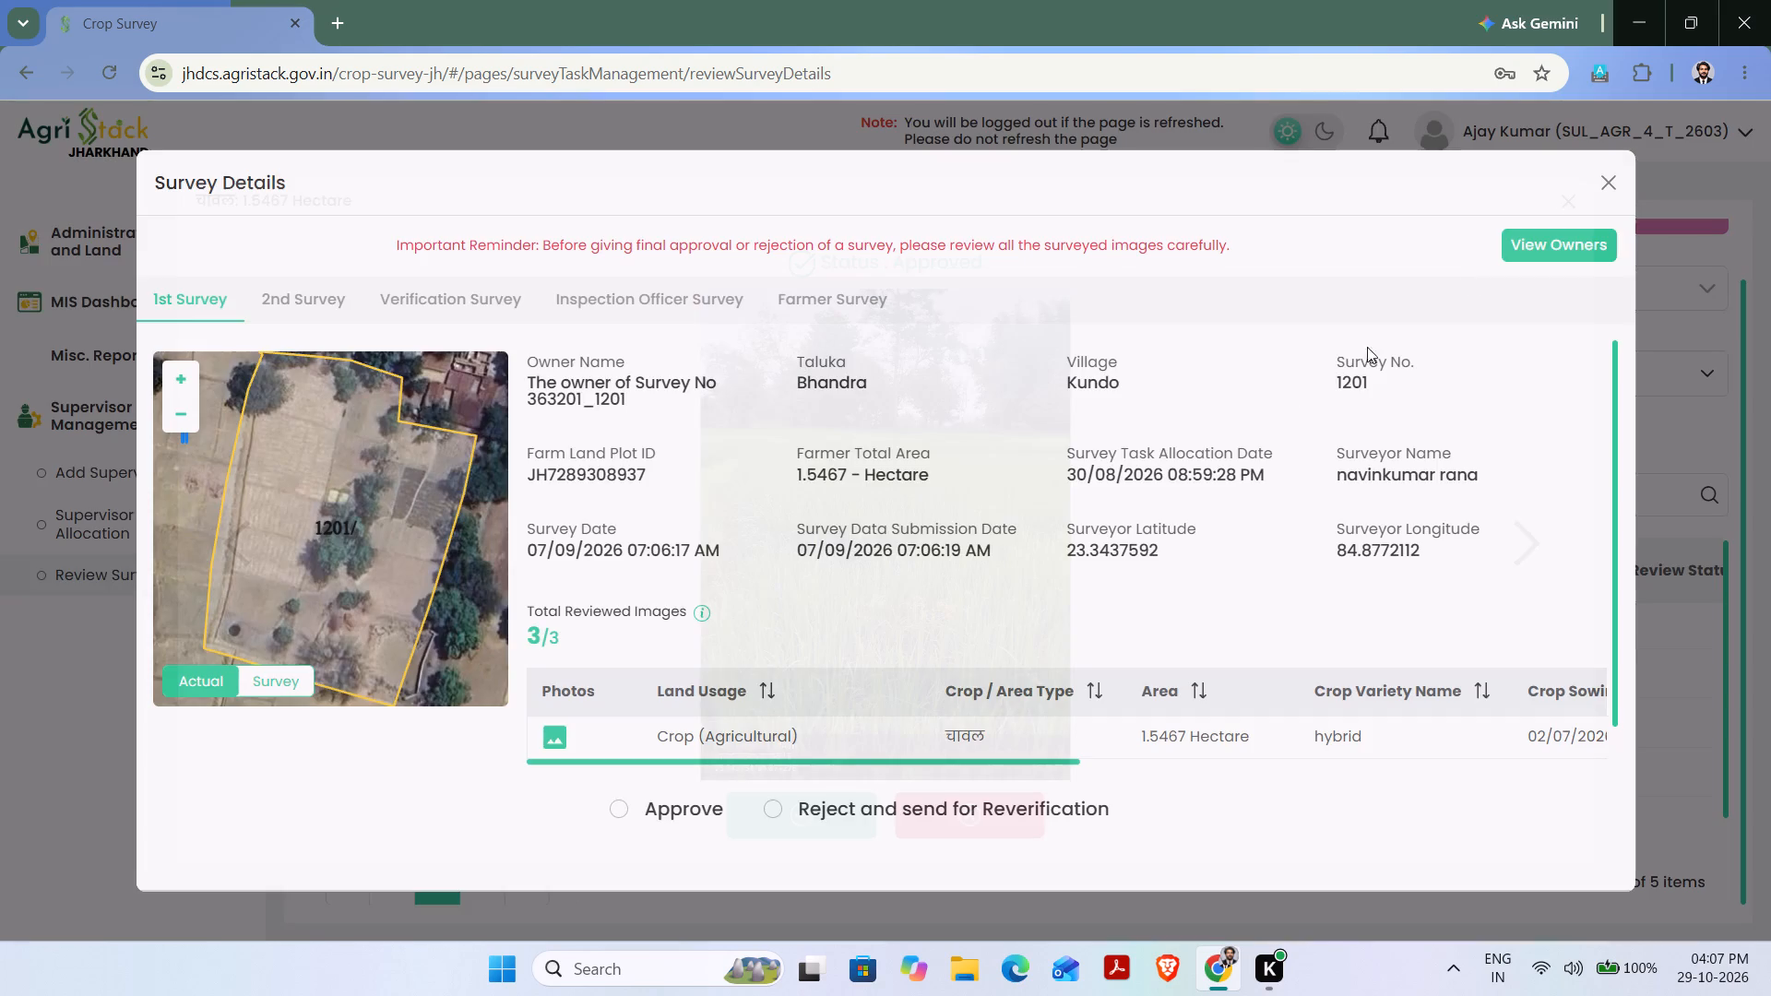
Approve the first survey of number 1201, save the review and return to the review list.
scroll(921, 563, down, 2)
click(697, 656)
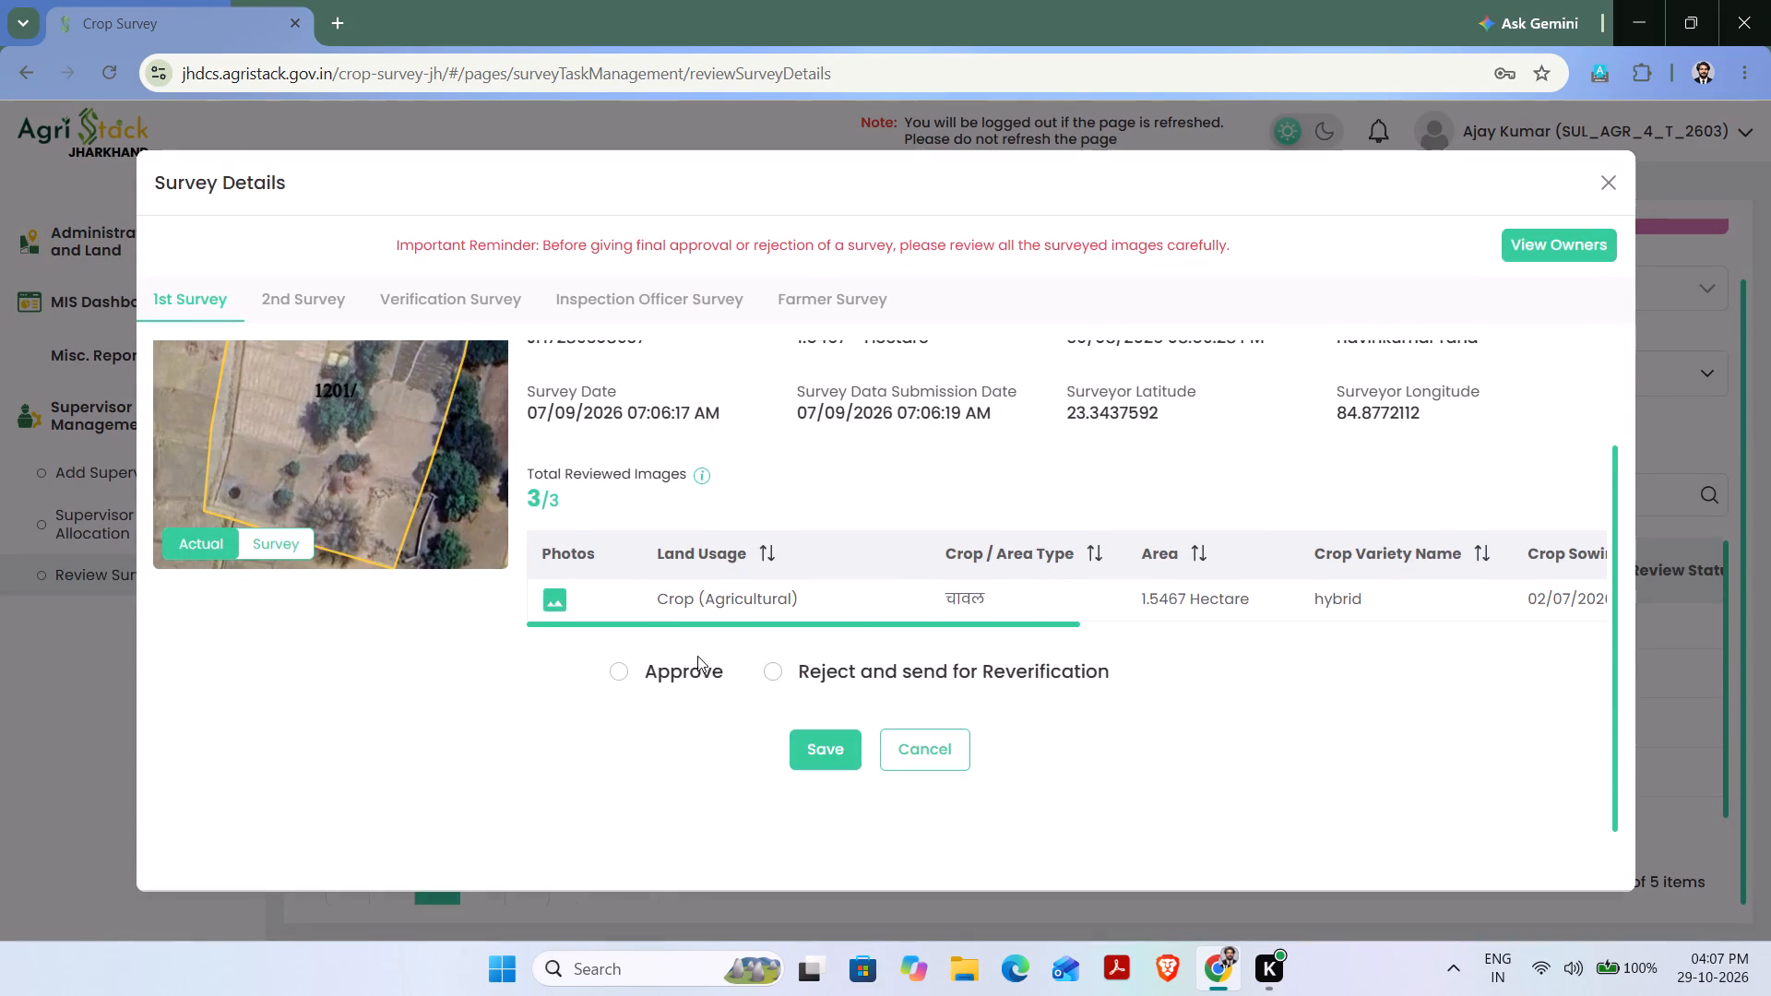
click(827, 733)
click(884, 563)
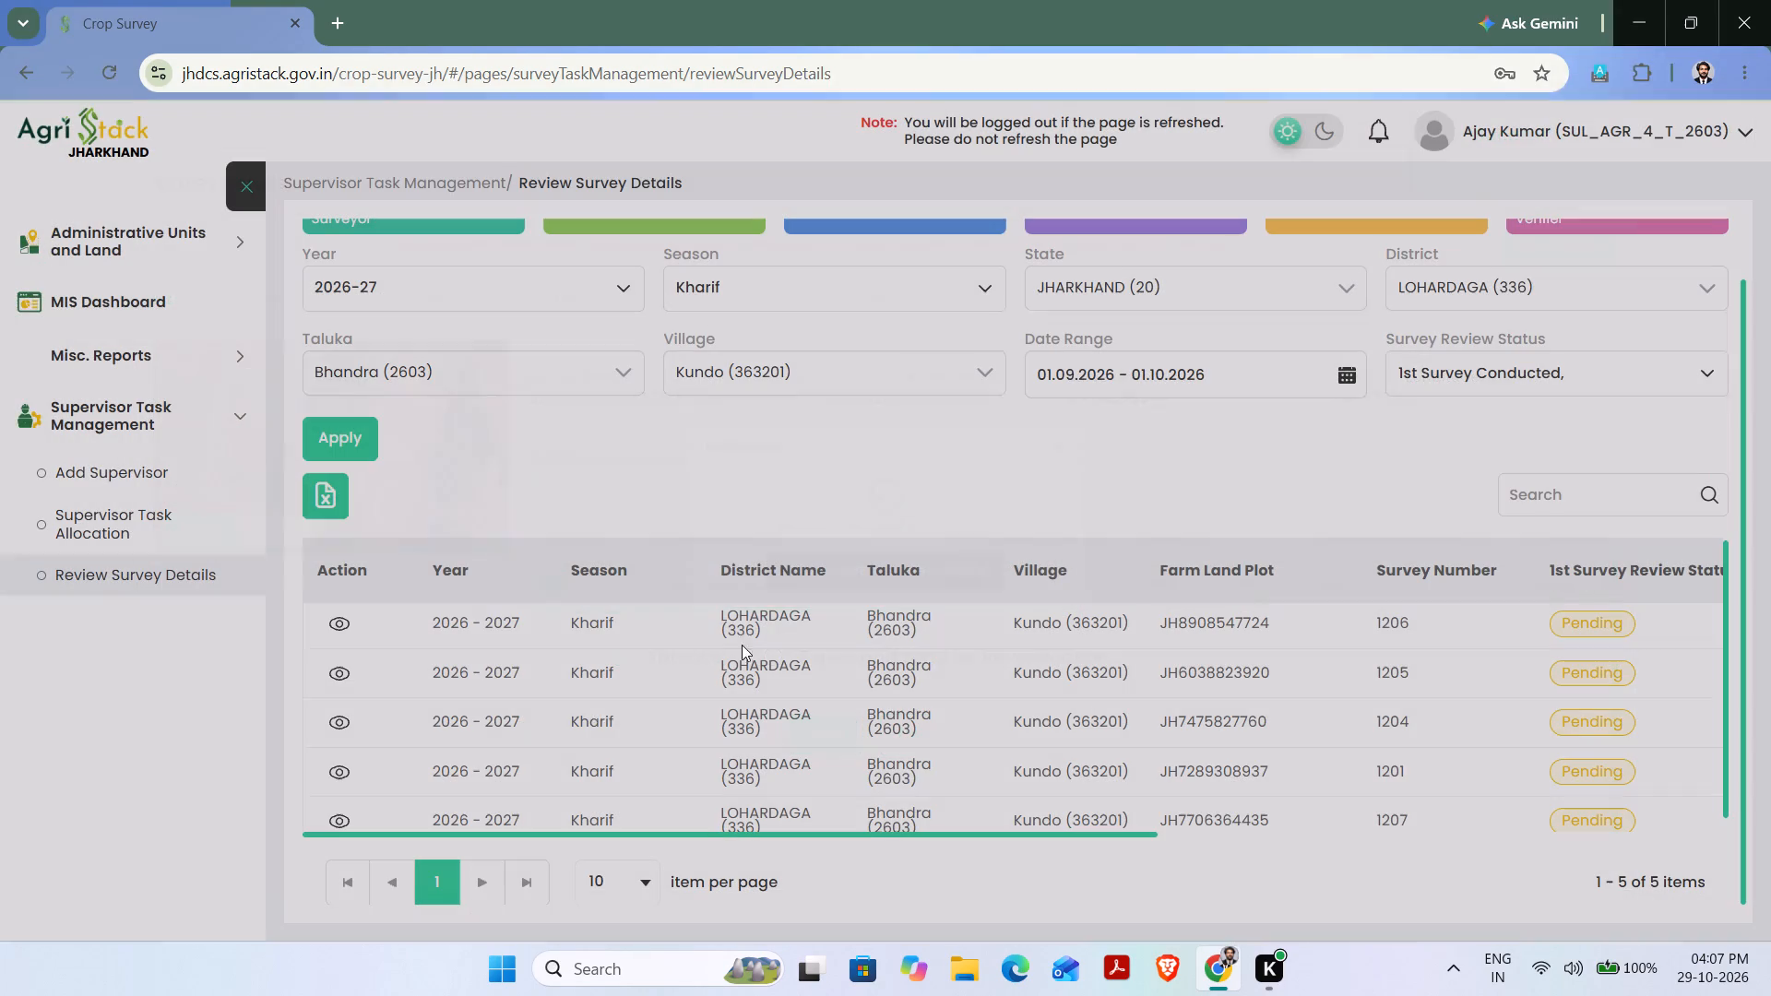
Reopen the survey with number 1204 to check its review, and close its details.
click(335, 720)
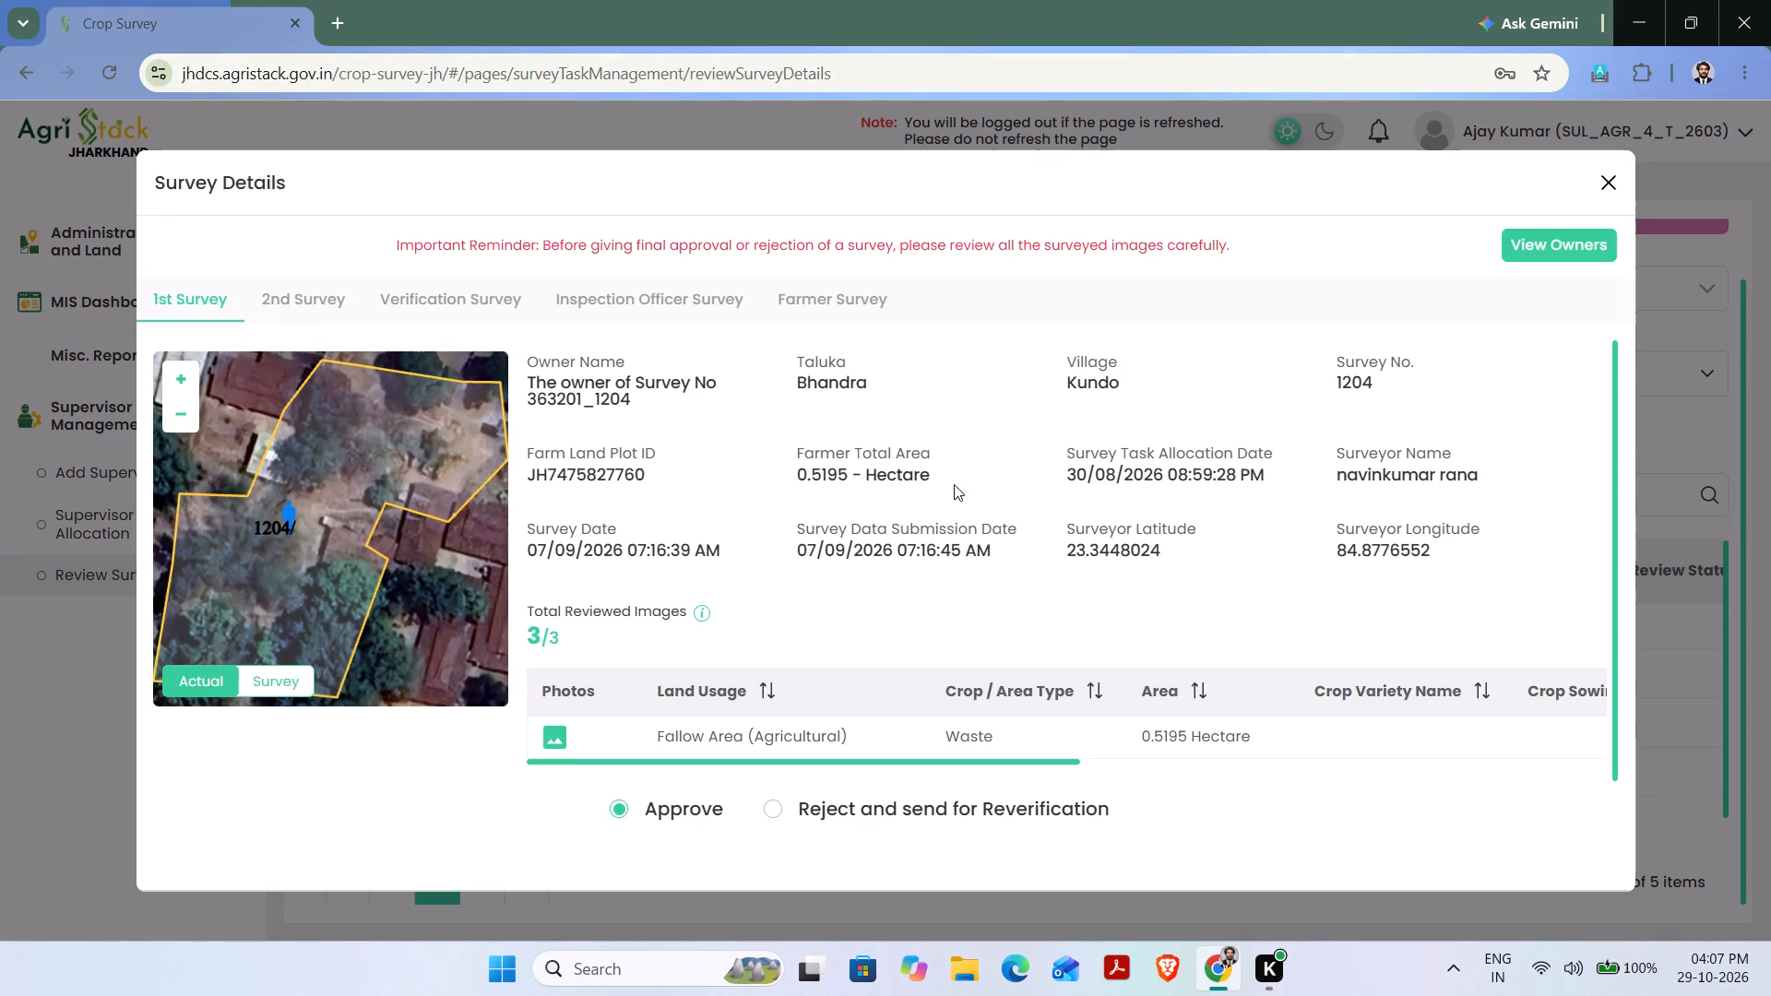
click(1599, 188)
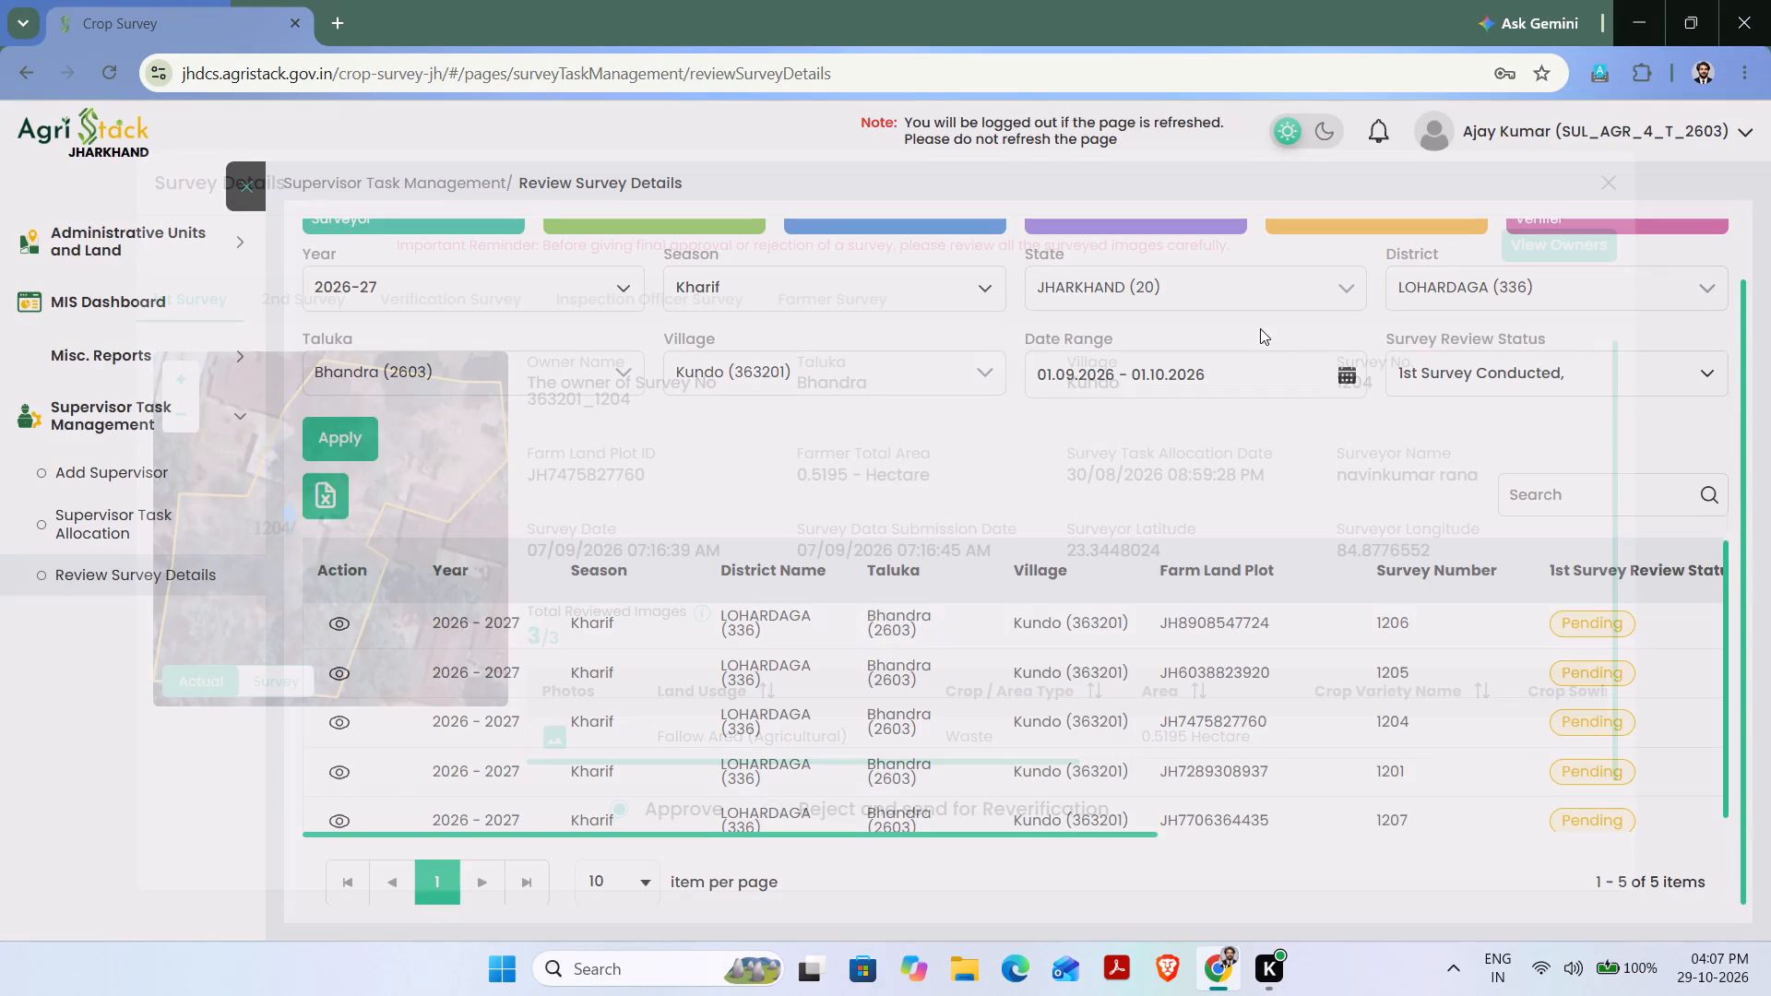
Refresh the Kundo review list by reapplying the current filters.
click(364, 450)
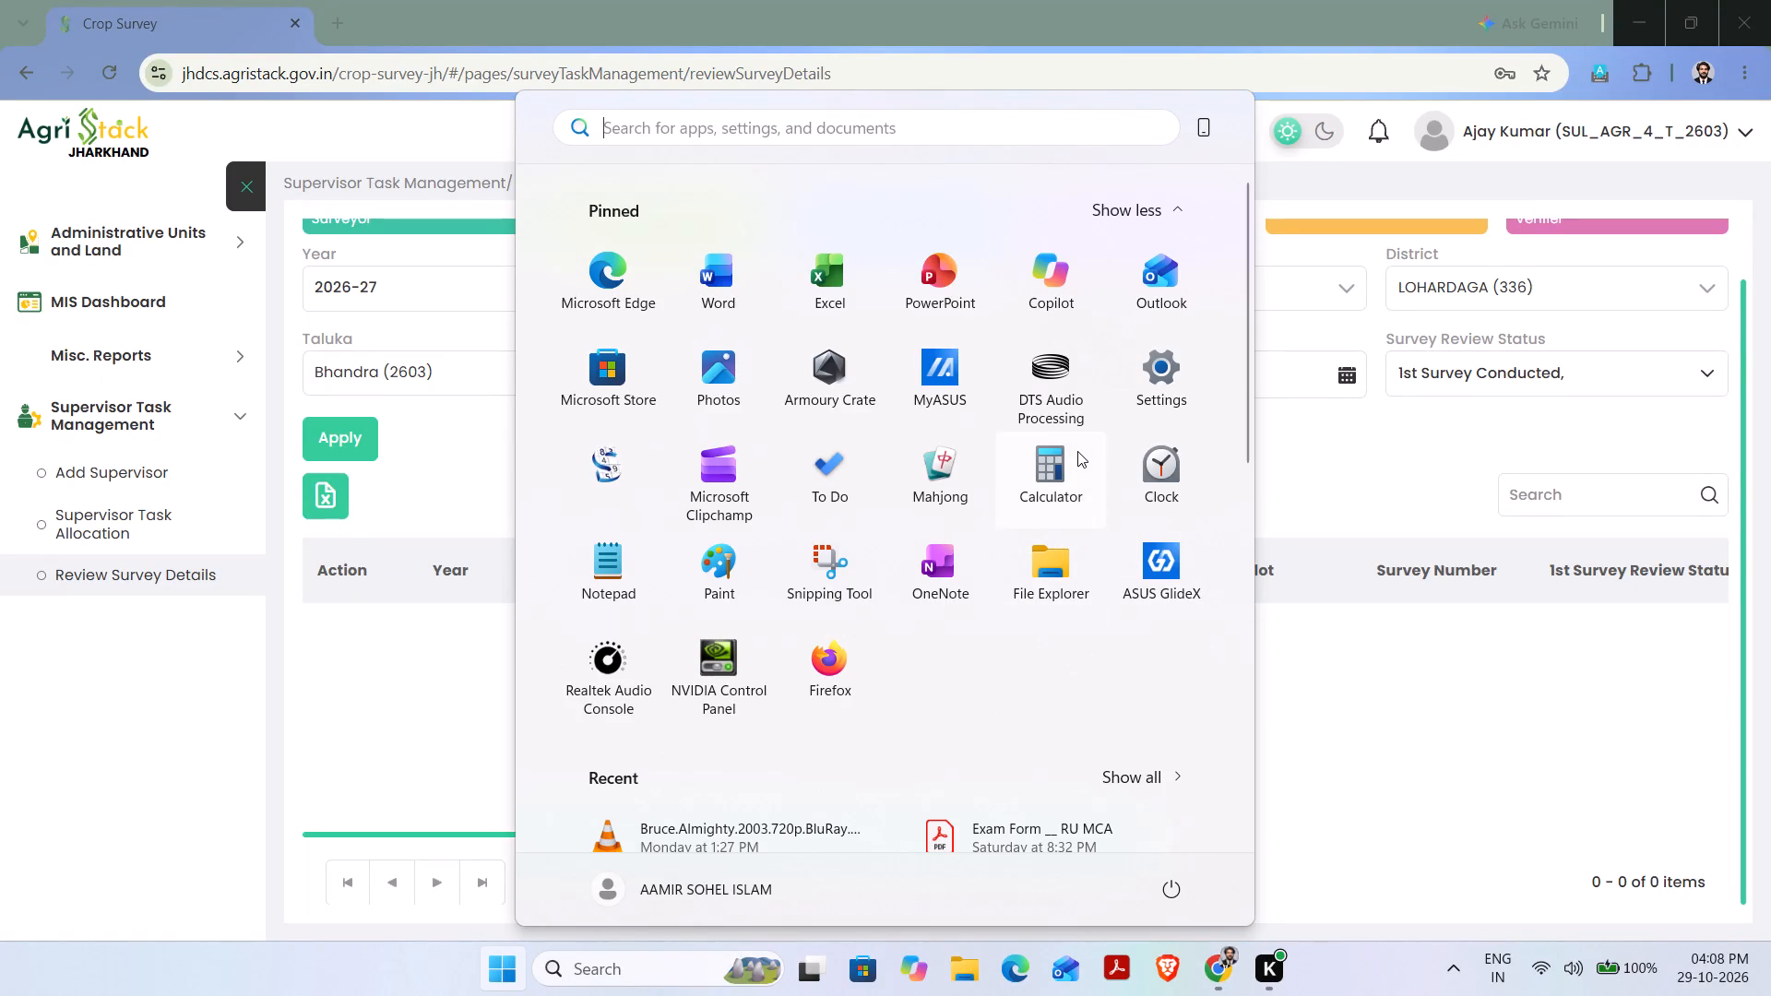
Switch to Calculator and add 429 and 325.
click(1077, 451)
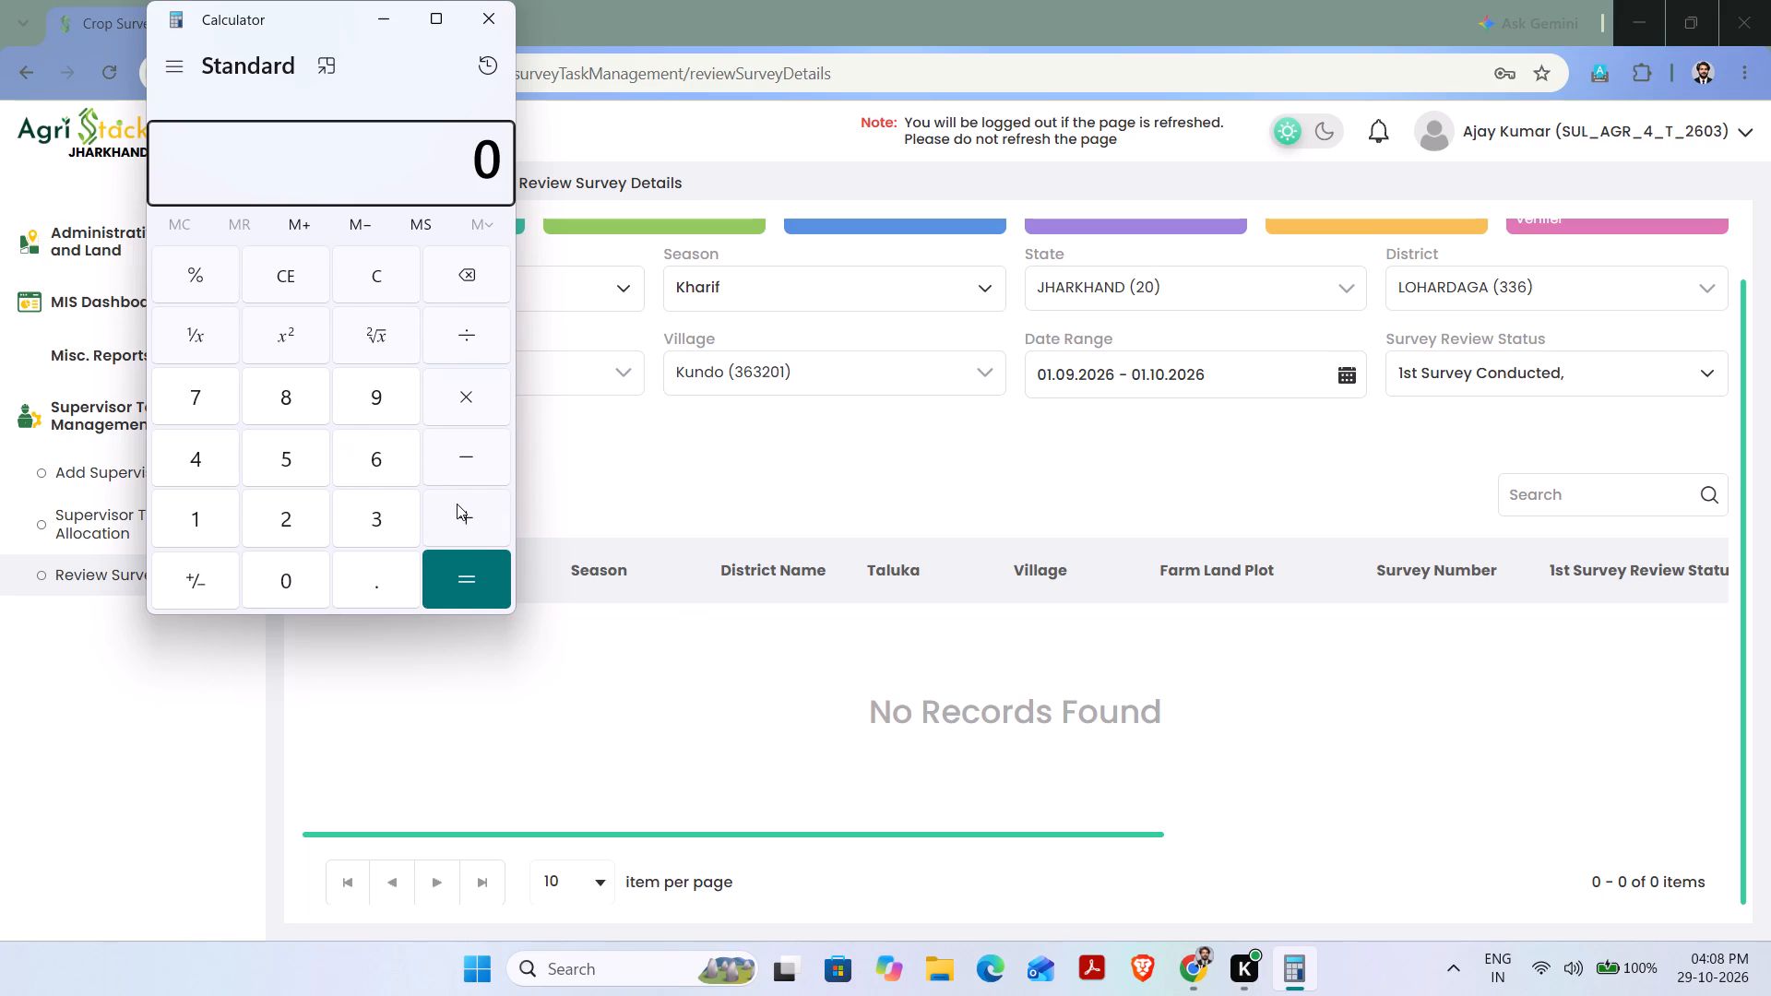
text(42)
key(9)
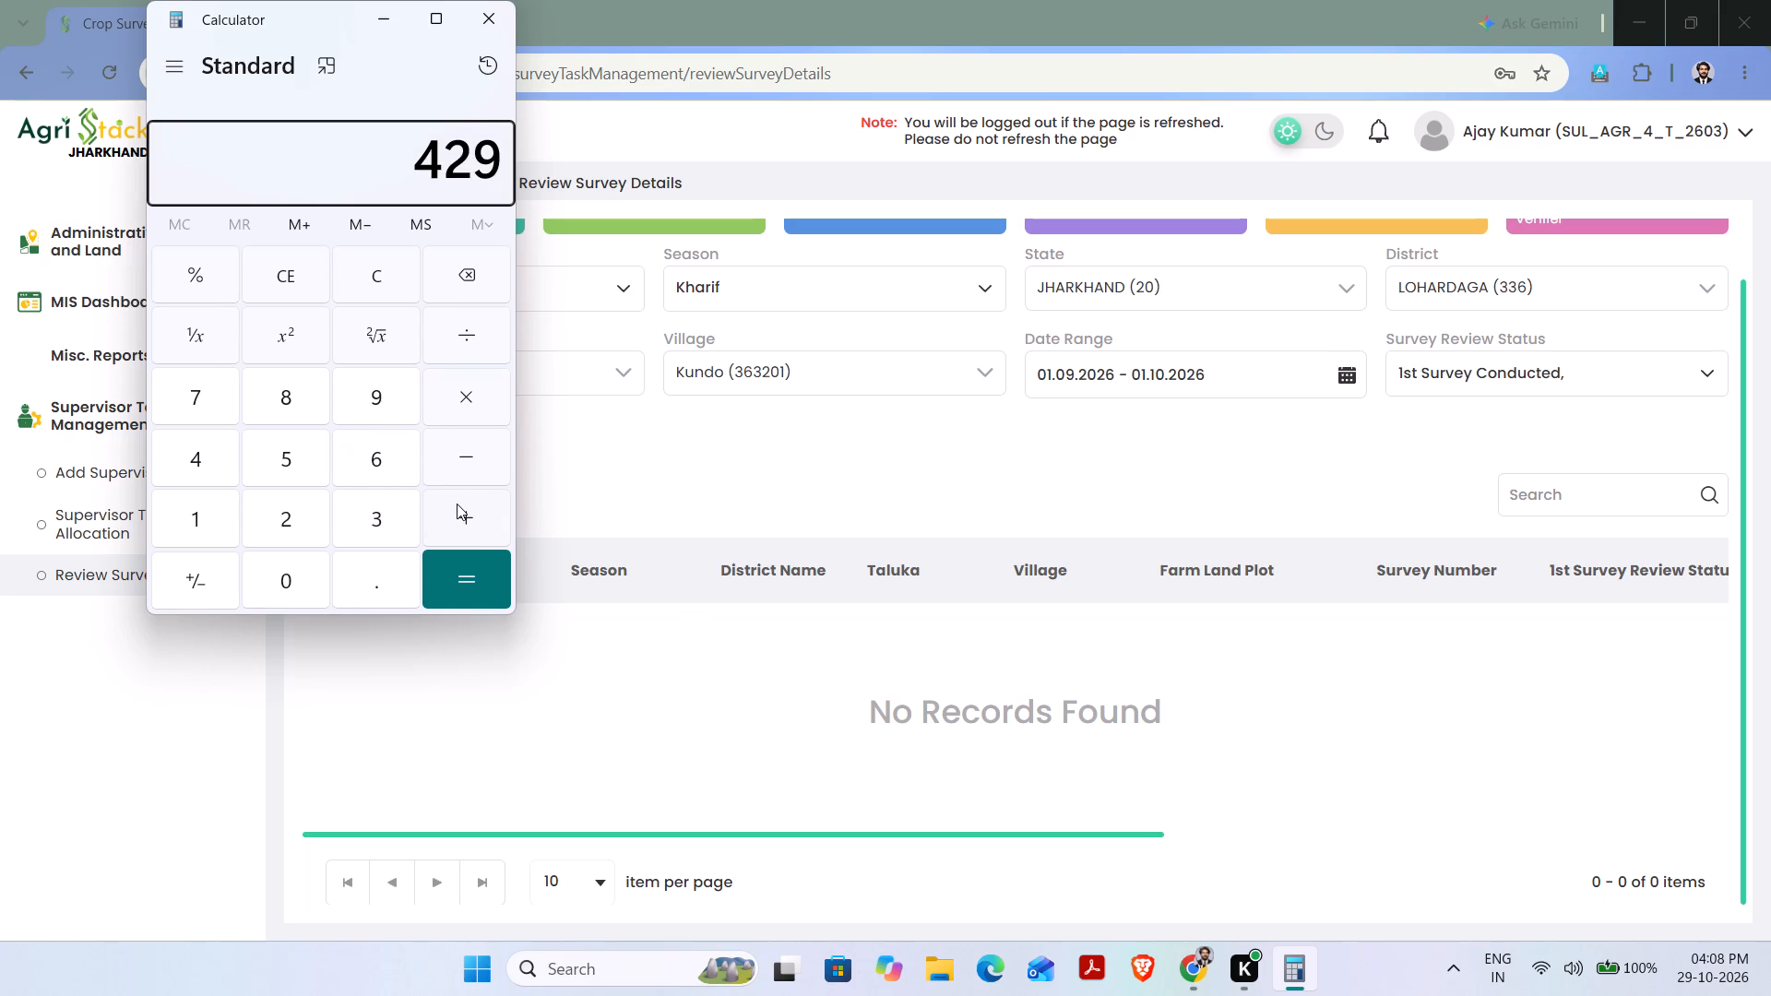
click(457, 504)
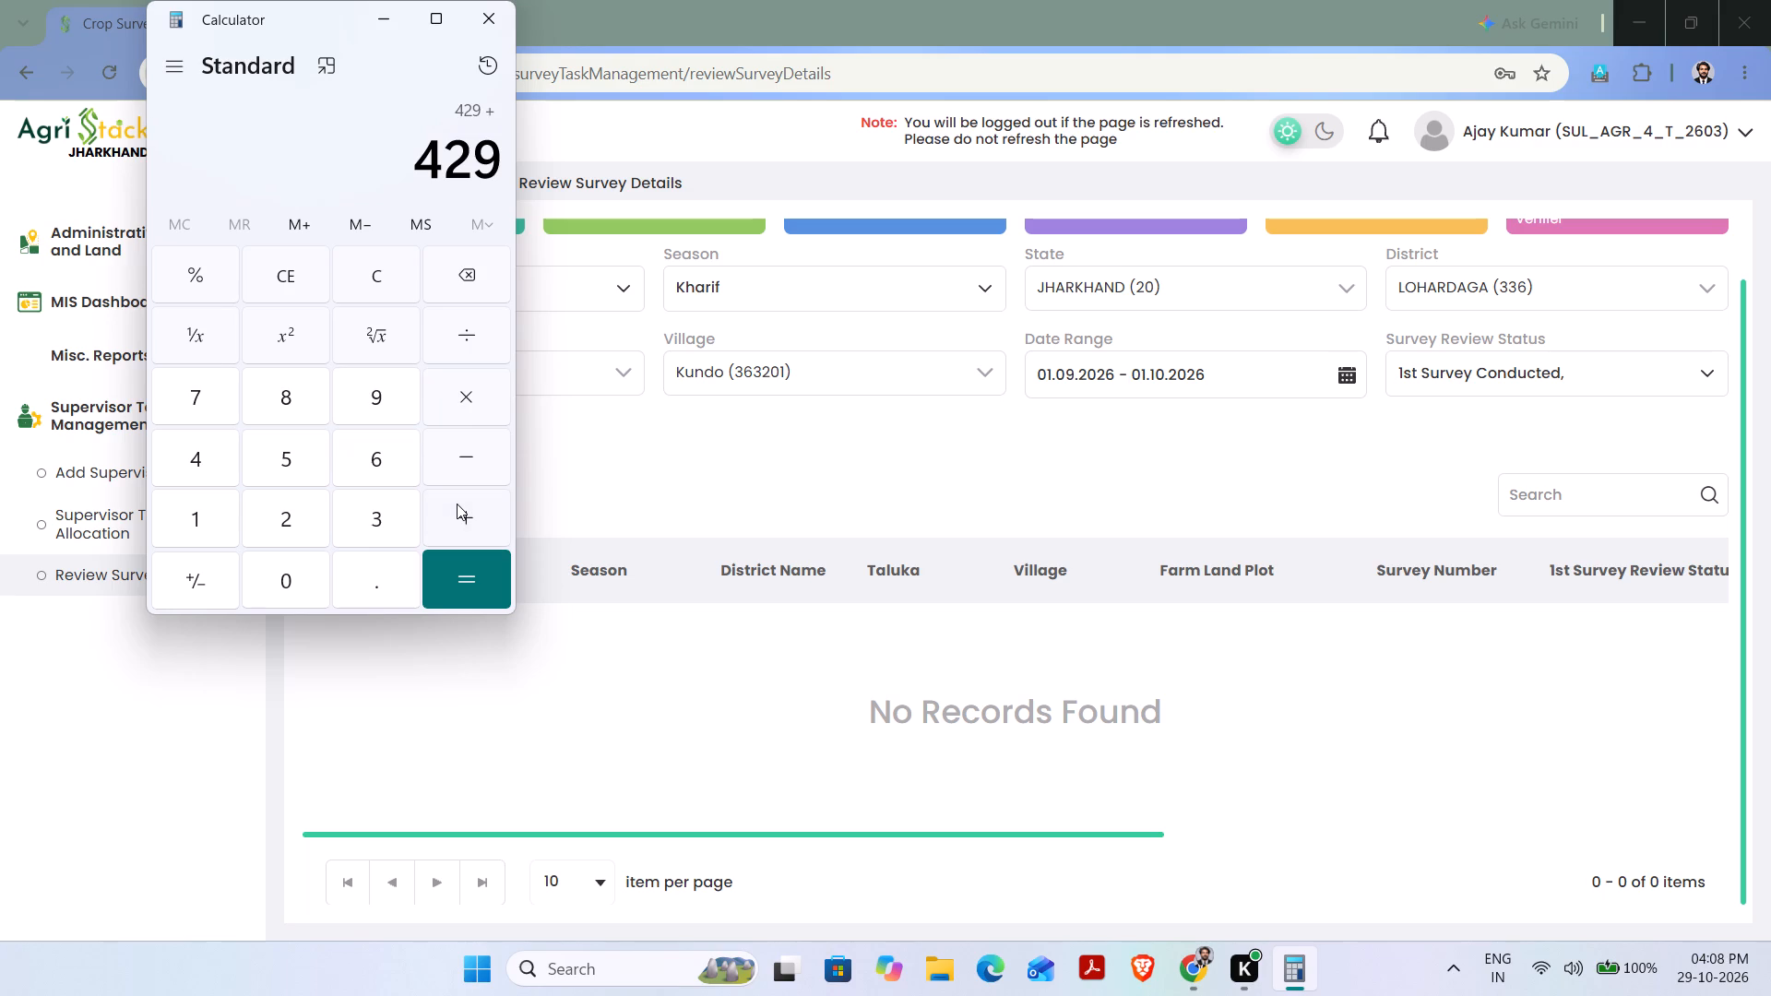
text(325)
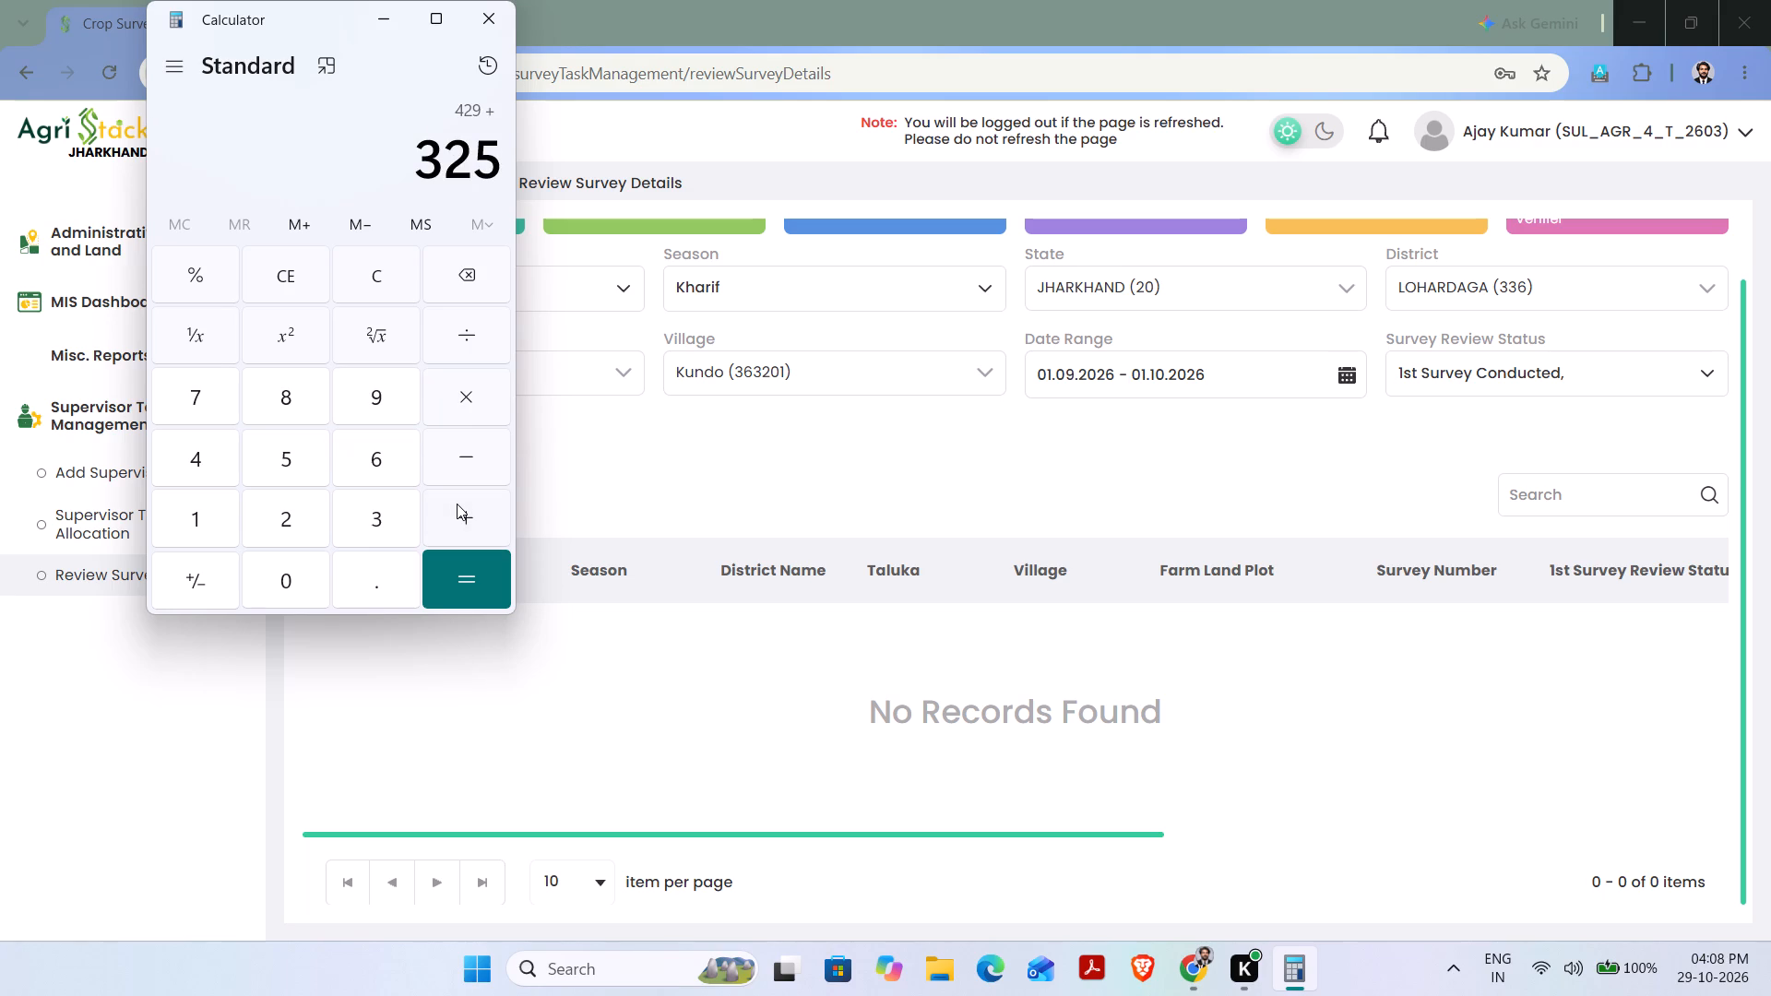
key(Return)
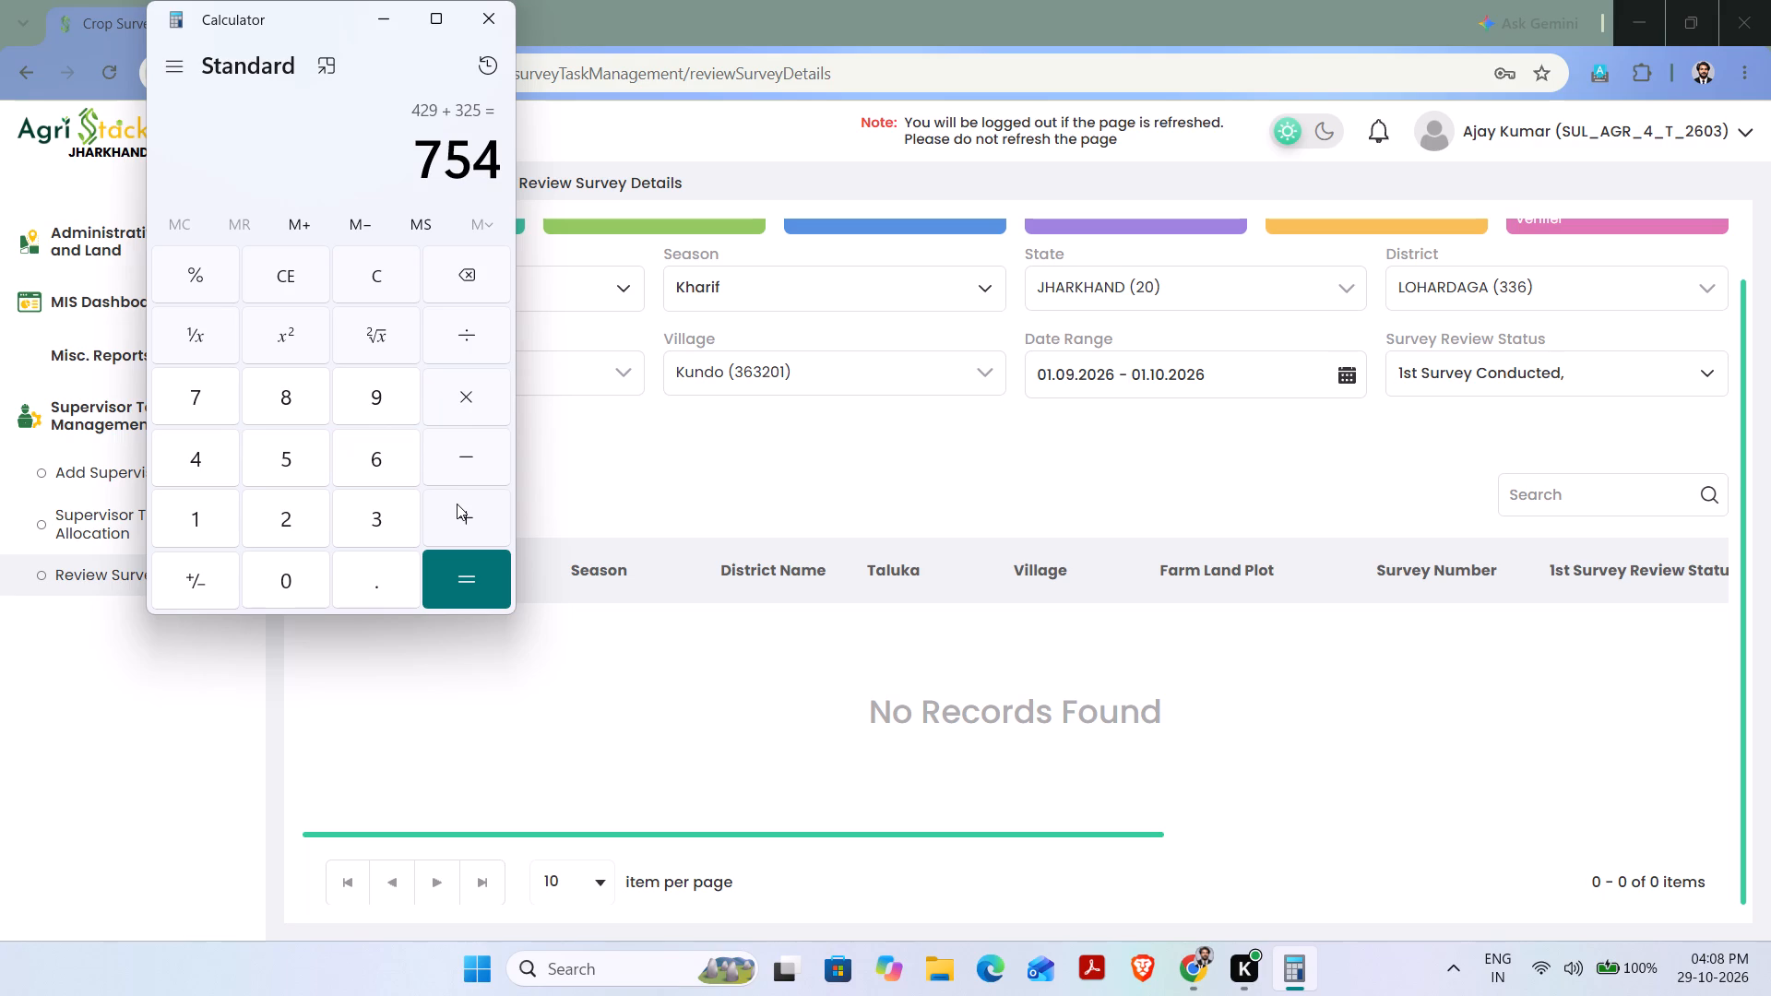
Clear the calculation, add 7438 and 325, and close Calculator.
click(291, 262)
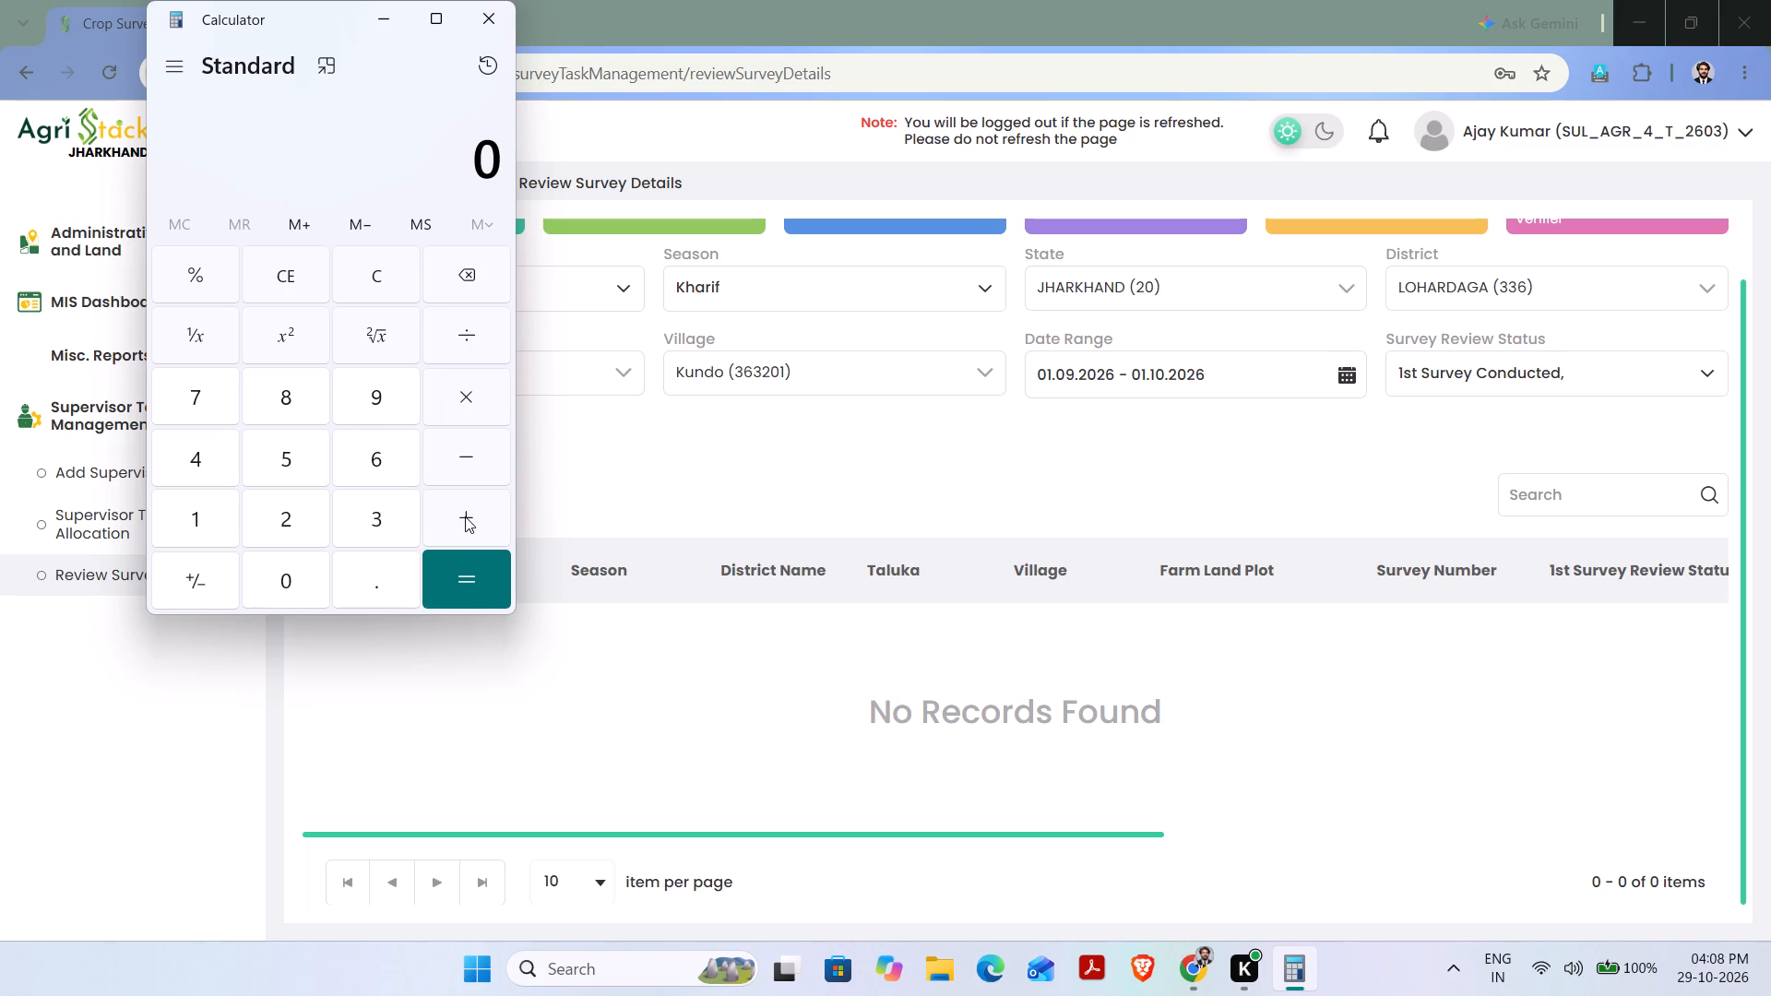
key(7)
key(4)
key(3)
key(8)
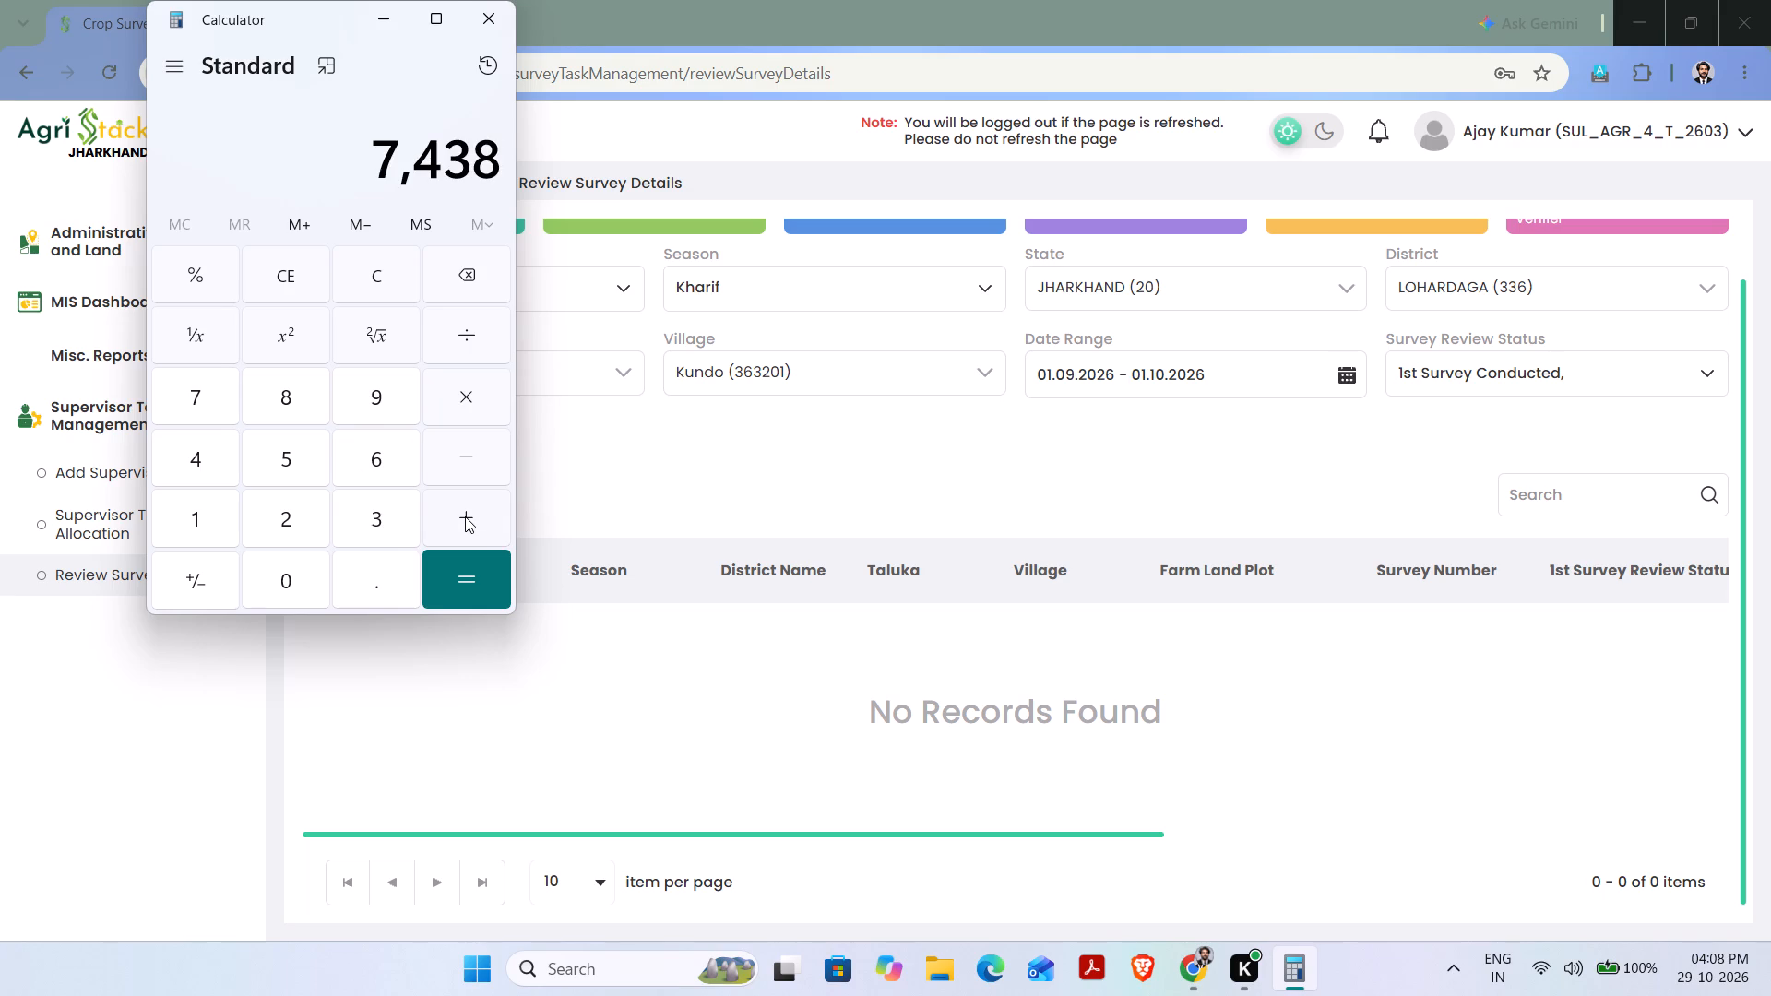
click(465, 516)
text(325)
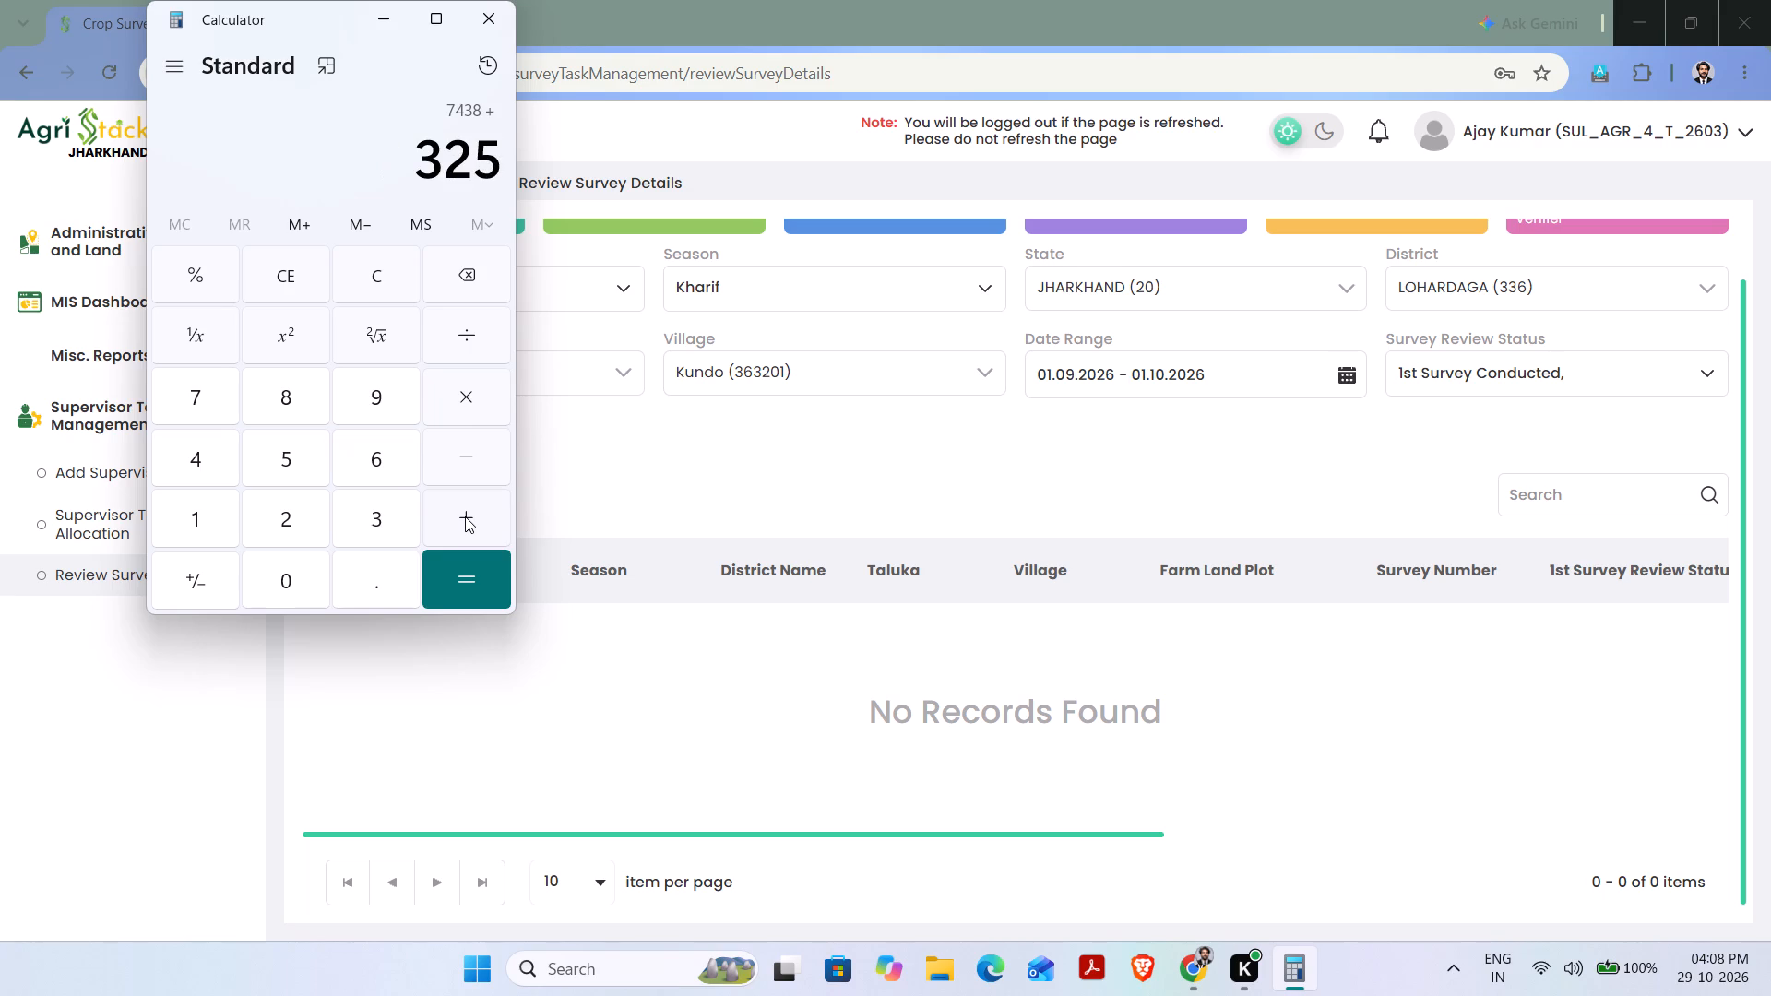
key(Return)
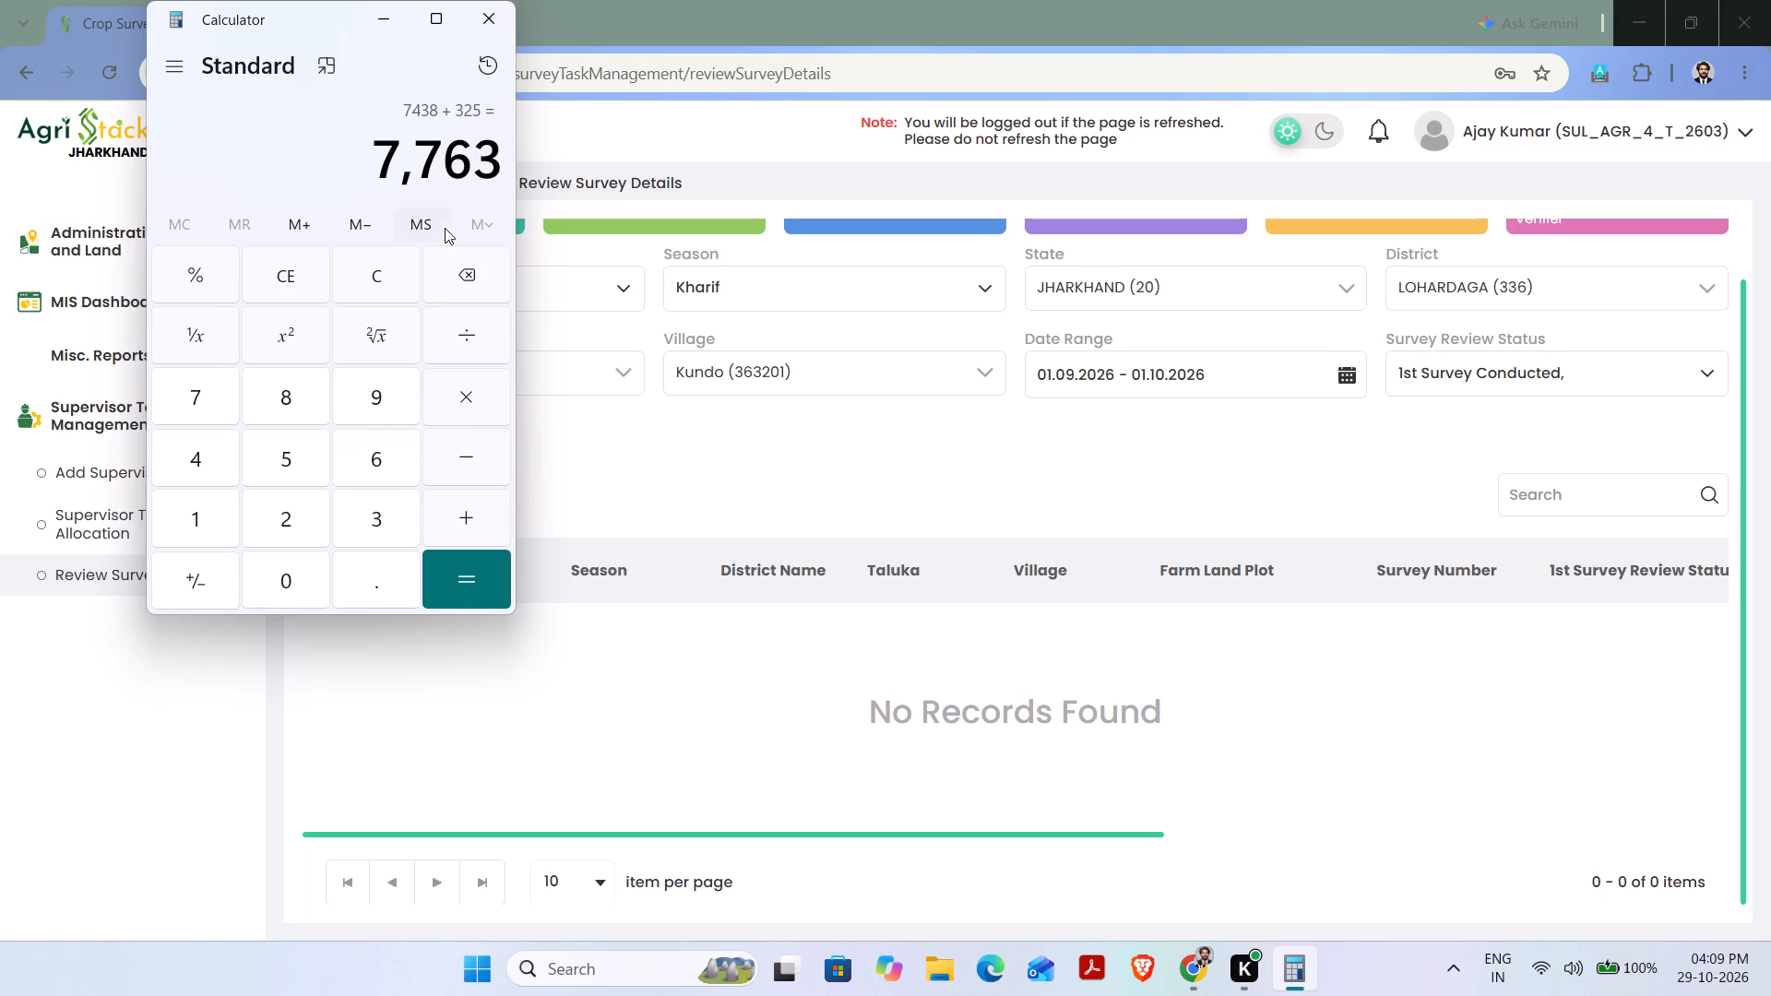
click(486, 22)
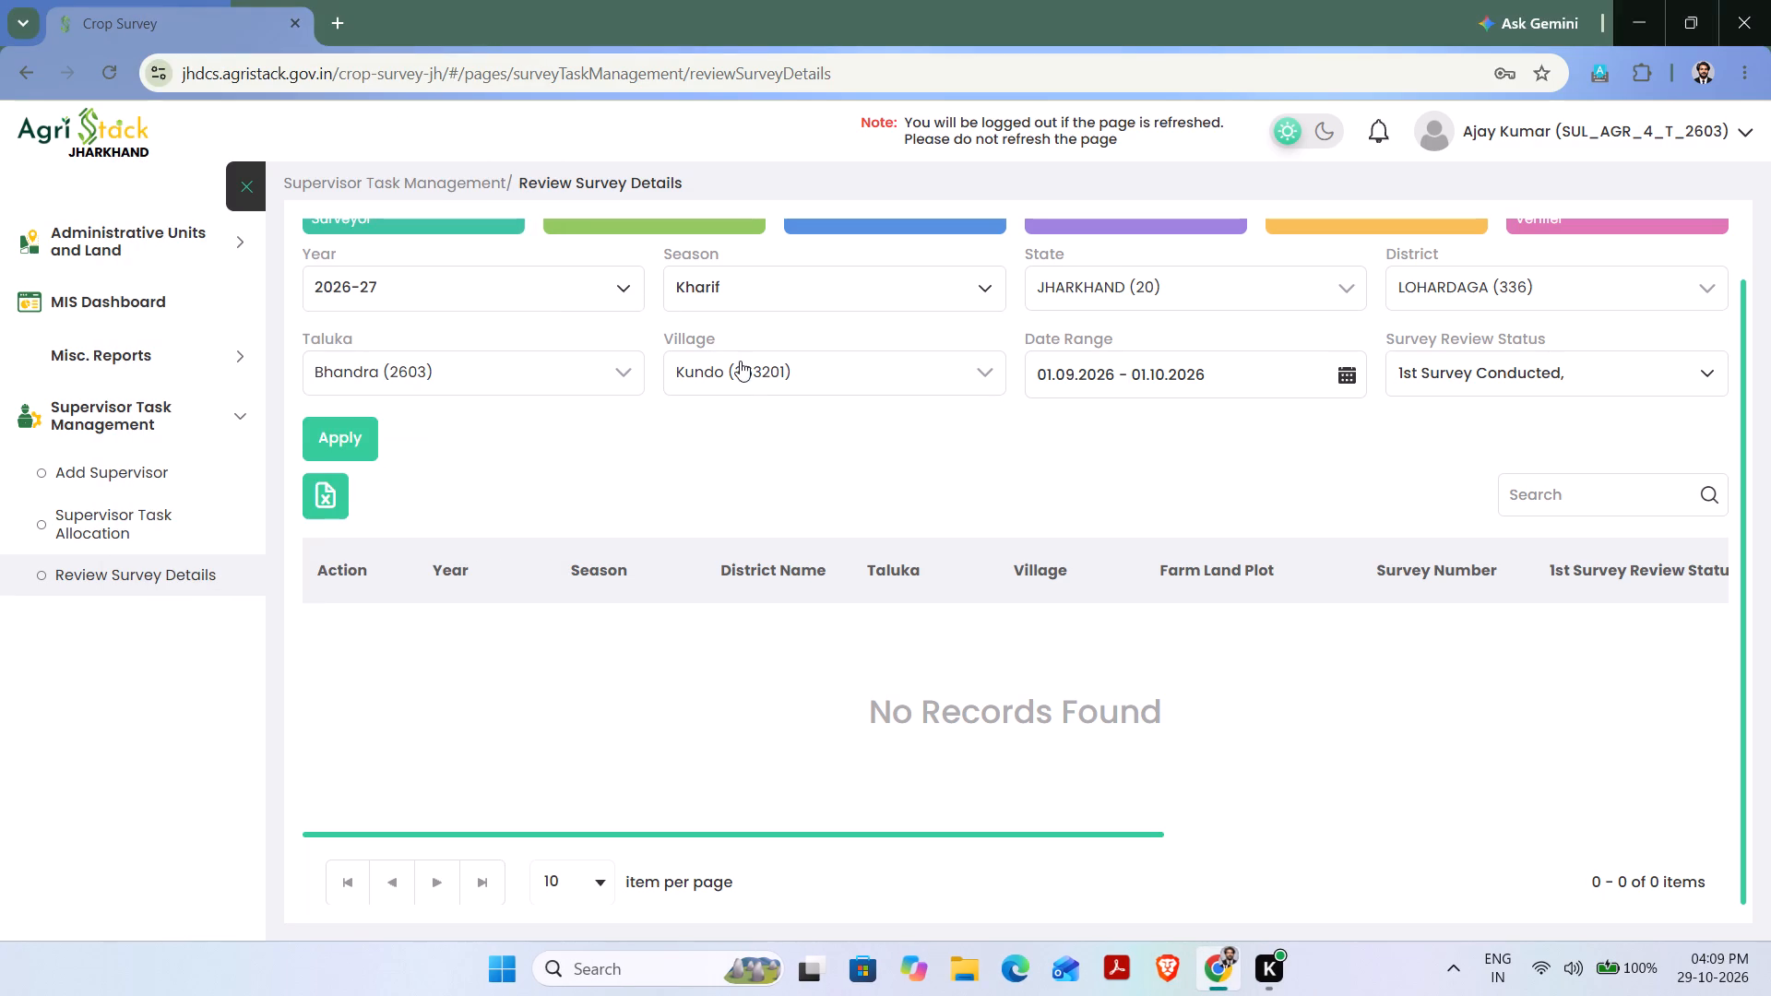
Replace Kundo with Makunda (363193) in the village filter and apply it to the review list.
click(744, 362)
click(775, 485)
click(776, 532)
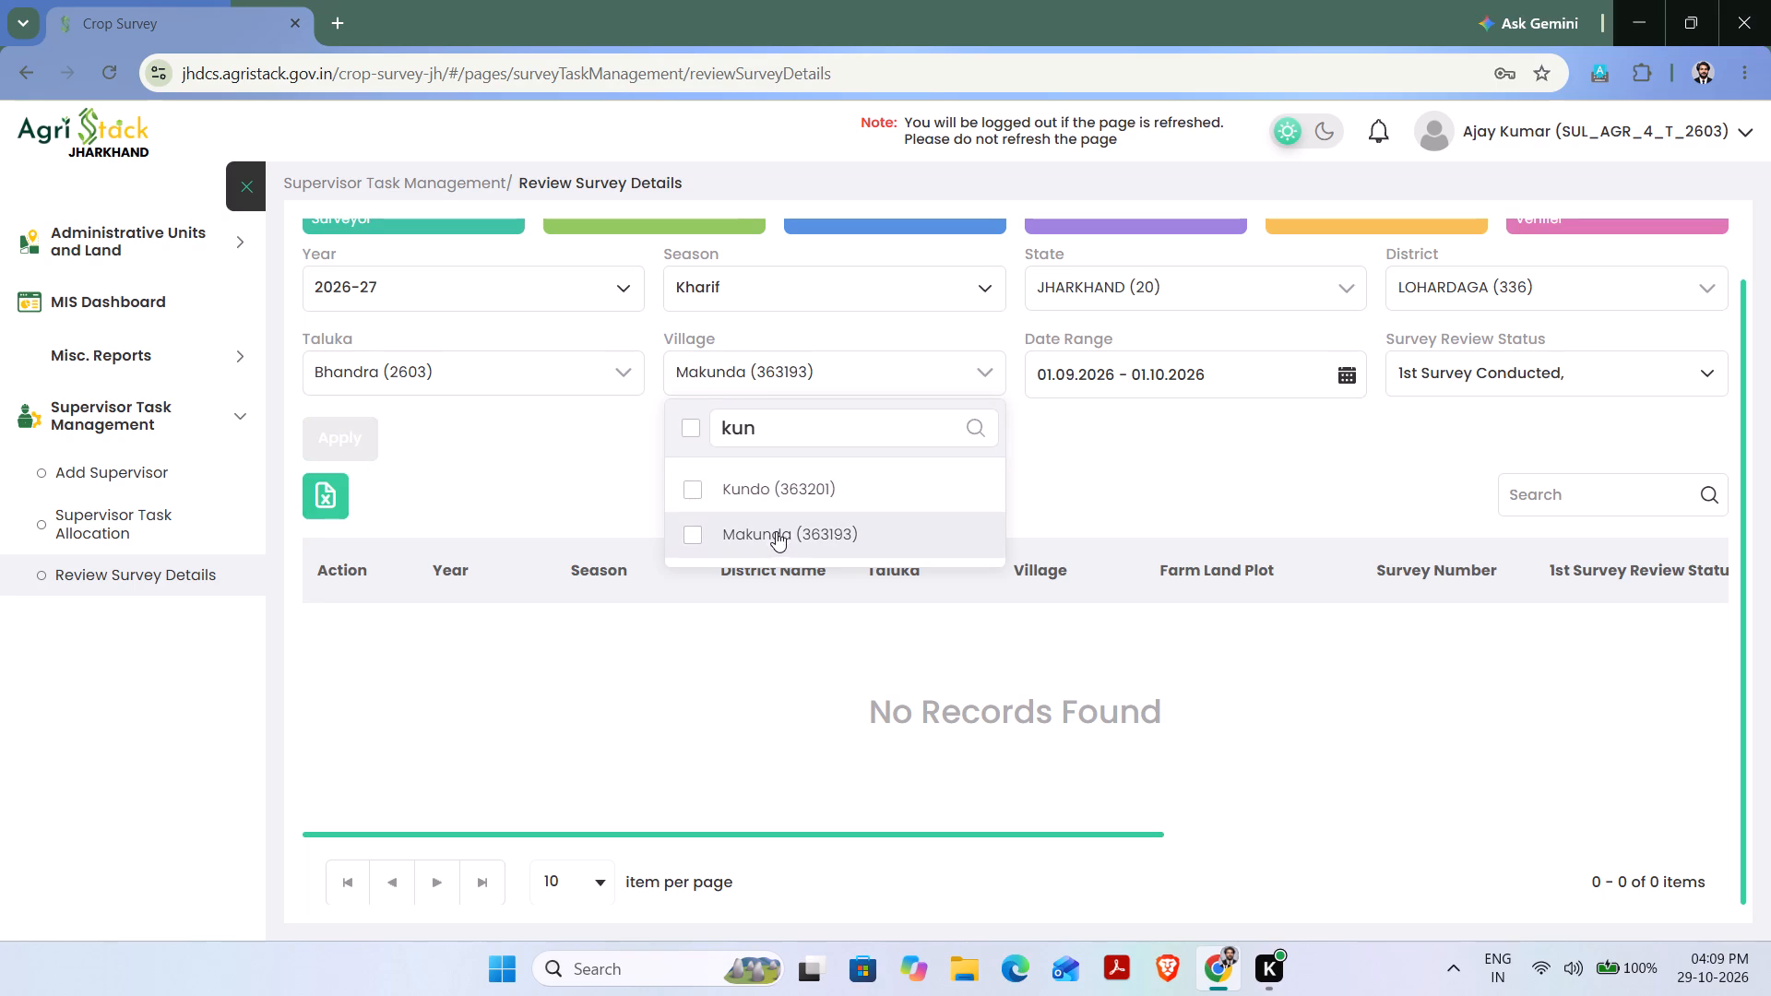
click(351, 442)
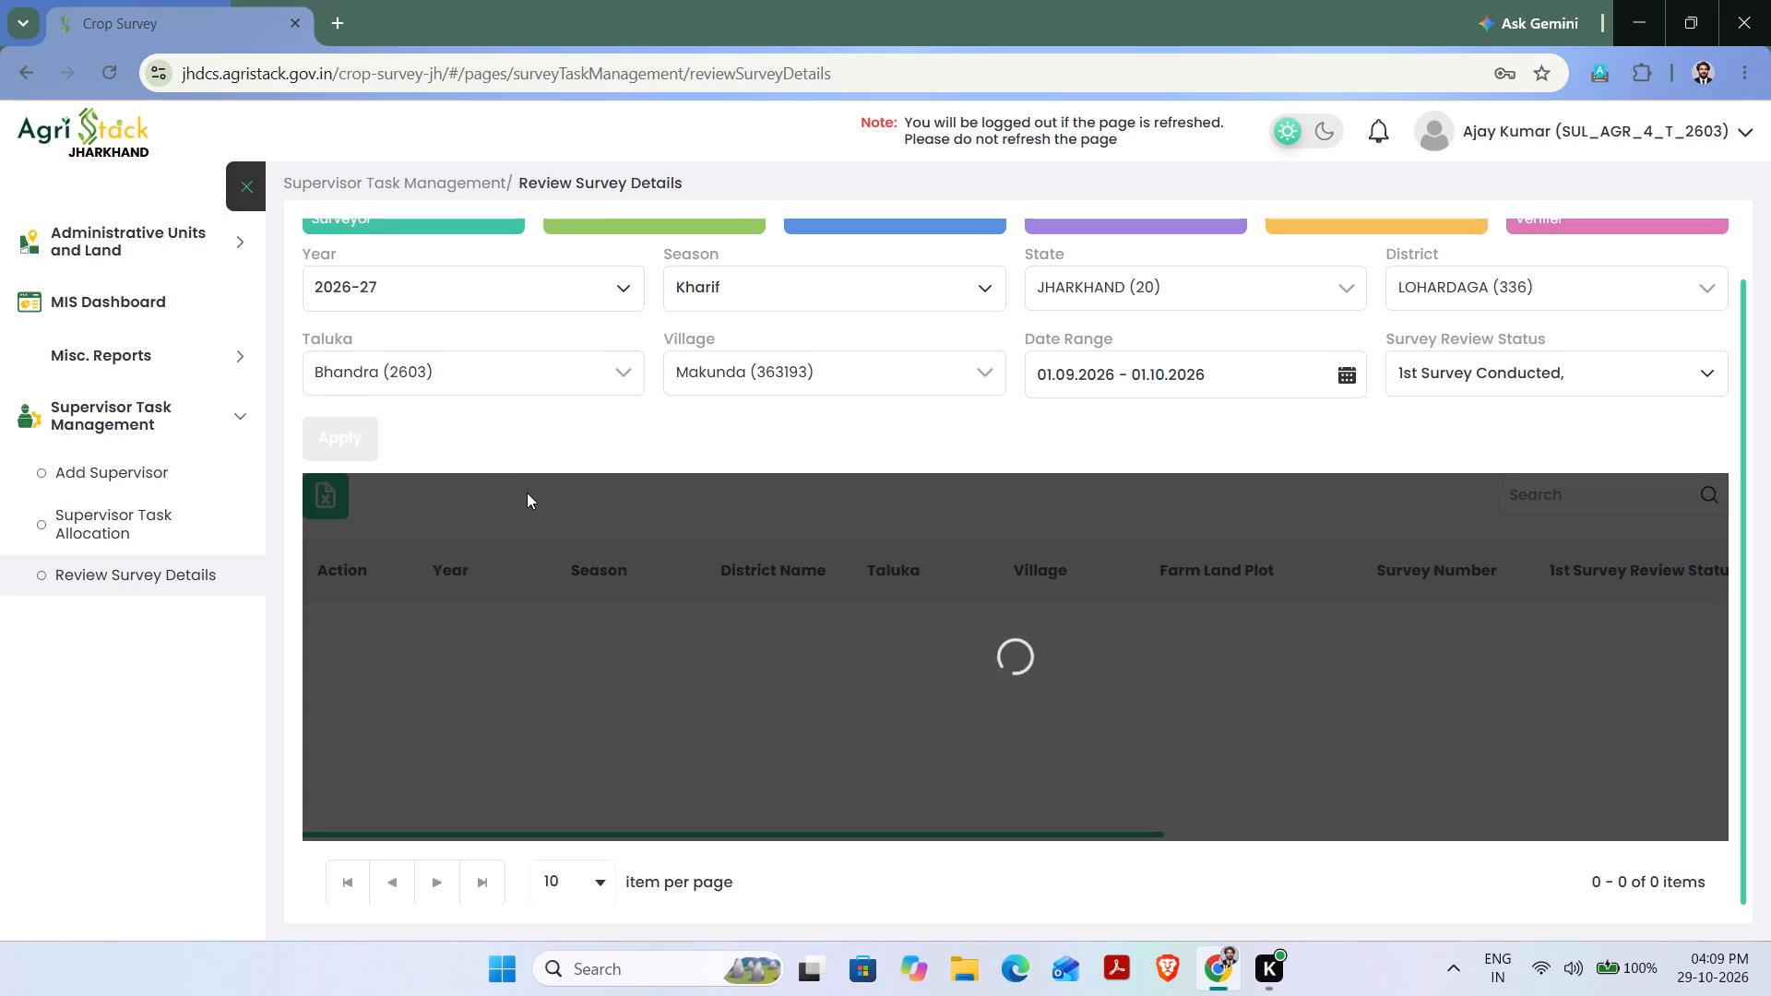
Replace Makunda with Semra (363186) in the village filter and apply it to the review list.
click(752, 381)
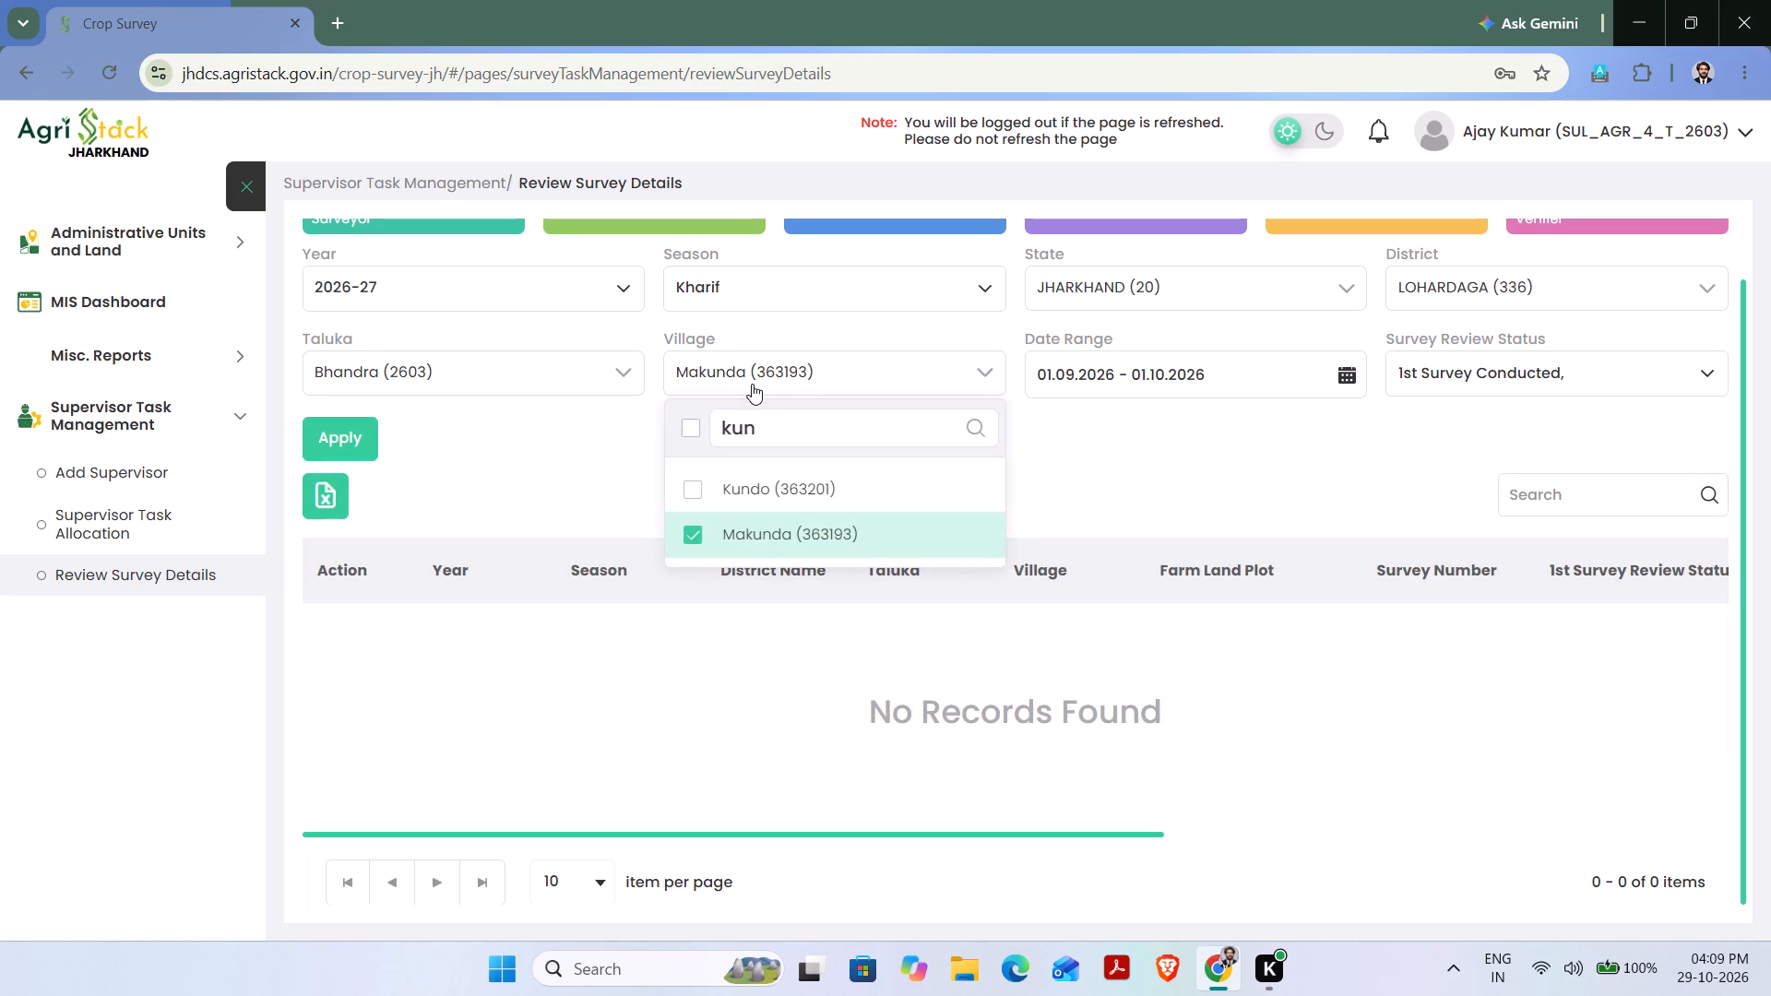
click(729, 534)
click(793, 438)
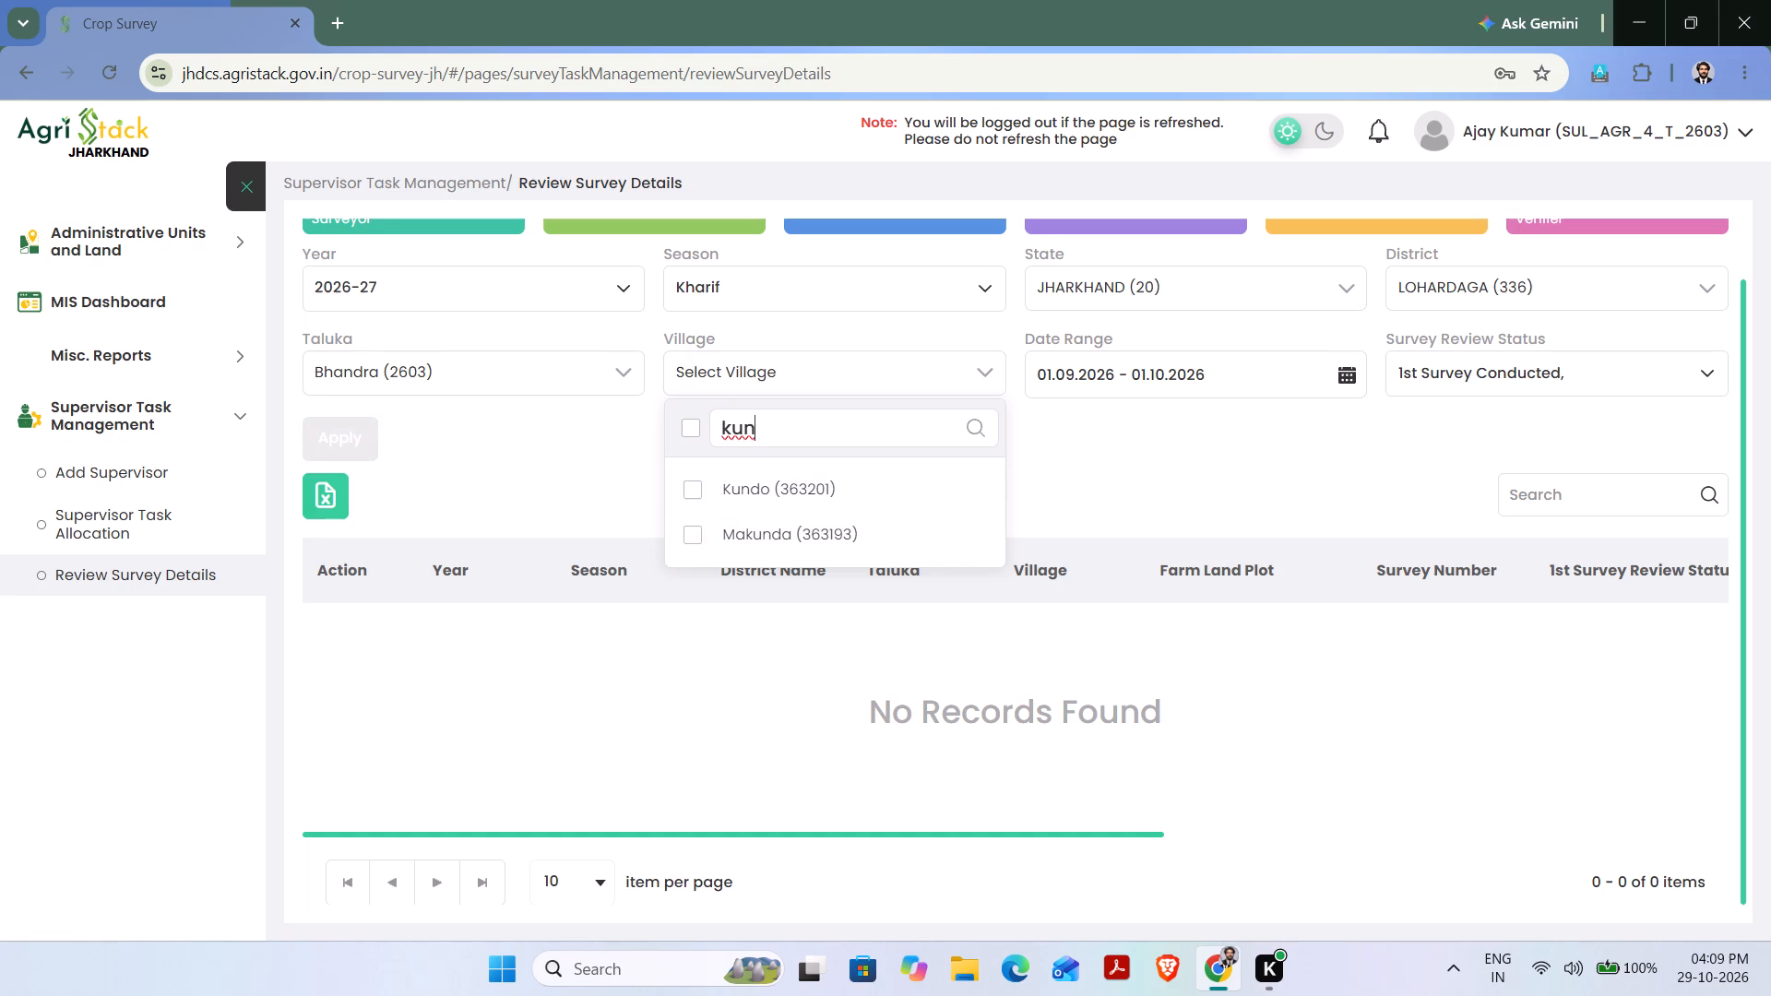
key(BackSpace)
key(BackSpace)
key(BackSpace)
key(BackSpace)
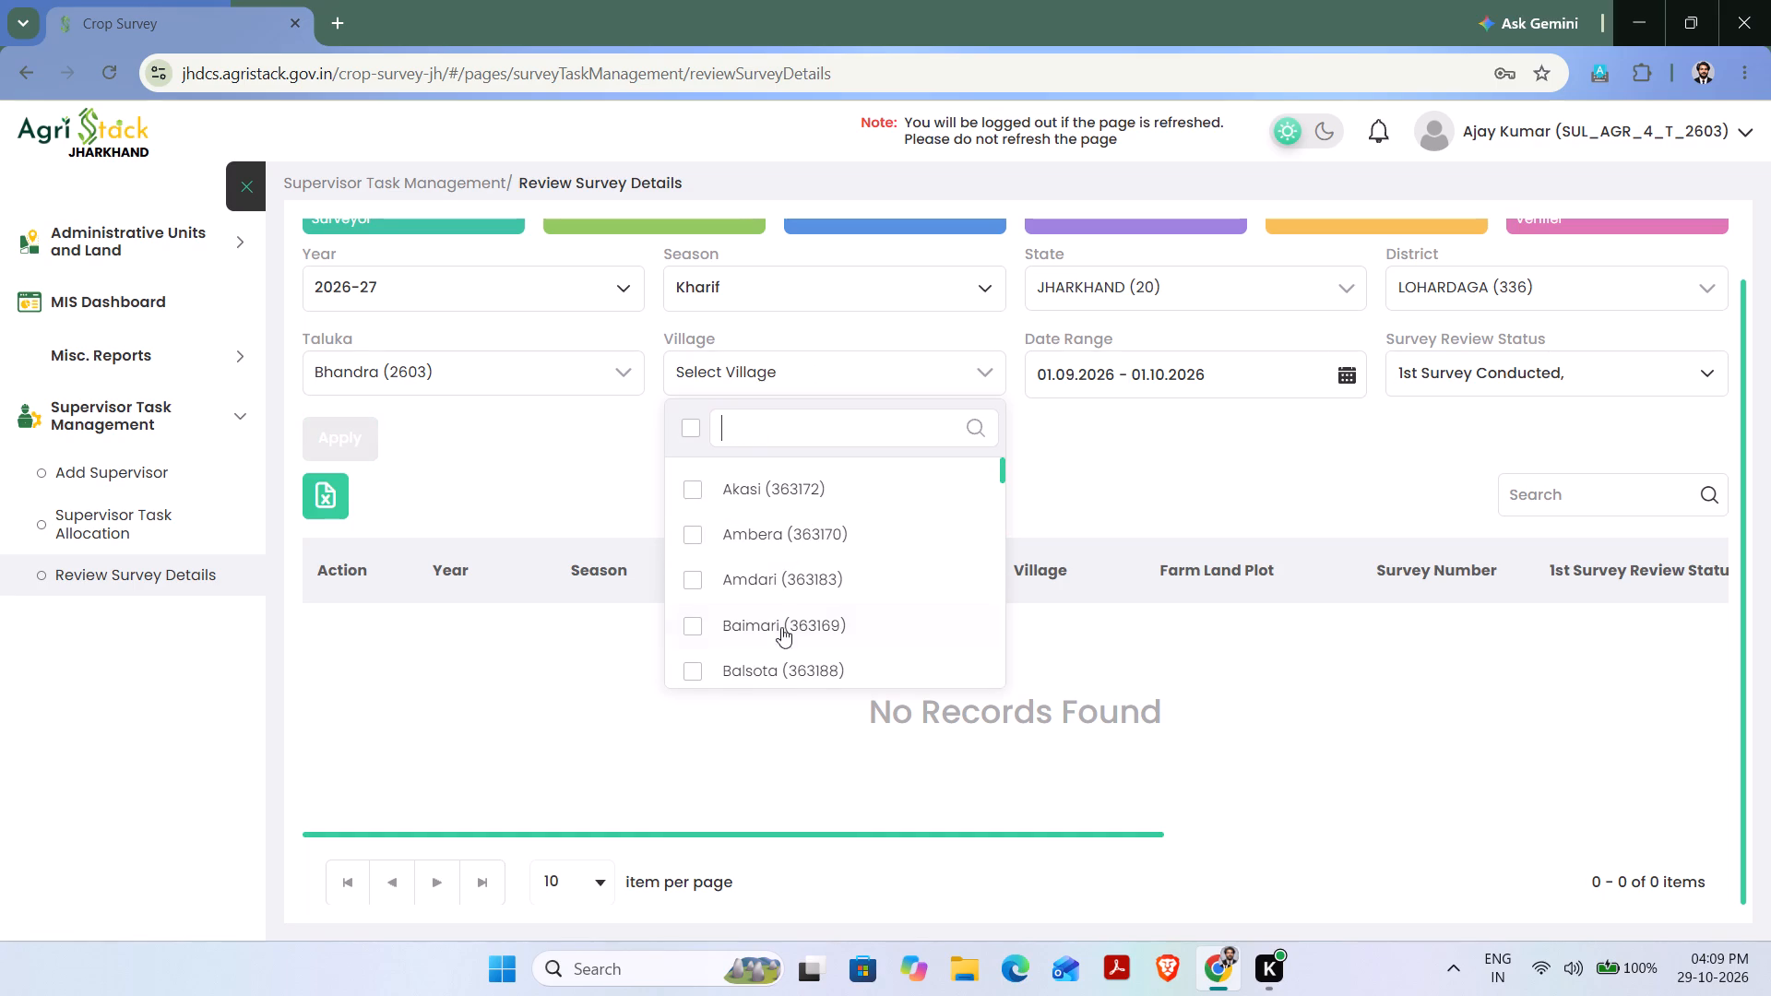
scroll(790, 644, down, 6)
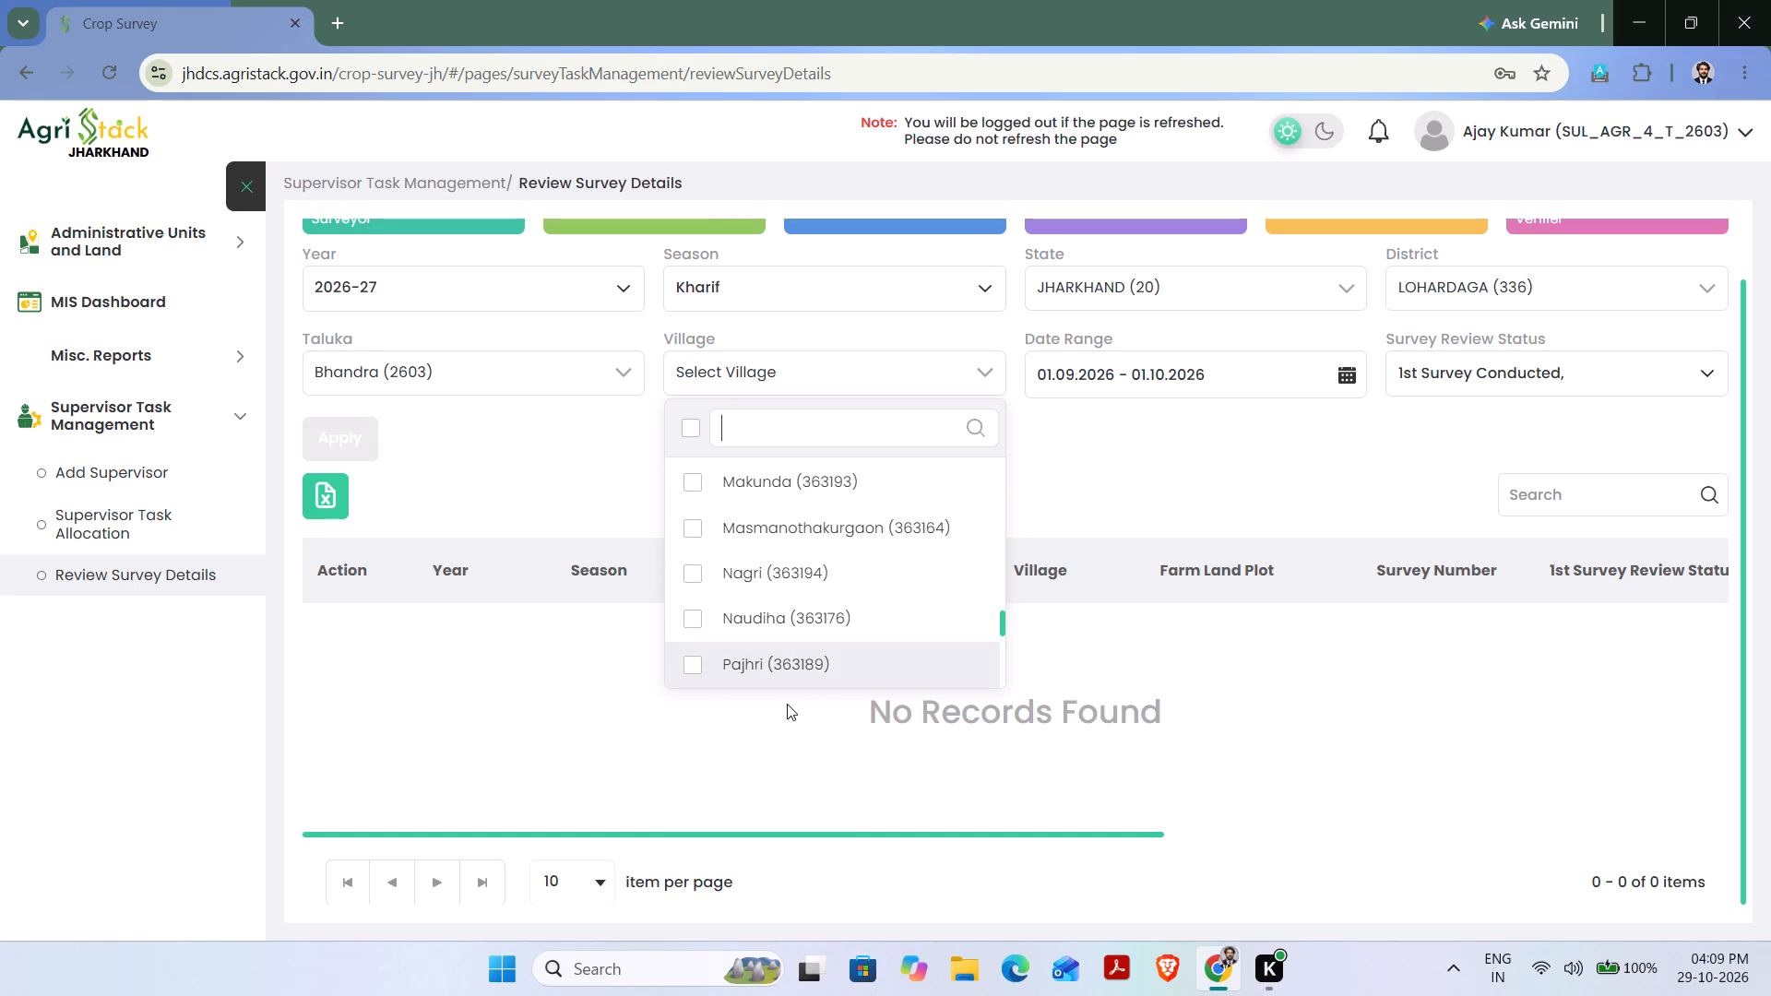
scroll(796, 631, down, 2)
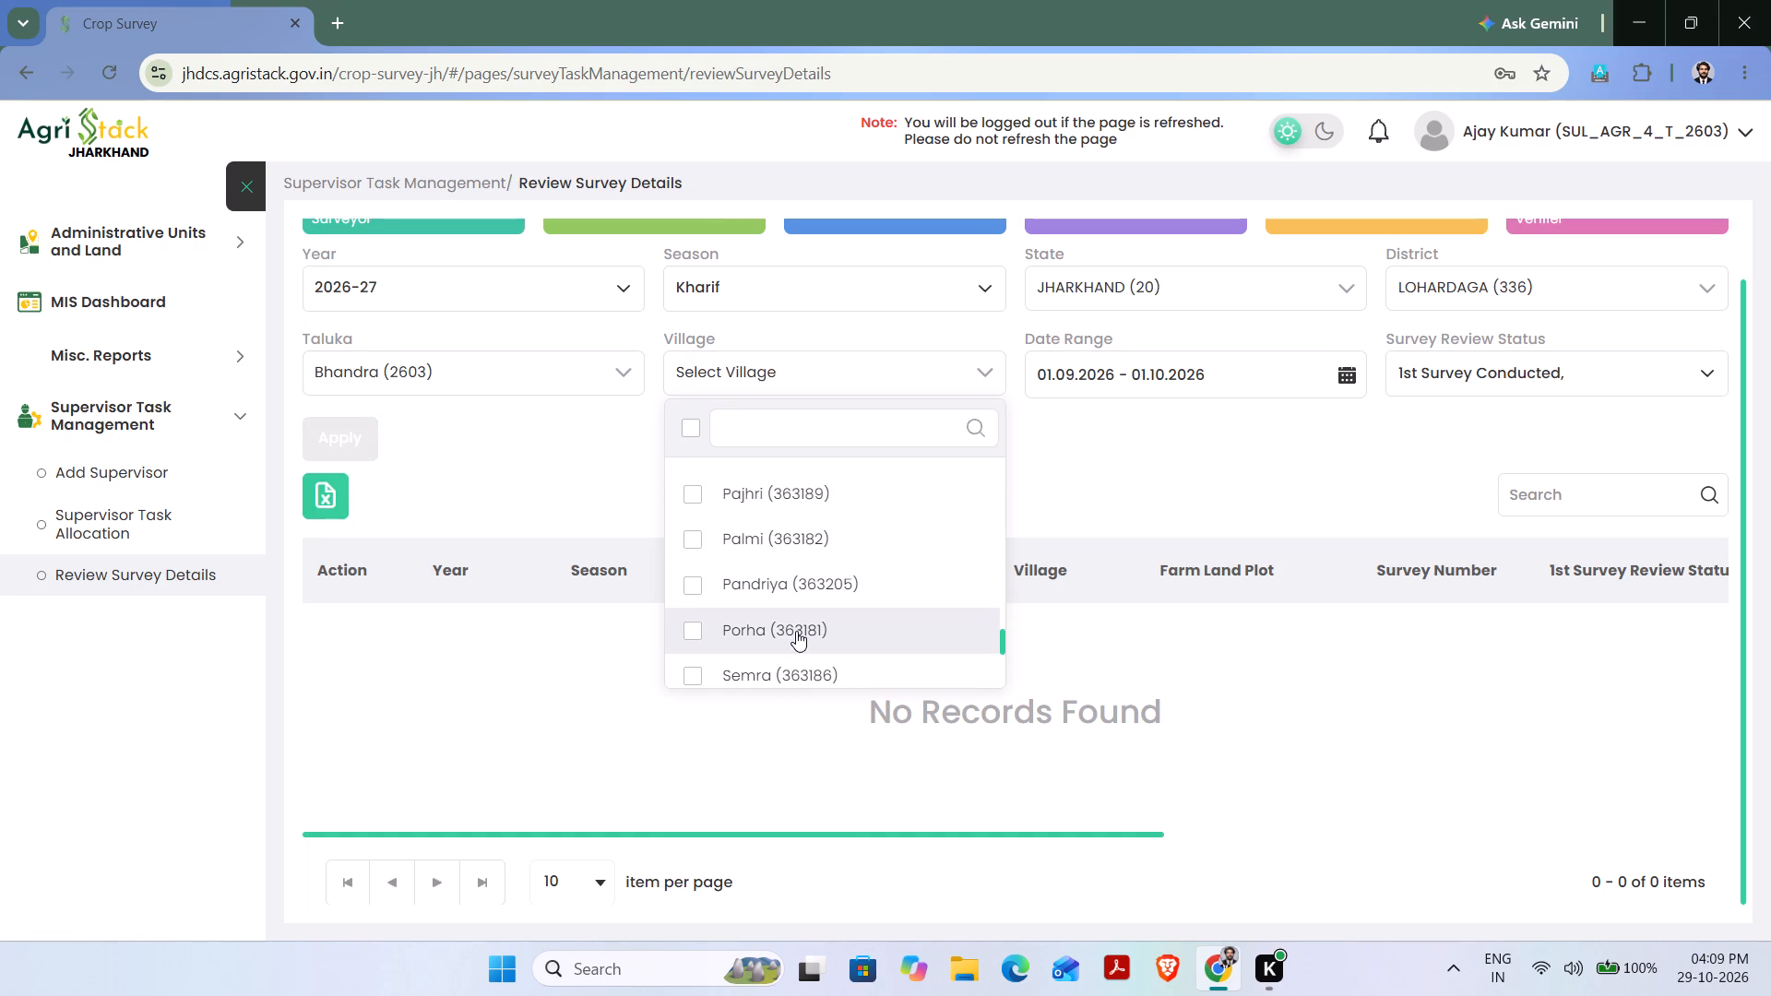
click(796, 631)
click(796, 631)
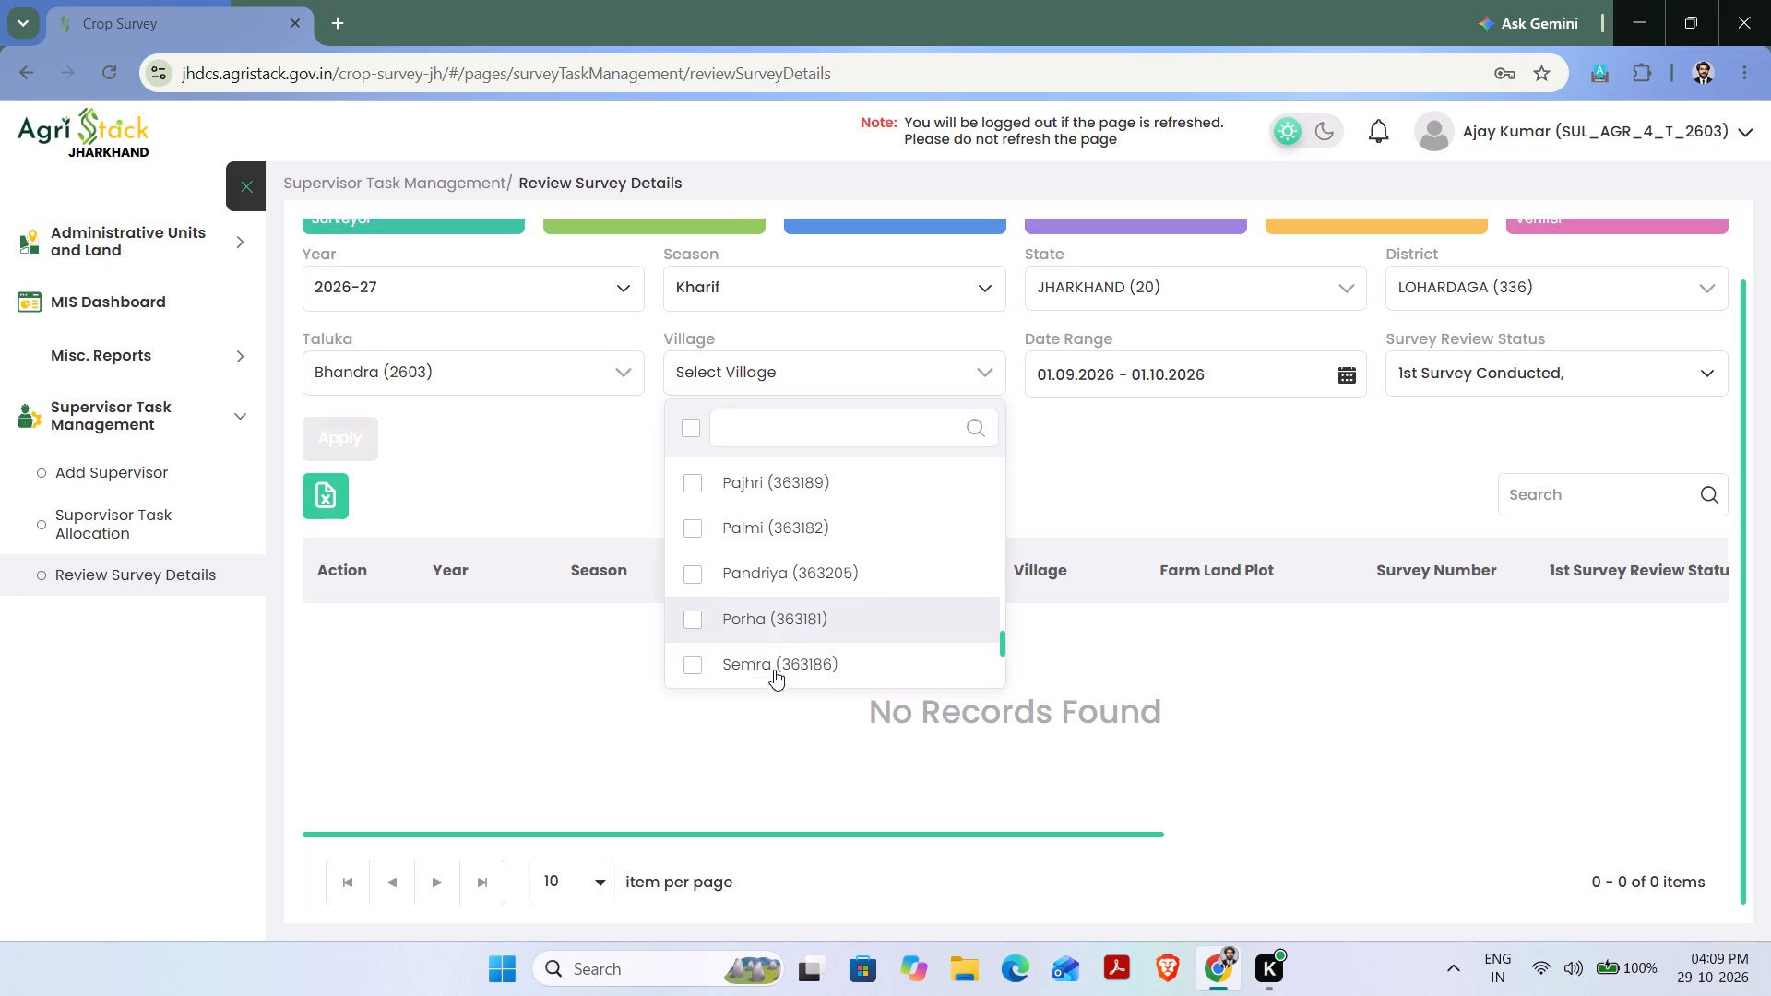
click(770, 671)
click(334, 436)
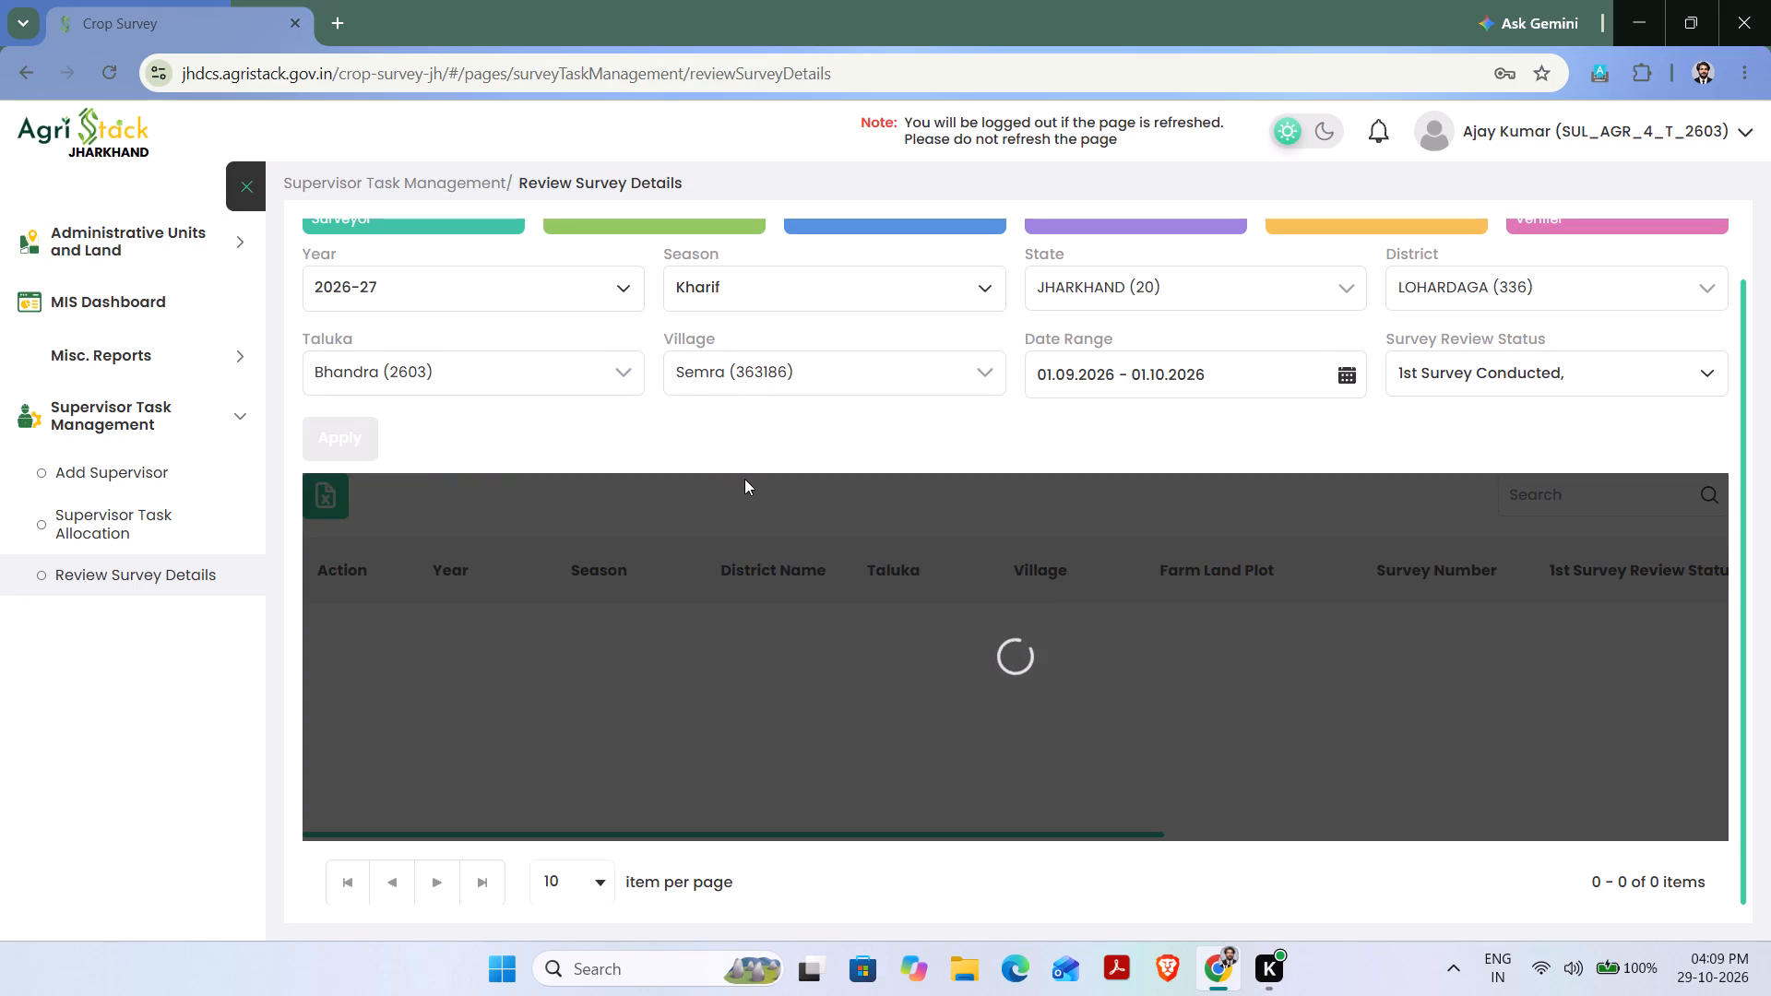
Replace Semra with Soranda (363179) in the village filter and apply it to the review list.
click(780, 364)
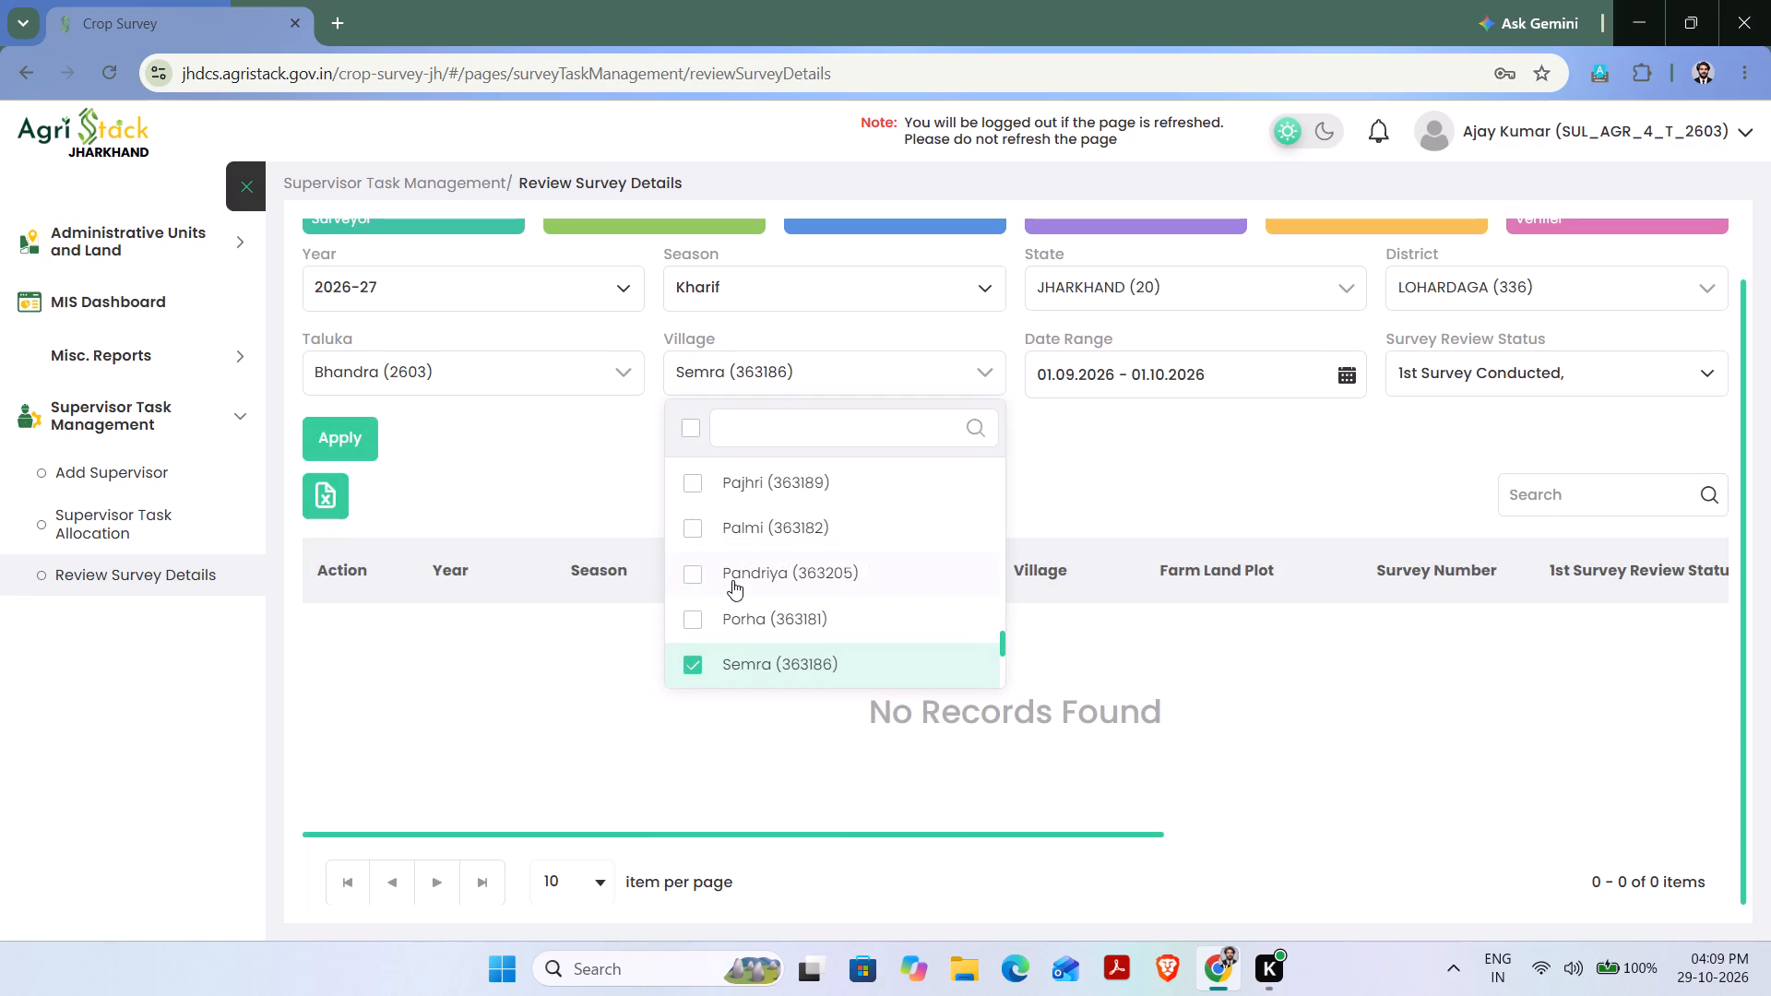
scroll(736, 622, down, 1)
click(756, 590)
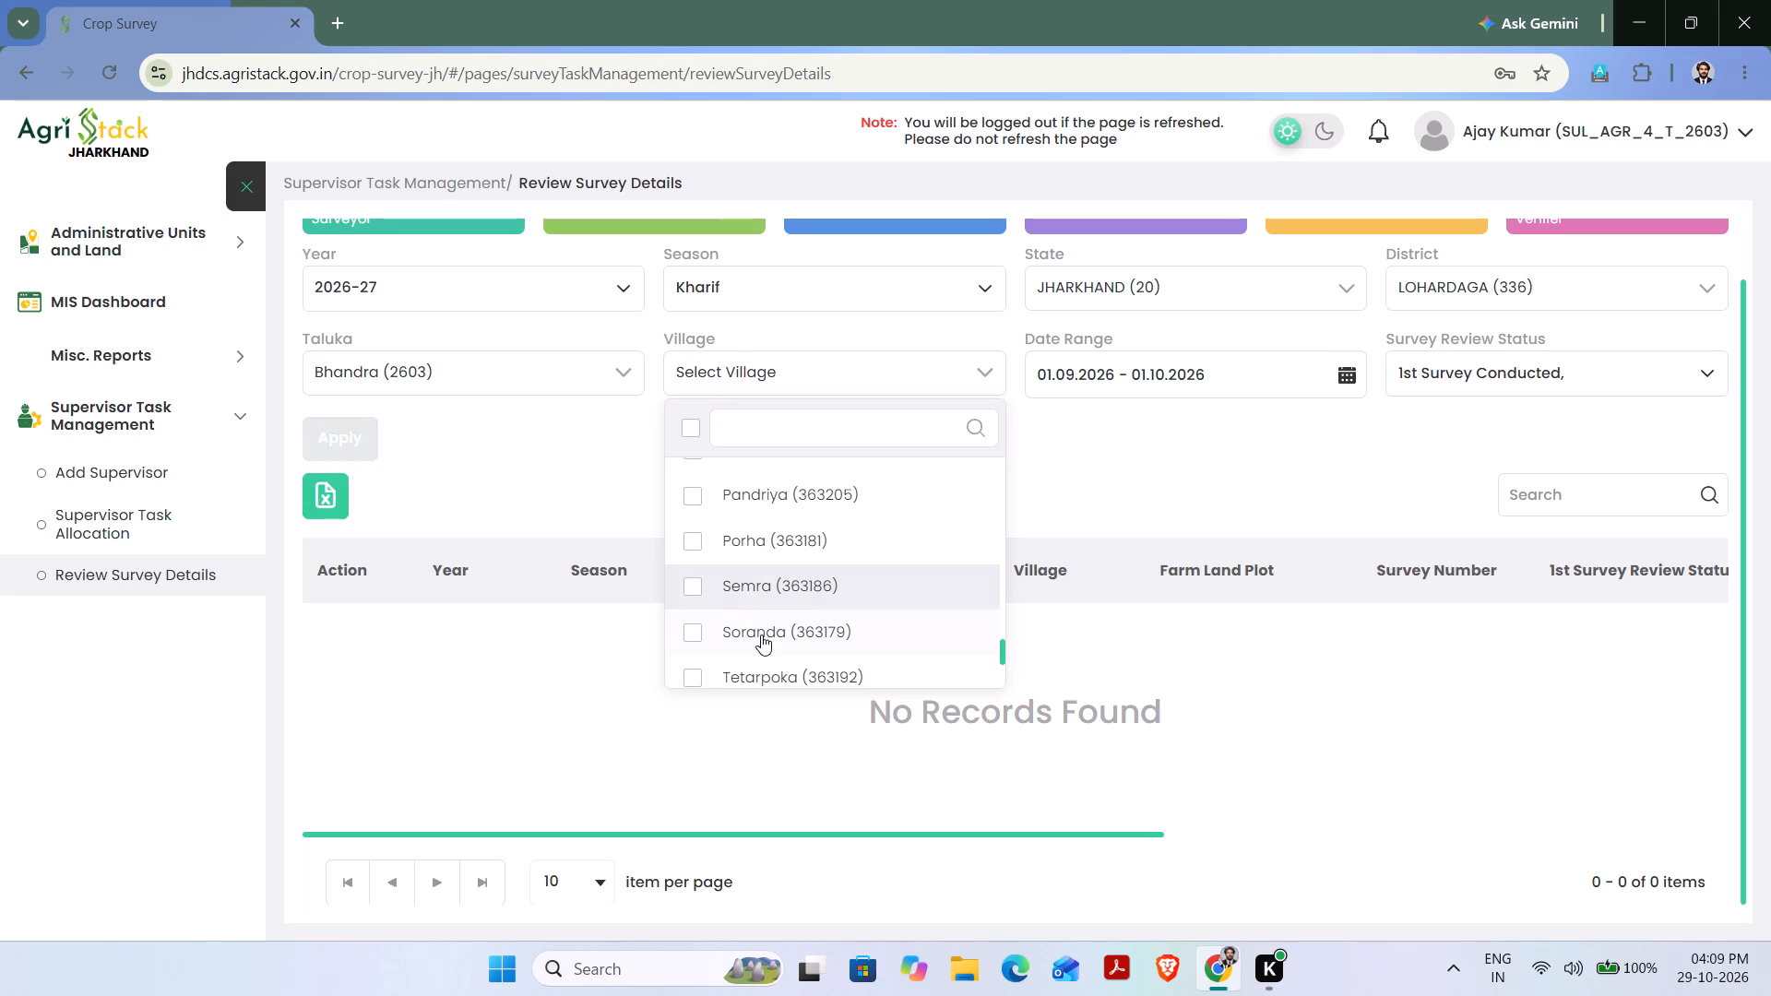
click(761, 638)
click(359, 428)
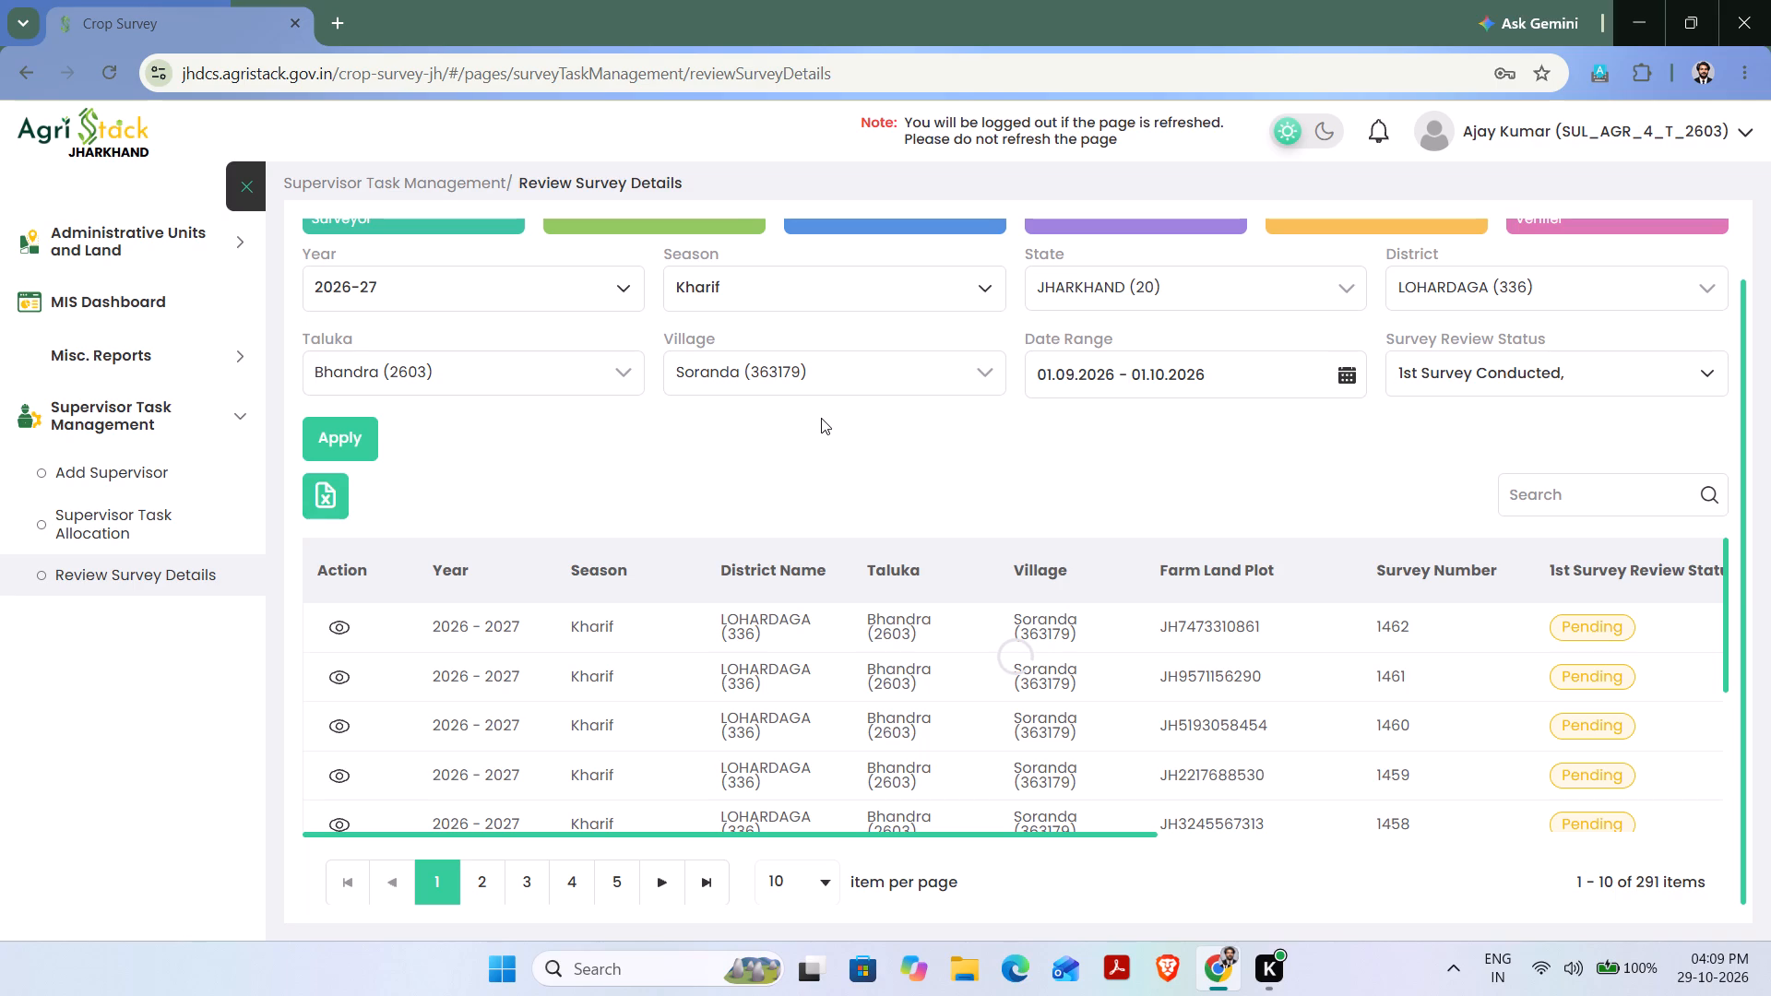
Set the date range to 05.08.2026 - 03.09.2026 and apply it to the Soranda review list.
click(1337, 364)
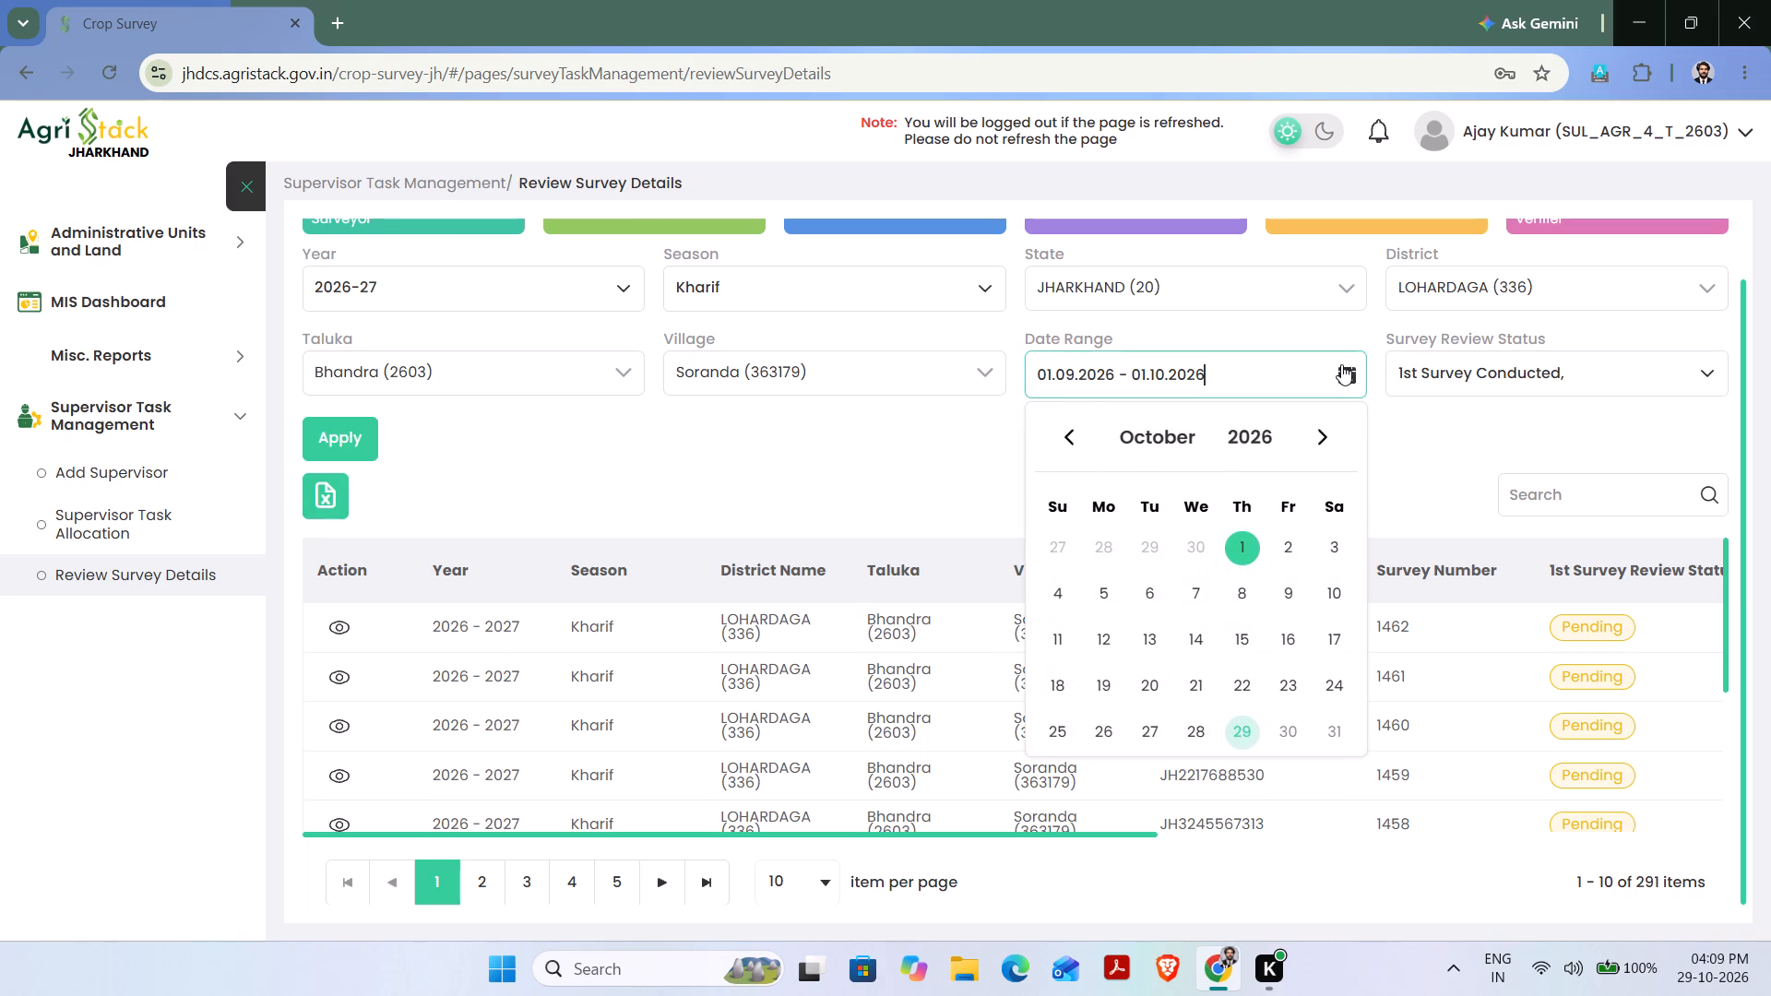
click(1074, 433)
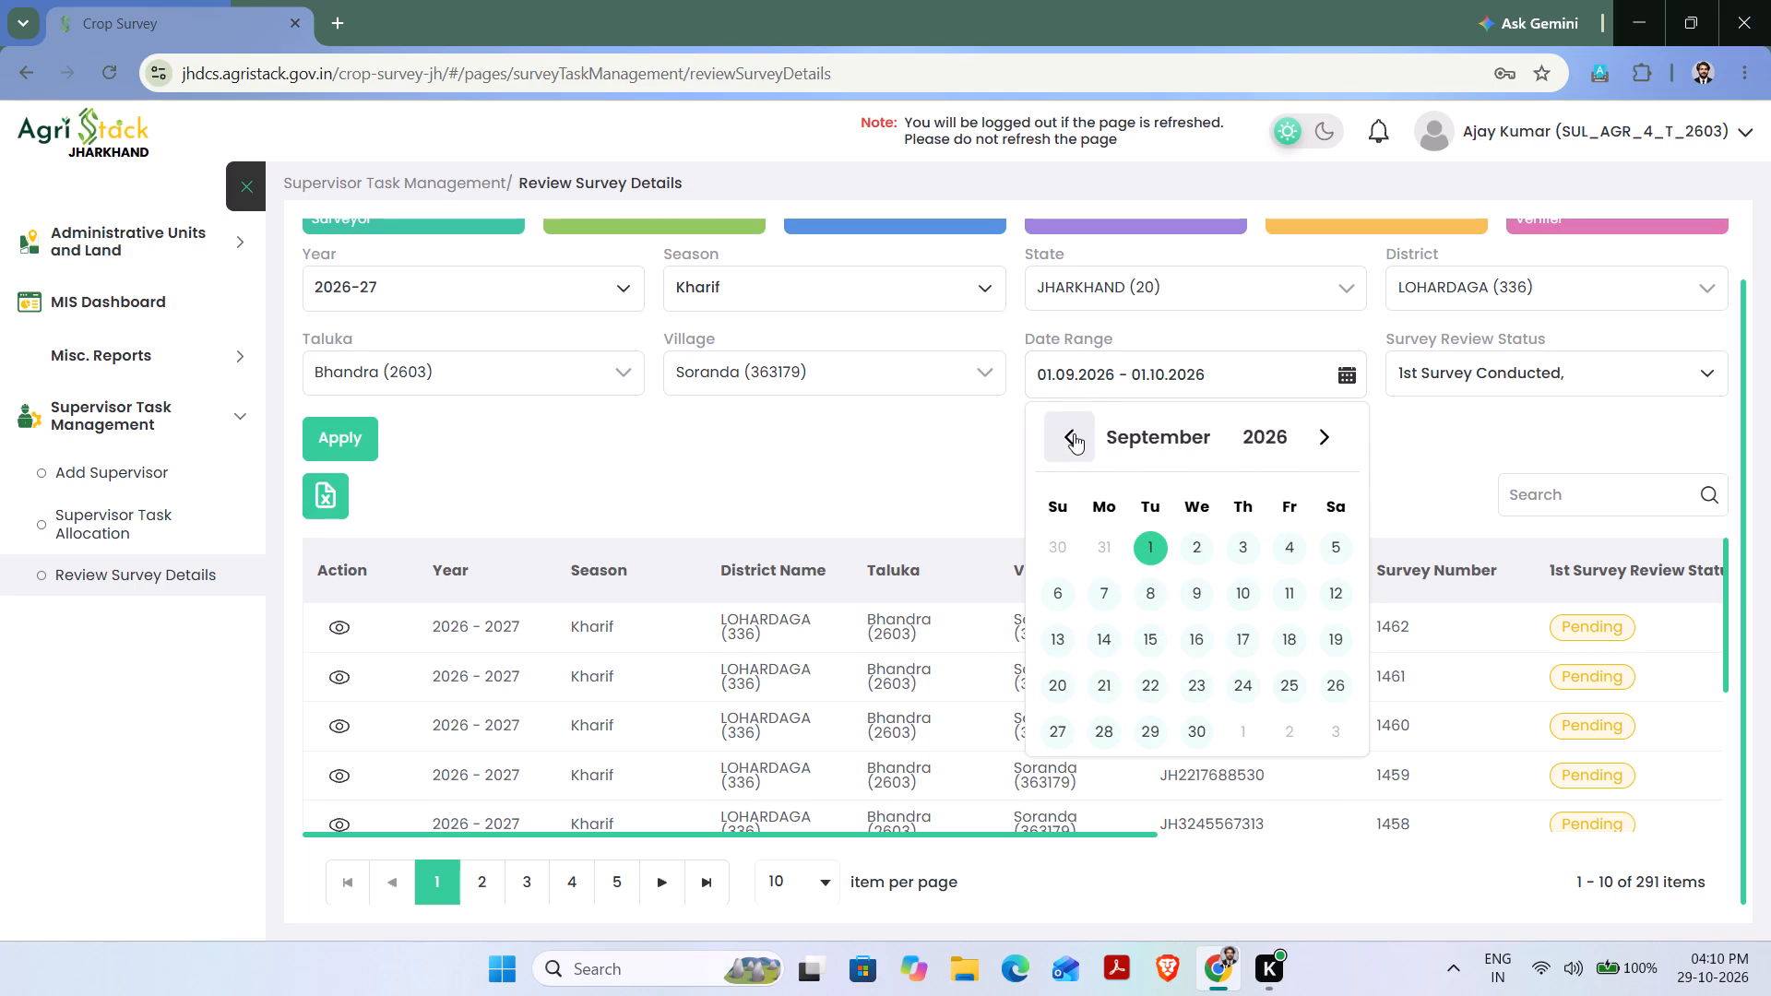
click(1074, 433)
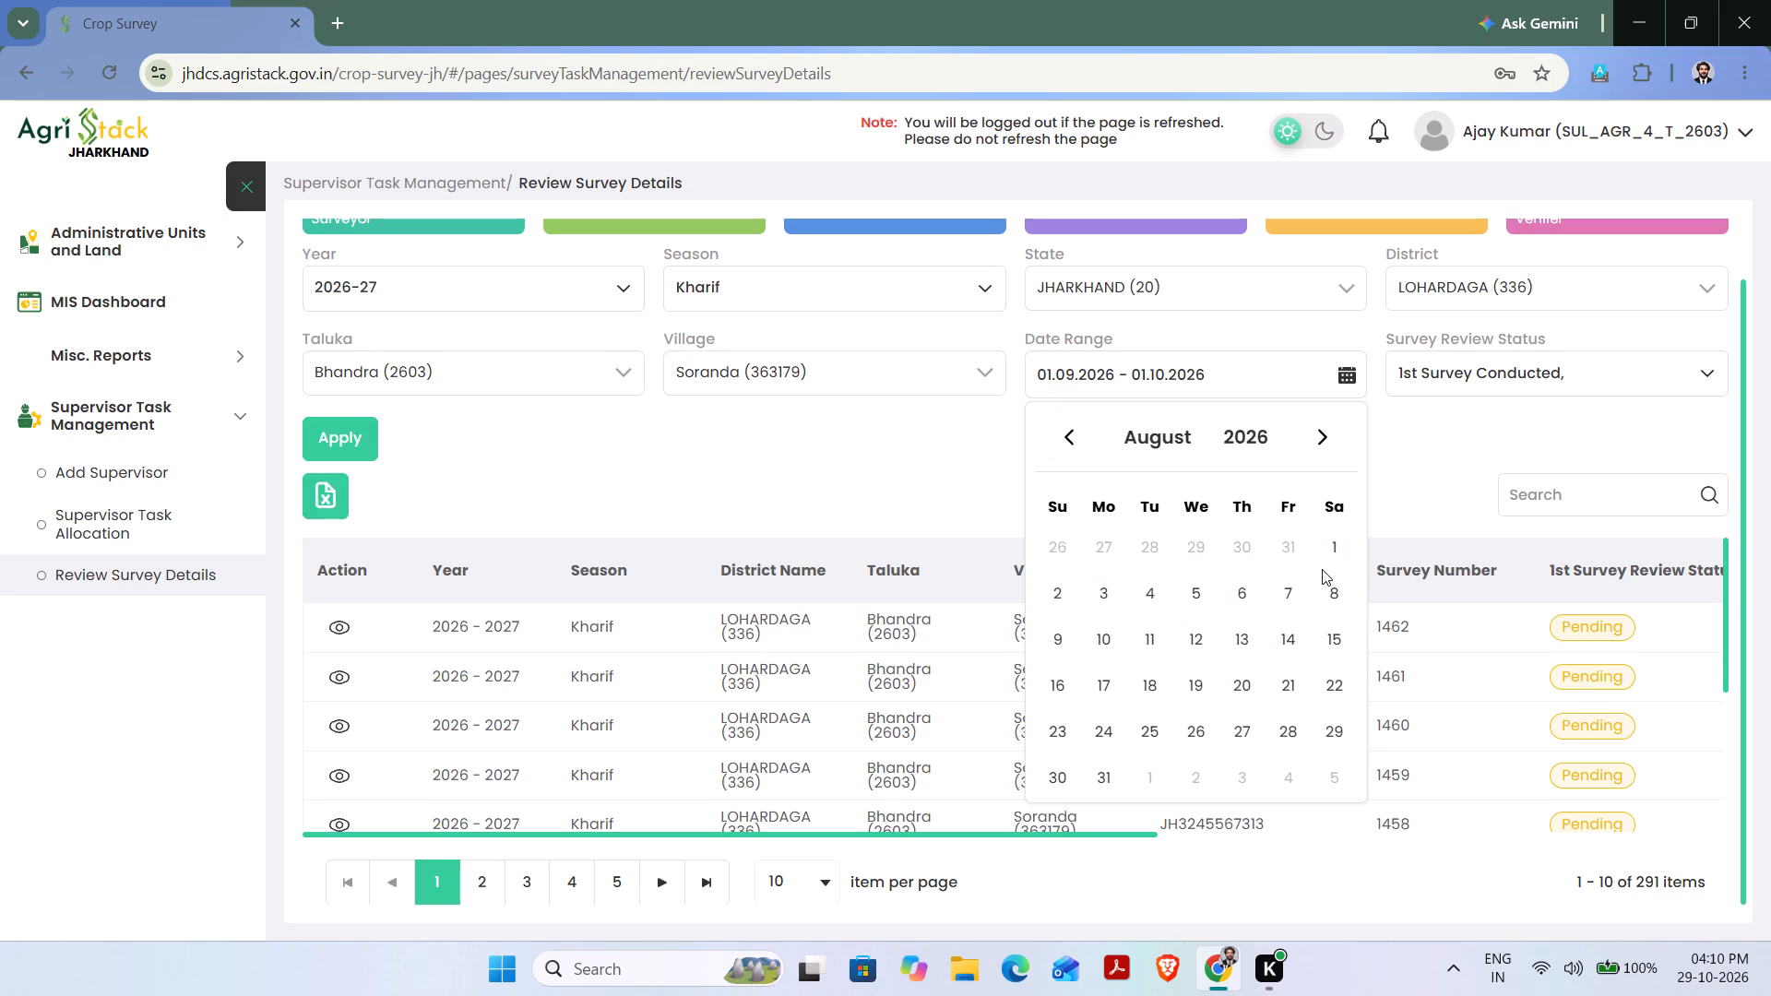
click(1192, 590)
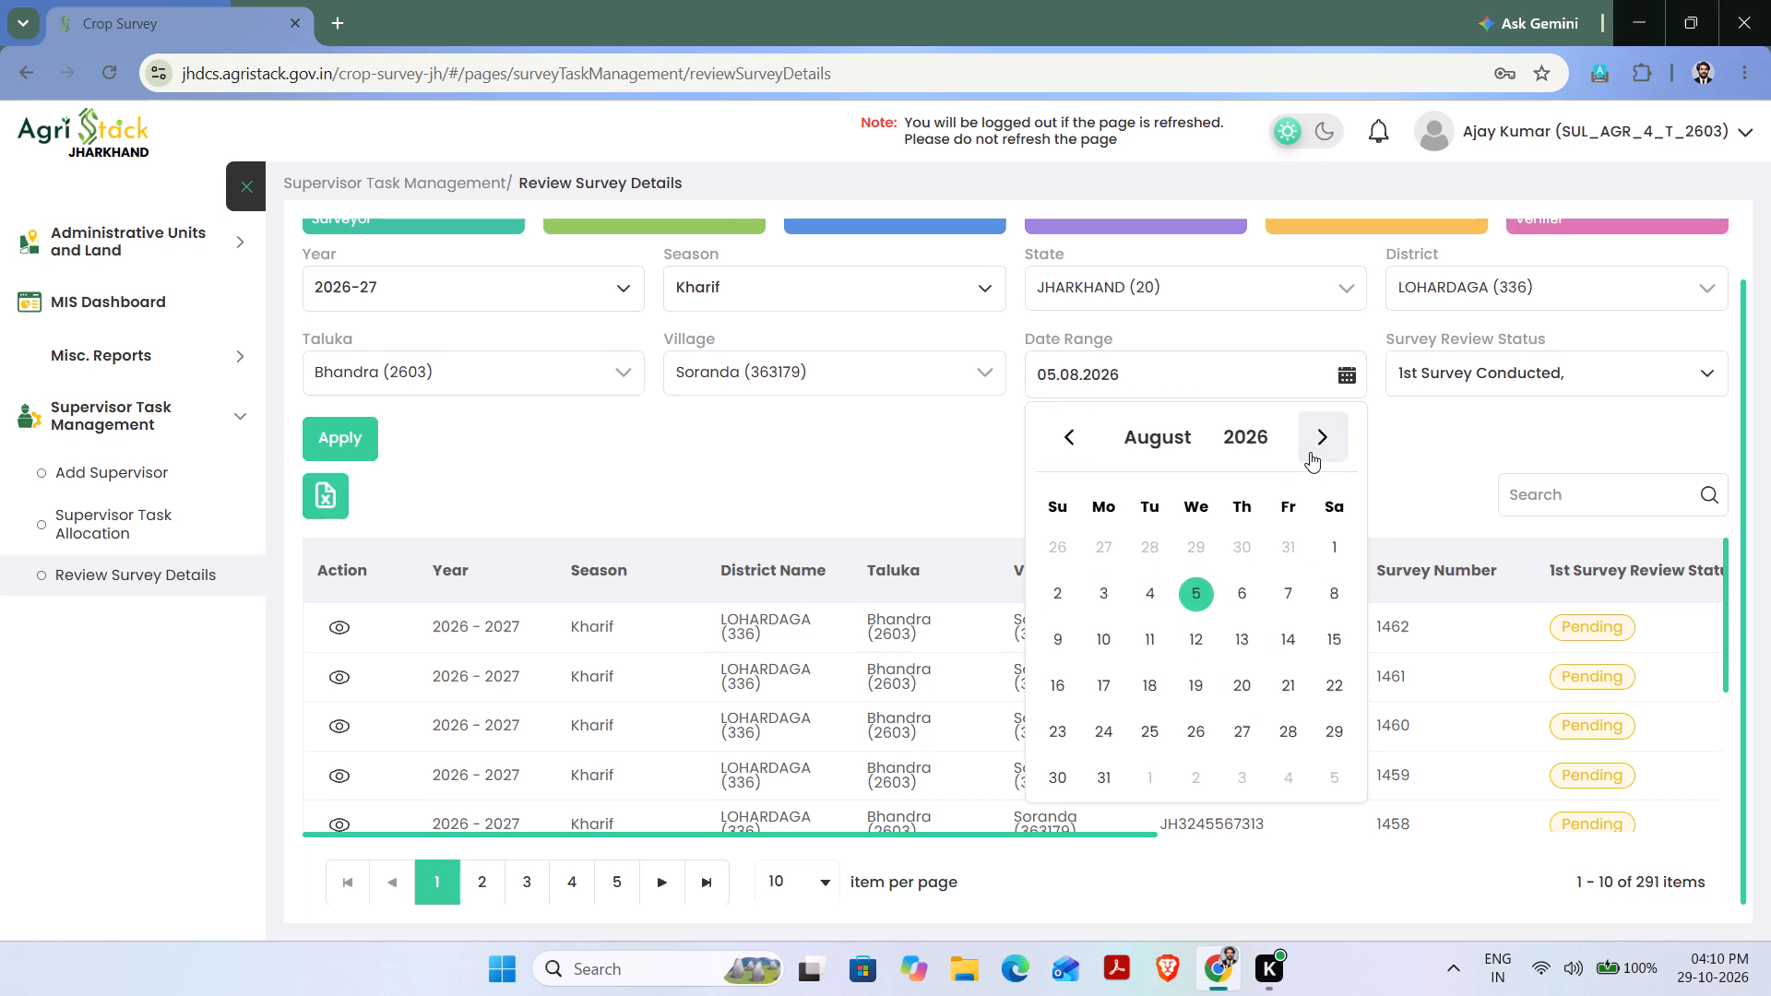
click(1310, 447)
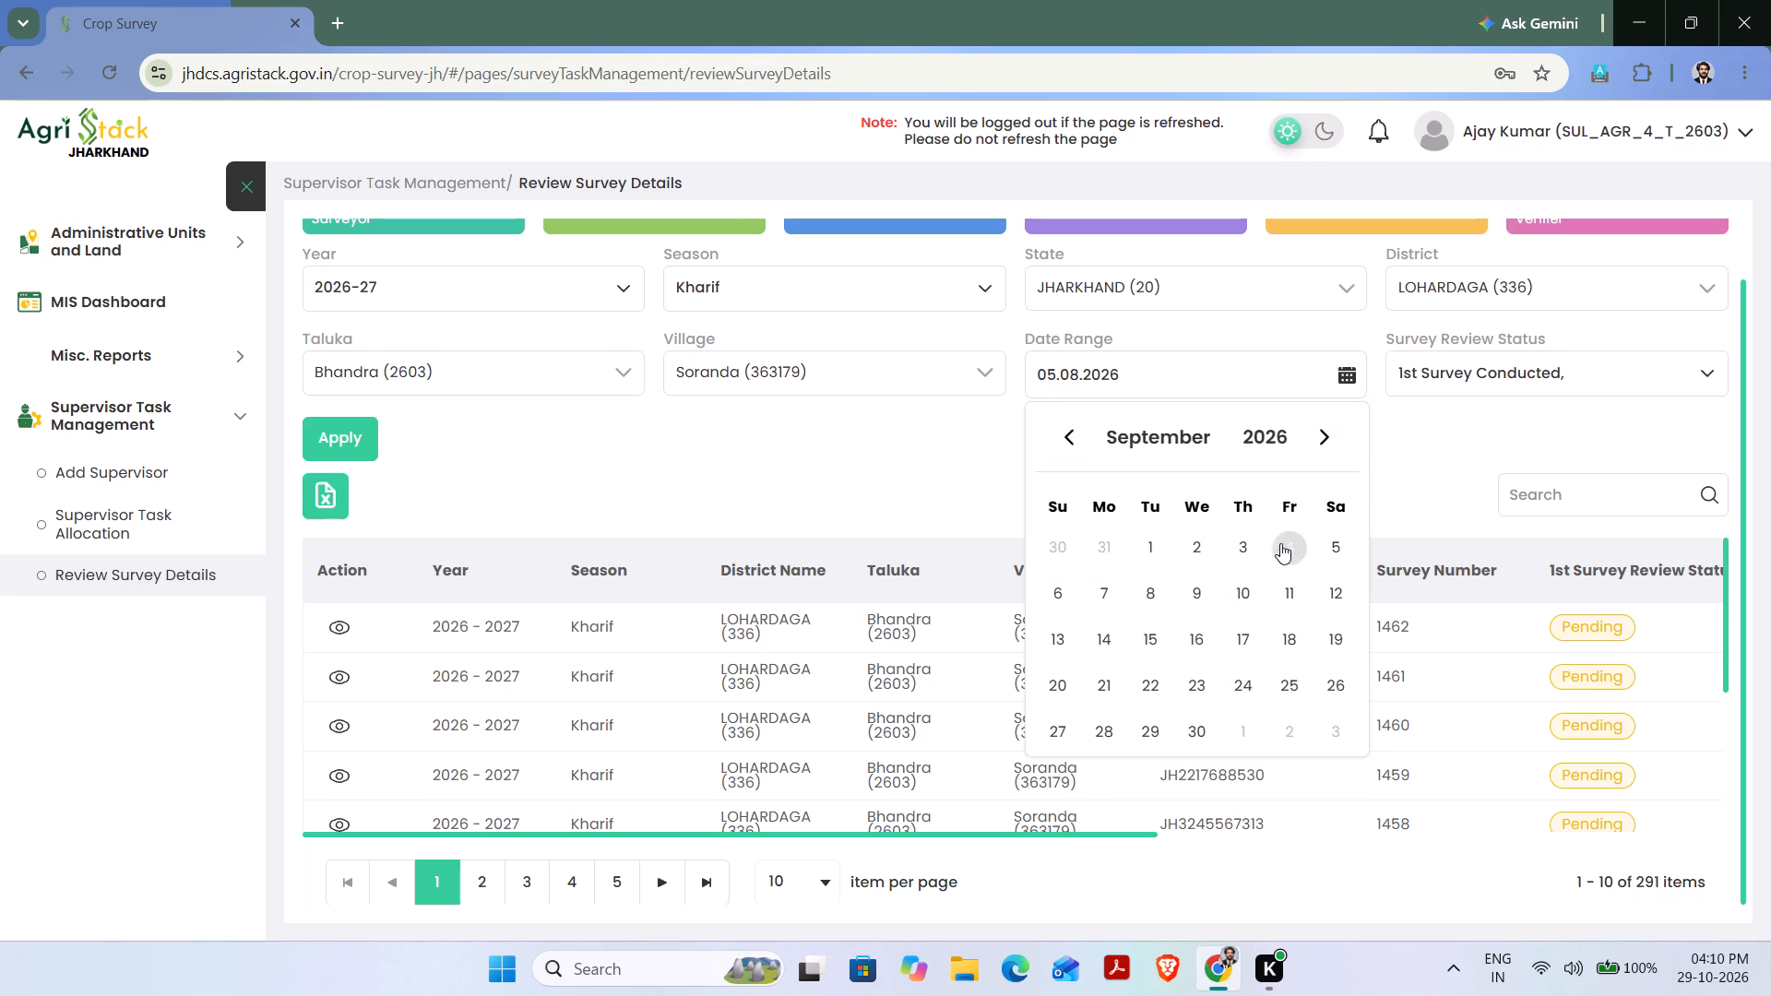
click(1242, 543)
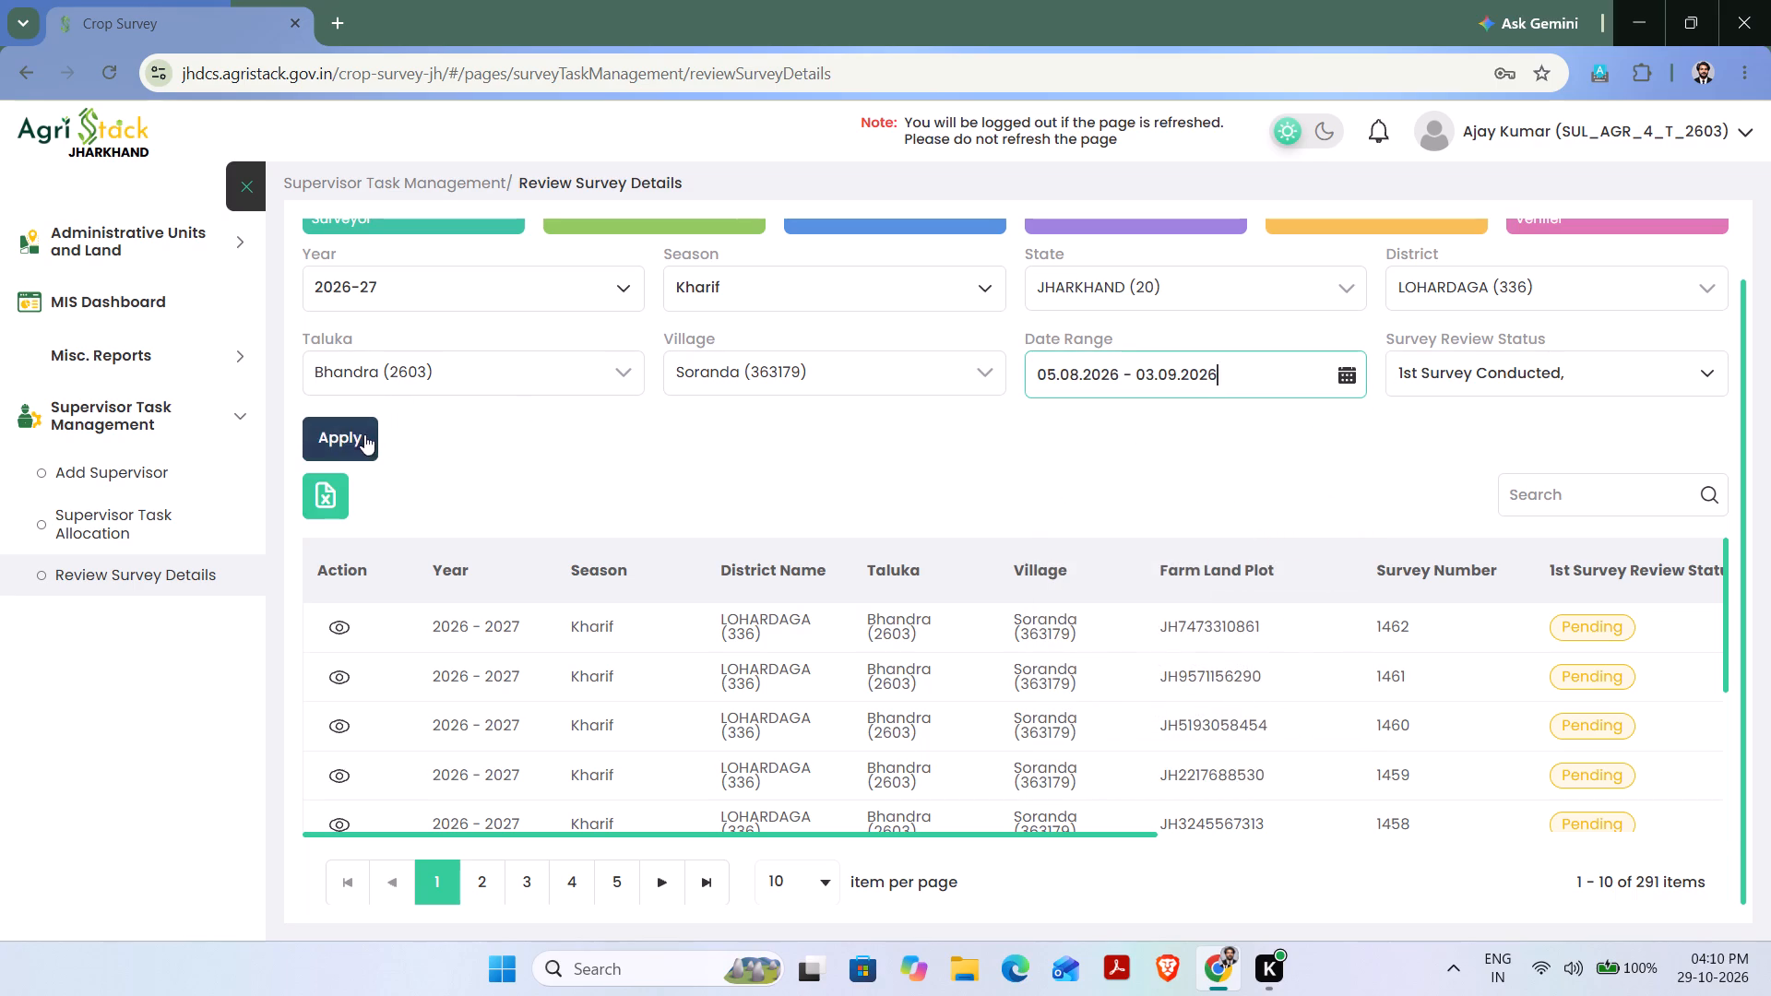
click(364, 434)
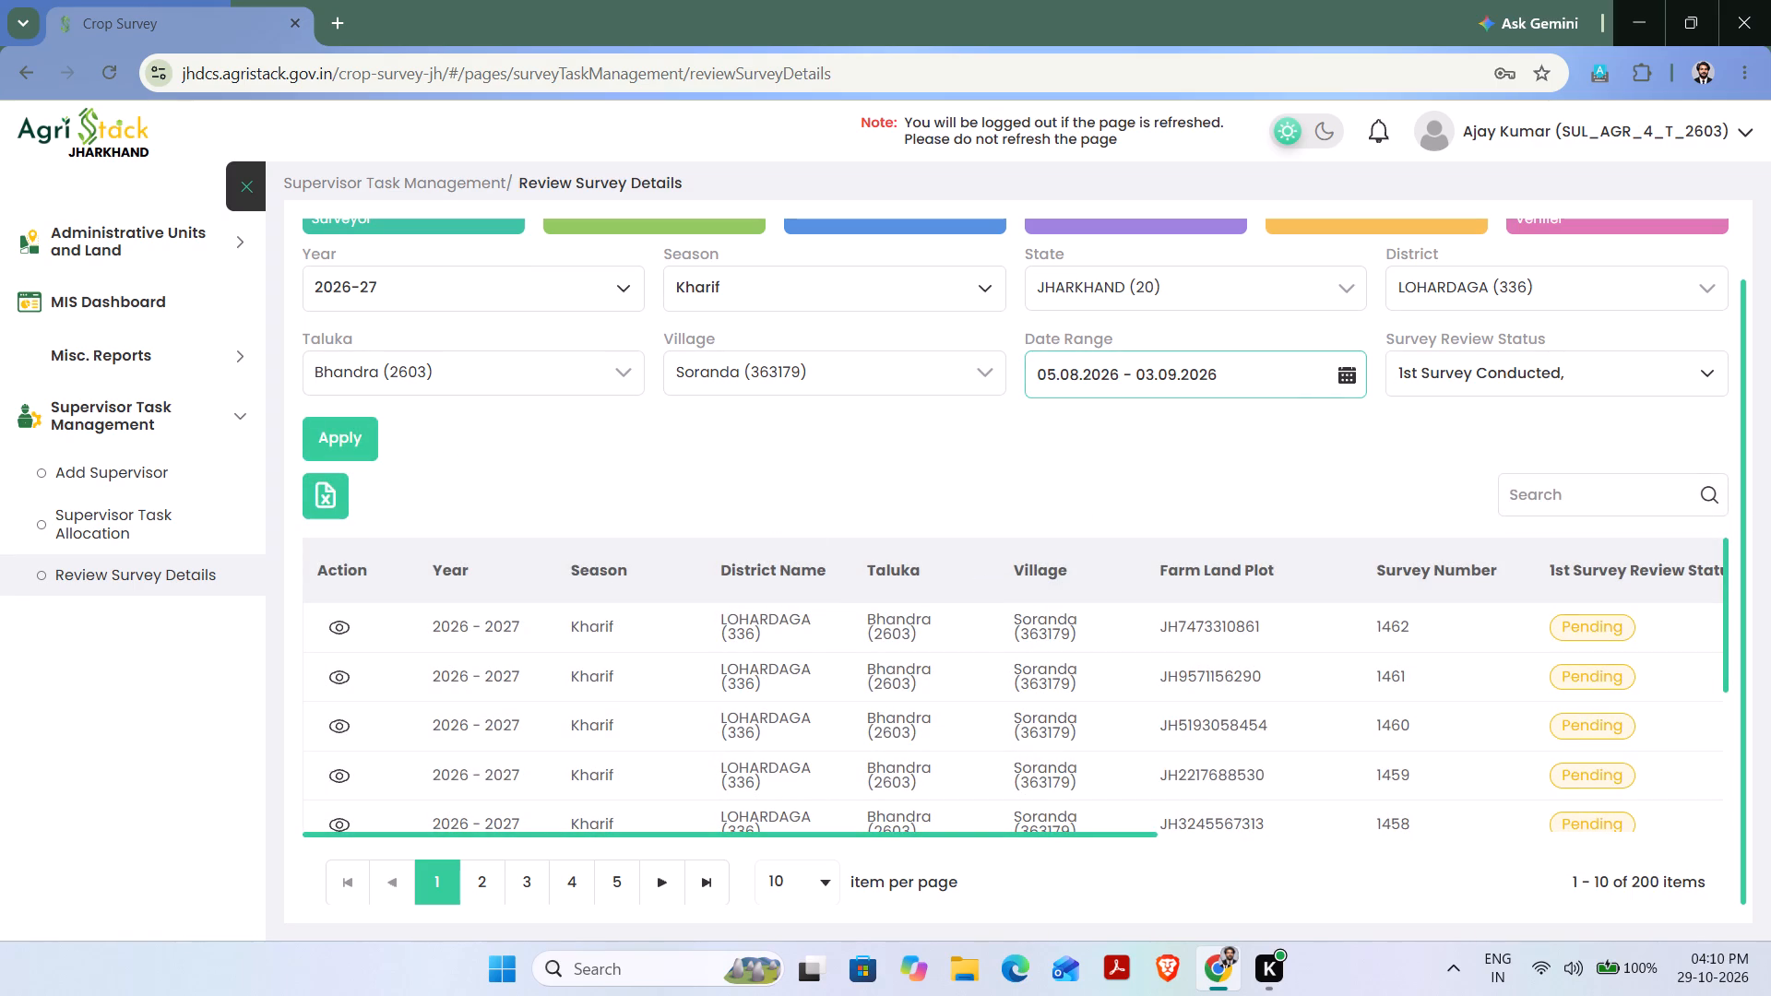
Set the date range to 03.09.2026 - 01.10.2026 and apply it to the Soranda review list.
click(1353, 377)
click(1076, 443)
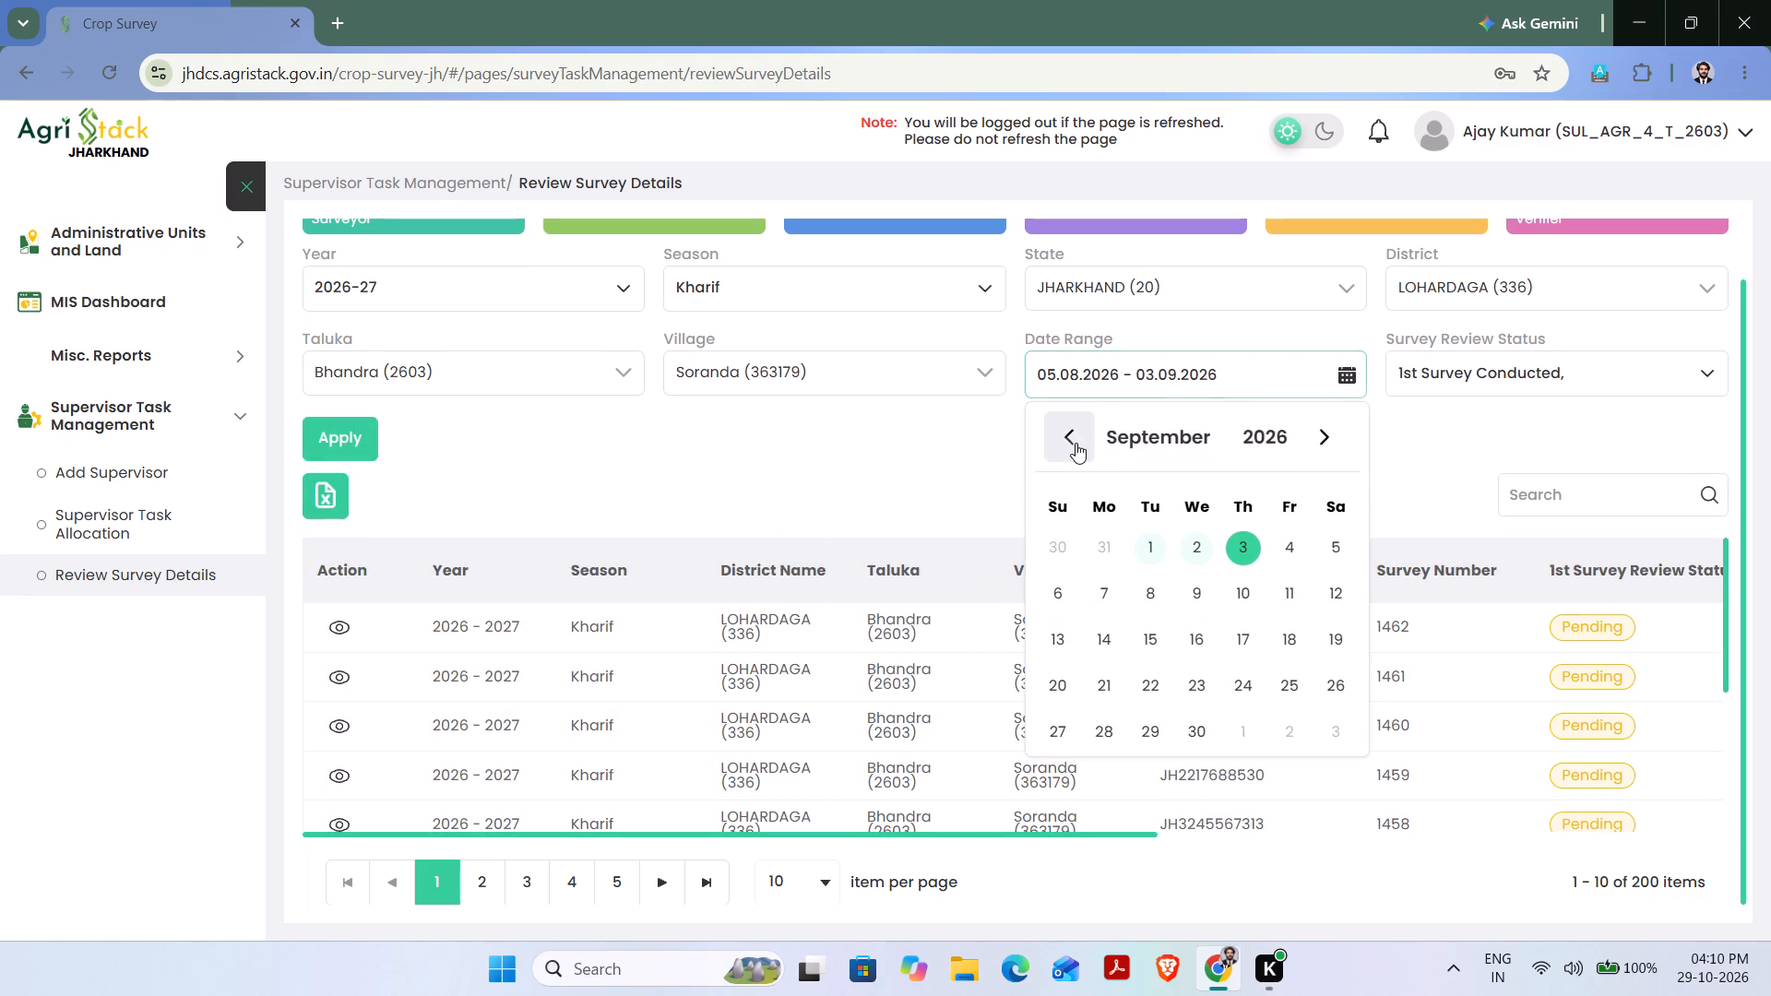
click(1326, 440)
click(1245, 545)
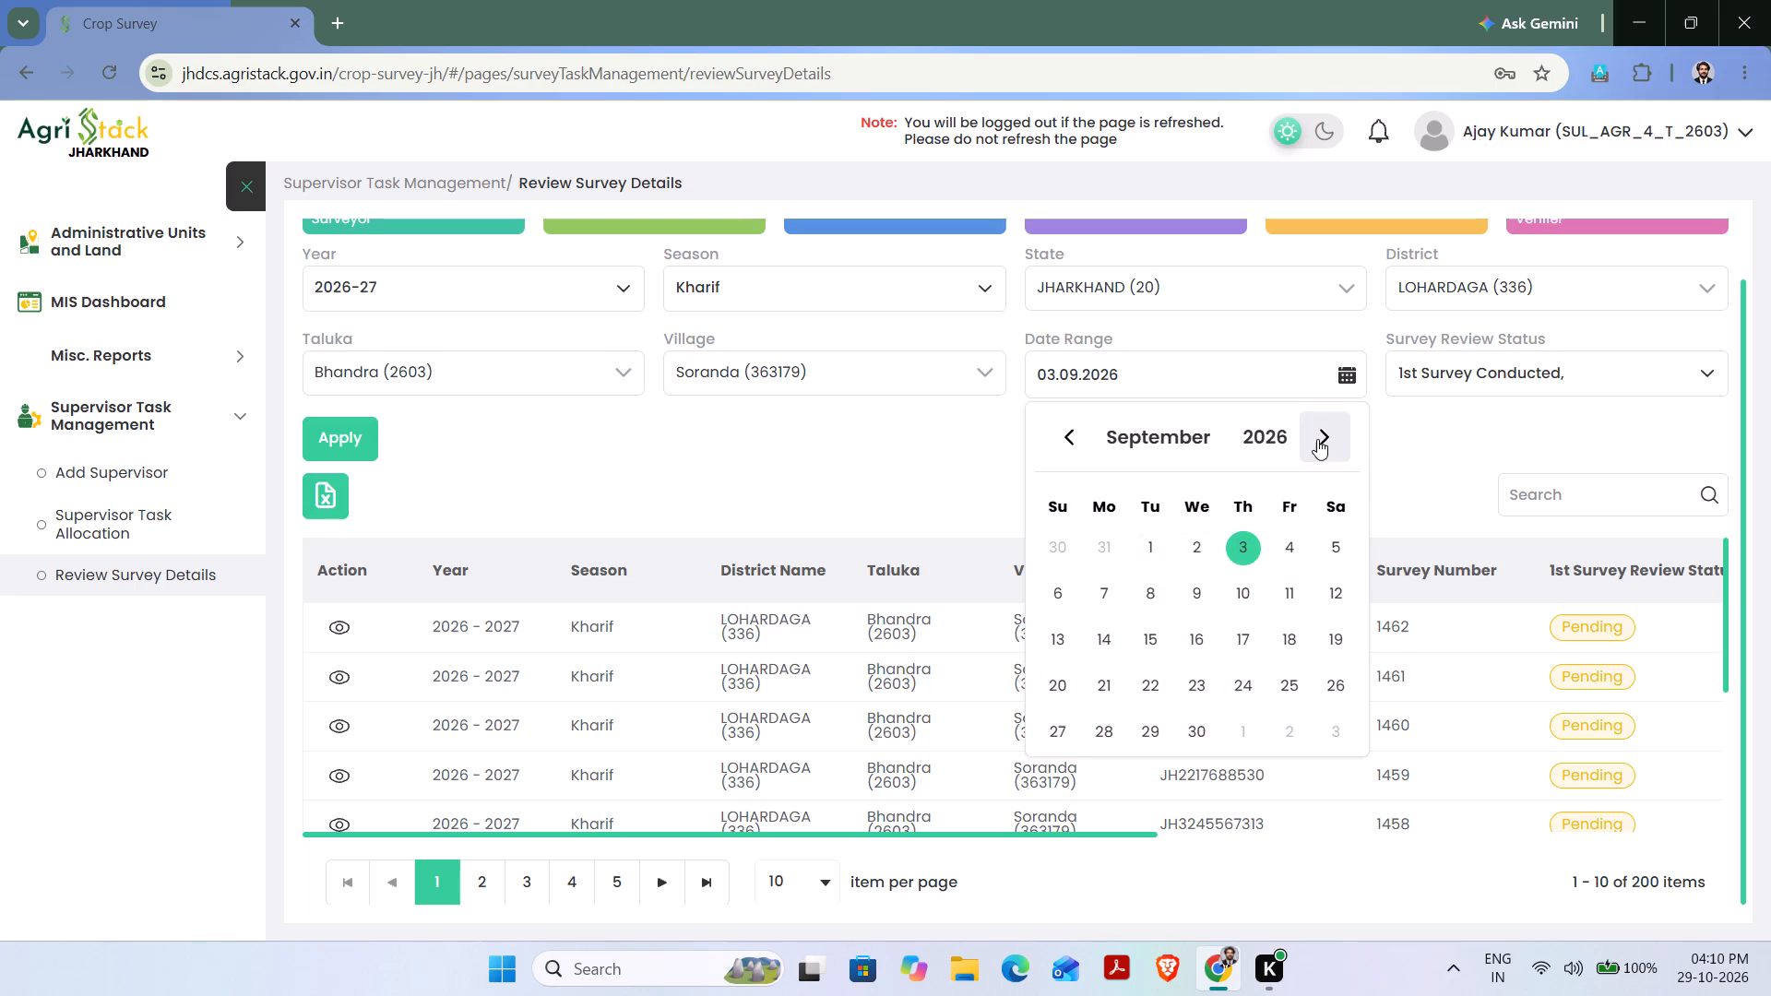
click(1317, 436)
click(1251, 540)
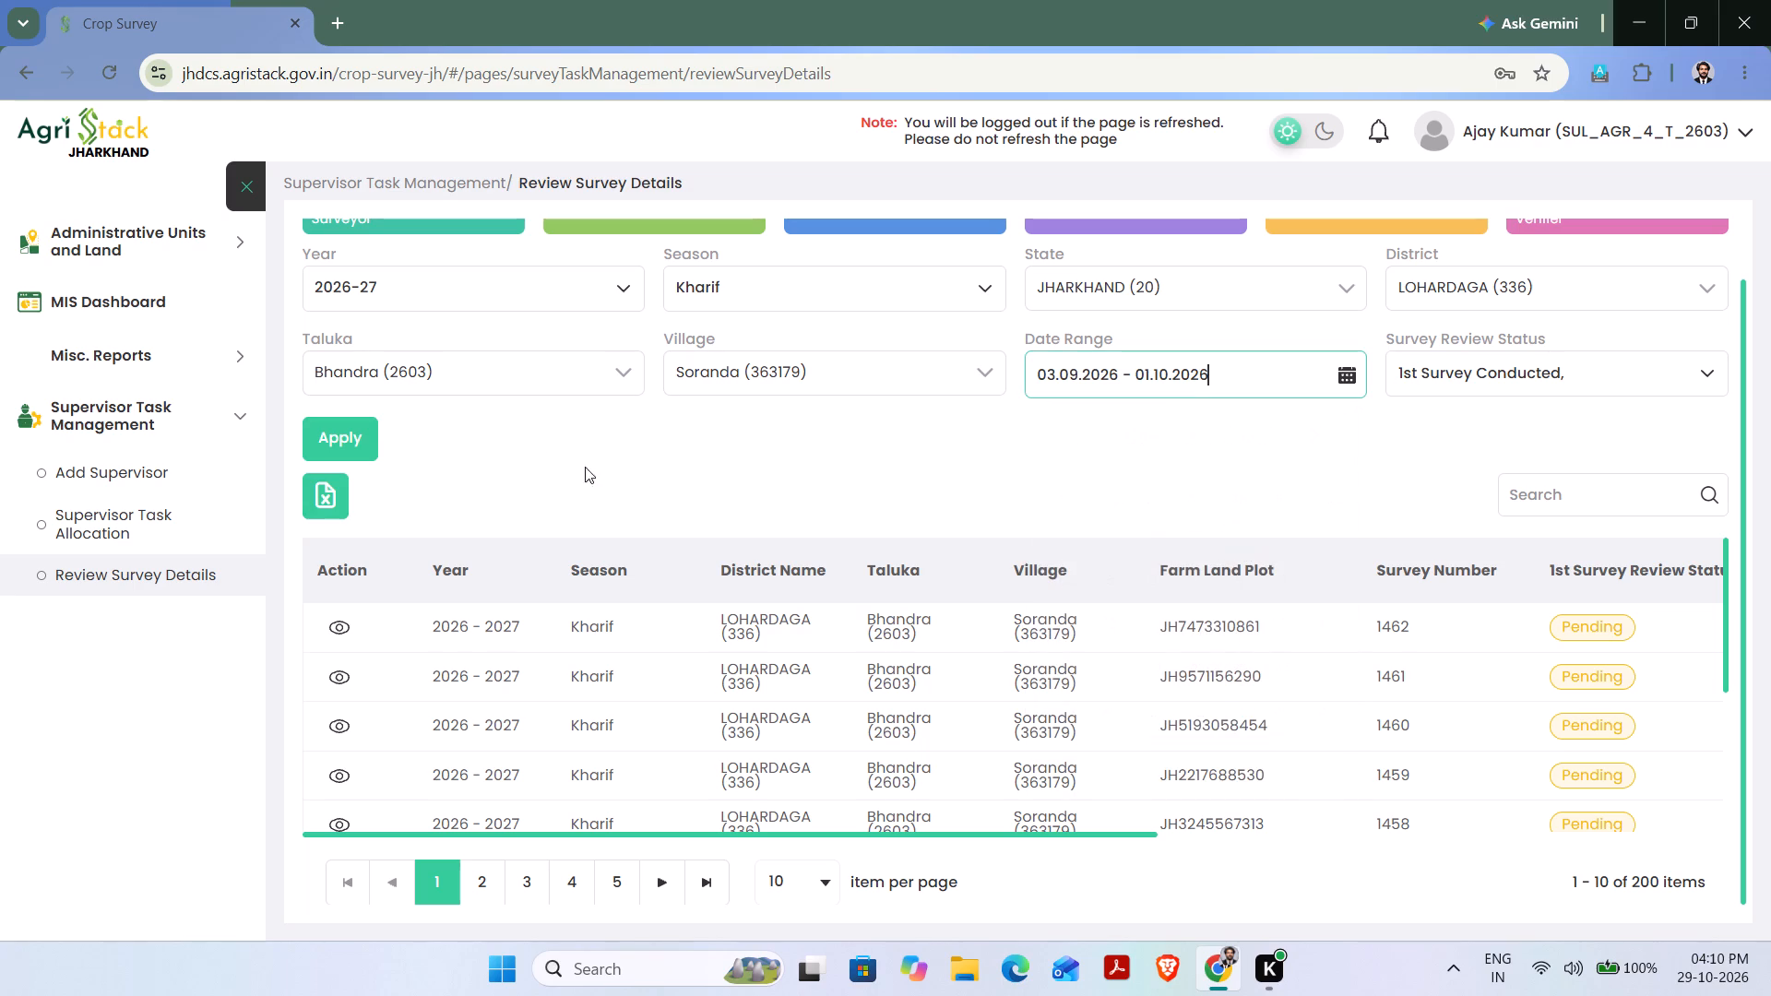
click(371, 438)
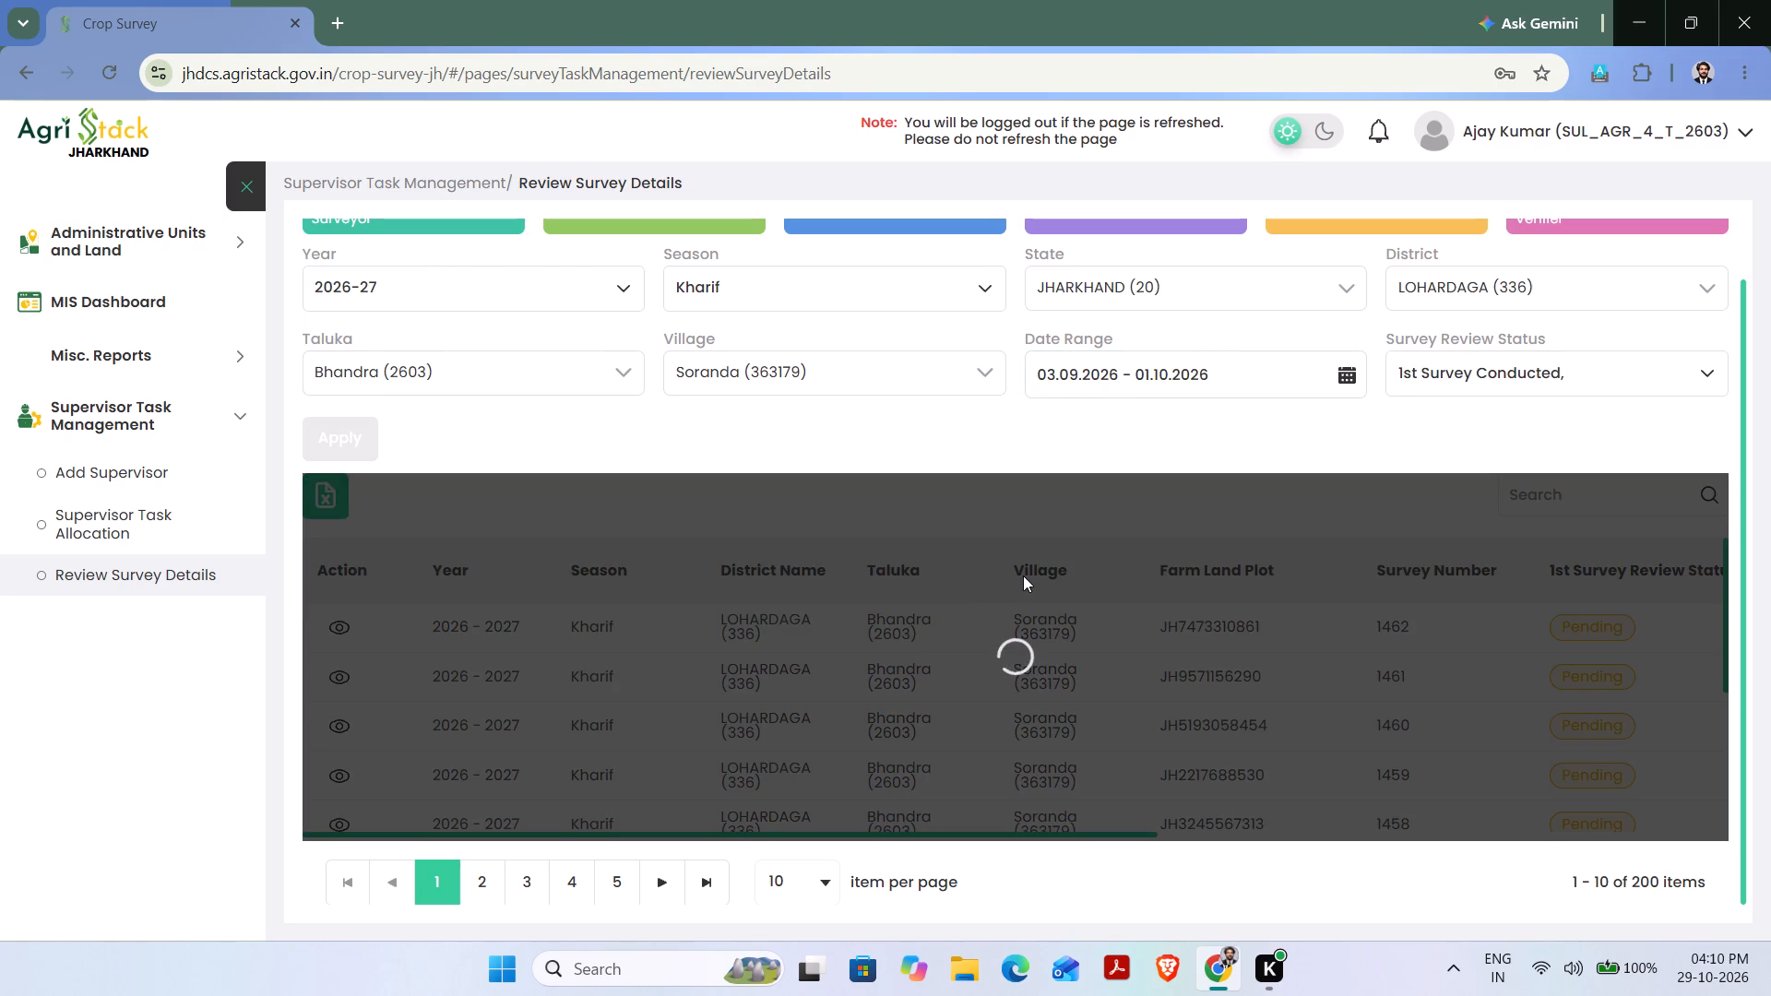